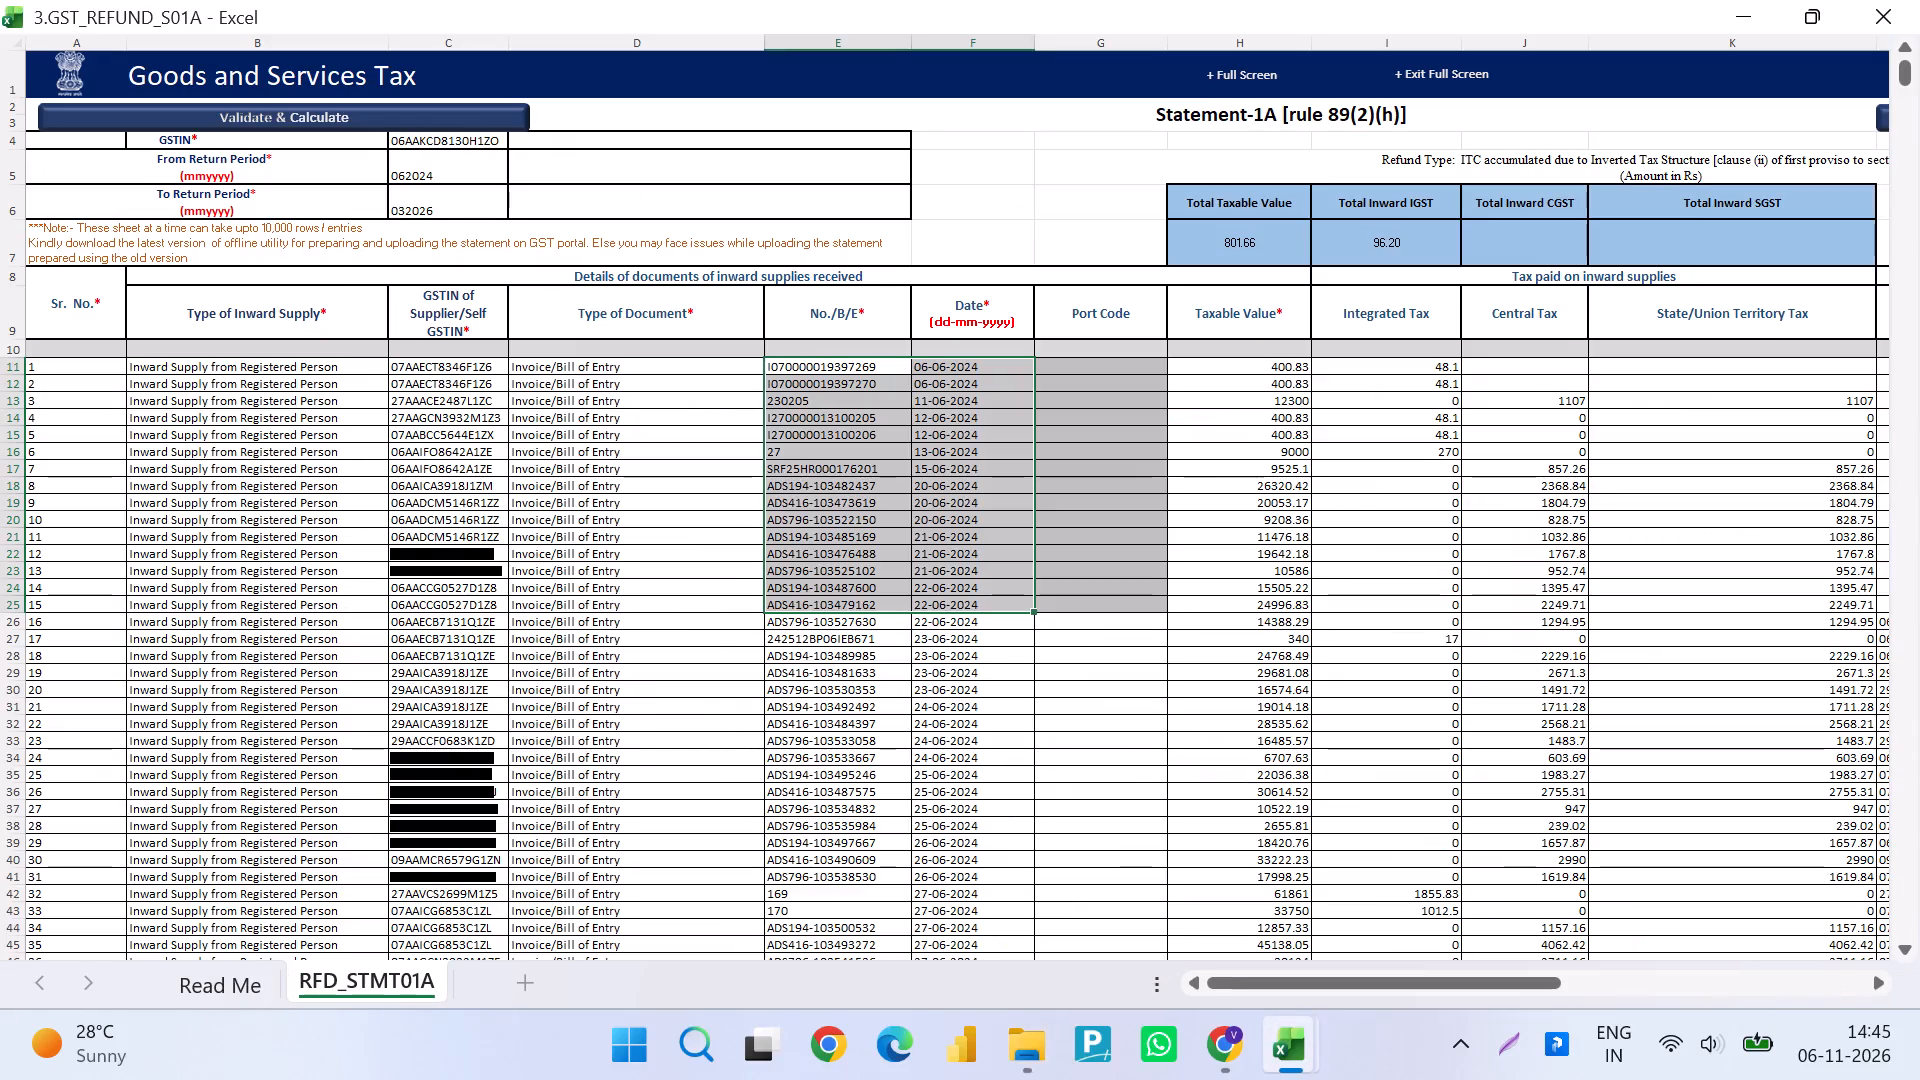
# Bring back the ribbon and formula bar for the GST refund workbook.
pyautogui.click(1834, 0)
pyautogui.press('super+Up')
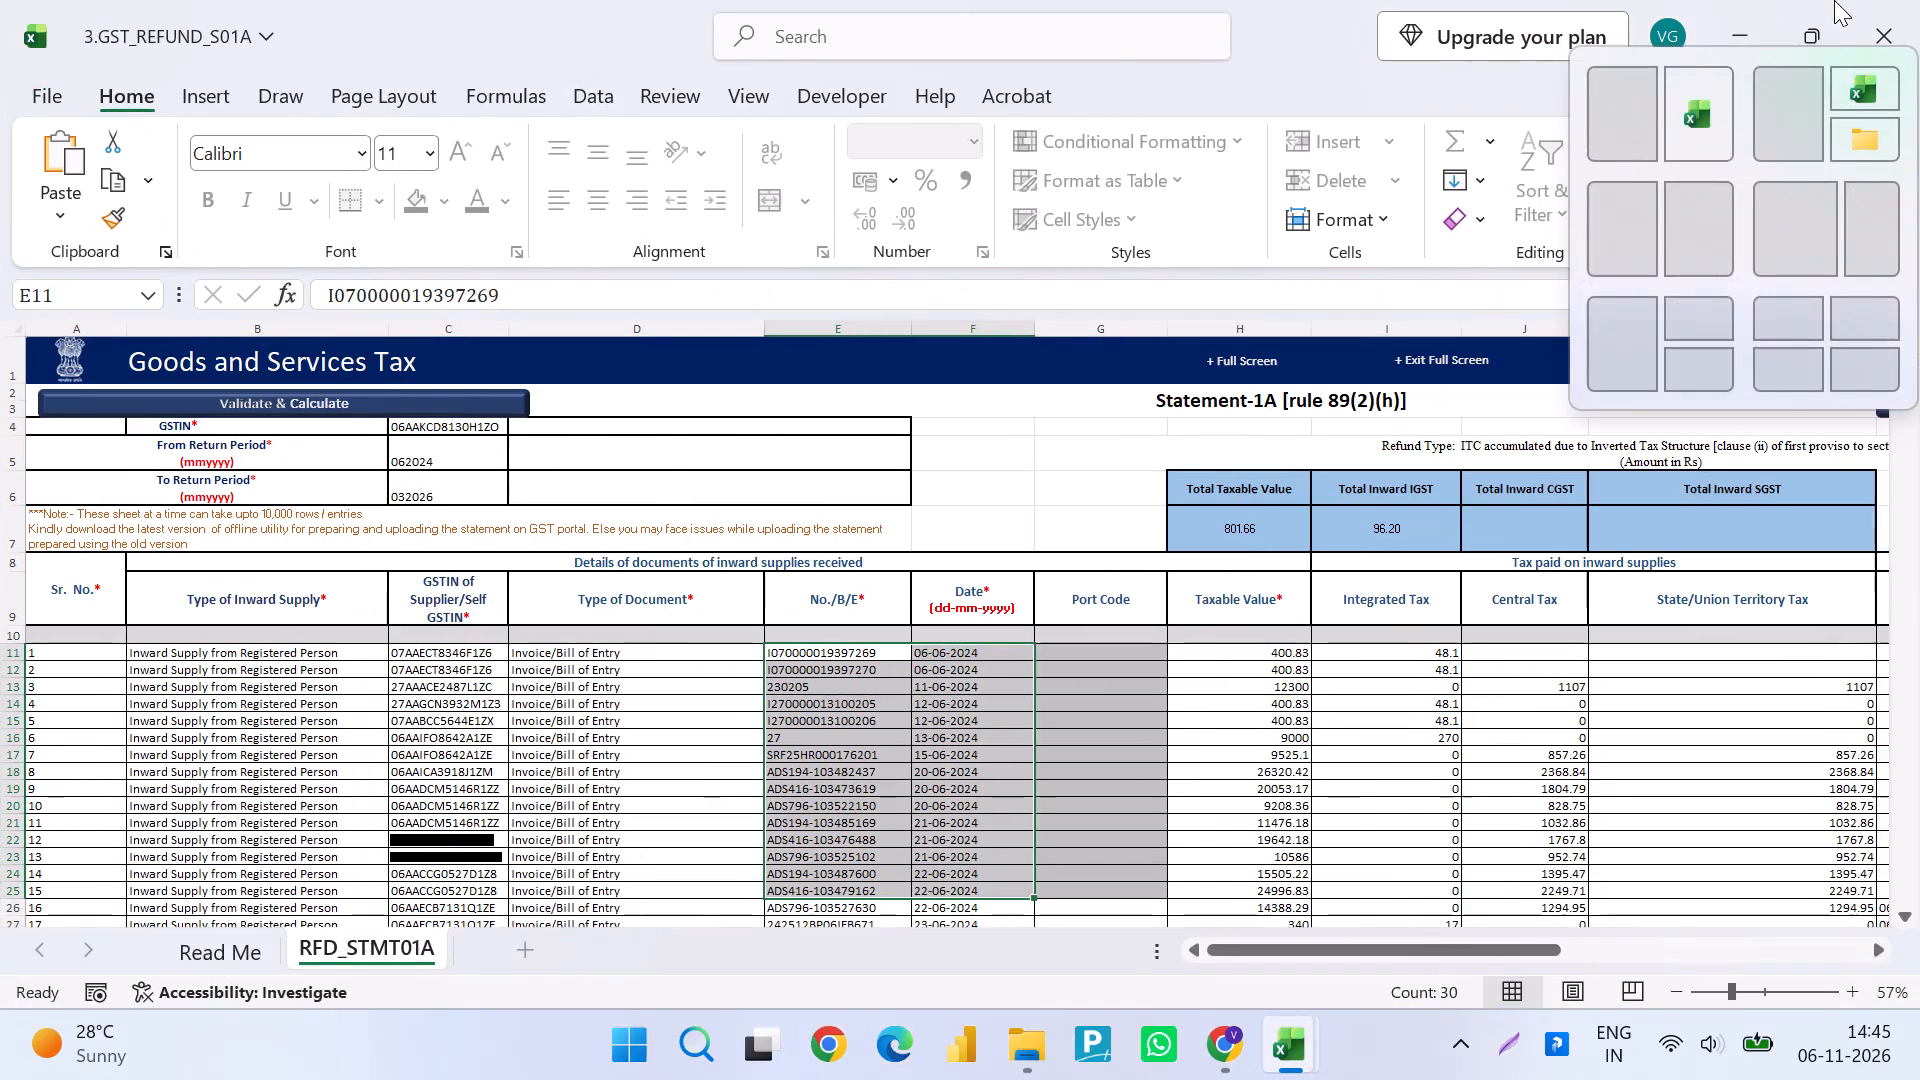
# Go to the first serial number, cell A11, in the inward supplies table of Statement-1A.
pyautogui.press('Down')
pyautogui.press('Left')
pyautogui.press('Down')
pyautogui.press('Left')
pyautogui.press('Up')
pyautogui.press('Left')
pyautogui.hotkey('ctrl', 'Left')
pyautogui.hotkey('ctrl', 'Left')
pyautogui.hotkey('ctrl', 'Up')
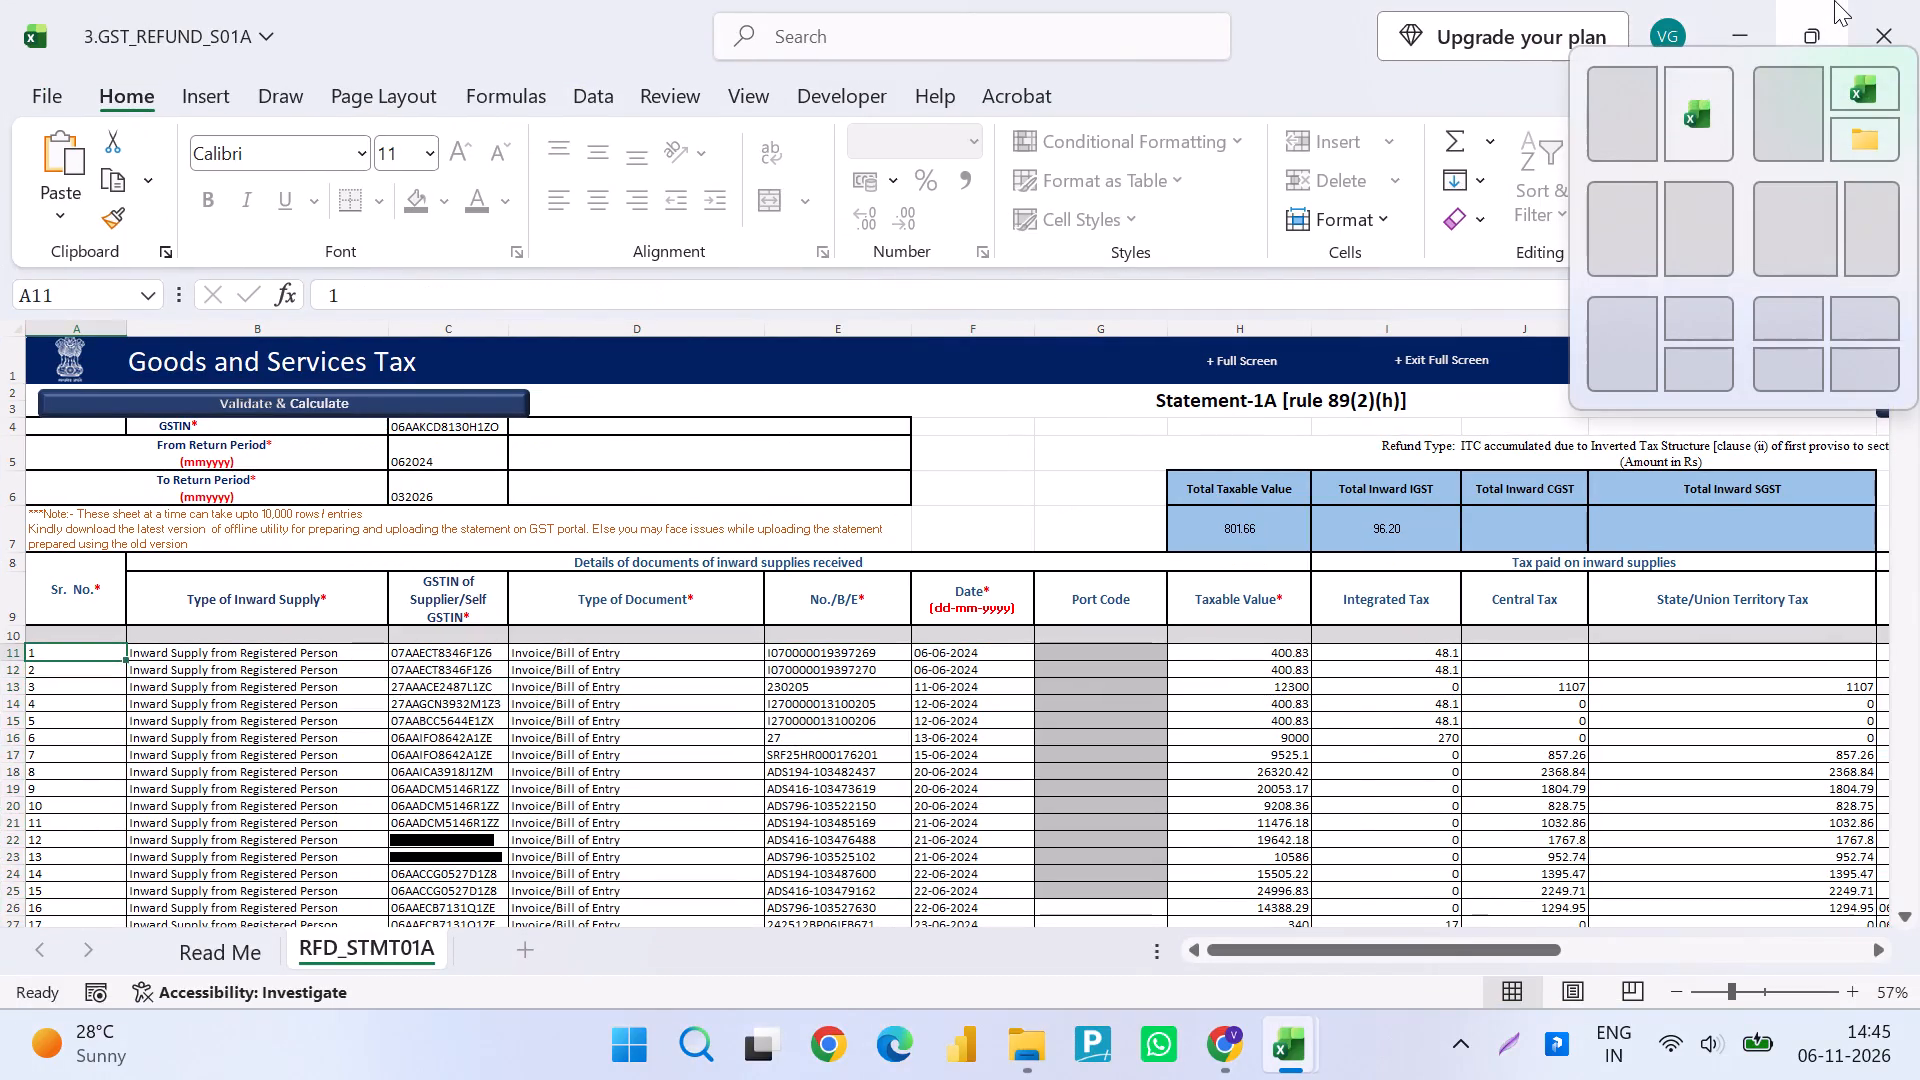
# Close the 3.GST_REFUND_S01A workbook without saving its changes.
pyautogui.click(1906, 33)
pyautogui.press('Tab')
pyautogui.press('Return')
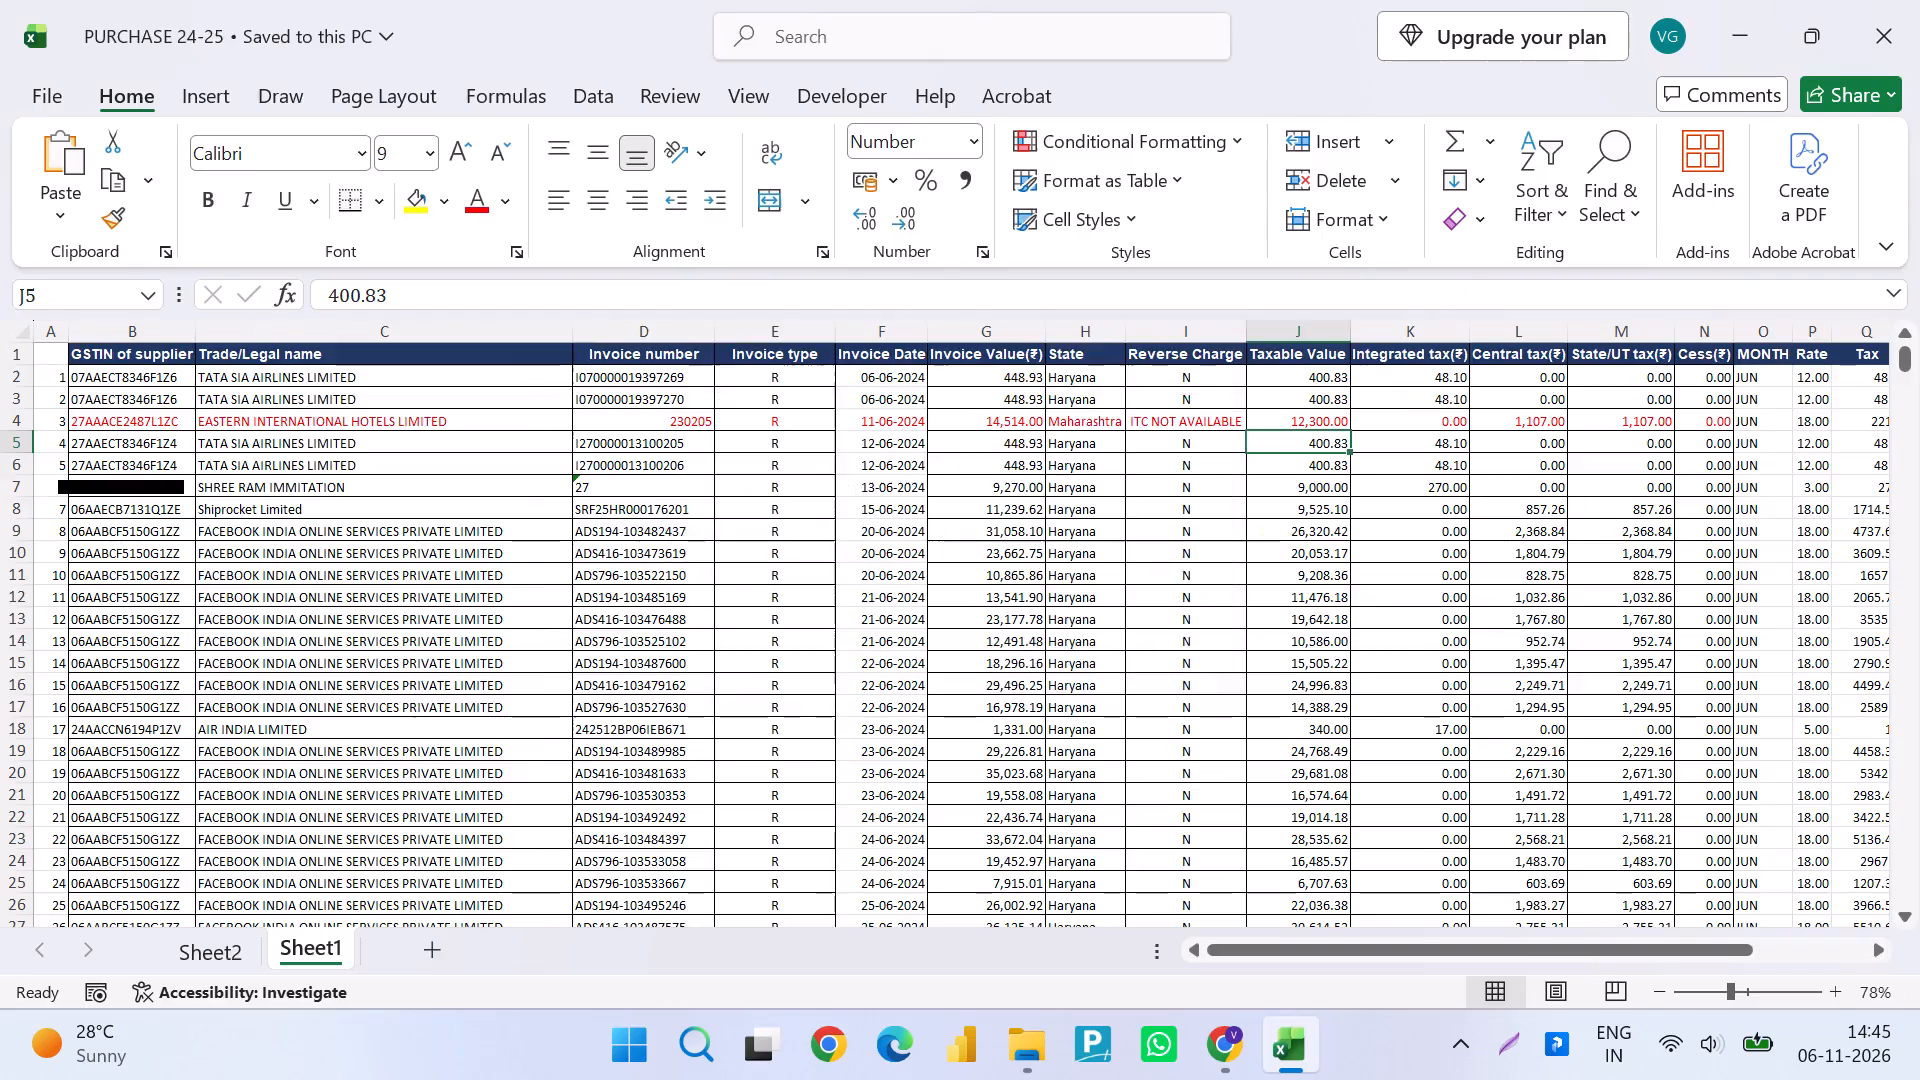
# Switch to the Refund Working folder in File Explorer and delete the selected file.
pyautogui.hotkey('alt', 'Tab')
pyautogui.press('Delete')
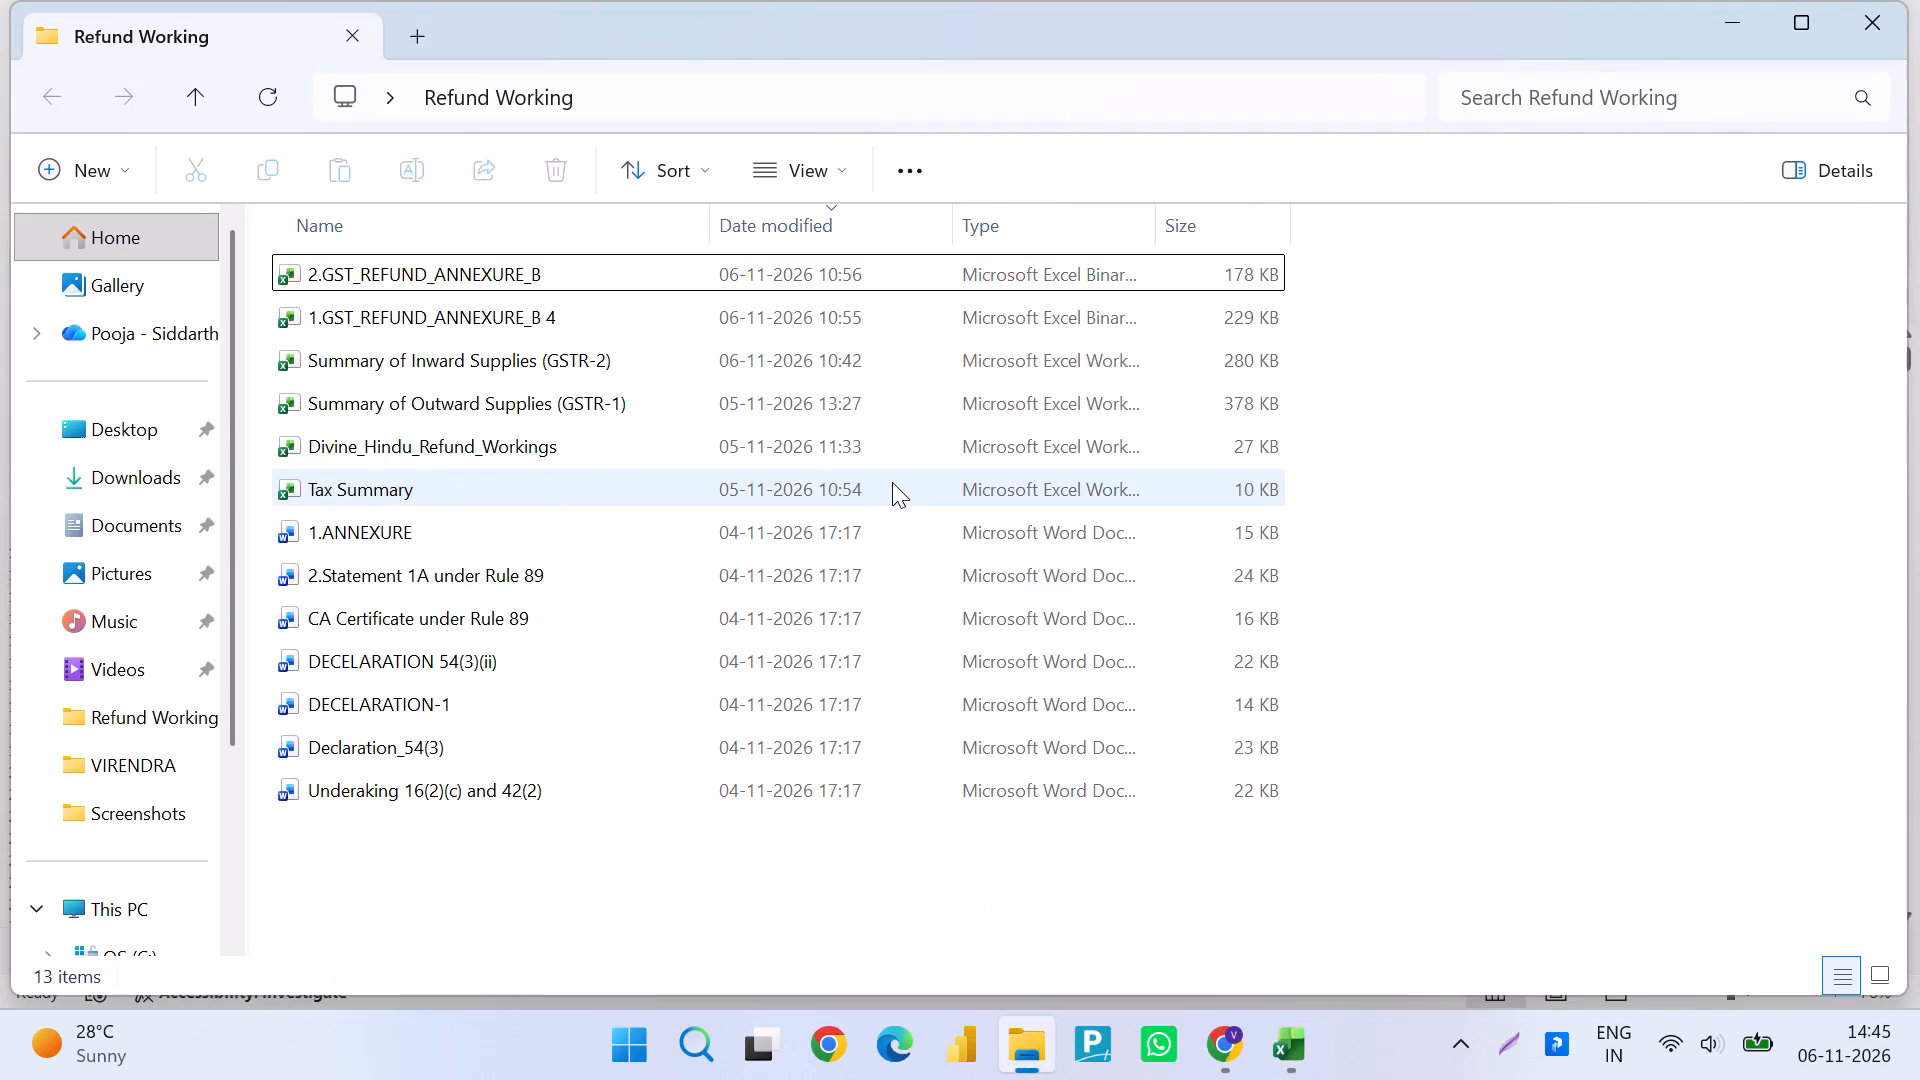
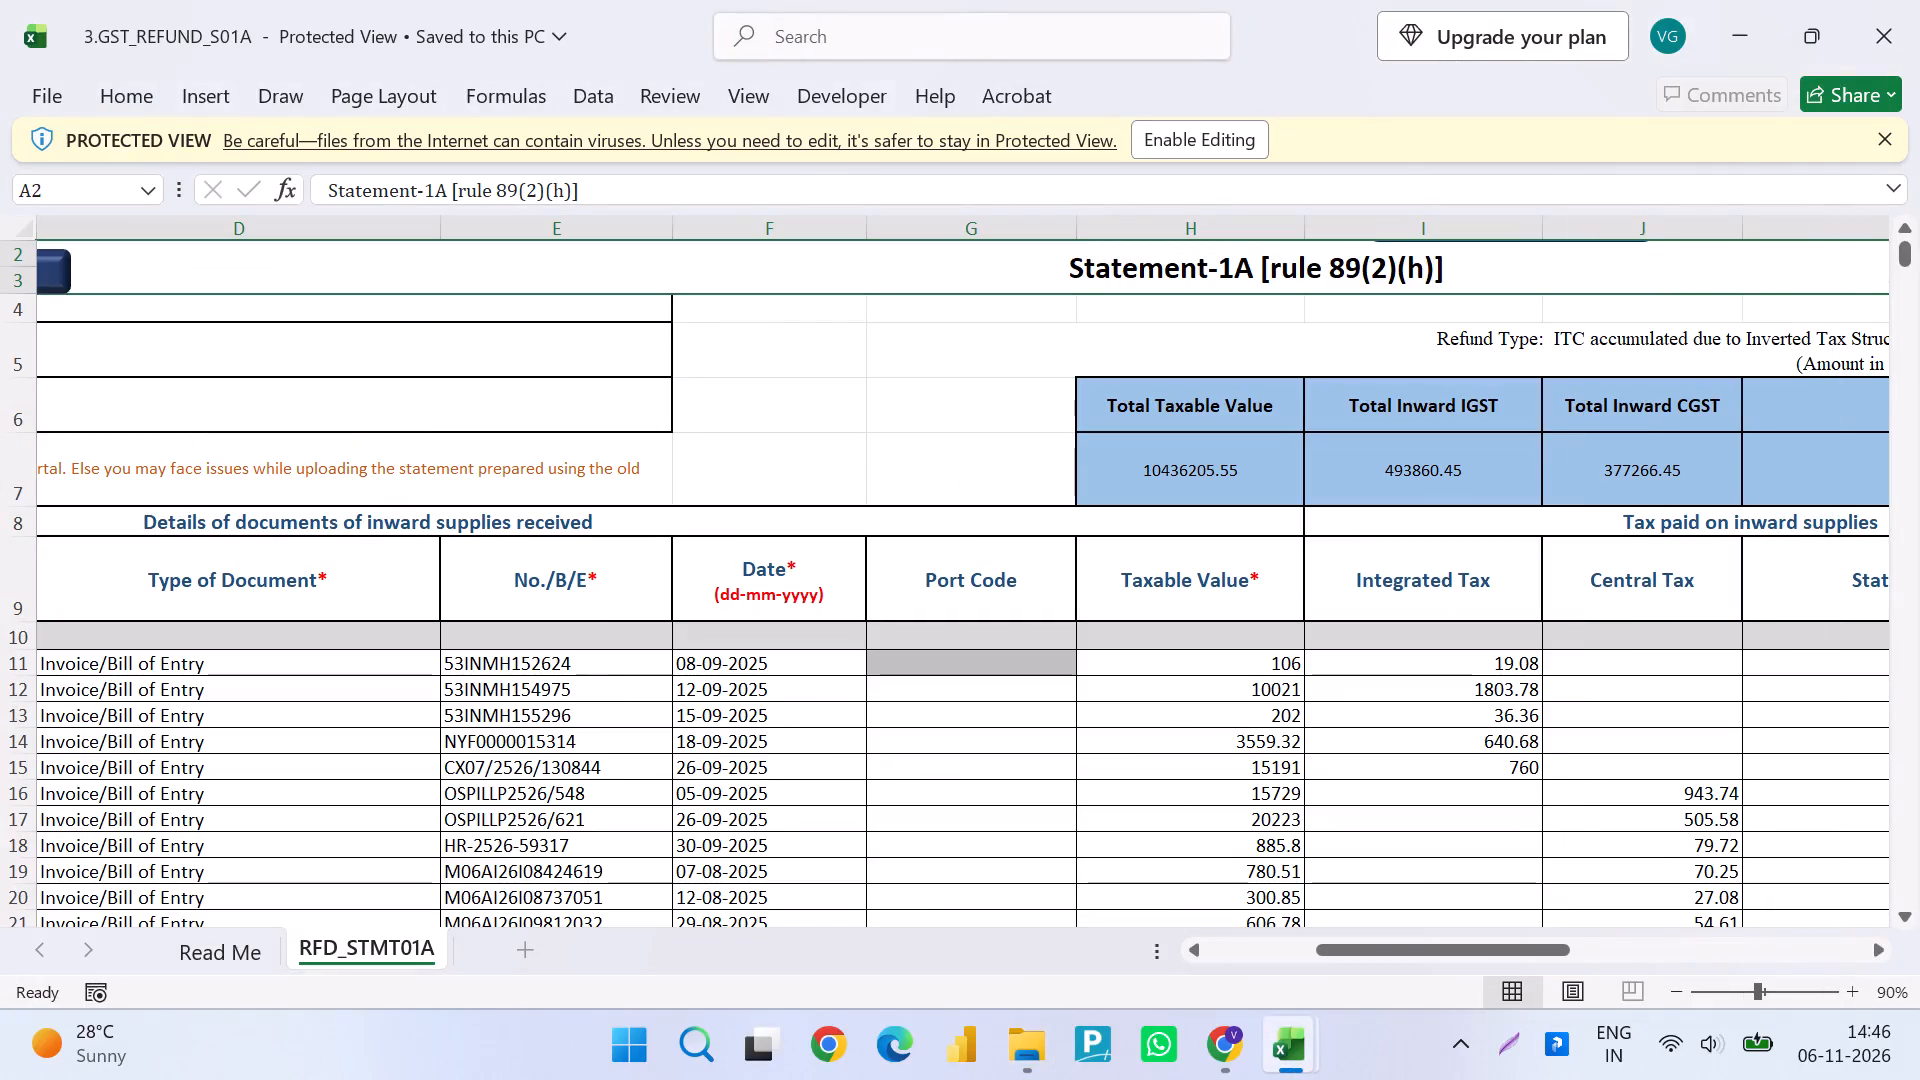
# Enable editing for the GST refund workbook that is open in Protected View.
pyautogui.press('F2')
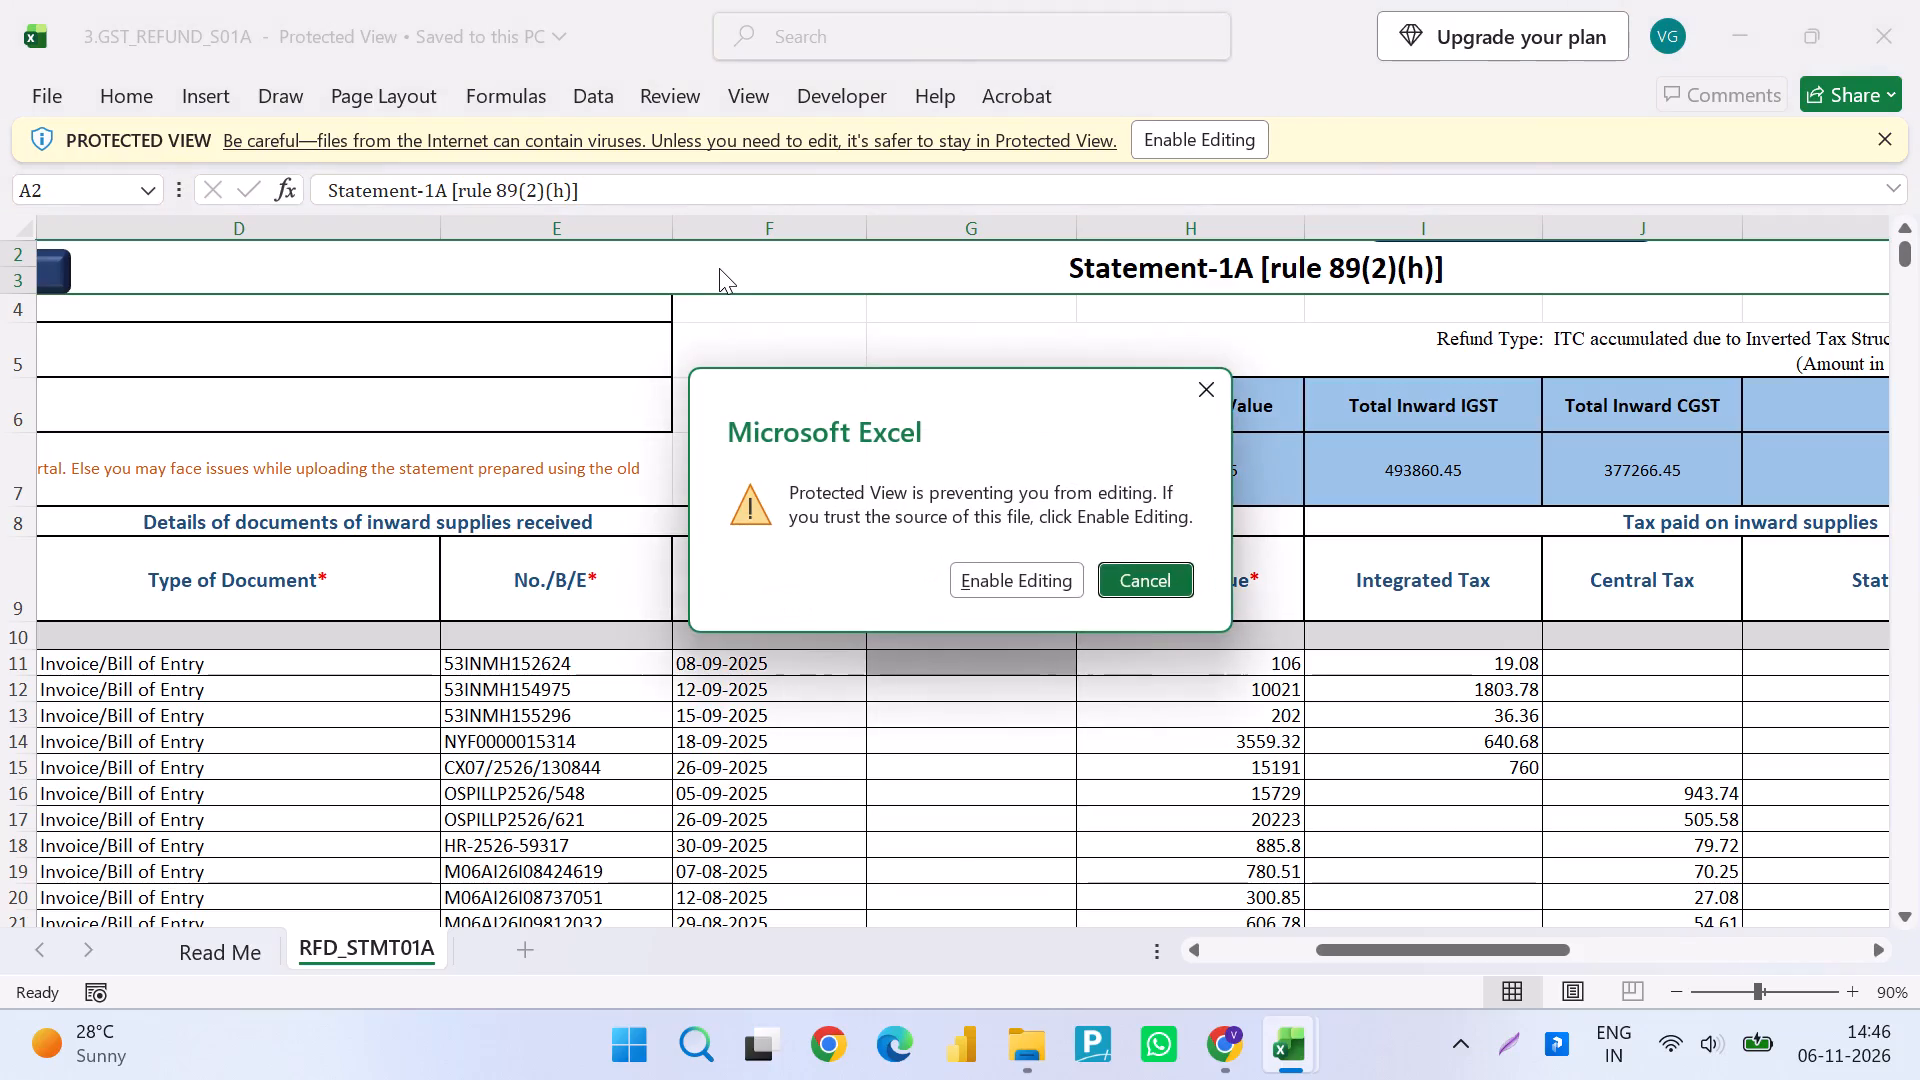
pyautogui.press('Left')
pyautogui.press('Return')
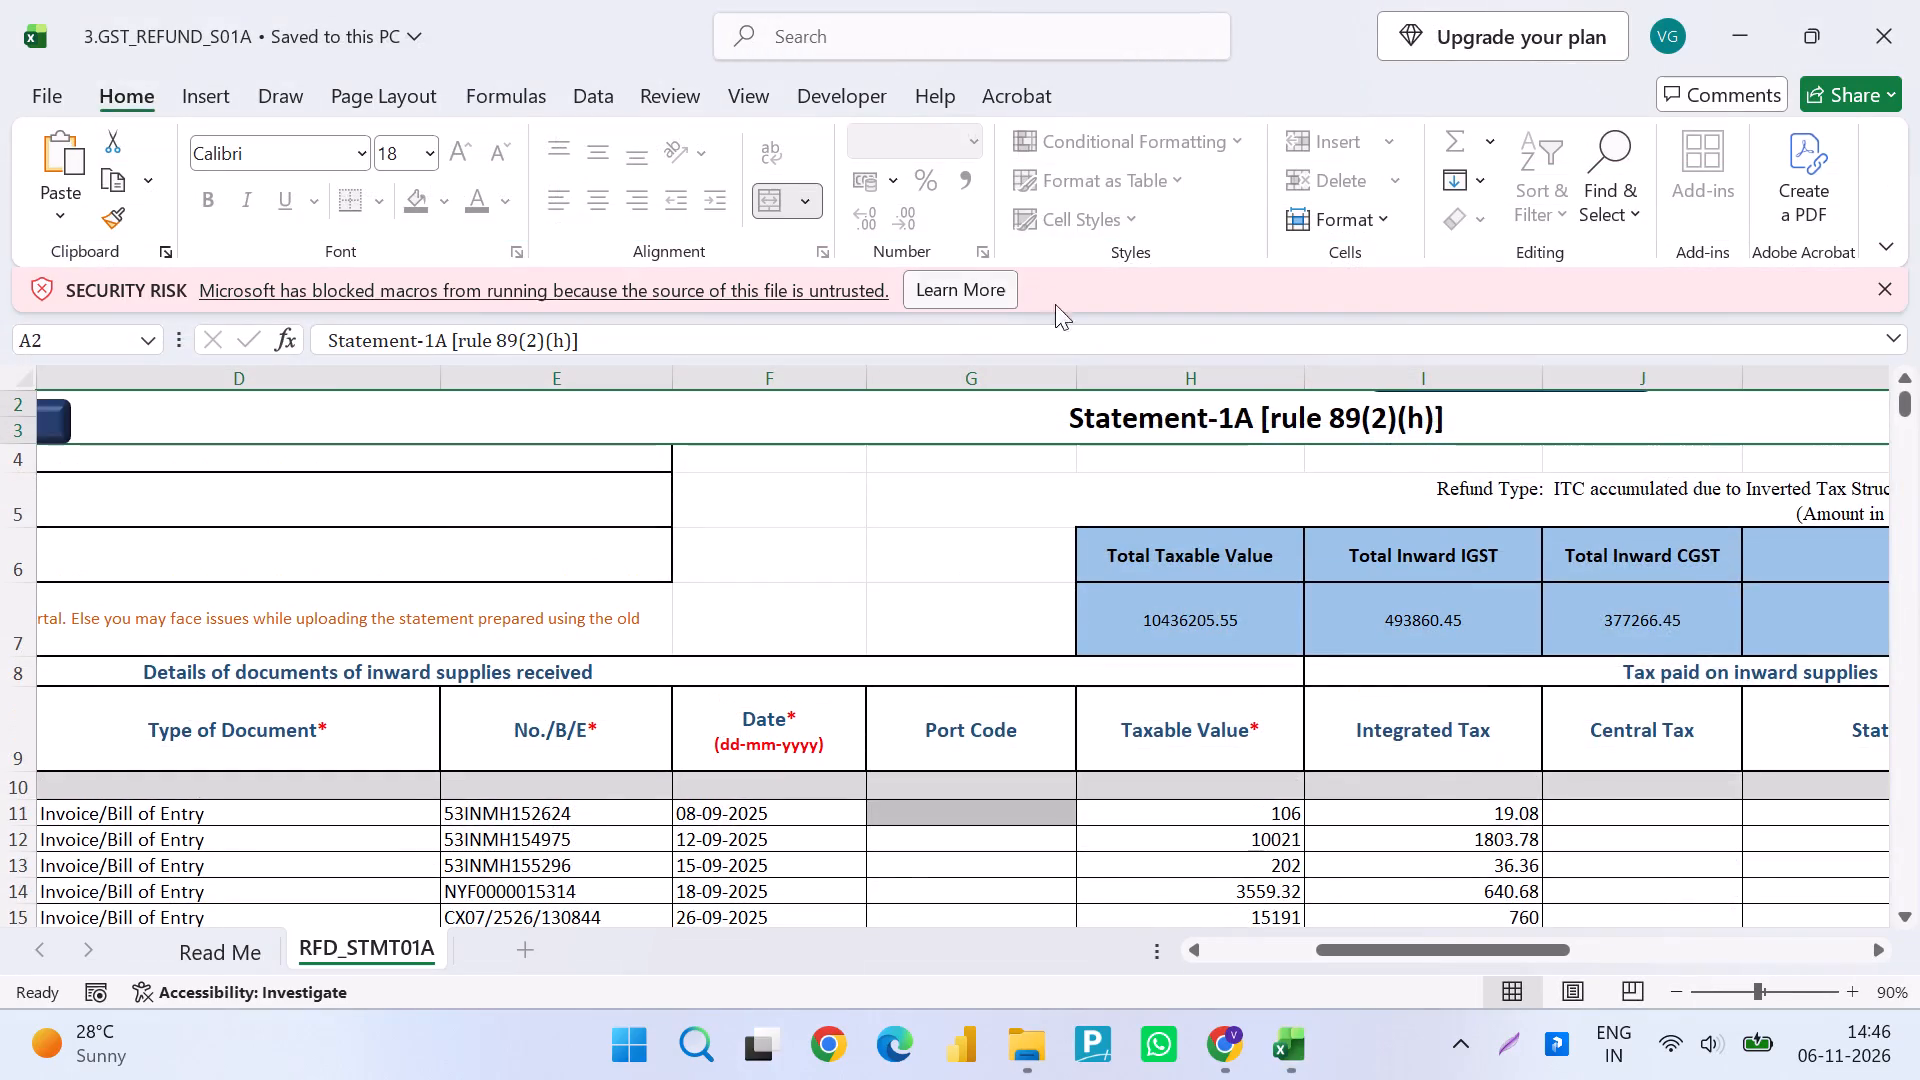
# Close the GST refund workbook and switch to the Refund Working folder in File Explorer.
pyautogui.scroll(-1, 1079, 556)
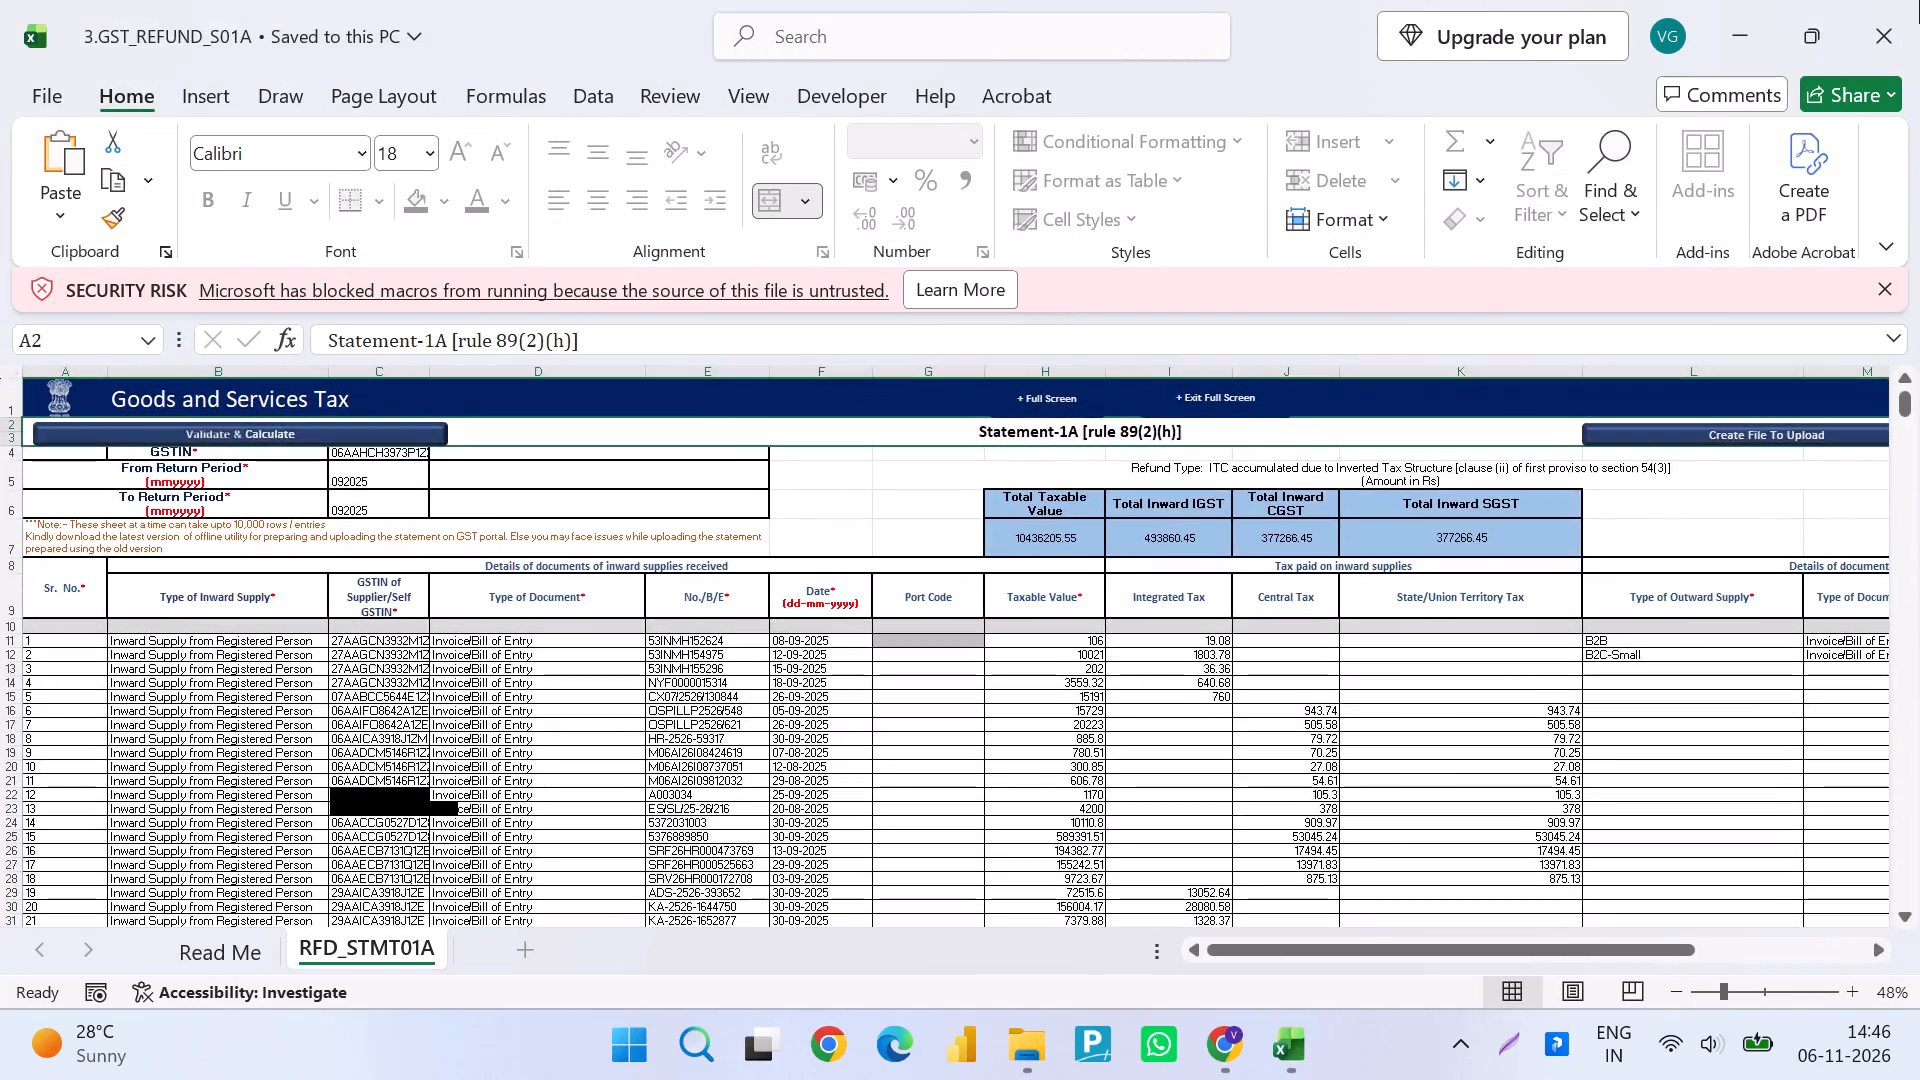
pyautogui.click(1919, 0)
pyautogui.hotkey('alt', 'Tab')
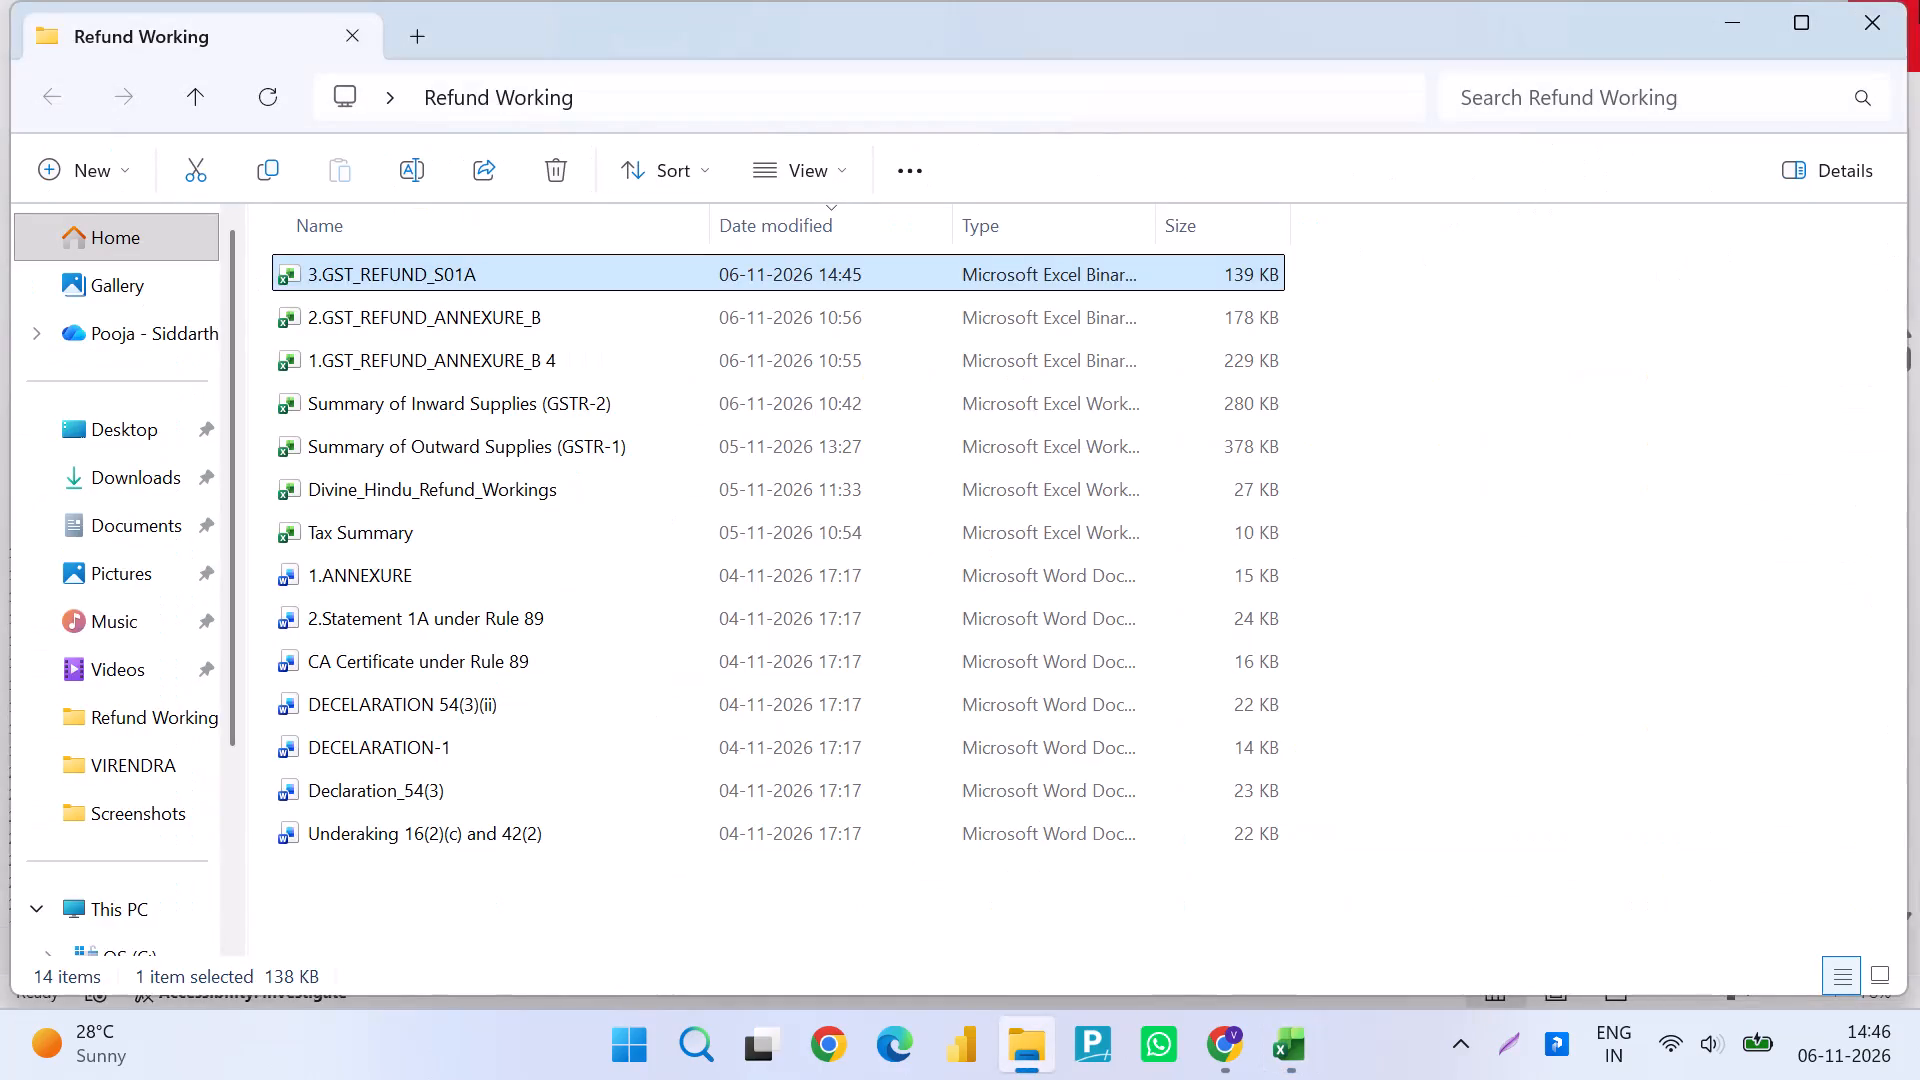
pyautogui.press('shift+super+F23')
pyautogui.press('shift+super+F23')
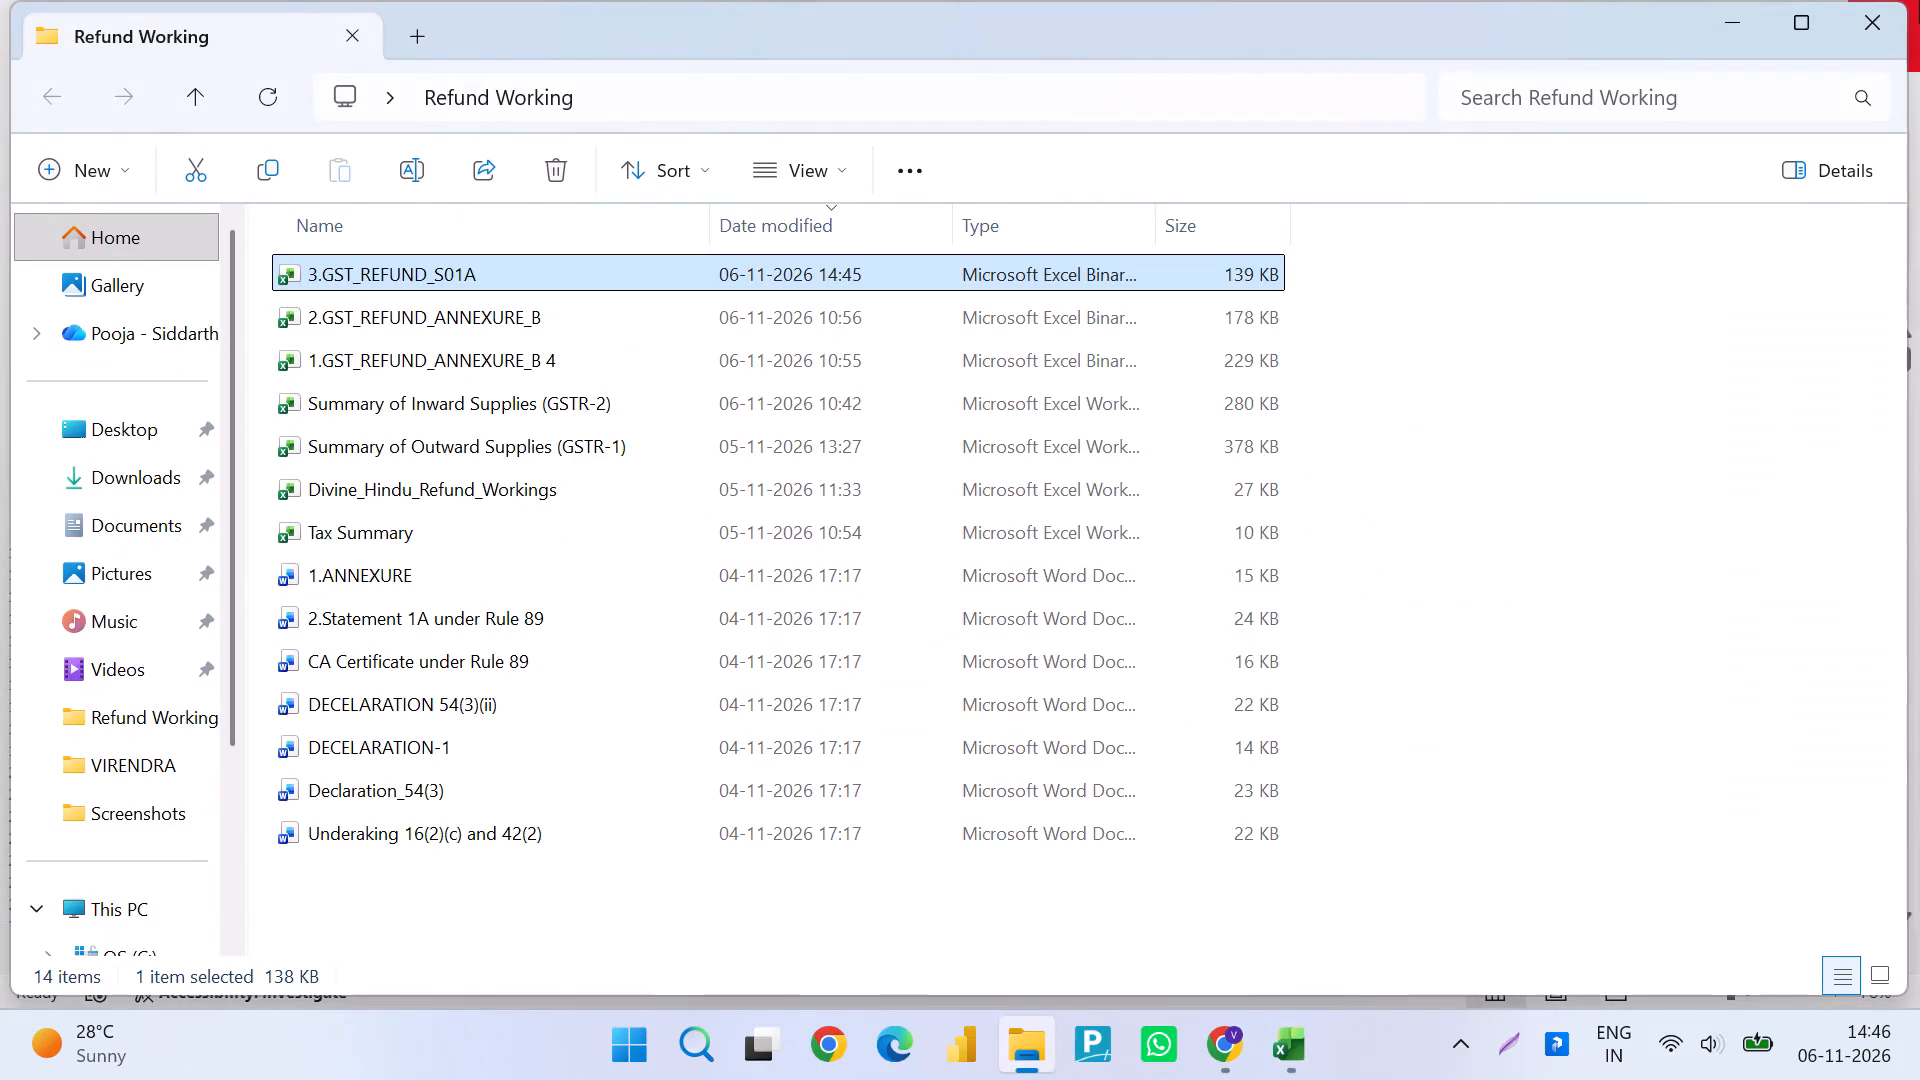
# Unblock the 3.GST_REFUND_S01A file in its properties and apply the change.
pyautogui.rightClick(1035, 266)
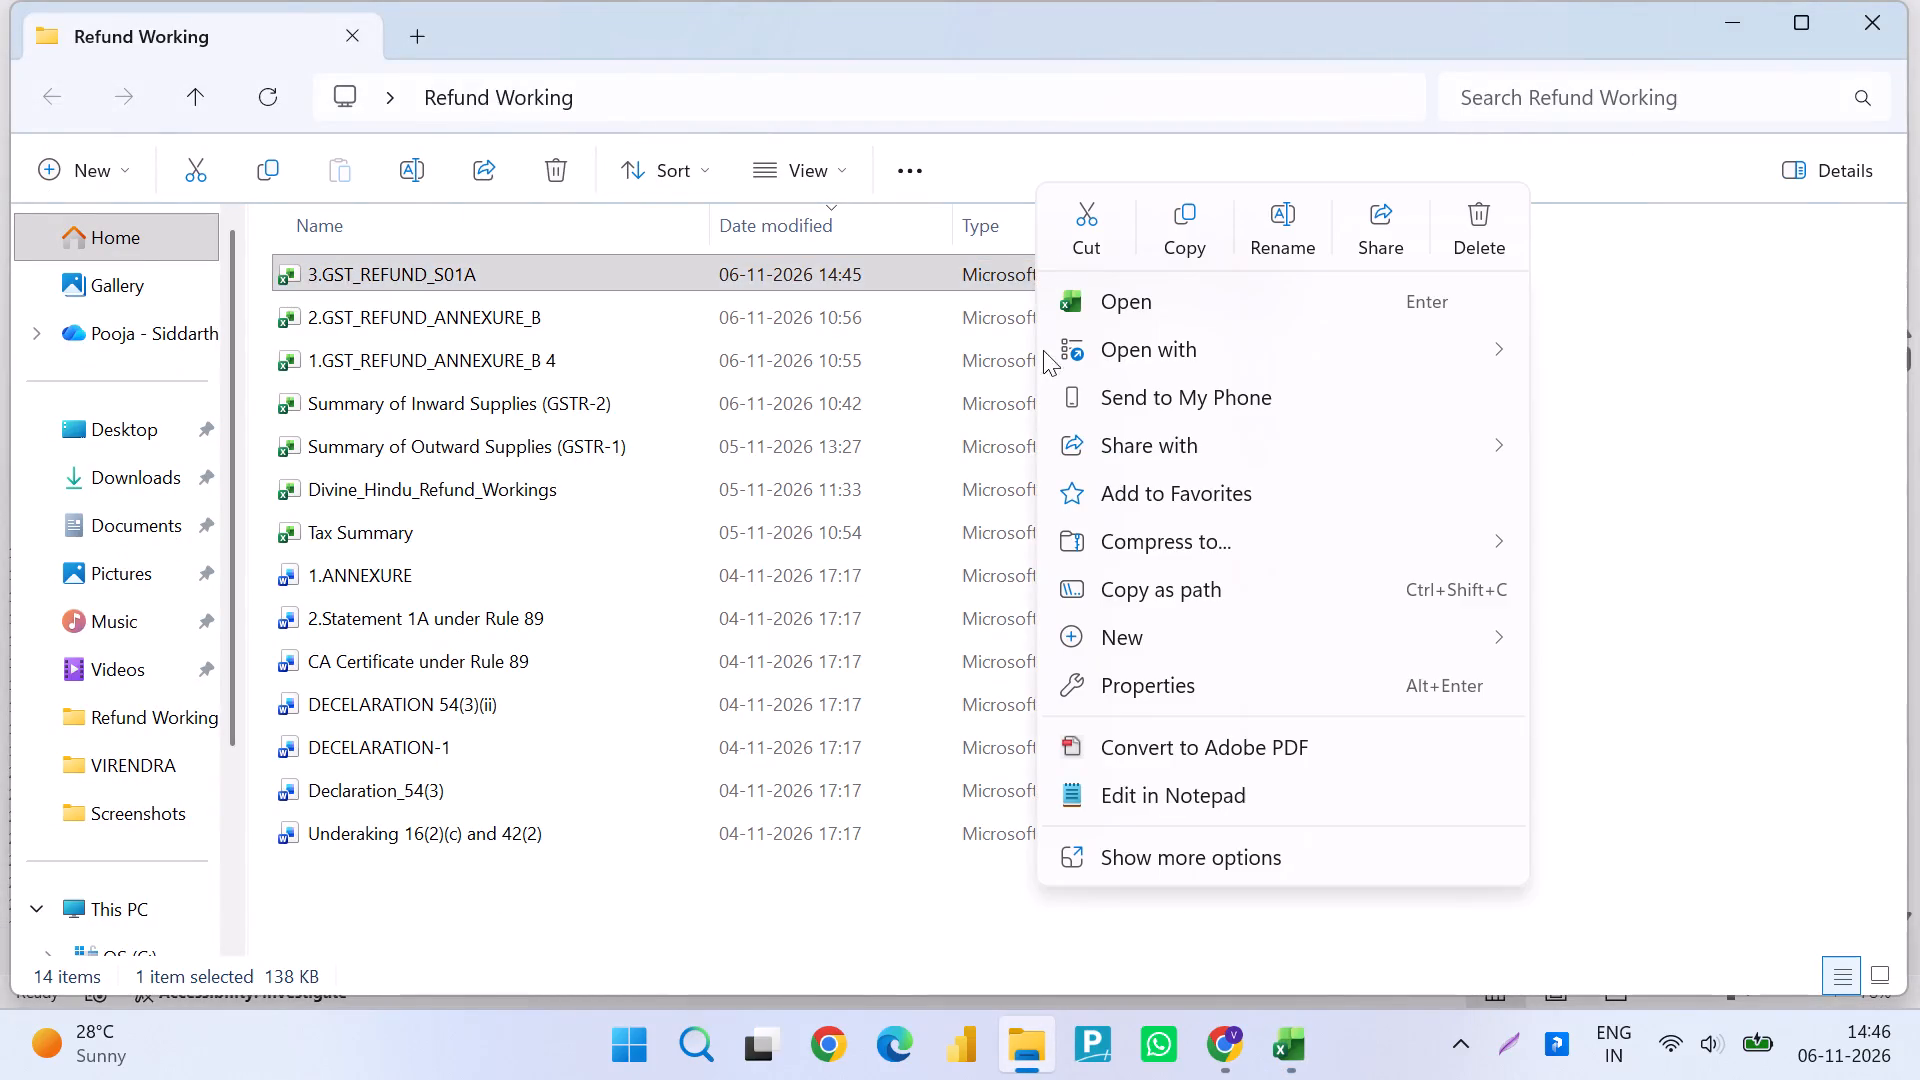
pyautogui.click(1167, 847)
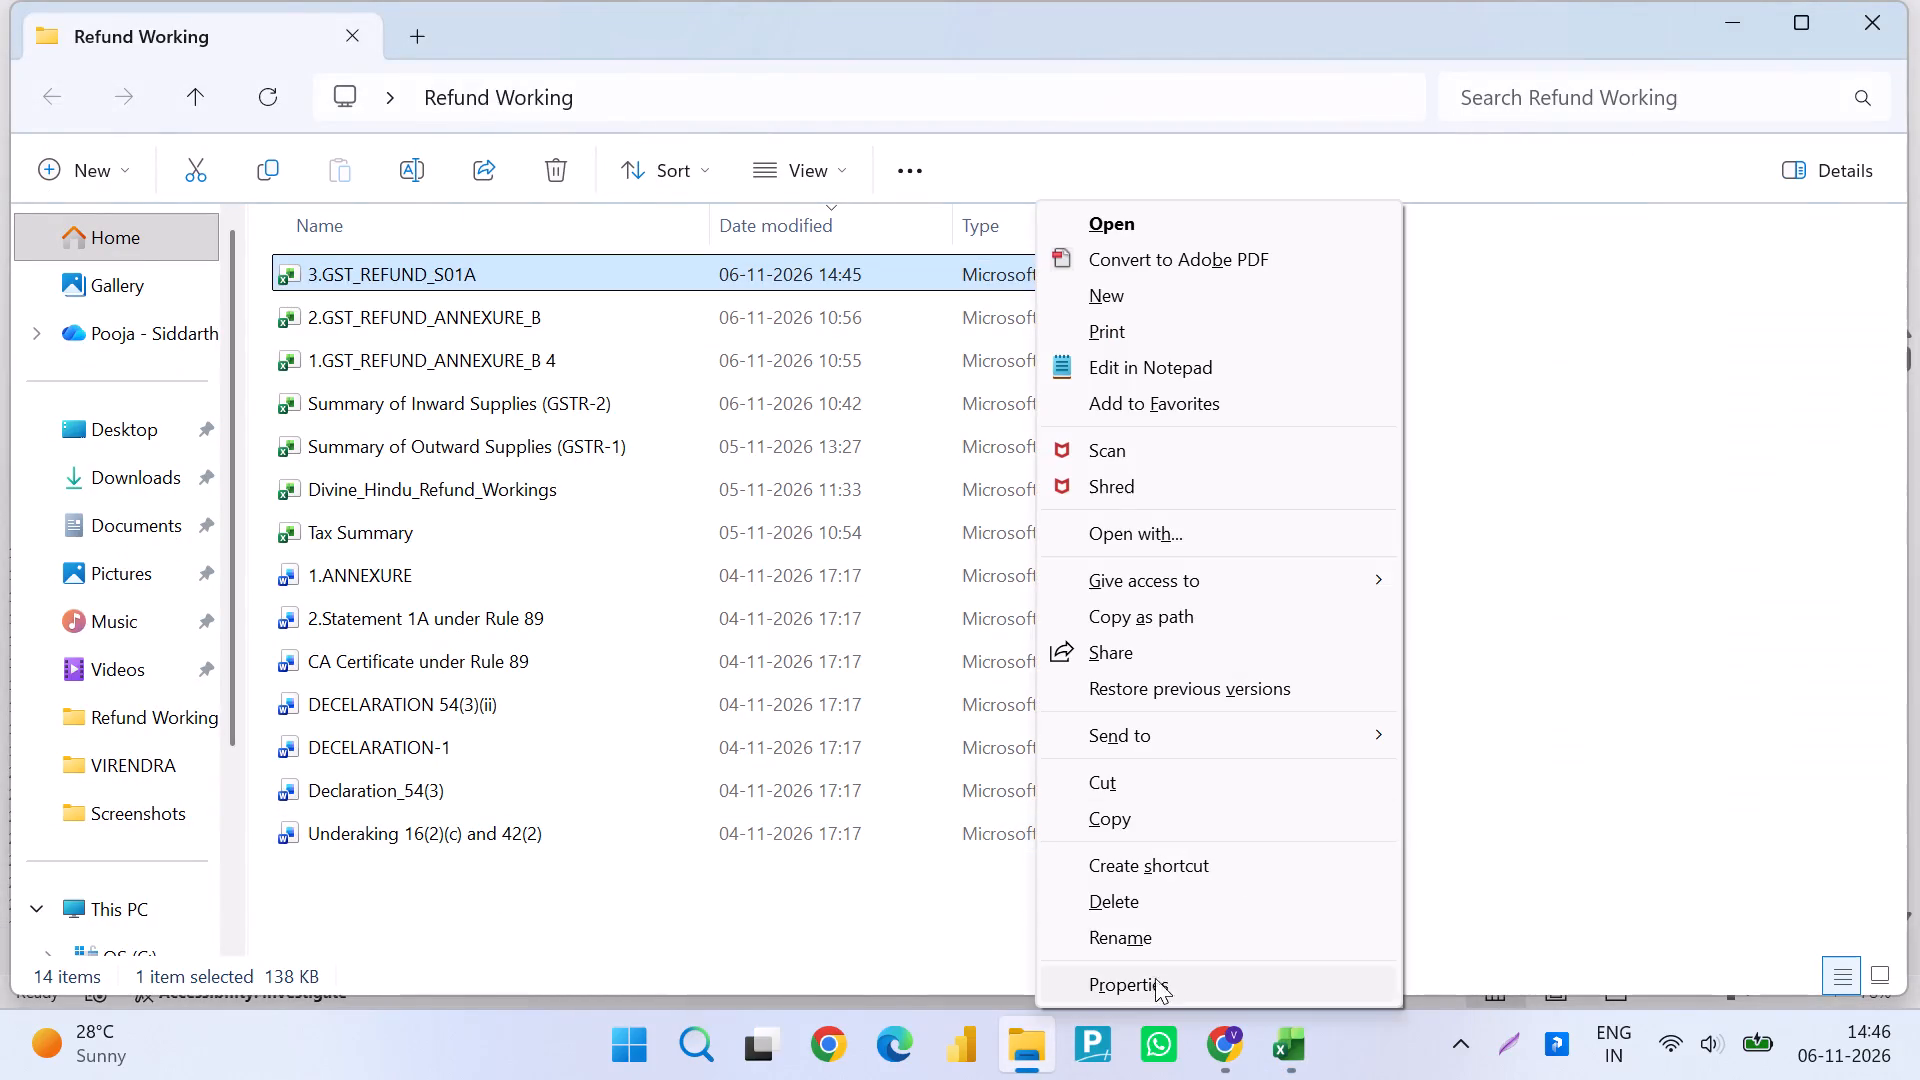
pyautogui.click(1155, 980)
pyautogui.click(1476, 843)
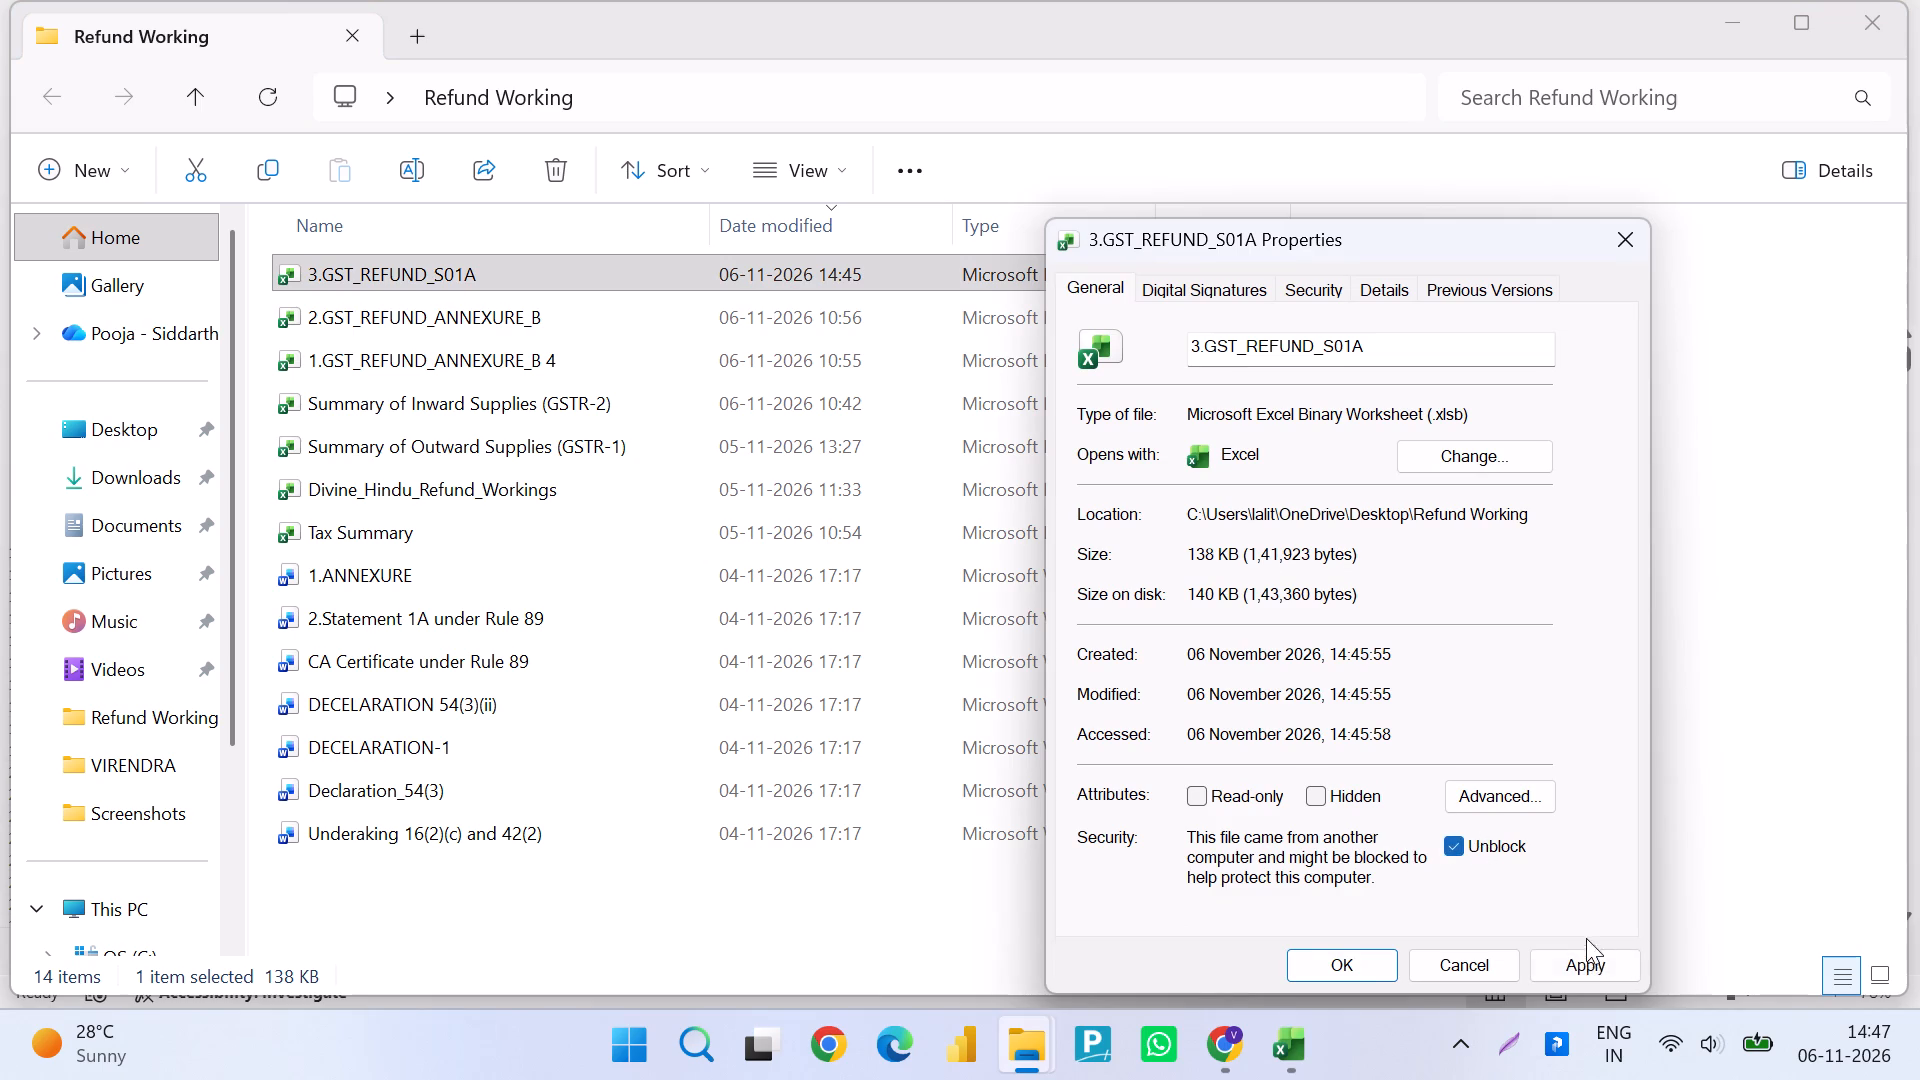
pyautogui.click(1596, 963)
pyautogui.press('Escape')
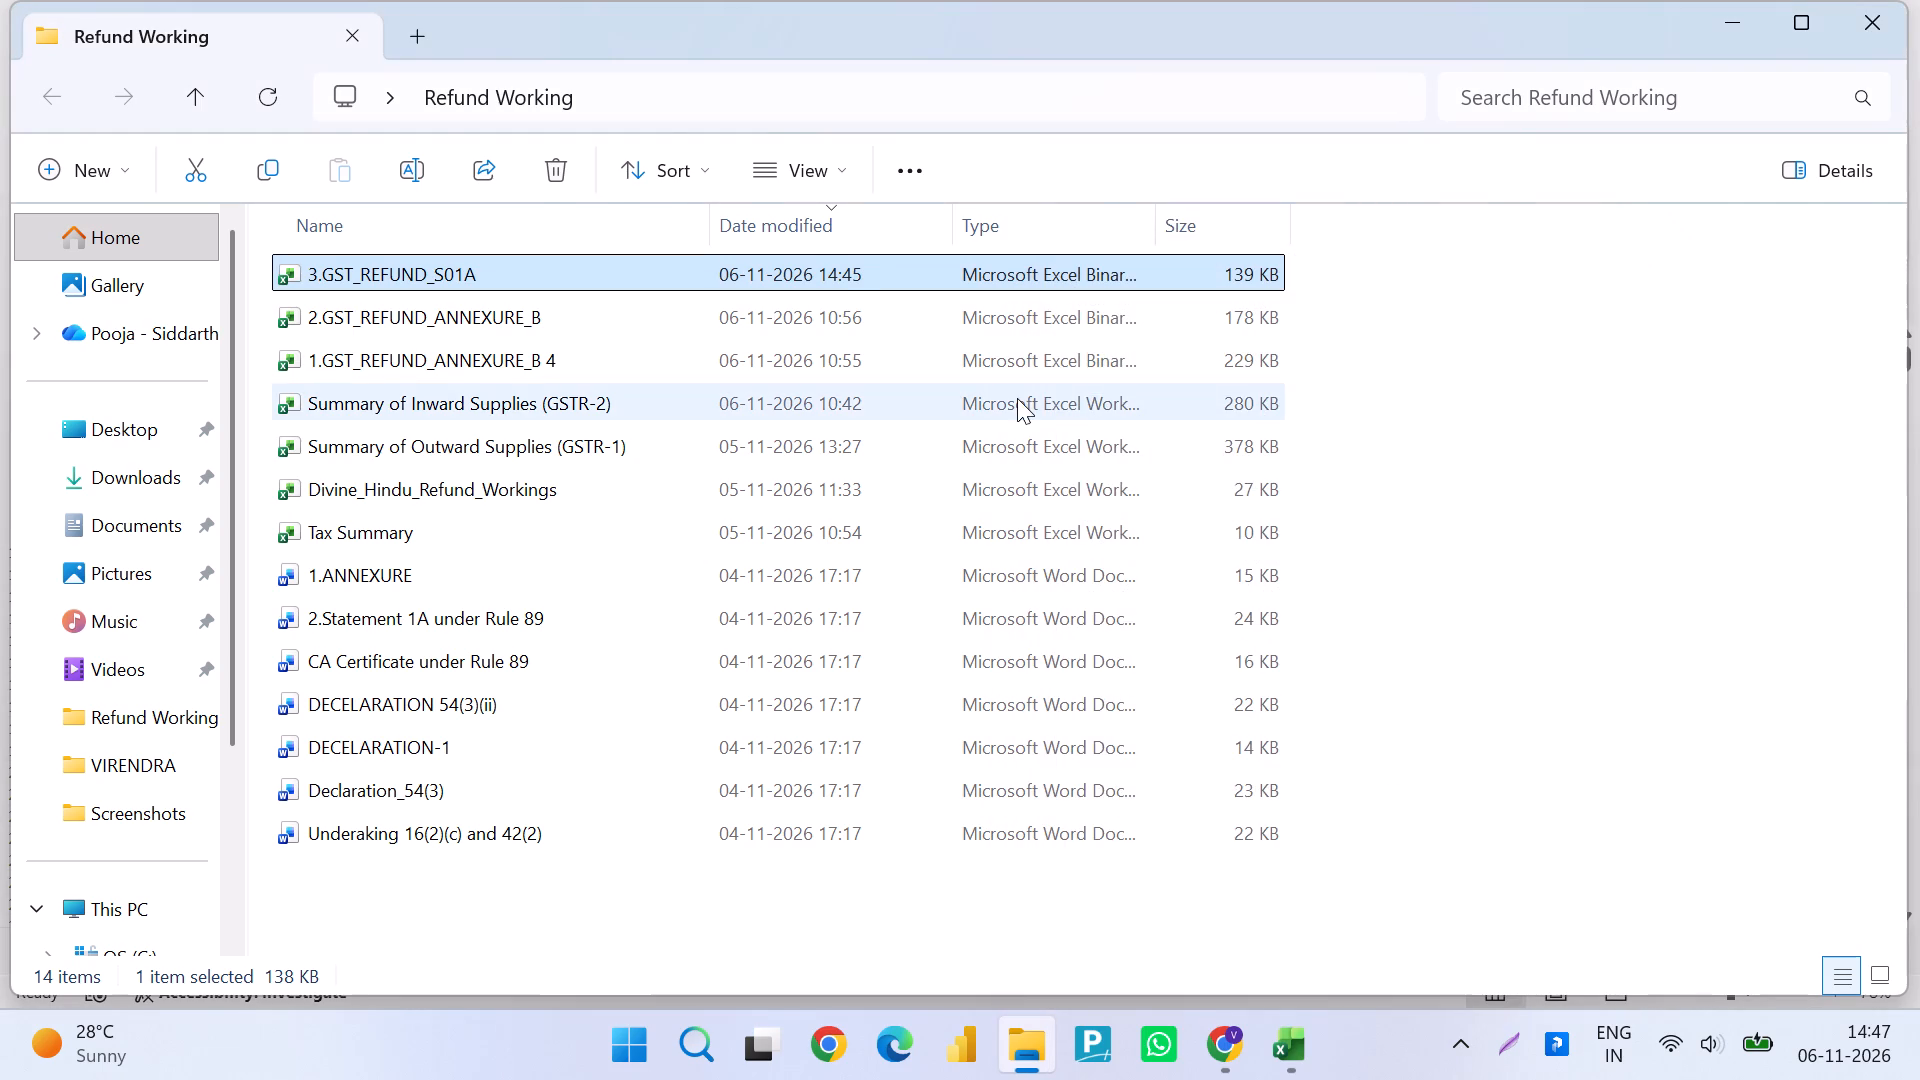
# Open the 3.GST_REFUND_S01A workbook from the Refund Working folder.
pyautogui.press('Return')
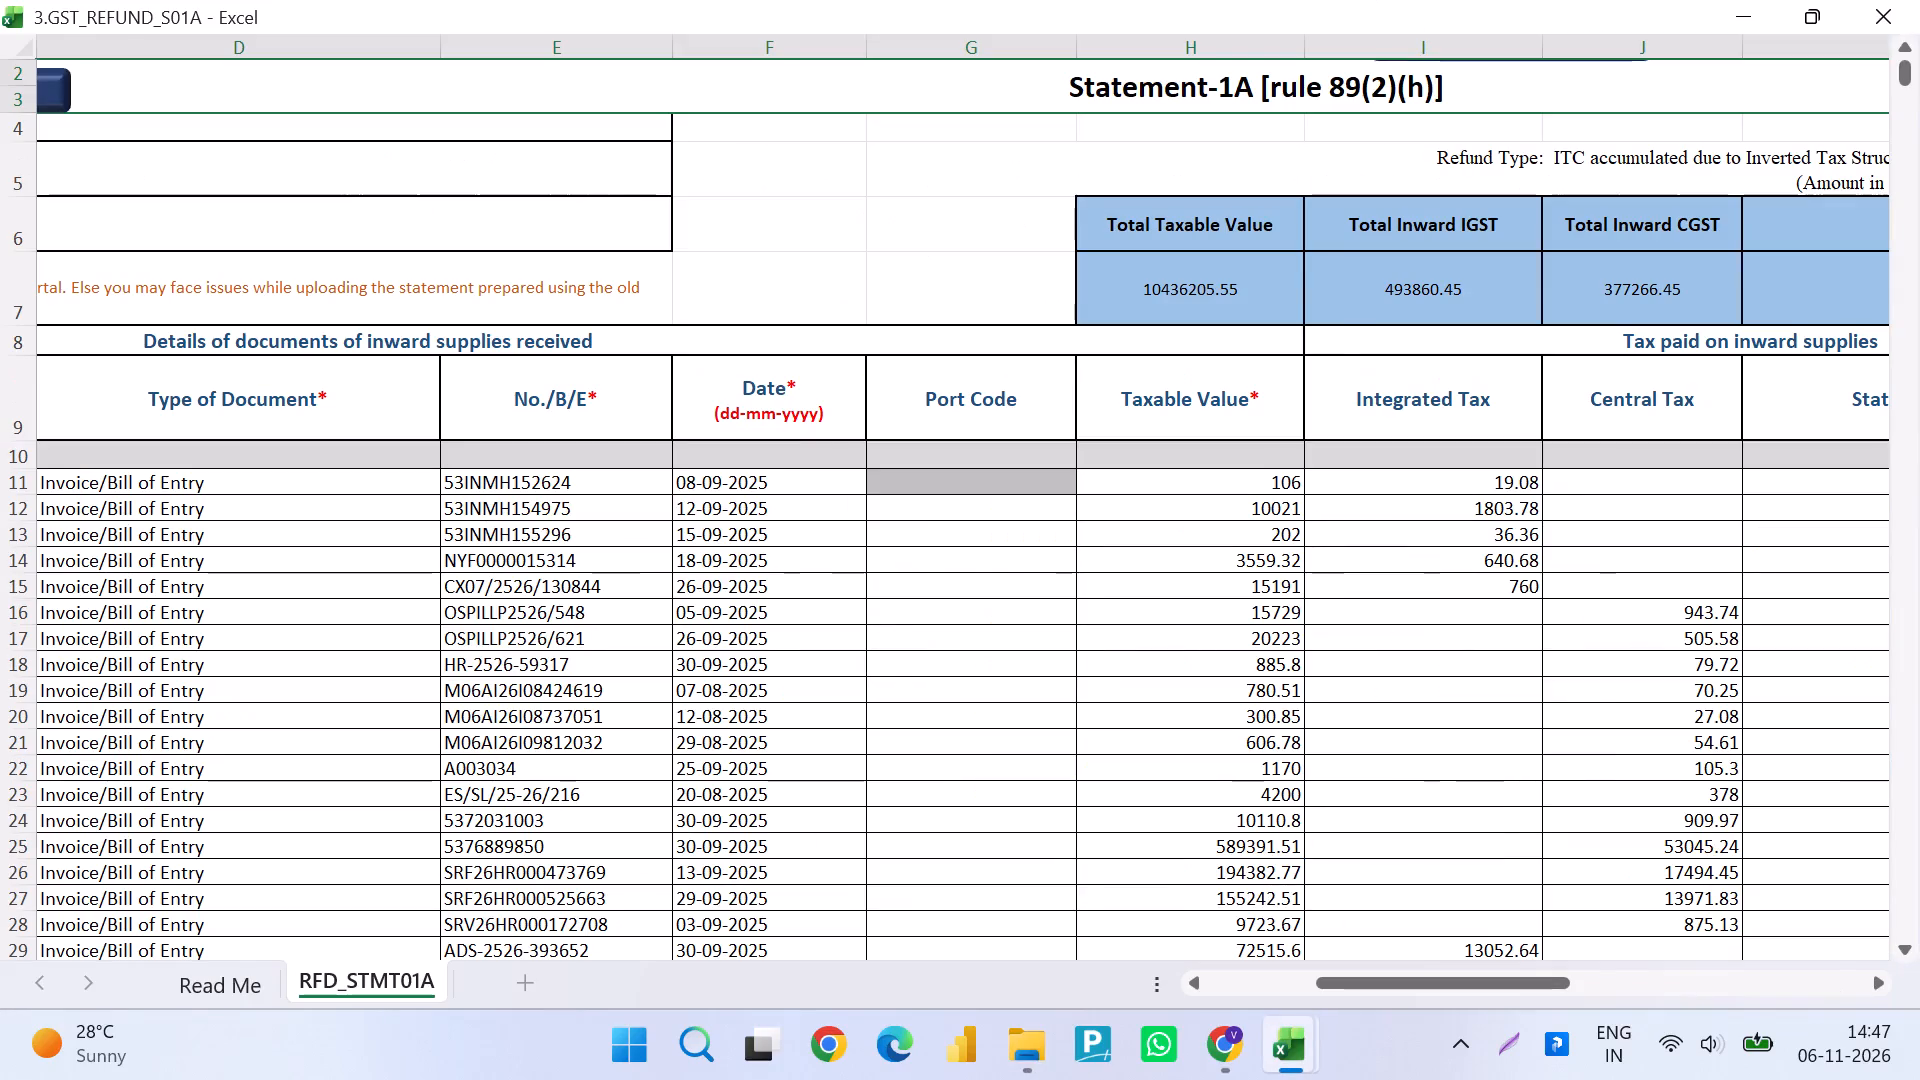
# Take the GST refund workbook out of full-screen display, bringing back the ribbon and formula bar in a maximized window.
pyautogui.press('super+Up')
pyautogui.press('super+Up')
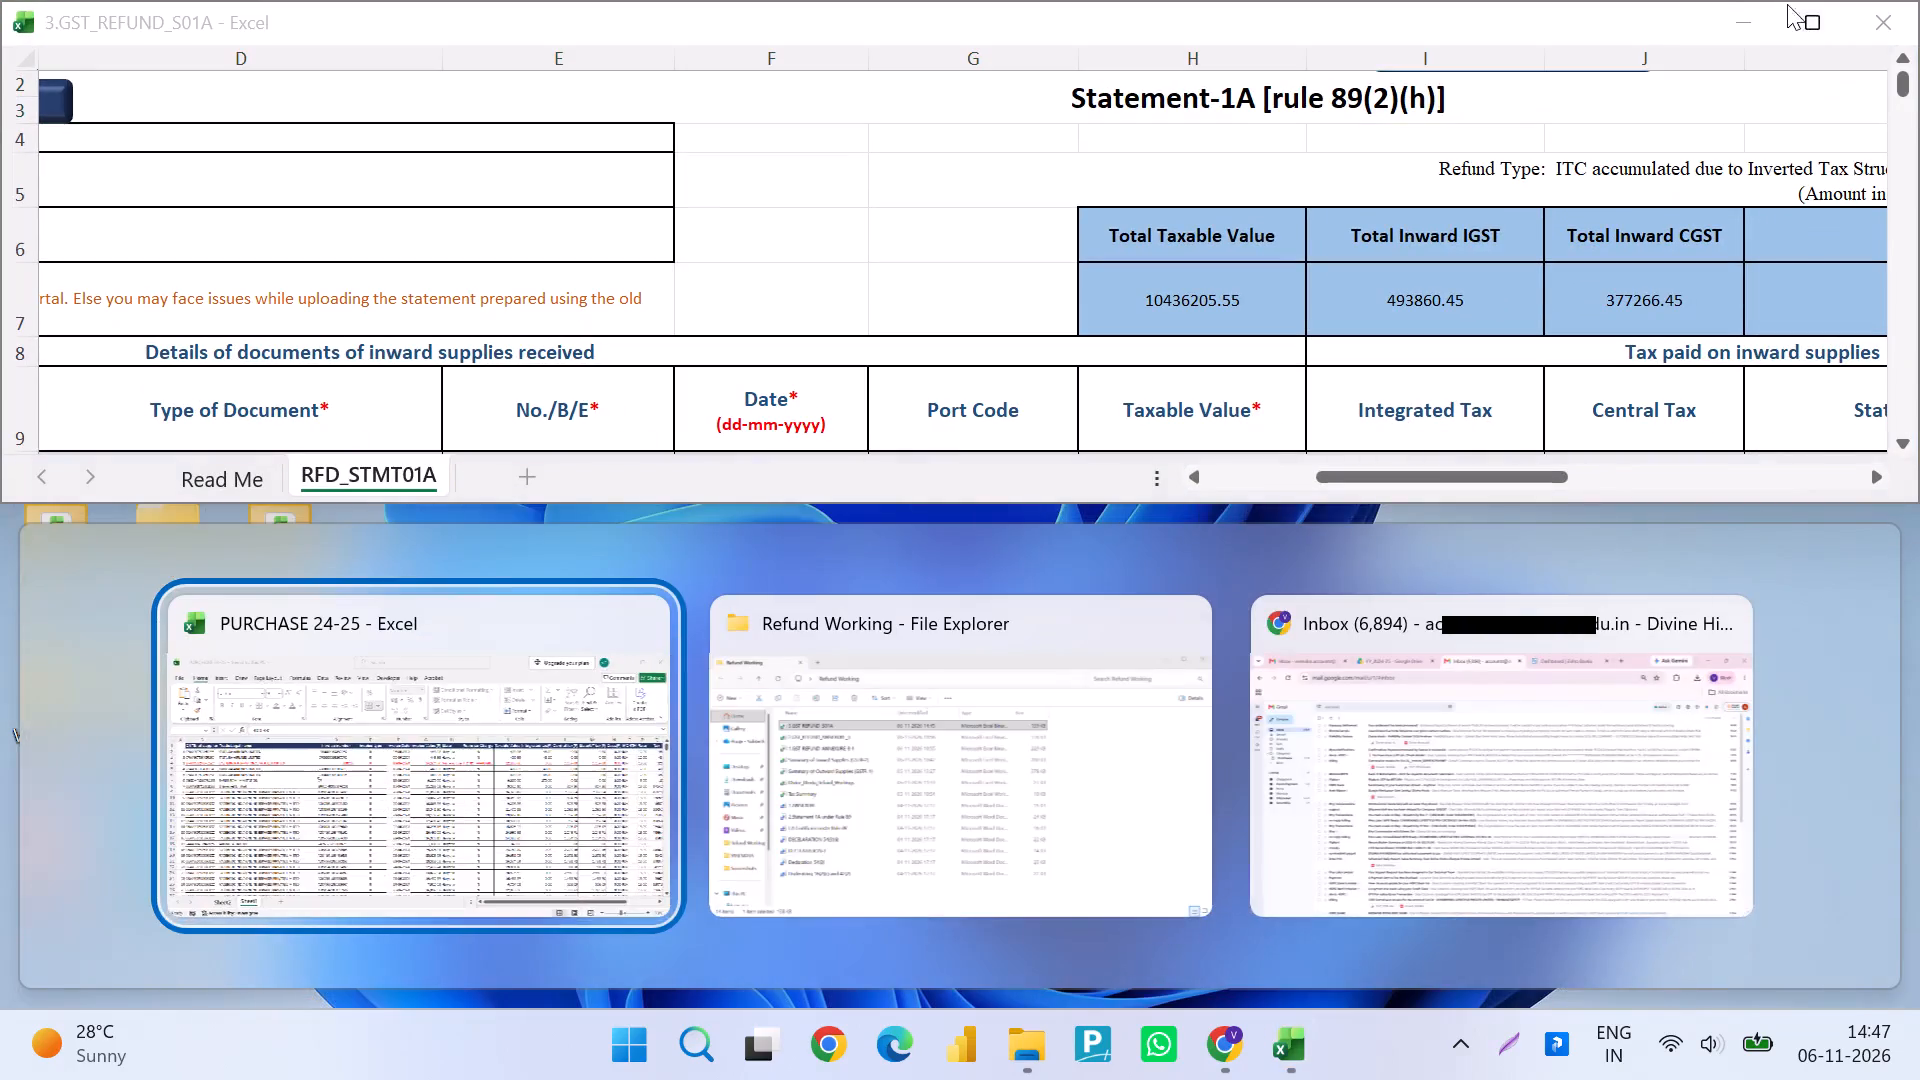
pyautogui.click(1807, 25)
pyautogui.click(1817, 33)
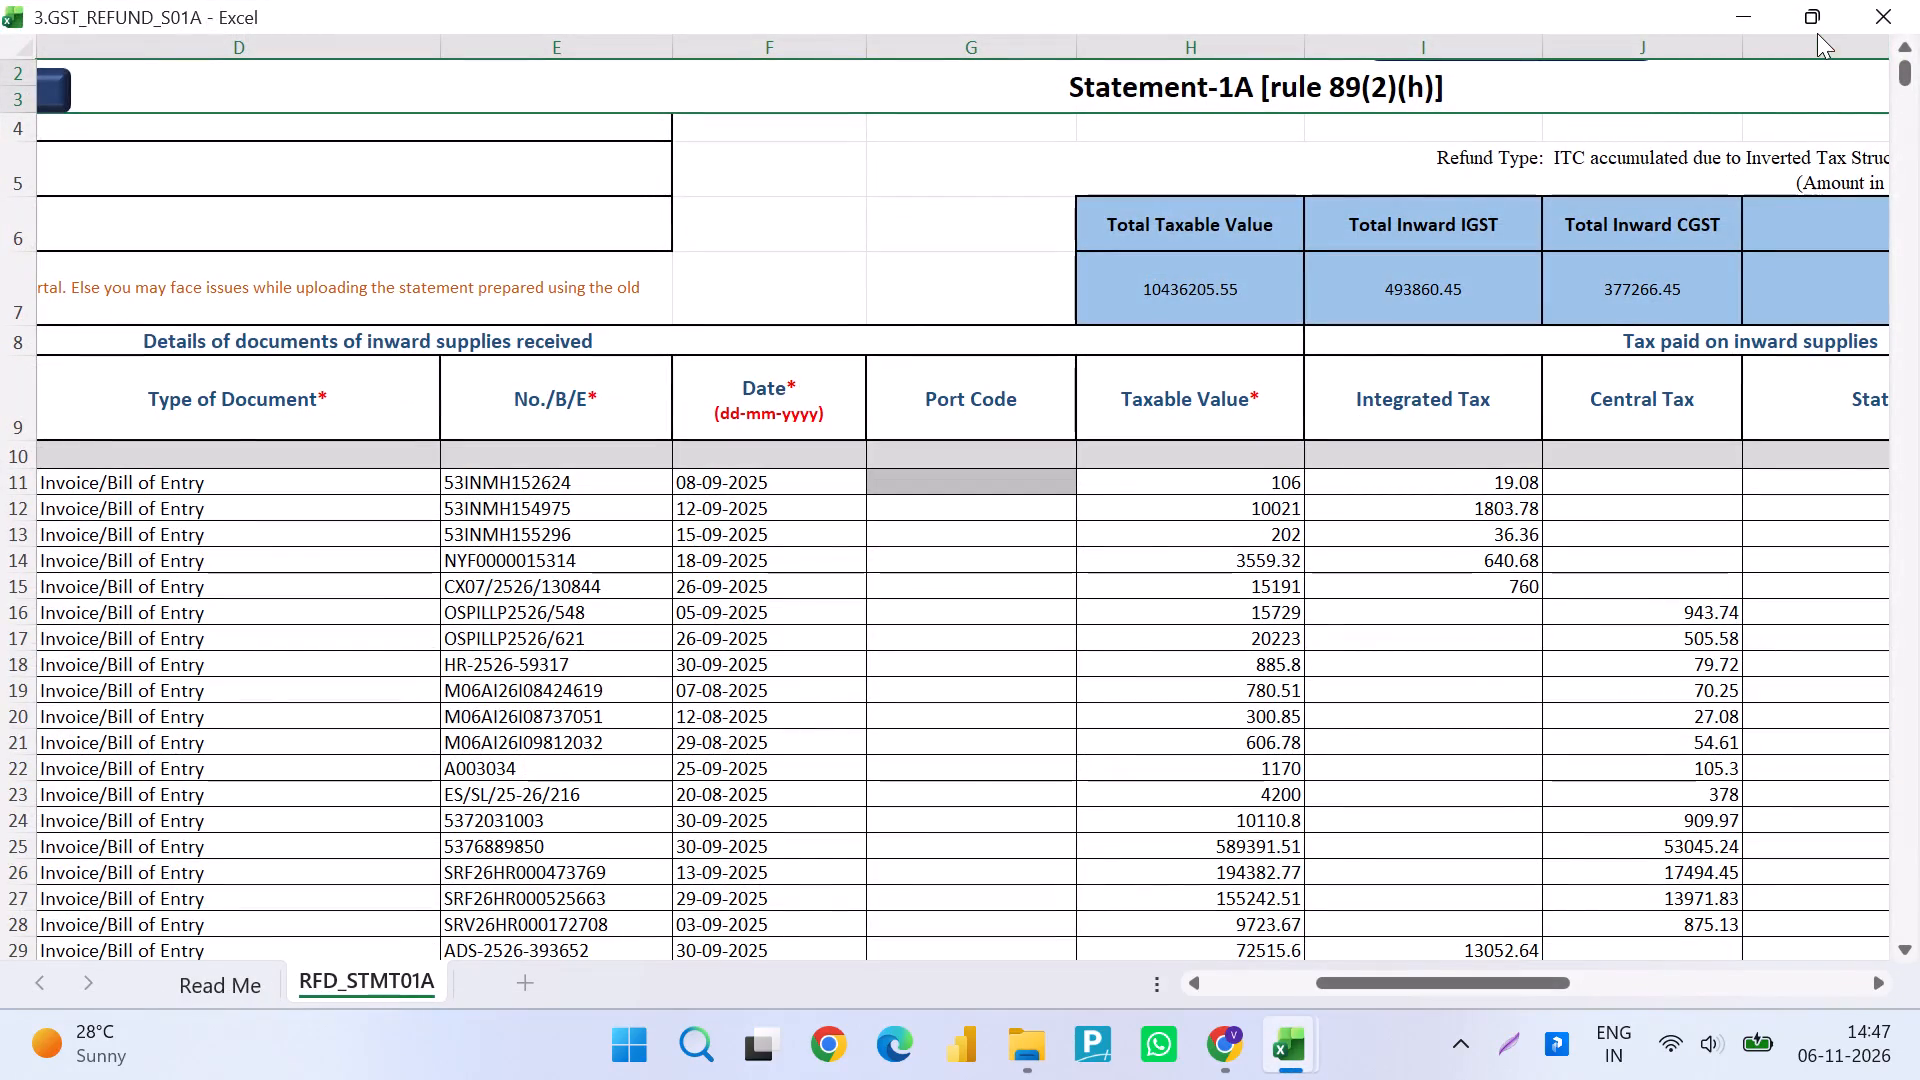
pyautogui.click(1814, 24)
pyautogui.press('super+Up')
pyautogui.press('super+Down')
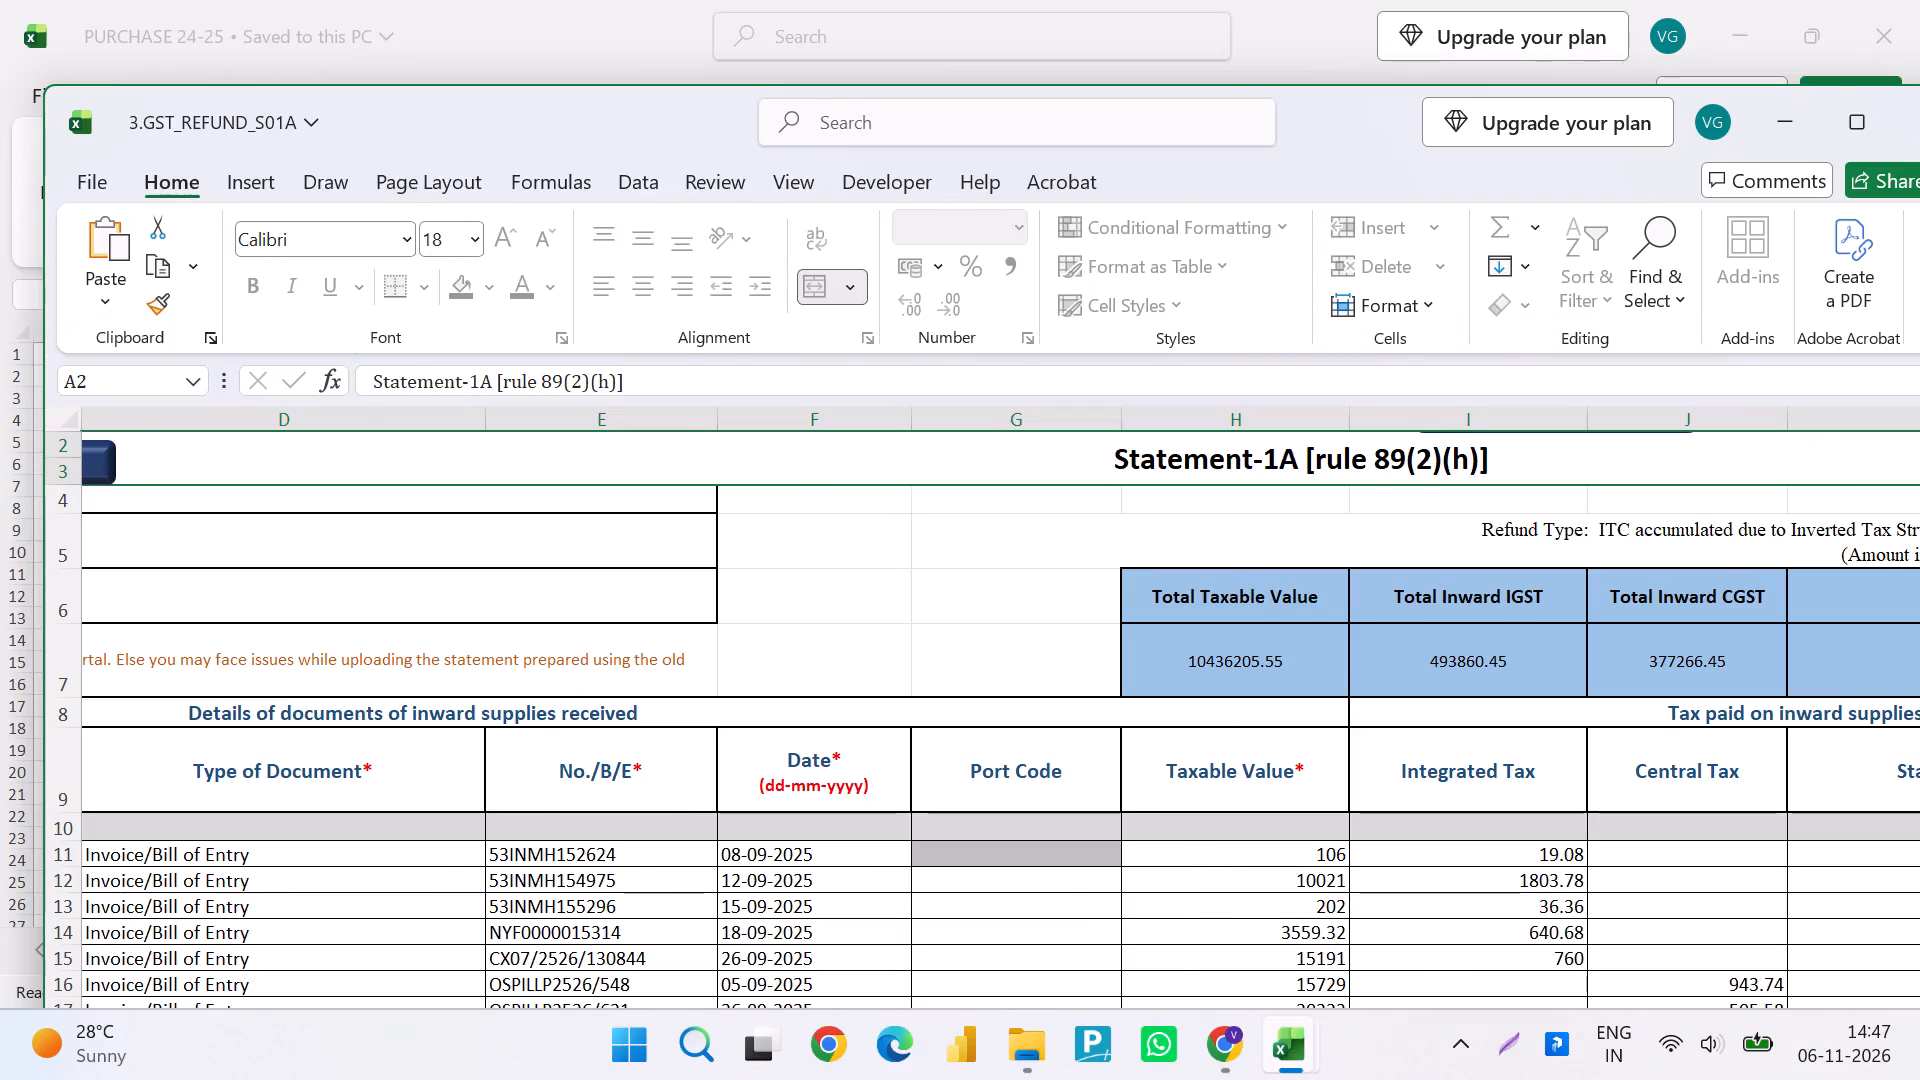
pyautogui.press('super+Up')
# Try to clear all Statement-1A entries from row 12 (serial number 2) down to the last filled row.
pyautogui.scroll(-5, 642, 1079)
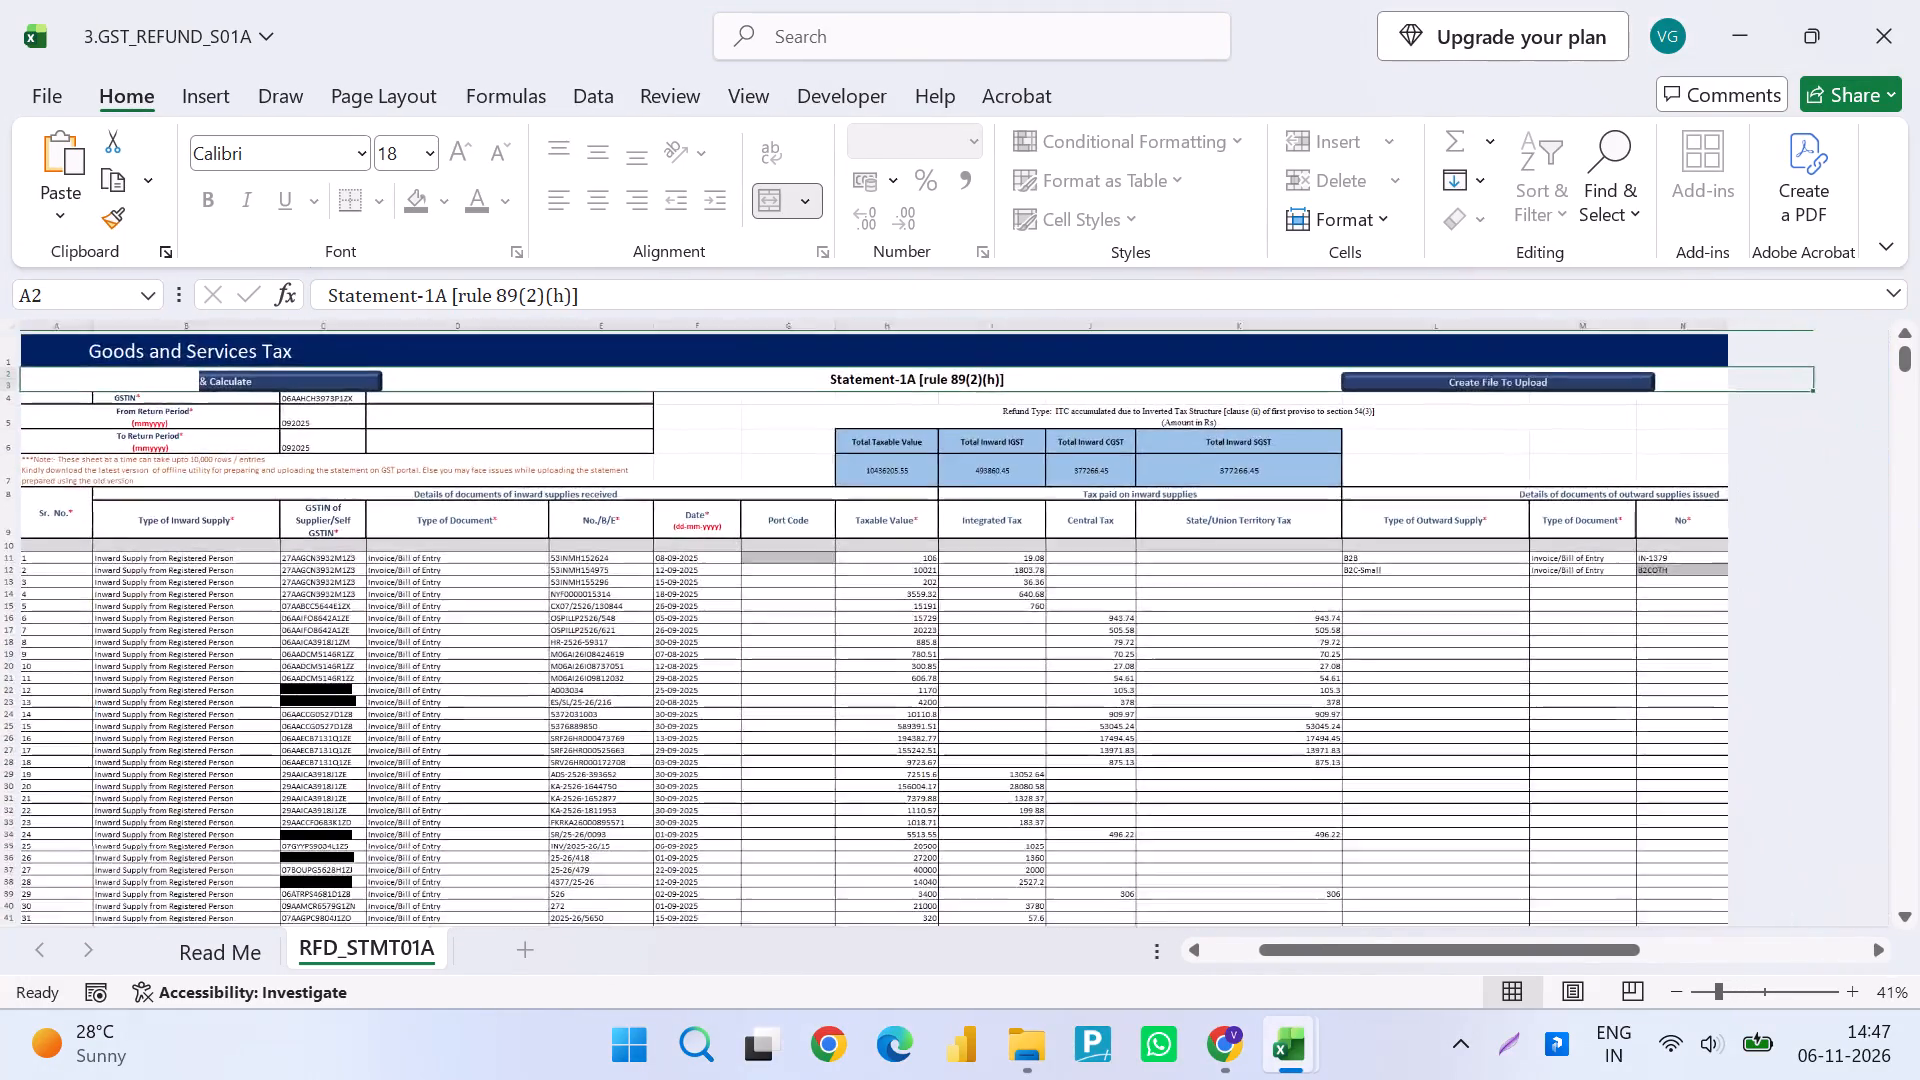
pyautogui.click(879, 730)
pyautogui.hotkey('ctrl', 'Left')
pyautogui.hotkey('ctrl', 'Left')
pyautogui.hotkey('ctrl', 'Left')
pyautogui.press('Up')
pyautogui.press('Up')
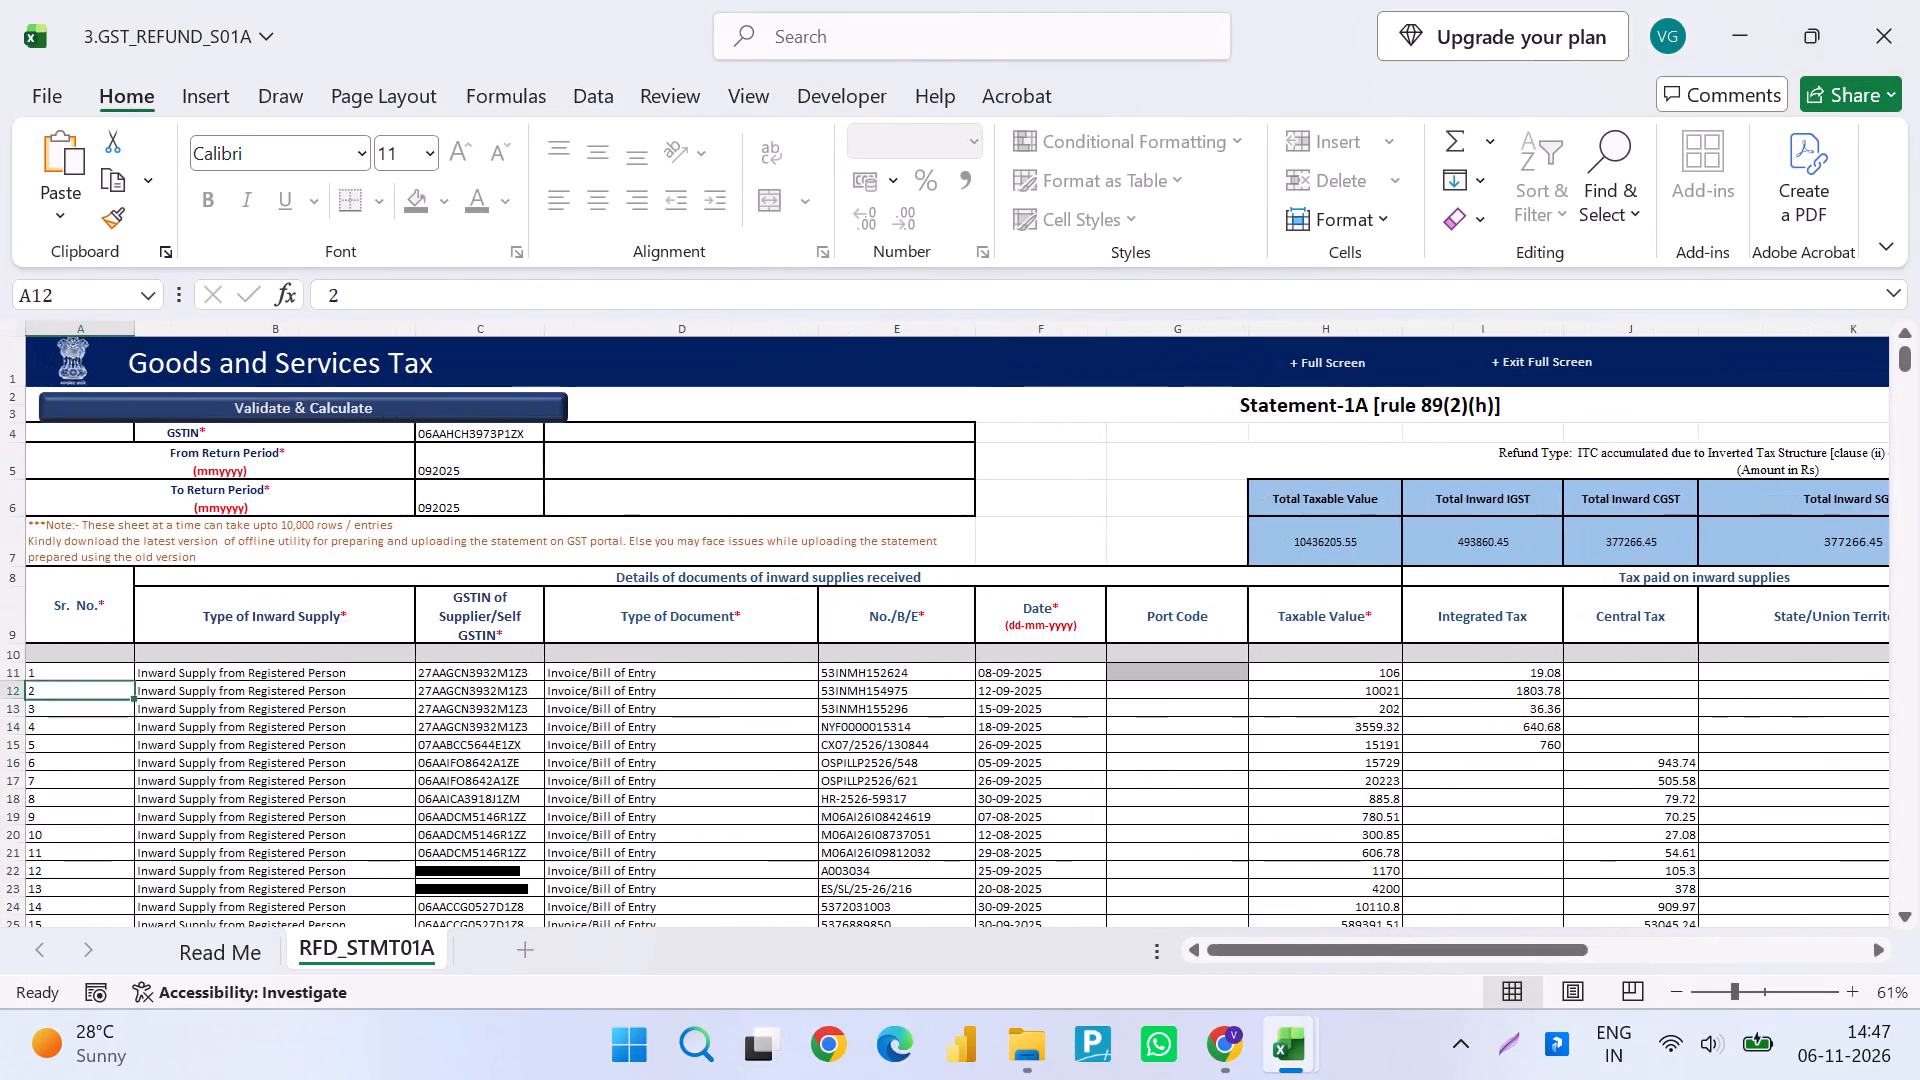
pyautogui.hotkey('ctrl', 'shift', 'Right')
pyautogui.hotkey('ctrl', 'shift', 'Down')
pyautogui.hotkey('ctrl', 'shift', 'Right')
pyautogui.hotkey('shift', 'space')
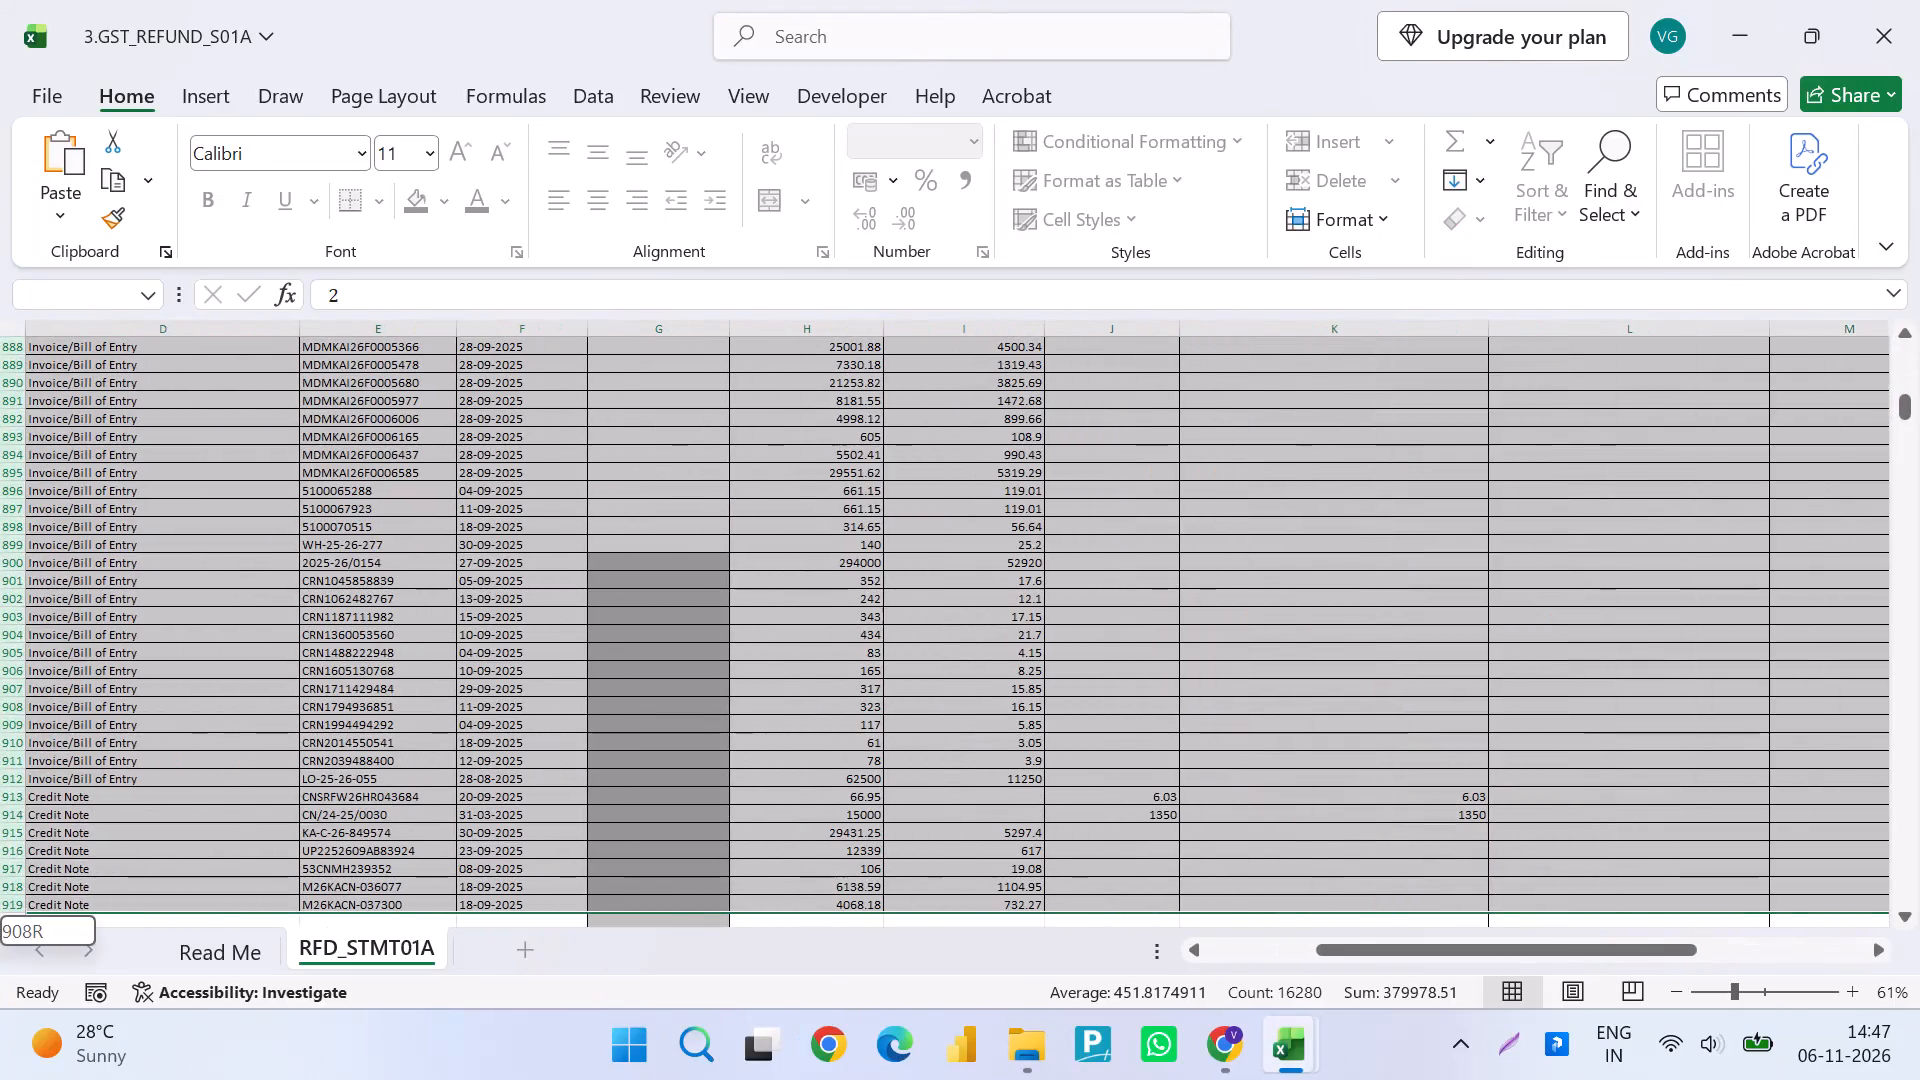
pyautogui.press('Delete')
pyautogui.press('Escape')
# Go to the Type of Inward Supply cell B12 in the serial number 2 row.
pyautogui.press('Down')
pyautogui.press('Up')
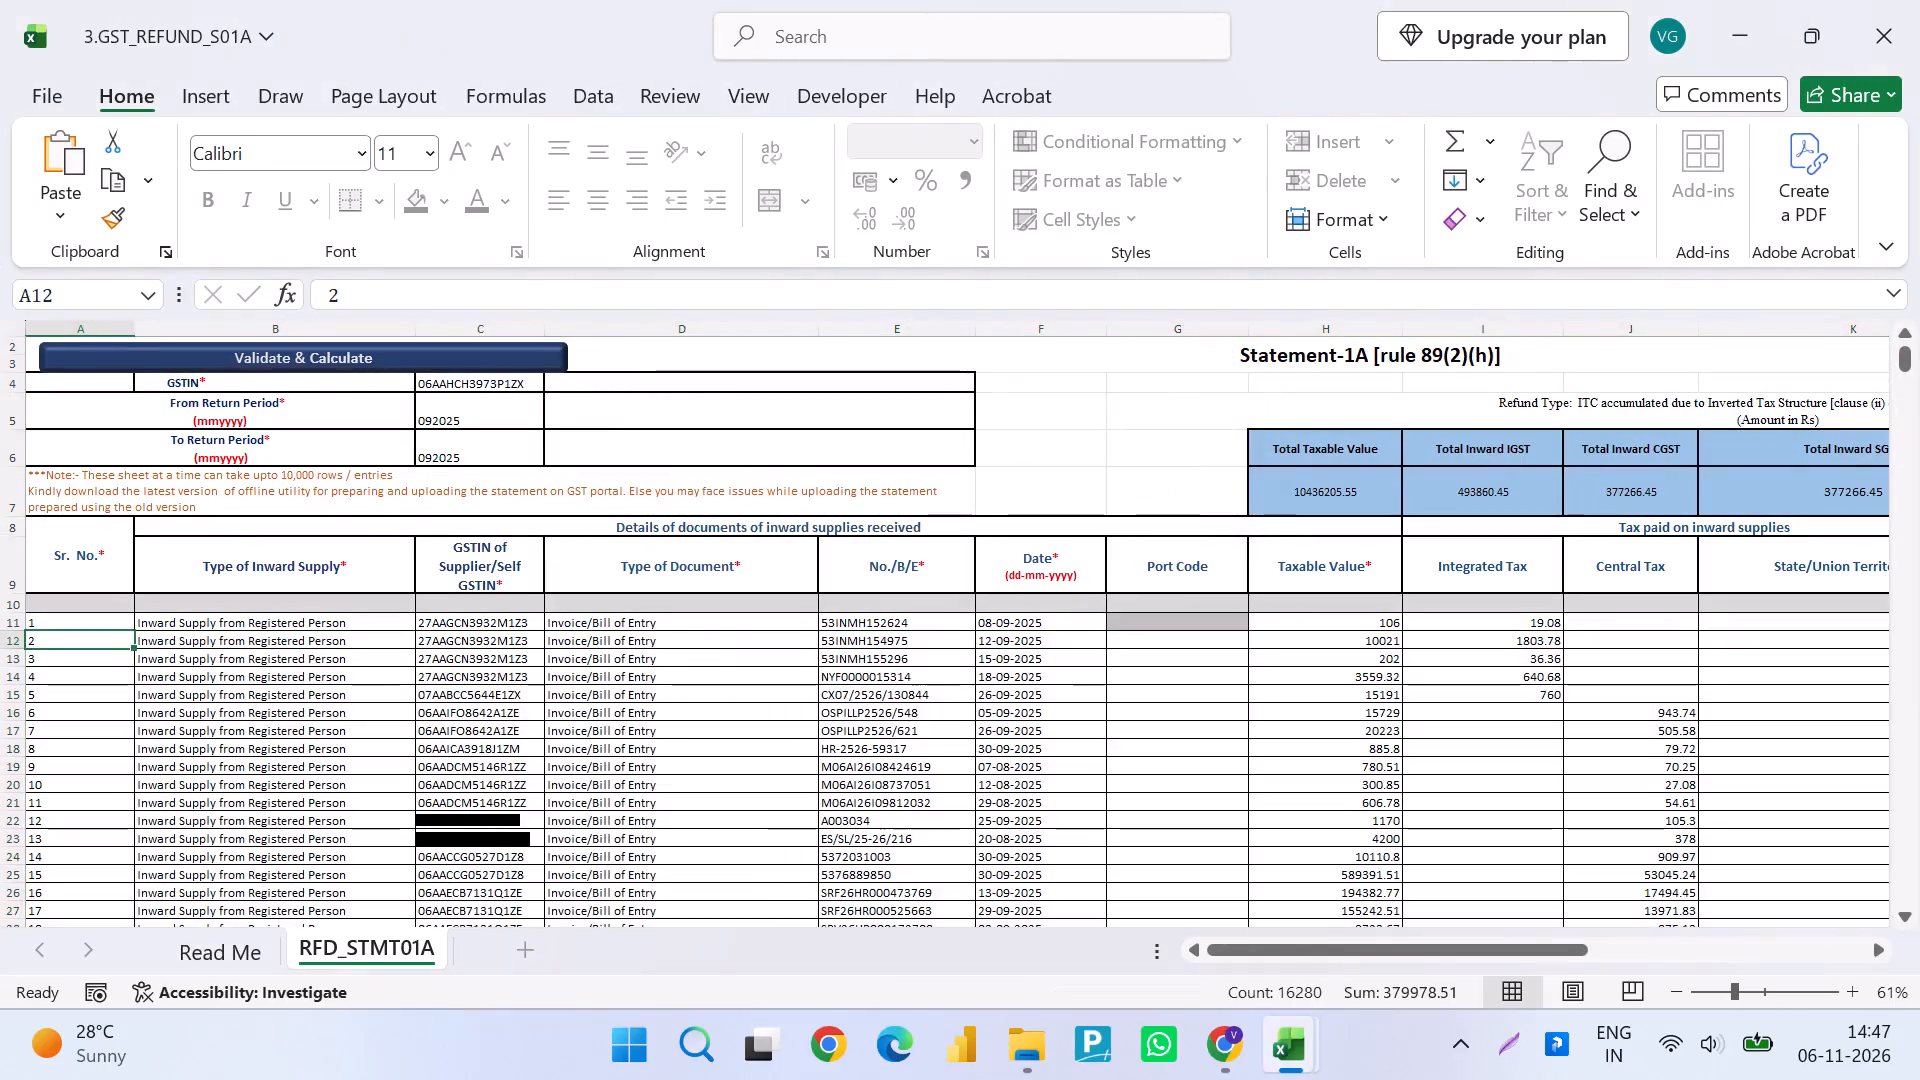
pyautogui.press('Right')
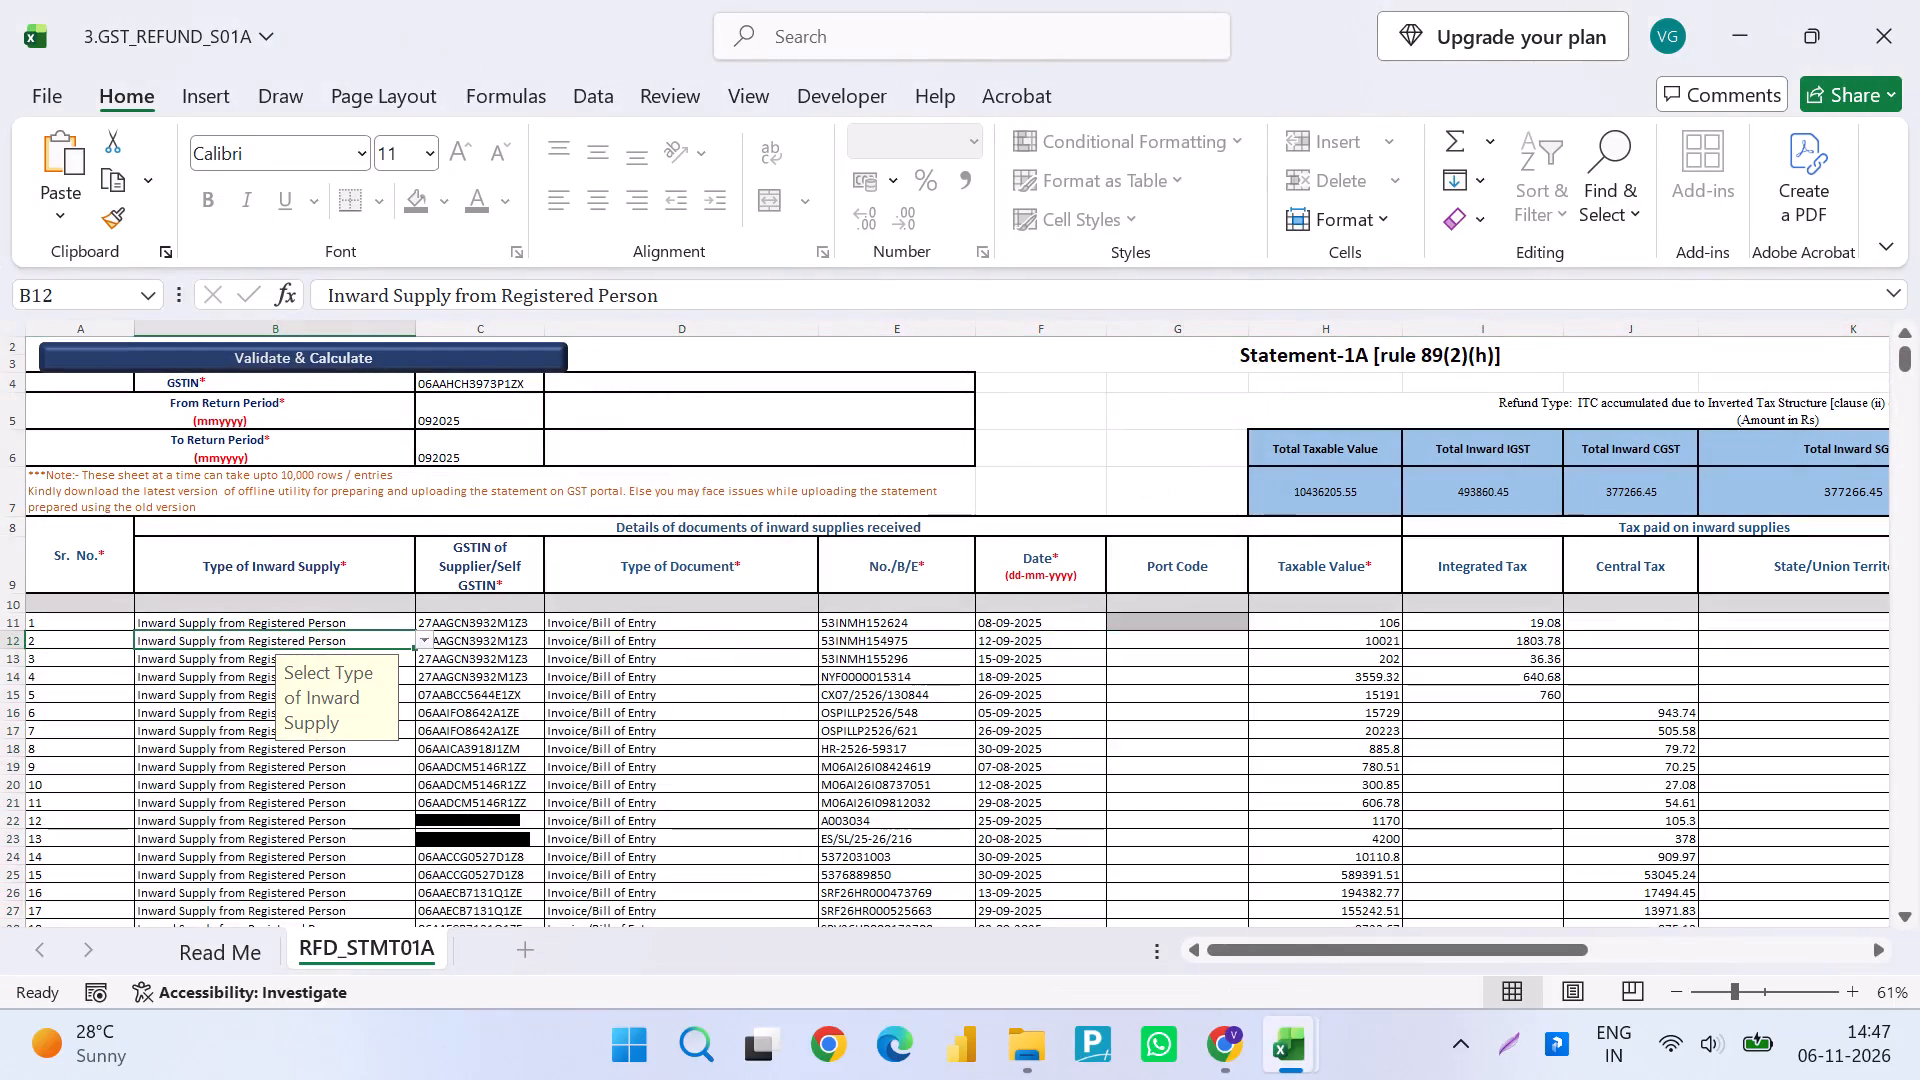
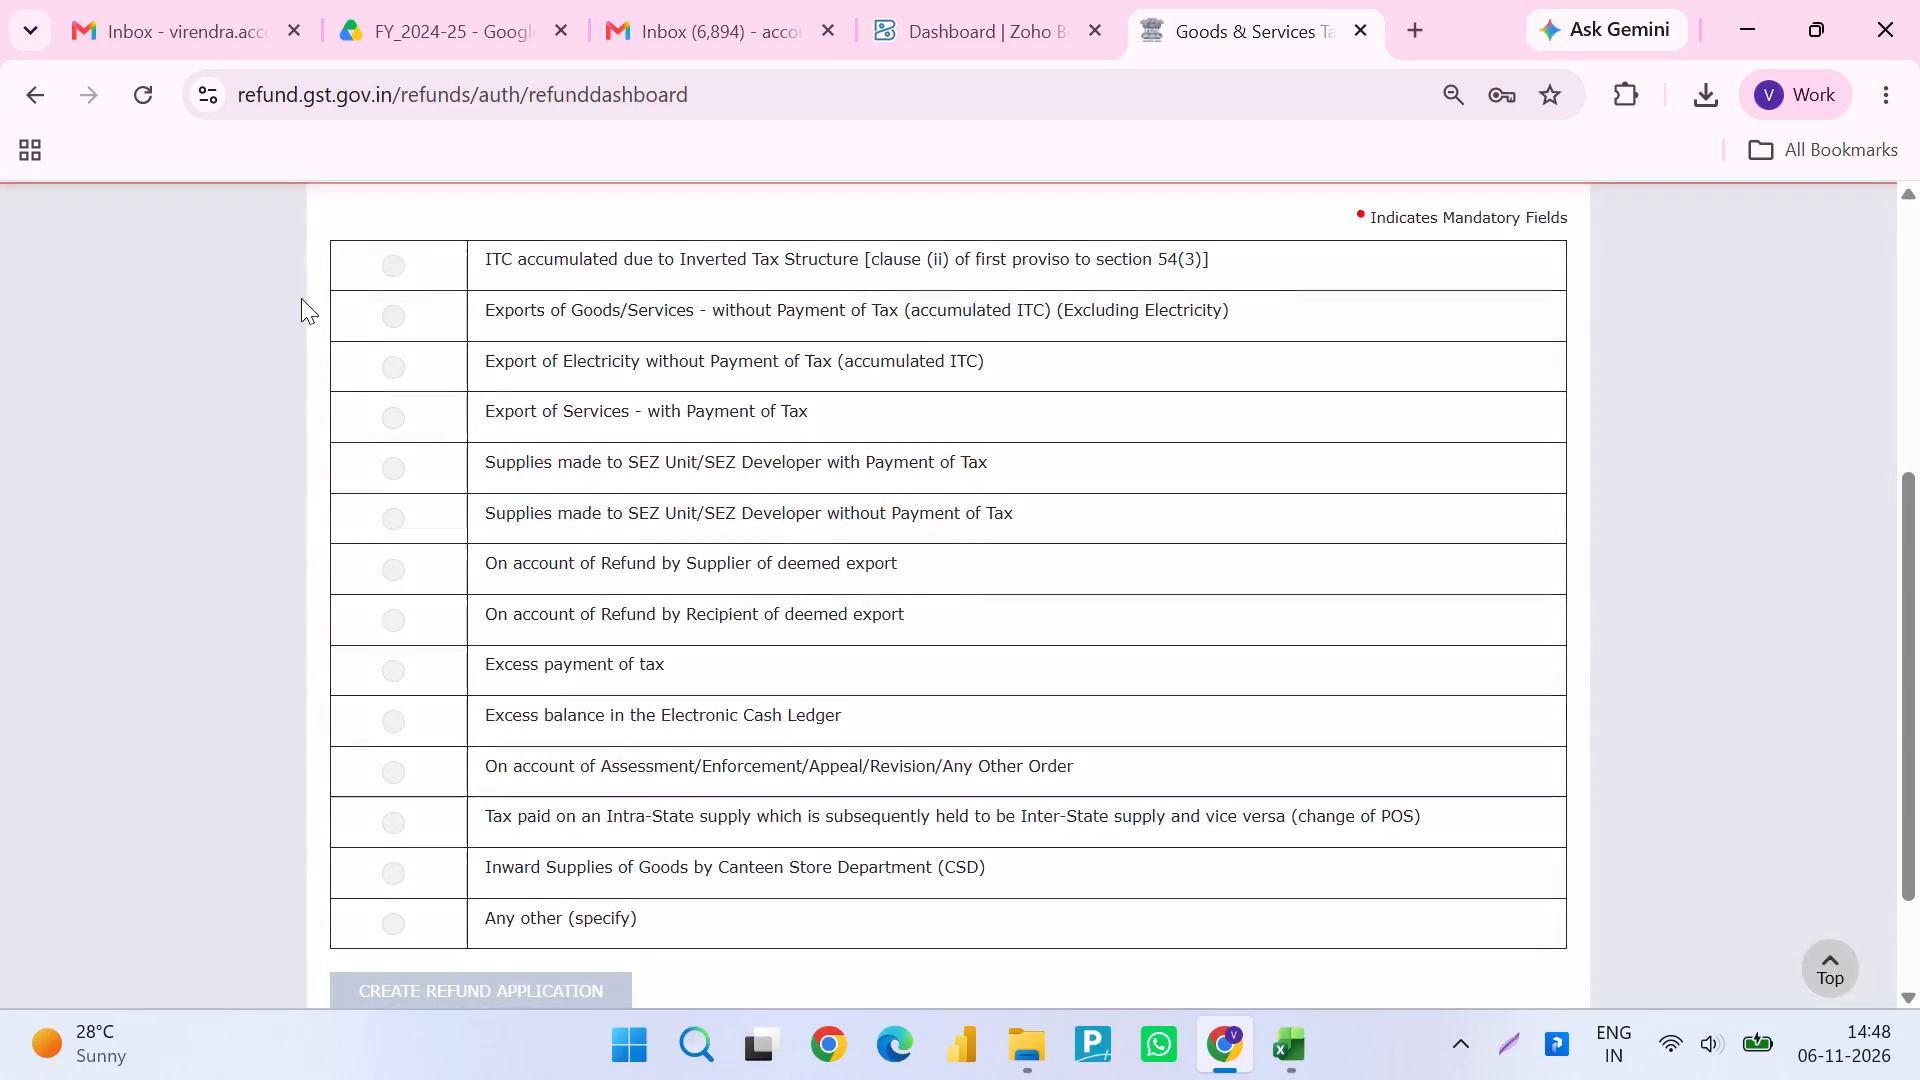
# Create a refund application for ITC accumulated due to Inverted Tax Structure from Jun-2024 to Mar-2026, answering yes to having a refund to claim.
pyautogui.click(390, 266)
pyautogui.scroll(-2, 996, 543)
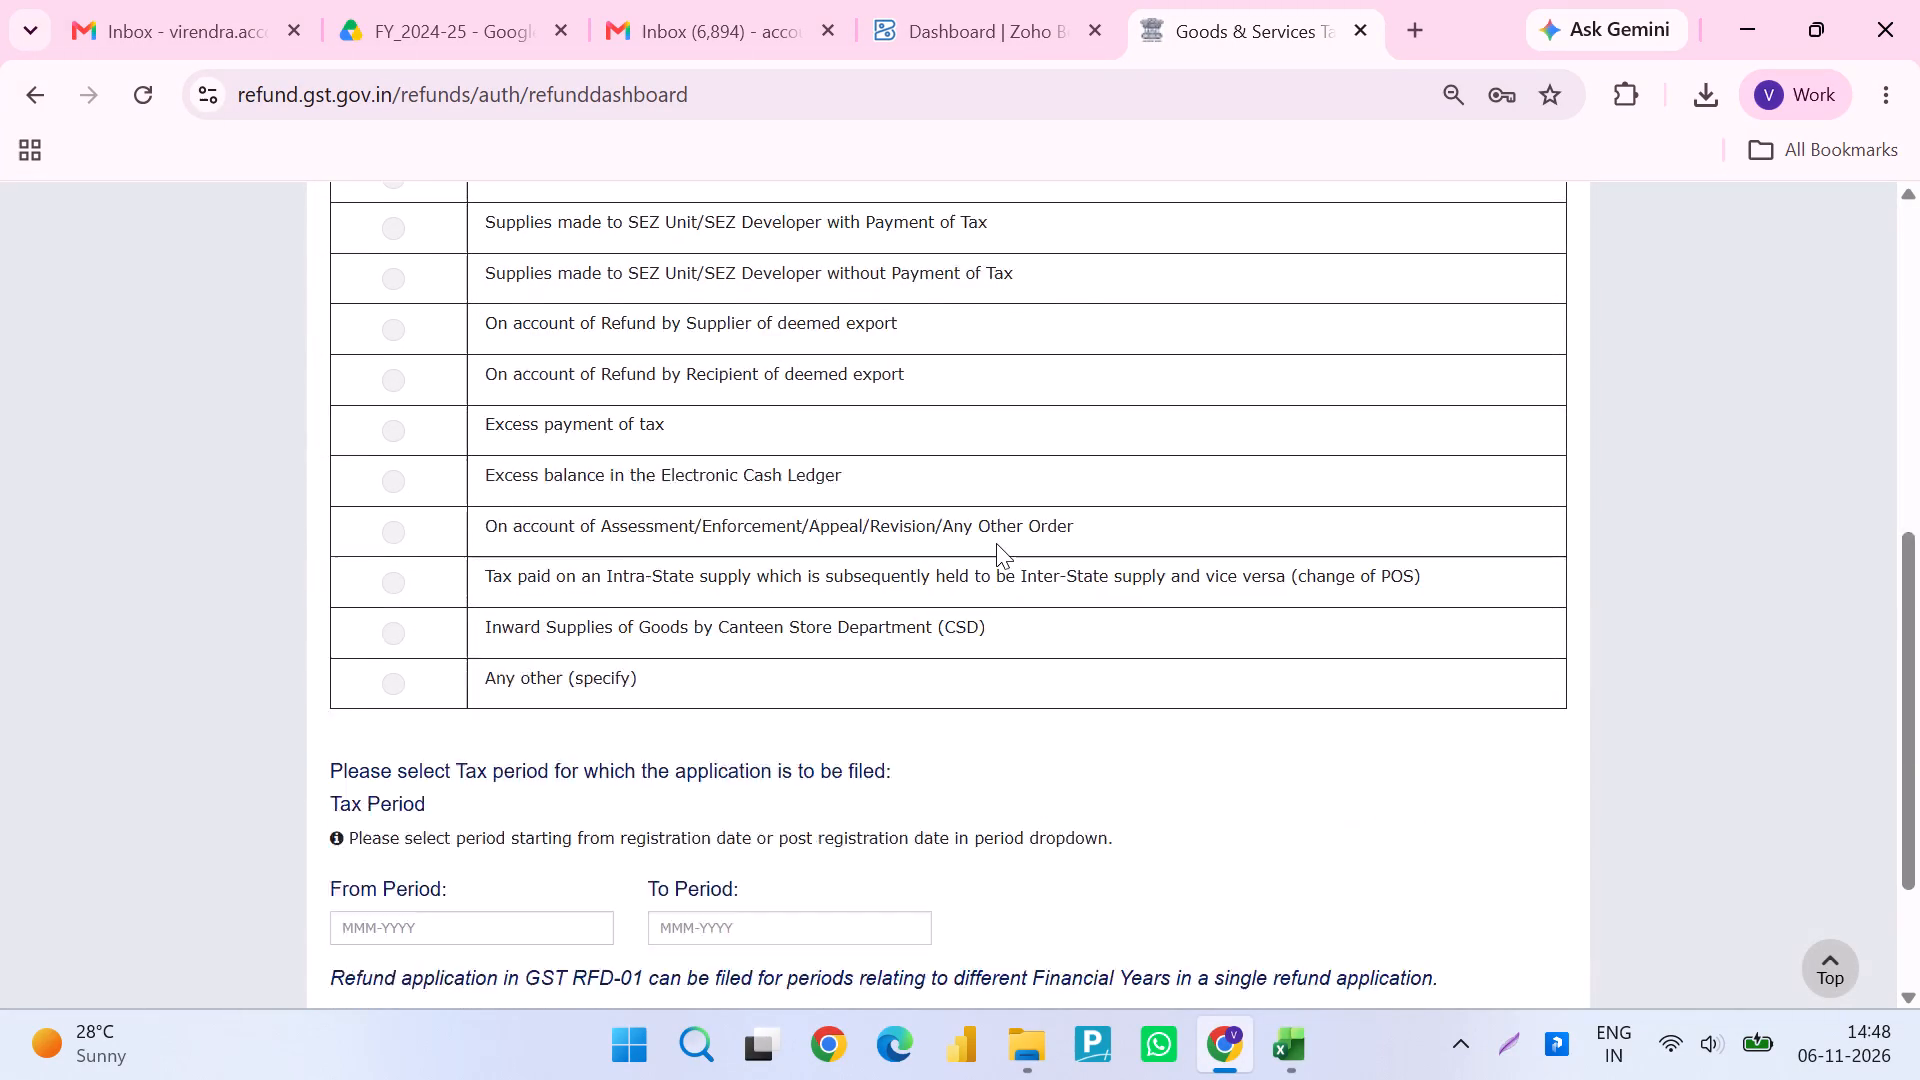
pyautogui.scroll(-2, 996, 543)
pyautogui.click(547, 729)
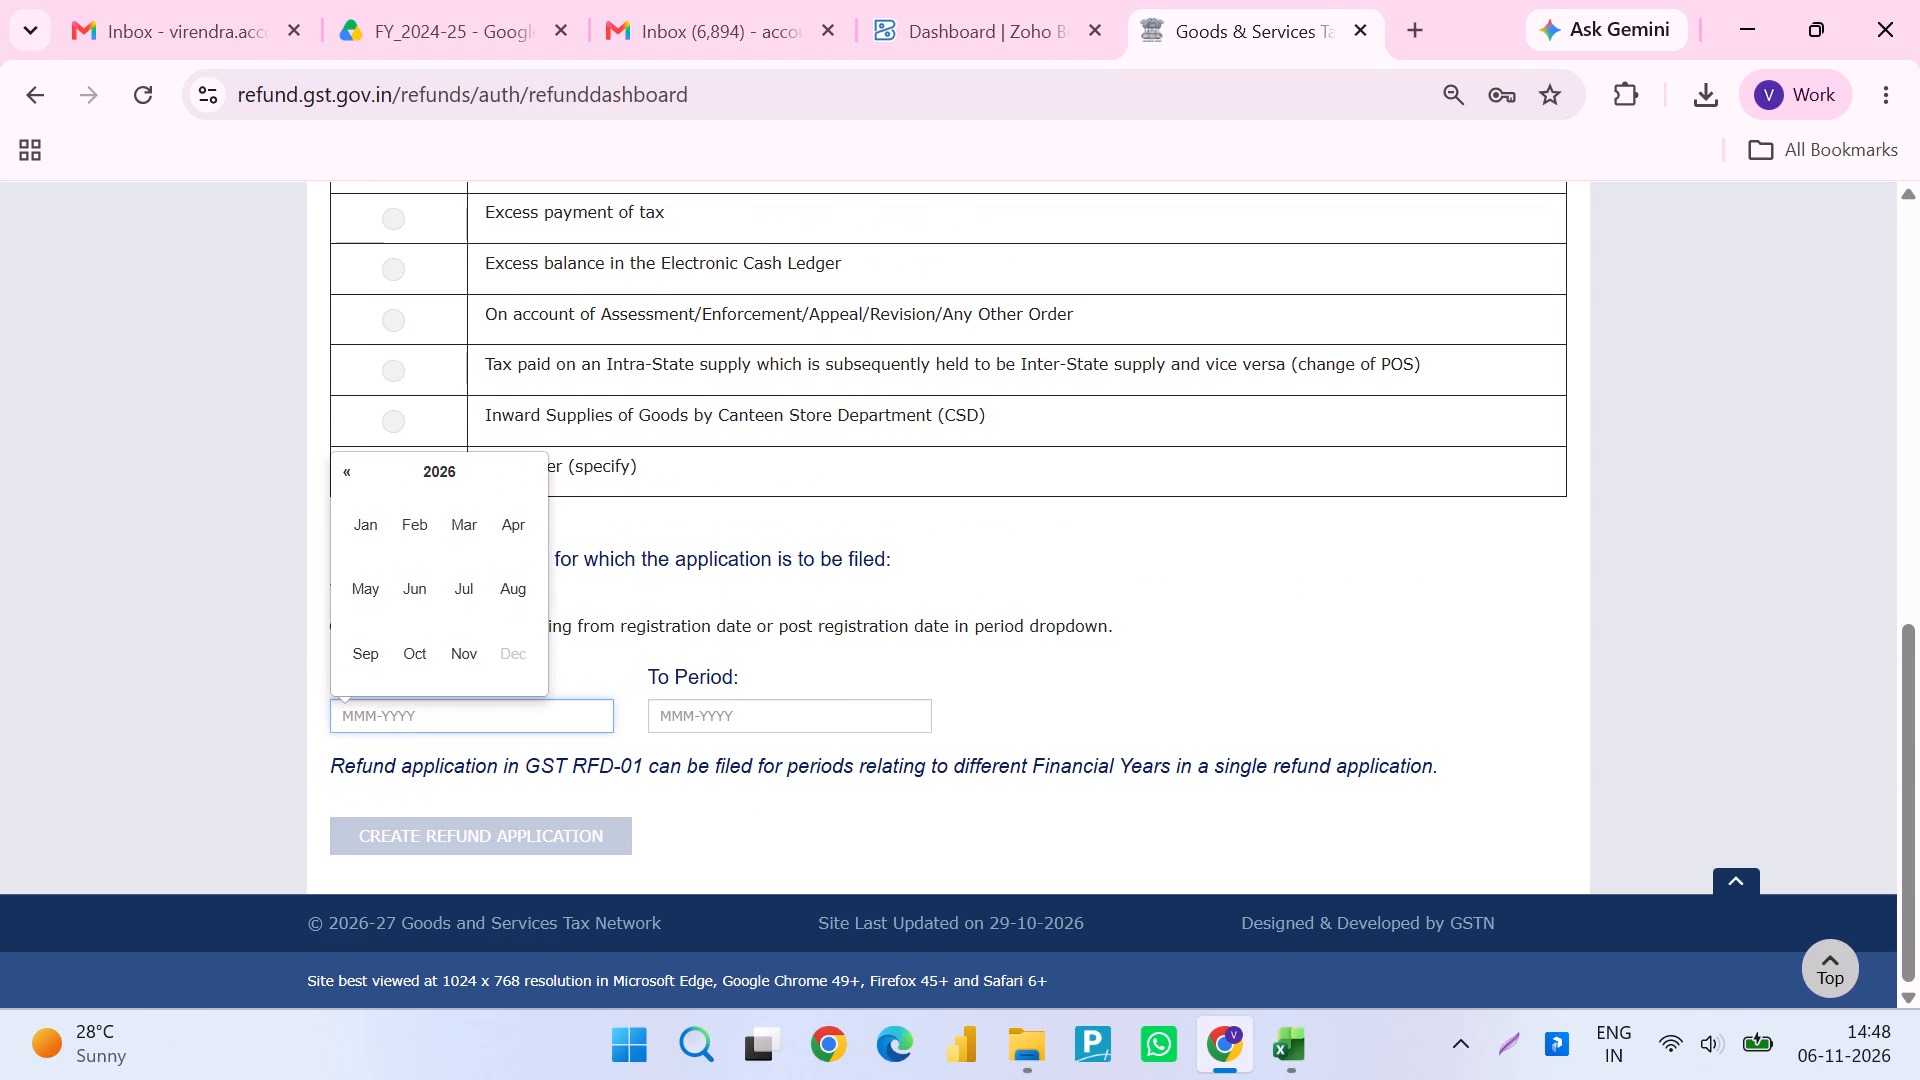
pyautogui.click(343, 462)
pyautogui.click(343, 462)
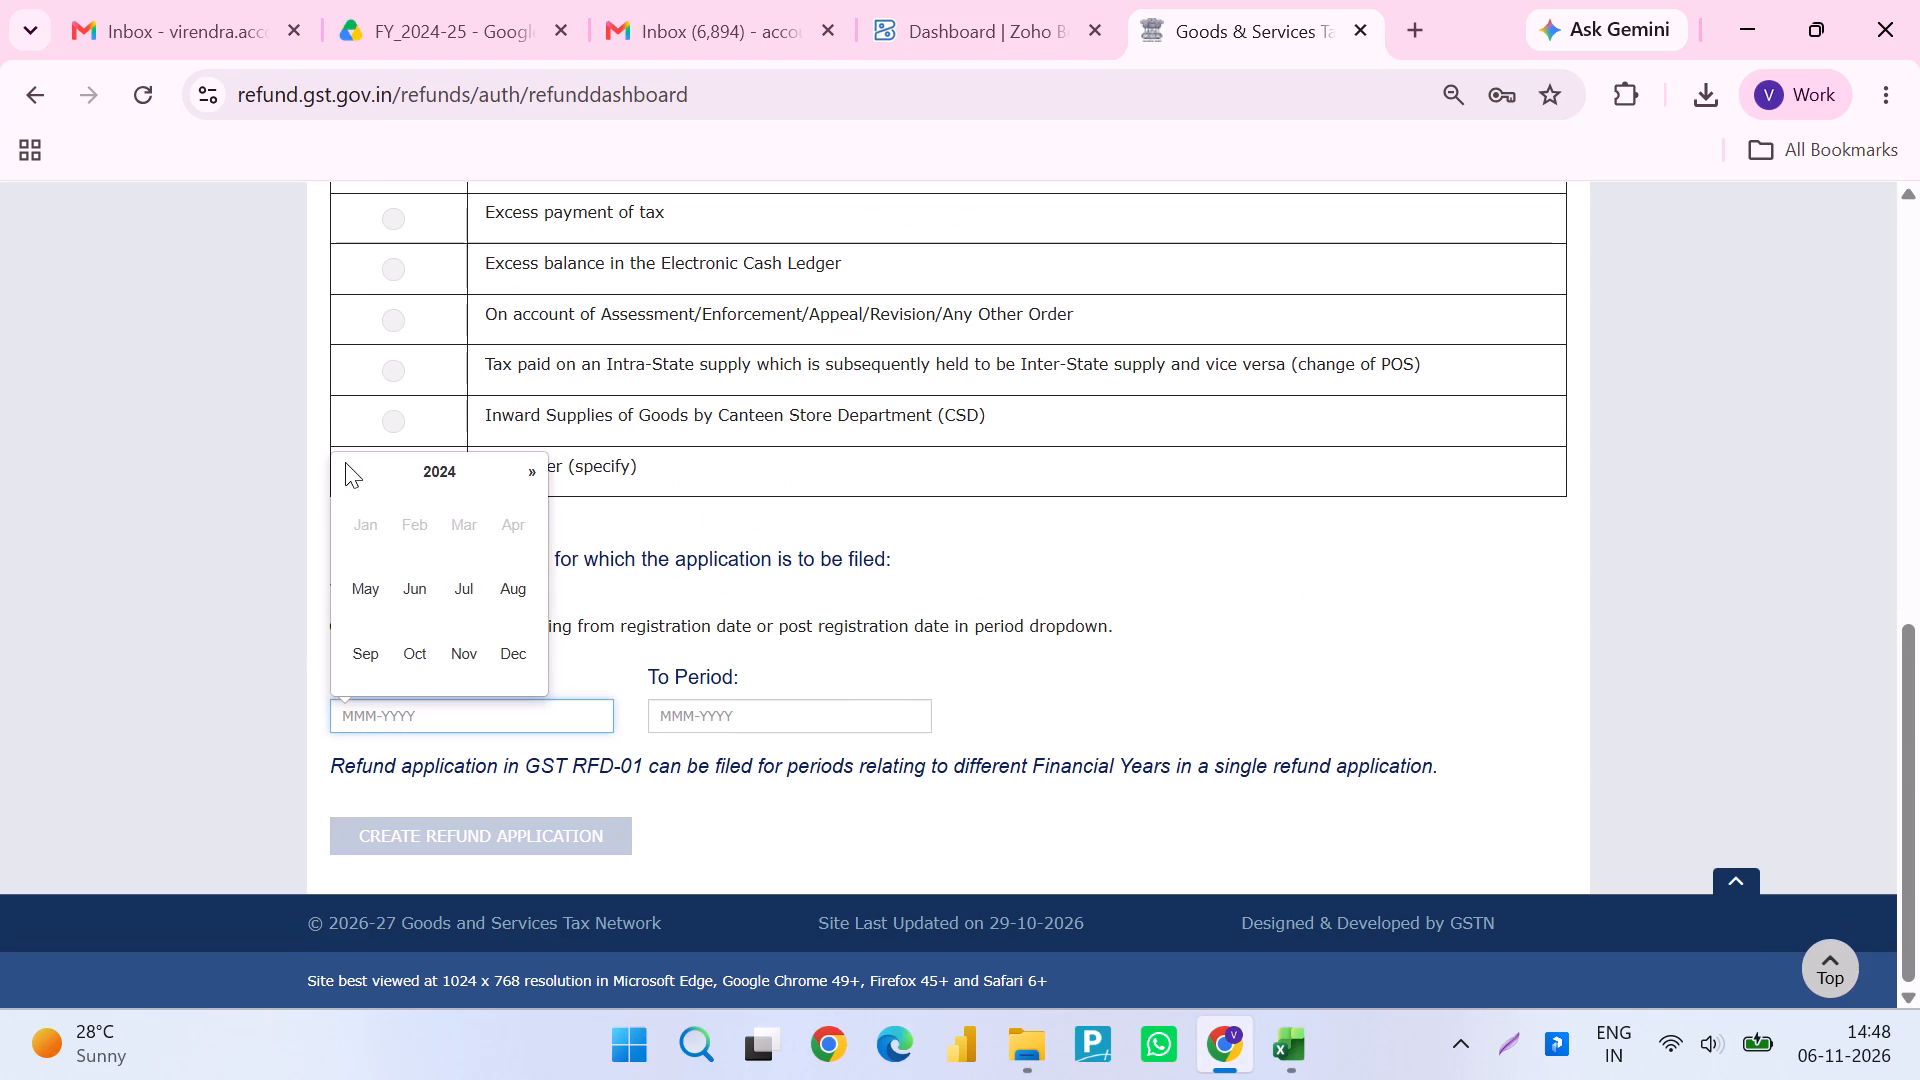
pyautogui.click(406, 593)
pyautogui.click(696, 705)
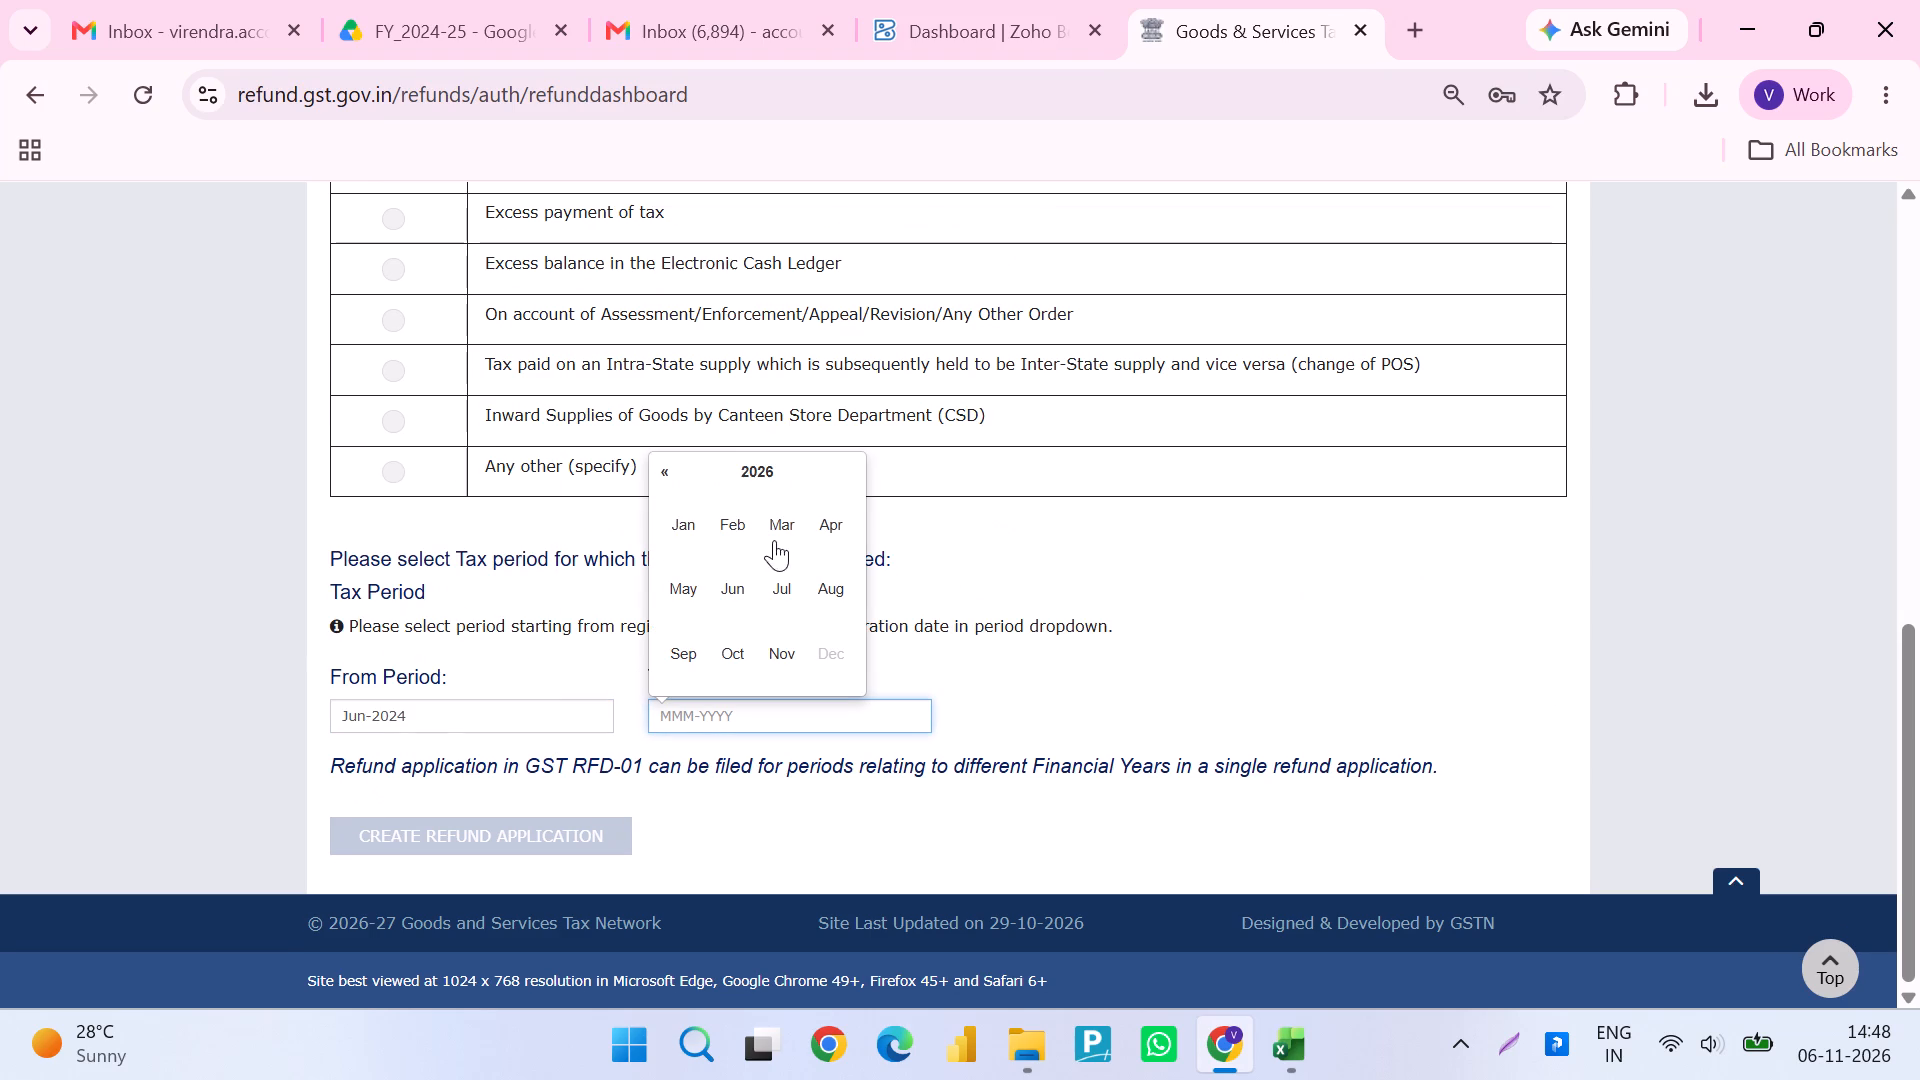
pyautogui.click(781, 537)
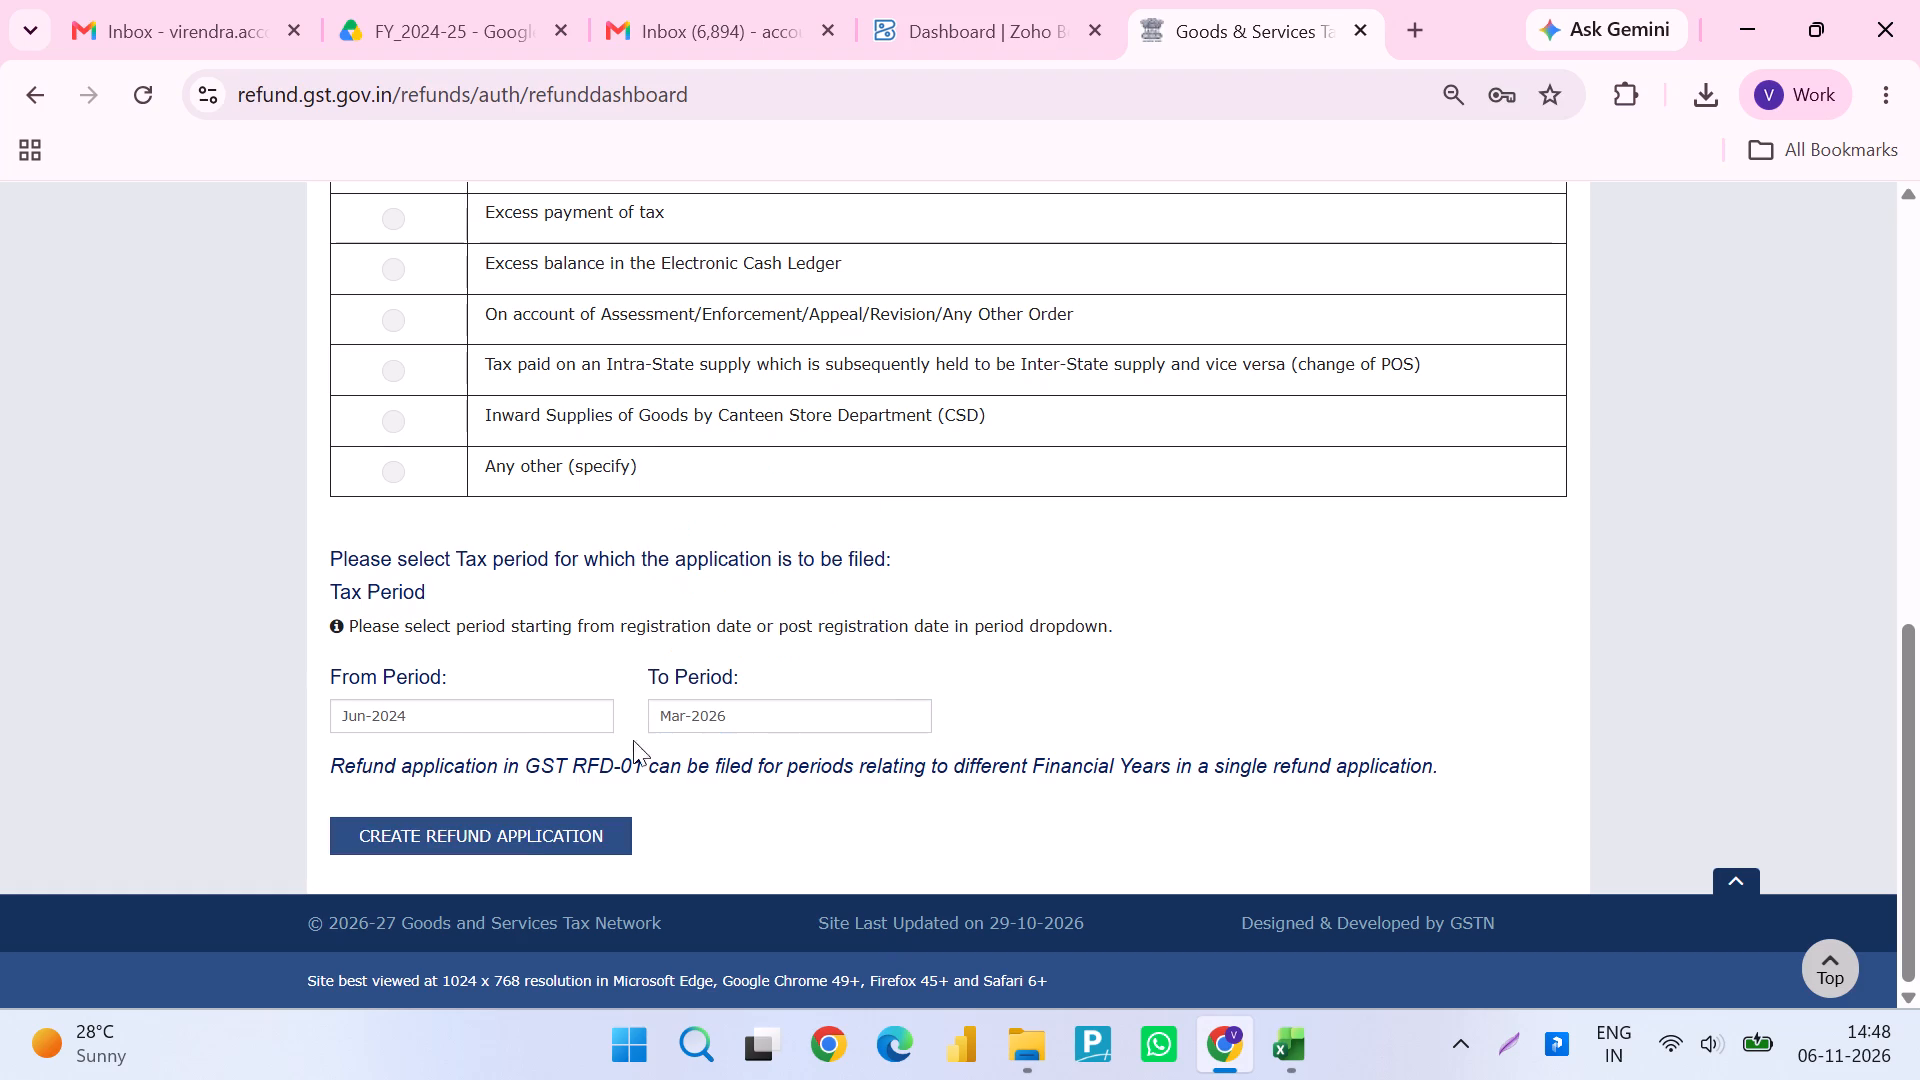
pyautogui.click(521, 837)
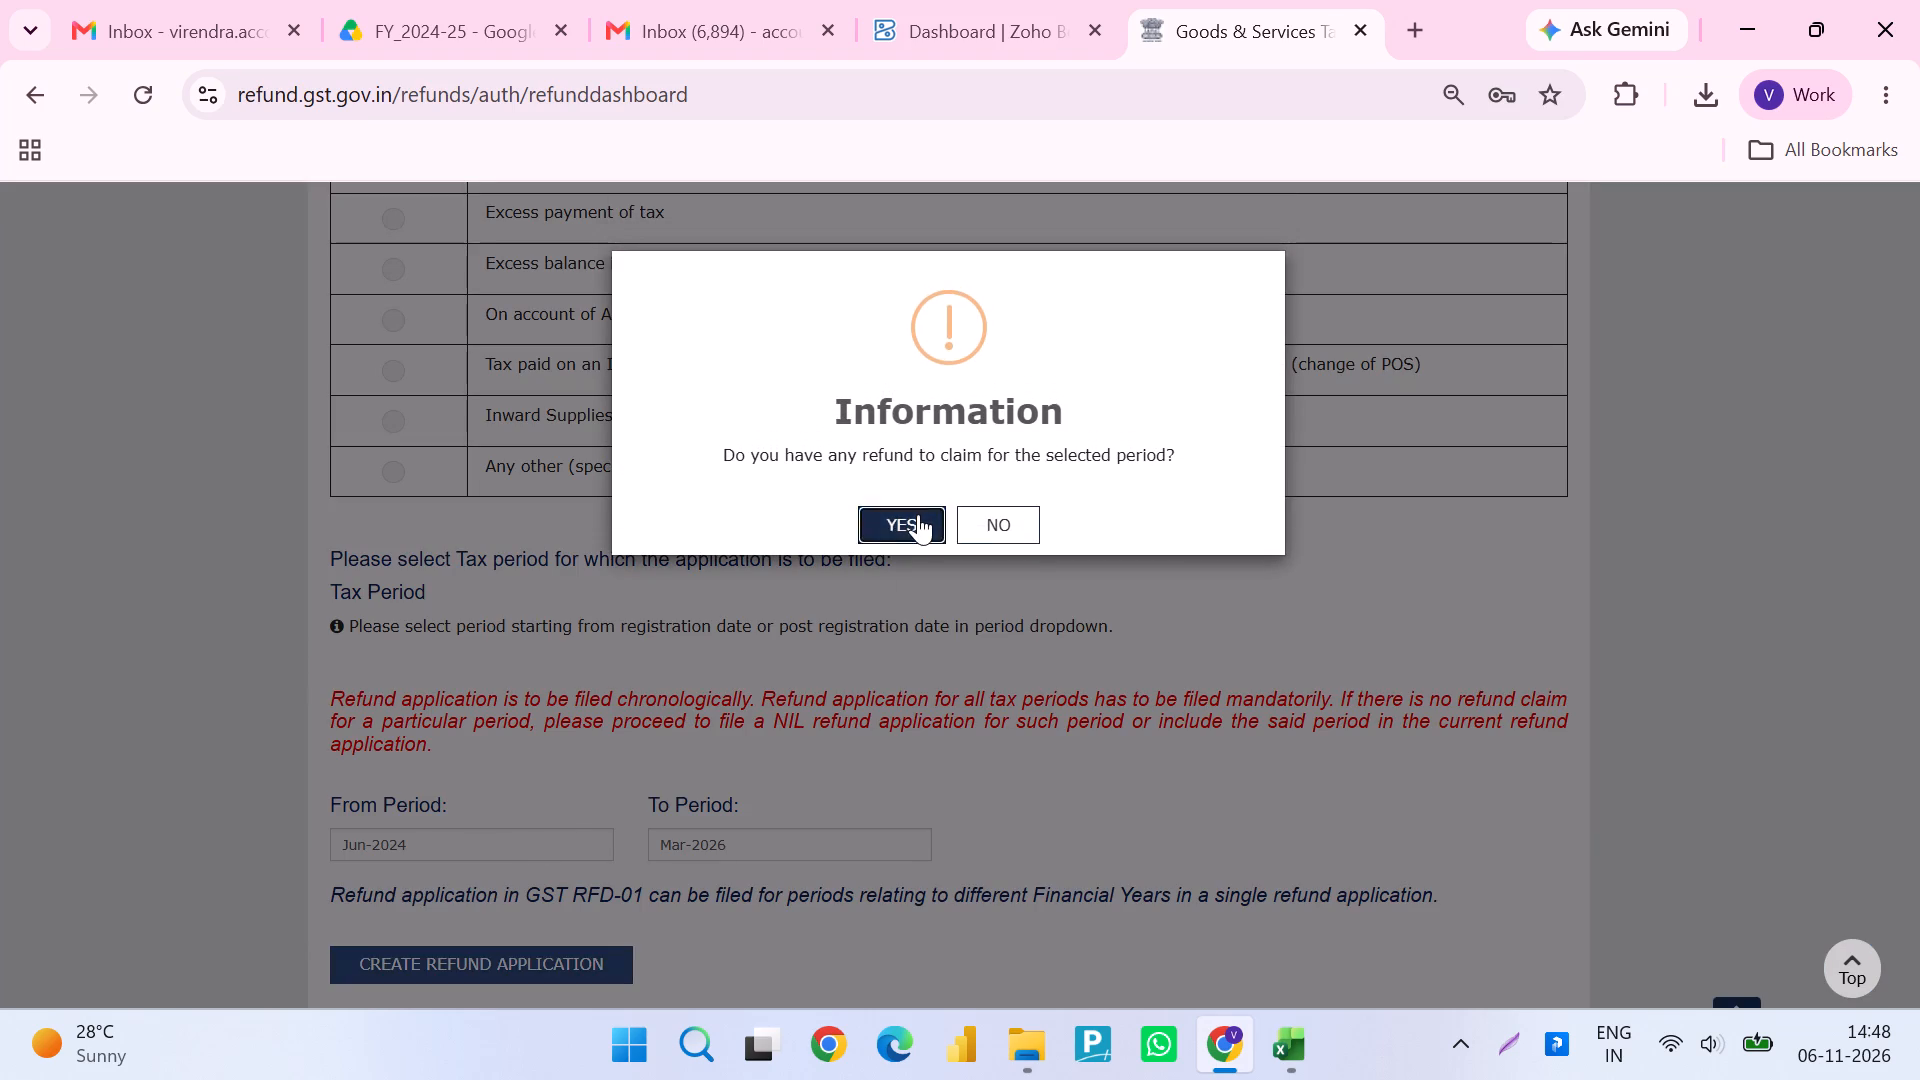
pyautogui.click(918, 514)
# Download the Statement 1A offline utility from the GST RFD-01 form and check it in the recent download history.
pyautogui.scroll(4, 918, 514)
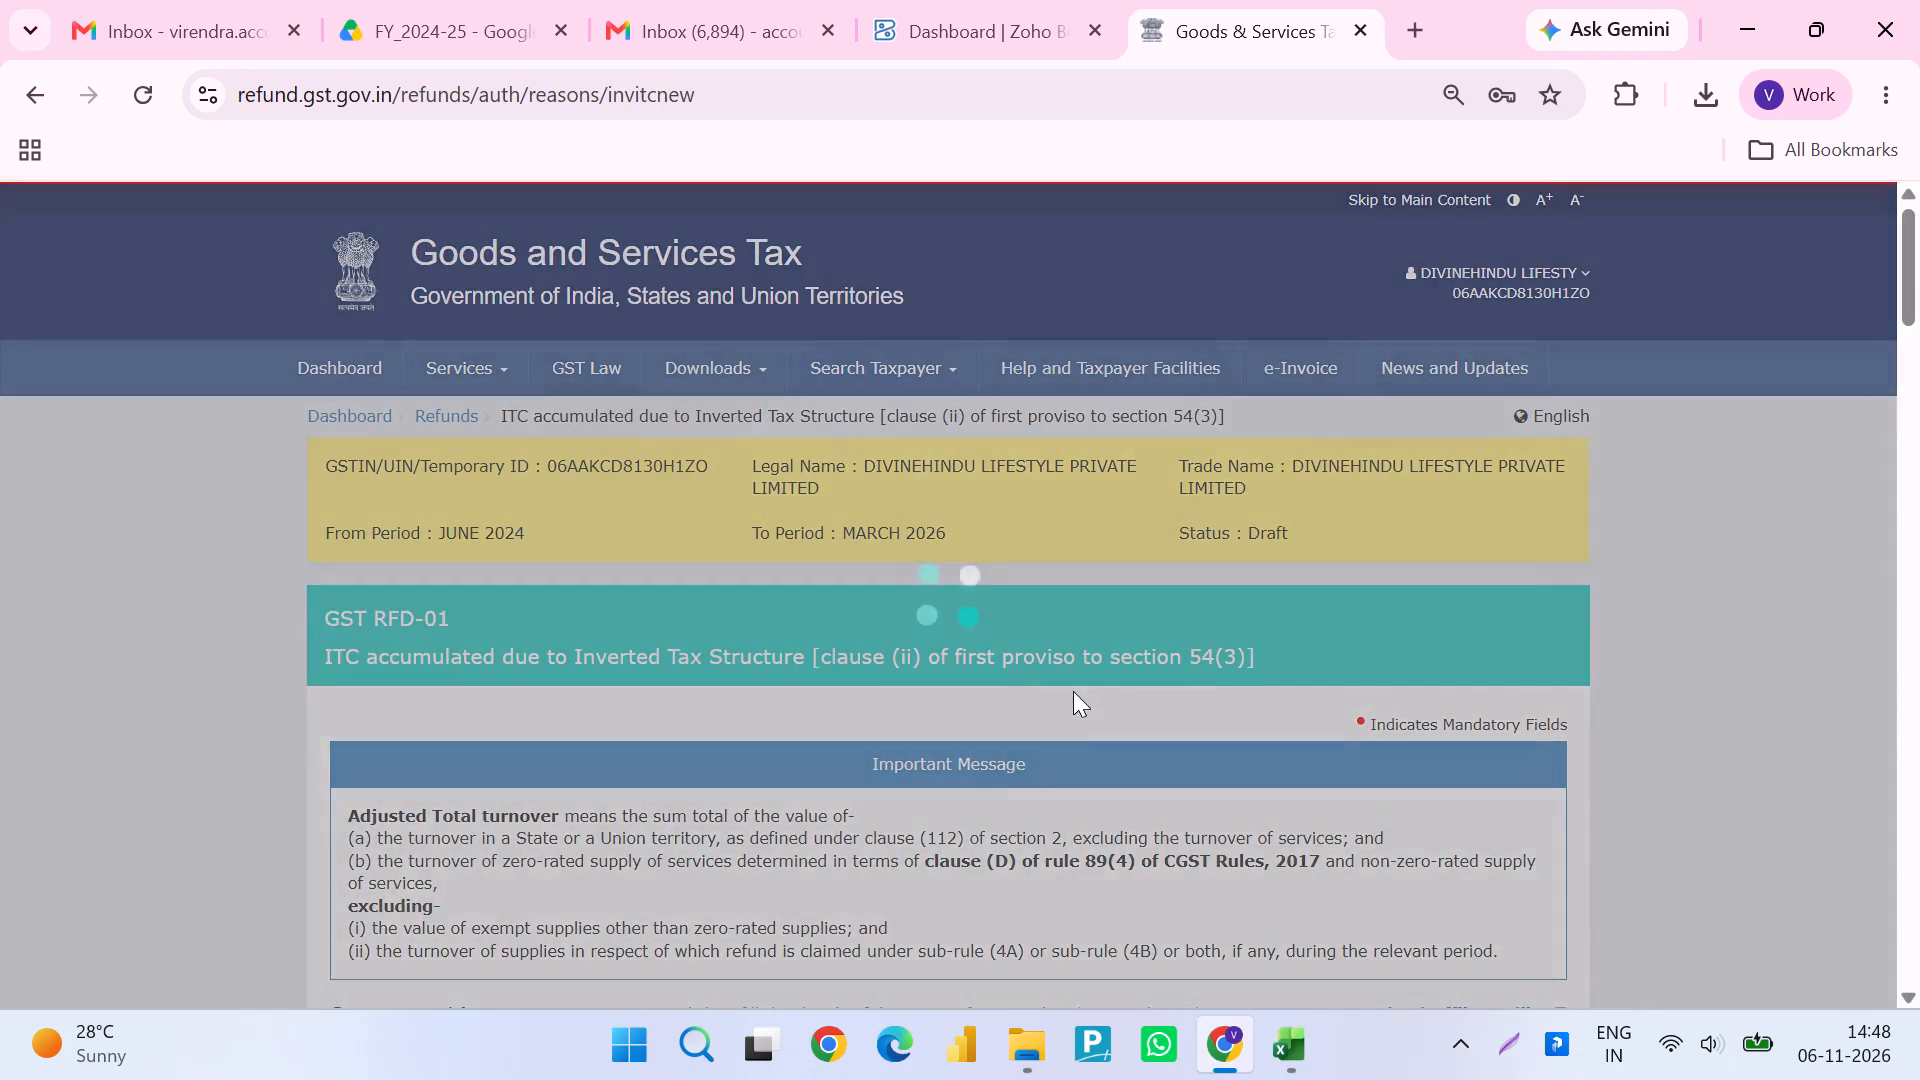
pyautogui.scroll(-4, 1073, 691)
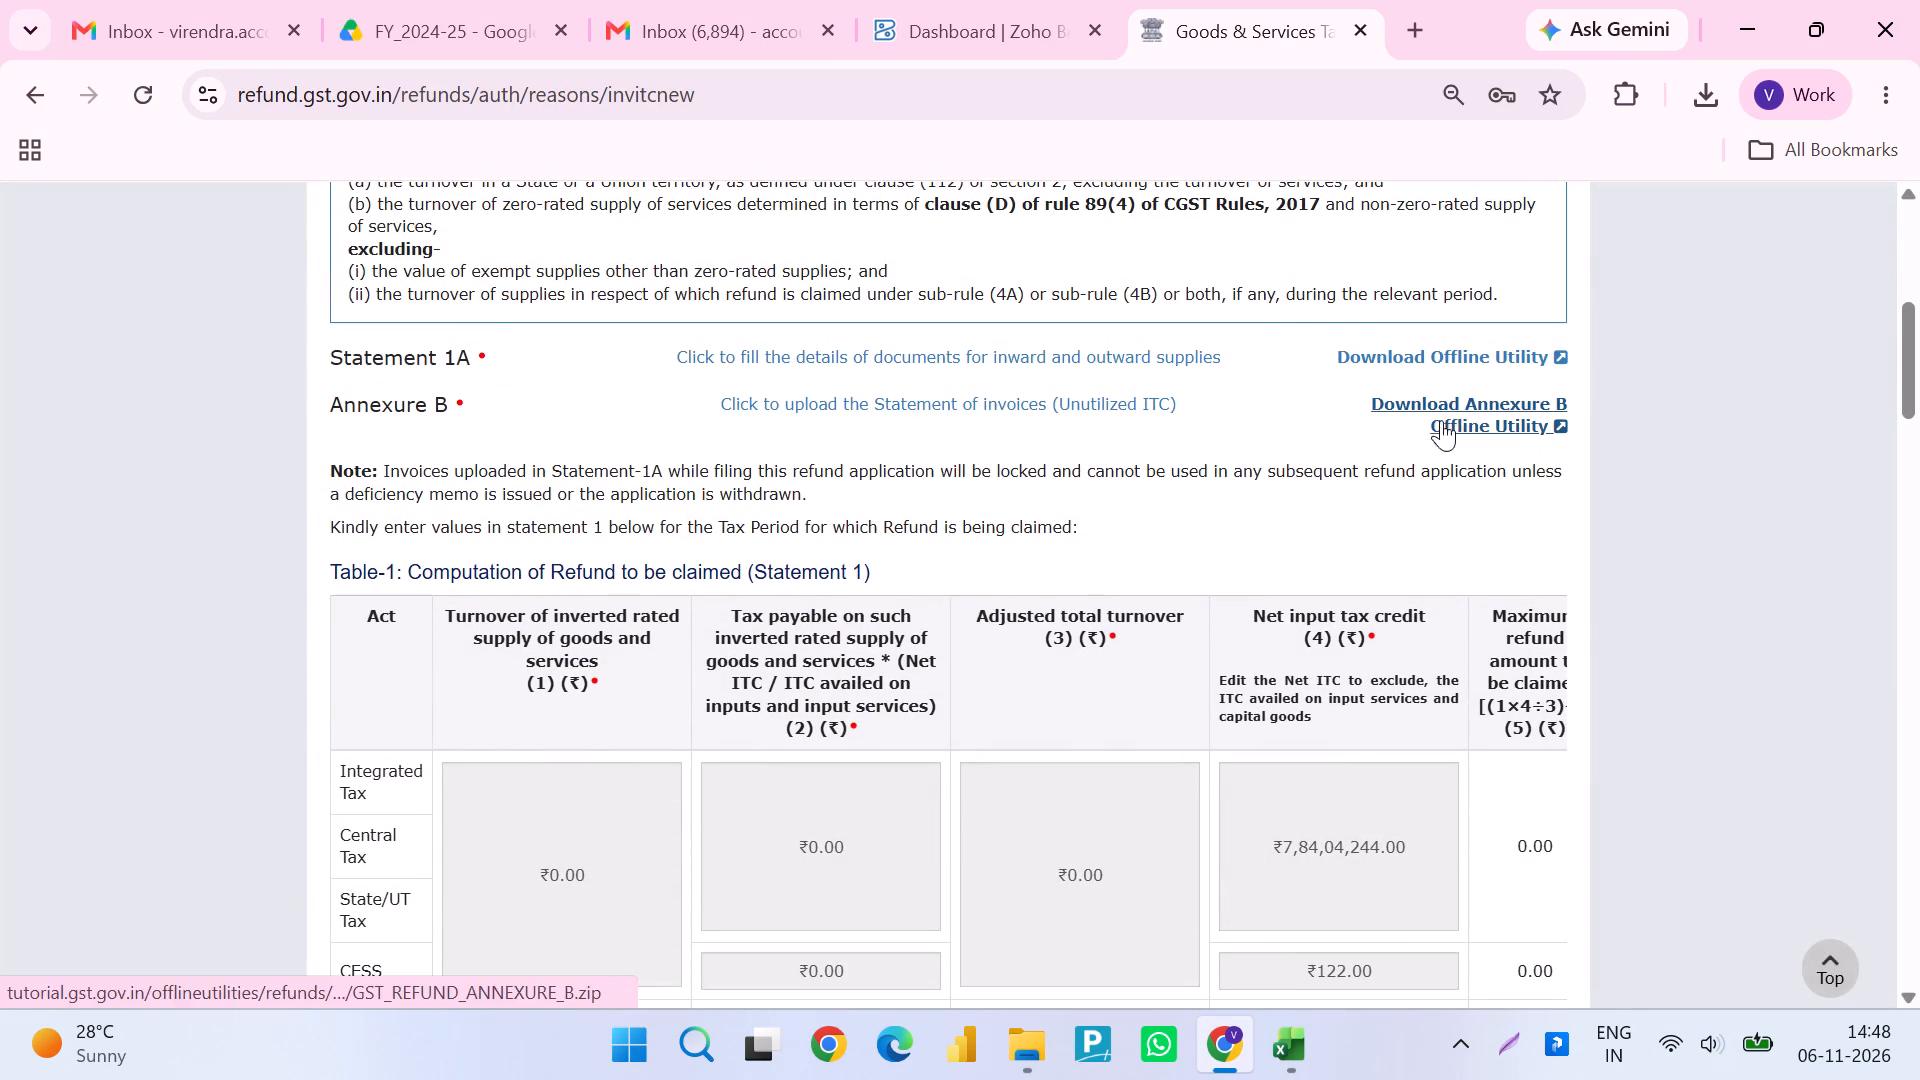
pyautogui.click(1473, 364)
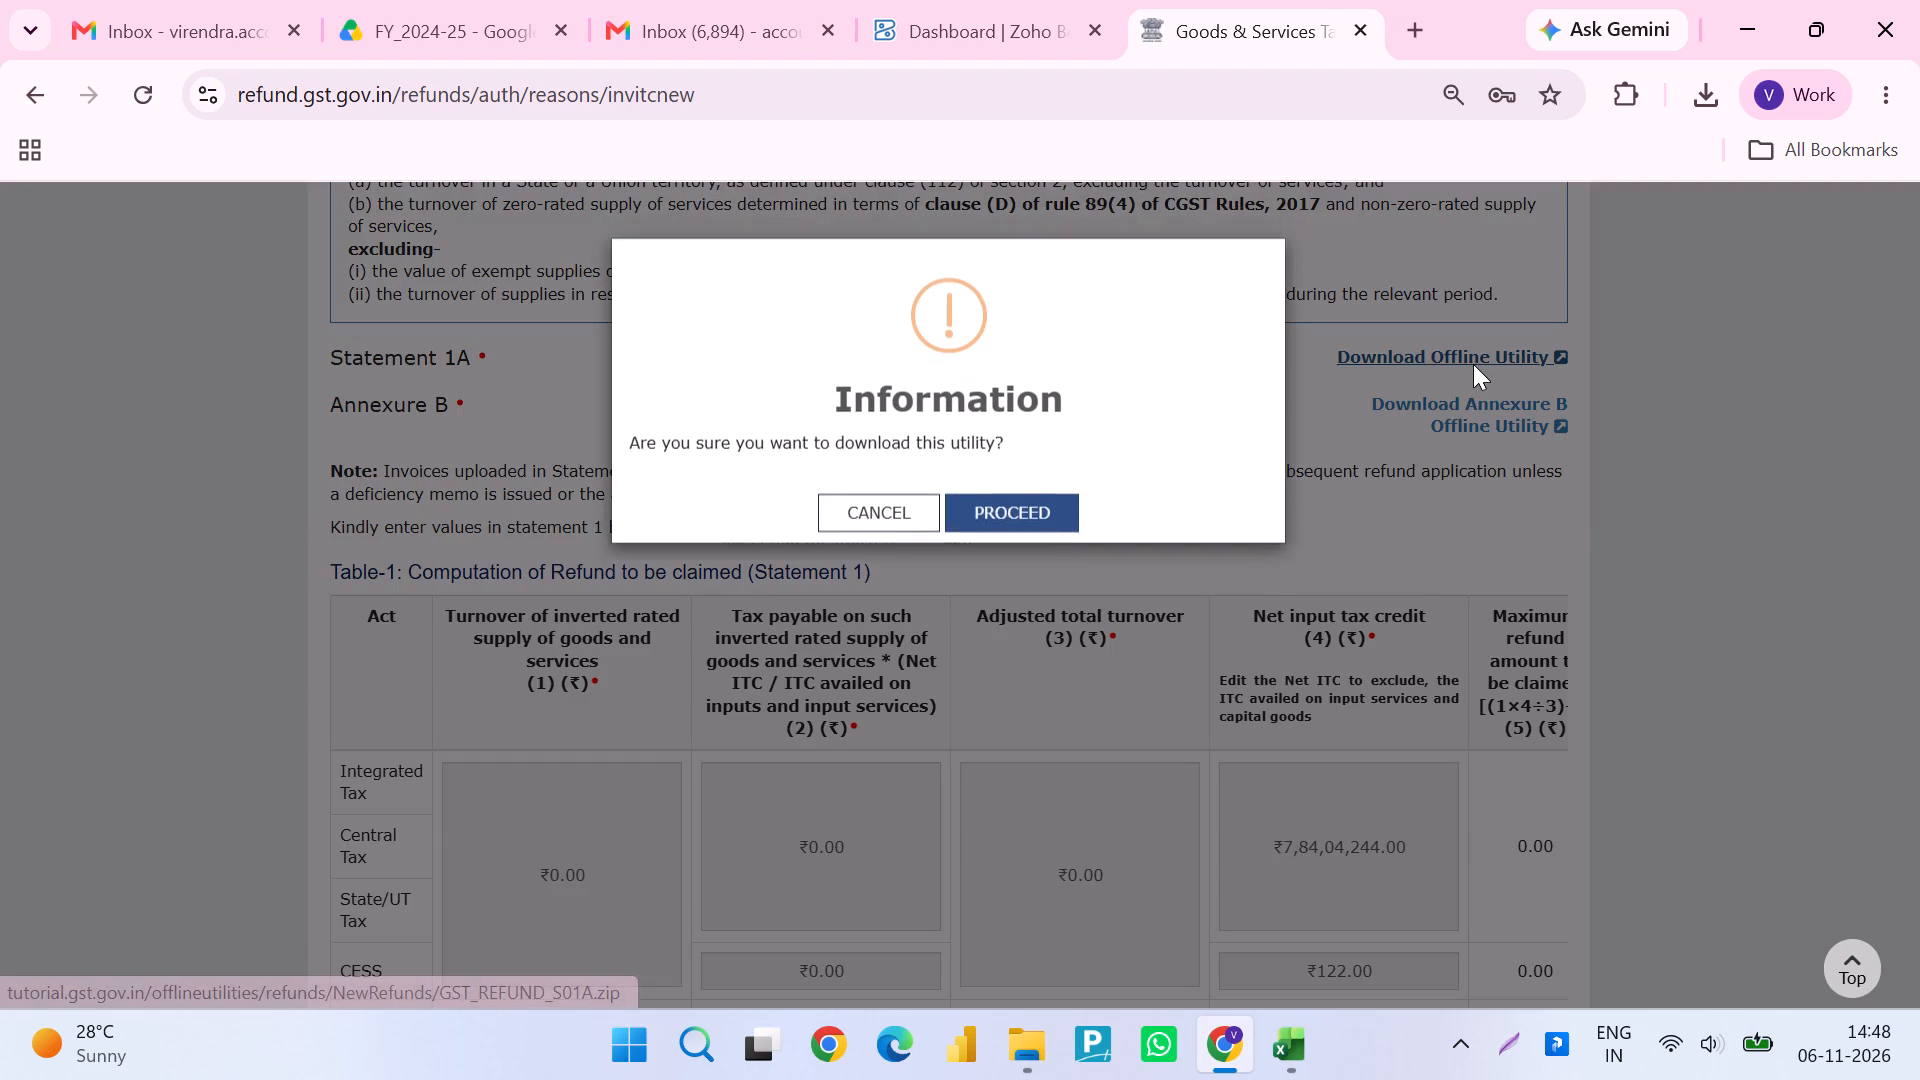
pyautogui.click(1044, 510)
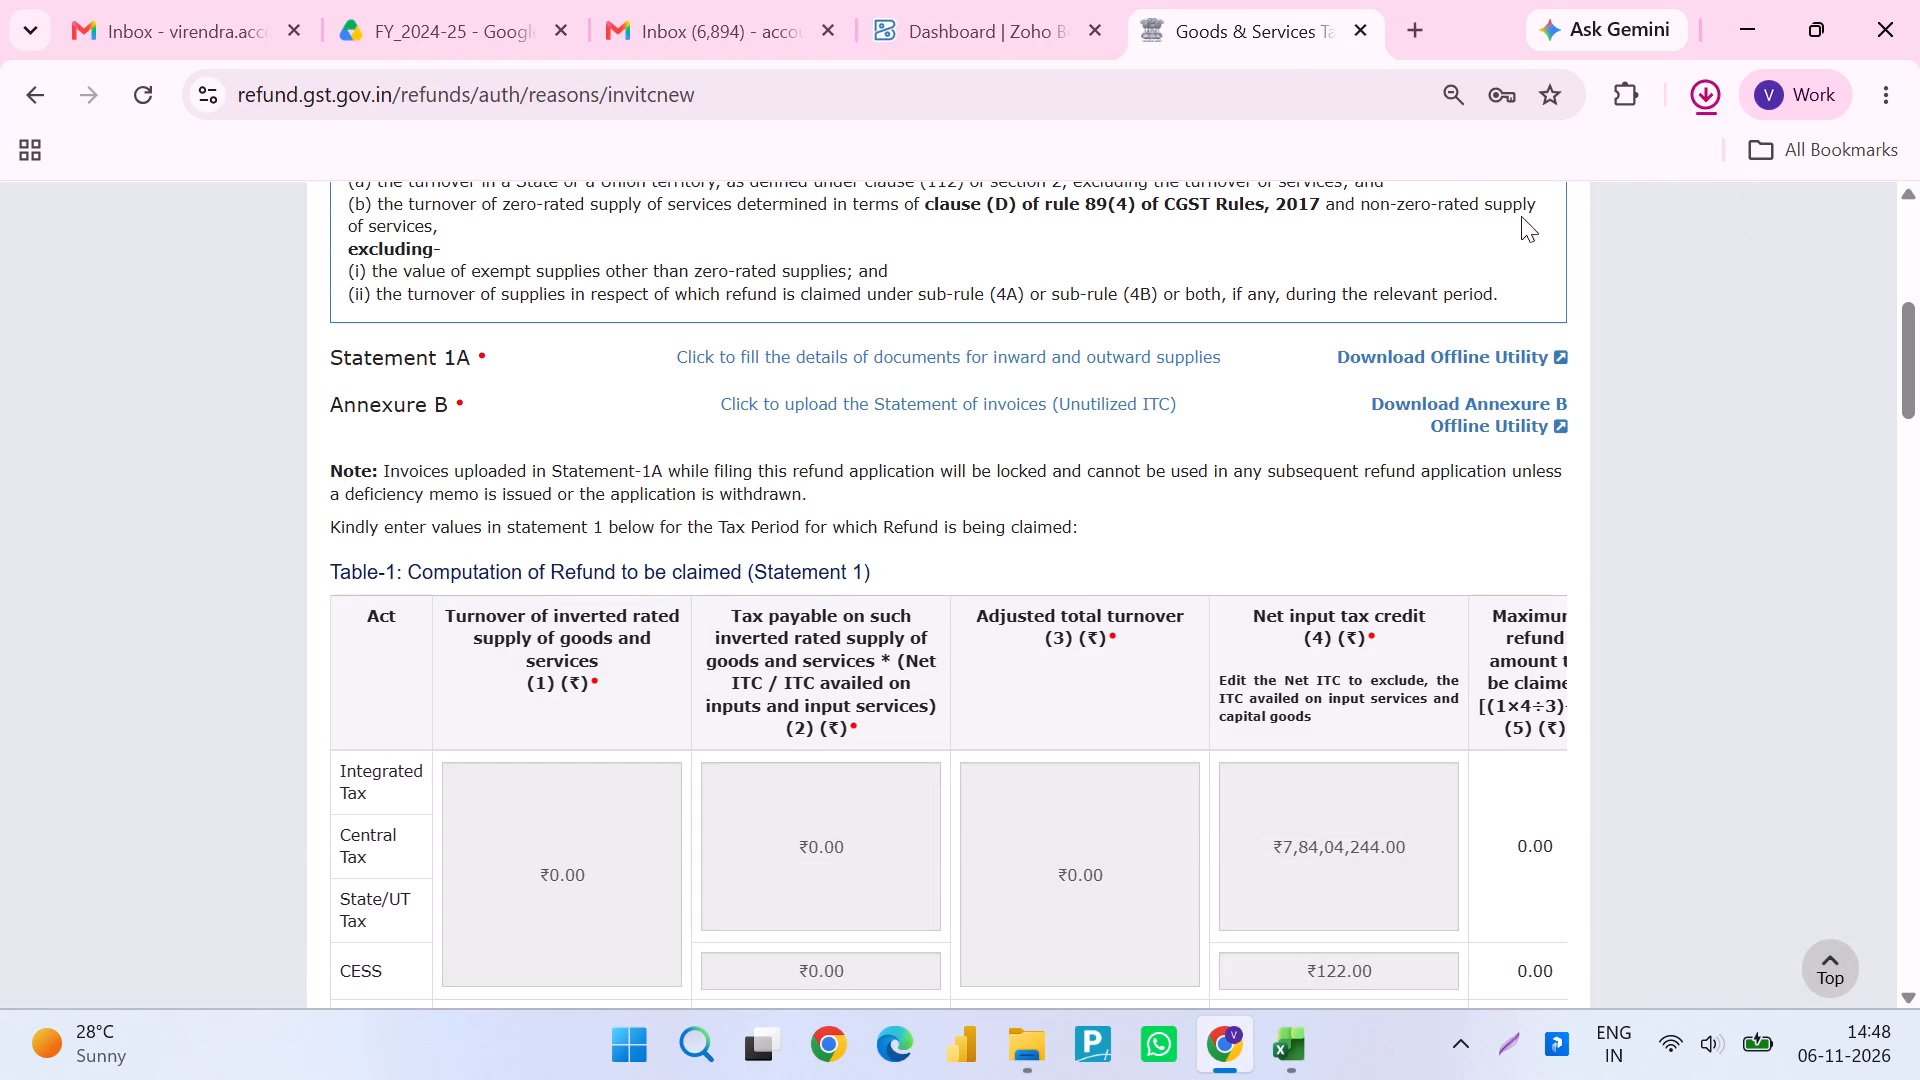
pyautogui.click(1694, 104)
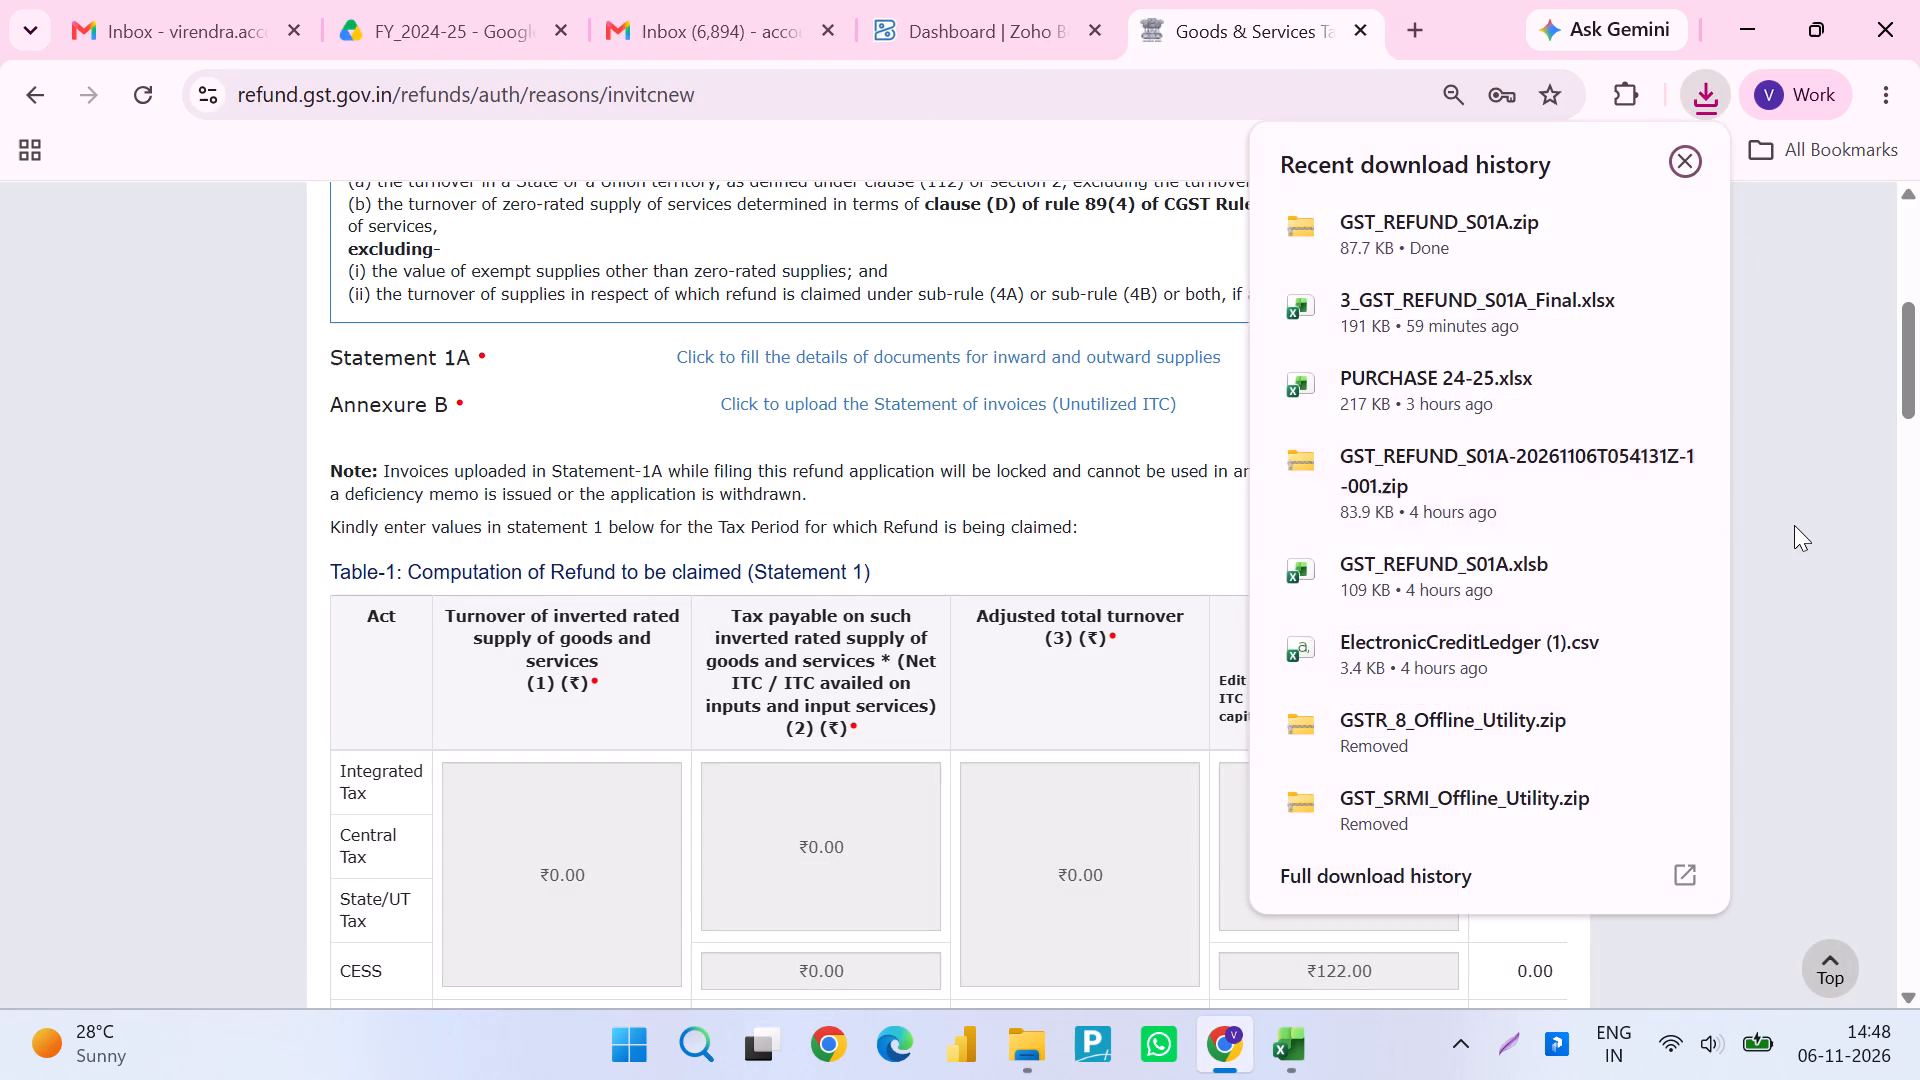
pyautogui.click(1794, 525)
# Look through the GST RFD-01 form, including the refund tables, bank account, supporting documents and declaration sections.
pyautogui.scroll(-11, 1262, 673)
pyautogui.scroll(1, 1262, 673)
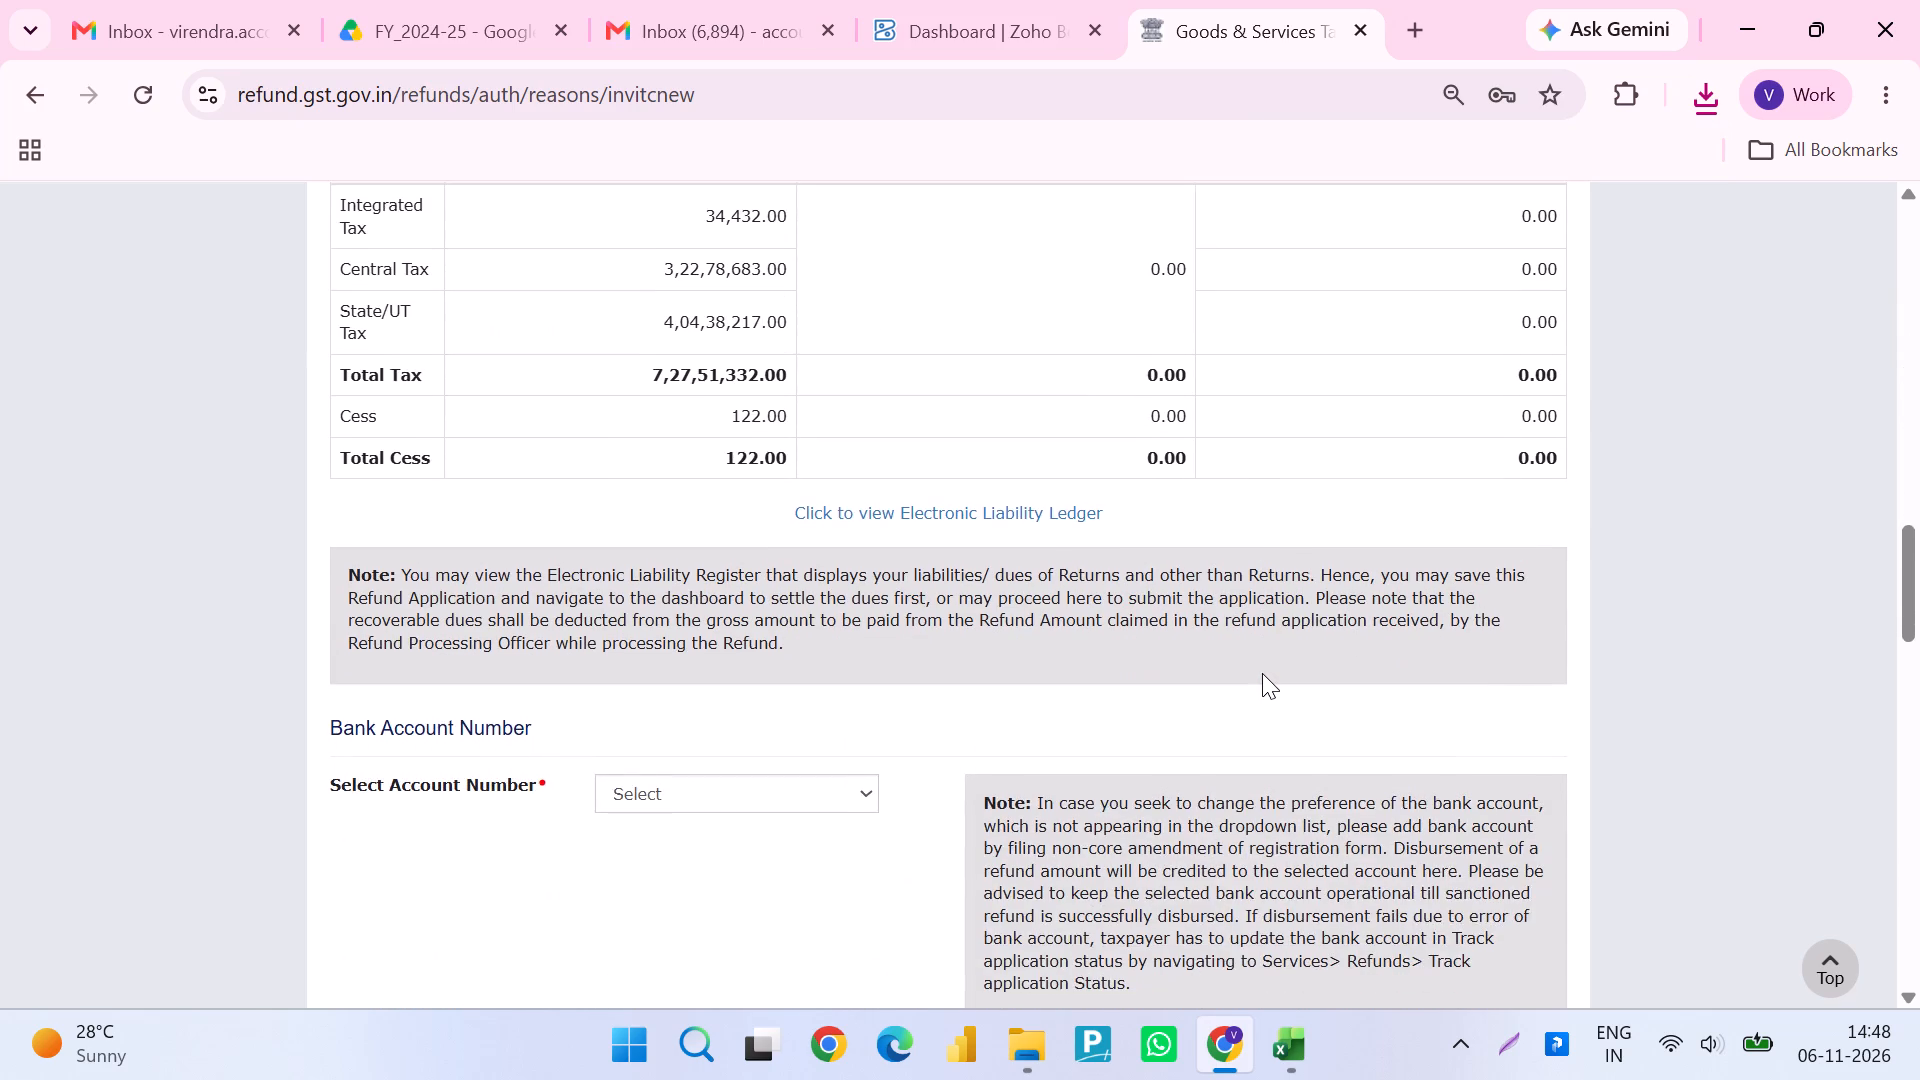
pyautogui.scroll(-1, 1262, 673)
pyautogui.scroll(3, 1262, 673)
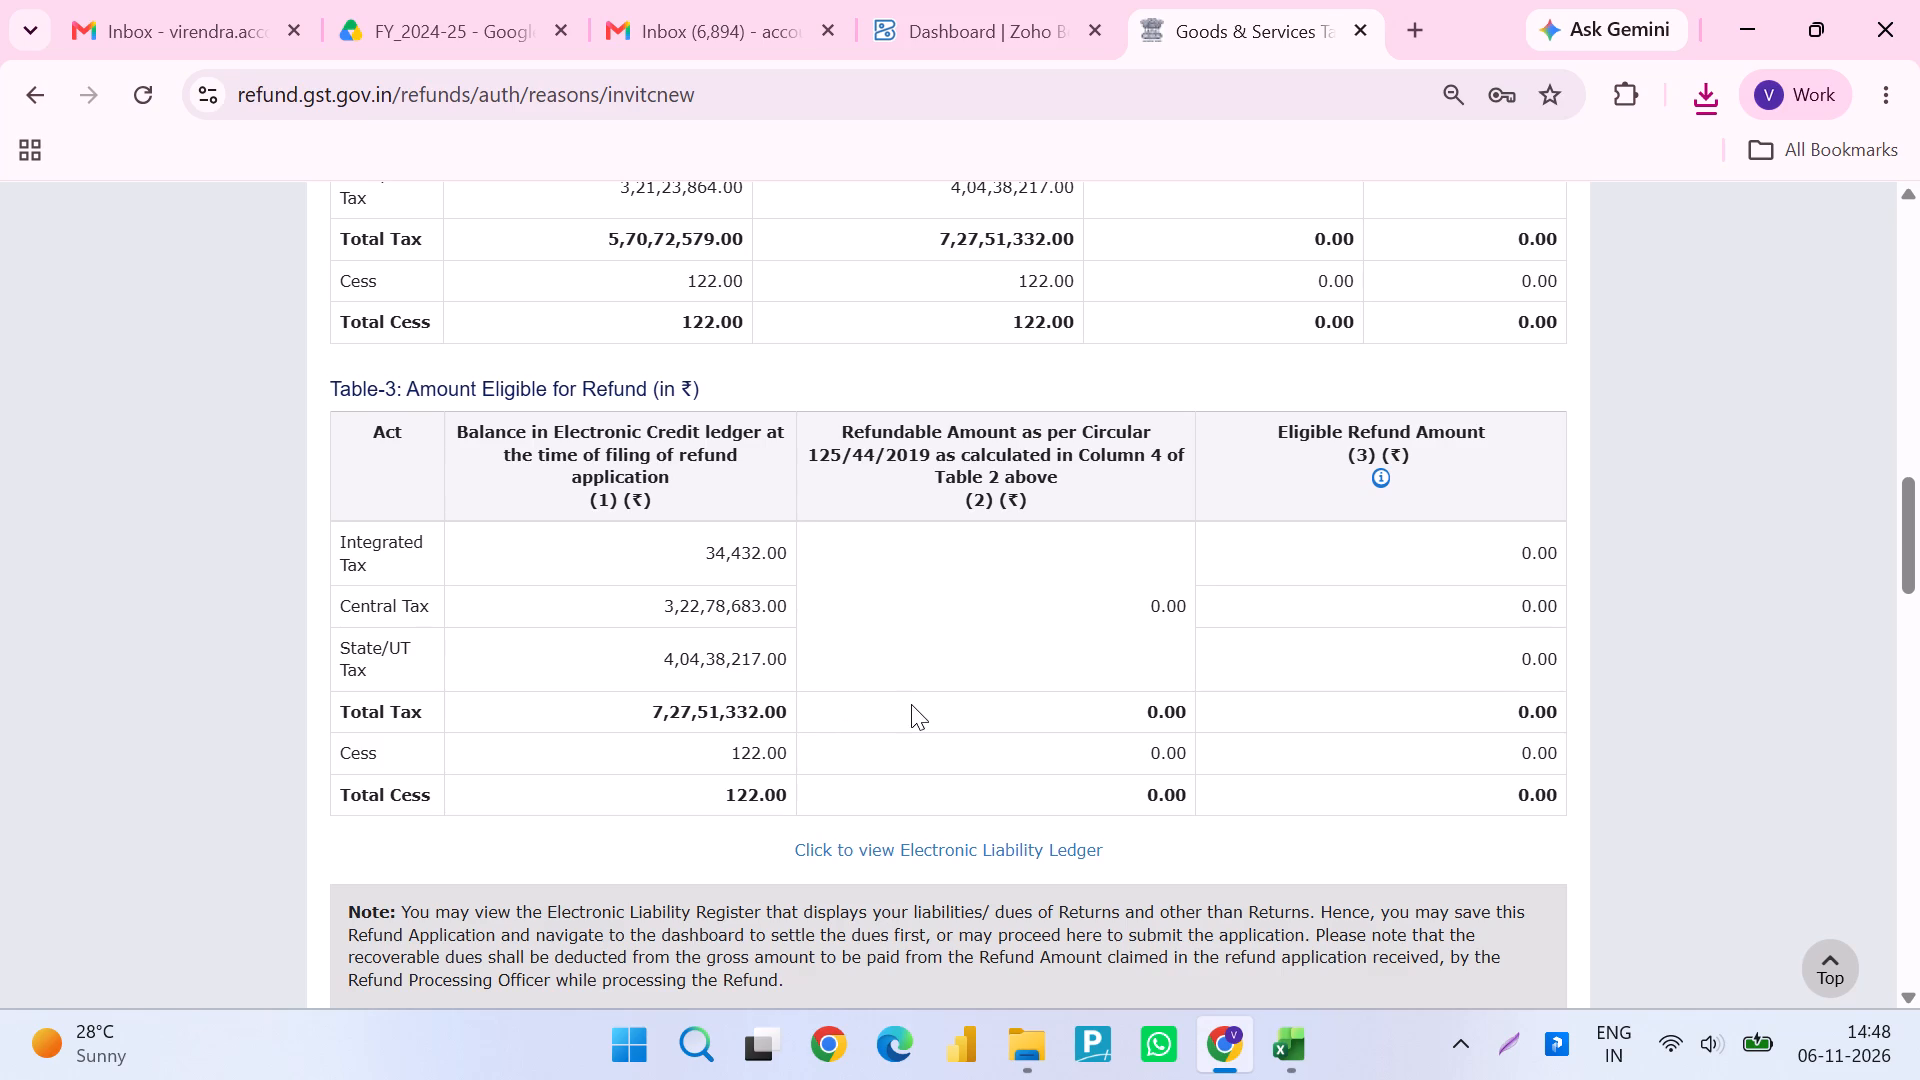
pyautogui.scroll(-7, 911, 704)
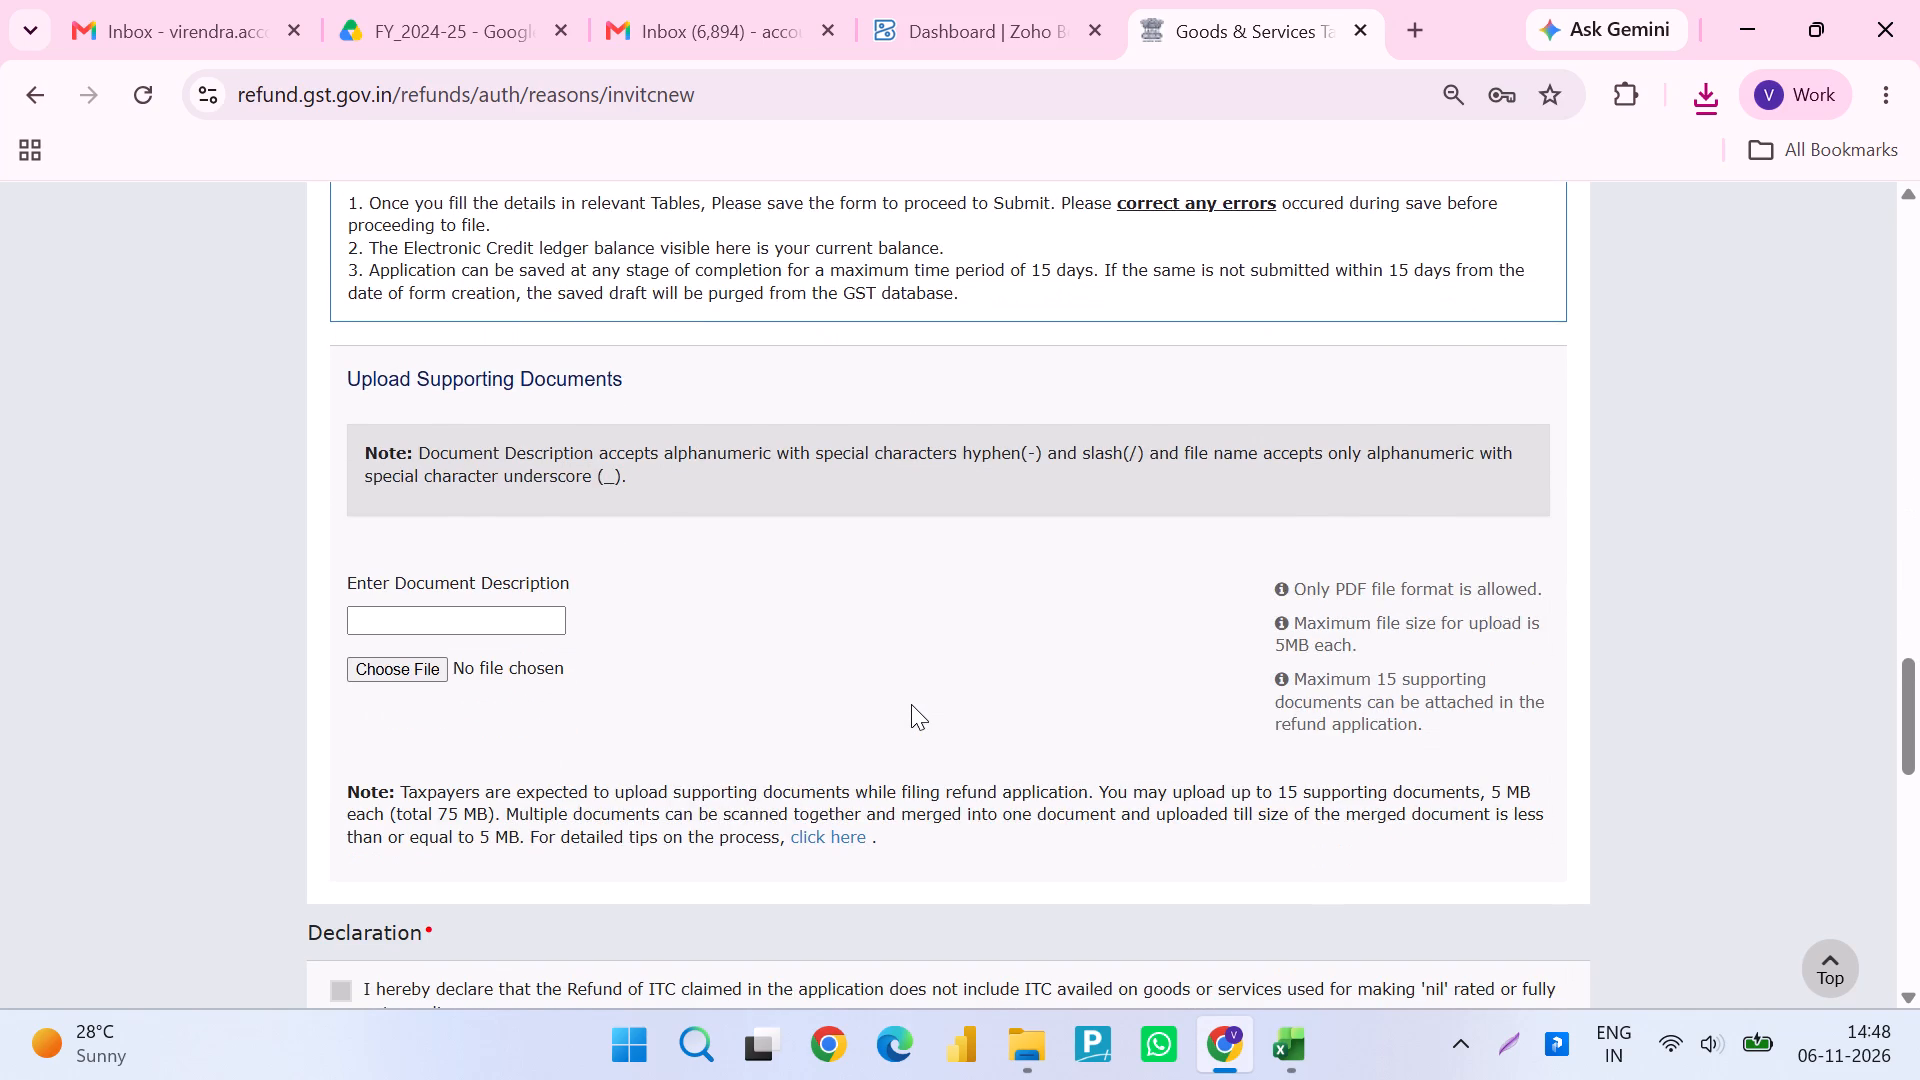
pyautogui.scroll(-2, 911, 704)
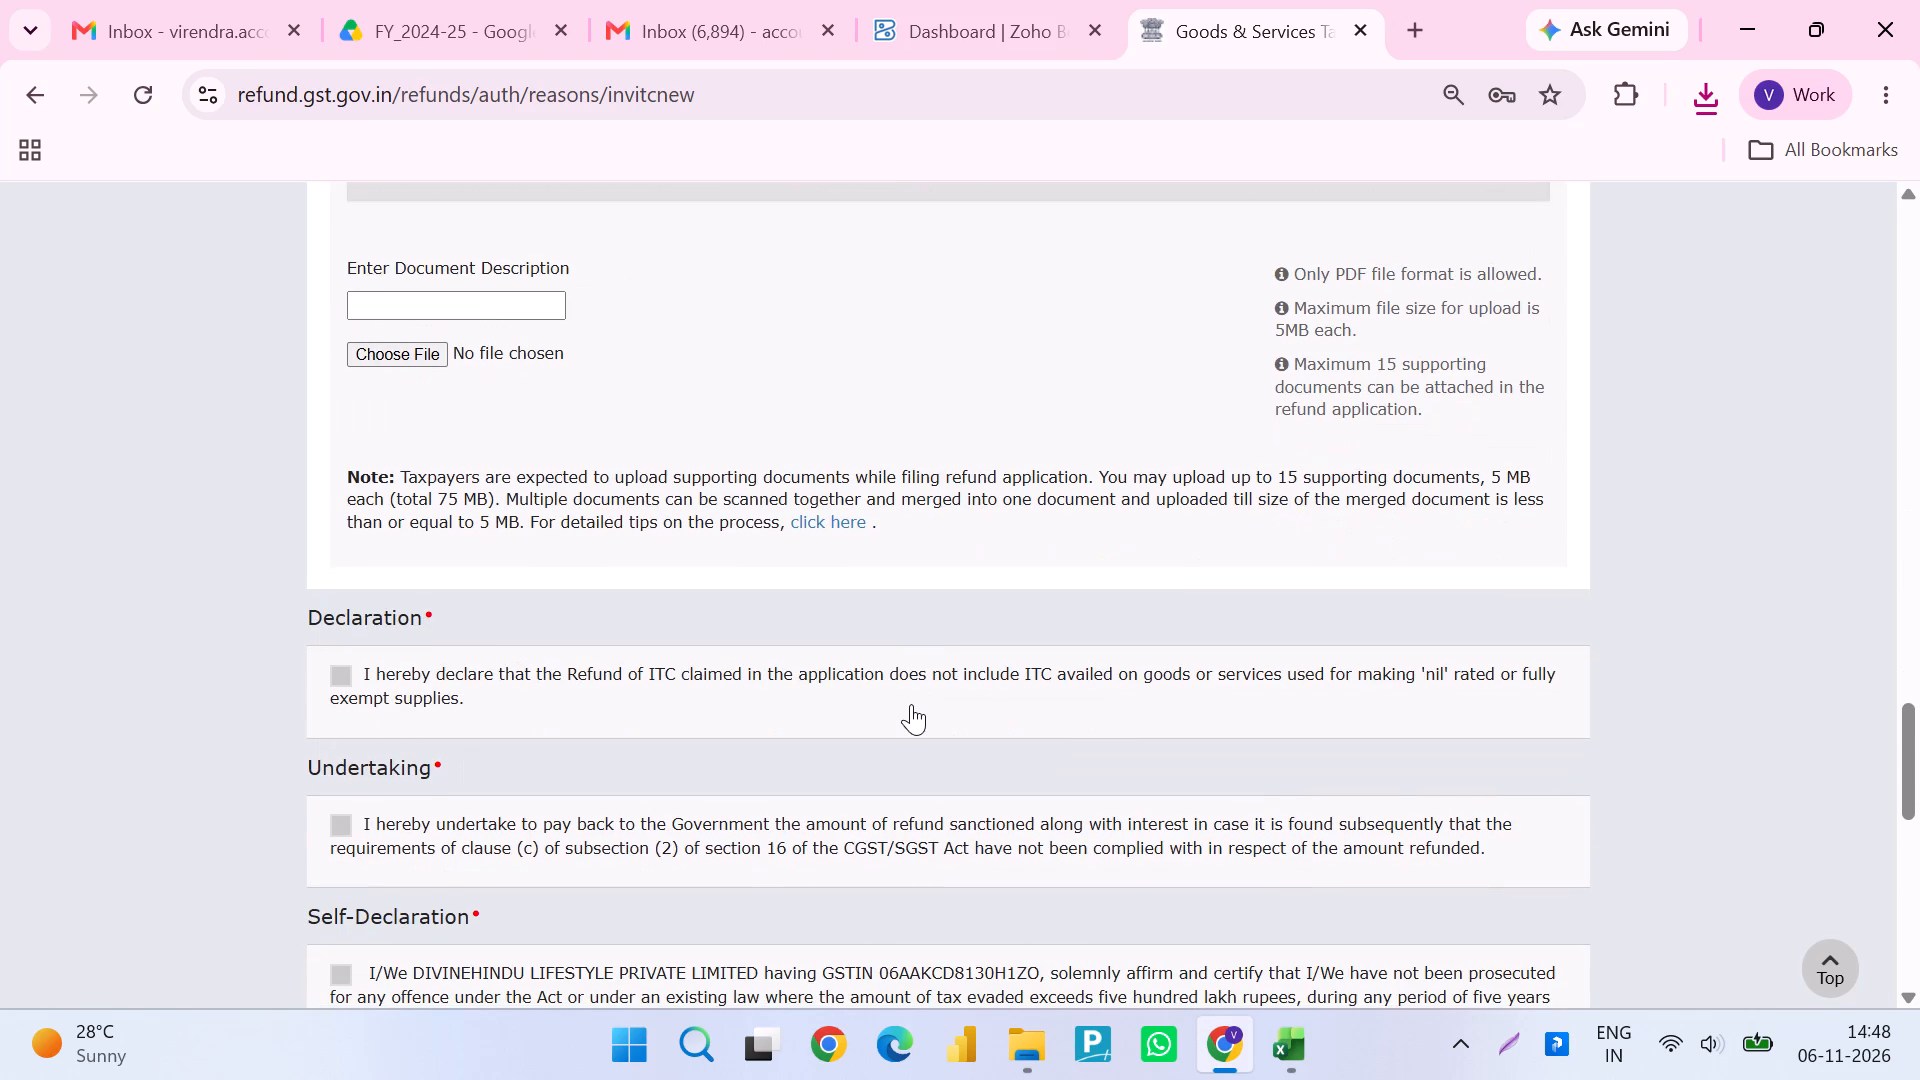
pyautogui.scroll(-7, 911, 704)
pyautogui.scroll(15, 911, 704)
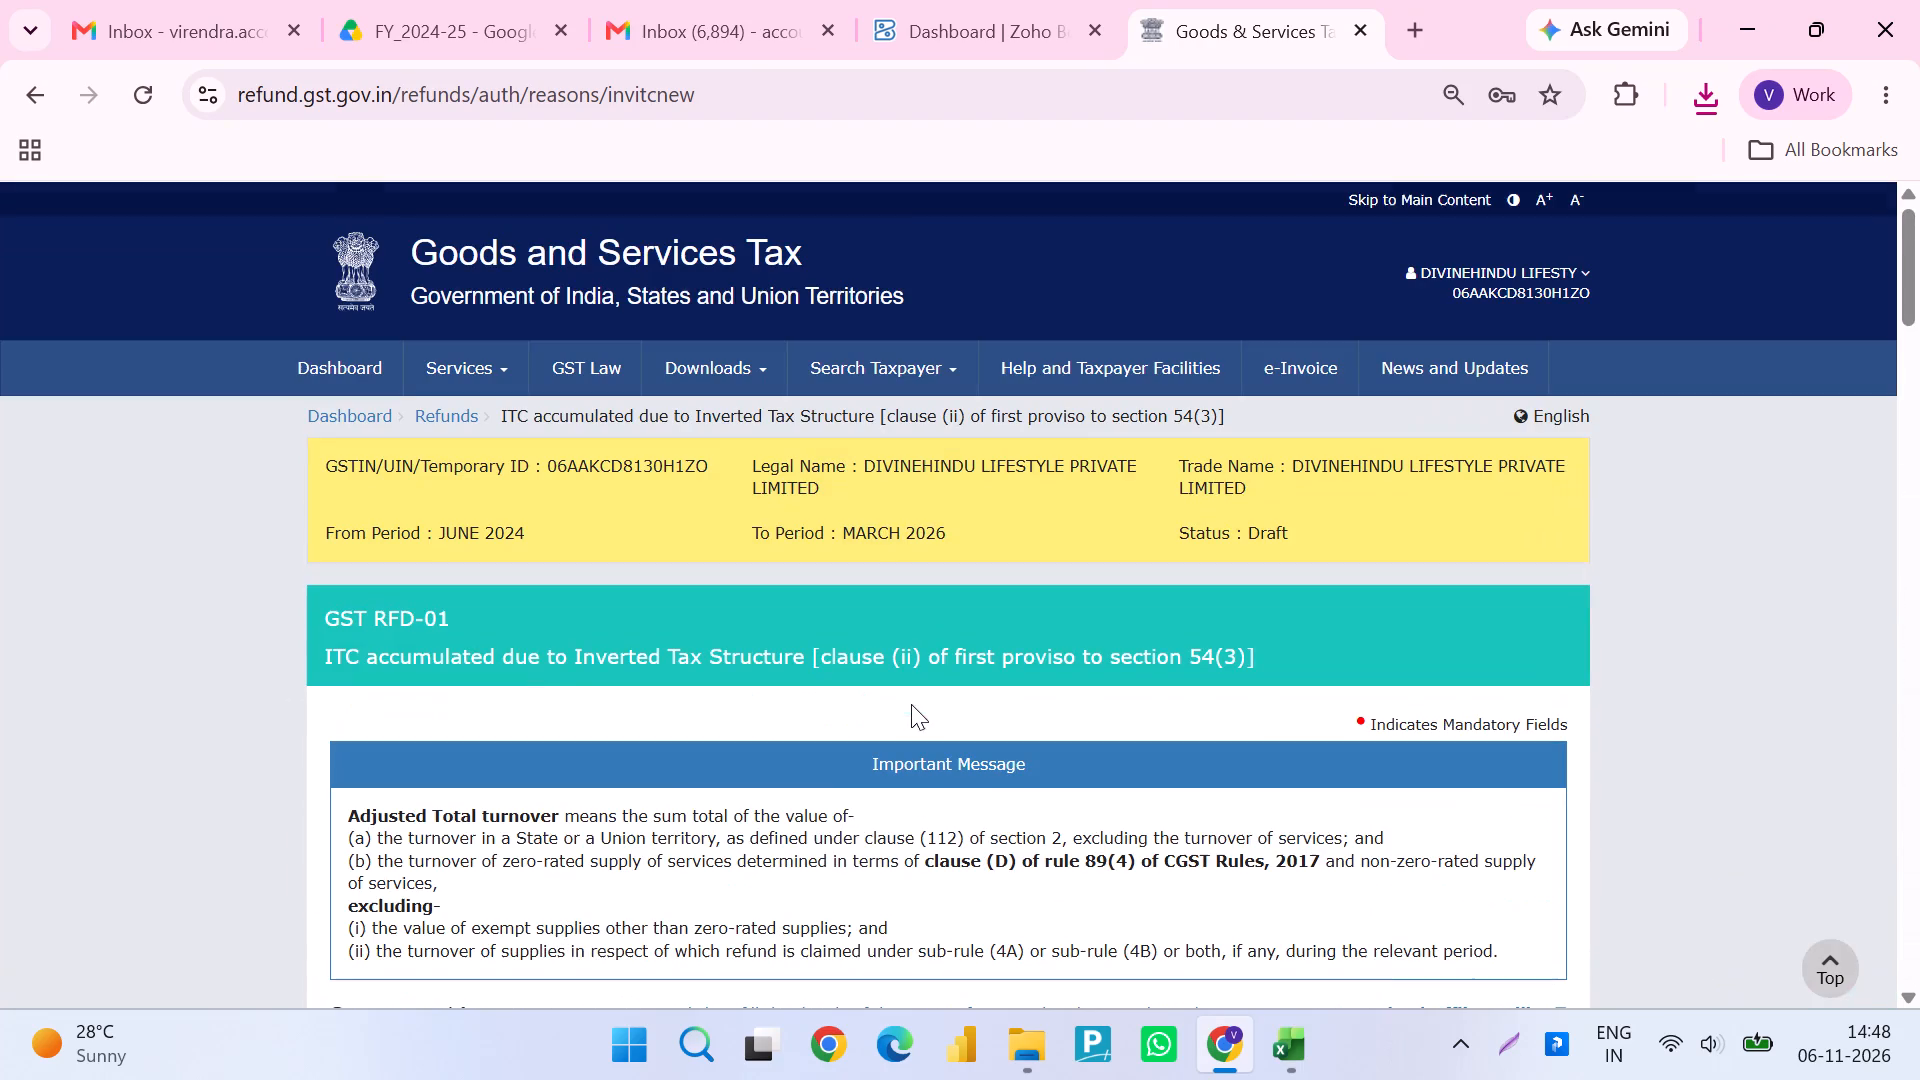
# Show the downloaded GST_REFUND_S01A.zip in its containing folder.
pyautogui.click(1701, 82)
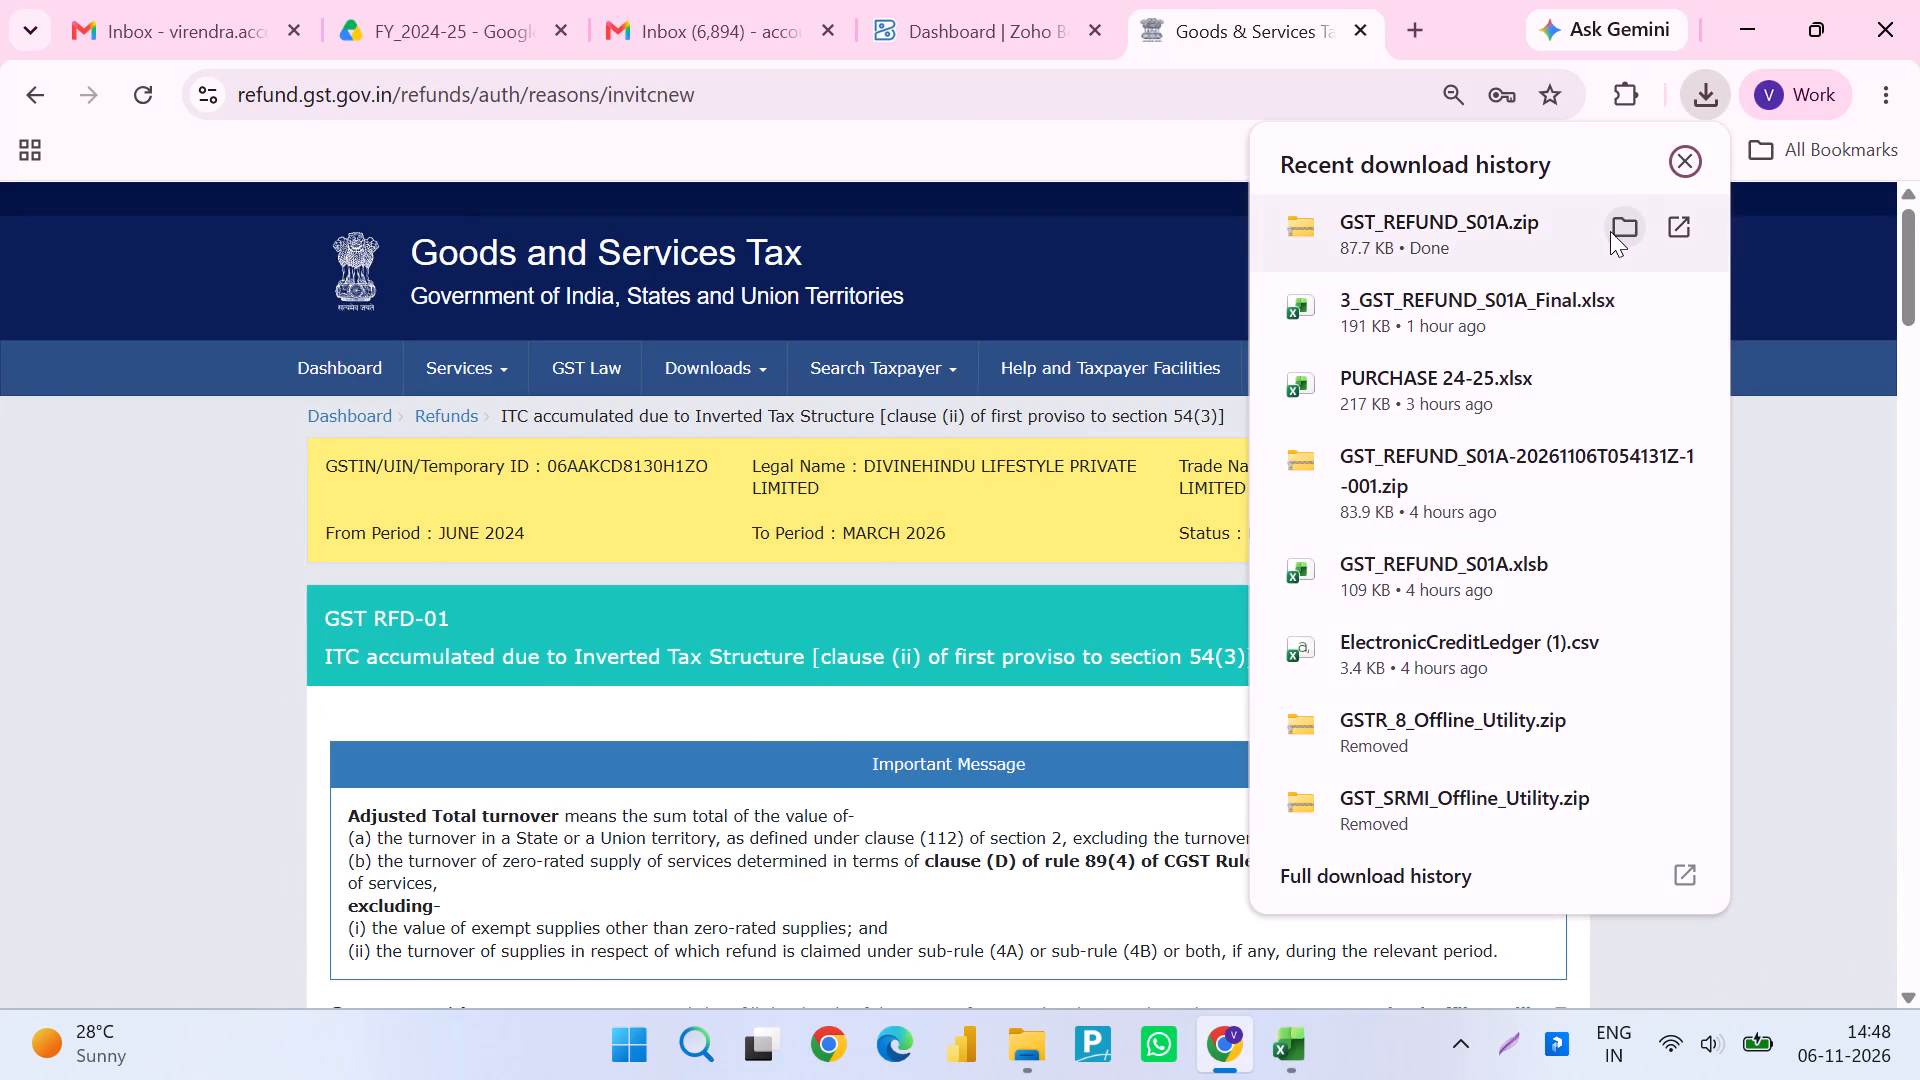
pyautogui.click(1611, 231)
# Delete 3.GST_REFUND_S01A, 2.GST_REFUND_ANNEXURE_B and 1.GST_REFUND_ANNEXURE_B 4 from the Refund Working folder.
pyautogui.hotkey('alt', 'Tab')
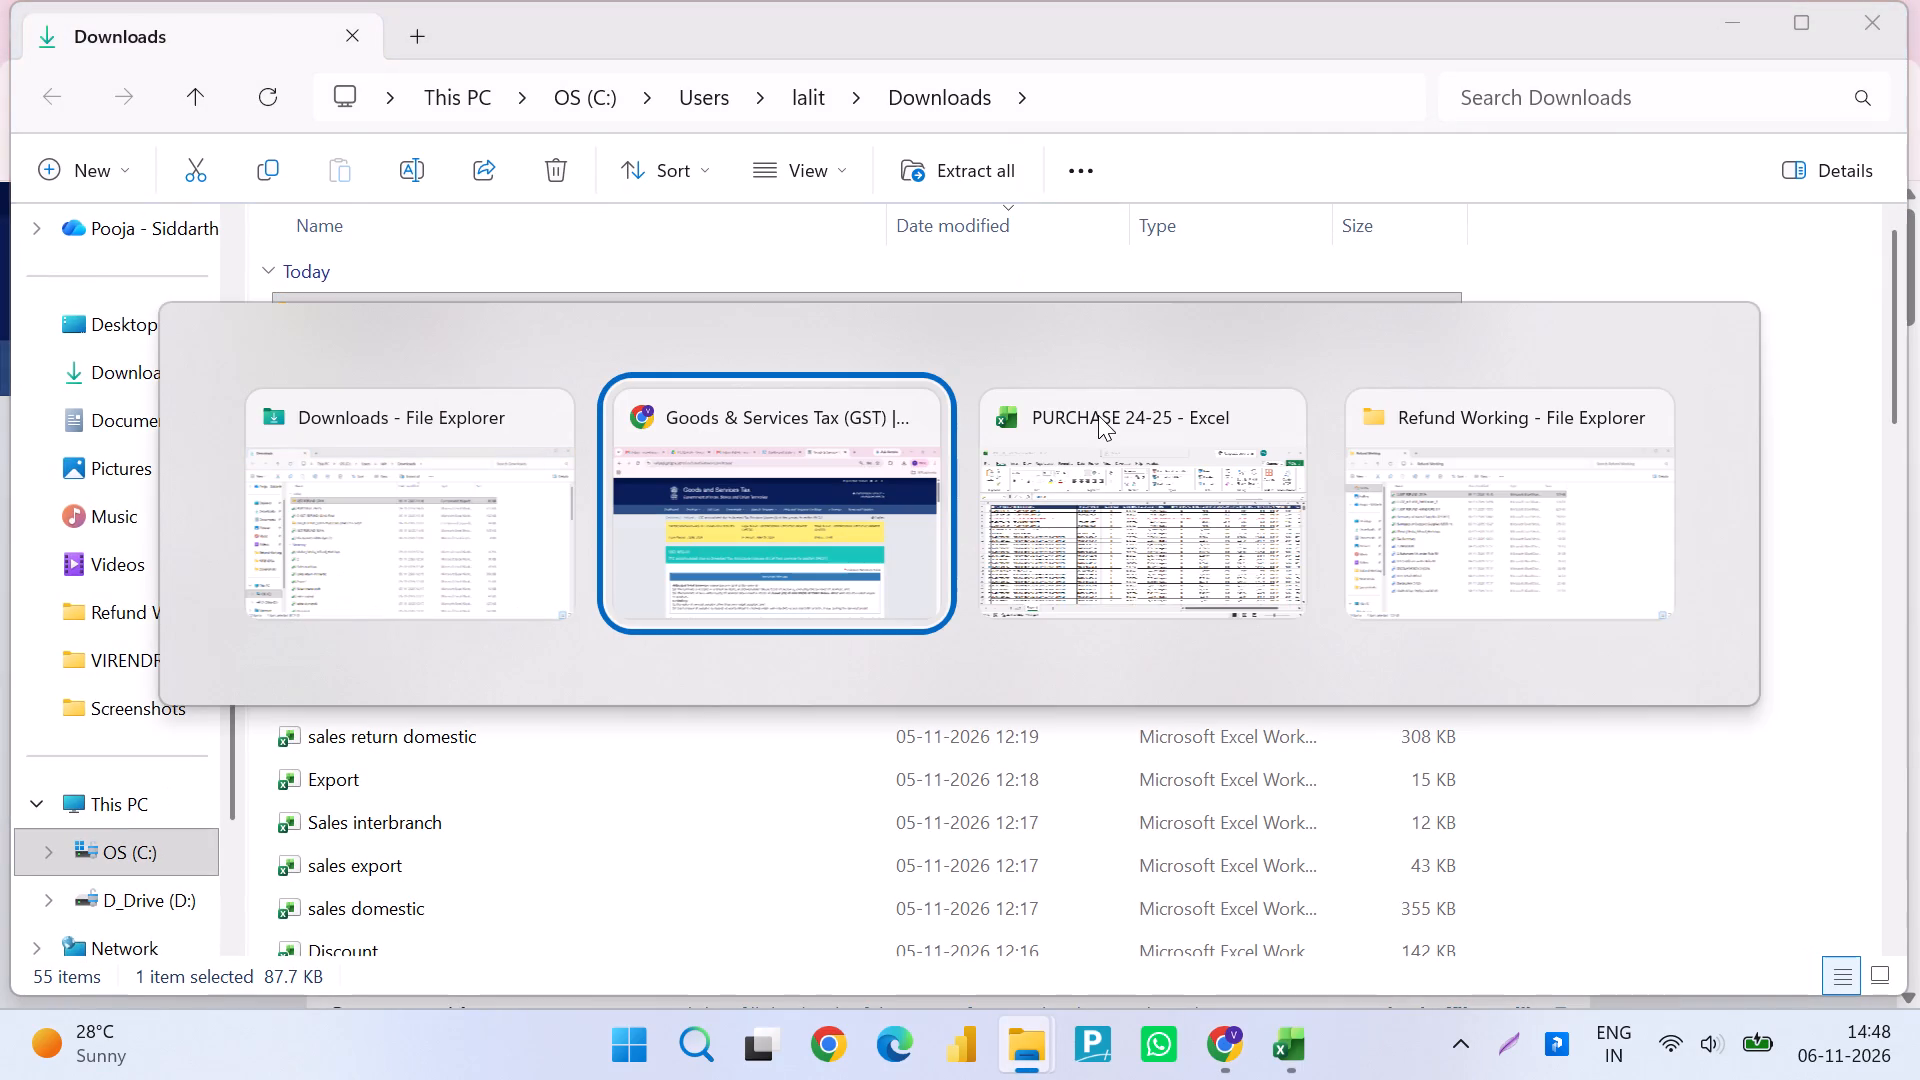
pyautogui.hotkey('alt', 'Right')
pyautogui.hotkey('alt', 'Right')
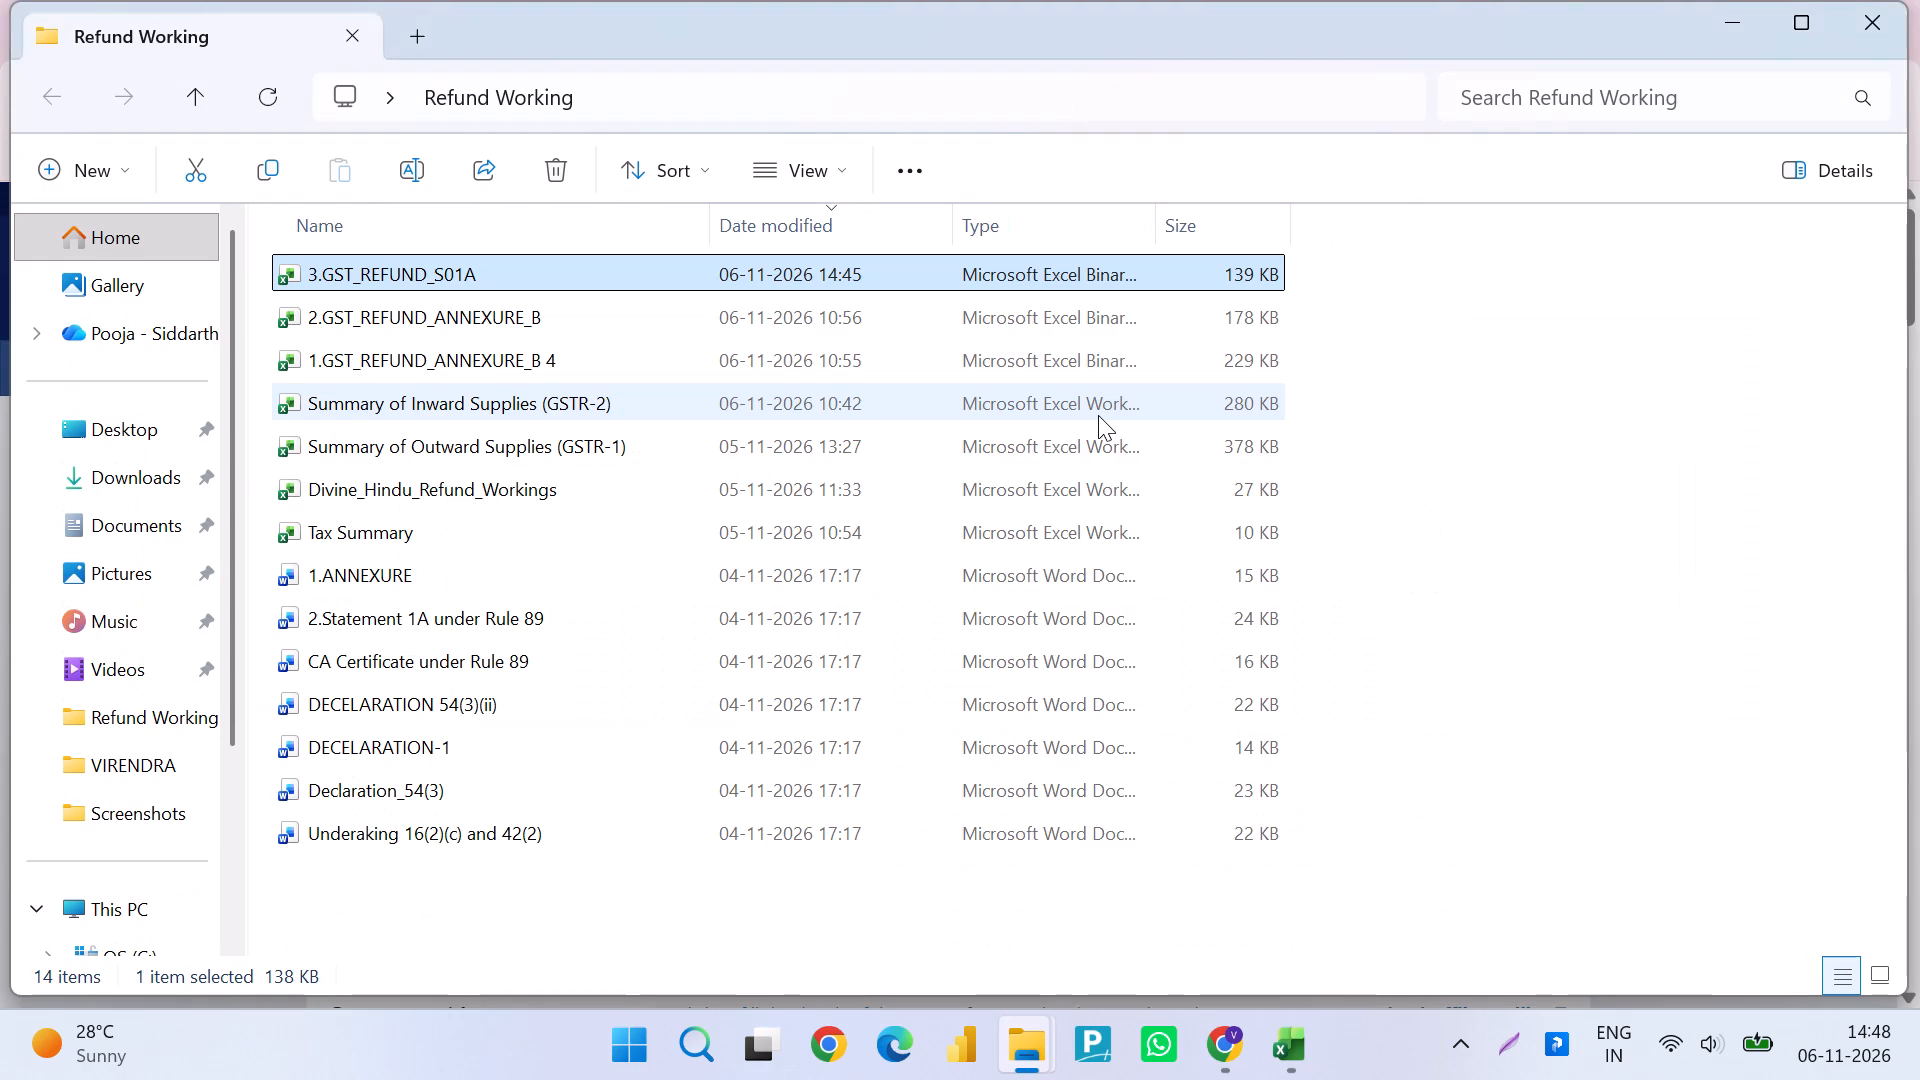
pyautogui.hotkey('shift', 'Down')
pyautogui.hotkey('shift', 'Down')
pyautogui.press('Delete')
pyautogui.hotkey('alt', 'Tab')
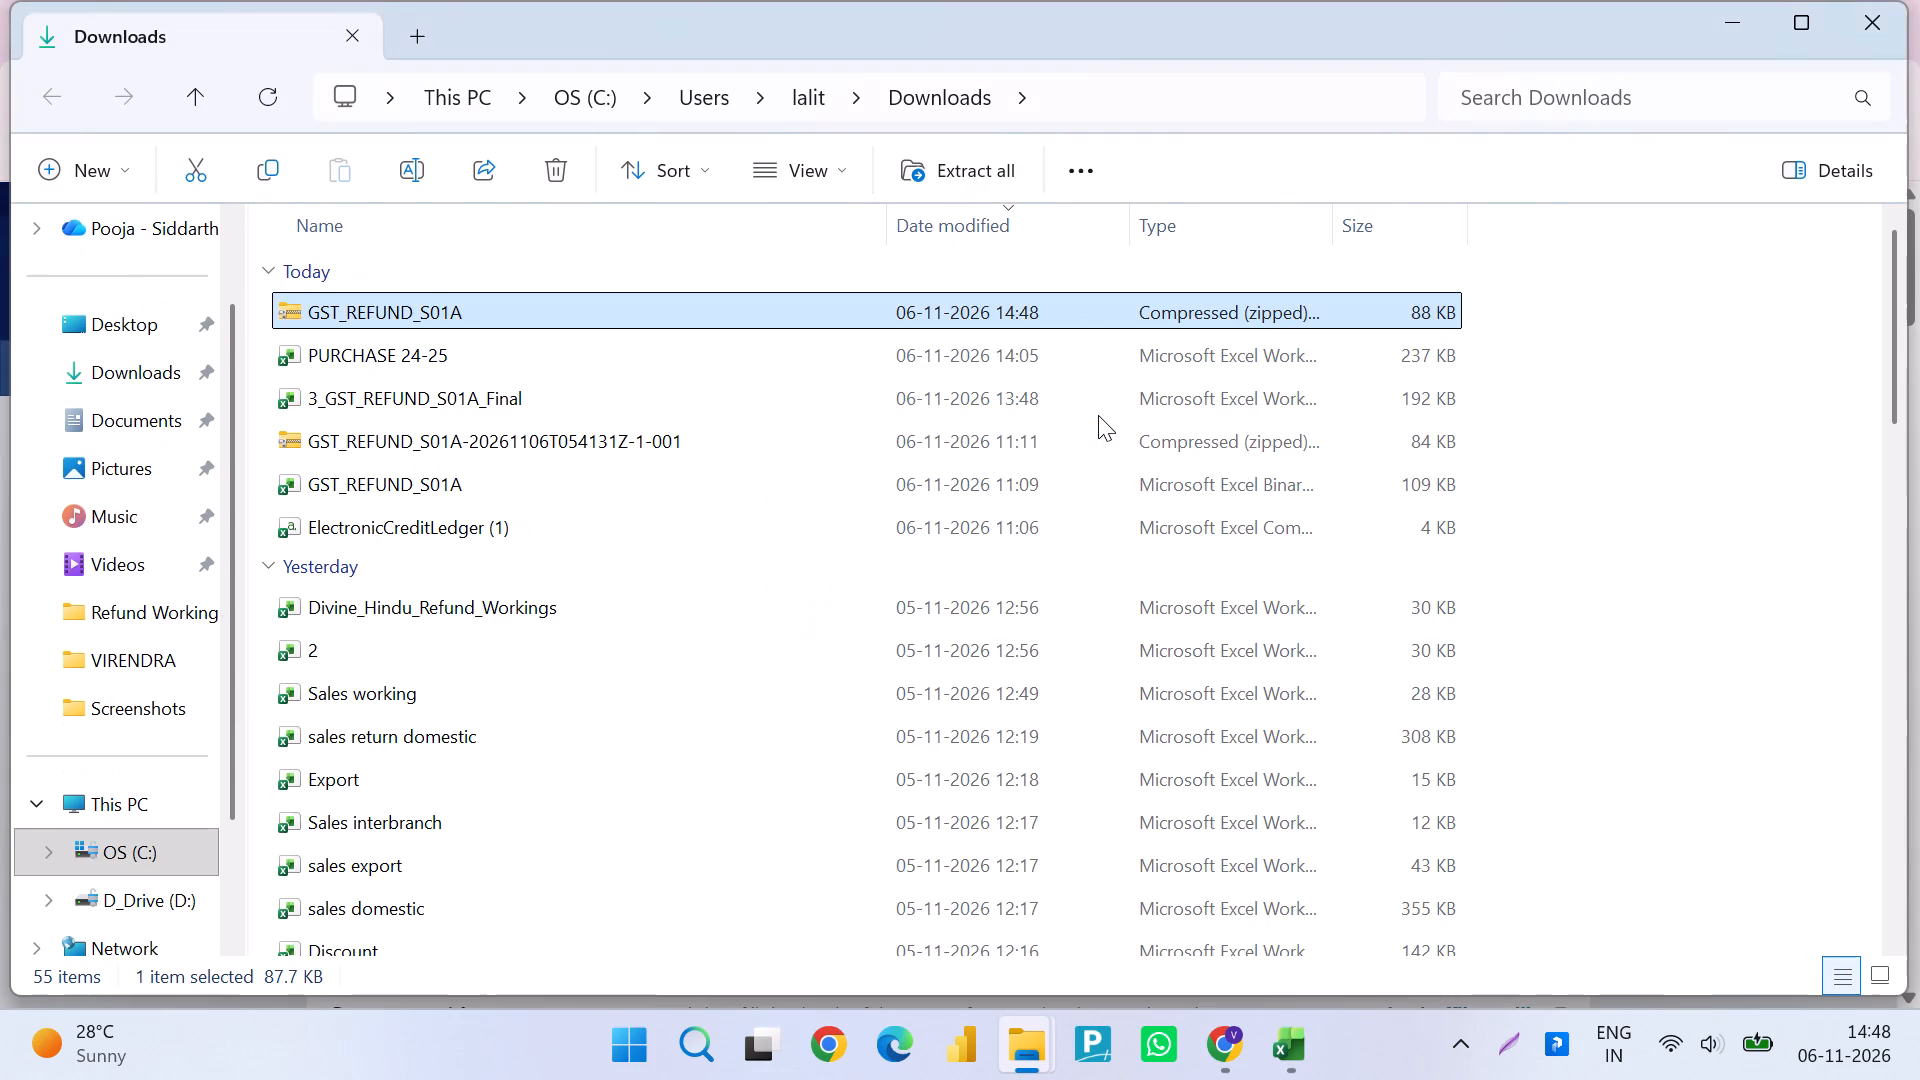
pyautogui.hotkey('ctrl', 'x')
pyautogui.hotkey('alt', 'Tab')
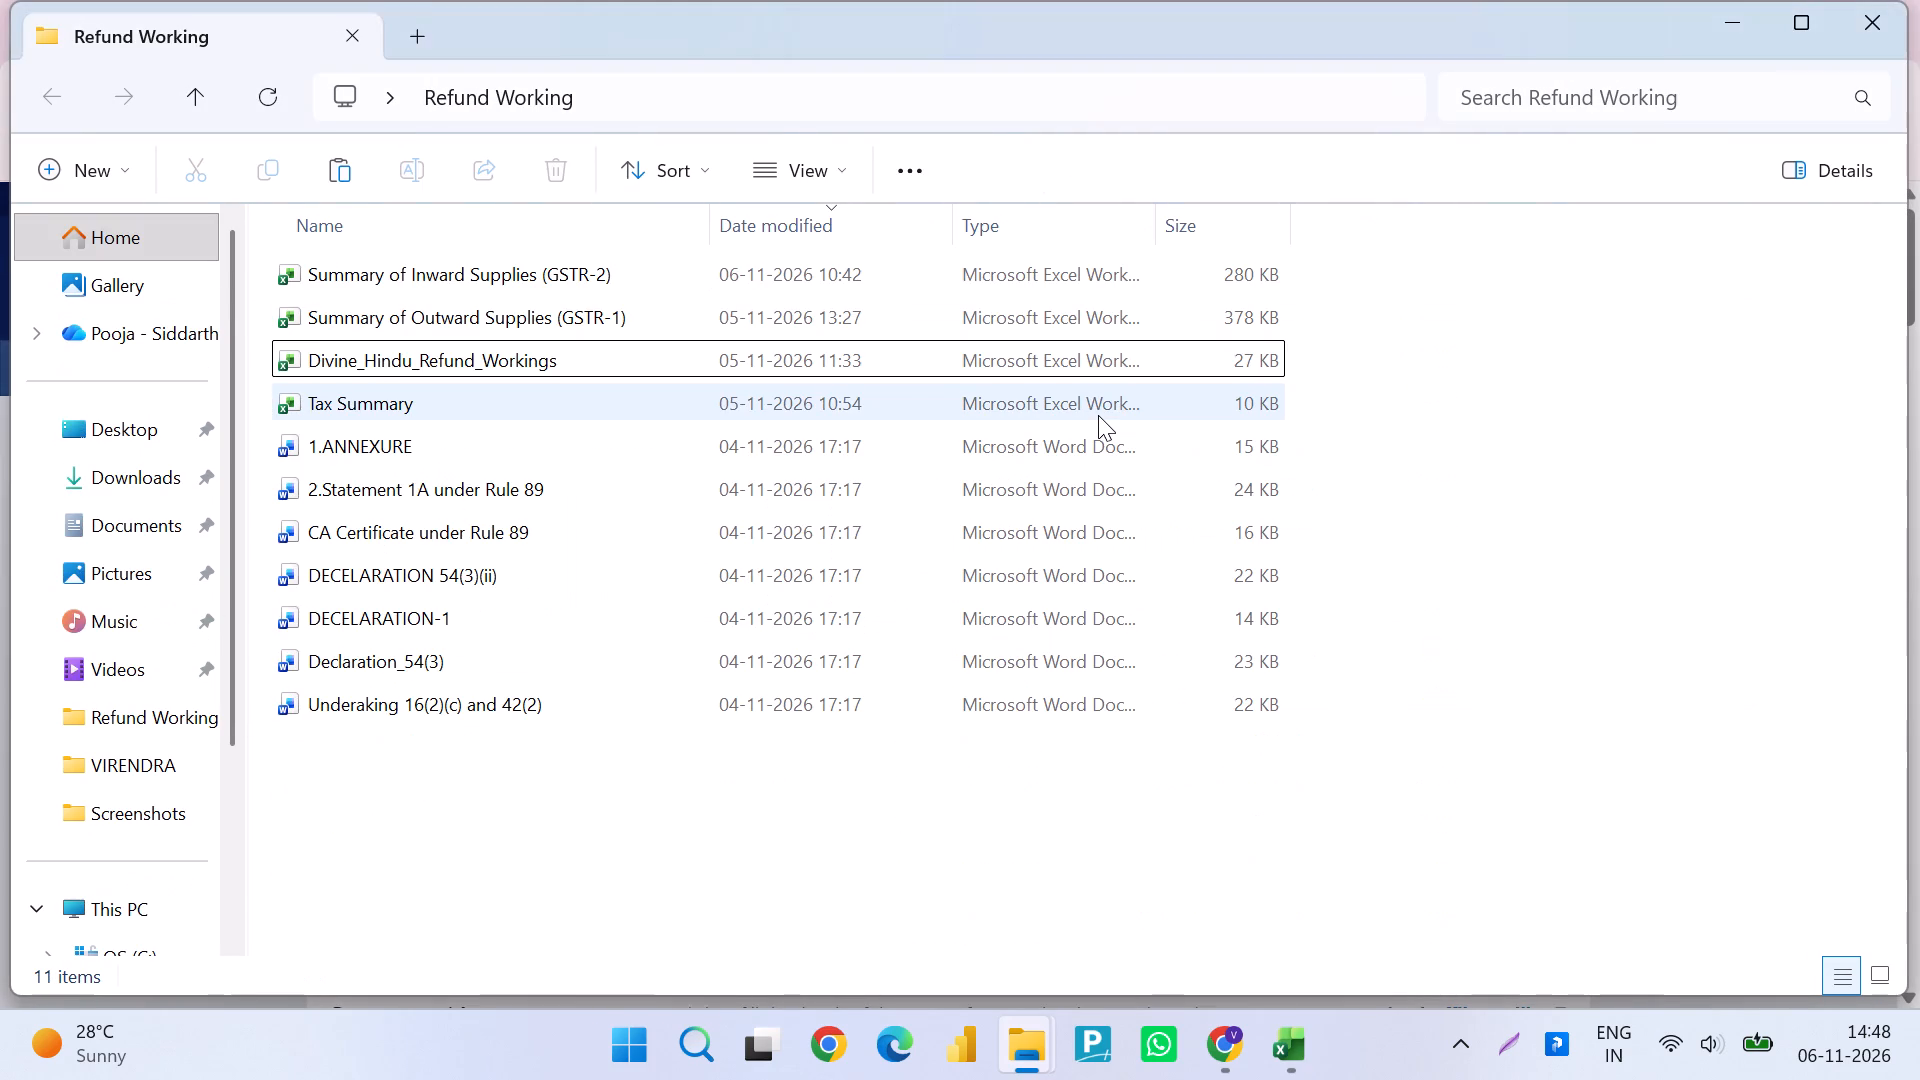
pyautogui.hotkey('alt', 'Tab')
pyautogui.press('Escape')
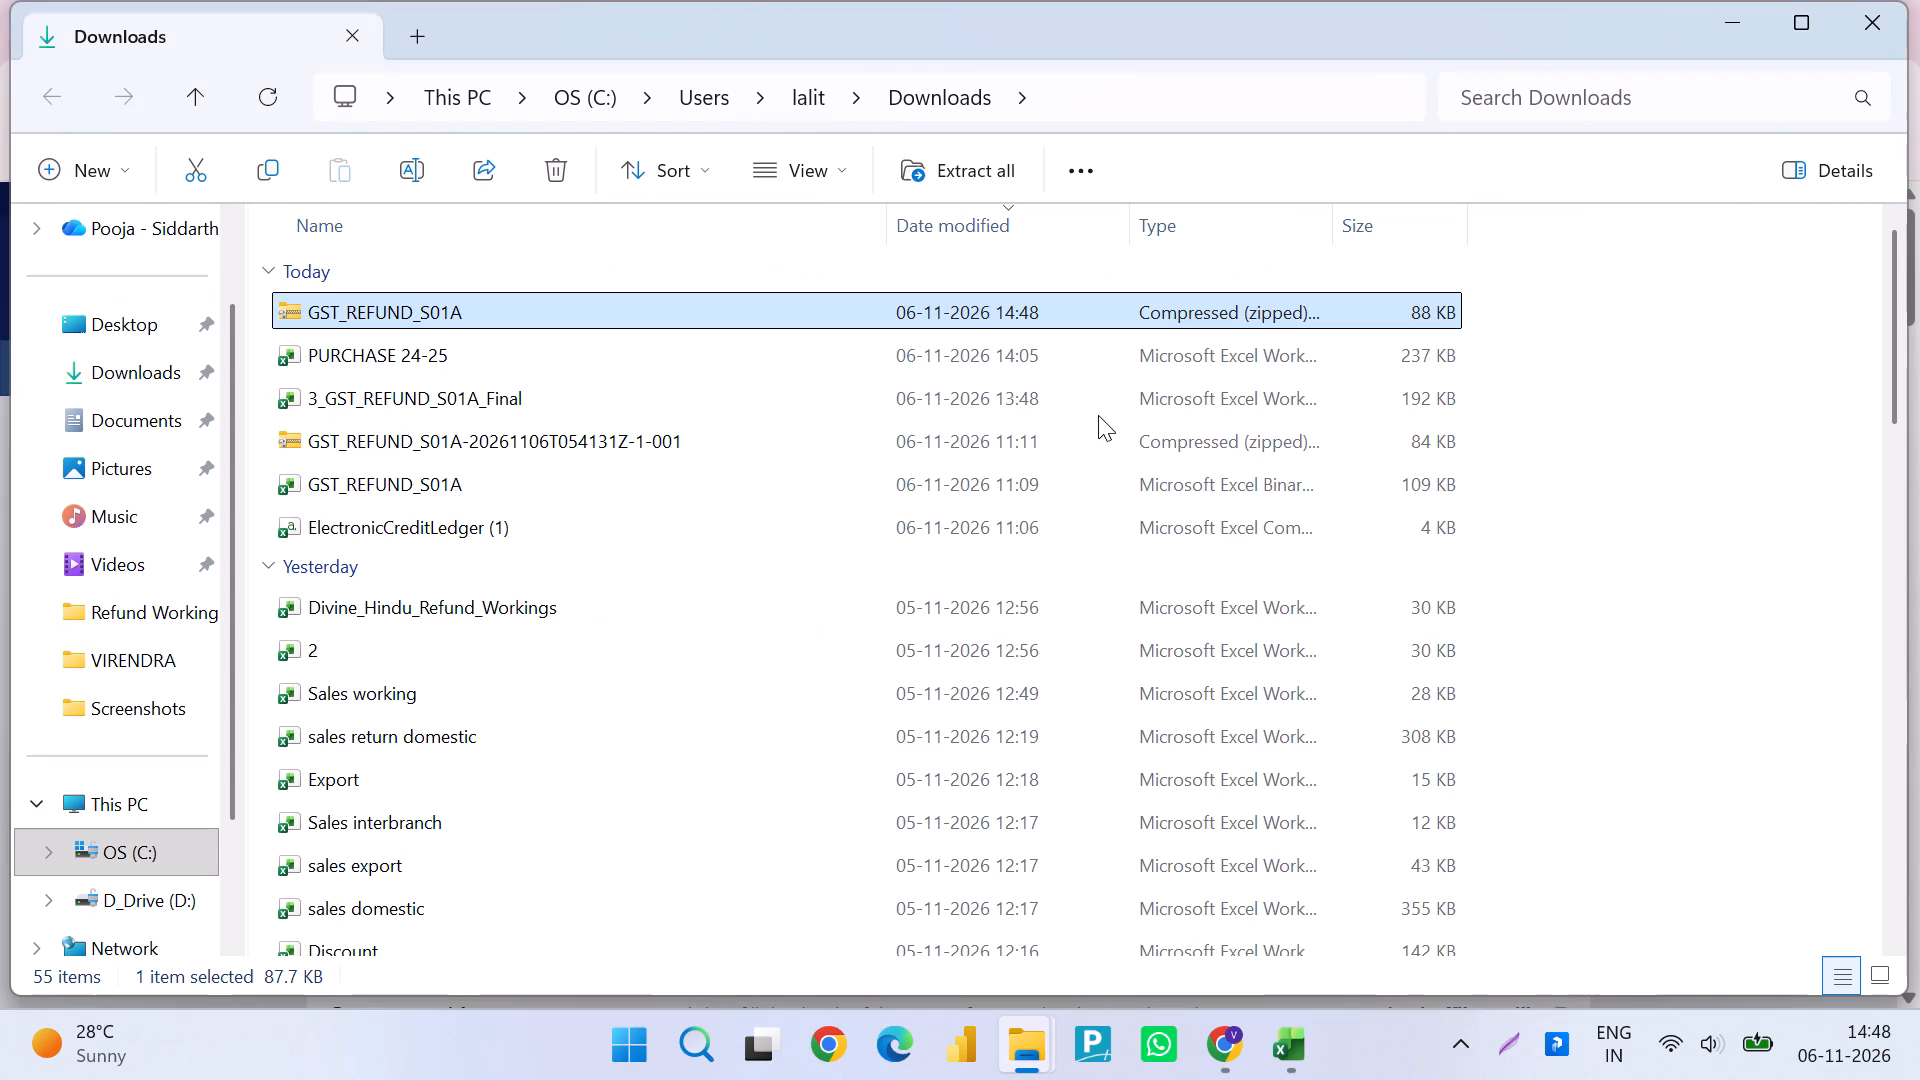
# Extract the downloaded GST_REFUND_S01A zip file into the Downloads folder.
pyautogui.rightClick(975, 305)
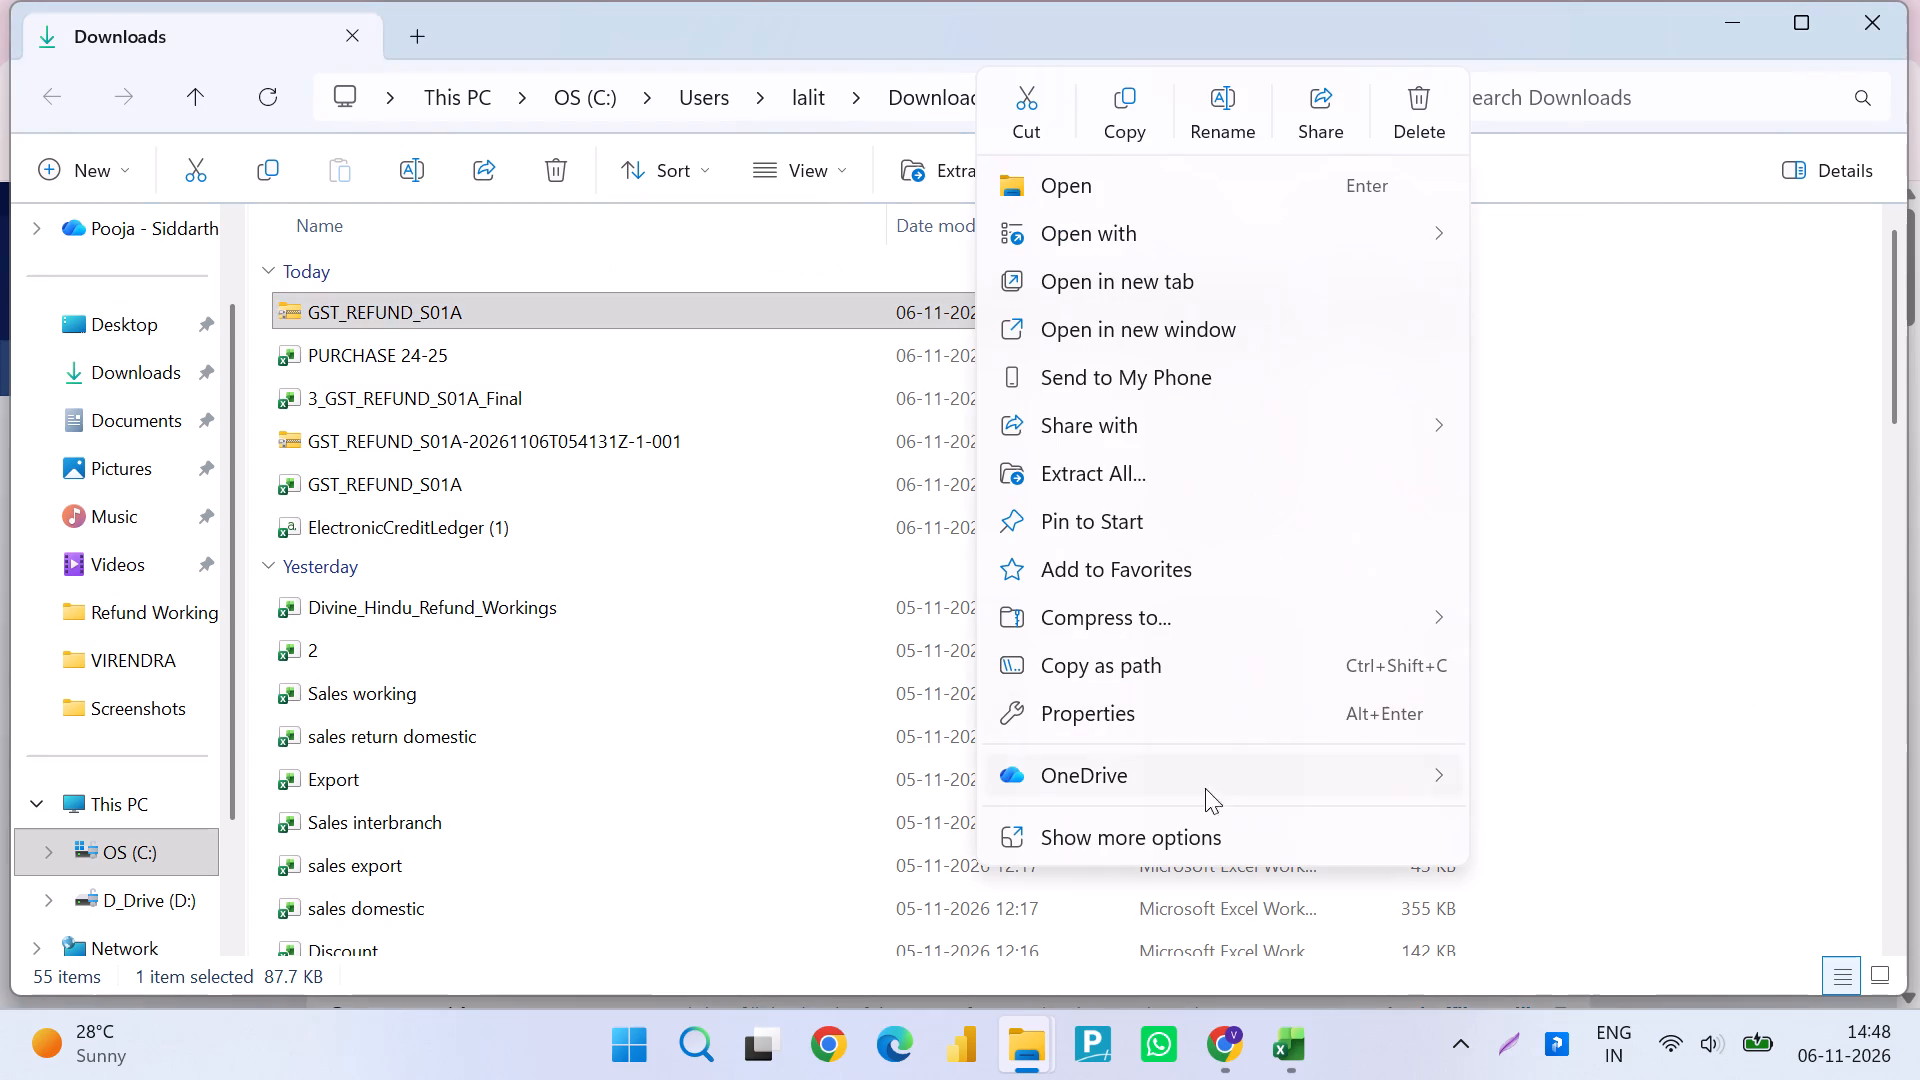
pyautogui.click(1225, 478)
pyautogui.press('Return')
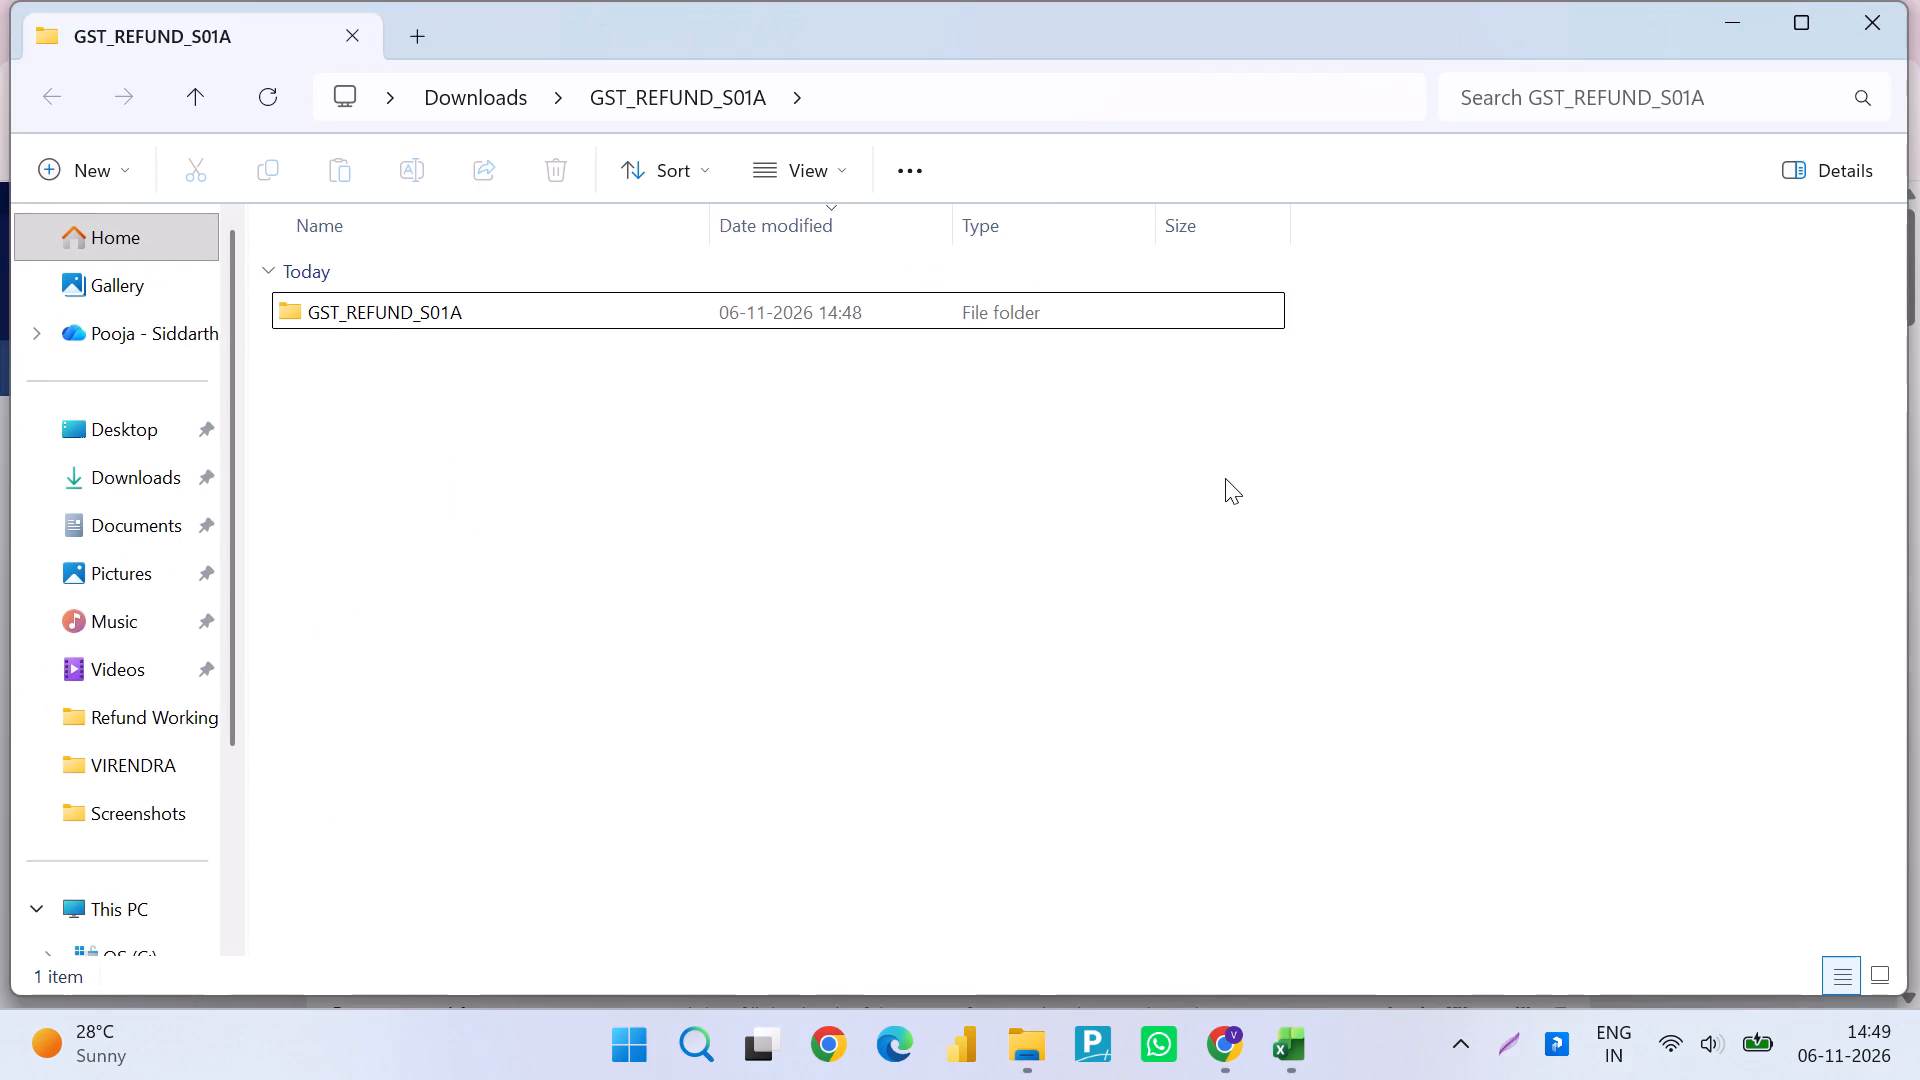
# Move the extracted GST_REFUND_S01A folder into the Refund Working folder and close the leftover Downloads windows.
pyautogui.press('Down')
pyautogui.hotkey('ctrl', 'x')
pyautogui.hotkey('alt', 'Tab')
pyautogui.hotkey('alt', 'Tab')
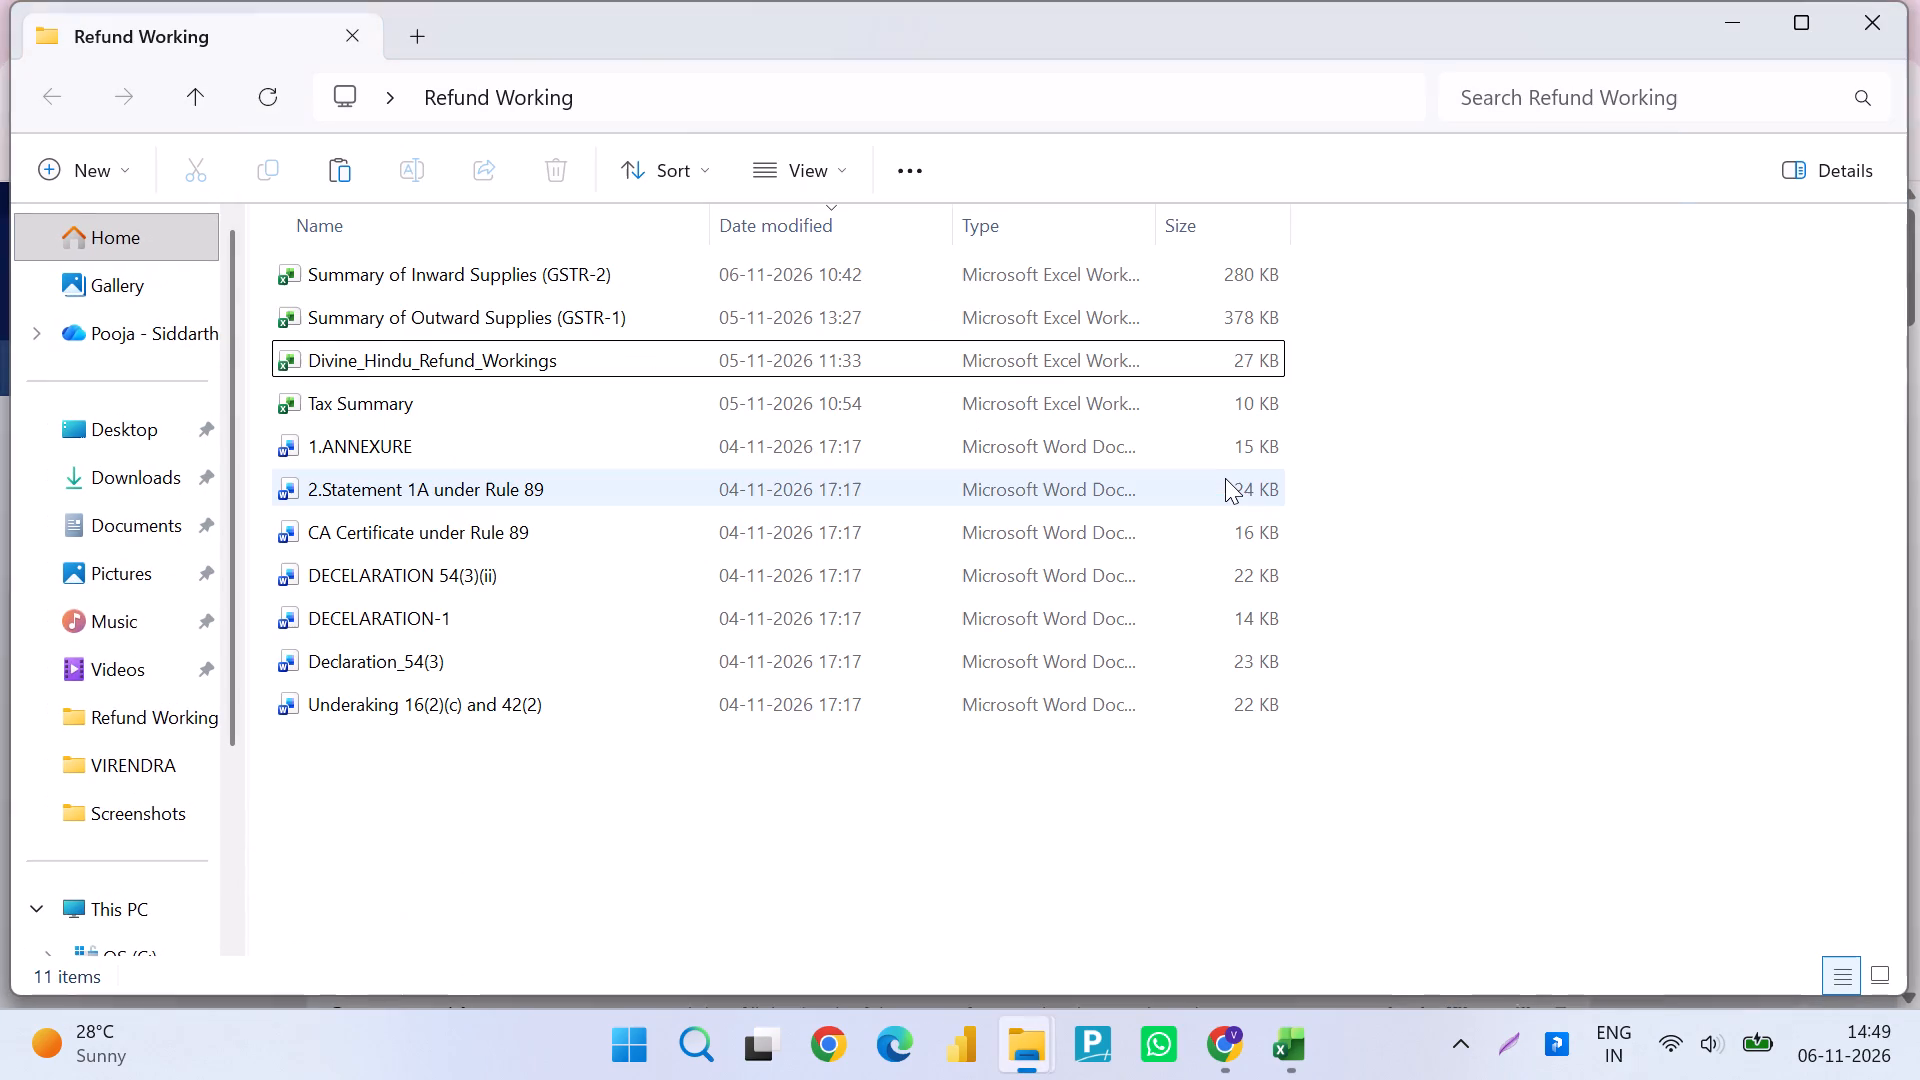
pyautogui.hotkey('ctrl', 'v')
pyautogui.hotkey('alt', 'Tab')
pyautogui.hotkey('alt', 'F4')
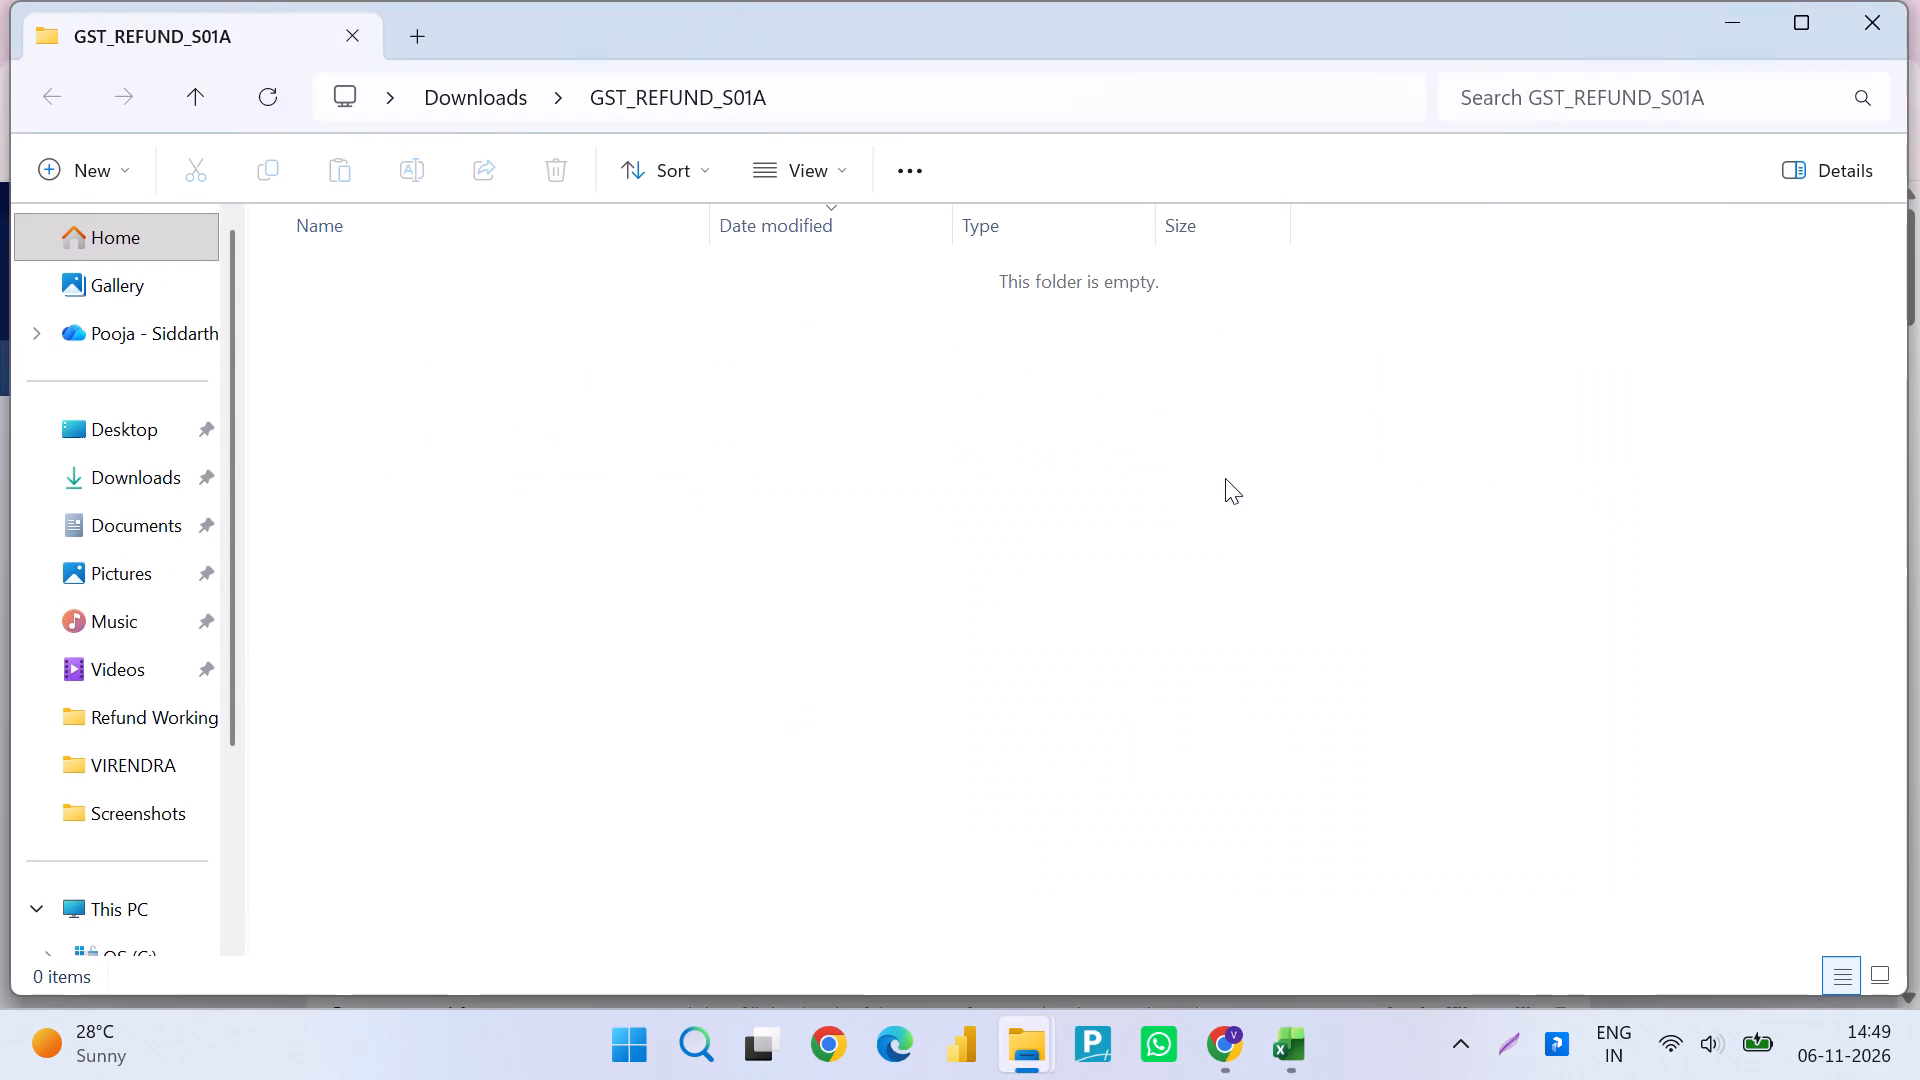
pyautogui.hotkey('alt', 'Tab')
pyautogui.hotkey('alt', 'F4')
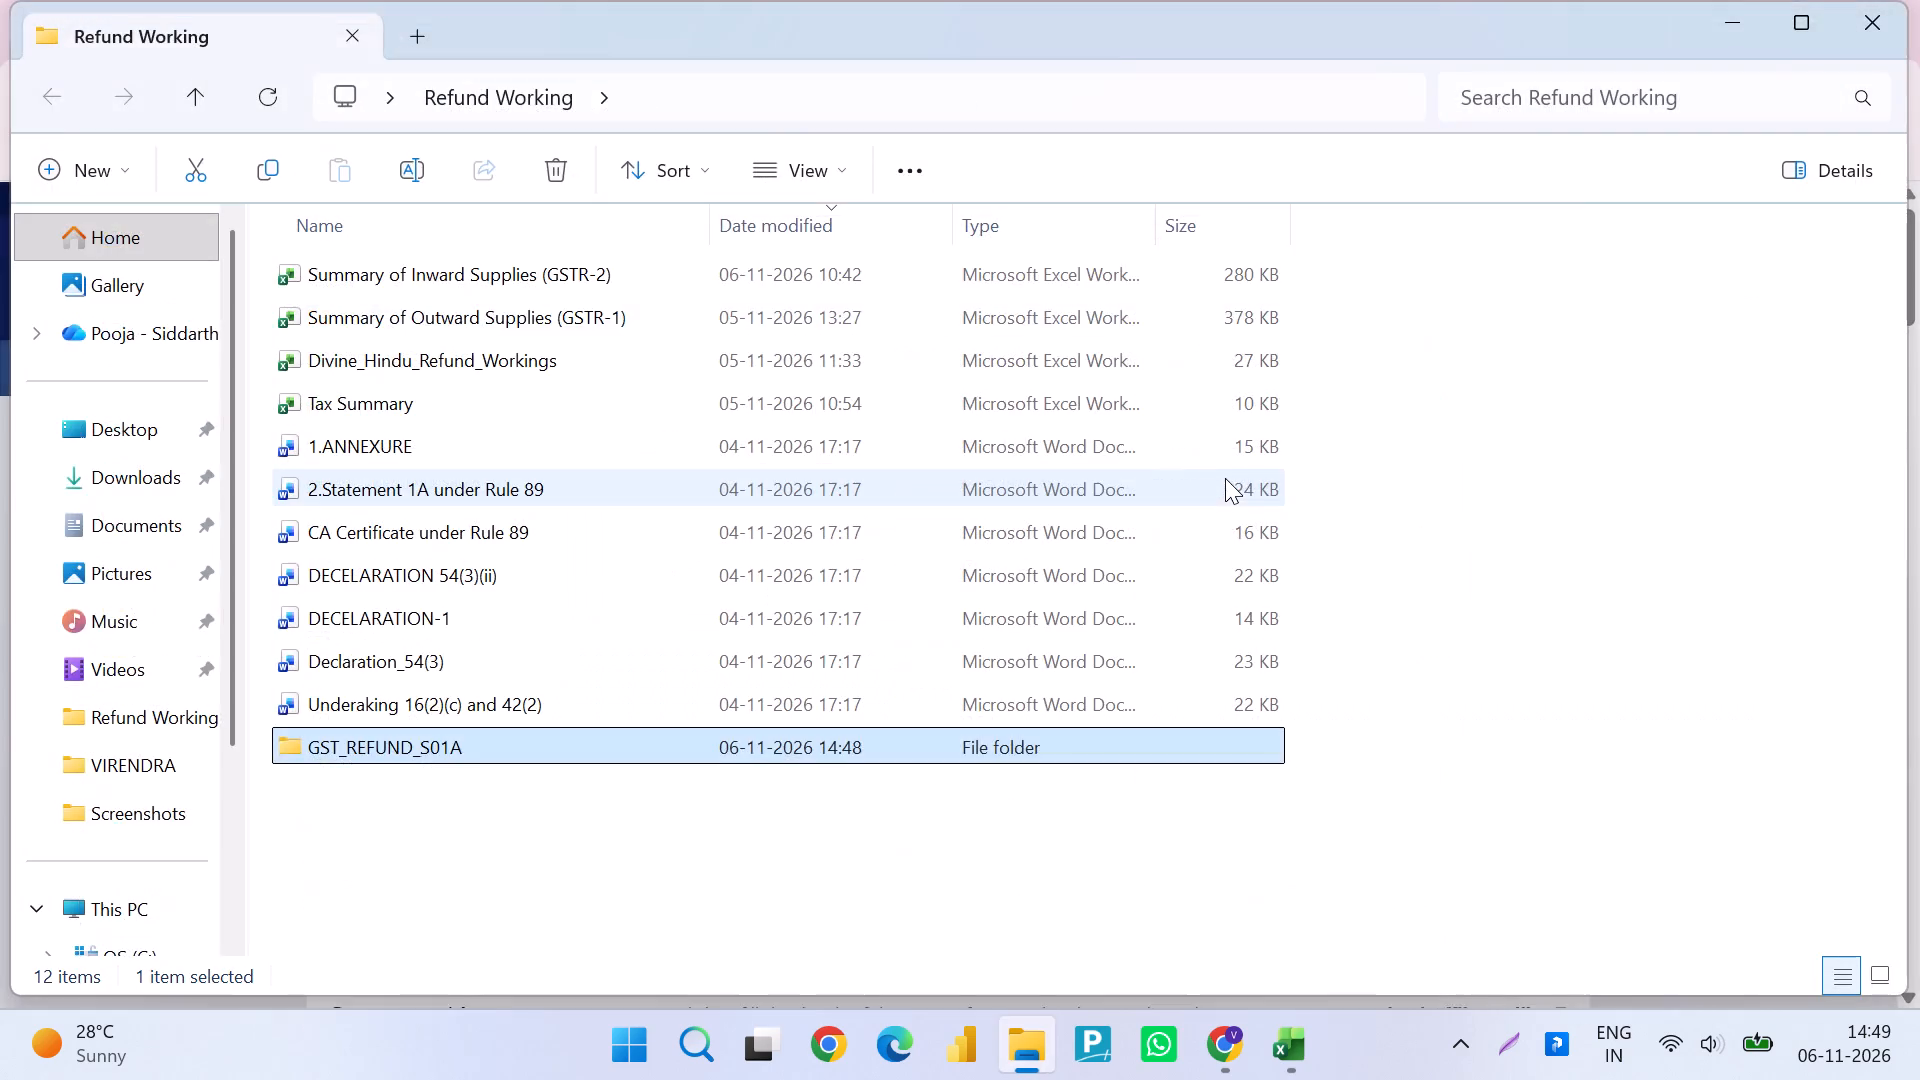
pyautogui.hotkey('alt', 'Tab')
pyautogui.hotkey('alt', 'Tab')
# Open the new GST_REFUND_S01A workbook from the nested folder in Refund Working and enable editing.
pyautogui.press('Return')
pyautogui.press('Down')
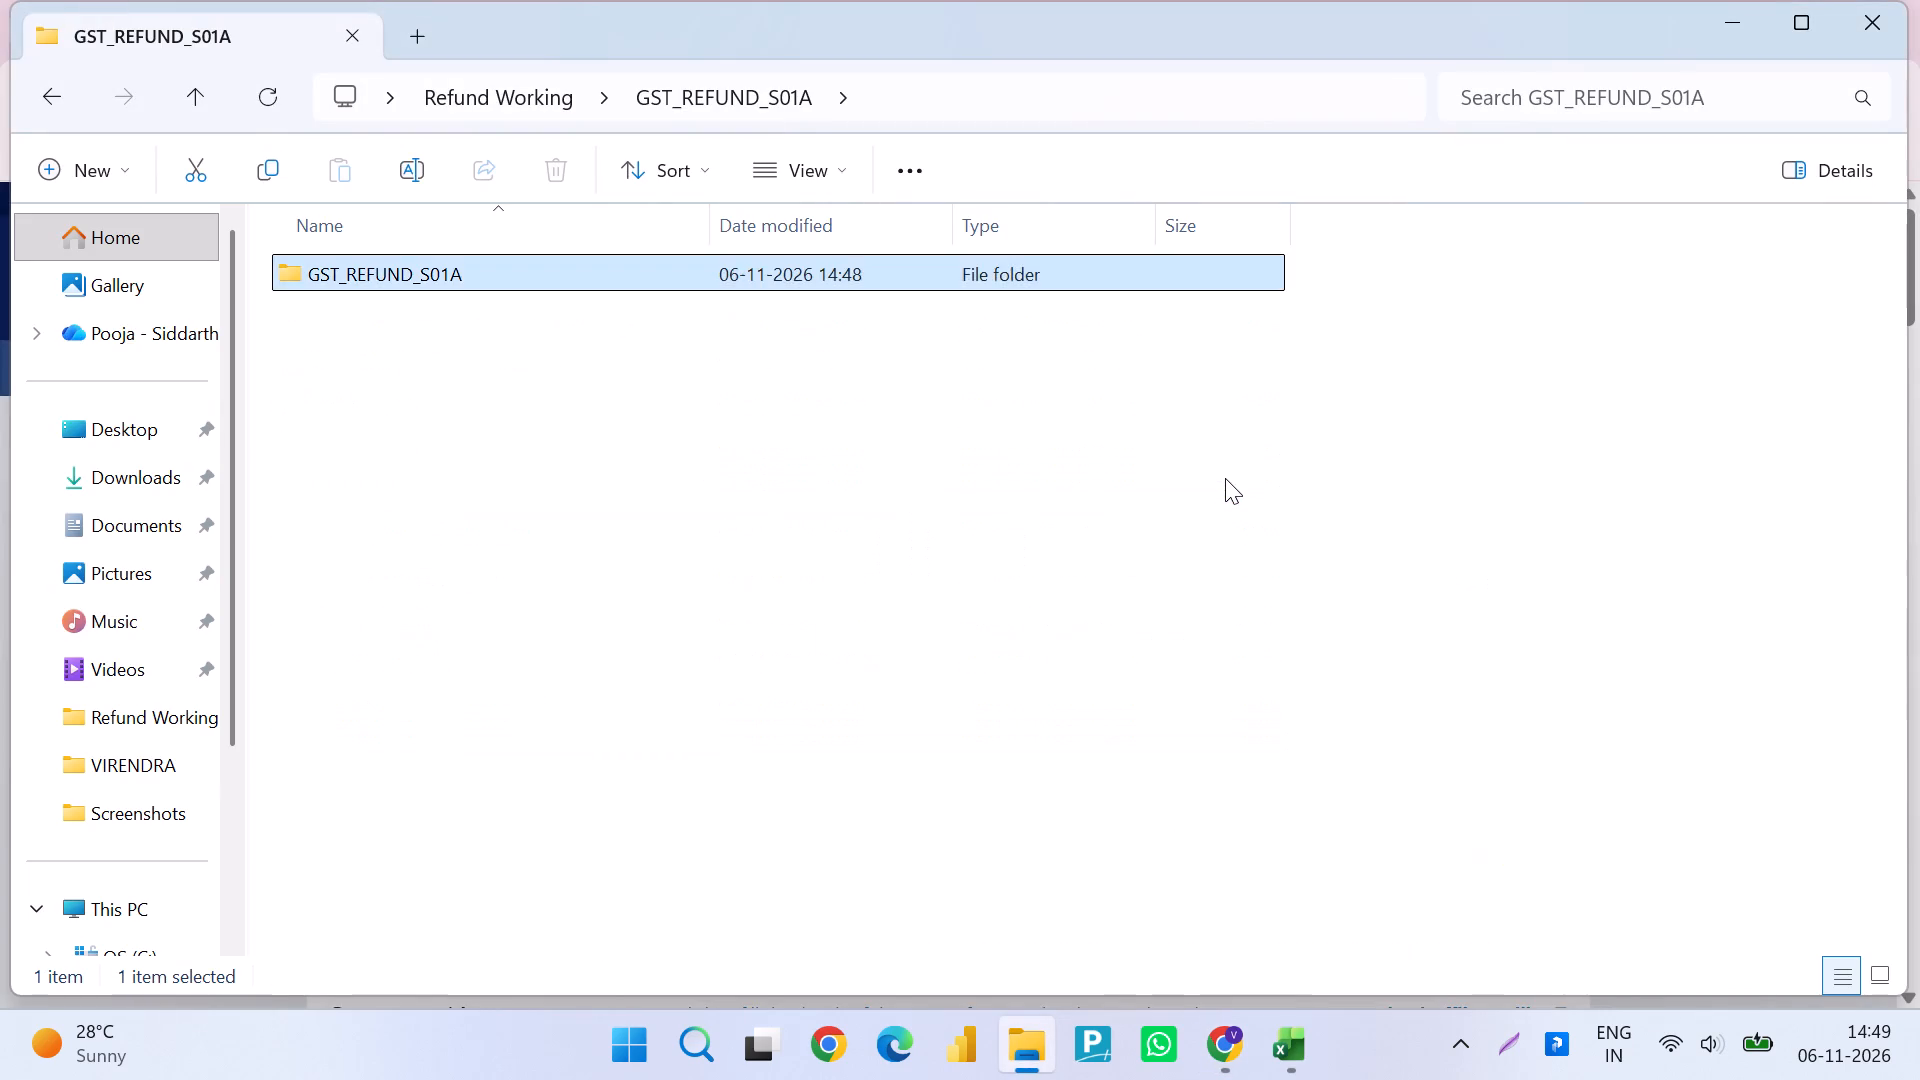
pyautogui.press('Return')
pyautogui.press('Down')
pyautogui.press('Return')
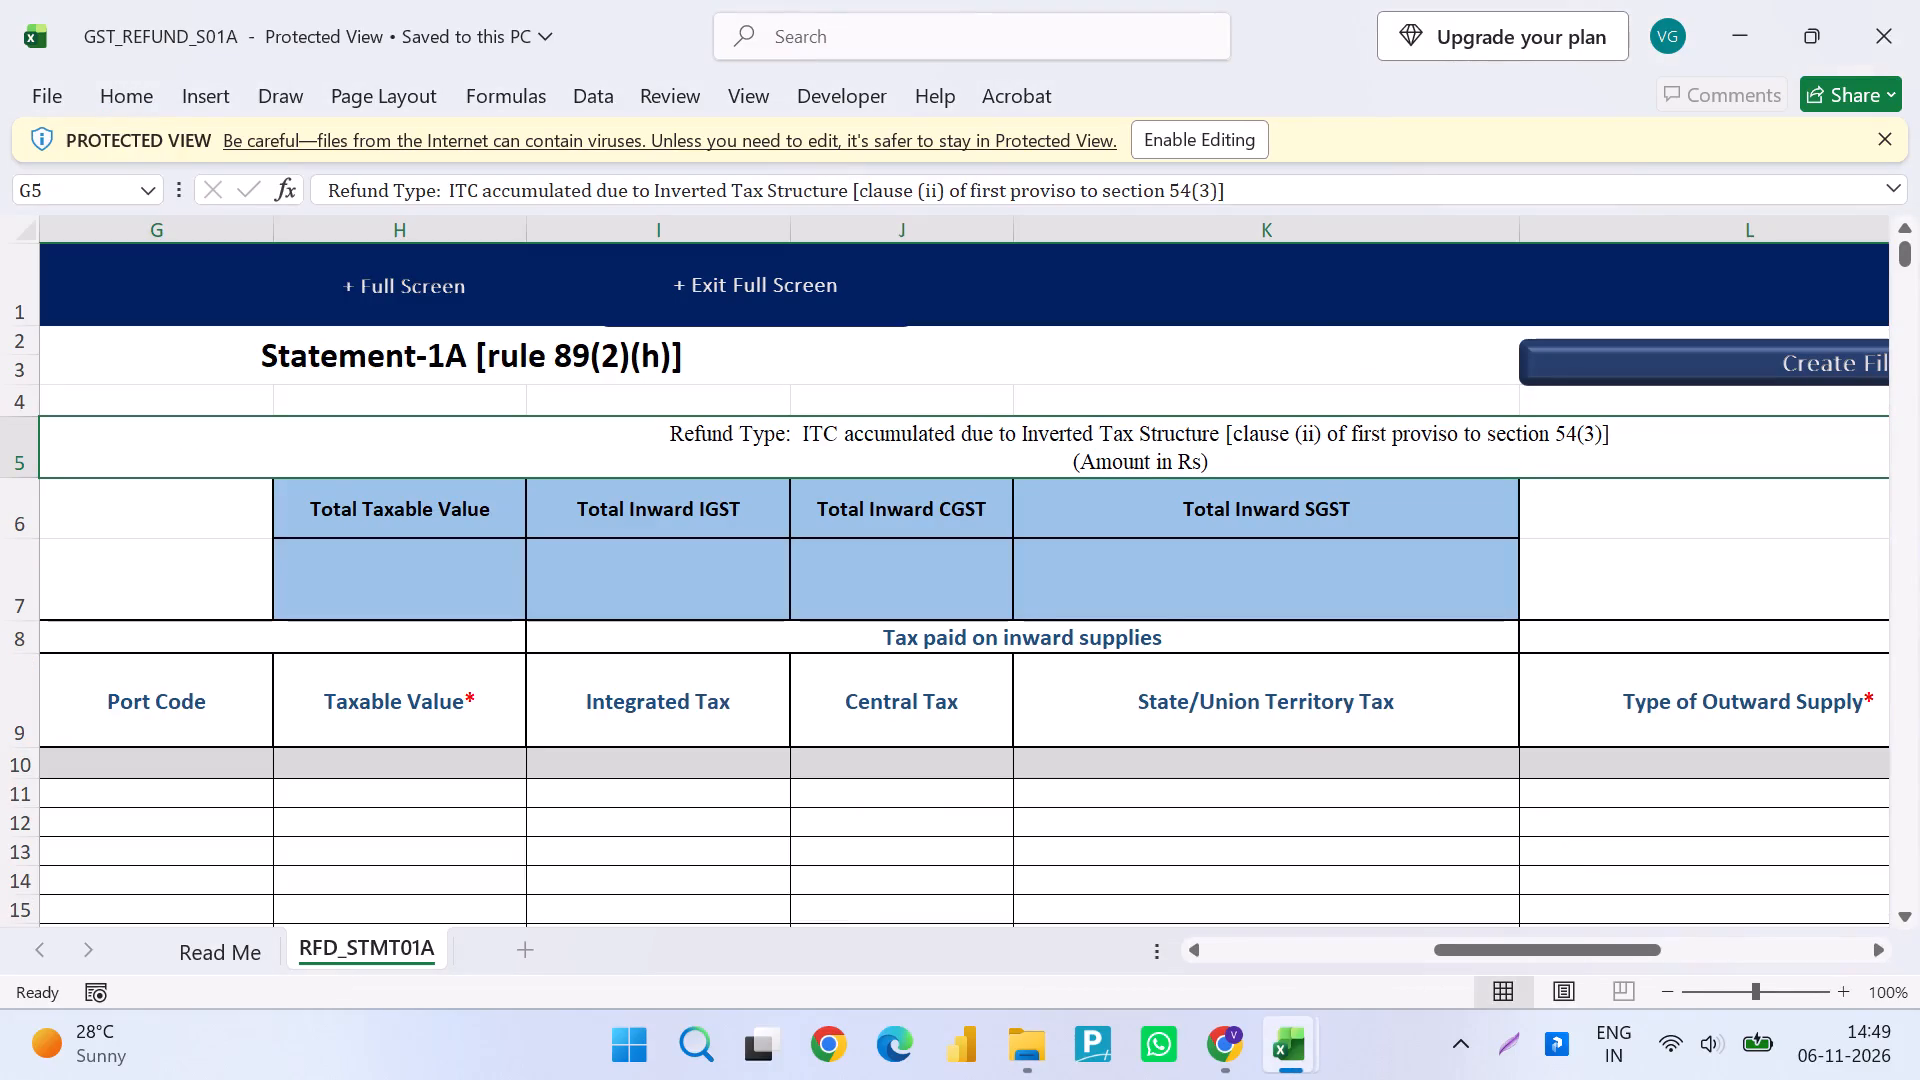
pyautogui.press('F2')
pyautogui.press('Left')
pyautogui.press('Return')
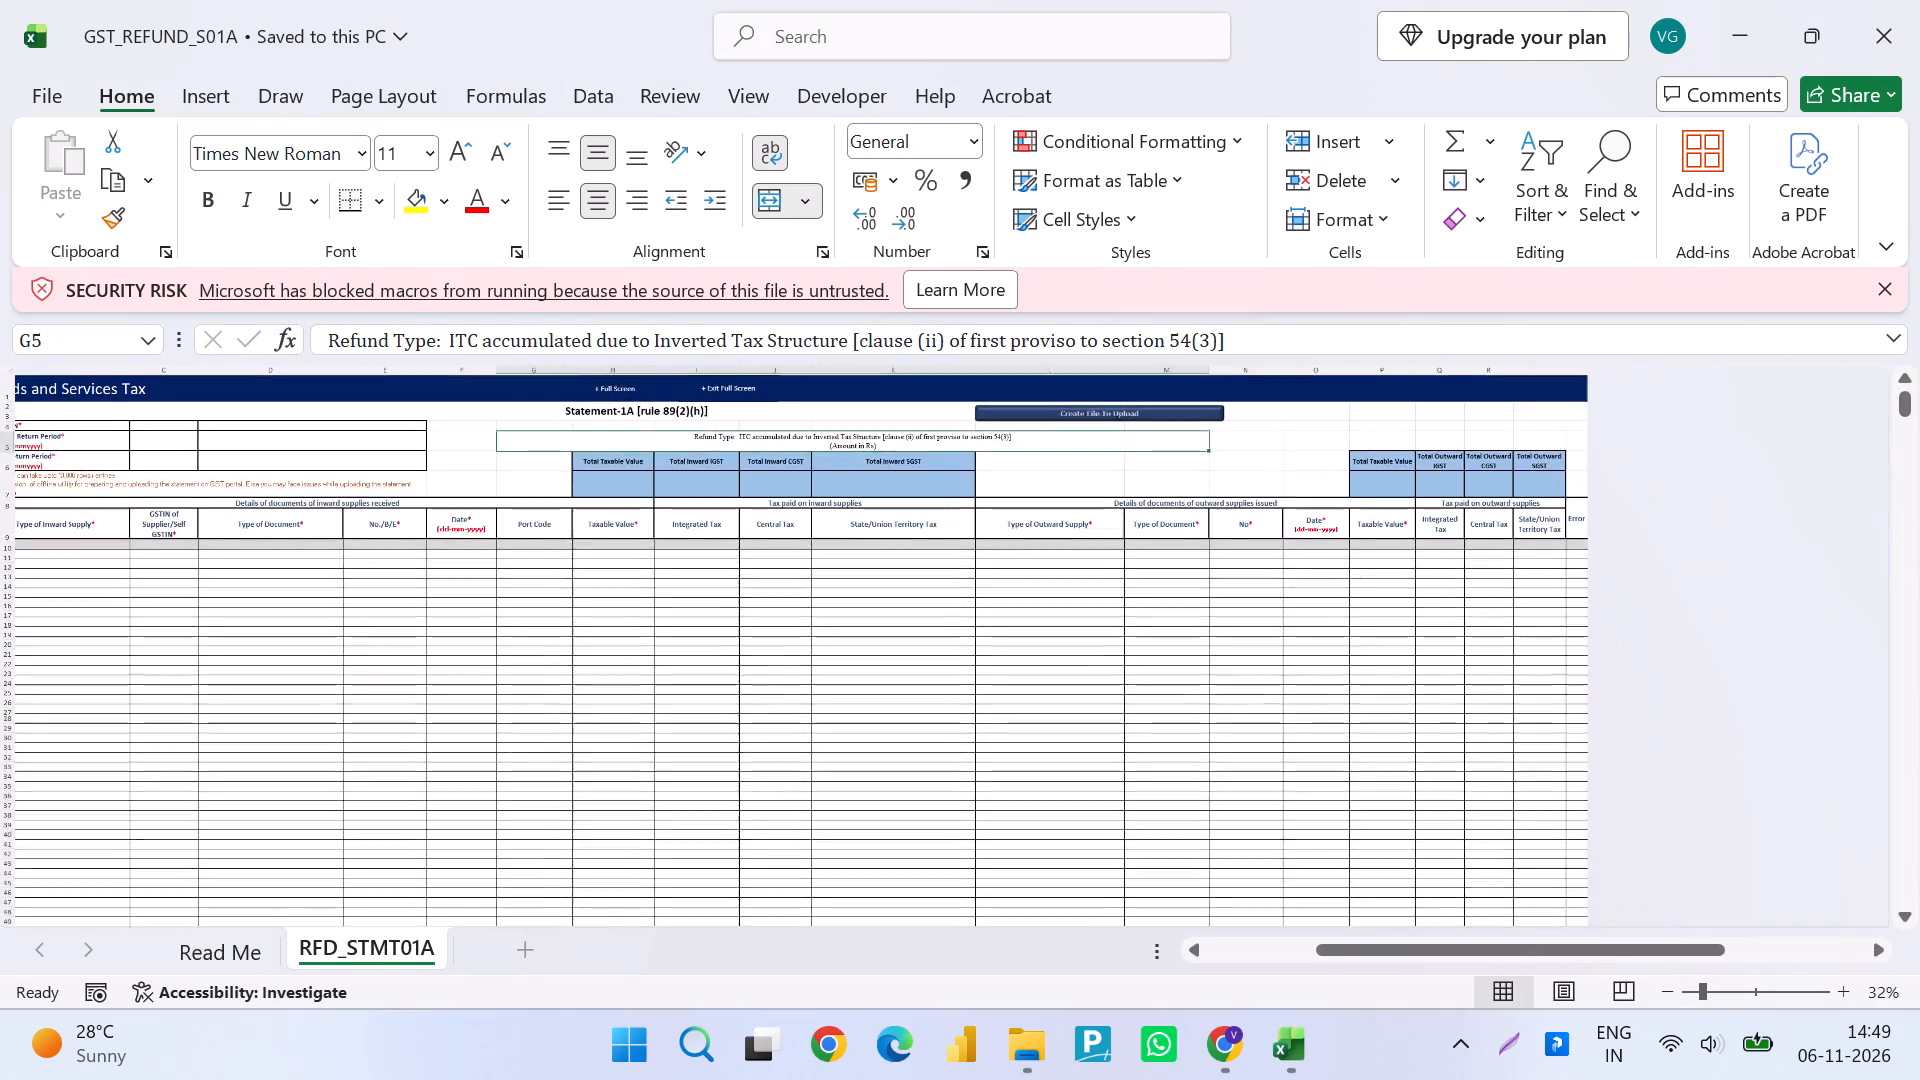
# Enter 062024 as the From Return Period on the RFD_STMT01A sheet.
pyautogui.hotkey('ctrl', 'Left')
pyautogui.hotkey('ctrl', 'Left')
pyautogui.hotkey('ctrl', 'Left')
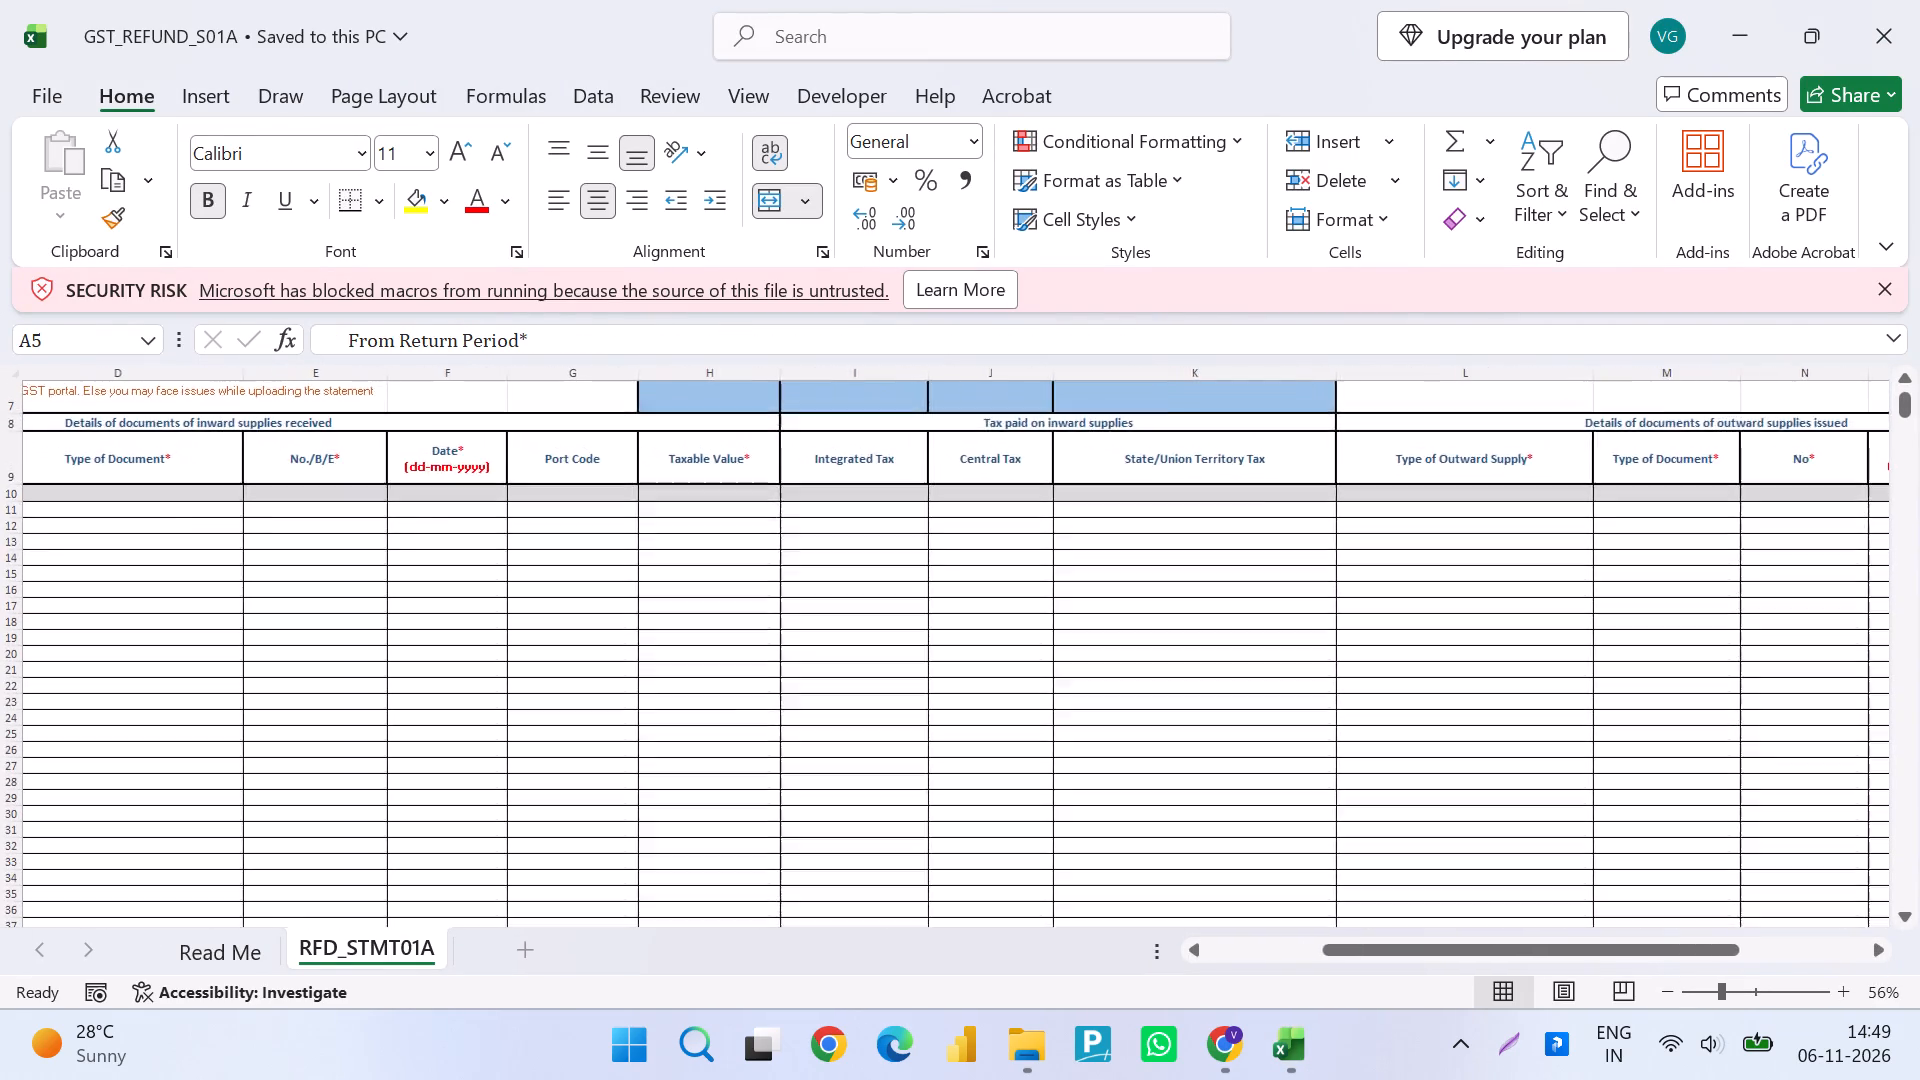
pyautogui.hotkey('ctrl', 'Left')
pyautogui.hotkey('ctrl', 'Left')
pyautogui.press('Up')
pyautogui.press('Up')
pyautogui.press('Right')
pyautogui.press('Down')
pyautogui.press('Down')
pyautogui.press('Left')
pyautogui.hotkey('ctrl', 'Left')
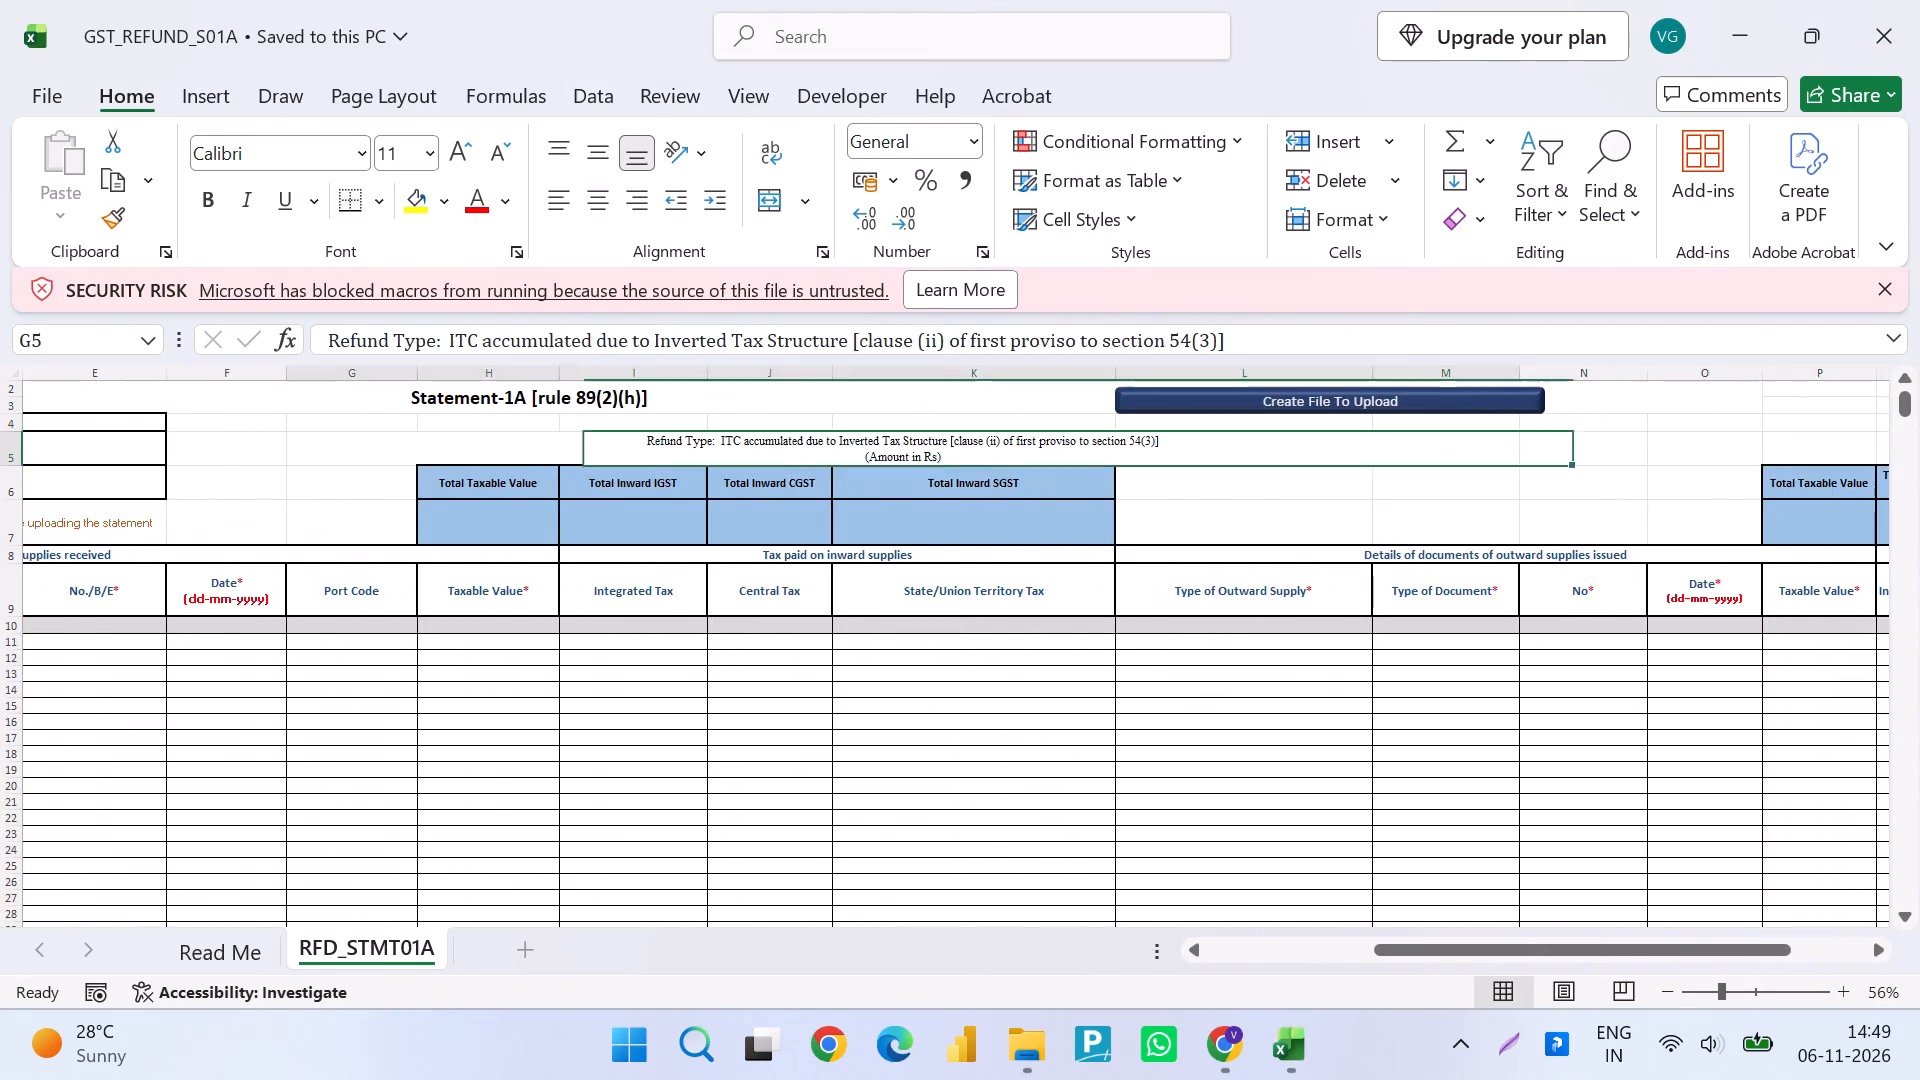
pyautogui.hotkey('ctrl', 'Left')
pyautogui.hotkey('ctrl', 'Left')
pyautogui.hotkey('ctrl', 'Left')
pyautogui.press('Right')
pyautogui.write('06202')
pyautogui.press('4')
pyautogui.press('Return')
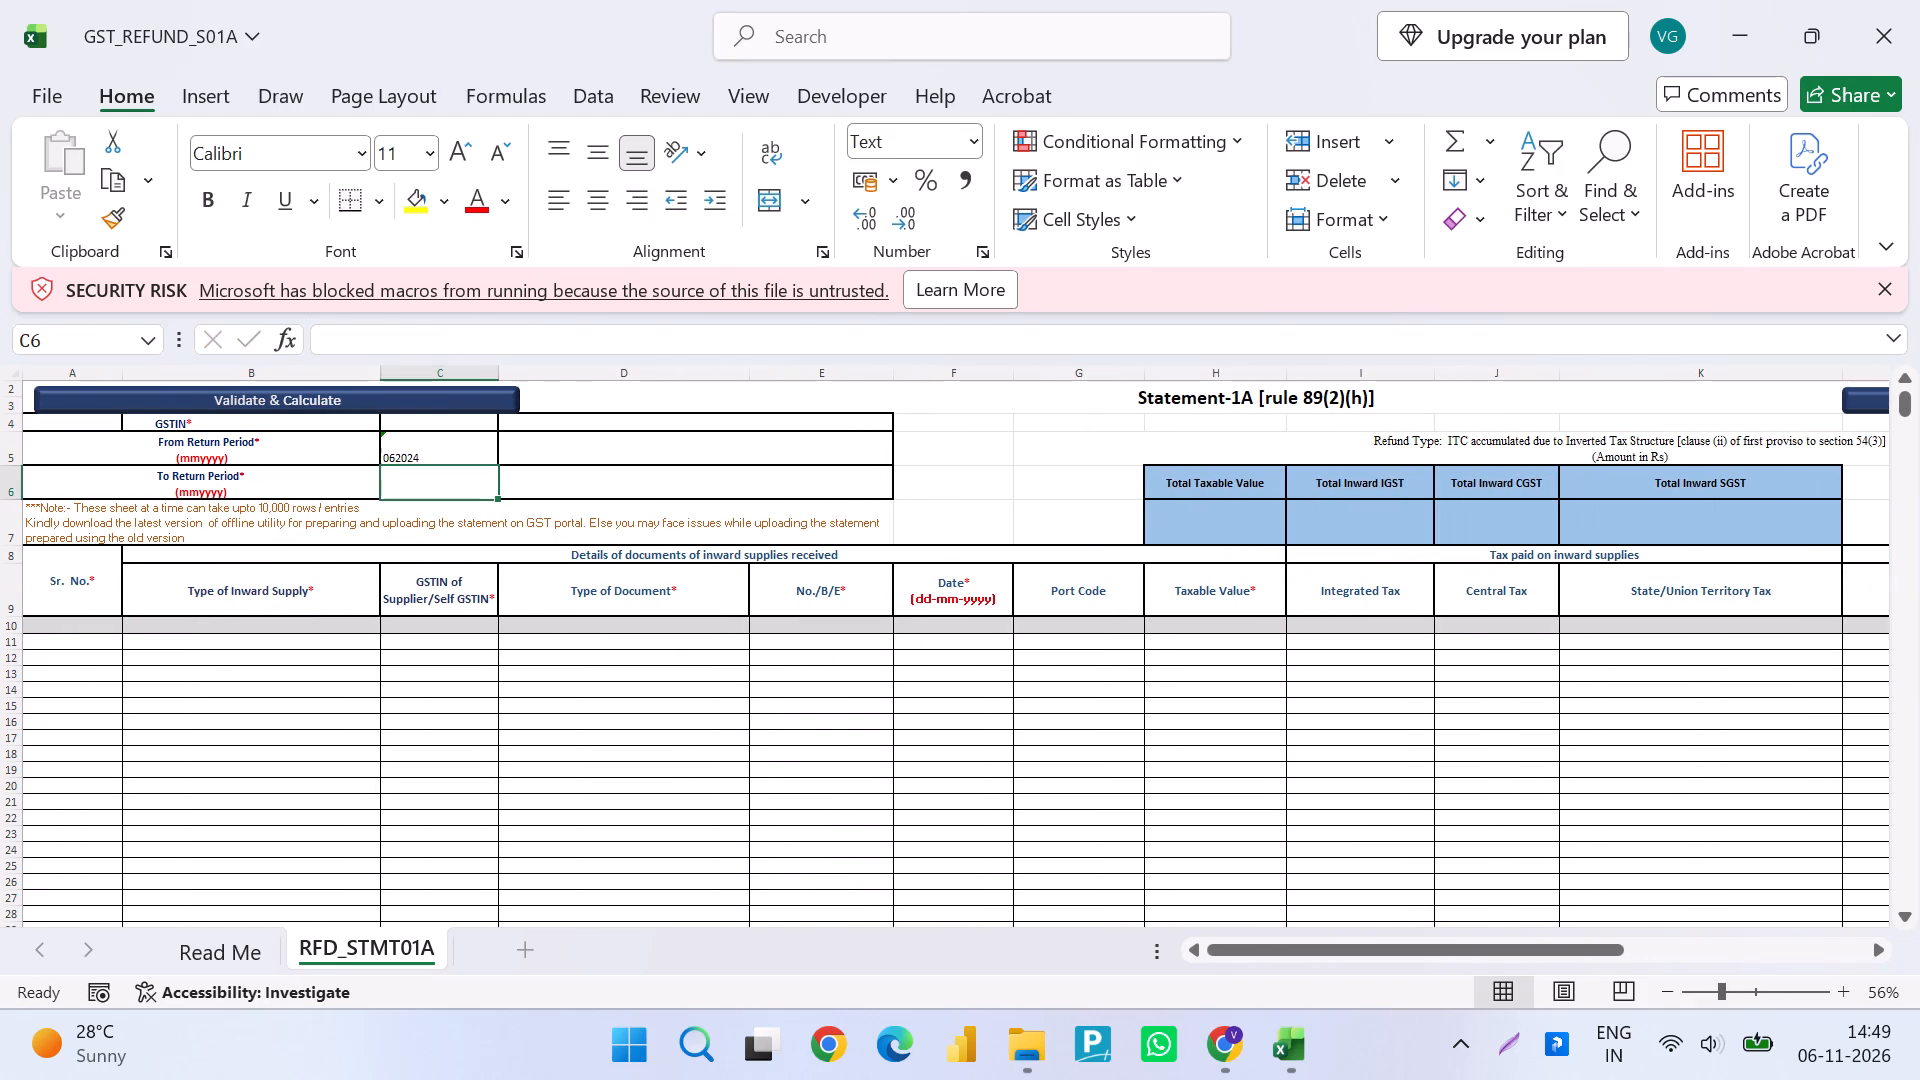
# Enter 032026 as the To Return Period on the RFD_STMT01A sheet.
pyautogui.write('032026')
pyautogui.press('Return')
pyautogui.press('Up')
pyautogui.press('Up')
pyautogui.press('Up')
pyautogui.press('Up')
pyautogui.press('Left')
# Switch to the GST refund portal page and copy the taxpayer's GSTIN from its header.
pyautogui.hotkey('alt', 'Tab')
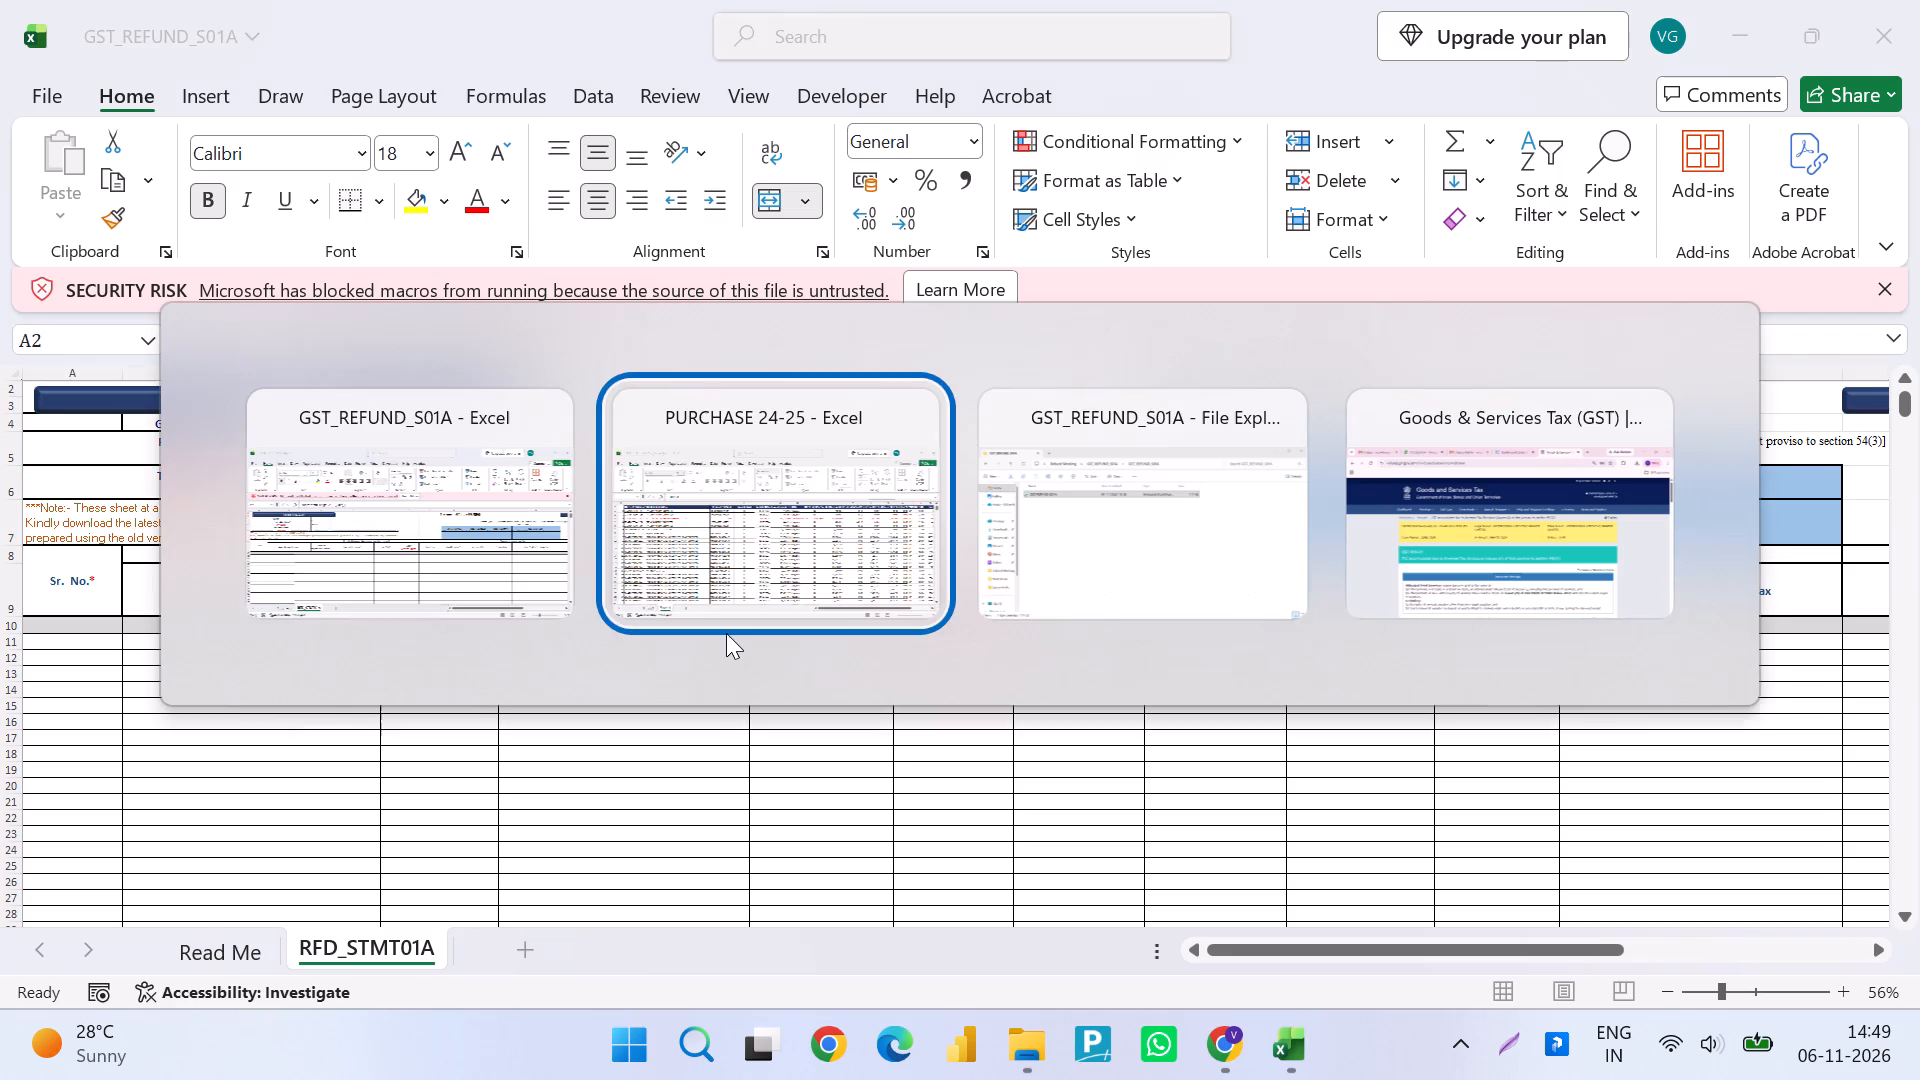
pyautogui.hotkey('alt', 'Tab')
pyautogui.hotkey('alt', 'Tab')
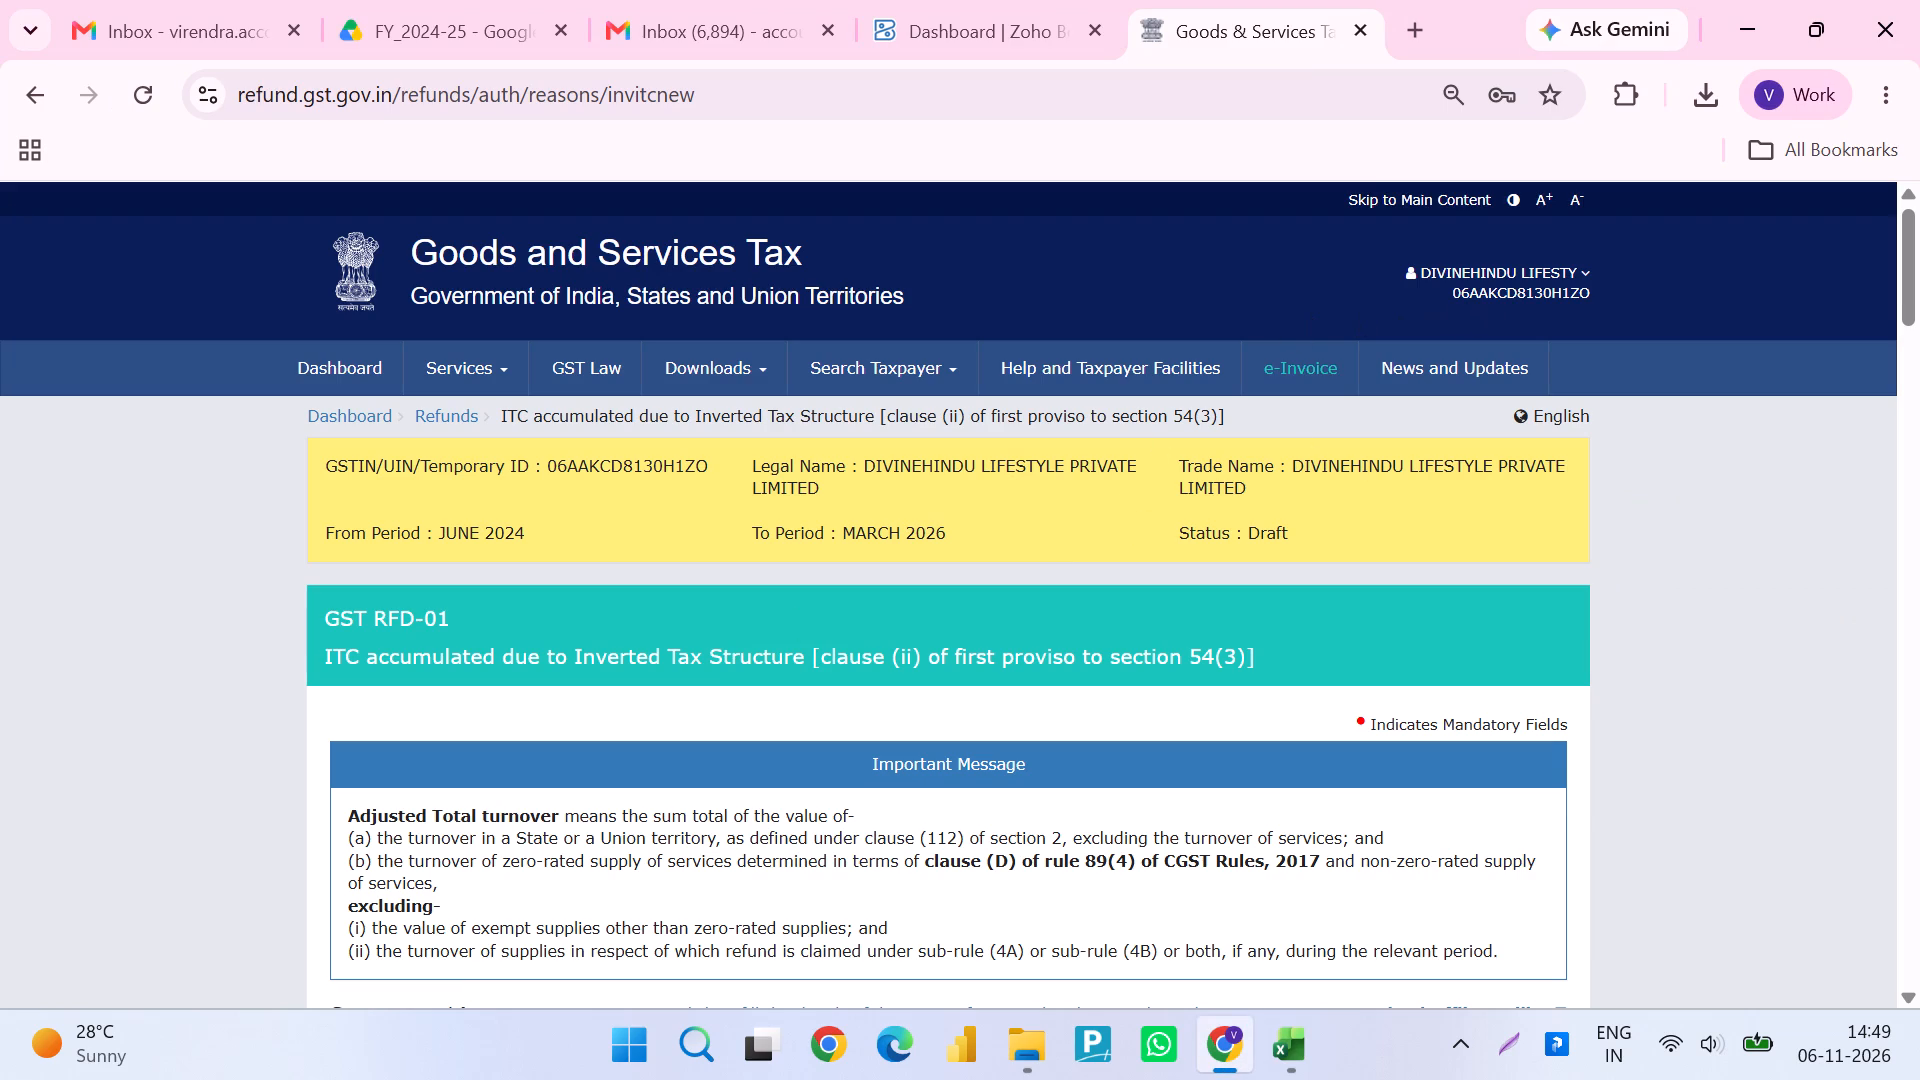
pyautogui.doubleClick(1504, 299)
pyautogui.hotkey('ctrl', 'c')
# Paste the copied GSTIN into the GSTIN field in C4 of the RFD_STMT01A sheet and save the workbook.
pyautogui.hotkey('alt', 'Tab')
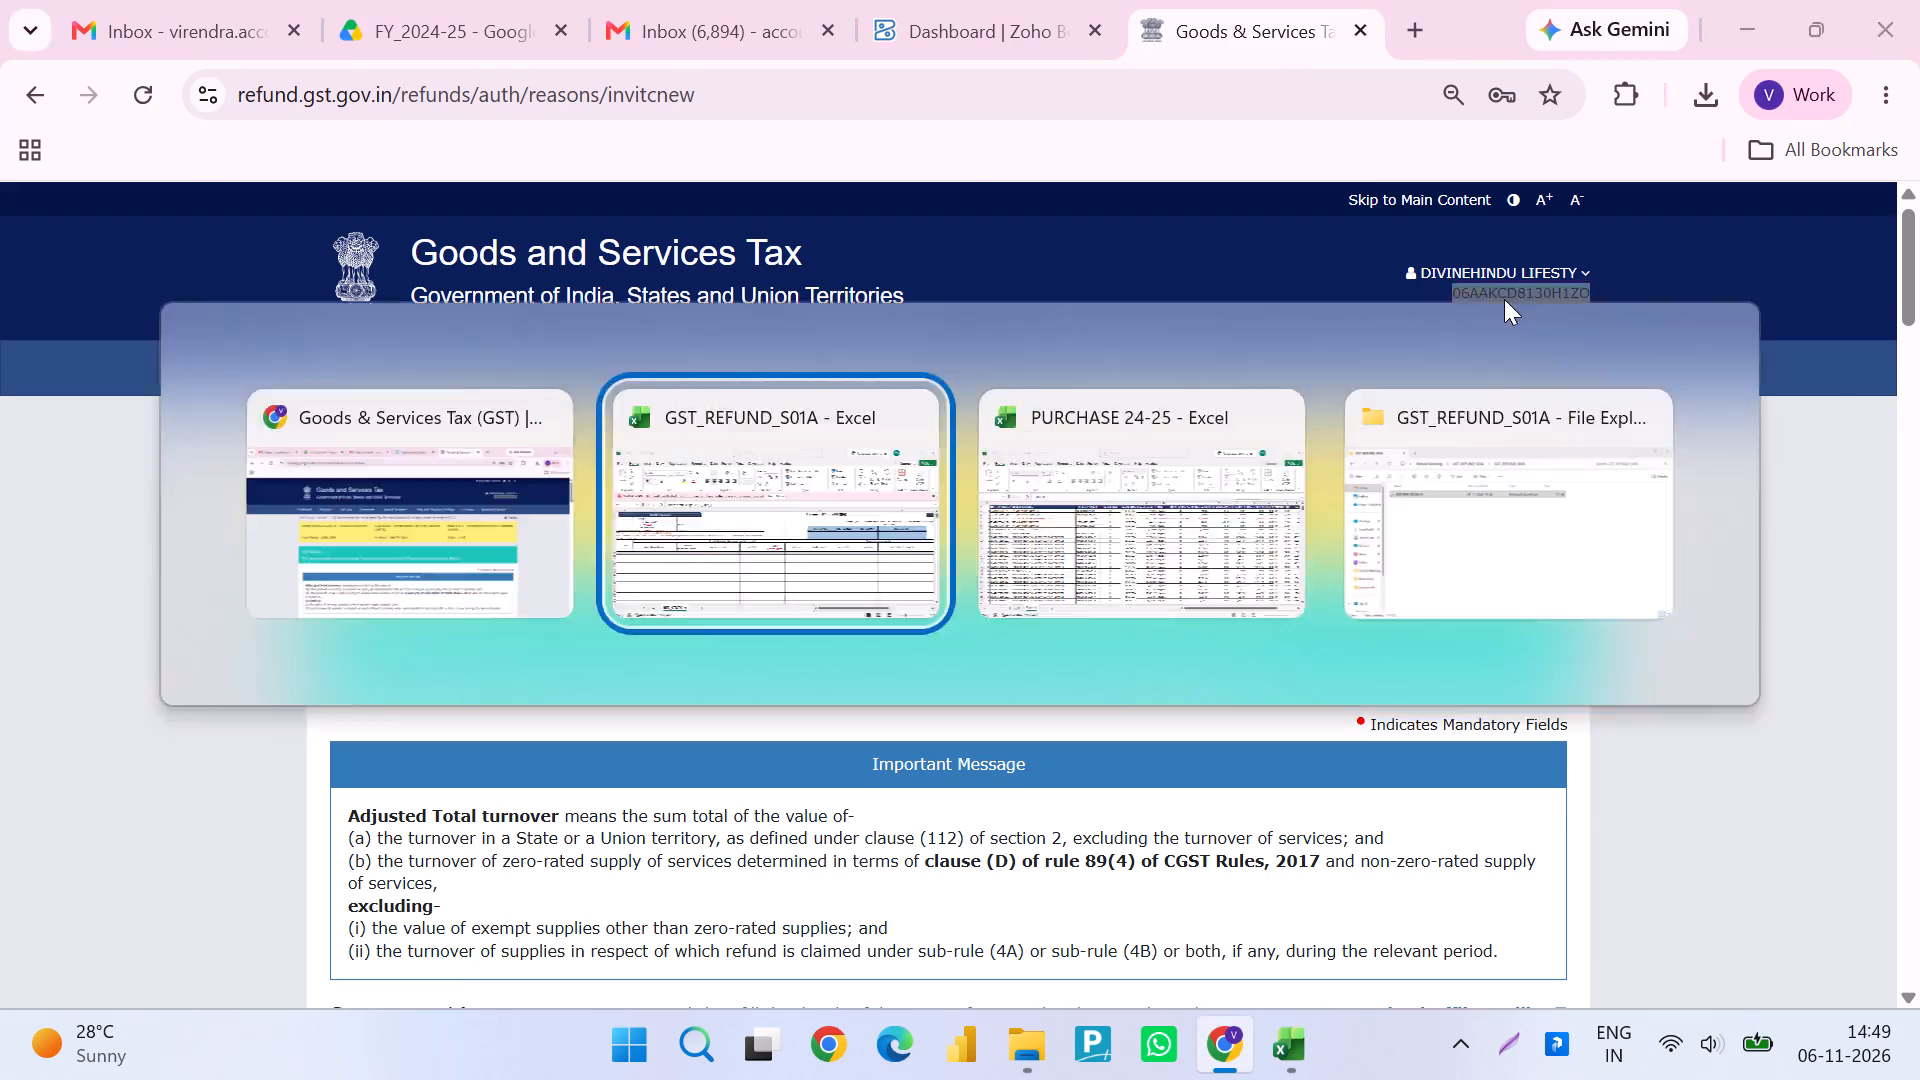
pyautogui.press('Left')
pyautogui.press('Left')
pyautogui.press('Up')
pyautogui.press('Left')
pyautogui.press('Left')
pyautogui.hotkey('ctrl', 'Left')
pyautogui.hotkey('ctrl', 'Left')
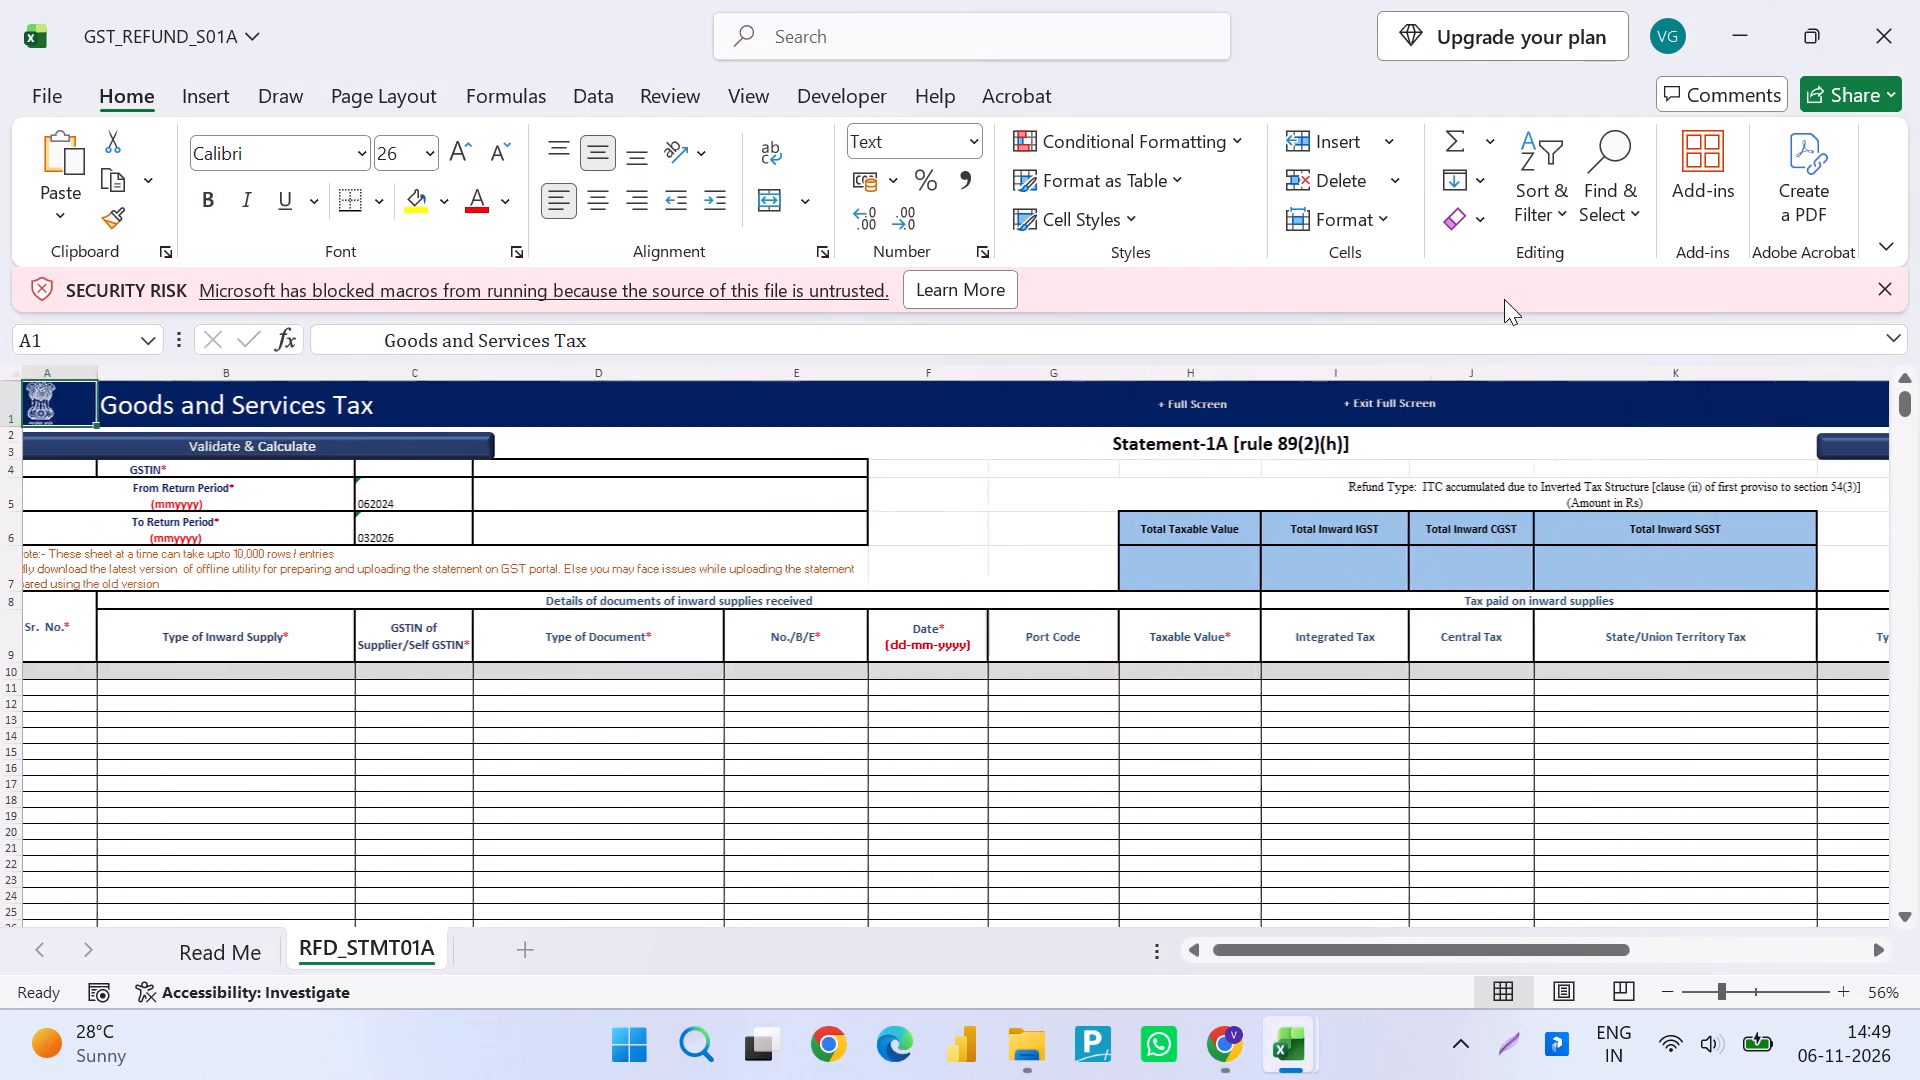
pyautogui.hotkey('ctrl', 'Left')
pyautogui.press('Right')
pyautogui.press('Down')
pyautogui.press('Down')
pyautogui.press('Down')
pyautogui.press('Up')
pyautogui.press('Right')
pyautogui.press('Up')
pyautogui.press('Down')
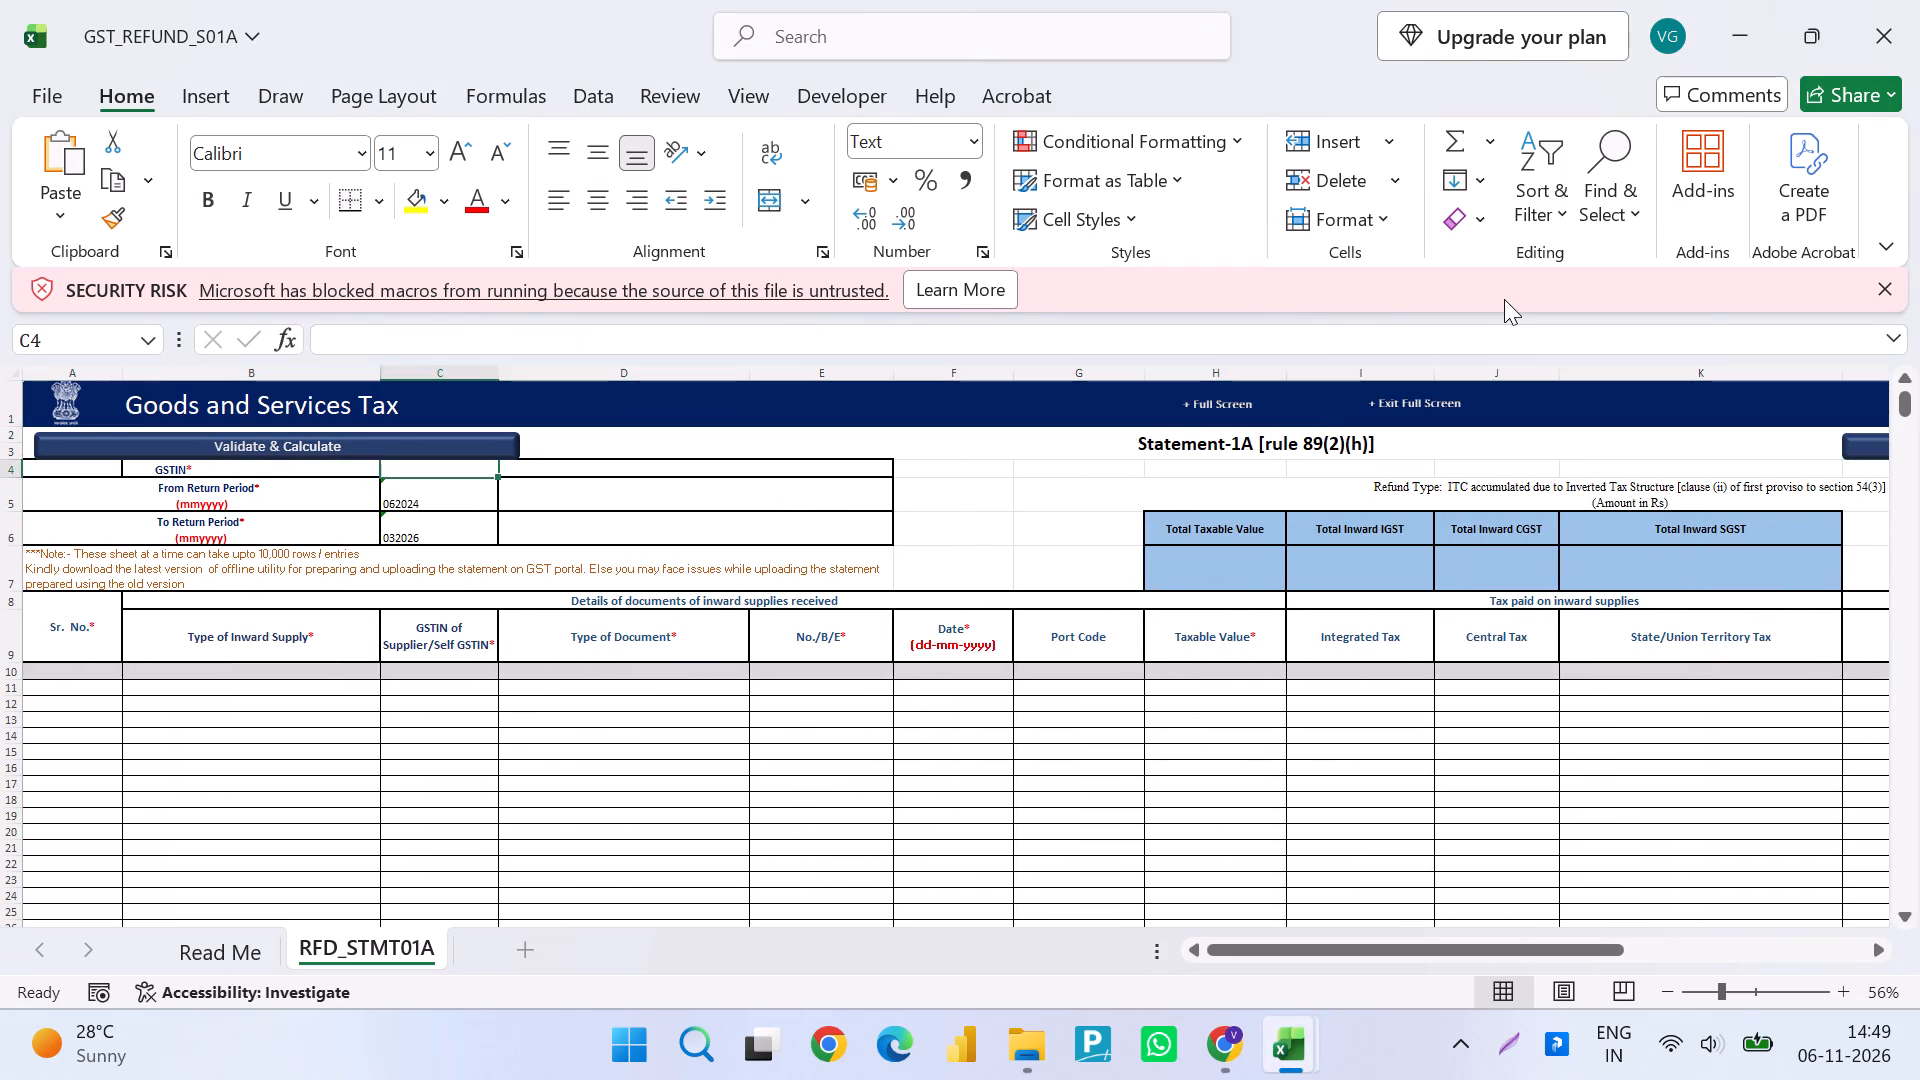
pyautogui.press('F2')
pyautogui.hotkey('ctrl', 'v')
pyautogui.press('Return')
pyautogui.hotkey('ctrl', 's')
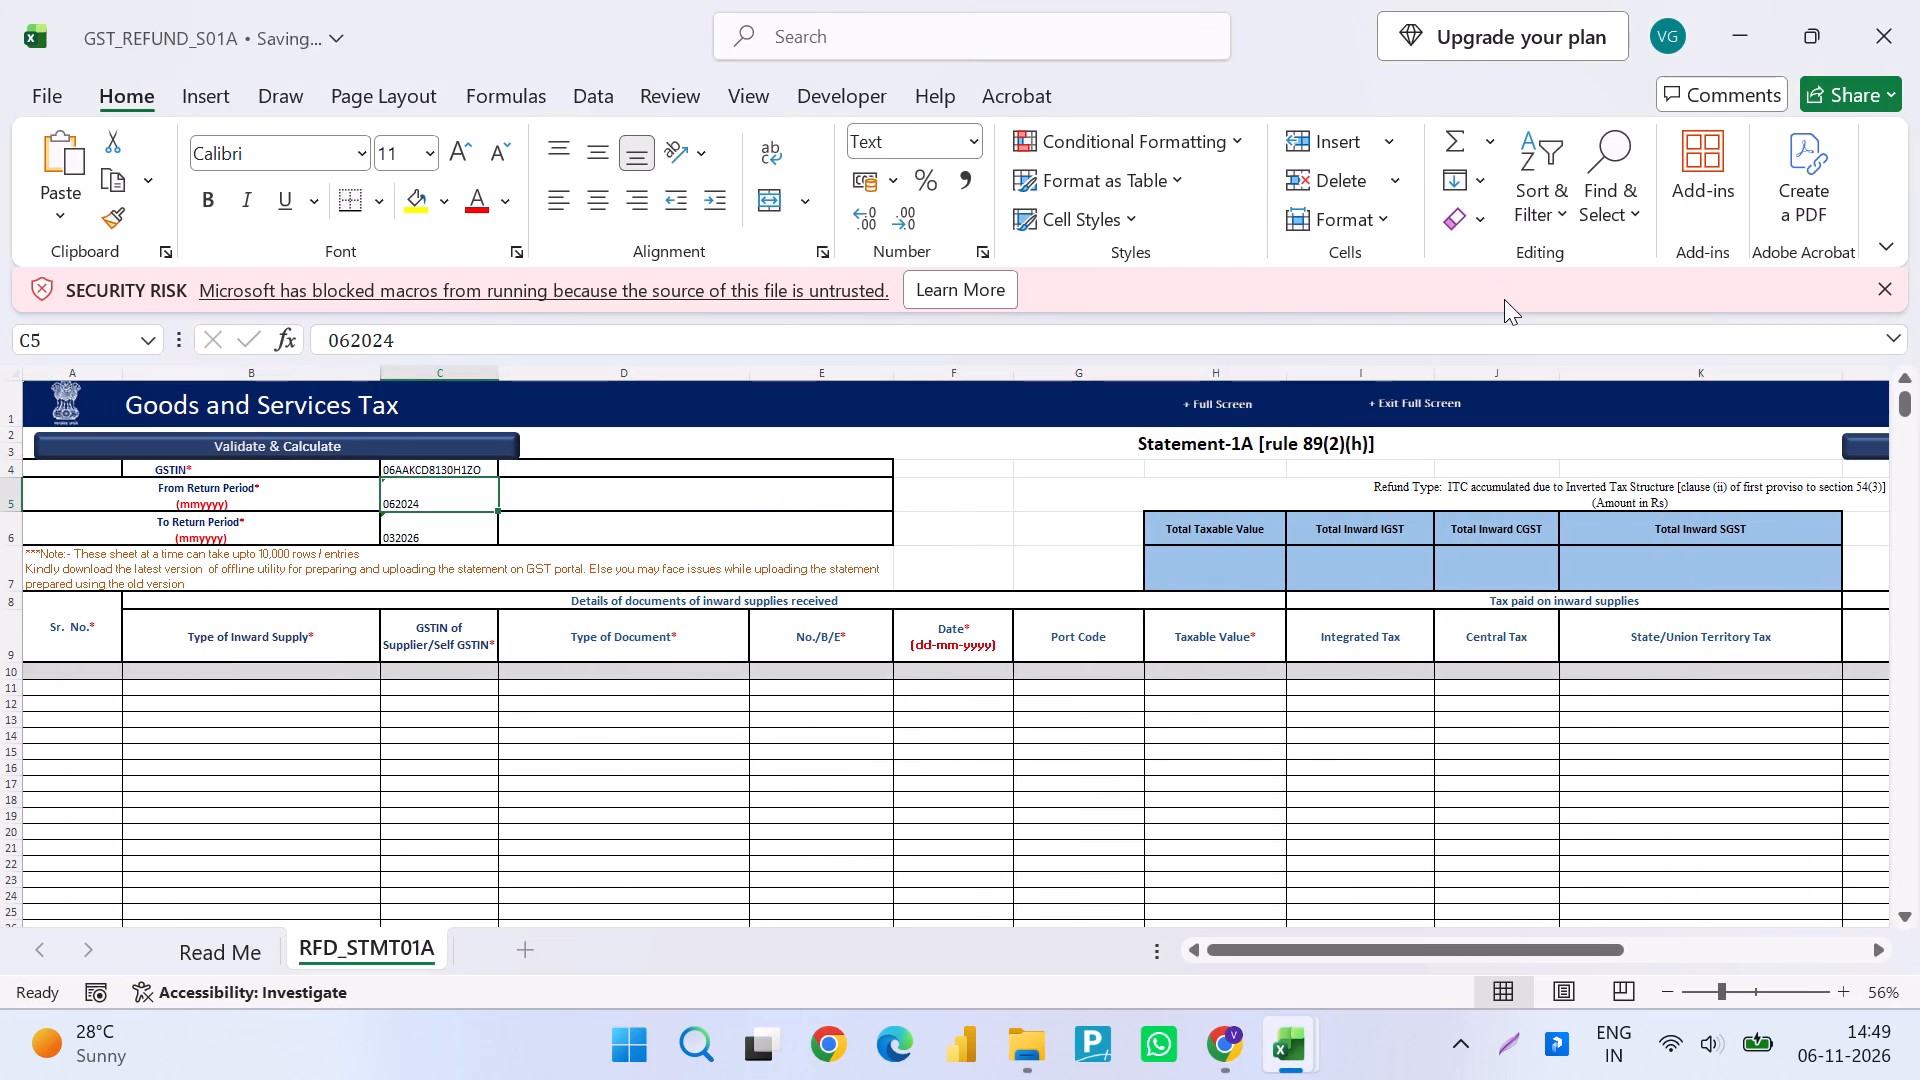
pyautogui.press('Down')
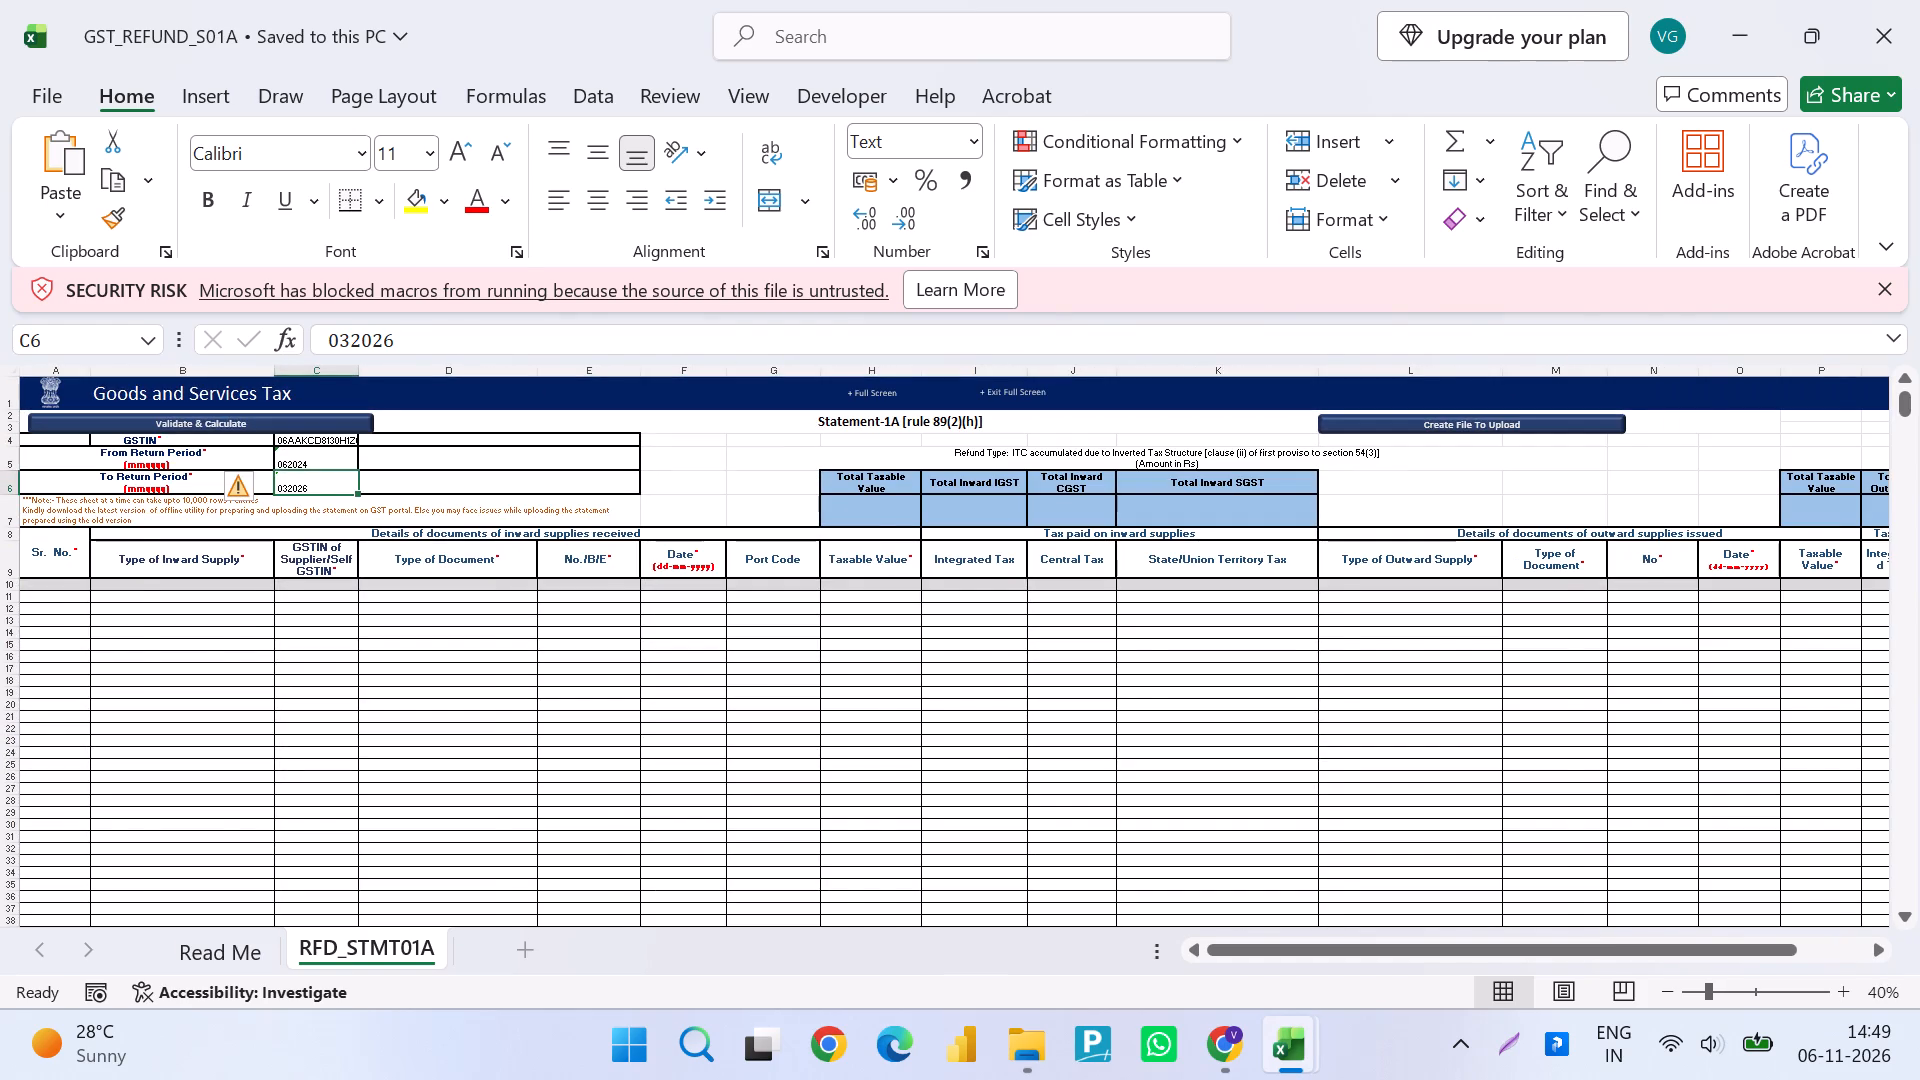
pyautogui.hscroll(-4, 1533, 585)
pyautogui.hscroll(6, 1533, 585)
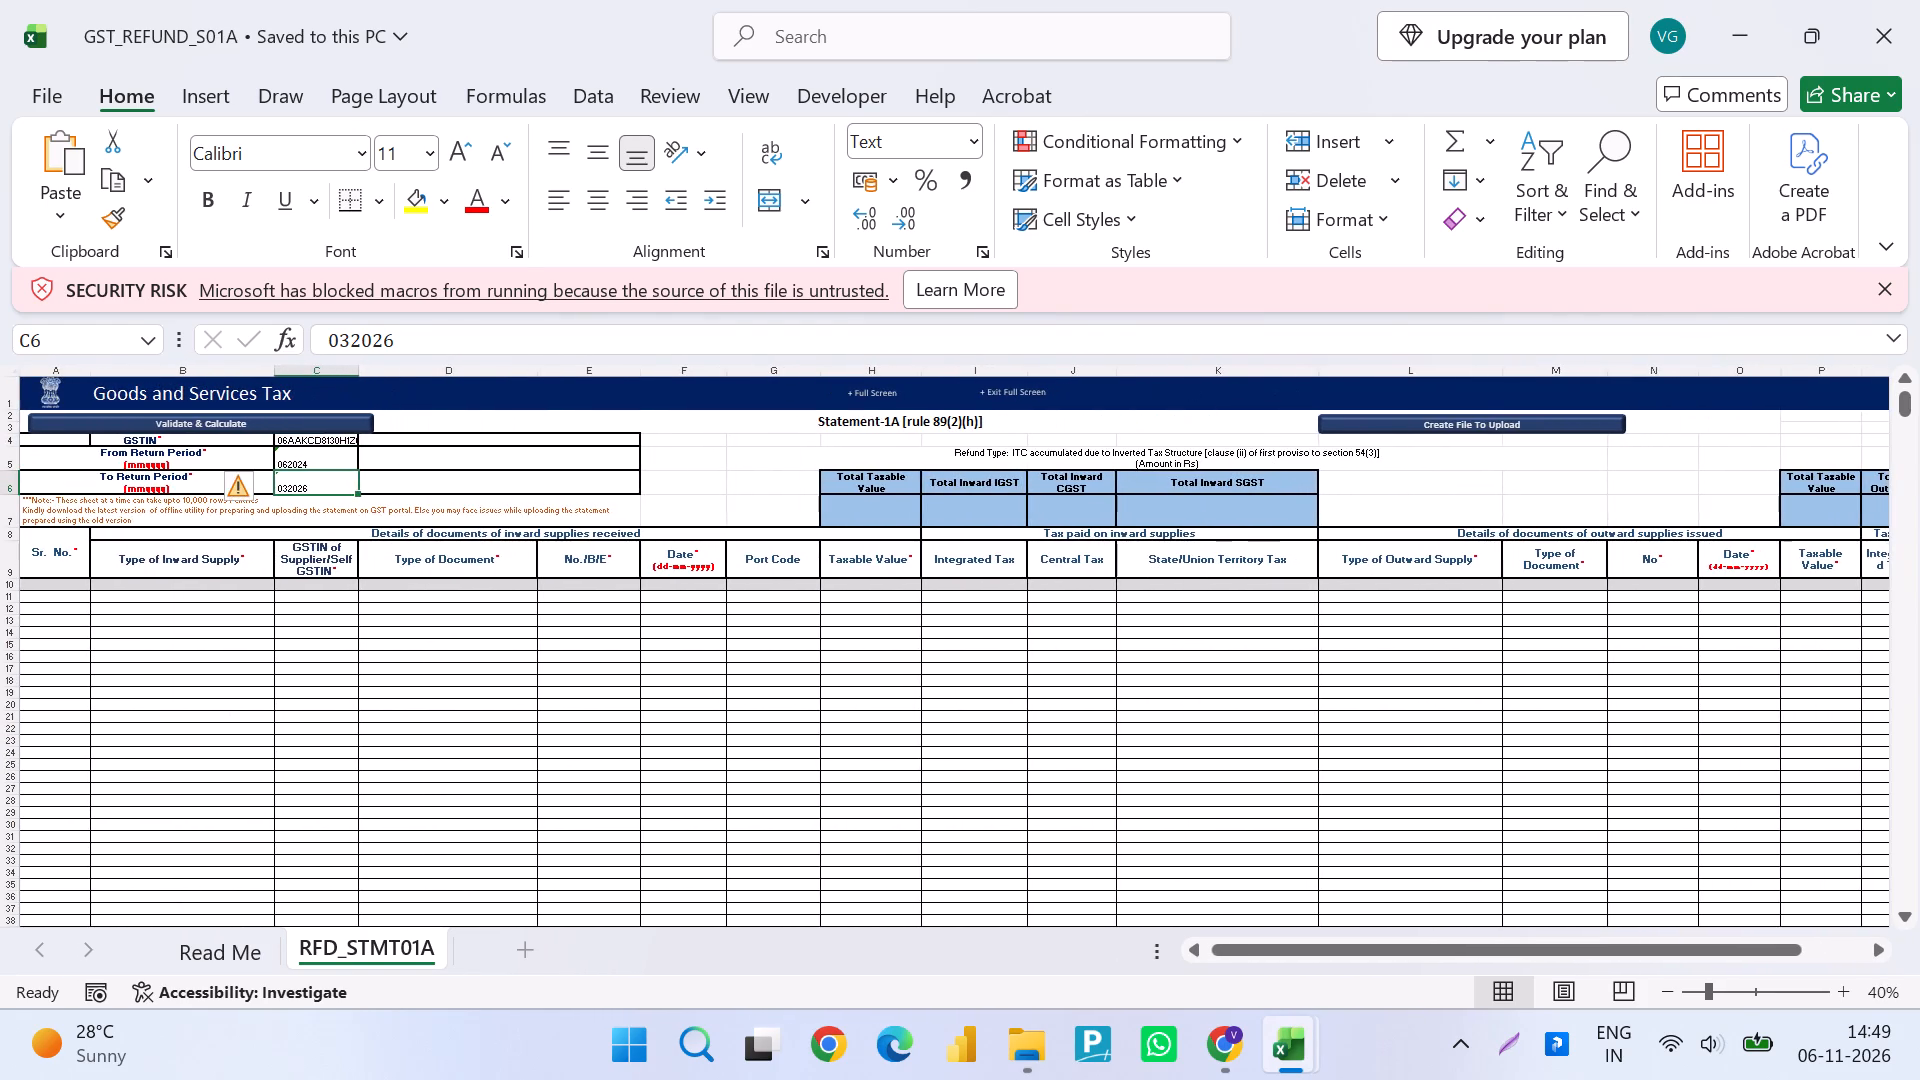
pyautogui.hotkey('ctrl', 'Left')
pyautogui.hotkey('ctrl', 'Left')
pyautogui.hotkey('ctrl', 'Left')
# In the PURCHASE 24-25 workbook, copy the first ten supplier GSTINs, B2 to B11 on Sheet1.
pyautogui.hotkey('alt', 'Tab')
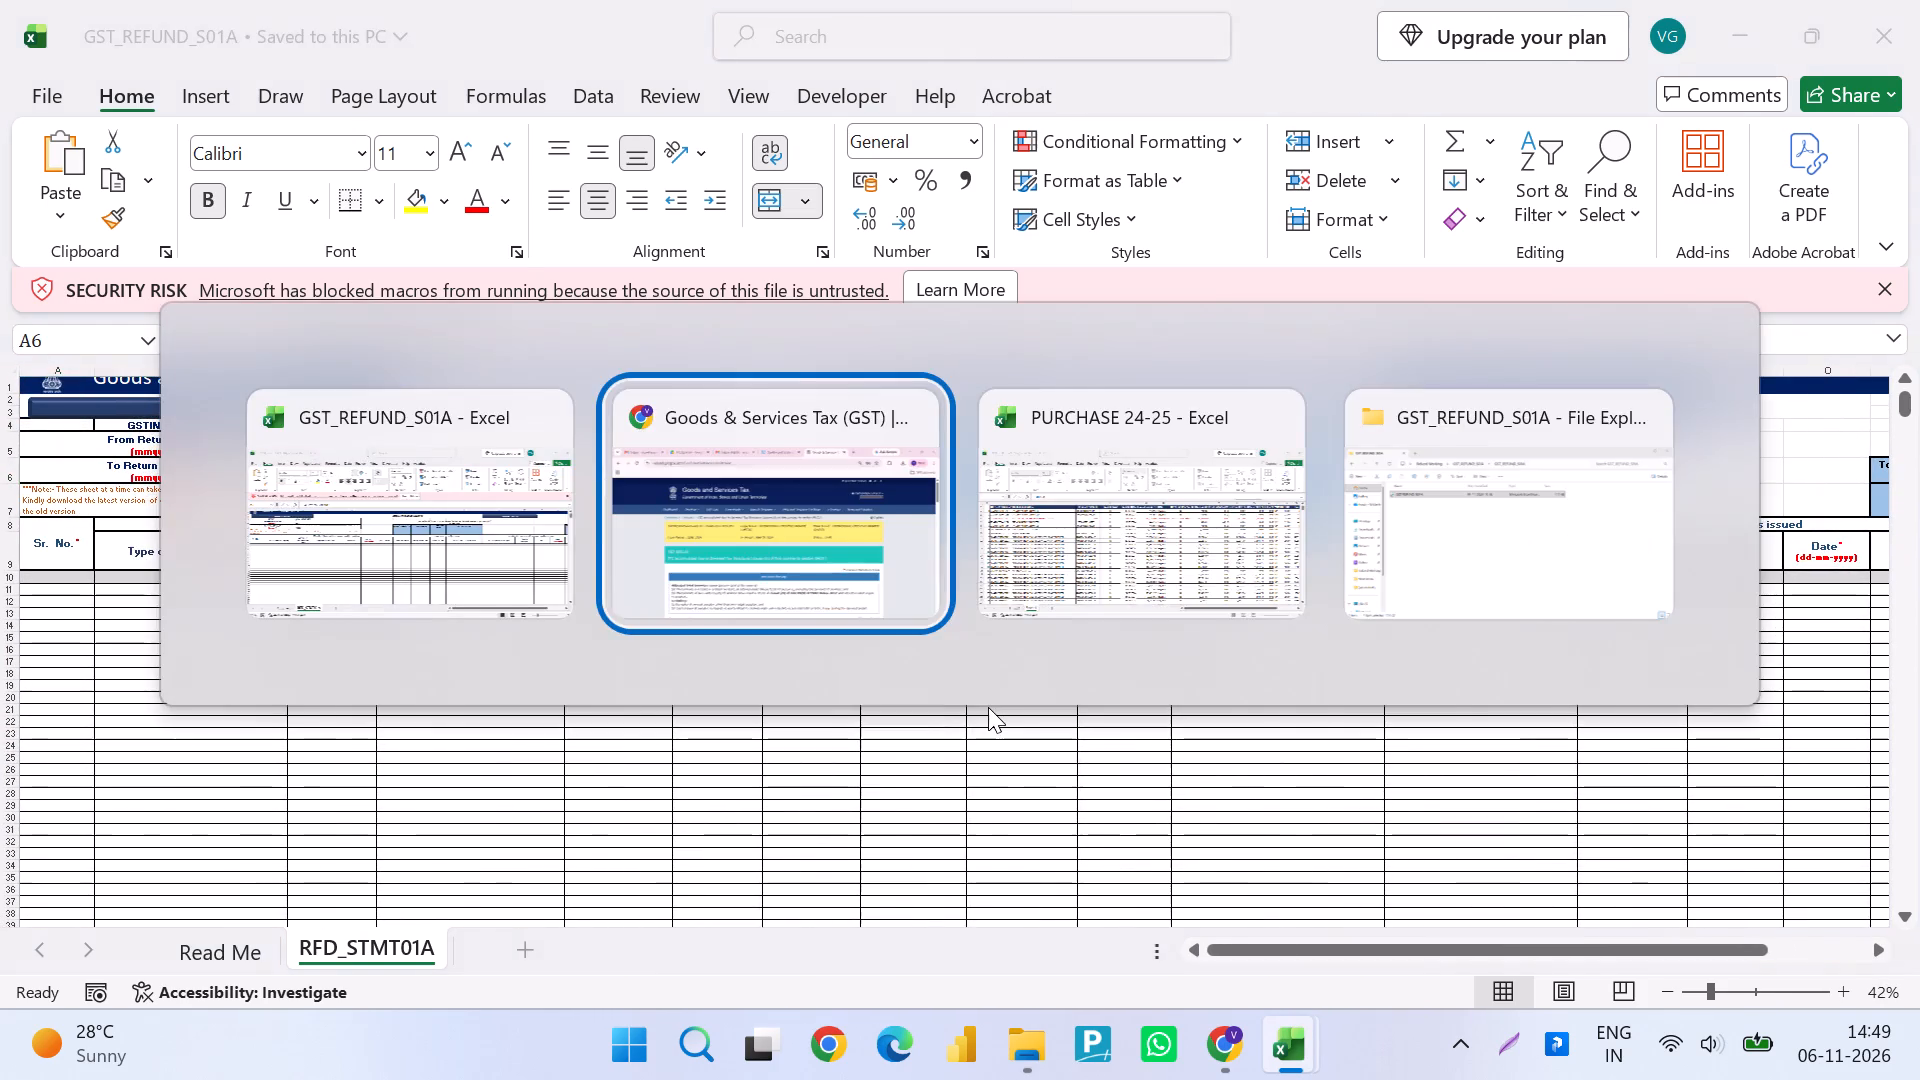
pyautogui.hotkey('alt', 'Tab')
pyautogui.press('Down')
pyautogui.press('Down')
pyautogui.press('Up')
pyautogui.press('Left')
pyautogui.press('Up')
pyautogui.press('Left')
pyautogui.press('Up')
pyautogui.press('Left')
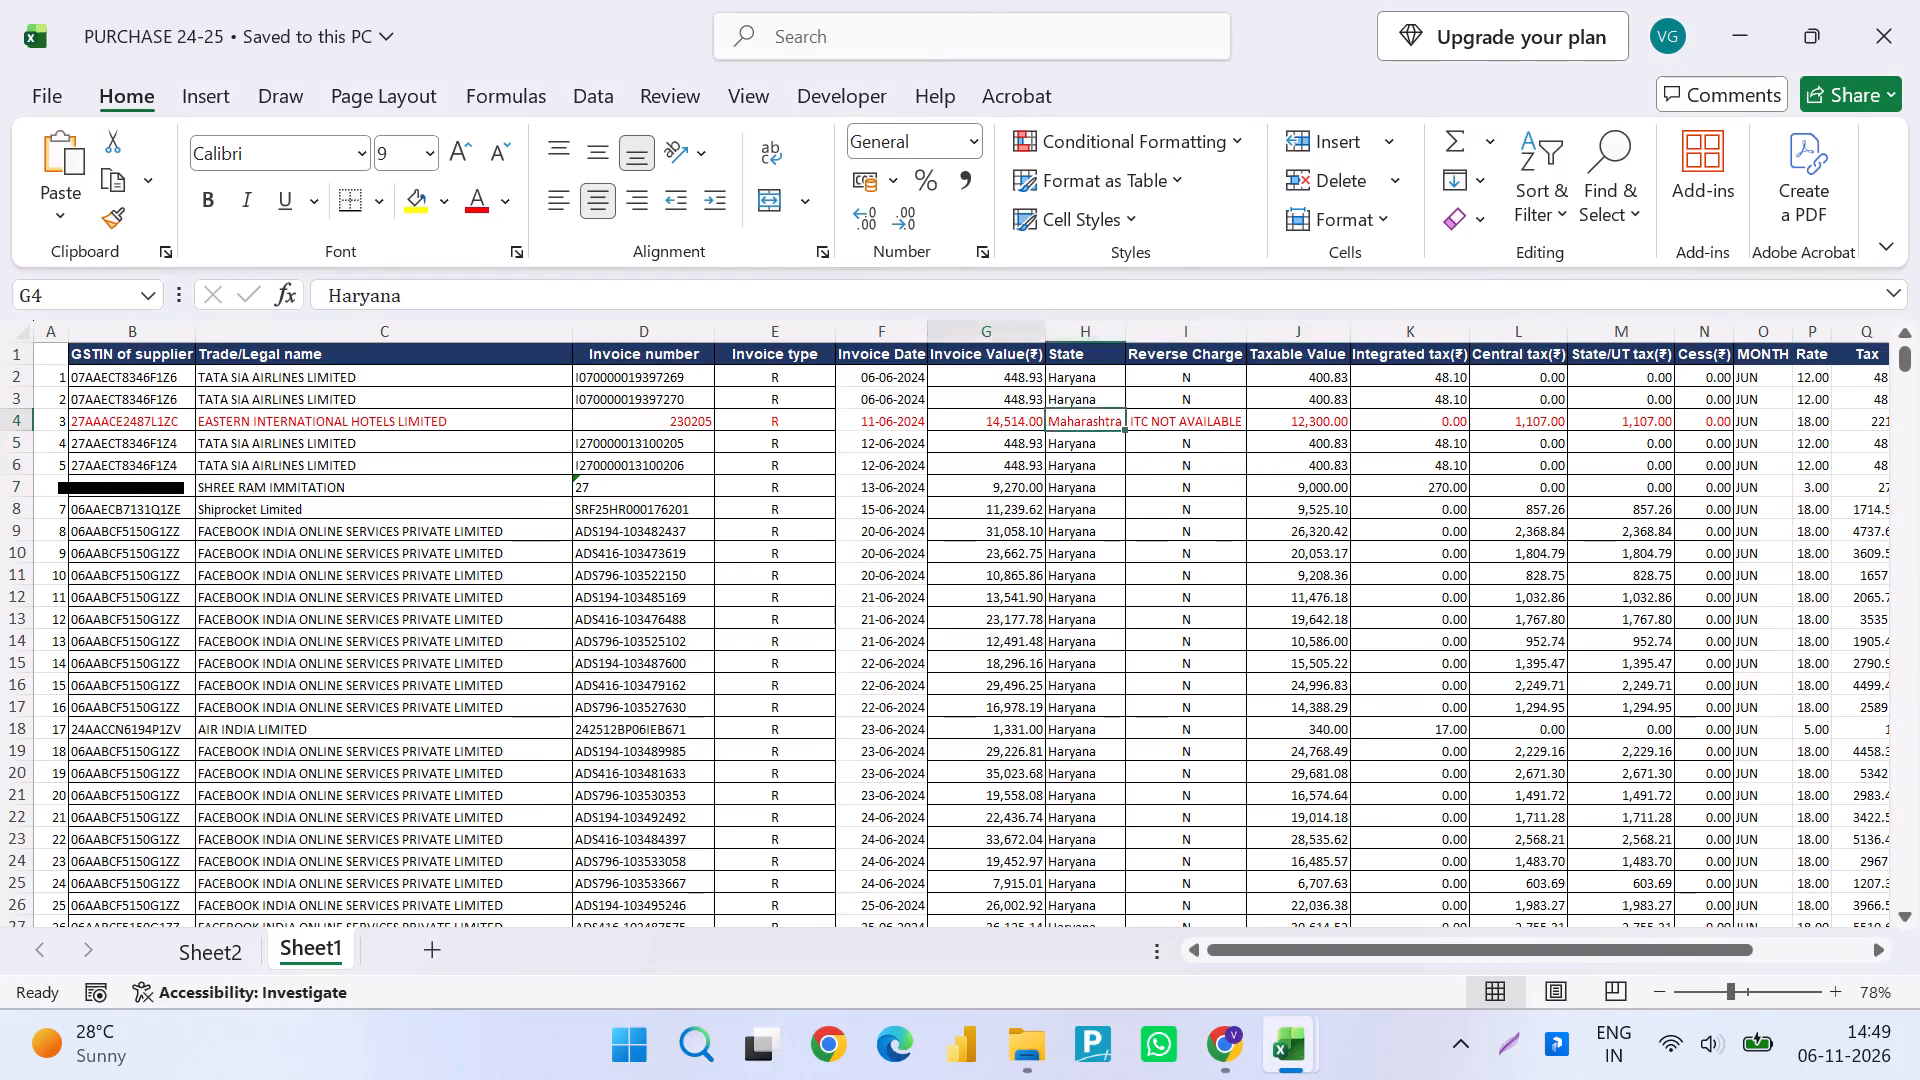
pyautogui.press('Up')
pyautogui.press('Left')
pyautogui.press('Up')
pyautogui.press('Left')
pyautogui.press('Up')
pyautogui.press('Left')
pyautogui.press('Left')
pyautogui.press('Down')
pyautogui.press('Left')
pyautogui.hotkey('shift', 'Down')
pyautogui.hotkey('shift', 'Down')
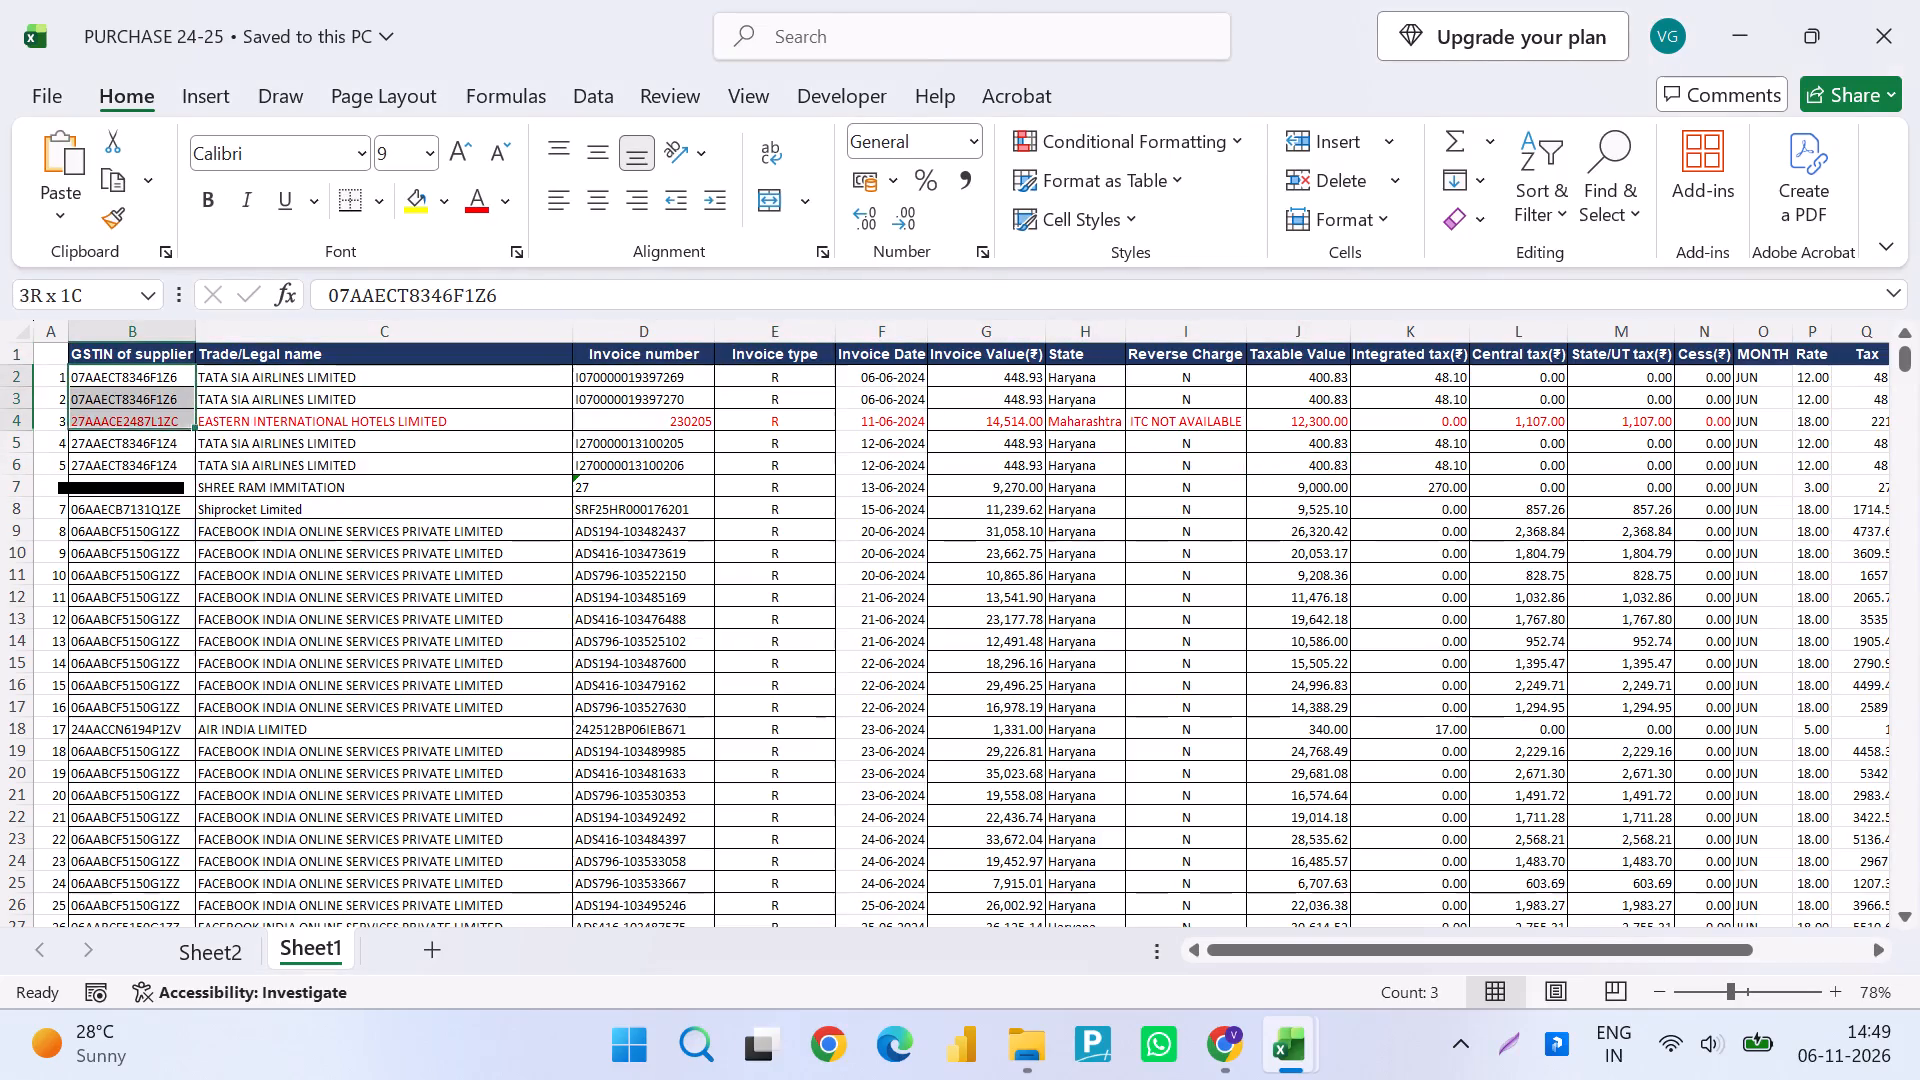
pyautogui.hotkey('shift', 'Down')
pyautogui.hotkey('shift', 'Down')
pyautogui.hotkey('shift', 'Down')
pyautogui.hotkey('shift', 'Down')
pyautogui.hotkey('shift', 'Down')
pyautogui.hotkey('shift', 'Down')
pyautogui.hotkey('shift', 'Down')
pyautogui.hotkey('ctrl', 'c')
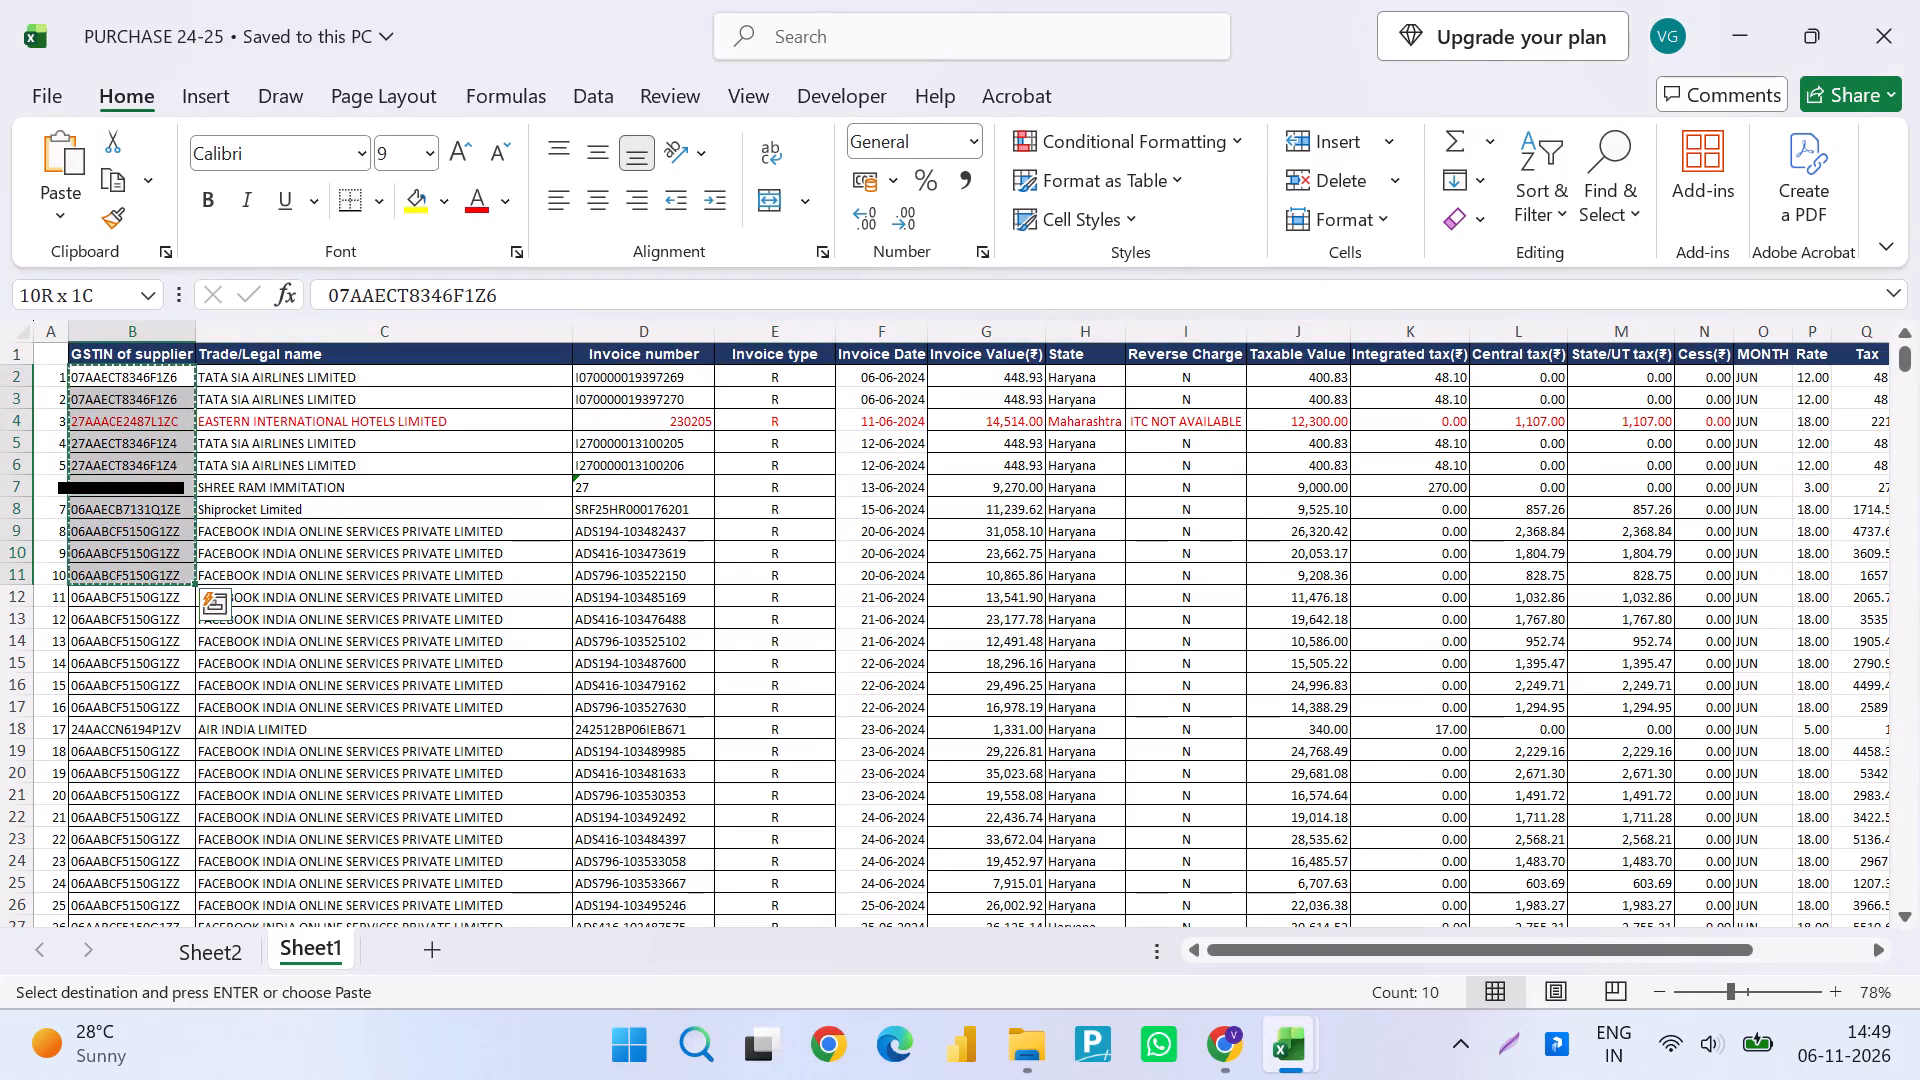
# Paste the copied GSTINs into the GSTIN of Supplier column of RFD_STMT01A, starting at C11.
pyautogui.hotkey('alt', 'Tab')
pyautogui.press('Right')
pyautogui.press('Down')
pyautogui.press('Down')
pyautogui.press('Down')
pyautogui.press('Down')
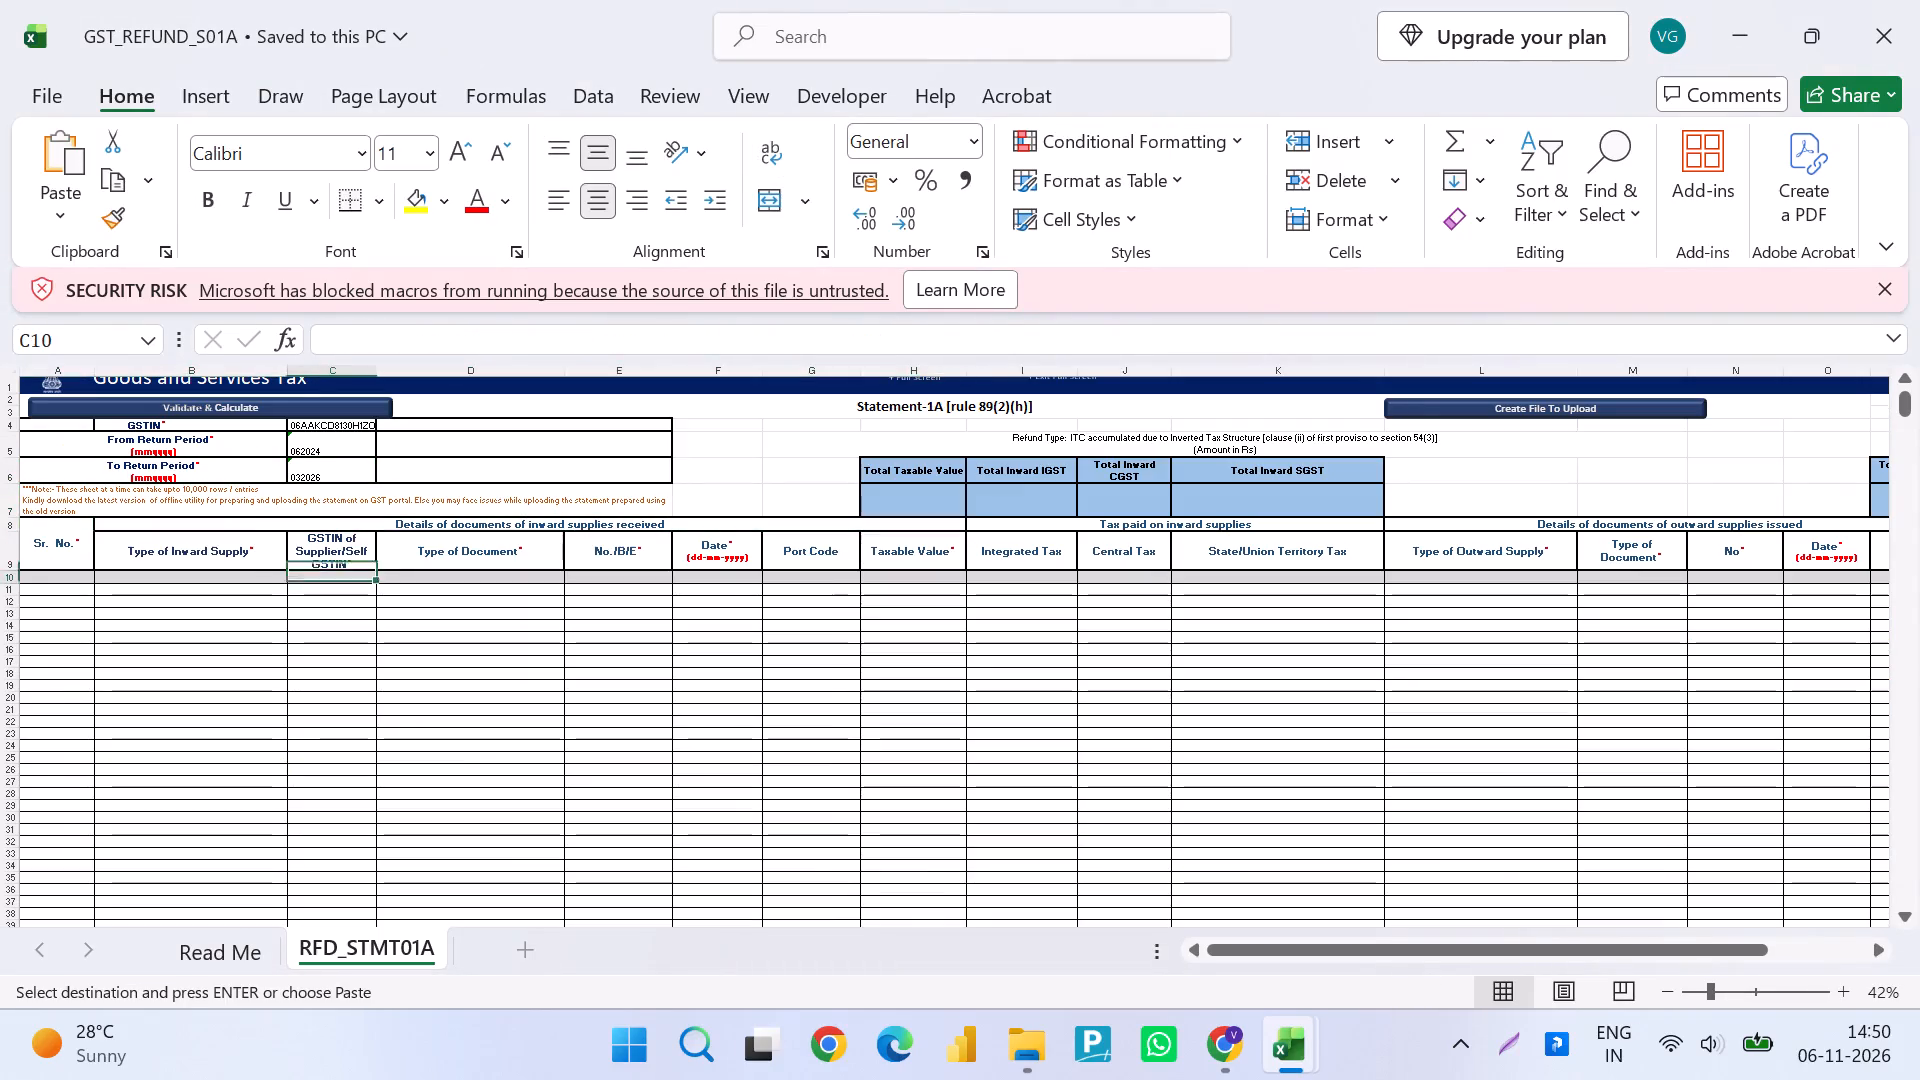
pyautogui.press('Down')
pyautogui.hotkey('ctrl', 'v')
# Enter serial numbers 1 to 10 in the Sr. No. column, A11 to A20.
pyautogui.press('Left')
pyautogui.press('Left')
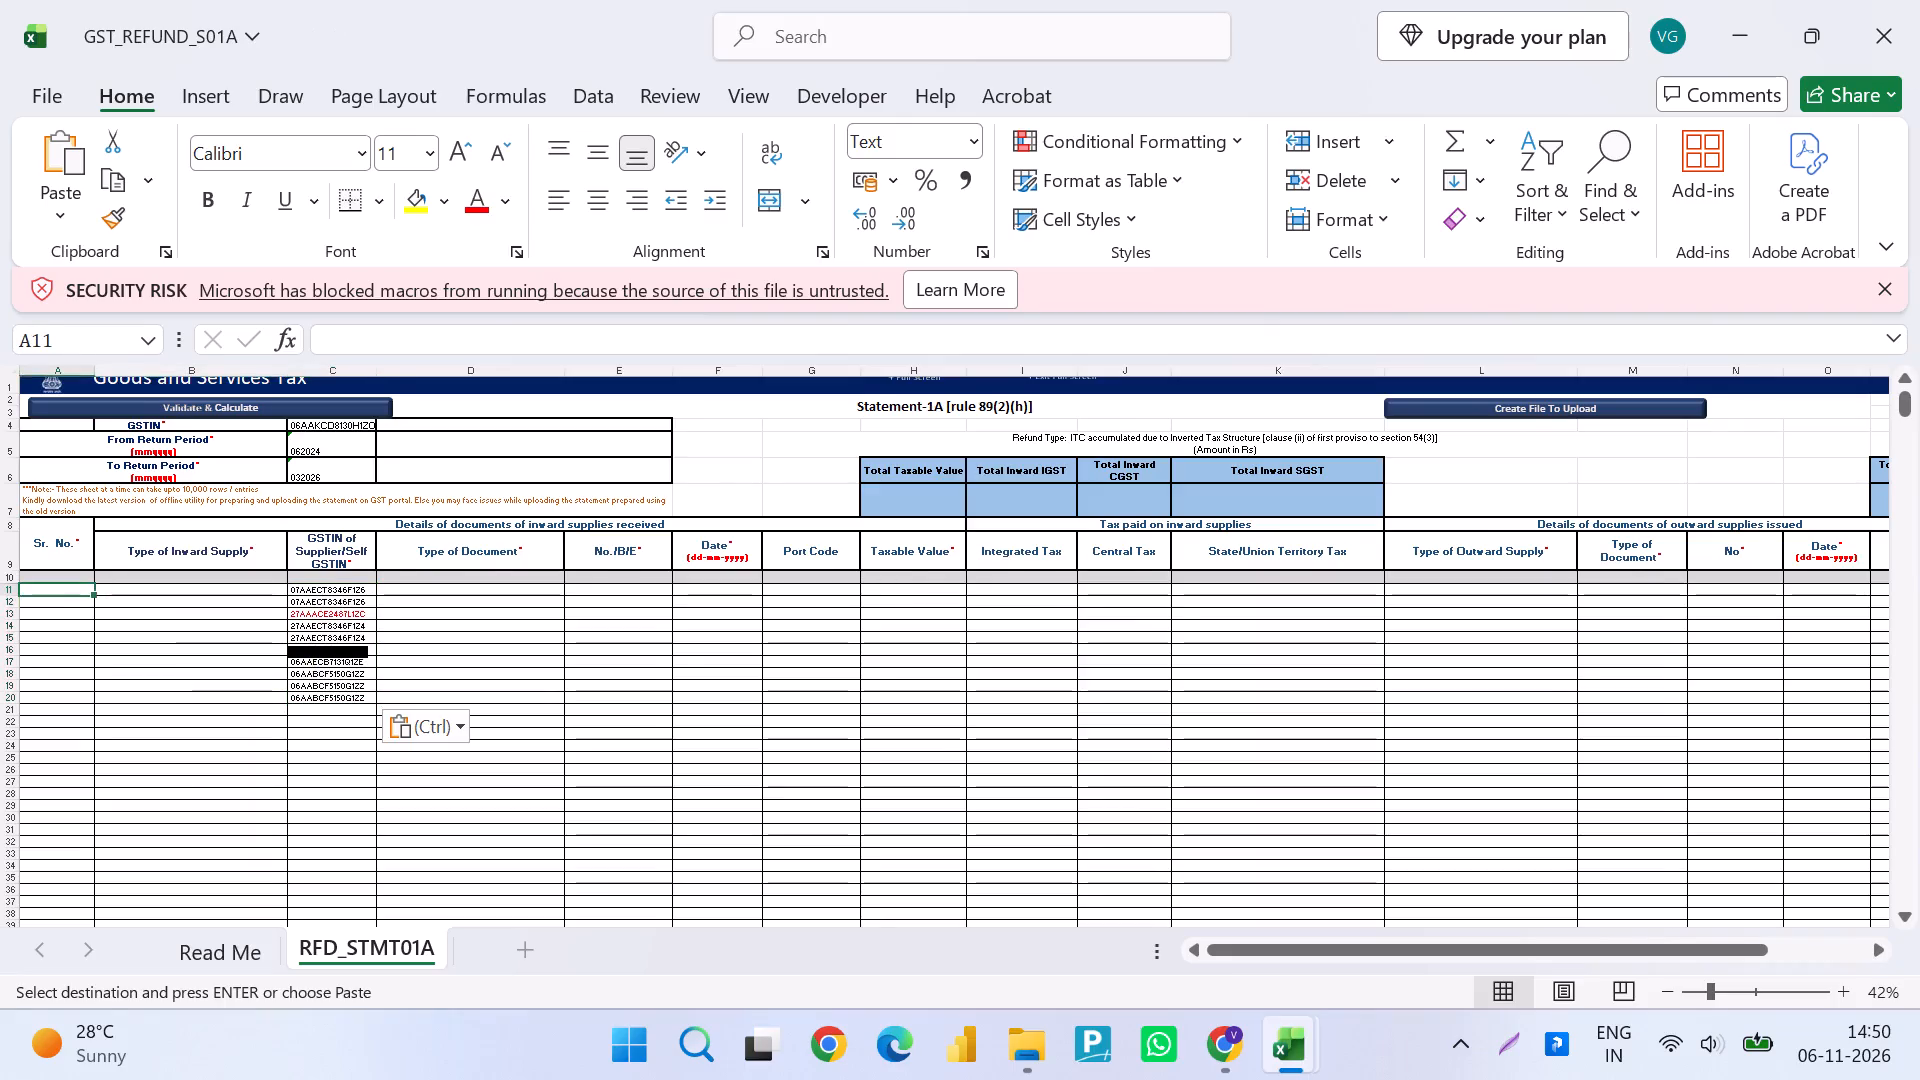
pyautogui.hotkey('ctrl', 'Left')
pyautogui.hotkey('ctrl', 'Left')
pyautogui.hotkey('ctrl', 'Left')
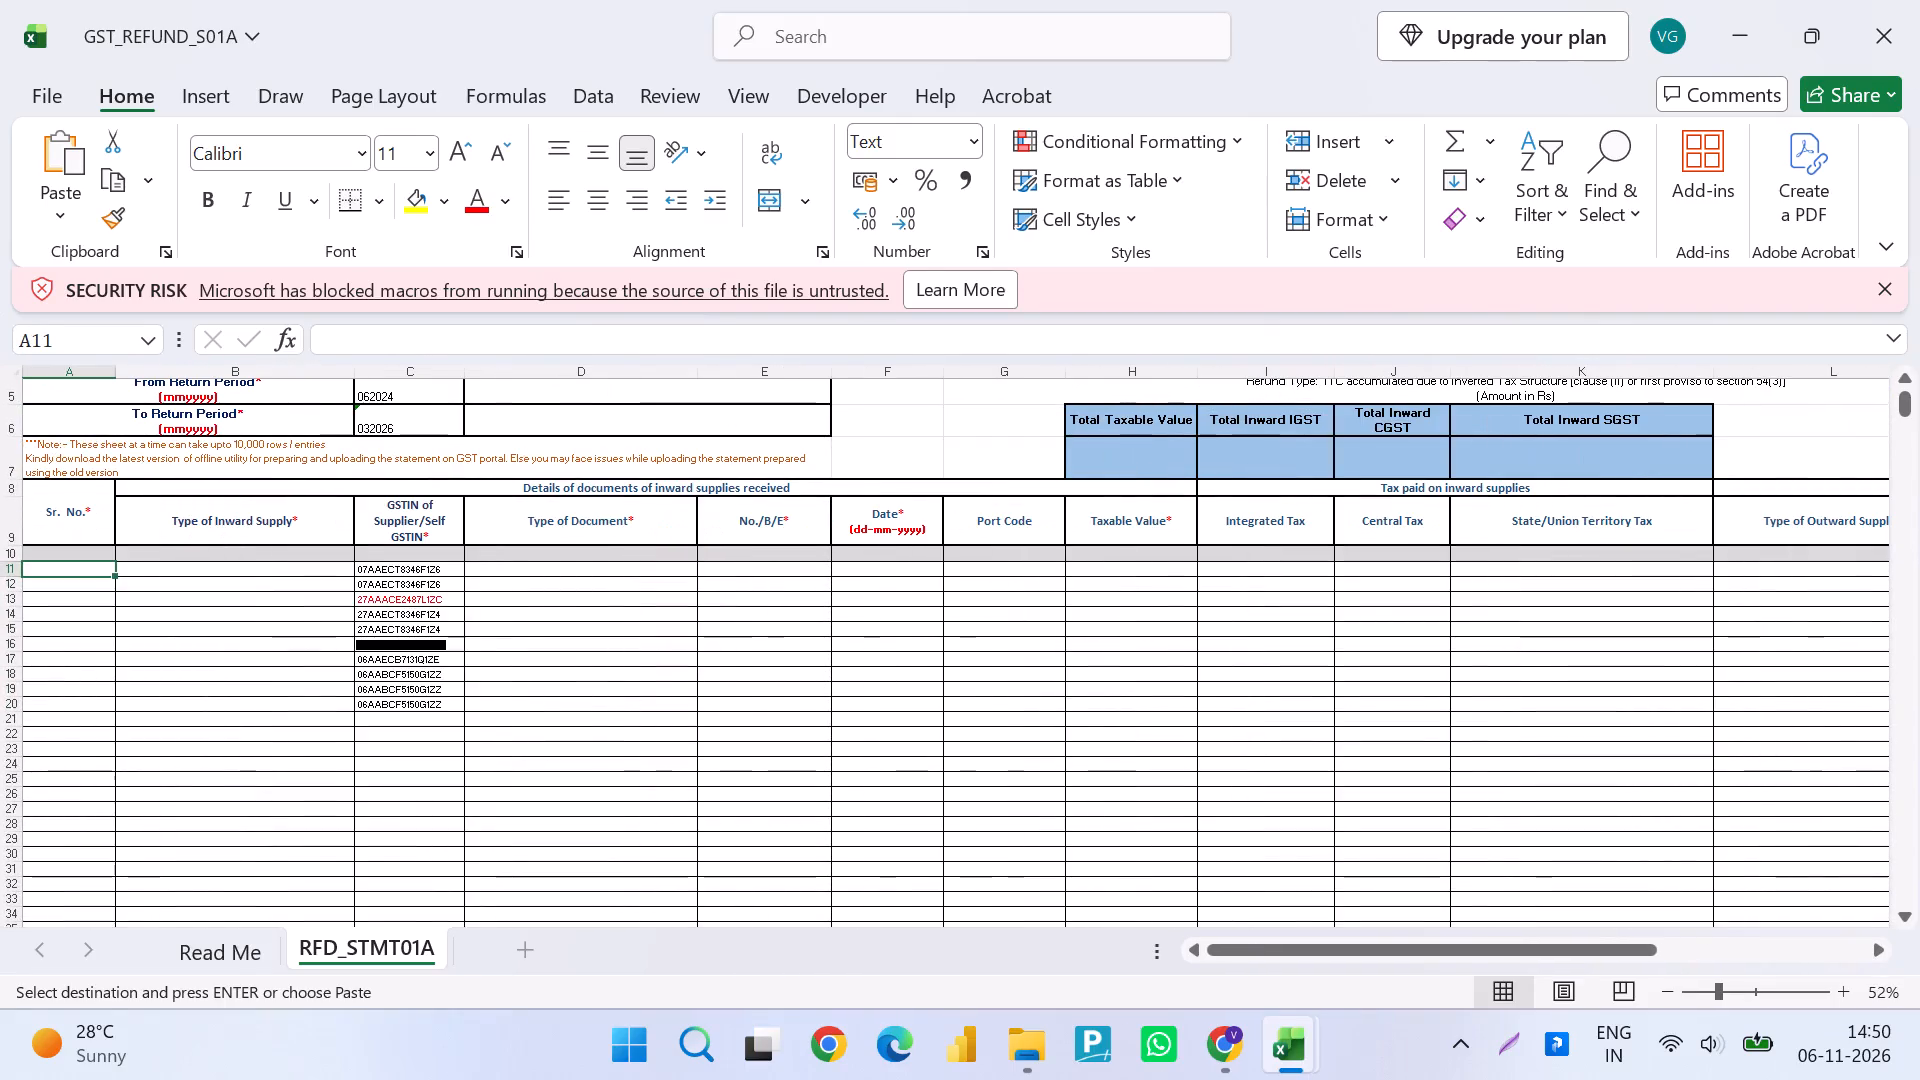
pyautogui.hotkey('alt', 'Down')
pyautogui.press('Escape')
pyautogui.press('1')
pyautogui.press('Return')
pyautogui.press('2')
pyautogui.press('Return')
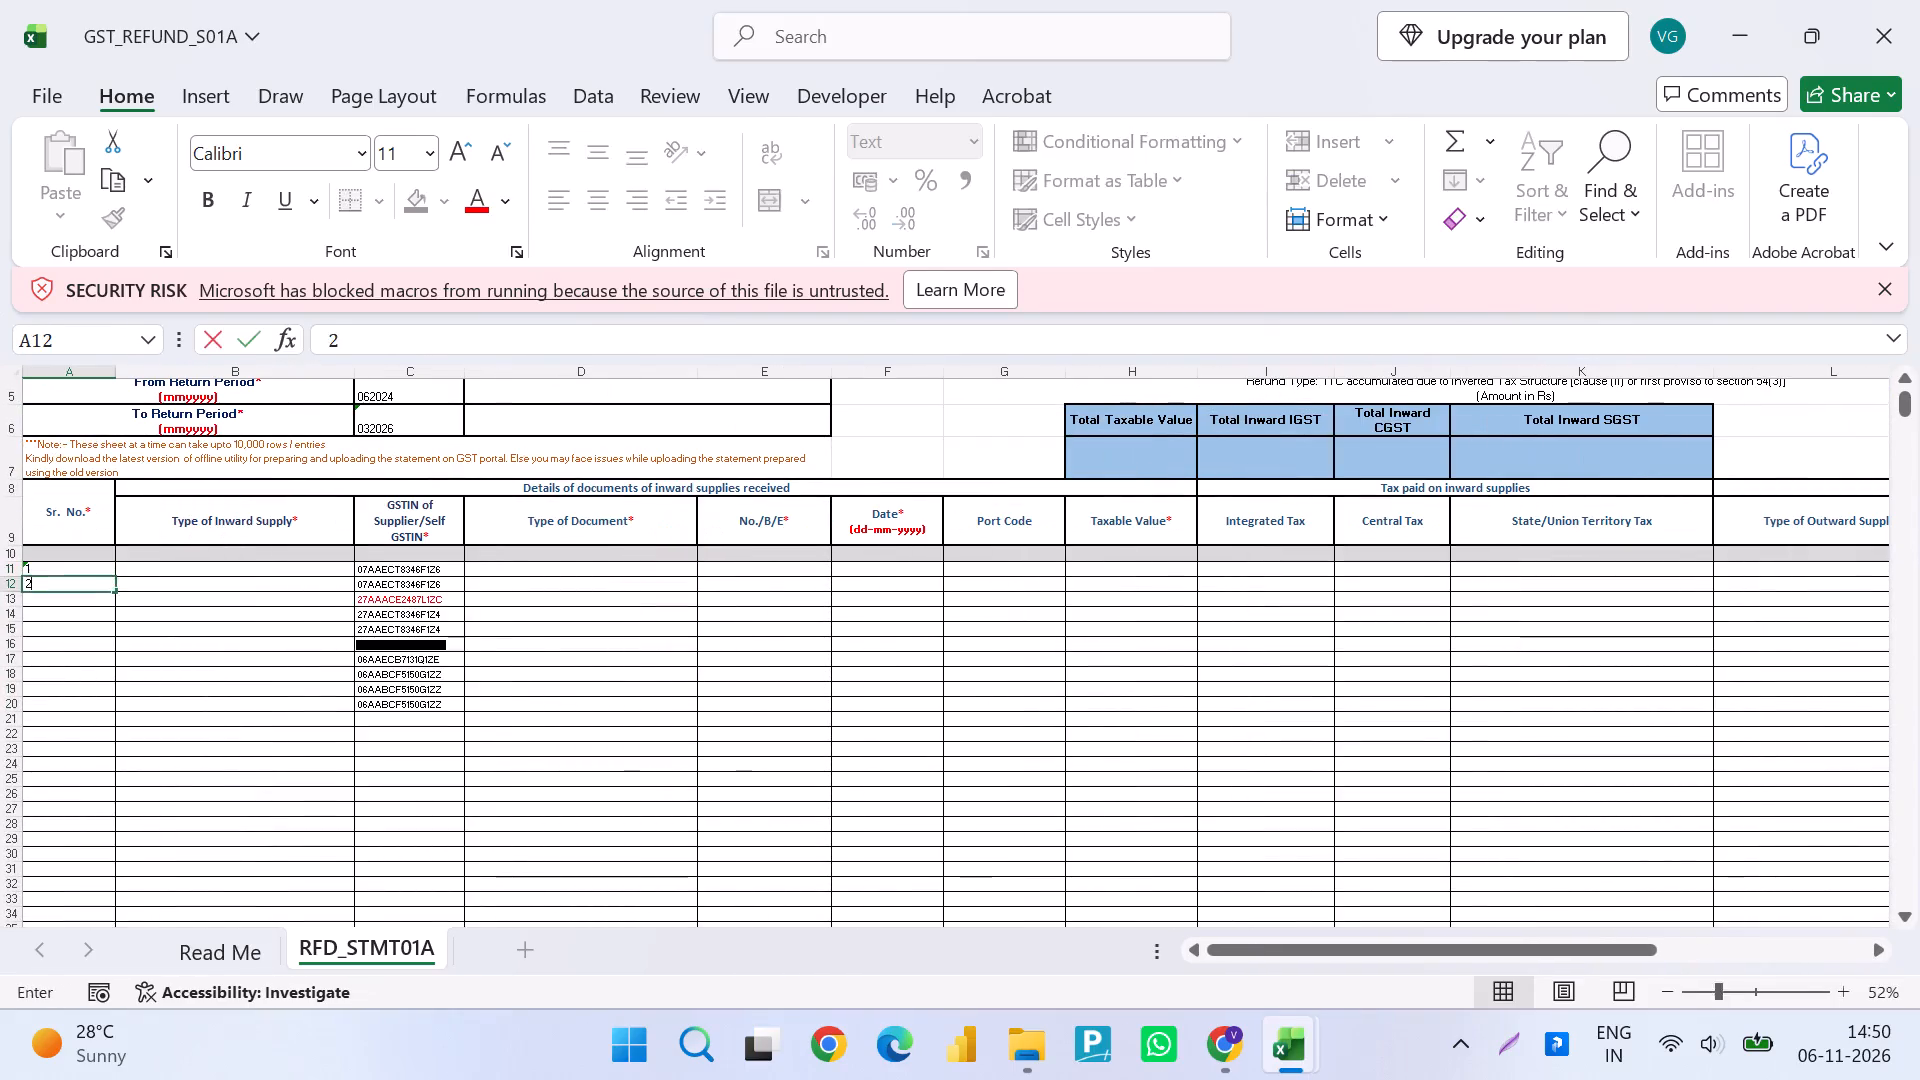
pyautogui.press('3')
pyautogui.press('Return')
pyautogui.press('4')
pyautogui.press('Return')
pyautogui.press('5')
pyautogui.press('Return')
pyautogui.press('6')
pyautogui.press('Return')
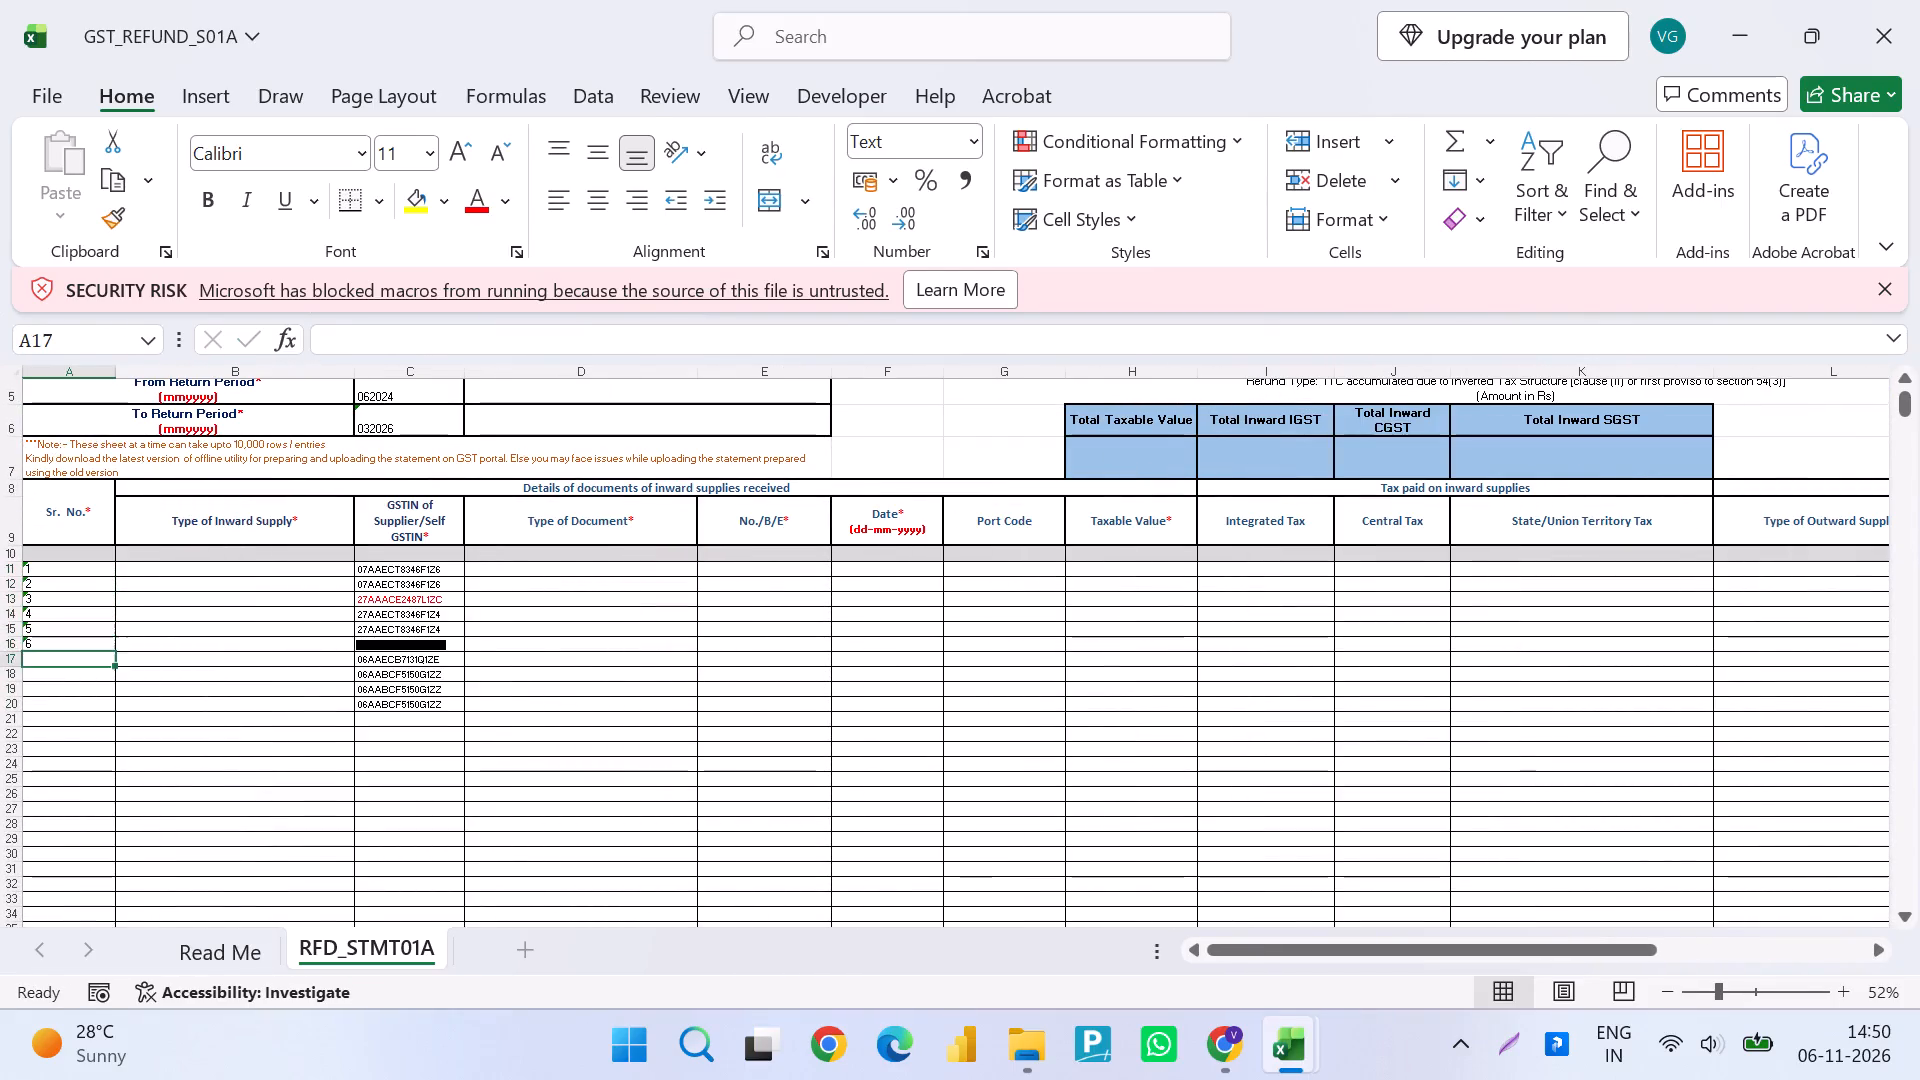
pyautogui.press('7')
pyautogui.press('Return')
pyautogui.press('8')
pyautogui.press('Return')
pyautogui.press('9')
pyautogui.press('Return')
pyautogui.write('10')
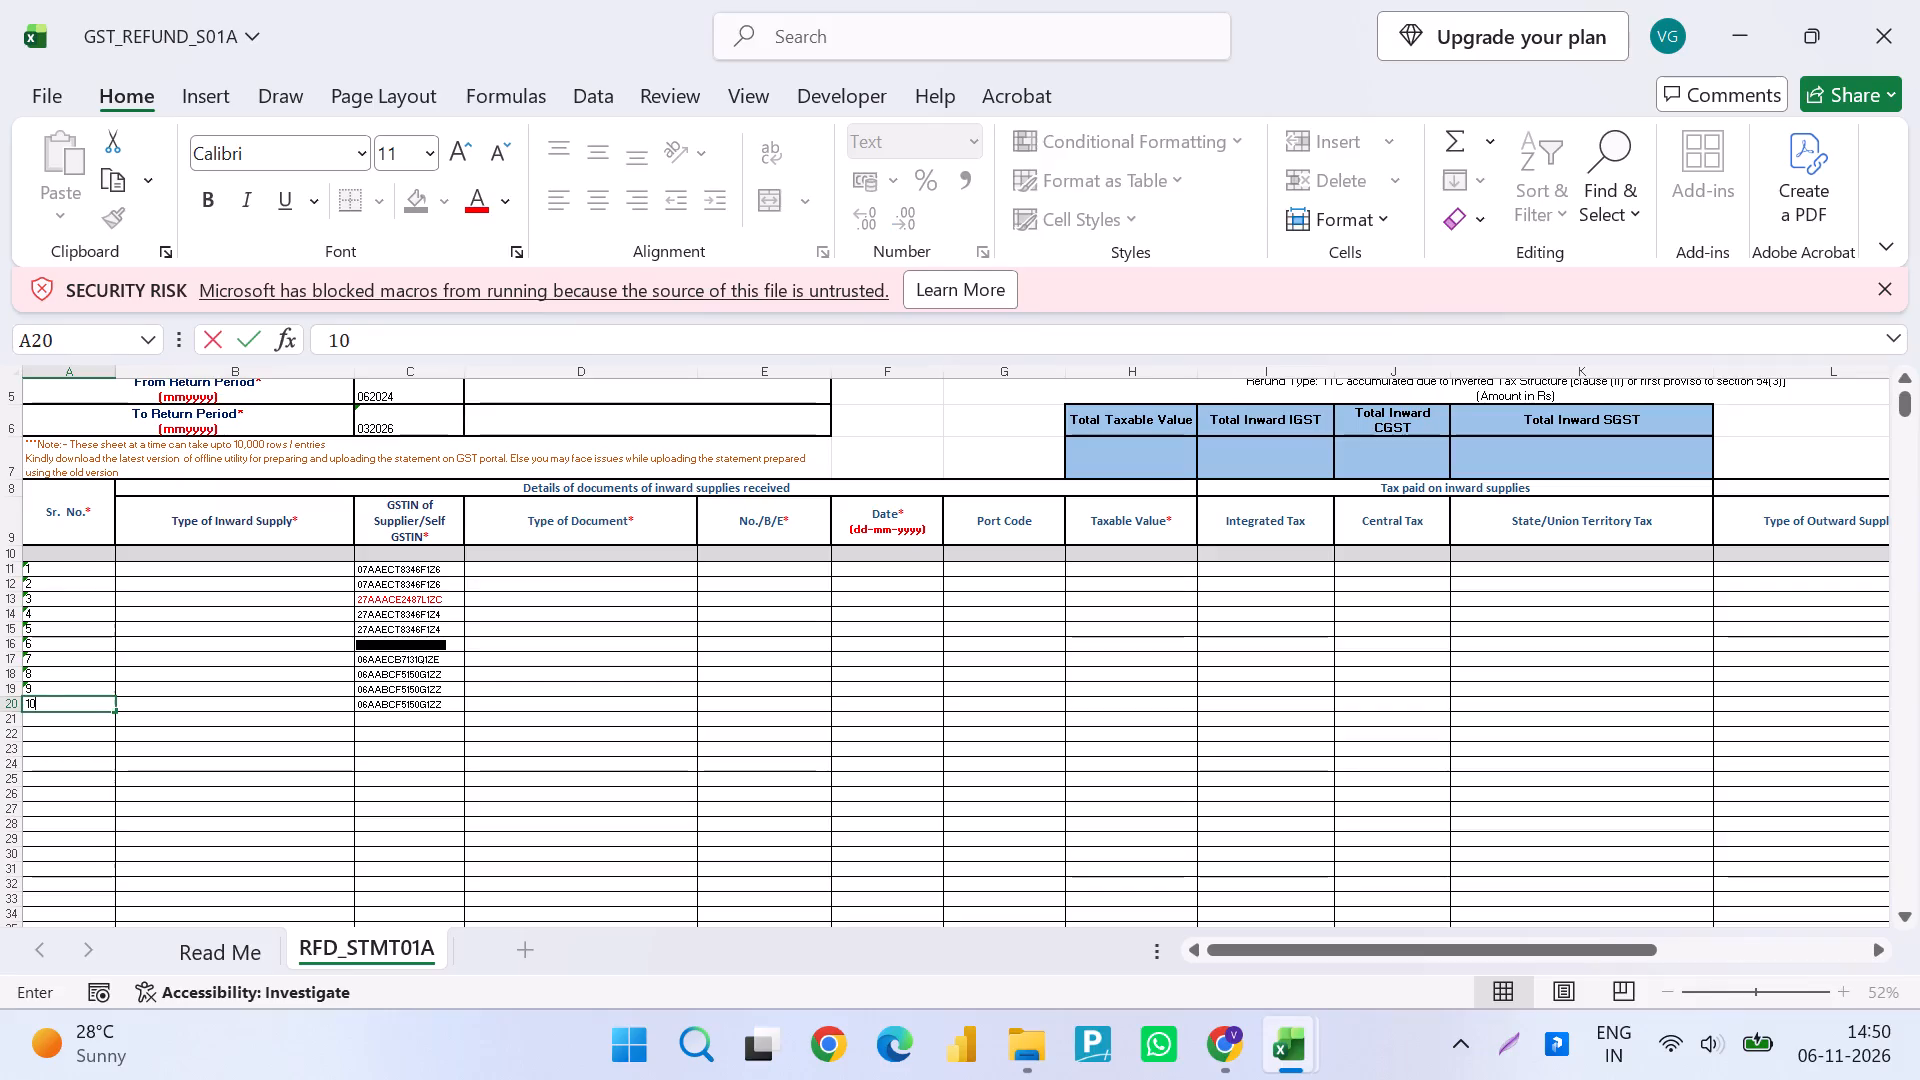
pyautogui.press('Return')
# Set the Type of Inward Supply in B11 to Inward Supply from Registered Person.
pyautogui.press('Up')
pyautogui.press('Up')
pyautogui.press('Up')
pyautogui.press('Up')
pyautogui.press('Up')
pyautogui.press('Up')
pyautogui.press('Up')
pyautogui.press('Up')
pyautogui.press('Up')
pyautogui.press('Right')
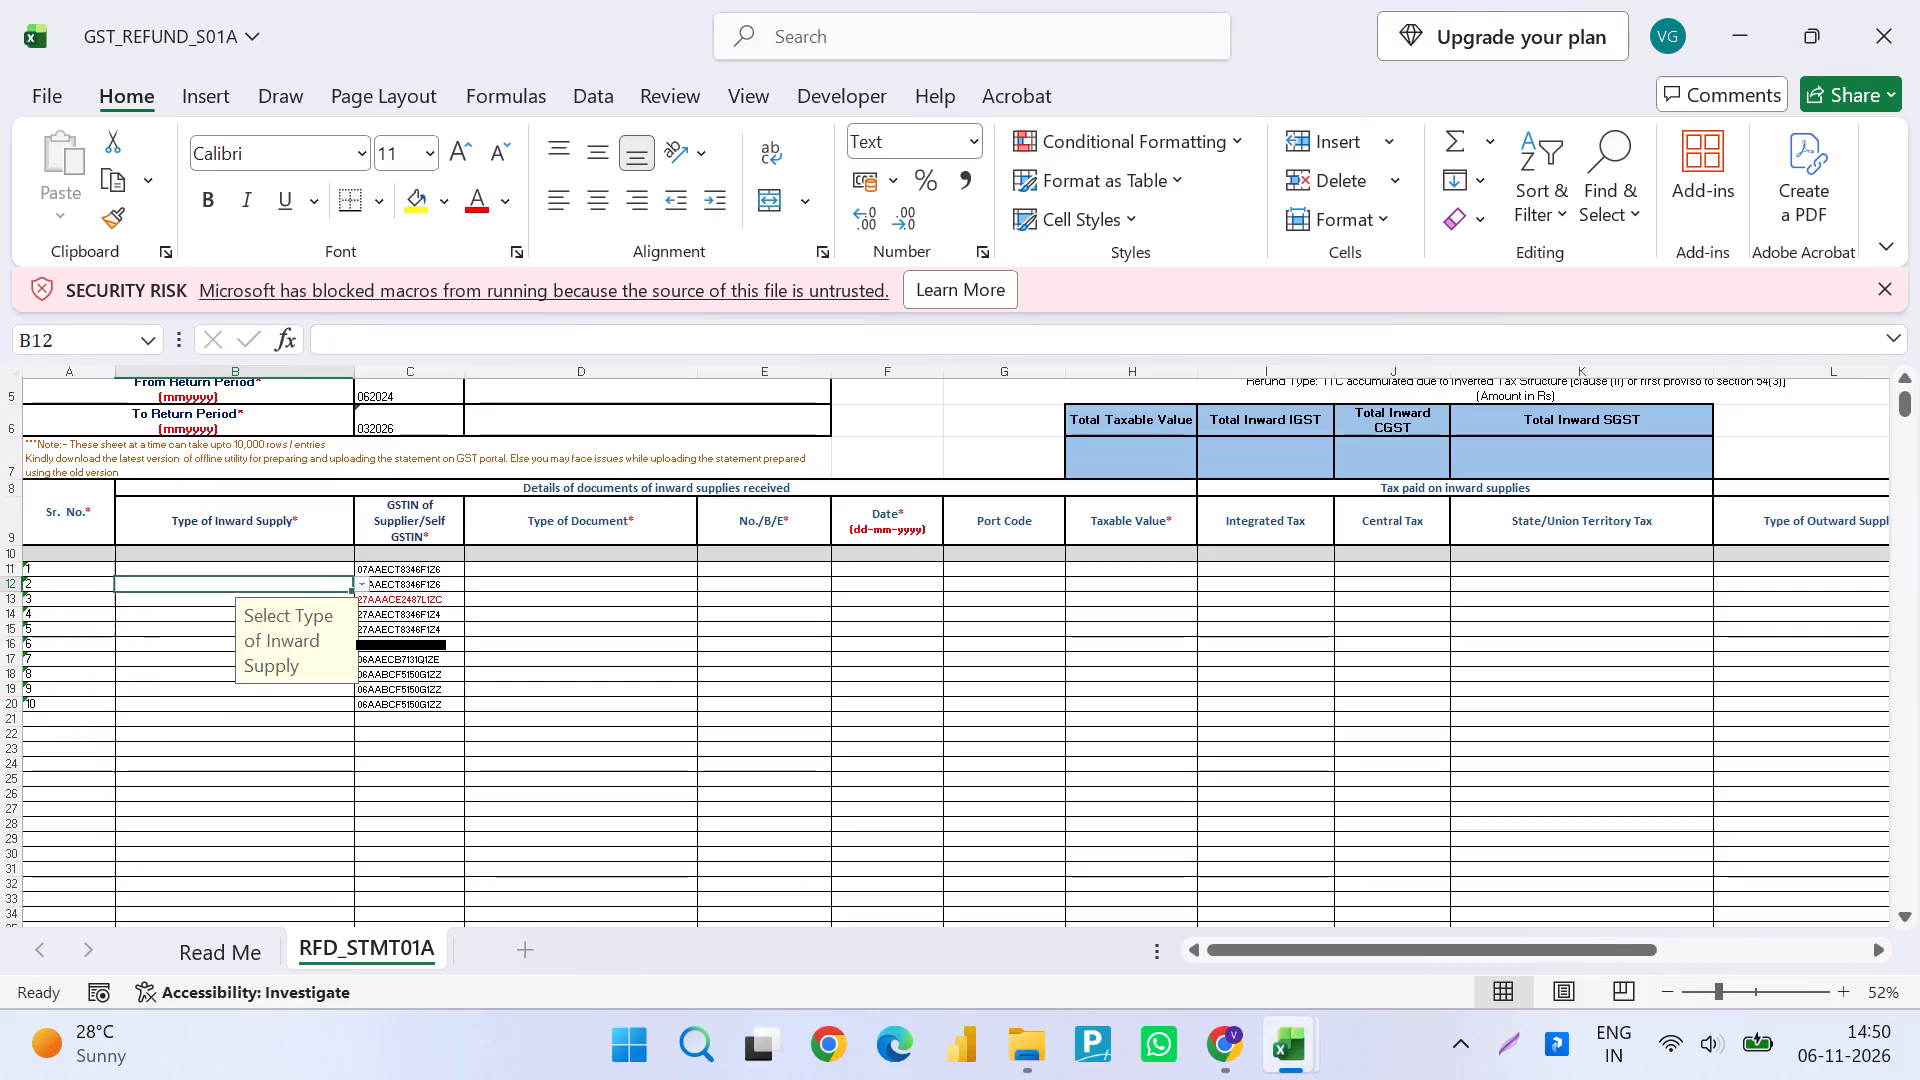
pyautogui.press('Up')
pyautogui.hotkey('alt', 'Down')
pyautogui.press('Down')
pyautogui.press('Down')
pyautogui.press('Down')
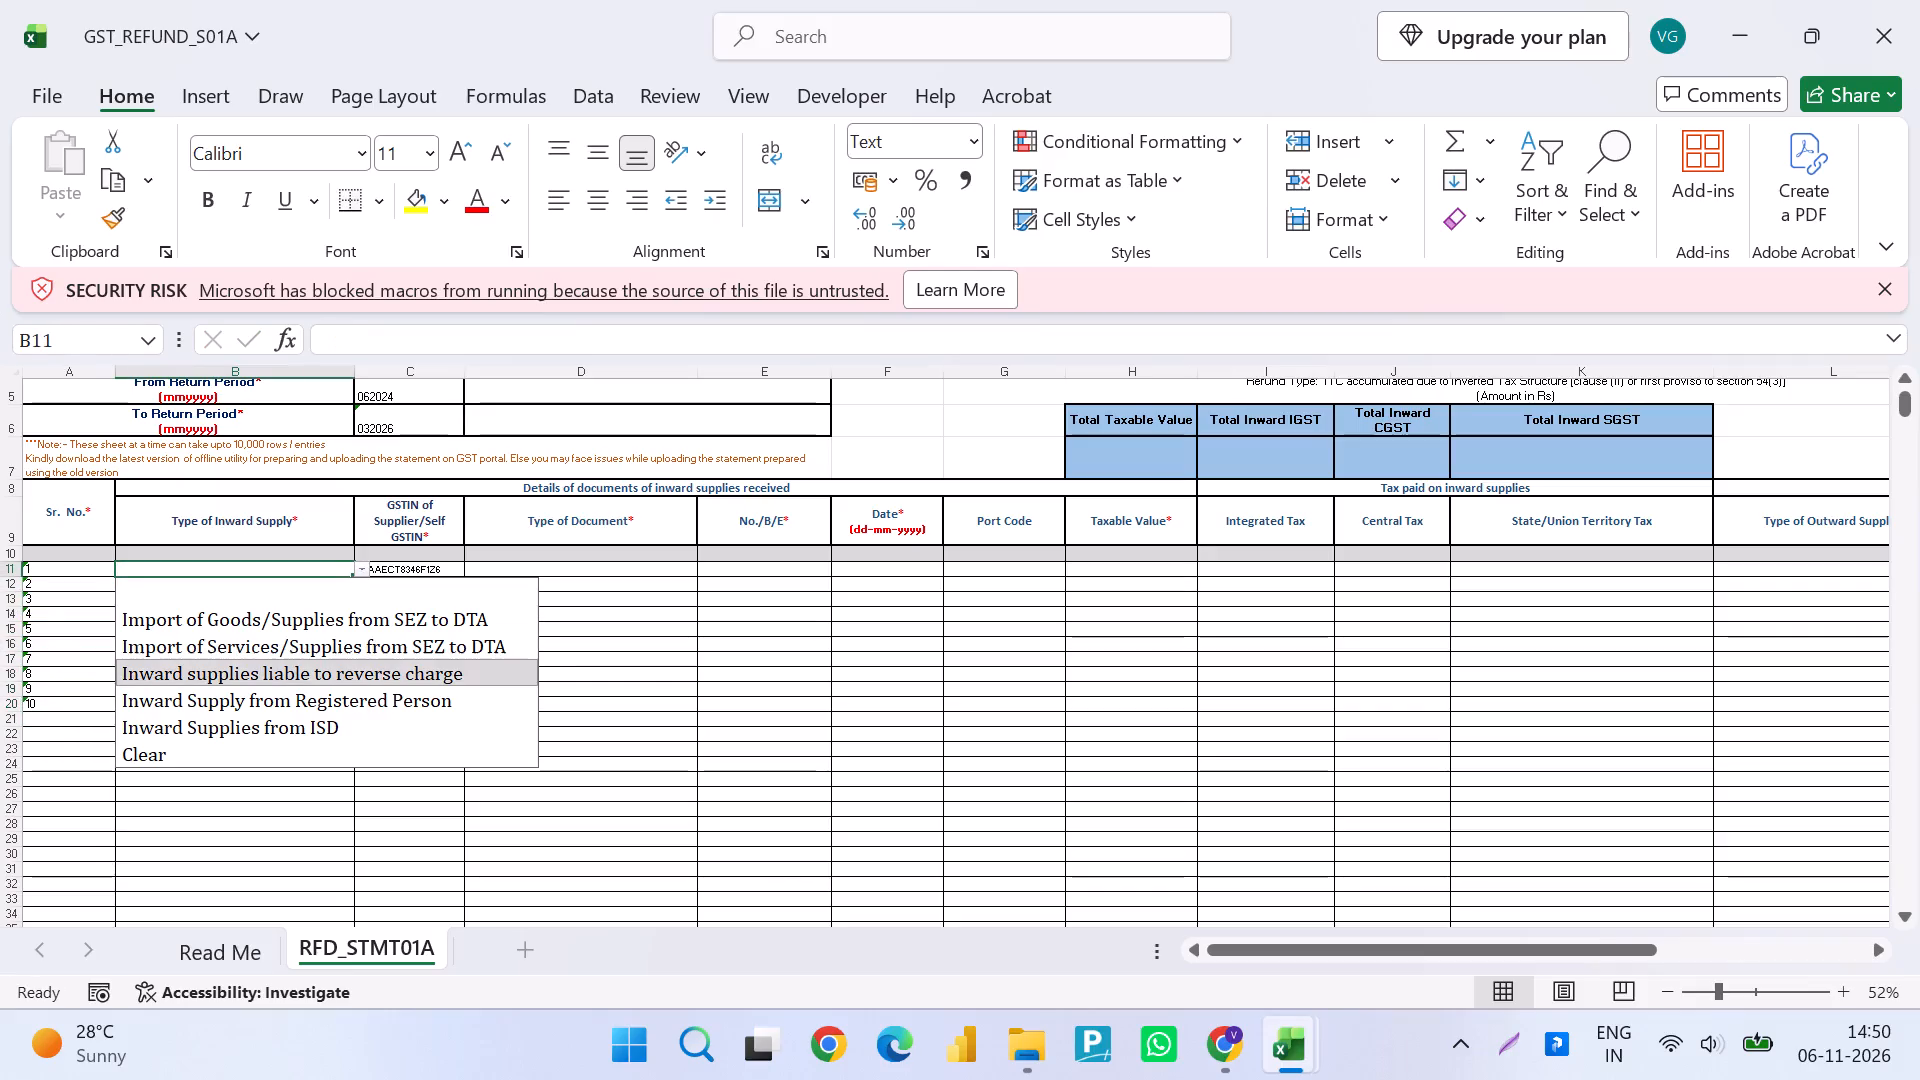
pyautogui.press('Down')
pyautogui.press('Return')
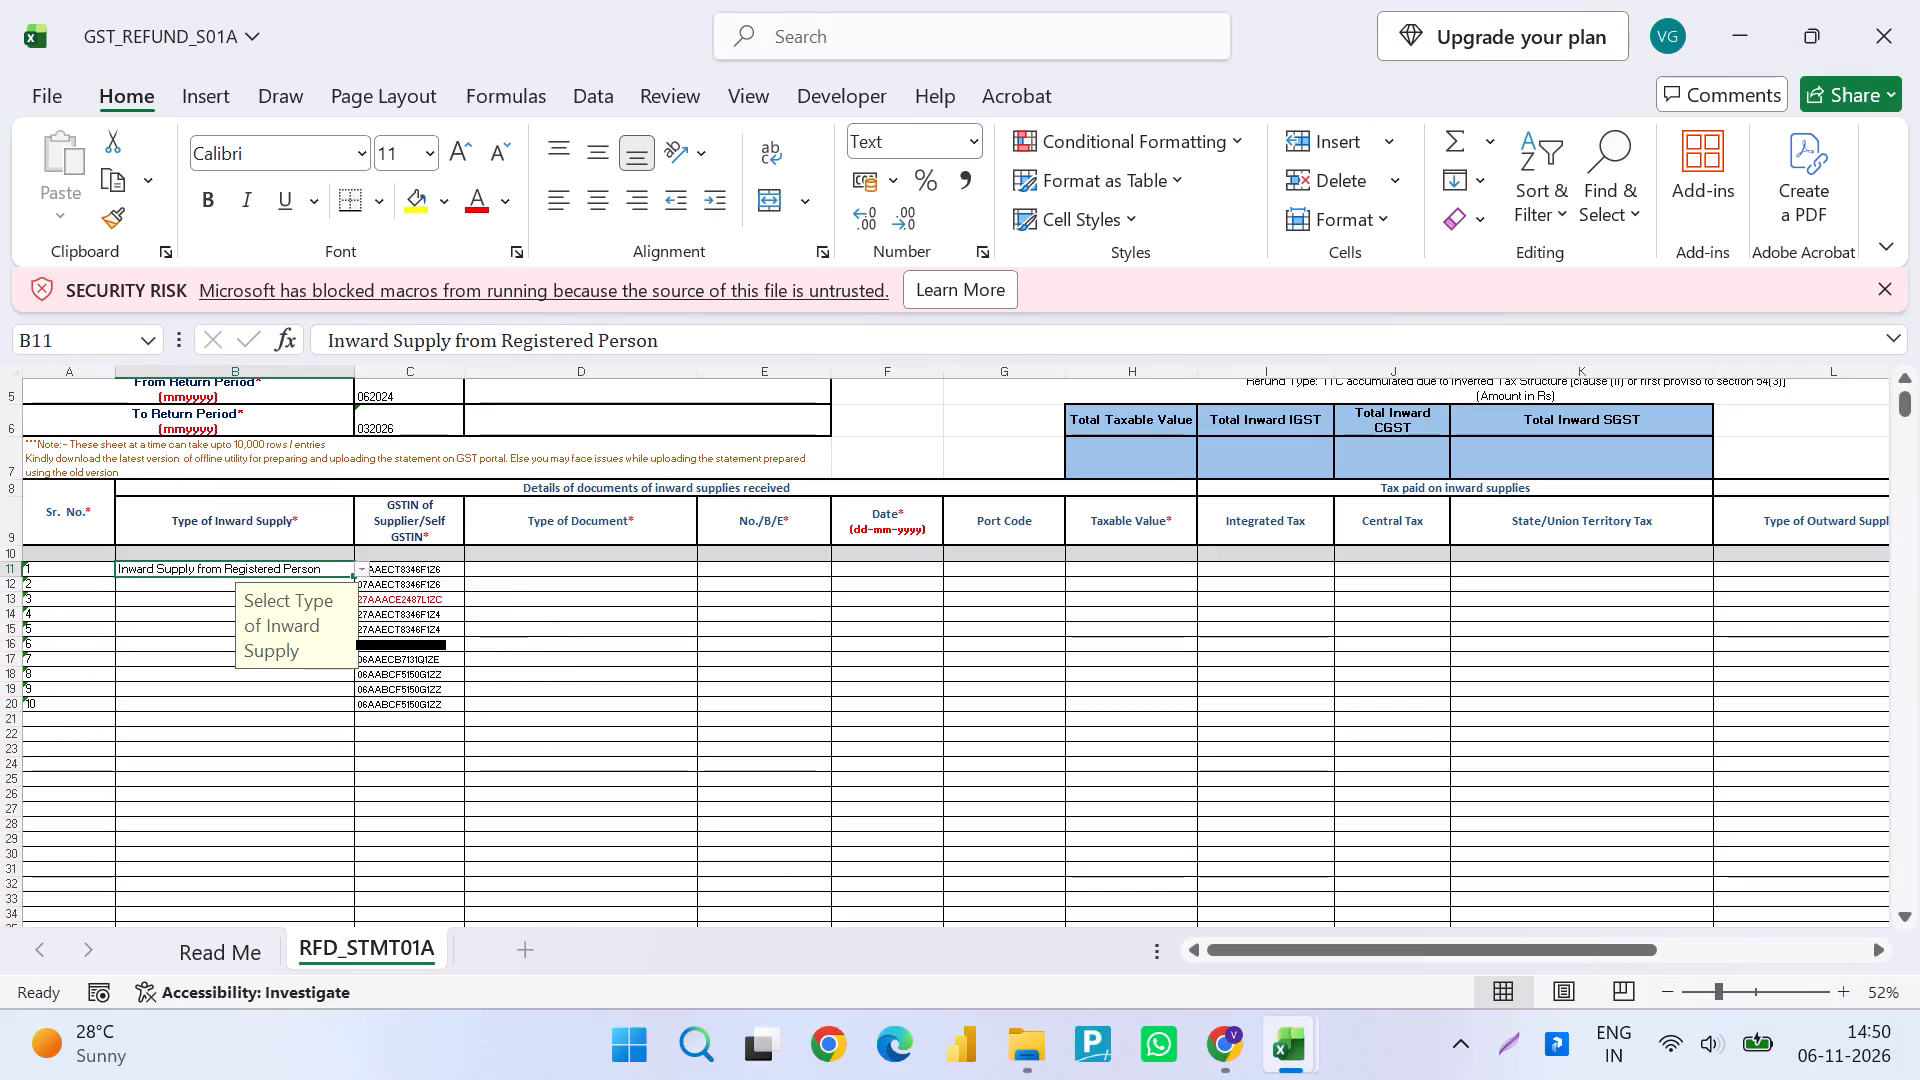
# Fill the Type of Inward Supply from B11 down to B20 for all ten rows.
pyautogui.hotkey('shift', 'Down')
pyautogui.hotkey('shift', 'Down')
pyautogui.hotkey('shift', 'Down')
pyautogui.hotkey('shift', 'Down')
pyautogui.hotkey('shift', 'Down')
pyautogui.hotkey('shift', 'Down')
pyautogui.hotkey('shift', 'Down')
pyautogui.hotkey('shift', 'Down')
pyautogui.hotkey('shift', 'Down')
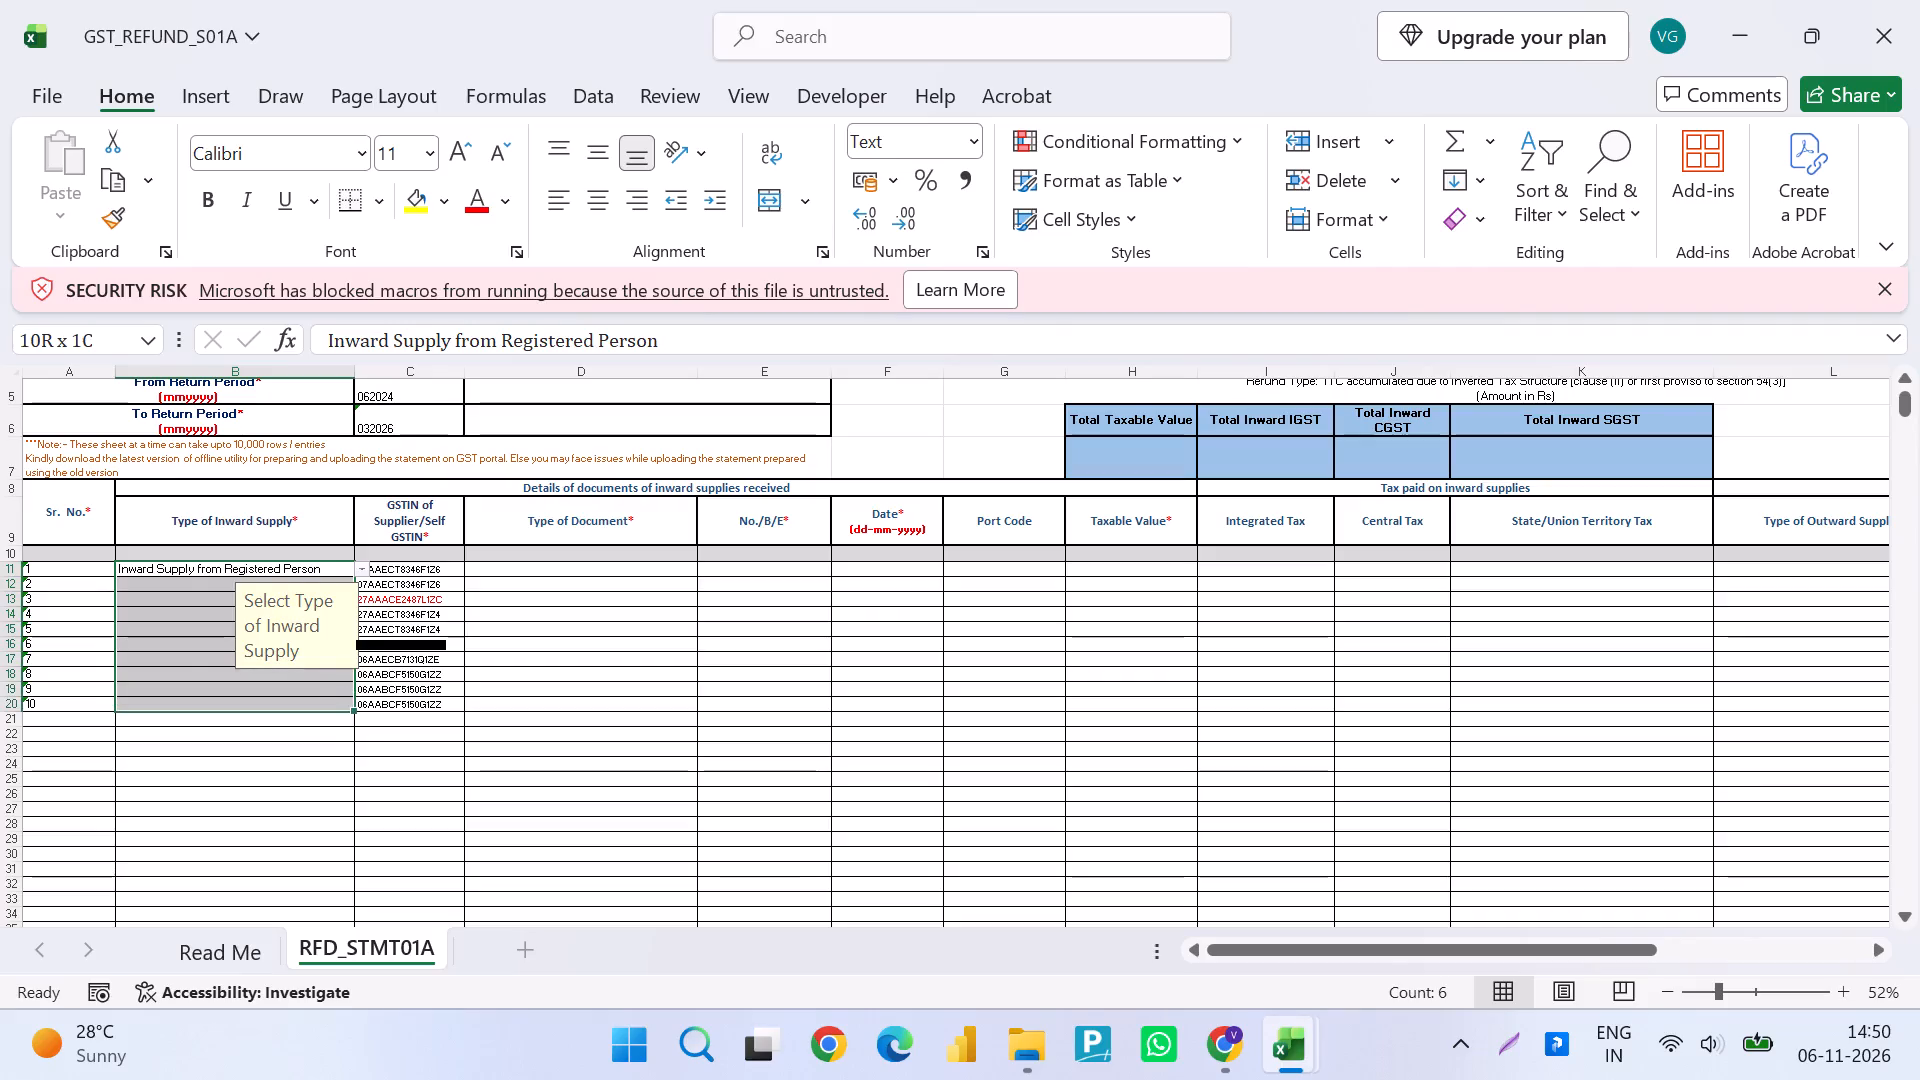
pyautogui.hotkey('ctrl', 'd')
# Set the Type of Document in D11 to Invoice/Bill of Entry.
pyautogui.press('Right')
pyautogui.press('Right')
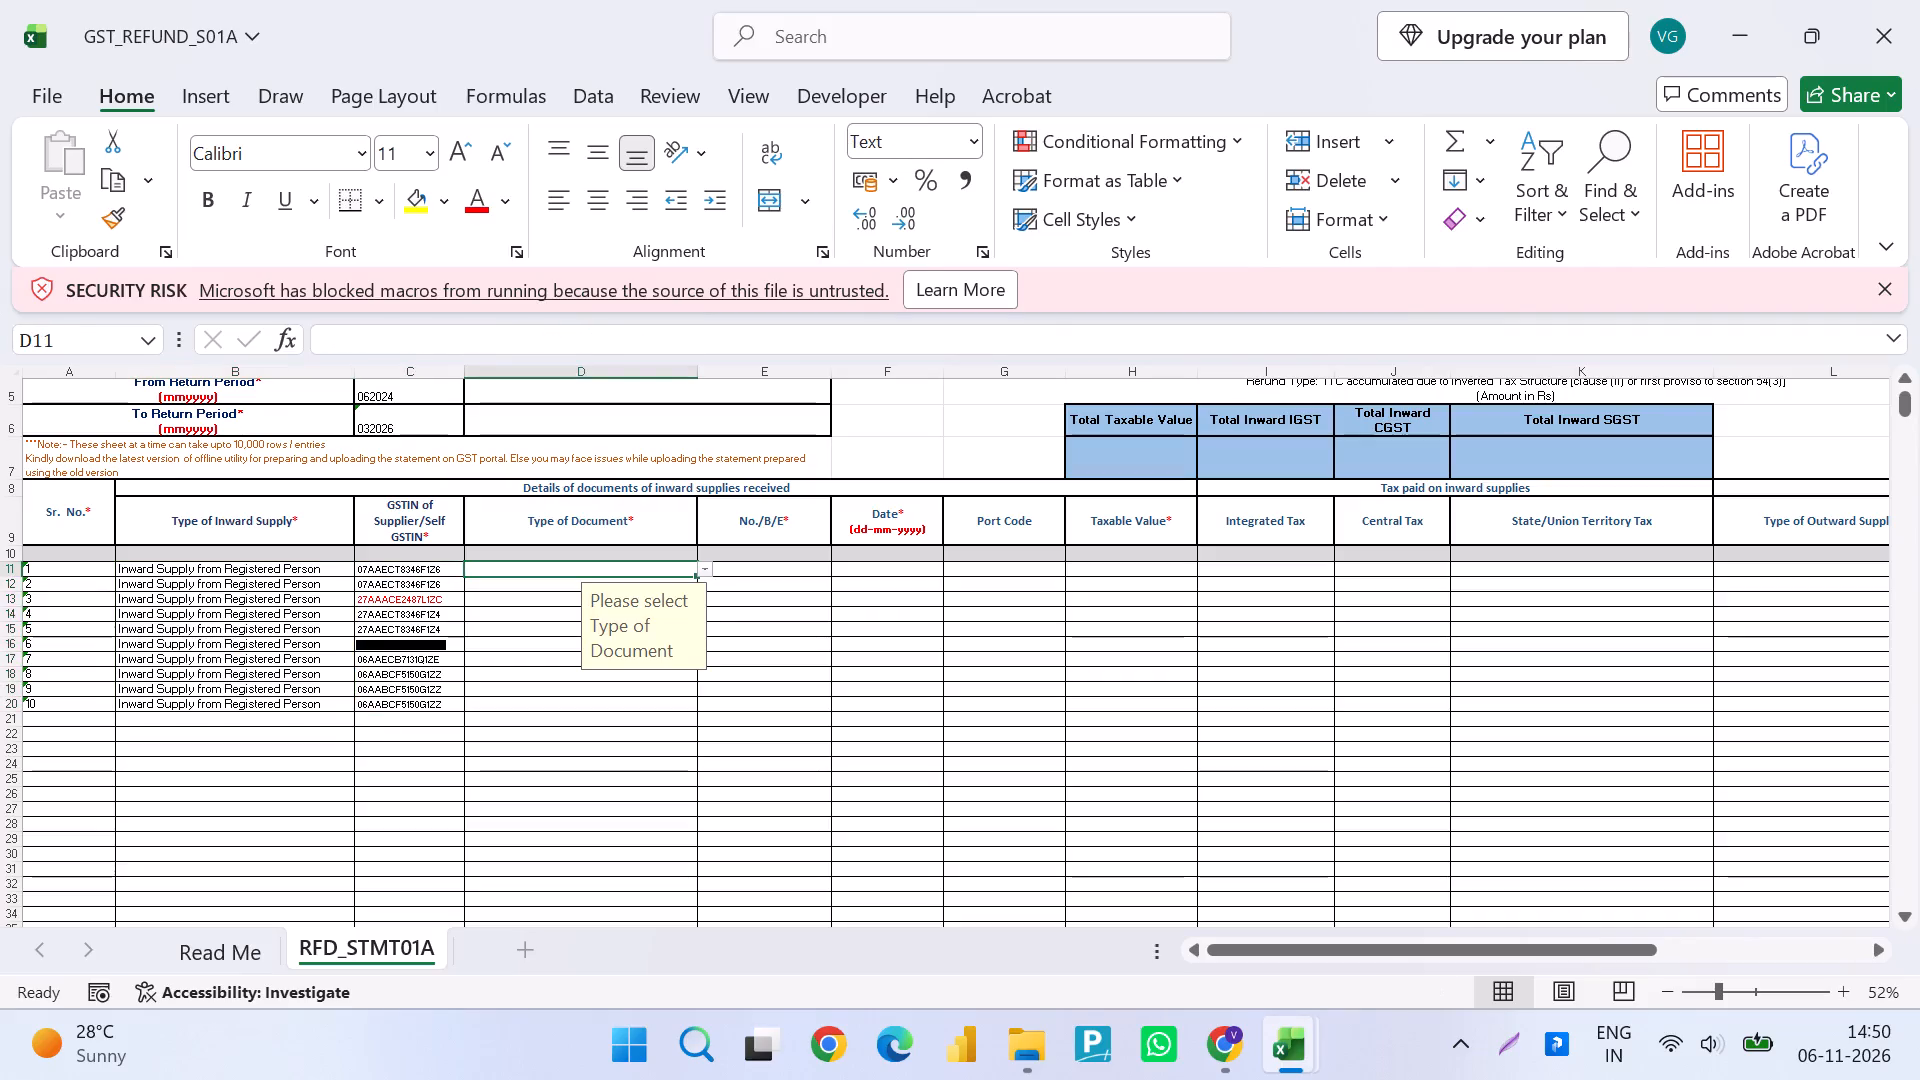
pyautogui.hotkey('alt', 'Down')
pyautogui.press('Down')
pyautogui.press('Escape')
pyautogui.hotkey('alt', 'Down')
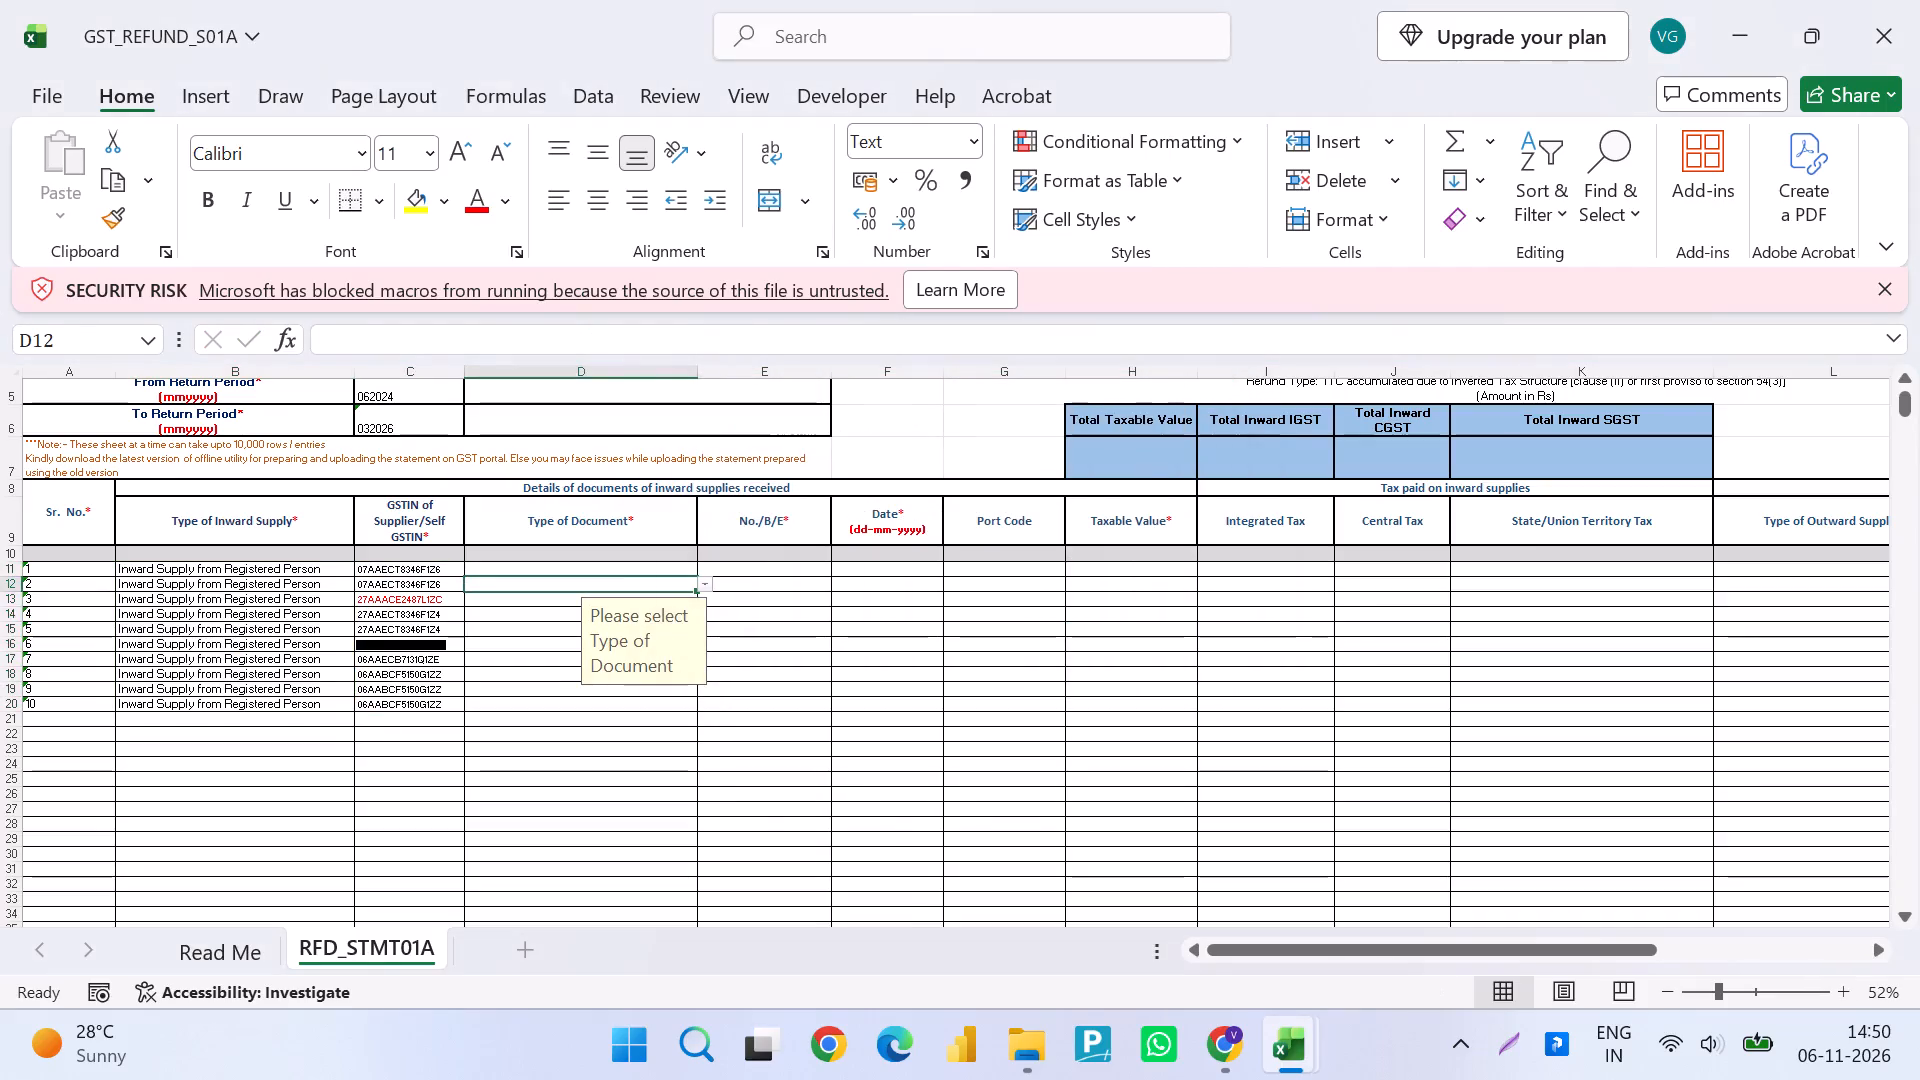
pyautogui.press('Escape')
pyautogui.press('Up')
pyautogui.hotkey('alt', 'Down')
pyautogui.press('Down')
pyautogui.press('Down')
pyautogui.press('Up')
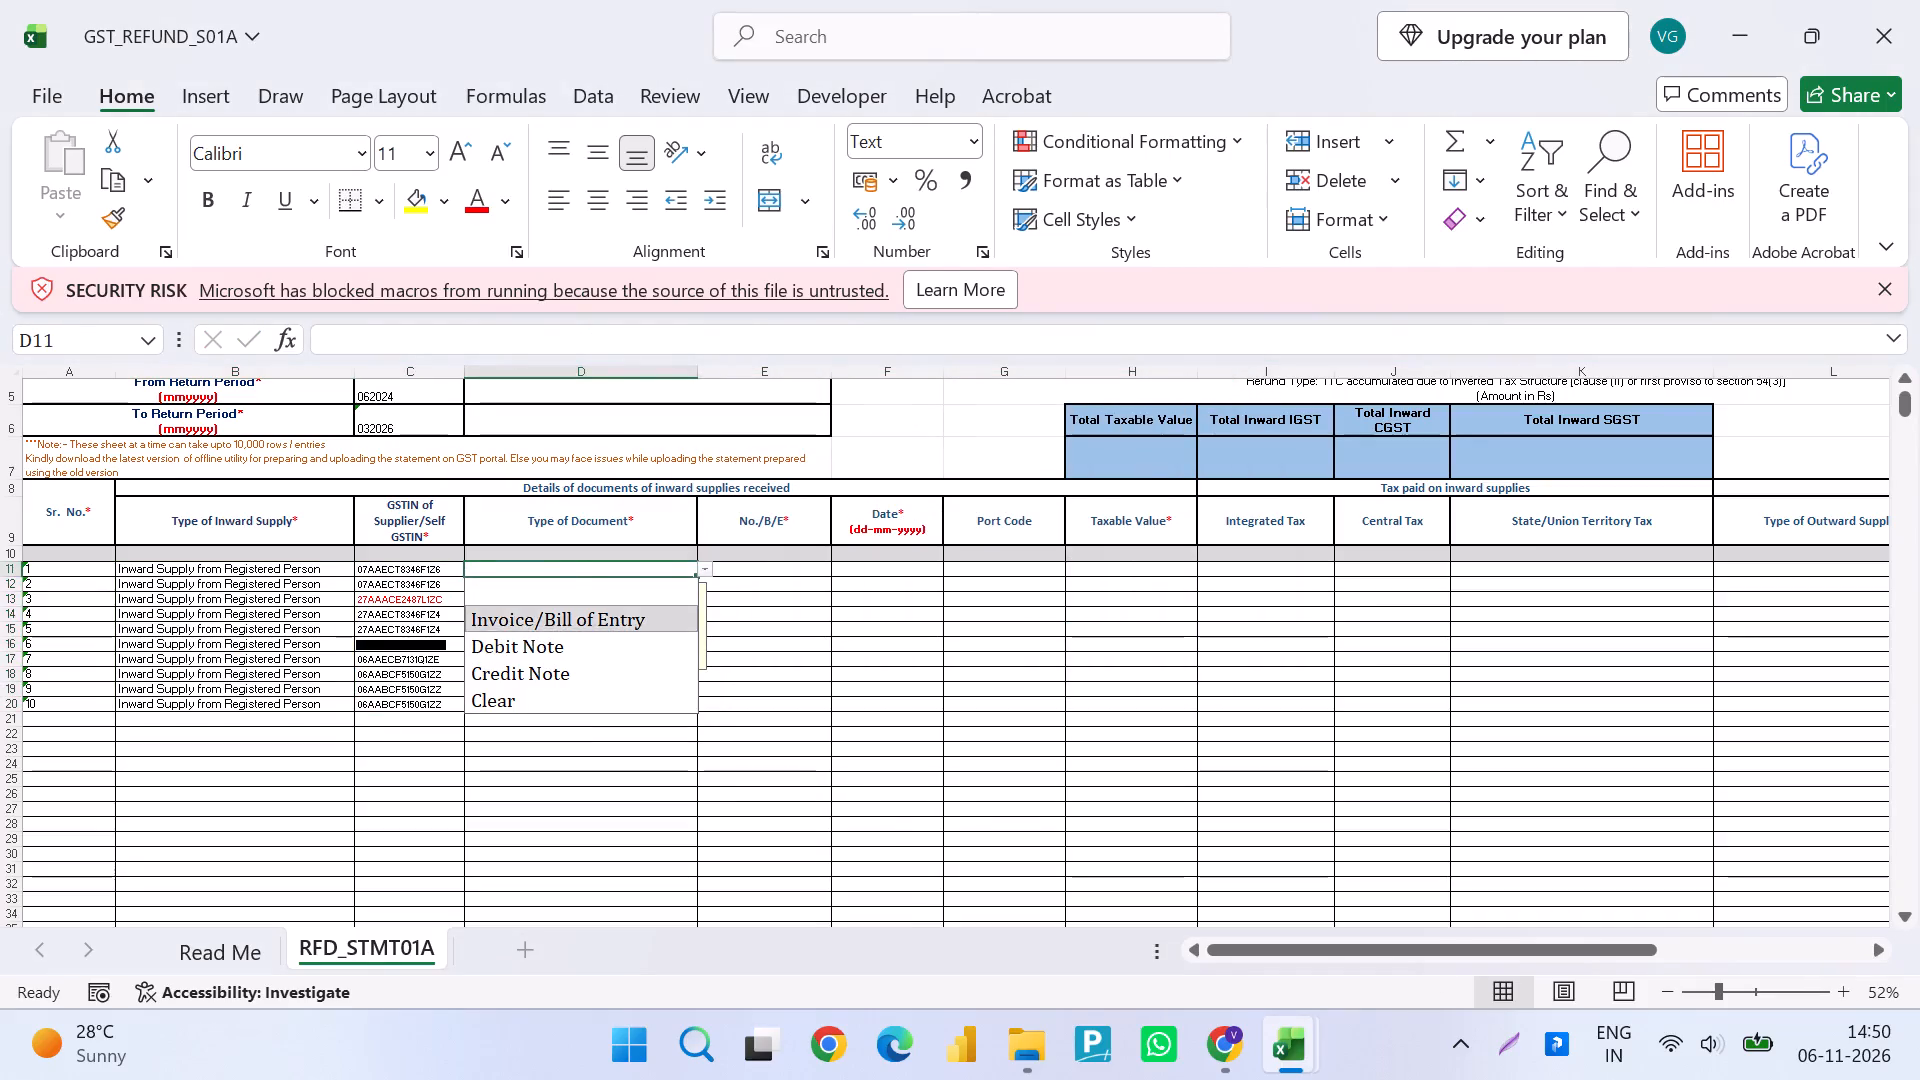
pyautogui.press('Return')
# Fill the Type of Document from D11 down to D20 and move on to the No./B/E cell E11.
pyautogui.press('Down')
pyautogui.press('Up')
pyautogui.hotkey('shift', 'Down')
pyautogui.hotkey('shift', 'Down')
pyautogui.hotkey('shift', 'Down')
pyautogui.hotkey('shift', 'Down')
pyautogui.hotkey('shift', 'Down')
pyautogui.hotkey('shift', 'Down')
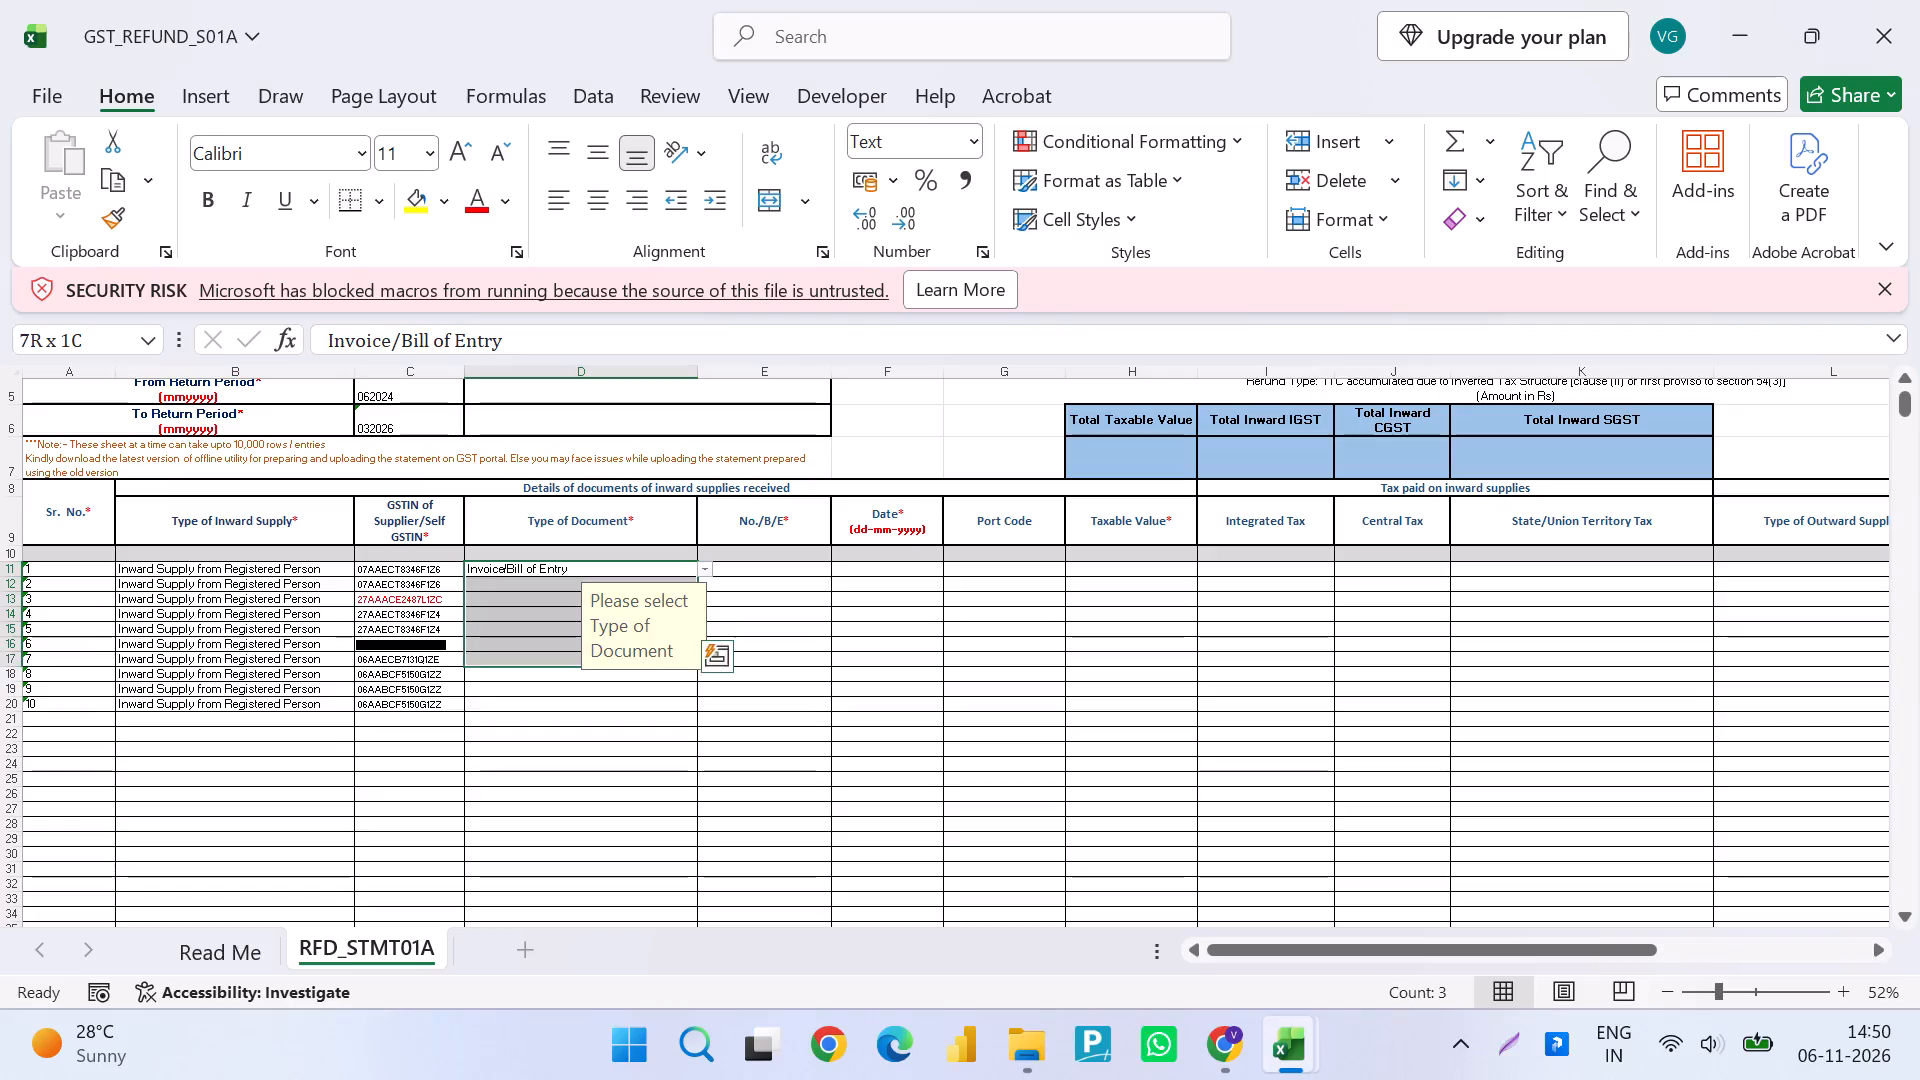
pyautogui.hotkey('shift', 'Down')
pyautogui.hotkey('shift', 'Down')
pyautogui.hotkey('shift', 'Down')
pyautogui.hotkey('ctrl', 'd')
pyautogui.press('Right')
pyautogui.press('Right')
pyautogui.press('Left')
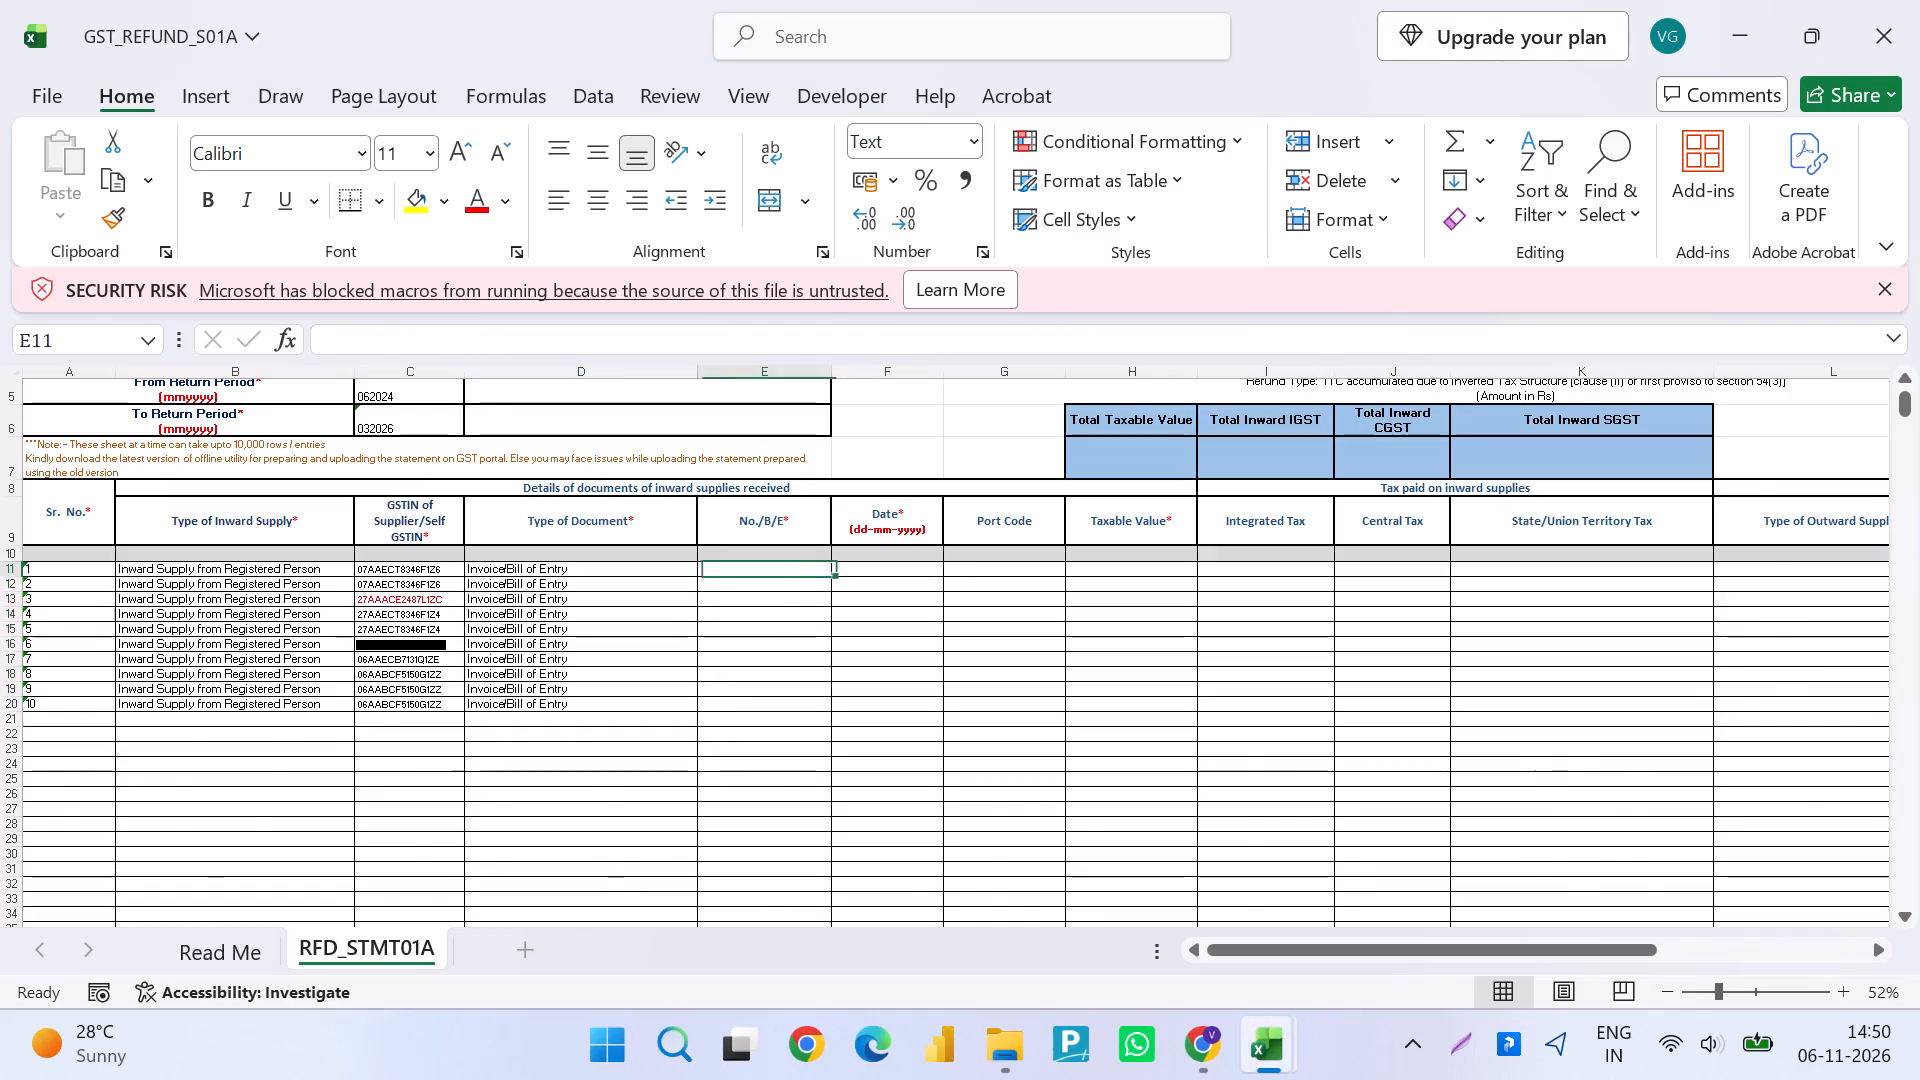
# Copy the ten invoice numbers in D2:D11 of PURCHASE 24-25 into the statement's No./B/E column, starting at E11.
pyautogui.hotkey('alt', 'Tab')
pyautogui.press('Right')
pyautogui.press('Right')
pyautogui.press('Right')
pyautogui.press('Left')
pyautogui.hotkey('shift', 'Down')
pyautogui.hotkey('shift', 'Down')
pyautogui.hotkey('shift', 'Down')
pyautogui.hotkey('shift', 'Down')
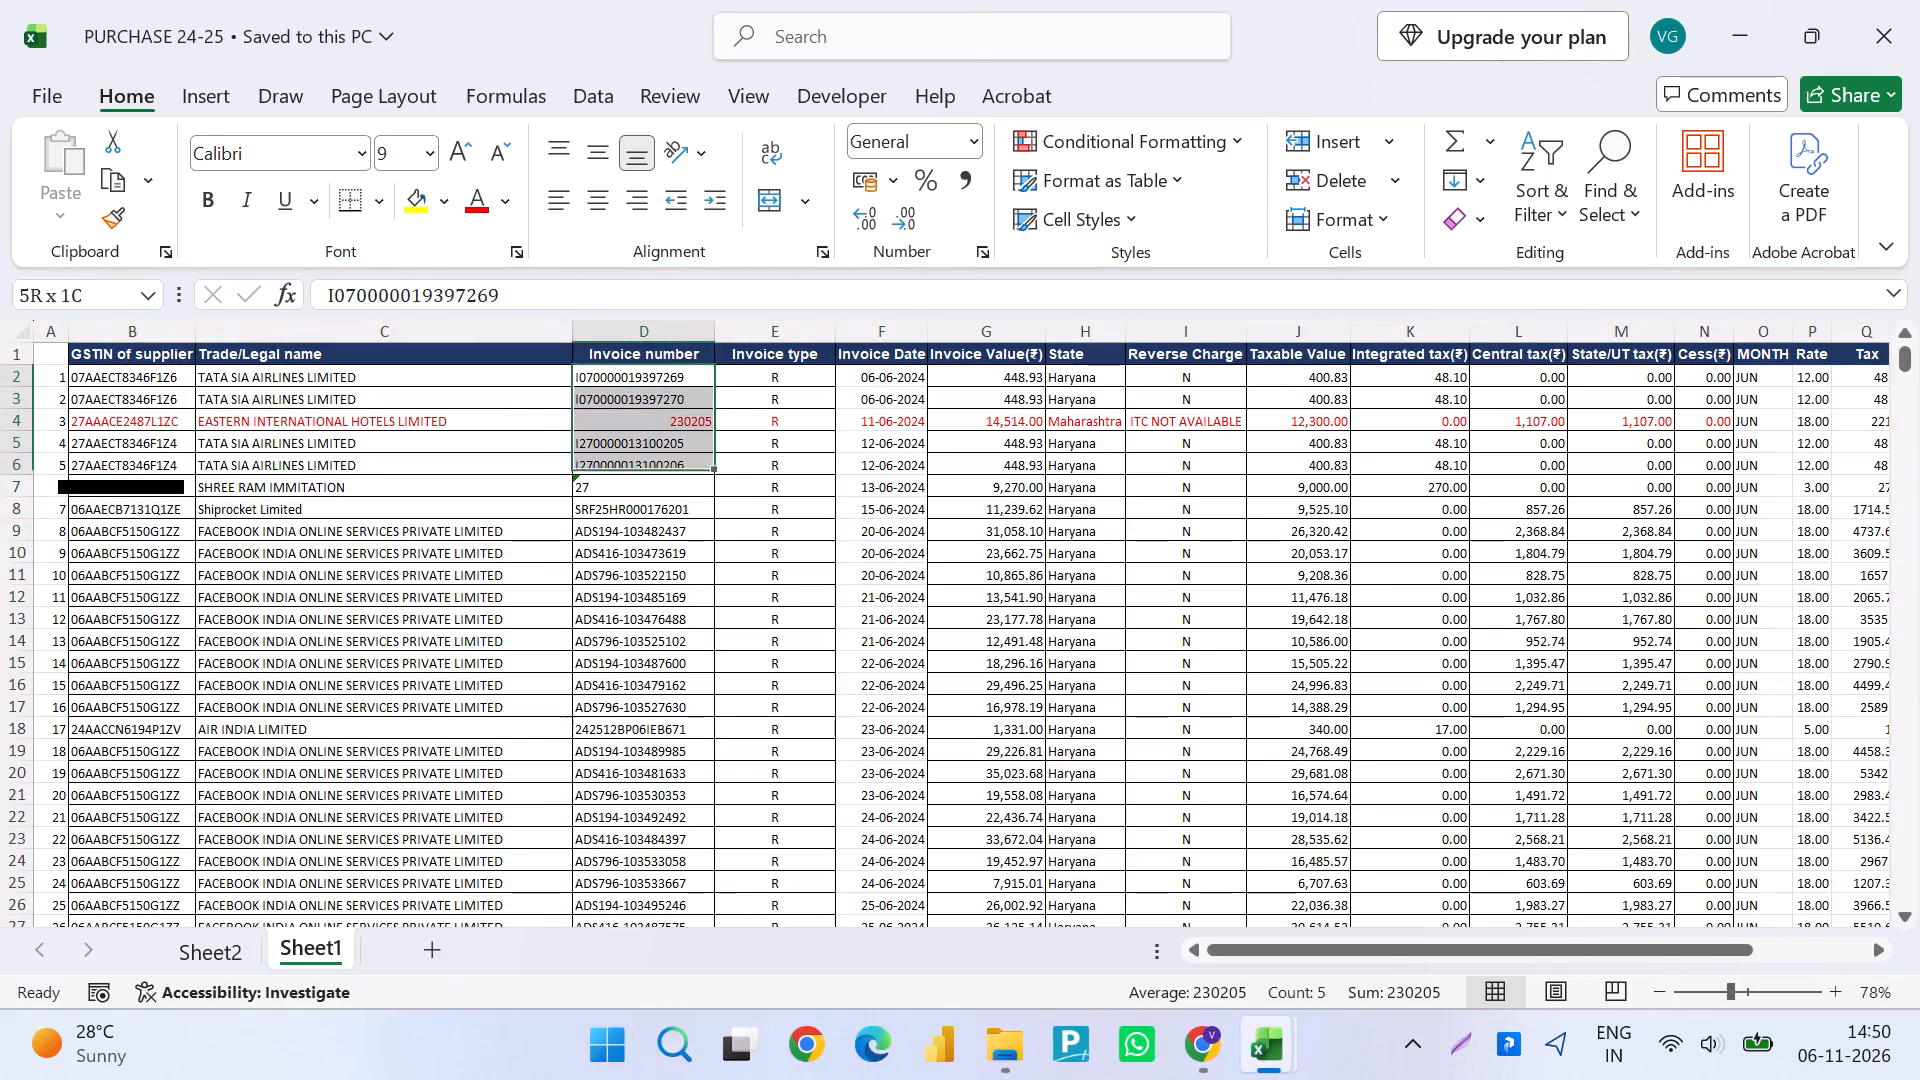
pyautogui.hotkey('shift', 'Down')
pyautogui.hotkey('shift', 'Down')
pyautogui.hotkey('shift', 'Down')
pyautogui.hotkey('shift', 'Down')
pyautogui.hotkey('shift', 'Down')
pyautogui.hotkey('ctrl', 'c')
pyautogui.hotkey('alt', 'Tab')
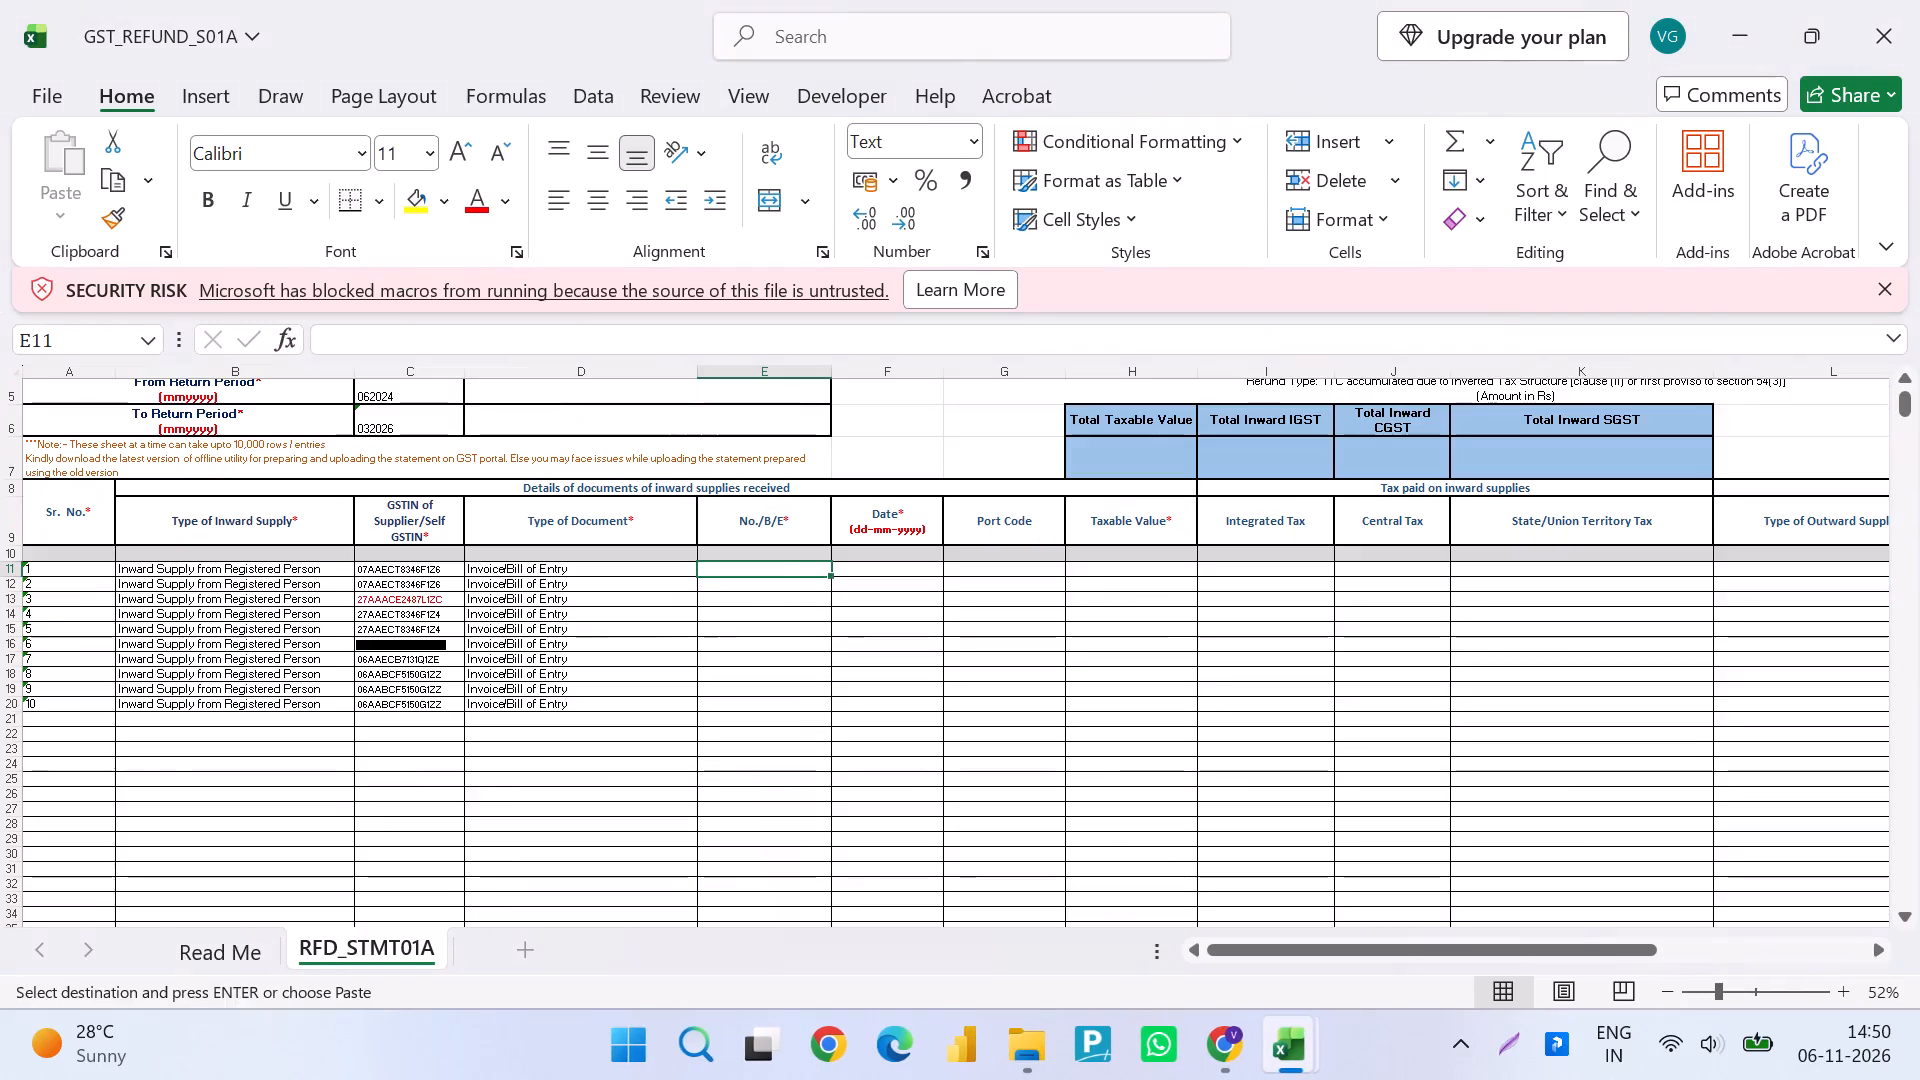
pyautogui.hotkey('ctrl', 'v')
# Copy the ten invoice dates in F2:F11 of PURCHASE 24-25 into the statement's Date column, starting at F11.
pyautogui.press('Right')
pyautogui.press('Right')
pyautogui.press('Left')
pyautogui.hotkey('alt', 'Tab')
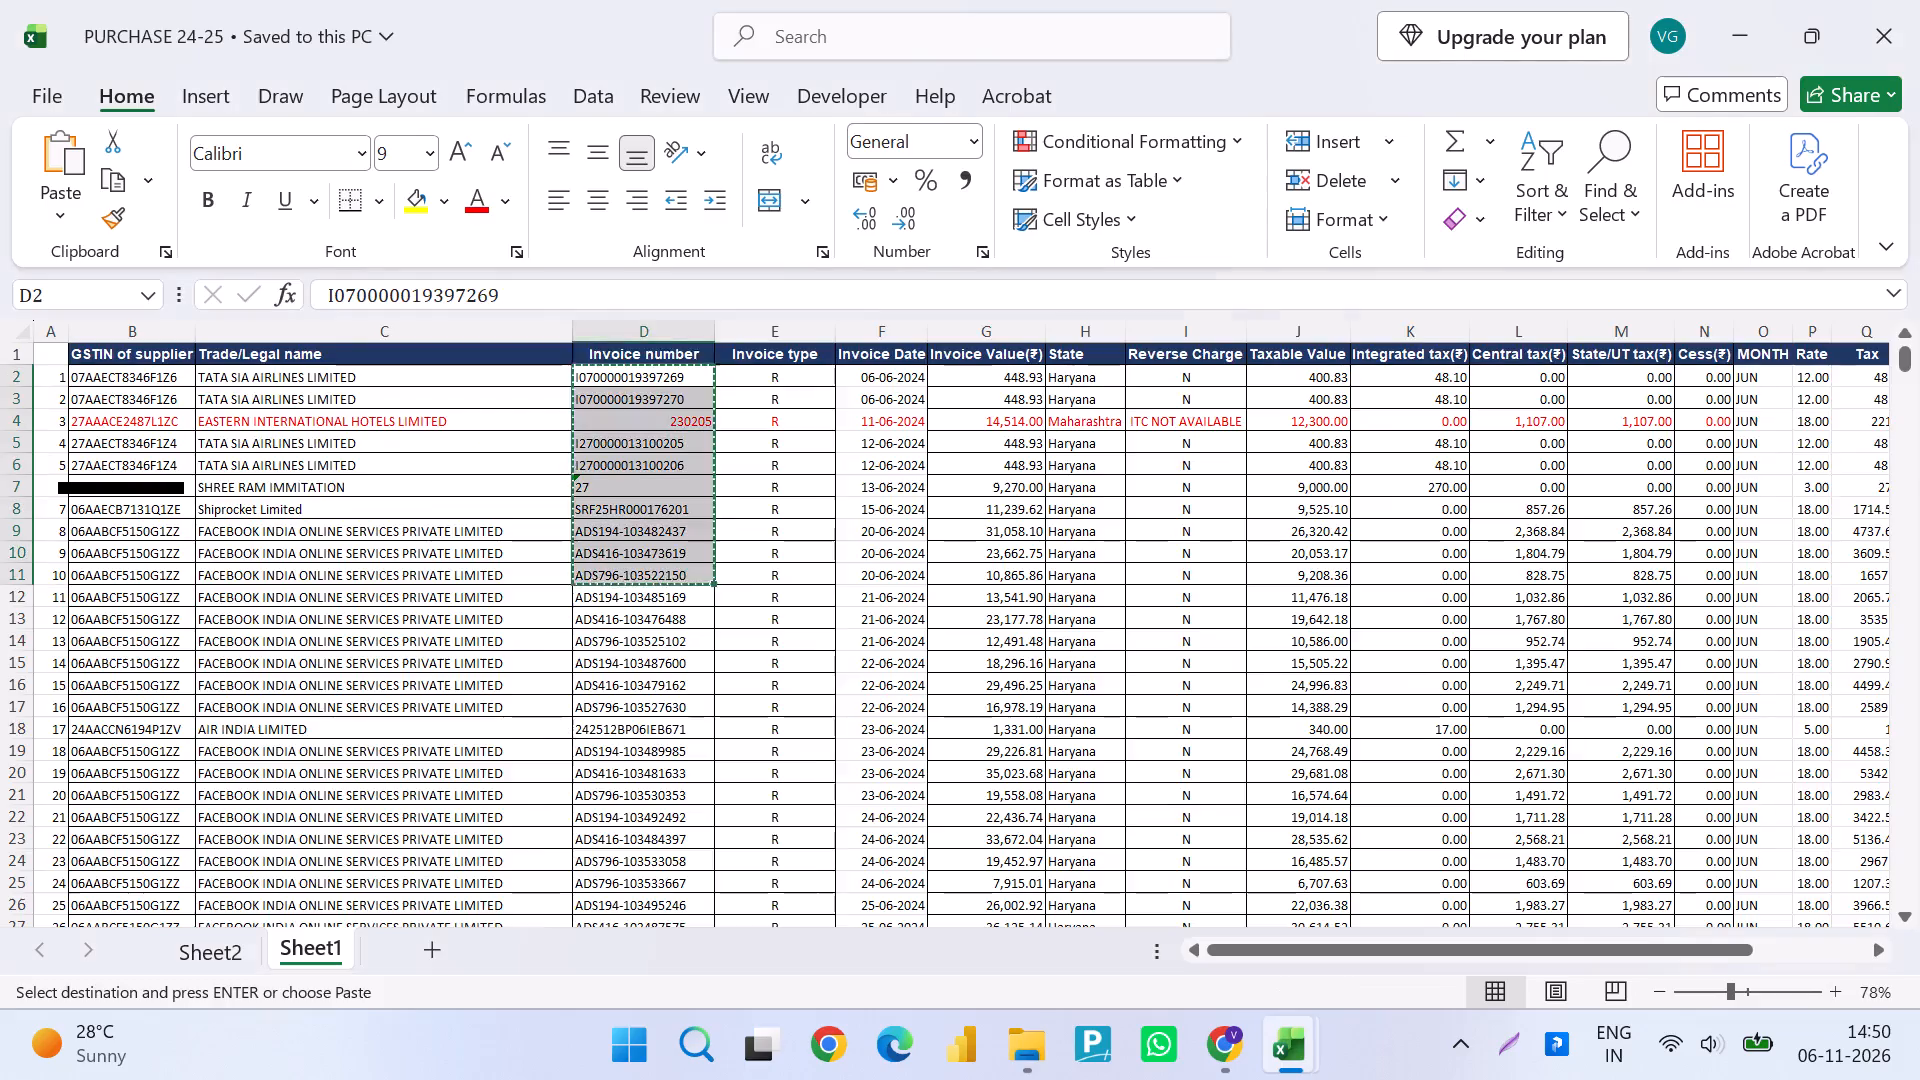
pyautogui.hotkey('alt', 'Tab')
pyautogui.hotkey('alt', 'Tab')
pyautogui.press('Right')
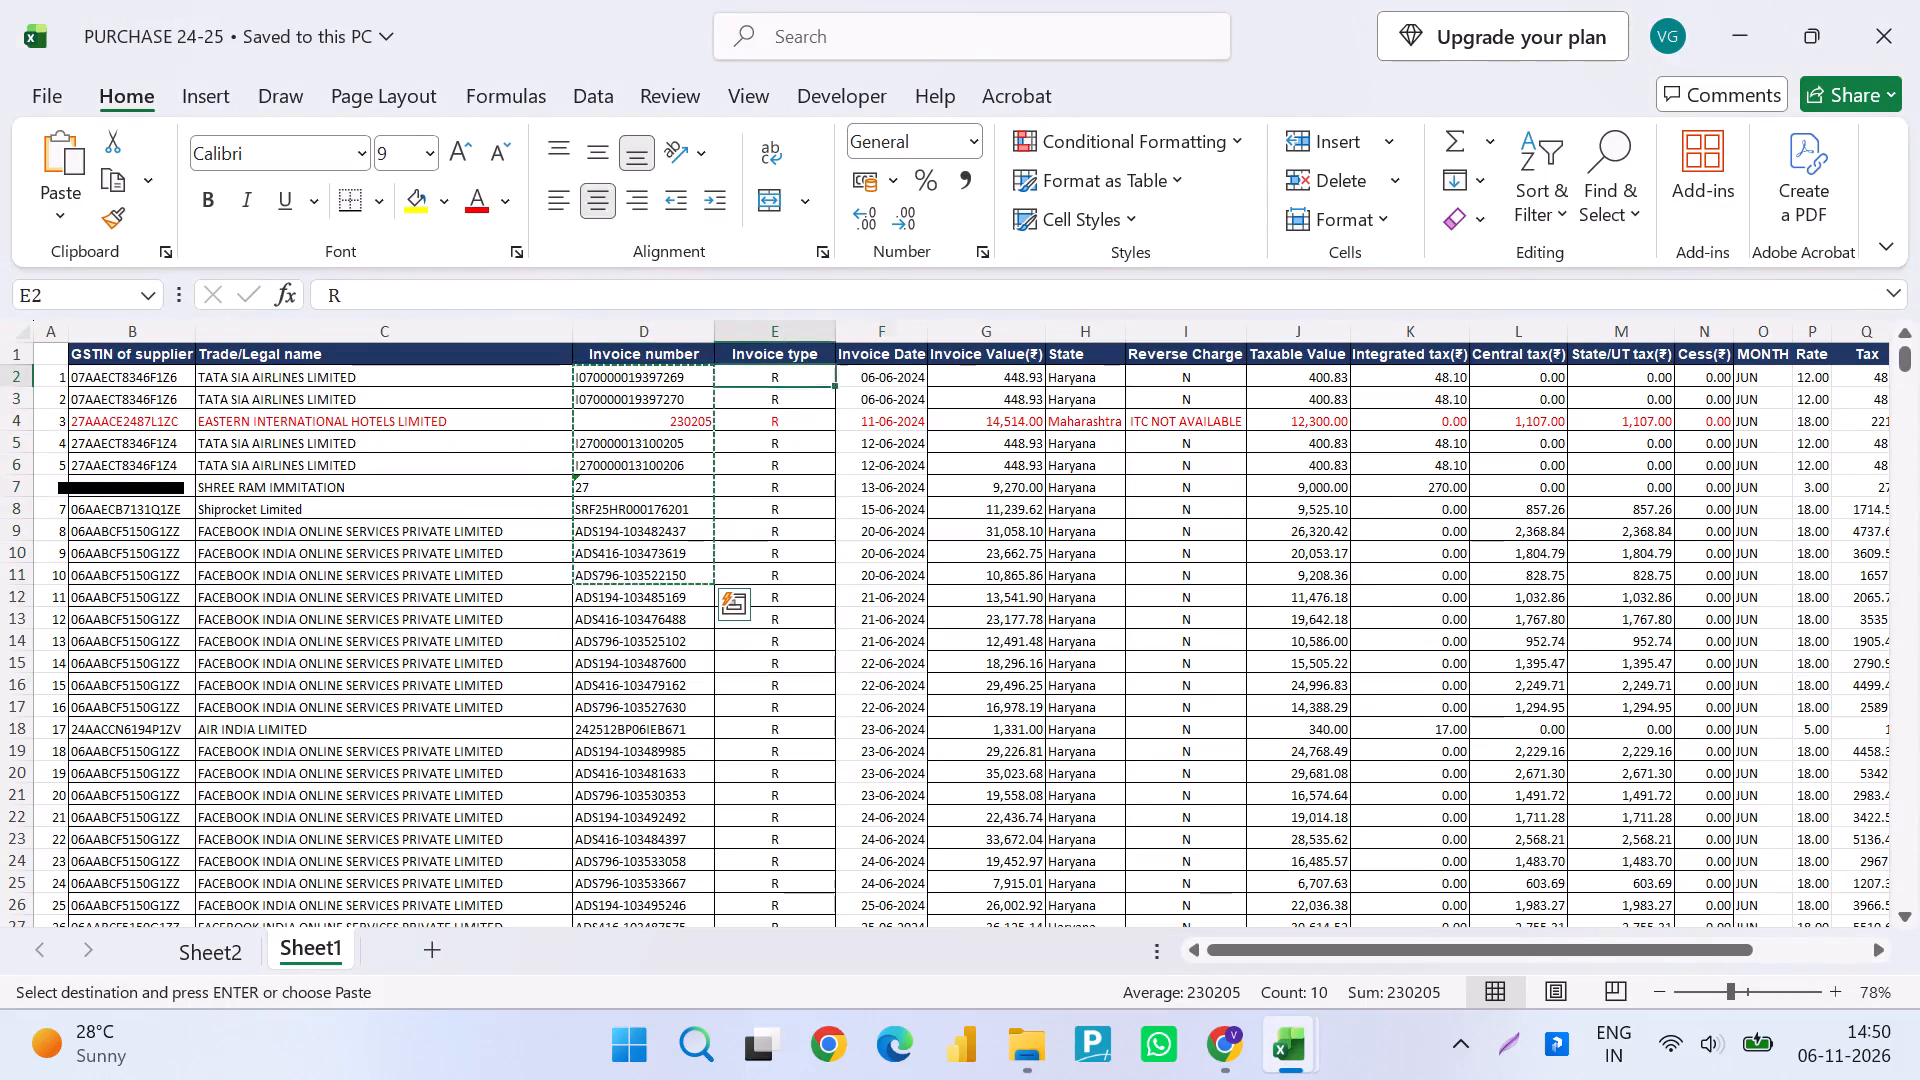
pyautogui.press('Right')
pyautogui.hotkey('shift', 'Down')
pyautogui.hotkey('shift', 'Down')
pyautogui.hotkey('shift', 'Down')
pyautogui.hotkey('shift', 'Down')
pyautogui.hotkey('shift', 'Down')
pyautogui.hotkey('shift', 'Down')
pyautogui.hotkey('shift', 'Down')
pyautogui.hotkey('shift', 'Down')
pyautogui.hotkey('shift', 'Down')
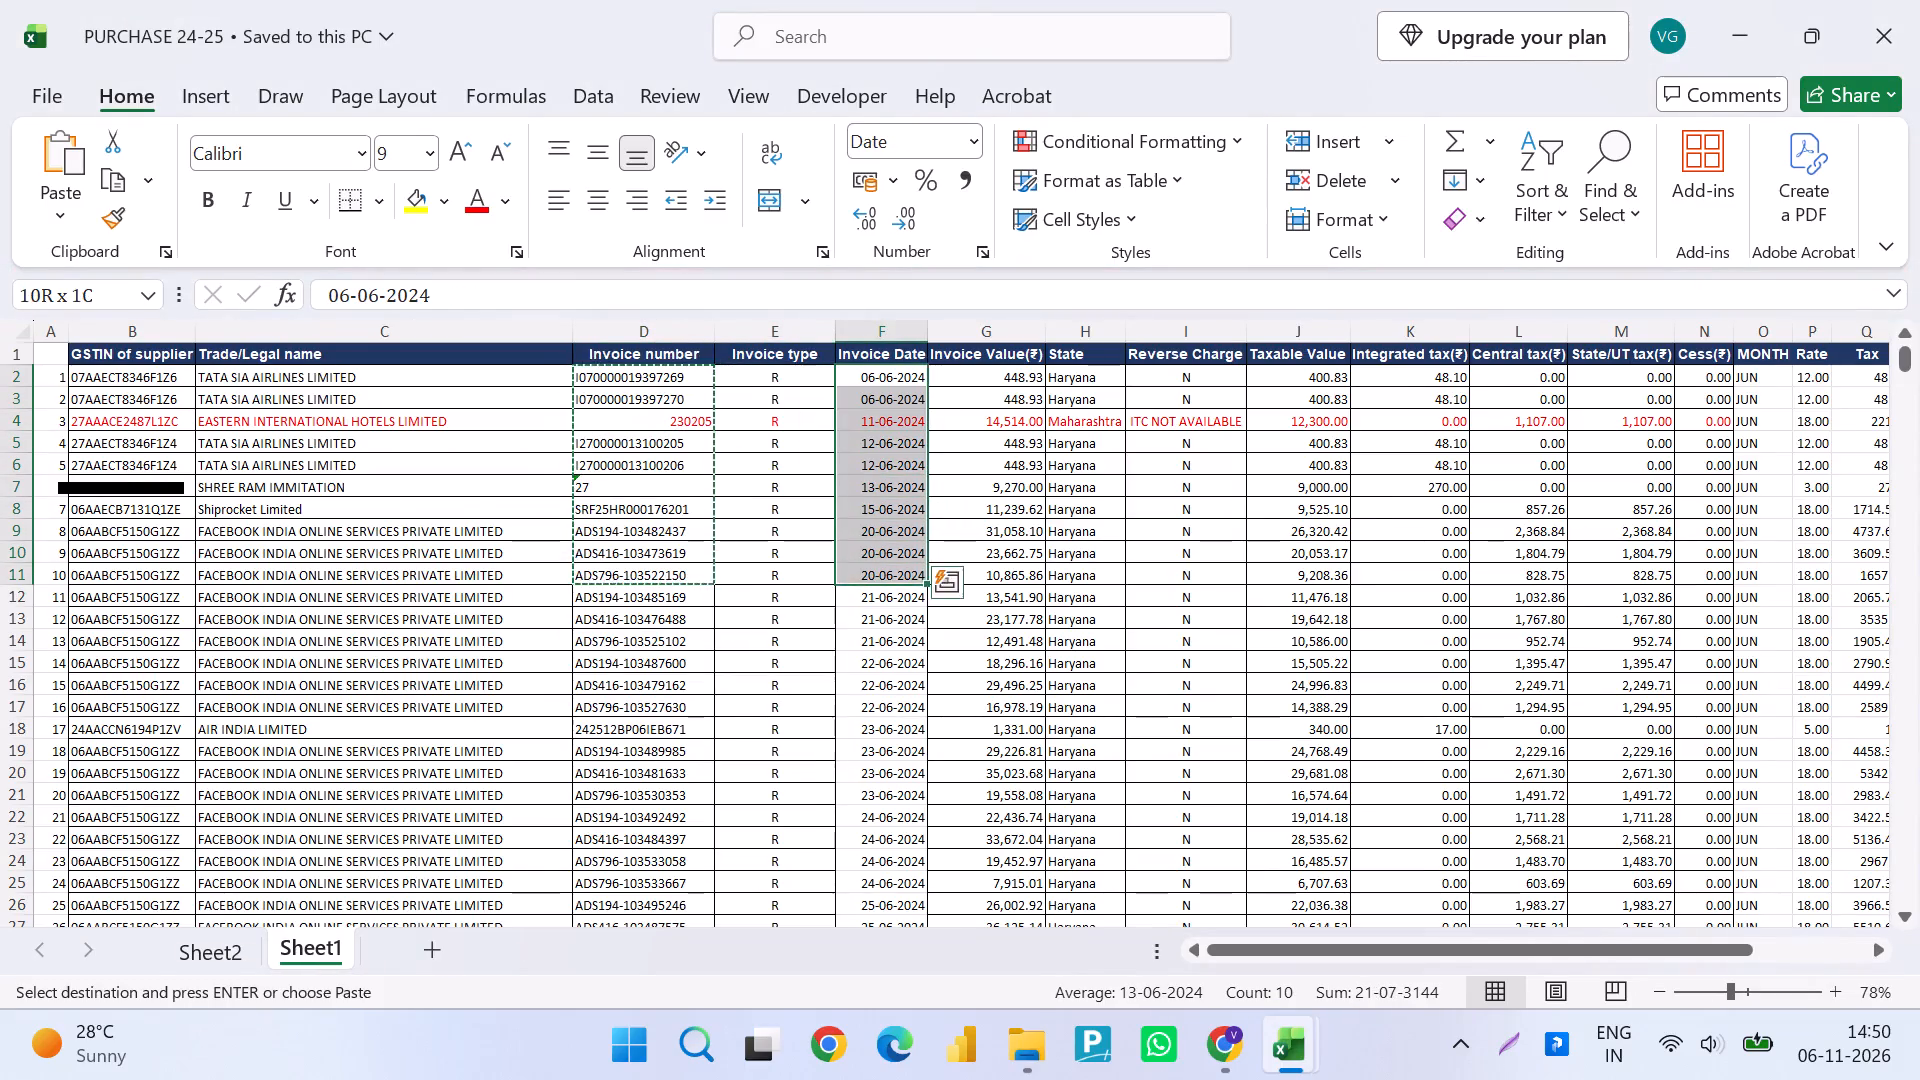
pyautogui.hotkey('ctrl', 'c')
pyautogui.hotkey('alt', 'Tab')
pyautogui.hotkey('ctrl', 'v')
# Re-enter each pasted date in F11 to F20 unchanged, one cell after another.
pyautogui.press('F2')
pyautogui.press('Return')
pyautogui.press('F2')
pyautogui.press('Return')
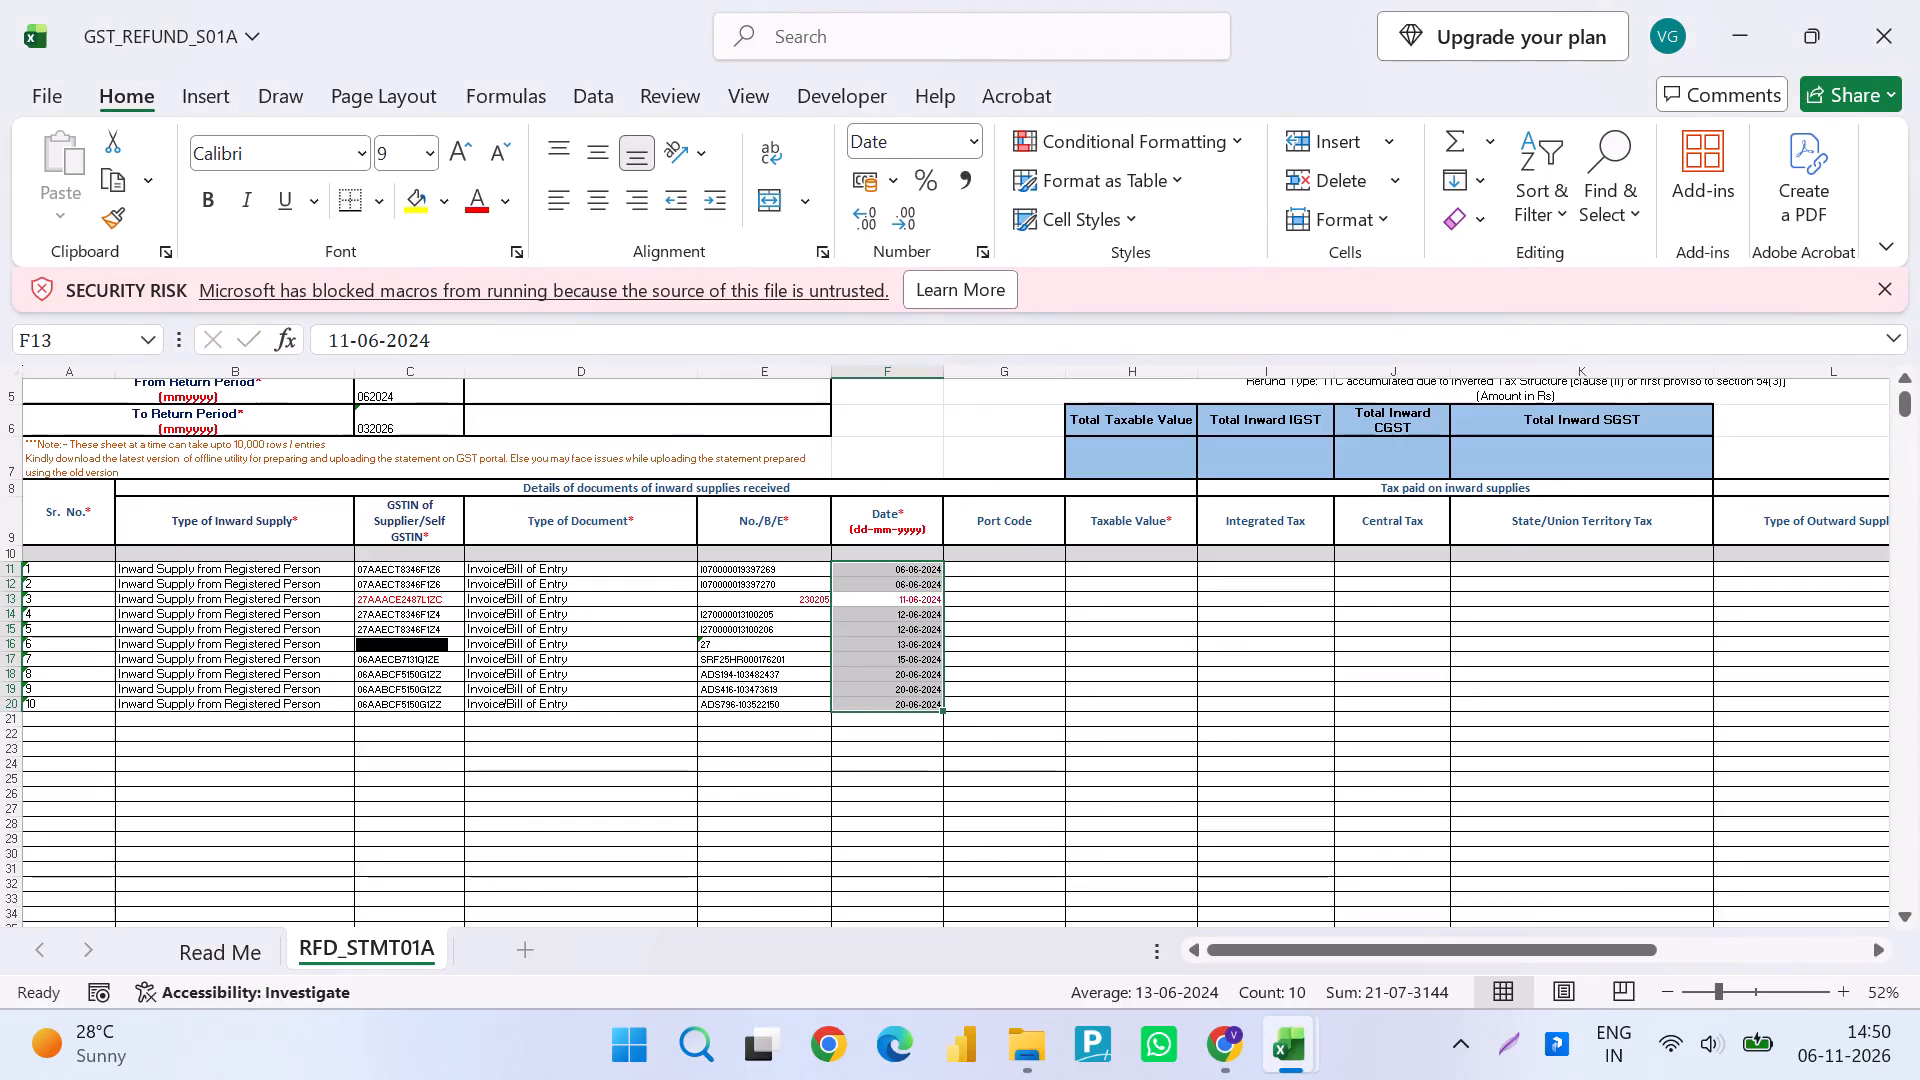
pyautogui.press('F2')
pyautogui.press('Return')
pyautogui.press('F2')
pyautogui.press('Return')
pyautogui.press('F2')
pyautogui.press('Return')
pyautogui.press('F2')
pyautogui.press('Return')
pyautogui.press('F2')
pyautogui.press('Return')
pyautogui.press('F2')
pyautogui.press('Return')
pyautogui.press('F2')
pyautogui.press('Return')
pyautogui.press('F2')
pyautogui.press('Return')
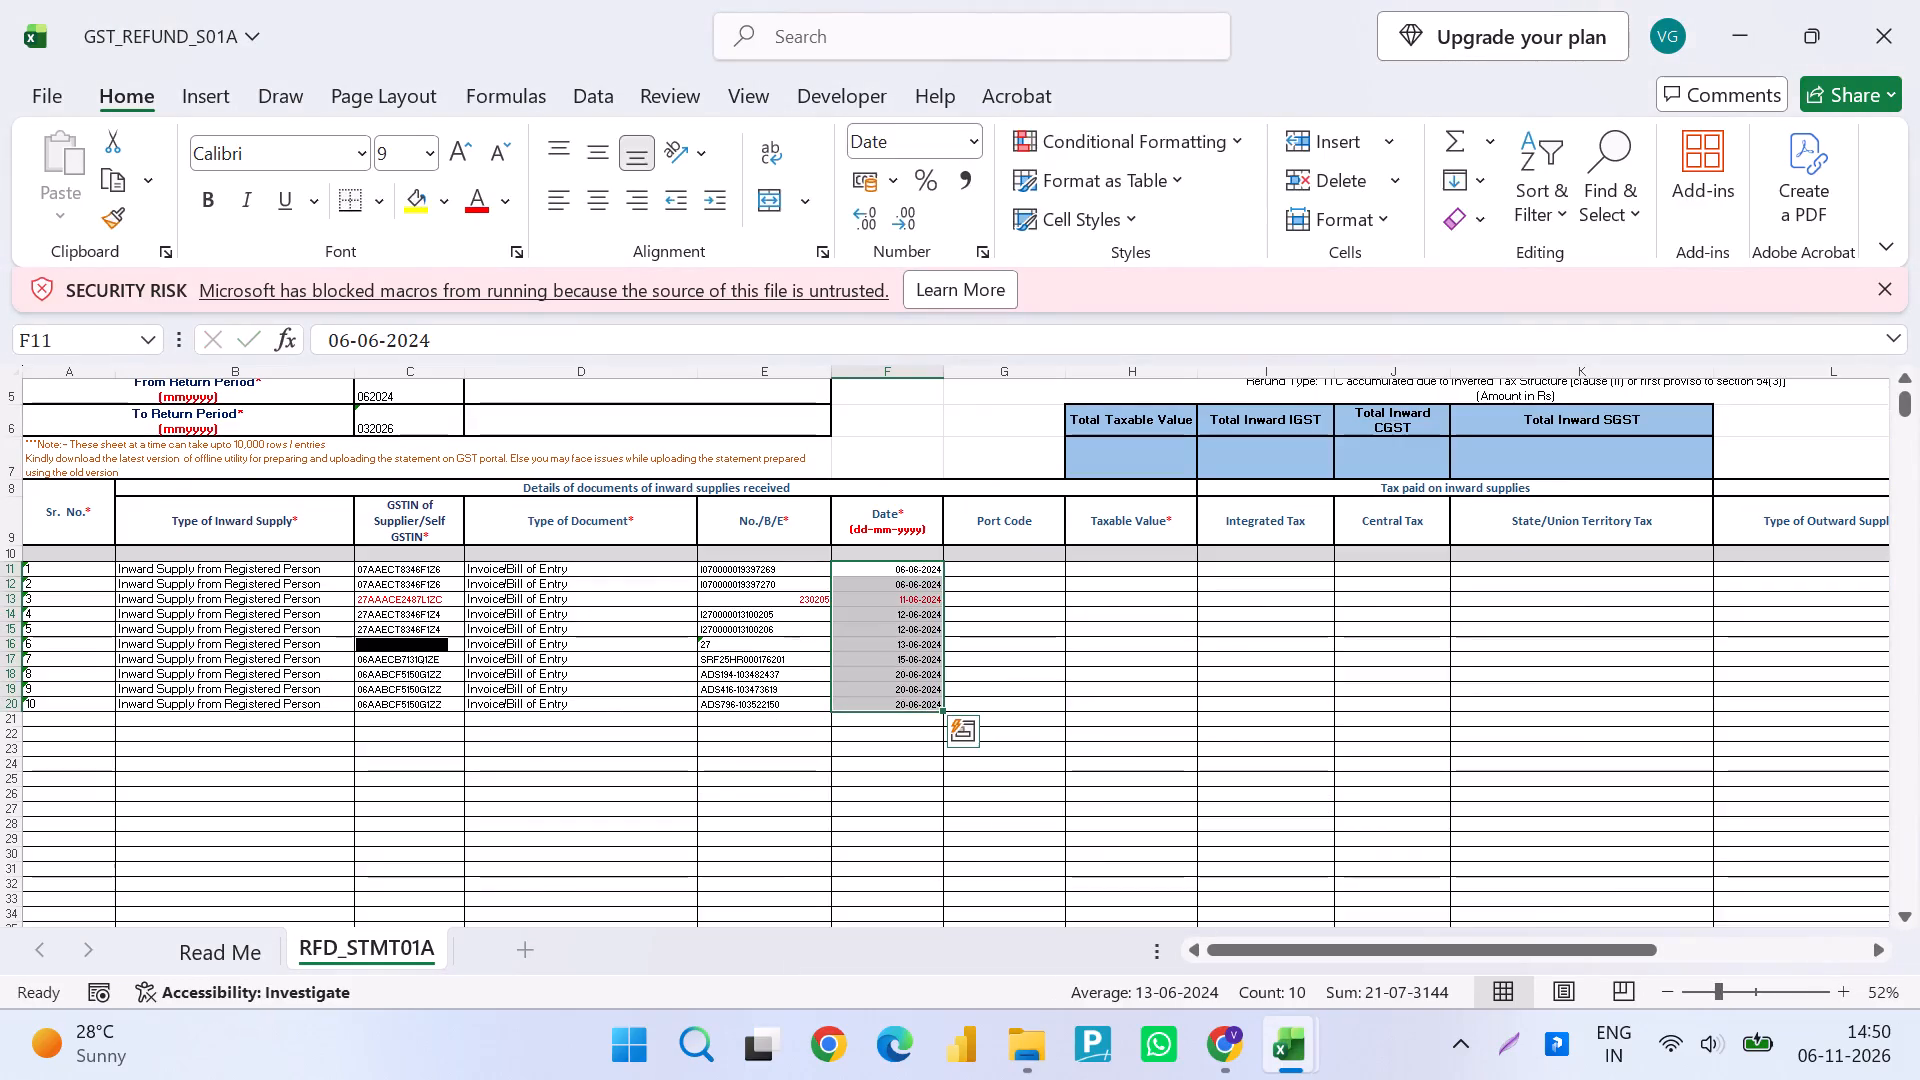
# Re-enter each pasted document number in E11 to E20 unchanged, one cell after another.
pyautogui.press('Up')
pyautogui.press('Left')
pyautogui.press('Left')
pyautogui.press('Right')
pyautogui.press('Left')
pyautogui.press('Left')
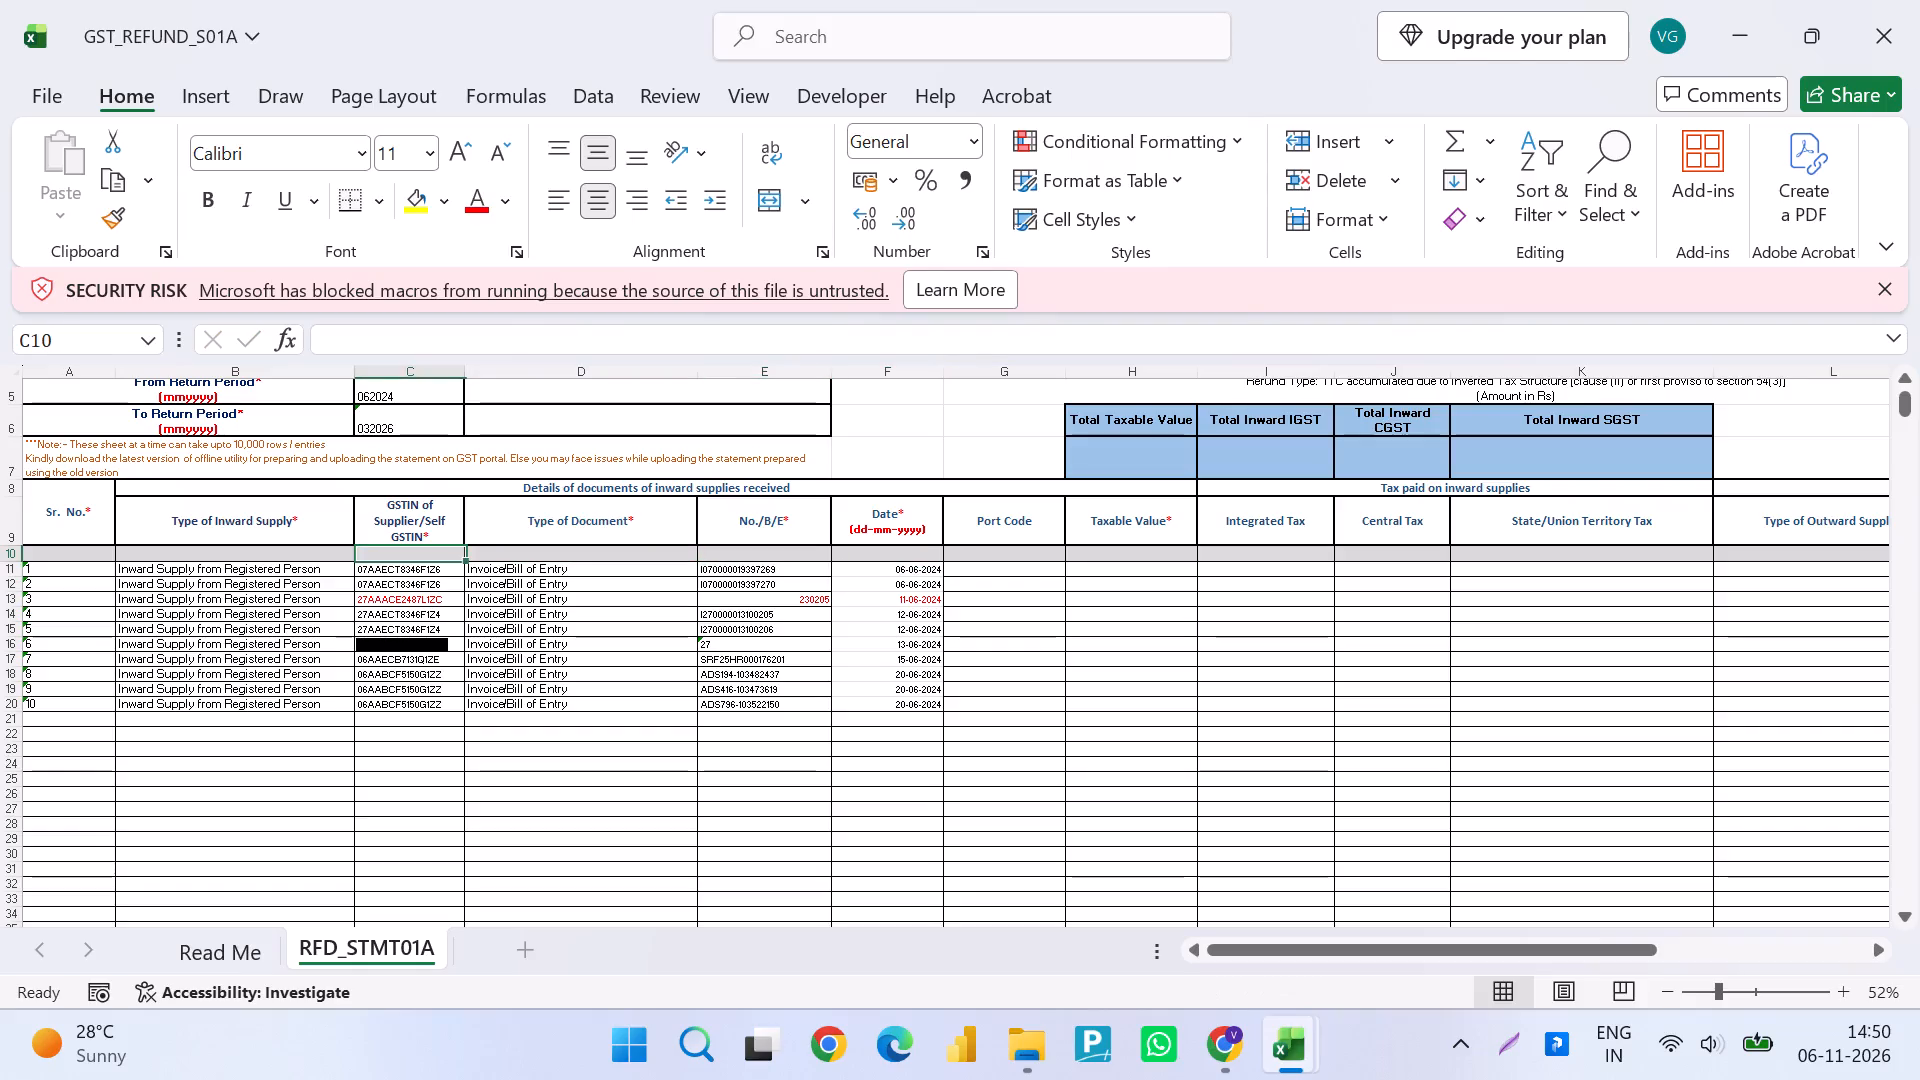
pyautogui.press('Left')
pyautogui.press('Down')
pyautogui.press('Right')
pyautogui.press('Right')
pyautogui.press('Right')
pyautogui.press('F2')
pyautogui.press('Return')
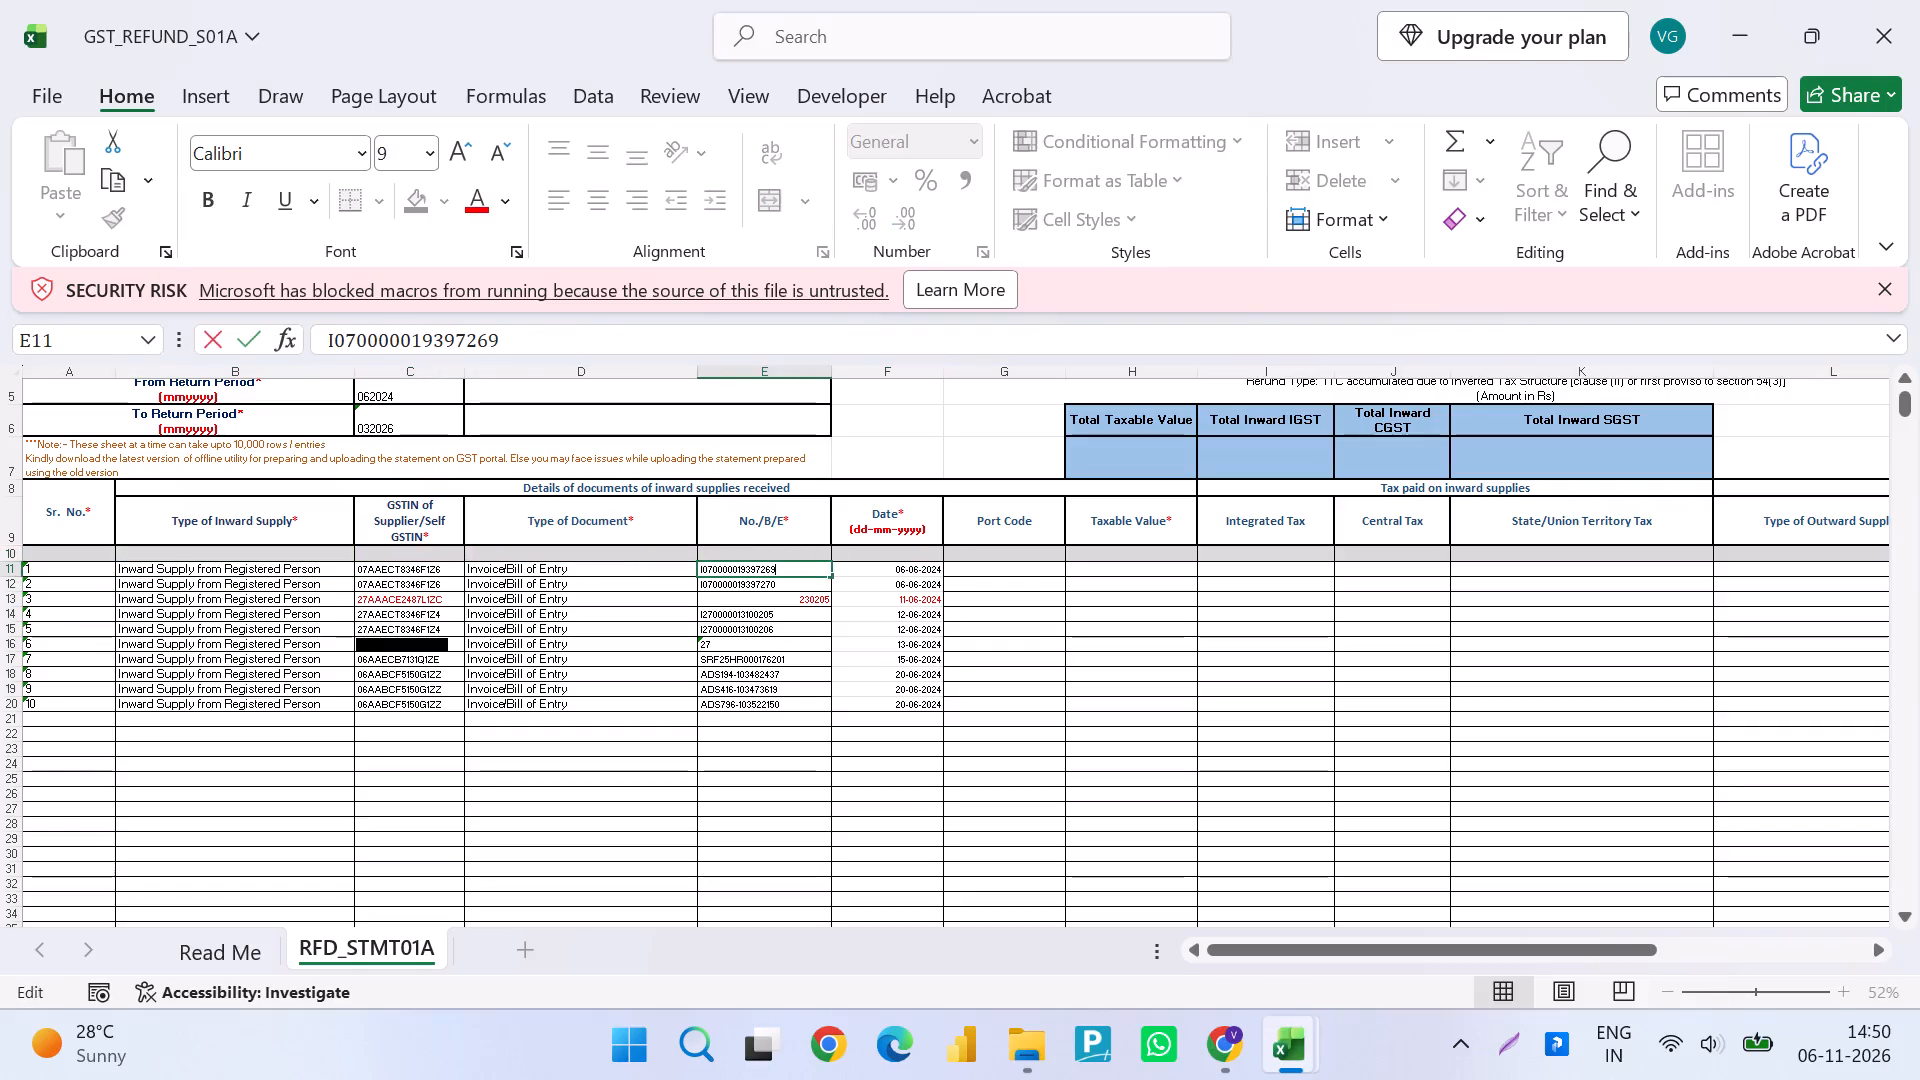
pyautogui.press('F2')
pyautogui.press('Return')
pyautogui.press('F2')
pyautogui.press('Return')
pyautogui.press('F2')
pyautogui.press('Return')
pyautogui.press('F2')
pyautogui.press('Return')
pyautogui.press('F2')
pyautogui.press('Return')
pyautogui.press('F2')
pyautogui.press('Return')
pyautogui.press('F2')
pyautogui.press('Return')
pyautogui.press('F2')
pyautogui.press('Return')
pyautogui.press('F2')
pyautogui.press('Return')
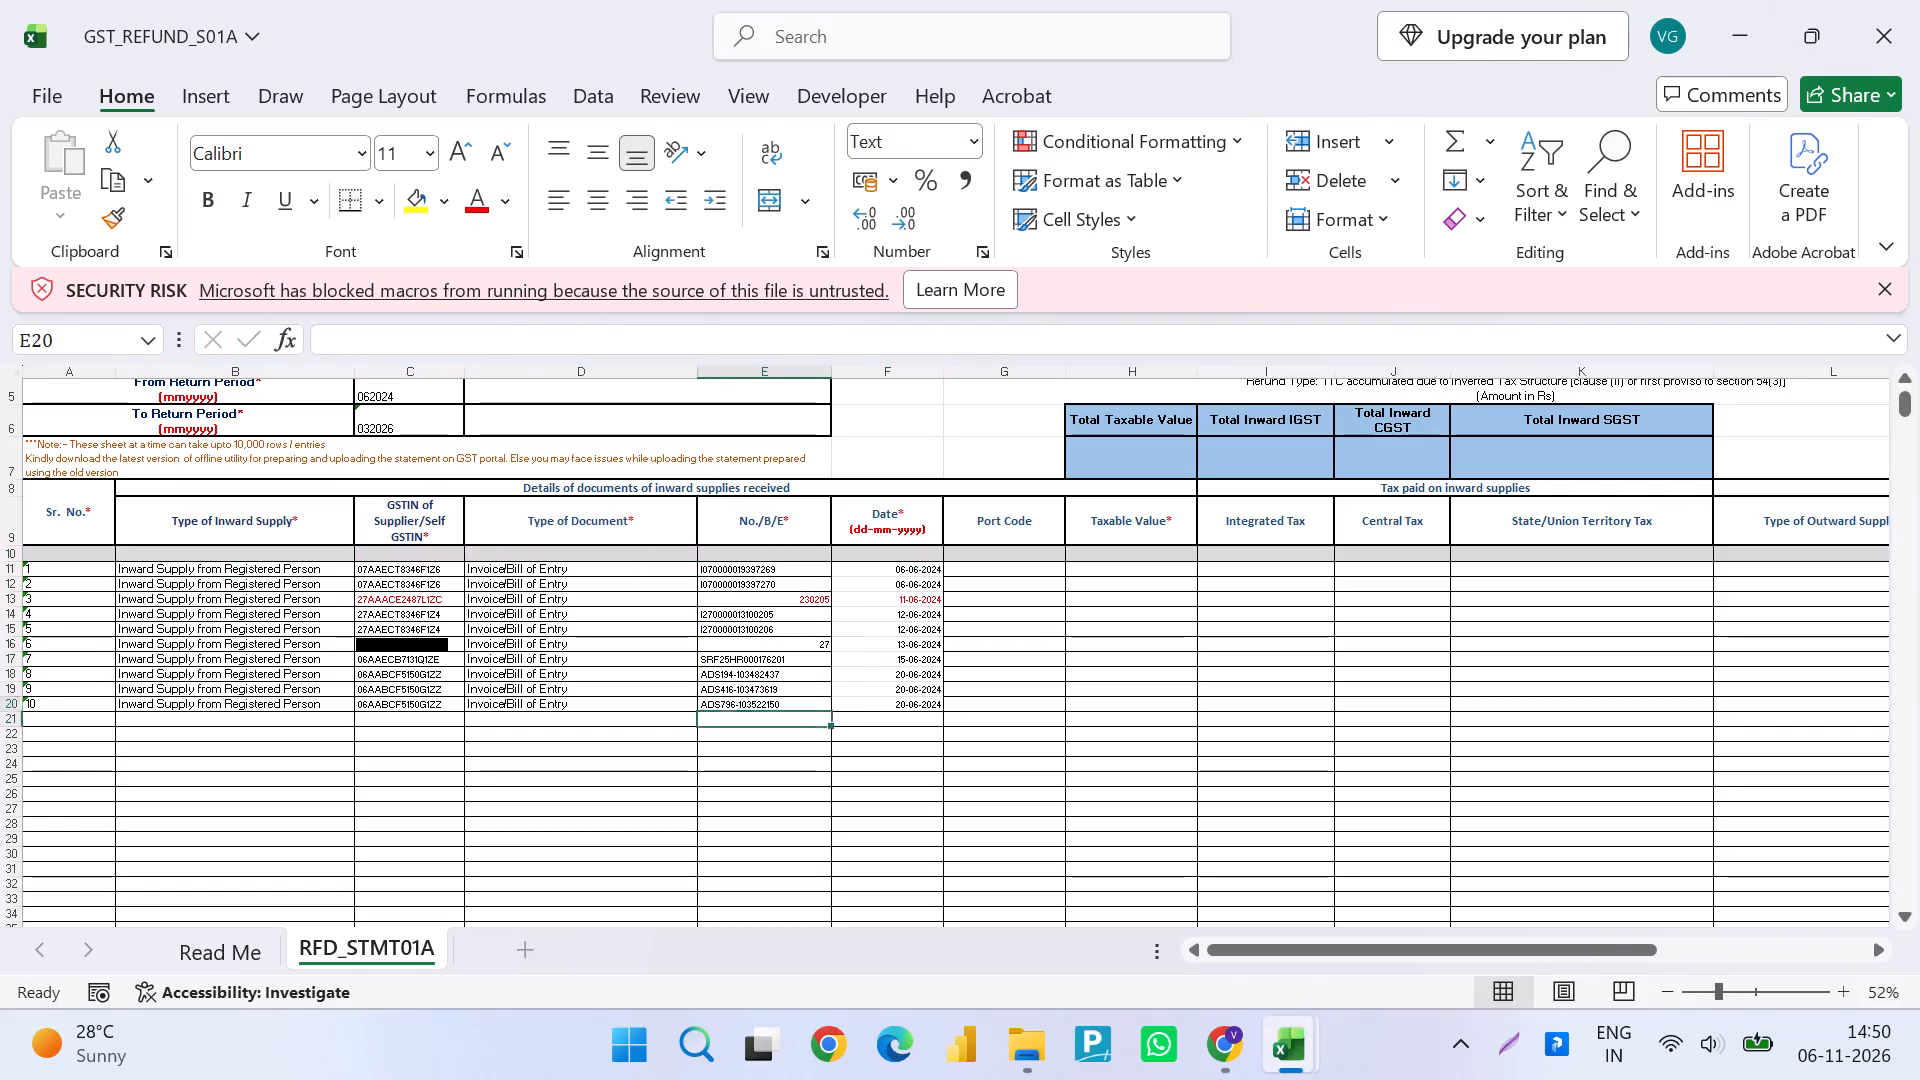
# Re-enter each supplier GSTIN in C11 to C20 unchanged, one cell after another.
pyautogui.press('Up')
pyautogui.press('Up')
pyautogui.press('Left')
pyautogui.press('Up')
pyautogui.press('Up')
pyautogui.press('Up')
pyautogui.press('Up')
pyautogui.press('Left')
pyautogui.press('Up')
pyautogui.press('Up')
pyautogui.press('Up')
pyautogui.press('Up')
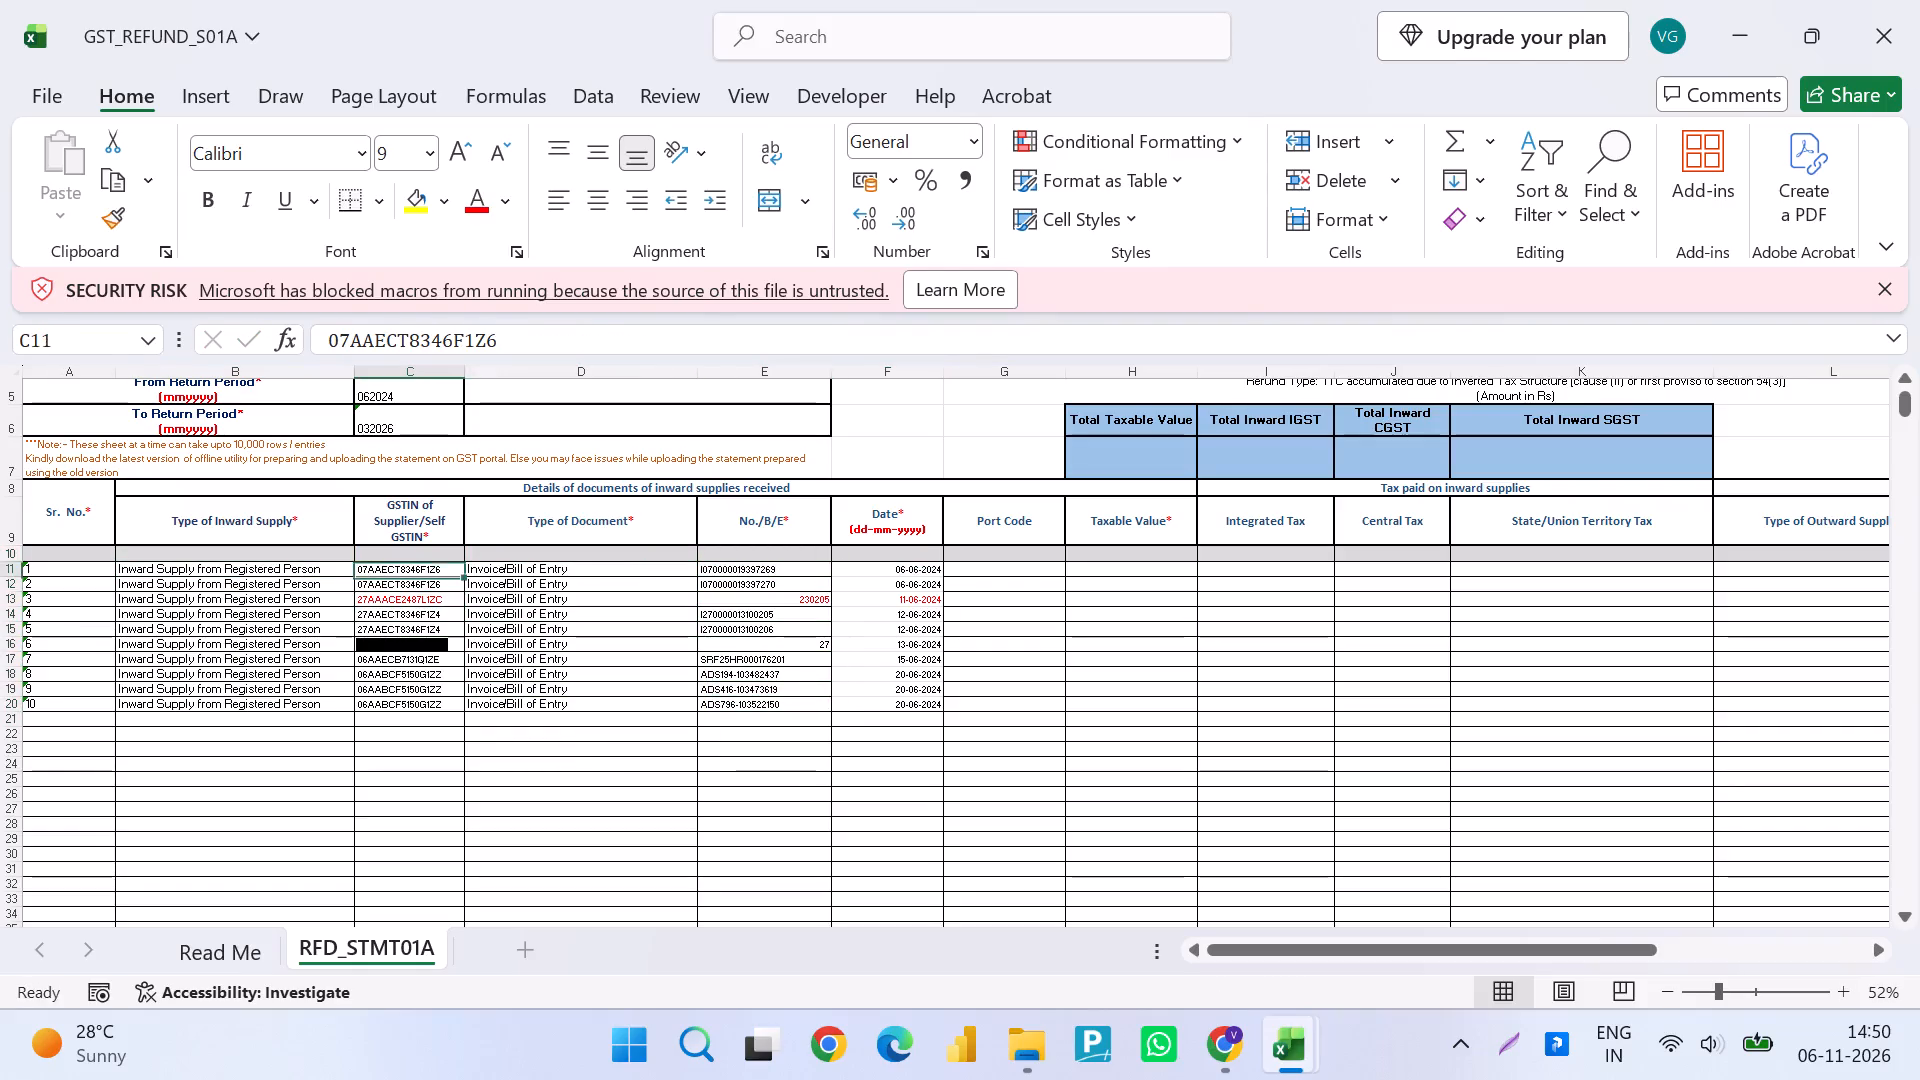
pyautogui.press('F2')
pyautogui.press('Return')
pyautogui.press('F2')
pyautogui.press('Return')
pyautogui.press('F2')
pyautogui.press('Return')
pyautogui.press('F2')
pyautogui.press('F2')
pyautogui.press('Return')
pyautogui.press('F2')
pyautogui.press('Return')
pyautogui.press('F2')
pyautogui.press('Return')
pyautogui.press('F2')
pyautogui.press('Return')
pyautogui.press('F2')
pyautogui.press('Return')
pyautogui.press('F2')
pyautogui.press('Return')
pyautogui.press('F2')
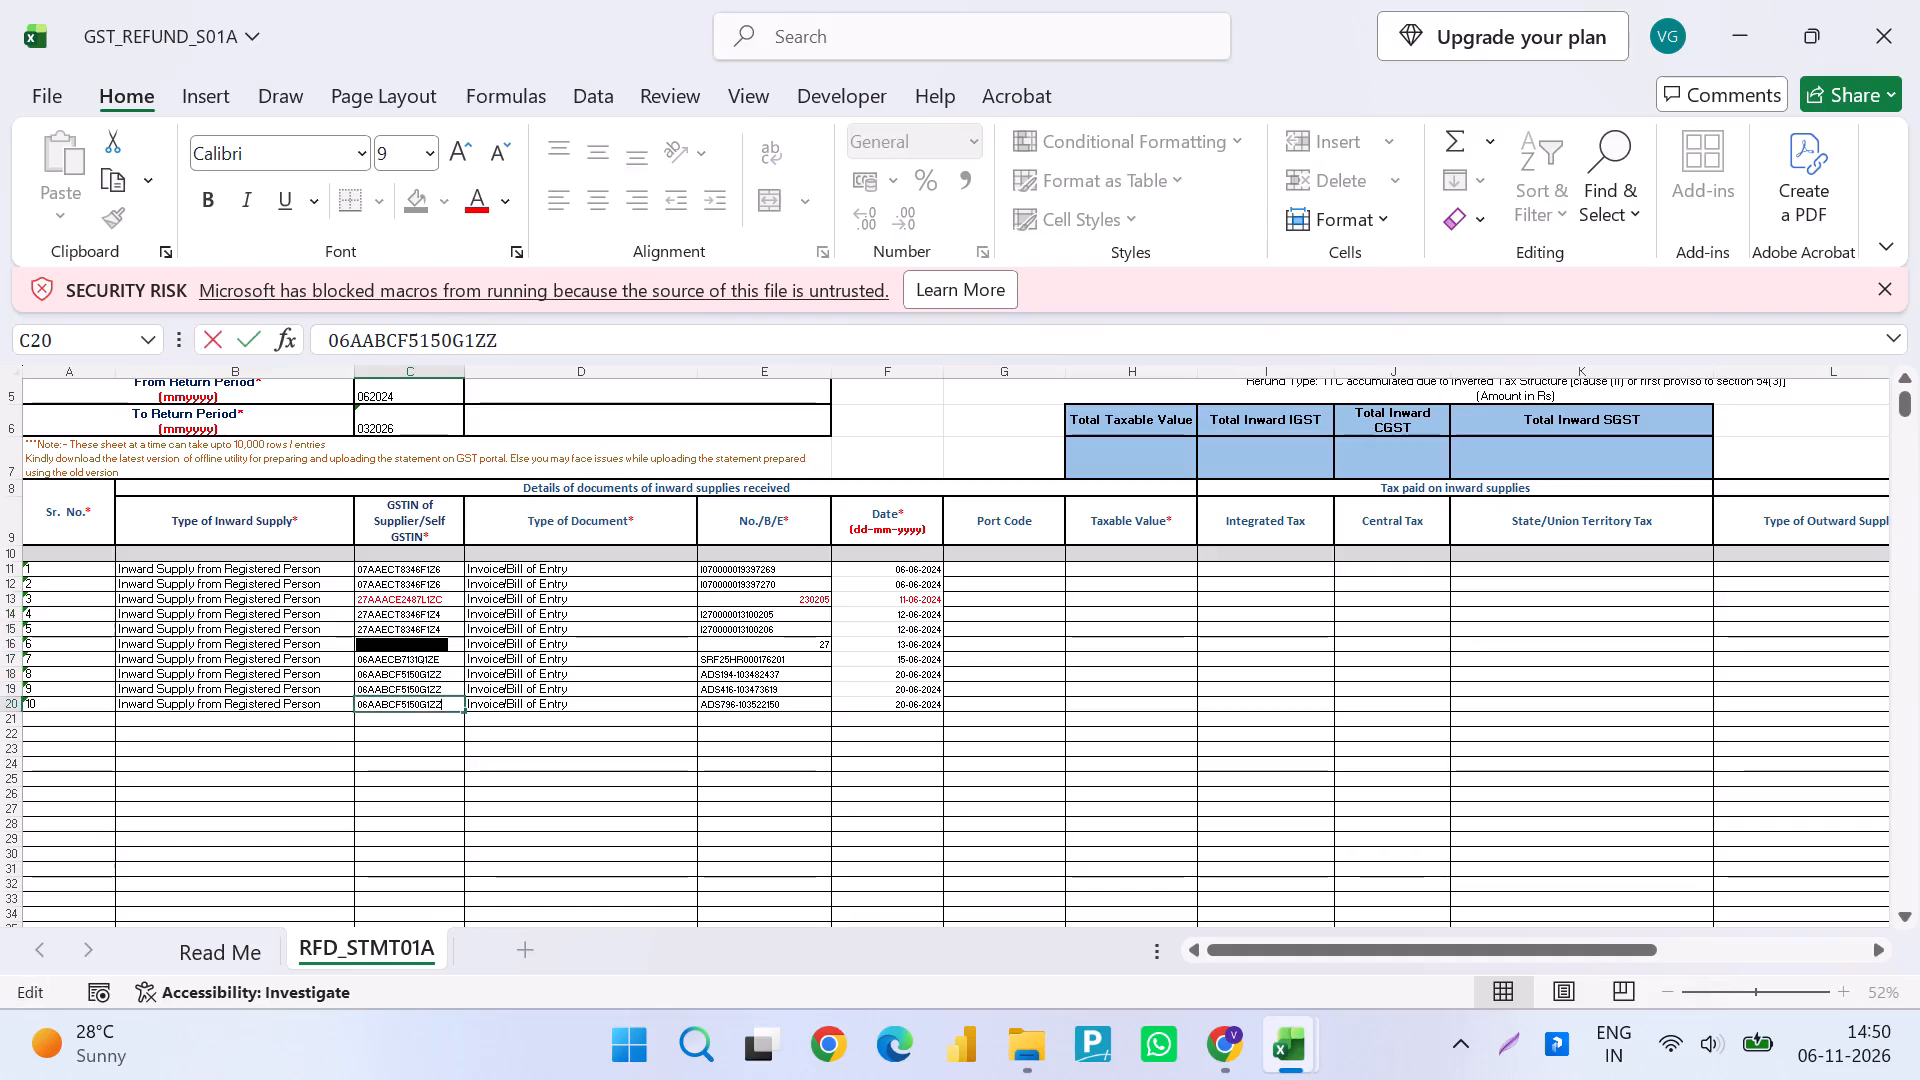
pyautogui.press('F2')
pyautogui.press('Return')
# Copy the taxable value, integrated, central and state tax amounts in J2:M11 of PURCHASE 24-25 into the statement, starting at H11.
pyautogui.press('Up')
pyautogui.press('Up')
pyautogui.press('Right')
pyautogui.press('Right')
pyautogui.press('Right')
pyautogui.press('Right')
pyautogui.press('Right')
pyautogui.hotkey('alt', 'Tab')
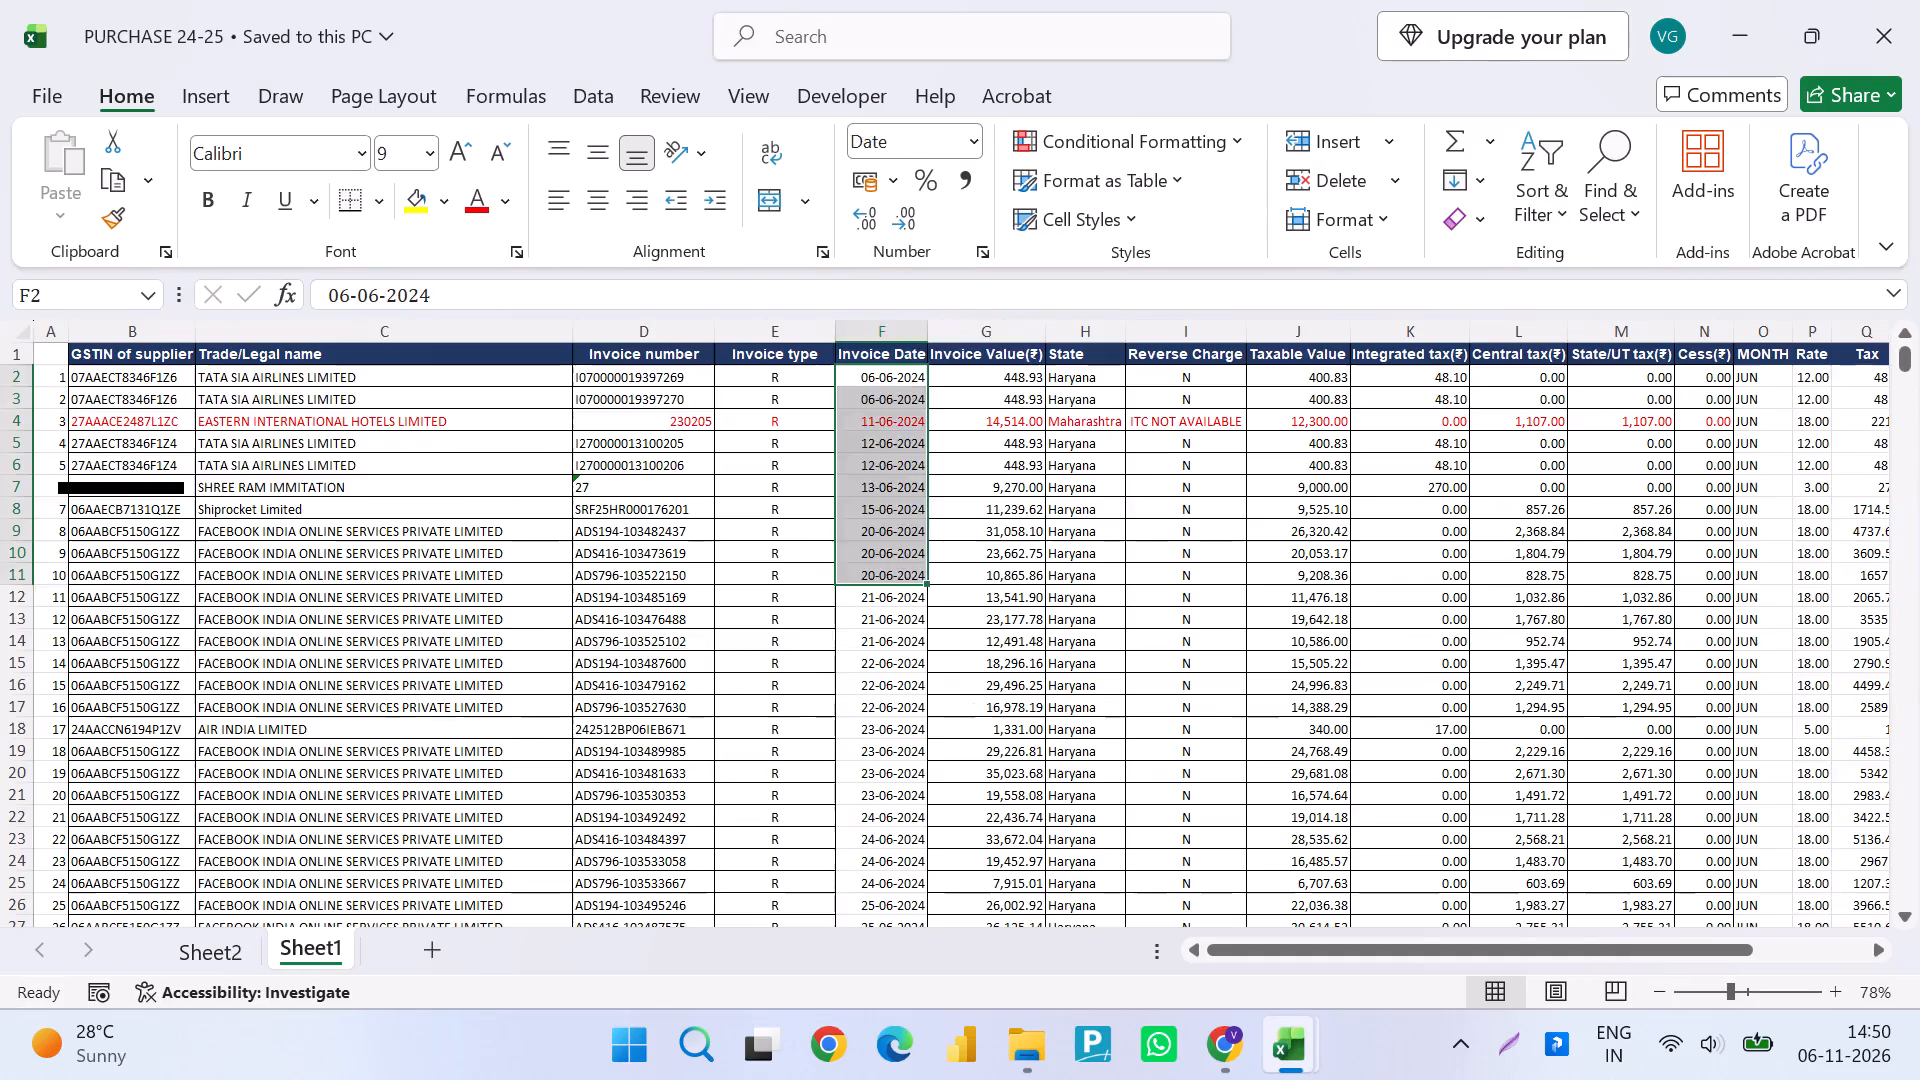
pyautogui.press('Right')
pyautogui.press('Right')
pyautogui.press('Right')
pyautogui.hotkey('alt', 'Tab')
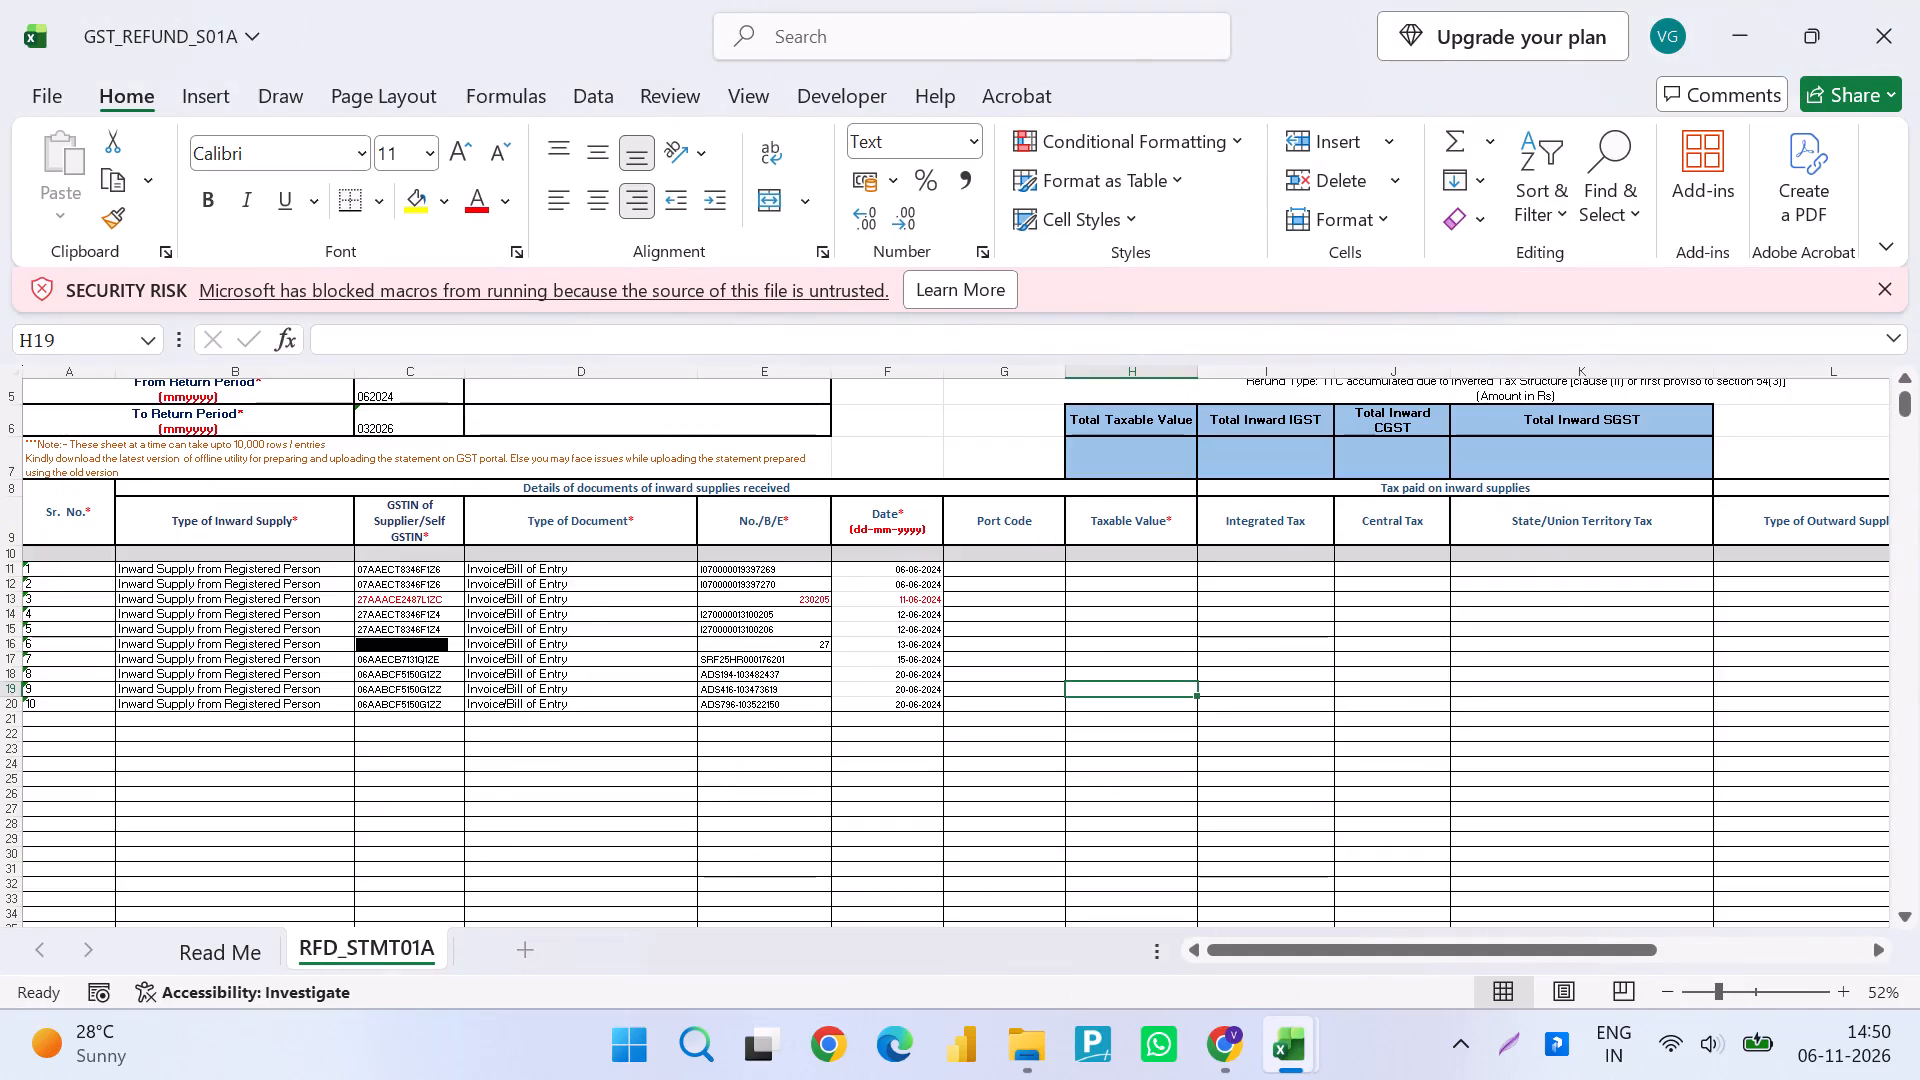
pyautogui.hotkey('alt', 'Tab')
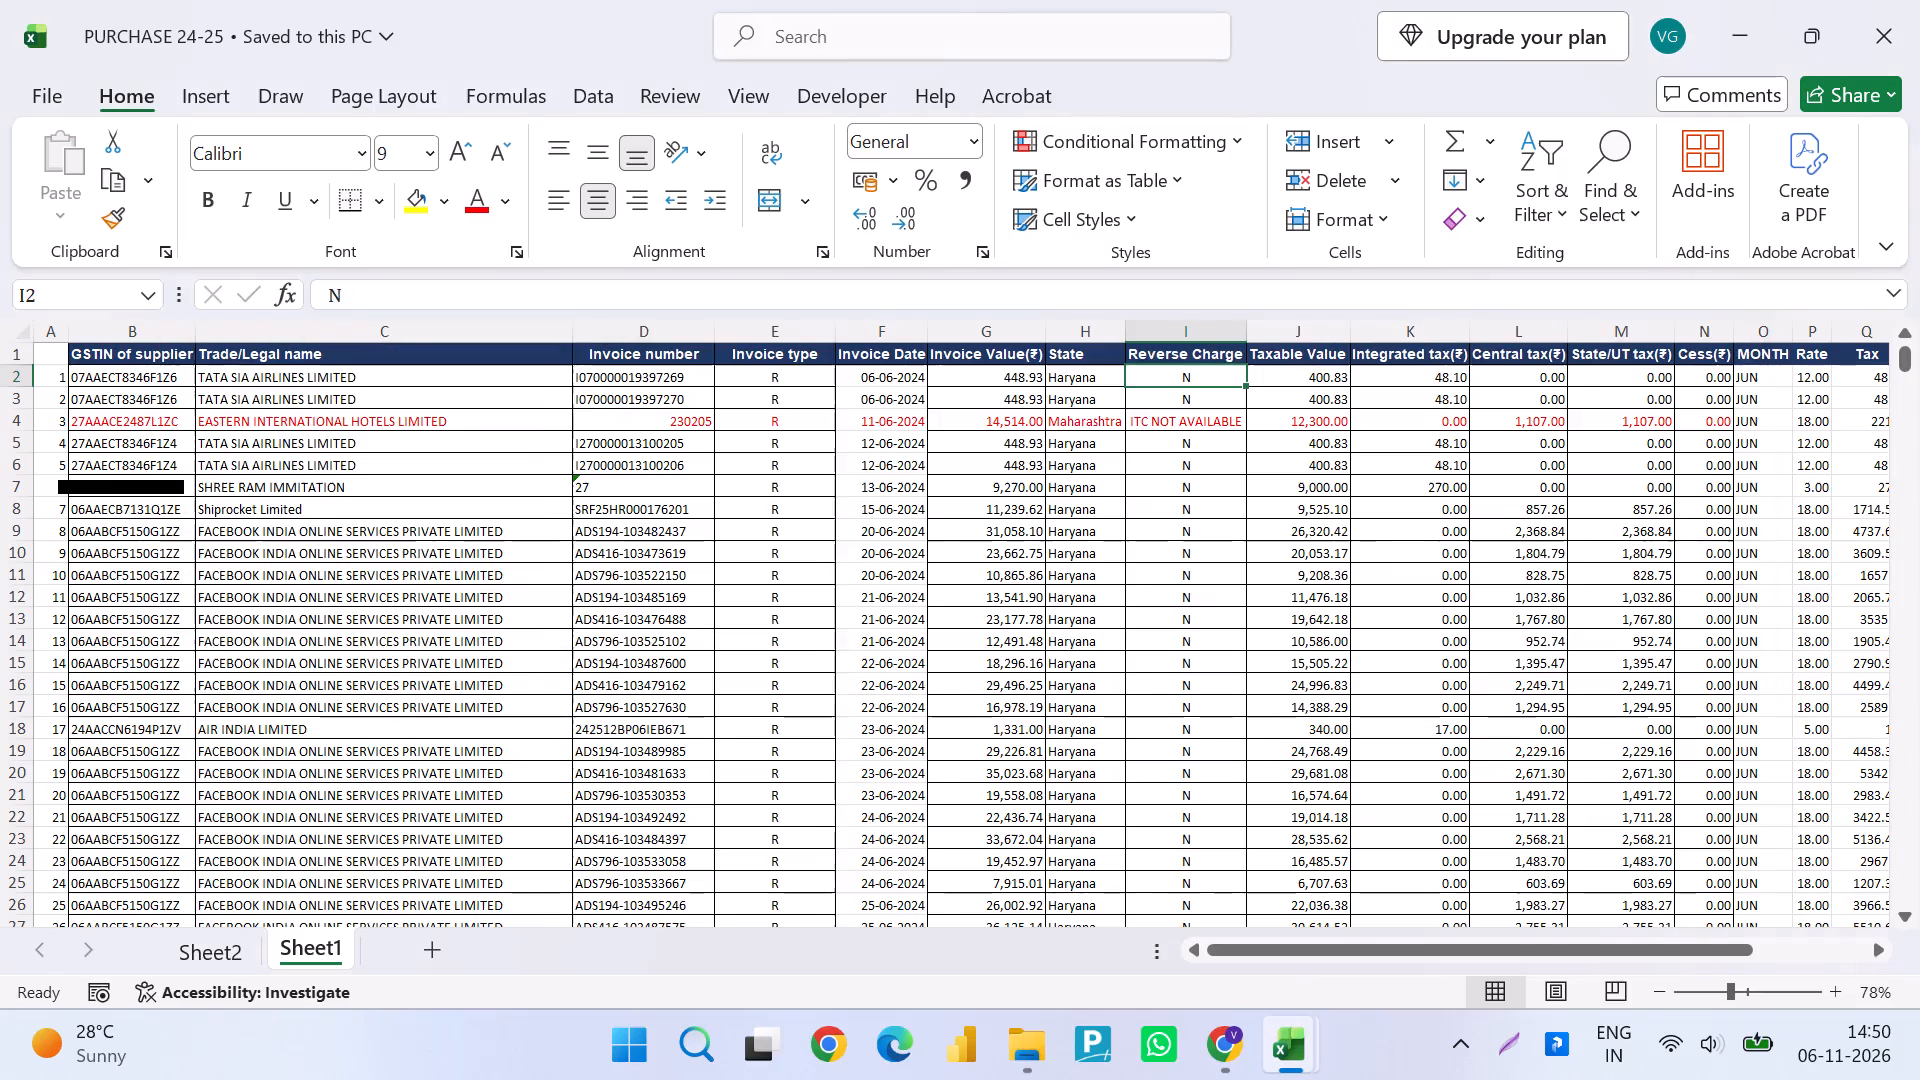
pyautogui.press('Right')
pyautogui.press('Right')
pyautogui.press('Left')
pyautogui.press('Left')
pyautogui.press('Left')
pyautogui.press('Right')
pyautogui.press('Right')
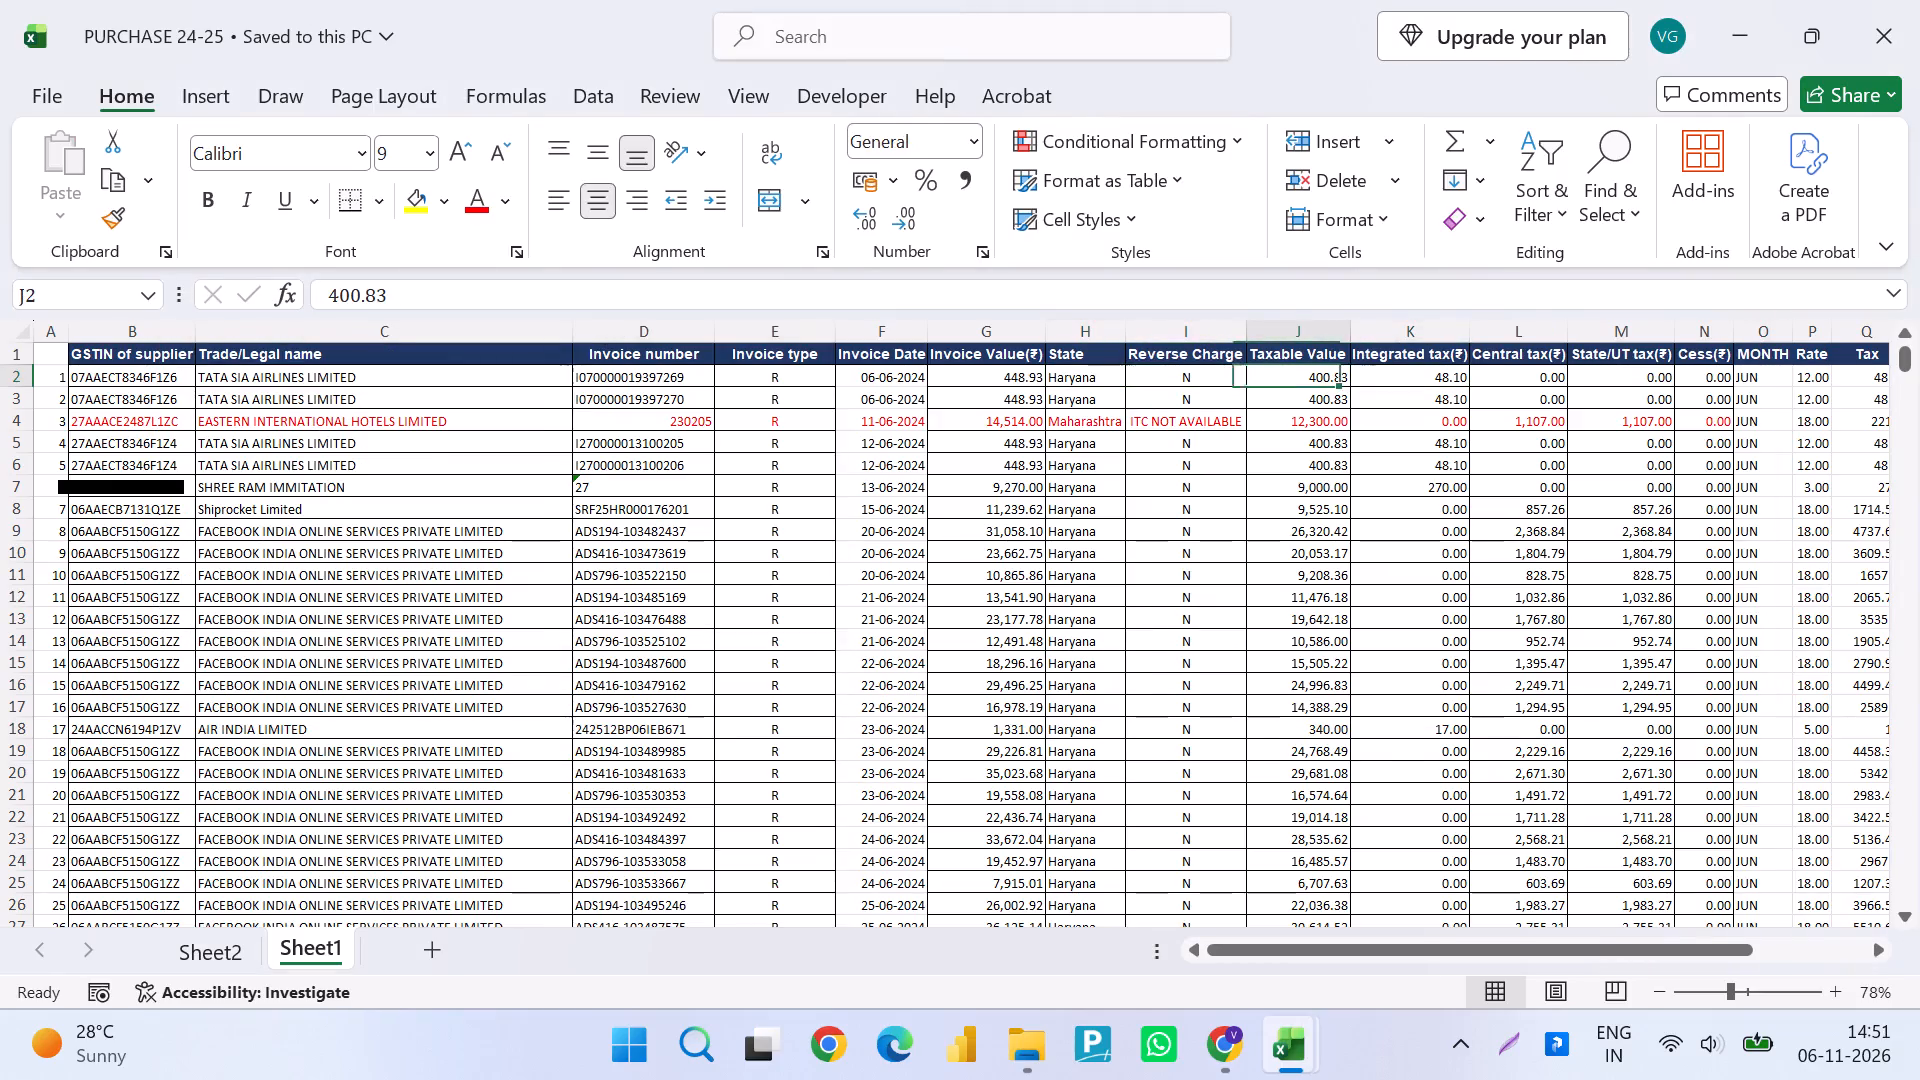
pyautogui.hotkey('shift', 'Down')
pyautogui.hotkey('shift', 'Down')
pyautogui.hotkey('shift', 'Down')
pyautogui.hotkey('shift', 'Down')
pyautogui.hotkey('shift', 'Down')
pyautogui.hotkey('shift', 'Down')
pyautogui.hotkey('shift', 'Down')
pyautogui.hotkey('shift', 'Down')
pyautogui.hotkey('shift', 'Down')
pyautogui.hotkey('shift', 'Right')
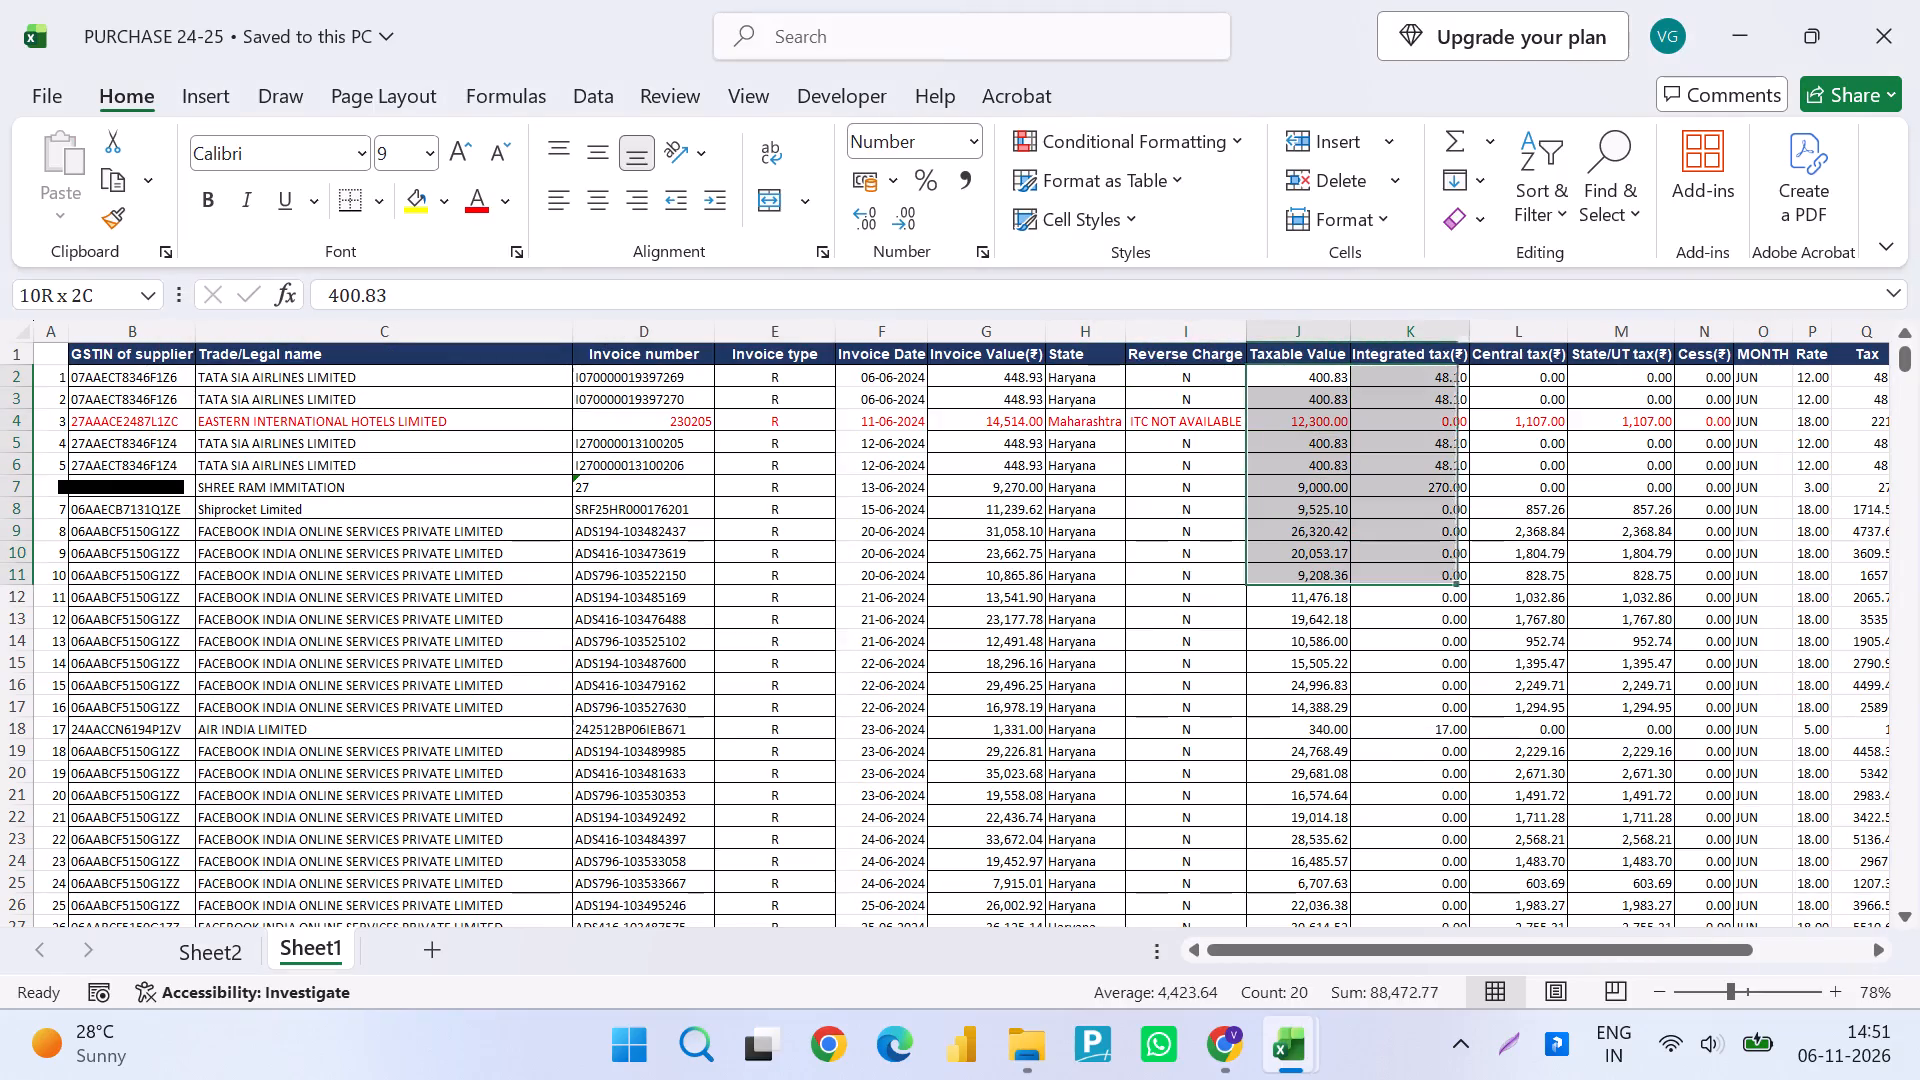
pyautogui.hotkey('shift', 'Right')
pyautogui.hotkey('shift', 'Right')
pyautogui.hotkey('ctrl', 'c')
pyautogui.hotkey('alt', 'Tab')
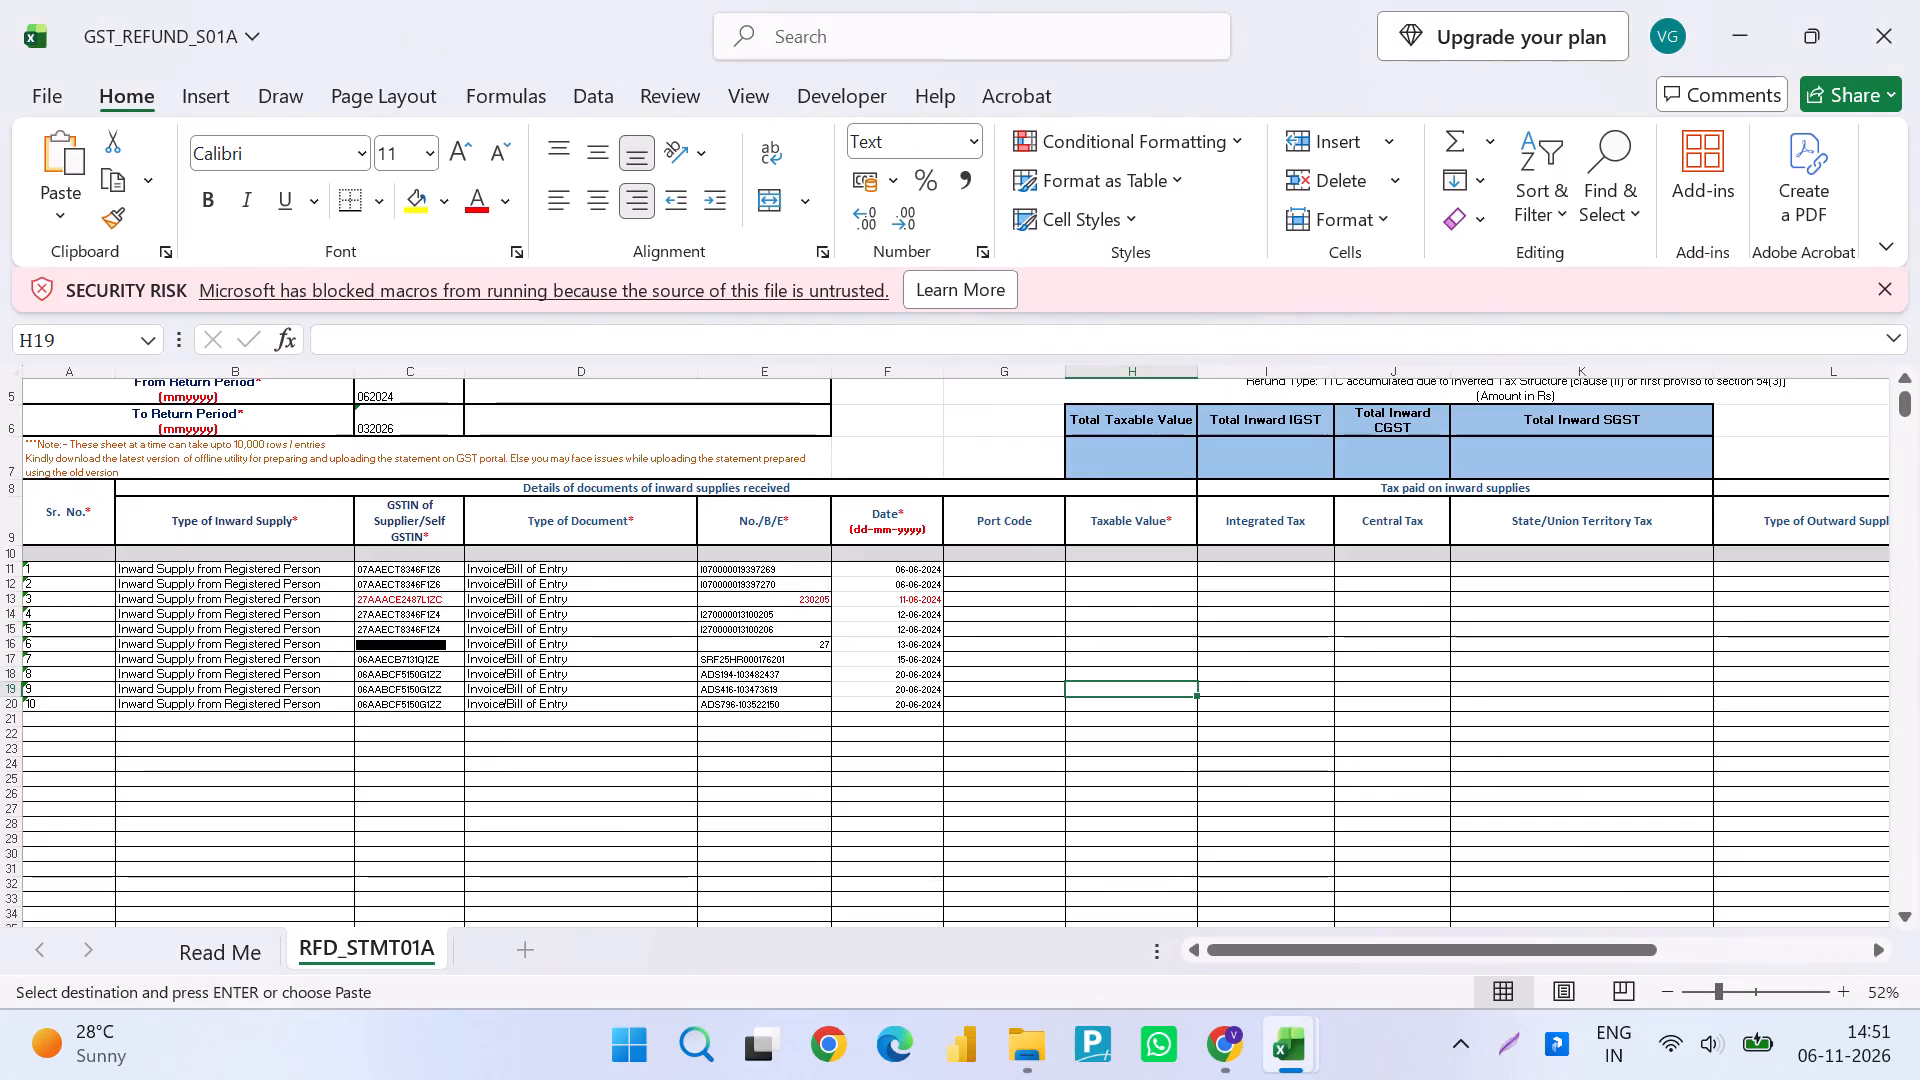
pyautogui.press('Up')
pyautogui.press('Up')
pyautogui.press('Up')
pyautogui.press('Up')
pyautogui.press('Up')
pyautogui.press('Up')
pyautogui.press('Up')
pyautogui.press('Up')
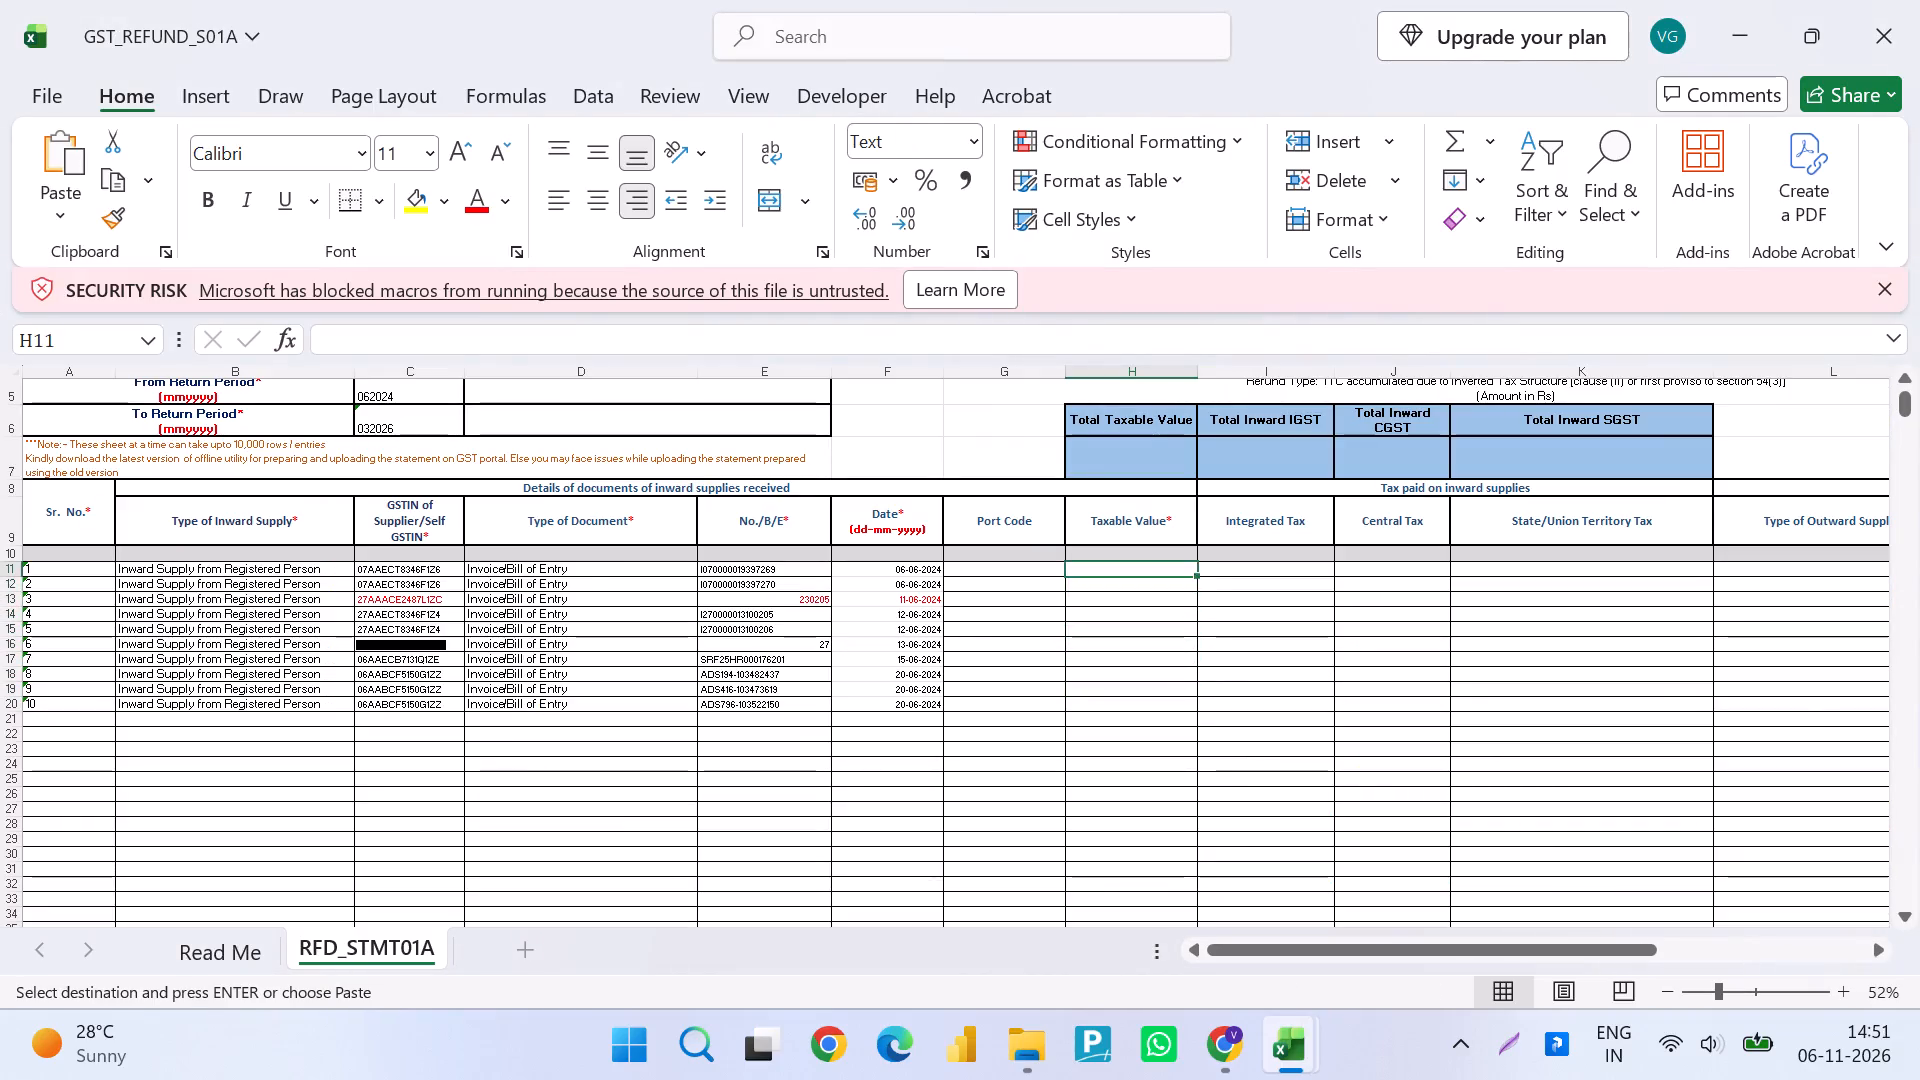
pyautogui.hotkey('ctrl', 'v')
# Re-enter each pasted taxable value in H11 to H20 unchanged, one cell after another.
pyautogui.press('F2')
pyautogui.press('Return')
pyautogui.press('F2')
pyautogui.press('Return')
pyautogui.press('F2')
pyautogui.press('Return')
pyautogui.press('F2')
pyautogui.press('Return')
pyautogui.press('F2')
pyautogui.press('Return')
pyautogui.press('F2')
pyautogui.press('F2')
pyautogui.press('Return')
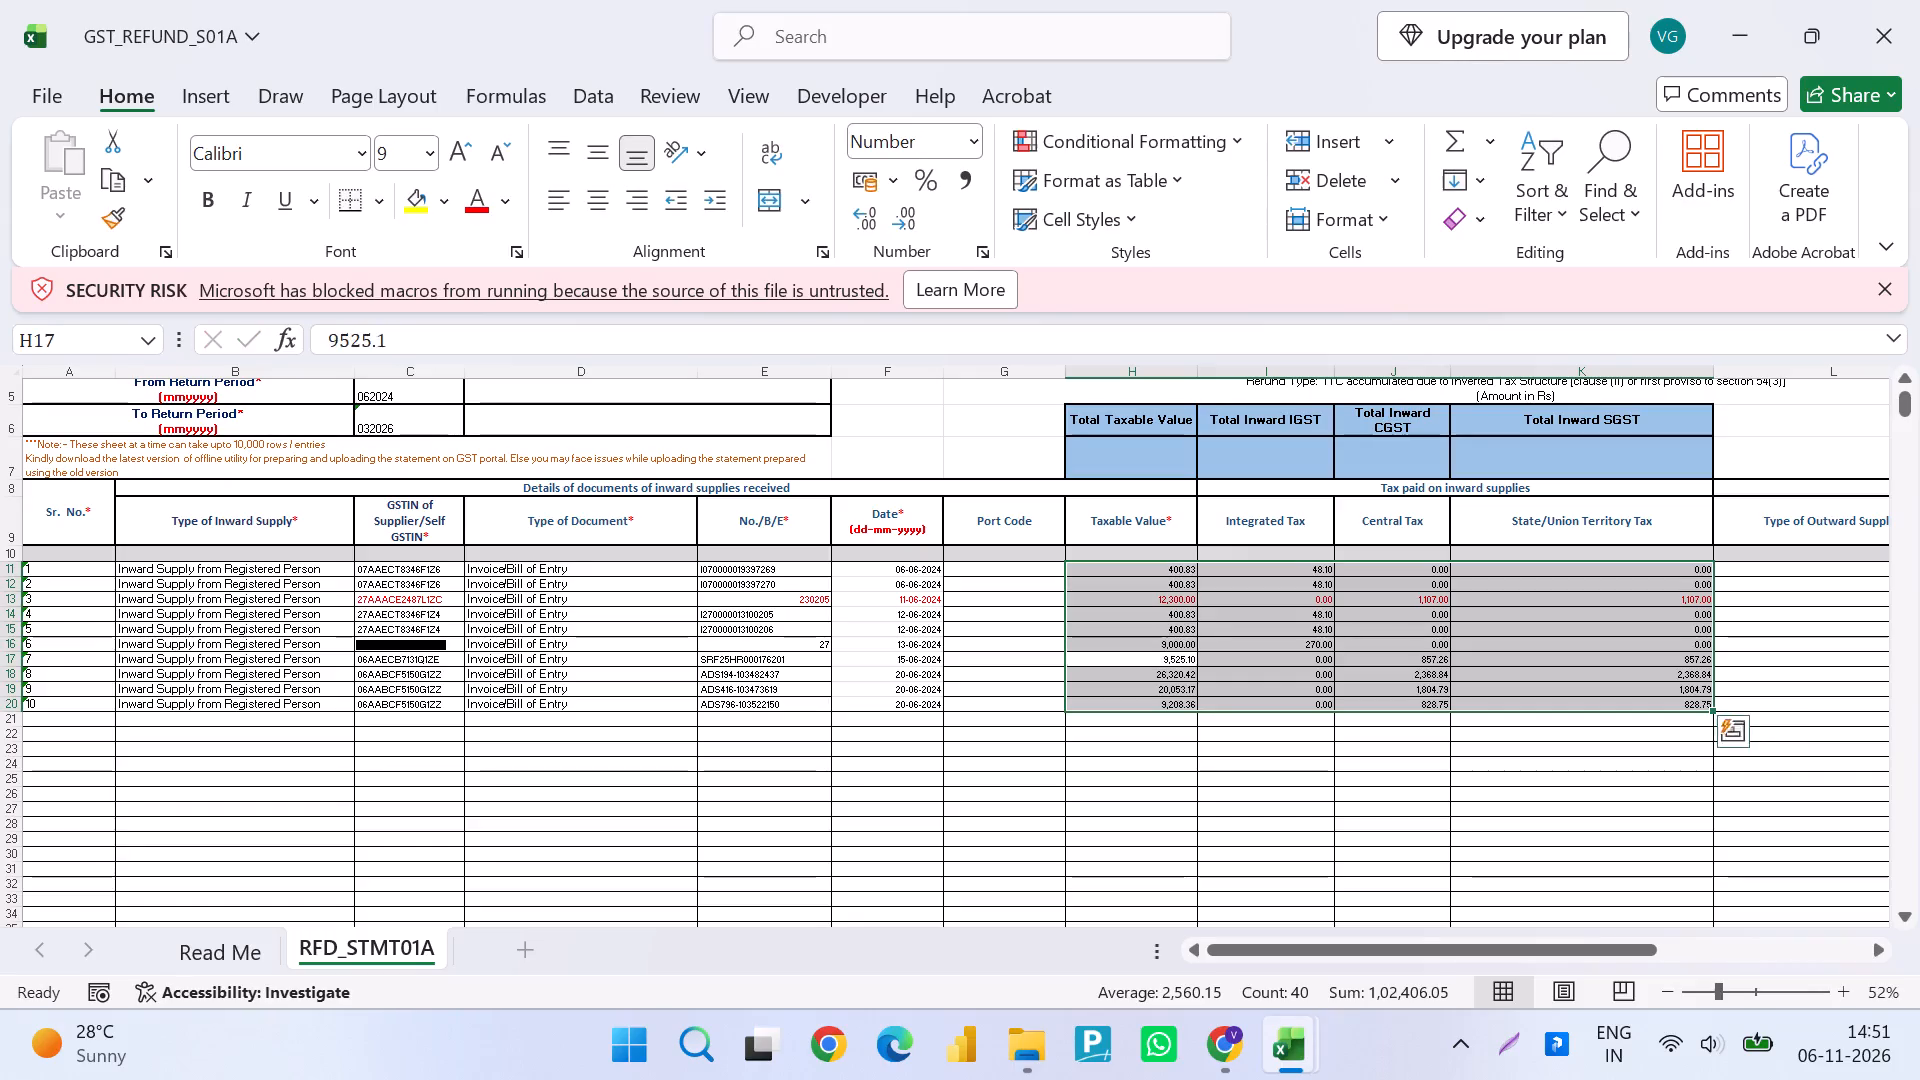
pyautogui.press('F2')
pyautogui.press('Return')
pyautogui.press('F2')
pyautogui.press('Return')
pyautogui.press('F2')
pyautogui.press('Return')
pyautogui.press('F2')
pyautogui.press('Return')
# Re-enter each pasted integrated tax amount in I11 to I20 unchanged, one cell after another.
pyautogui.press('F2')
pyautogui.press('Return')
pyautogui.press('F2')
pyautogui.press('Return')
pyautogui.press('F2')
pyautogui.press('Return')
pyautogui.press('F2')
pyautogui.press('F2')
pyautogui.press('Return')
pyautogui.press('F2')
pyautogui.press('Return')
pyautogui.press('F2')
pyautogui.press('Return')
pyautogui.press('F2')
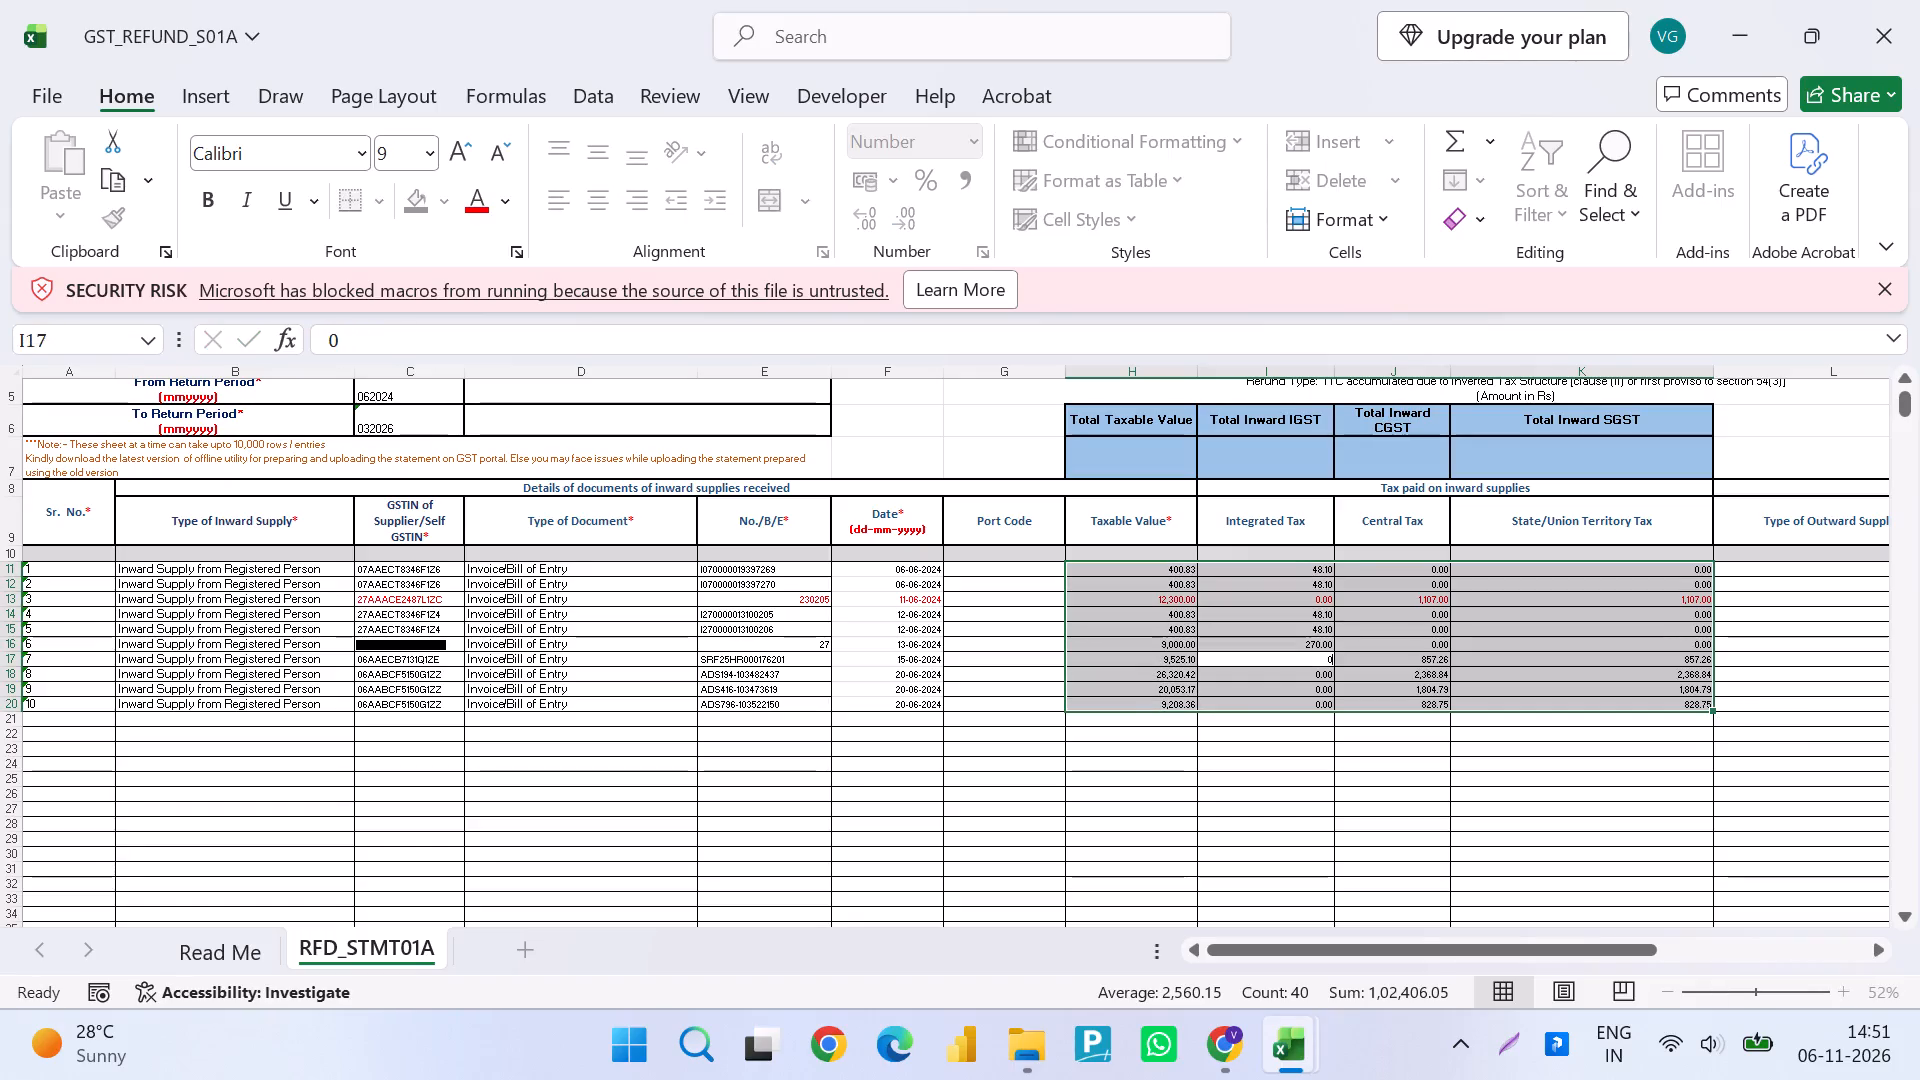
pyautogui.press('Return')
pyautogui.press('F2')
pyautogui.press('Return')
pyautogui.press('F2')
pyautogui.press('Return')
pyautogui.press('F2')
pyautogui.press('F2')
pyautogui.press('Return')
# Re-enter each pasted central tax amount in J11 to J20 unchanged, one cell after another.
pyautogui.press('F2')
pyautogui.press('Return')
pyautogui.press('F2')
pyautogui.press('Return')
pyautogui.press('F2')
pyautogui.press('Return')
pyautogui.press('F2')
pyautogui.press('Return')
pyautogui.press('F2')
pyautogui.press('F2')
pyautogui.press('Return')
pyautogui.press('F2')
pyautogui.press('Return')
pyautogui.press('F2')
pyautogui.press('Return')
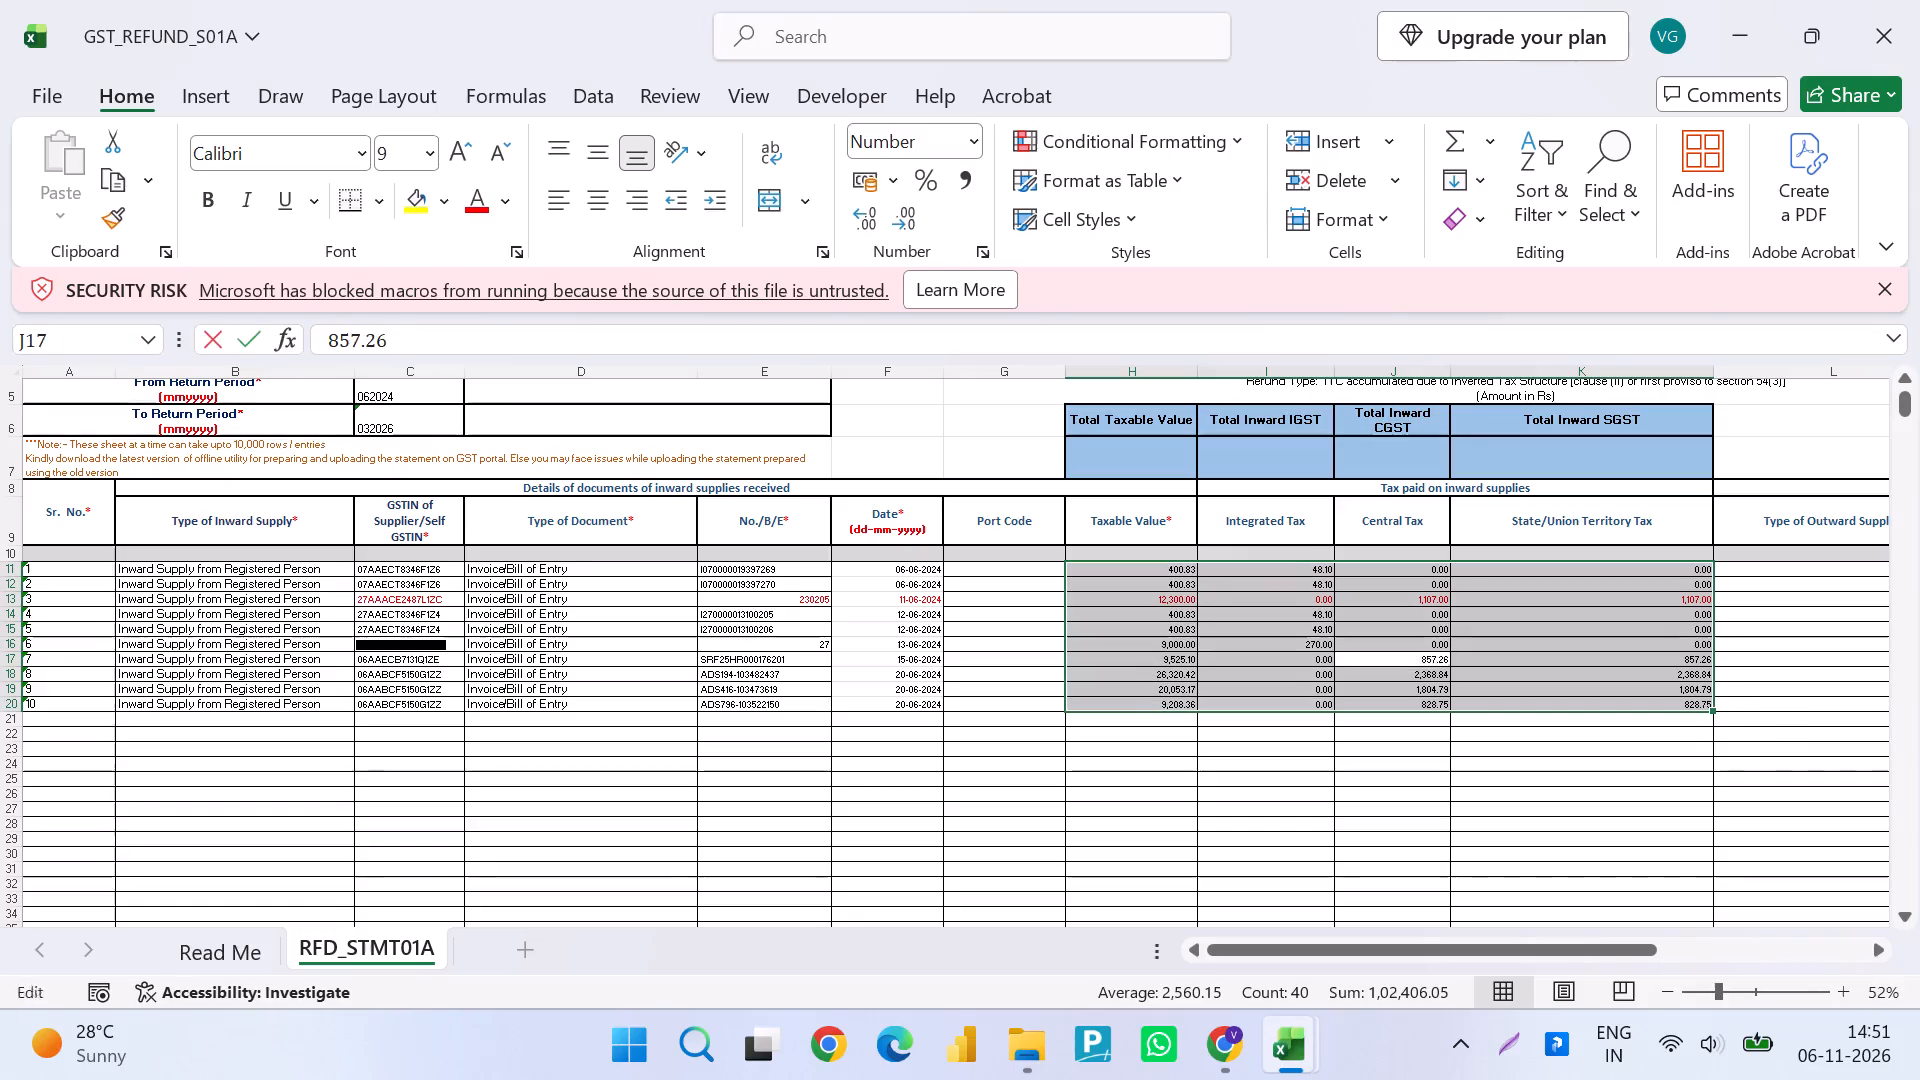
pyautogui.press('F2')
pyautogui.press('Return')
pyautogui.press('F2')
pyautogui.press('Return')
pyautogui.press('F2')
pyautogui.press('Return')
# Re-enter each pasted State/Union Territory tax amount in K11 to K20 unchanged, then clear the copied range.
pyautogui.press('F2')
pyautogui.press('Return')
pyautogui.press('F2')
pyautogui.press('F2')
pyautogui.press('Return')
pyautogui.press('F2')
pyautogui.press('Return')
pyautogui.press('F2')
pyautogui.press('Return')
pyautogui.press('F2')
pyautogui.press('Return')
pyautogui.press('F2')
pyautogui.press('Return')
pyautogui.press('F2')
pyautogui.press('Return')
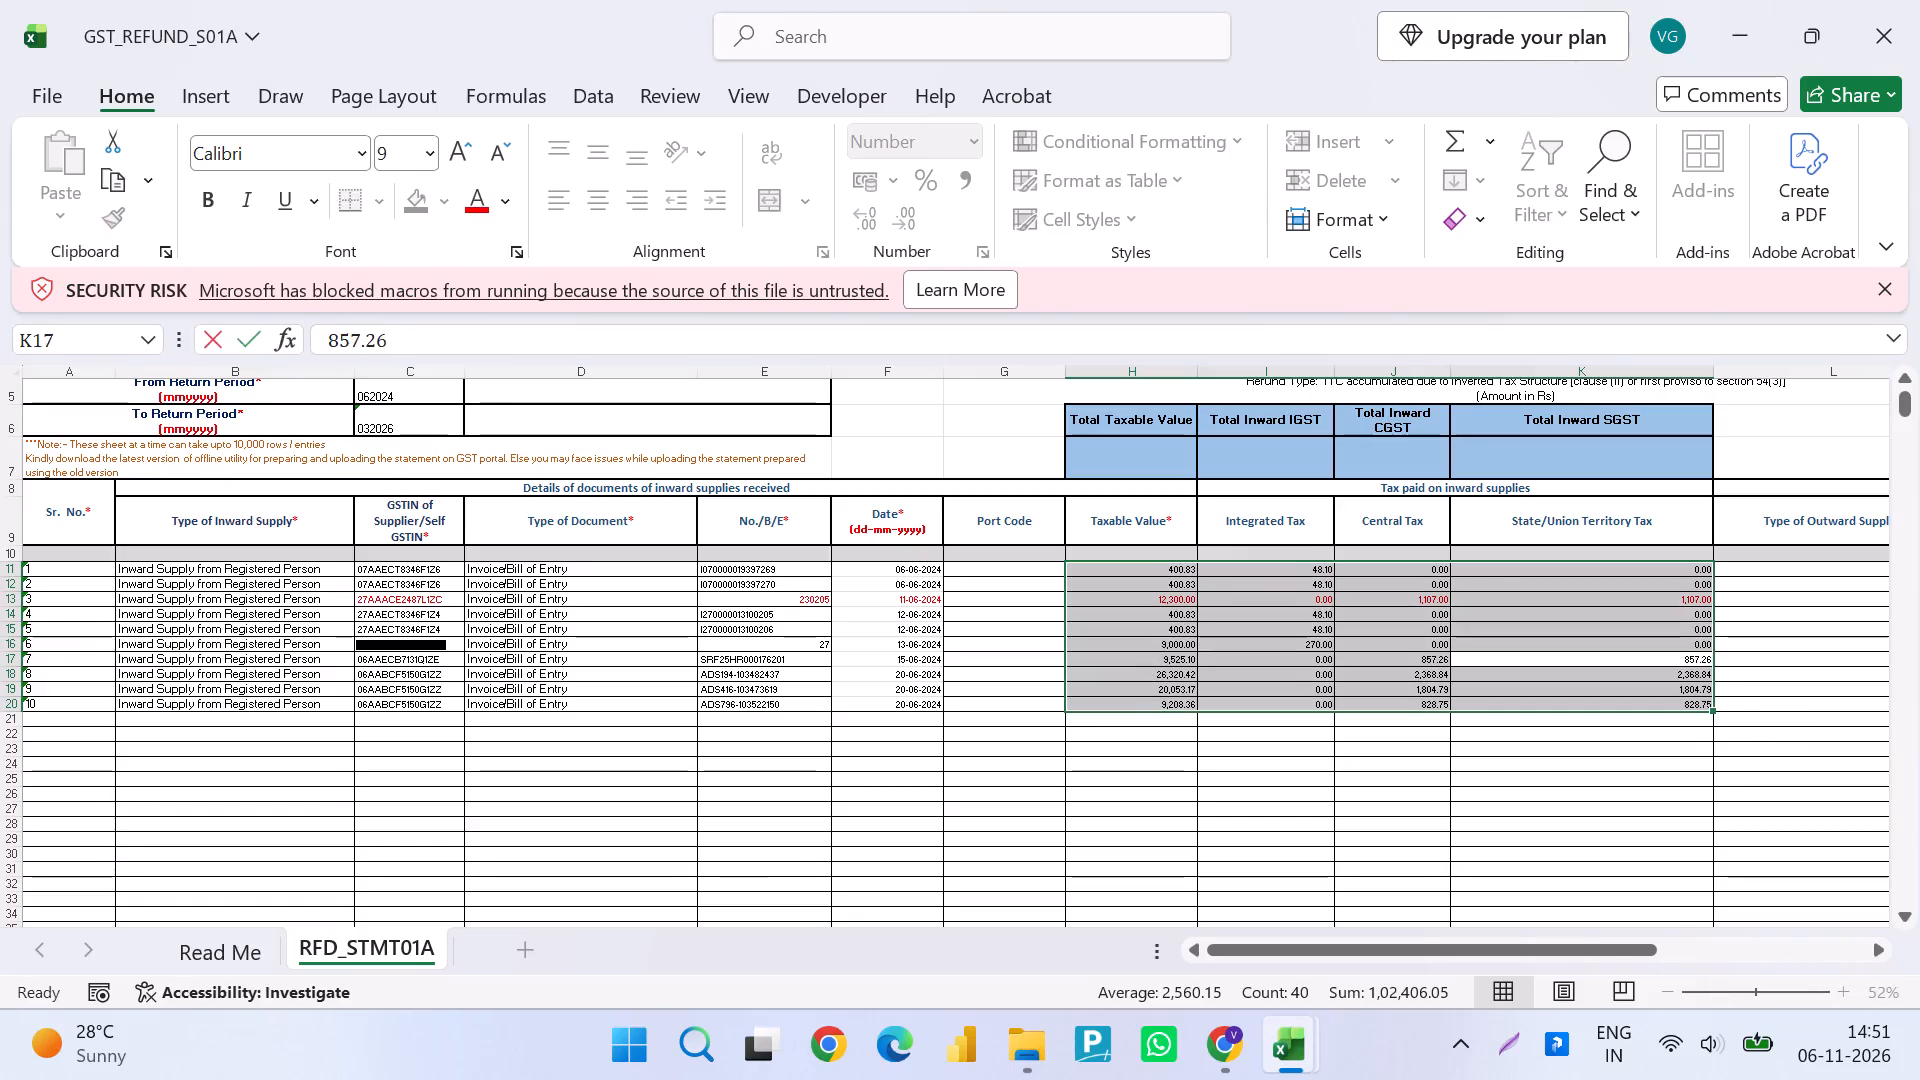
pyautogui.press('F2')
pyautogui.press('Return')
pyautogui.press('F2')
pyautogui.press('F2')
pyautogui.press('Return')
pyautogui.press('F2')
pyautogui.press('Return')
pyautogui.press('Escape')
# Examine the outward supply document and tax columns along row 11 of the statement.
pyautogui.press('Right')
pyautogui.press('Right')
pyautogui.press('Right')
pyautogui.press('Right')
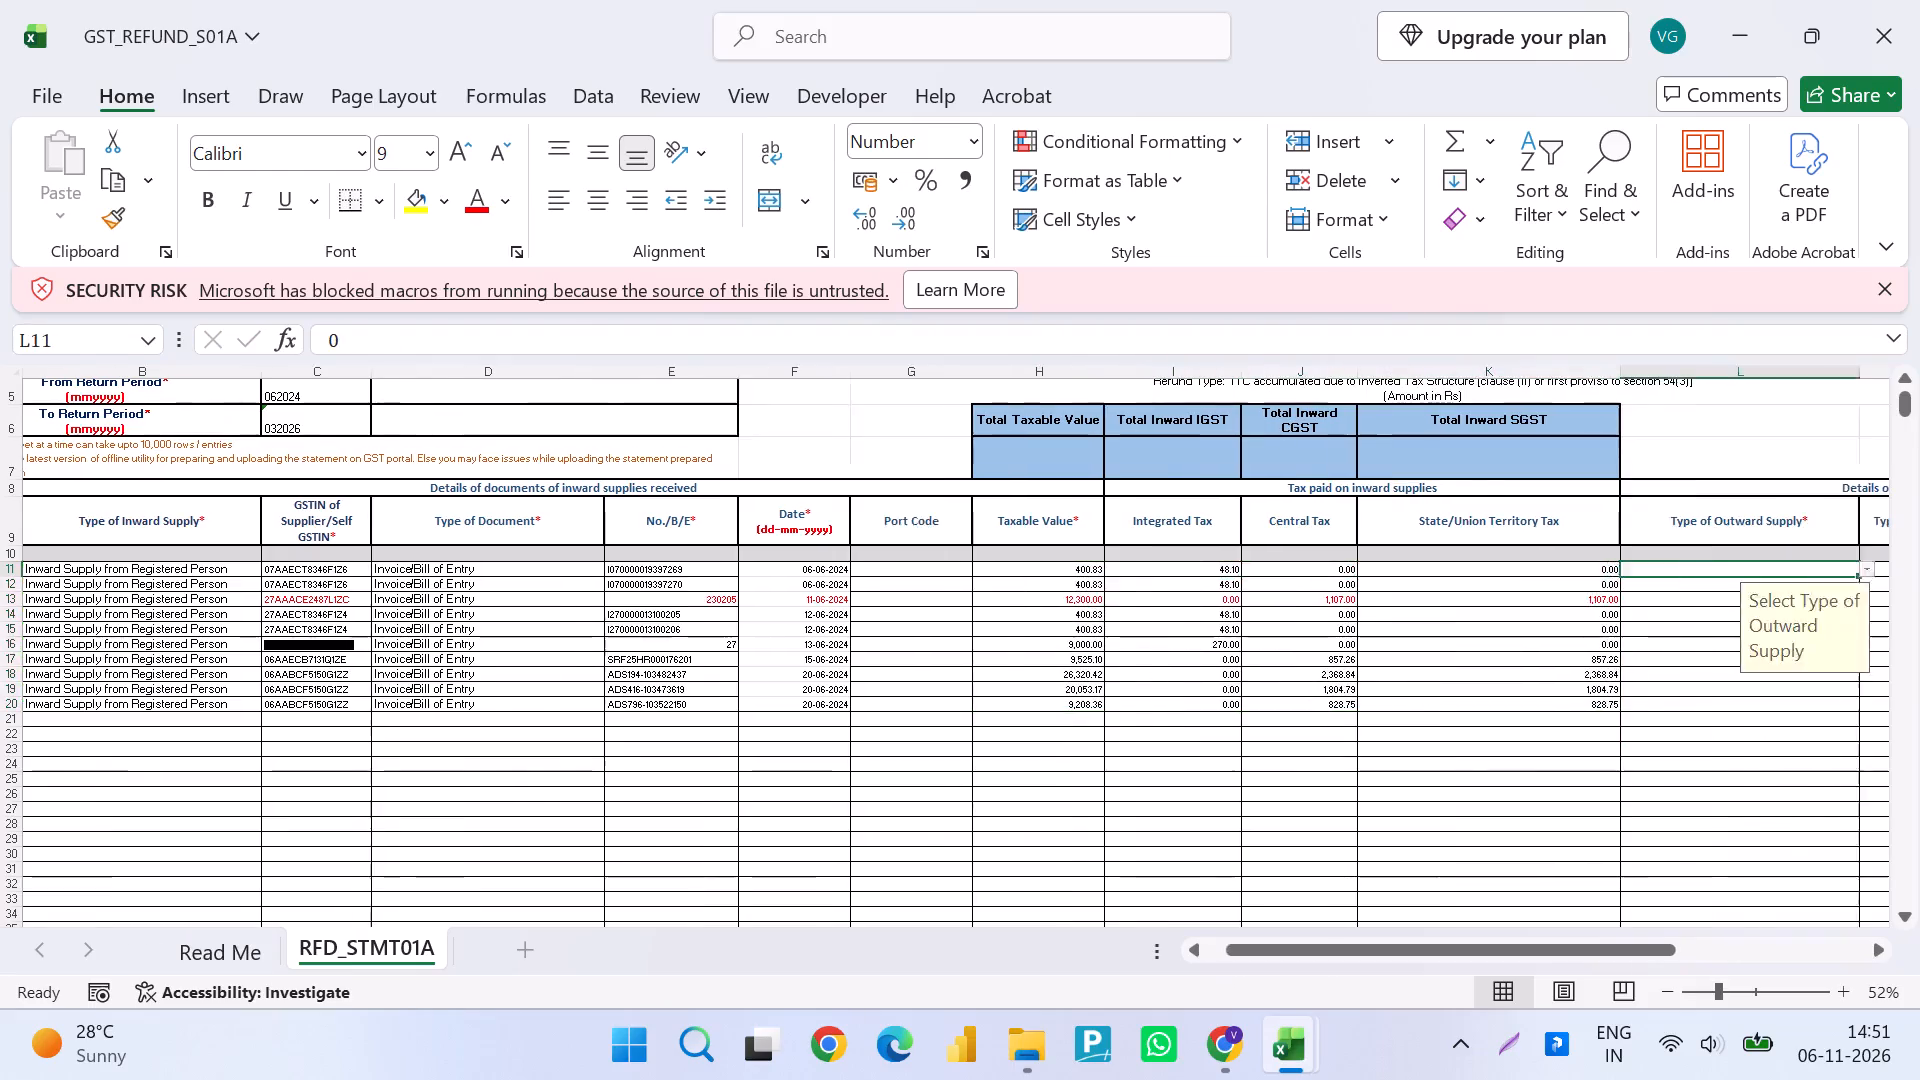
pyautogui.press('Right')
pyautogui.press('Right')
pyautogui.press('Right')
pyautogui.press('Right')
pyautogui.press('Right')
pyautogui.press('Right')
pyautogui.press('Right')
pyautogui.press('Right')
pyautogui.press('Right')
pyautogui.press('Right')
pyautogui.press('Left')
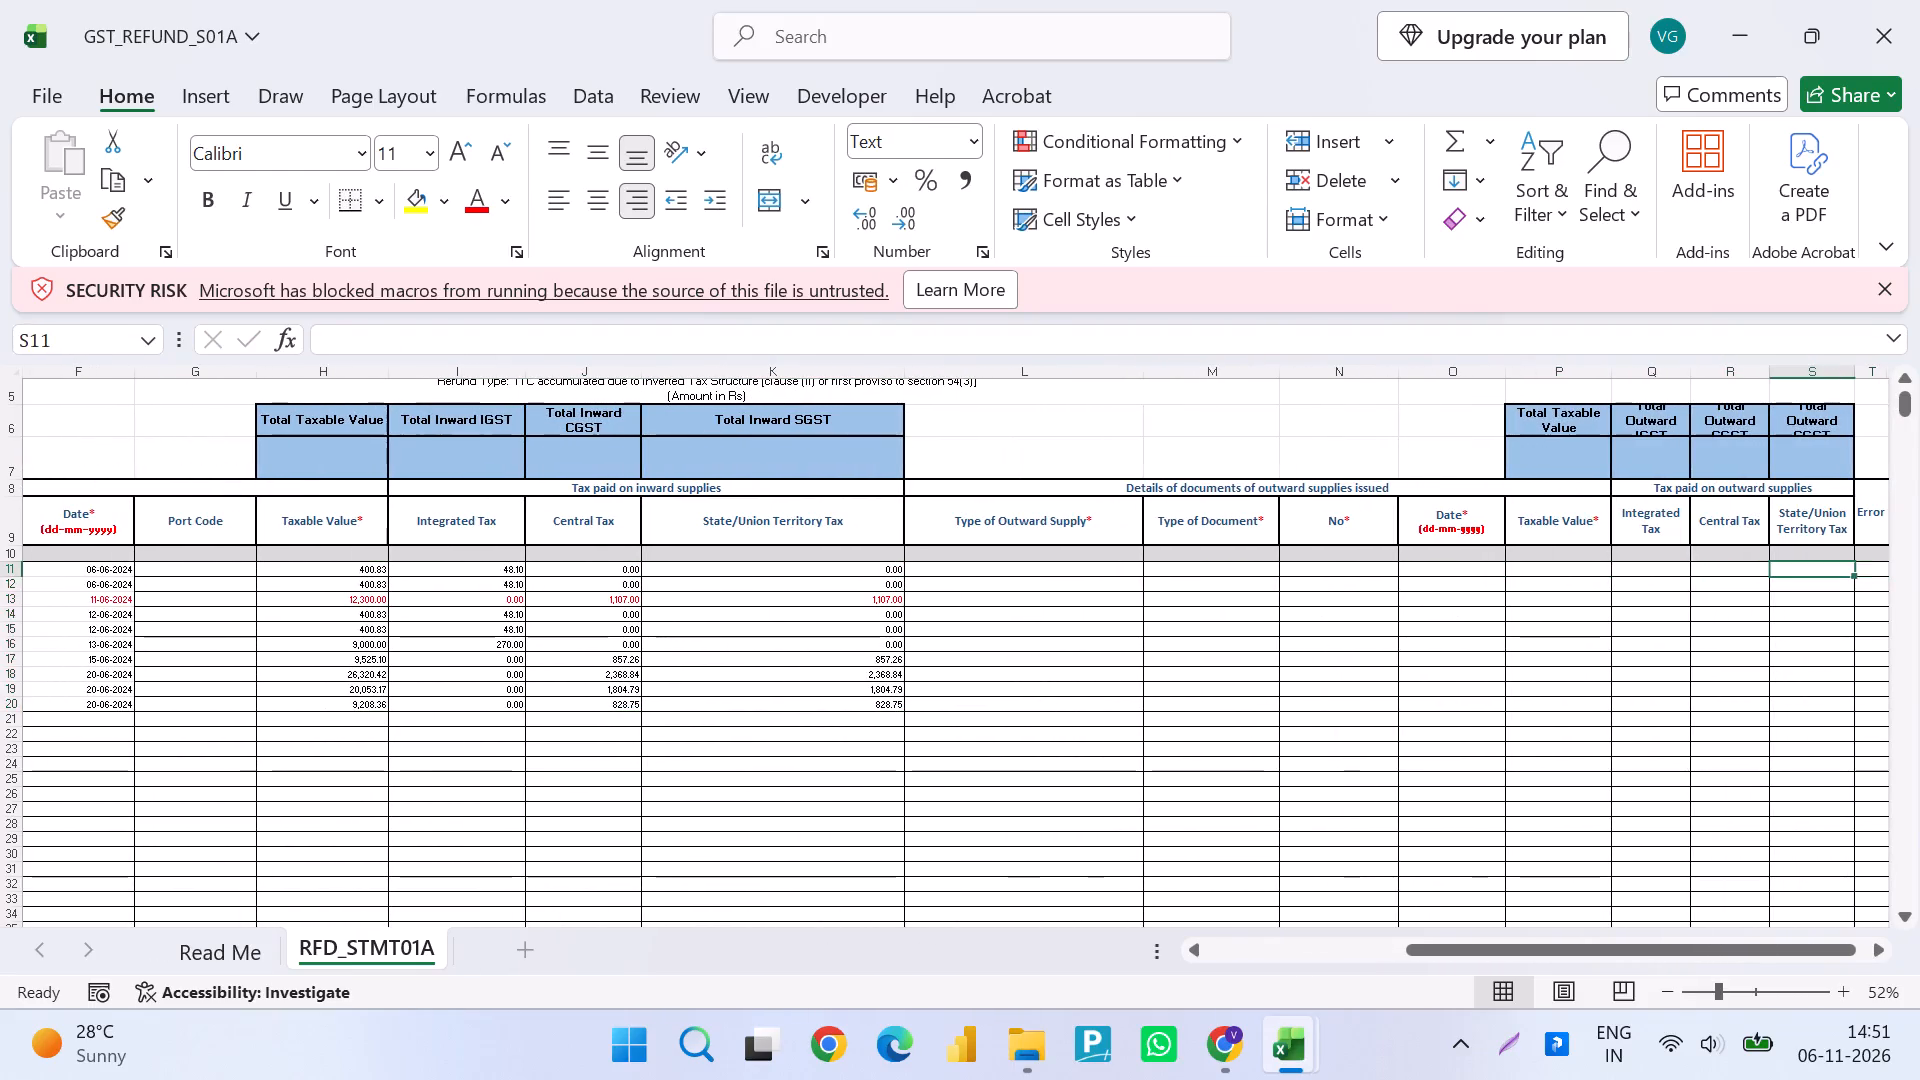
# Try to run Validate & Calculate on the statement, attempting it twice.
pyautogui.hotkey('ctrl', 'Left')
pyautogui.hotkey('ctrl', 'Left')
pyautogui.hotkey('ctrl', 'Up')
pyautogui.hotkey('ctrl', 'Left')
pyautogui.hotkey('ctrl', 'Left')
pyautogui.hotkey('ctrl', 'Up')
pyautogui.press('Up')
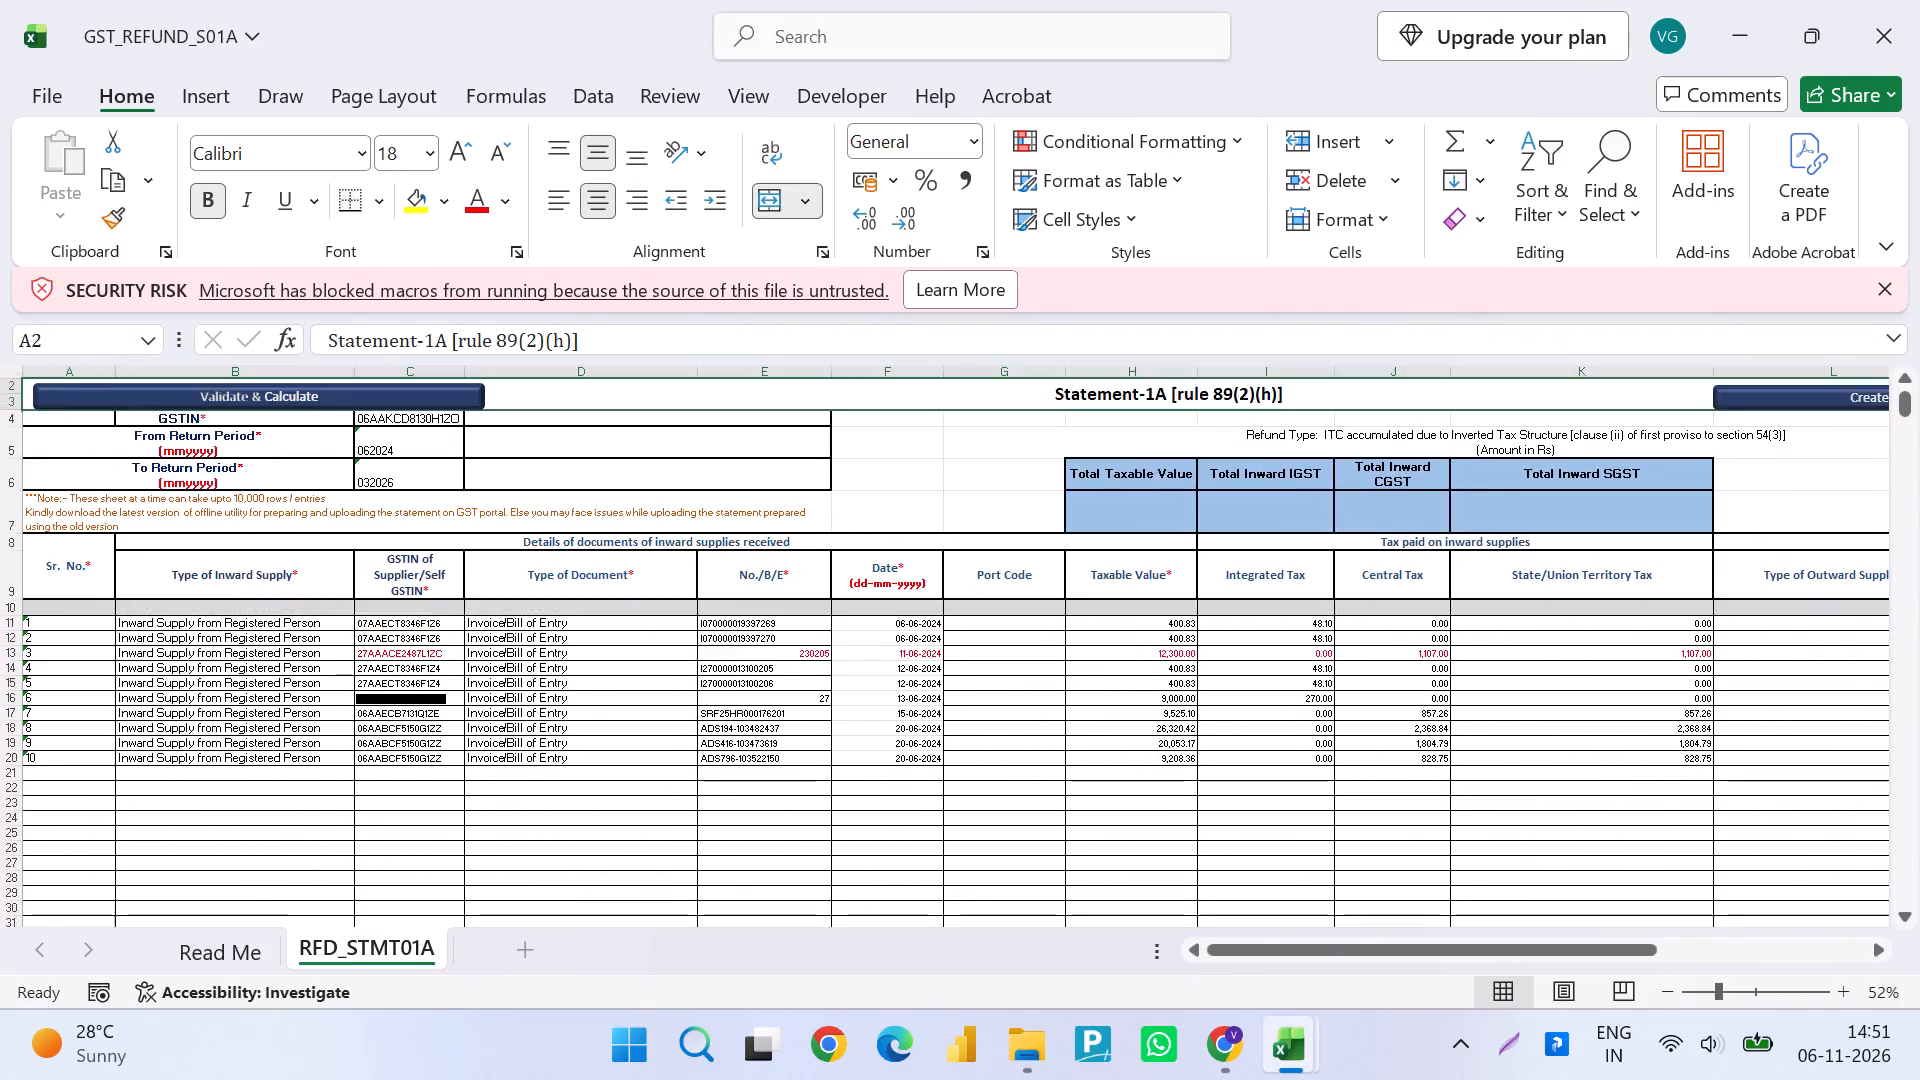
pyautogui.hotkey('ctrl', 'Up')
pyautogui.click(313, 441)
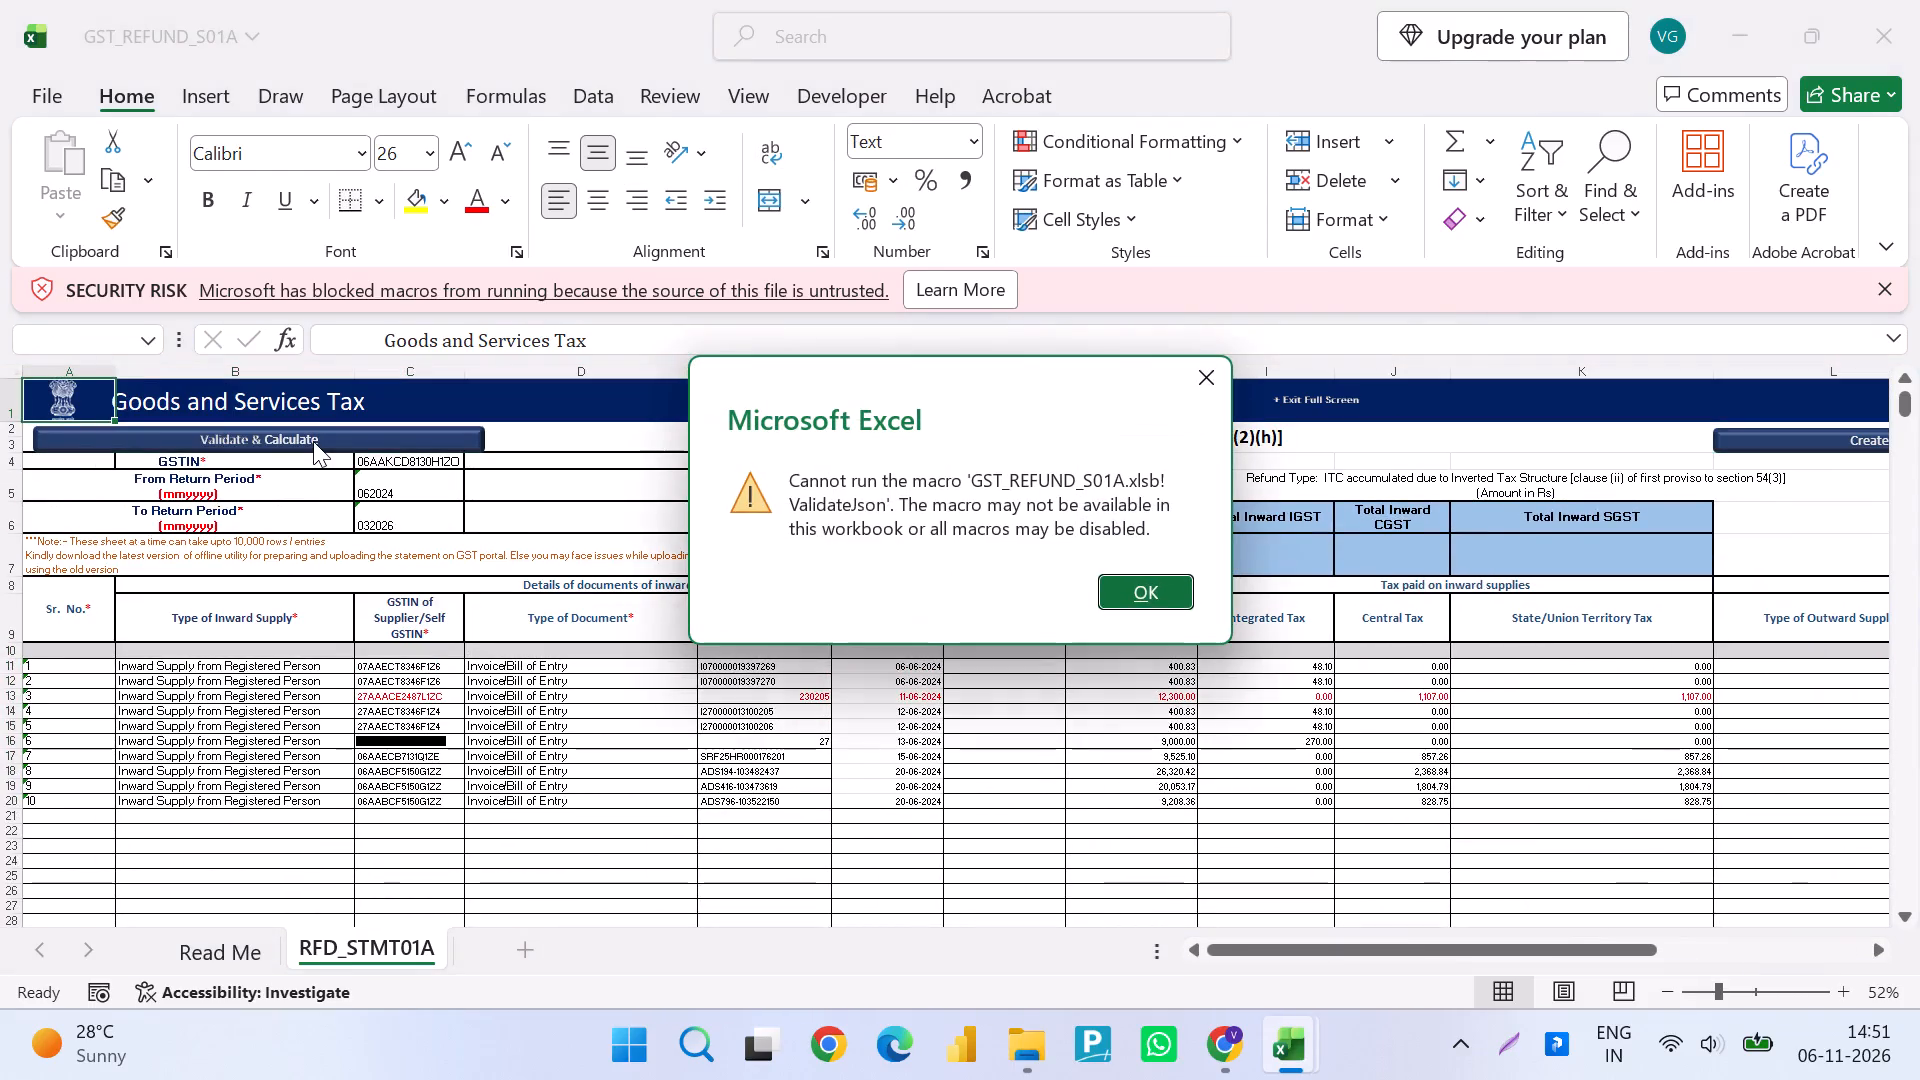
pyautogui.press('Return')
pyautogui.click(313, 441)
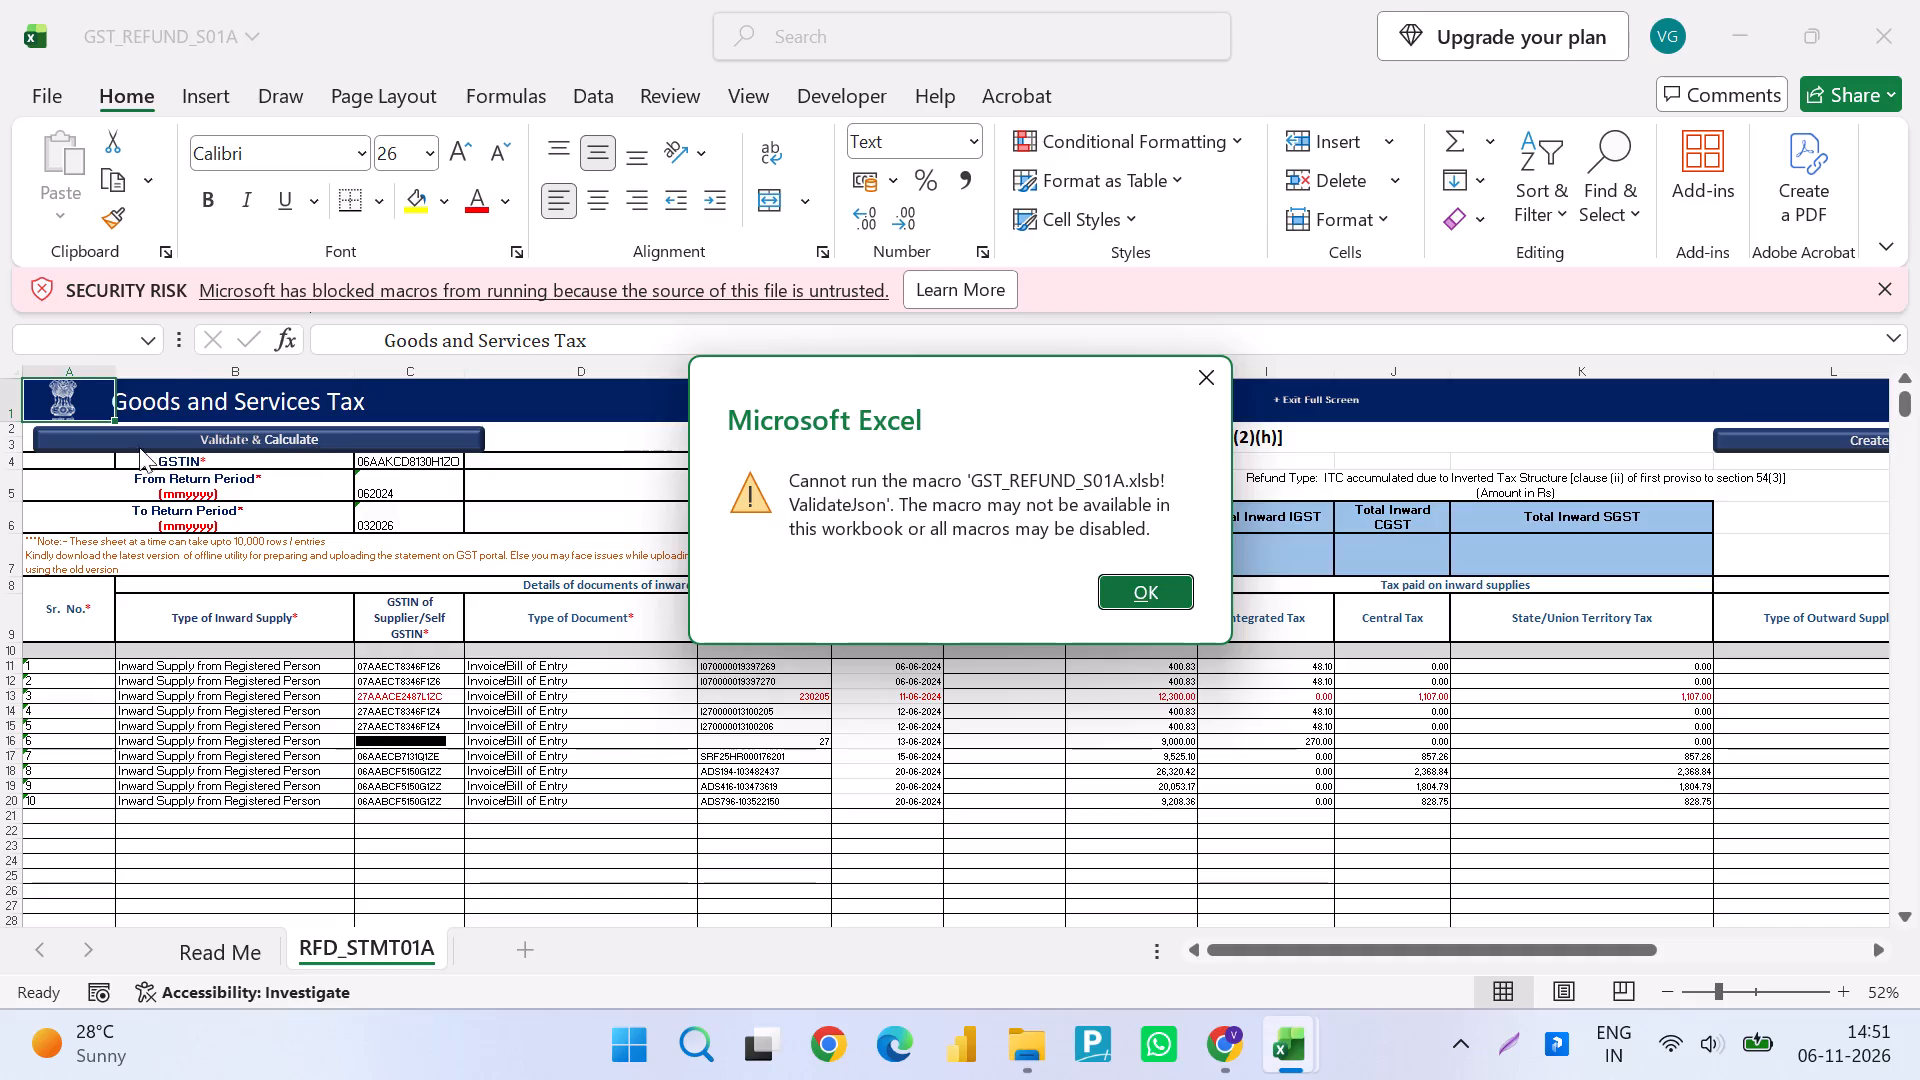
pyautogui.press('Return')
# Save the GST_REFUND_S01A workbook.
pyautogui.hotkey('ctrl', 's')
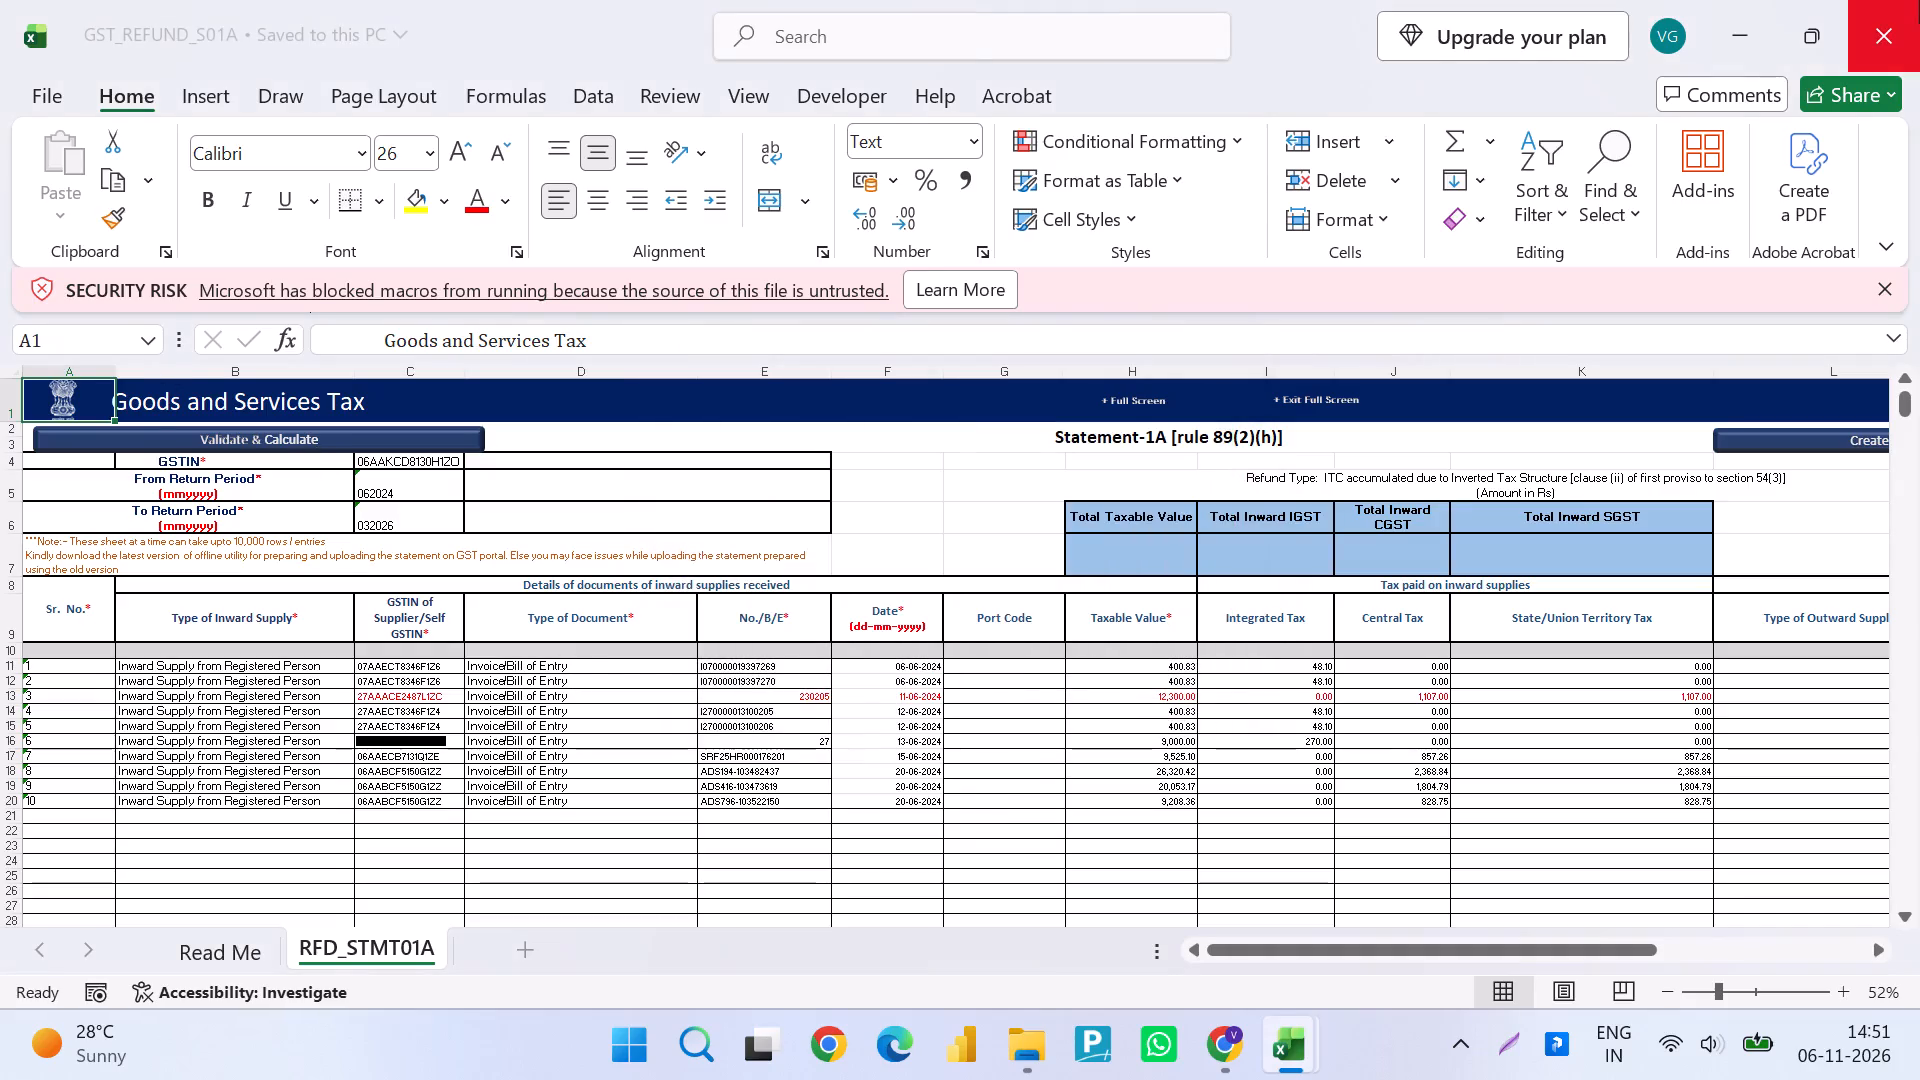
# Close the GST_REFUND_S01A workbook.
pyautogui.click(1919, 0)
# In File Explorer, examine the GST_REFUND_S01A folder's general, sharing, security, advanced permission and customization properties, leaving them as they are.
pyautogui.hotkey('alt', 'Tab')
pyautogui.hotkey('alt', 'Tab')
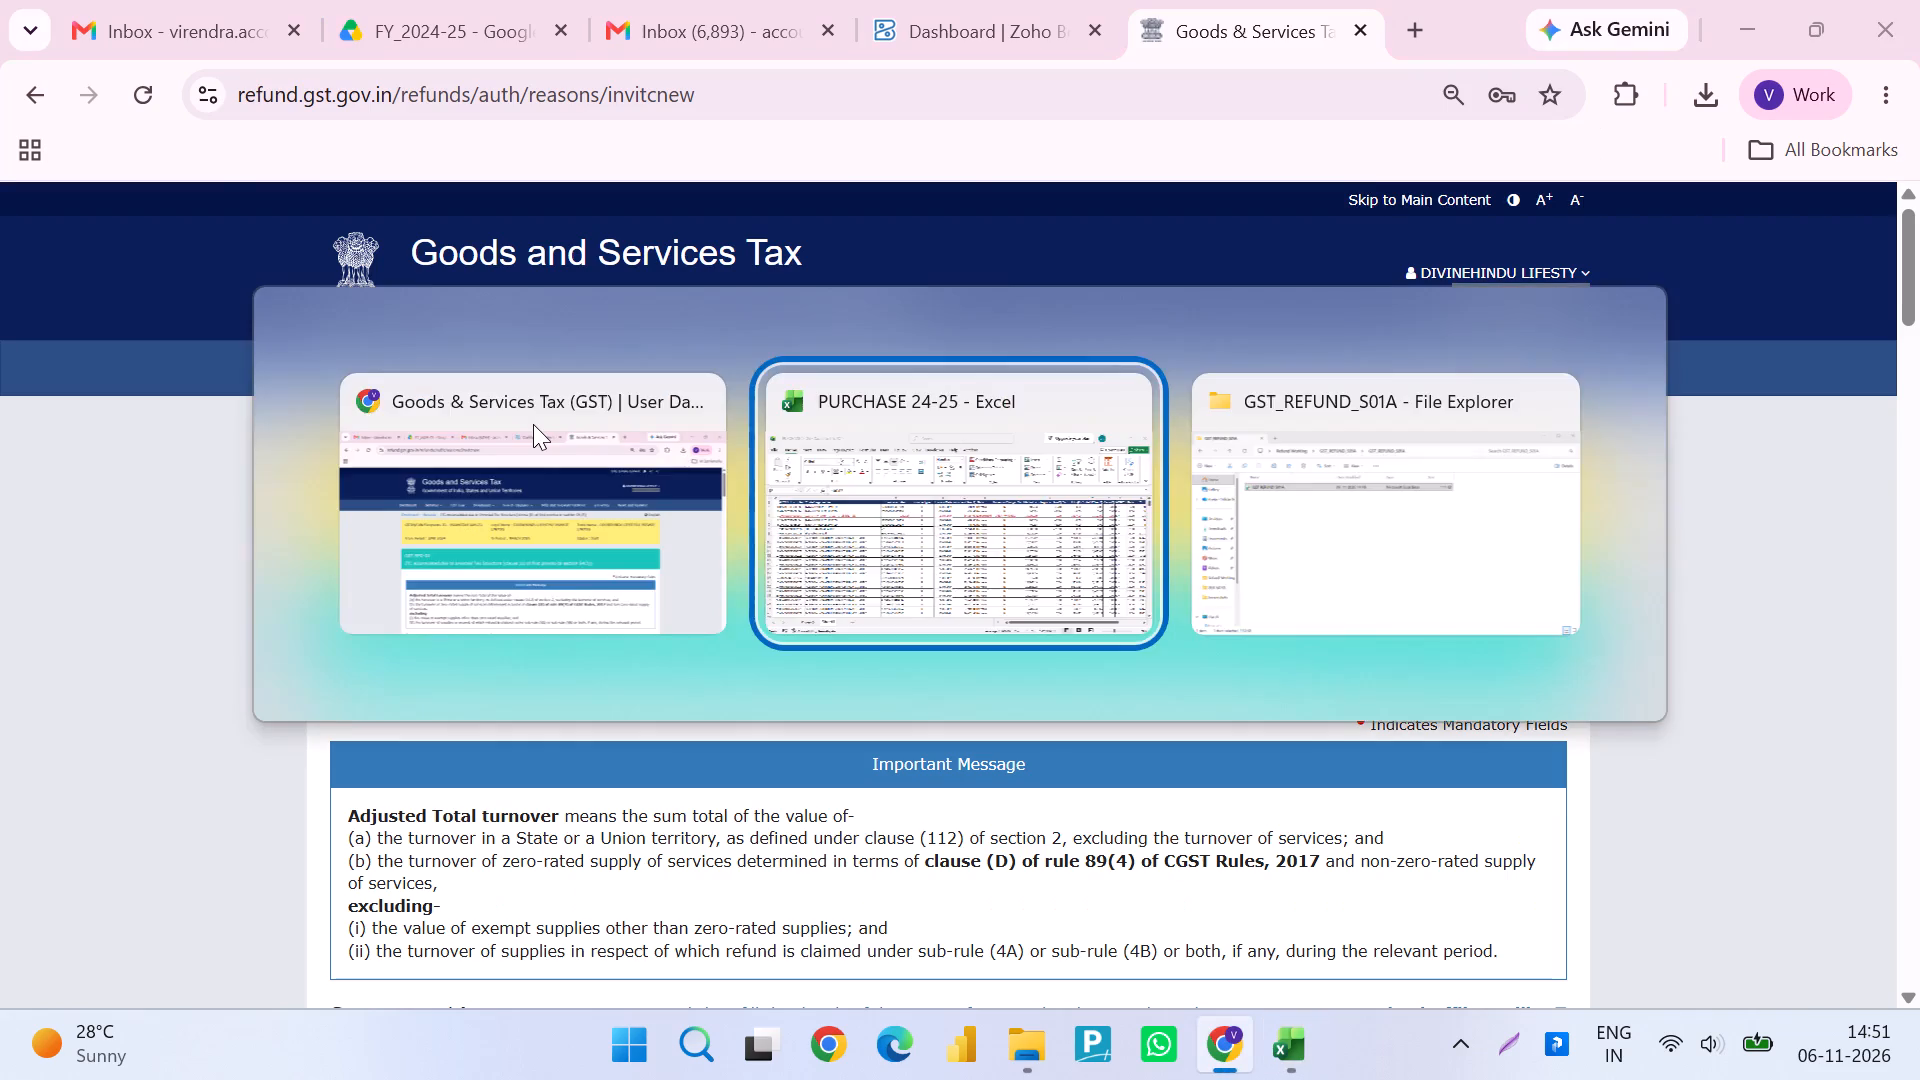
pyautogui.hotkey('alt', 'Tab')
pyautogui.rightClick(608, 291)
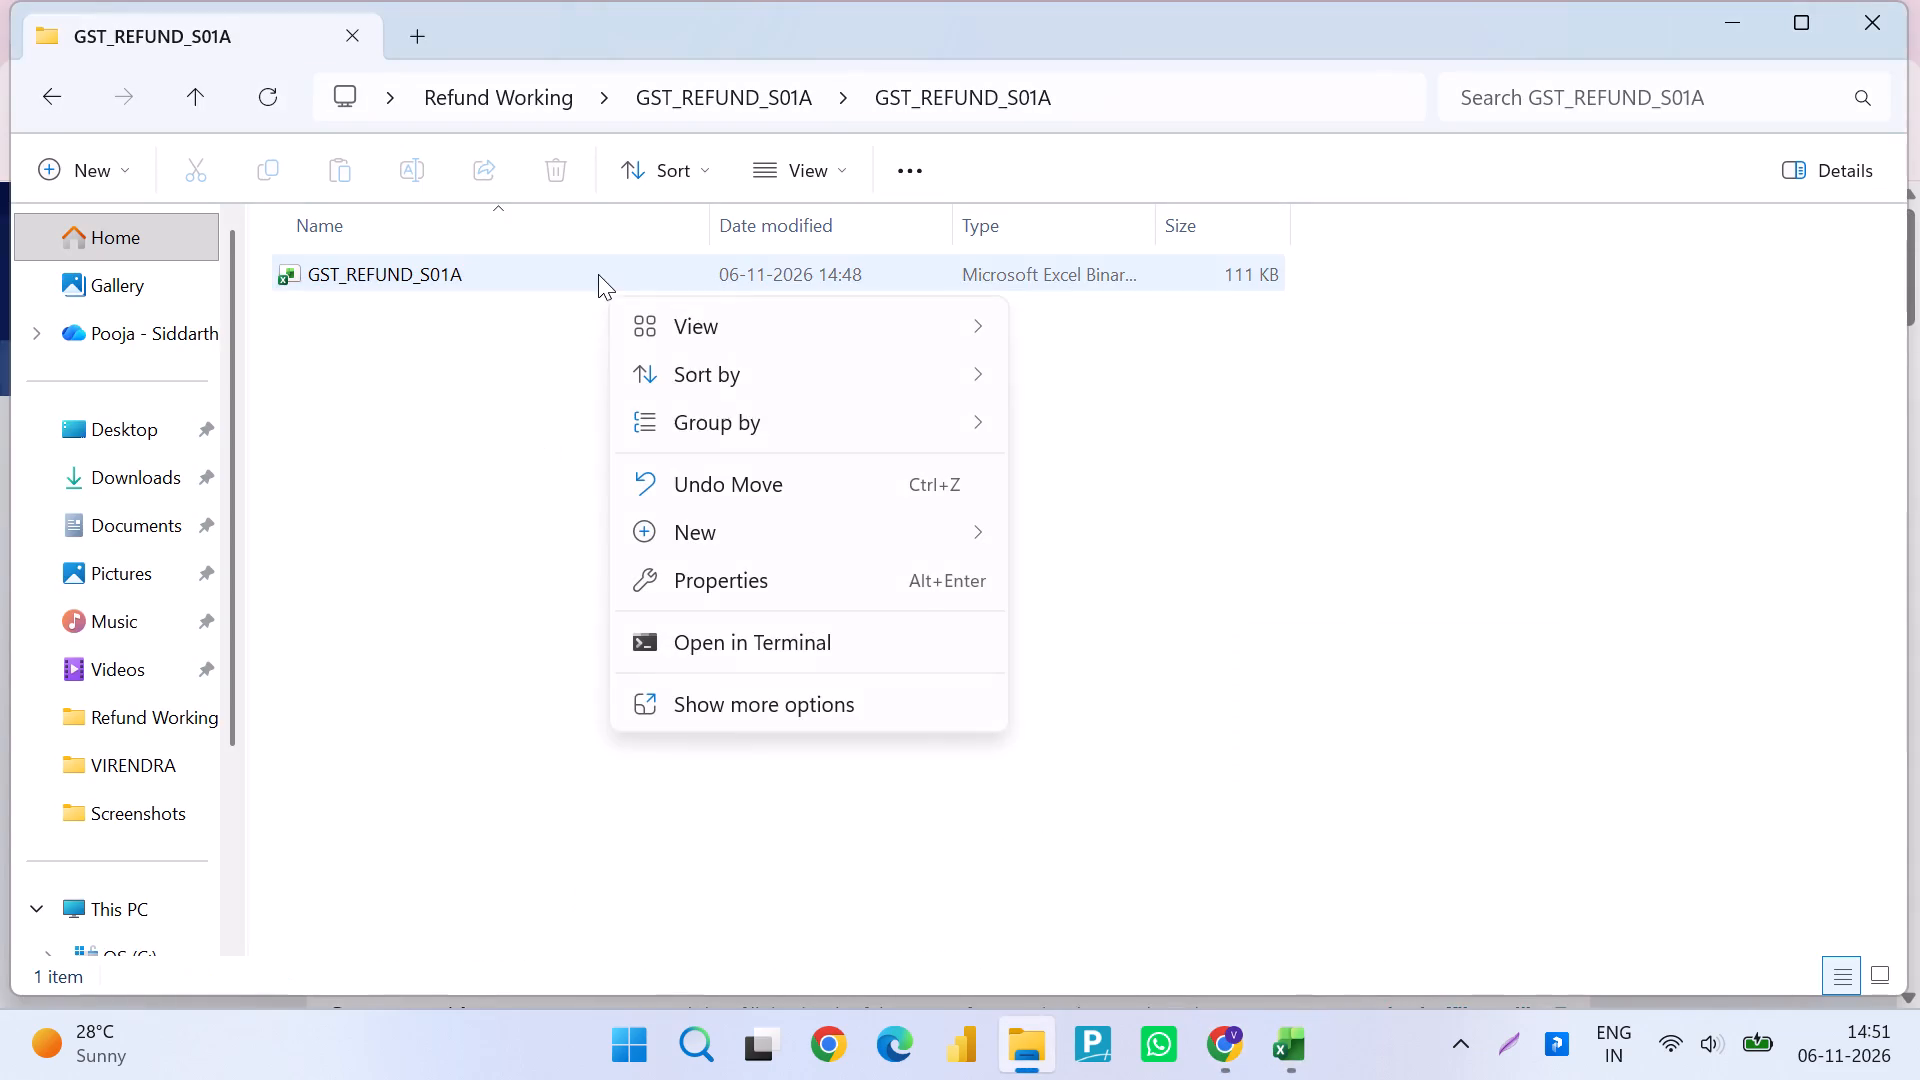
pyautogui.click(780, 718)
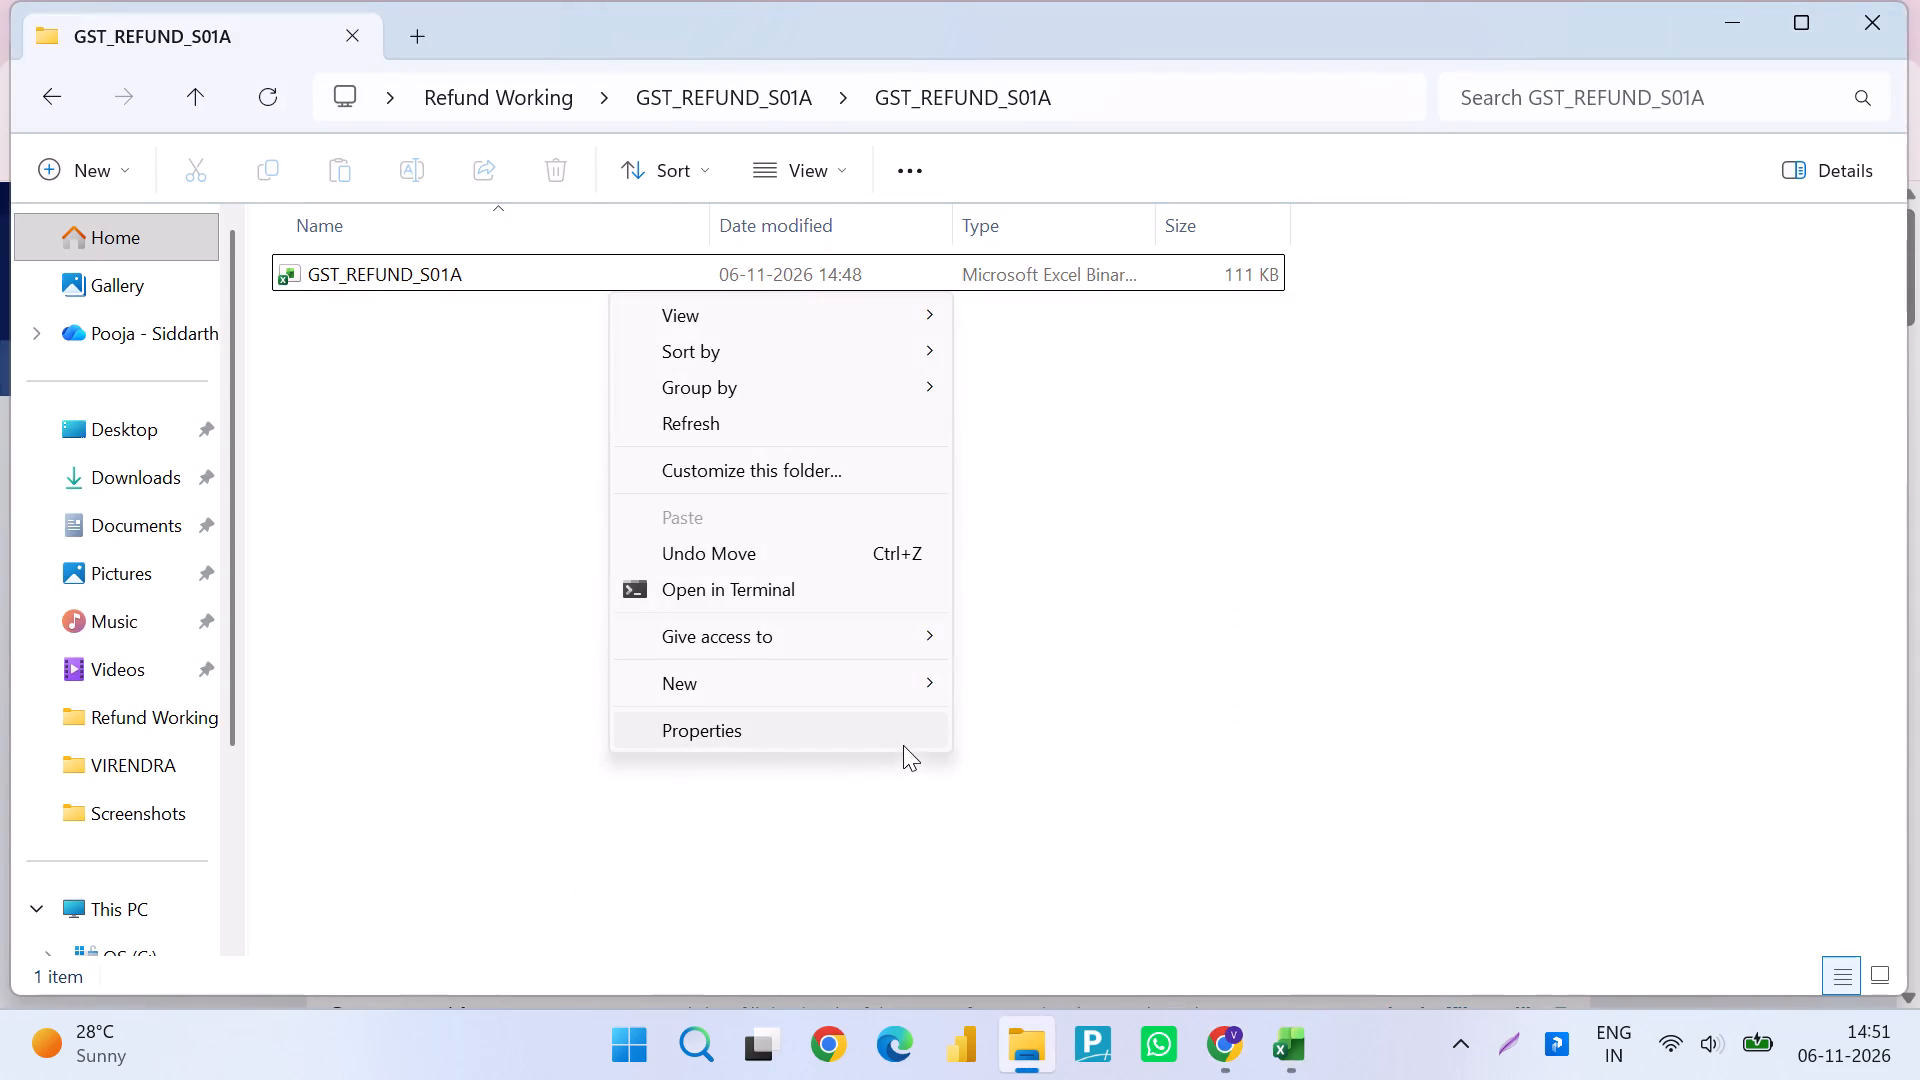
pyautogui.click(902, 741)
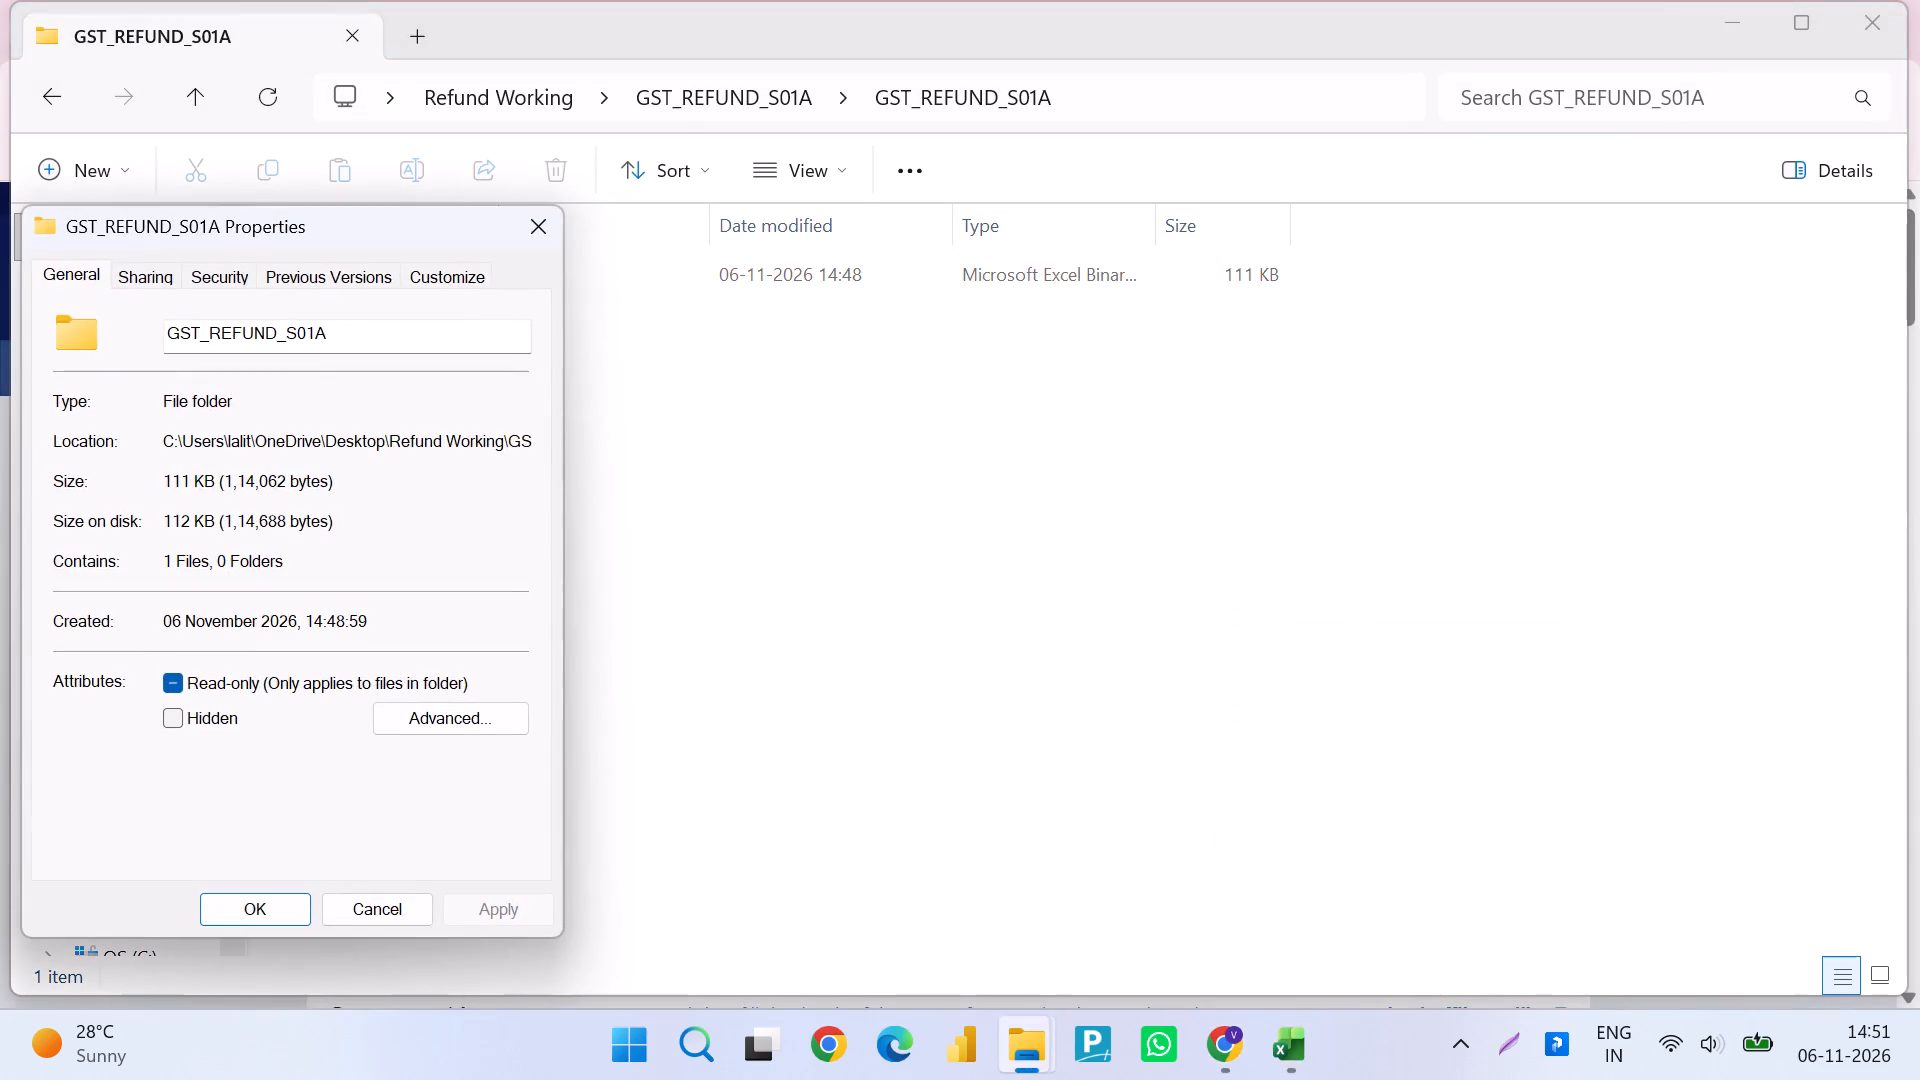
pyautogui.click(223, 279)
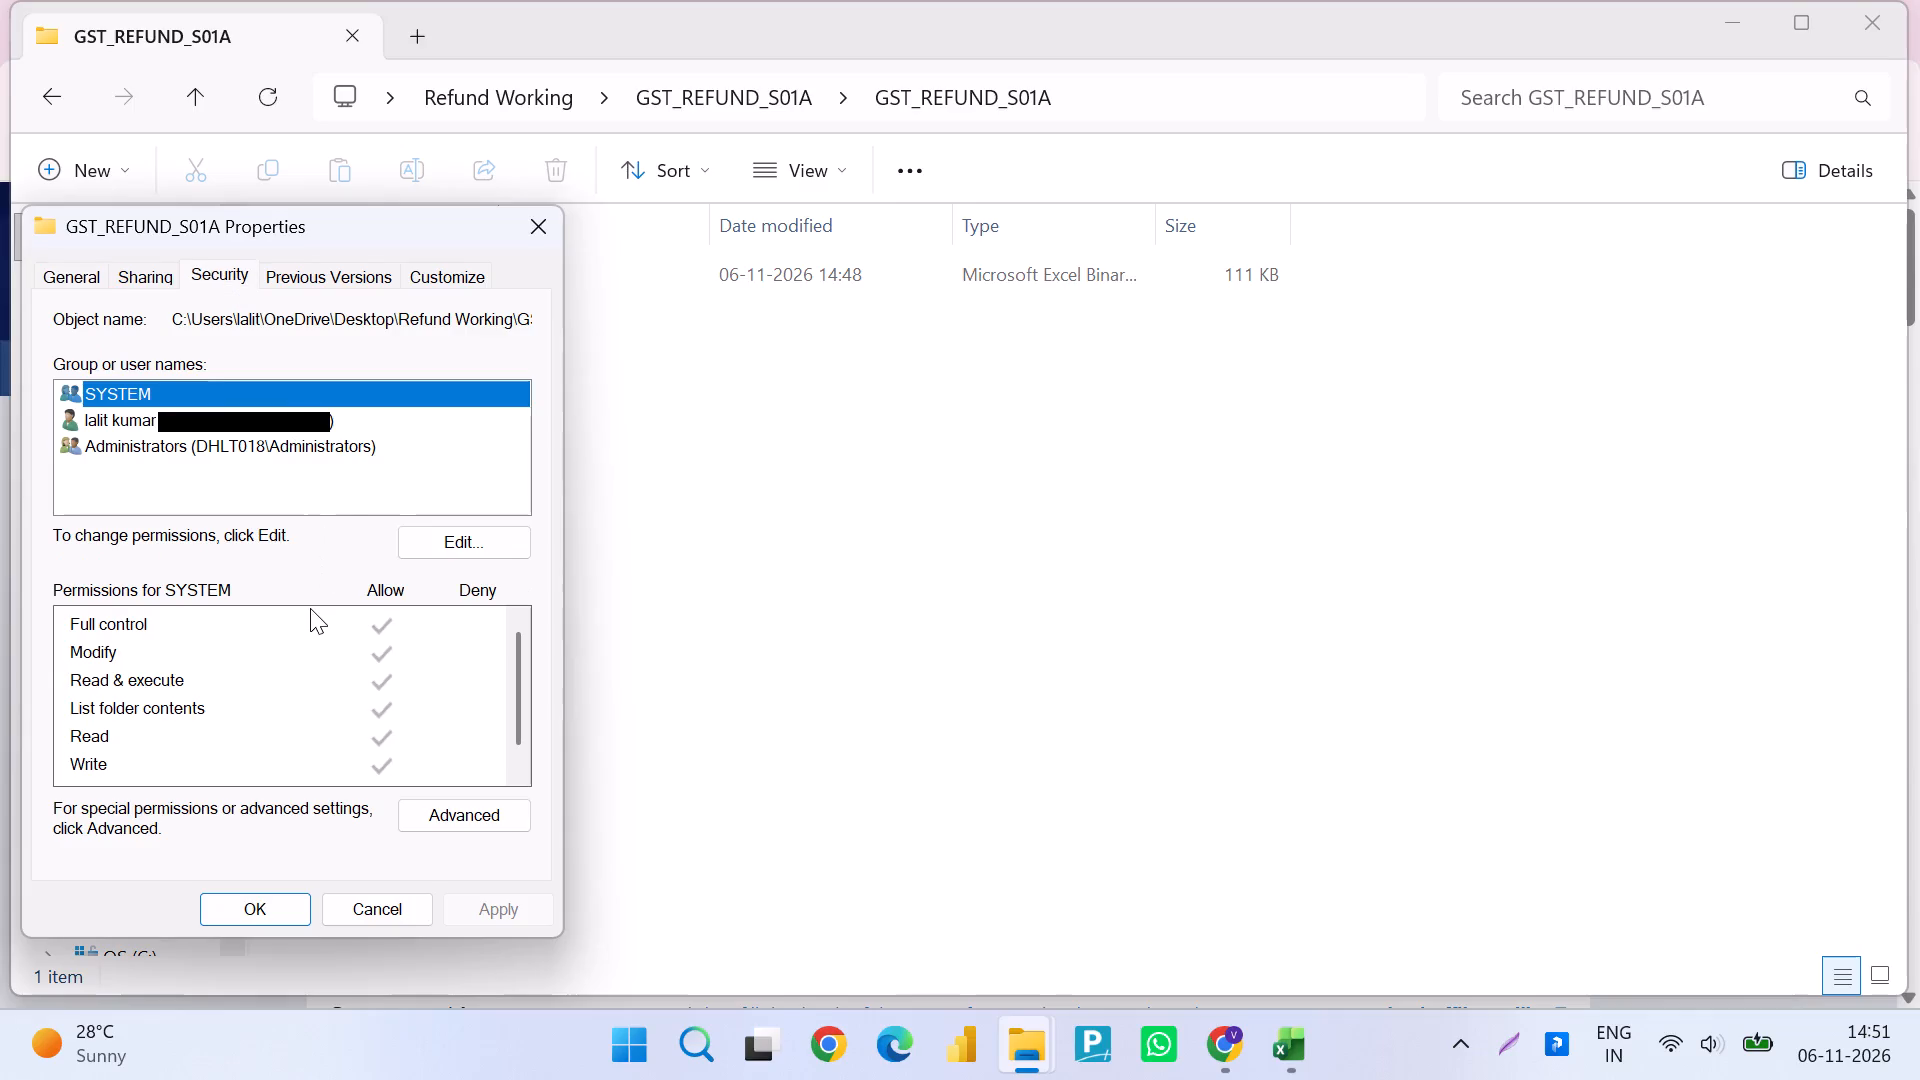
pyautogui.scroll(-1, 310, 608)
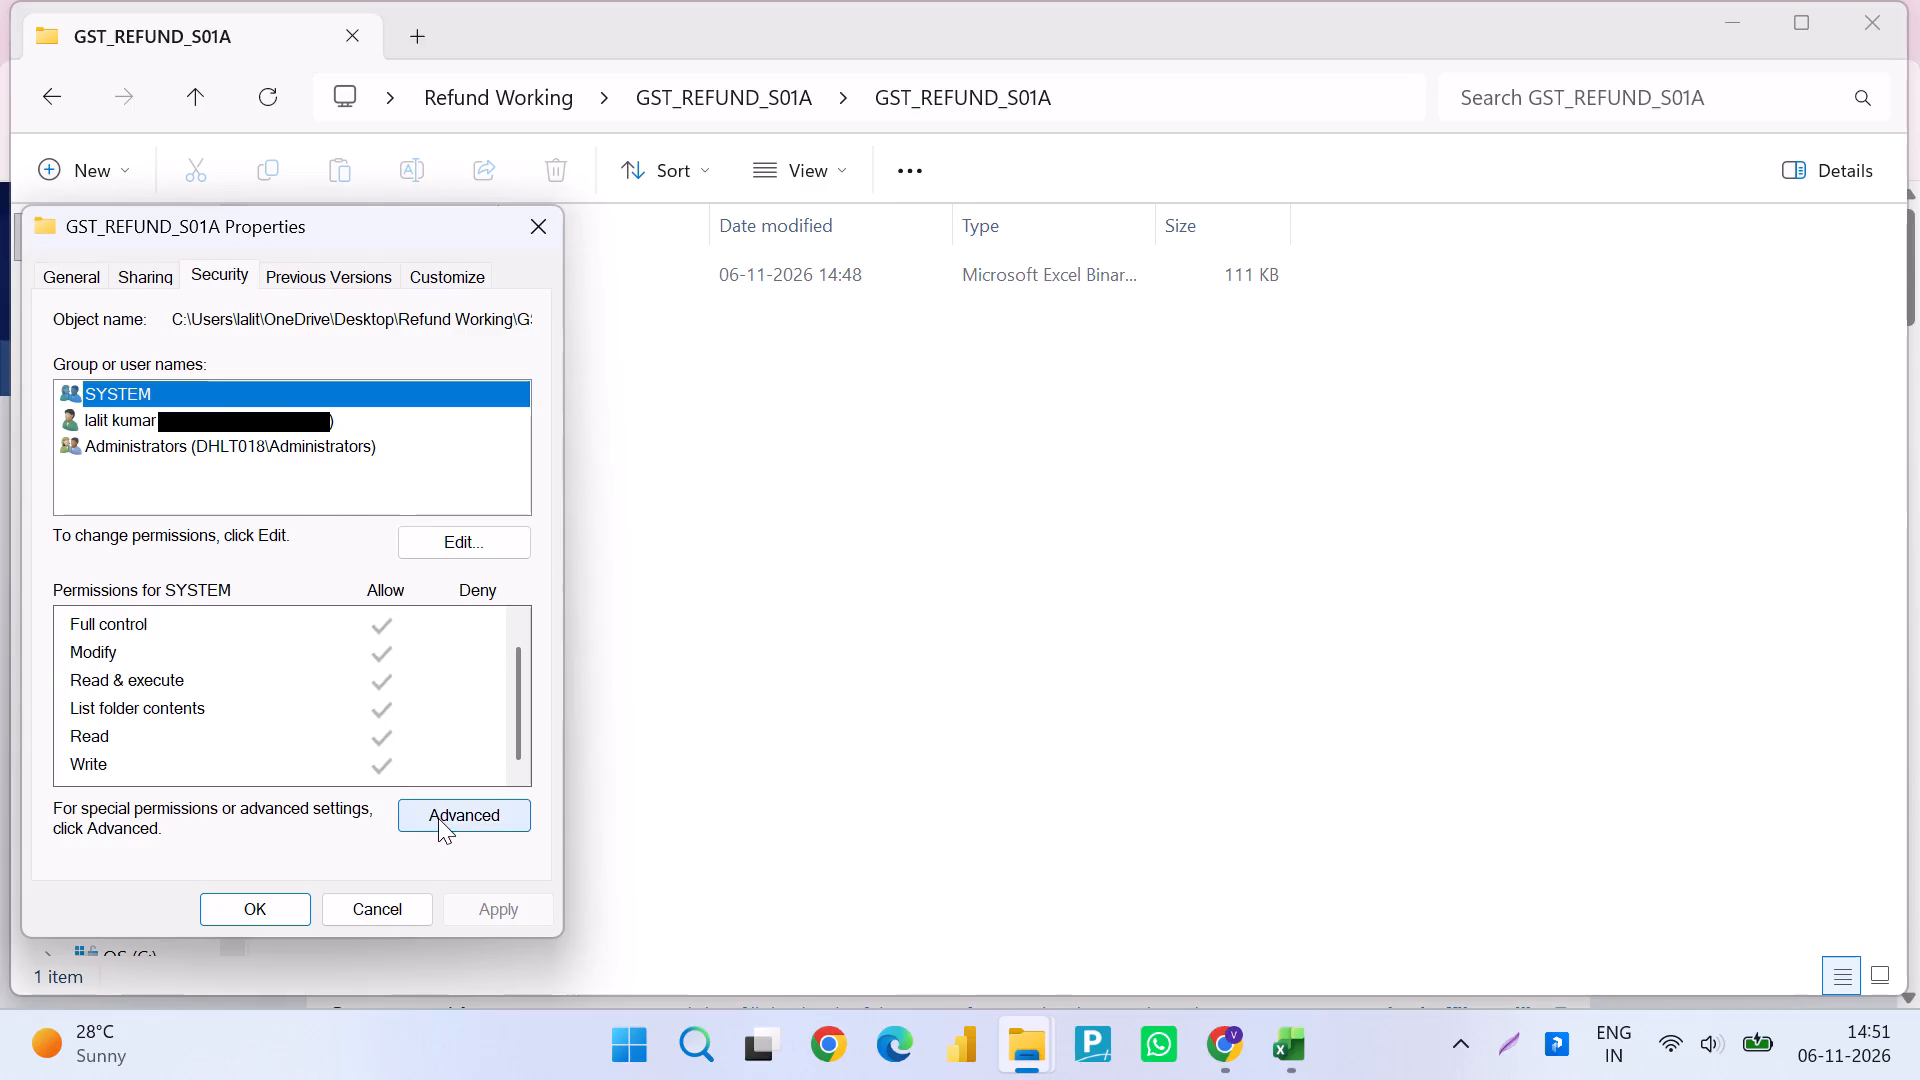
pyautogui.click(438, 818)
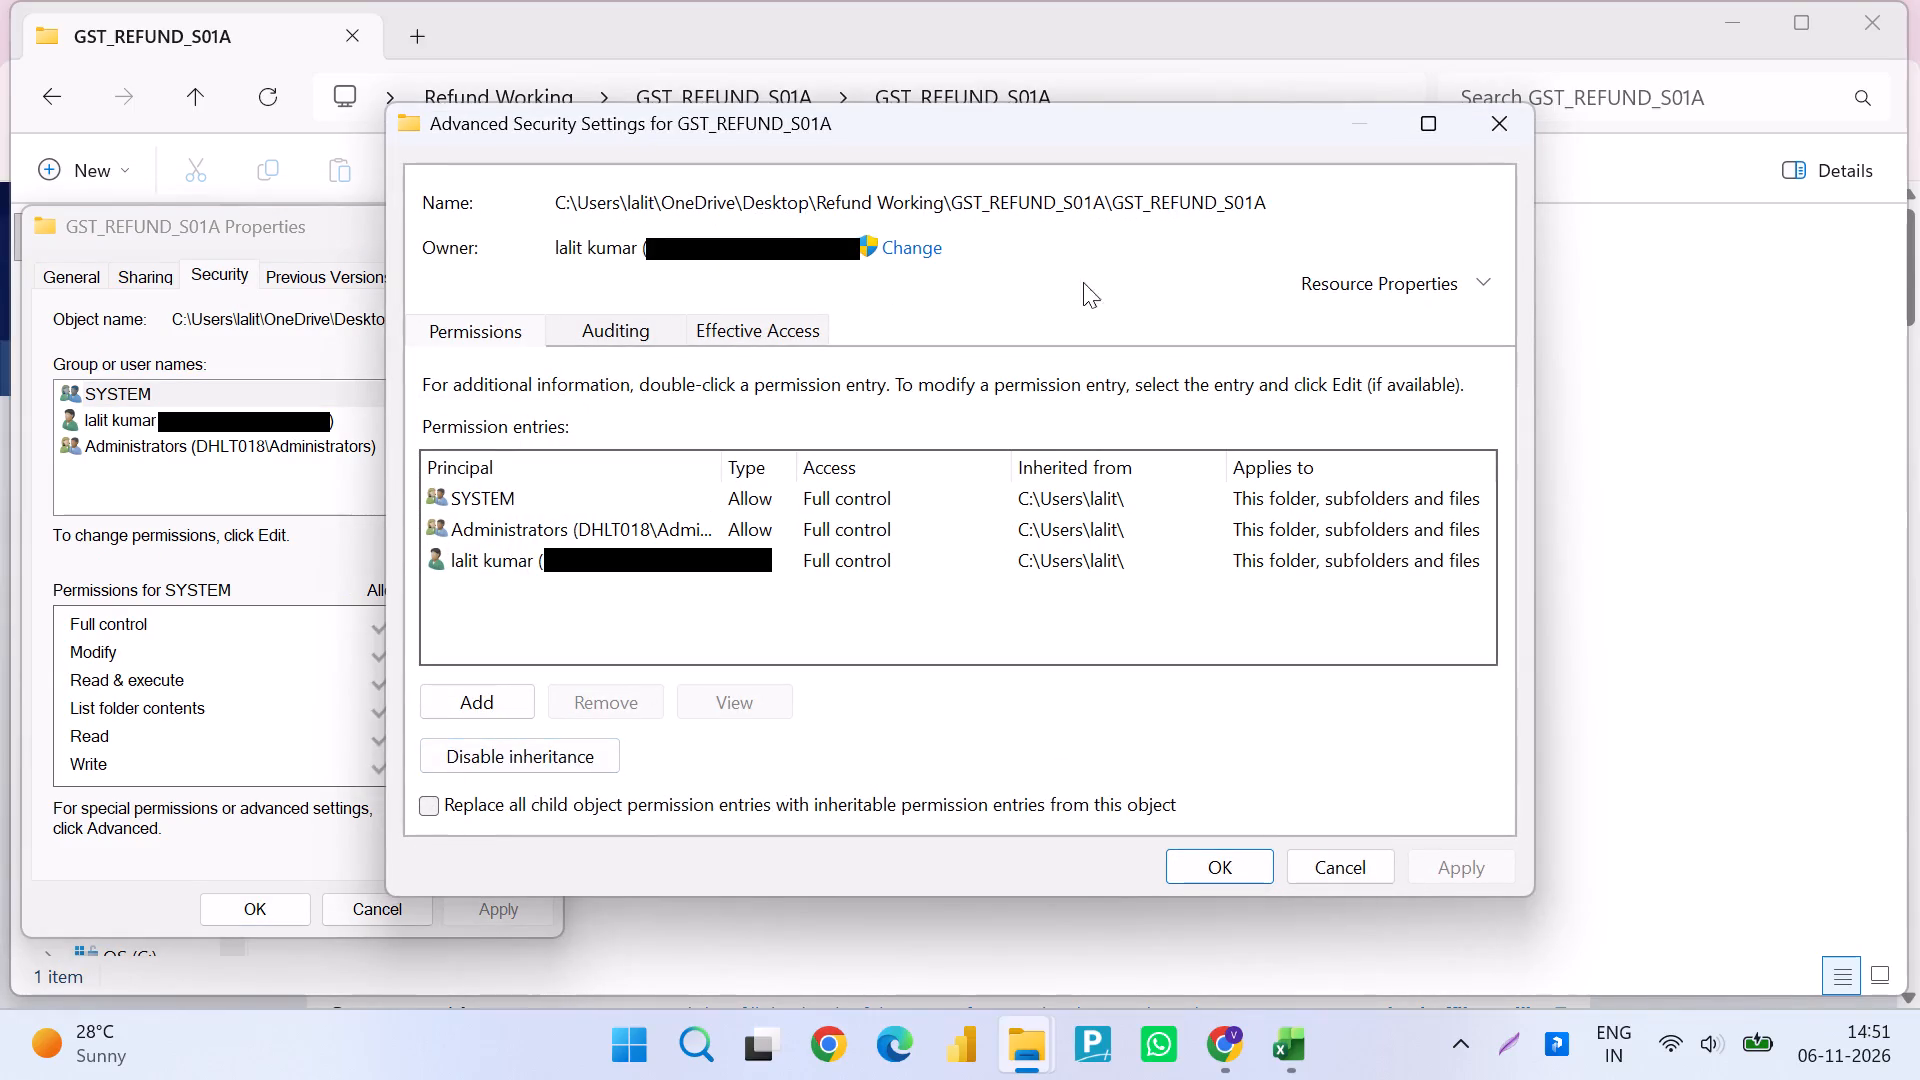
pyautogui.click(1510, 126)
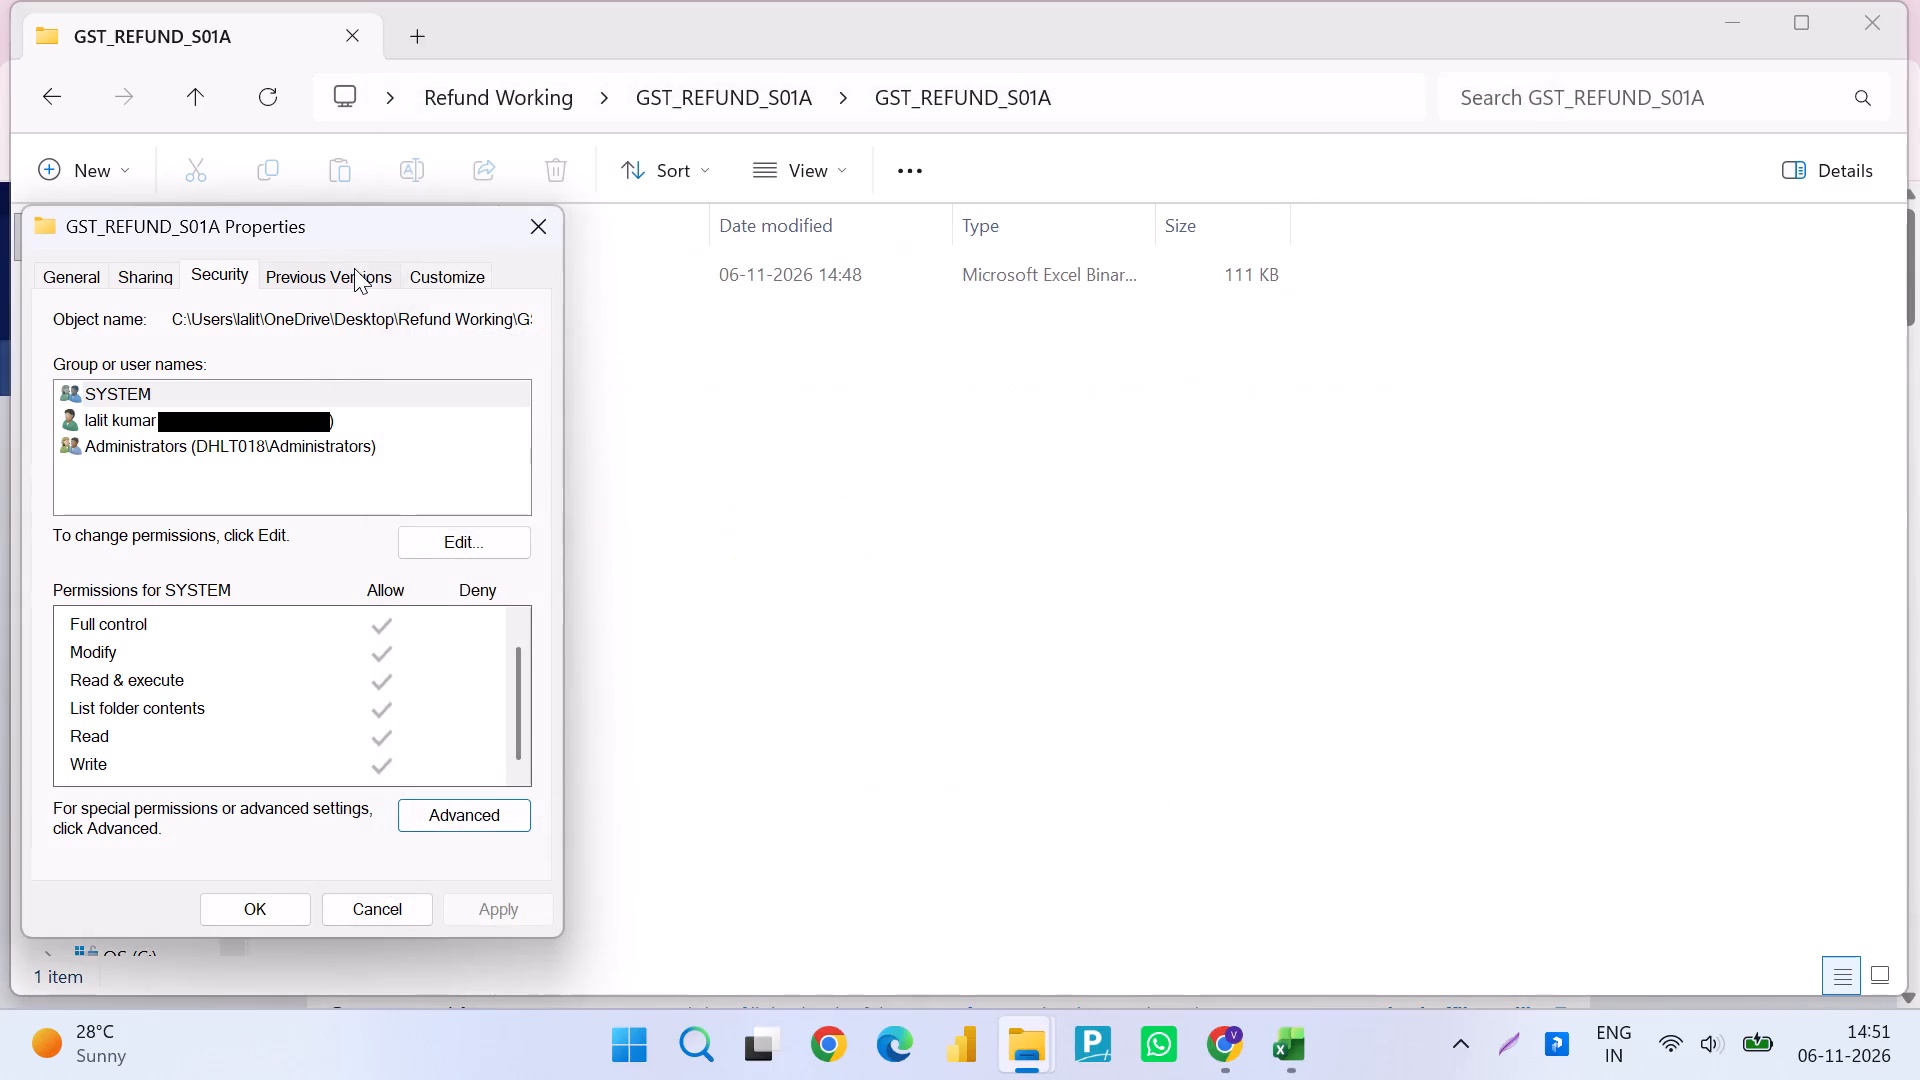
pyautogui.click(303, 272)
pyautogui.click(425, 272)
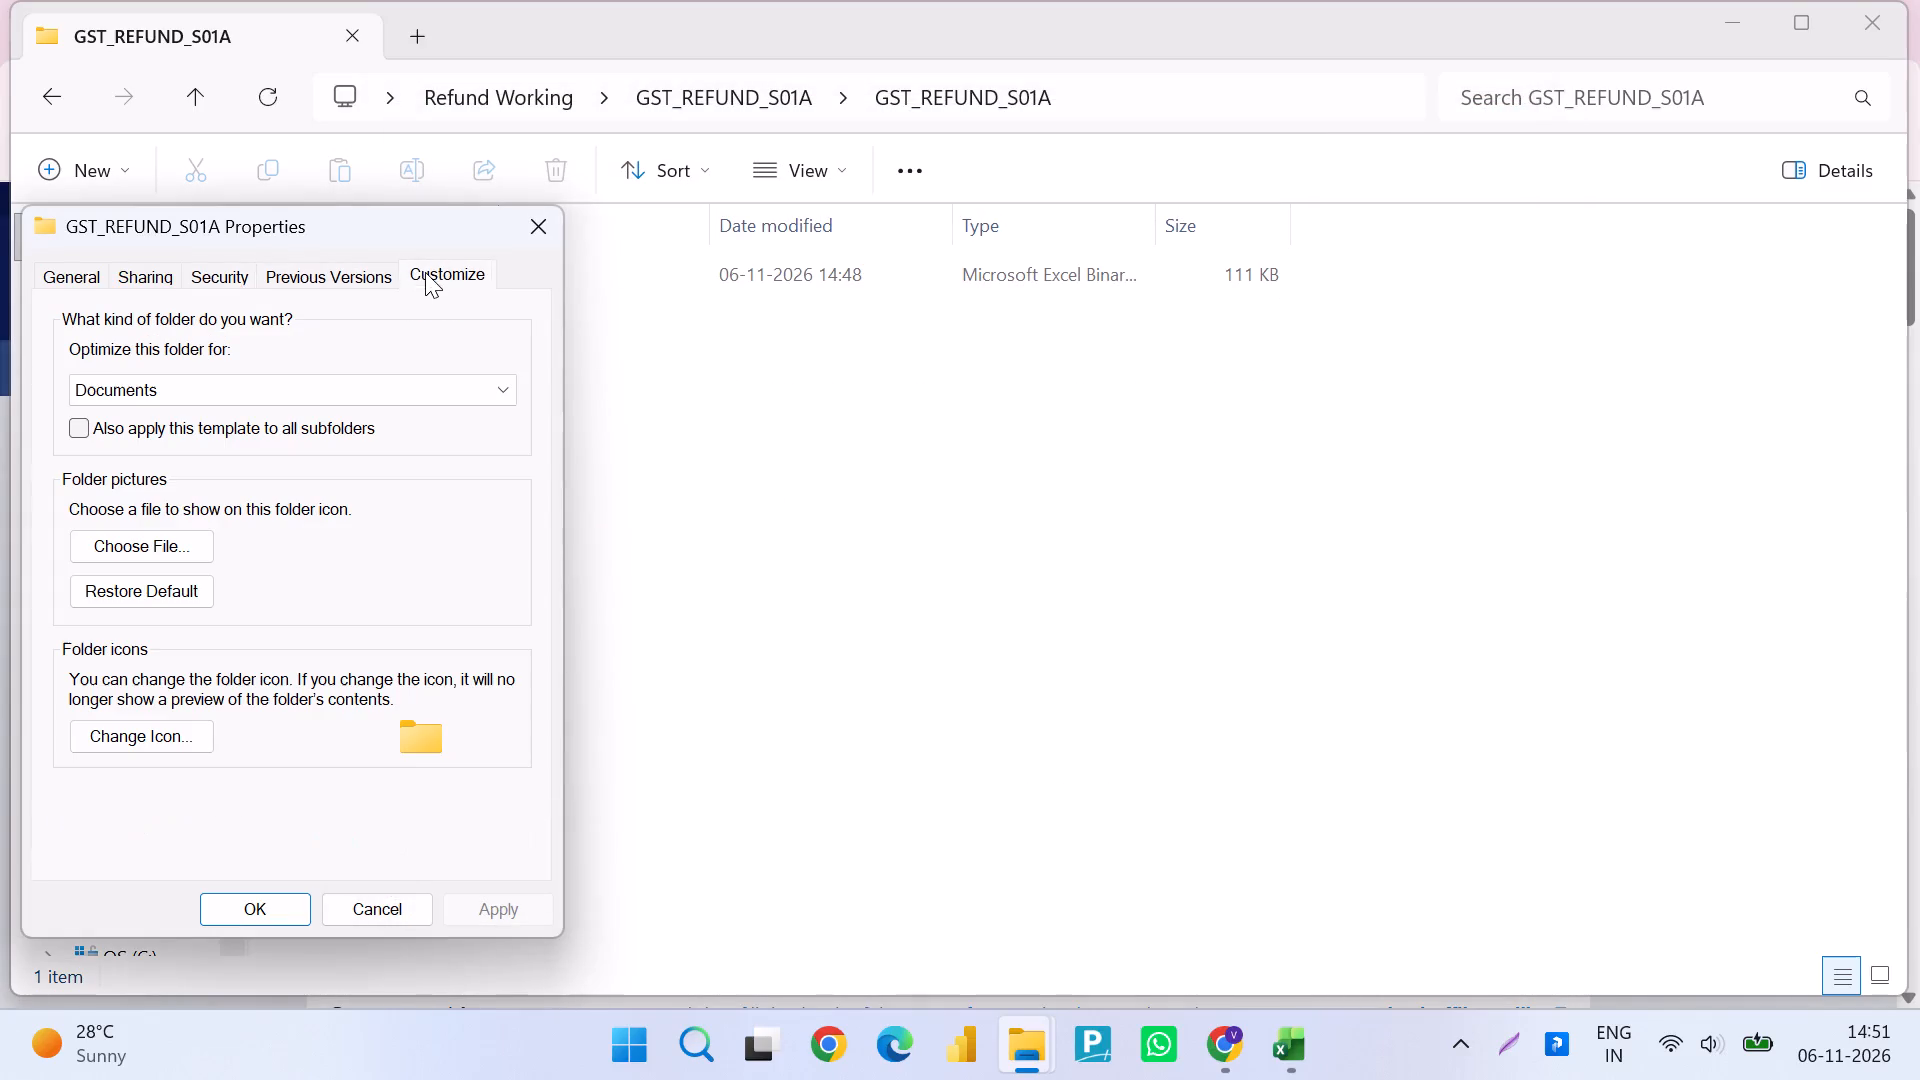
pyautogui.click(148, 275)
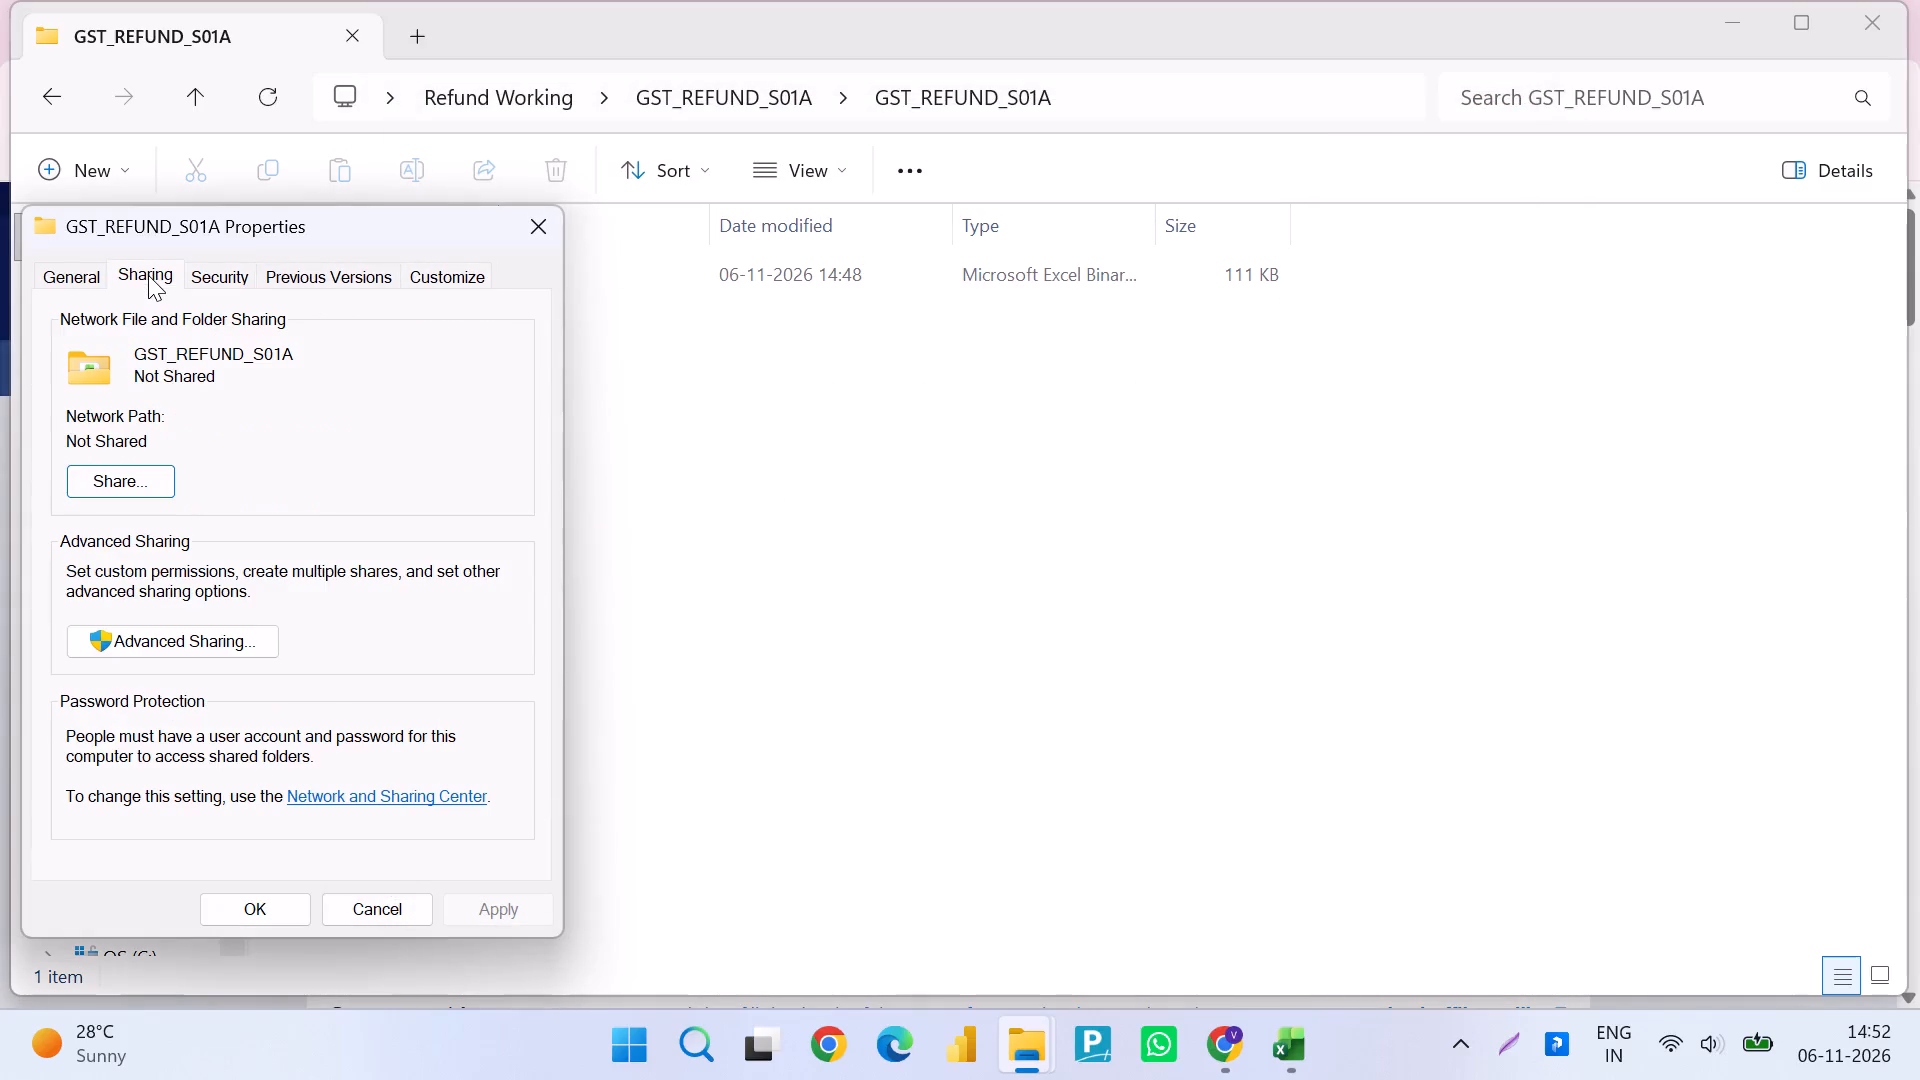
pyautogui.click(89, 281)
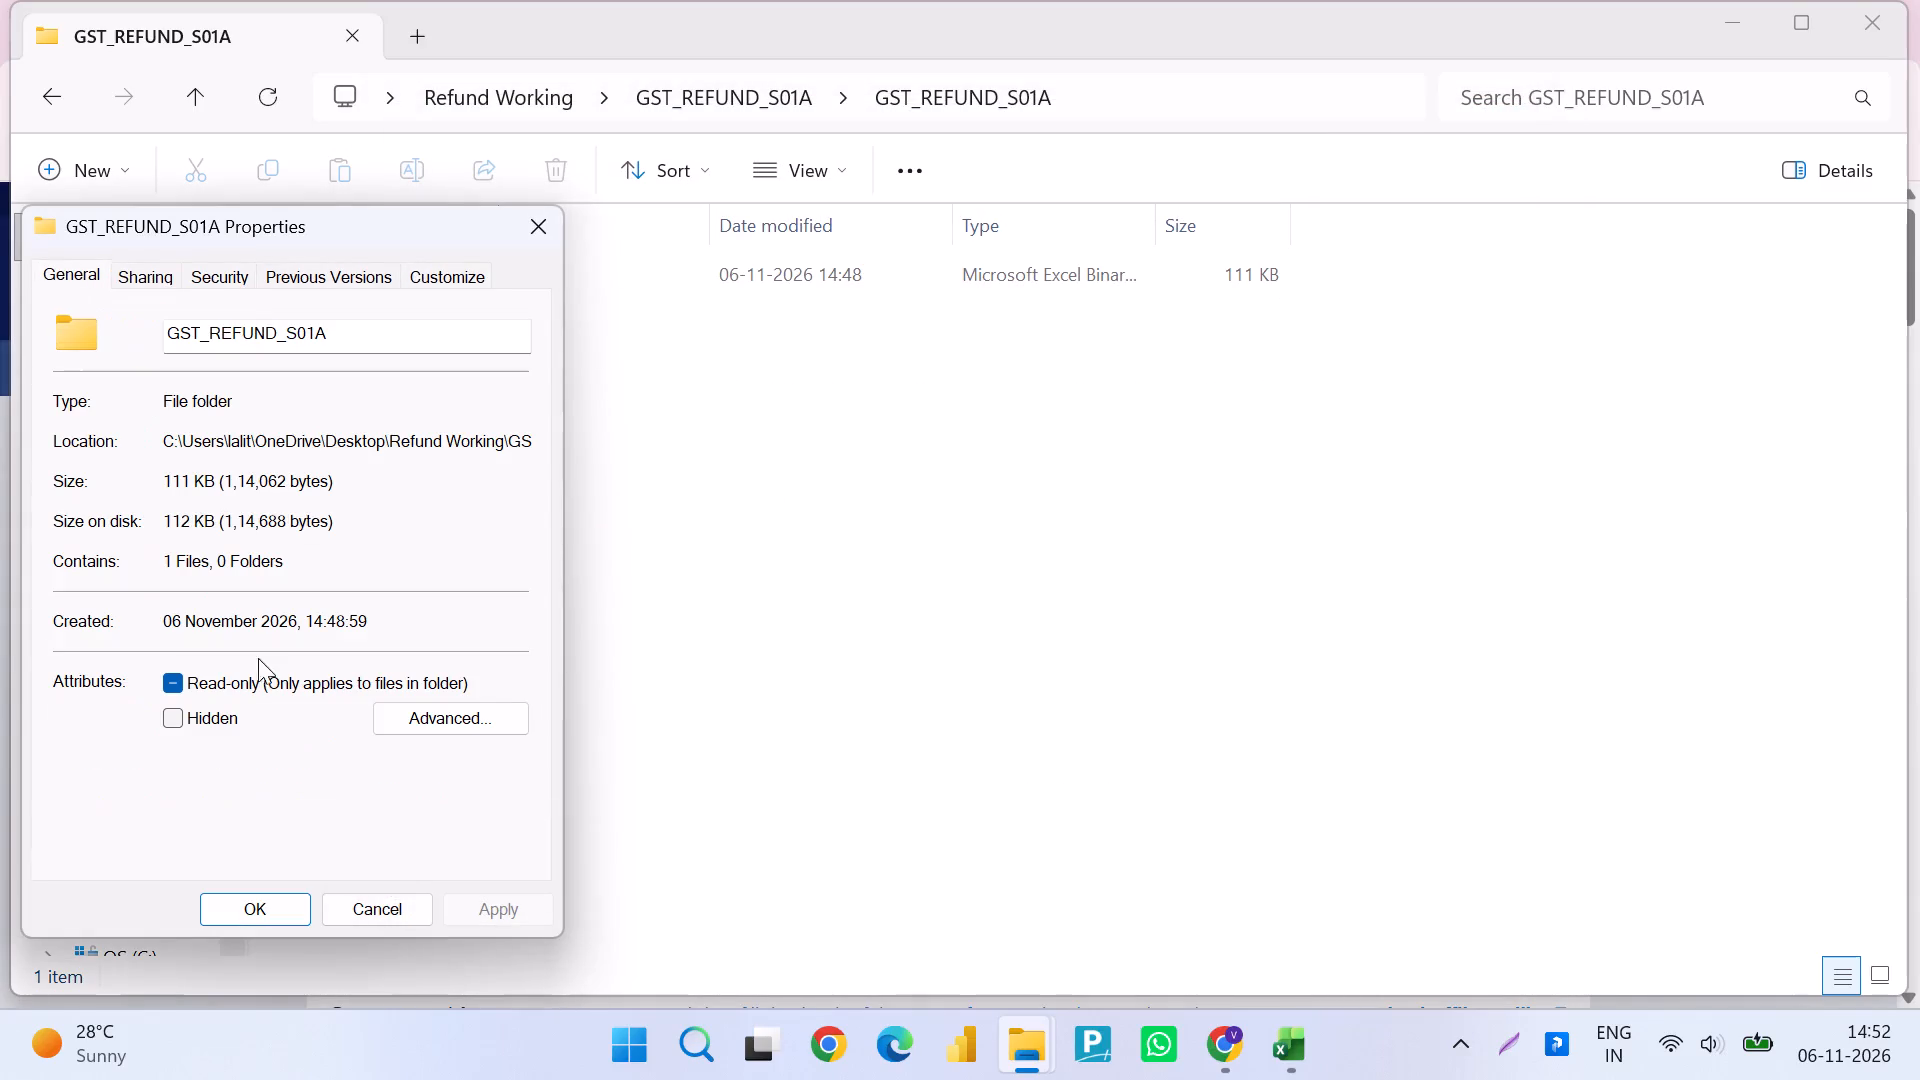
pyautogui.click(253, 901)
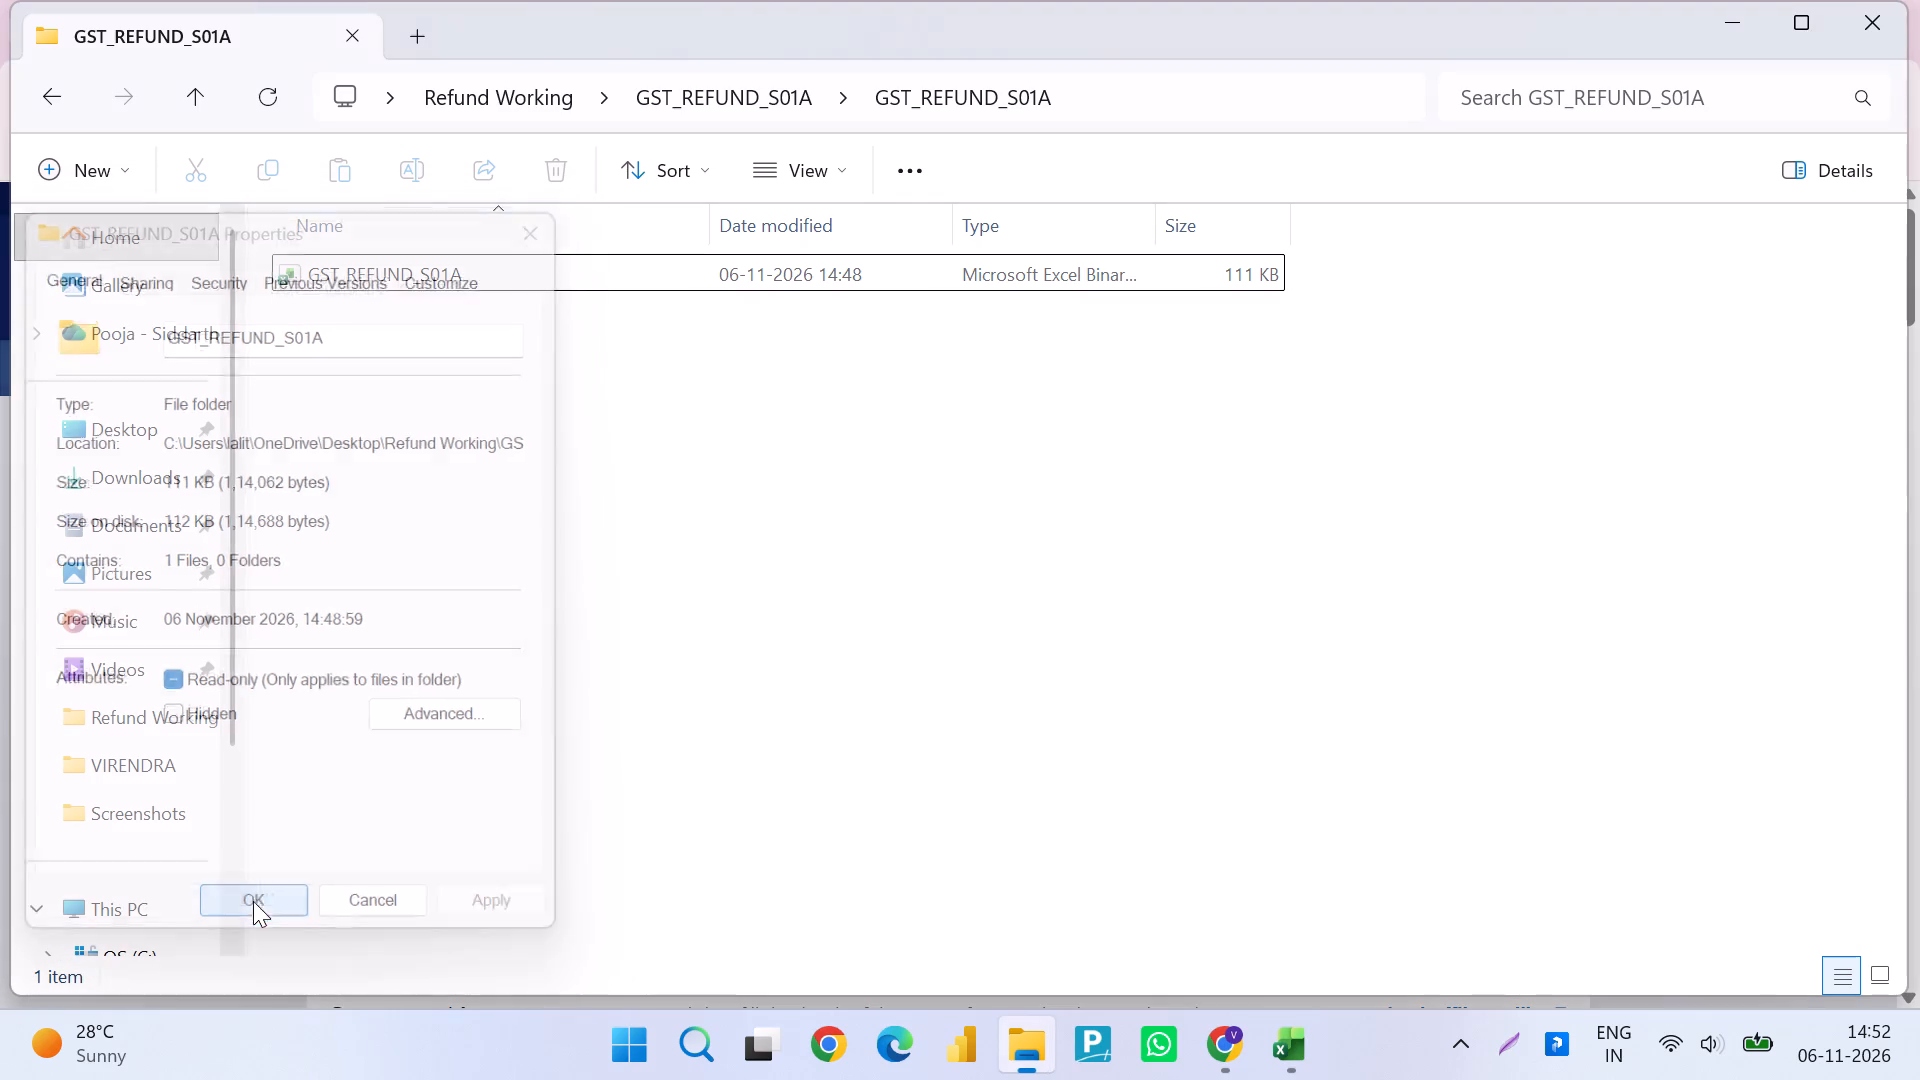
pyautogui.click(1886, 38)
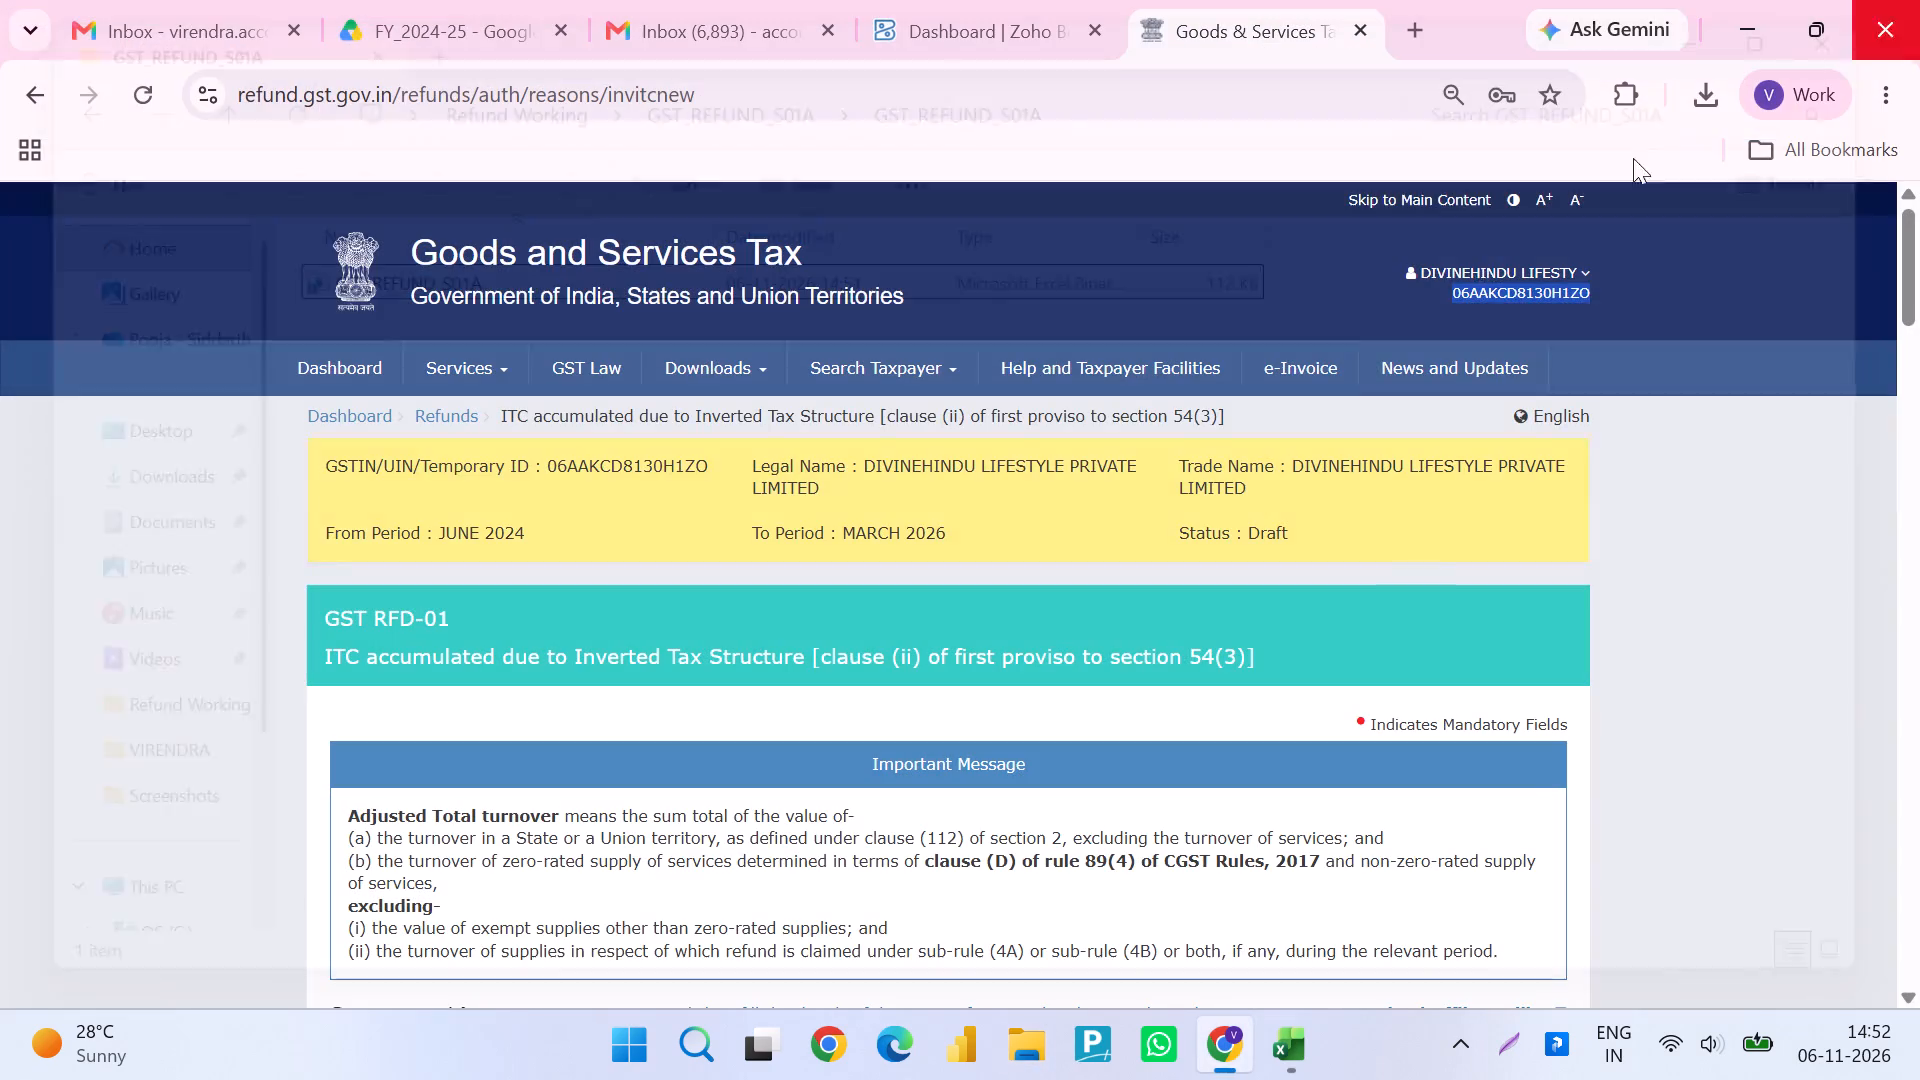
# Reopen the GST_REFUND_S01A workbook from the nested GST_REFUND_S01A folders inside the desktop's Refund Working folder.
pyautogui.hotkey('alt', 'Tab')
pyautogui.hotkey('alt', 'Tab')
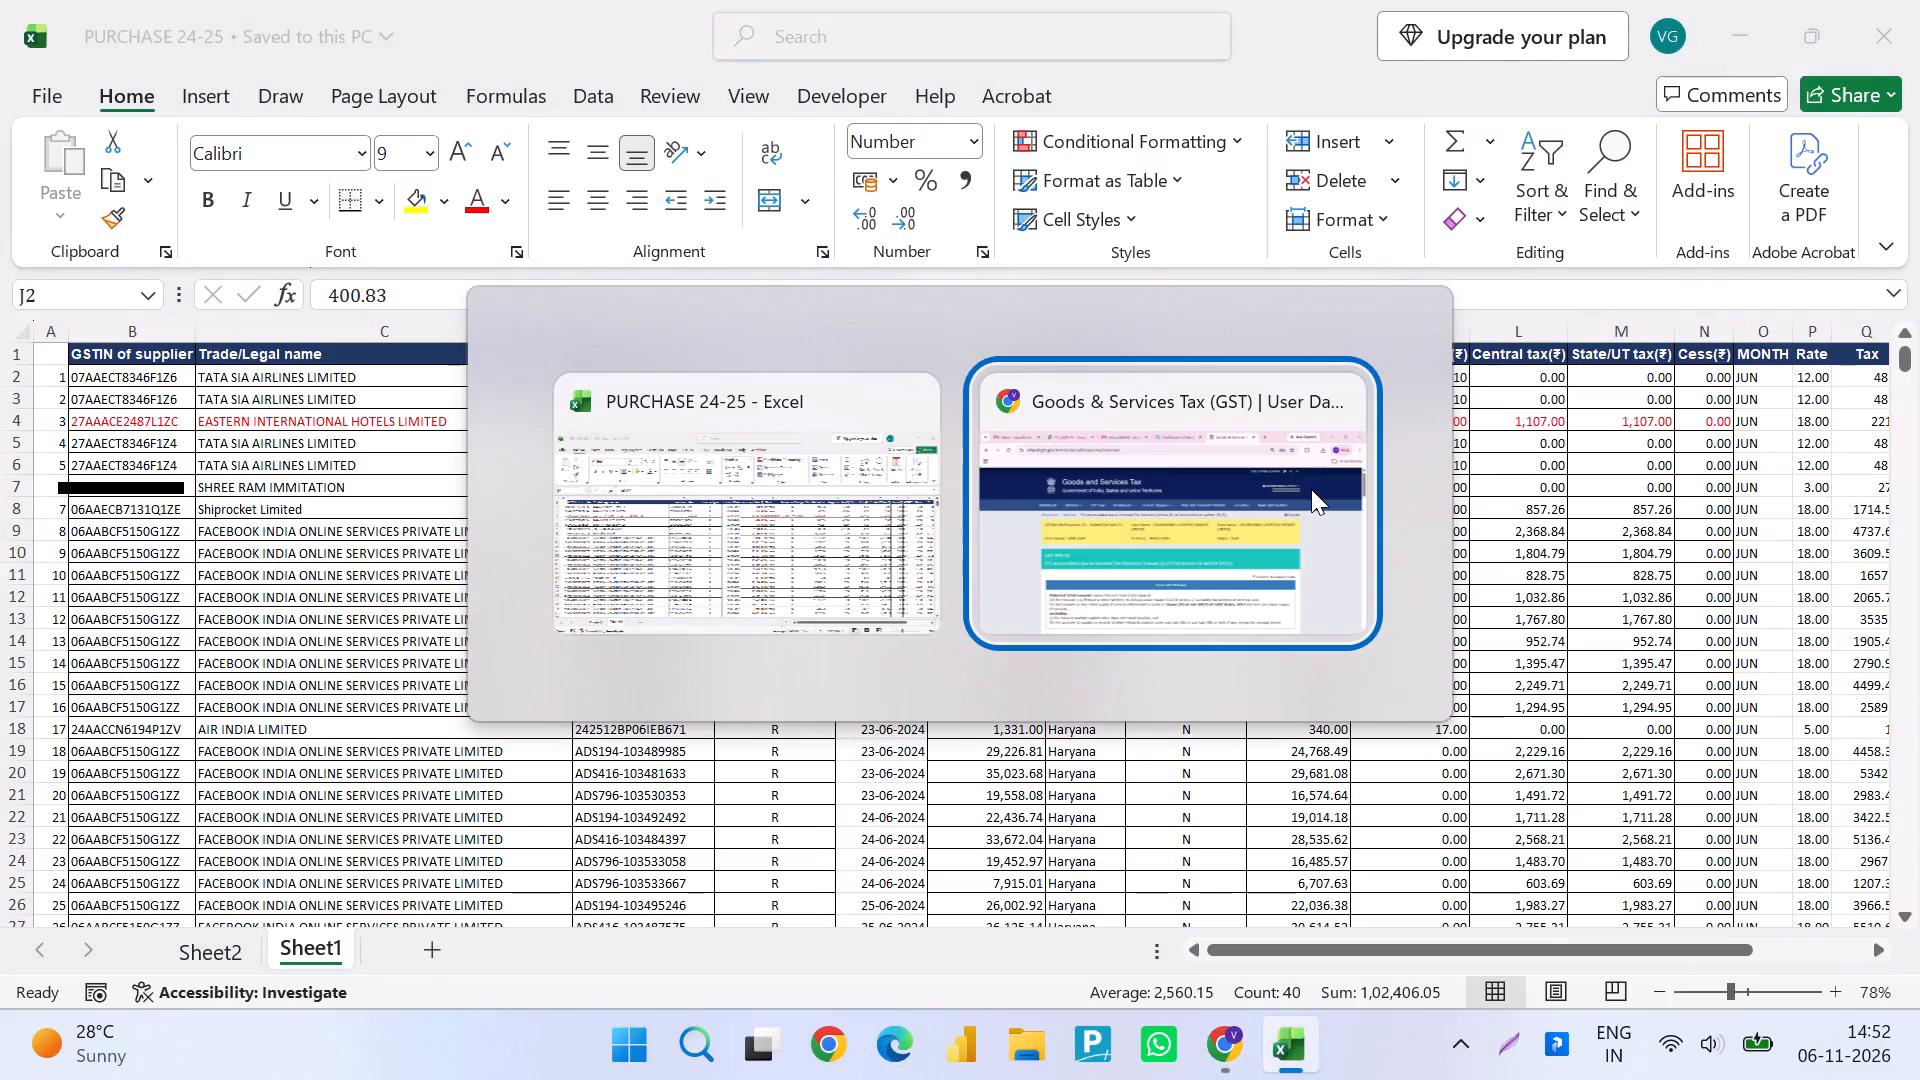
pyautogui.press('super+d')
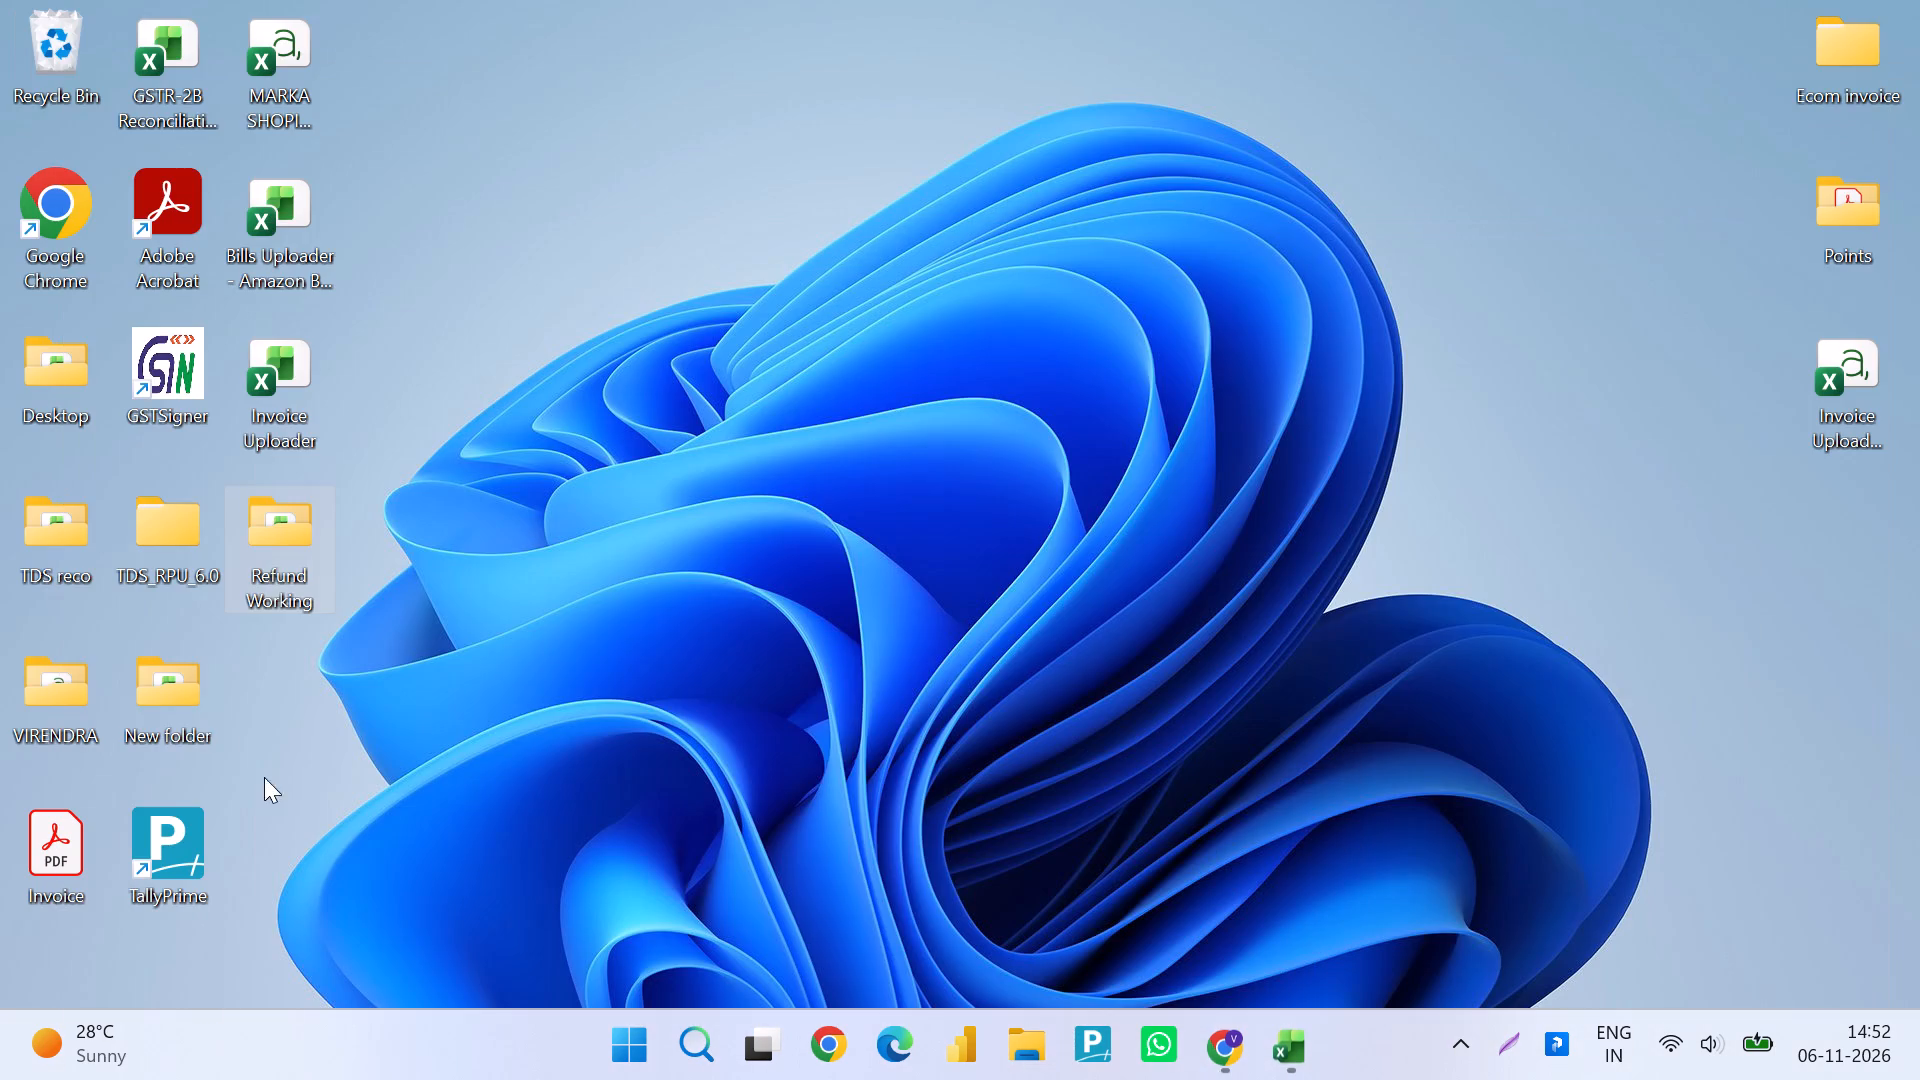
pyautogui.press('Return')
pyautogui.press('Down')
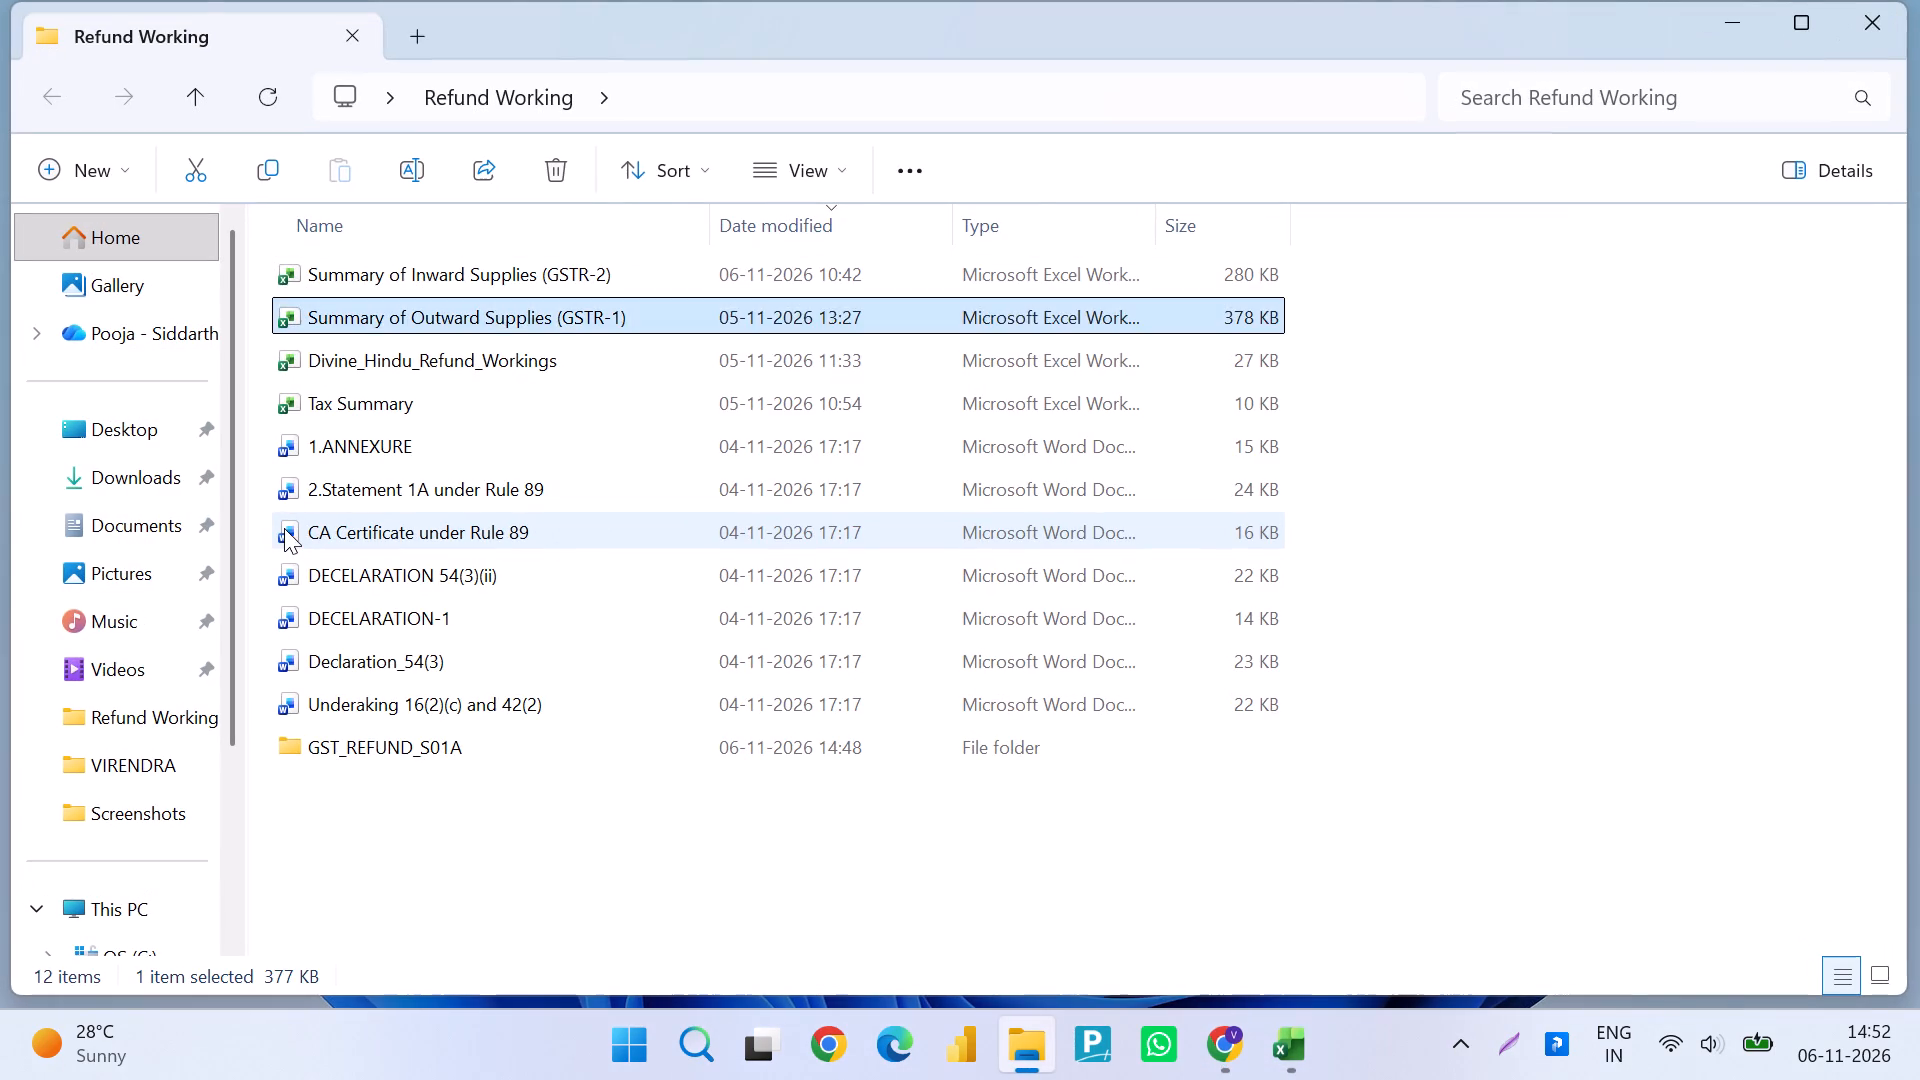
pyautogui.press('Up')
pyautogui.press('Down')
pyautogui.press('Down')
pyautogui.press('Down')
pyautogui.press('Down')
pyautogui.press('Down')
pyautogui.press('Down')
pyautogui.press('Down')
pyautogui.press('Down')
pyautogui.press('Down')
pyautogui.press('Down')
pyautogui.press('Down')
pyautogui.press('Return')
pyautogui.press('Down')
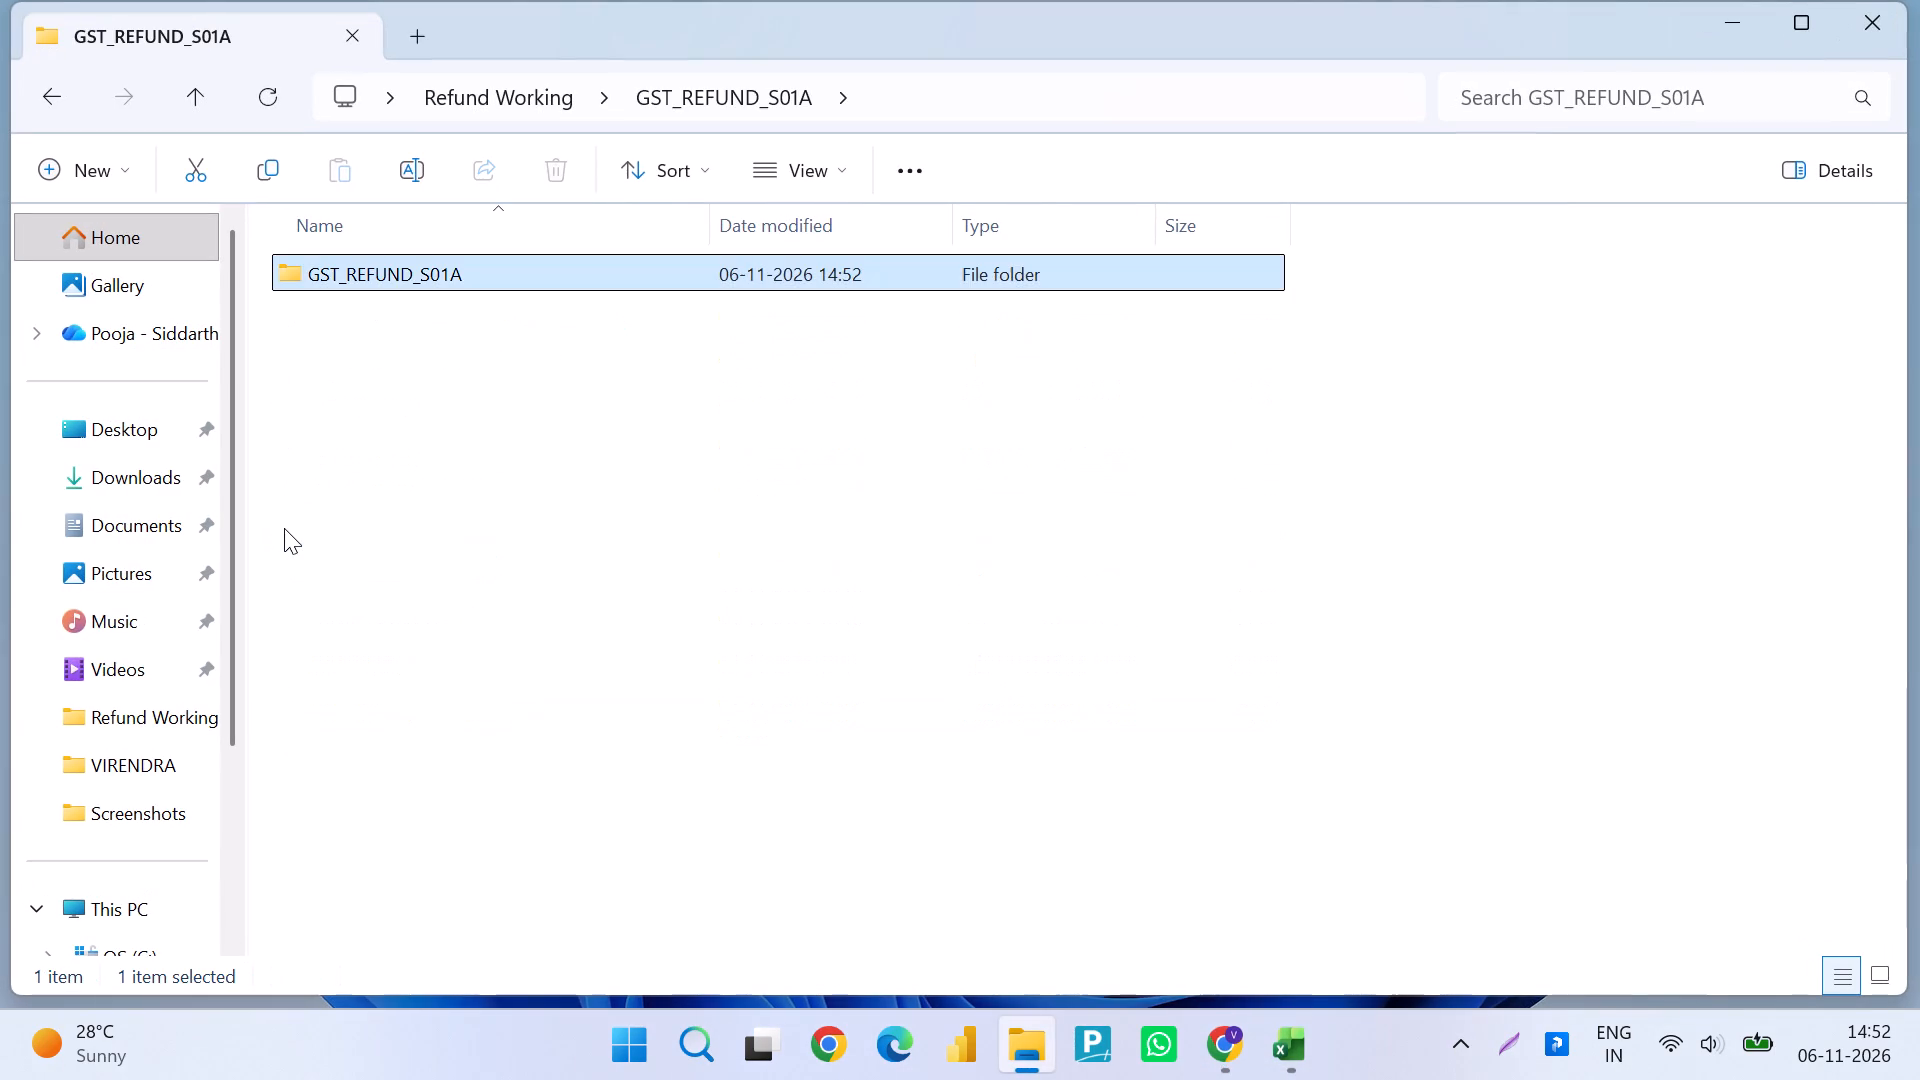
pyautogui.press('Return')
pyautogui.press('BackSpace')
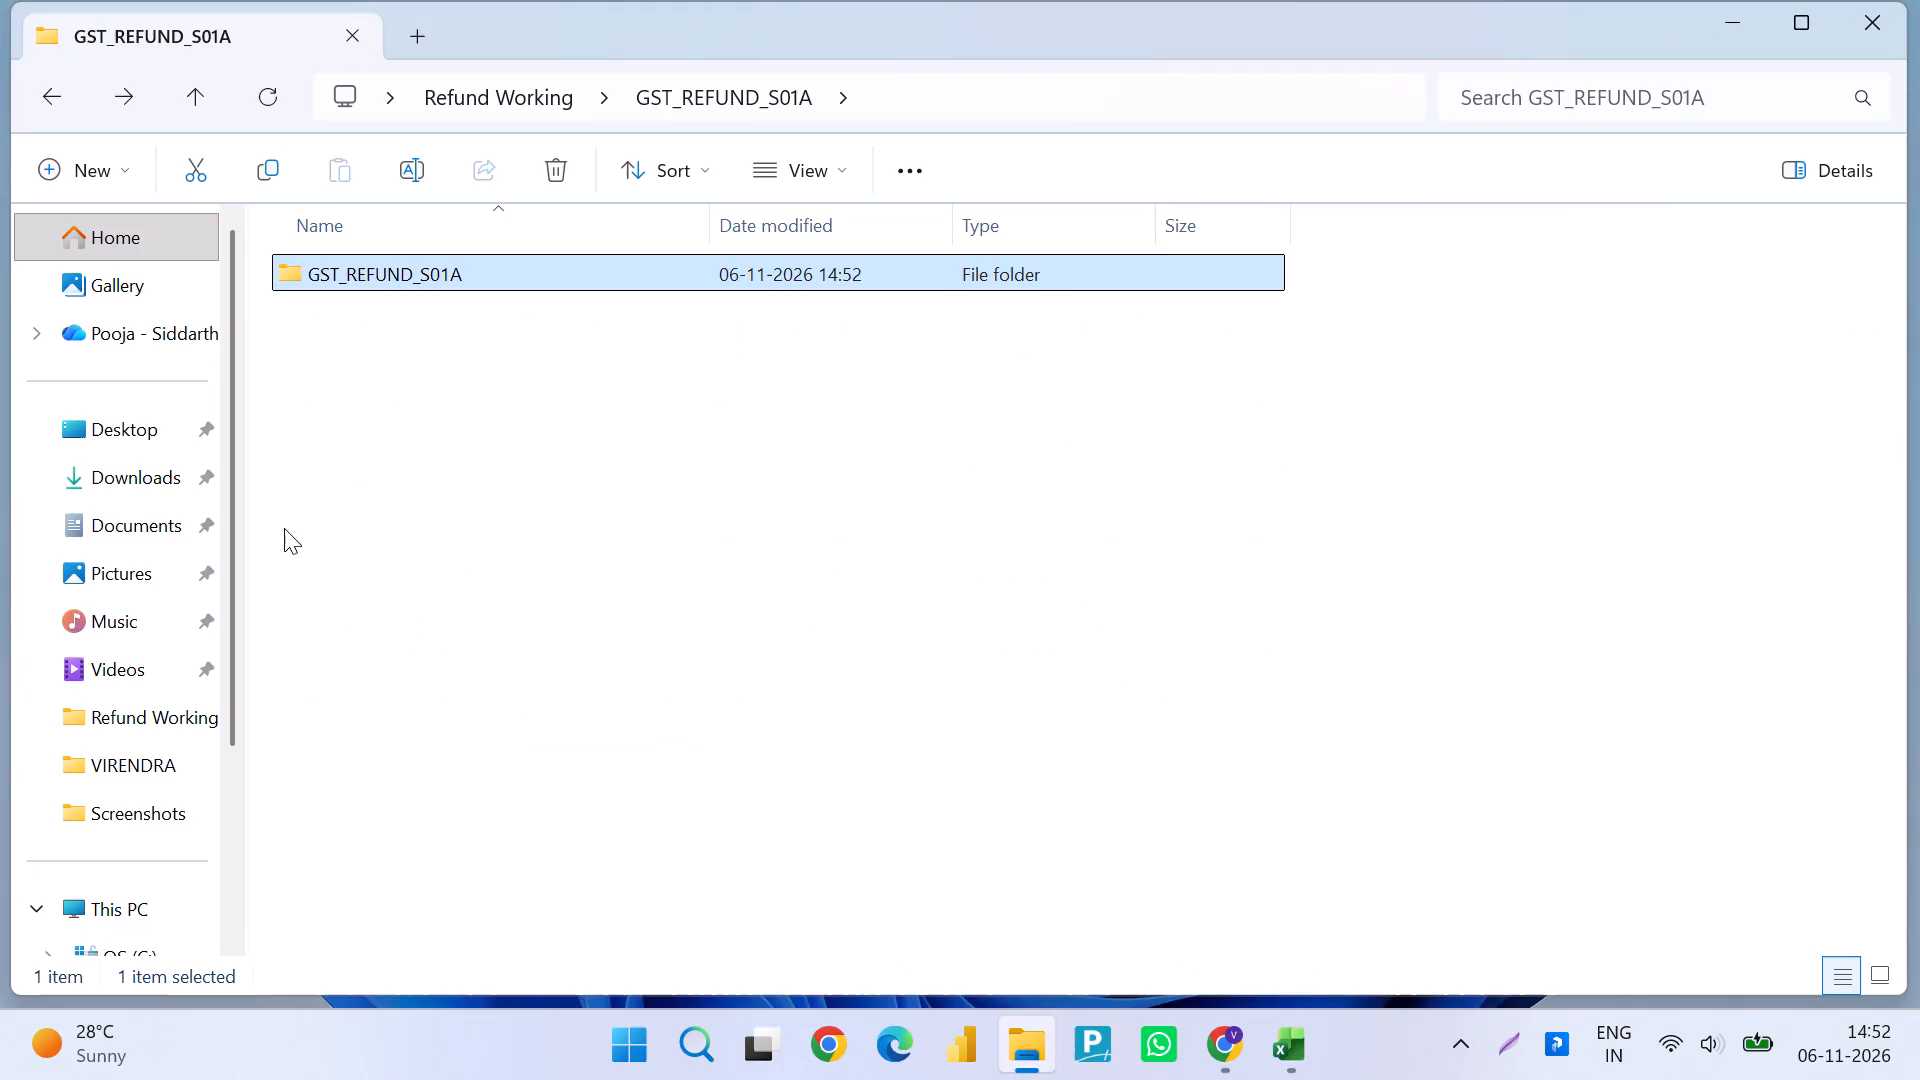
pyautogui.press('Return')
pyautogui.press('Down')
pyautogui.press('Return')
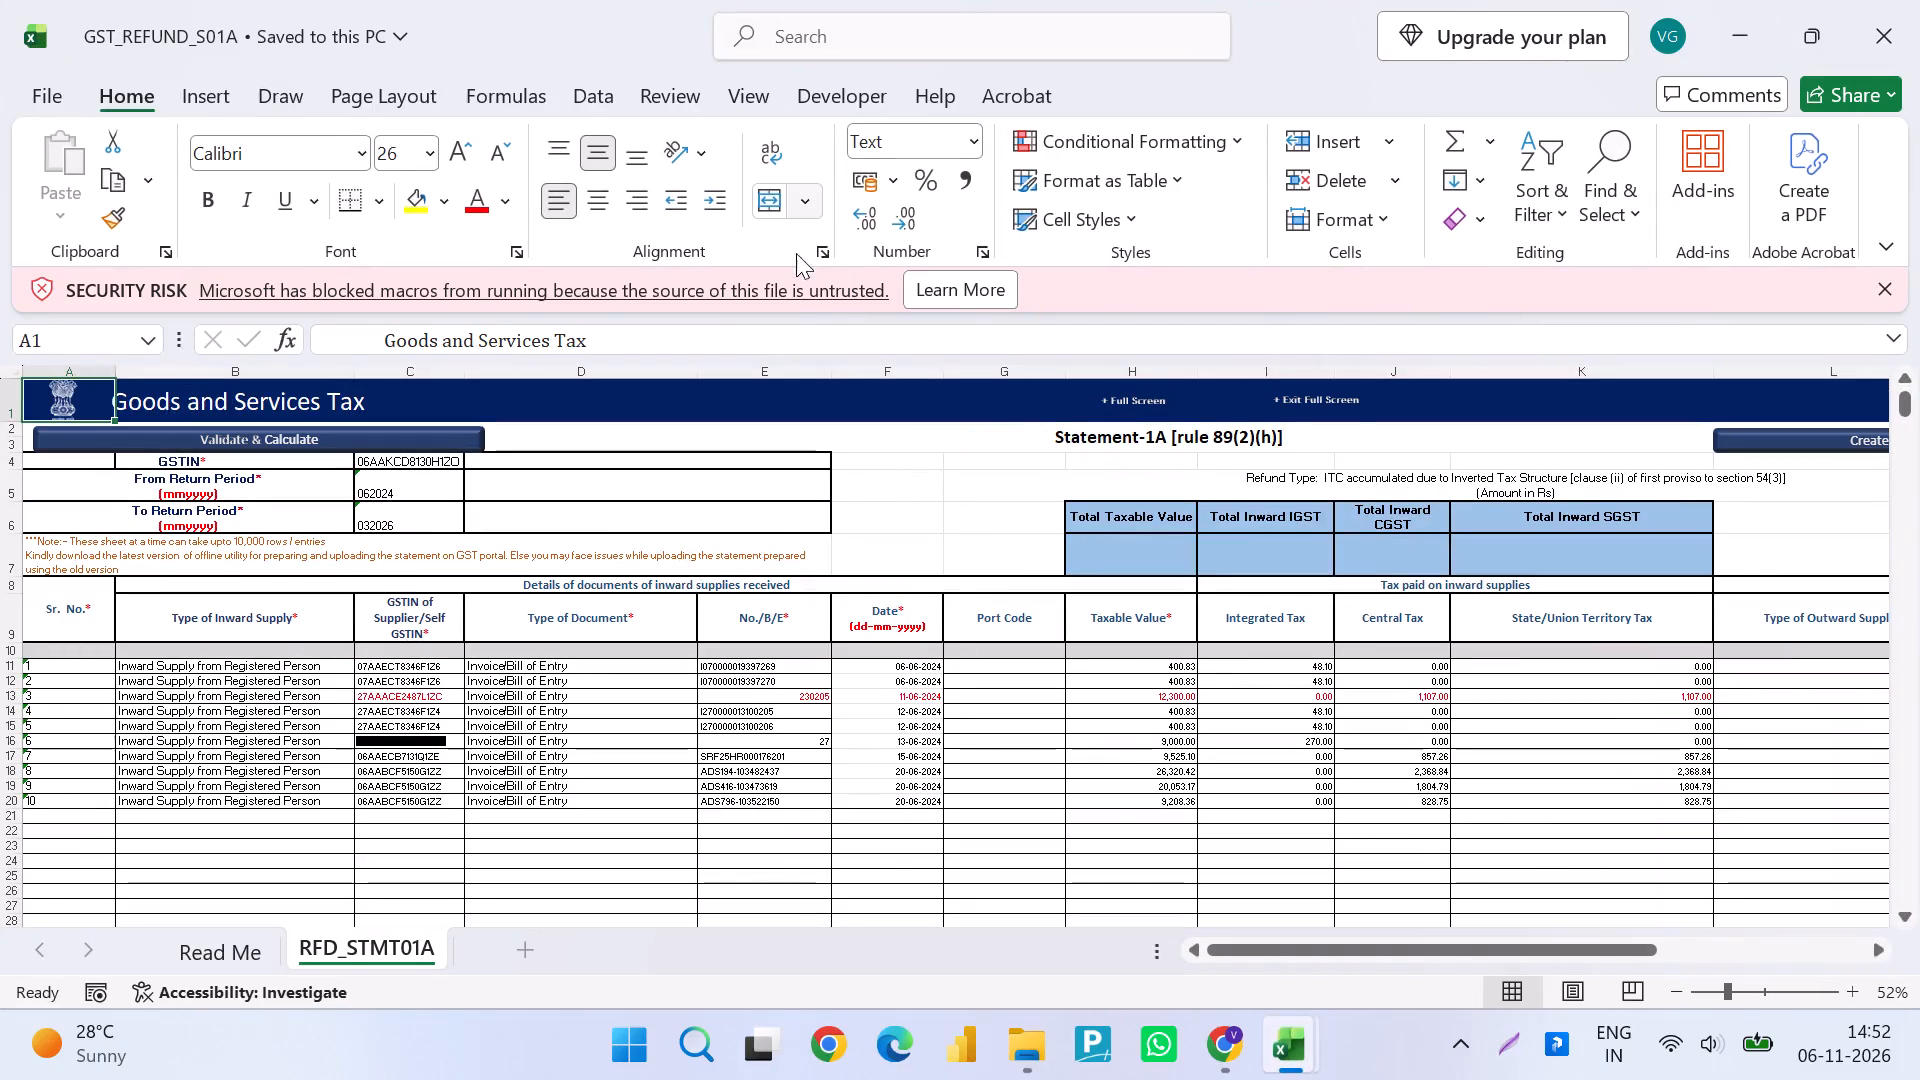
# Open Microsoft's support article on the workbook's blocked macros in Chrome and read its instructions for allowing them.
pyautogui.click(791, 289)
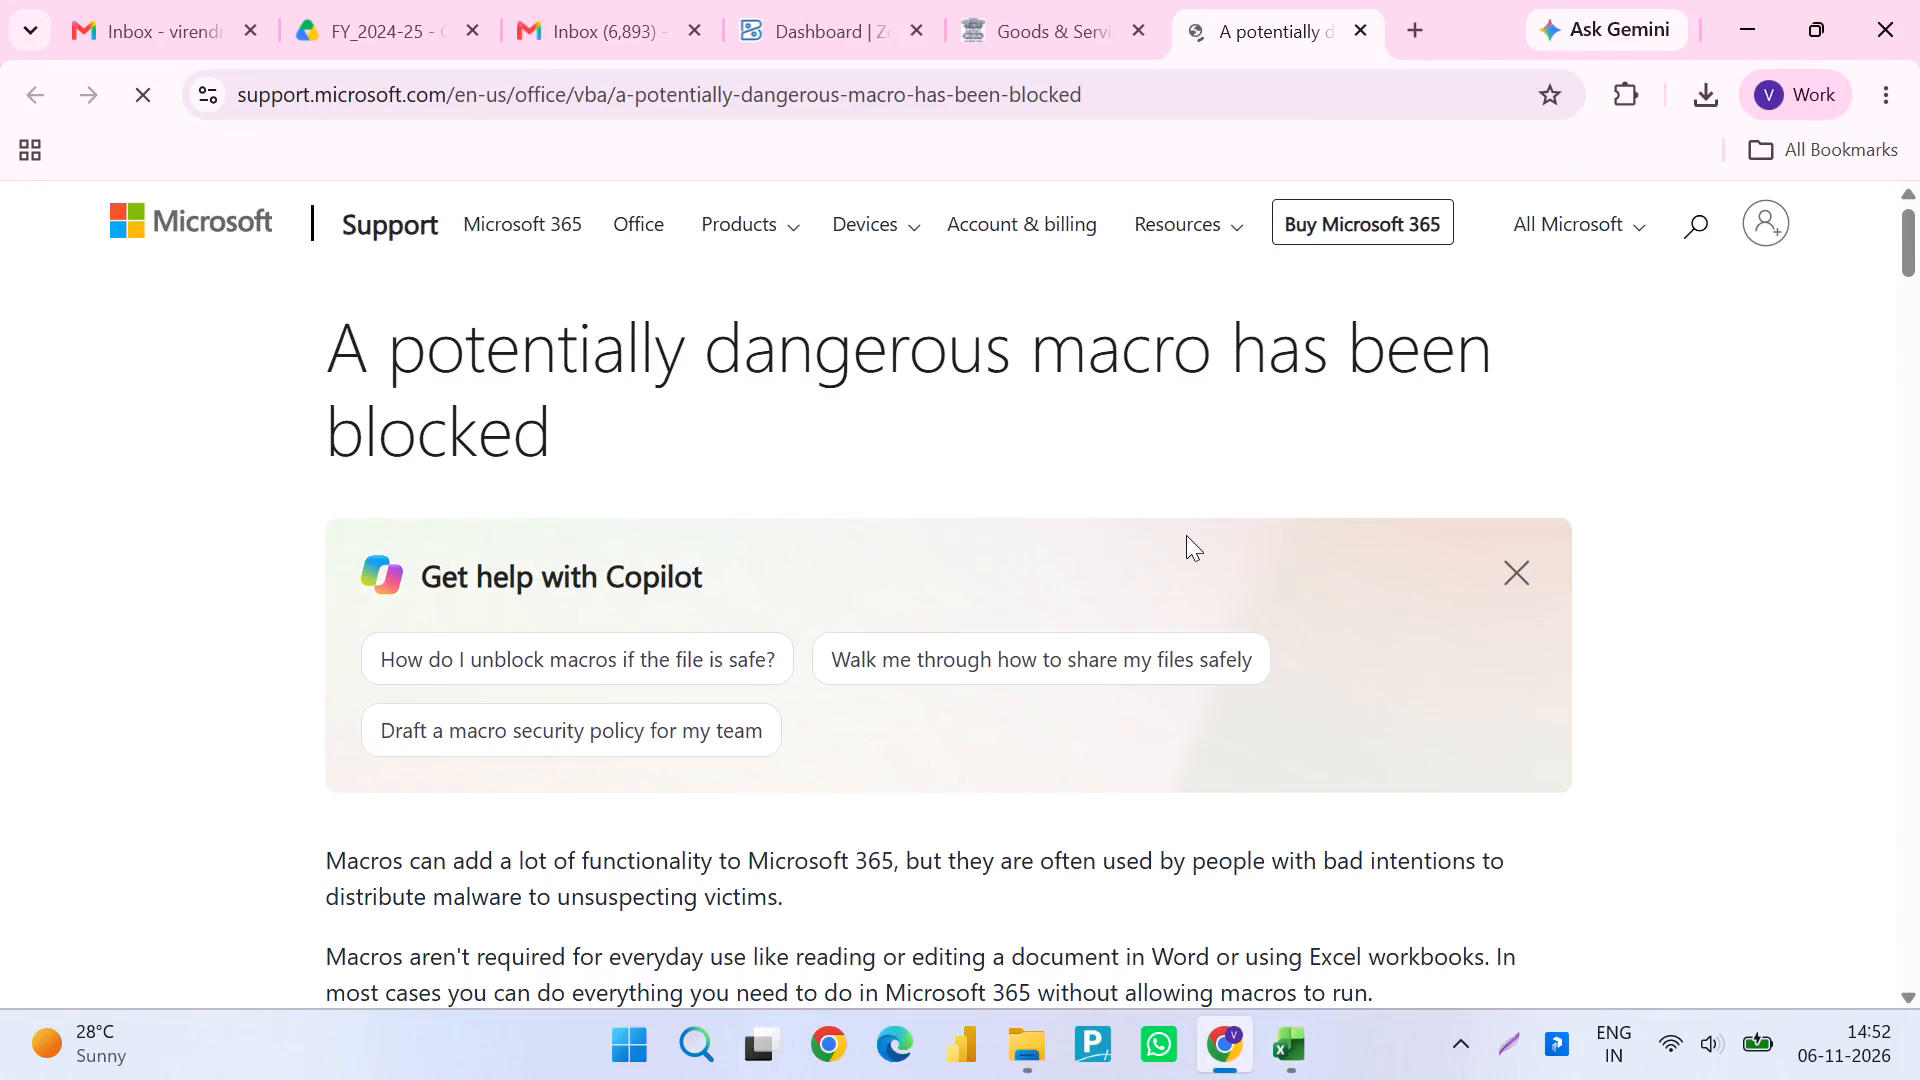
pyautogui.scroll(-5, 1186, 535)
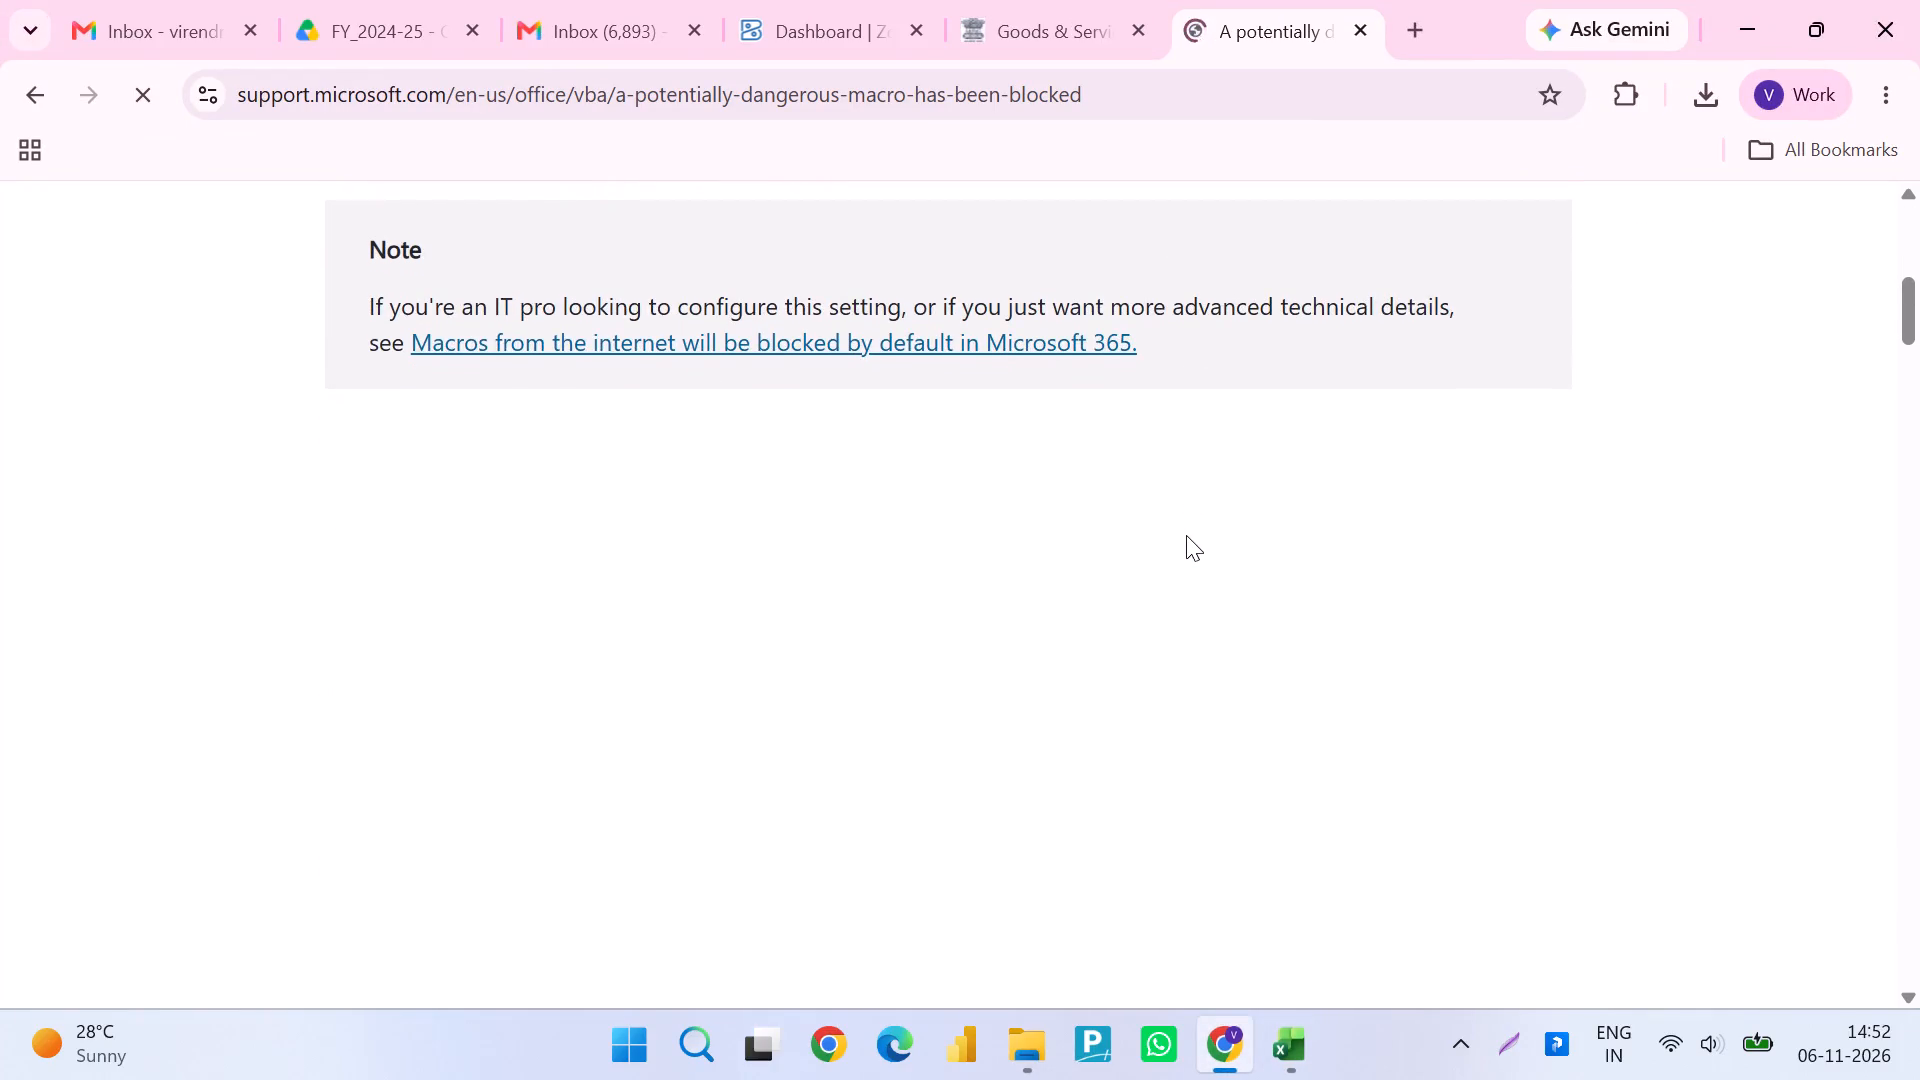
pyautogui.scroll(-2, 1074, 370)
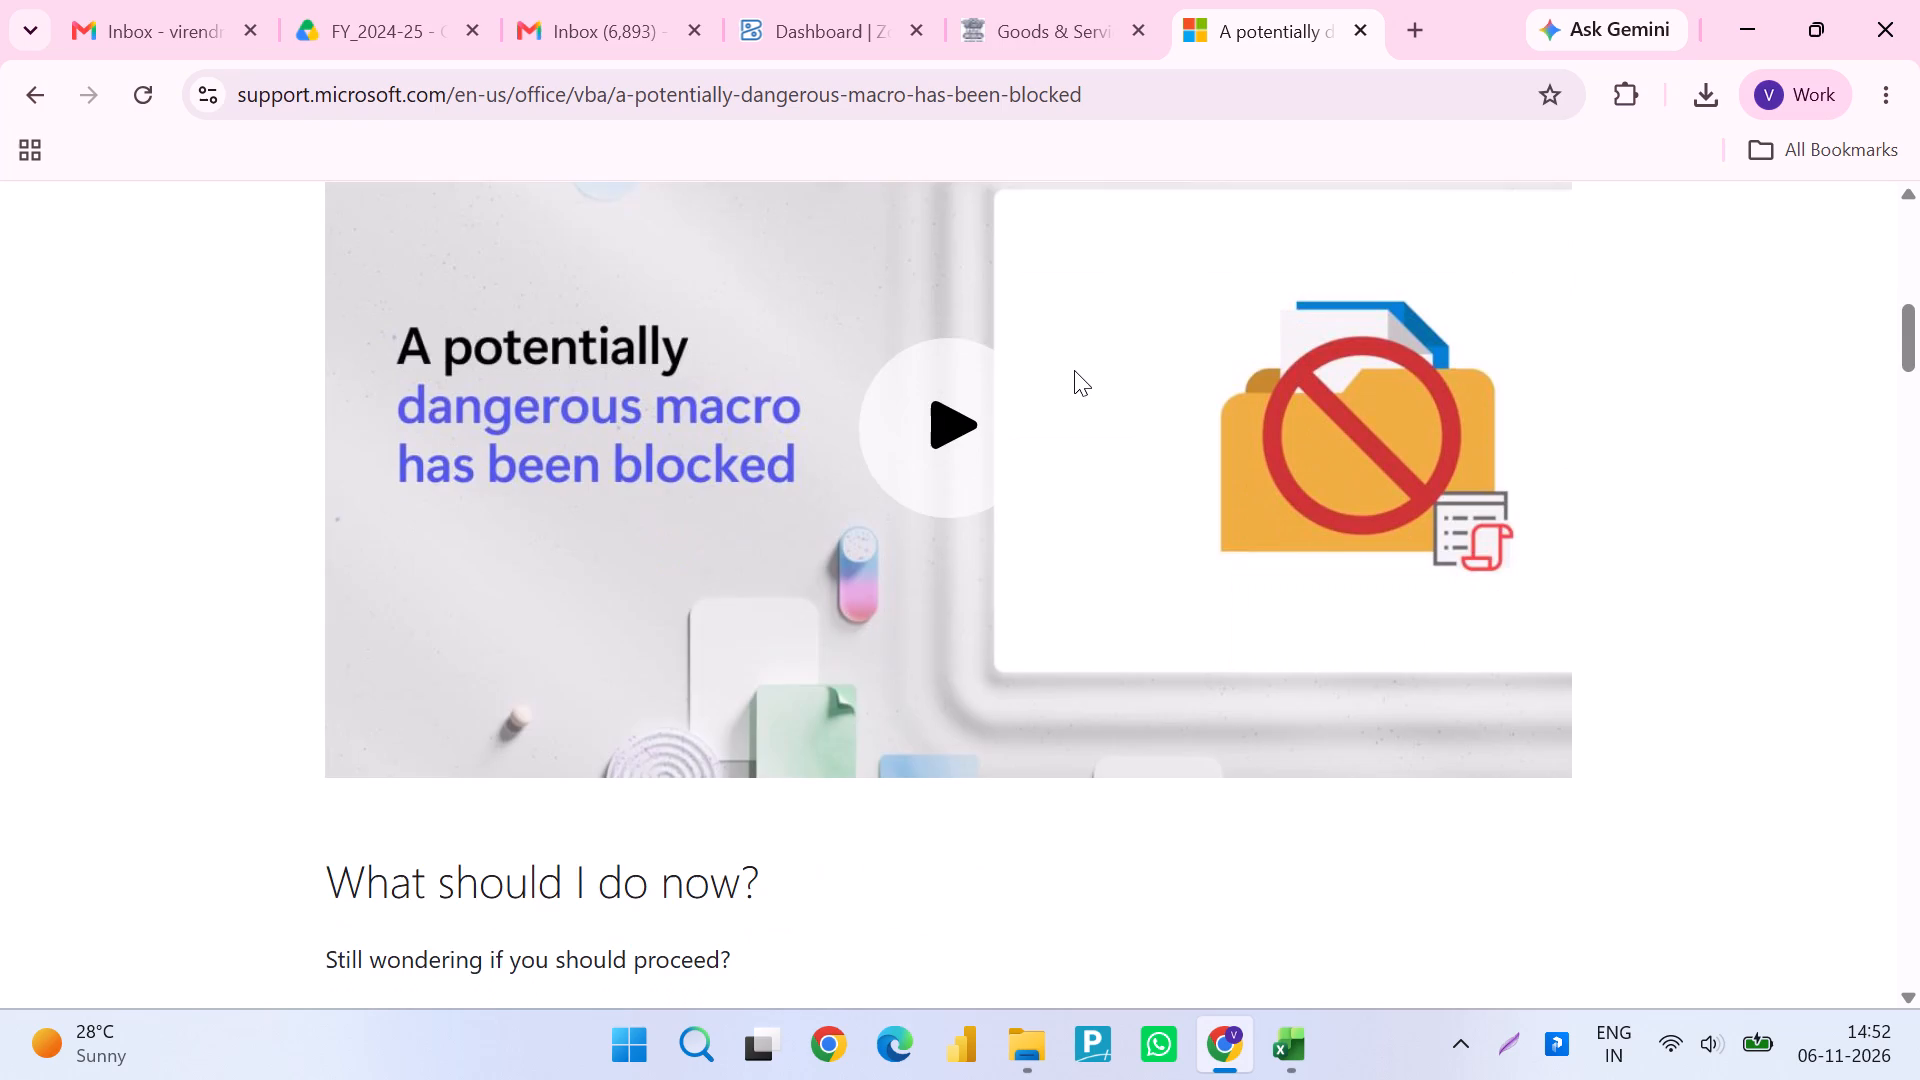
pyautogui.scroll(-7, 1074, 370)
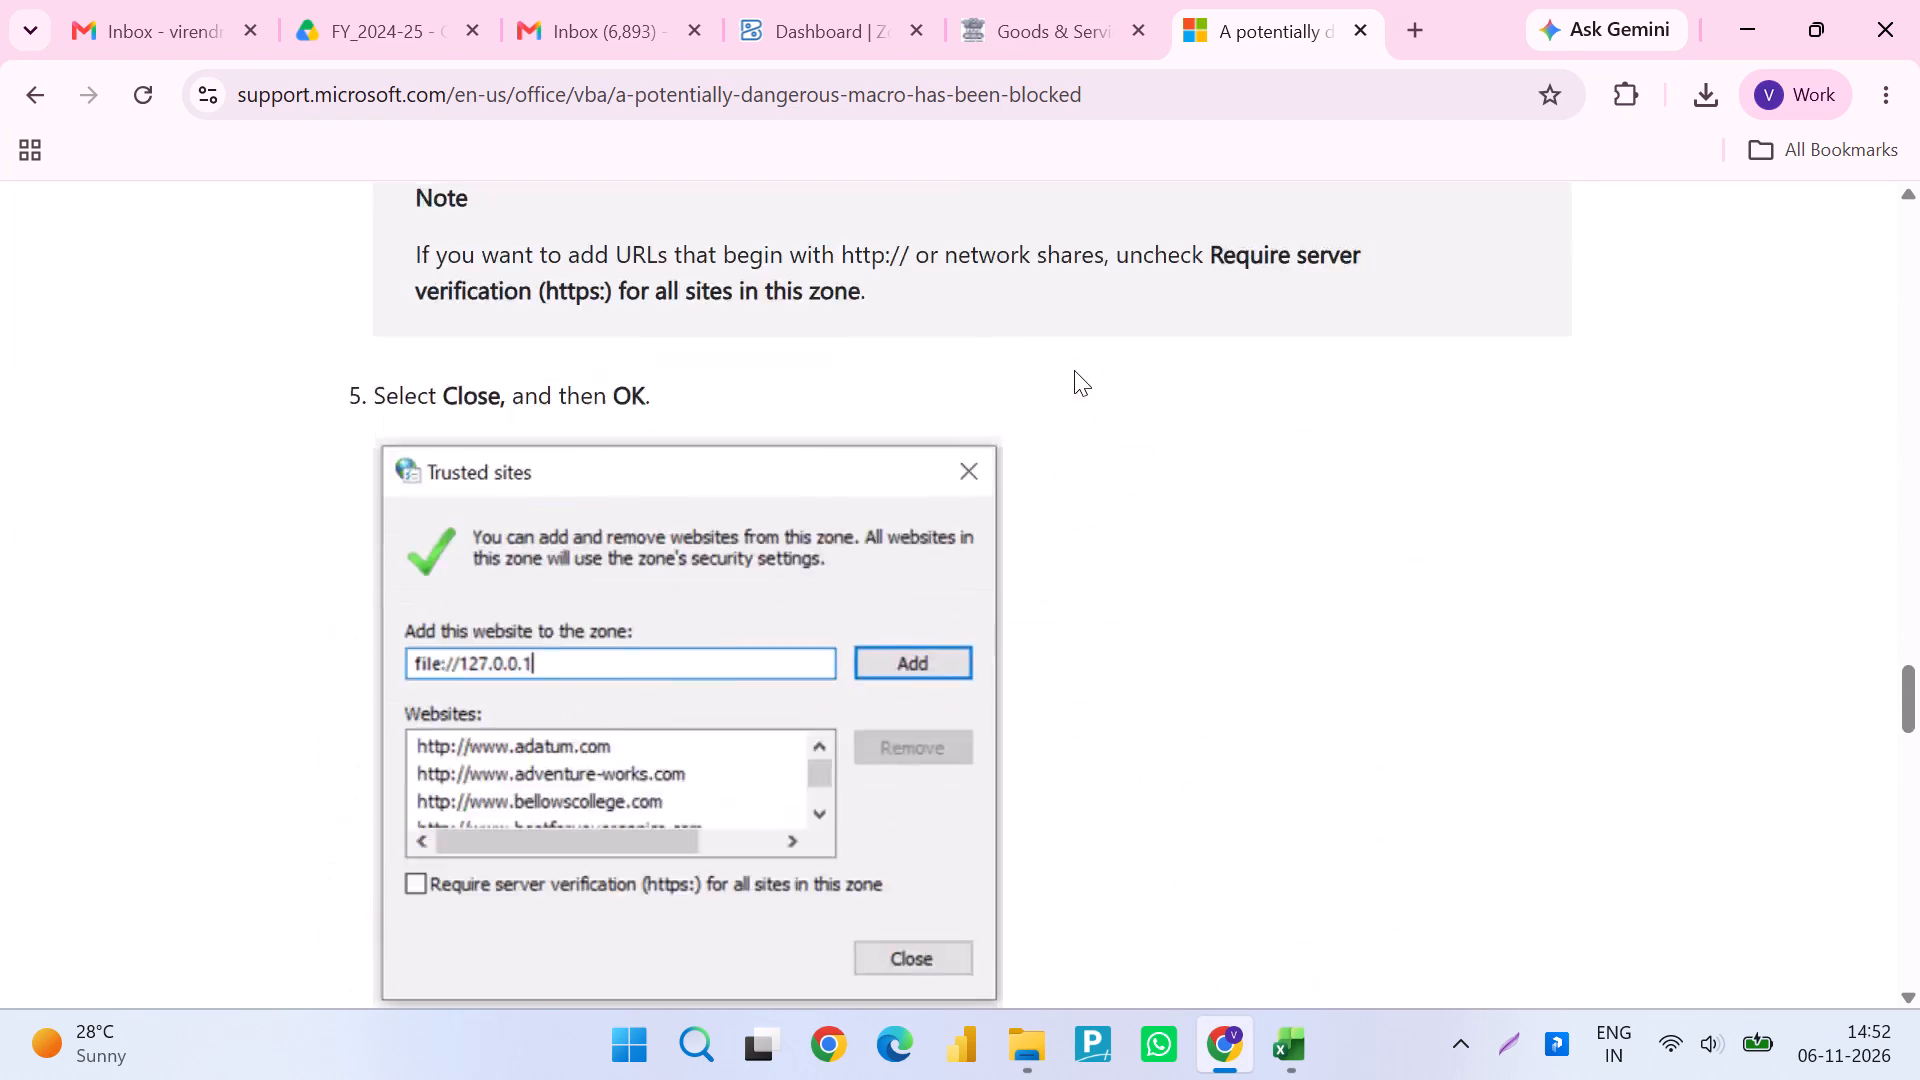
pyautogui.scroll(1, 1074, 370)
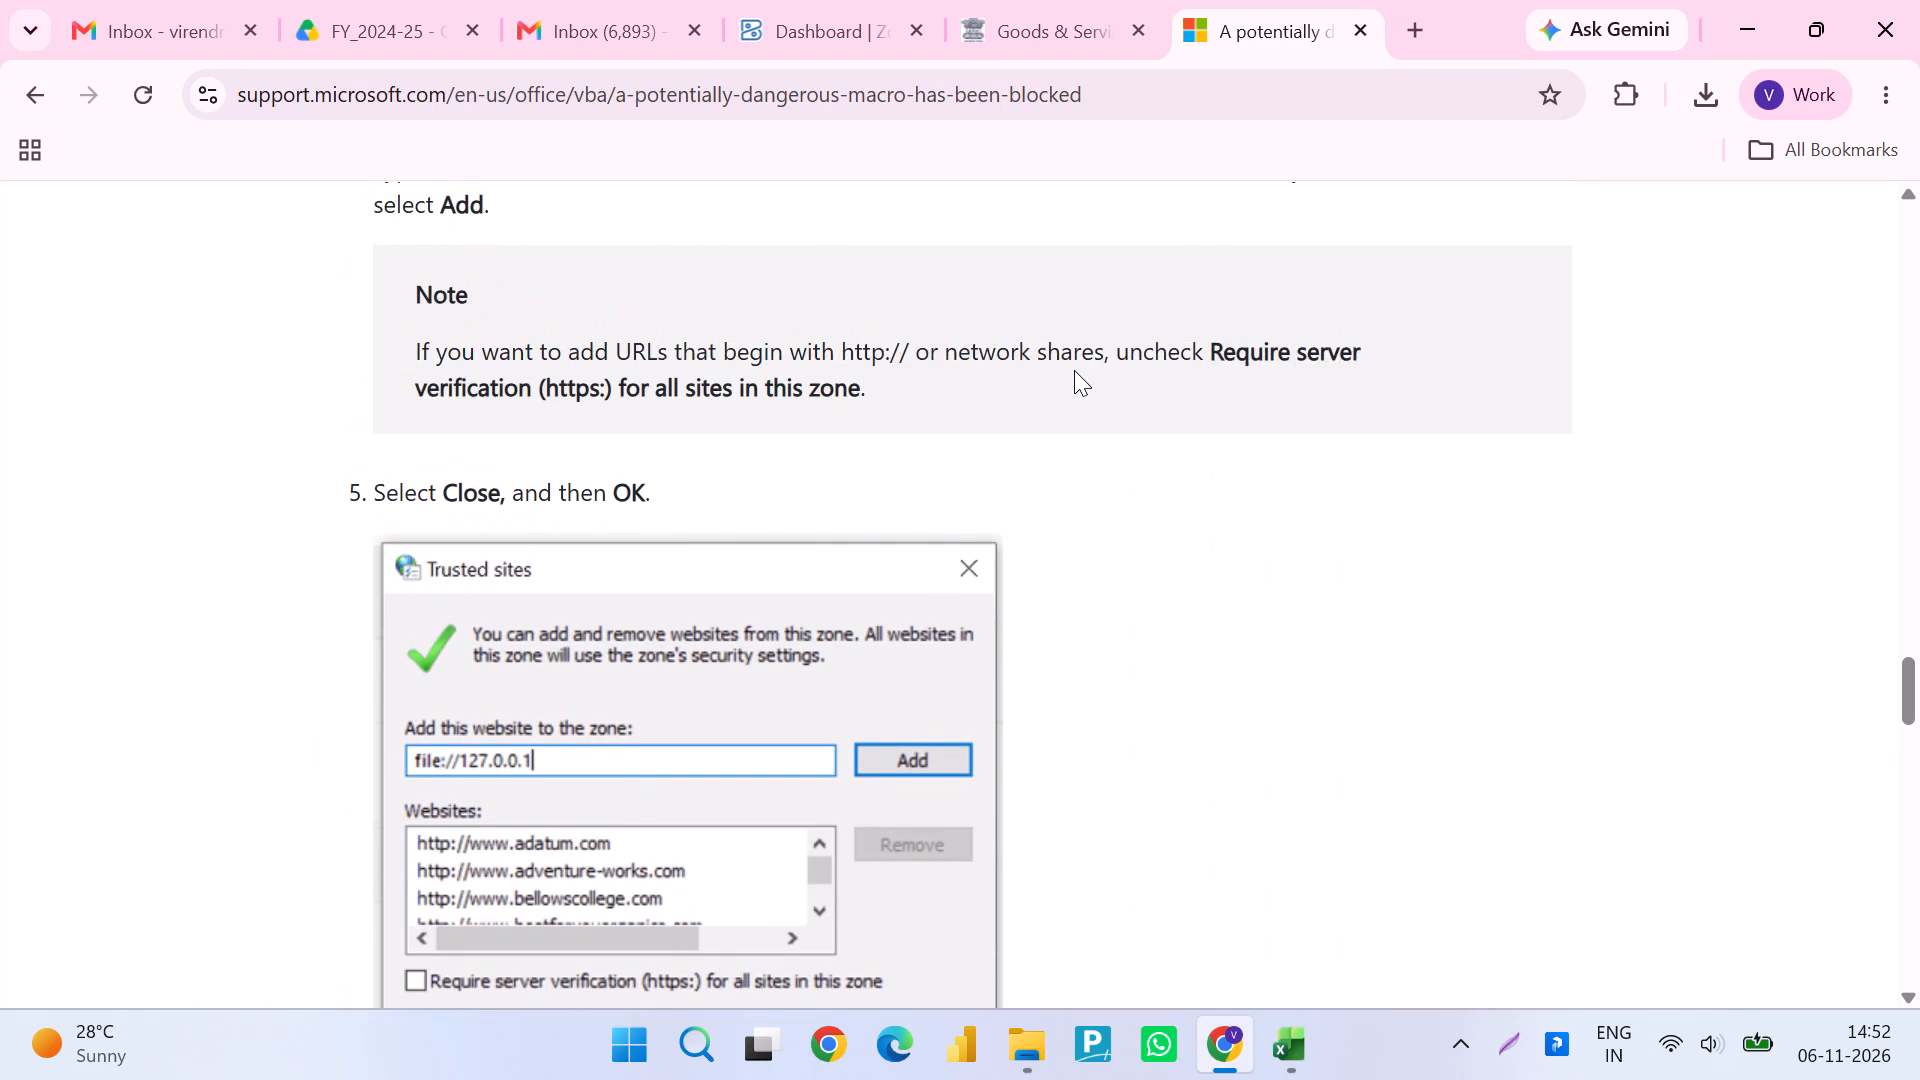
pyautogui.scroll(3, 1074, 370)
pyautogui.scroll(-1, 1074, 370)
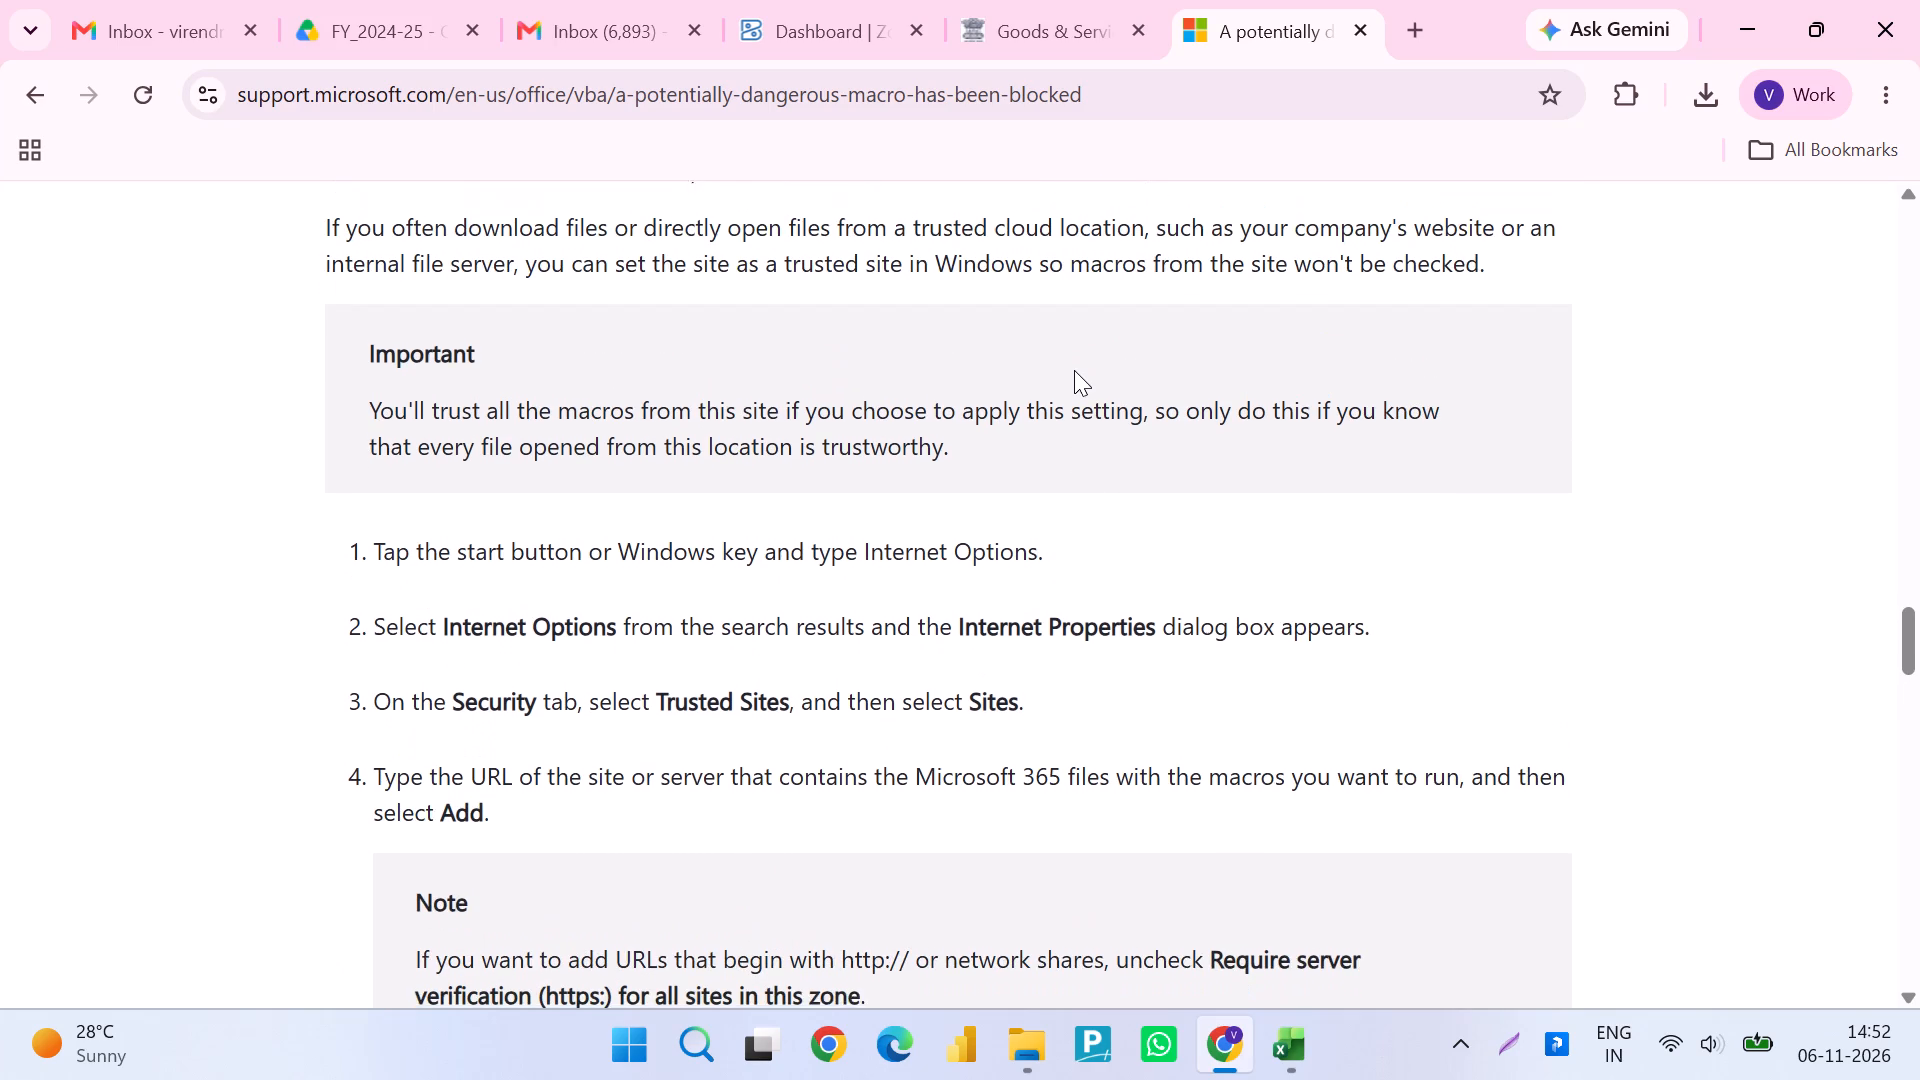
pyautogui.scroll(-2, 1074, 370)
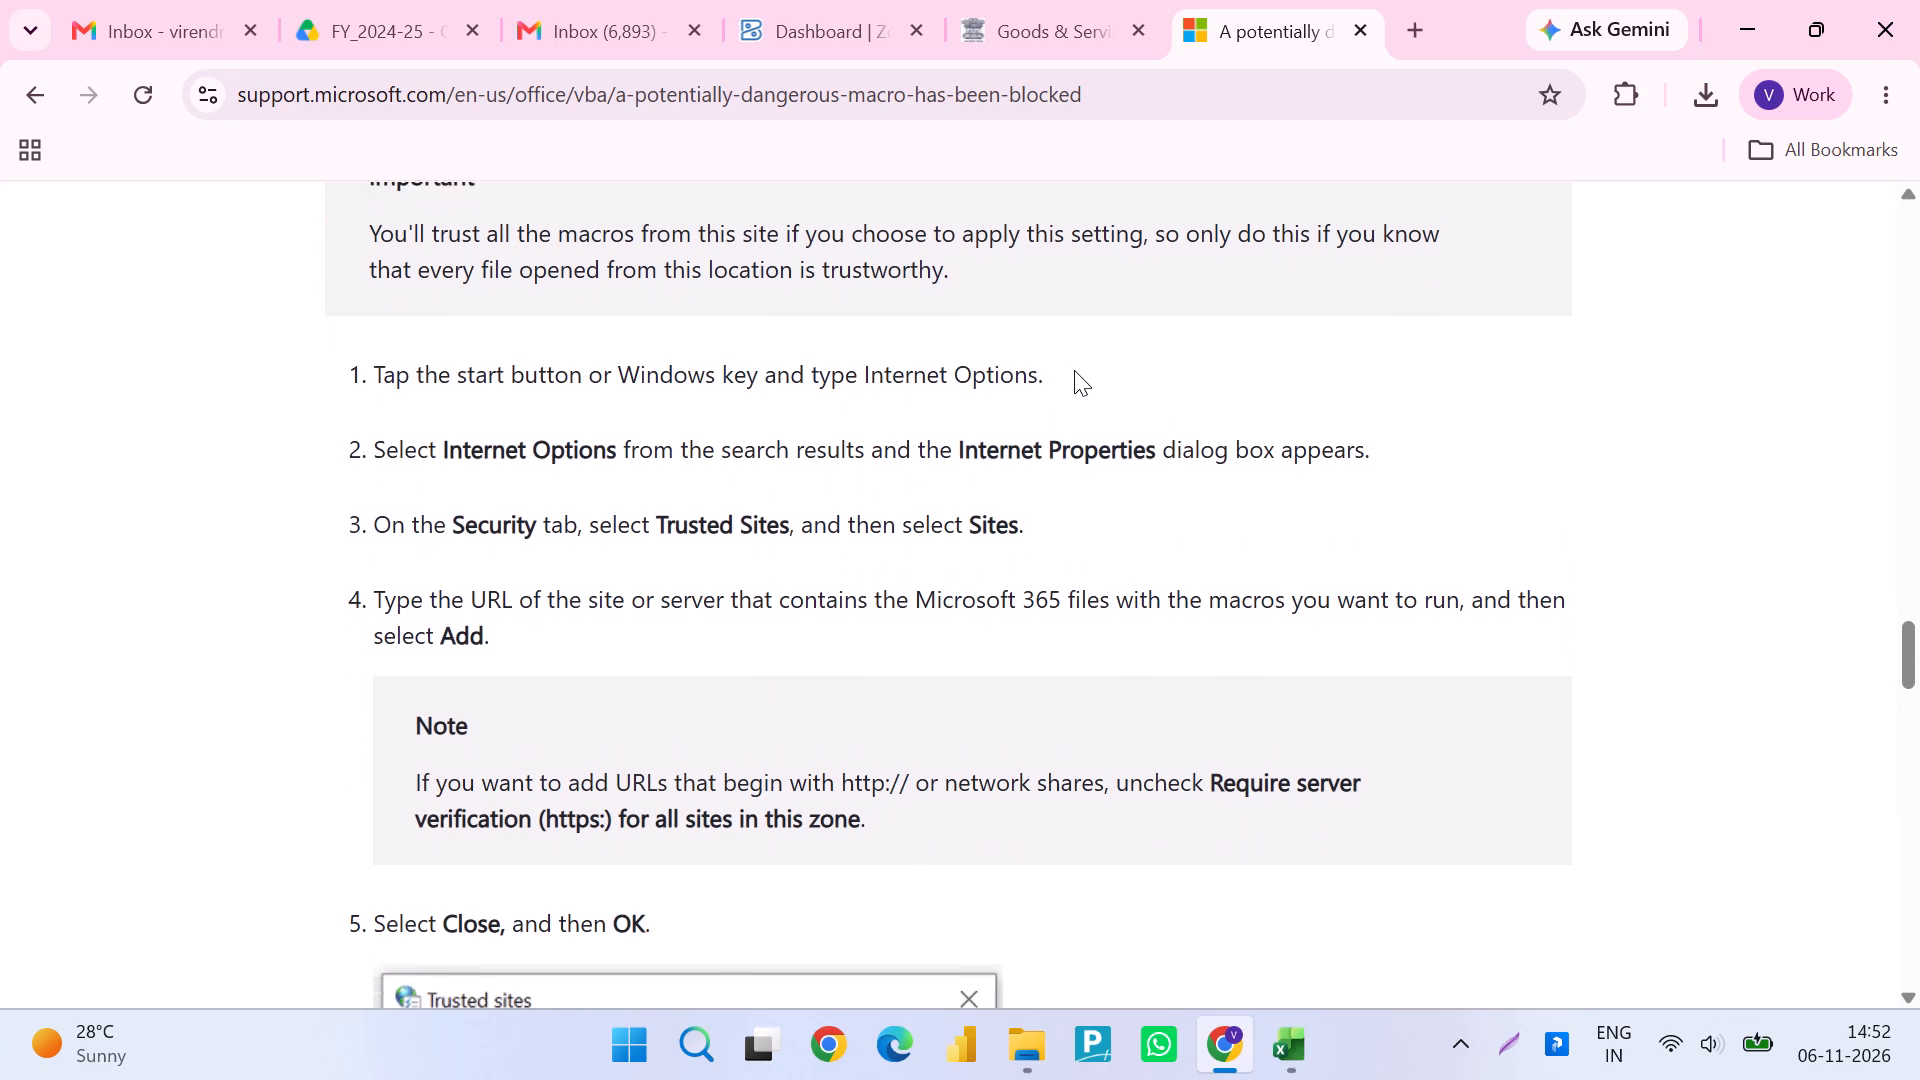
pyautogui.scroll(-1, 1074, 370)
# Return to Excel and close the GST_REFUND_S01A workbook.
pyautogui.hotkey('alt', 'Tab')
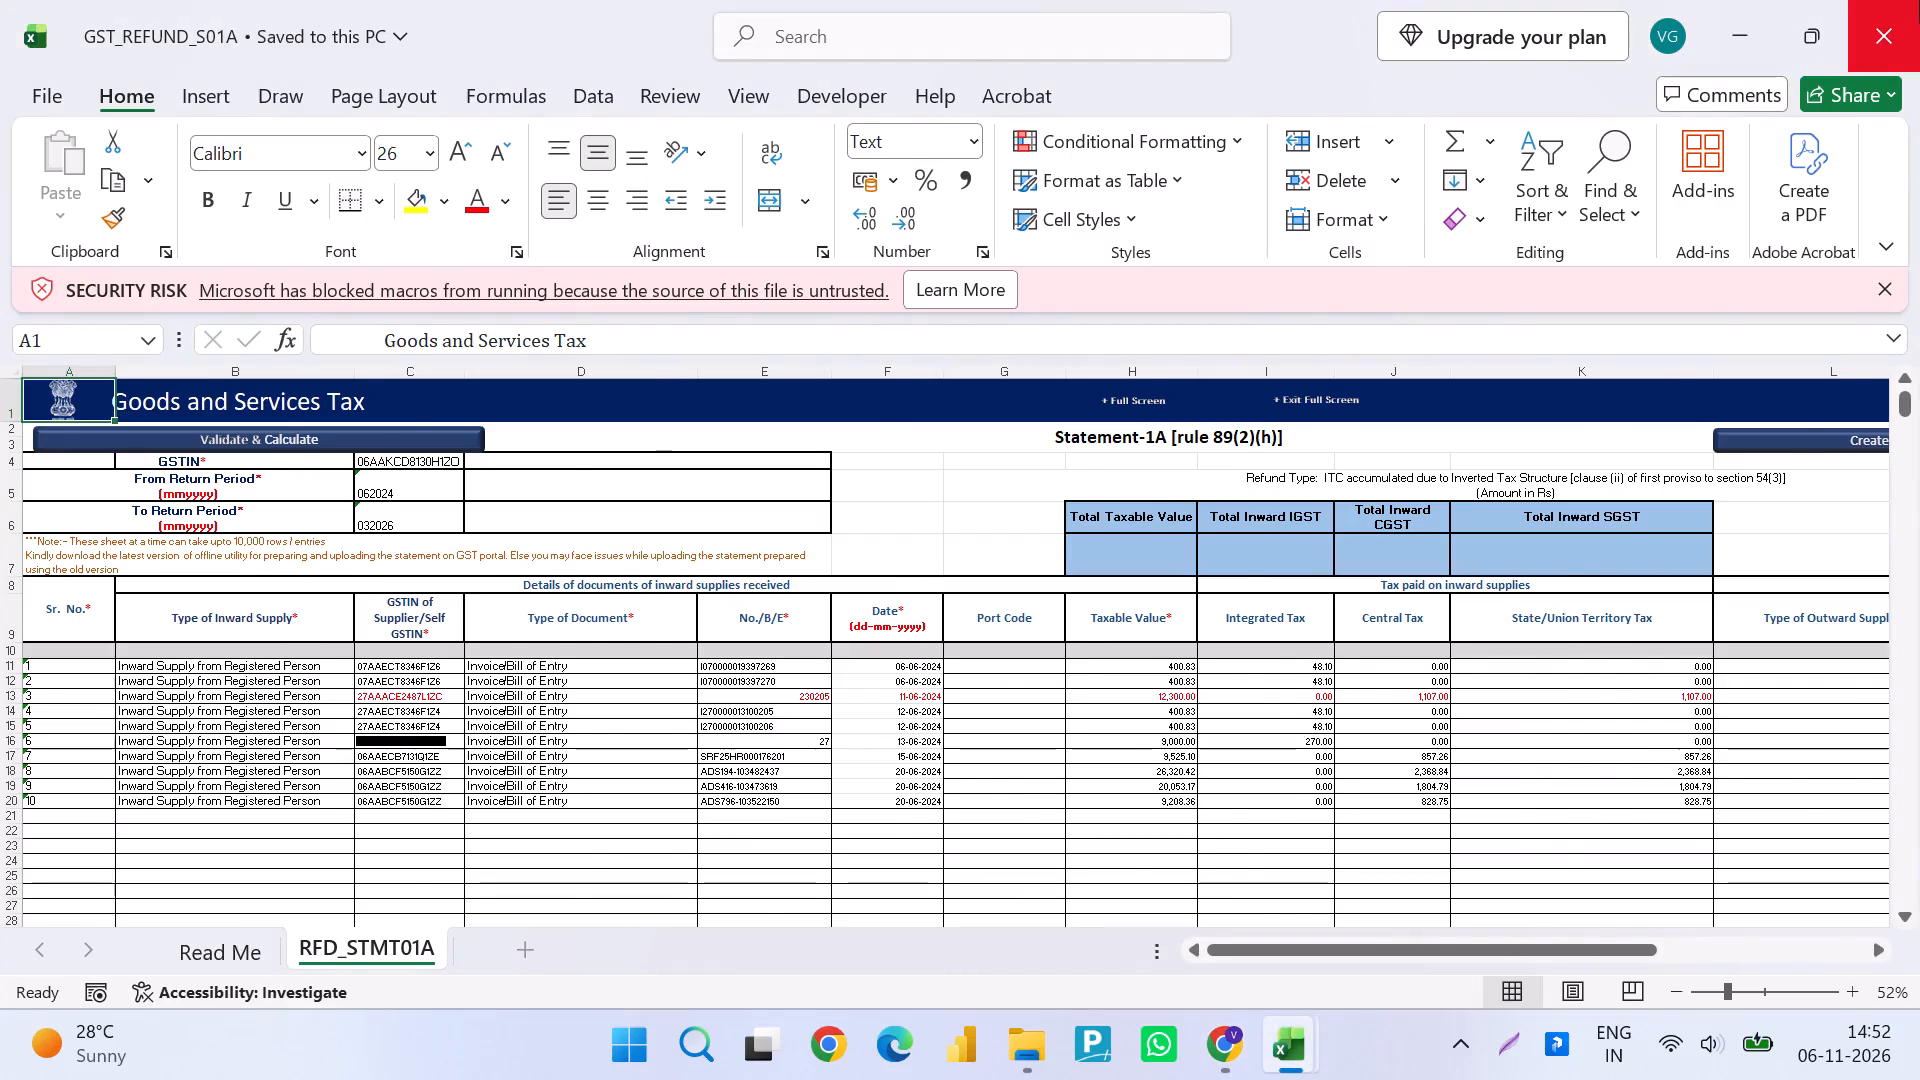
pyautogui.click(1919, 0)
# In File Explorer, open the GST_REFUND_S01A workbook's properties and examine its security permissions and the permissions editor, leaving them as they are.
pyautogui.hotkey('alt', 'Tab')
pyautogui.hotkey('alt', 'Tab')
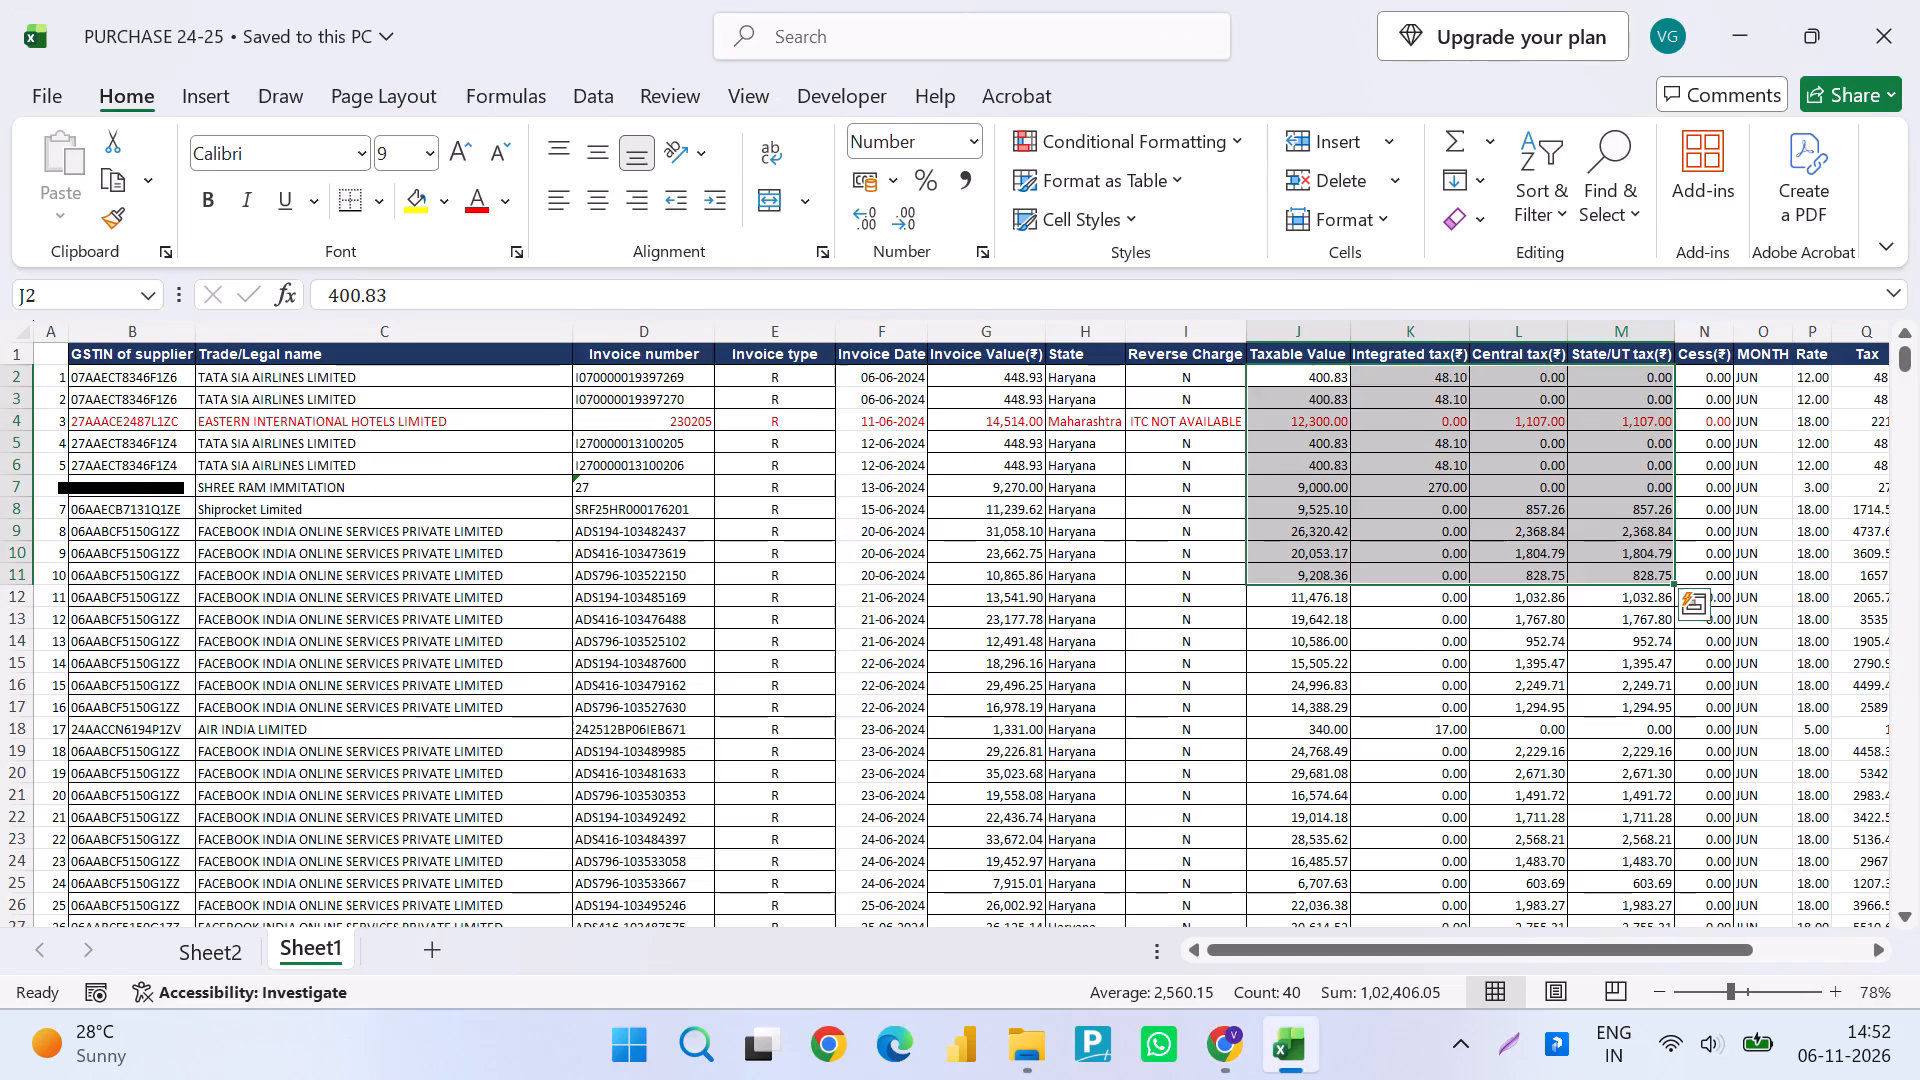
pyautogui.hotkey('alt', 'Tab')
pyautogui.hotkey('alt', 'Tab')
pyautogui.rightClick(897, 278)
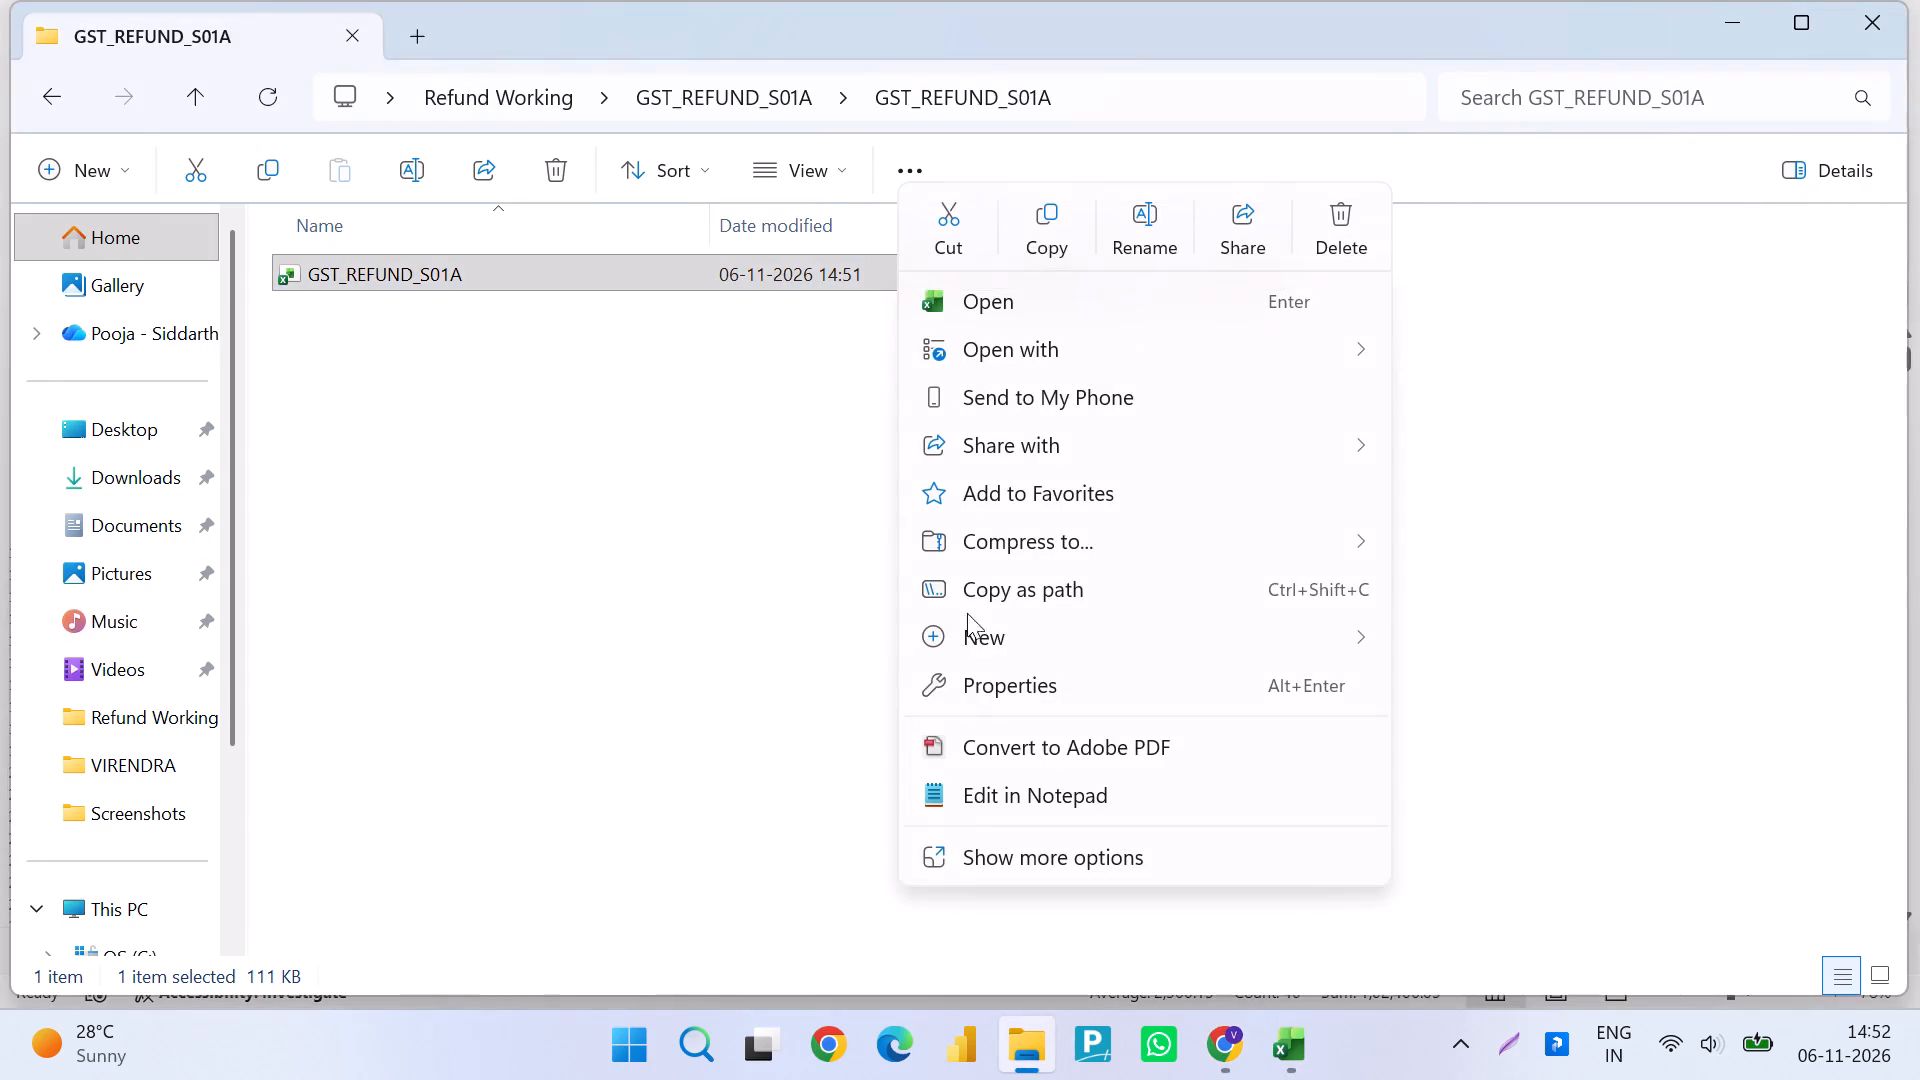
pyautogui.click(989, 855)
pyautogui.click(997, 980)
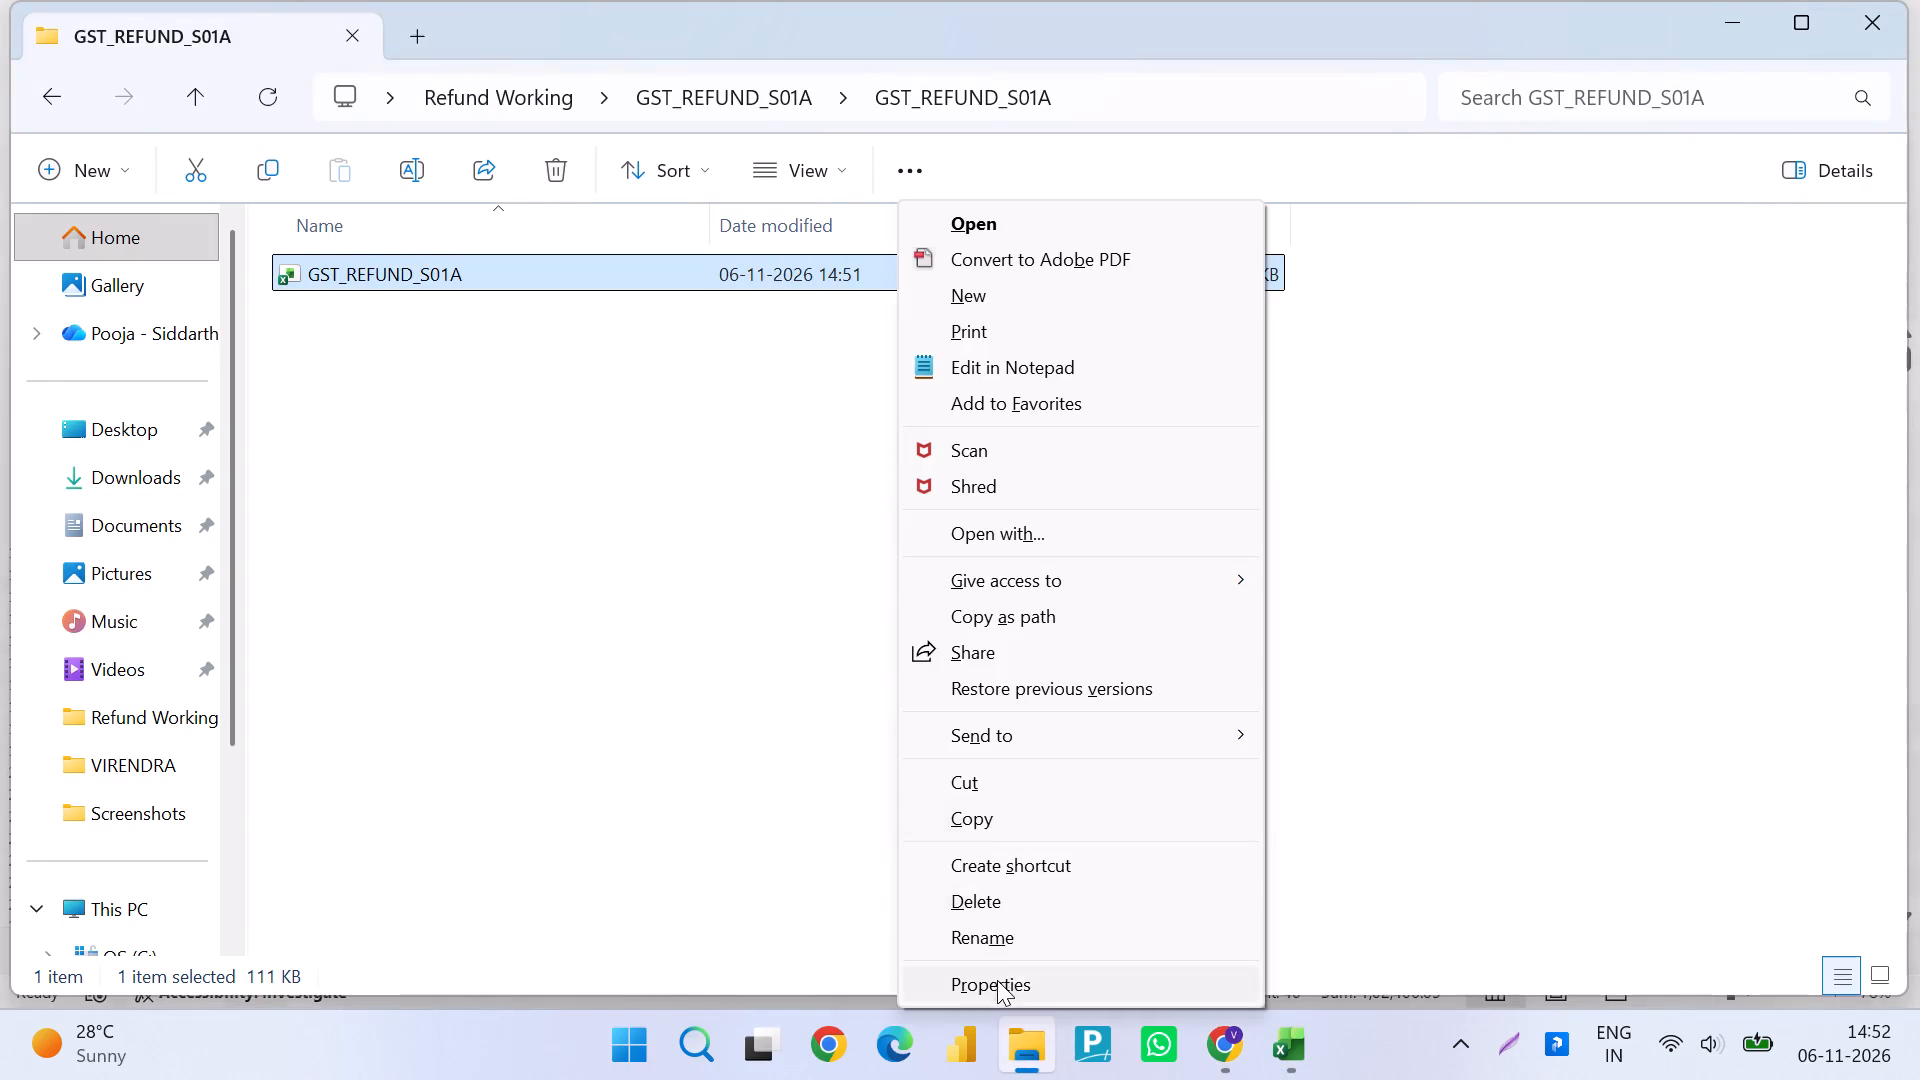
pyautogui.click(1188, 294)
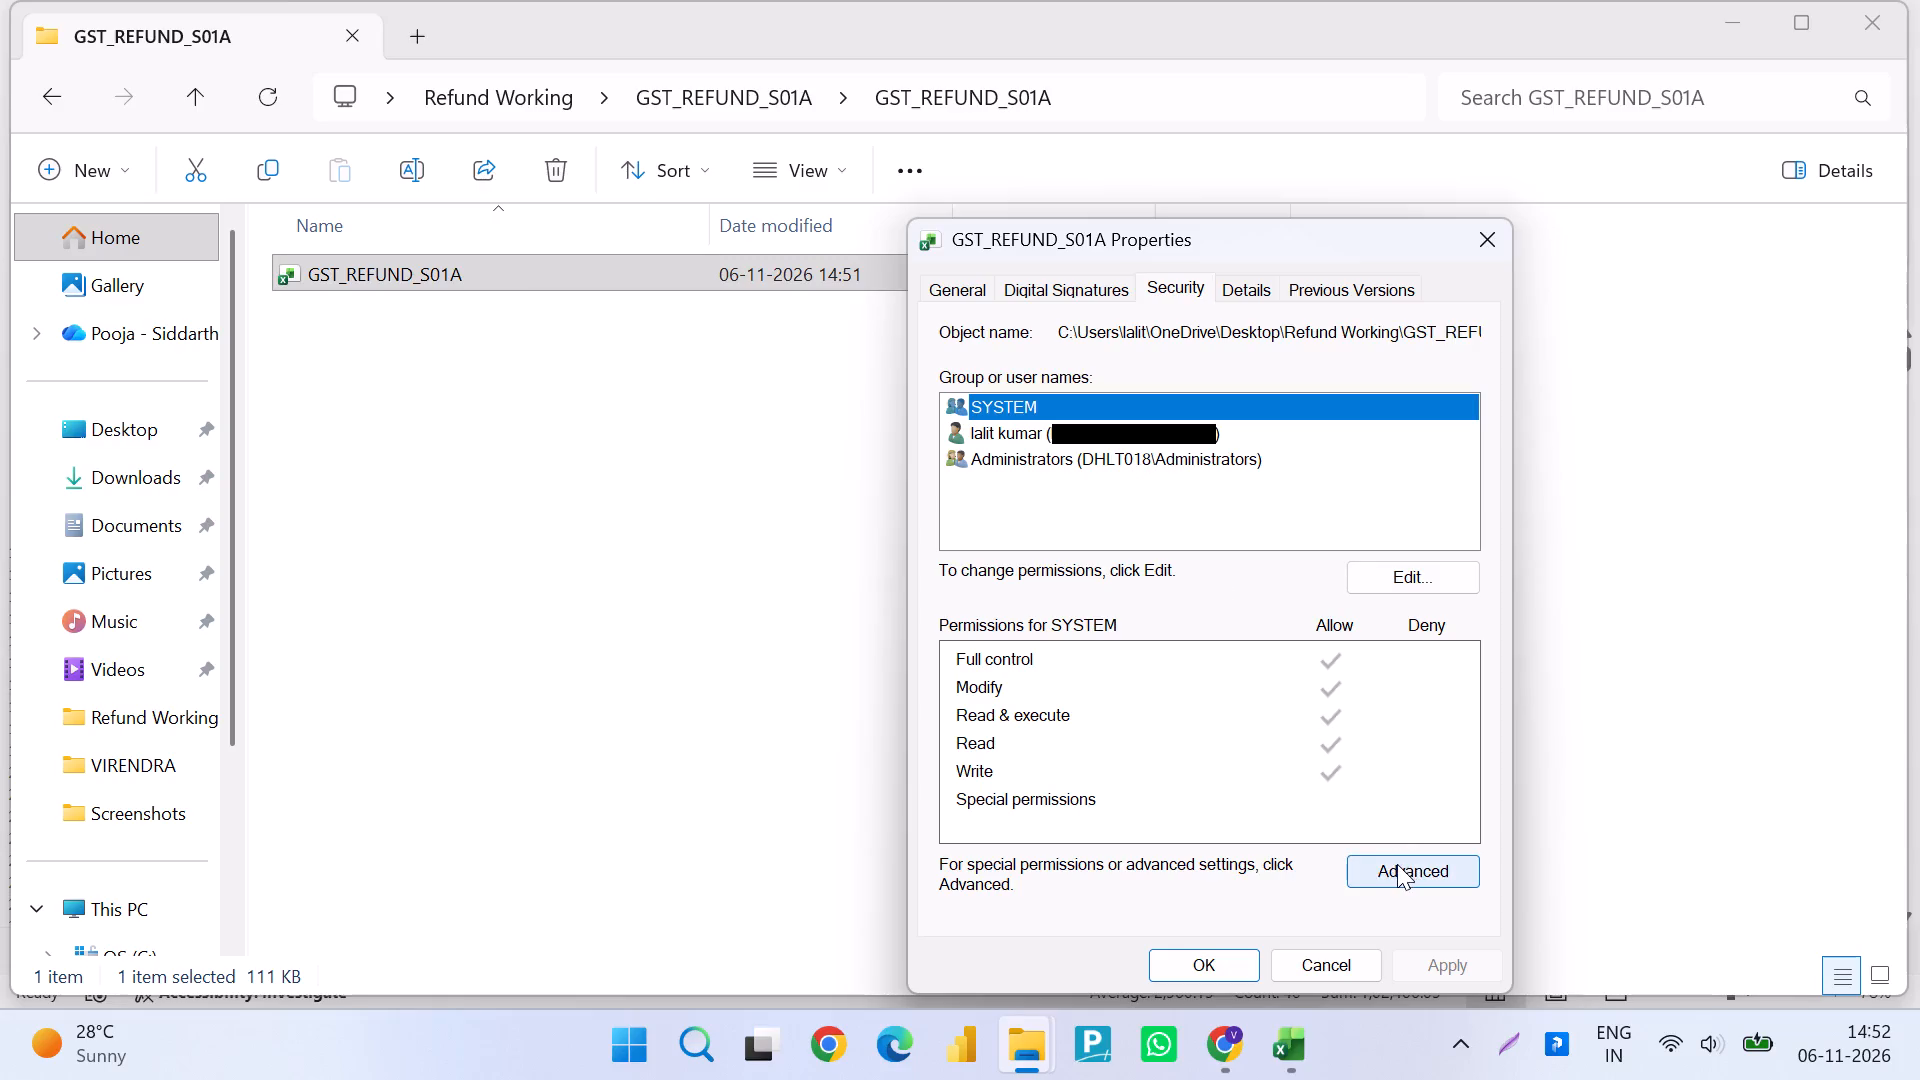
pyautogui.click(1437, 580)
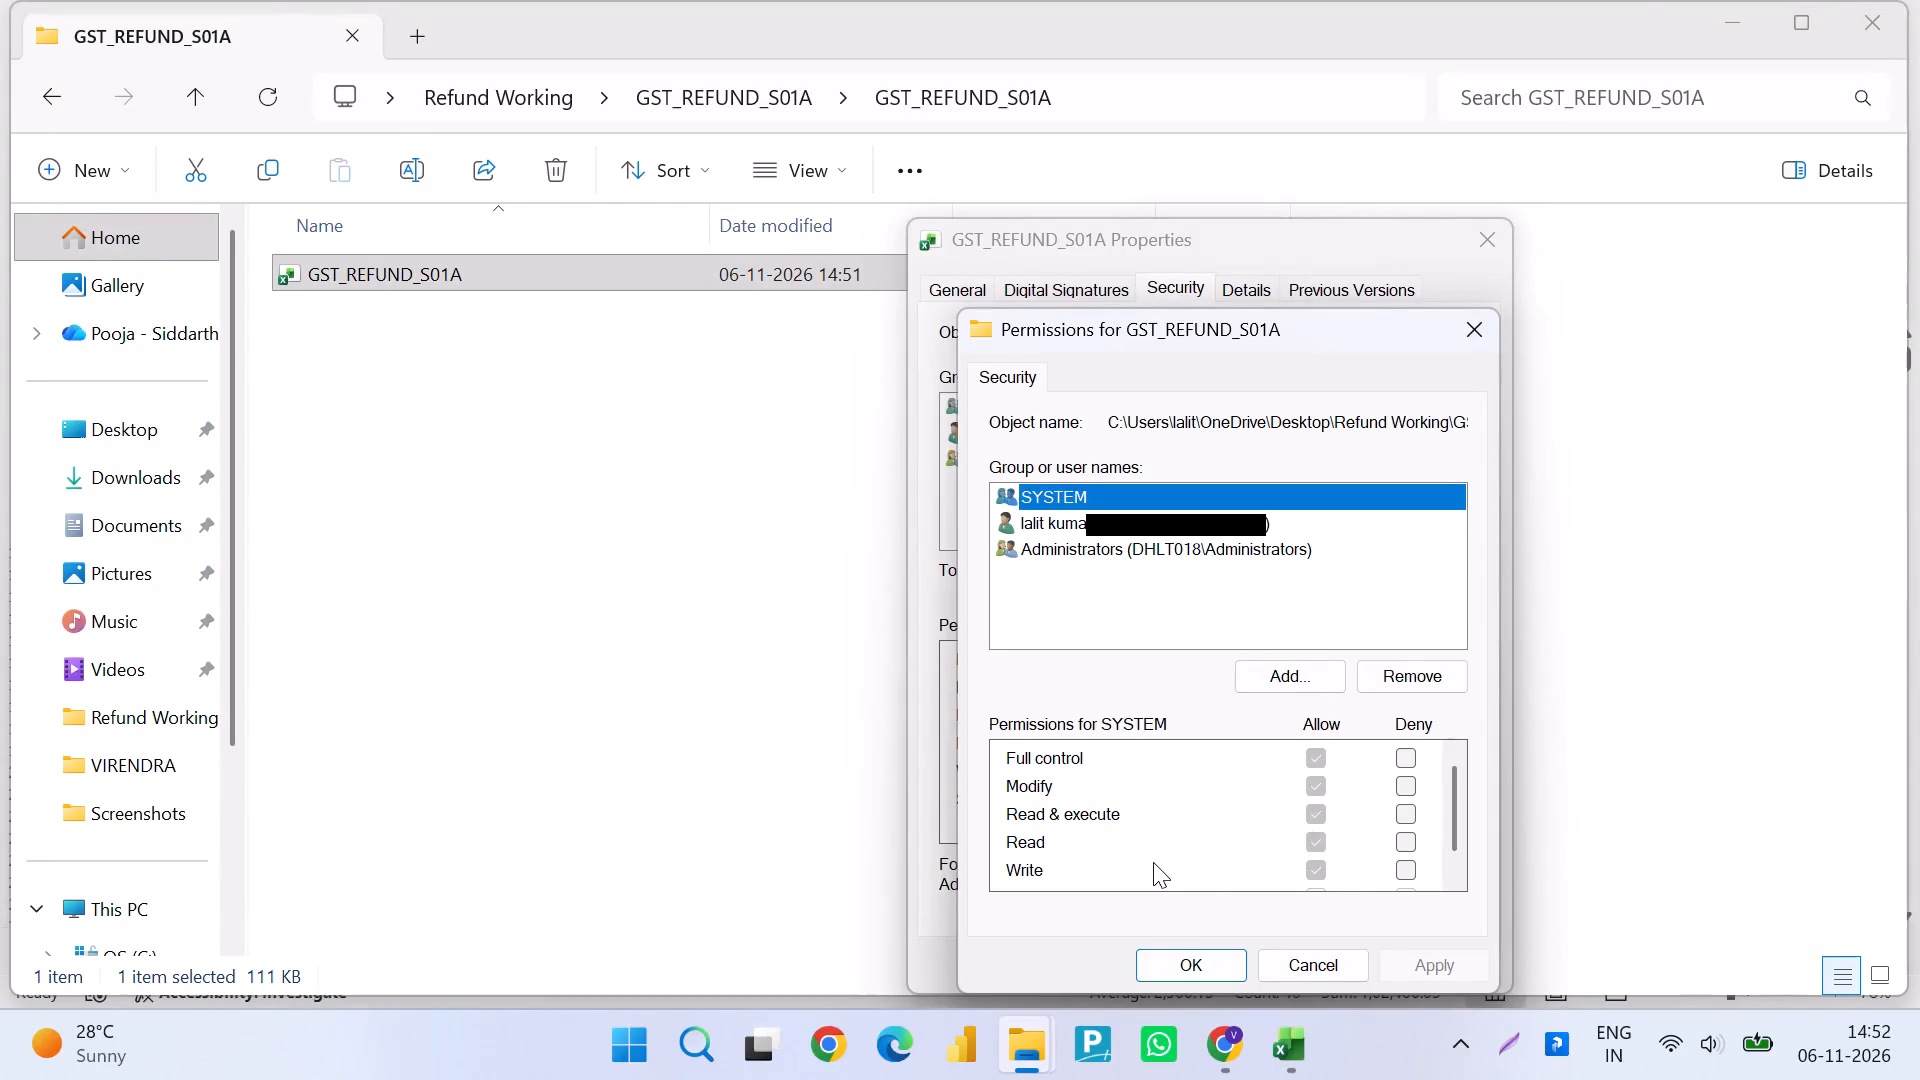
pyautogui.scroll(-1, 1153, 862)
pyautogui.click(1271, 961)
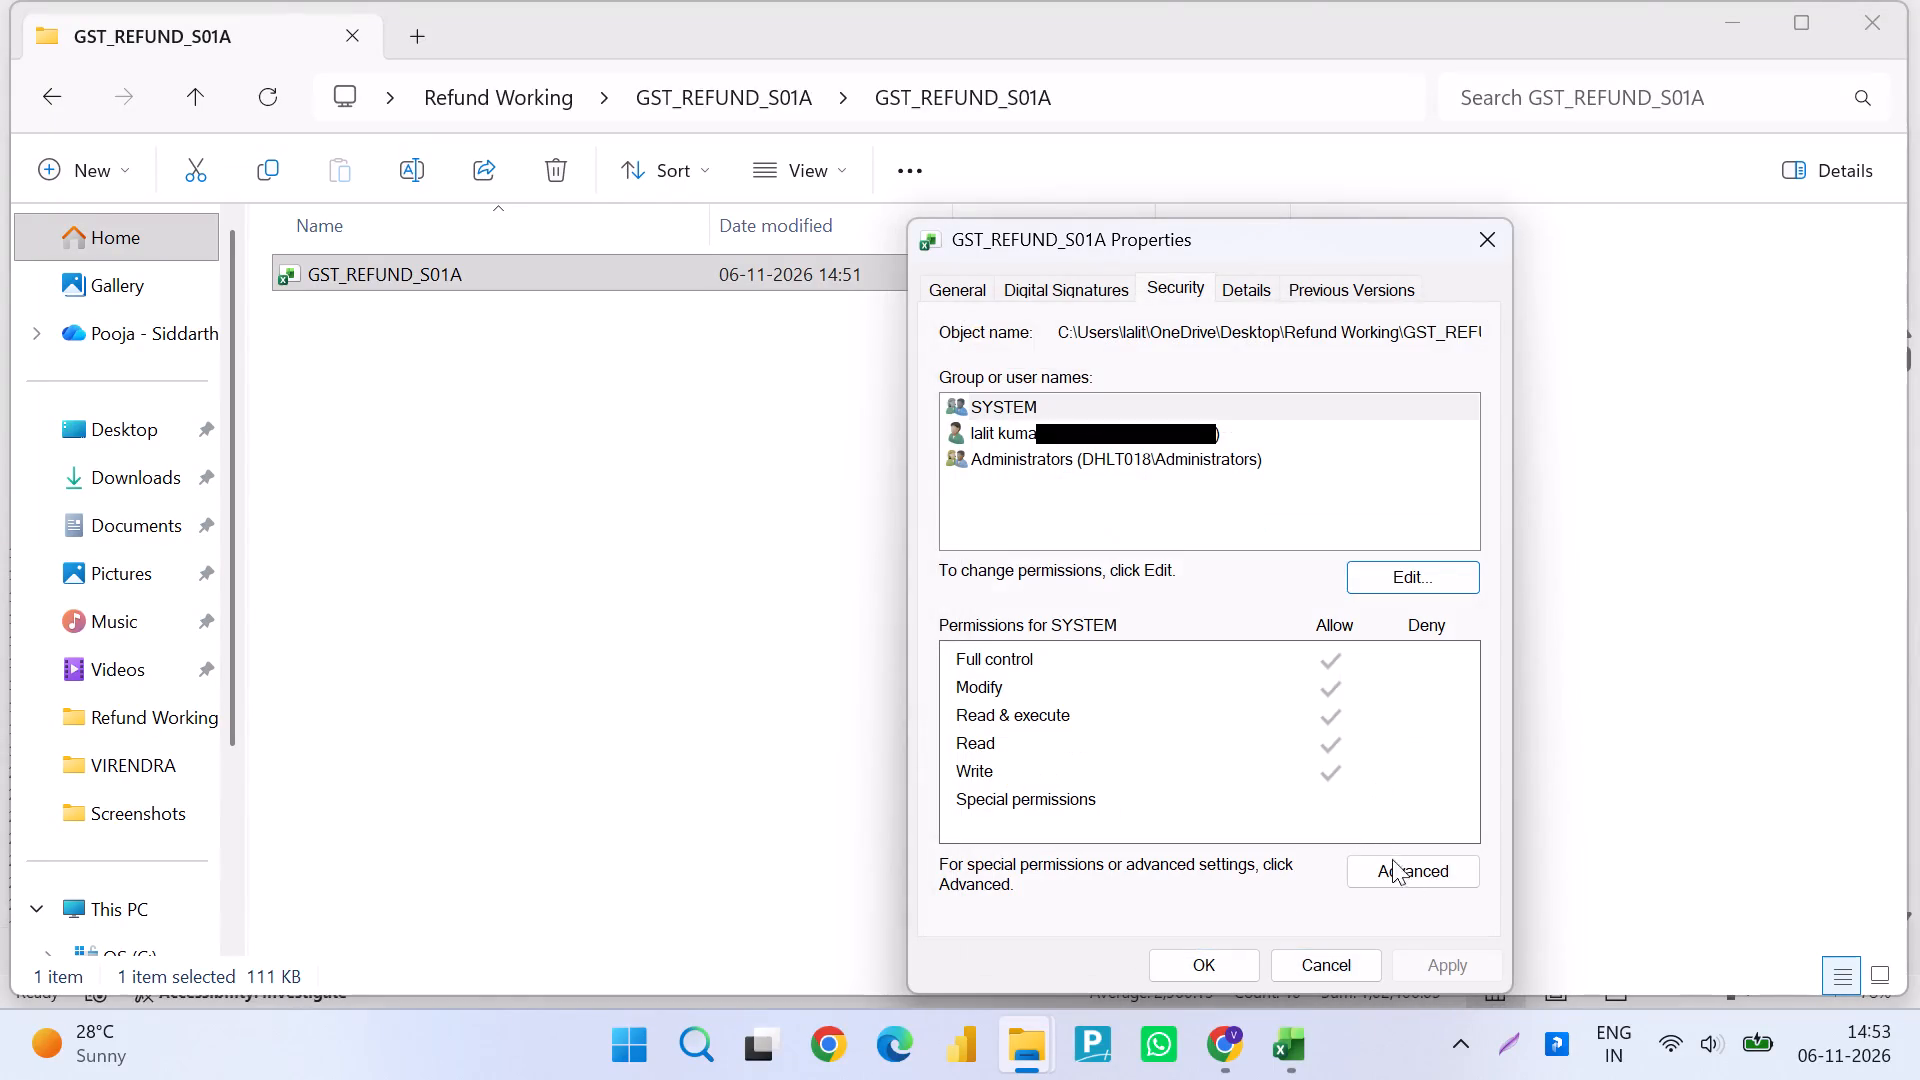
# Examine the workbook's advanced security settings, including permission entries and effective access, and close them without changes.
pyautogui.click(1405, 877)
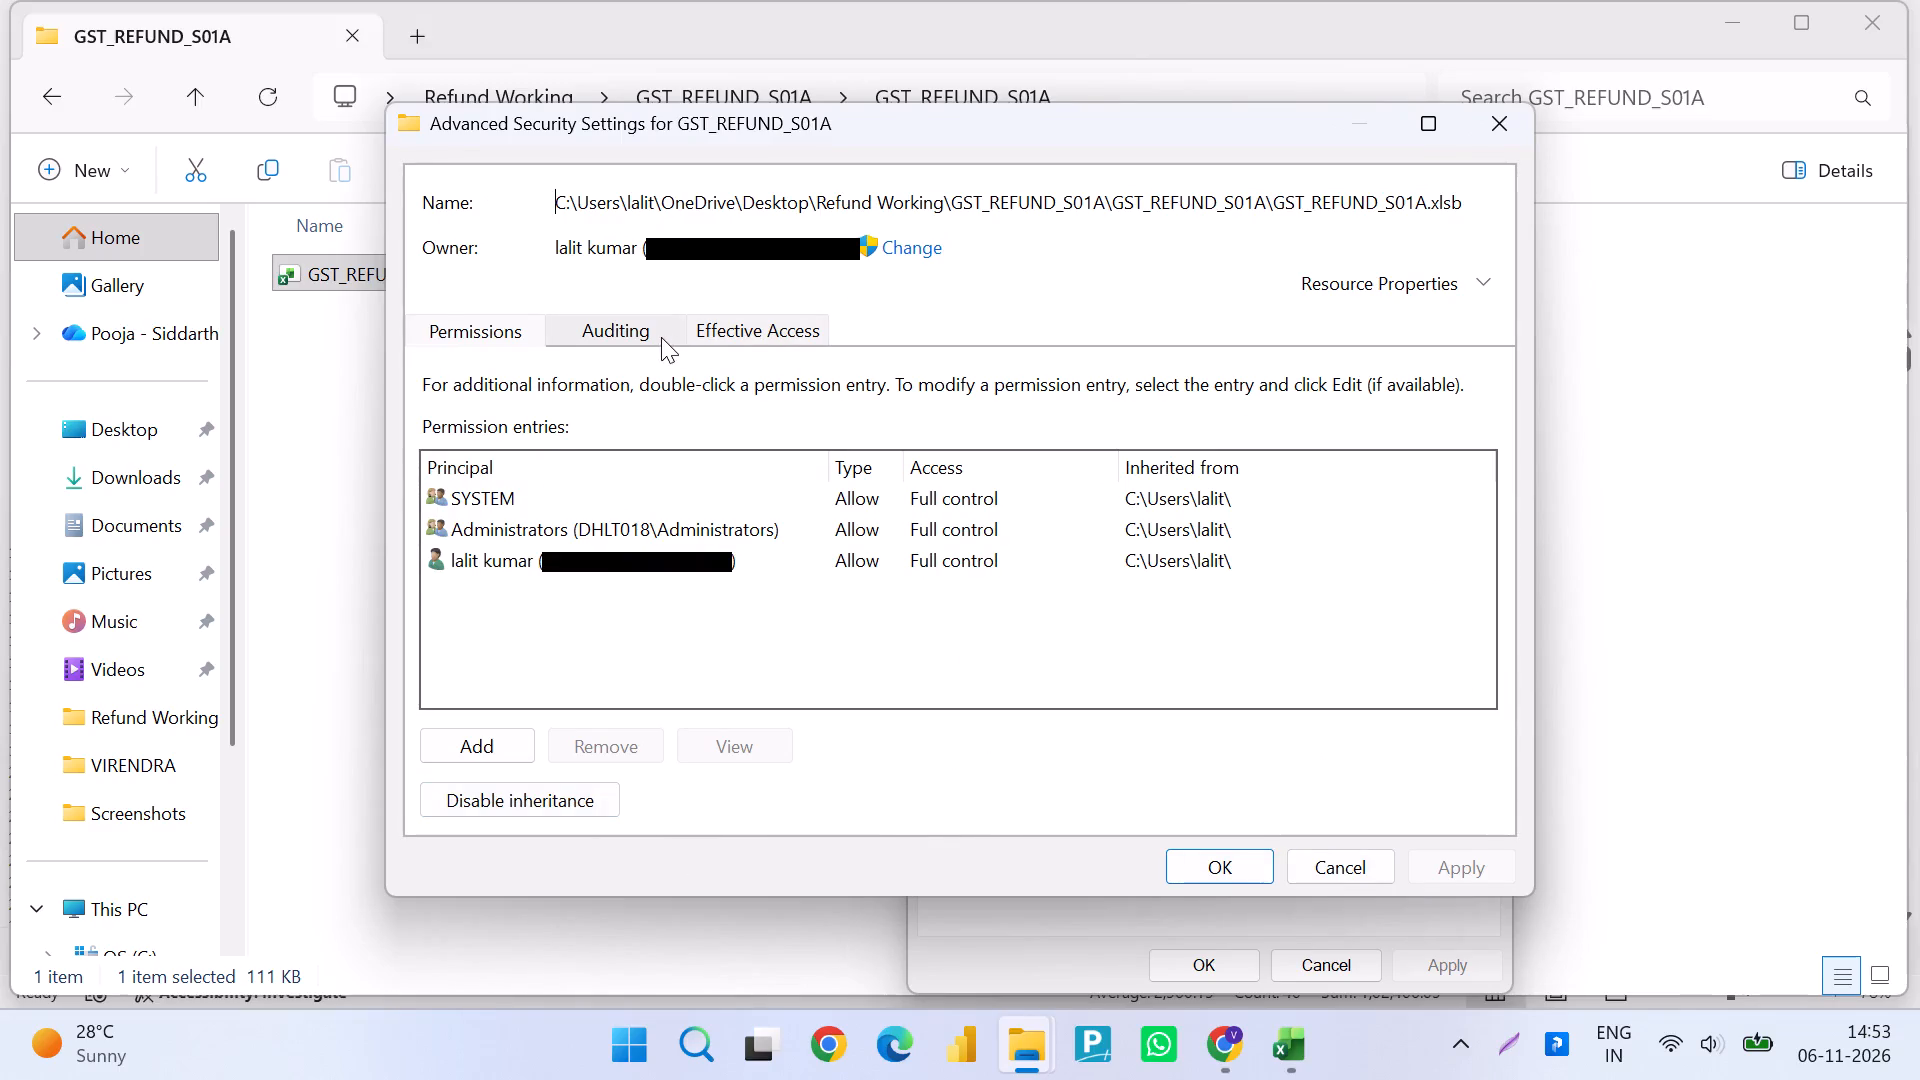
pyautogui.moveTo(661, 337); pyautogui.dragTo(753, 334)
pyautogui.click(753, 334)
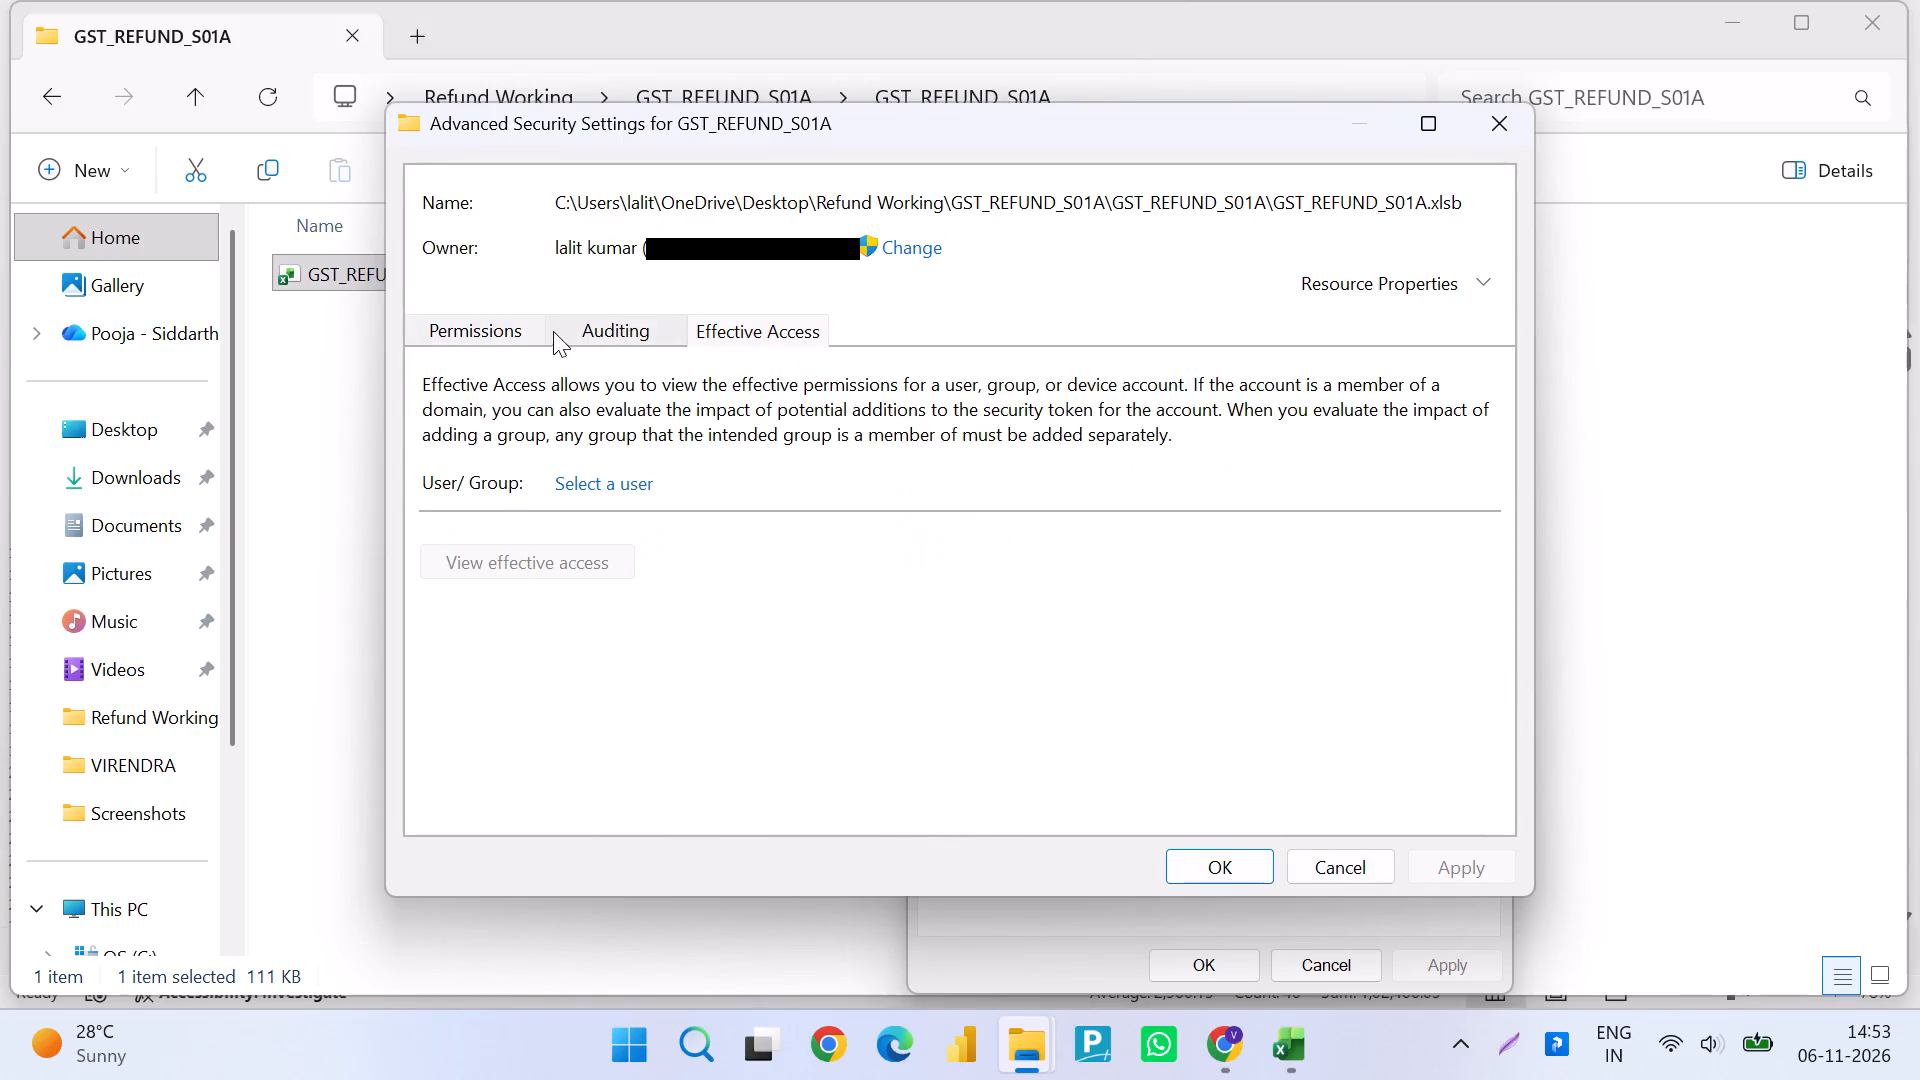
pyautogui.click(517, 325)
pyautogui.click(1499, 113)
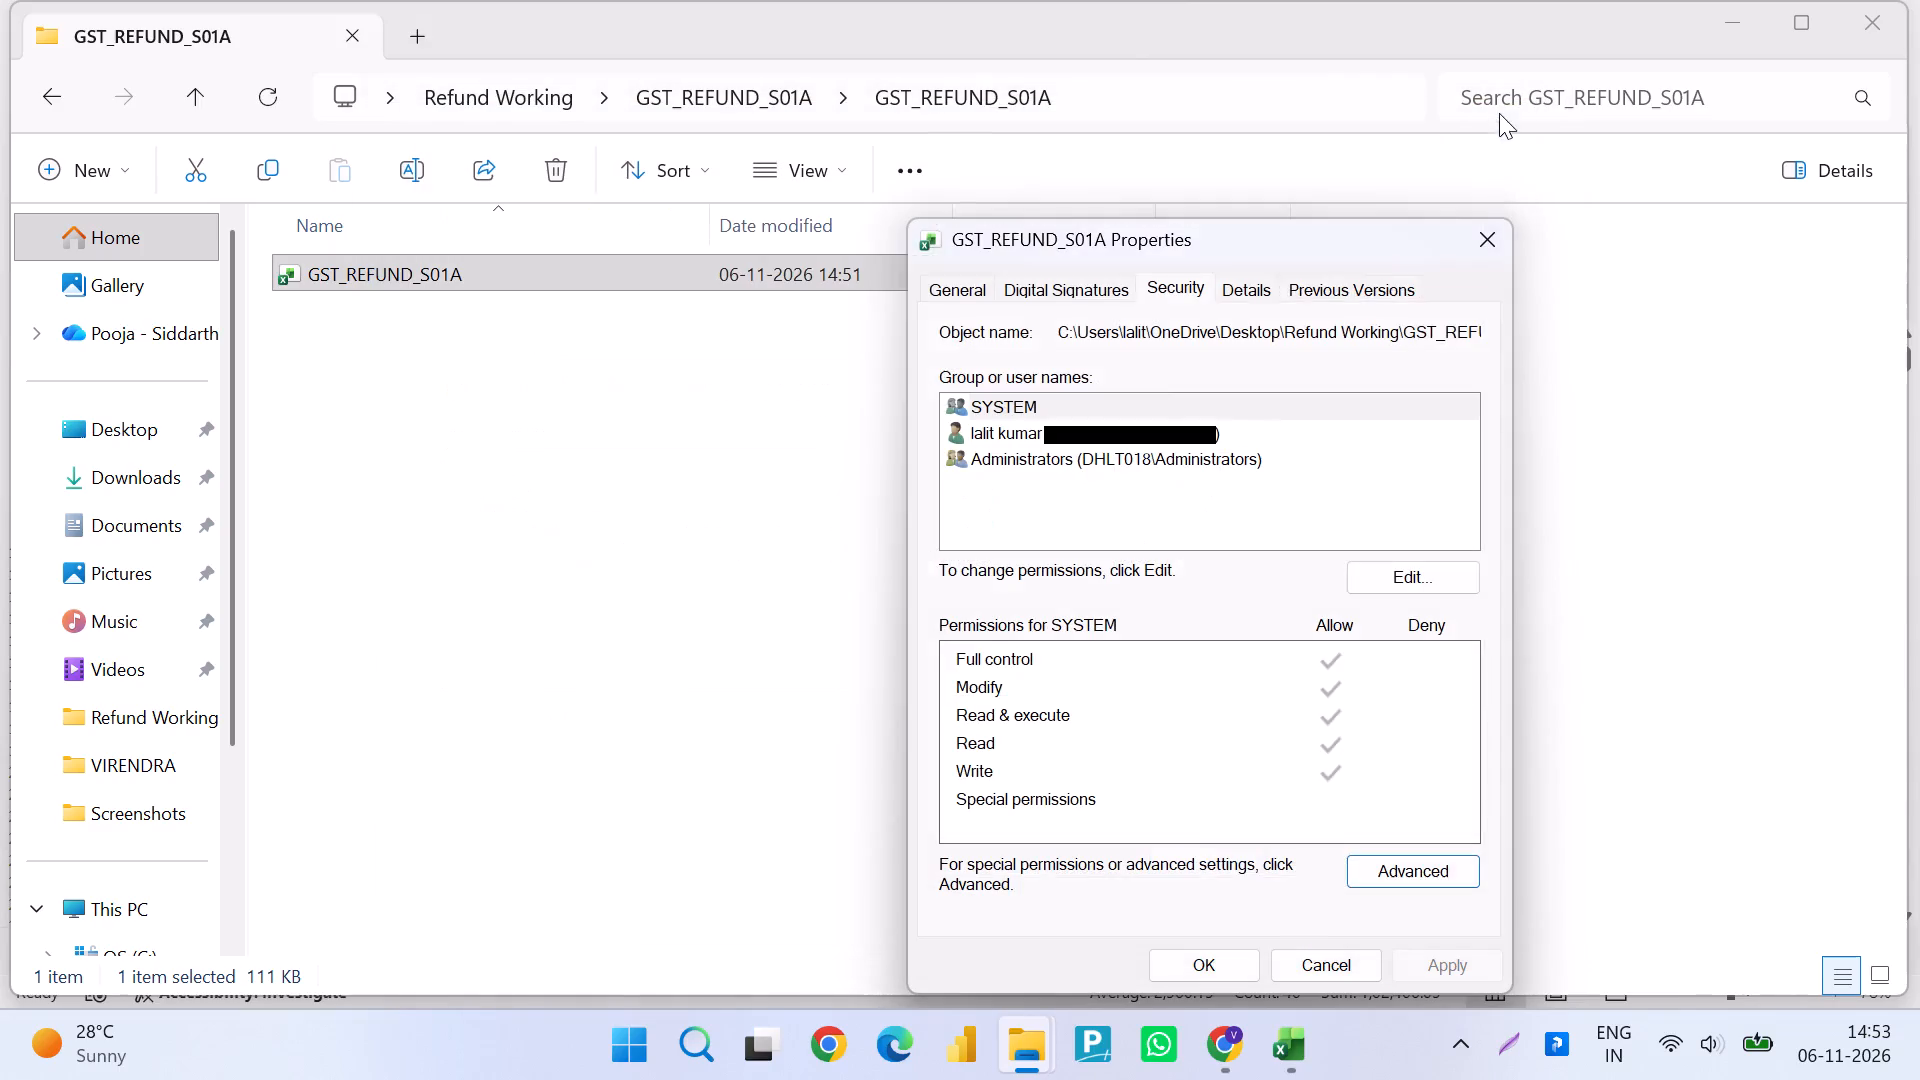
# Check Microsoft's macro article in Chrome, and review the workbook's security permissions for each listed user and group.
pyautogui.hotkey('alt', 'Tab')
pyautogui.hotkey('alt', 'Tab')
pyautogui.hotkey('alt', 'Tab')
pyautogui.hotkey('alt', 'Tab')
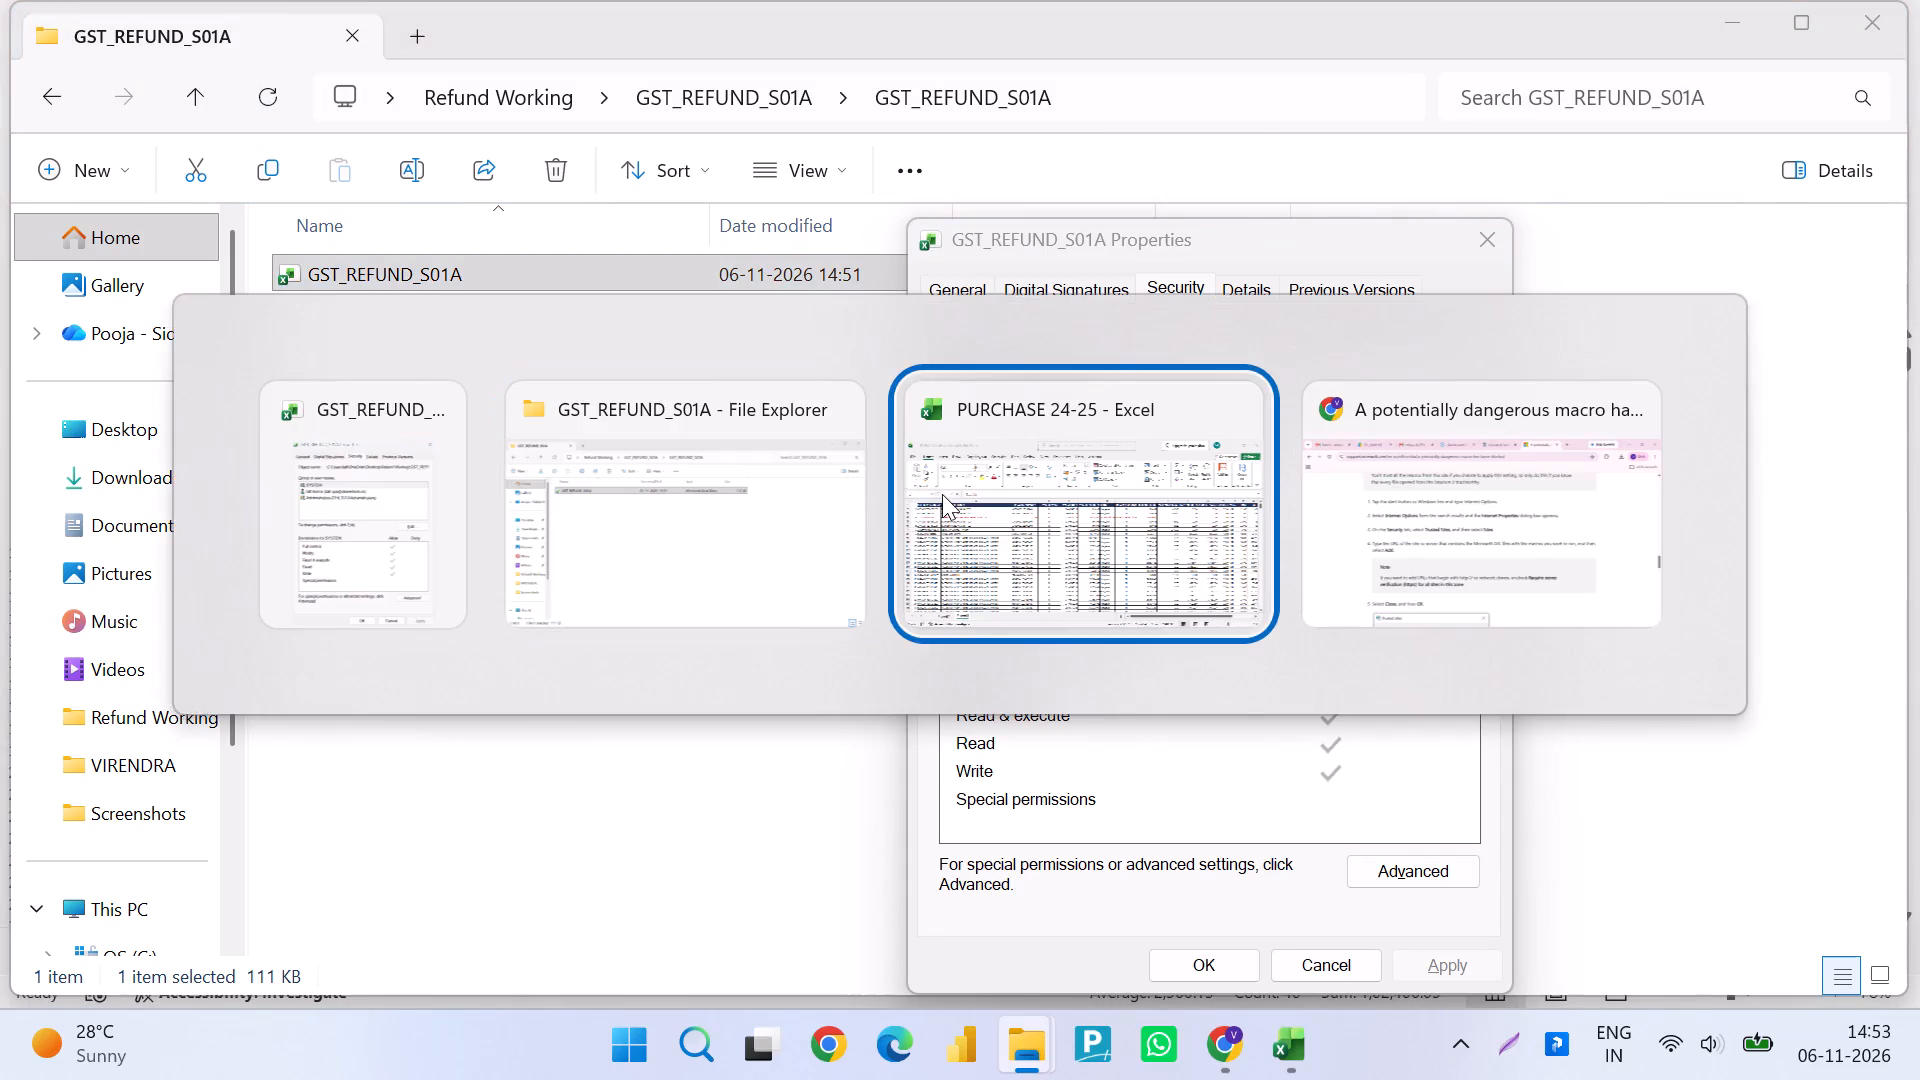
pyautogui.hotkey('alt', 'Tab')
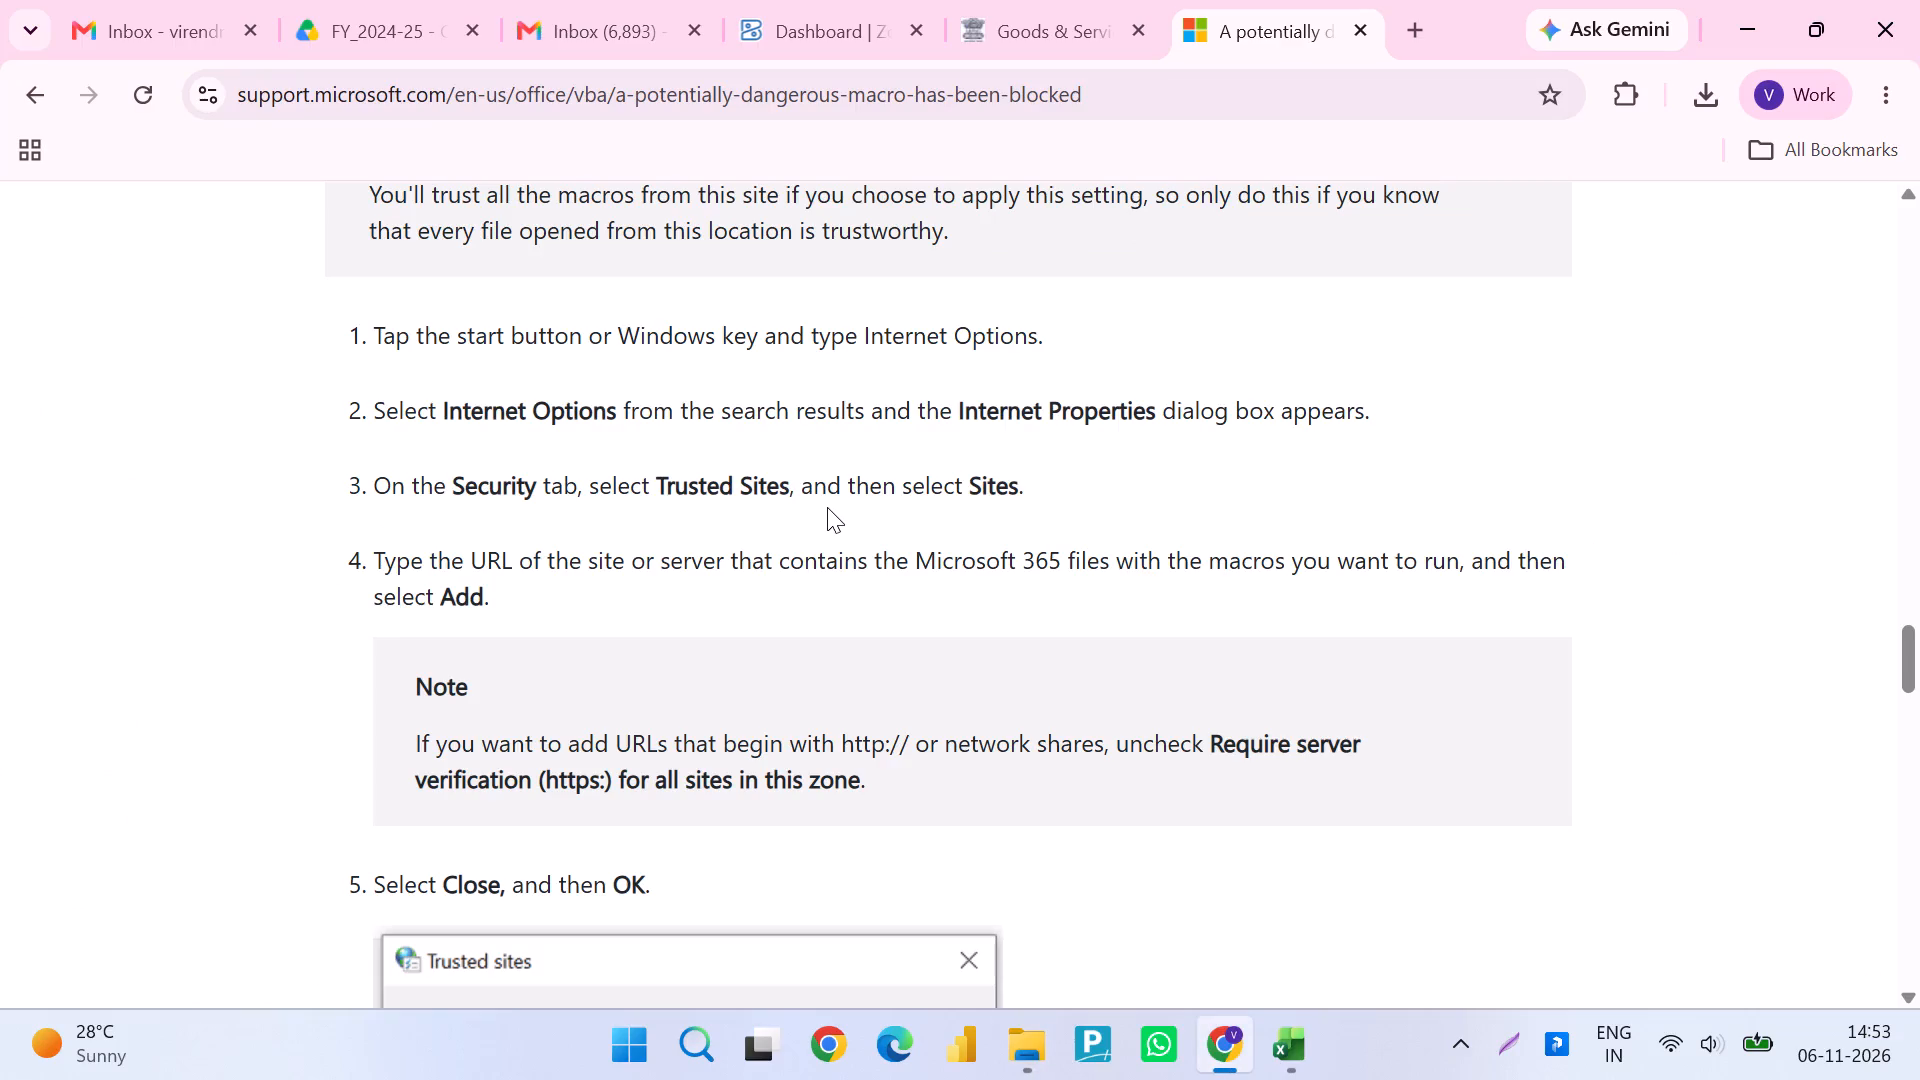
pyautogui.hotkey('alt', 'Tab')
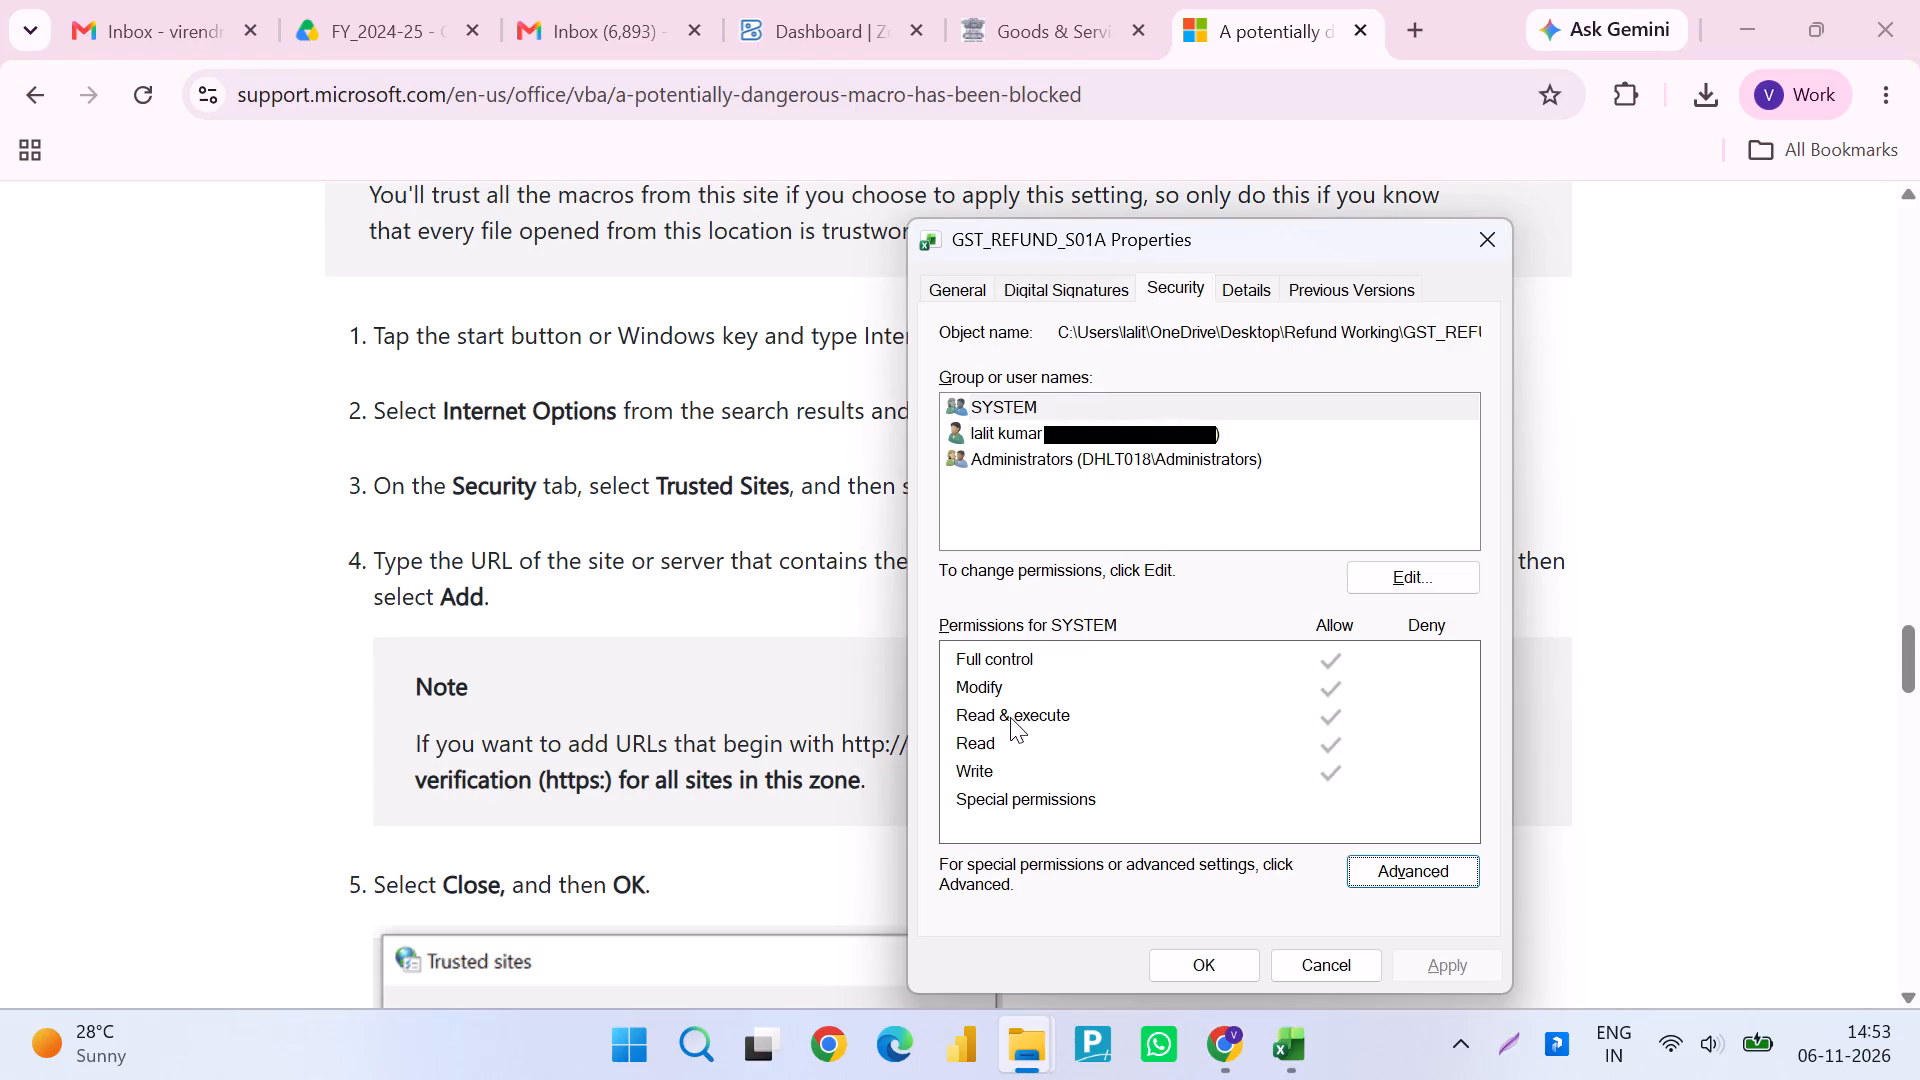
pyautogui.click(1149, 426)
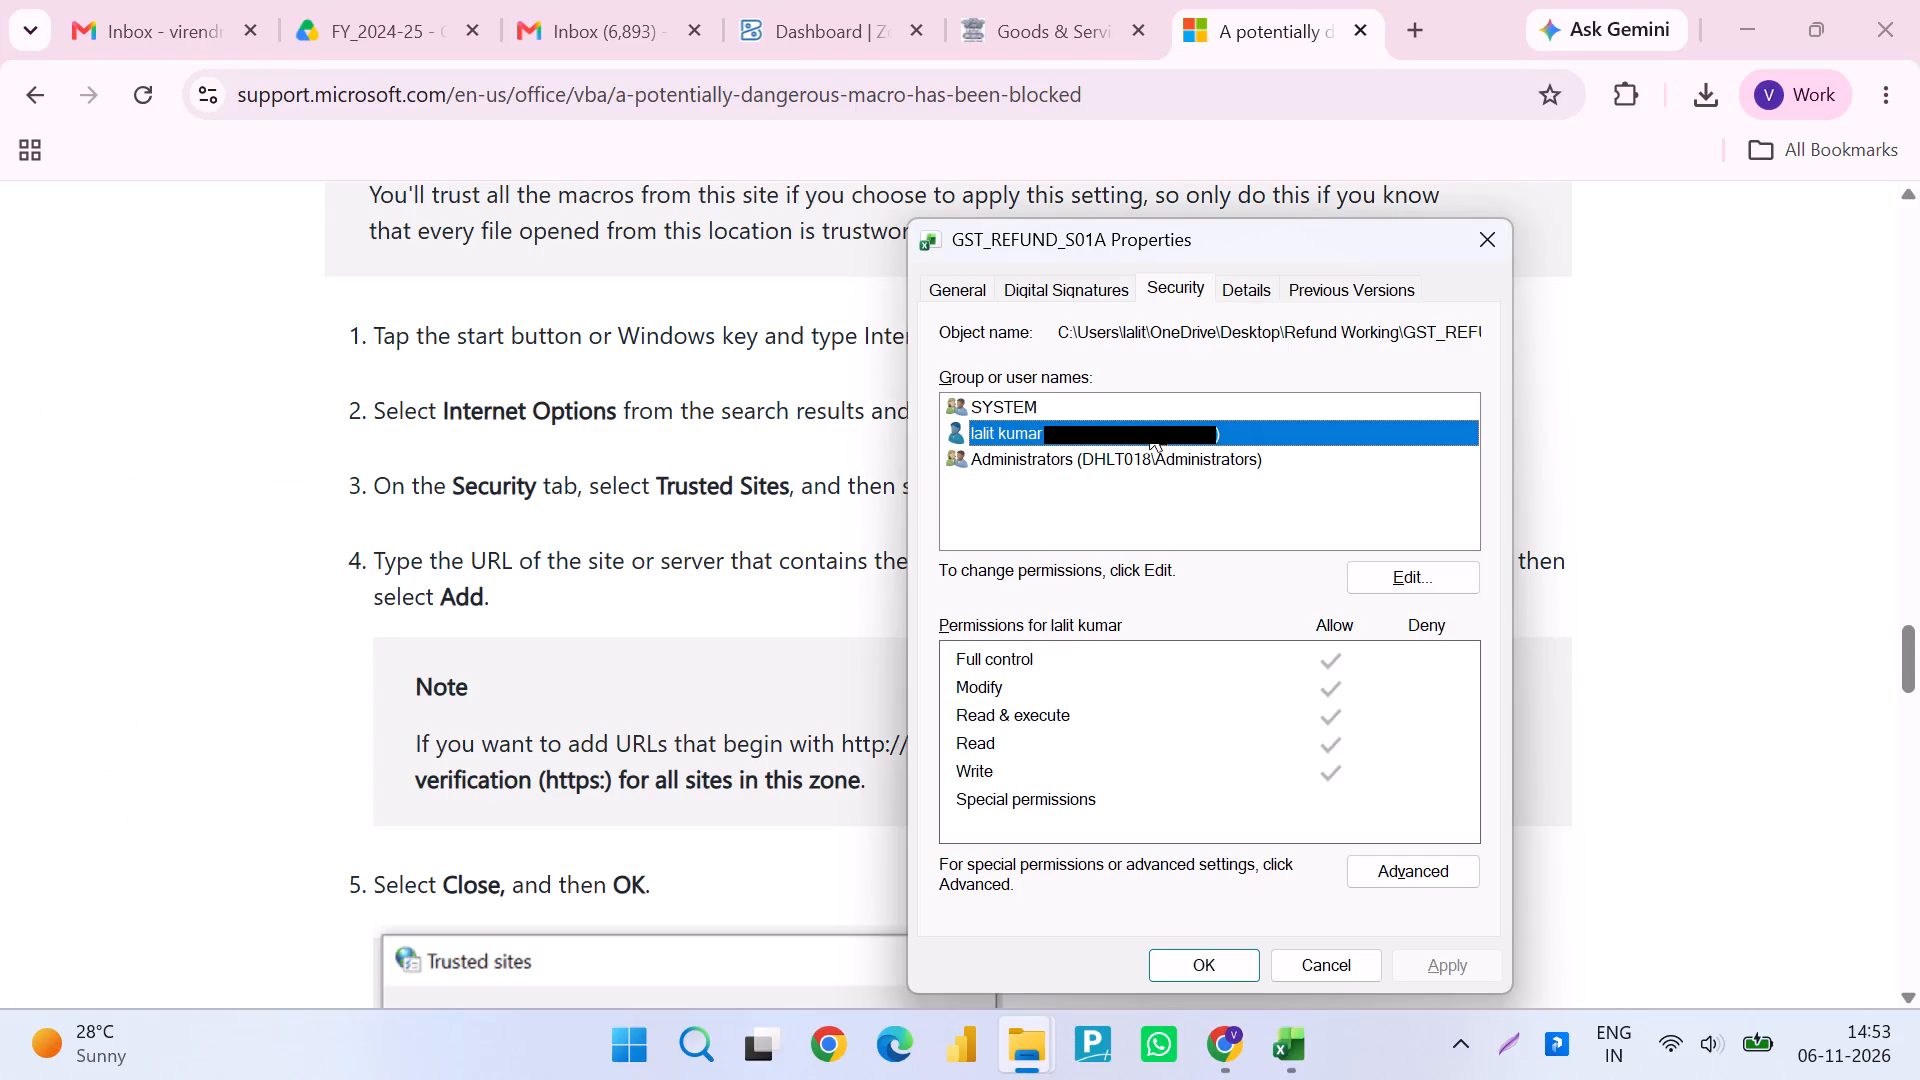
pyautogui.click(1118, 456)
pyautogui.click(1028, 404)
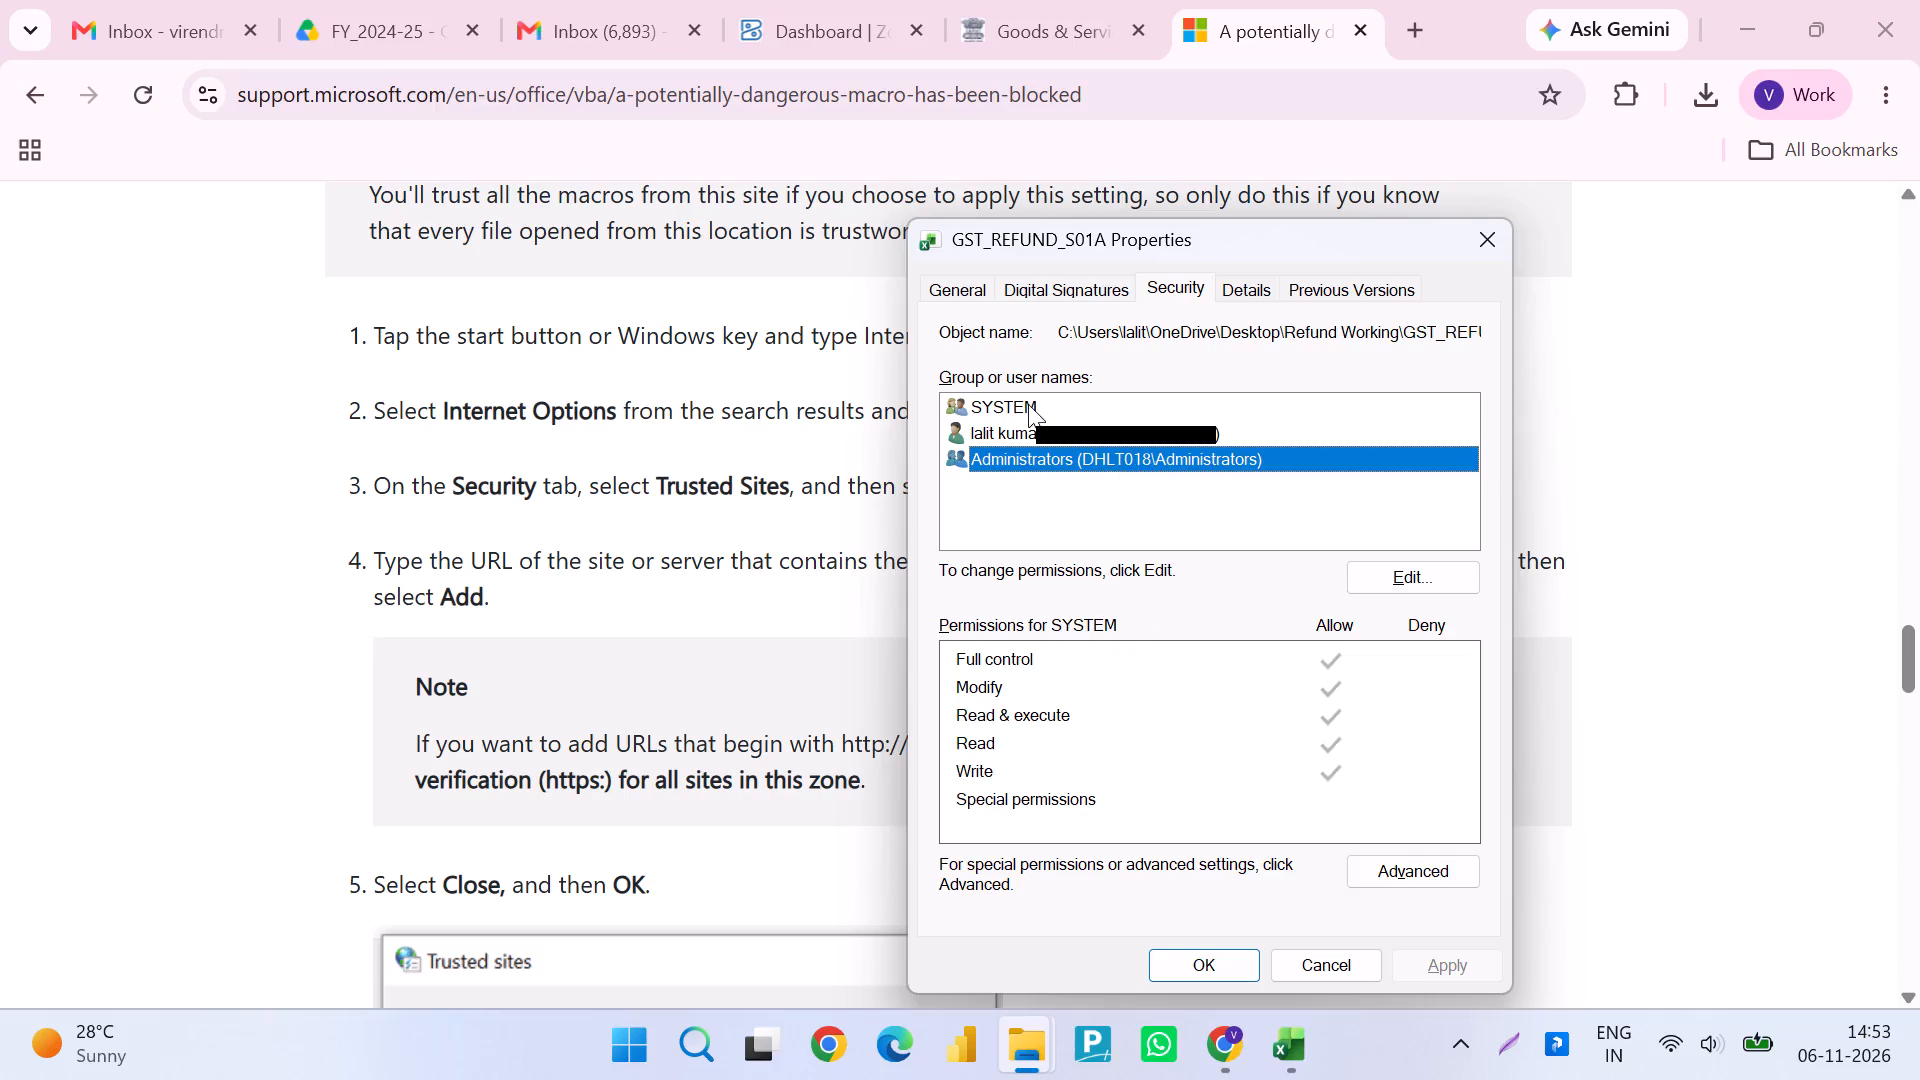
# Read the article's Trusted sites steps in Chrome and compare them with the workbook's security properties.
pyautogui.hotkey('alt', 'Tab')
pyautogui.scroll(-5, 915, 688)
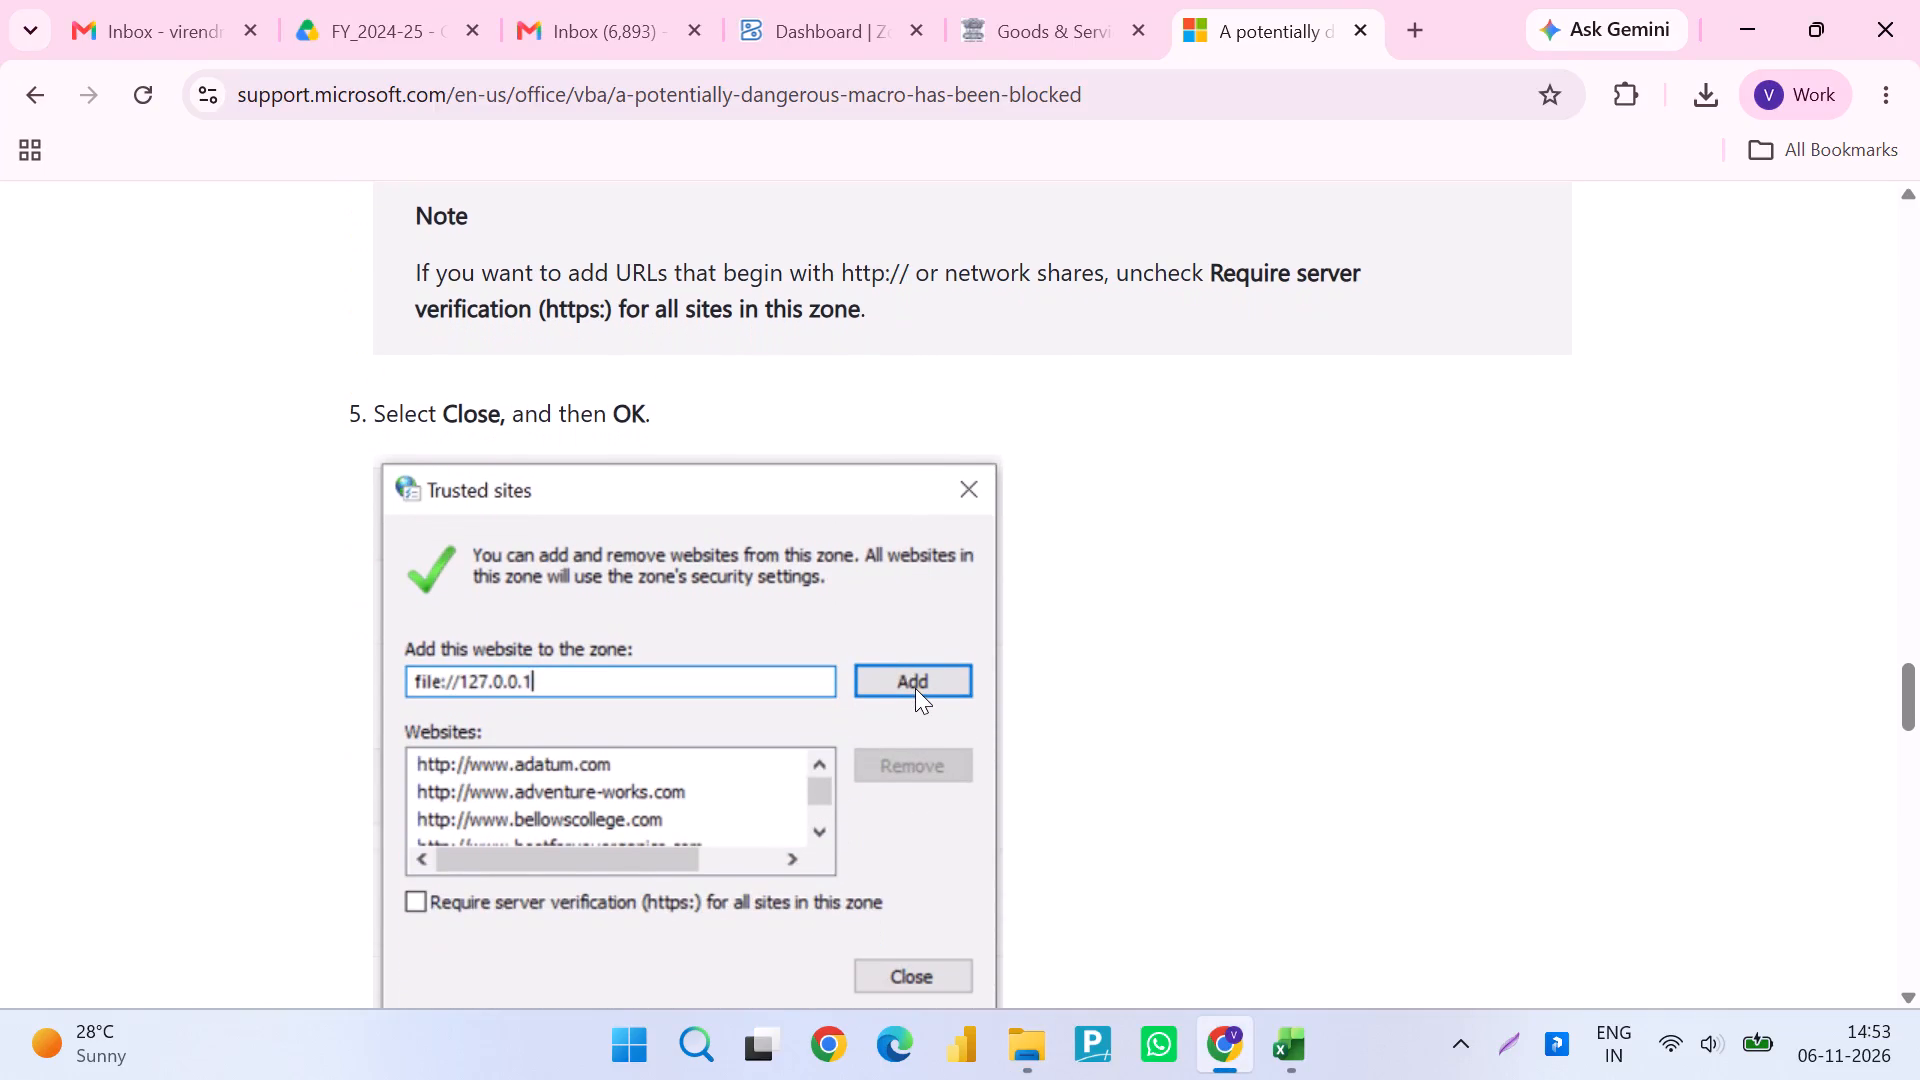
pyautogui.hotkey('alt', 'Tab')
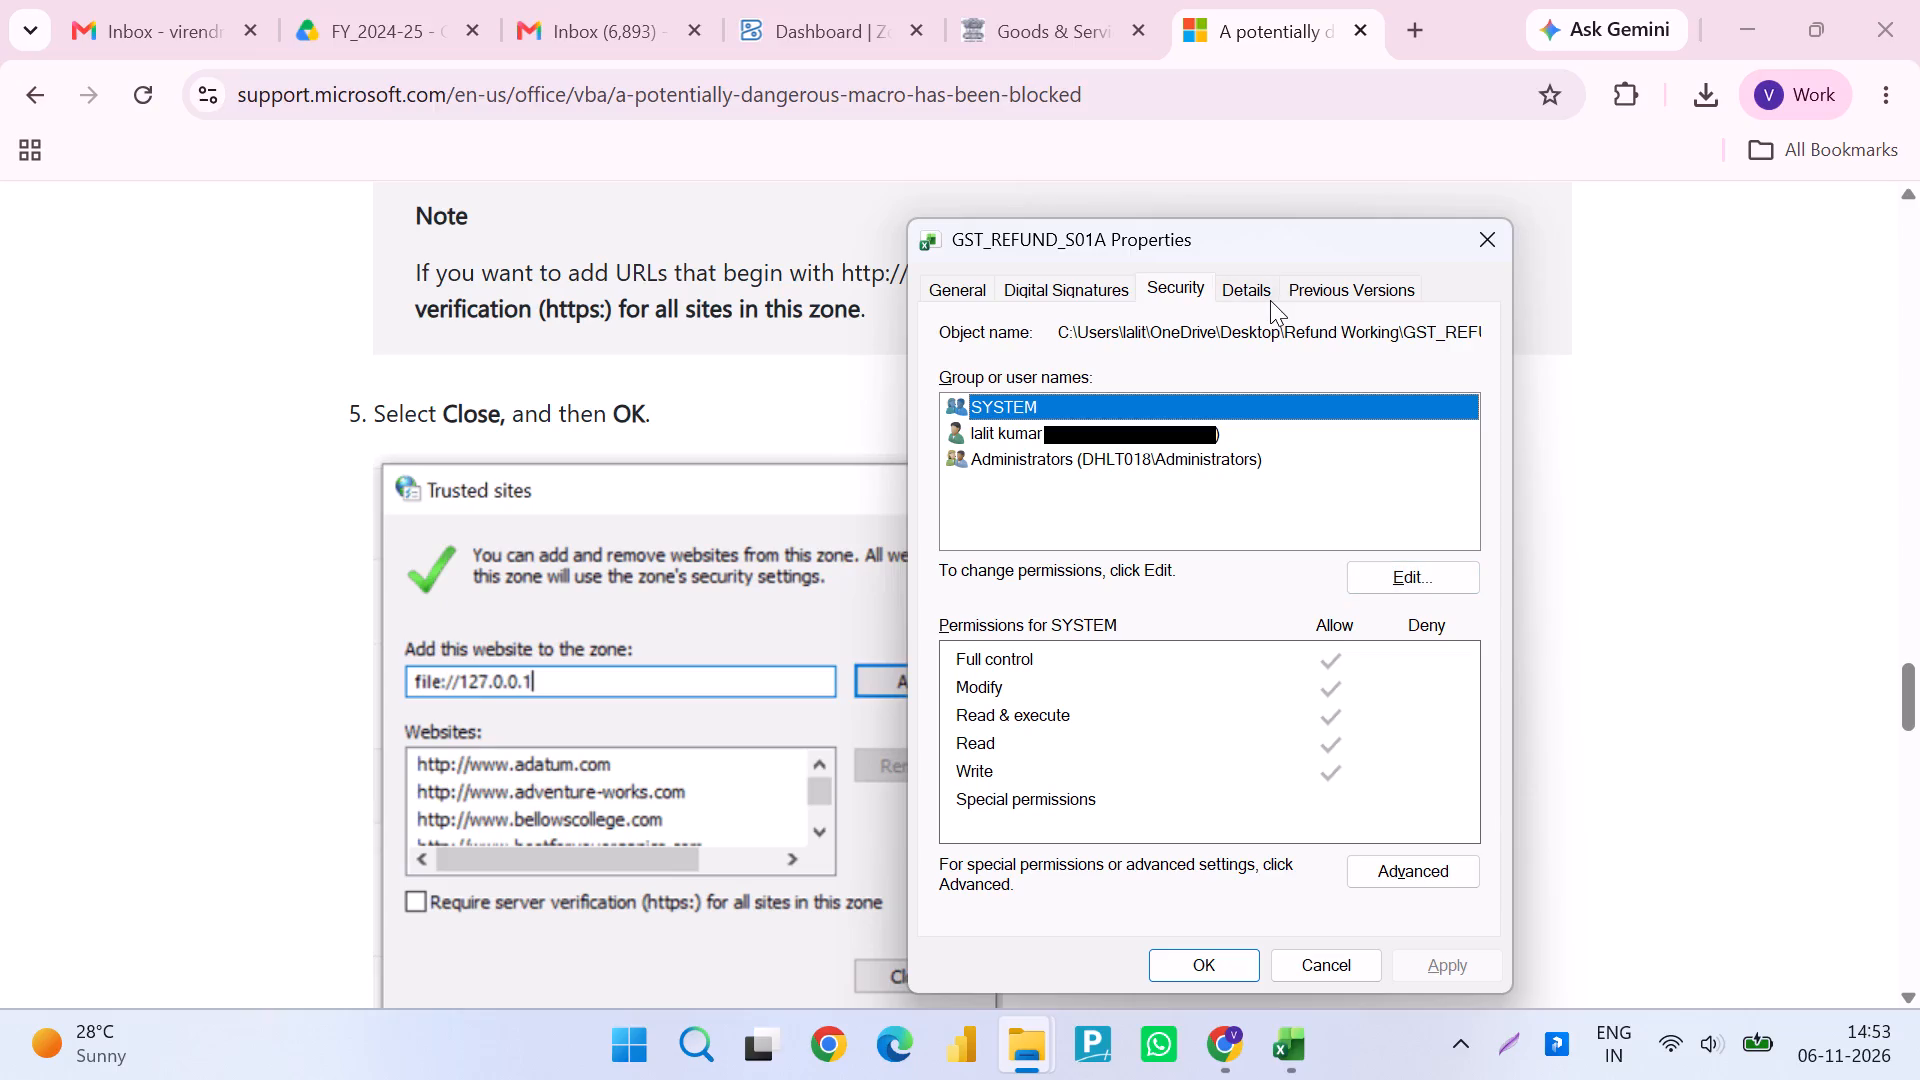
pyautogui.click(1263, 340)
pyautogui.hotkey('alt', 'Tab')
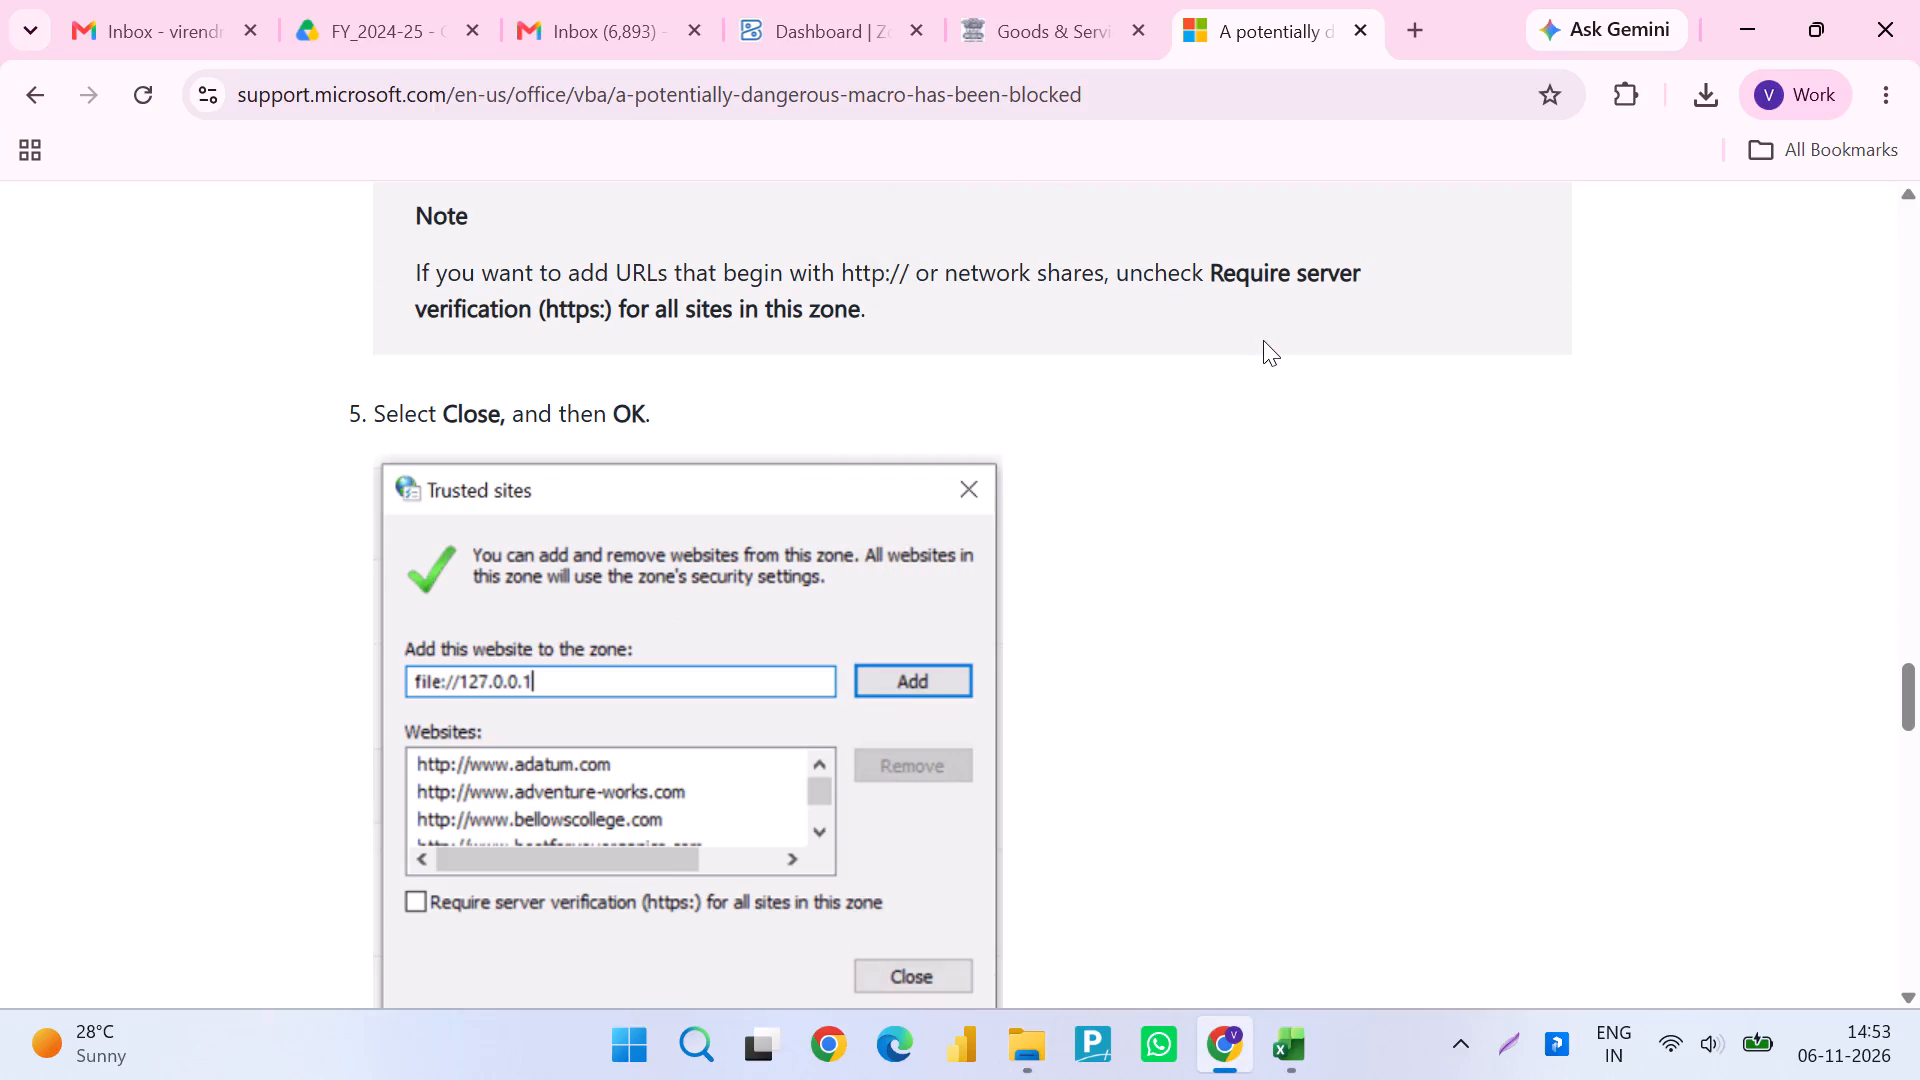
pyautogui.hotkey('alt', 'Tab')
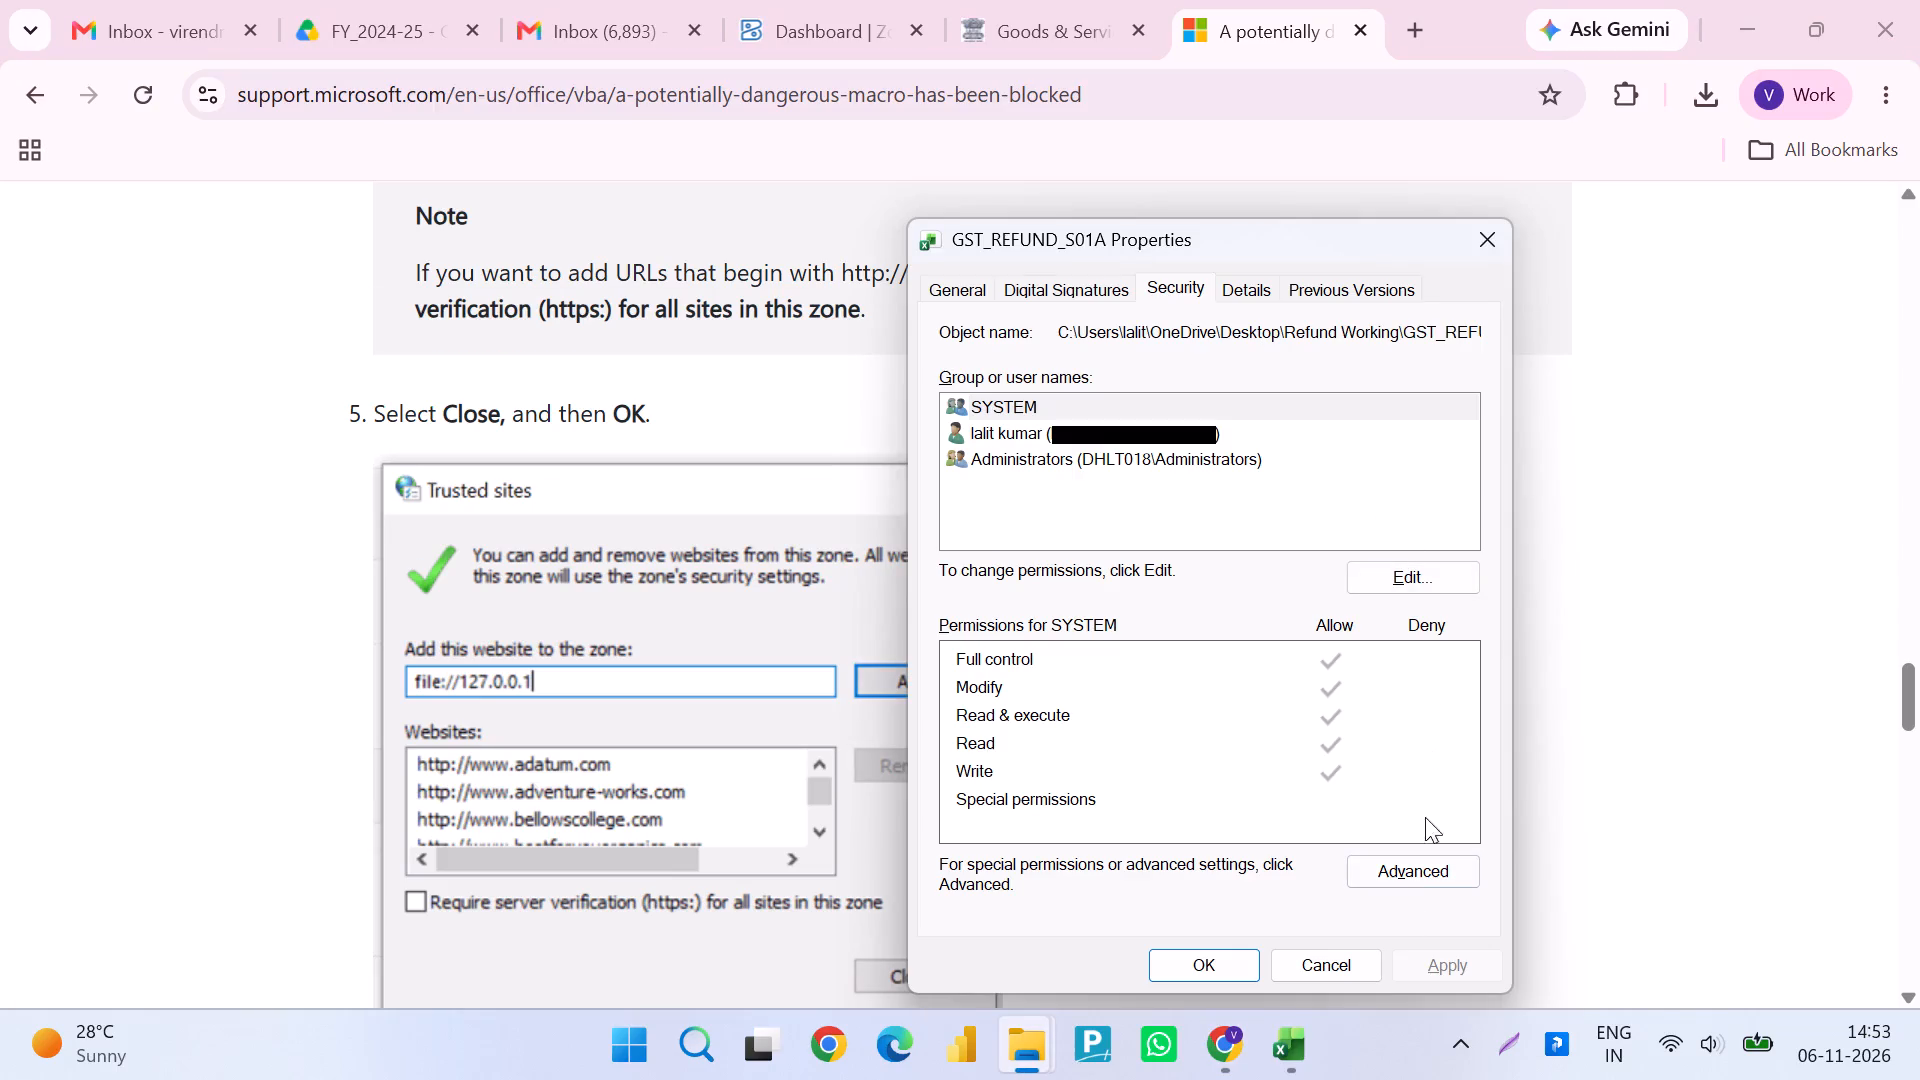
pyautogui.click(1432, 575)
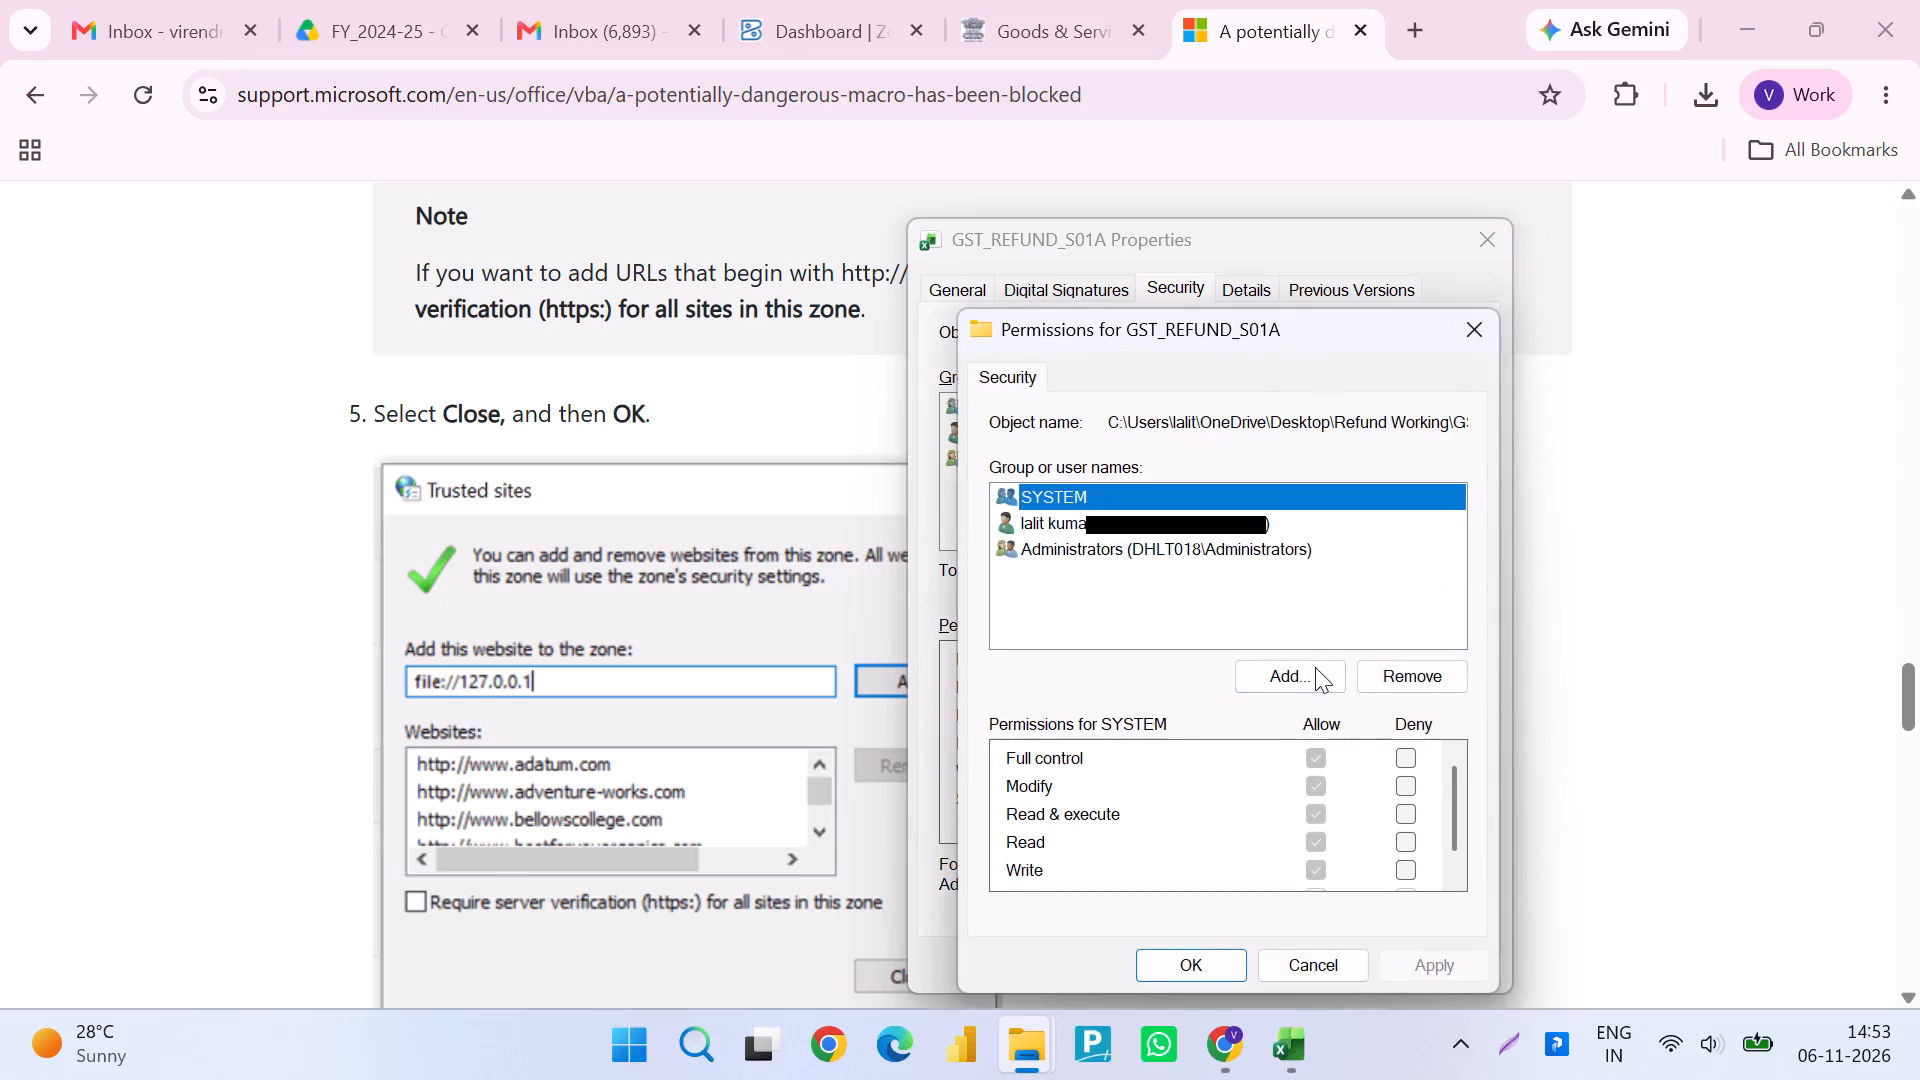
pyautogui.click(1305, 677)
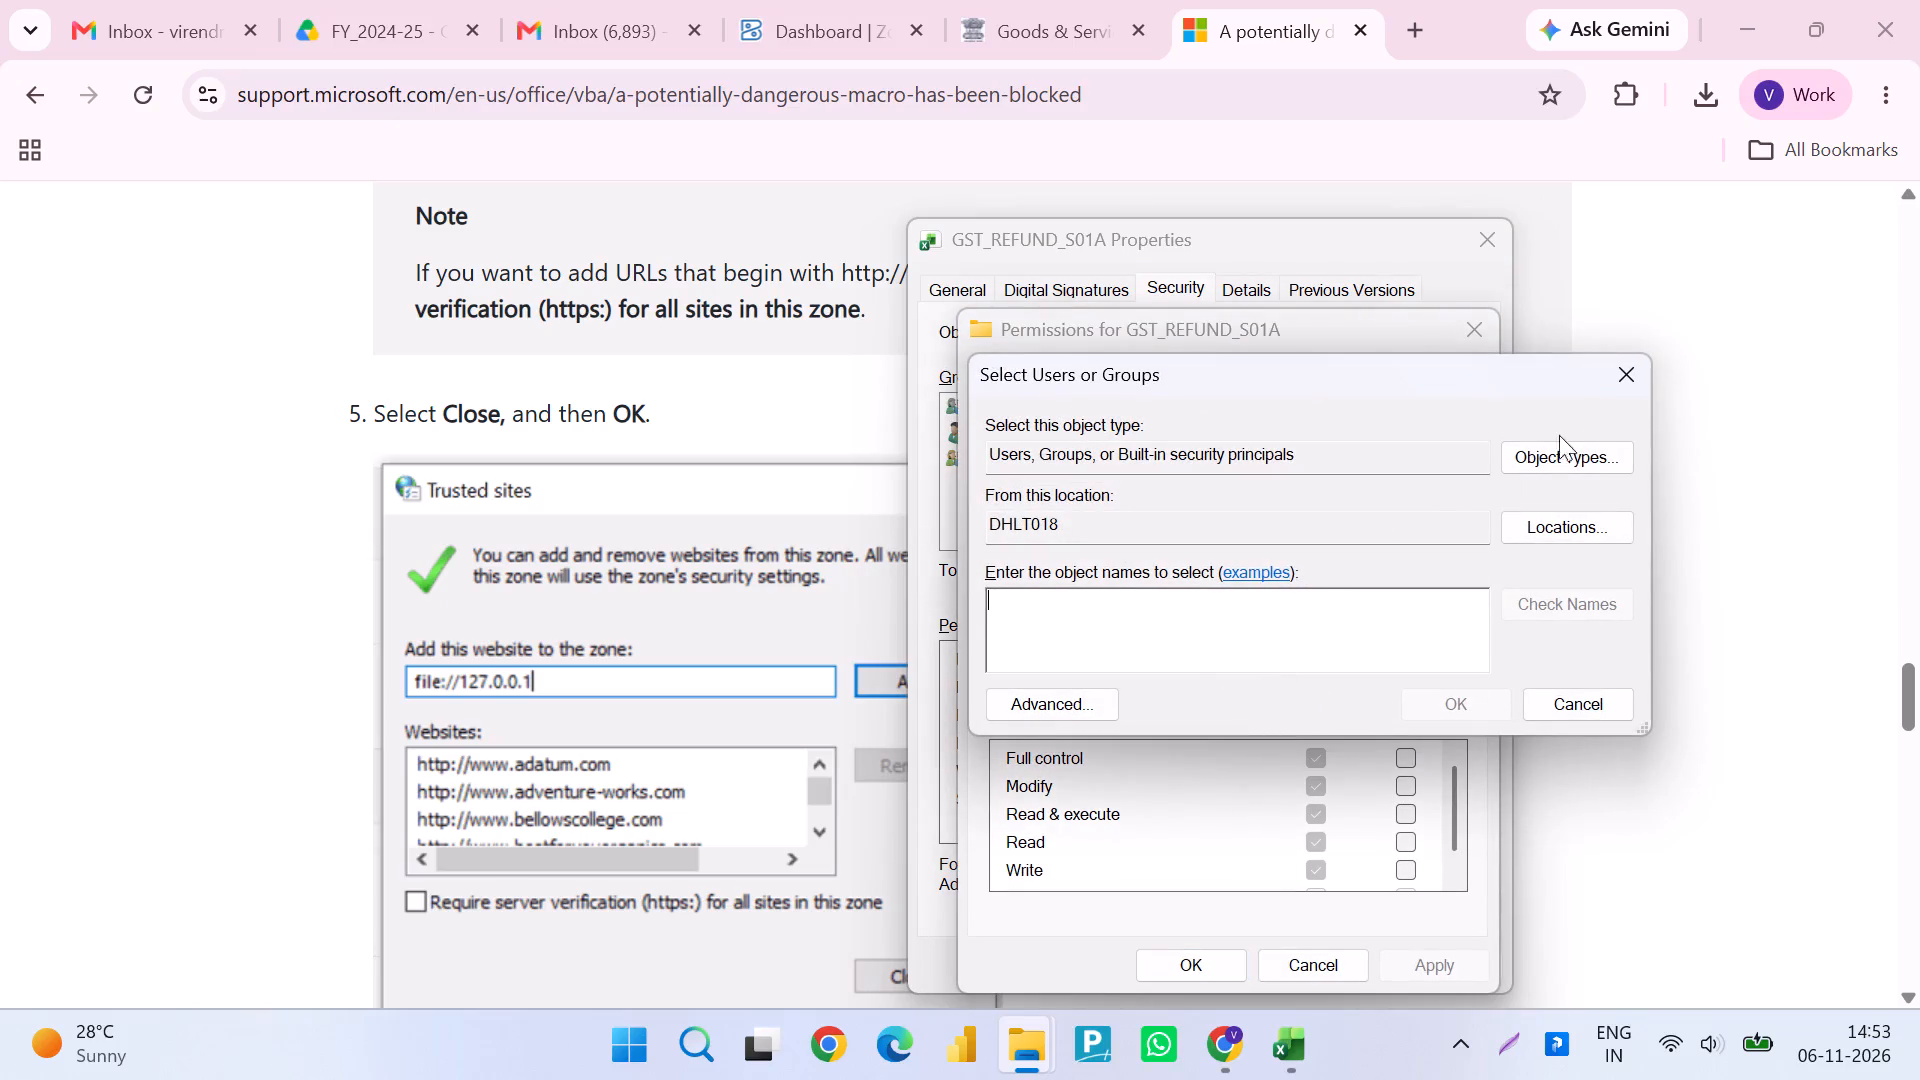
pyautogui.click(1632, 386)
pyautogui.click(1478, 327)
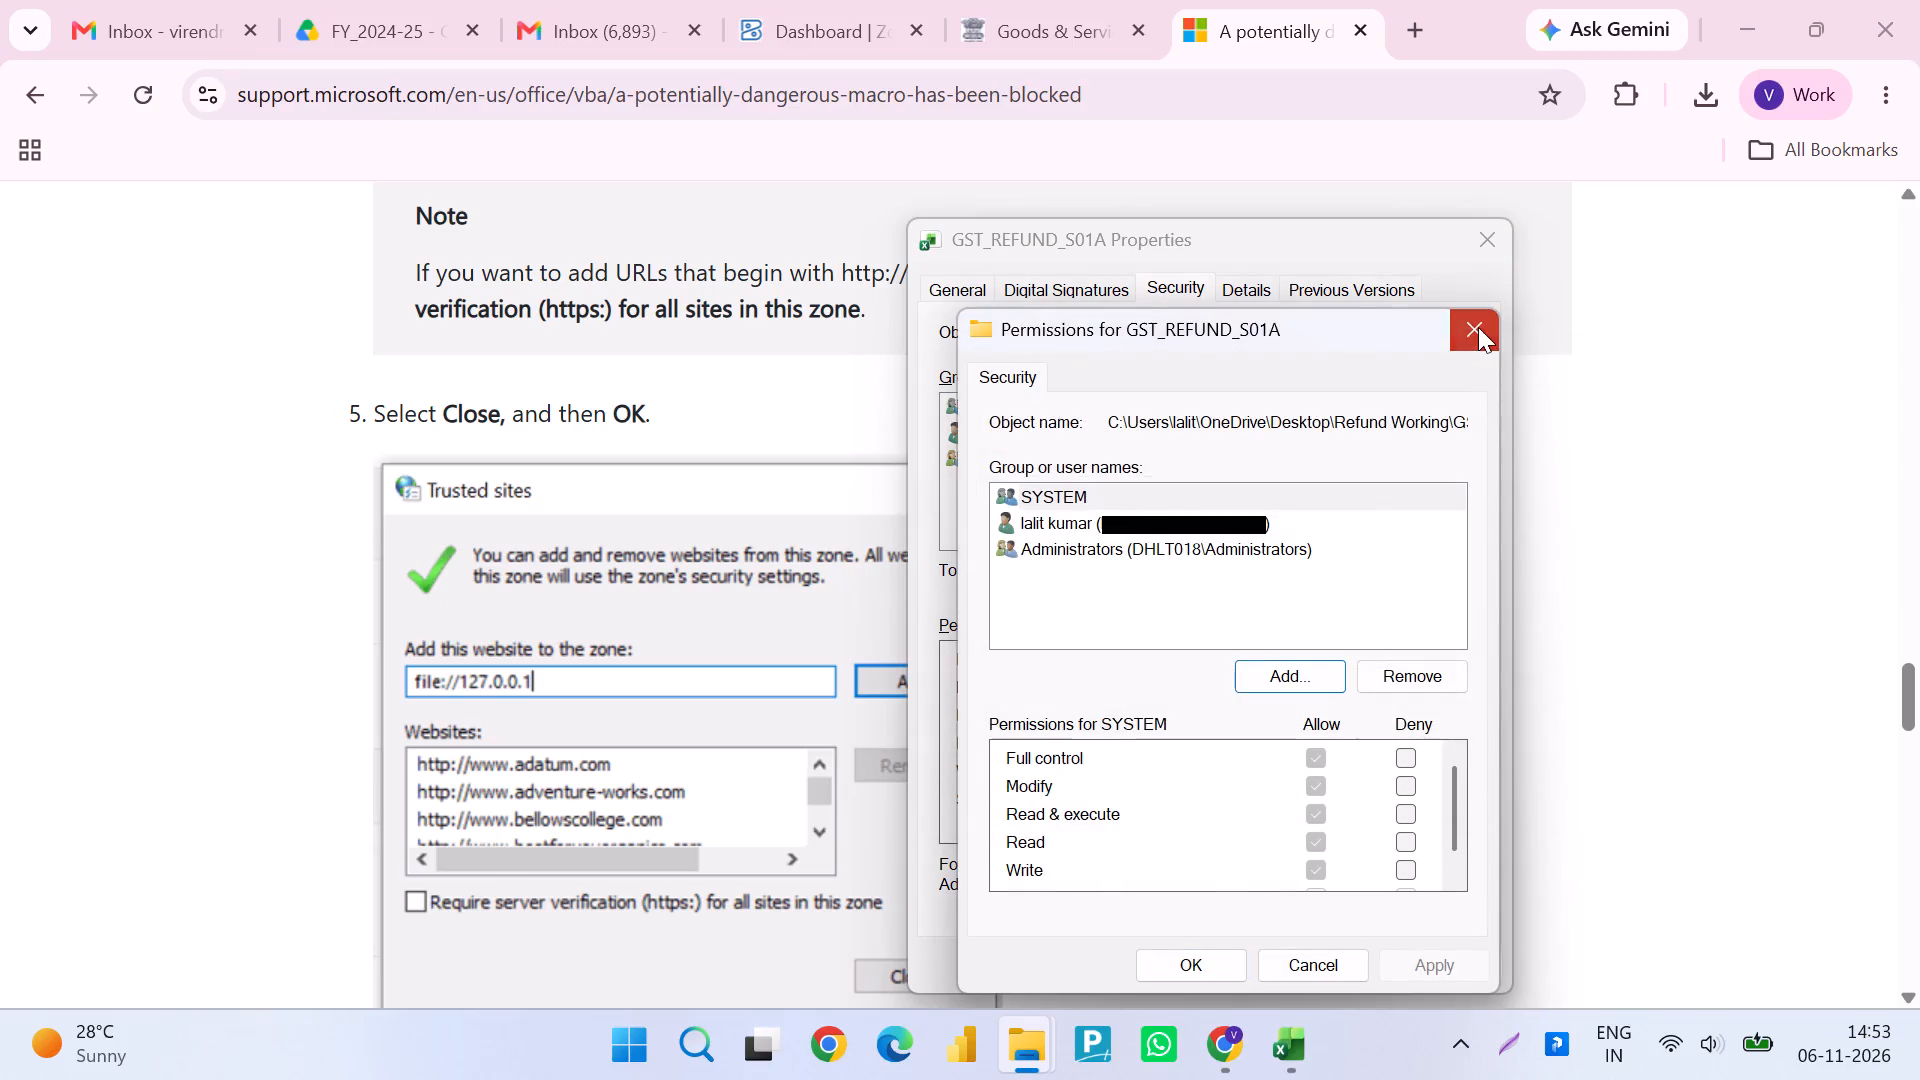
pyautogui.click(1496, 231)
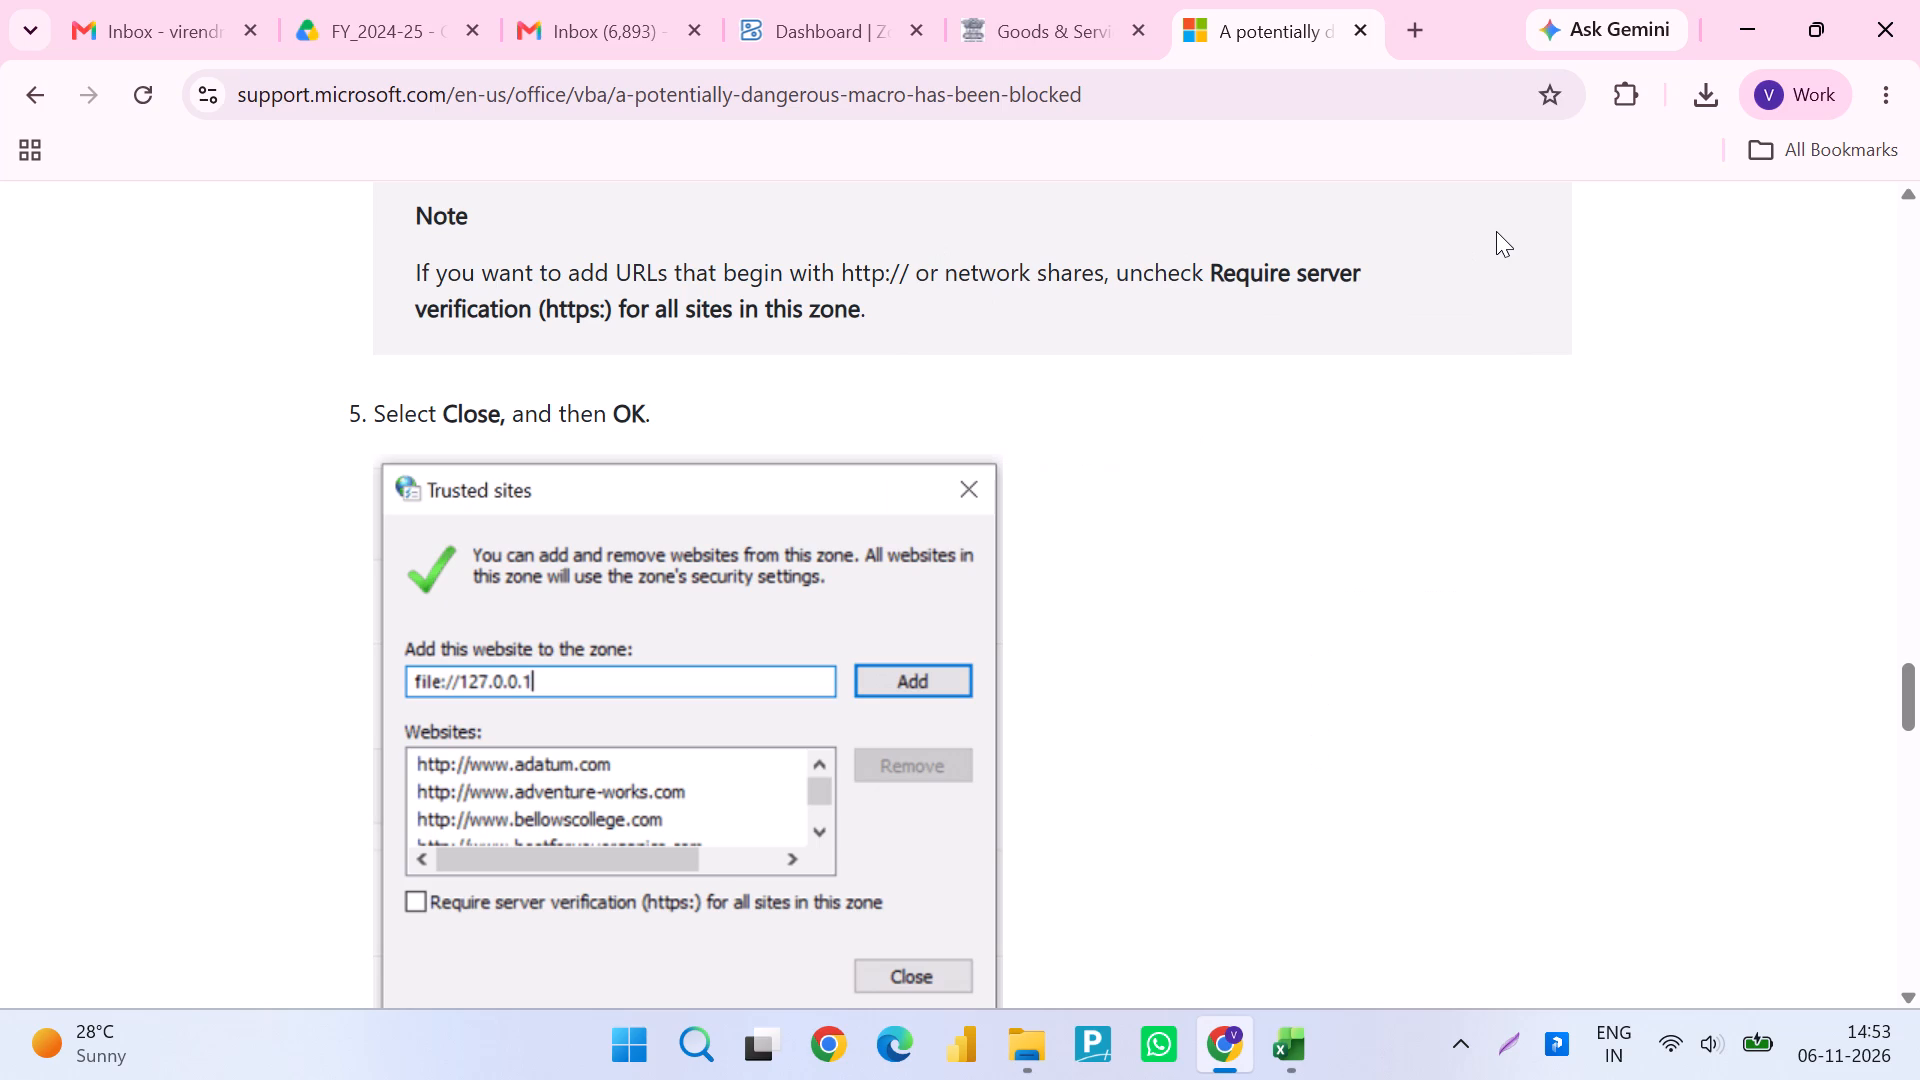
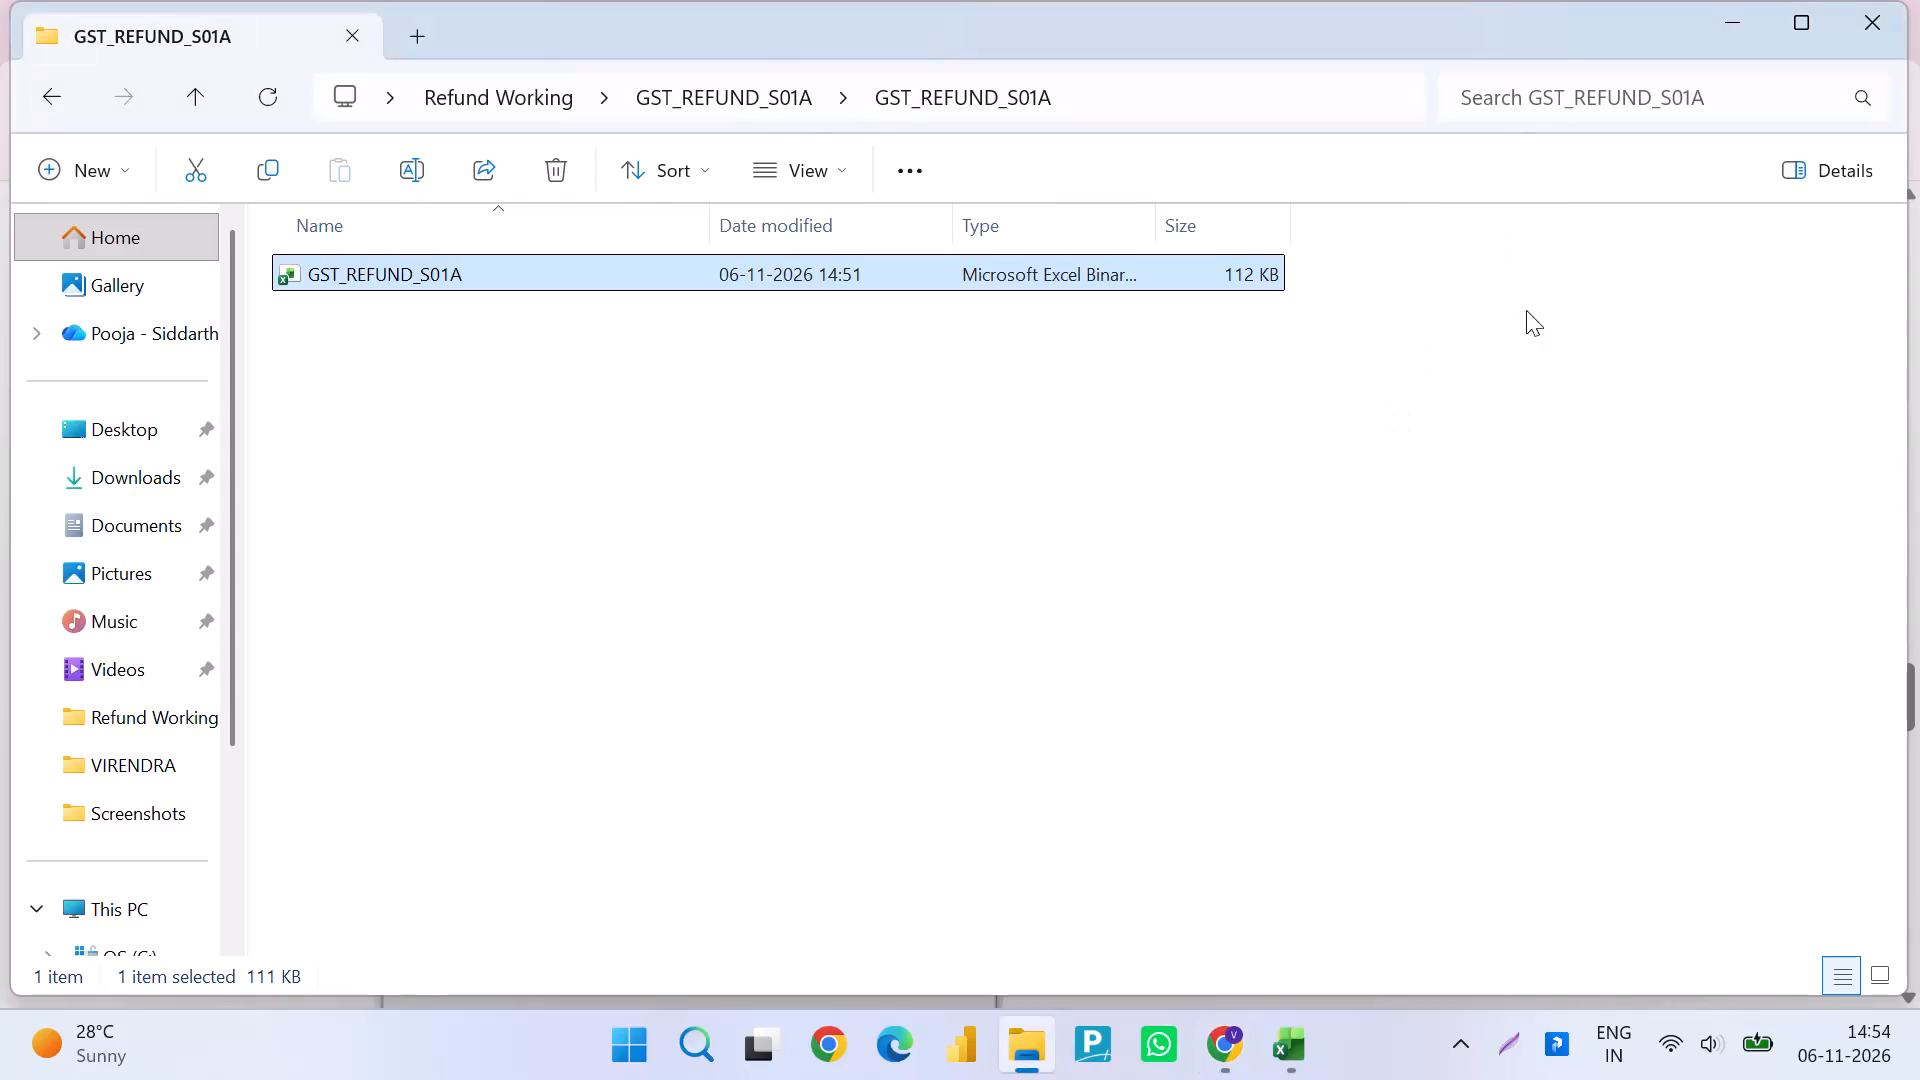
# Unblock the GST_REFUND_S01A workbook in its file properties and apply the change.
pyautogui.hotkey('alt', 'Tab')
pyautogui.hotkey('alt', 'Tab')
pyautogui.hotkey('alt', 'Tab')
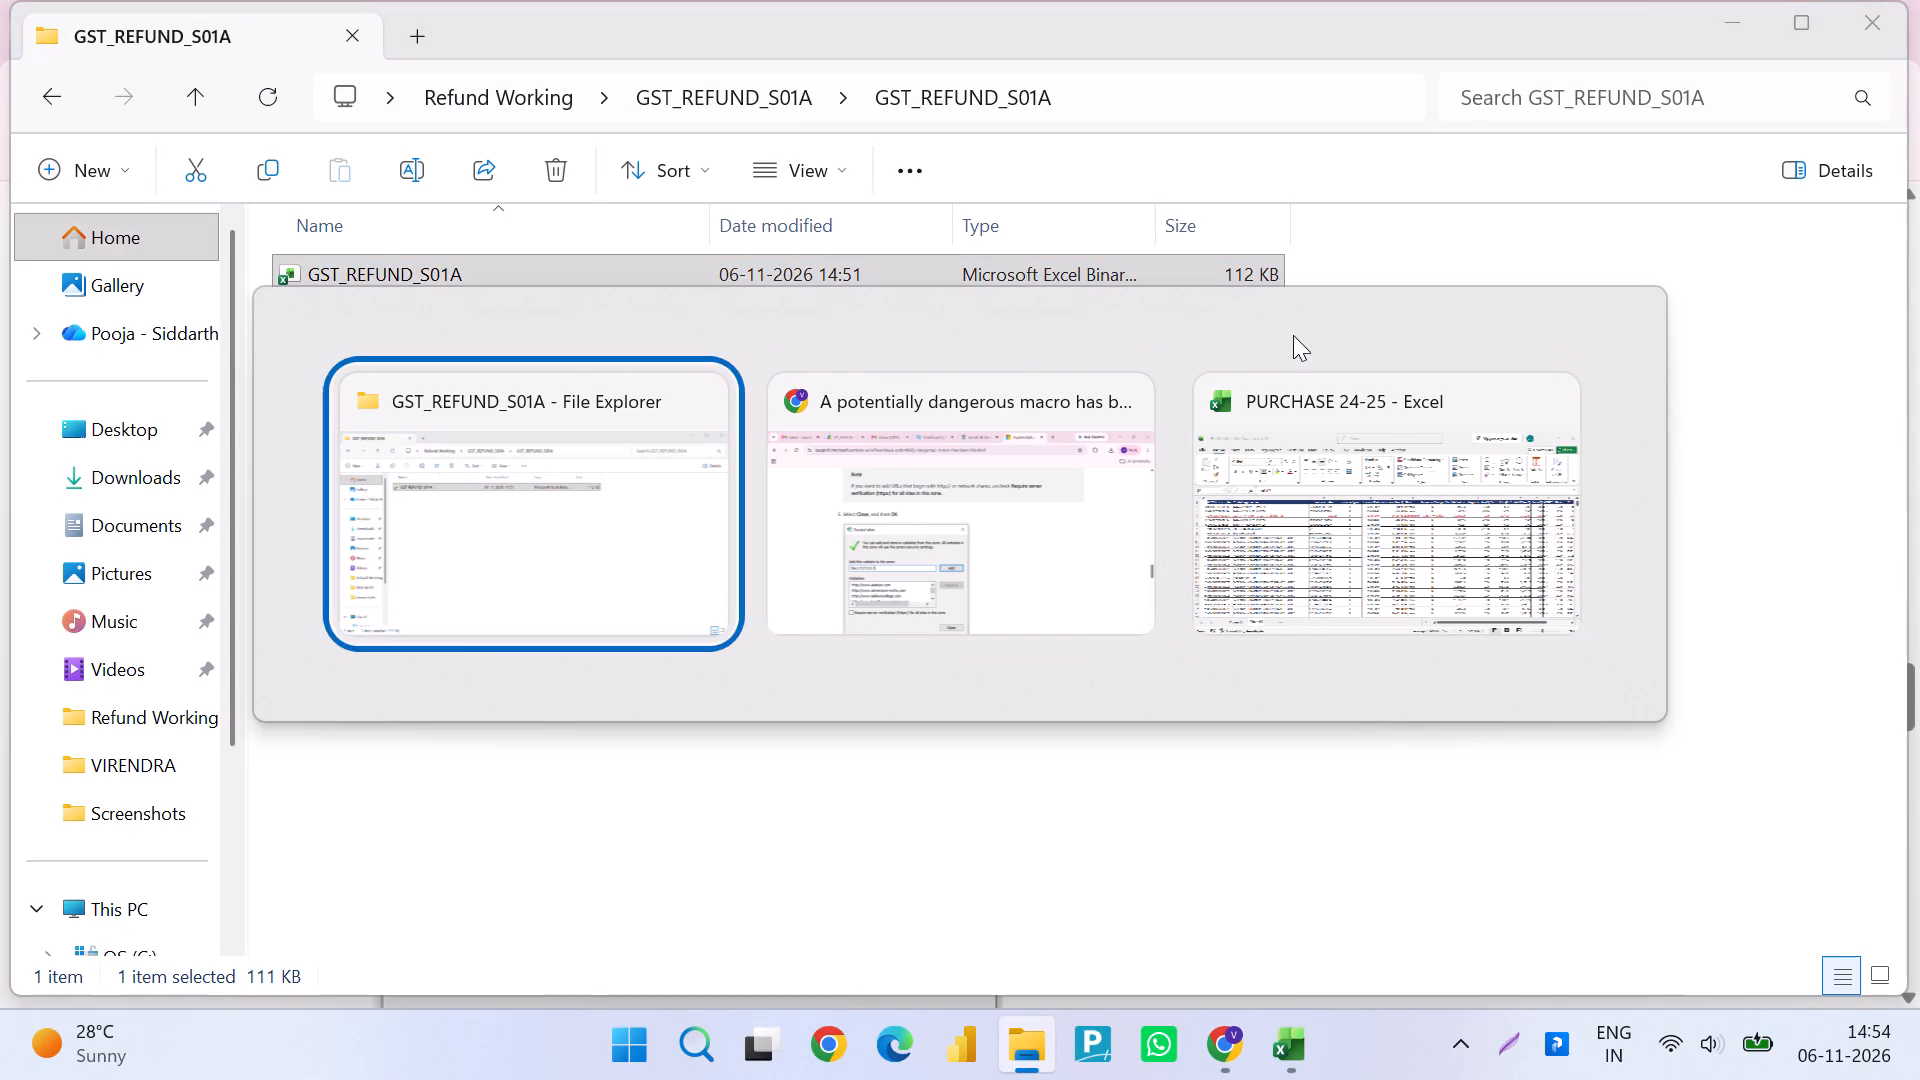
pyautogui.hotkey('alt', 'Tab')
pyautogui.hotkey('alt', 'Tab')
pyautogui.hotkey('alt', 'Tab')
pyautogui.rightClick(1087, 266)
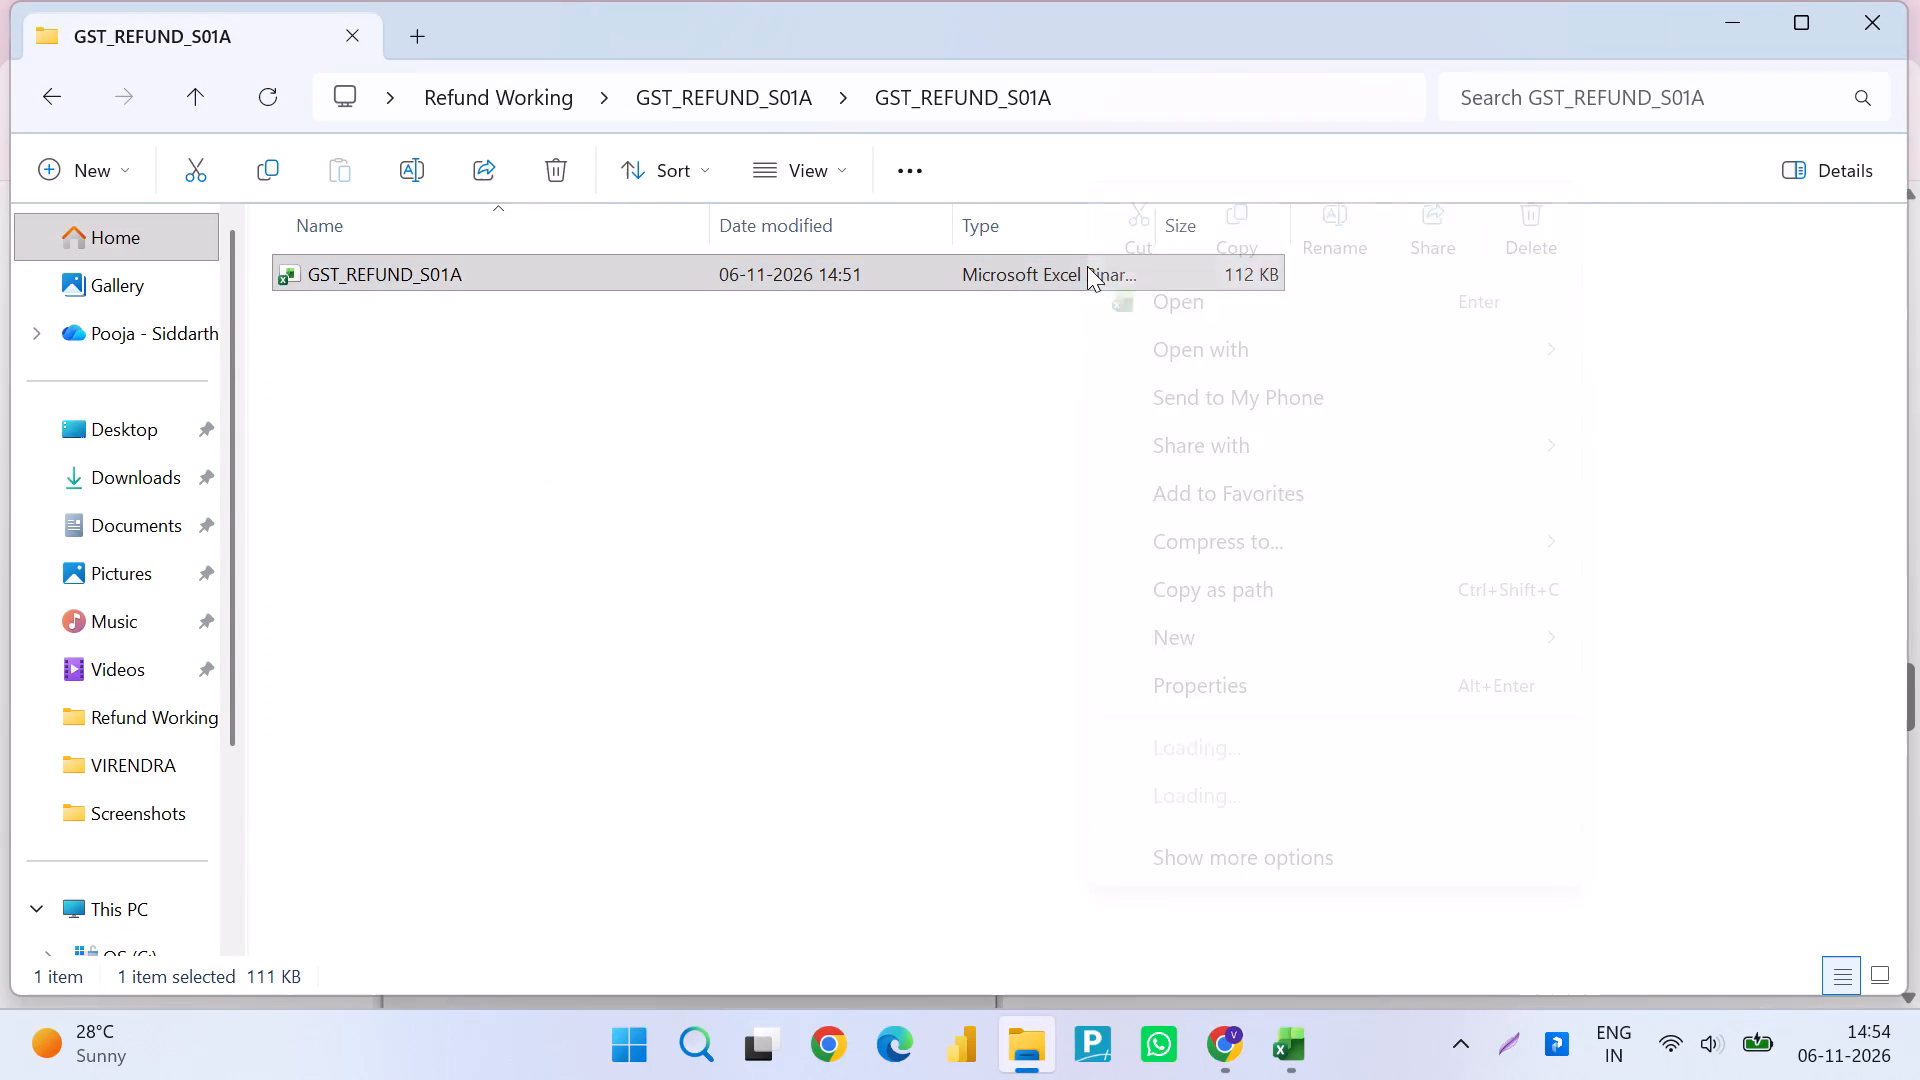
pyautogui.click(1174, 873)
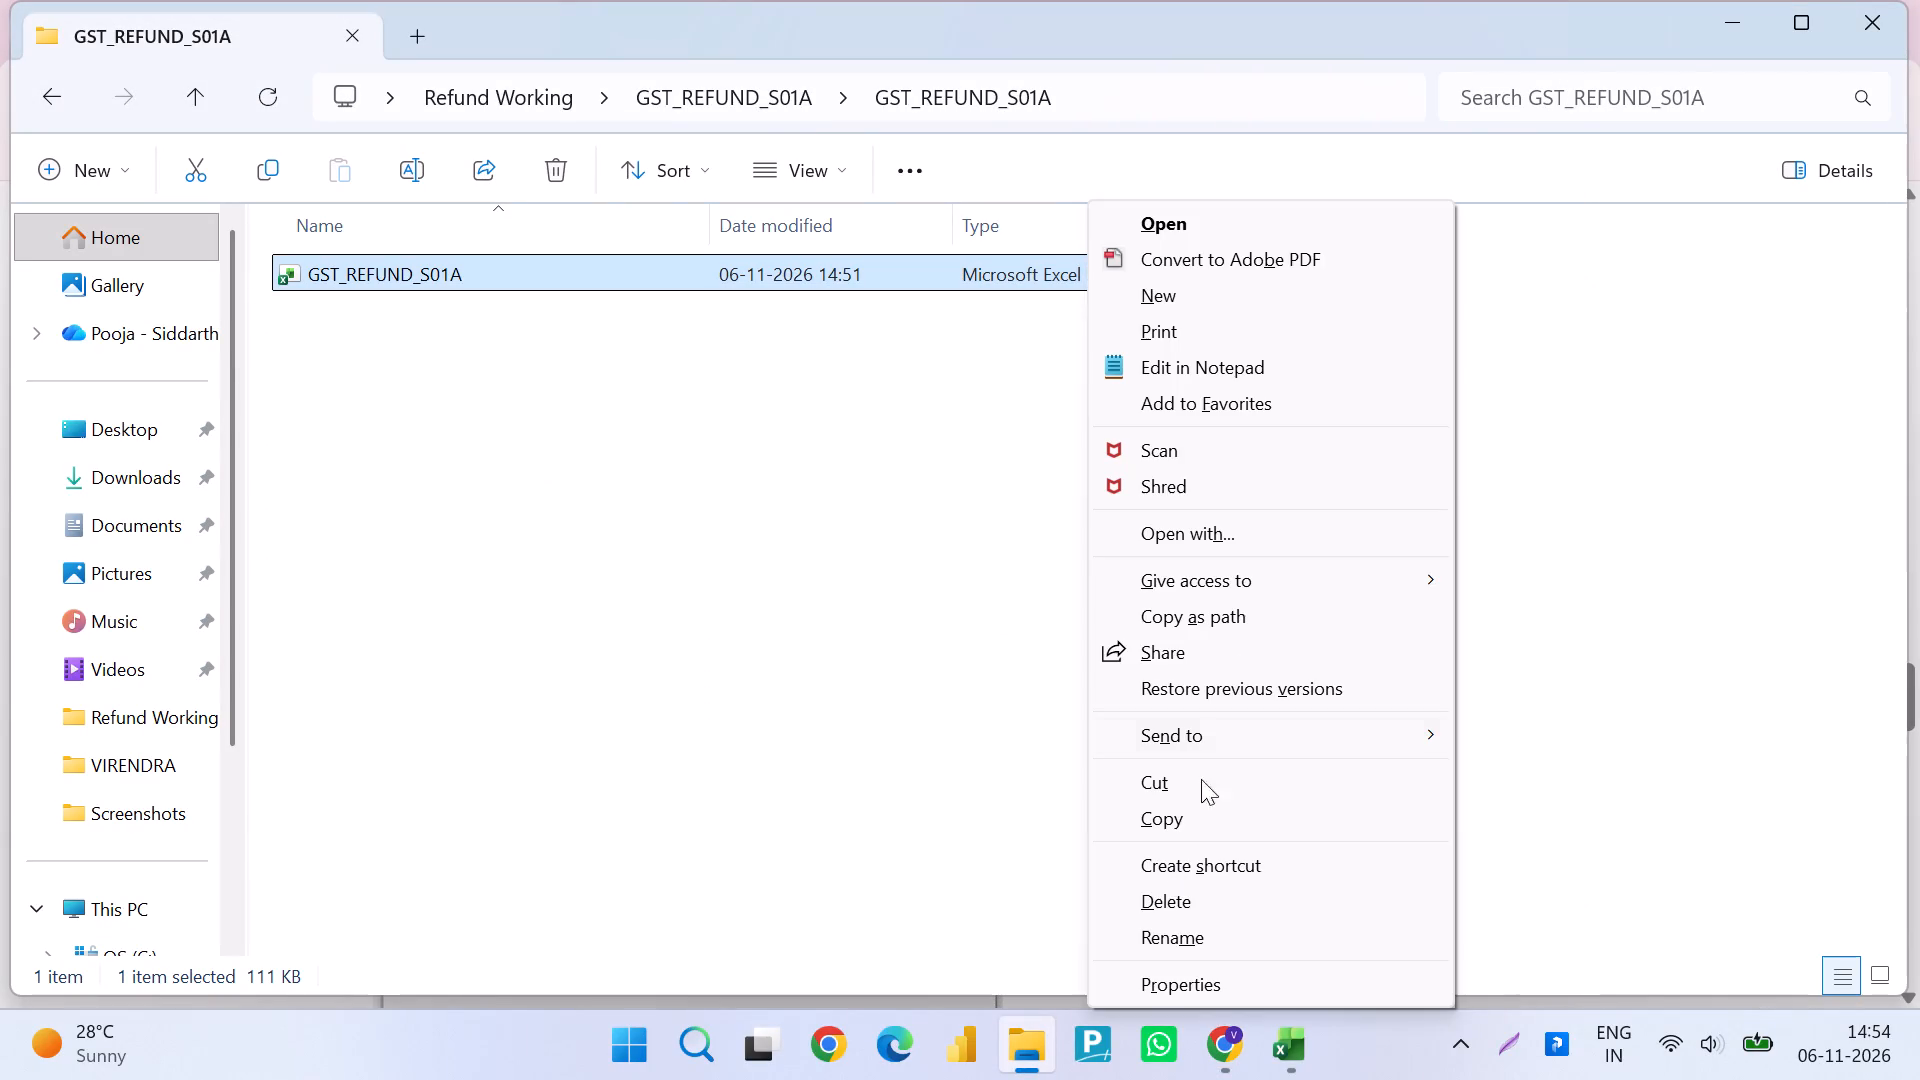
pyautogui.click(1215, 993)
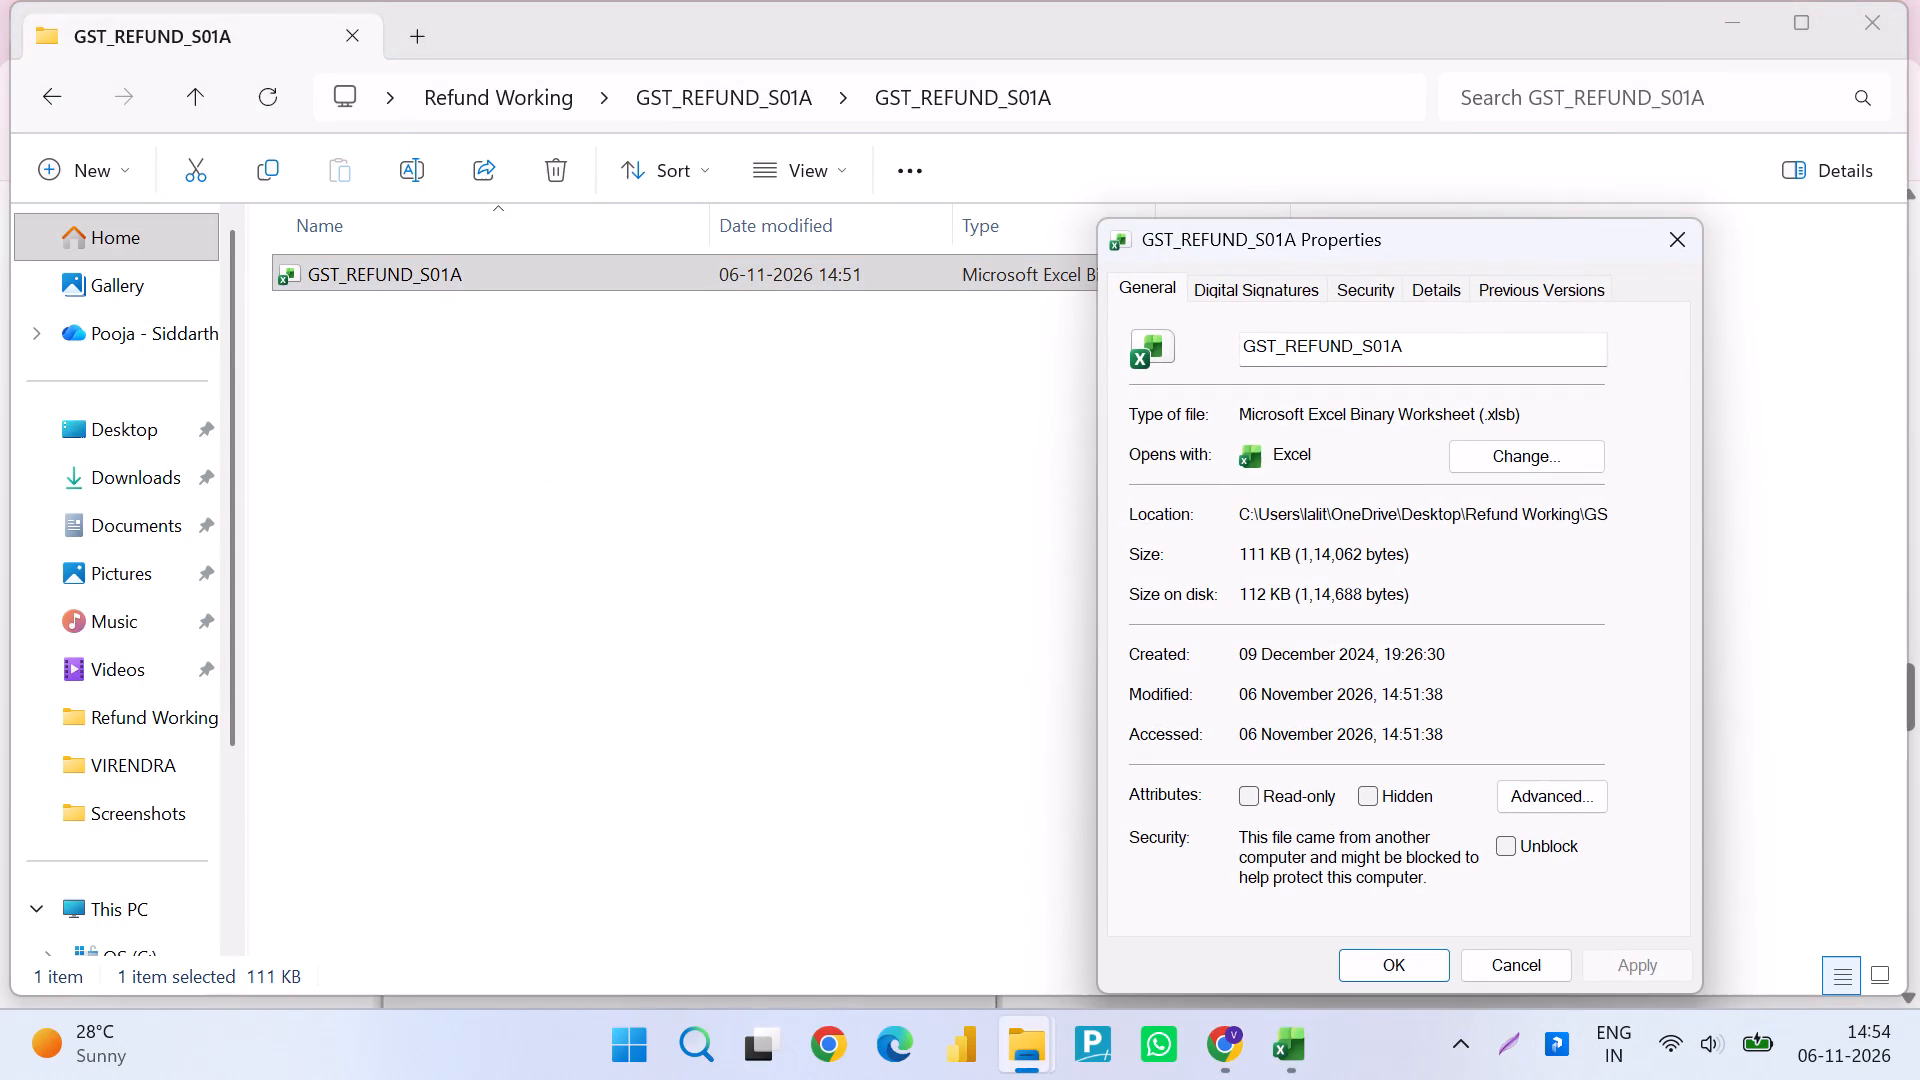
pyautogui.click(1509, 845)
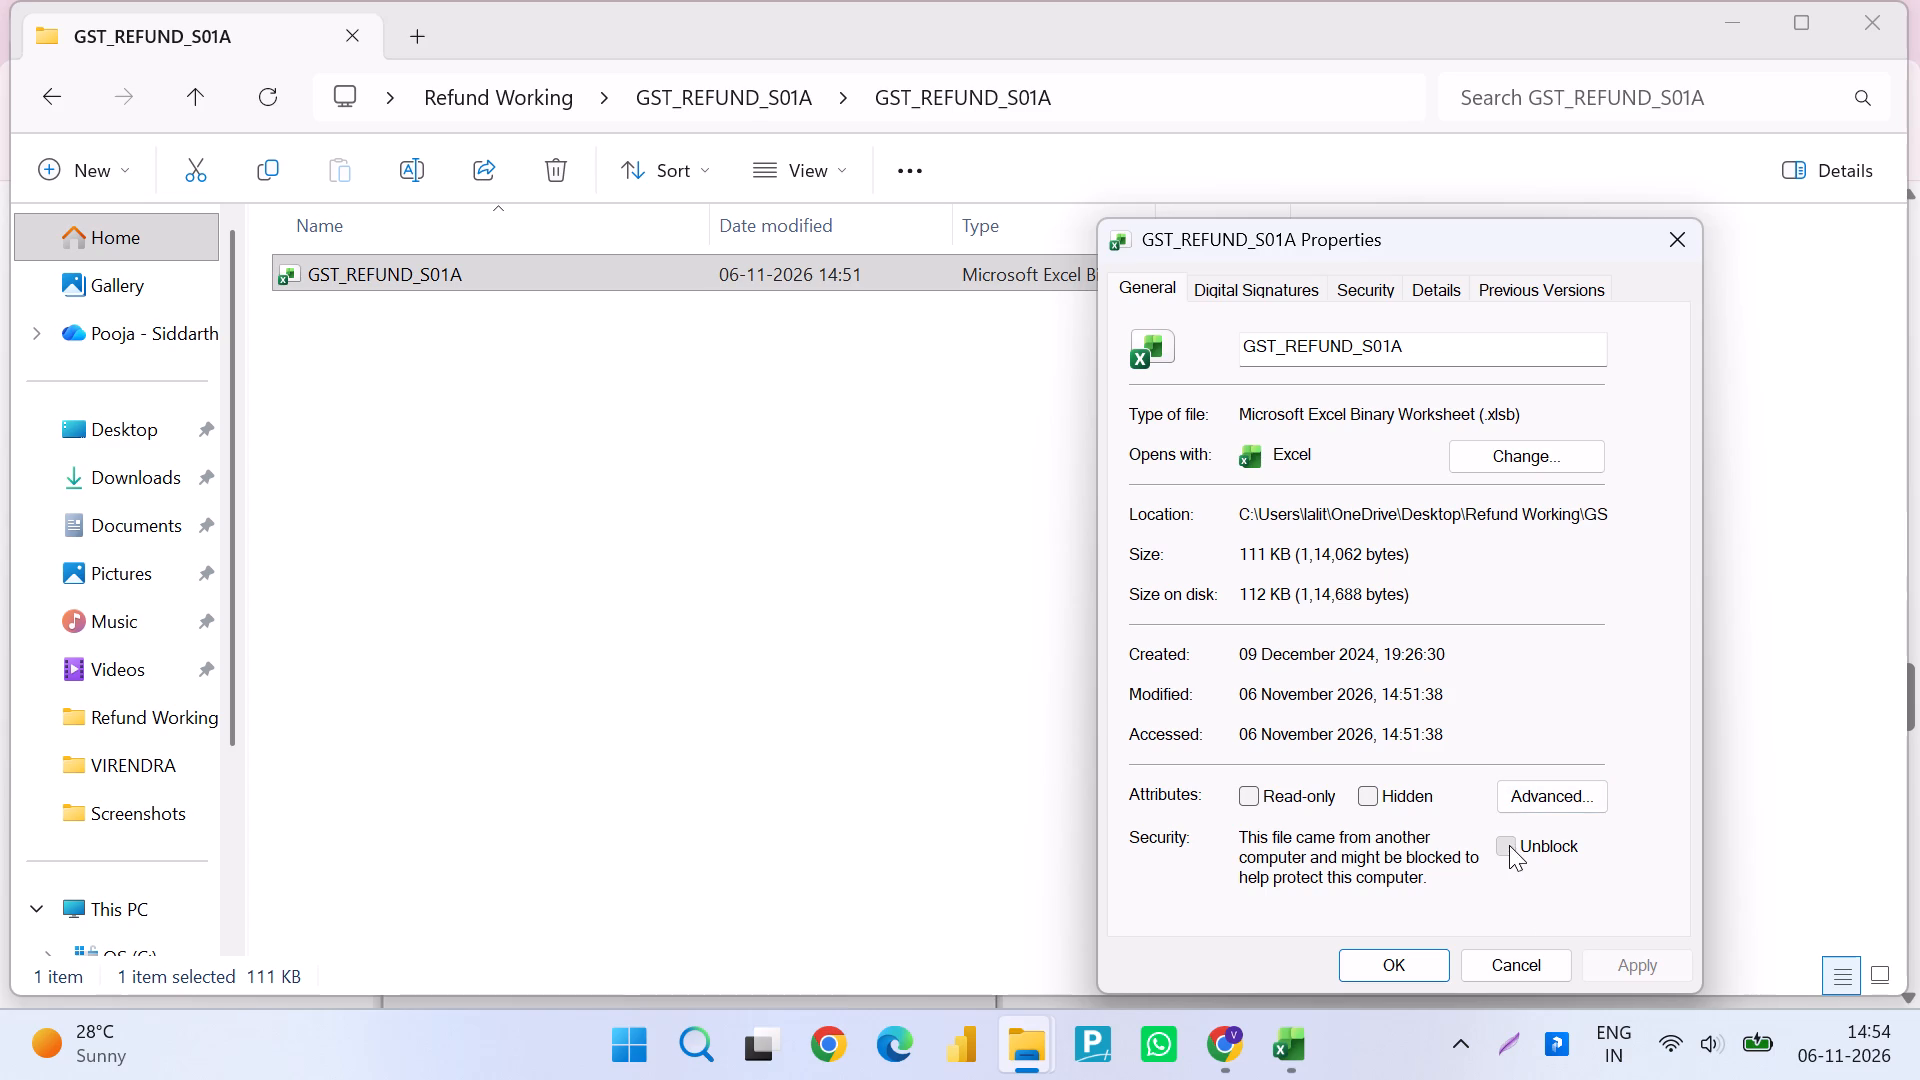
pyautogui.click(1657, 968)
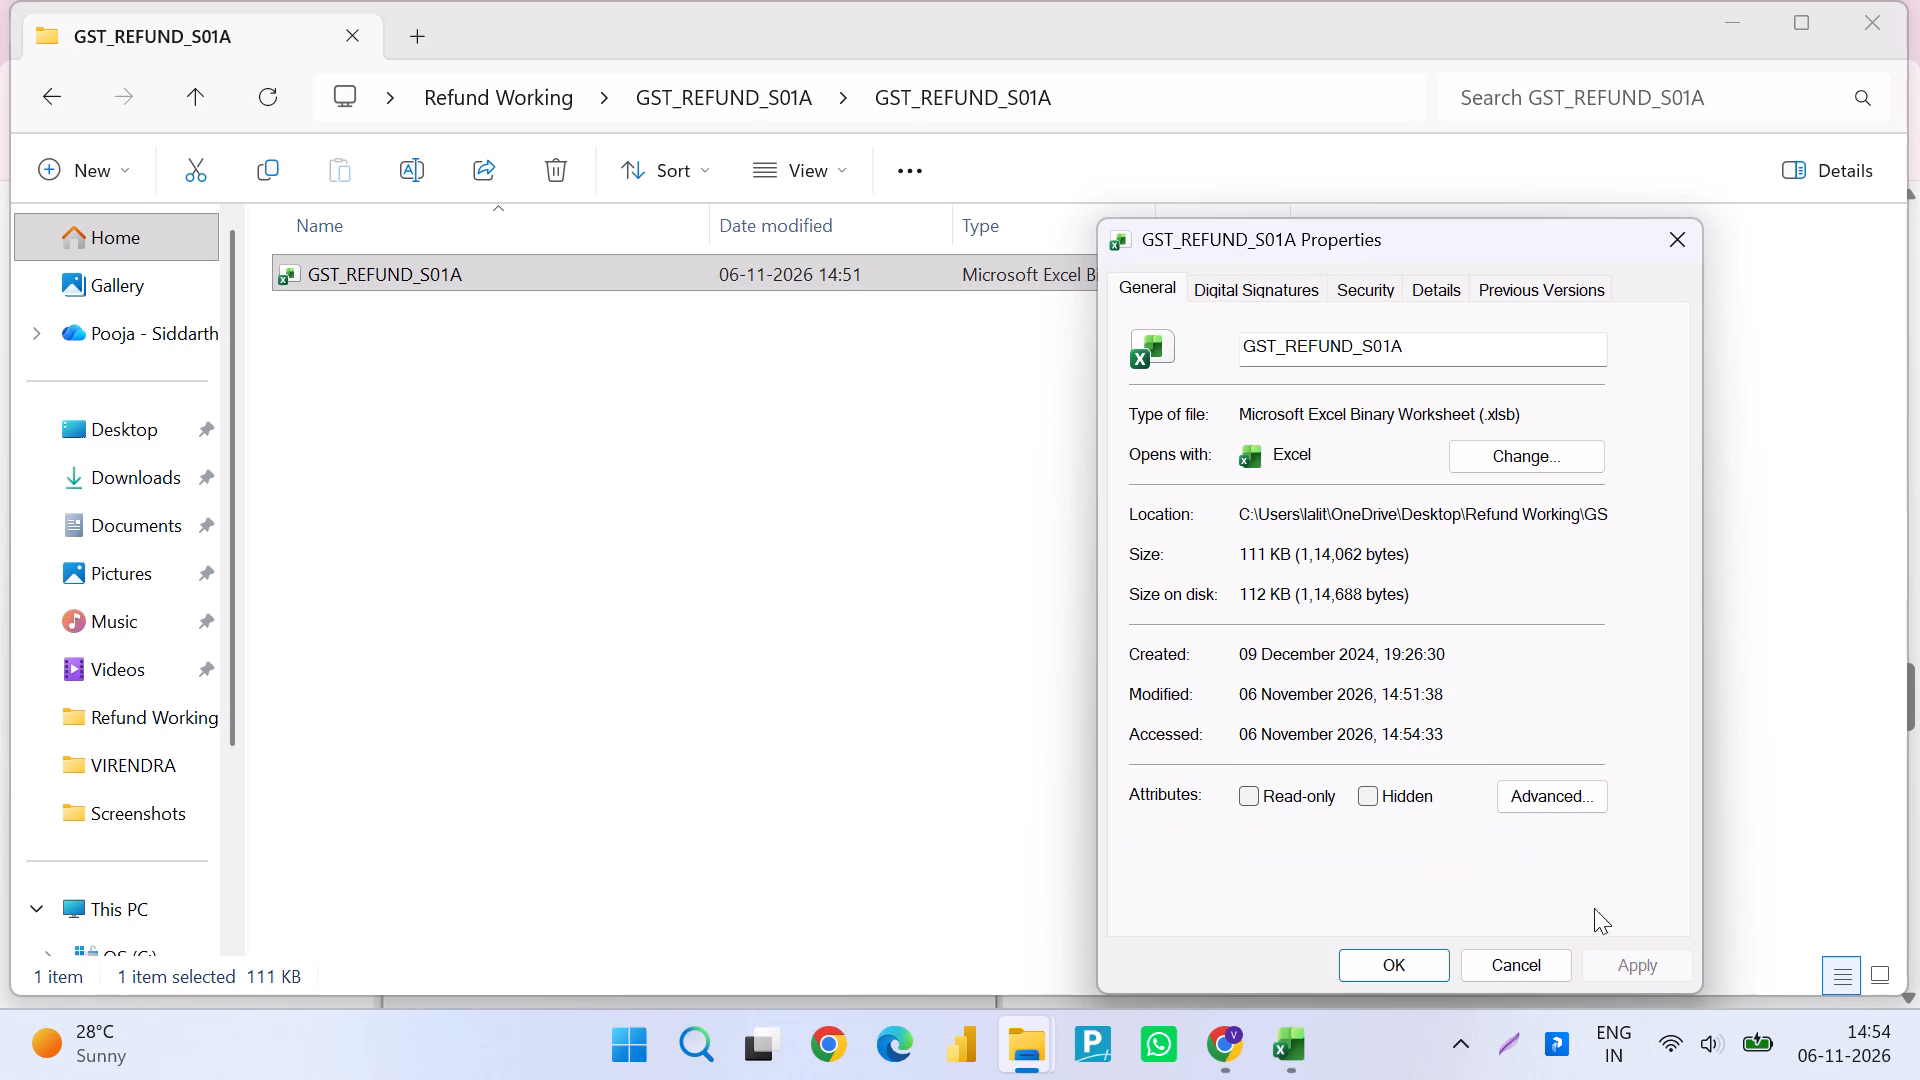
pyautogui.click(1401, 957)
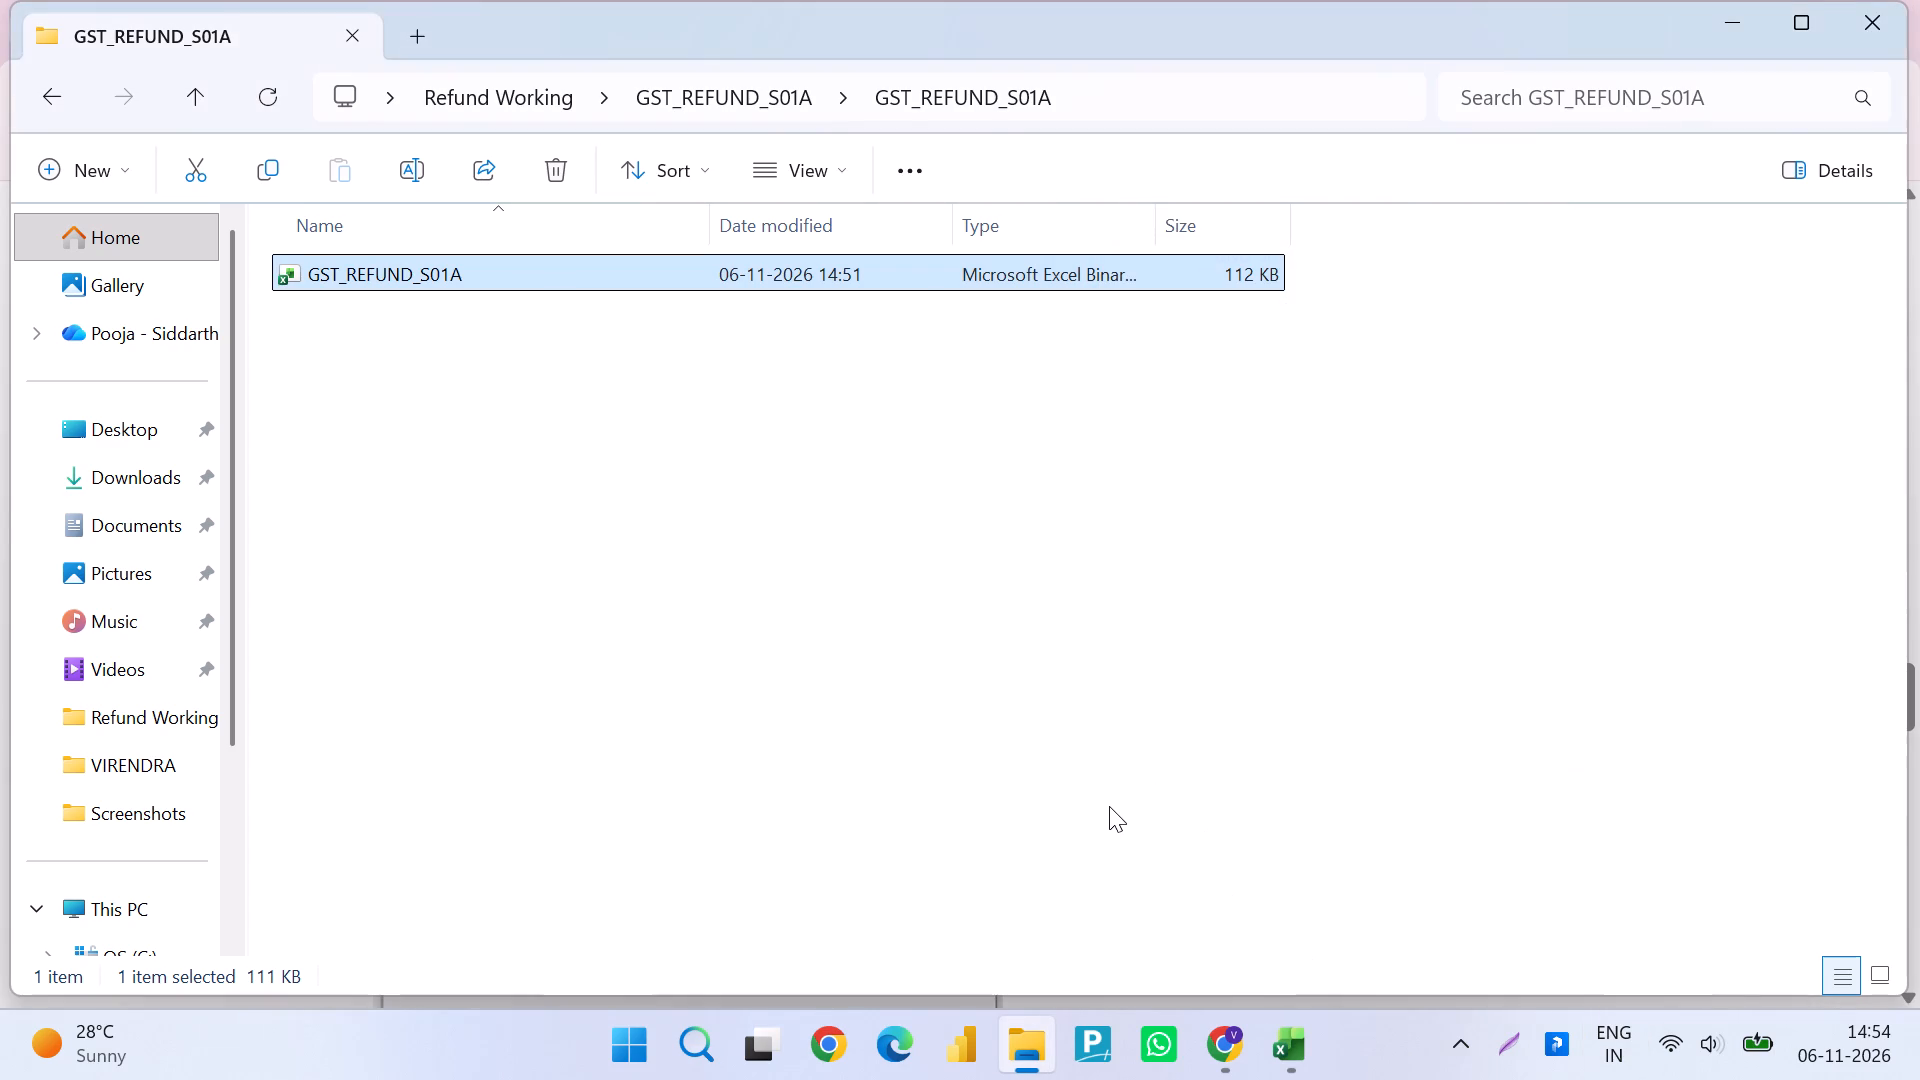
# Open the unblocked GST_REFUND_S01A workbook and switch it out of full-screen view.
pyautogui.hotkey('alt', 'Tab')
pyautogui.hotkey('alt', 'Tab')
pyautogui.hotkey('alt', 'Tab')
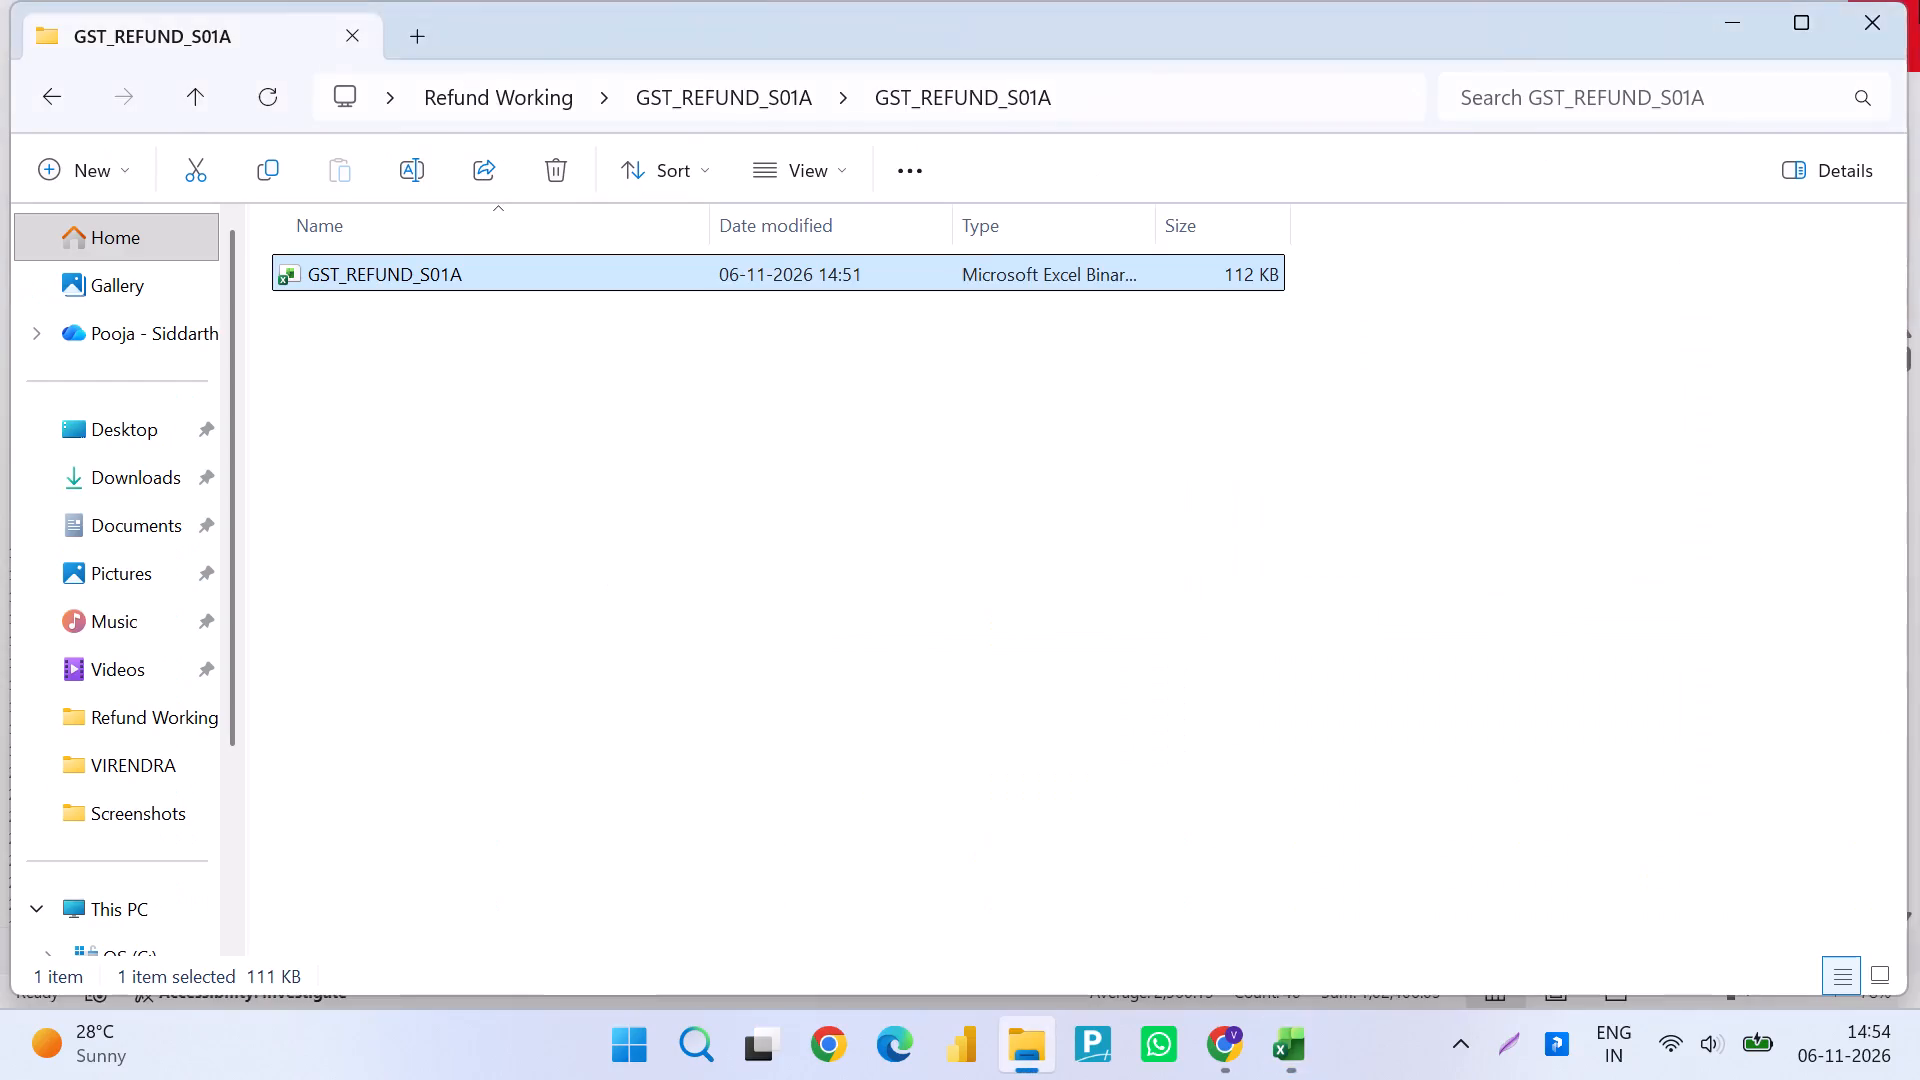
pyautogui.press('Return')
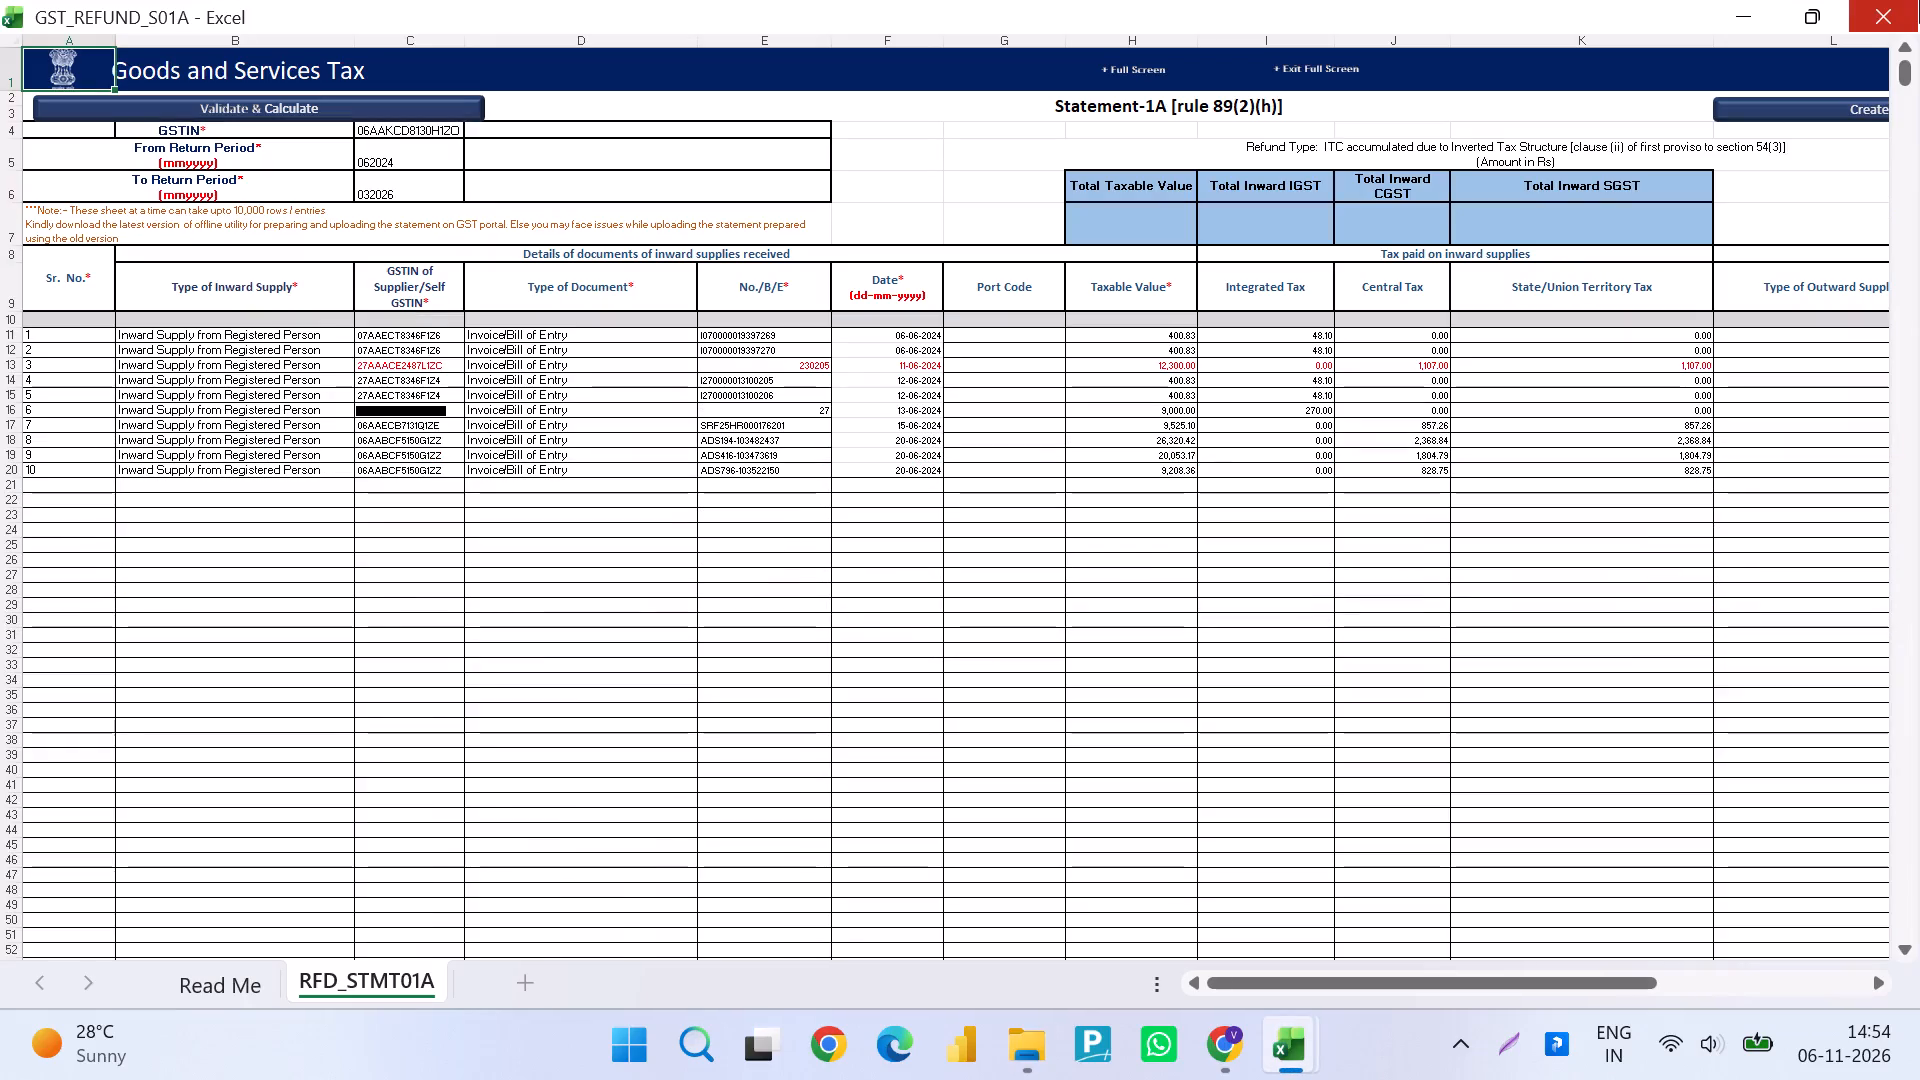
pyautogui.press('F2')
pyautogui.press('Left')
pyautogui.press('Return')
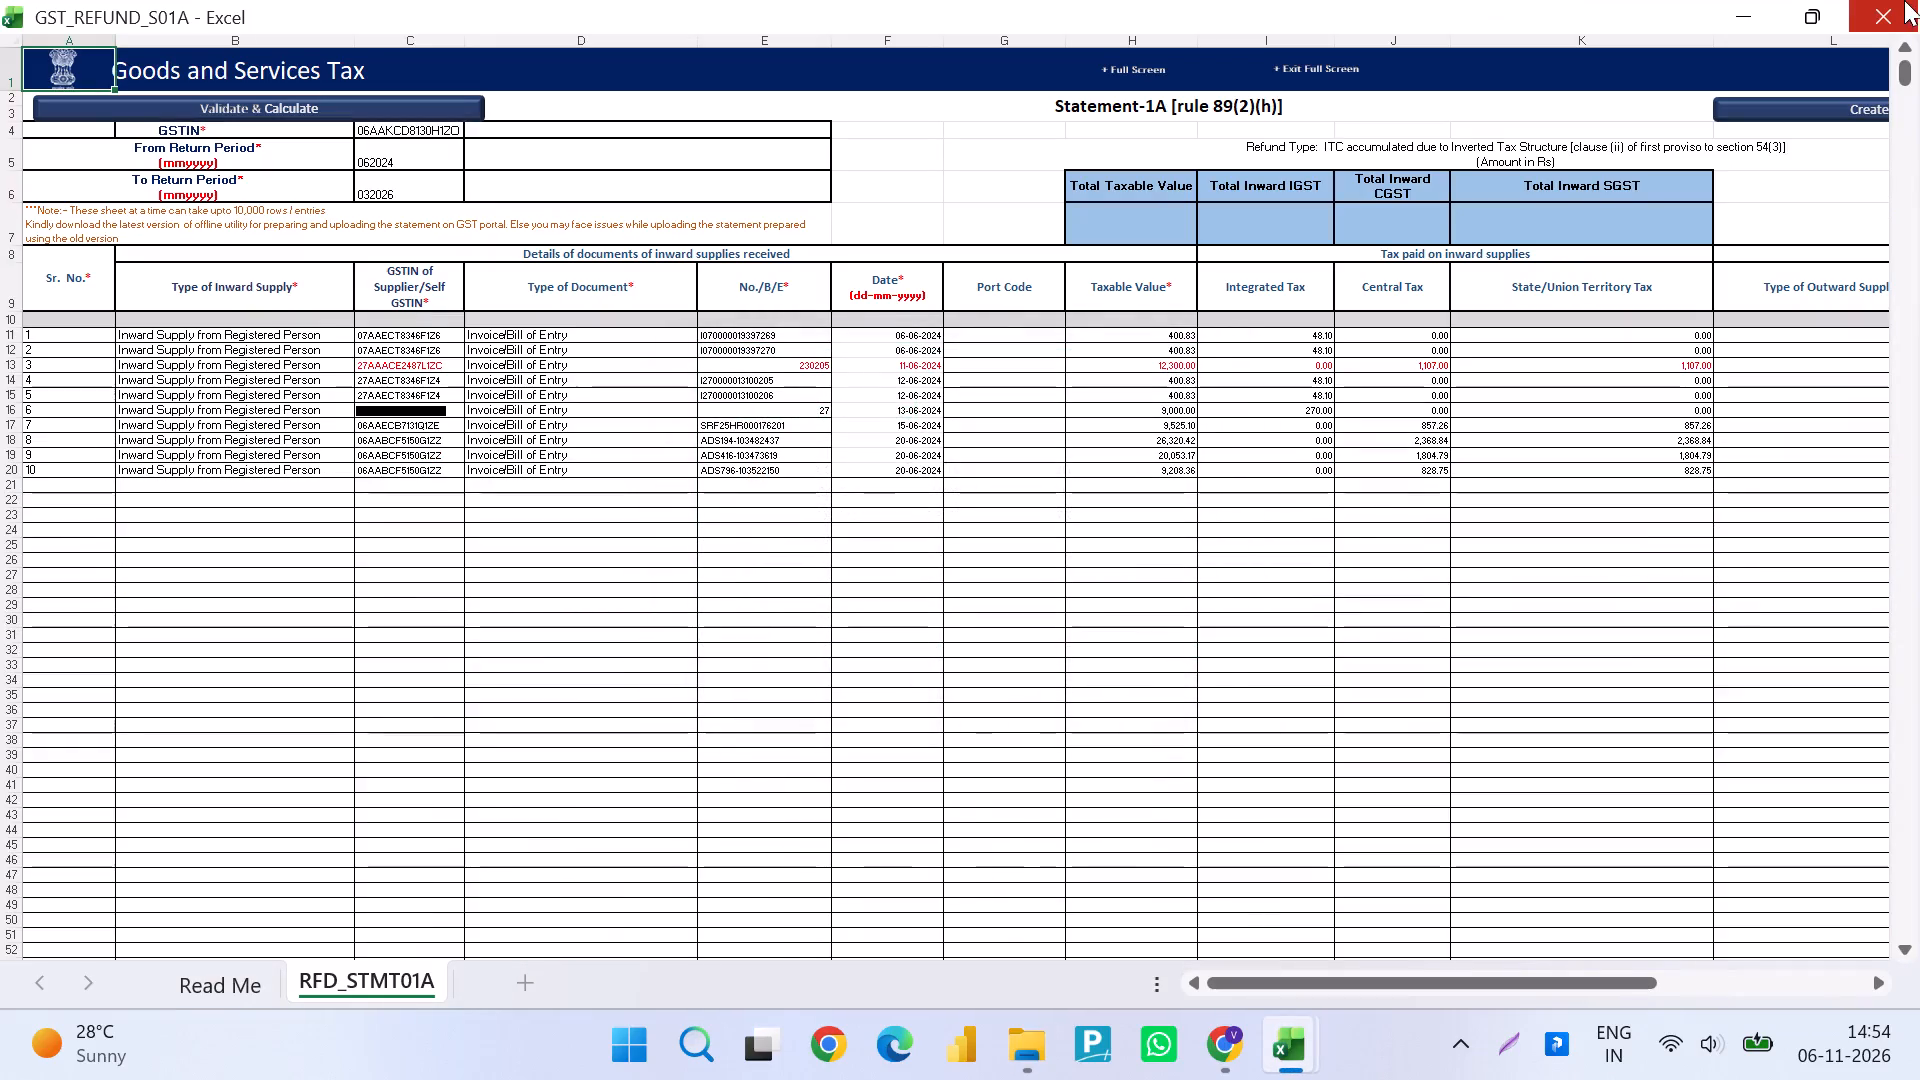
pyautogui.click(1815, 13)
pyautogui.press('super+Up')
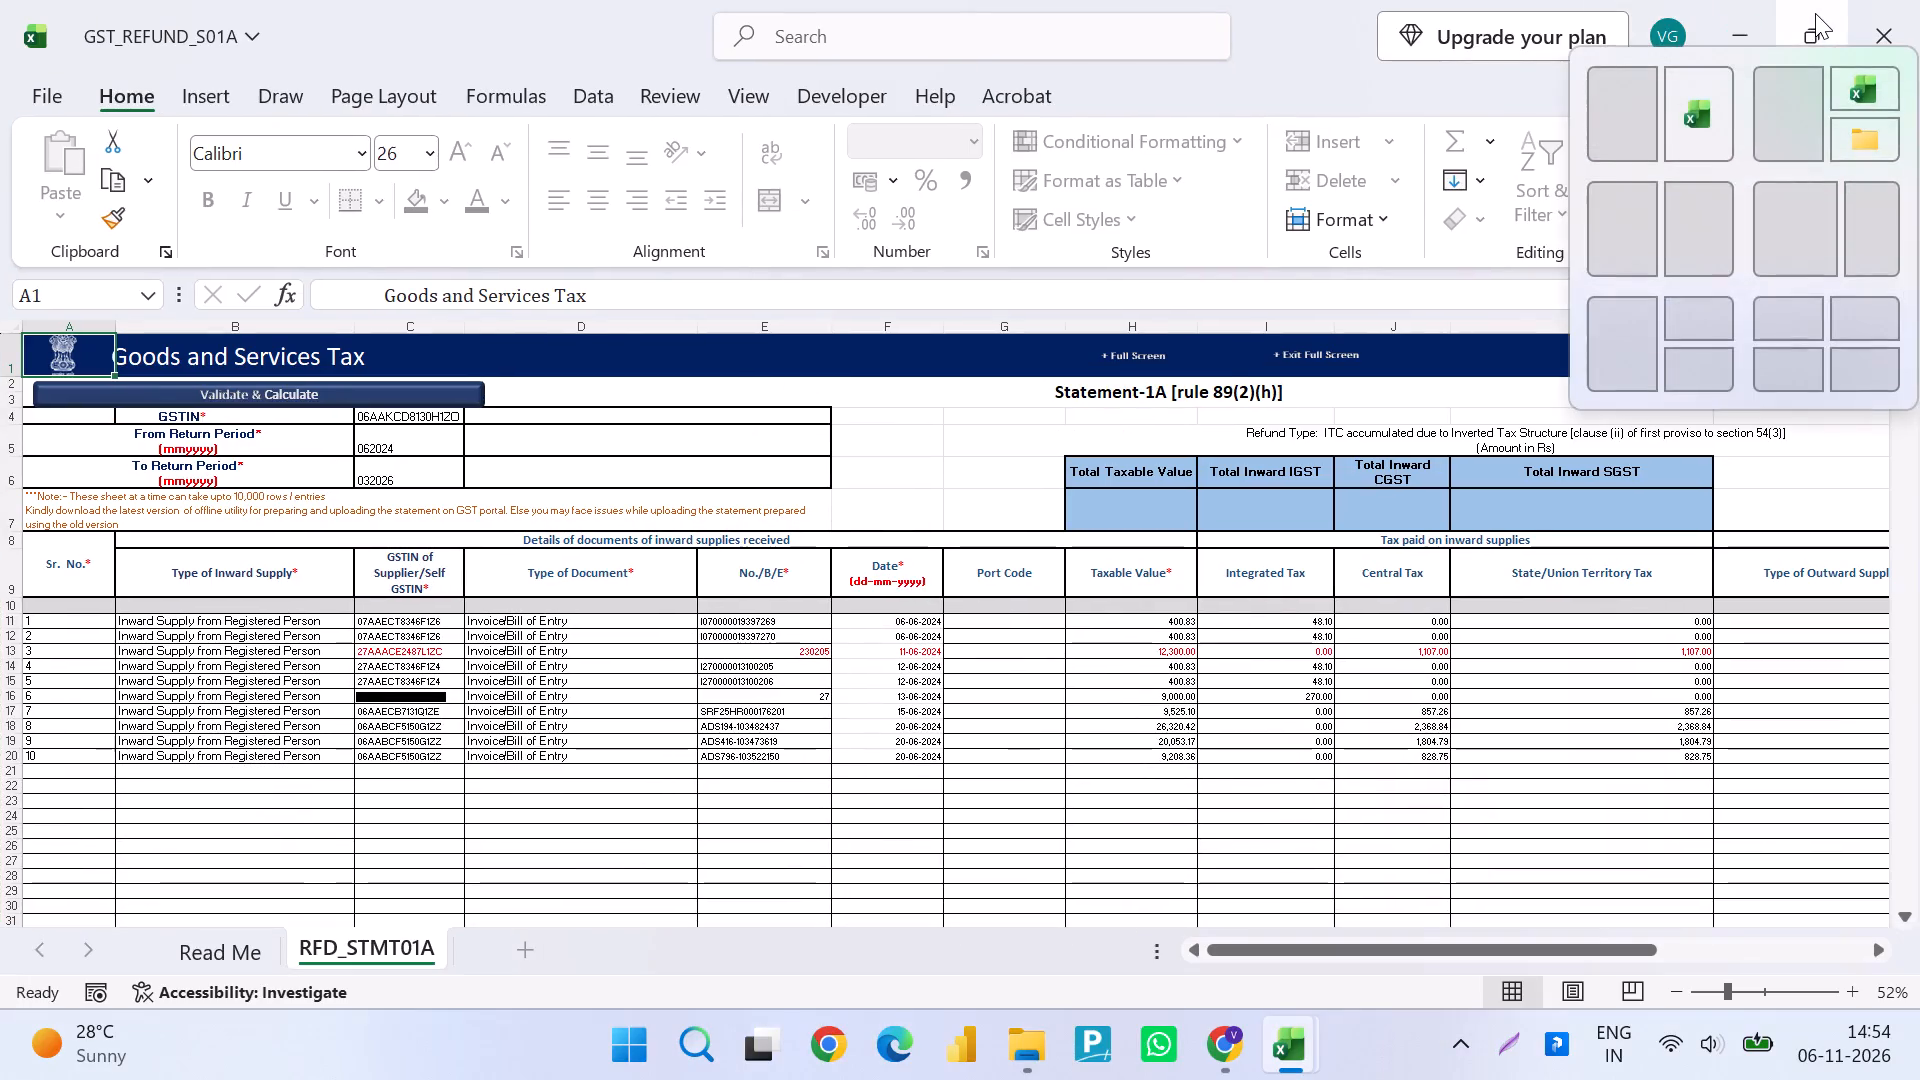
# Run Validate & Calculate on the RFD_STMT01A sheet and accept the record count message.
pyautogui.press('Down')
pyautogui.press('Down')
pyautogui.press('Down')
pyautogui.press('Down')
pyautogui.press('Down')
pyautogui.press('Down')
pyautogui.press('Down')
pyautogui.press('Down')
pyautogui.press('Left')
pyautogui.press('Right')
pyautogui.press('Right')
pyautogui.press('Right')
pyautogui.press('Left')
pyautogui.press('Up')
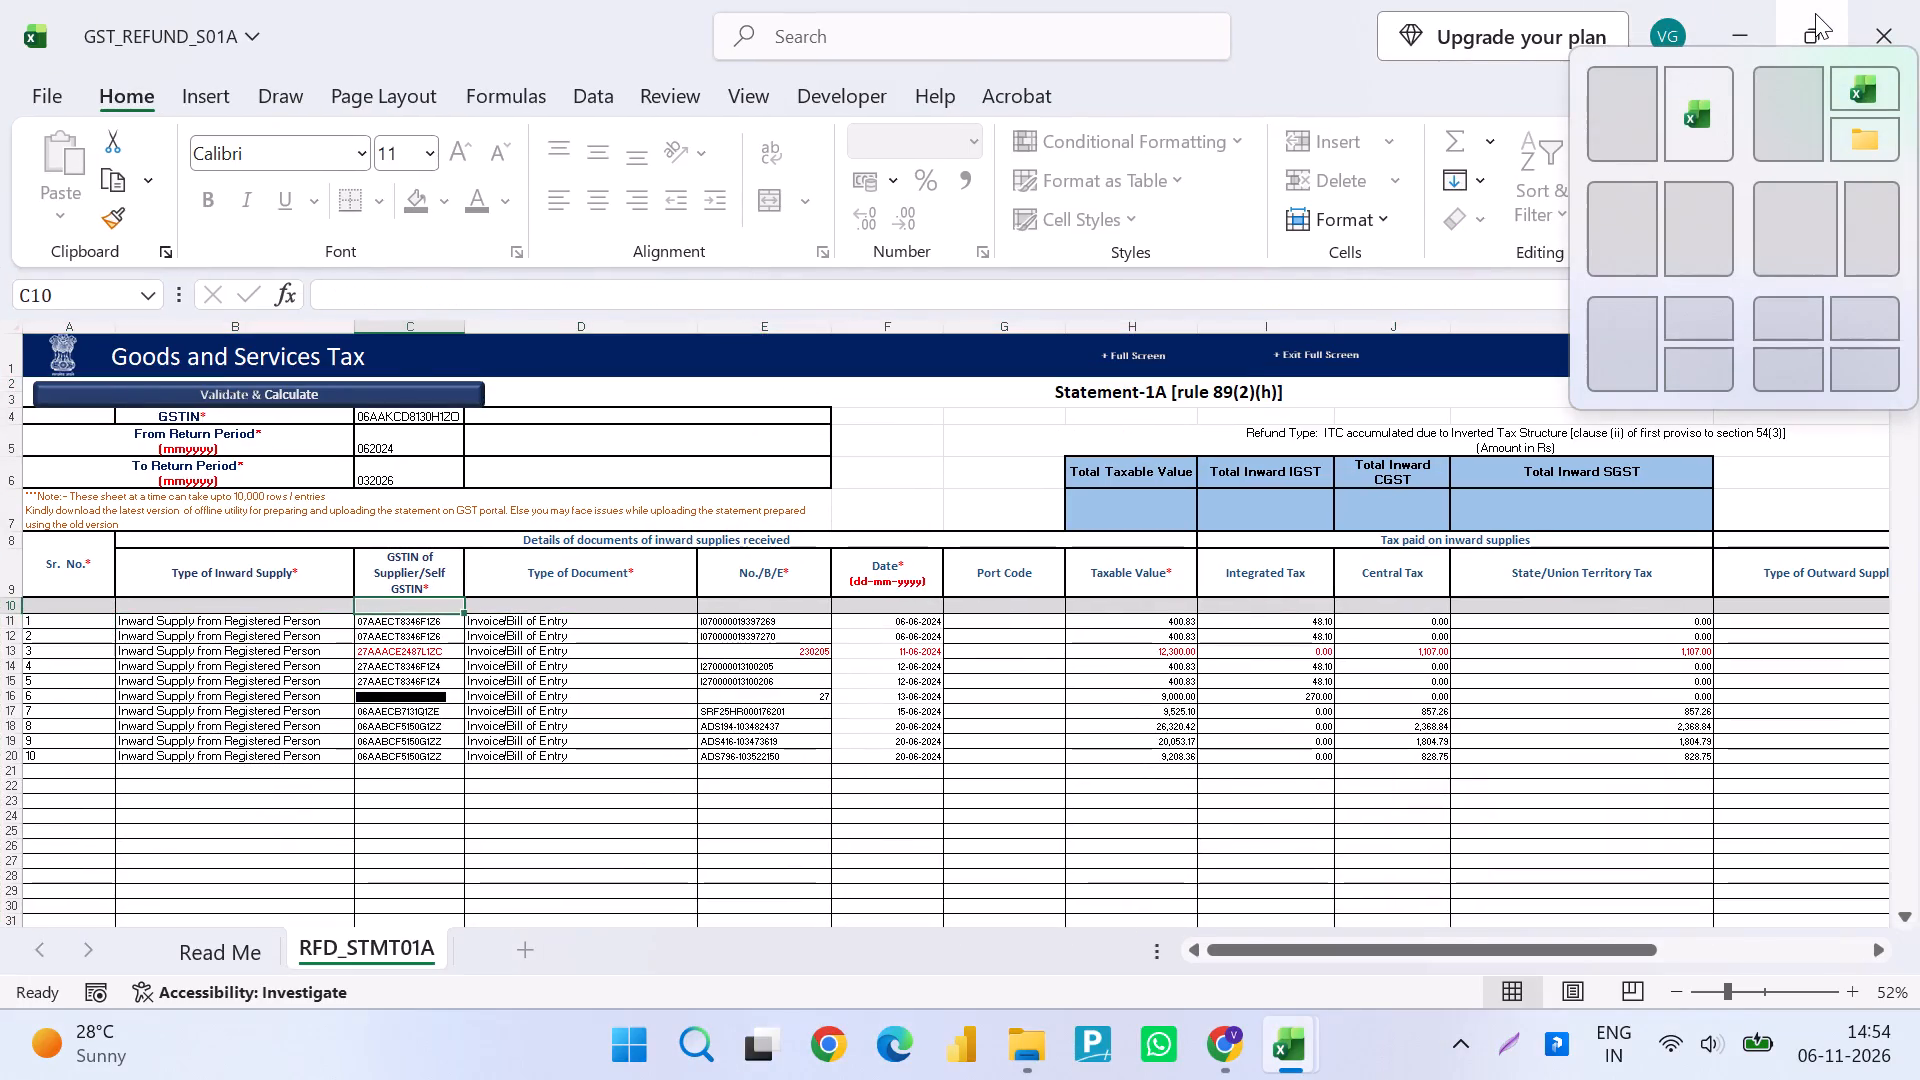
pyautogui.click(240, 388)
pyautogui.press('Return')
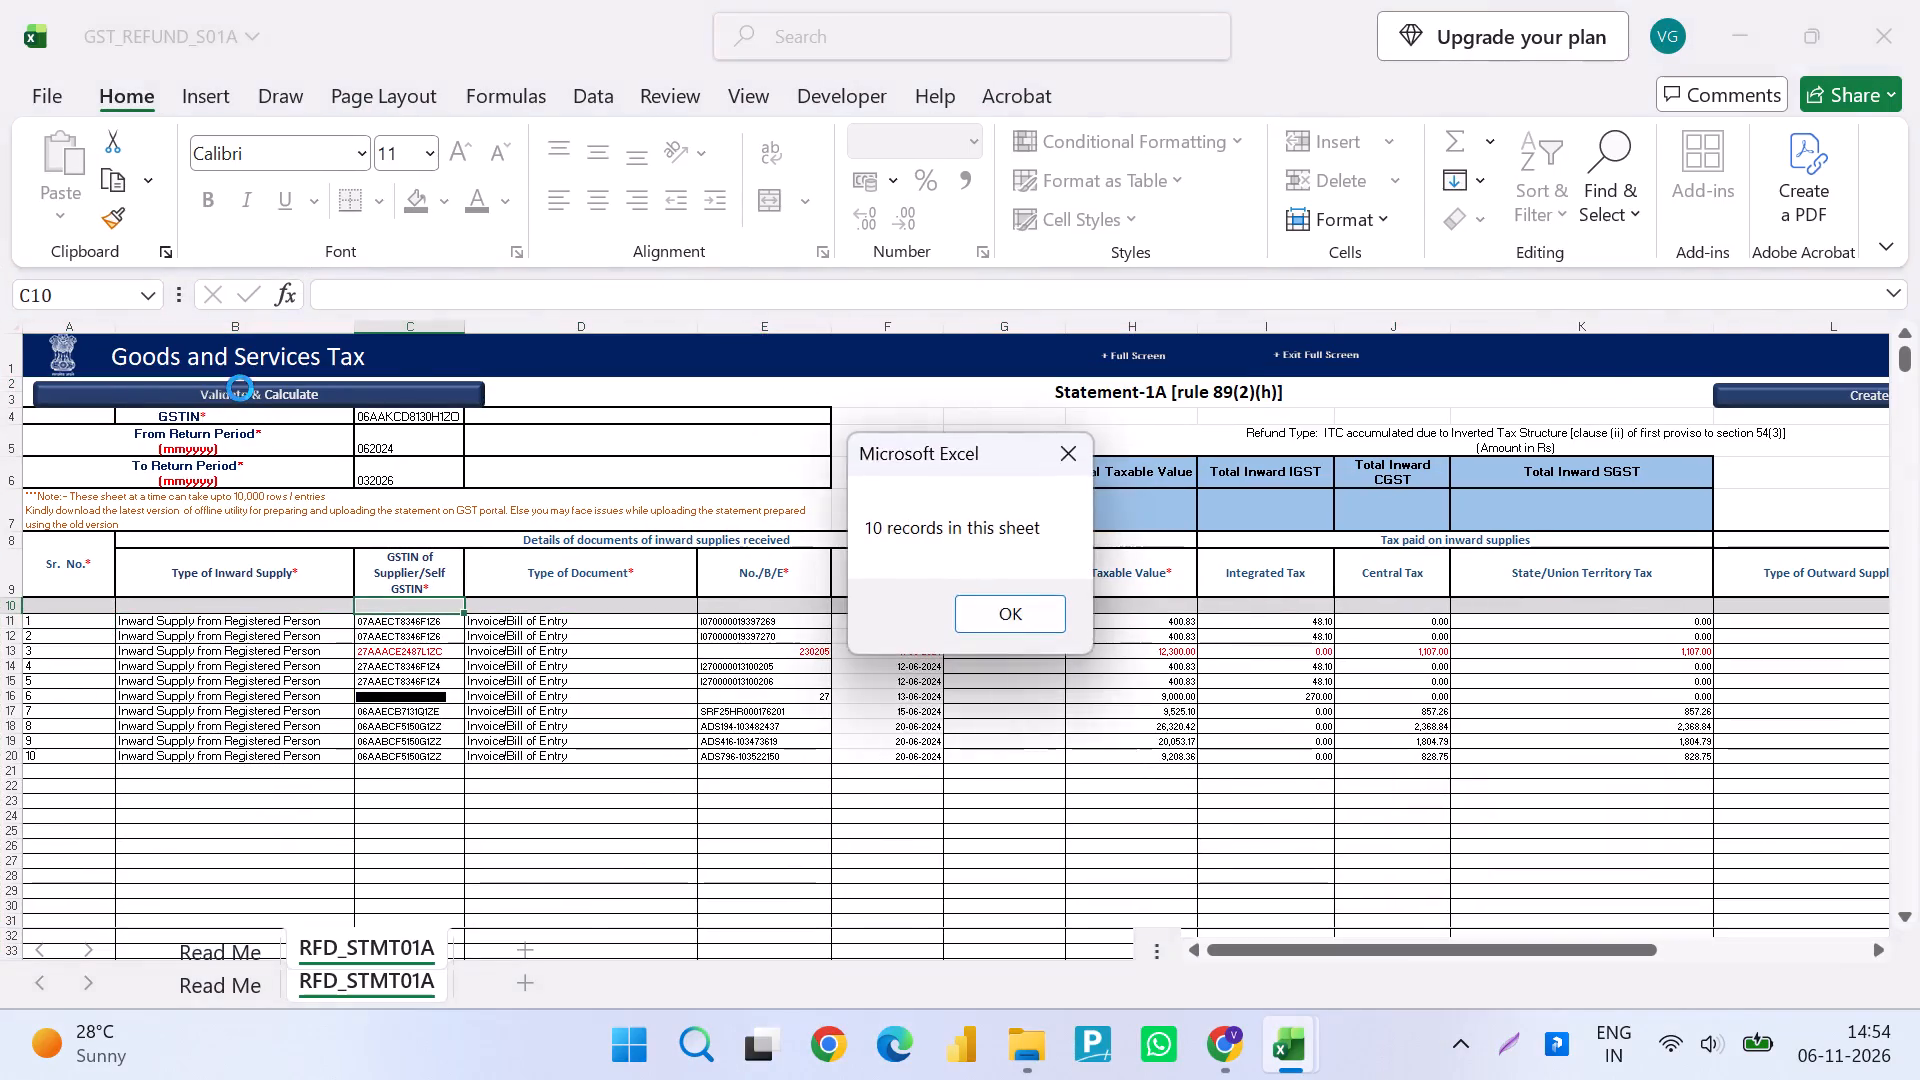
# Examine the statement's entries after validation, including the date column and the first record's supplier GSTIN.
pyautogui.press('Right')
pyautogui.press('Right')
pyautogui.press('Right')
pyautogui.press('Right')
pyautogui.press('Left')
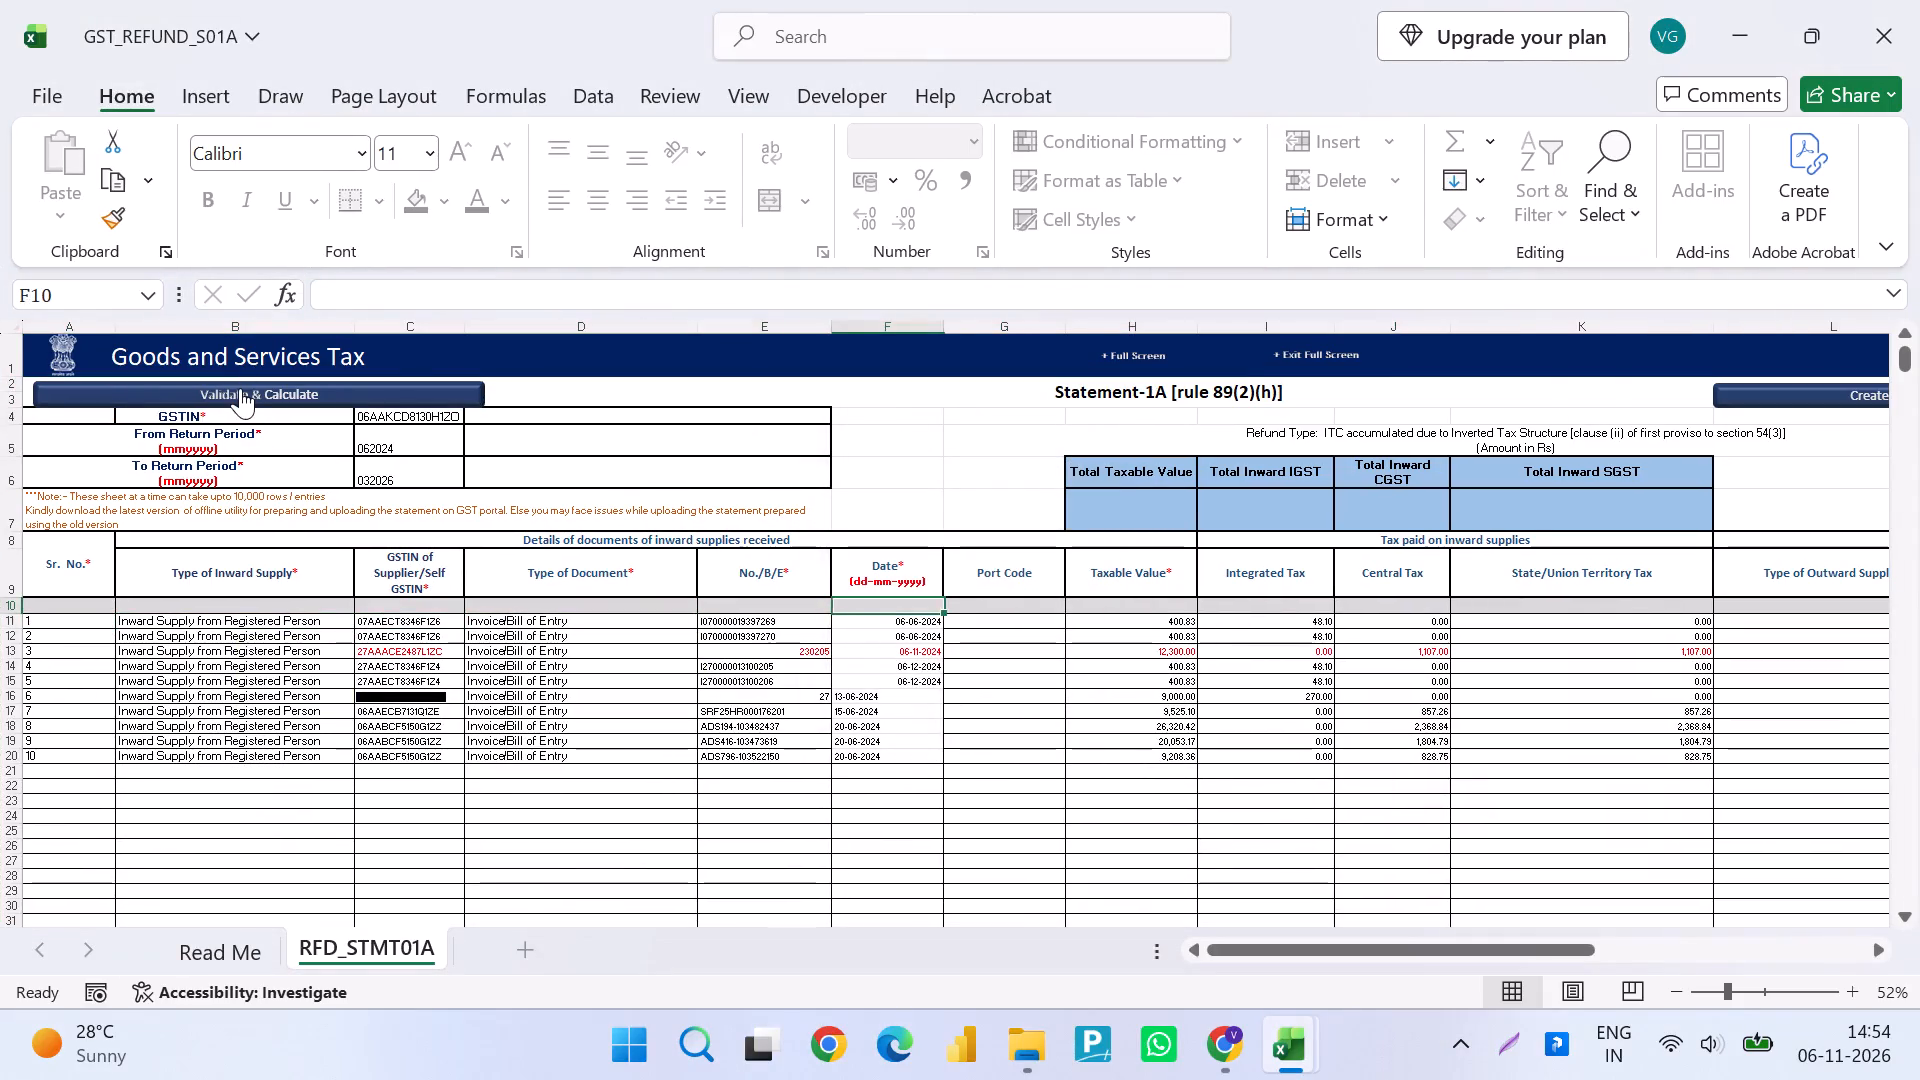
pyautogui.press('Left')
pyautogui.press('Left')
pyautogui.press('Left')
pyautogui.press('Right')
pyautogui.press('Right')
pyautogui.press('Left')
pyautogui.press('Left')
pyautogui.press('Down')
pyautogui.press('F2')
pyautogui.press('Return')
pyautogui.press('F2')
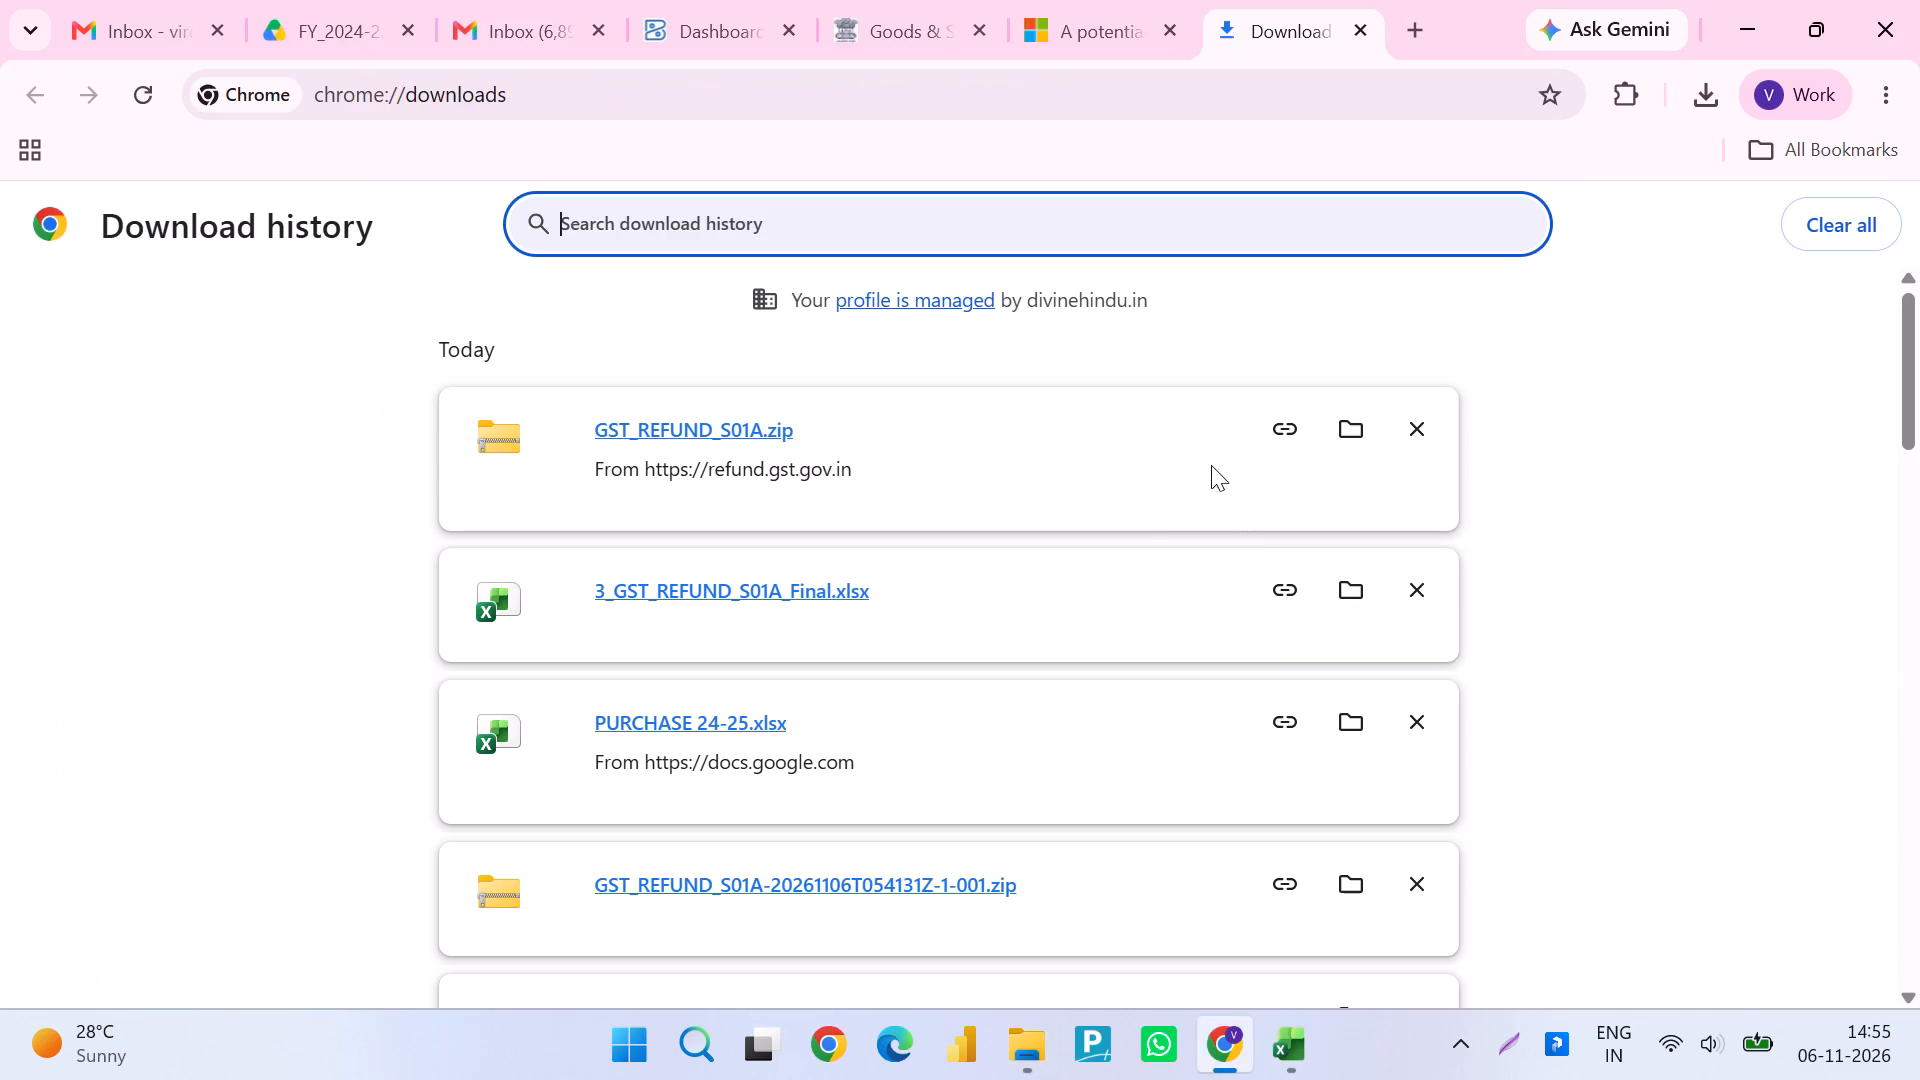
# Copy the GST_REFUND_S01A folder from the downloaded GST_REFUND_S01A.zip into the Refund Working folder.
pyautogui.click(1338, 429)
pyautogui.press('Return')
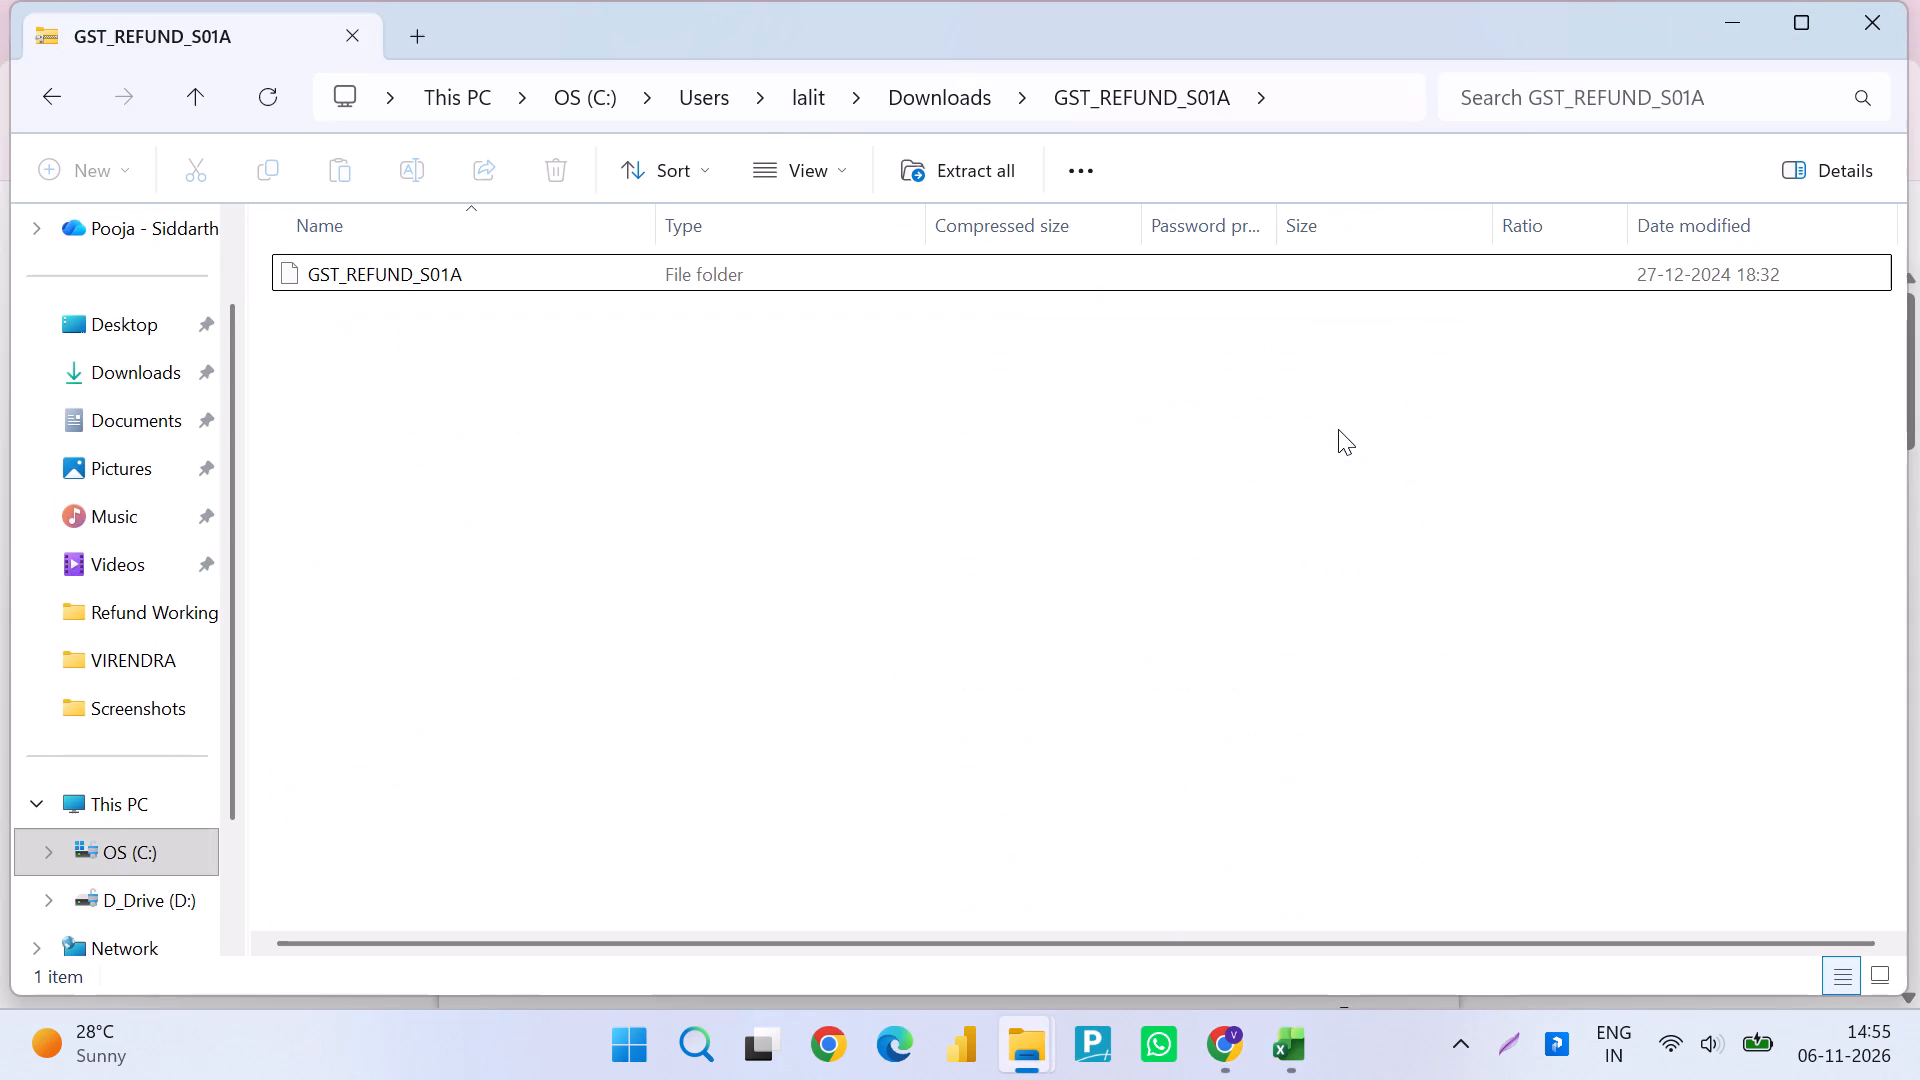
pyautogui.press('Down')
pyautogui.press('Return')
pyautogui.press('Down')
pyautogui.press('Return')
pyautogui.press('BackSpace')
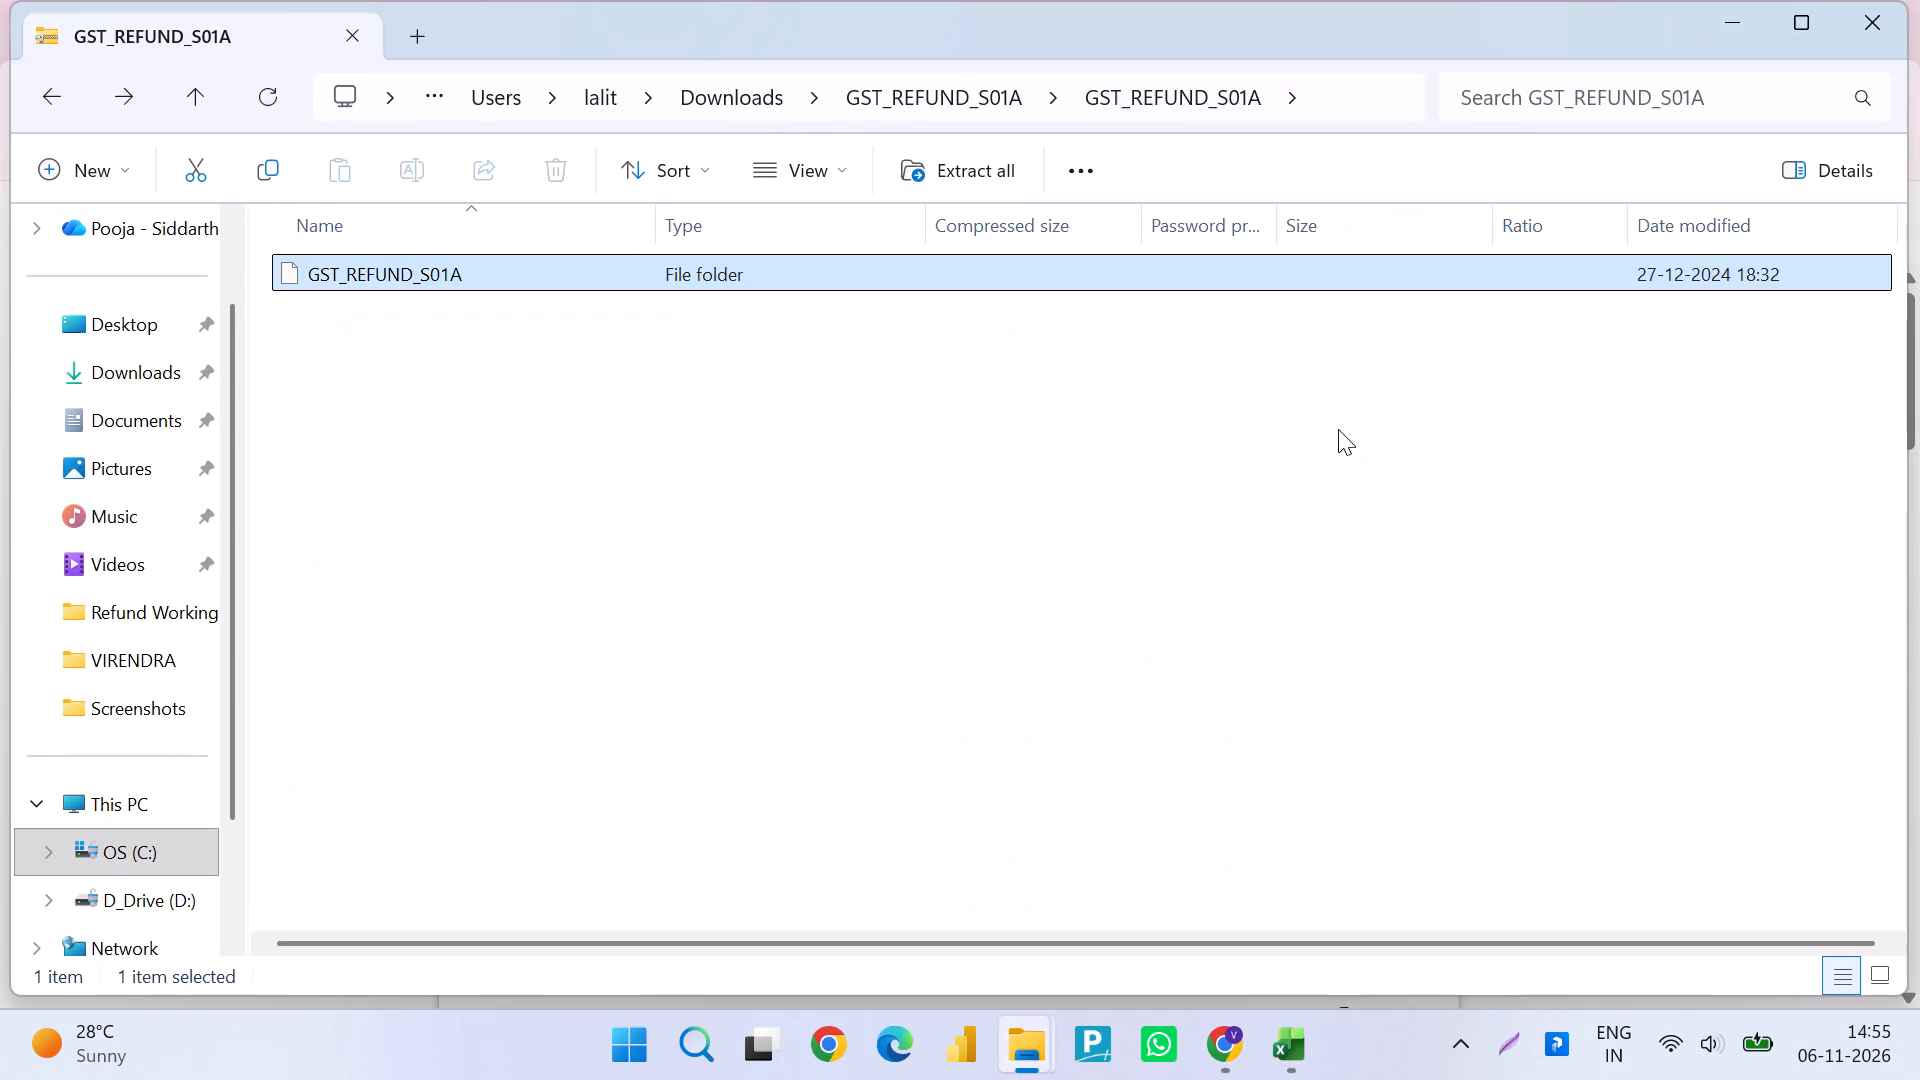
pyautogui.hotkey('ctrl', 'c')
pyautogui.hotkey('alt', 'Tab')
pyautogui.hotkey('alt', 'Tab')
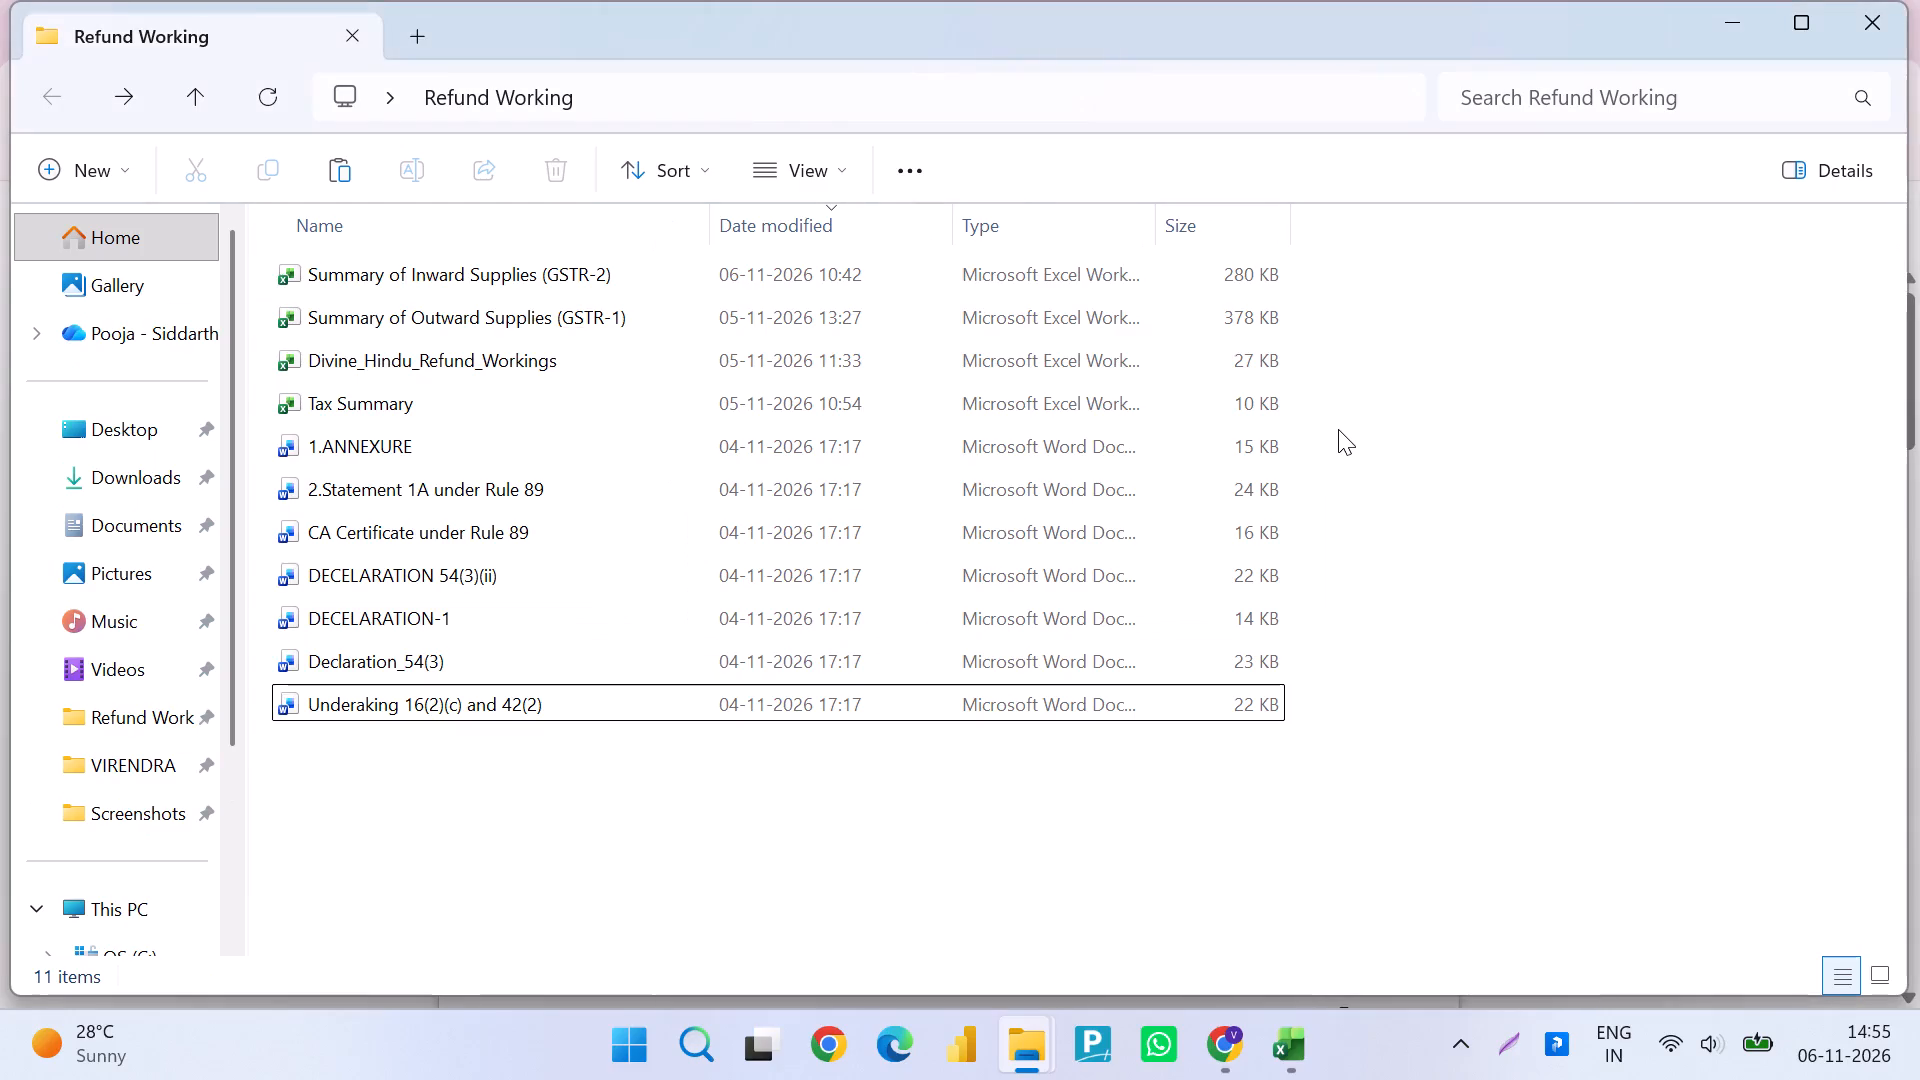
pyautogui.hotkey('ctrl', 'v')
# Unblock the fresh GST_REFUND_S01A workbook in the new folder's file properties and apply the change.
pyautogui.press('Return')
pyautogui.press('Down')
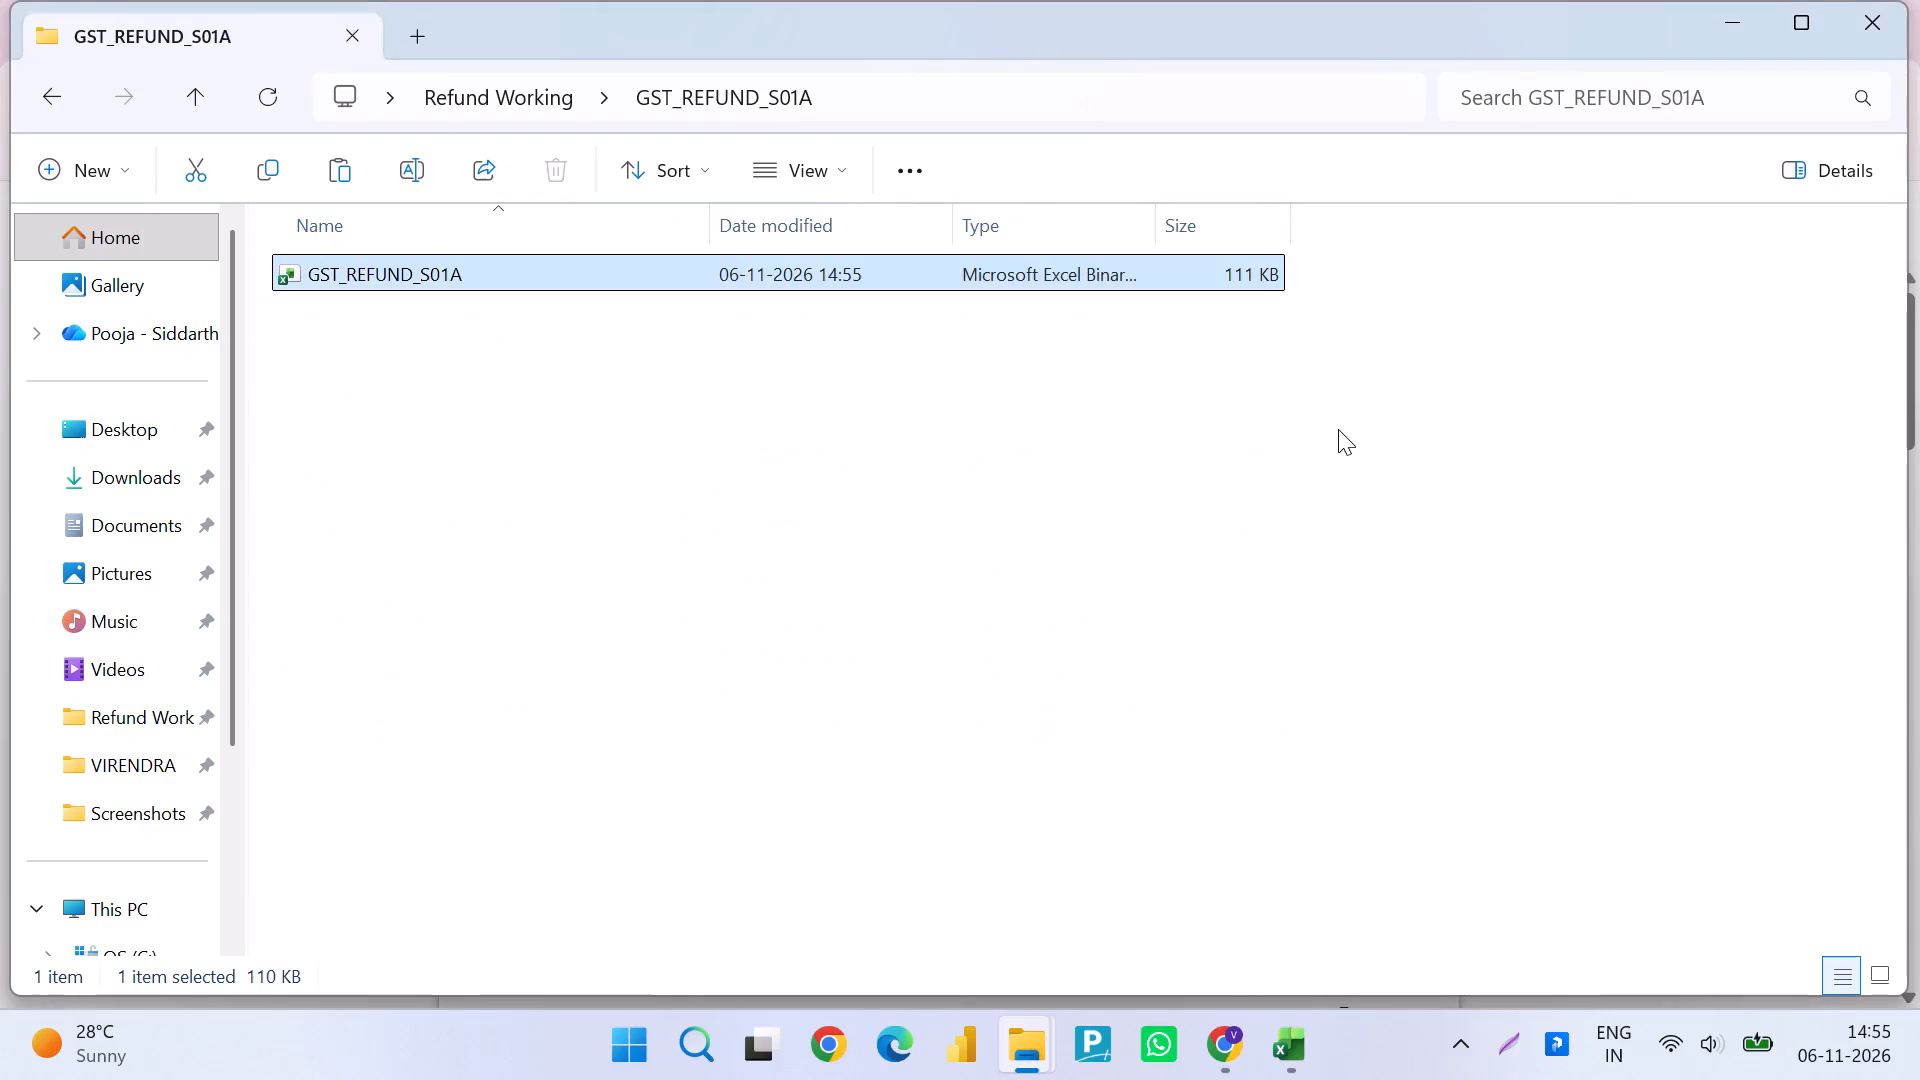
pyautogui.rightClick(1074, 266)
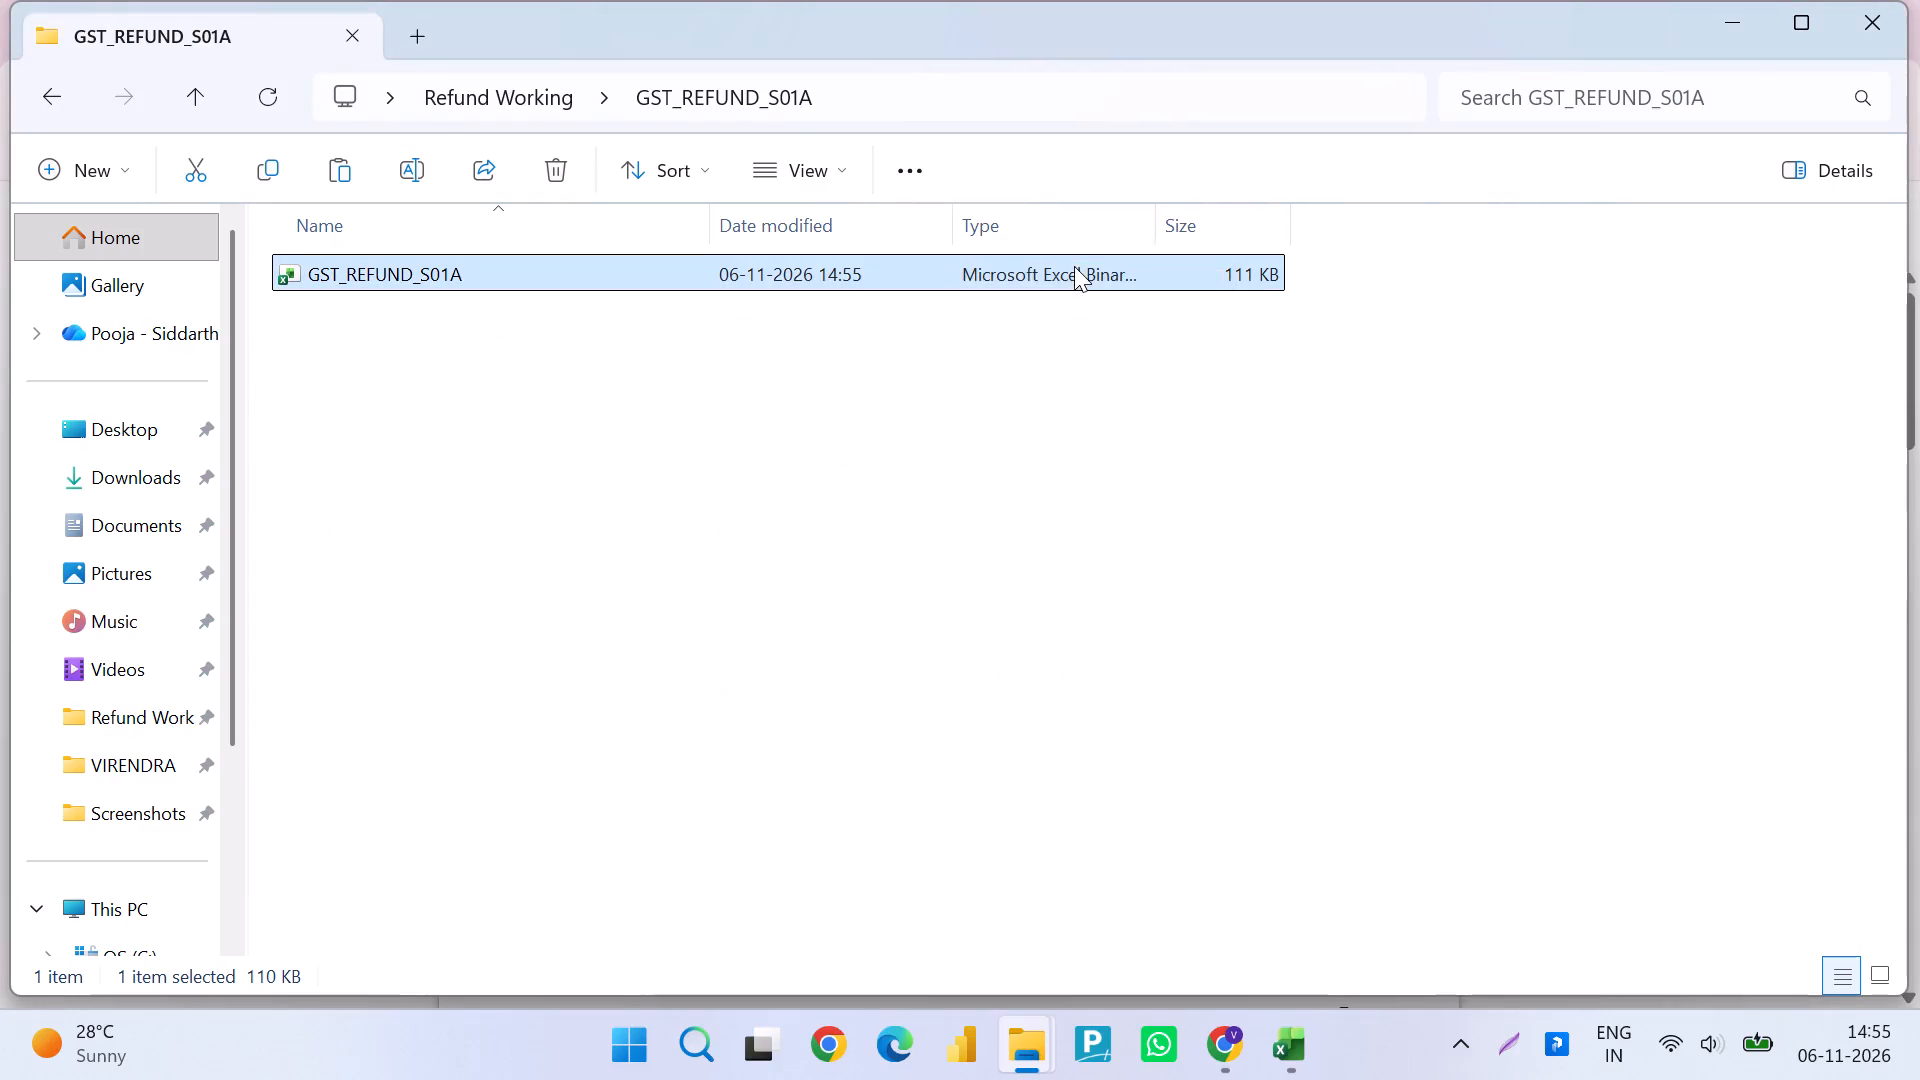
pyautogui.click(1145, 841)
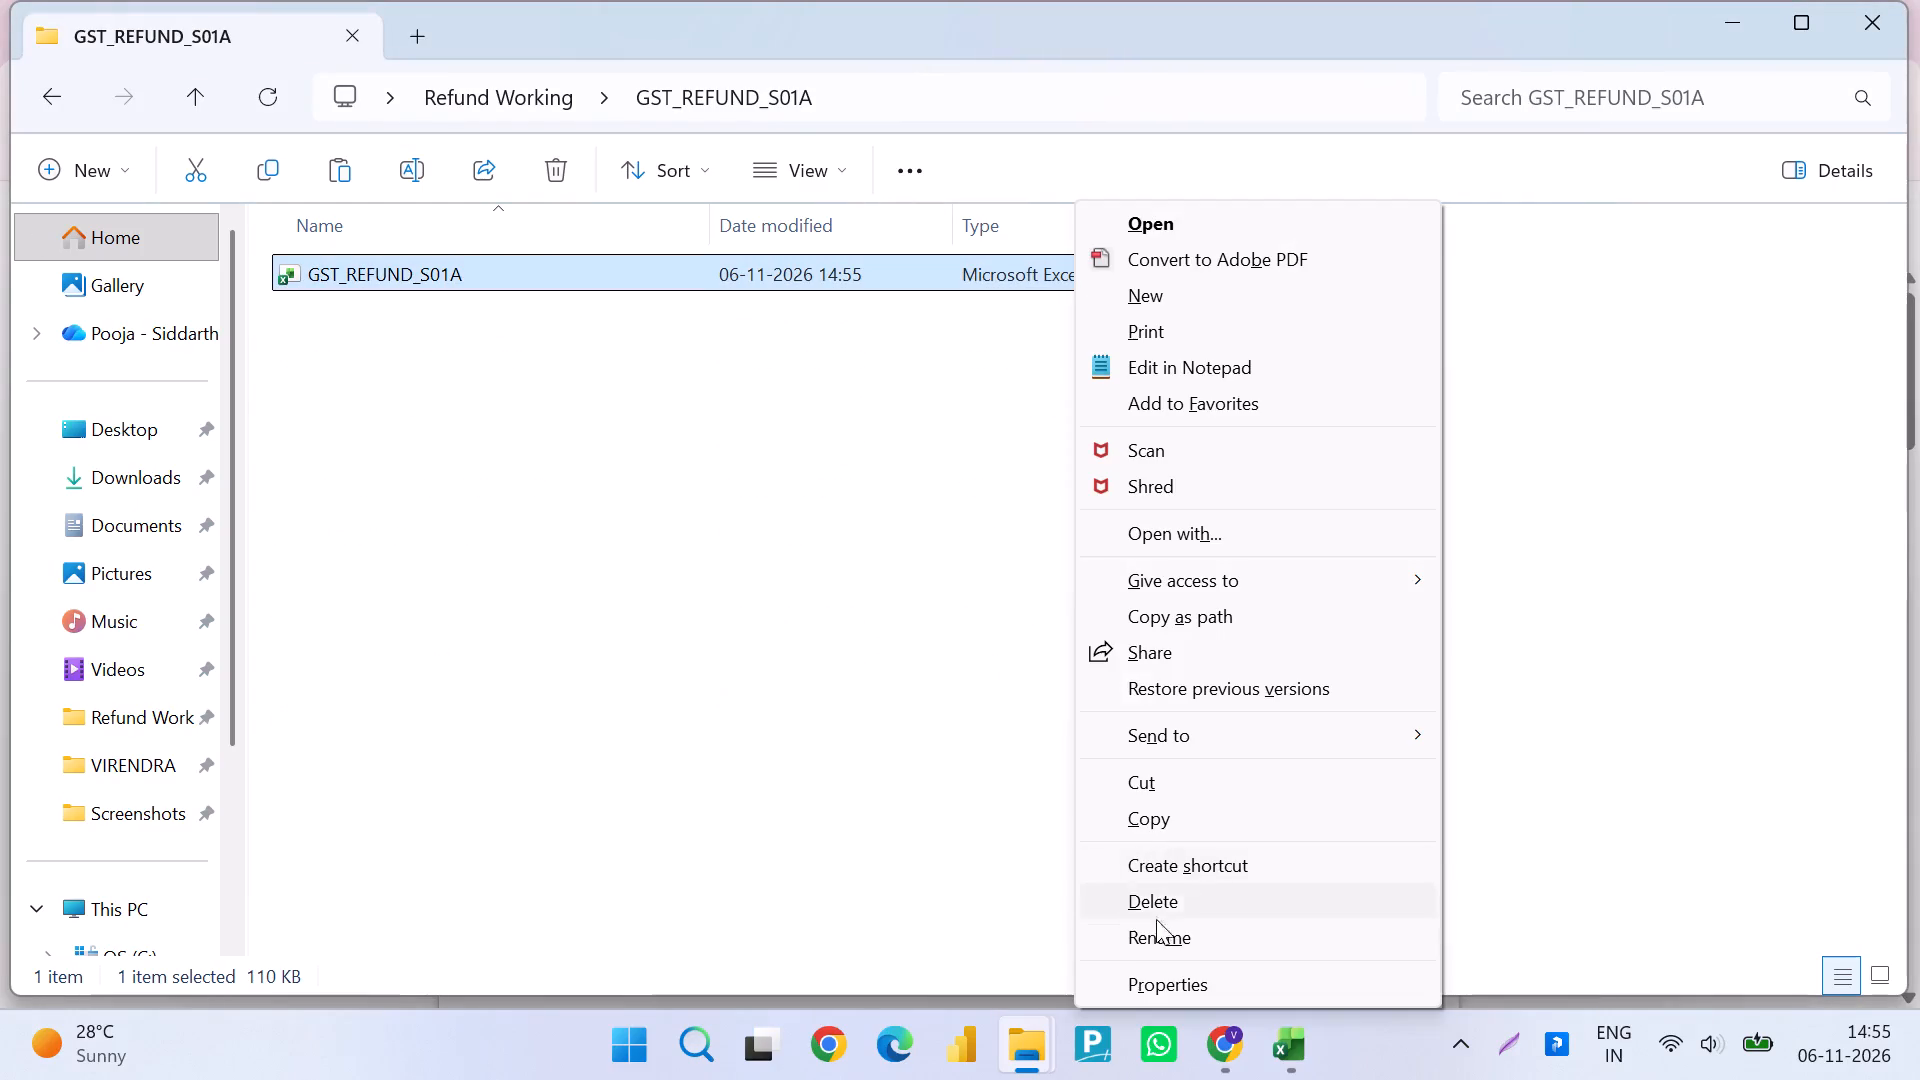
pyautogui.click(1148, 980)
pyautogui.click(1348, 287)
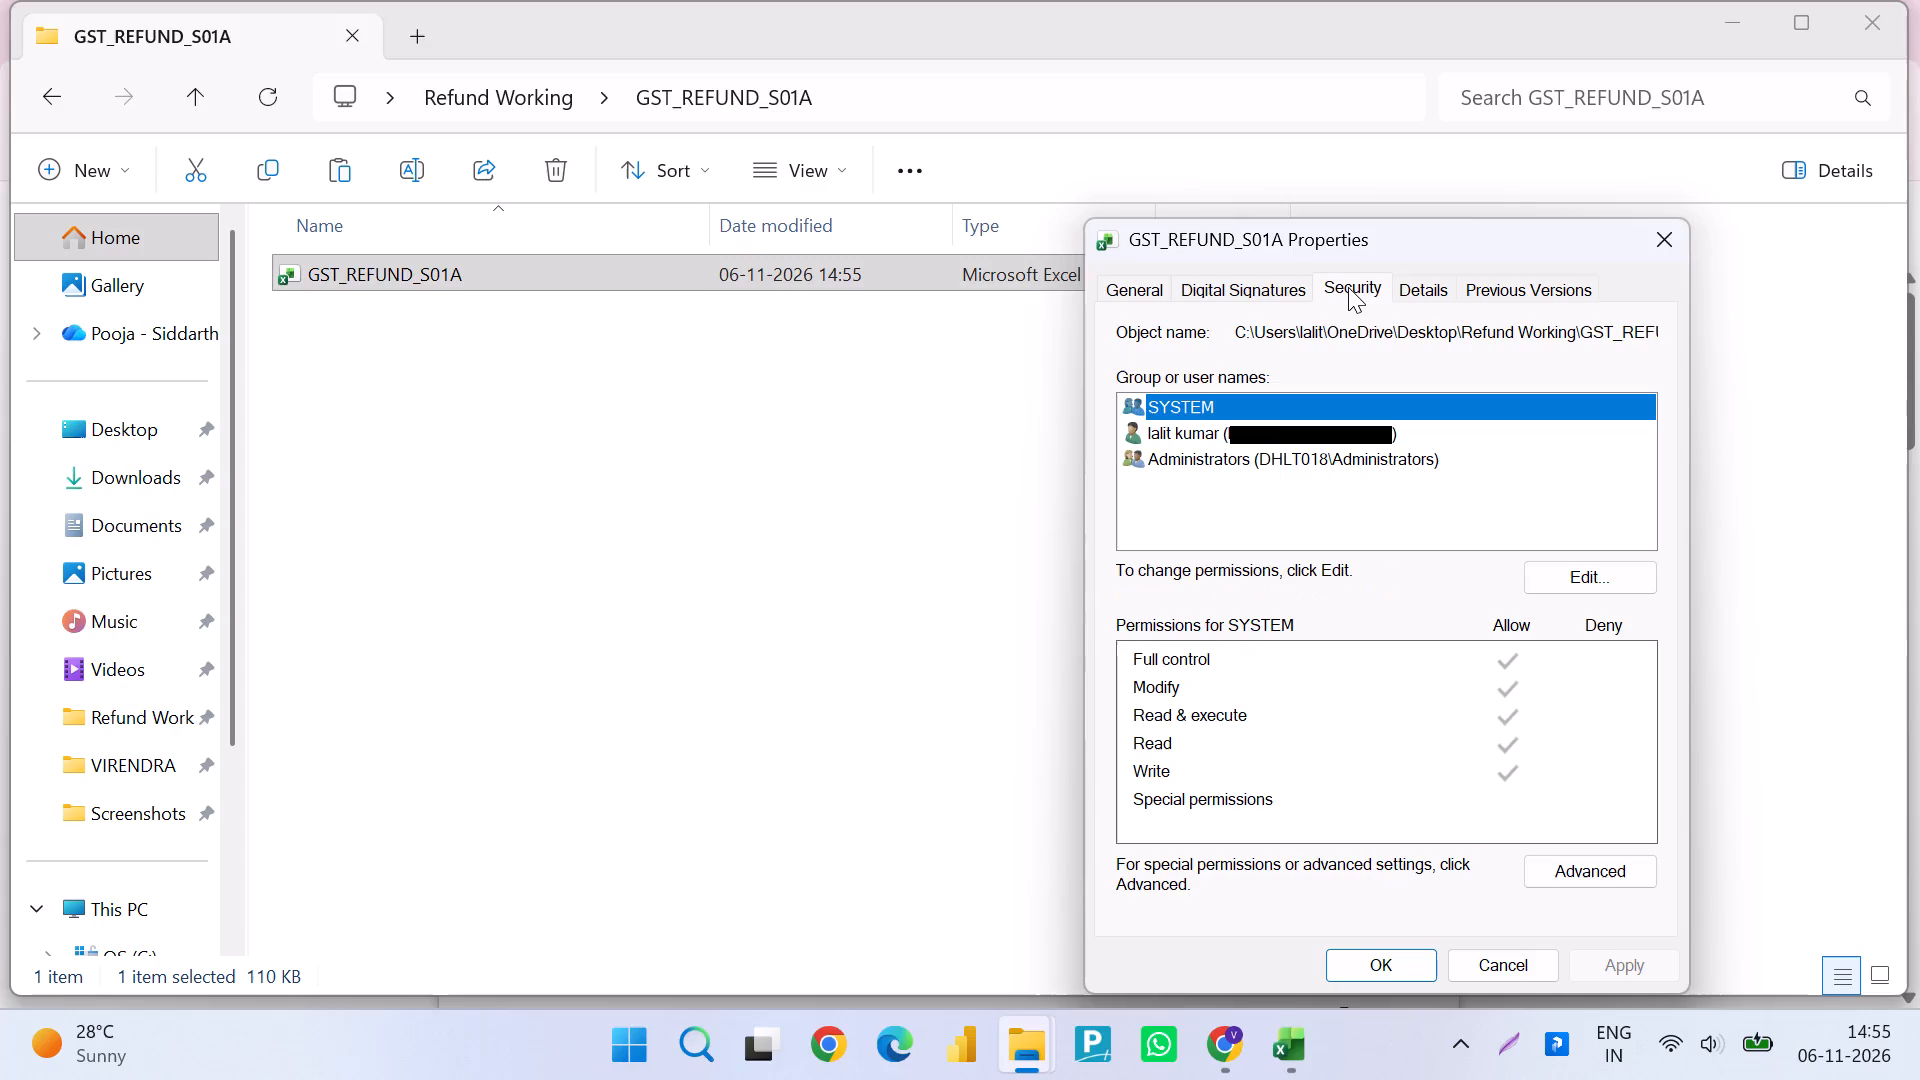
pyautogui.click(1148, 288)
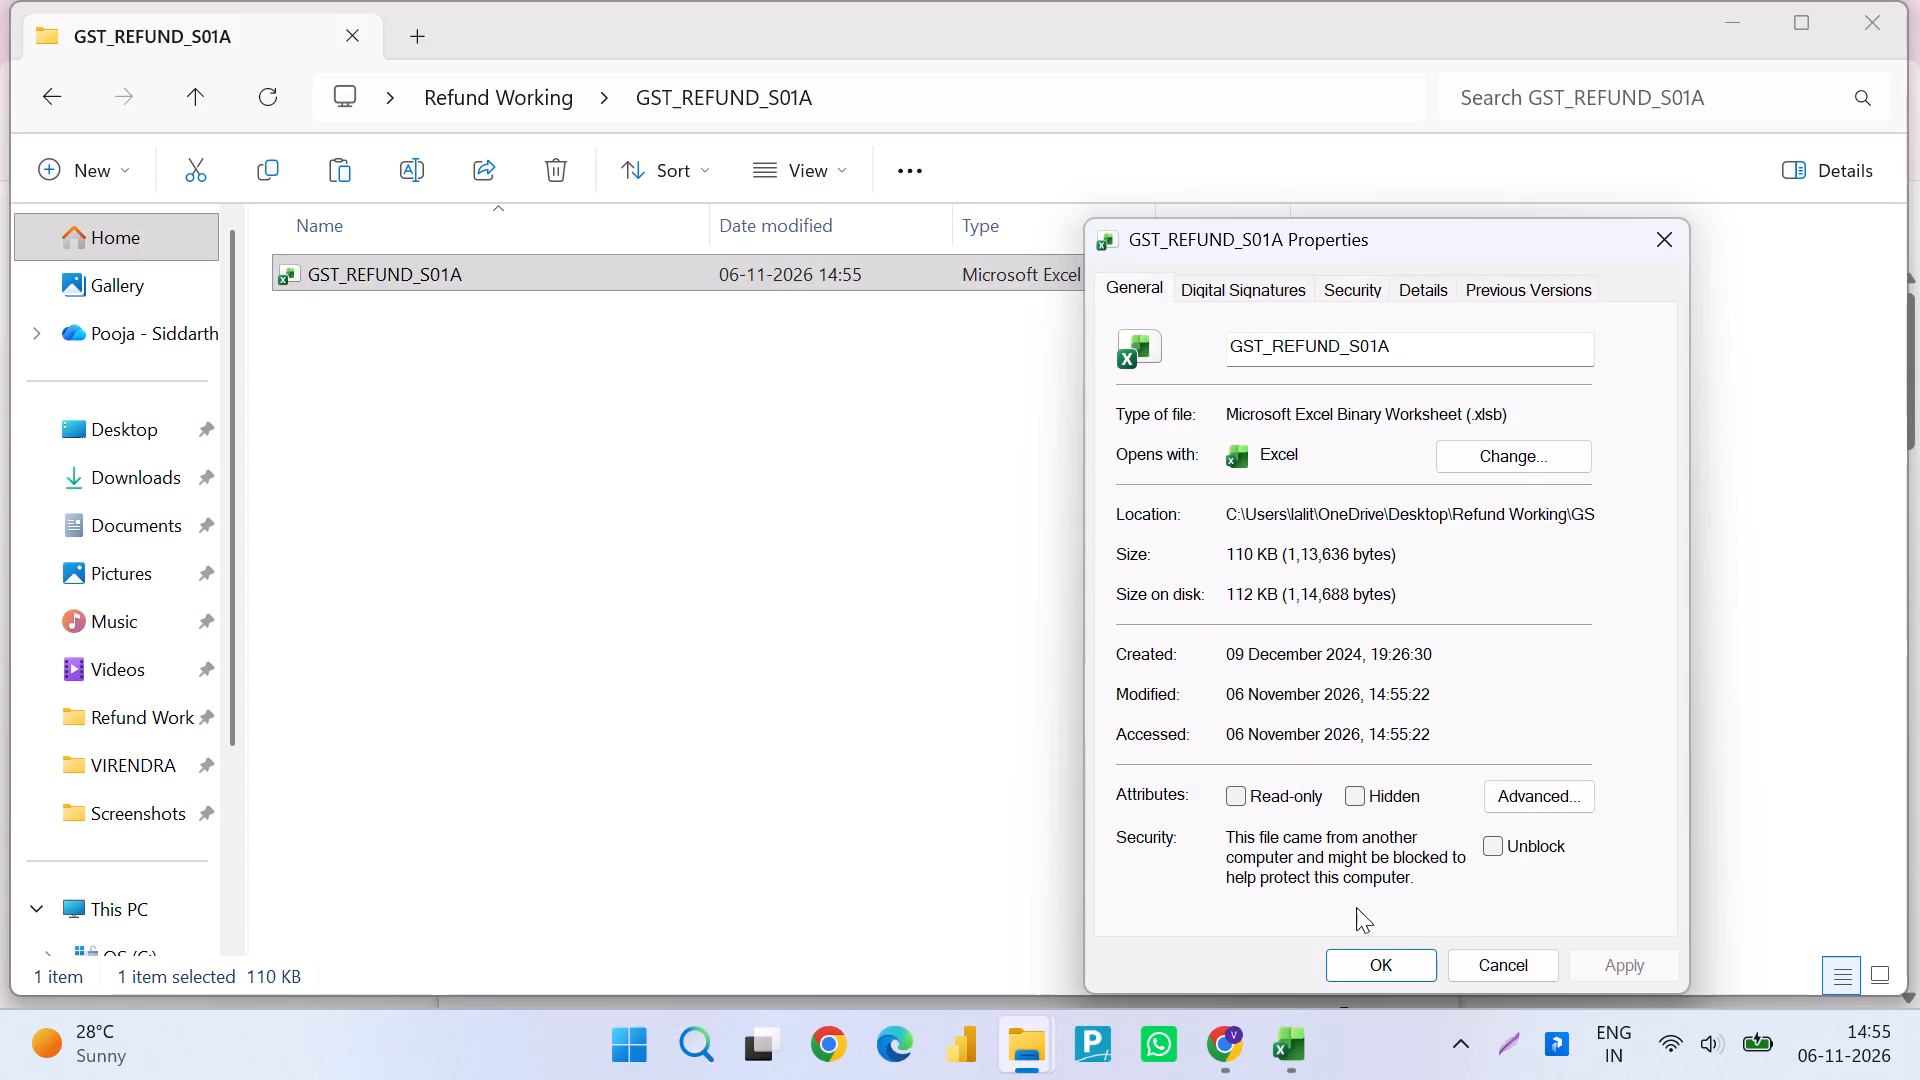
pyautogui.click(1495, 847)
pyautogui.click(1577, 969)
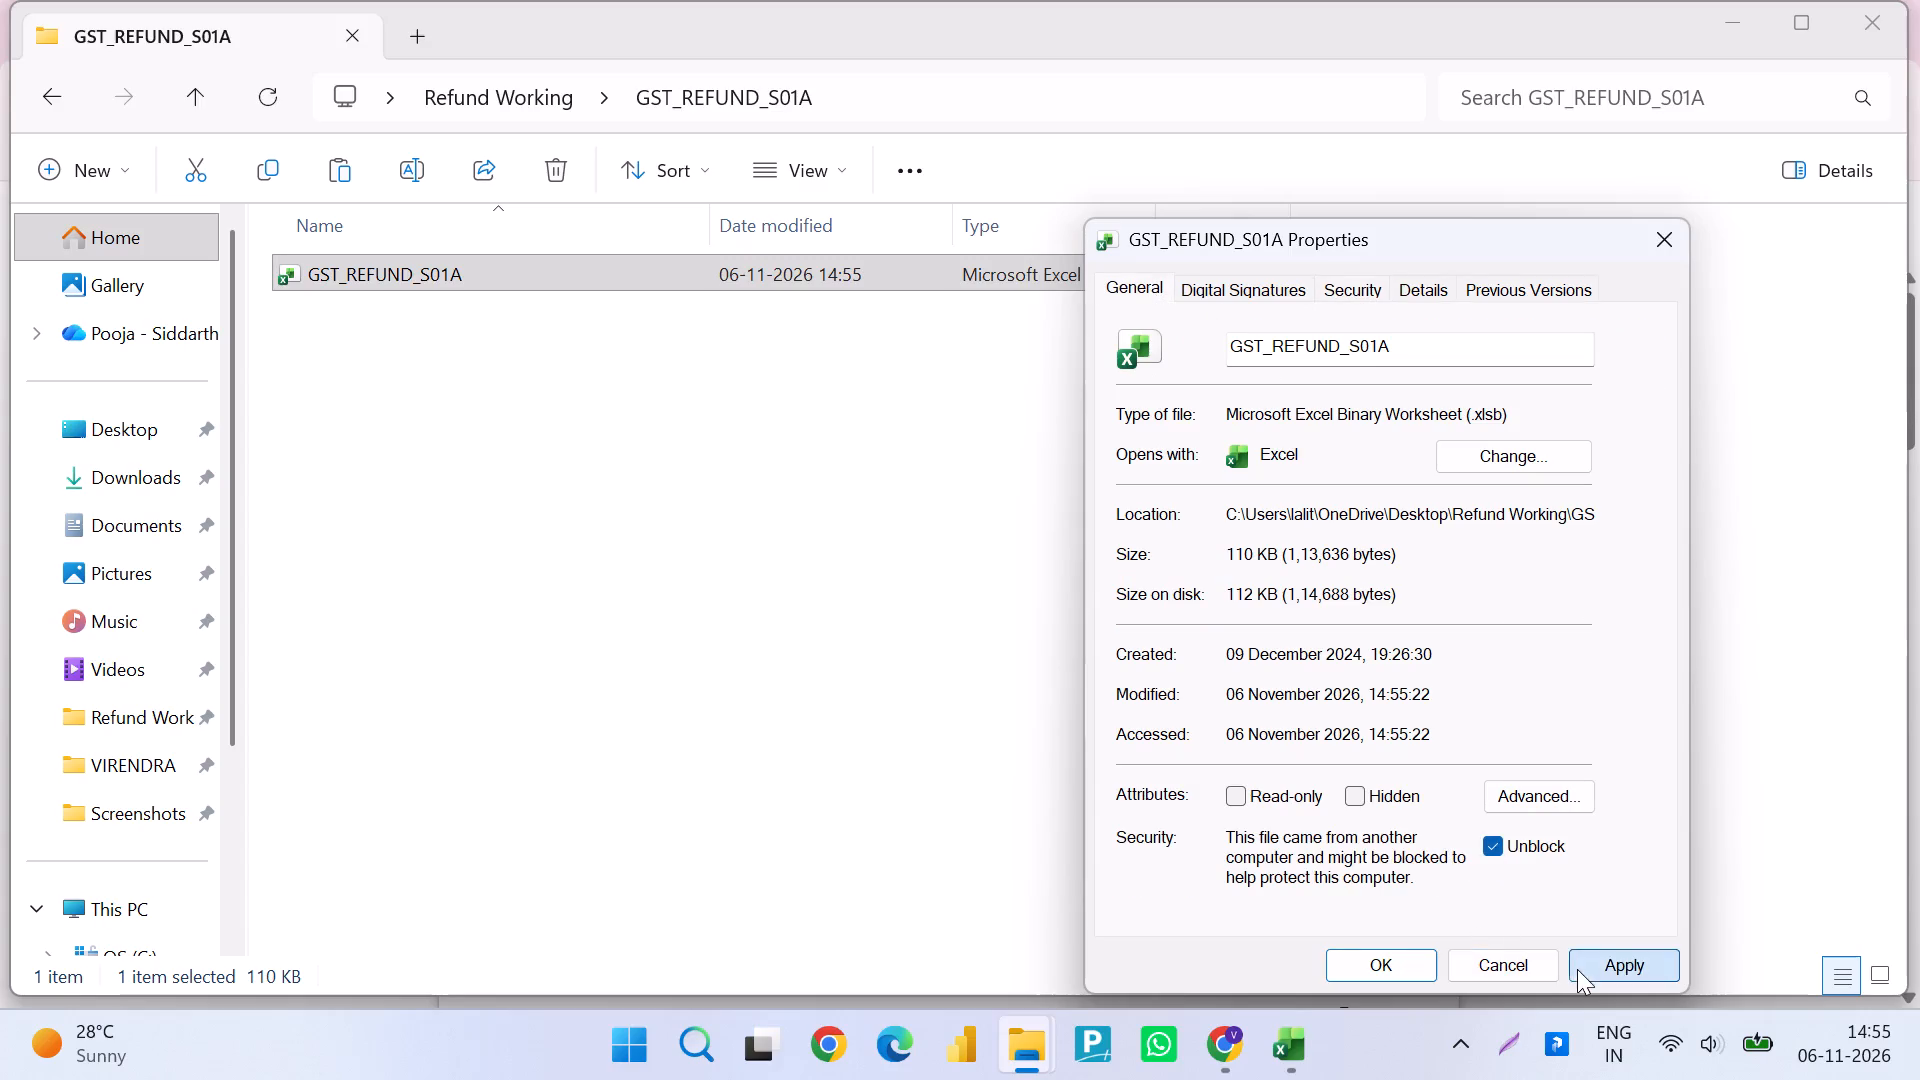
# Check the workbook's advanced attributes without changing them, and close its properties.
pyautogui.click(1536, 796)
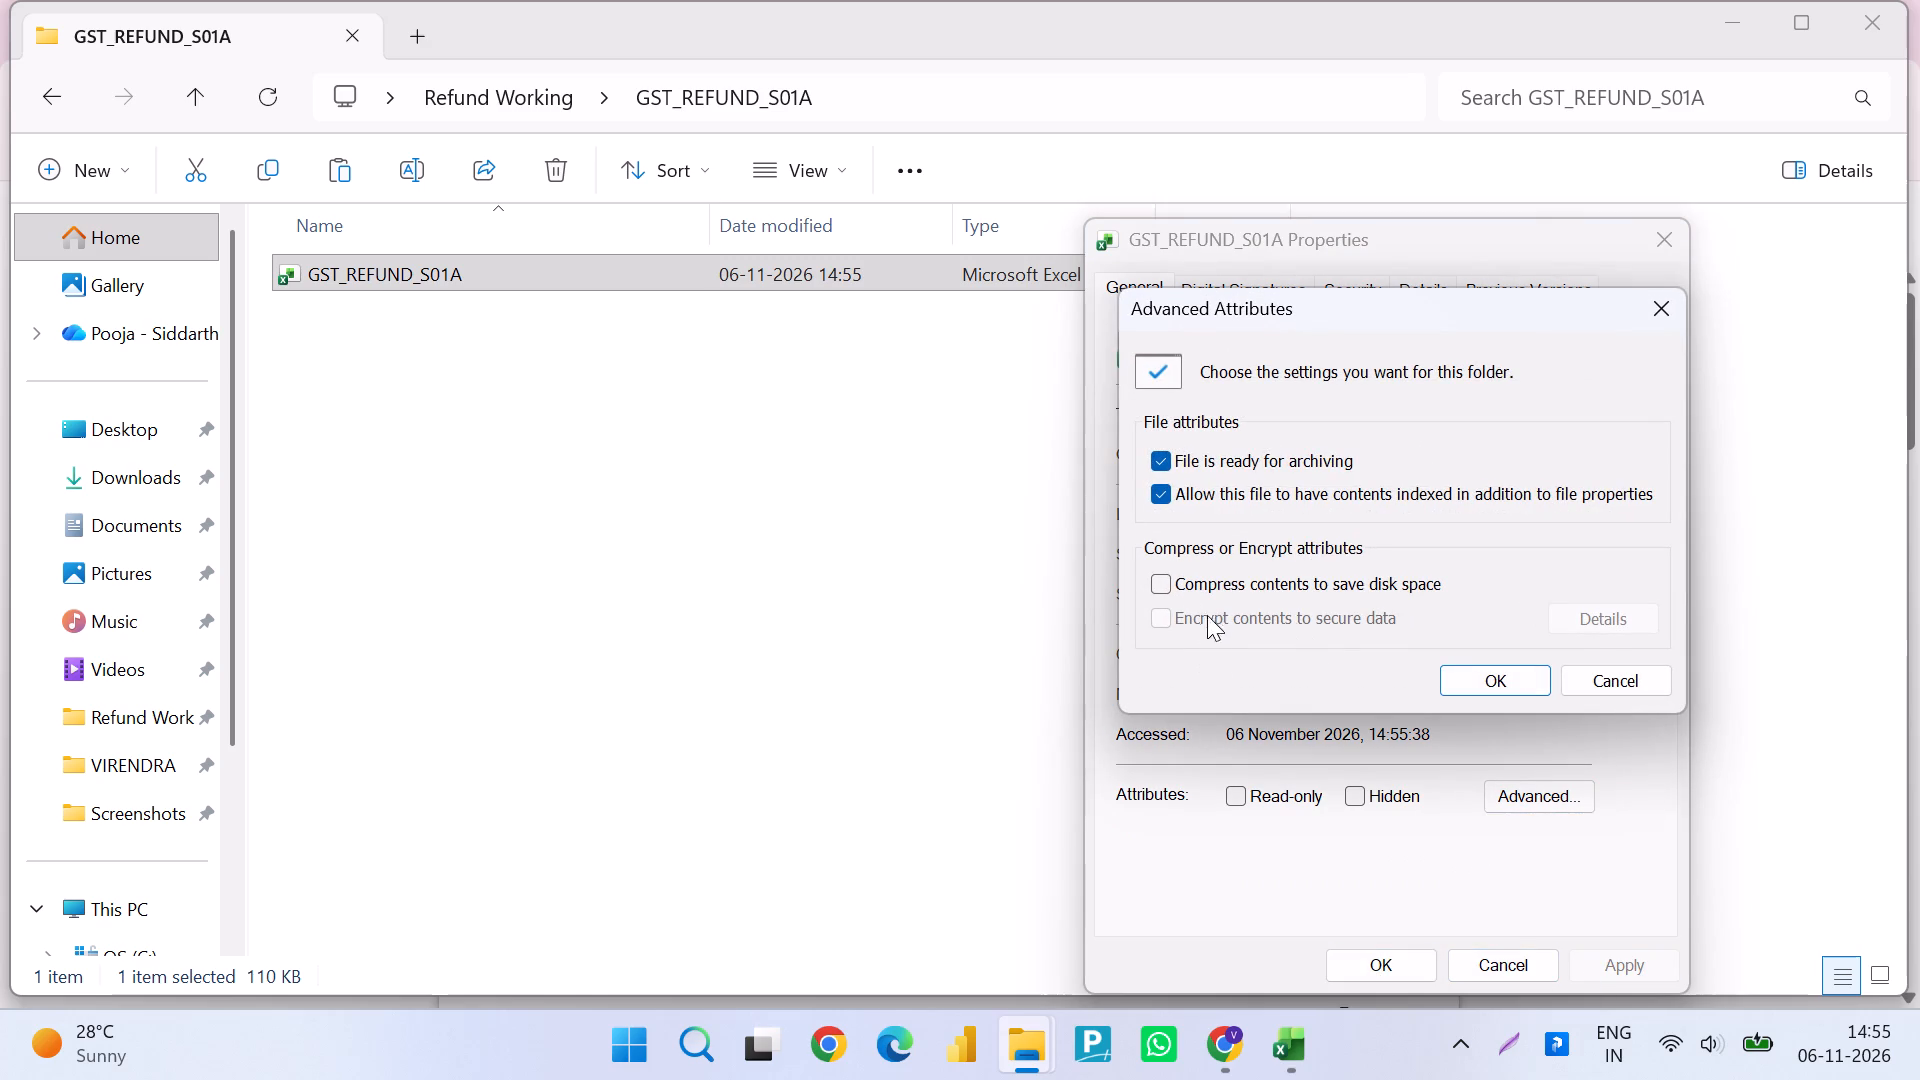
pyautogui.click(1526, 674)
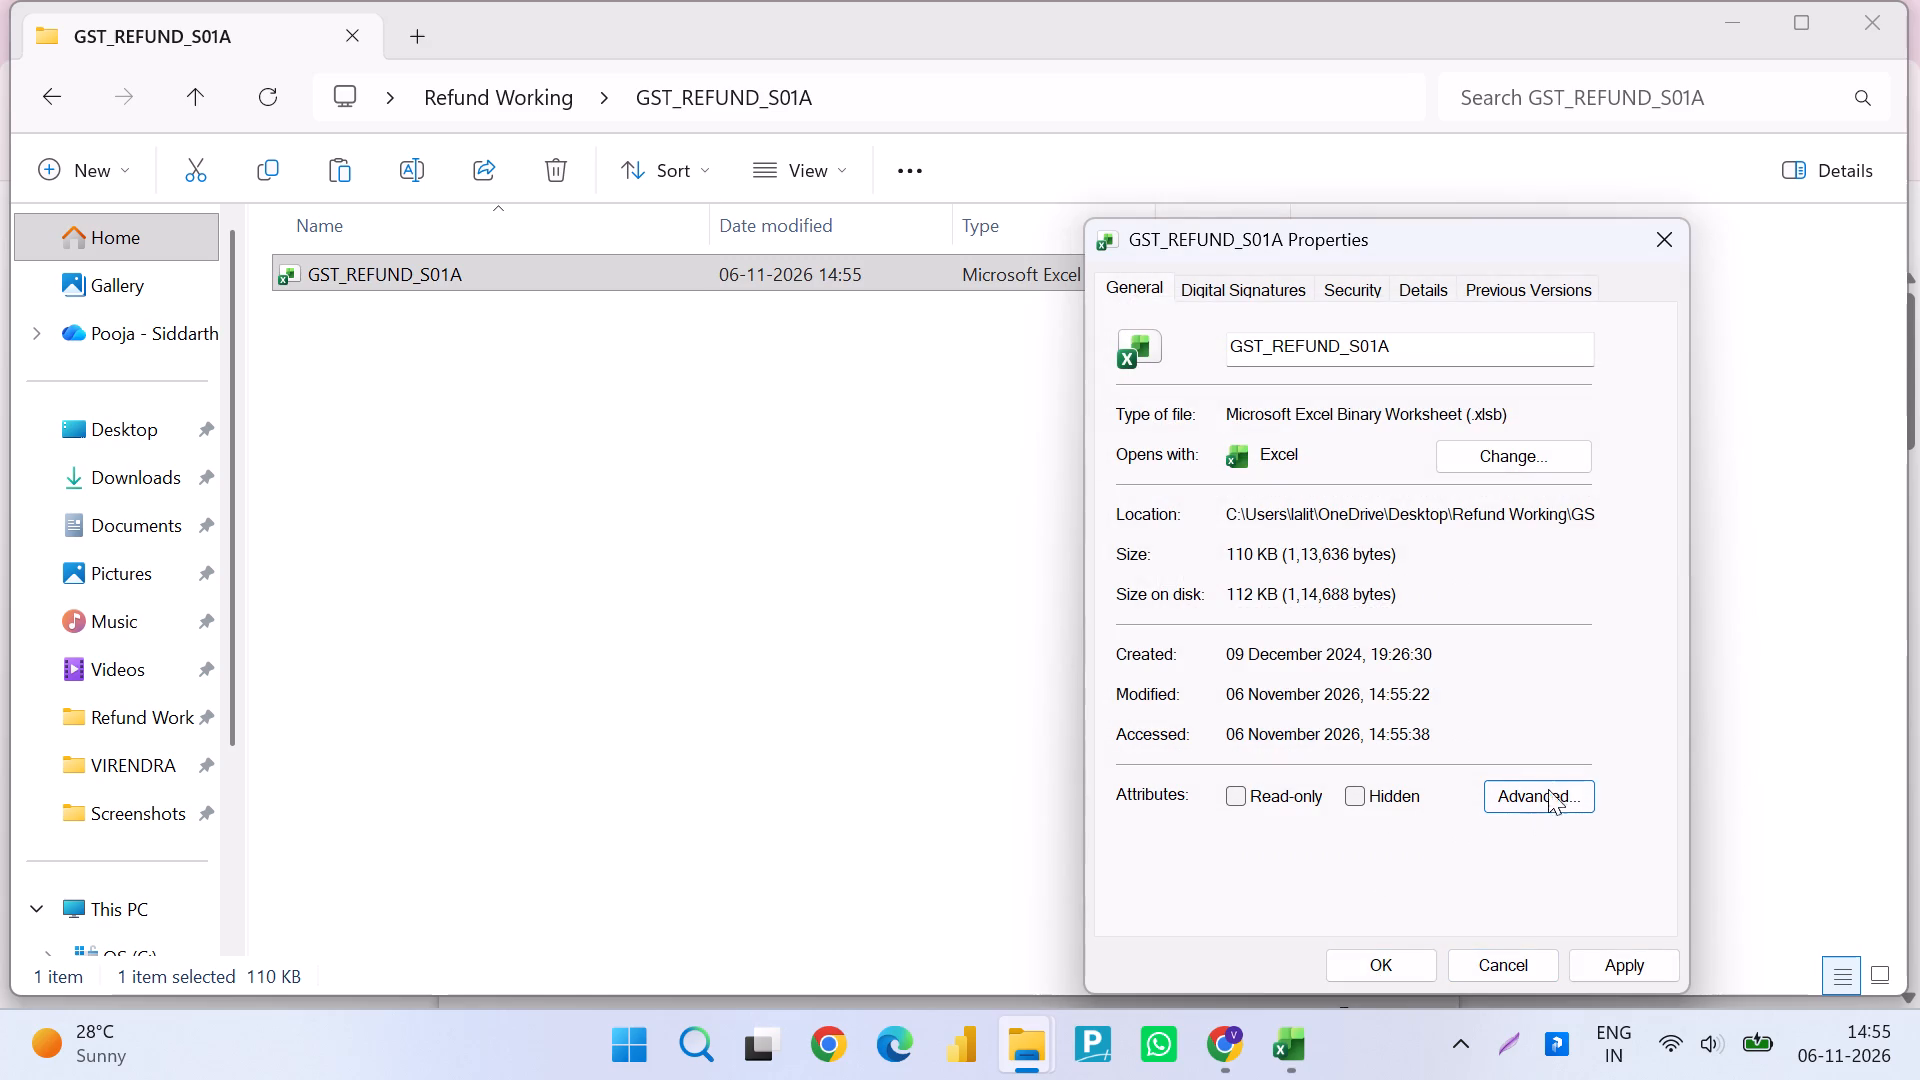
pyautogui.click(1561, 780)
pyautogui.click(1590, 615)
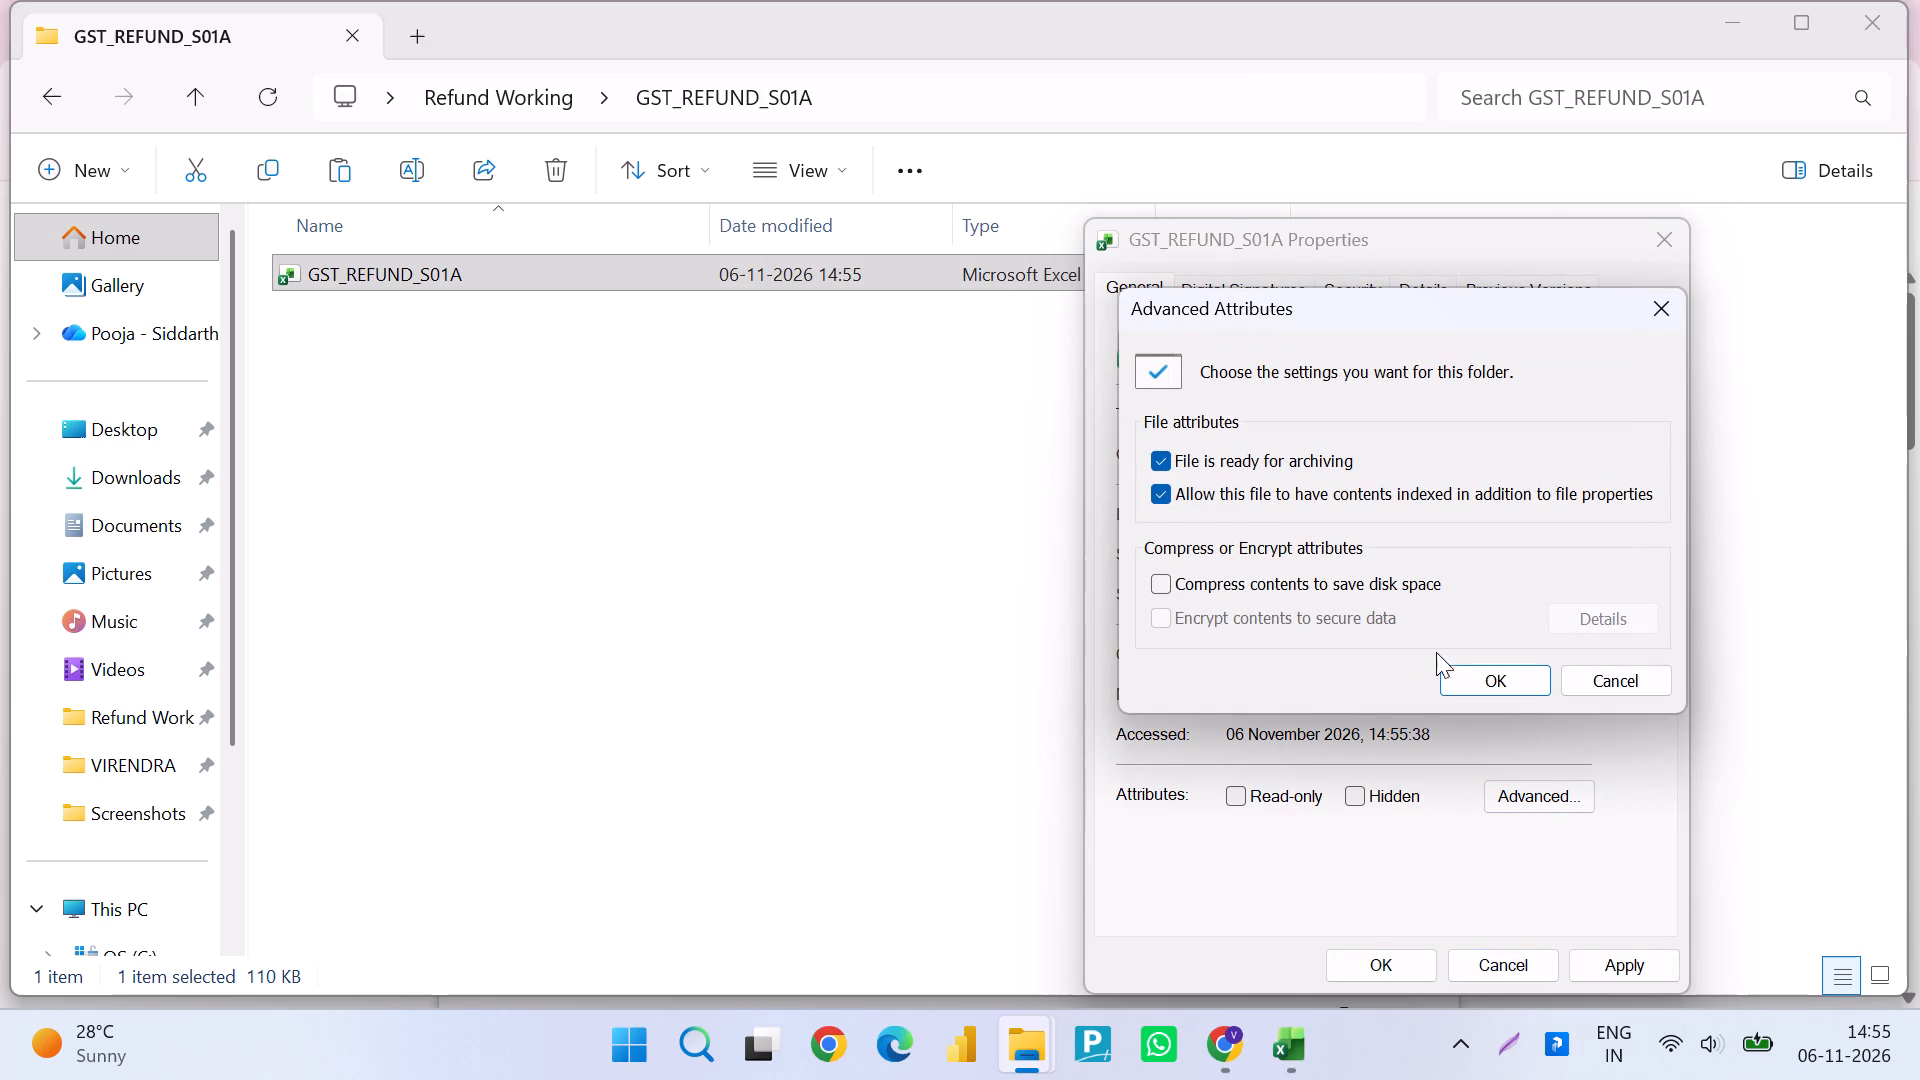
pyautogui.click(1491, 671)
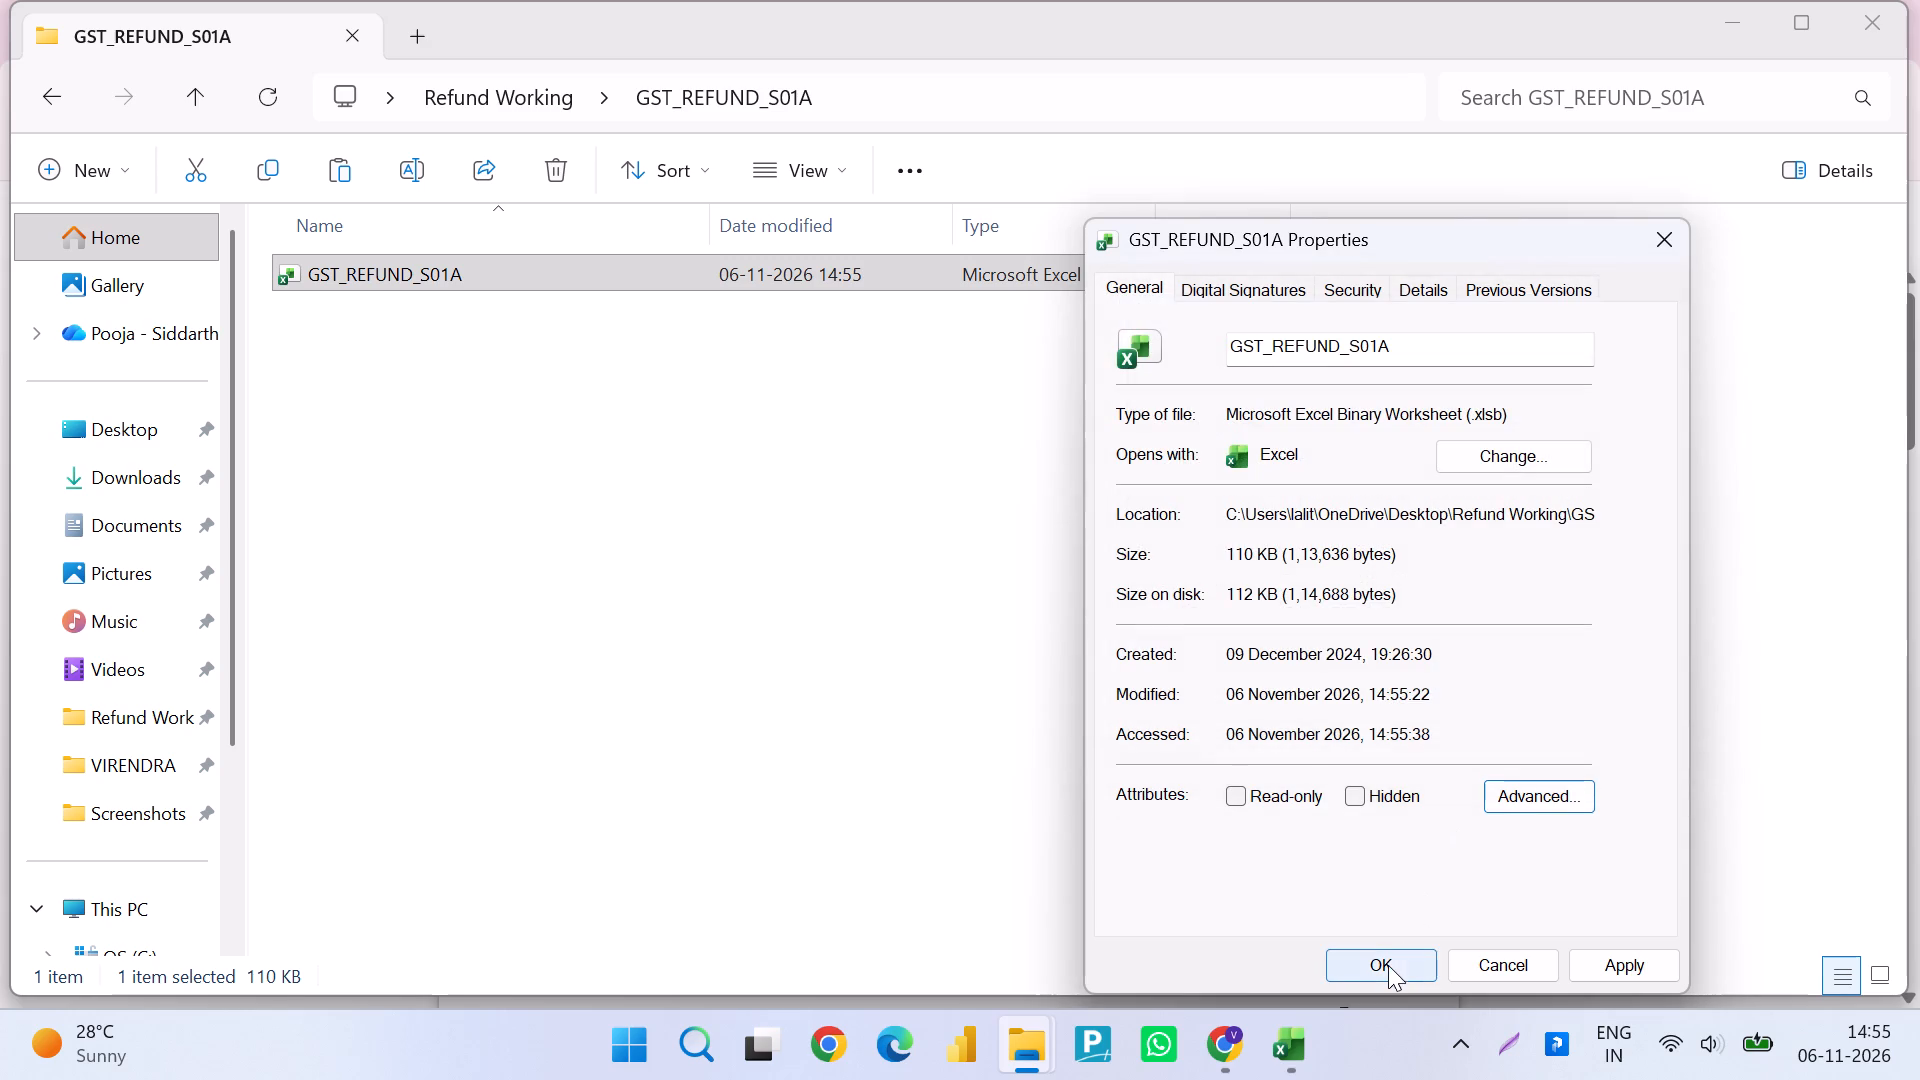
pyautogui.click(1388, 965)
# Open the fresh GST_REFUND_S01A workbook, exit full-screen view, and go to the blank entry rows of RFD_STMT01A.
pyautogui.doubleClick(690, 258)
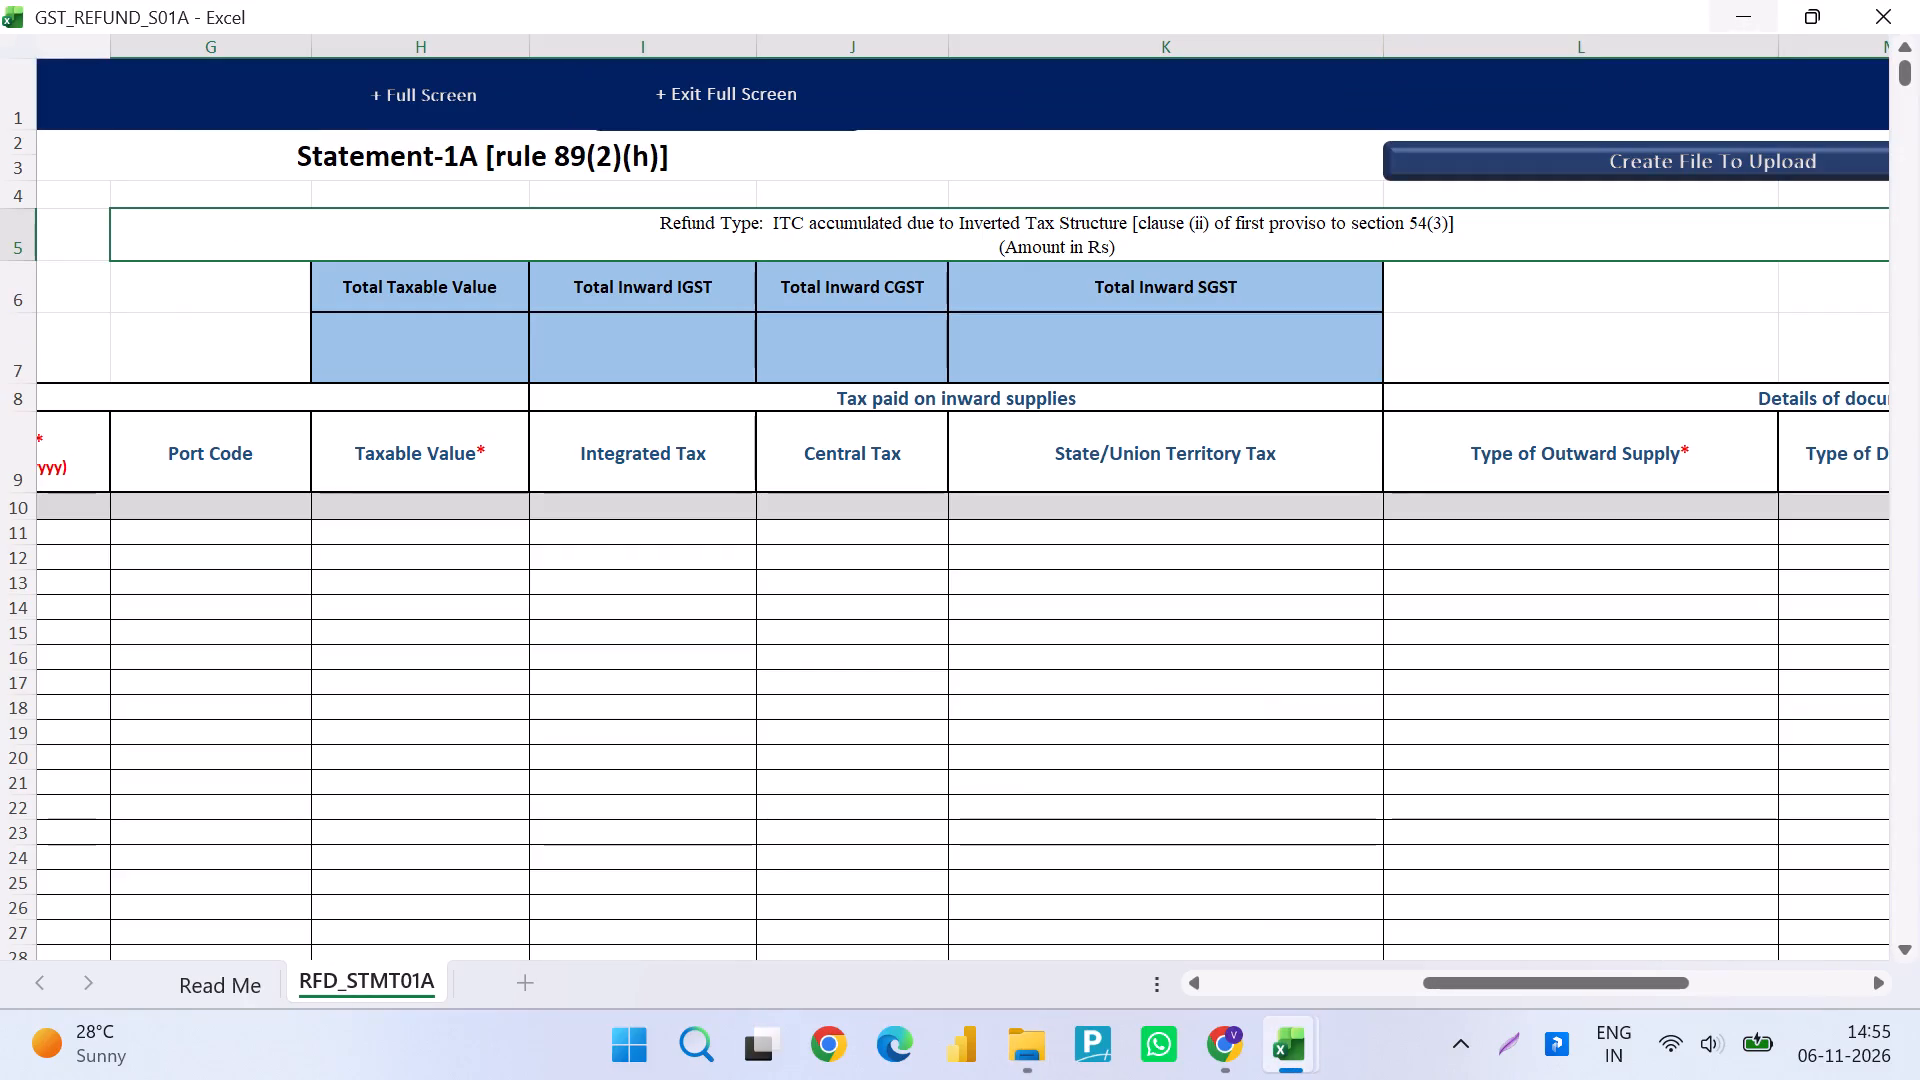
pyautogui.click(756, 100)
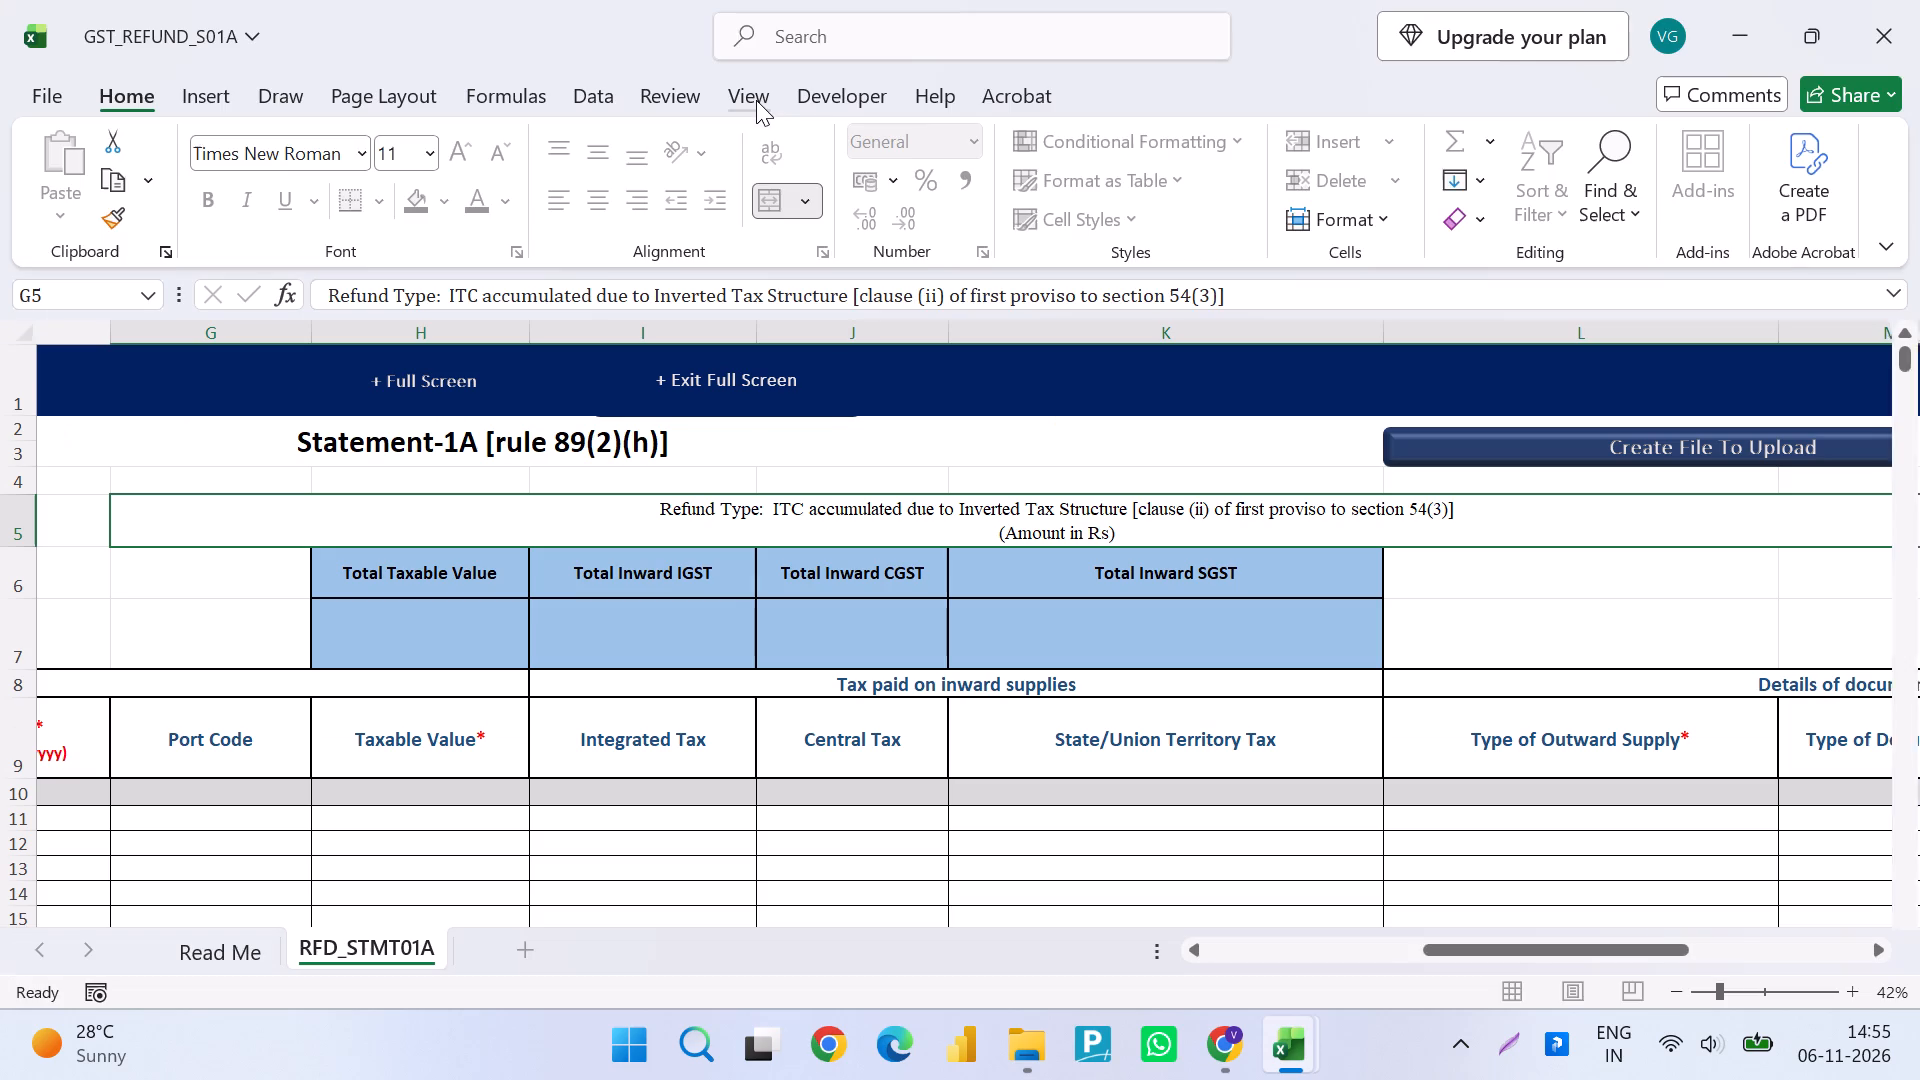
pyautogui.click(468, 662)
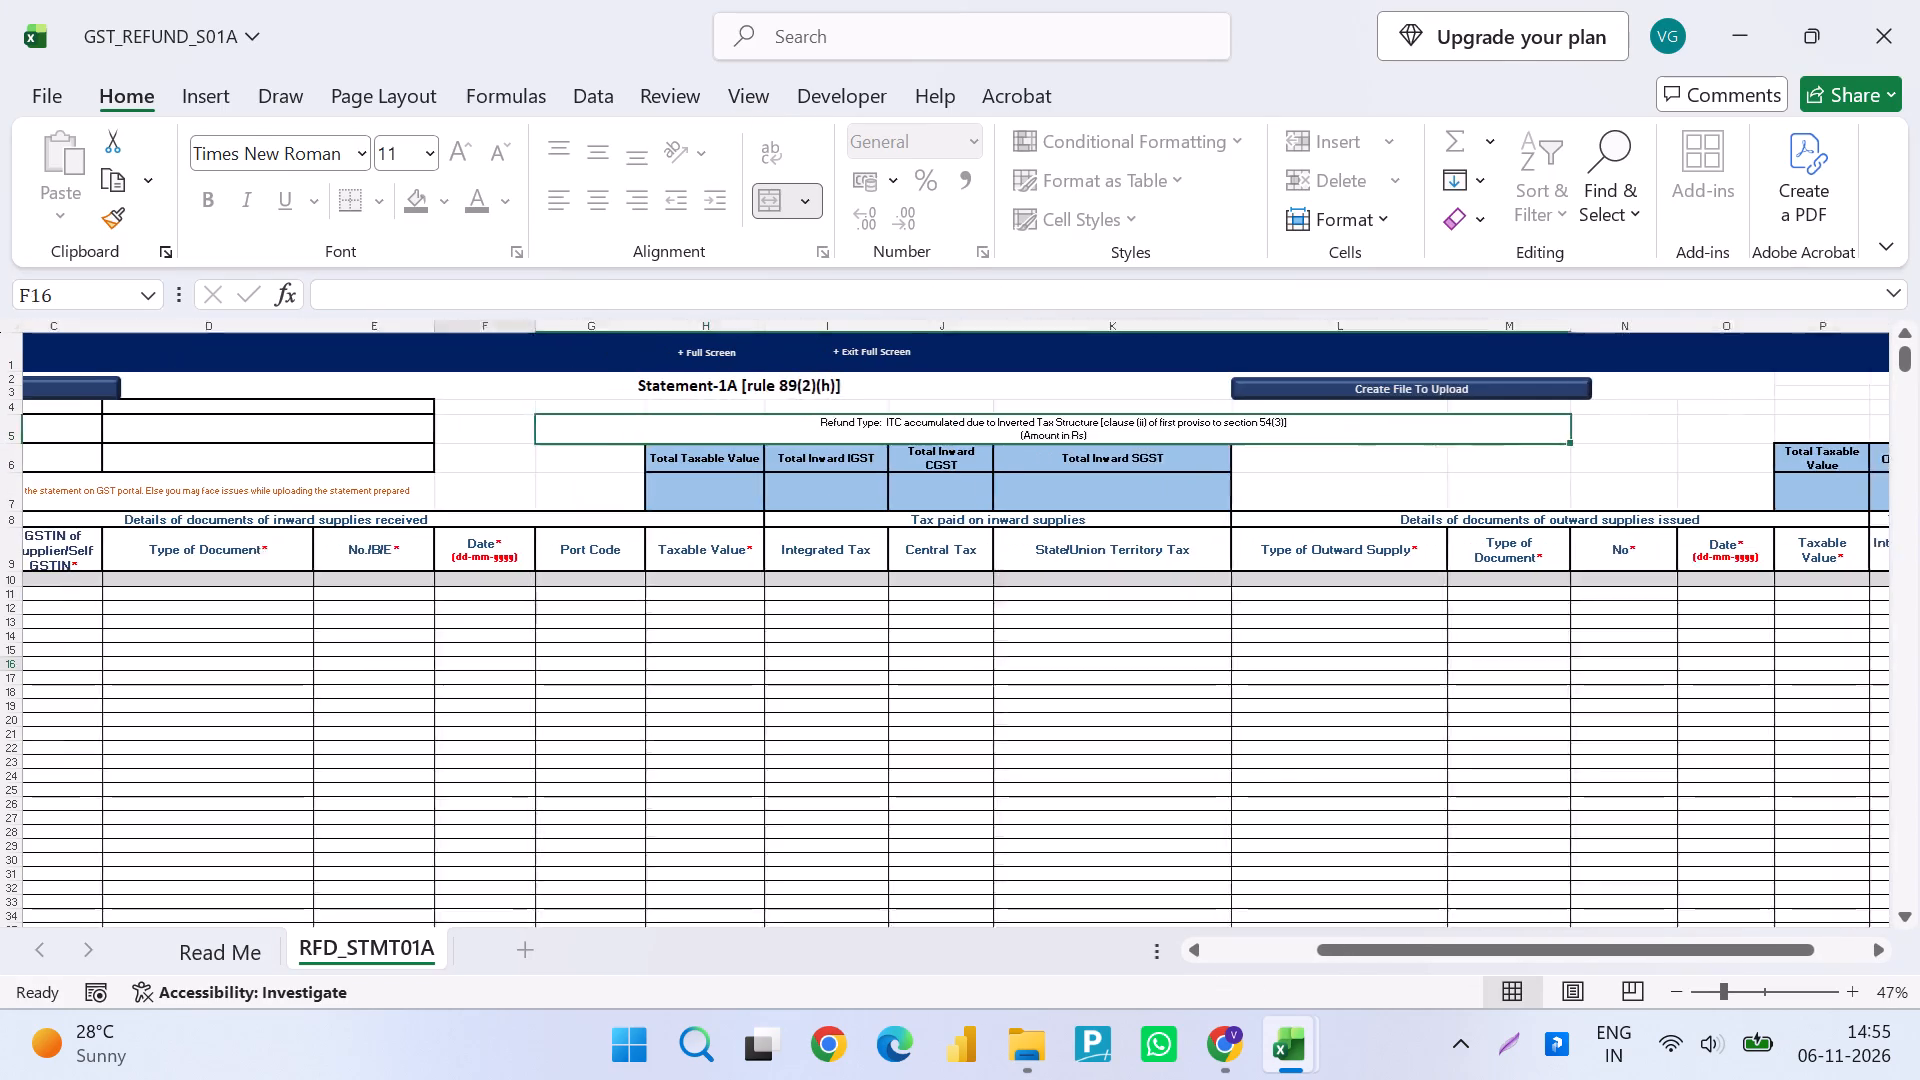
pyautogui.hotkey('ctrl', 'Left')
pyautogui.hotkey('ctrl', 'Left')
pyautogui.hotkey('ctrl', 'Left')
pyautogui.hotkey('ctrl', 'Left')
pyautogui.press('Up')
pyautogui.press('Up')
# Copy the GSTIN of the first TATA SIA AIRLINES LIMITED entry in PURCHASE 24-25 and return to the GST_REFUND_S01A statement.
pyautogui.hotkey('alt', 'Tab')
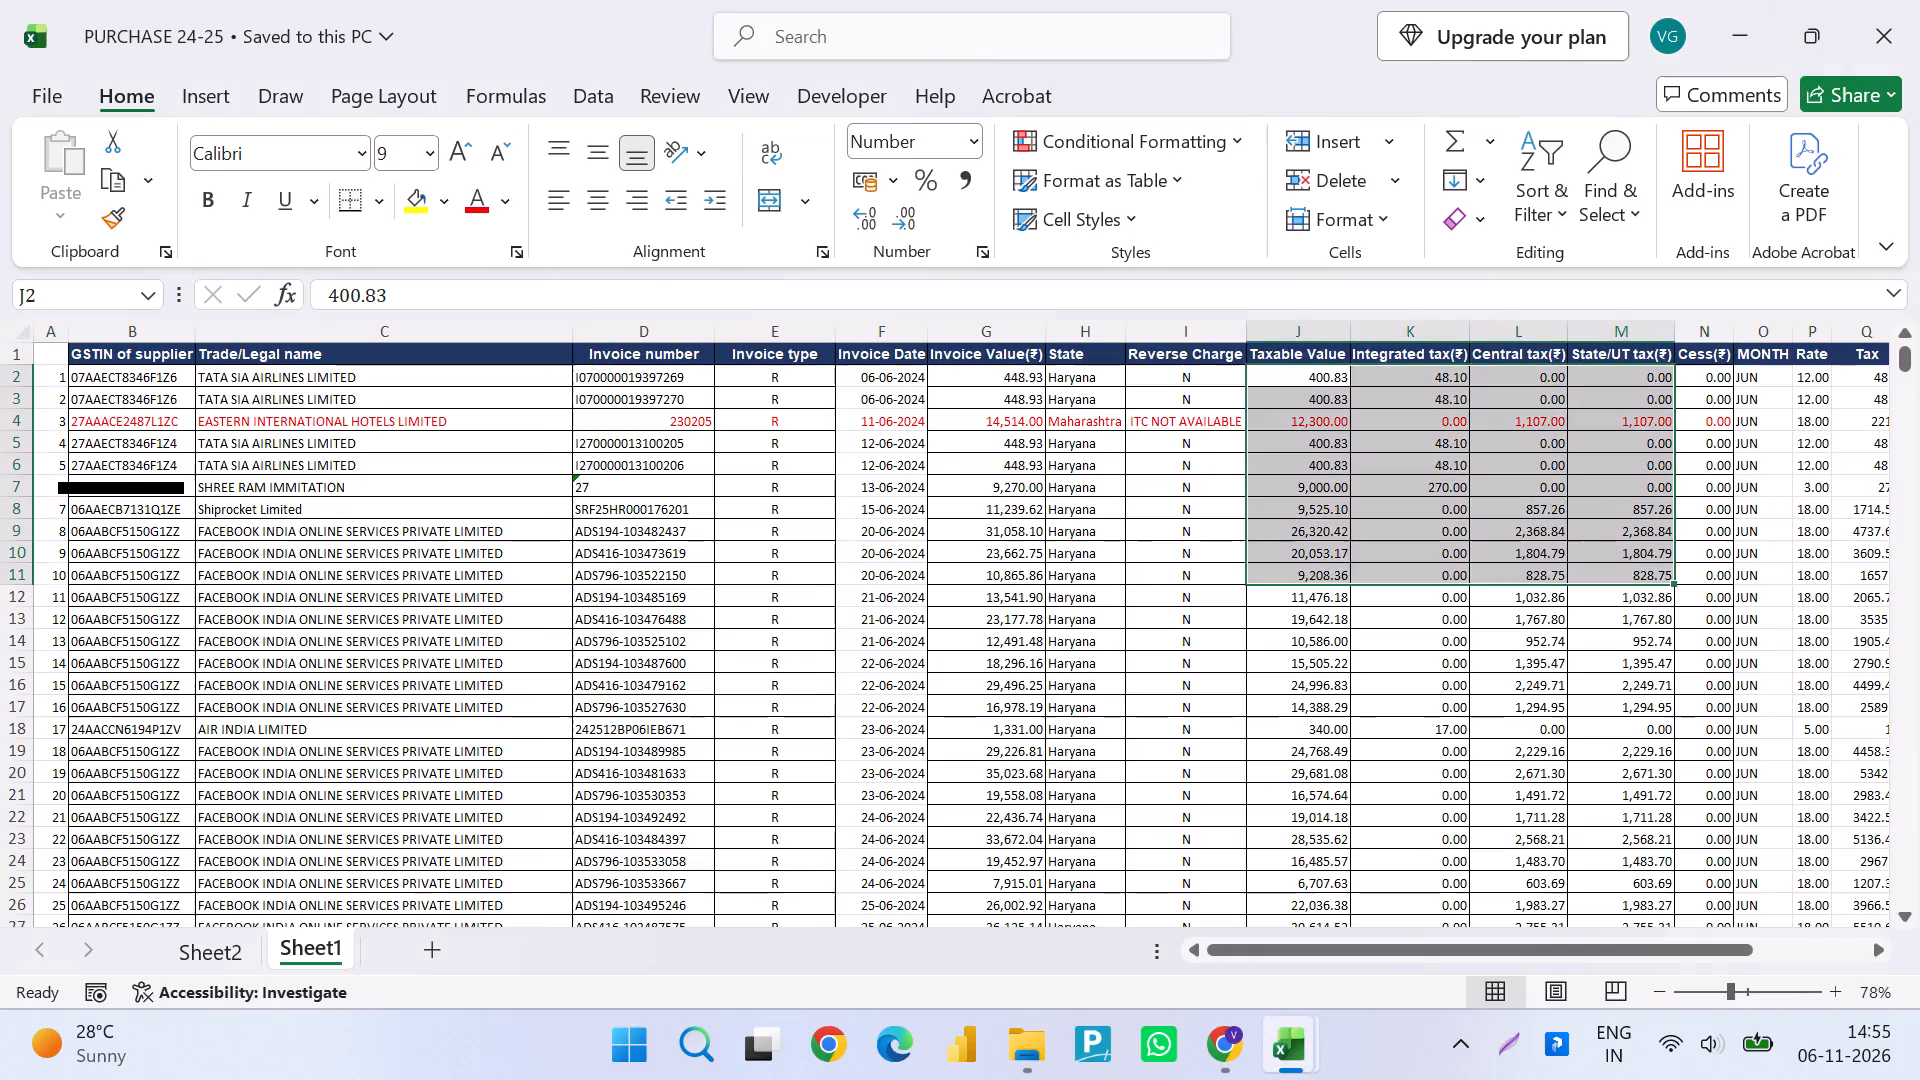
pyautogui.press('Left')
pyautogui.press('Left')
pyautogui.press('Left')
pyautogui.press('Left')
pyautogui.press('Left')
pyautogui.press('Left')
pyautogui.press('Left')
pyautogui.press('Left')
pyautogui.press('Left')
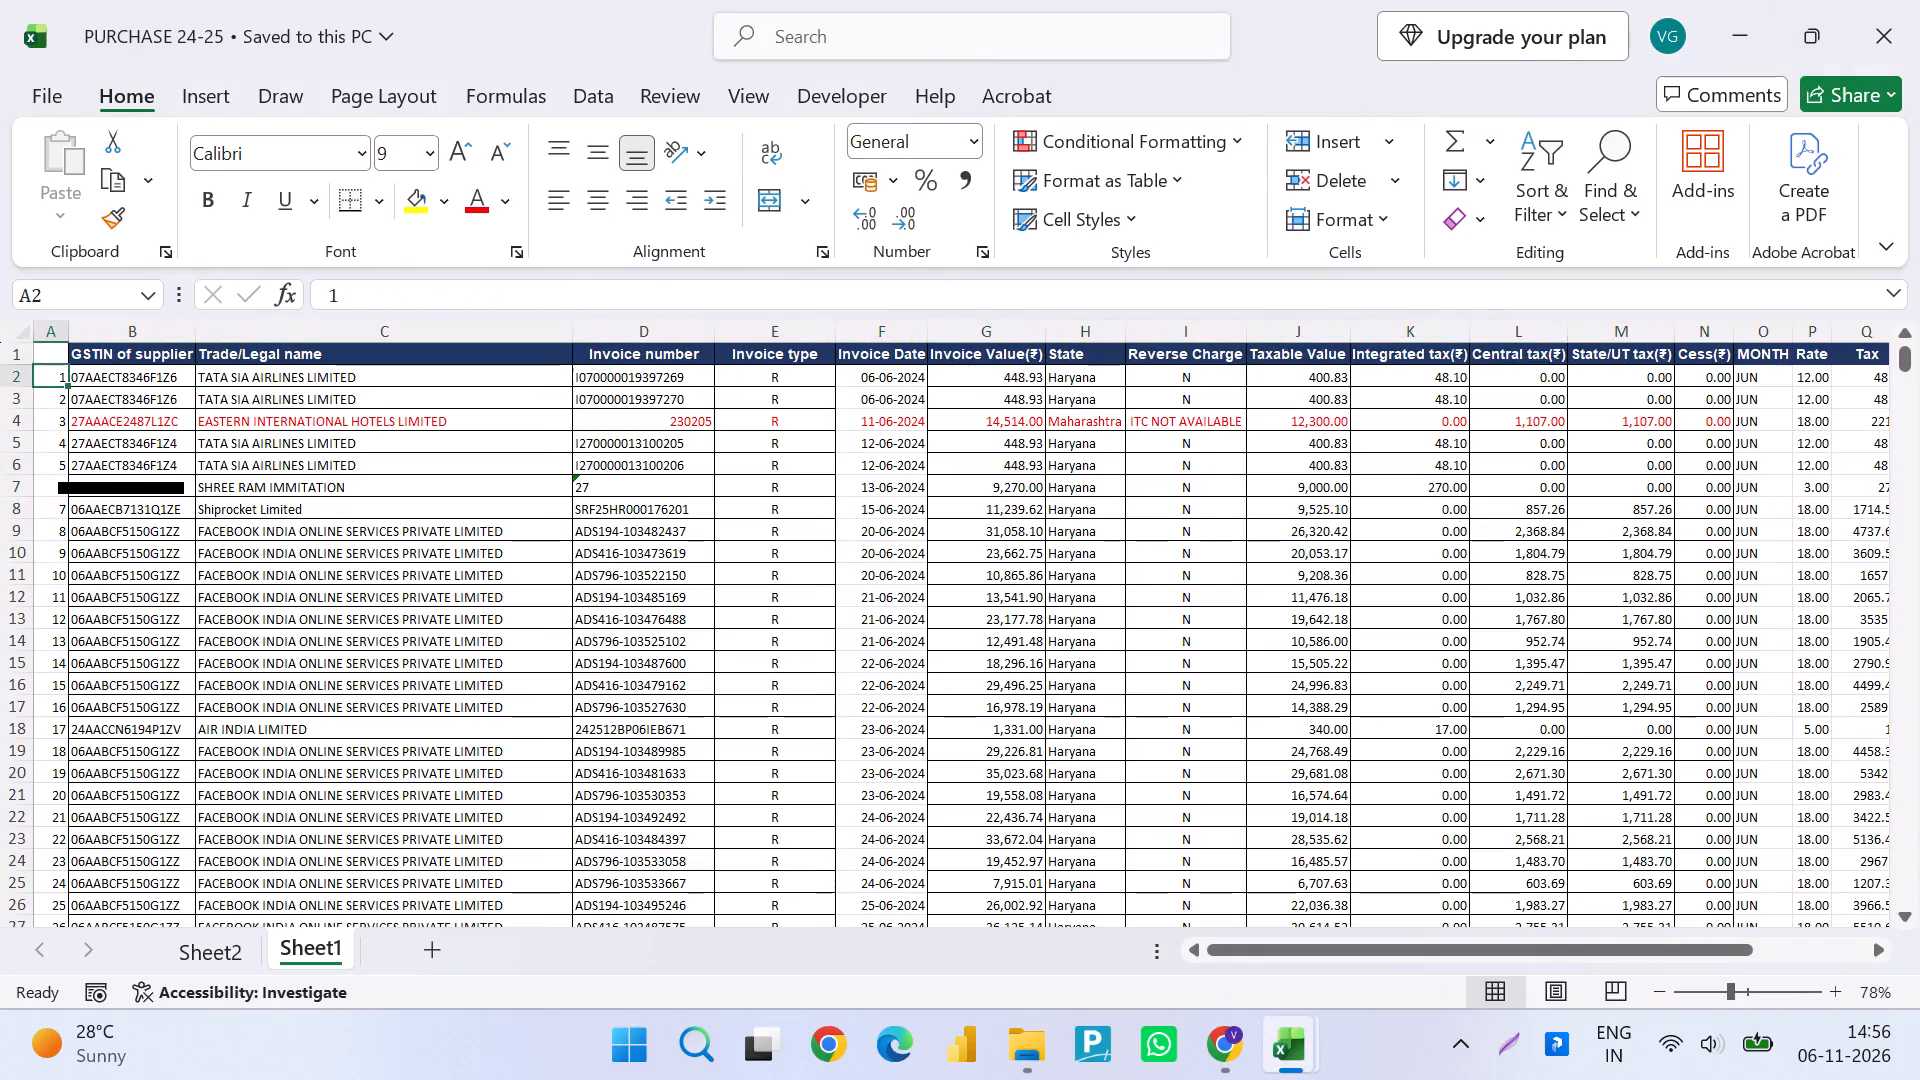
pyautogui.press('Left')
pyautogui.press('Right')
pyautogui.press('F2')
pyautogui.hotkey('ctrl', 'shift', 'Left')
pyautogui.hotkey('ctrl', 'shift', 'Left')
pyautogui.hotkey('ctrl', 'c')
pyautogui.hotkey('alt', 'Tab')
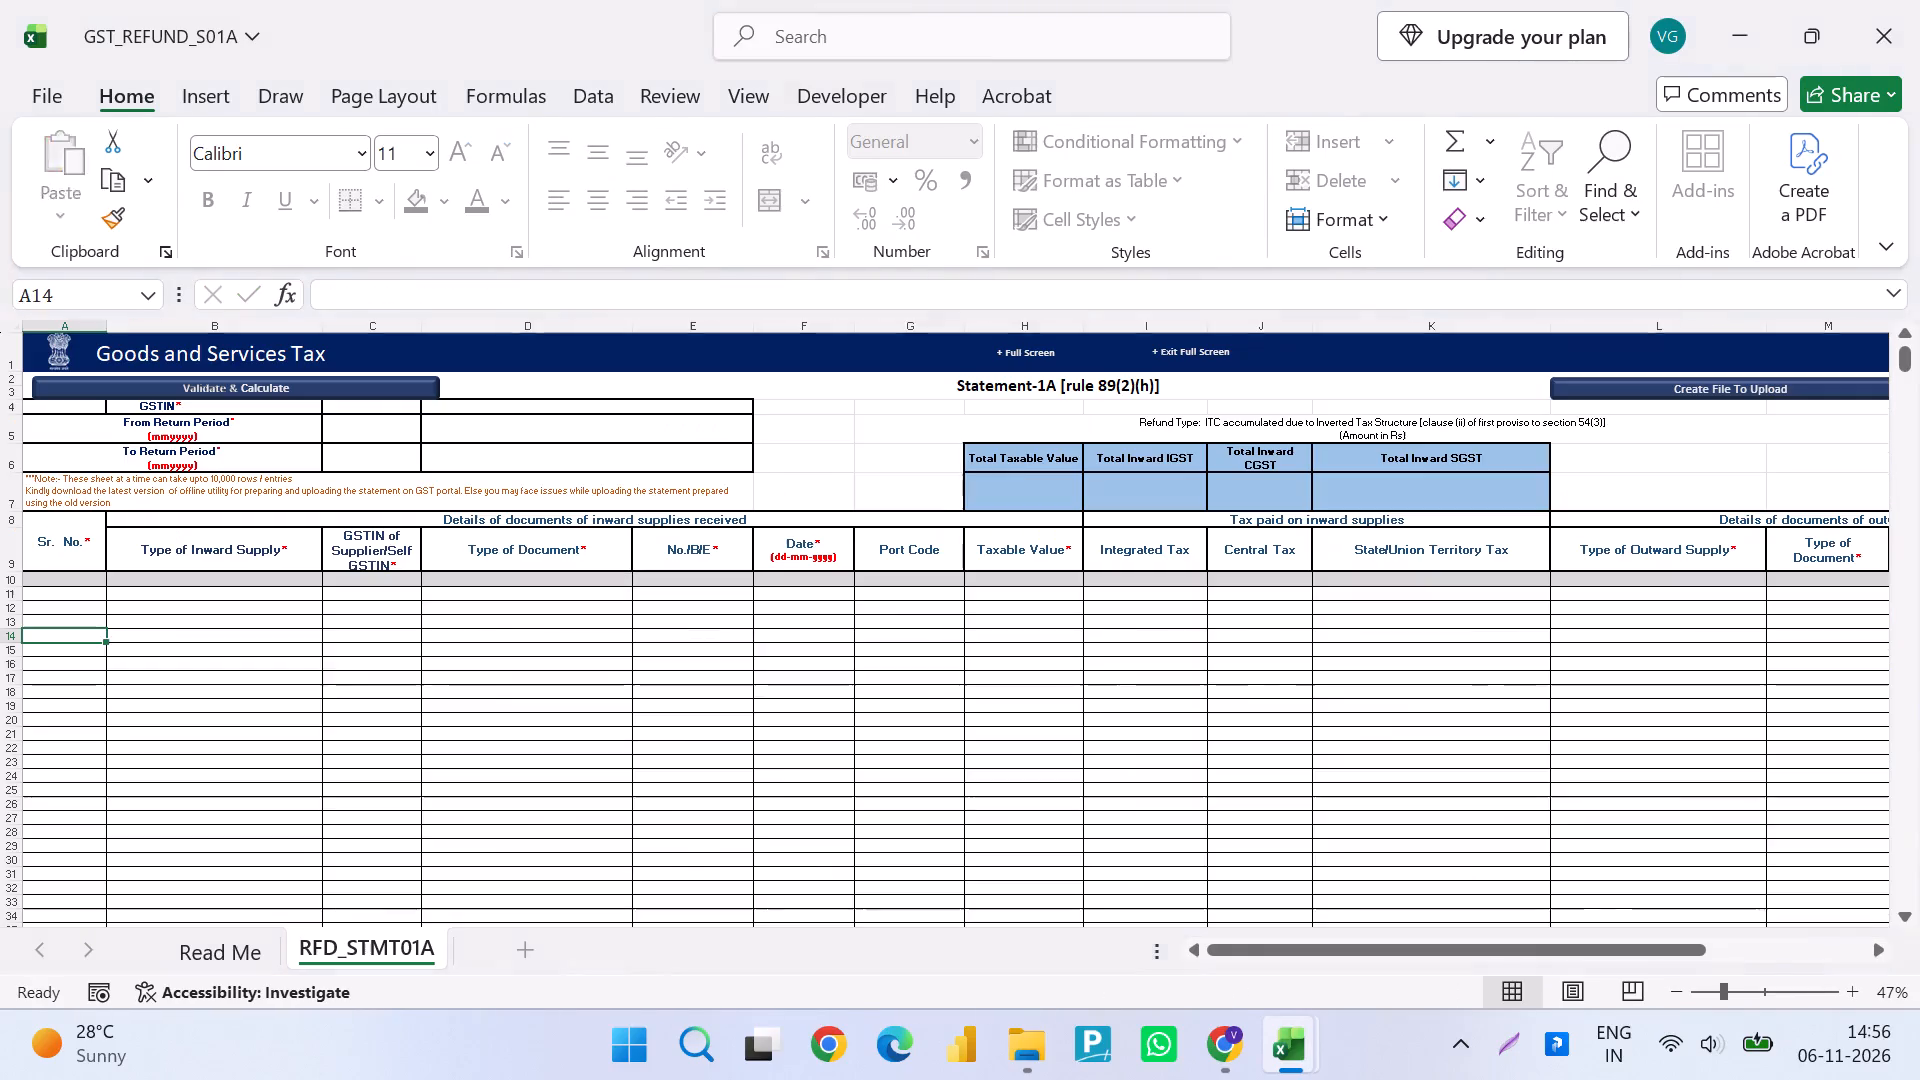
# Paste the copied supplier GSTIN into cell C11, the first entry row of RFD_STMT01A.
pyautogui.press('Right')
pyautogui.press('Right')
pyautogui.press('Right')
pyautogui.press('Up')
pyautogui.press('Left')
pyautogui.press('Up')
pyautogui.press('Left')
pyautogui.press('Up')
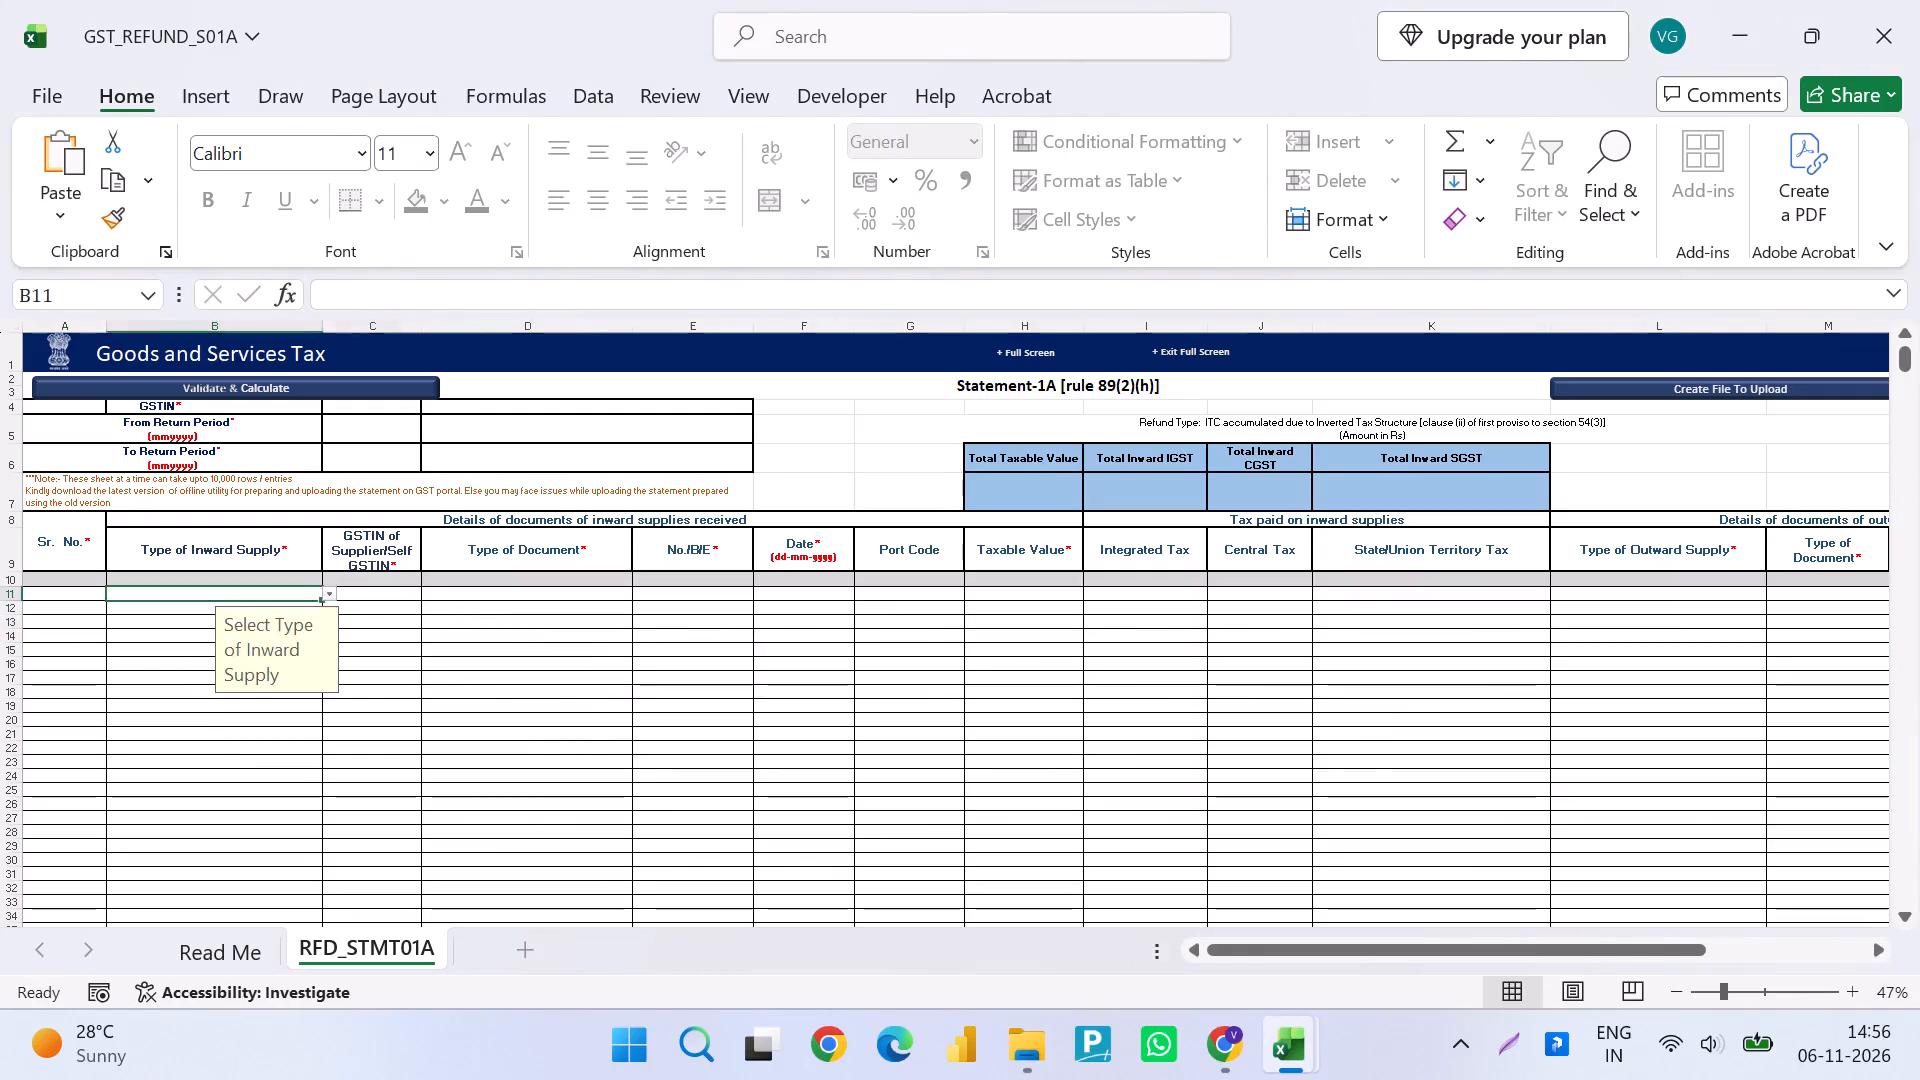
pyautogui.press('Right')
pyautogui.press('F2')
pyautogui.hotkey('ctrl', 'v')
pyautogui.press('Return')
# Set row 11's type of inward supply to Inward Supply from Registered Person.
pyautogui.press('Up')
pyautogui.press('Left')
pyautogui.hotkey('alt', 'Down')
pyautogui.press('Down')
pyautogui.press('Down')
pyautogui.press('Down')
pyautogui.press('Down')
pyautogui.press('Return')
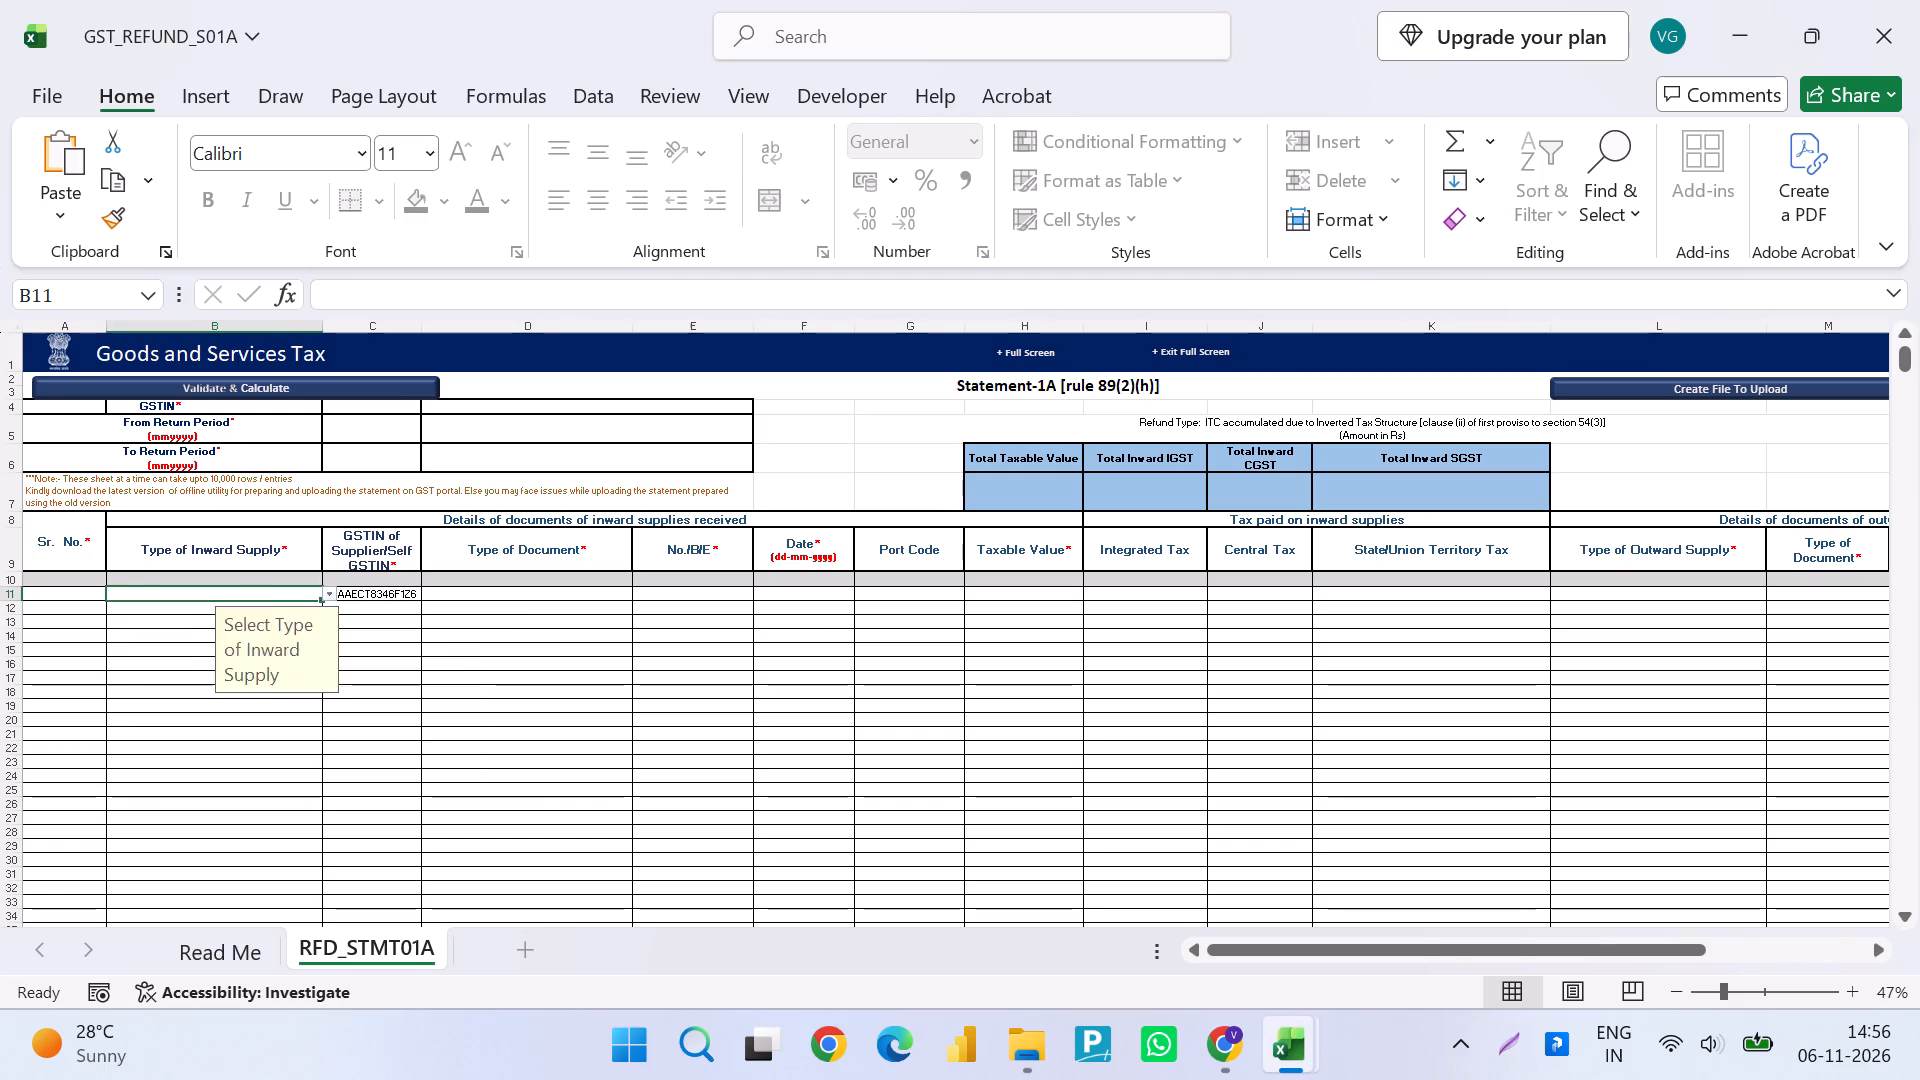
# Paste the supplier GSTIN into C11 again and set row 11's type of document to Invoice/Bill of Entry.
pyautogui.press('Tab')
pyautogui.press('F2')
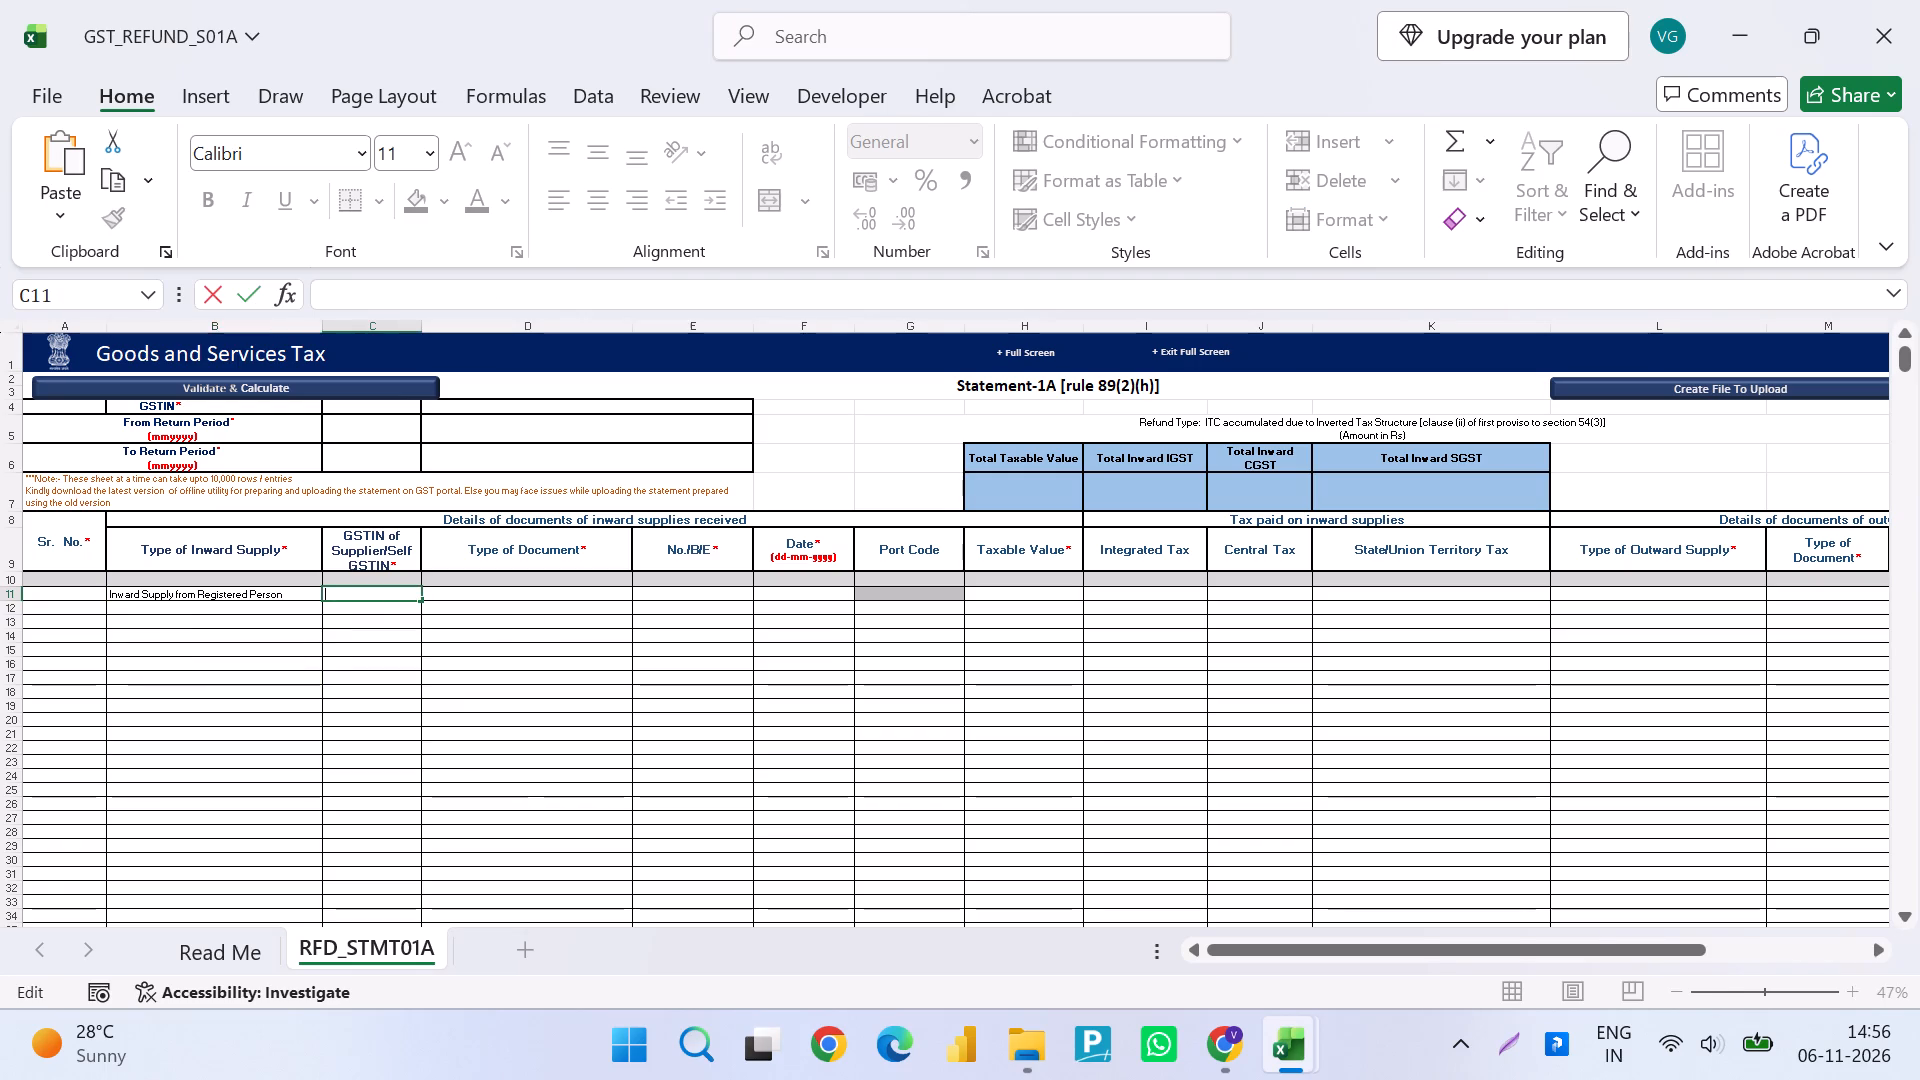
pyautogui.hotkey('ctrl', 'v')
pyautogui.press('Tab')
pyautogui.hotkey('alt', 'Down')
pyautogui.press('Down')
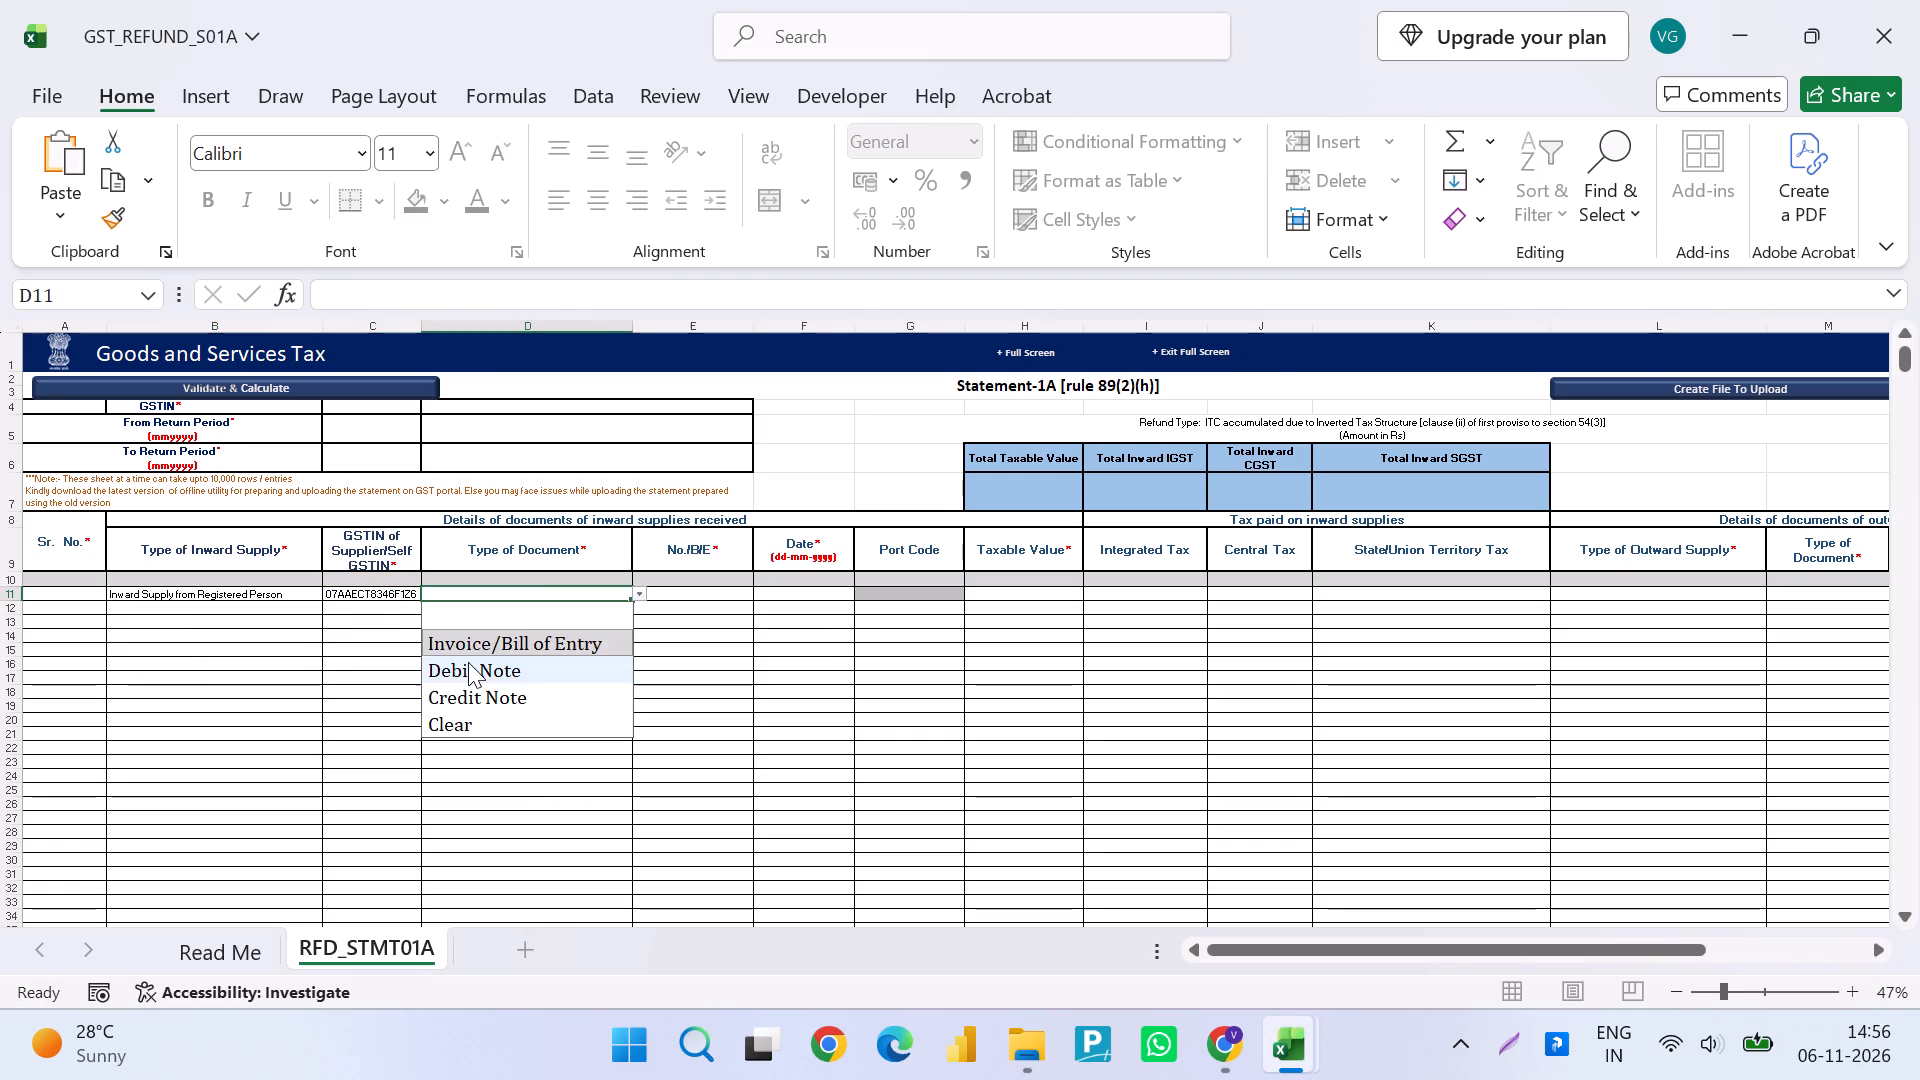
pyautogui.press('Return')
pyautogui.press('Tab')
pyautogui.hotkey('alt', 'Tab')
pyautogui.press('Right')
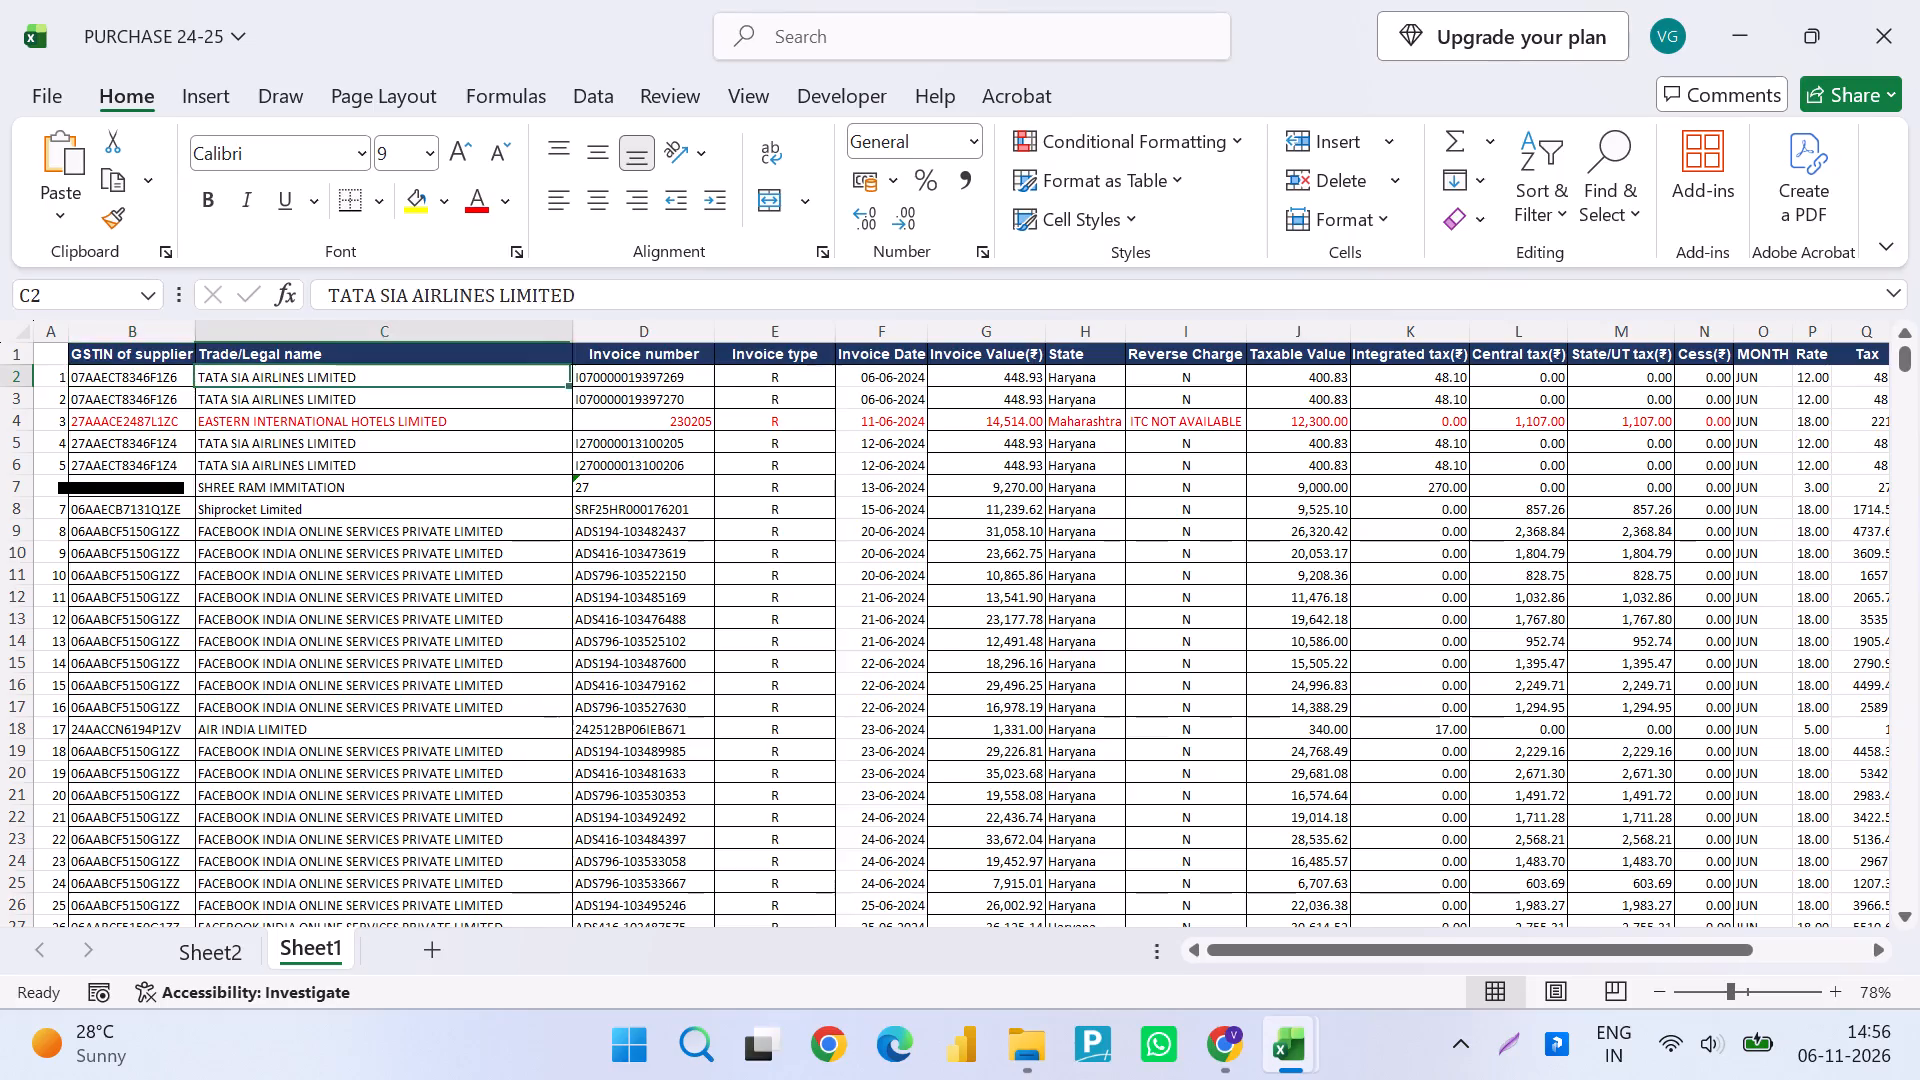
pyautogui.press('Right')
pyautogui.press('F2')
pyautogui.hotkey('ctrl', 'shift', 'Left')
pyautogui.hotkey('ctrl', 'shift', 'Left')
pyautogui.hotkey('ctrl', 'c')
pyautogui.hotkey('alt', 'Tab')
pyautogui.press('F2')
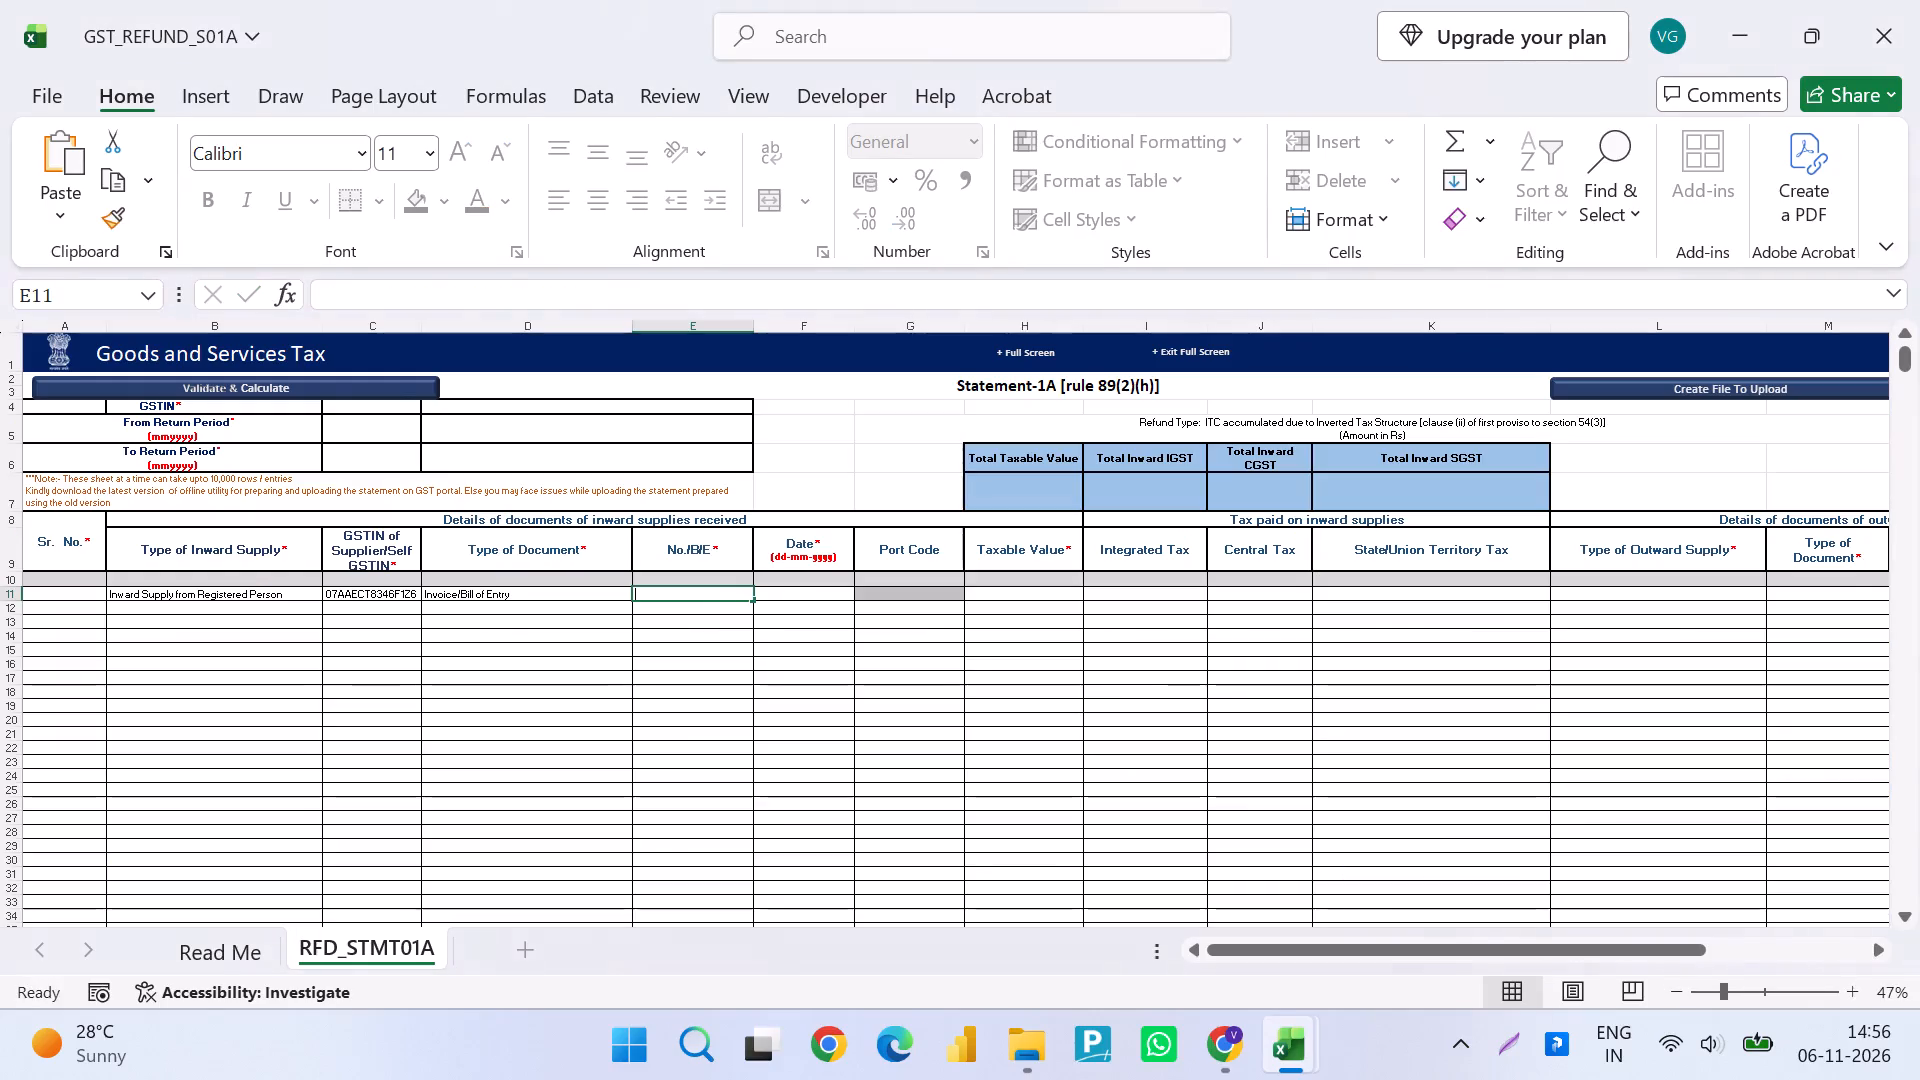
pyautogui.hotkey('ctrl', 'v')
pyautogui.press('Tab')
# Enter the first entry's invoice date from PURCHASE 24-25, 06-06-2024, as row 11's document date.
pyautogui.hotkey('alt', 'Tab')
pyautogui.press('Right')
pyautogui.press('Right')
pyautogui.hotkey('alt', 'Tab')
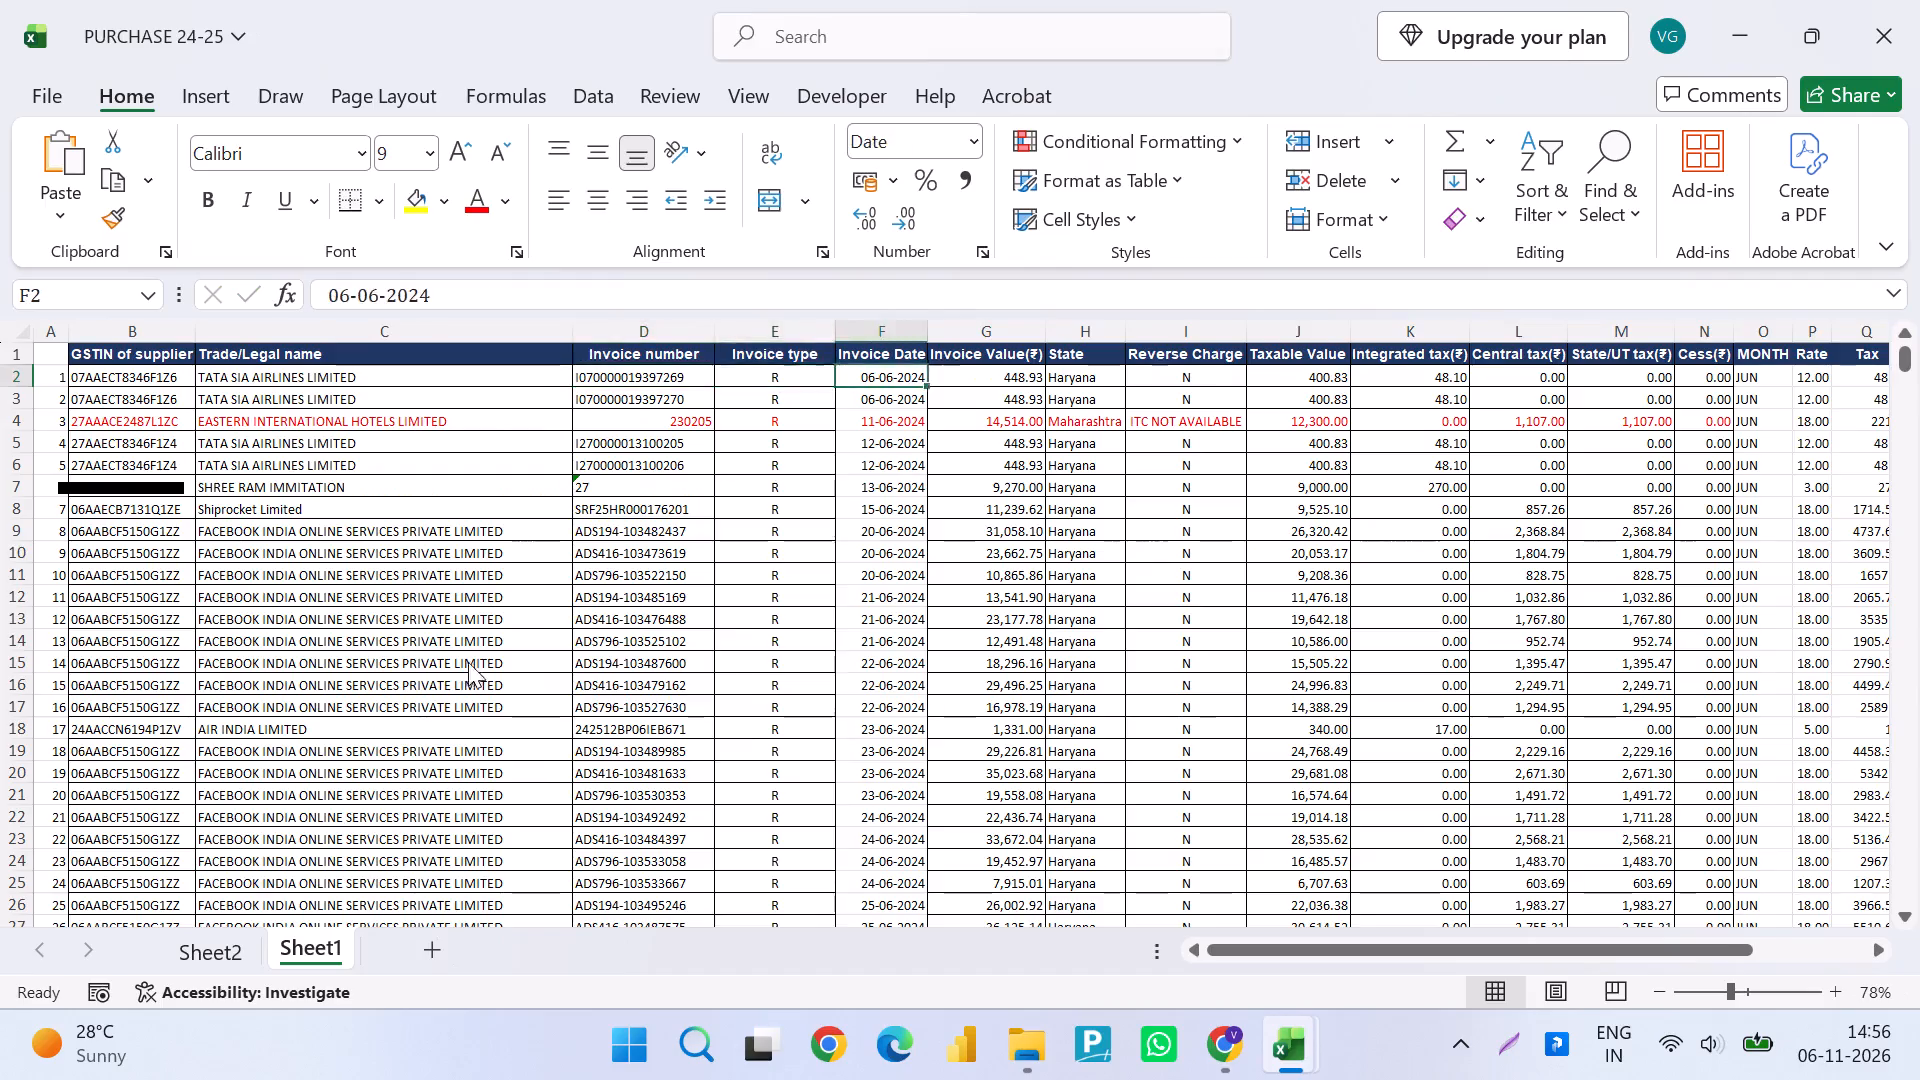
pyautogui.write('06')
pyautogui.write('-06-2024')
pyautogui.press('Tab')
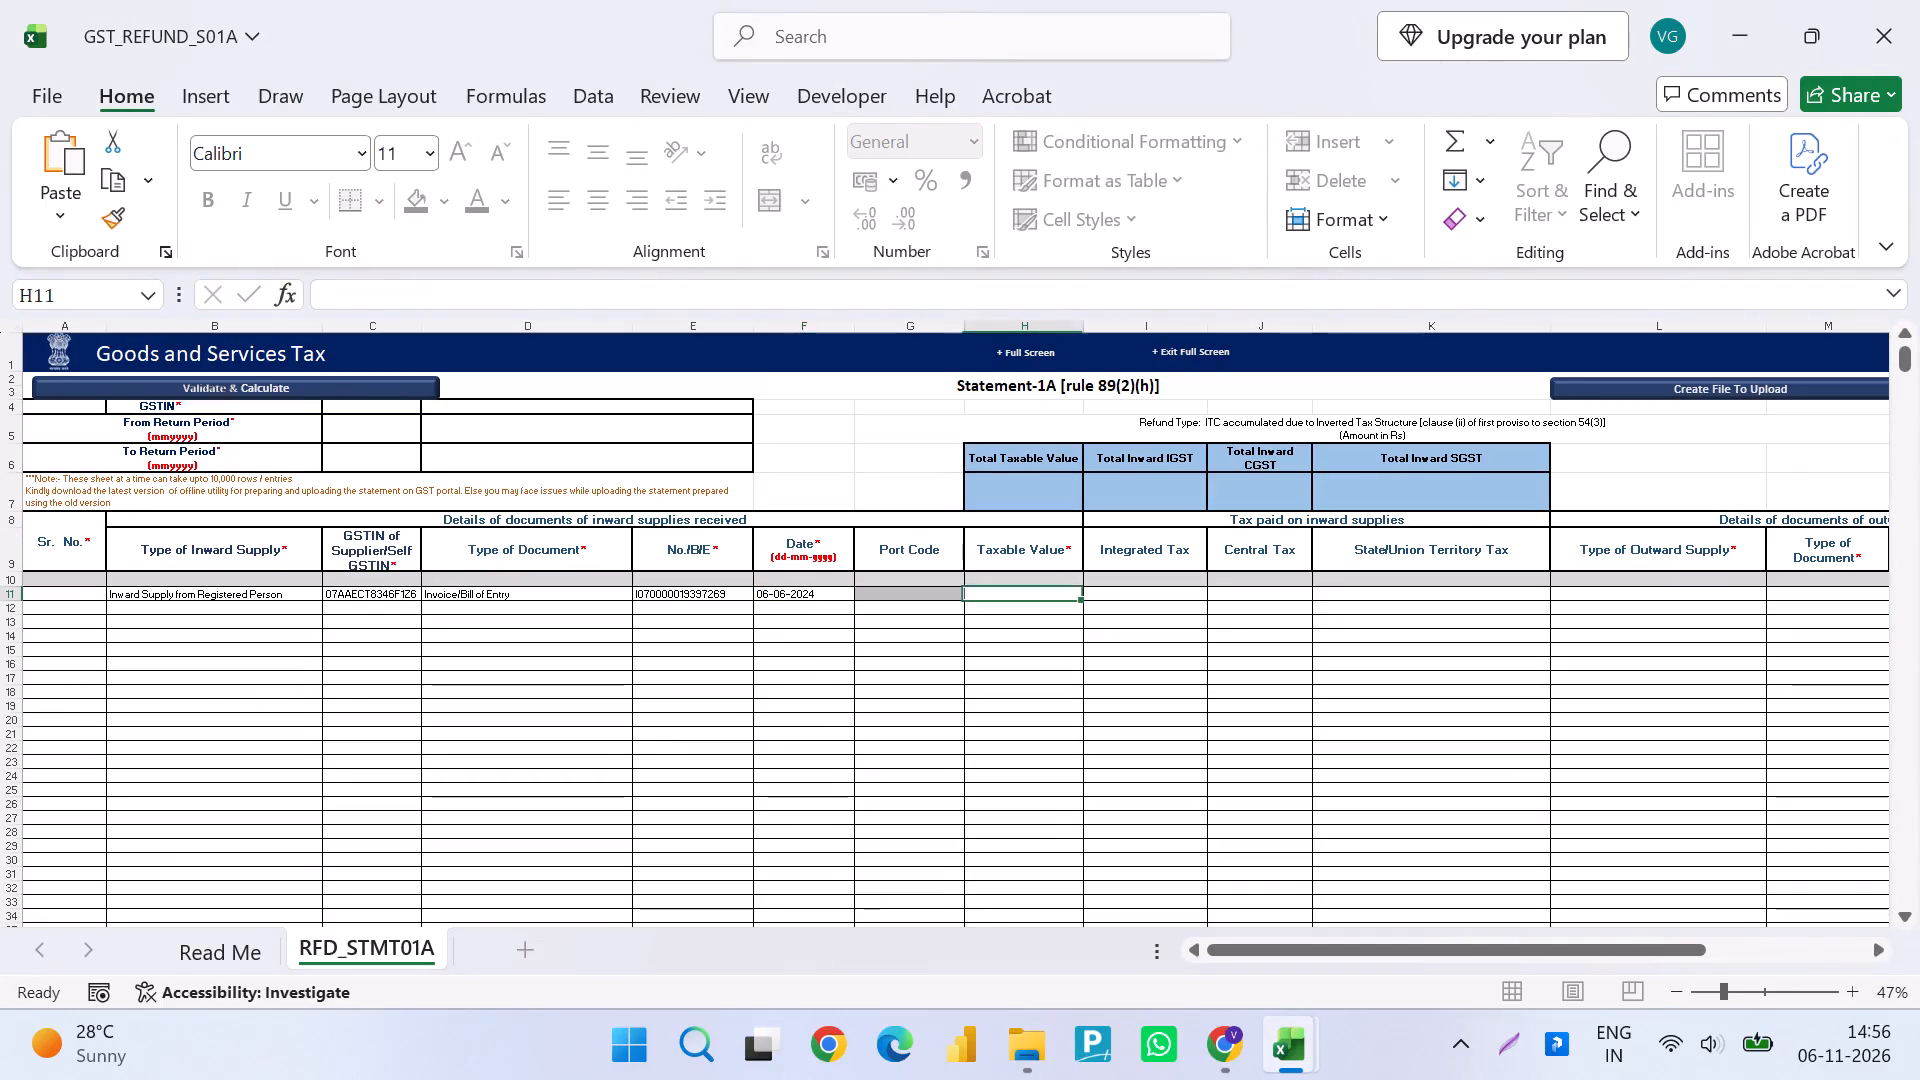
# Enter serial number 1 for row 11.
pyautogui.press('Left')
pyautogui.hotkey('ctrl', 'Left')
pyautogui.hotkey('ctrl', 'Left')
pyautogui.press('1')
pyautogui.press('Tab')
# Enter the first entry's taxable value from PURCHASE 24-25, 400.83, in row 11.
pyautogui.press('Tab')
pyautogui.press('Tab')
pyautogui.press('Tab')
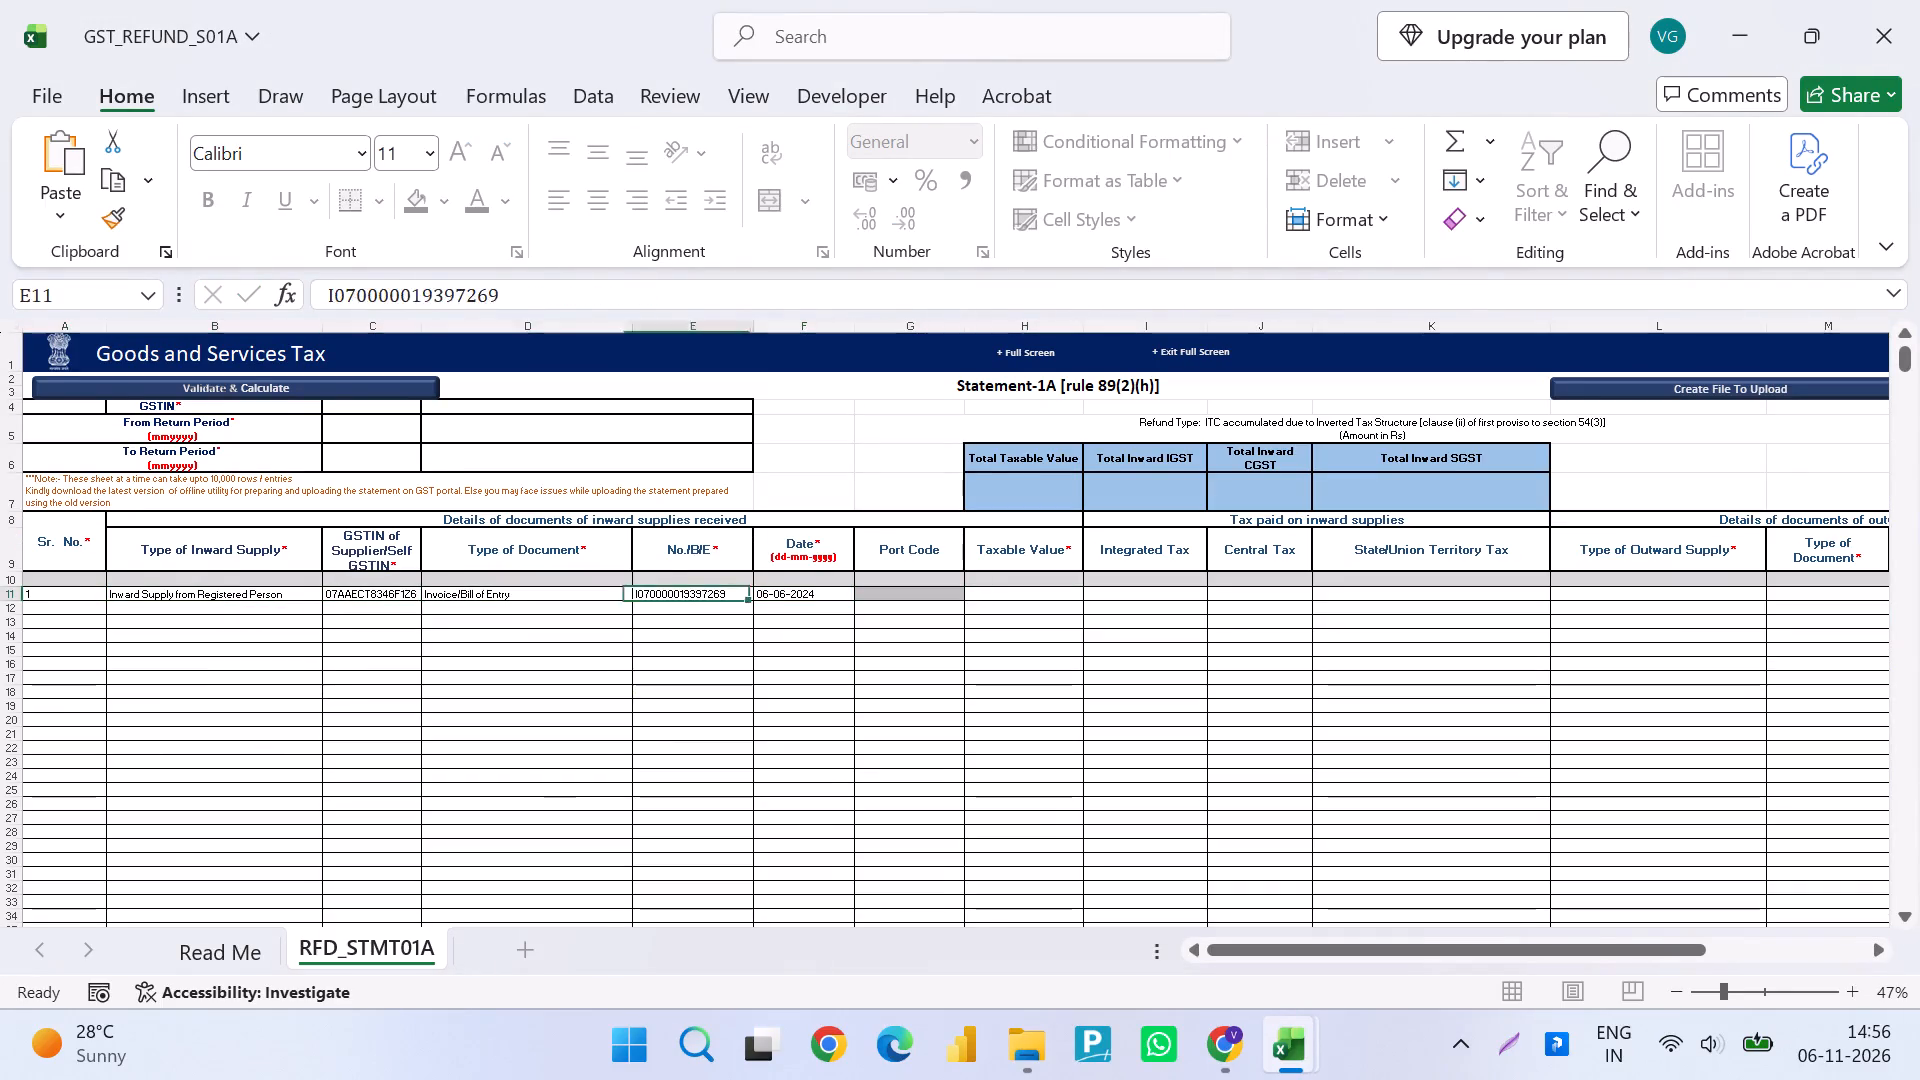
pyautogui.press('Tab')
pyautogui.press('Tab')
pyautogui.press('Tab')
pyautogui.press('Left')
pyautogui.hotkey('alt', 'Tab')
pyautogui.press('Right')
pyautogui.press('Right')
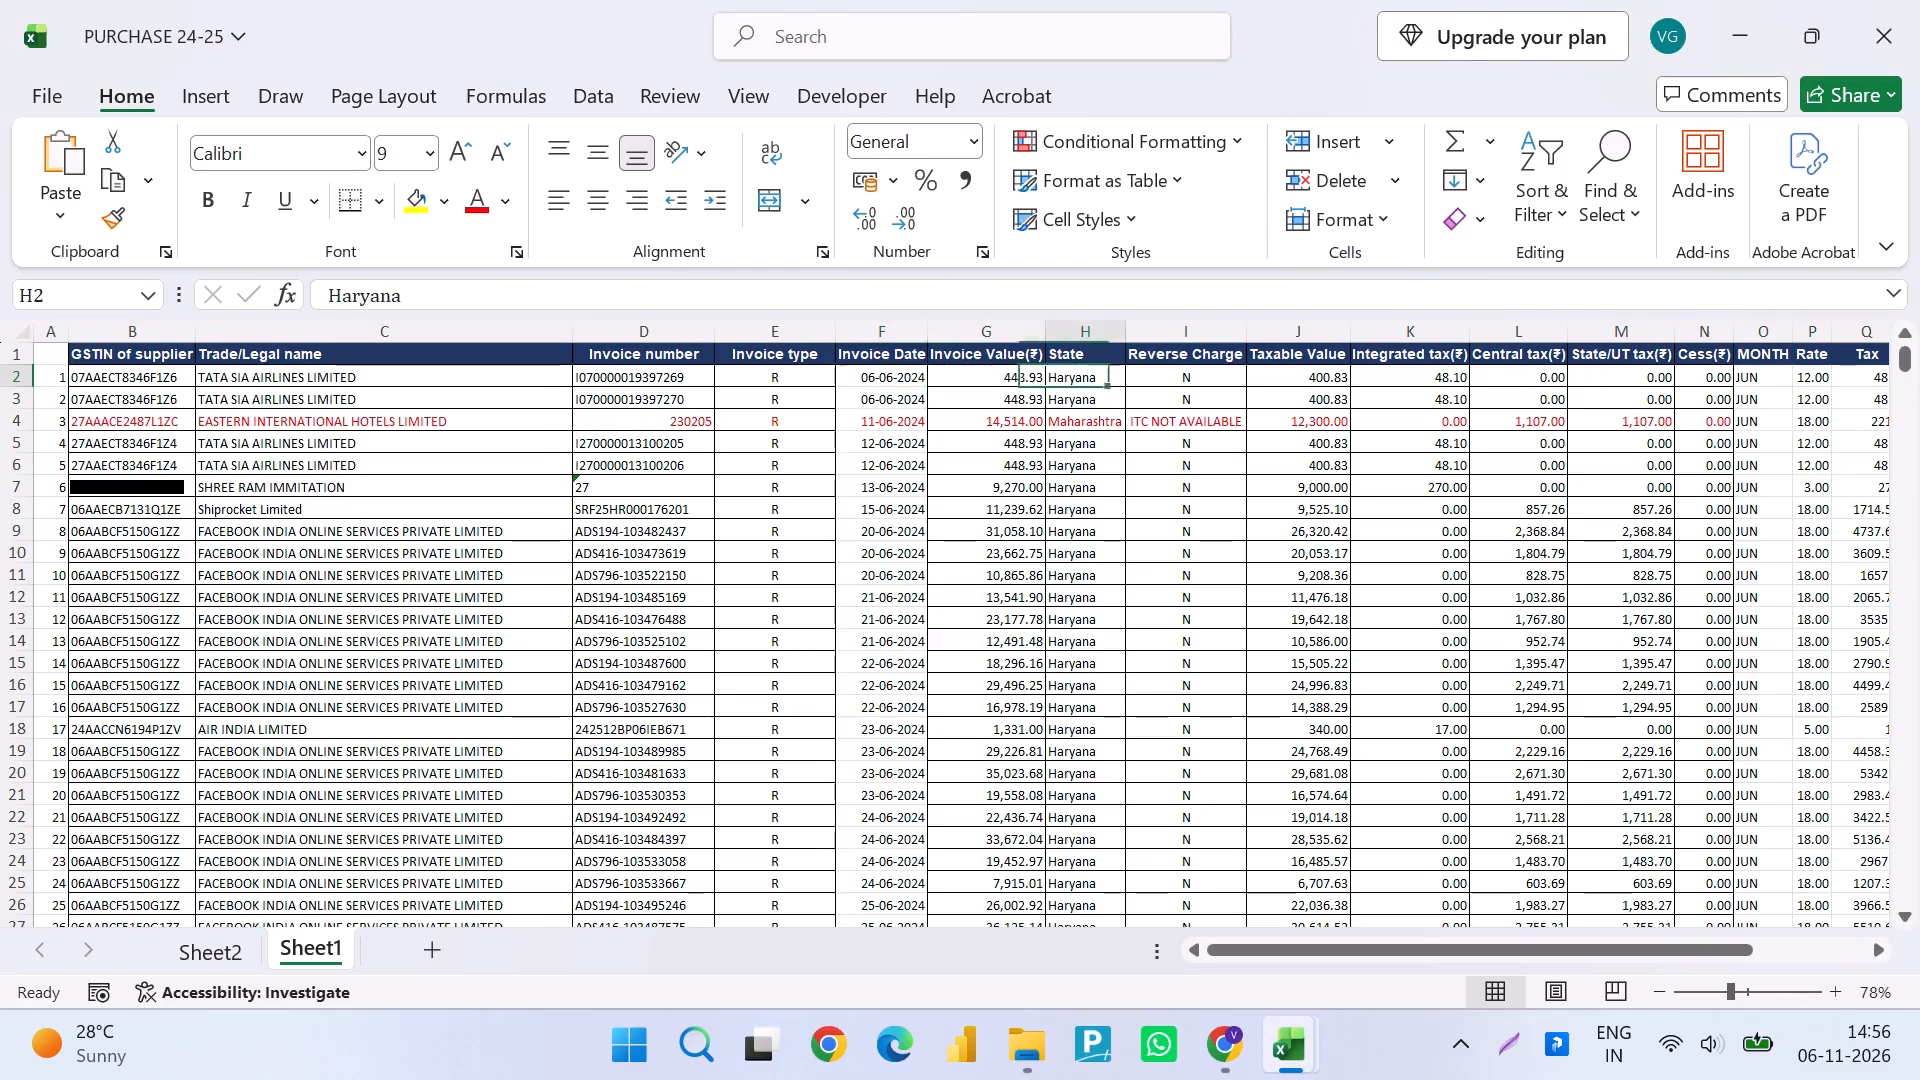
pyautogui.press('Right')
pyautogui.press('Right')
pyautogui.hotkey('alt', 'Tab')
pyautogui.write('400.83')
pyautogui.press('Tab')
# Enter row 11's taxes from PURCHASE 24-25: integrated tax 48.1, central tax 0 and State/Union Territory tax 0.
pyautogui.hotkey('alt', 'Tab')
pyautogui.press('Right')
pyautogui.hotkey('alt', 'Tab')
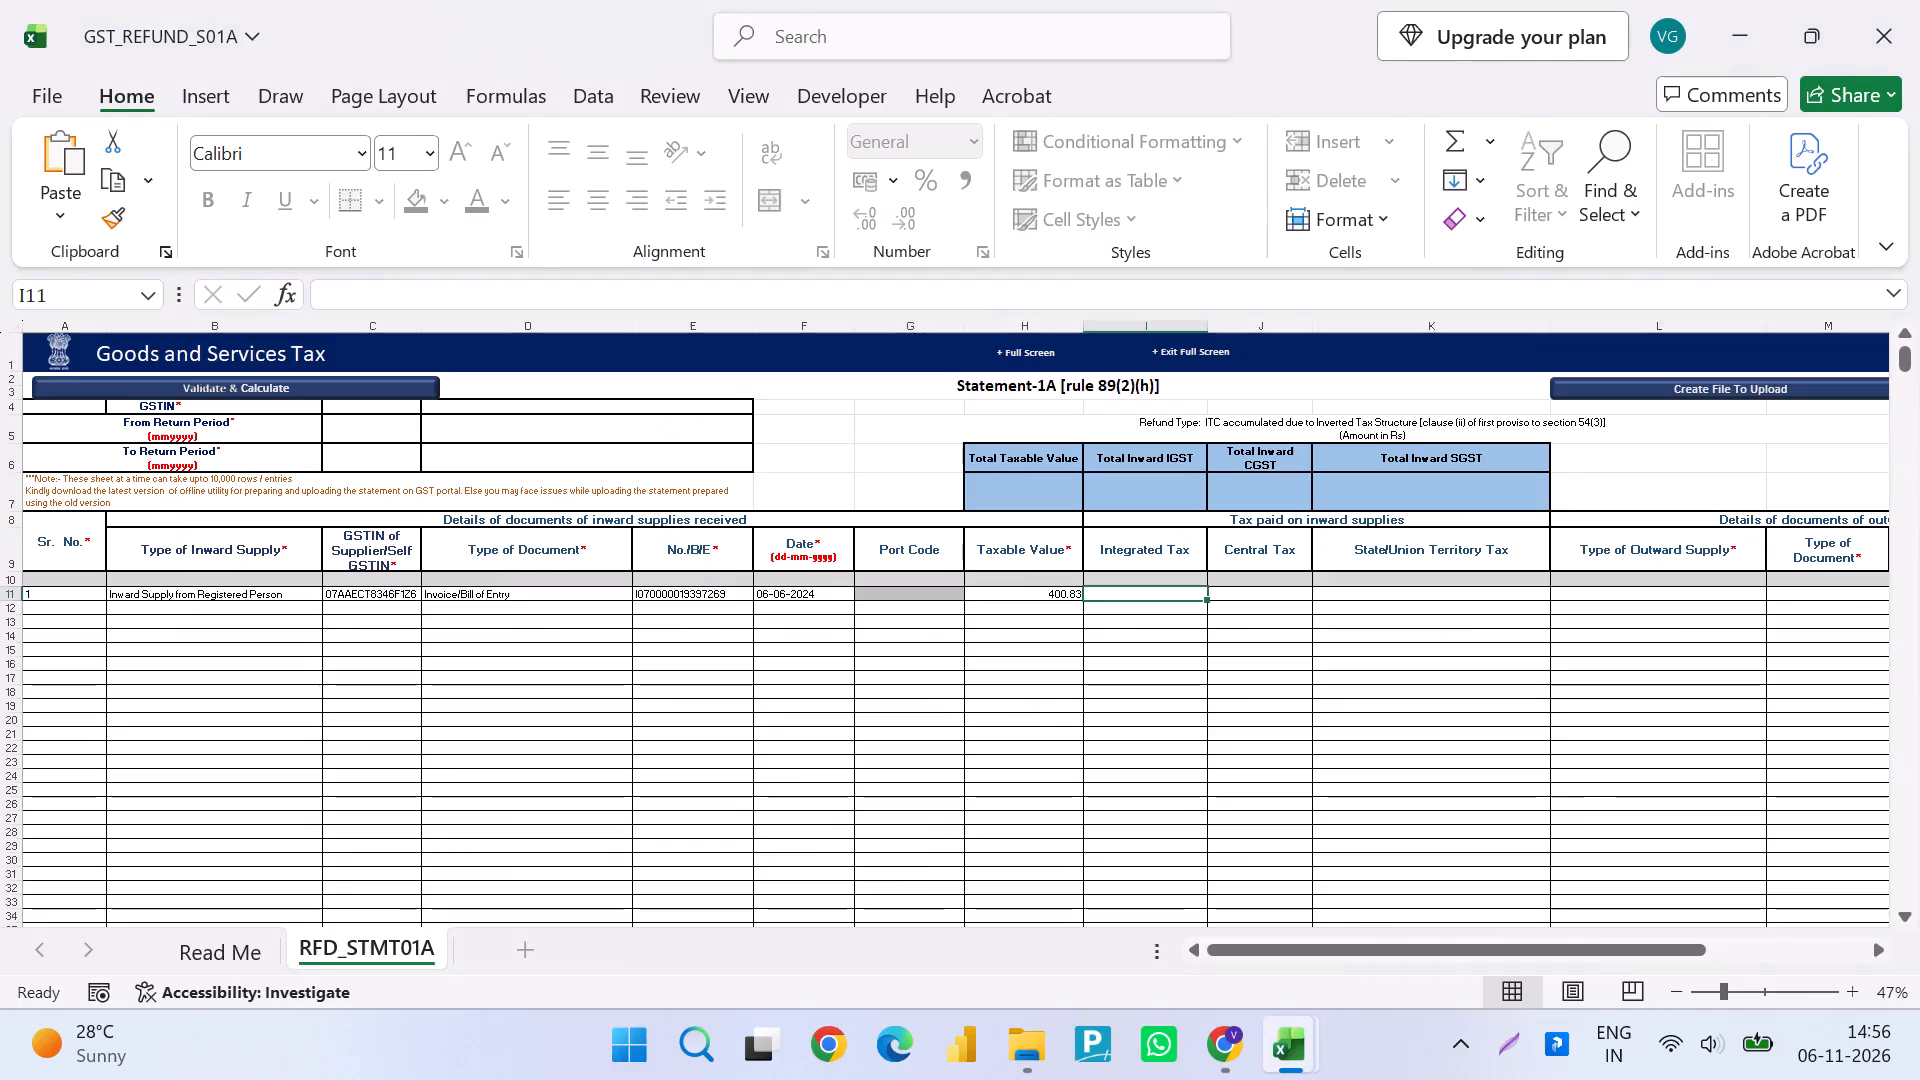
pyautogui.write('48.1')
pyautogui.press('Tab')
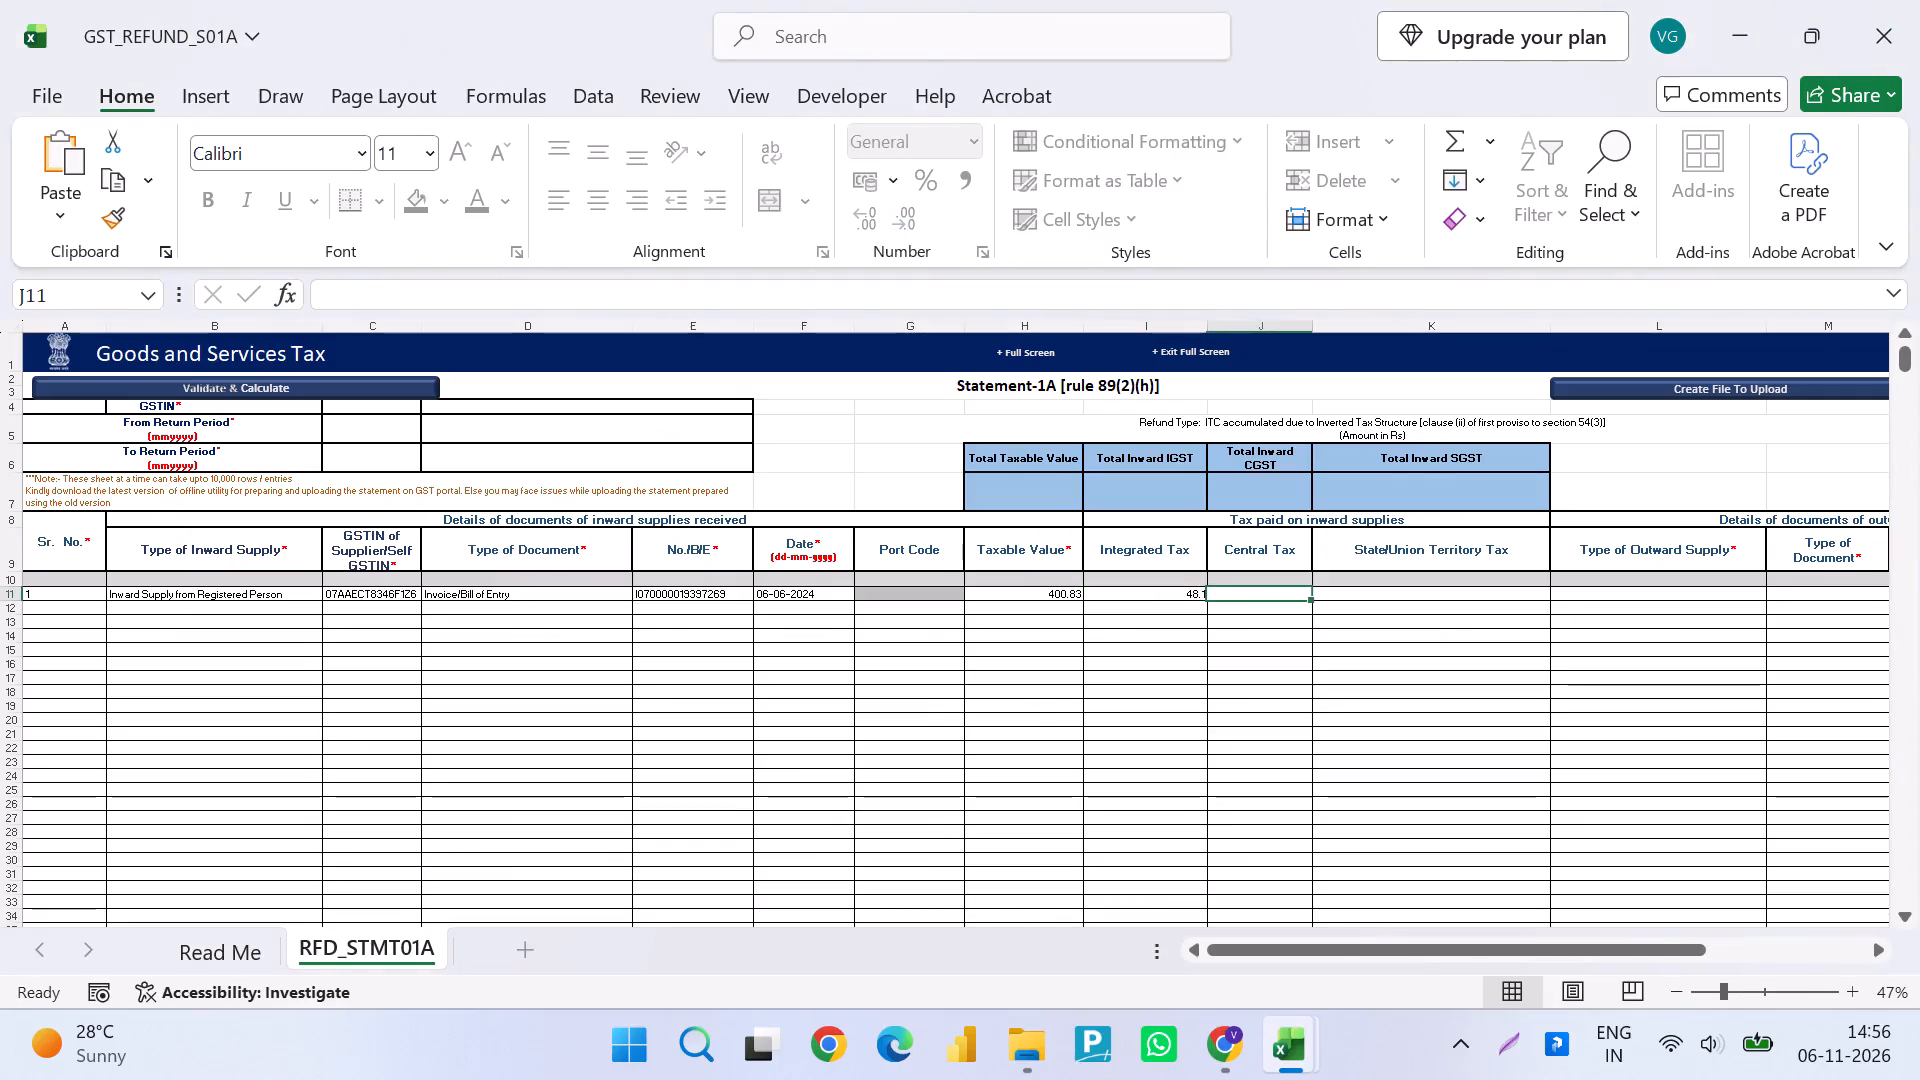
pyautogui.press('0')
pyautogui.press('Tab')
pyautogui.press('0')
pyautogui.press('Tab')
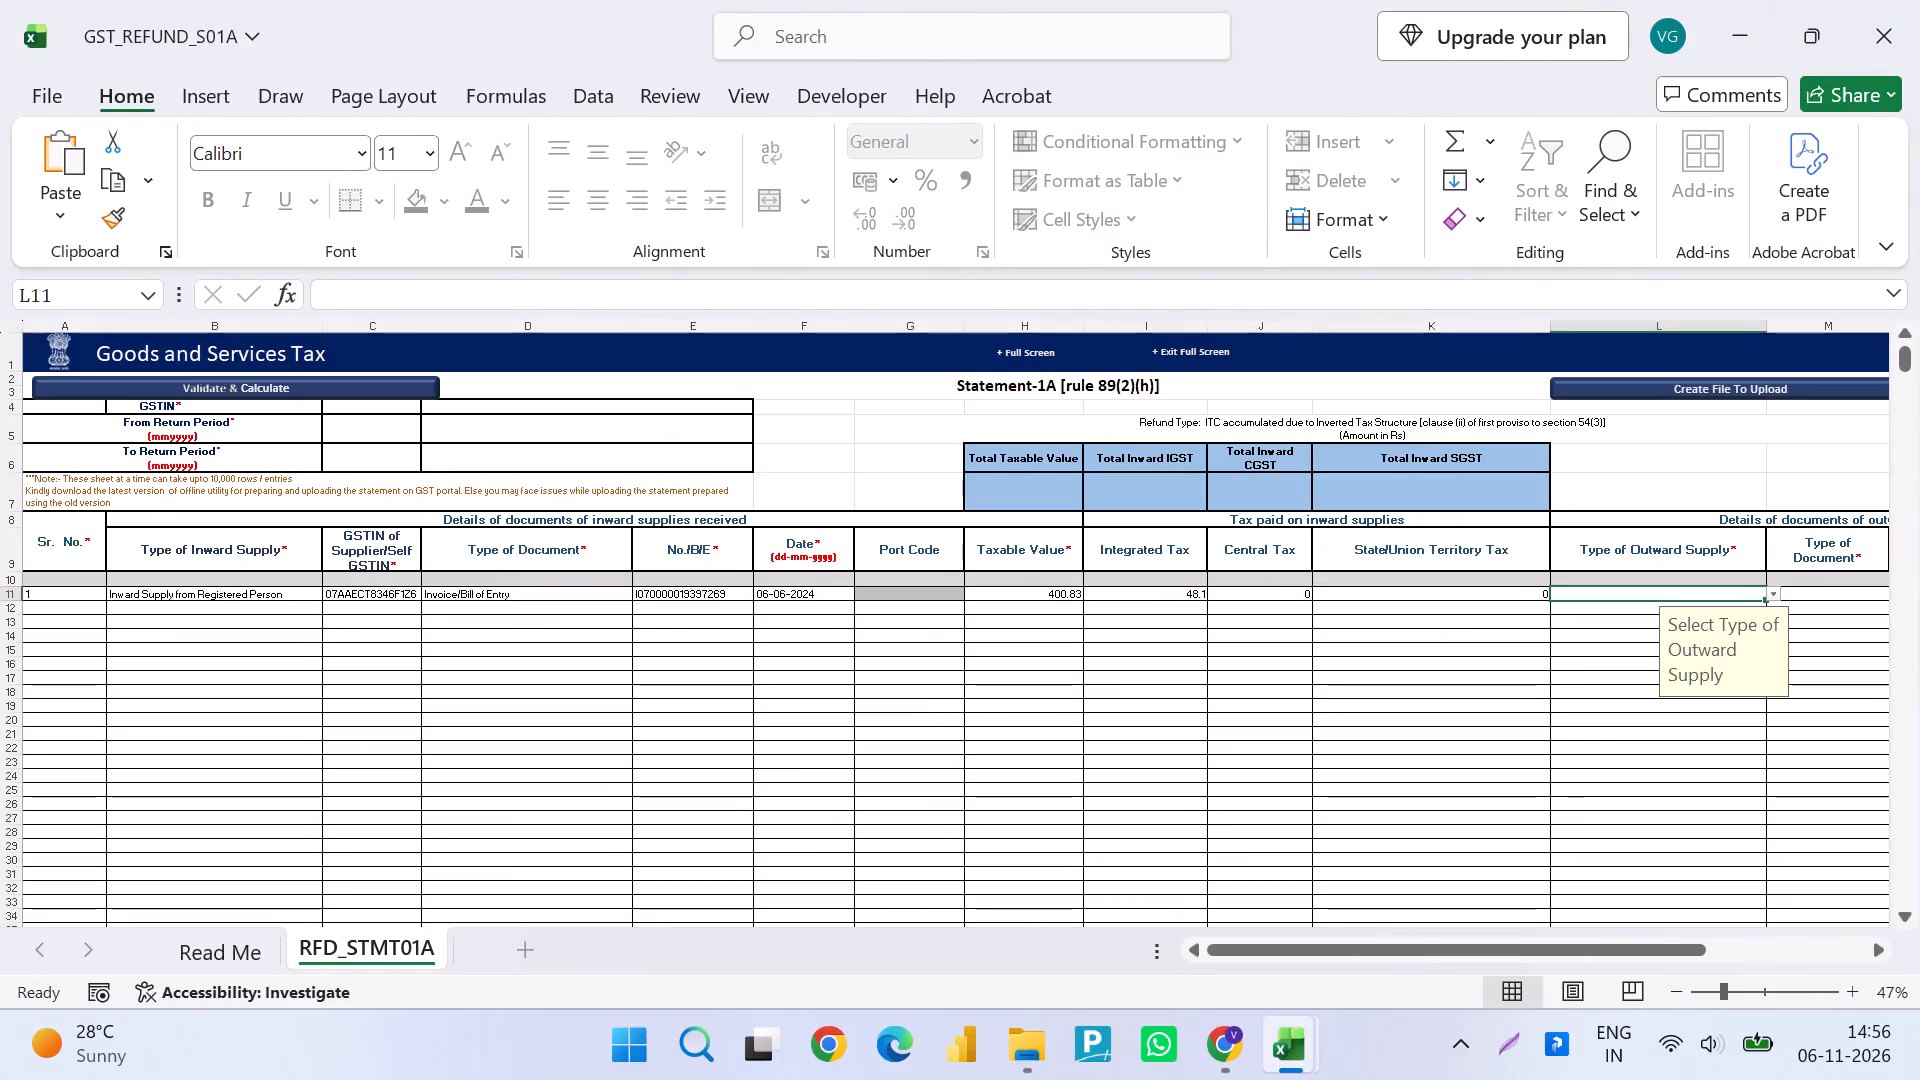
# Validate and calculate the statement.
pyautogui.click(403, 380)
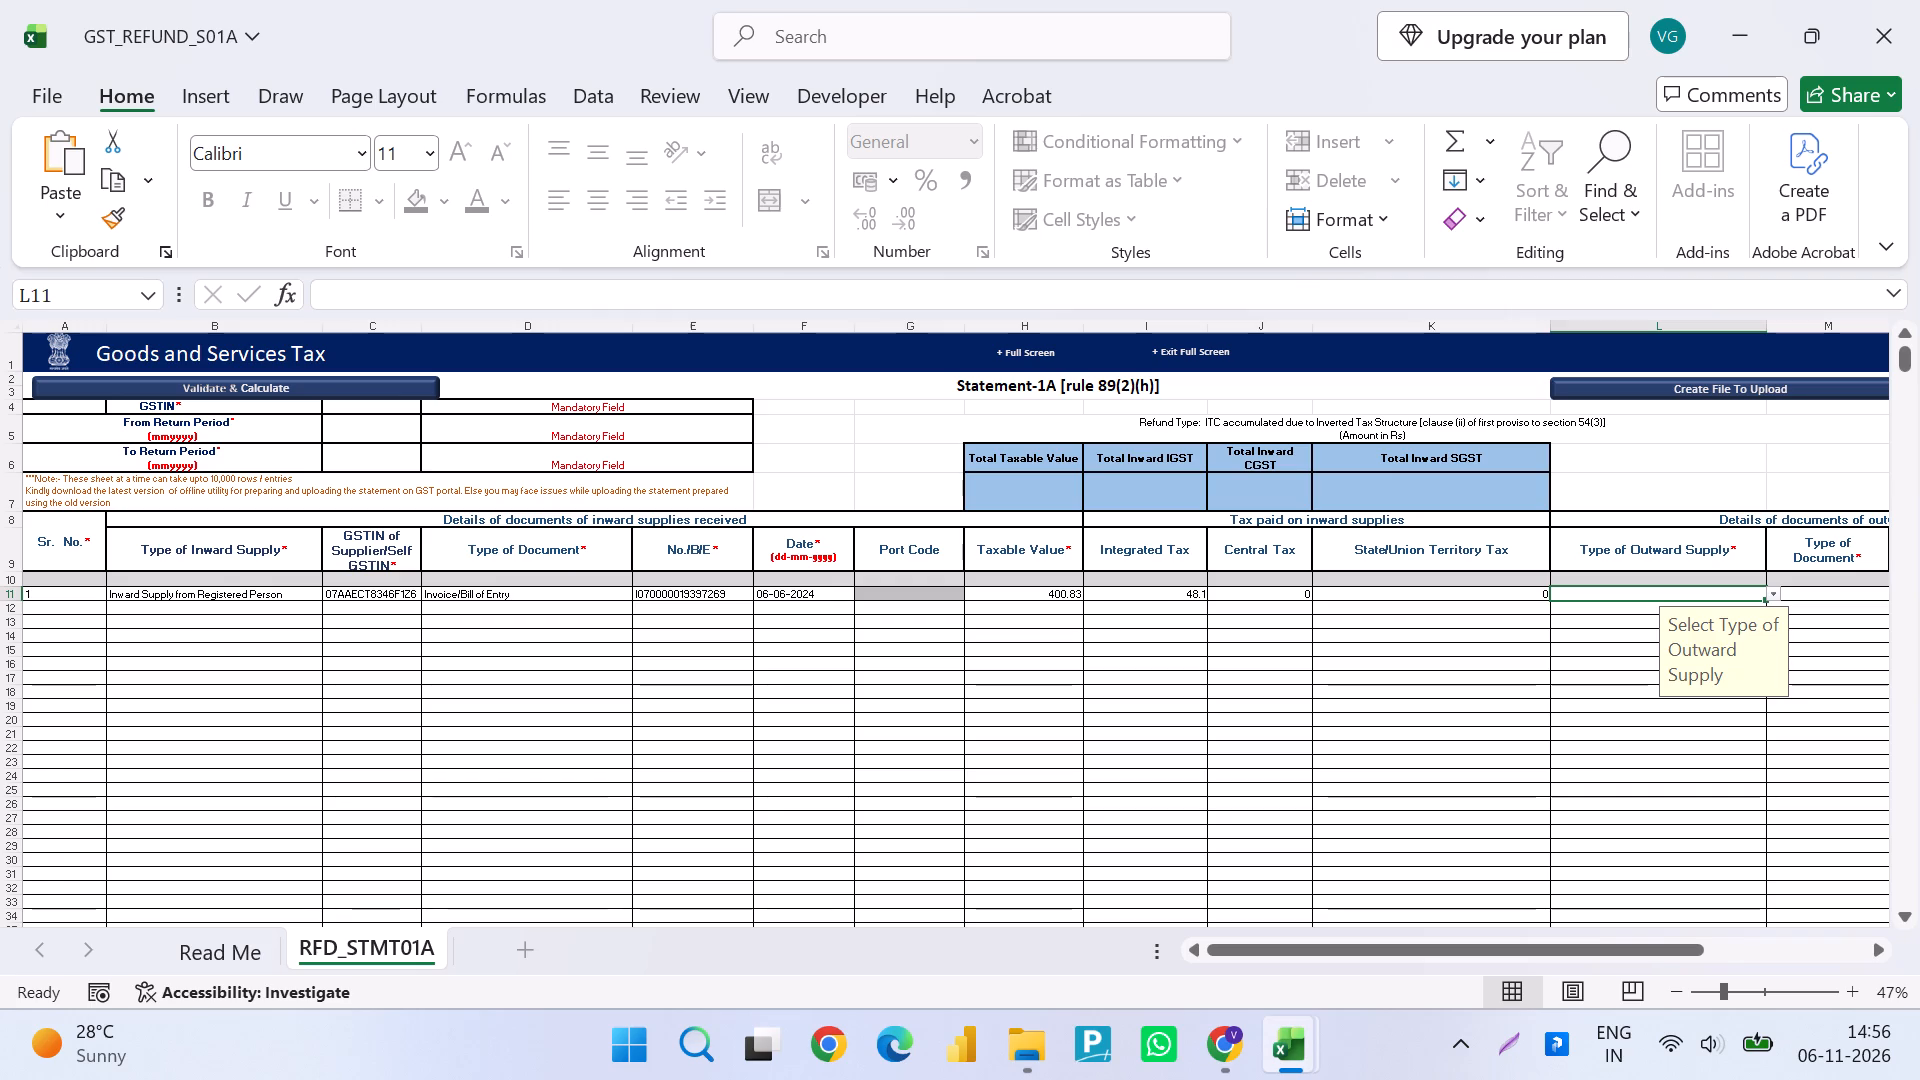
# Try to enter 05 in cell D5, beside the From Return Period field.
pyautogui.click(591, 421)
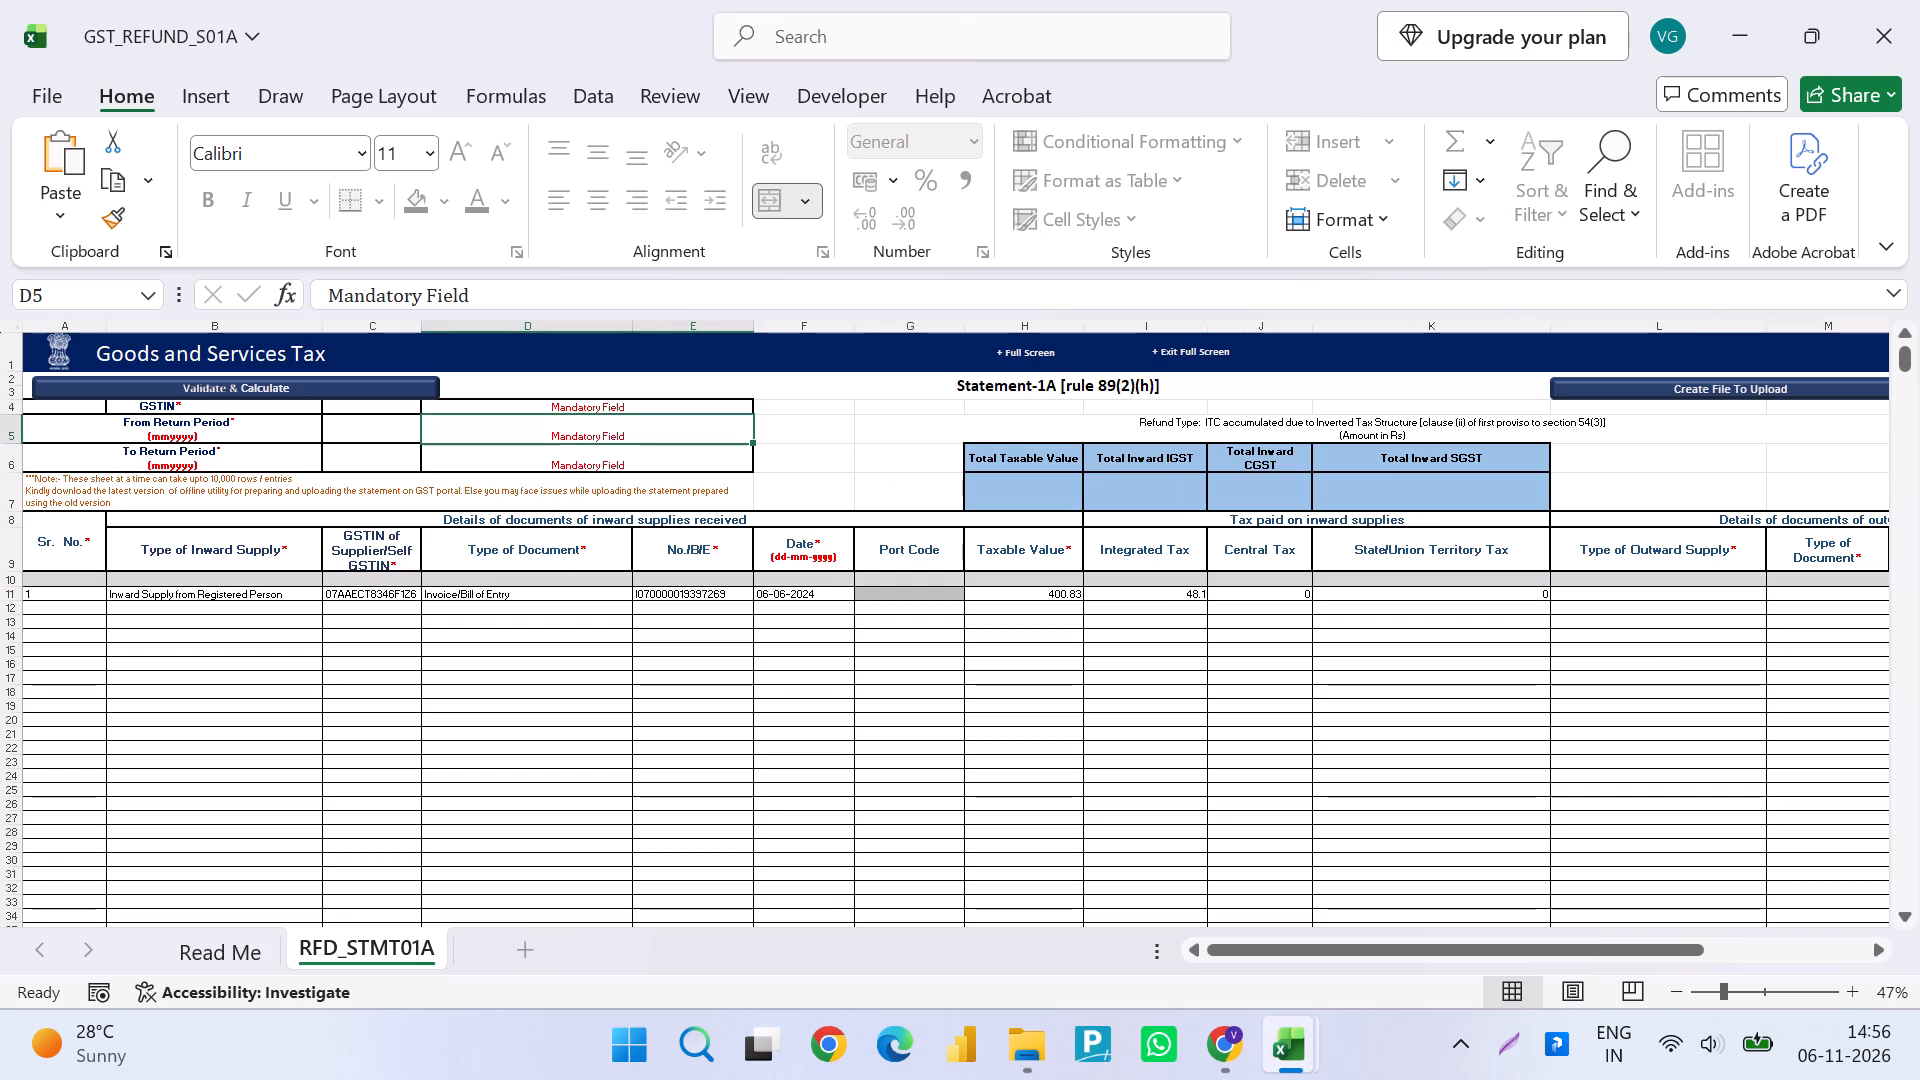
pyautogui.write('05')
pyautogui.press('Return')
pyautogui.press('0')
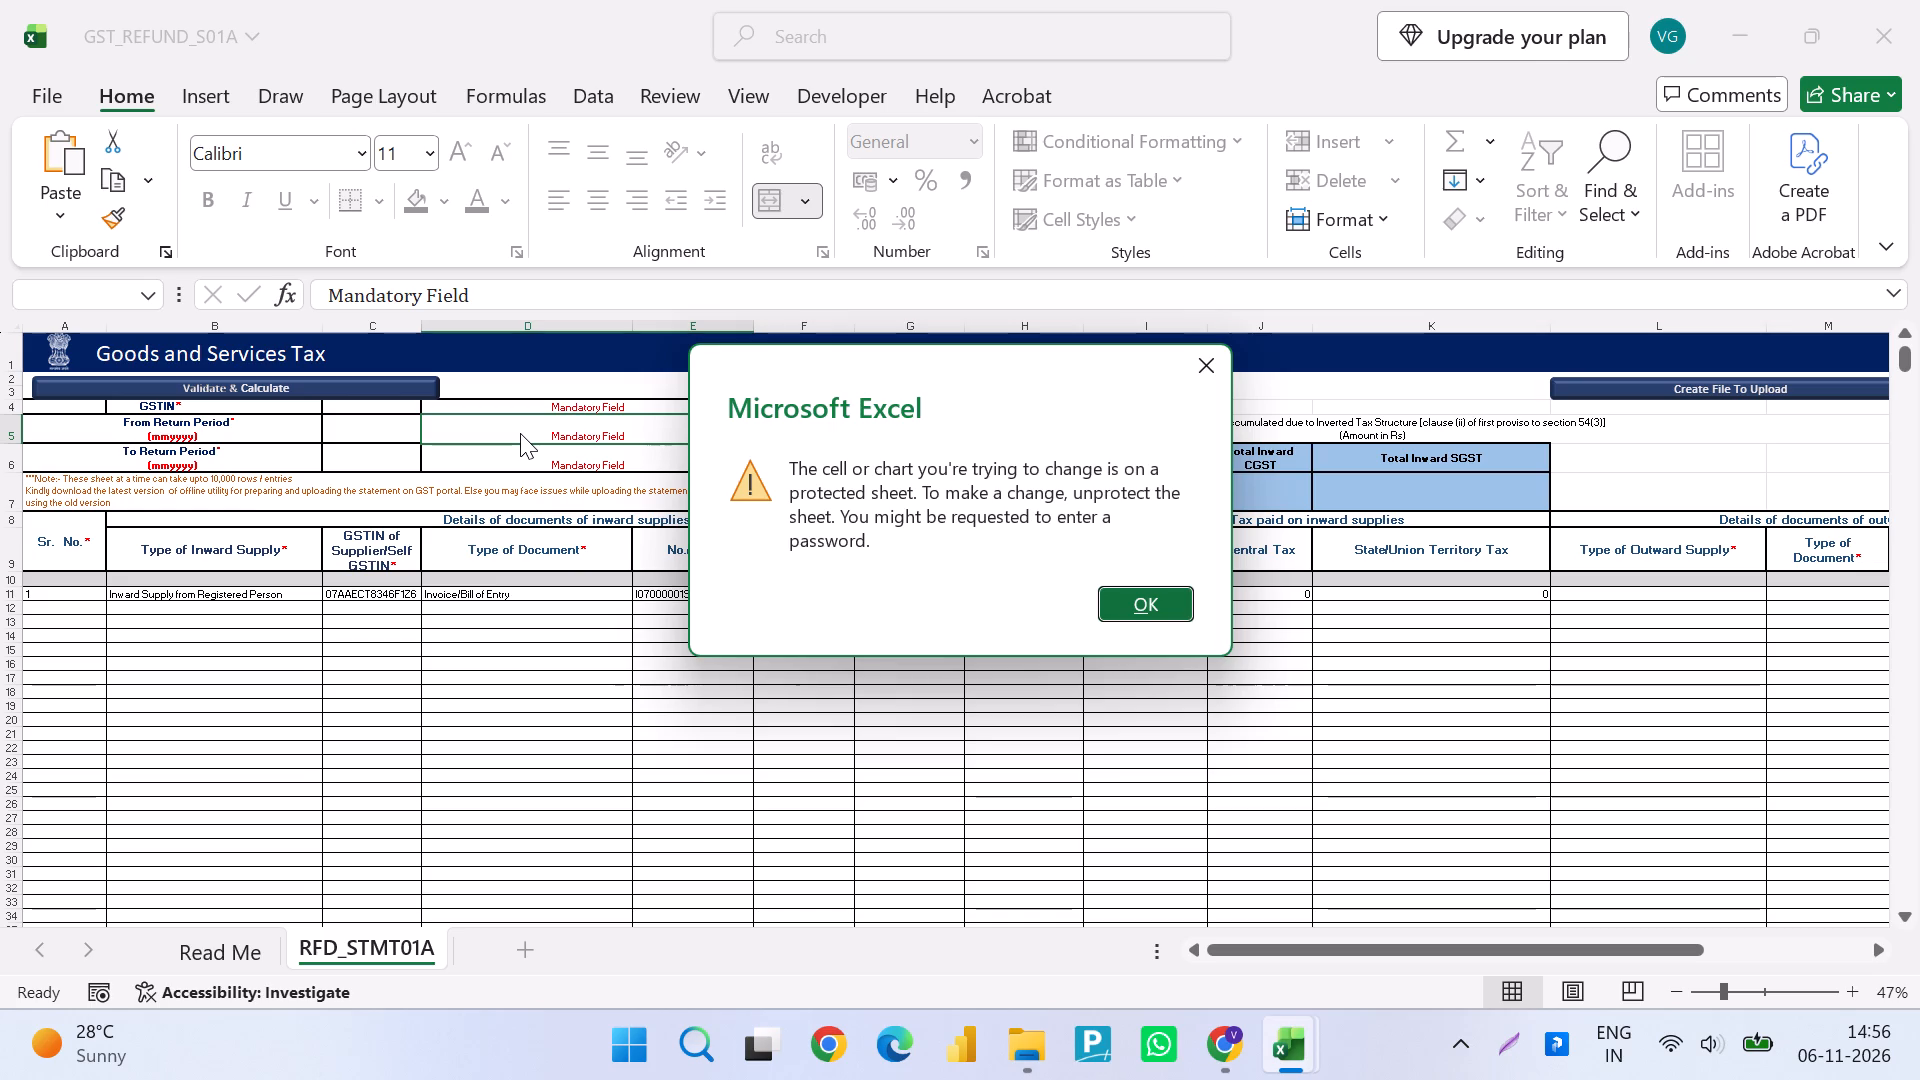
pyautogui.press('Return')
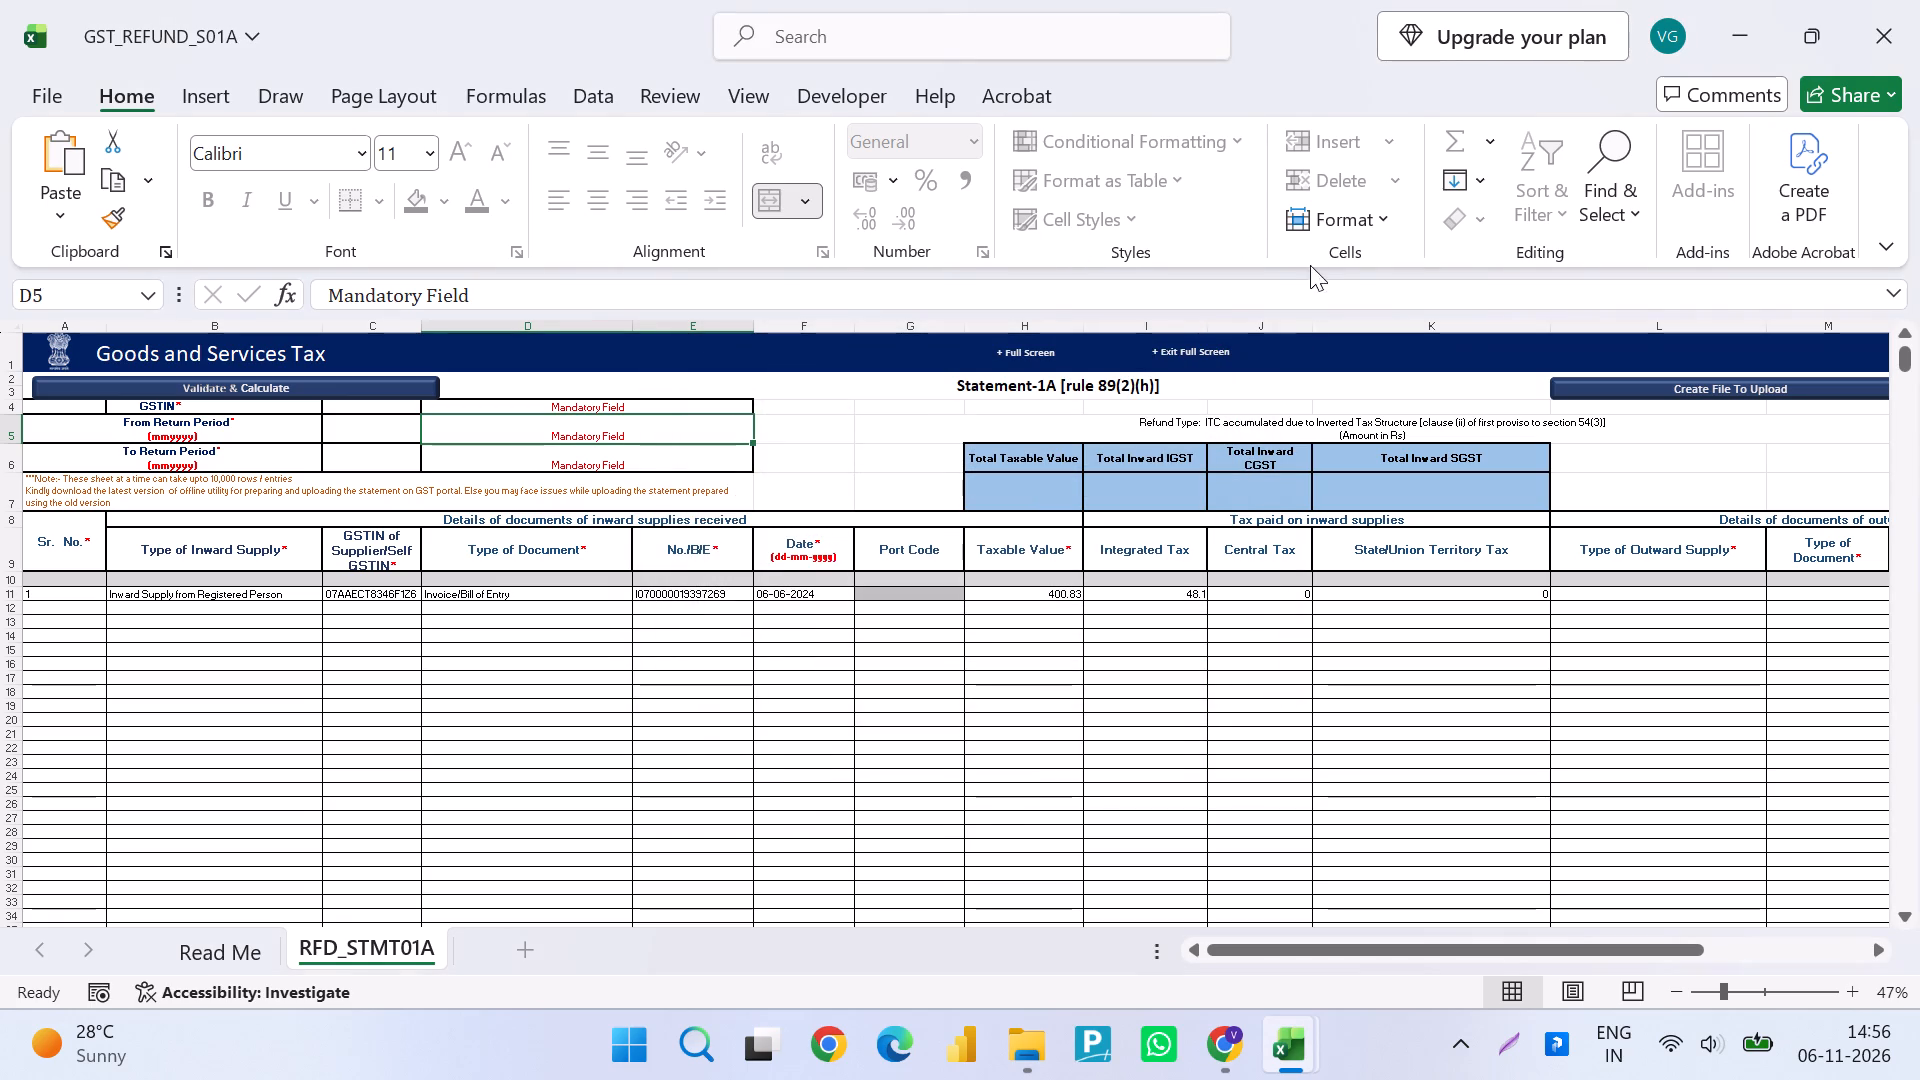
# Open the cell formatting and sheet protection options with D5 selected.
pyautogui.click(1381, 219)
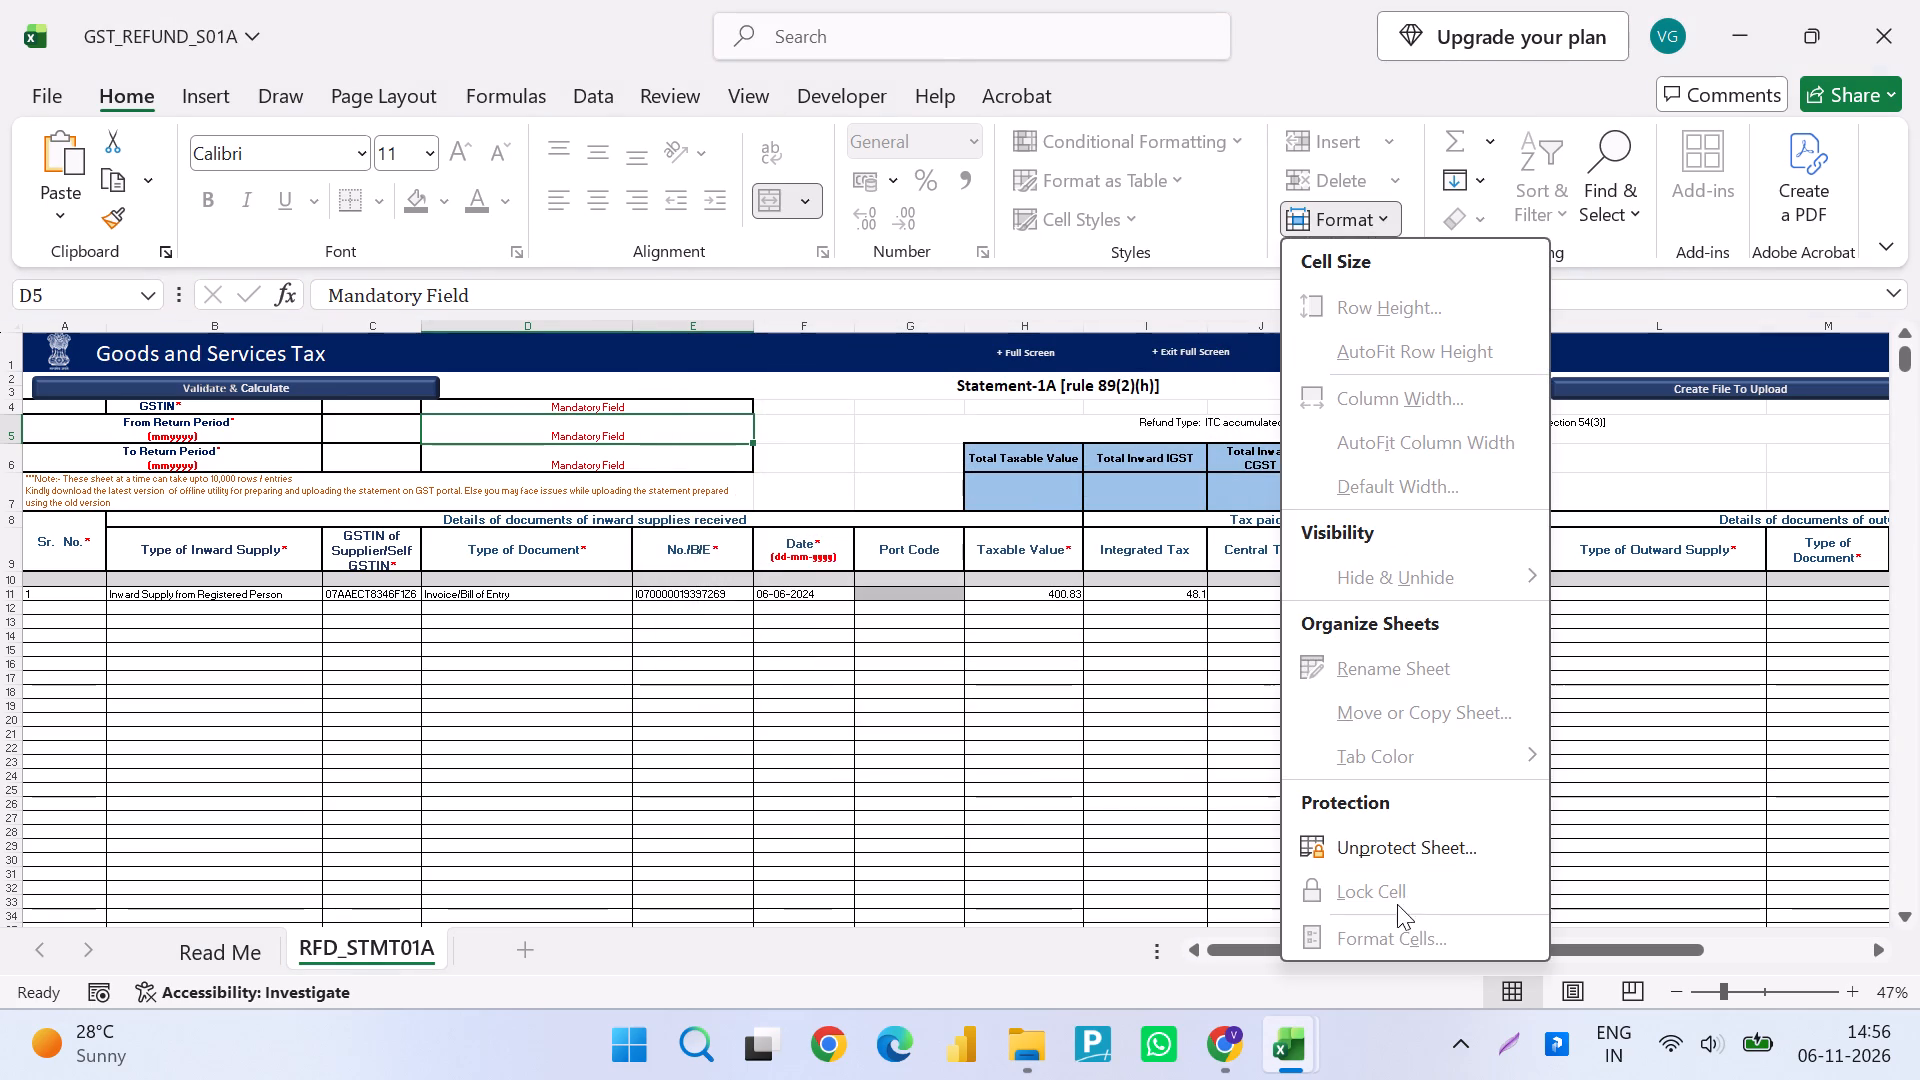
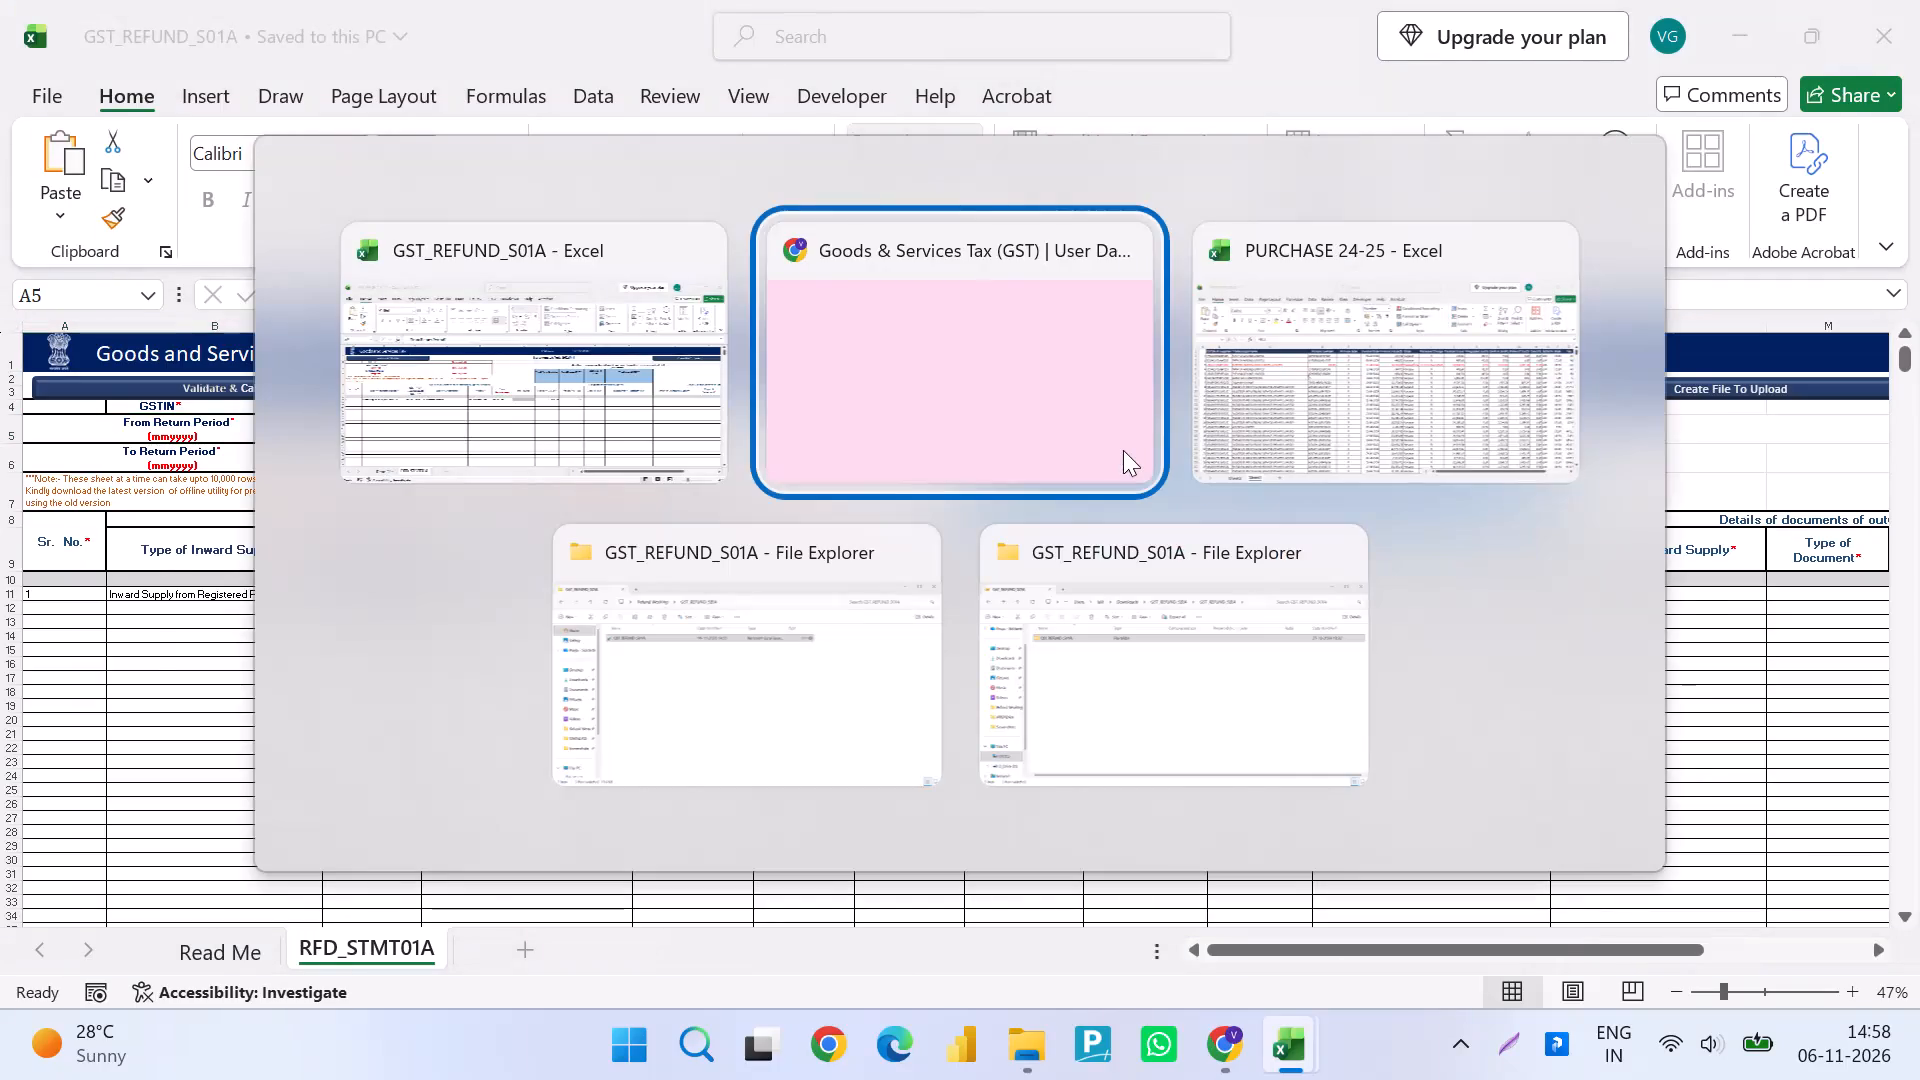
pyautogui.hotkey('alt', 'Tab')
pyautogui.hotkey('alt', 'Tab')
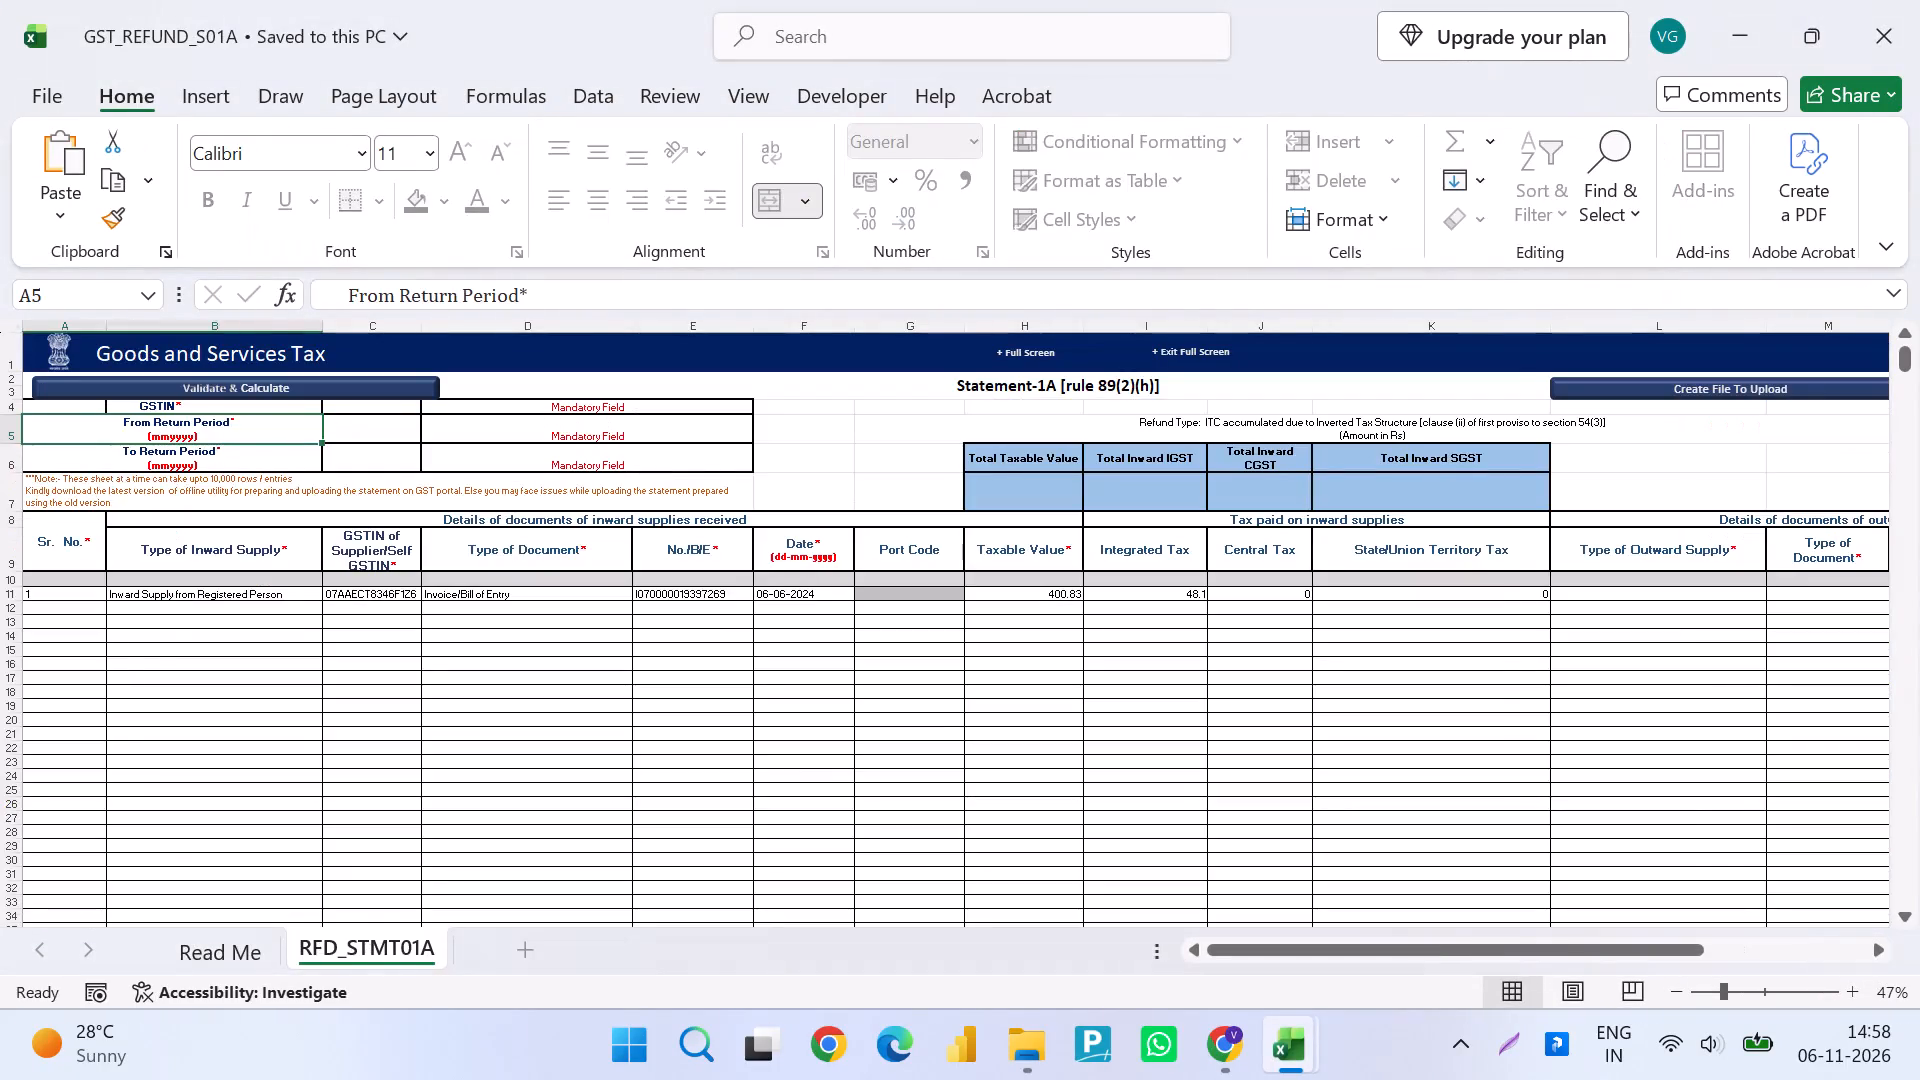
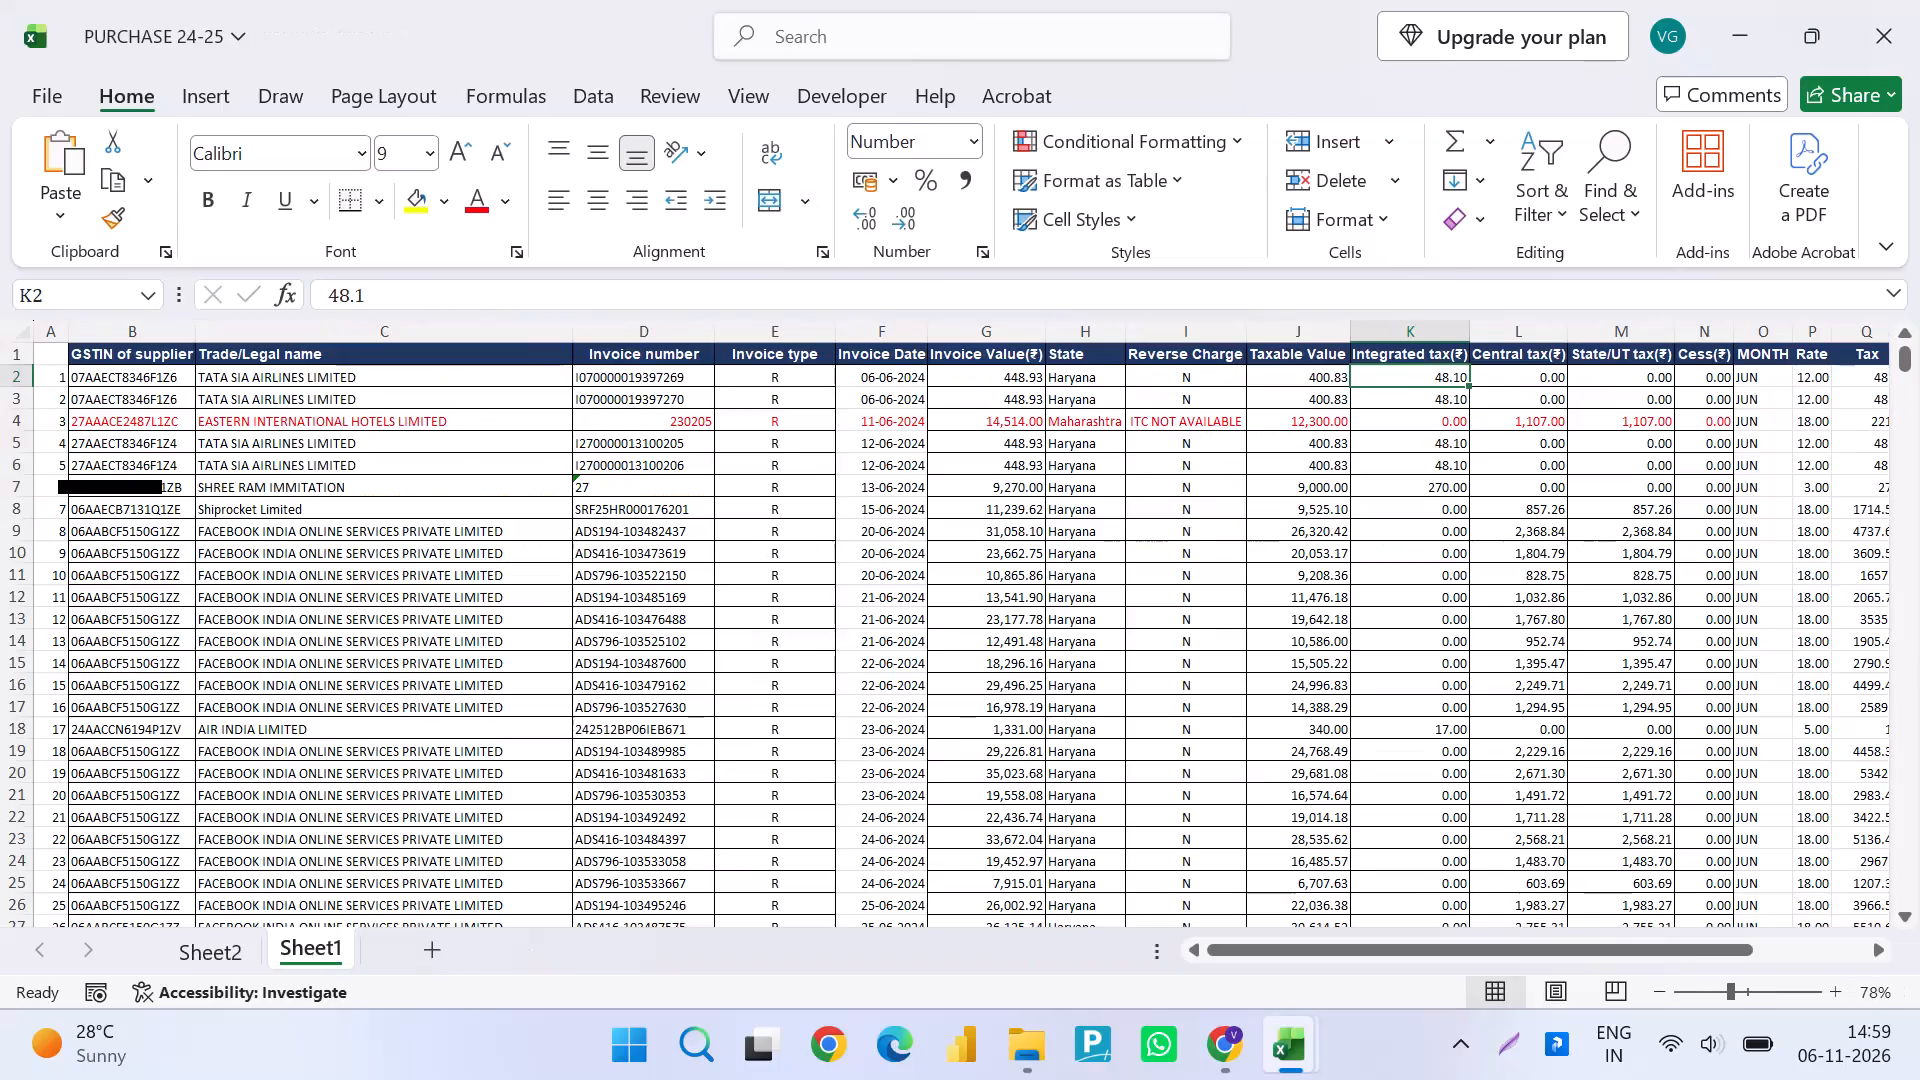
# Switch to File Explorer and inspect the GST_REFUND_S01A file's general properties, including its location and the default app choices for .xlsb files.
pyautogui.hotkey('alt', 'Tab')
pyautogui.hotkey('alt', 'Tab')
pyautogui.hotkey('alt', 'Tab')
pyautogui.hotkey('alt', 'Tab')
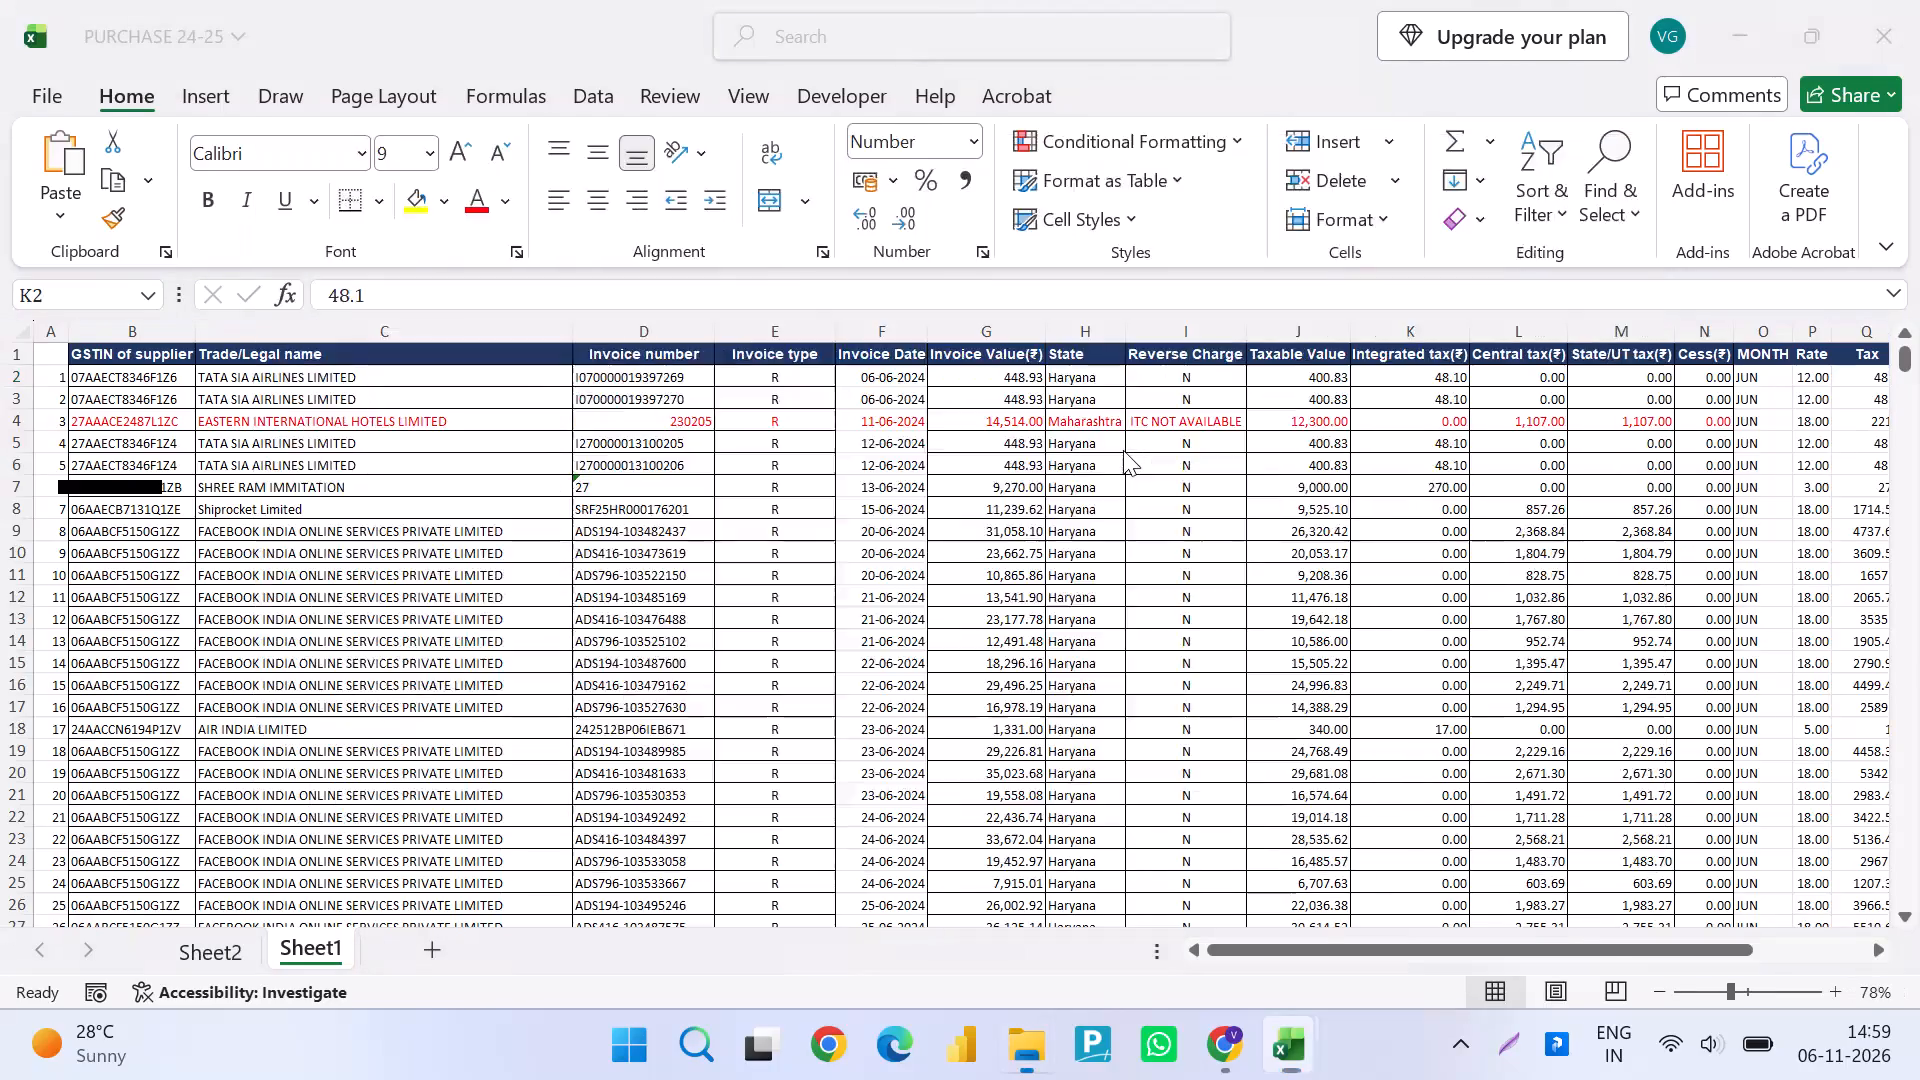
pyautogui.hotkey('alt', 'F4')
pyautogui.hotkey('alt', 'Tab')
pyautogui.hotkey('alt', 'Tab')
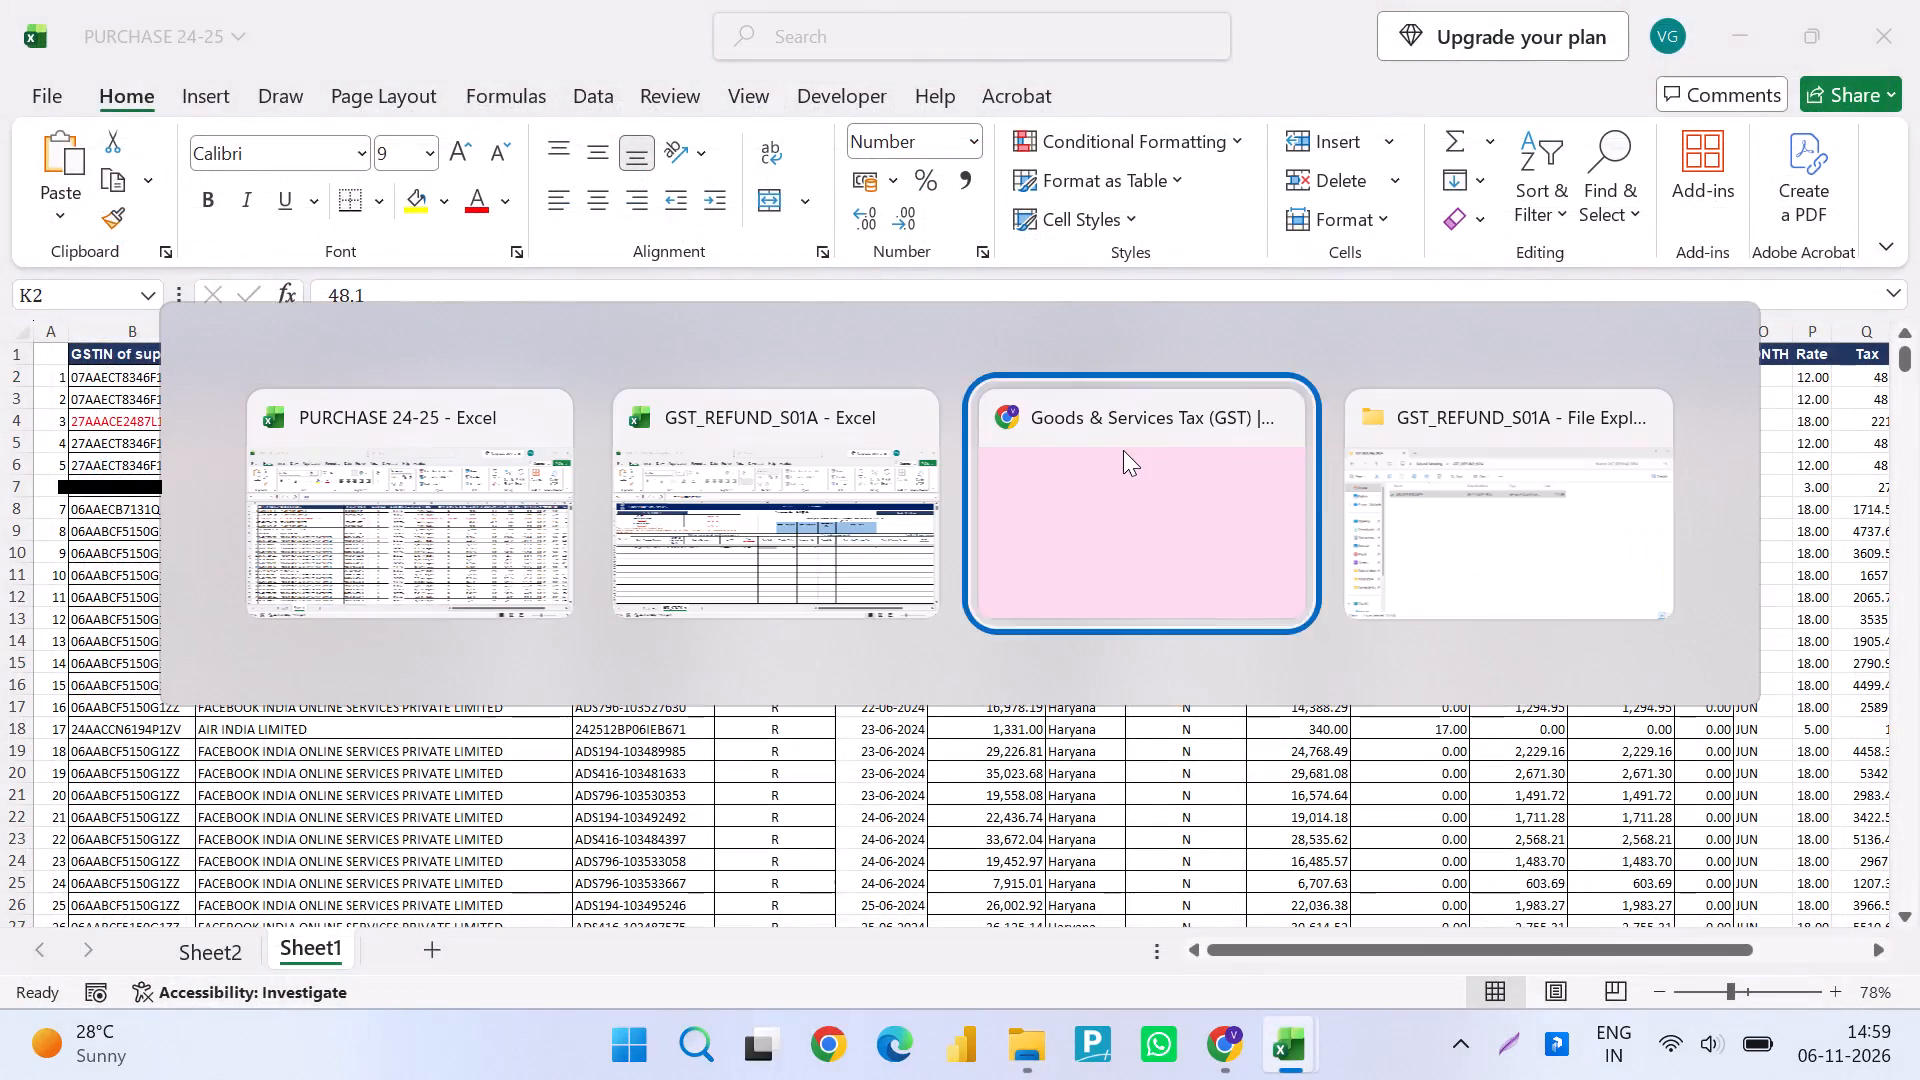
pyautogui.hotkey('alt', 'Tab')
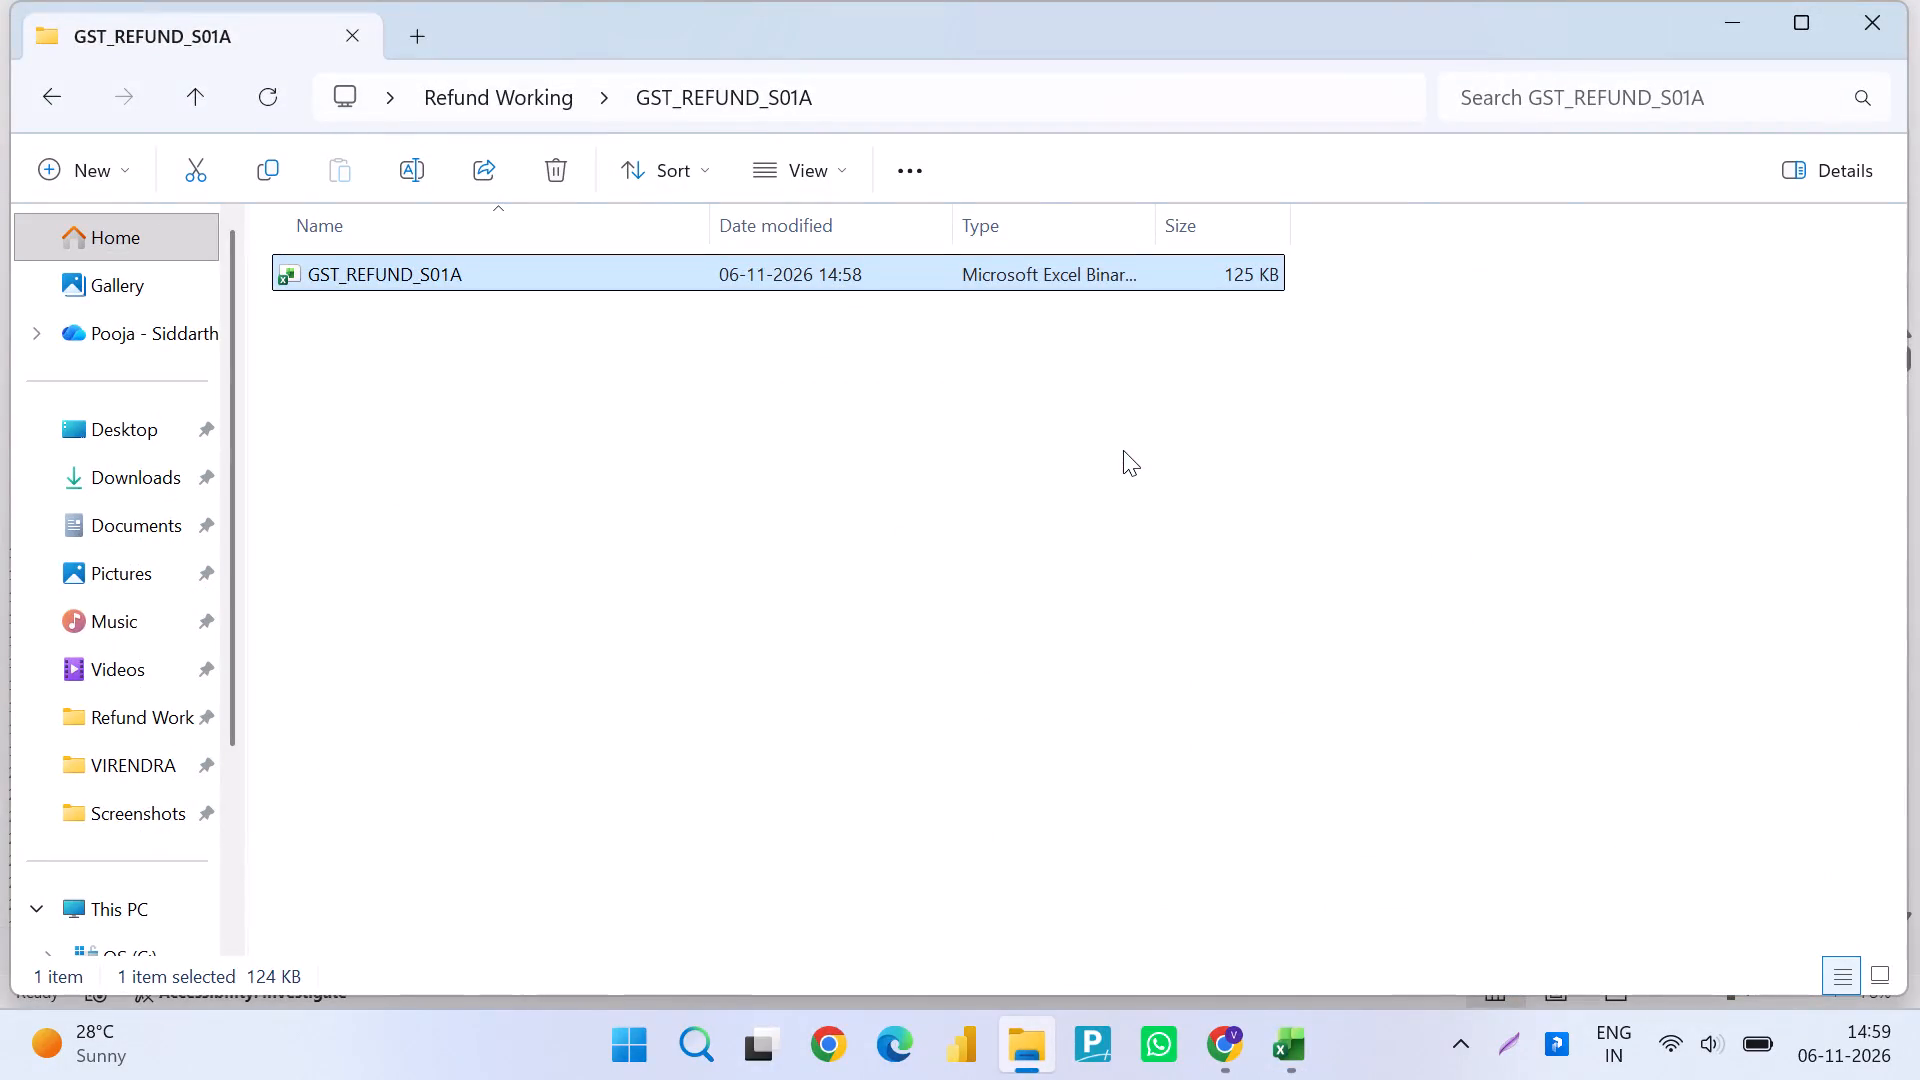
pyautogui.rightClick(1001, 262)
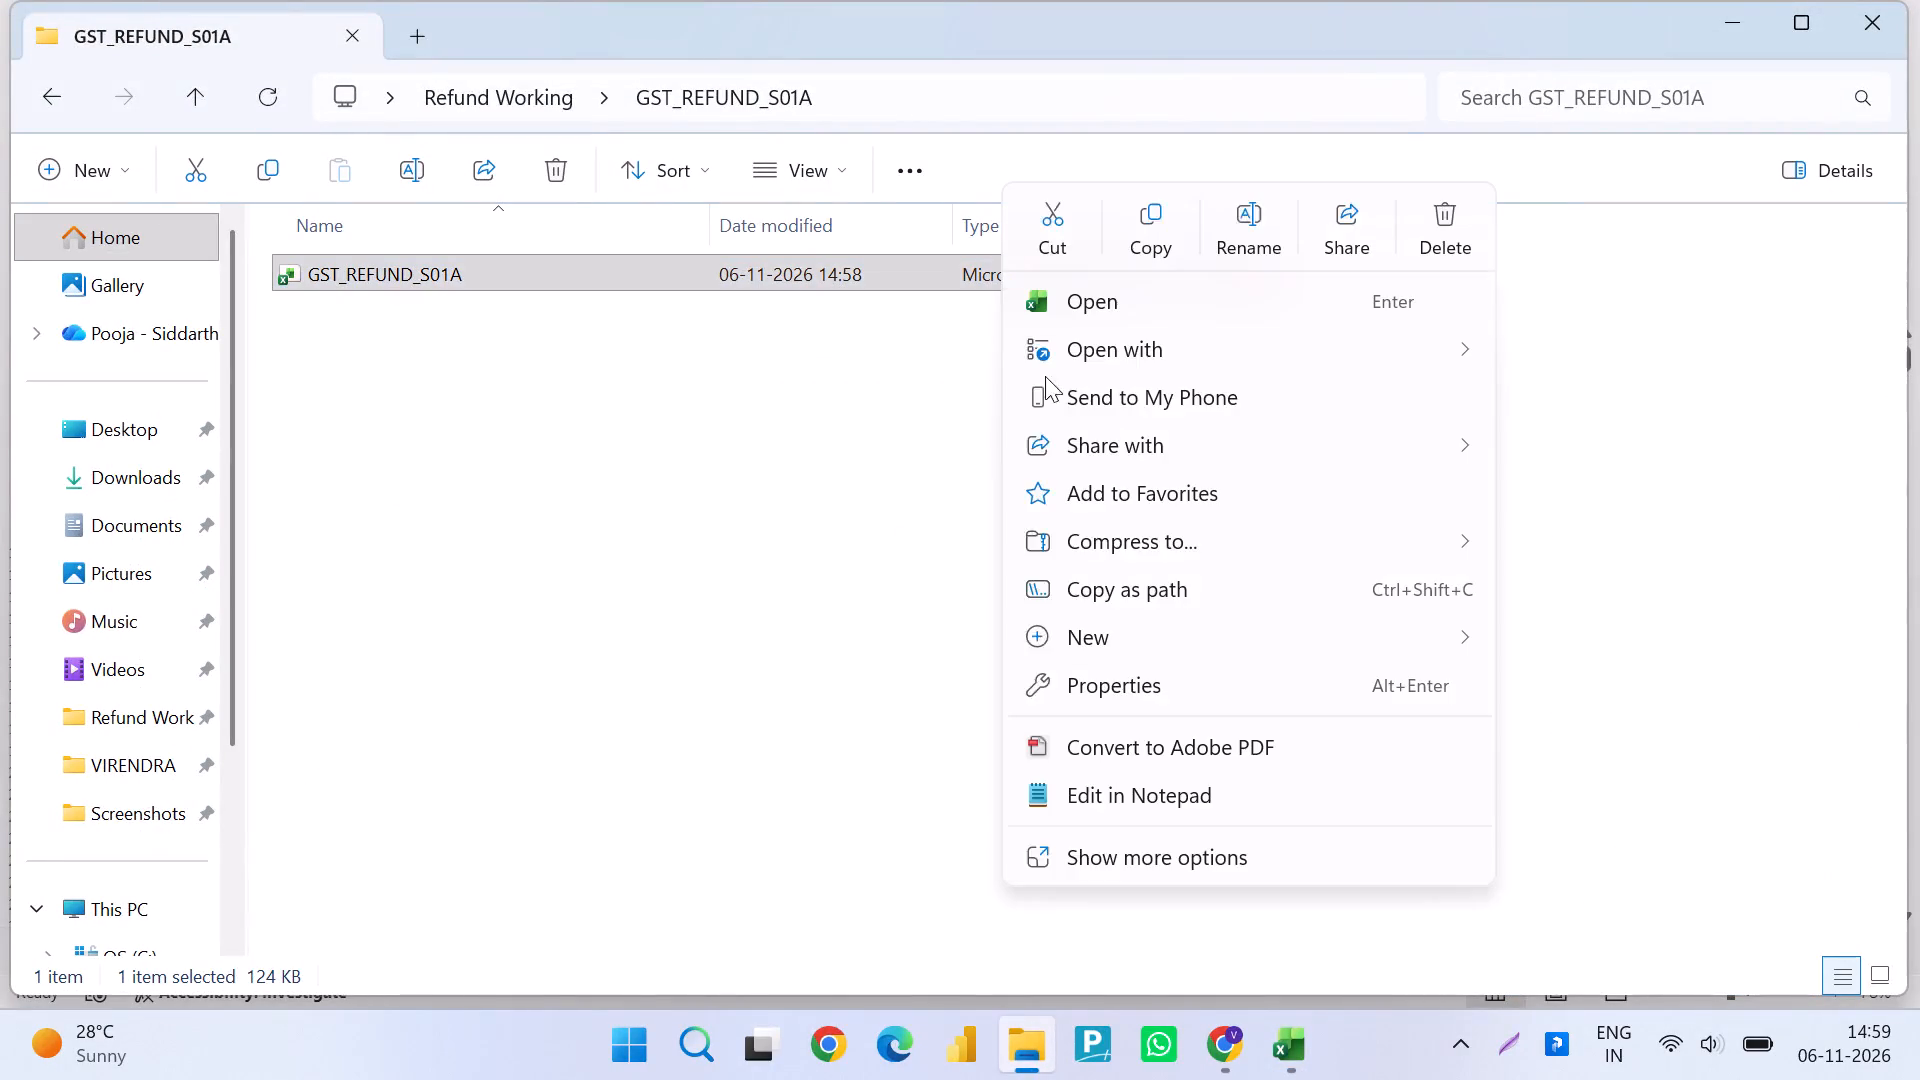
pyautogui.click(1091, 854)
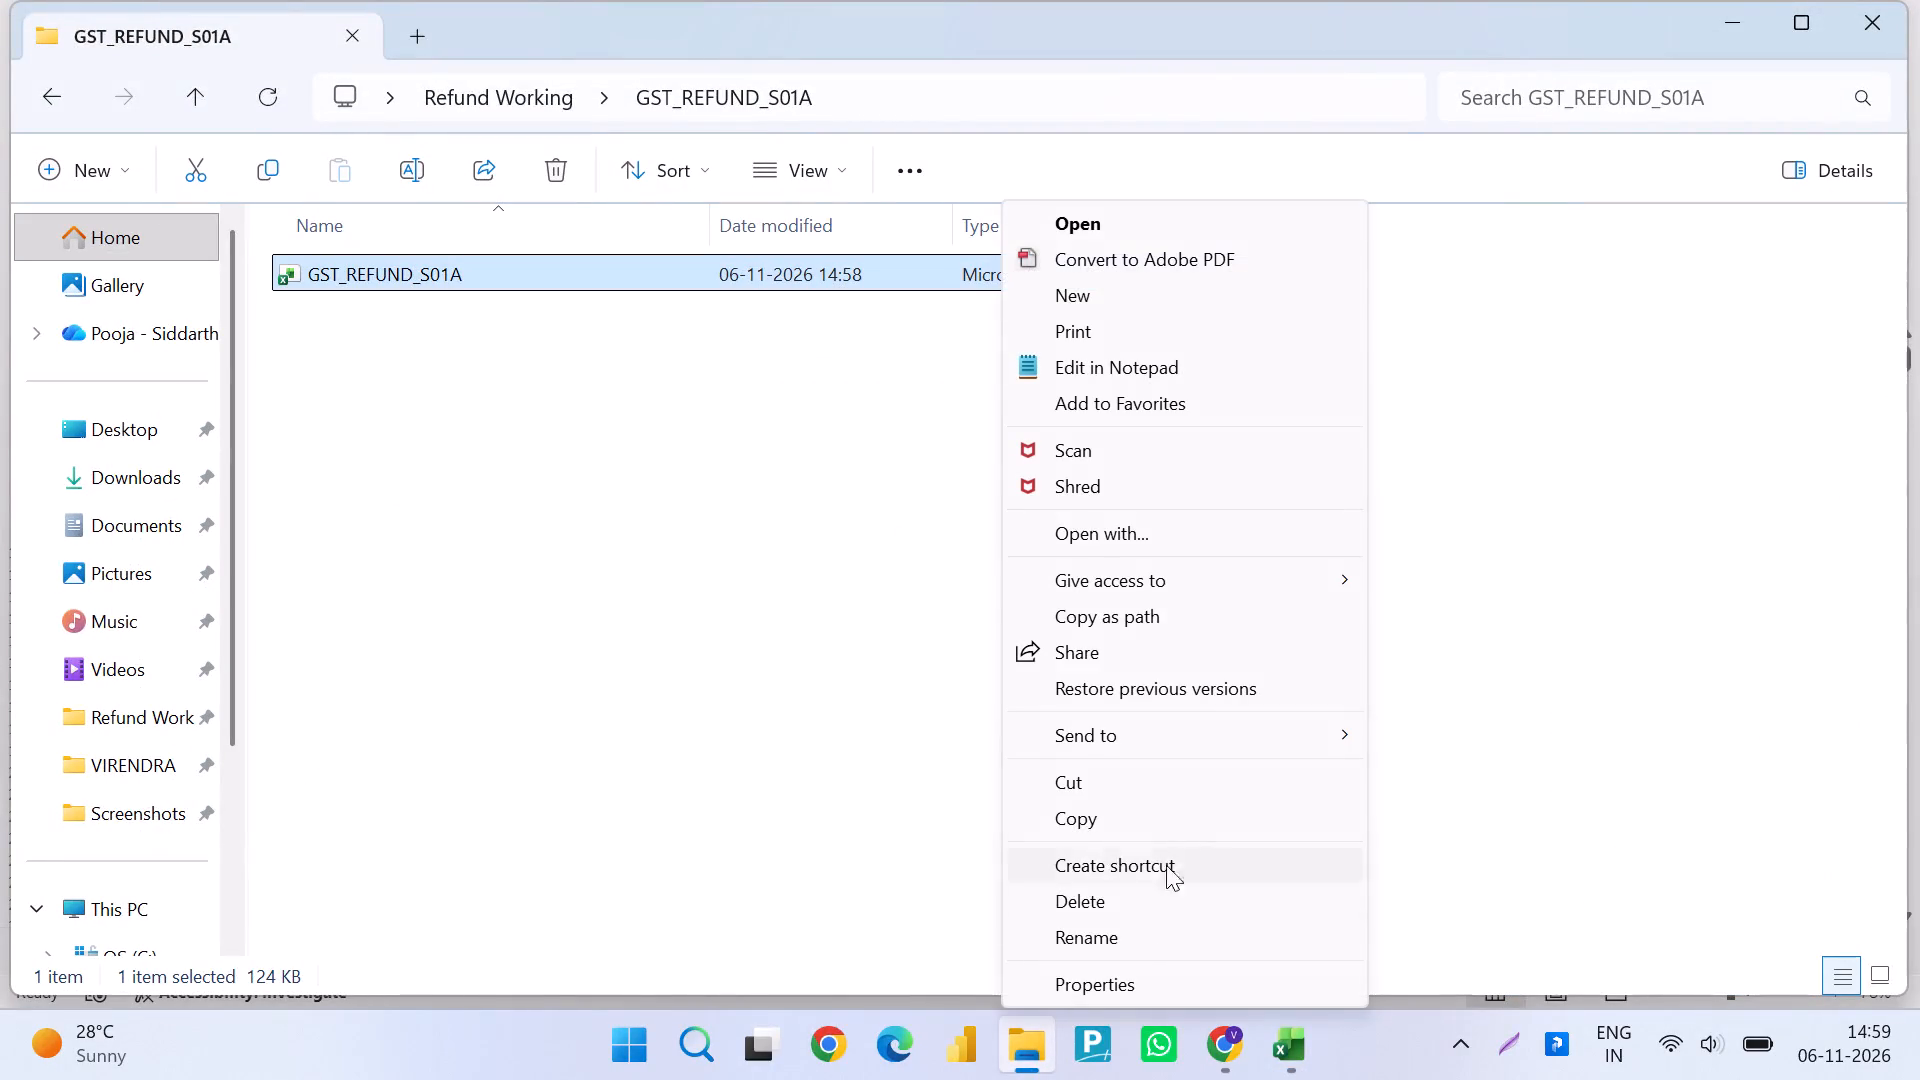
pyautogui.click(1124, 995)
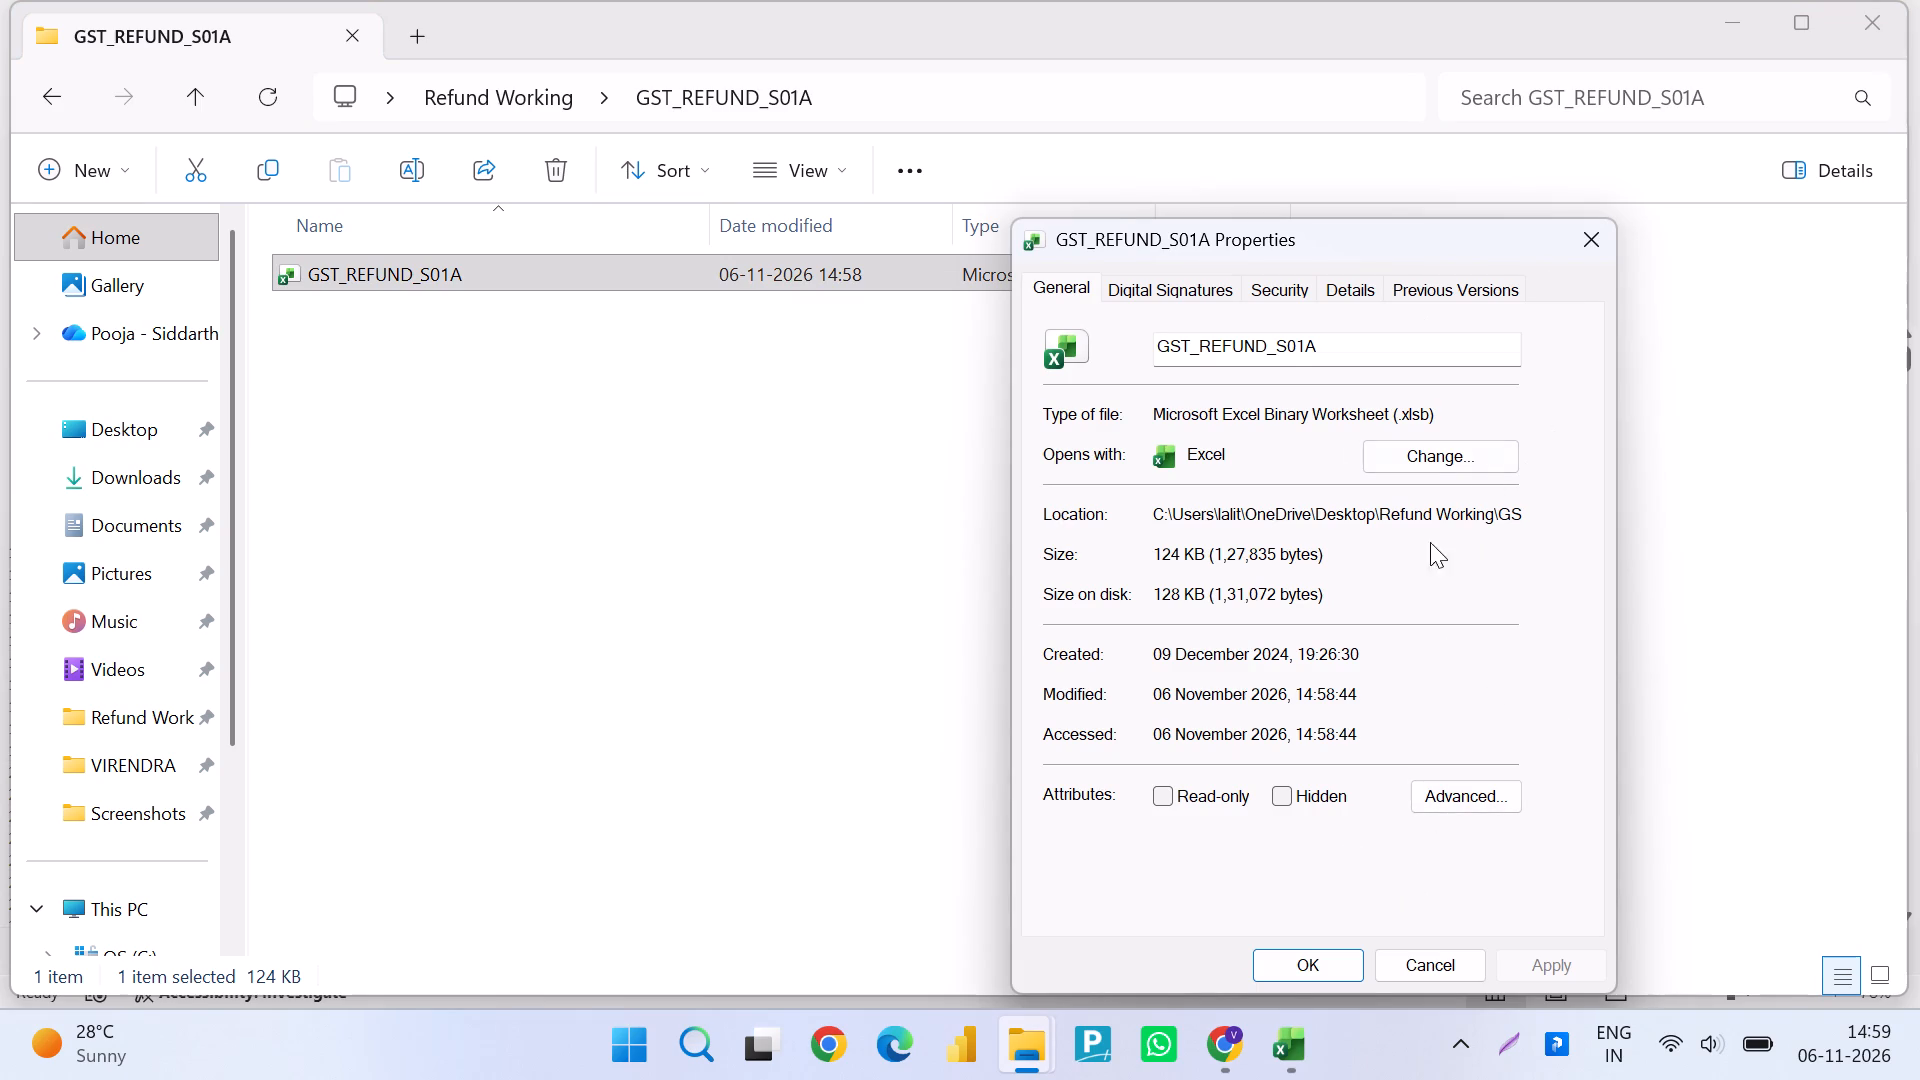
pyautogui.click(1500, 519)
pyautogui.doubleClick(1500, 519)
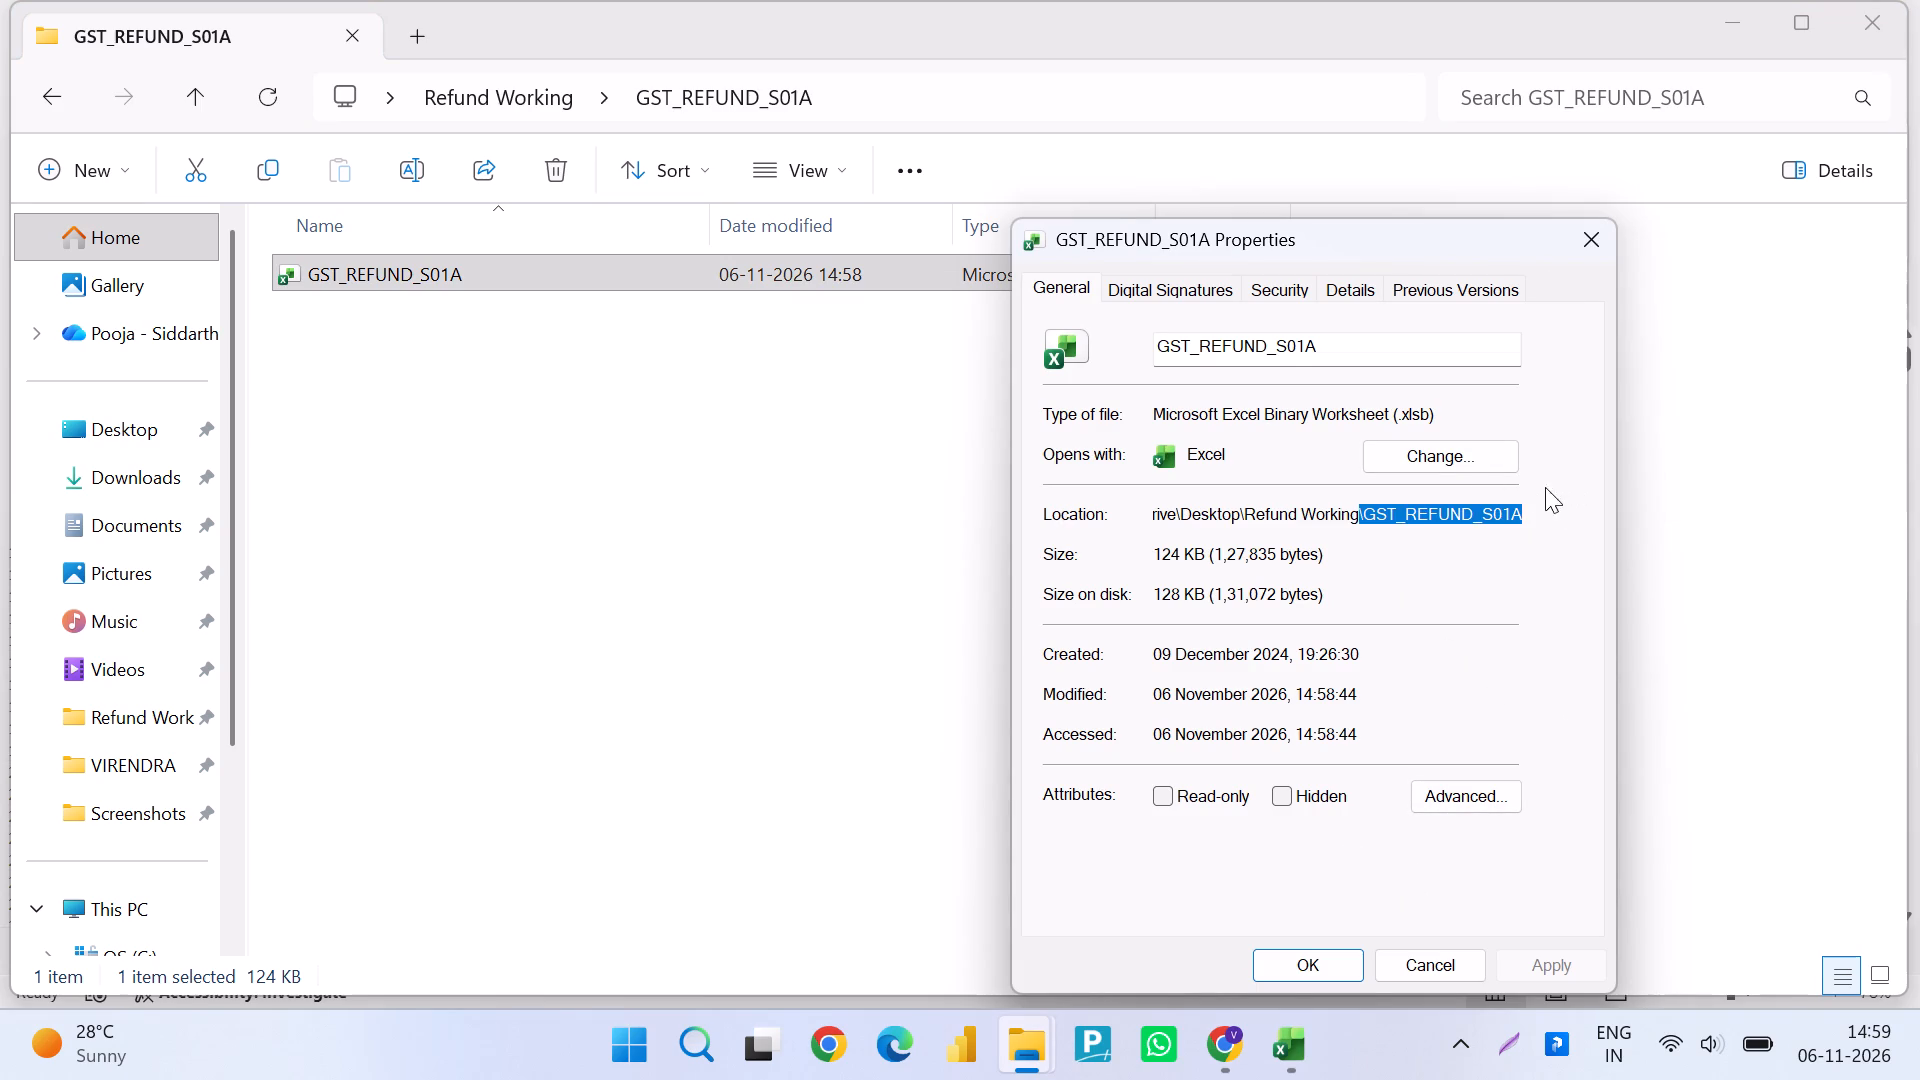
pyautogui.click(1459, 454)
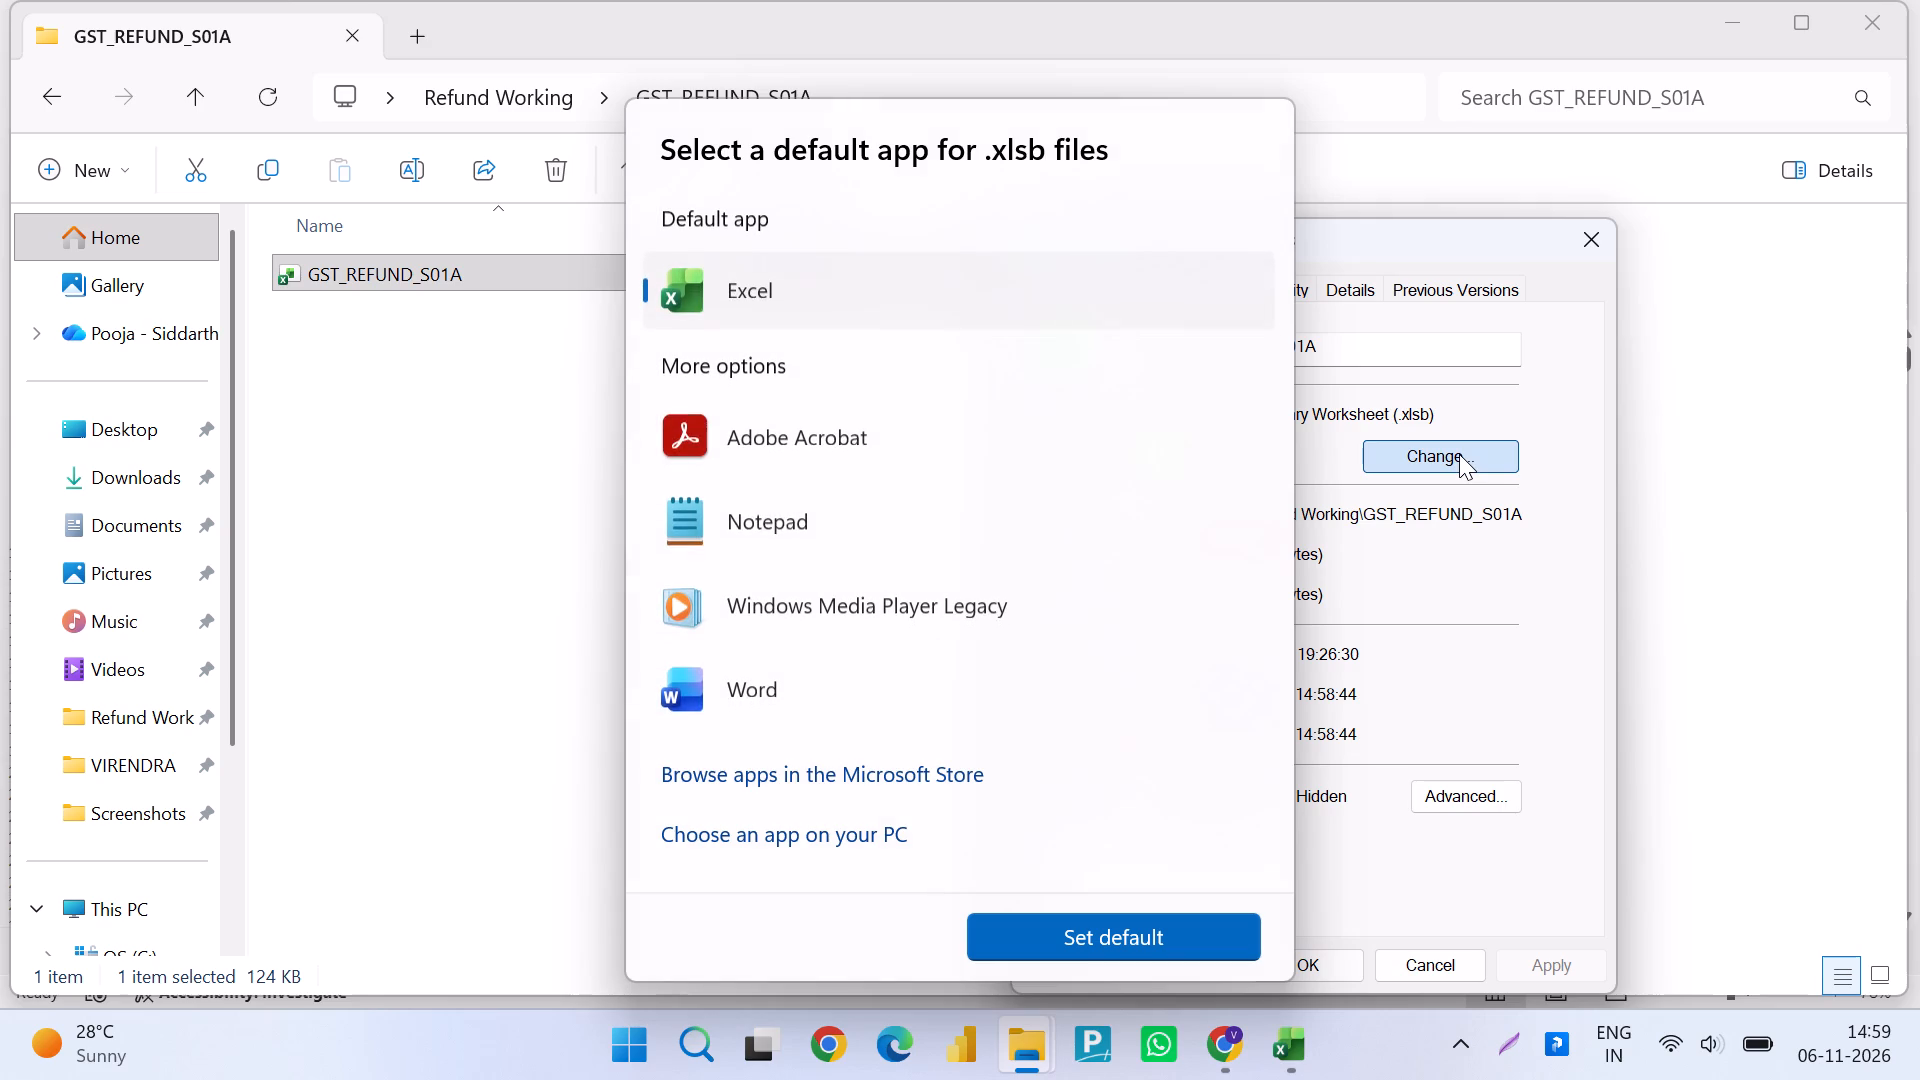
pyautogui.click(1621, 739)
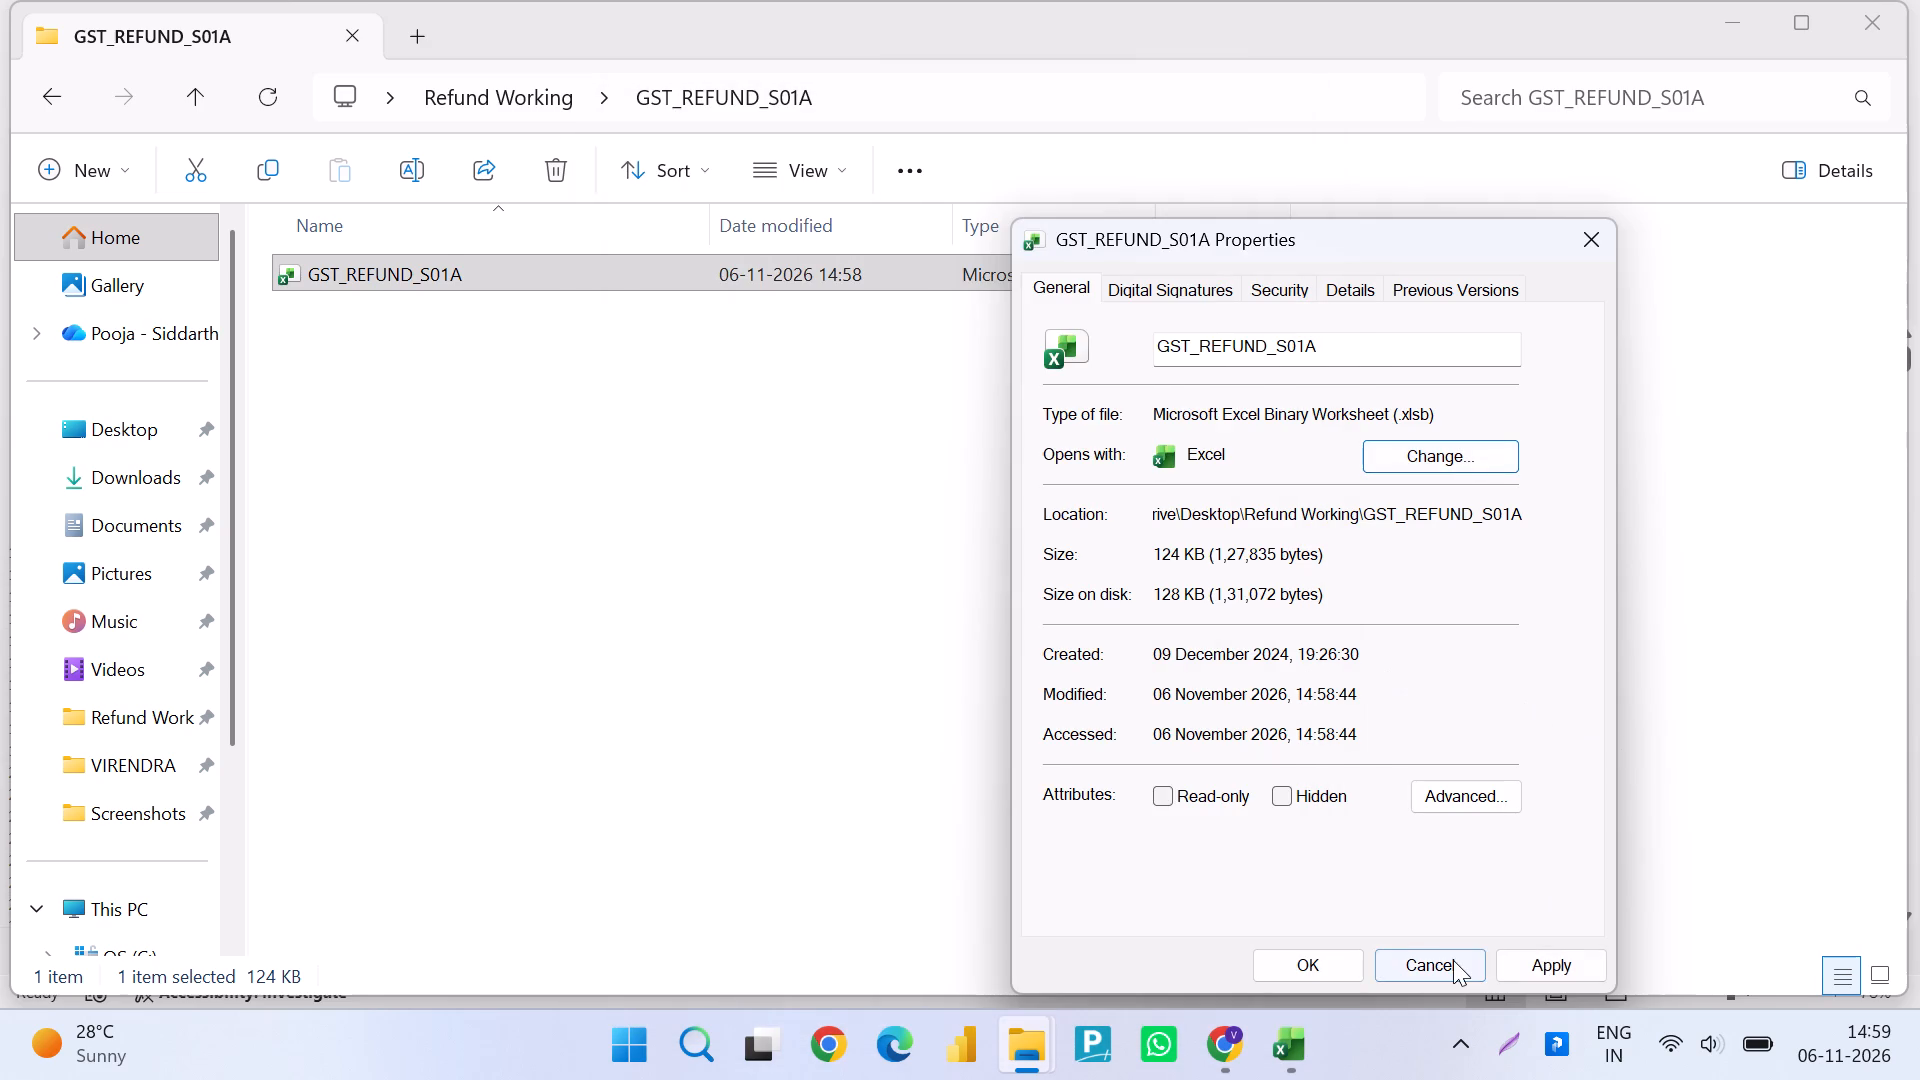
pyautogui.click(1452, 959)
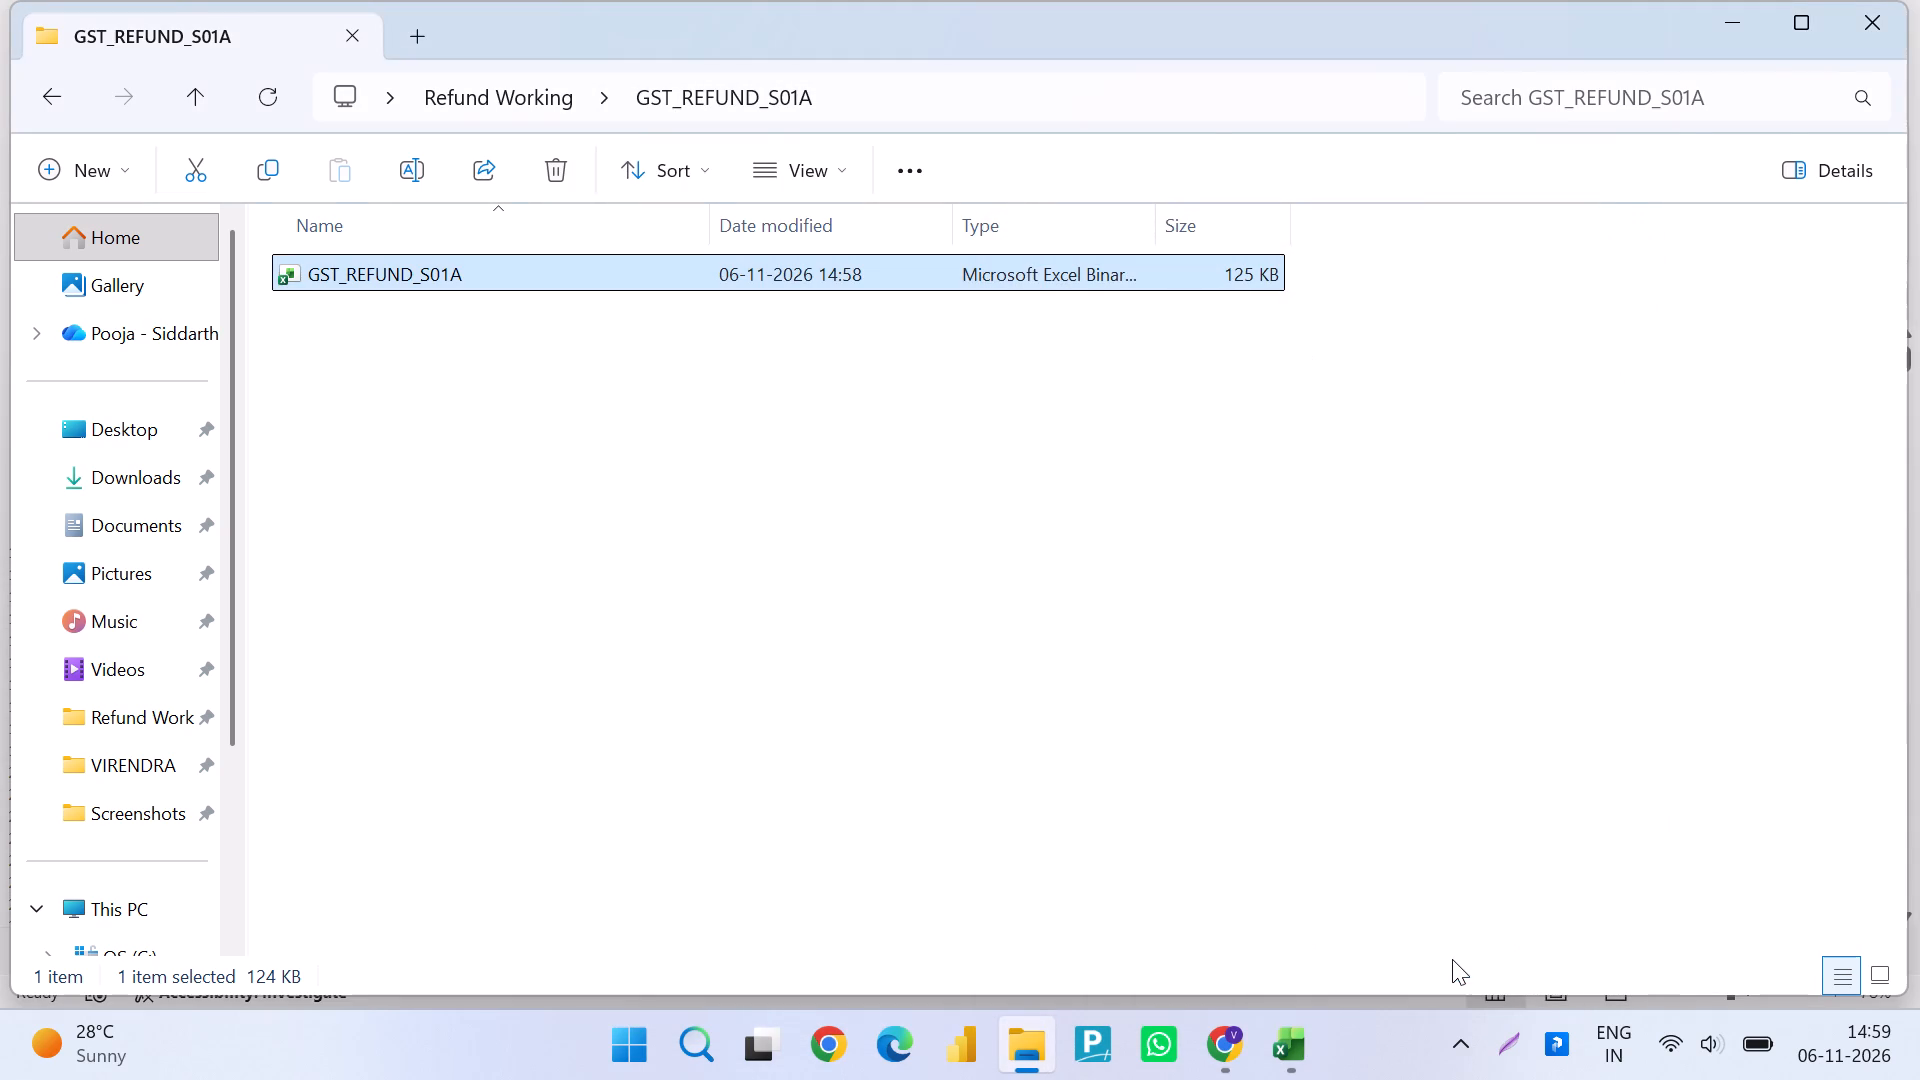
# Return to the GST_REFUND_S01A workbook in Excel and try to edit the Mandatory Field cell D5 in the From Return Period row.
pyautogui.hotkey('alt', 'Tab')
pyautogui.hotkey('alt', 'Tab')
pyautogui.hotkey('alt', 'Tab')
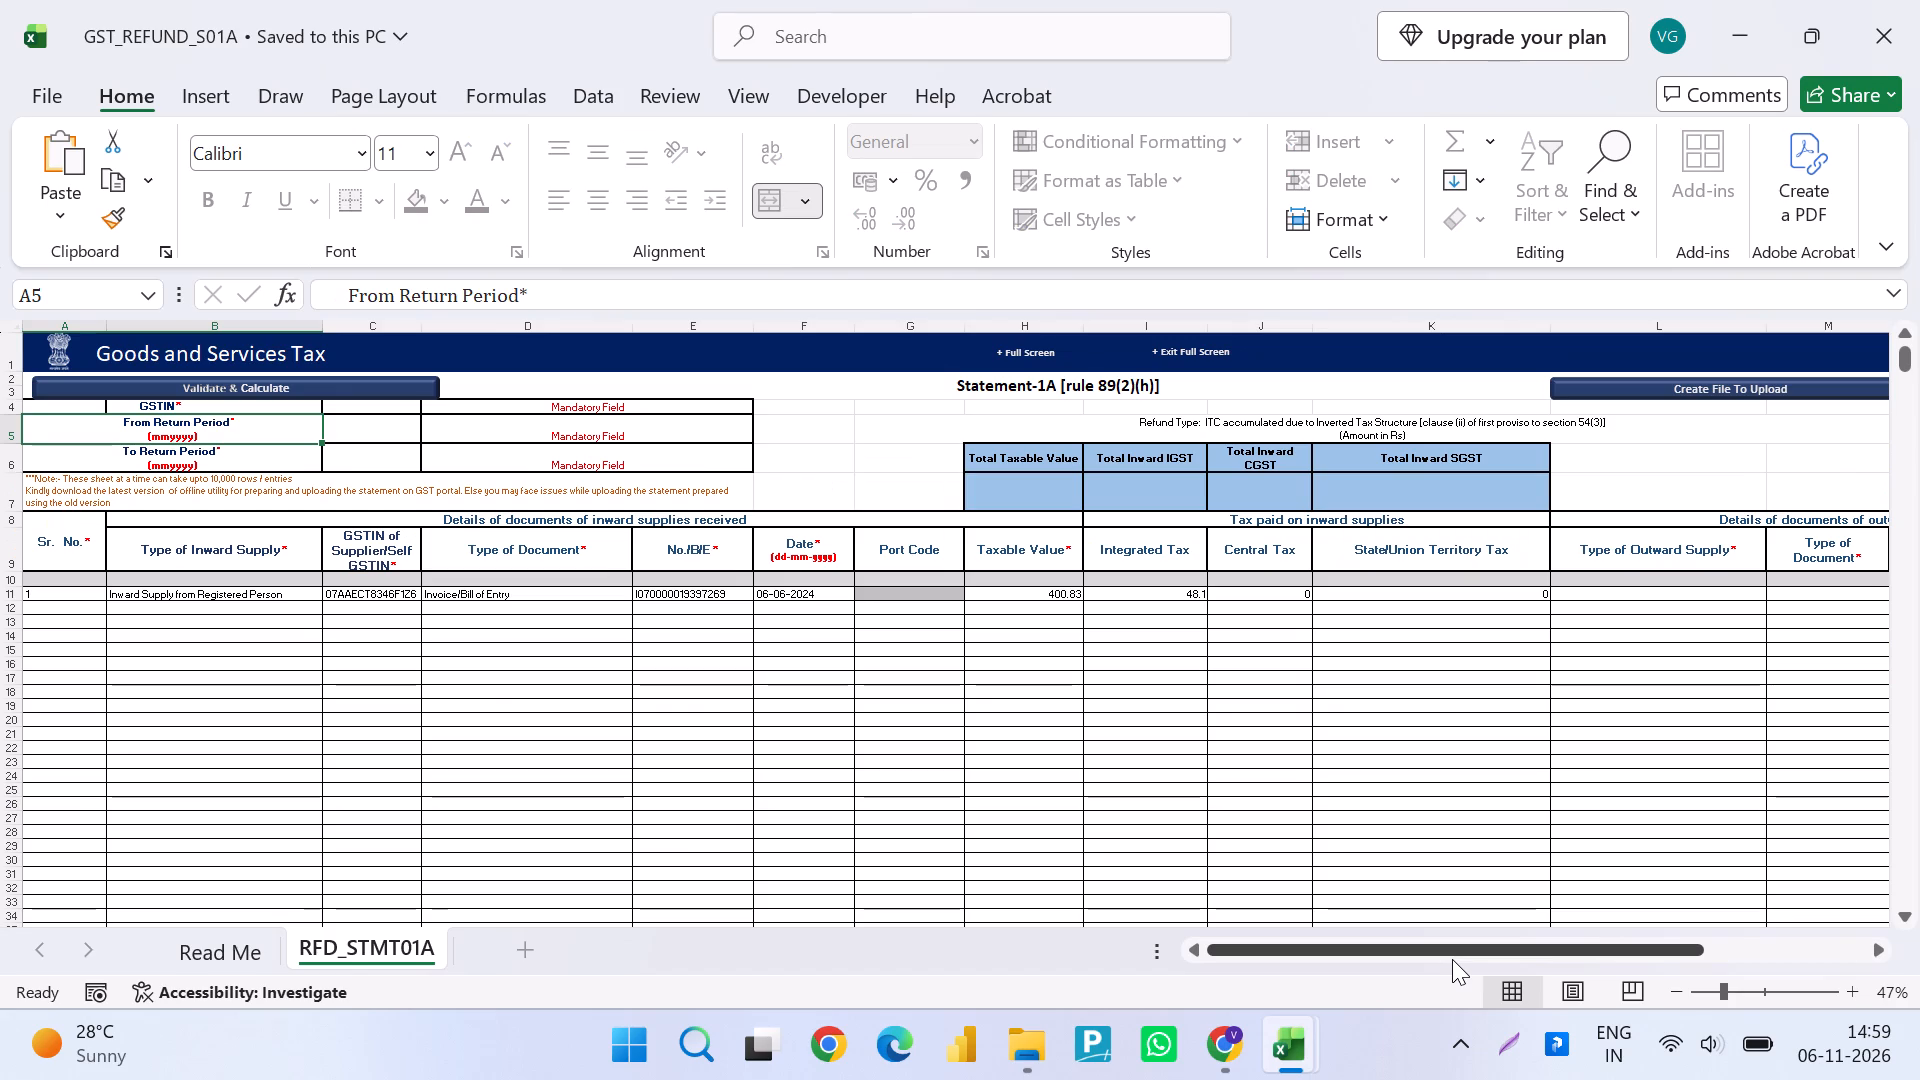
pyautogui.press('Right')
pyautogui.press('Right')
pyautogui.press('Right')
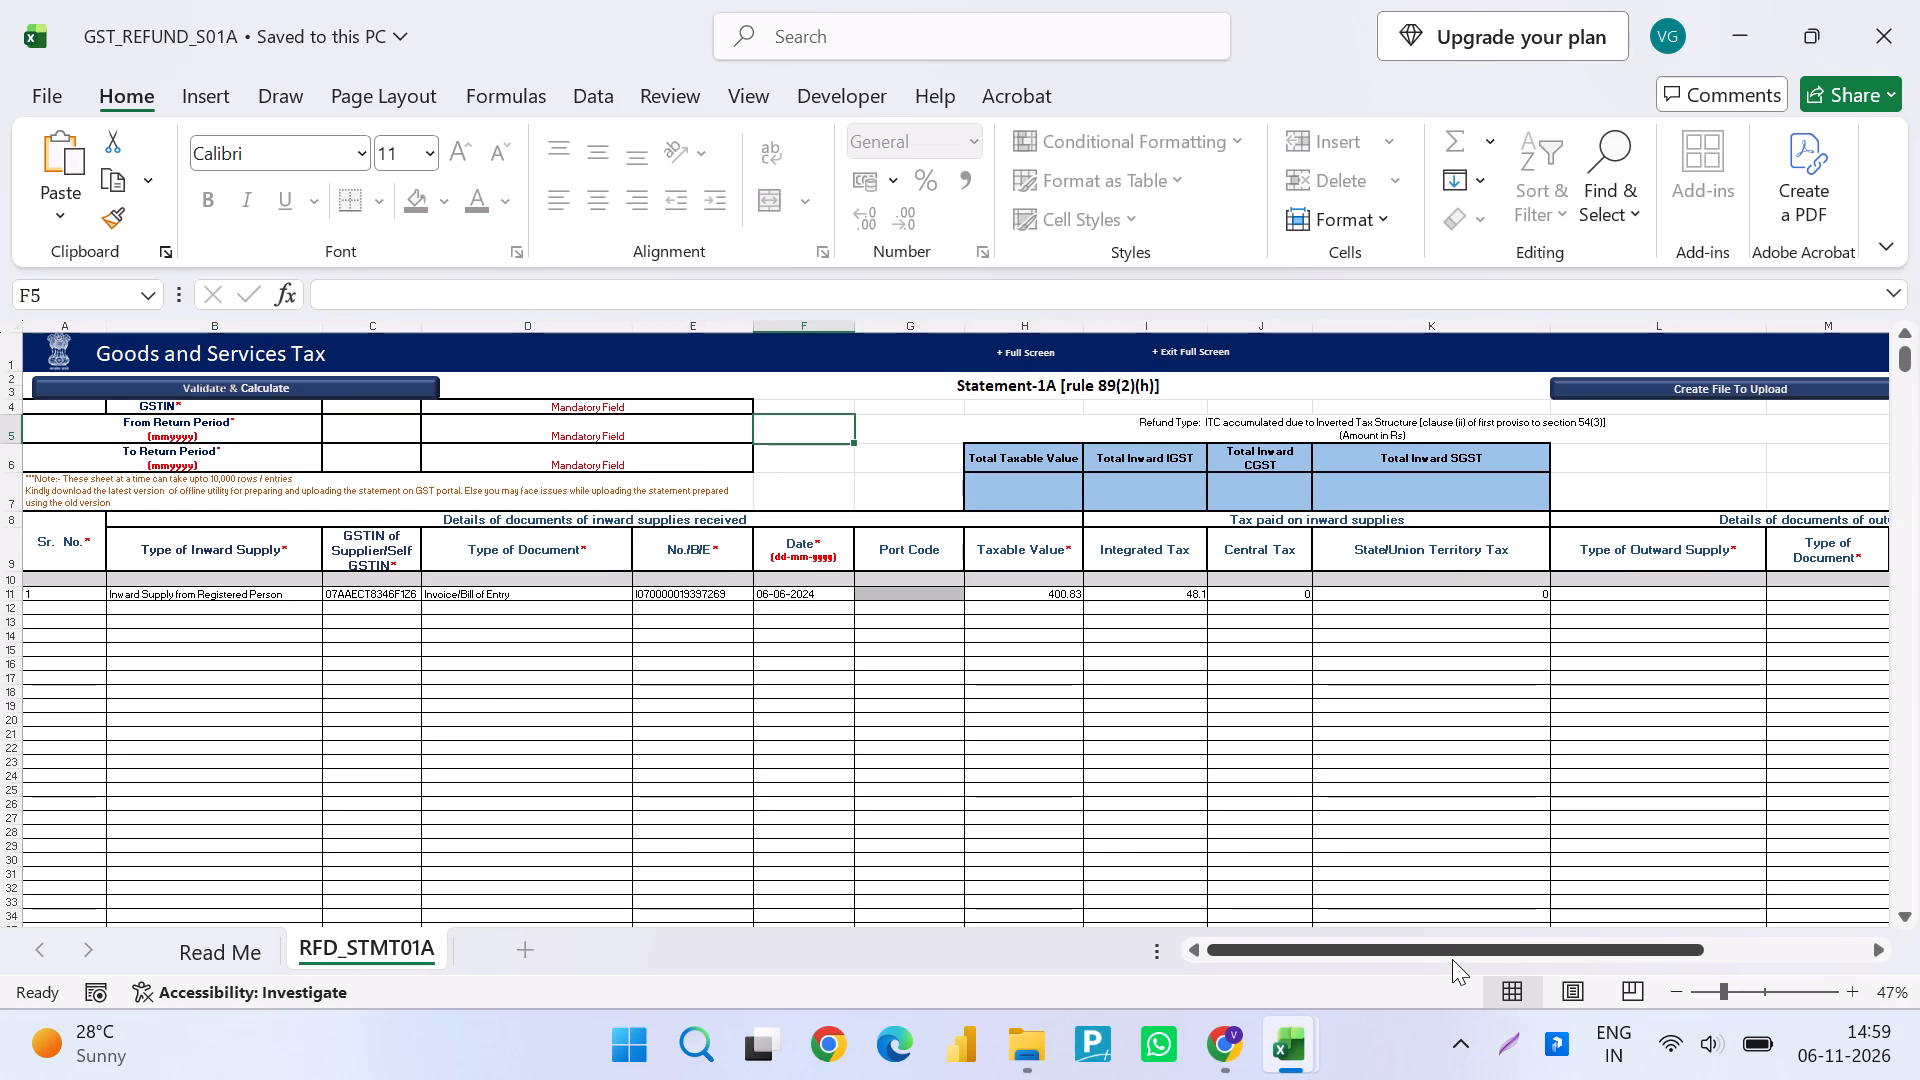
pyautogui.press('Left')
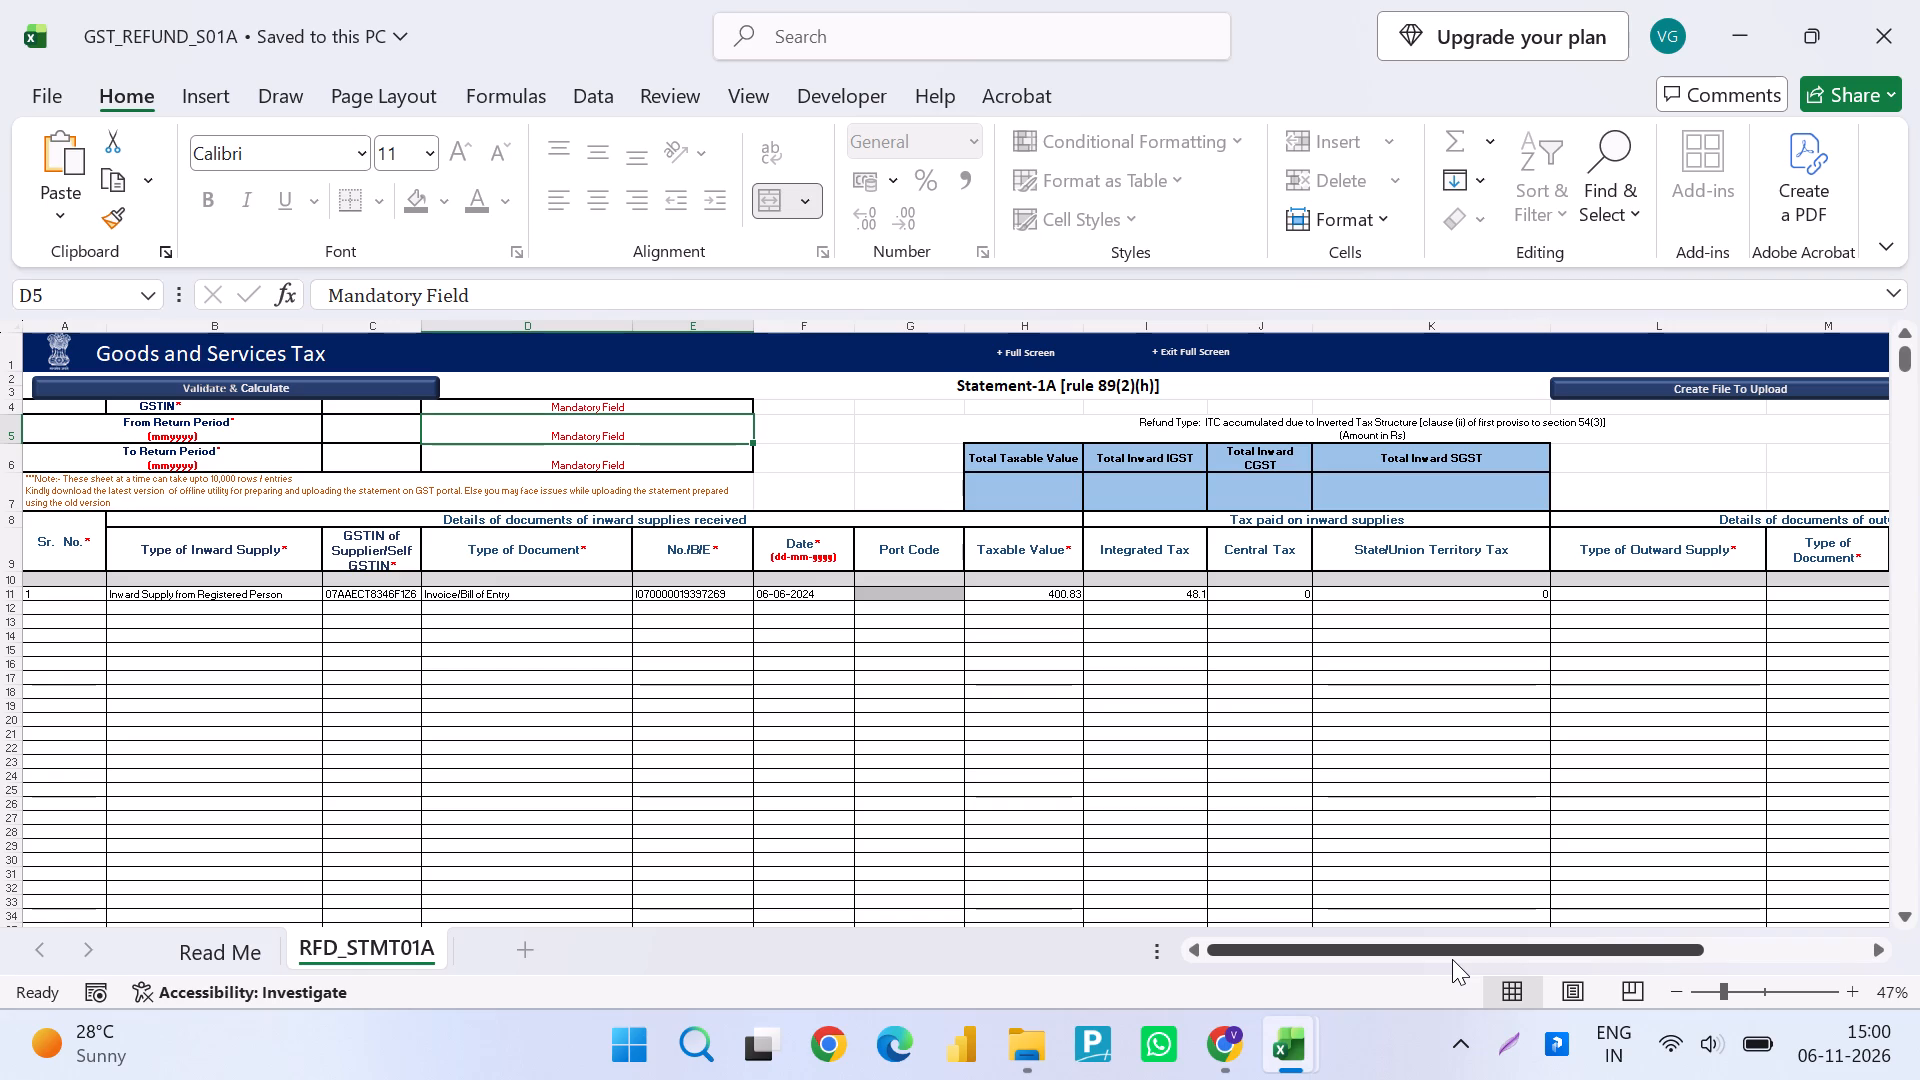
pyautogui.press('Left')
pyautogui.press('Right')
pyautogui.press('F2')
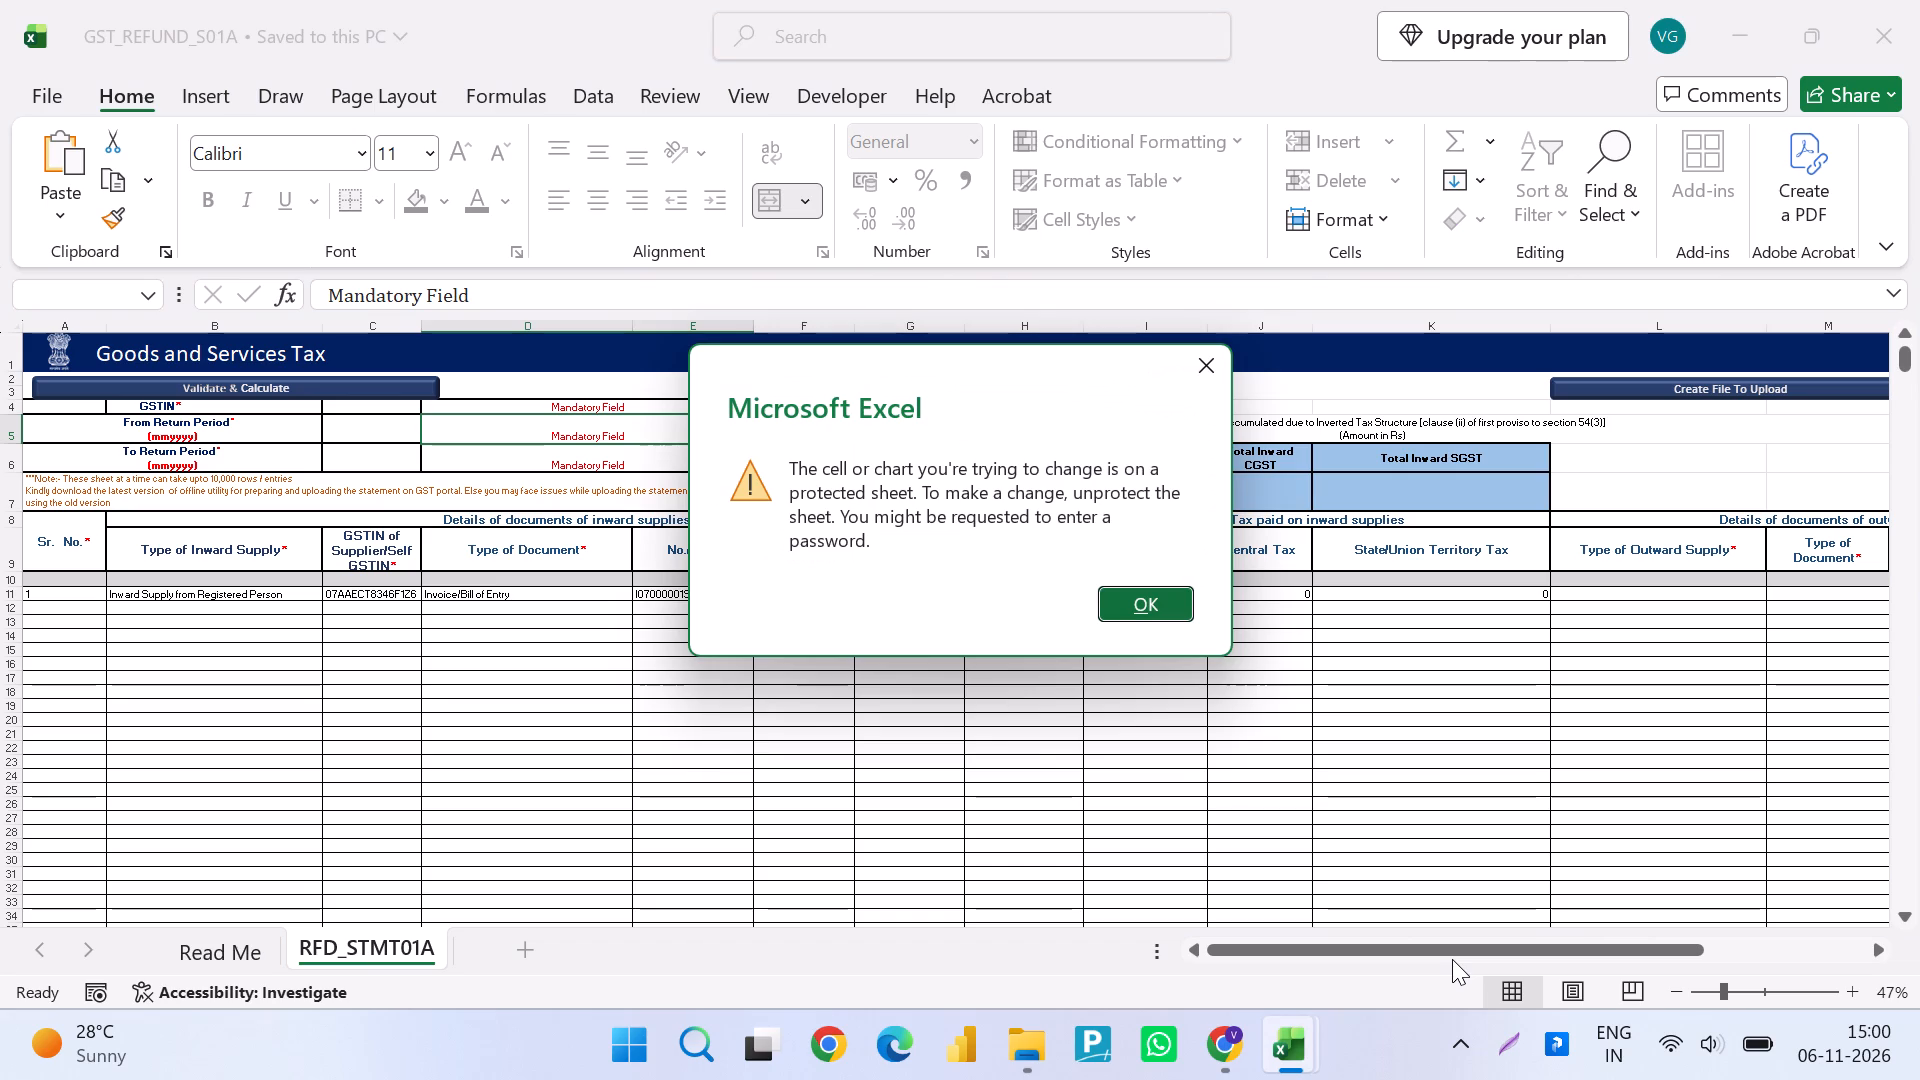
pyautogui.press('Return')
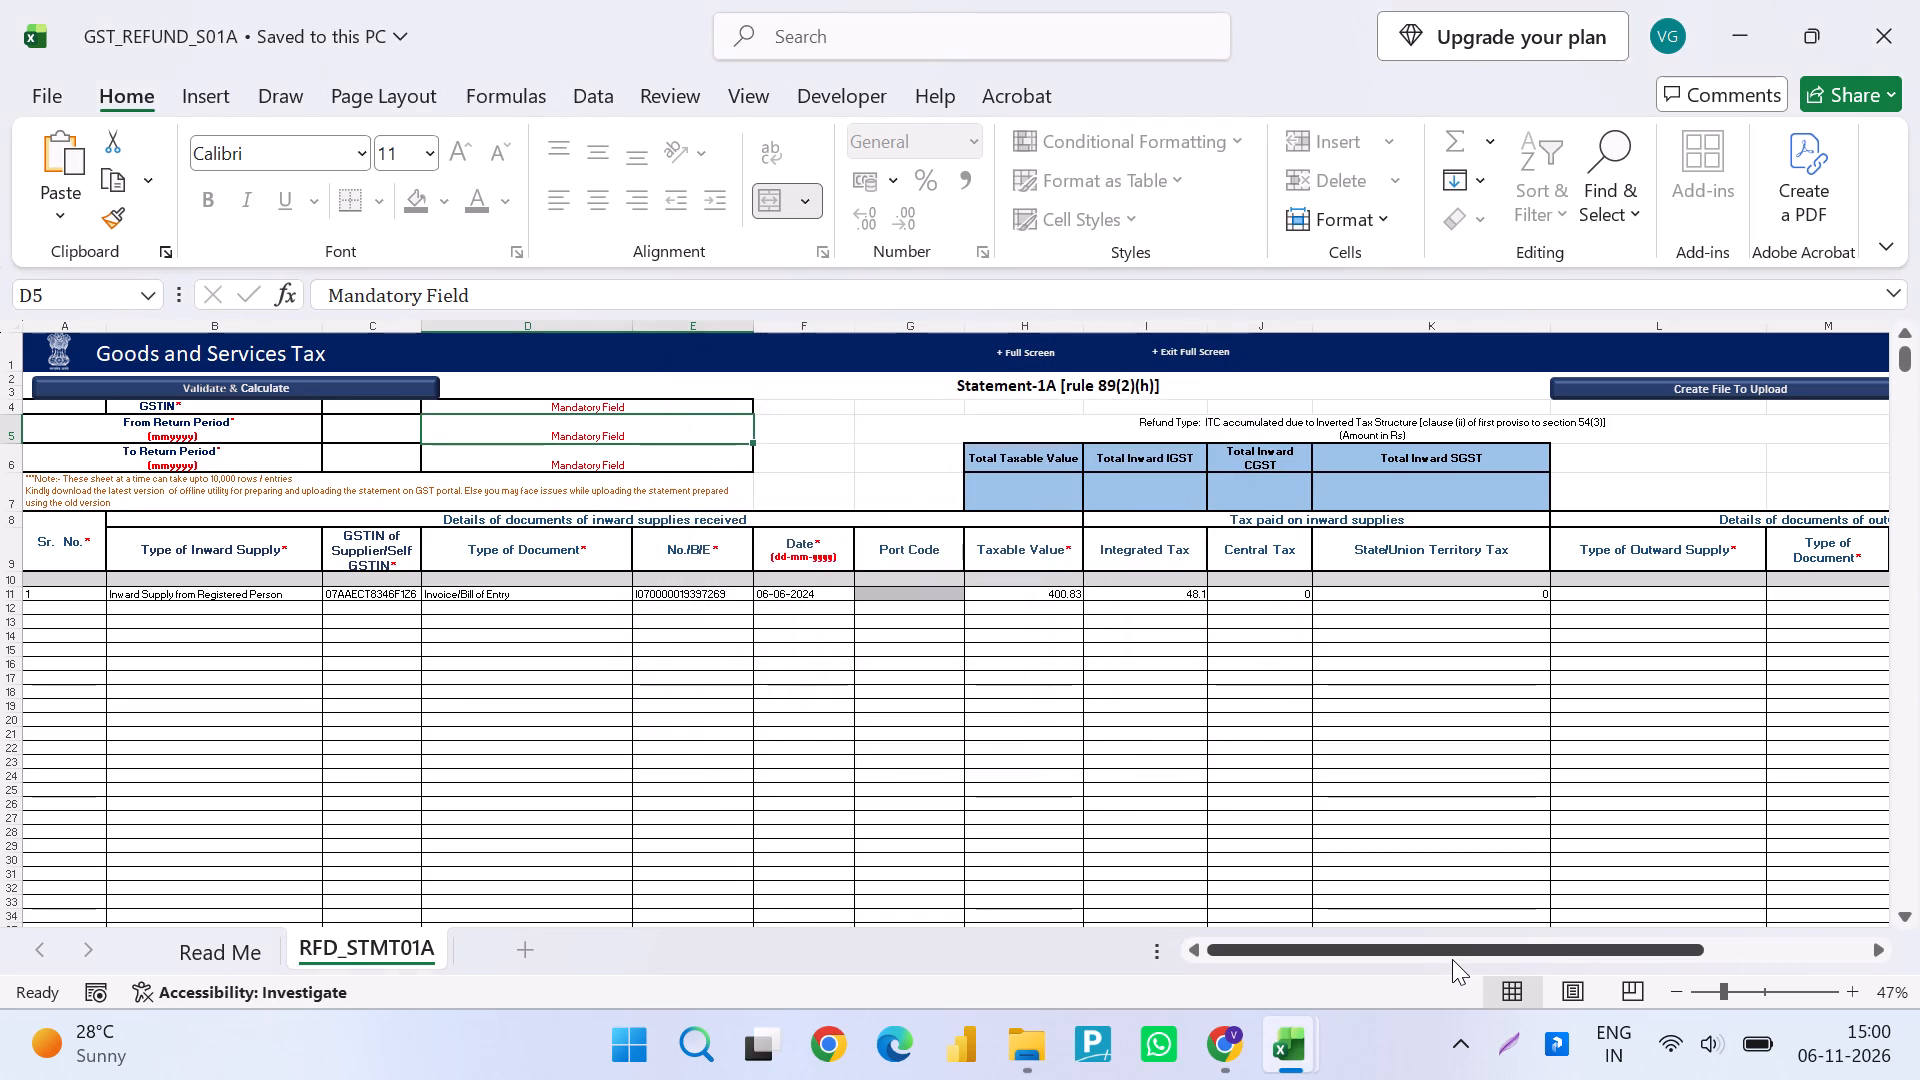
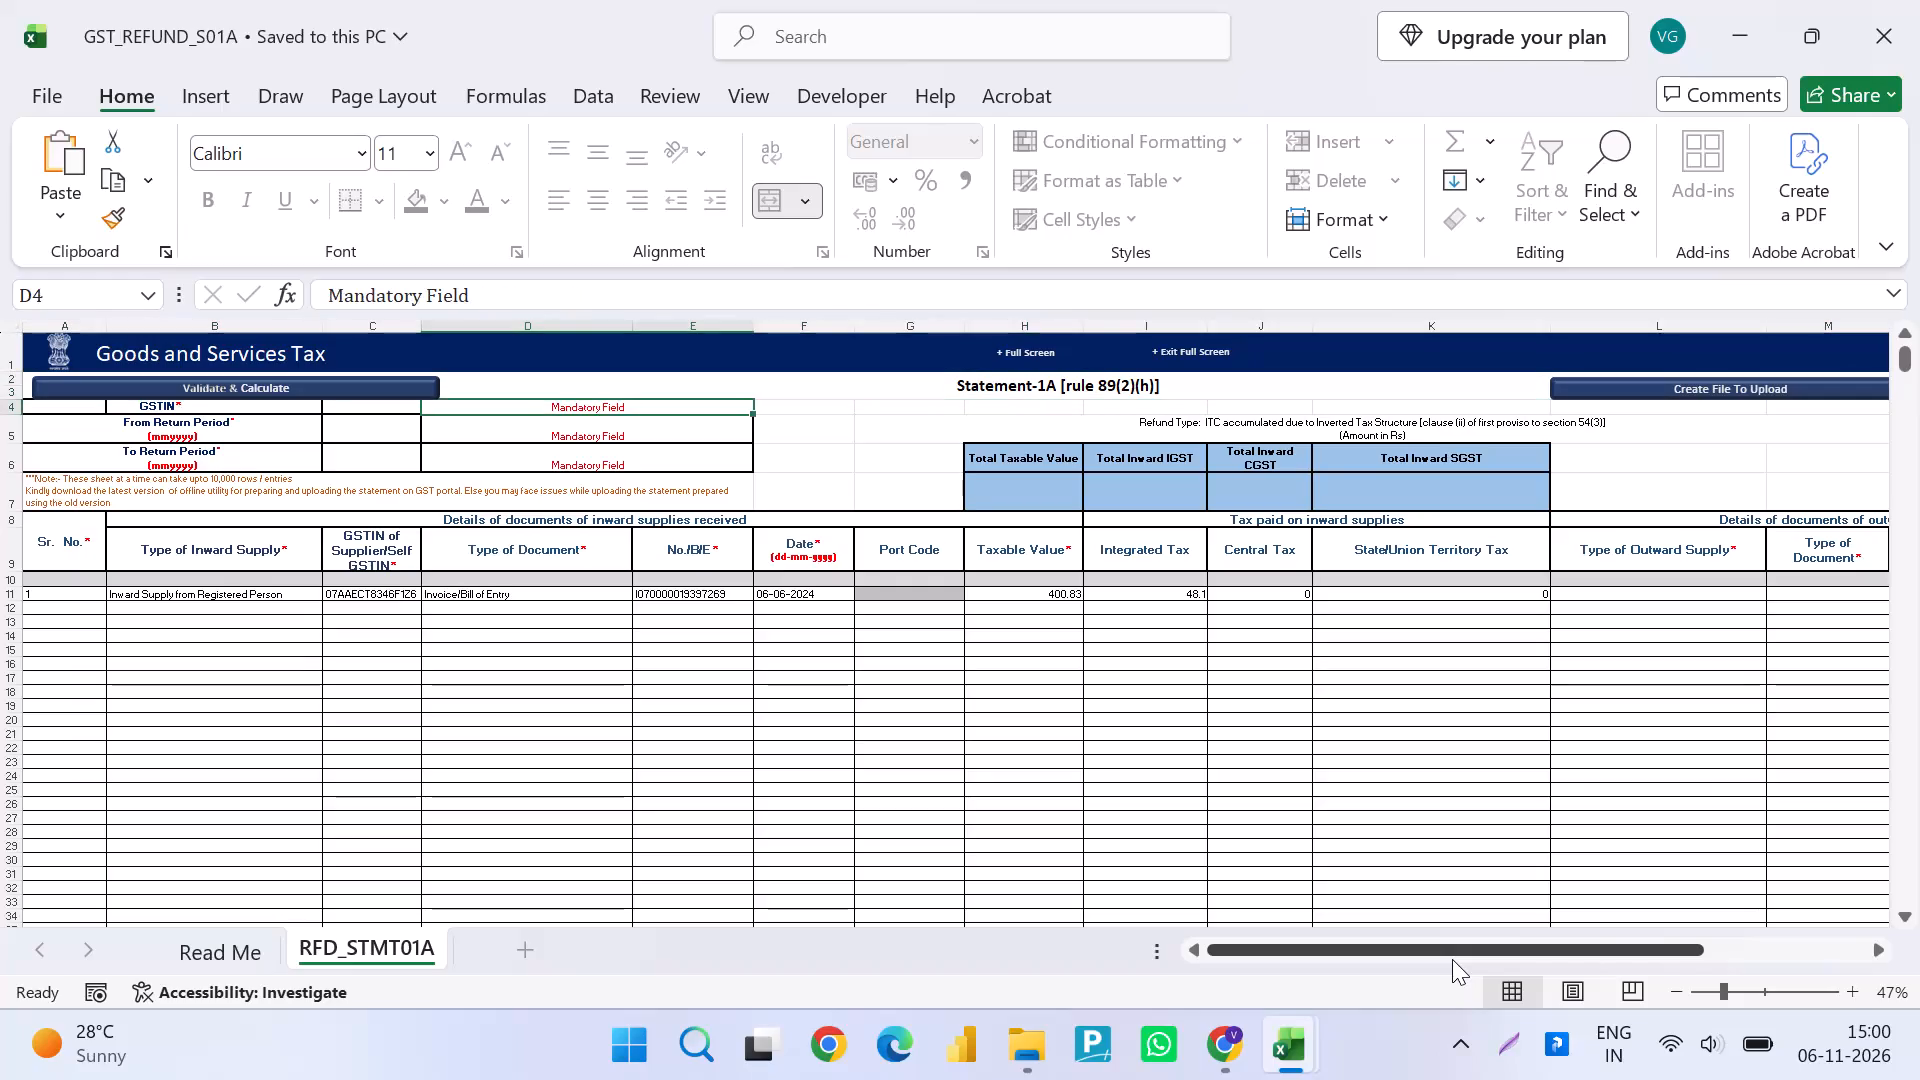
# Switch to File Explorer and inspect the general properties of the GST_REFUND_S01A file for its security and attribute settings.
pyautogui.hotkey('alt', 'Tab')
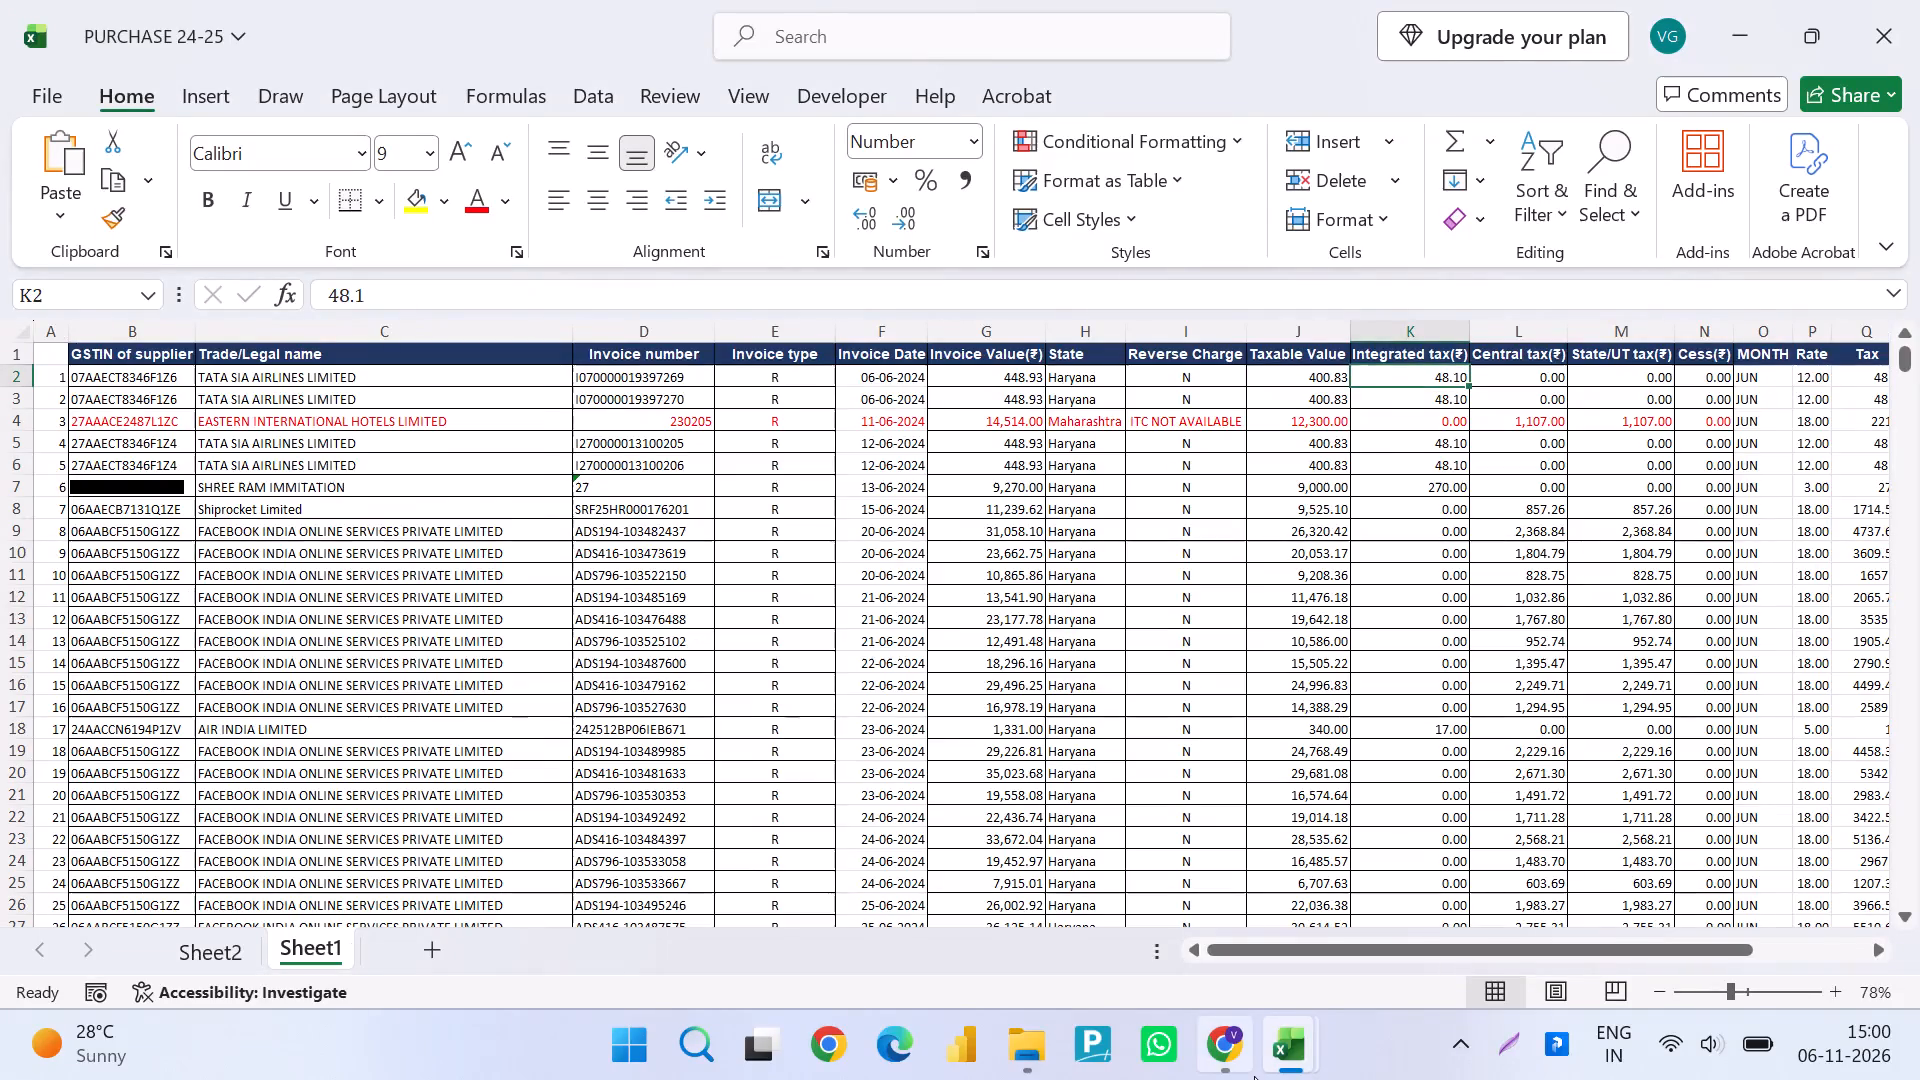
pyautogui.hotkey('alt', 'Tab')
pyautogui.hotkey('alt', 'Tab')
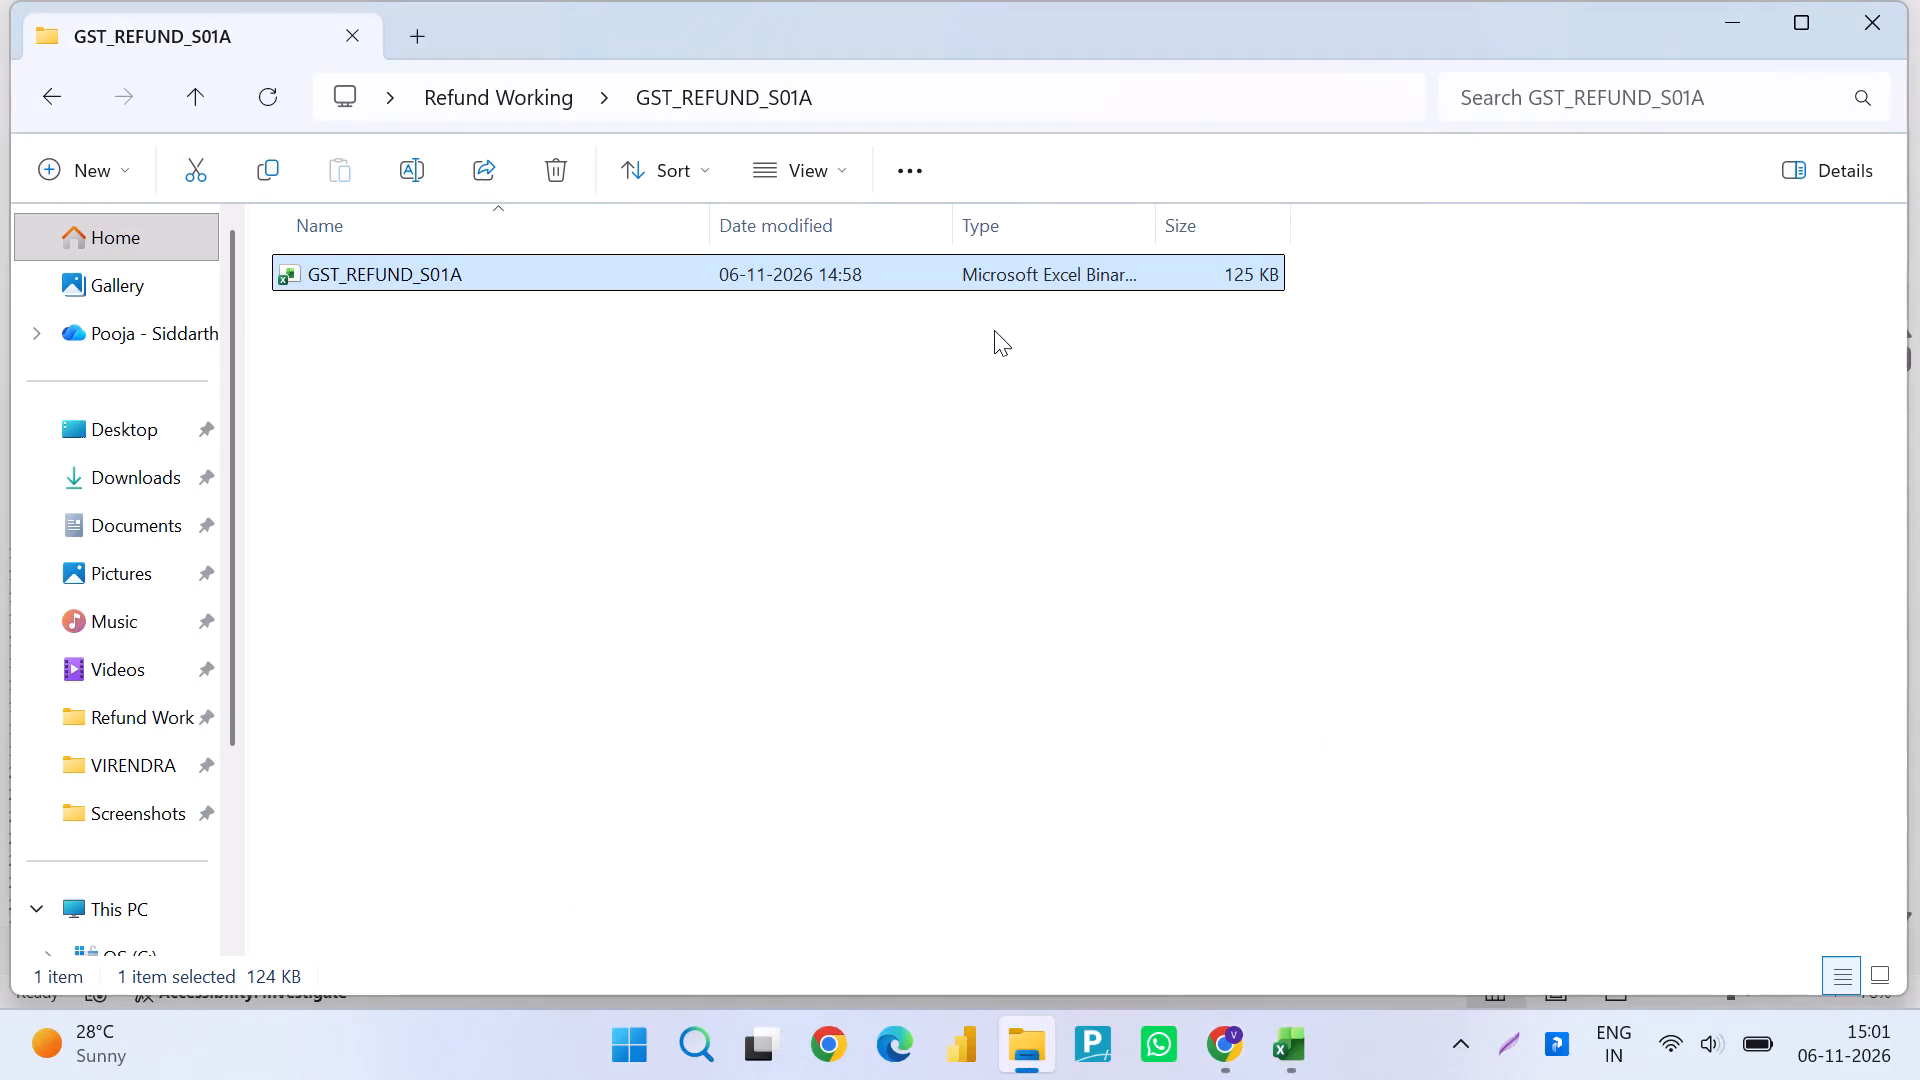
pyautogui.rightClick(935, 259)
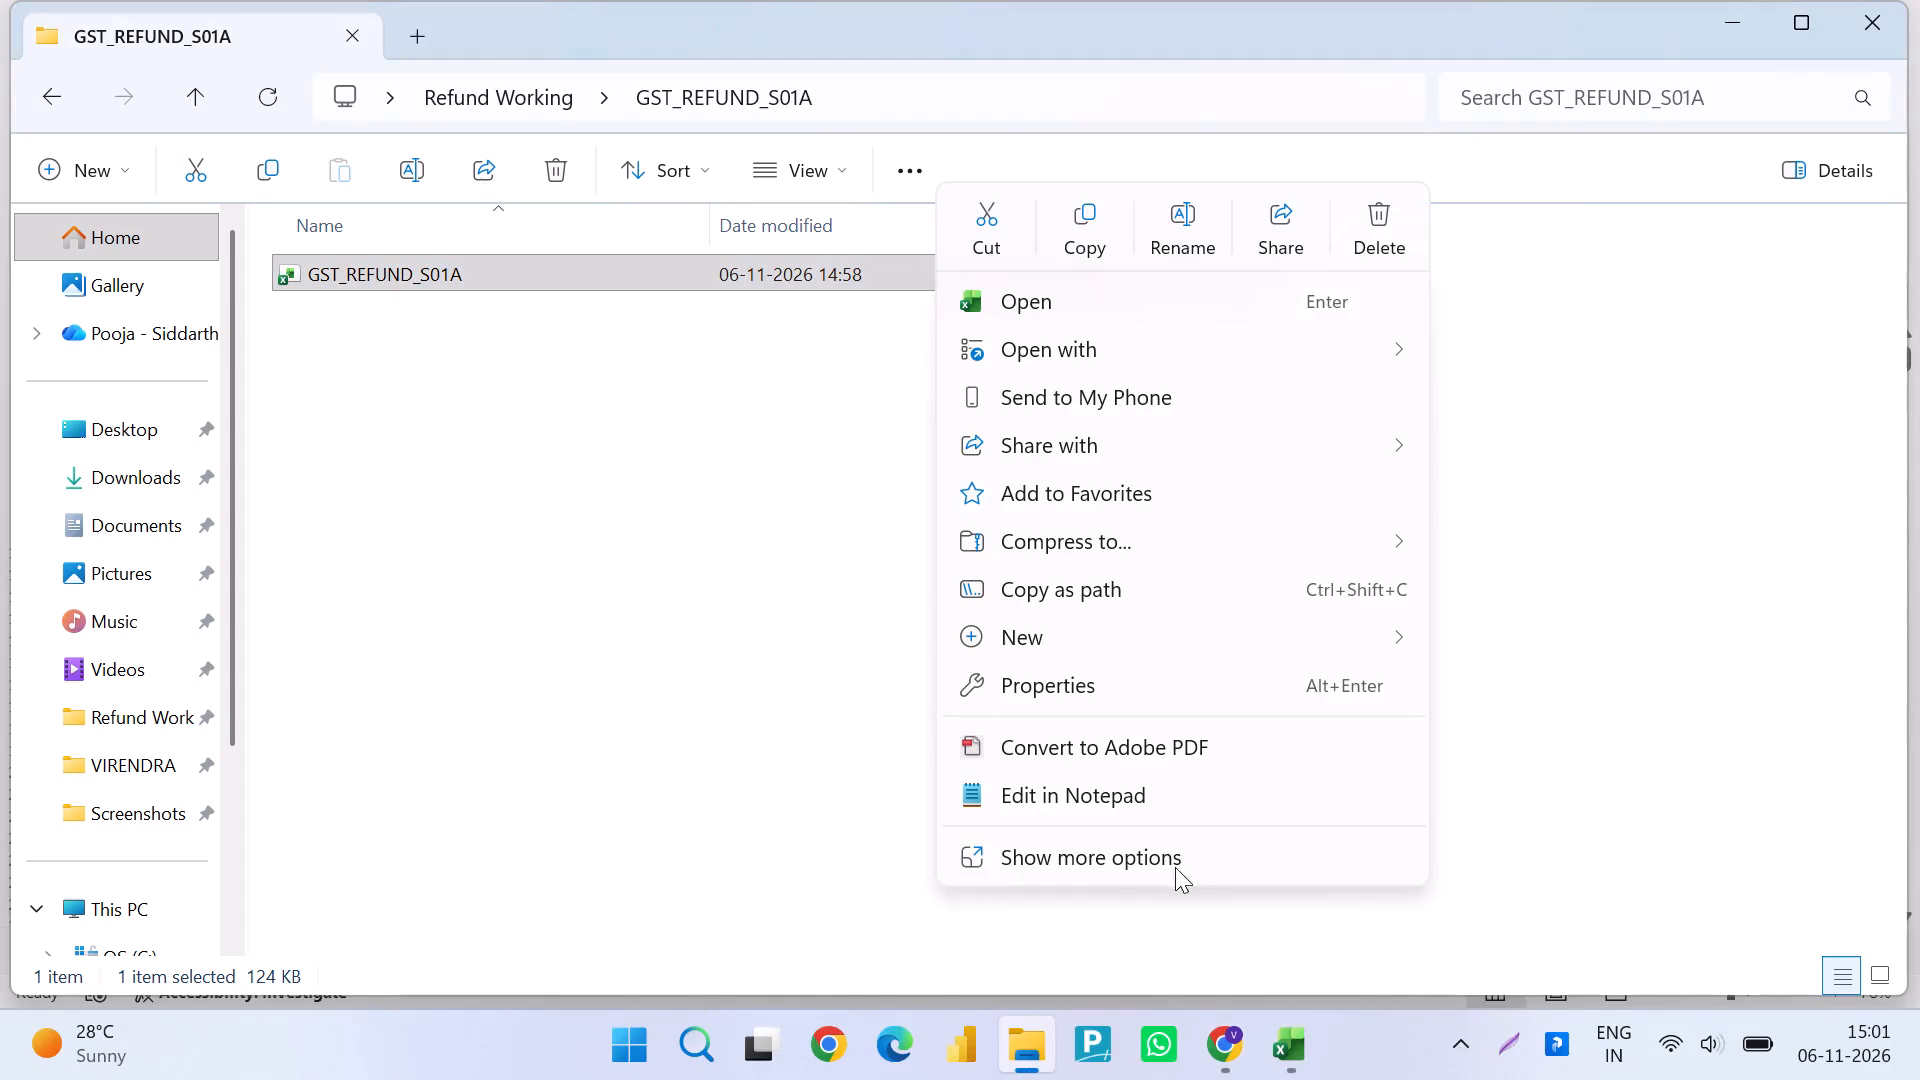
pyautogui.click(1186, 863)
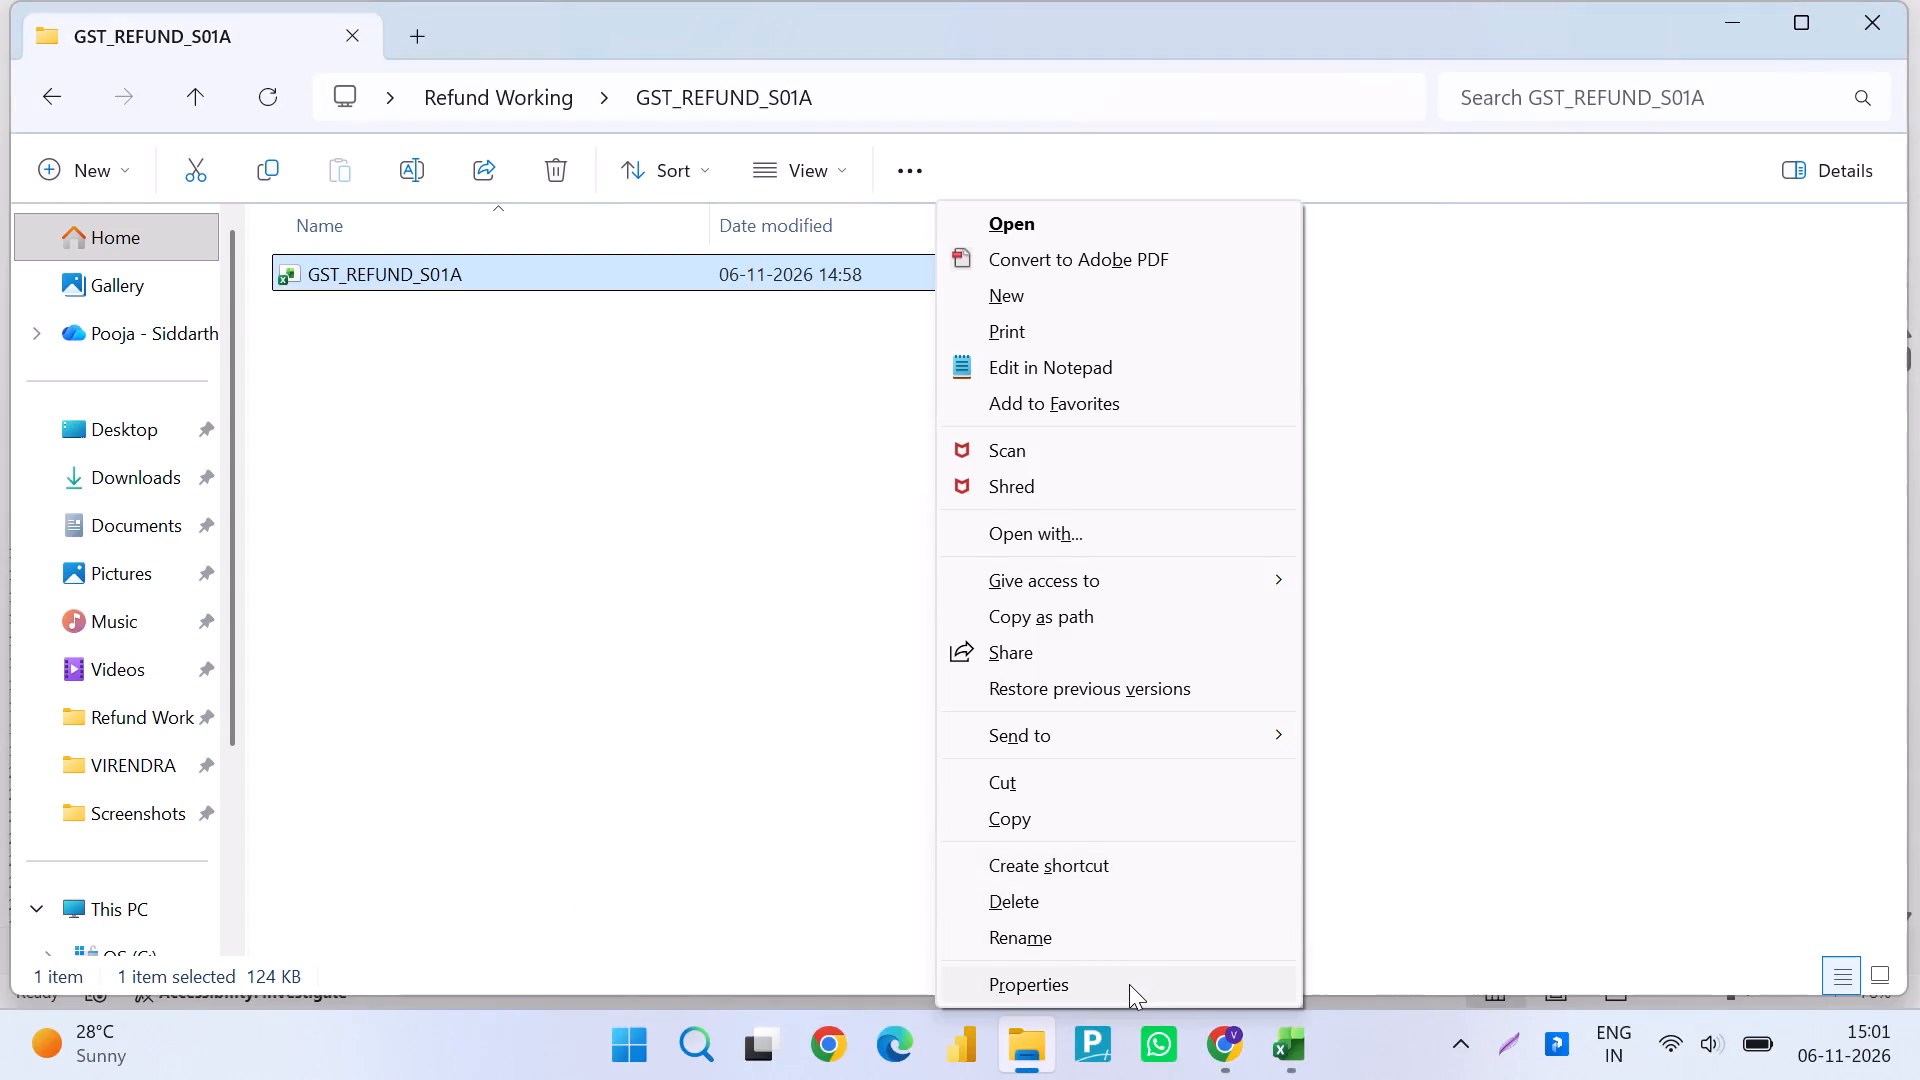
pyautogui.click(1129, 984)
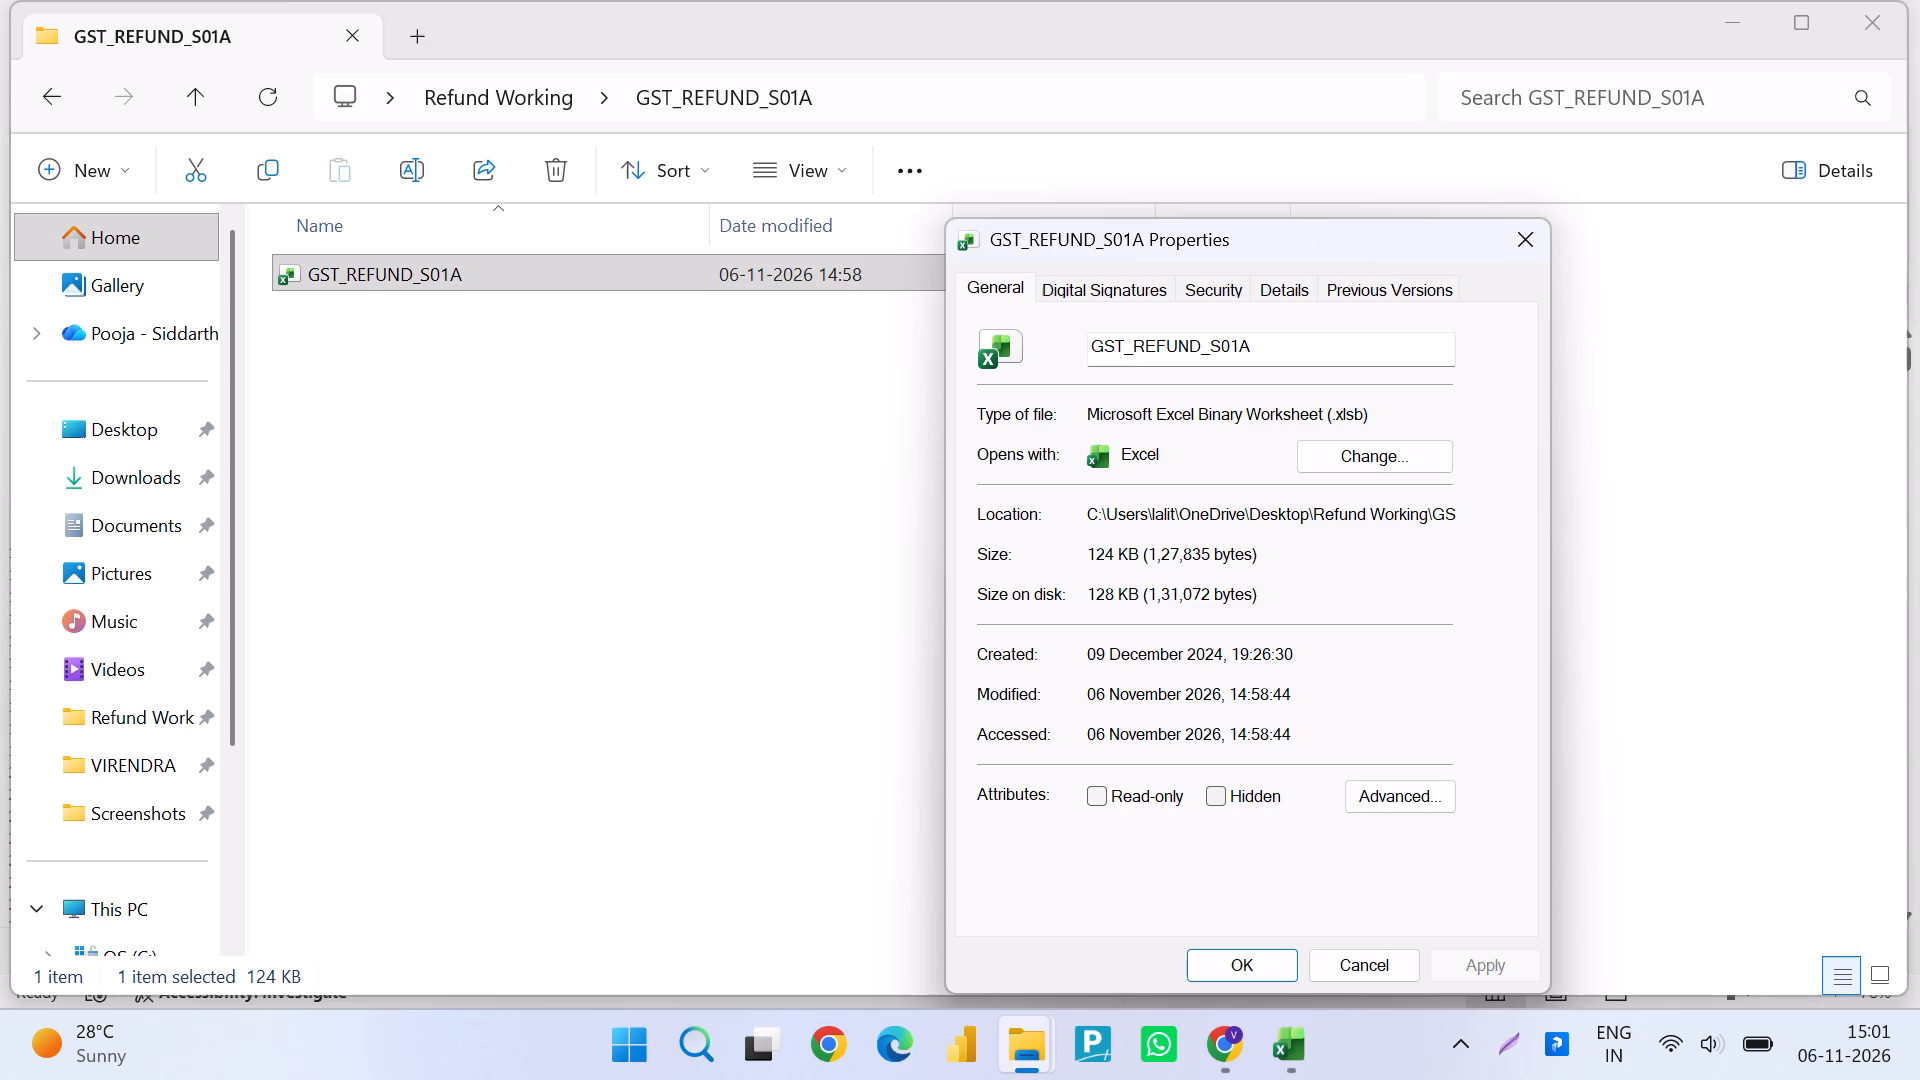
pyautogui.press('Escape')
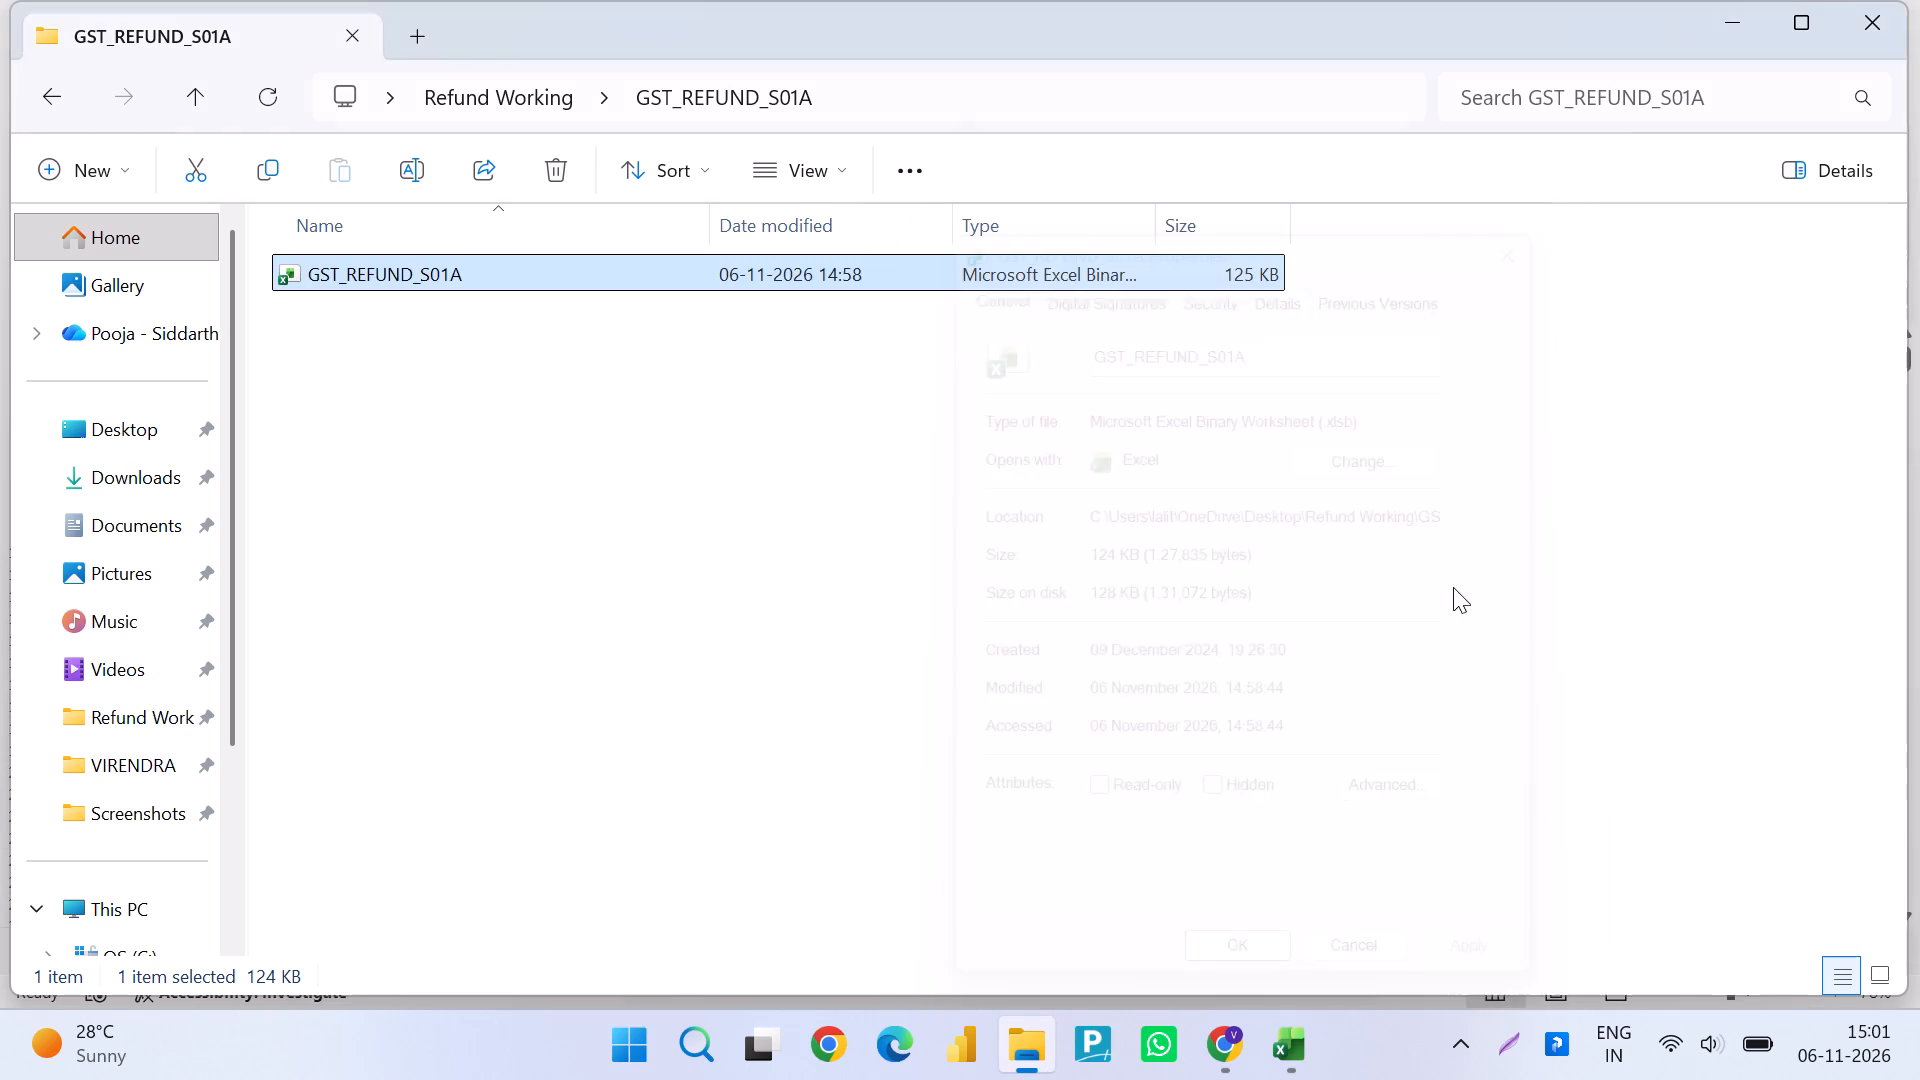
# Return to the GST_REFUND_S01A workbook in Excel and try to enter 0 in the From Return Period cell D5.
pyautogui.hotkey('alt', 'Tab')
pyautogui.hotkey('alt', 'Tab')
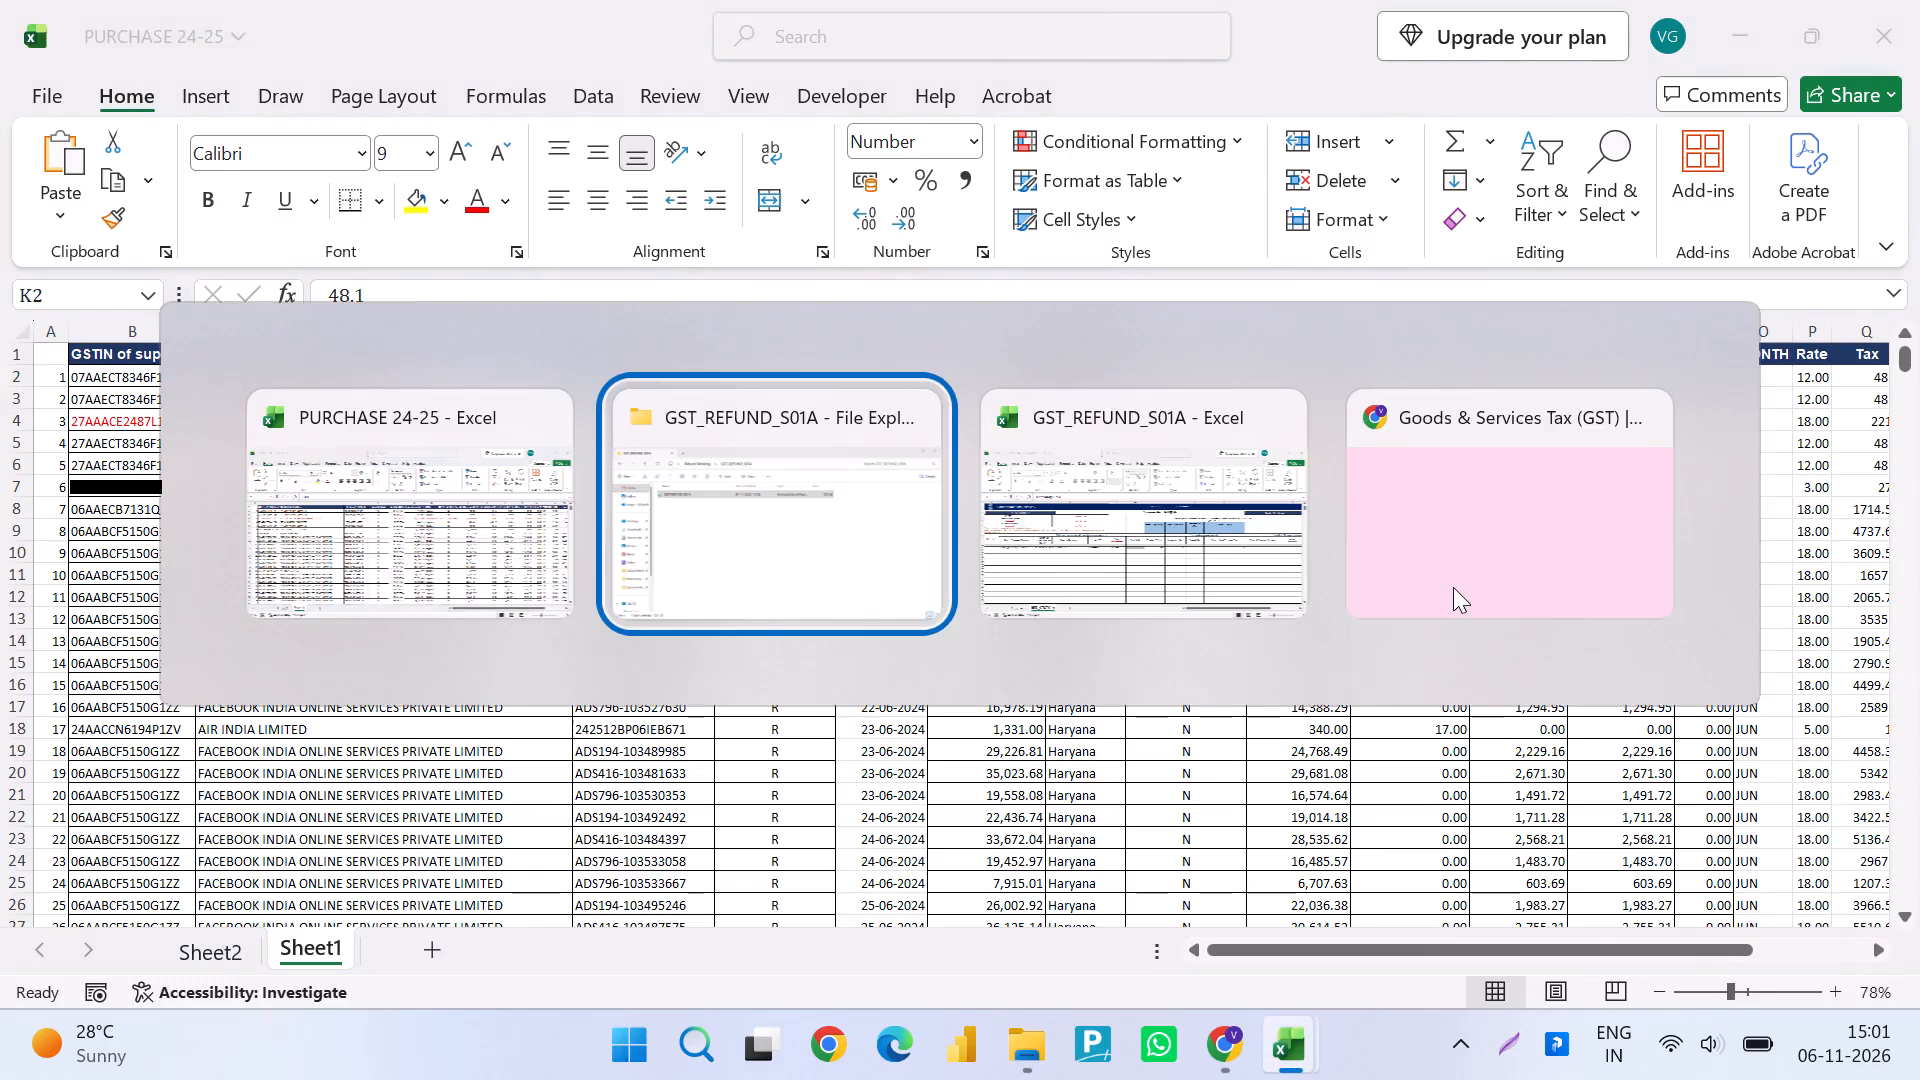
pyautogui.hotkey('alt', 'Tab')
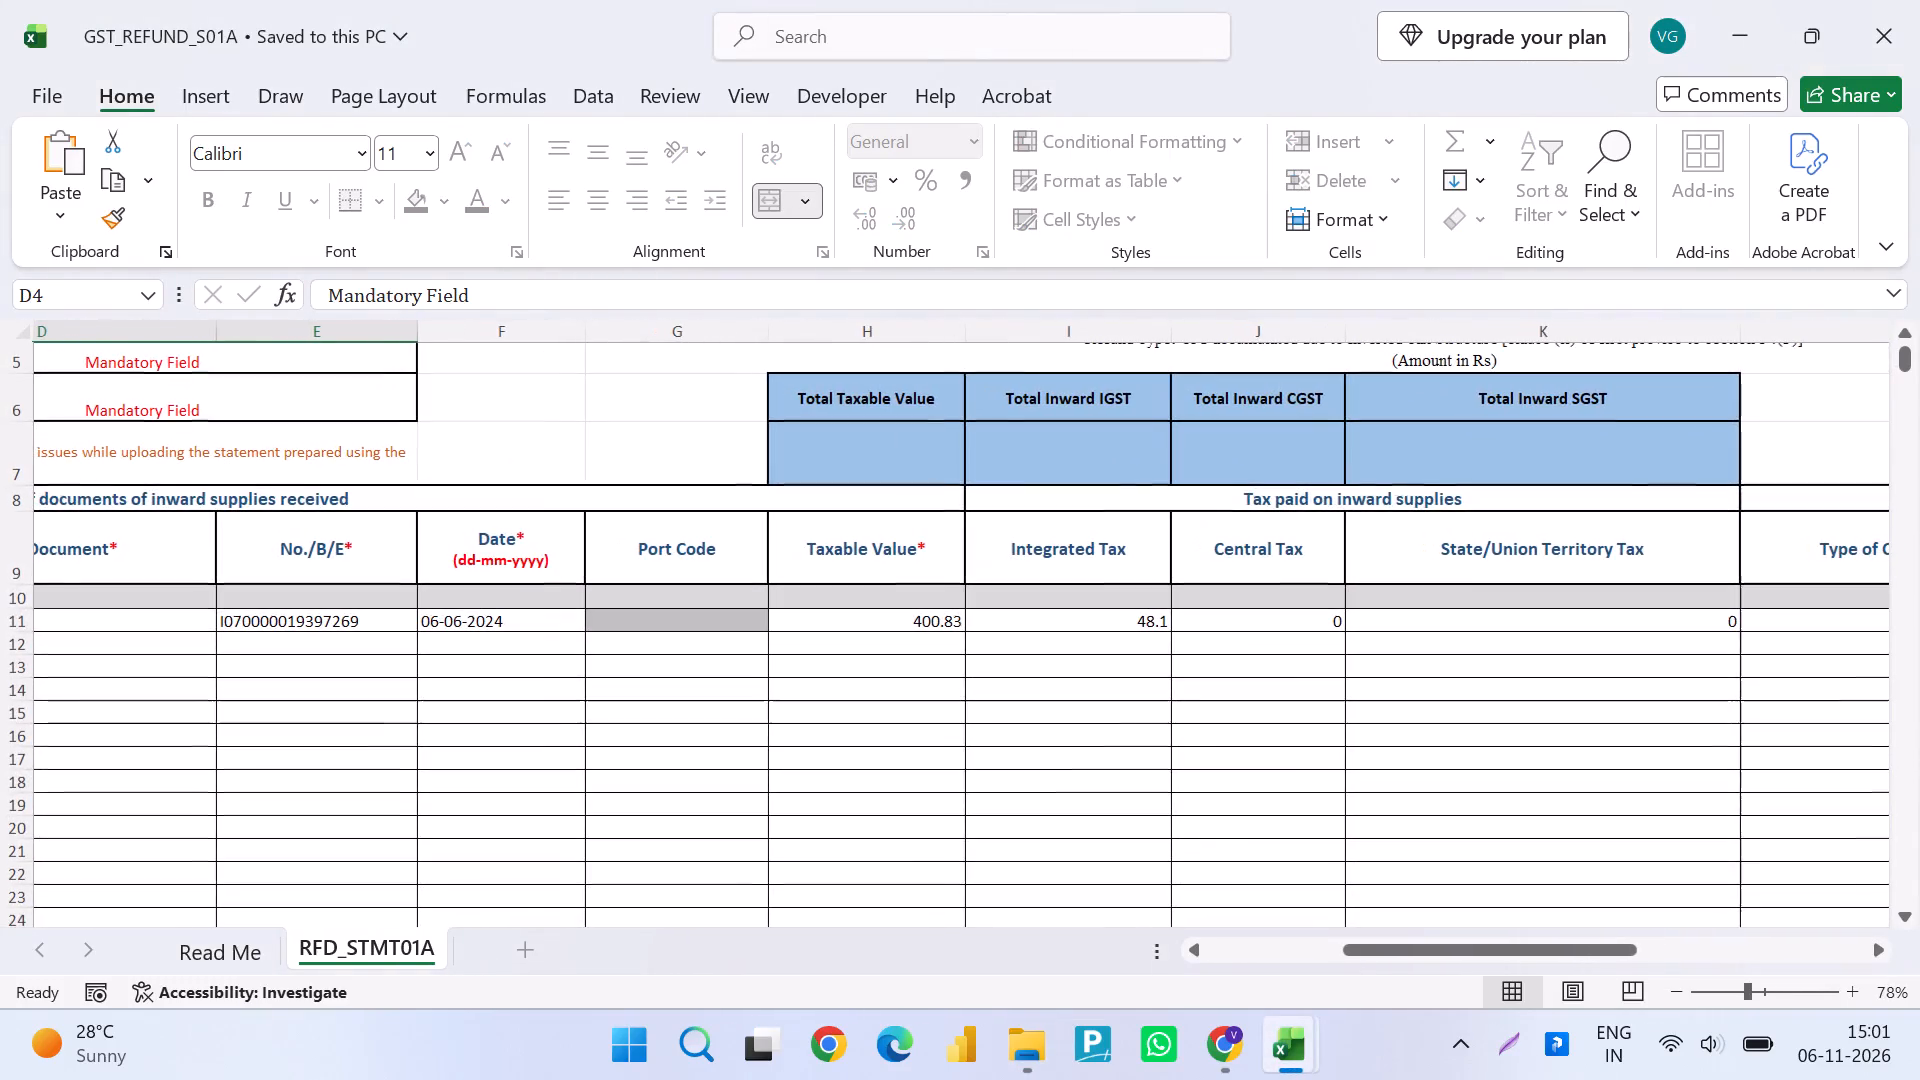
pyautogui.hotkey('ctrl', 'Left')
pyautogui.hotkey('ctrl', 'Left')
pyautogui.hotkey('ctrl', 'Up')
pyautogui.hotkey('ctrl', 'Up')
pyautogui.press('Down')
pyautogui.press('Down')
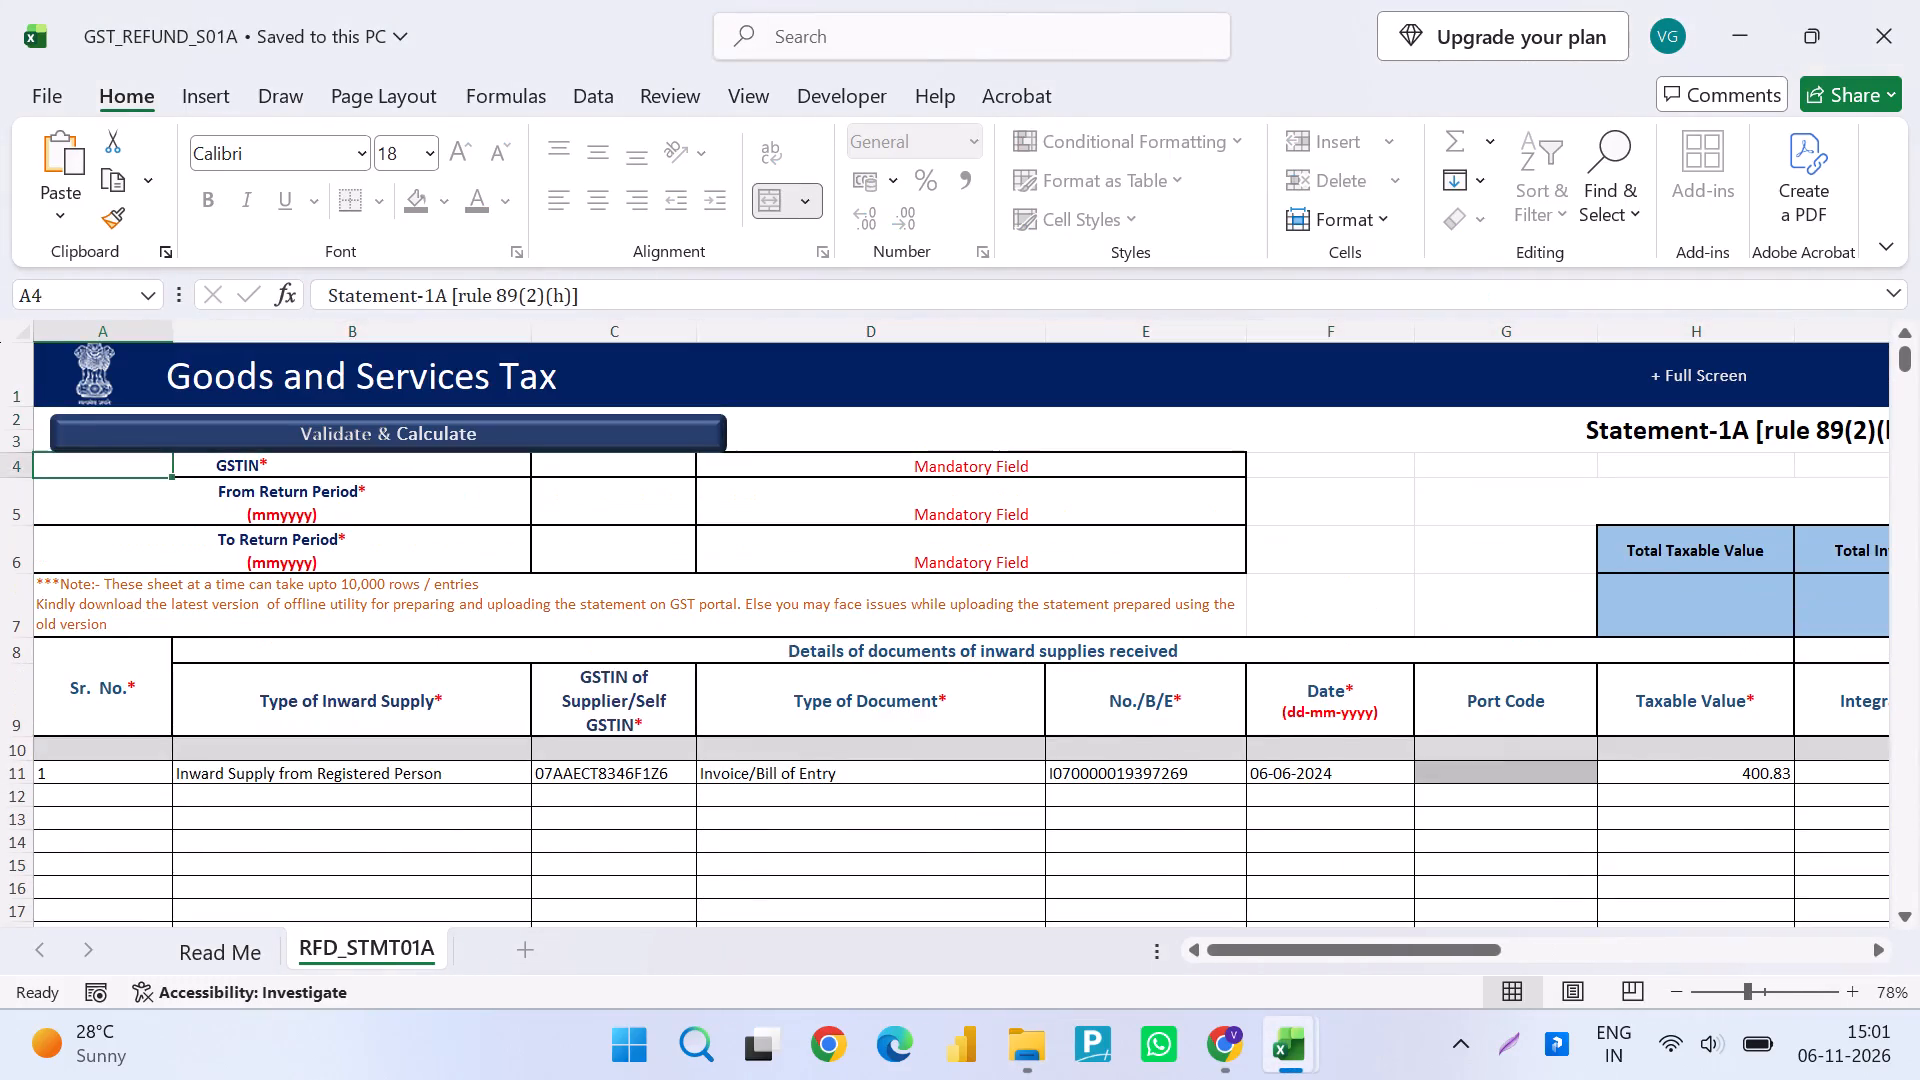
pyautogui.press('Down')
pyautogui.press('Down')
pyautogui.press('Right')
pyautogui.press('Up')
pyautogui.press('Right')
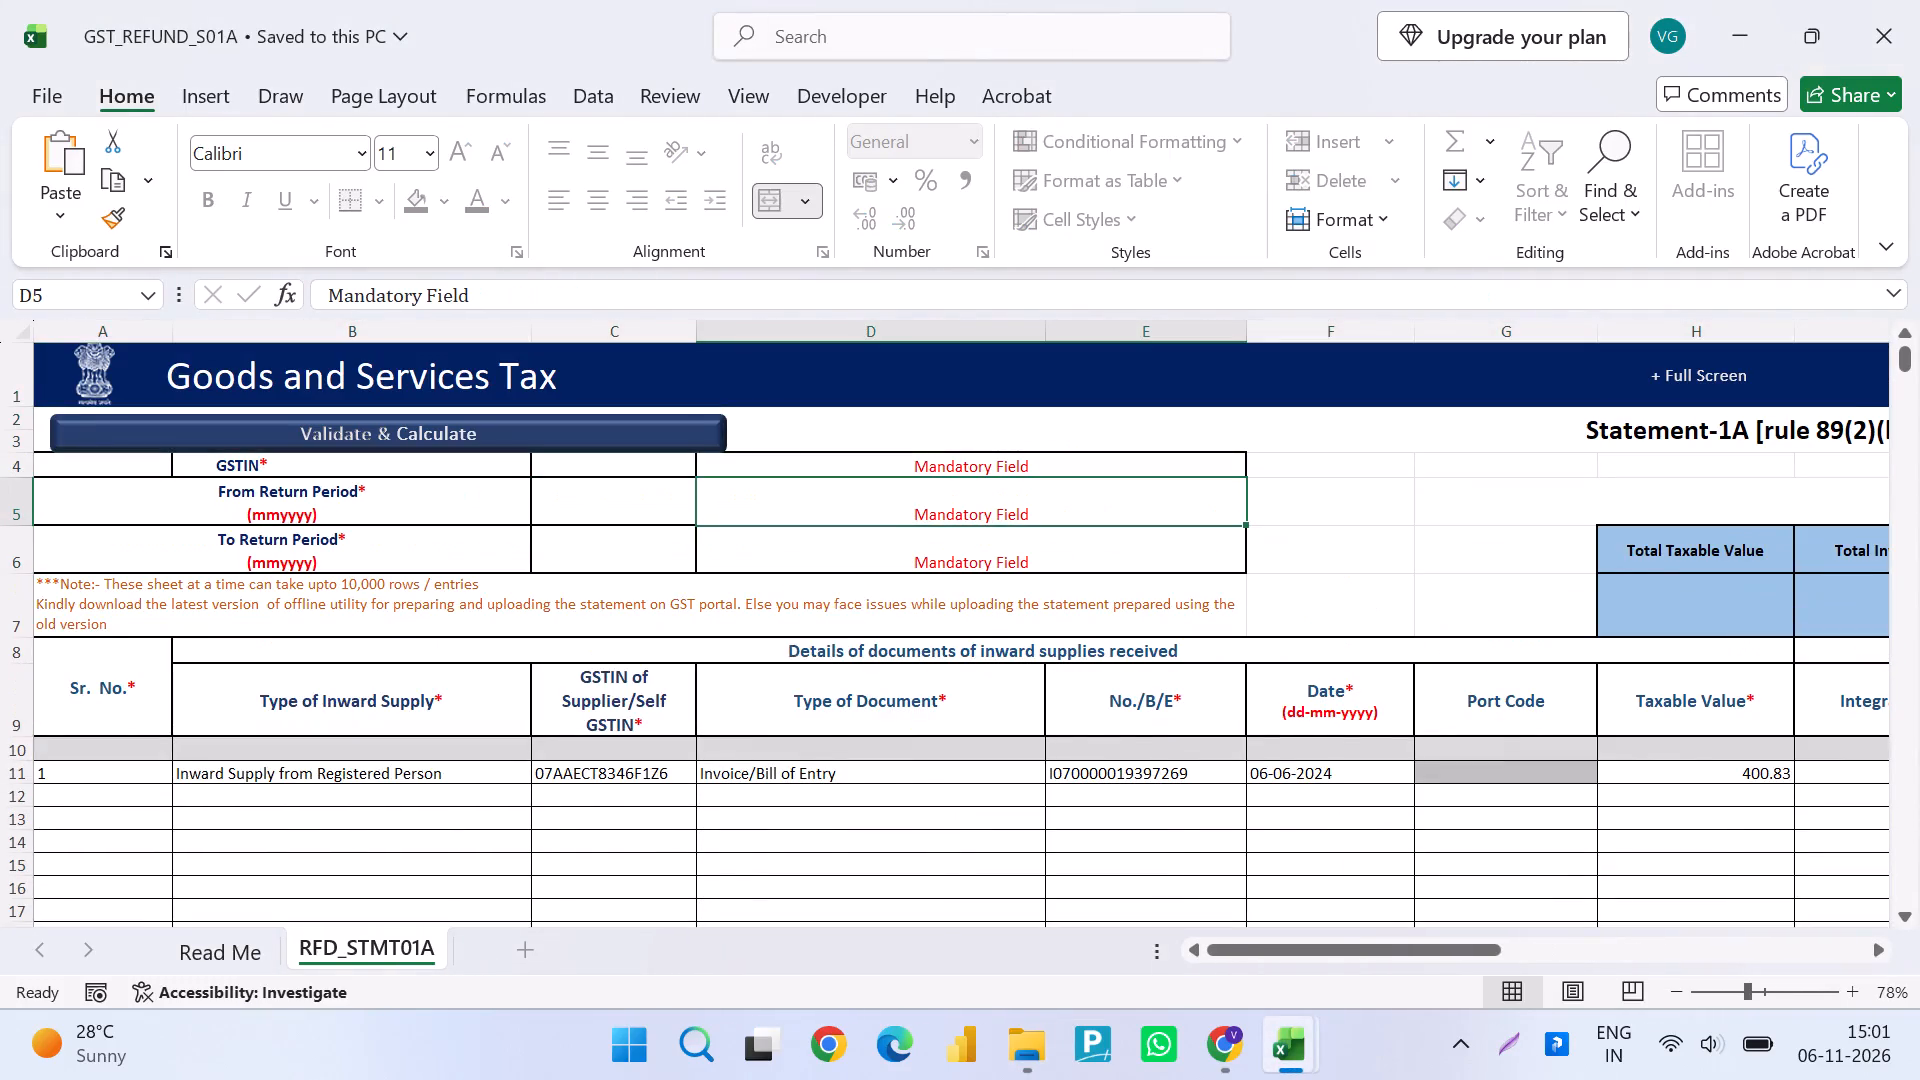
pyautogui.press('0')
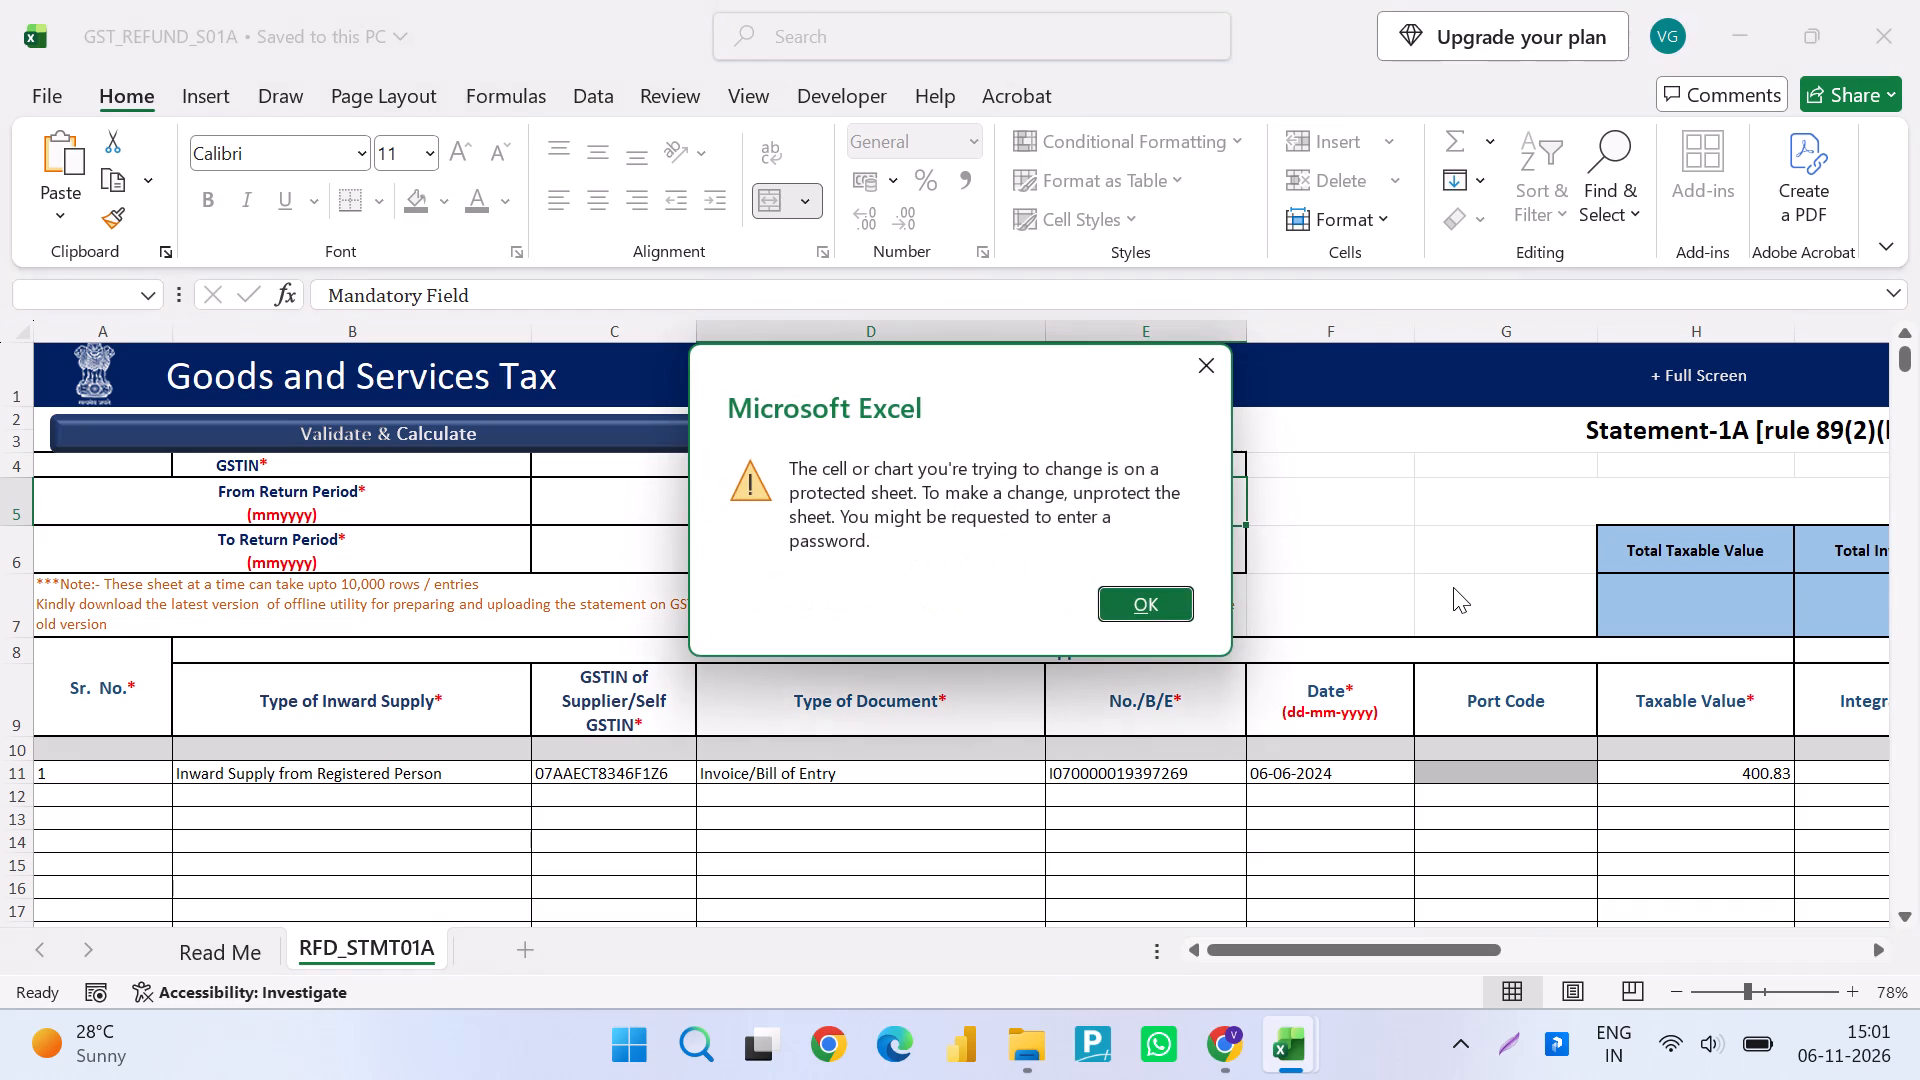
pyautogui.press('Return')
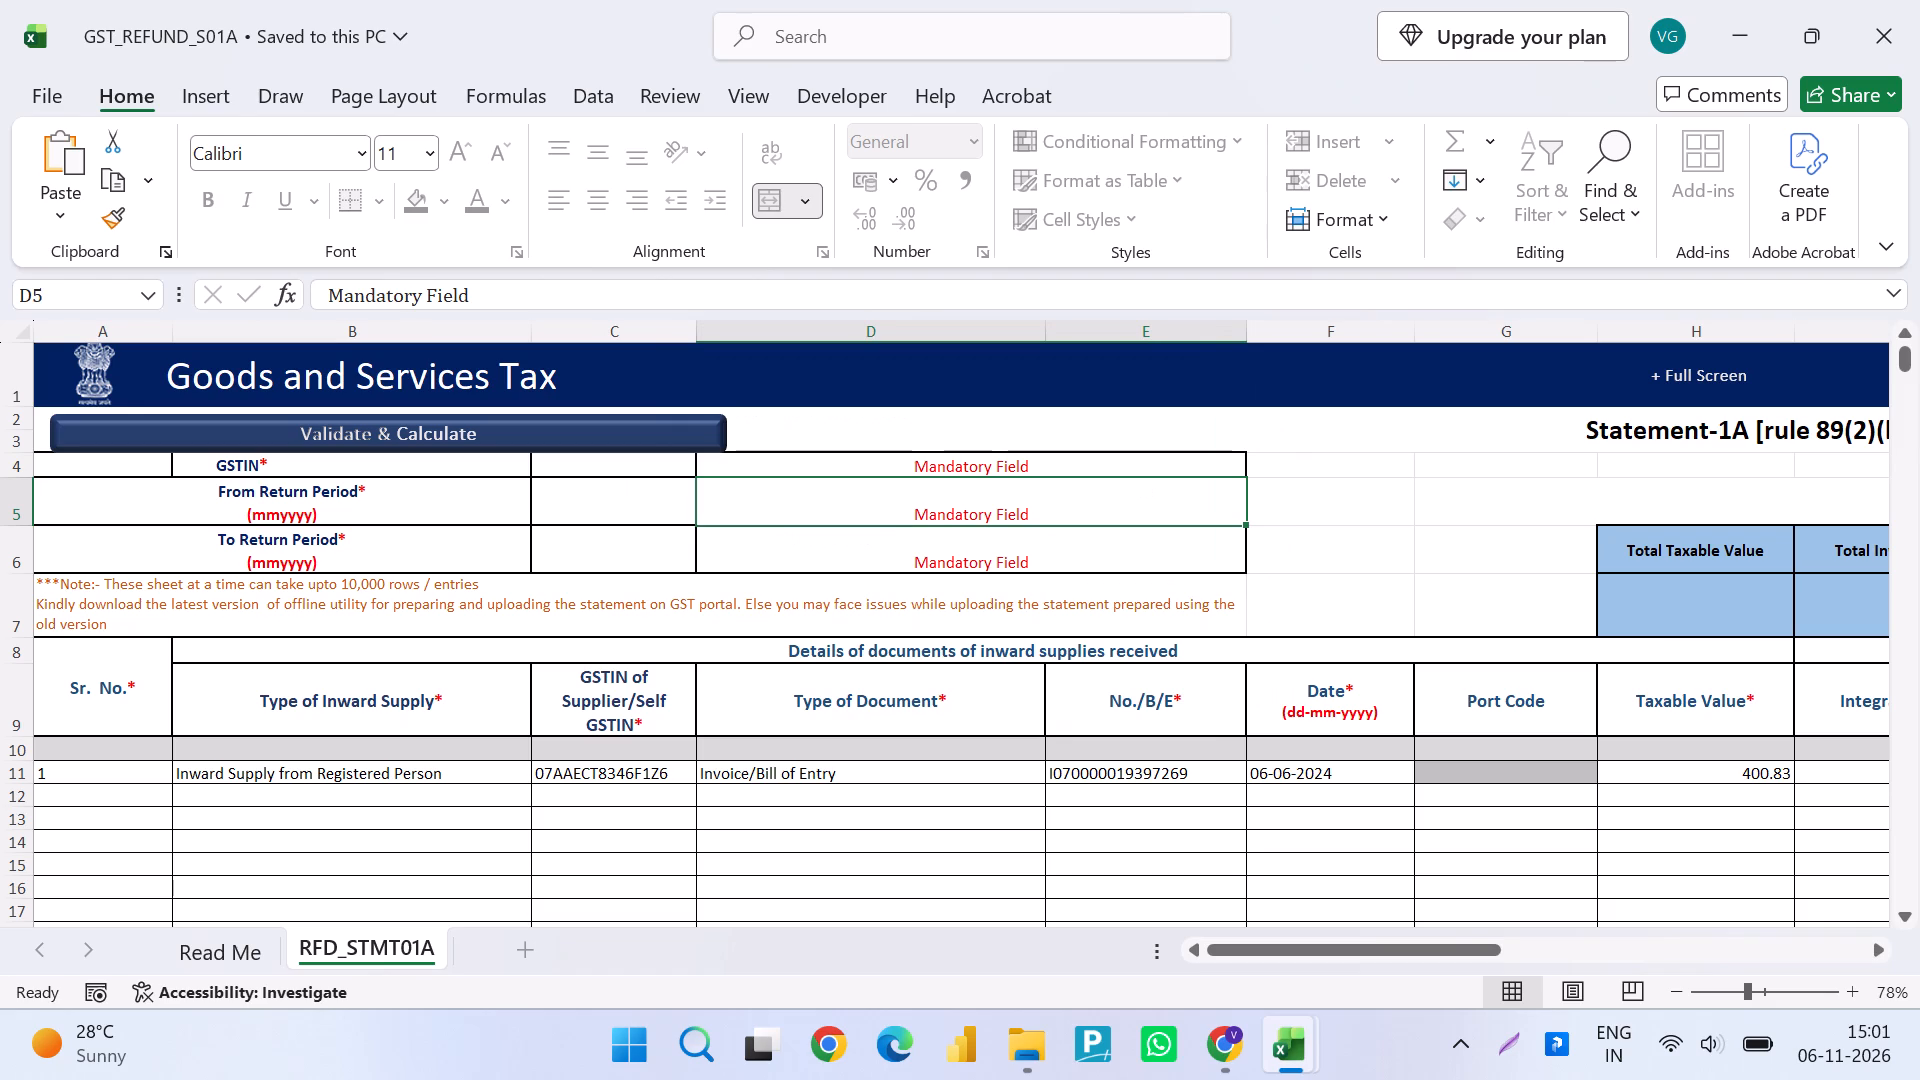
# Close the GST_REFUND_S01A workbook and delete the GST_REFUND_S01A folder from Refund Working in File Explorer.
pyautogui.click(1919, 0)
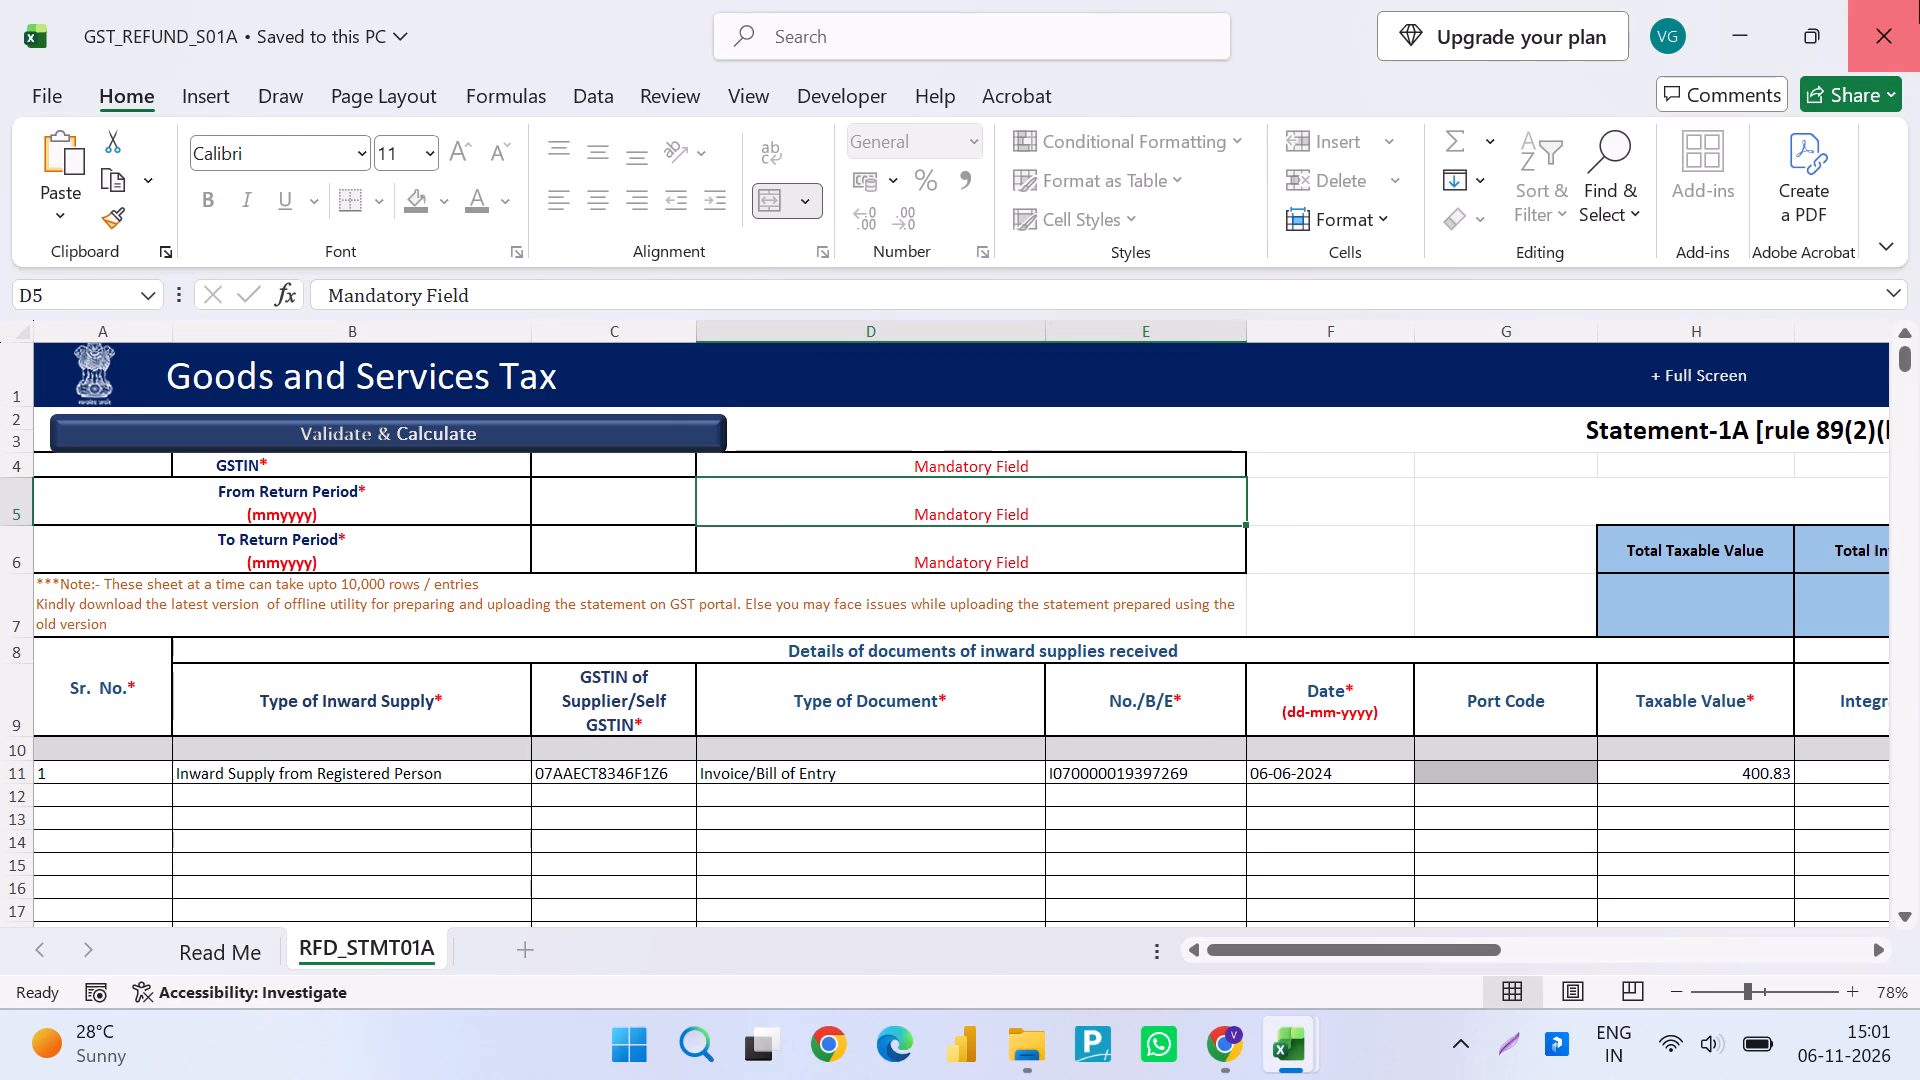
pyautogui.hotkey('alt', 'Tab')
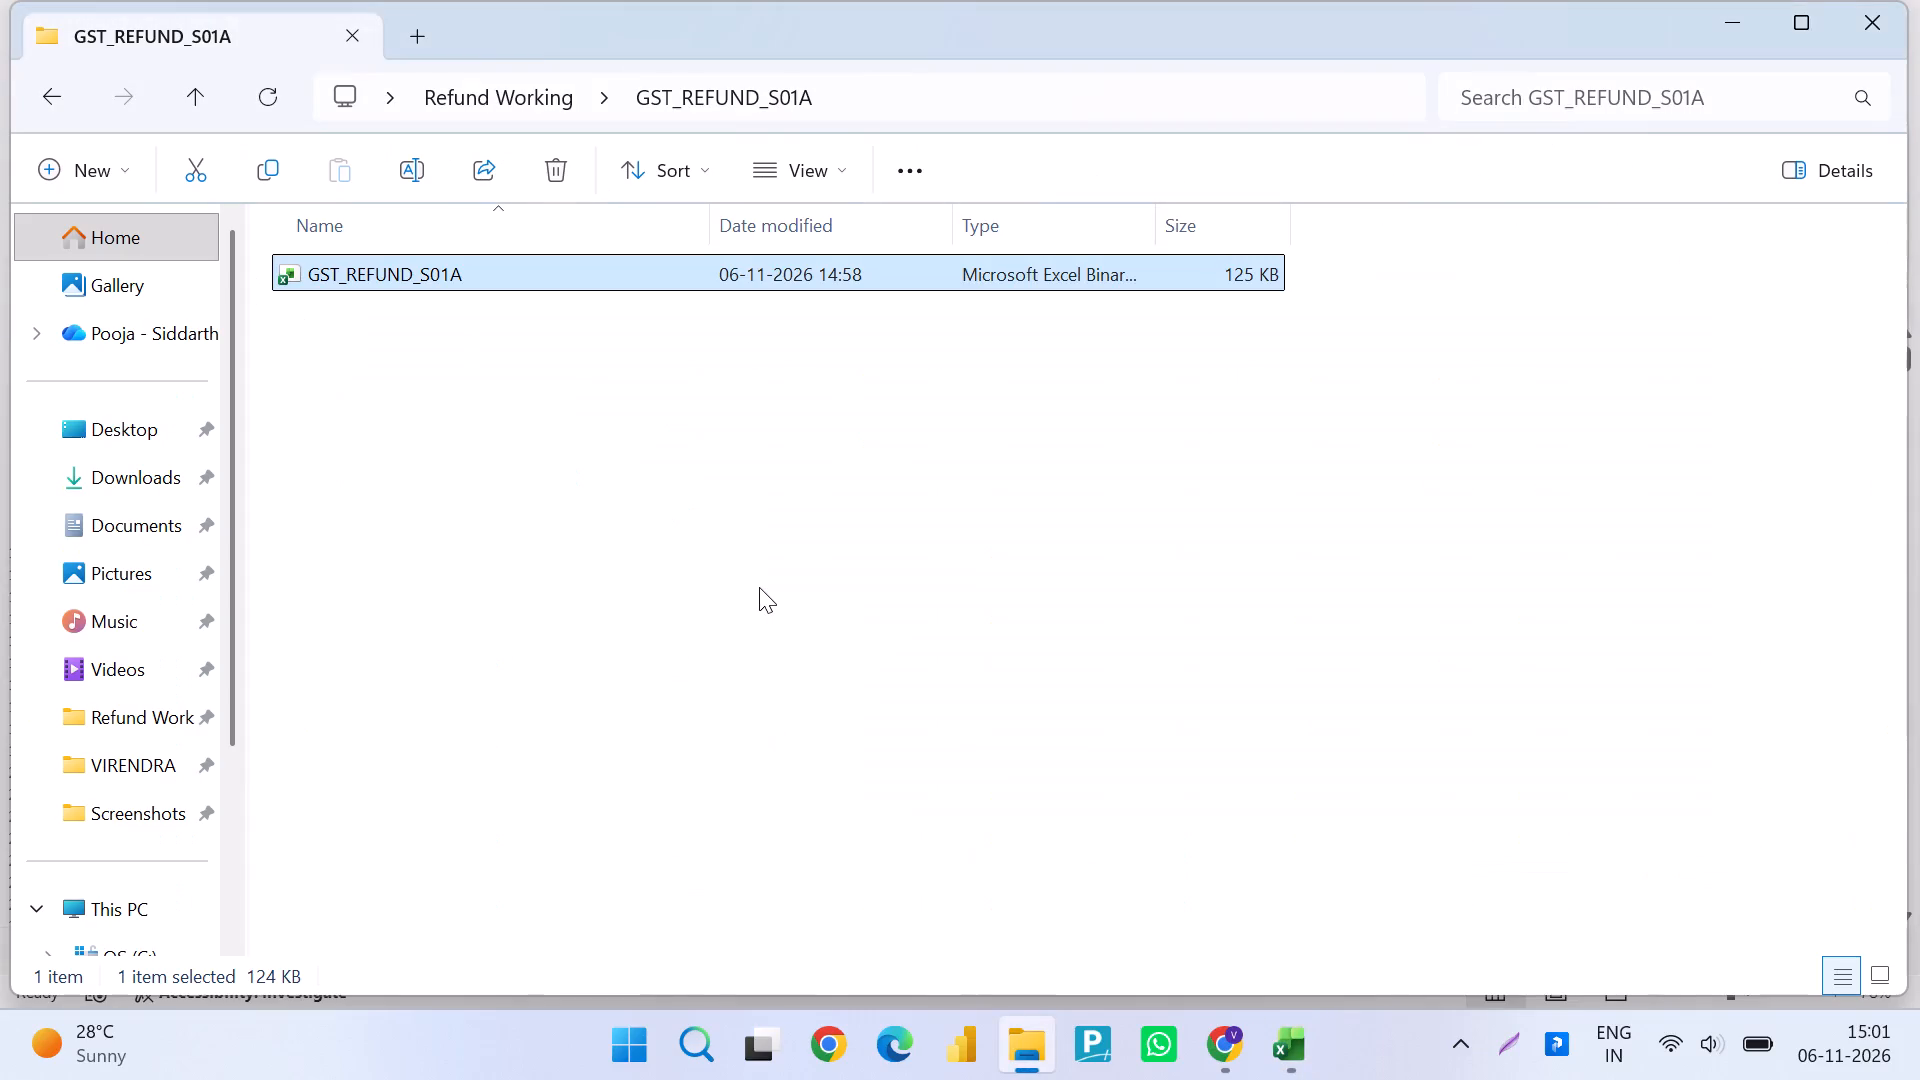
pyautogui.press('BackSpace')
pyautogui.press('BackSpace')
pyautogui.press('Return')
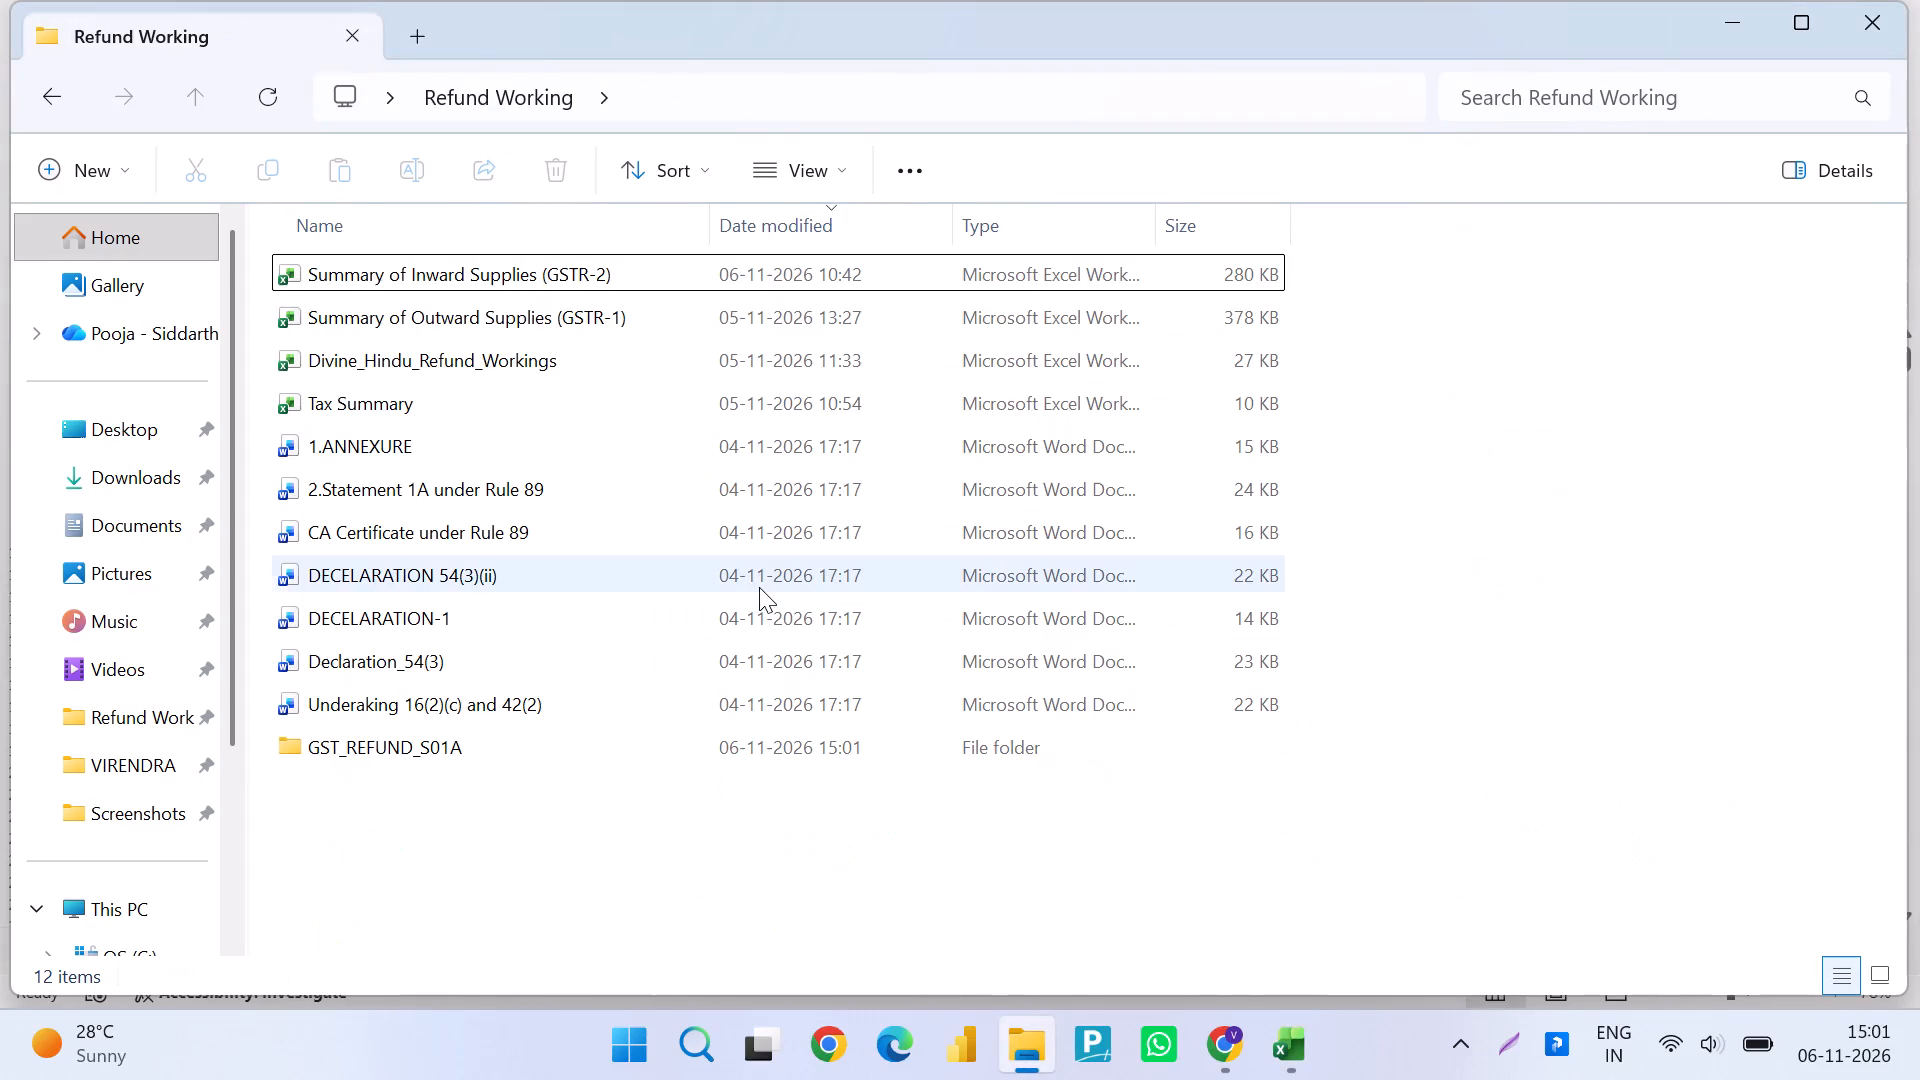
pyautogui.press('Down')
pyautogui.press('Down')
pyautogui.press('Down')
pyautogui.press('Down')
pyautogui.press('Down')
pyautogui.press('Down')
pyautogui.press('Down')
pyautogui.press('Down')
pyautogui.press('Down')
pyautogui.press('Down')
pyautogui.press('Down')
pyautogui.press('Down')
pyautogui.press('Down')
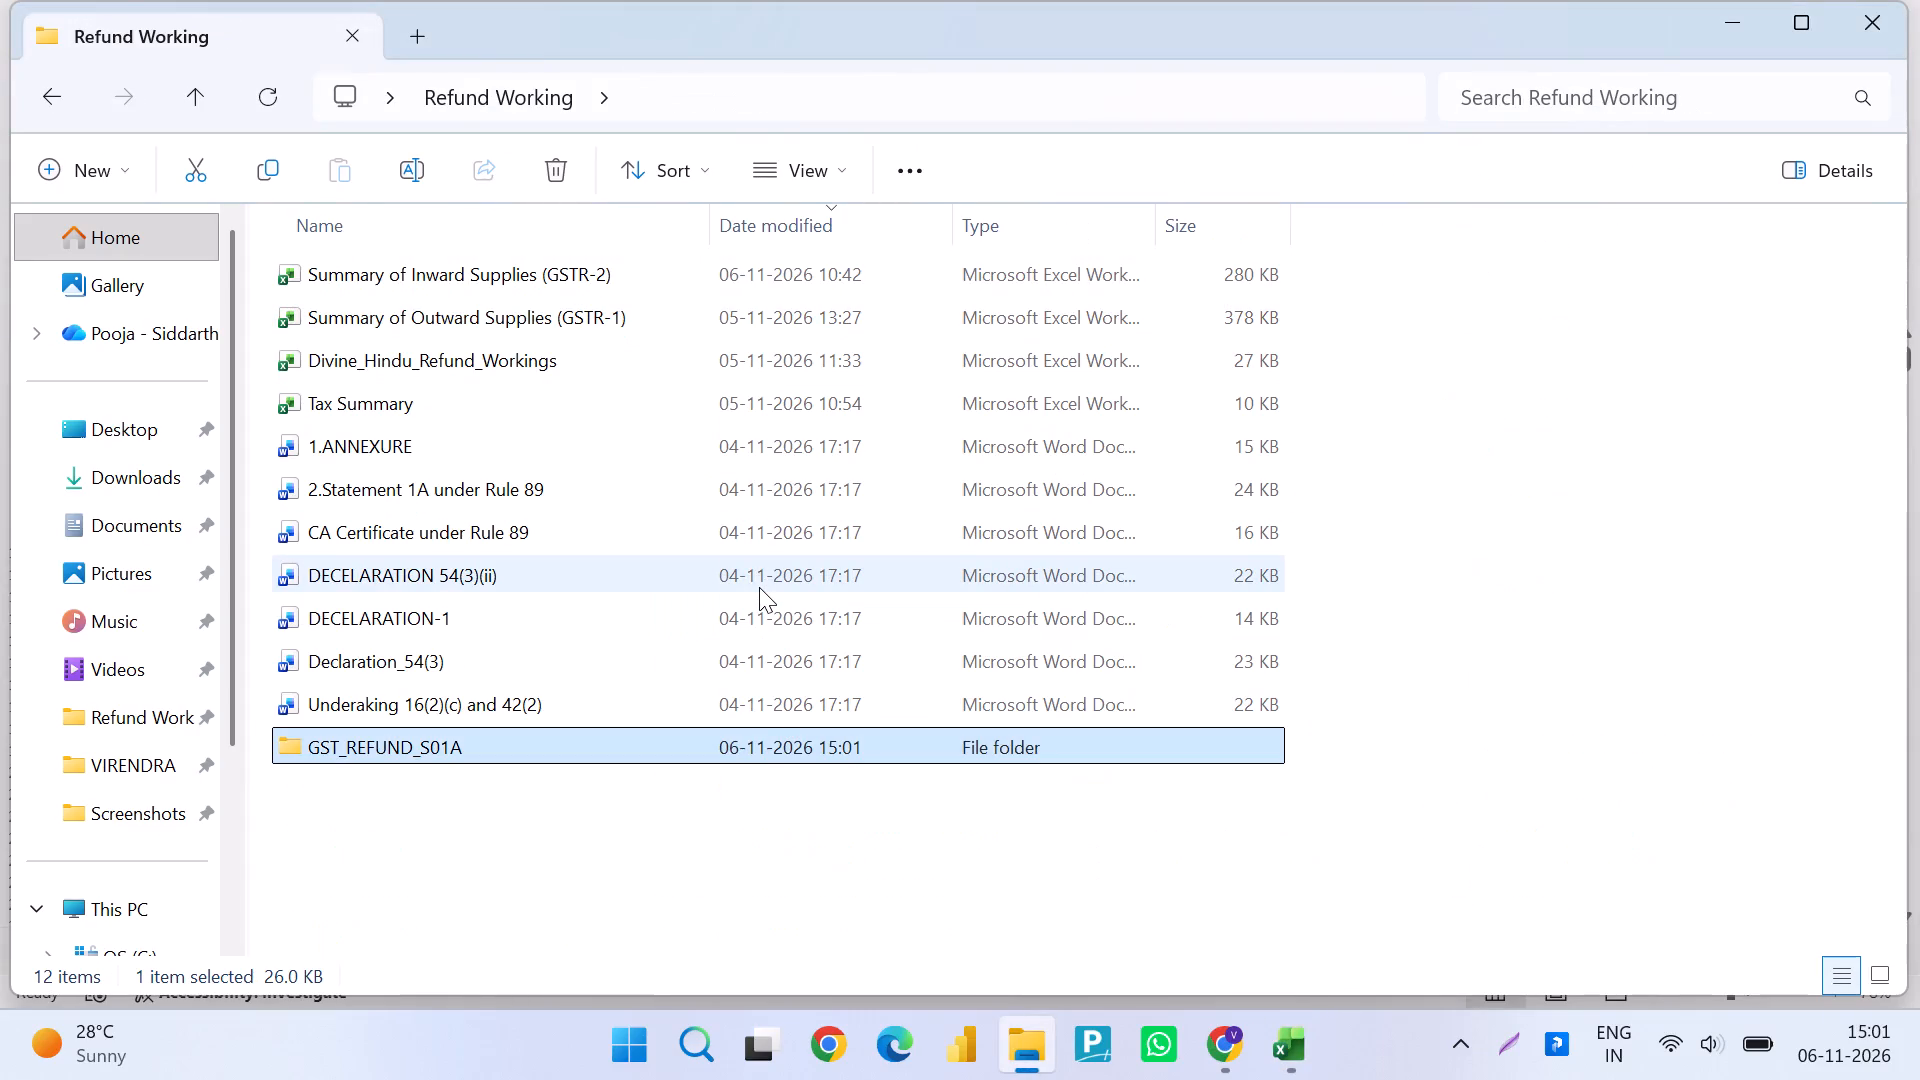
pyautogui.press('Delete')
# Copy the GST_REFUND_S01A folder out of the GST_REFUND_S01A.zip in Chrome's download history and paste it into Refund Working.
pyautogui.hotkey('alt', 'Tab')
pyautogui.hotkey('alt', 'Tab')
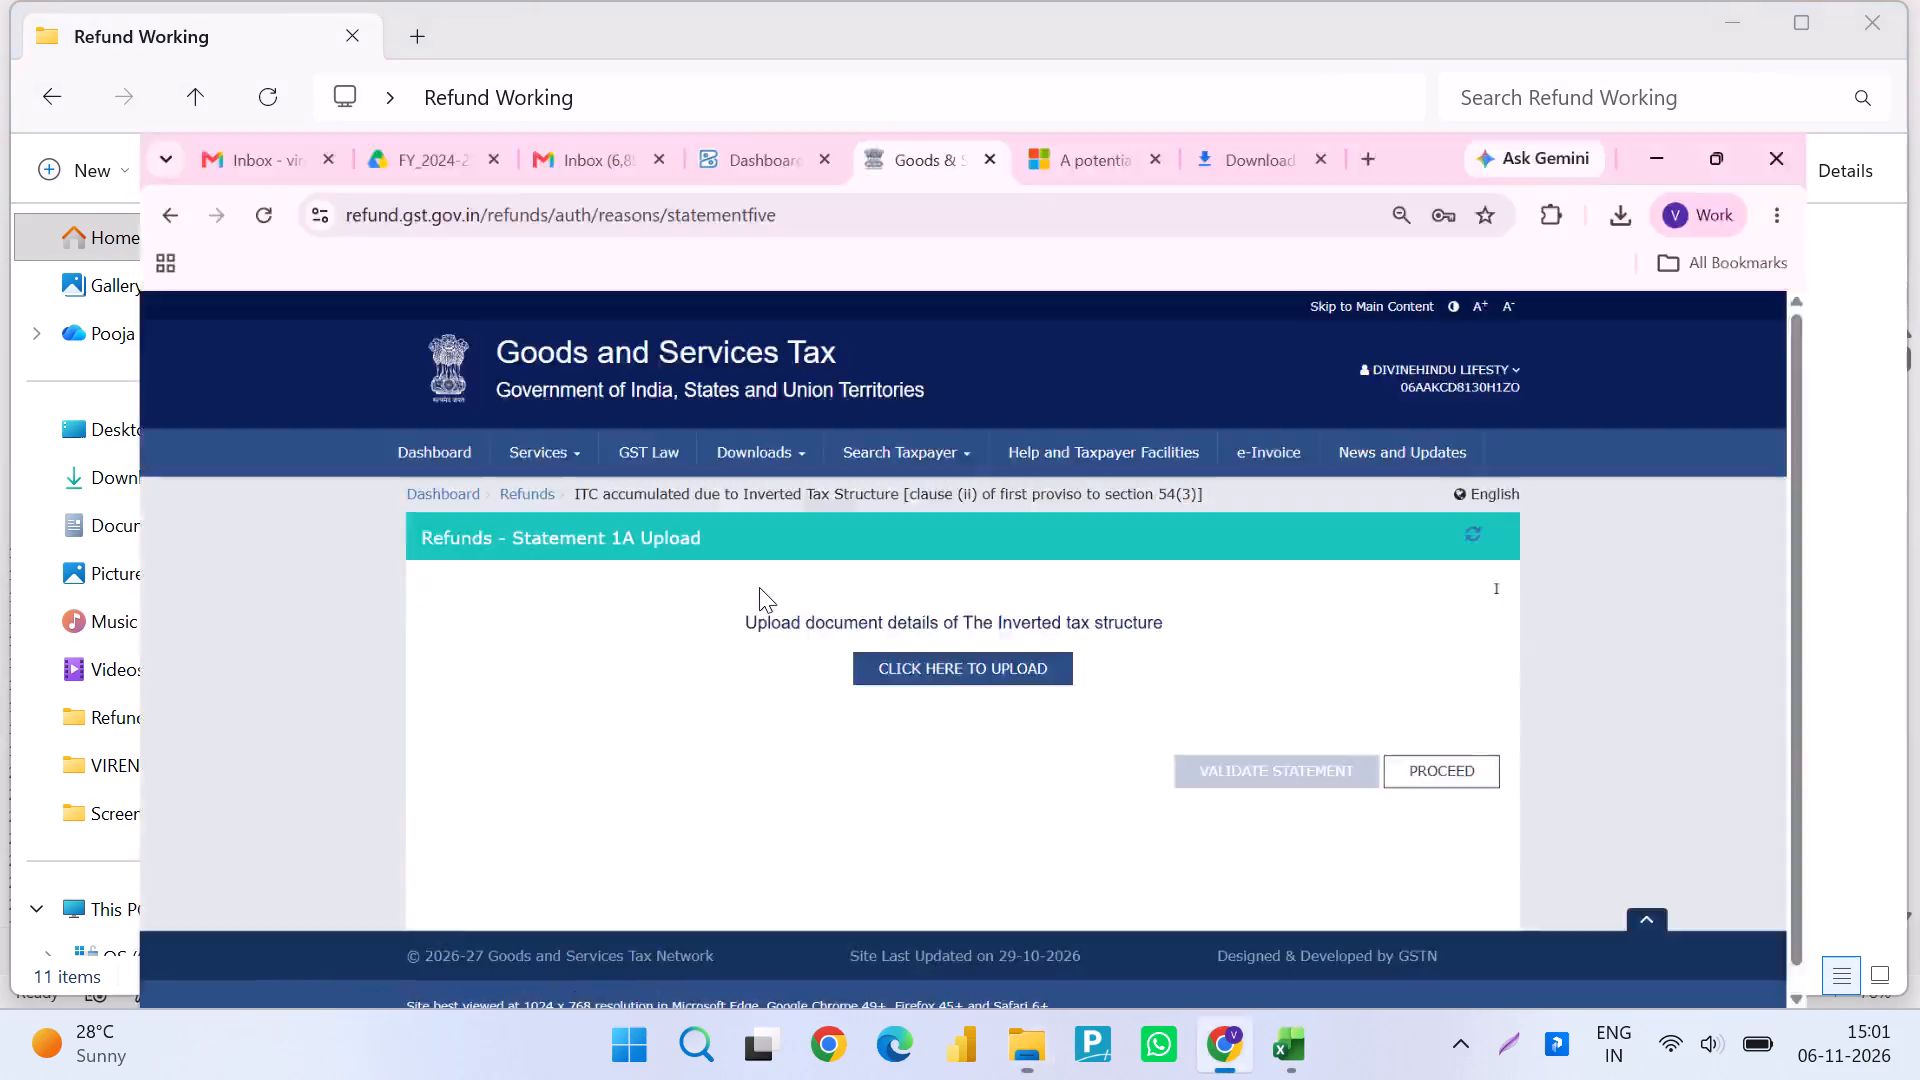
pyautogui.hotkey('ctrl', 'j')
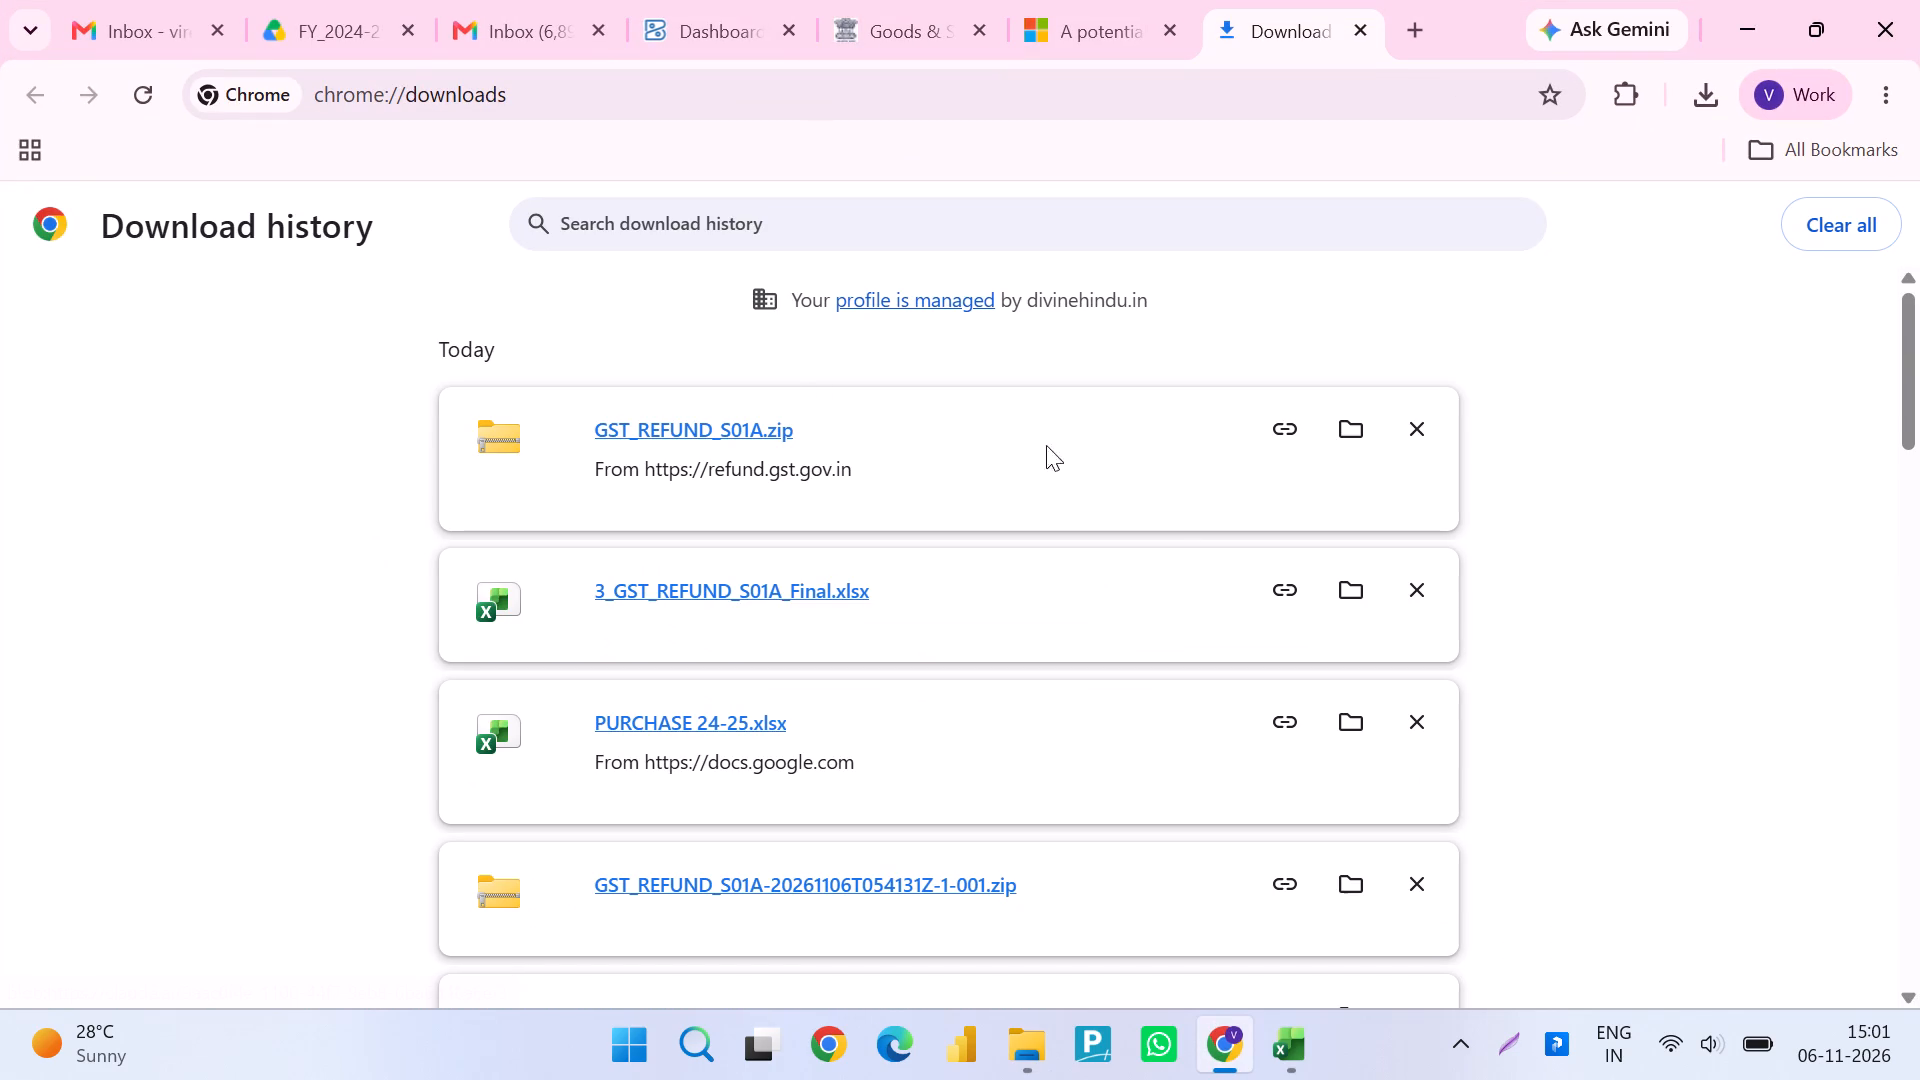
pyautogui.click(741, 438)
pyautogui.press('Down')
pyautogui.press('Return')
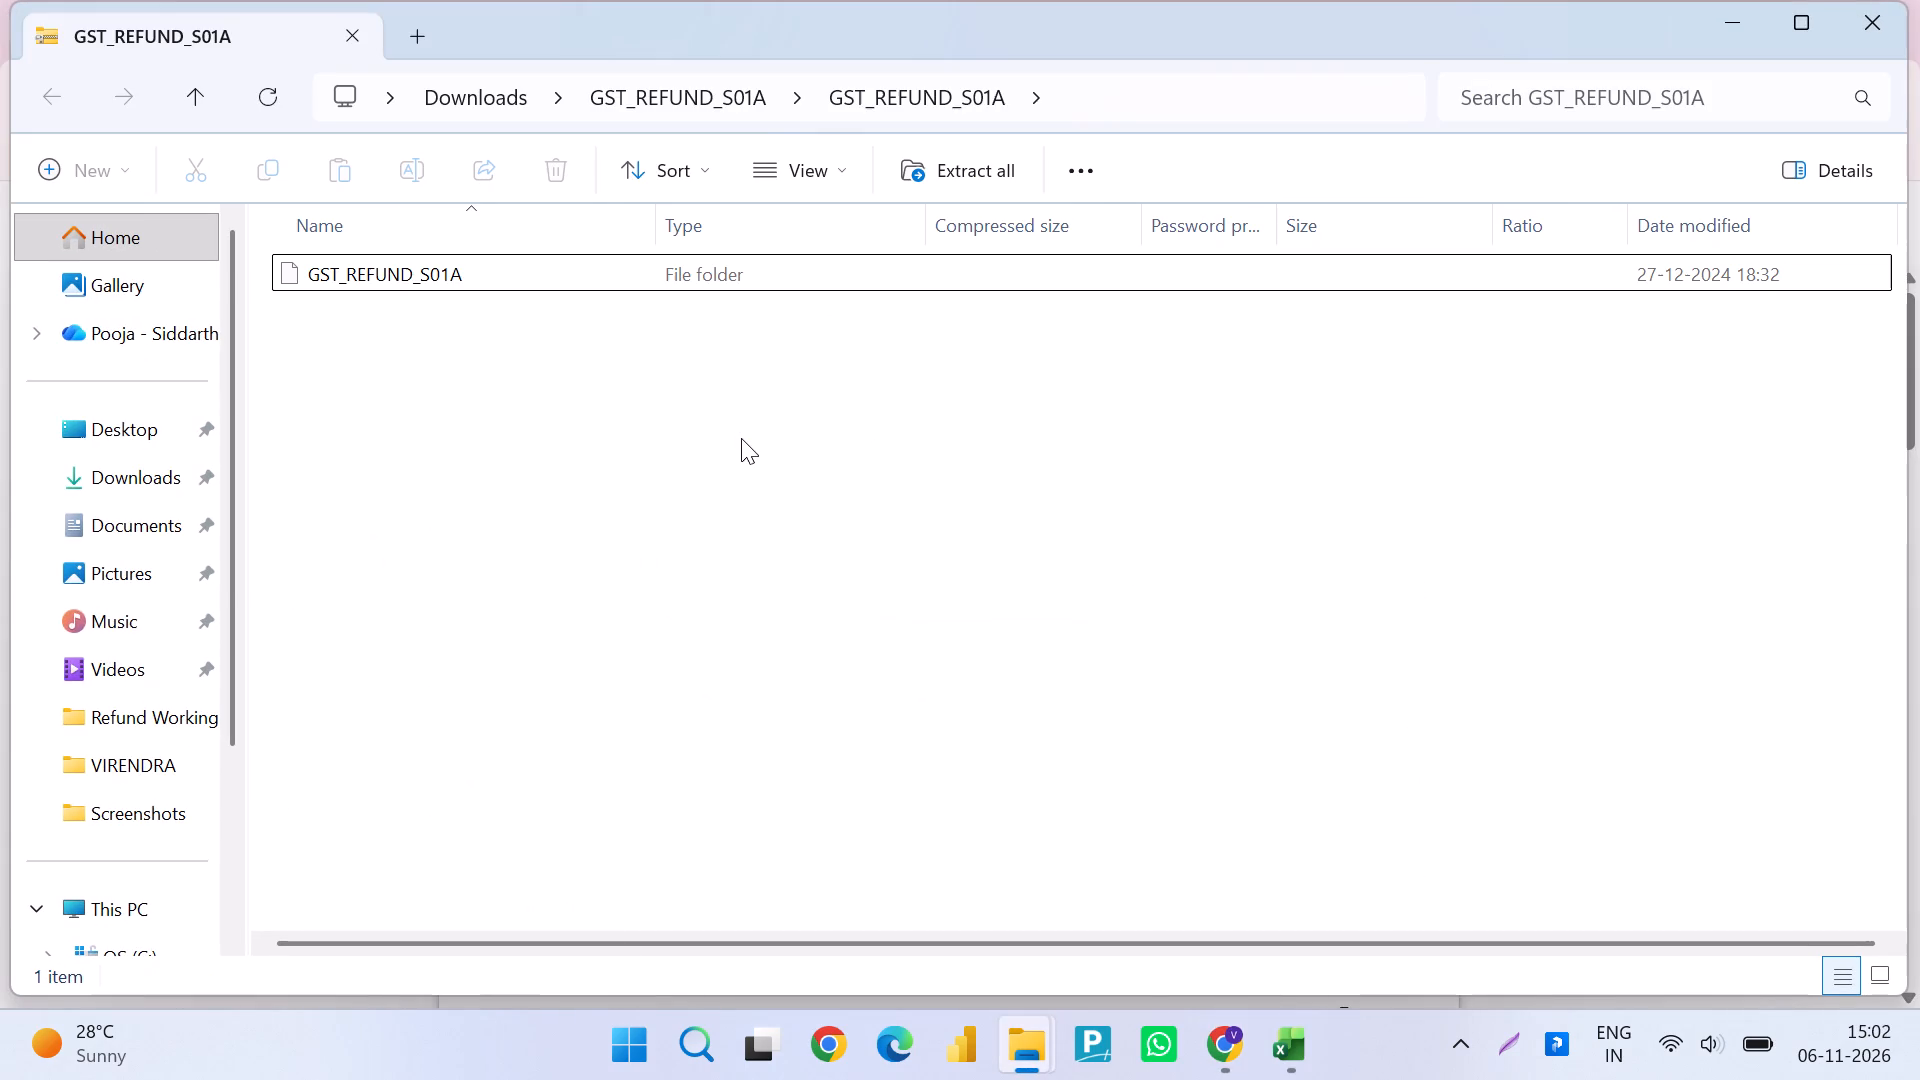
pyautogui.hotkey('ctrl', 'x')
pyautogui.press('Down')
pyautogui.press('Up')
pyautogui.hotkey('ctrl', 'c')
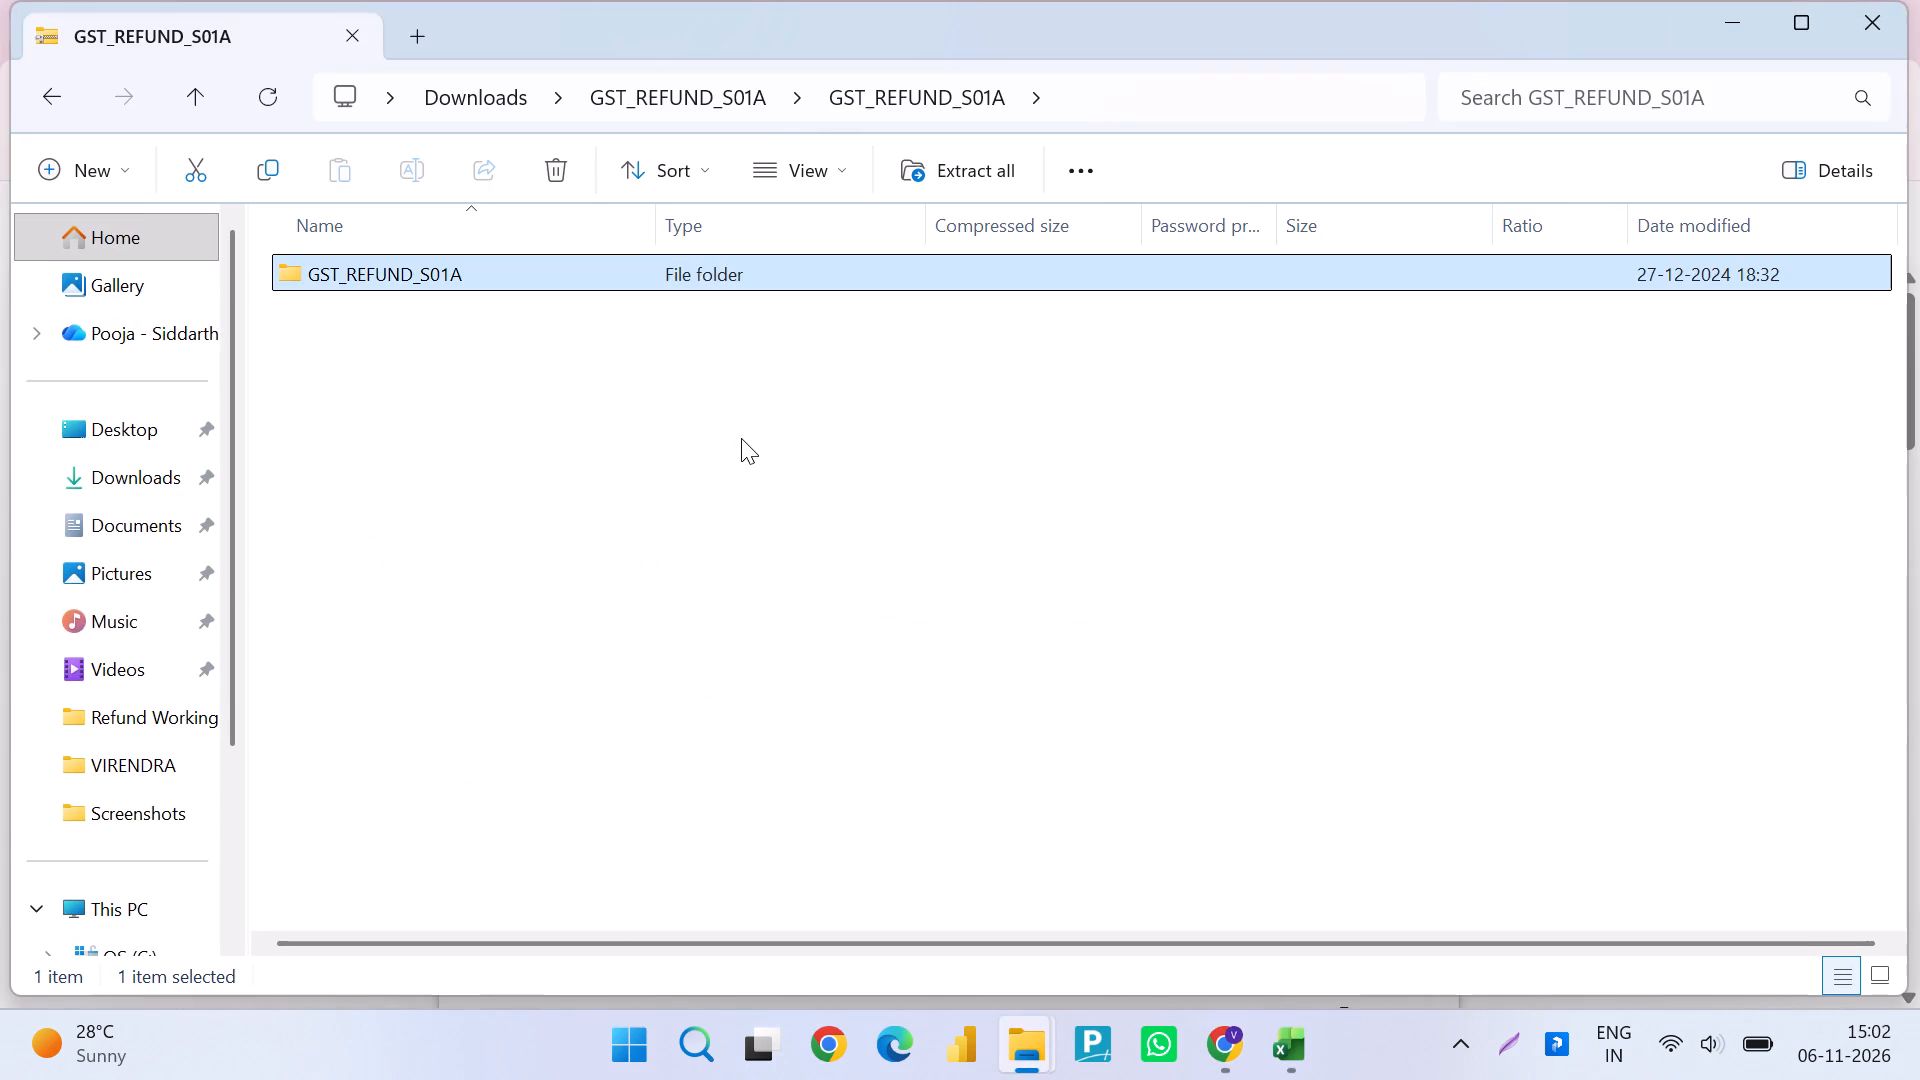
pyautogui.hotkey('alt', 'Tab')
pyautogui.hotkey('alt', 'Tab')
pyautogui.hotkey('ctrl', 'v')
pyautogui.press('Down')
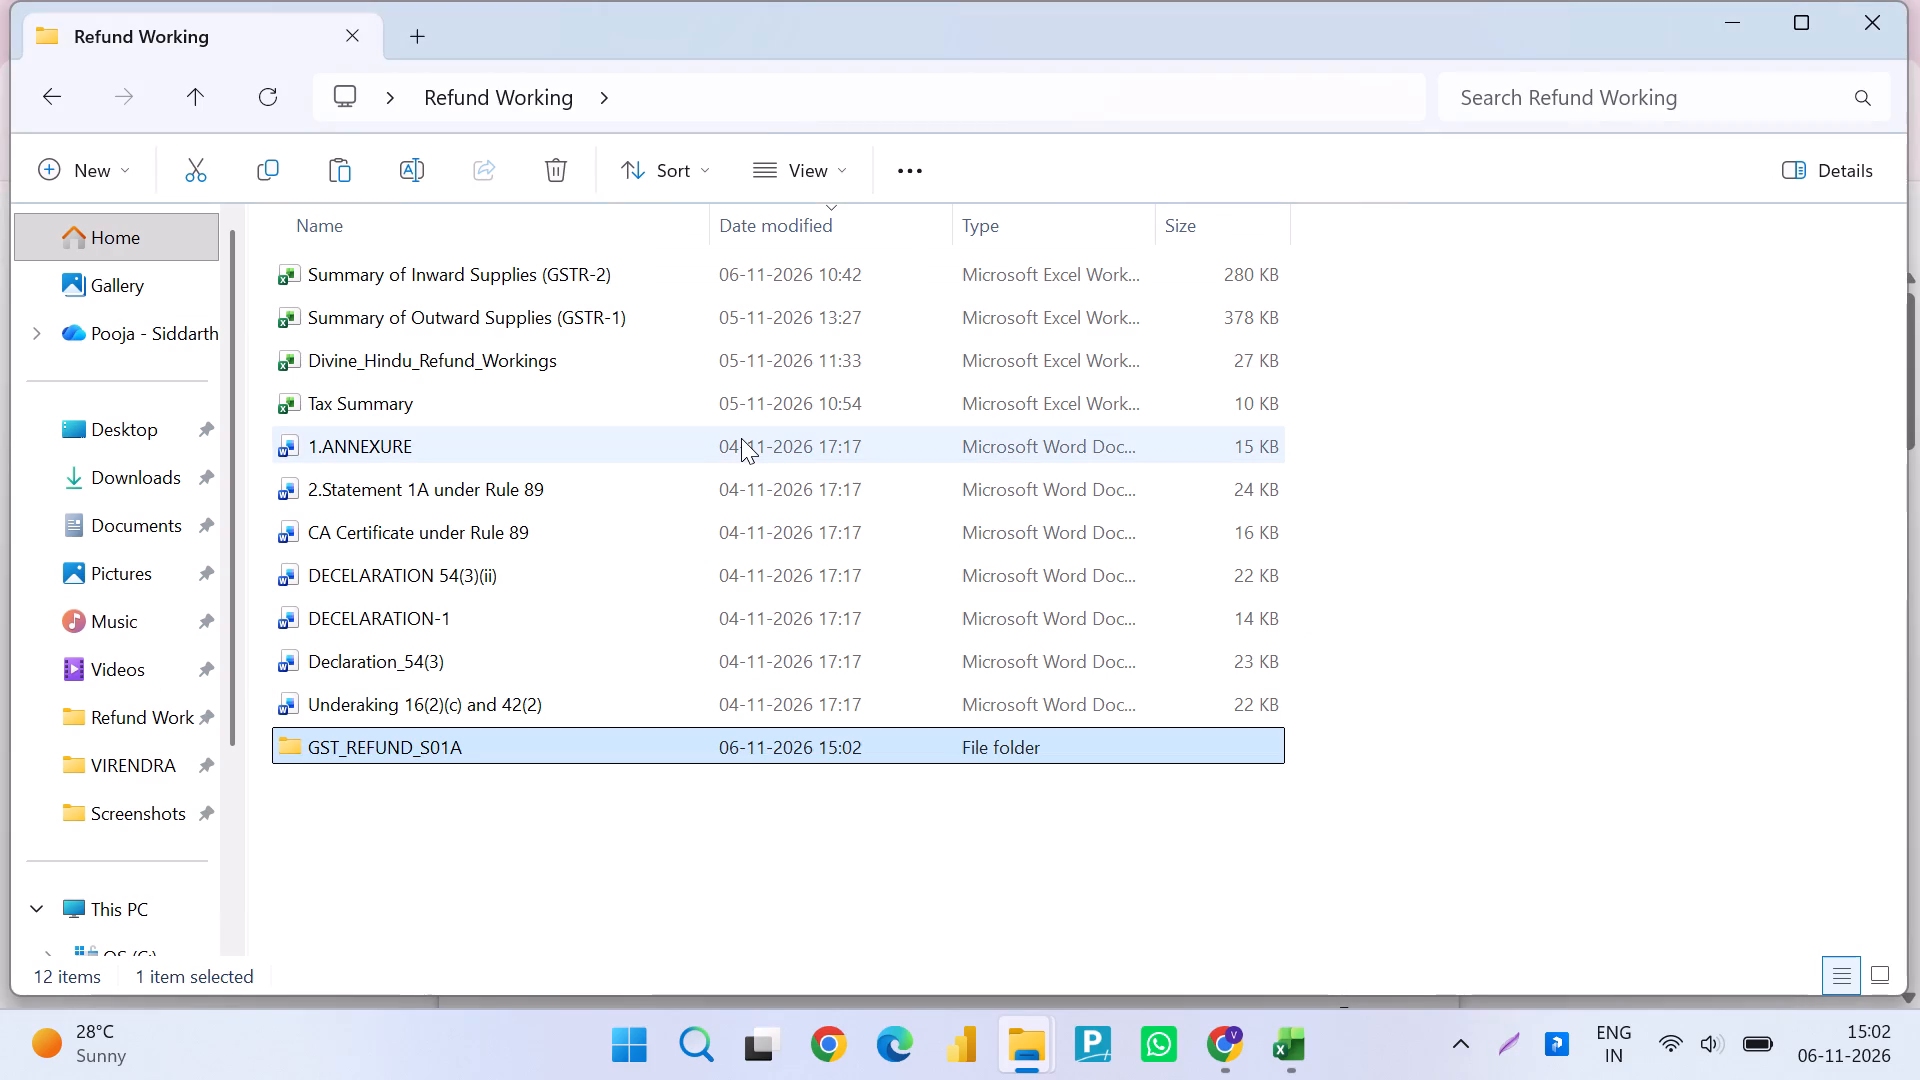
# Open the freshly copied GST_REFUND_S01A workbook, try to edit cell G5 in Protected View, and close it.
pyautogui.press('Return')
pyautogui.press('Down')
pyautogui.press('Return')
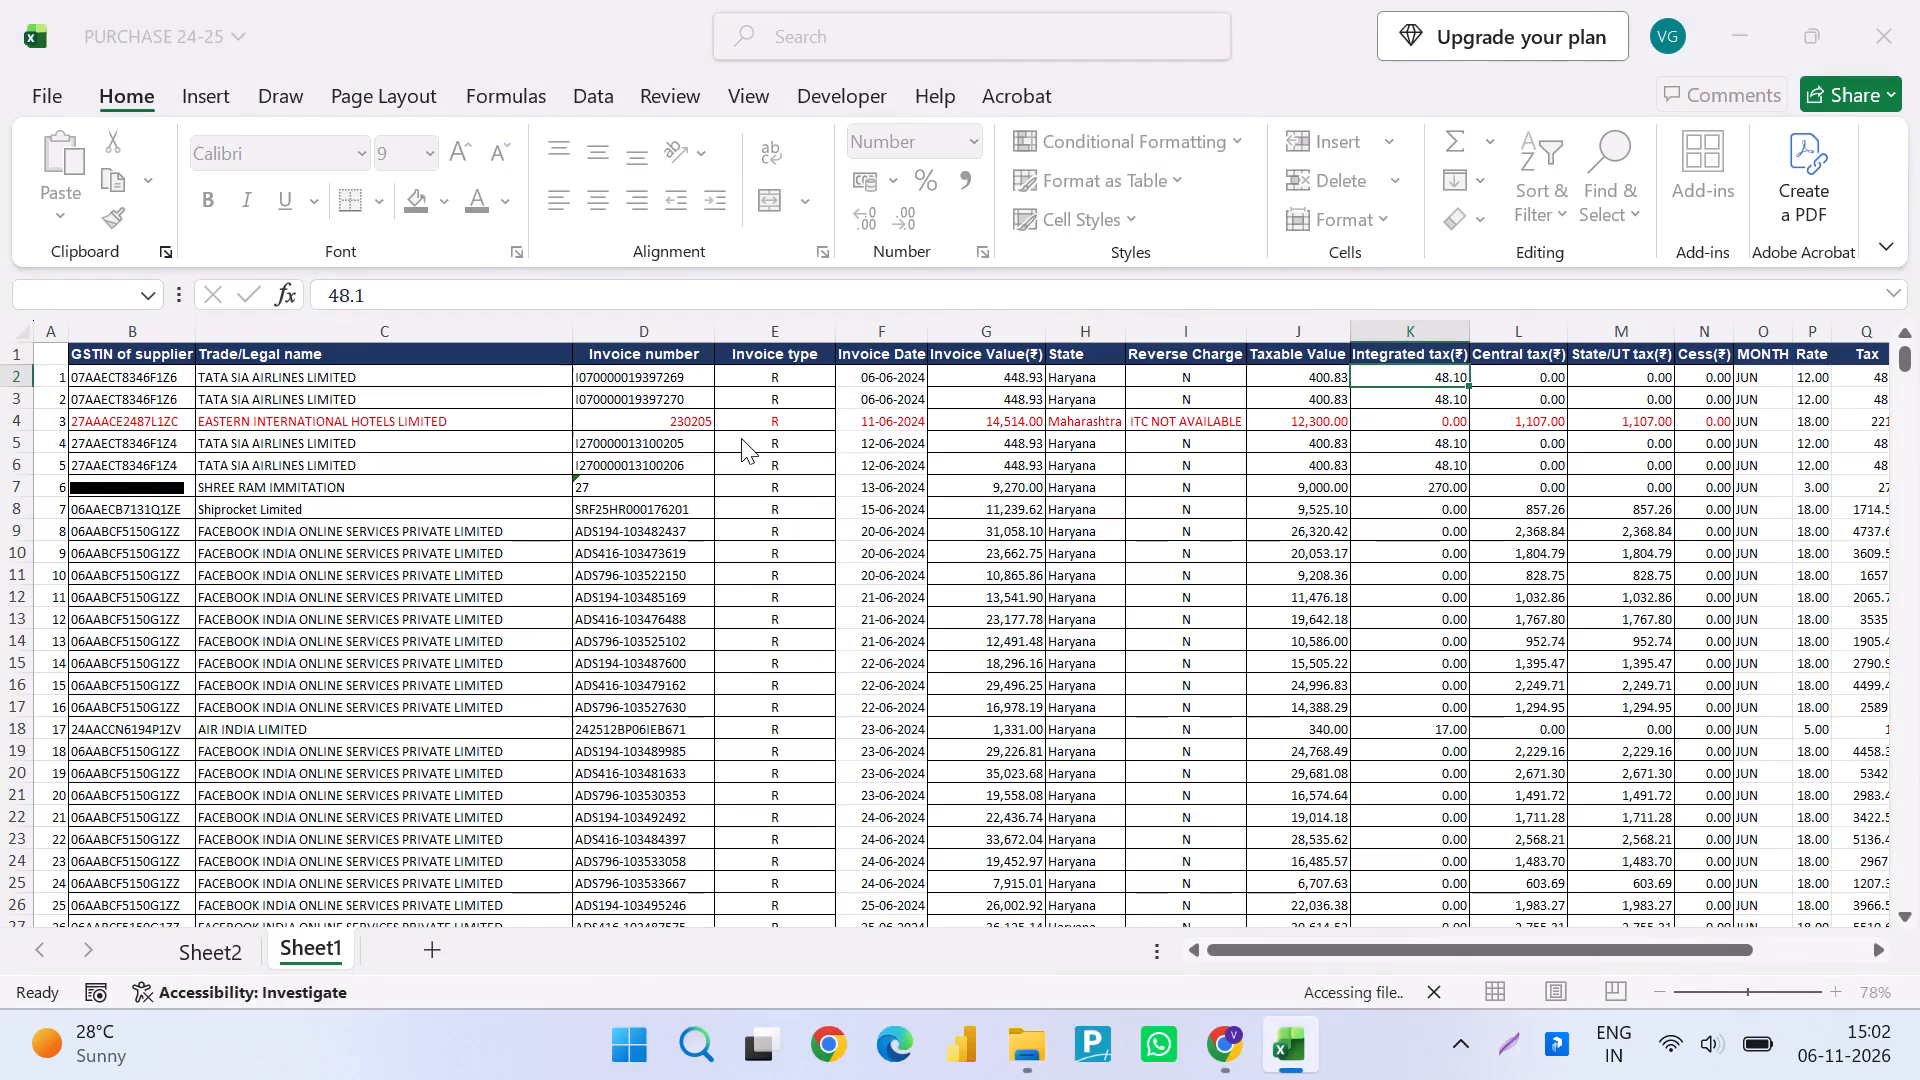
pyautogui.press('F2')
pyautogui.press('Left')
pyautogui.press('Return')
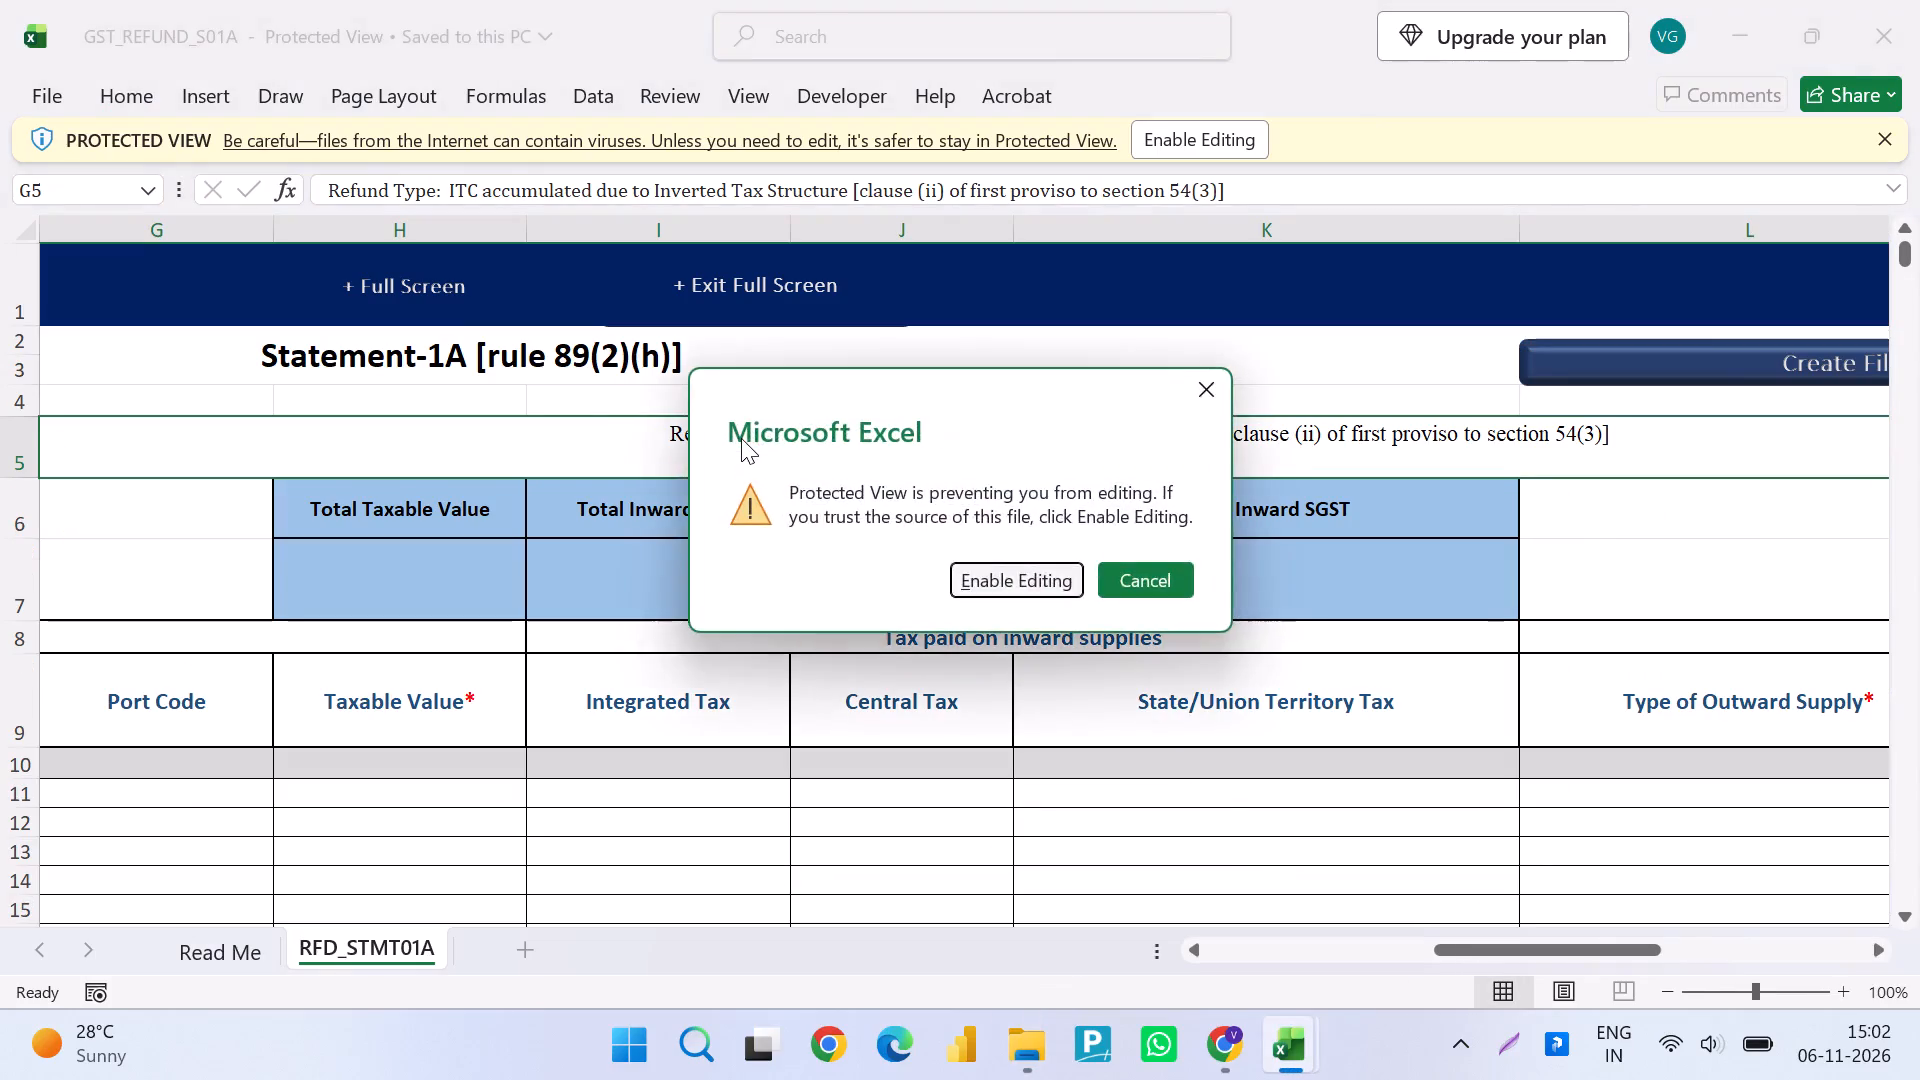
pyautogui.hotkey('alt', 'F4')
# In File Explorer, unblock the fresh GST_REFUND_S01A file through its properties and apply the change.
pyautogui.hotkey('alt', 'Tab')
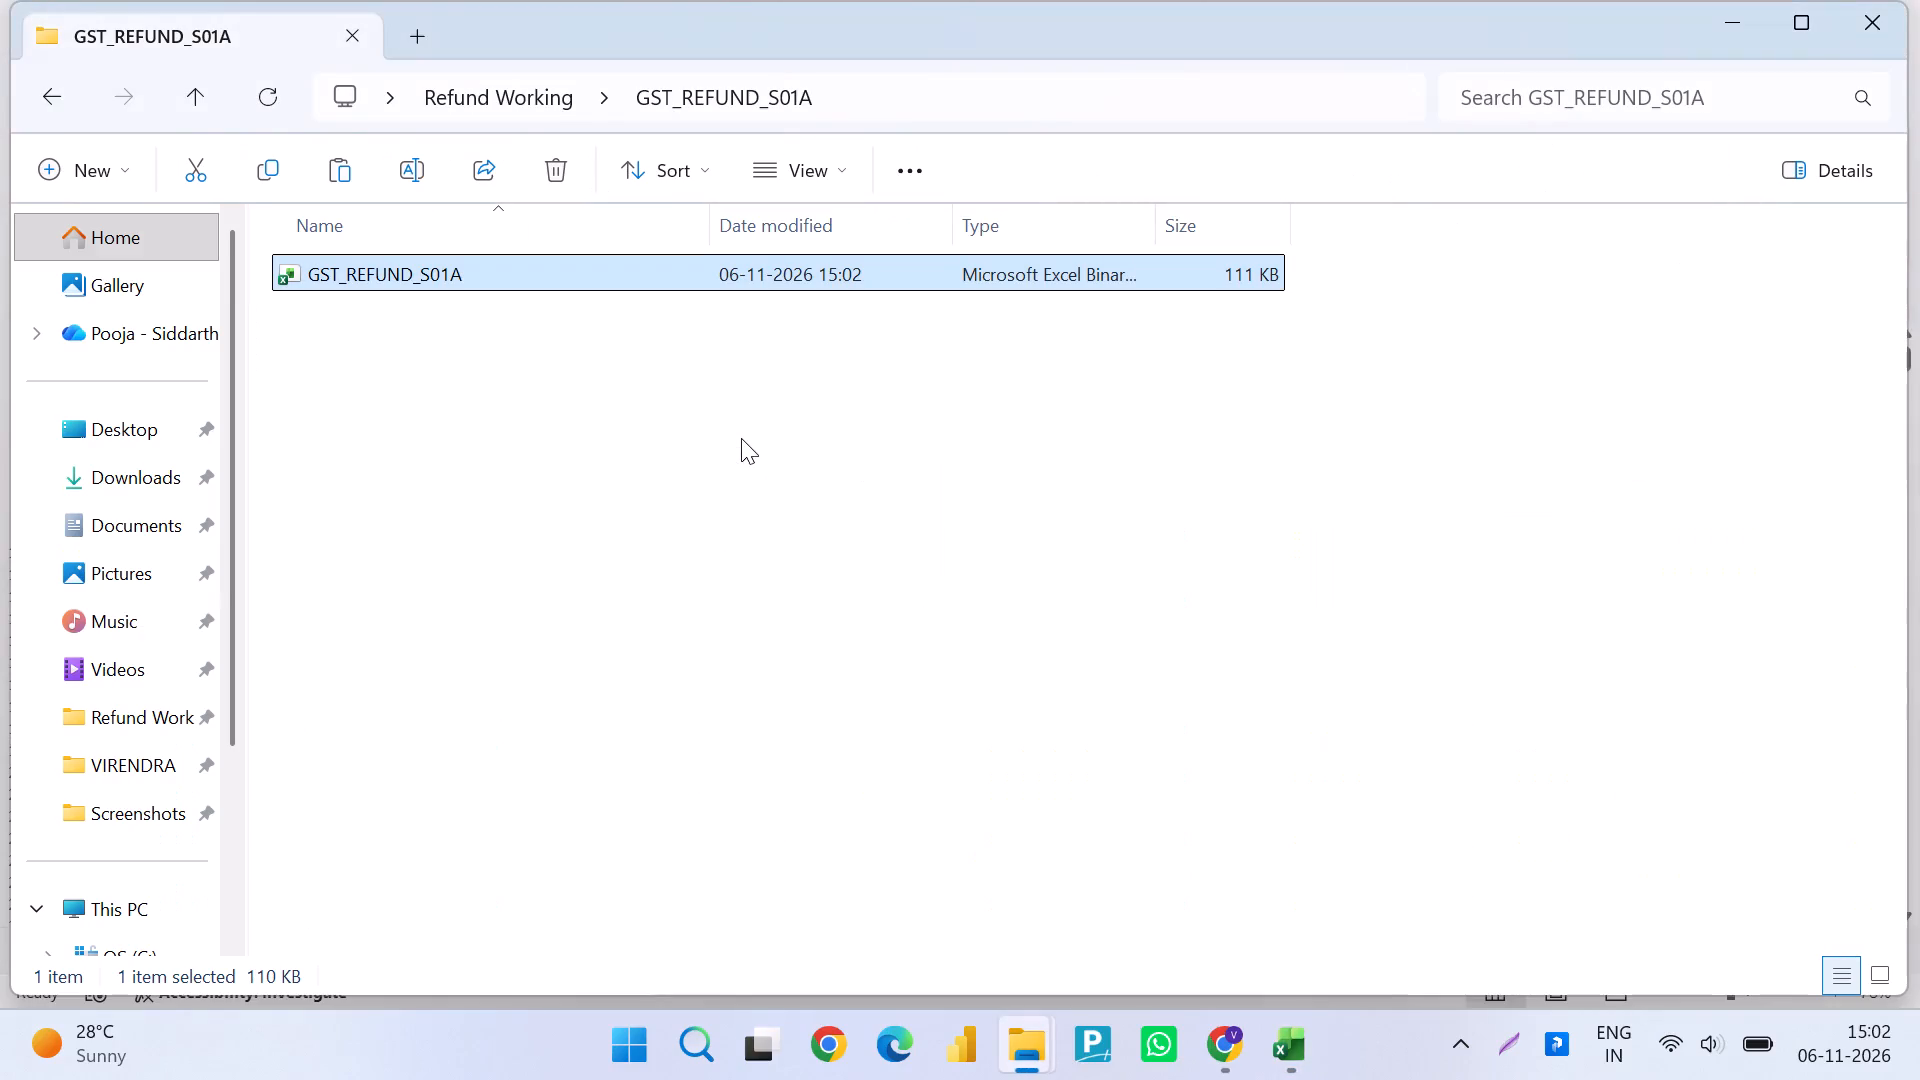
pyautogui.rightClick(739, 288)
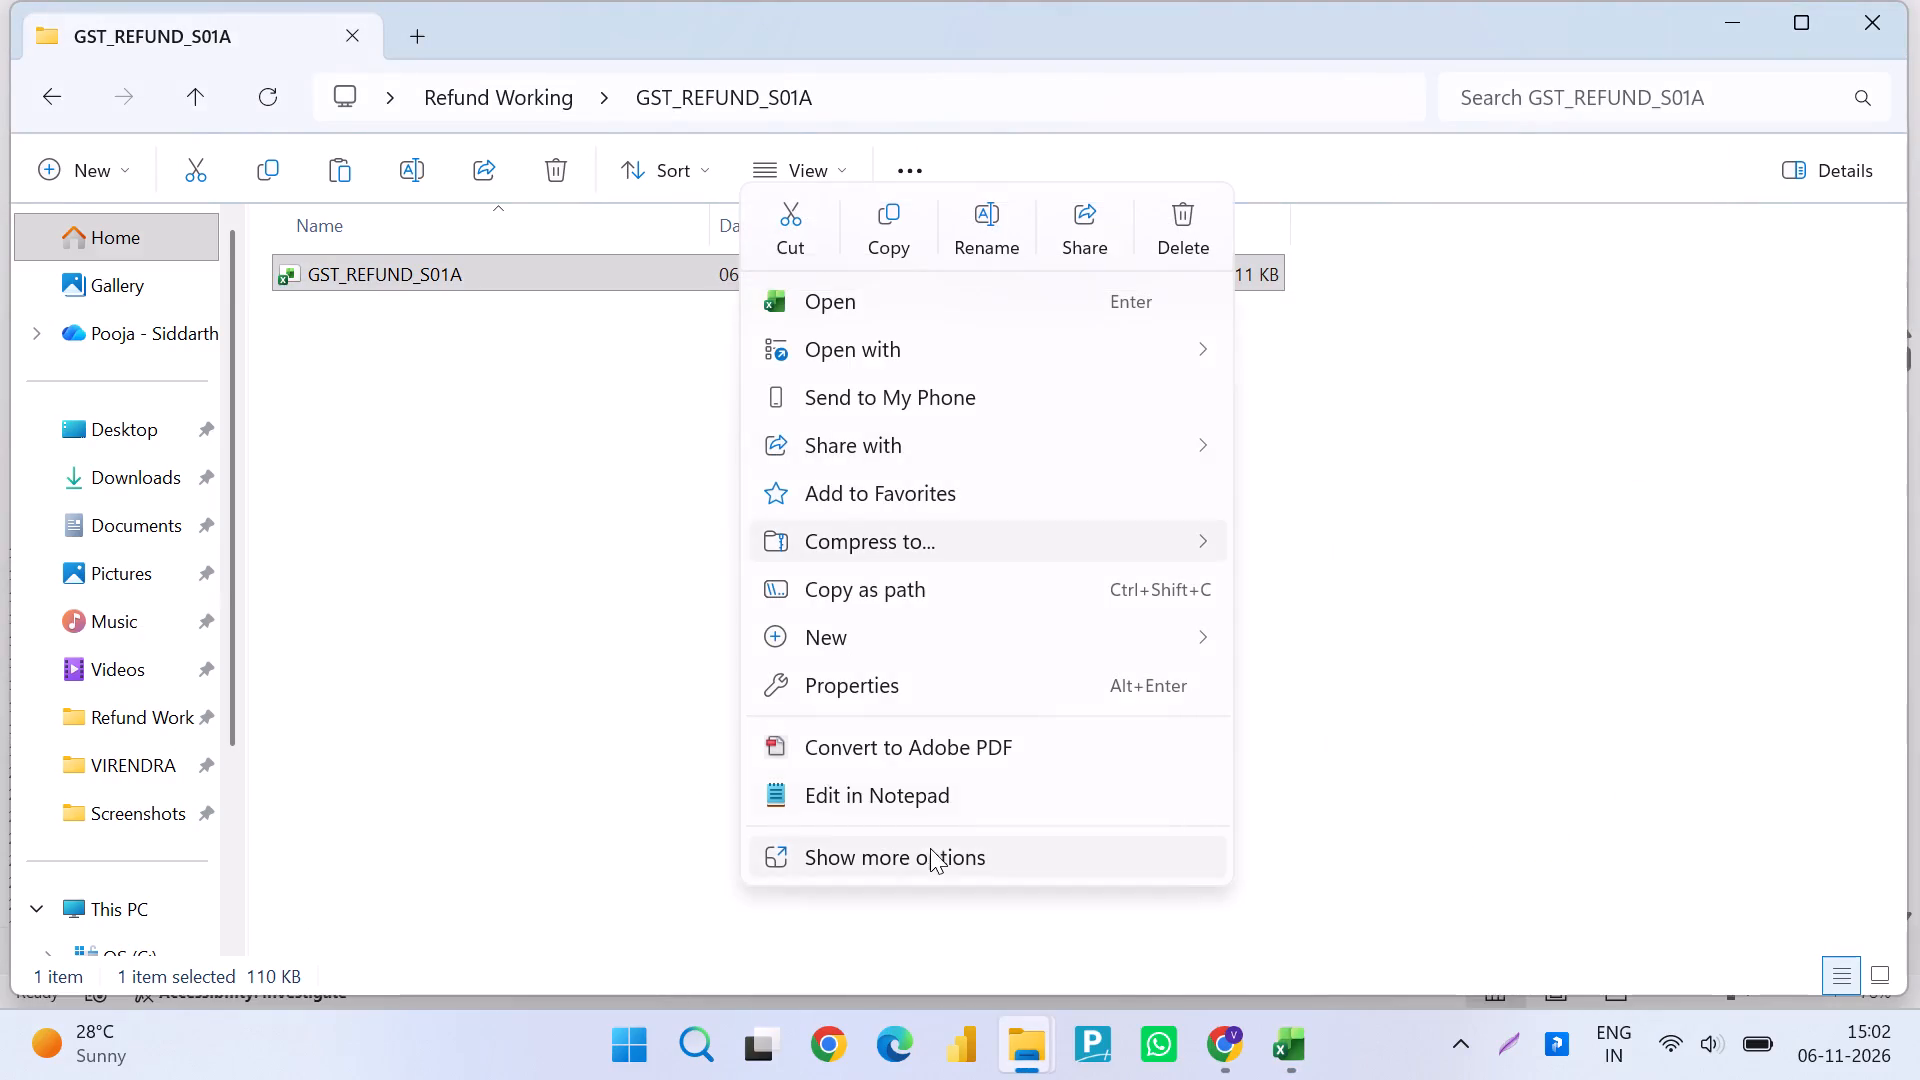
pyautogui.click(930, 848)
pyautogui.click(884, 974)
pyautogui.click(1217, 851)
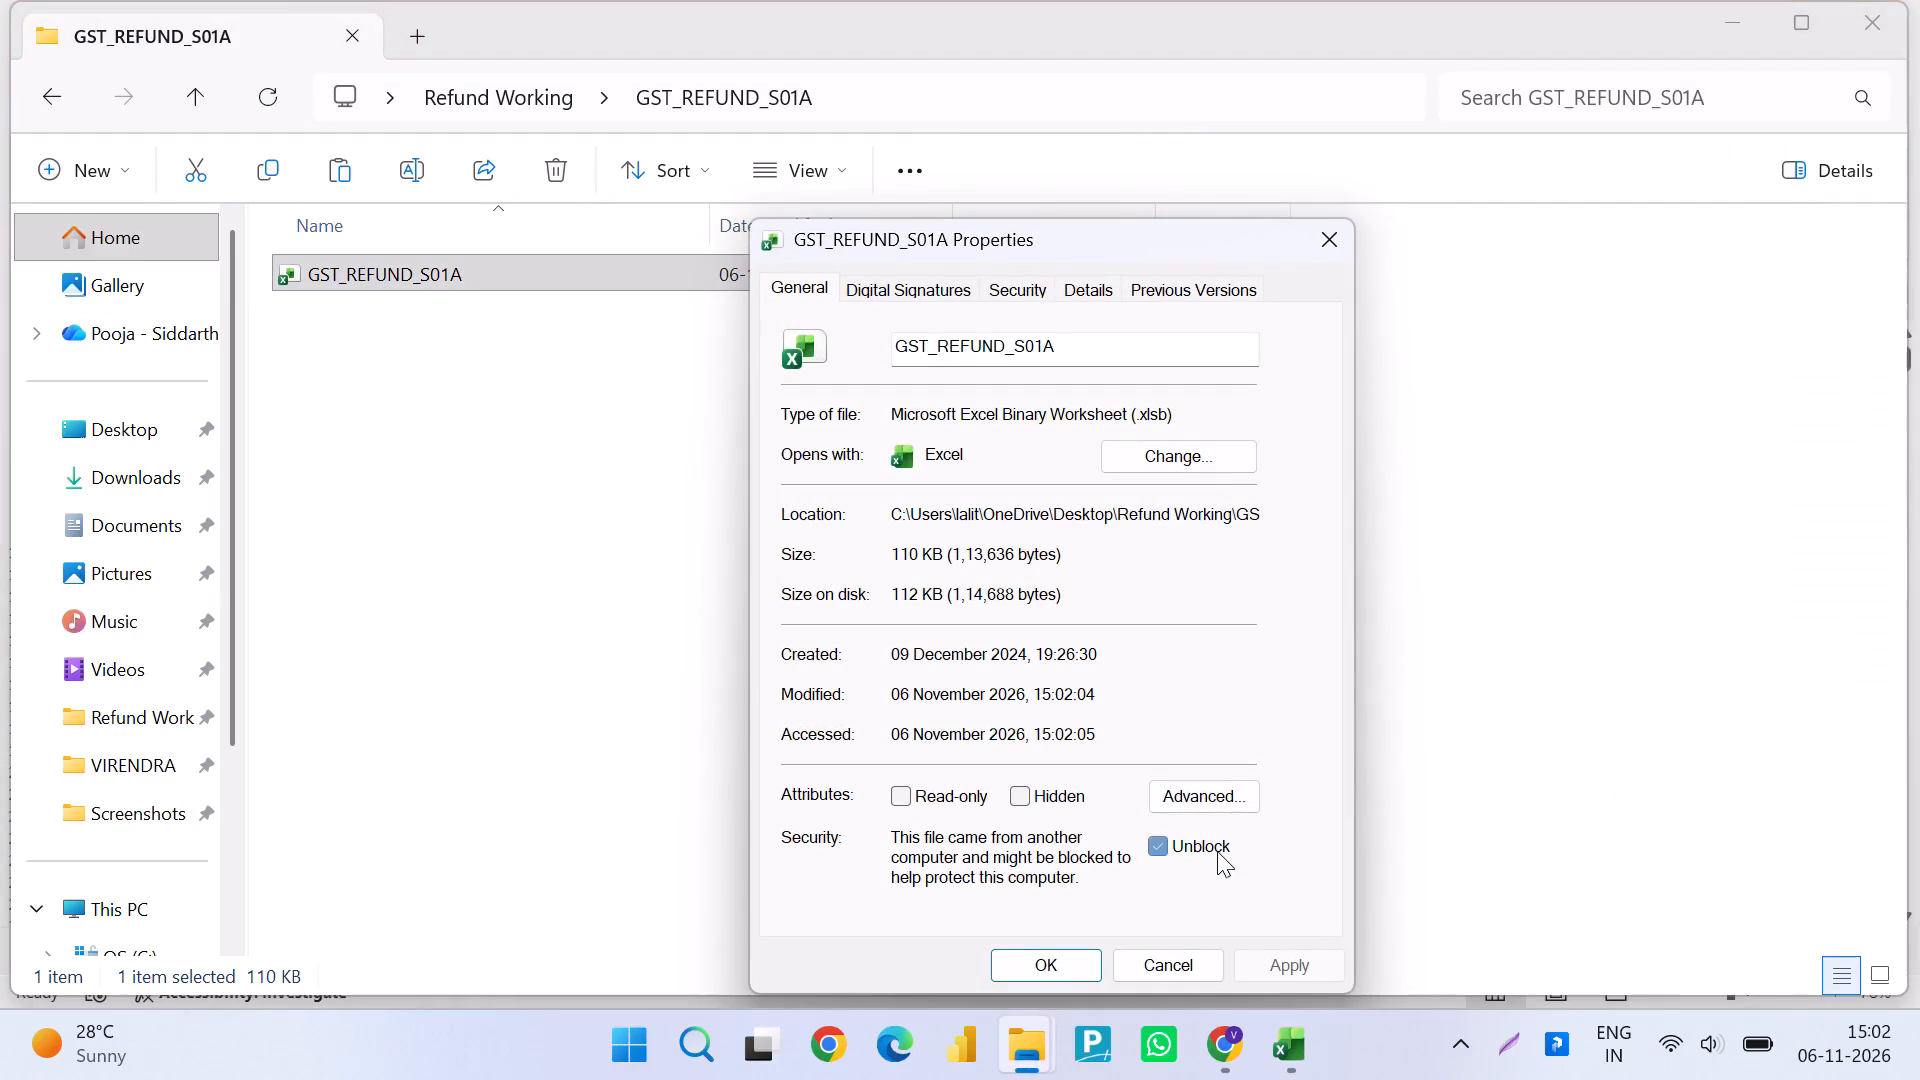
pyautogui.click(1269, 965)
pyautogui.click(1062, 970)
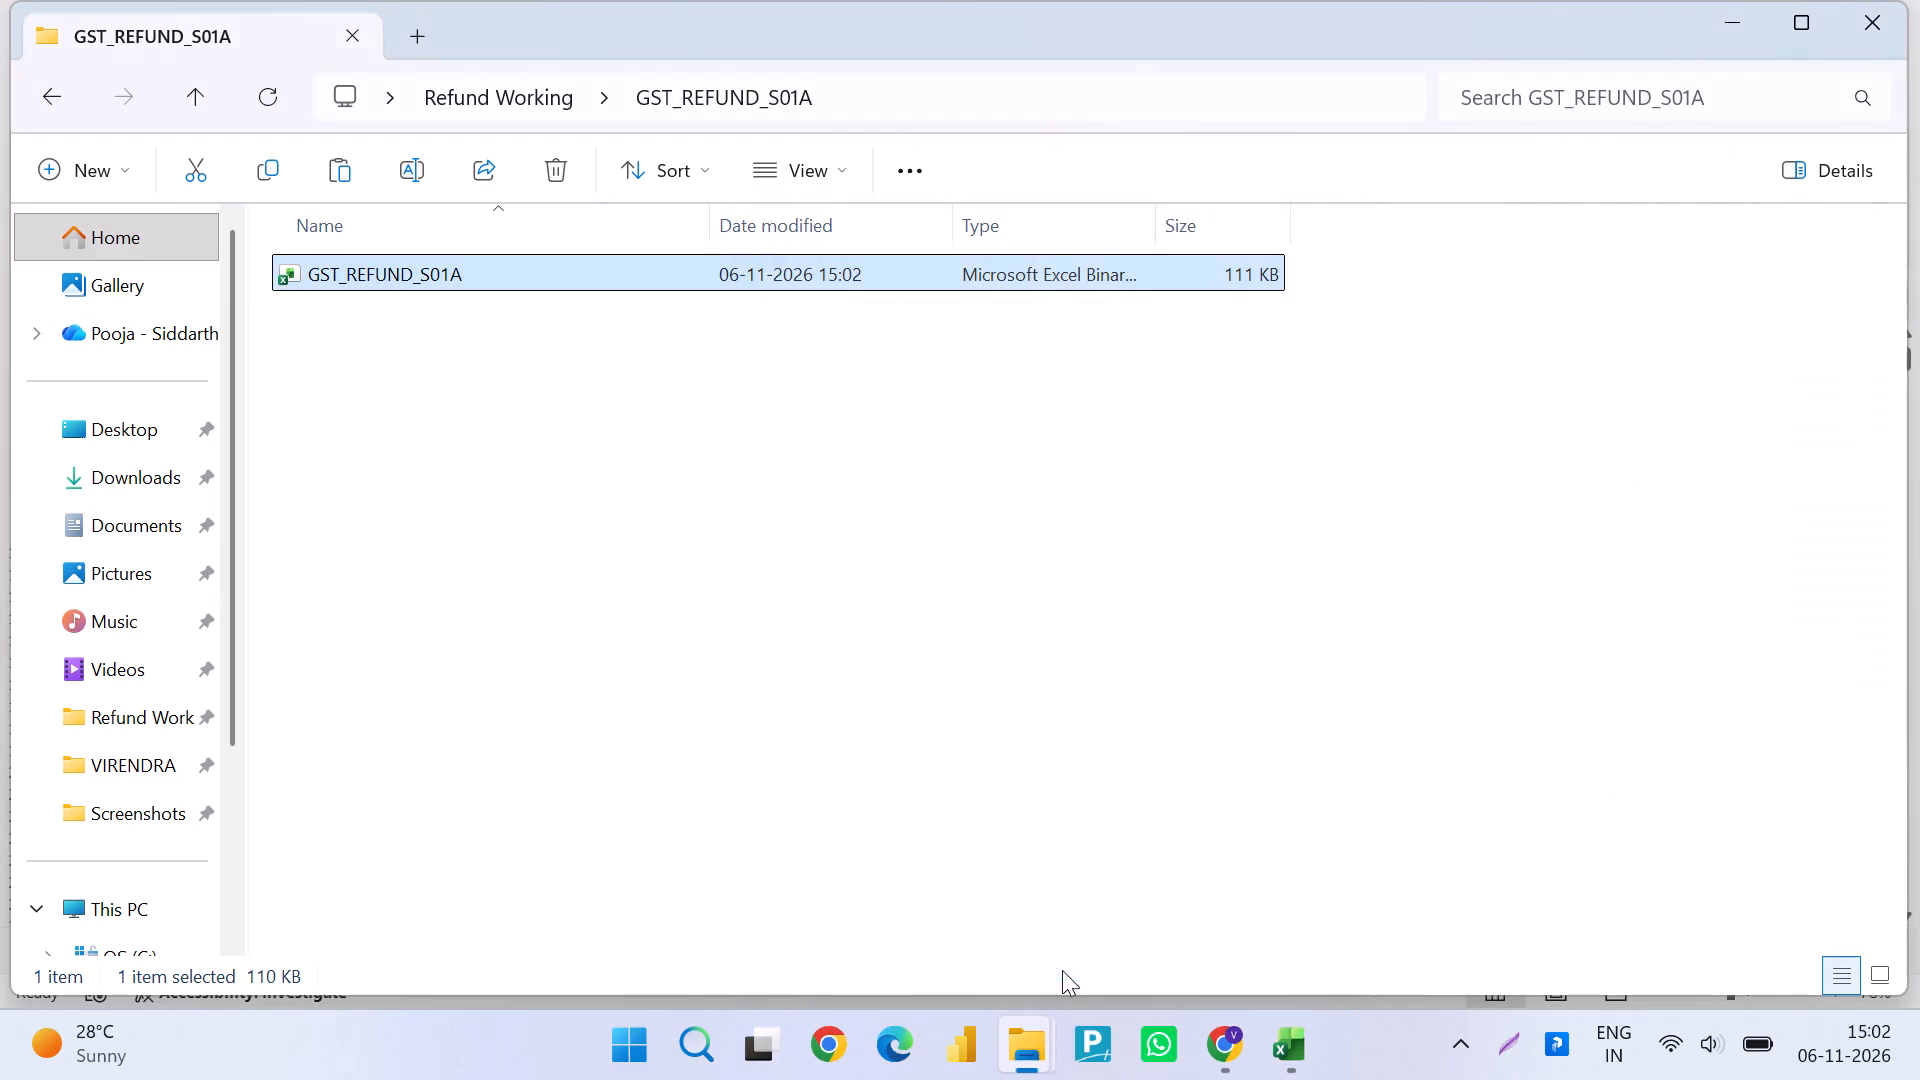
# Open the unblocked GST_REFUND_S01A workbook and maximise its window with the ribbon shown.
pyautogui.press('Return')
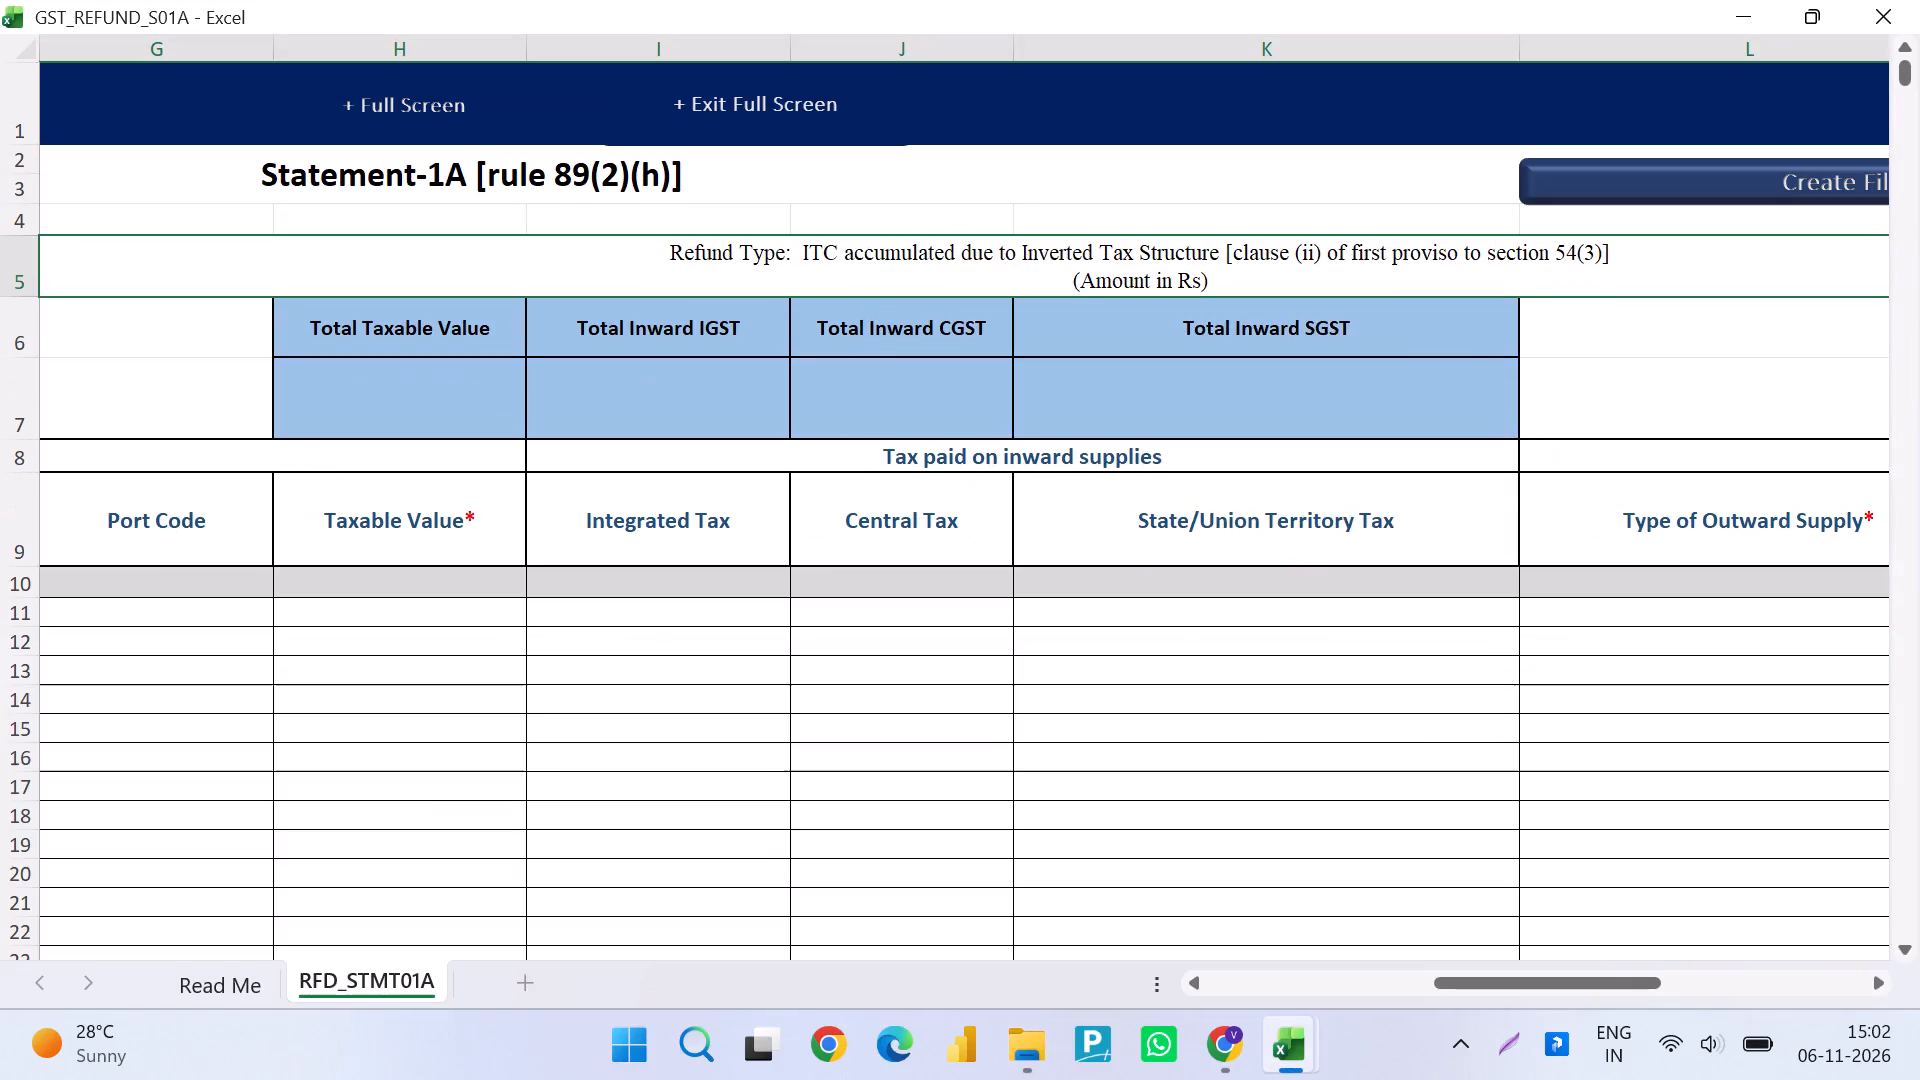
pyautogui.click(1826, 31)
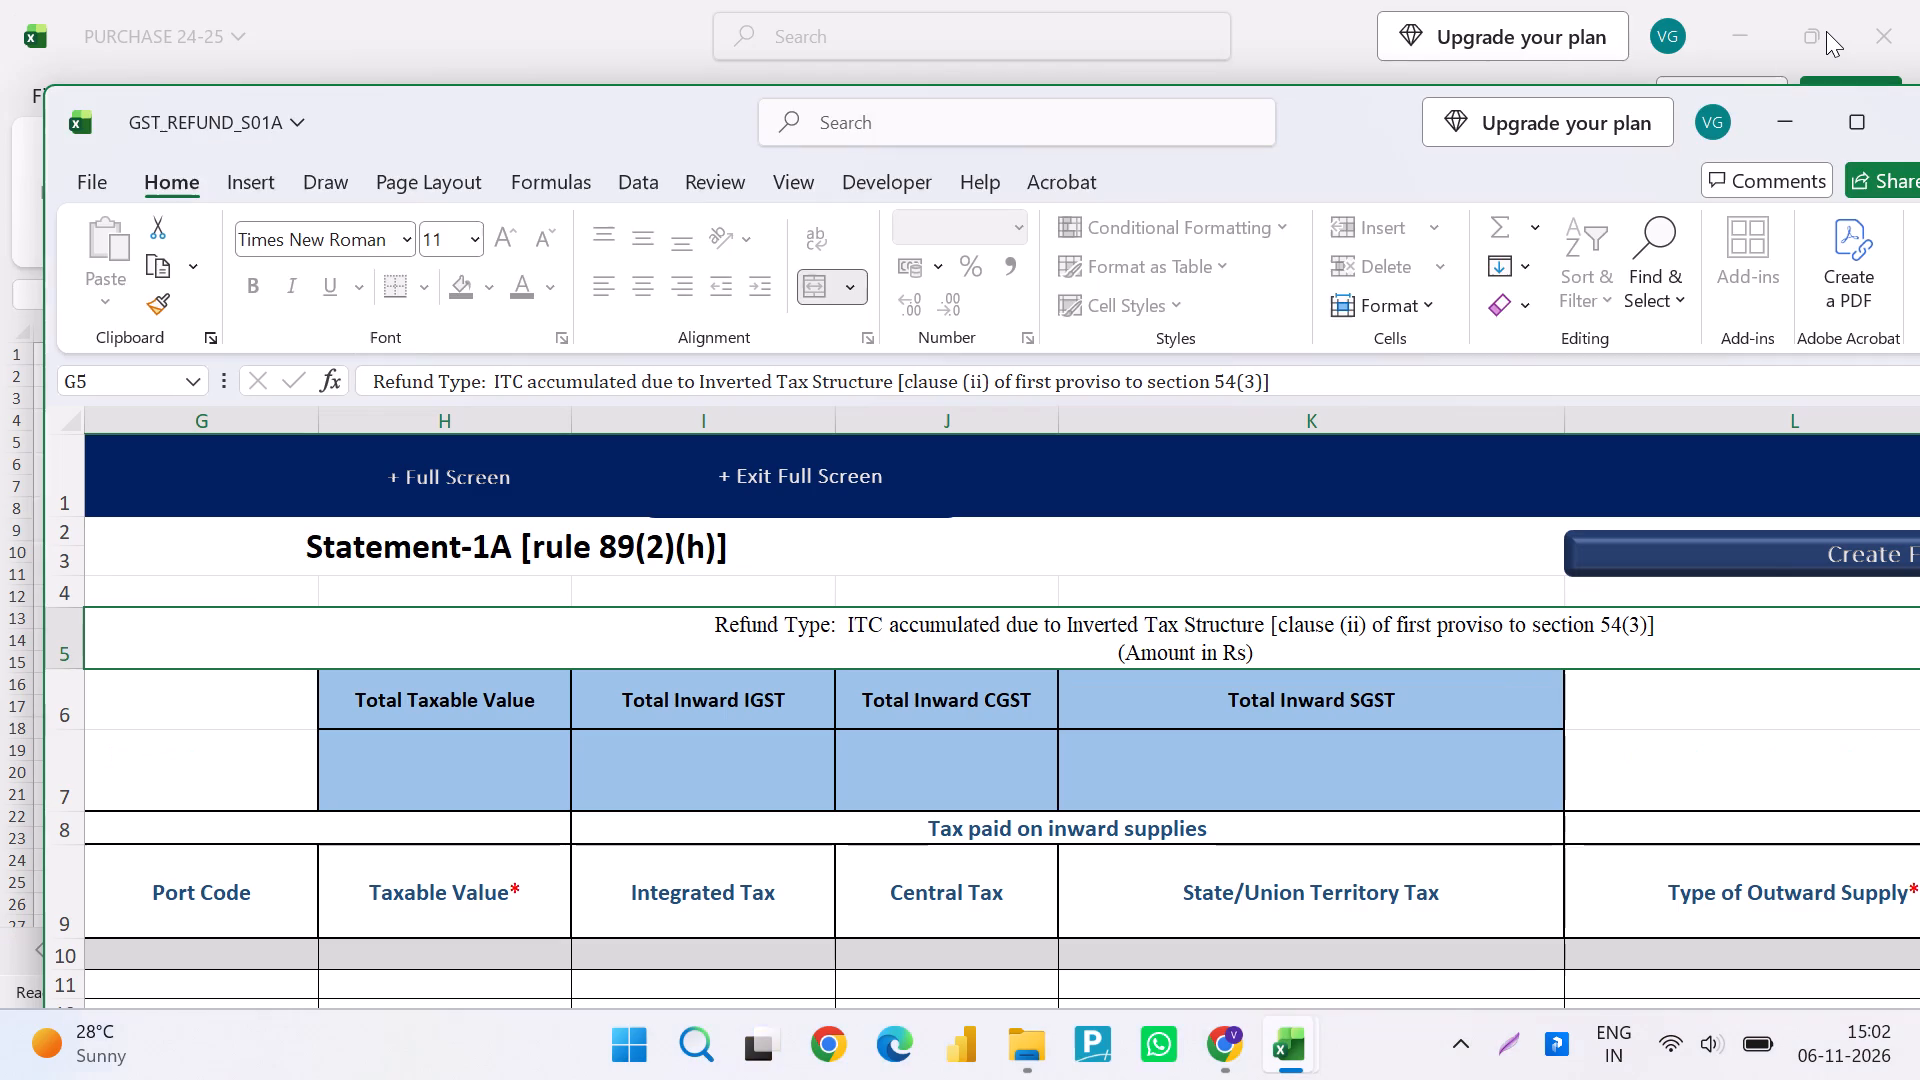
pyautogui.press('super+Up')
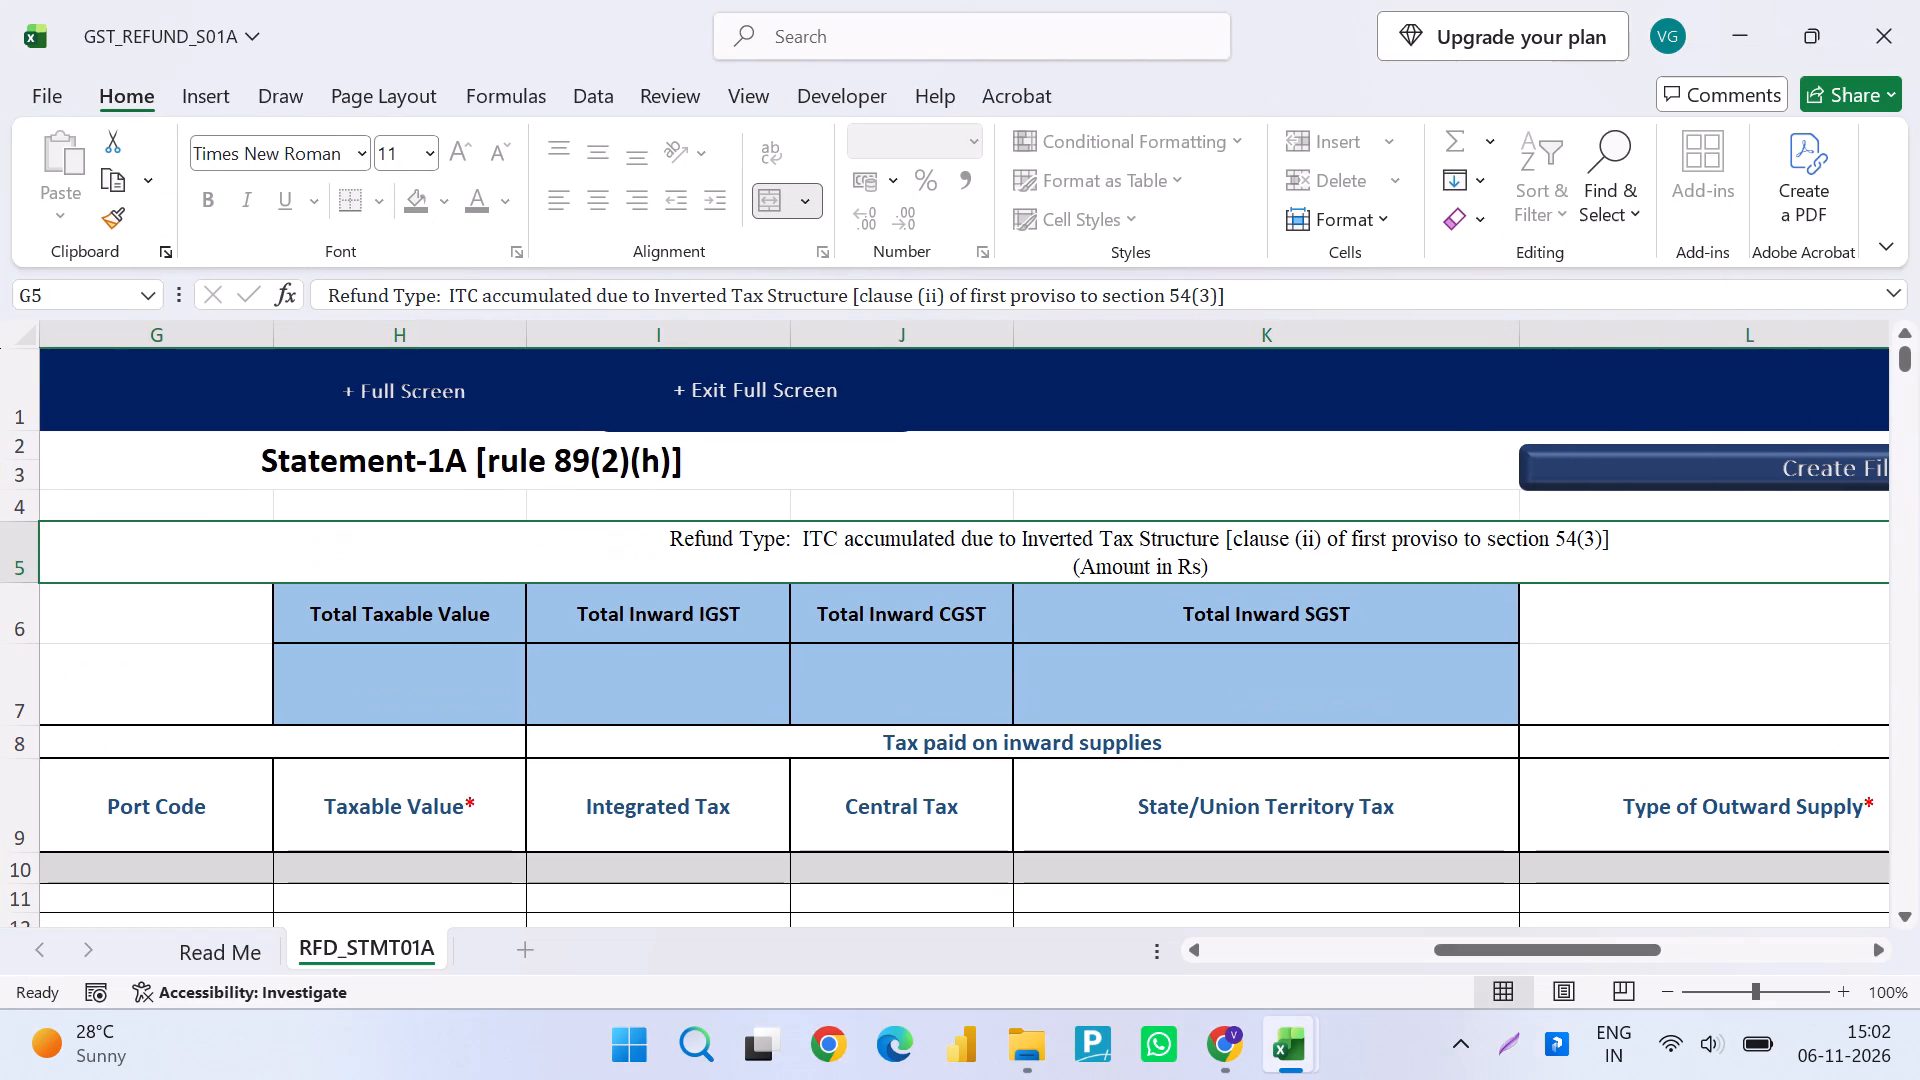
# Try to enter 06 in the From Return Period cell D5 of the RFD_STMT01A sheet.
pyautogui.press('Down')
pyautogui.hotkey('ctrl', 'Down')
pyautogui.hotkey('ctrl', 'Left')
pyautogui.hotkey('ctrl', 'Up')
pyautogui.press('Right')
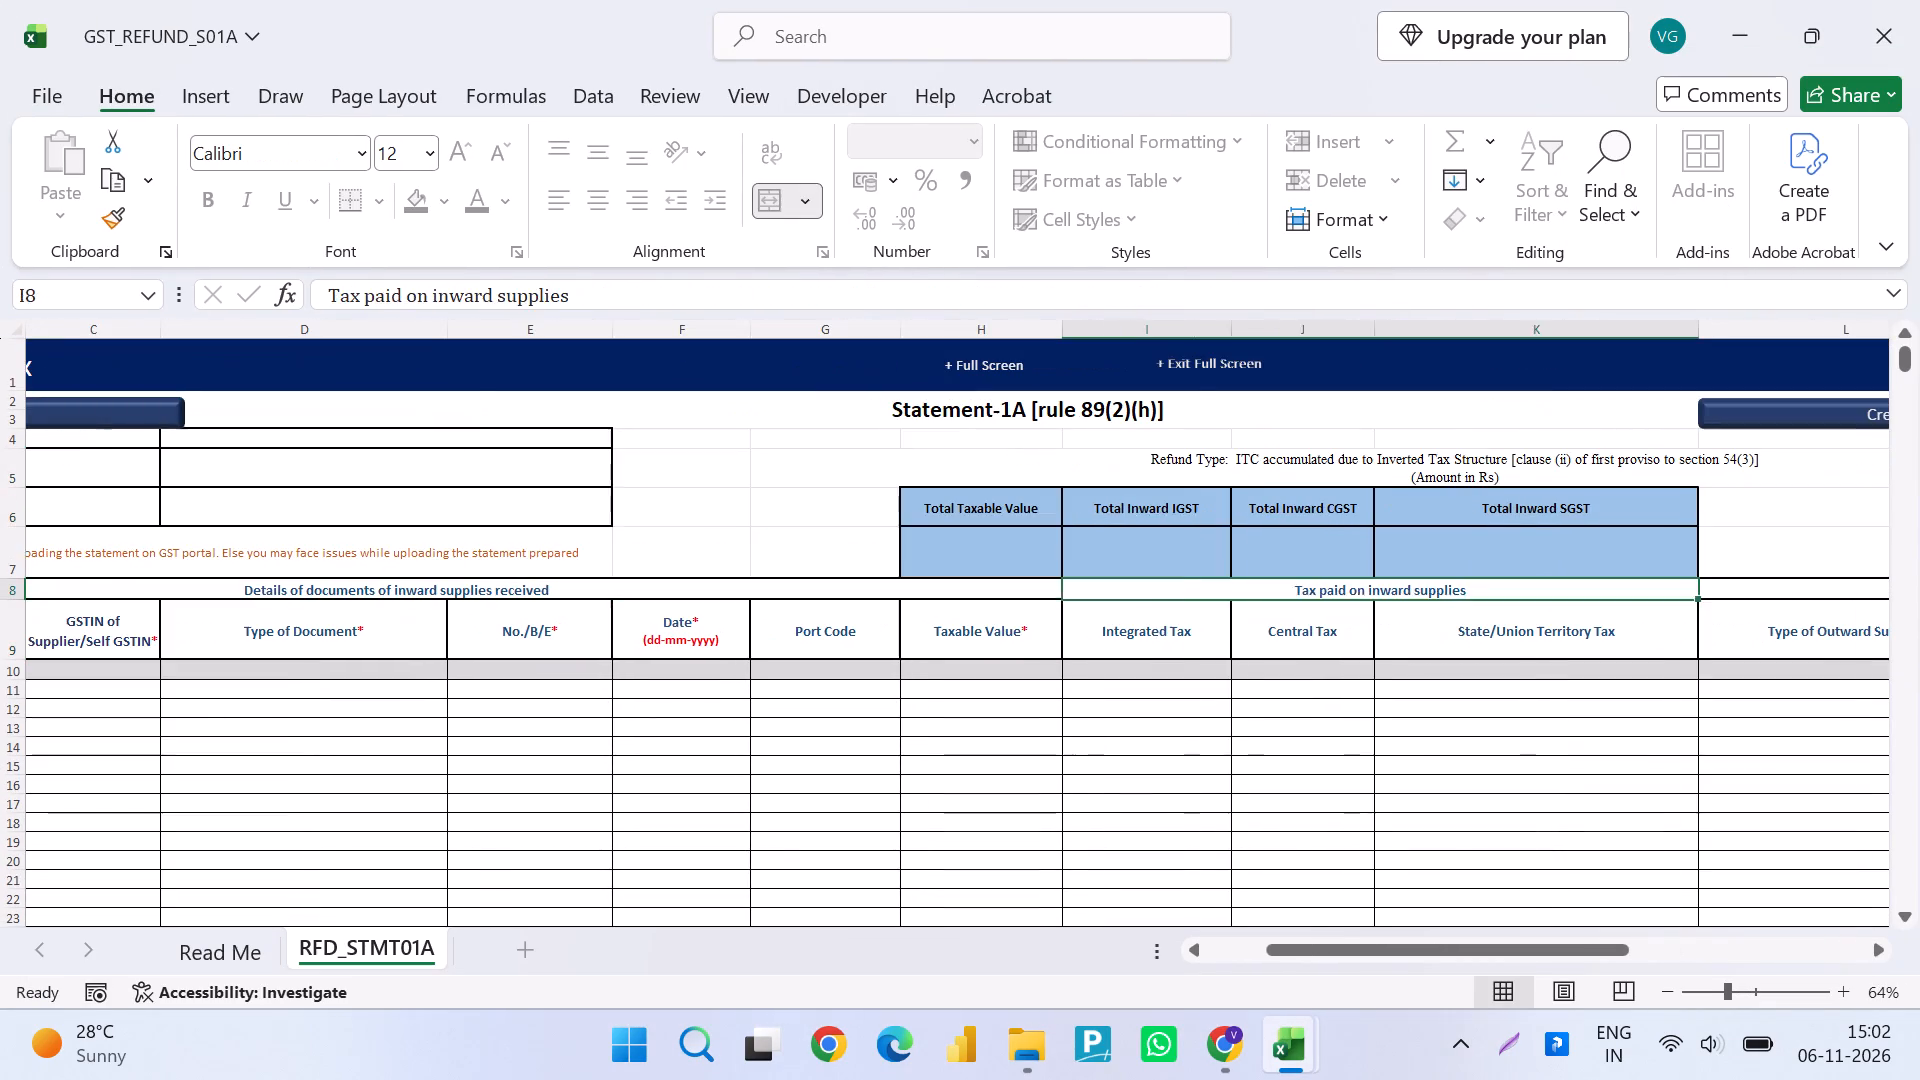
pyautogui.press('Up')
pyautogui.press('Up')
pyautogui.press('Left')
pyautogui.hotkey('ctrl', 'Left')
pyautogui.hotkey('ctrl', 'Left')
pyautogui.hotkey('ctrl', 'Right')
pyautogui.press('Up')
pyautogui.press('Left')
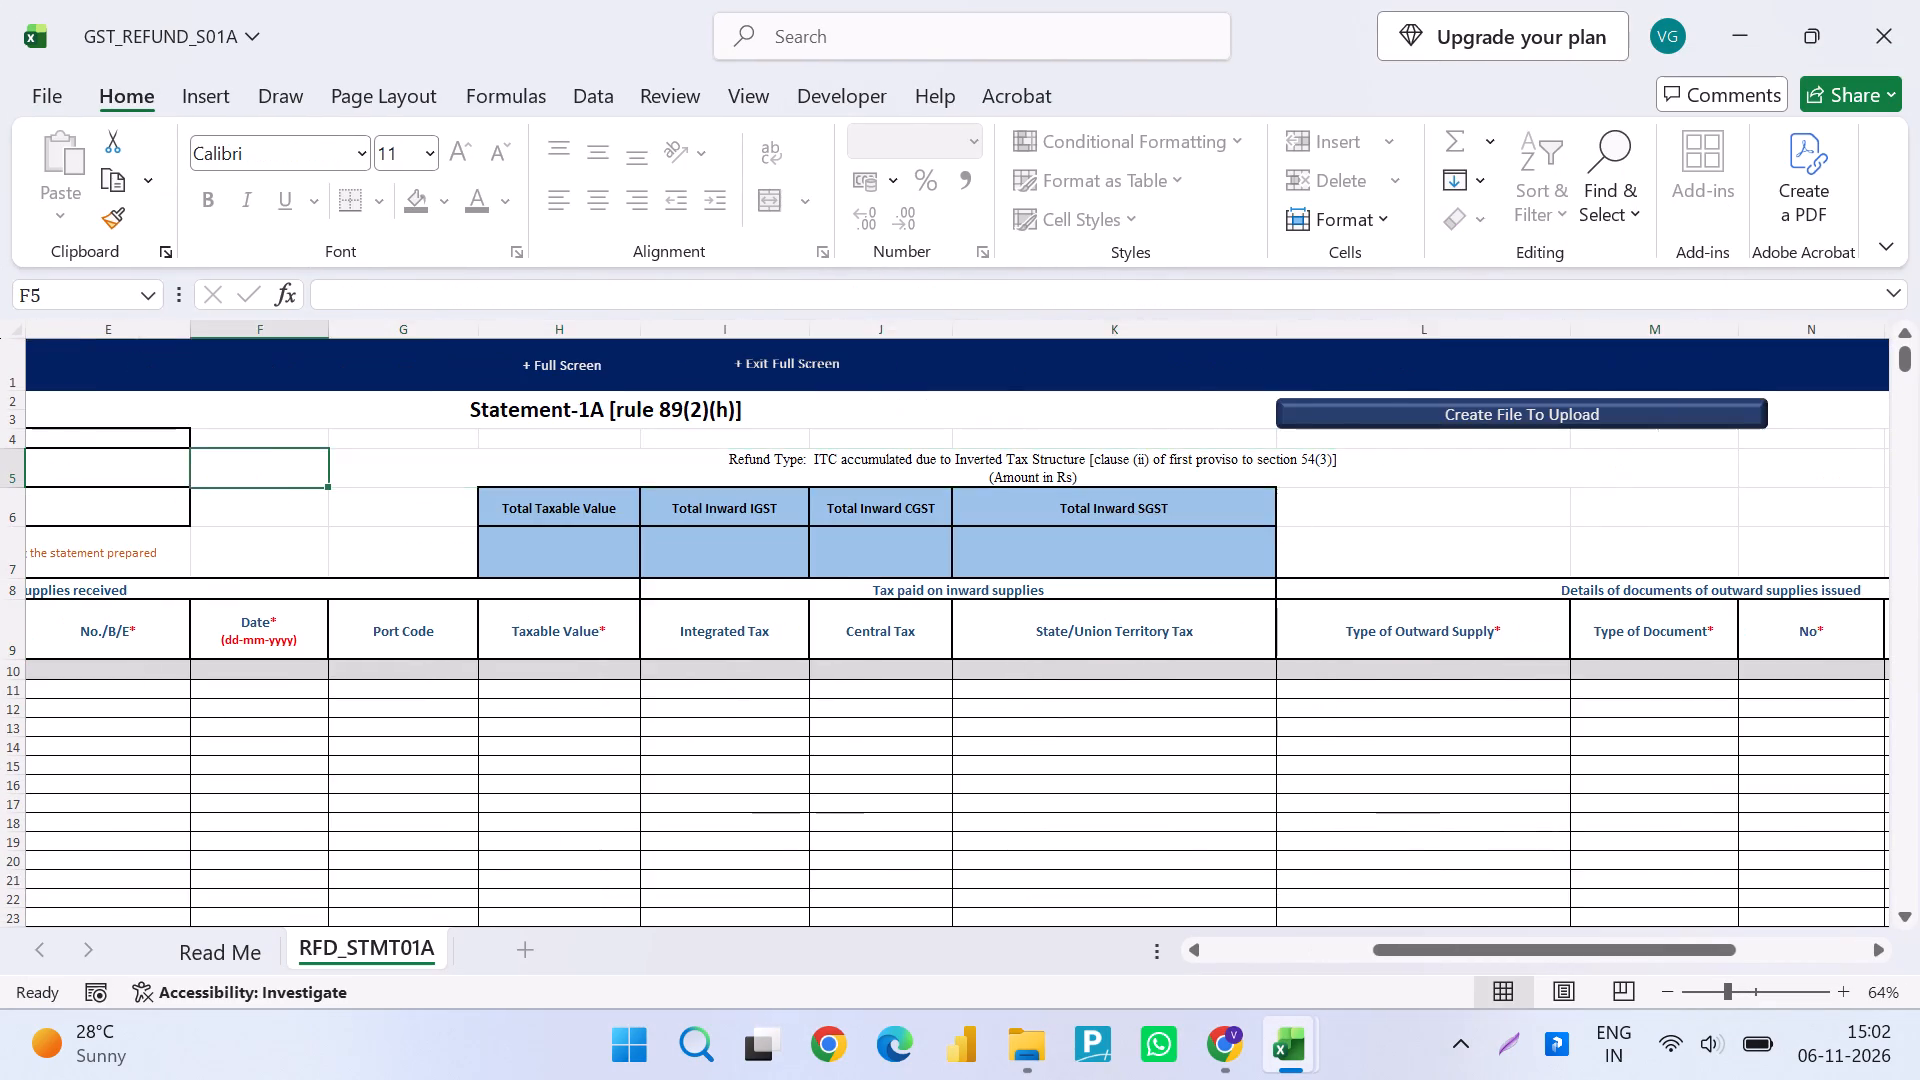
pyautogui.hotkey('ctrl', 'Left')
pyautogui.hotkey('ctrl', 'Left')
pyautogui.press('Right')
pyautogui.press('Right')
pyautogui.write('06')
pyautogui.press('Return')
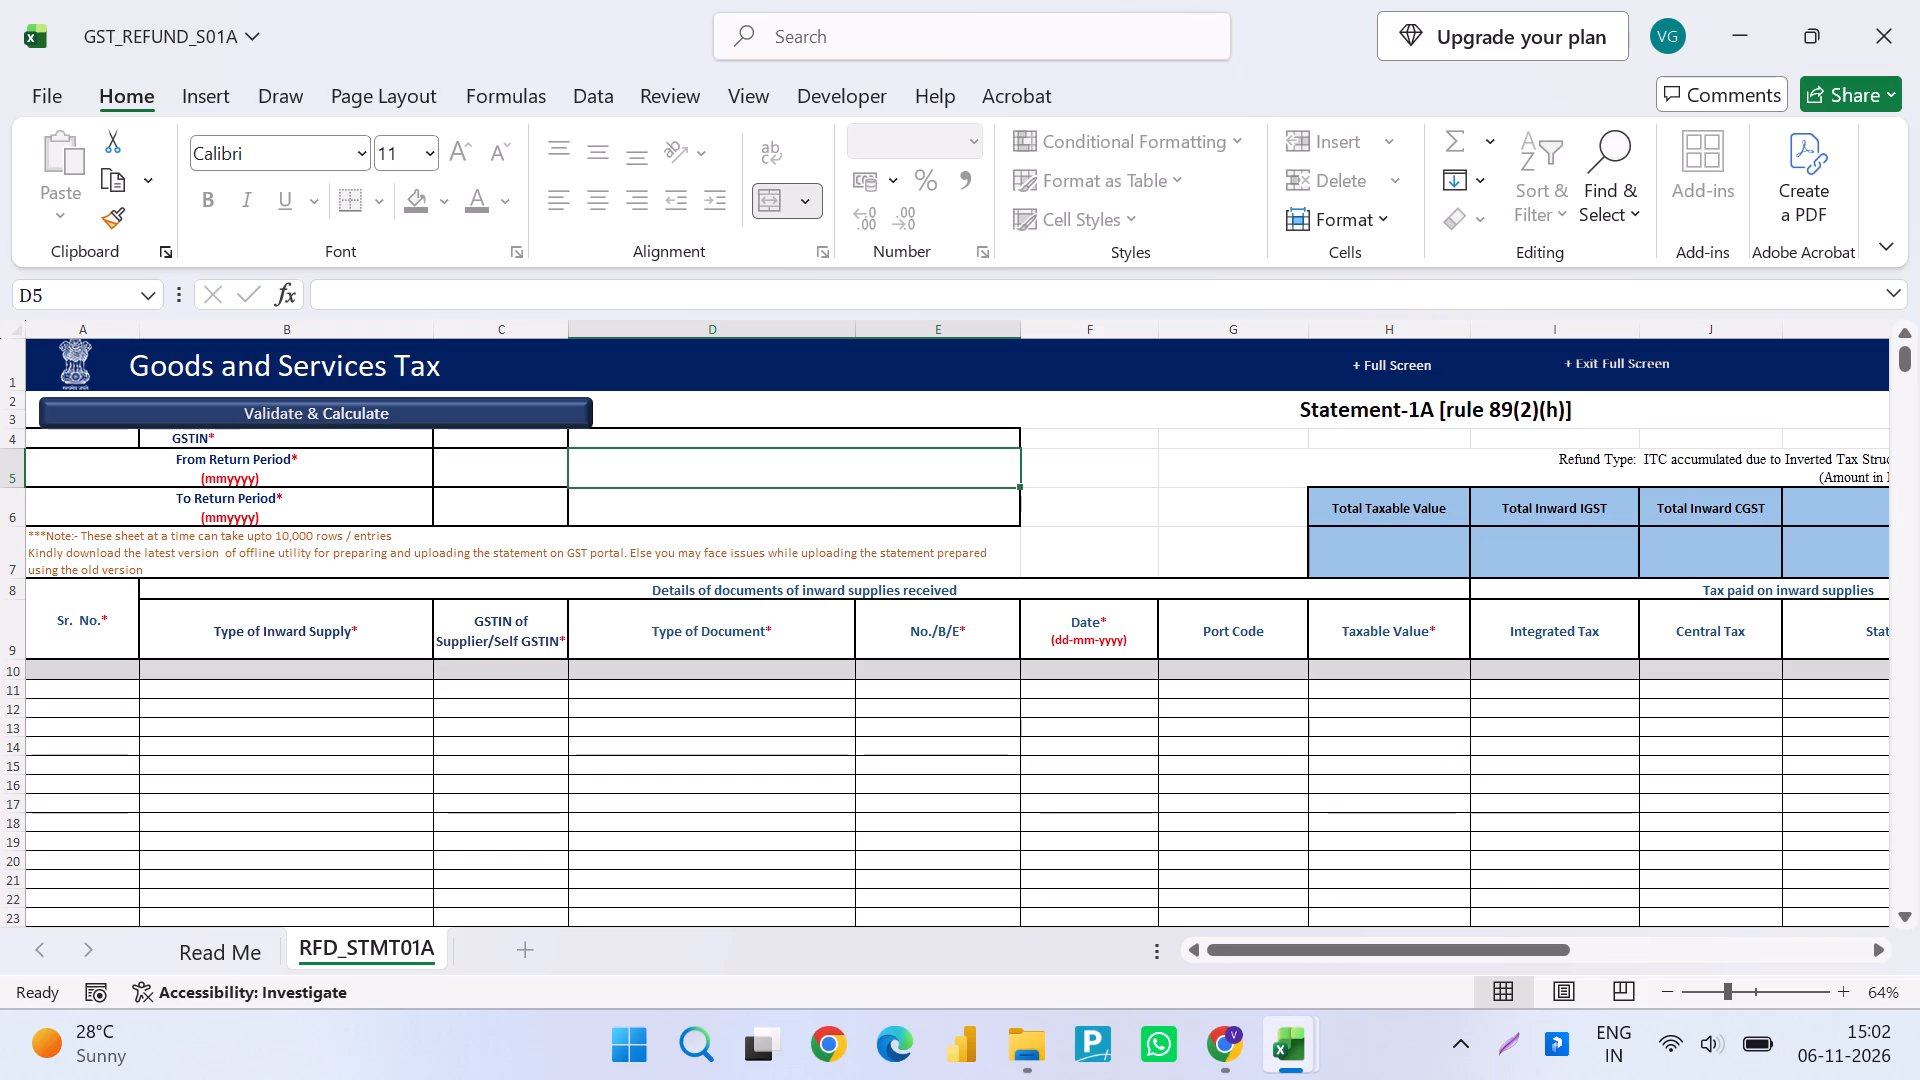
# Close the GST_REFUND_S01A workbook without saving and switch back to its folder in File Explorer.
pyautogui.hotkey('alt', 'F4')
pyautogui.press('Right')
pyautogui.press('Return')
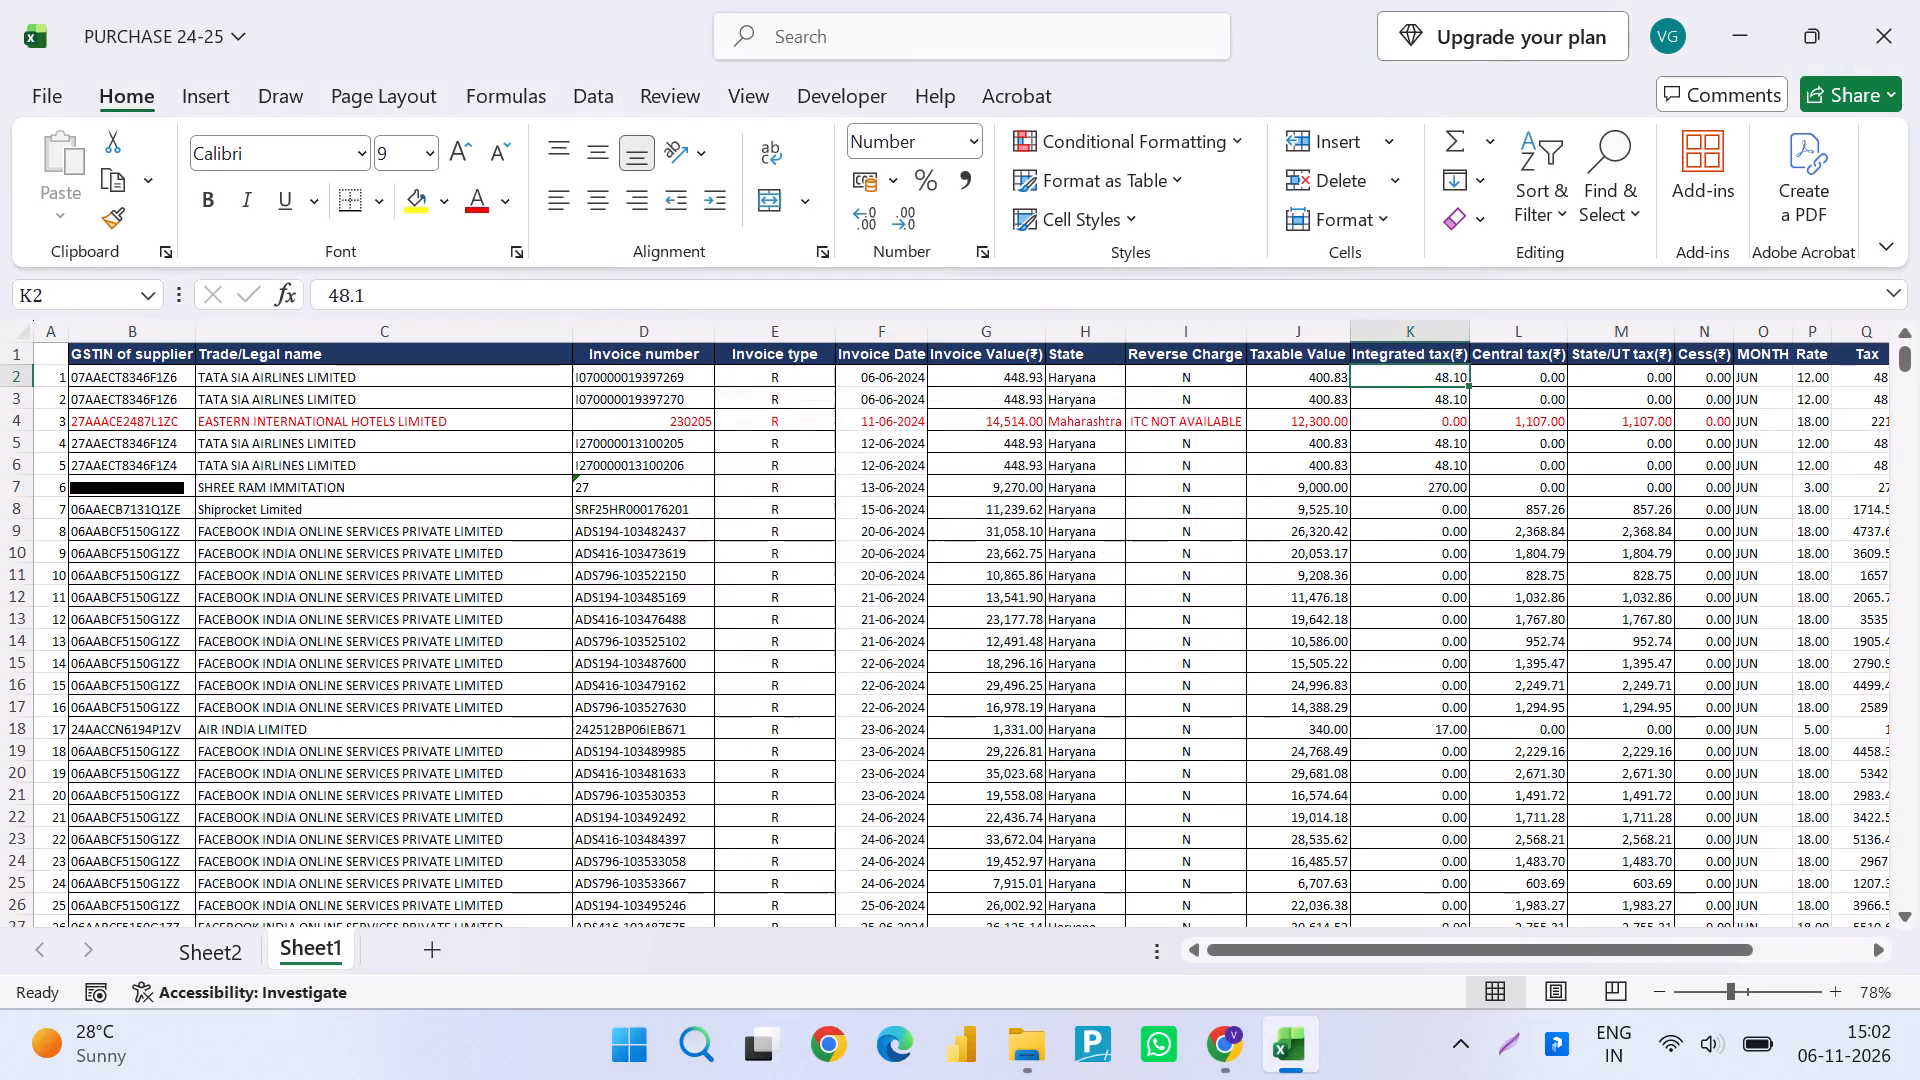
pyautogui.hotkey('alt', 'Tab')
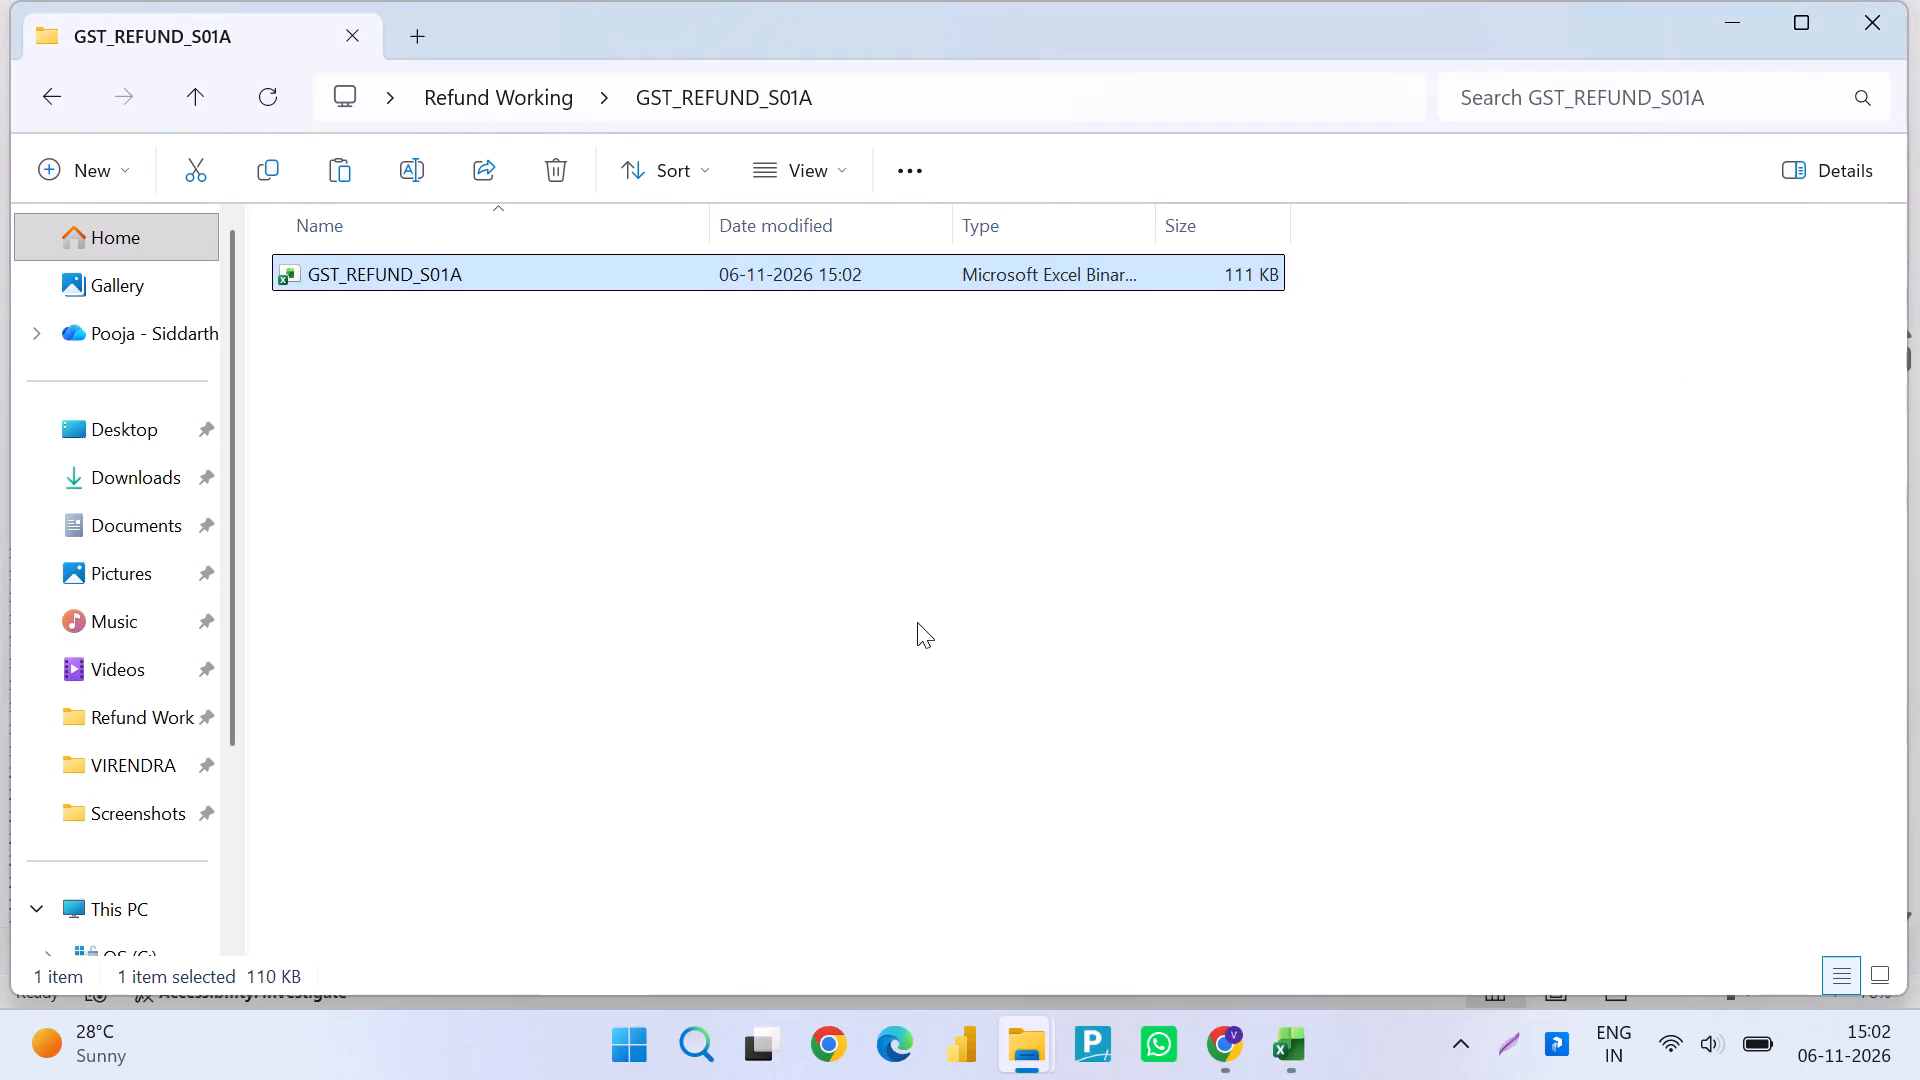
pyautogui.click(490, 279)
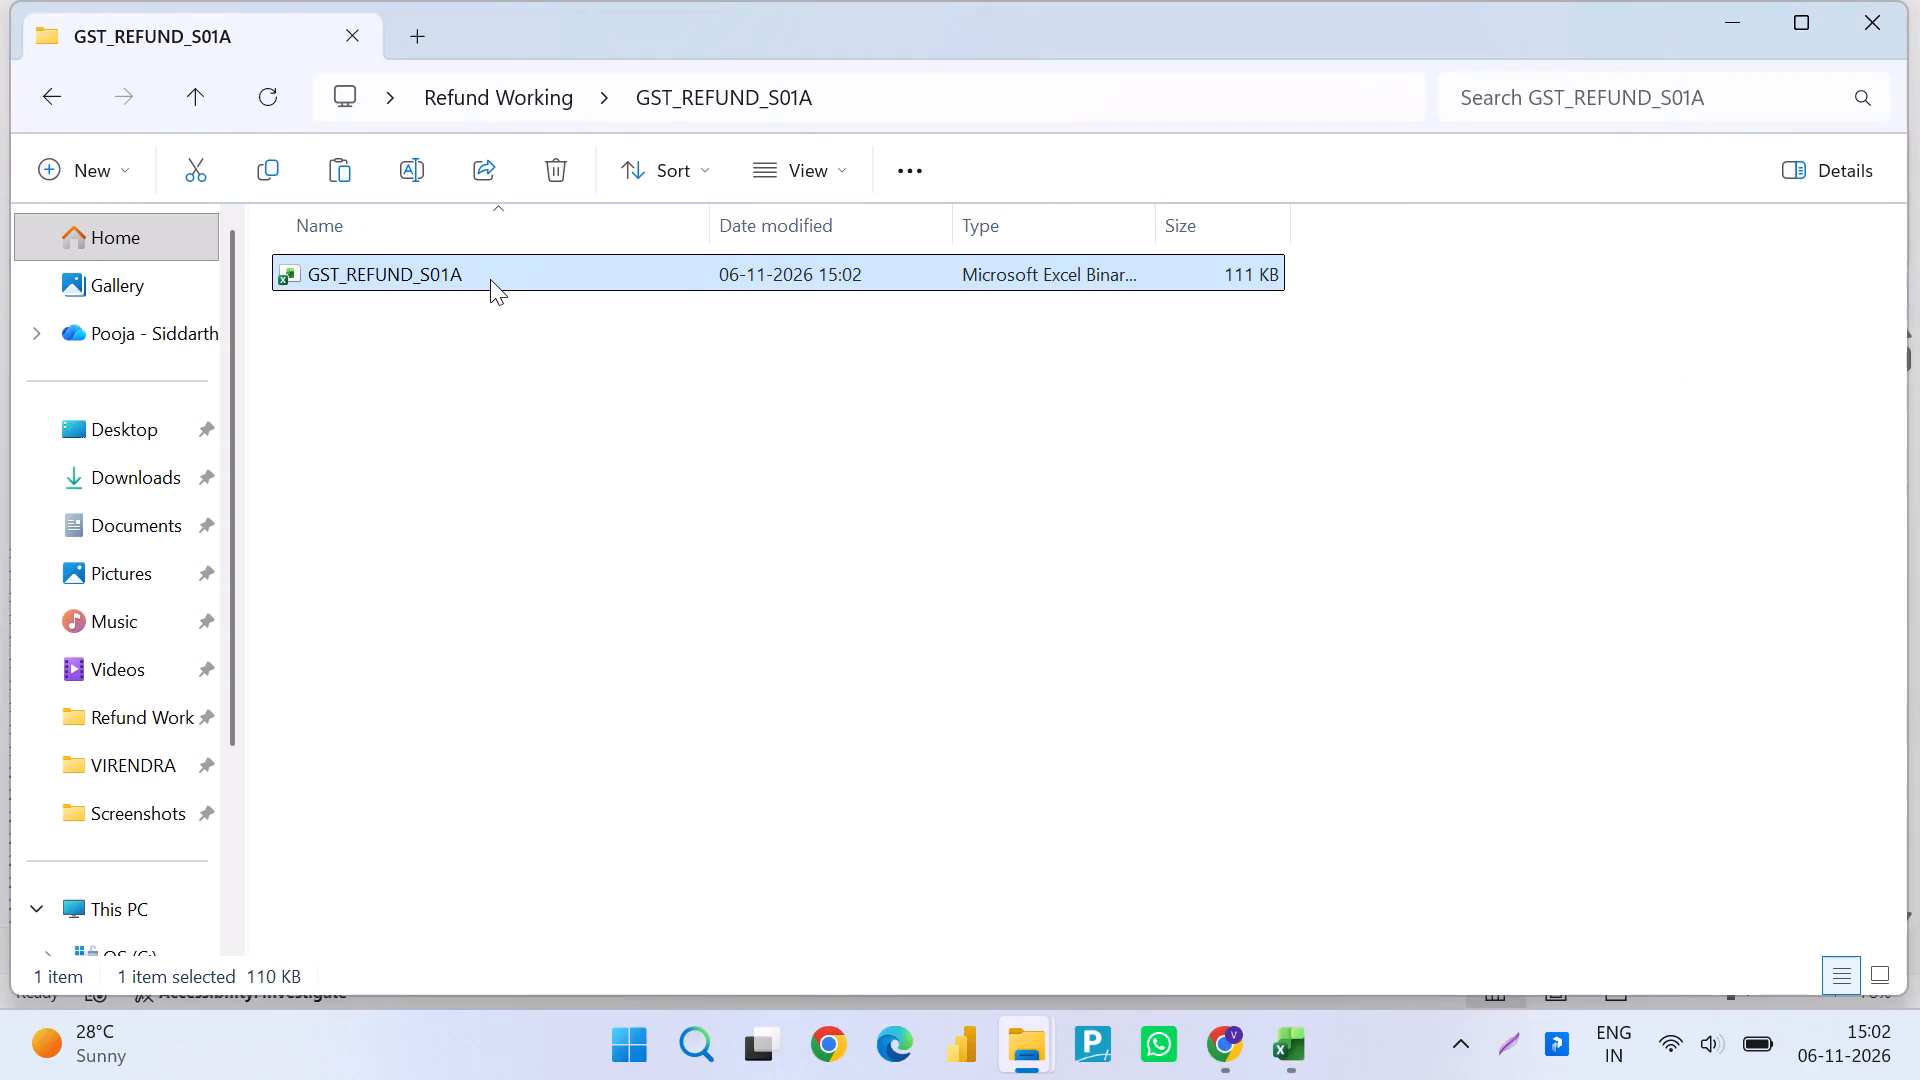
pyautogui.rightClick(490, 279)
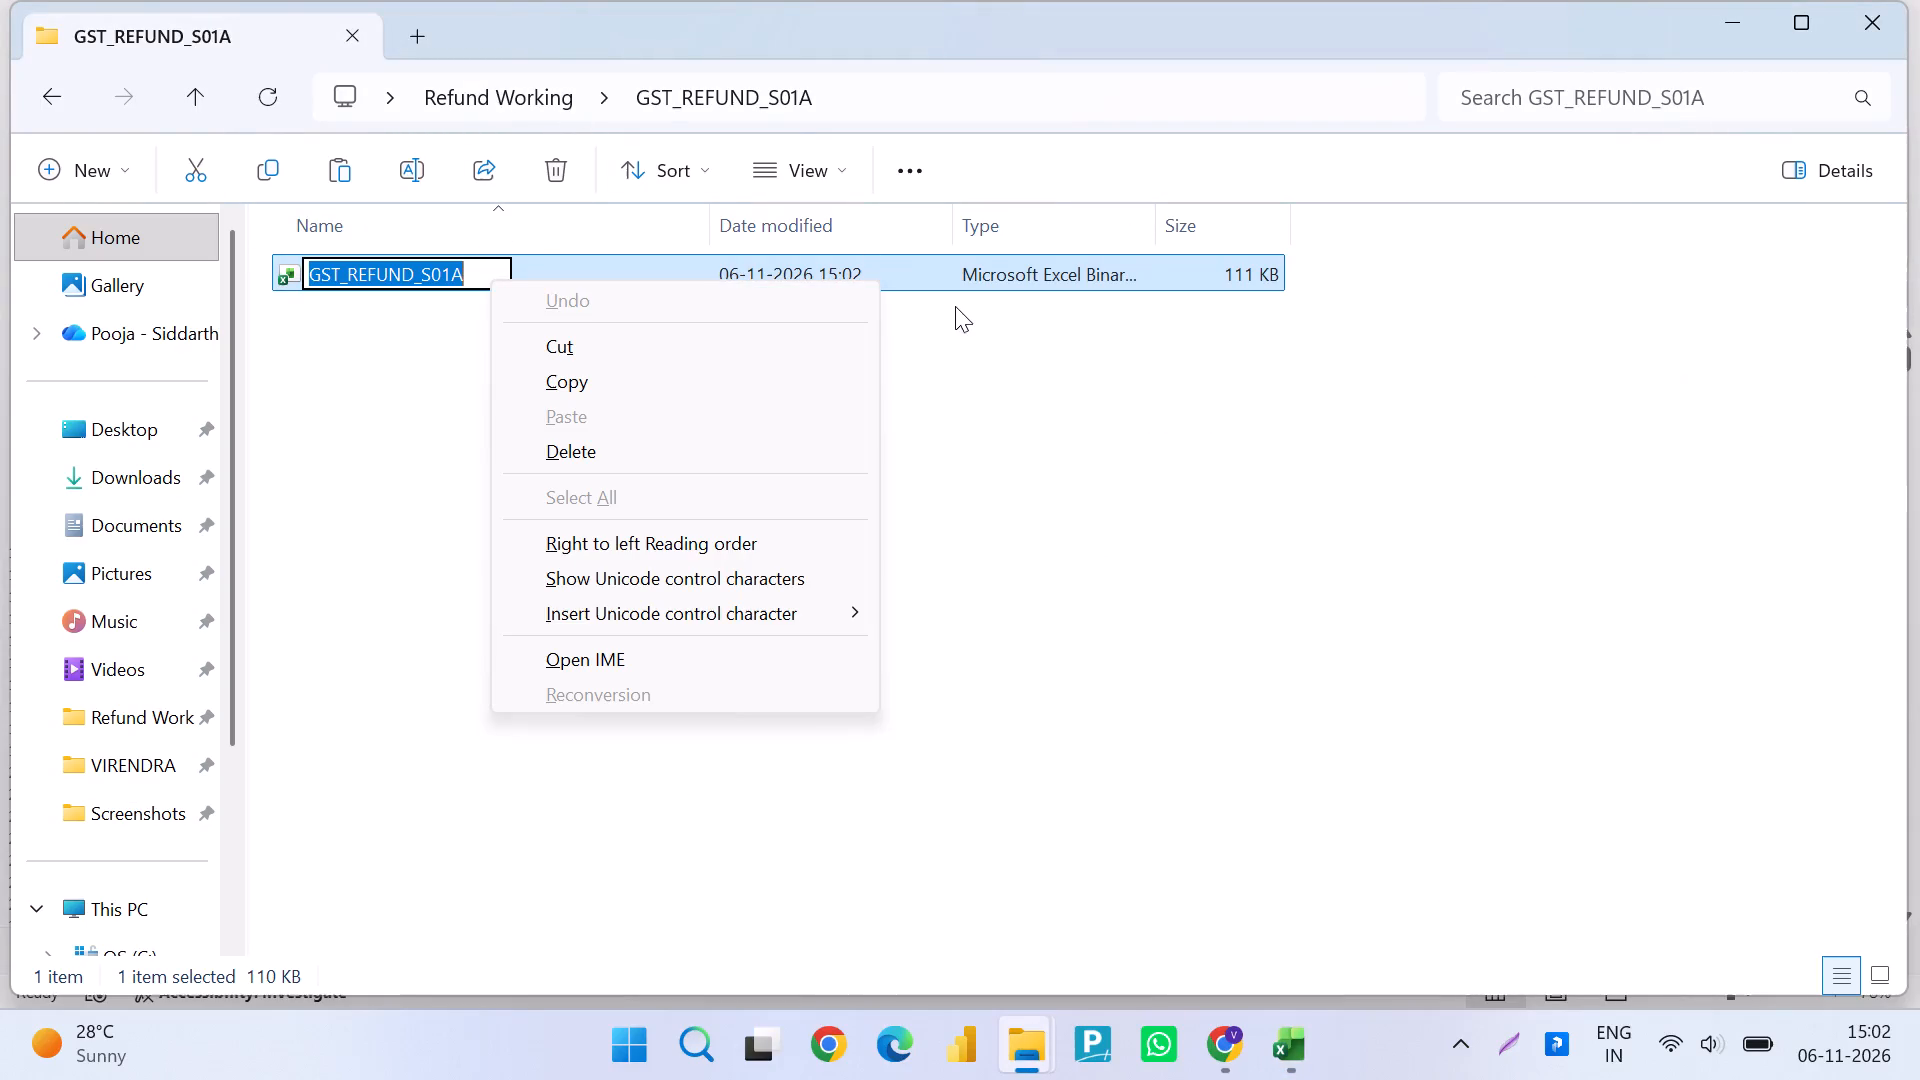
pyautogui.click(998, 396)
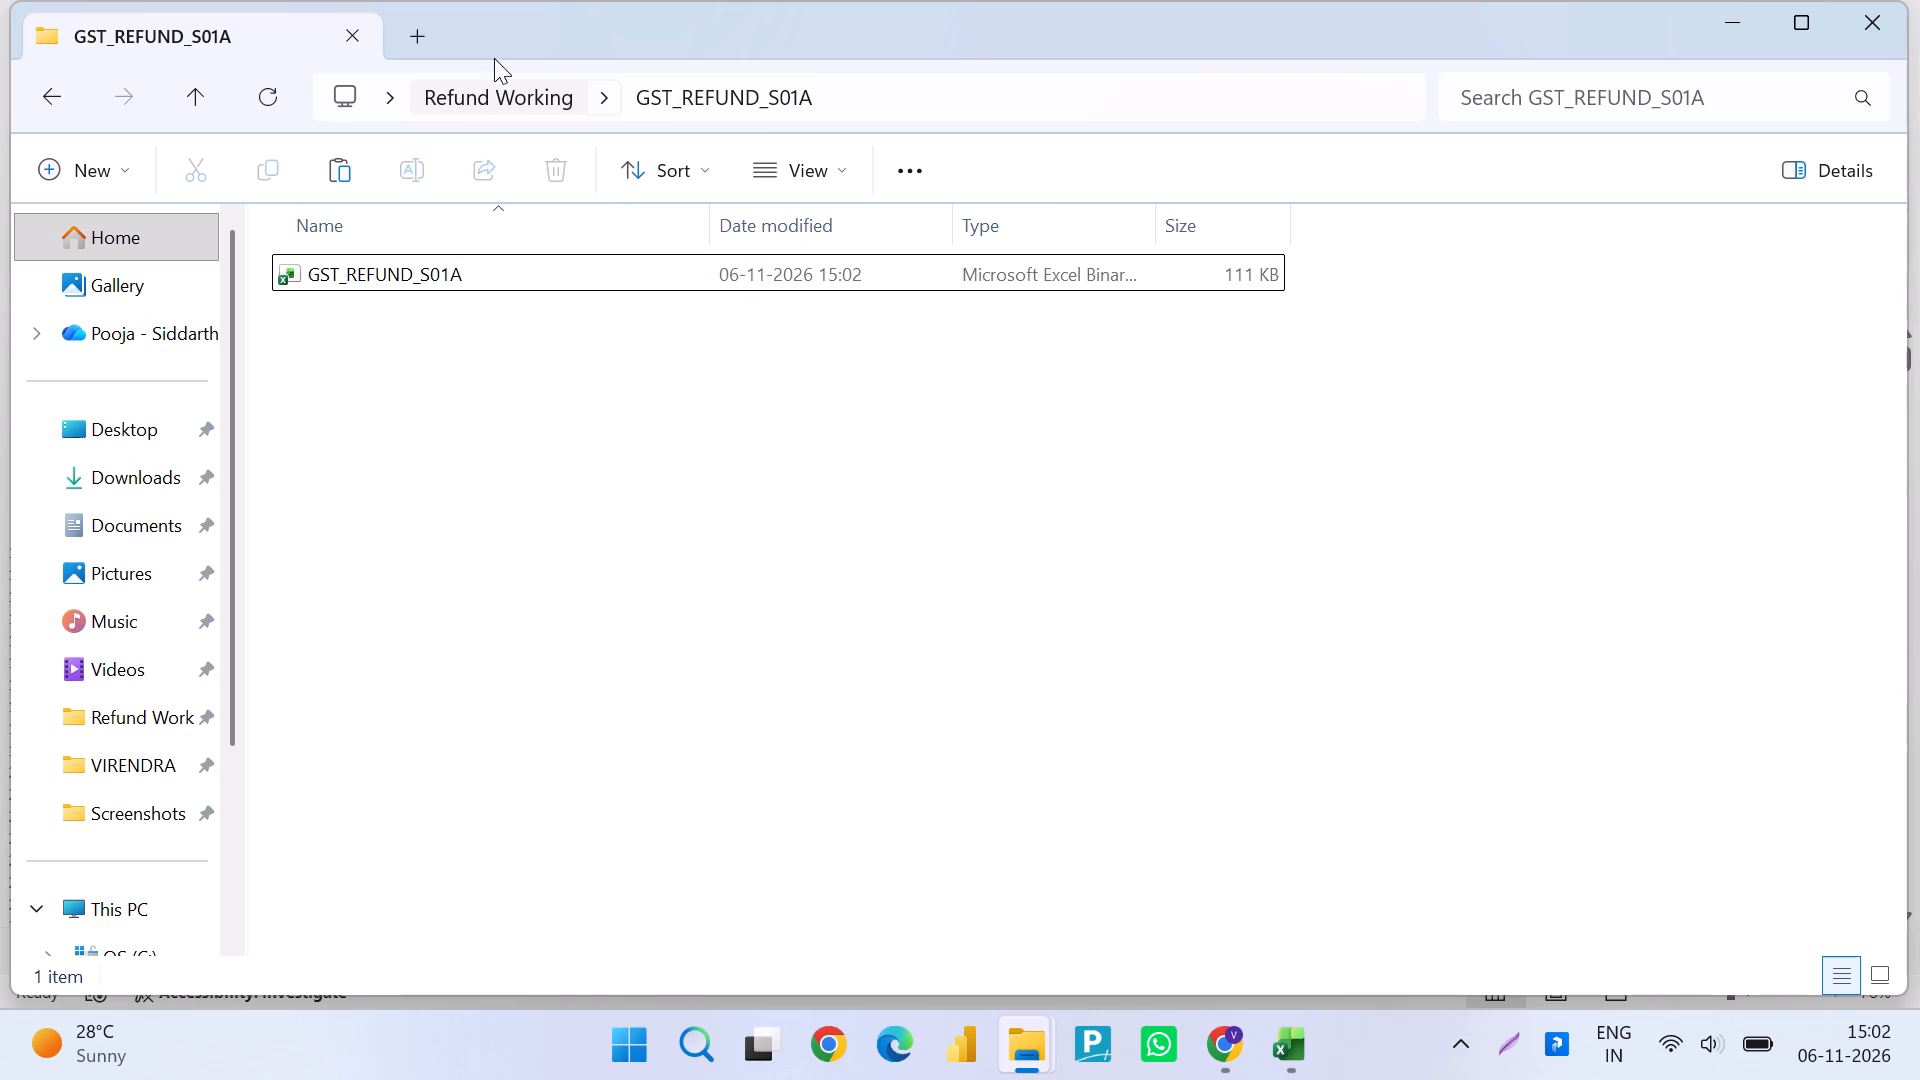
# Delete the extracted GST_REFUND_S01A folder from the Refund Working folder.
pyautogui.click(504, 95)
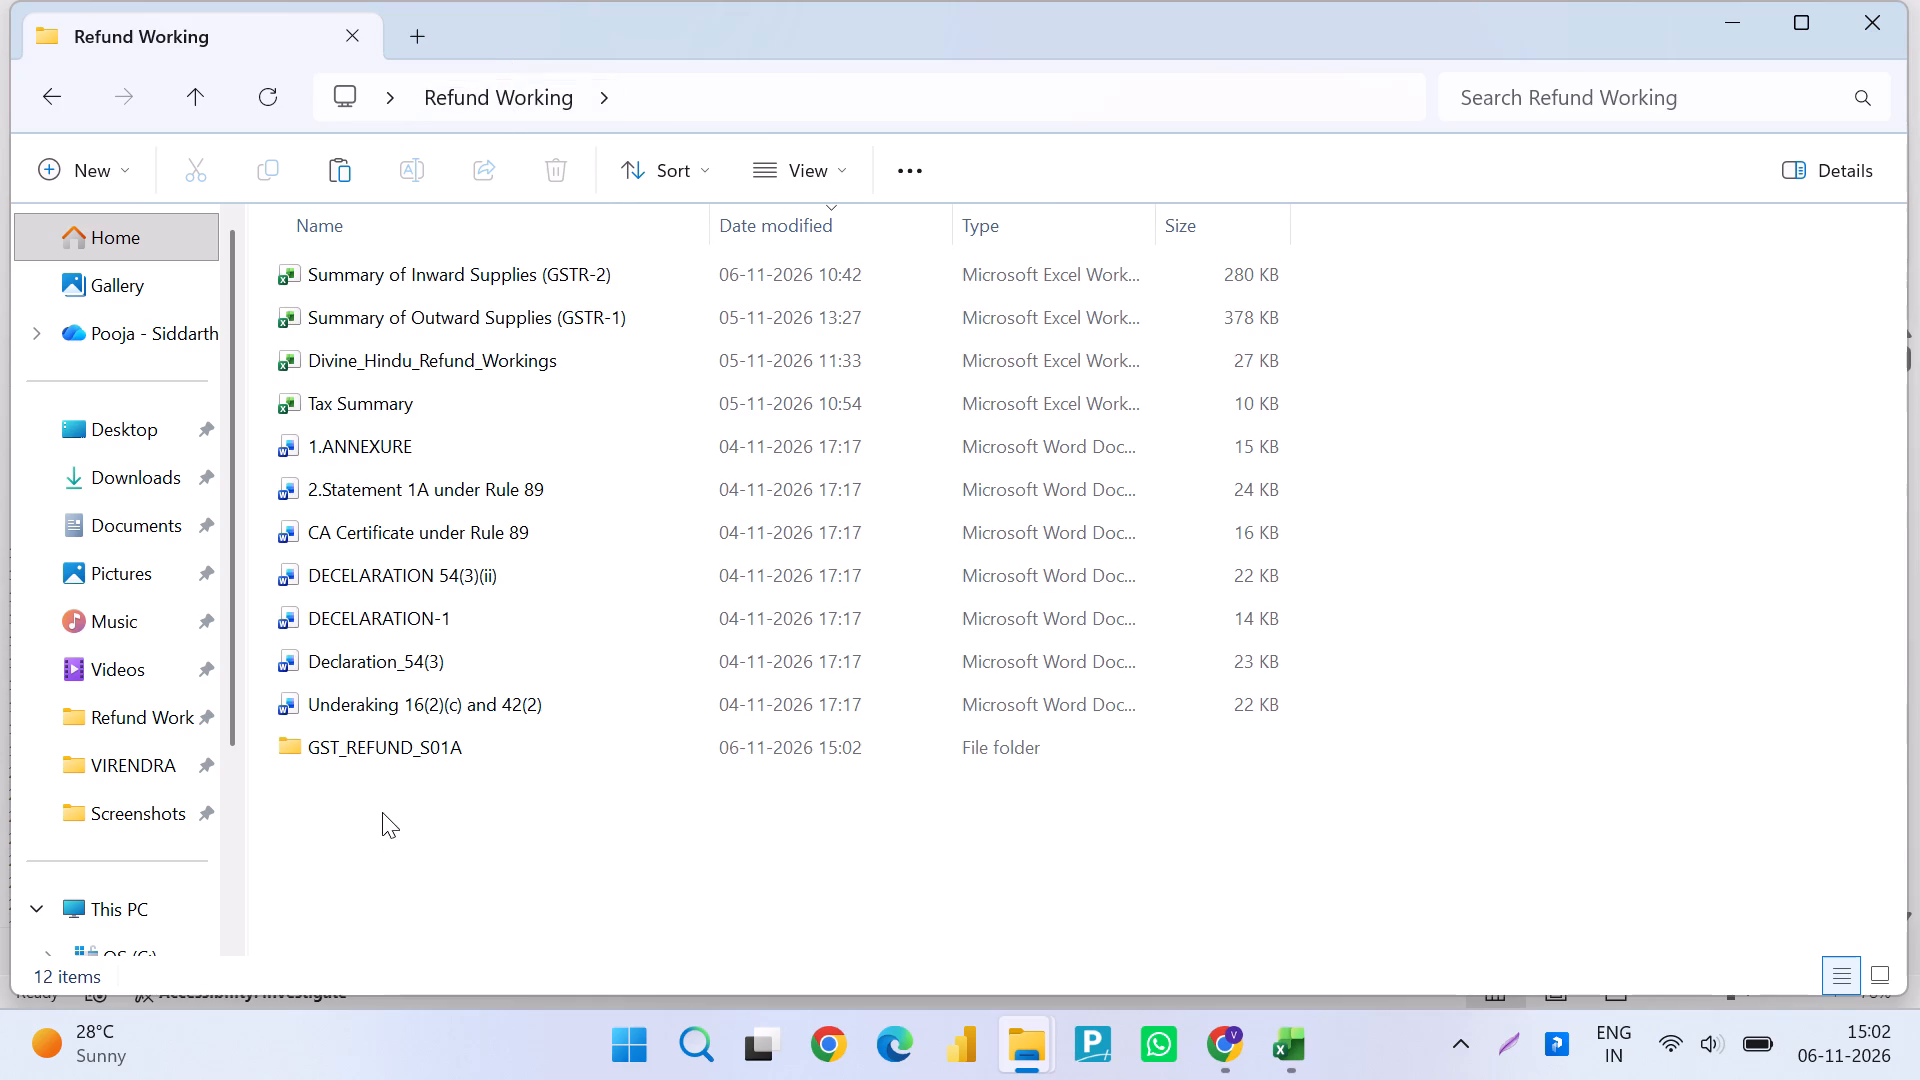
pyautogui.click(387, 752)
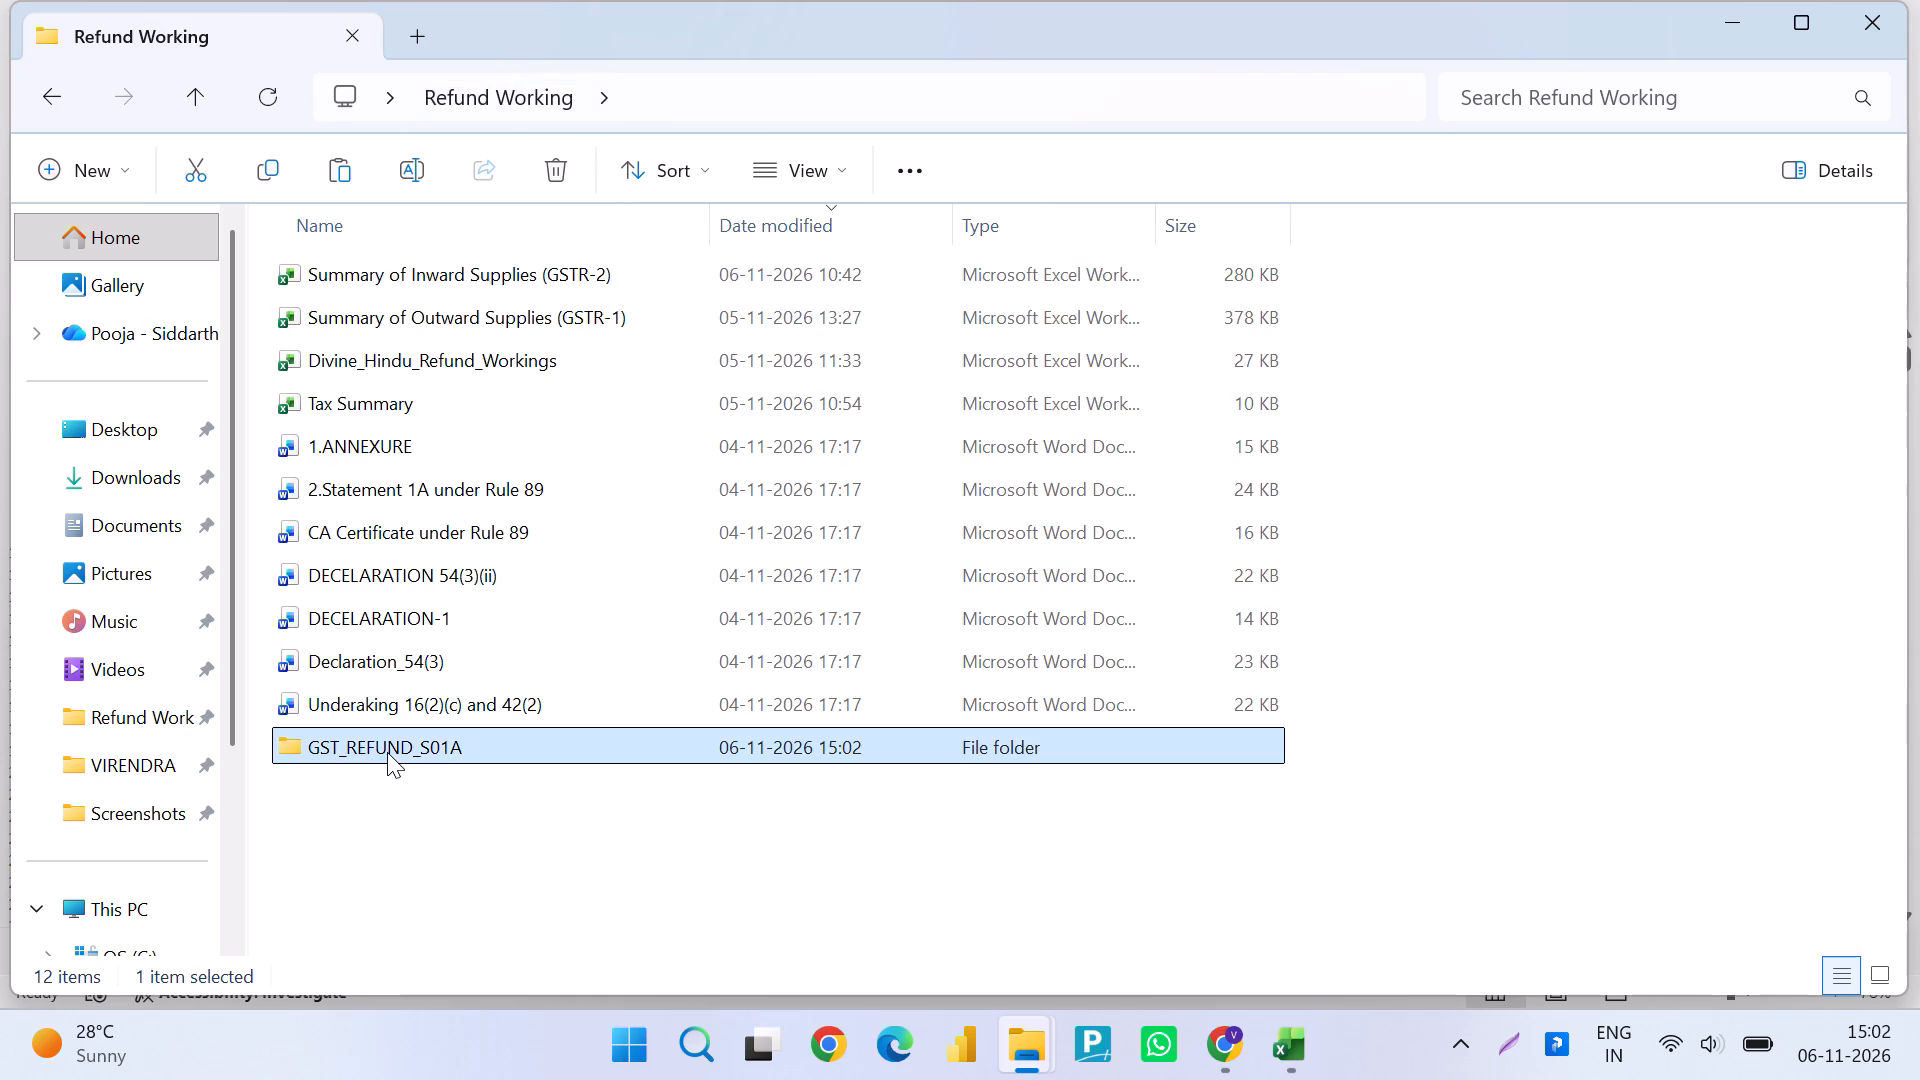
pyautogui.rightClick(387, 752)
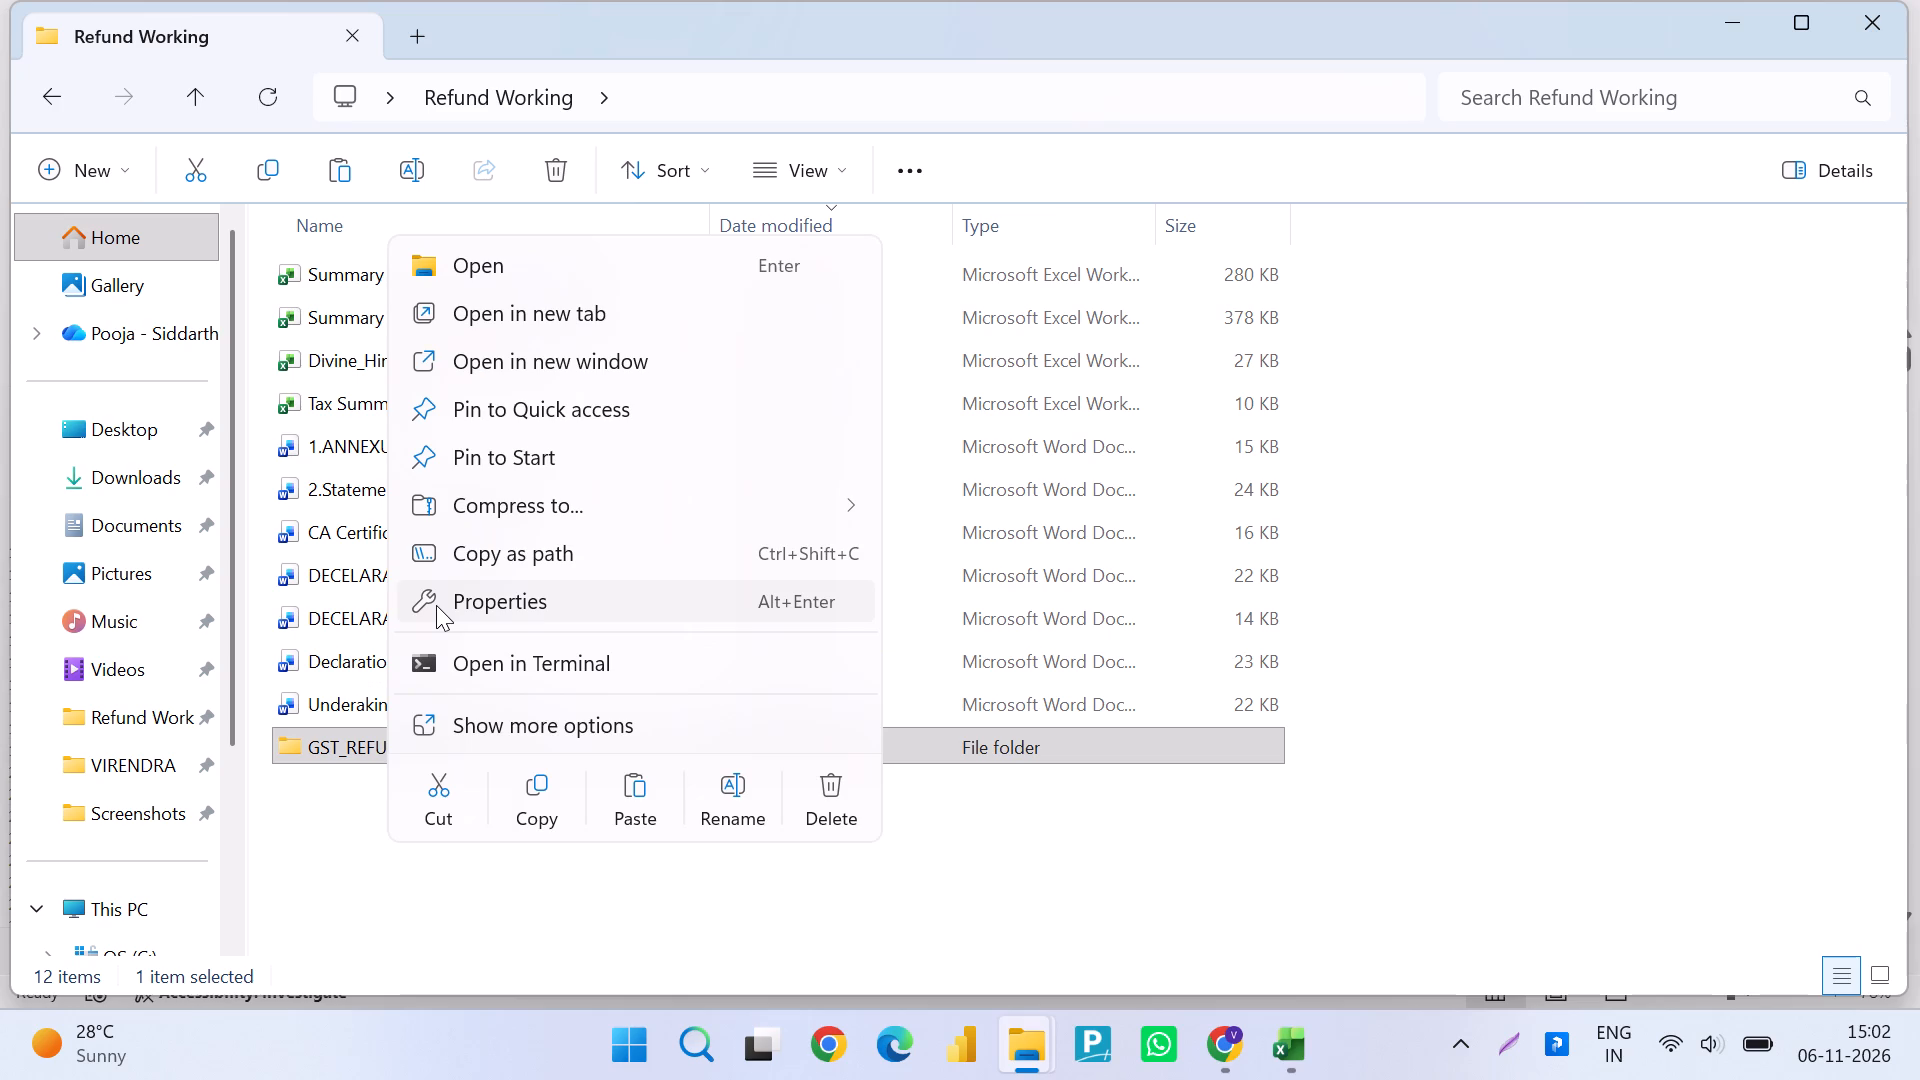
pyautogui.click(505, 725)
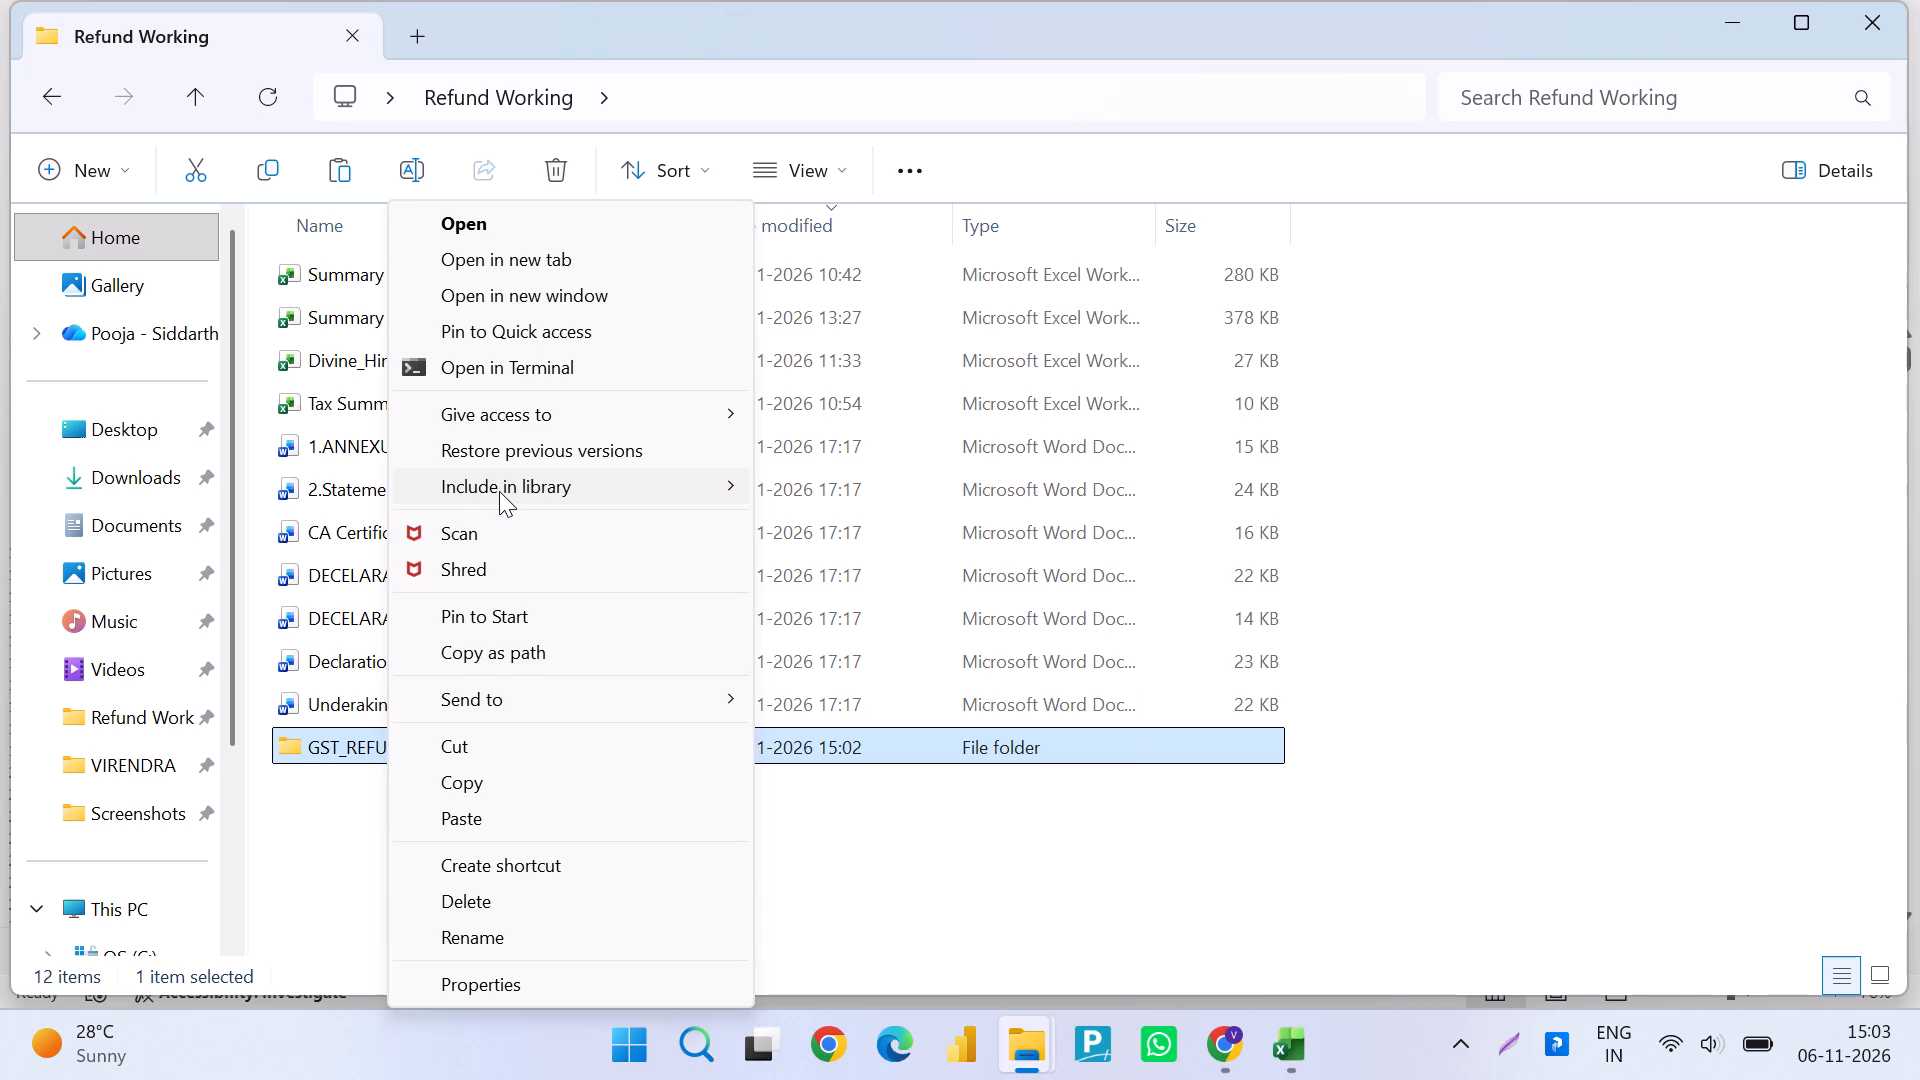
pyautogui.click(327, 821)
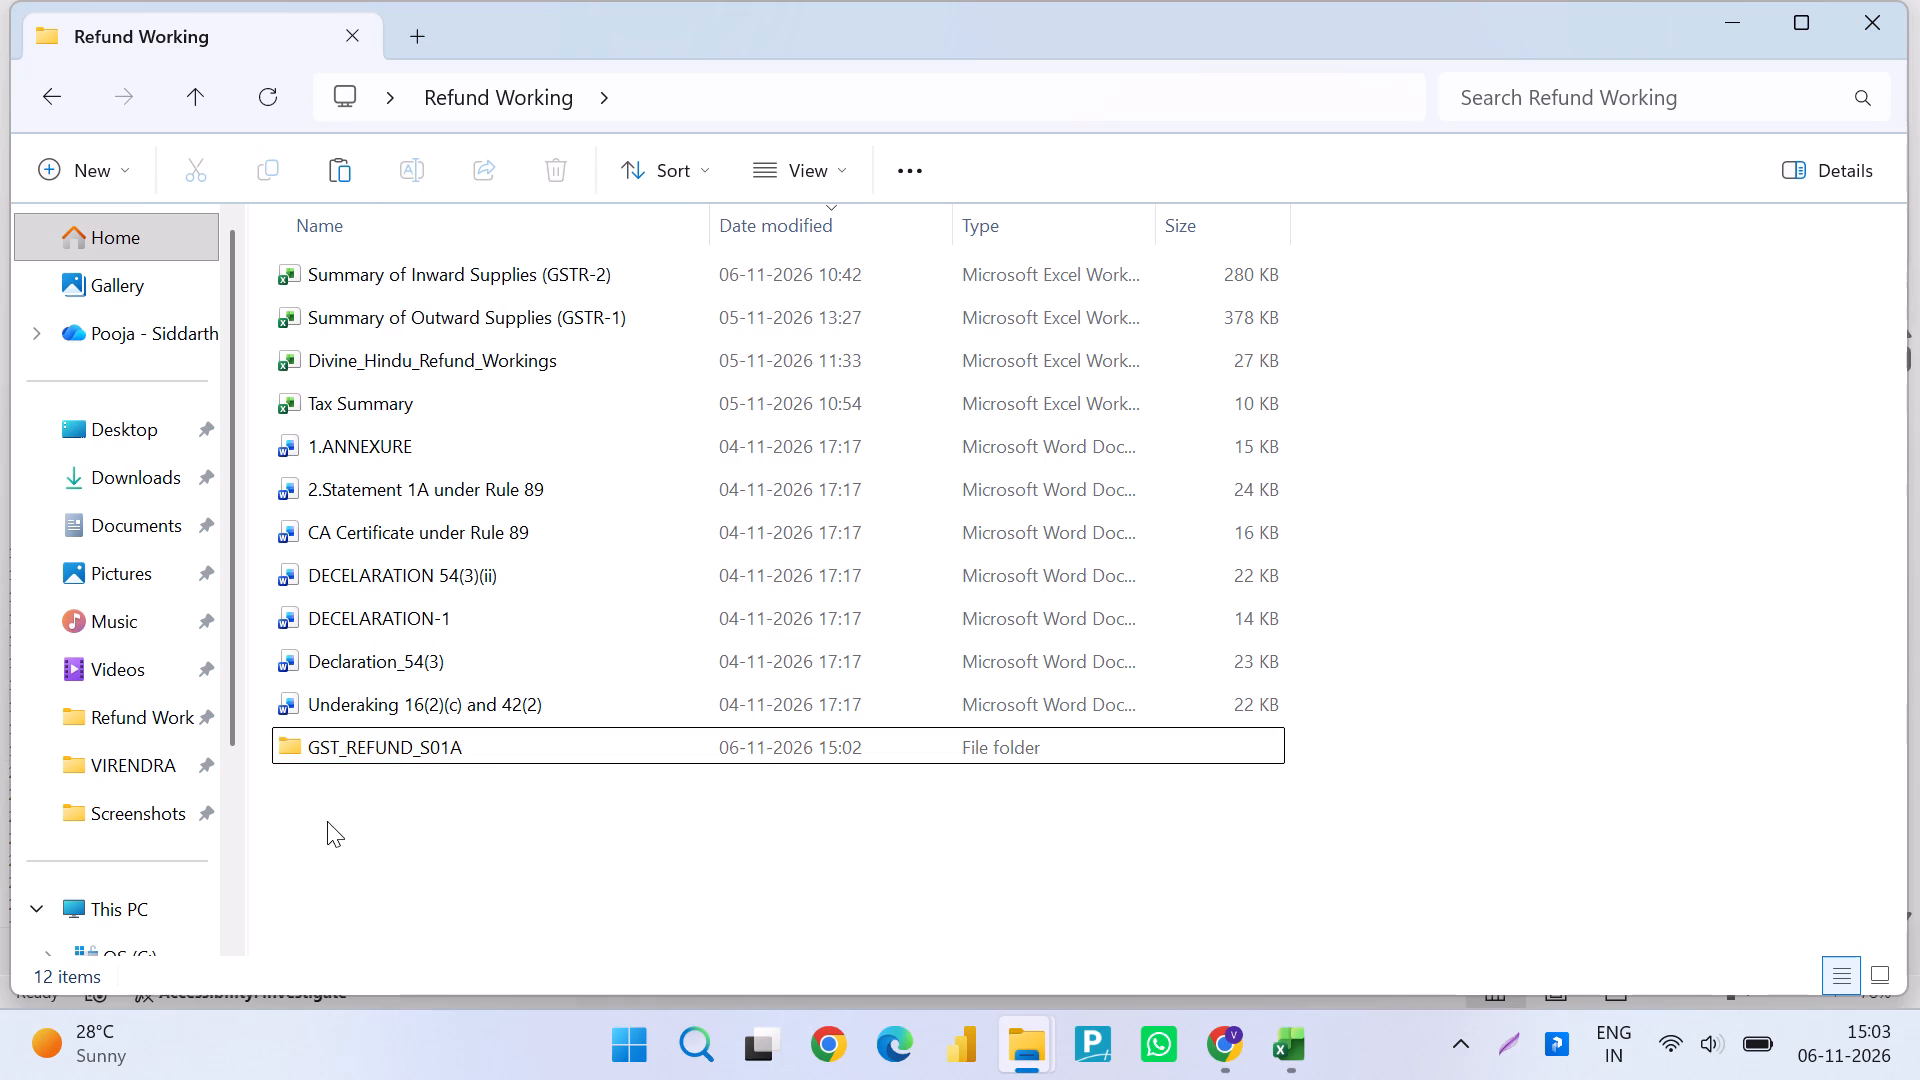
pyautogui.rightClick(387, 740)
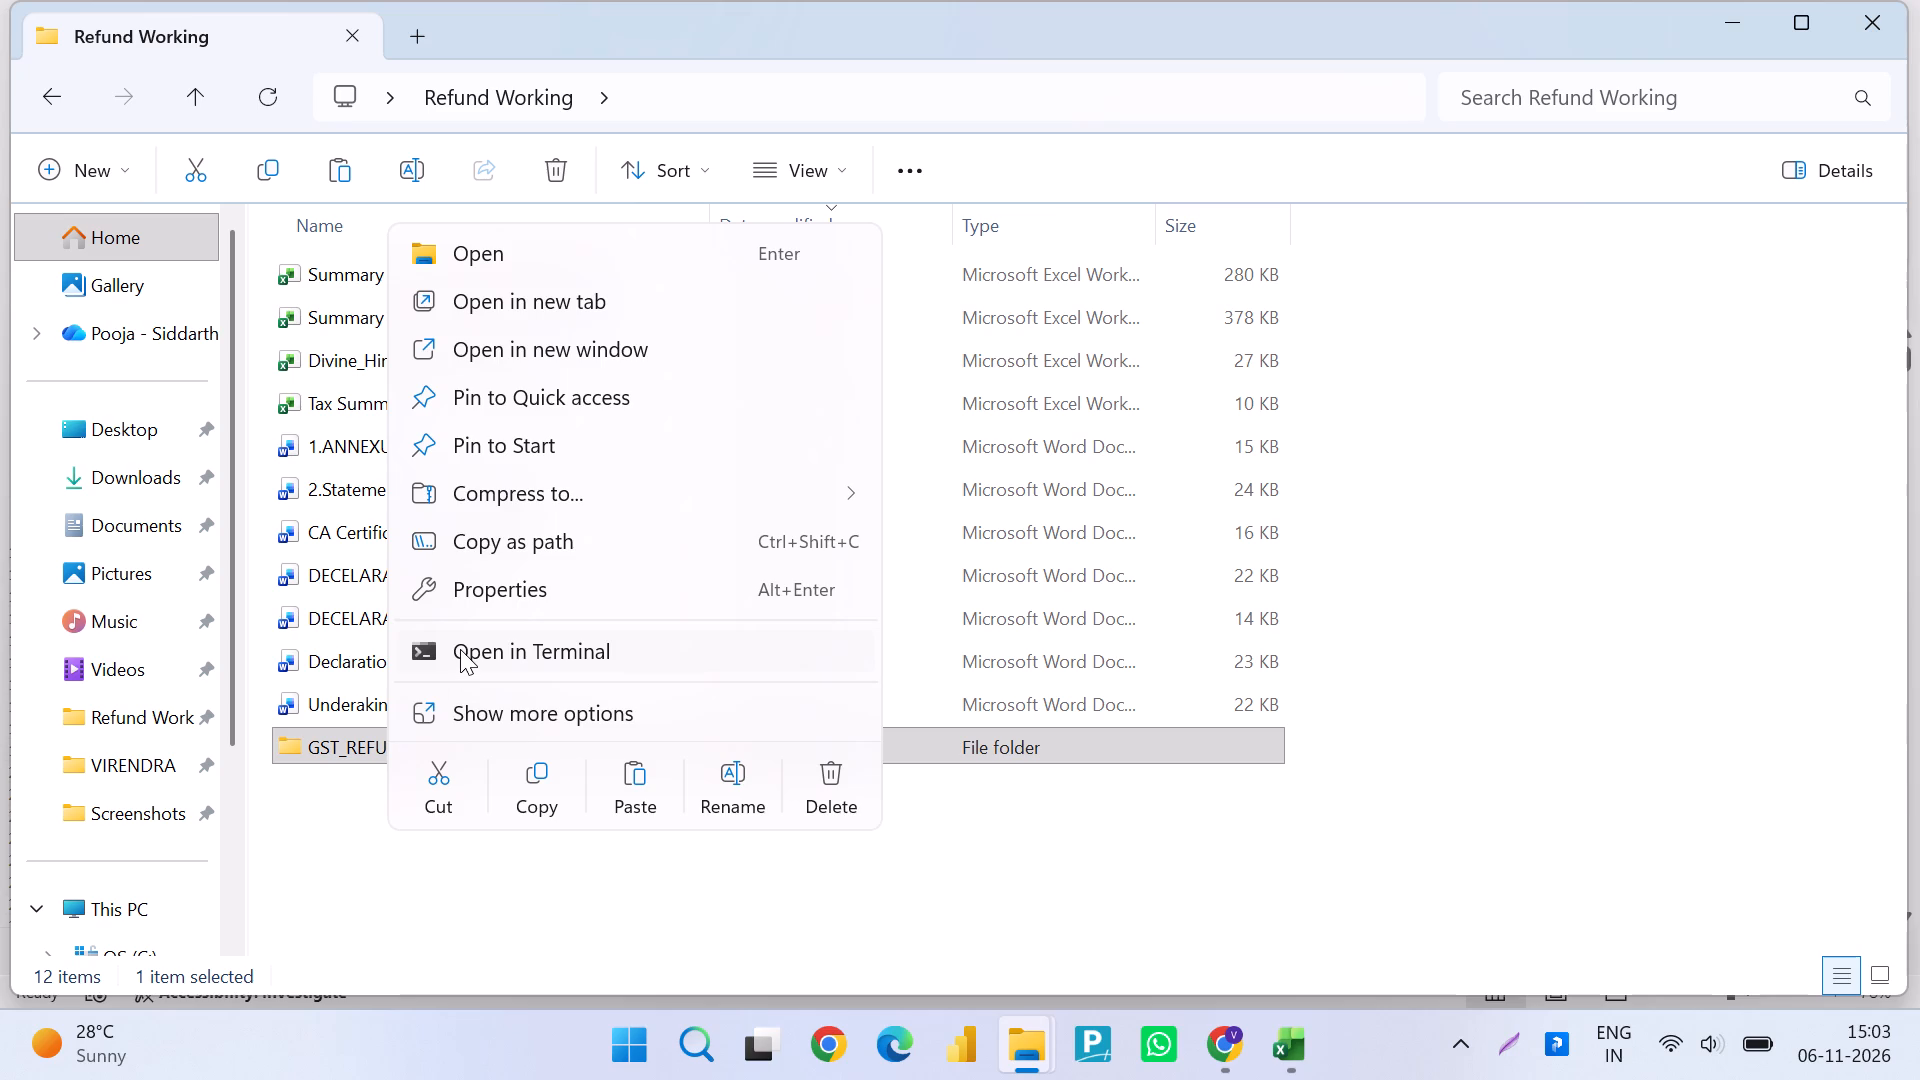
pyautogui.click(490, 708)
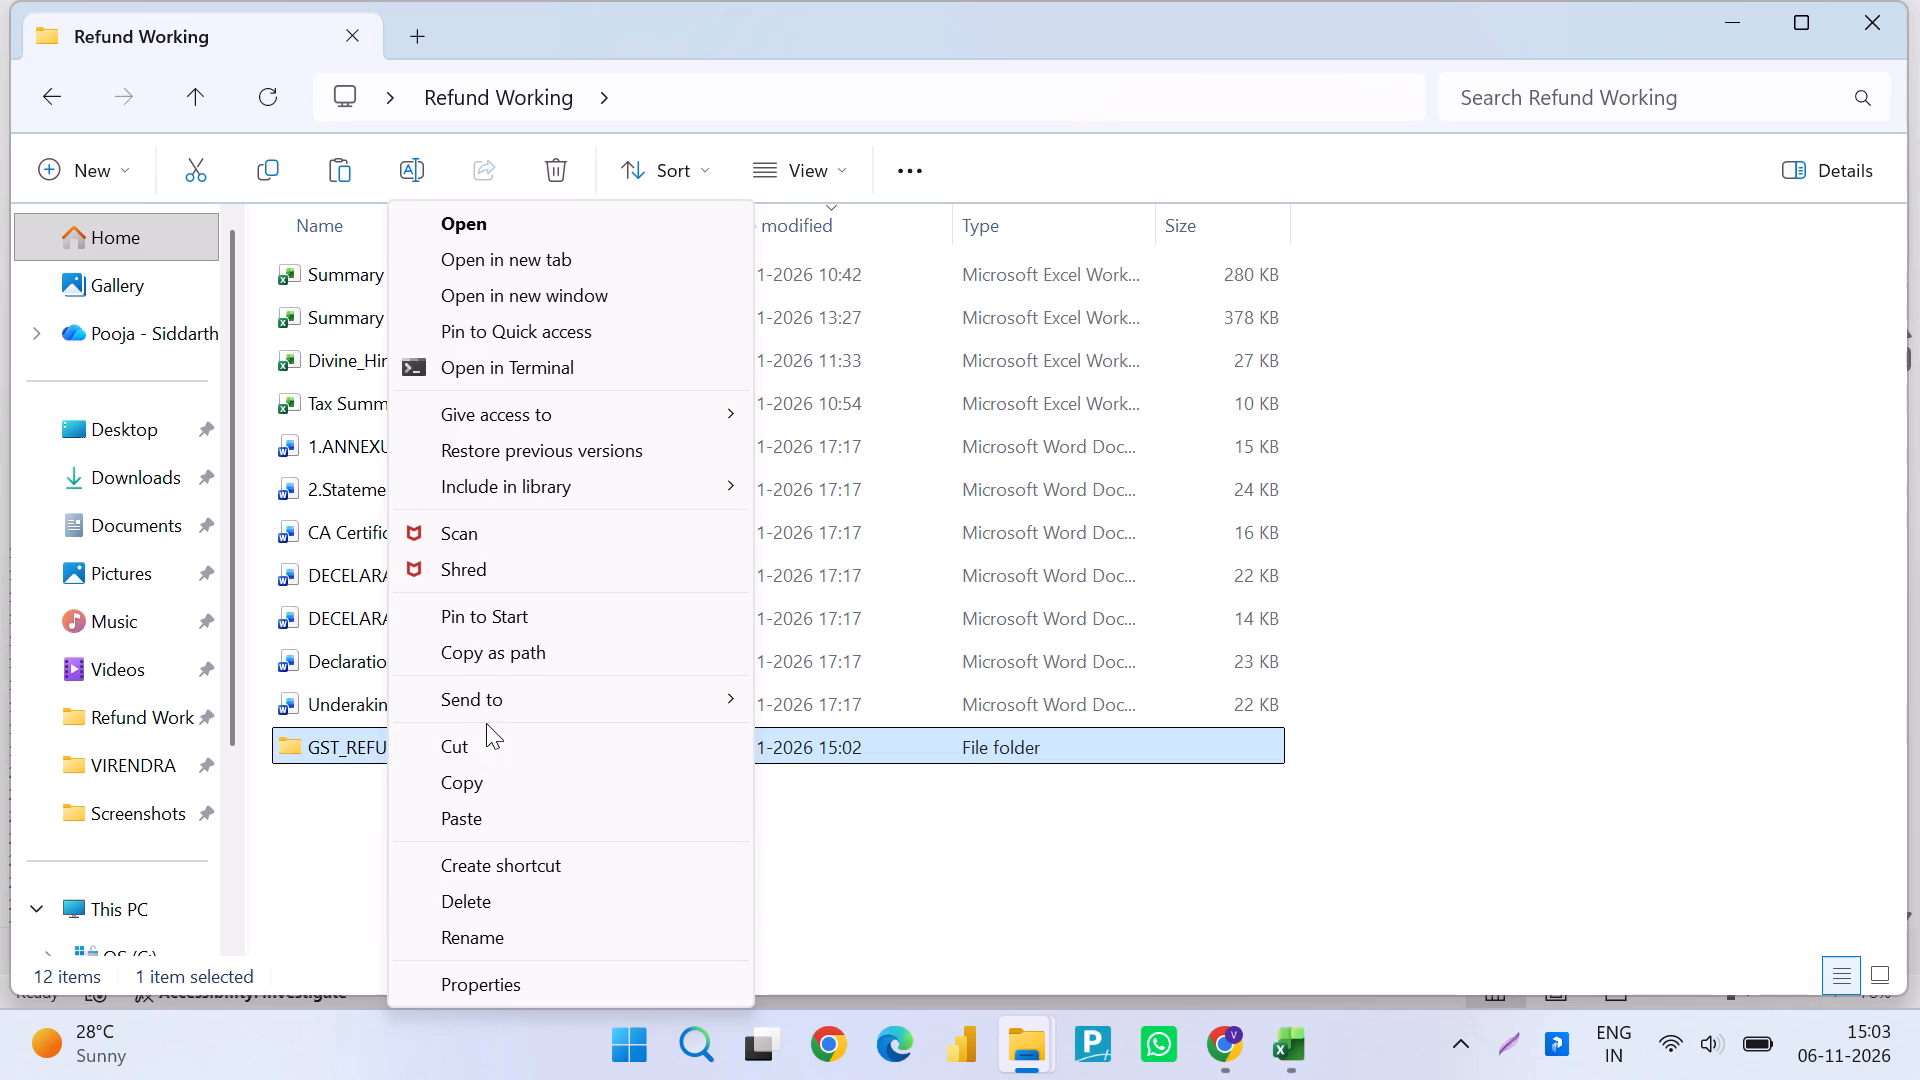
pyautogui.press('Escape')
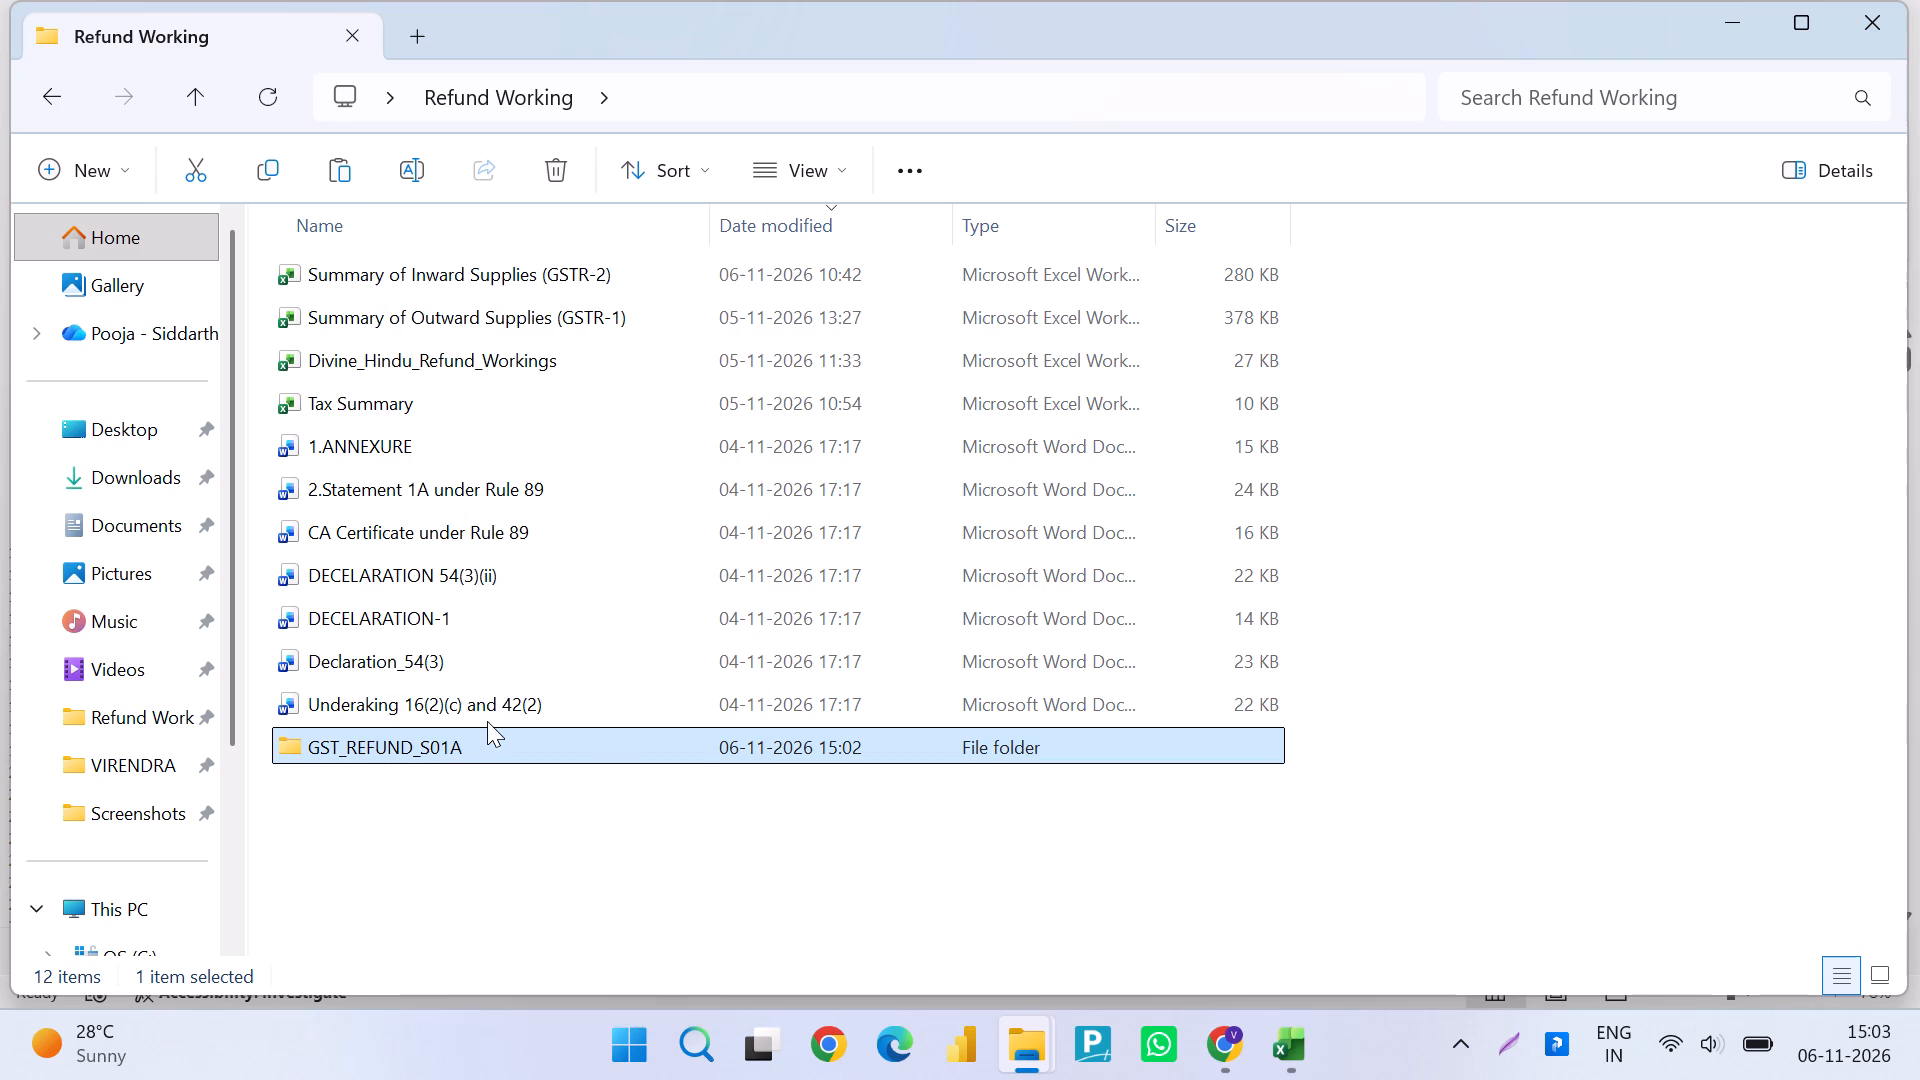
pyautogui.press('Delete')
# Switch to the File Explorer window showing the GST_REFUND_S01A archive and go back up to Downloads.
pyautogui.hotkey('alt', 'Tab')
pyautogui.hotkey('alt', 'Tab')
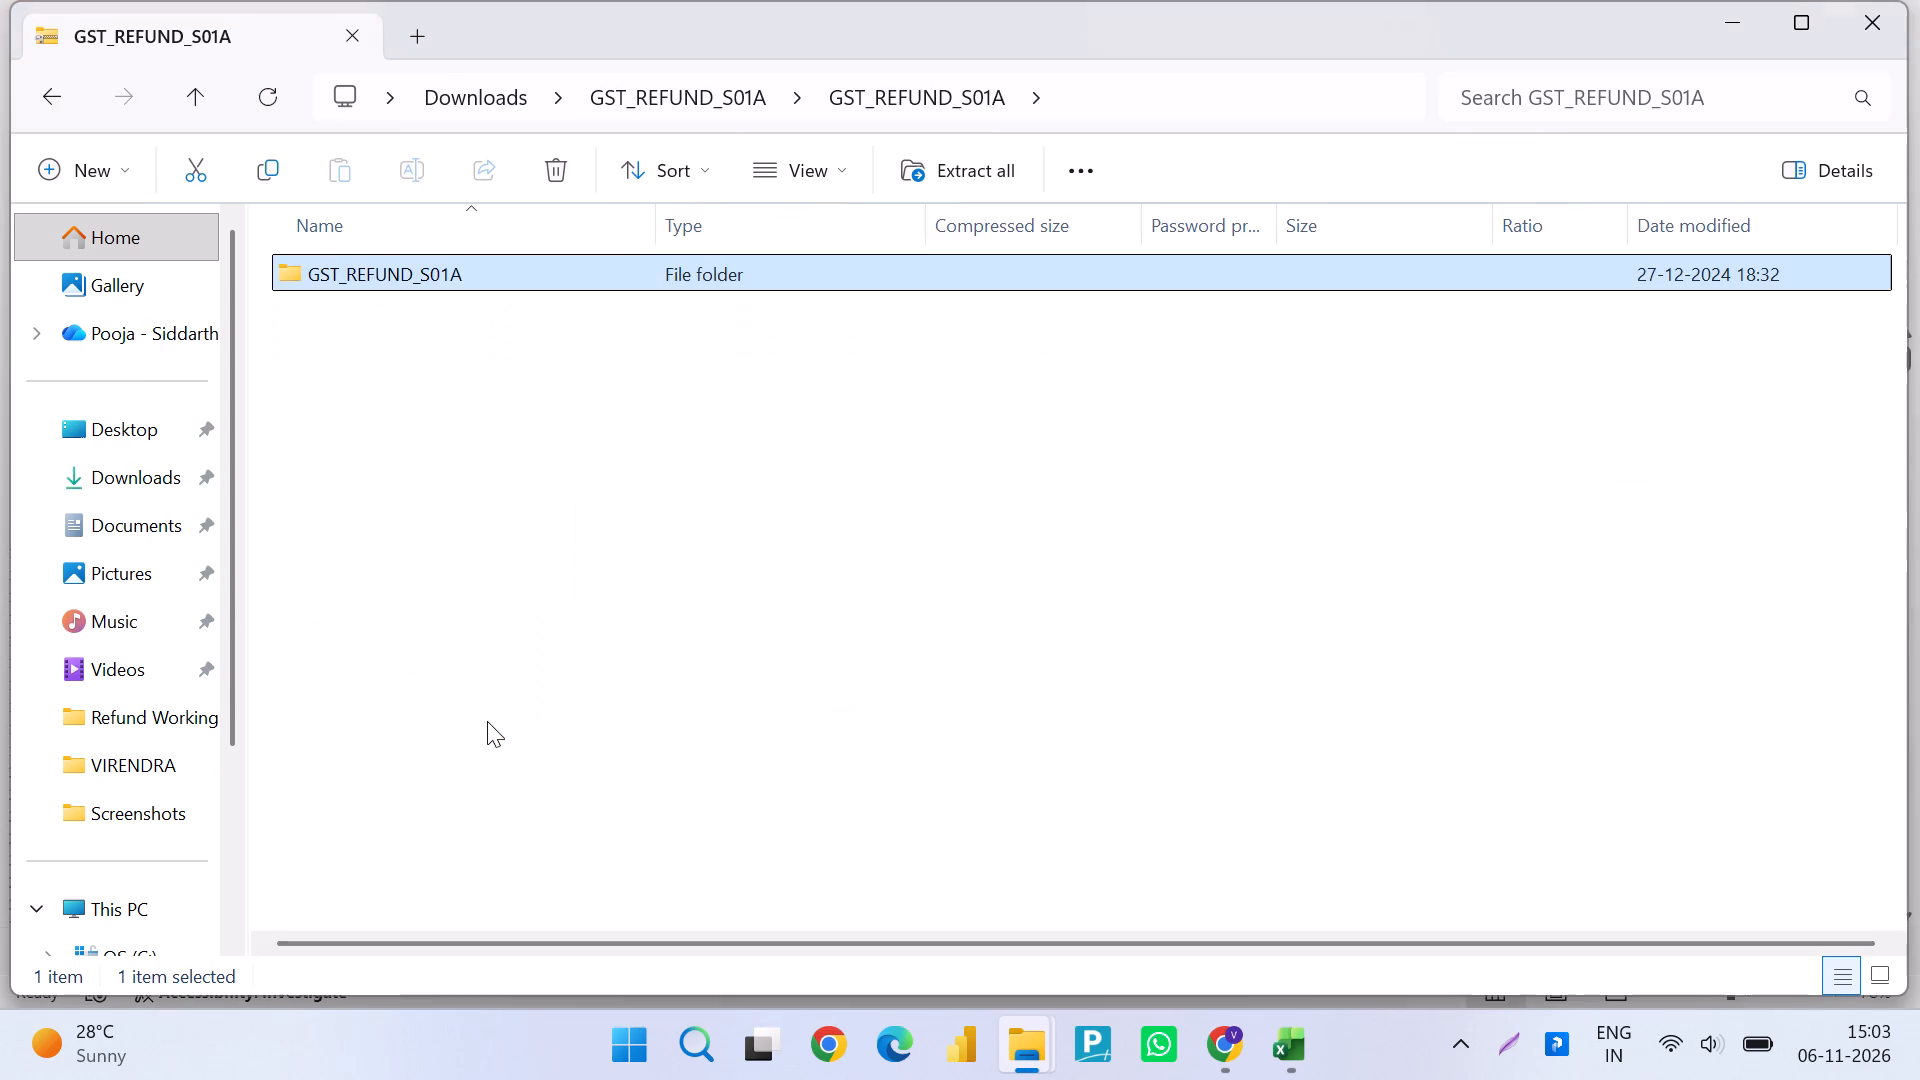
pyautogui.press('BackSpace')
pyautogui.press('BackSpace')
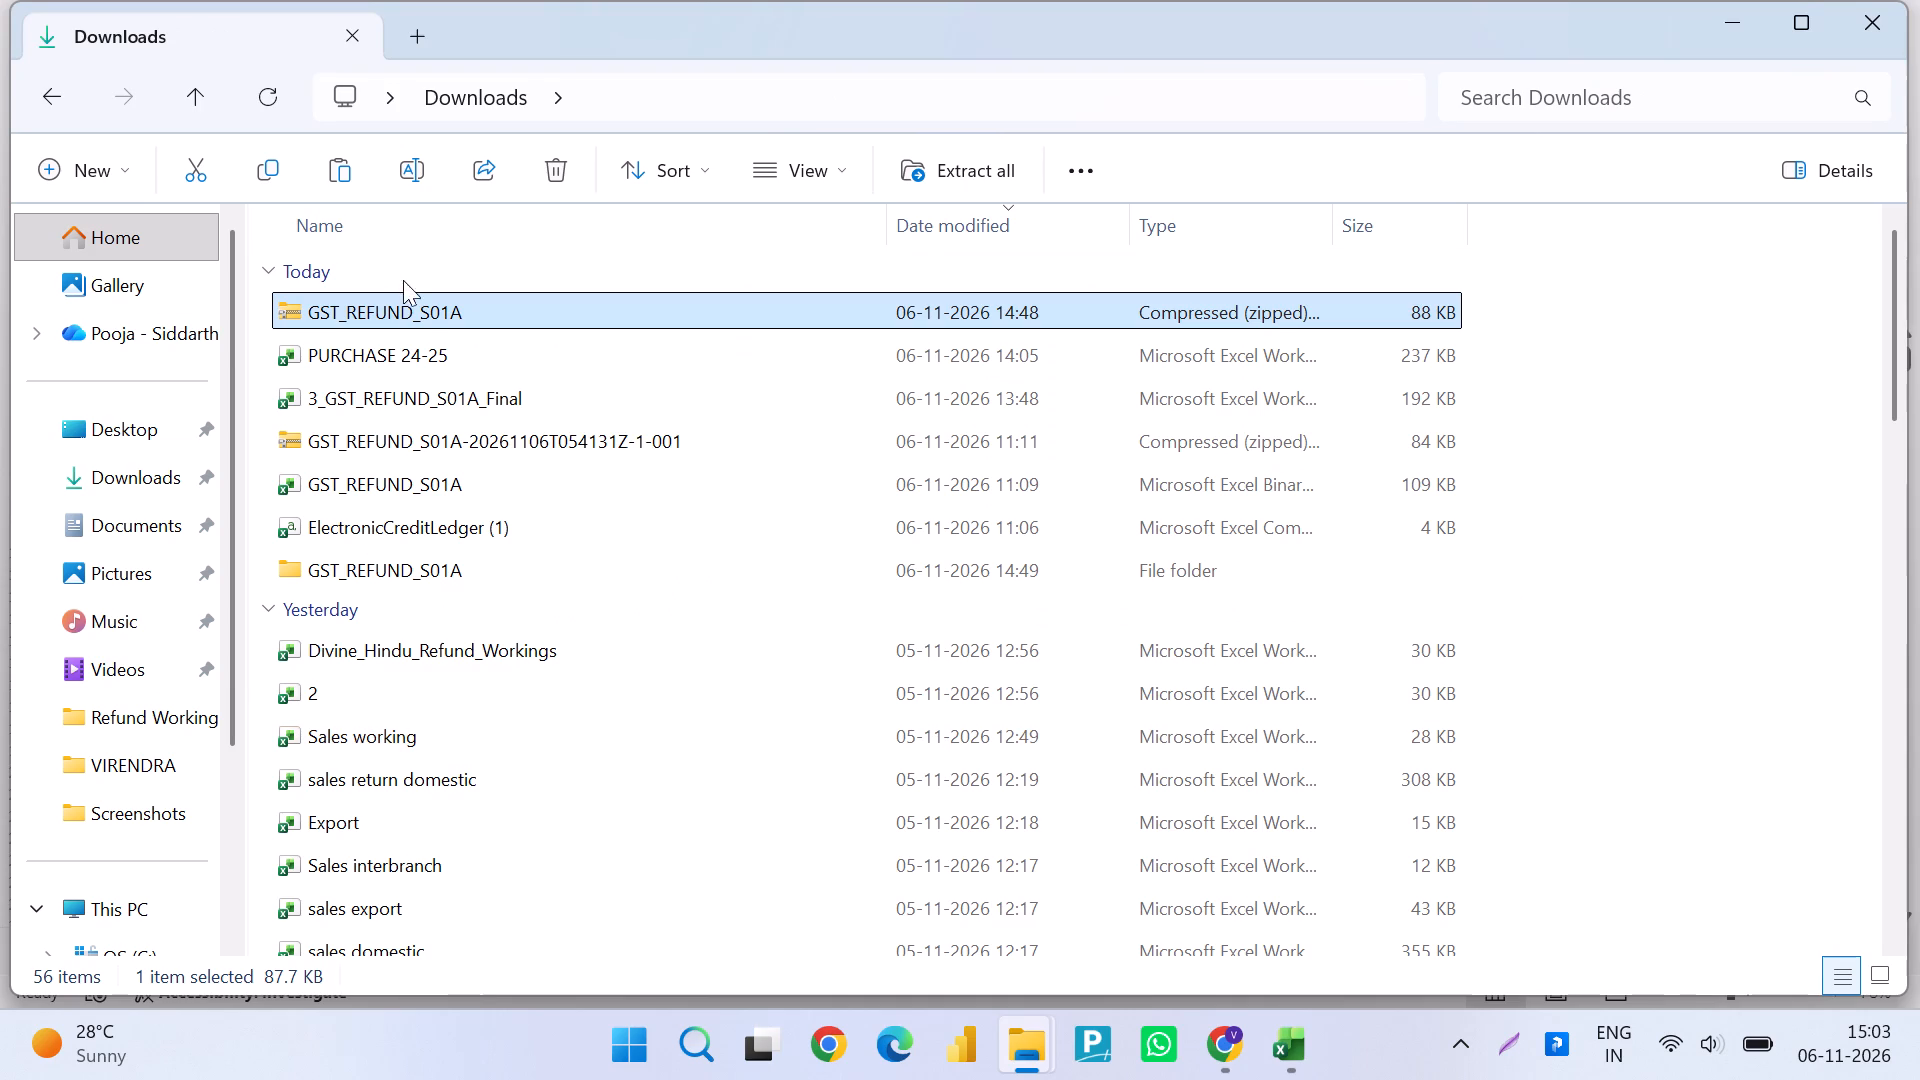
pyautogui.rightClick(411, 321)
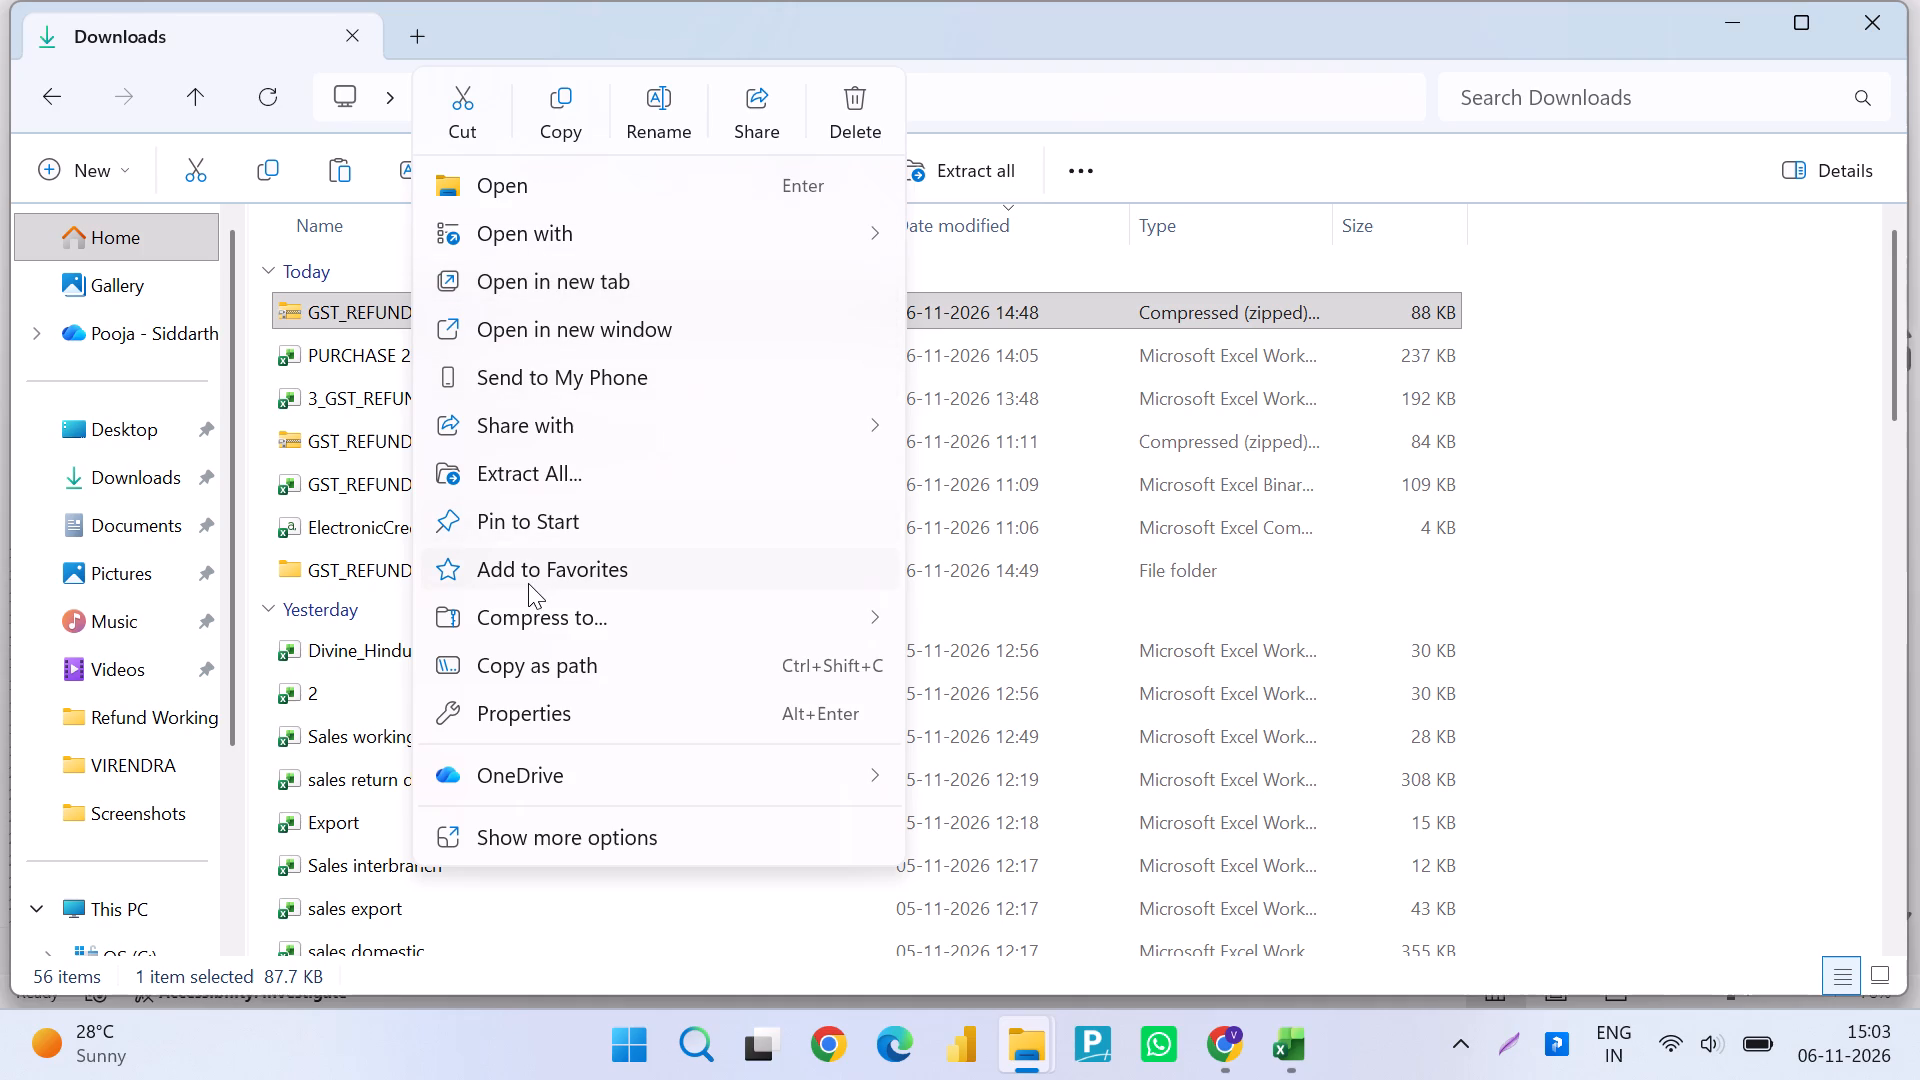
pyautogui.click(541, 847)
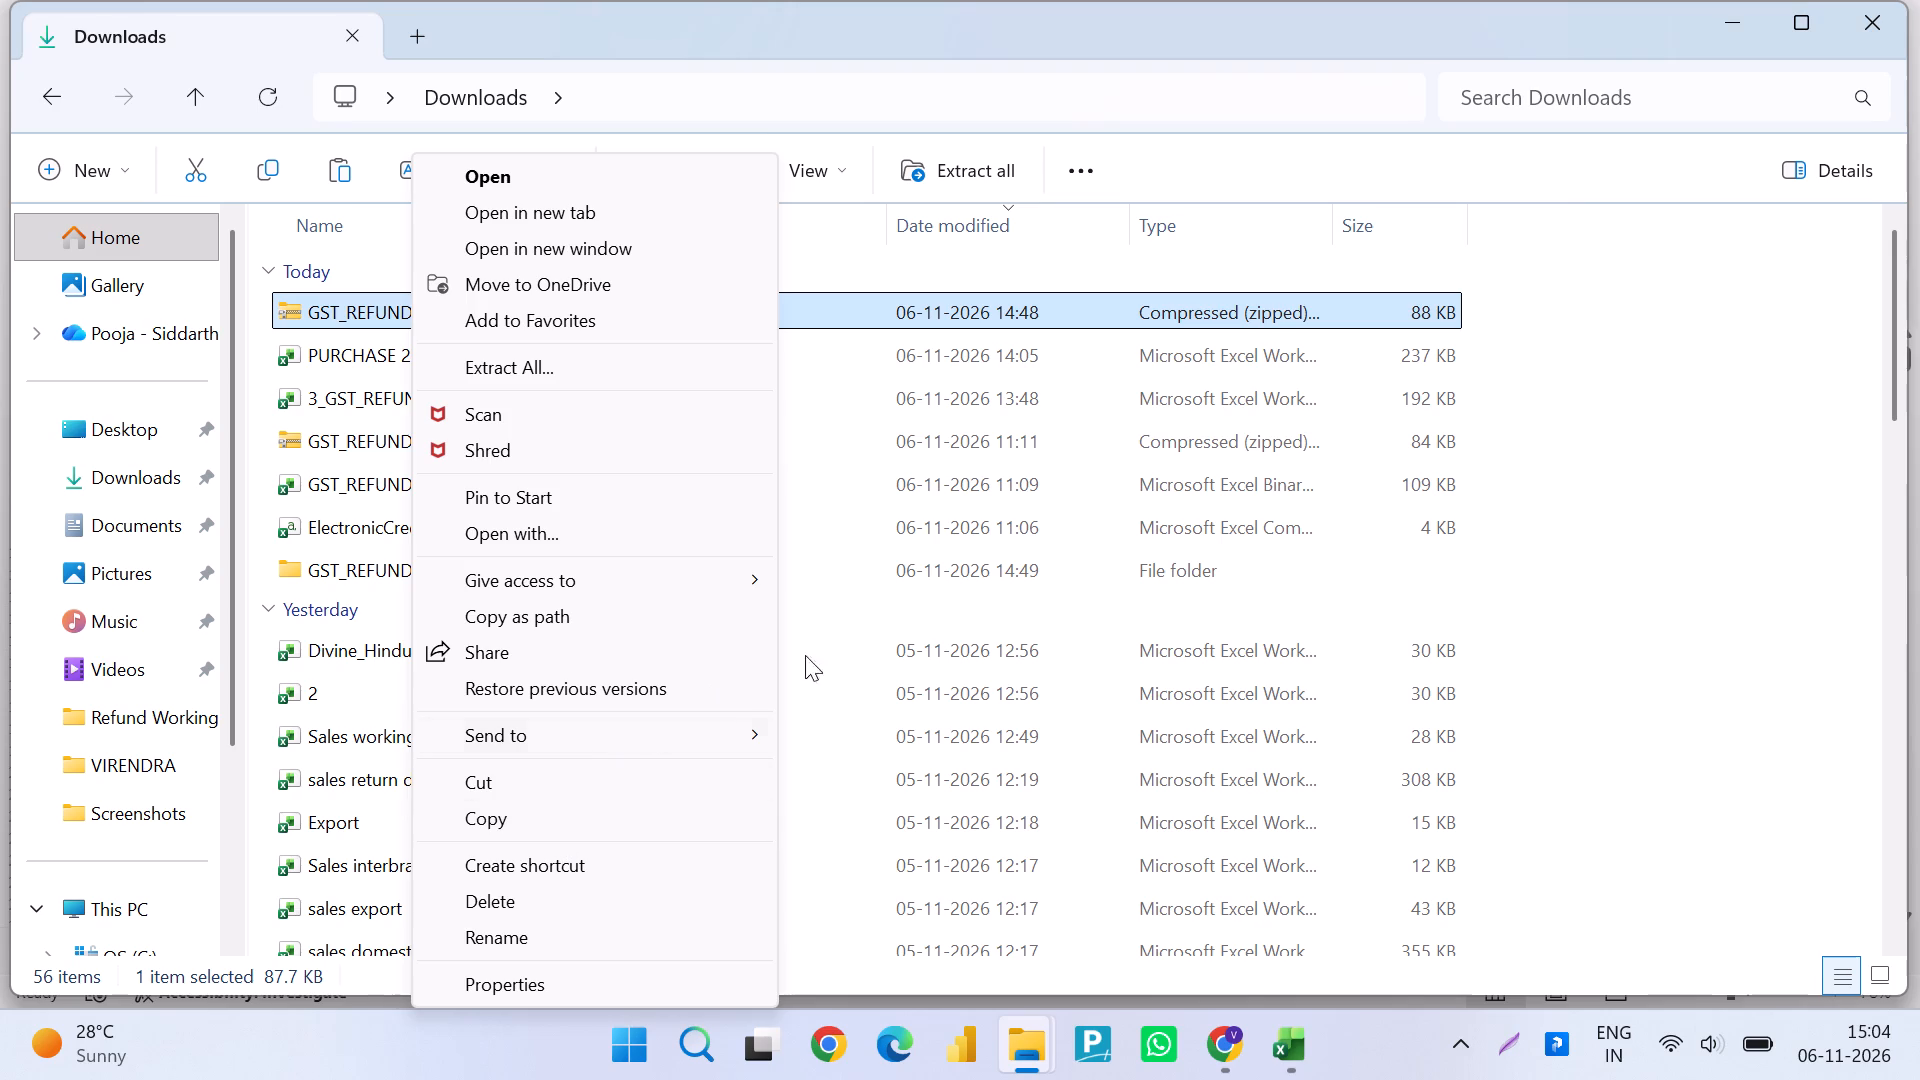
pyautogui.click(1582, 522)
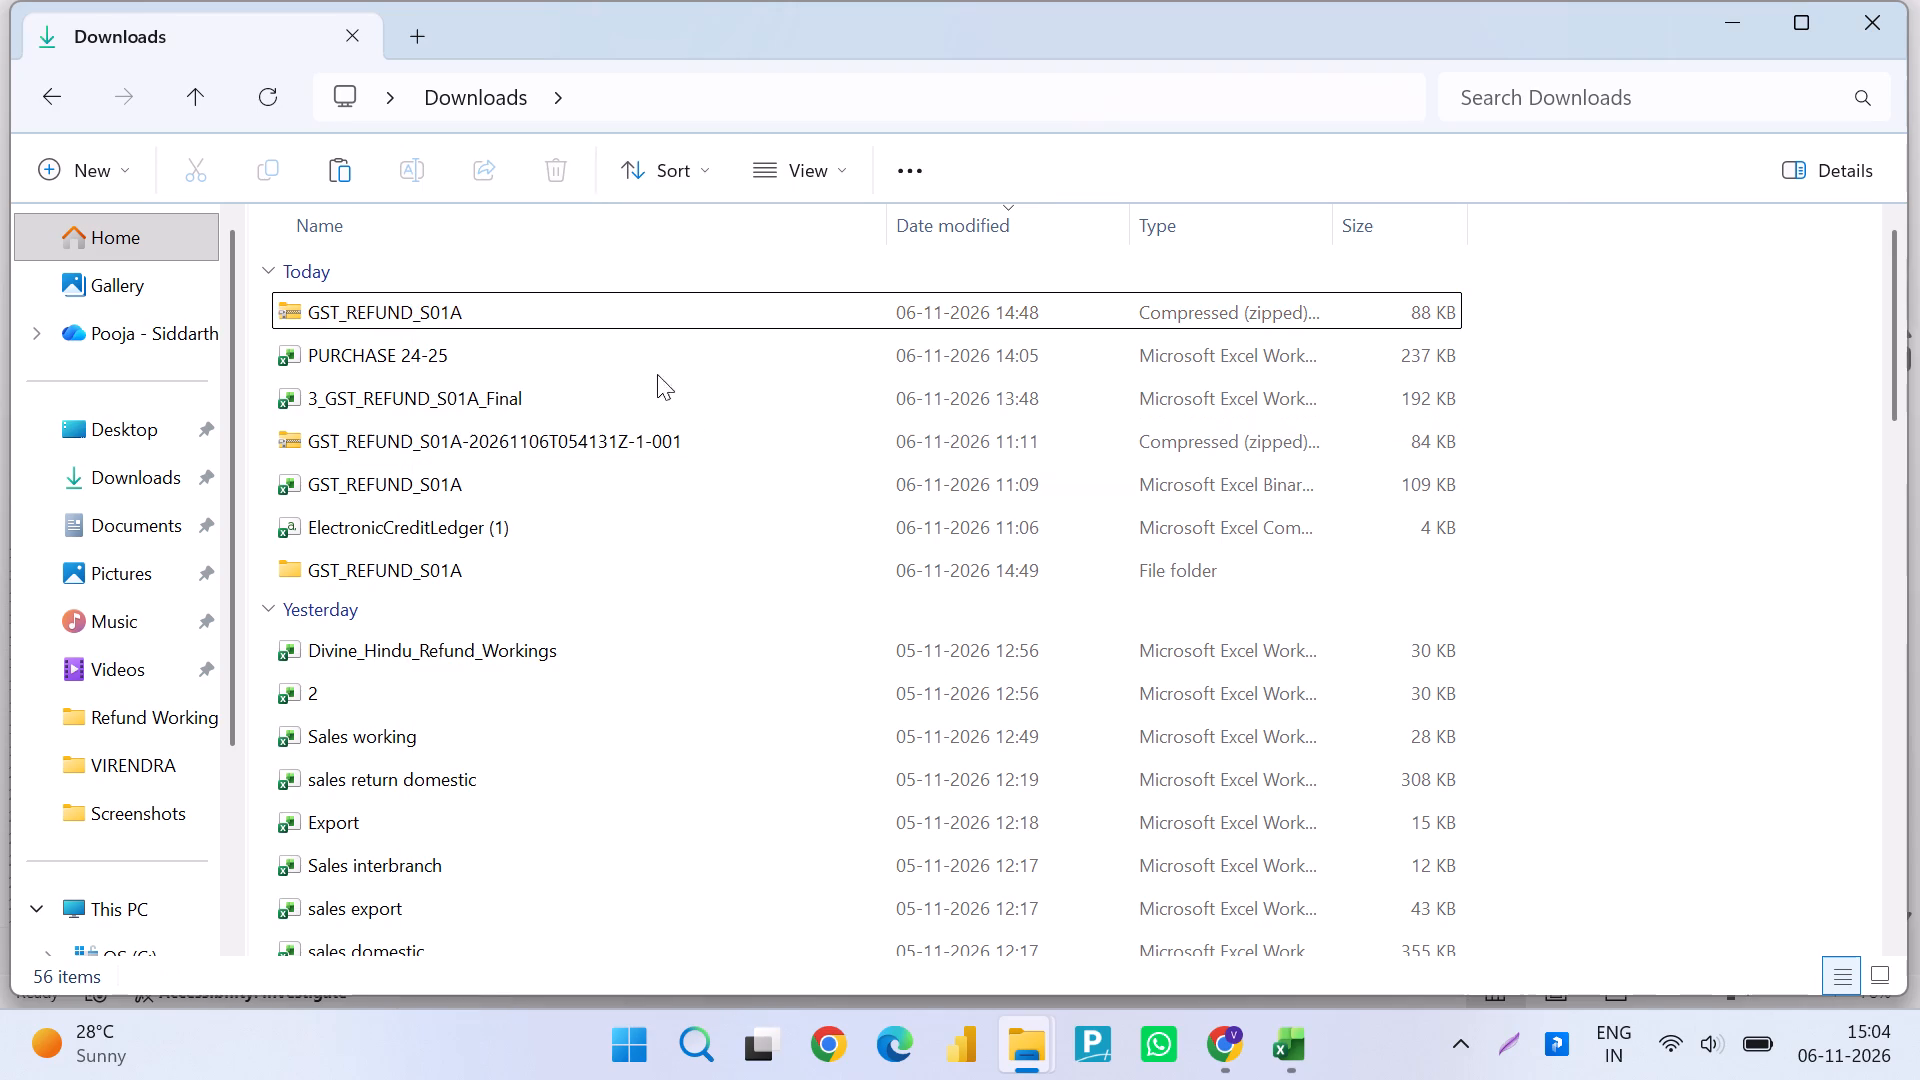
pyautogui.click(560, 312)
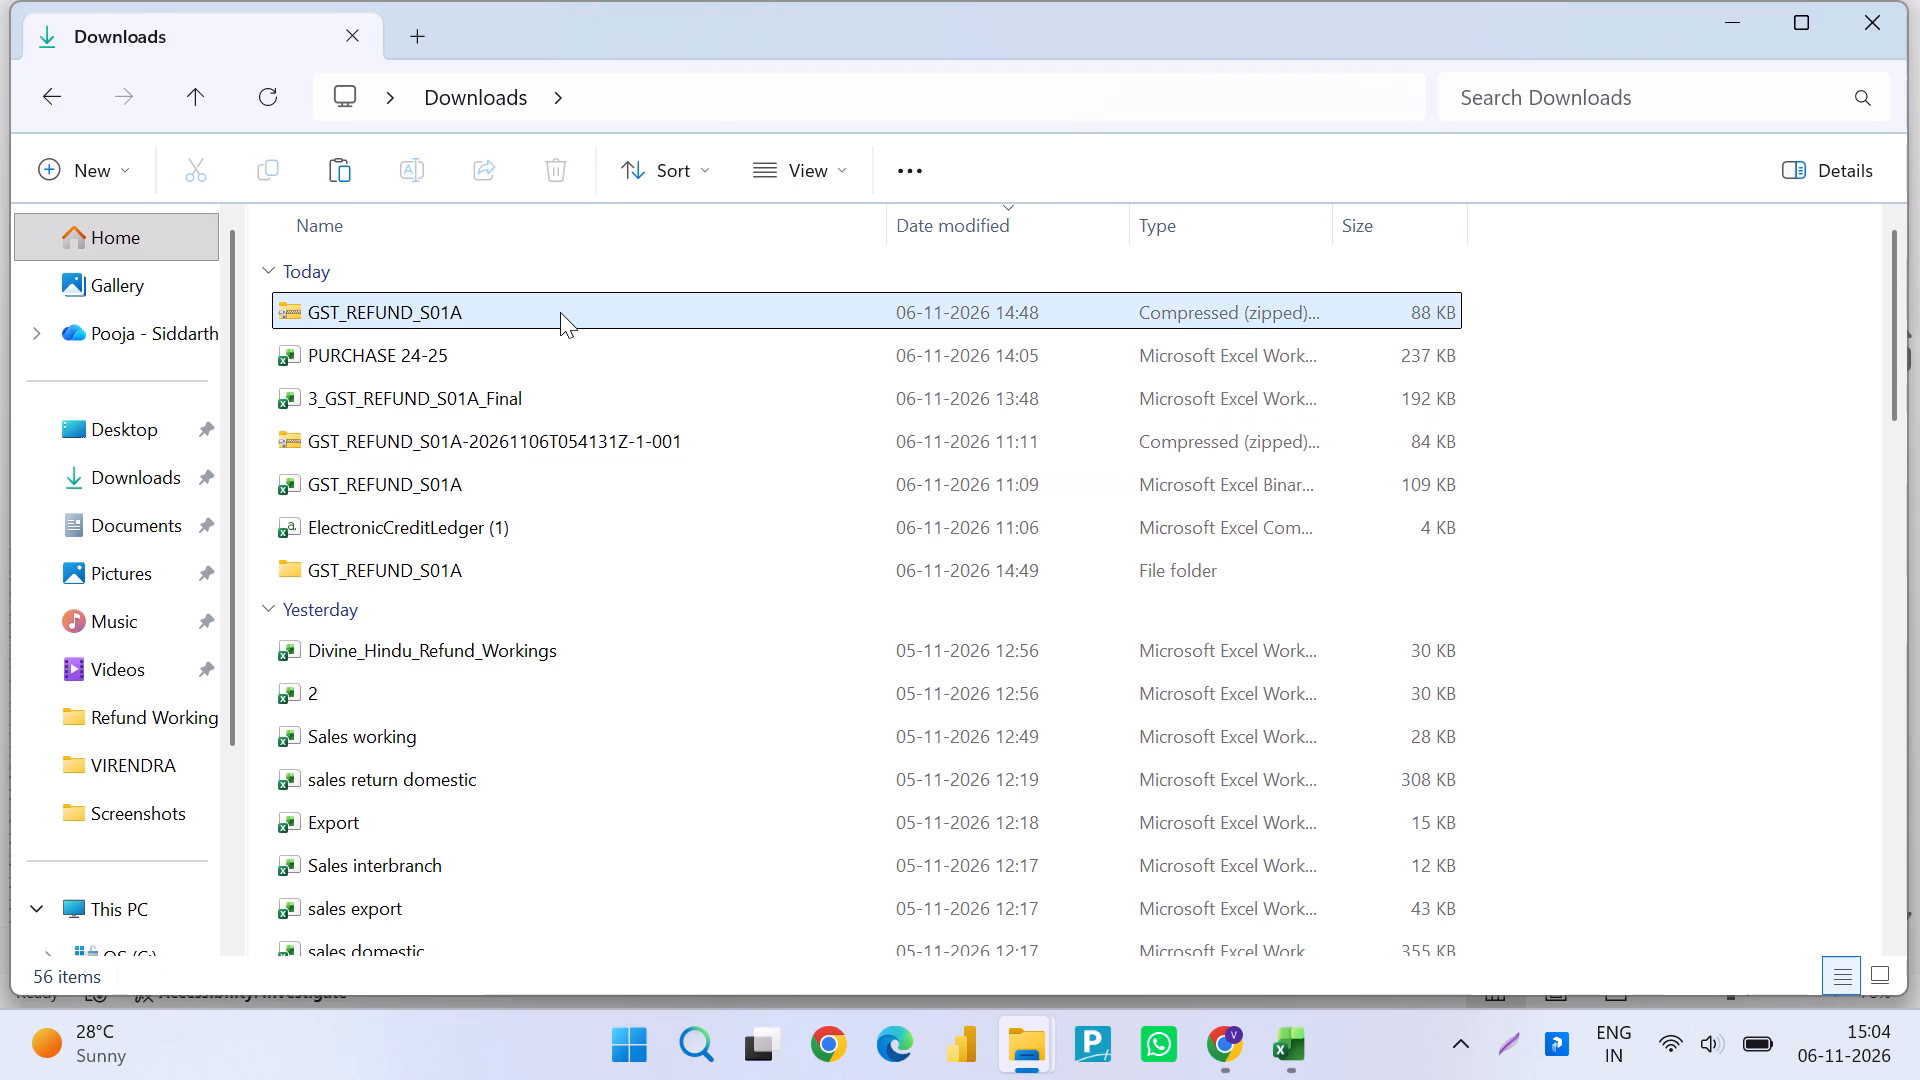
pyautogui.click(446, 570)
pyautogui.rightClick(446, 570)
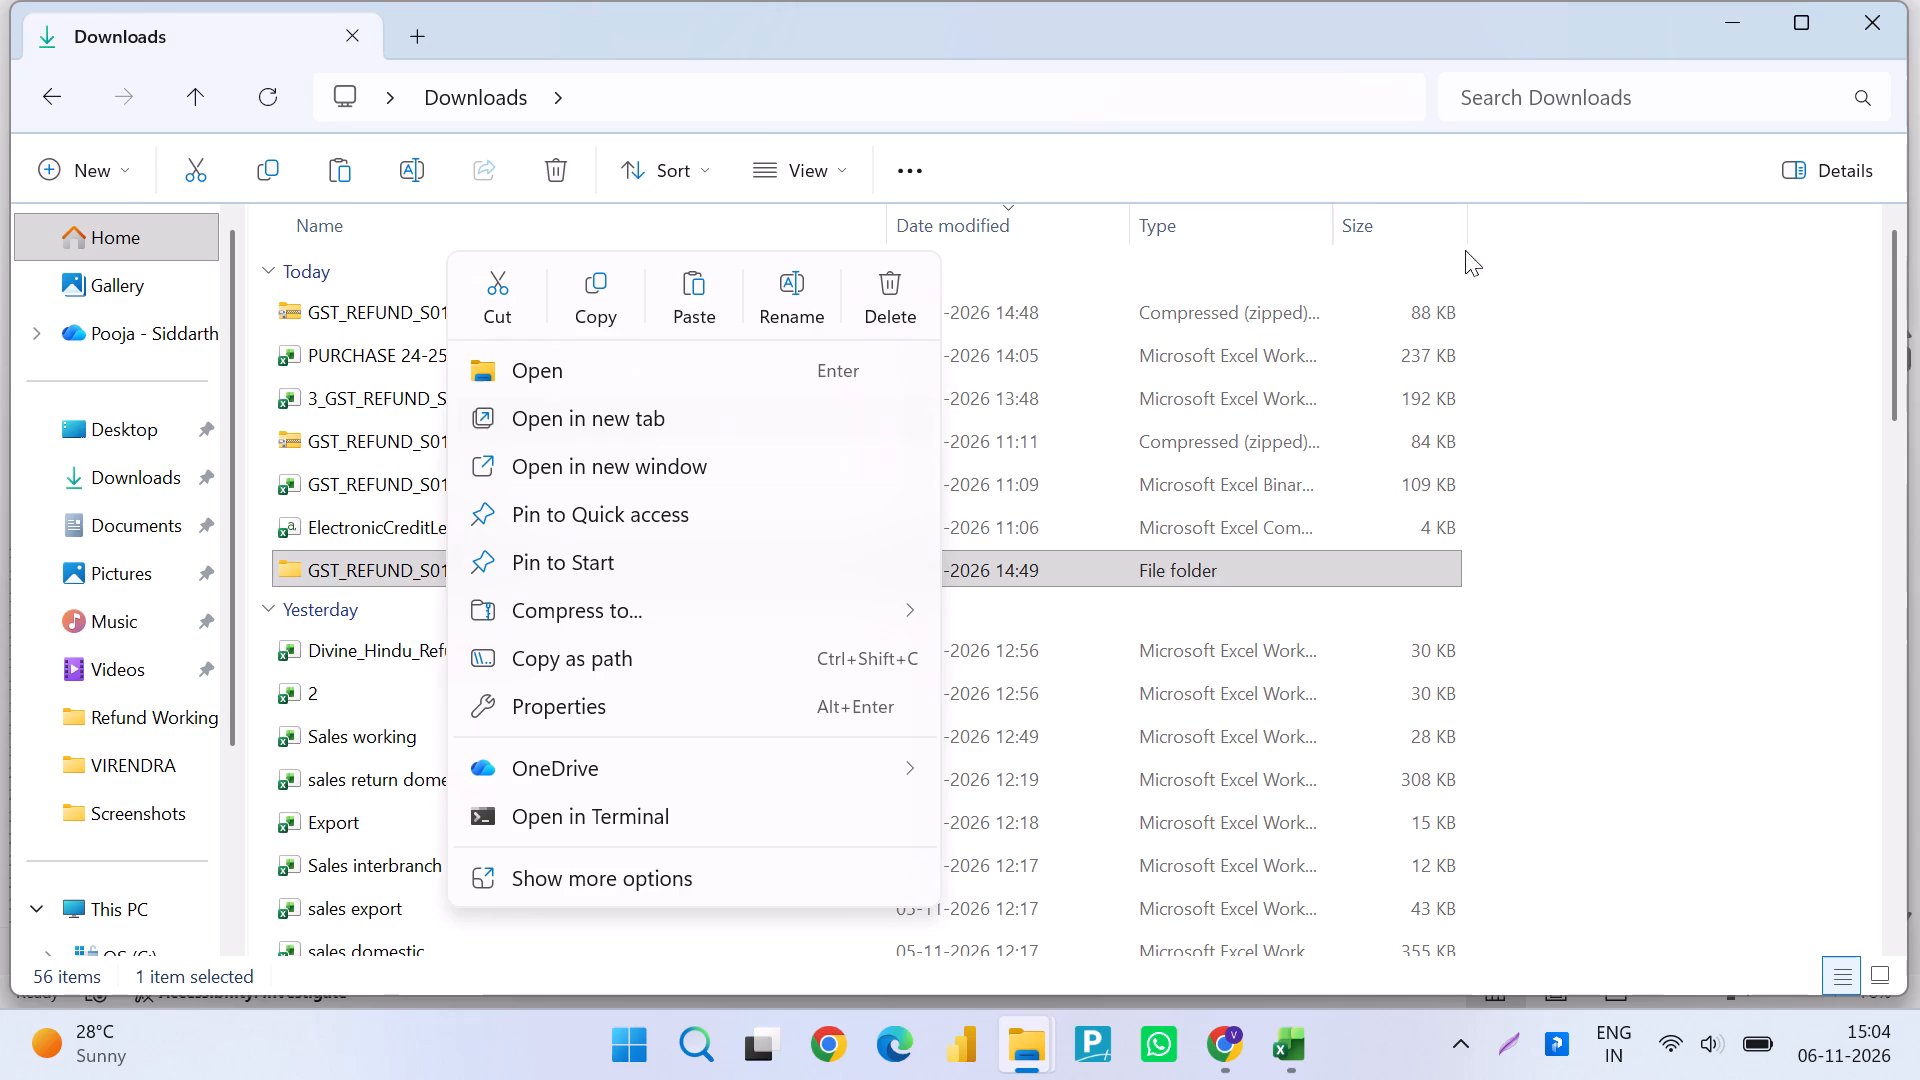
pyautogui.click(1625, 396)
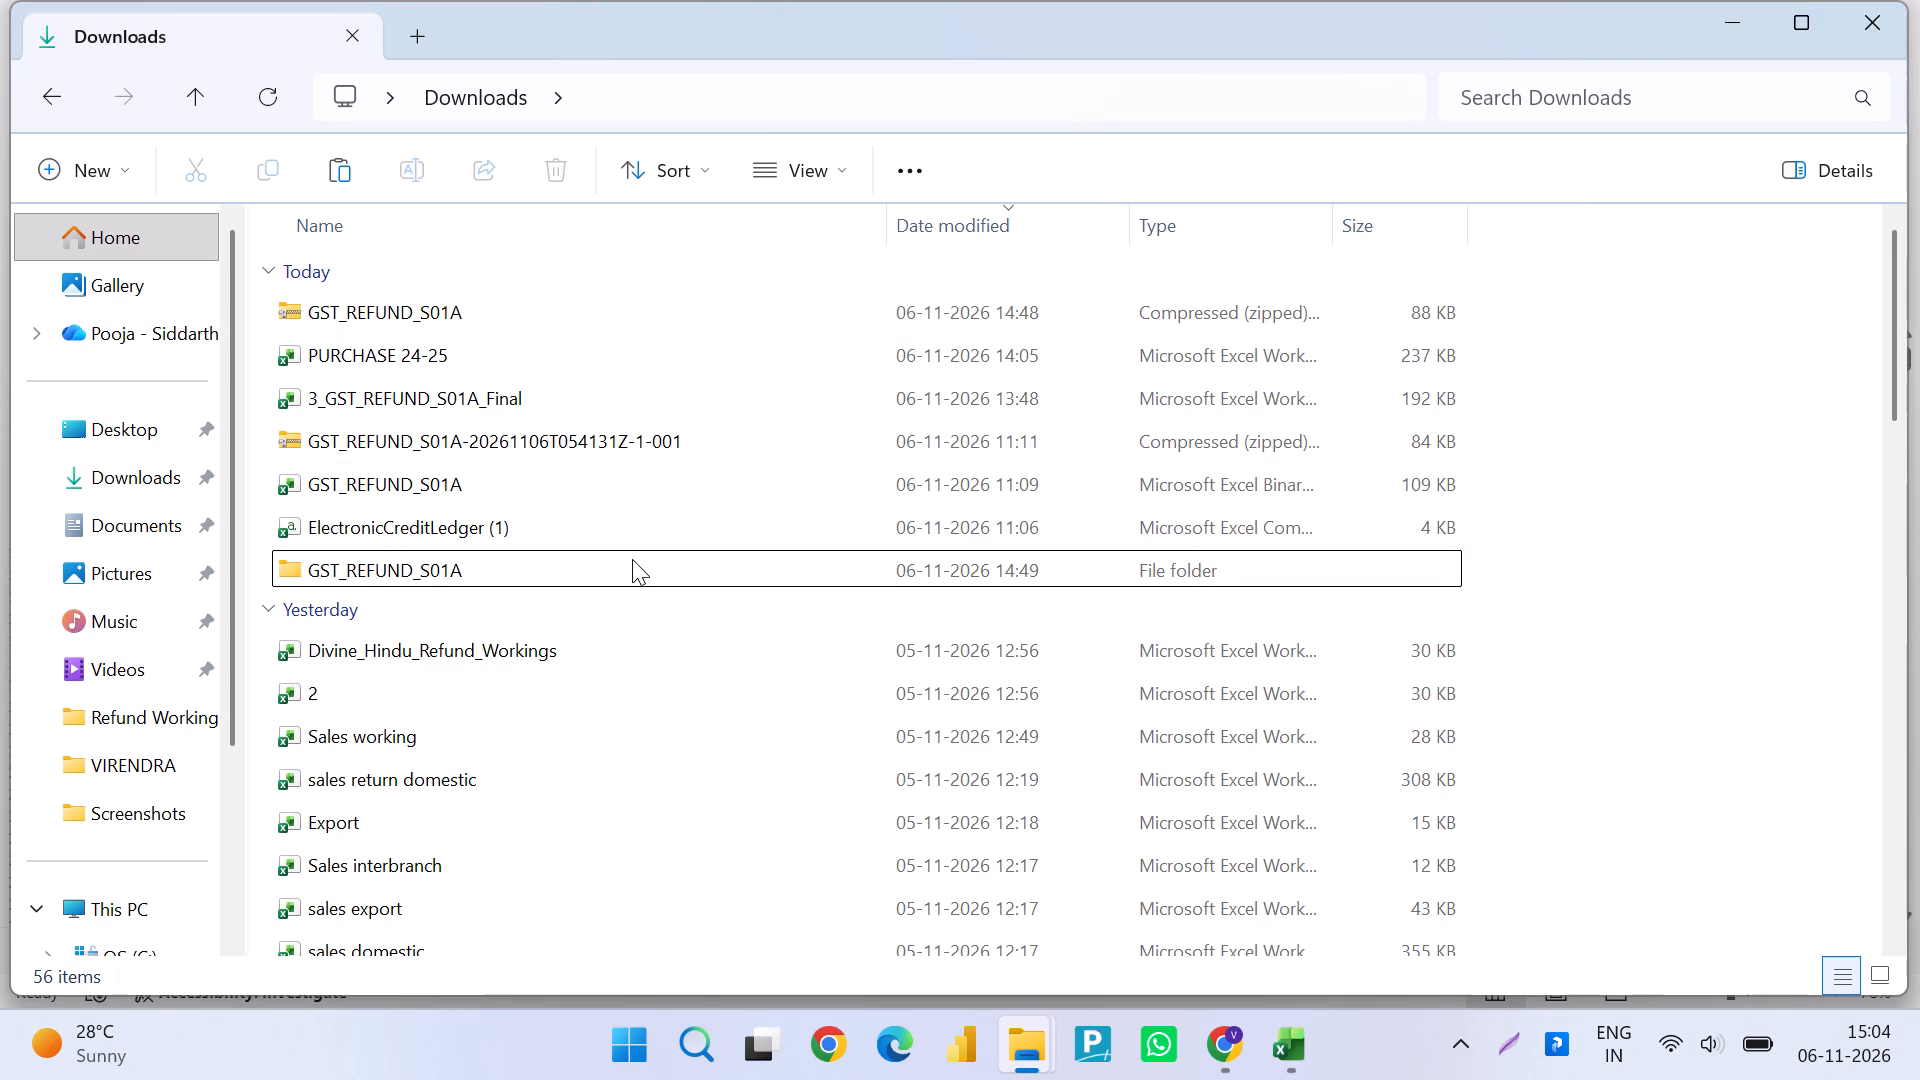
# Check the contents of the GST_REFUND_S01A folder in Downloads and delete that folder.
pyautogui.doubleClick(632, 559)
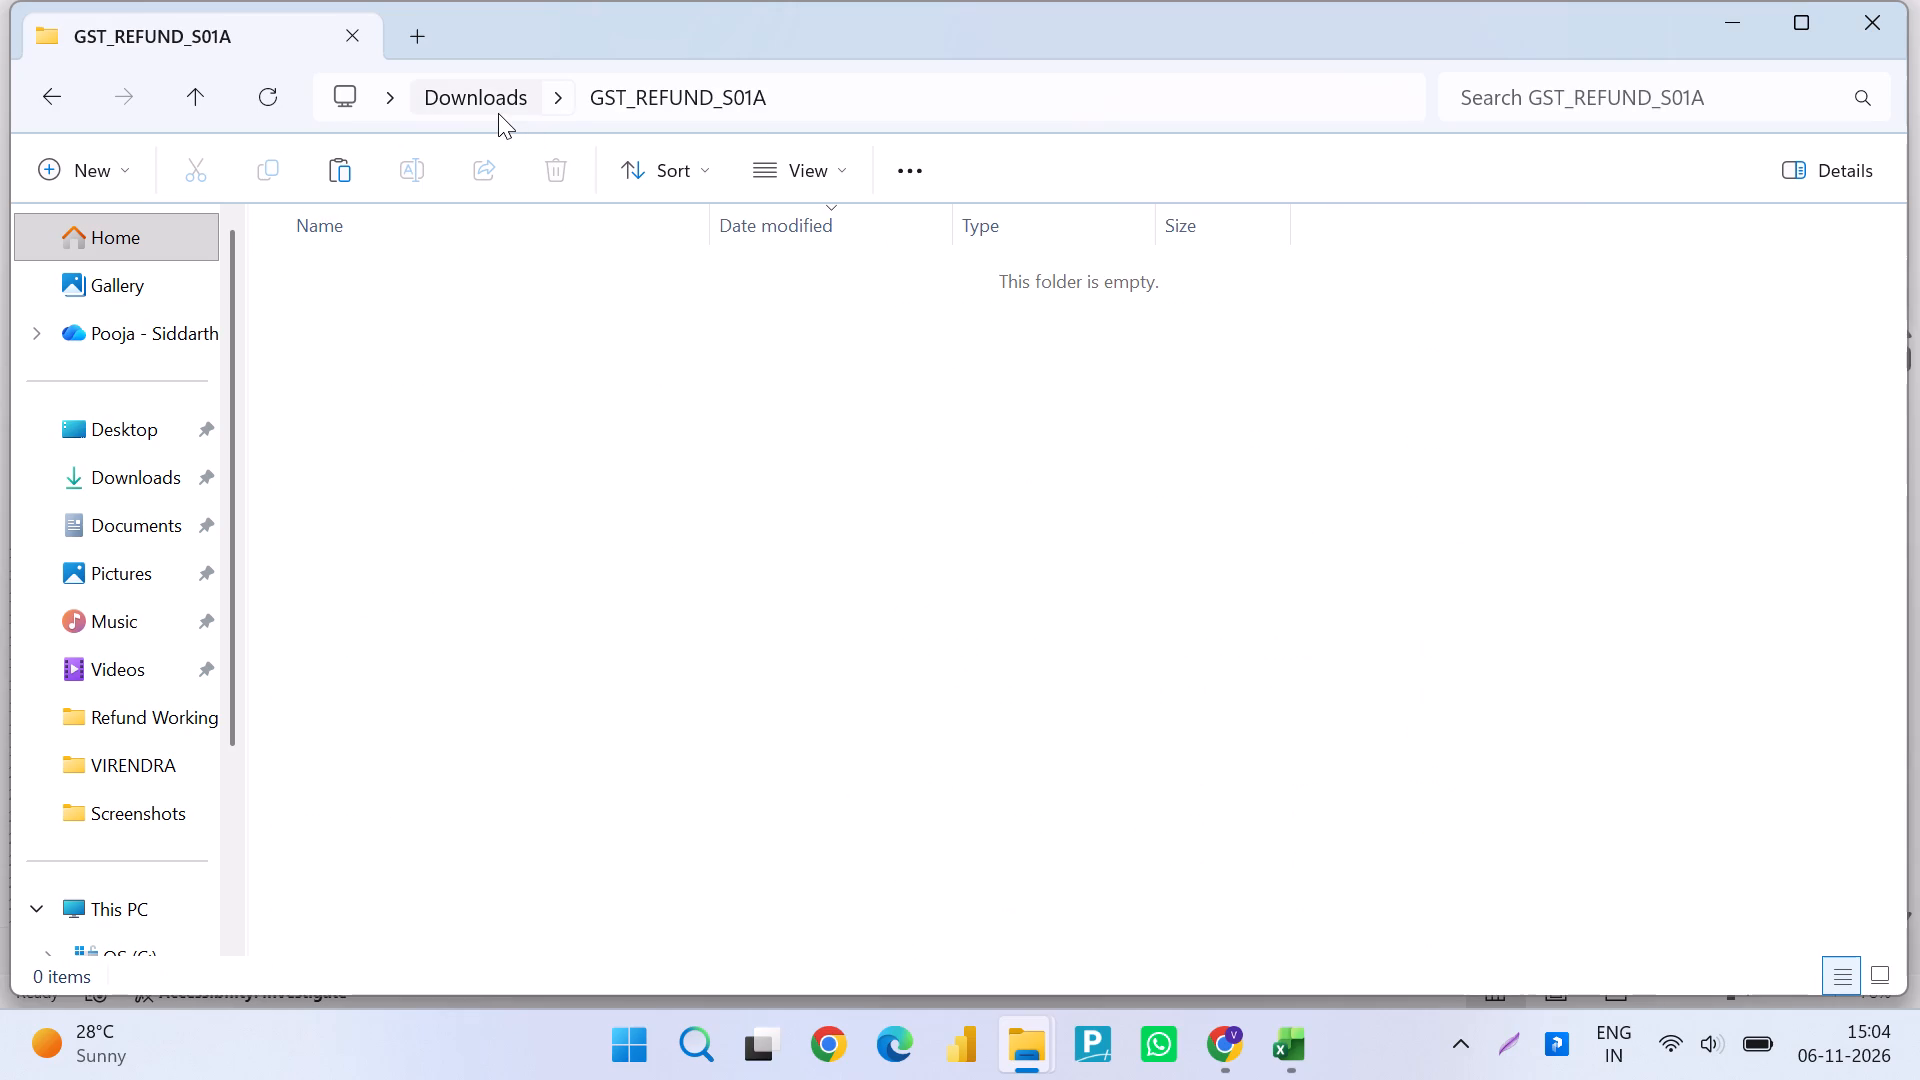
pyautogui.click(498, 113)
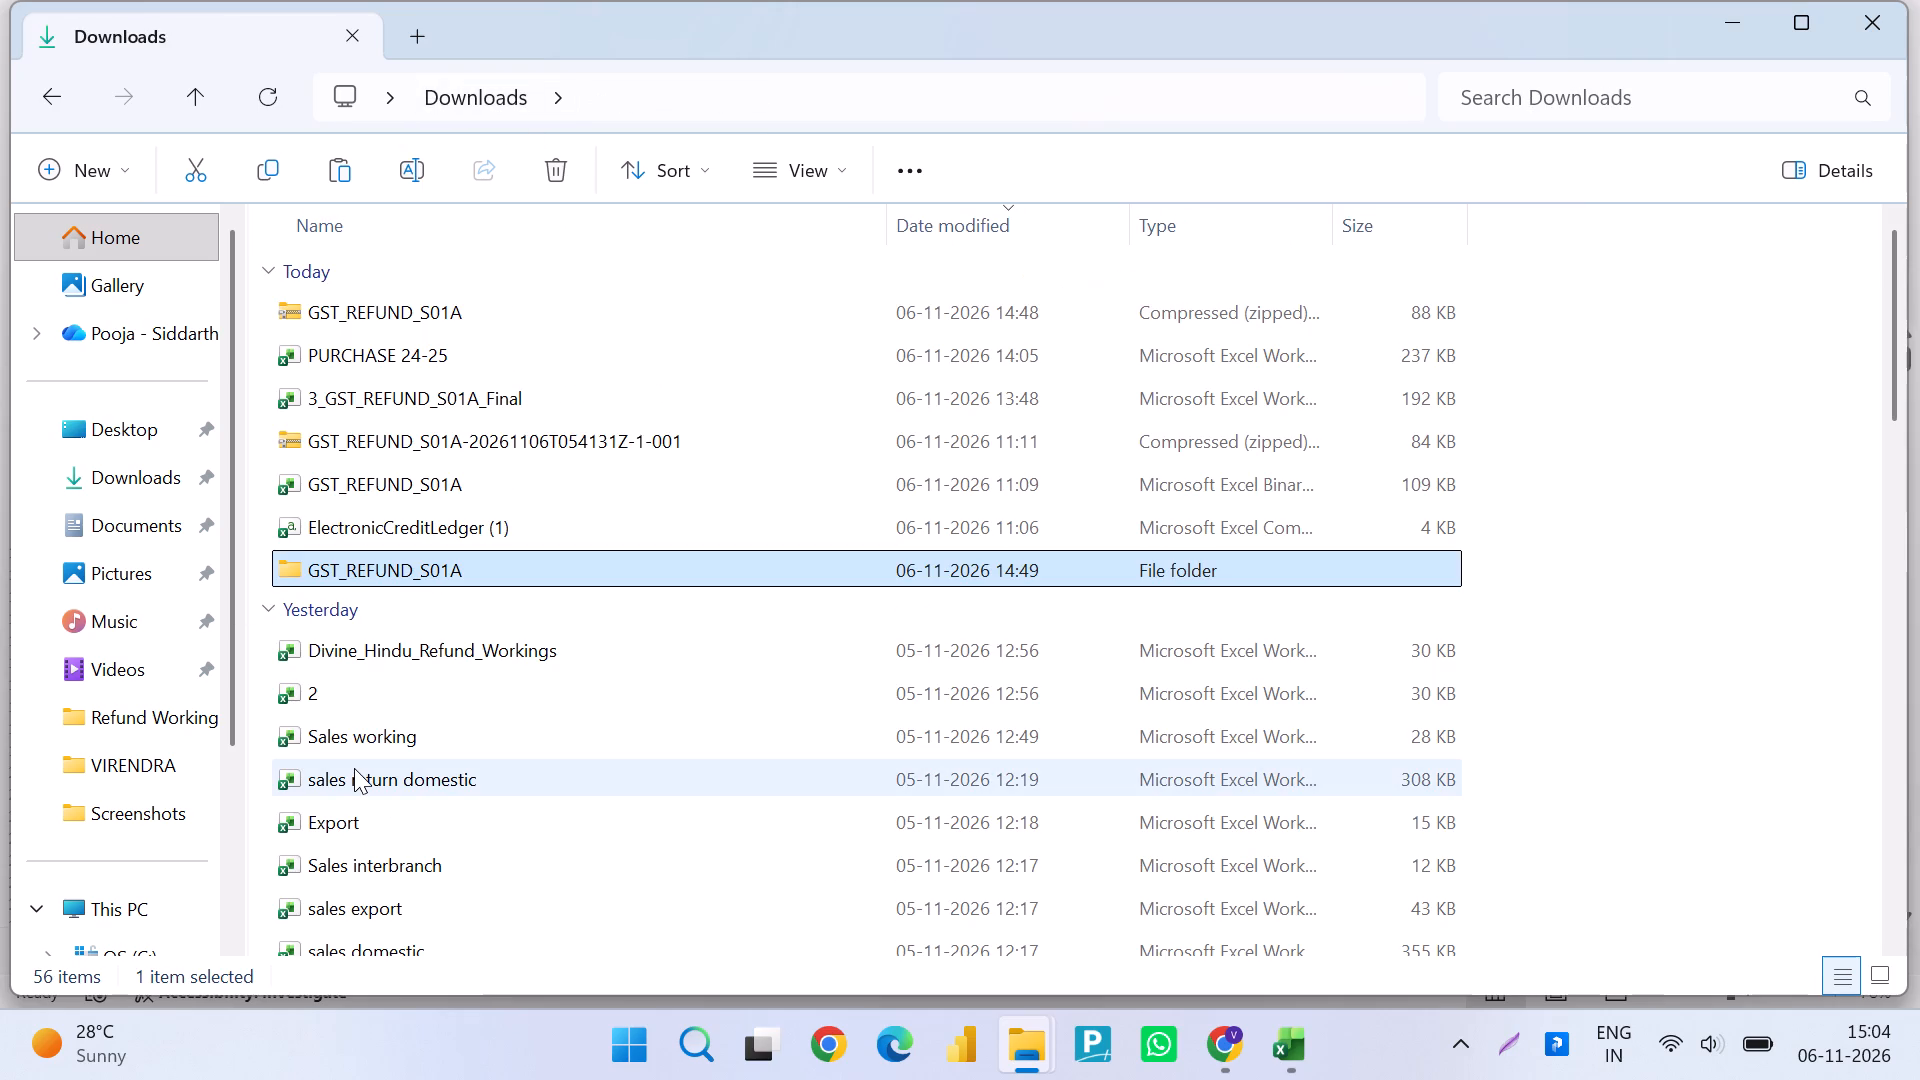
pyautogui.press('Delete')
# Extract the GST_REFUND_S01A zip archive in Downloads into its own GST_REFUND_S01A folder.
pyautogui.press('Up')
pyautogui.press('Up')
pyautogui.press('Up')
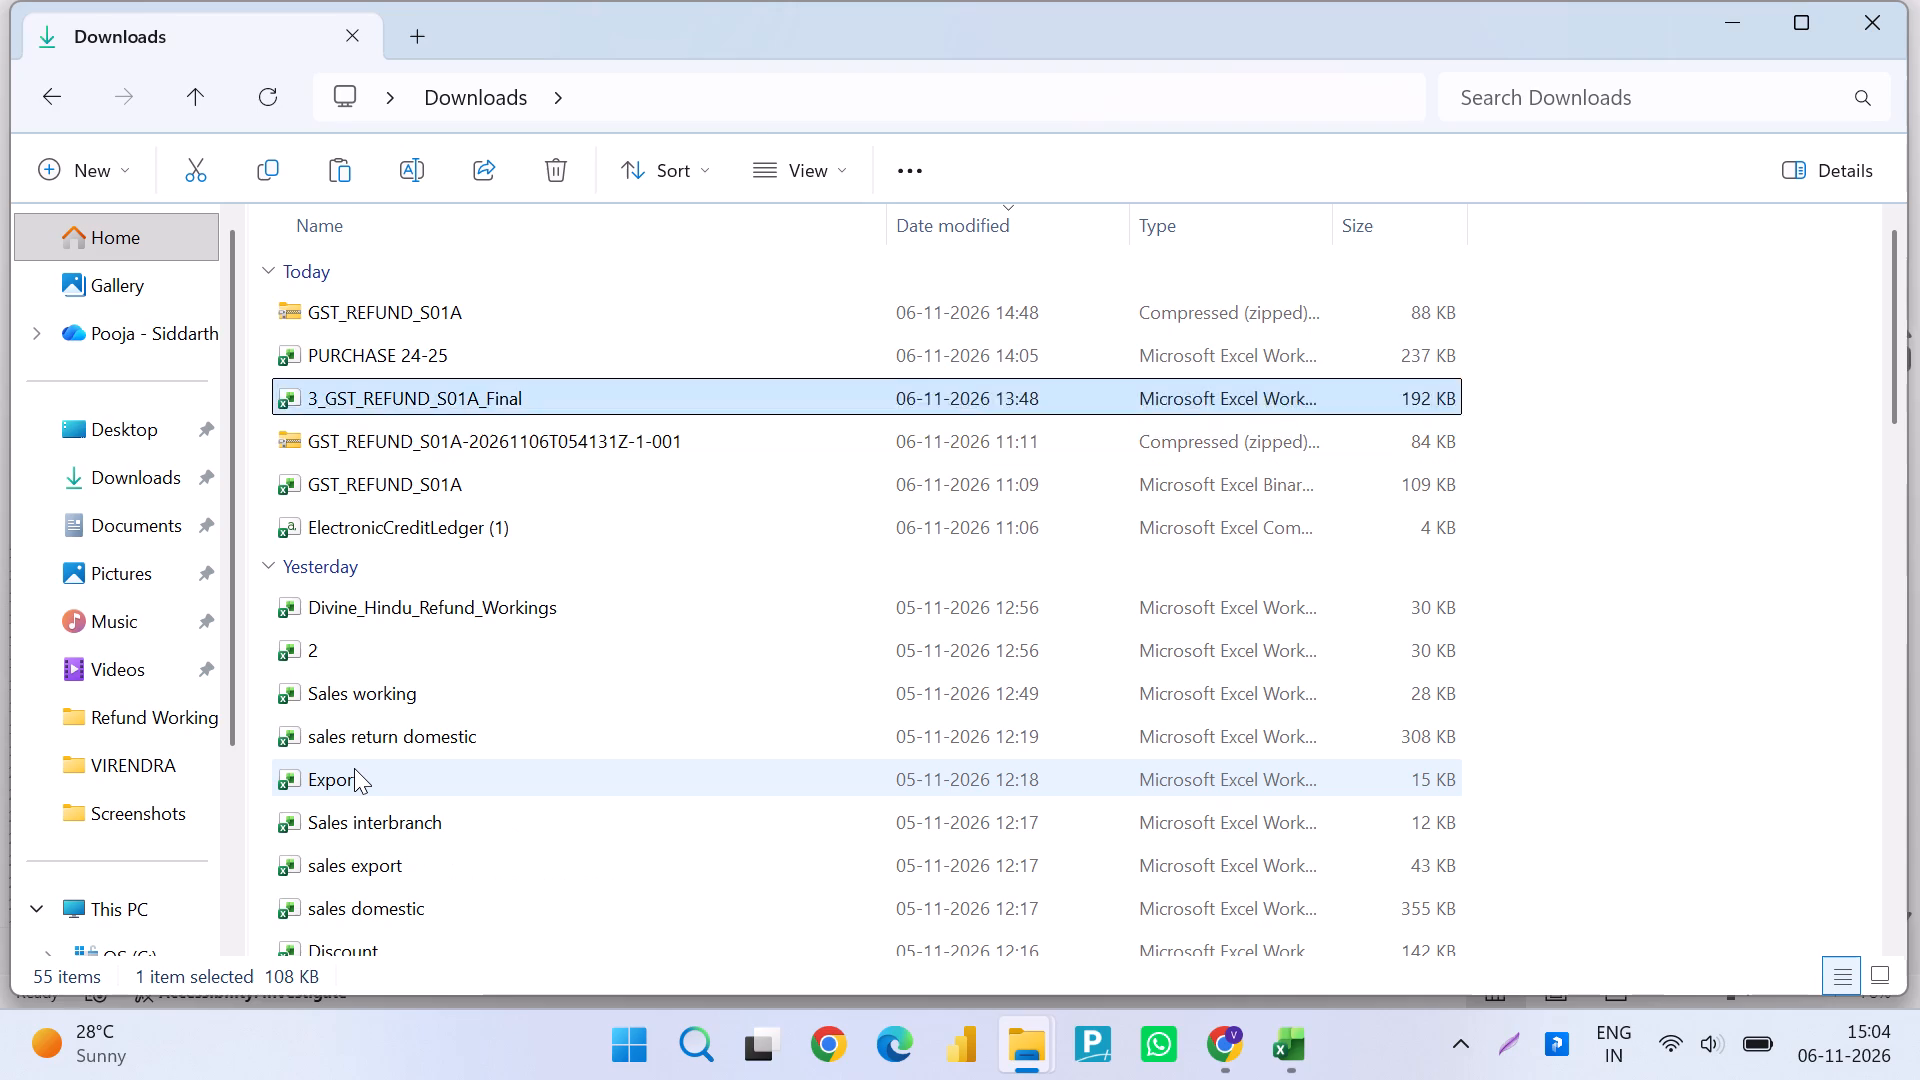
pyautogui.press('Up')
pyautogui.press('Up')
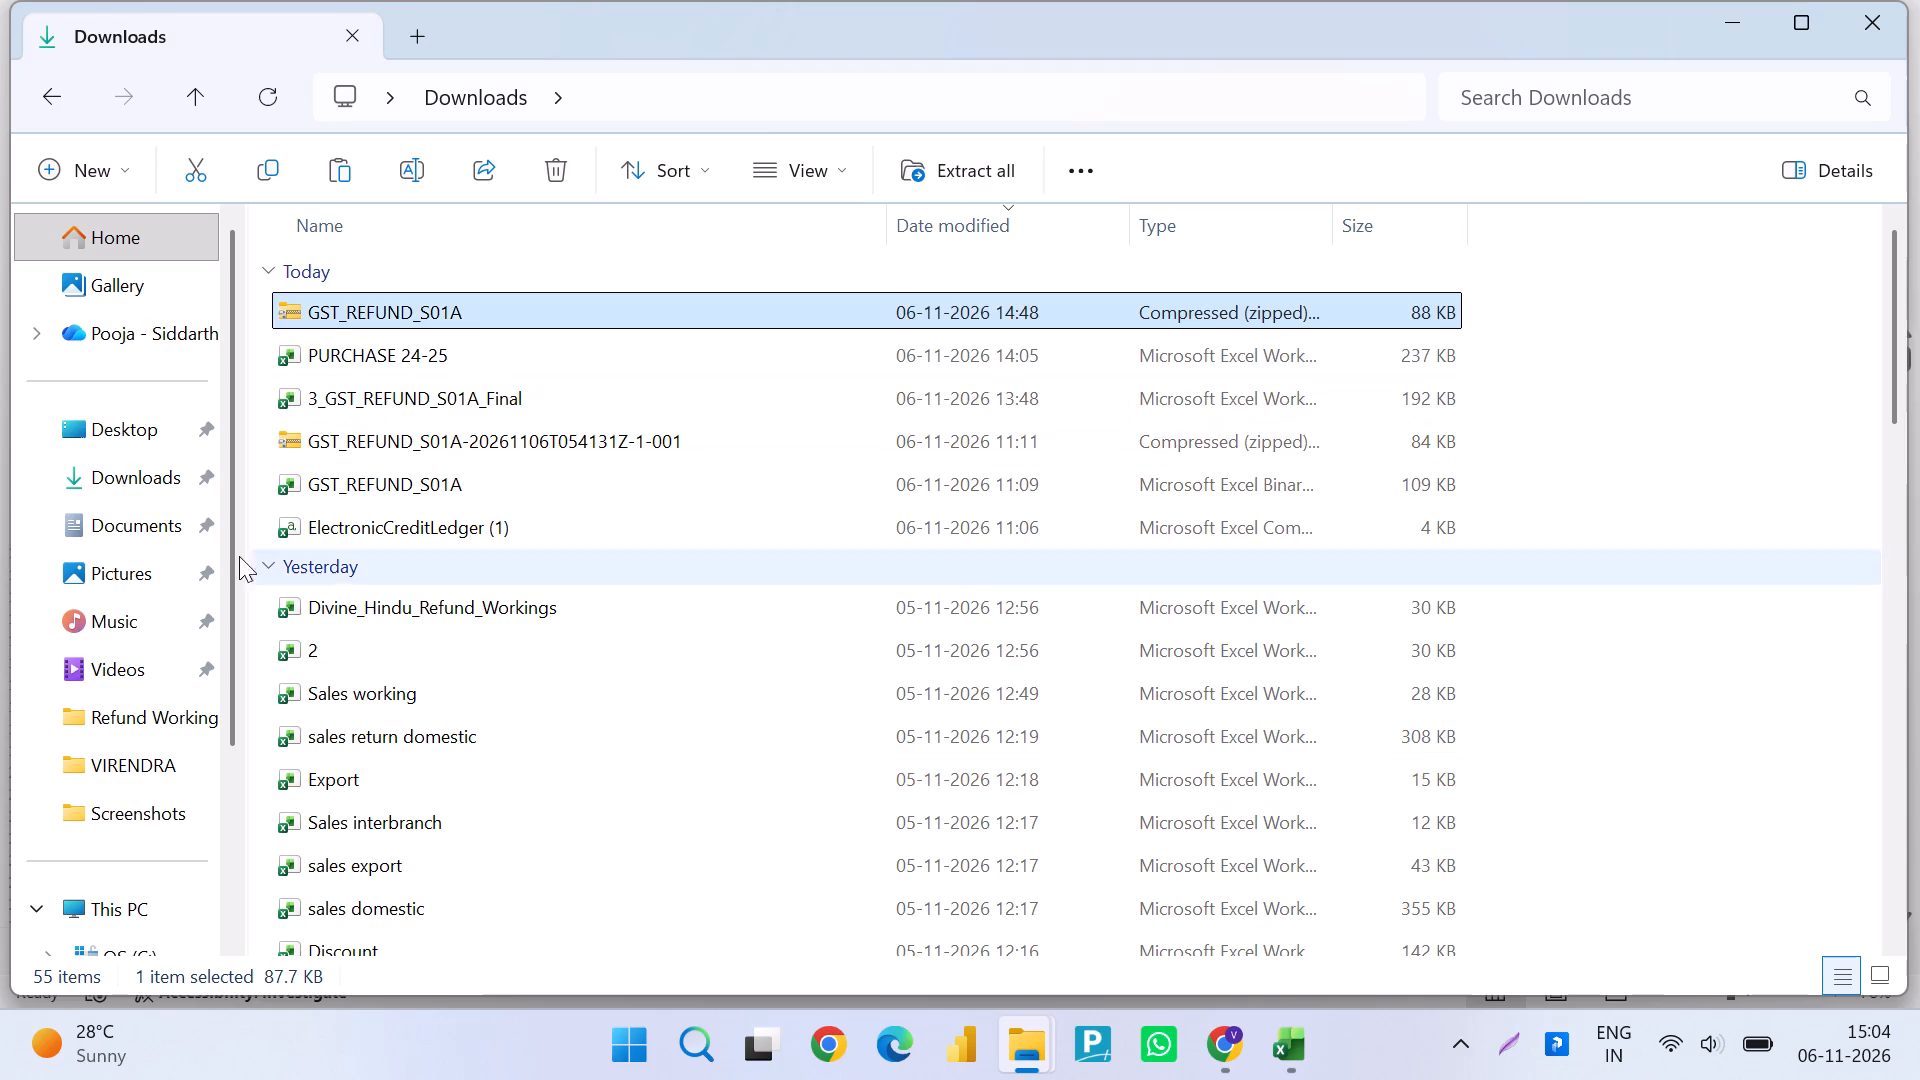
pyautogui.rightClick(457, 312)
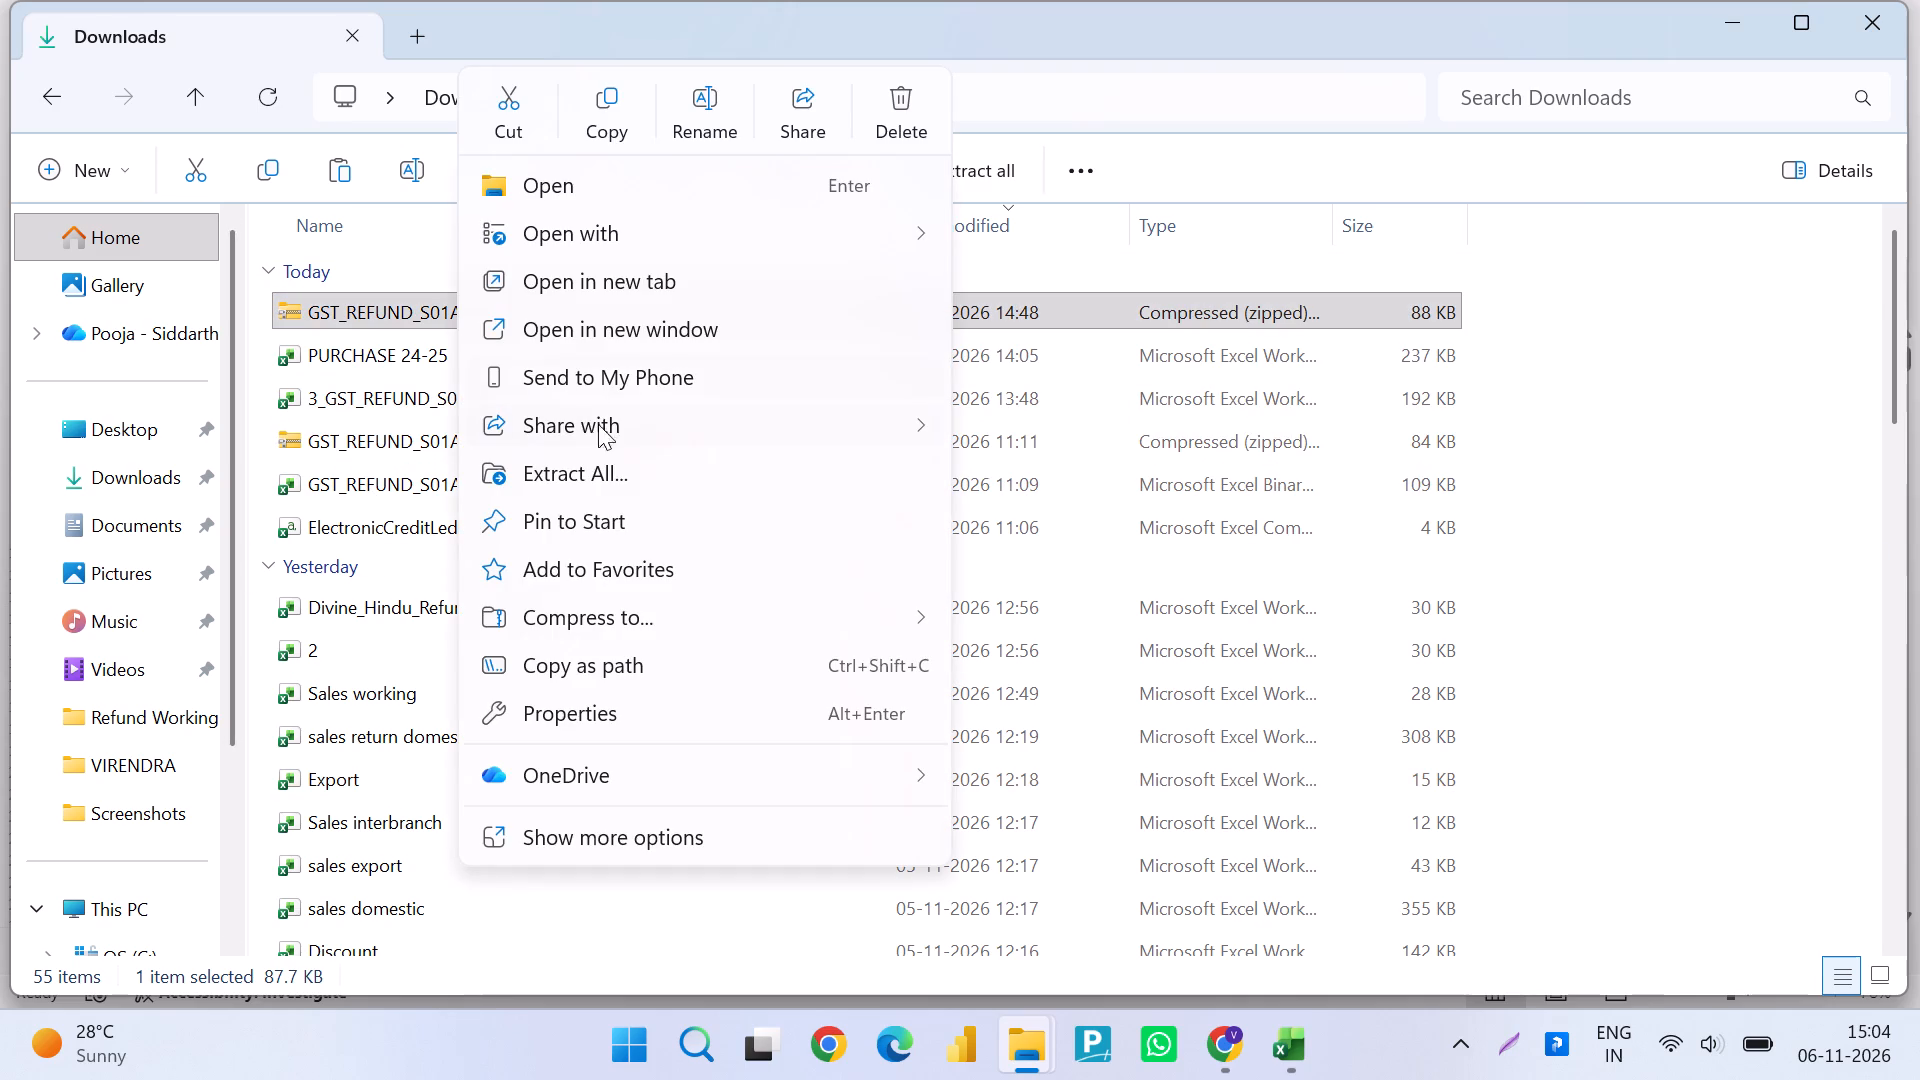
pyautogui.click(627, 452)
pyautogui.press('Return')
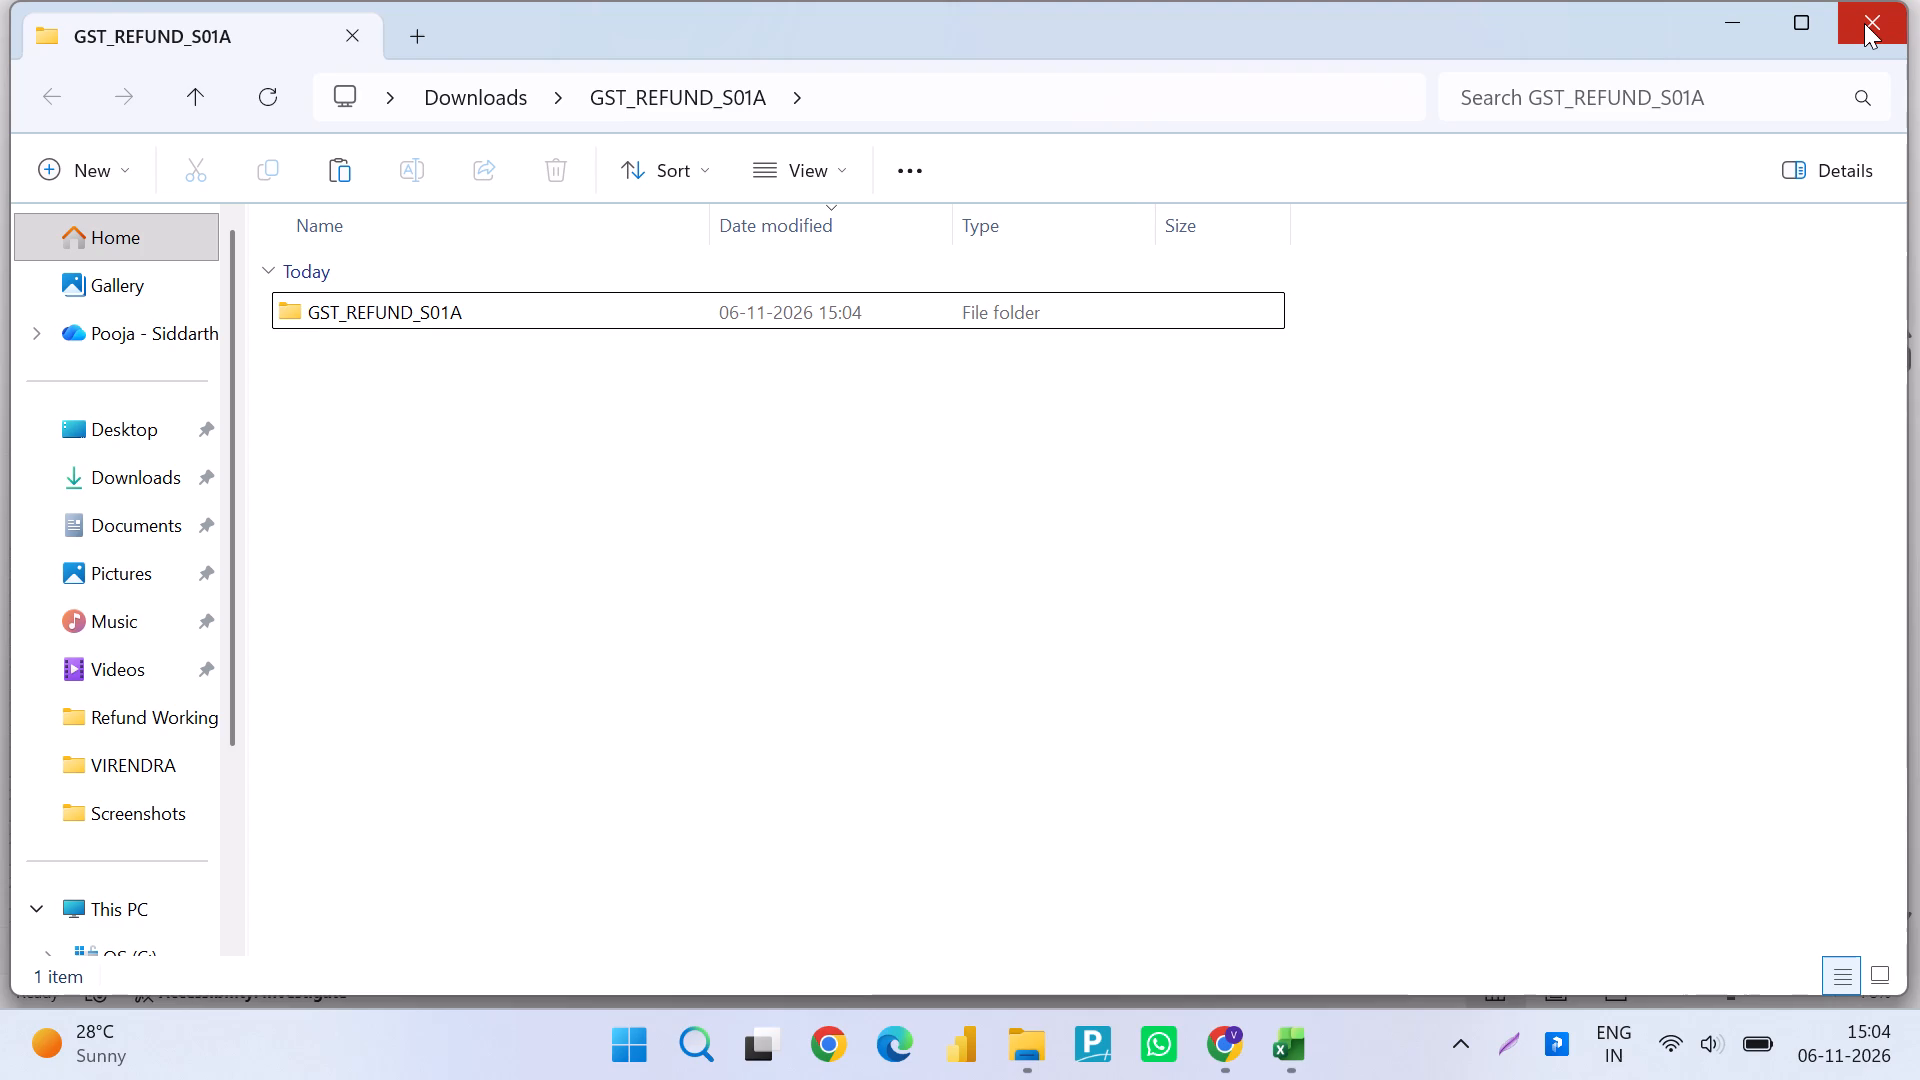
# Open the GST_REFUND_S01A workbook from inside the newly extracted nested folders.
pyautogui.press('Down')
pyautogui.press('Return')
pyautogui.press('Down')
pyautogui.press('Return')
pyautogui.press('Down')
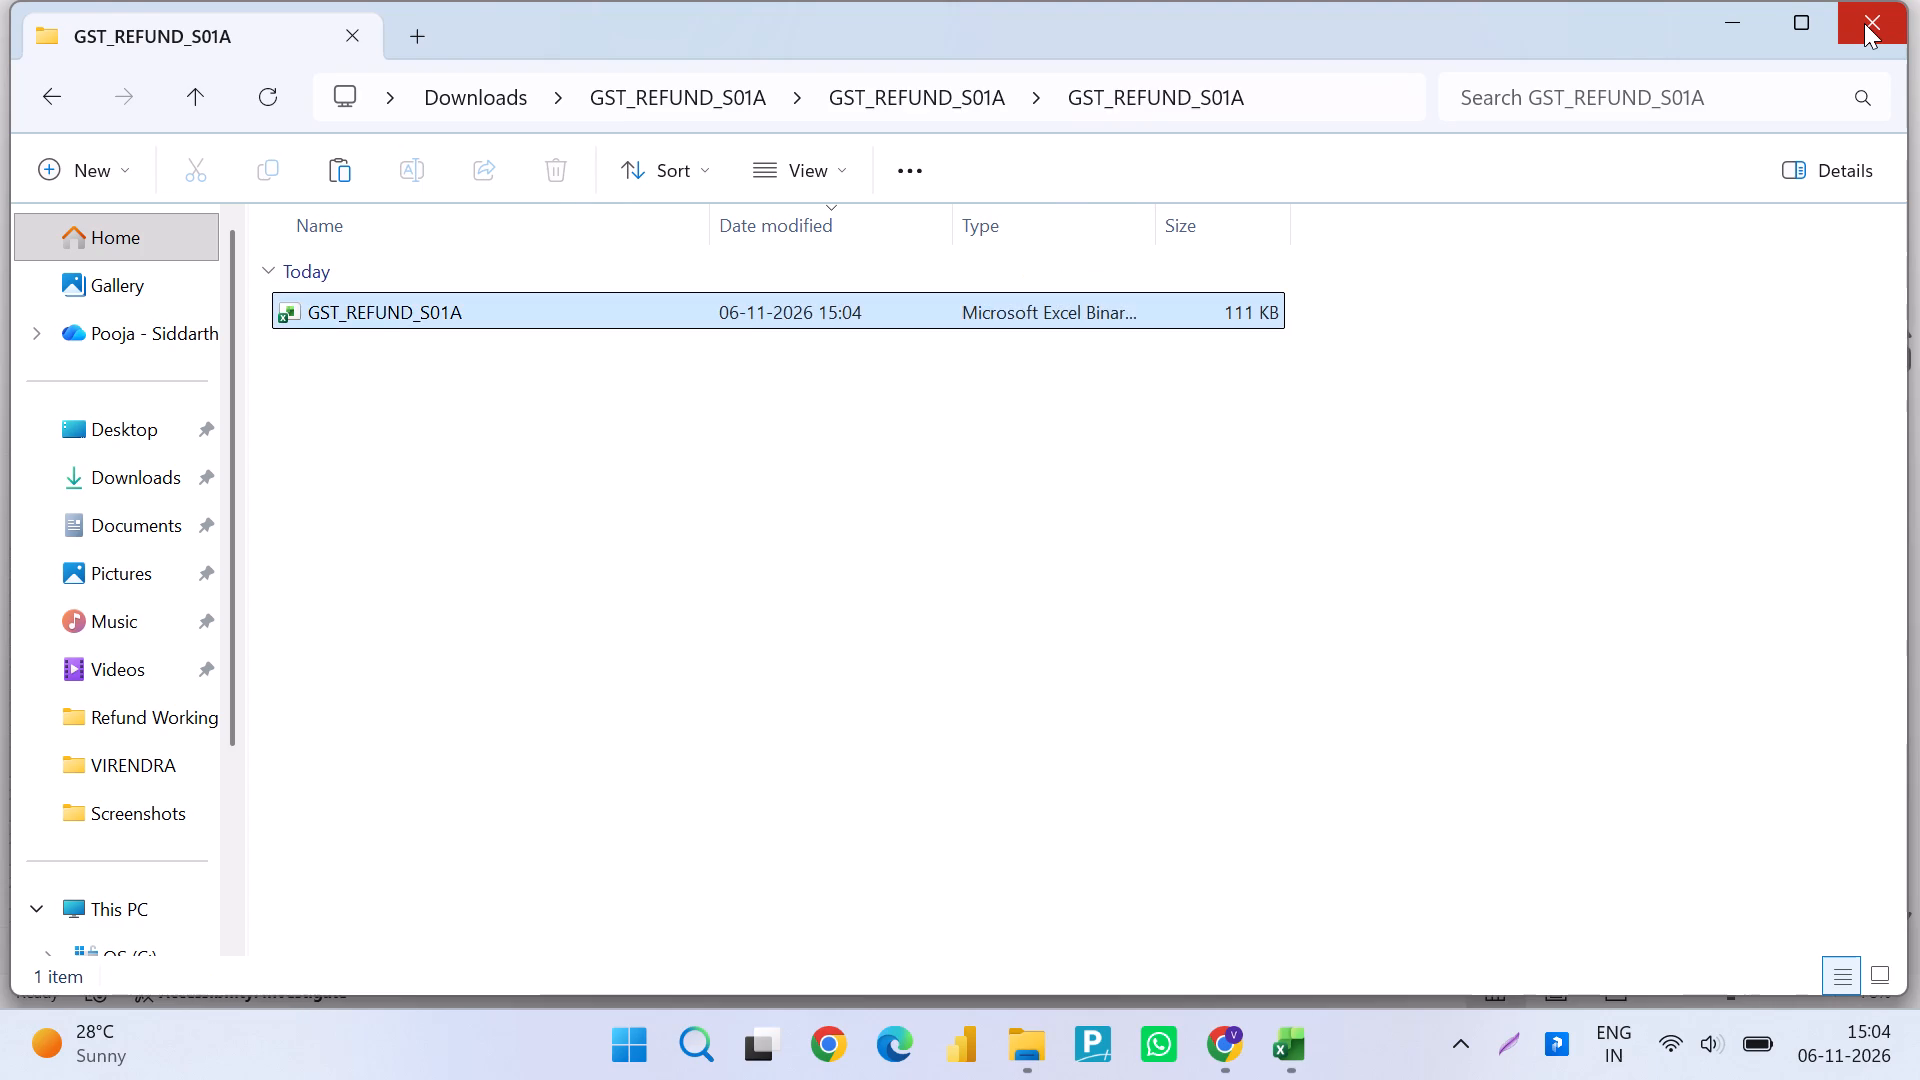
pyautogui.press('Return')
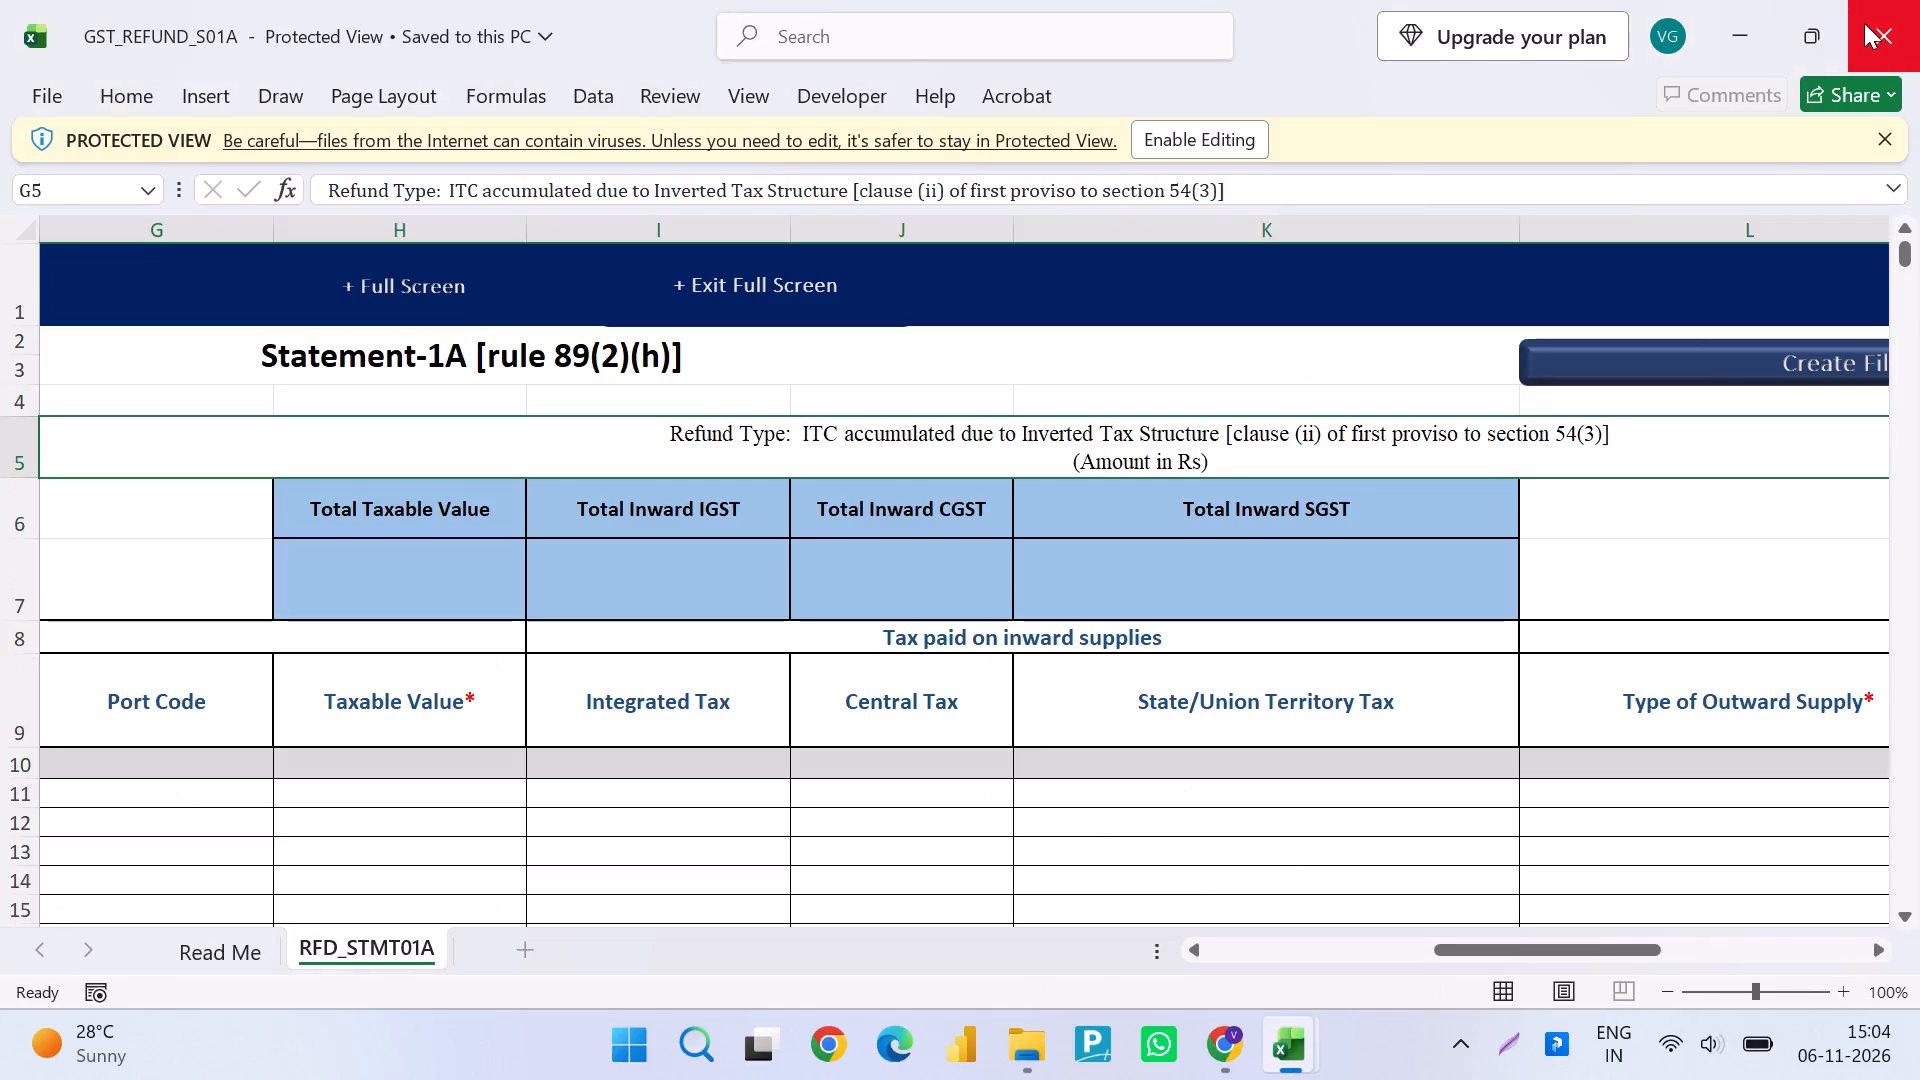
# Enable editing of the GST_REFUND_S01A workbook so it leaves Protected View.
pyautogui.press('Up')
pyautogui.press('Down')
pyautogui.press('F2')
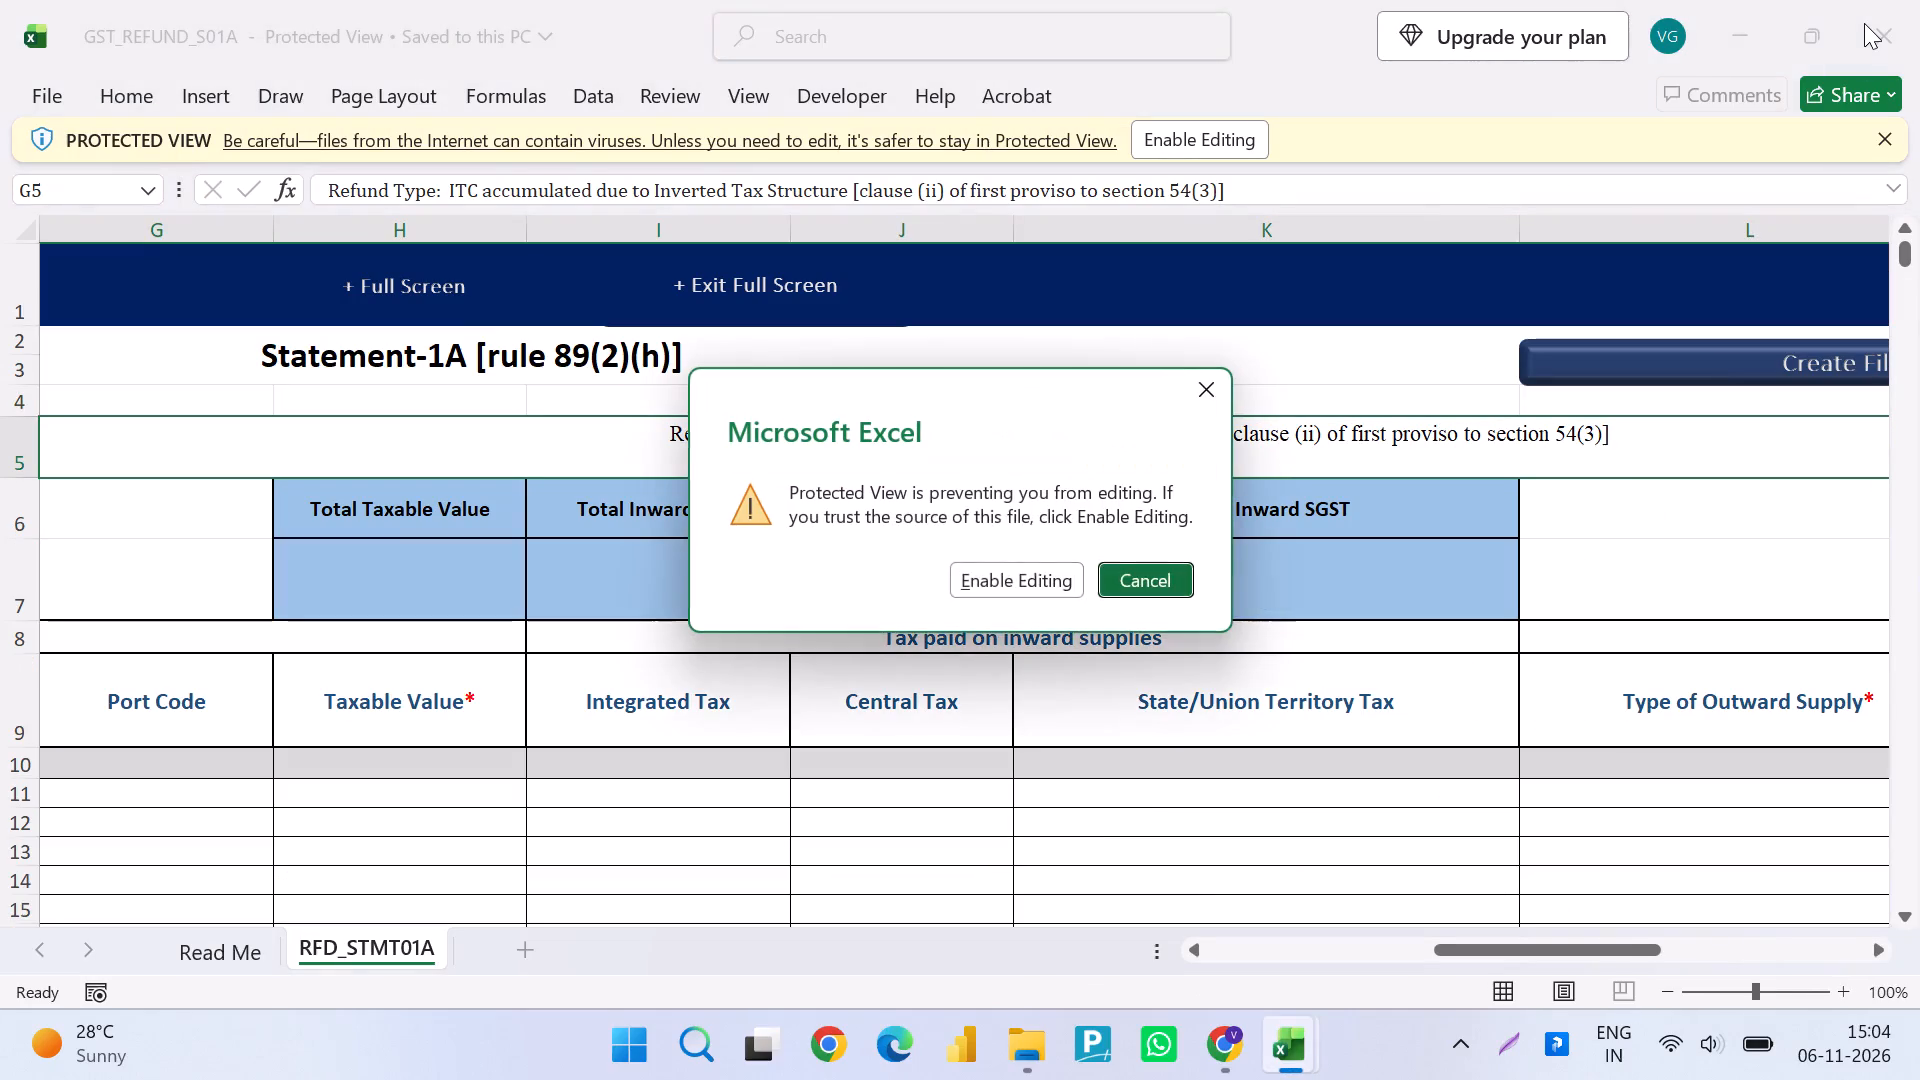
pyautogui.press('Left')
pyautogui.press('Return')
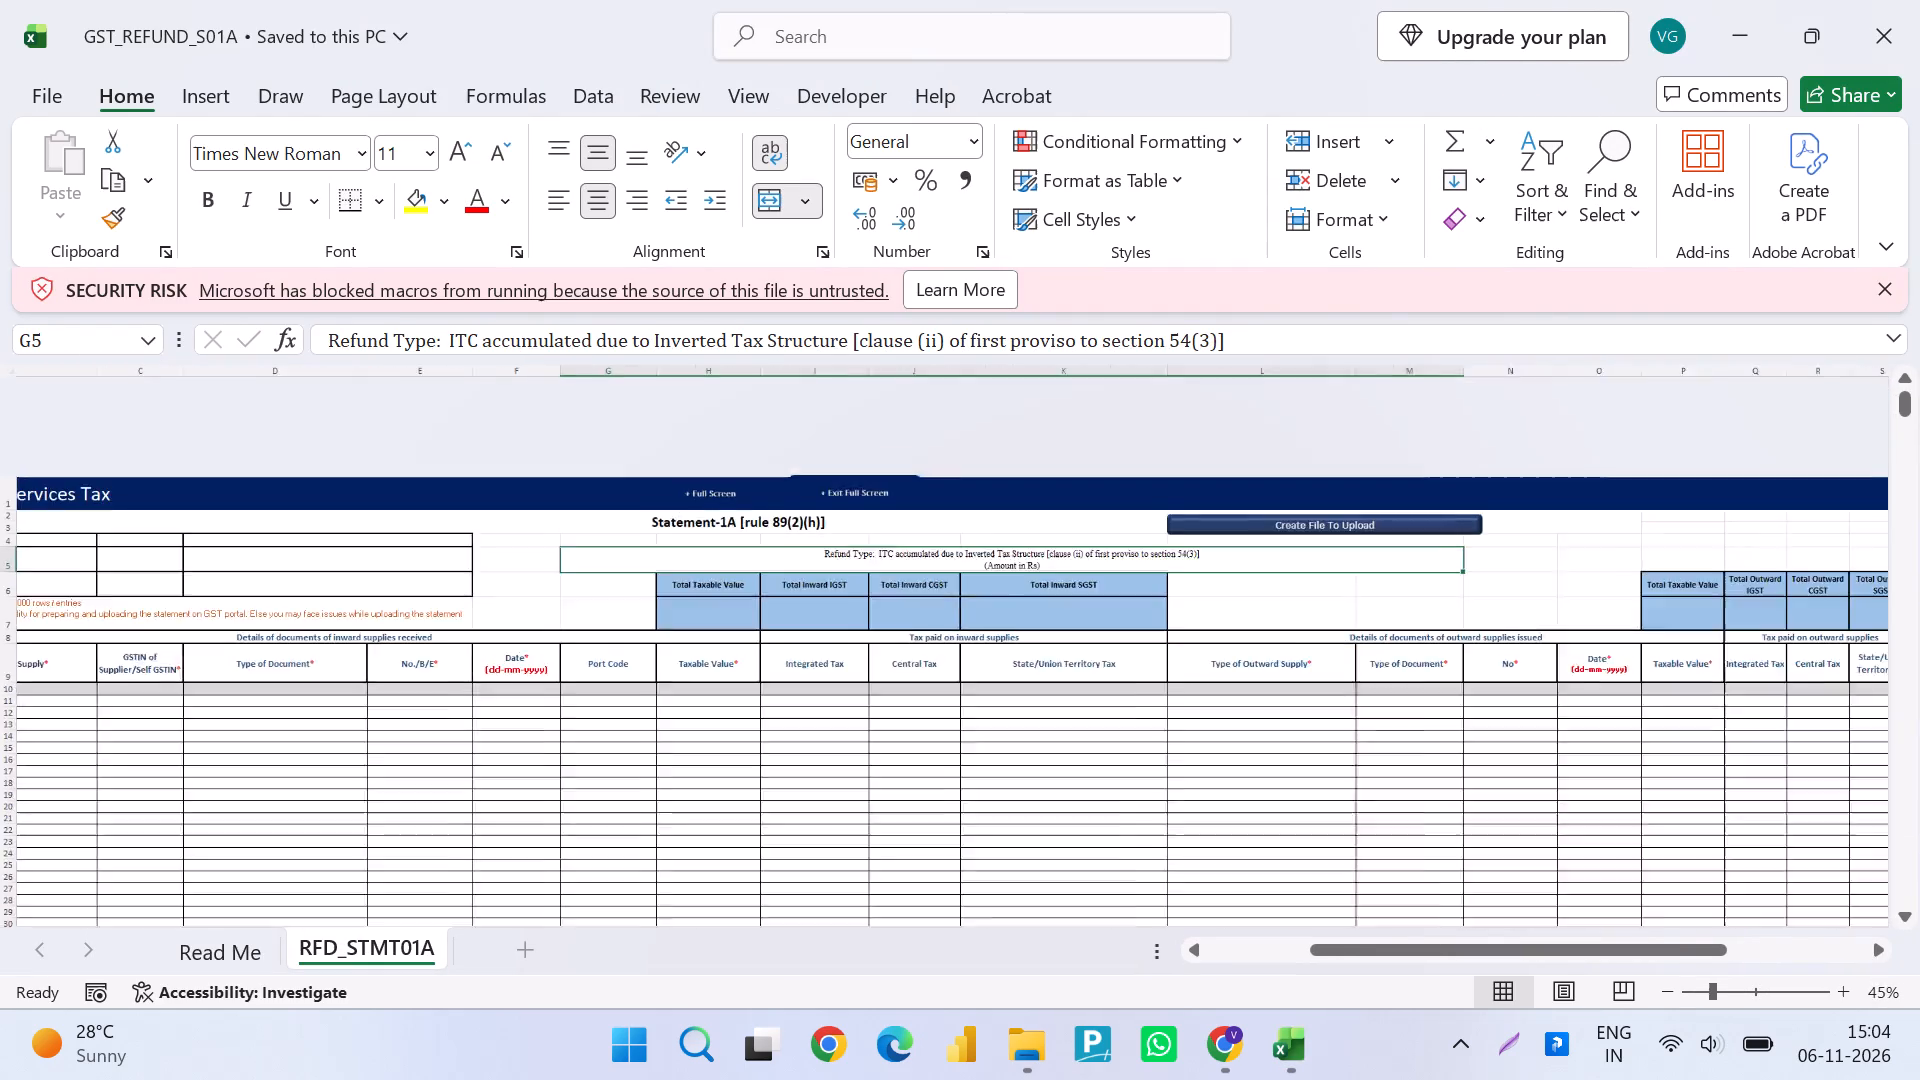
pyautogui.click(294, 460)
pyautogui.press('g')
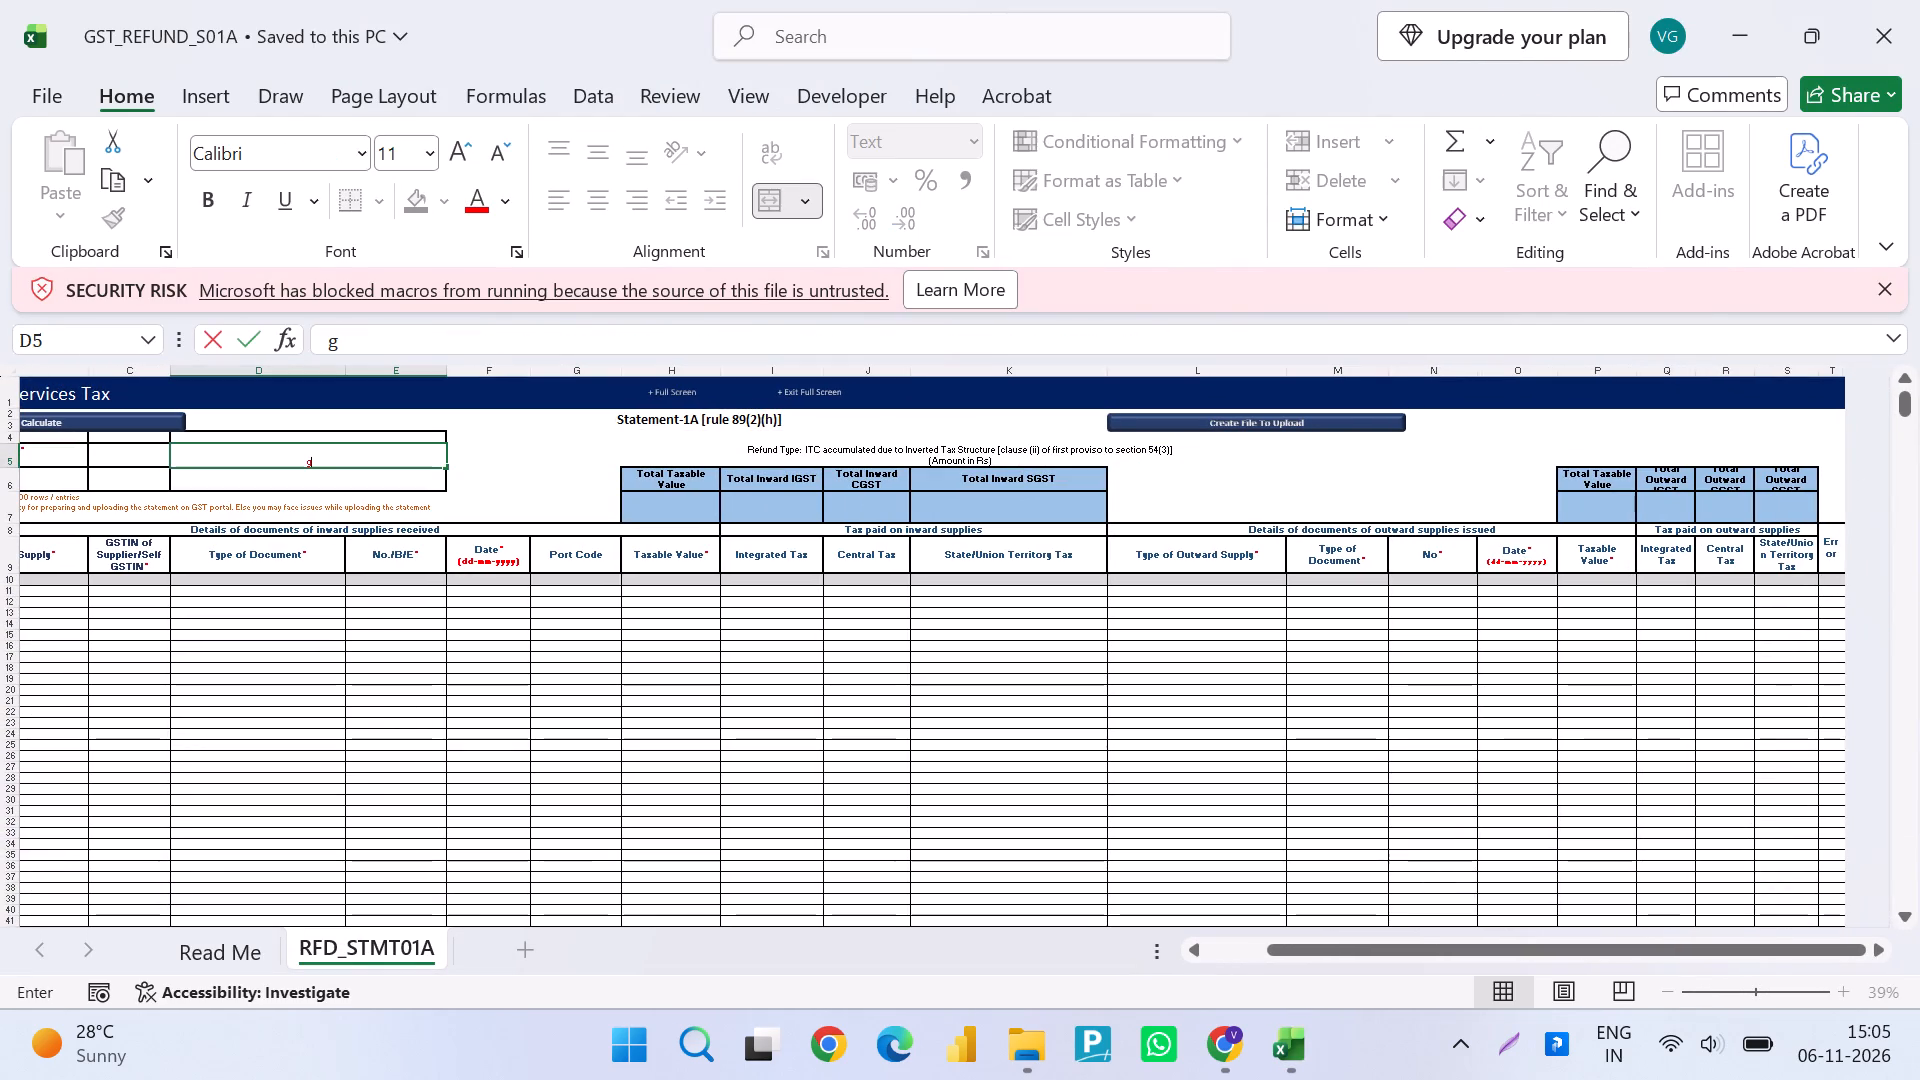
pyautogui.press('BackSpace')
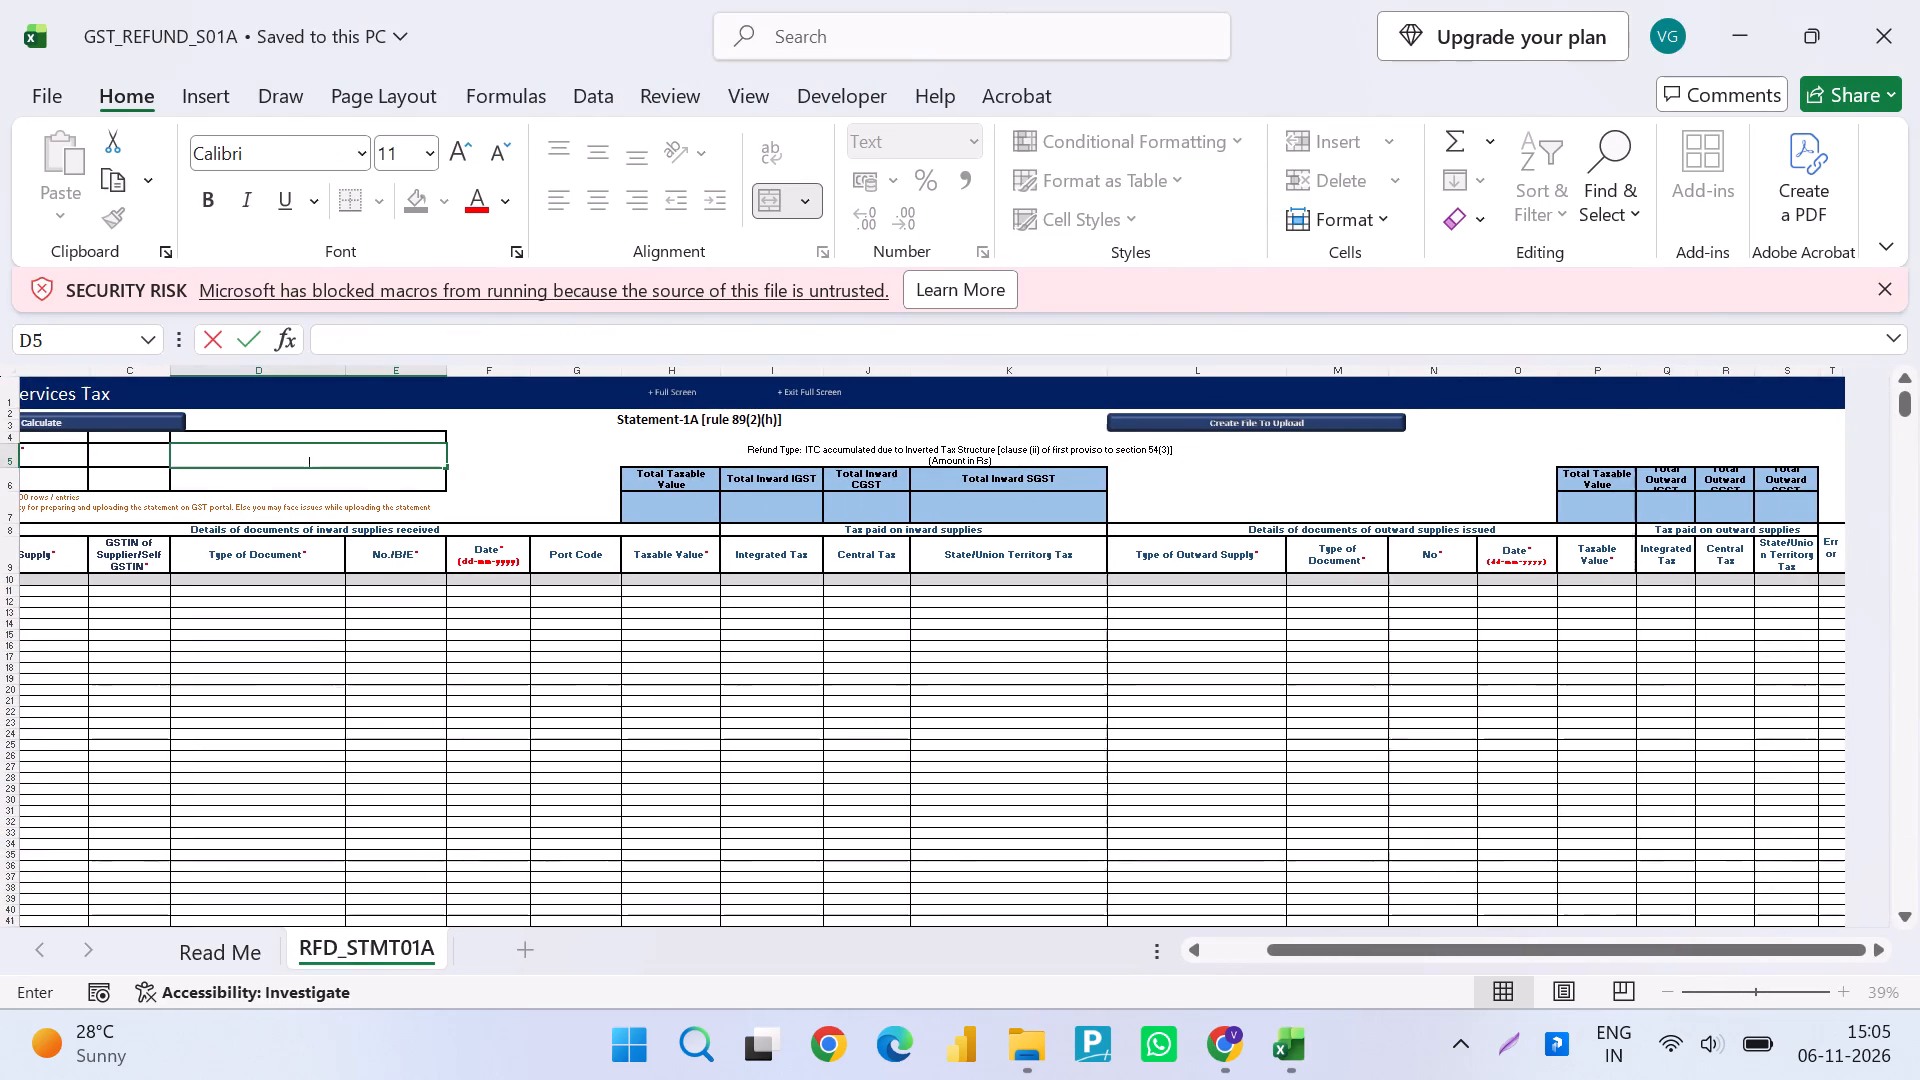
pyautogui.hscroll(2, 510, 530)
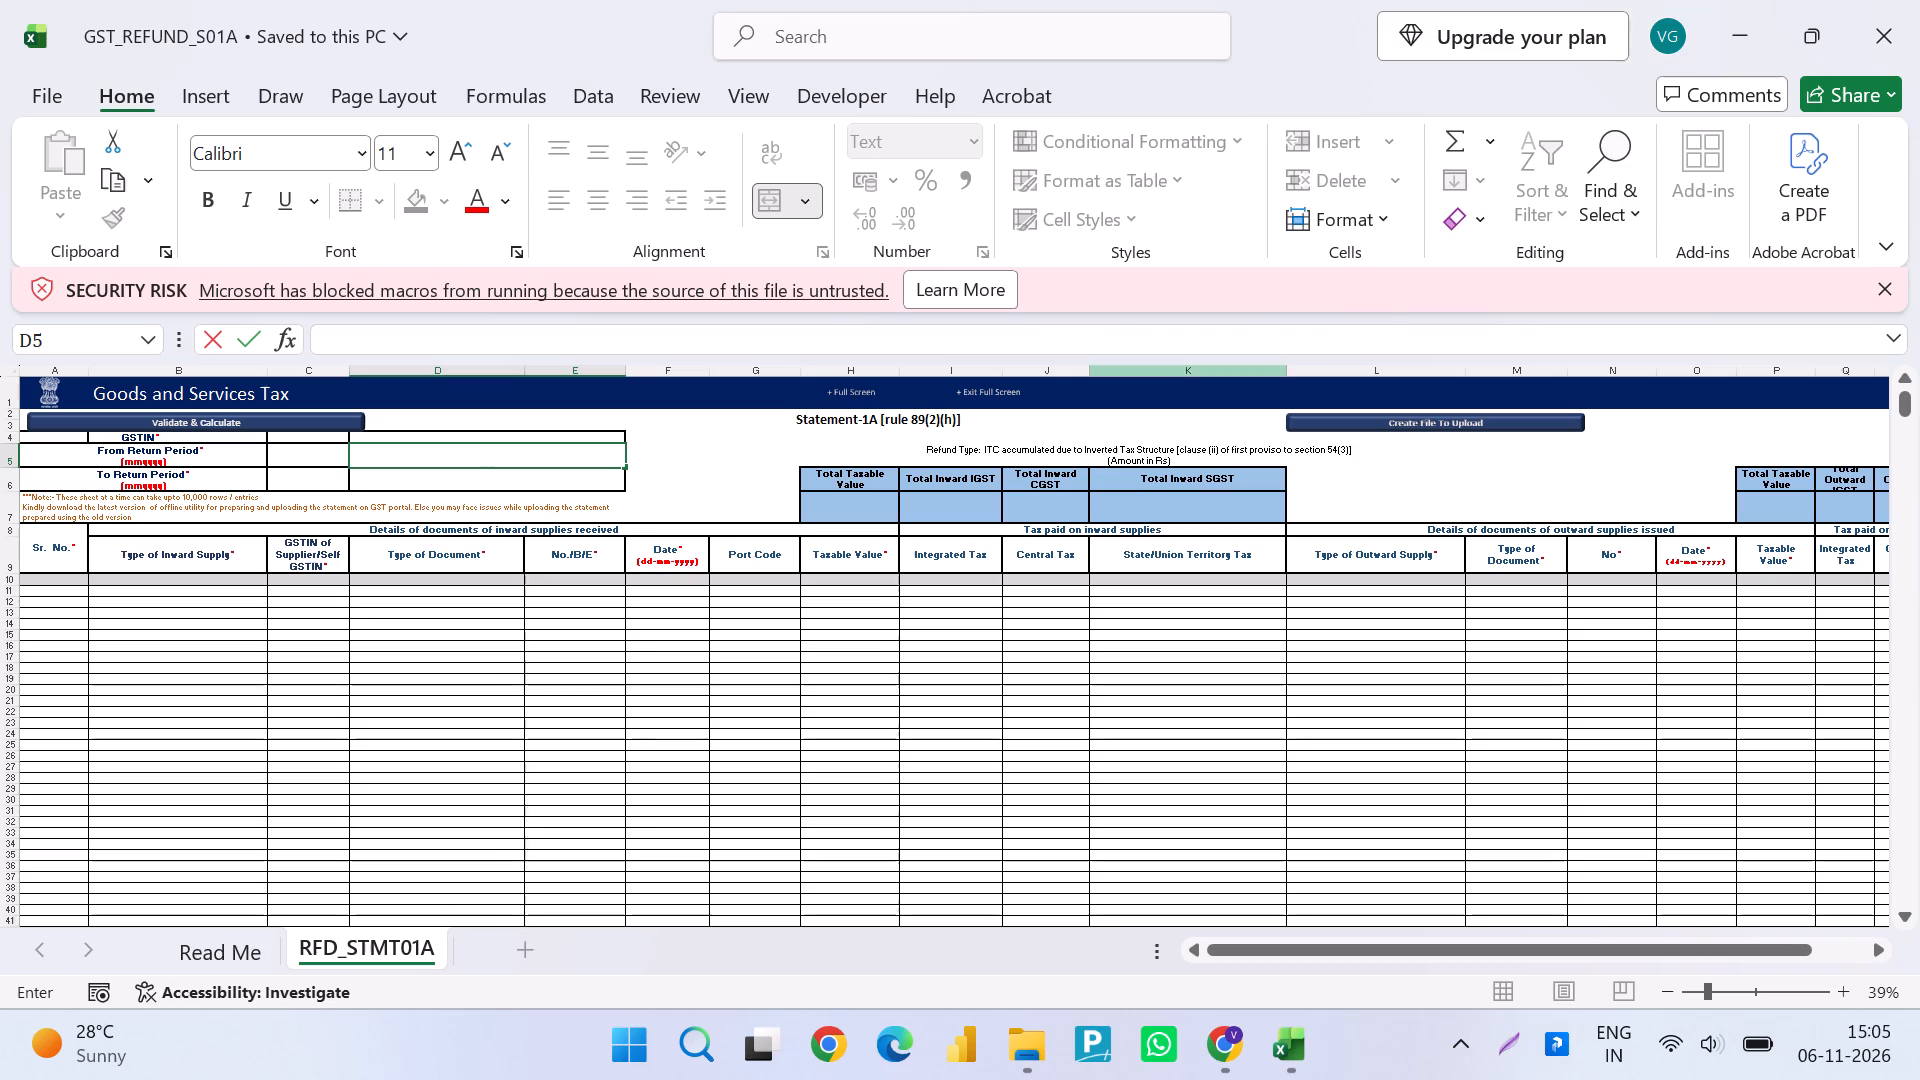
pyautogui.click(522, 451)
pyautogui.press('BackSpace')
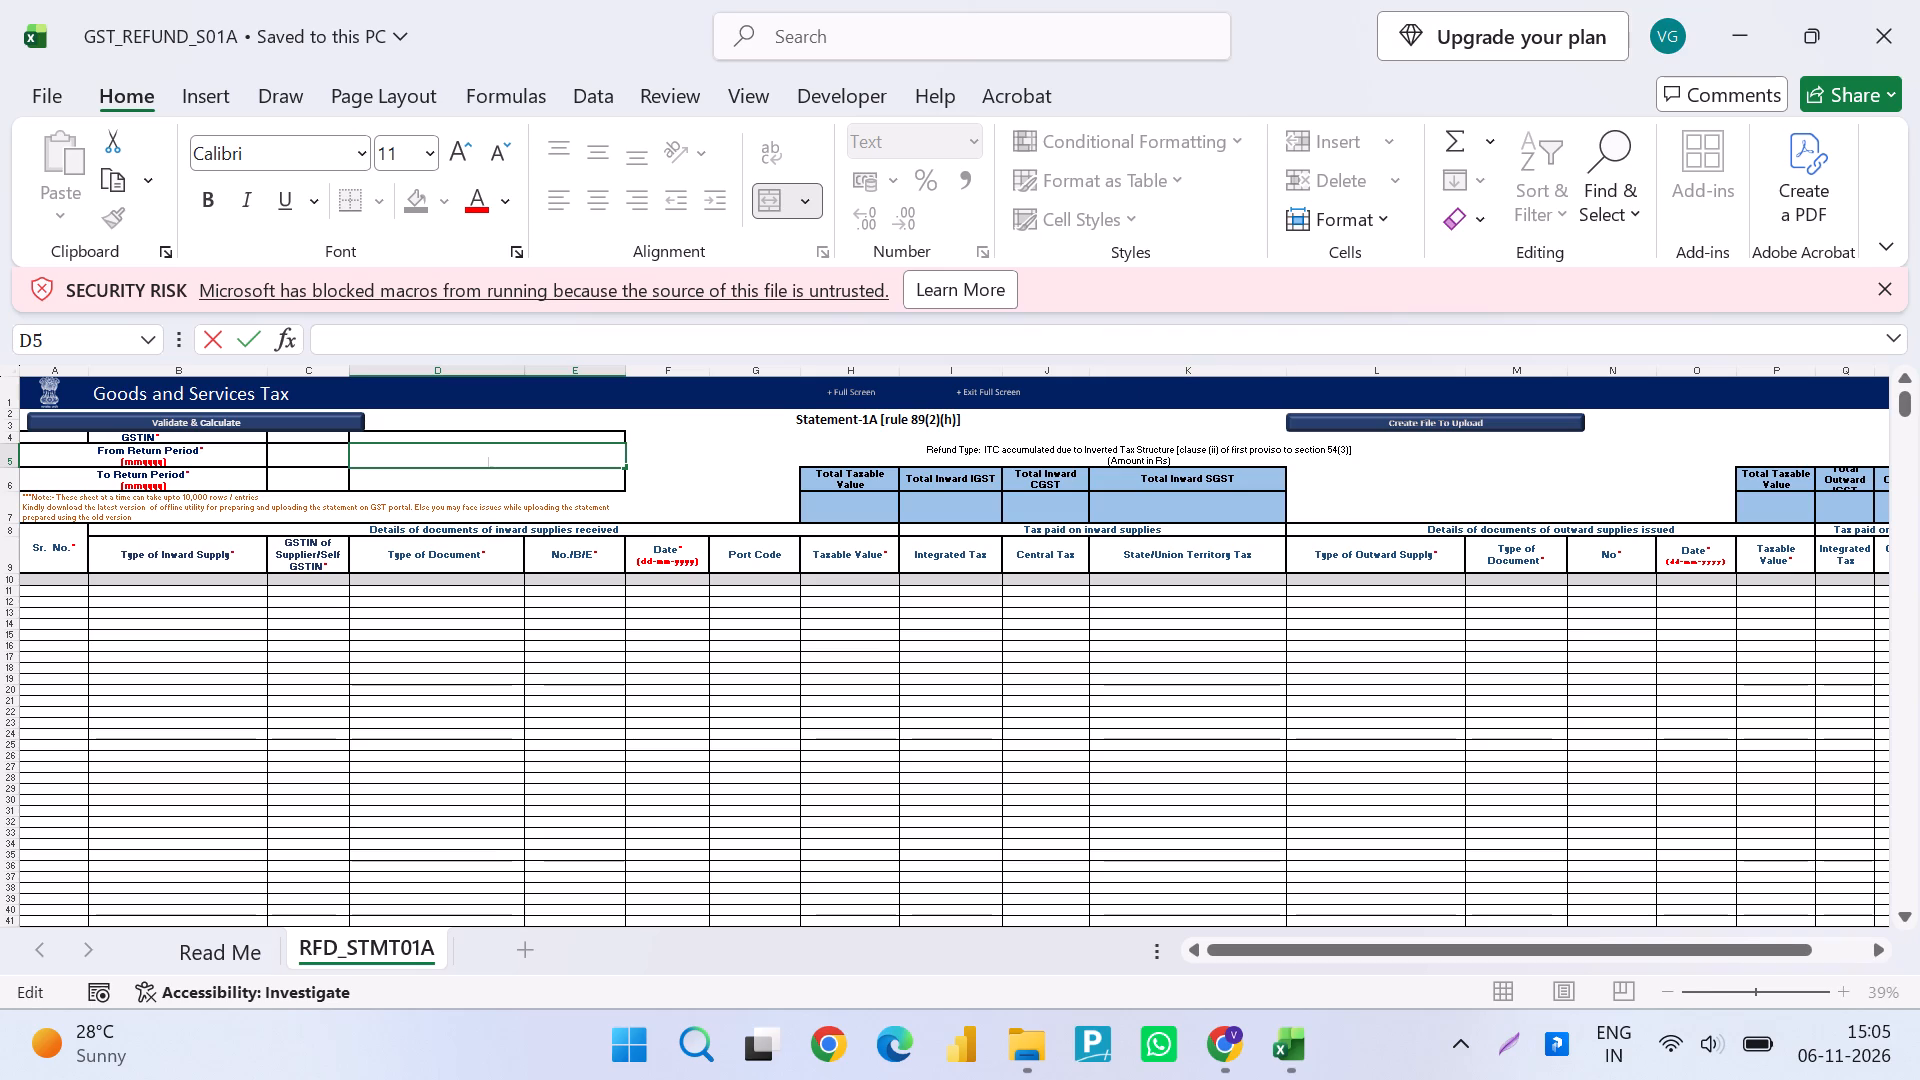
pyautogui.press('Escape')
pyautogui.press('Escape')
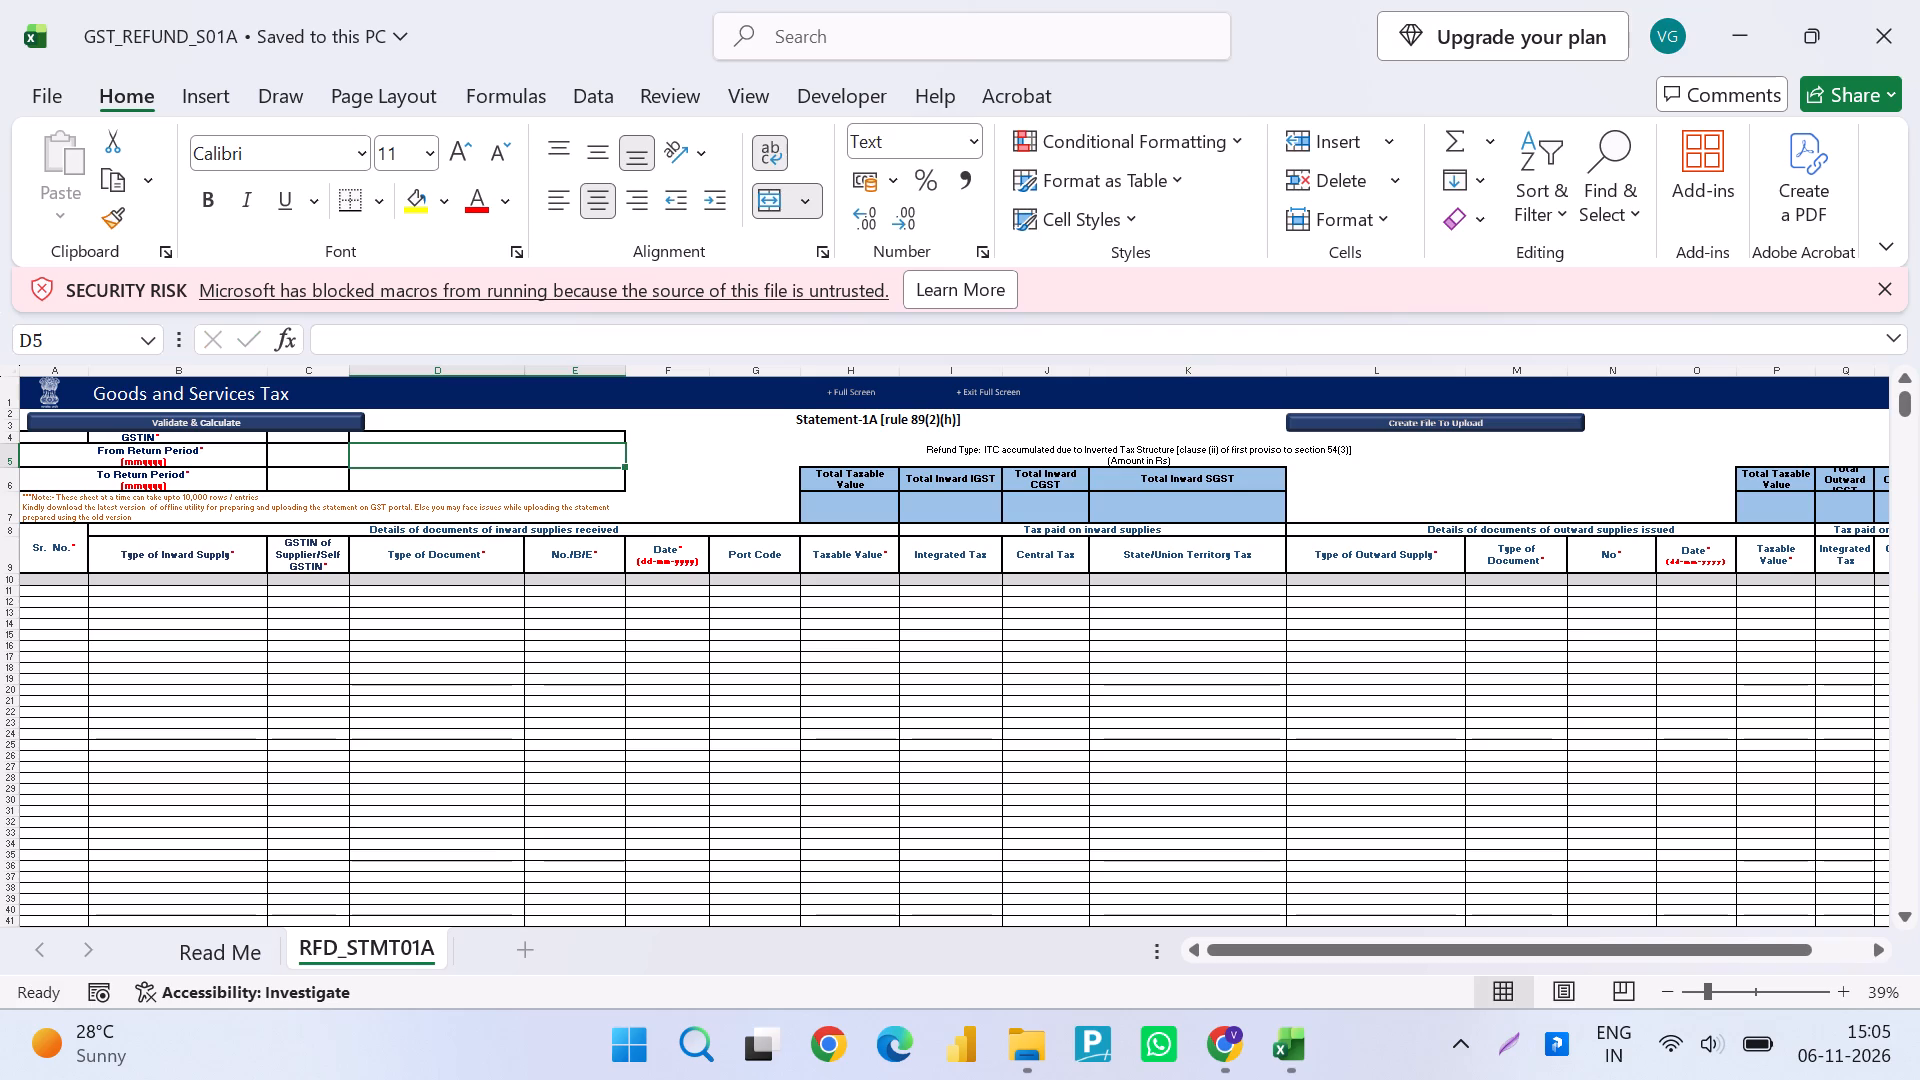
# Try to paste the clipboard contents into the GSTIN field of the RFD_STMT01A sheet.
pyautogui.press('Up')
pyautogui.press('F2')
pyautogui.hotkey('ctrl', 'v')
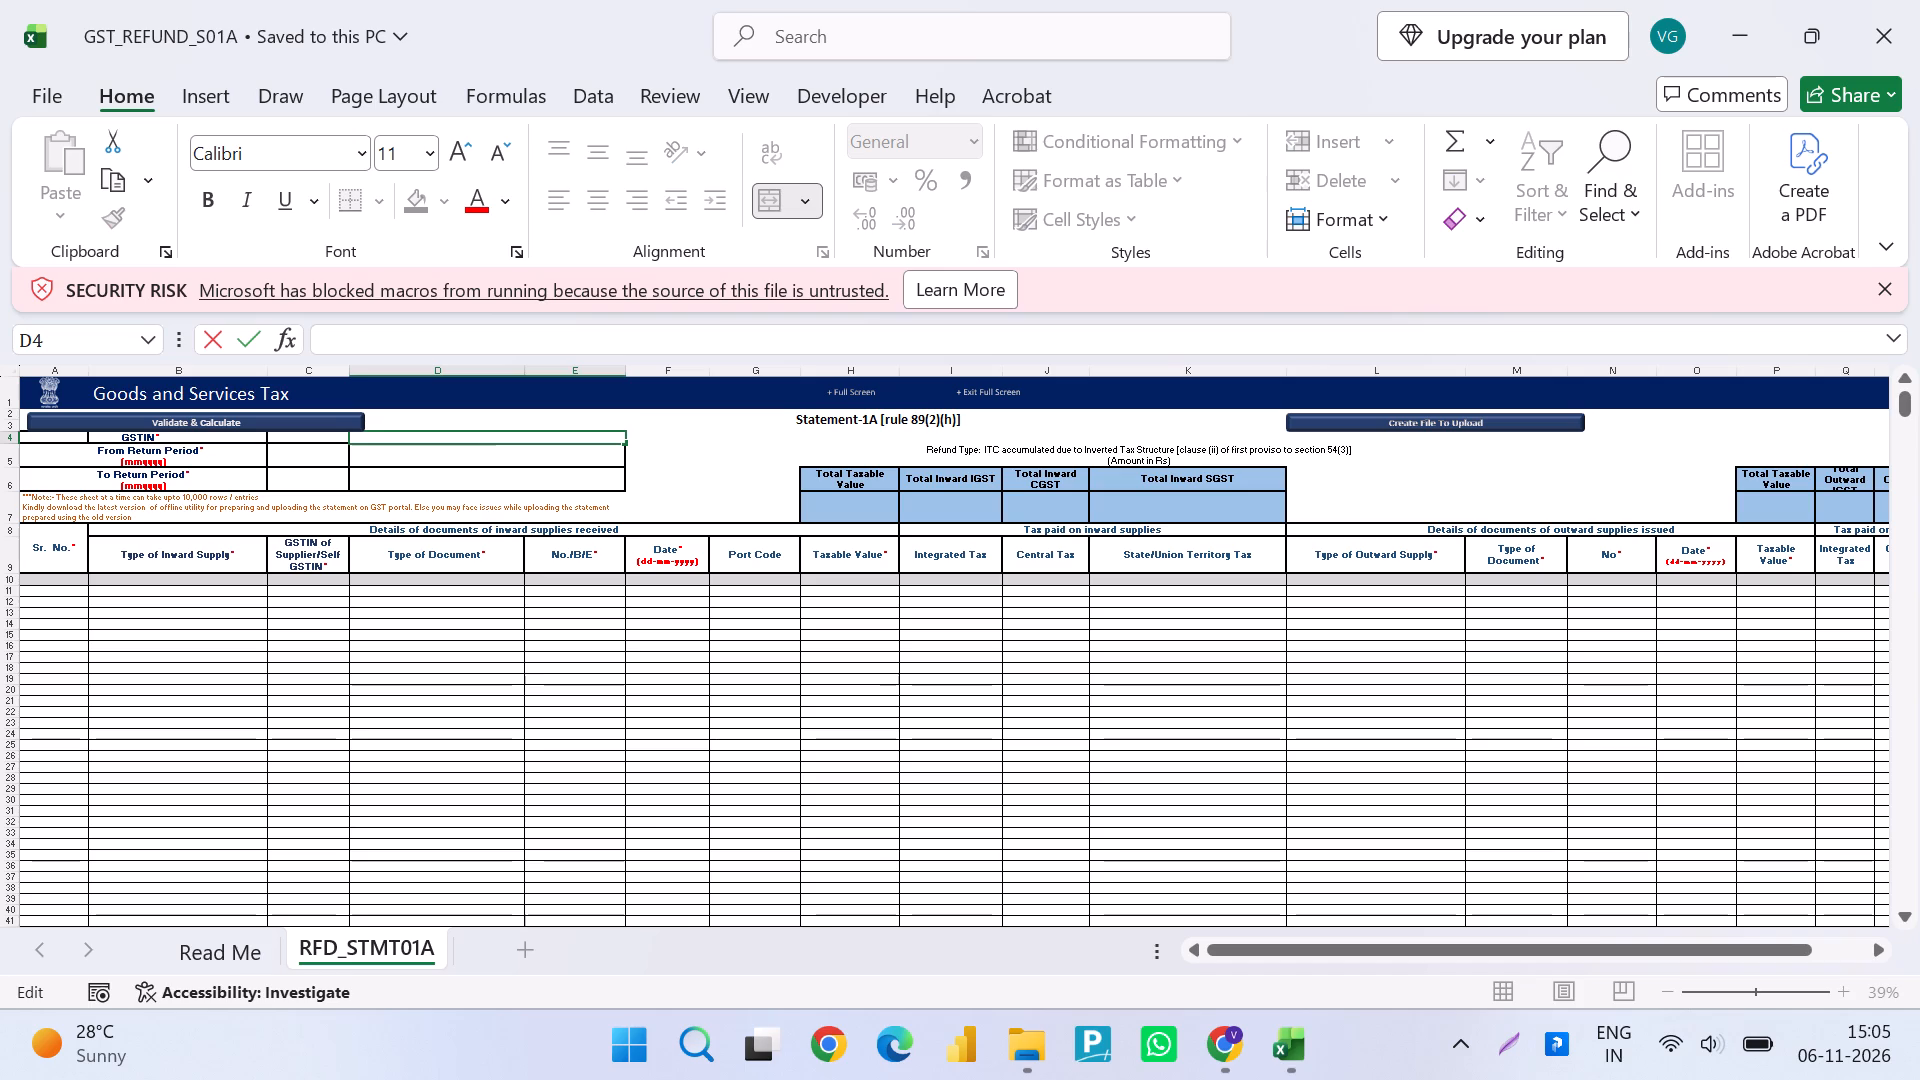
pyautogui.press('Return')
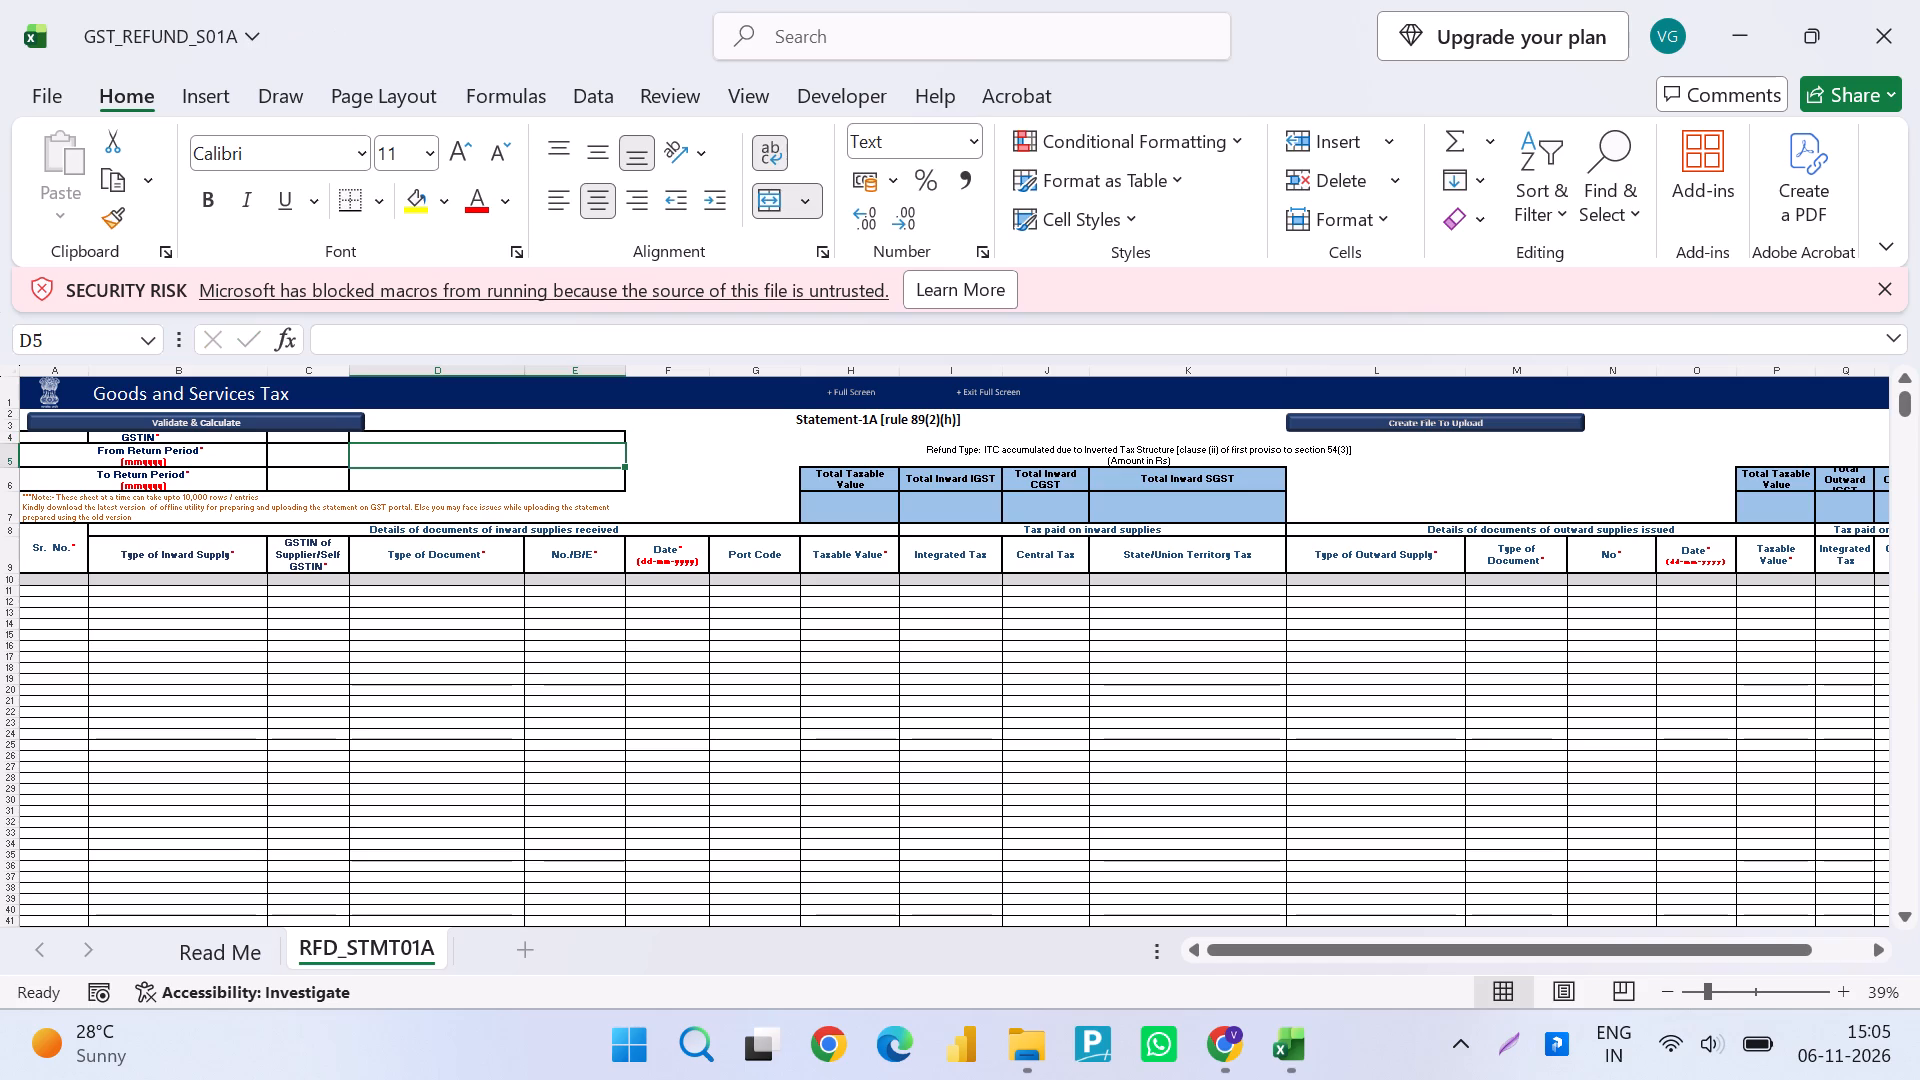
# Copy the company's GSTIN from the GST refund portal page header into the GSTIN field of the RFD_STMT01A sheet.
pyautogui.hotkey('alt', 'Tab')
pyautogui.hotkey('alt', 'Tab')
pyautogui.hotkey('alt', 'Tab')
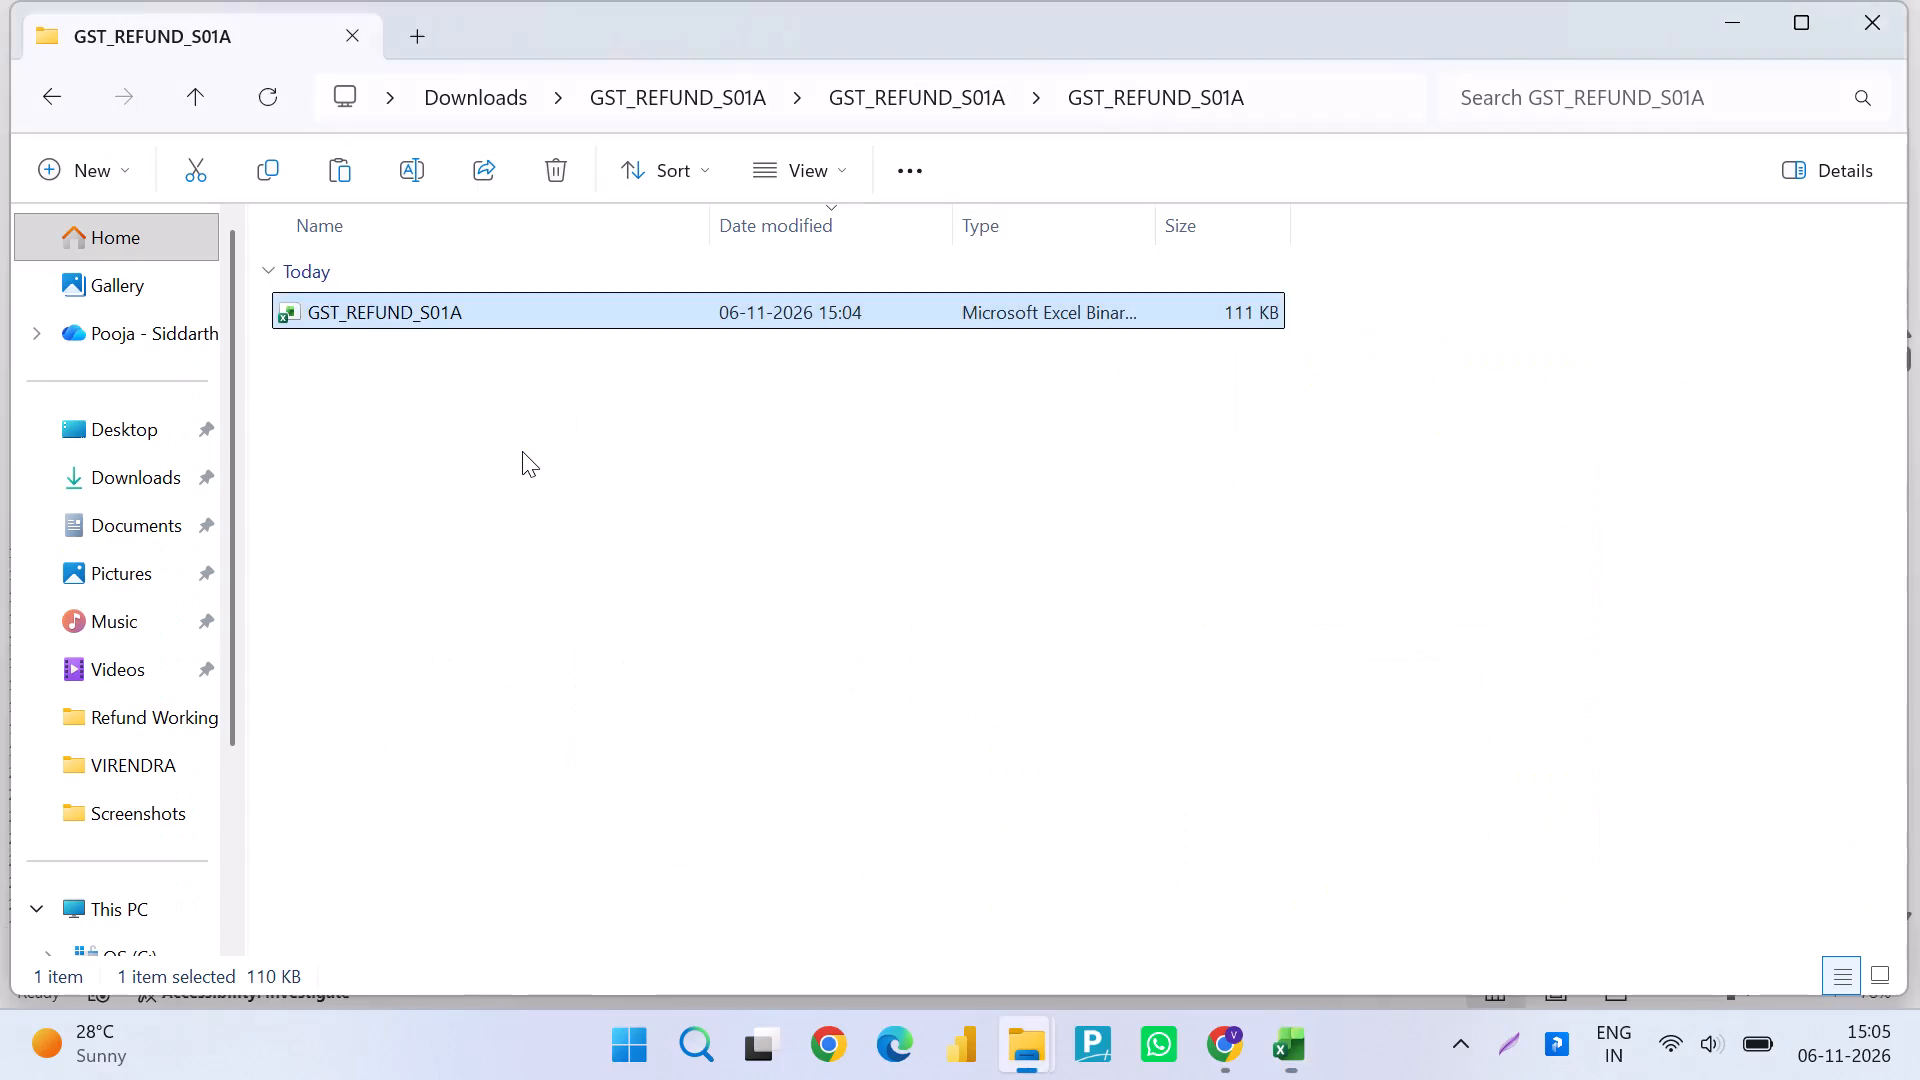
pyautogui.hotkey('alt', 'Tab')
pyautogui.hotkey('alt', 'Tab')
pyautogui.hotkey('alt', 'Tab')
pyautogui.hotkey('alt', 'Tab')
pyautogui.hotkey('alt', 'Tab')
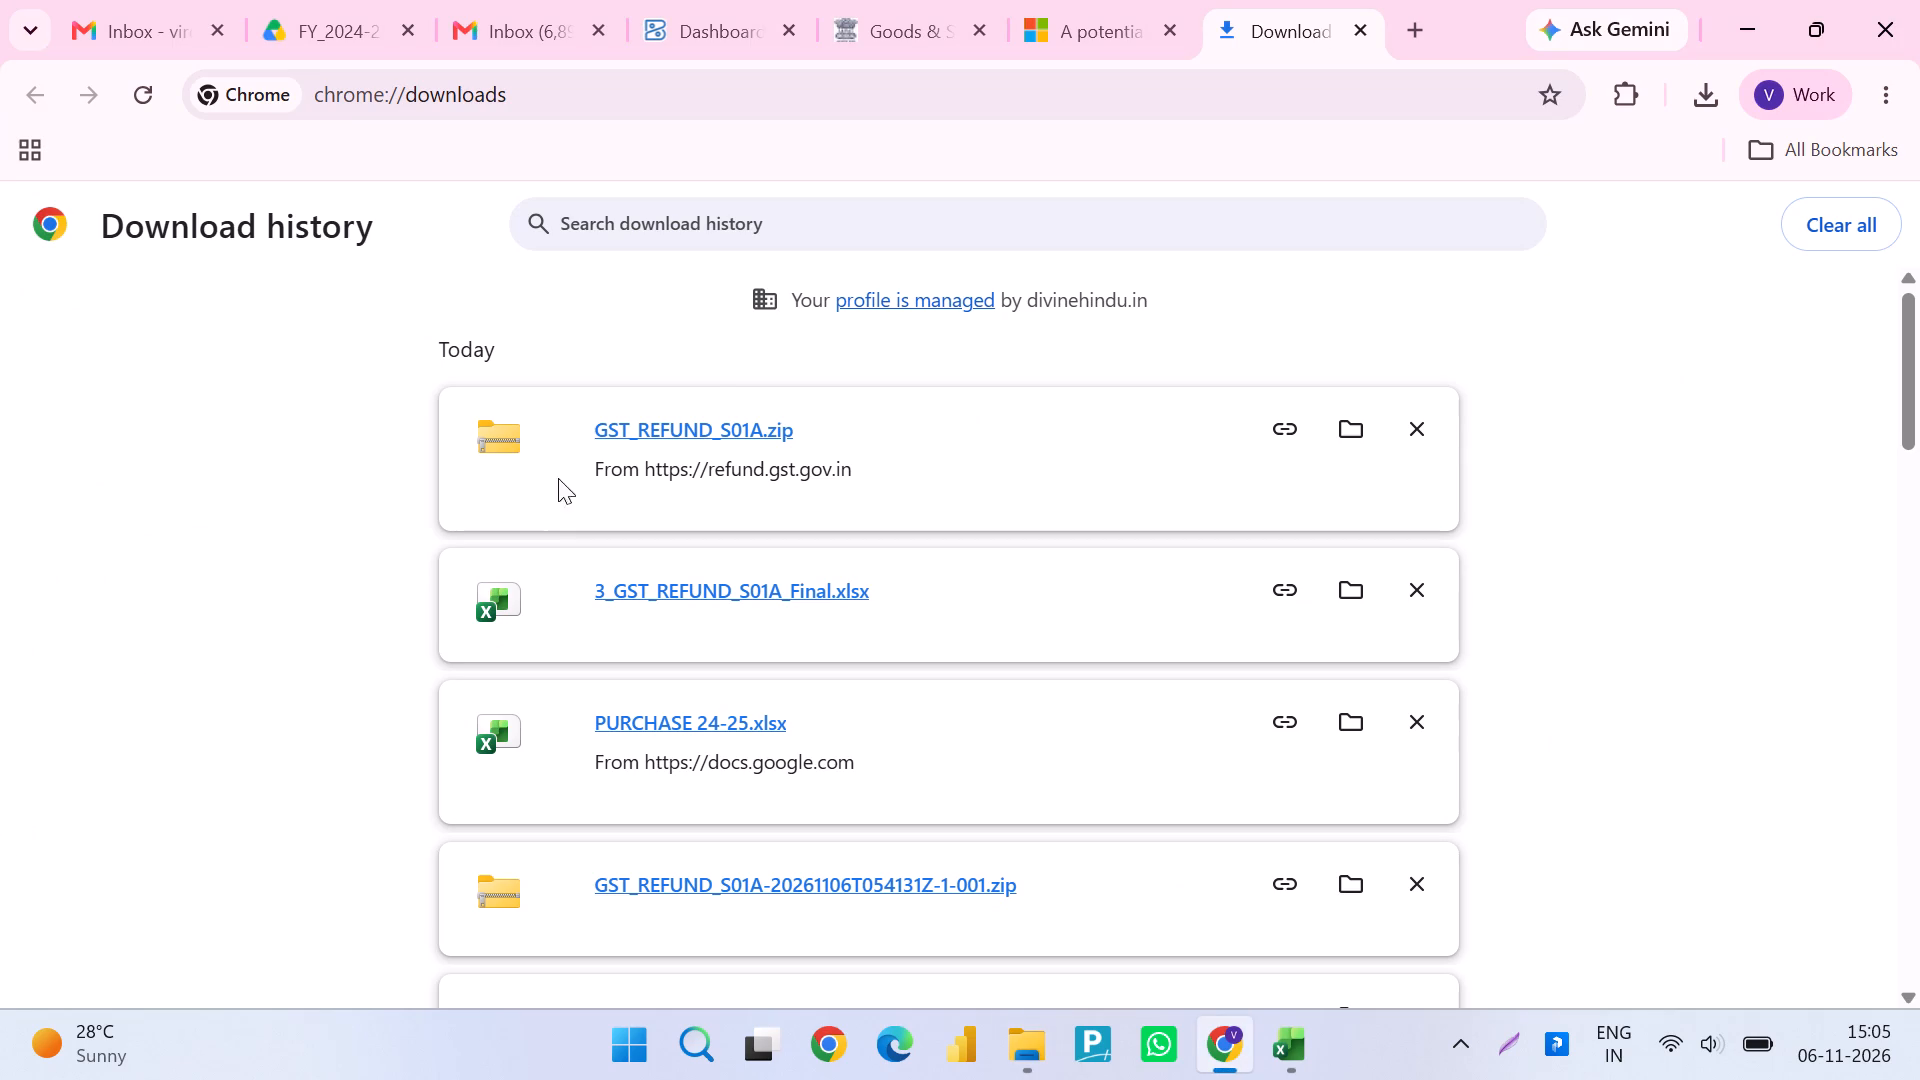
pyautogui.click(884, 0)
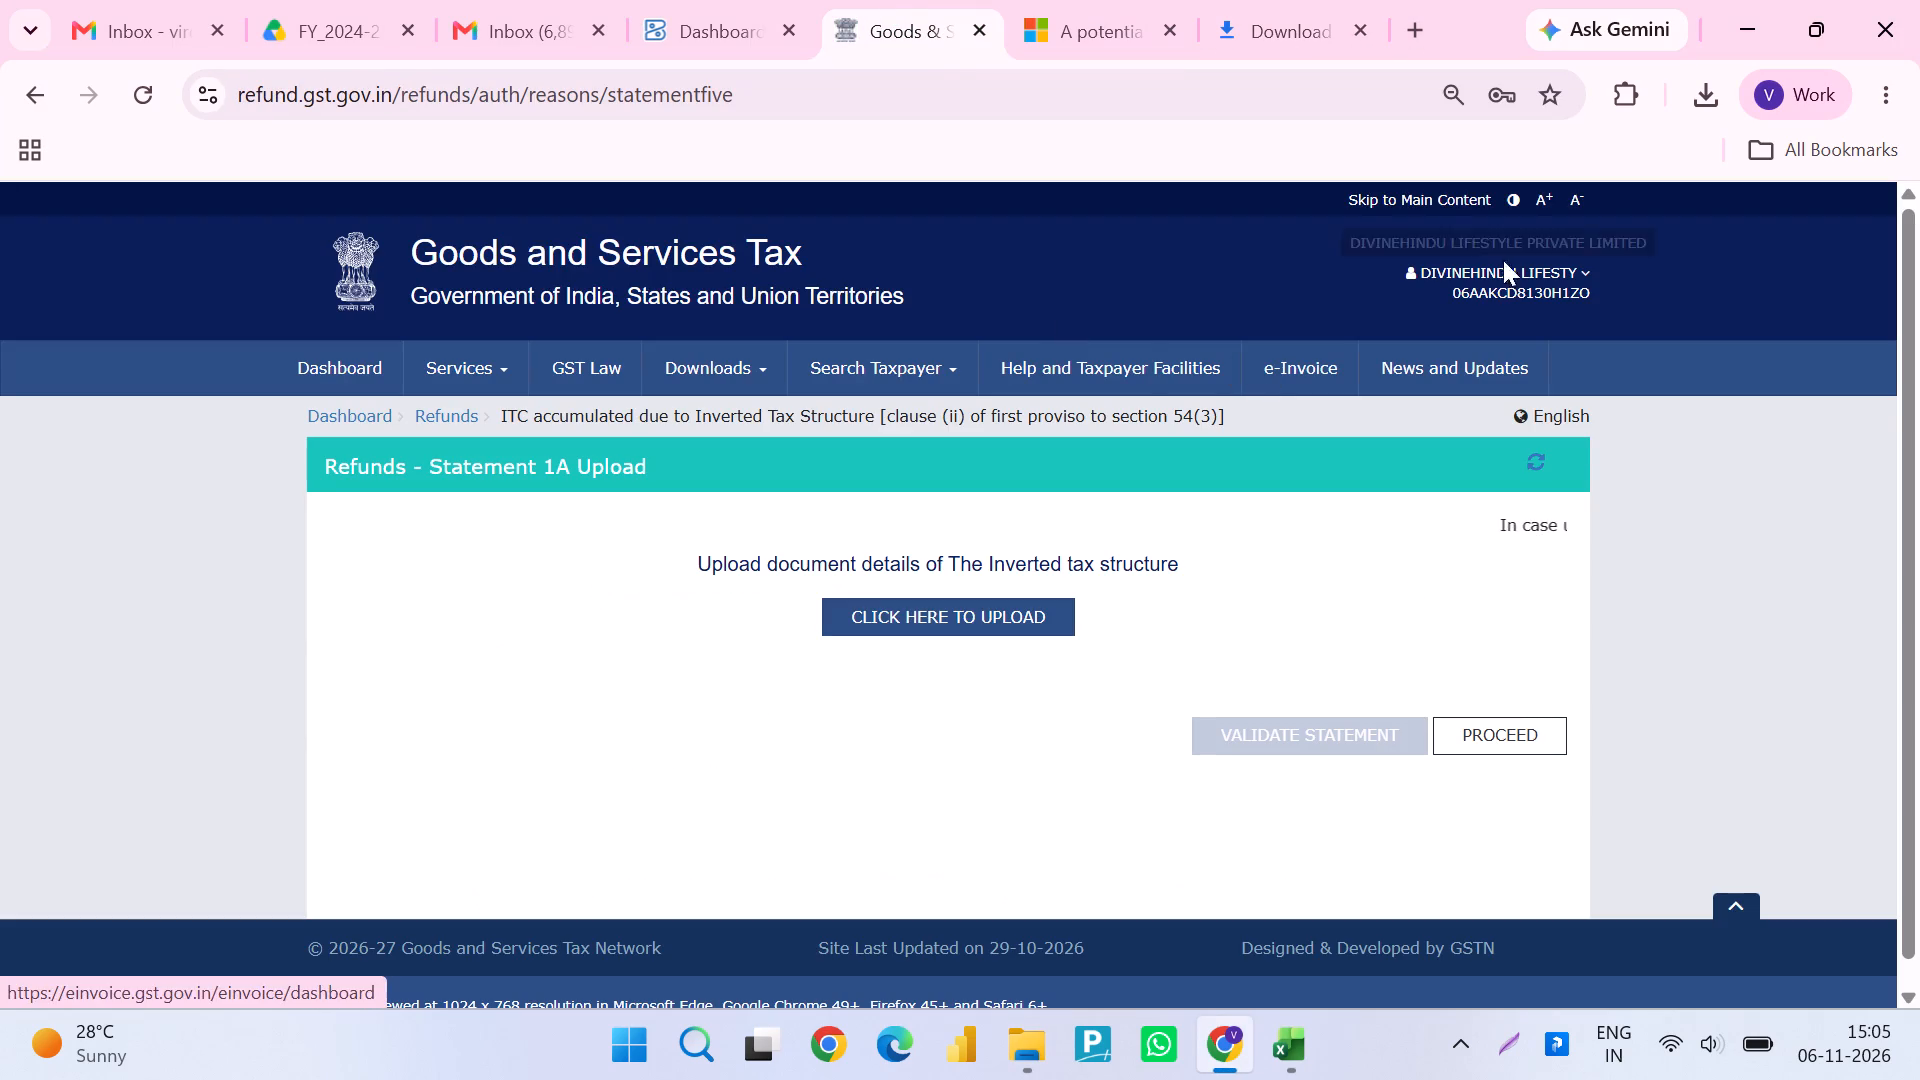
pyautogui.doubleClick(1513, 294)
pyautogui.hotkey('ctrl', 'c')
pyautogui.hotkey('ctrl', 'c')
pyautogui.hotkey('ctrl', 'c')
pyautogui.hotkey('alt', 'Tab')
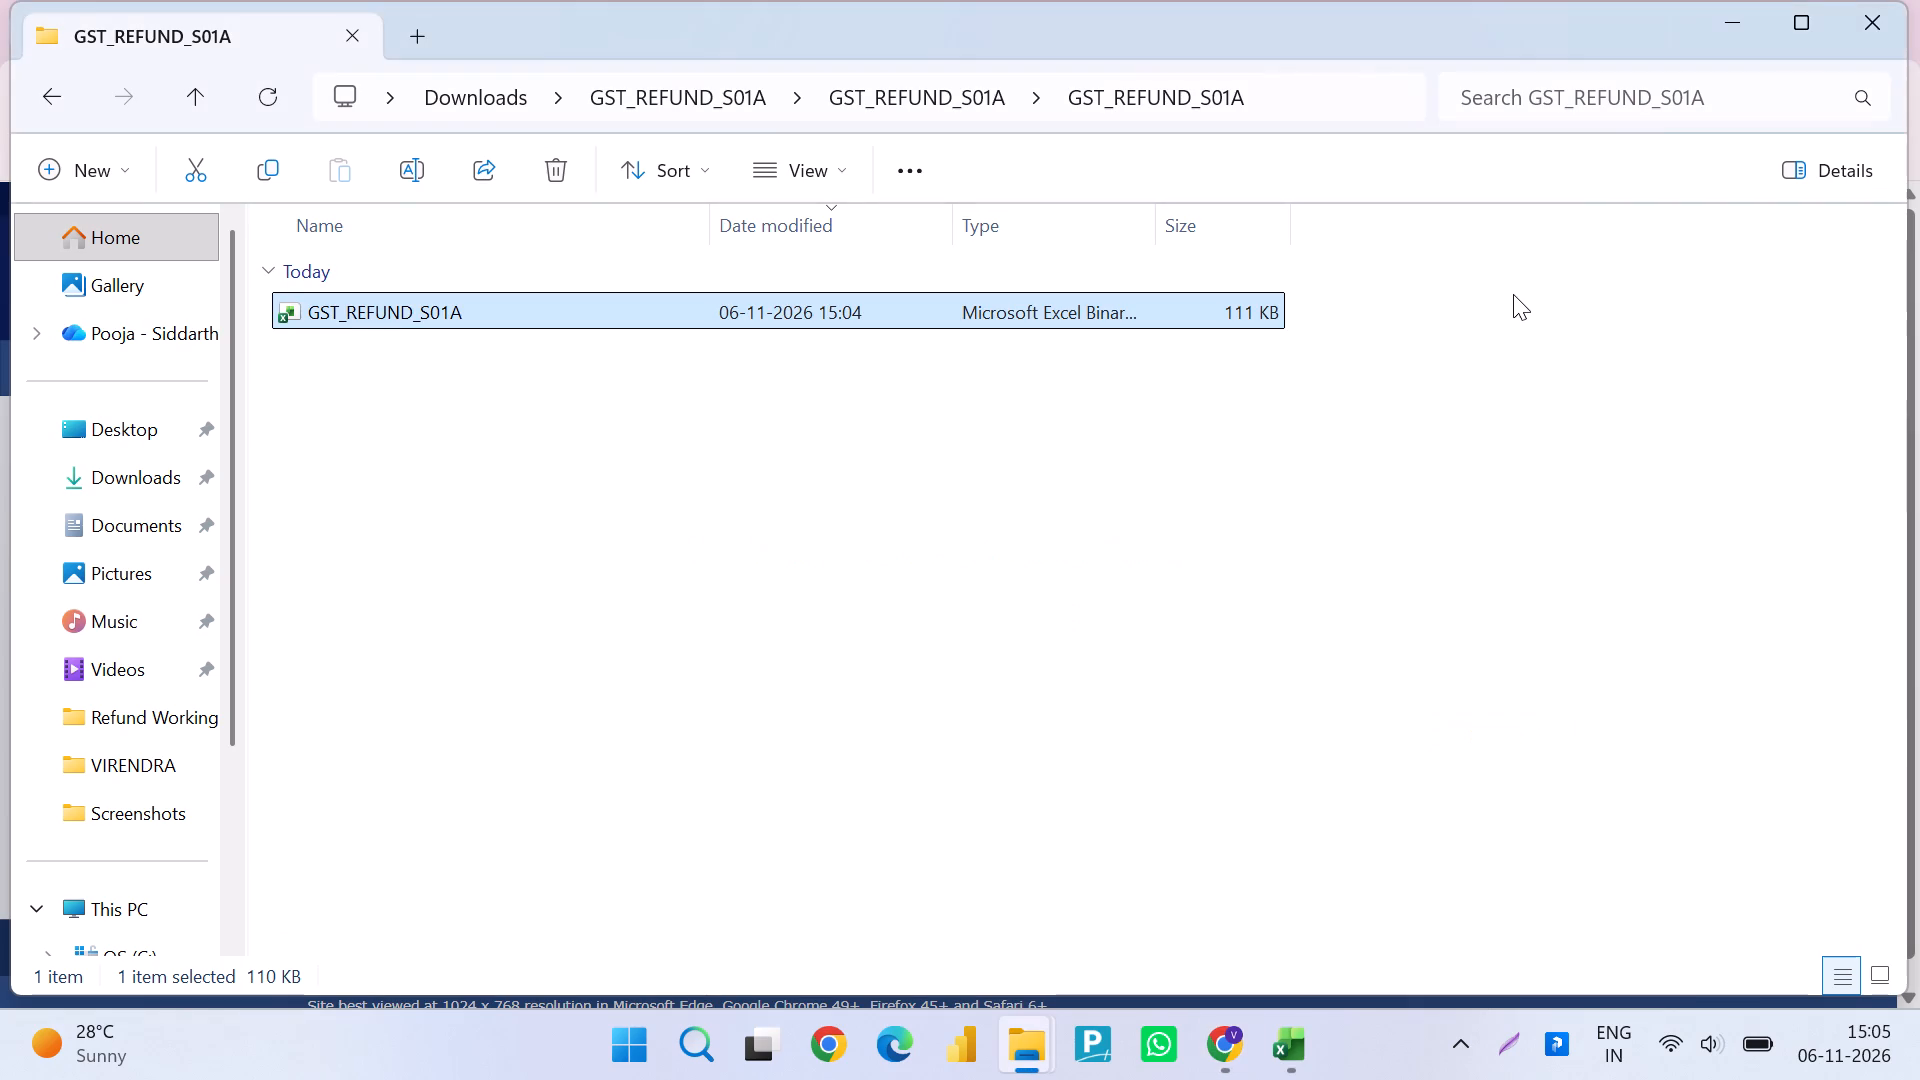
pyautogui.hotkey('alt', 'Tab')
pyautogui.hotkey('alt', 'Tab')
pyautogui.hotkey('alt', 'Tab')
pyautogui.hotkey('alt', 'Tab')
pyautogui.hotkey('alt', 'Tab')
pyautogui.hotkey('alt', 'Tab')
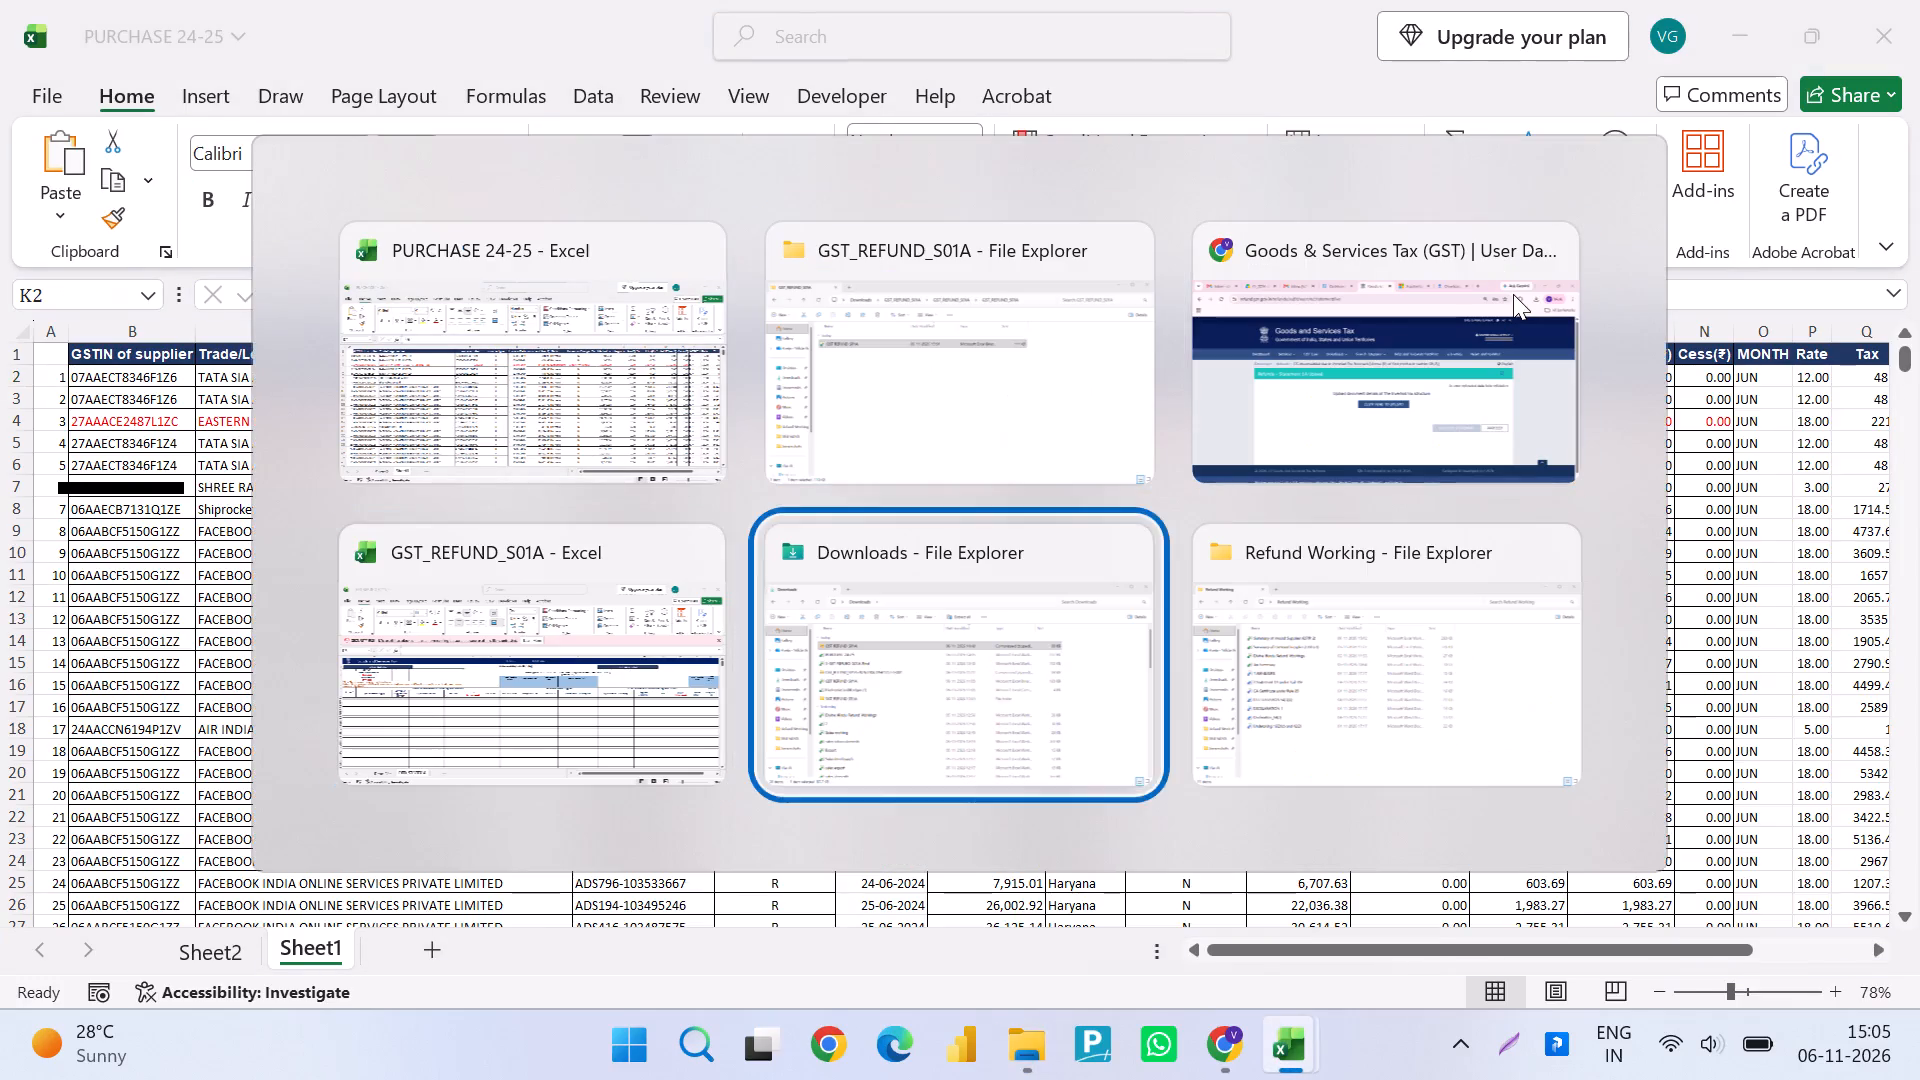
pyautogui.hotkey('alt', 'Left')
pyautogui.press('Up')
pyautogui.press('Down')
pyautogui.press('Up')
pyautogui.press('F2')
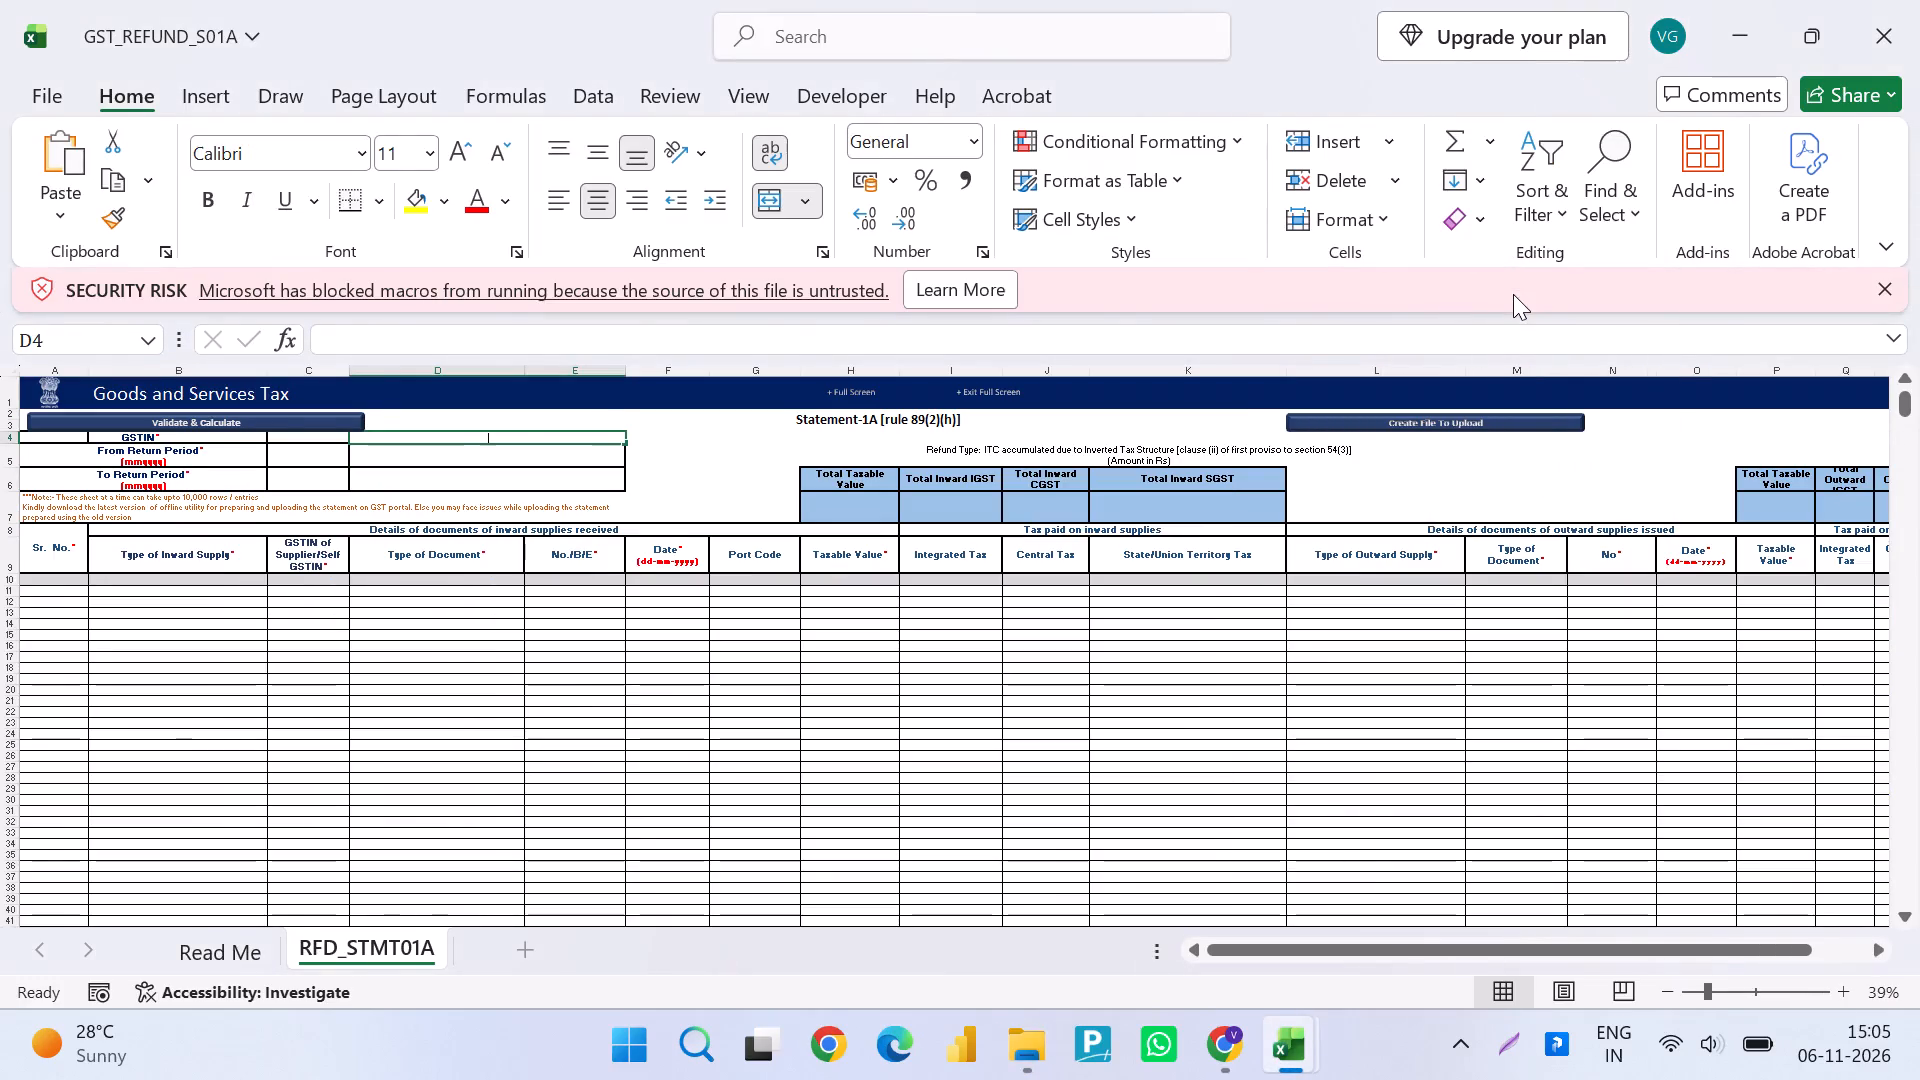
pyautogui.hotkey('ctrl', 'v')
pyautogui.press('Return')
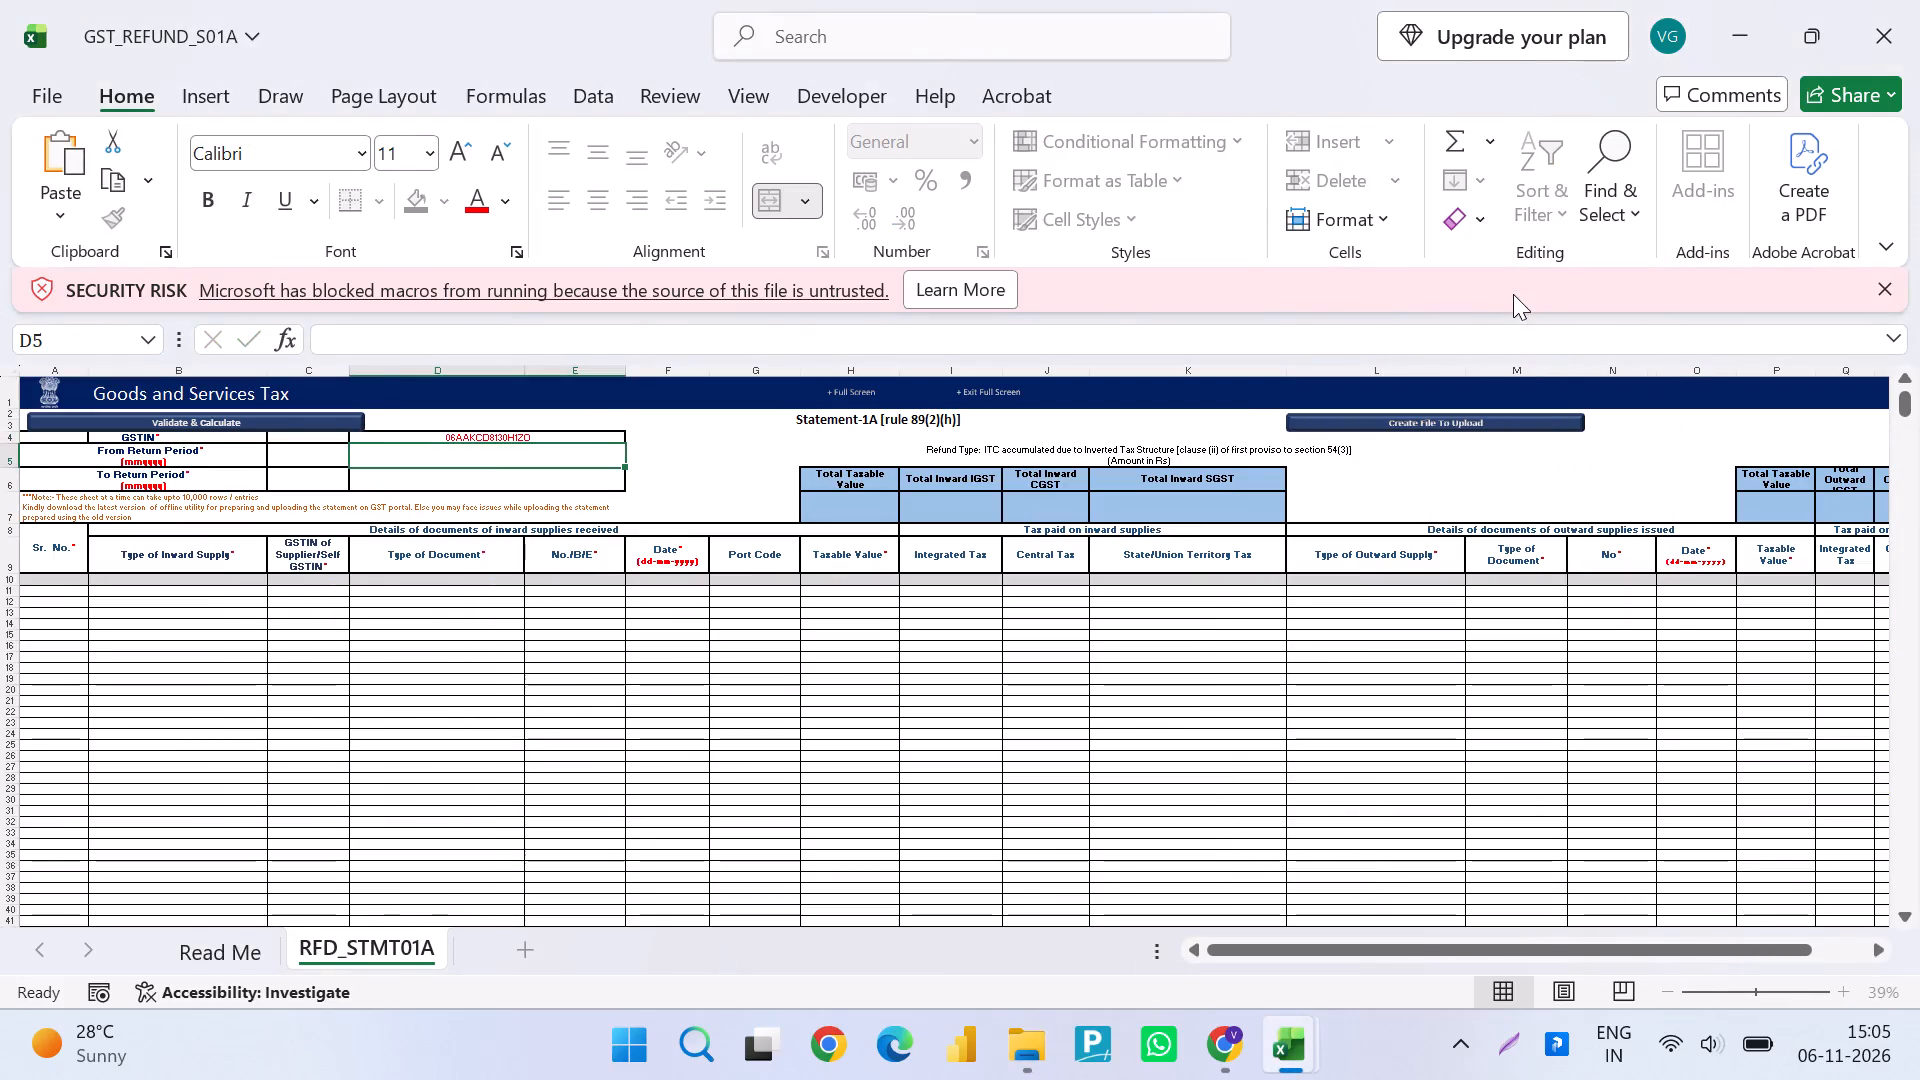
# Set the From Return Period to 062024 and the To Return Period to 032026.
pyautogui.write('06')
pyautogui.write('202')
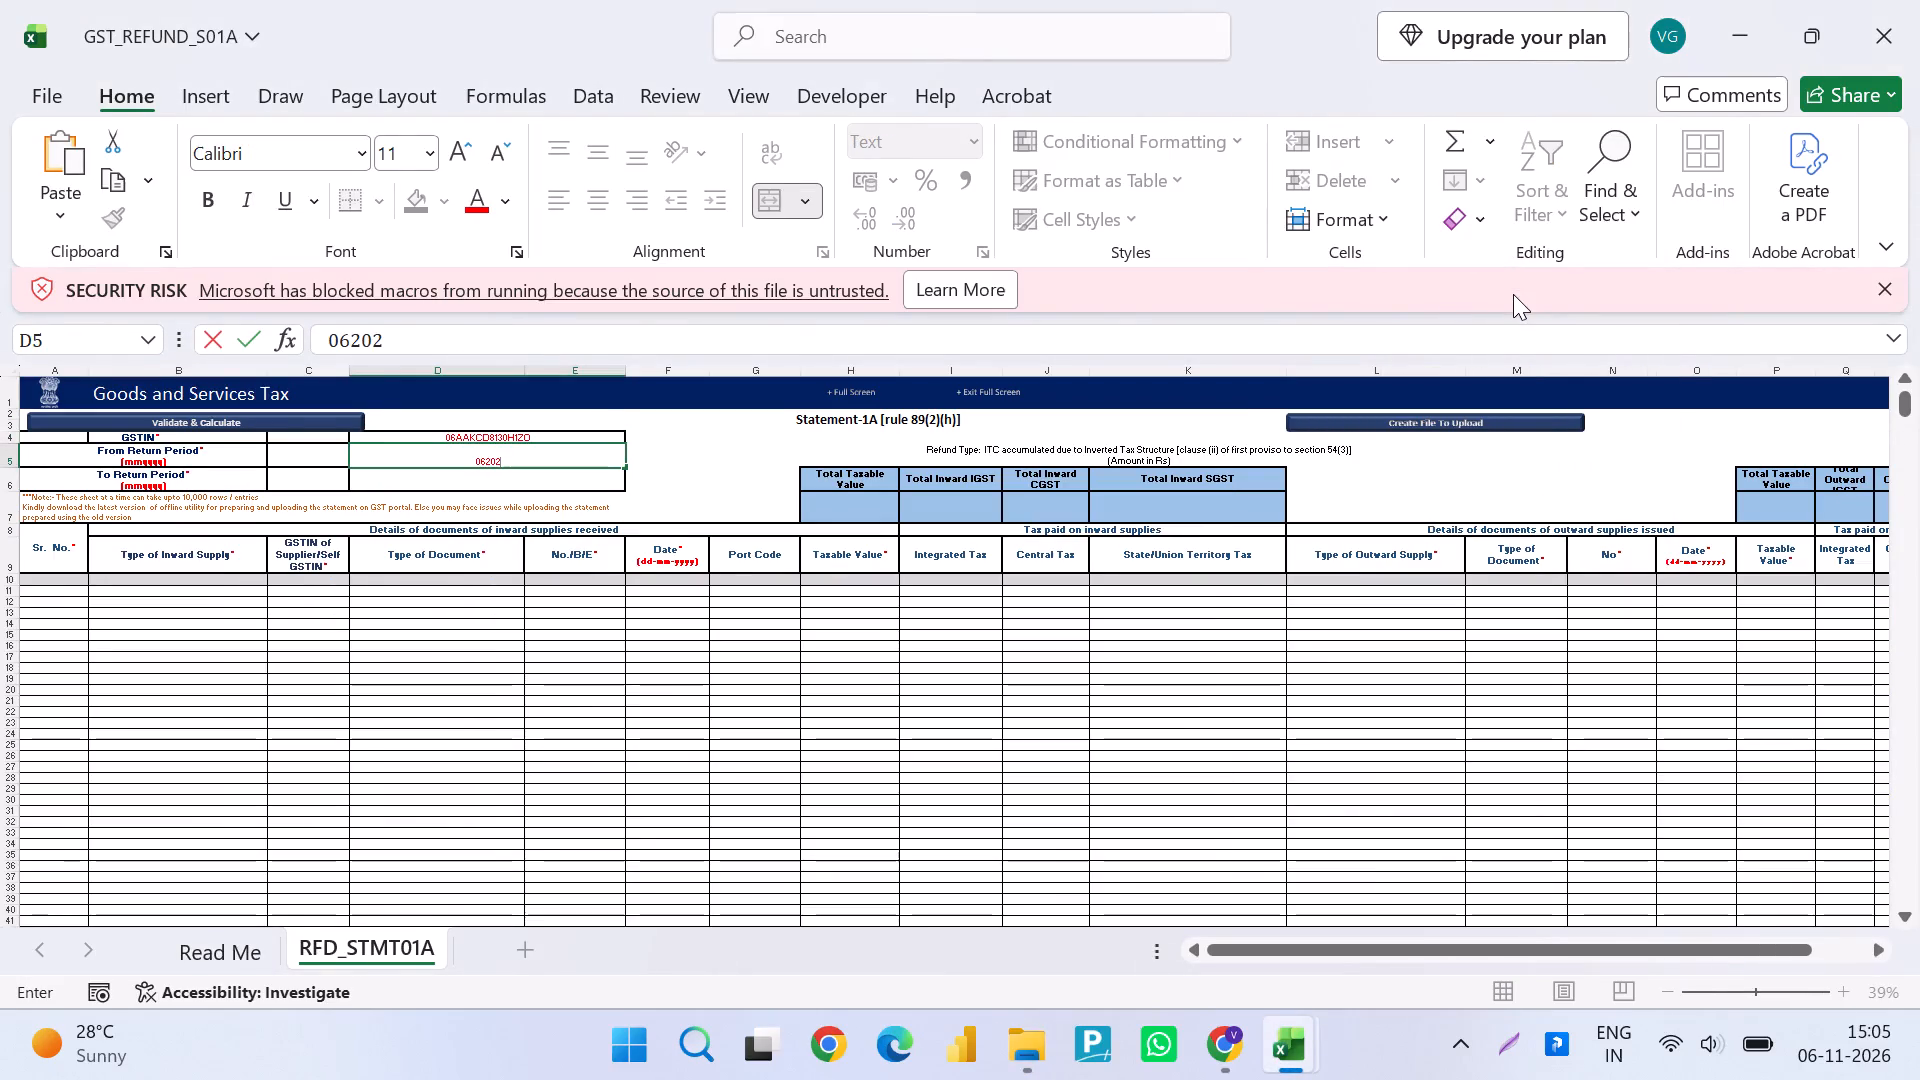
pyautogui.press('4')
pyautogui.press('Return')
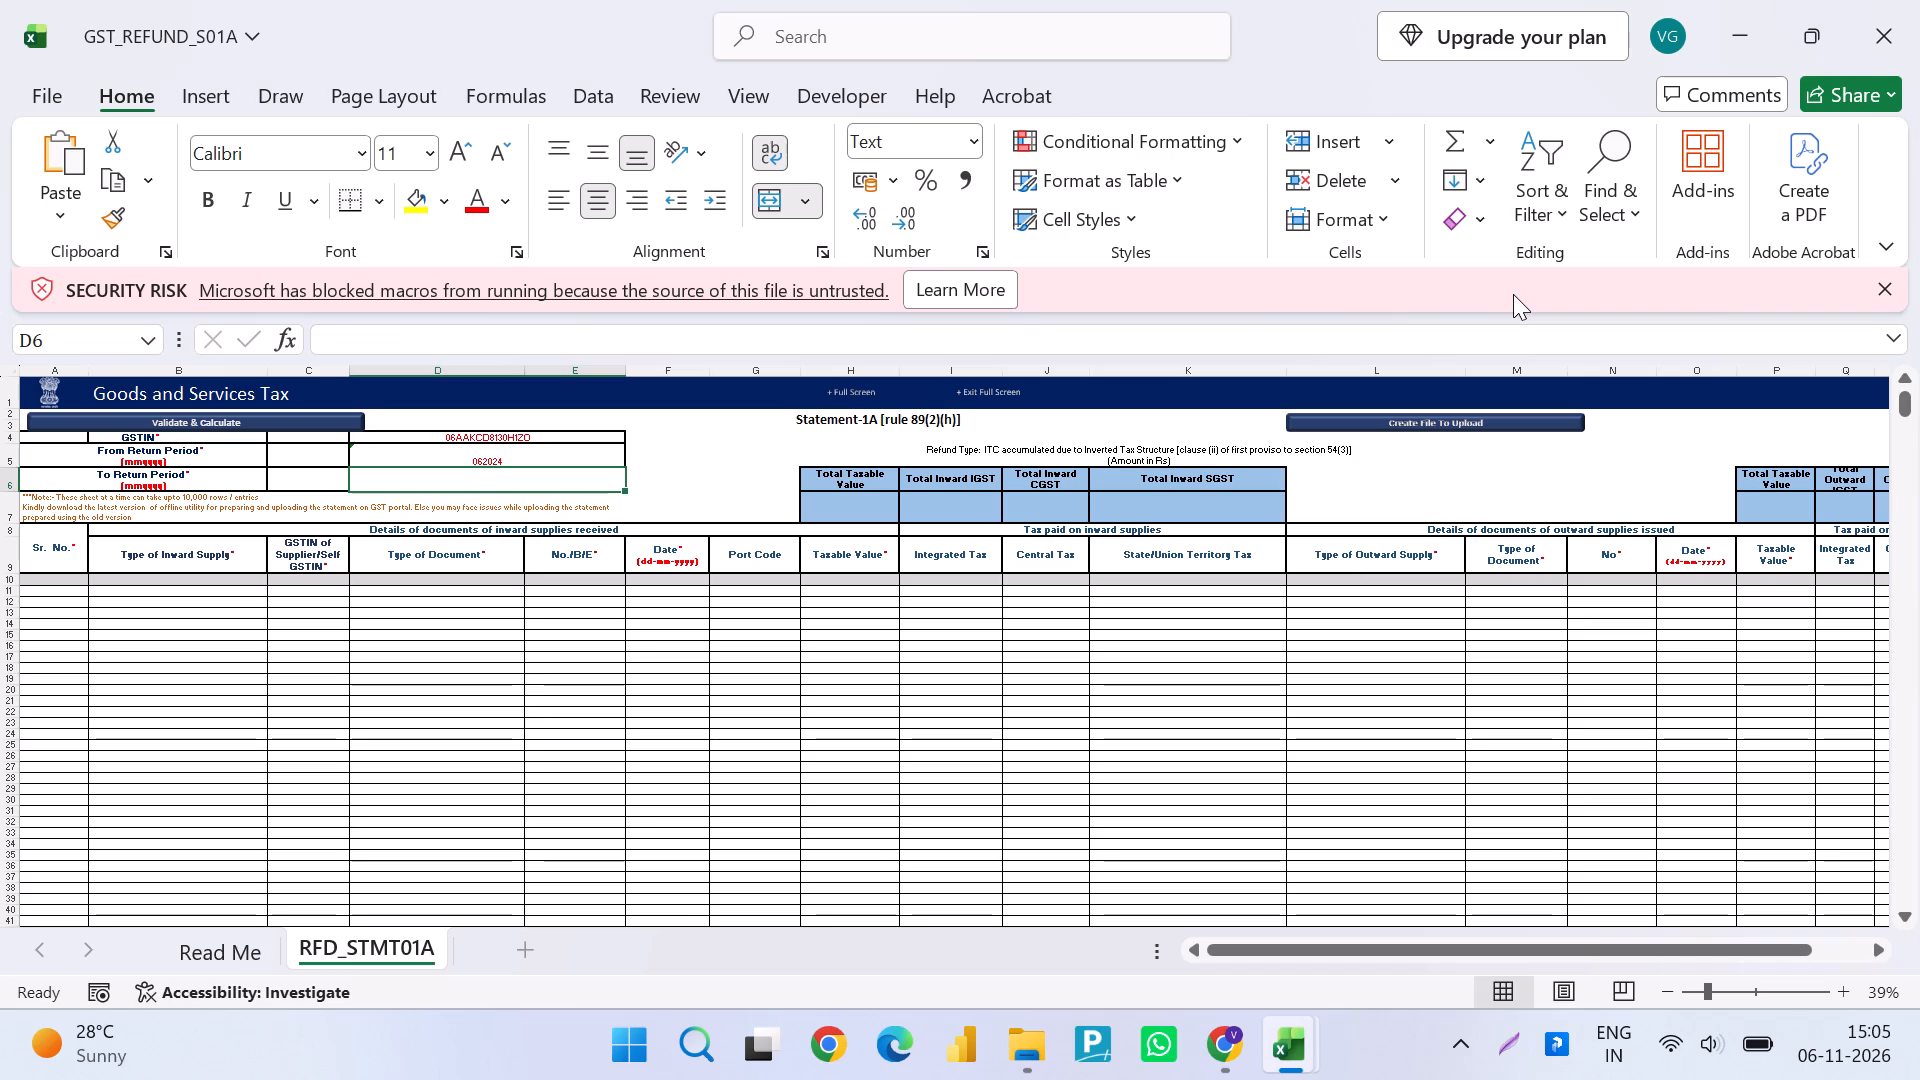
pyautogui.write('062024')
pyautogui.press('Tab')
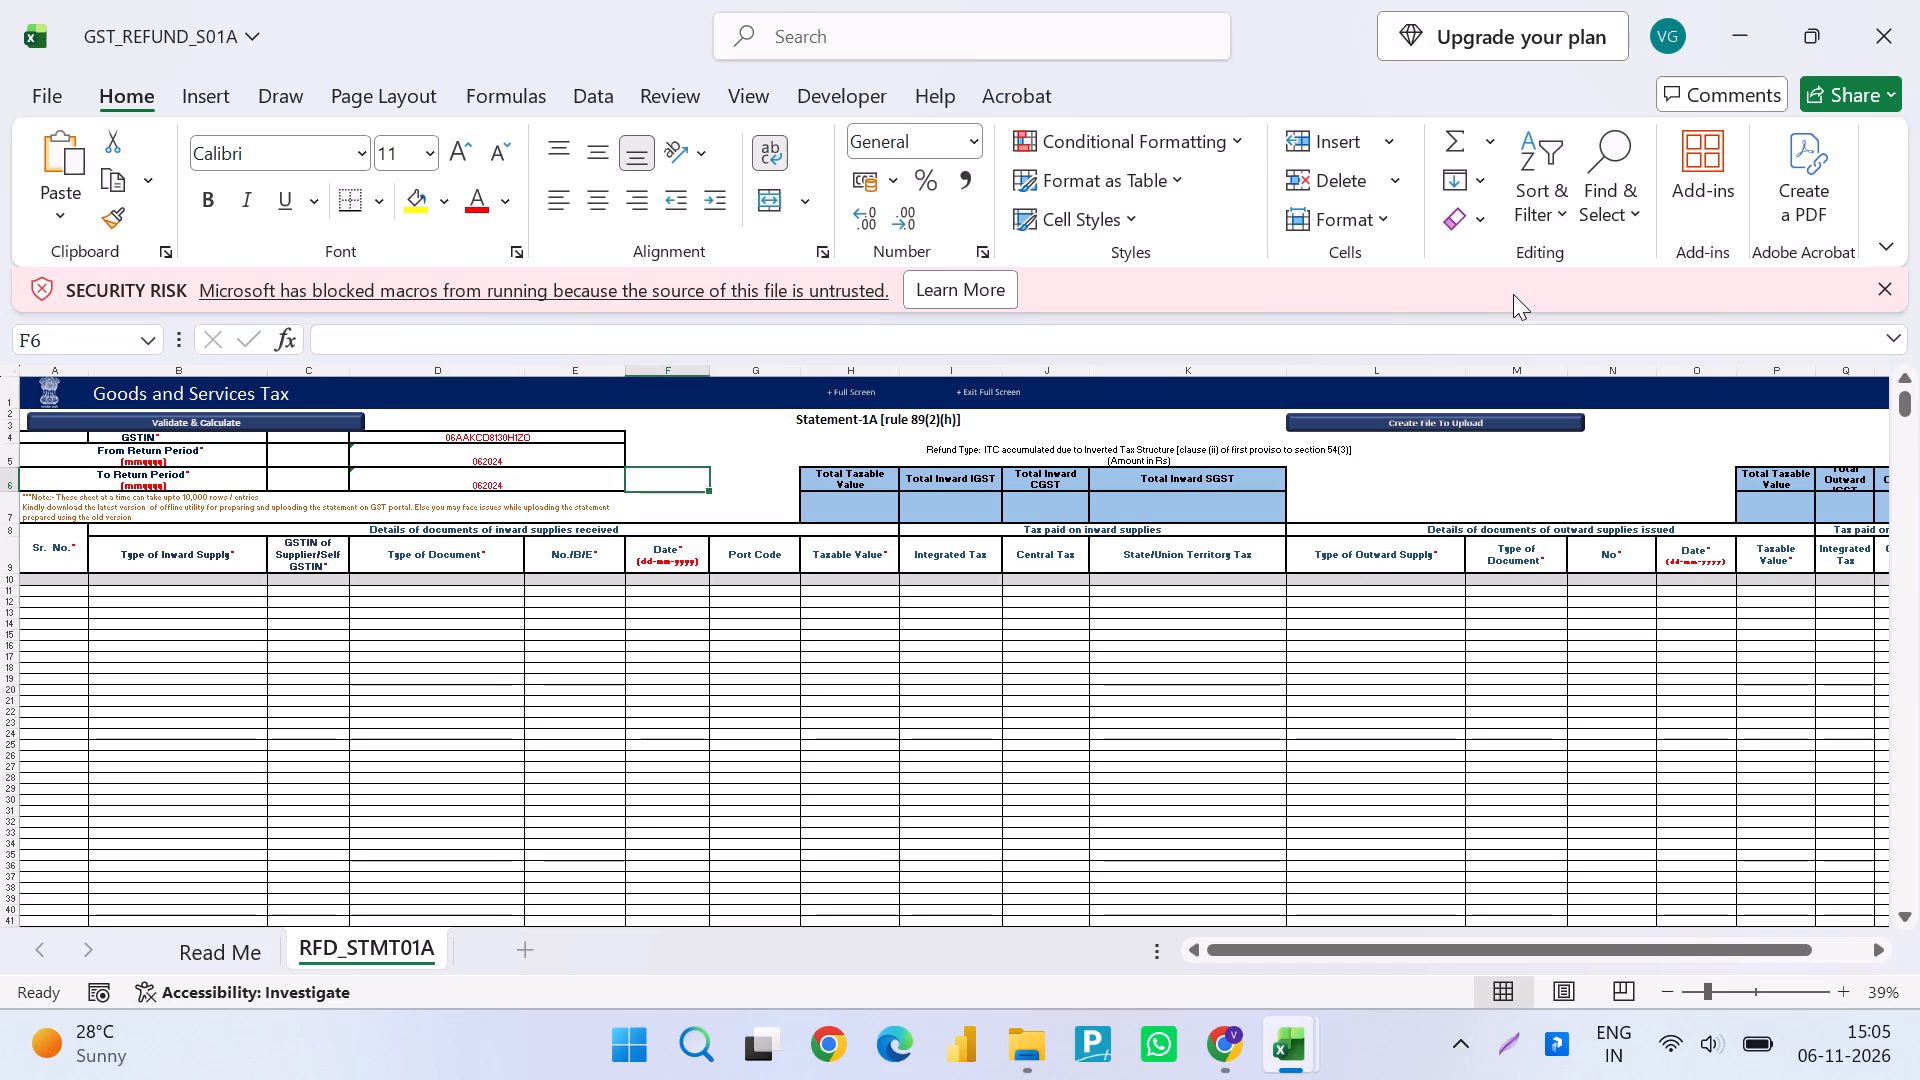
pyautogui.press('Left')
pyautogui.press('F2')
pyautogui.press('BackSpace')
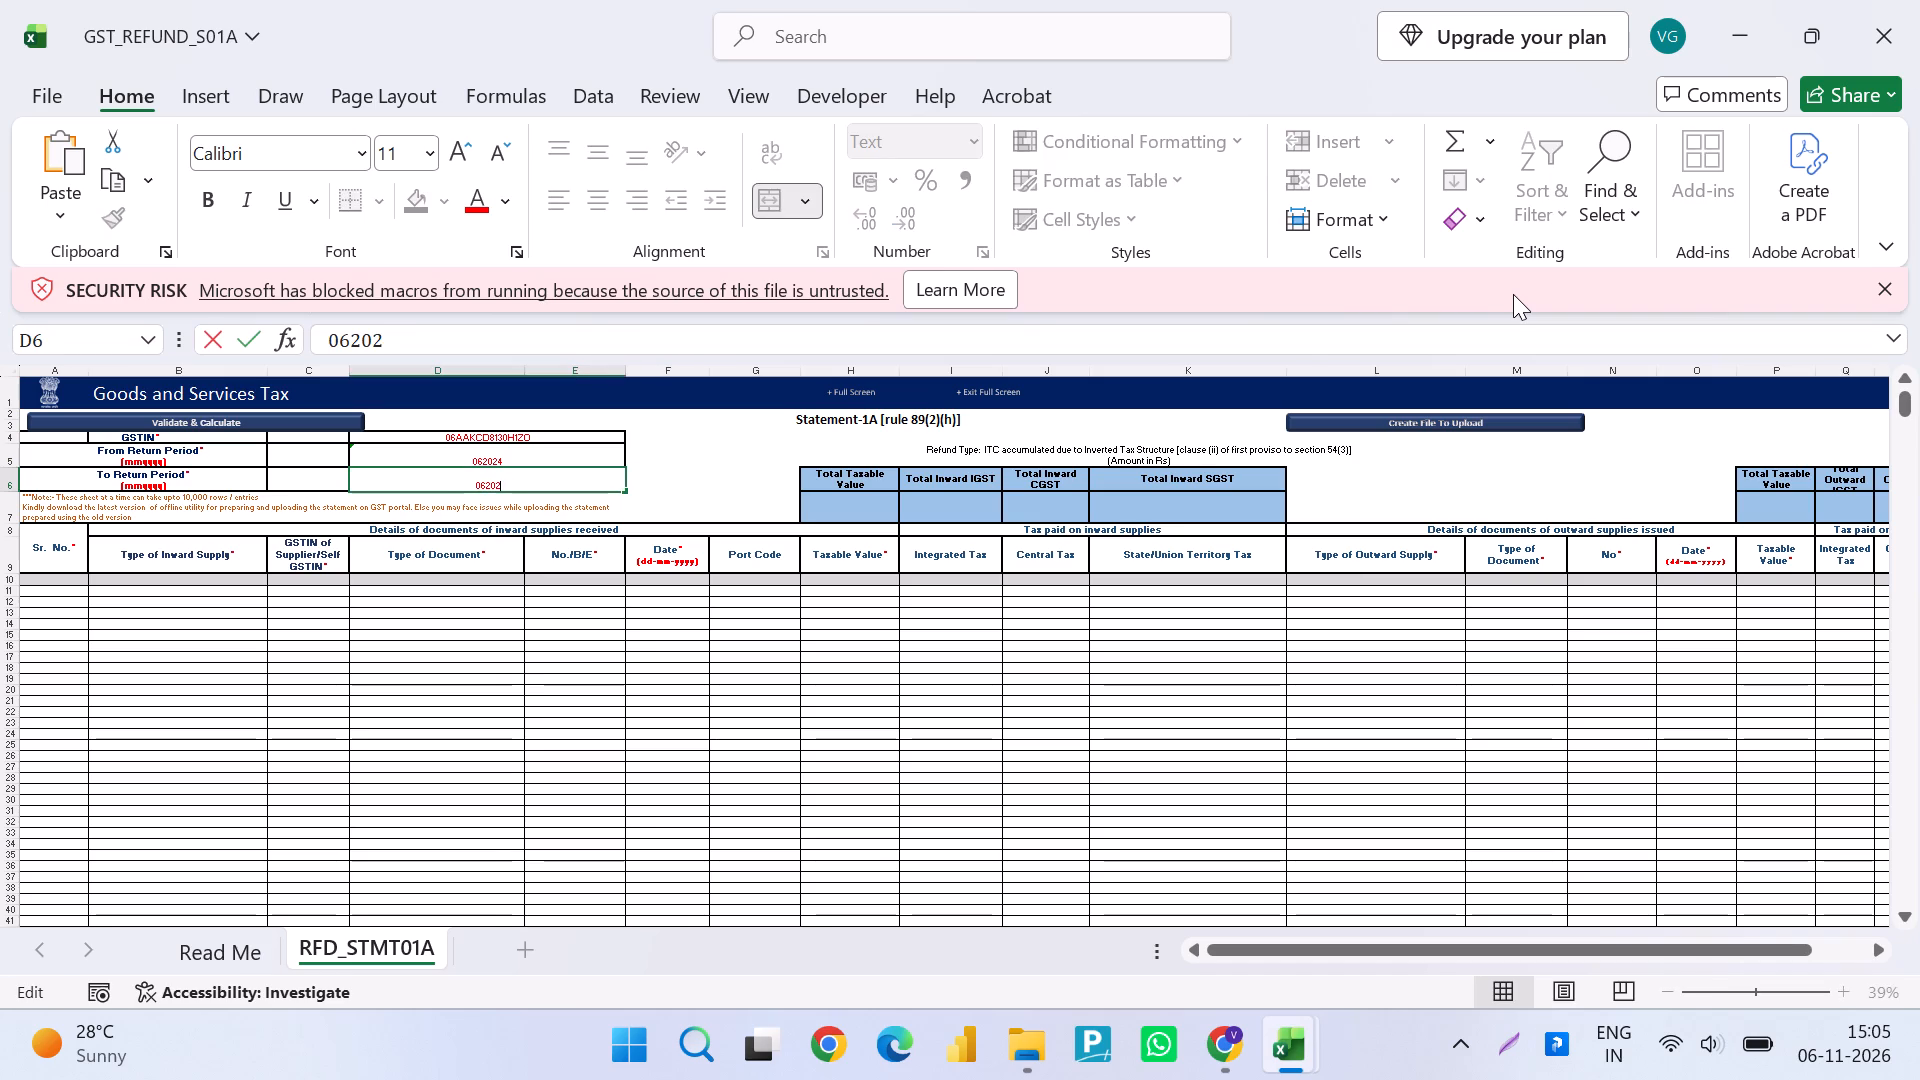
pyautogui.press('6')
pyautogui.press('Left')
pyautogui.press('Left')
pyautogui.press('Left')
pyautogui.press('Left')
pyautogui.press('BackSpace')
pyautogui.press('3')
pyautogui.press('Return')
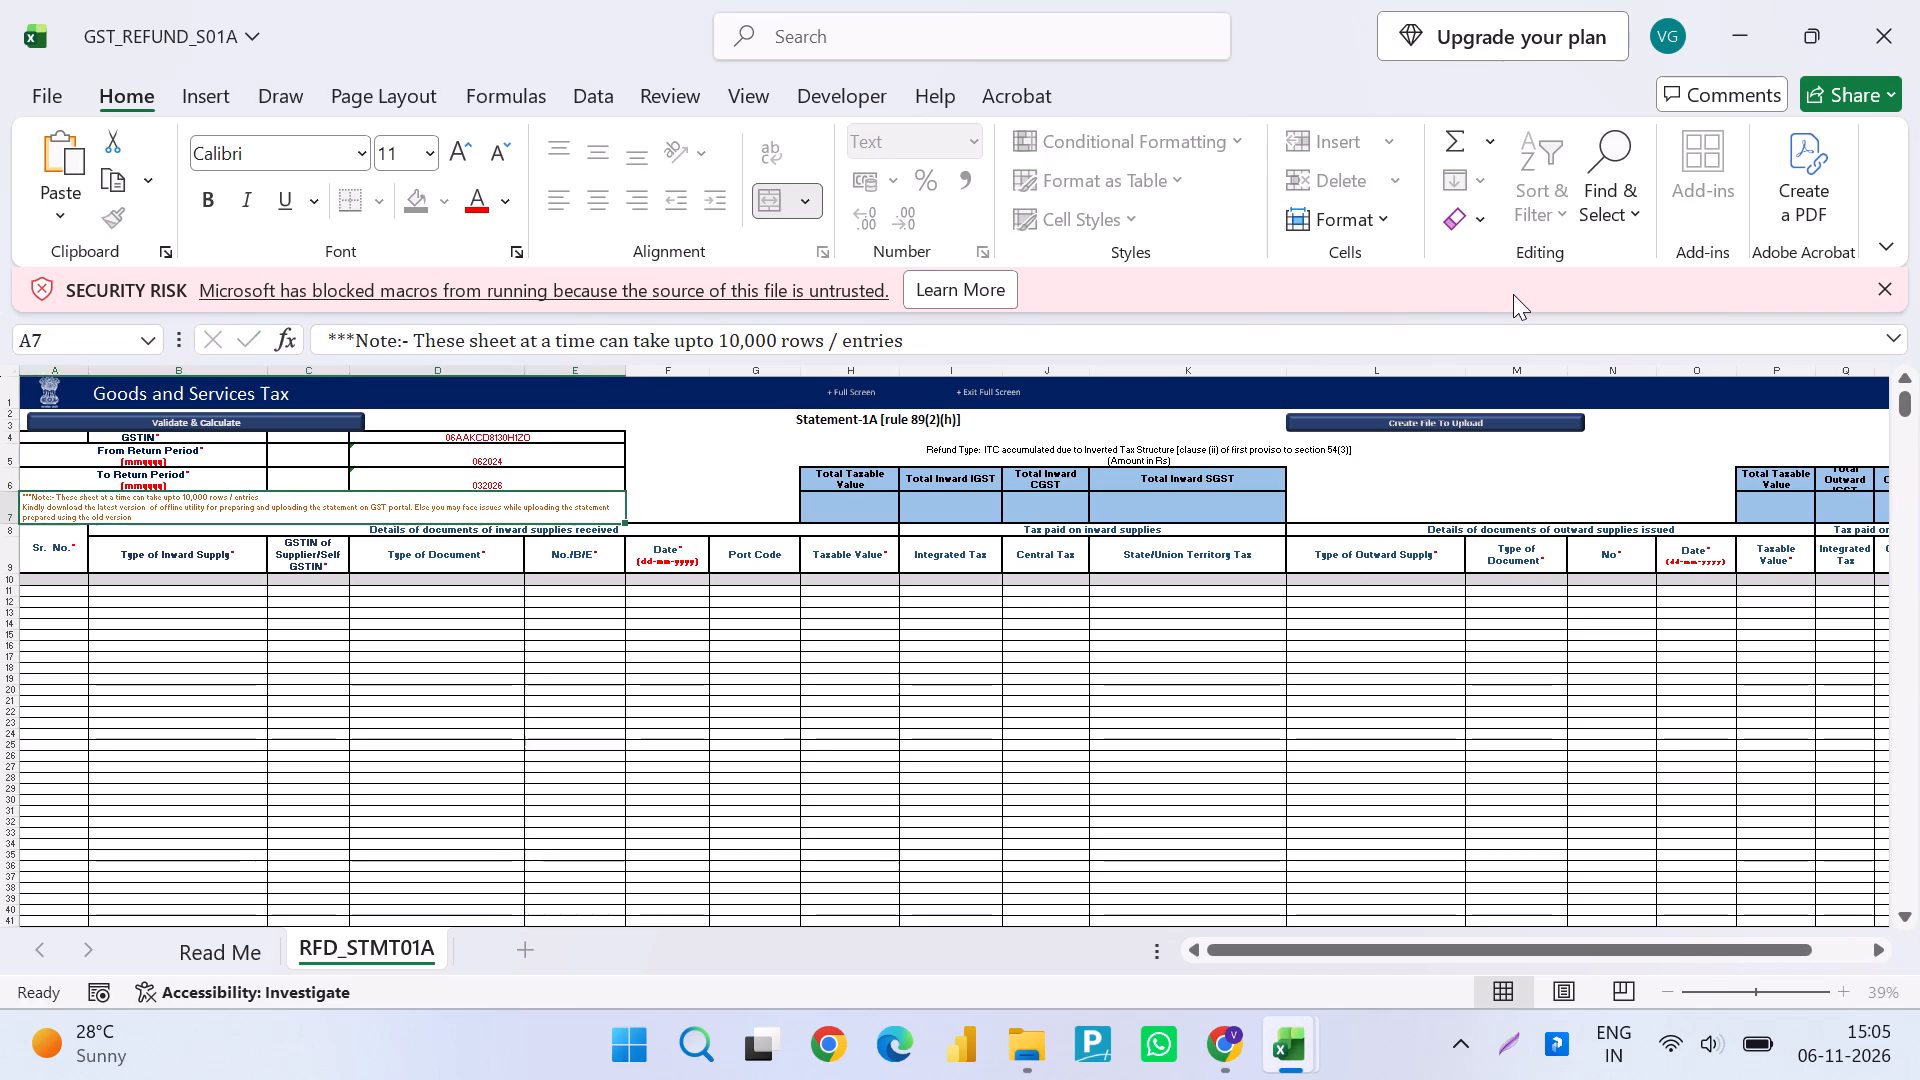
# Enter serial number 1 in the first data row, row 11.
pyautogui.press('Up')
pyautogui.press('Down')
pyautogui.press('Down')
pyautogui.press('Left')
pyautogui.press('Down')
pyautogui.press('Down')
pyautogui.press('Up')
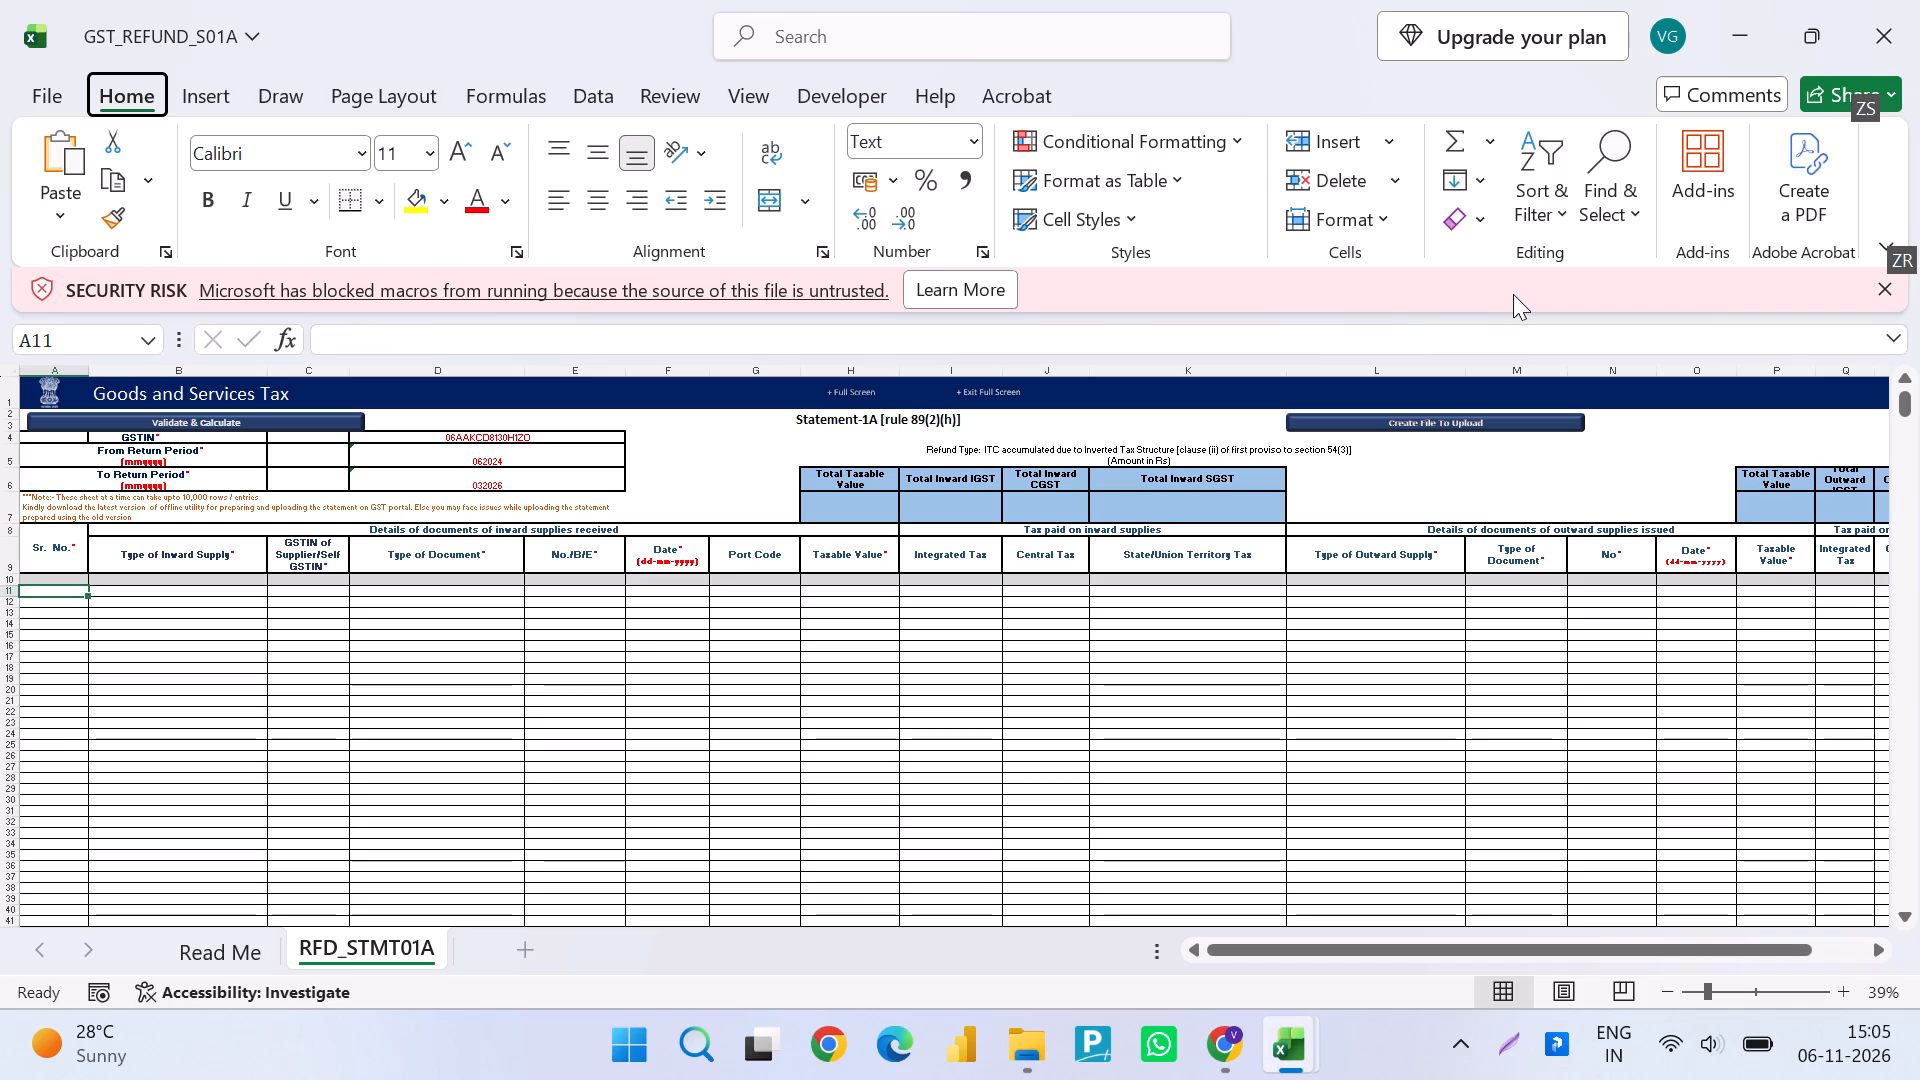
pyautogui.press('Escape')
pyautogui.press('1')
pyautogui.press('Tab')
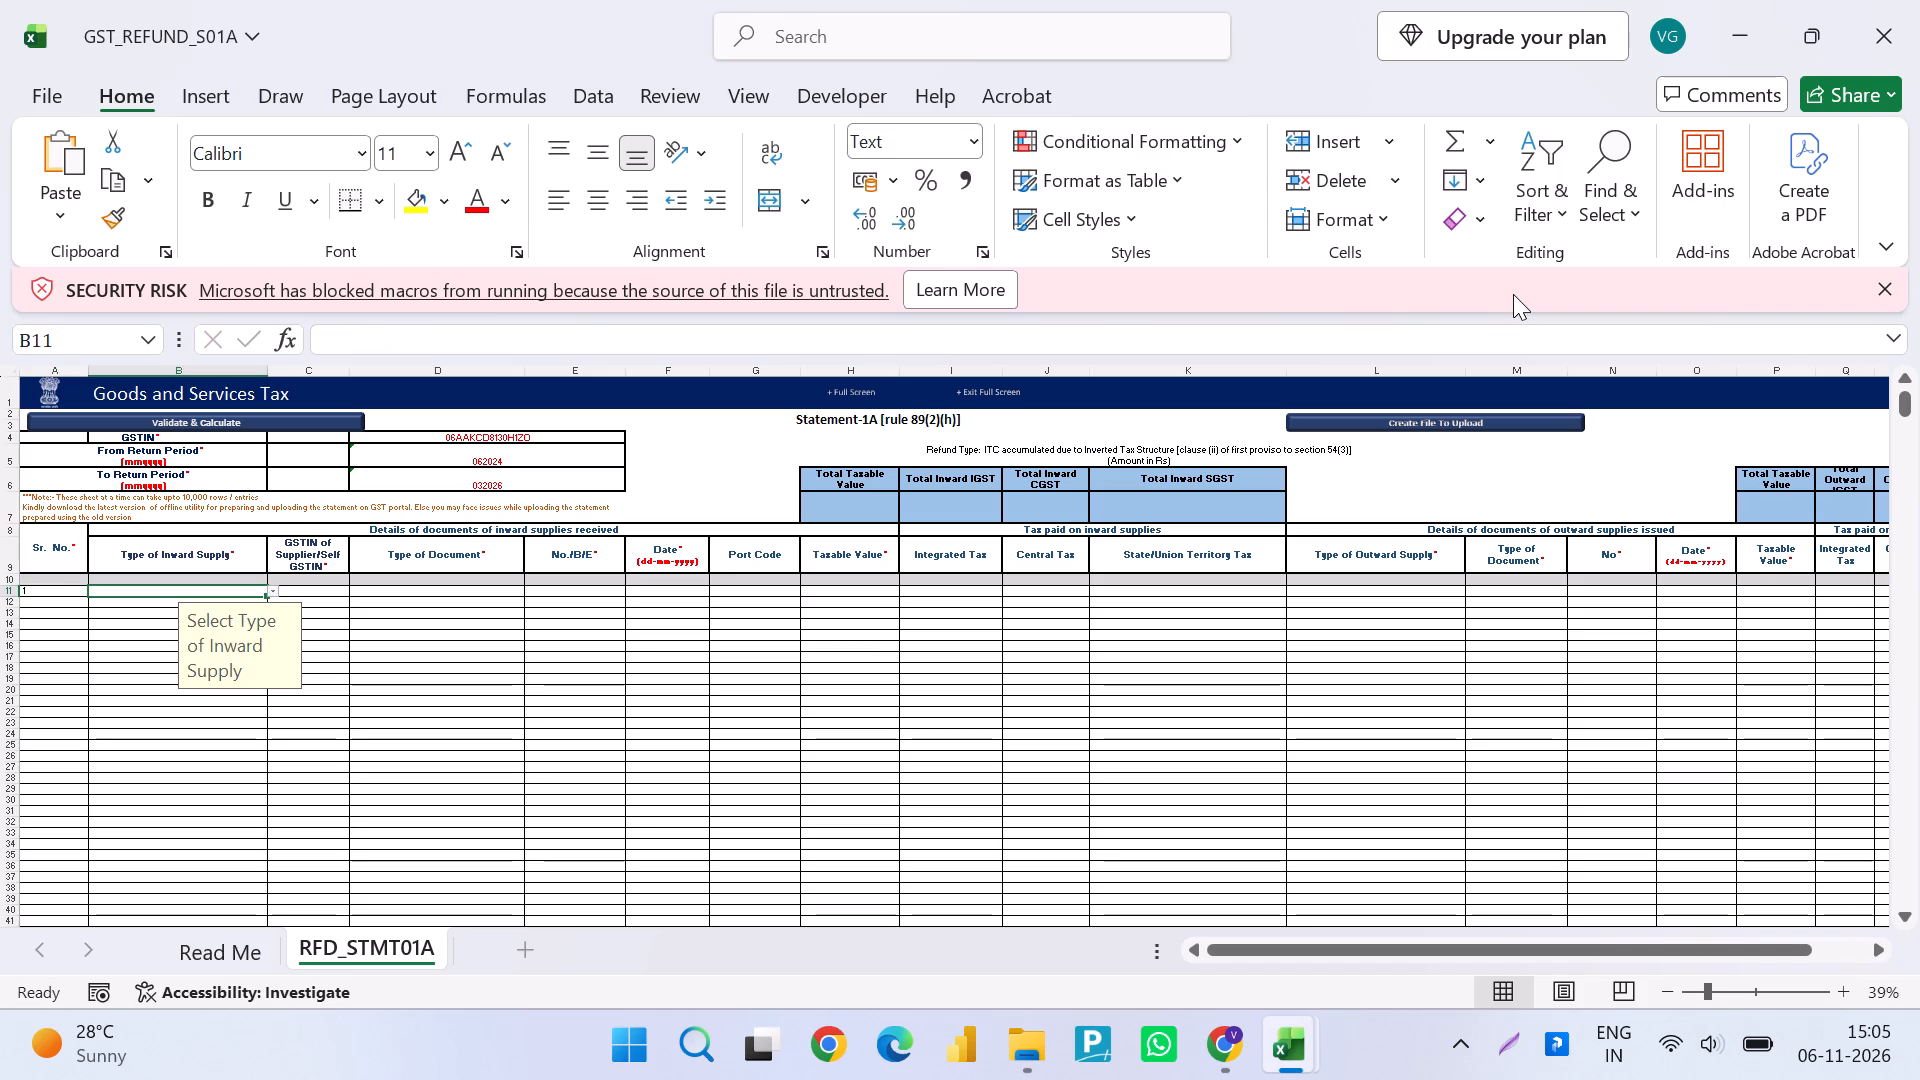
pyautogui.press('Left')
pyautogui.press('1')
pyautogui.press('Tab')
# Set row 11's type of inward supply to Inward Supply from Registered Person.
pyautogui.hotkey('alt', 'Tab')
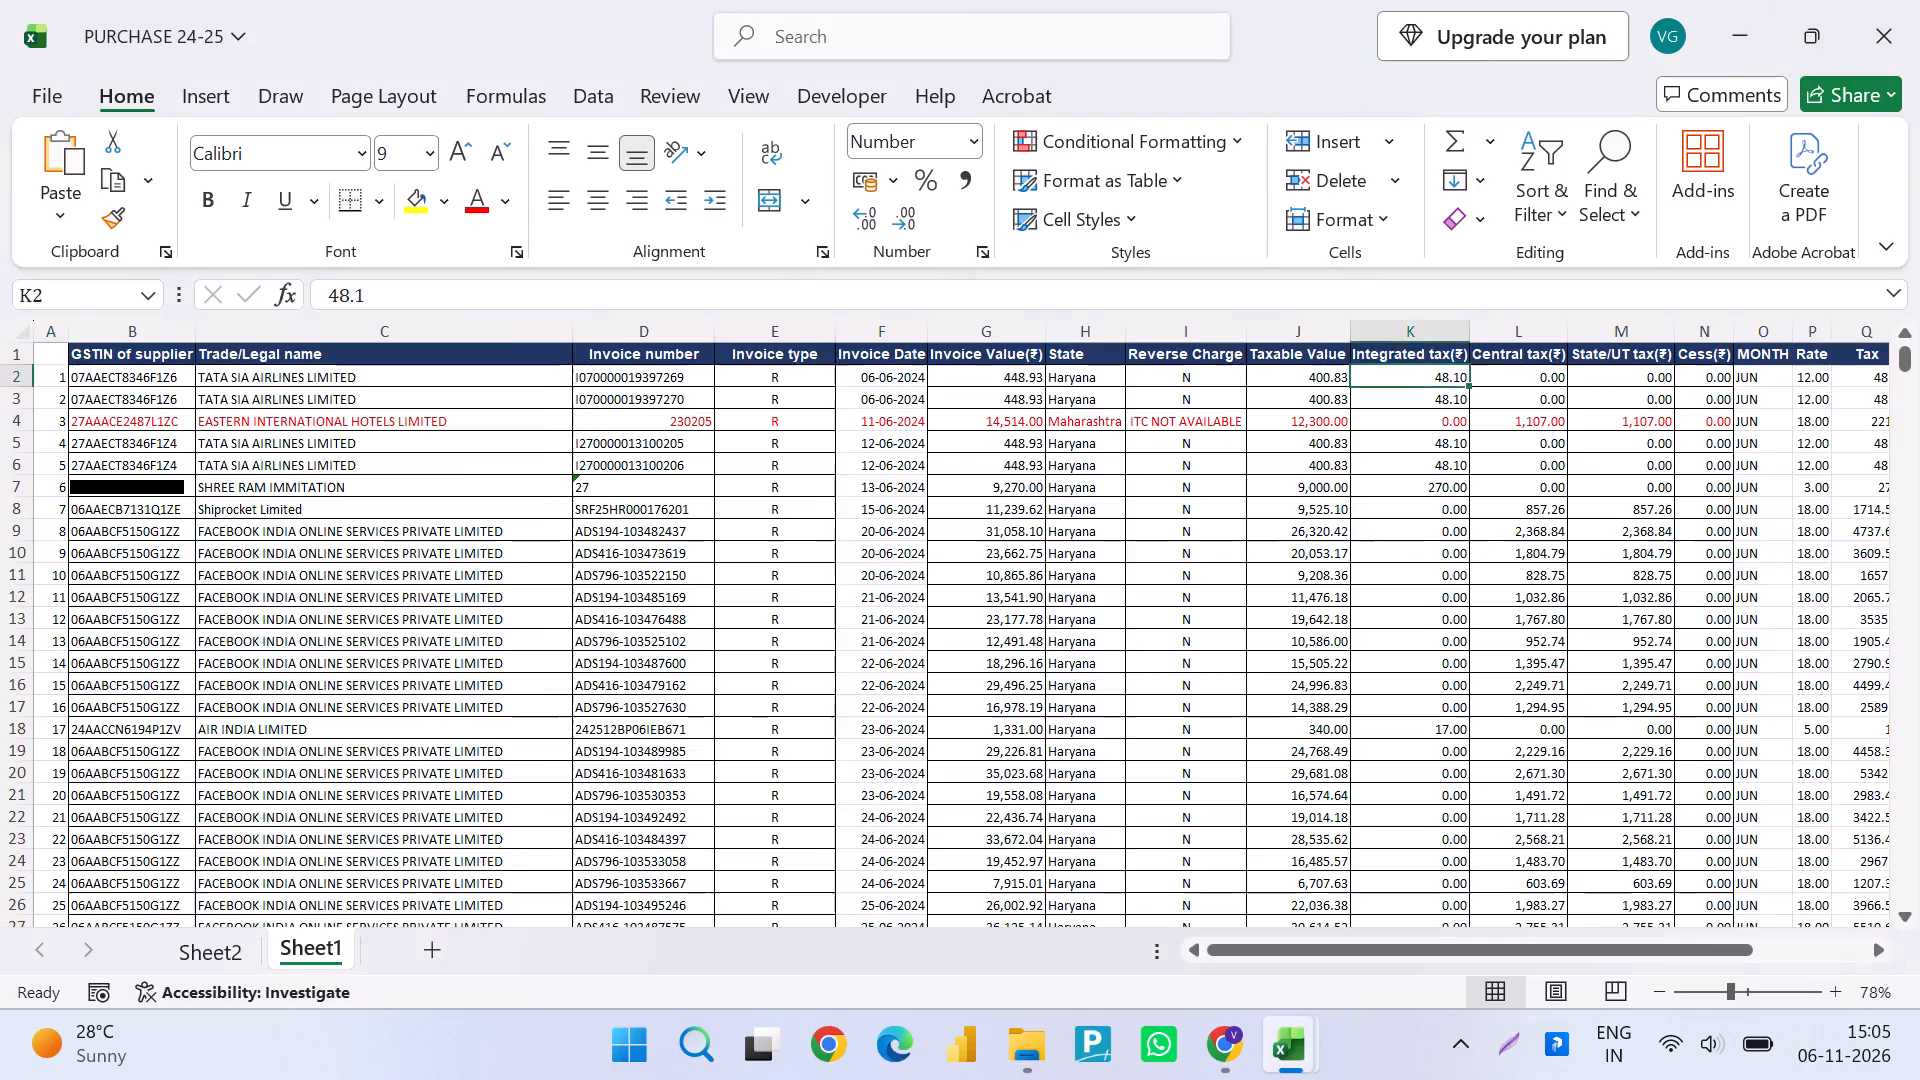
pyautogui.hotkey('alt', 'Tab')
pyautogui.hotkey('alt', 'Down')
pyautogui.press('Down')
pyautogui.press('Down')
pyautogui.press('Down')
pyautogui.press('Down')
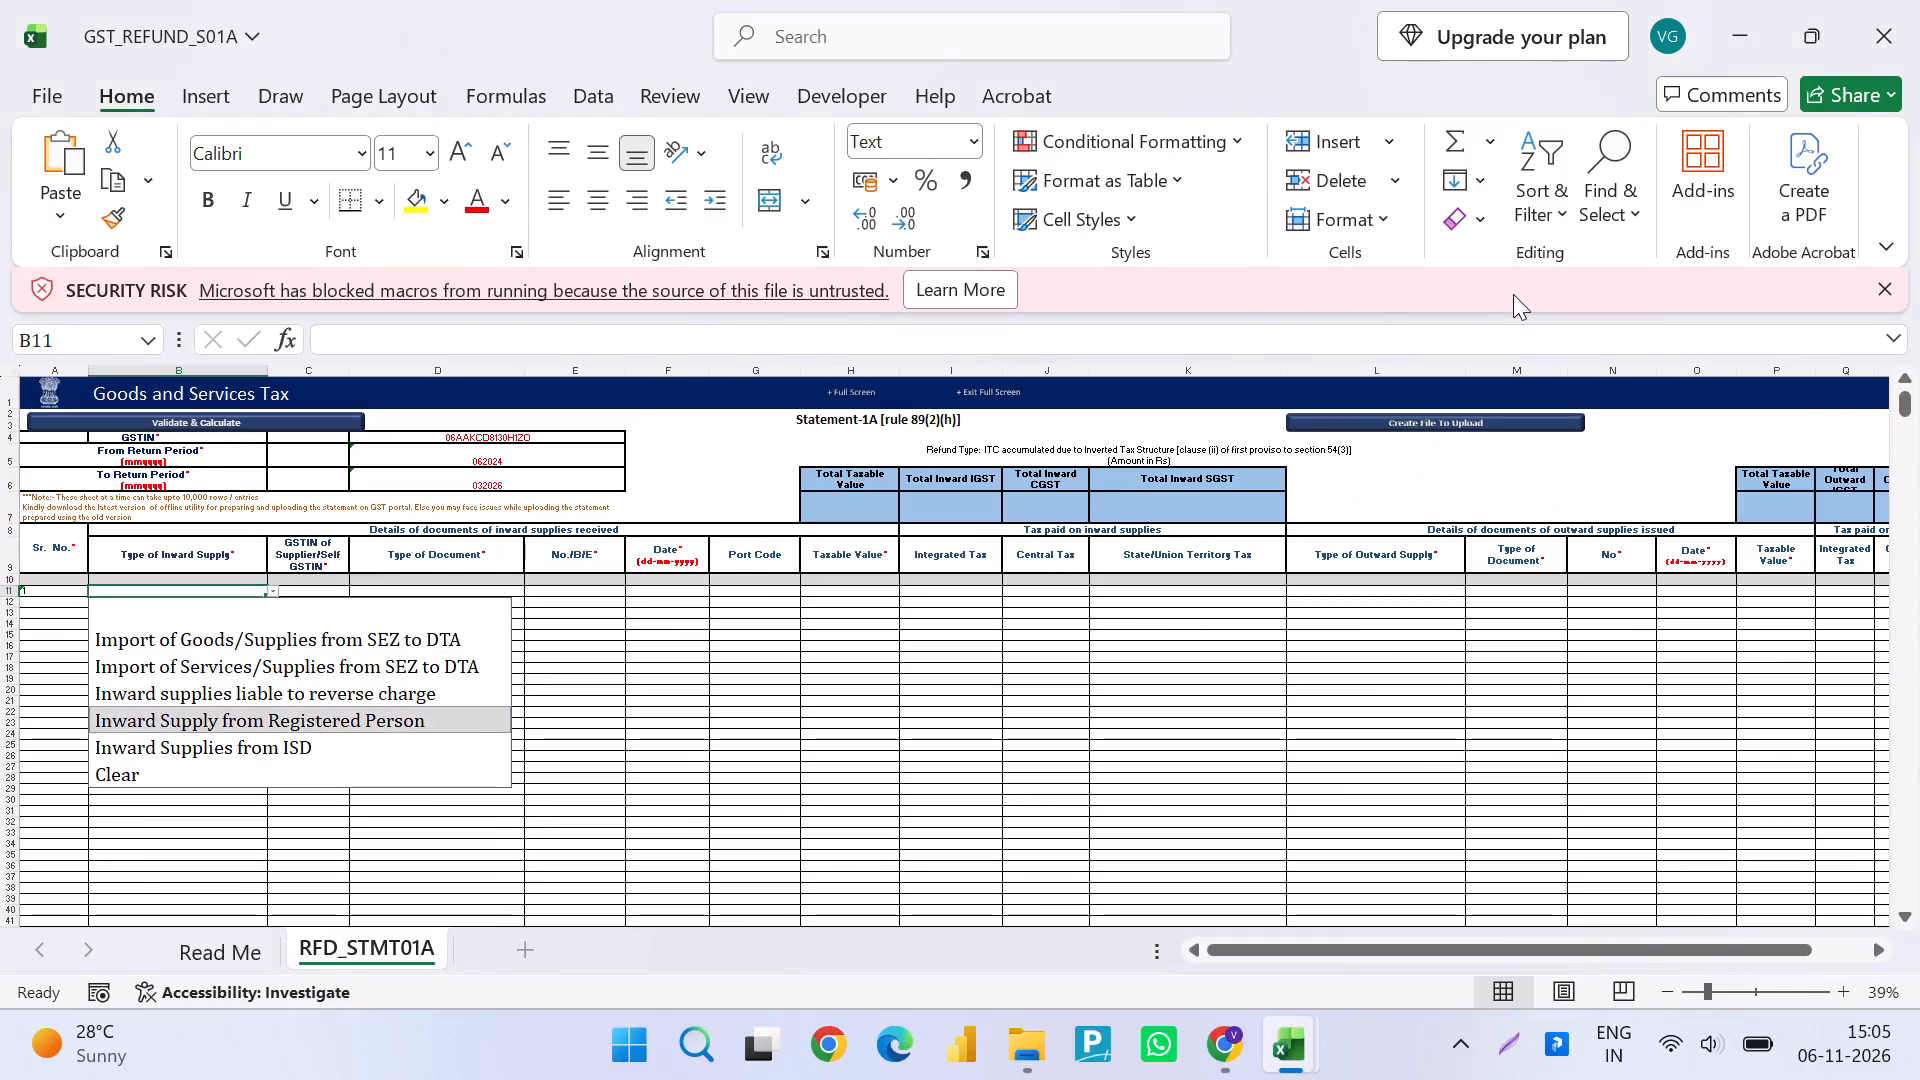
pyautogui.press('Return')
# Copy the supplier's GSTIN from row 2 of PURCHASE 24-25 into the supplier GSTIN cell of row 11 in GST_REFUND_S01A.
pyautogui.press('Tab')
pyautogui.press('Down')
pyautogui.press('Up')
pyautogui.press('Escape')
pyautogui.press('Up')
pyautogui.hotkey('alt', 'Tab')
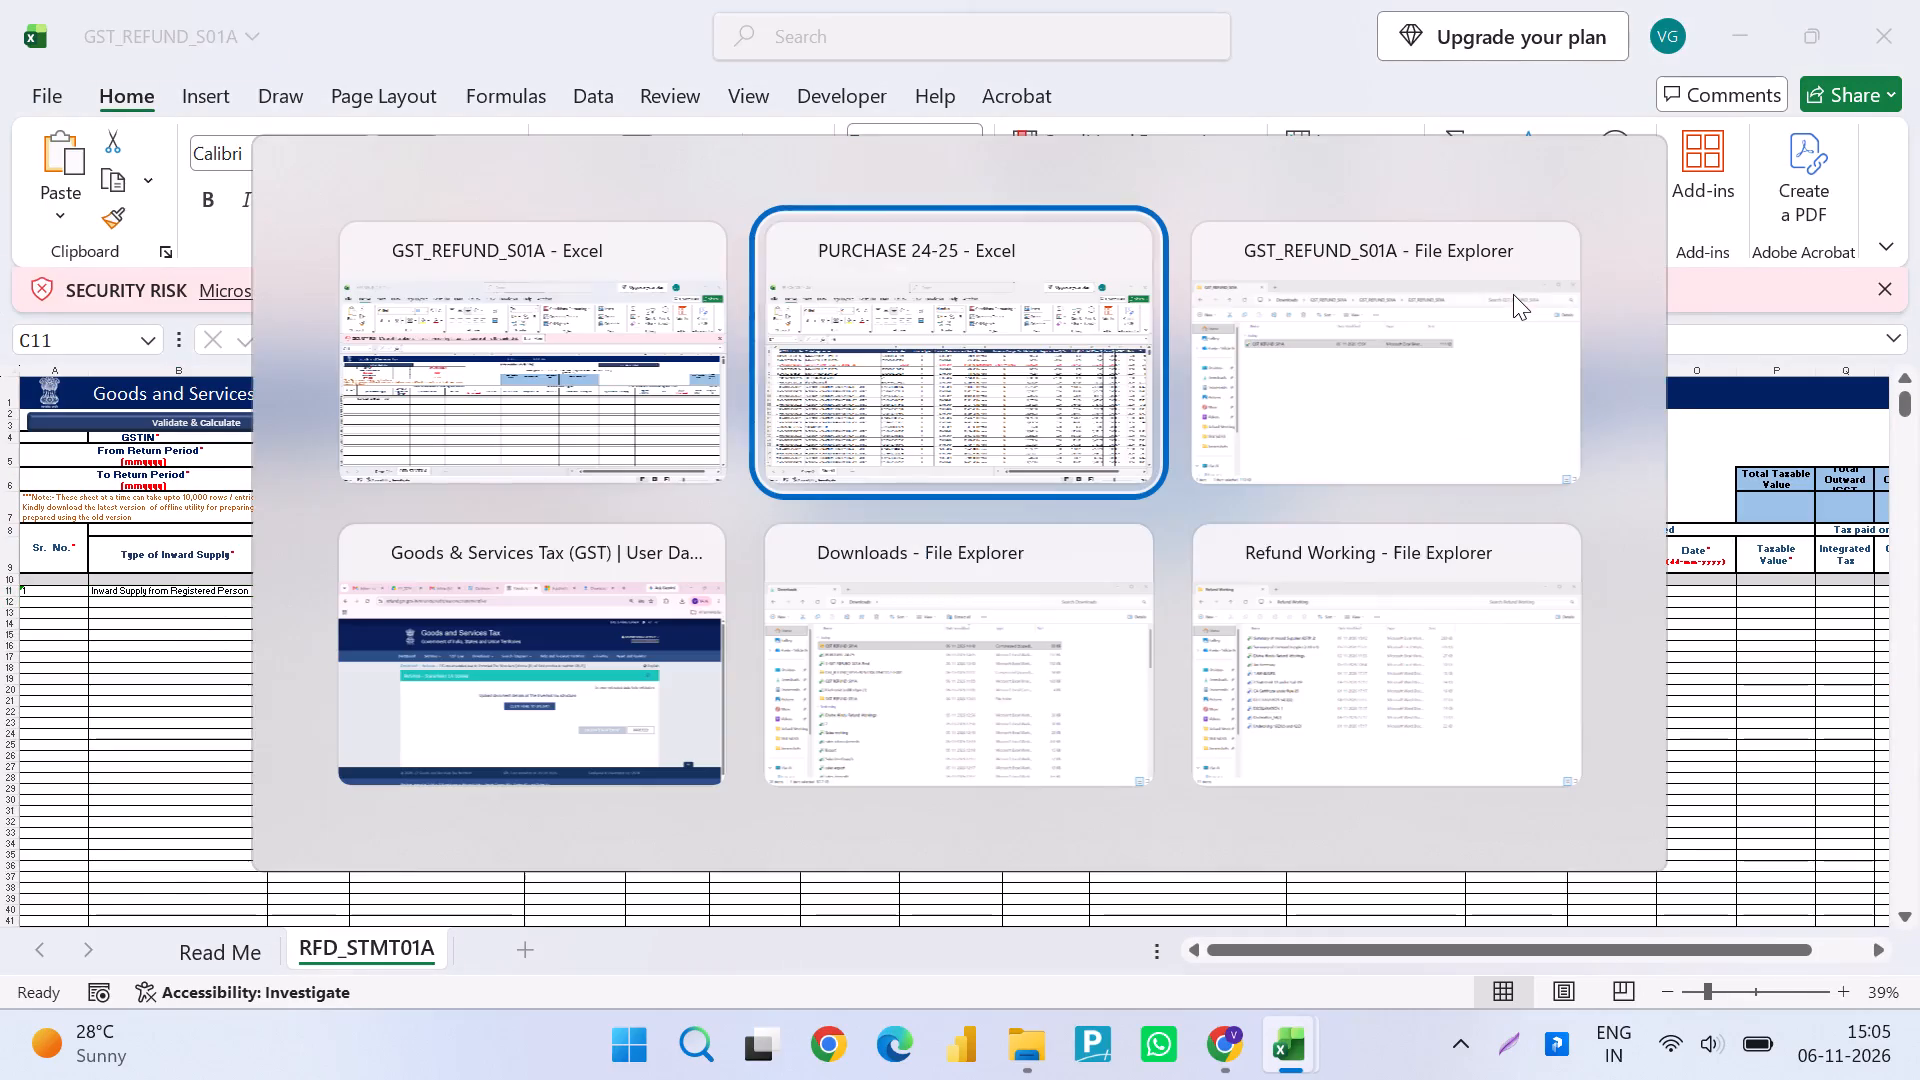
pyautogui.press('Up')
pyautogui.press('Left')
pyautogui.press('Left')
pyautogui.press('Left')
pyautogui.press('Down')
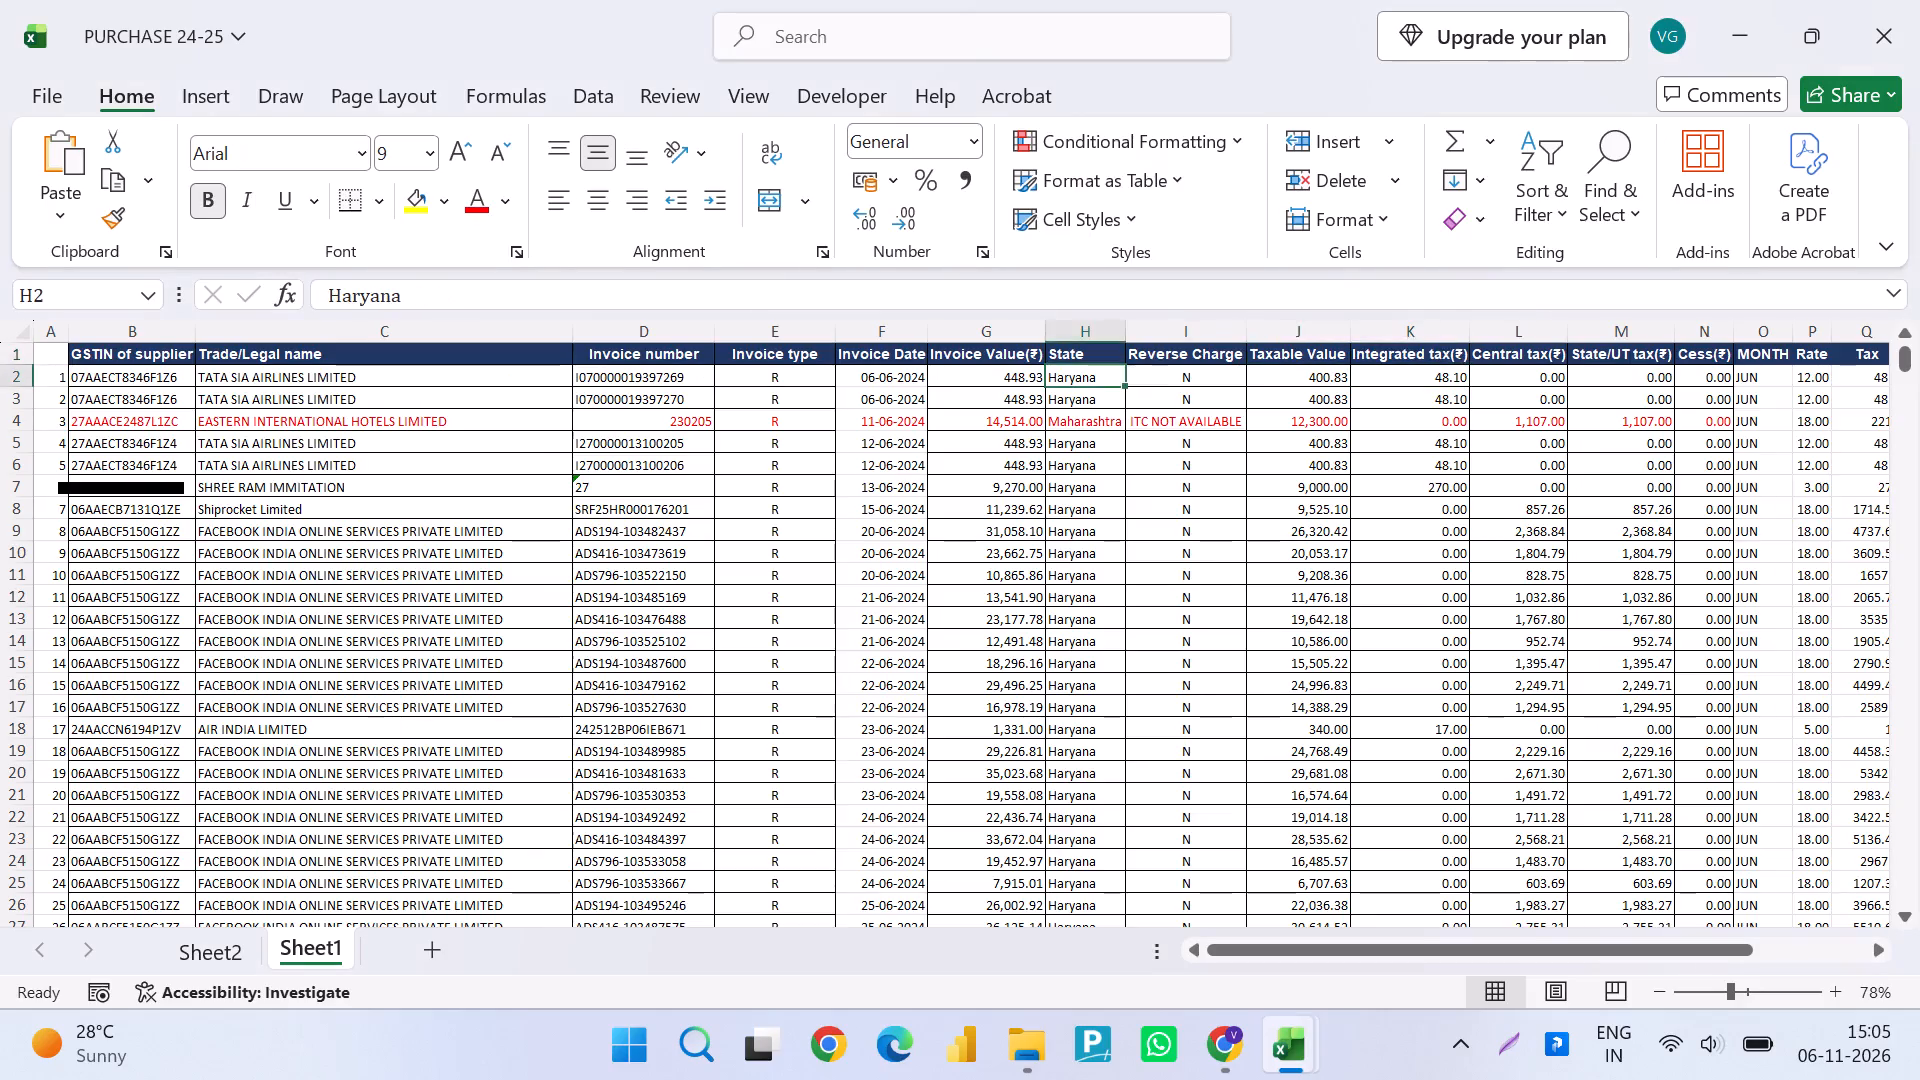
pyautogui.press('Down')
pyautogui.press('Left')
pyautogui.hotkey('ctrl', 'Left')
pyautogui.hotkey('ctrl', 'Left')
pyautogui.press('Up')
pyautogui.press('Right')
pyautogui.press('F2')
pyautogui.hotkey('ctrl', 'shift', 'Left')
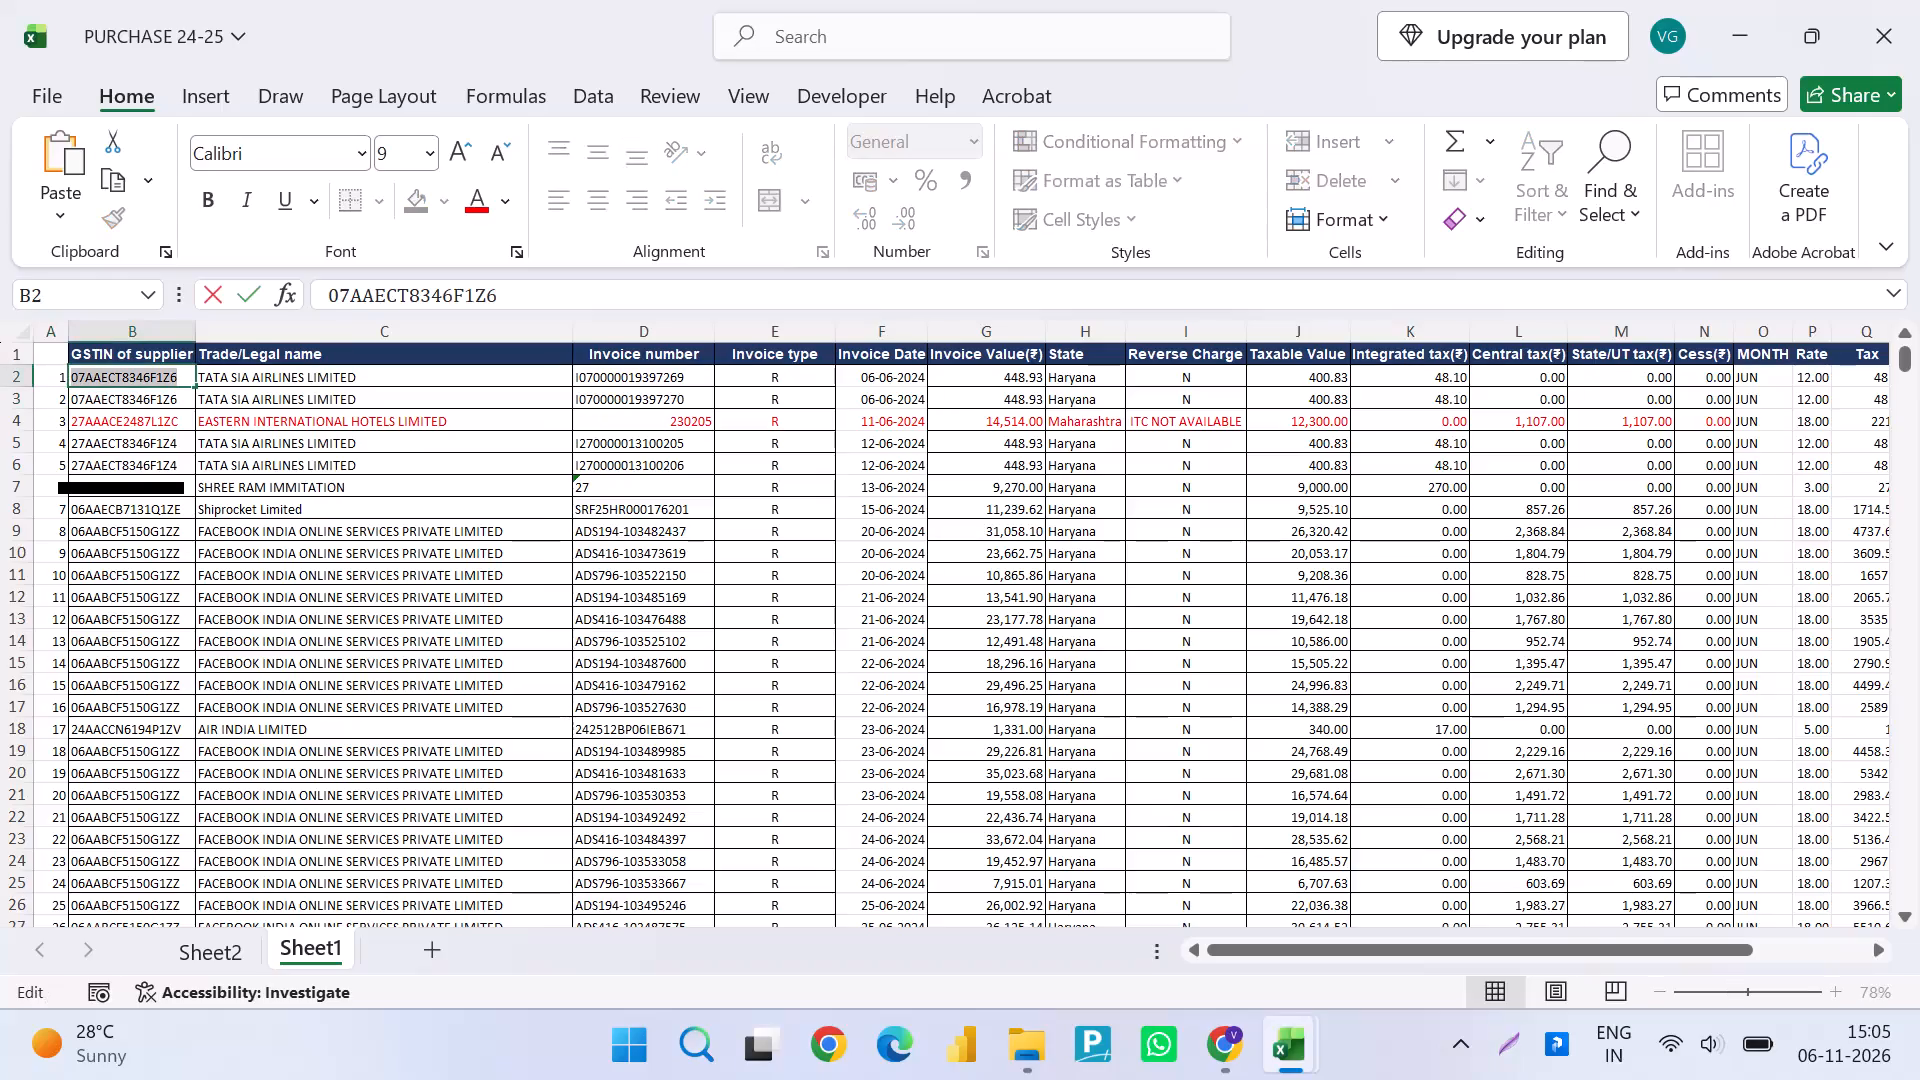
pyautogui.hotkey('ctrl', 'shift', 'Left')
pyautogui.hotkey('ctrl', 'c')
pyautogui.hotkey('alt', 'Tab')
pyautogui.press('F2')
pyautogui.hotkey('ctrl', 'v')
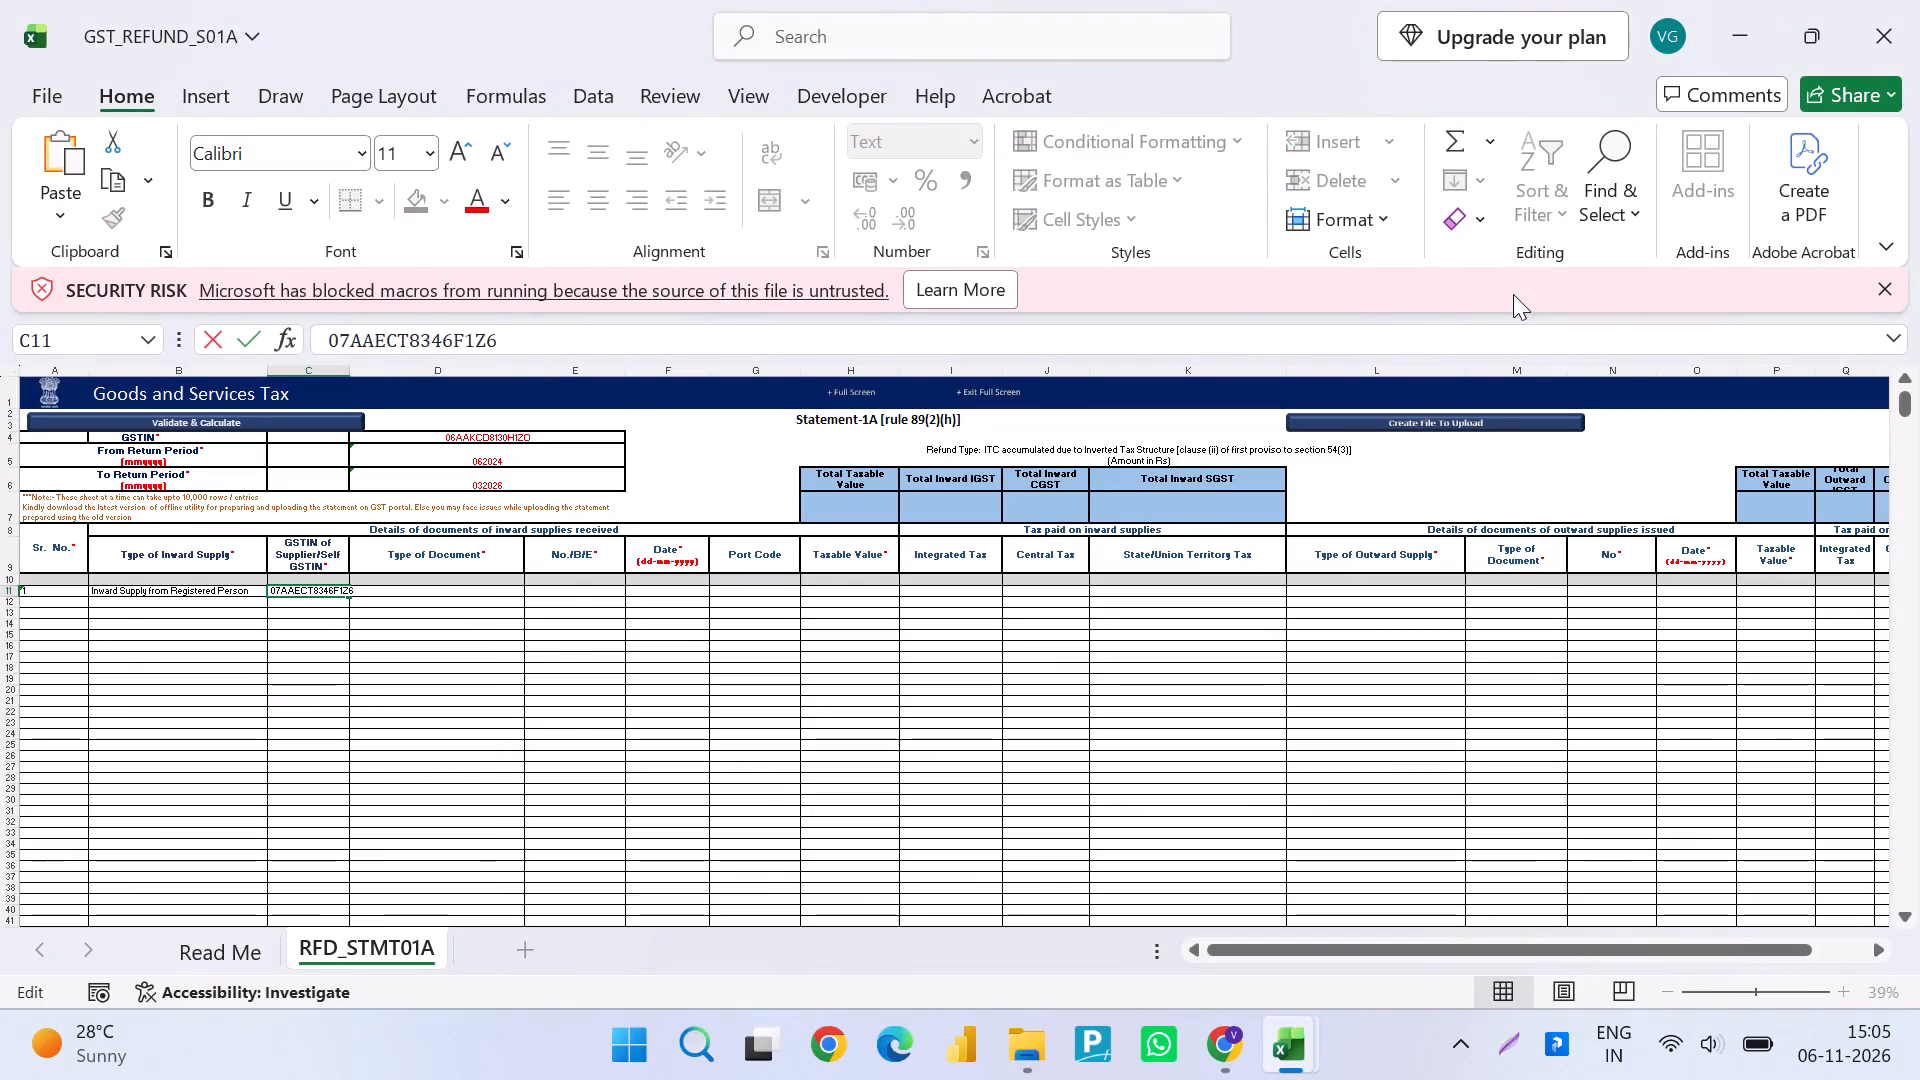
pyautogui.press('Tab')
# Set row 11's inward type of document to Invoice/Bill of Entry.
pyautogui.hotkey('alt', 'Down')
pyautogui.press('Down')
pyautogui.press('Down')
pyautogui.press('Up')
pyautogui.press('Return')
pyautogui.press('Tab')
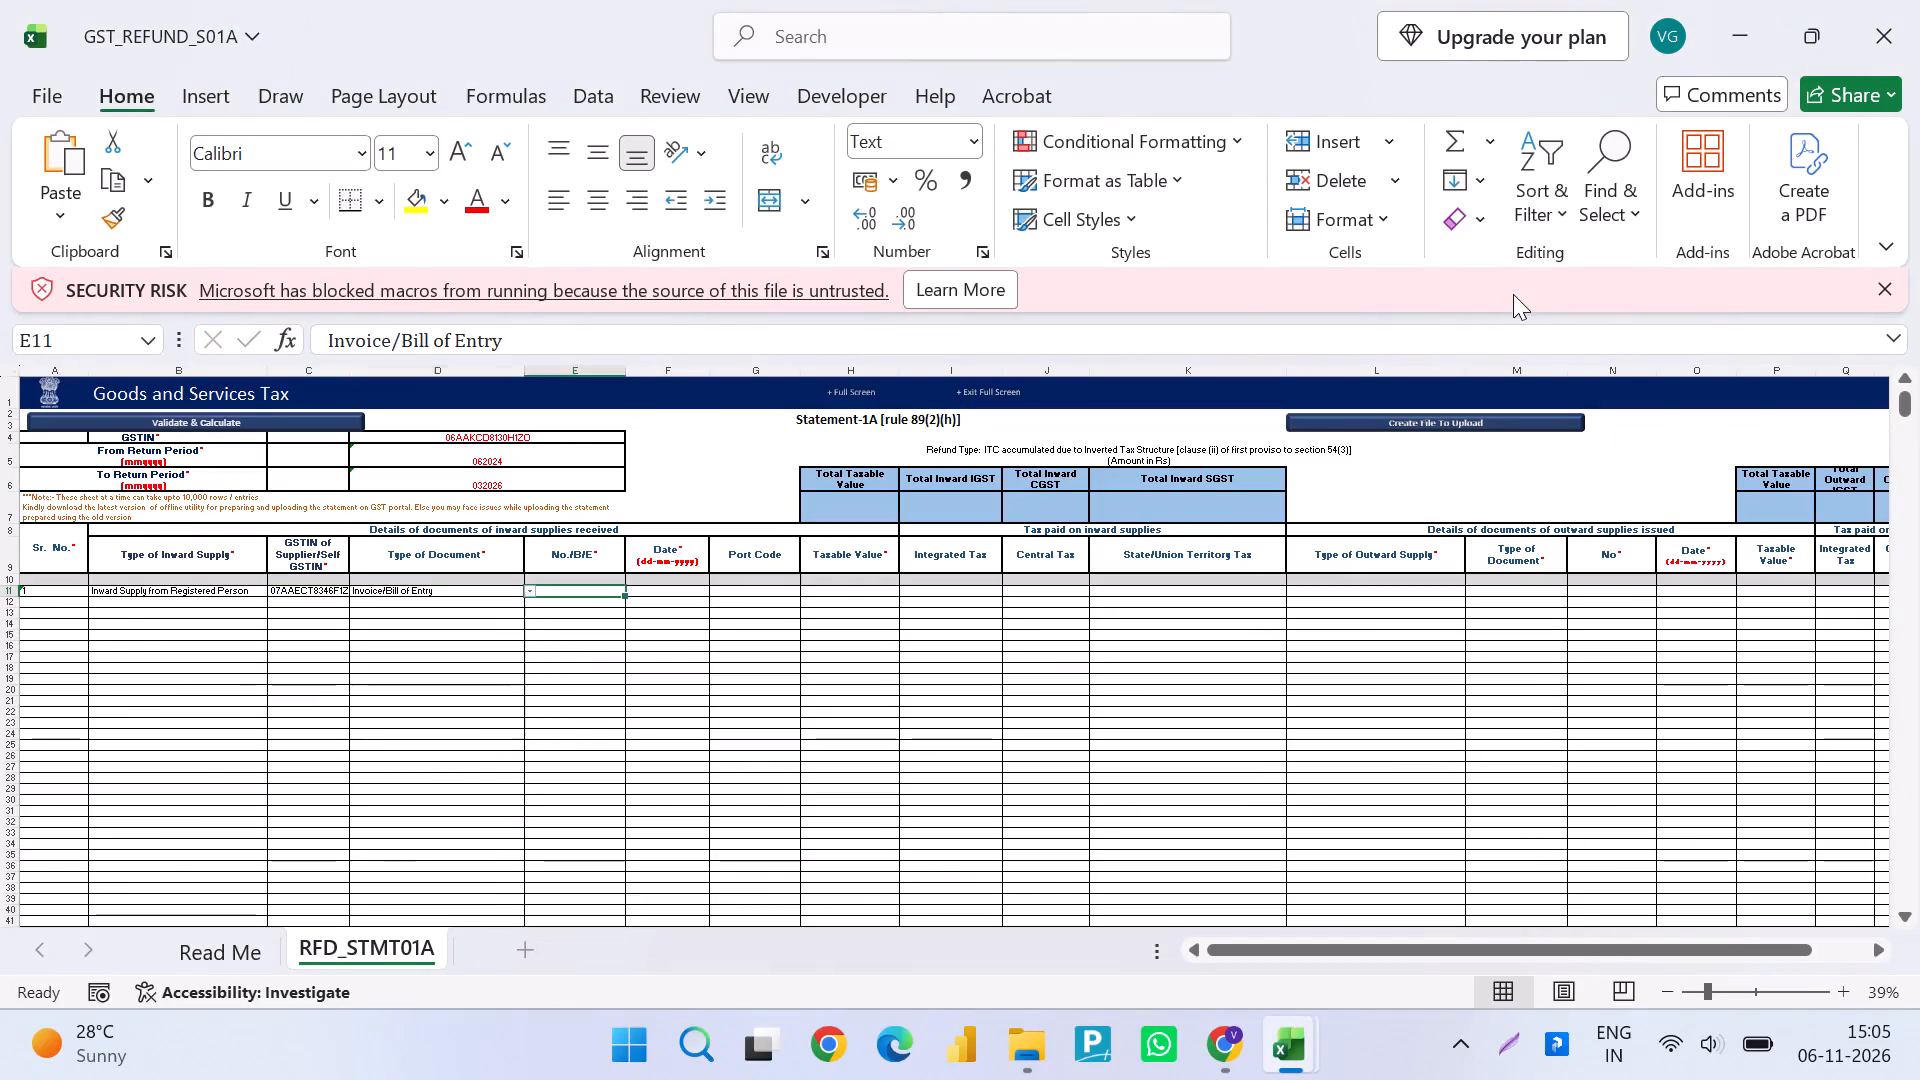
pyautogui.hotkey('alt', 'Tab')
pyautogui.press('Right')
pyautogui.press('Right')
pyautogui.press('Right')
pyautogui.press('Left')
pyautogui.press('F2')
pyautogui.hotkey('ctrl', 'shift', 'Left')
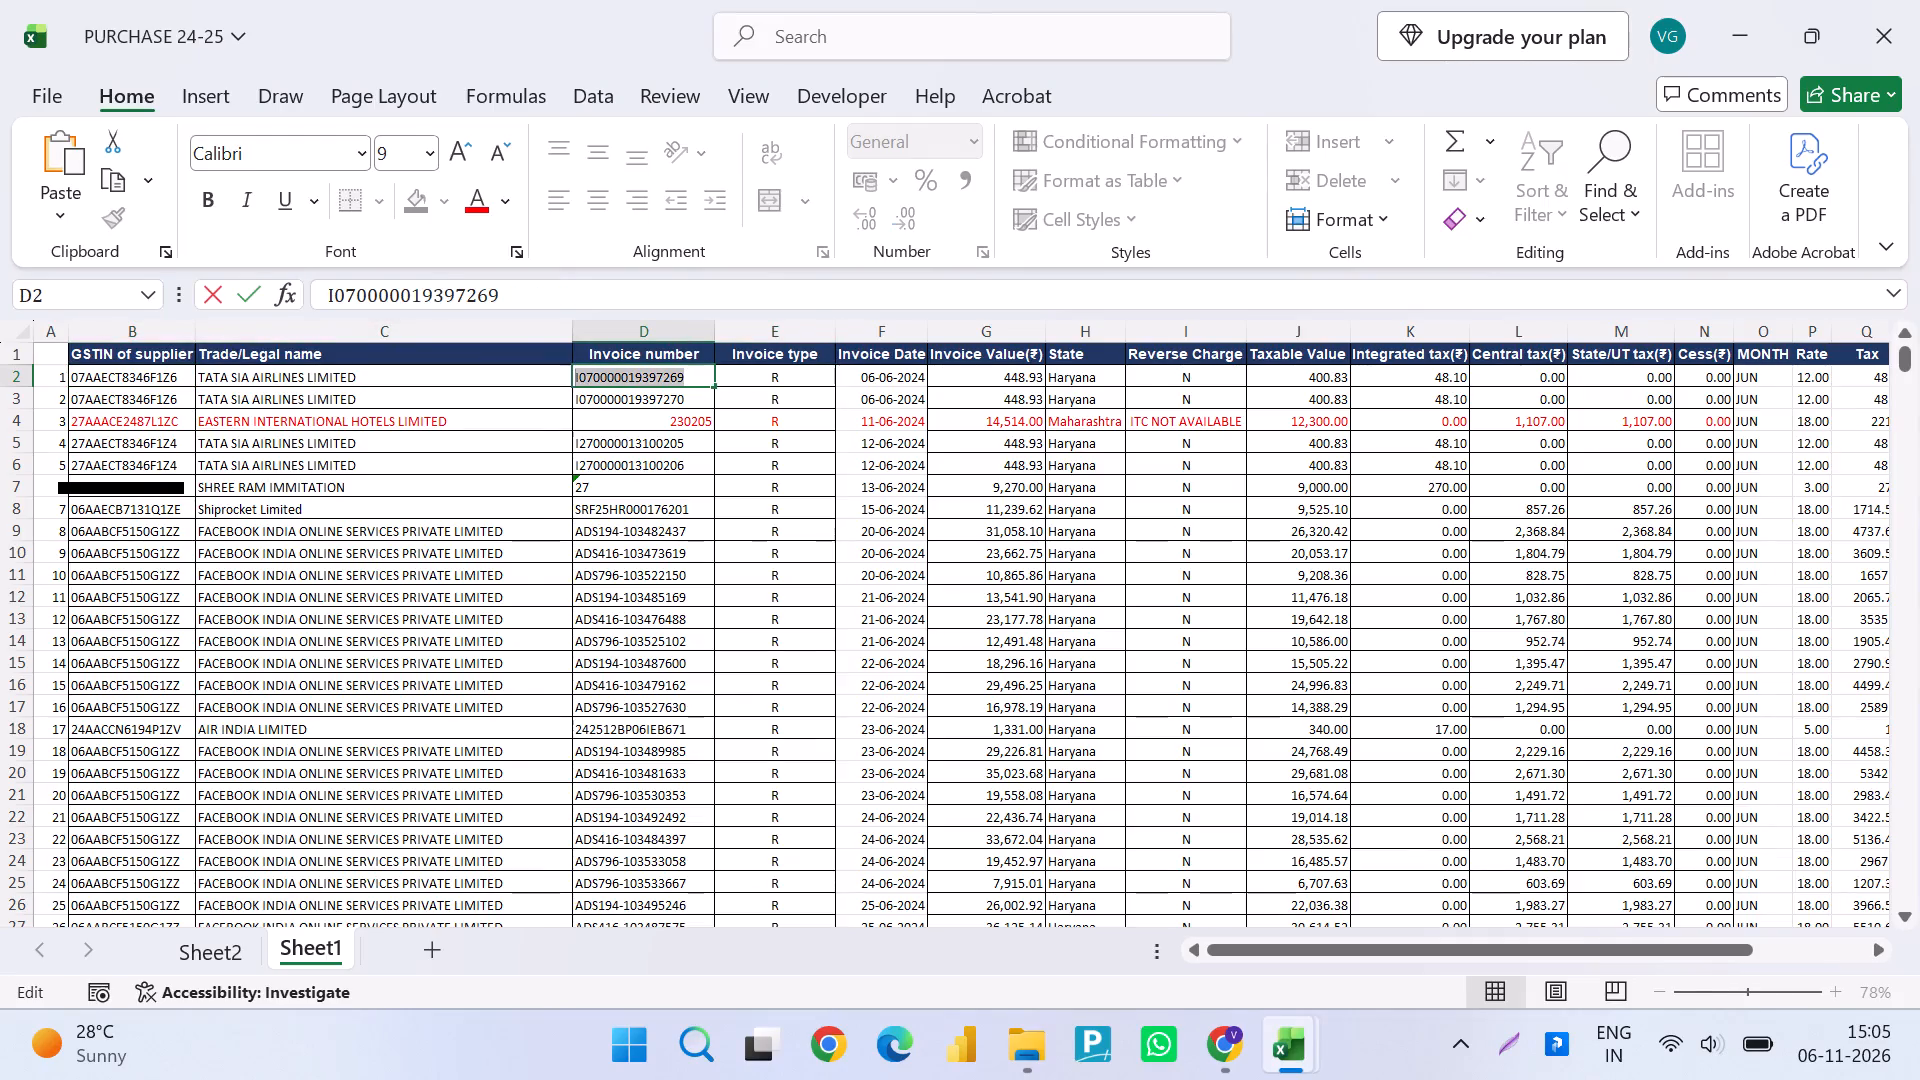
pyautogui.hotkey('ctrl', 'shift', 'Left')
pyautogui.hotkey('ctrl', 'c')
pyautogui.hotkey('alt', 'Tab')
pyautogui.press('F2')
pyautogui.hotkey('ctrl', 'v')
pyautogui.press('Tab')
# Enter 06-06-2024 as the inward document date in row 11.
pyautogui.hotkey('alt', 'Tab')
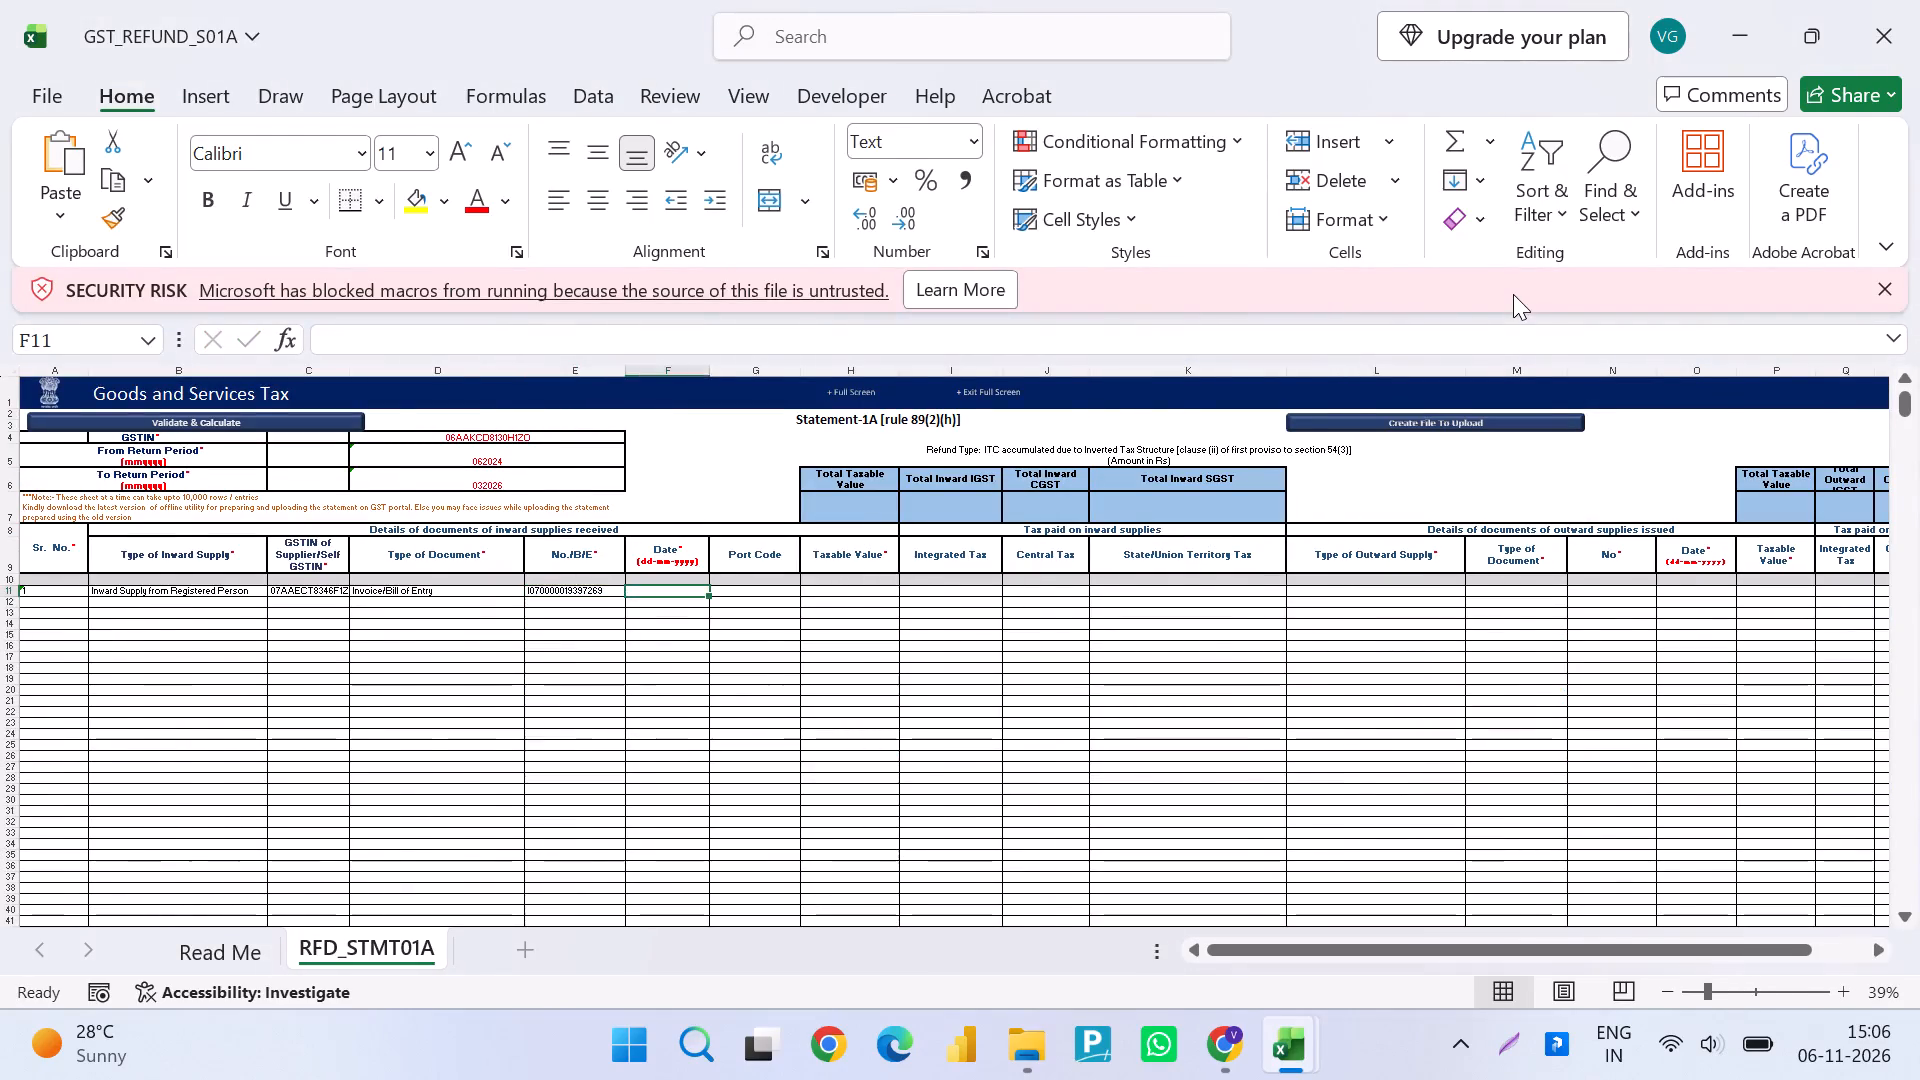
pyautogui.press('Right')
pyautogui.hotkey('alt', 'Tab')
pyautogui.write('06-06-202')
pyautogui.press('4')
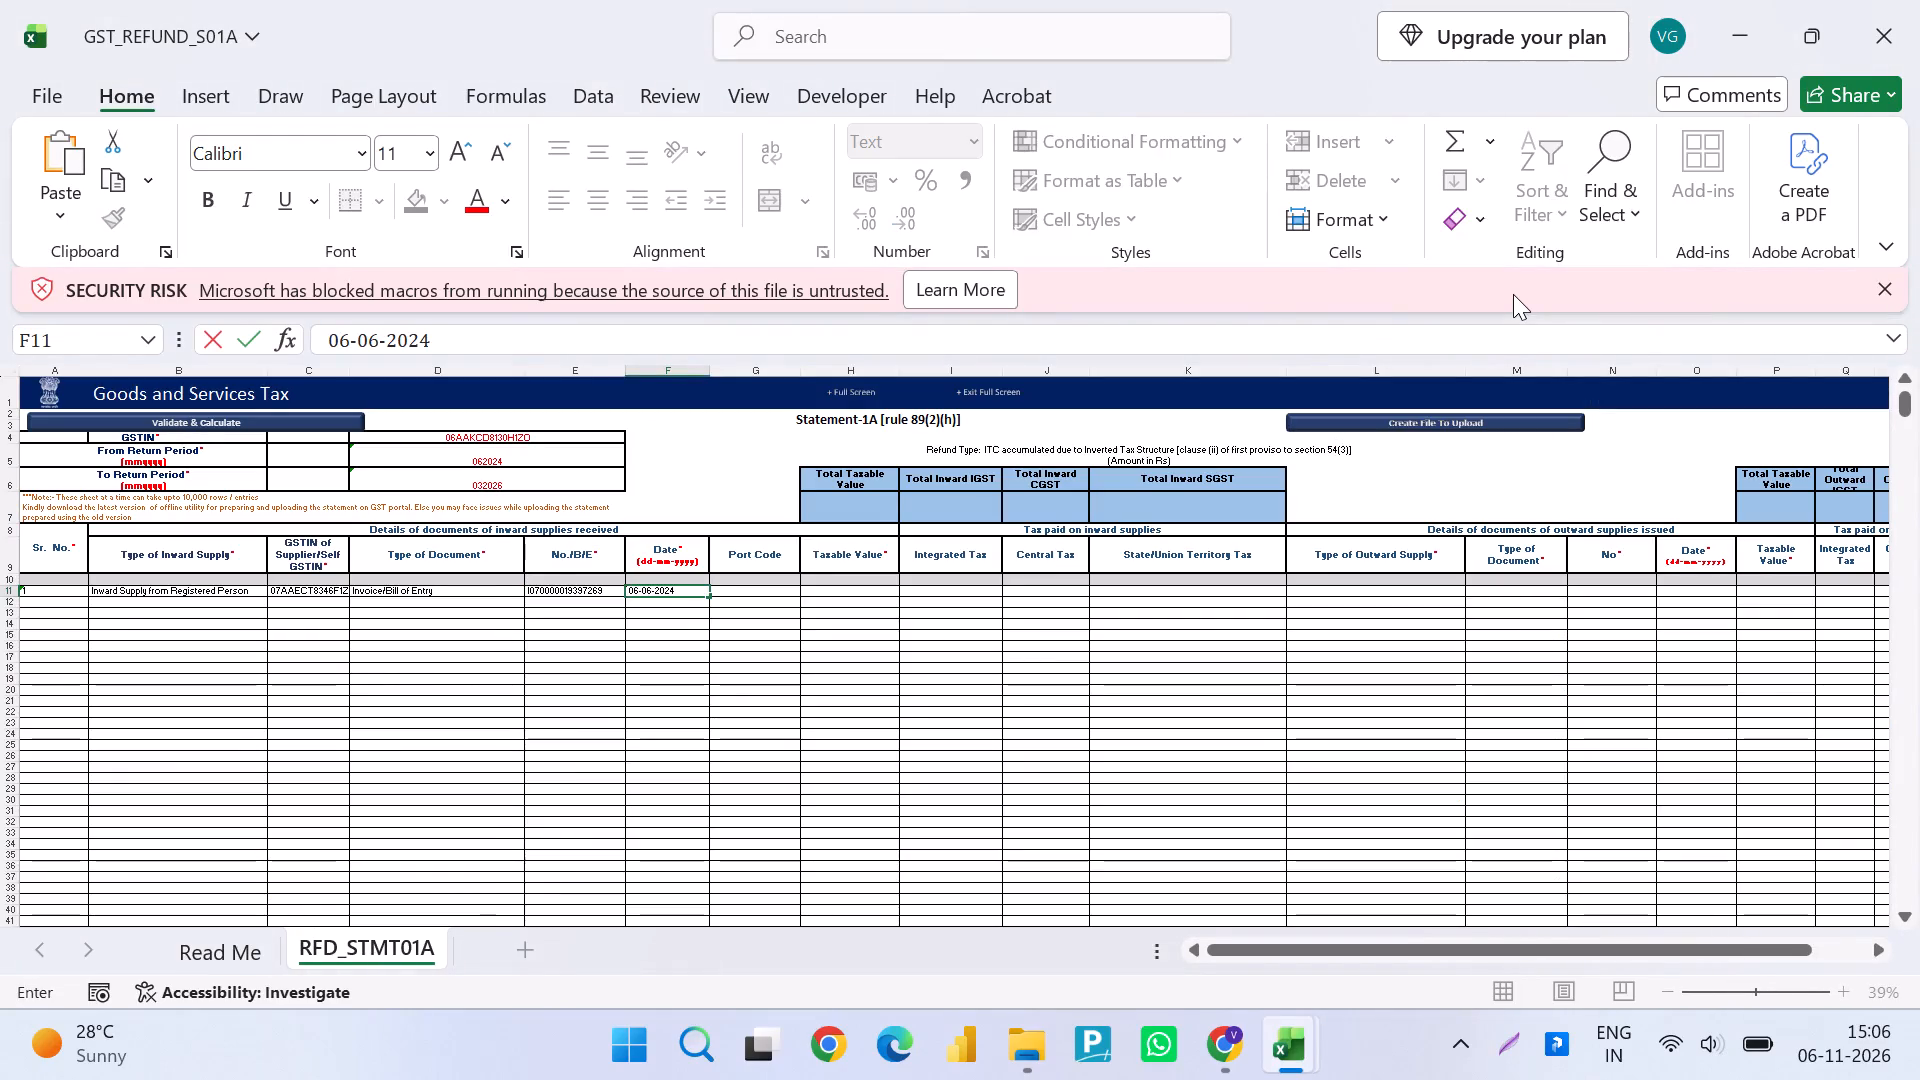
pyautogui.press('Tab')
# Enter a taxable value of 400.82 and integrated tax of 48.1 for the inward supply in row 11.
pyautogui.press('Tab')
pyautogui.hotkey('alt', 'Tab')
pyautogui.press('Right')
pyautogui.press('Right')
pyautogui.press('Right')
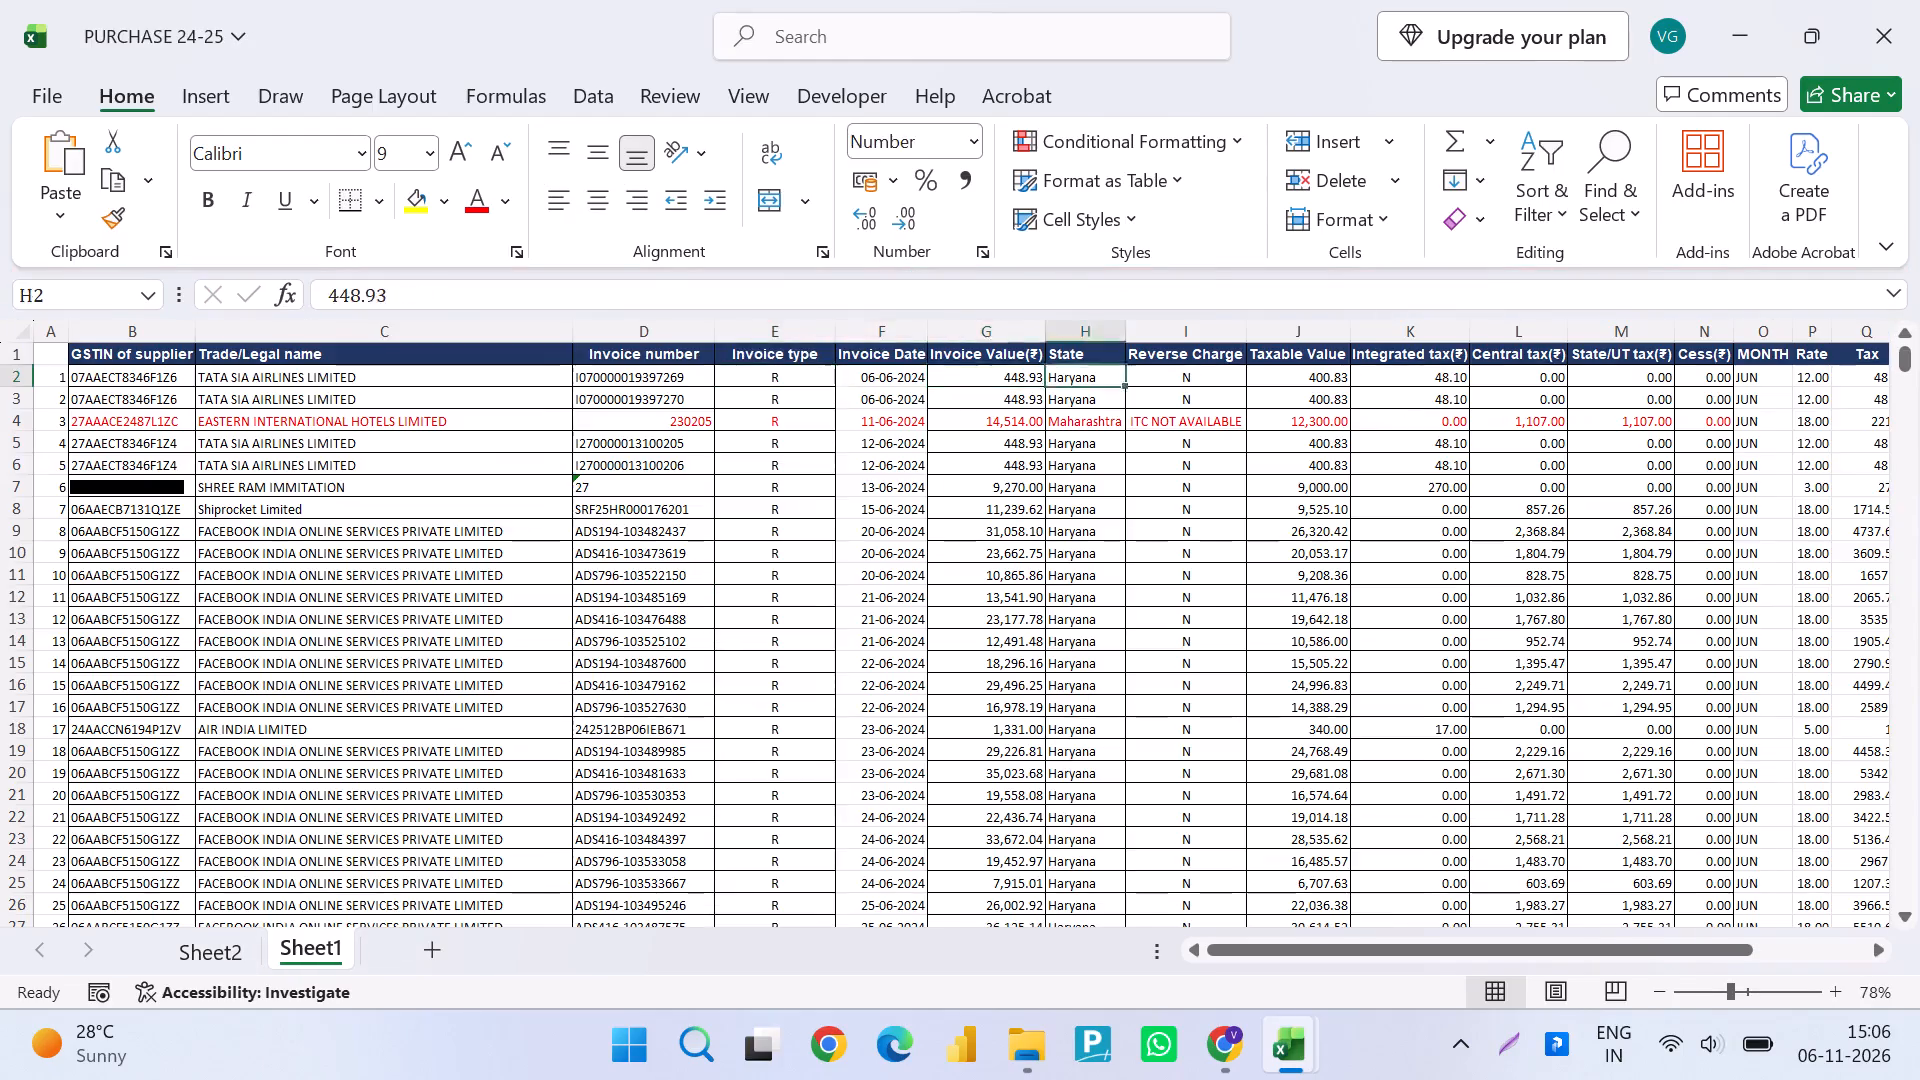
pyautogui.hotkey('alt', 'Tab')
pyautogui.write('400.82')
pyautogui.press('Tab')
pyautogui.hotkey('alt', 'Tab')
pyautogui.hotkey('alt', 'Tab')
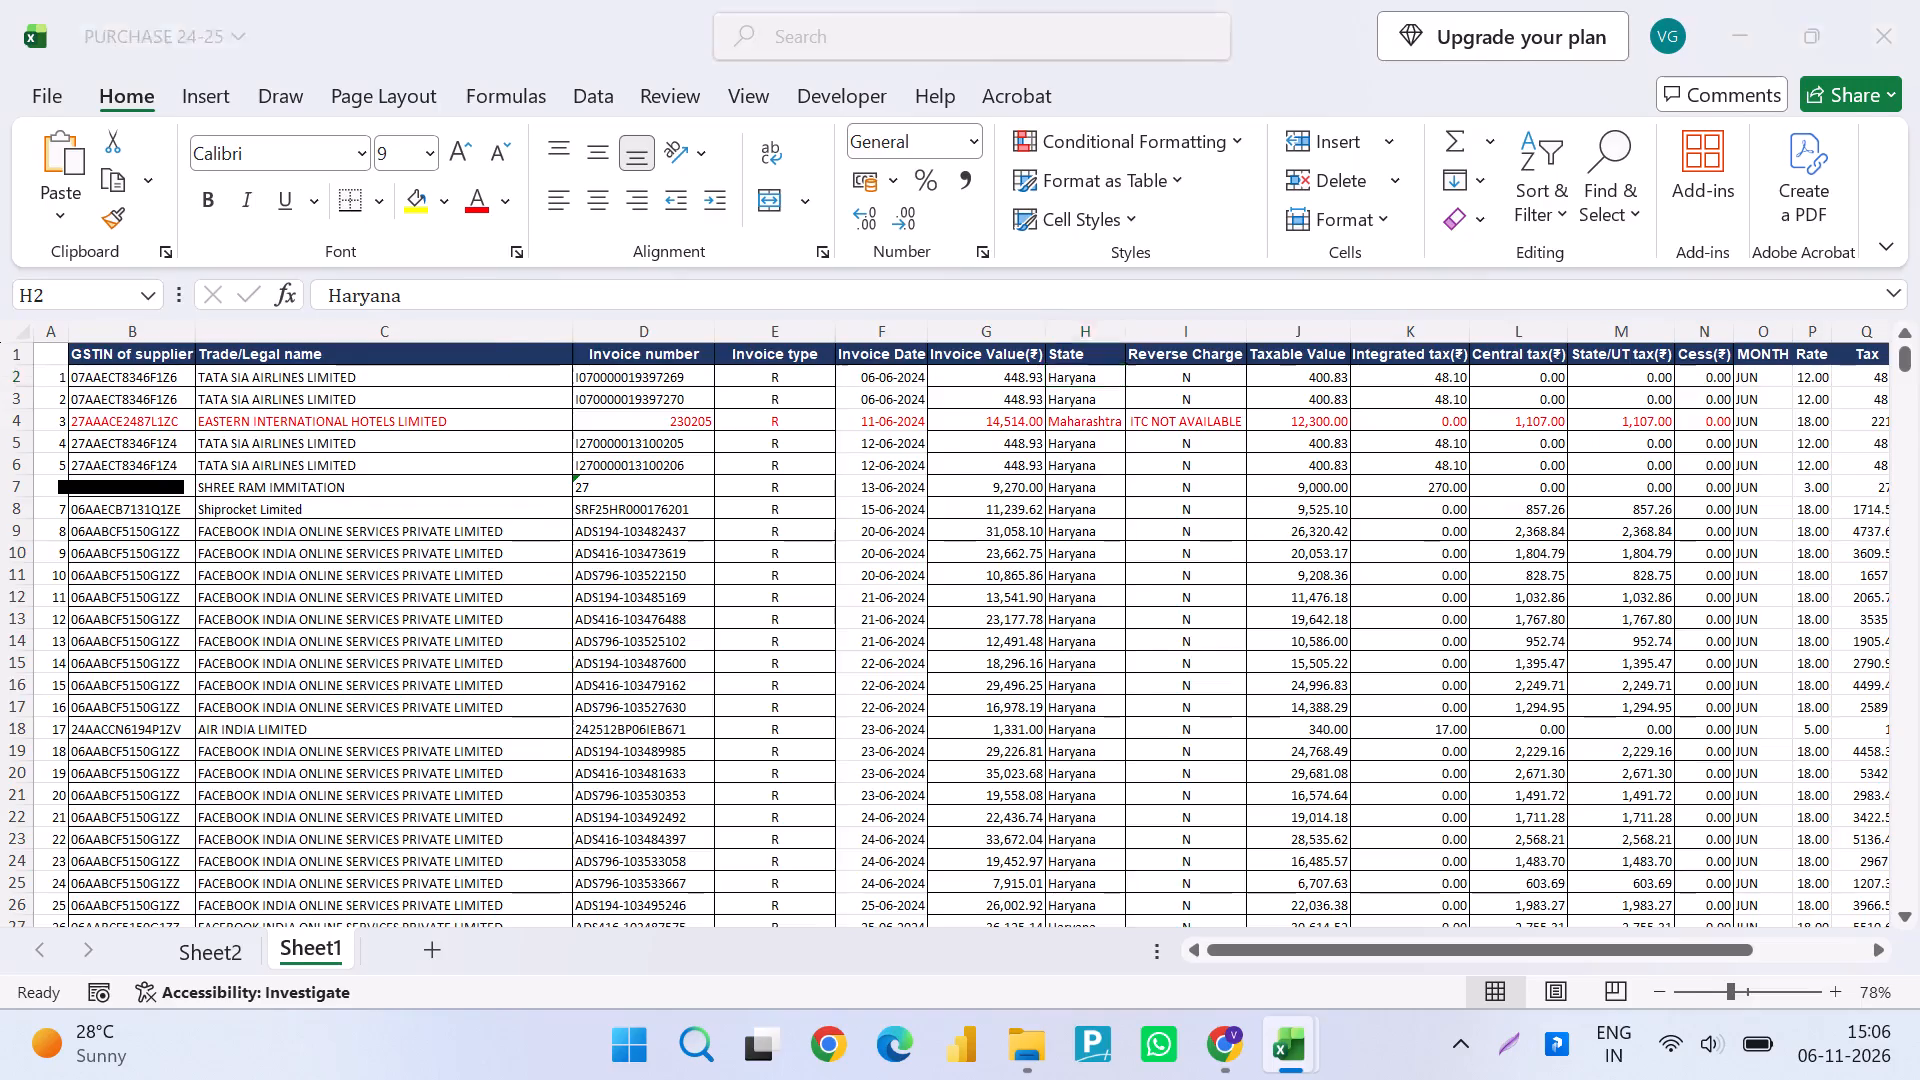
pyautogui.write('48.1')
pyautogui.press('Tab')
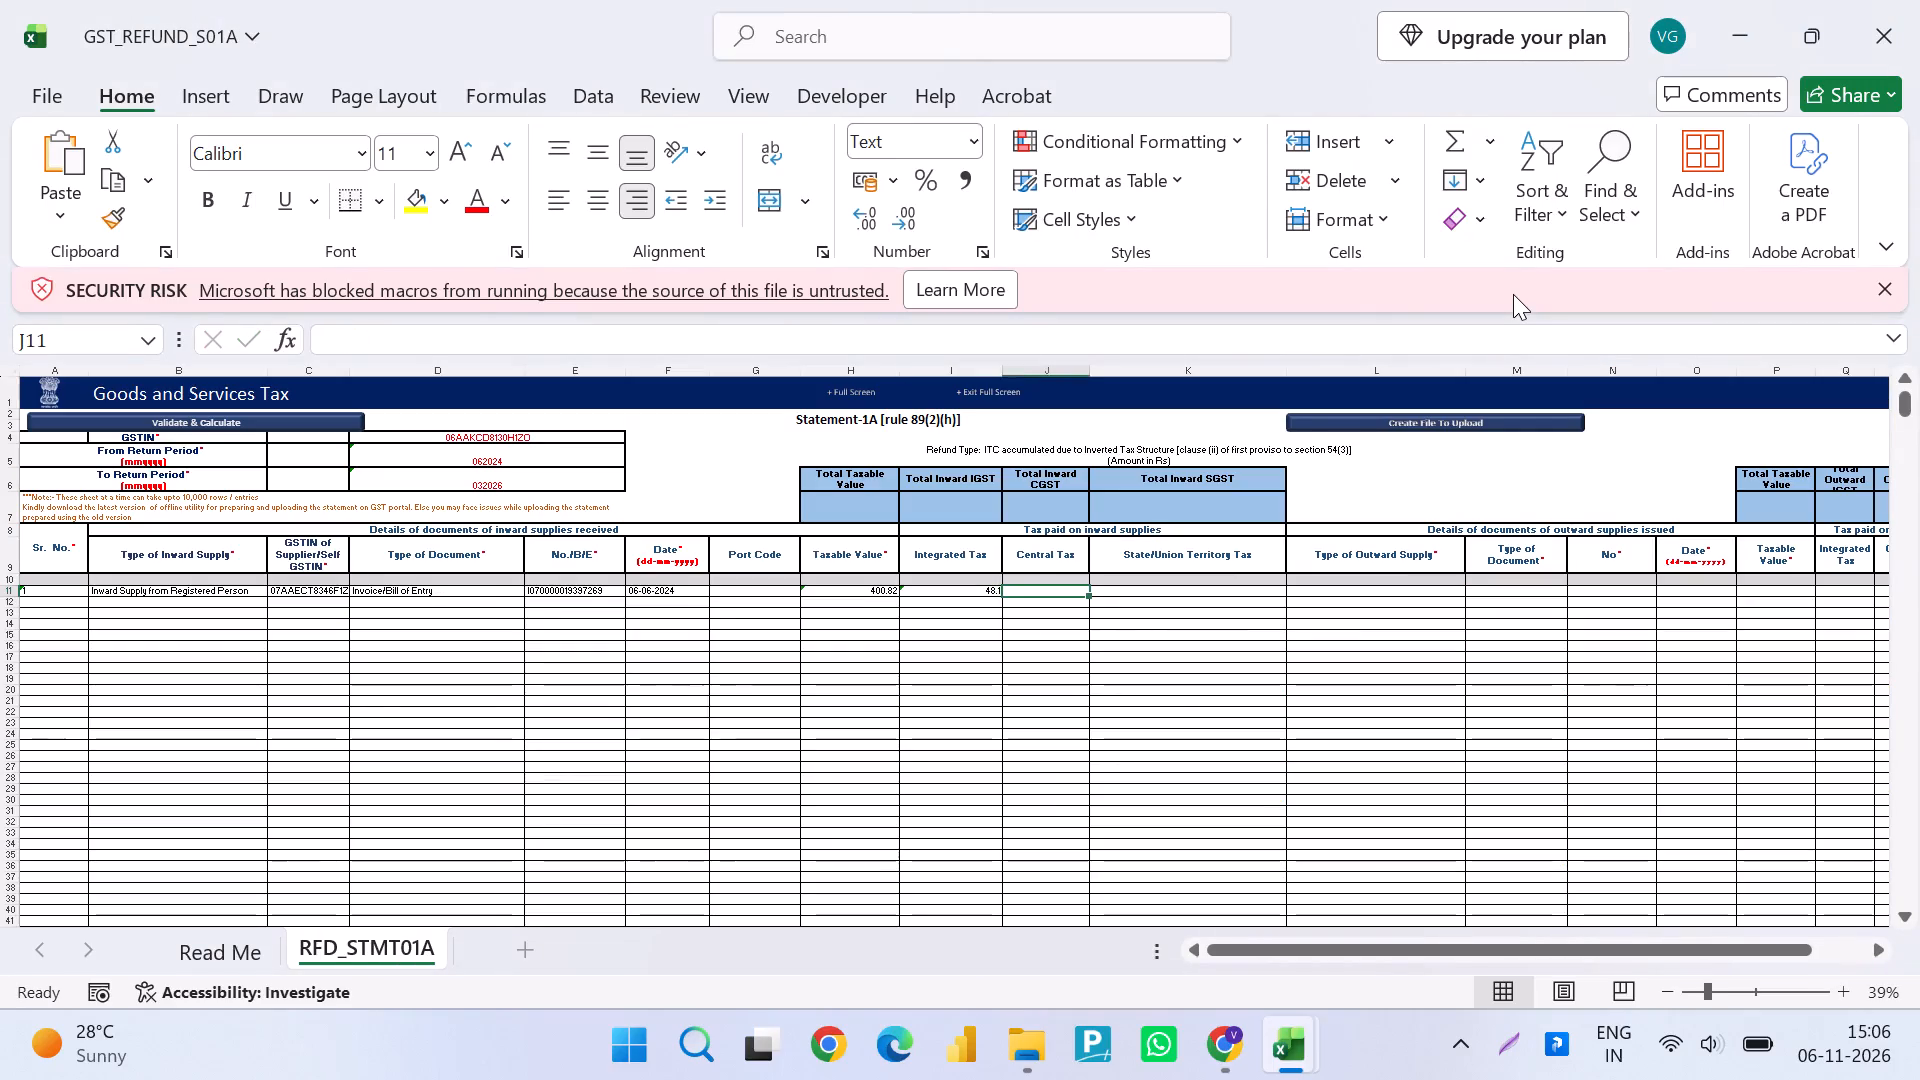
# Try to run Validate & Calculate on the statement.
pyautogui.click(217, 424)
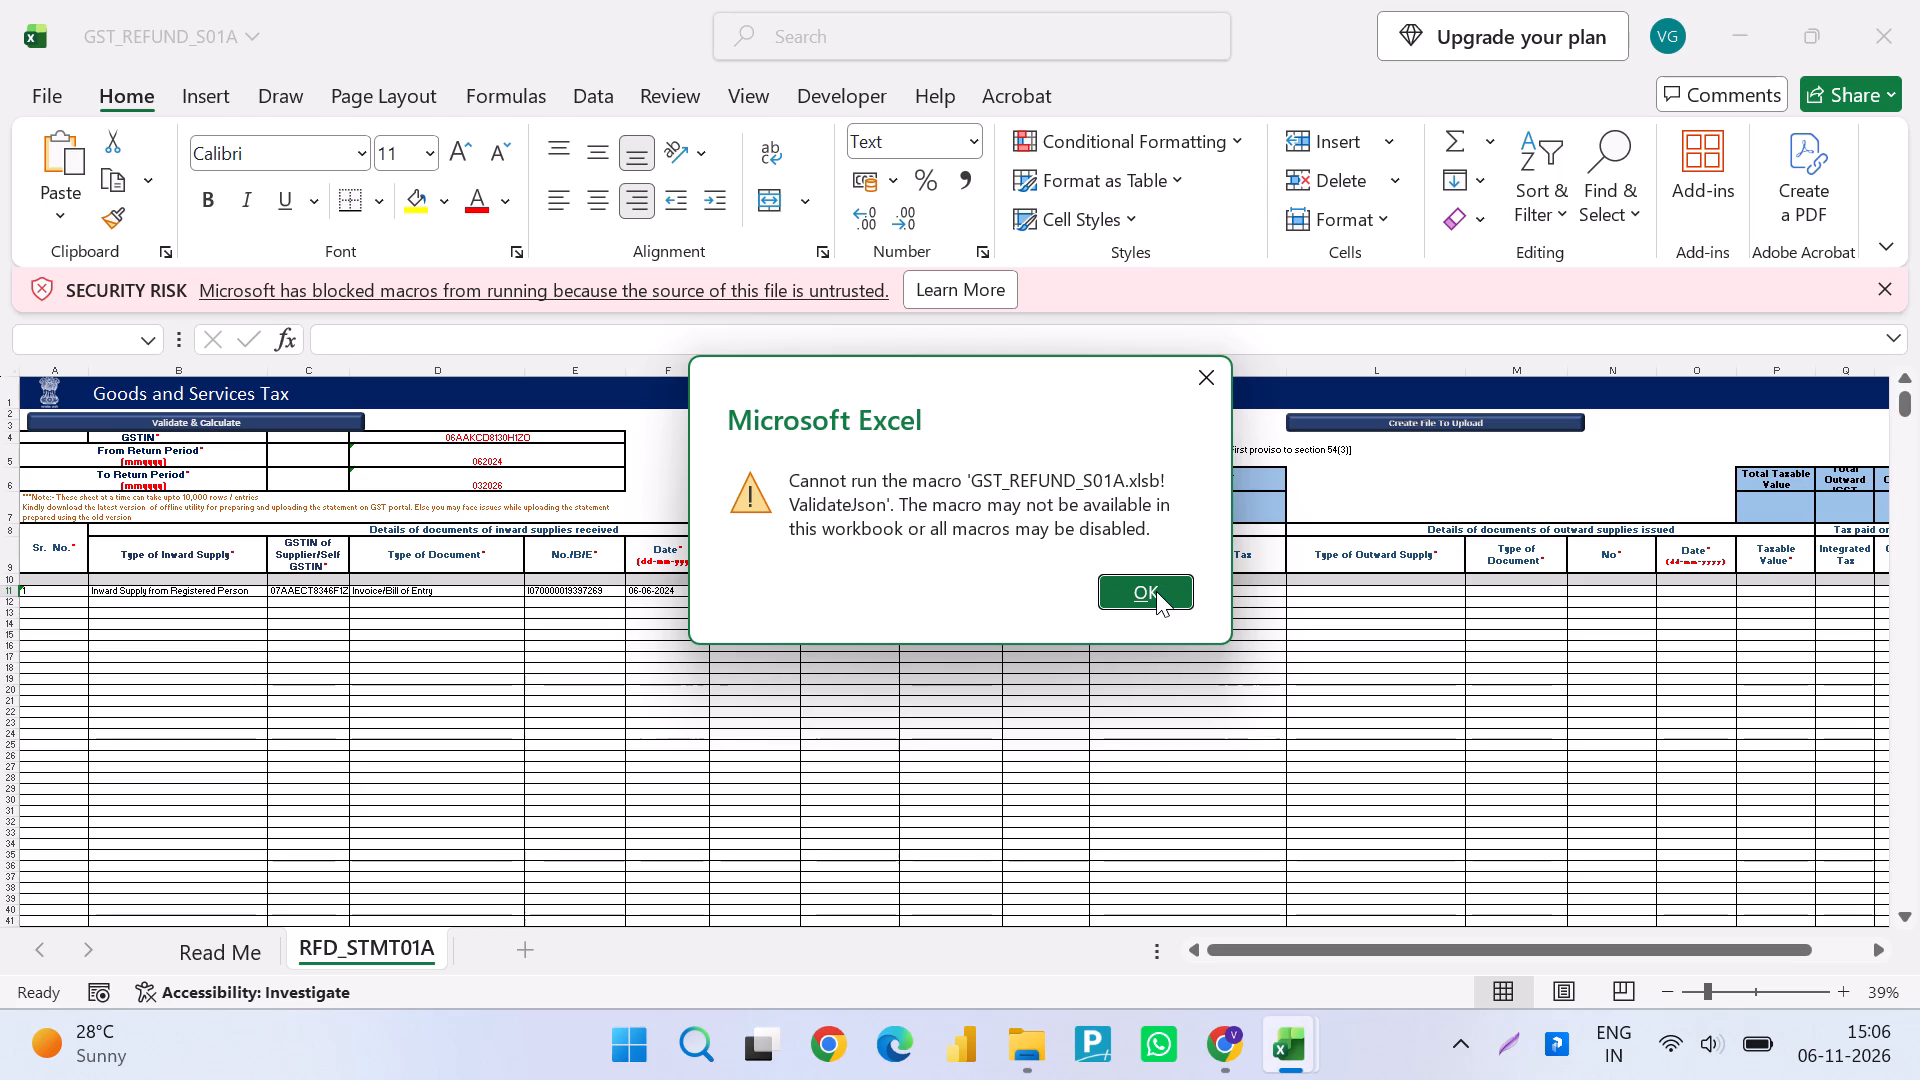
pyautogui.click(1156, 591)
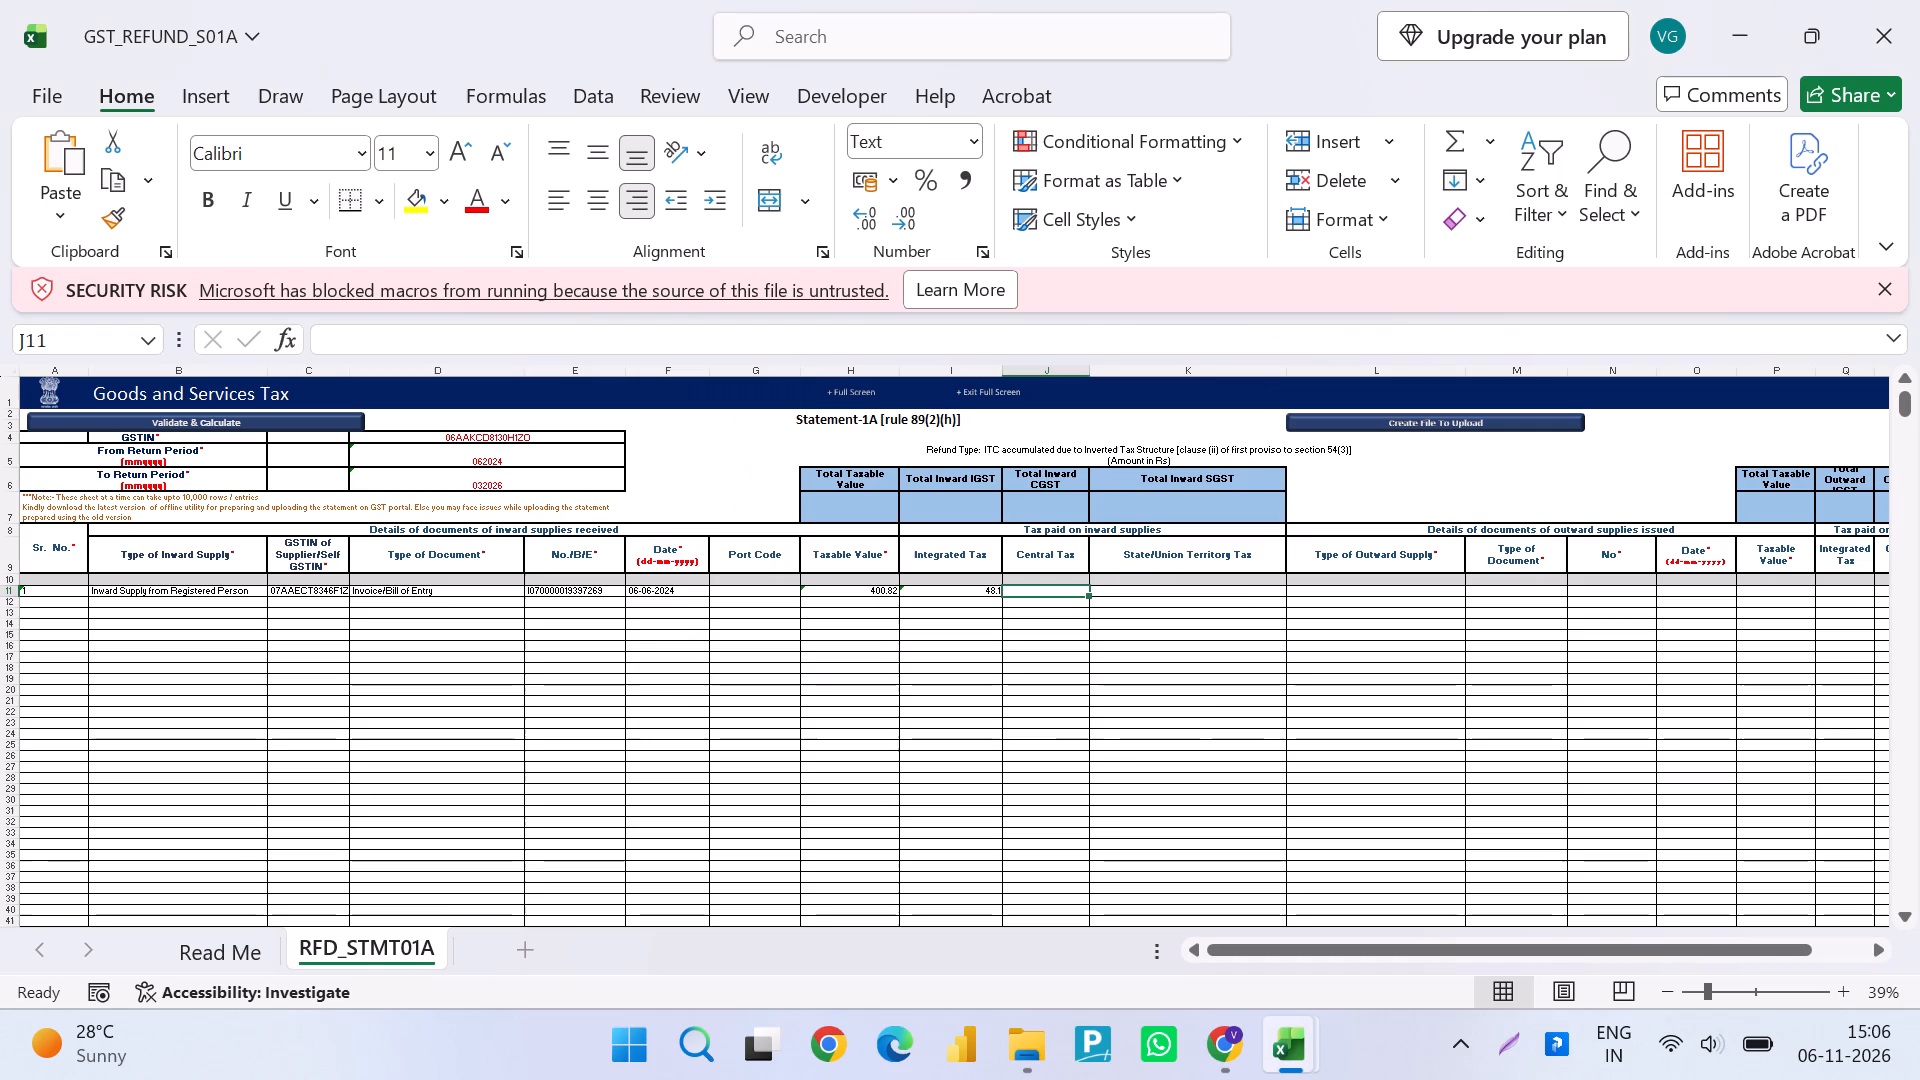
# Examine the account page, the general Excel options and the list of available Excel add-ins for a macro-related setting.
pyautogui.click(51, 82)
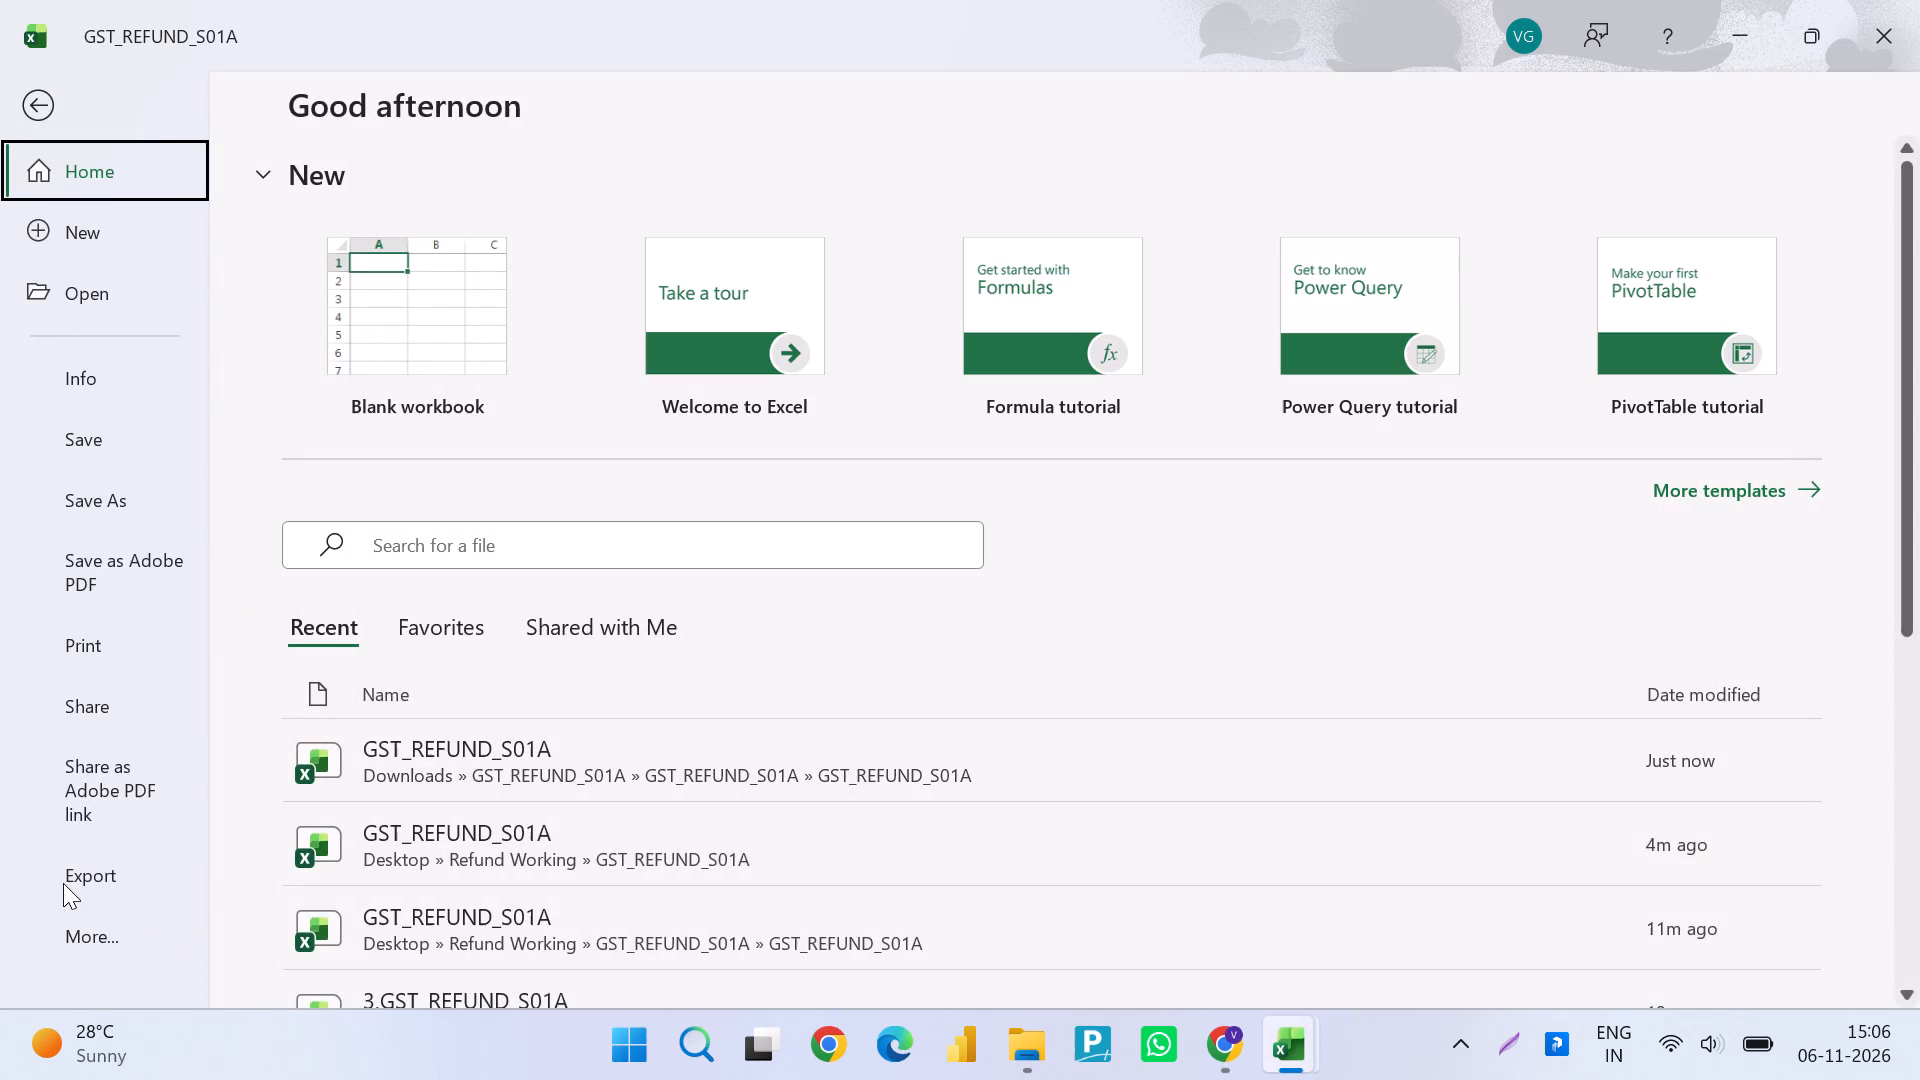
pyautogui.scroll(-6, 63, 883)
pyautogui.click(87, 934)
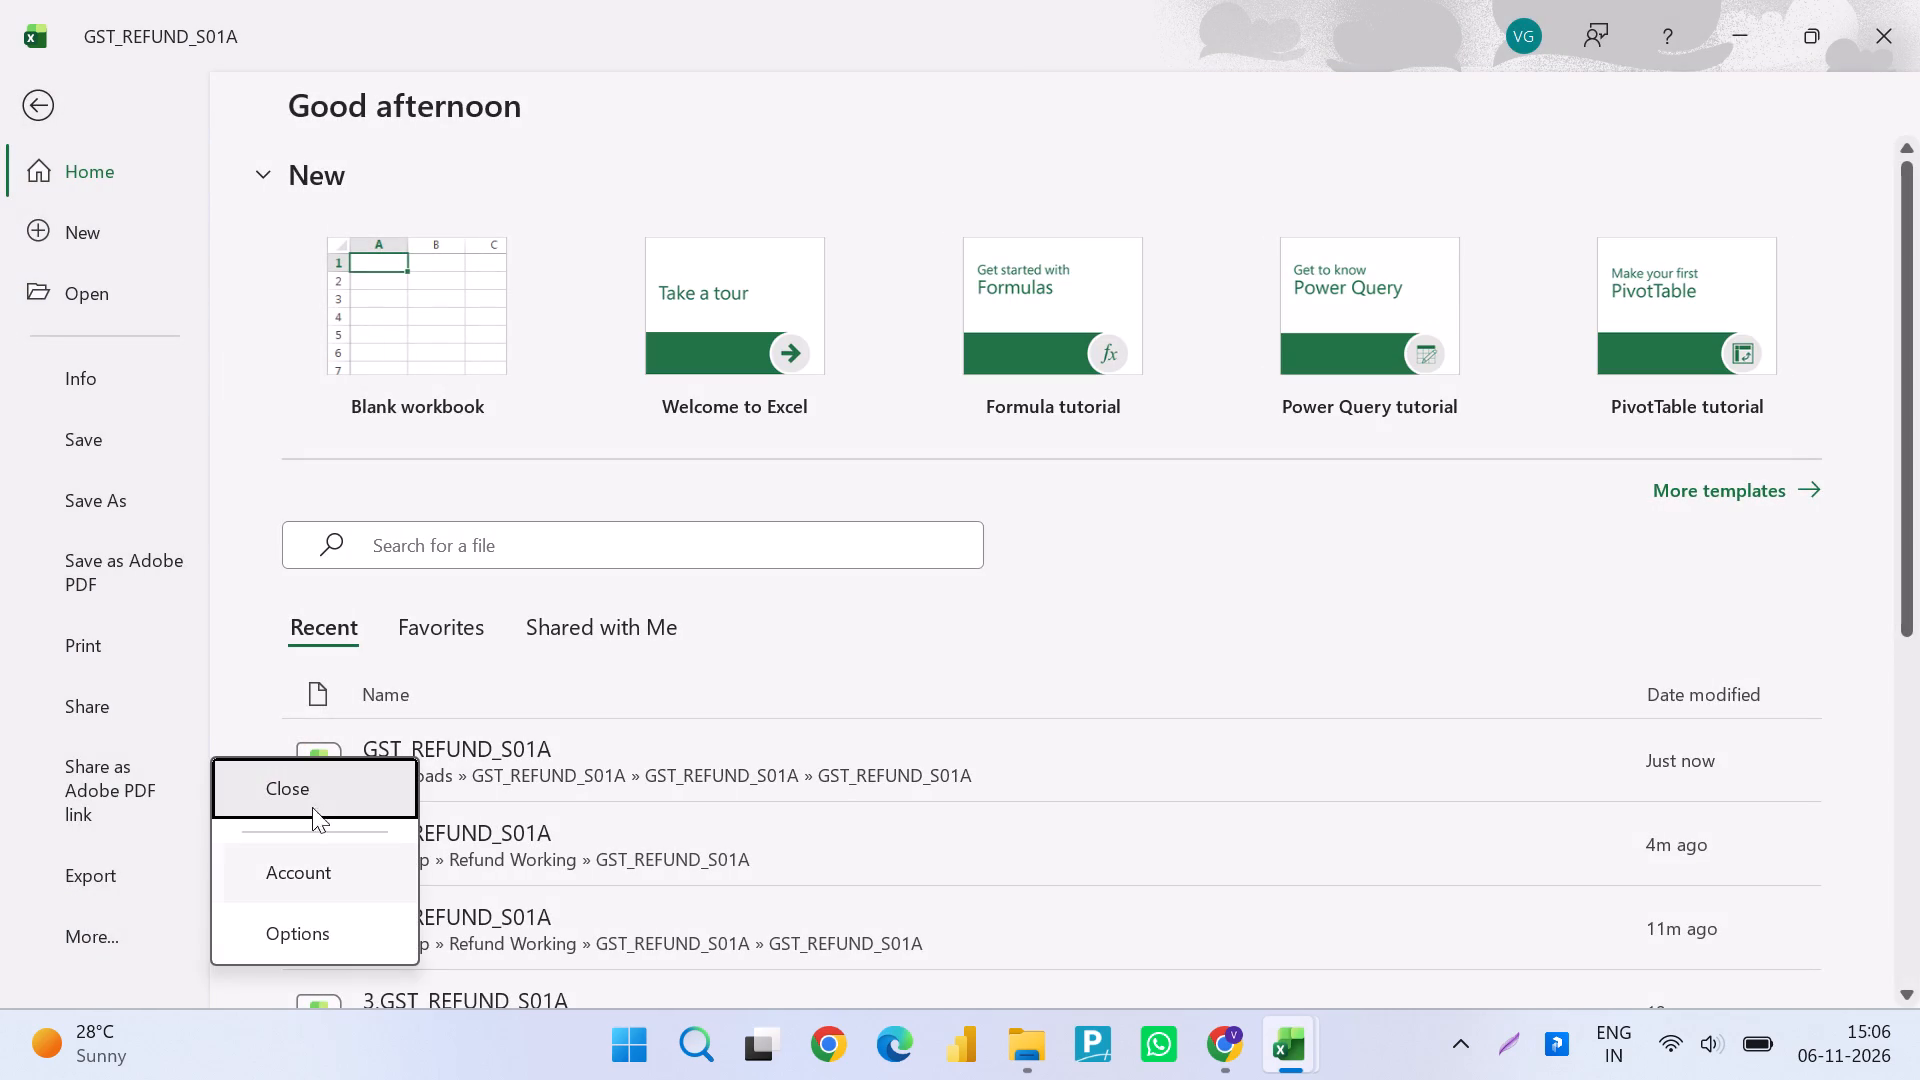
pyautogui.click(283, 876)
pyautogui.scroll(-3, 811, 747)
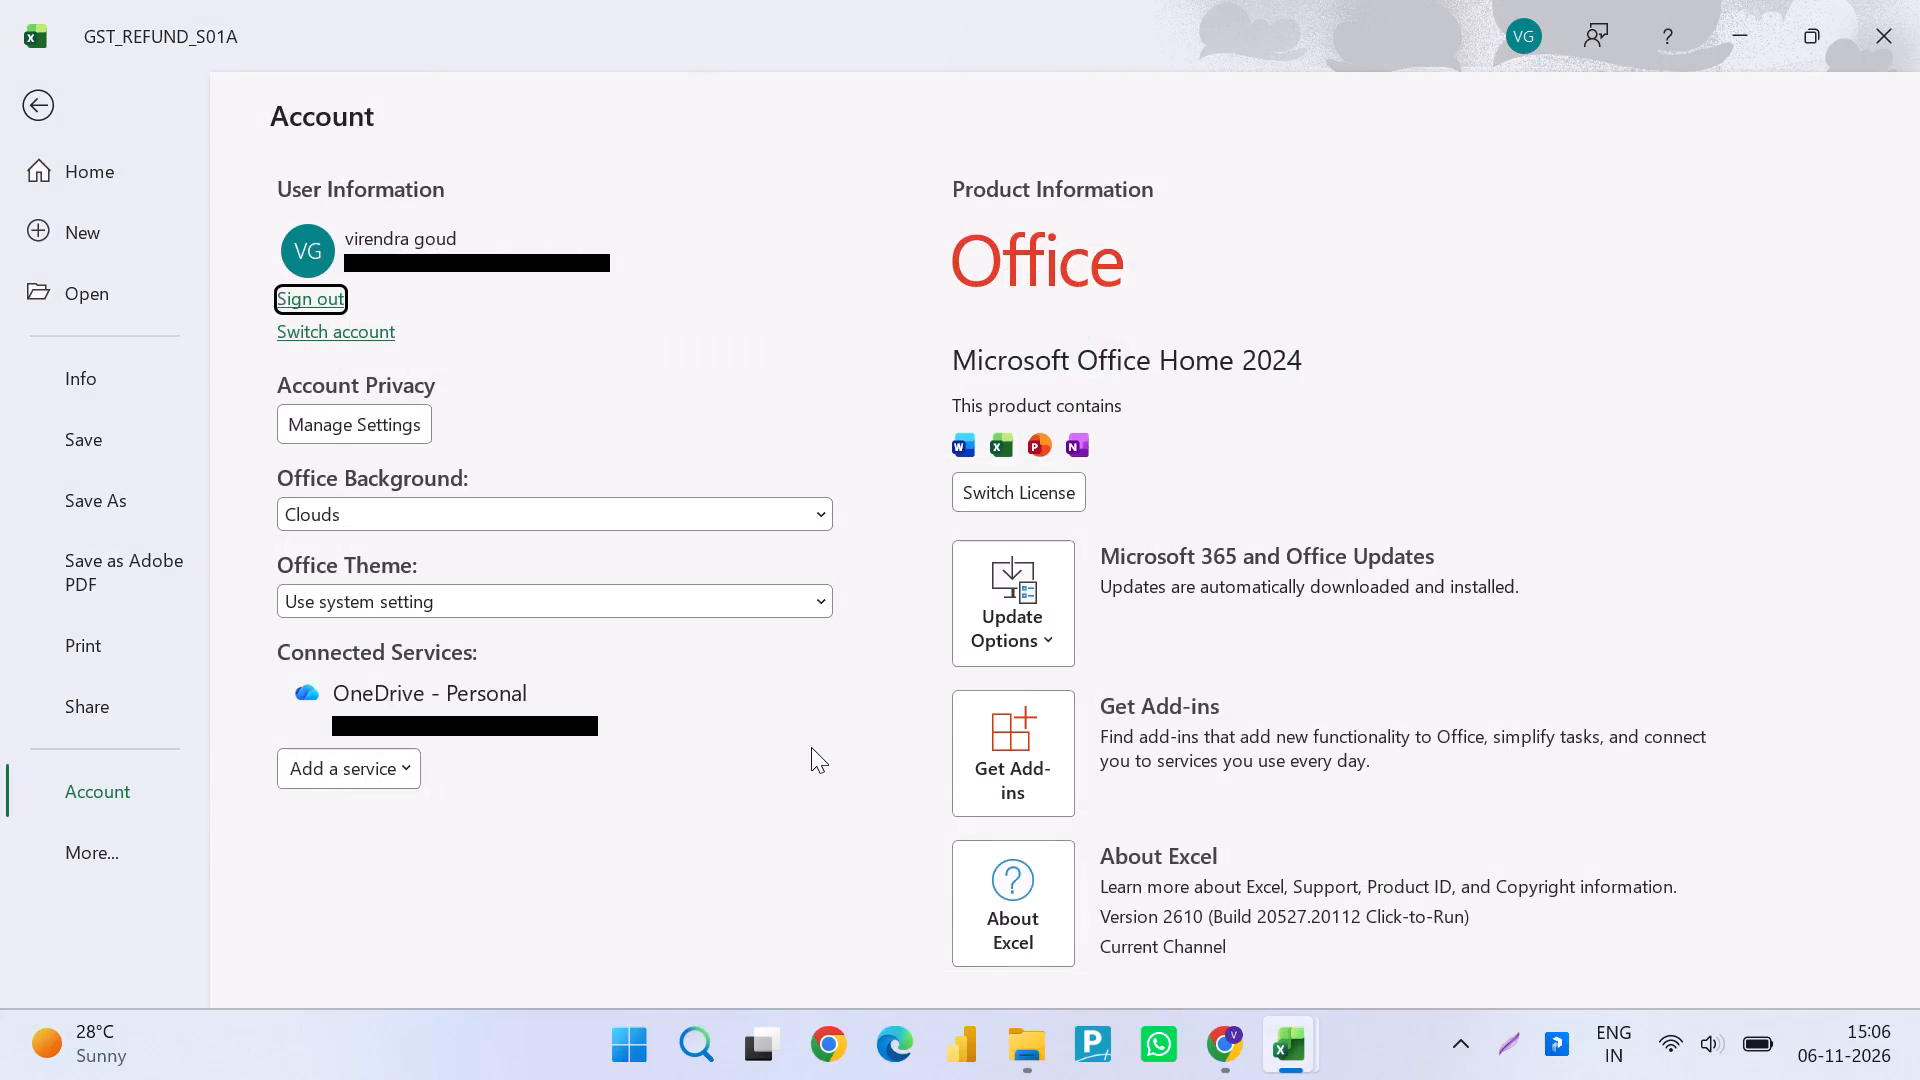
pyautogui.click(104, 862)
pyautogui.click(270, 854)
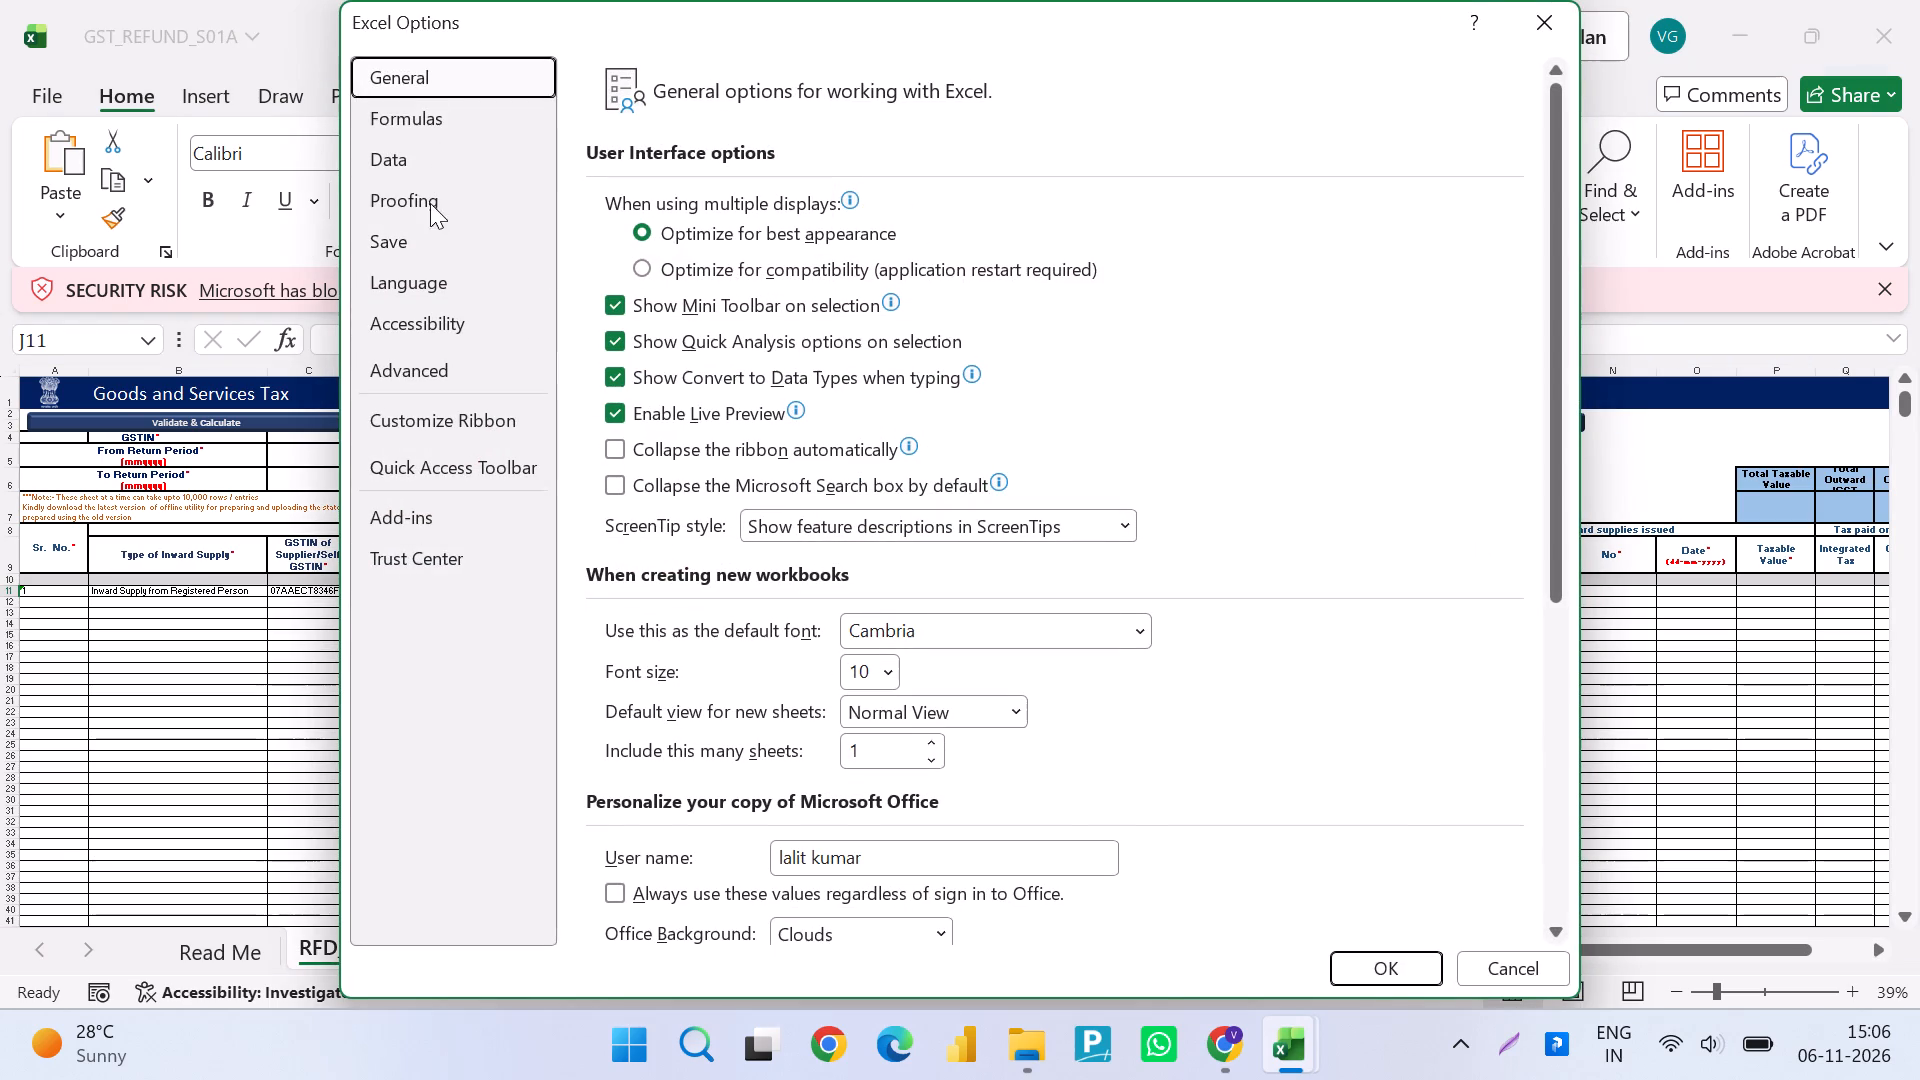
pyautogui.scroll(-4, 840, 593)
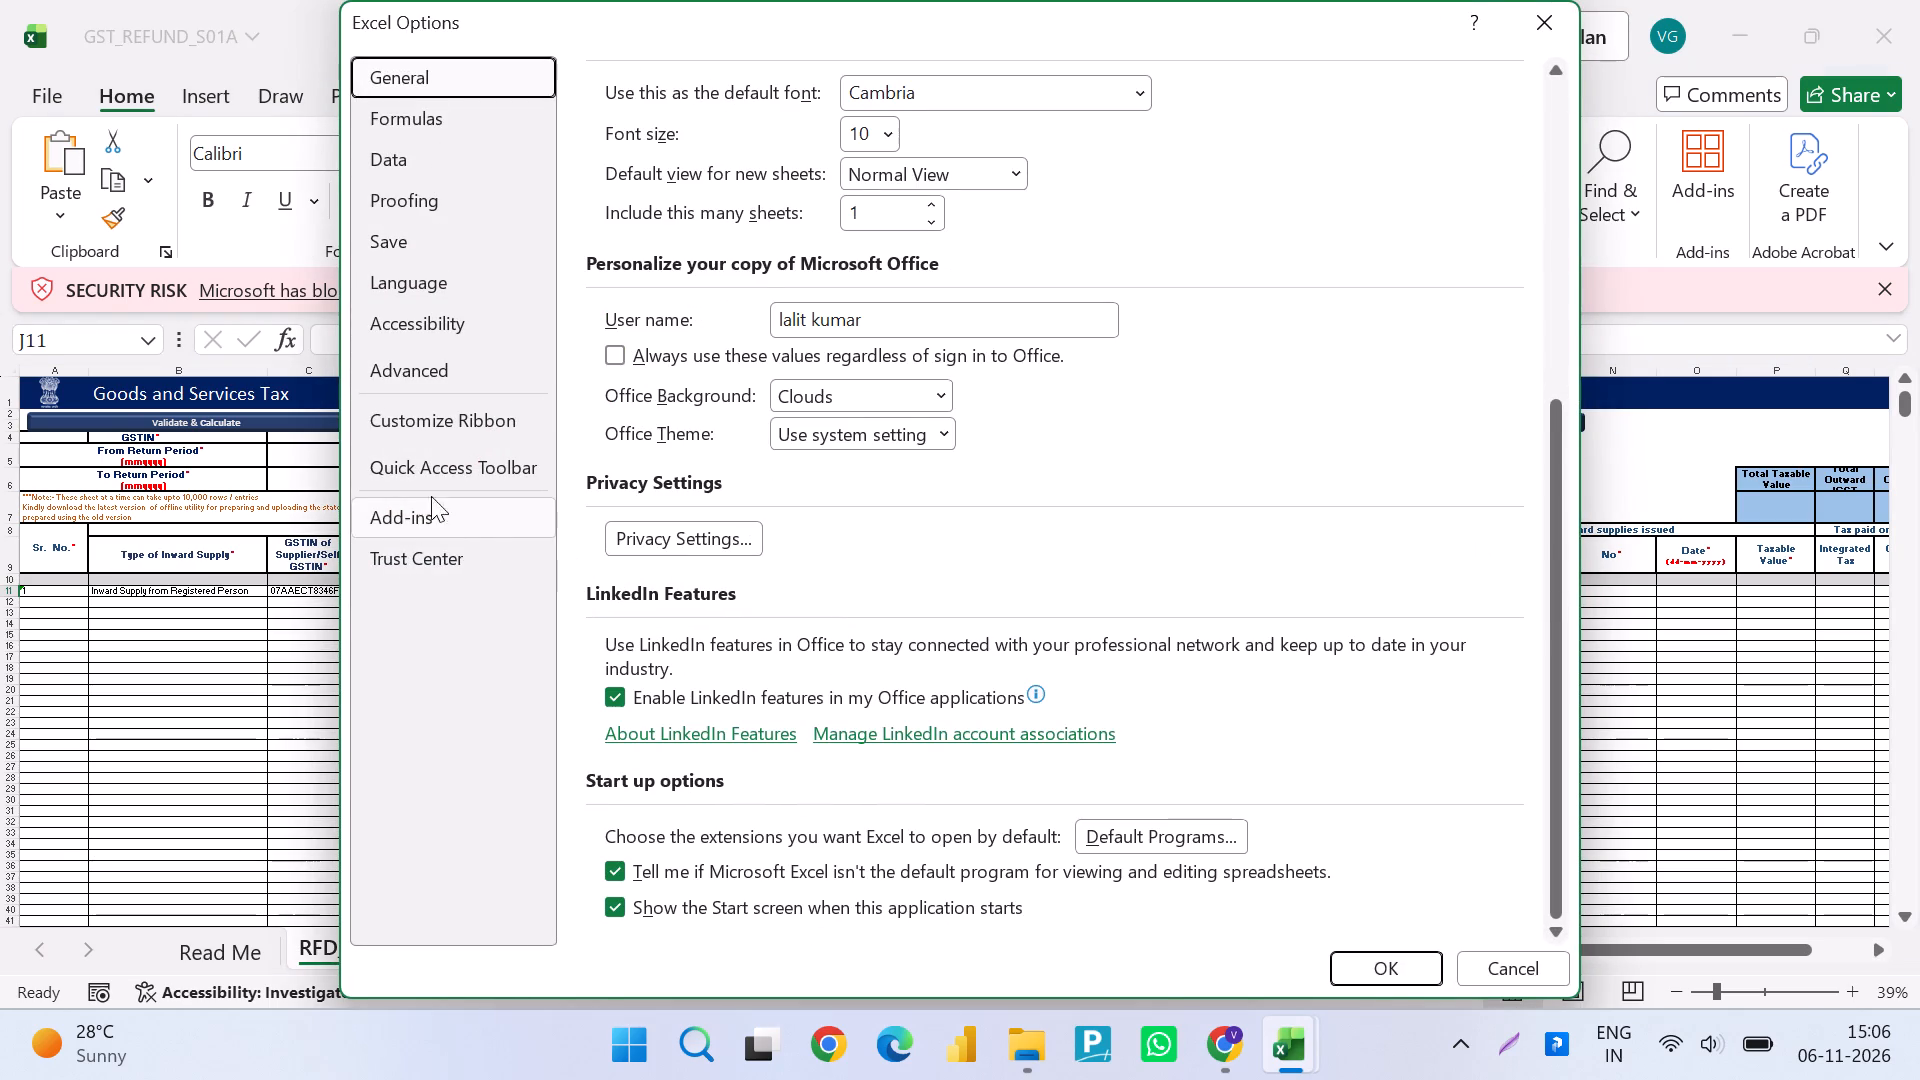
pyautogui.click(431, 520)
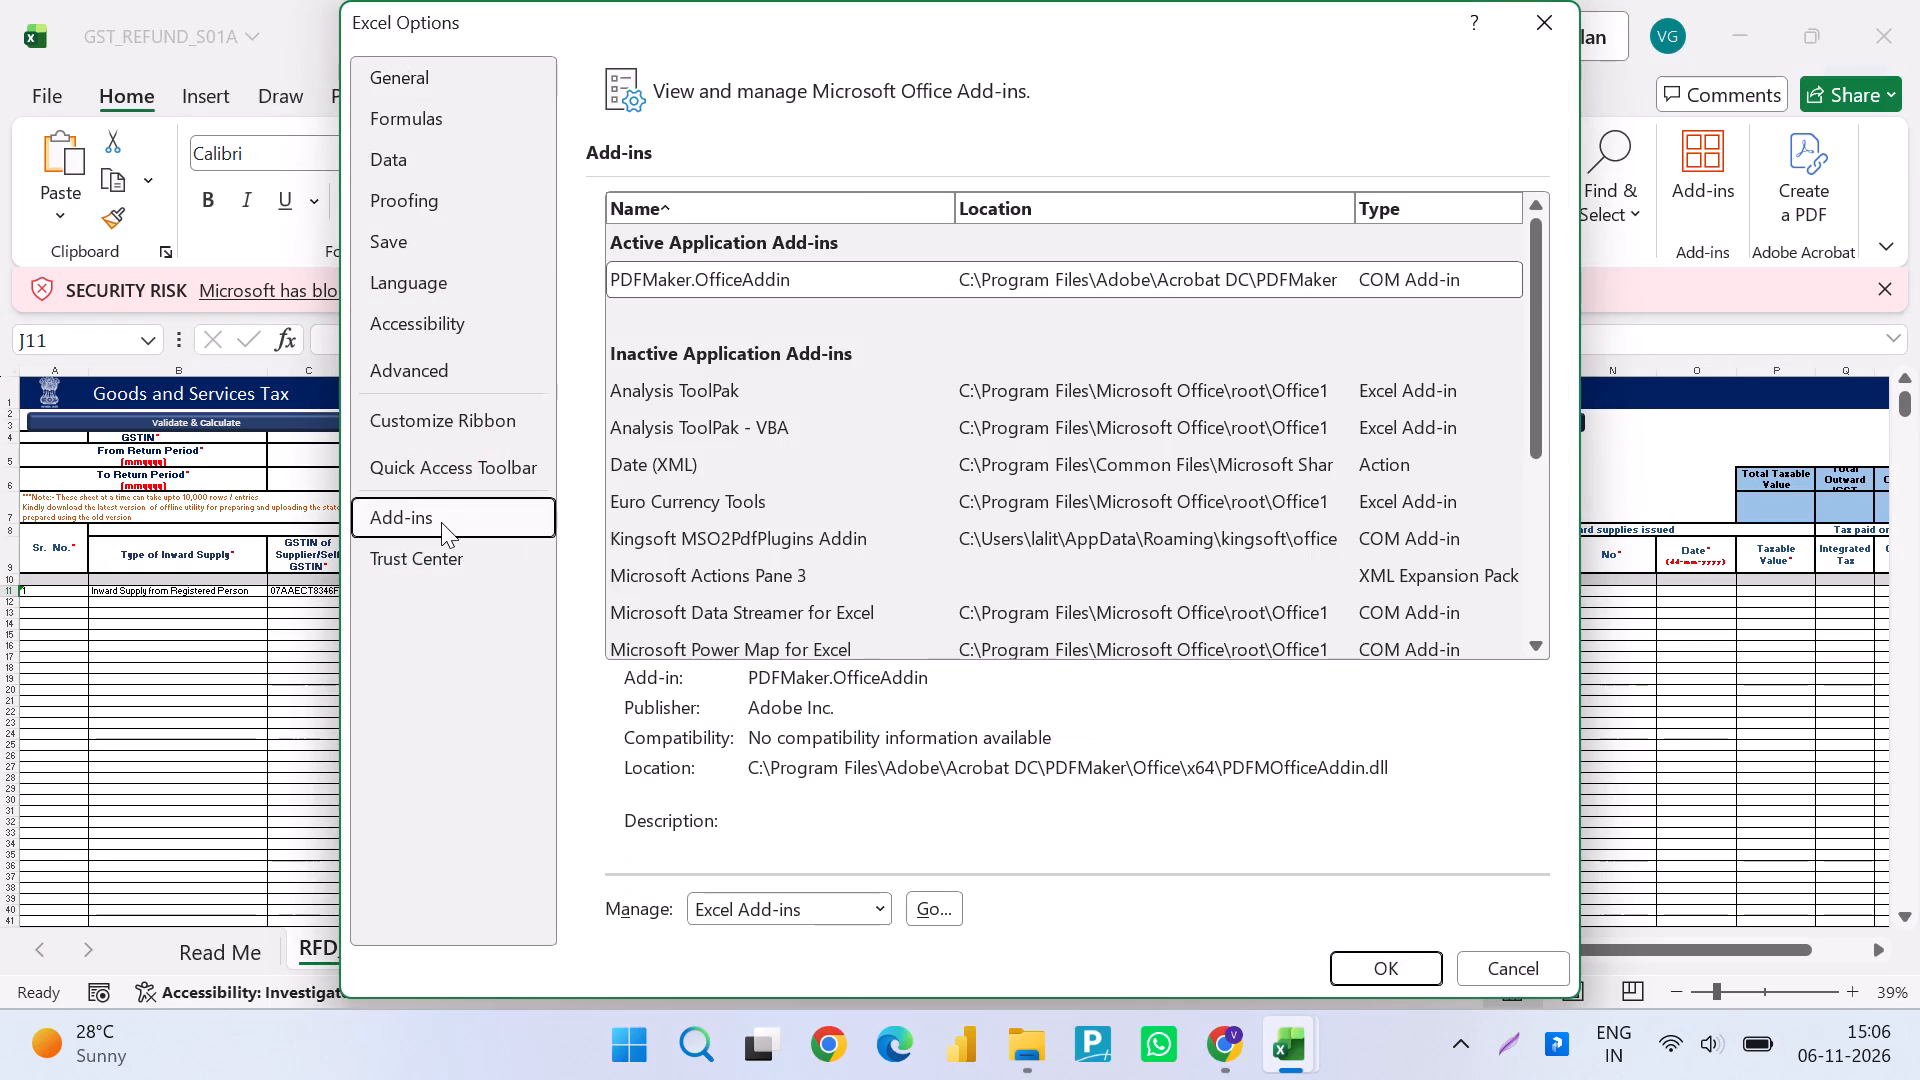
pyautogui.scroll(-2, 871, 749)
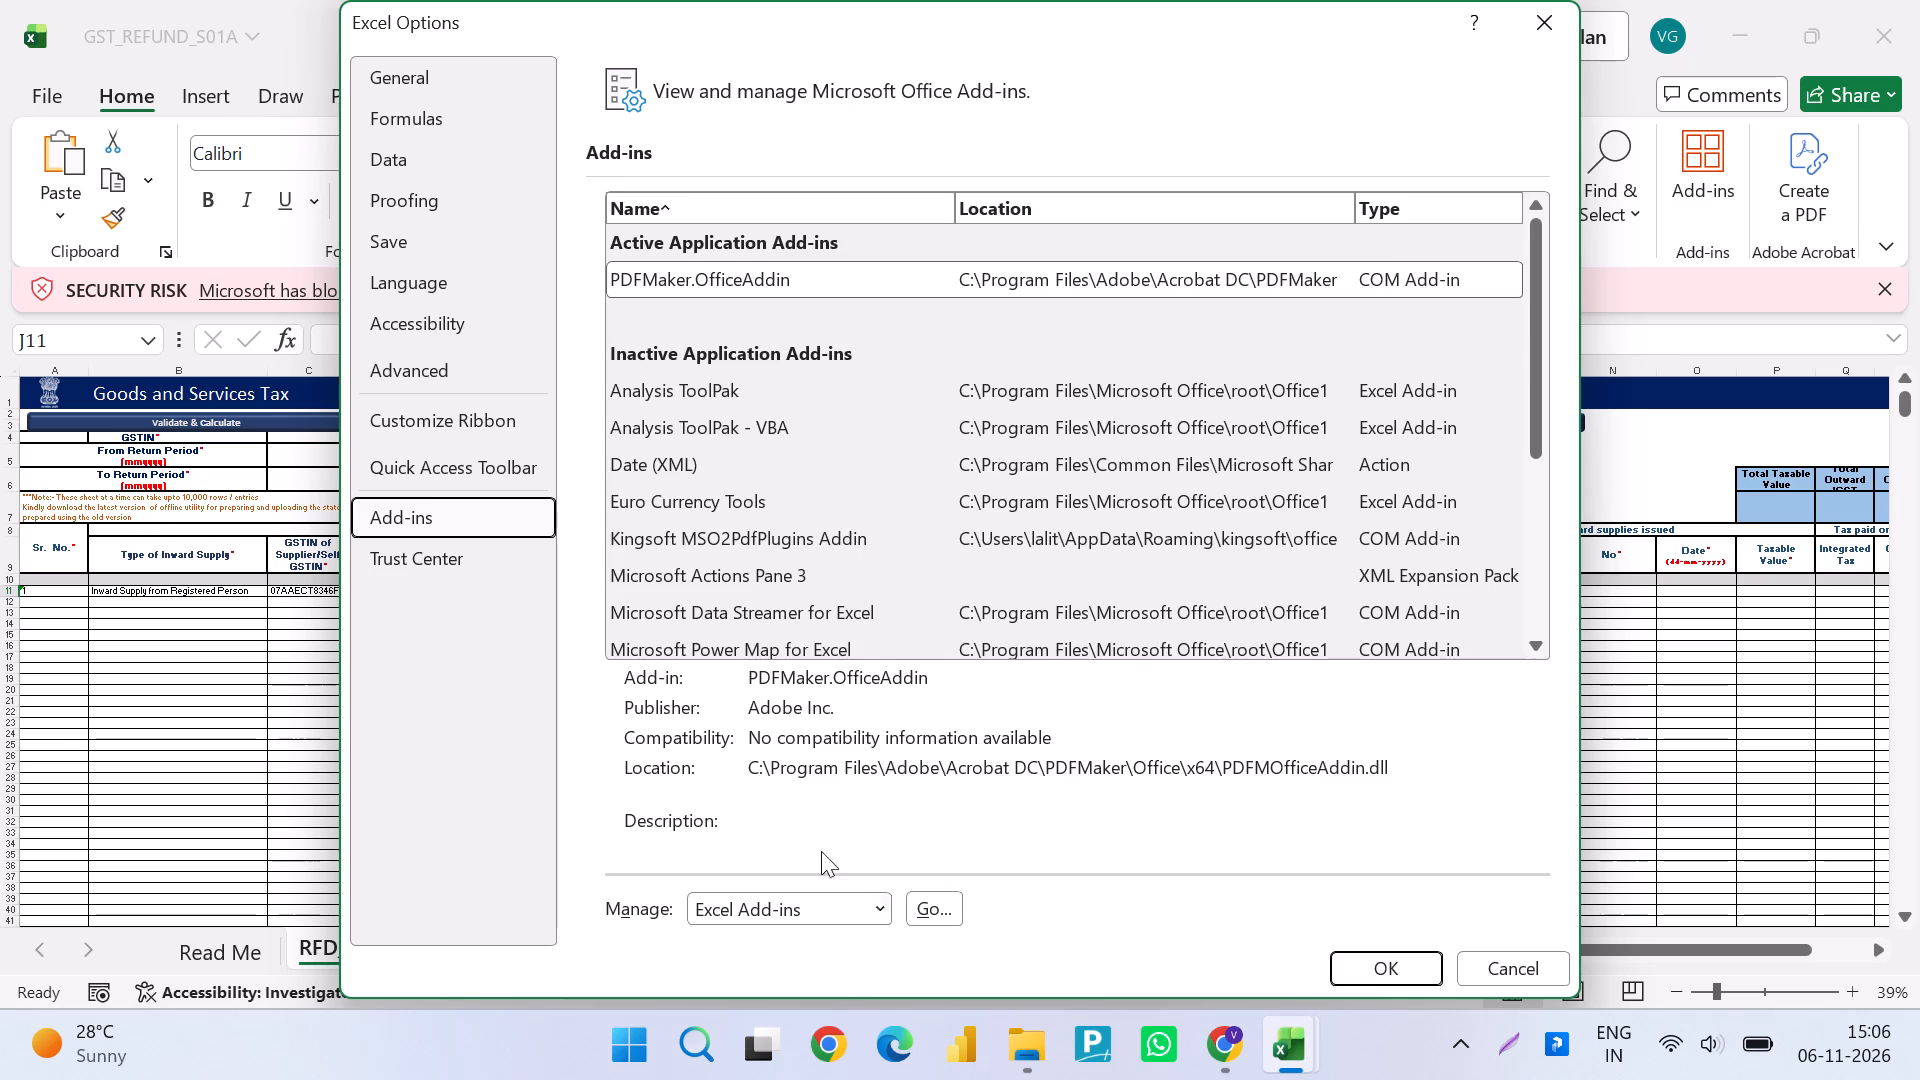
pyautogui.click(937, 909)
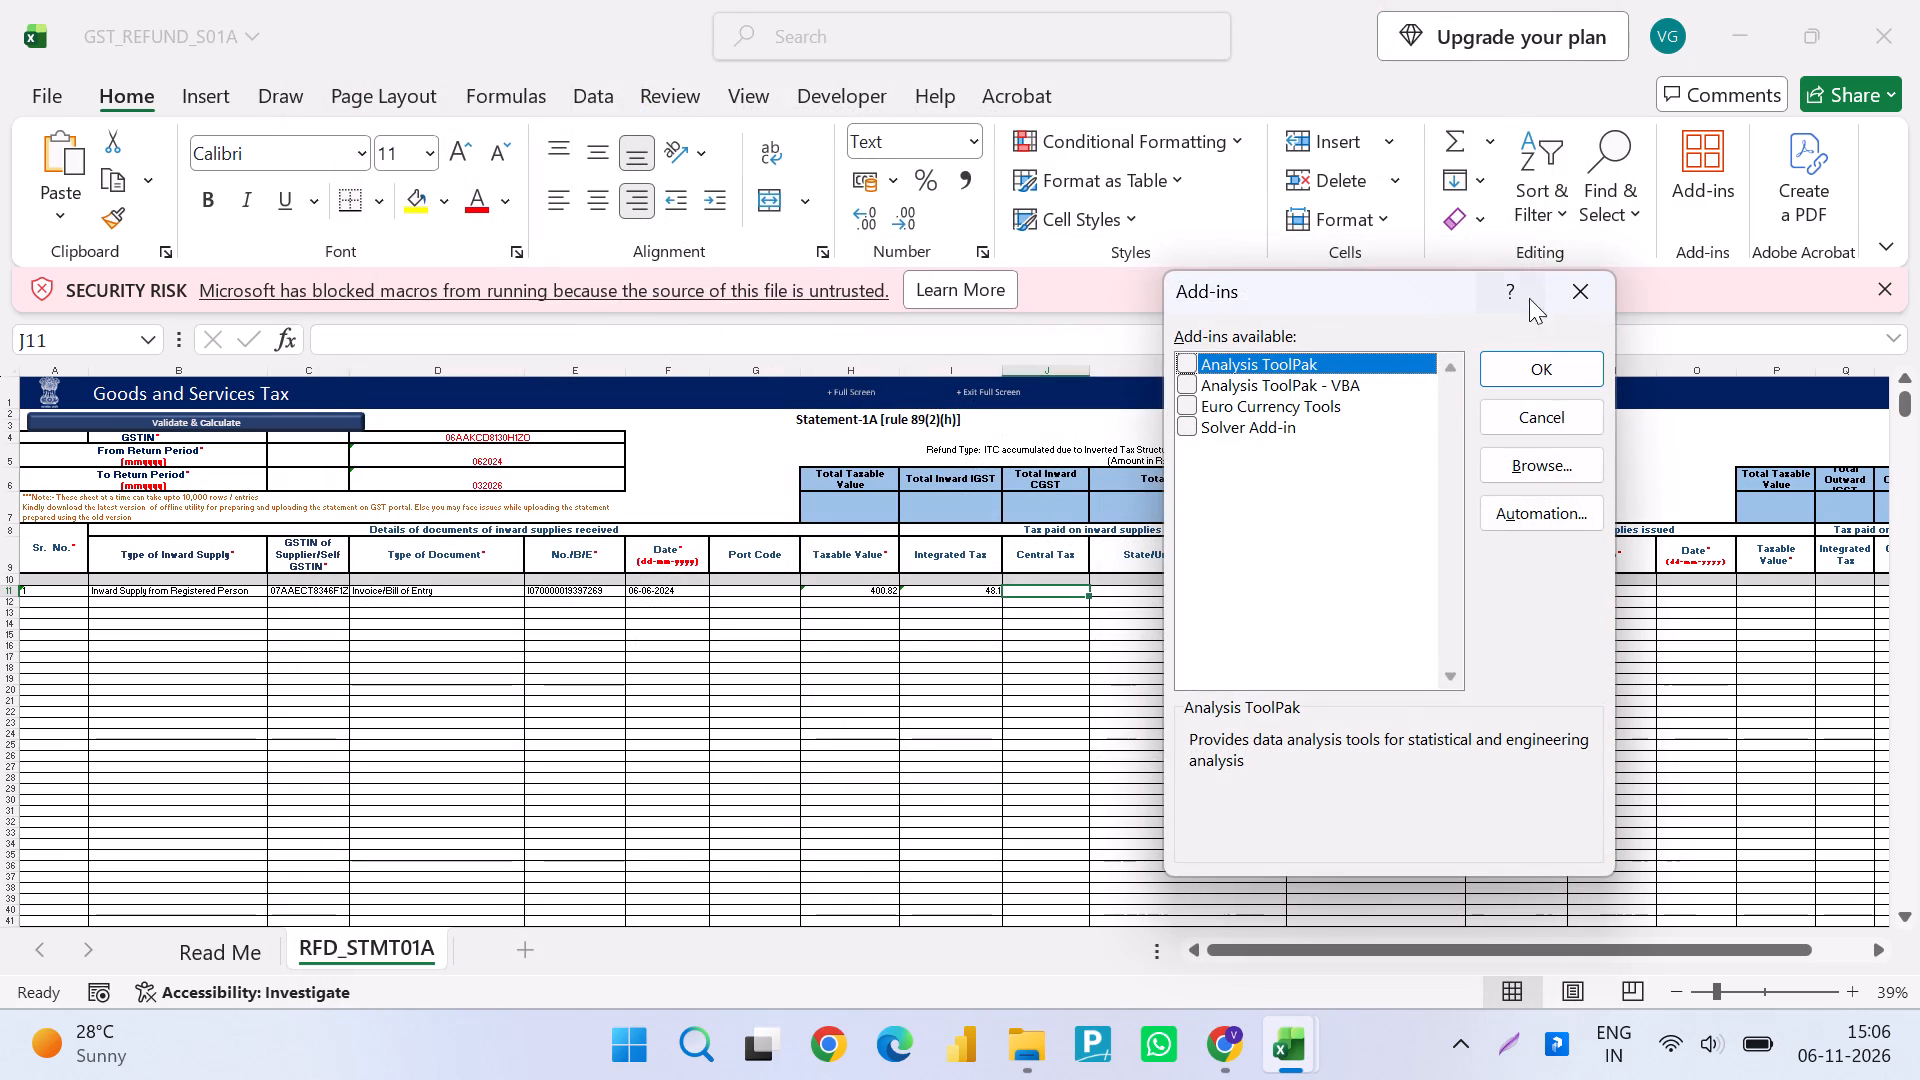
pyautogui.click(1576, 300)
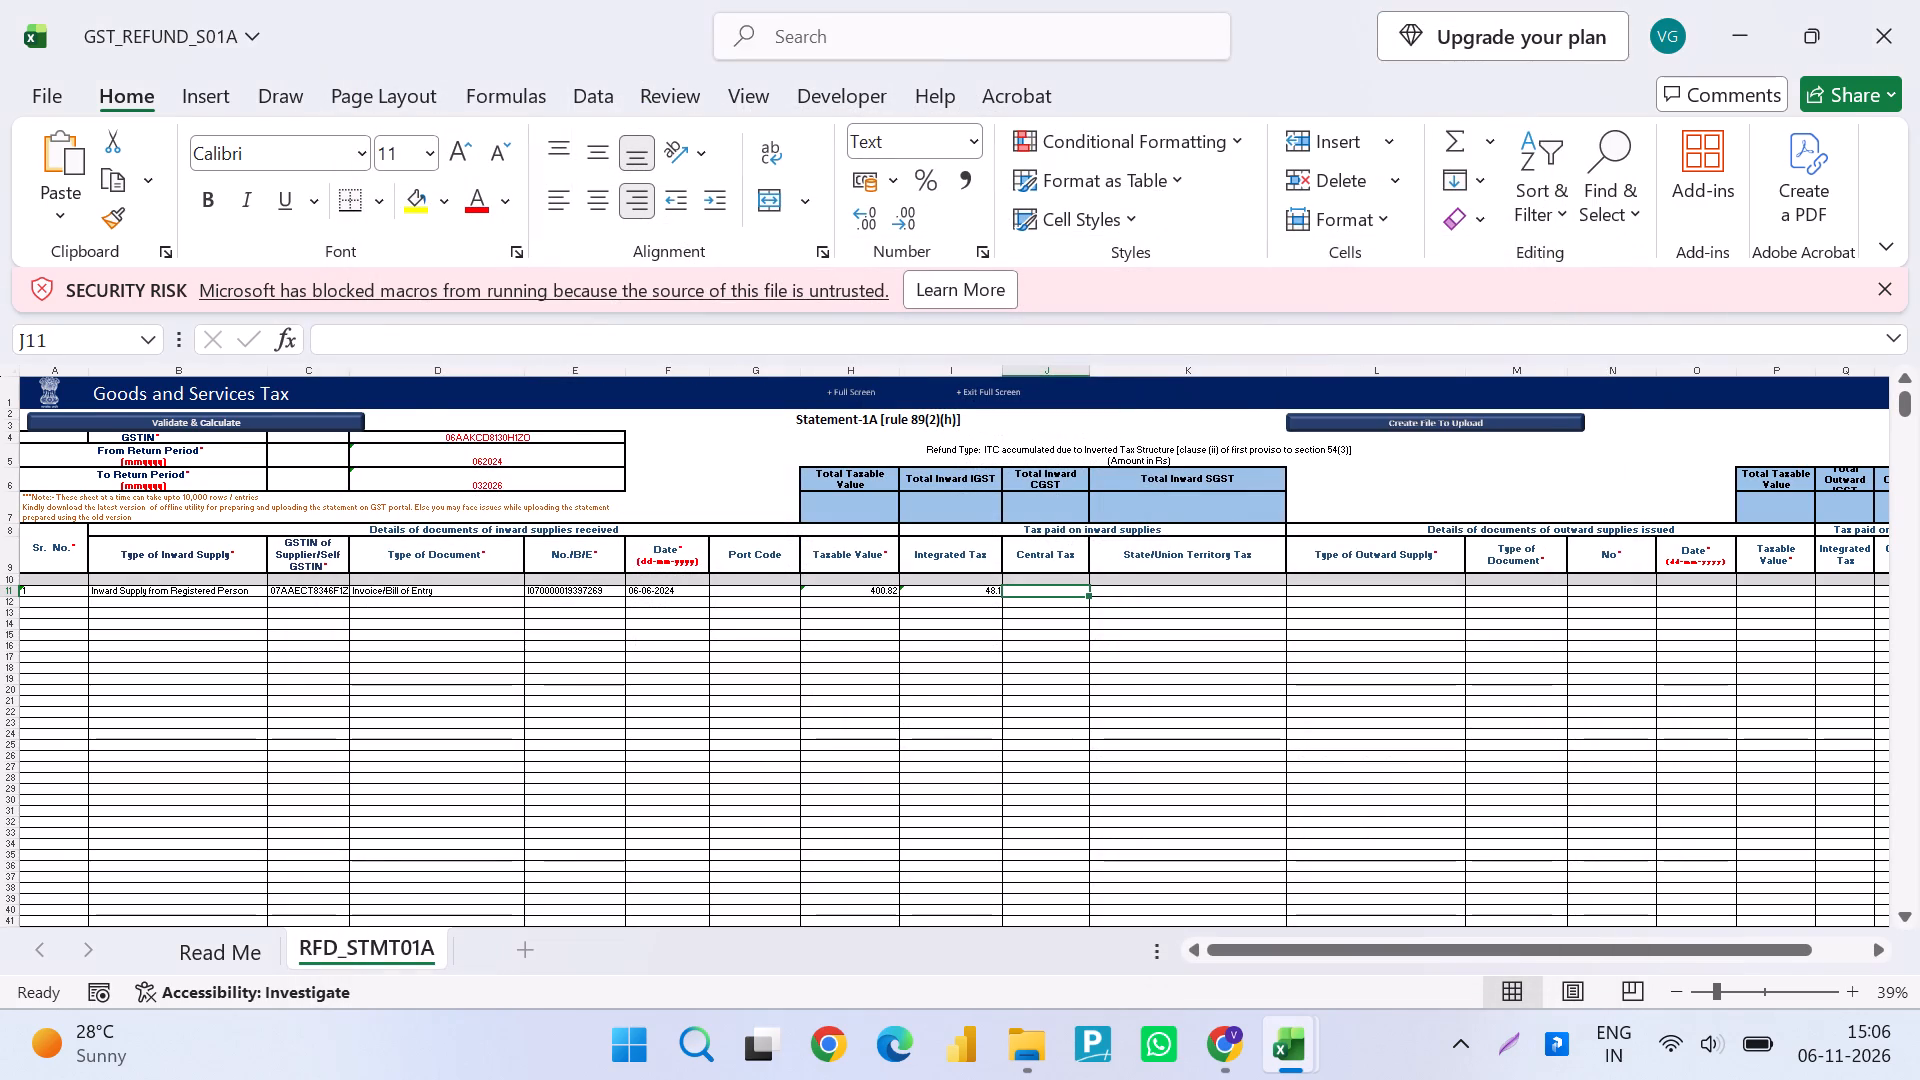
# Save the GST_REFUND_S01A workbook.
pyautogui.hscroll(1, 64, 723)
pyautogui.hotkey('ctrl', 's')
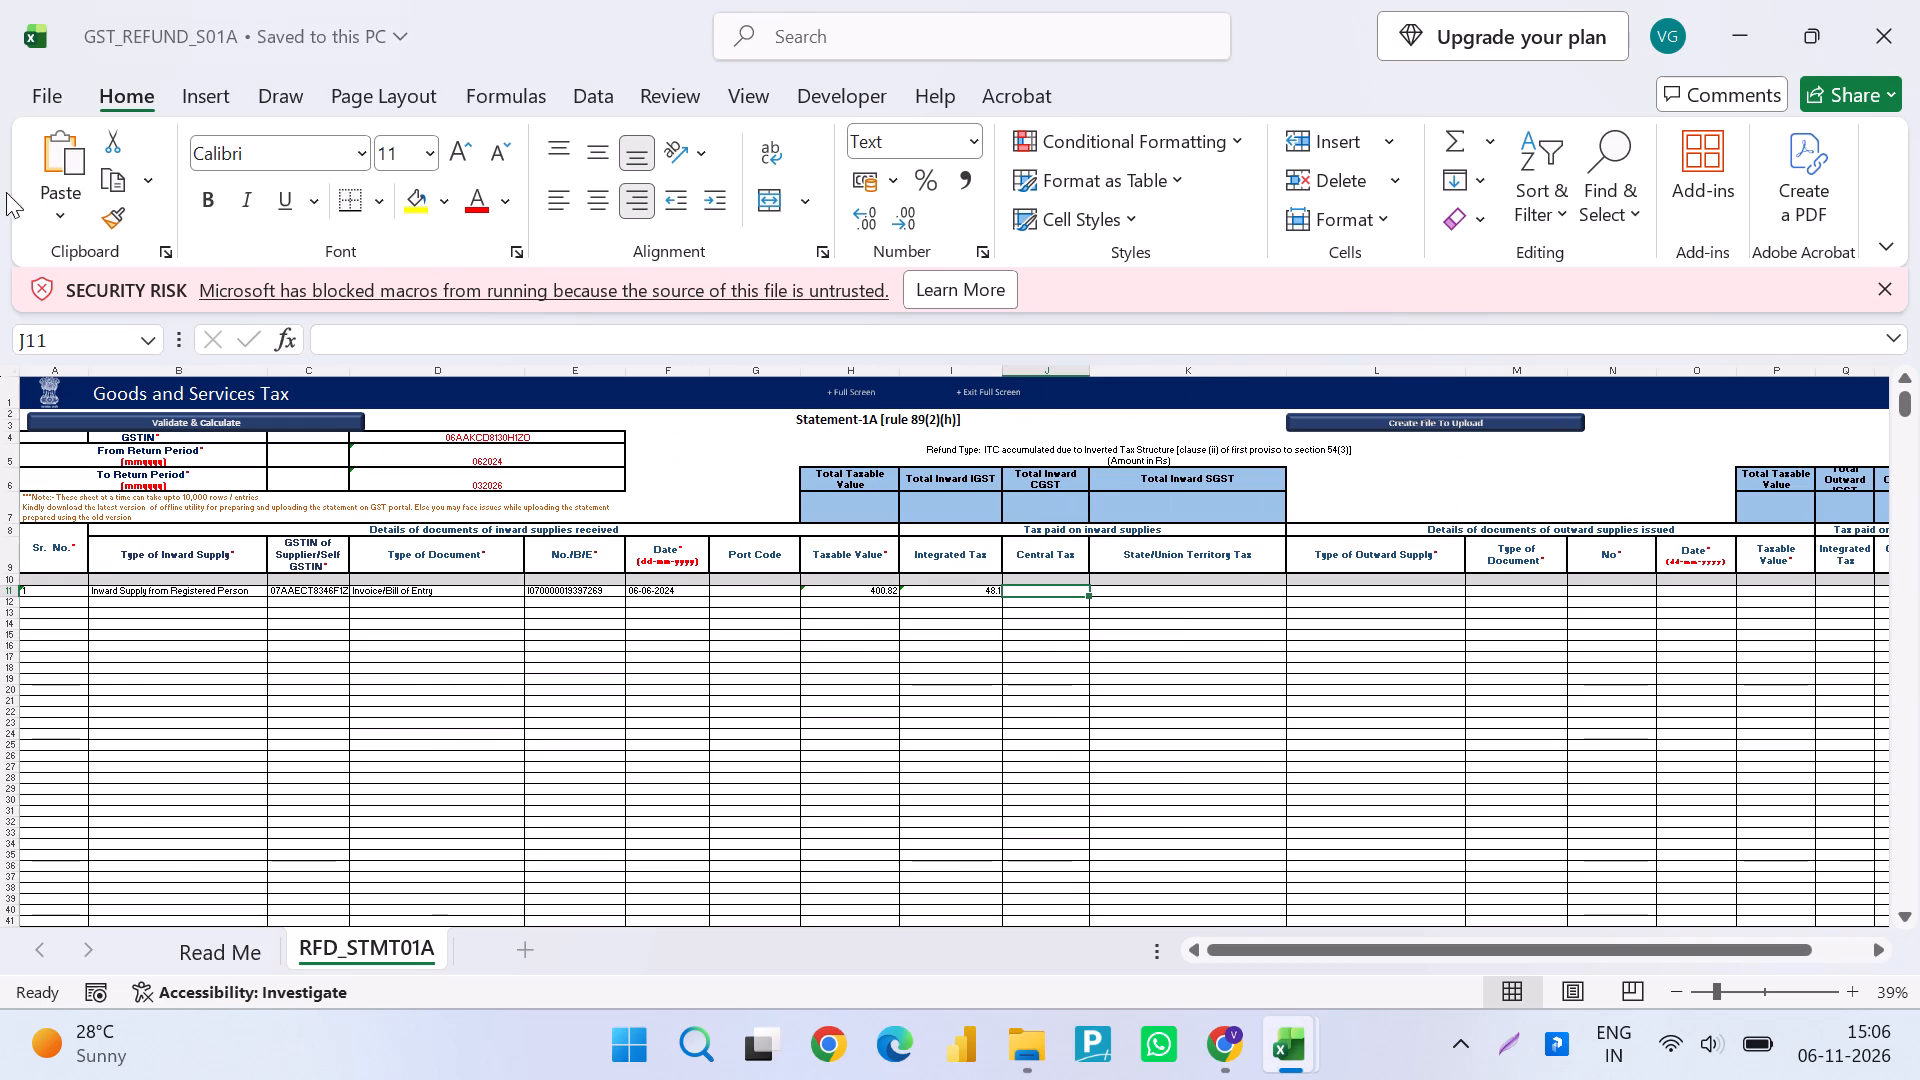
# Look through the Advanced Excel options for a setting that allows macros, and leave the options unchanged.
pyautogui.click(56, 83)
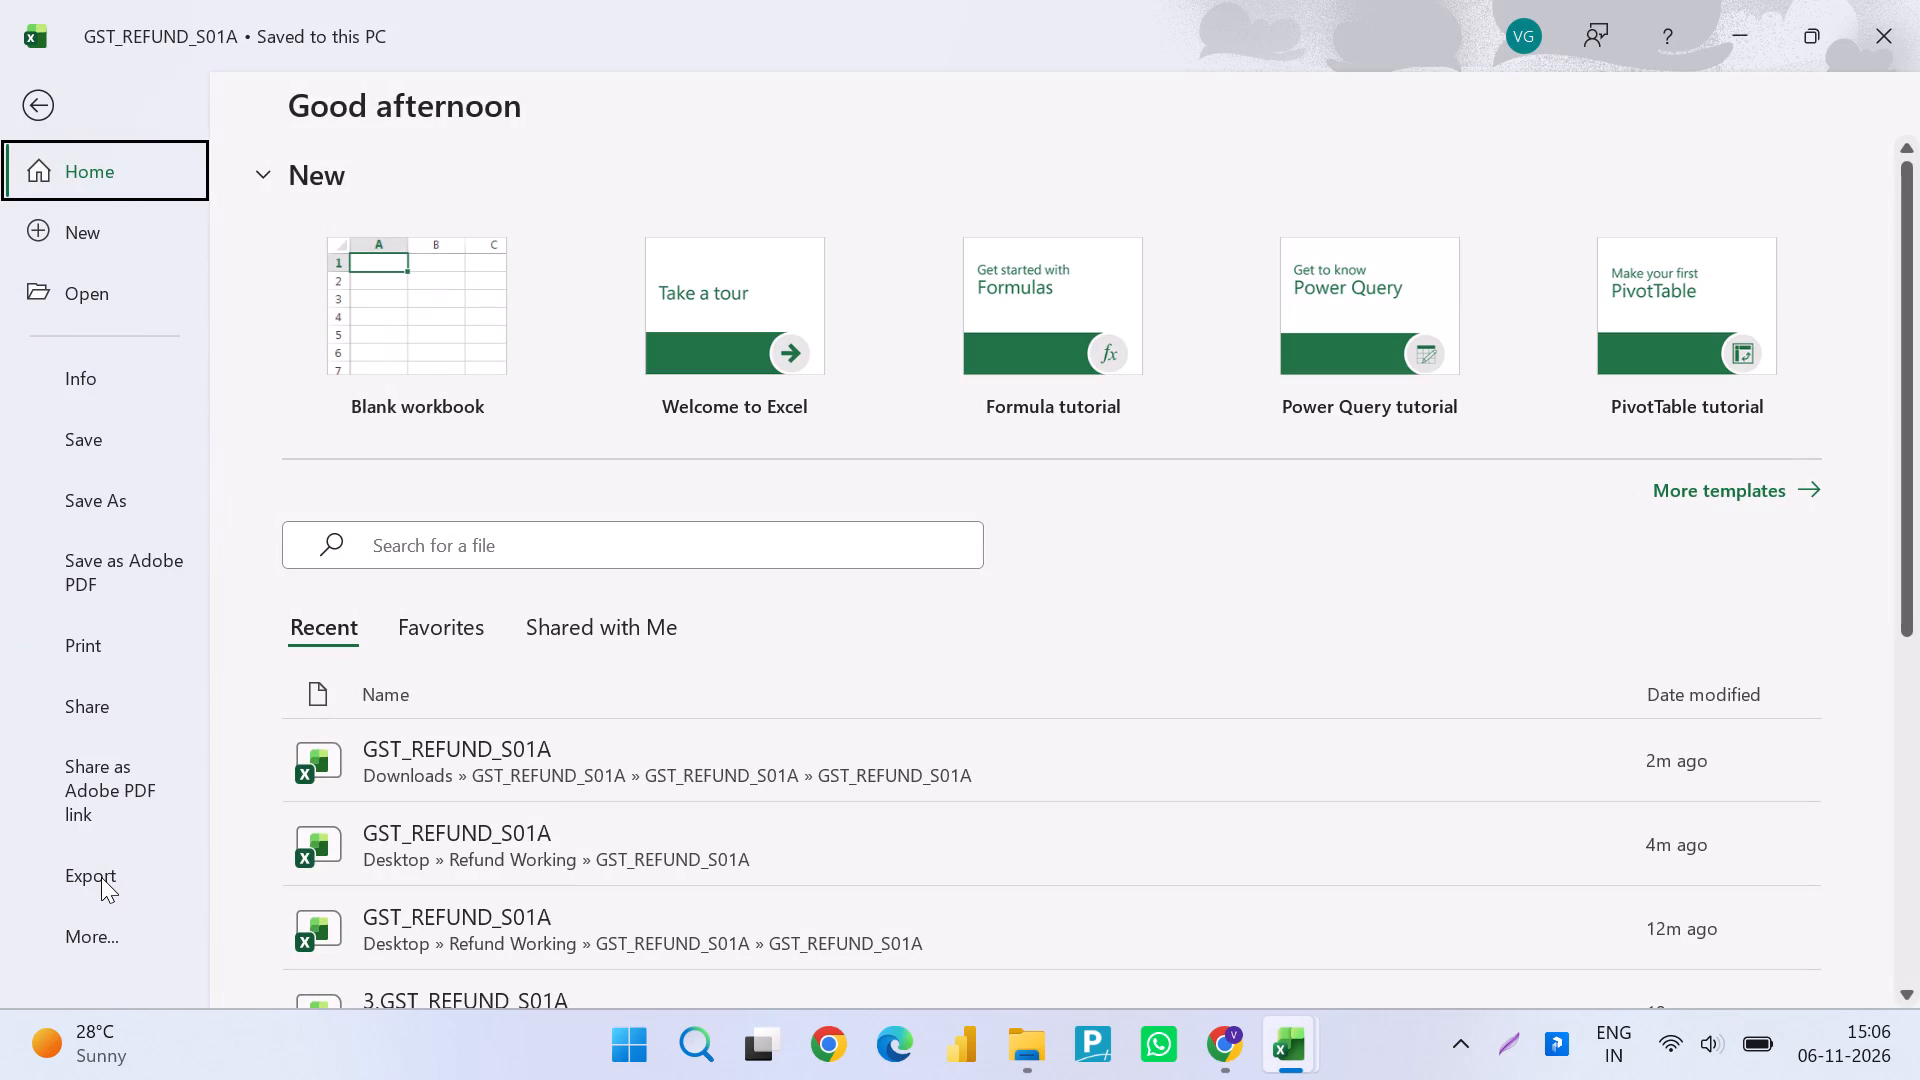
pyautogui.click(103, 939)
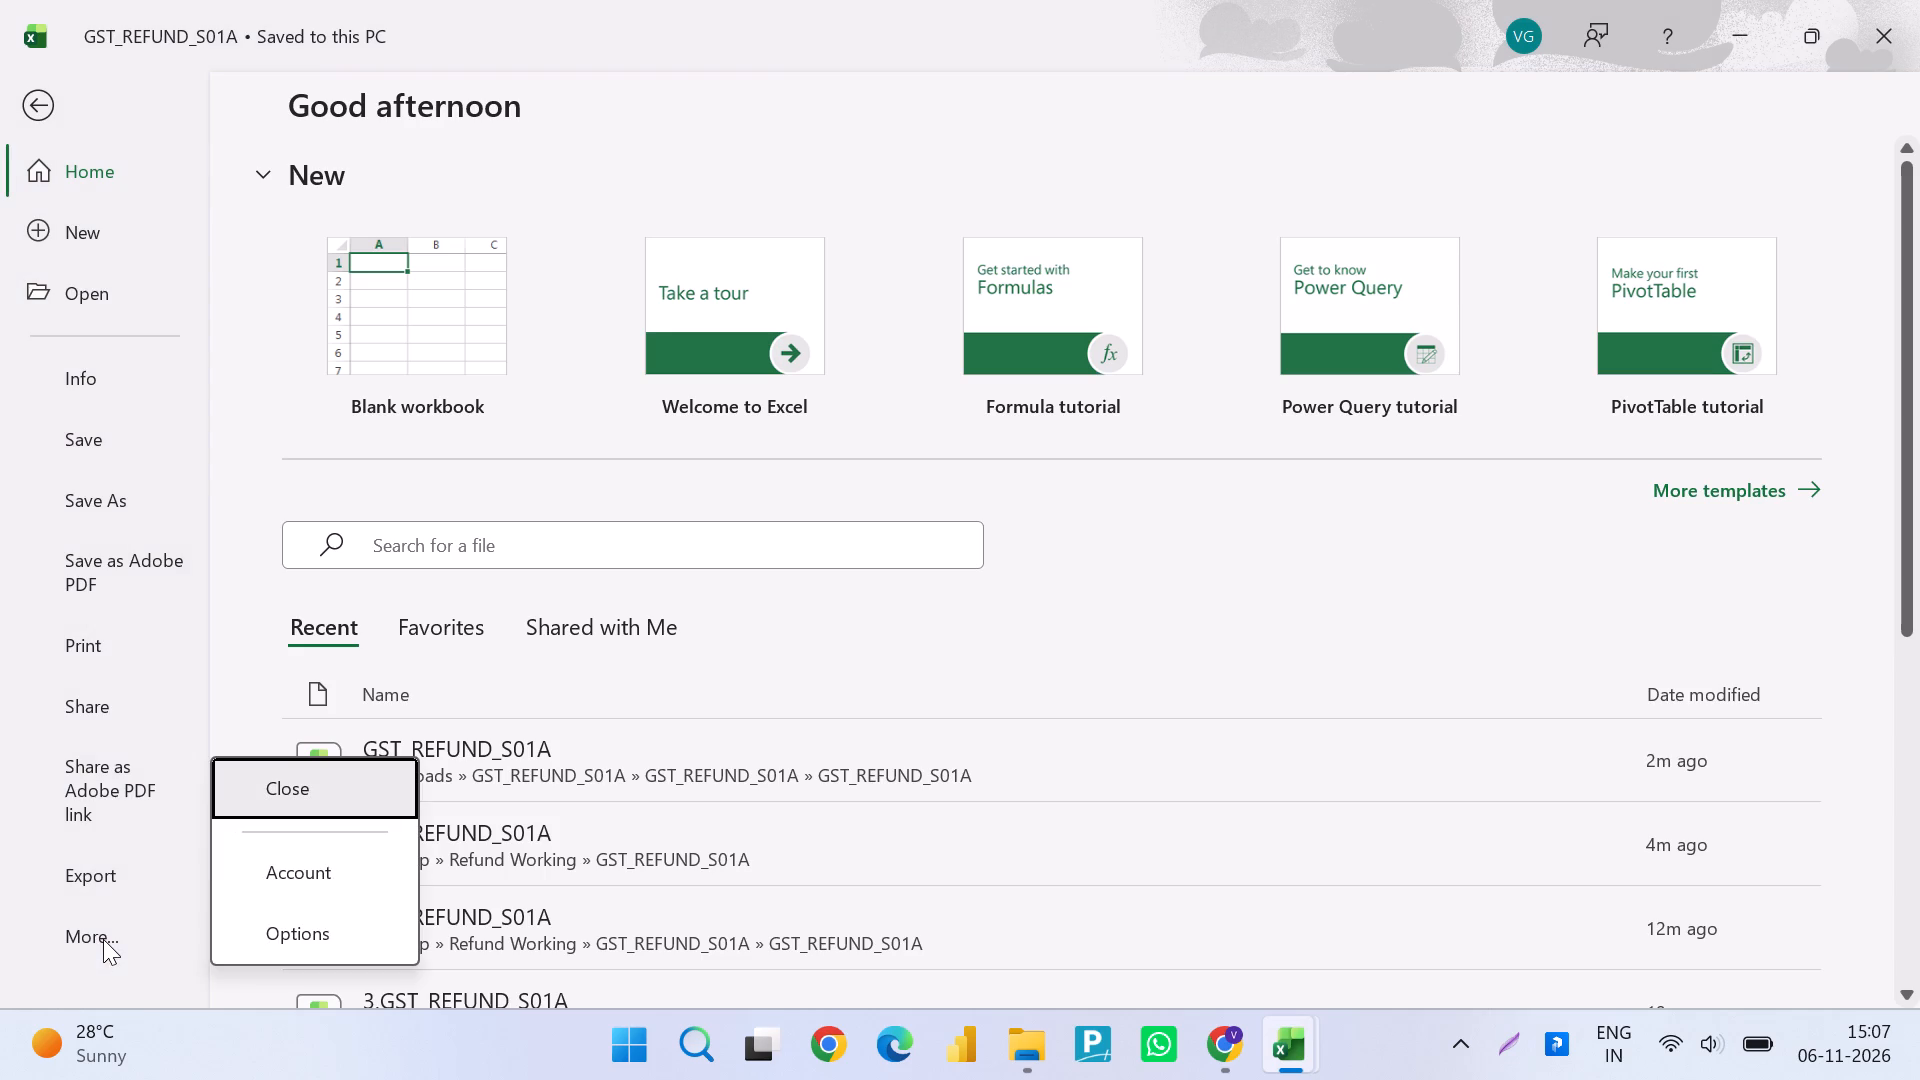
pyautogui.click(306, 919)
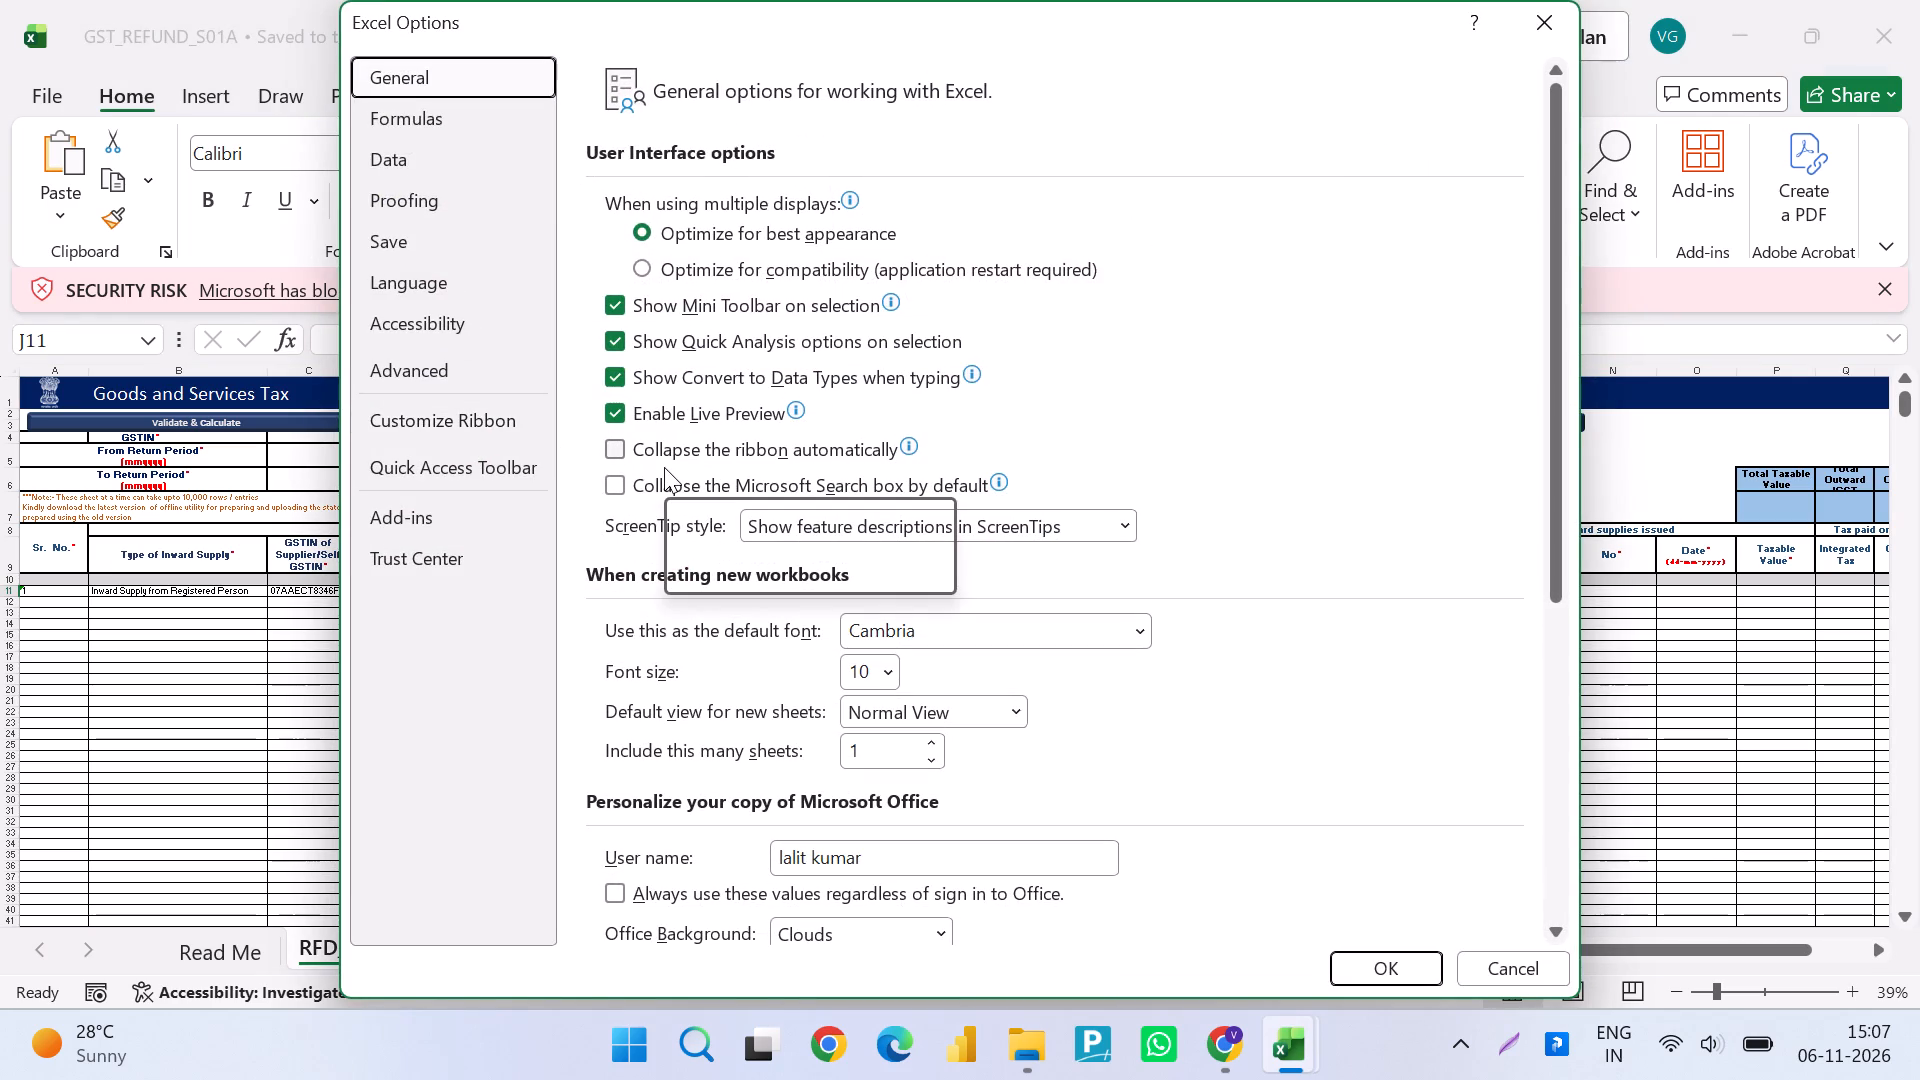
pyautogui.click(438, 363)
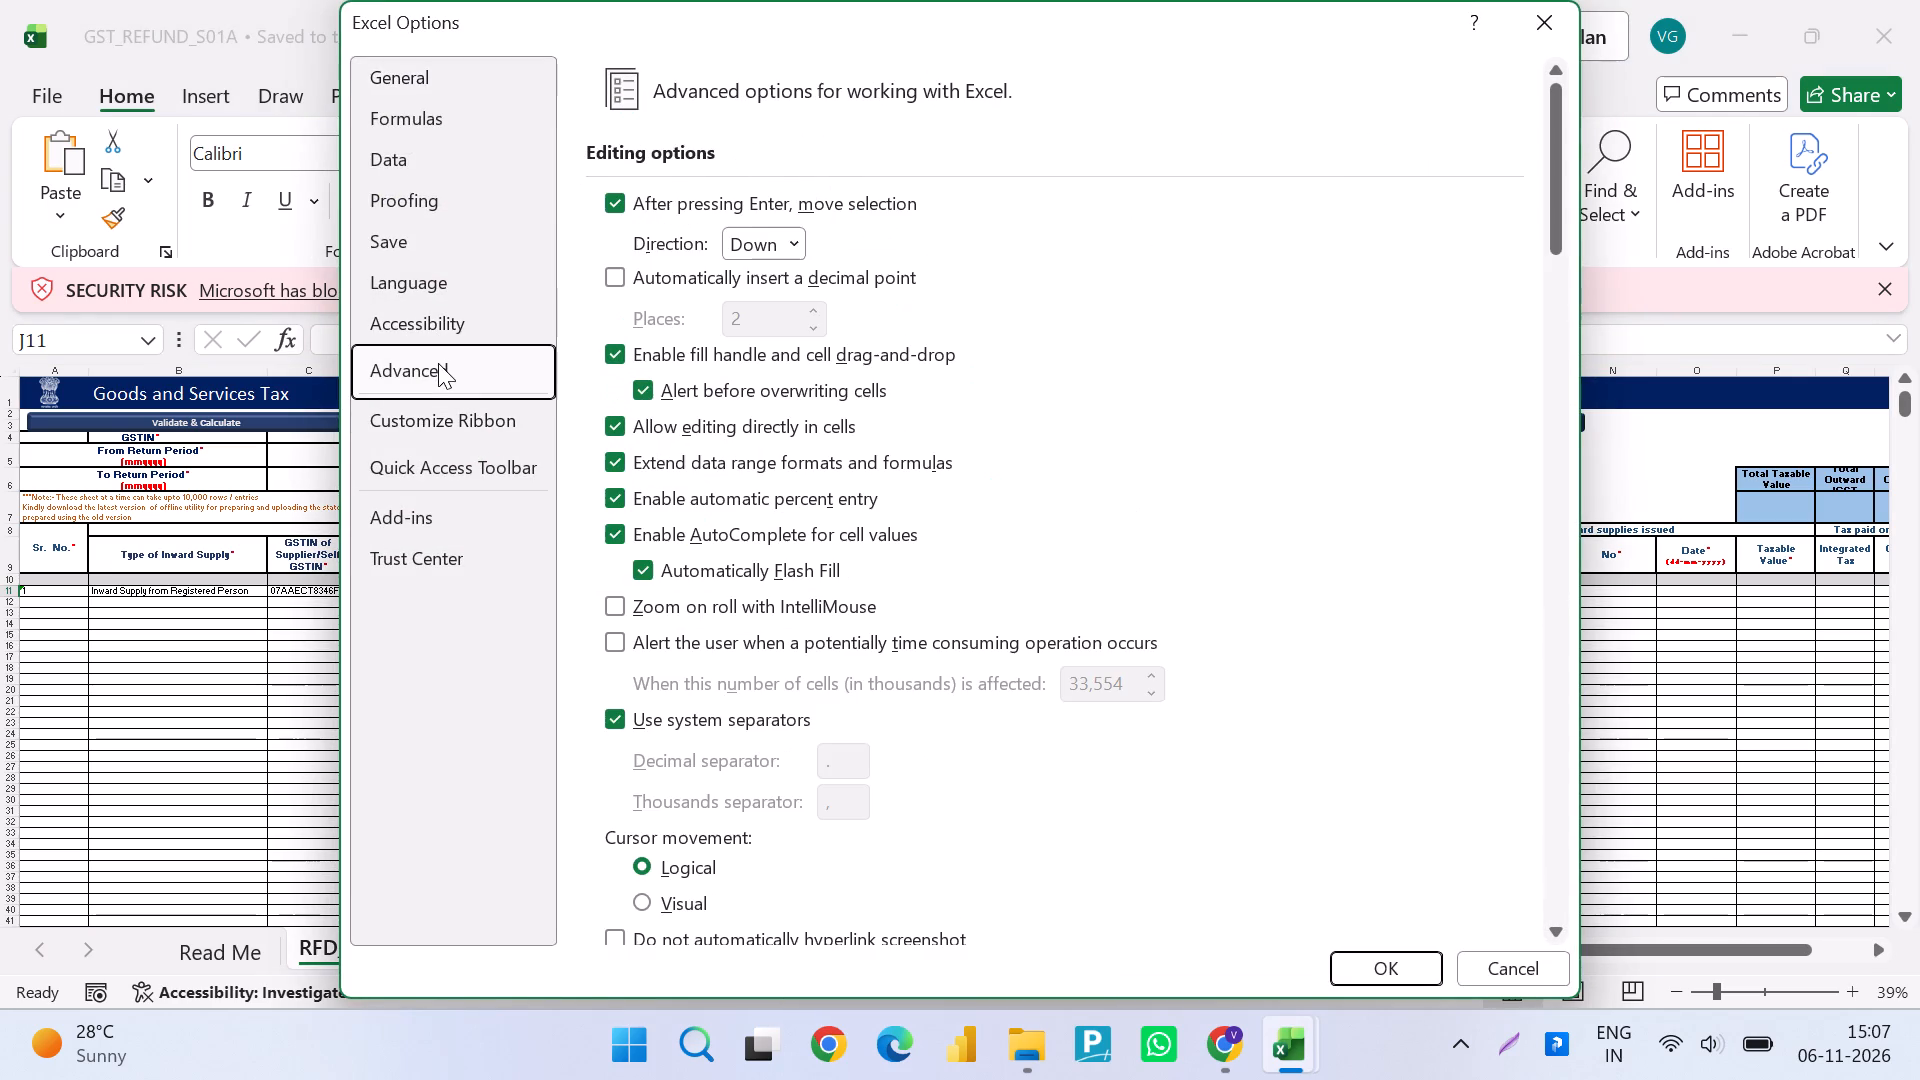
pyautogui.scroll(-2, 852, 357)
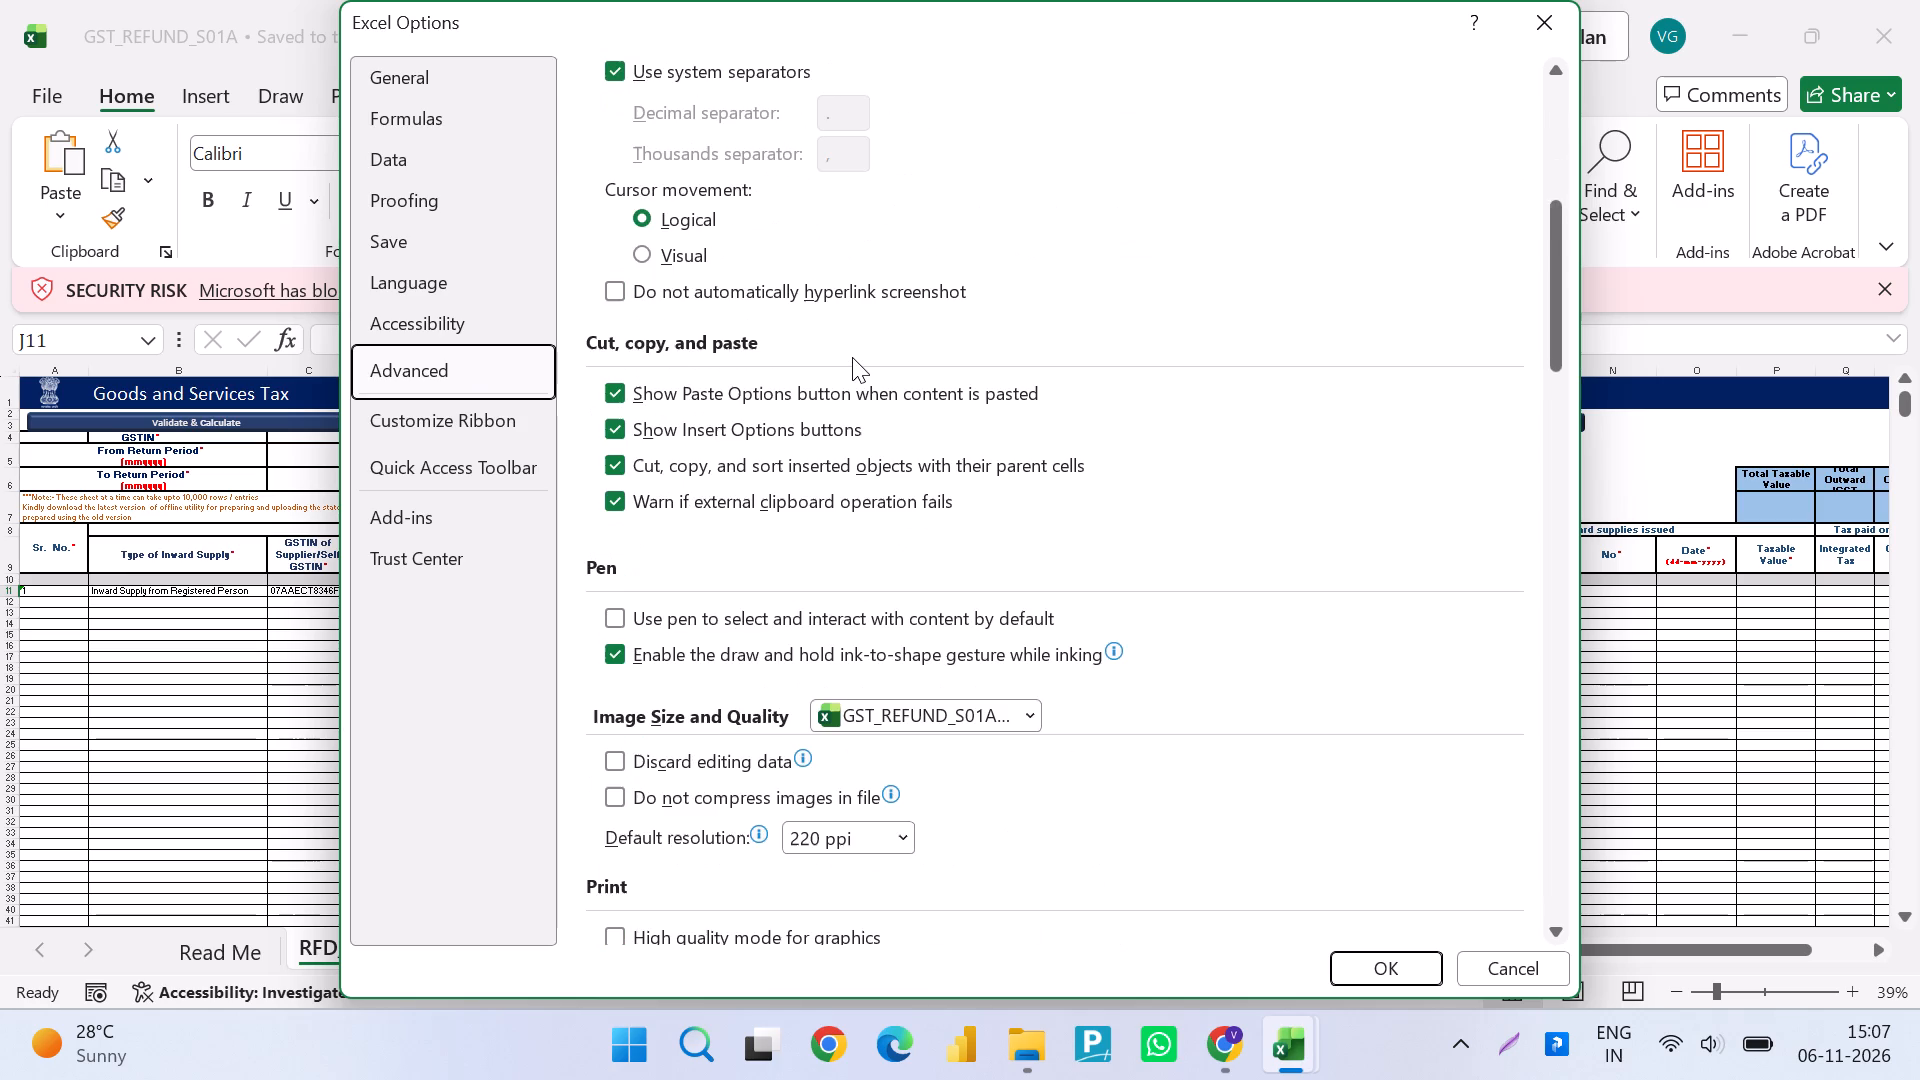
pyautogui.scroll(-2, 852, 357)
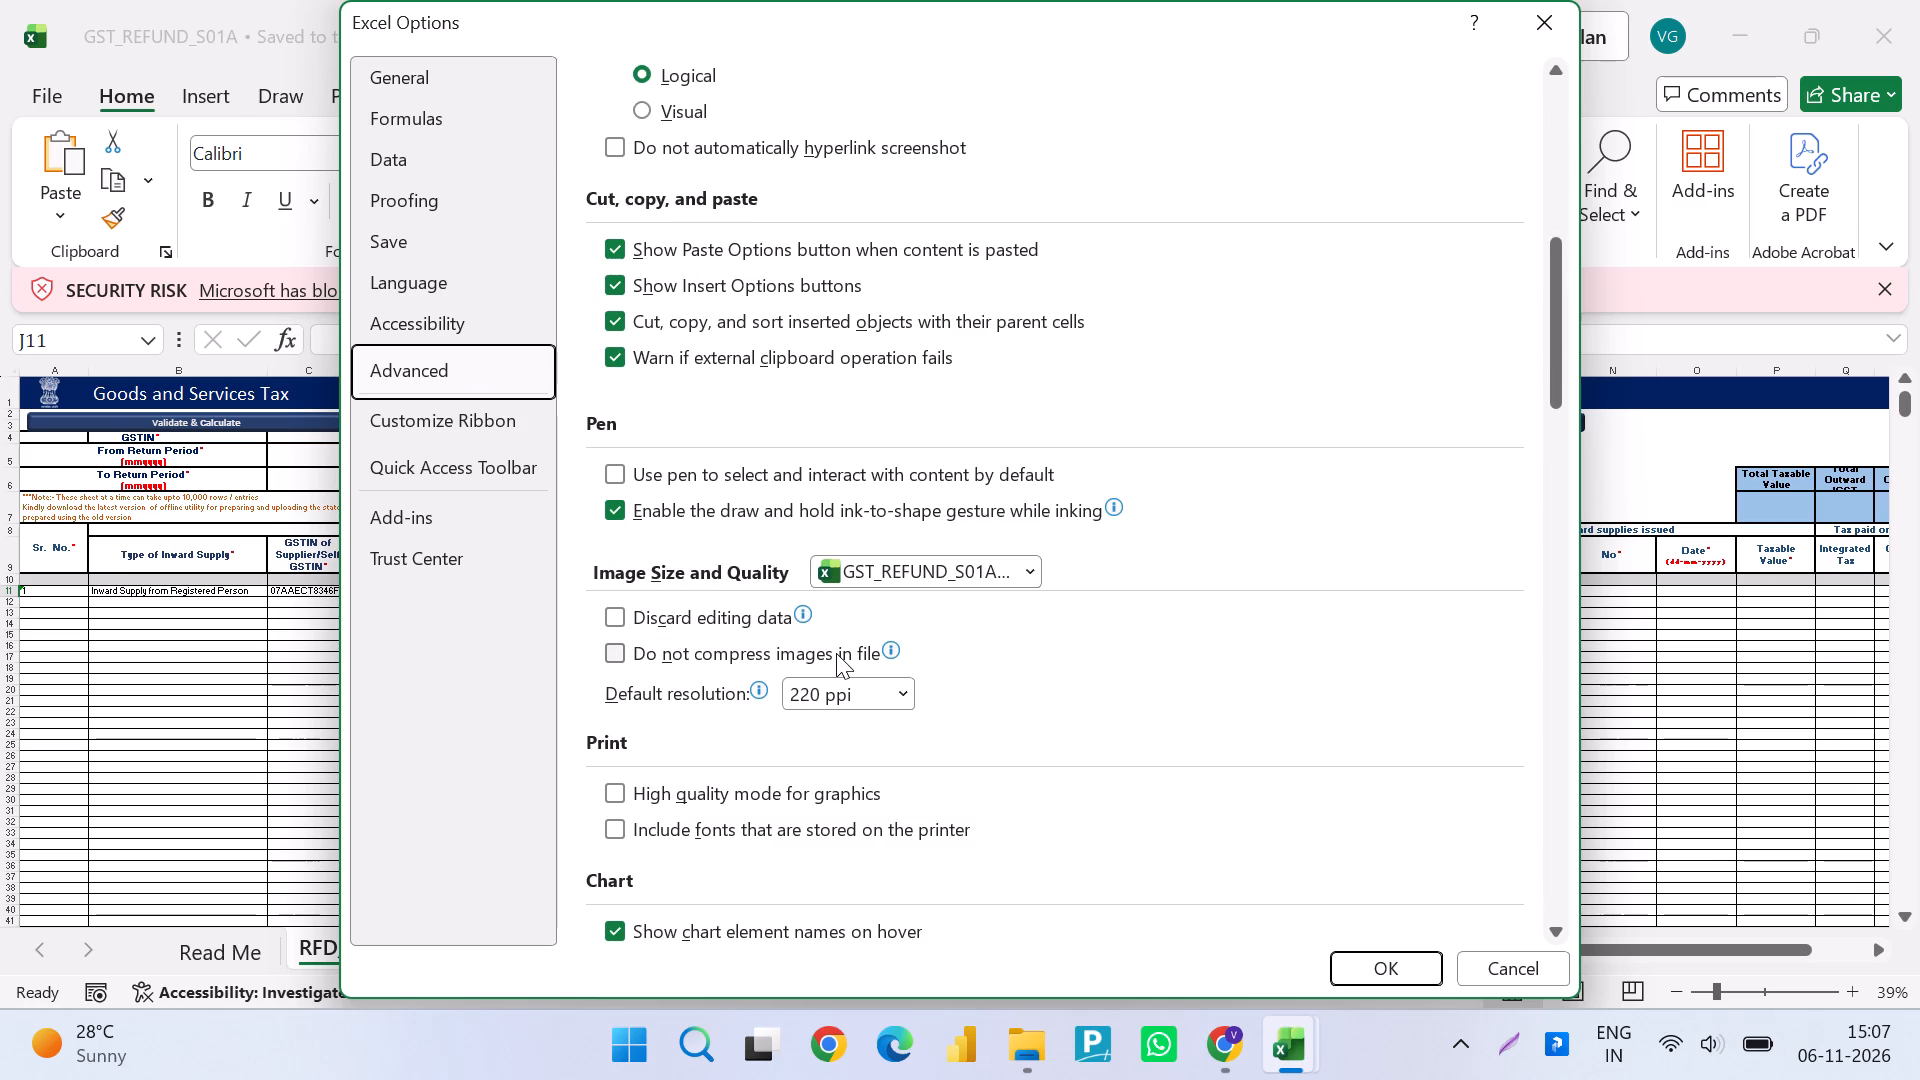
pyautogui.scroll(-1, 836, 653)
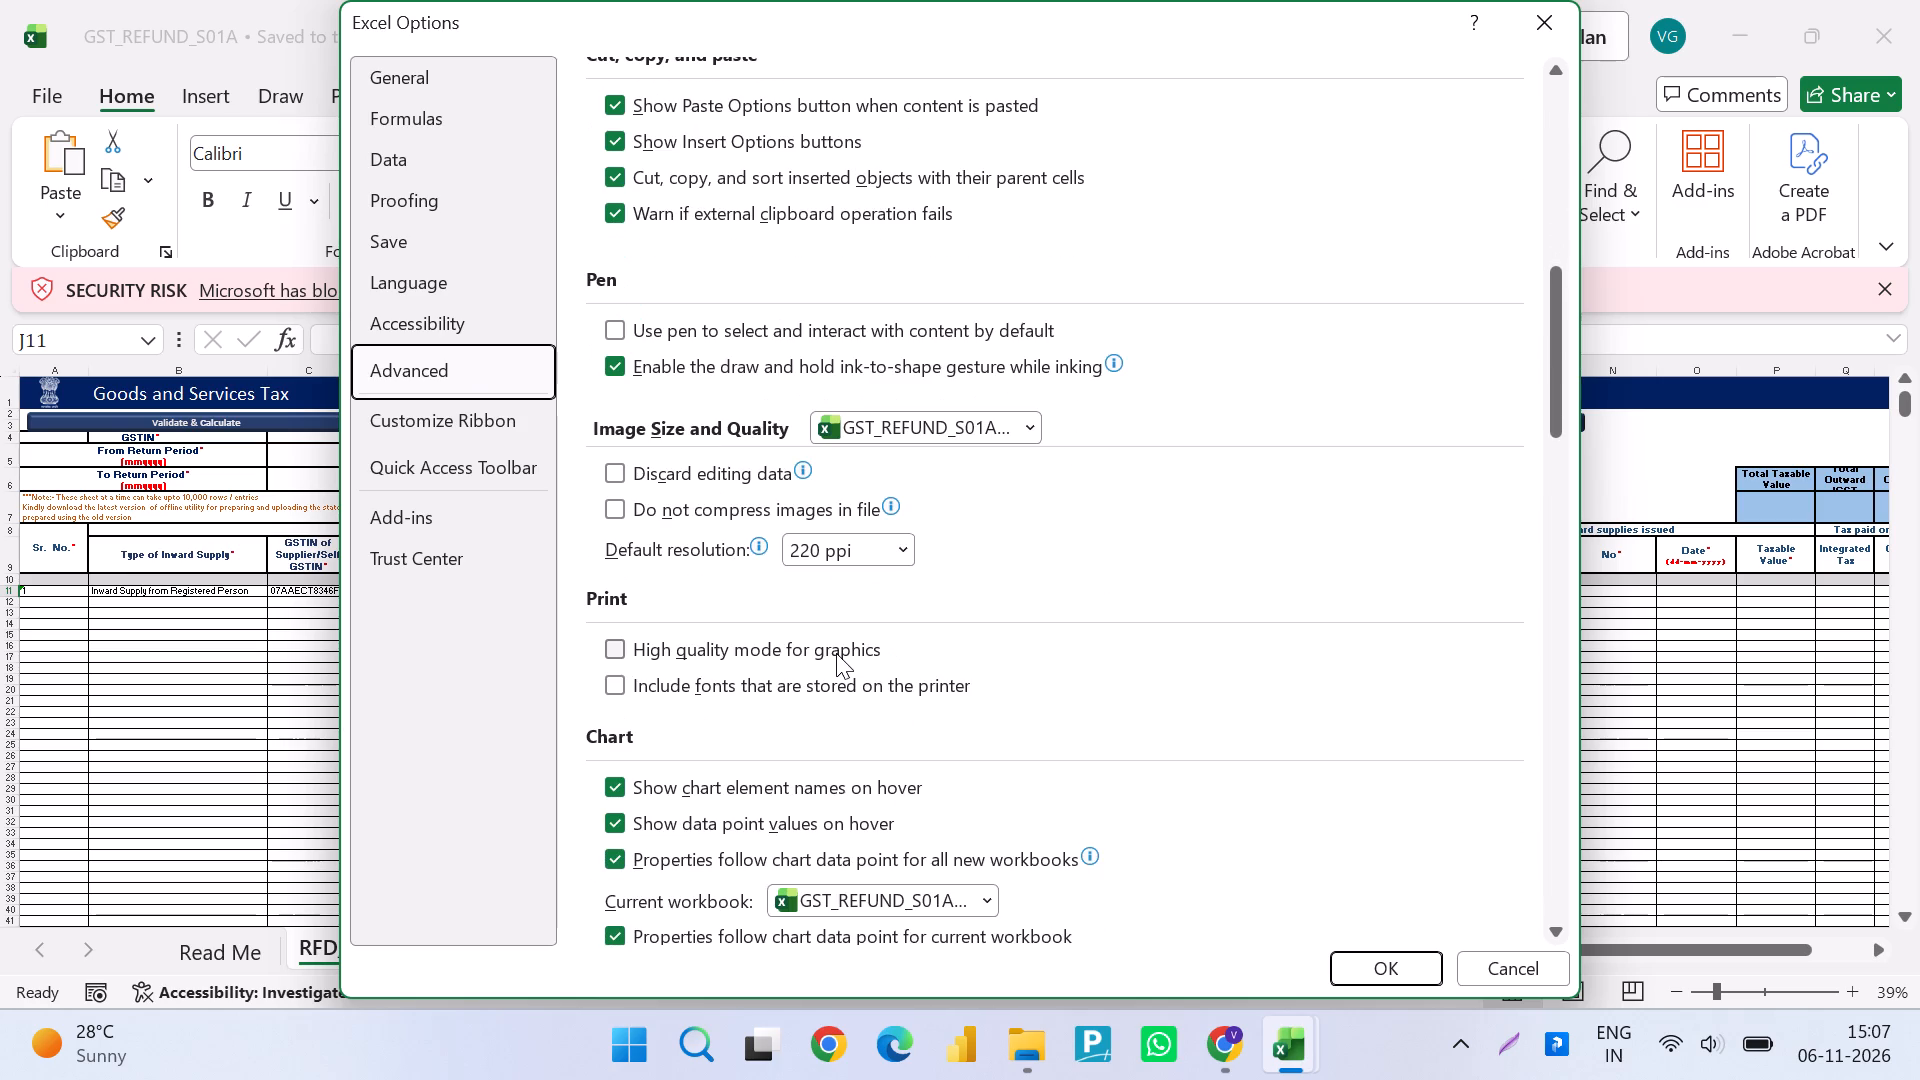
pyautogui.scroll(-1, 836, 653)
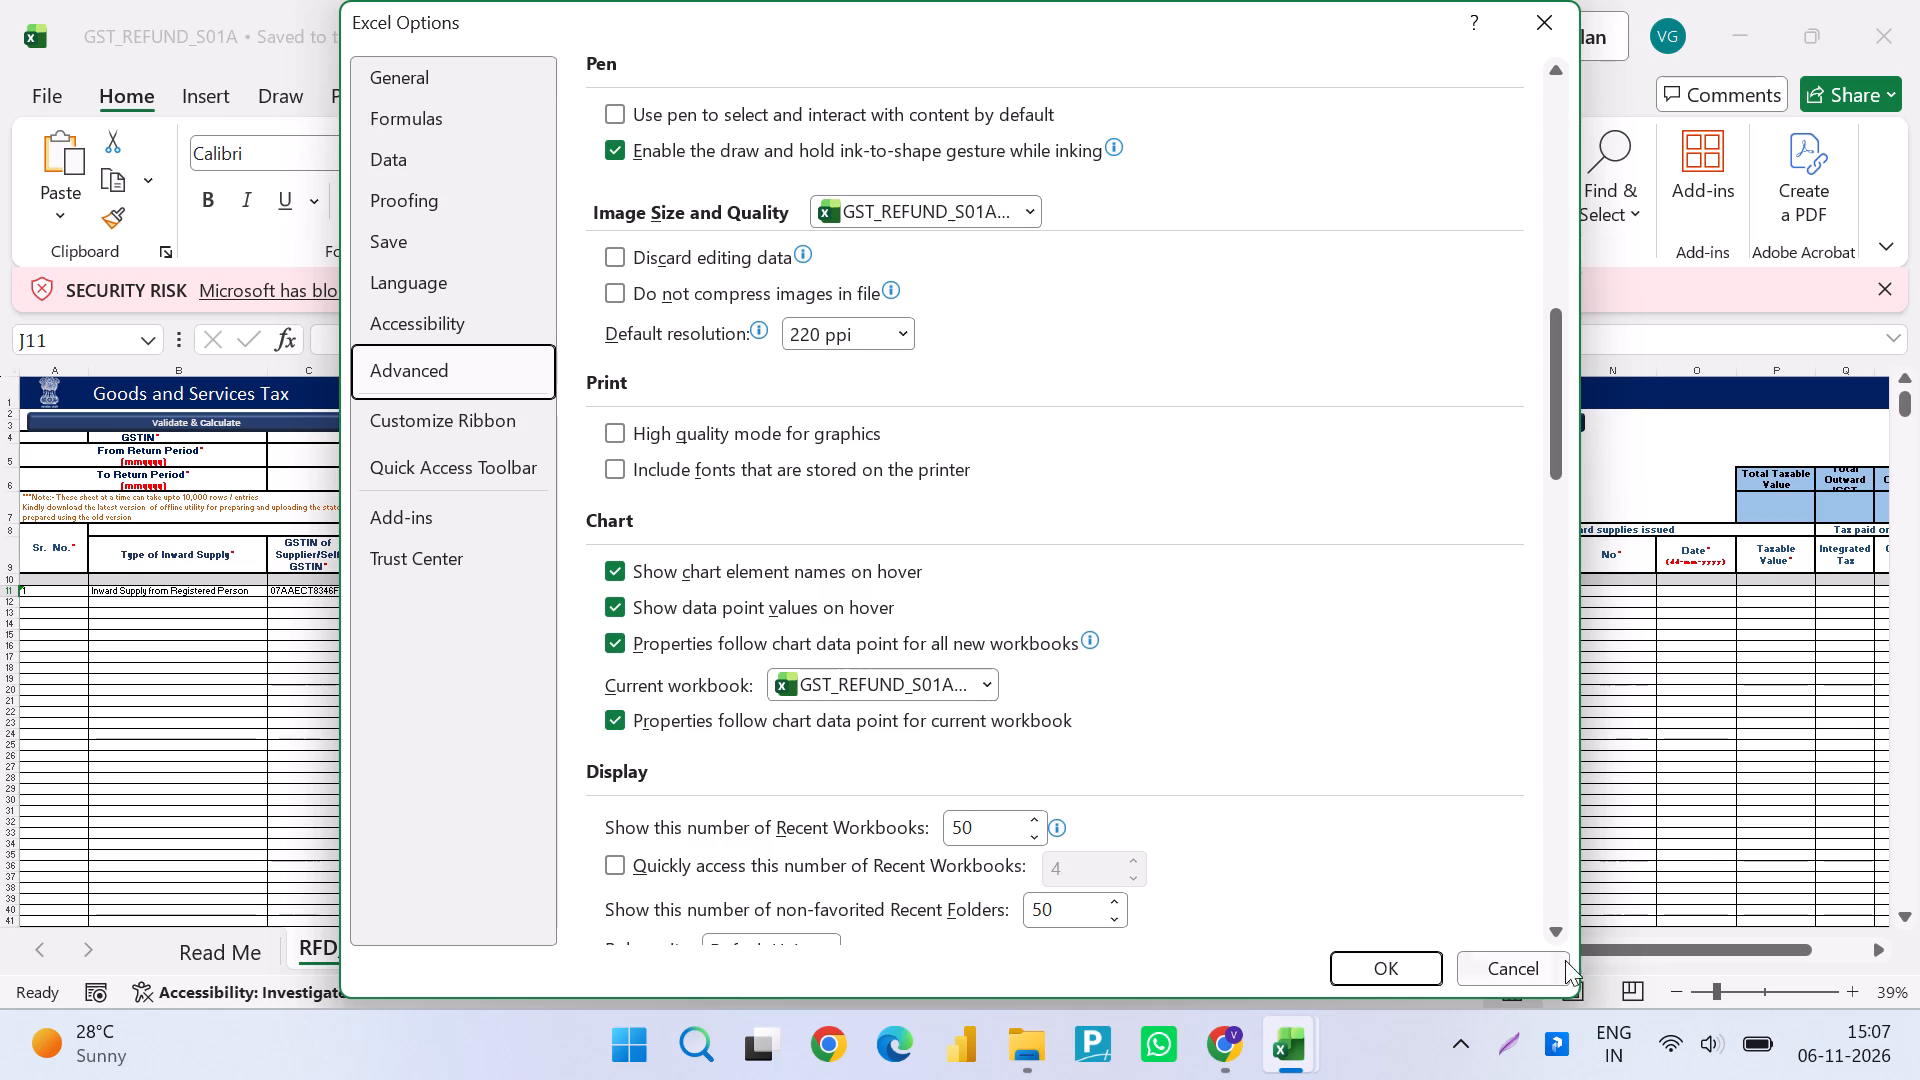
pyautogui.click(1551, 960)
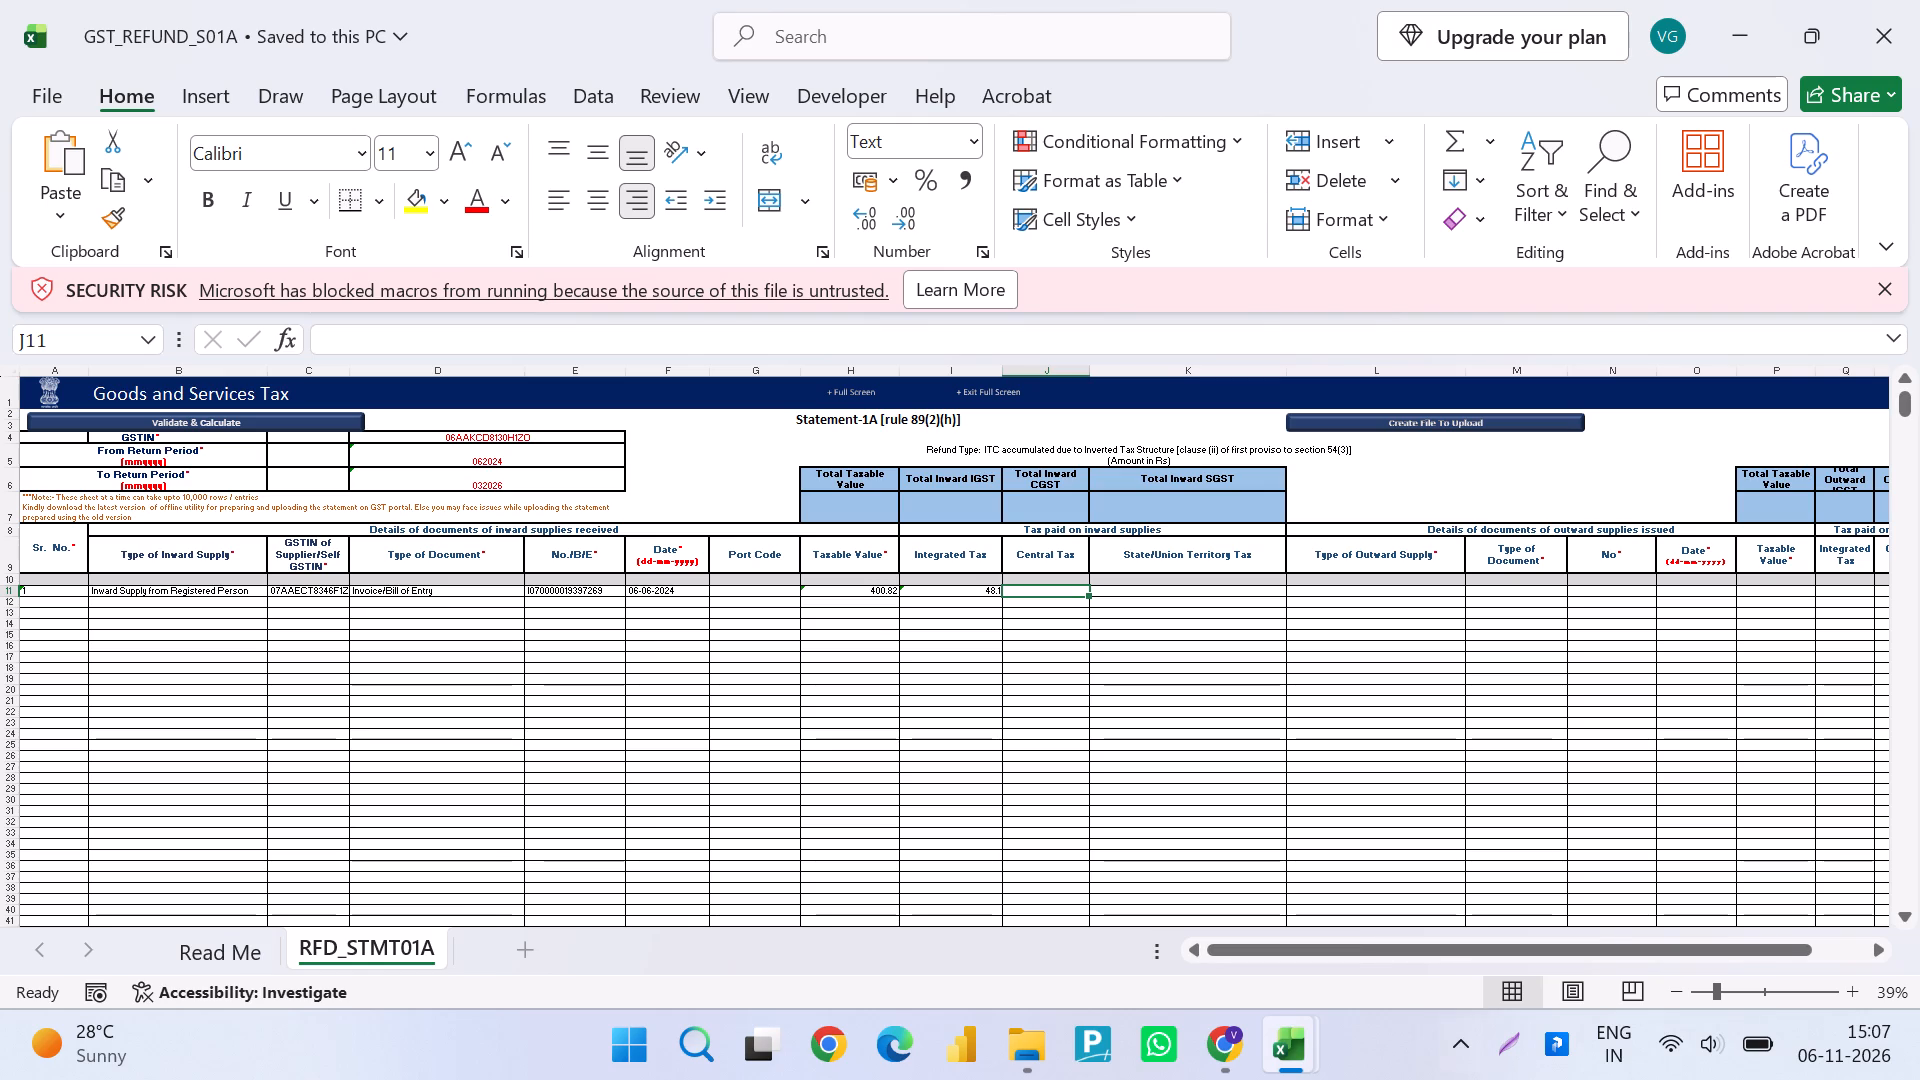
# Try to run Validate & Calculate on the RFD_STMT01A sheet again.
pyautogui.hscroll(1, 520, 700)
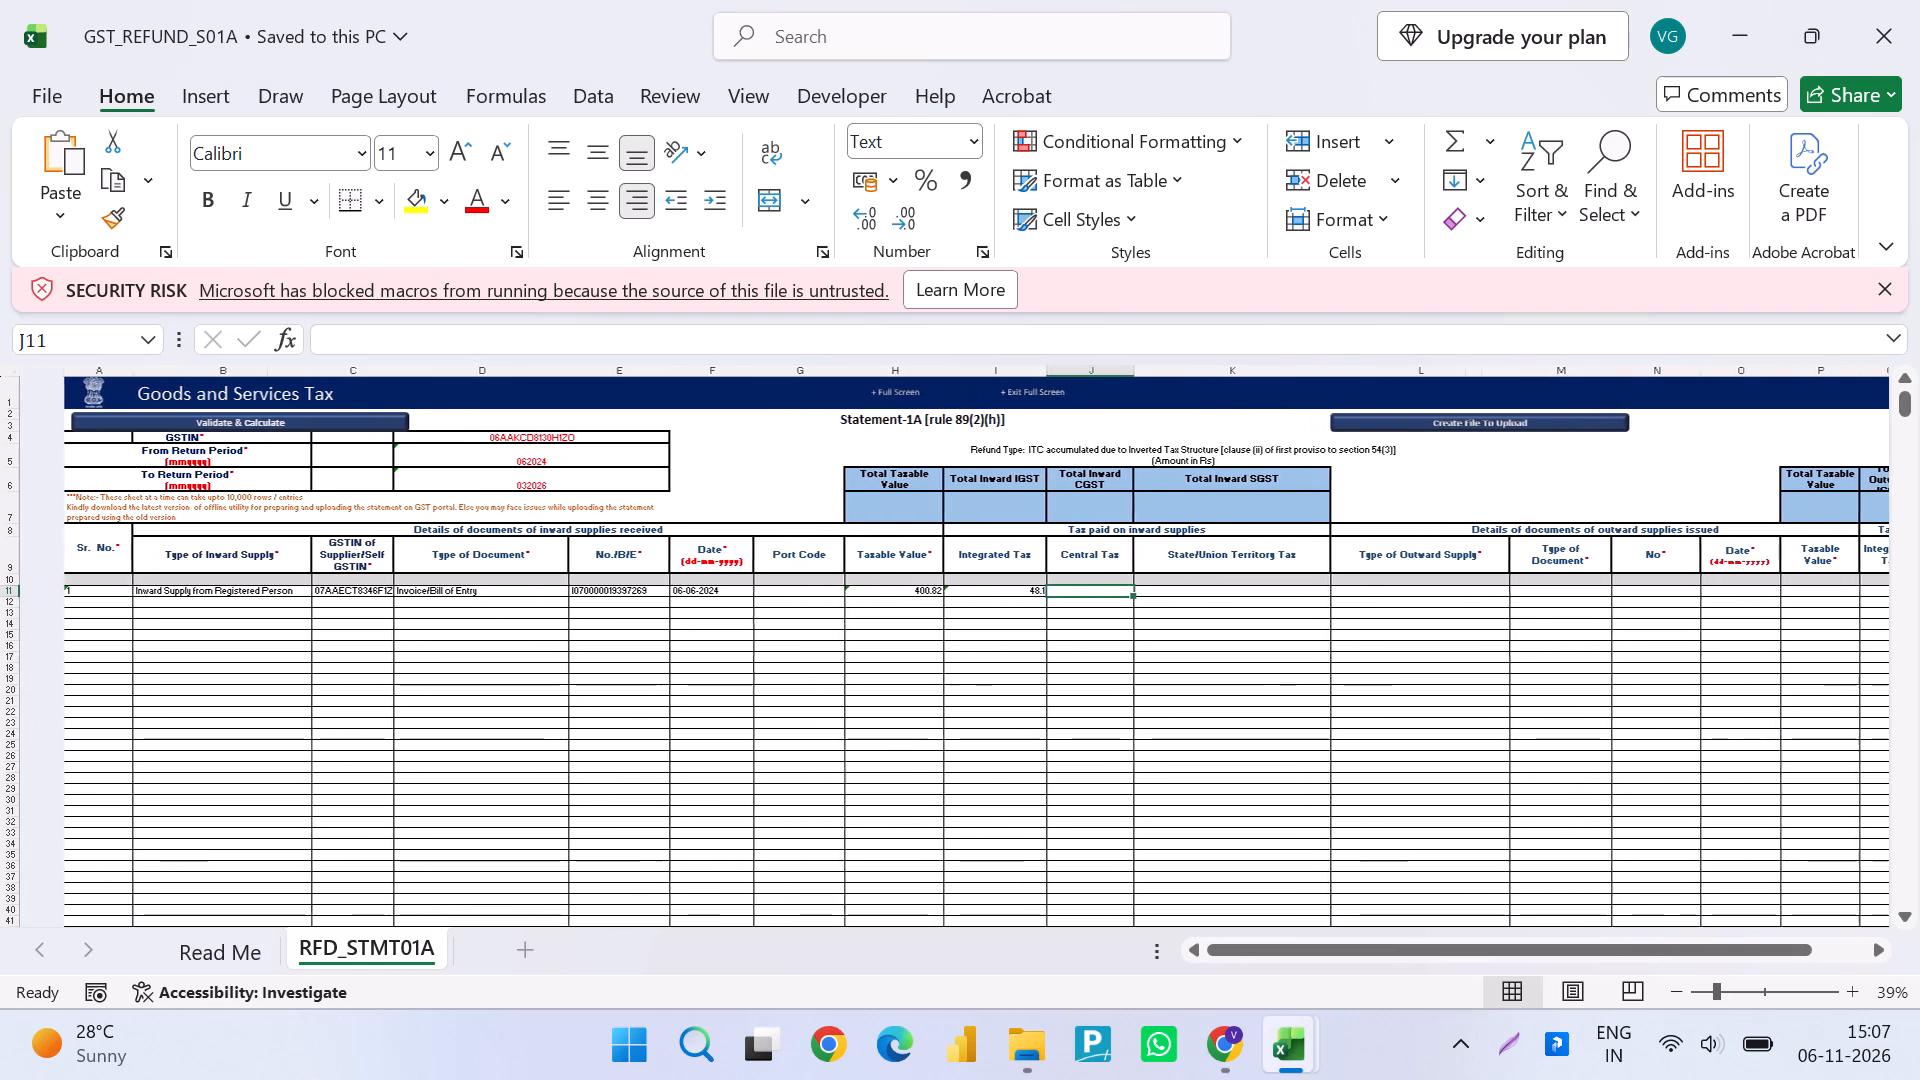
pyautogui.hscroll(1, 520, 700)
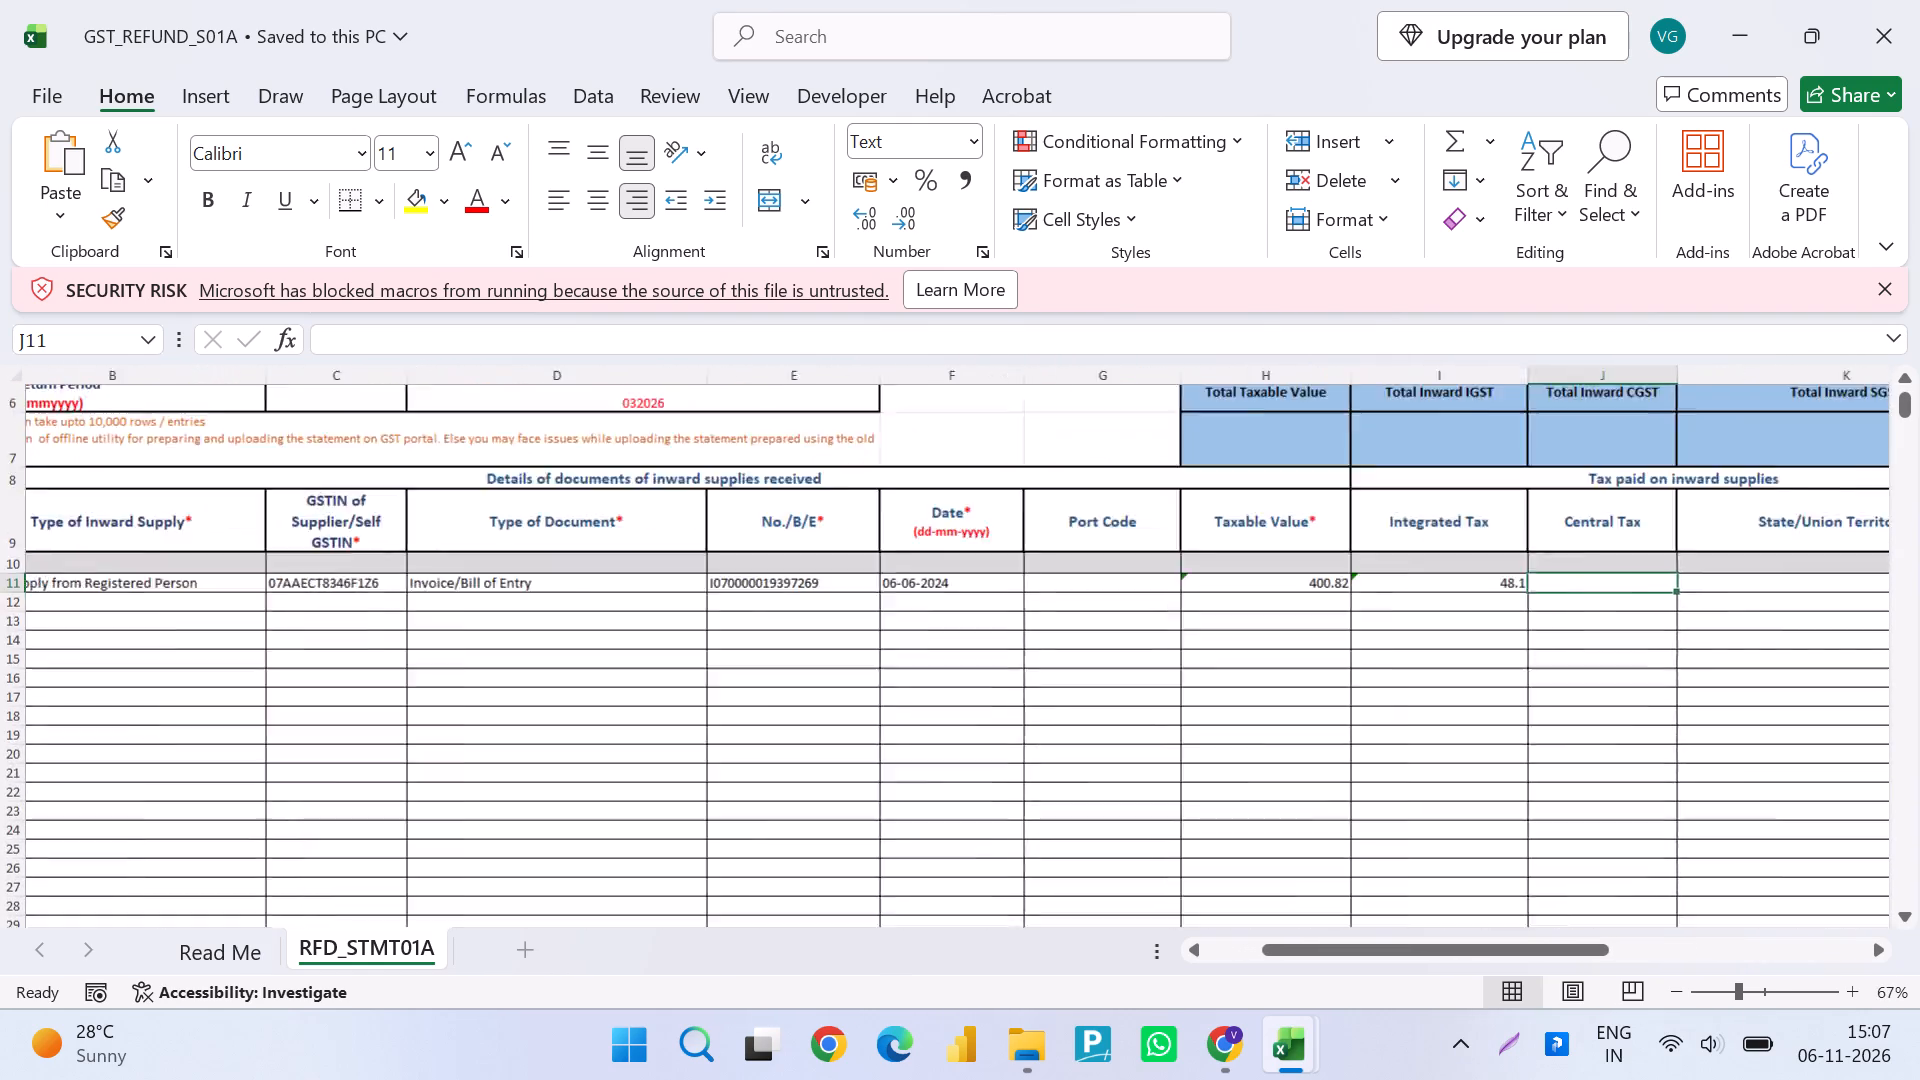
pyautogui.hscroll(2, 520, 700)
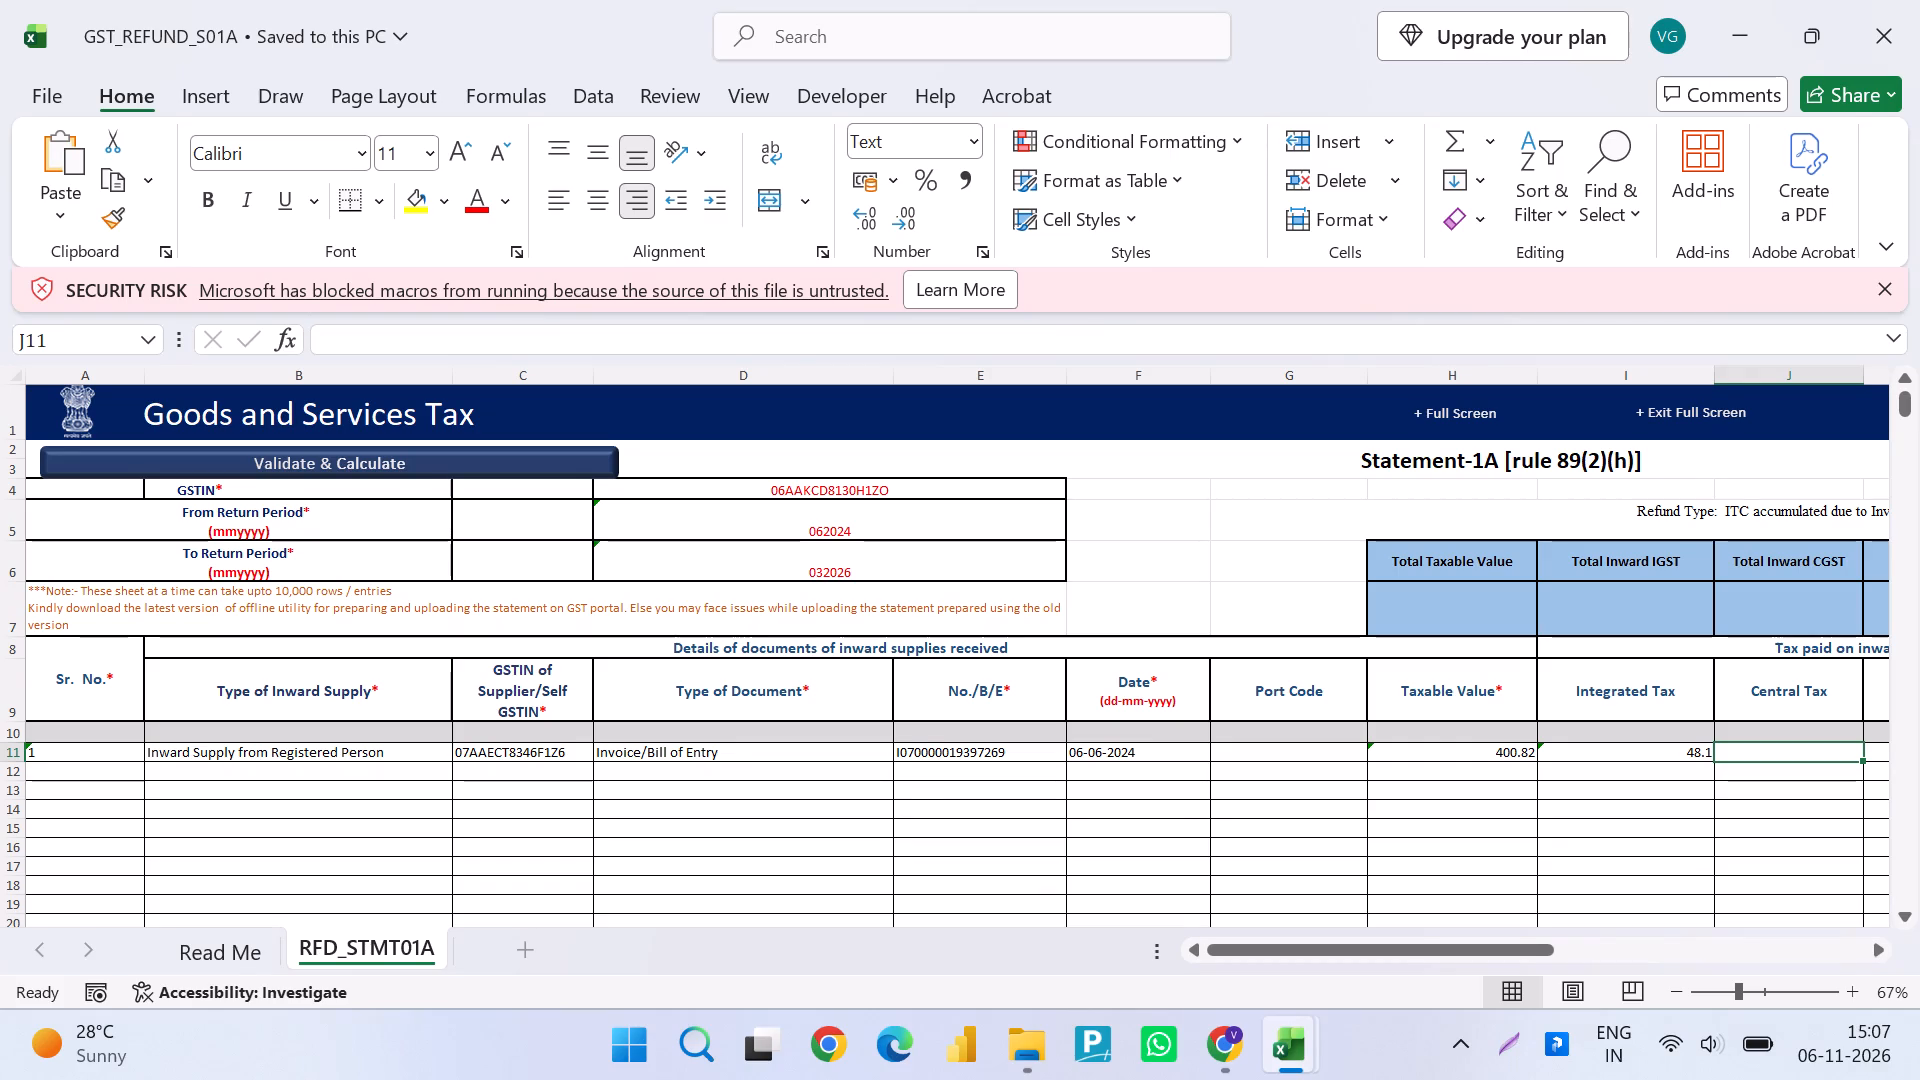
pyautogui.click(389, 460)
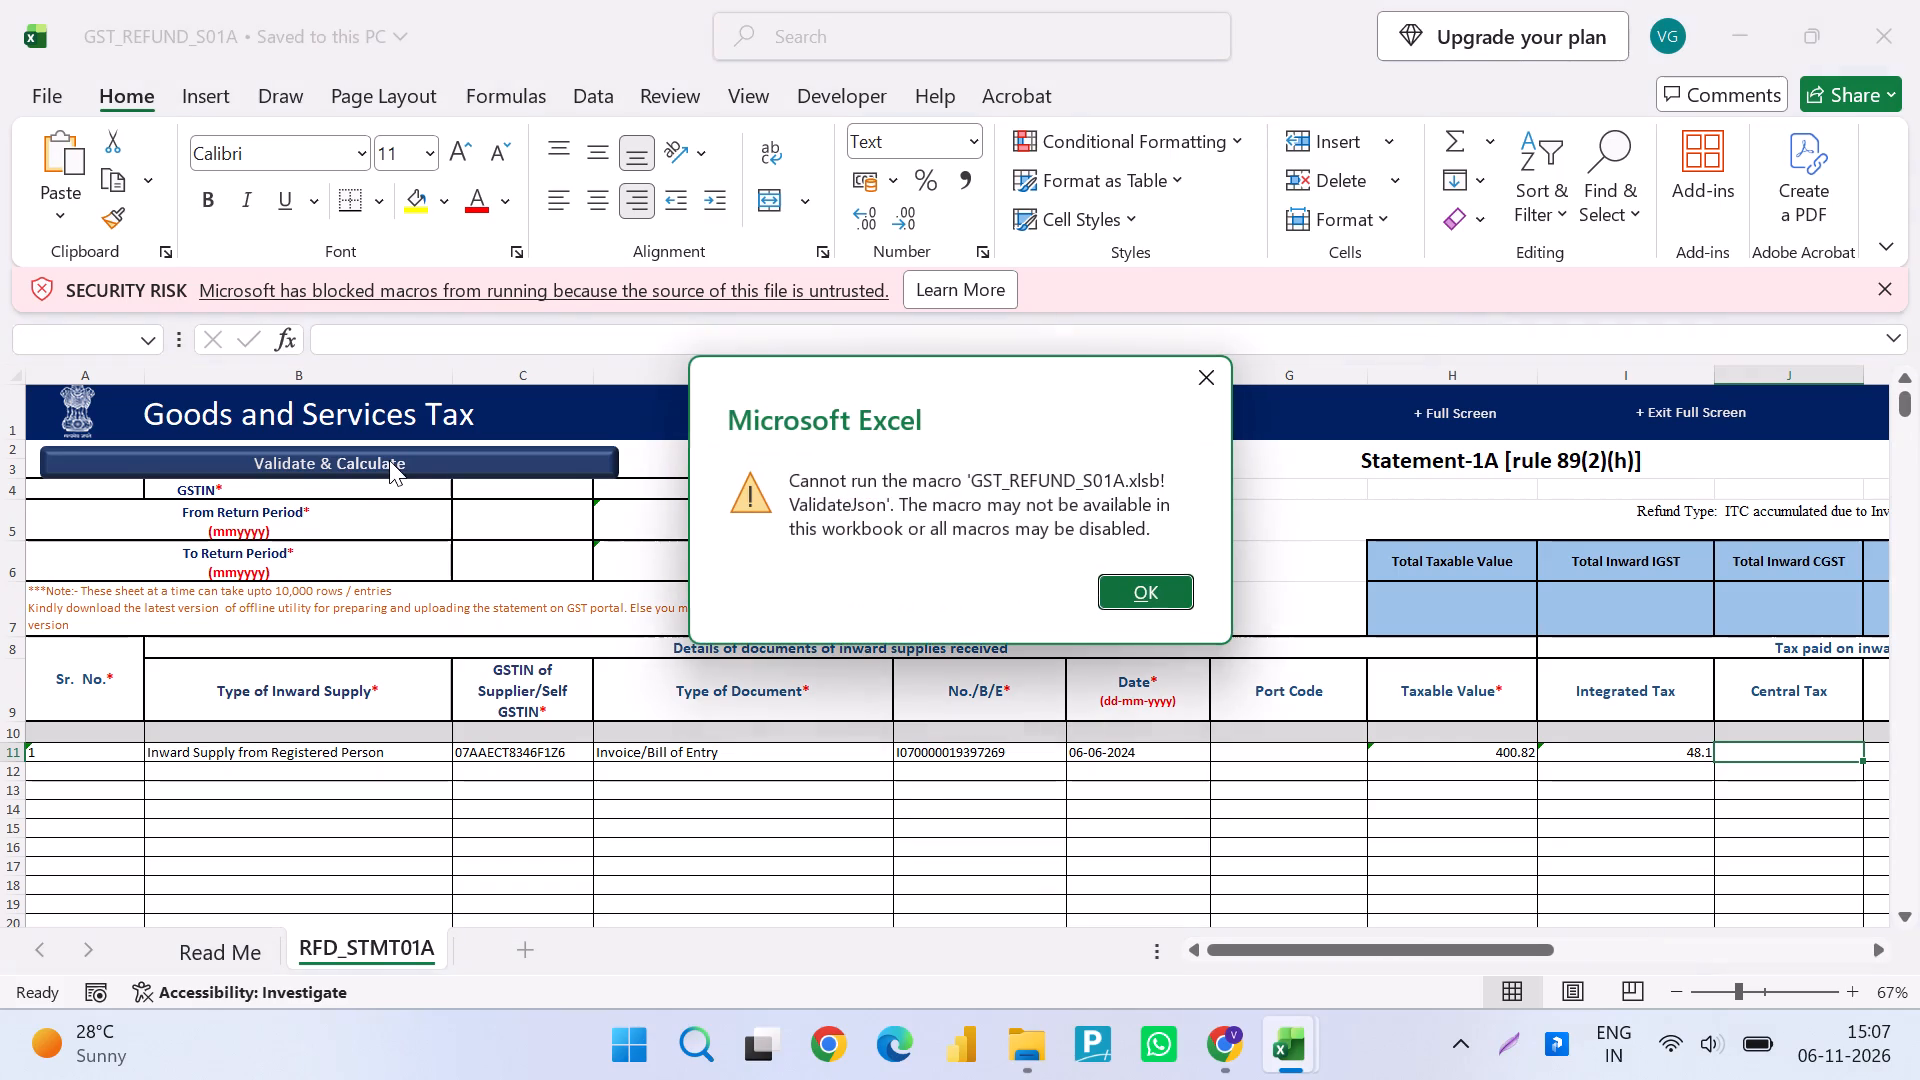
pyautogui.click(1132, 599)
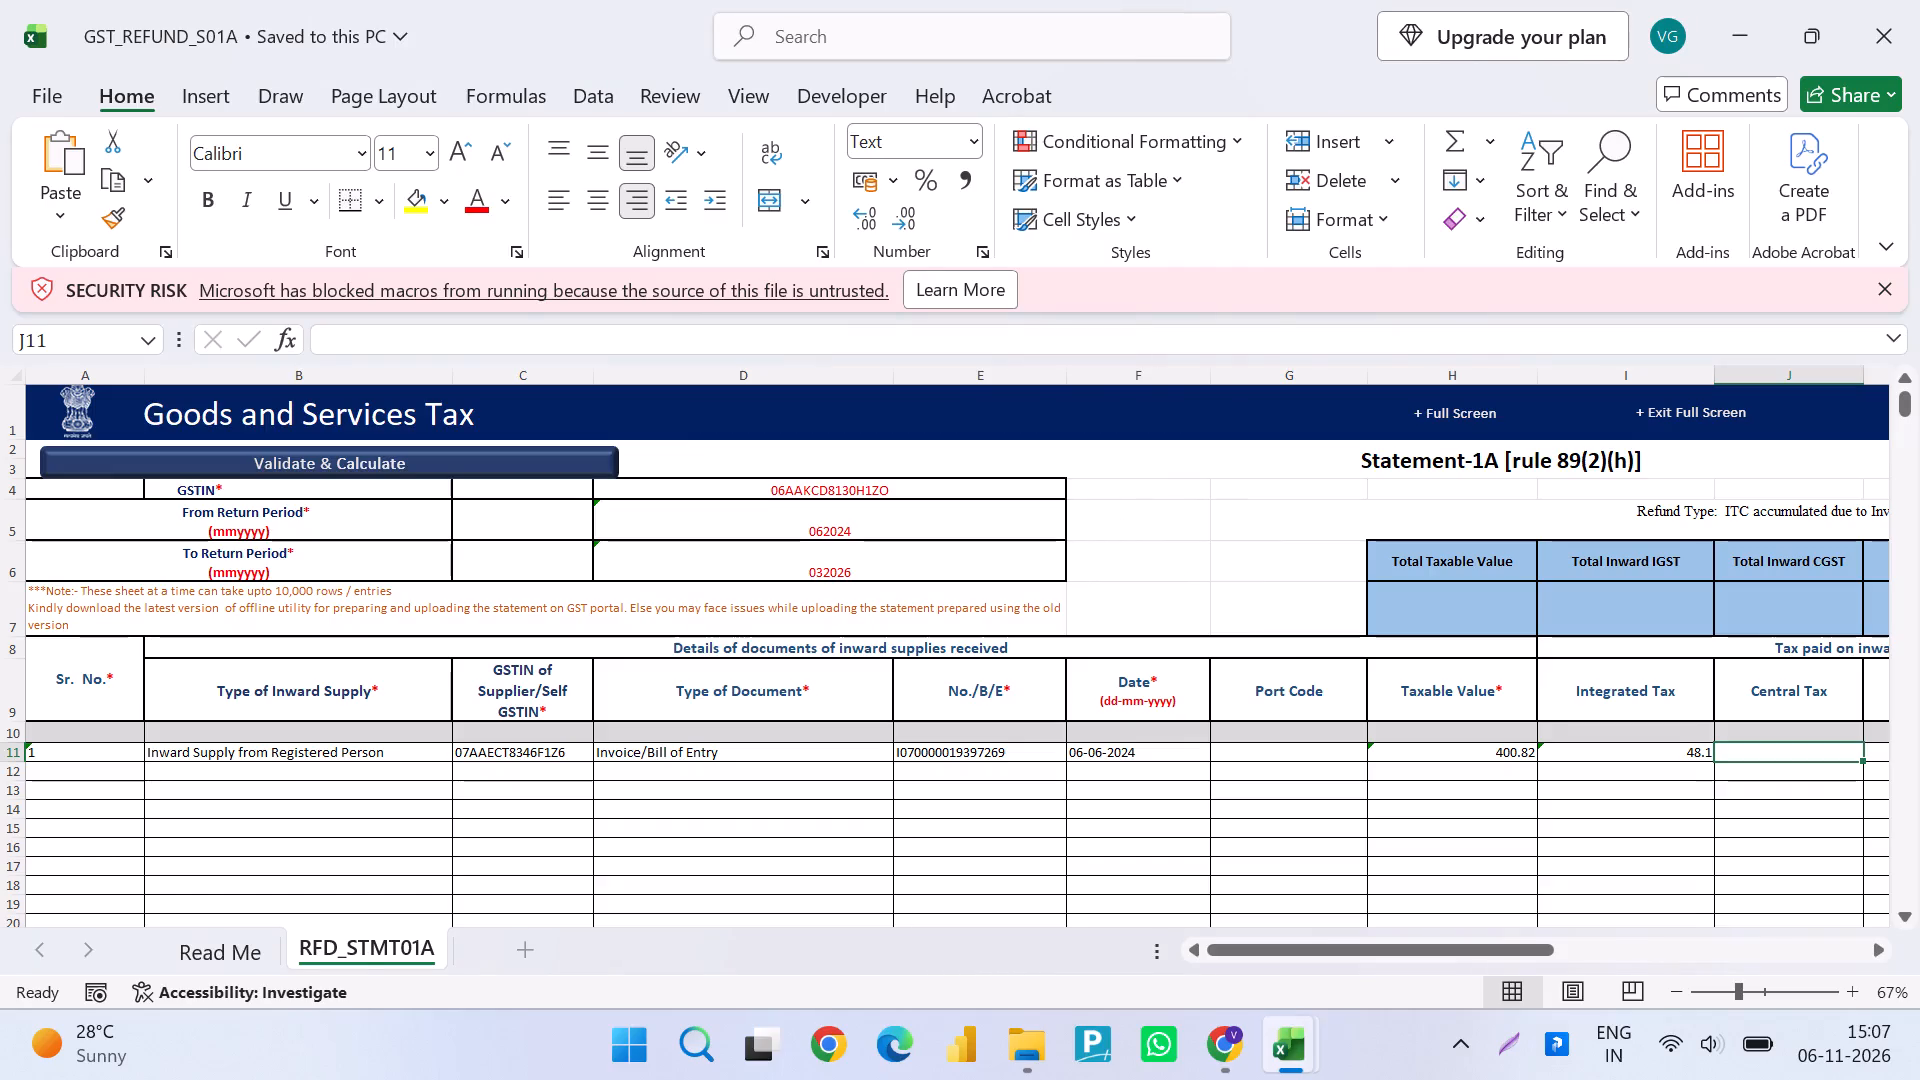
# Close the GST_REFUND_S01A workbook.
pyautogui.click(1919, 0)
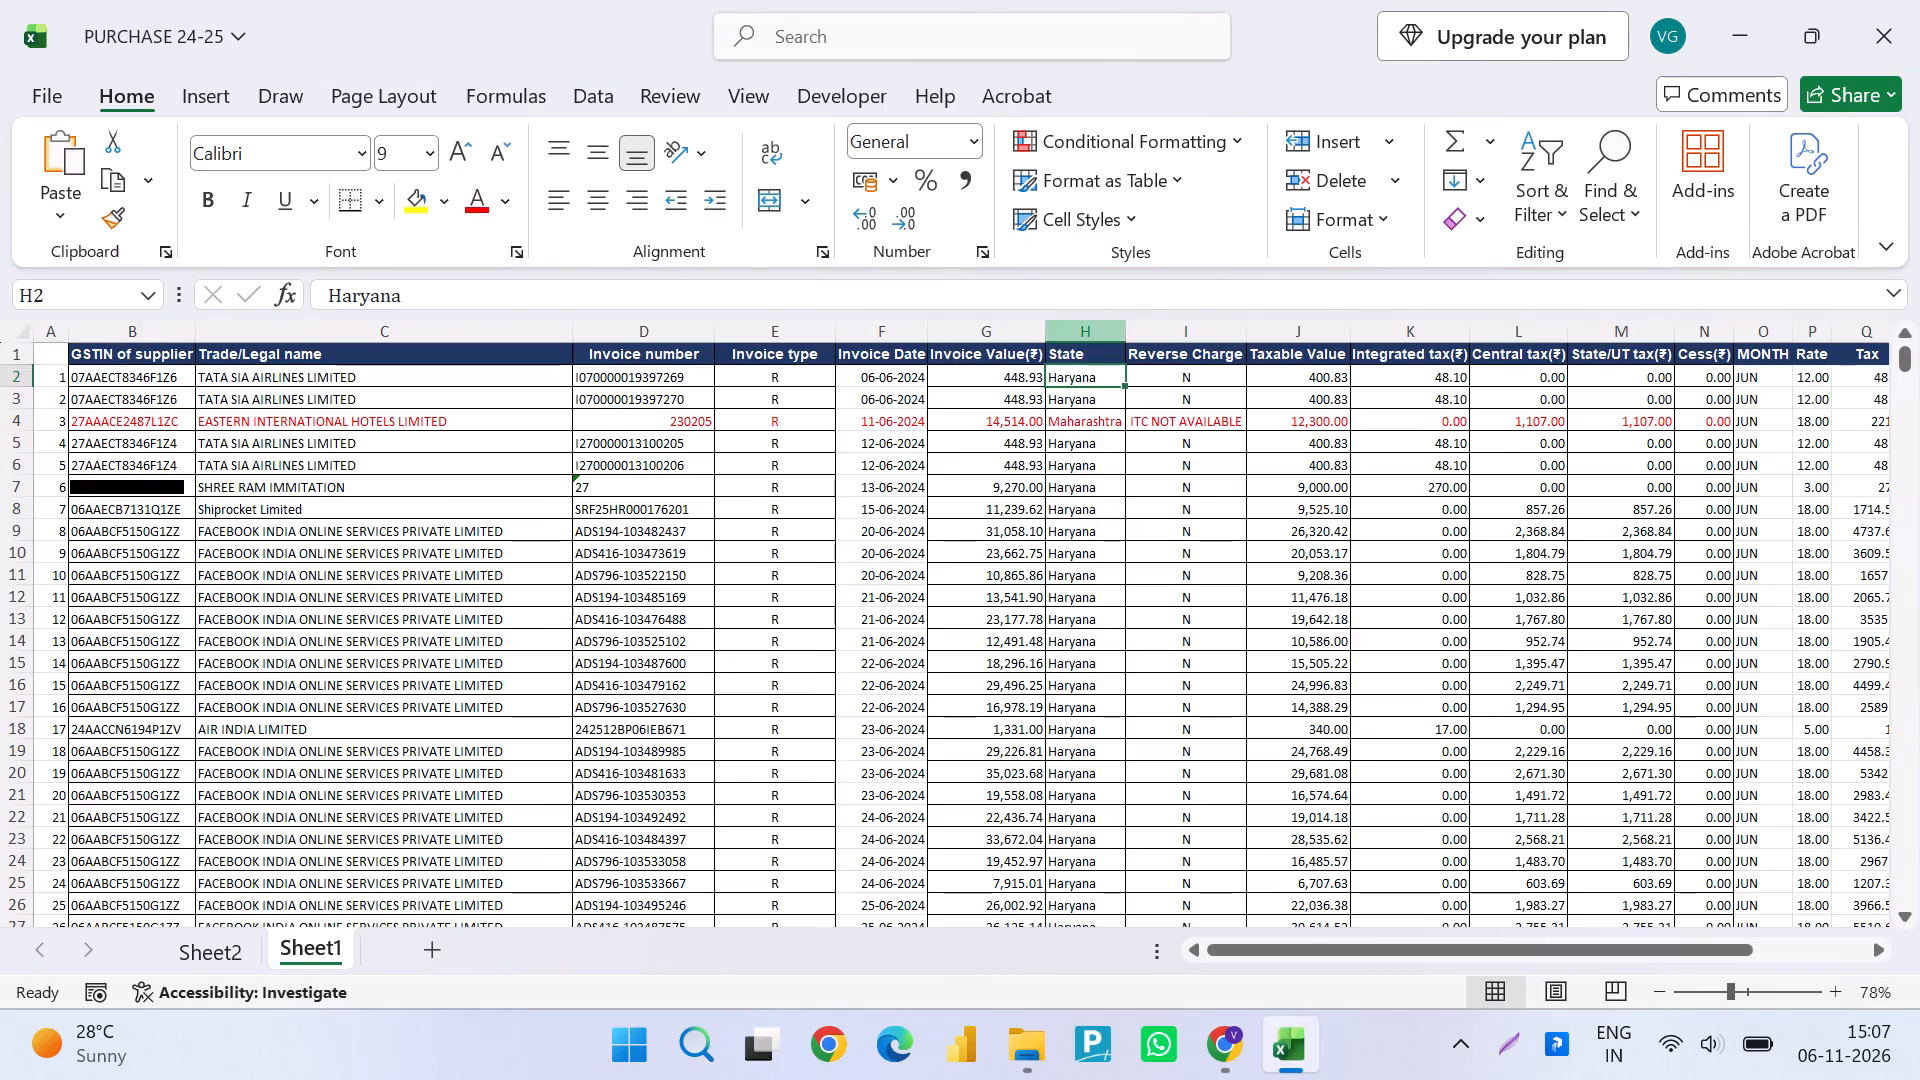
# Switch to File Explorer and unblock the GST_REFUND_S01A file in its properties.
pyautogui.hotkey('alt', 'Tab')
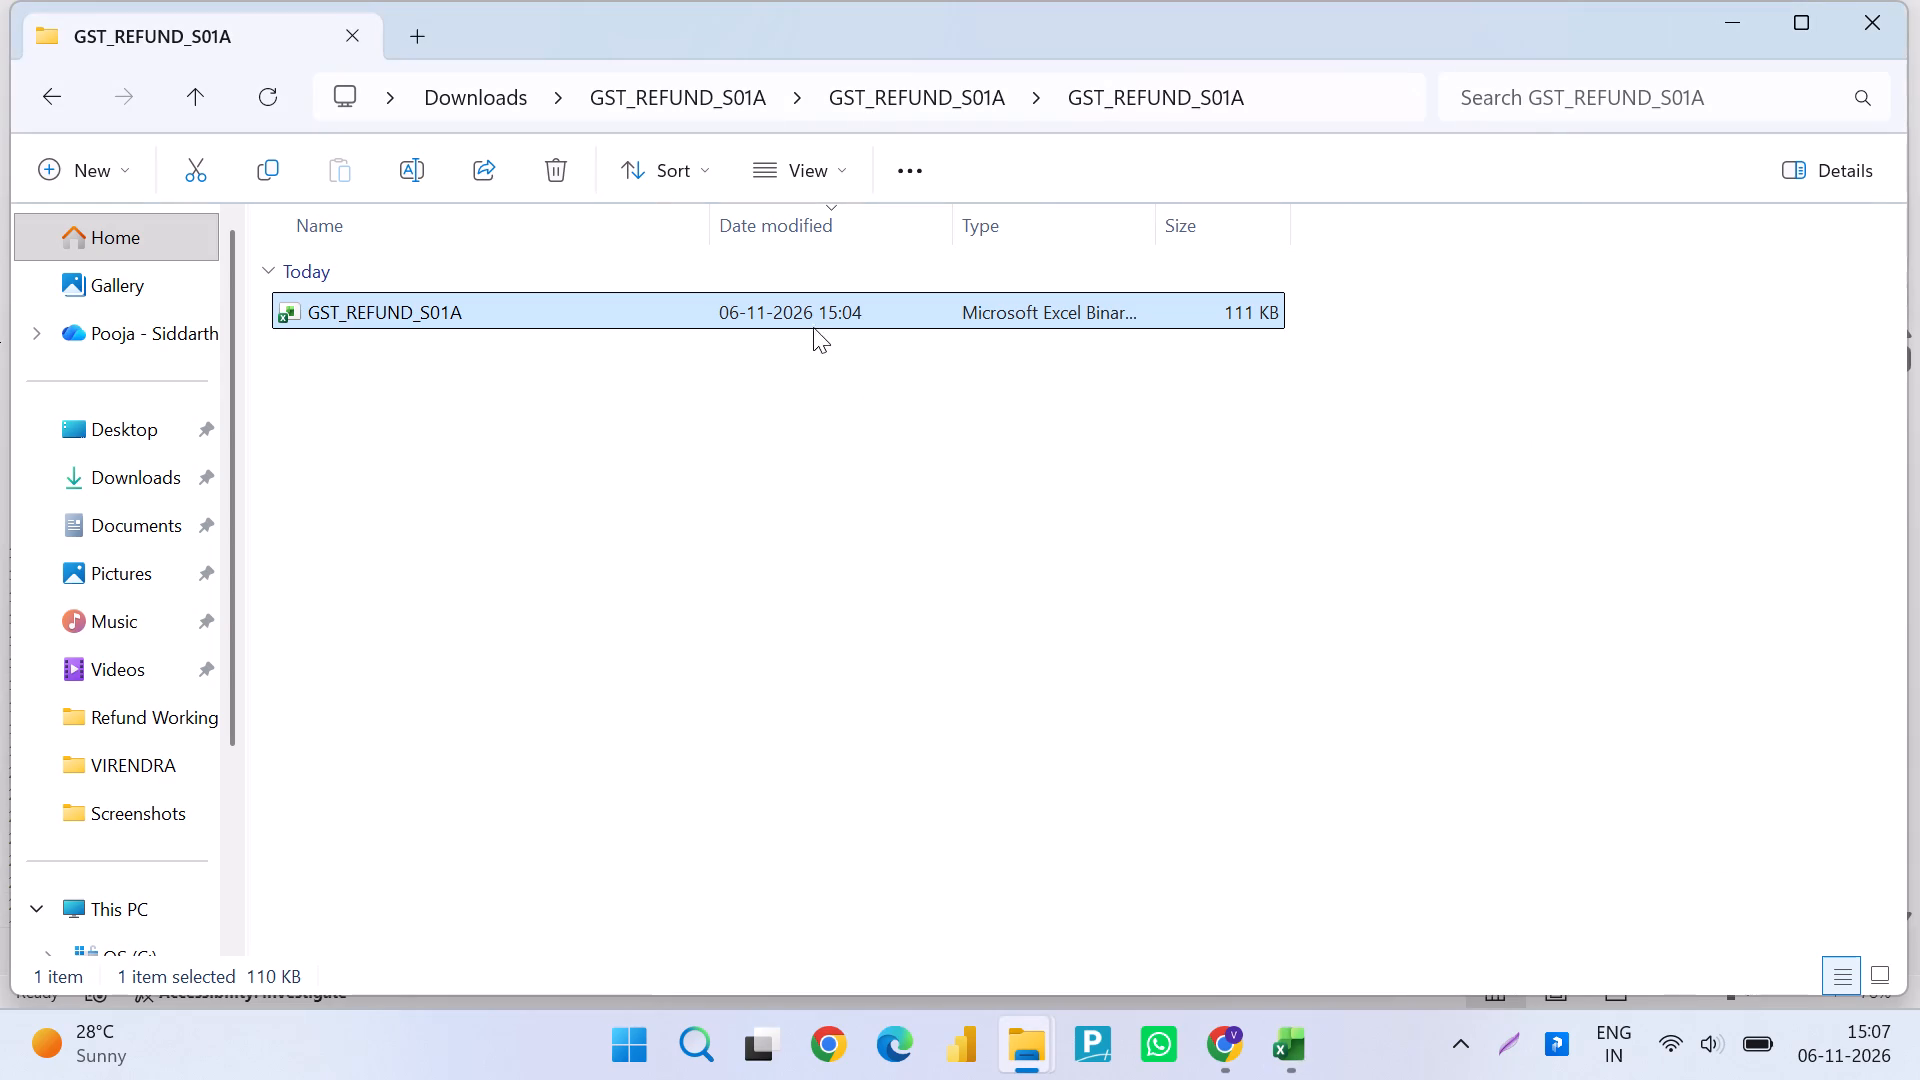
pyautogui.rightClick(817, 315)
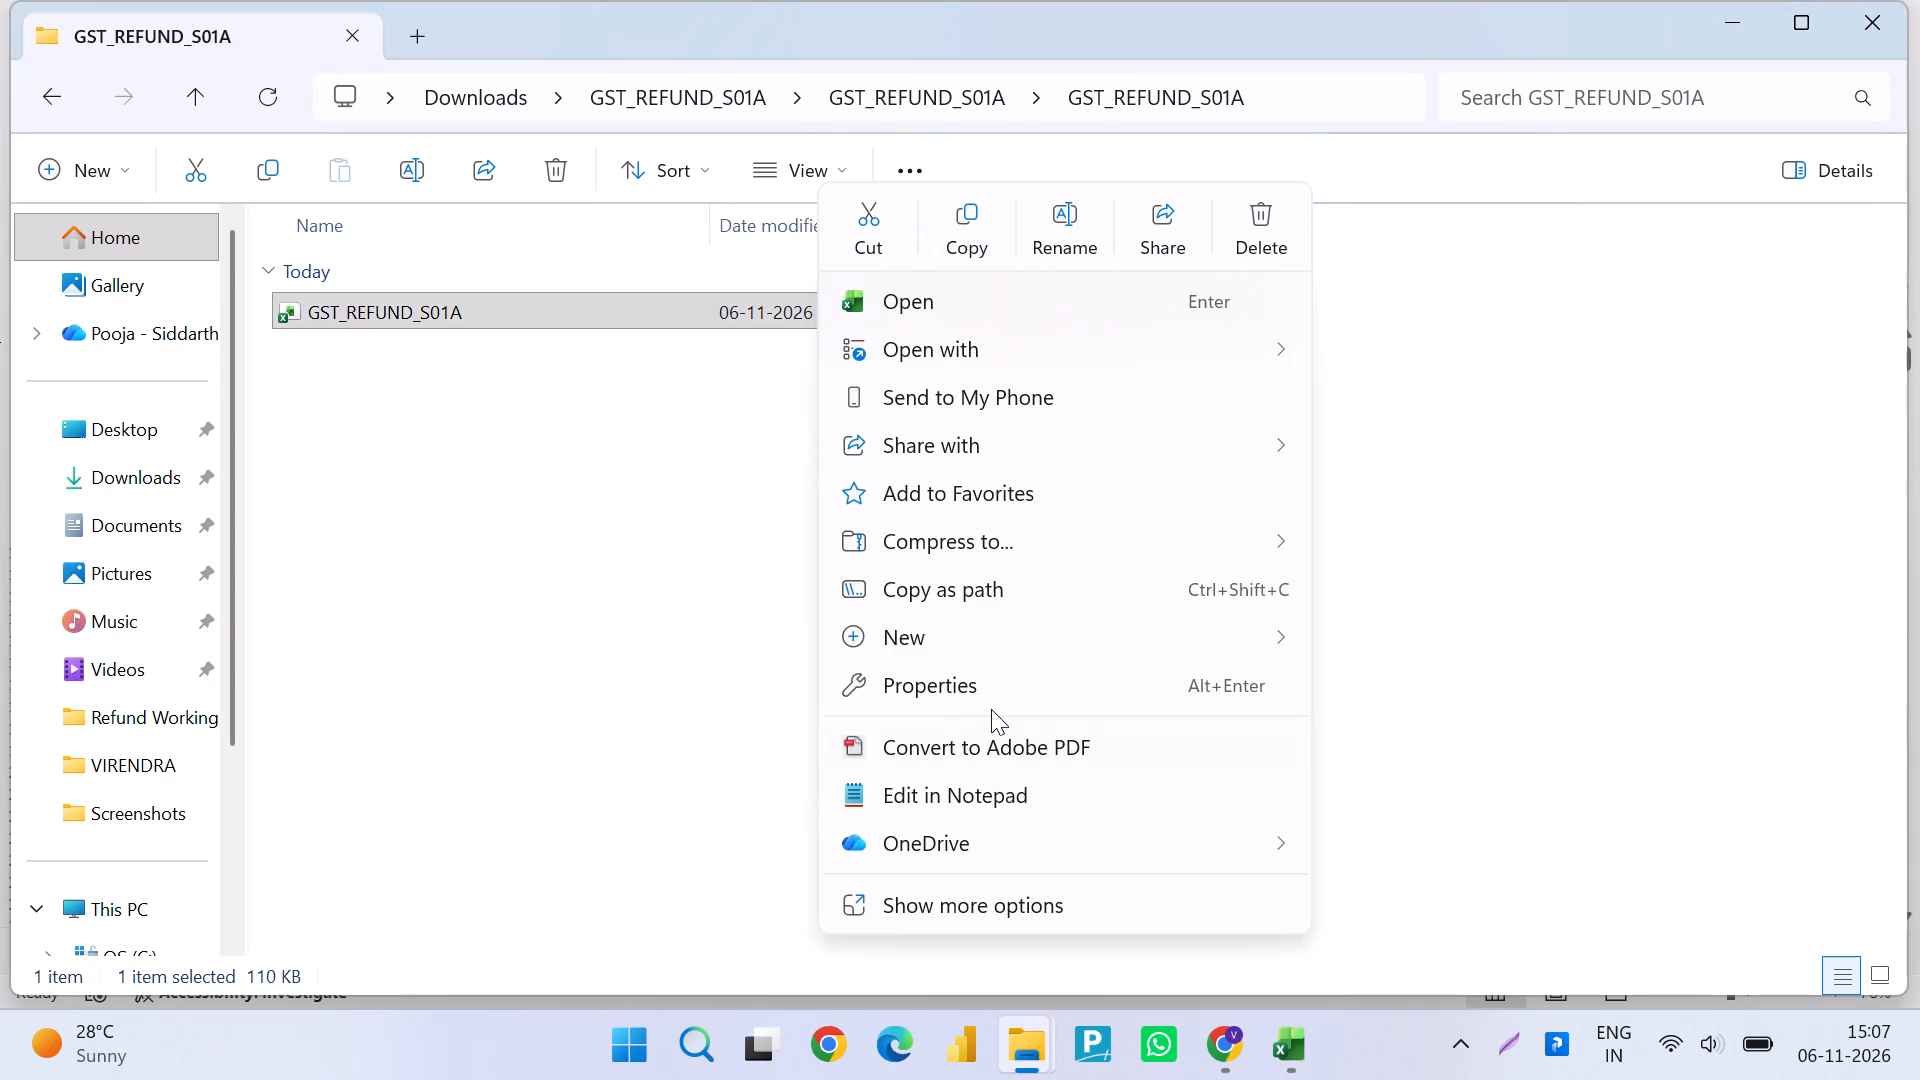
pyautogui.click(994, 697)
pyautogui.click(1243, 839)
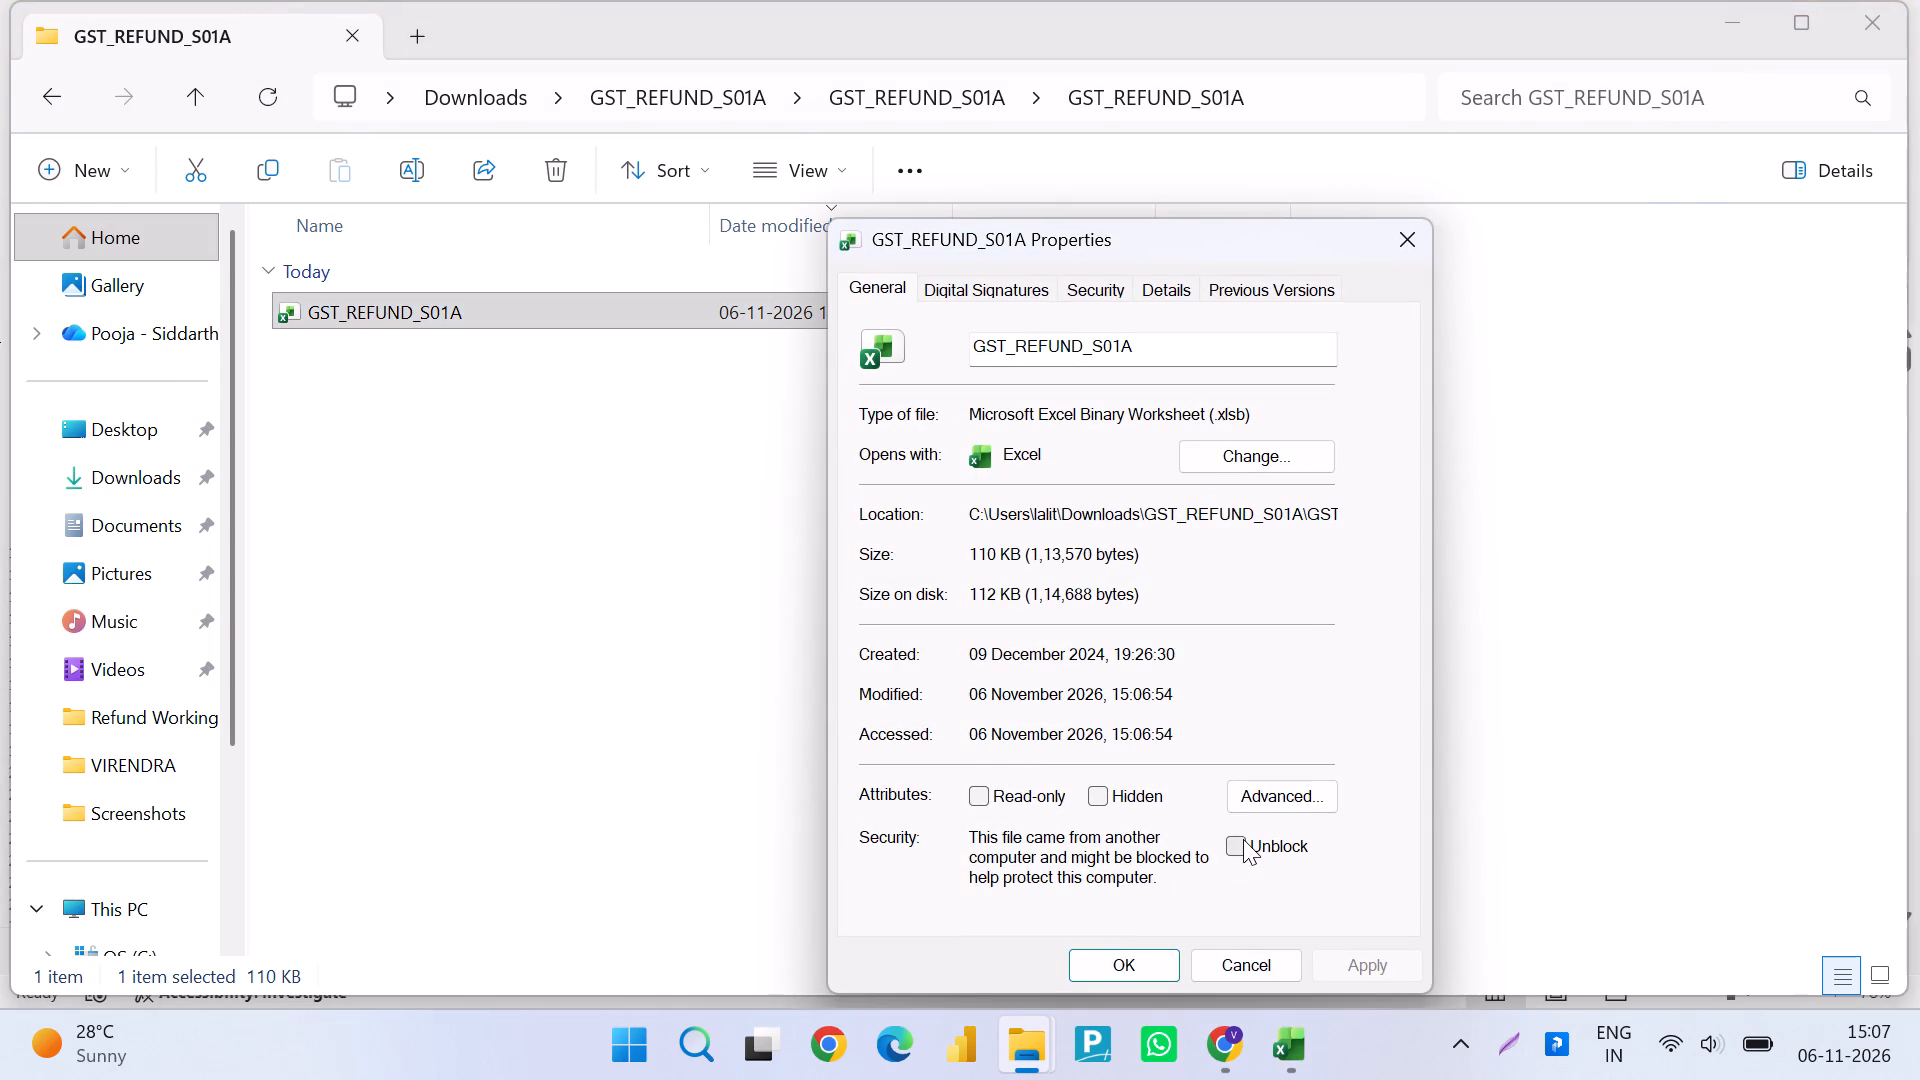
pyautogui.click(1381, 961)
pyautogui.click(1113, 966)
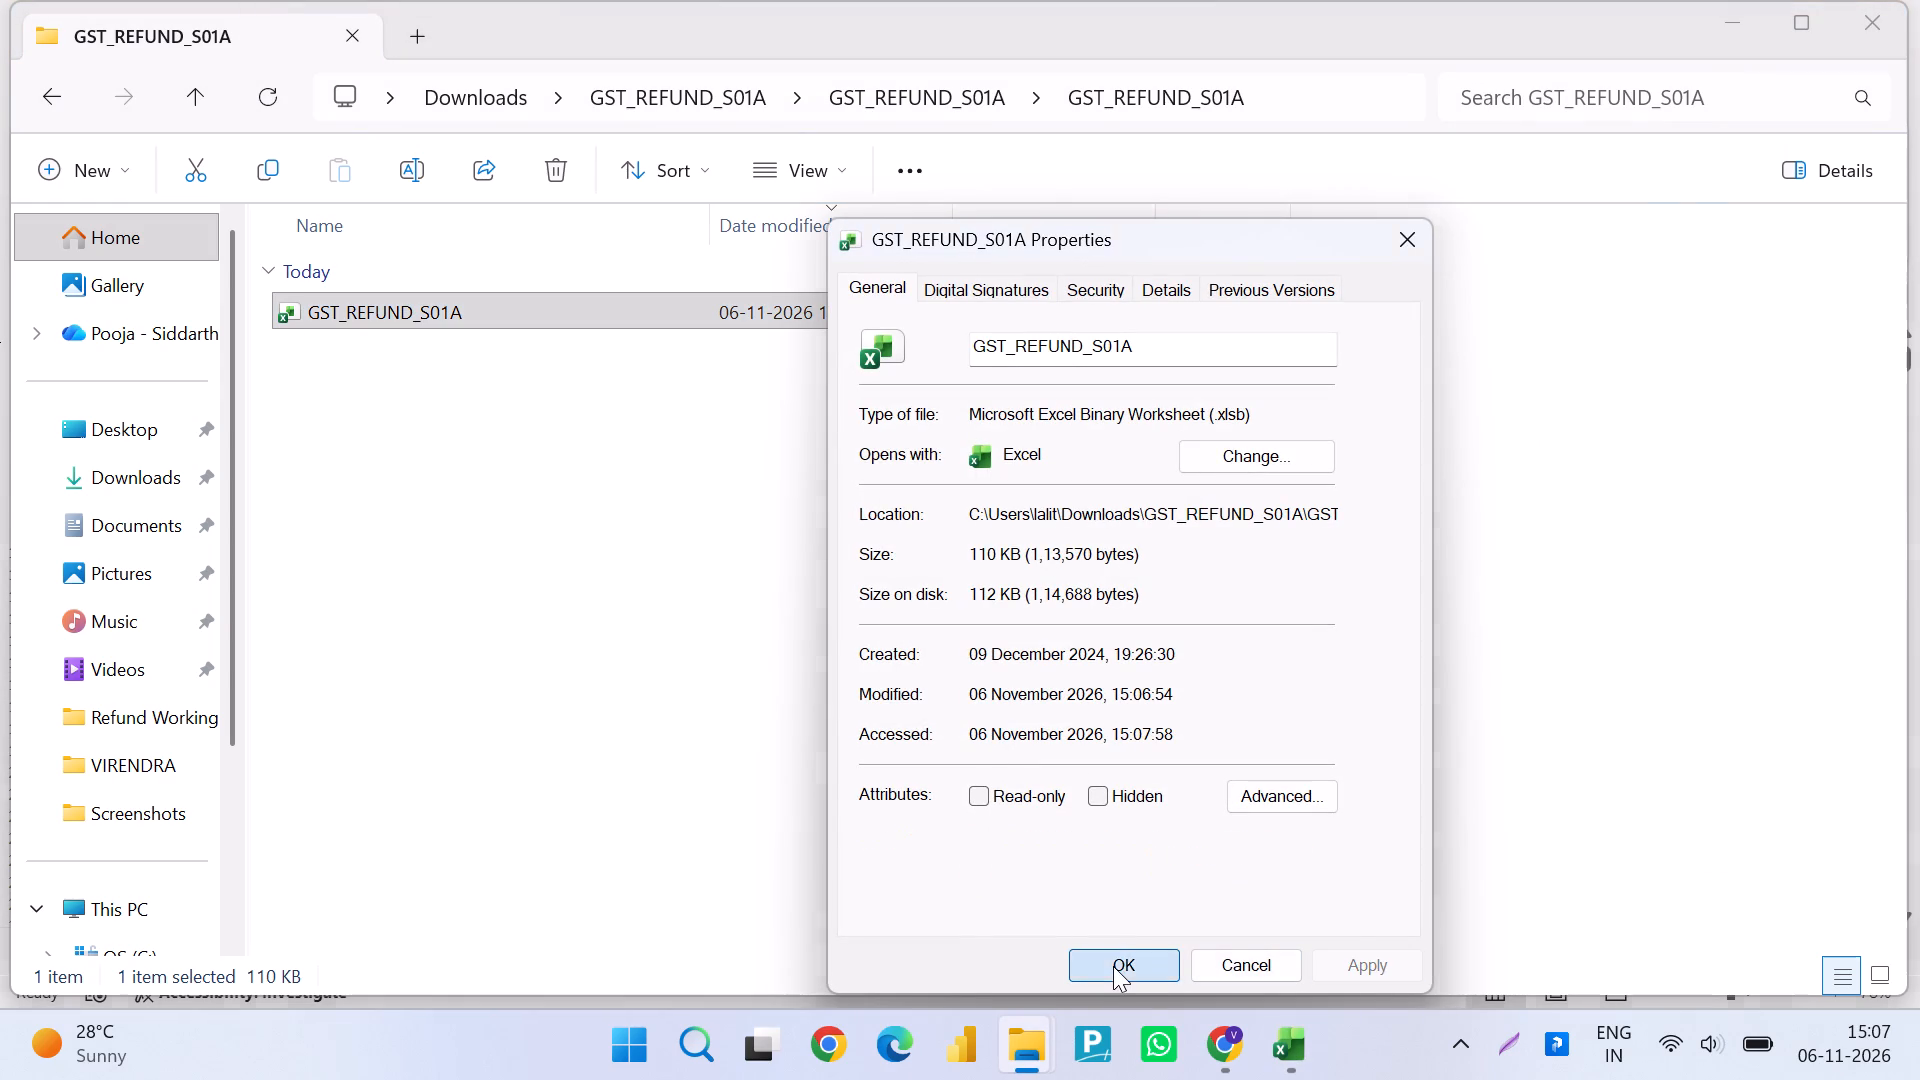
# Reopen the GST_REFUND_S01A workbook from its Downloads folder.
pyautogui.doubleClick(672, 315)
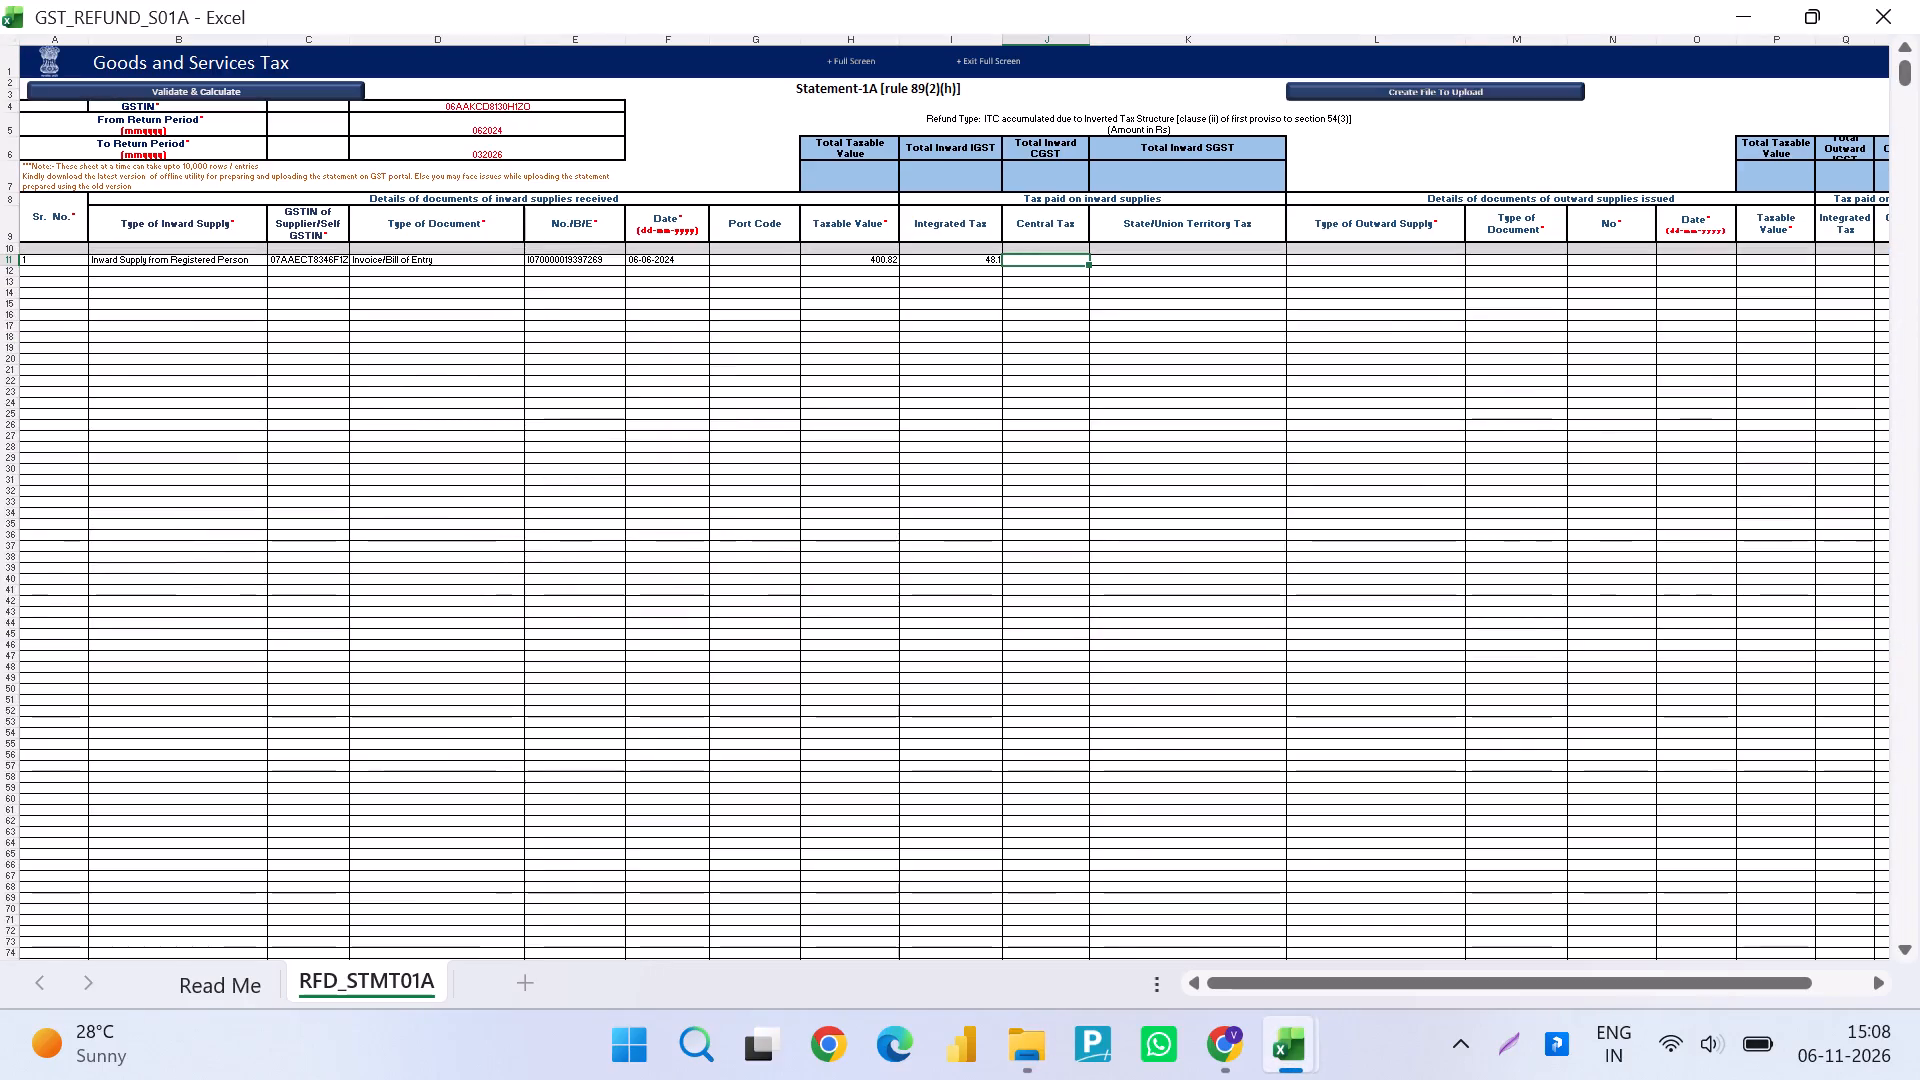
# Run Validate & Calculate on the RFD_STMT01A sheet.
pyautogui.scroll(2, 675, 405)
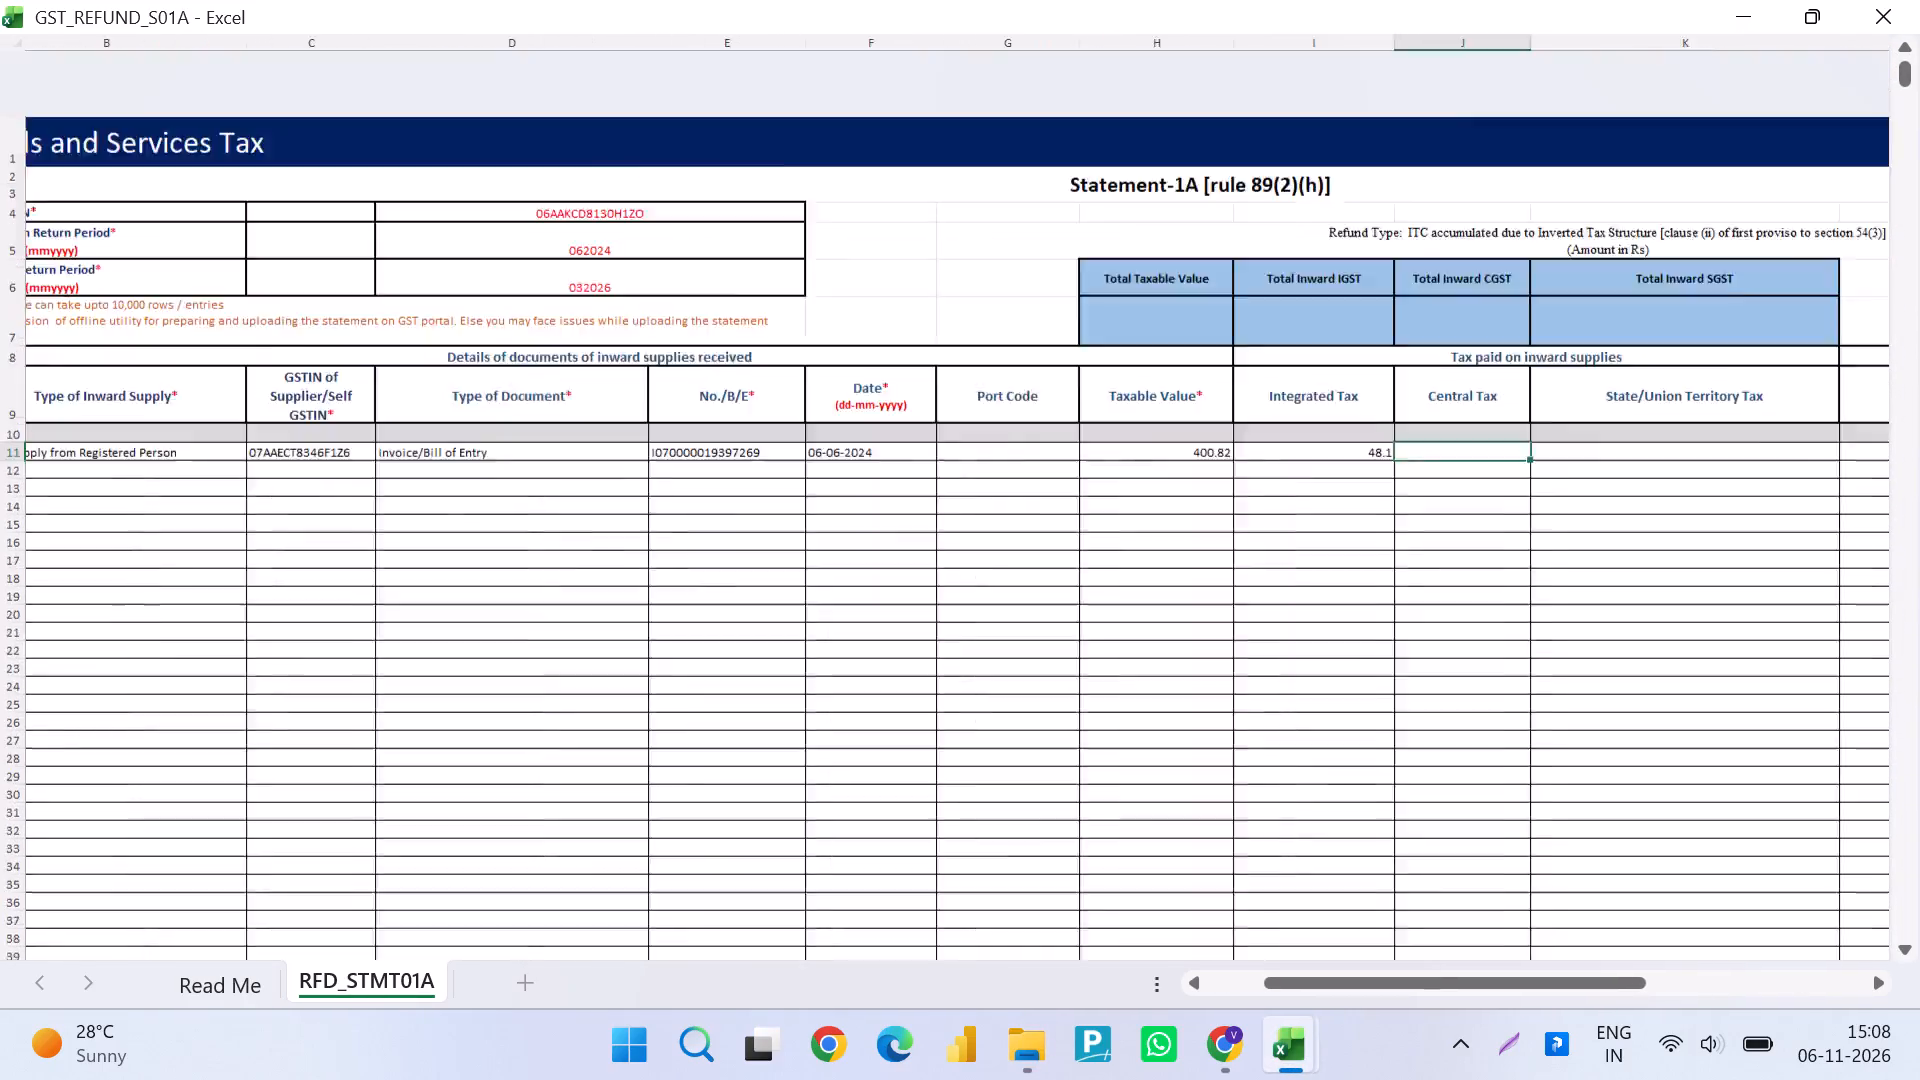
pyautogui.scroll(2, 675, 405)
pyautogui.click(281, 98)
pyautogui.click(285, 111)
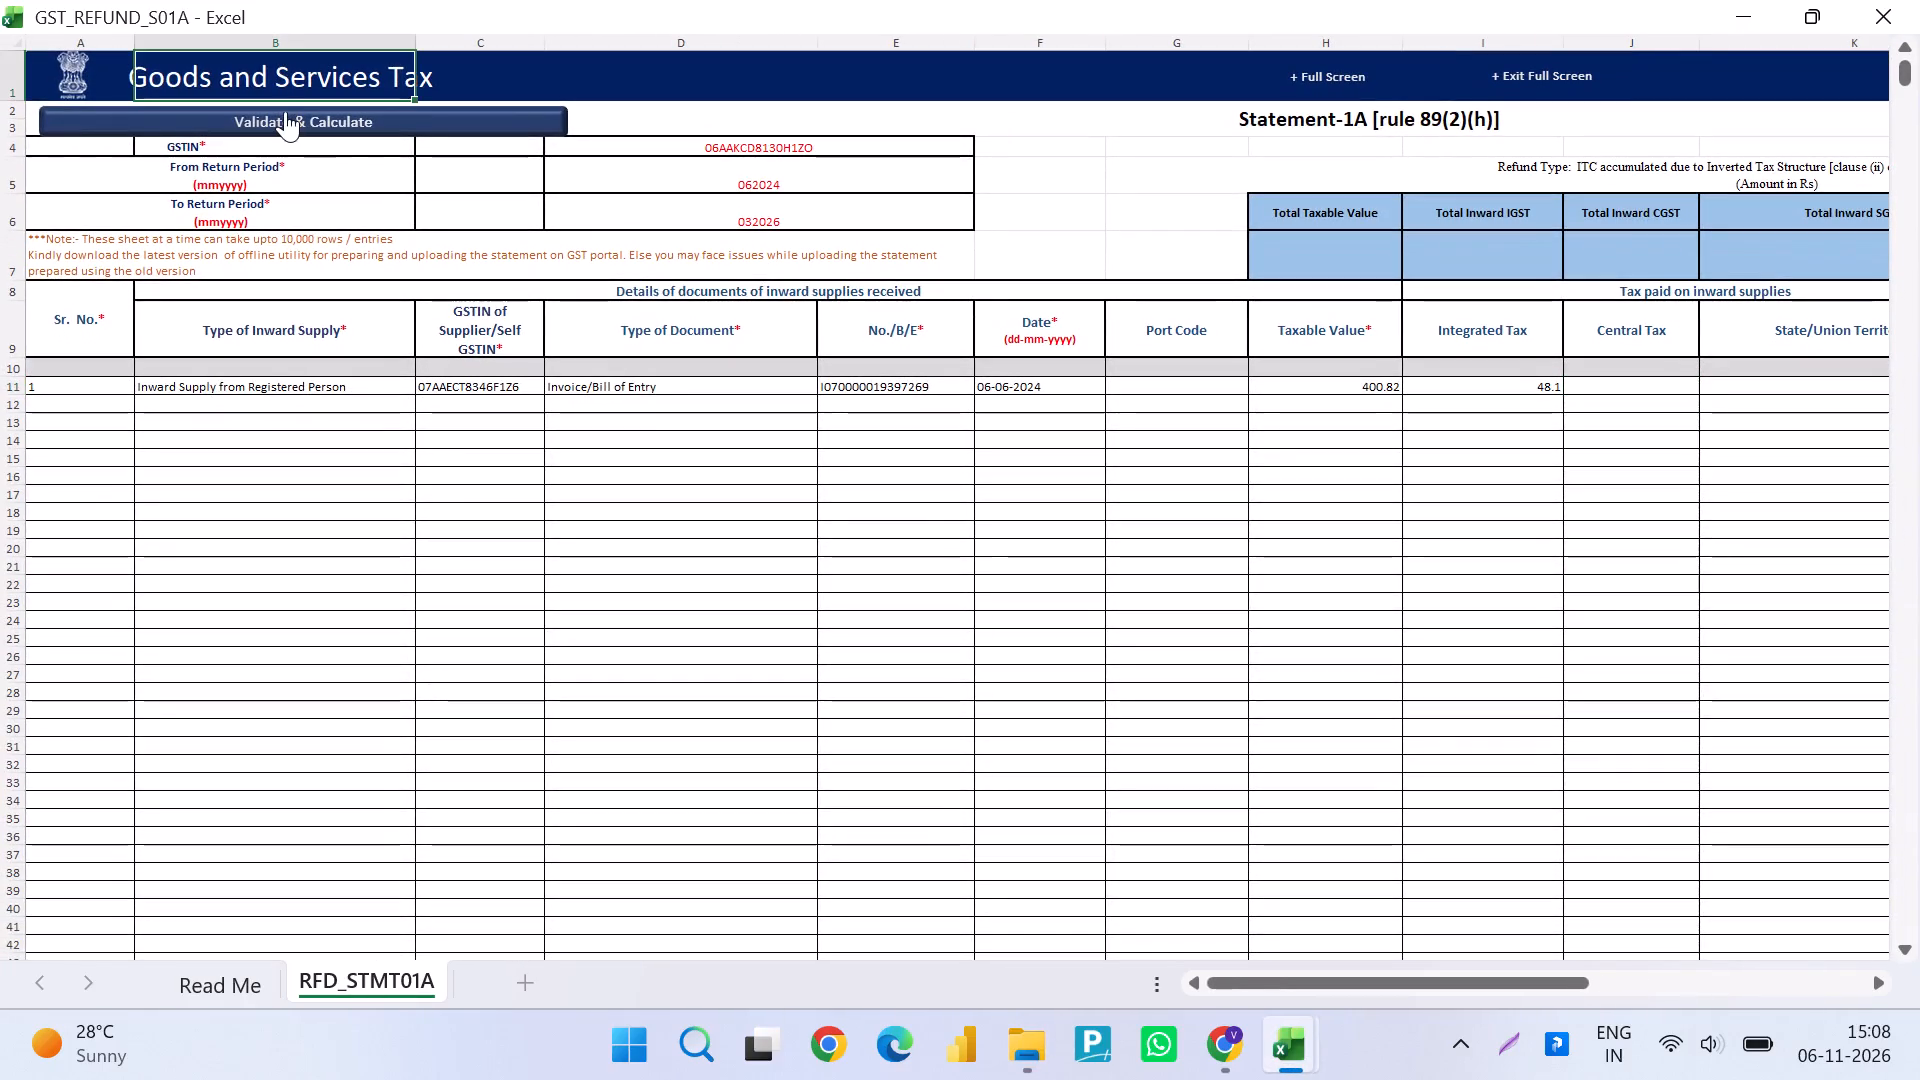
pyautogui.click(285, 111)
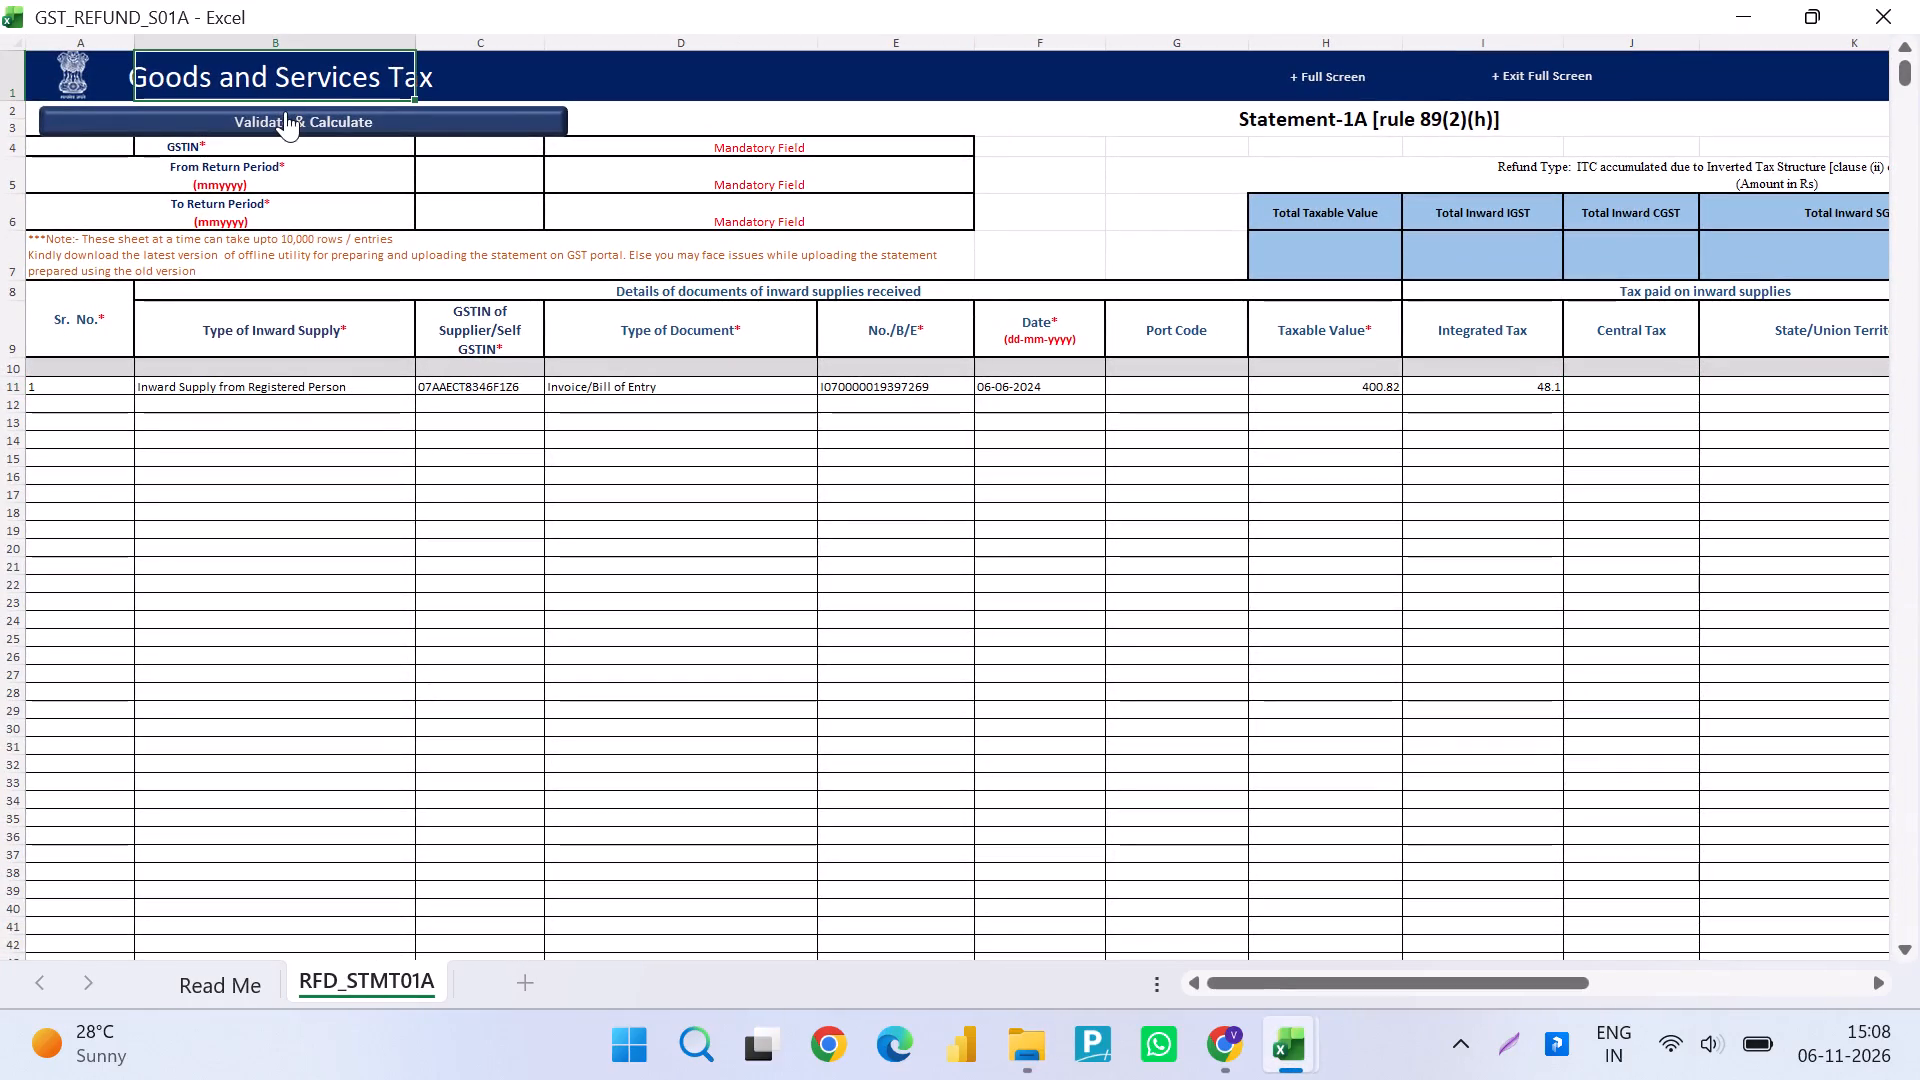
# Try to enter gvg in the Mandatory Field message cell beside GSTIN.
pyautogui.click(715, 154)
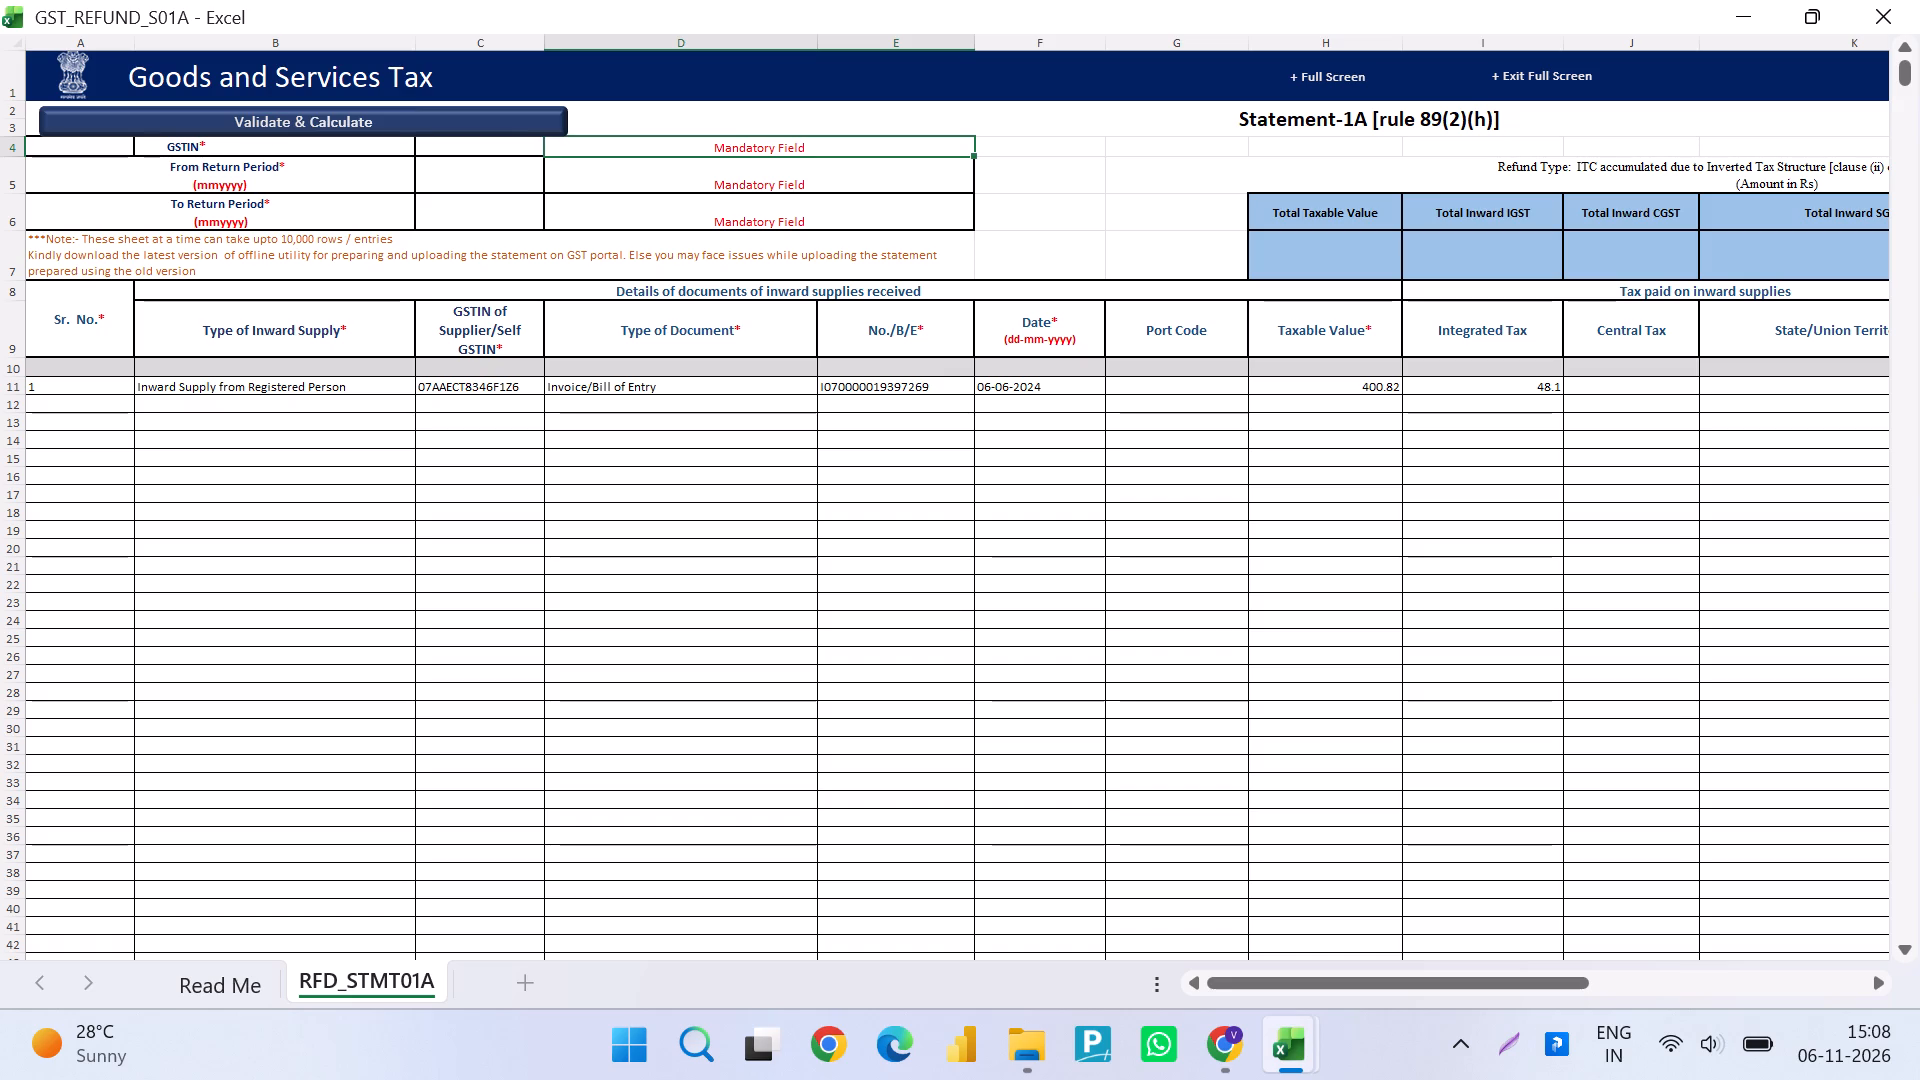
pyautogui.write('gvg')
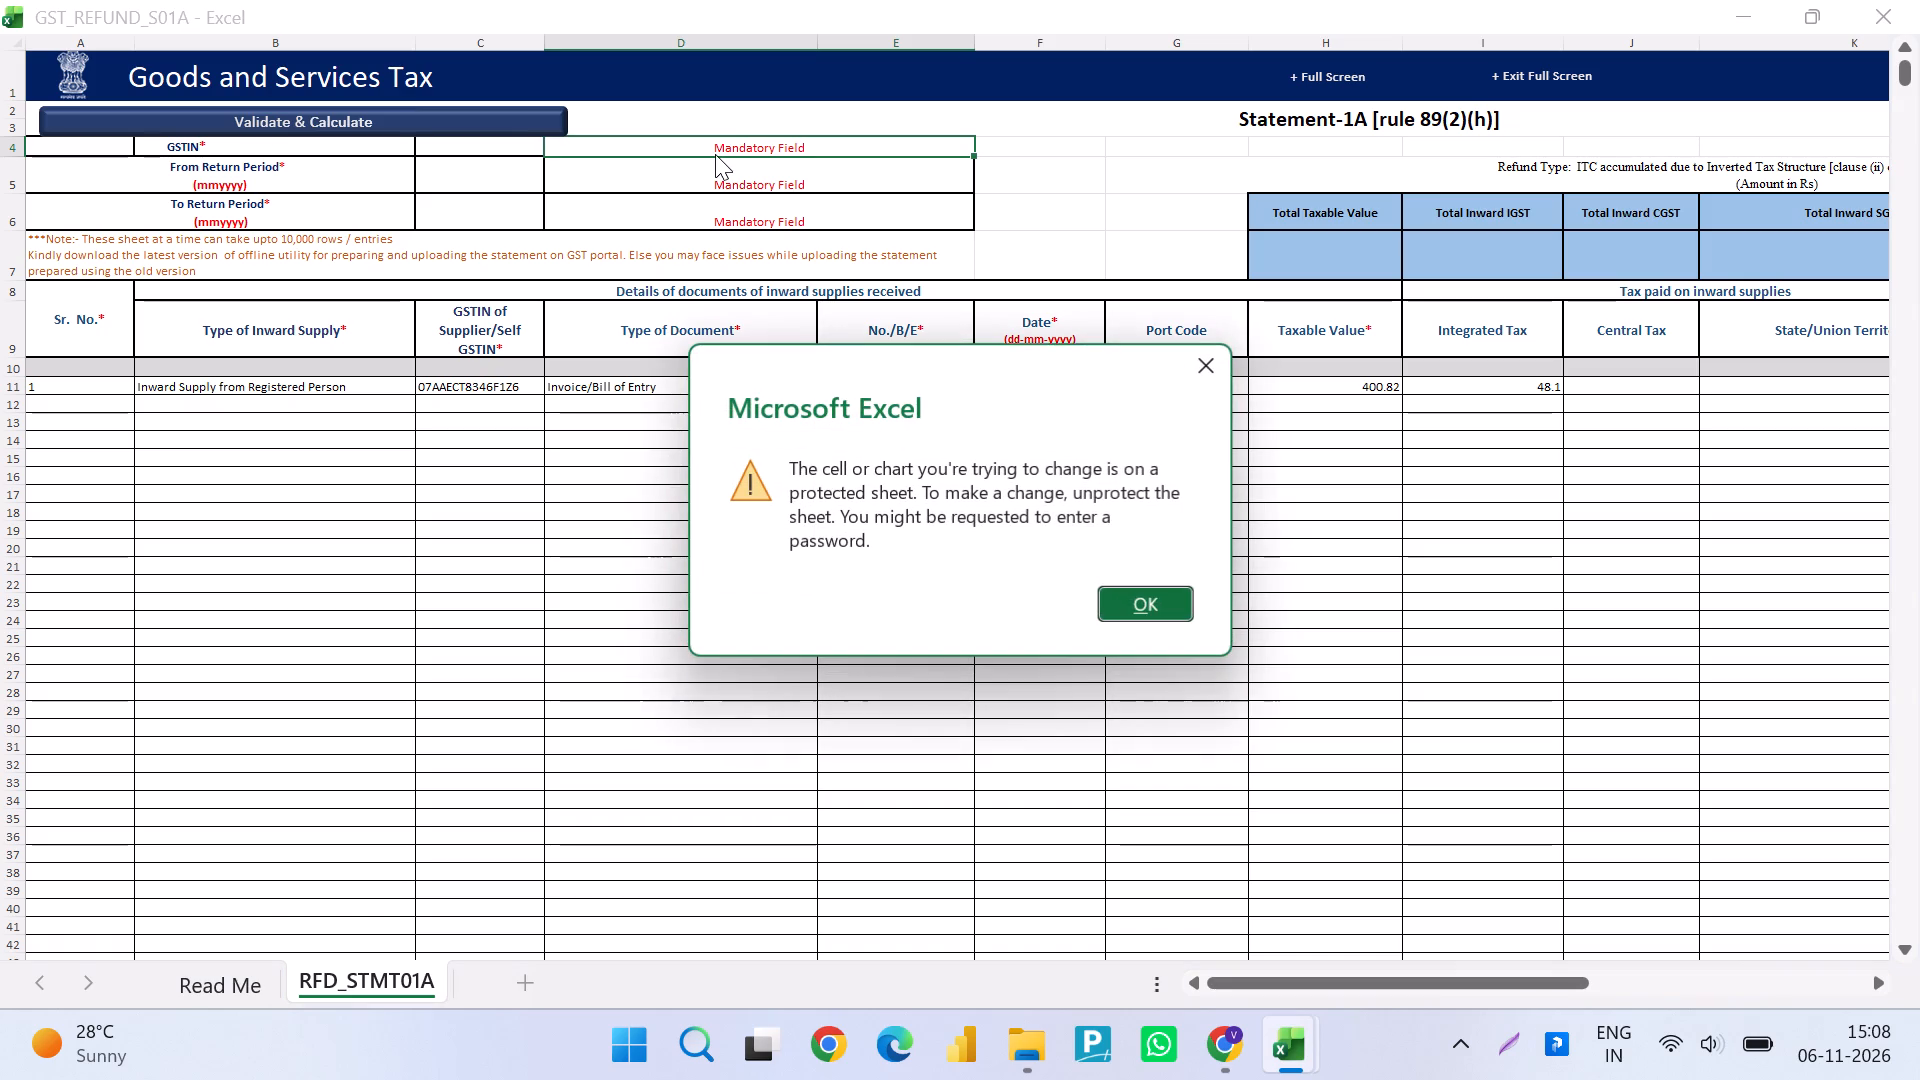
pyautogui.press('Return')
# Switch to the GST portal in Chrome, copy the GSTIN, and return to the GST_REFUND_S01A workbook.
pyautogui.hotkey('alt', 'Tab')
pyautogui.hotkey('alt', 'Tab')
pyautogui.hotkey('alt', 'Tab')
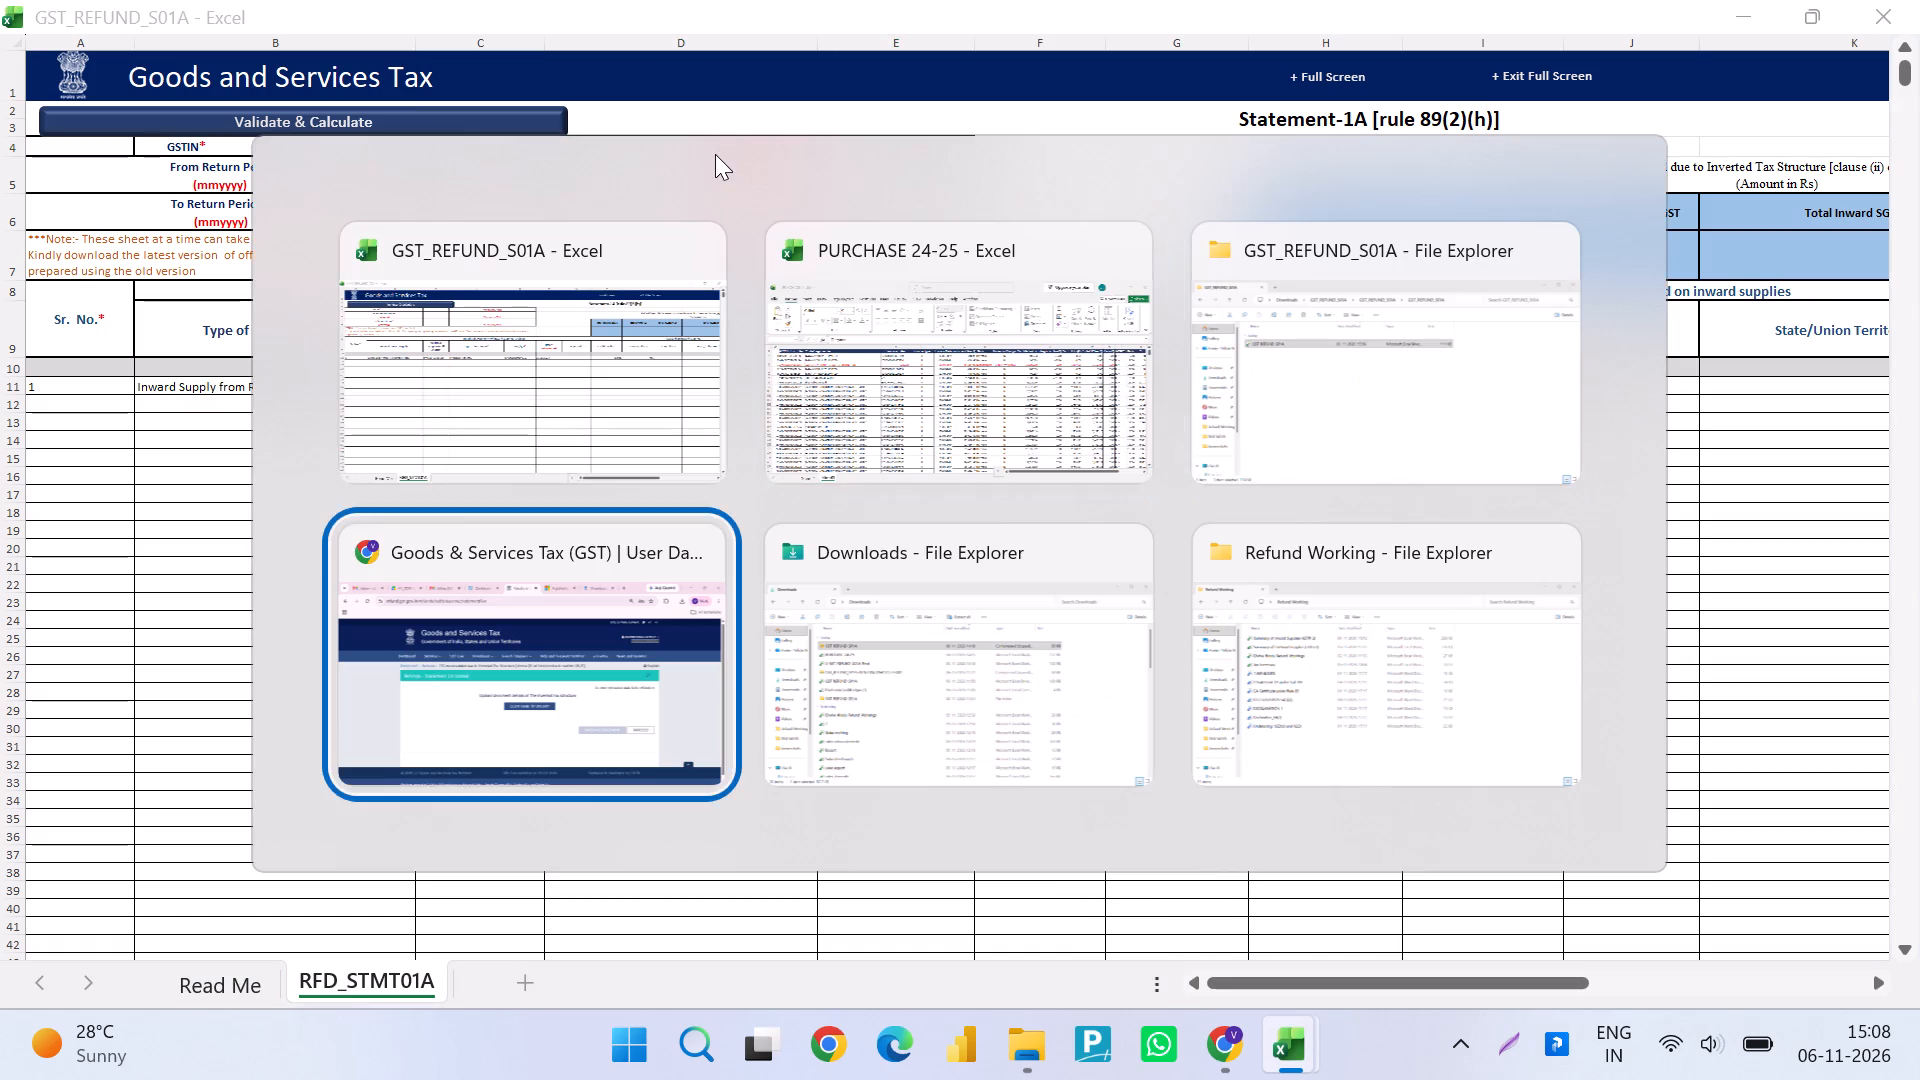
pyautogui.hotkey('ctrl', 'c')
pyautogui.hotkey('alt', 'Tab')
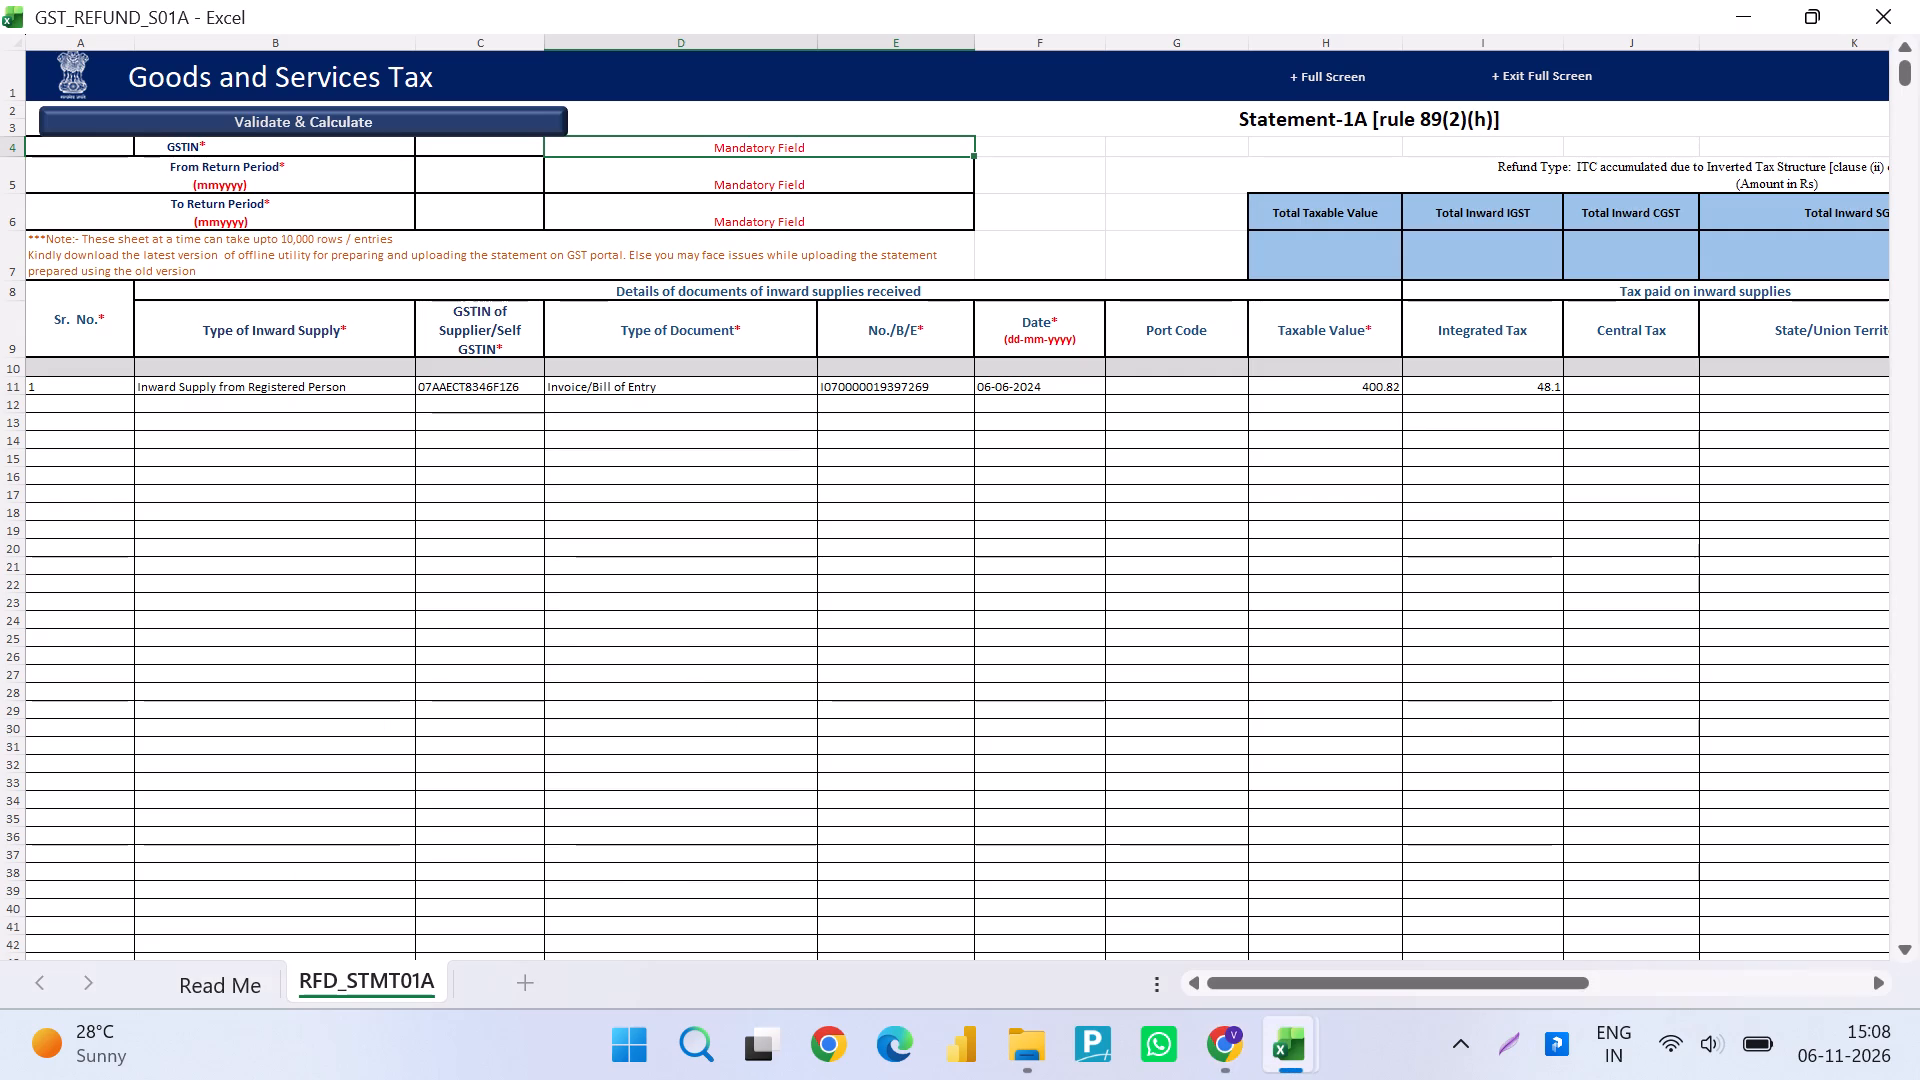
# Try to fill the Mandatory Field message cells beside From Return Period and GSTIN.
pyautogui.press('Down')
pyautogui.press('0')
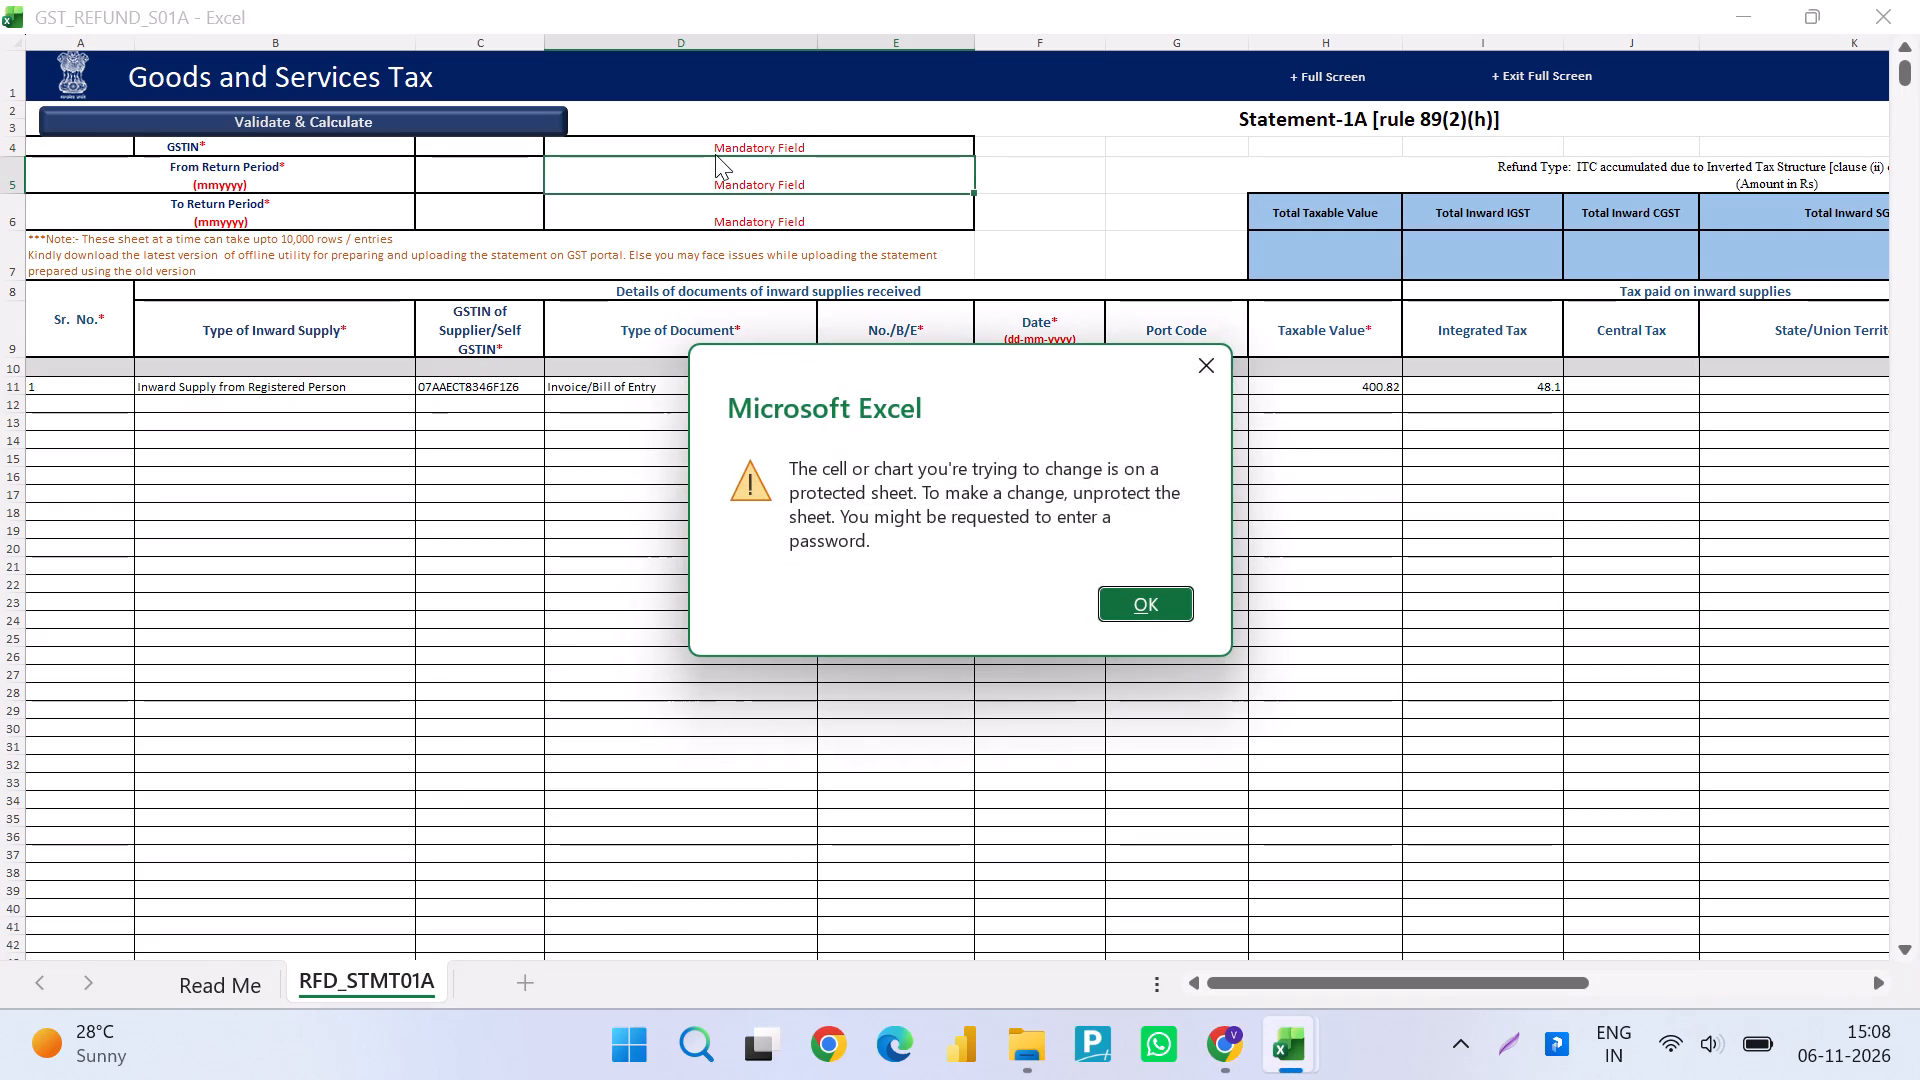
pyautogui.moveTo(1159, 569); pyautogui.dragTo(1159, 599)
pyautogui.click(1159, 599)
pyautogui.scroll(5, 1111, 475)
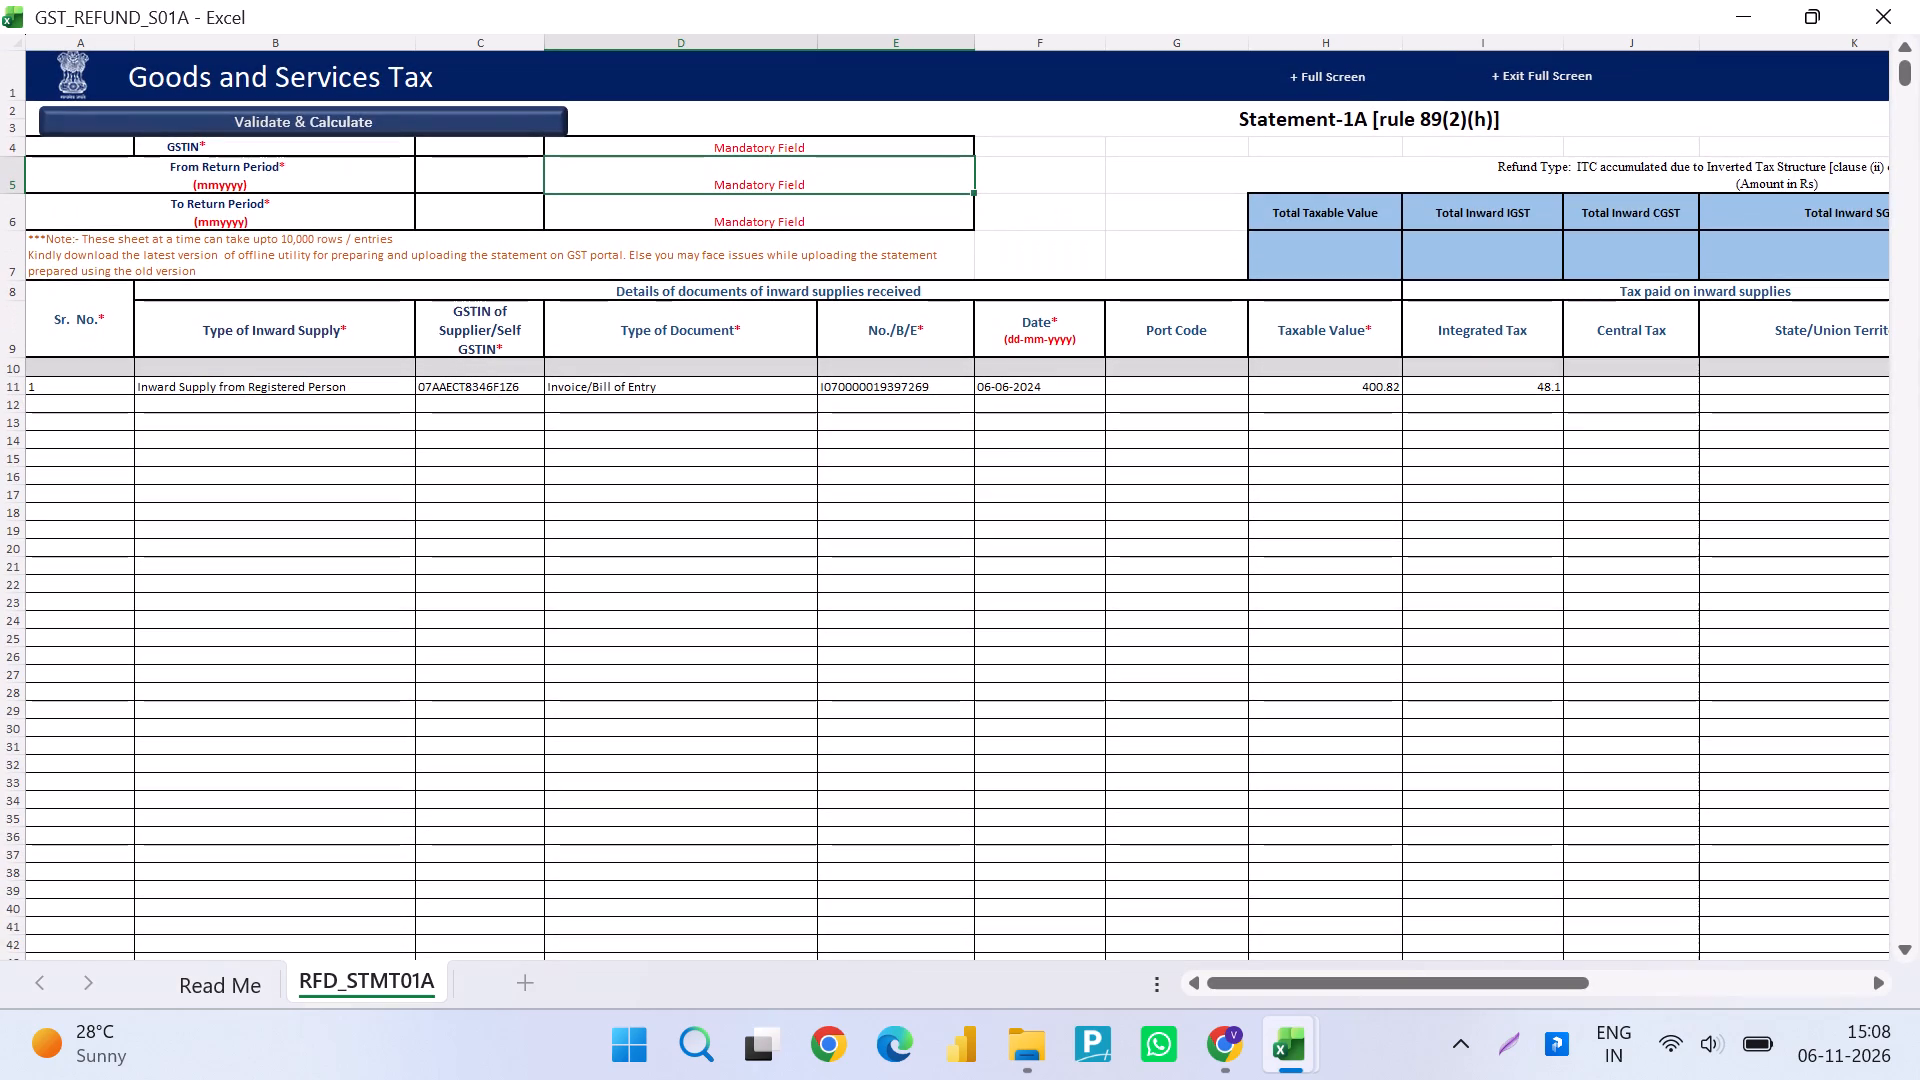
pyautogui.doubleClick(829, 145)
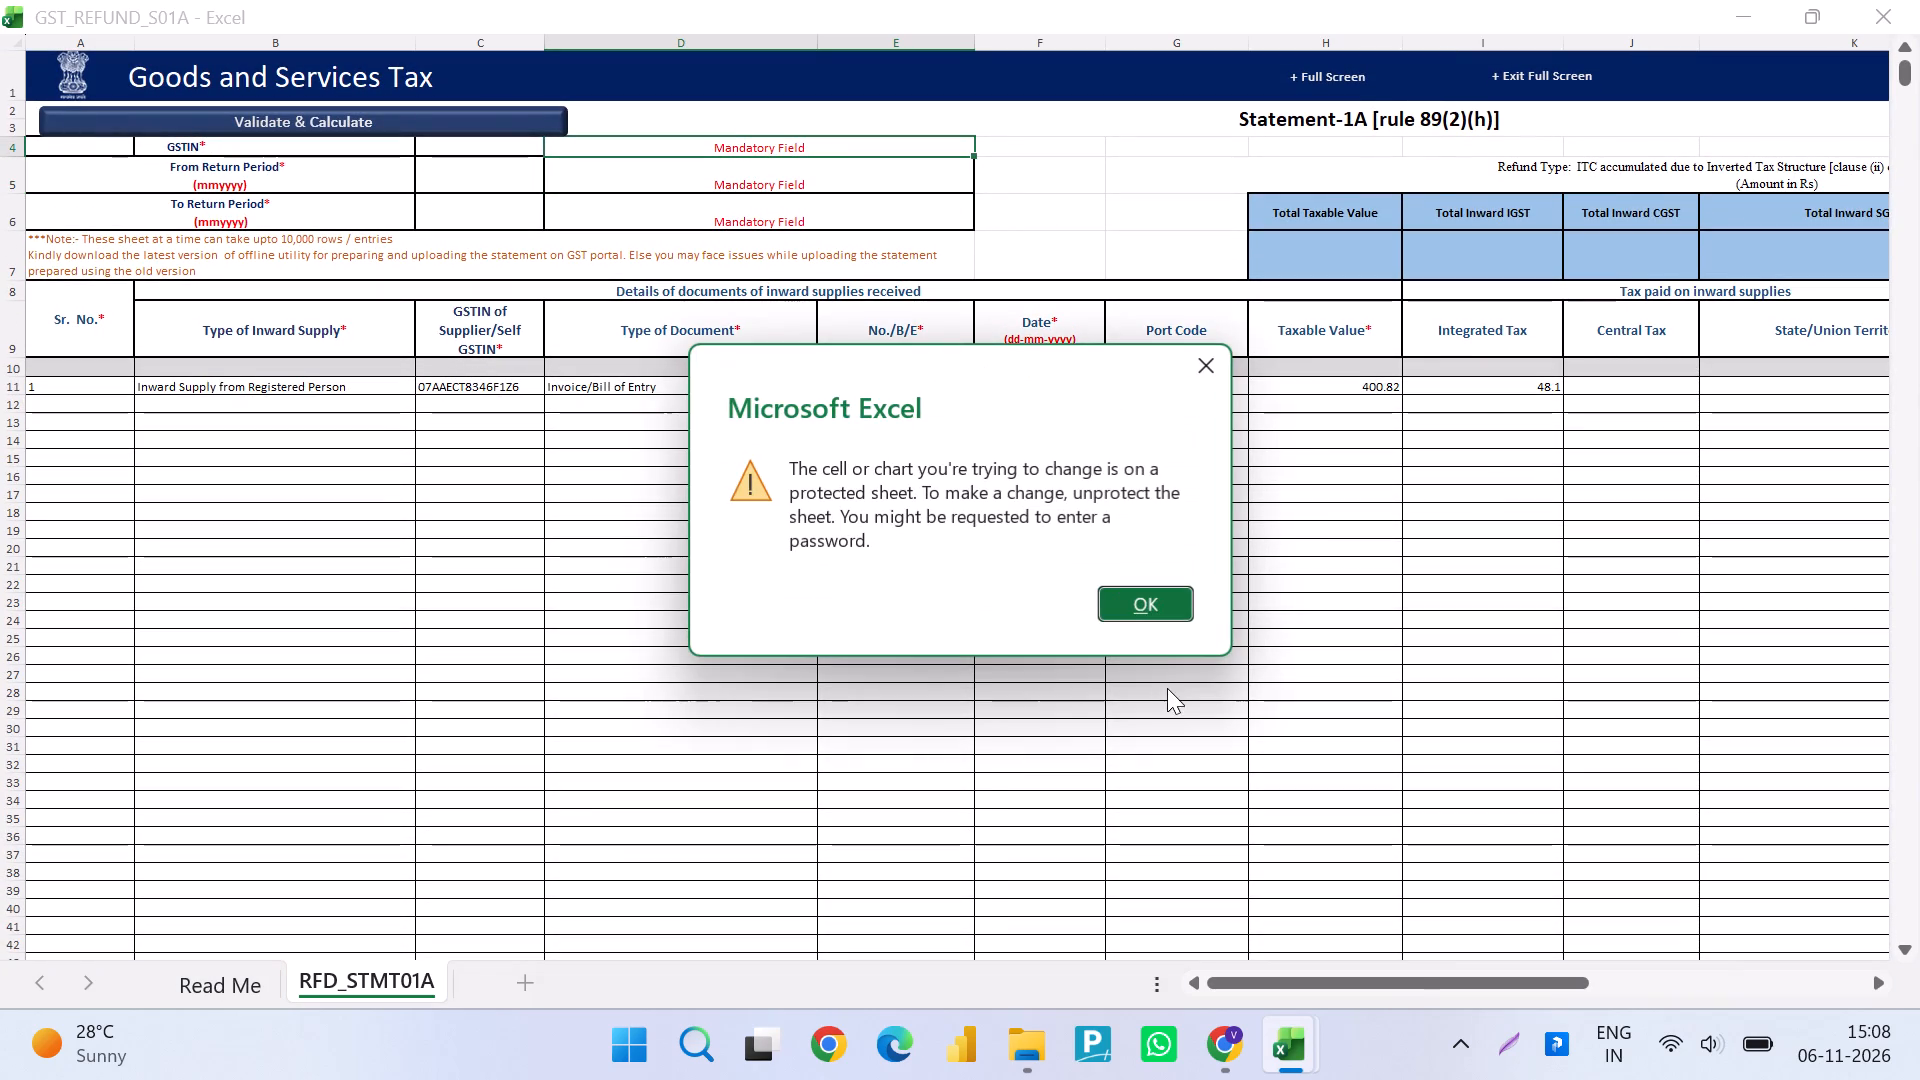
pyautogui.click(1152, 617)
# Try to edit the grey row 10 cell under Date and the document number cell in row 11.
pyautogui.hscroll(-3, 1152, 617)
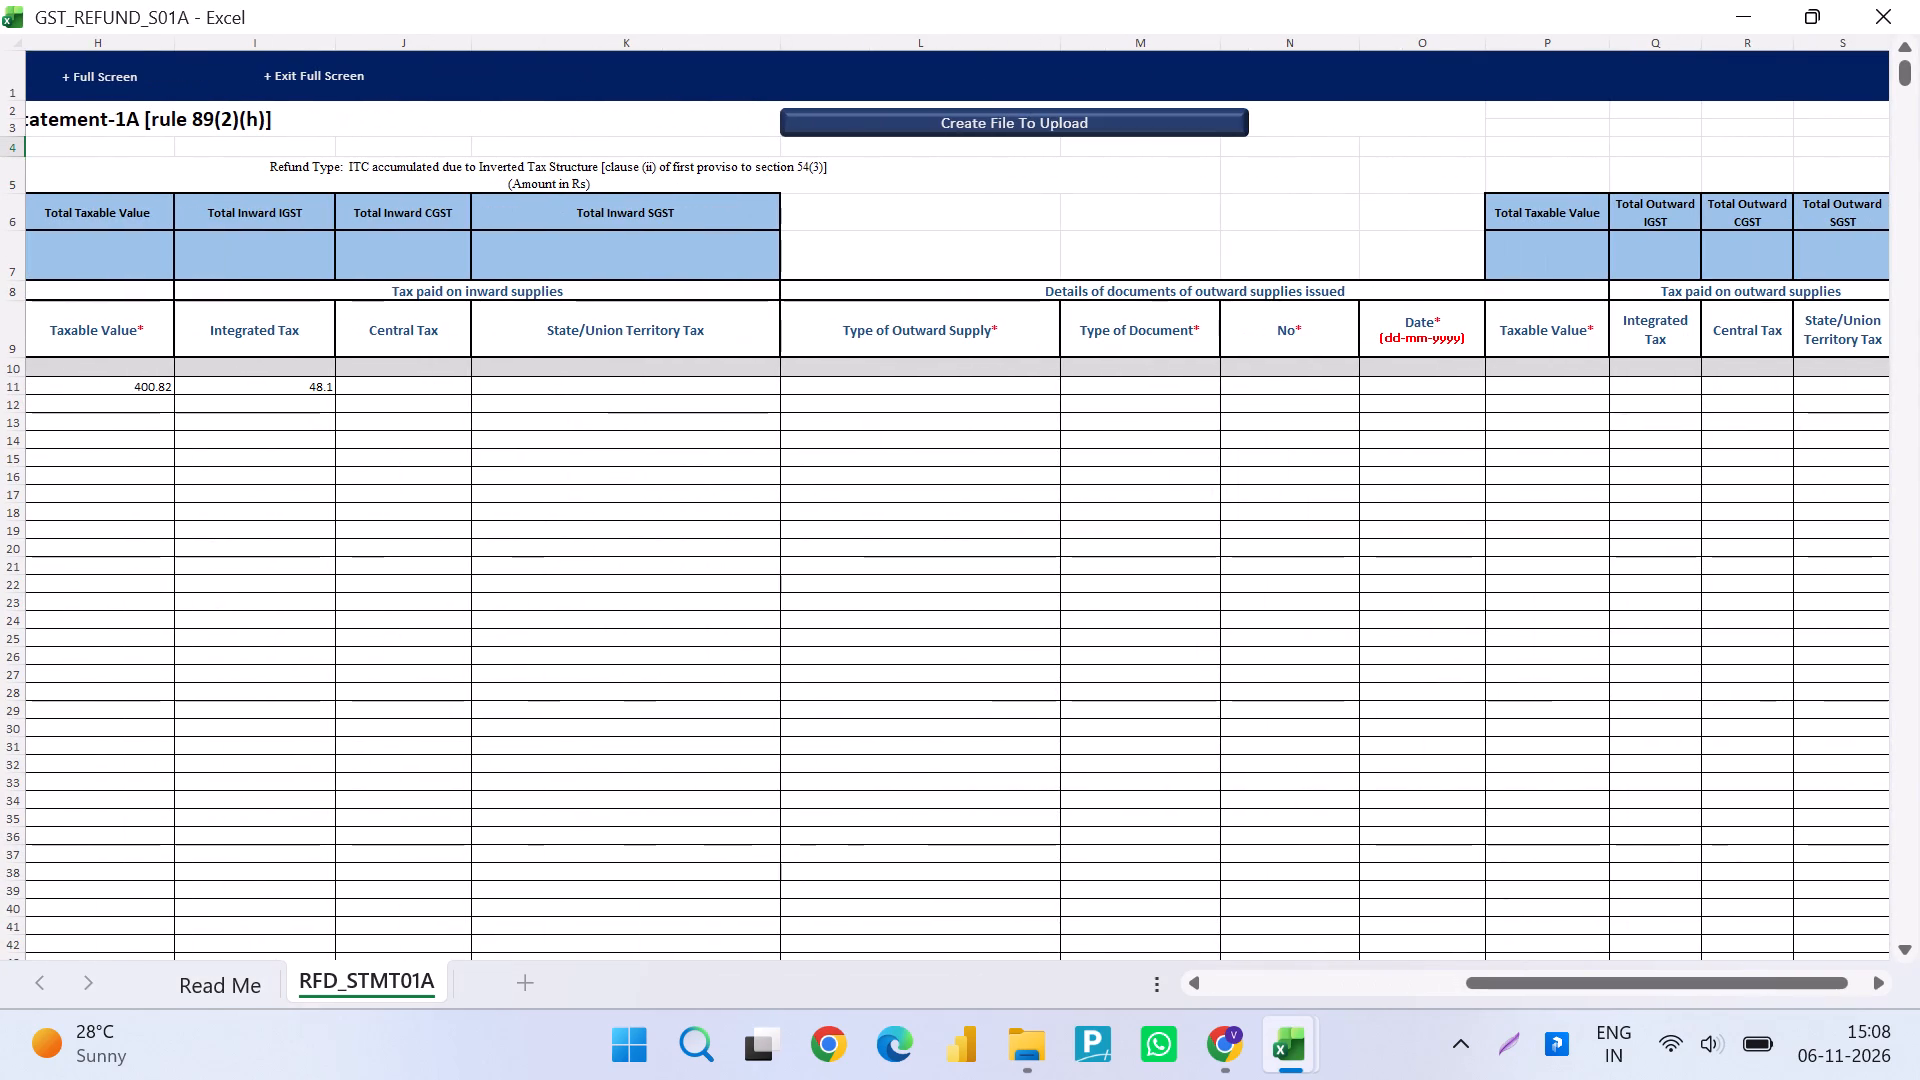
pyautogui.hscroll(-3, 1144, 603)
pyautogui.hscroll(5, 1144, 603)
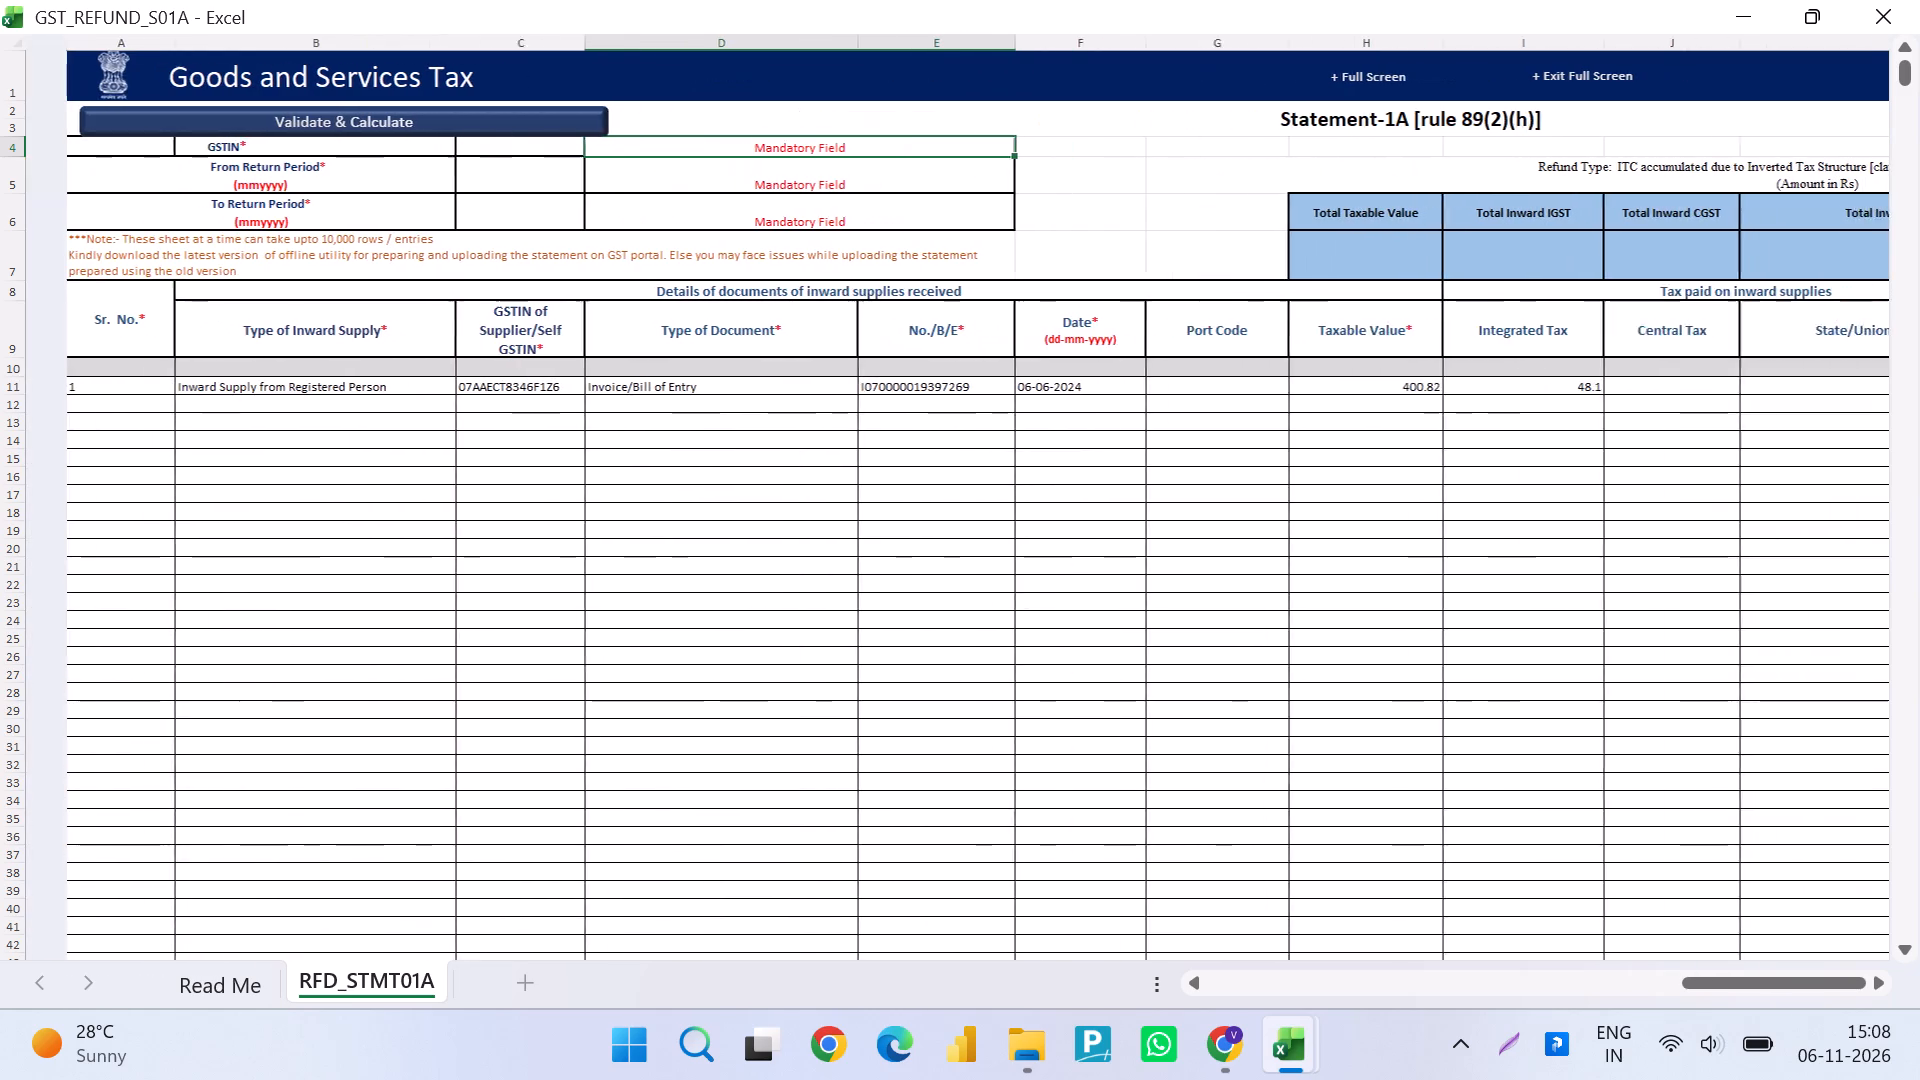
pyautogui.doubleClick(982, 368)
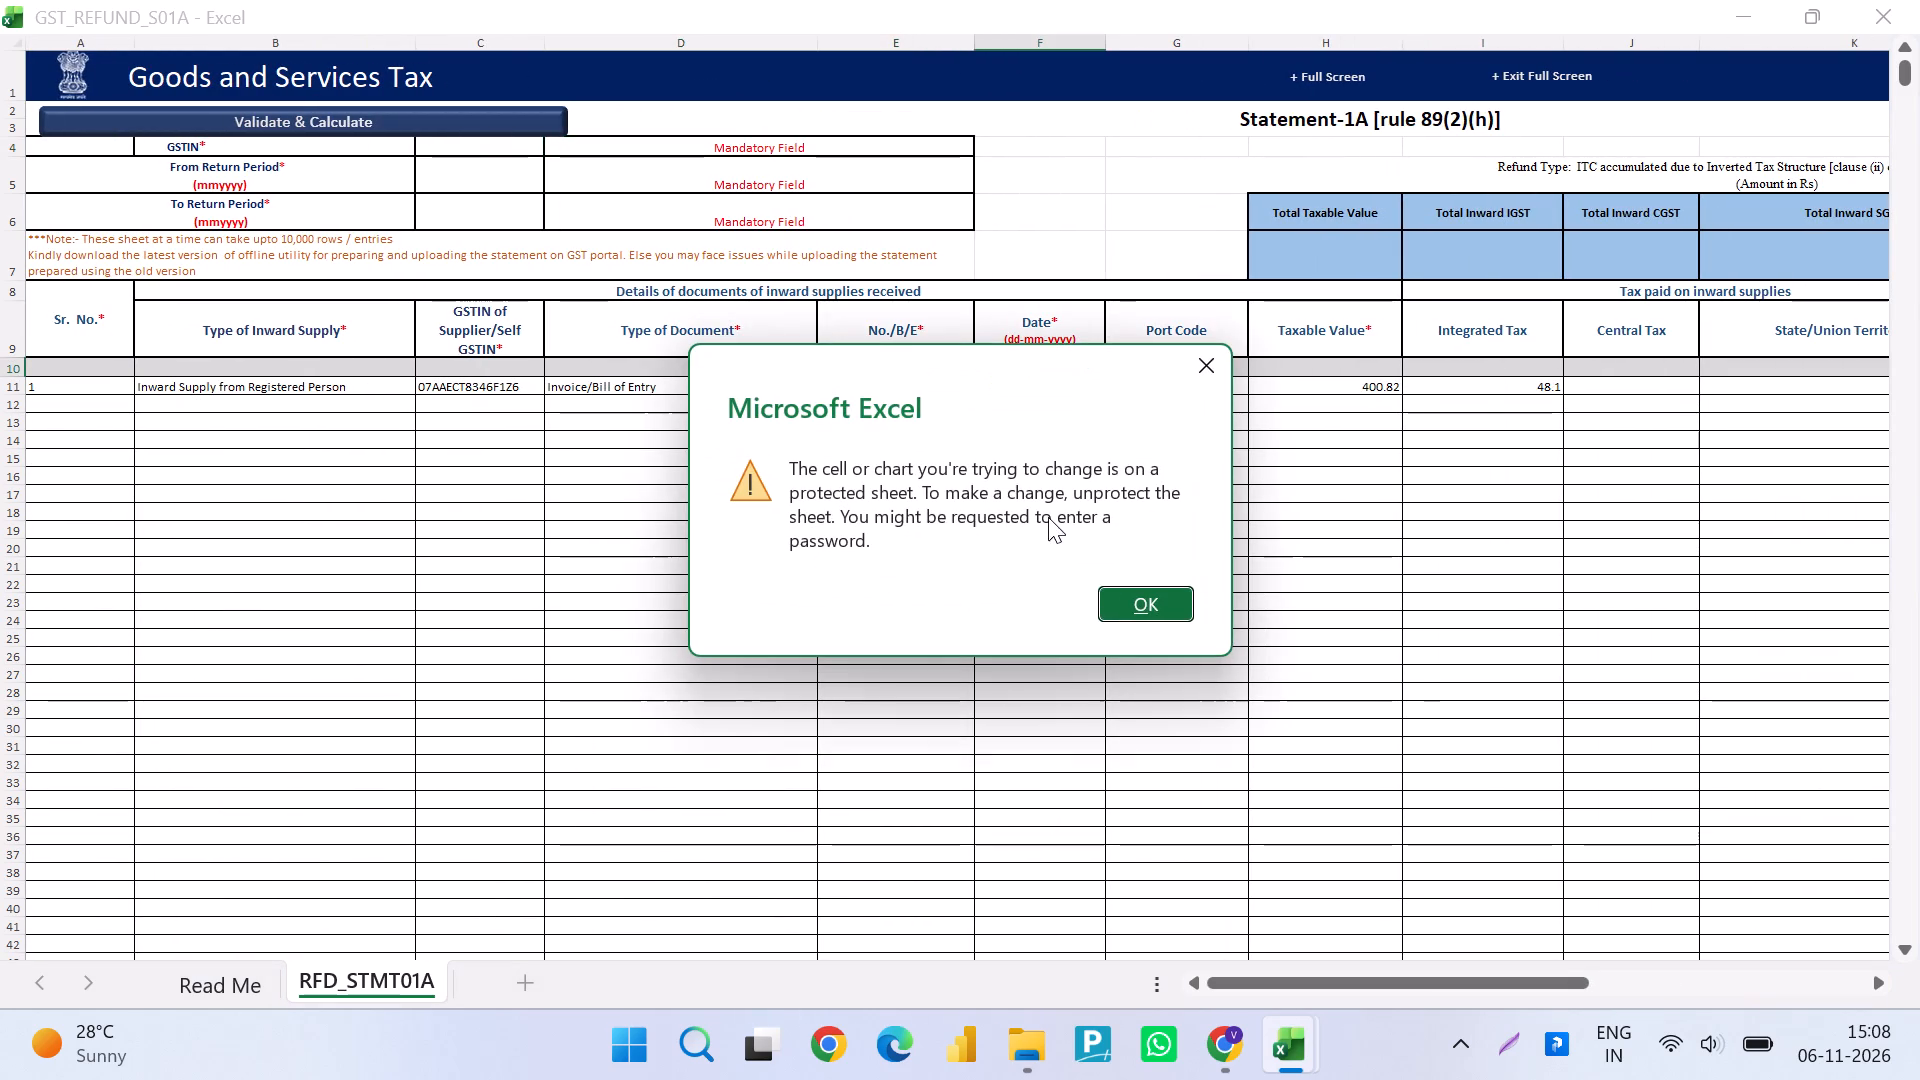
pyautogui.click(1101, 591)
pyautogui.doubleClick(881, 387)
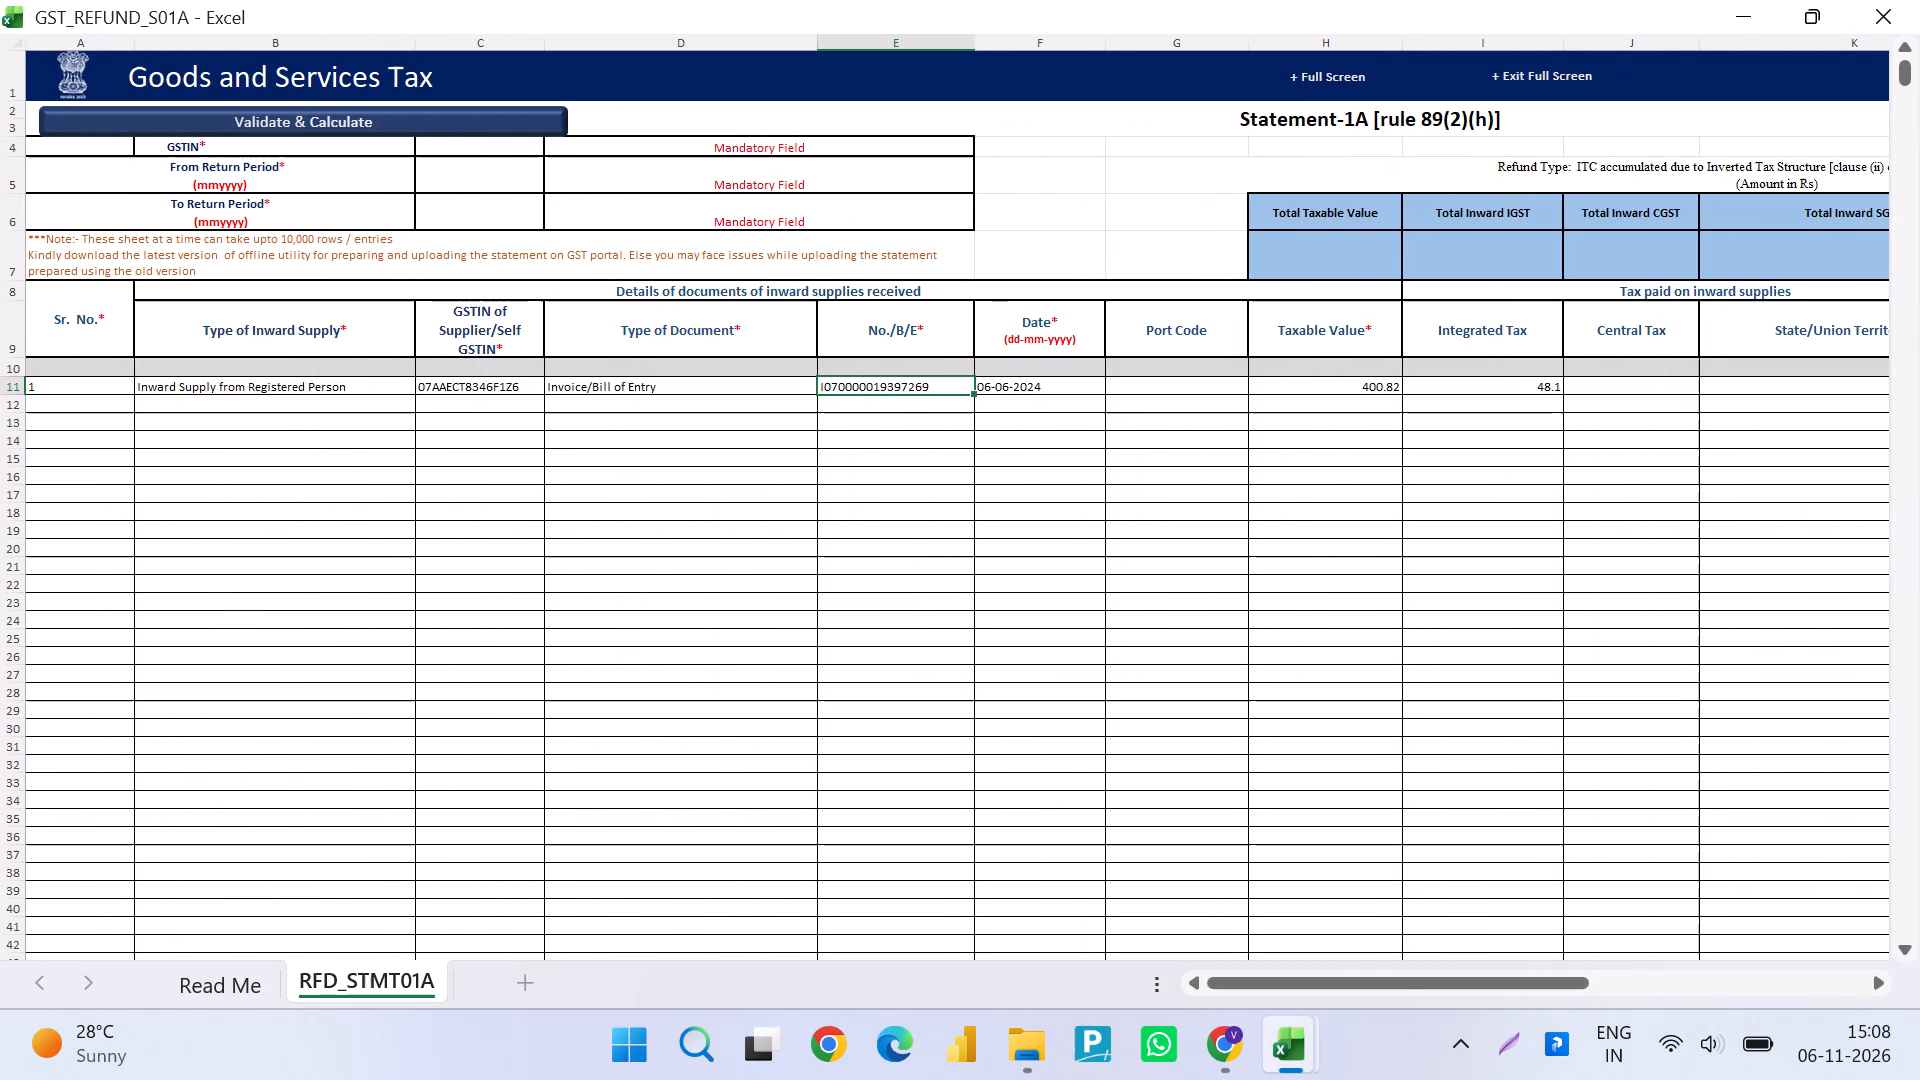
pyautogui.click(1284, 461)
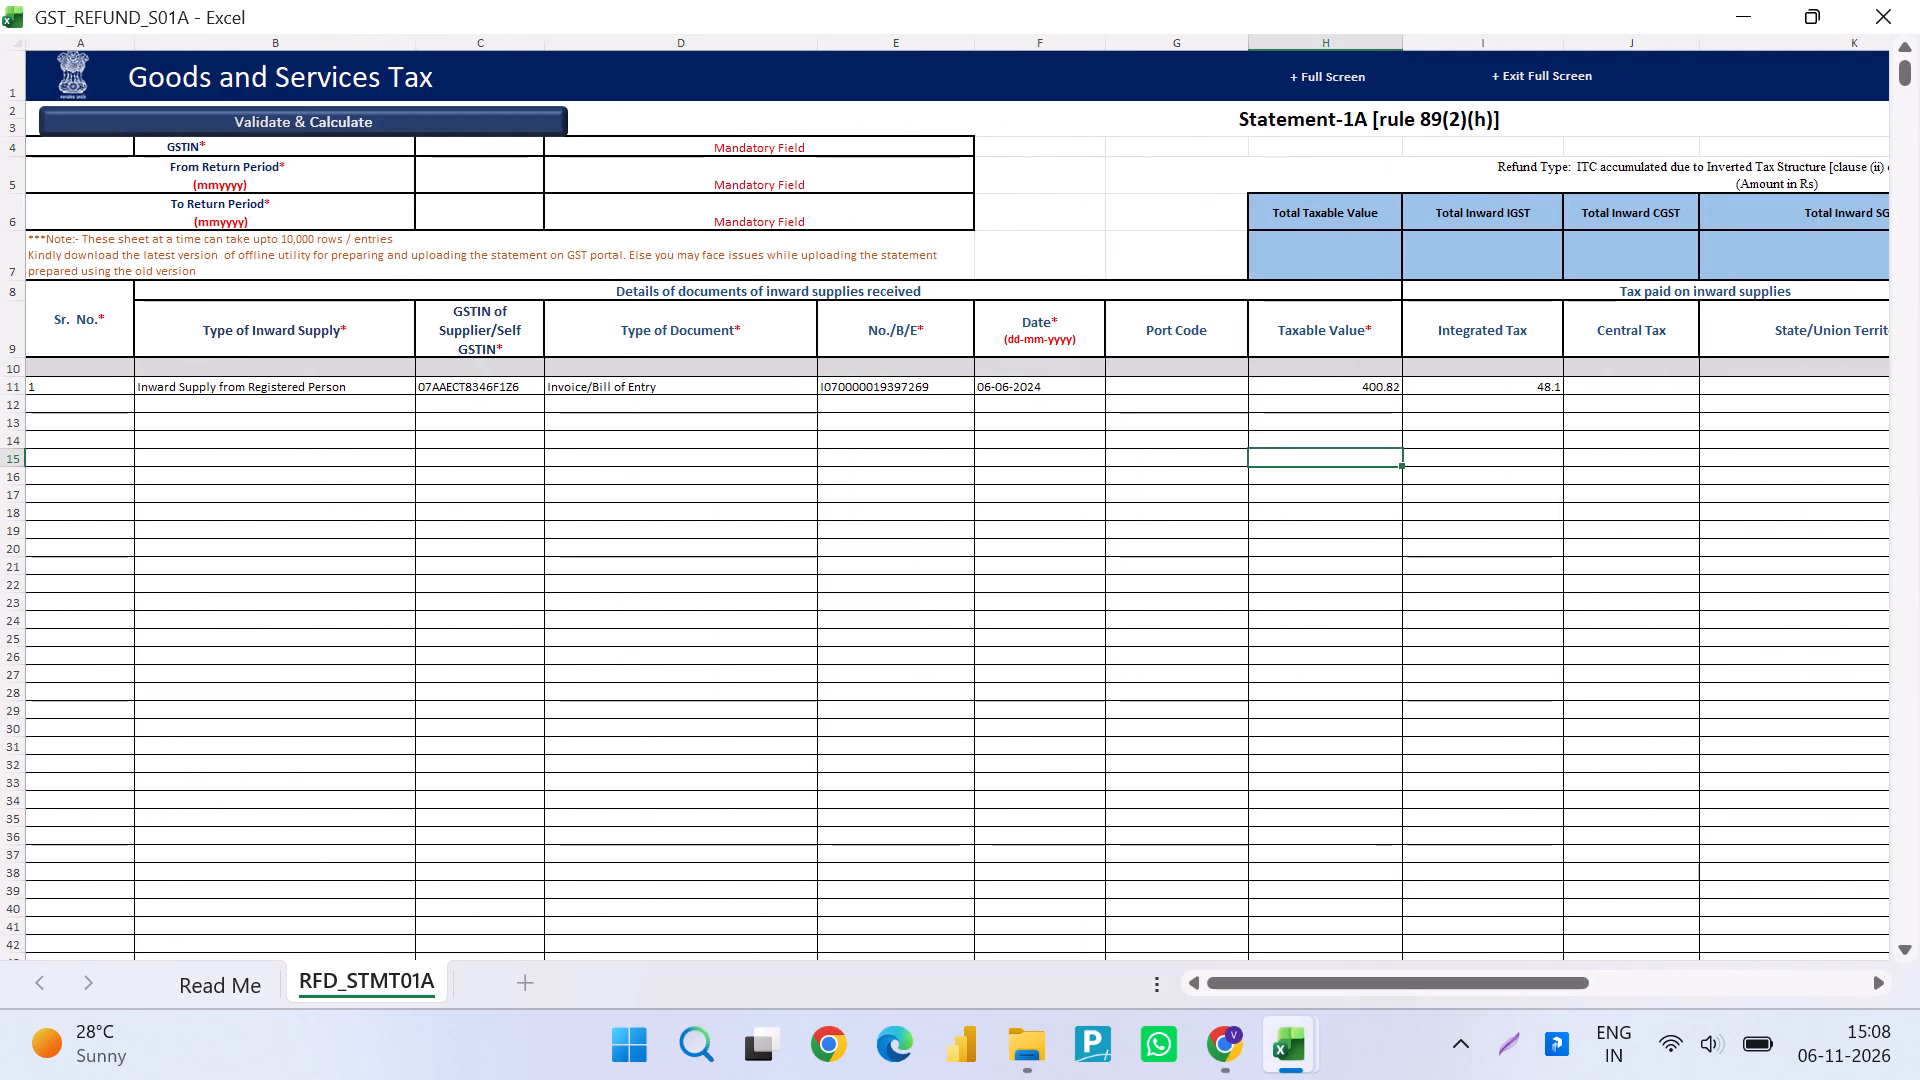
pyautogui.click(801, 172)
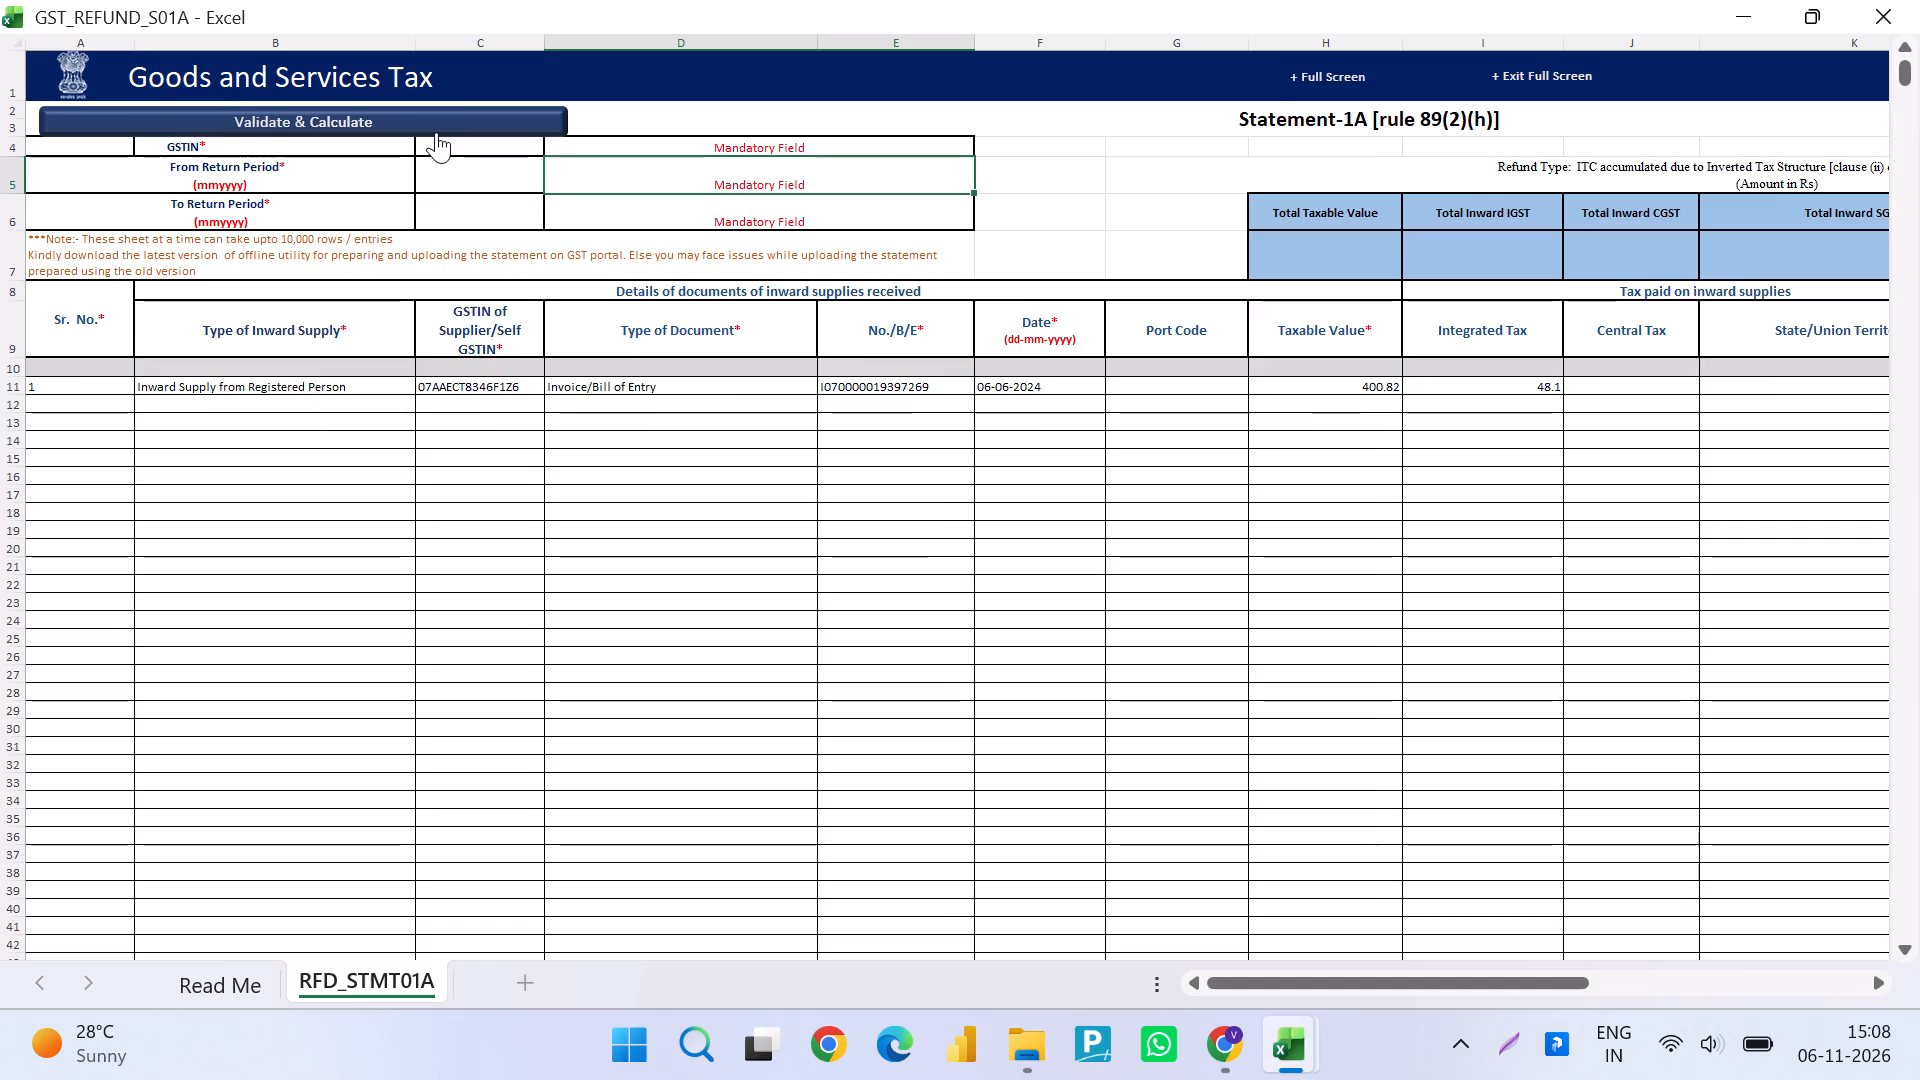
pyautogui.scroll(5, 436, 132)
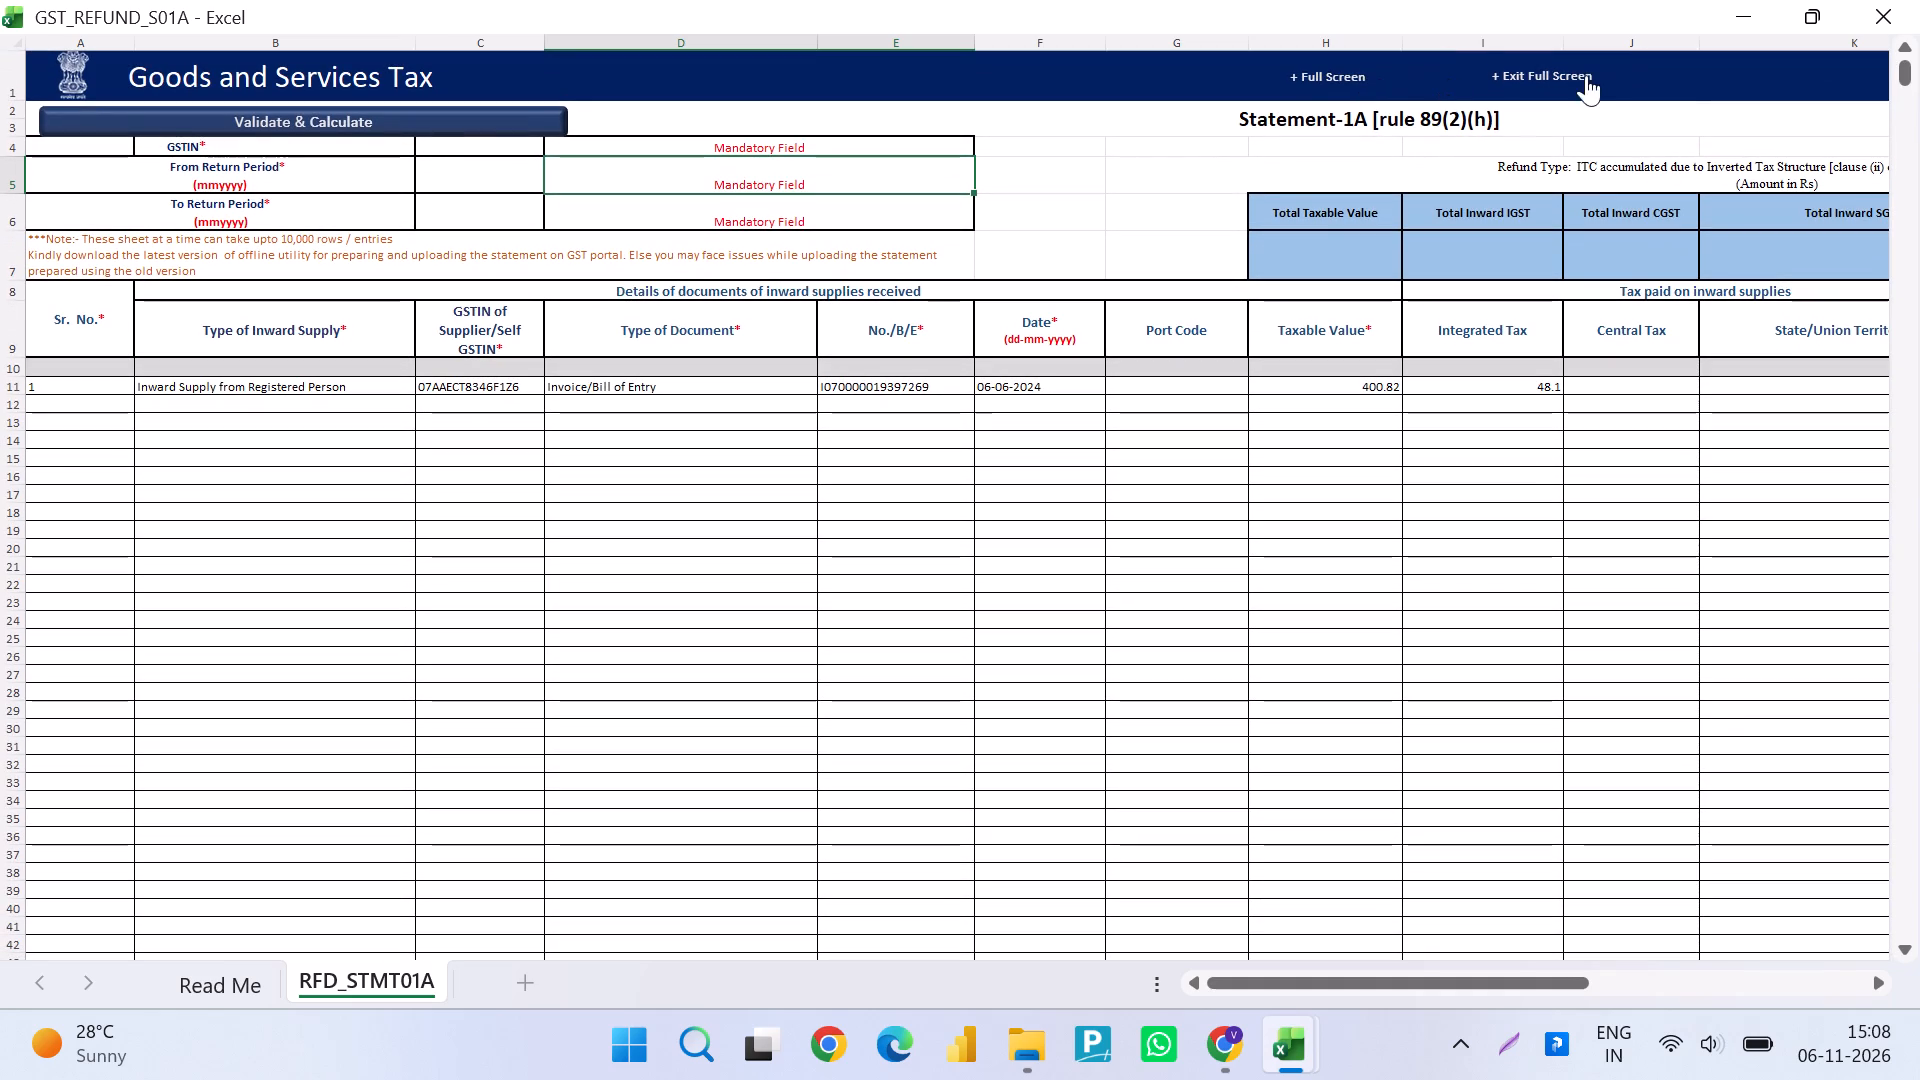
# Exit the sheet's full-screen view.
pyautogui.click(1586, 75)
# Enter the copied GSTIN in cell C4.
pyautogui.doubleClick(741, 476)
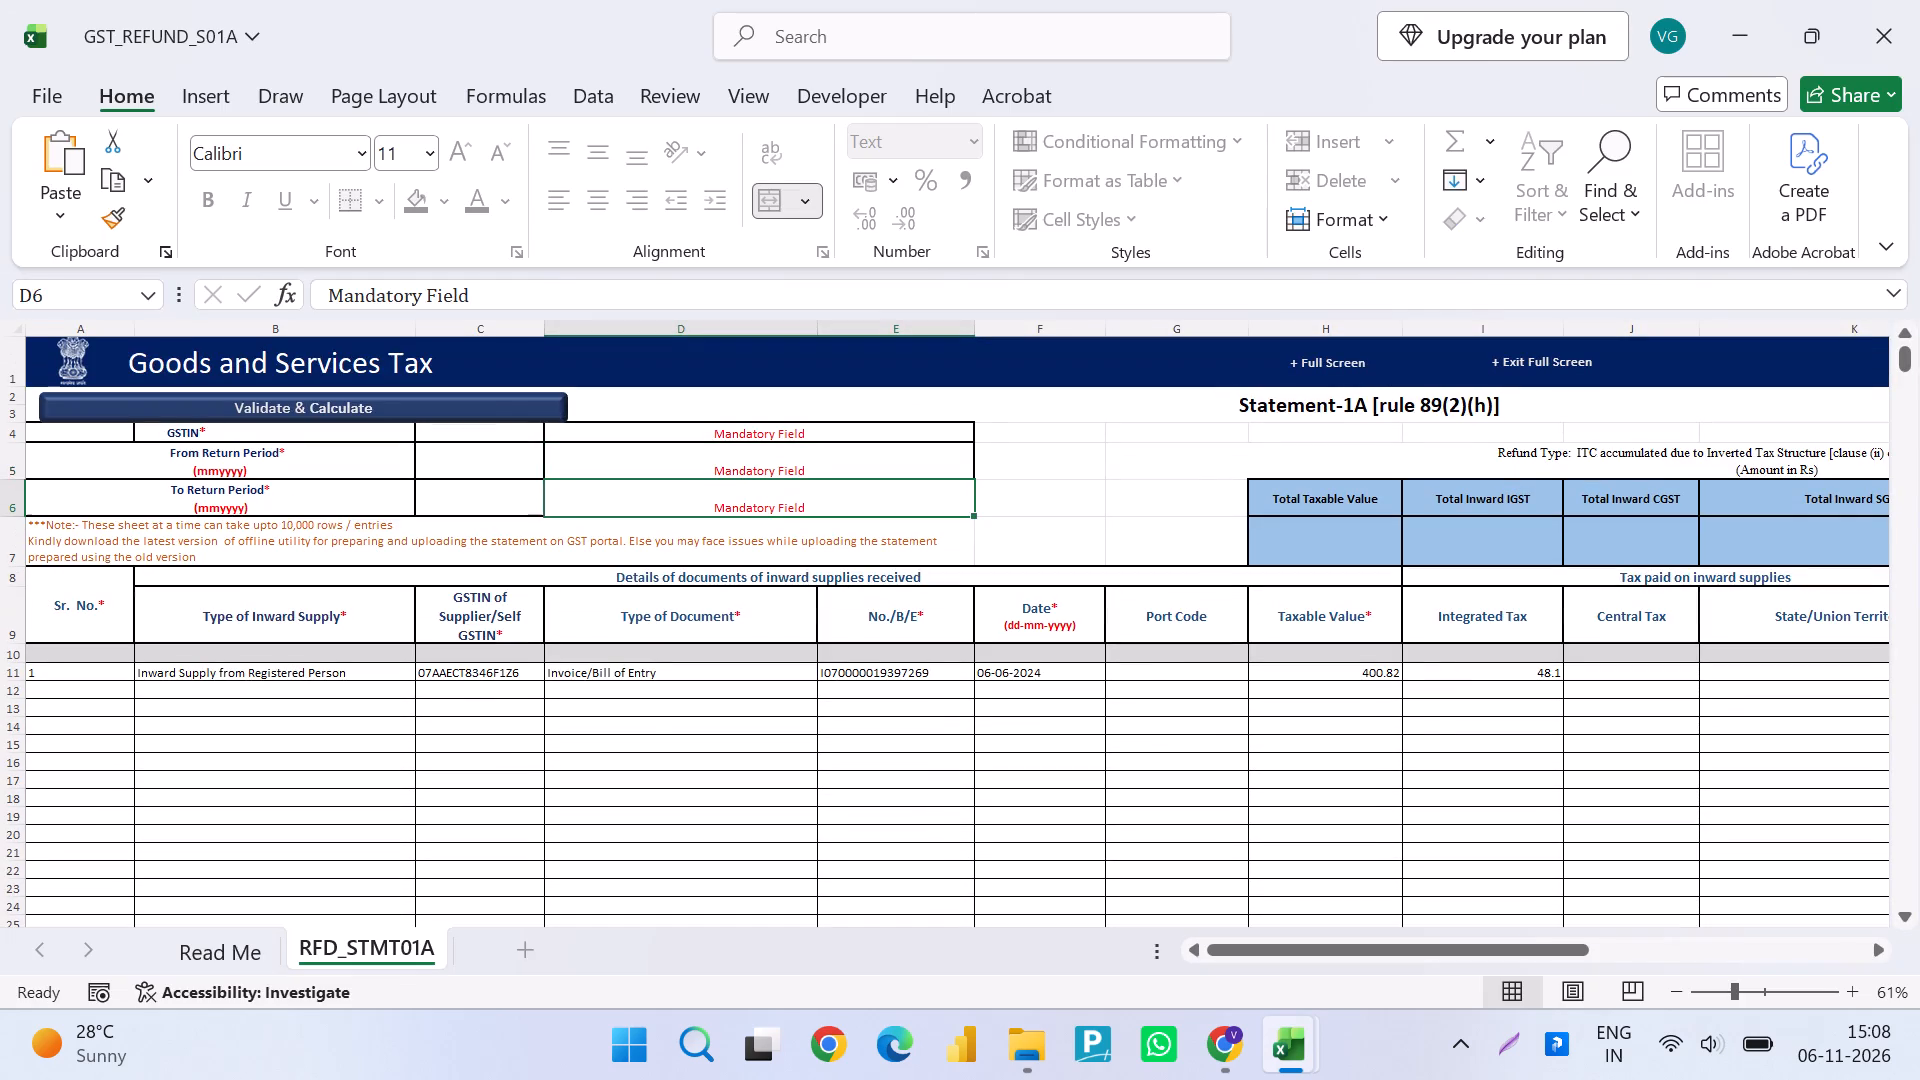
pyautogui.doubleClick(475, 443)
pyautogui.doubleClick(475, 459)
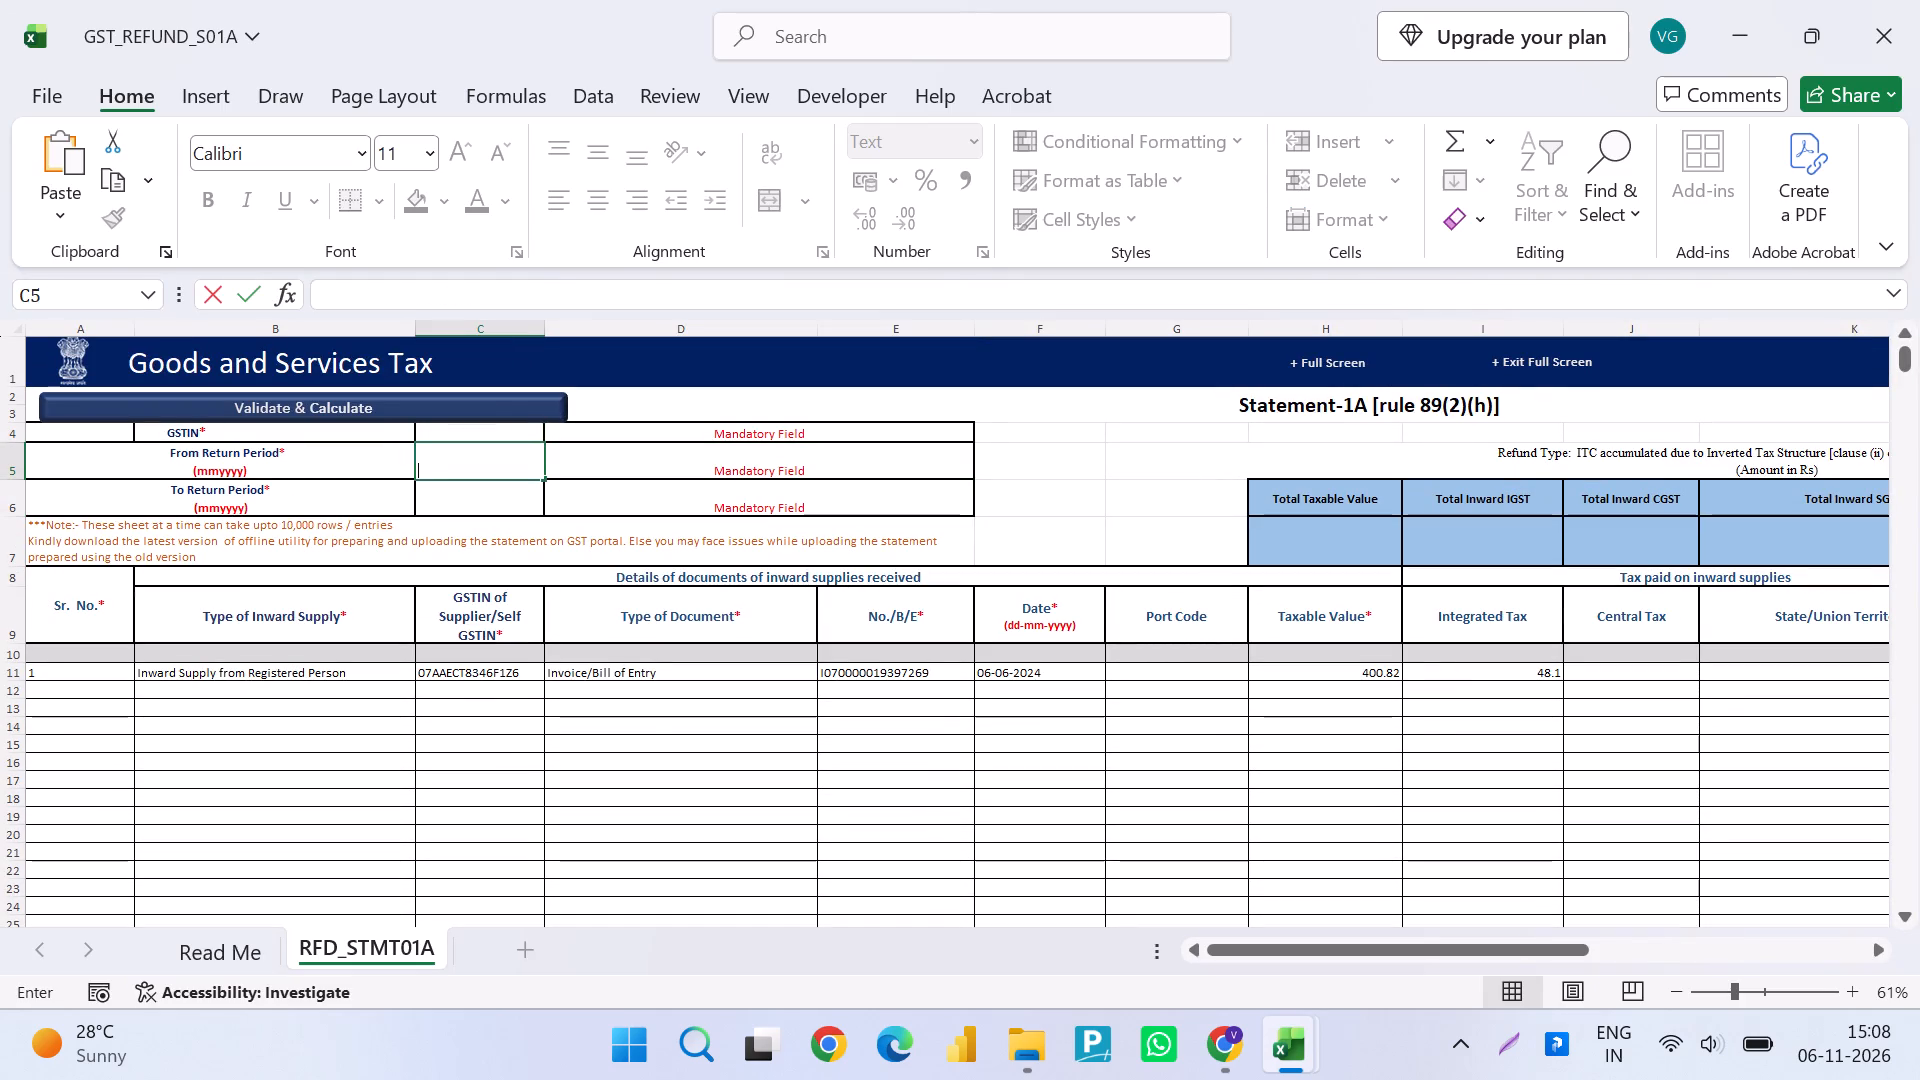
pyautogui.click(480, 495)
pyautogui.click(477, 408)
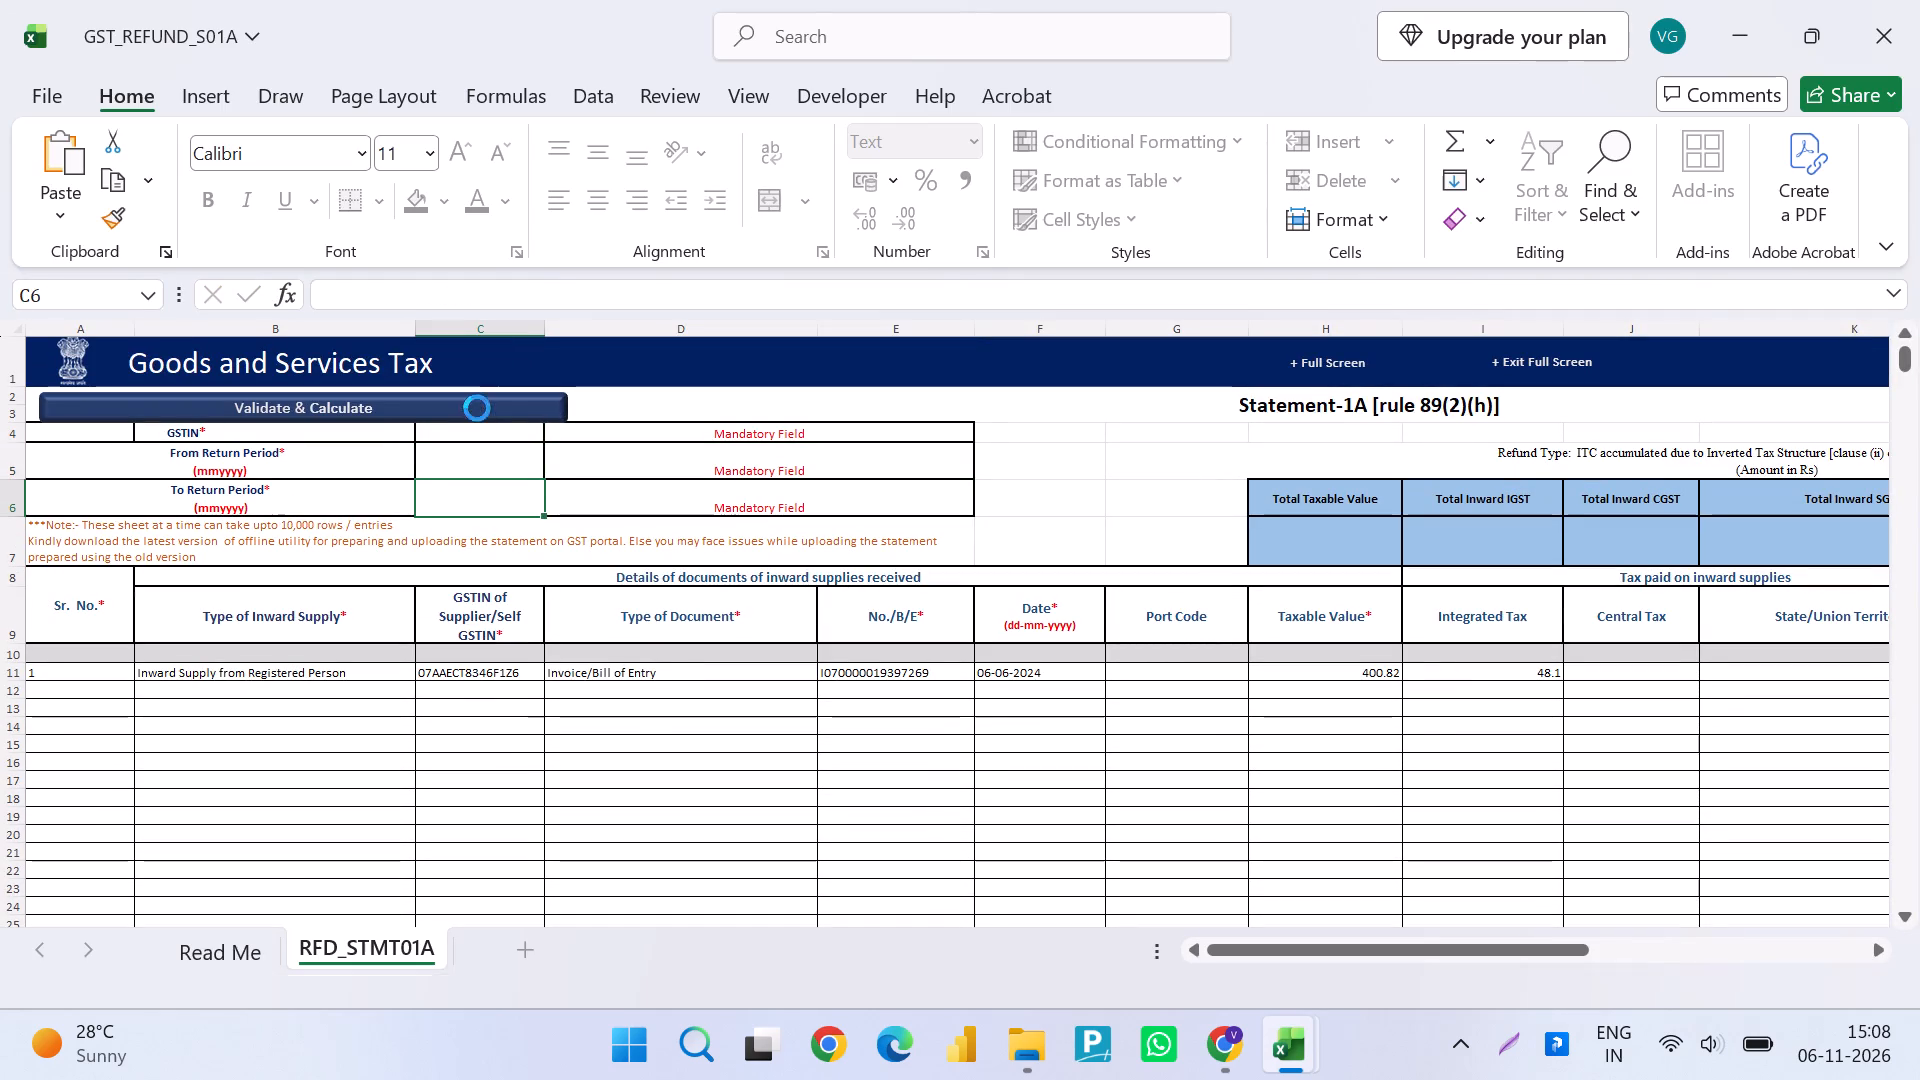
pyautogui.doubleClick(479, 426)
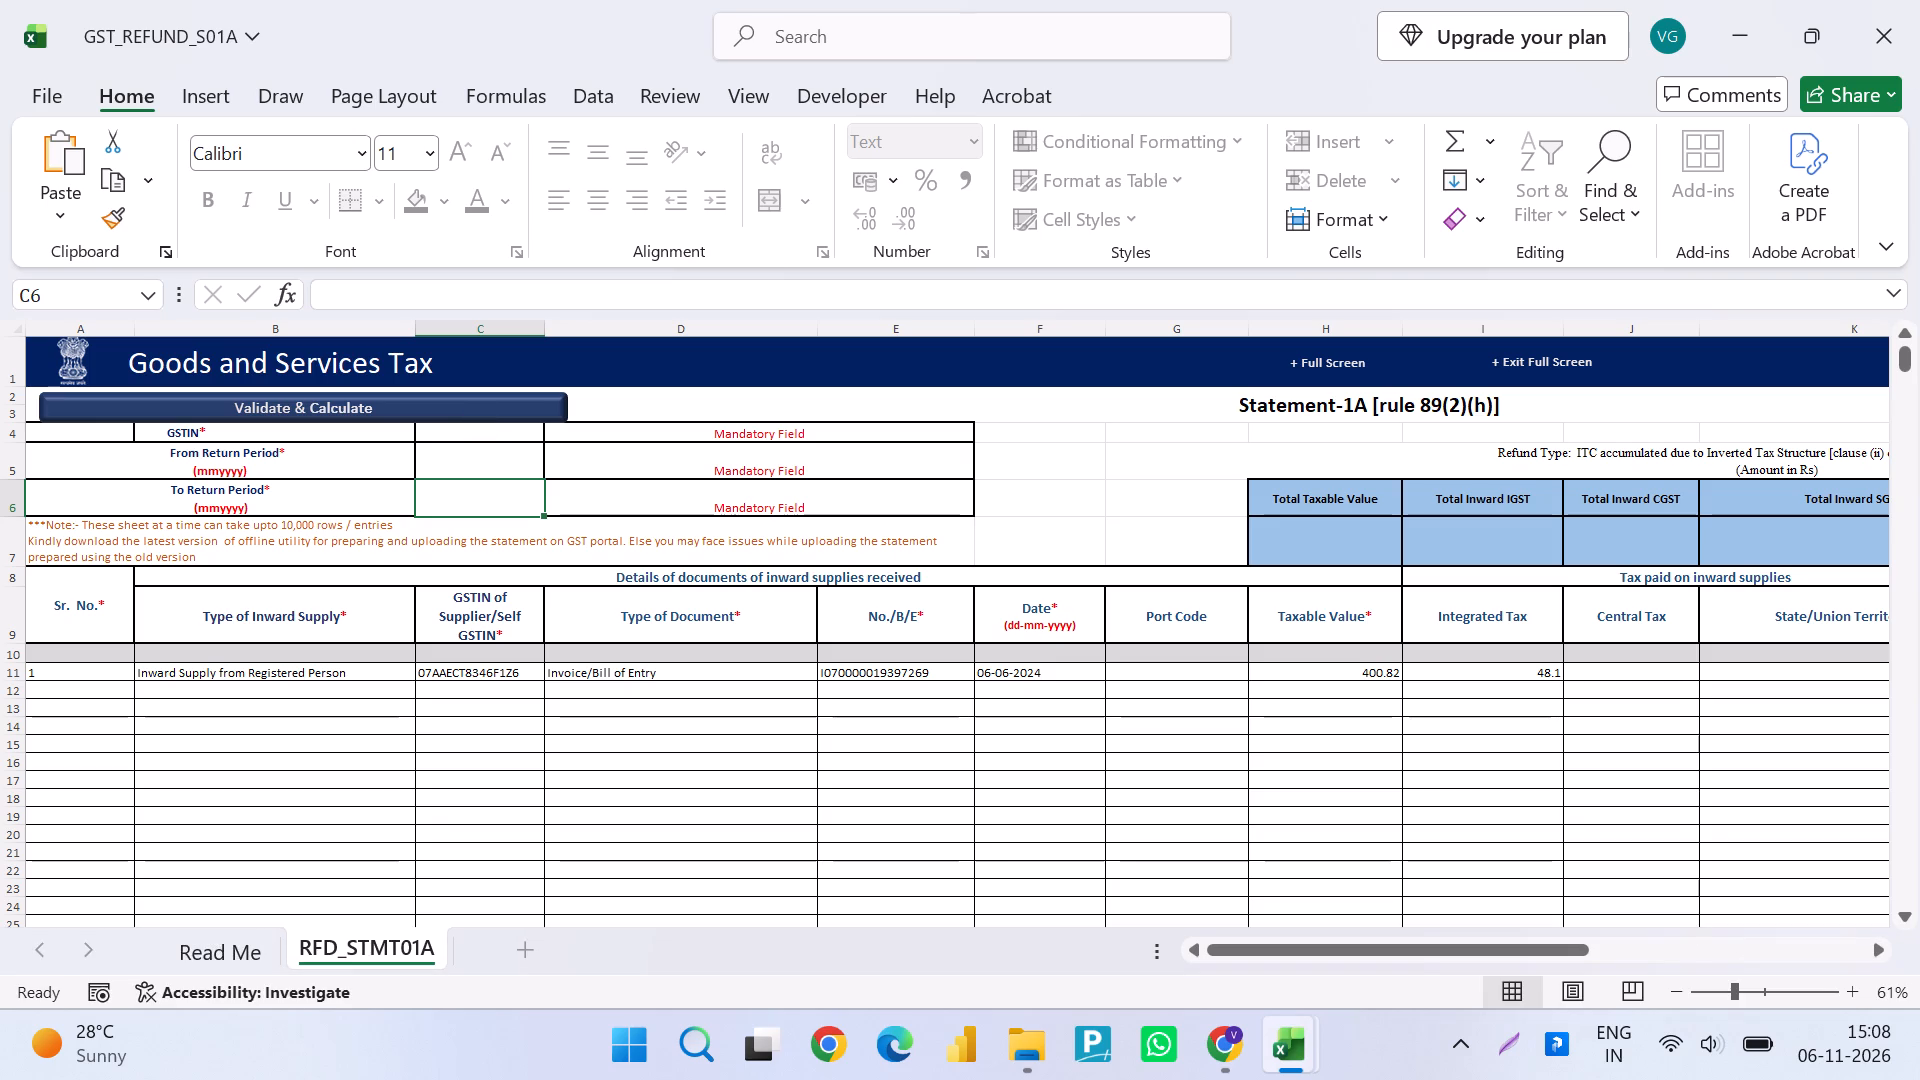
pyautogui.doubleClick(483, 434)
pyautogui.hotkey('ctrl', 'v')
pyautogui.press('Return')
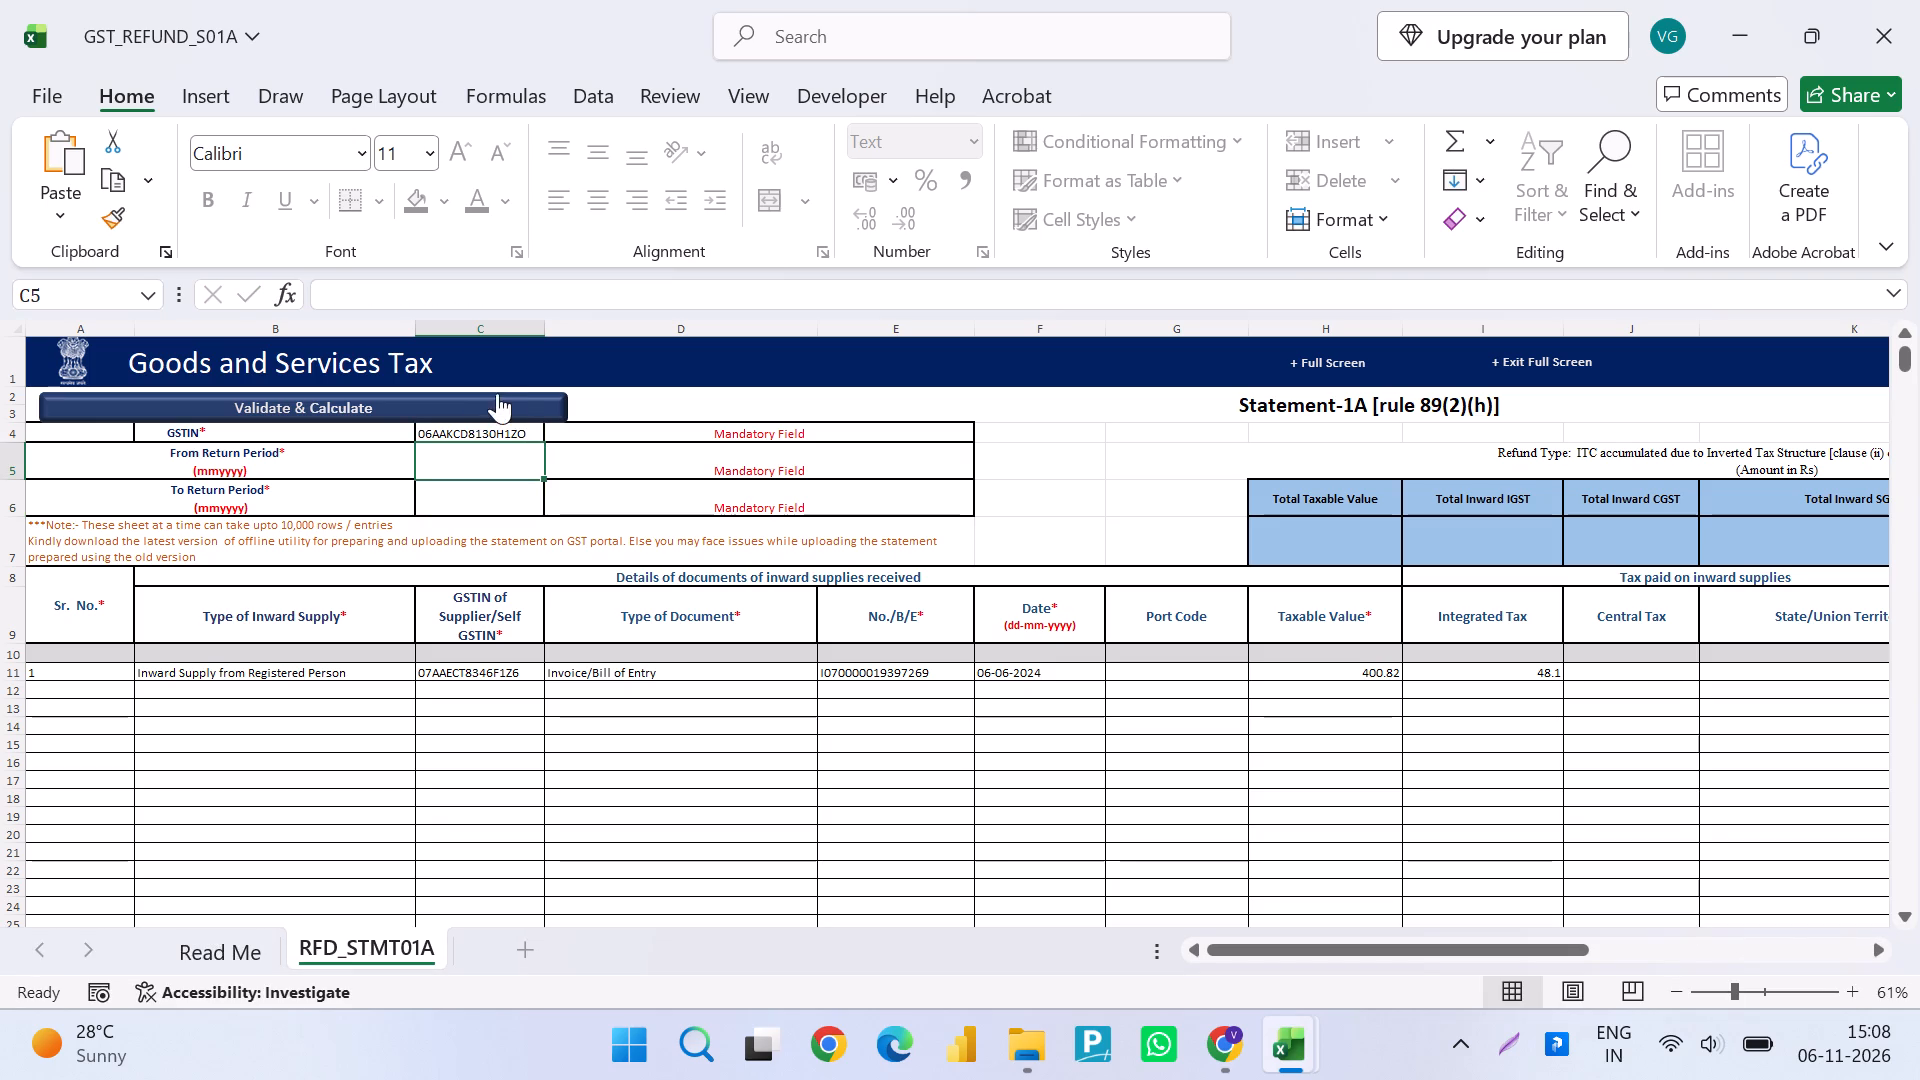
# Run Validate & Calculate on the sheet with the GSTIN filled in.
pyautogui.click(497, 393)
# Enter 06/2024 as the From Return Period and 03/2026 as the To Return Period.
pyautogui.click(494, 439)
pyautogui.click(491, 455)
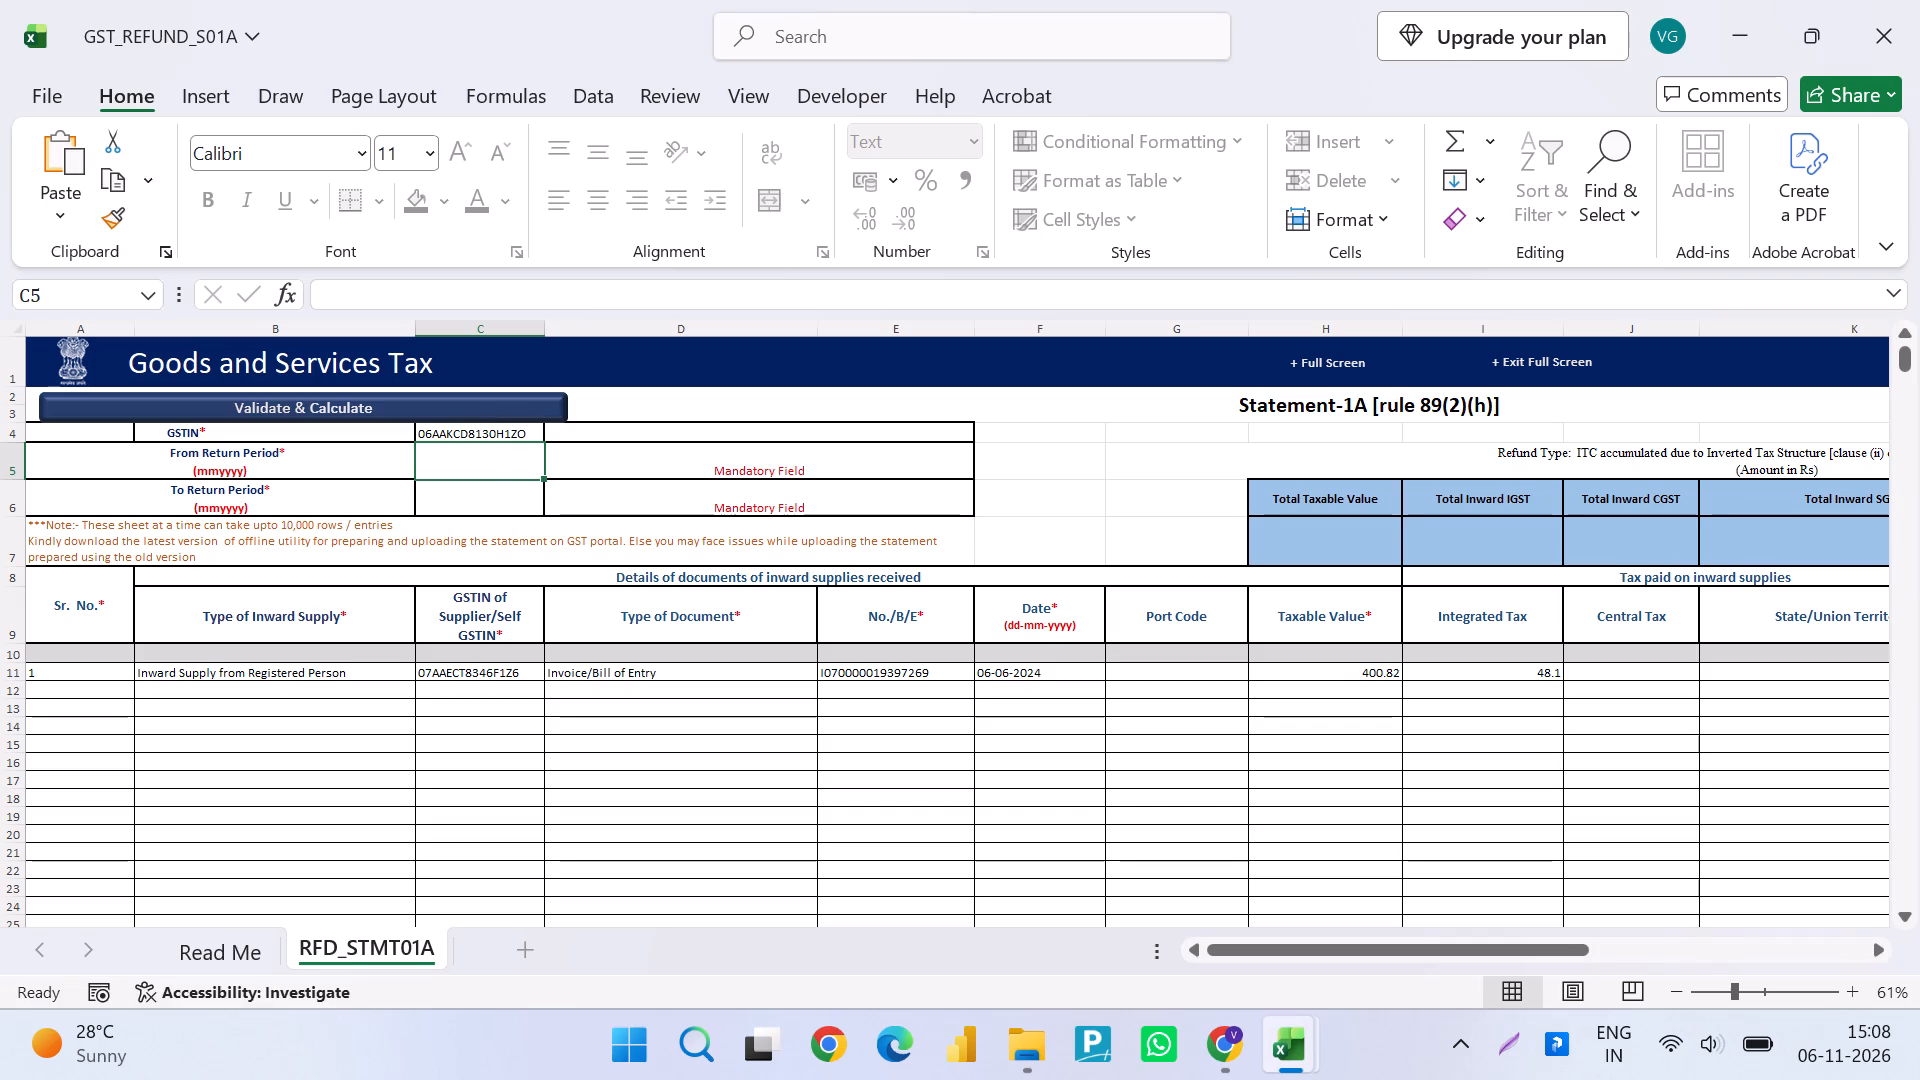
pyautogui.doubleClick(491, 455)
pyautogui.press('9')
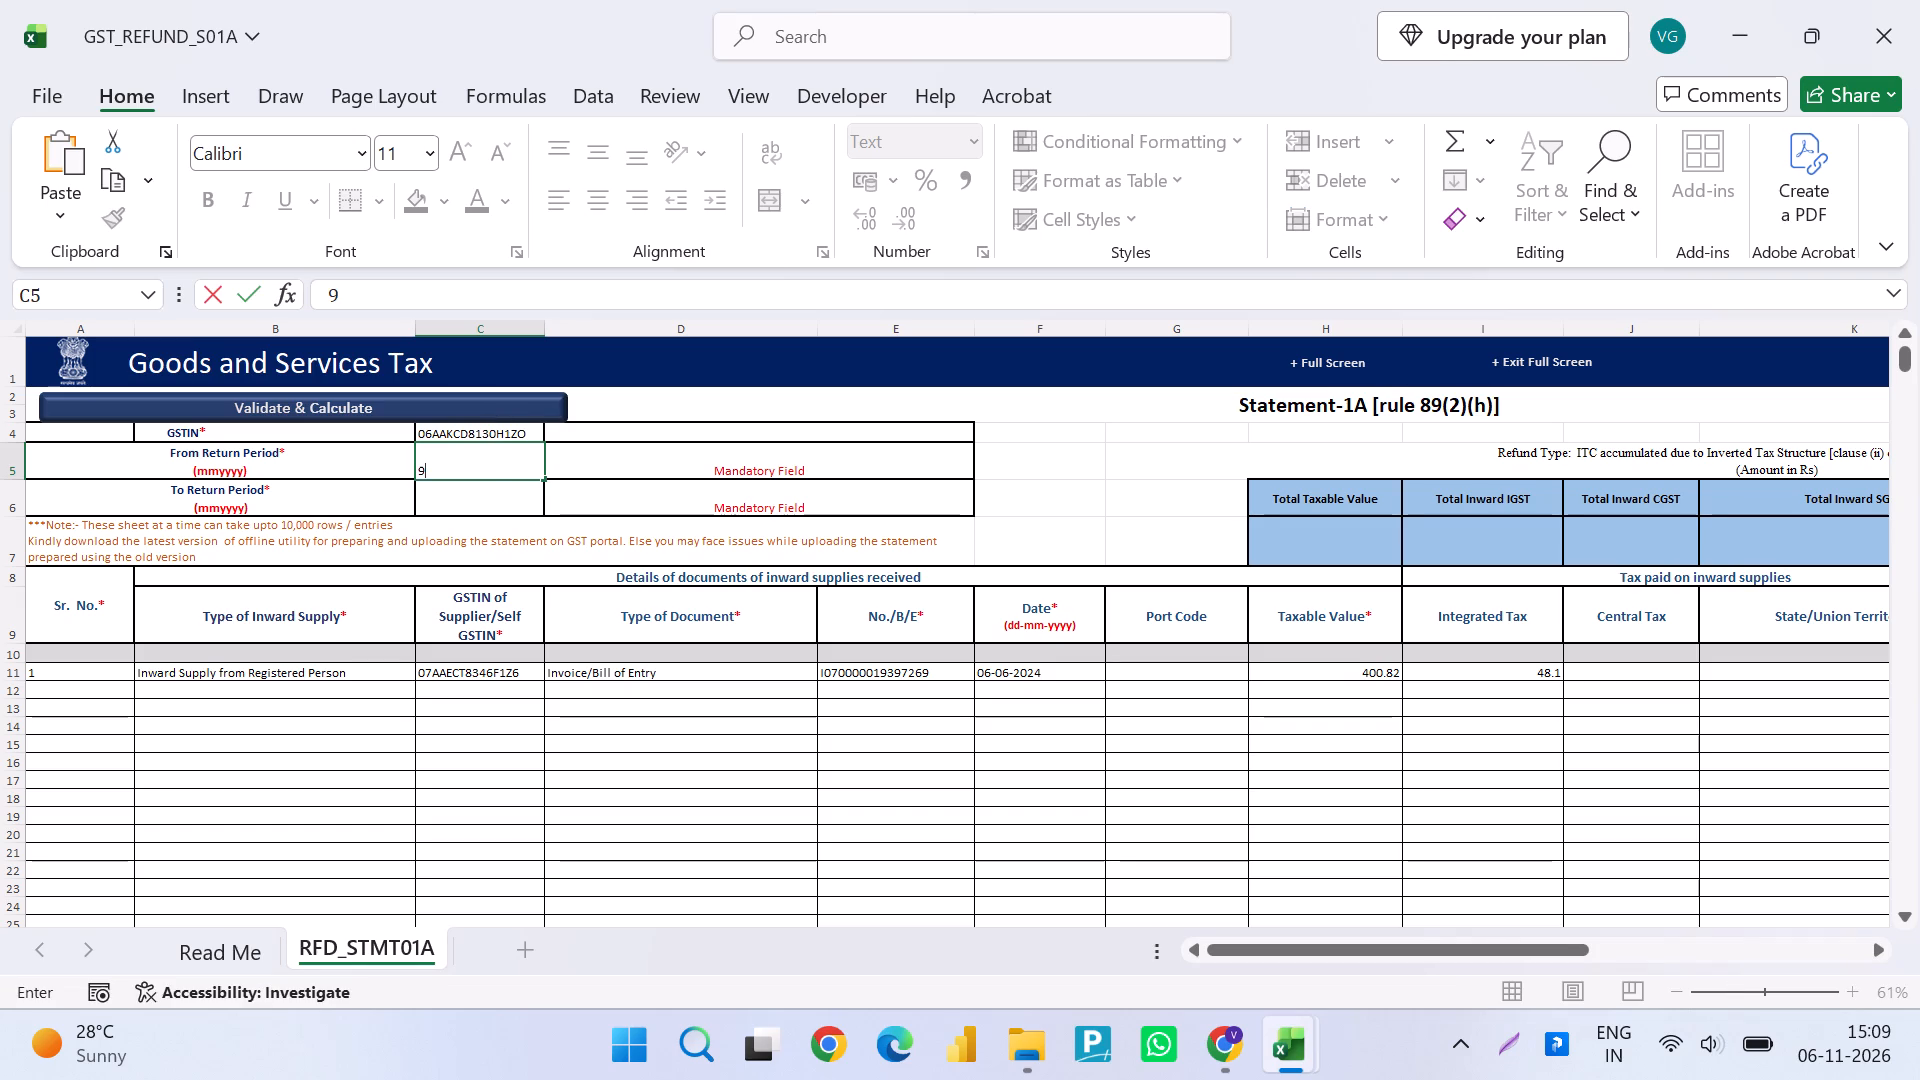
pyautogui.press('BackSpace')
pyautogui.write('06/2024')
pyautogui.press('Return')
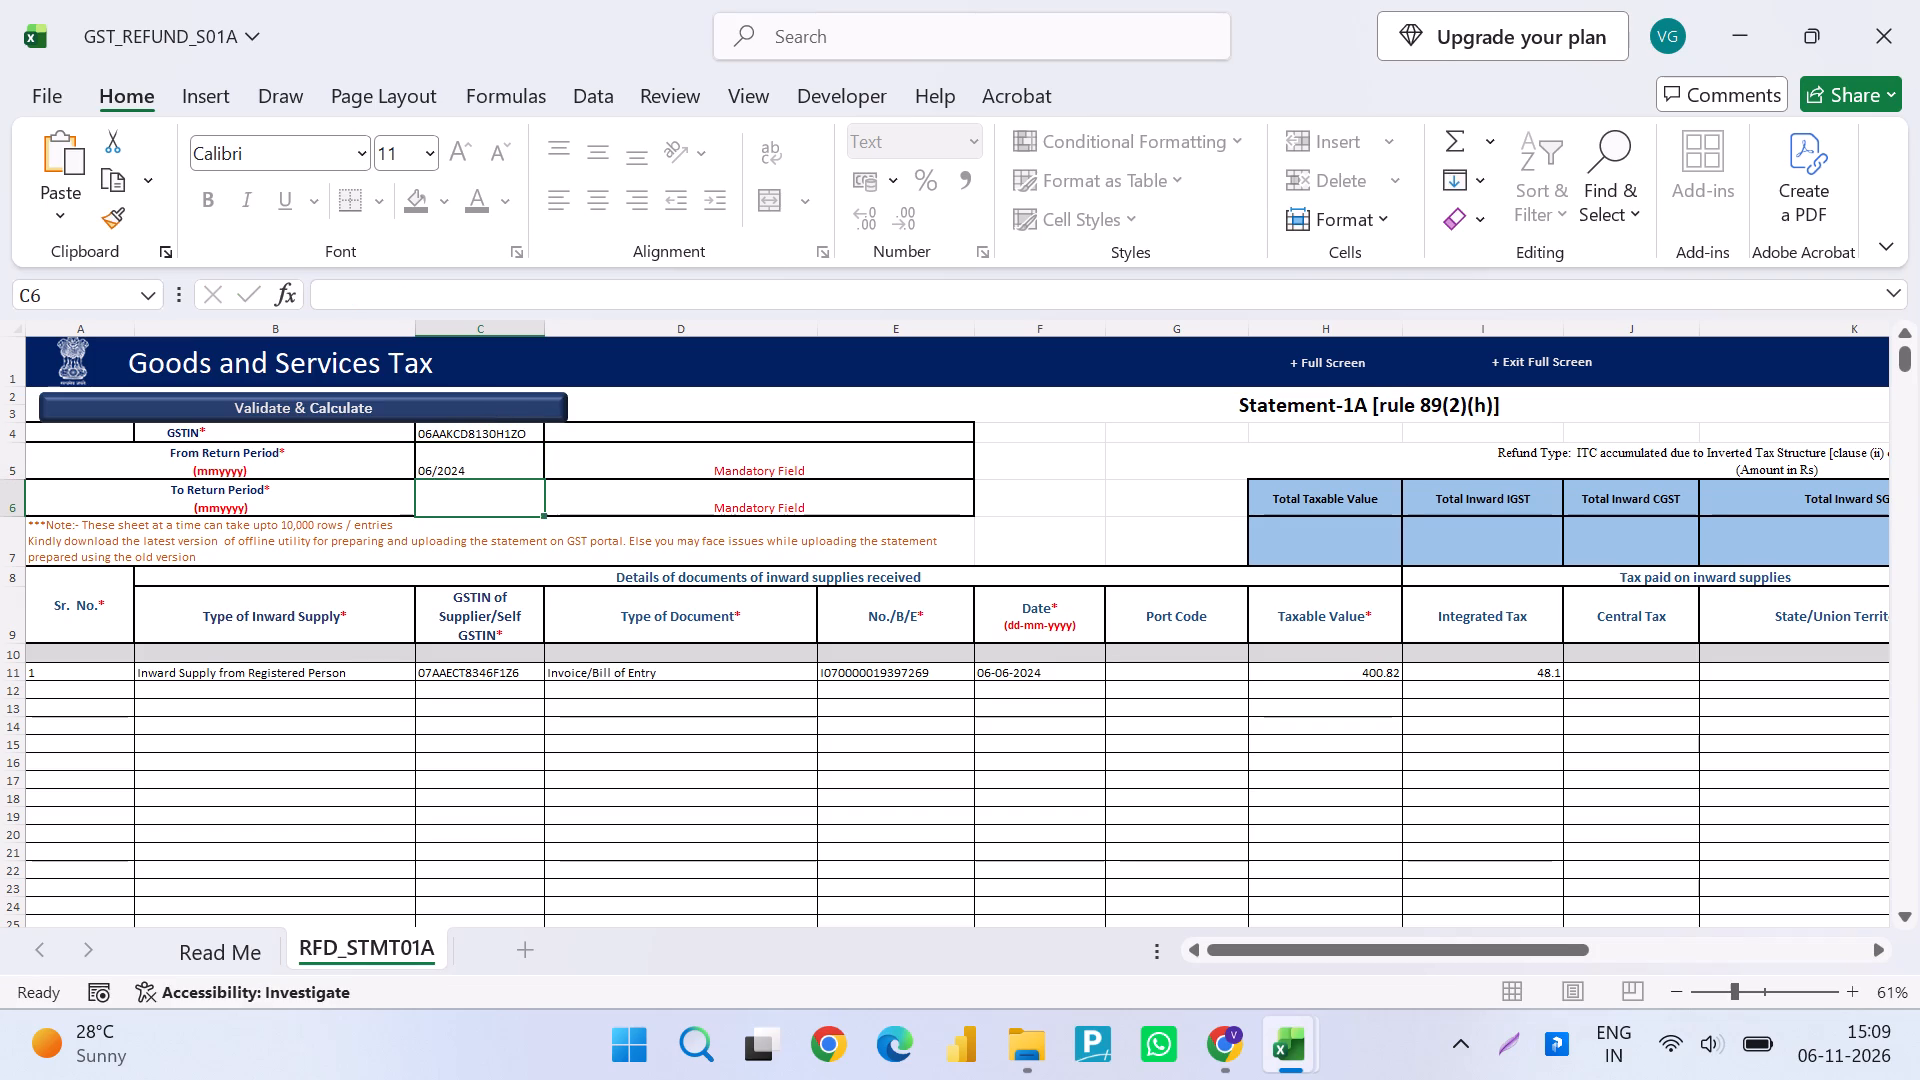
pyautogui.write('03/2026')
pyautogui.press('Tab')
# Run Validate & Calculate to check the entered return periods.
pyautogui.click(417, 403)
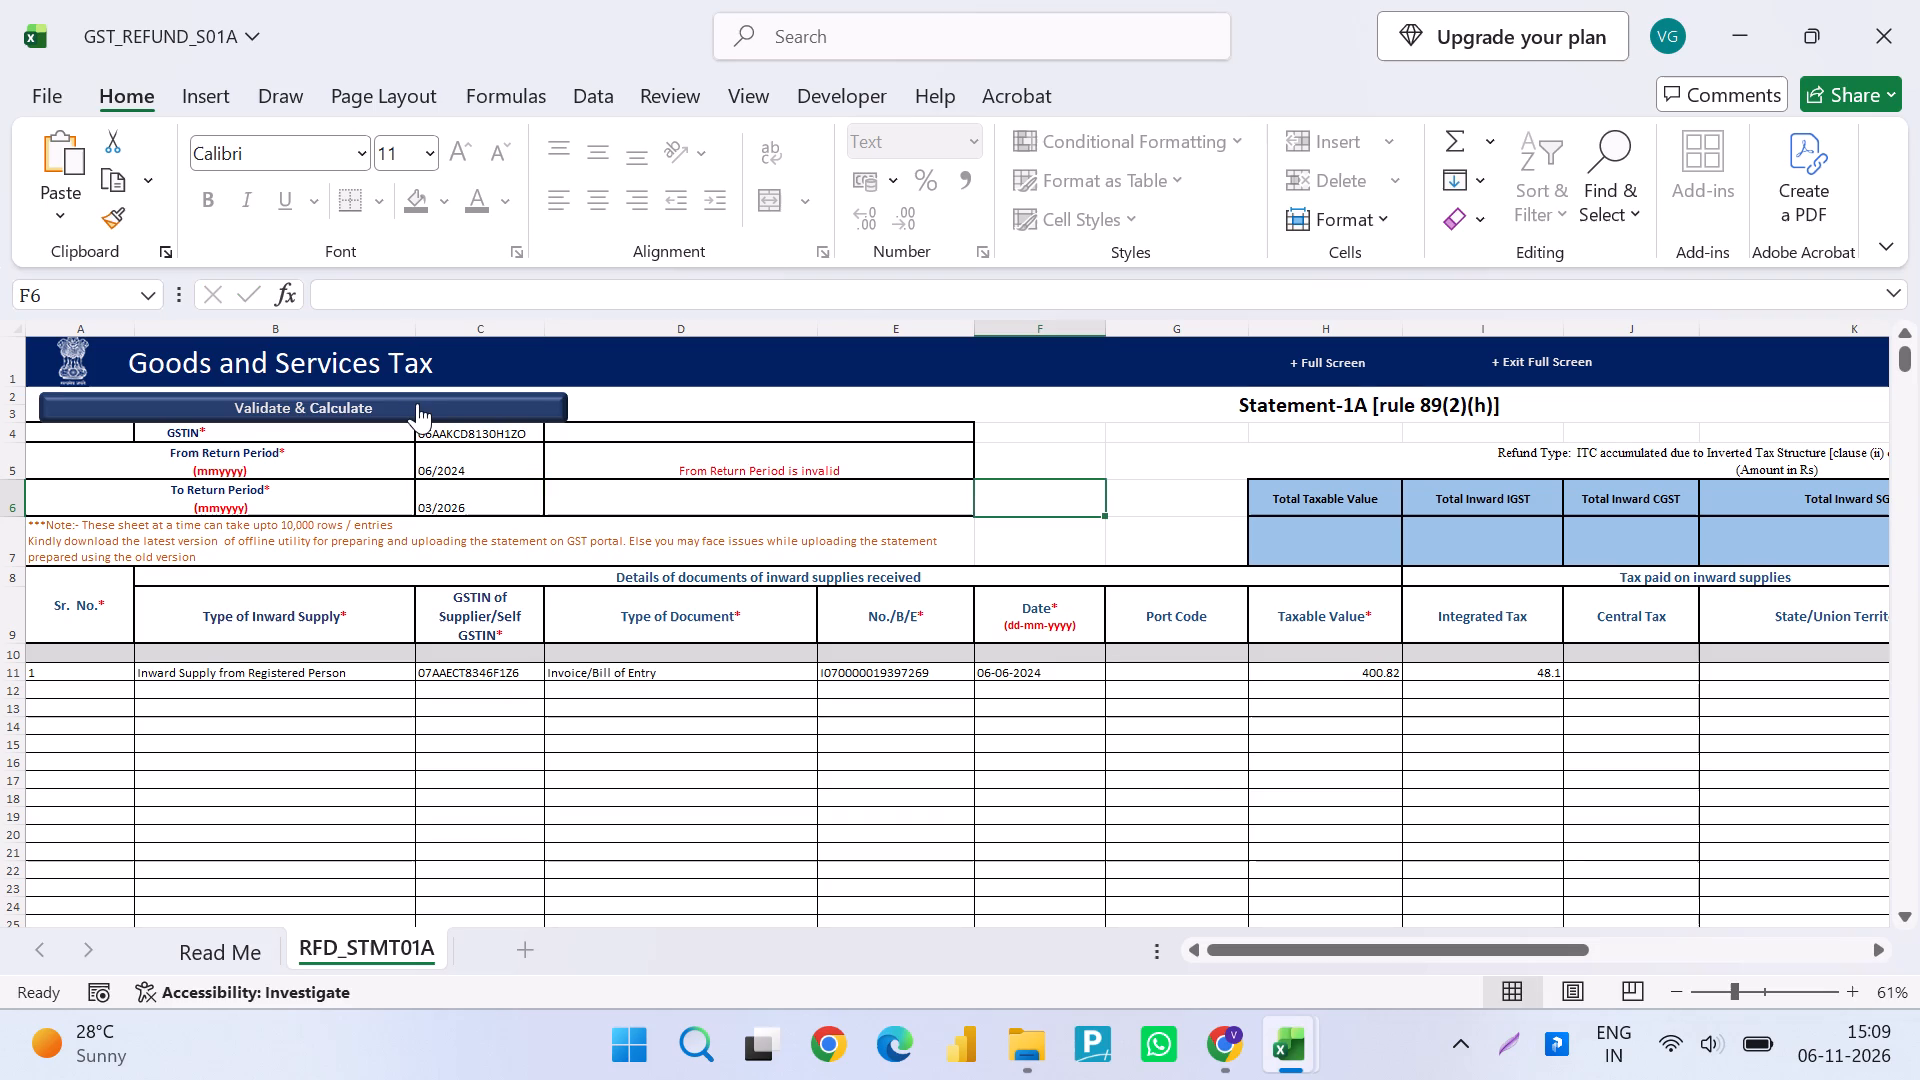
# Remove the slash from the From Return Period so it reads 062024.
pyautogui.click(513, 468)
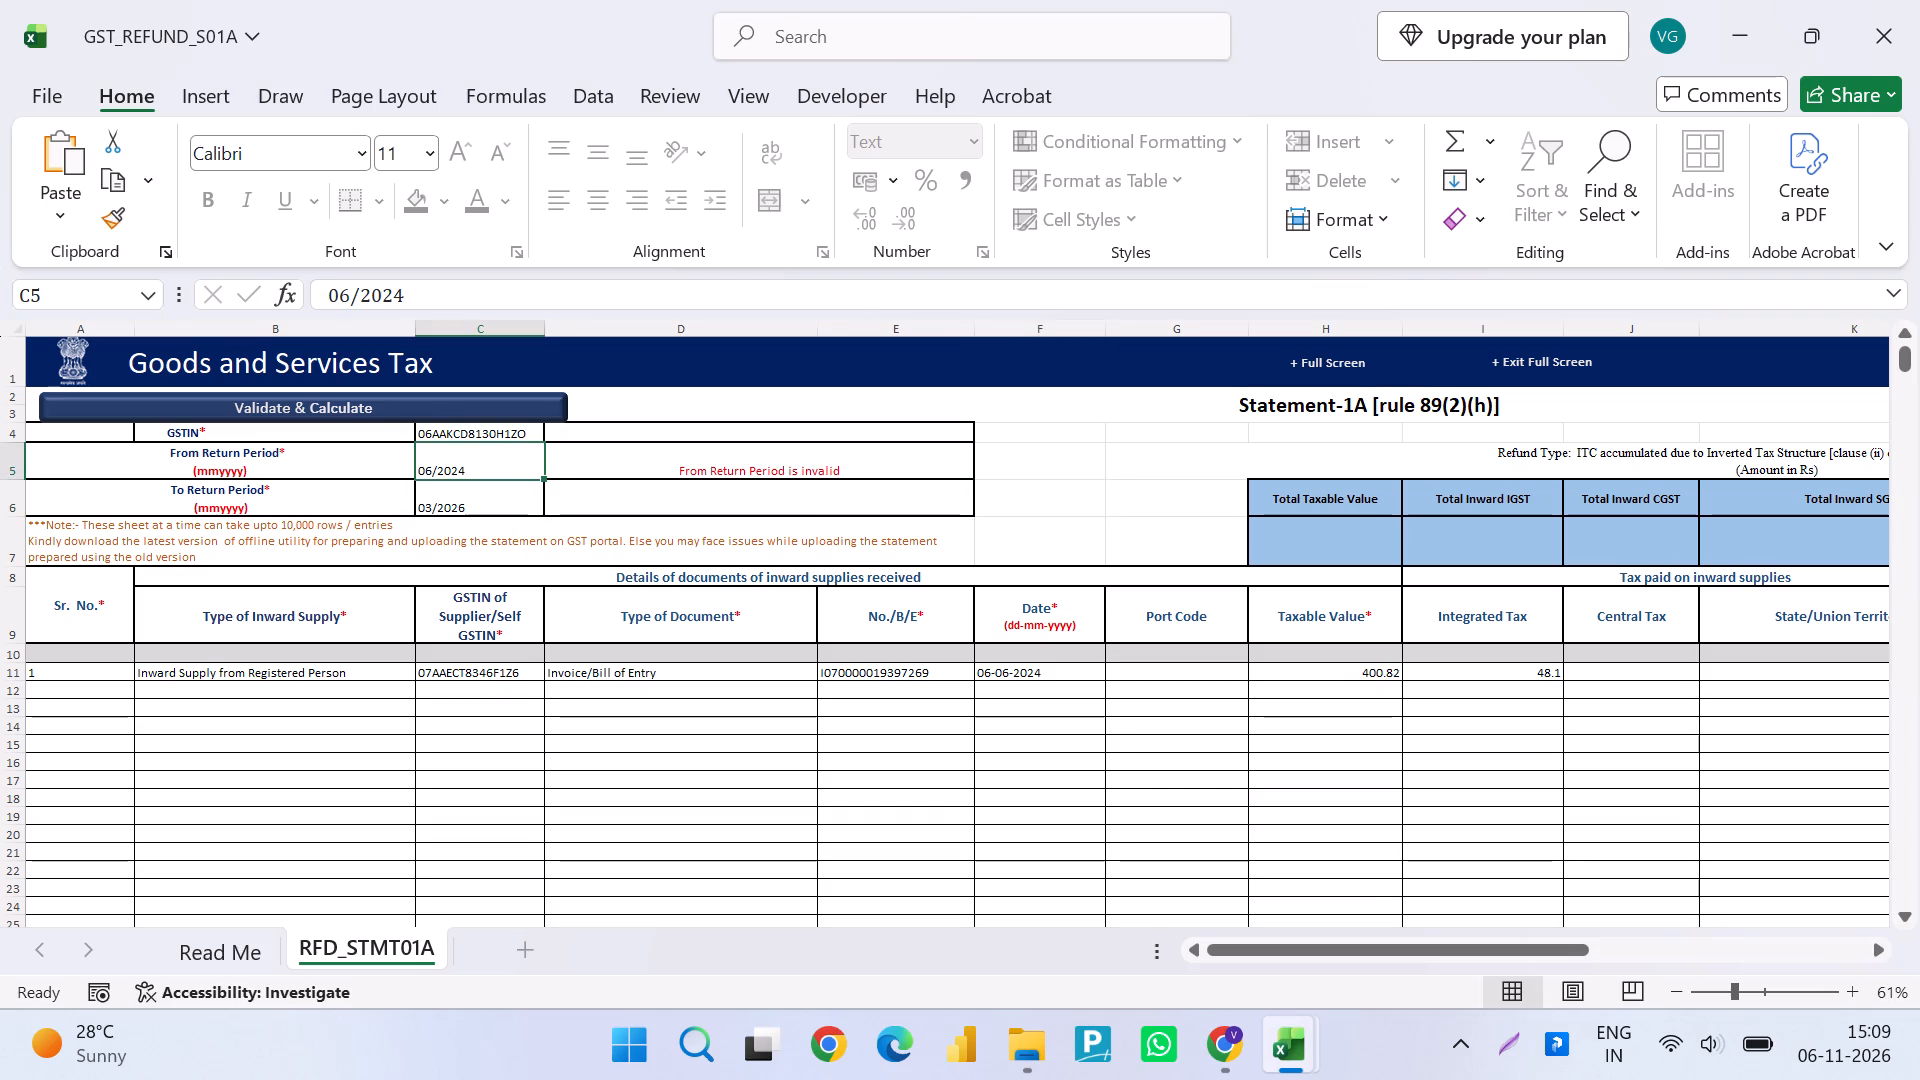
pyautogui.doubleClick(513, 468)
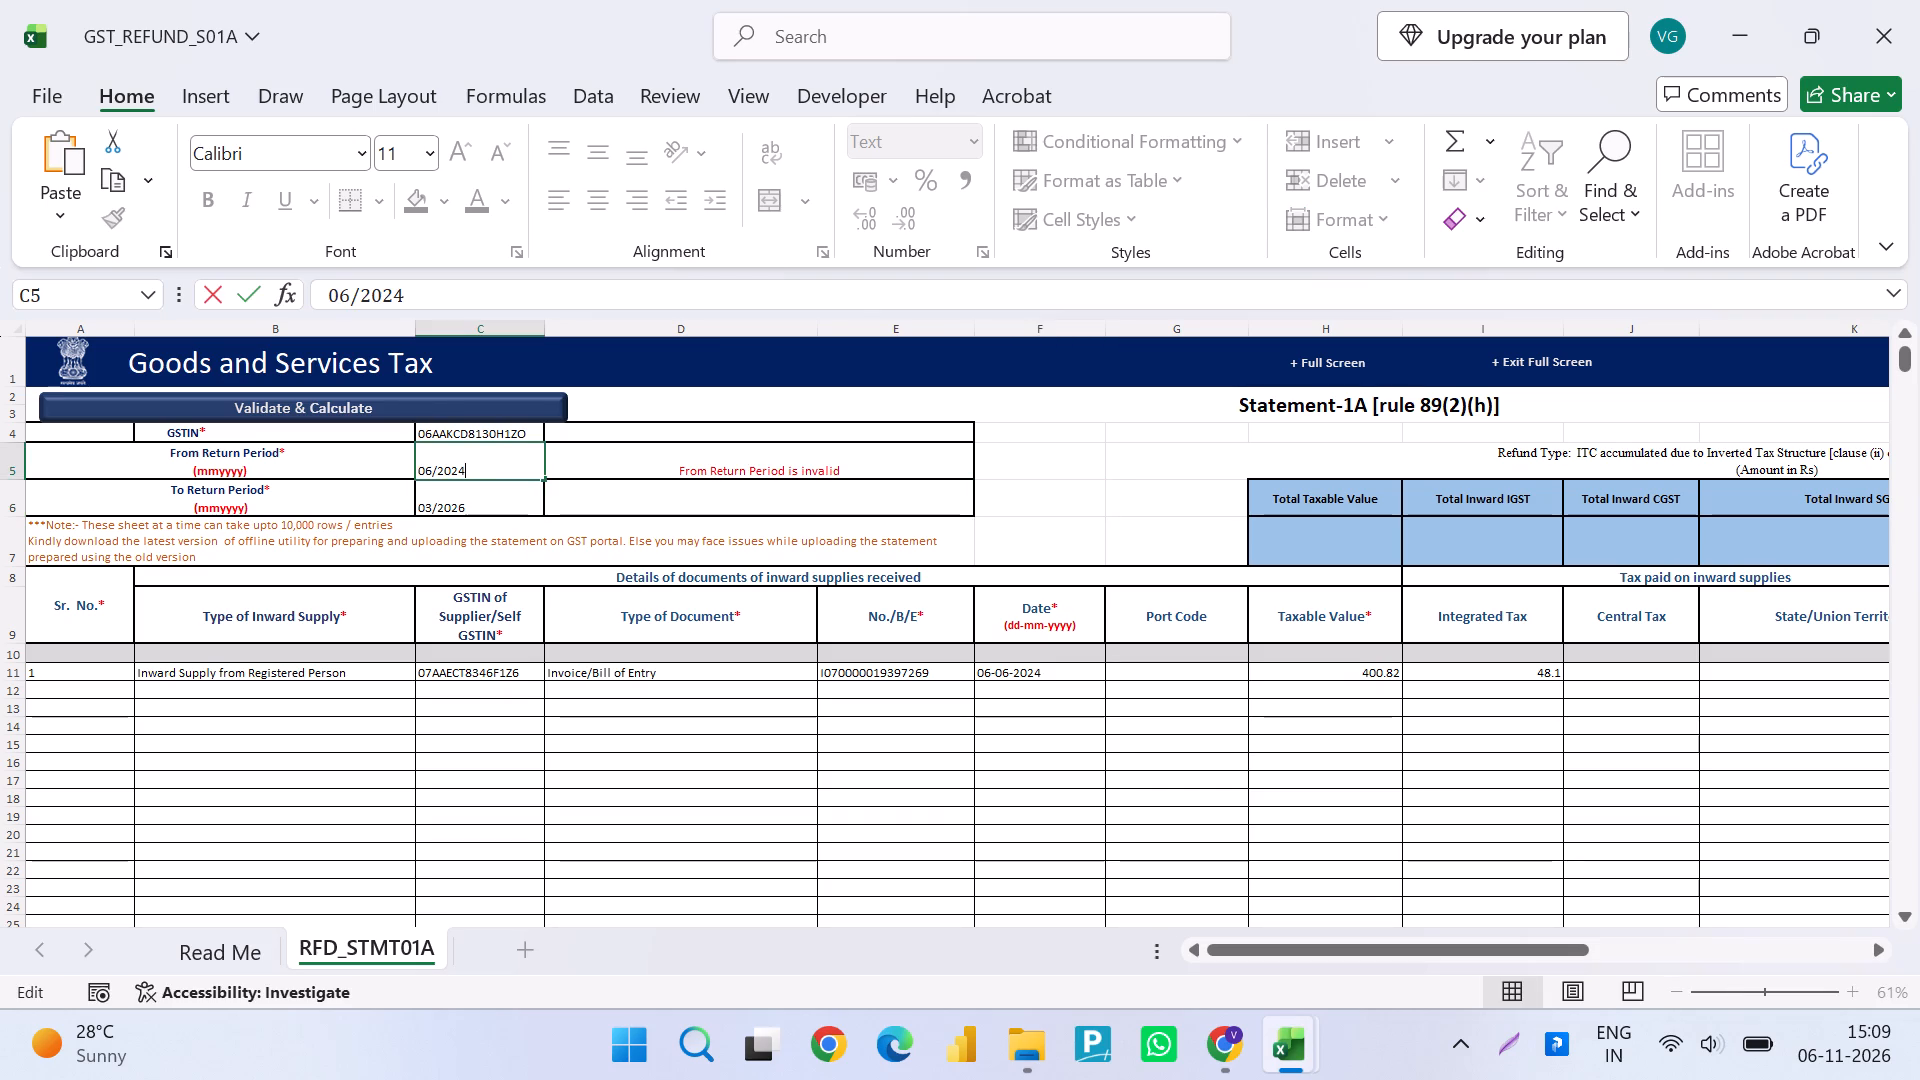
pyautogui.press('Left')
pyautogui.press('Left')
pyautogui.press('Left')
pyautogui.press('Left')
pyautogui.press('BackSpace')
pyautogui.press('Return')
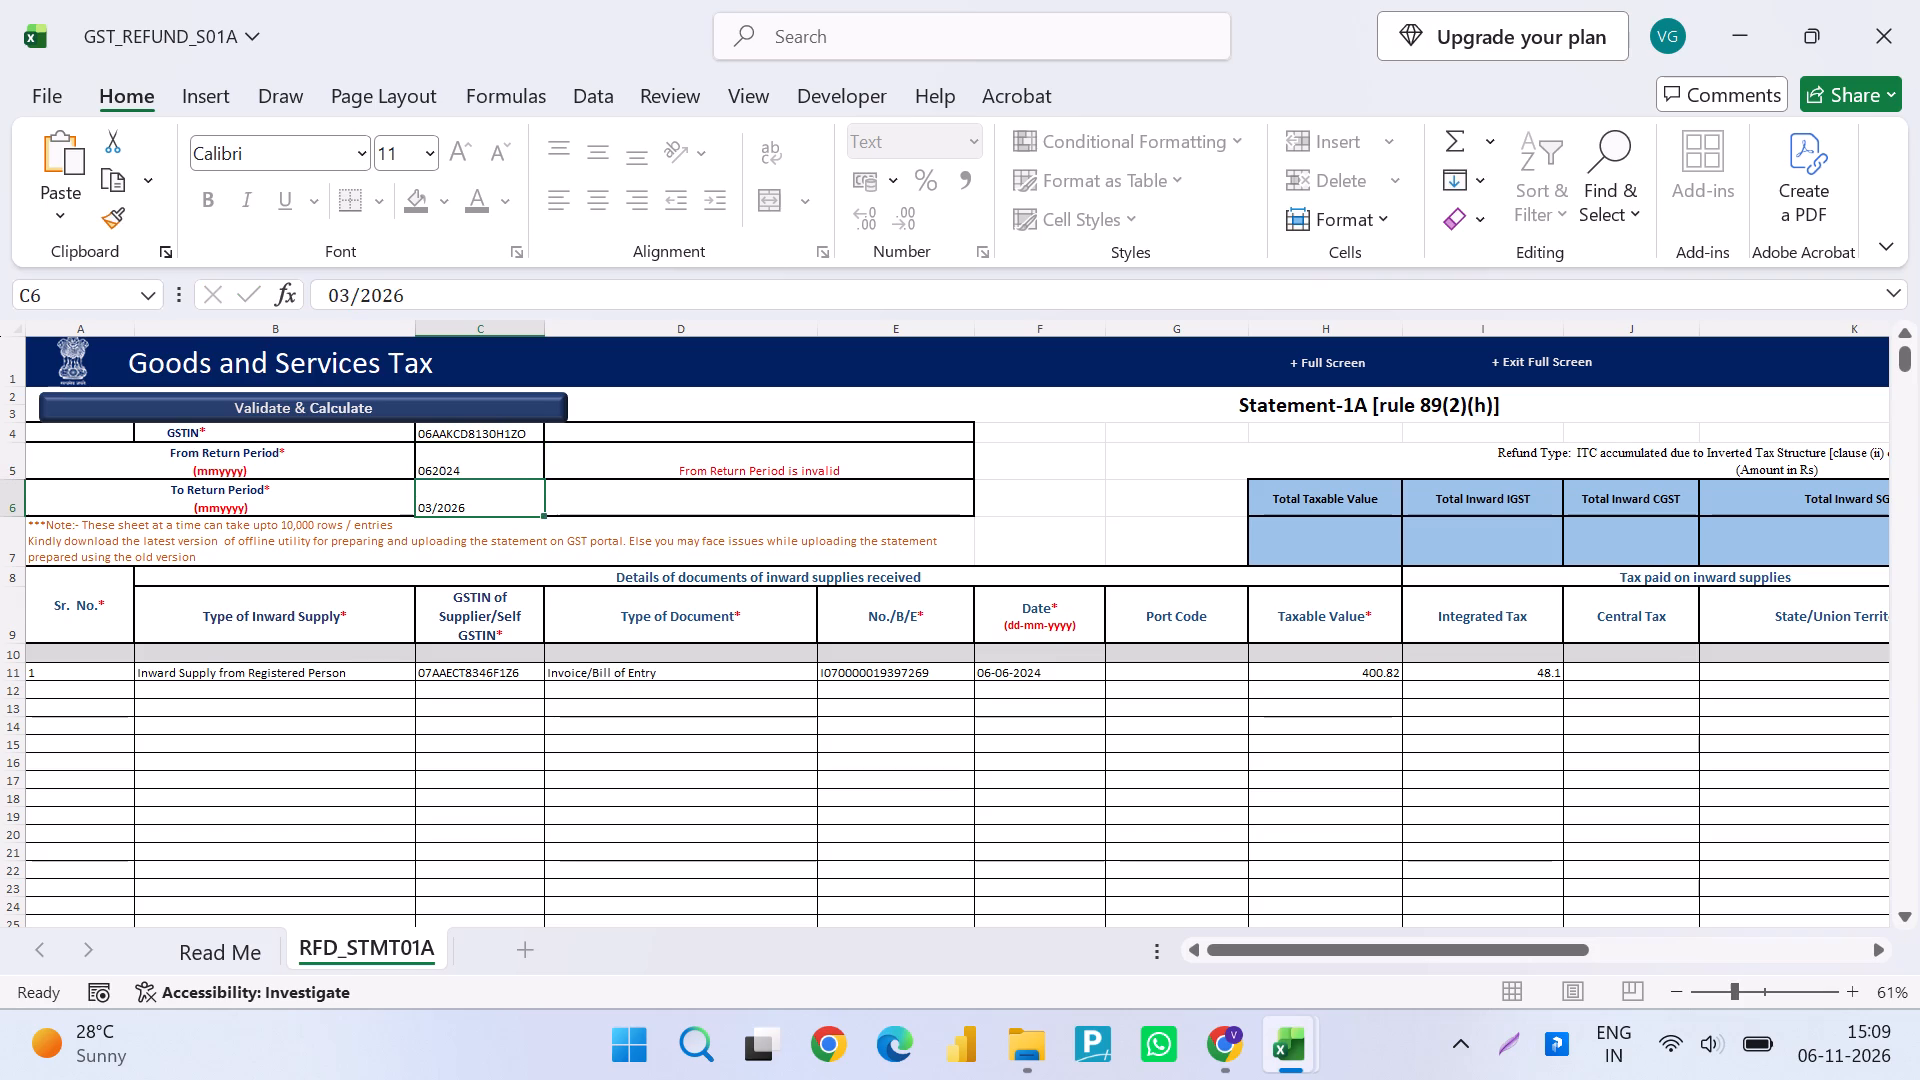
# Remove the slash from the To Return Period so it reads 032026.
pyautogui.press('F2')
pyautogui.press('Left')
pyautogui.press('Left')
pyautogui.press('Left')
pyautogui.press('Left')
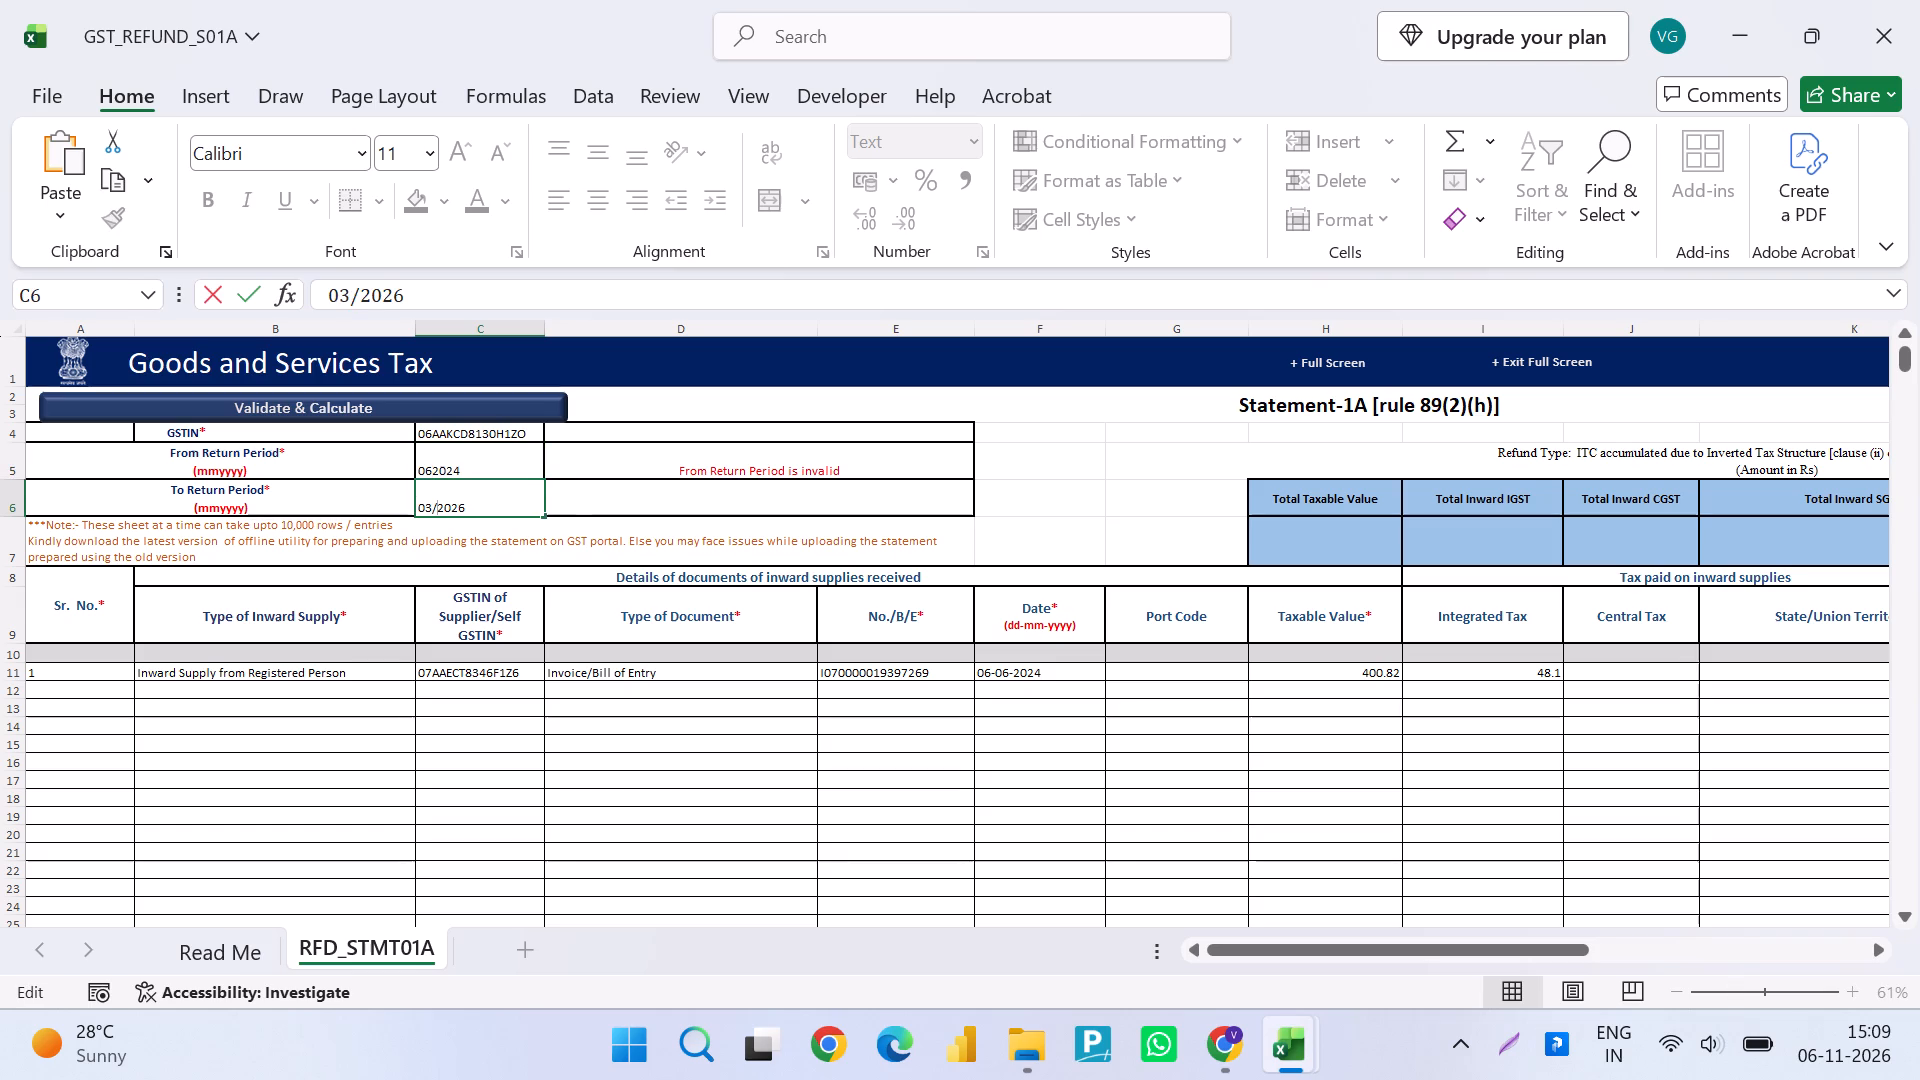
pyautogui.press('BackSpace')
pyautogui.press('Return')
# Run Validate & Calculate again on the corrected RFD_STMT01A sheet and dismiss the record-count notice.
pyautogui.click(457, 404)
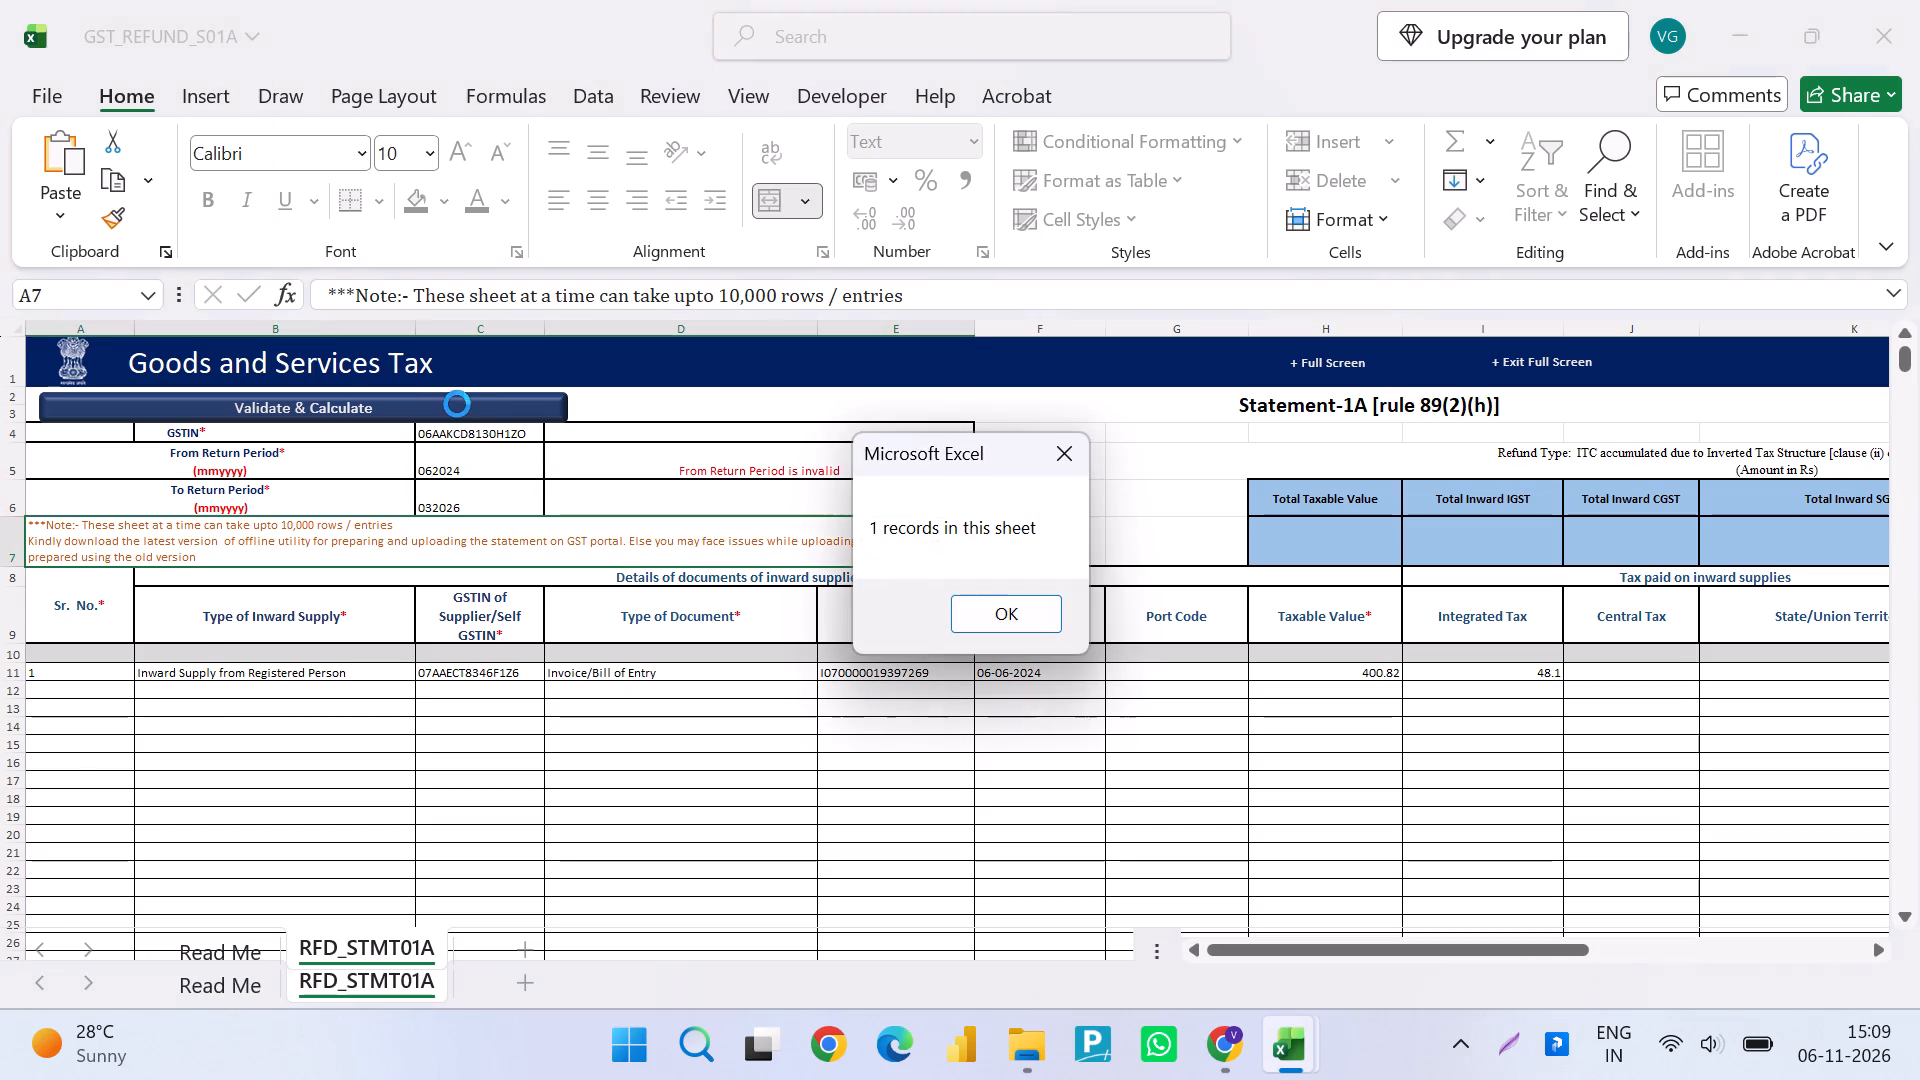
pyautogui.click(979, 606)
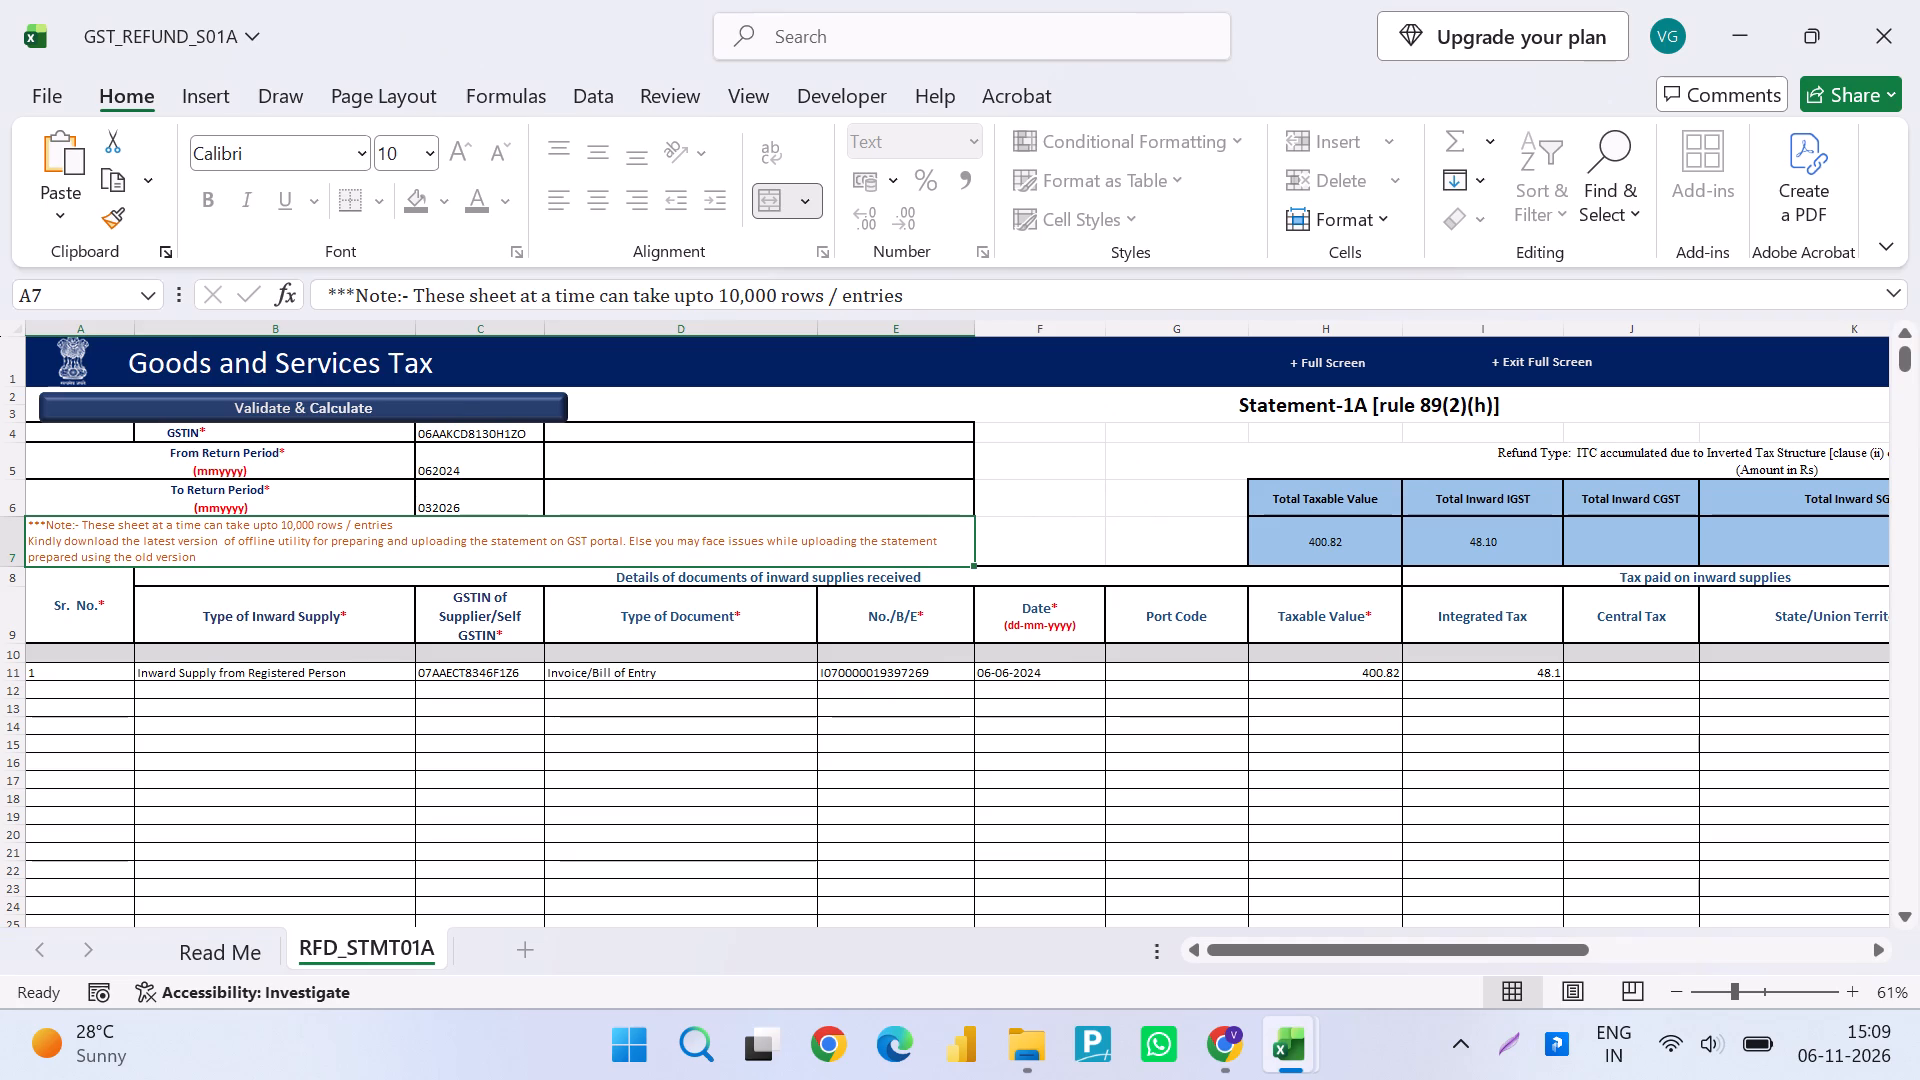
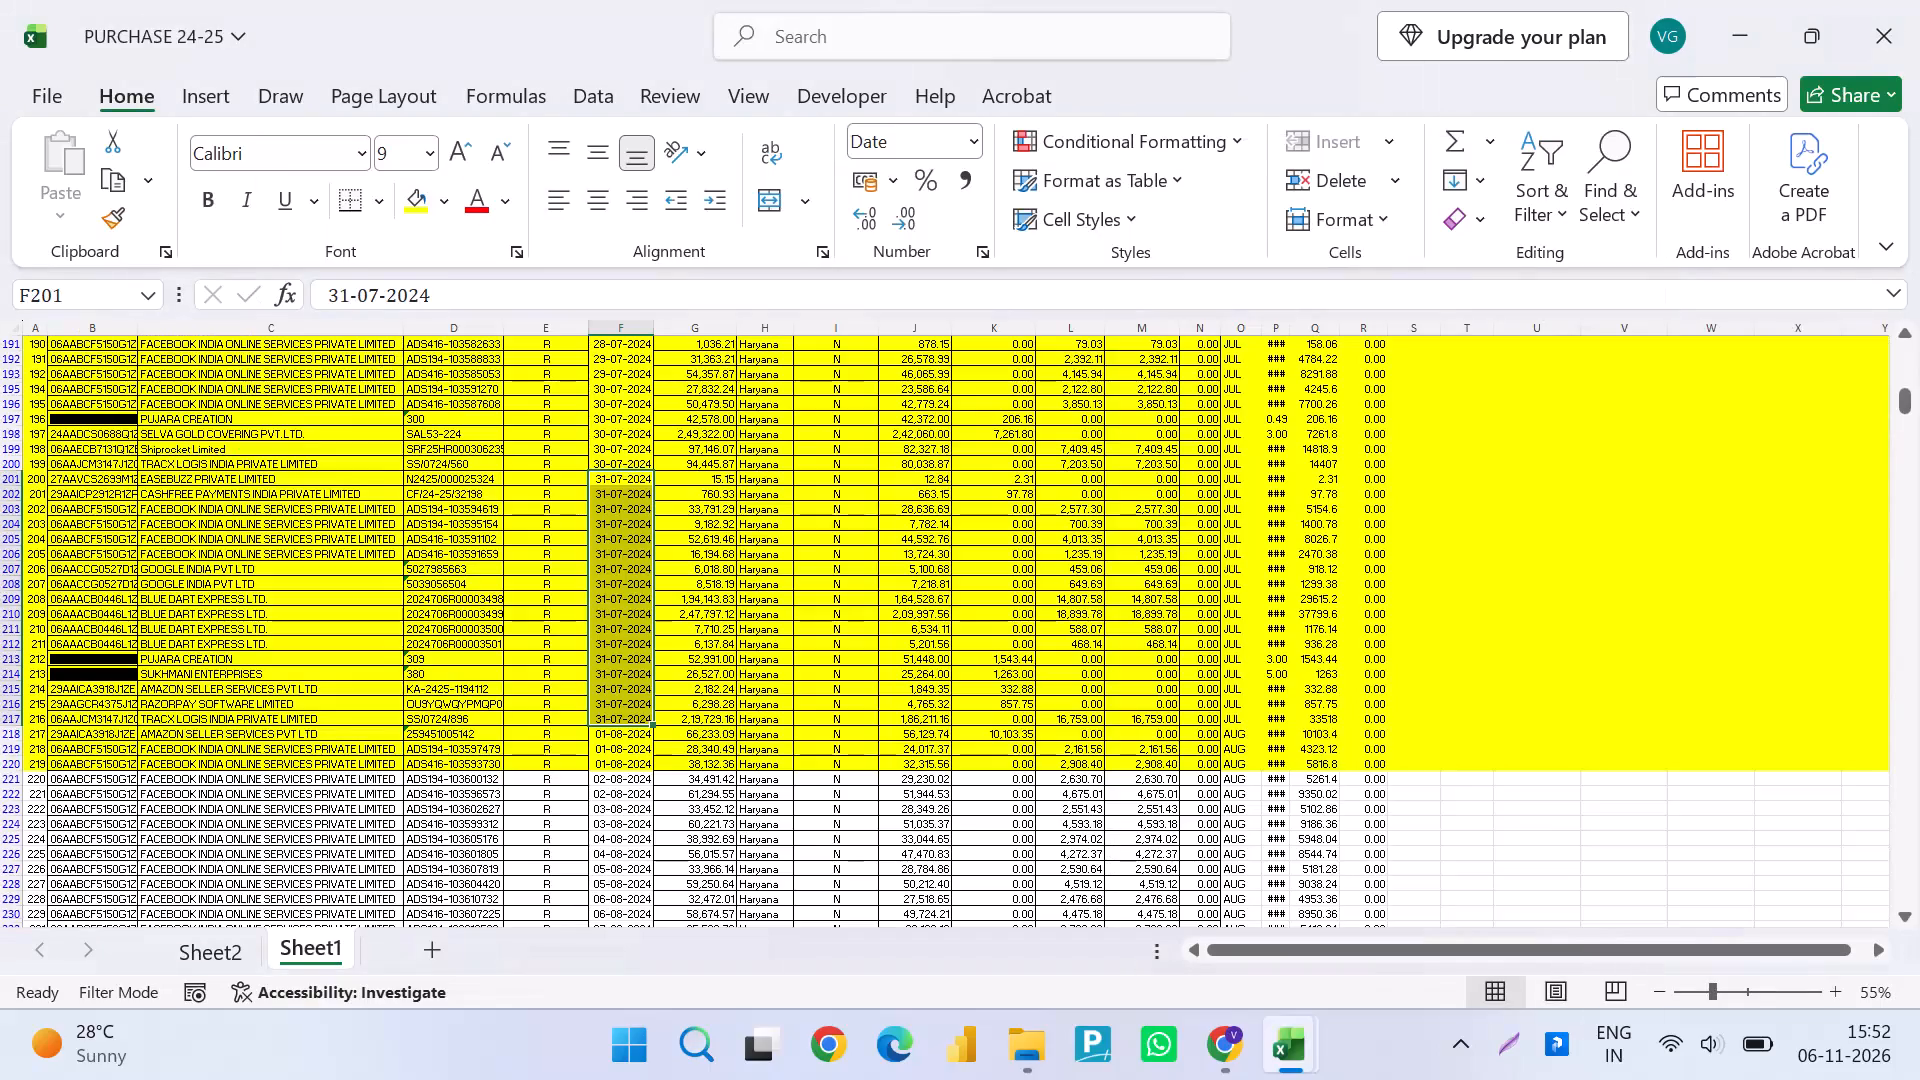
# Review the purchase entries on Sheet1 from serial number 203 down to the ITC totals below the data.
pyautogui.press('Down')
pyautogui.press('Down')
pyautogui.press('Left')
pyautogui.hotkey('ctrl', 'Left')
pyautogui.hotkey('ctrl', 'Left')
pyautogui.press('Down')
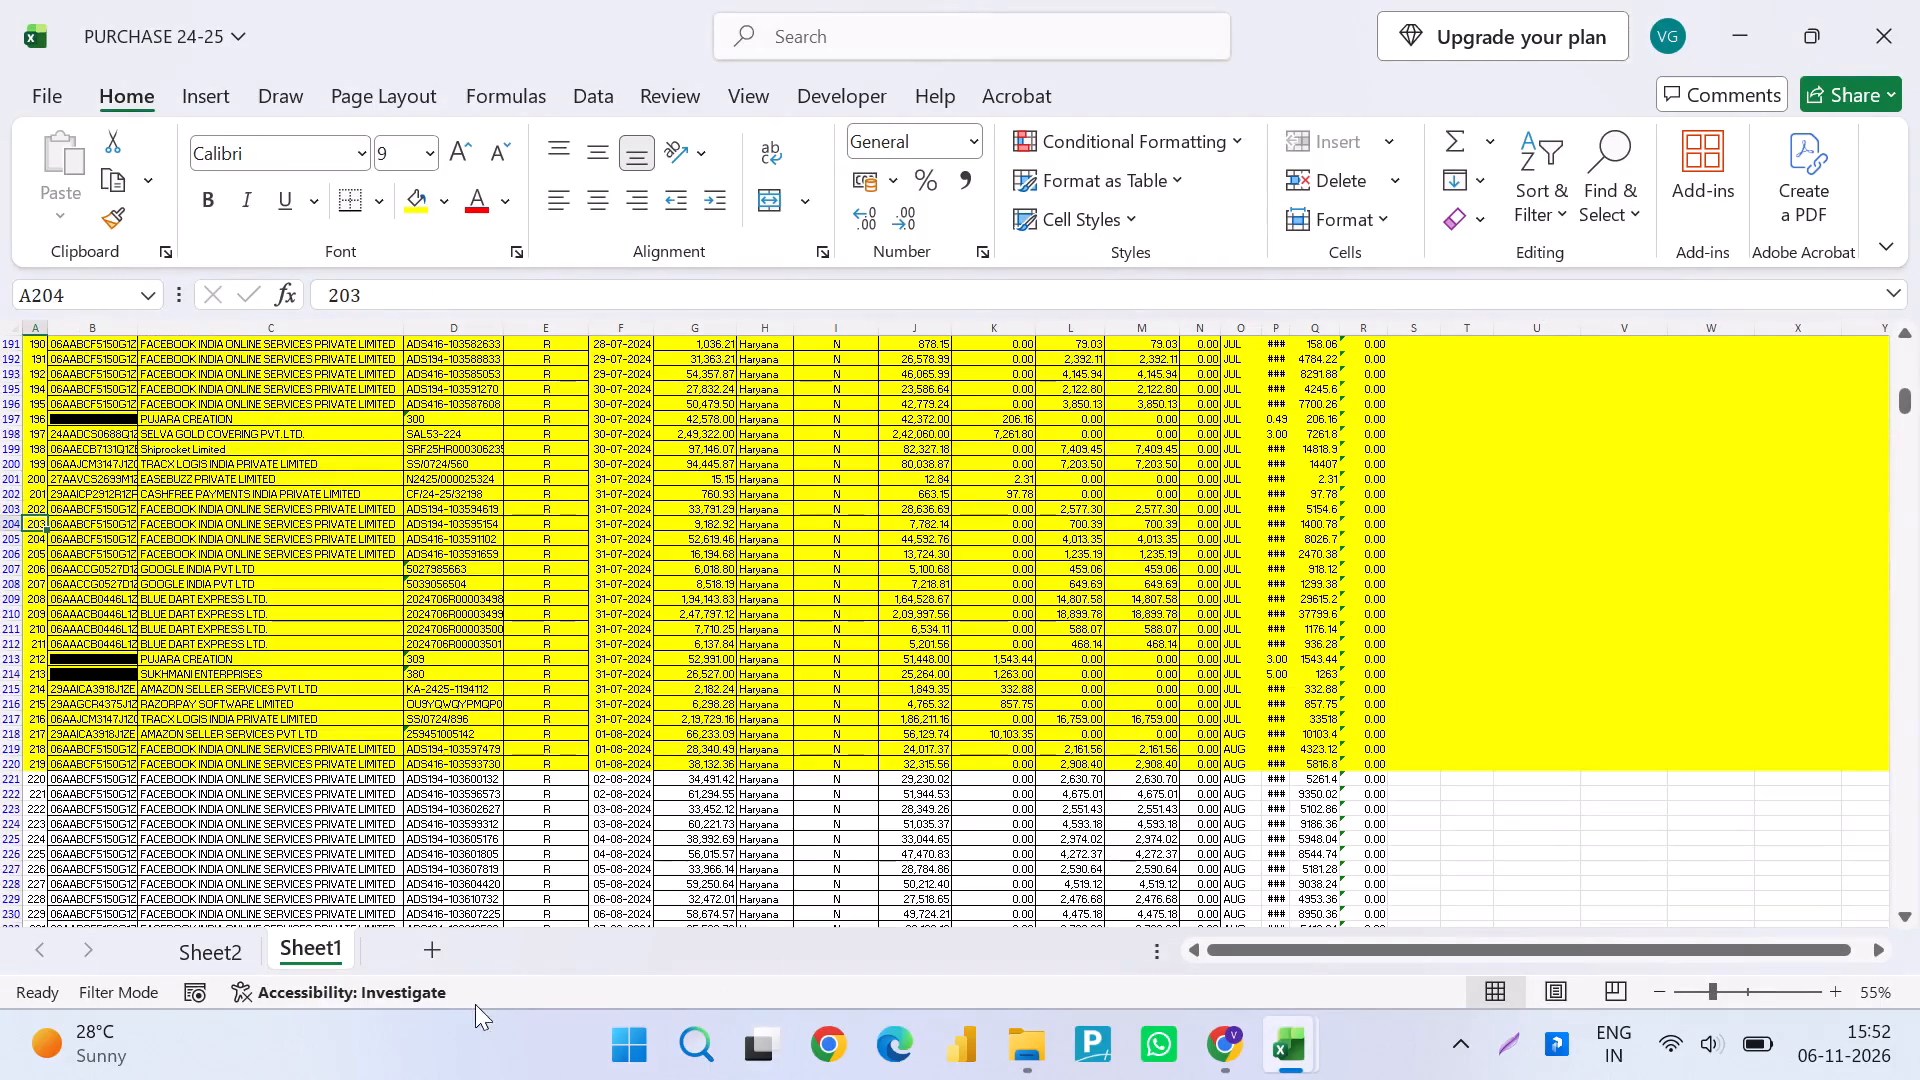
pyautogui.scroll(-5, 416, 1013)
pyautogui.scroll(-8, 539, 604)
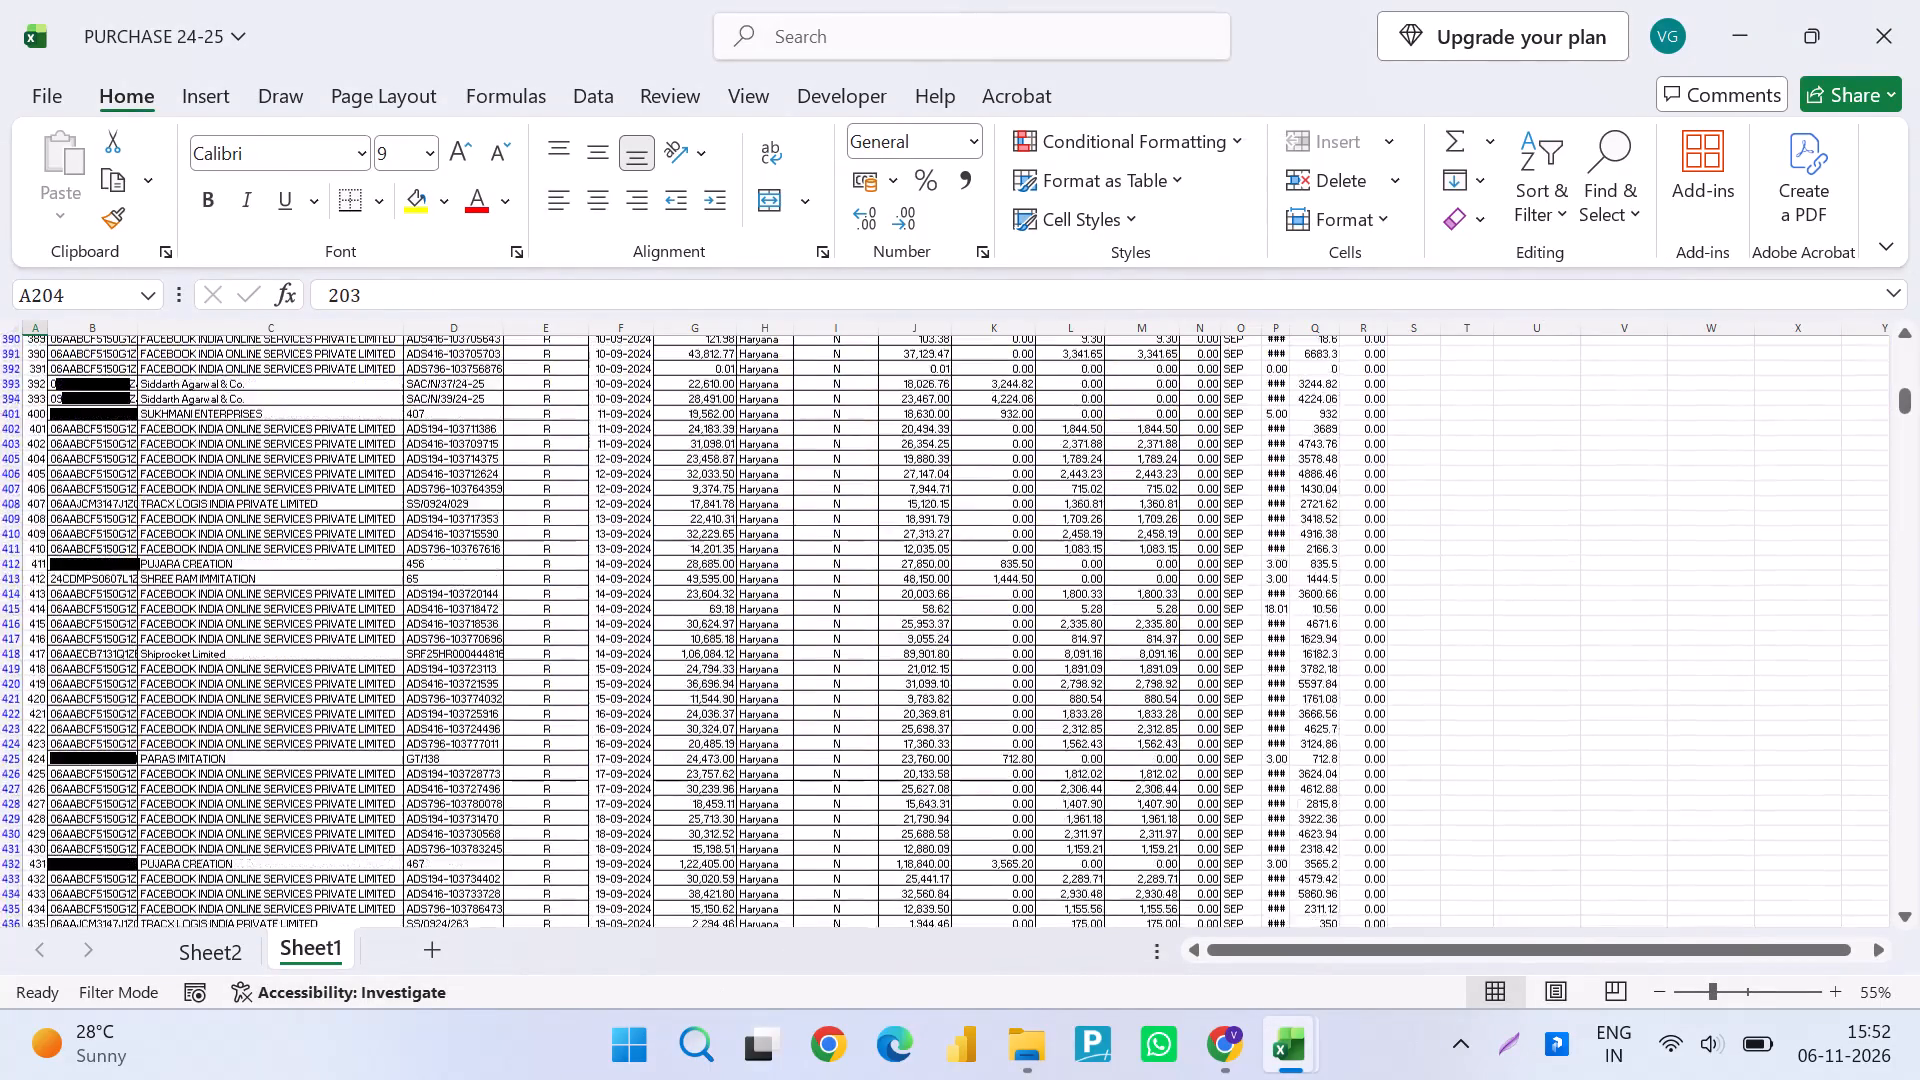
pyautogui.scroll(-12, 539, 604)
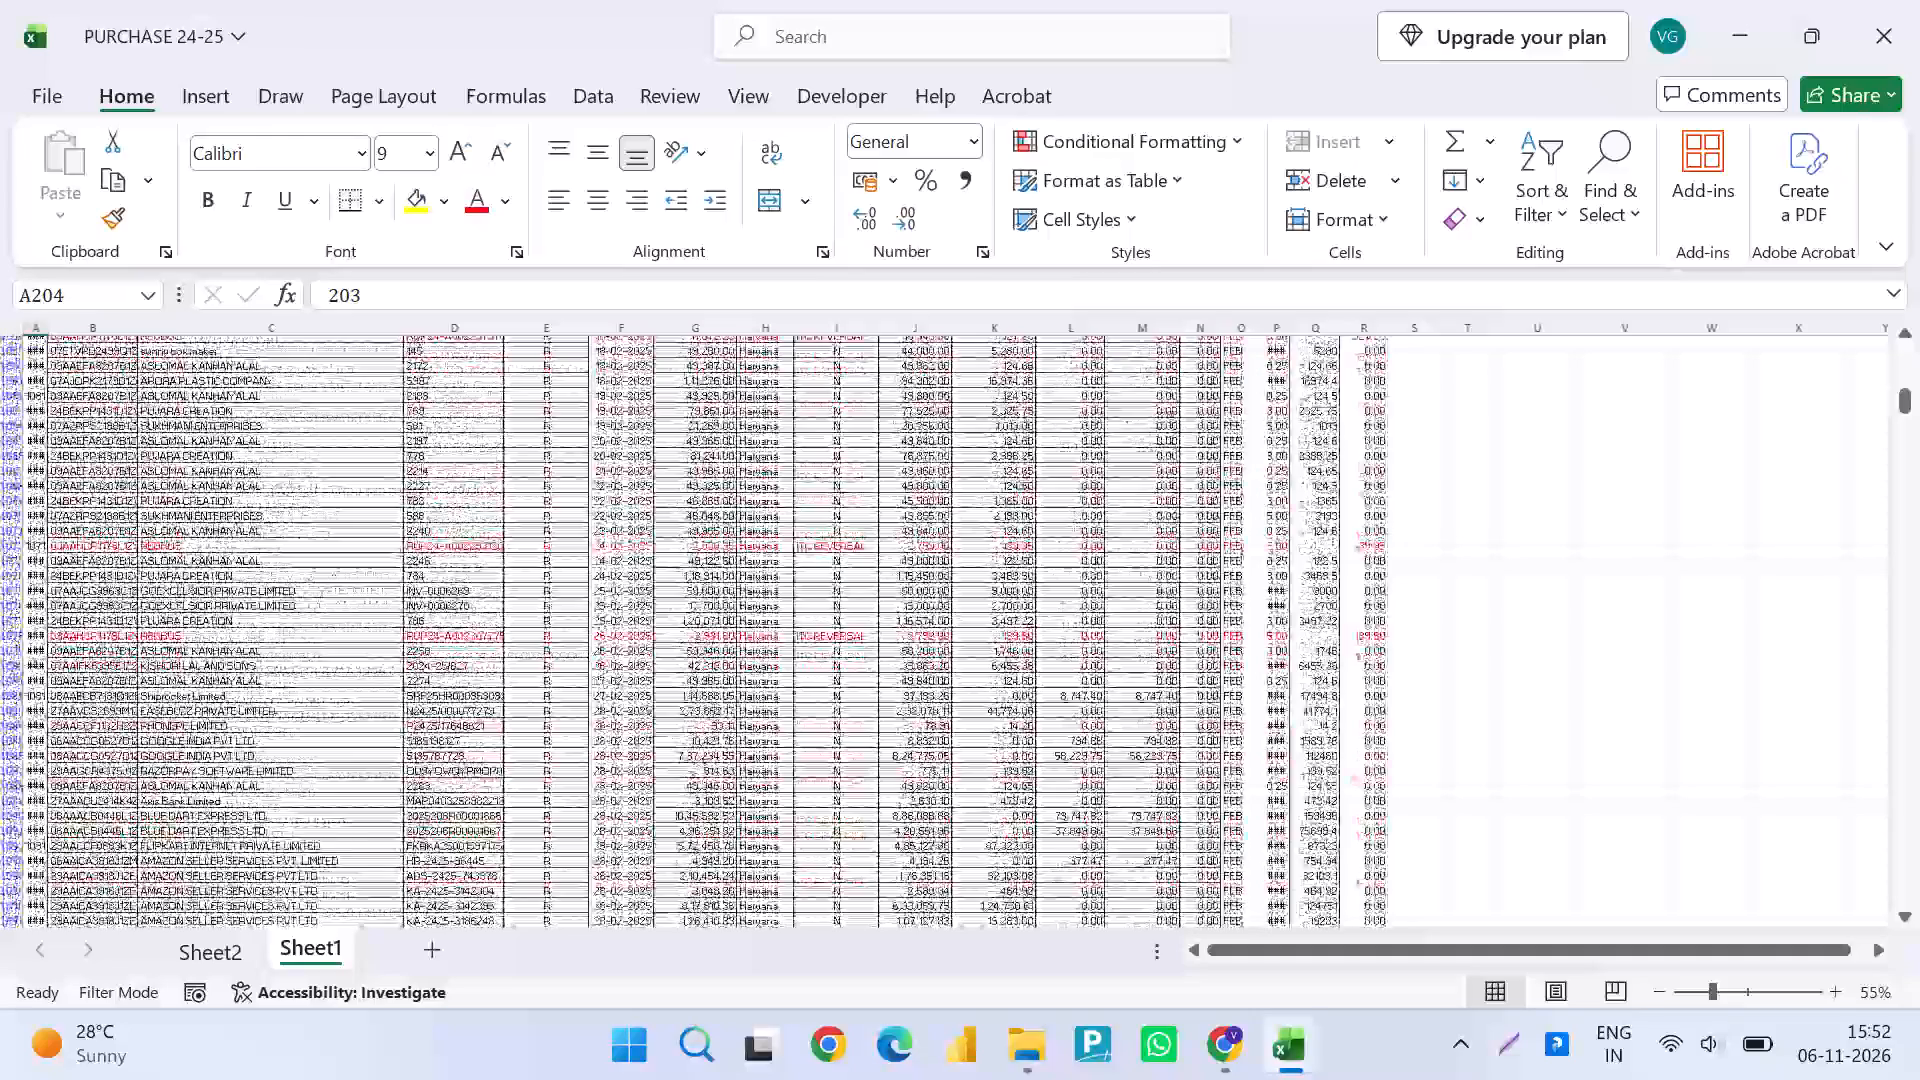
pyautogui.scroll(-3, 539, 604)
pyautogui.scroll(5, 539, 604)
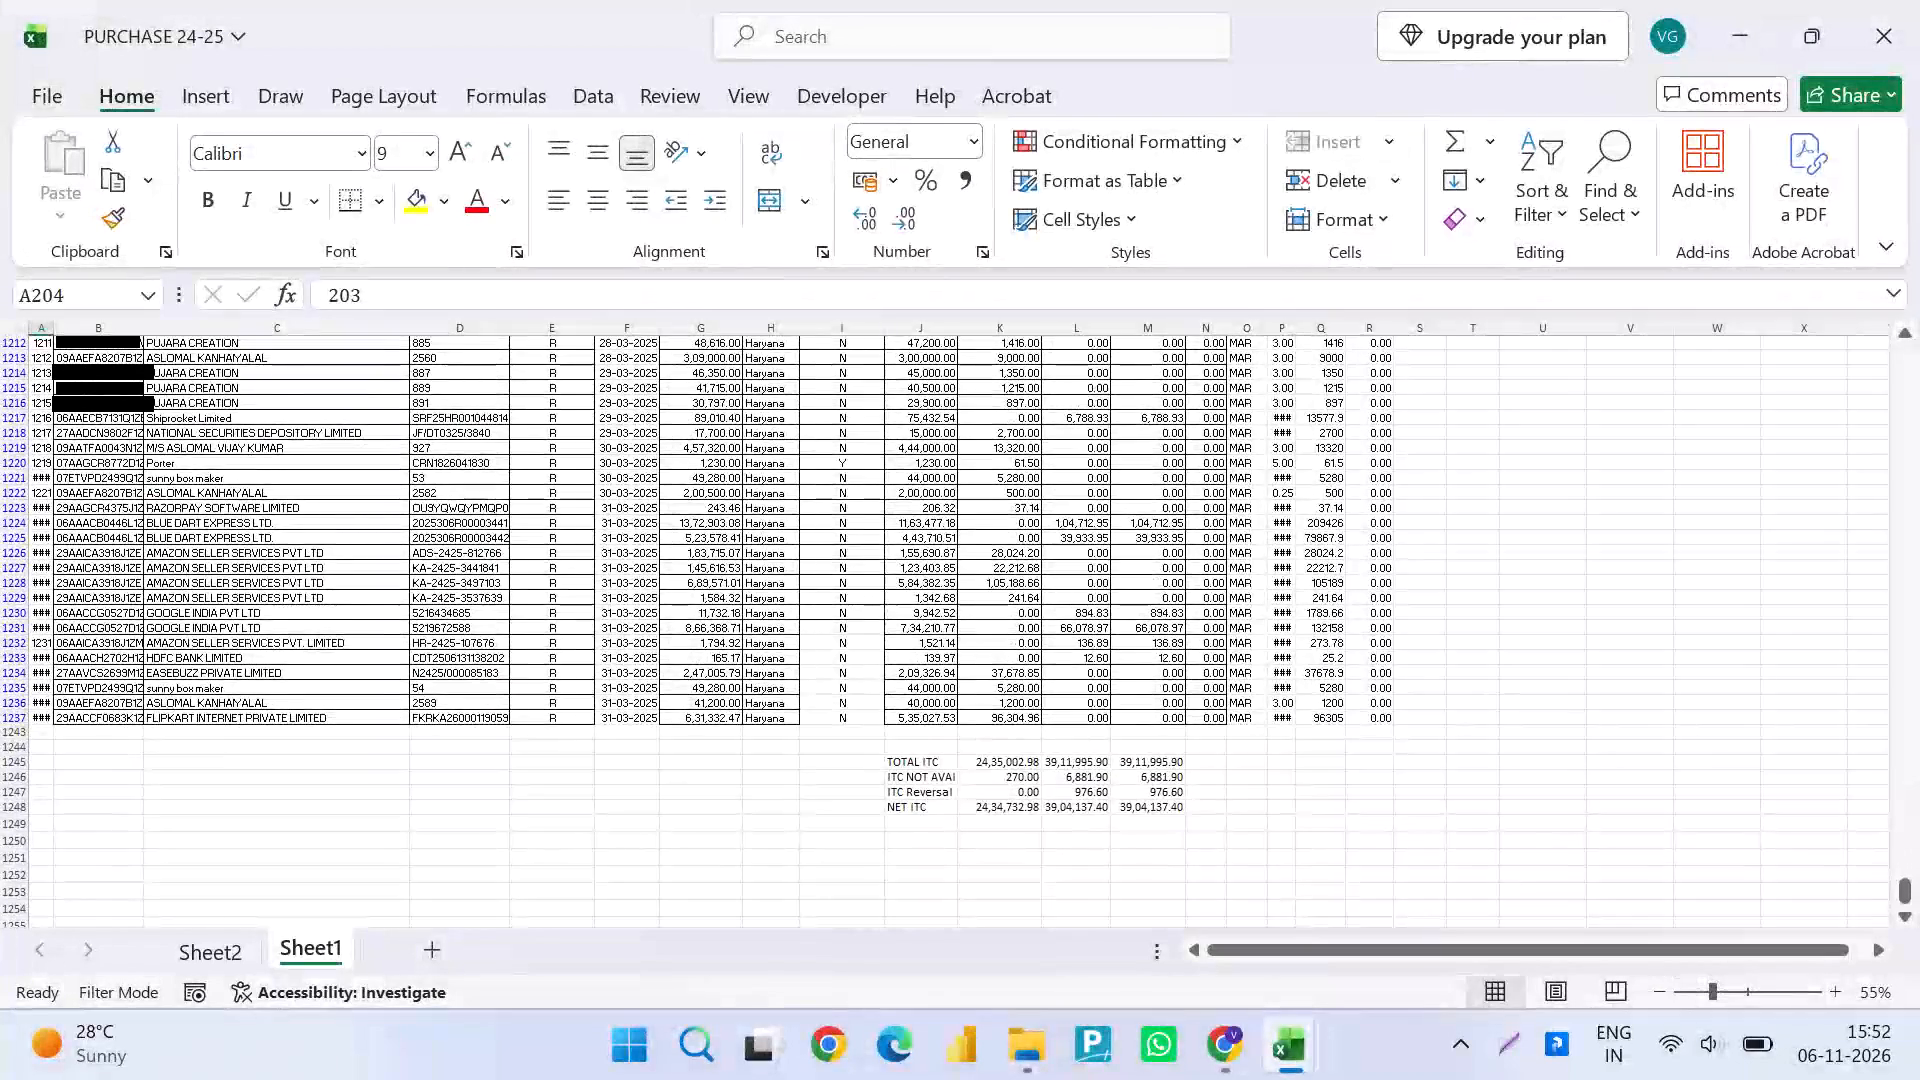
# Filter the GSTIN of supplier column to rows with no fill colour and go to the first matching row, B221.
pyautogui.hotkey('ctrl', 'Up')
pyautogui.press('Up')
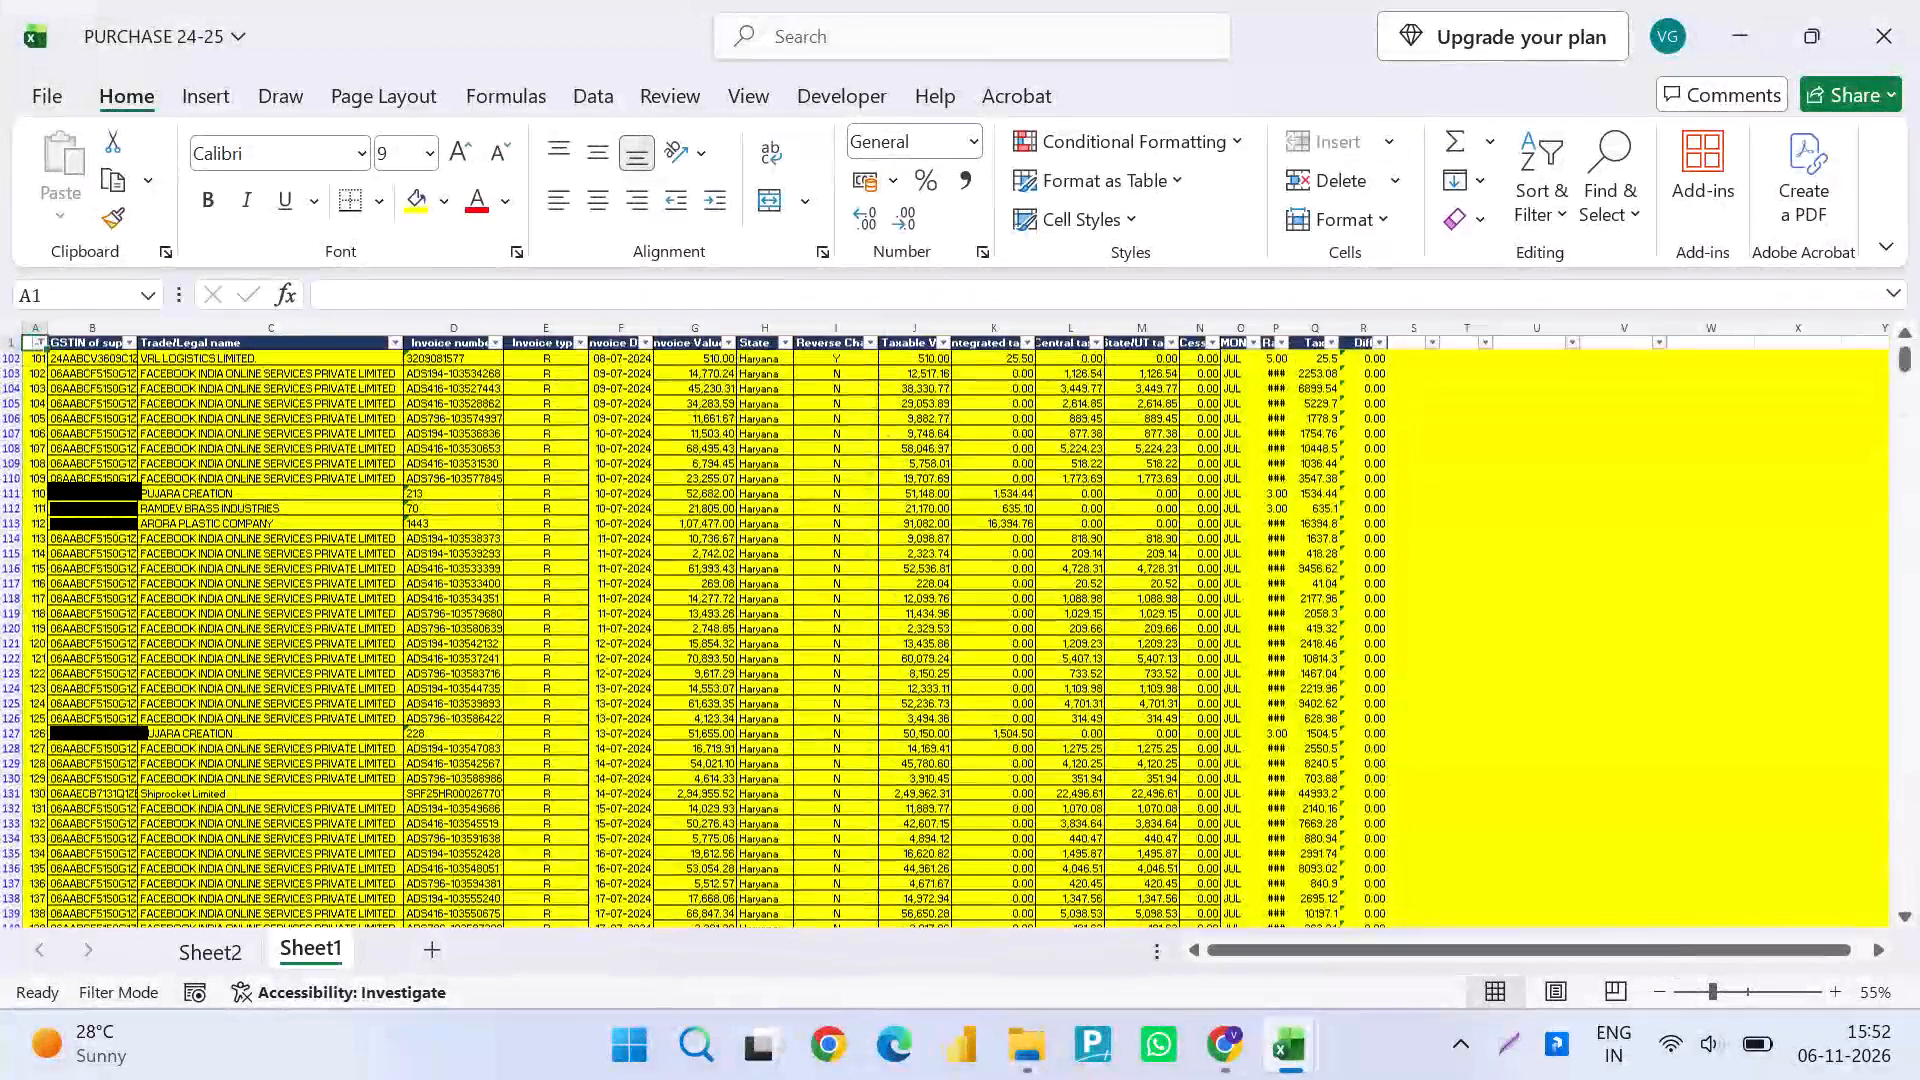
pyautogui.hotkey('ctrl', 'Up')
pyautogui.press('Right')
pyautogui.hotkey('alt', 'Down')
pyautogui.hotkey('alt', 'Down')
pyautogui.hotkey('alt', 'Down')
pyautogui.hotkey('alt', 'Down')
pyautogui.hotkey('alt', 'Down')
pyautogui.hotkey('alt', 'Down')
pyautogui.hotkey('alt', 'Down')
pyautogui.hotkey('alt', 'Down')
pyautogui.hotkey('alt', 'Down')
pyautogui.hotkey('alt', 'Down')
pyautogui.hotkey('alt', 'Down')
pyautogui.hotkey('alt', 'Down')
pyautogui.hotkey('alt', 'Down')
pyautogui.hotkey('alt', 'Down')
pyautogui.hotkey('alt', 'Down')
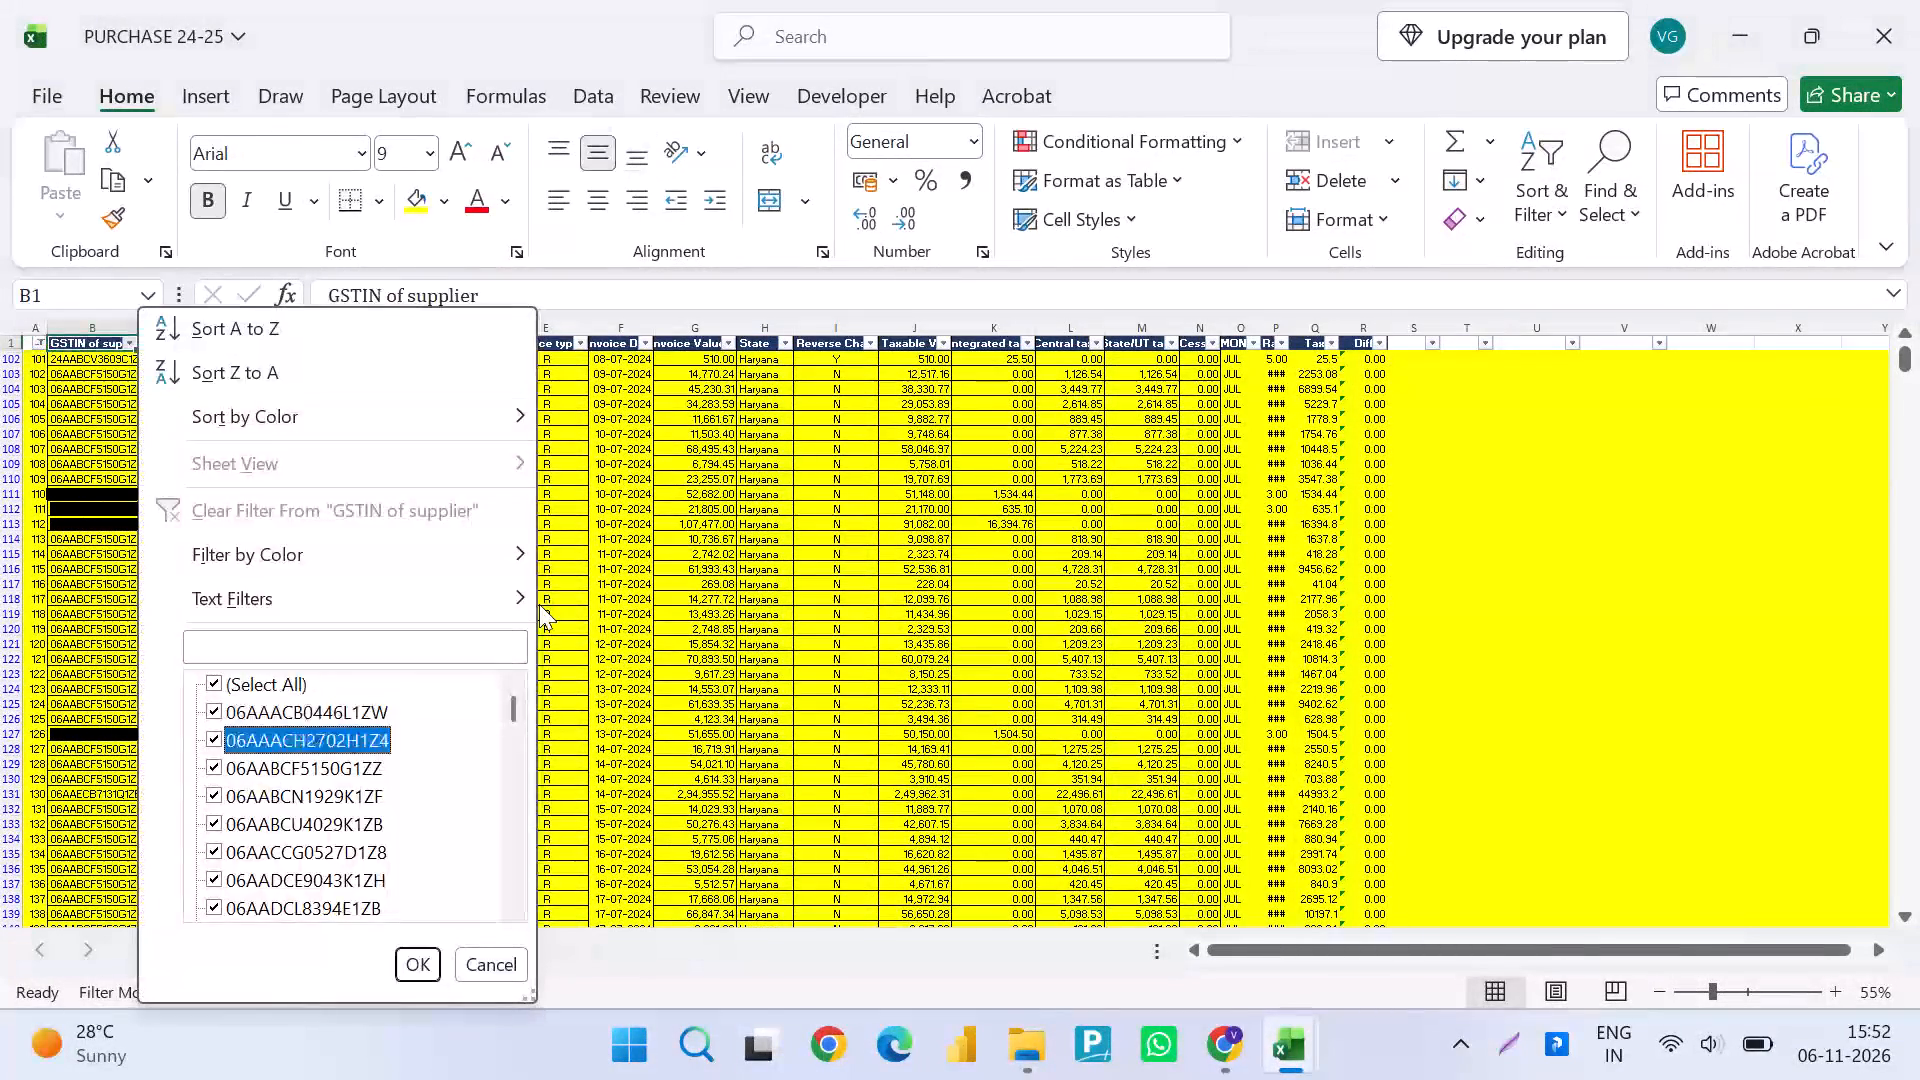
pyautogui.press('Return')
pyautogui.press('Down')
pyautogui.hotkey('ctrl', 'shift', 'Down')
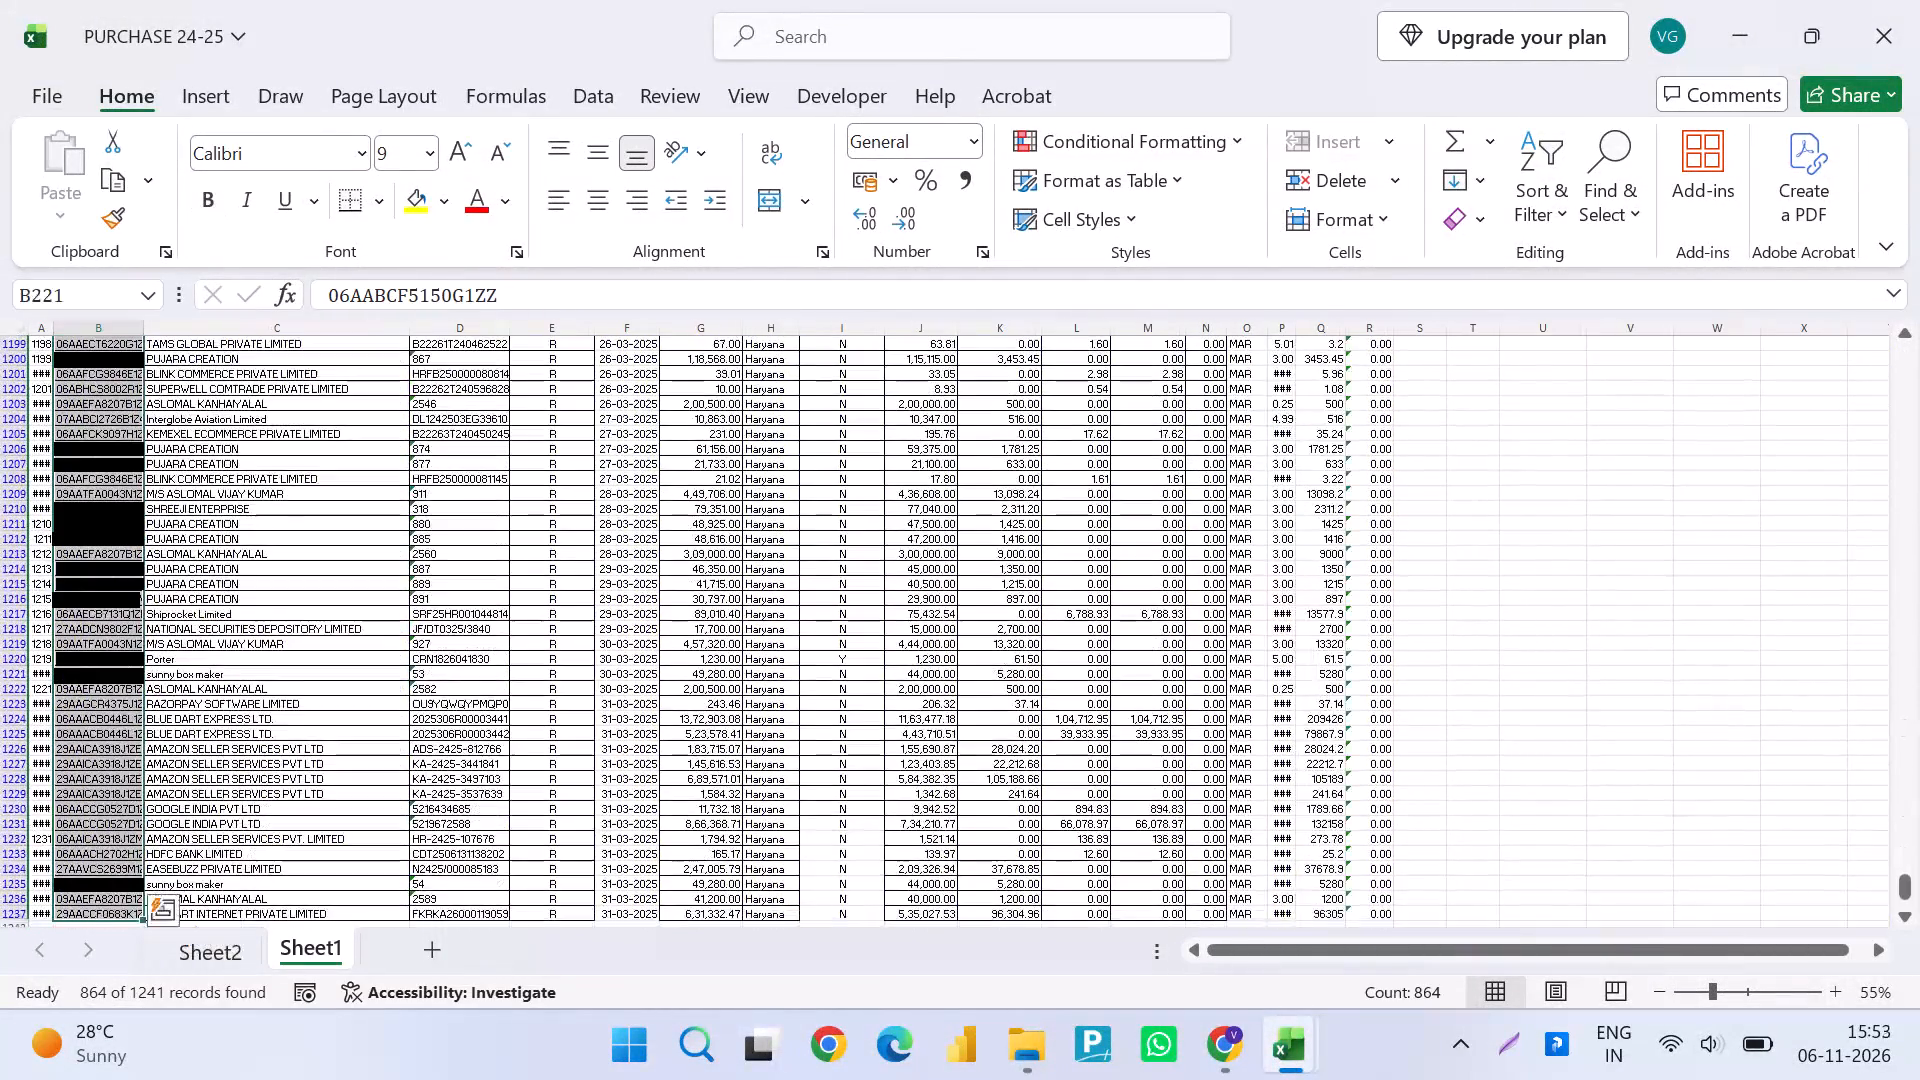
pyautogui.hotkey('ctrl', 'Up')
pyautogui.press('Down')
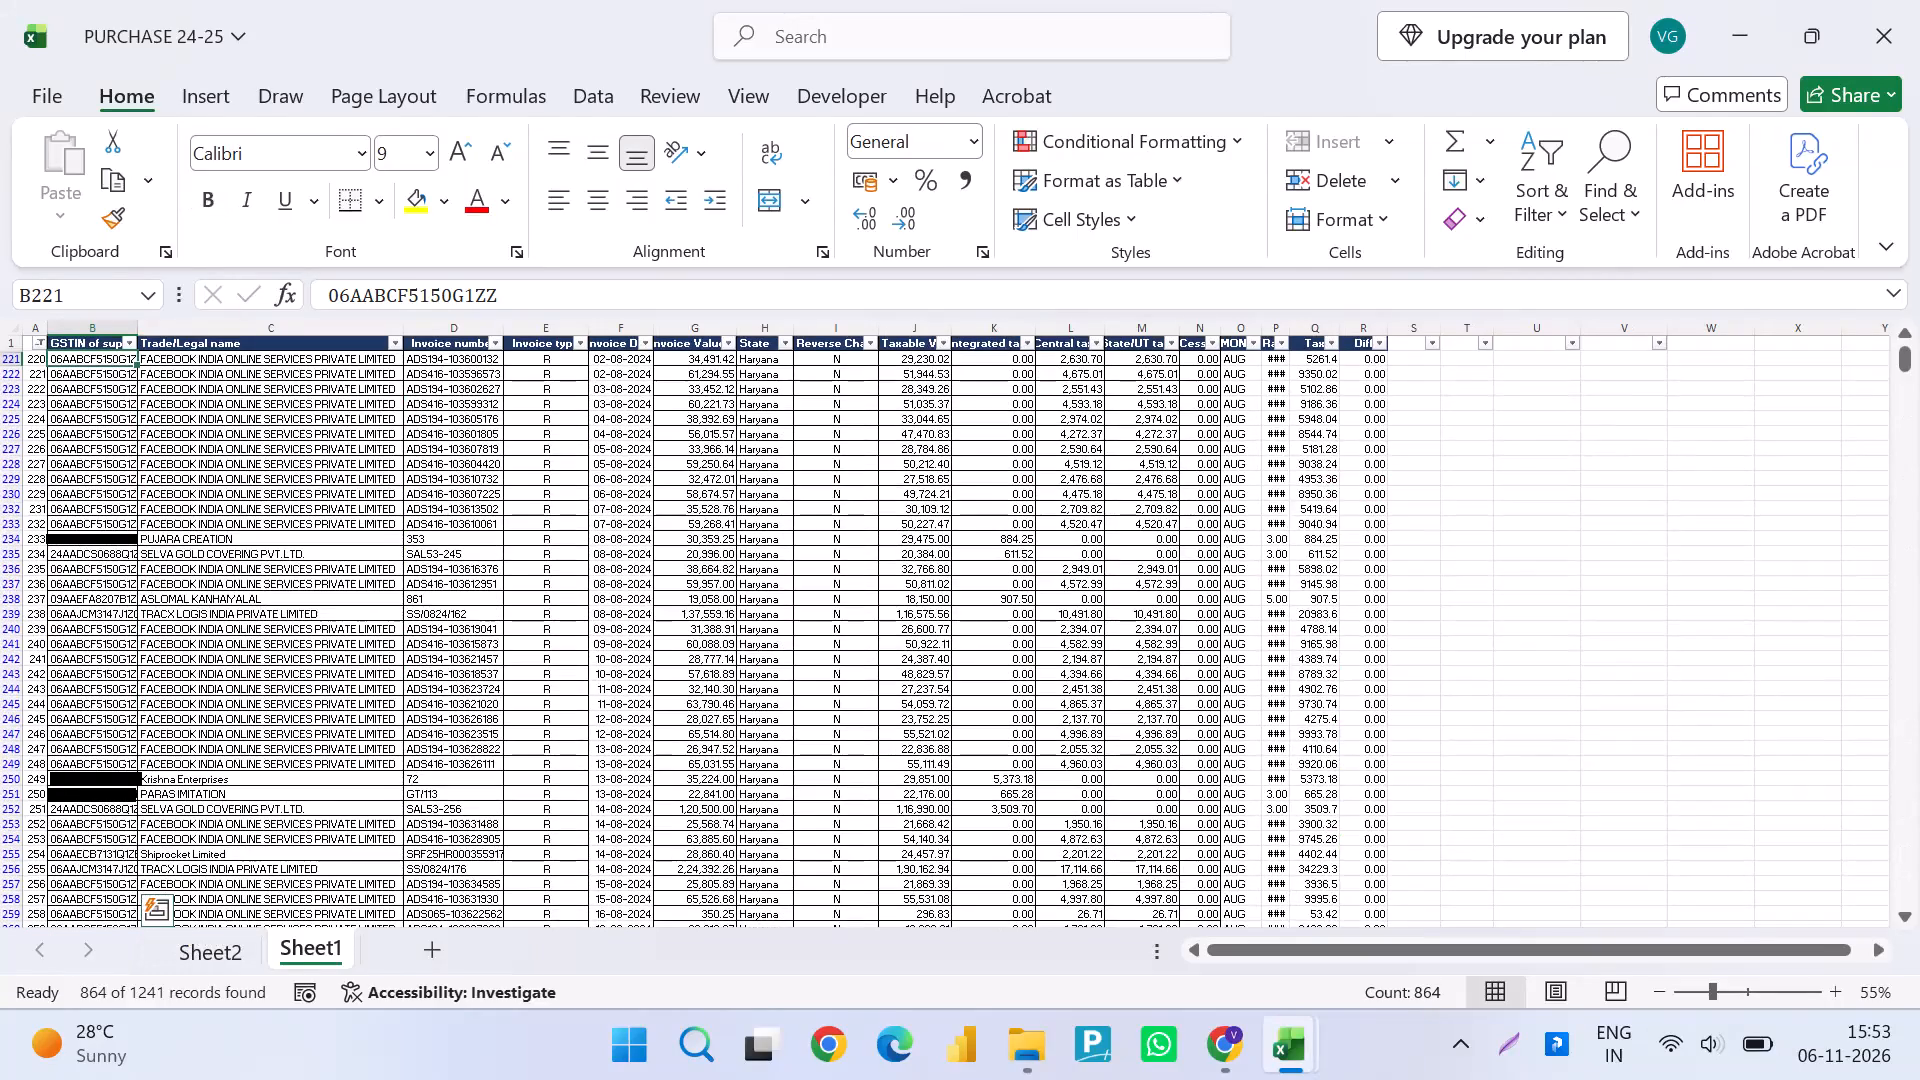
# Switch to GST_REFUND_S01A, check the last filled row at serial number 200, and return to PURCHASE 24-25.
pyautogui.hotkey('alt', 'Tab')
pyautogui.press('Left')
pyautogui.press('Left')
pyautogui.press('Left')
pyautogui.press('Left')
pyautogui.press('Left')
pyautogui.press('Left')
pyautogui.press('Left')
pyautogui.press('Right')
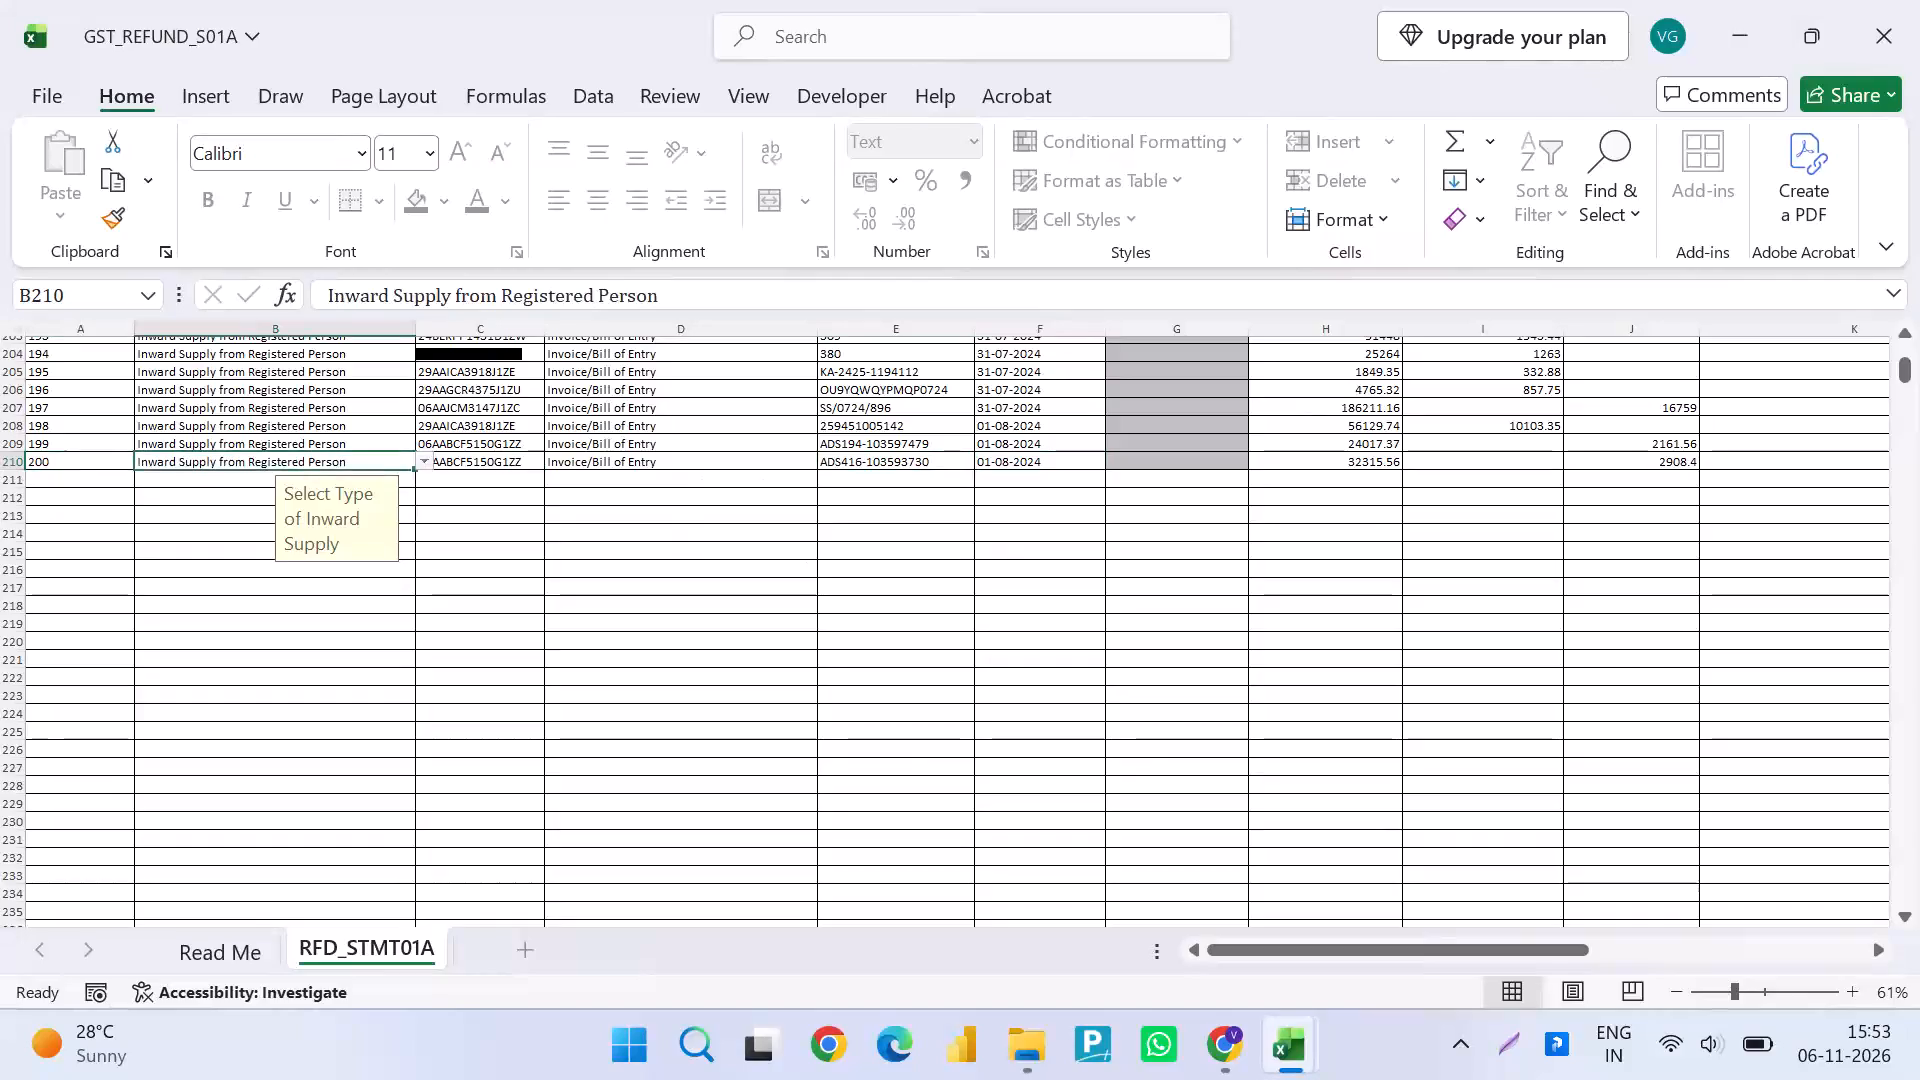
pyautogui.hotkey('alt', 'Tab')
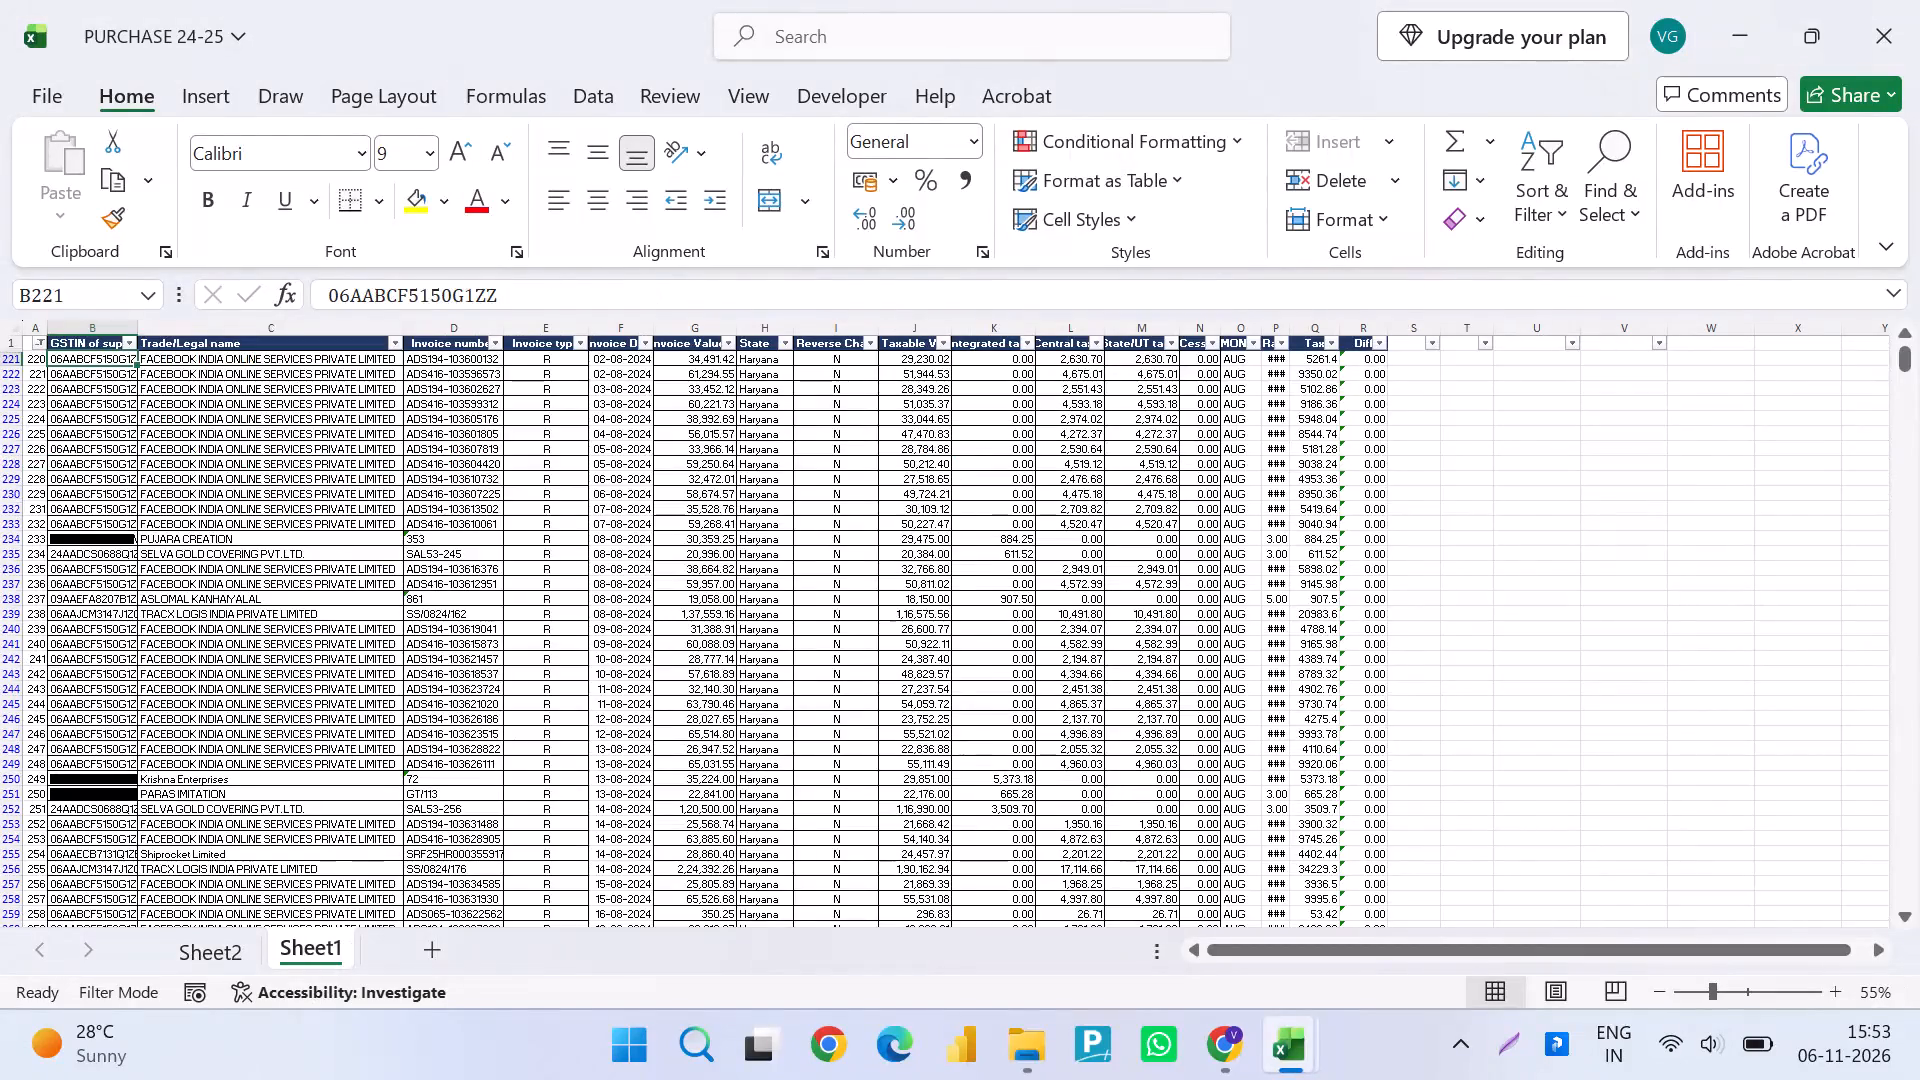
# Filter Integrated tax(₹) to 0.00 and clear the zero values from that column's visible cells.
pyautogui.press('Right')
pyautogui.press('Right')
pyautogui.press('Right')
pyautogui.press('Right')
pyautogui.press('Right')
pyautogui.press('Right')
pyautogui.press('Right')
pyautogui.press('Right')
pyautogui.press('Right')
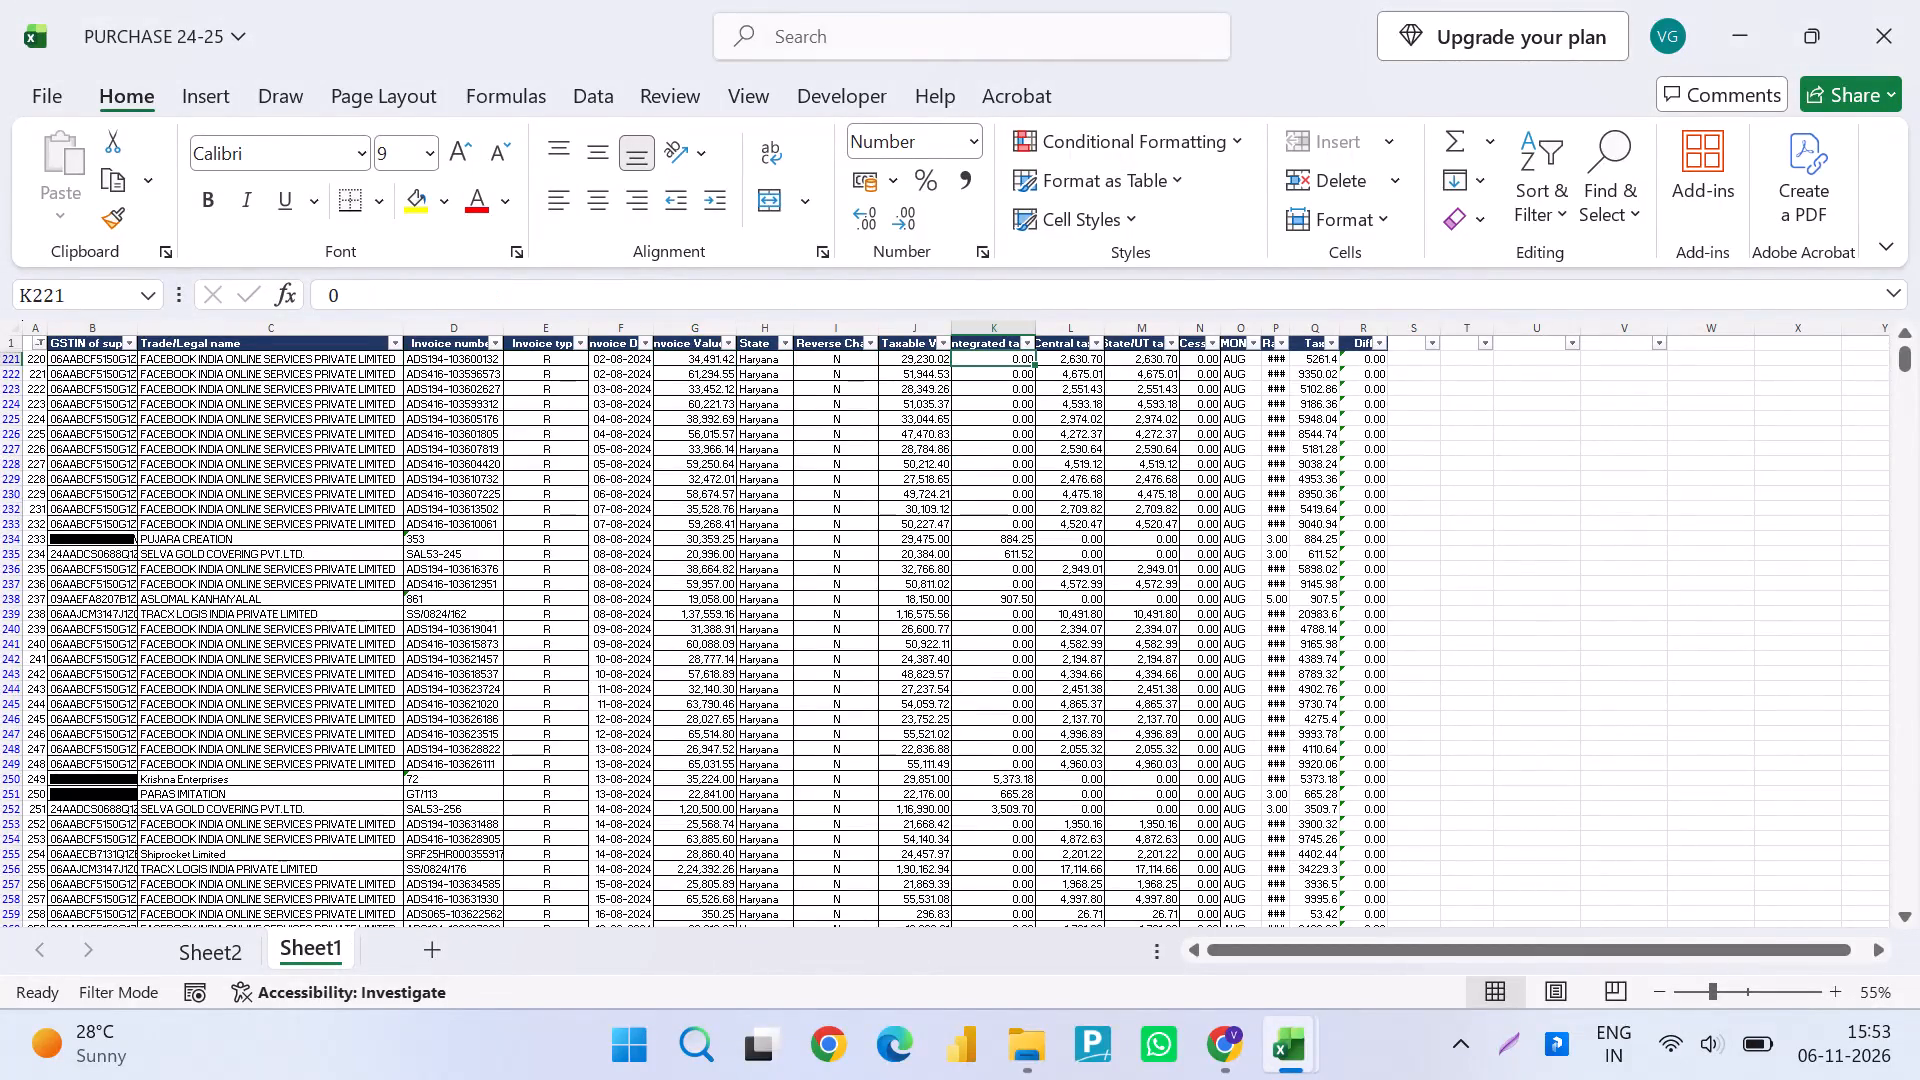
pyautogui.press('Up')
pyautogui.press('Escape')
pyautogui.press('Escape')
pyautogui.press('Up')
pyautogui.hotkey('alt', 'Down')
pyautogui.hotkey('alt', 'Down')
pyautogui.hotkey('alt', 'Down')
pyautogui.hotkey('alt', 'Down')
pyautogui.hotkey('alt', 'Down')
pyautogui.hotkey('alt', 'Down')
pyautogui.hotkey('alt', 'Down')
pyautogui.hotkey('alt', 'Down')
pyautogui.hotkey('alt', 'Down')
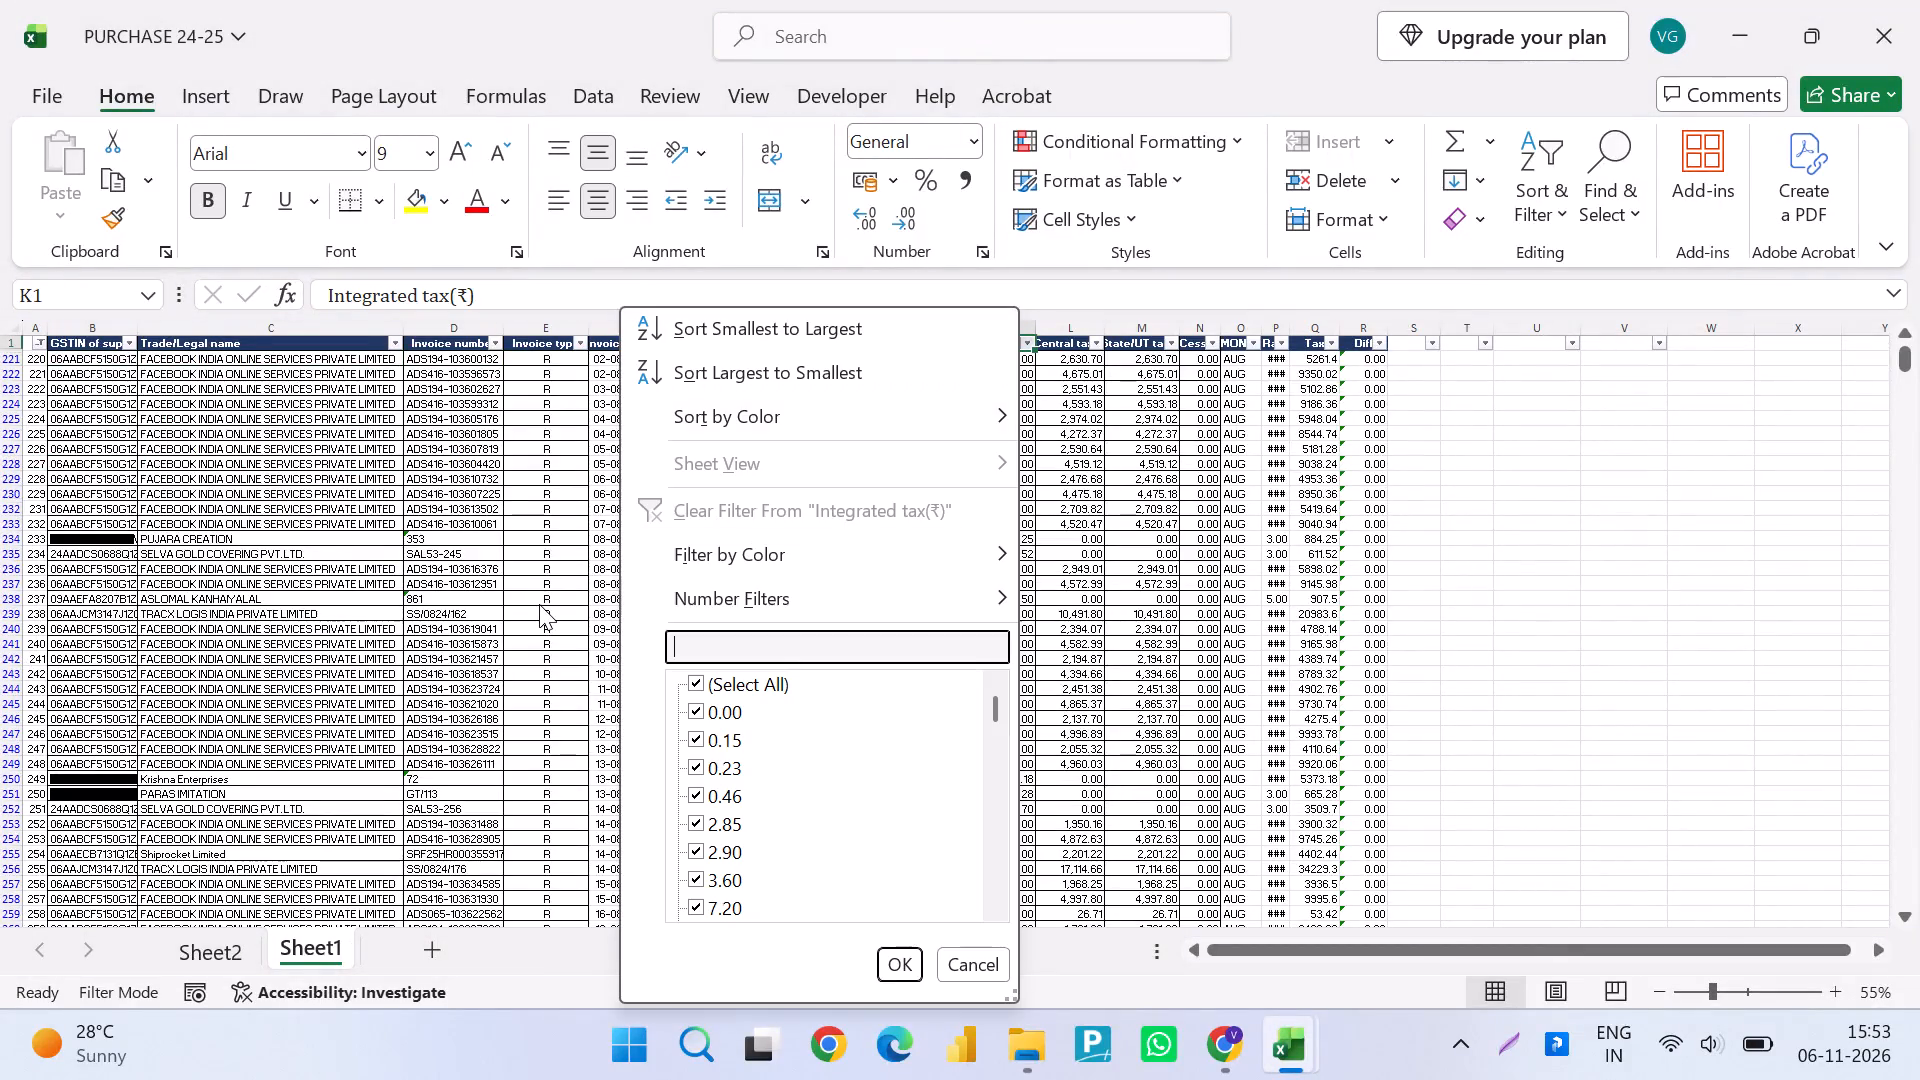
pyautogui.press('Down')
pyautogui.press('space')
pyautogui.press('Down')
pyautogui.press('space')
pyautogui.press('Return')
pyautogui.press('Down')
pyautogui.hotkey('ctrl', 'shift', 'Down')
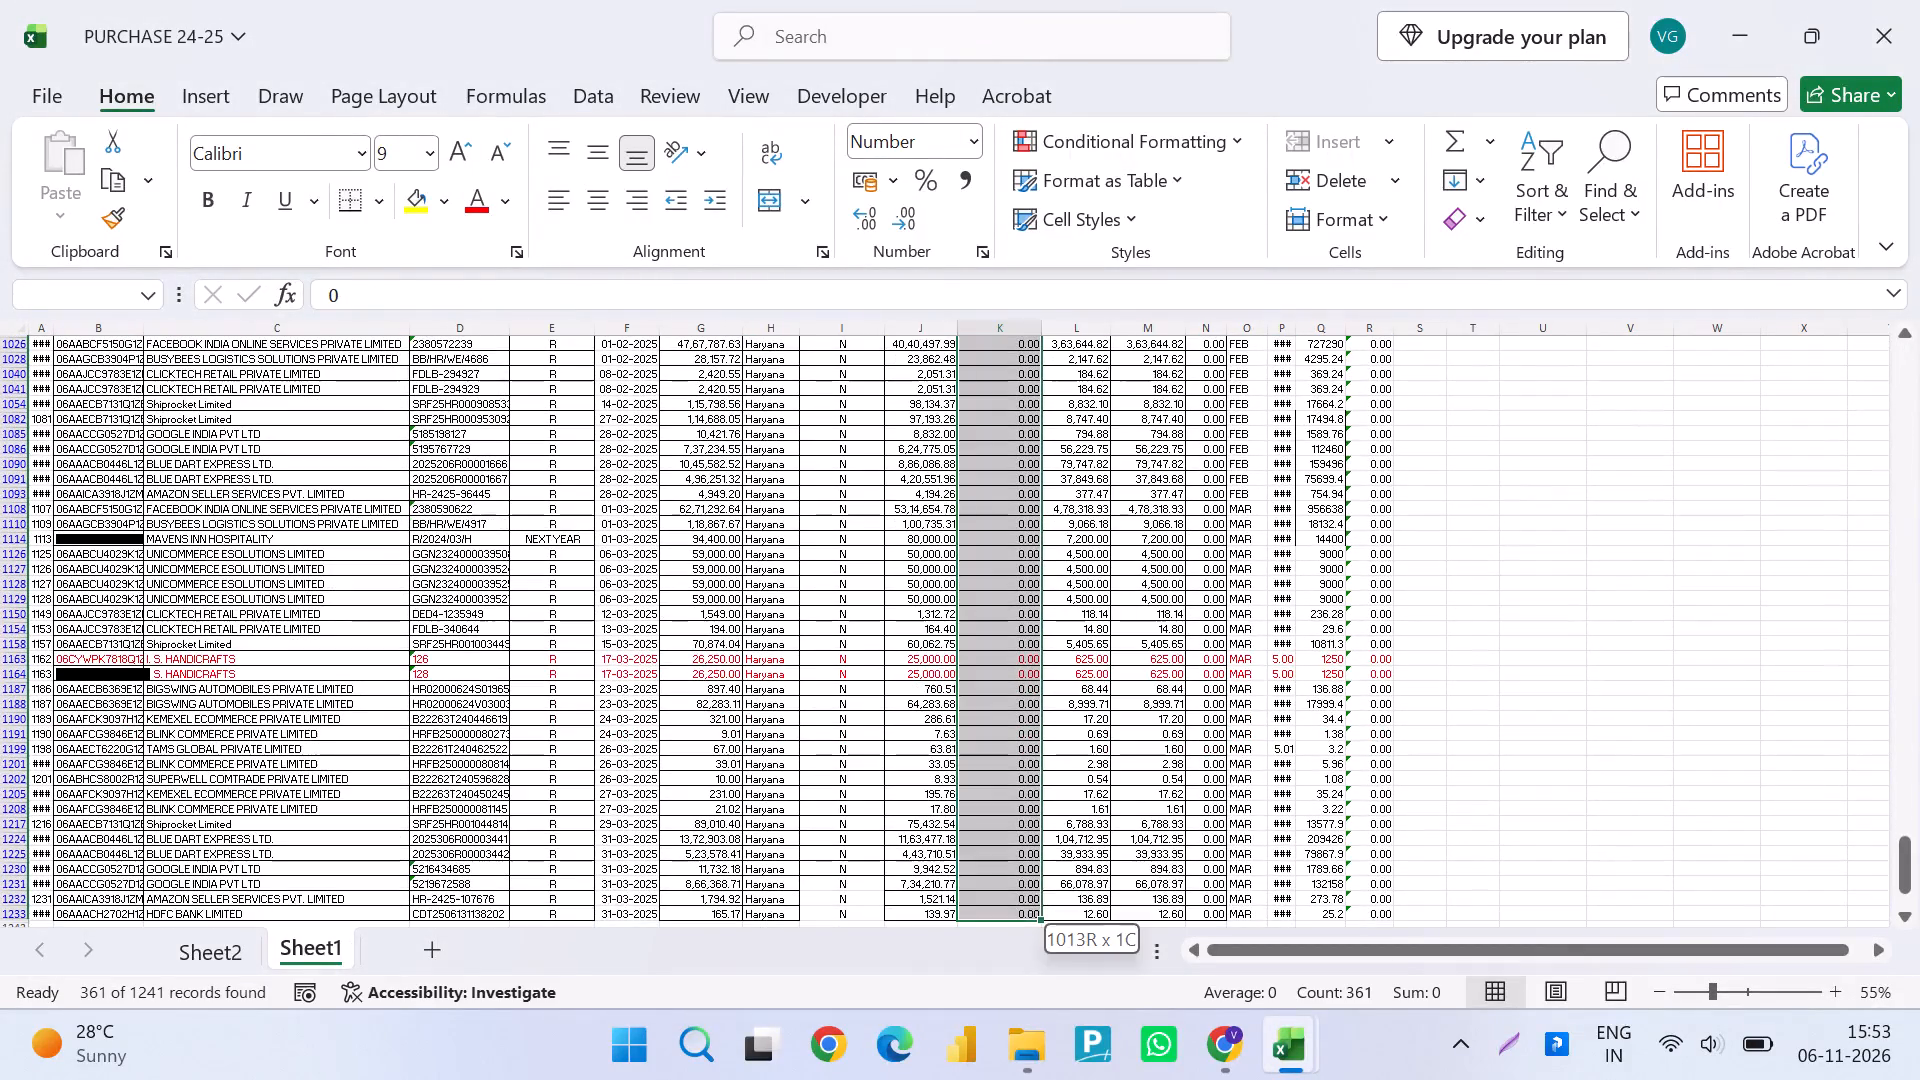
pyautogui.hotkey('alt', ';')
pyautogui.press('Delete')
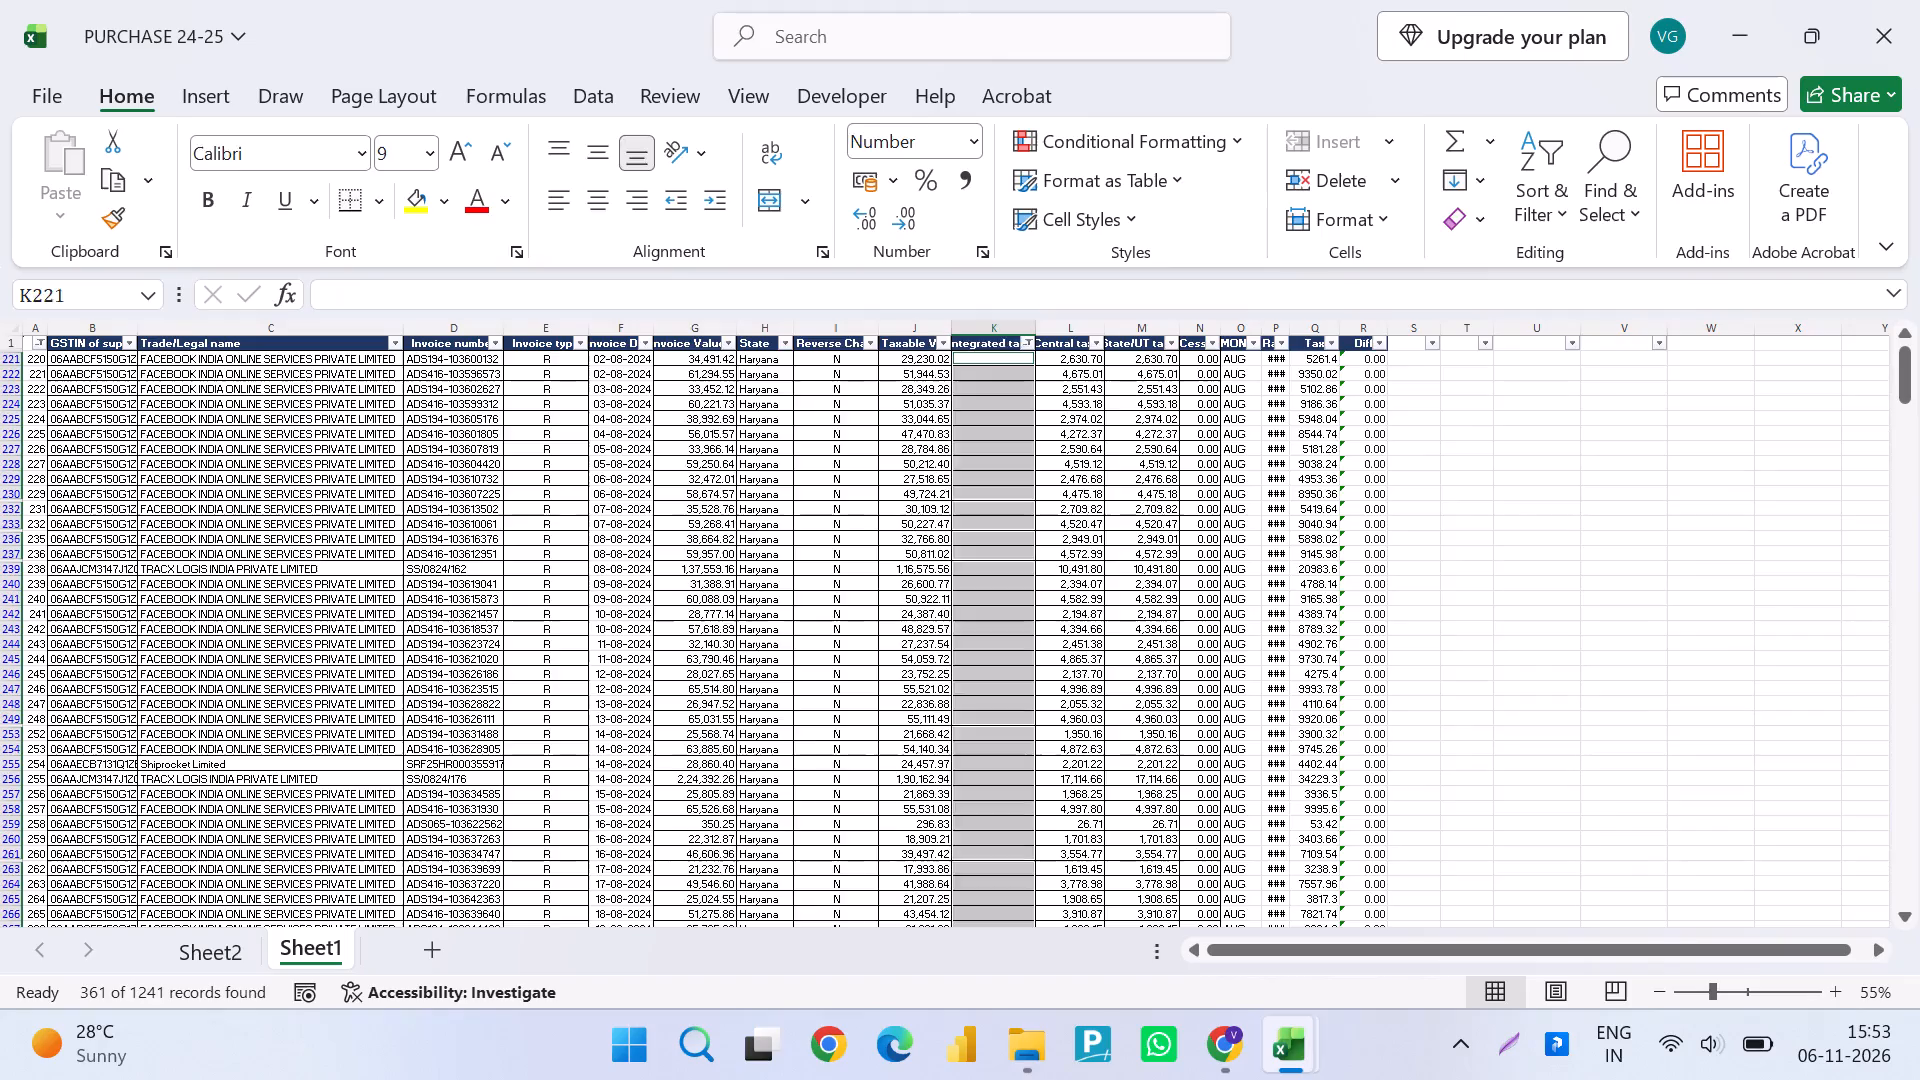
# Clear the value filter on Integrated tax(₹), keeping the no-fill filter on the rows.
pyautogui.press('Up')
pyautogui.press('Up')
pyautogui.hotkey('alt', 'Down')
pyautogui.hotkey('alt', 'Down')
pyautogui.hotkey('alt', 'Down')
pyautogui.hotkey('alt', 'Down')
pyautogui.hotkey('alt', 'Down')
pyautogui.hotkey('alt', 'Down')
pyautogui.hotkey('alt', 'Down')
pyautogui.hotkey('alt', 'Down')
pyautogui.hotkey('alt', 'Down')
pyautogui.hotkey('alt', 'Down')
pyautogui.hotkey('alt', 'Down')
pyautogui.hotkey('alt', 'Down')
pyautogui.press('Up')
pyautogui.press('Up')
pyautogui.press('Up')
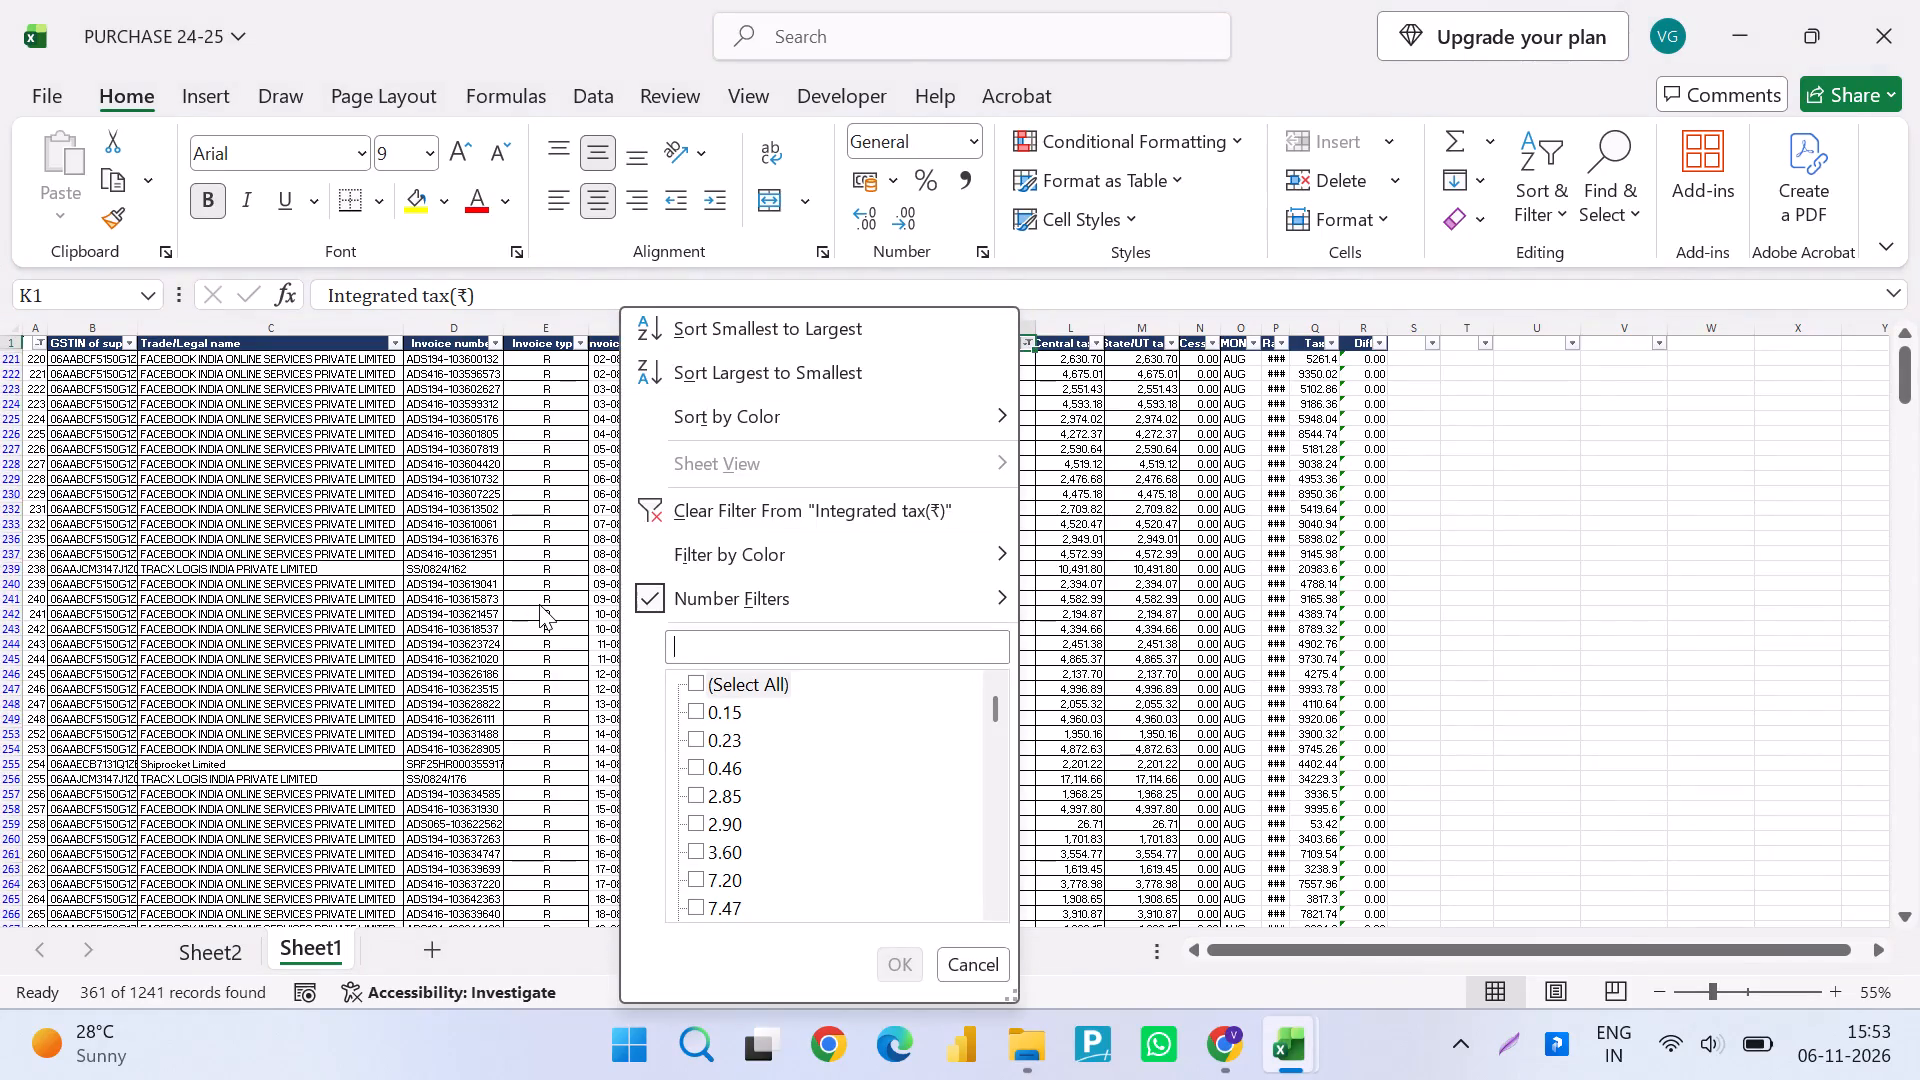
pyautogui.press('Up')
pyautogui.press('Right')
pyautogui.press('Down')
pyautogui.press('Up')
pyautogui.press('Down')
pyautogui.press('Escape')
pyautogui.press('Down')
pyautogui.press('Down')
pyautogui.press('space')
pyautogui.press('Return')
# Filter Central tax(₹) to 0.00 and clear the zeros from the visible Central tax, State/UT tax and Cess cells.
pyautogui.press('Right')
pyautogui.hotkey('alt', 'Down')
pyautogui.hotkey('alt', 'Down')
pyautogui.hotkey('alt', 'Down')
pyautogui.hotkey('alt', 'Down')
pyautogui.hotkey('alt', 'Down')
pyautogui.hotkey('alt', 'Down')
pyautogui.hotkey('alt', 'Down')
pyautogui.hotkey('alt', 'Down')
pyautogui.hotkey('alt', 'Down')
pyautogui.hotkey('alt', 'Down')
pyautogui.hotkey('alt', 'Down')
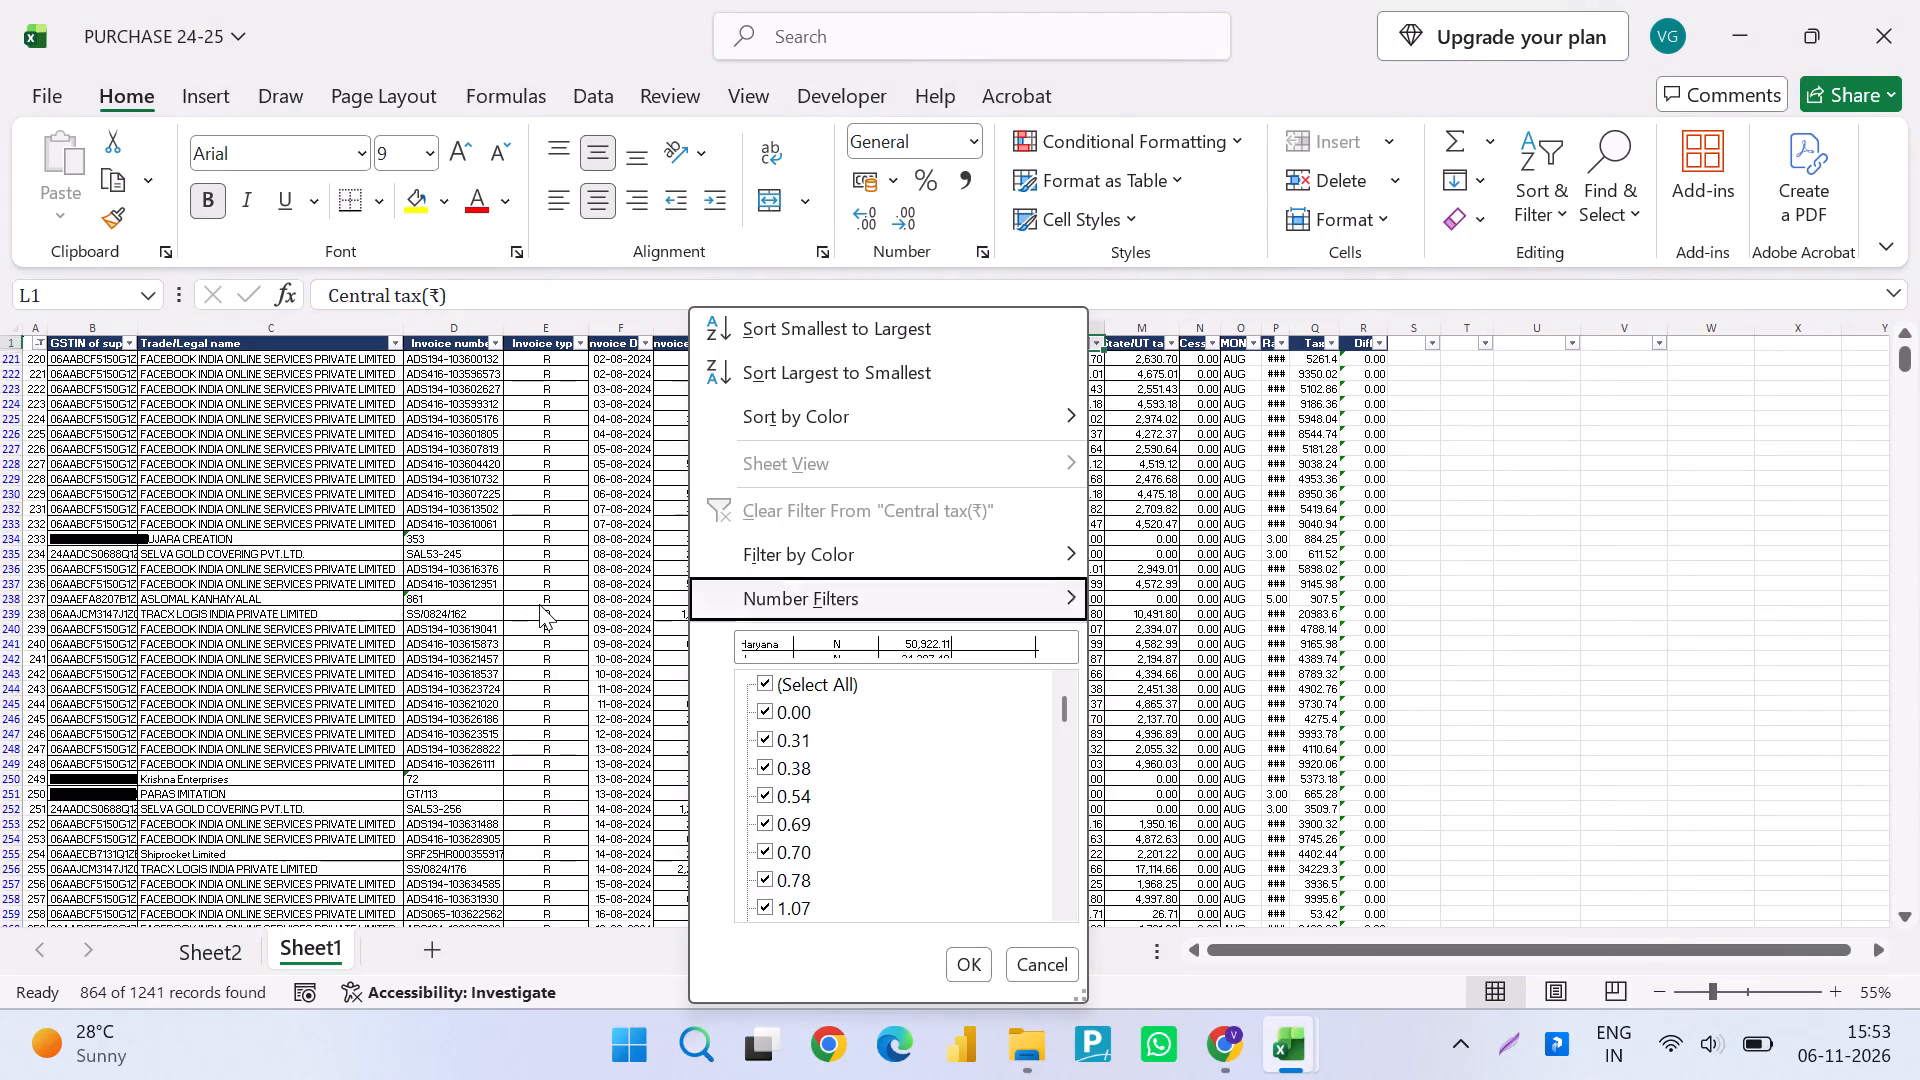
pyautogui.press('Up')
pyautogui.press('space')
pyautogui.press('Down')
pyautogui.press('space')
pyautogui.press('Return')
pyautogui.press('Down')
pyautogui.hotkey('ctrl', 'shift', 'Down')
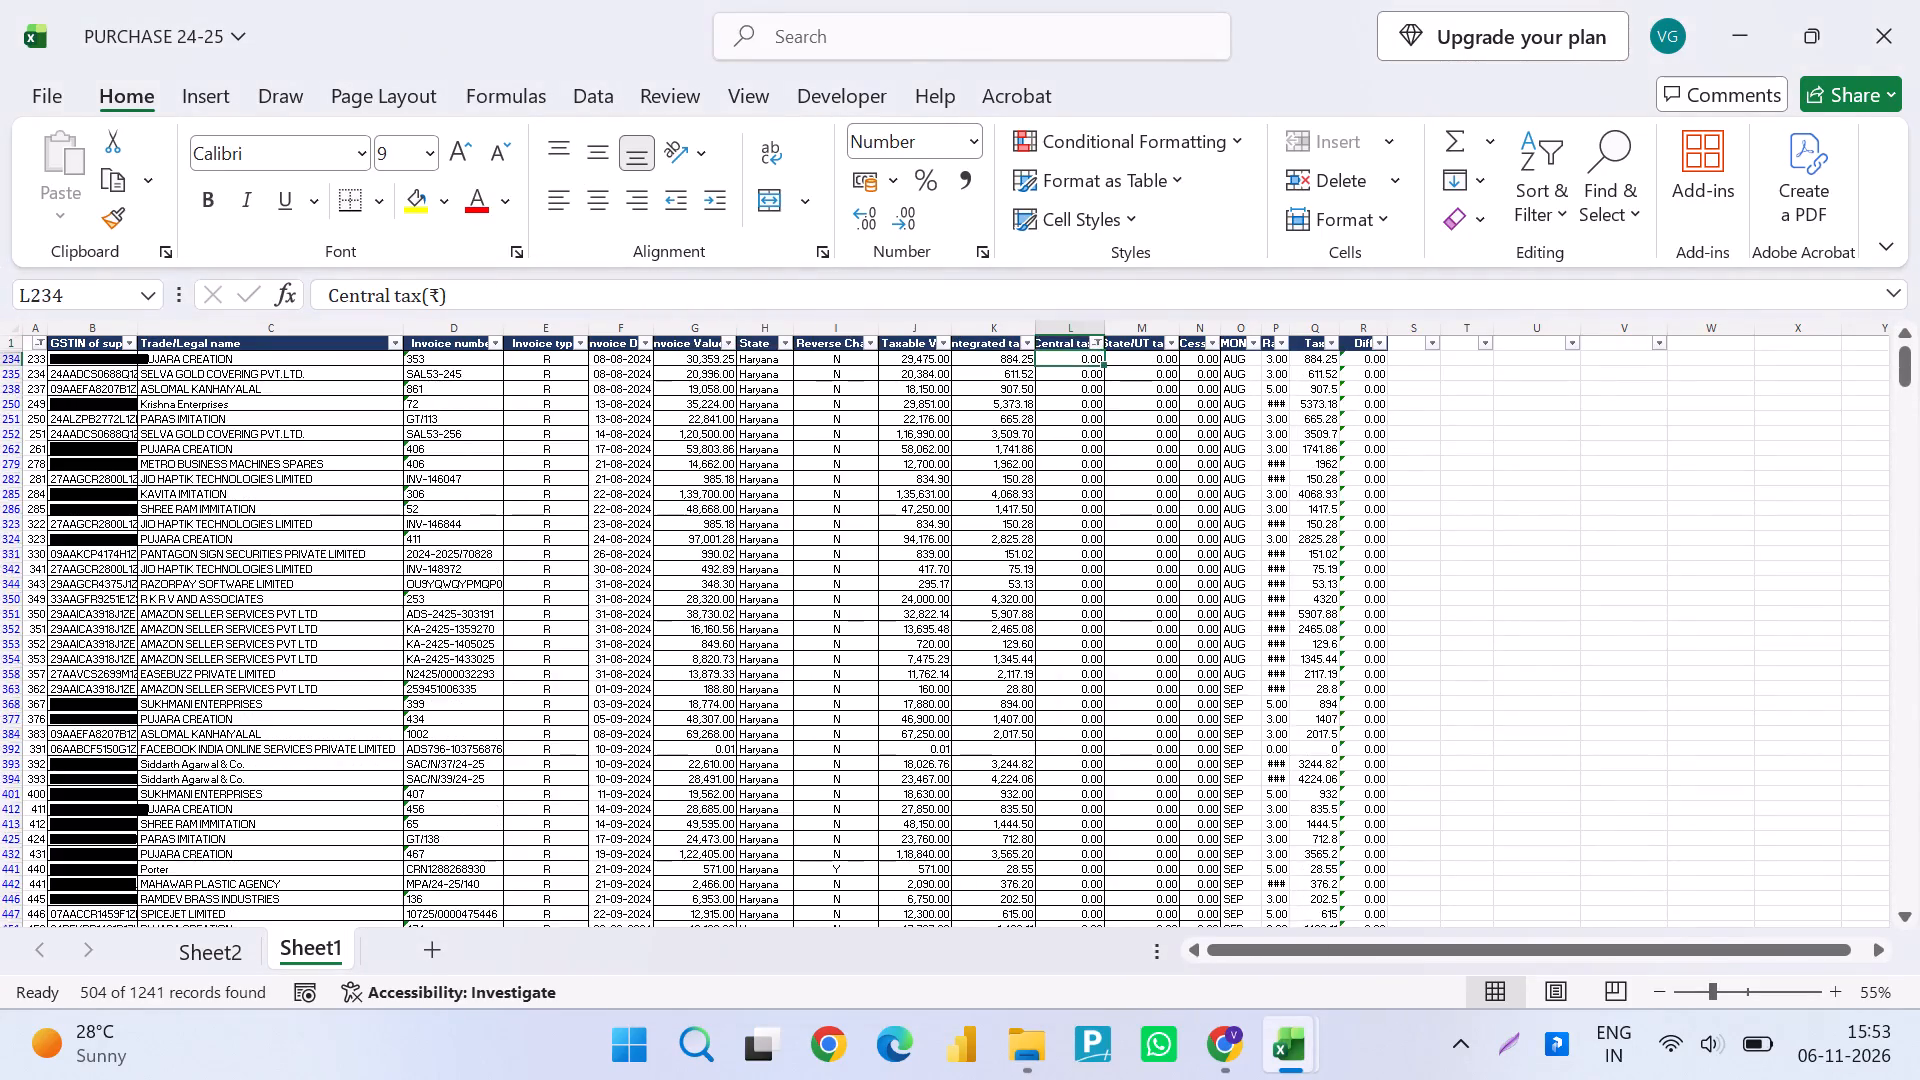
pyautogui.hotkey('shift', 'Right')
pyautogui.hotkey('shift', 'Right')
pyautogui.hotkey('alt', ';')
pyautogui.press('Delete')
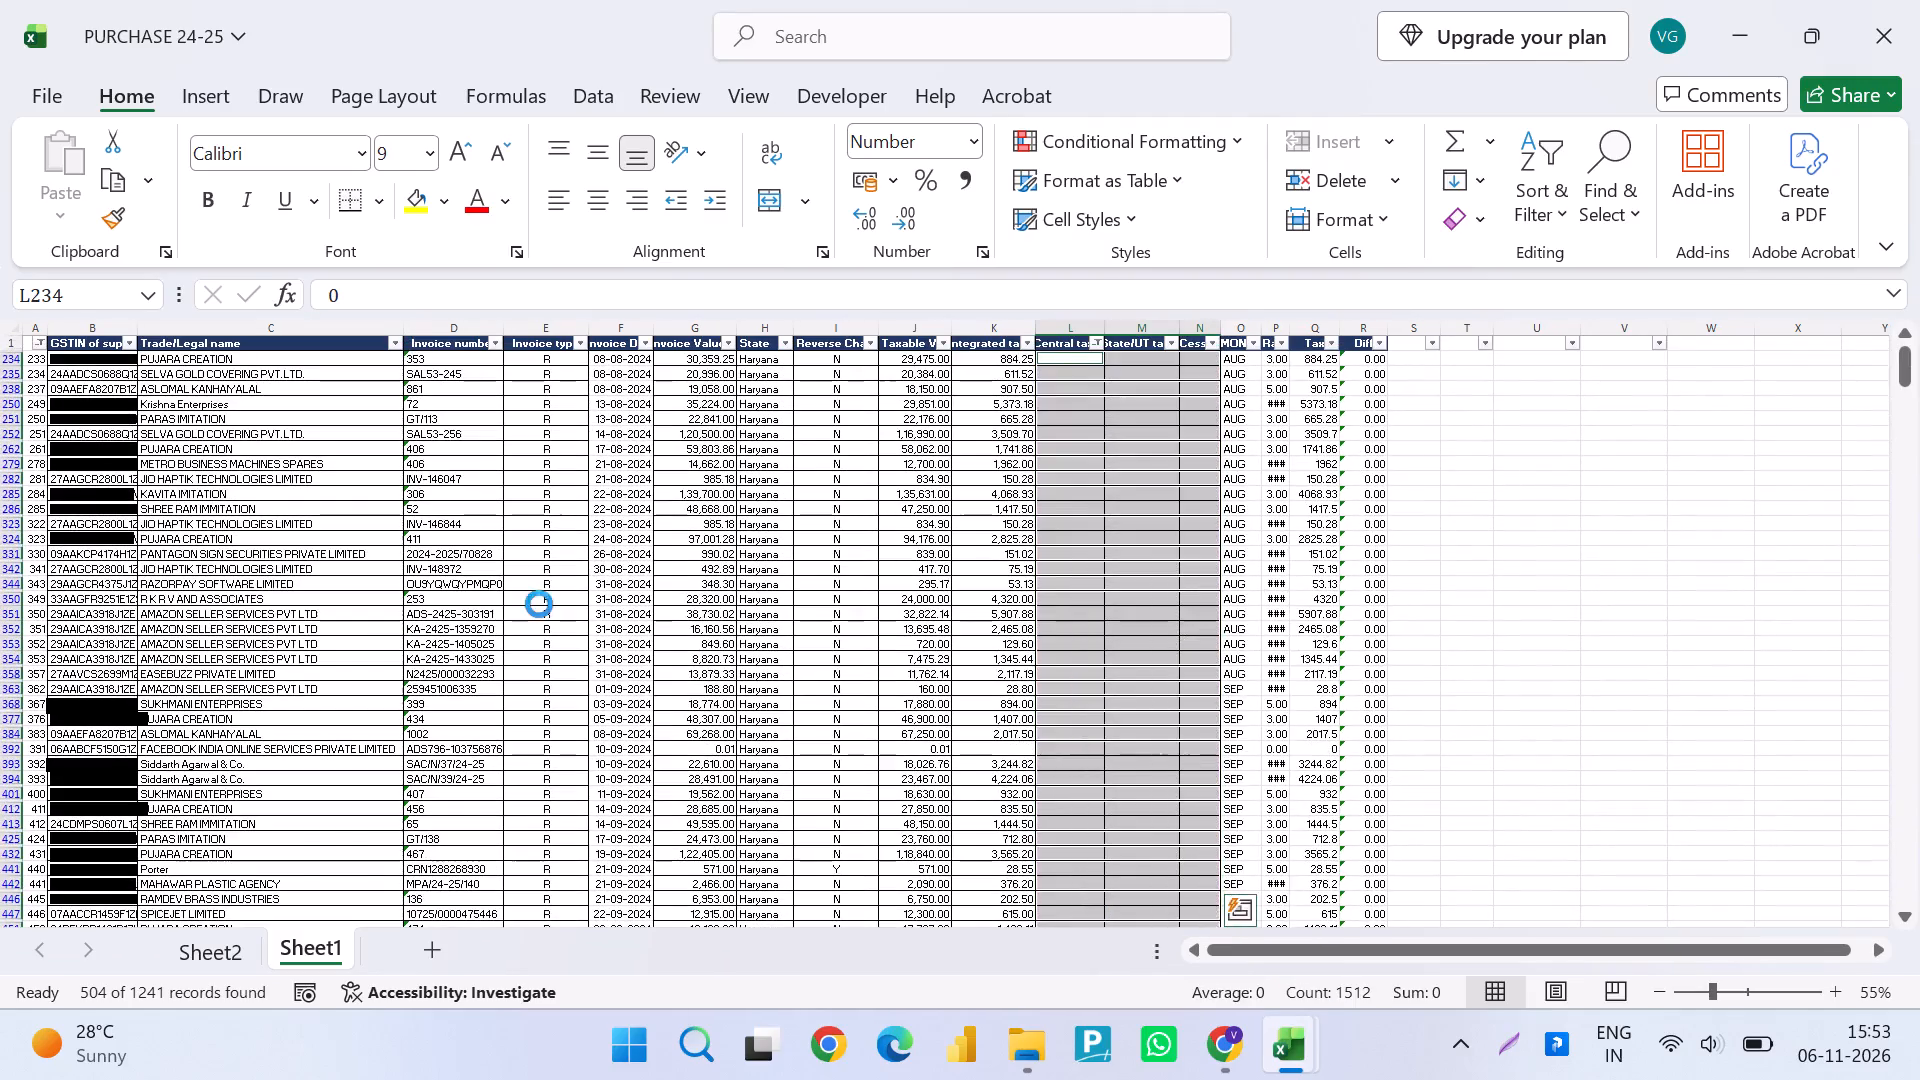
# Turn off the existing filters and reapply filtering to the whole sheet, from header row 1 to the last row.
pyautogui.hotkey('ctrl', 'shift', 'l')
pyautogui.hotkey('ctrl', 'Up')
pyautogui.hotkey('ctrl', 'Left')
pyautogui.hotkey('ctrl', 'Up')
pyautogui.hotkey('ctrl', 'Left')
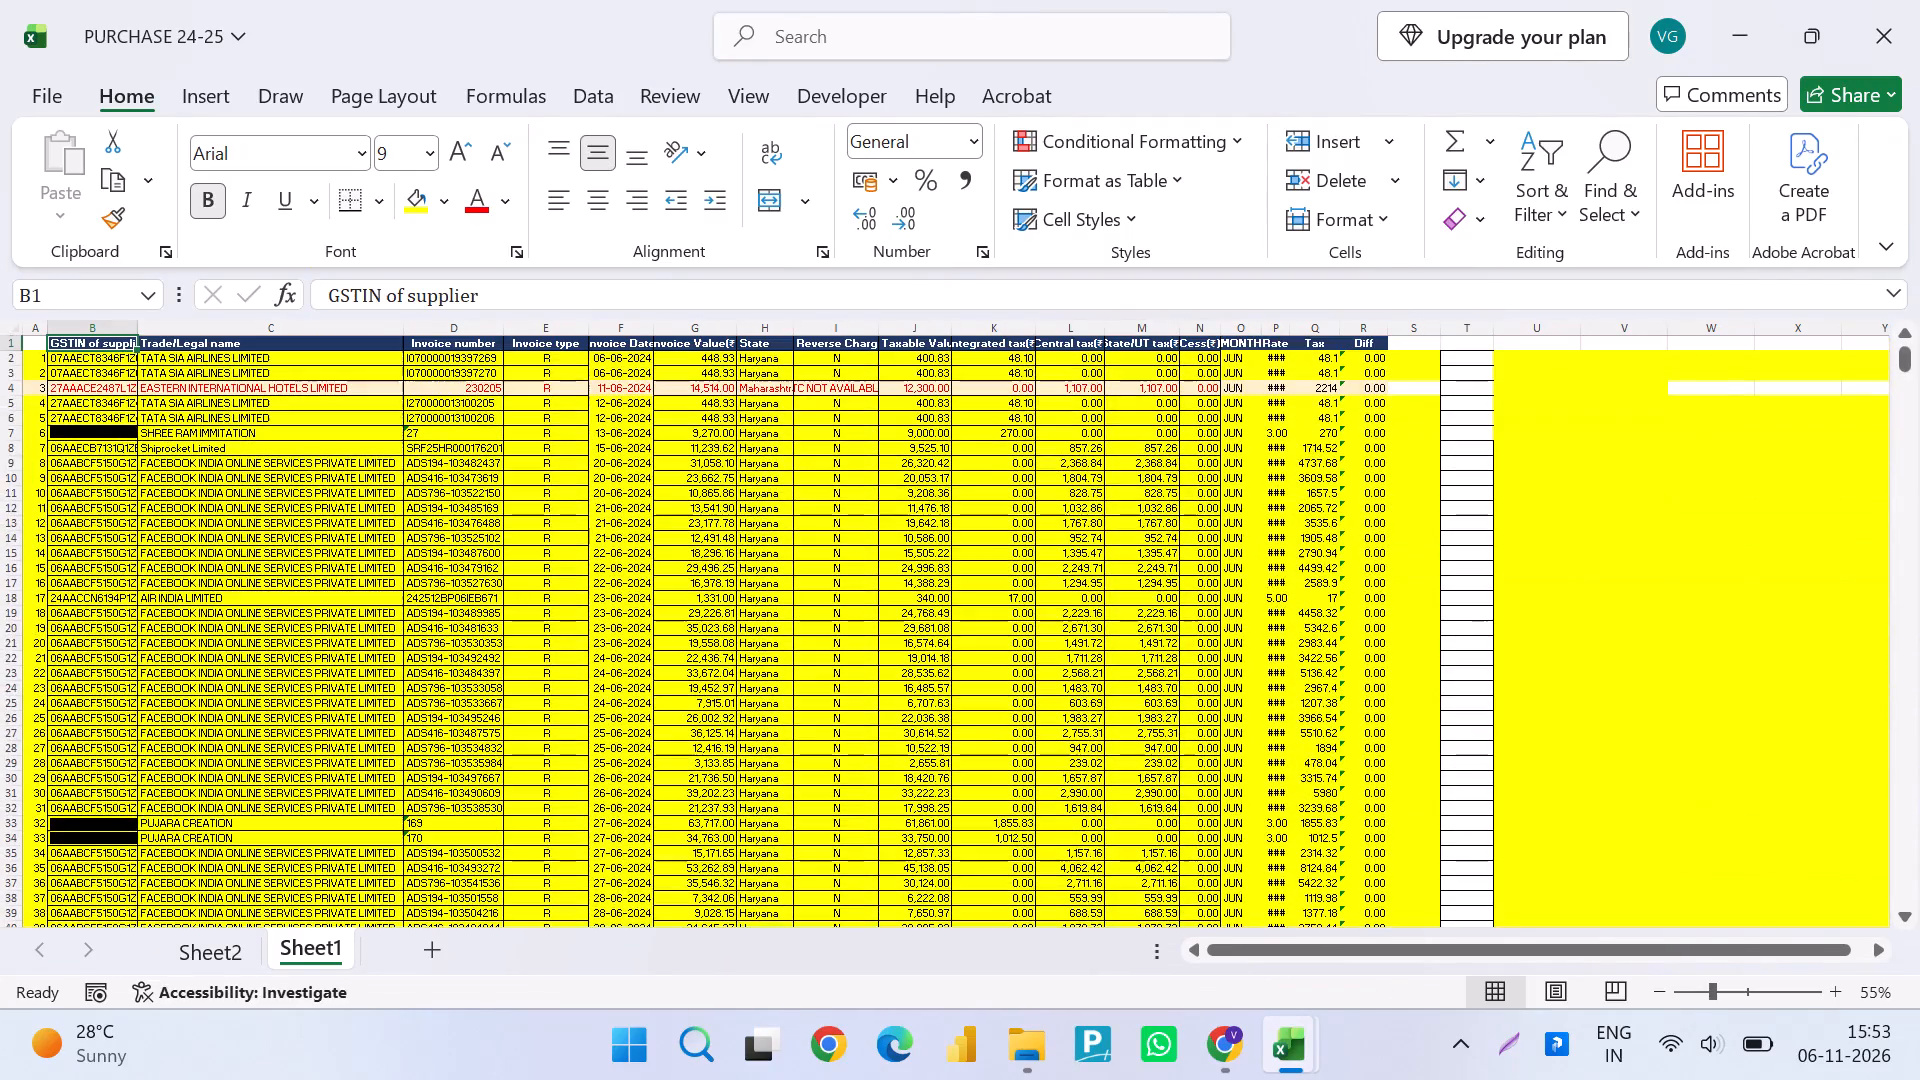
pyautogui.press('Up')
pyautogui.hotkey('ctrl', 'Up')
pyautogui.hotkey('shift', 'space')
pyautogui.hotkey('ctrl', 'shift', 'Down')
pyautogui.hotkey('ctrl', 'shift', 'Down')
pyautogui.hotkey('ctrl', 'shift', 'l')
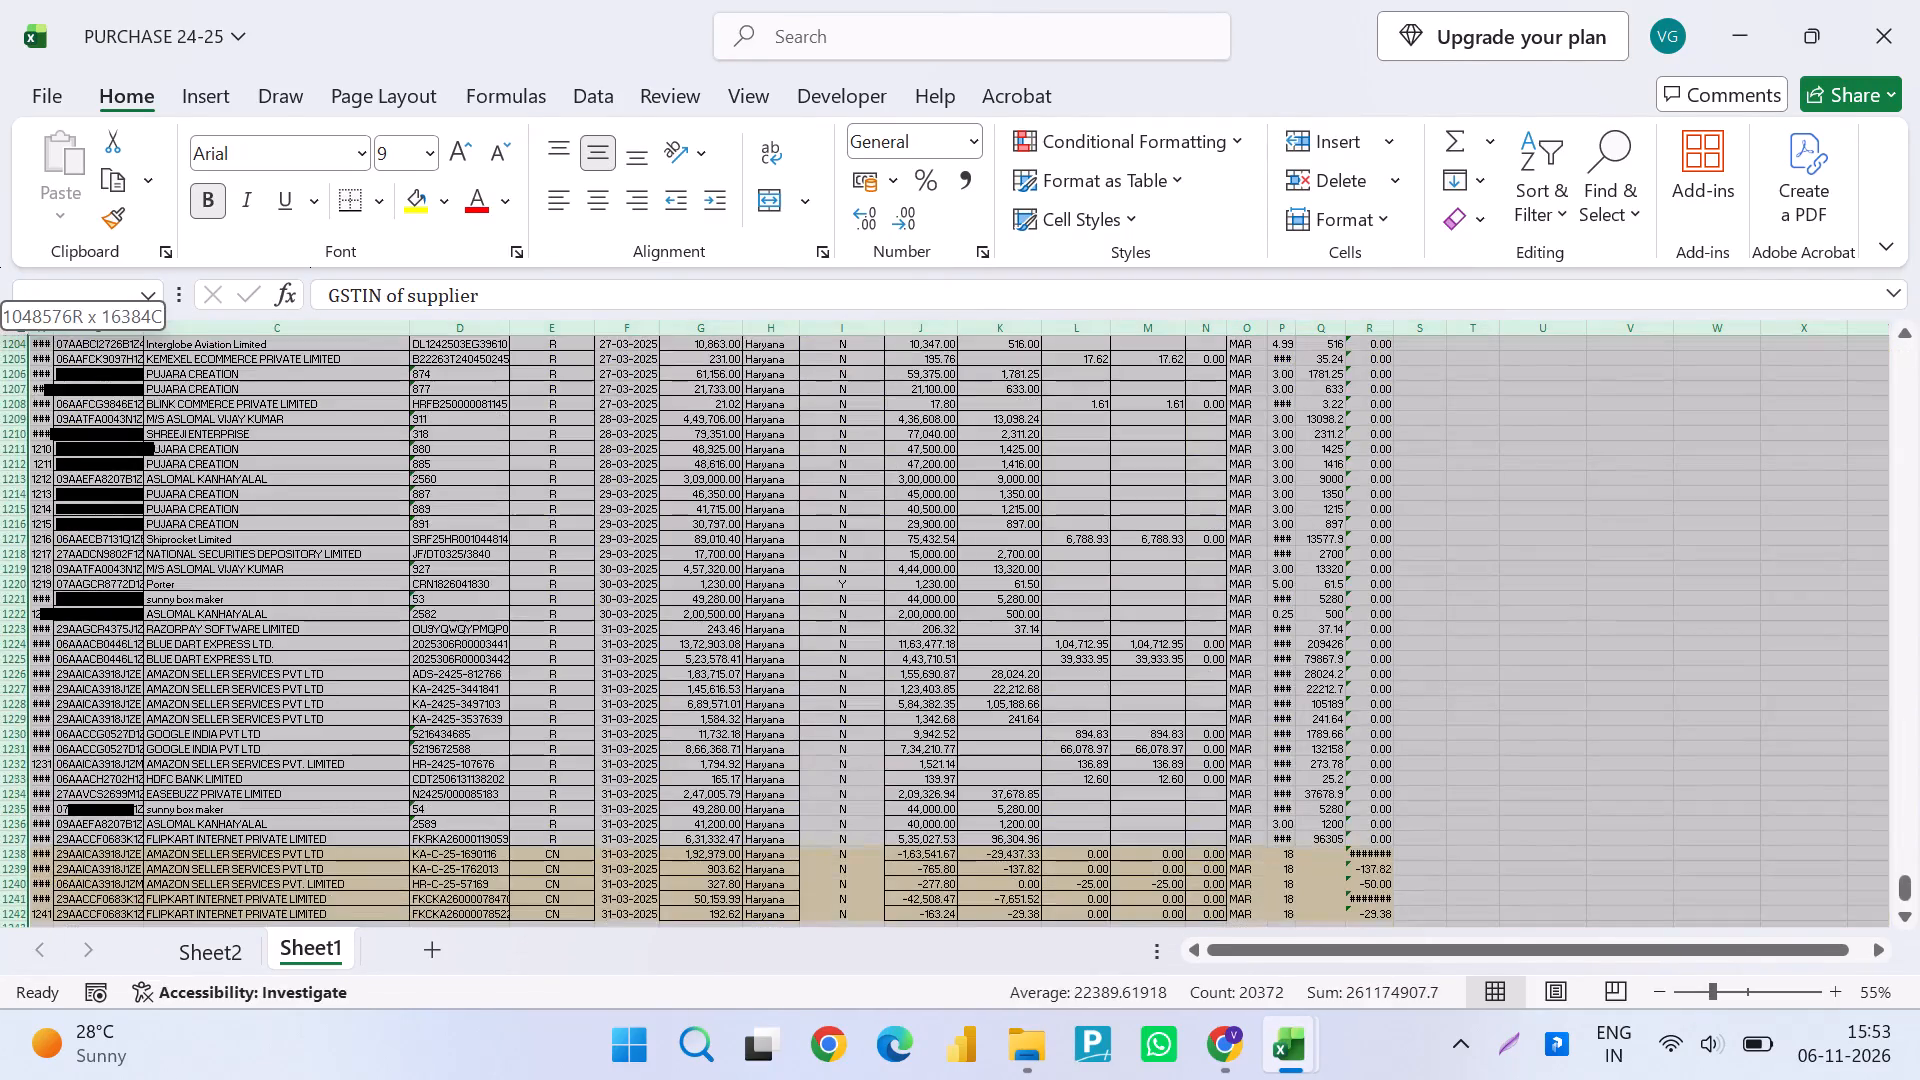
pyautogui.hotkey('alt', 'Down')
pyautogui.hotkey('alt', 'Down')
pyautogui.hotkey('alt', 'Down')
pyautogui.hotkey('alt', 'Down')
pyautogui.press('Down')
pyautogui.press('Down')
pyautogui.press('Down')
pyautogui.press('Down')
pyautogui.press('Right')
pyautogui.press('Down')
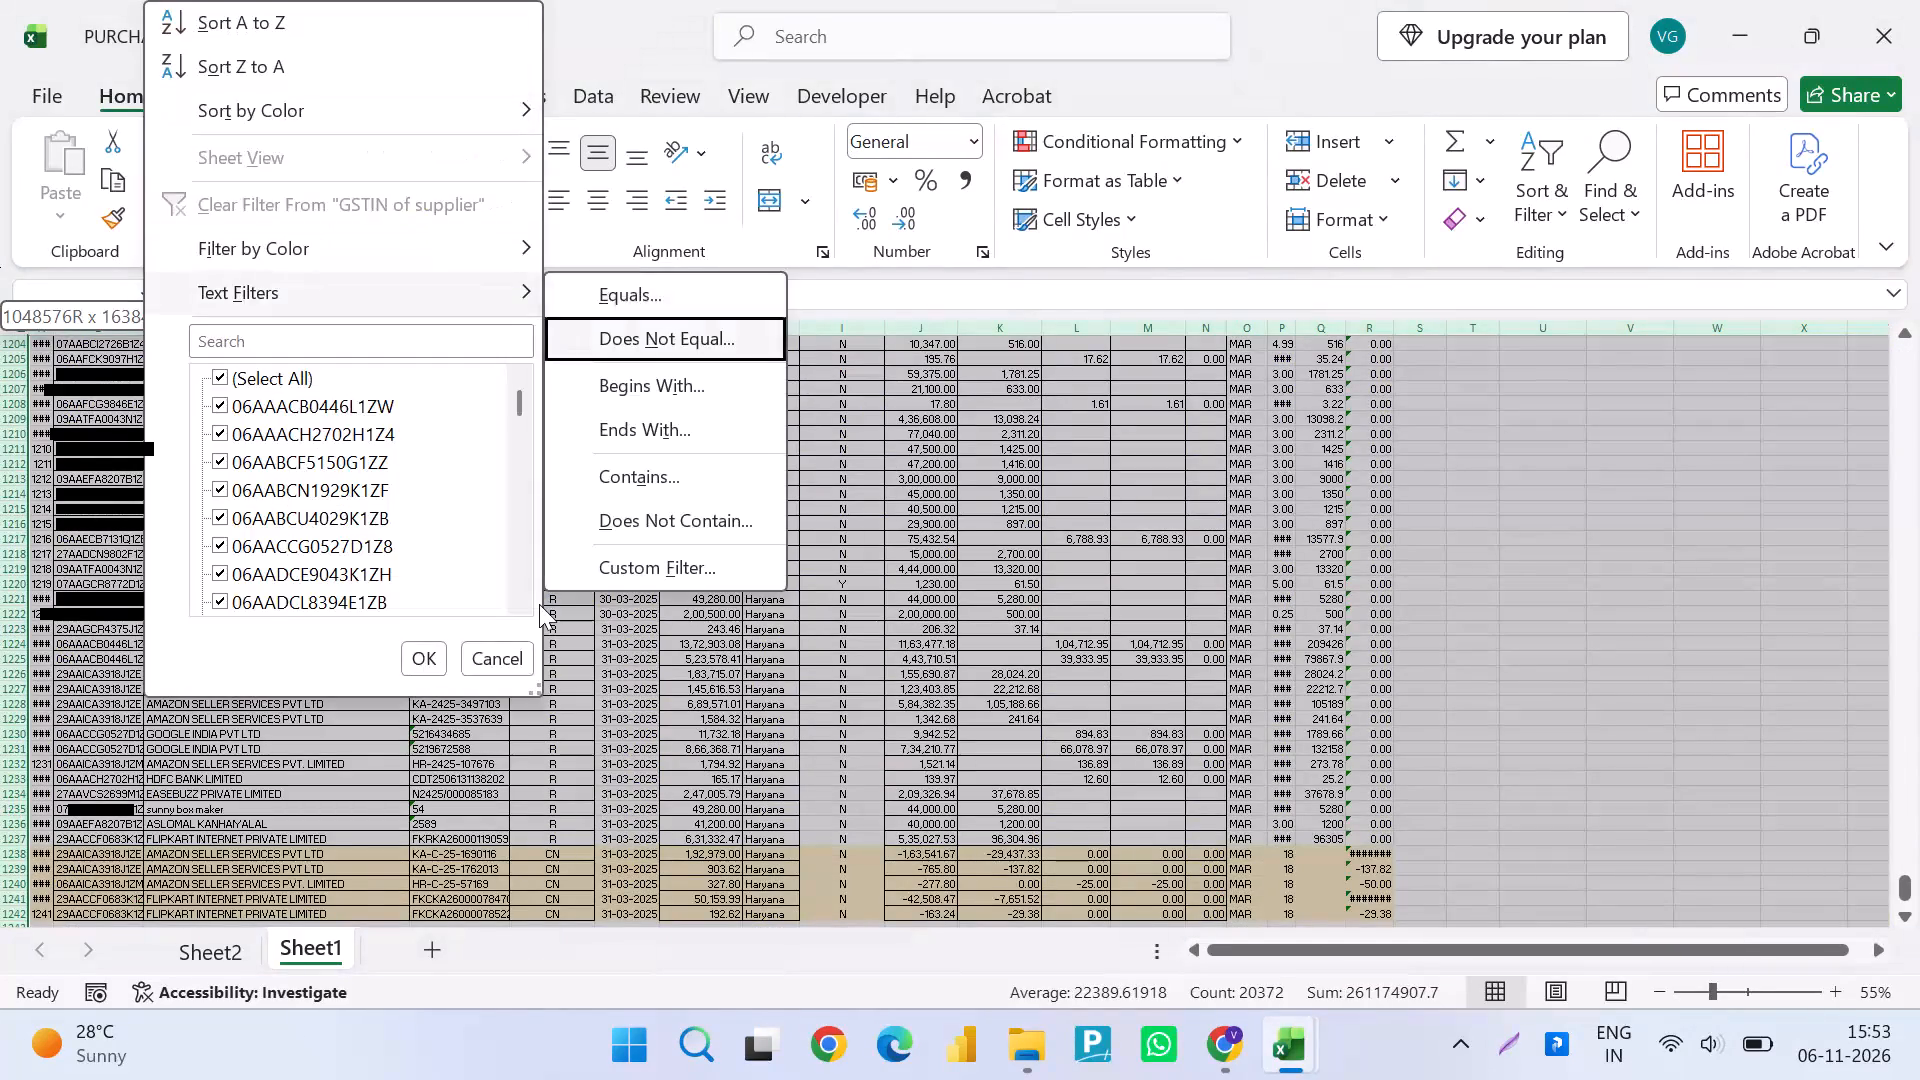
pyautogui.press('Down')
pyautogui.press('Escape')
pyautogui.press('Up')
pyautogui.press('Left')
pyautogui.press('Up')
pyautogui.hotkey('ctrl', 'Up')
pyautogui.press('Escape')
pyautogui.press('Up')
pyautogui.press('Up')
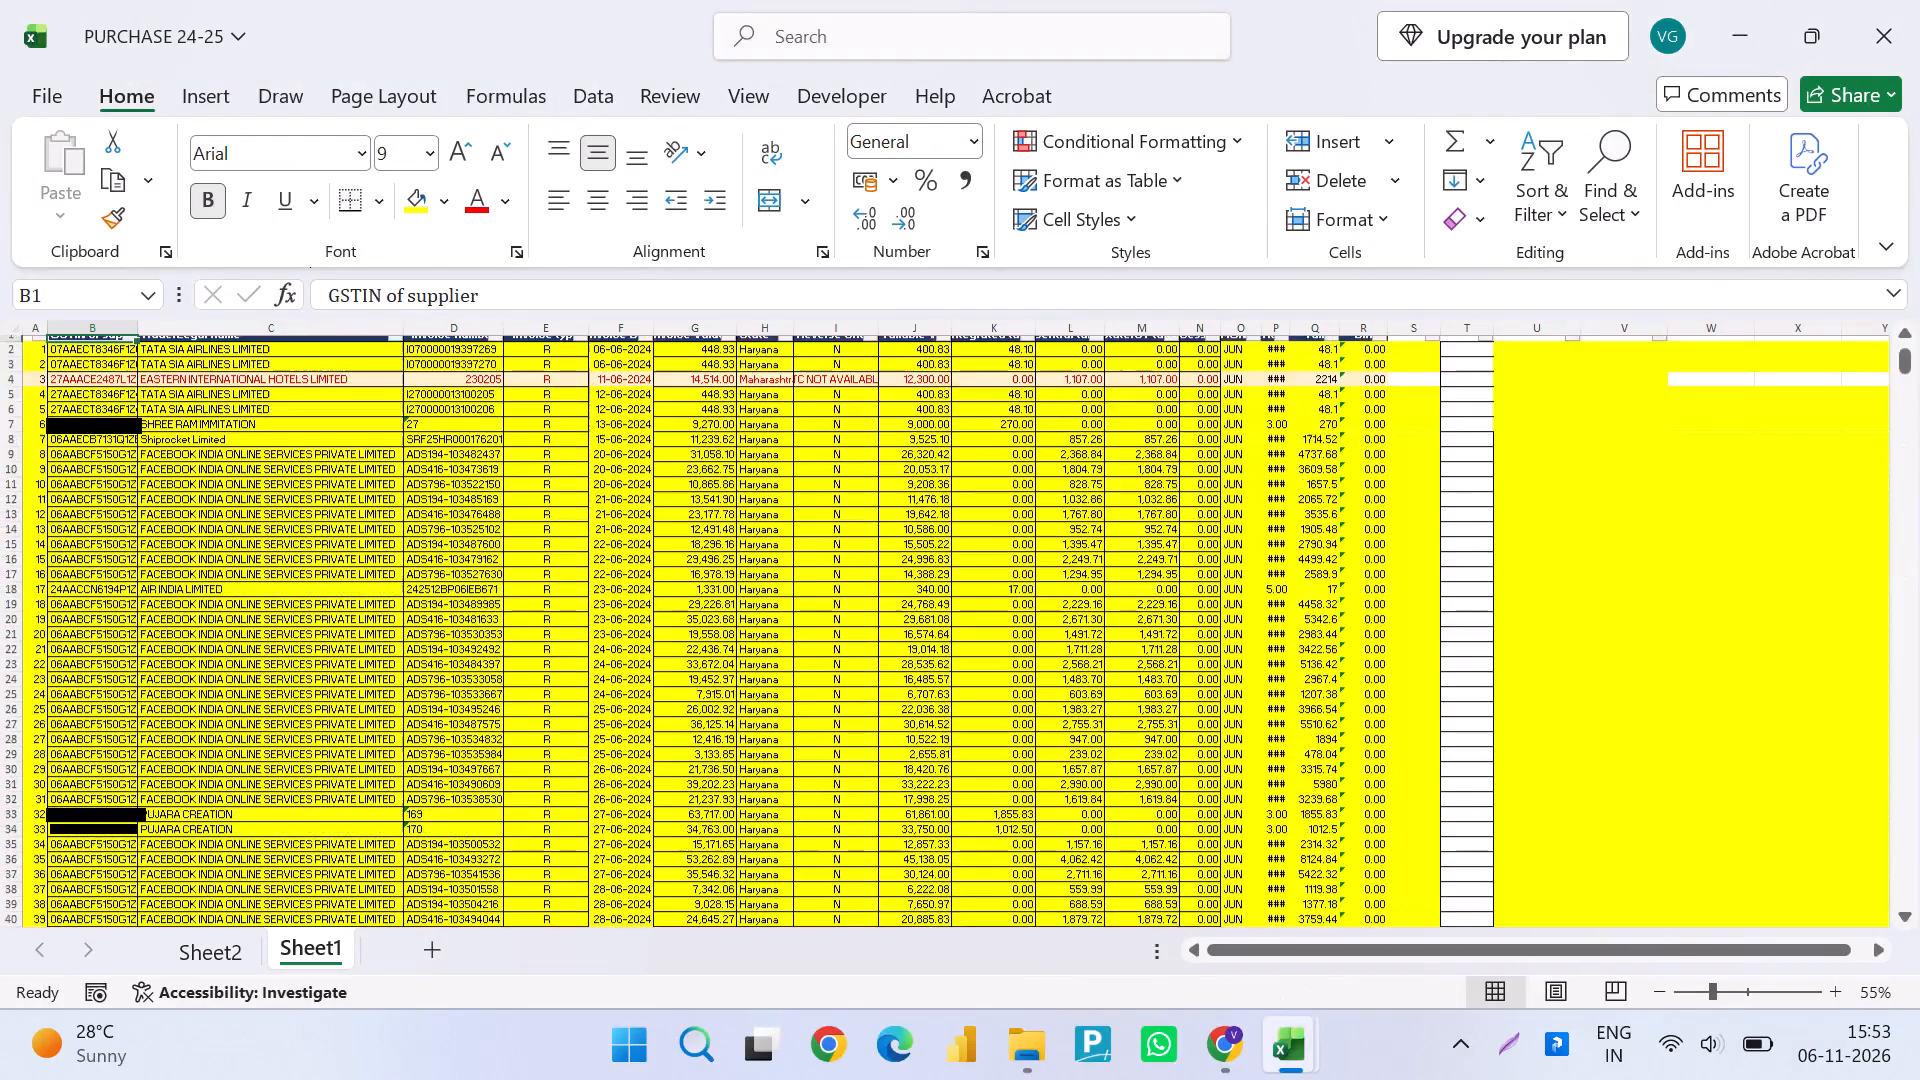
# Filter the GSTIN of supplier column by colour to show only the no-fill rows, and select the visible GSTINs.
pyautogui.hotkey('alt', 'Down')
pyautogui.hotkey('alt', 'Down')
pyautogui.hotkey('alt', 'Down')
pyautogui.hotkey('alt', 'Down')
pyautogui.hotkey('alt', 'Down')
pyautogui.hotkey('alt', 'Down')
pyautogui.hotkey('alt', 'Down')
pyautogui.hotkey('alt', 'Down')
pyautogui.press('Up')
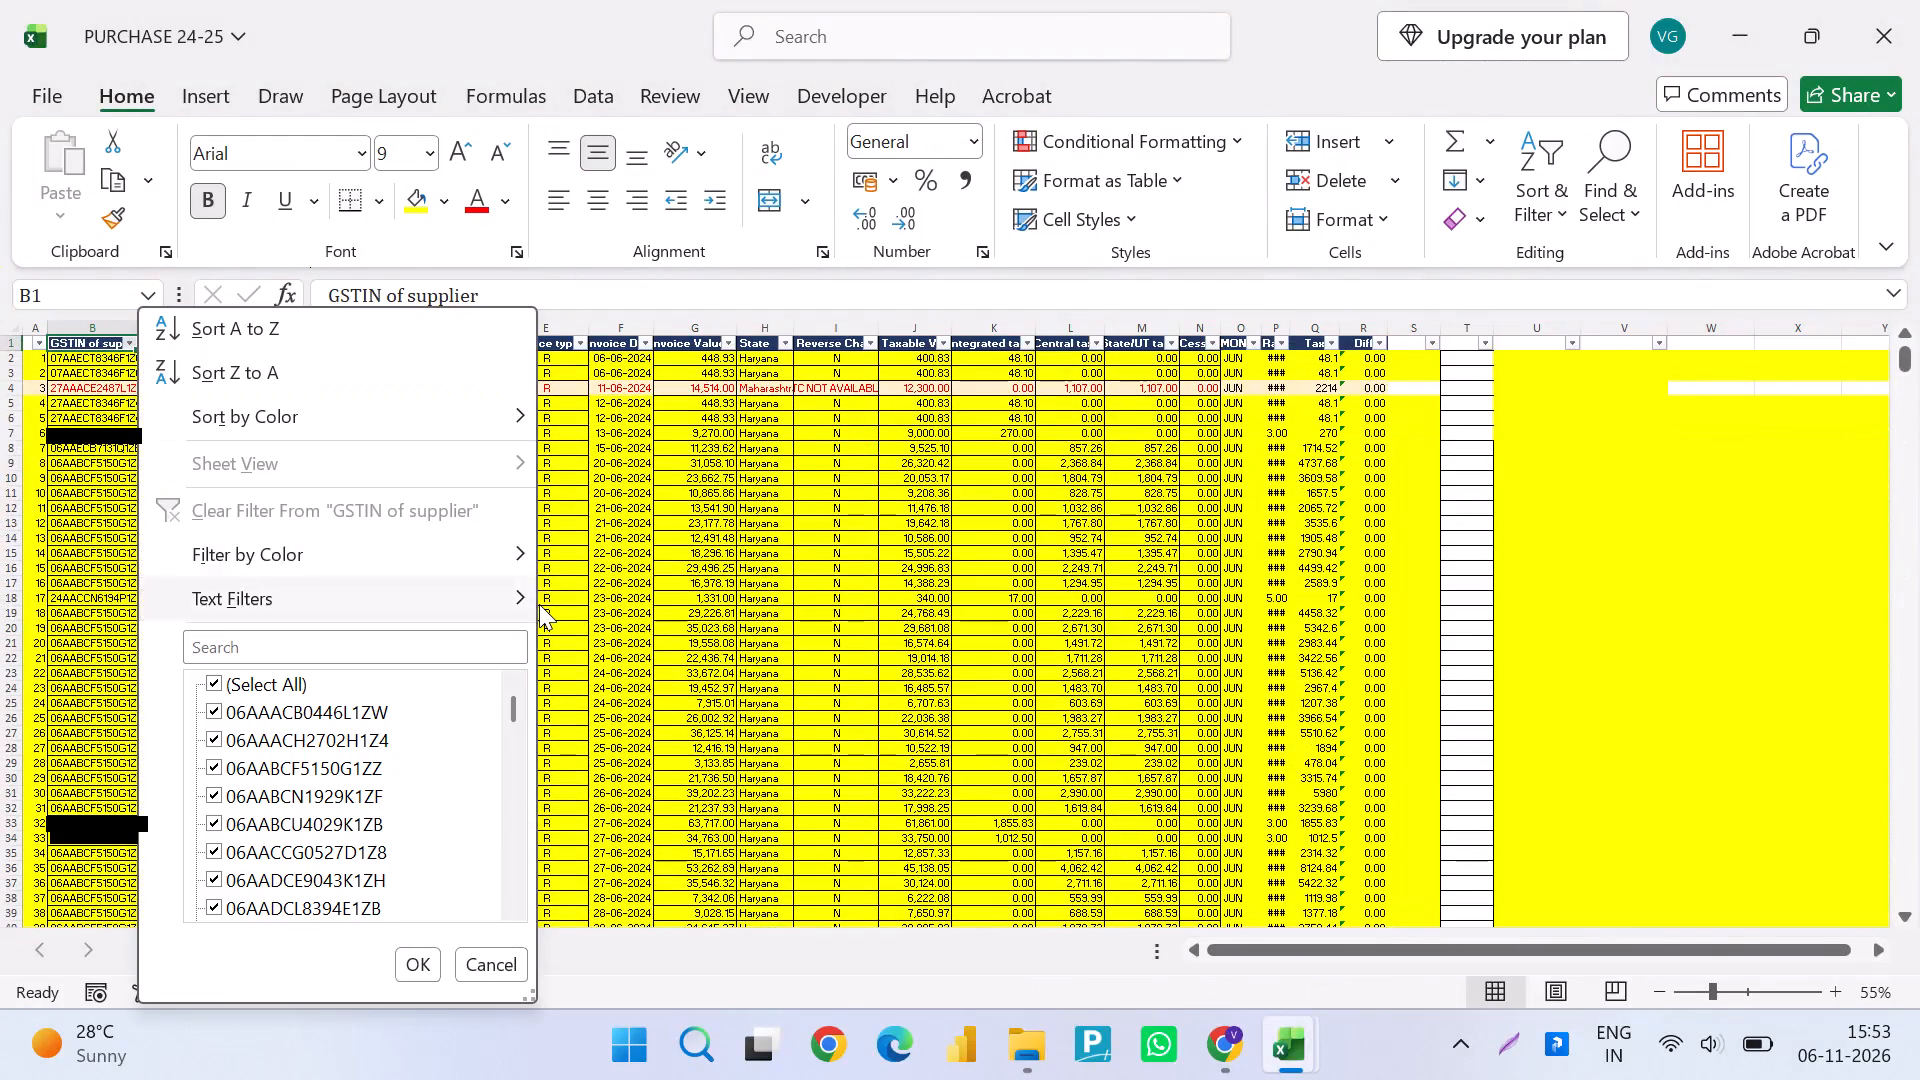
pyautogui.press('Right')
pyautogui.press('Down')
pyautogui.press('Down')
pyautogui.press('space')
pyautogui.press('Down')
pyautogui.hotkey('ctrl', 'shift', 'Down')
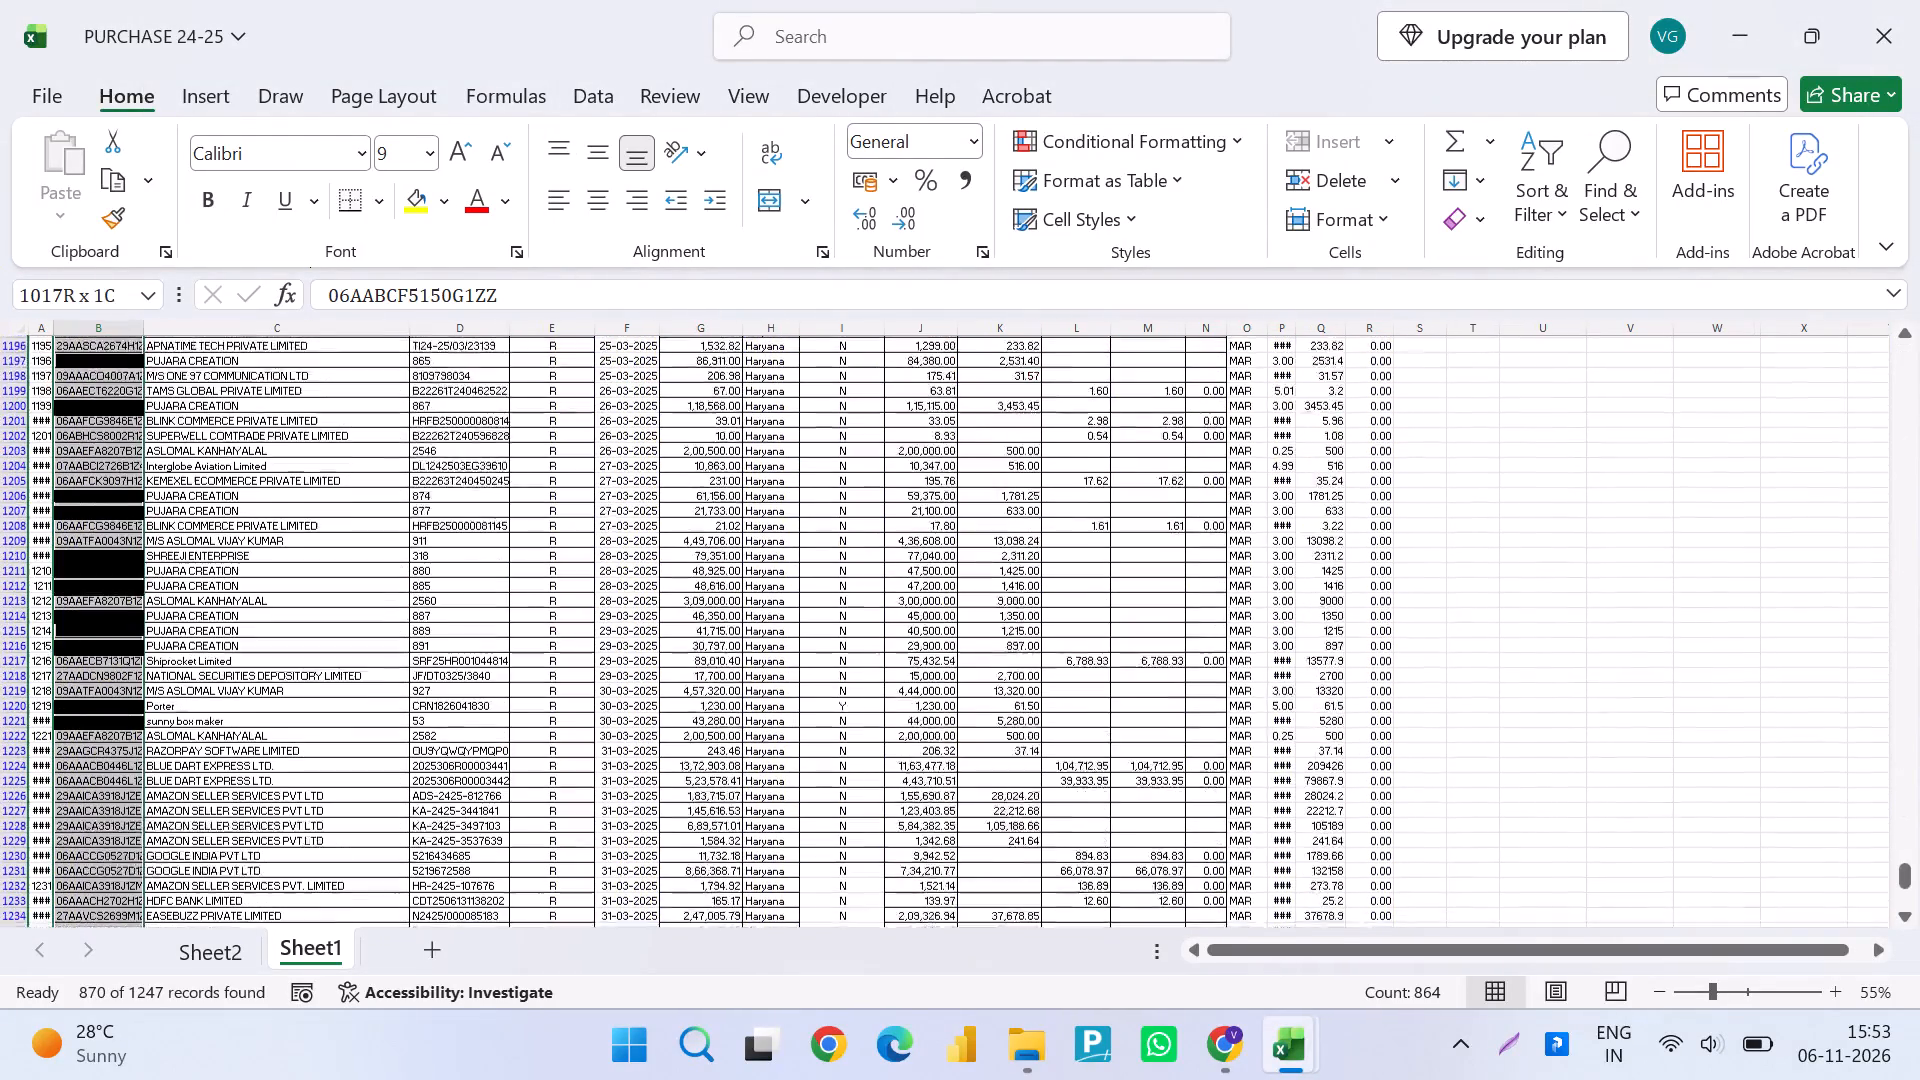
# In the GST_REFUND_S01A workbook, copy the text "Inward Supply from Registered Person" from B210 into B211.
pyautogui.hotkey('alt', 'Tab')
pyautogui.press('Up')
pyautogui.press('Down')
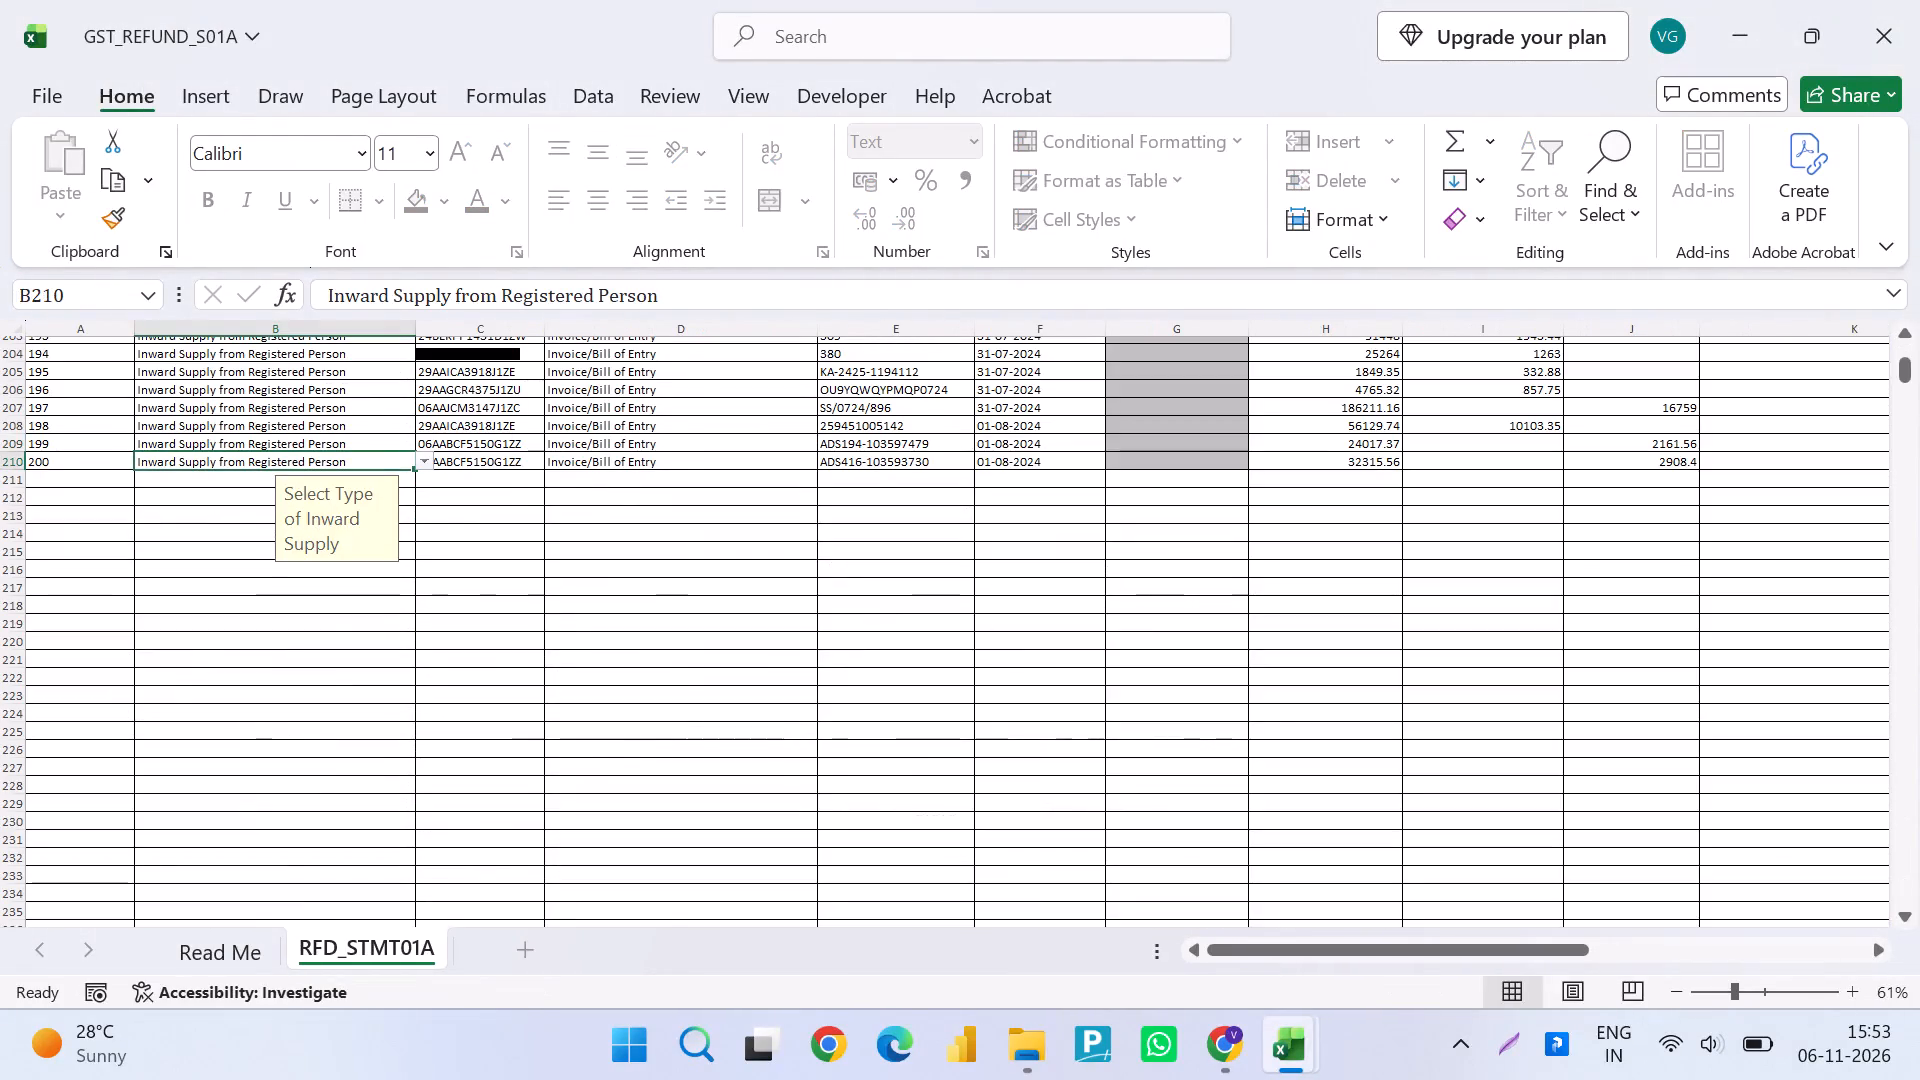
pyautogui.press('F2')
pyautogui.hotkey('ctrl', 'shift', 'Left')
pyautogui.hotkey('ctrl', 'shift', 'Left')
pyautogui.hotkey('ctrl', 'shift', 'Left')
pyautogui.hotkey('ctrl', 'shift', 'Left')
pyautogui.hotkey('ctrl', 'shift', 'Left')
pyautogui.hotkey('ctrl', 'shift', 'Left')
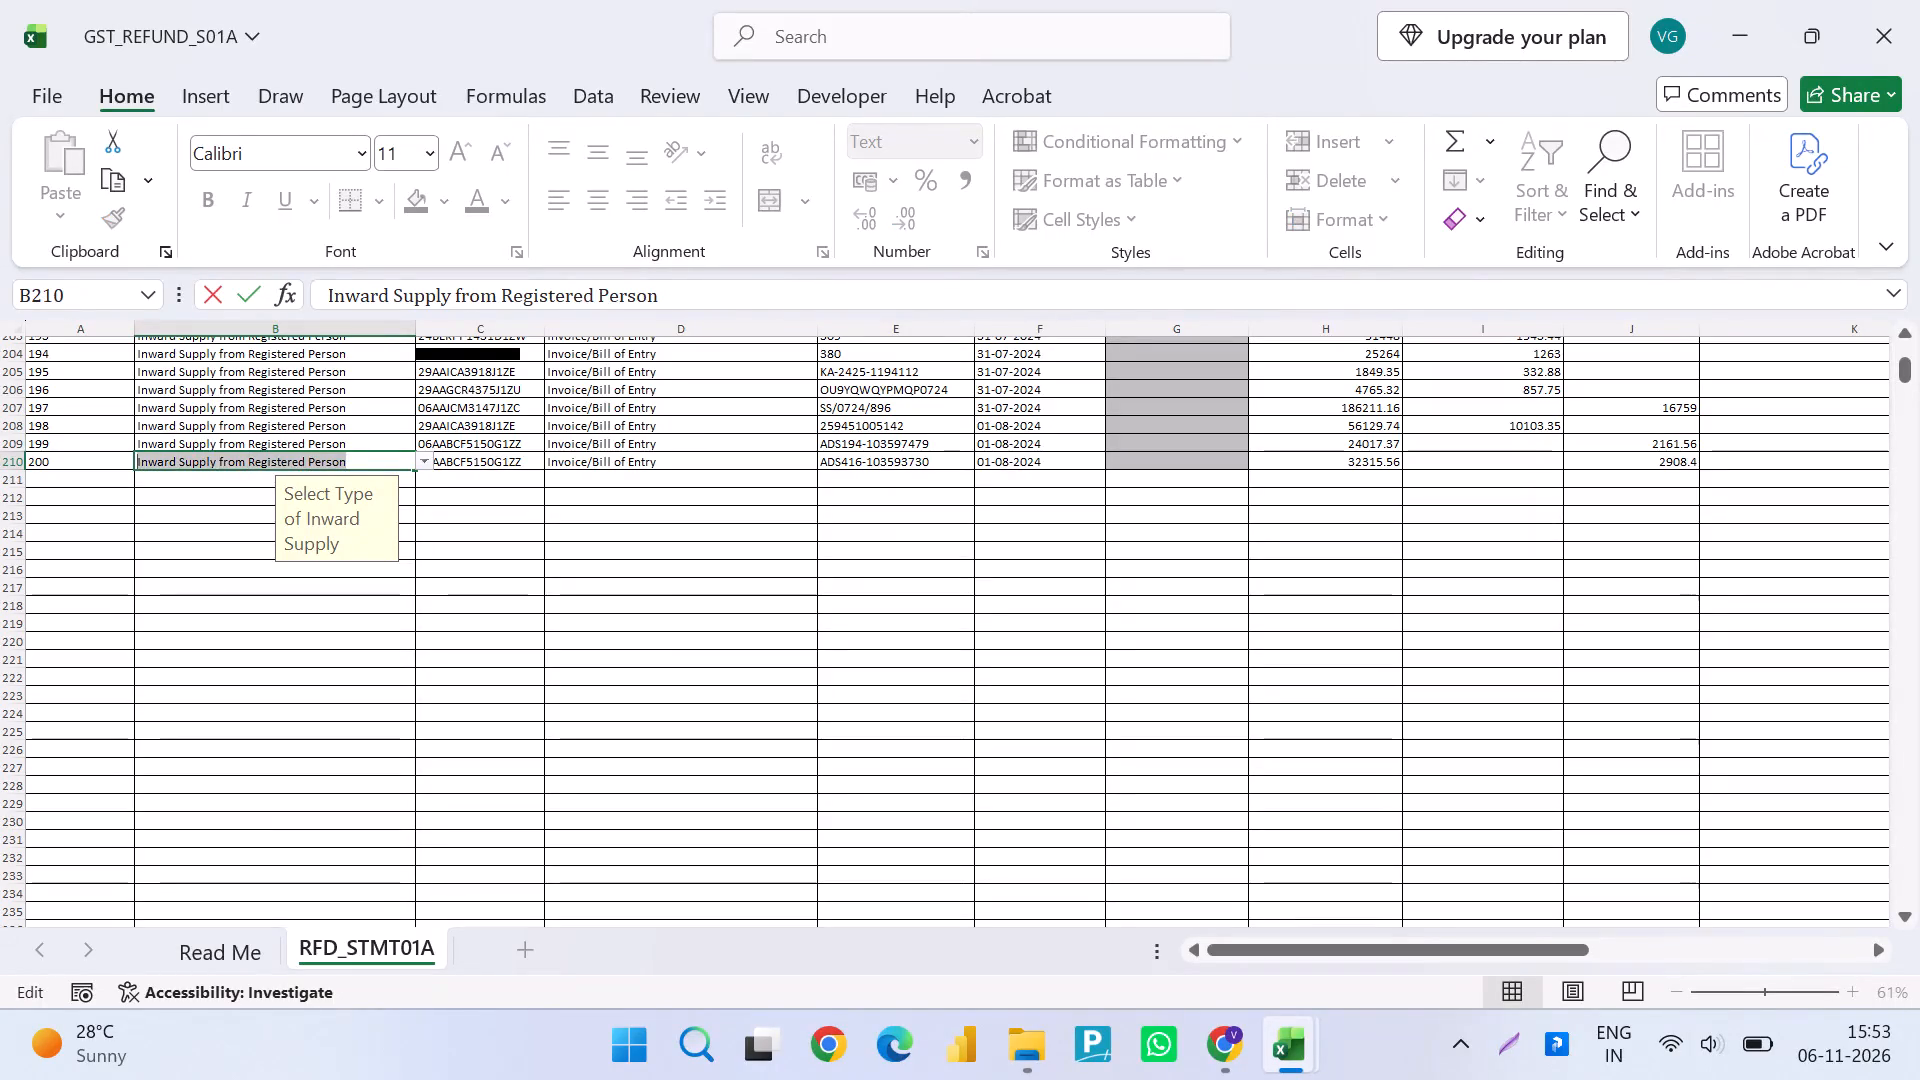
pyautogui.hotkey('ctrl', 'c')
pyautogui.press('Return')
pyautogui.press('F2')
pyautogui.hotkey('ctrl', 'v')
pyautogui.press('Return')
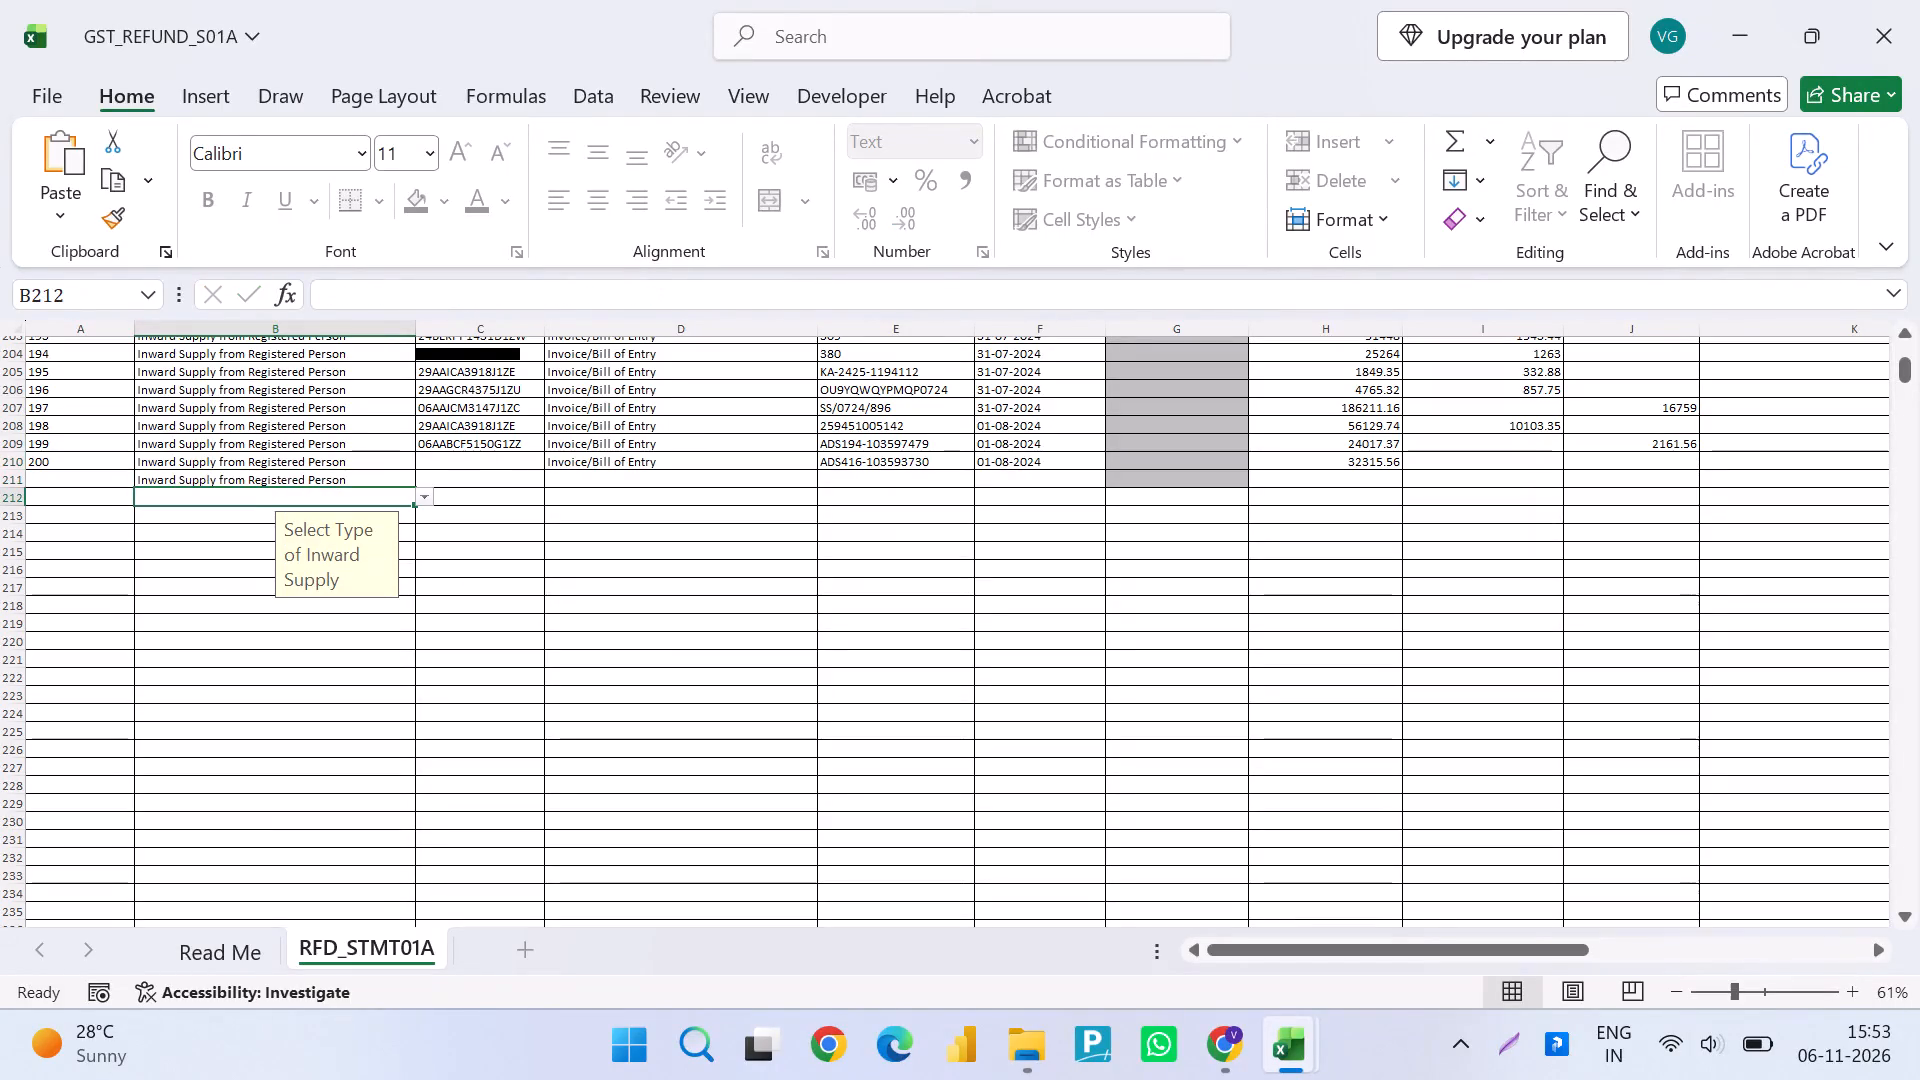
# Enter the copied "Inward Supply from Registered Person" text in cells B212 to B216.
pyautogui.press('F2')
pyautogui.hotkey('ctrl', 'v')
pyautogui.press('Return')
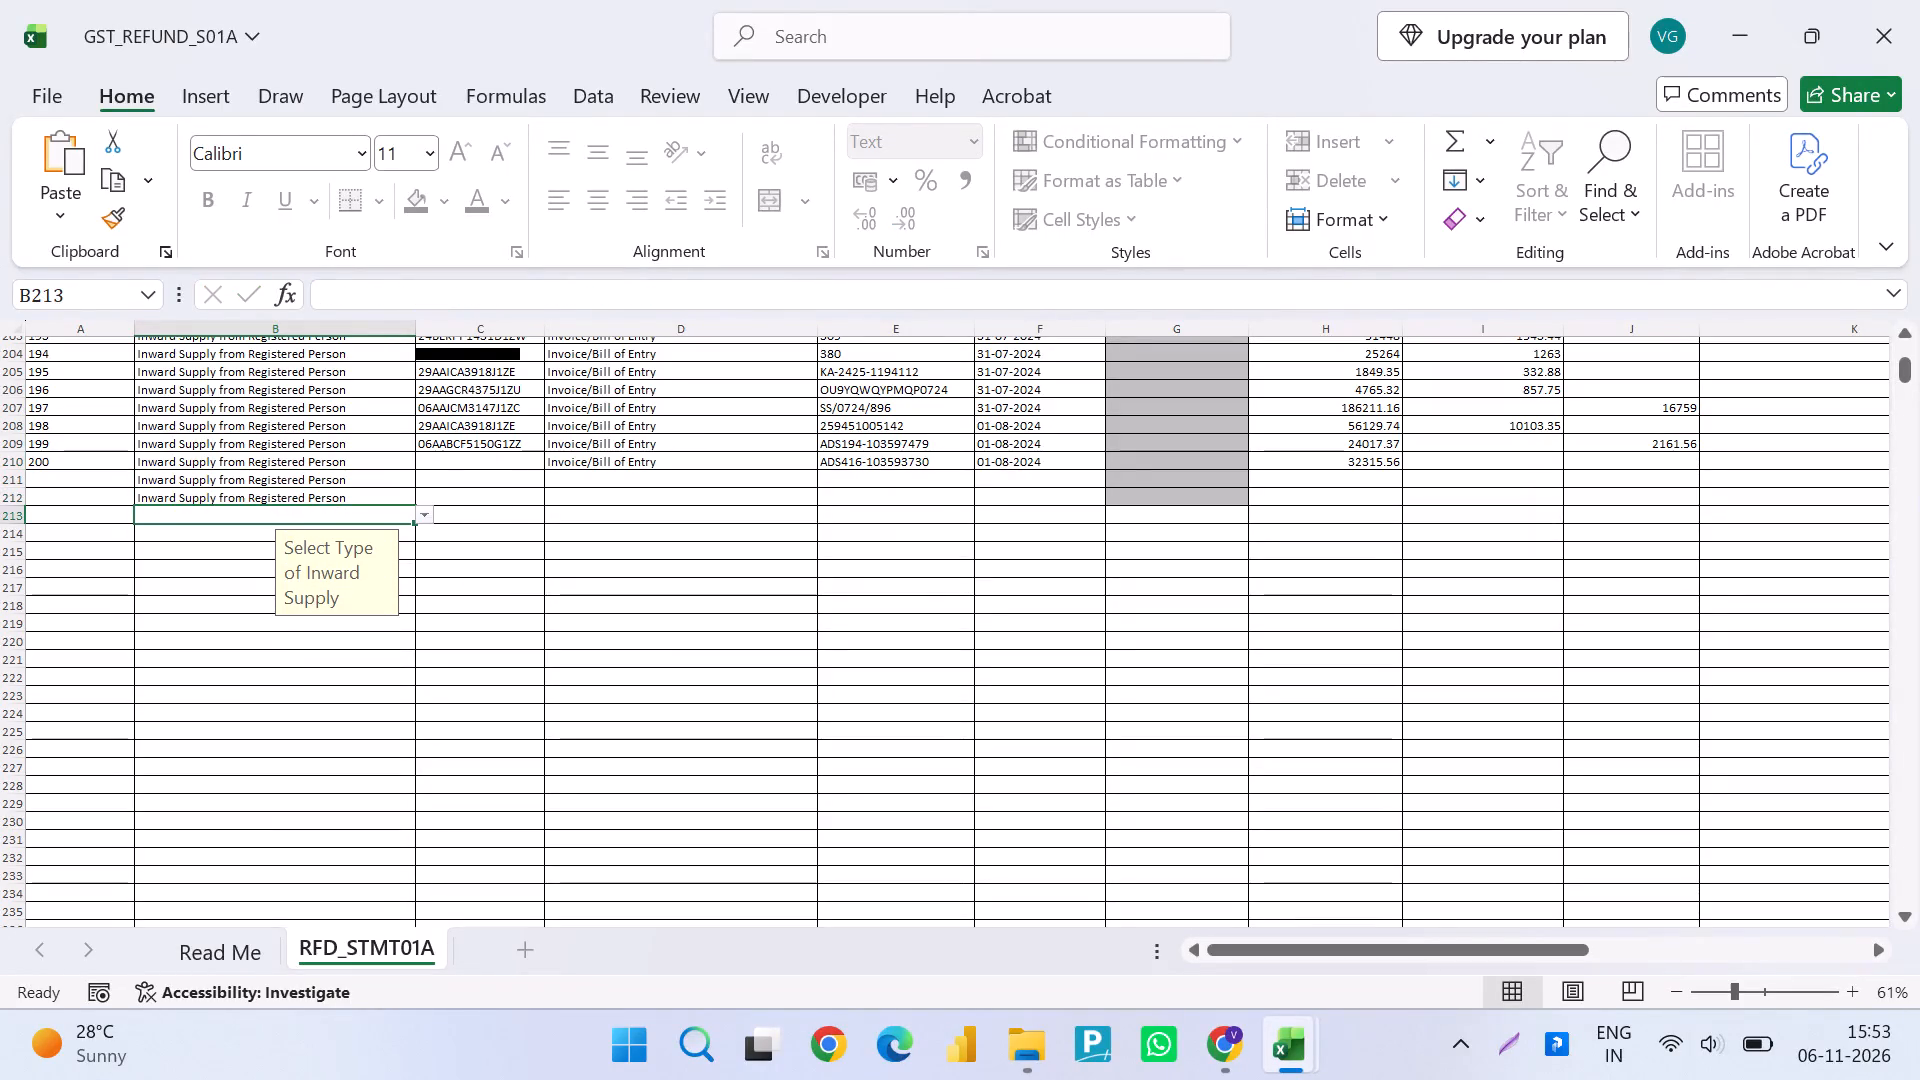
pyautogui.press('F2')
pyautogui.hotkey('ctrl', 'v')
pyautogui.press('Return')
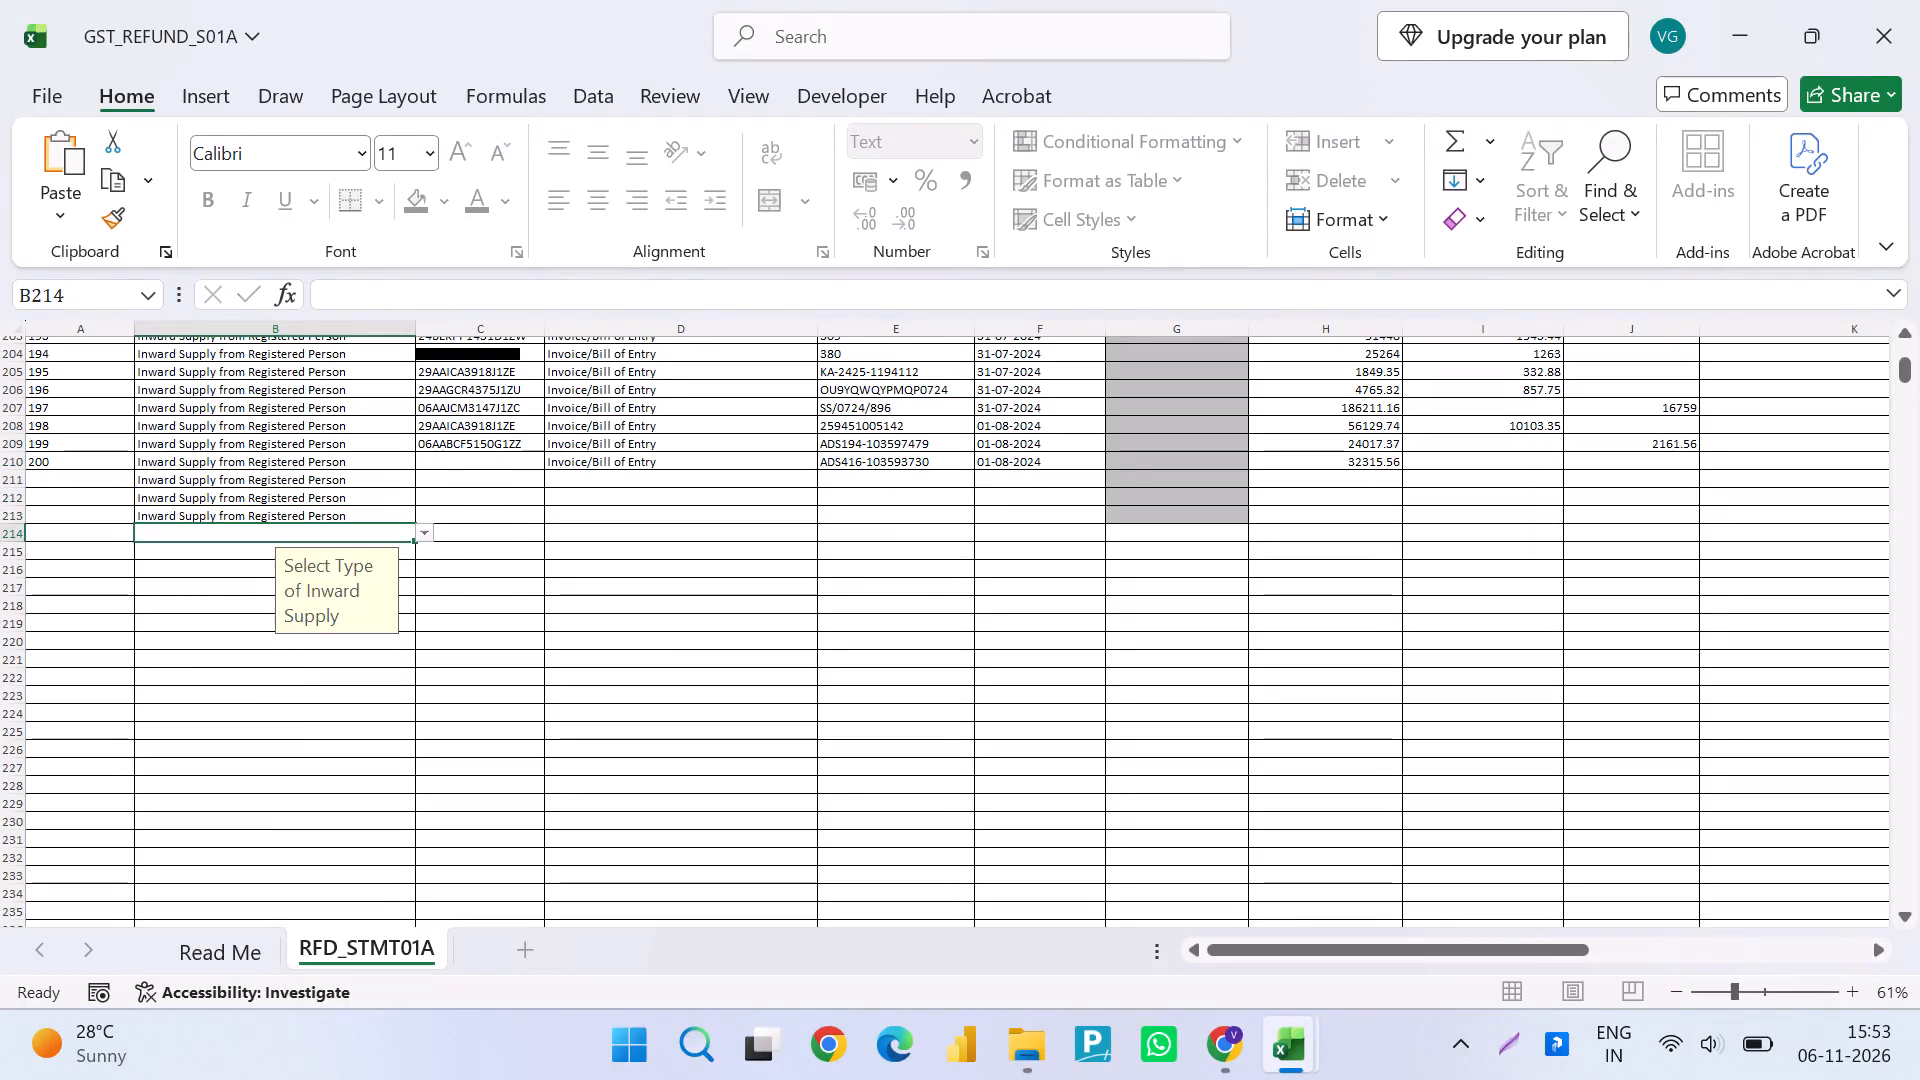
pyautogui.press('F2')
pyautogui.hotkey('ctrl', 'v')
pyautogui.press('Return')
pyautogui.press('F2')
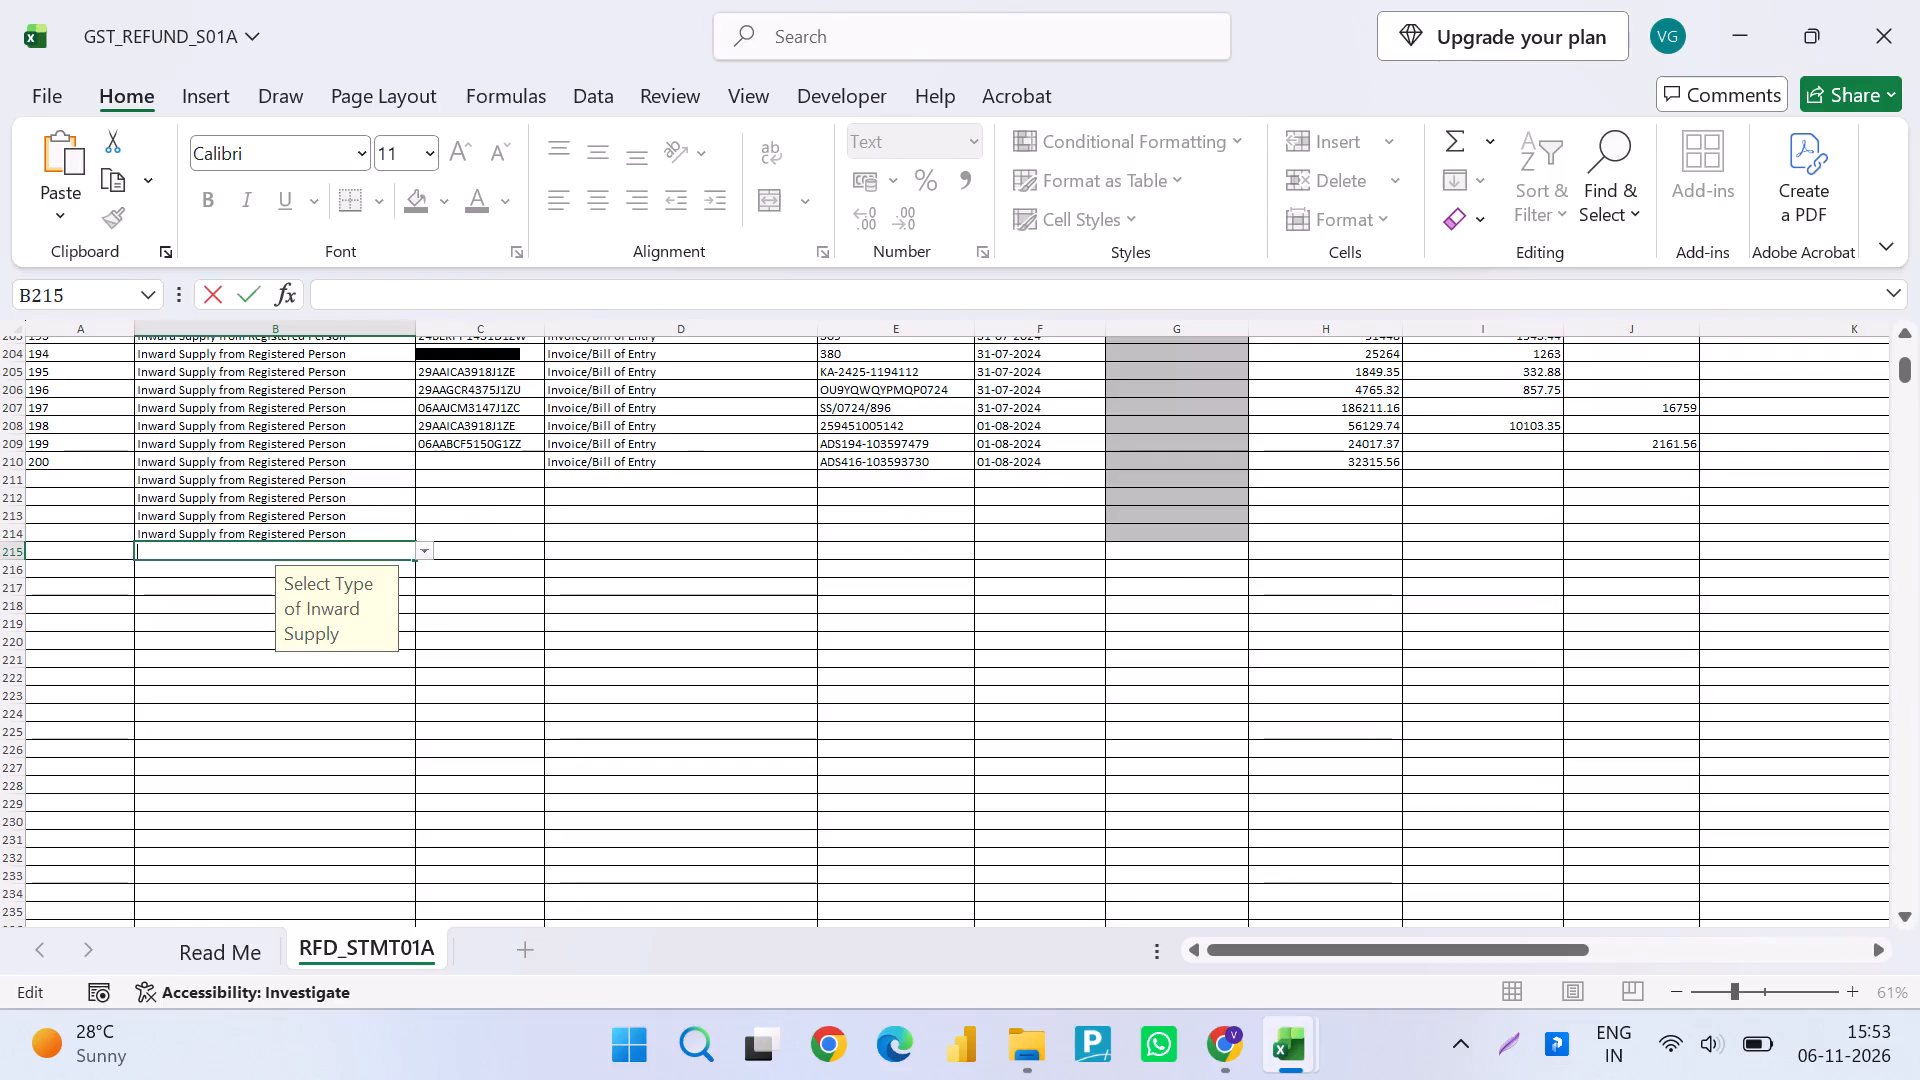
pyautogui.hotkey('ctrl', 'v')
pyautogui.press('Return')
pyautogui.press('F2')
pyautogui.hotkey('ctrl', 'v')
pyautogui.press('Return')
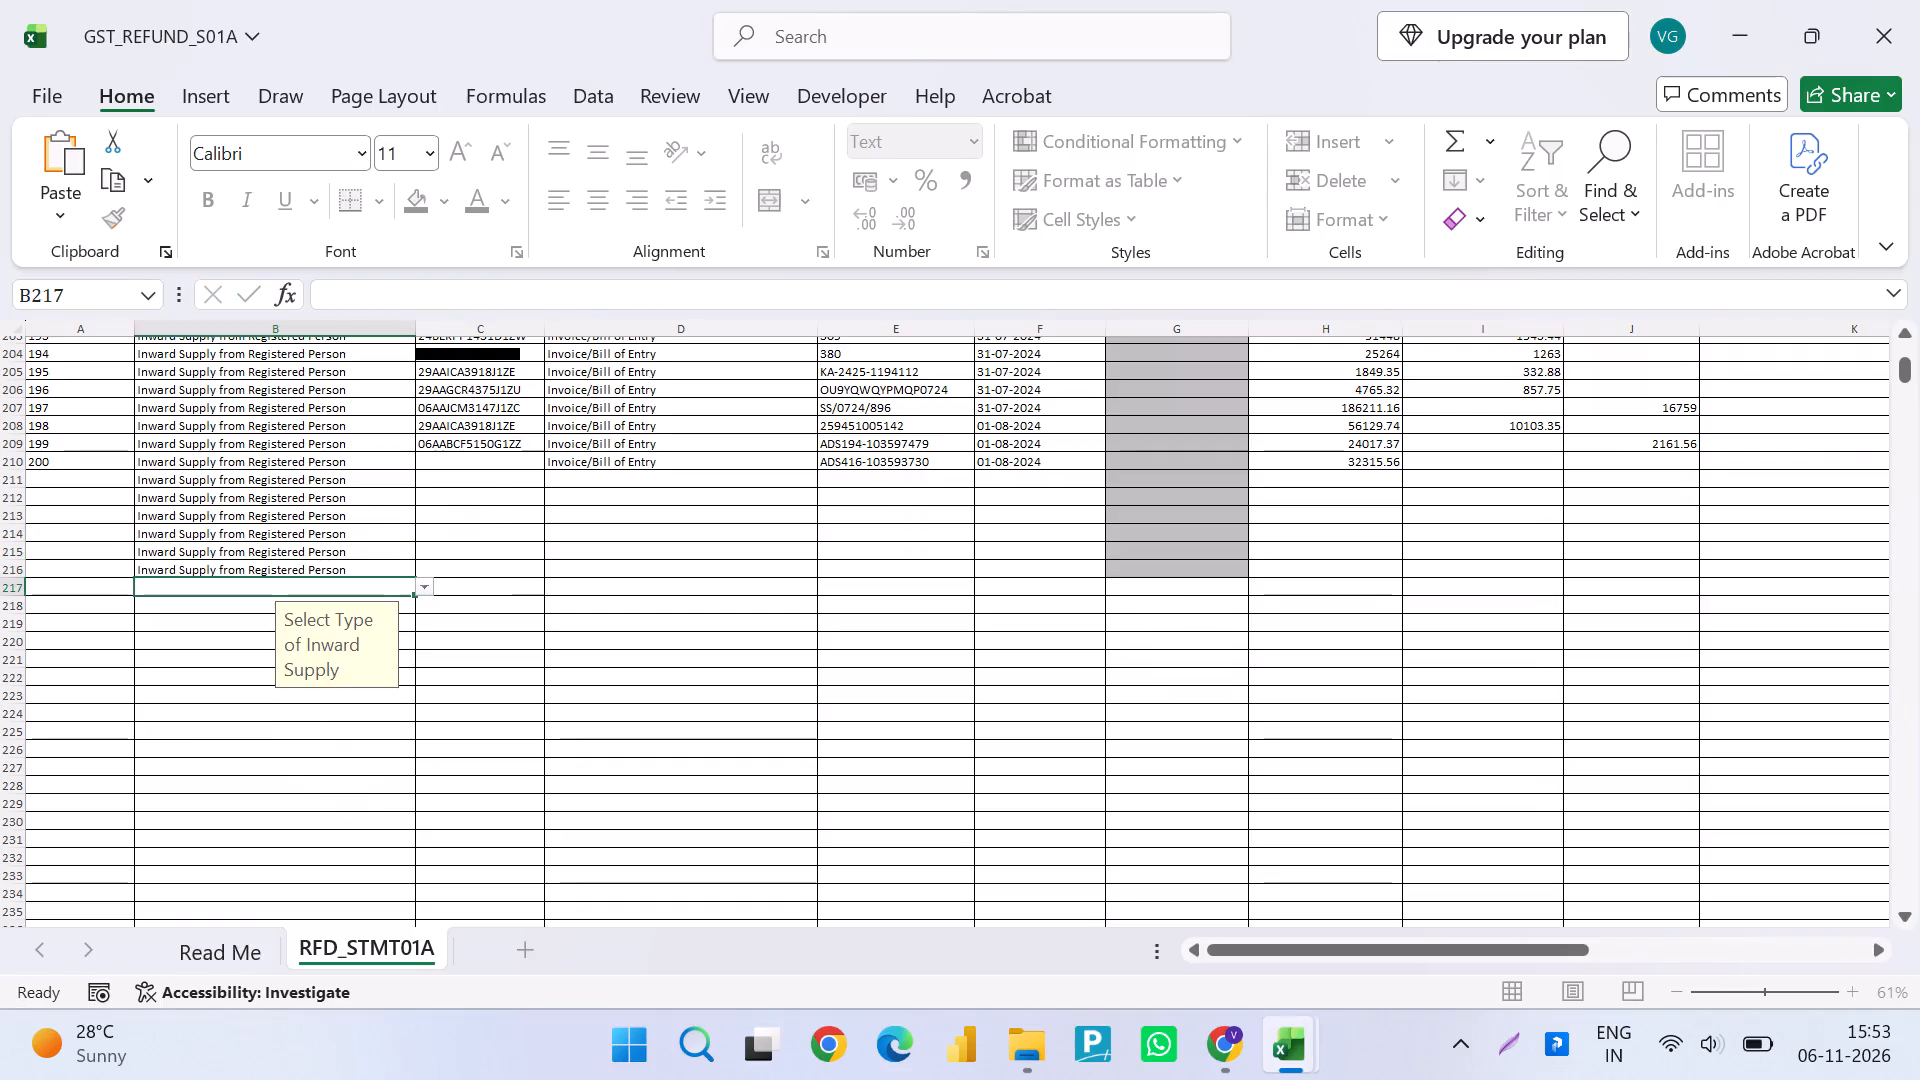
# Return to the PURCHASE 24-25 workbook and set the first serial number in G2 of Sheet2 to 201.
pyautogui.press('Up')
pyautogui.press('Left')
pyautogui.press('Up')
pyautogui.press('Up')
pyautogui.press('Up')
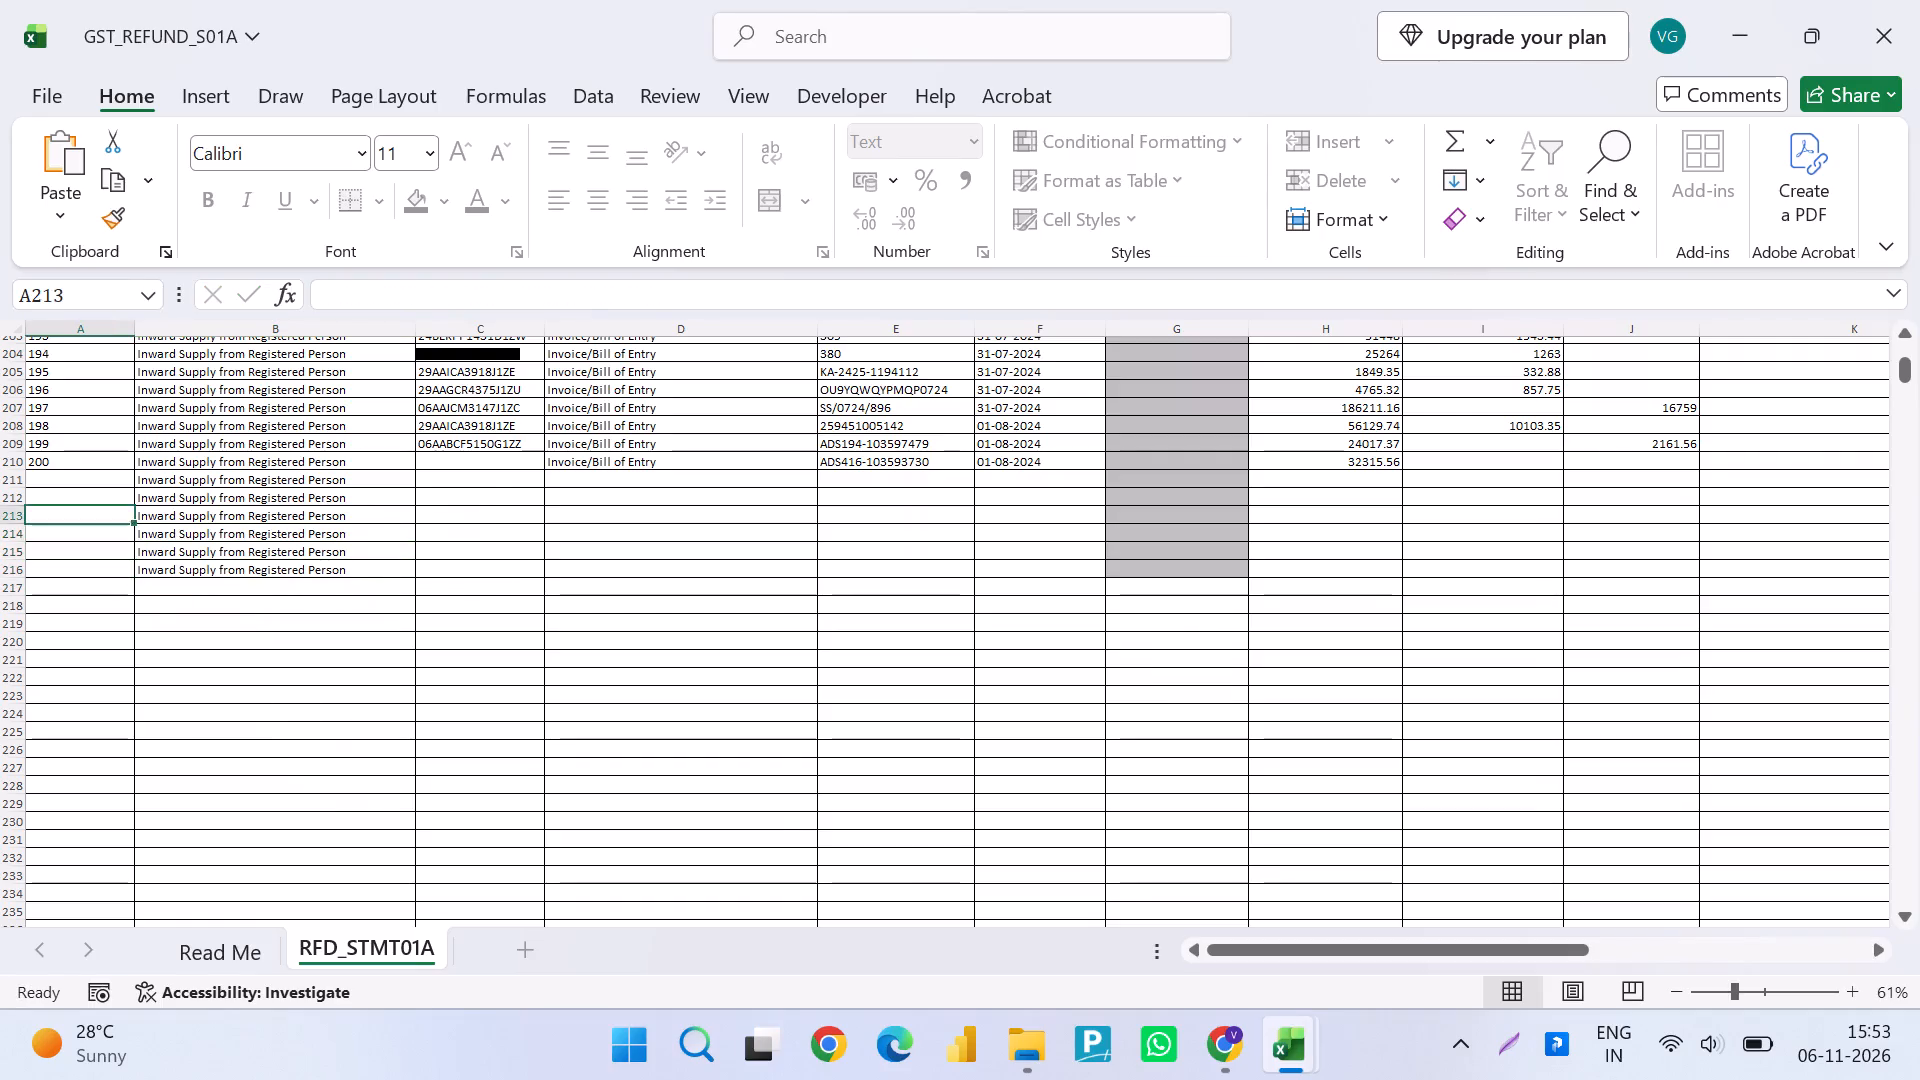
pyautogui.press('Up')
pyautogui.press('Up')
pyautogui.hotkey('alt', 'Tab')
pyautogui.press('Right')
pyautogui.press('Up')
pyautogui.press('Right')
pyautogui.press('Right')
pyautogui.press('Right')
pyautogui.press('Right')
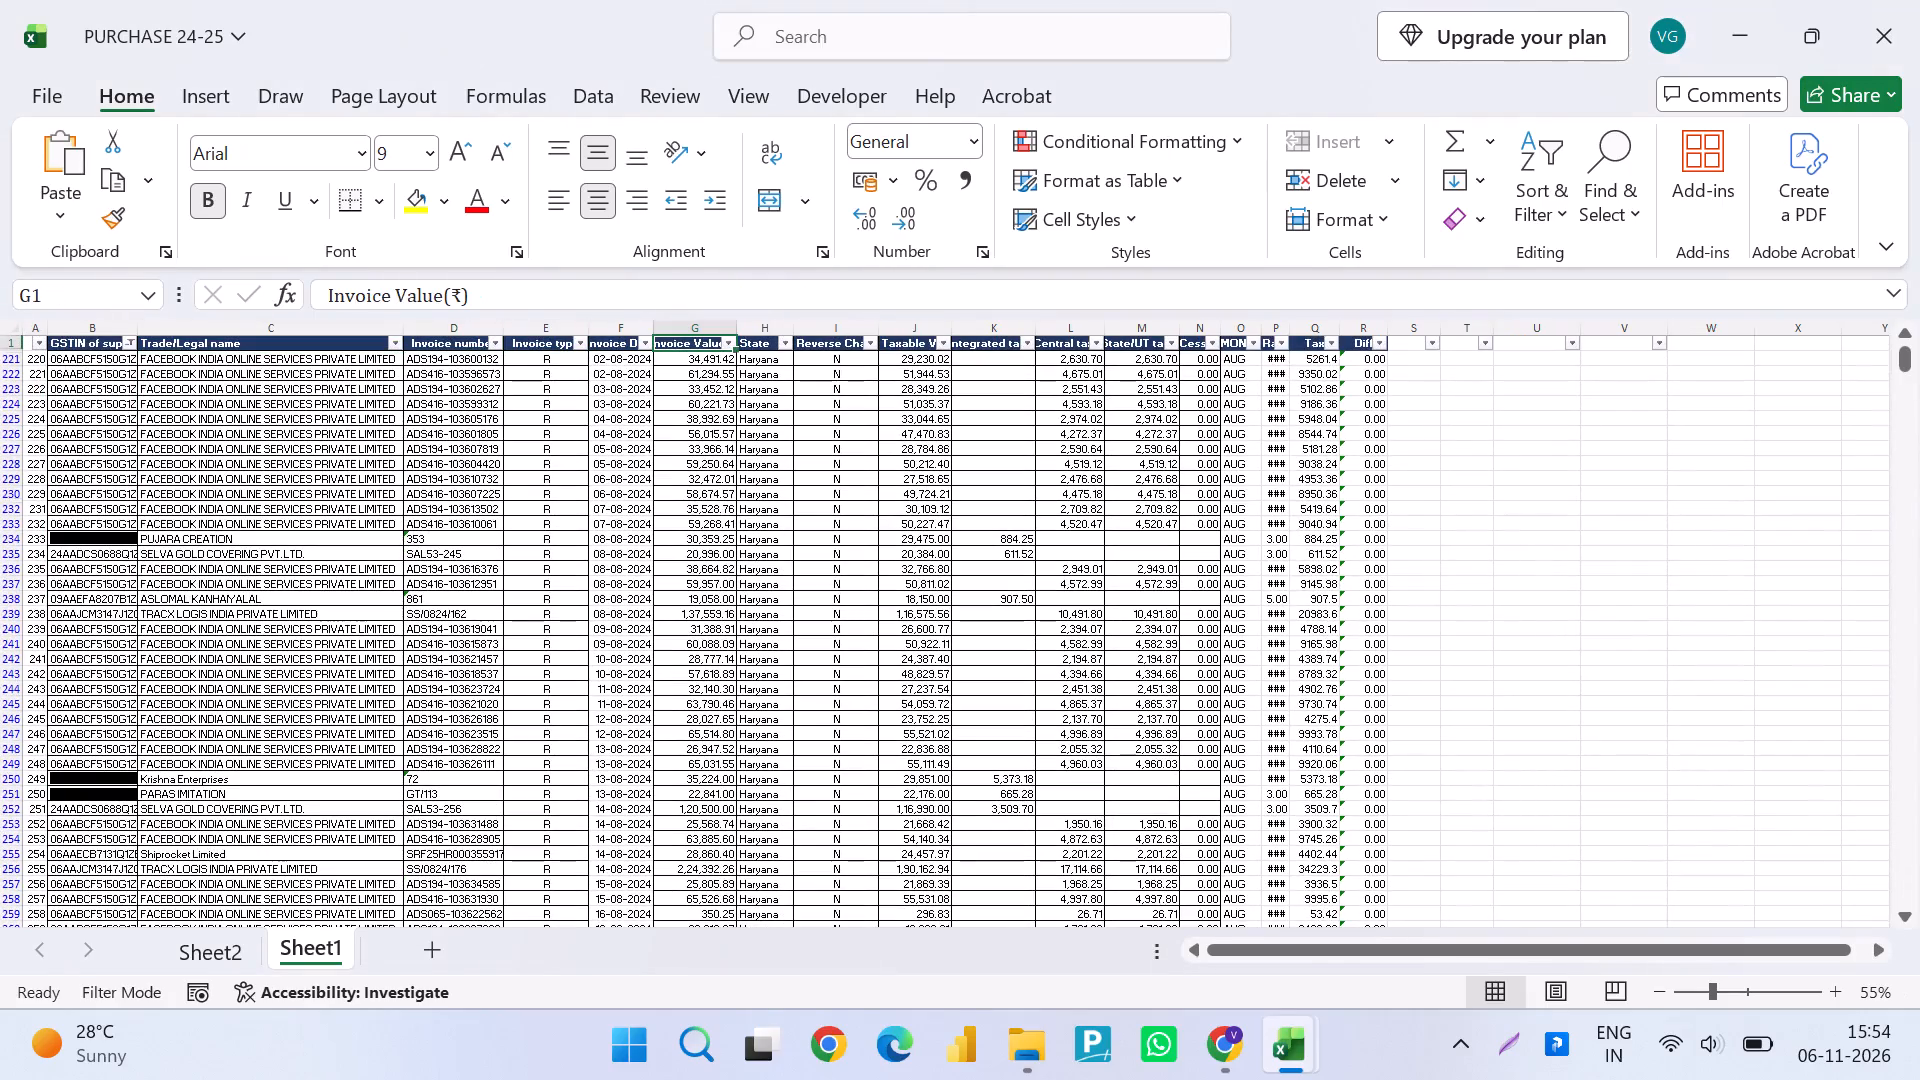
pyautogui.click(243, 956)
pyautogui.press('Right')
pyautogui.press('Up')
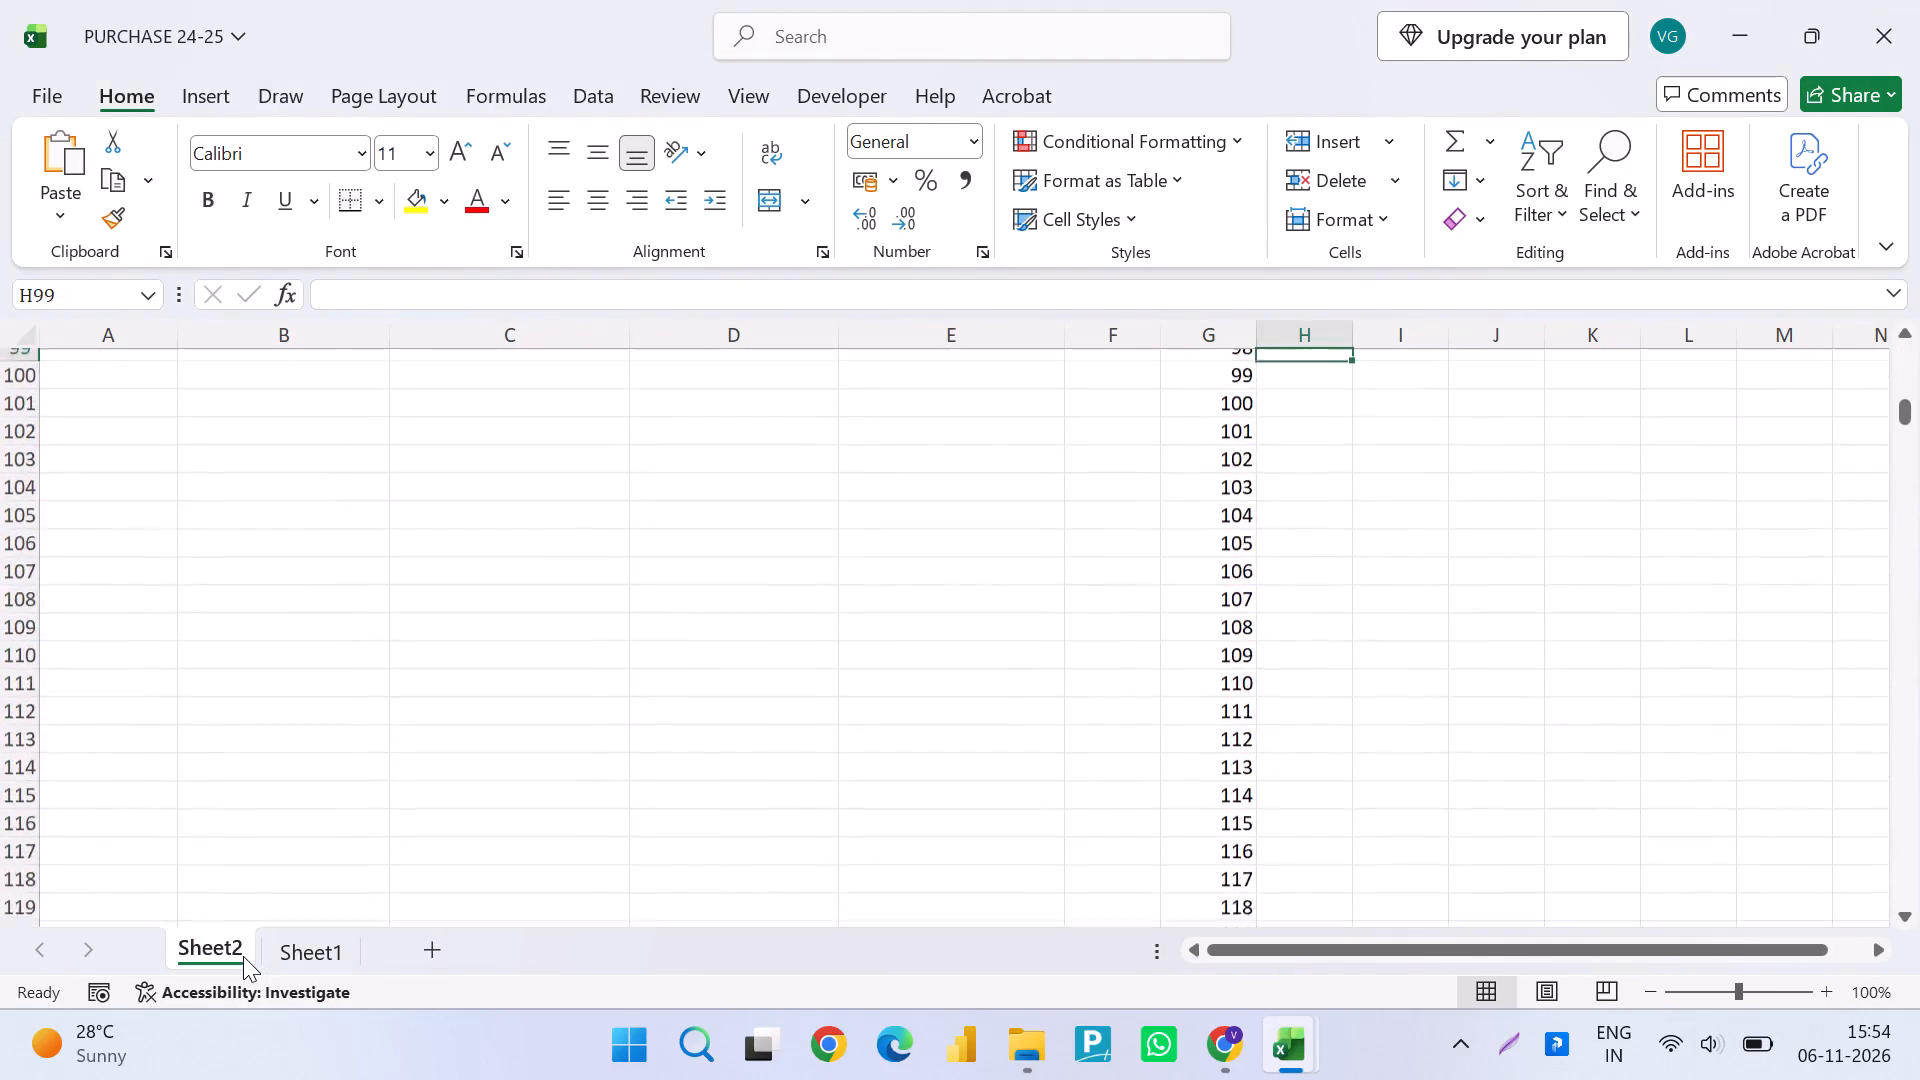
pyautogui.hotkey('ctrl', 'Up')
pyautogui.press('Down')
pyautogui.press('Left')
pyautogui.write('201')
pyautogui.press('Return')
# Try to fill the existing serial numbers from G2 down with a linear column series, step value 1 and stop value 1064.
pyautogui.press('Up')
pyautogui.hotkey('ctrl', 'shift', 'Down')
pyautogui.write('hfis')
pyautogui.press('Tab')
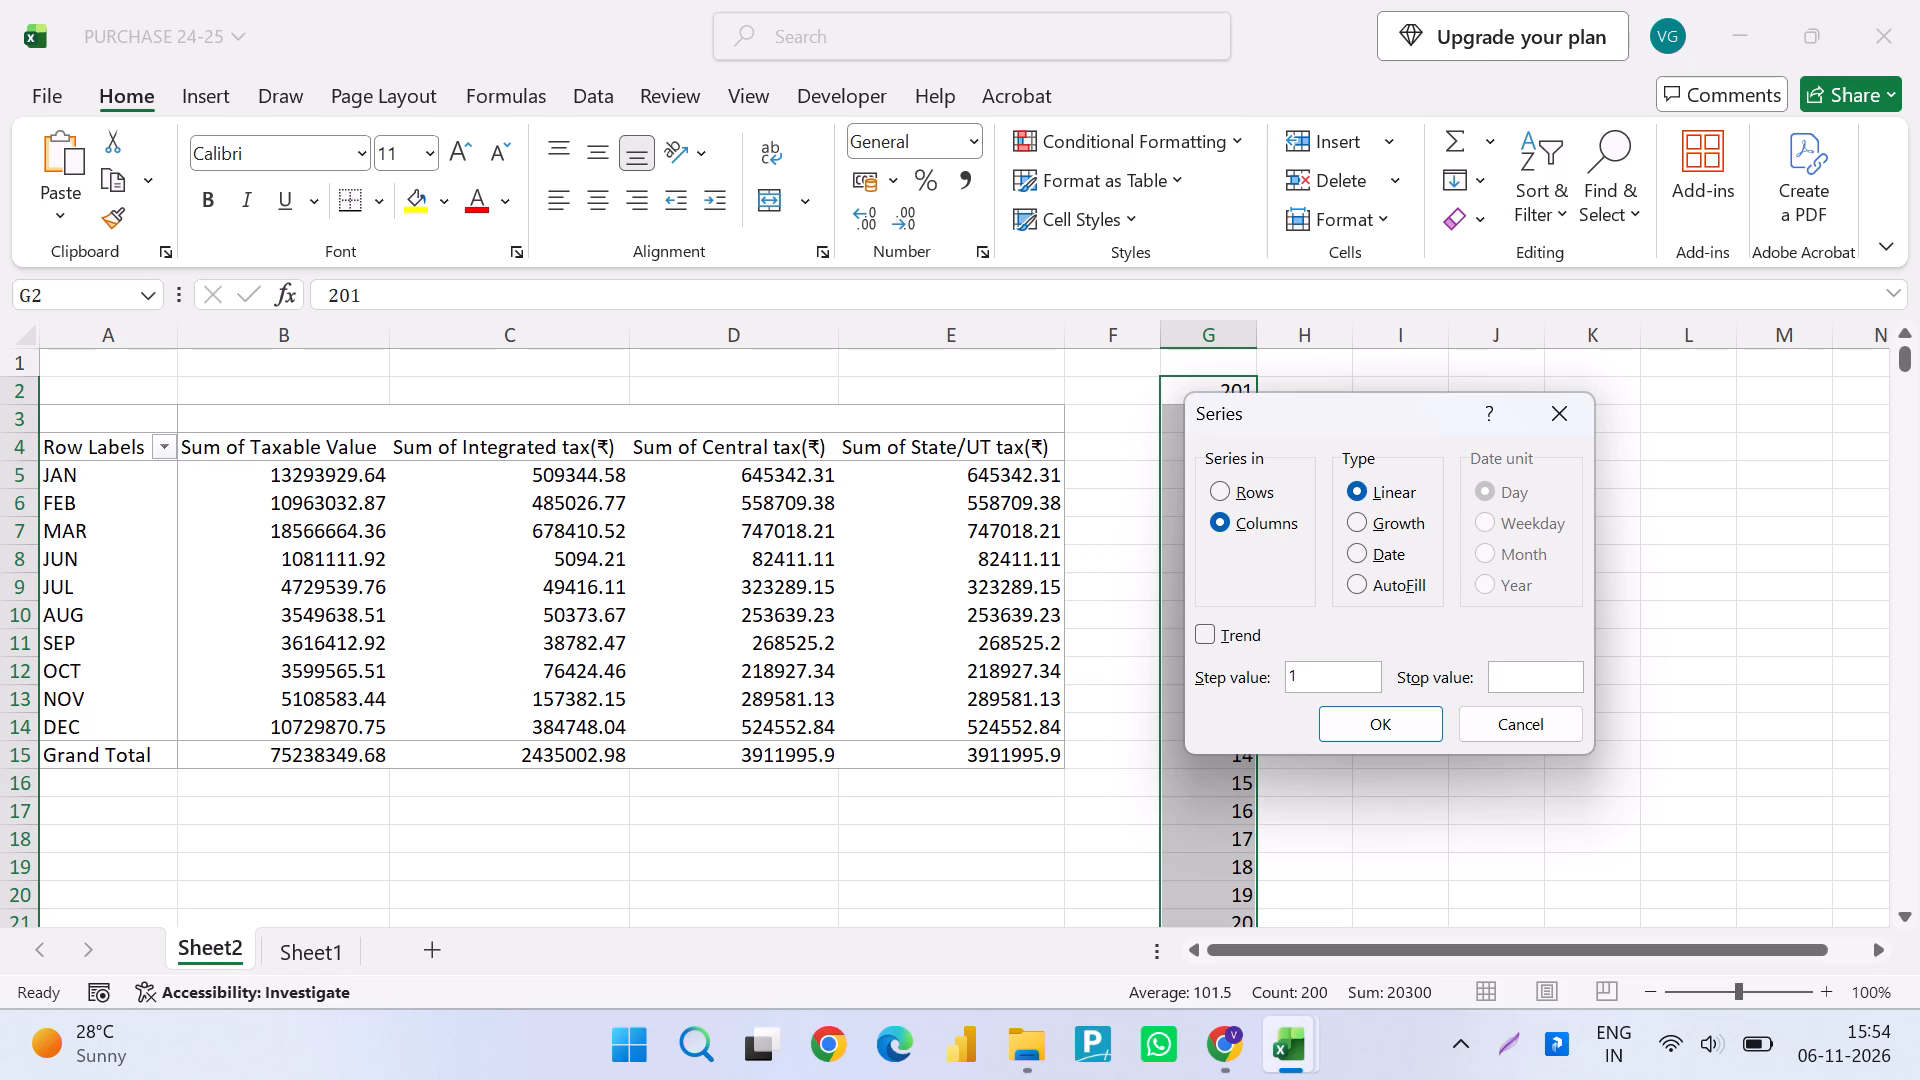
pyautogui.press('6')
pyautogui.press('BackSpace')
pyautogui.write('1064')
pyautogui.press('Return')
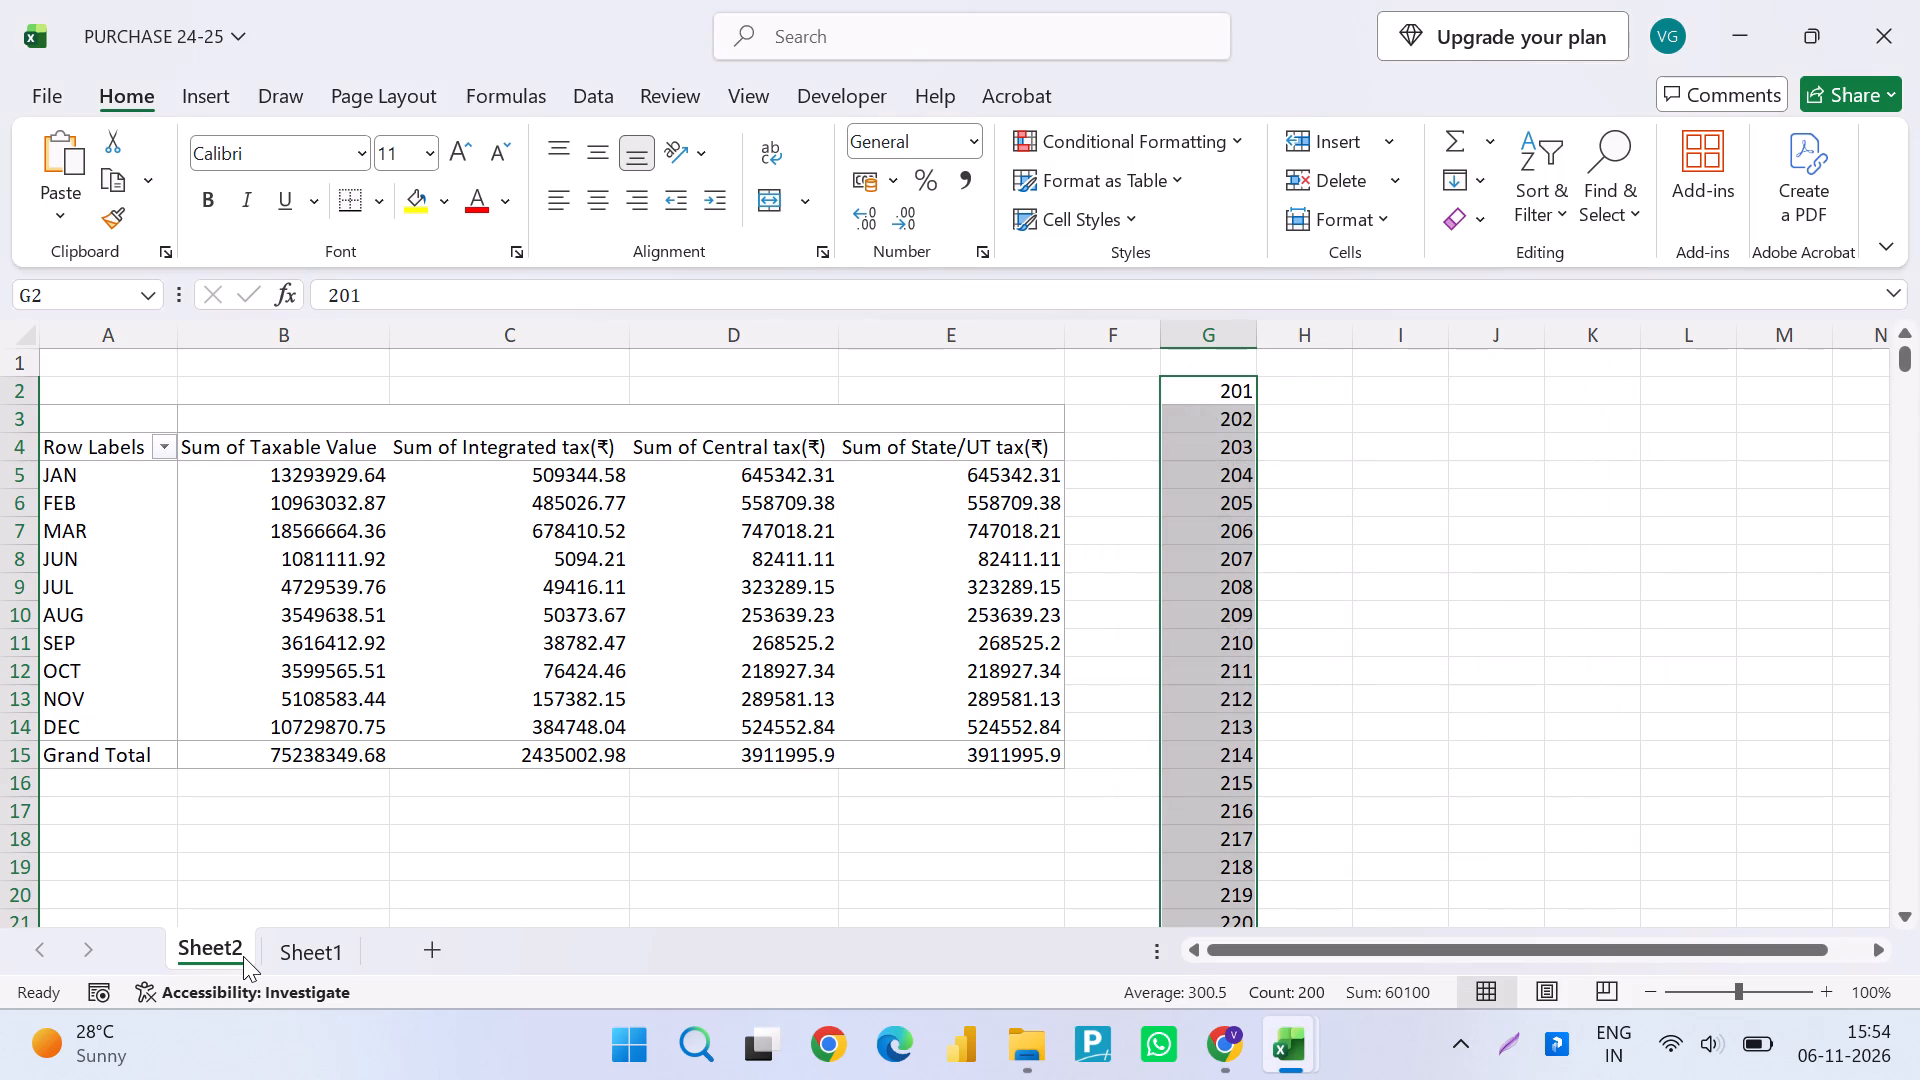
# Examine how far the serial numbers run in column G, and select the whole column.
pyautogui.press('Up')
pyautogui.press('Down')
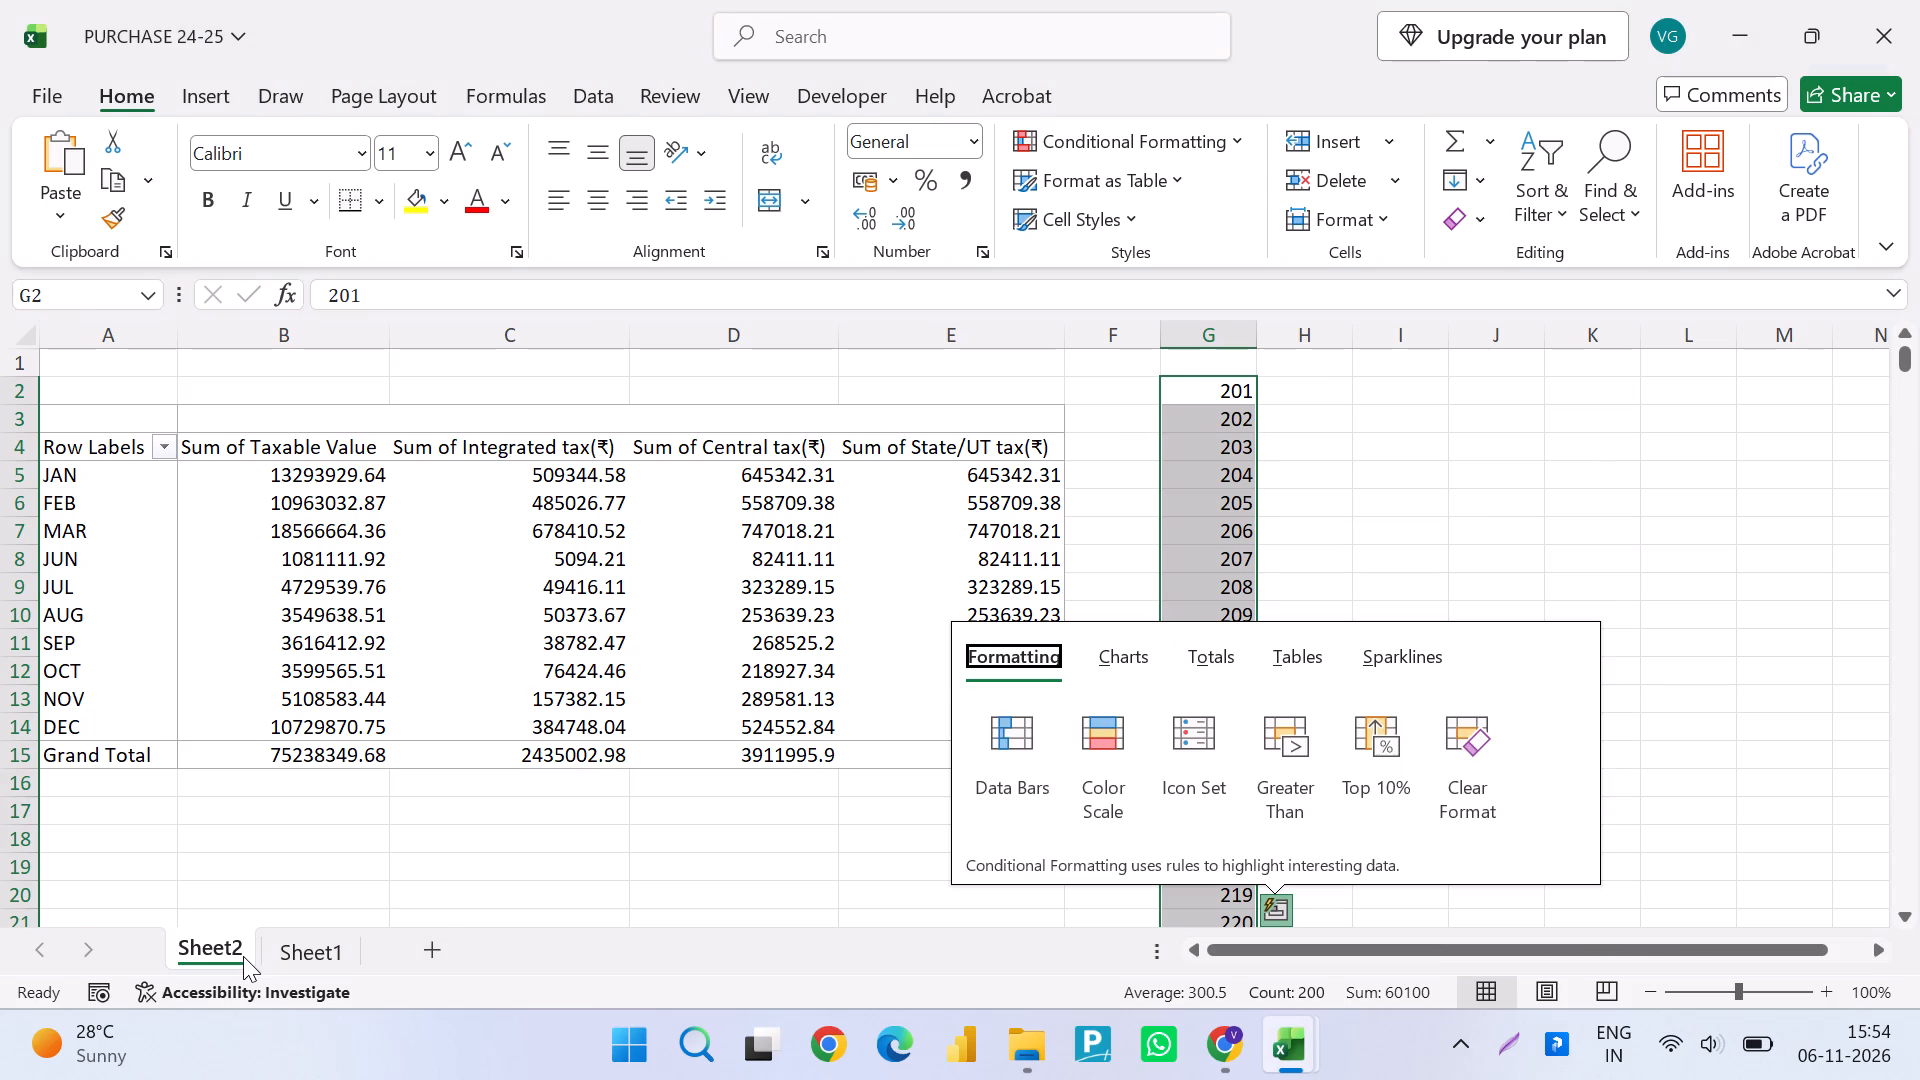
pyautogui.press('Escape')
pyautogui.press('Up')
pyautogui.press('Down')
pyautogui.hotkey('ctrl', 'shift', 'Down')
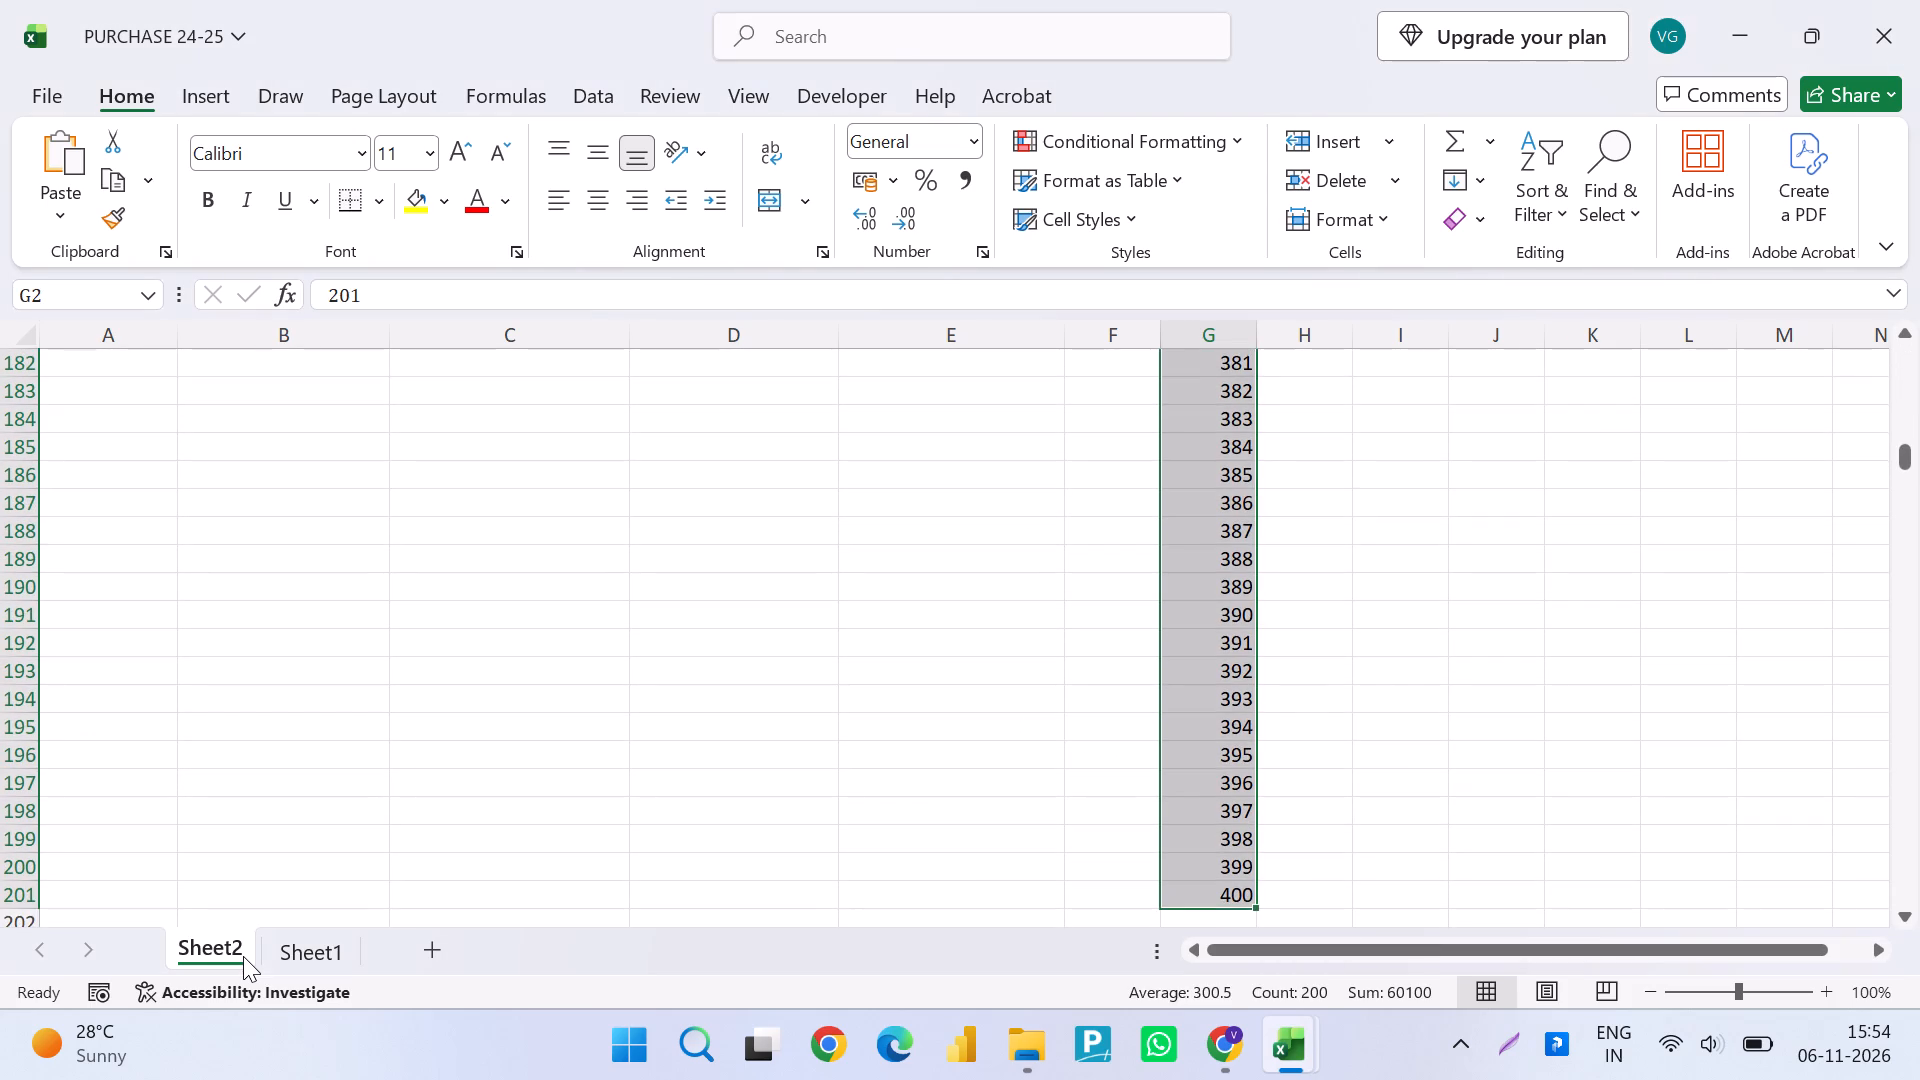
pyautogui.hotkey('shift', 'Down')
pyautogui.hotkey('shift', 'Up')
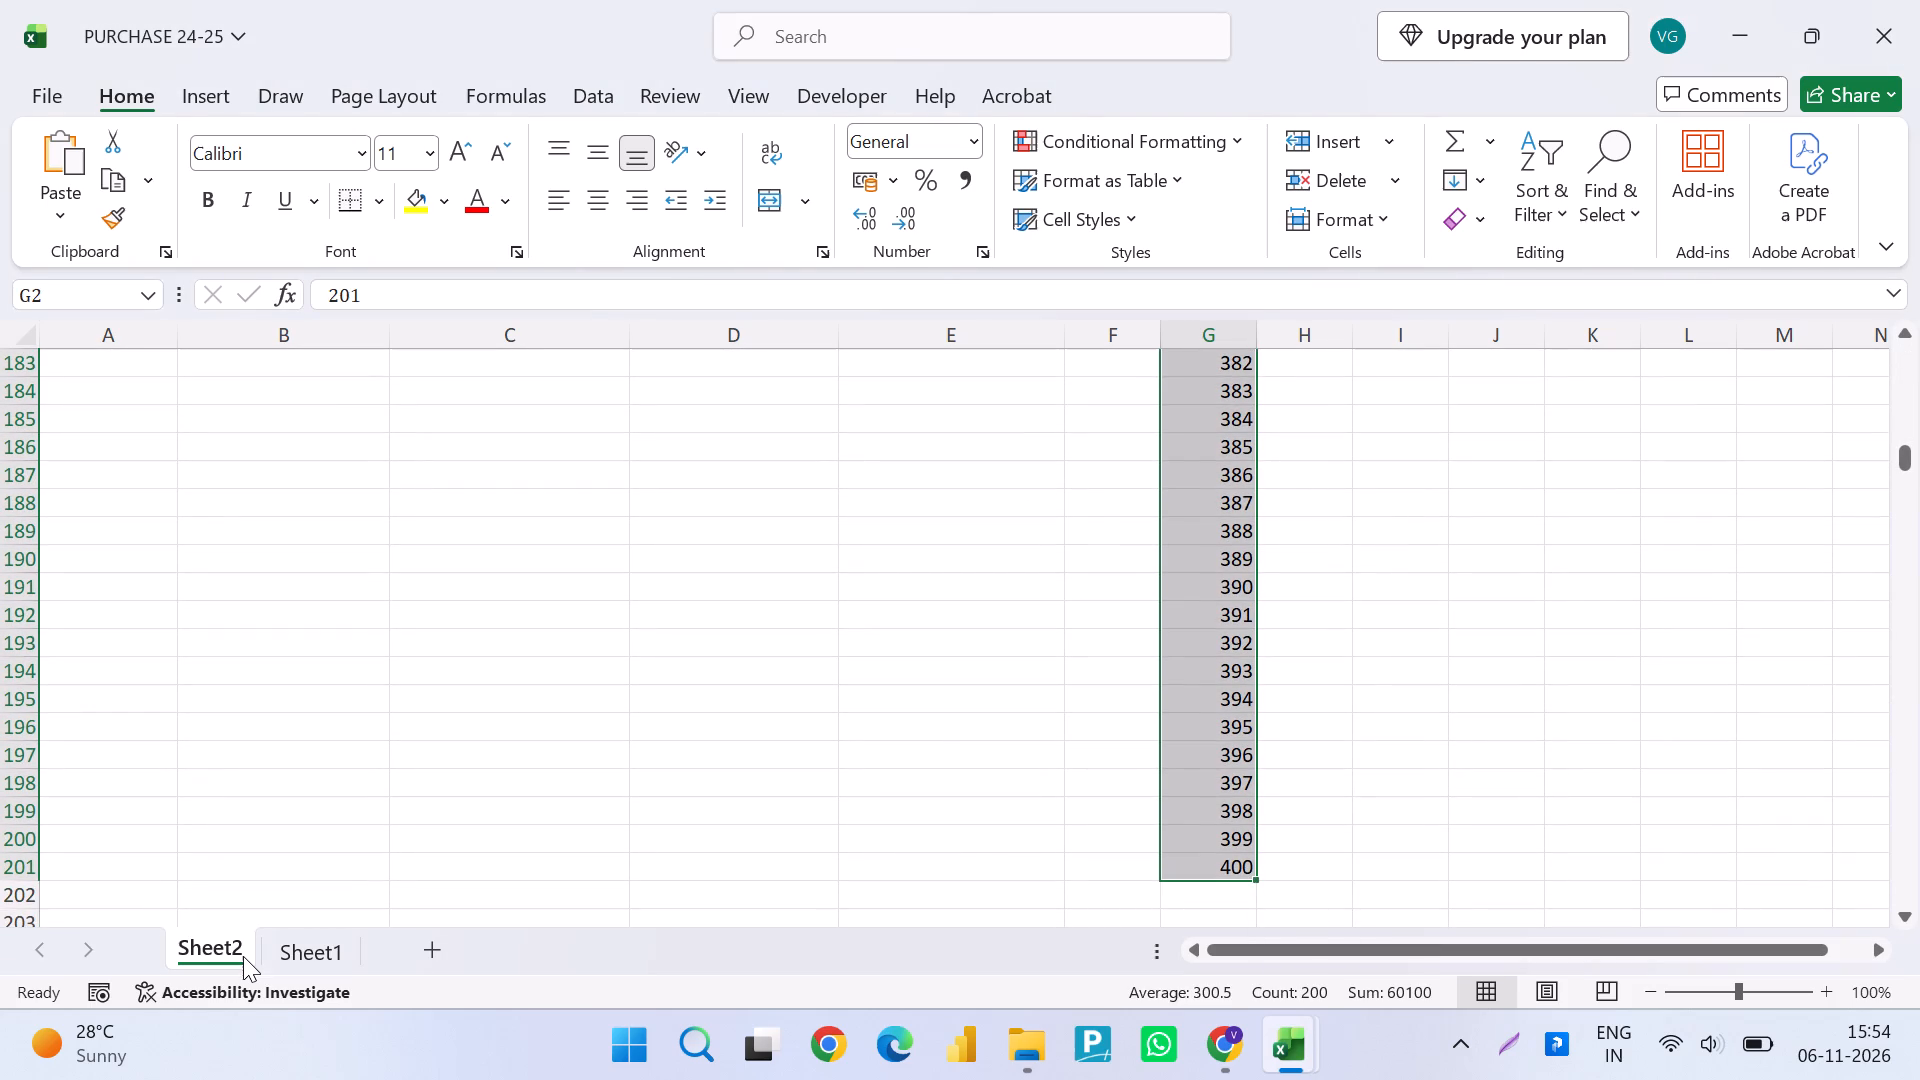
pyautogui.hotkey('ctrl', 'space')
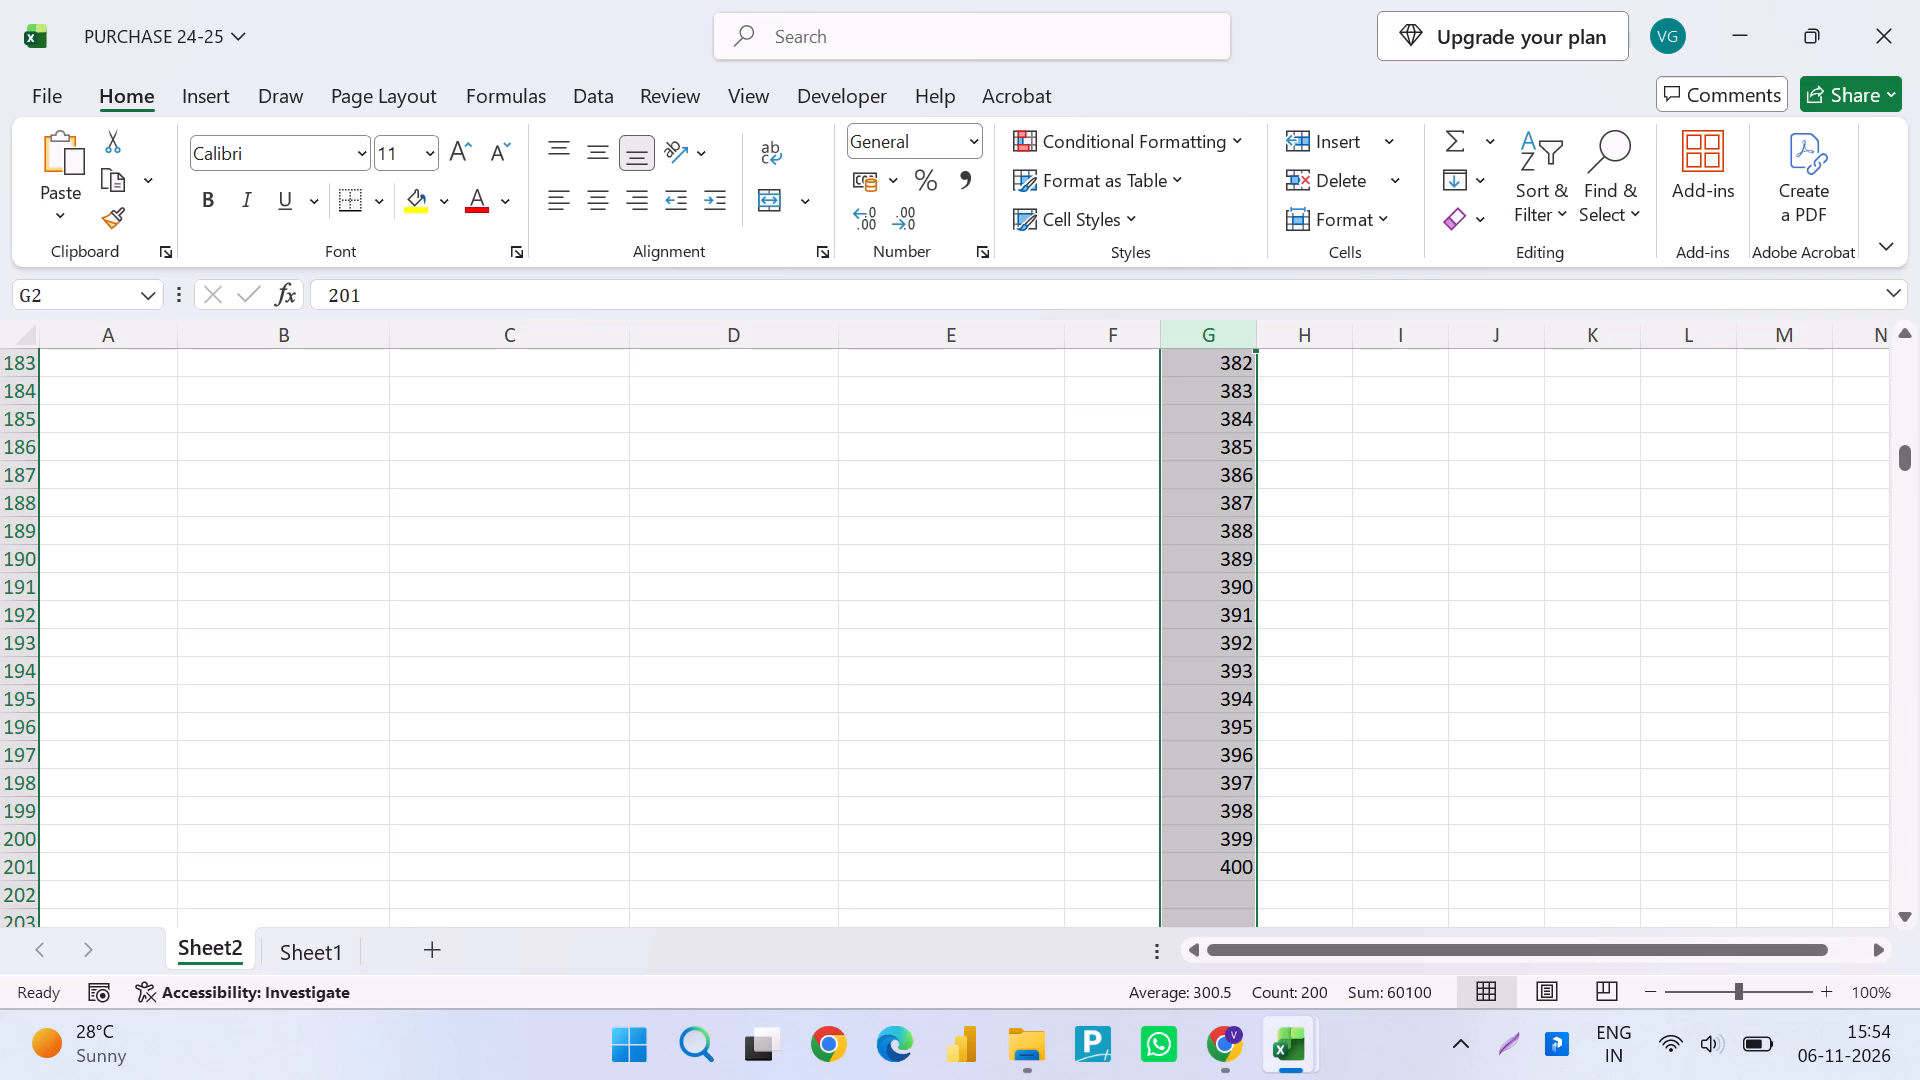
pyautogui.scroll(6, 1321, 410)
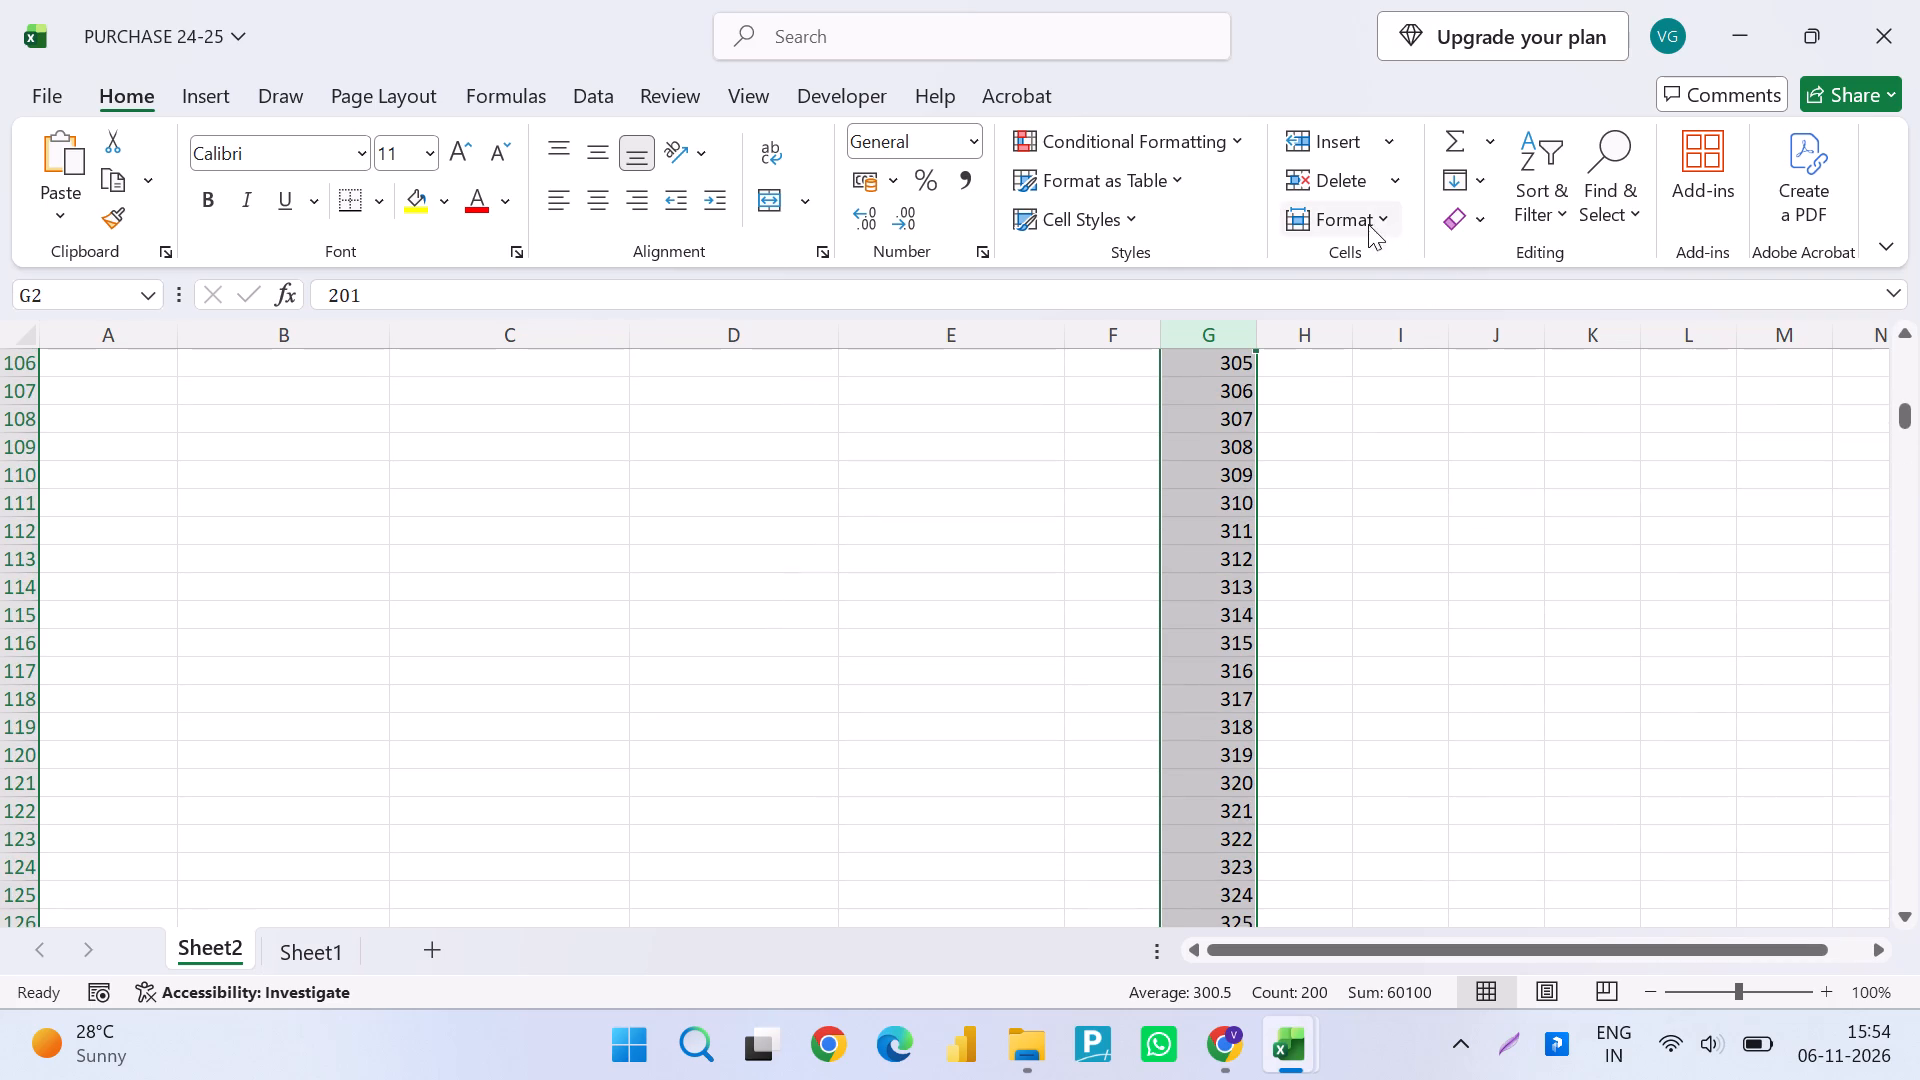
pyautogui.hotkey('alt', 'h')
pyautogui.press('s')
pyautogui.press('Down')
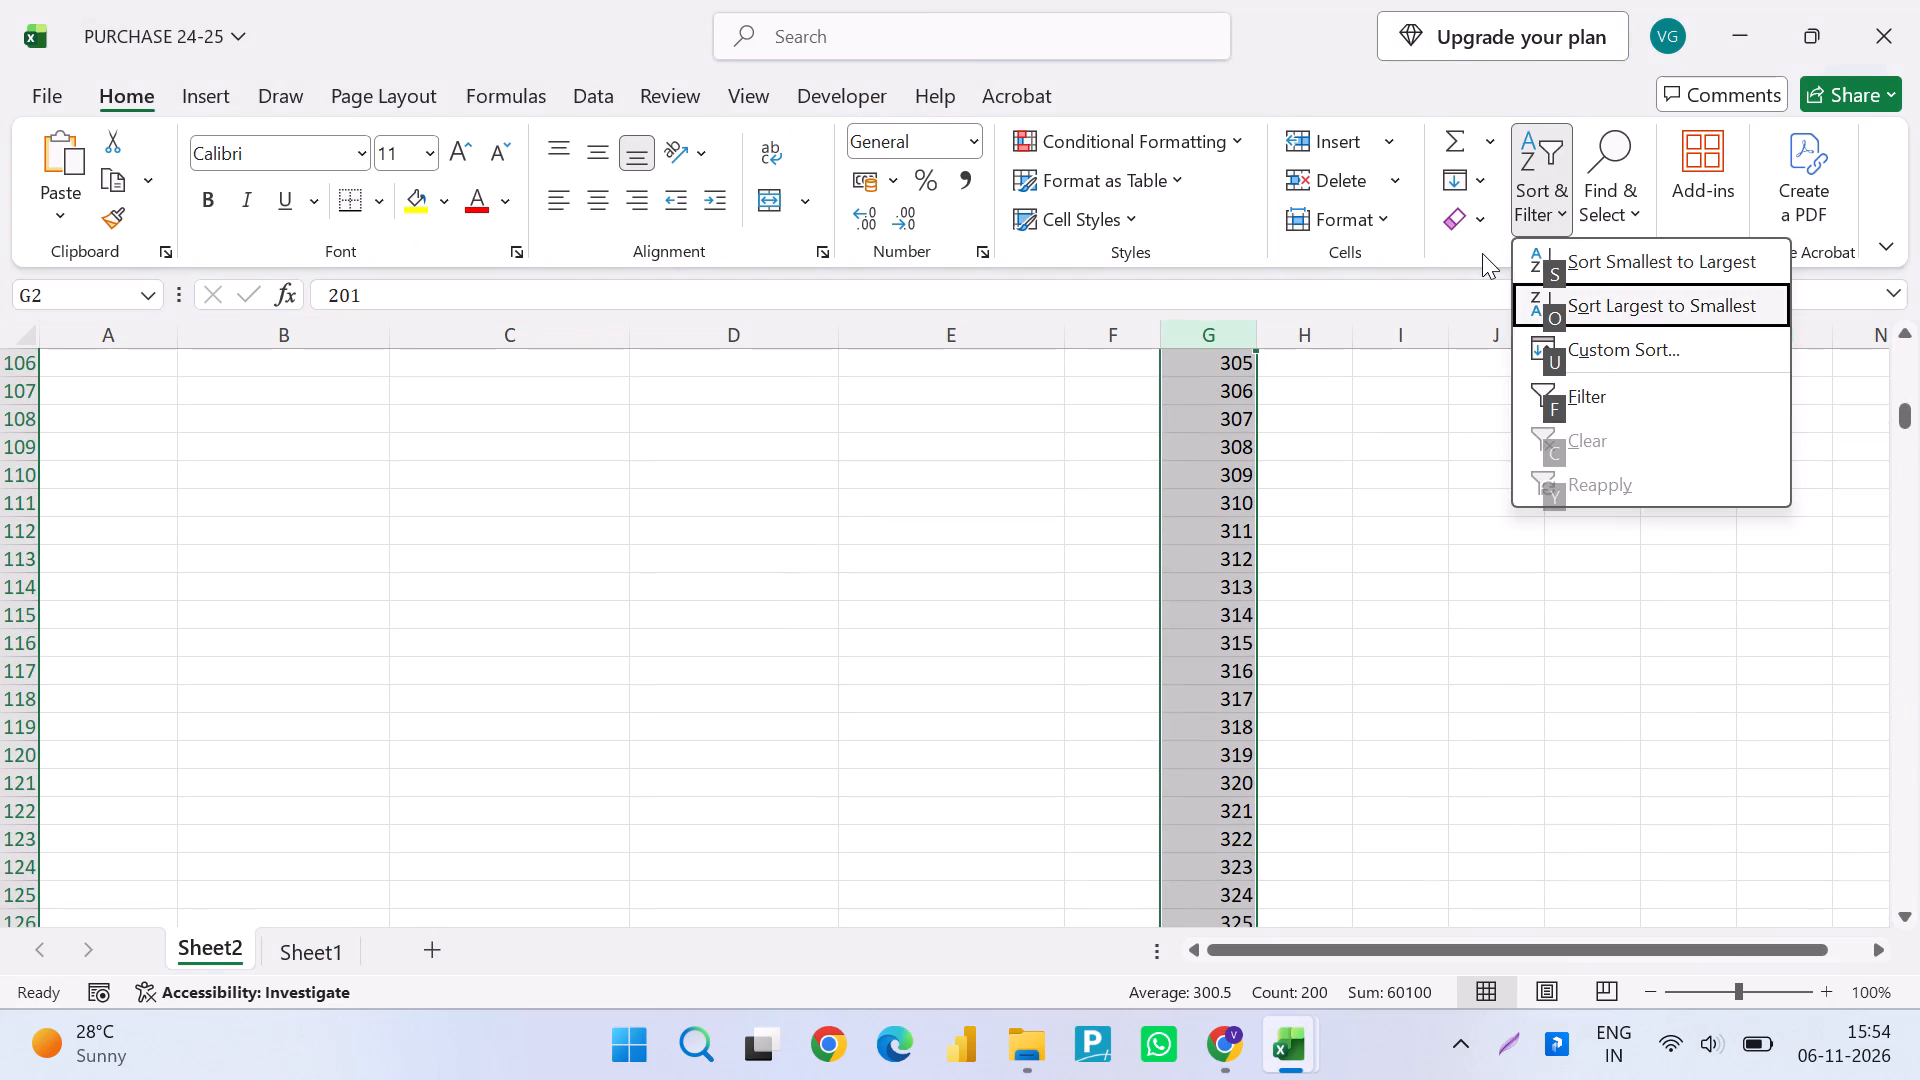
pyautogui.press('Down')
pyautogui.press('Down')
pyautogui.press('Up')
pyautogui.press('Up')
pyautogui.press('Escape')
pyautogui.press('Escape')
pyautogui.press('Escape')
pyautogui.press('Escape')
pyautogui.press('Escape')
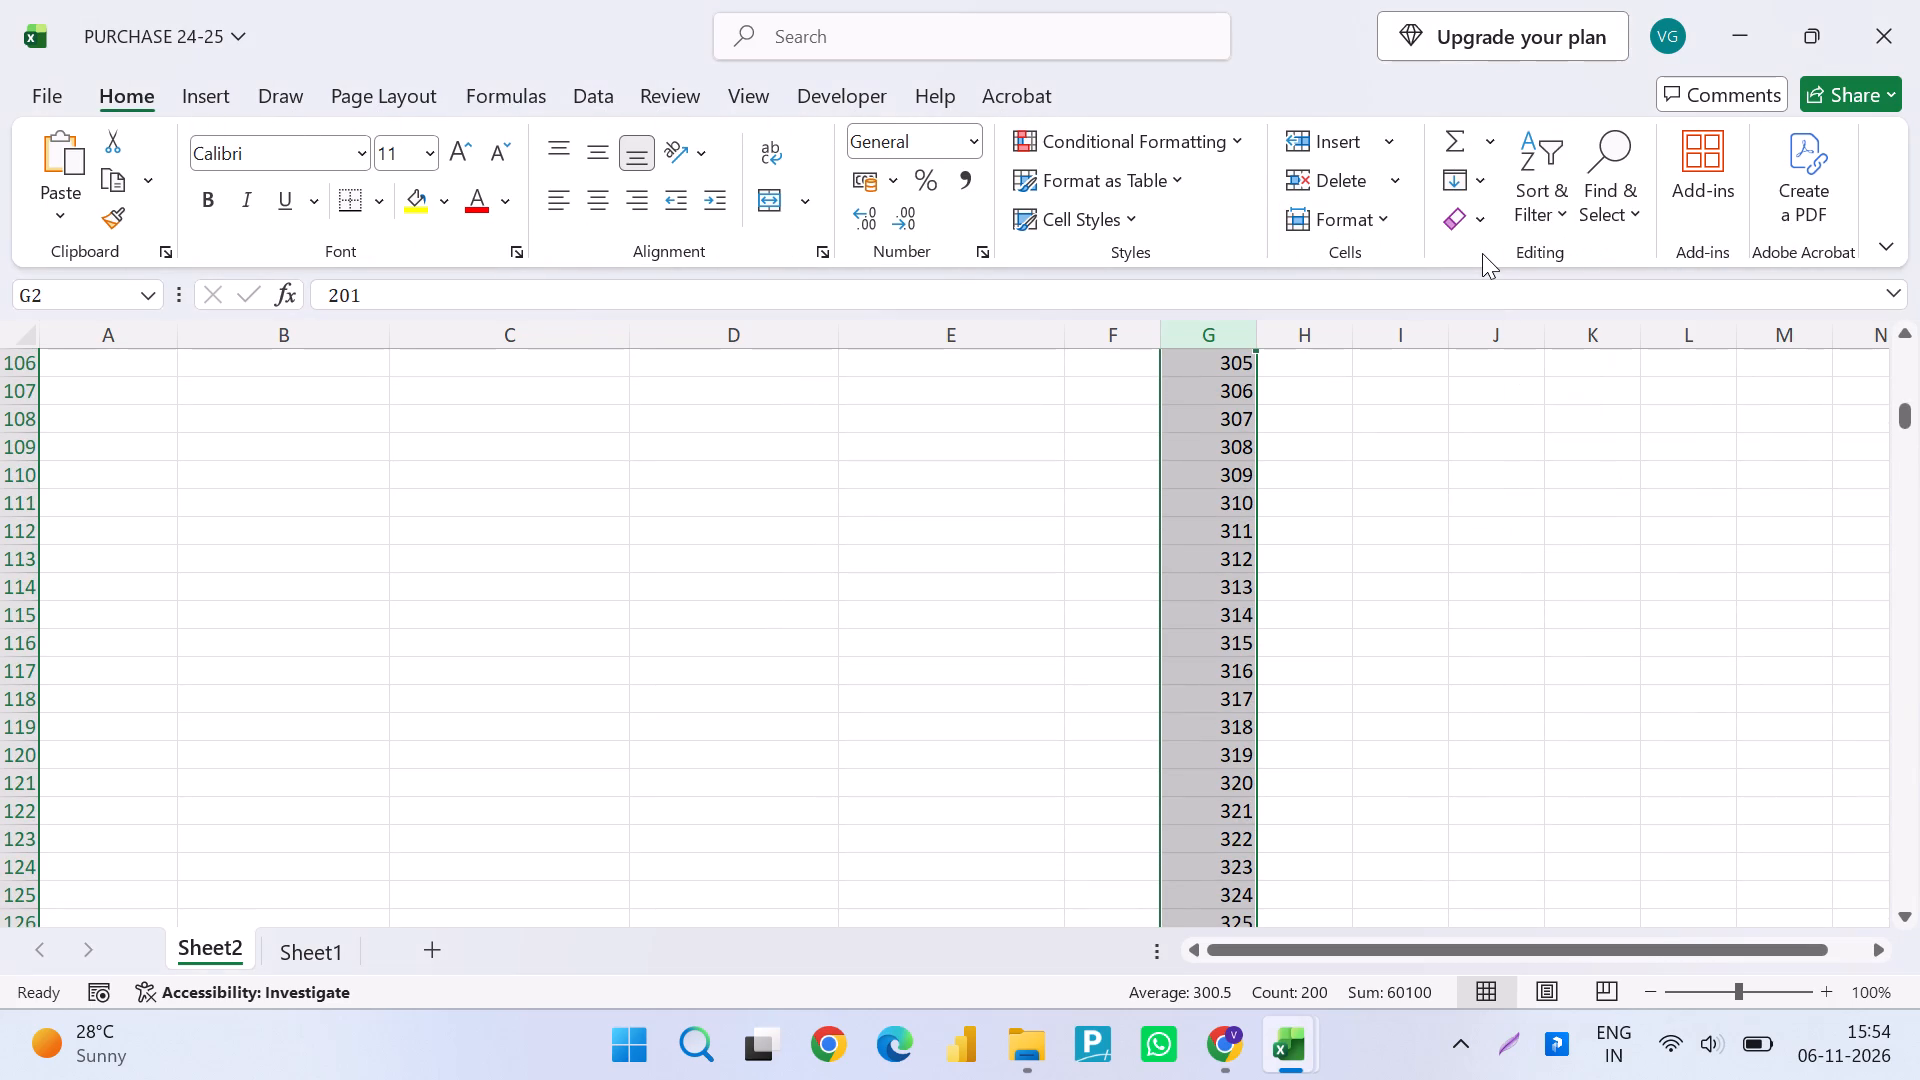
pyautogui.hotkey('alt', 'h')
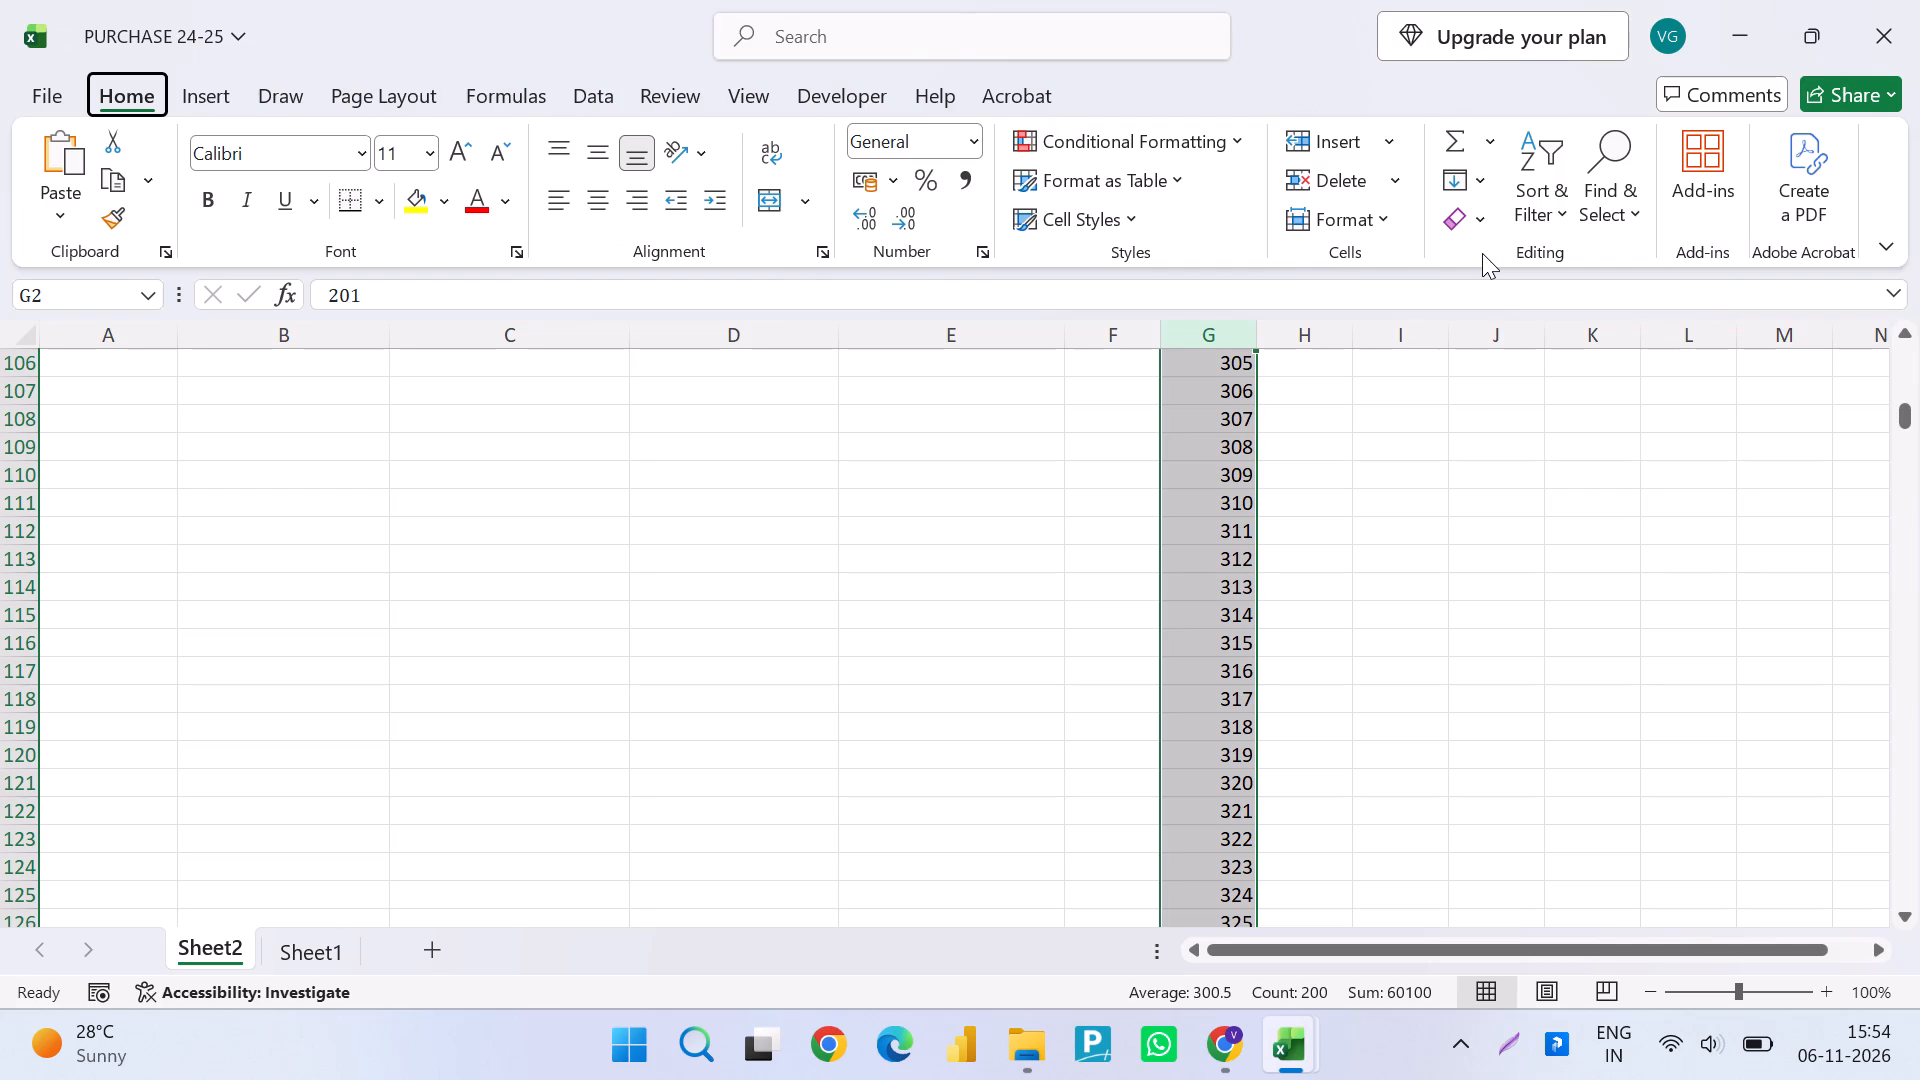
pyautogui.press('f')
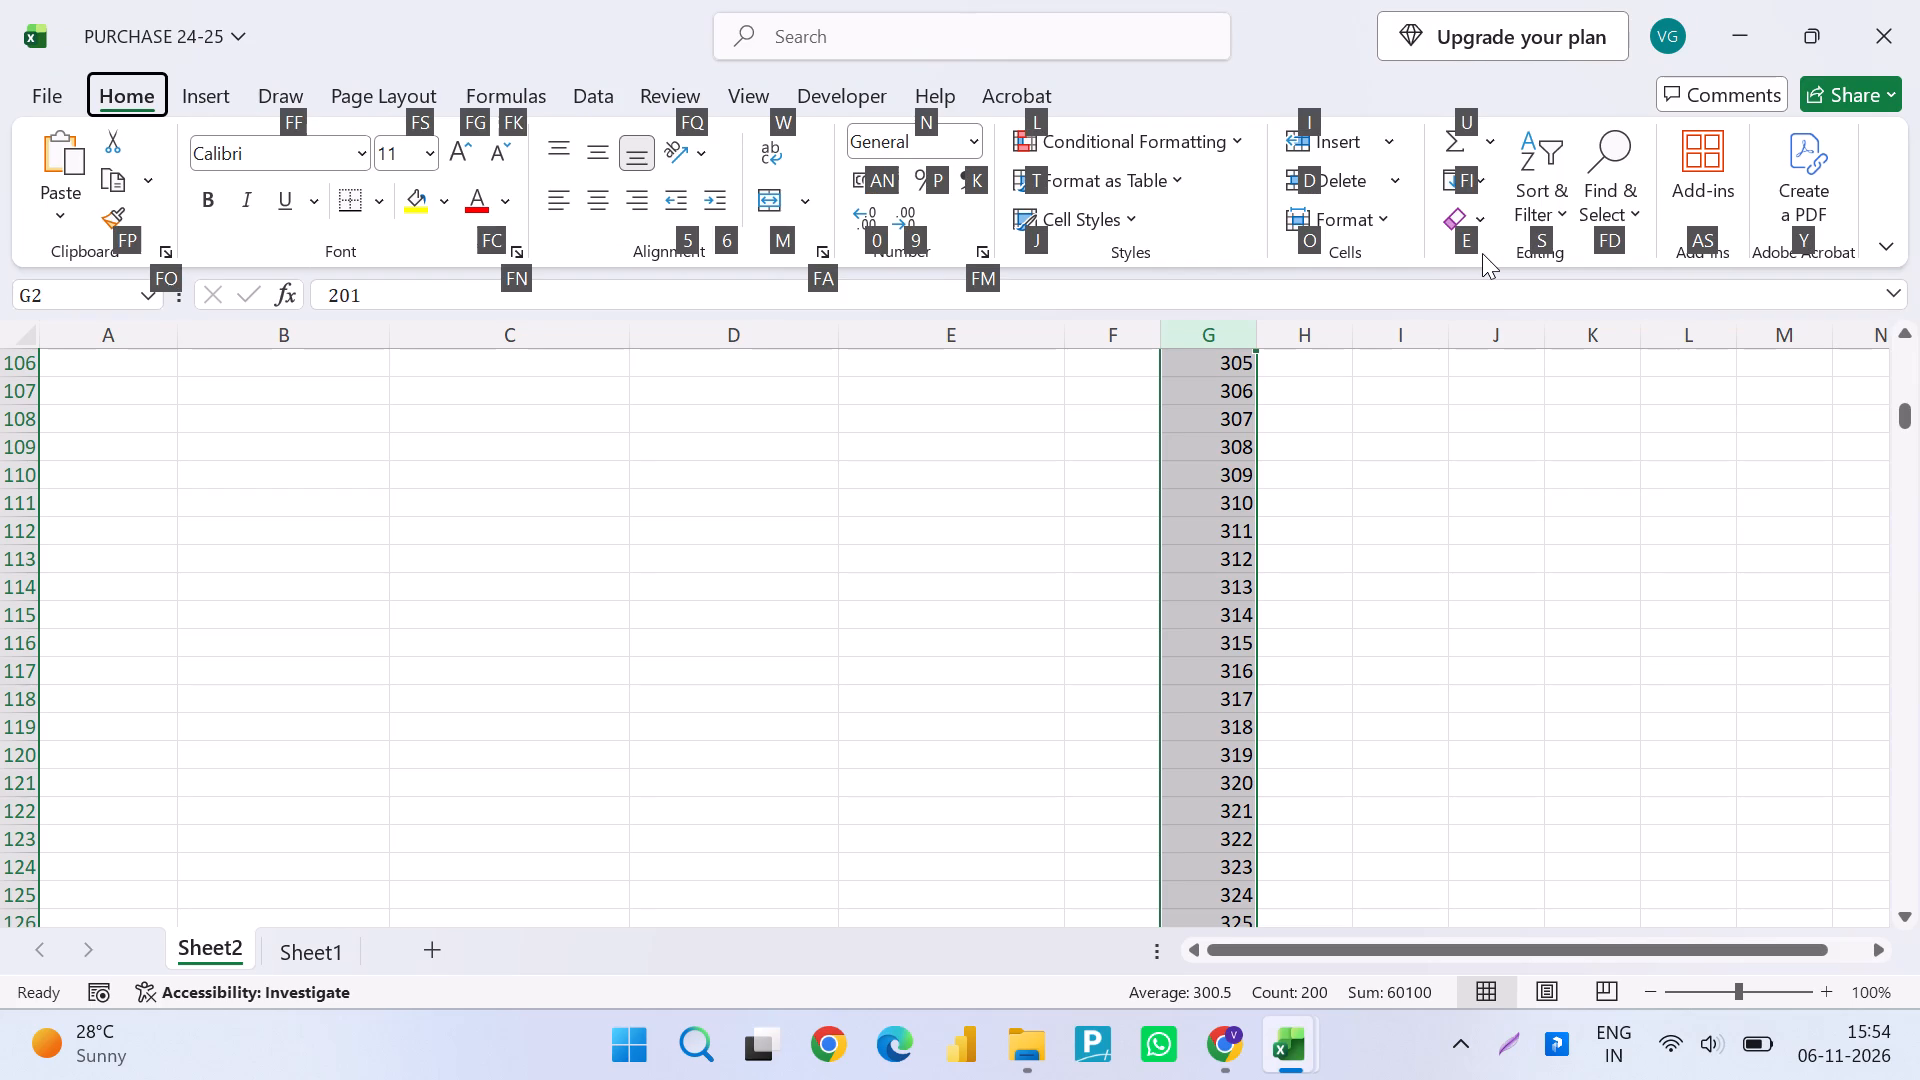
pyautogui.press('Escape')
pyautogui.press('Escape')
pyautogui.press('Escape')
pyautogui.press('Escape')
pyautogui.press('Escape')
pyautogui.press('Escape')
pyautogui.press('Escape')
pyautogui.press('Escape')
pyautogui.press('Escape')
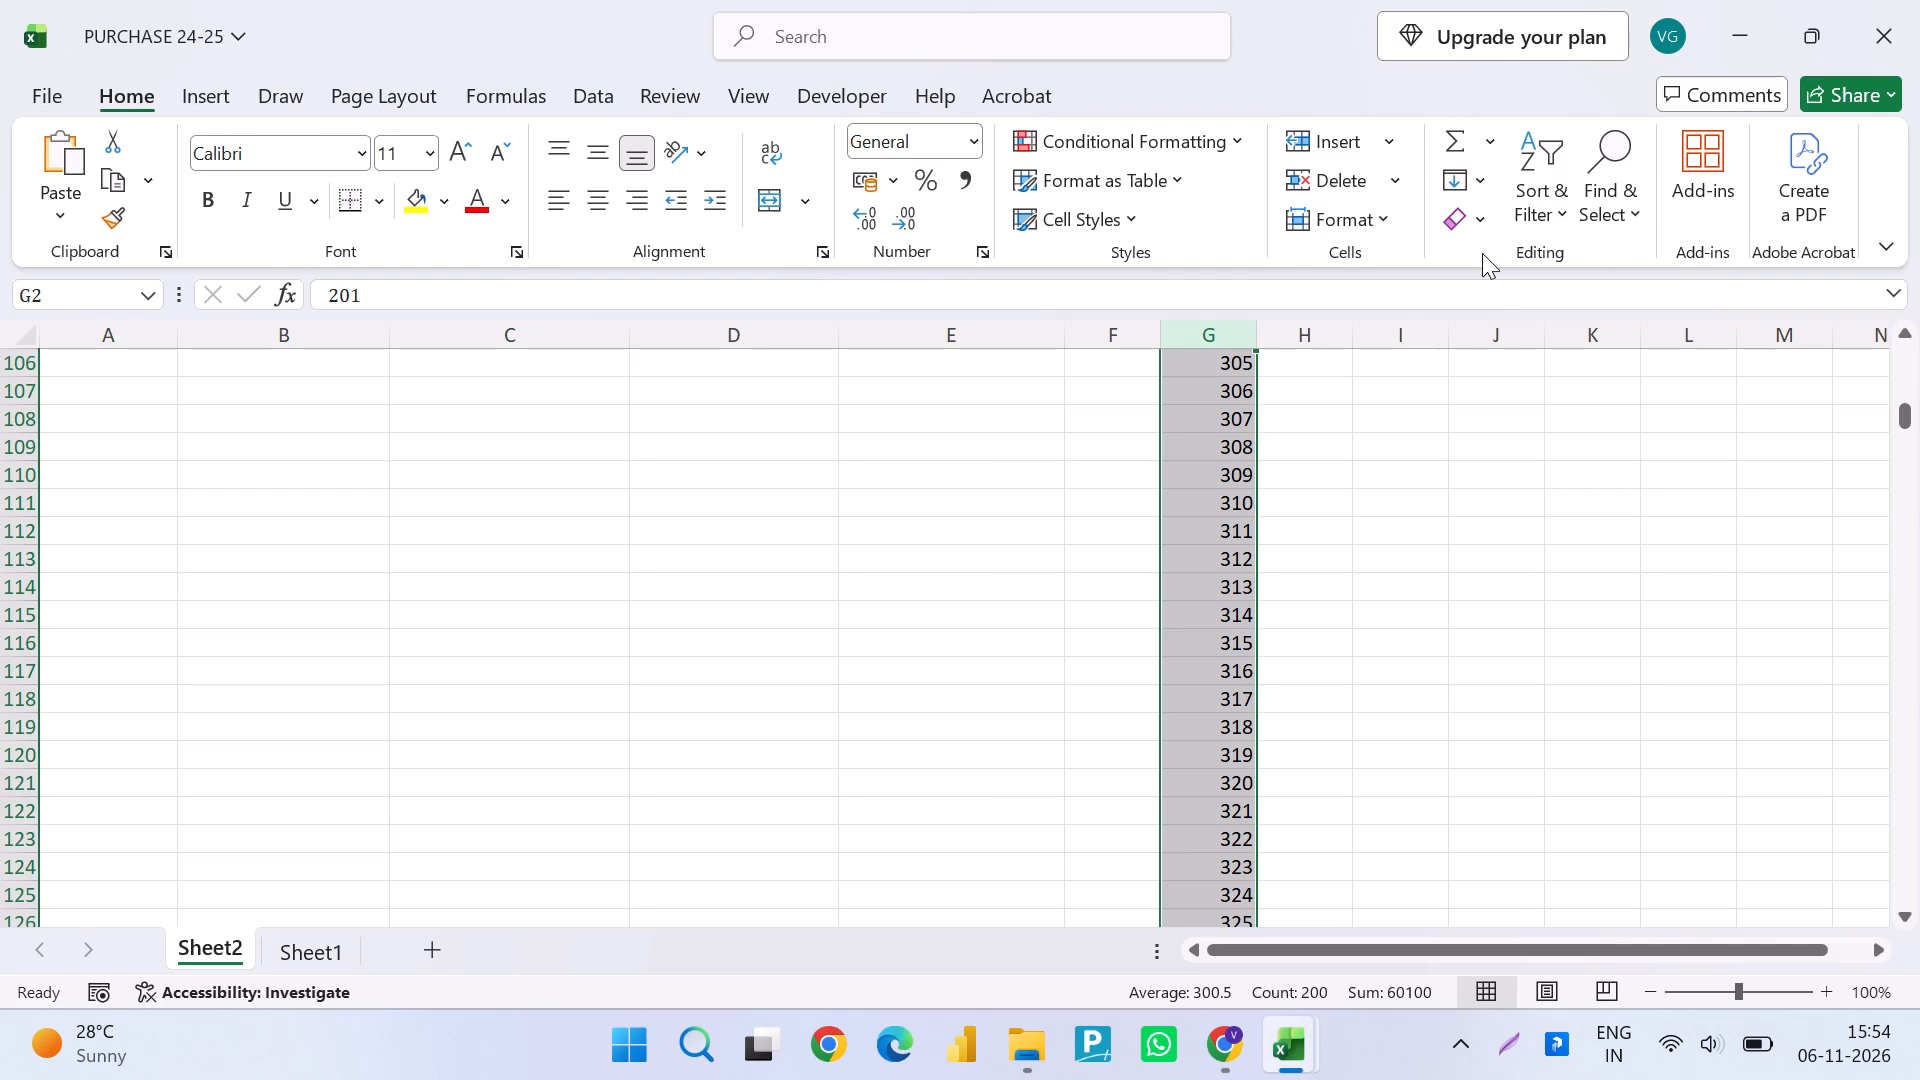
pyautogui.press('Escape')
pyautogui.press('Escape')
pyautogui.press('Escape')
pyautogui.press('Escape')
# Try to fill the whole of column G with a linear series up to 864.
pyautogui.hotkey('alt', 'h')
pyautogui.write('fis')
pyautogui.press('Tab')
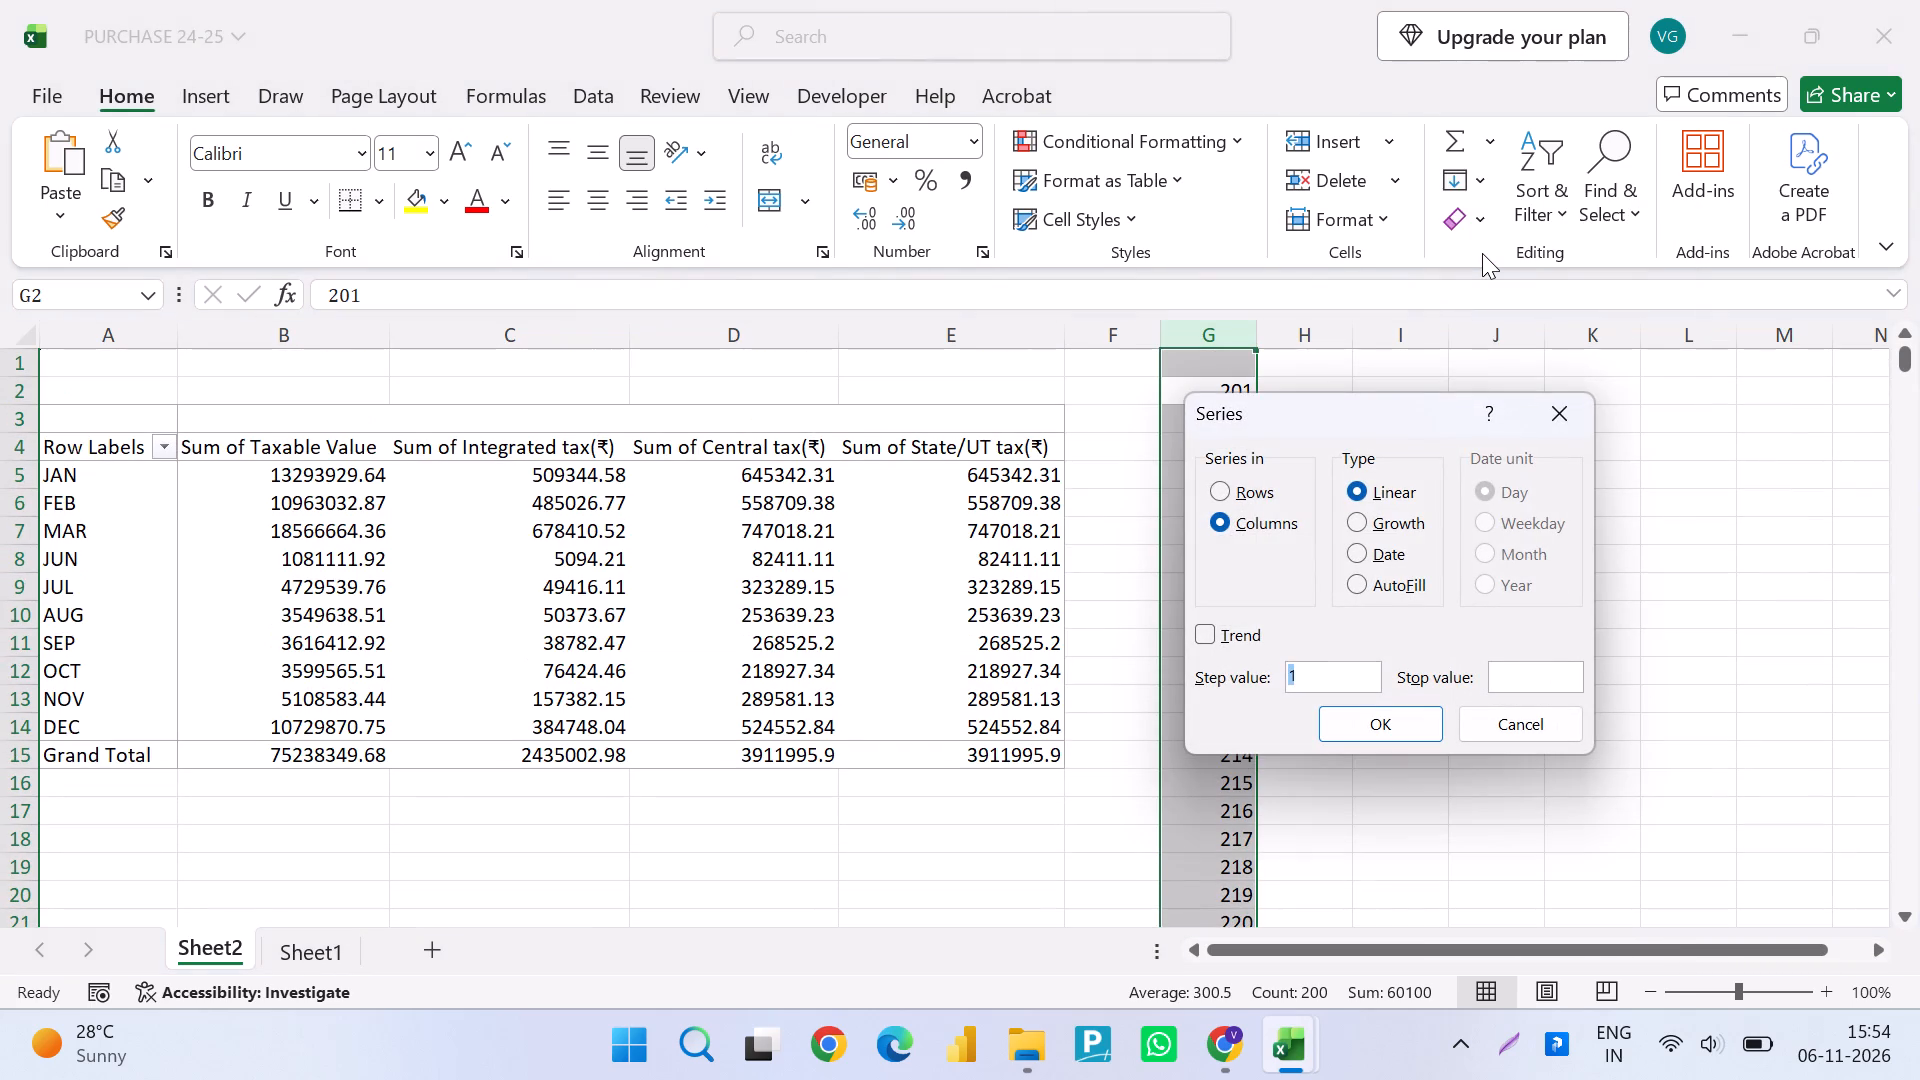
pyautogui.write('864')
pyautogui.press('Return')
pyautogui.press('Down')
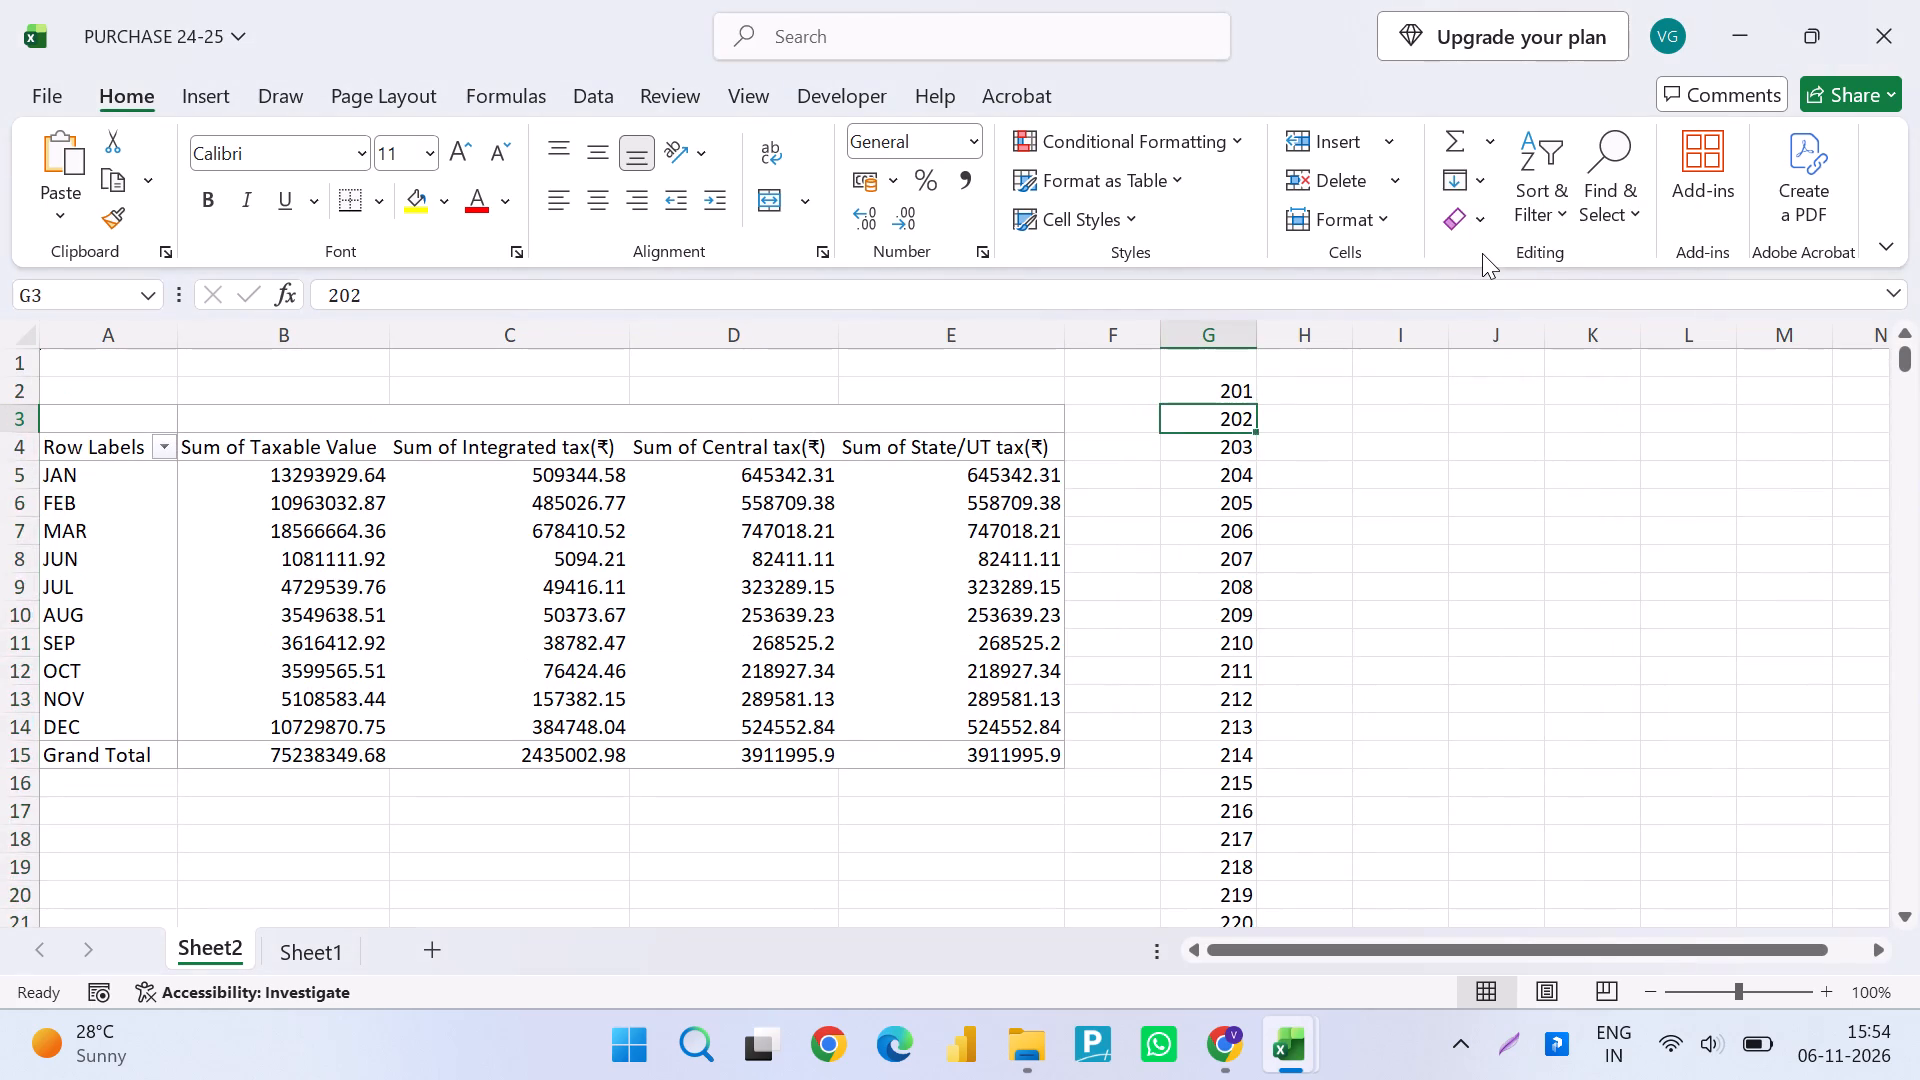
# Check where the serial numbers in column G end and return to the start of the list.
pyautogui.hotkey('ctrl', 'Down')
pyautogui.press('Down')
pyautogui.press('Up')
pyautogui.press('Down')
pyautogui.press('Down')
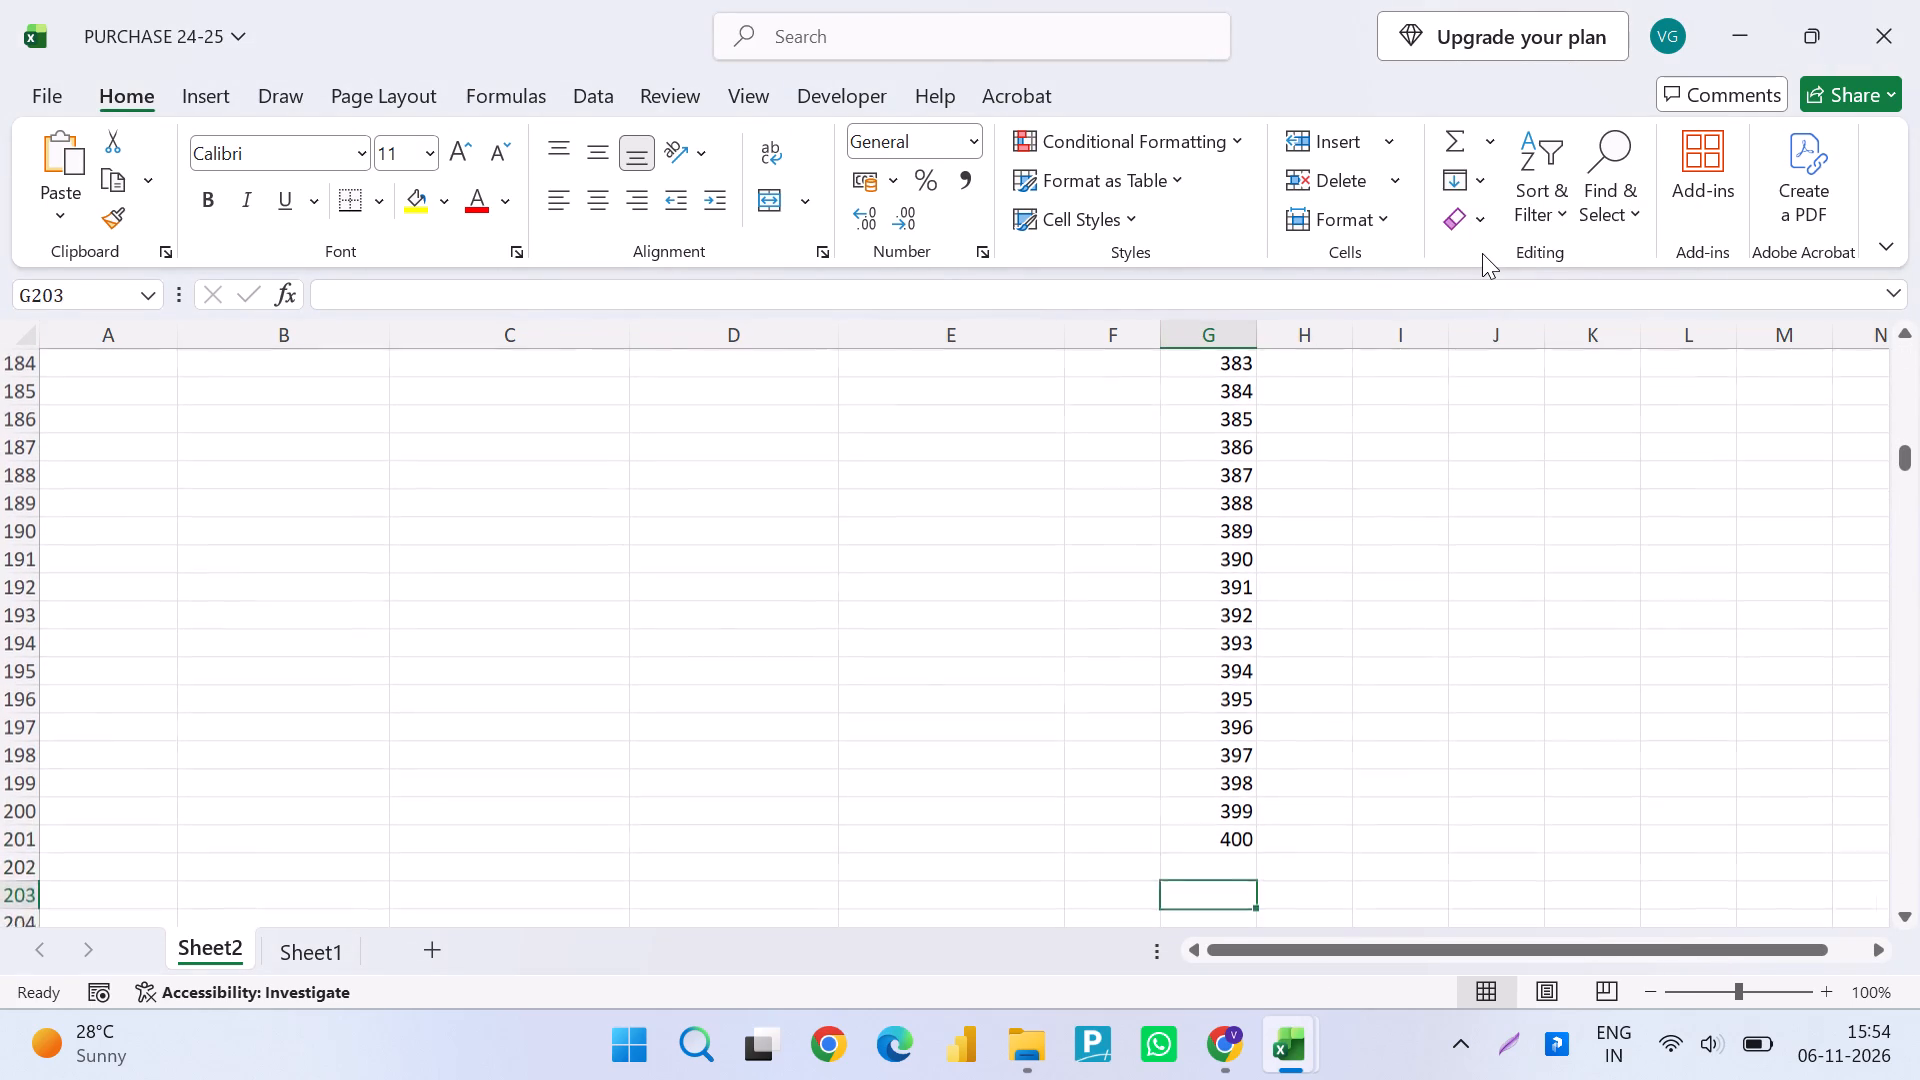
pyautogui.hotkey('ctrl', 'Down')
pyautogui.hotkey('ctrl', 'Up')
pyautogui.press('Up')
pyautogui.press('Up')
pyautogui.hotkey('ctrl', 'Up')
pyautogui.press('Down')
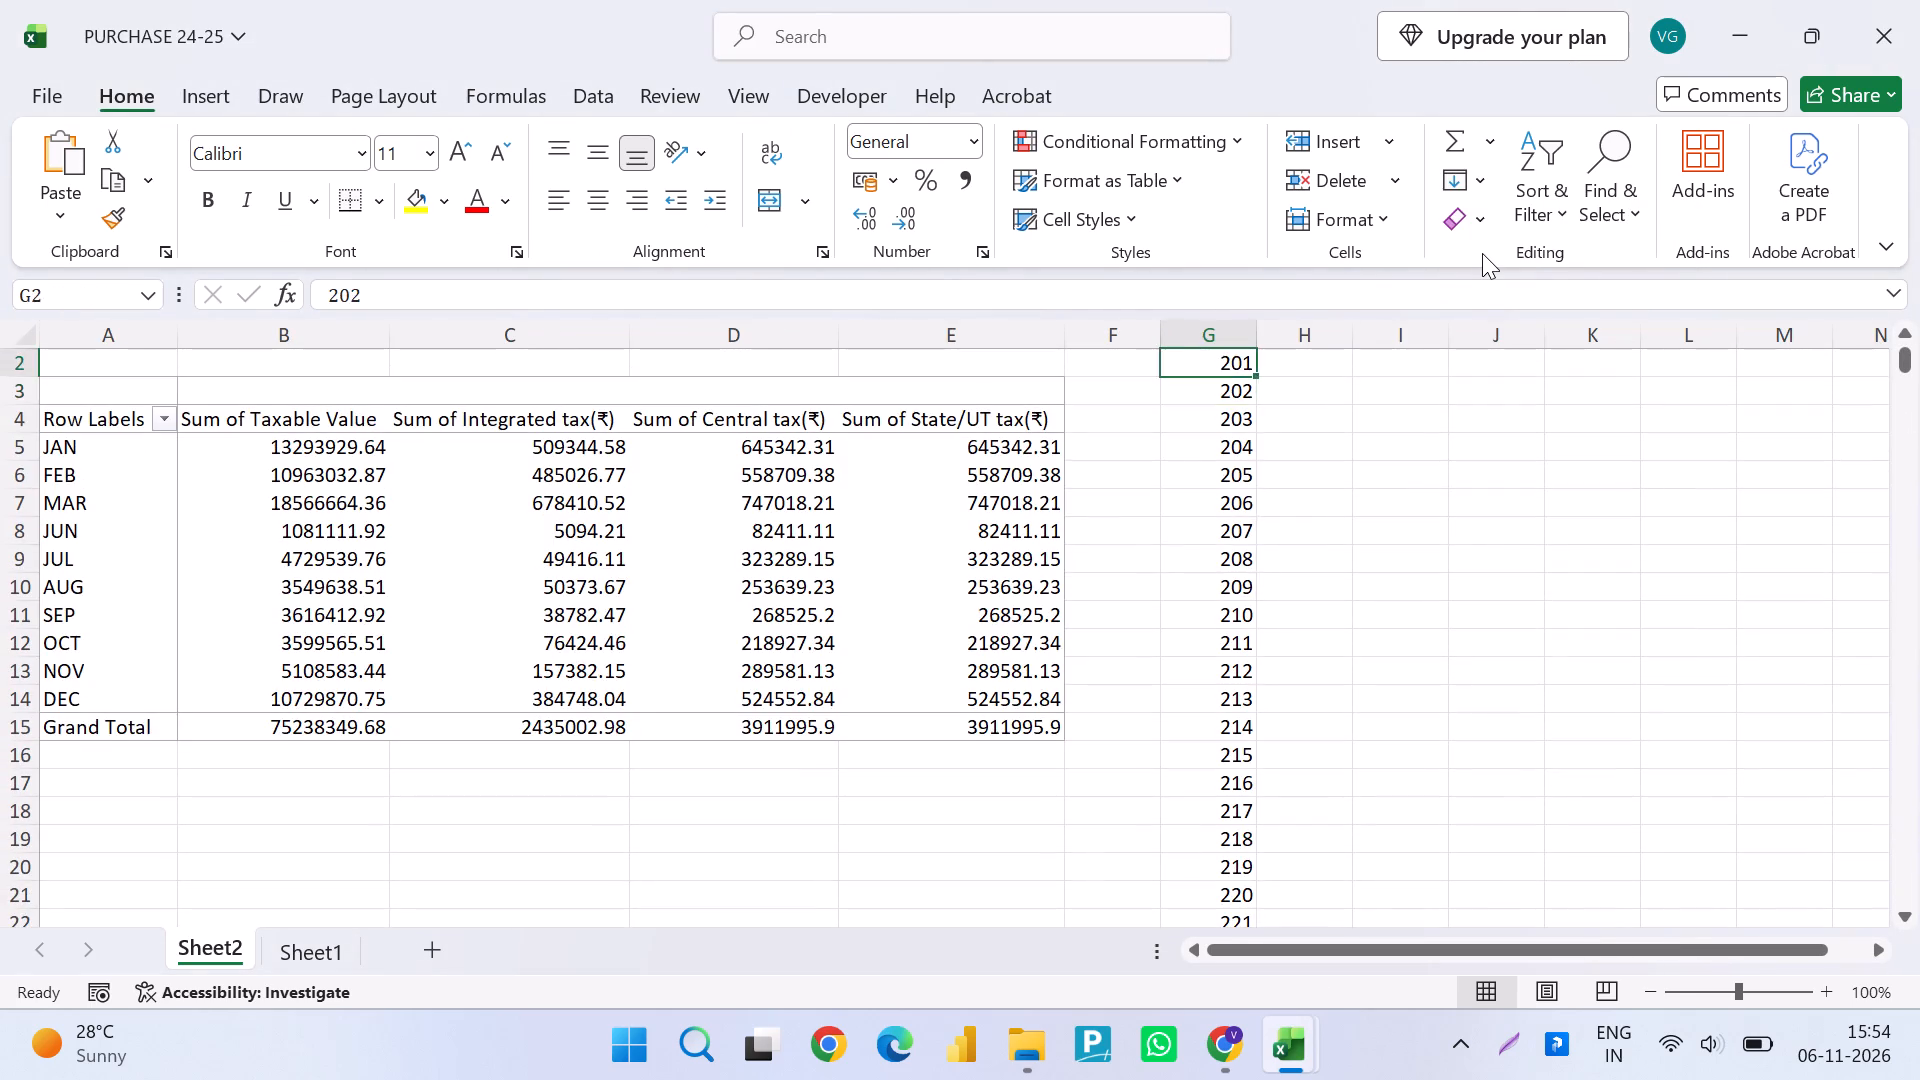
# Fill column G from 201 in G2 downwards to the sheet's end with a linear series, step value 1 and stop value 864.
pyautogui.press('Up')
pyautogui.press('Up')
pyautogui.press('Down')
pyautogui.hotkey('ctrl', 'shift', 'Down')
pyautogui.hotkey('ctrl', 'shift', 'Down')
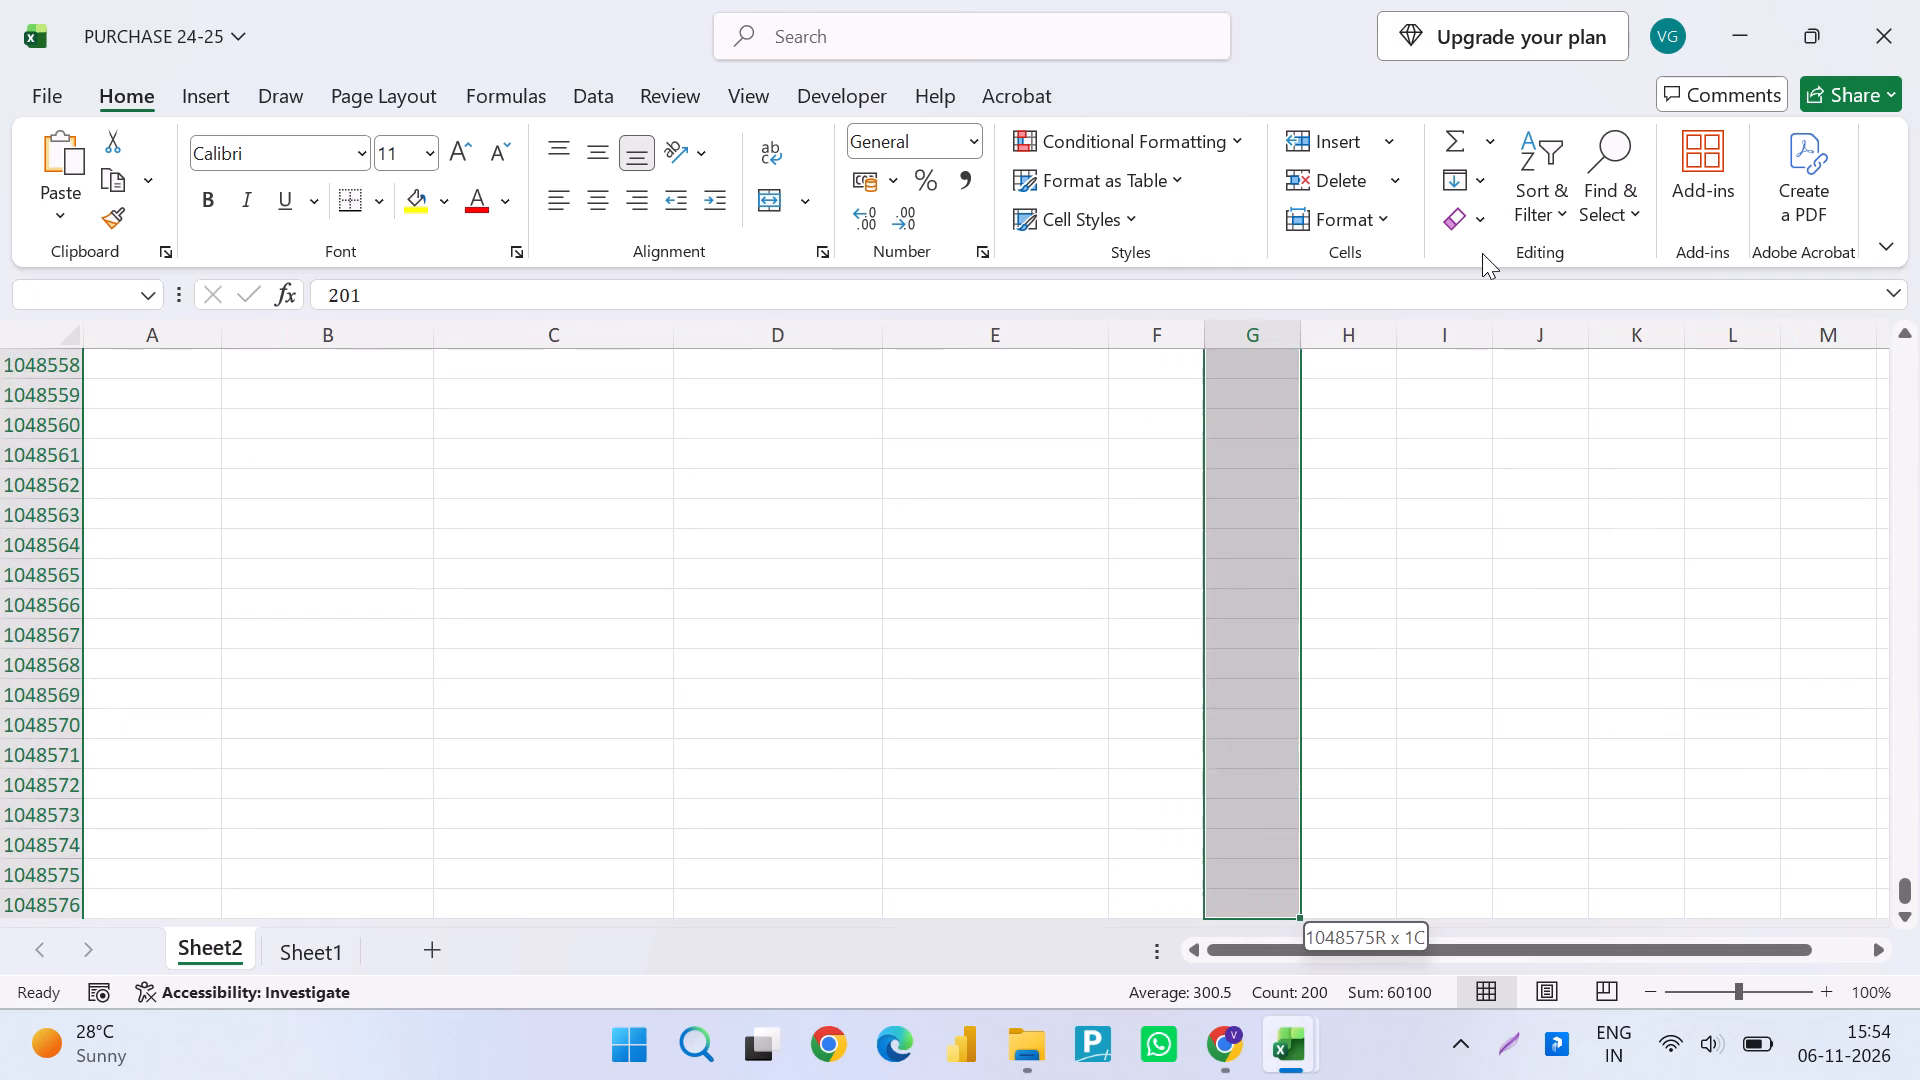
pyautogui.hotkey('alt', 'h')
pyautogui.write('fis')
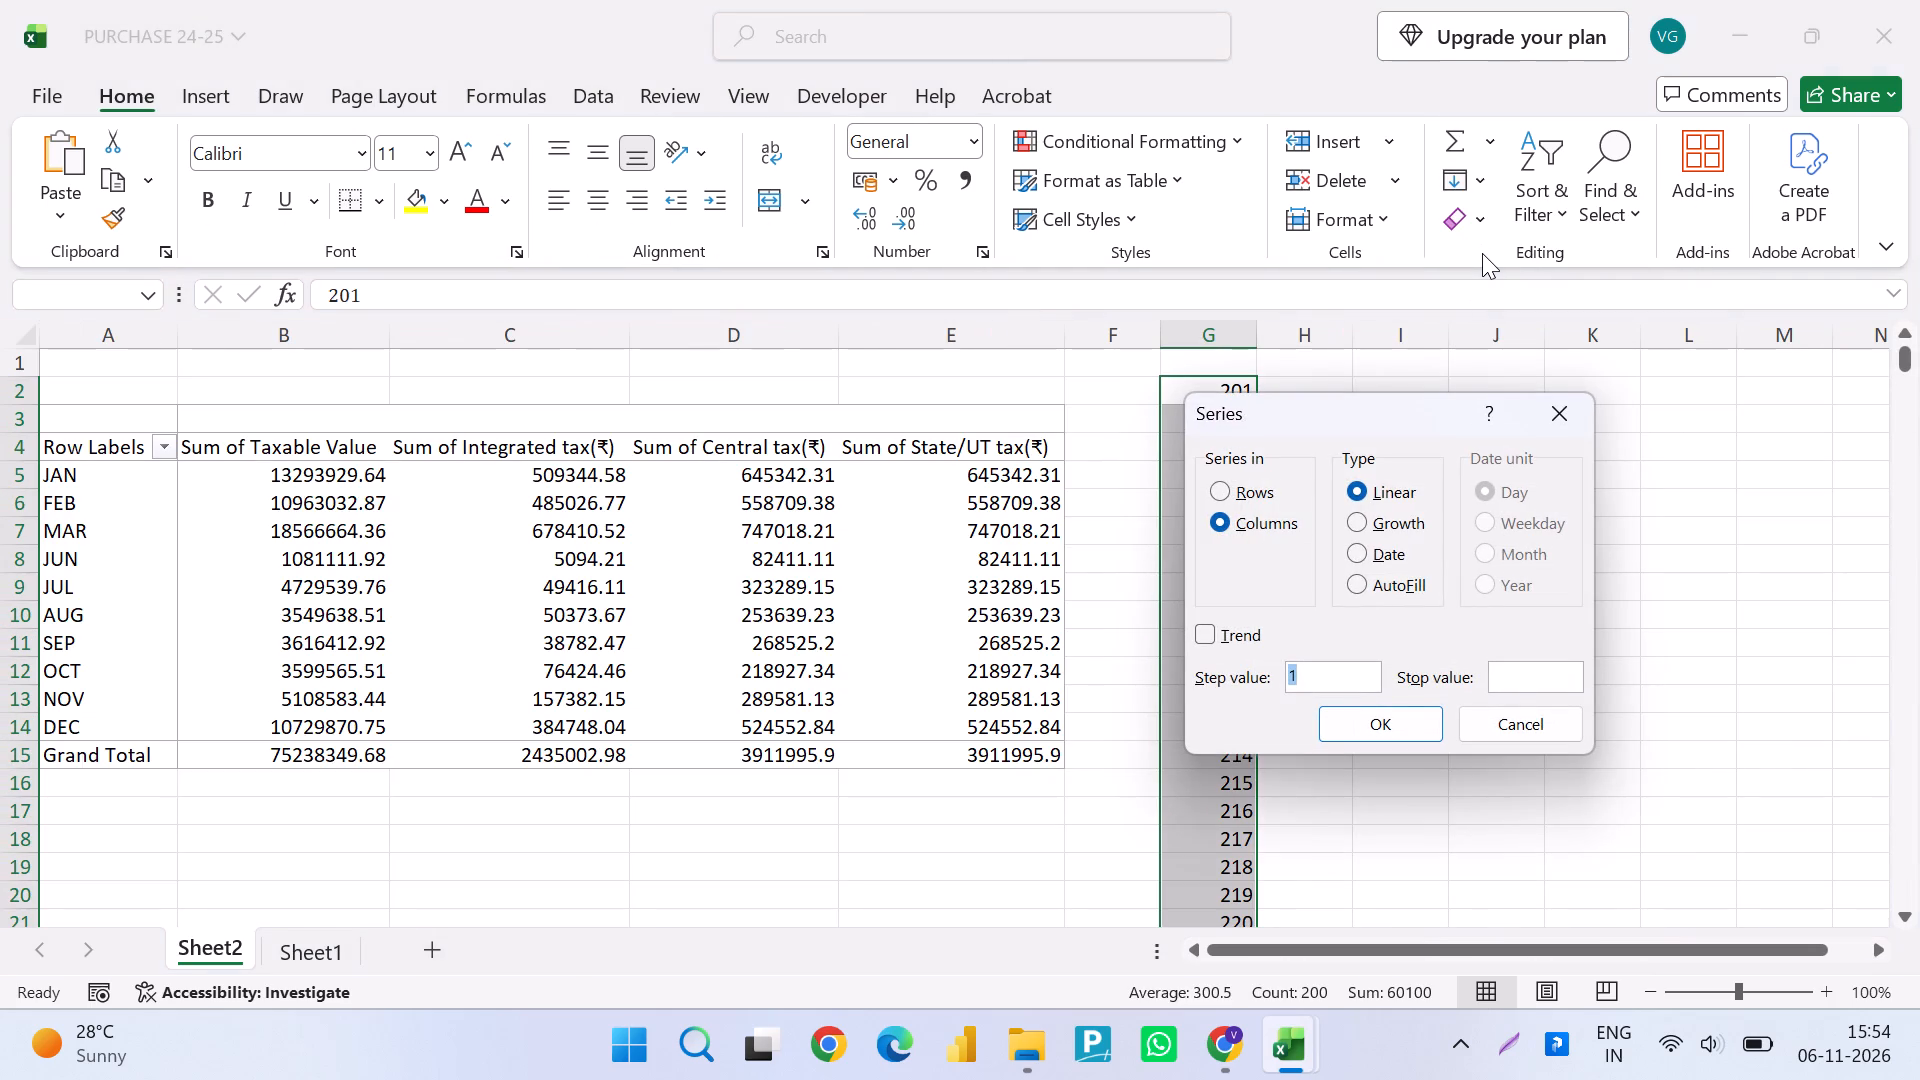
pyautogui.press('Tab')
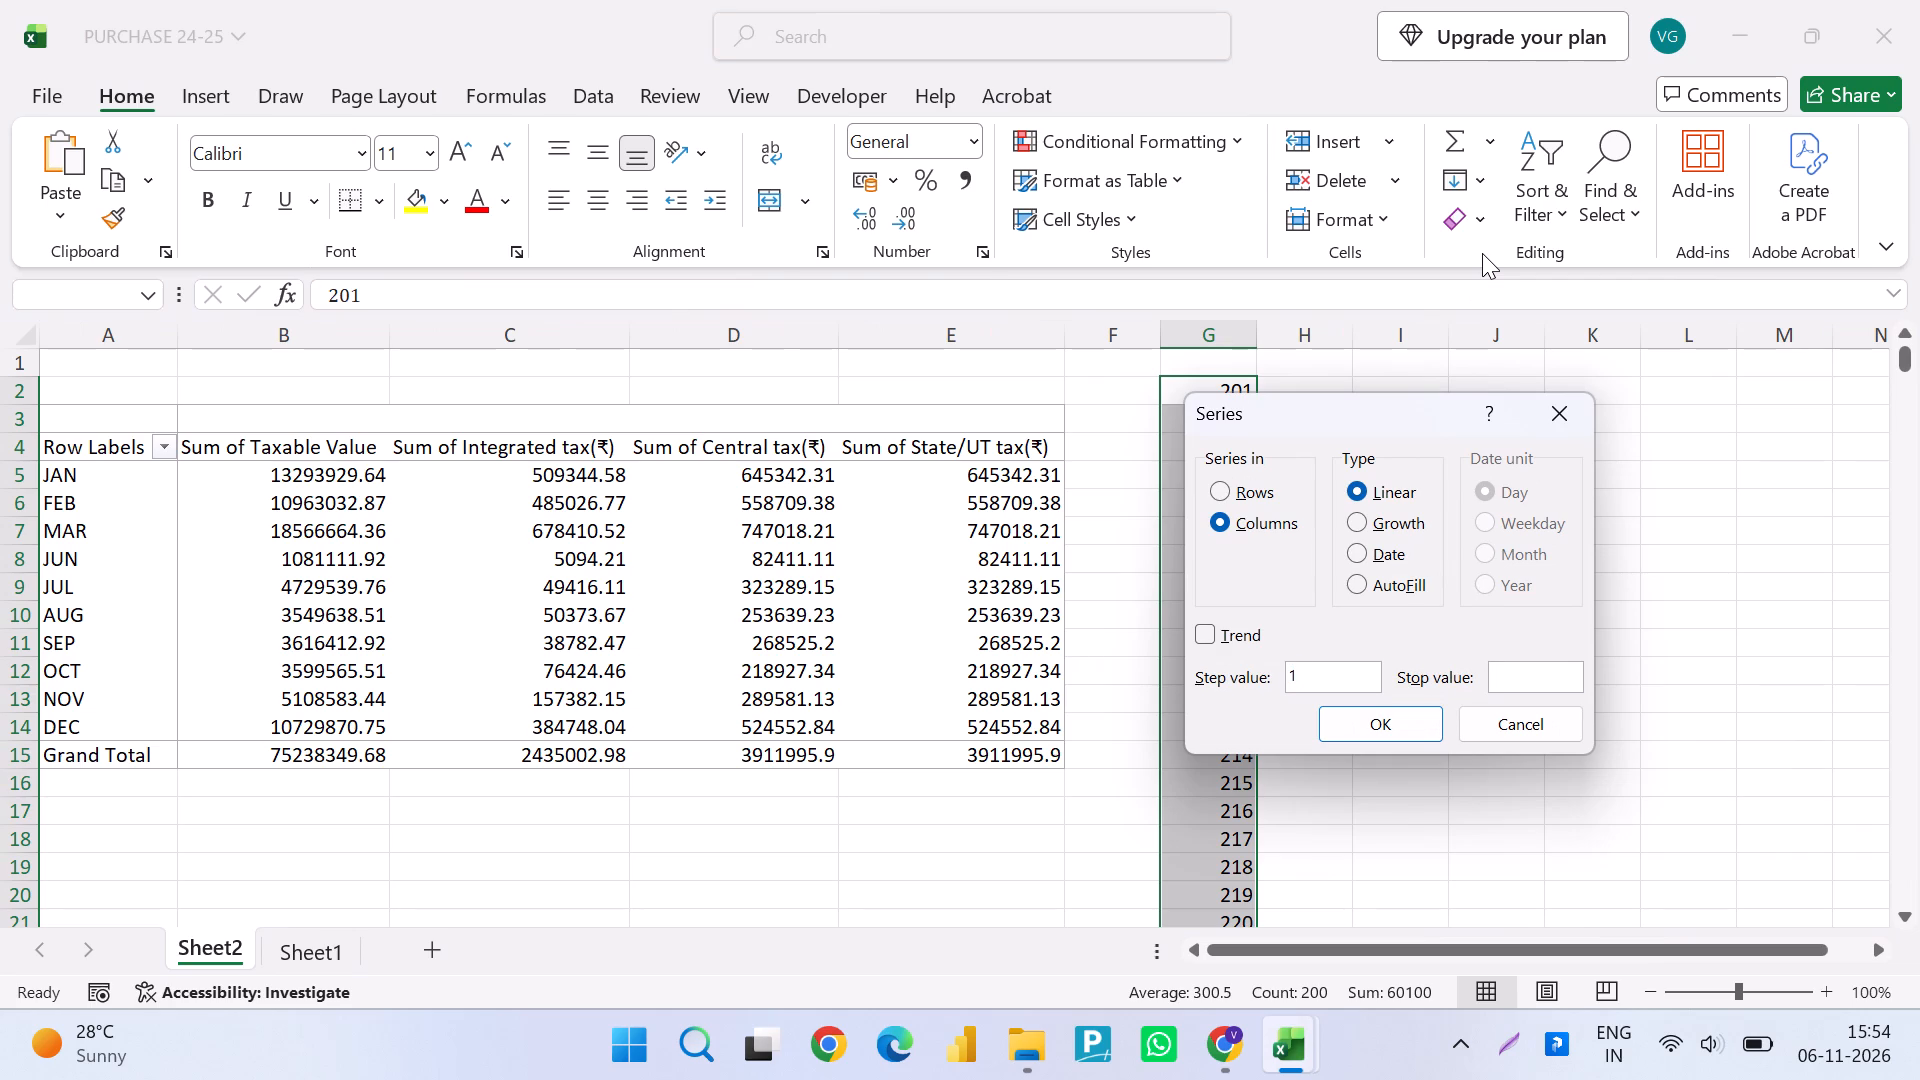
pyautogui.write('864')
pyautogui.press('Return')
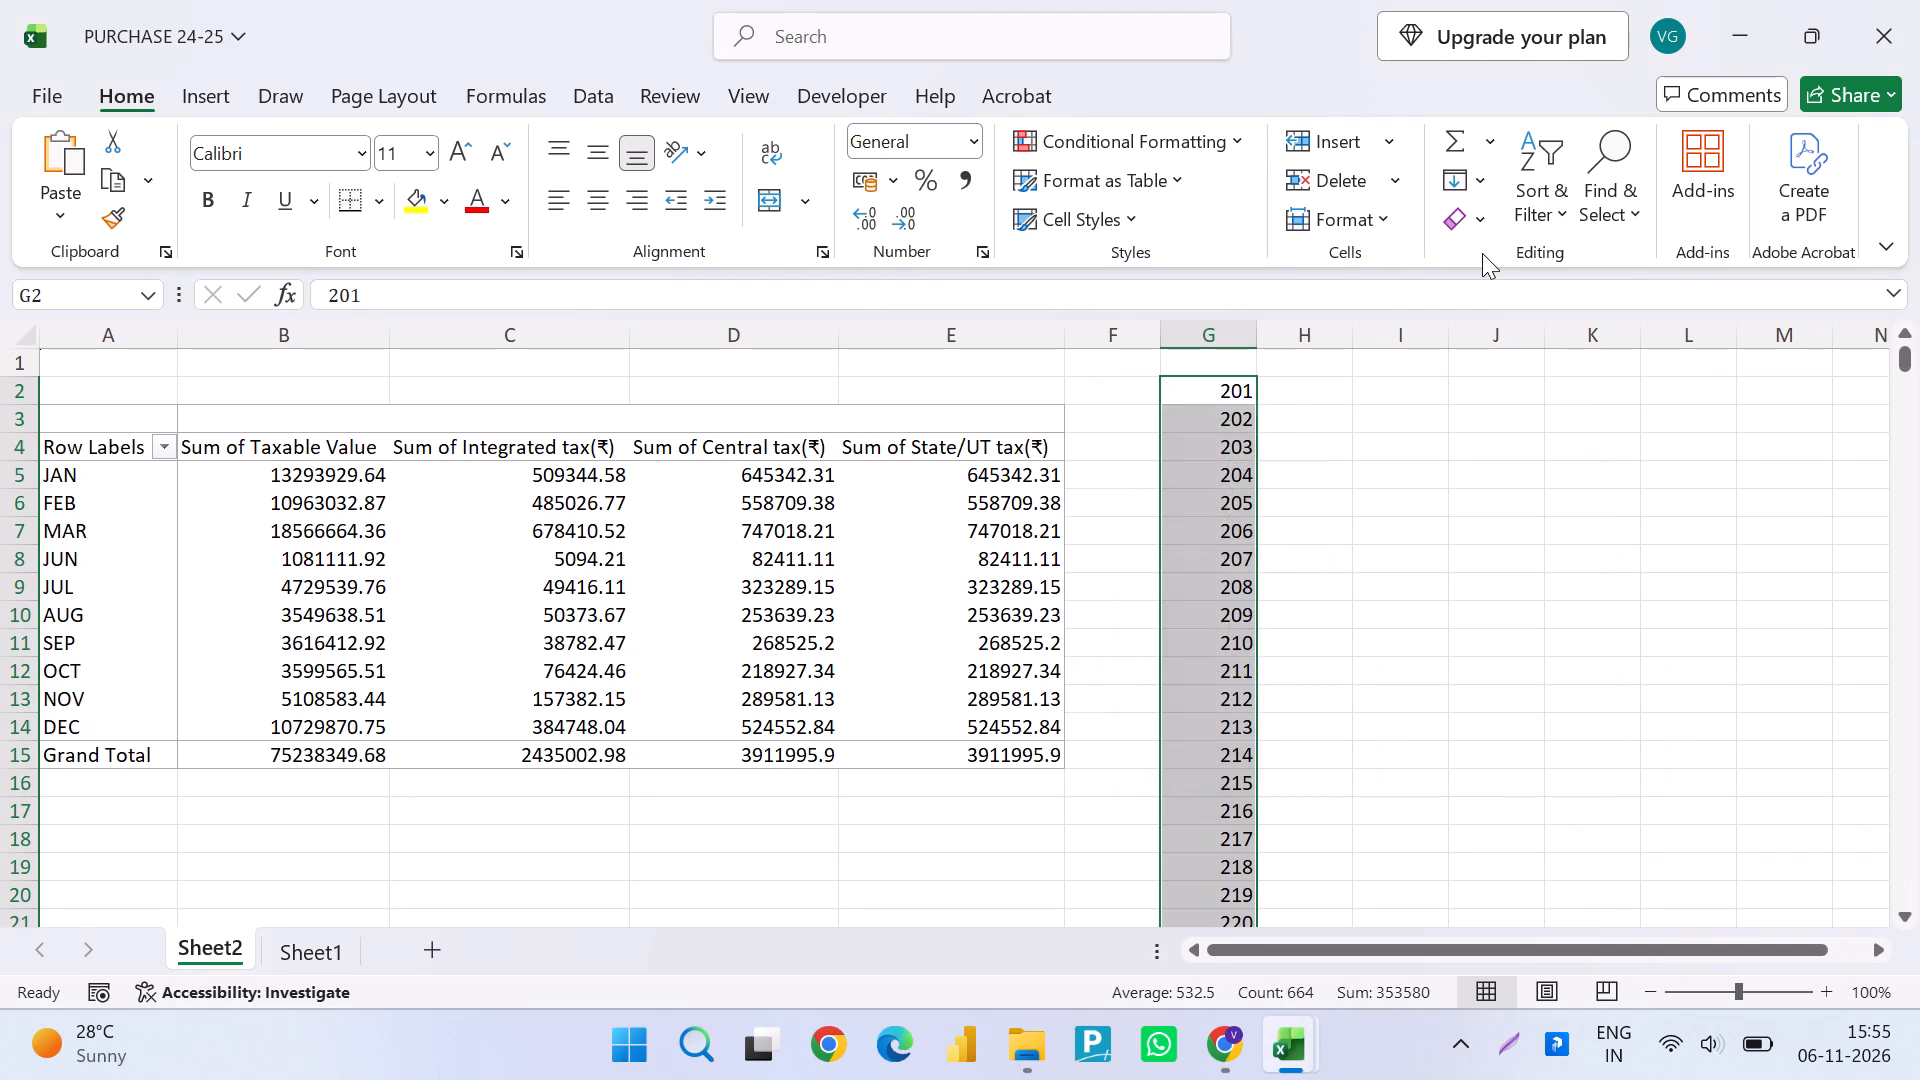
# Copy serial numbers 201 to 864 from Sheet2 into column A of RFD_STMT01A in GST_REFUND_S01A, starting at A211.
pyautogui.hotkey('ctrl', 'Down')
pyautogui.hotkey('ctrl', 'shift', 'Up')
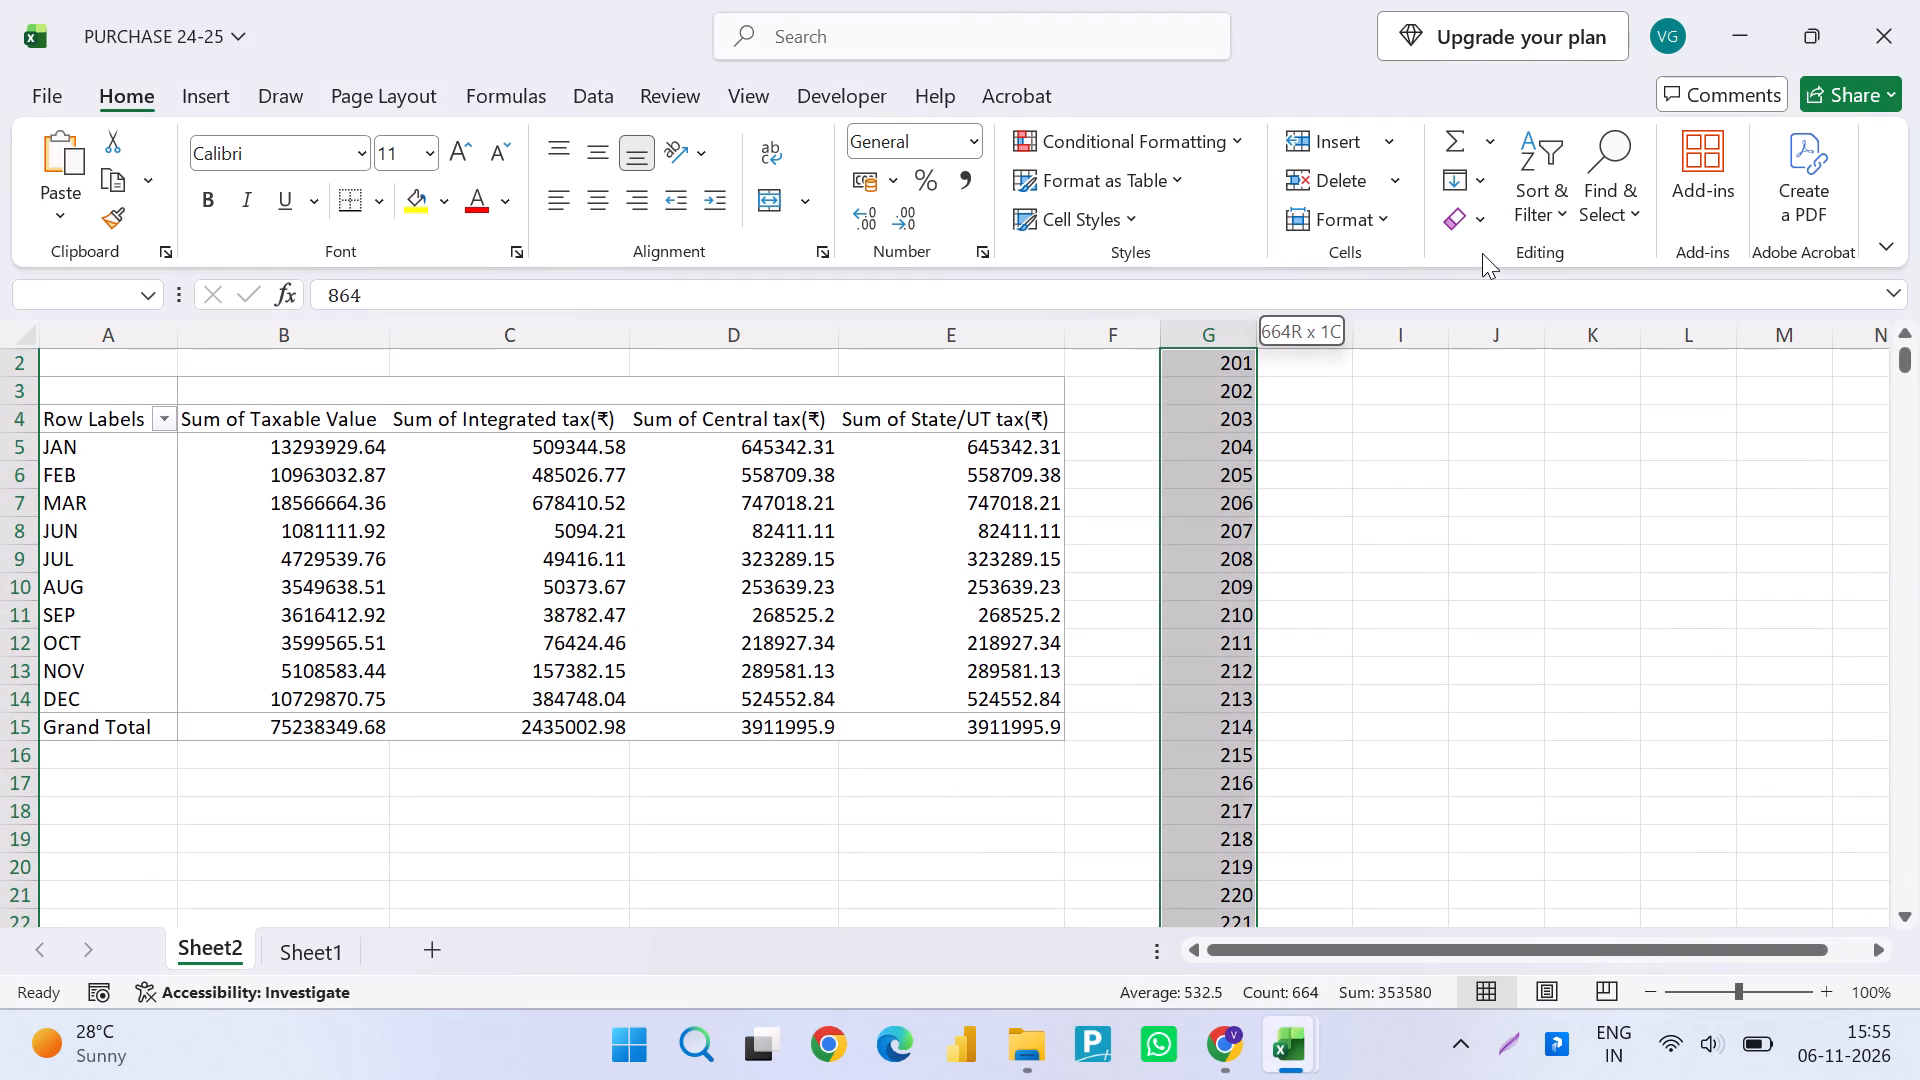
pyautogui.hotkey('ctrl', 'c')
pyautogui.hotkey('alt', 'Tab')
pyautogui.press('Left')
pyautogui.hotkey('ctrl', 'v')
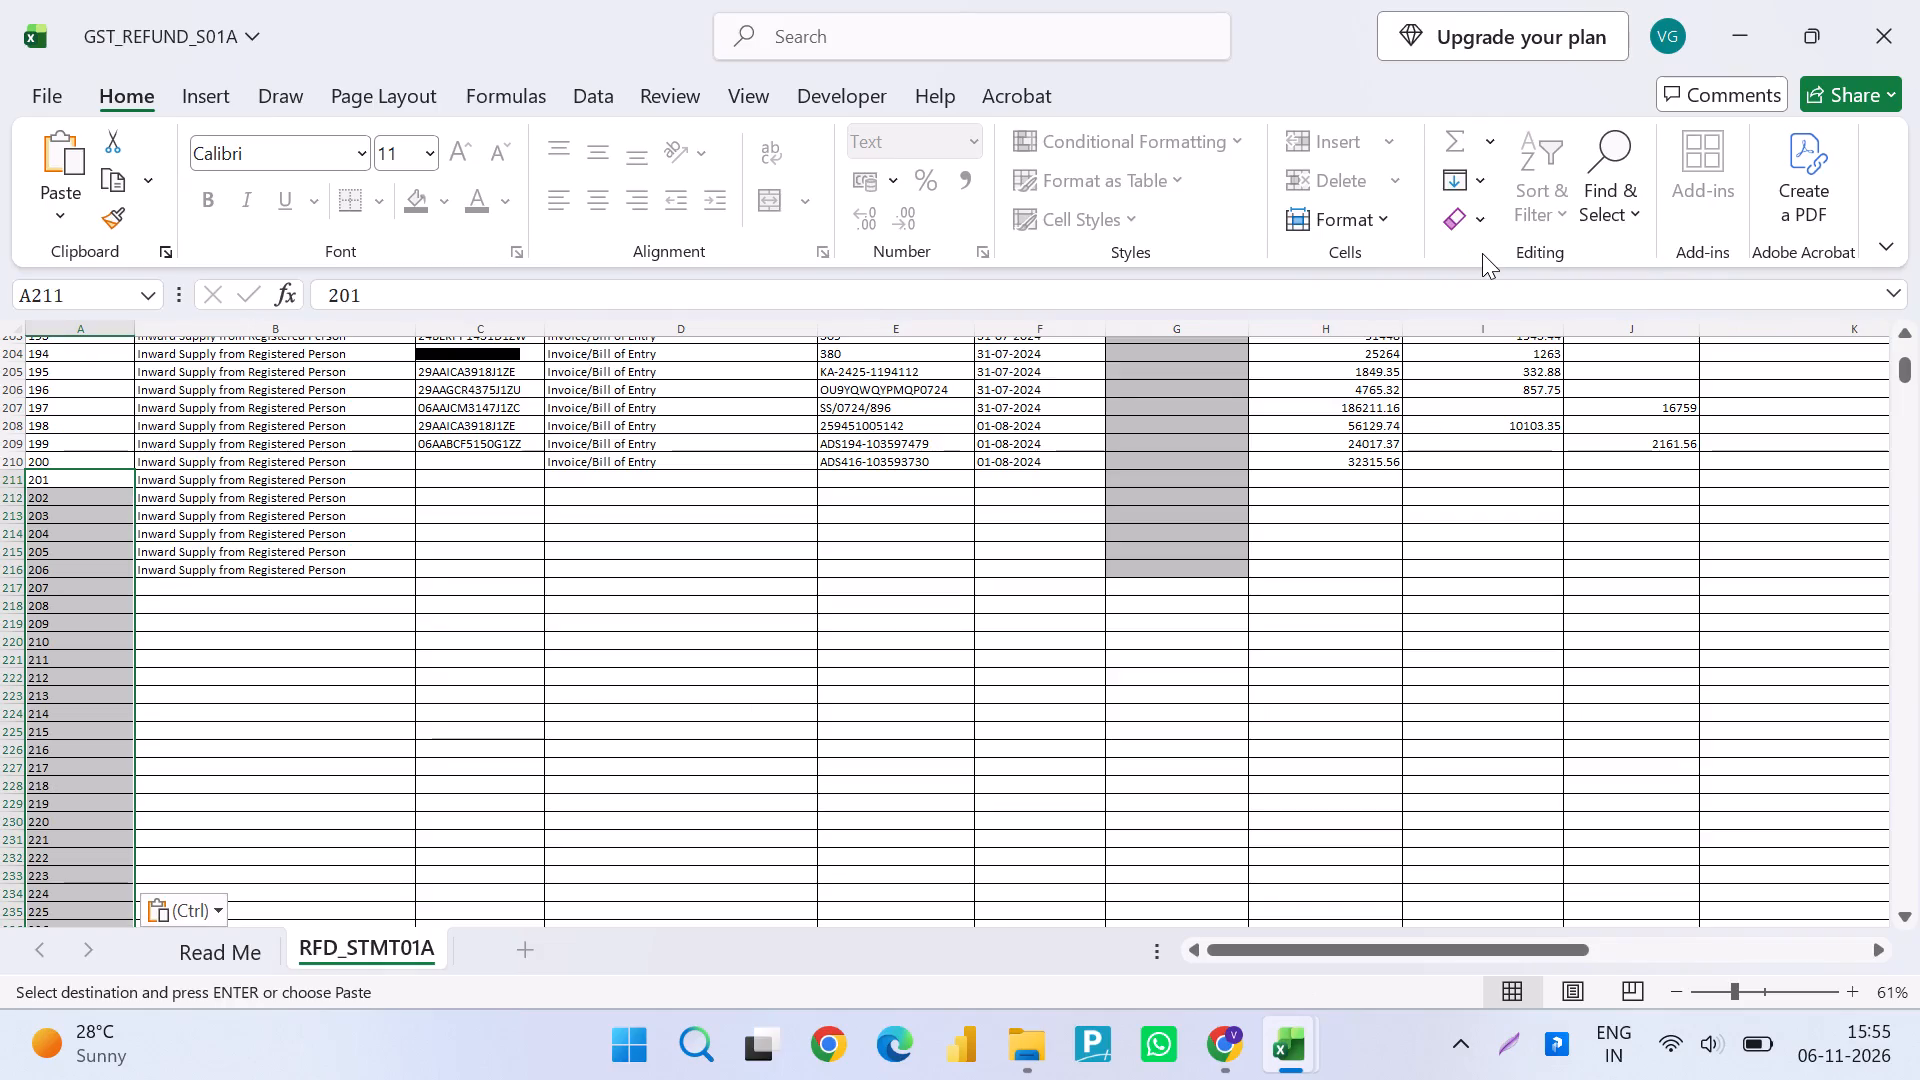
# Extend the serial numbers in column G of PURCHASE 24-25 Sheet2 with a linear series from 201 in G2 up to stop value 1064.
pyautogui.hotkey('alt', 'Tab')
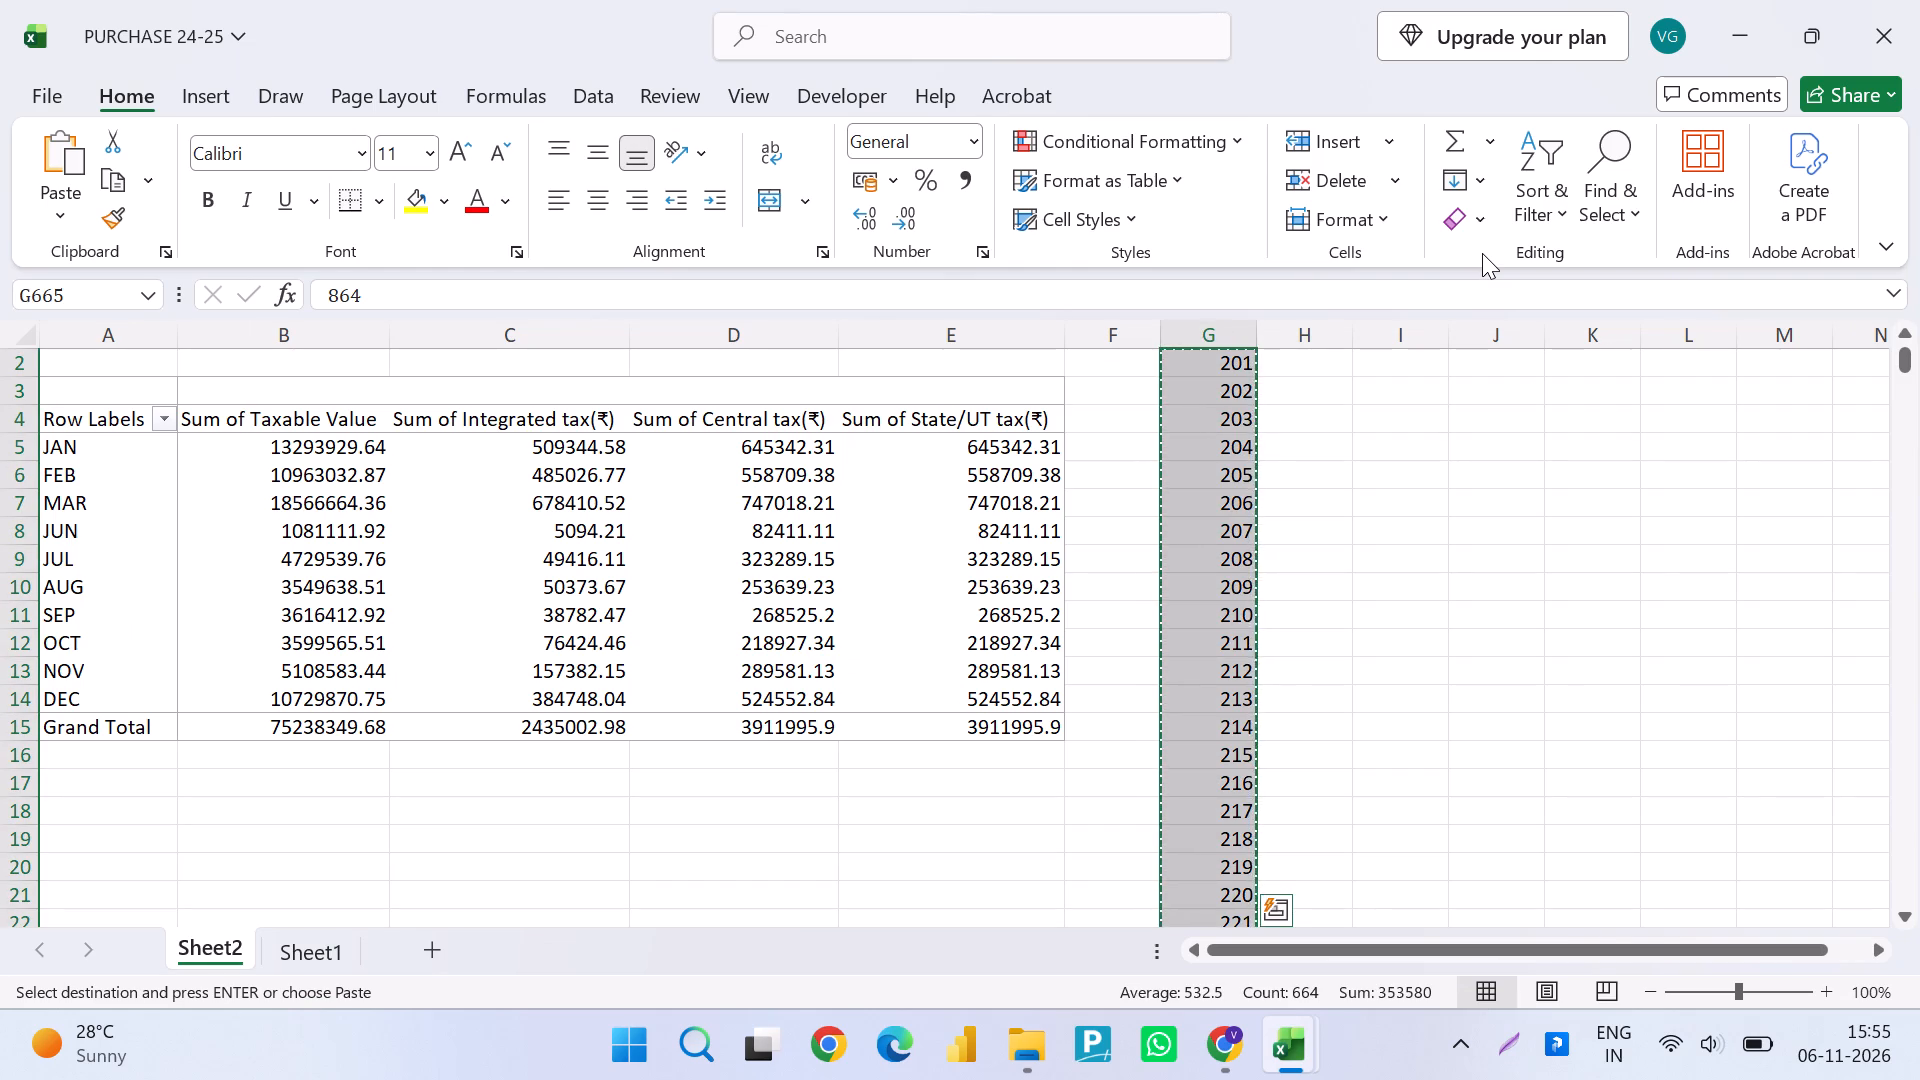
pyautogui.hotkey('ctrl', 'Down')
pyautogui.hotkey('ctrl', 'space')
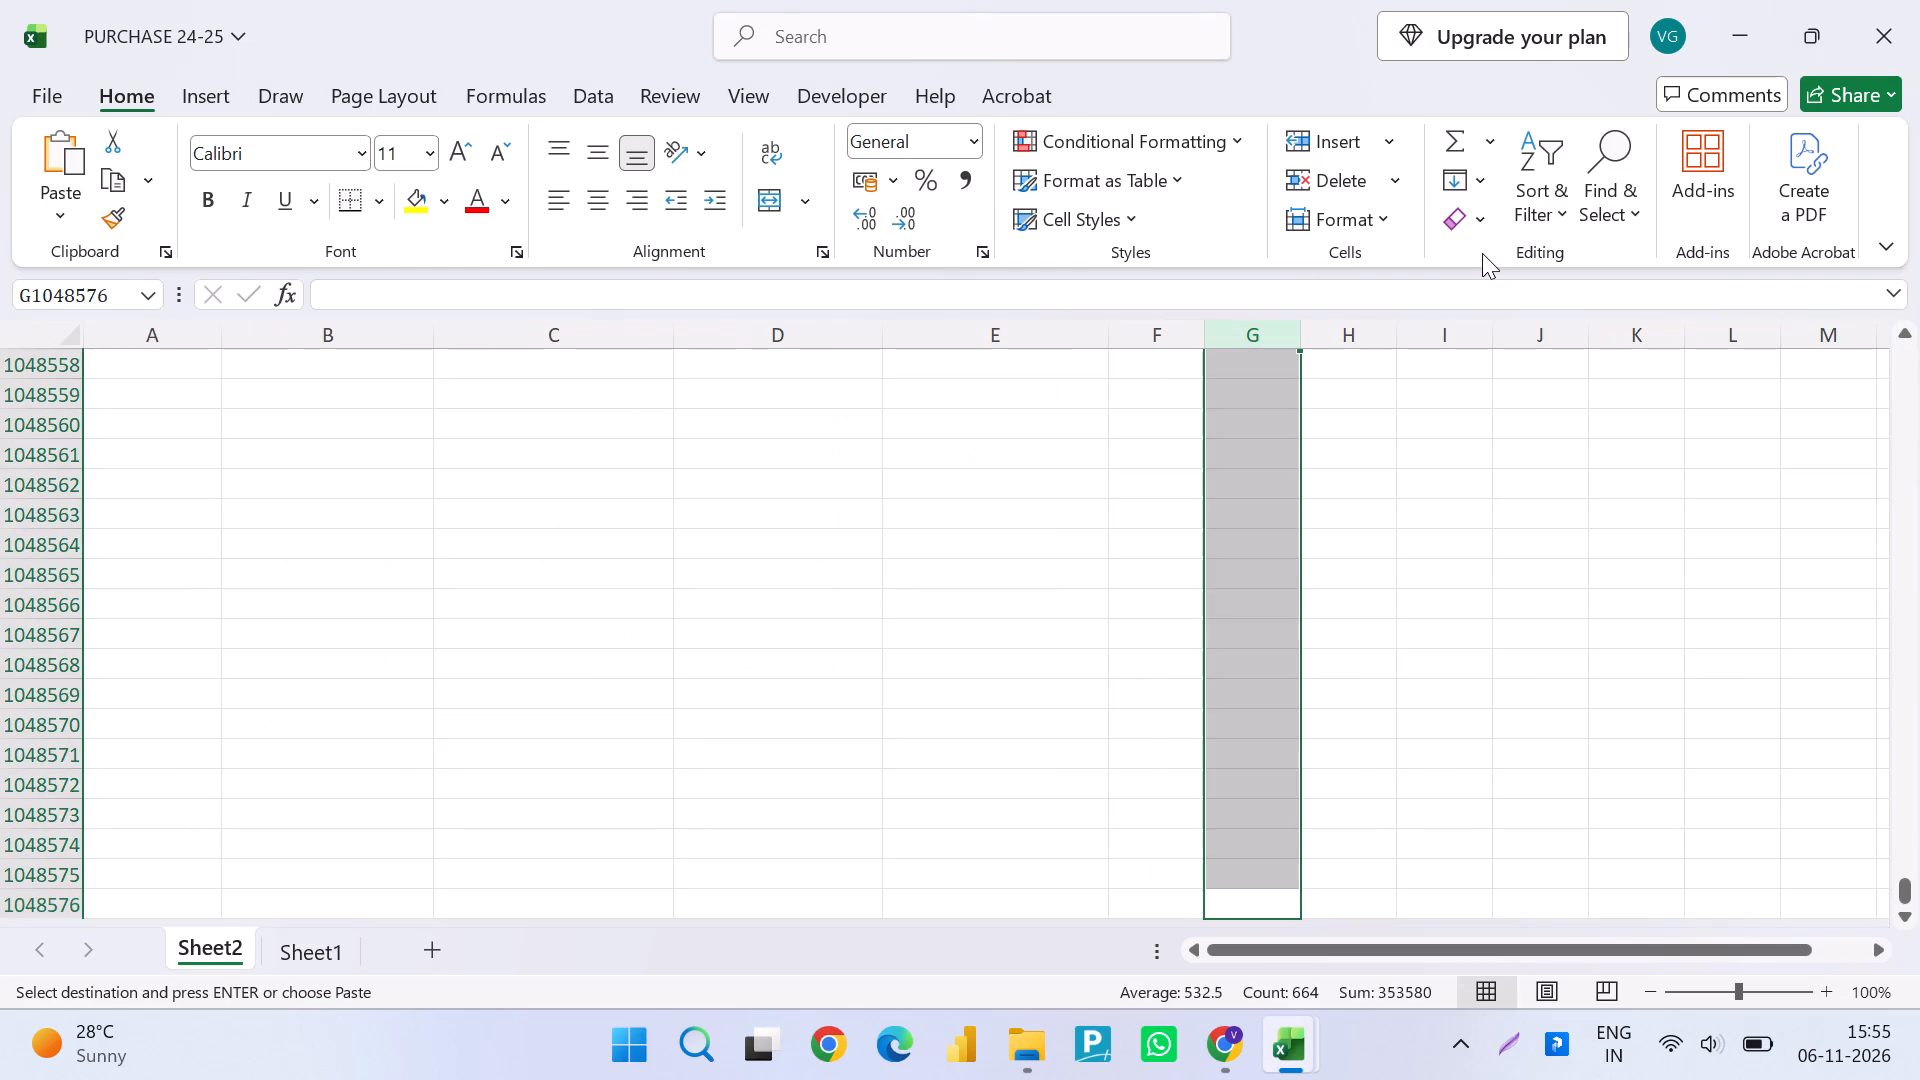
pyautogui.press('Escape')
pyautogui.press('Escape')
pyautogui.hotkey('ctrl', 'Up')
pyautogui.press('Up')
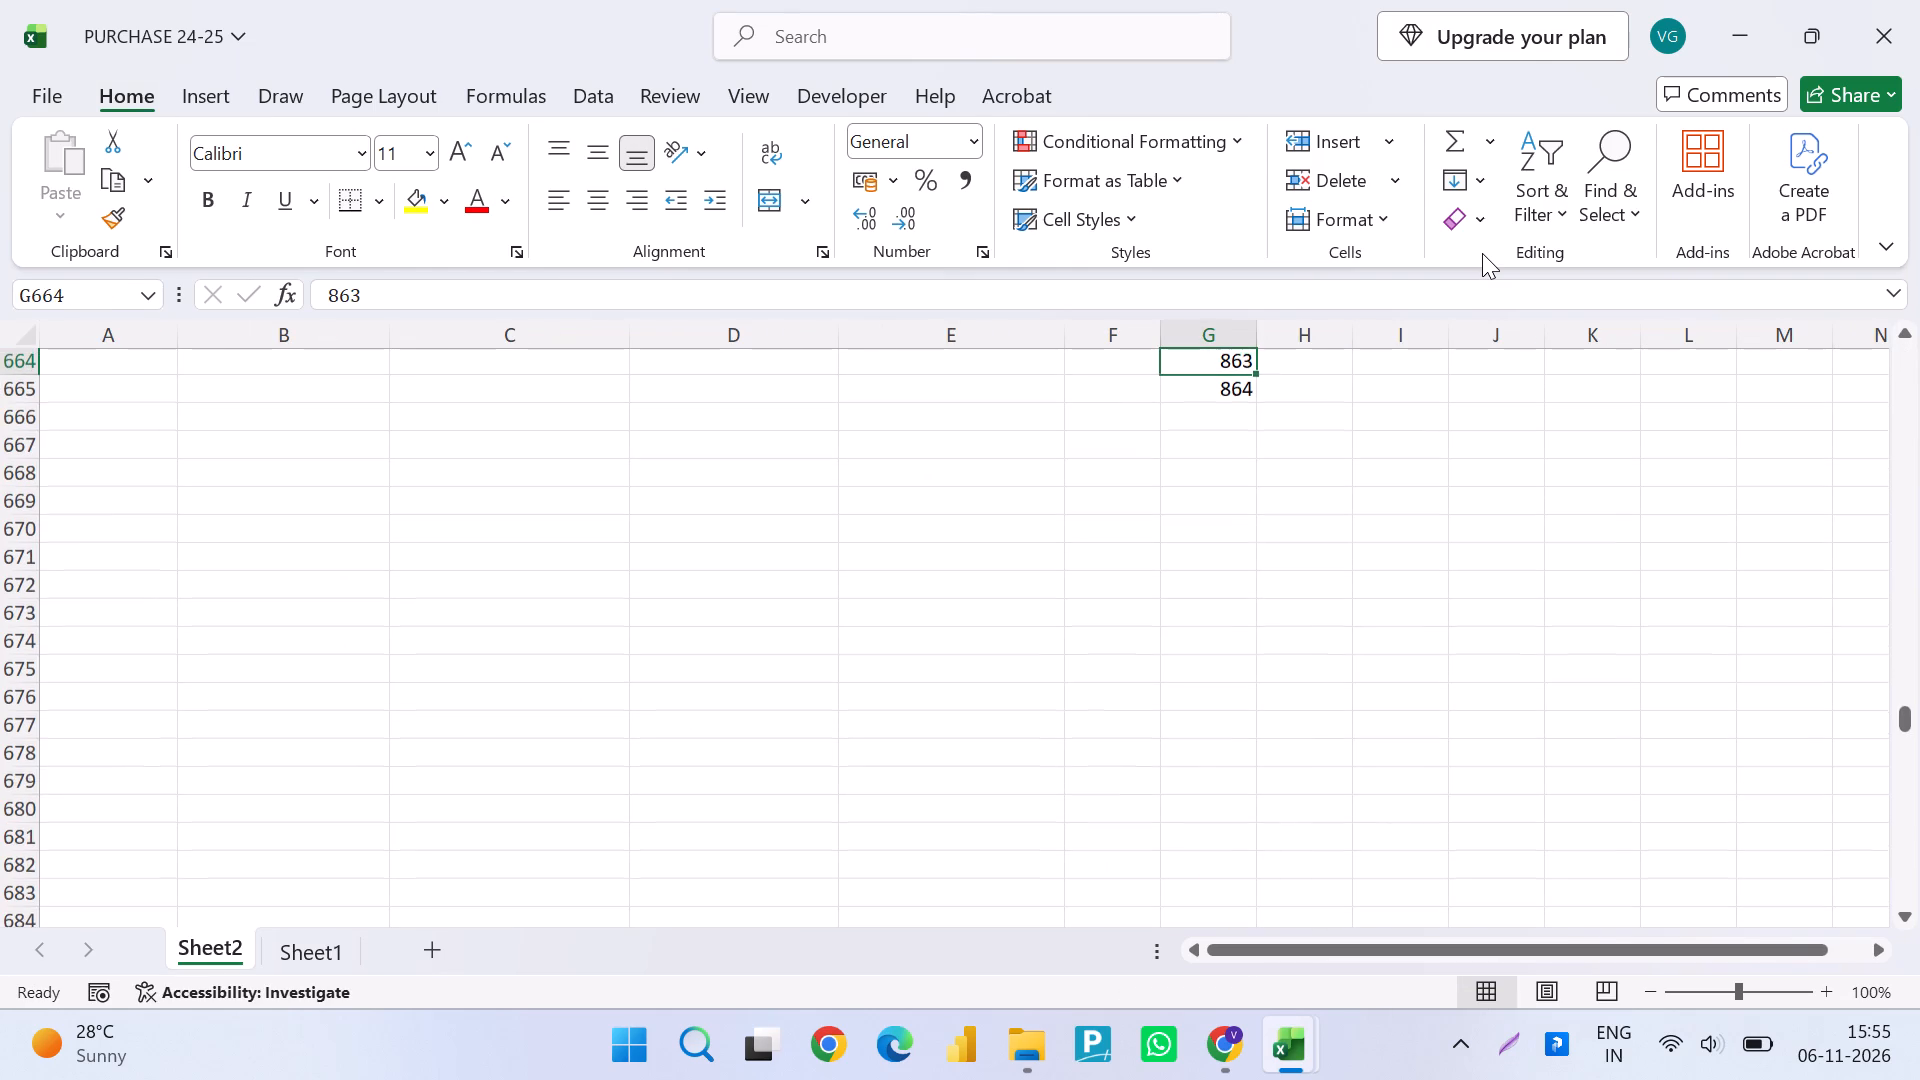
pyautogui.hotkey('ctrl', 'Up')
pyautogui.hotkey('ctrl', 'shift', 'Down')
pyautogui.hotkey('ctrl', 'shift', 'Down')
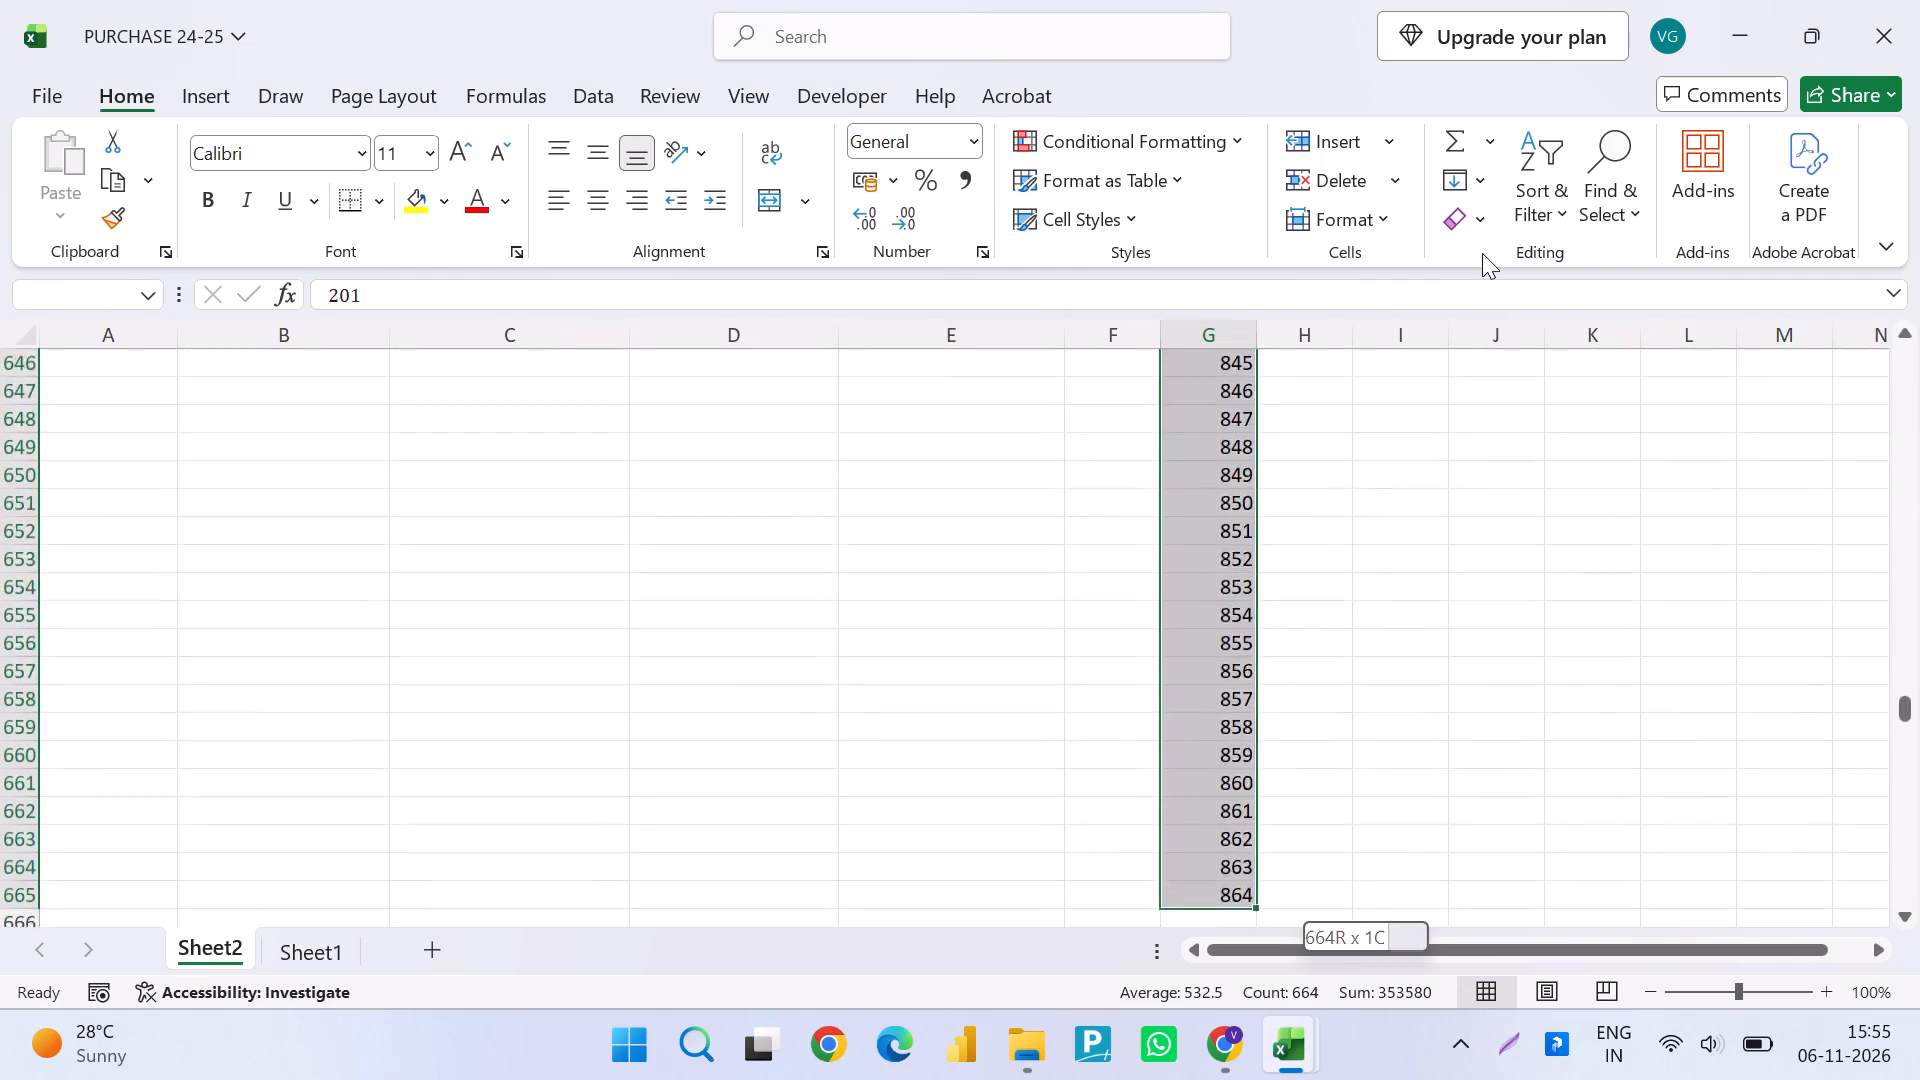
pyautogui.hotkey('alt', 'h')
pyautogui.write('fis')
pyautogui.press('Tab')
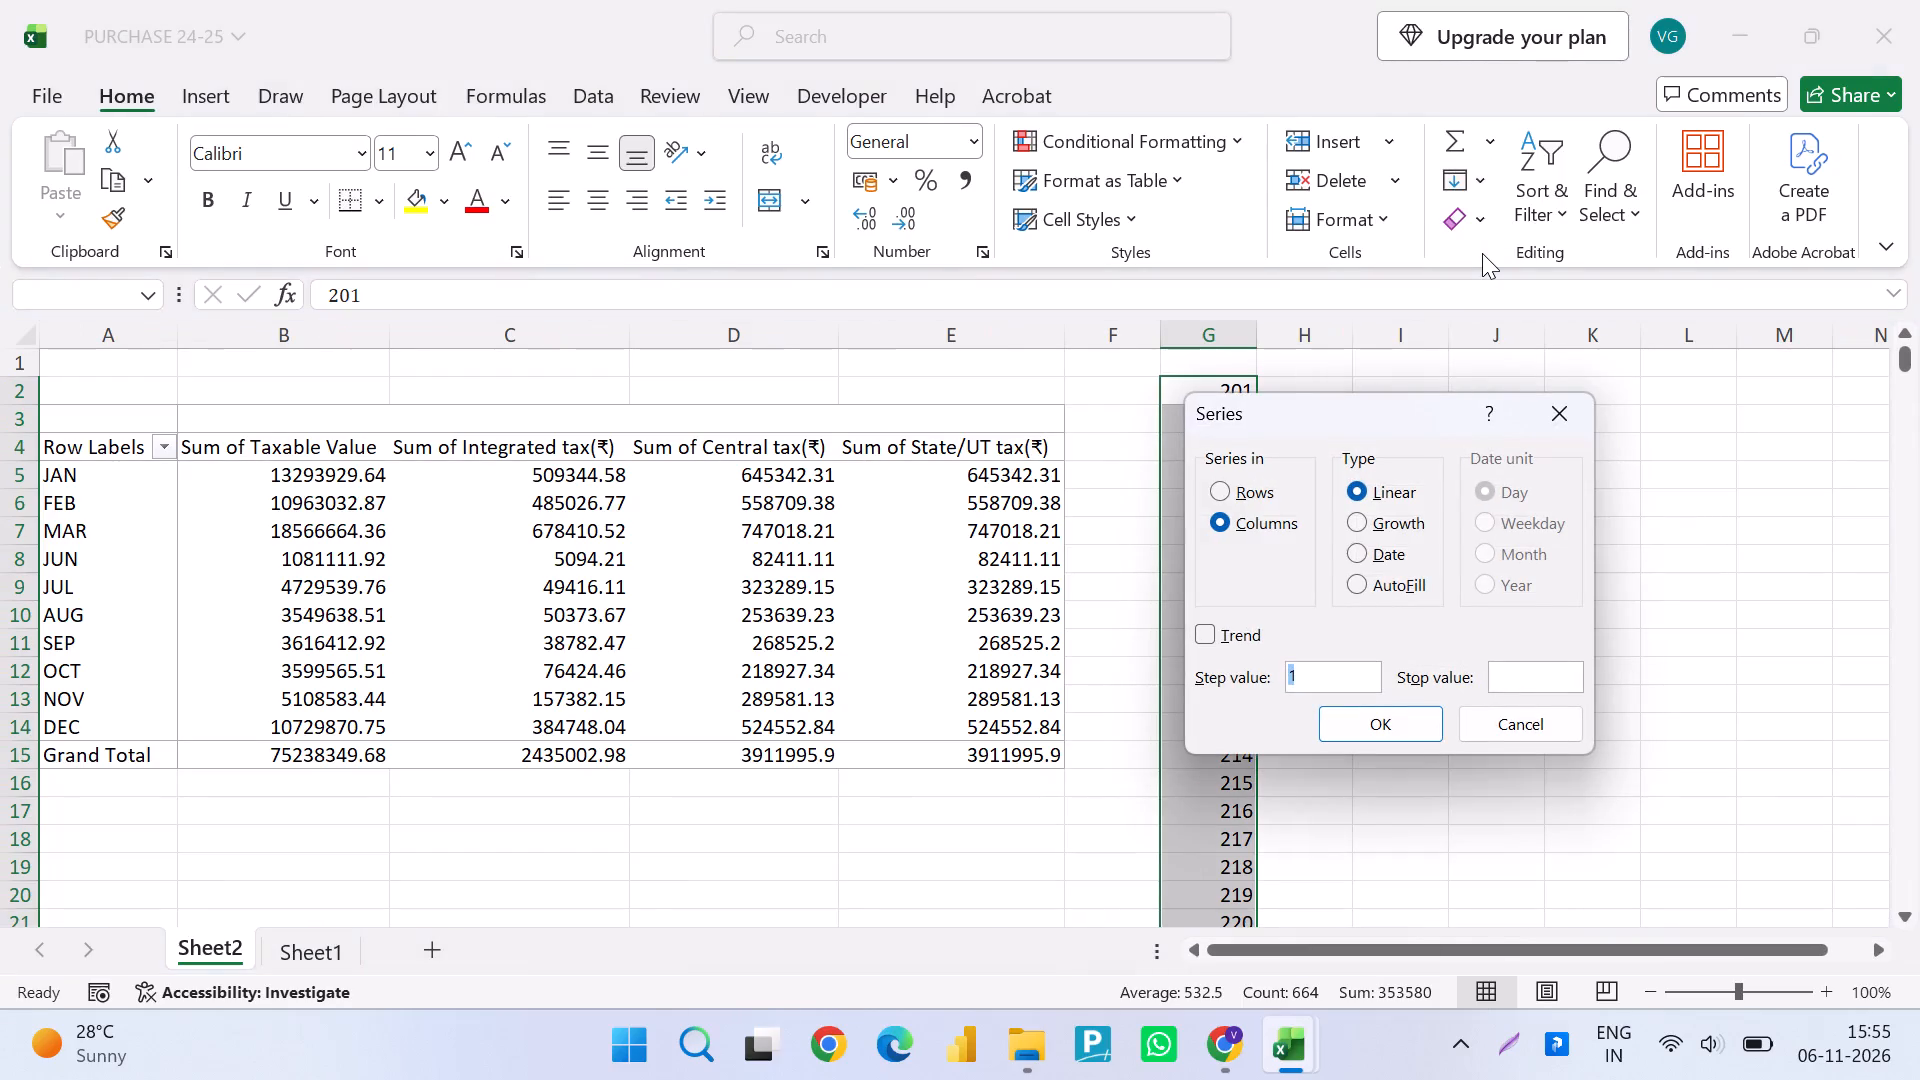
pyautogui.write('1064')
pyautogui.press('Return')
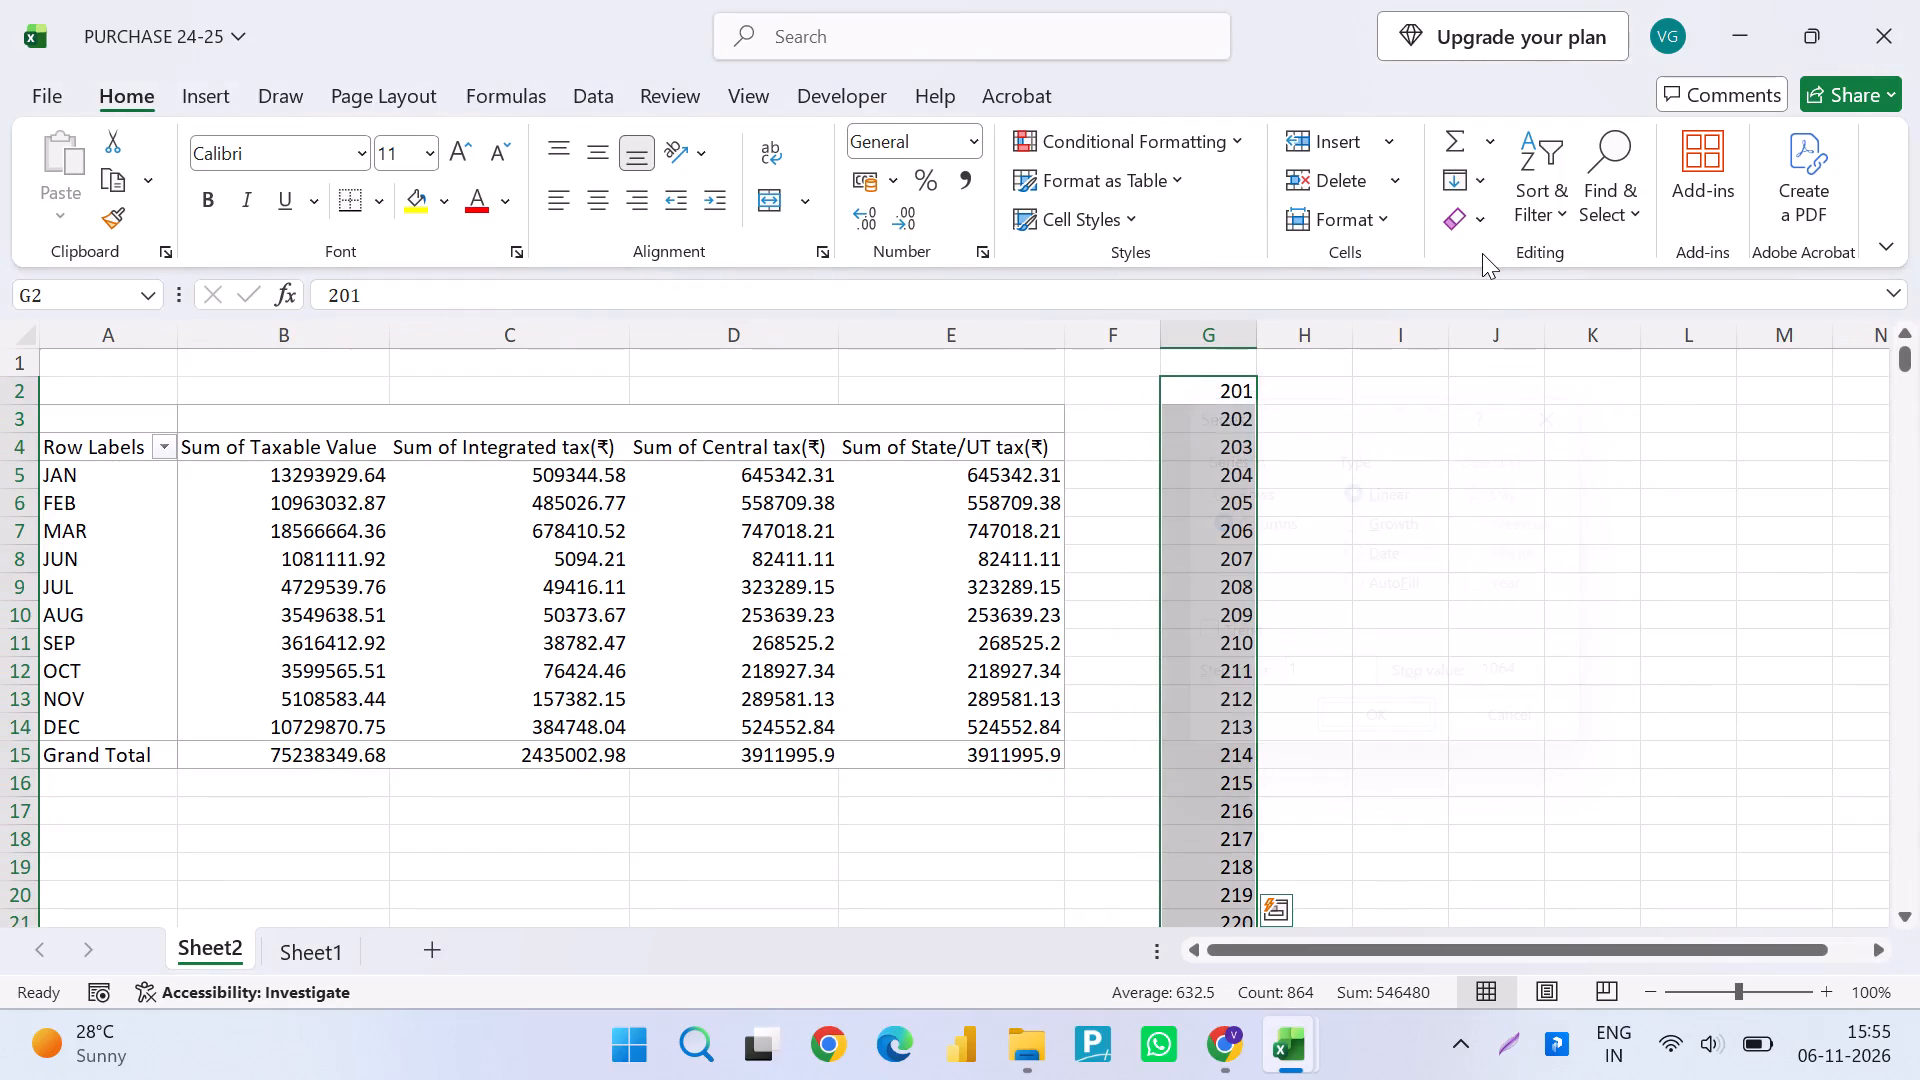
# Copy serial numbers 201 to 1064 as values into RFD_STMT01A of GST_REFUND_S01A, starting at A211, and save the workbook.
pyautogui.hotkey('ctrl', 'Down')
pyautogui.hotkey('ctrl', 'shift', 'Up')
pyautogui.hotkey('ctrl', 'c')
pyautogui.hotkey('alt', 'Tab')
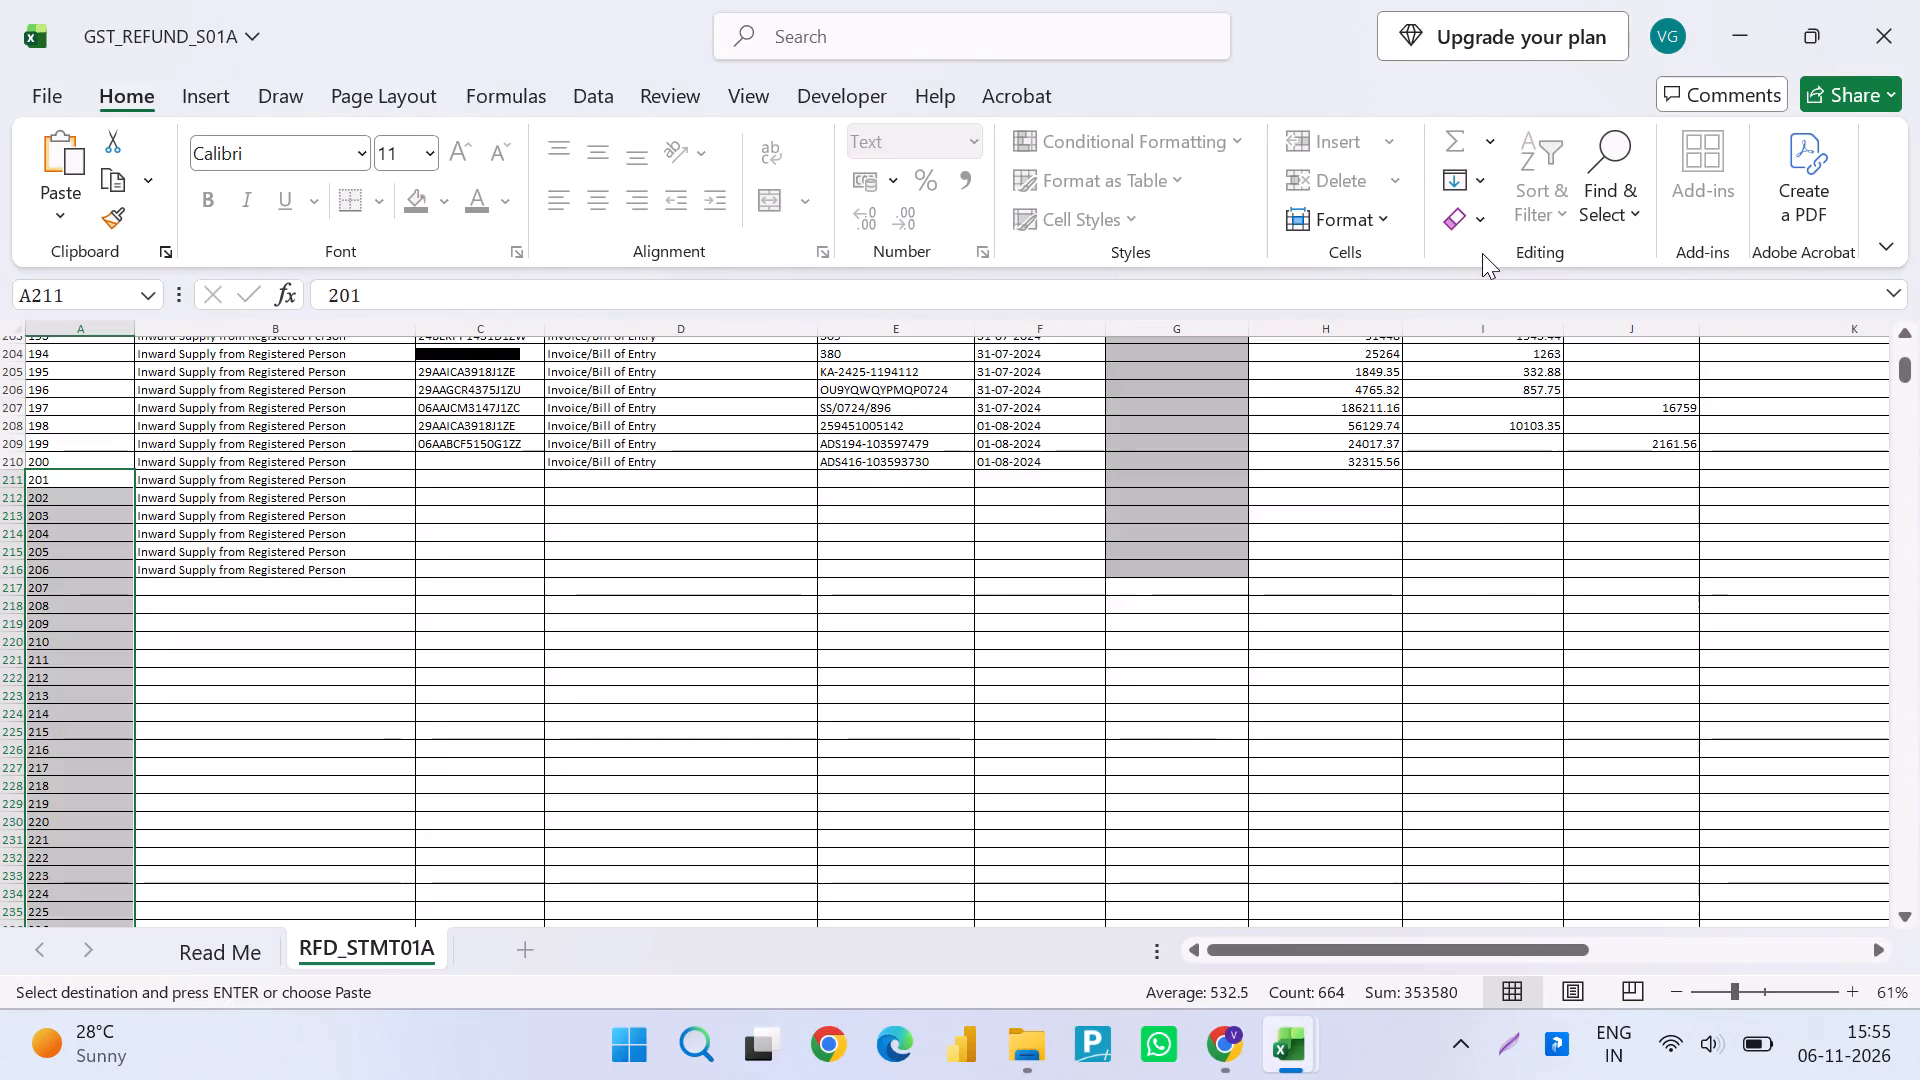
pyautogui.hotkey('ctrl', 'alt', 'v')
pyautogui.press('v')
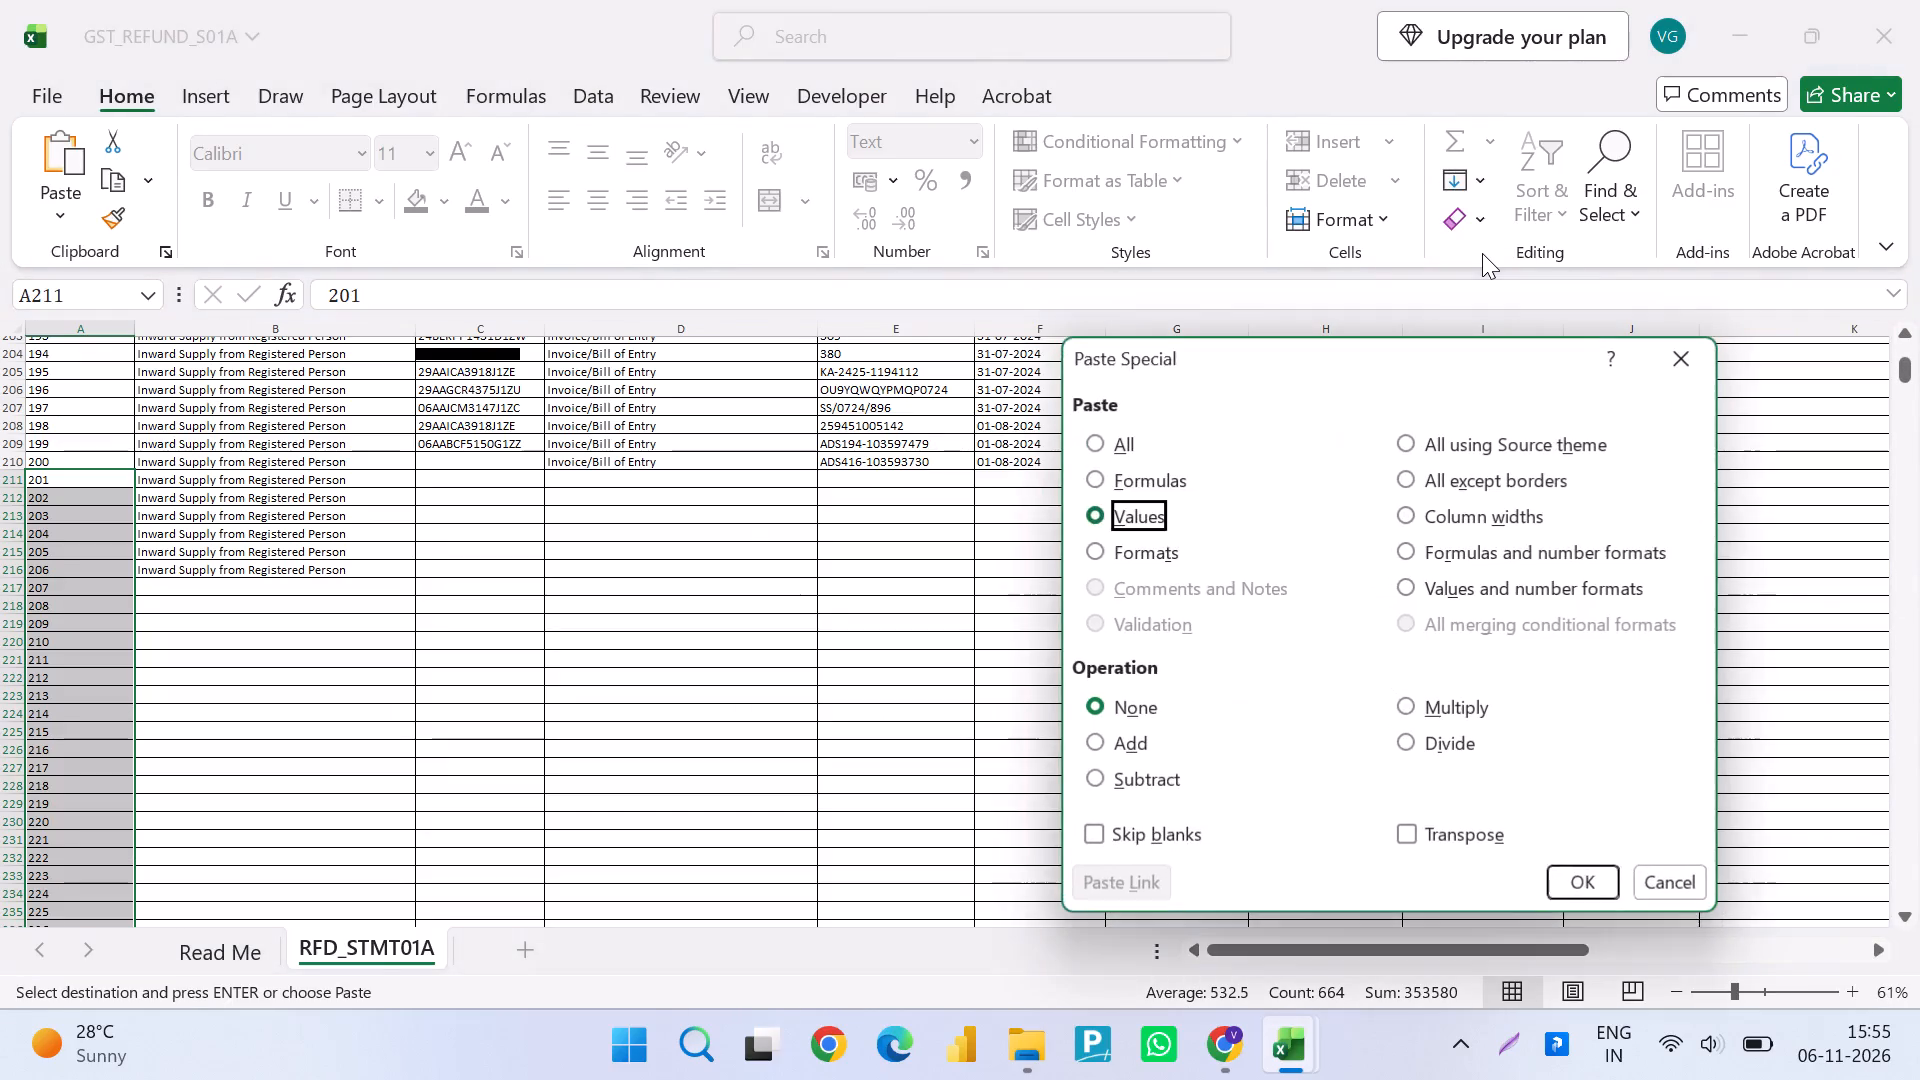
pyautogui.press('Return')
pyautogui.hotkey('ctrl', 's')
# Copy the text "Inward Supply from Registered Person" from inside cell B216 and enter it in B217.
pyautogui.press('Down')
pyautogui.press('Right')
pyautogui.press('Down')
pyautogui.press('Down')
pyautogui.press('Down')
pyautogui.press('Down')
pyautogui.press('Down')
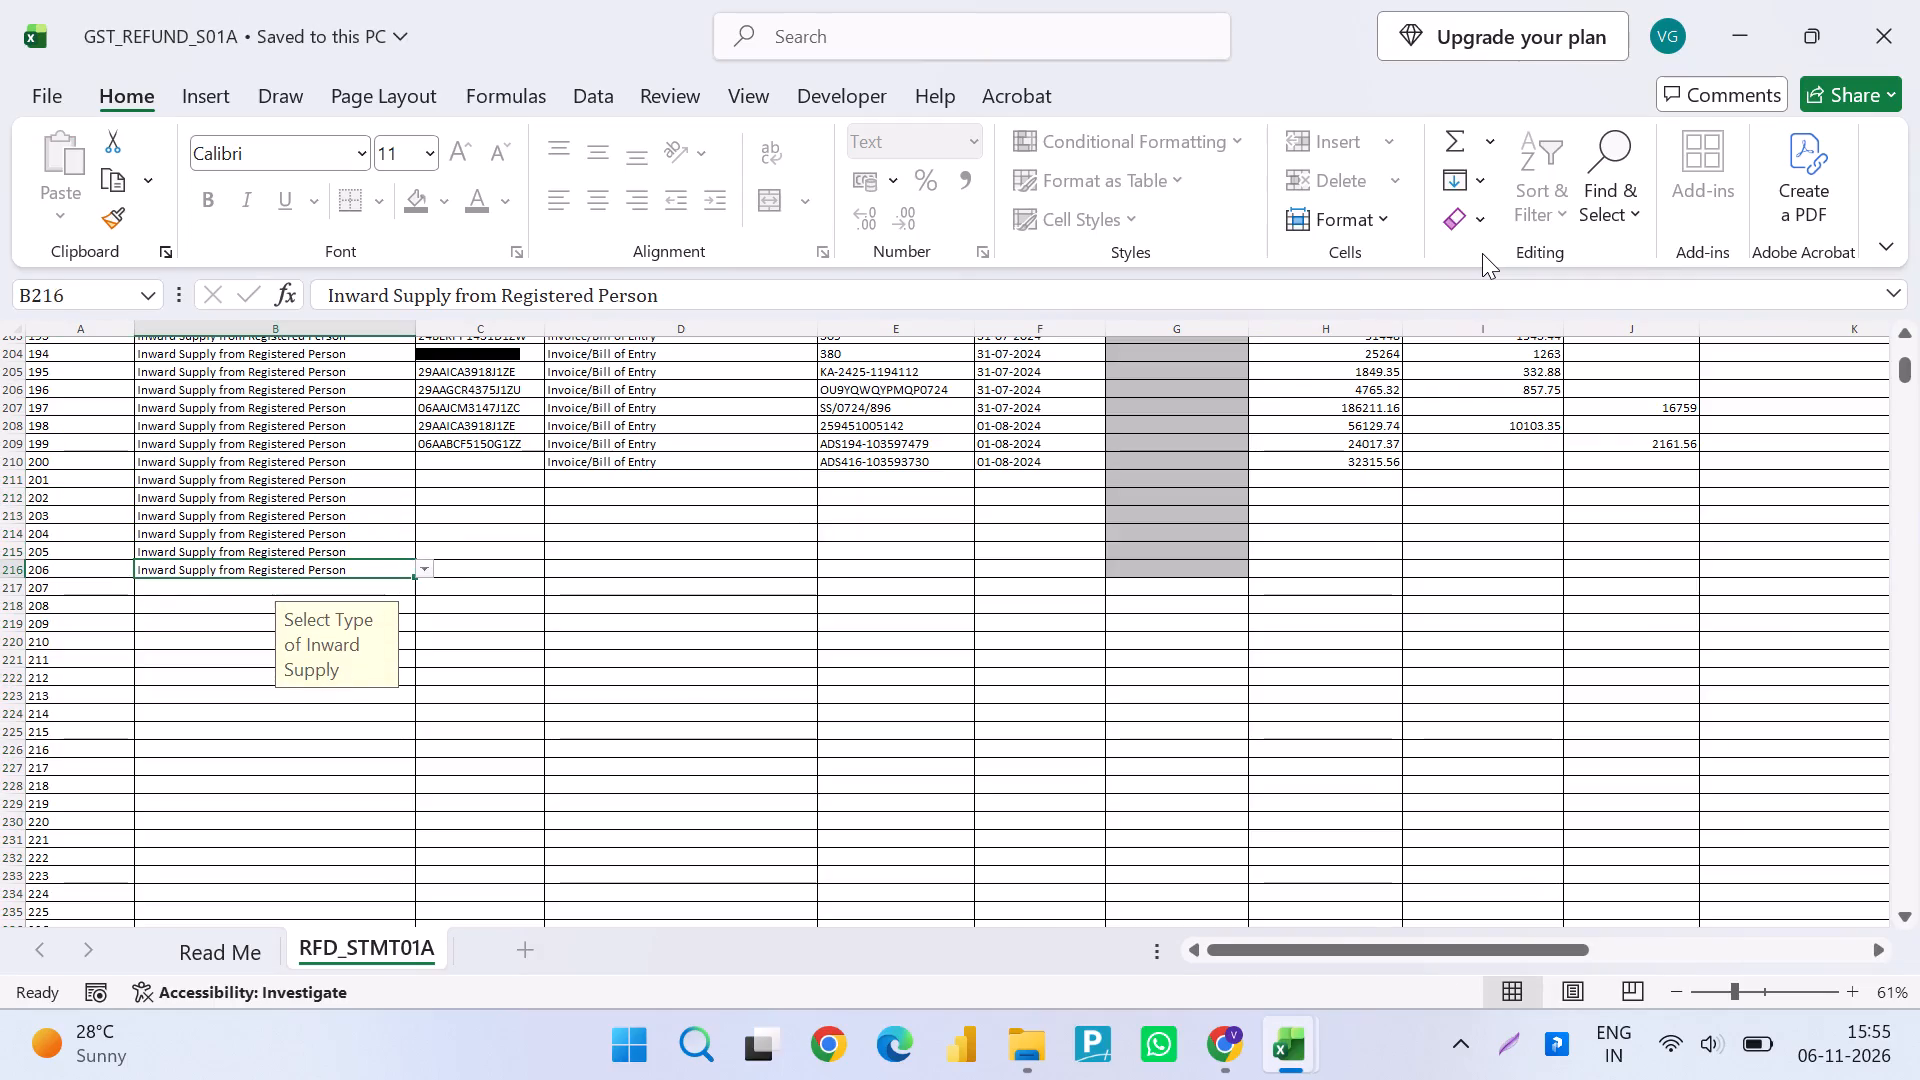
pyautogui.press('Up')
pyautogui.press('F2')
pyautogui.hotkey('ctrl', 'shift', 'Left')
pyautogui.hotkey('ctrl', 'shift', 'Left')
pyautogui.hotkey('ctrl', 'shift', 'Left')
pyautogui.hotkey('ctrl', 'shift', 'Left')
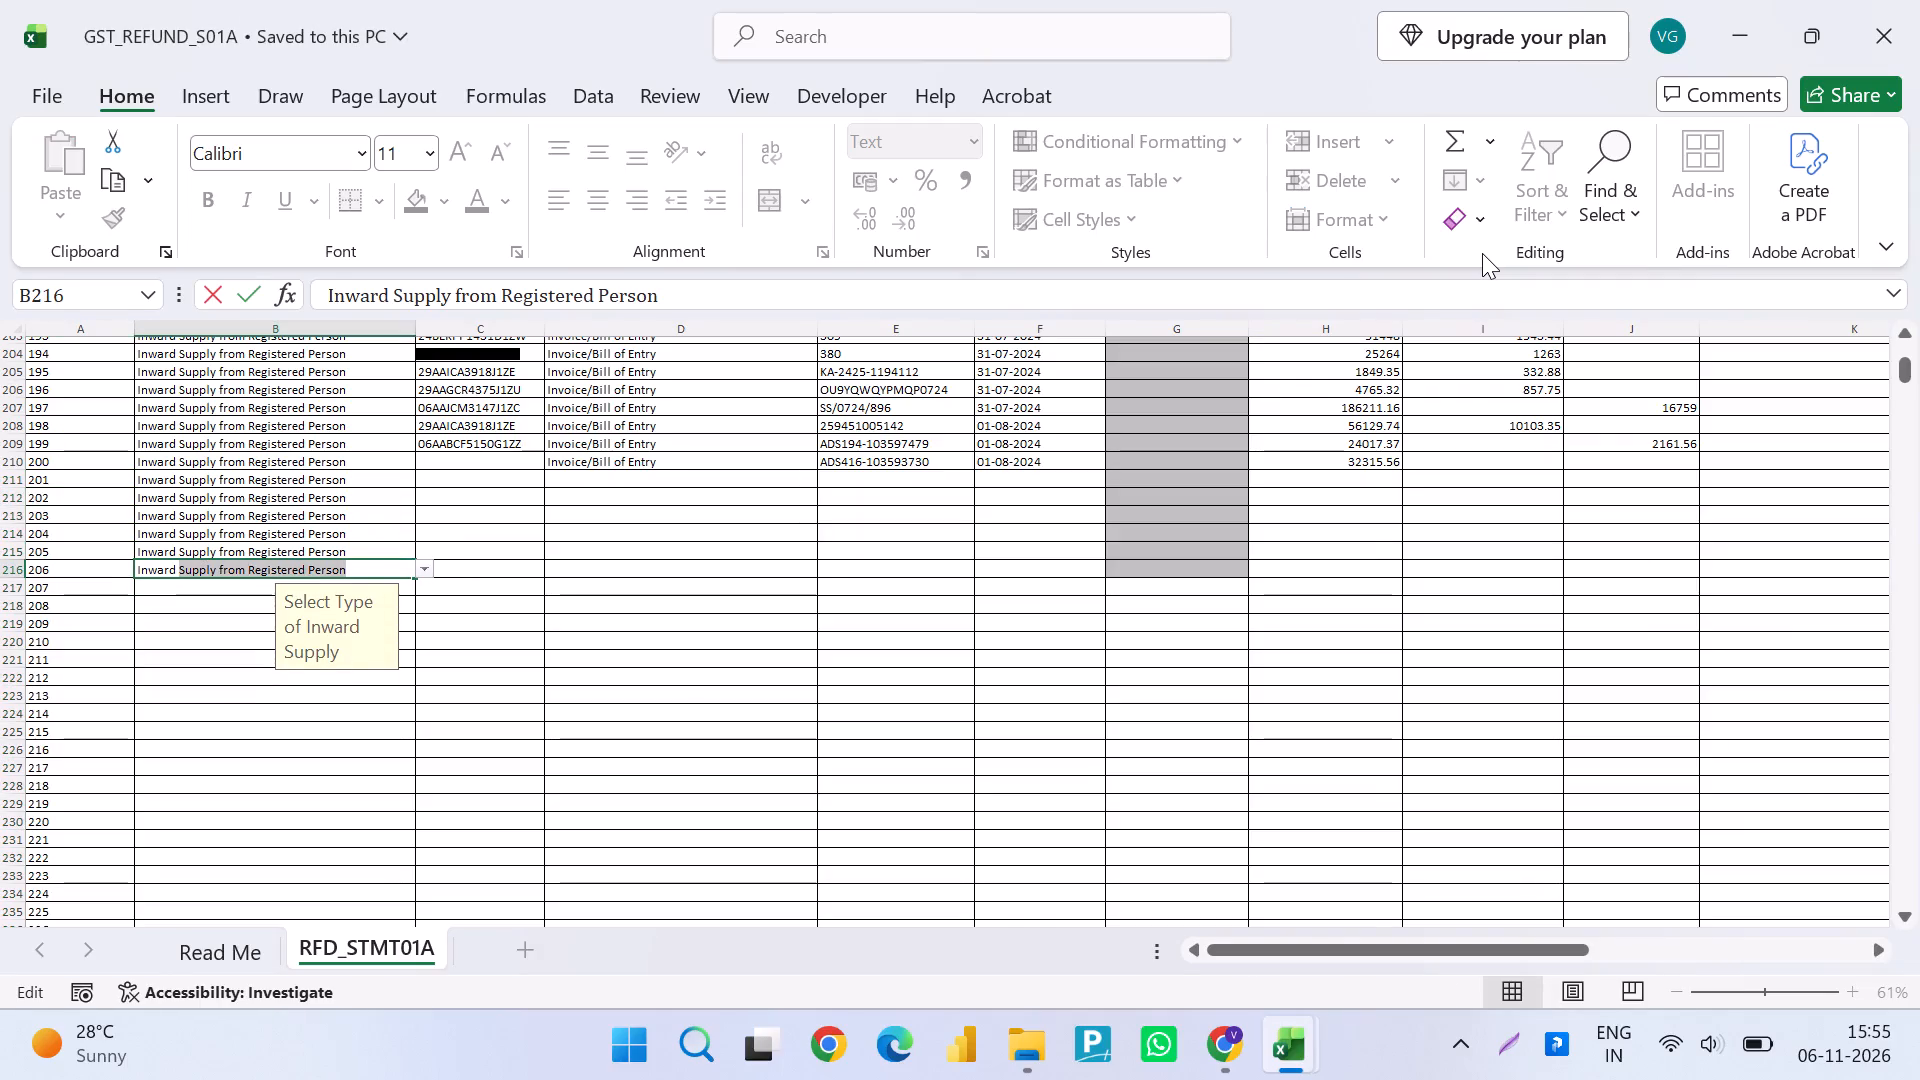
pyautogui.hotkey('ctrl', 'shift', 'Left')
pyautogui.hotkey('ctrl', 'shift', 'Left')
pyautogui.hotkey('ctrl', 'c')
pyautogui.press('Return')
pyautogui.press('F2')
pyautogui.hotkey('ctrl', 'v')
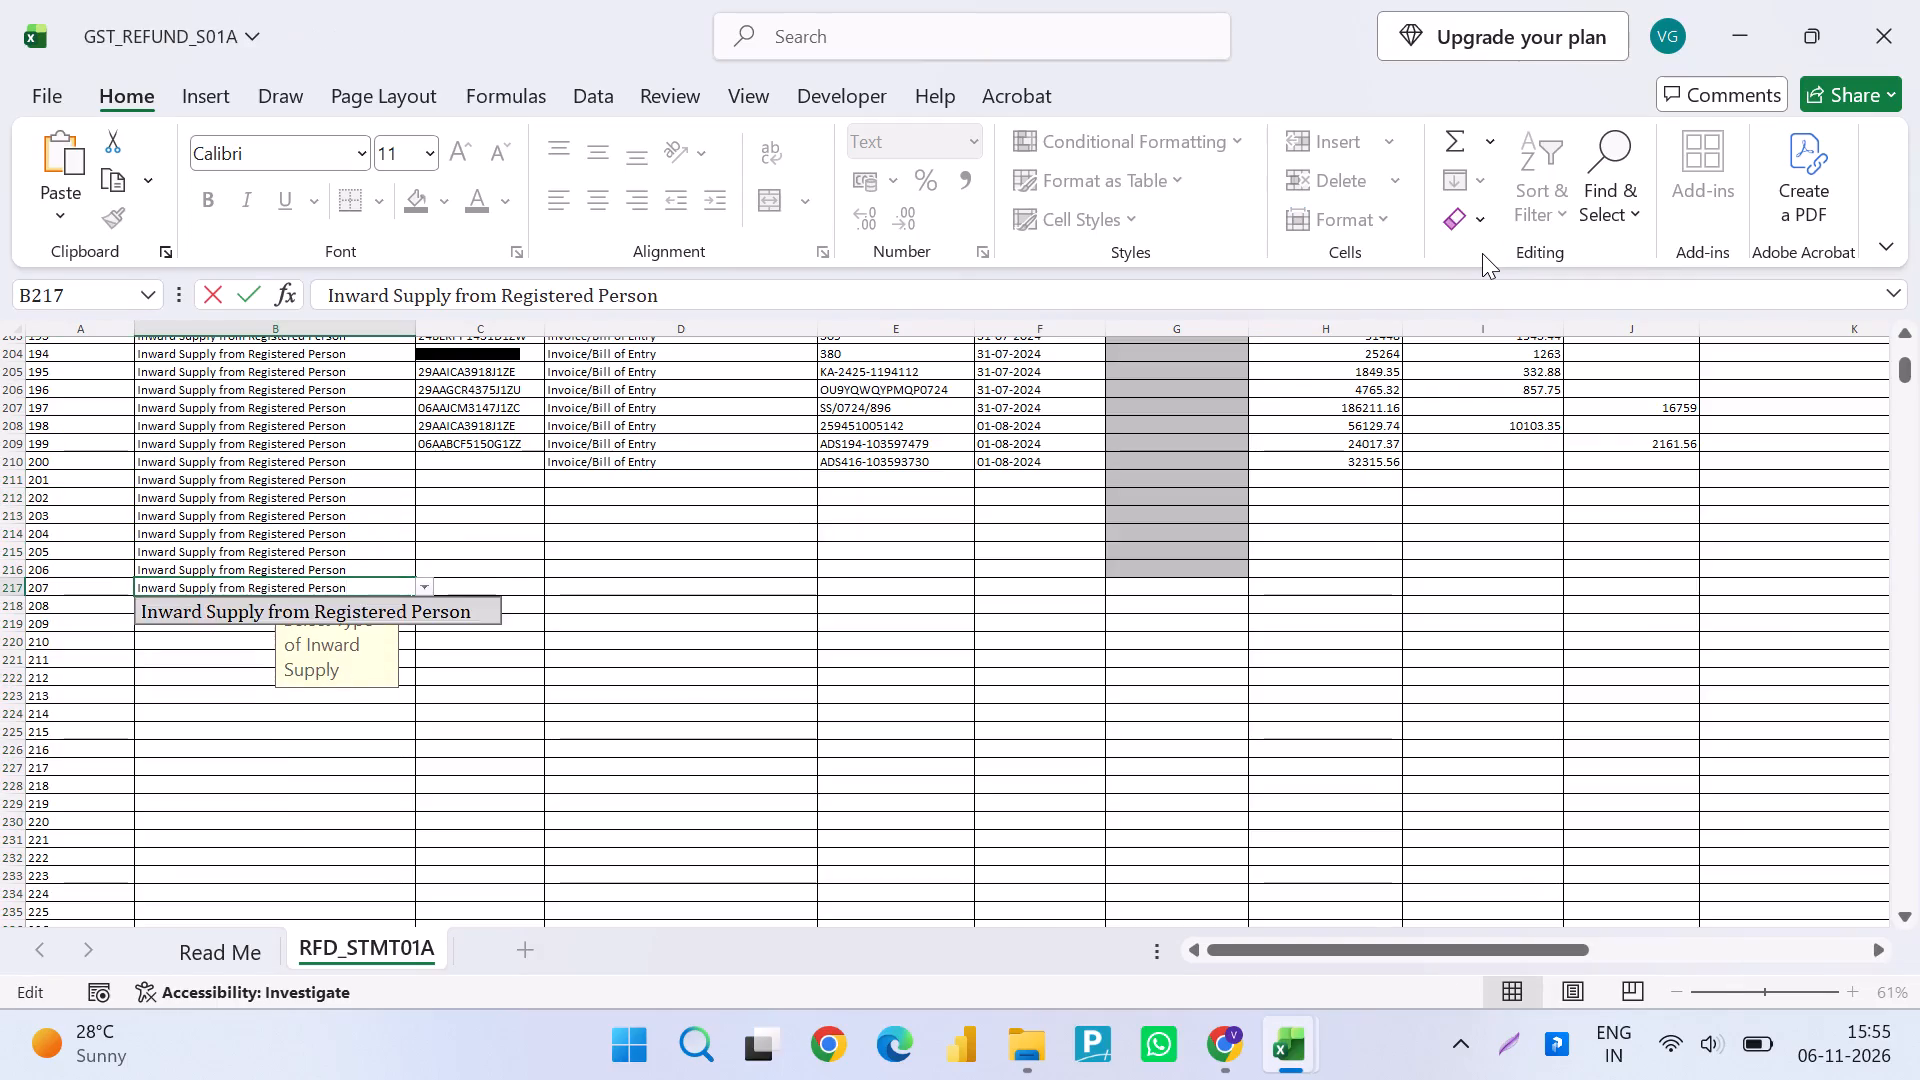
pyautogui.press('Return')
# Enter "Inward Supply from Registered Person" as the supply type in each cell from B218 to B222.
pyautogui.press('F2')
pyautogui.hotkey('ctrl', 'v')
pyautogui.press('Return')
pyautogui.press('F2')
pyautogui.hotkey('ctrl', 'v')
pyautogui.press('Return')
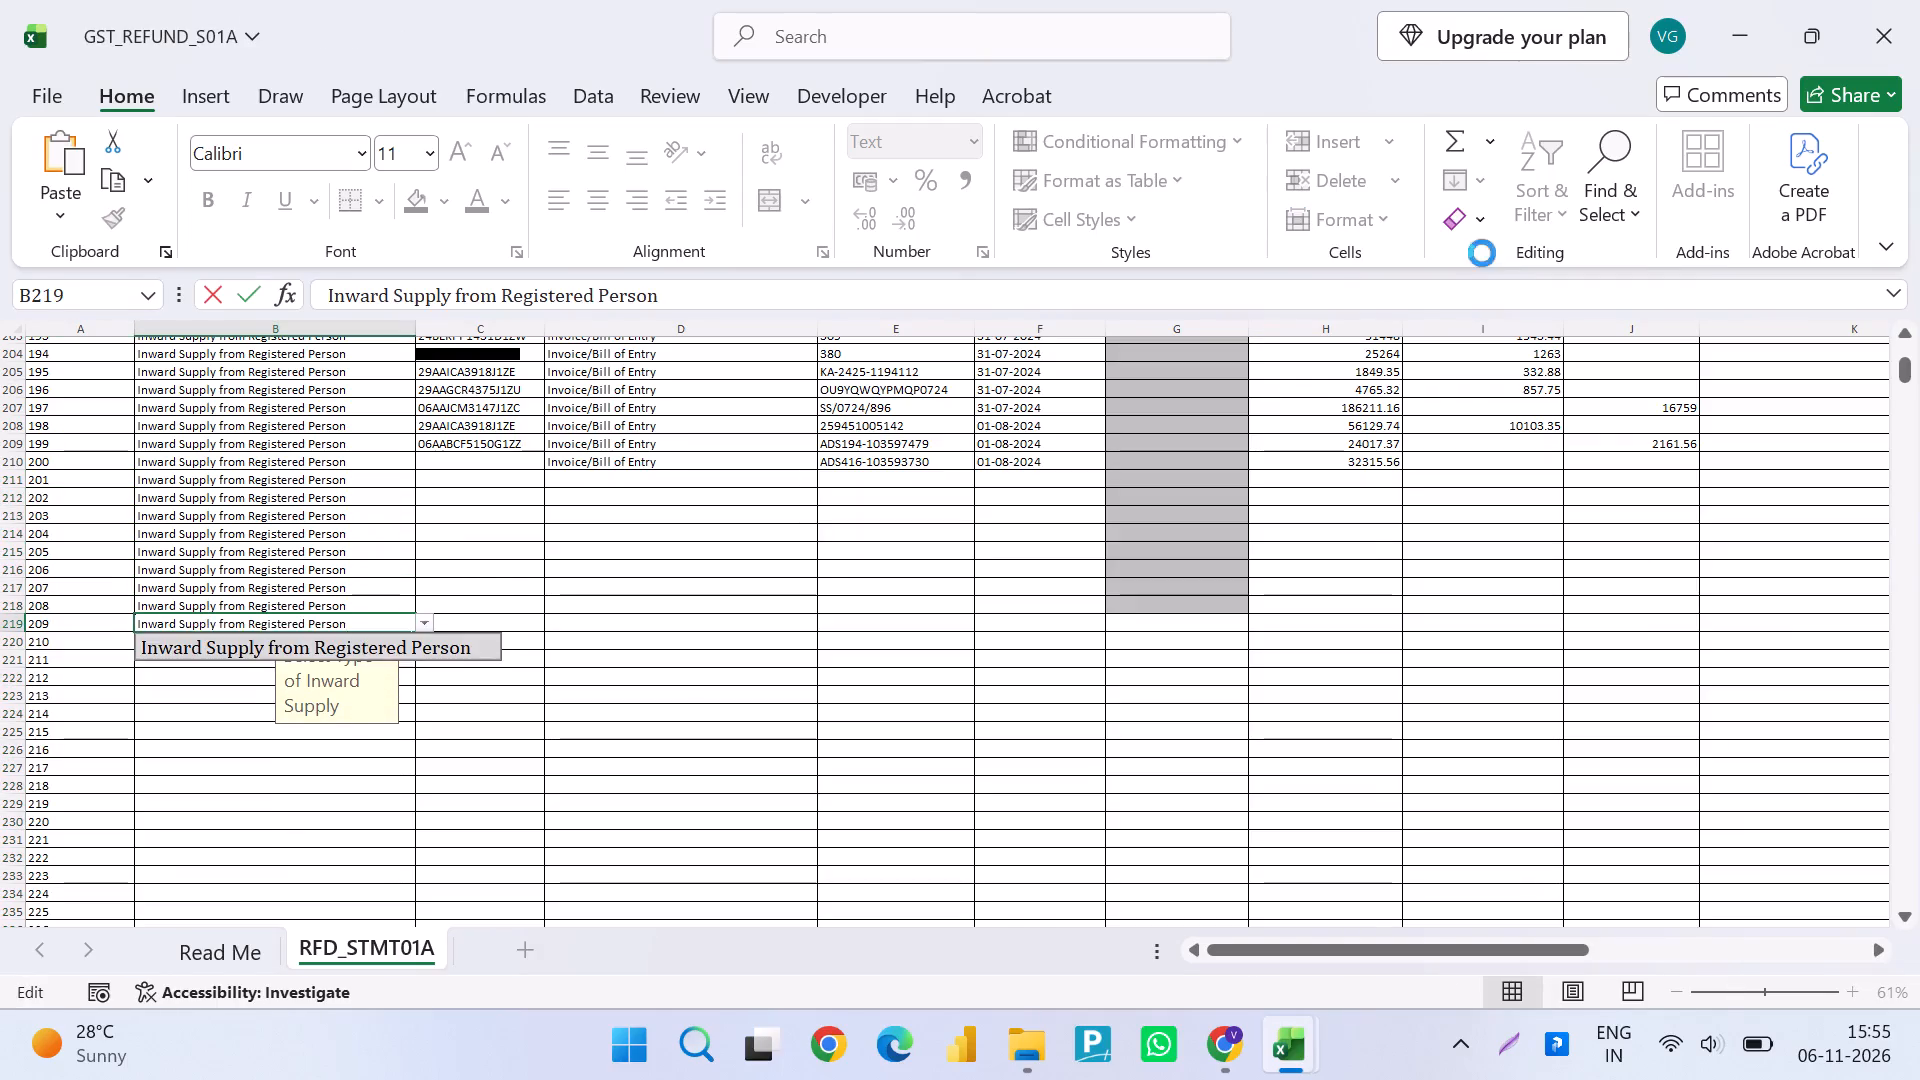
pyautogui.press('F2')
pyautogui.hotkey('ctrl', 'v')
pyautogui.press('Return')
pyautogui.press('F2')
pyautogui.hotkey('ctrl', 'v')
pyautogui.press('Return')
pyautogui.press('F2')
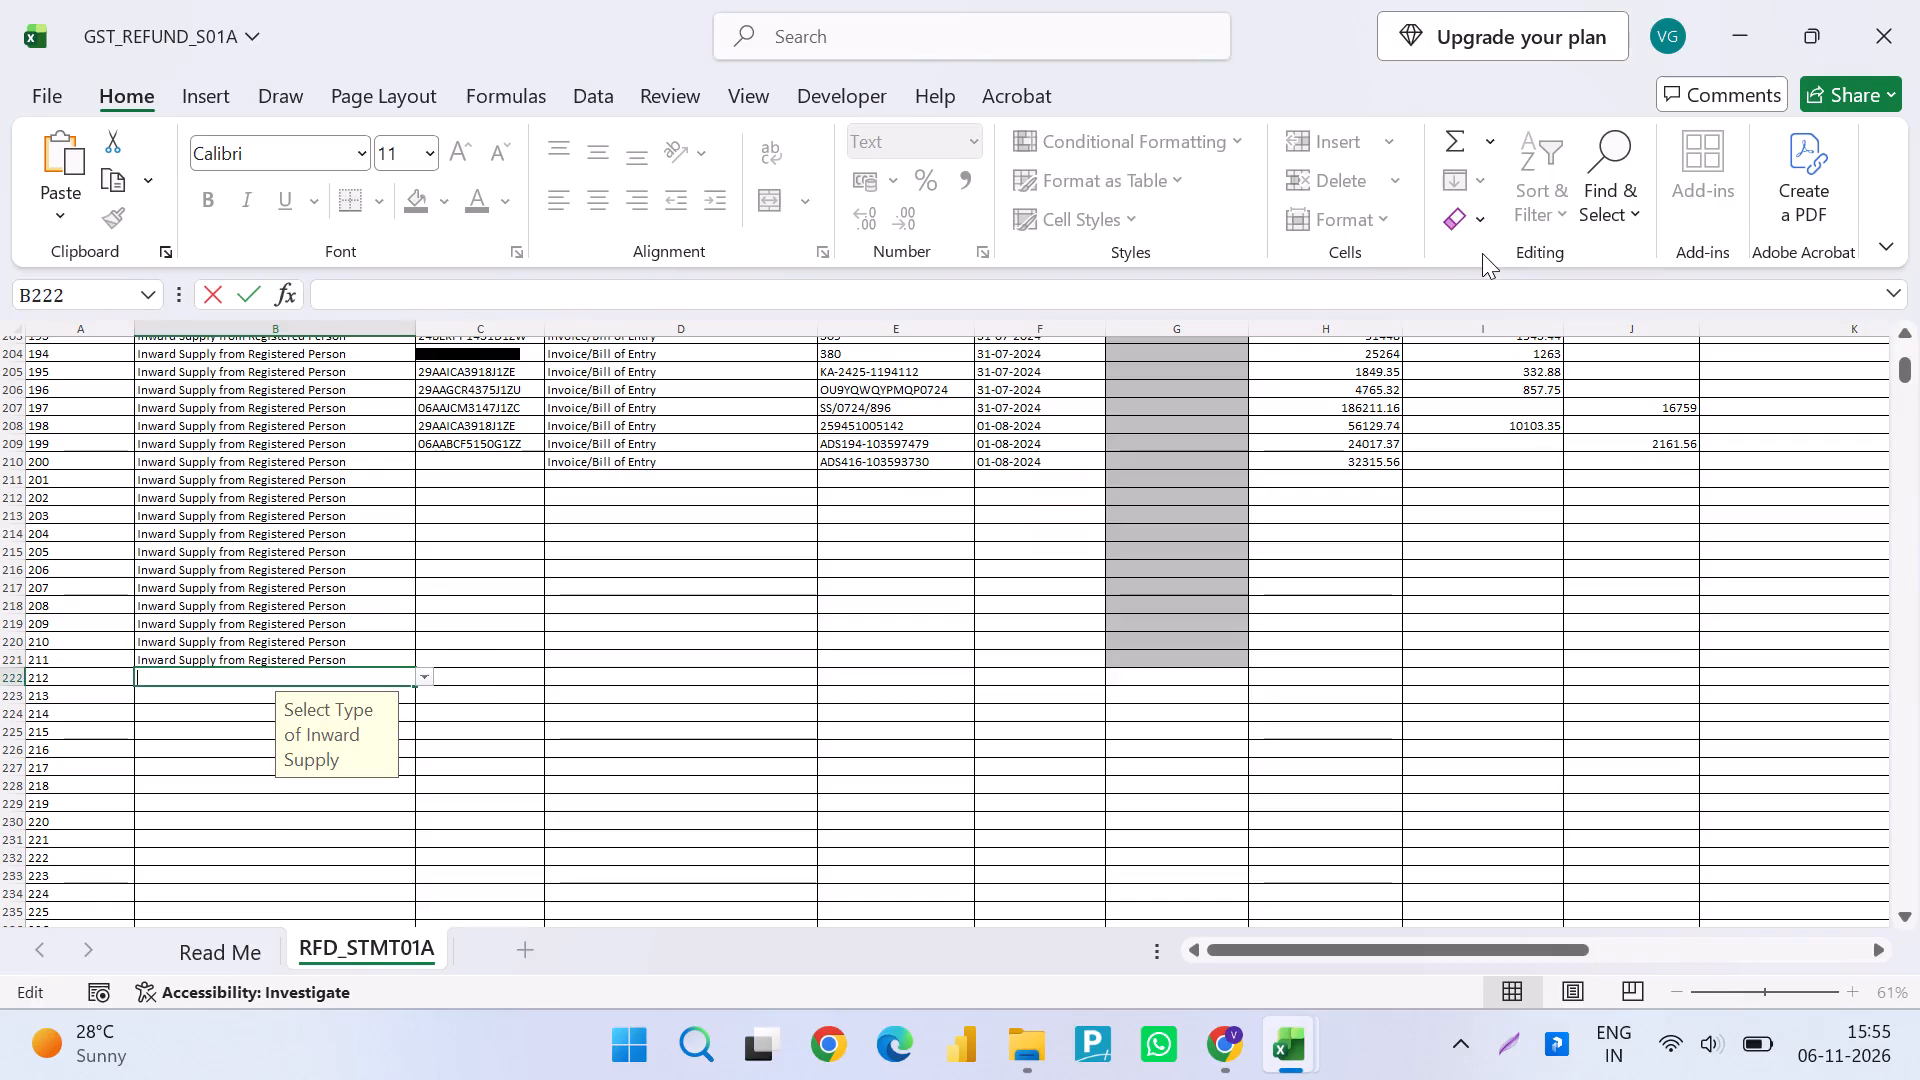
pyautogui.hotkey('ctrl', 'v')
pyautogui.press('Return')
# Enter "Inward Supply from Registered Person" in cells B223 to B226, for serial numbers 213 to 216.
pyautogui.press('F2')
pyautogui.hotkey('ctrl', 'v')
pyautogui.press('Return')
pyautogui.press('F2')
pyautogui.hotkey('ctrl', 'v')
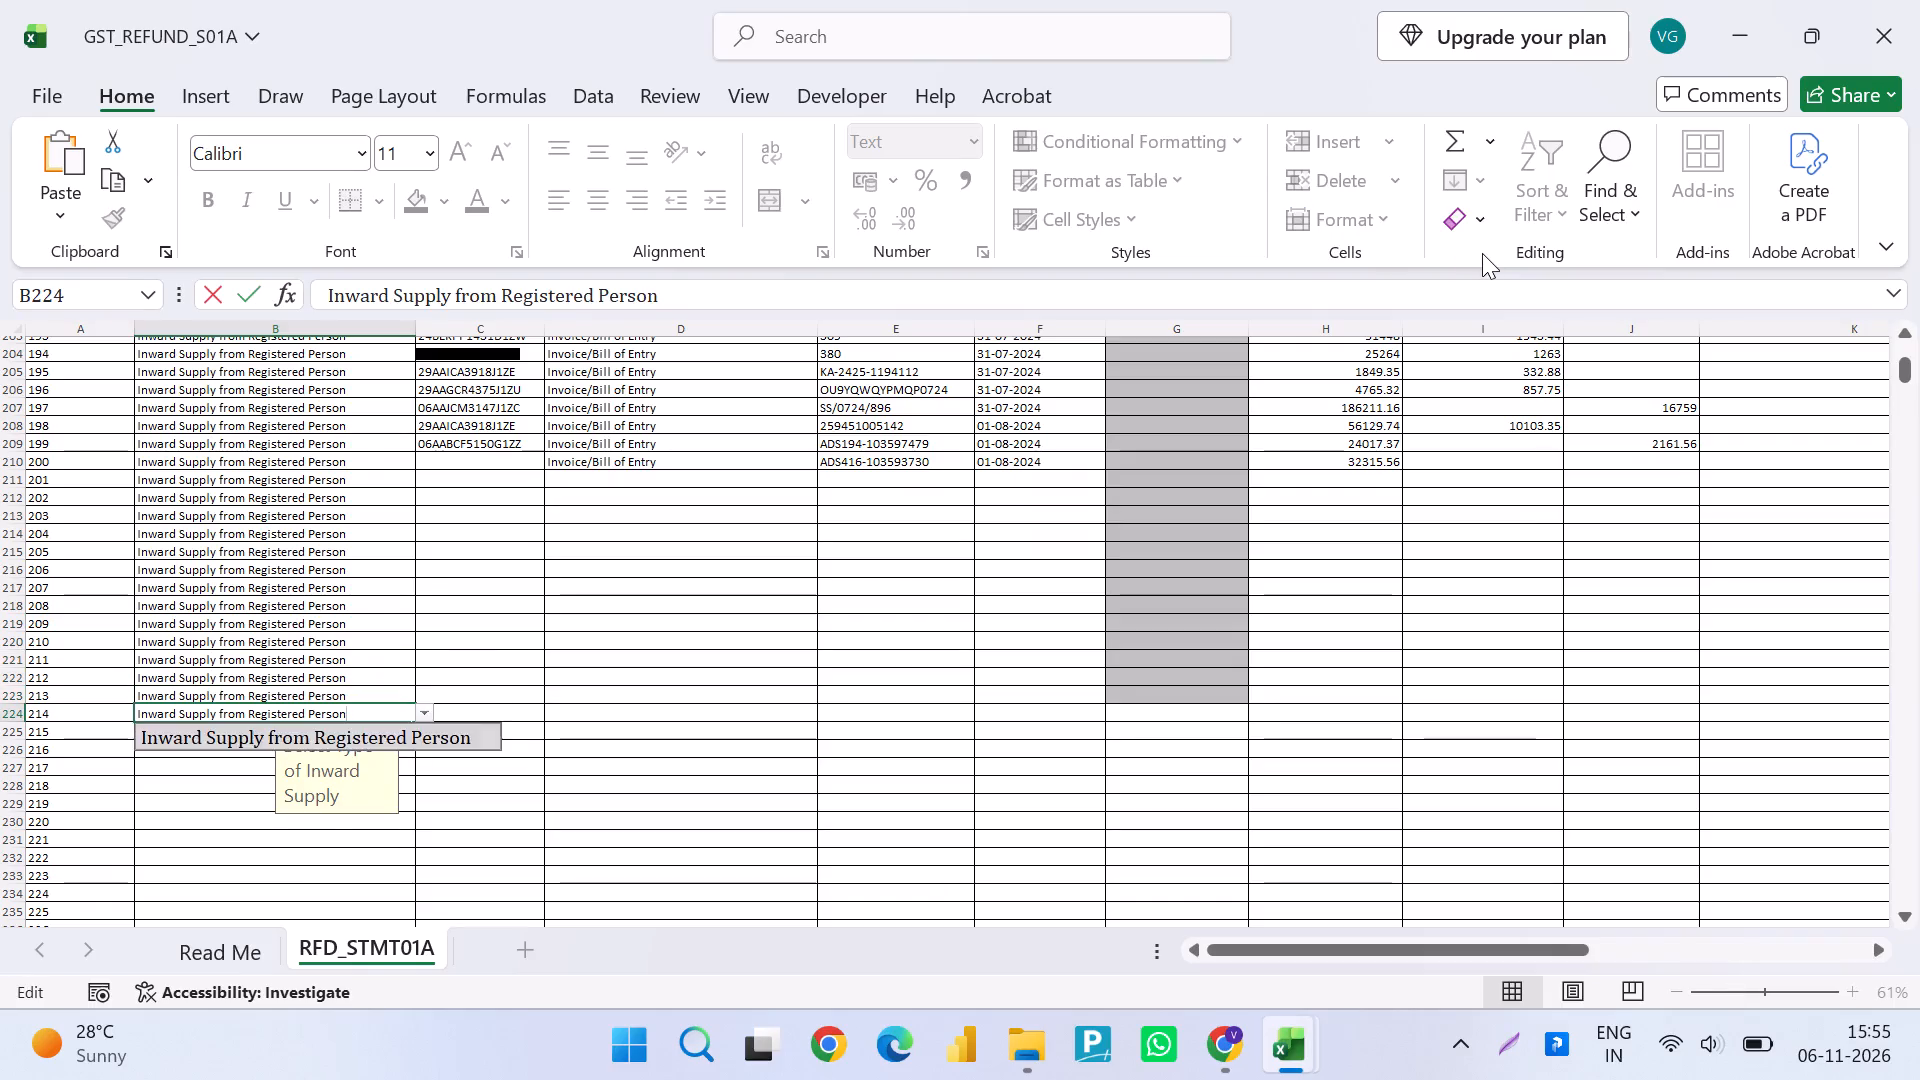
pyautogui.press('Return')
pyautogui.press('F2')
pyautogui.hotkey('ctrl', 'v')
pyautogui.press('Return')
pyautogui.press('F2')
pyautogui.hotkey('ctrl', 'v')
pyautogui.press('Return')
# Enter "Inward Supply from Registered Person" in cells B227 to B230, for serial numbers 217 to 220.
pyautogui.press('F2')
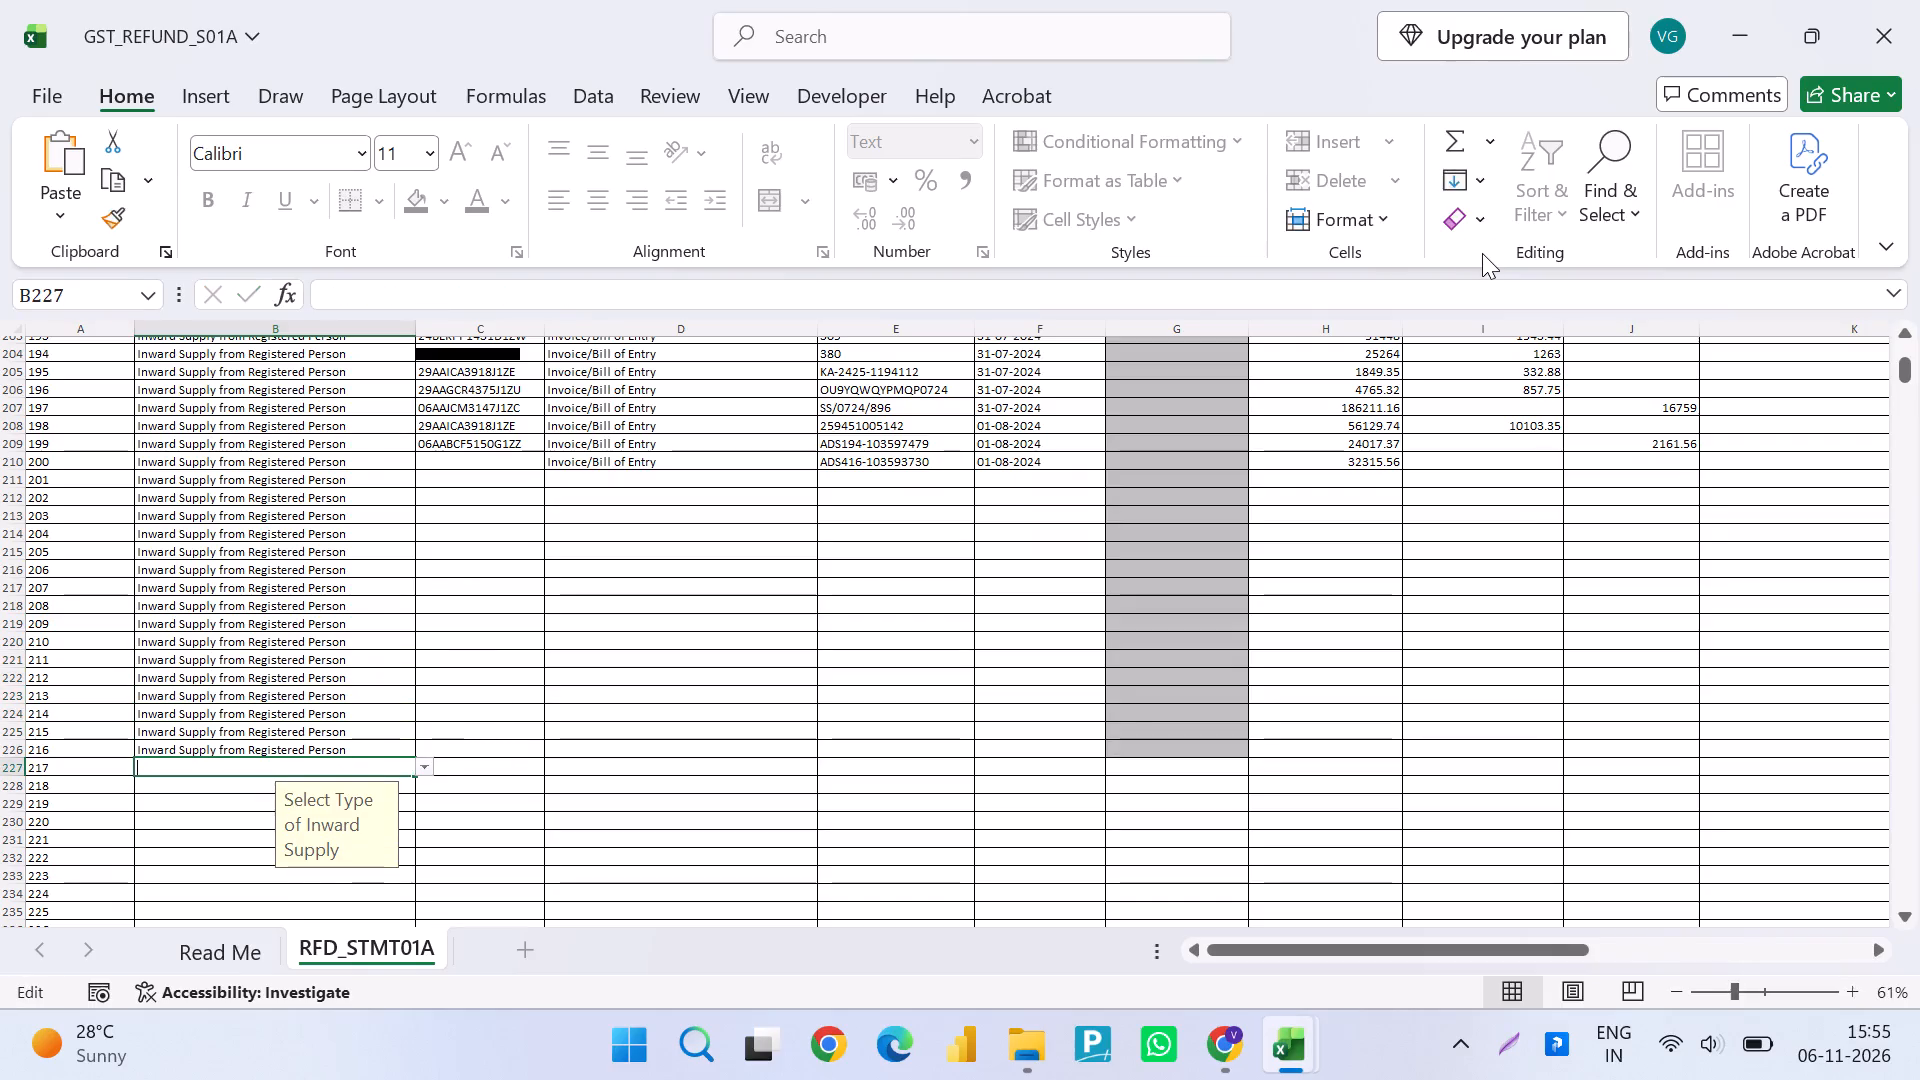
pyautogui.hotkey('ctrl', 'v')
pyautogui.press('Return')
pyautogui.press('F2')
pyautogui.hotkey('ctrl', 'v')
pyautogui.press('Return')
pyautogui.press('F2')
pyautogui.hotkey('ctrl', 'v')
pyautogui.press('Return')
pyautogui.press('F2')
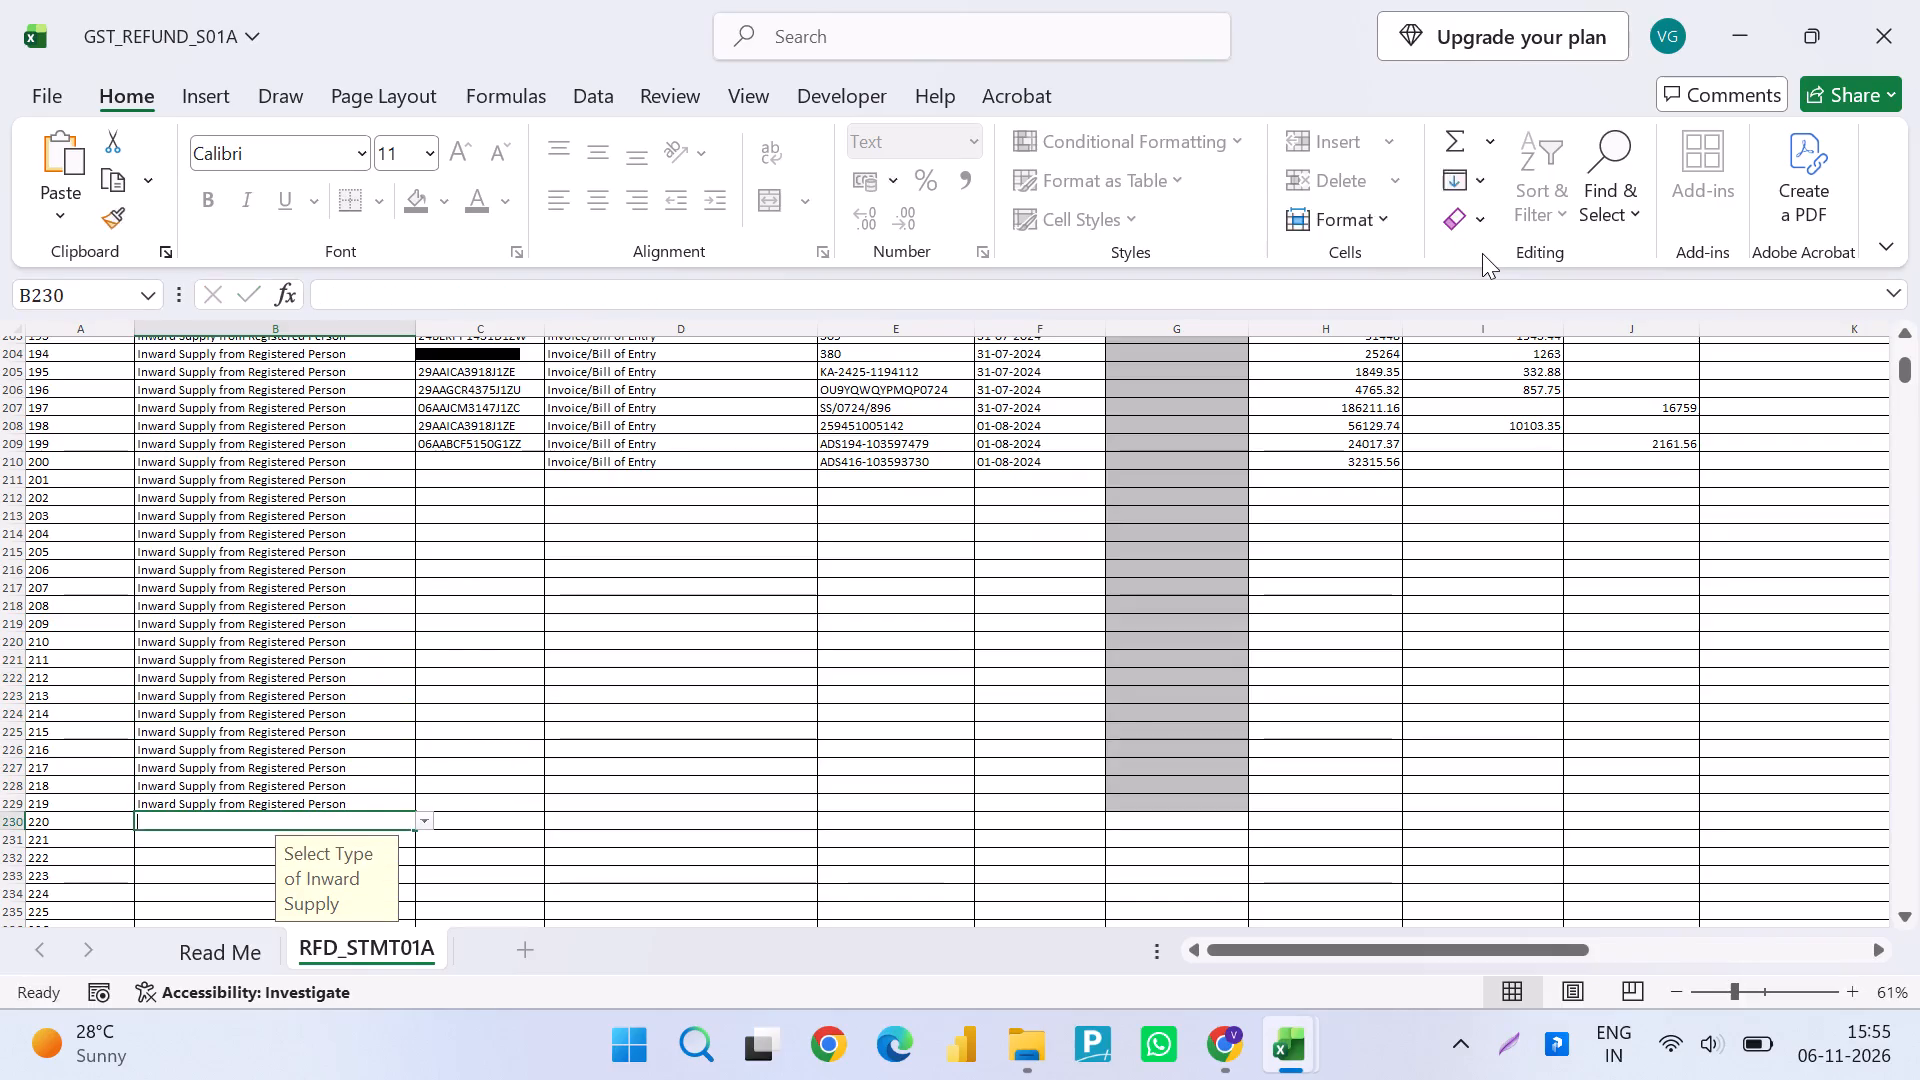
pyautogui.hotkey('ctrl', 'v')
pyautogui.press('Return')
# Enter "Inward Supply from Registered Person" in cells B231 to B234, for serial numbers 221 to 224.
pyautogui.press('F2')
pyautogui.hotkey('ctrl', 'v')
pyautogui.press('Return')
pyautogui.press('F2')
pyautogui.hotkey('ctrl', 'v')
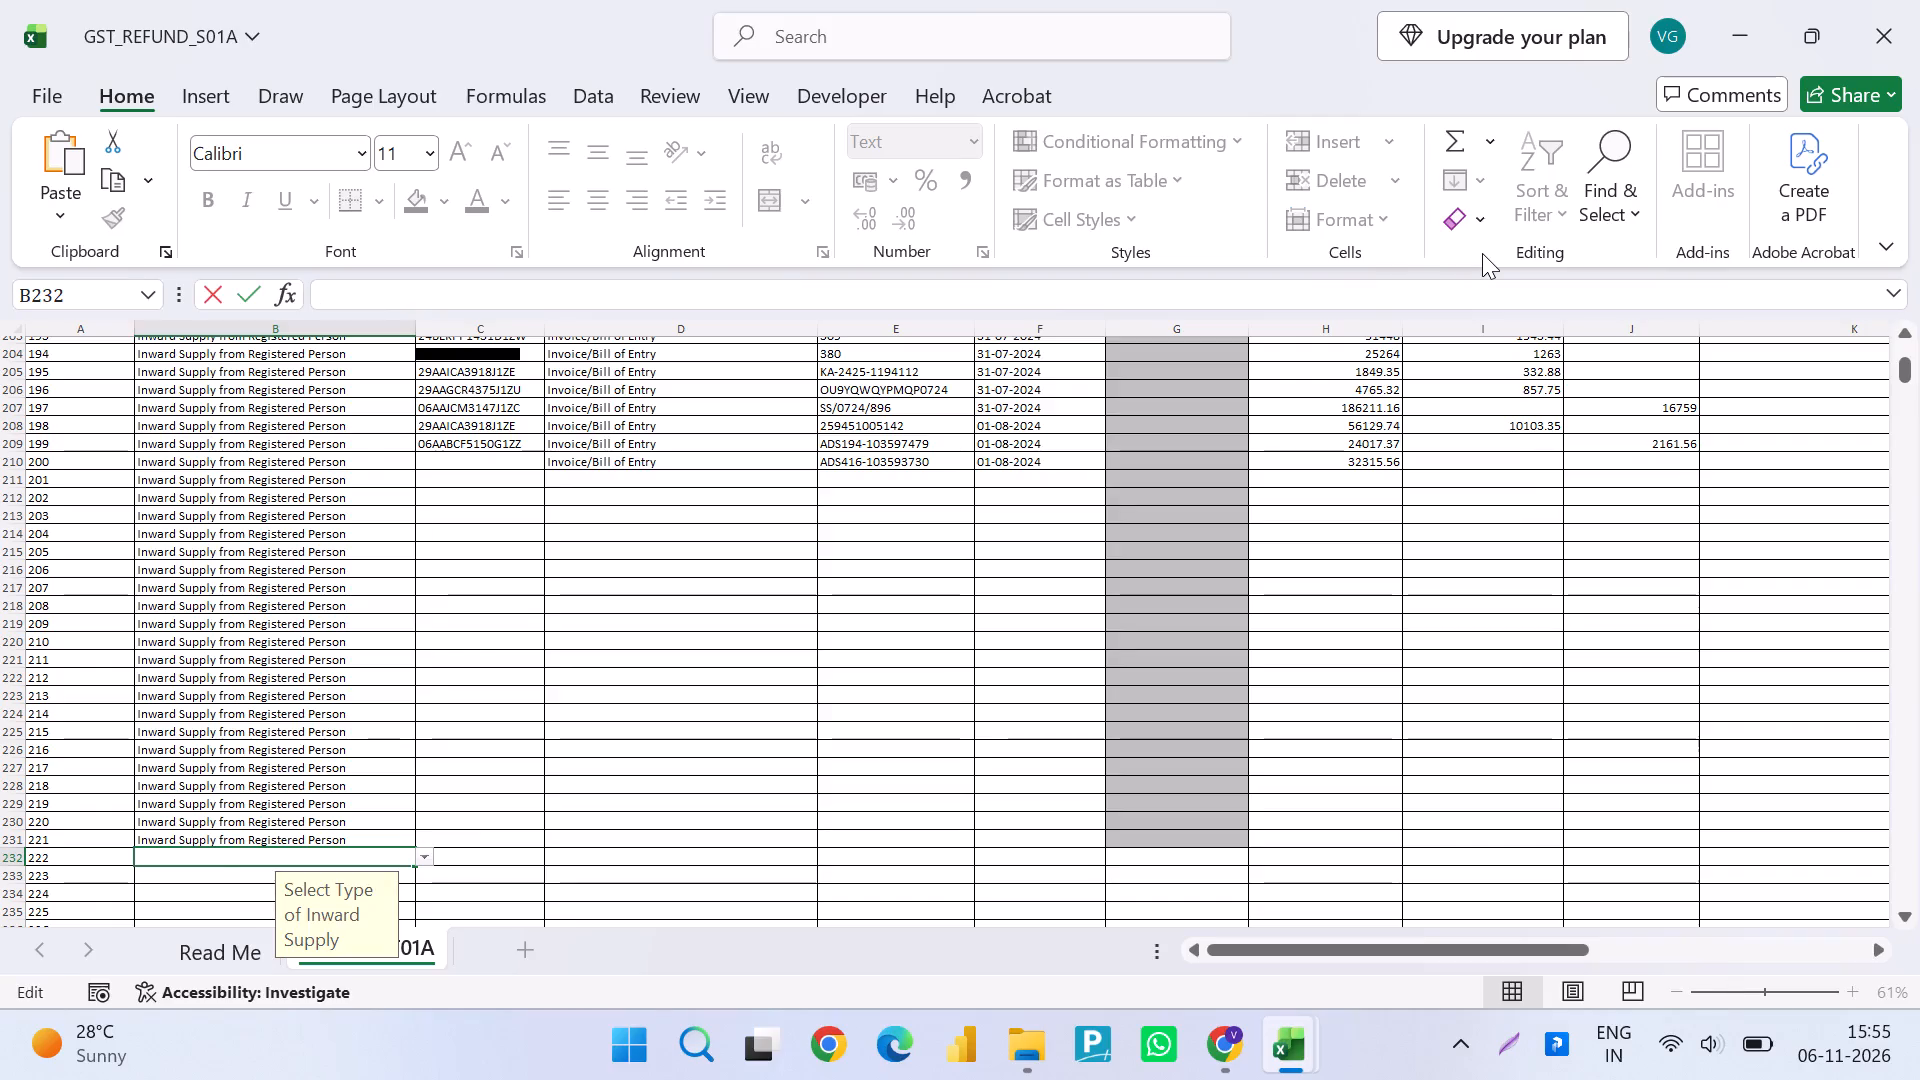
pyautogui.press('Return')
pyautogui.press('F2')
pyautogui.hotkey('ctrl', 'v')
pyautogui.press('Return')
pyautogui.press('F2')
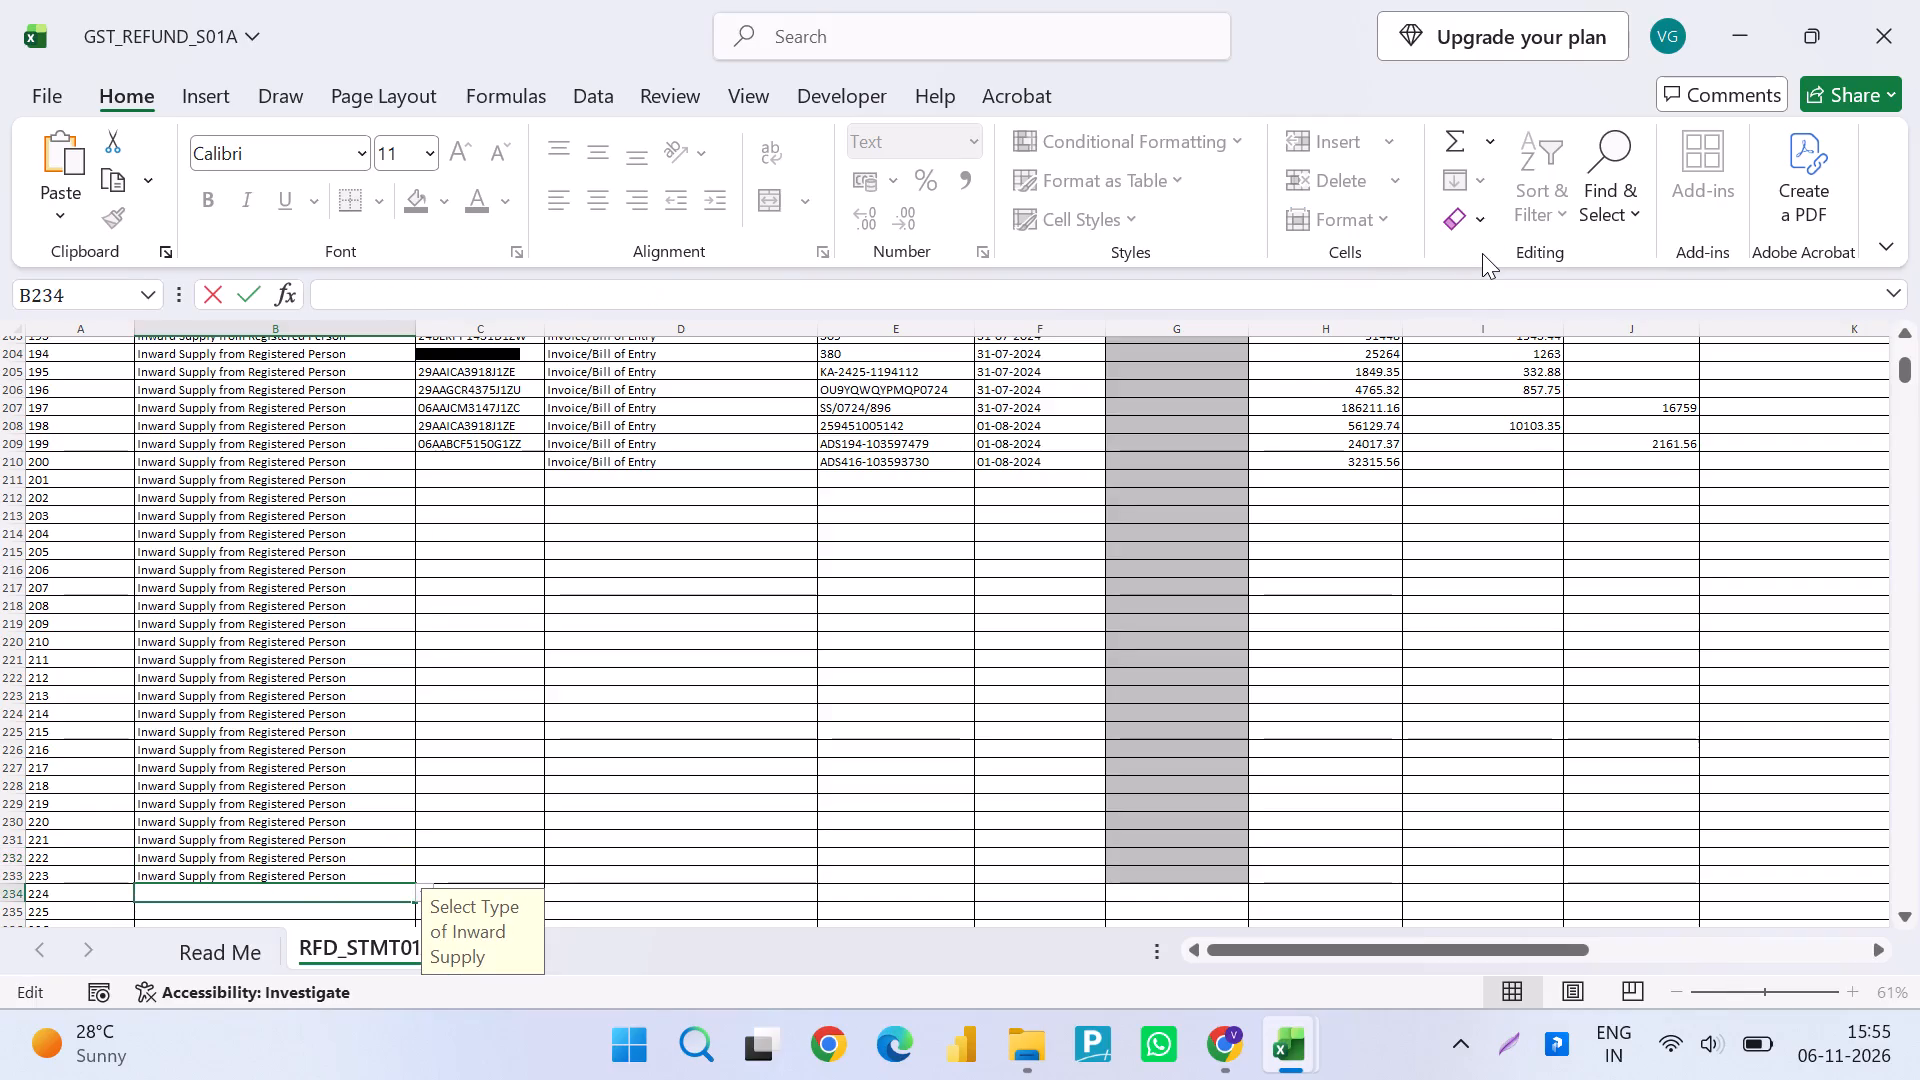
pyautogui.hotkey('ctrl', 'v')
pyautogui.press('Return')
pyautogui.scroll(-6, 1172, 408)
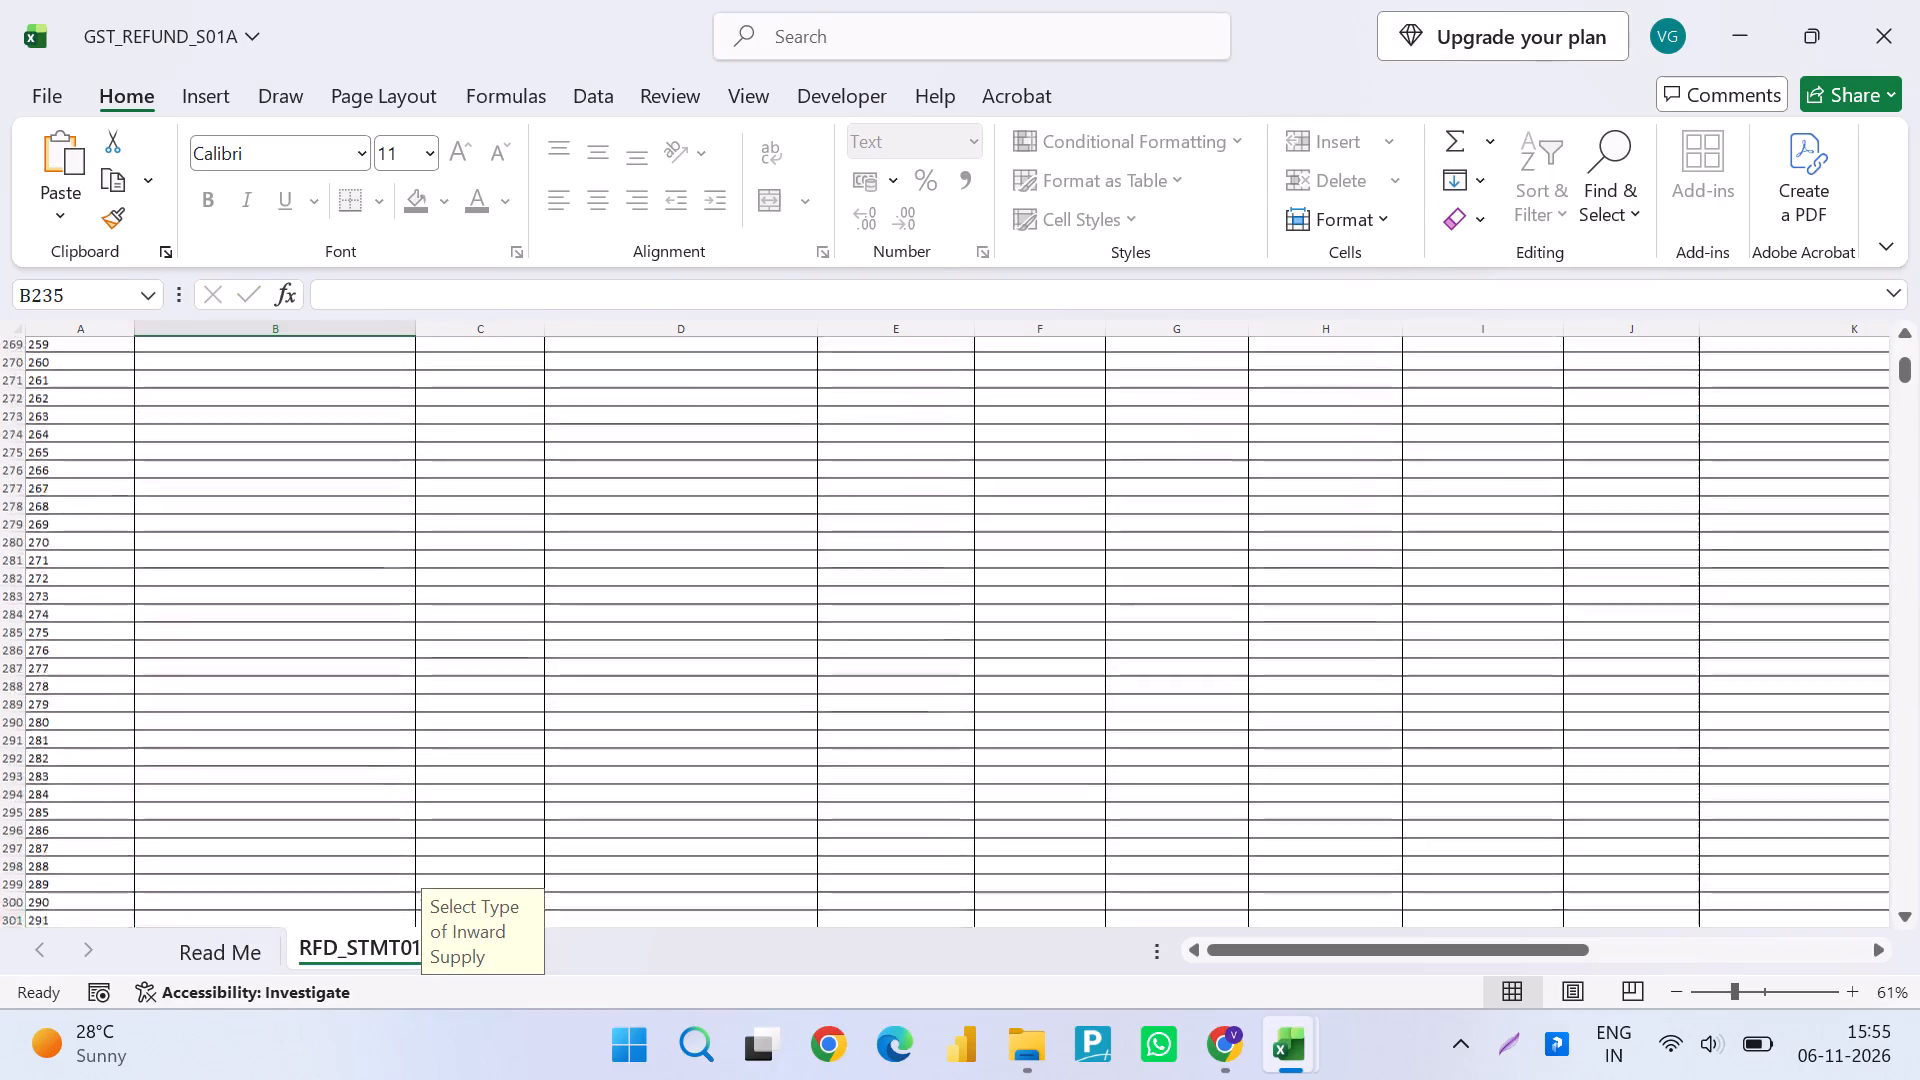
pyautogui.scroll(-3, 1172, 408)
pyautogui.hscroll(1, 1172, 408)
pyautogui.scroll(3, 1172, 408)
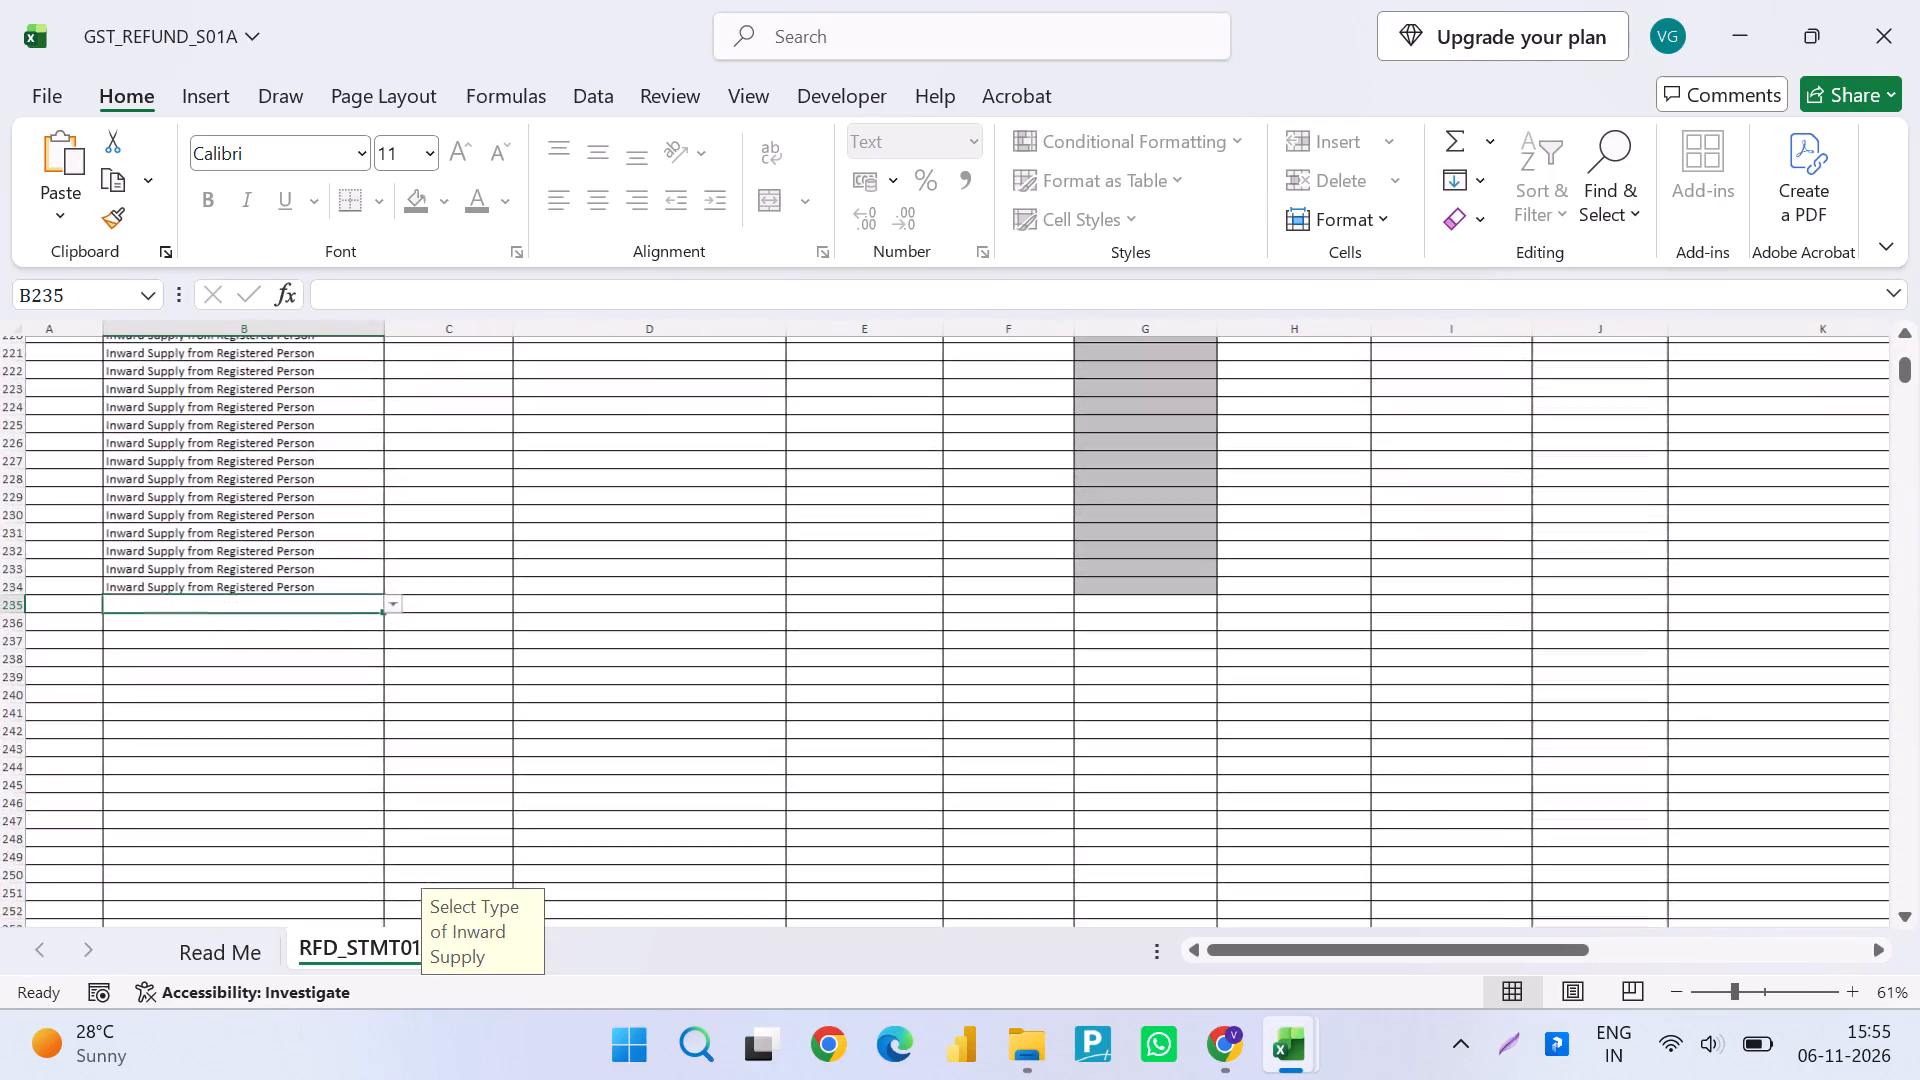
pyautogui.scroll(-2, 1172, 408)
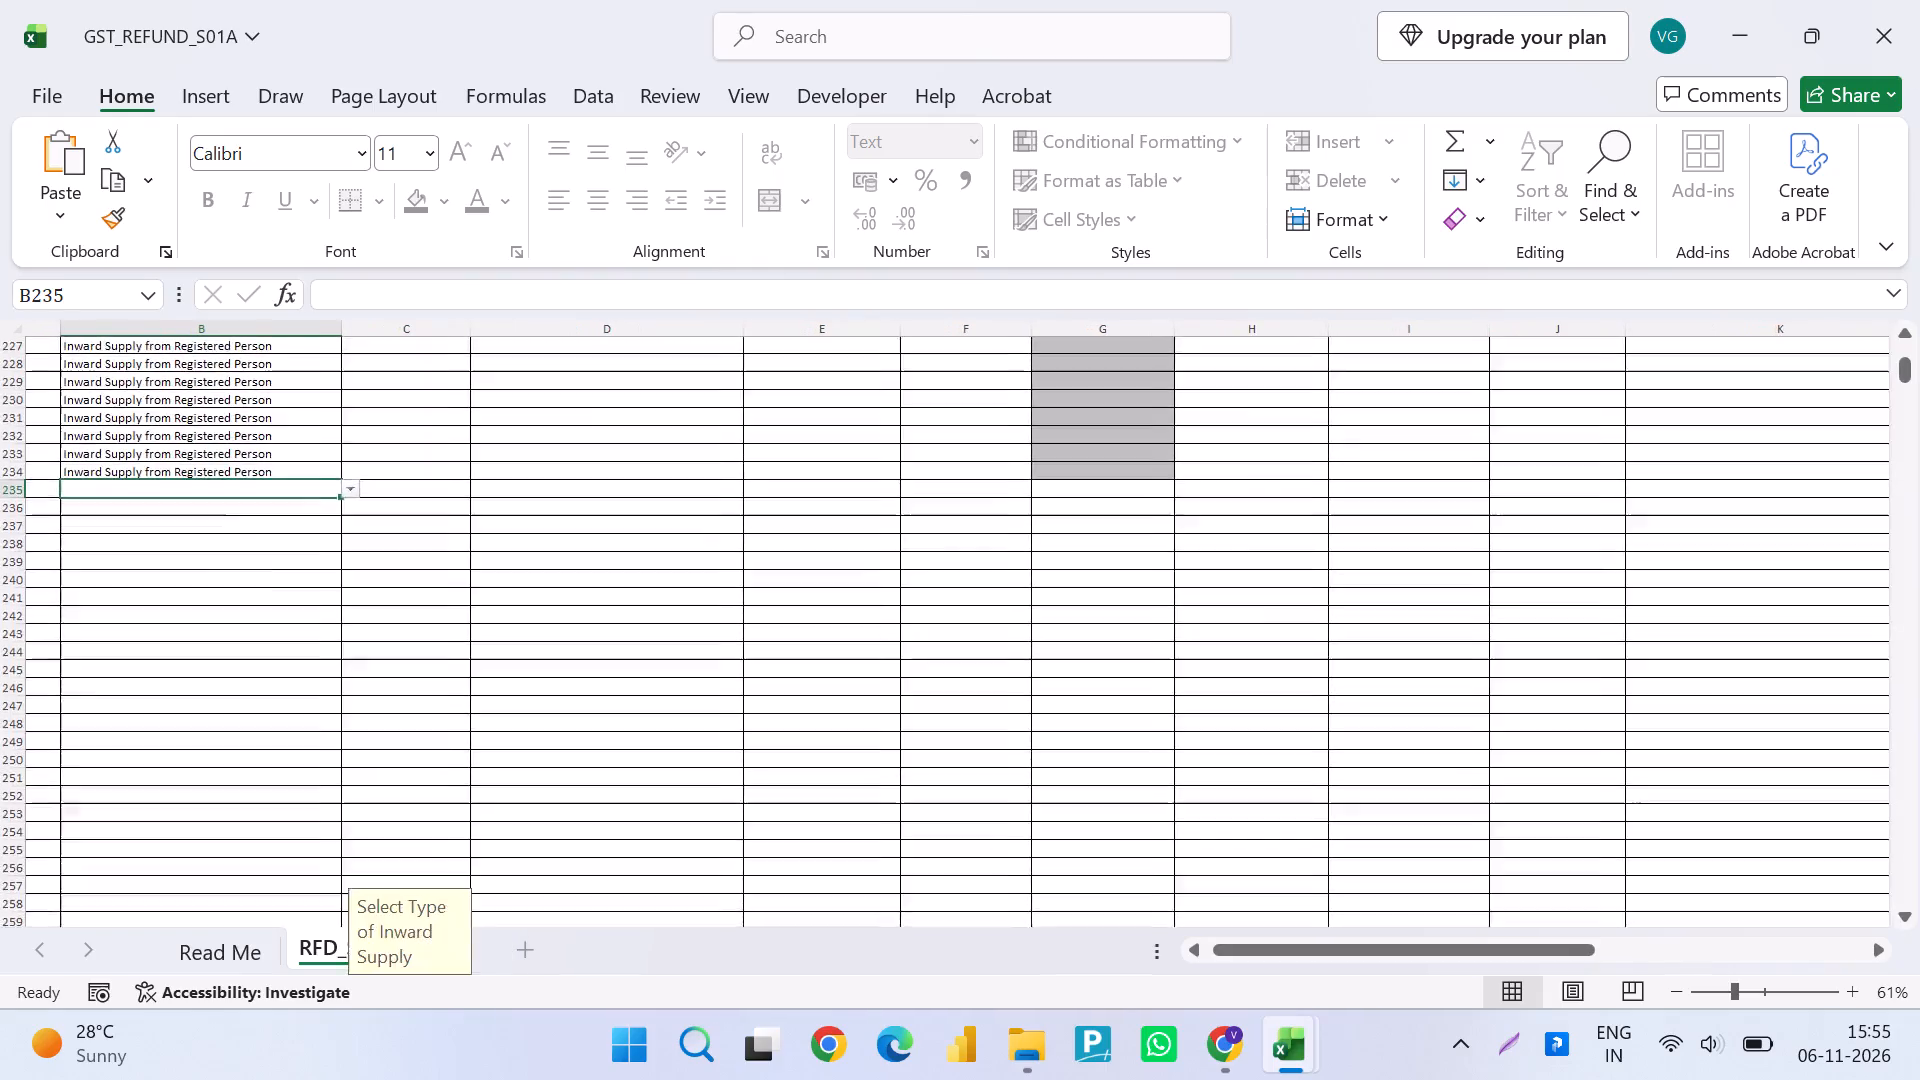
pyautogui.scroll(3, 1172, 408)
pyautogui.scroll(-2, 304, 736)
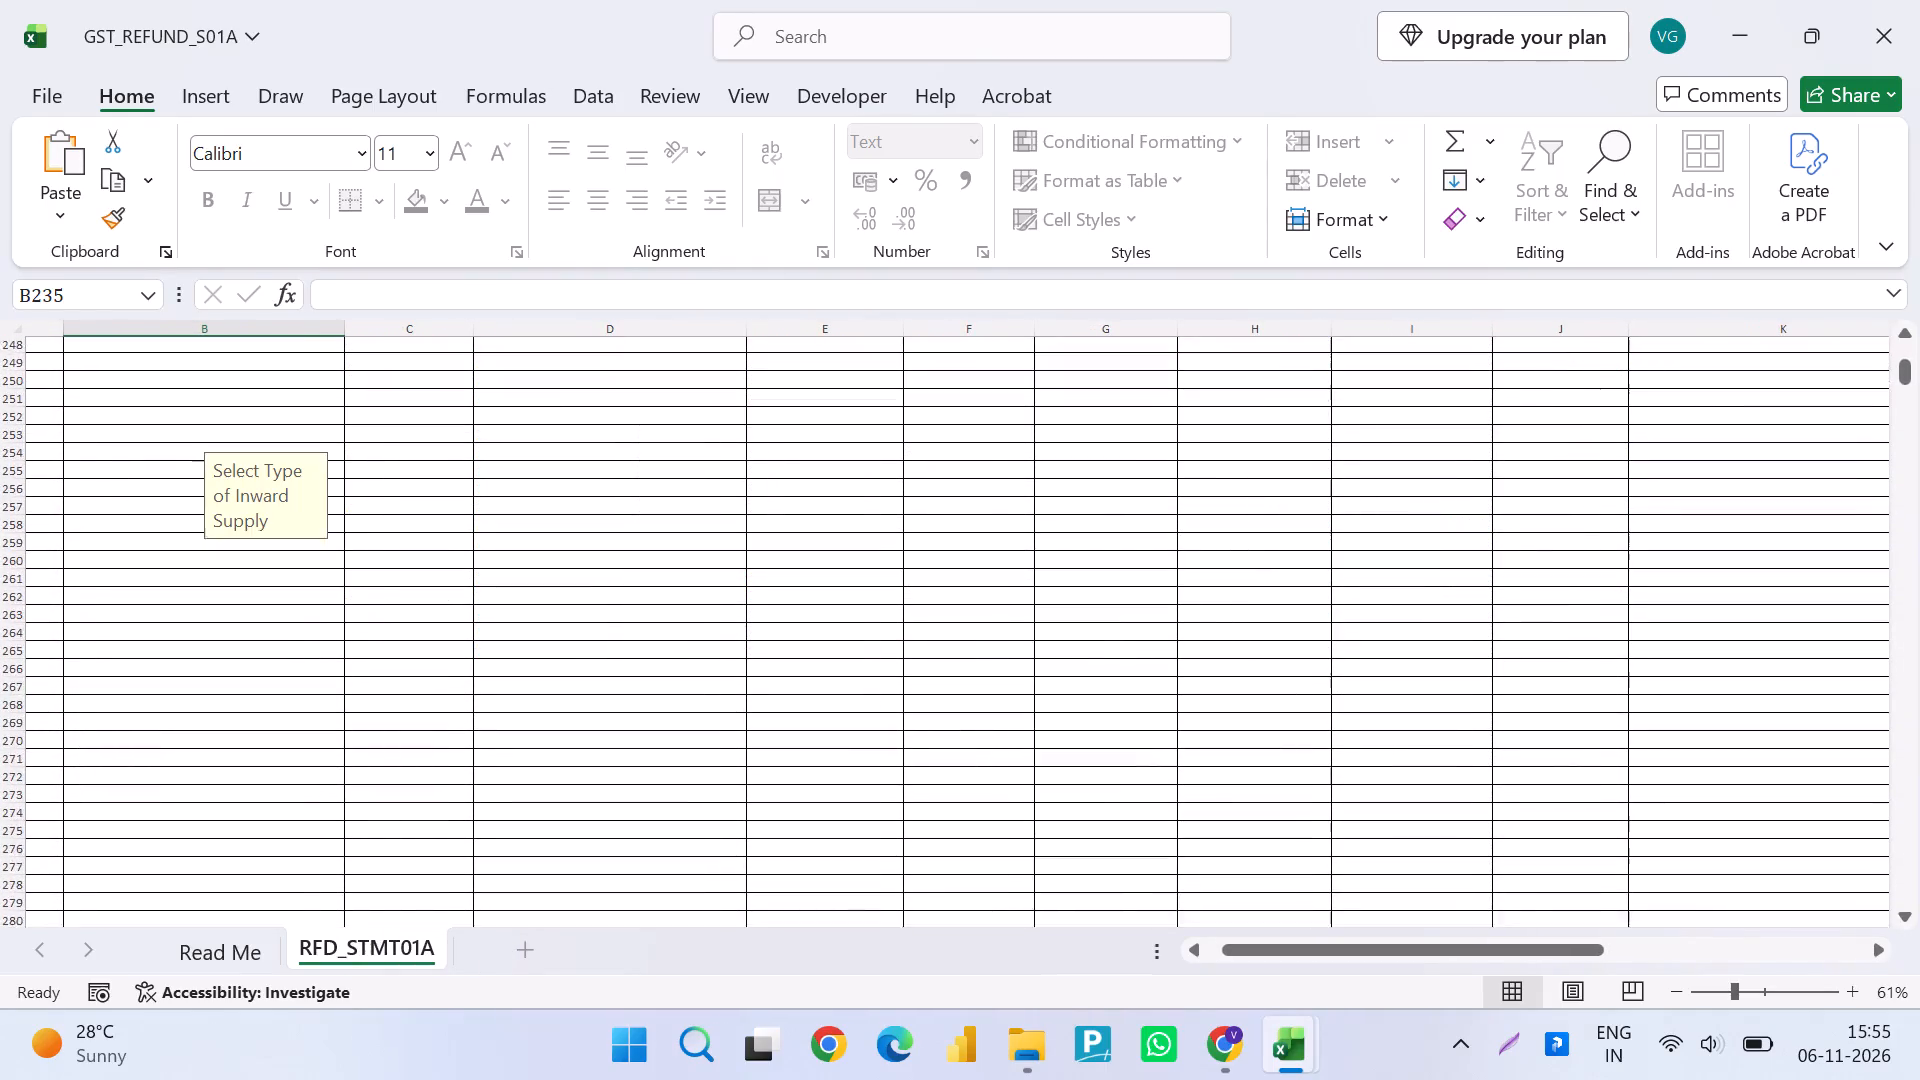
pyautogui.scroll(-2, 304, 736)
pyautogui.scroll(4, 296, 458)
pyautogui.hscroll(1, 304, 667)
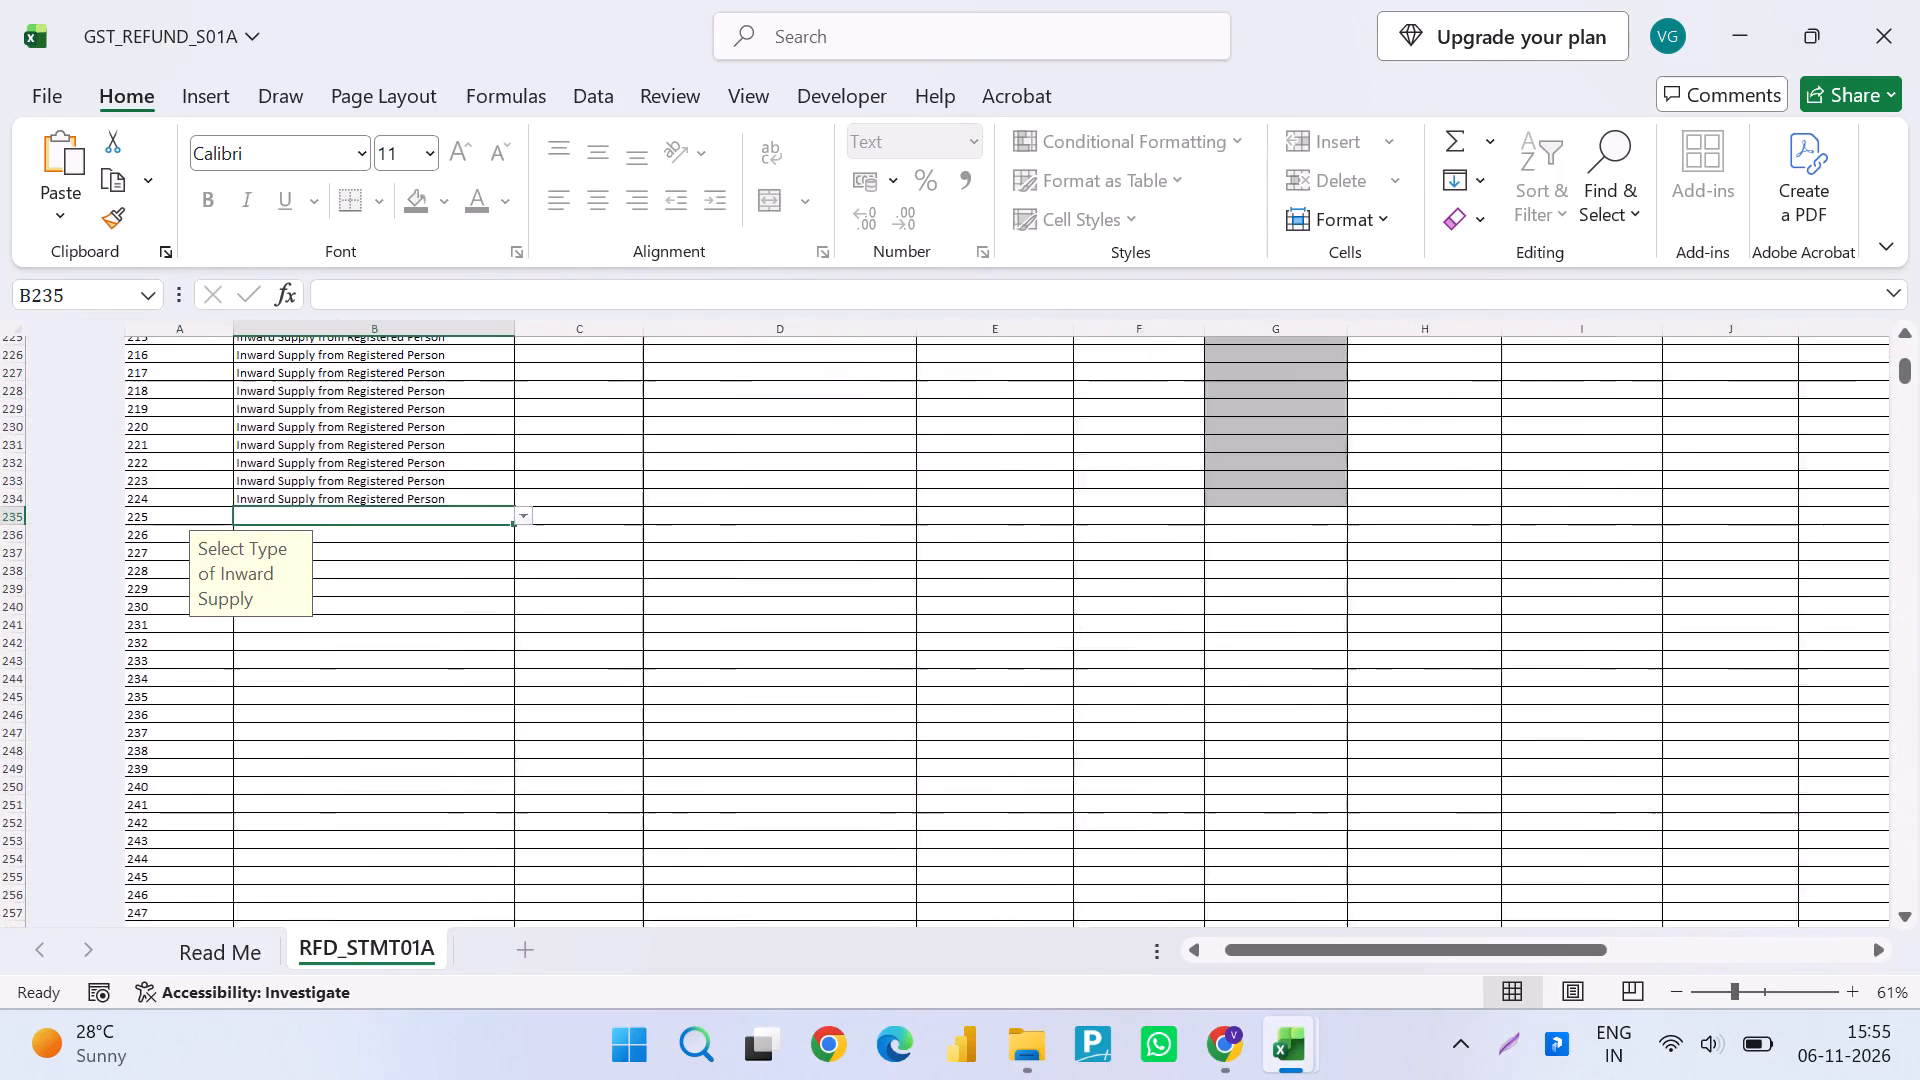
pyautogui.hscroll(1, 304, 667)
# Enter "Inward Supply from Registered Person" in cells B235 to B239, for serial numbers 225 to 229.
pyautogui.press('F2')
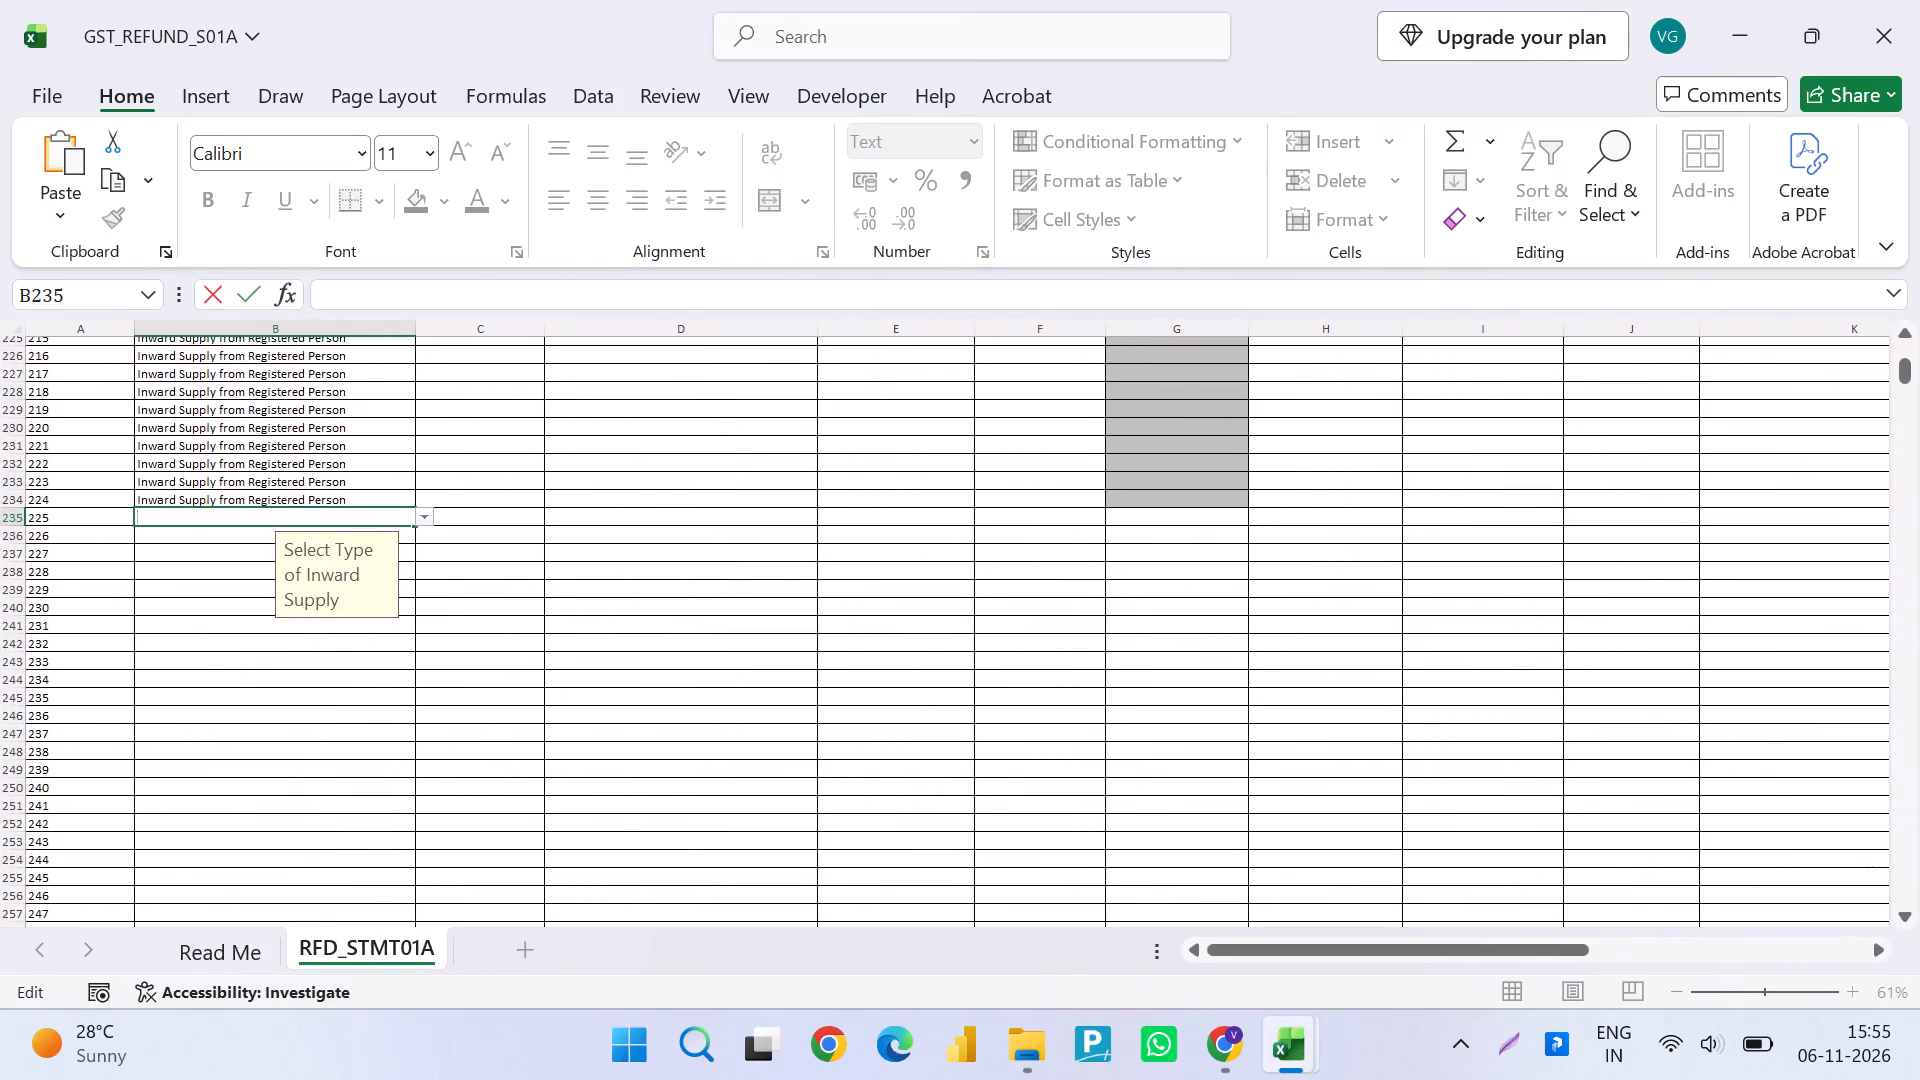
pyautogui.hotkey('ctrl', 'v')
pyautogui.press('Return')
pyautogui.press('F2')
pyautogui.hotkey('ctrl', 'v')
pyautogui.press('Return')
pyautogui.press('F2')
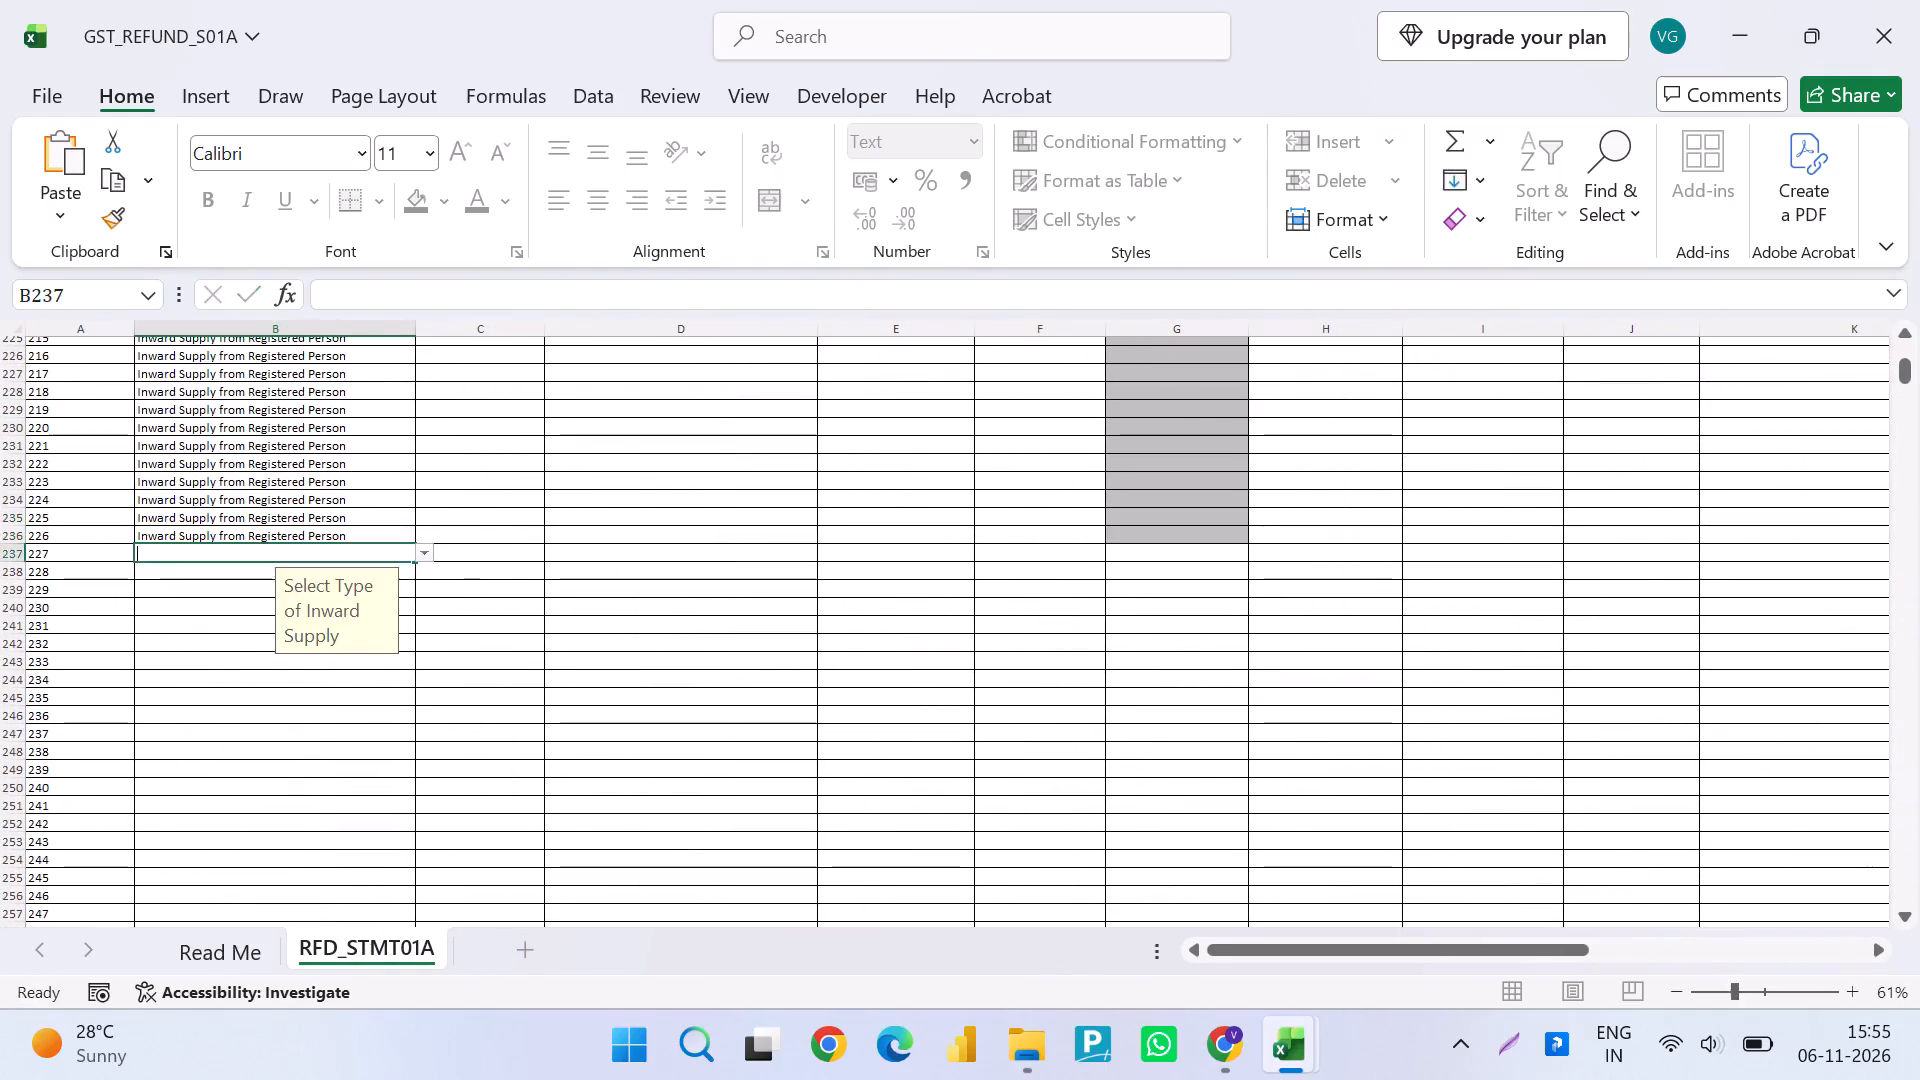
pyautogui.hotkey('ctrl', 'v')
pyautogui.press('Return')
pyautogui.press('F2')
pyautogui.hotkey('ctrl', 'v')
pyautogui.press('Return')
pyautogui.press('F2')
pyautogui.hotkey('ctrl', 'v')
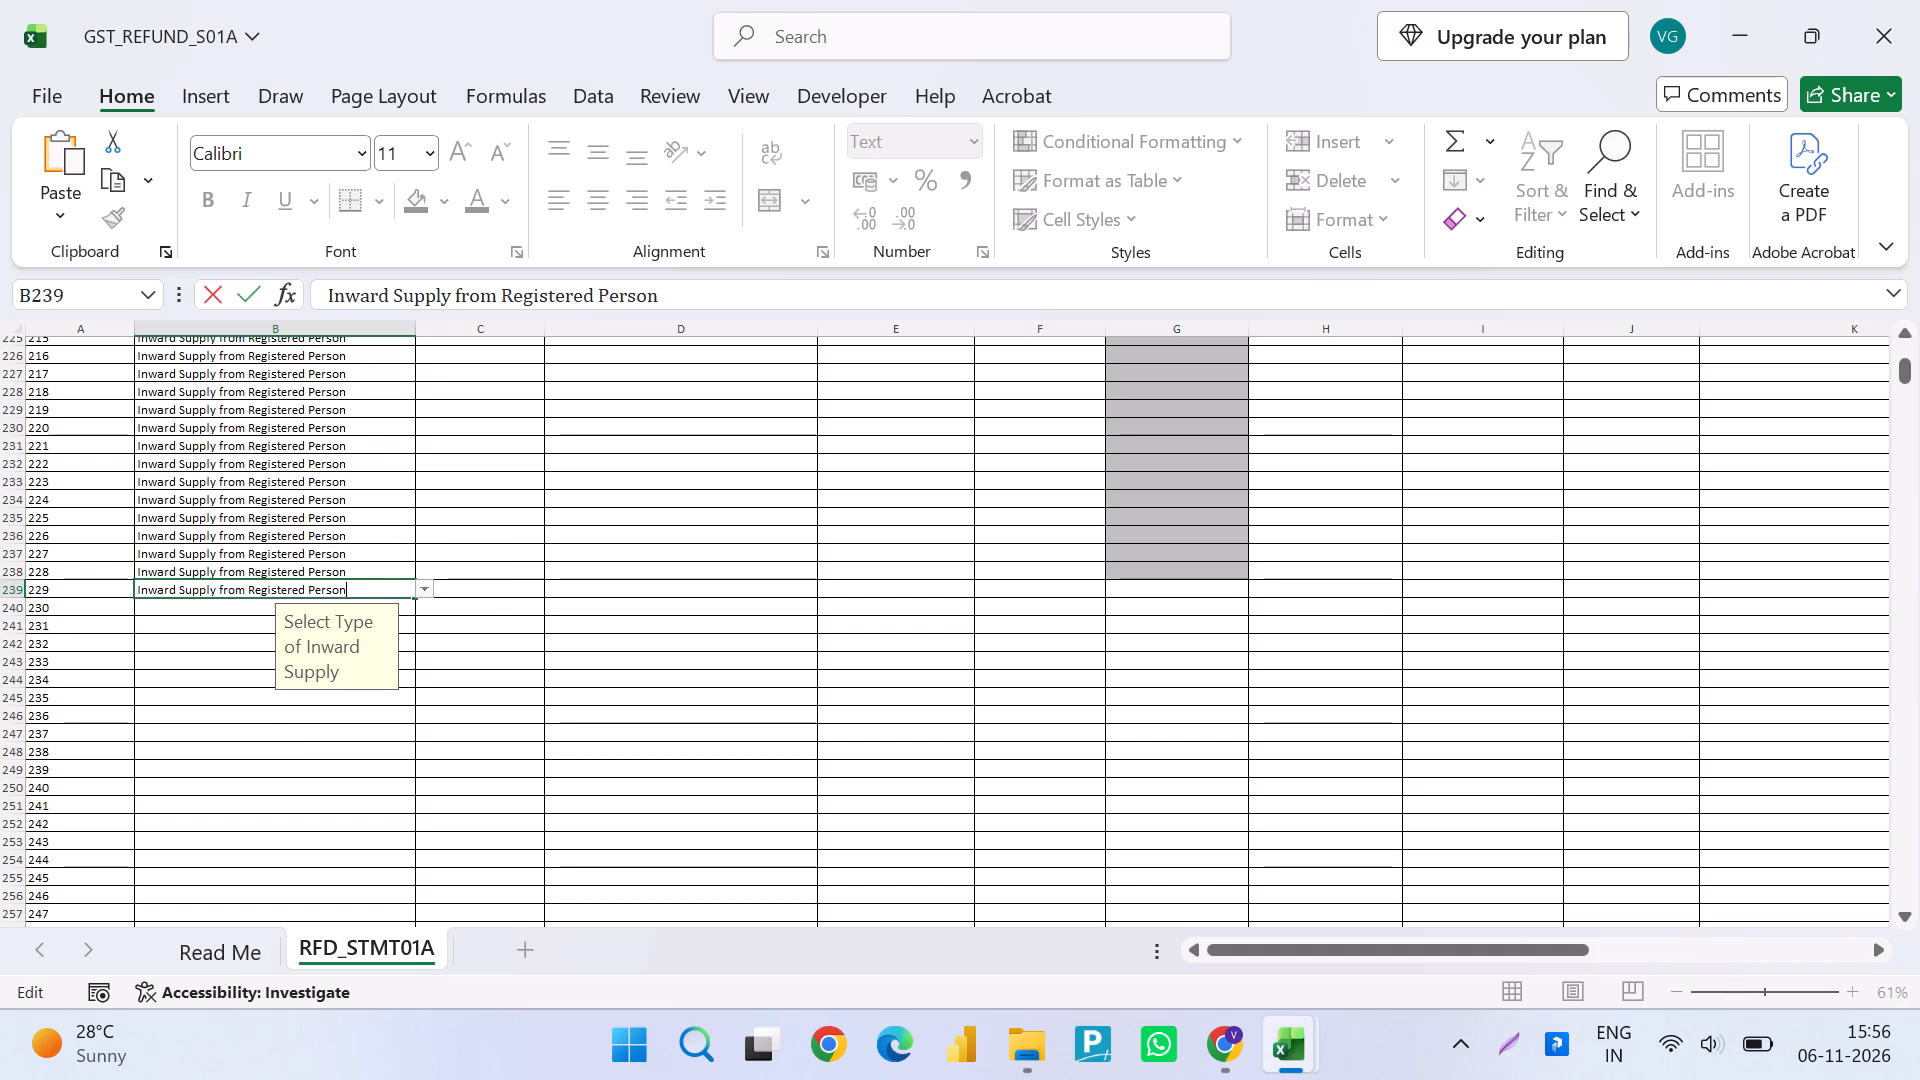
pyautogui.press('Return')
# Enter "Inward Supply from Registered Person" in cells B240 to B243, for serial numbers 230 to 233.
pyautogui.press('F2')
pyautogui.hotkey('ctrl', 'v')
pyautogui.press('Return')
pyautogui.press('F2')
pyautogui.hotkey('ctrl', 'v')
pyautogui.press('Return')
pyautogui.press('F2')
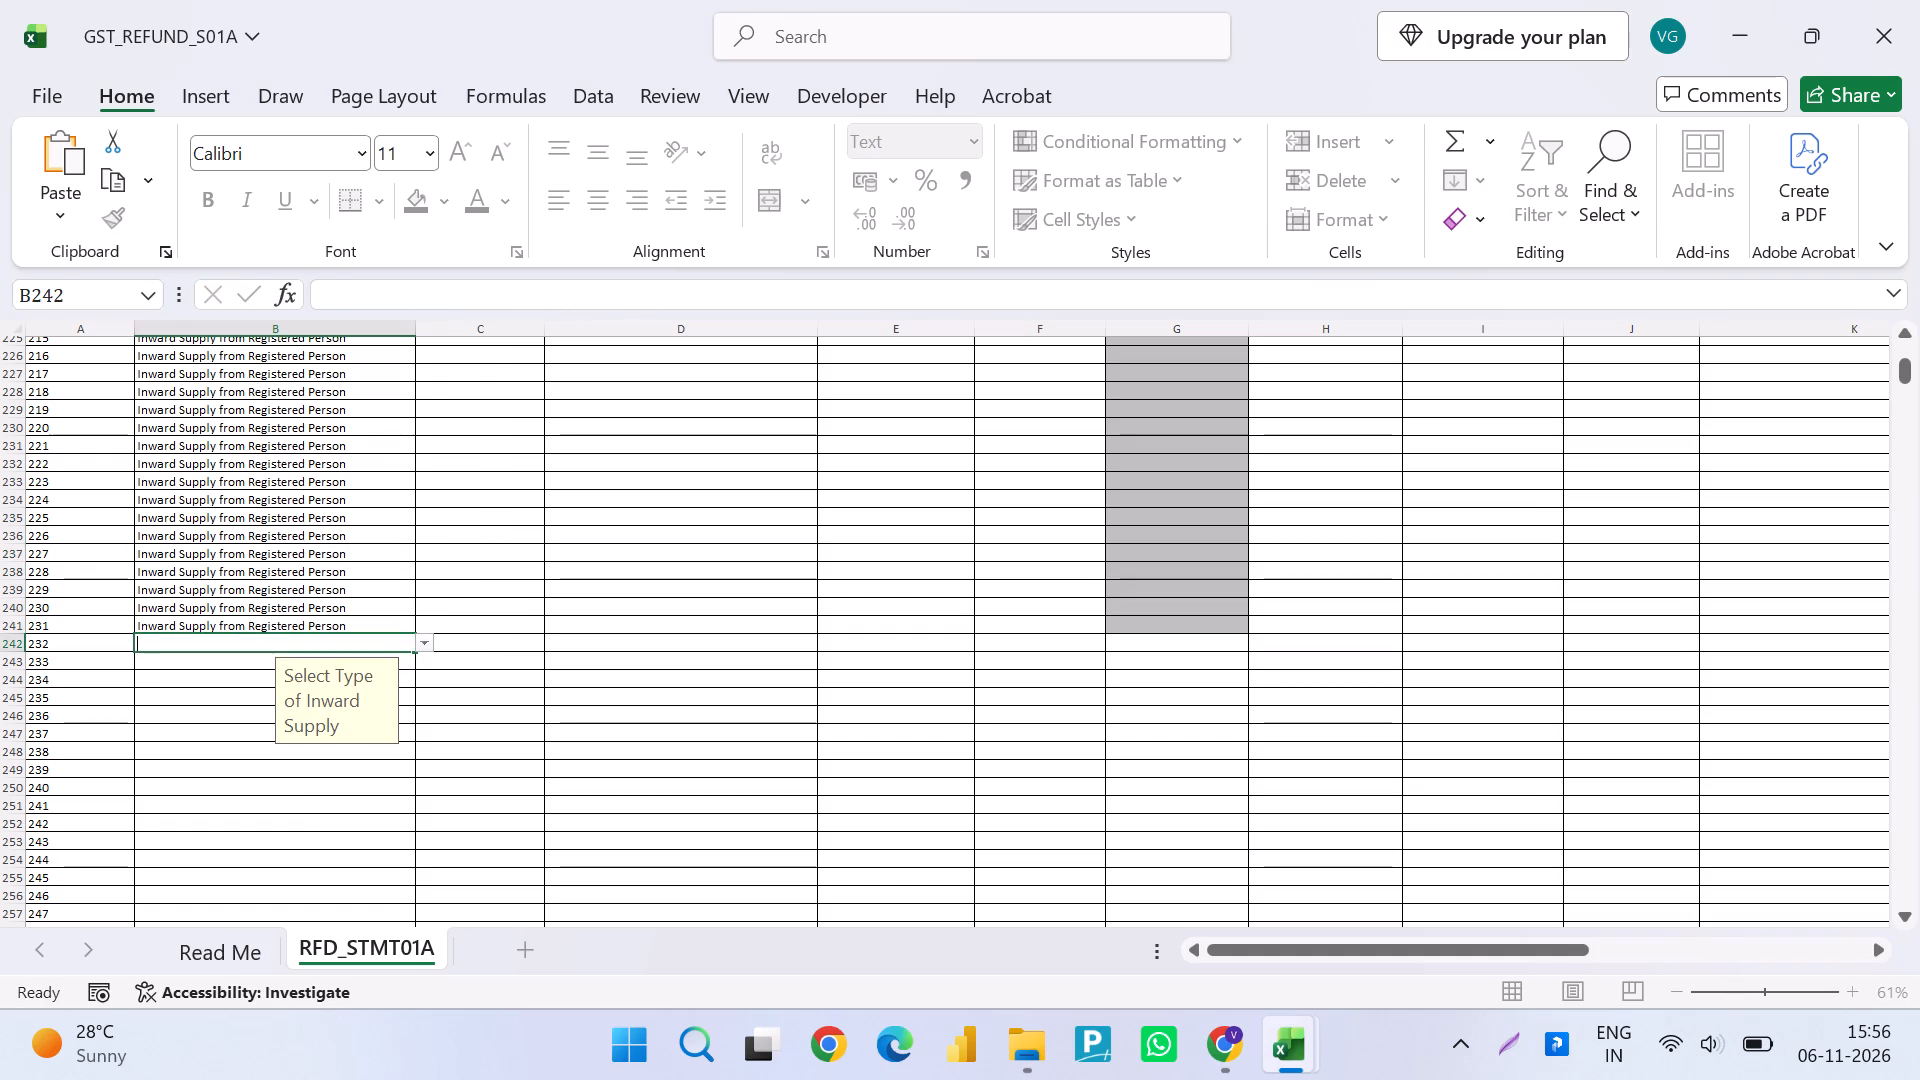
pyautogui.hotkey('ctrl', 'v')
pyautogui.press('Return')
pyautogui.press('F2')
pyautogui.hotkey('ctrl', 'v')
pyautogui.press('Return')
# Enter "Inward Supply from Registered Person" in cells B244 to B247, for serial numbers 234 to 237.
pyautogui.press('F2')
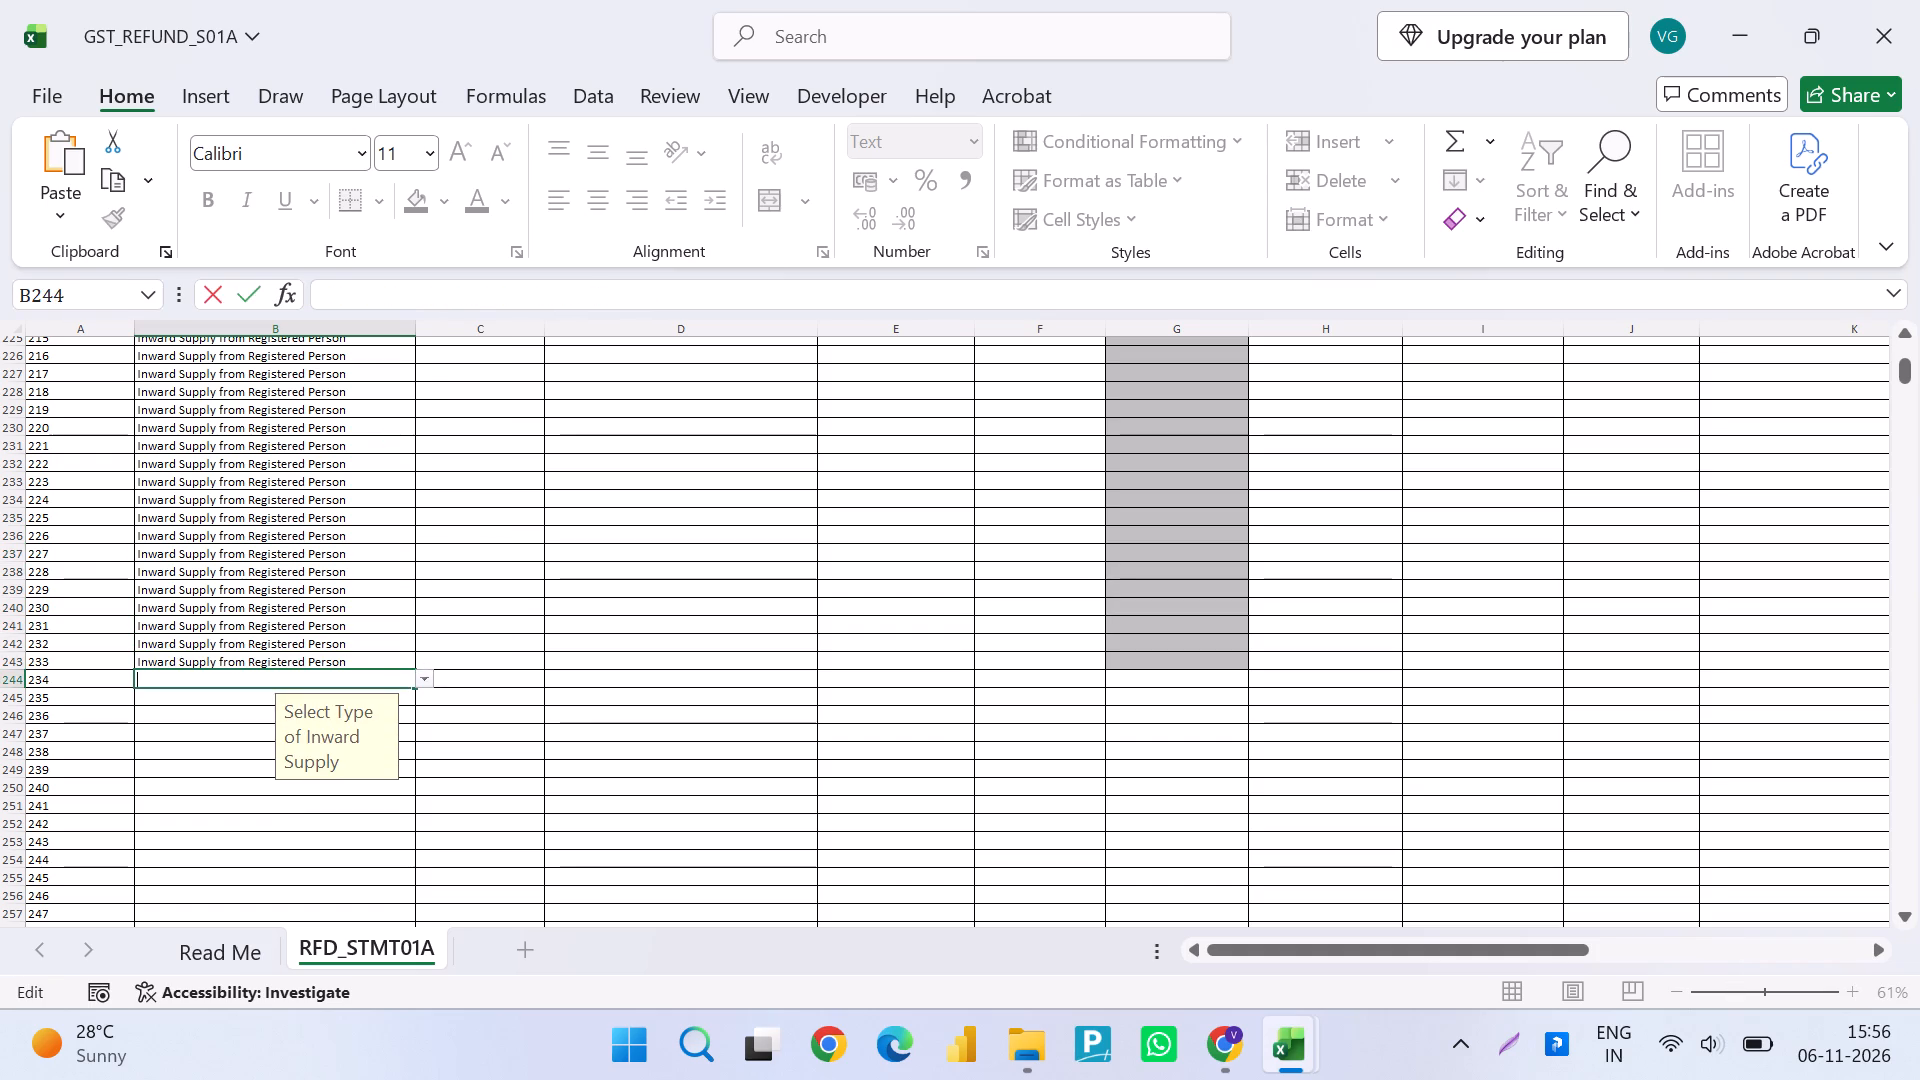
pyautogui.hotkey('ctrl', 'v')
pyautogui.press('Return')
pyautogui.press('F2')
pyautogui.hotkey('ctrl', 'v')
pyautogui.press('Return')
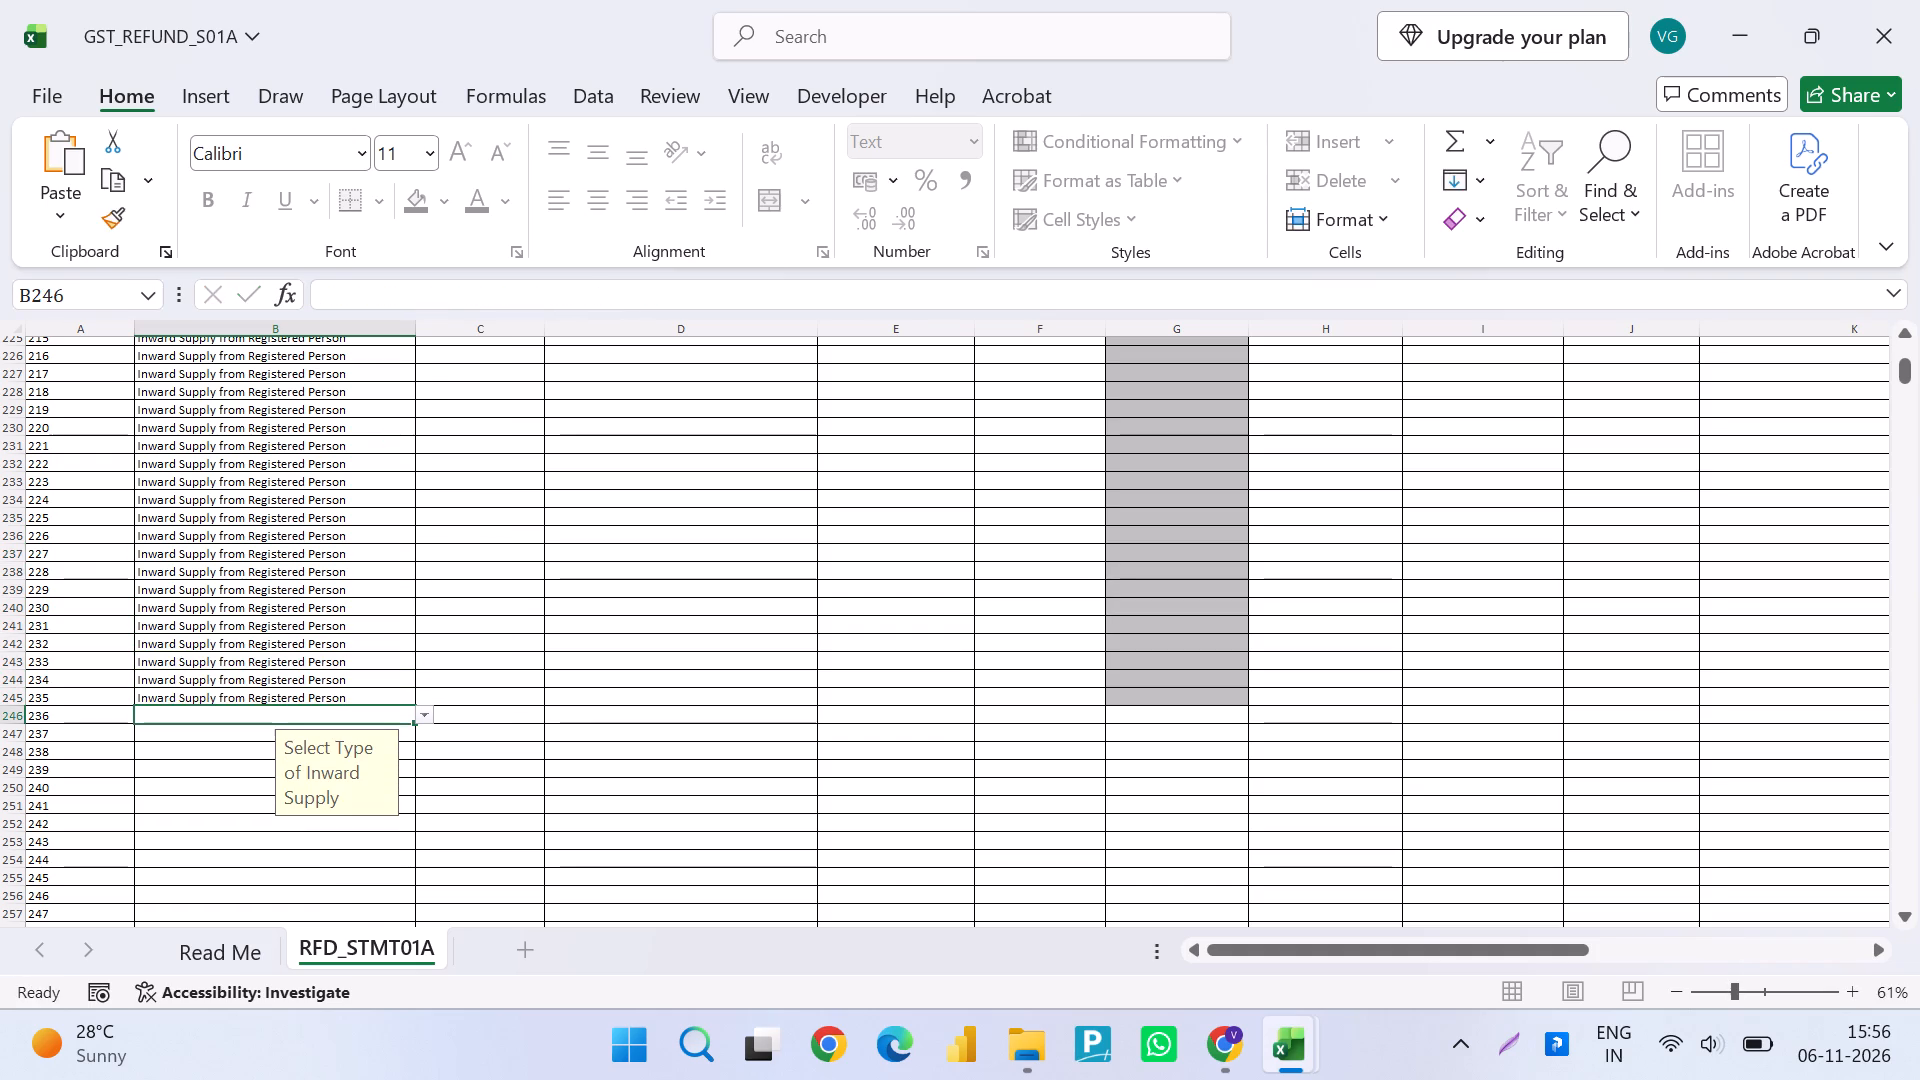
pyautogui.press('F2')
pyautogui.hotkey('ctrl', 'v')
pyautogui.press('Return')
pyautogui.press('F2')
pyautogui.hotkey('ctrl', 'v')
pyautogui.press('Return')
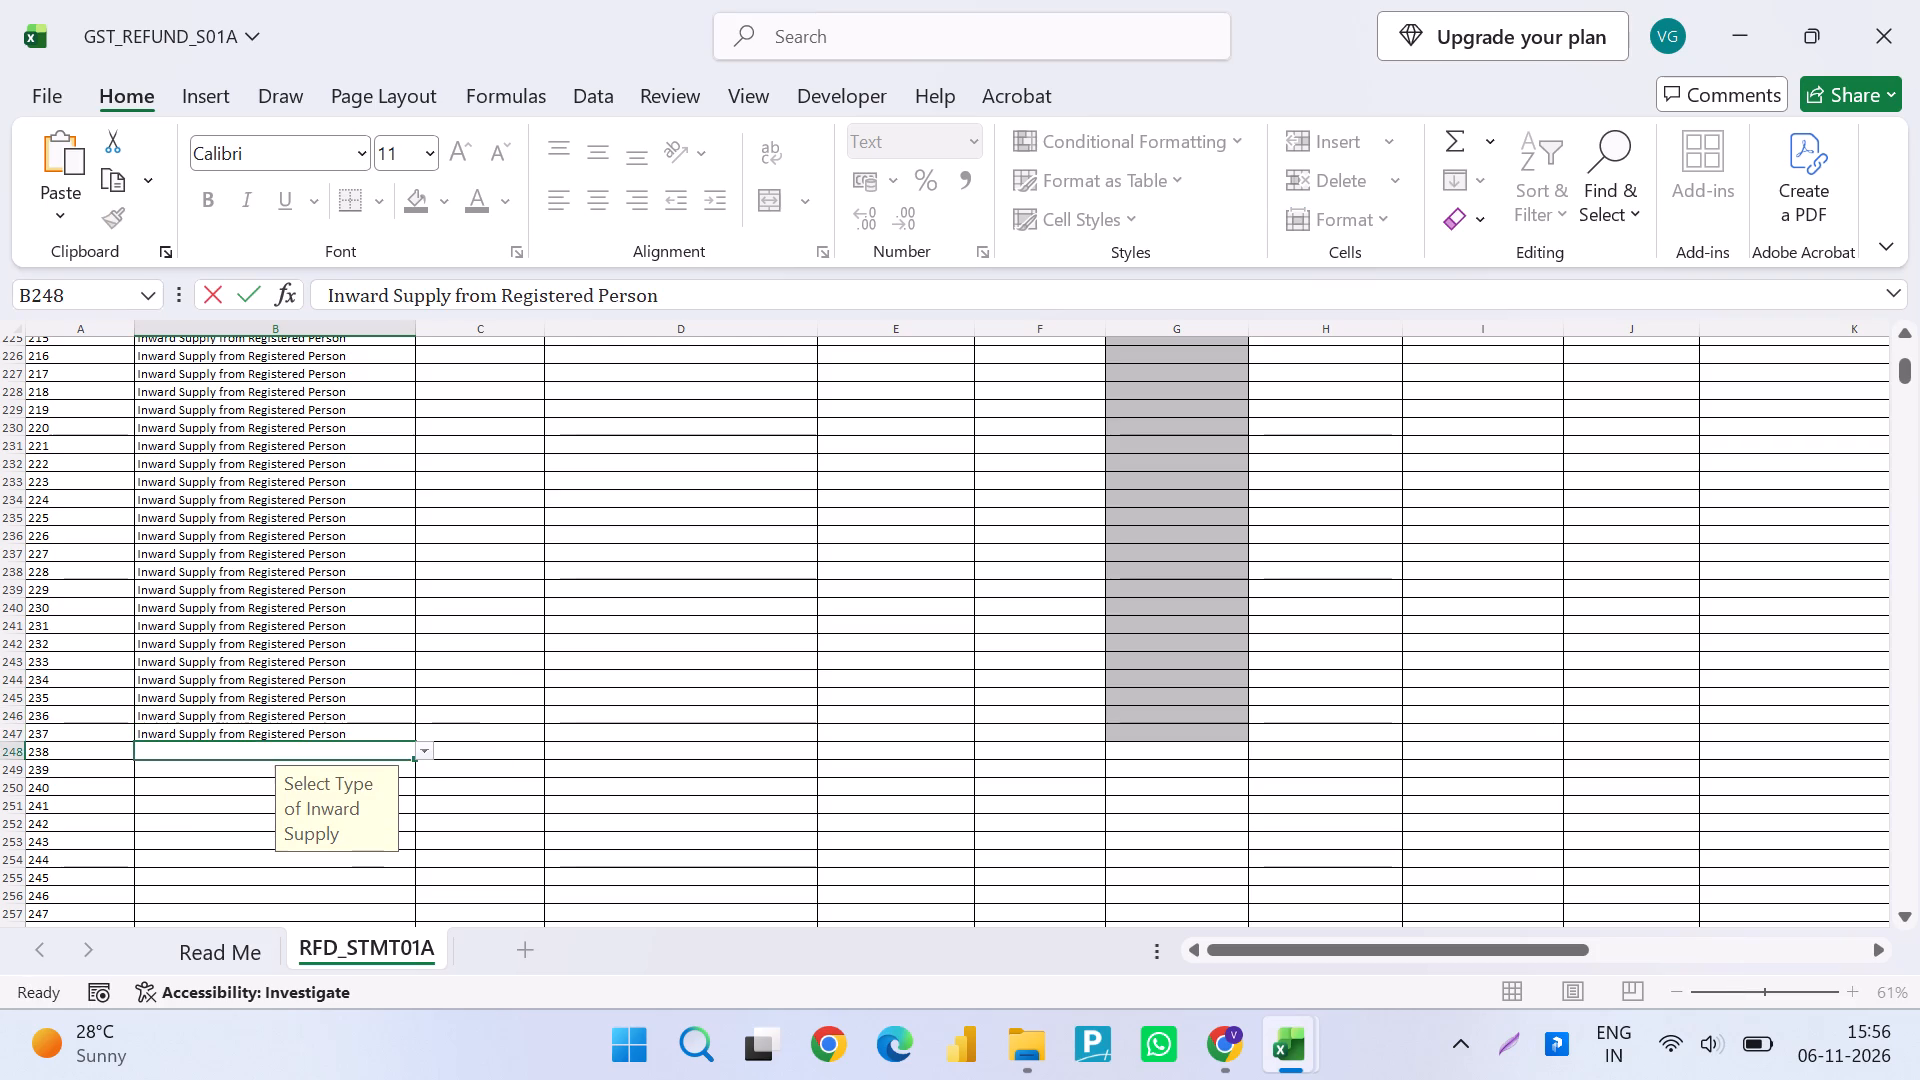
# Enter "Inward Supply from Registered Person" in cells B248 to B252, for serial numbers 238 to 242.
pyautogui.press('F2')
pyautogui.hotkey('ctrl', 'v')
pyautogui.press('Return')
pyautogui.press('F2')
pyautogui.hotkey('ctrl', 'v')
pyautogui.press('Return')
pyautogui.press('F2')
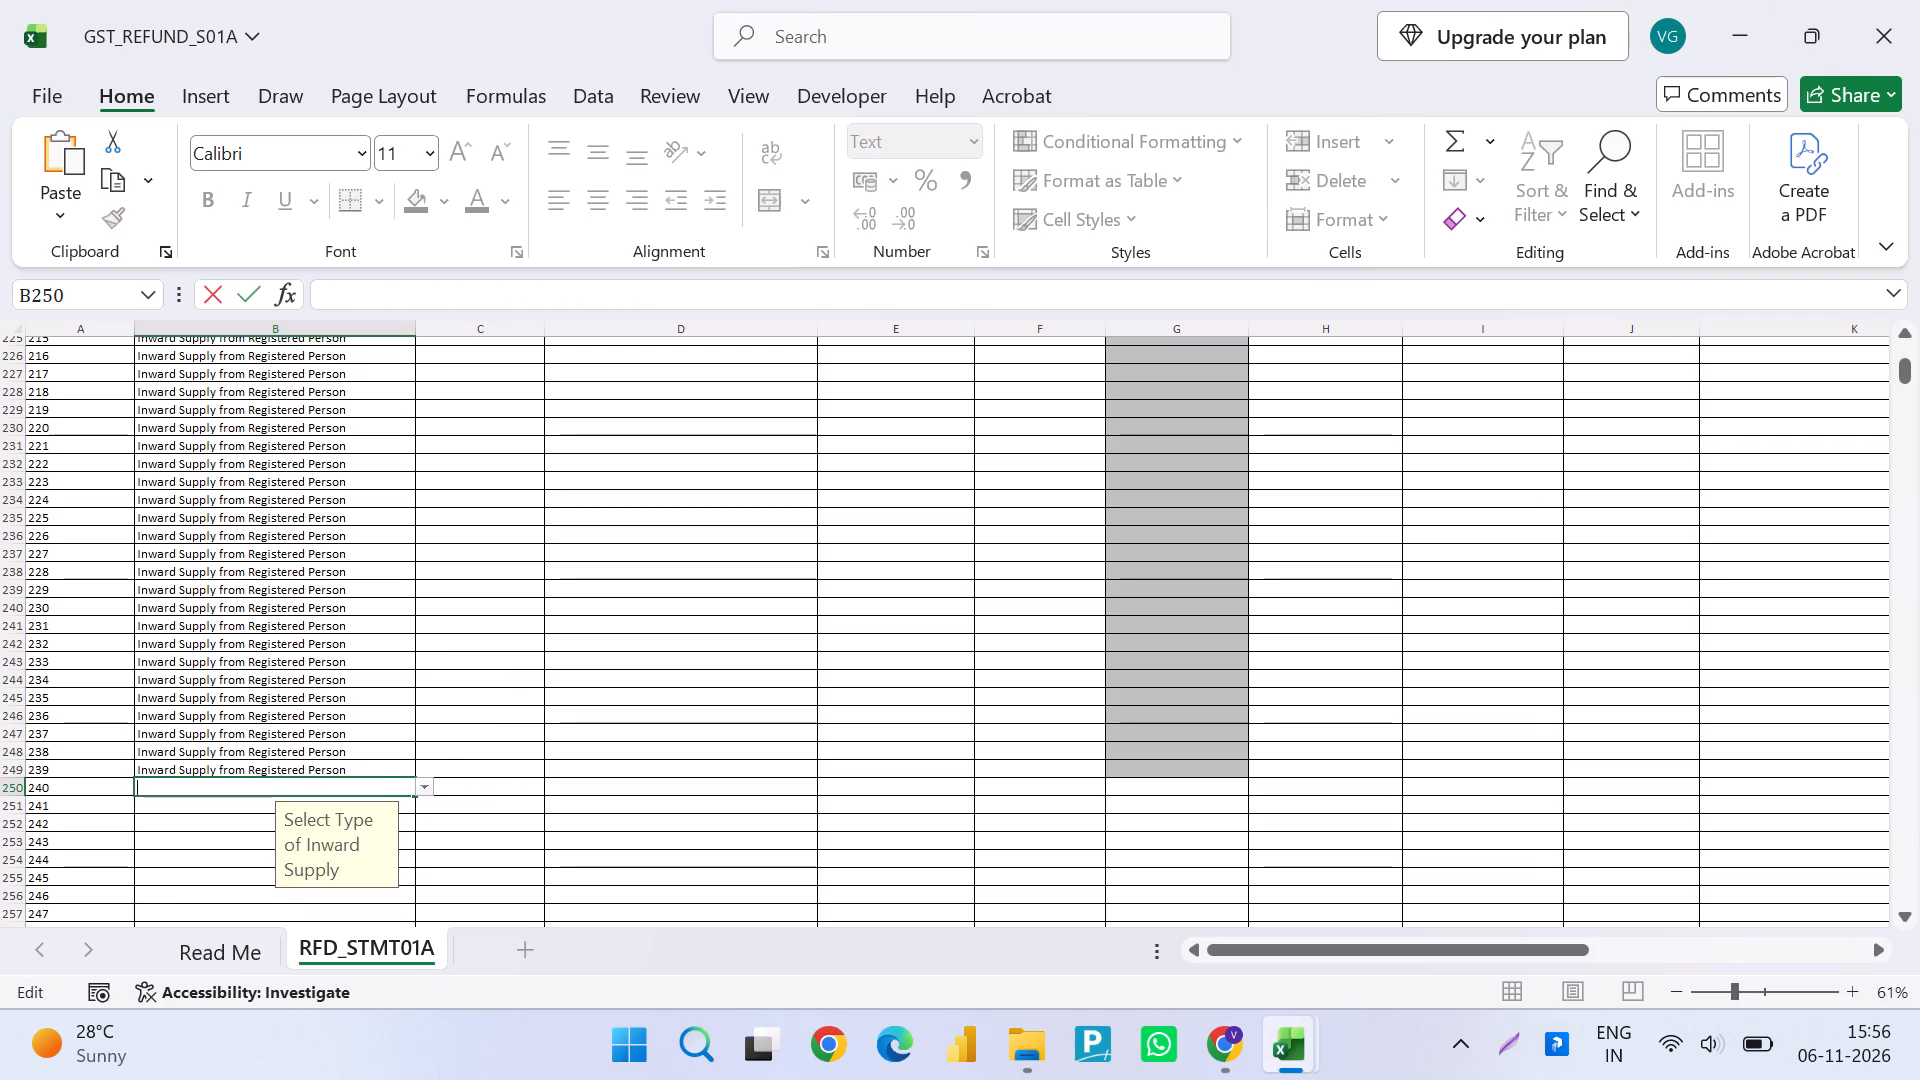
pyautogui.hotkey('ctrl', 'v')
pyautogui.press('Return')
pyautogui.press('F2')
pyautogui.hotkey('ctrl', 'v')
pyautogui.press('Return')
pyautogui.press('F2')
pyautogui.hotkey('ctrl', 'v')
pyautogui.press('Return')
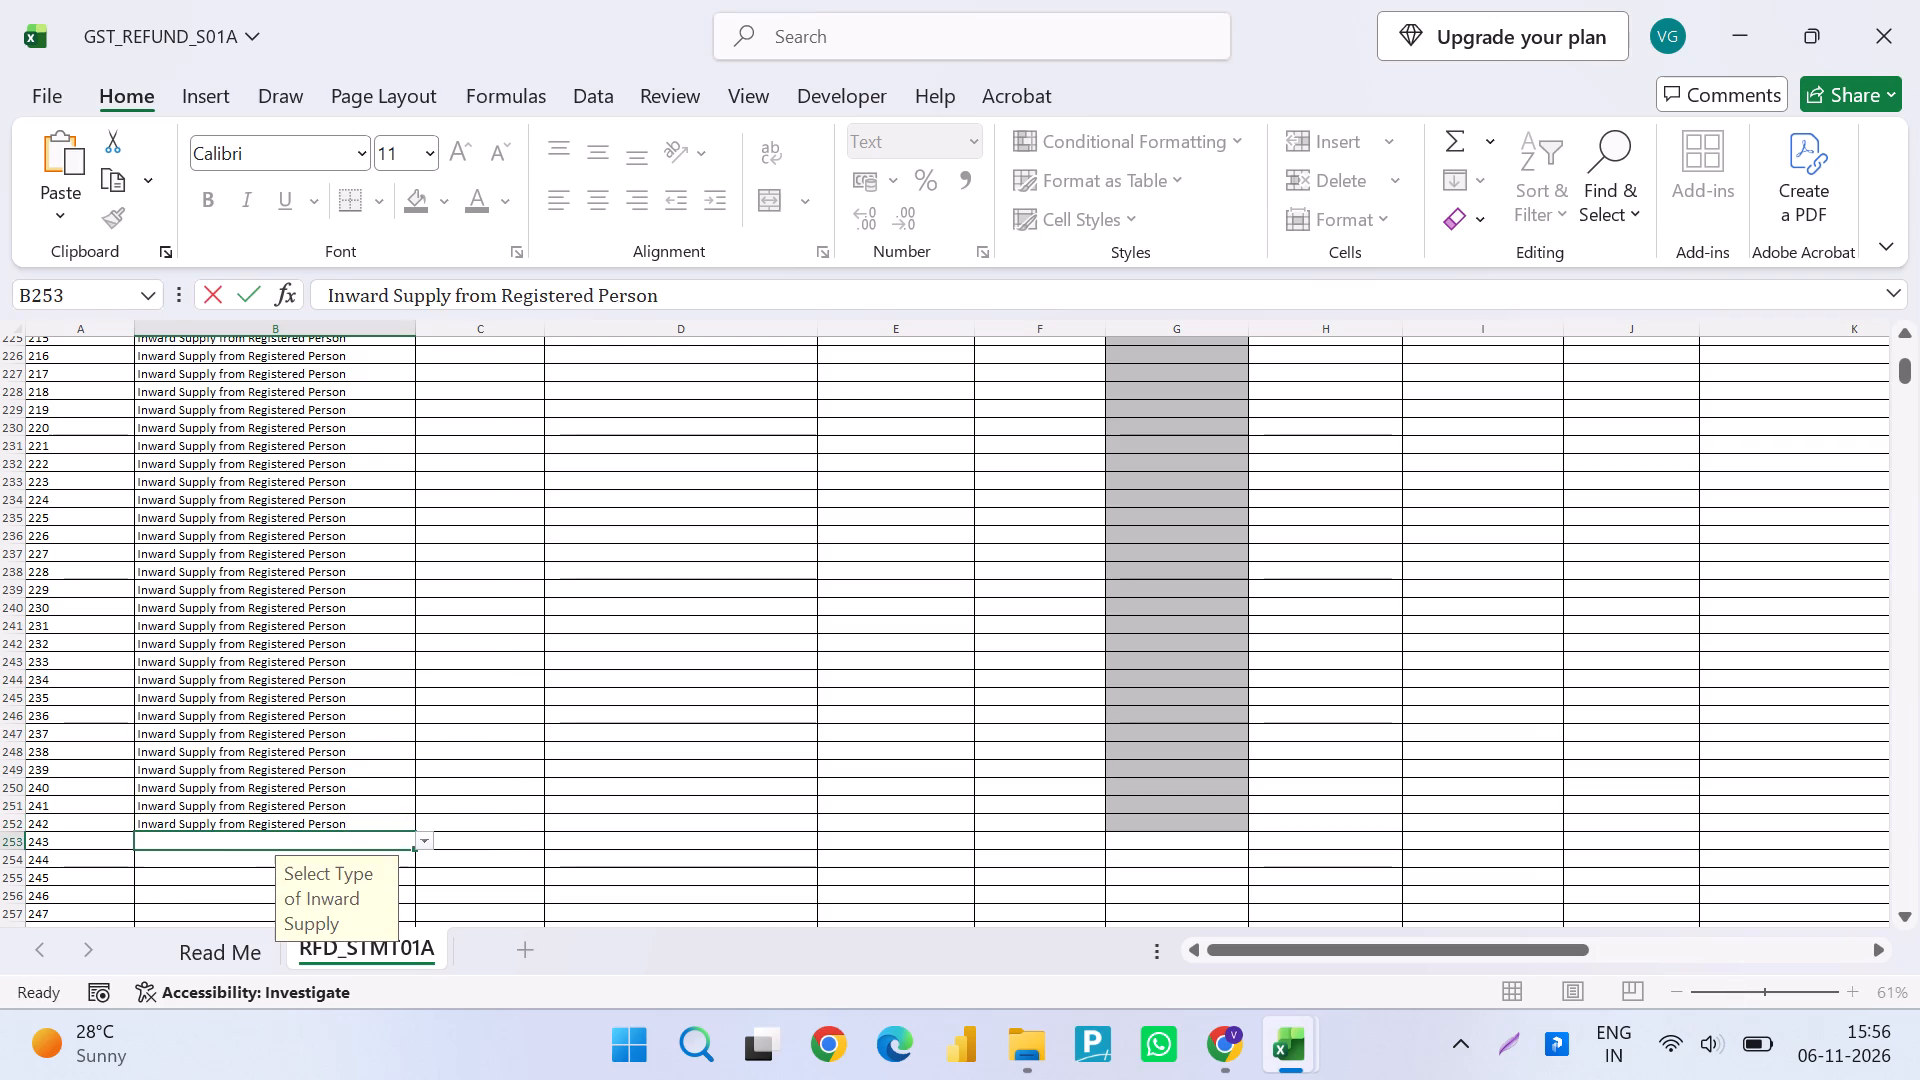
# Enter "Inward Supply from Registered Person" in cells B253 to B256, for serial numbers 243 to 246.
pyautogui.press('F2')
pyautogui.hotkey('ctrl', 'v')
pyautogui.press('Return')
pyautogui.press('F2')
pyautogui.hotkey('ctrl', 'v')
pyautogui.press('Return')
pyautogui.press('F2')
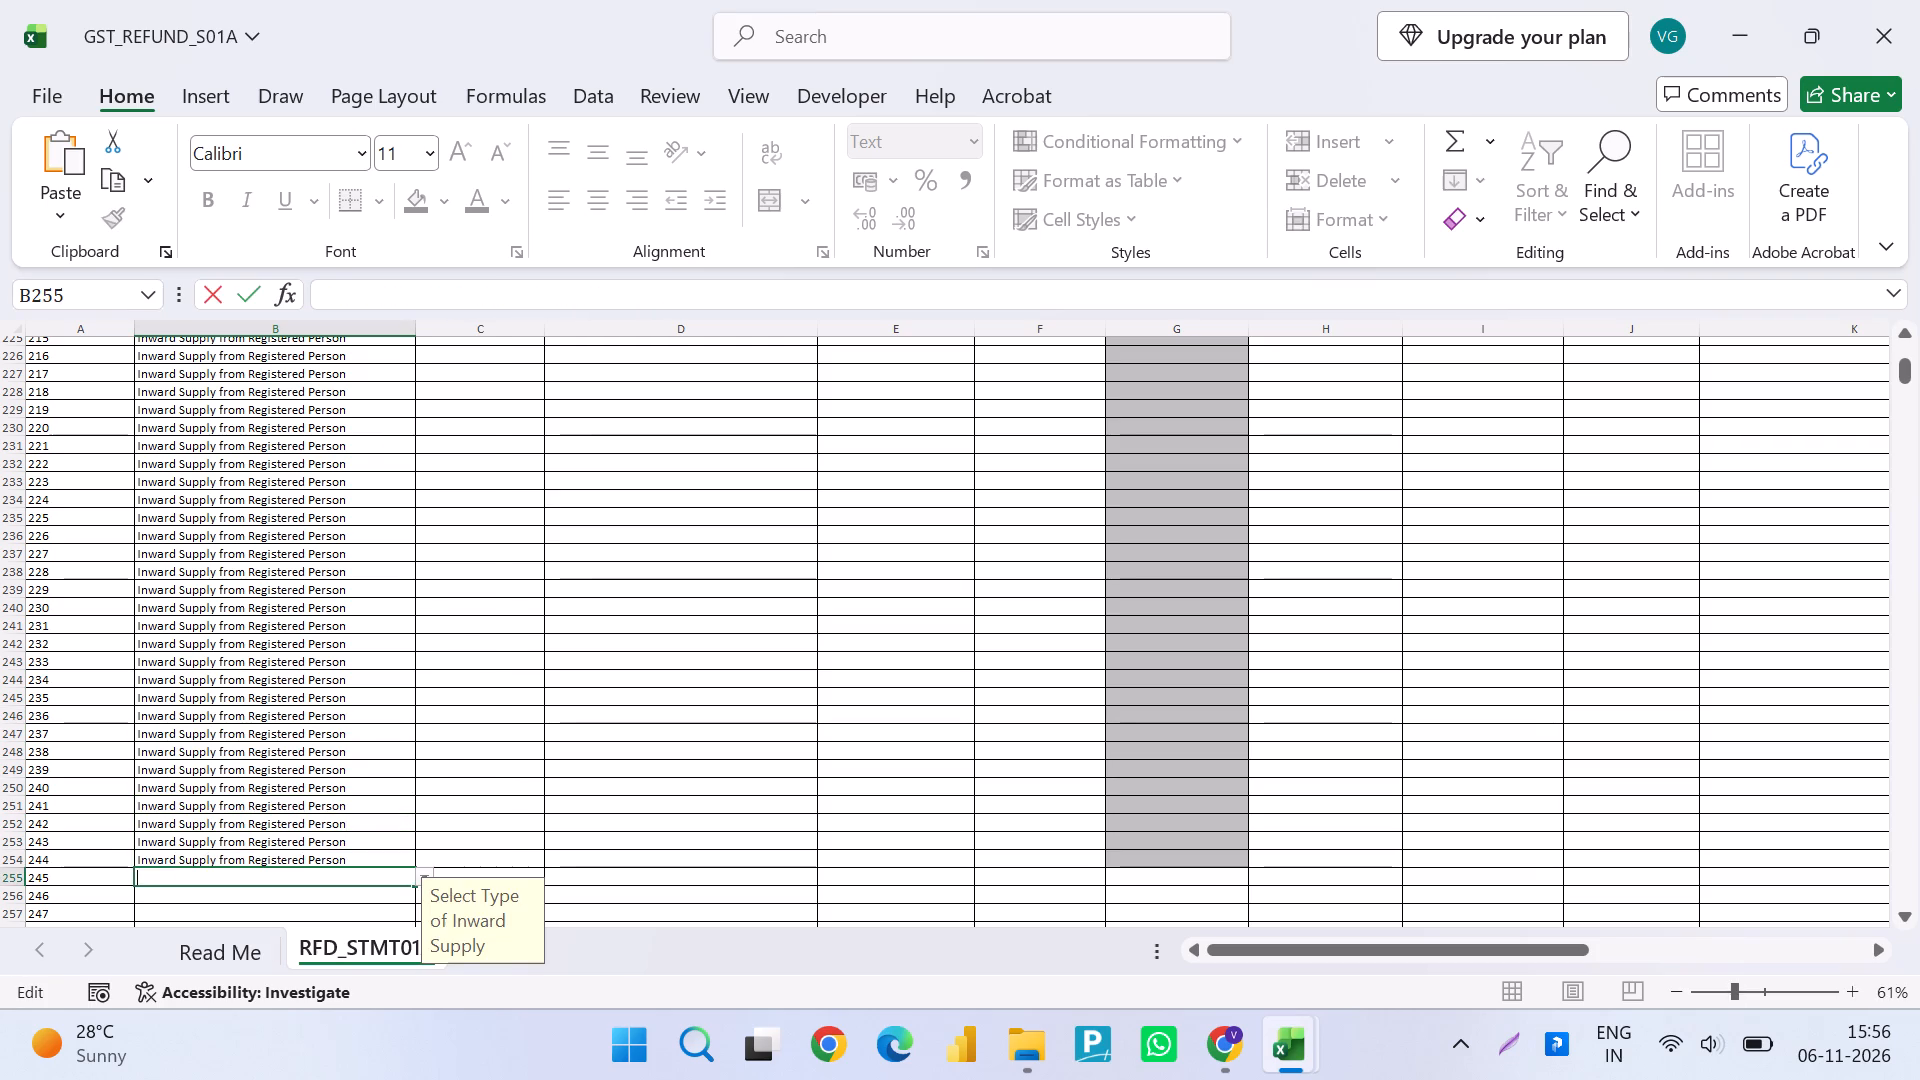
pyautogui.hotkey('ctrl', 'v')
pyautogui.press('Return')
pyautogui.press('F2')
pyautogui.hotkey('ctrl', 'v')
pyautogui.press('Return')
# Enter "Inward Supply from Registered Person" in cells B257 to B260, for serial numbers 247 to 250.
pyautogui.press('F2')
pyautogui.hotkey('ctrl', 'v')
pyautogui.press('Return')
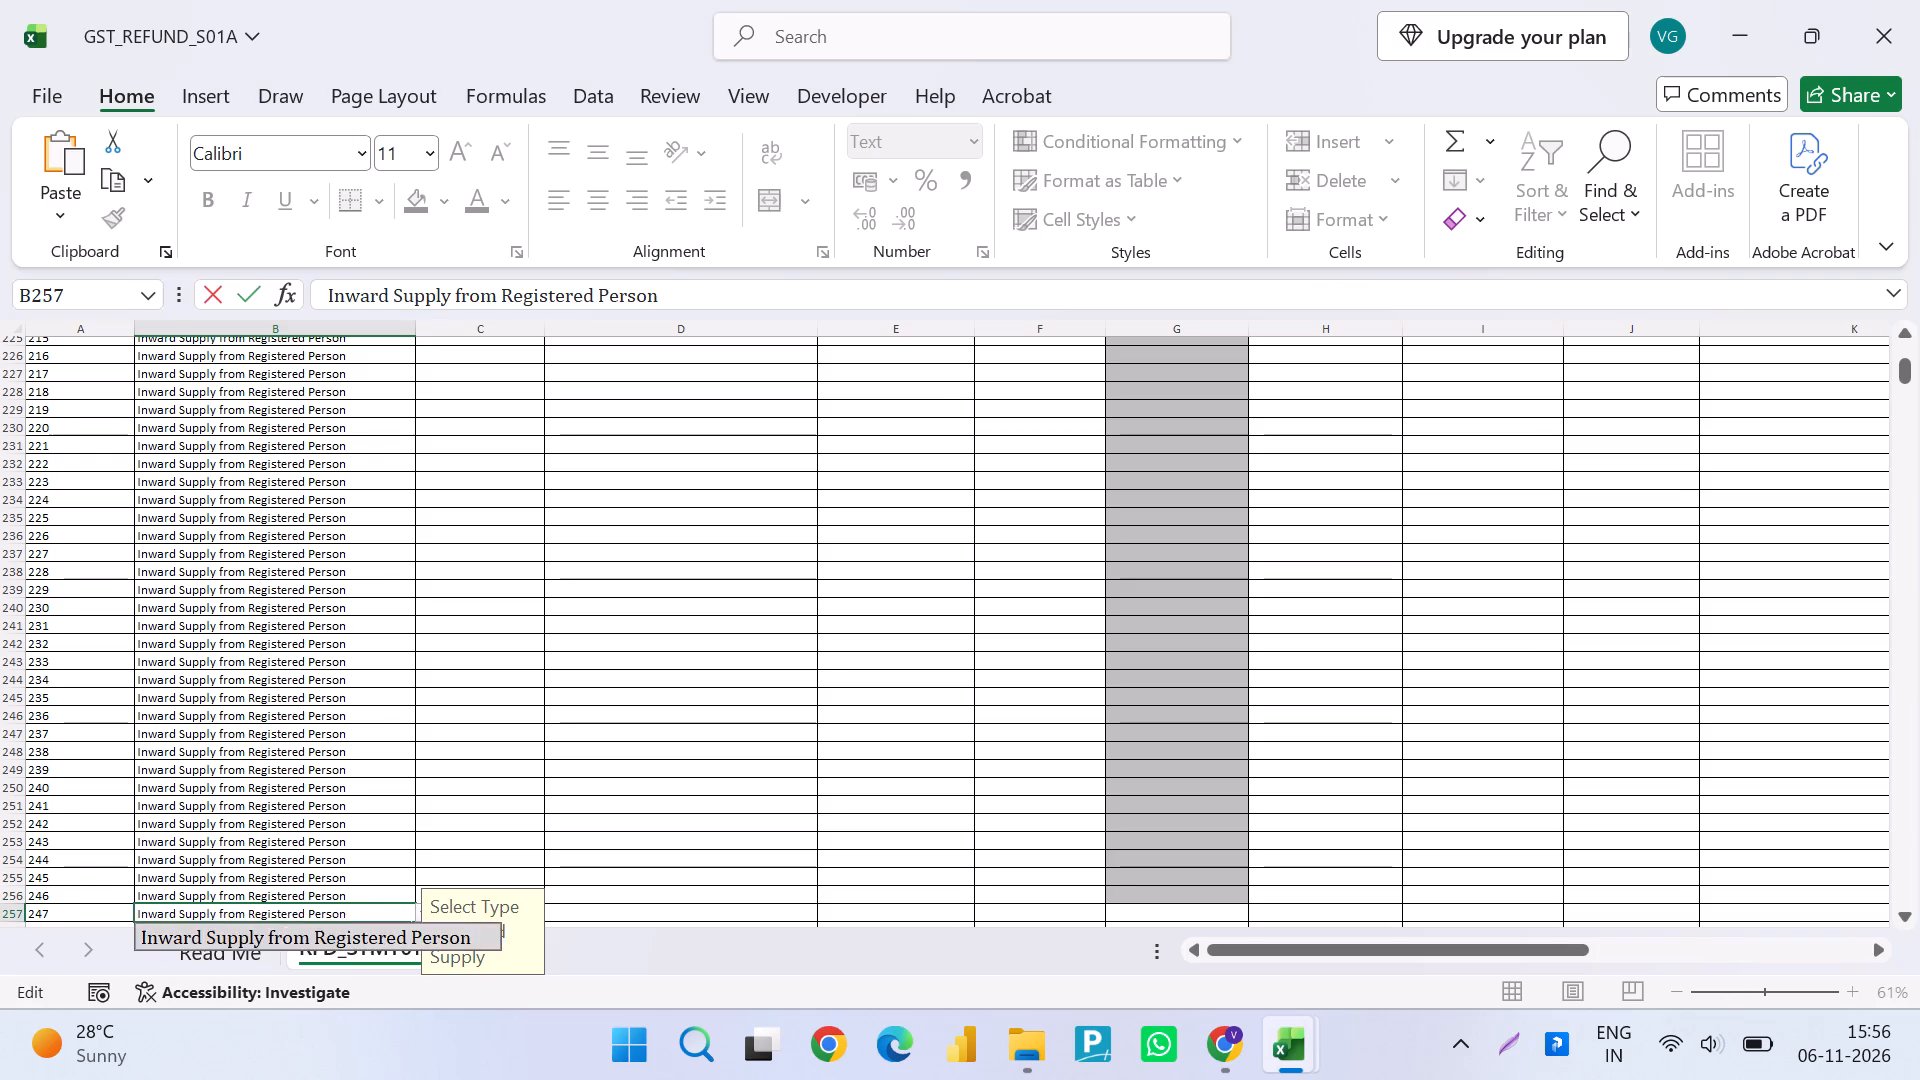
pyautogui.press('F2')
pyautogui.hotkey('ctrl', 'v')
pyautogui.press('Return')
pyautogui.press('F2')
pyautogui.hotkey('ctrl', 'v')
pyautogui.press('Return')
pyautogui.press('F2')
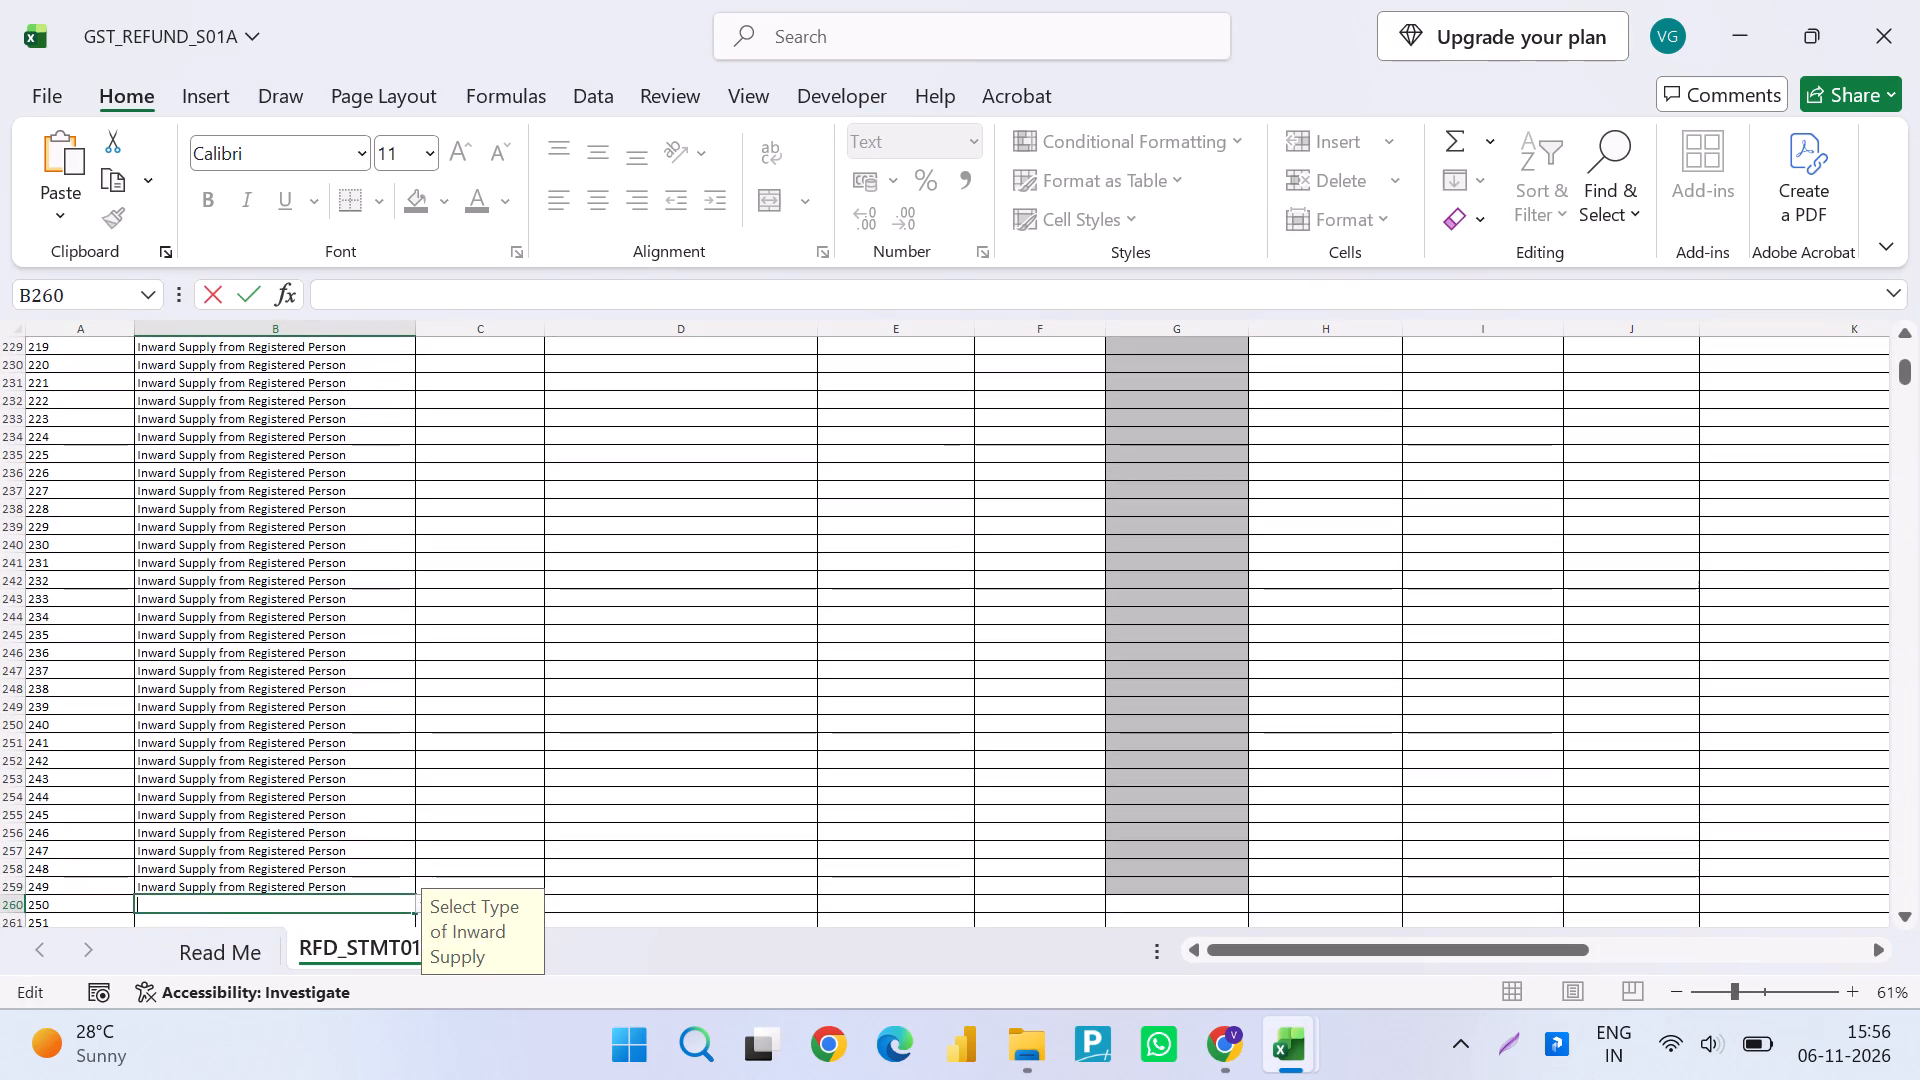
pyautogui.hotkey('ctrl', 'v')
pyautogui.press('Return')
# Enter "Inward Supply from Registered Person" in cells B261 to B263, for serial numbers 251 to 253.
pyautogui.press('F2')
pyautogui.hotkey('ctrl', 'v')
pyautogui.press('Return')
pyautogui.press('F2')
pyautogui.hotkey('ctrl', 'v')
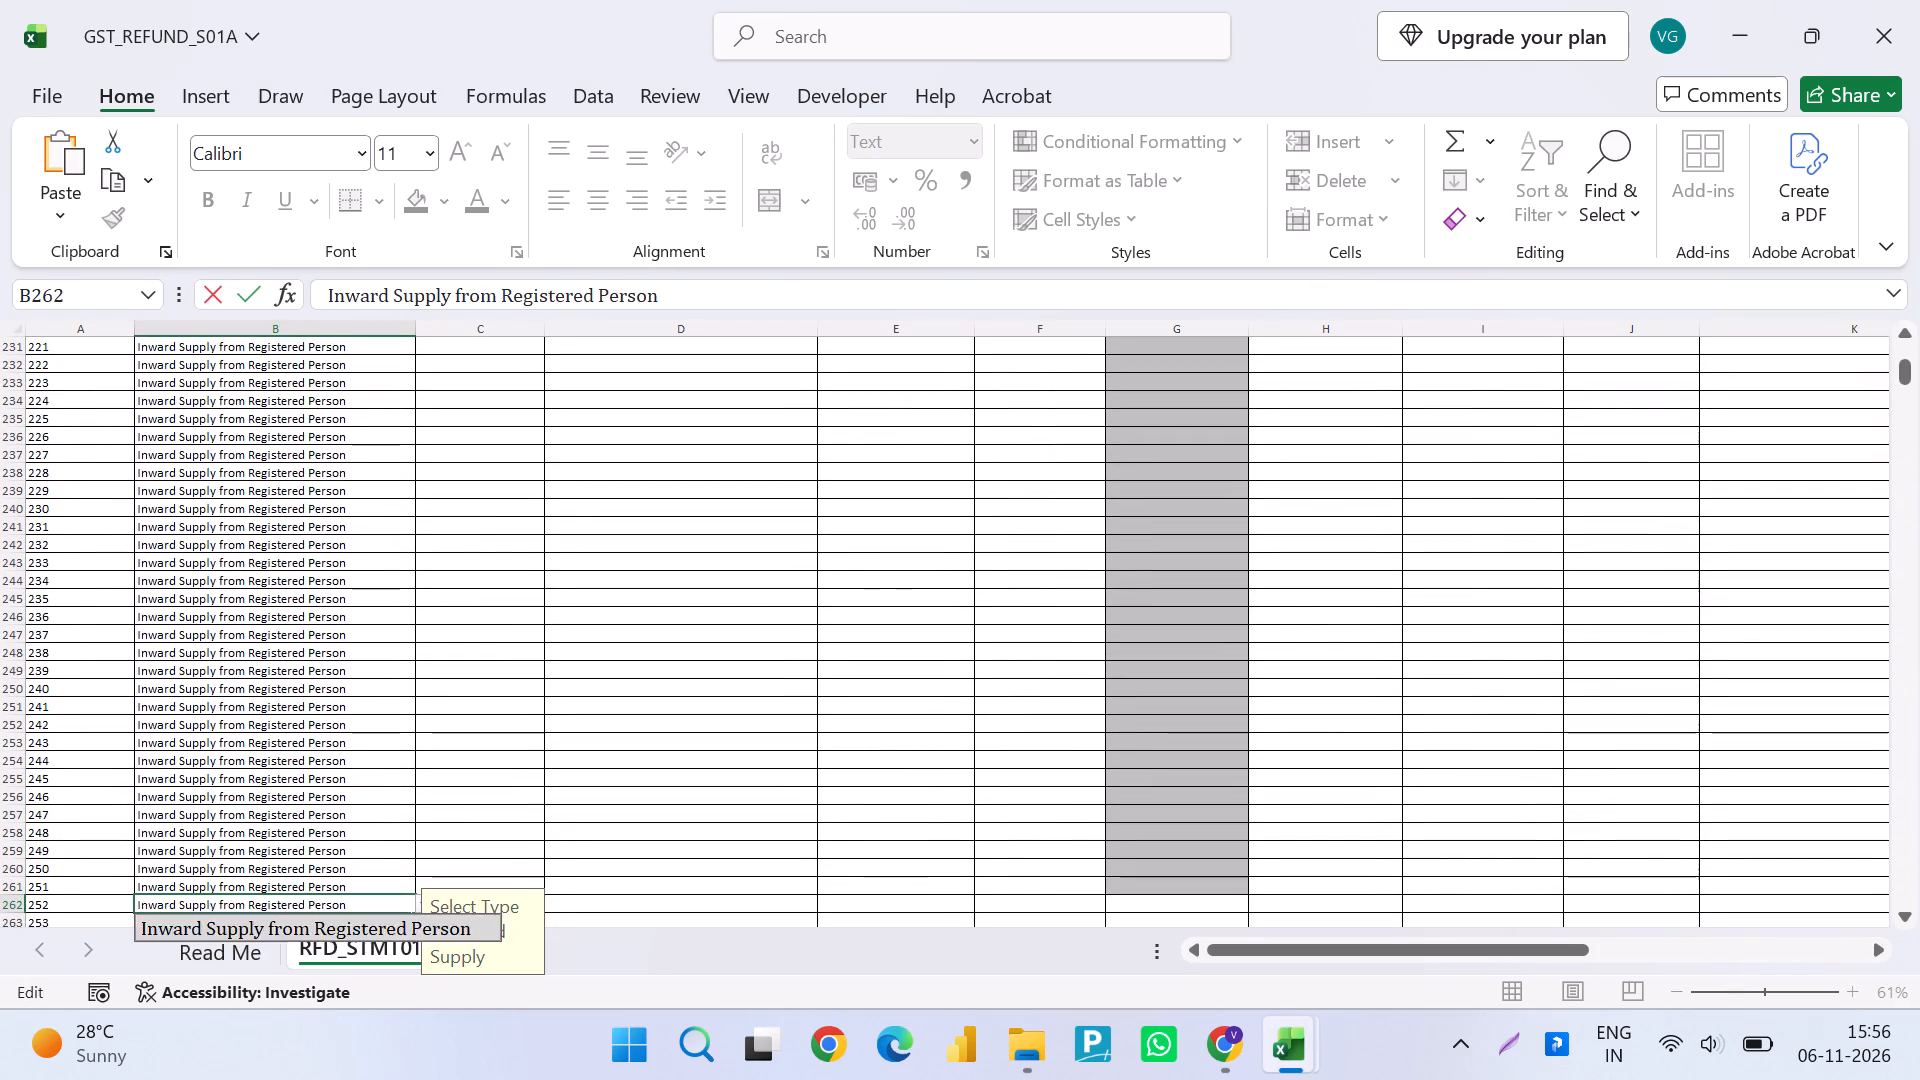
pyautogui.press('Return')
pyautogui.press('F2')
pyautogui.hotkey('ctrl', 'v')
pyautogui.press('Return')
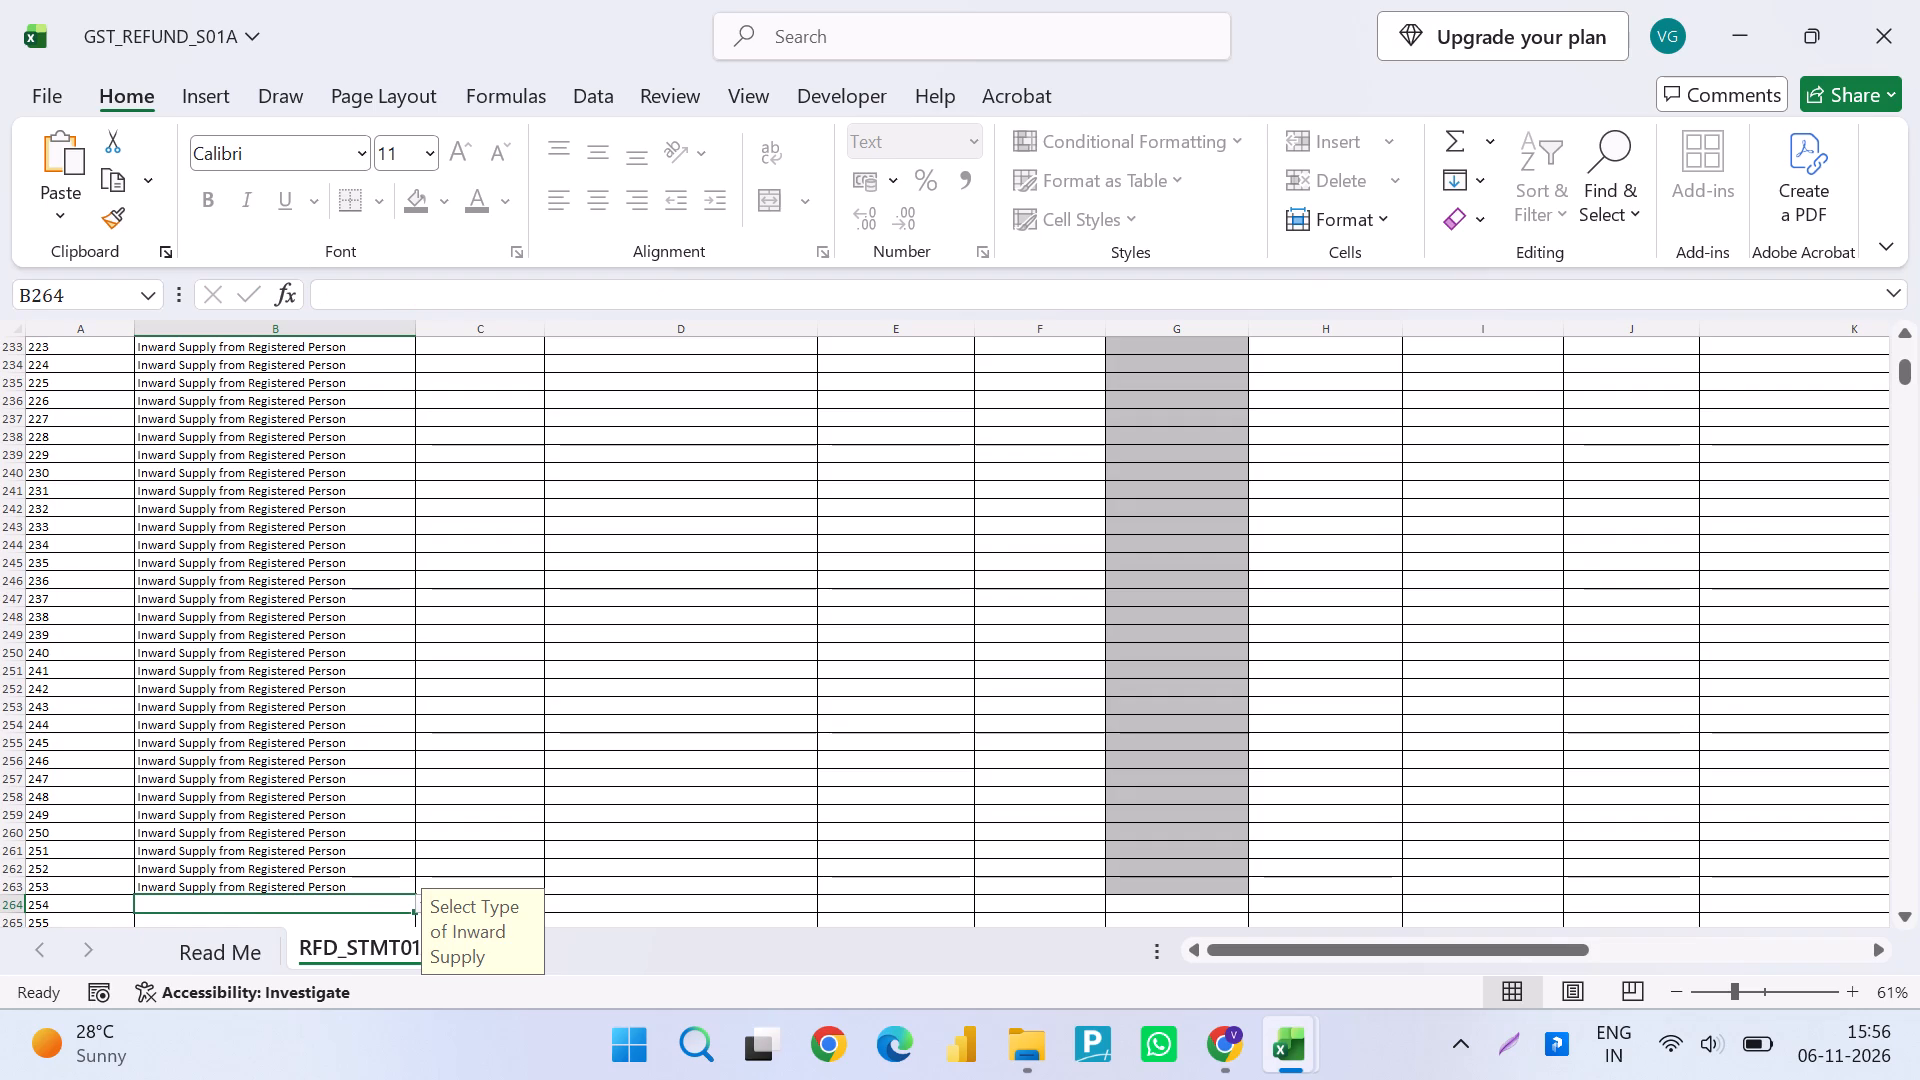
# Enter "Inward Supply from Registered Person" in cells B264 to B267, for serial numbers 254 to 257.
pyautogui.press('F2')
pyautogui.hotkey('ctrl', 'v')
pyautogui.press('Return')
pyautogui.press('F2')
pyautogui.hotkey('ctrl', 'v')
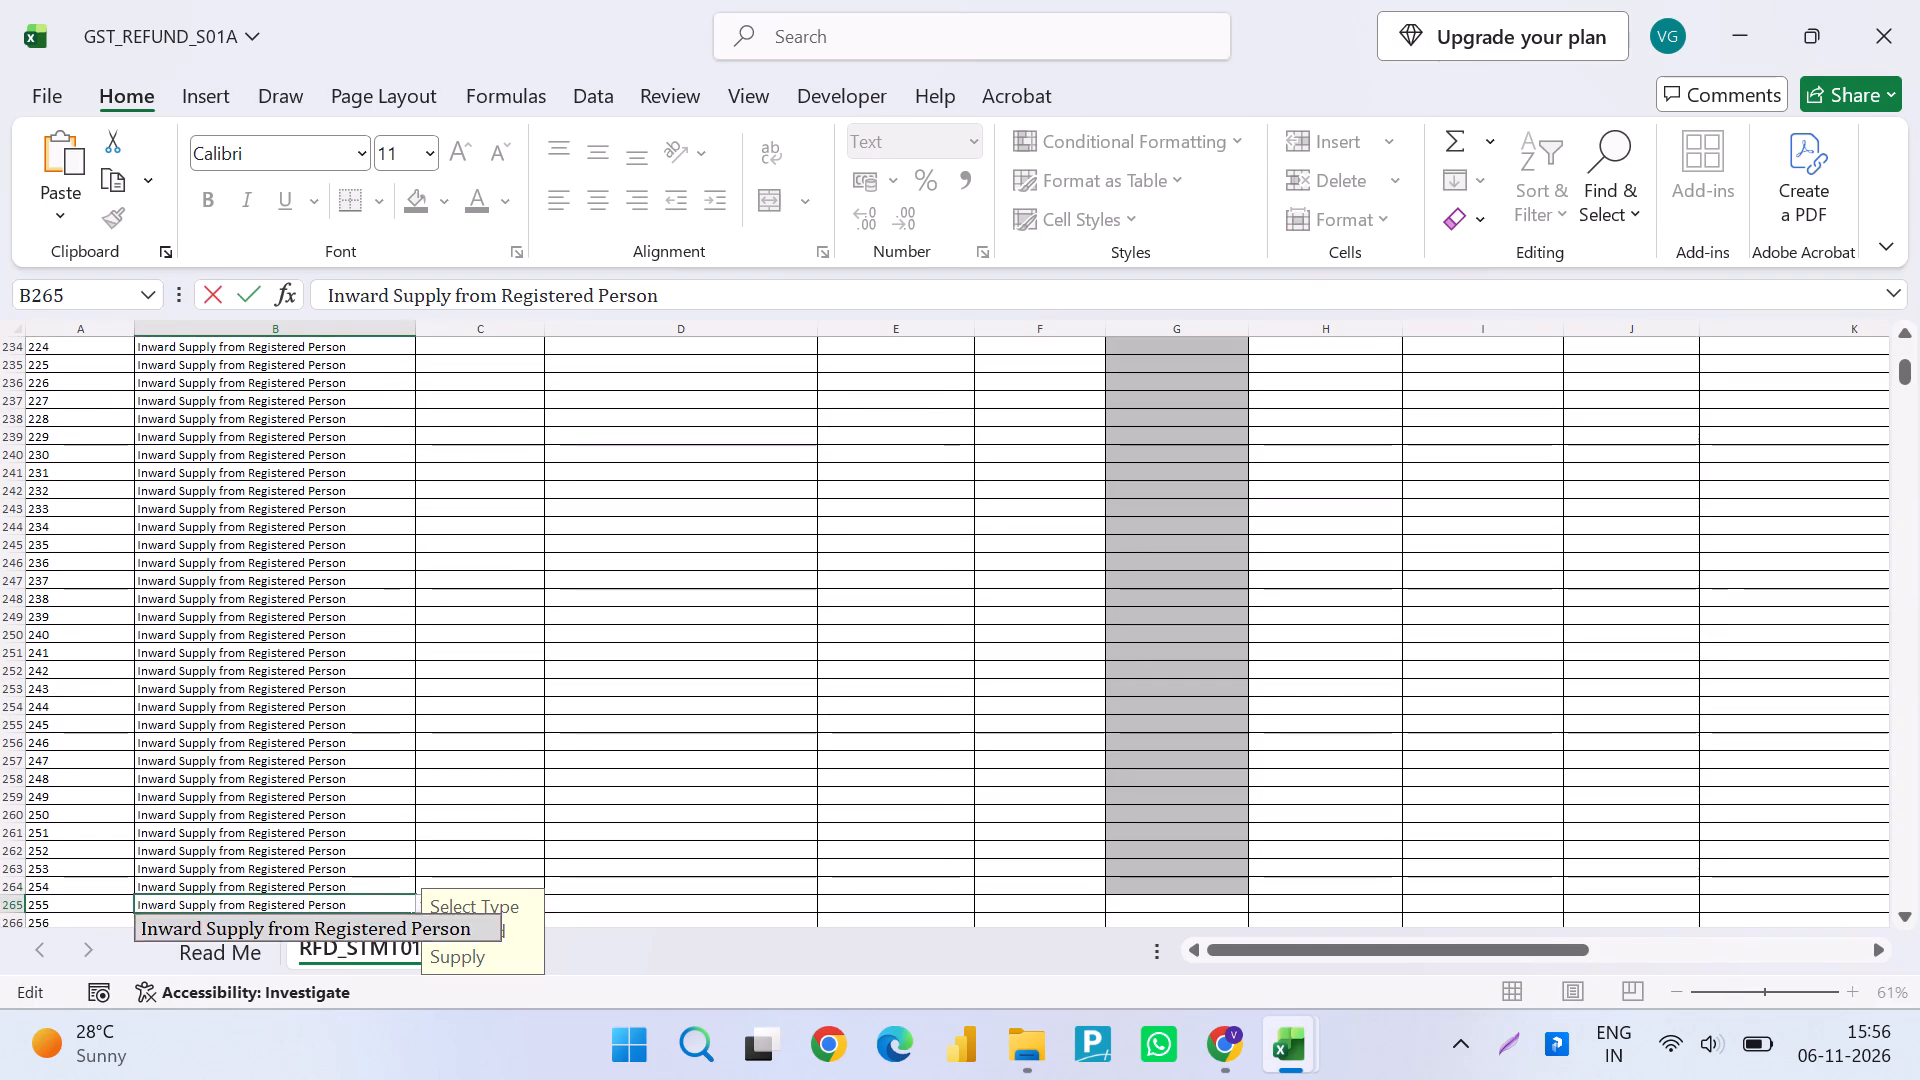
pyautogui.press('Return')
pyautogui.press('F2')
pyautogui.hotkey('ctrl', 'v')
pyautogui.press('Return')
pyautogui.press('F2')
pyautogui.hotkey('ctrl', 'v')
pyautogui.press('Return')
# Enter "Inward Supply from Registered Person" in cells B268 to B271, for serial numbers 258 to 261.
pyautogui.press('F2')
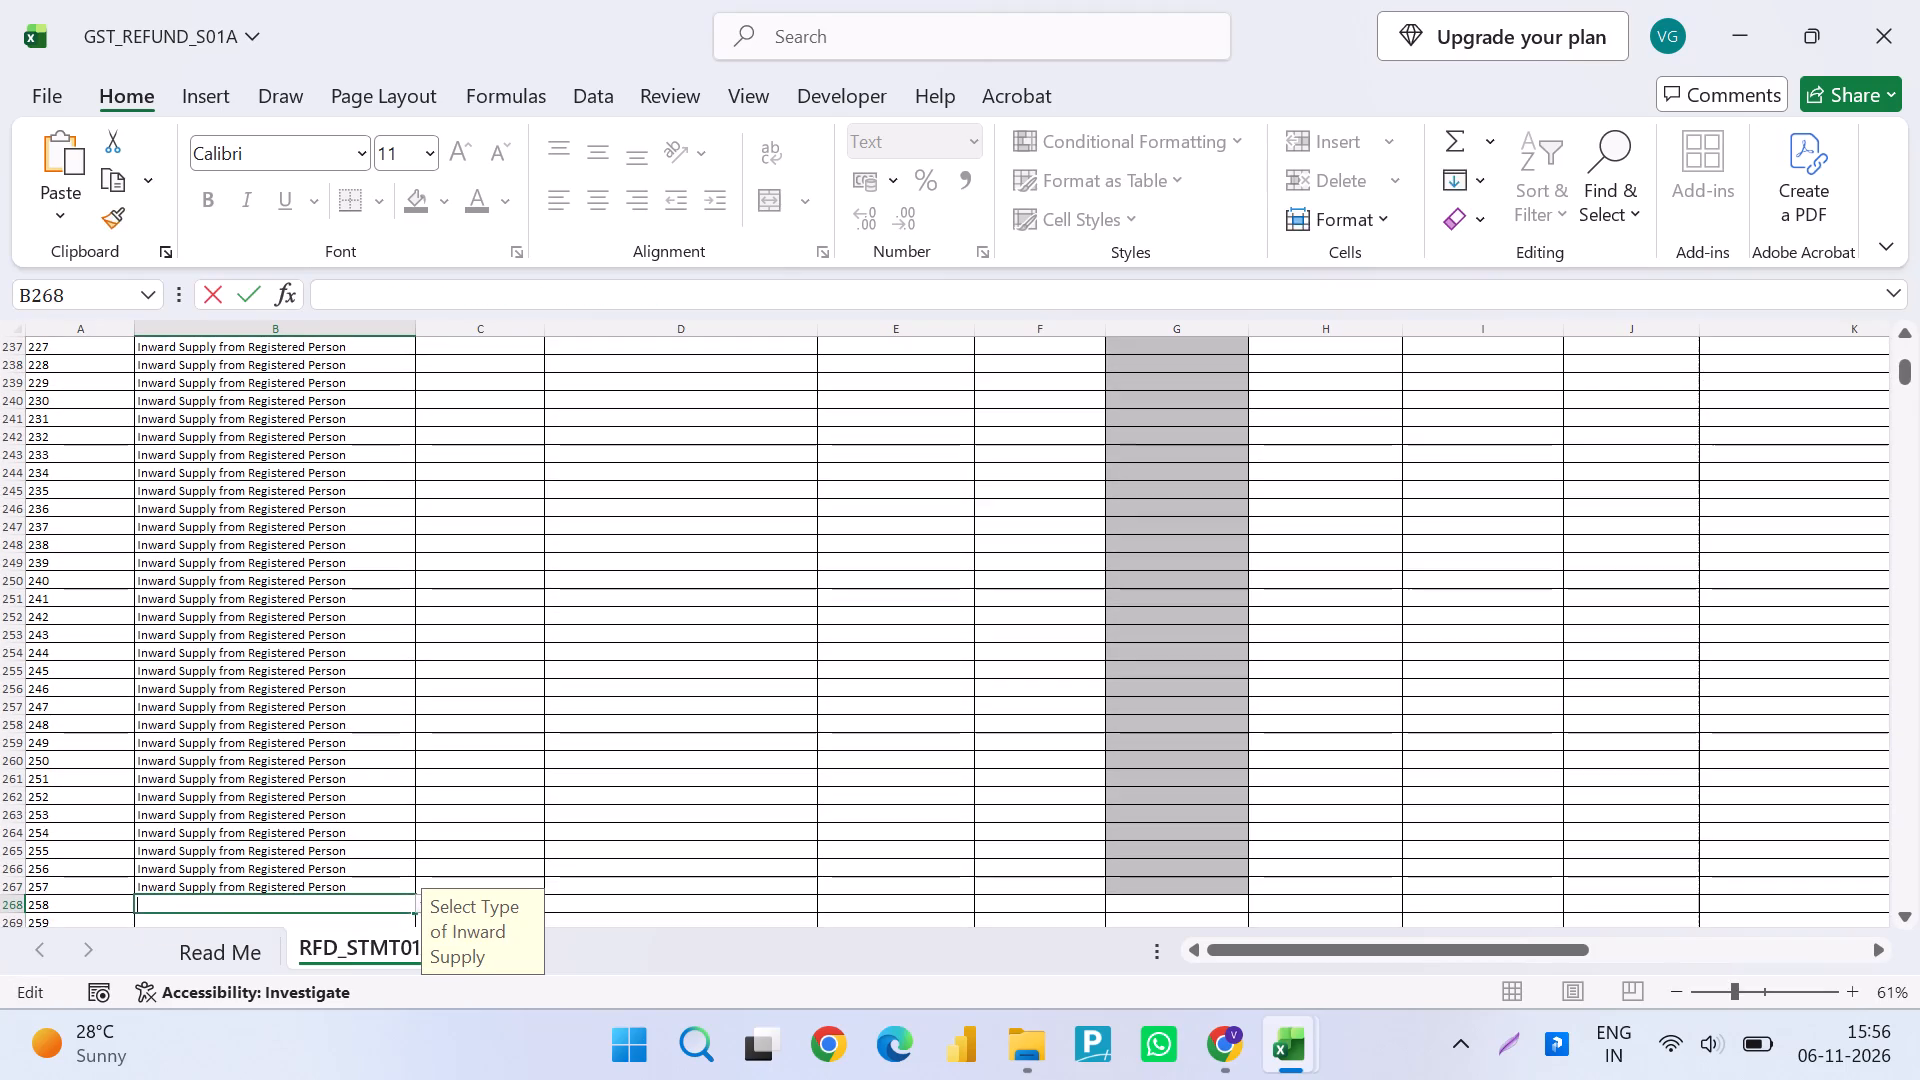
pyautogui.hotkey('ctrl', 'v')
pyautogui.press('Return')
pyautogui.press('F2')
pyautogui.hotkey('ctrl', 'v')
pyautogui.press('Return')
pyautogui.press('F2')
pyautogui.hotkey('ctrl', 'v')
pyautogui.press('Return')
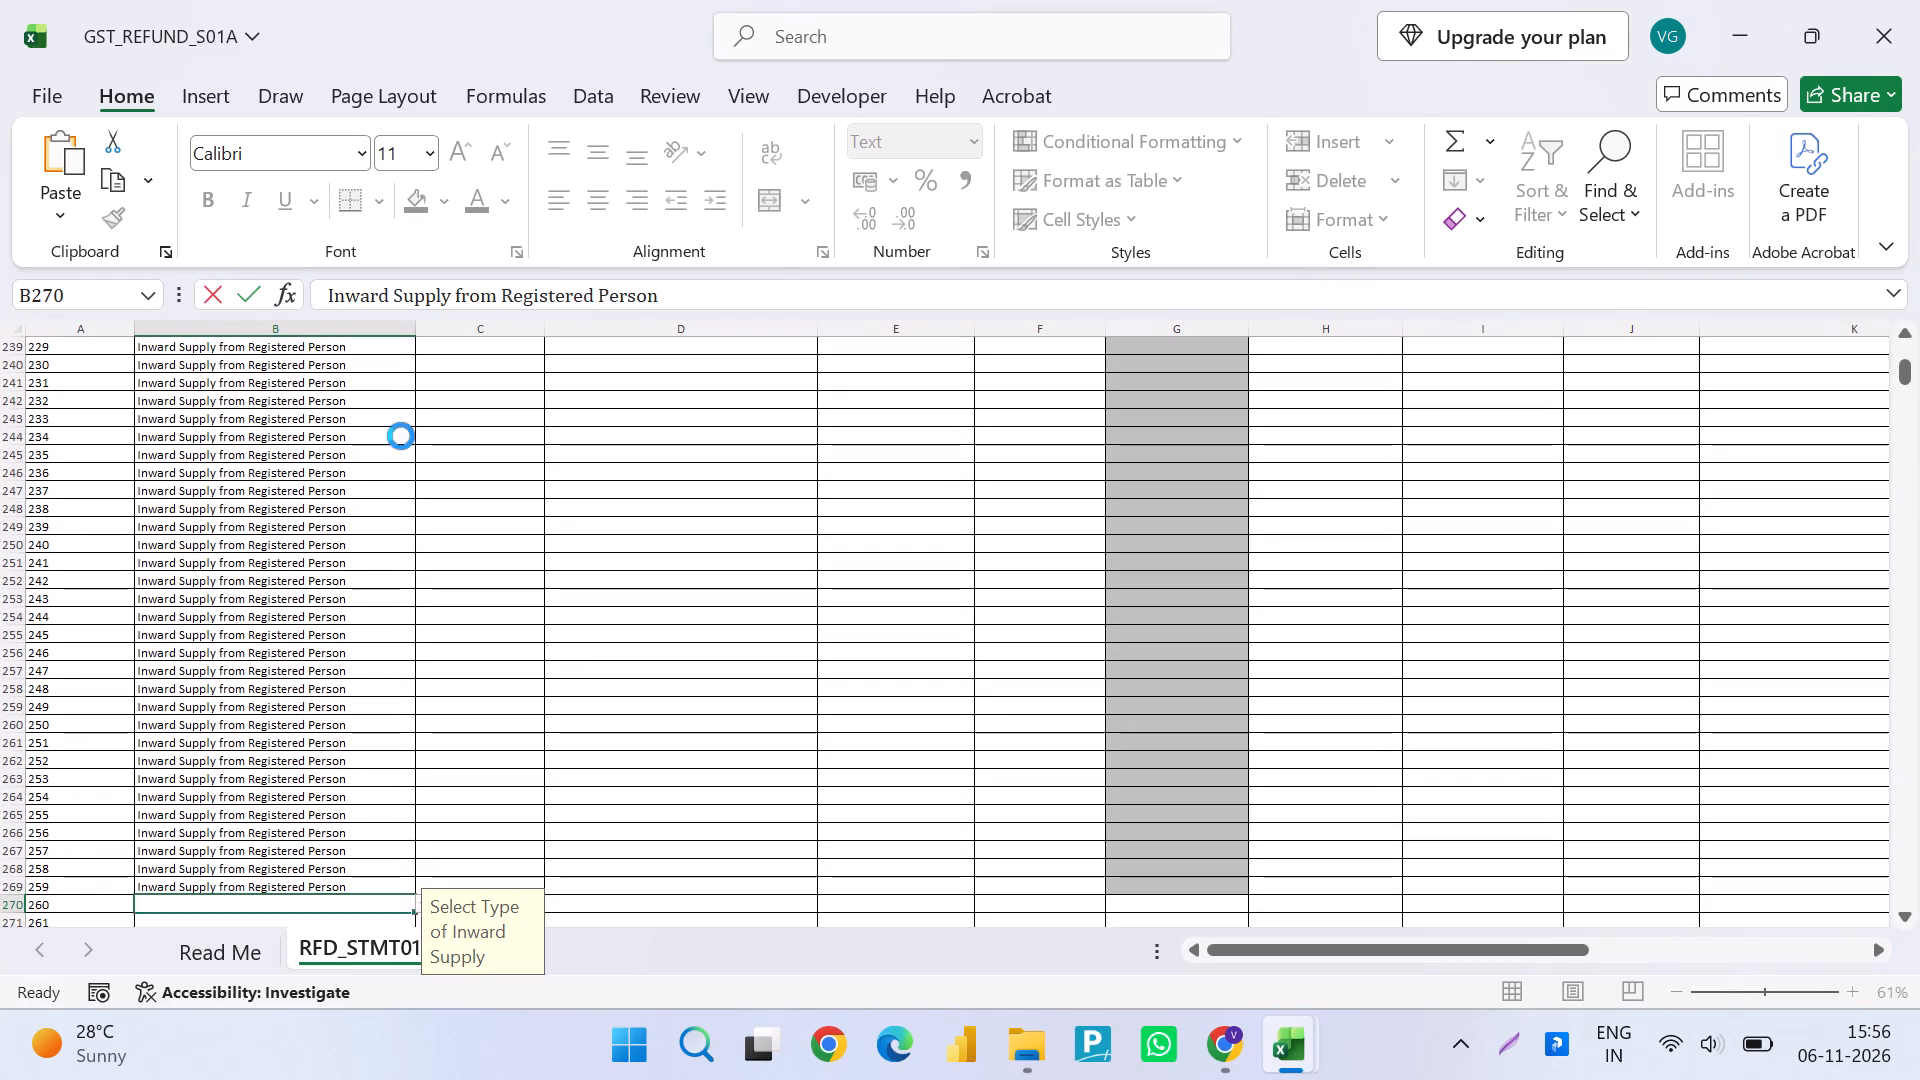
pyautogui.press('F2')
pyautogui.hotkey('ctrl', 'v')
pyautogui.press('Return')
# Enter "Inward Supply from Registered Person" in cells B272 to B275, for serial numbers 262 to 265.
pyautogui.press('F2')
pyautogui.hotkey('ctrl', 'v')
pyautogui.press('Return')
pyautogui.press('F2')
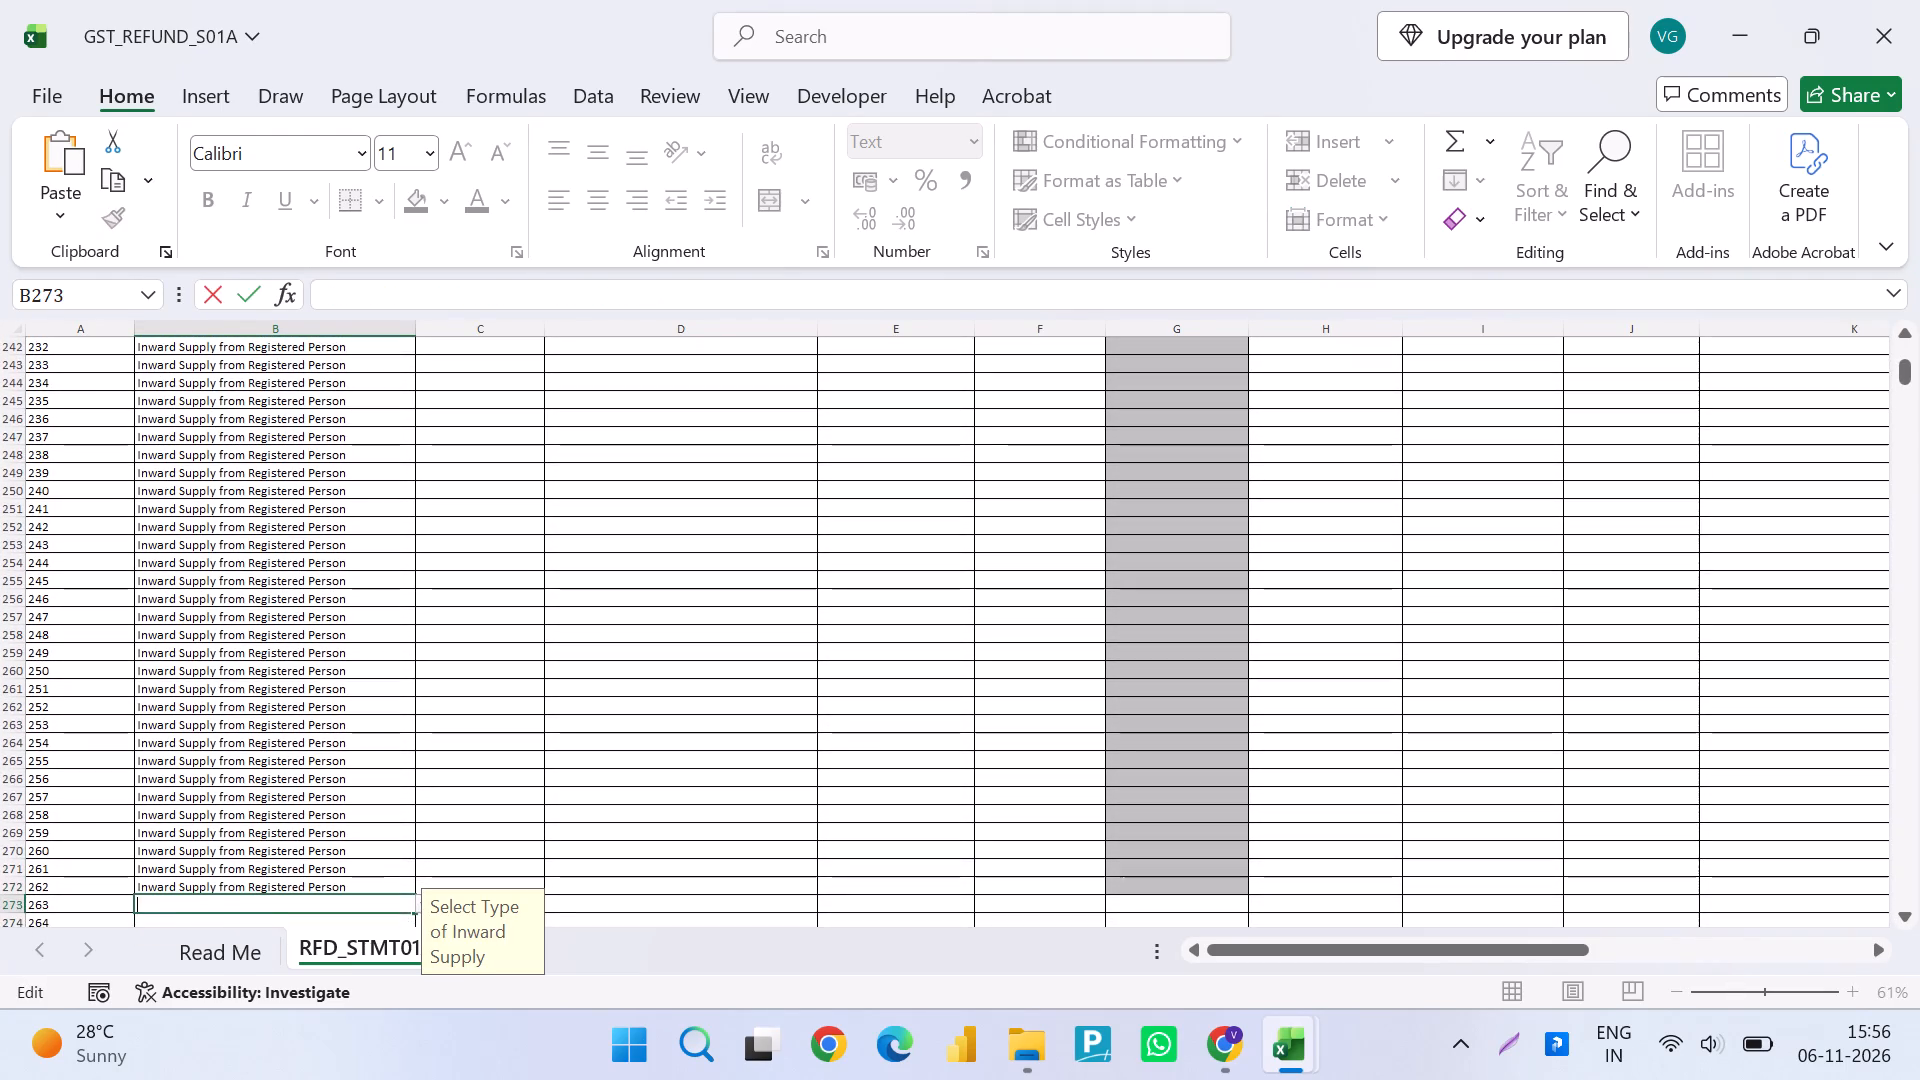
pyautogui.hotkey('ctrl', 'v')
pyautogui.press('Return')
pyautogui.press('F2')
pyautogui.hotkey('ctrl', 'v')
pyautogui.press('Return')
pyautogui.press('F2')
pyautogui.hotkey('ctrl', 'v')
pyautogui.press('Return')
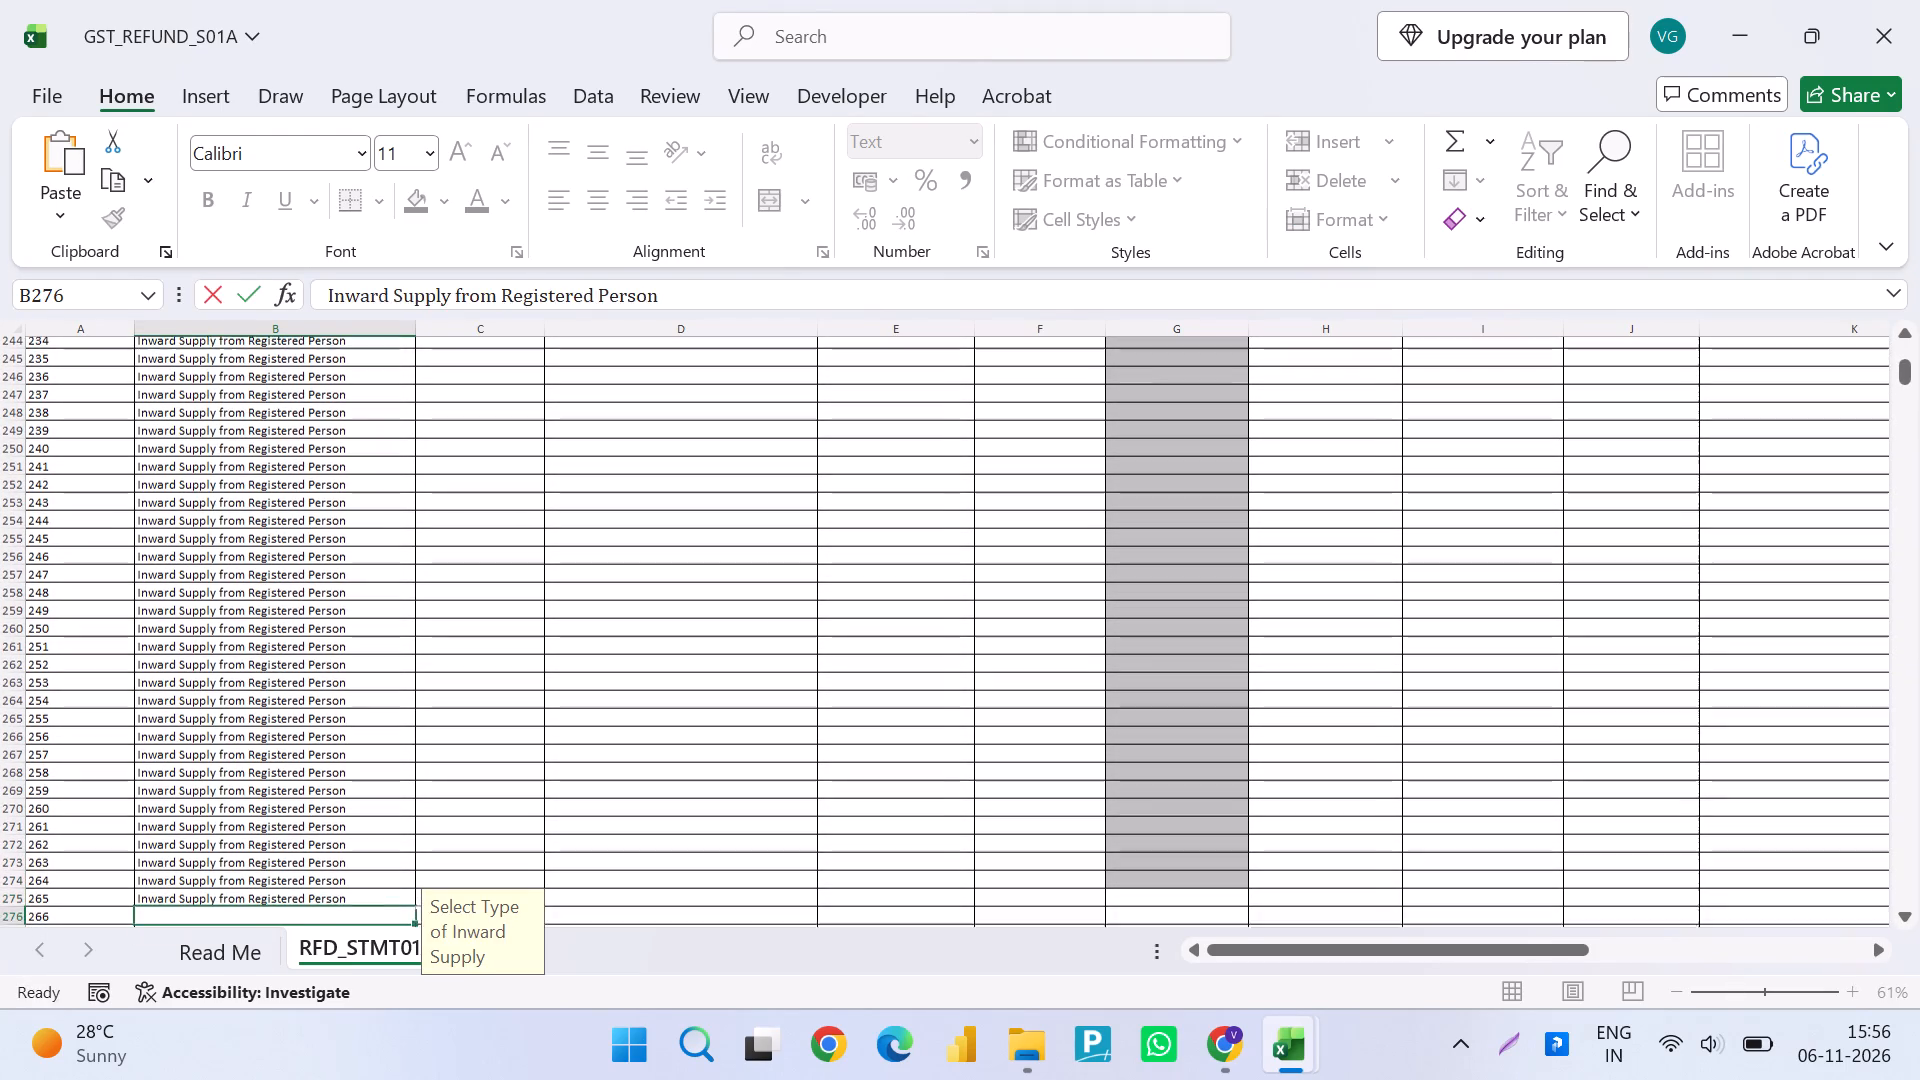
# Enter "Inward Supply from Registered Person" in cells B276 to B278, for serial numbers 266 to 268.
pyautogui.press('F2')
pyautogui.hotkey('ctrl', 'v')
pyautogui.press('Return')
pyautogui.press('F2')
pyautogui.hotkey('ctrl', 'v')
pyautogui.press('Return')
pyautogui.press('F2')
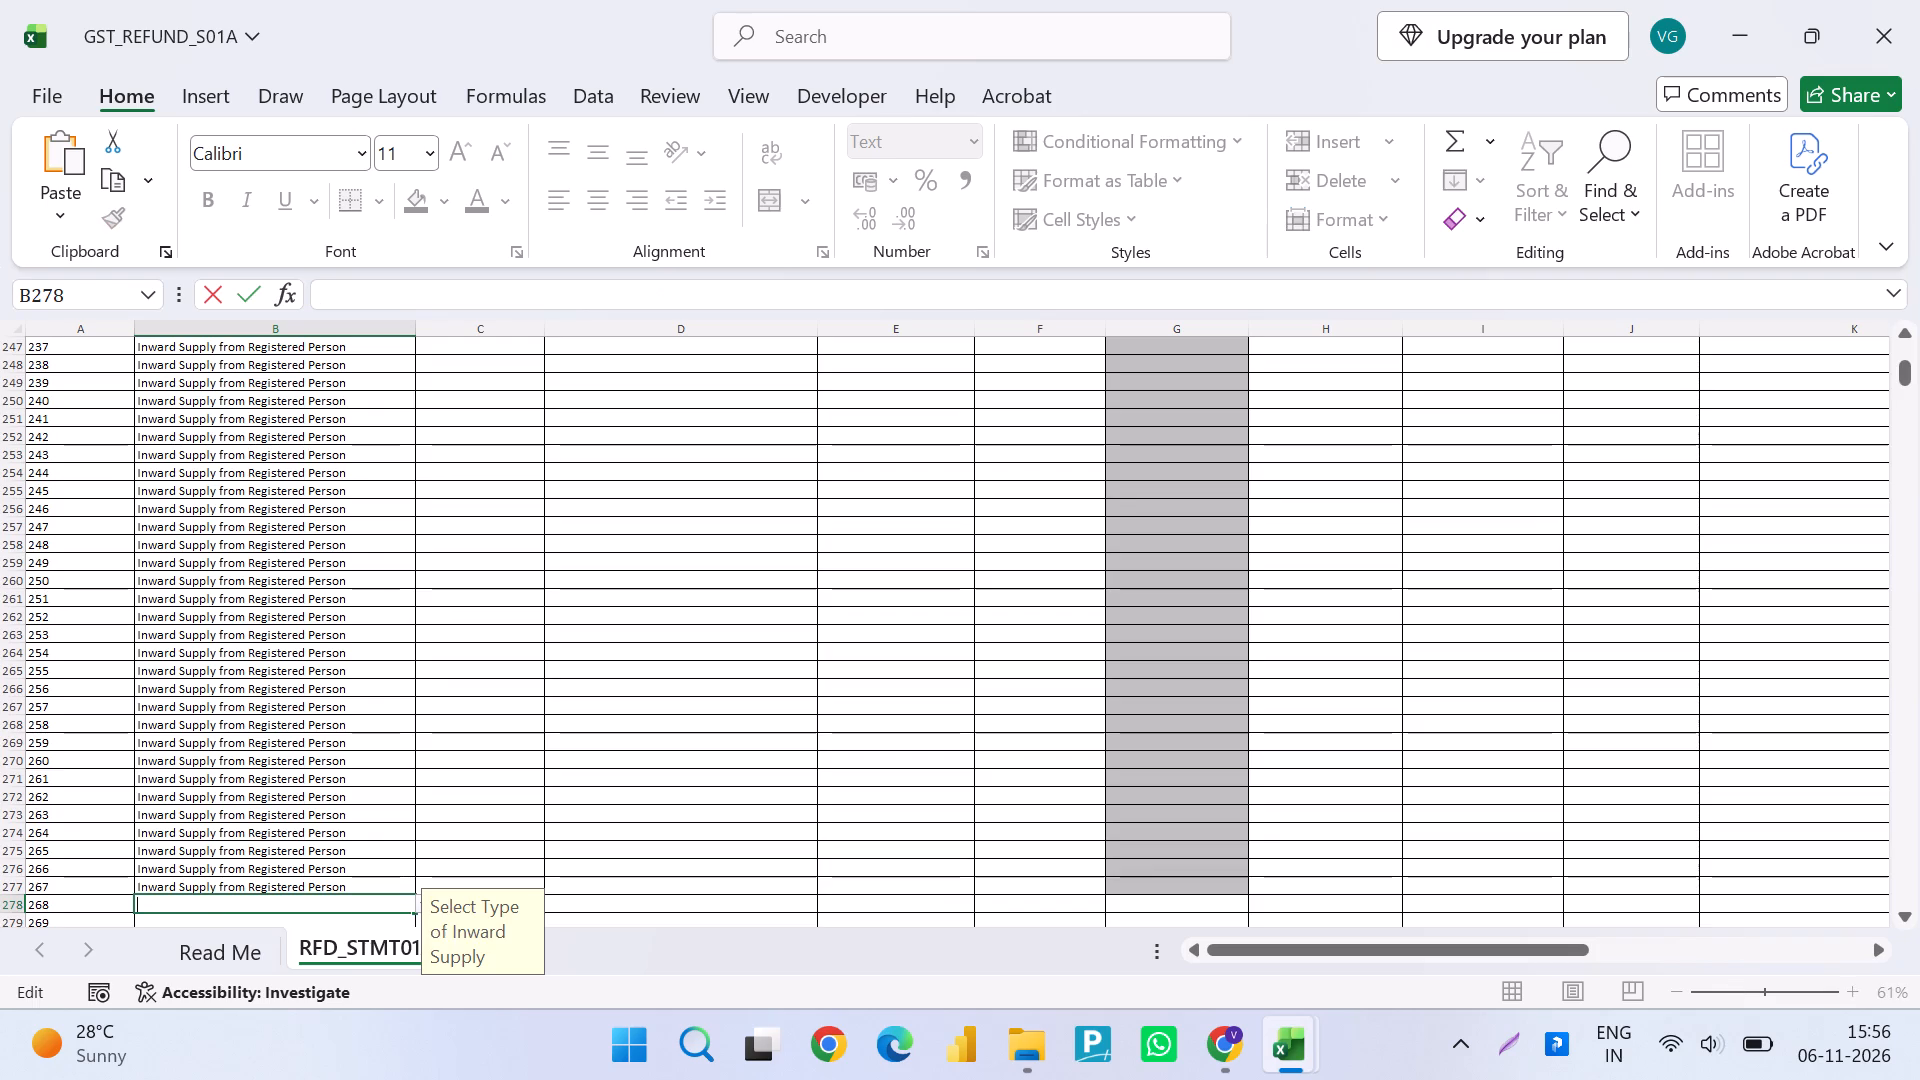
pyautogui.hotkey('ctrl', 'v')
pyautogui.press('Return')
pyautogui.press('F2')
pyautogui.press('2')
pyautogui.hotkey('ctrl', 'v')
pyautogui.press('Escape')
# Enter "Inward Supply from Registered Person" in cells B279 to B282, for serial numbers 269 to 272.
pyautogui.press('F2')
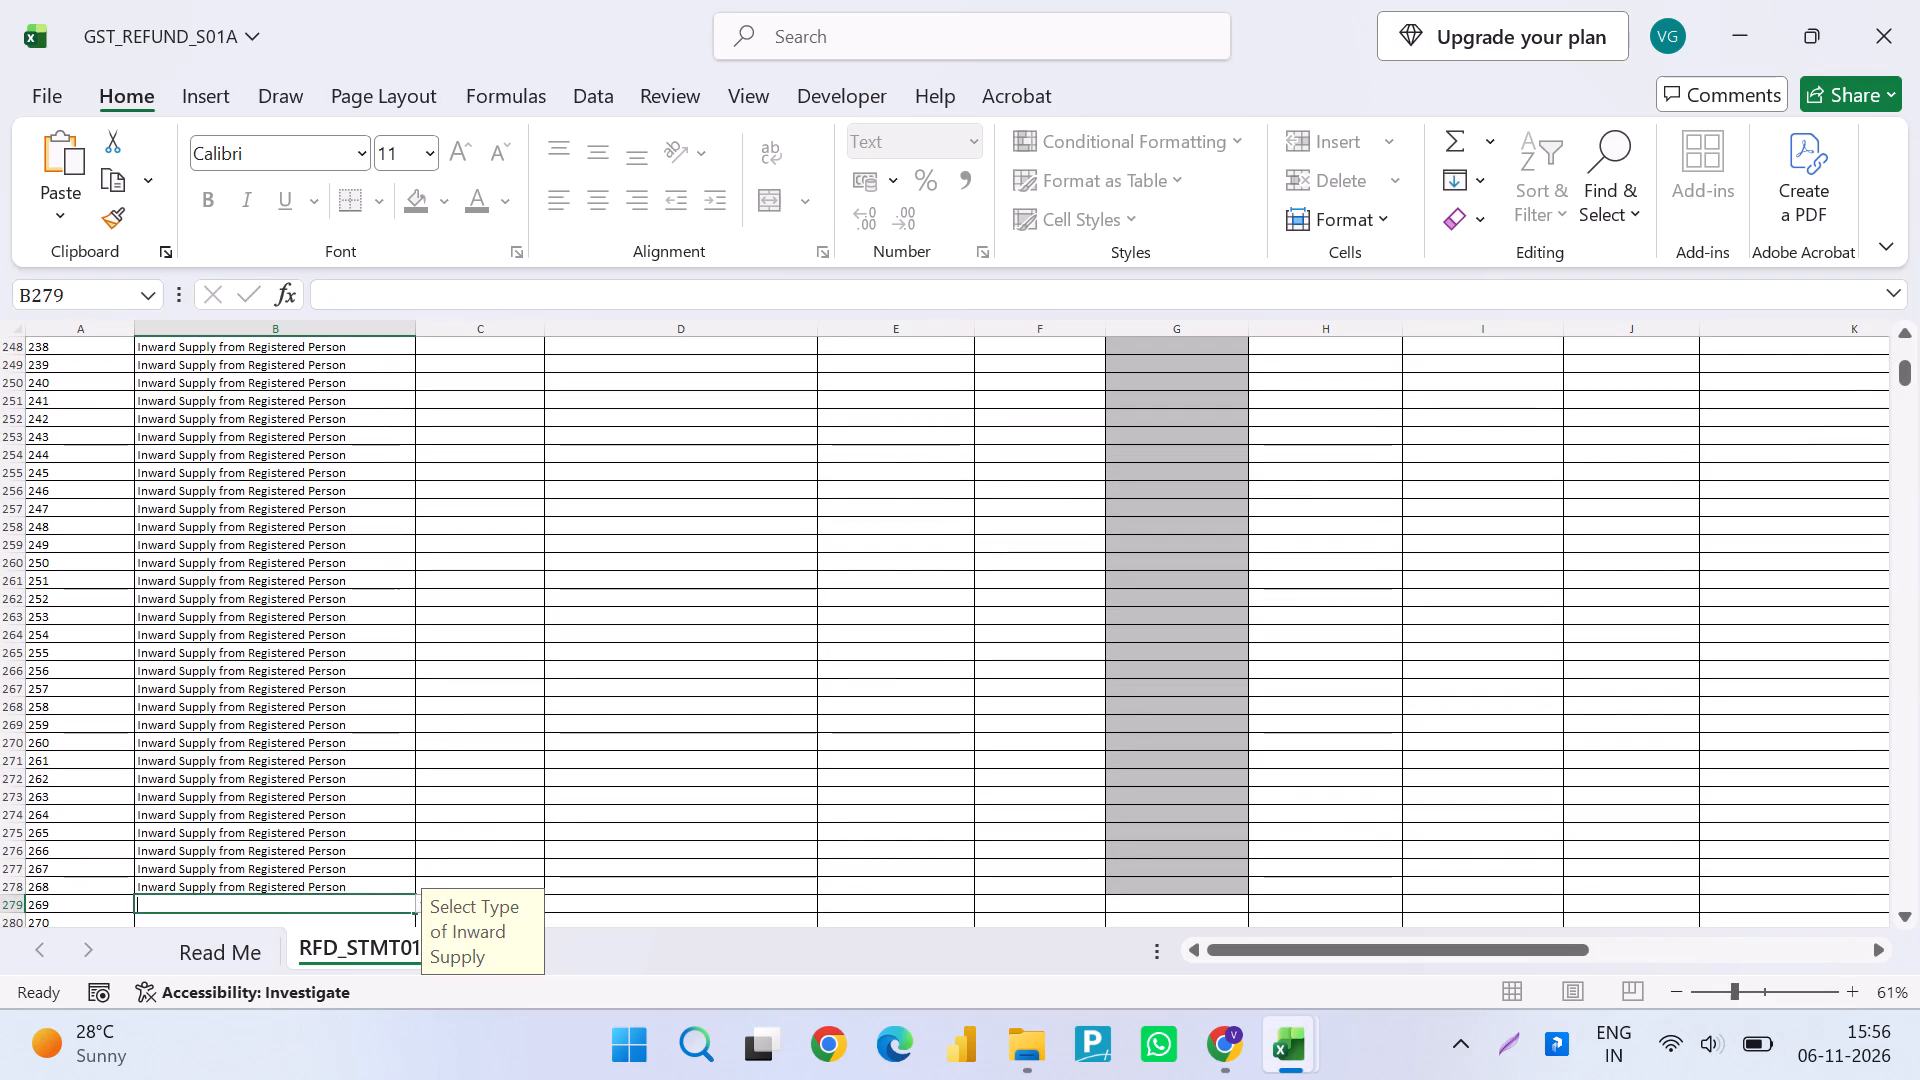
pyautogui.hotkey('ctrl', 'v')
pyautogui.press('Return')
pyautogui.press('F2')
pyautogui.hotkey('ctrl', 'v')
pyautogui.press('Return')
pyautogui.press('F2')
pyautogui.hotkey('ctrl', 'v')
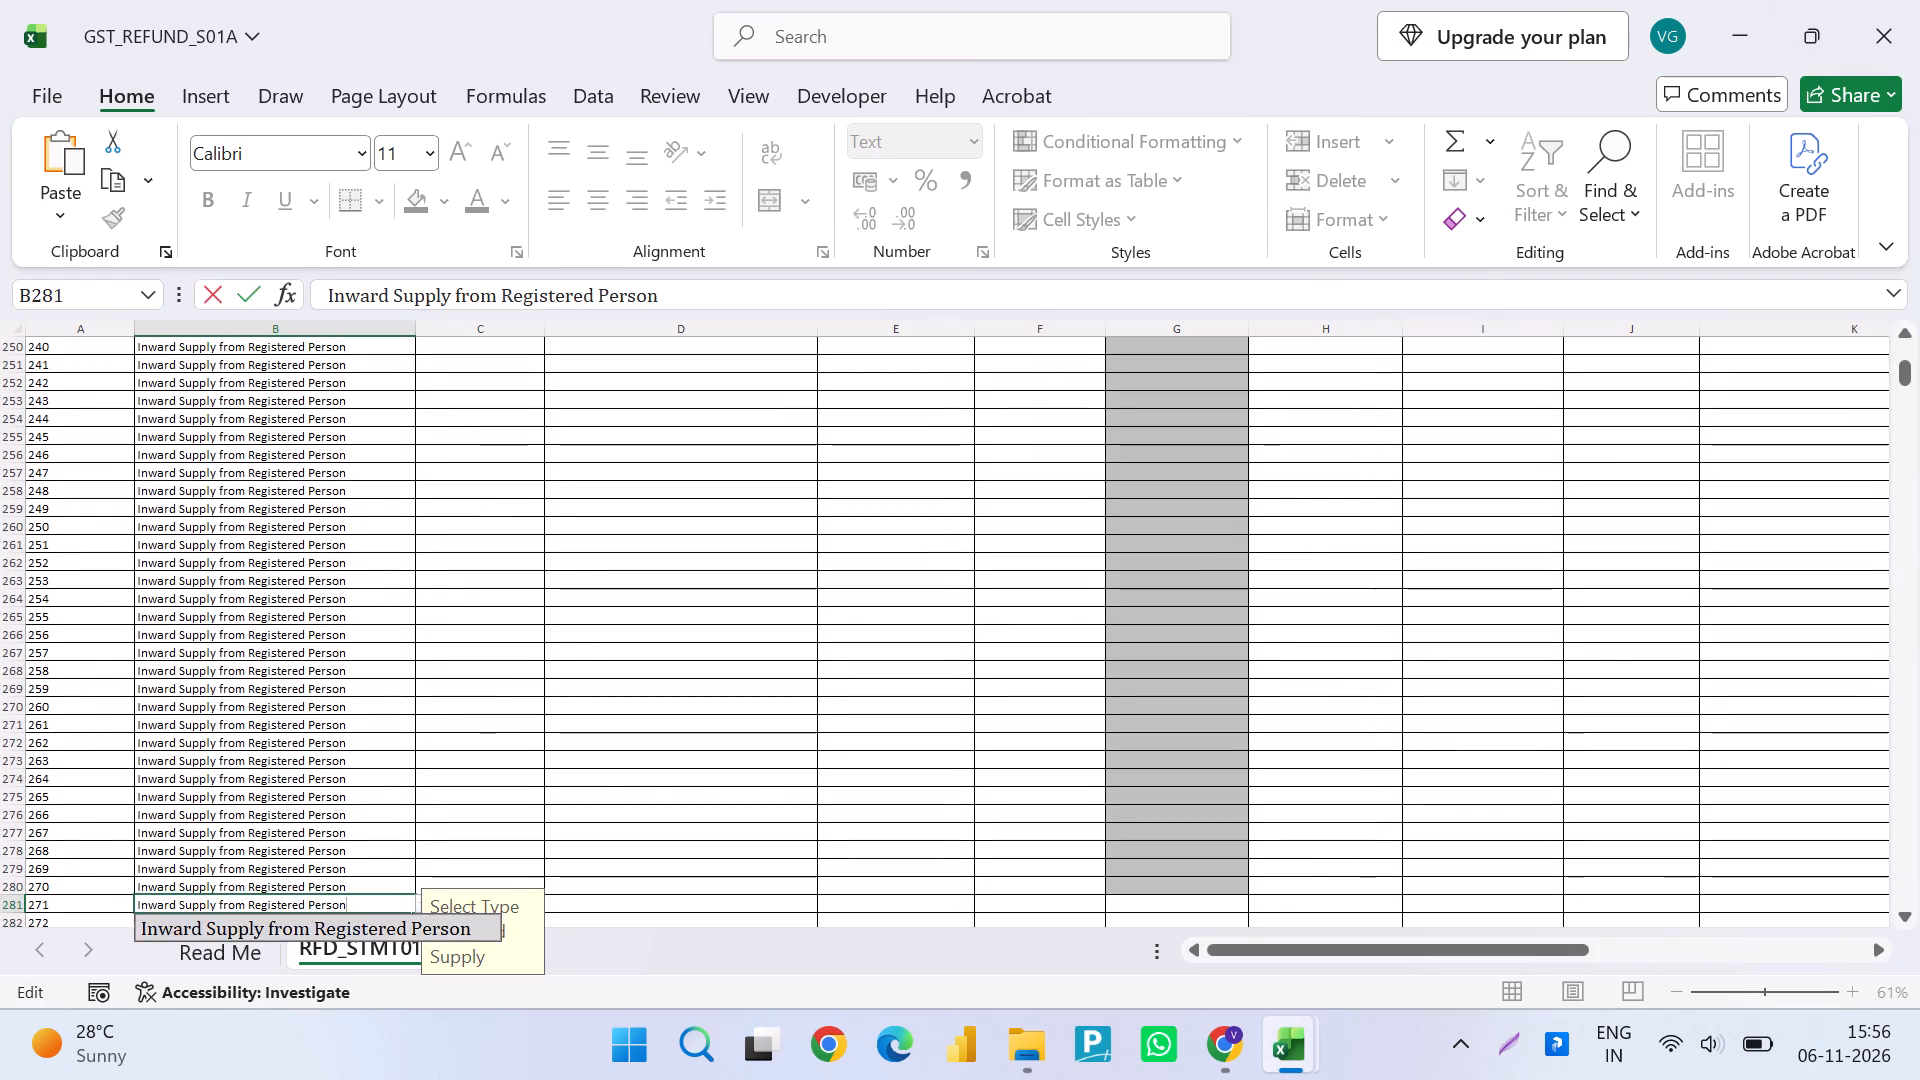
pyautogui.press('Return')
pyautogui.press('F2')
pyautogui.hotkey('ctrl', 'v')
pyautogui.press('Return')
# Enter "Inward Supply from Registered Person" in cells B283 to B285, for serial numbers 273 to 275.
pyautogui.press('F2')
pyautogui.hotkey('ctrl', 'v')
pyautogui.press('Return')
pyautogui.press('F2')
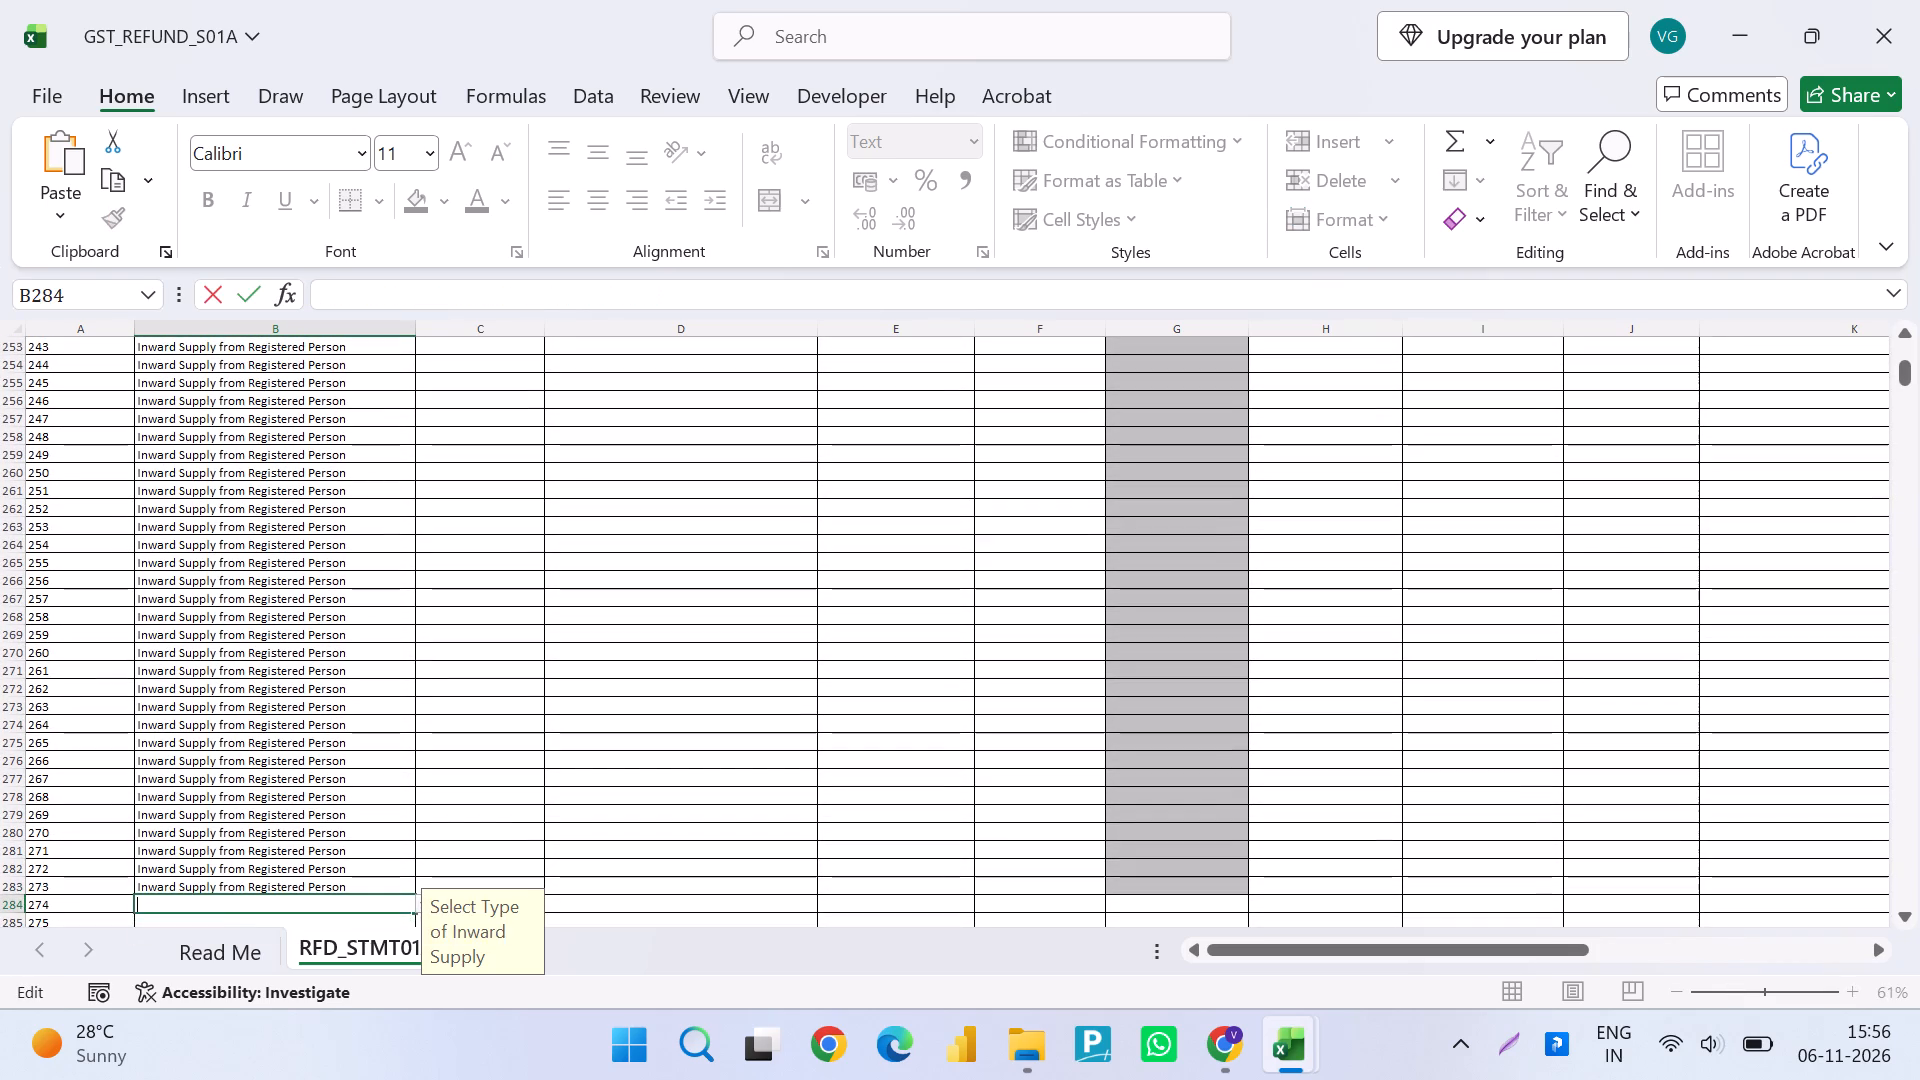
pyautogui.hotkey('ctrl', 'v')
pyautogui.press('Return')
pyautogui.press('F2')
pyautogui.hotkey('ctrl', 'v')
pyautogui.hotkey('ctrl', 'Return')
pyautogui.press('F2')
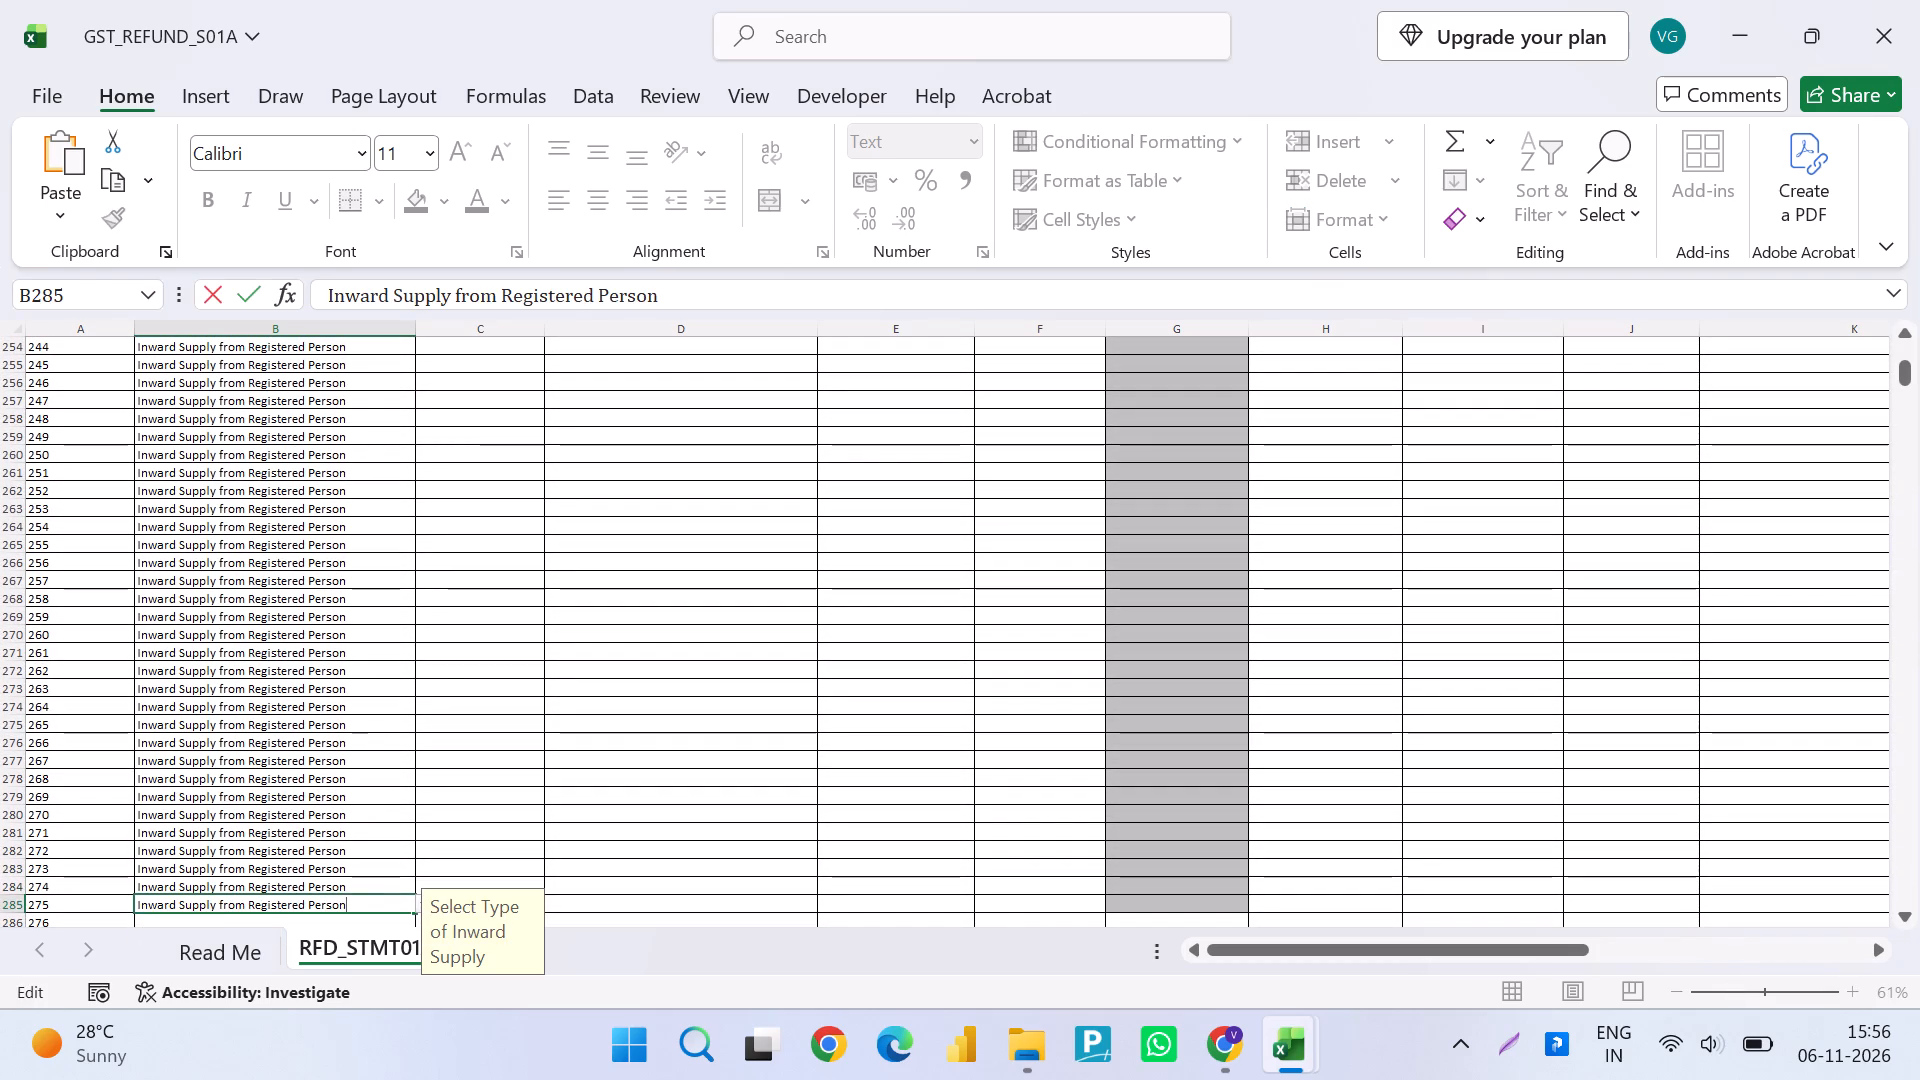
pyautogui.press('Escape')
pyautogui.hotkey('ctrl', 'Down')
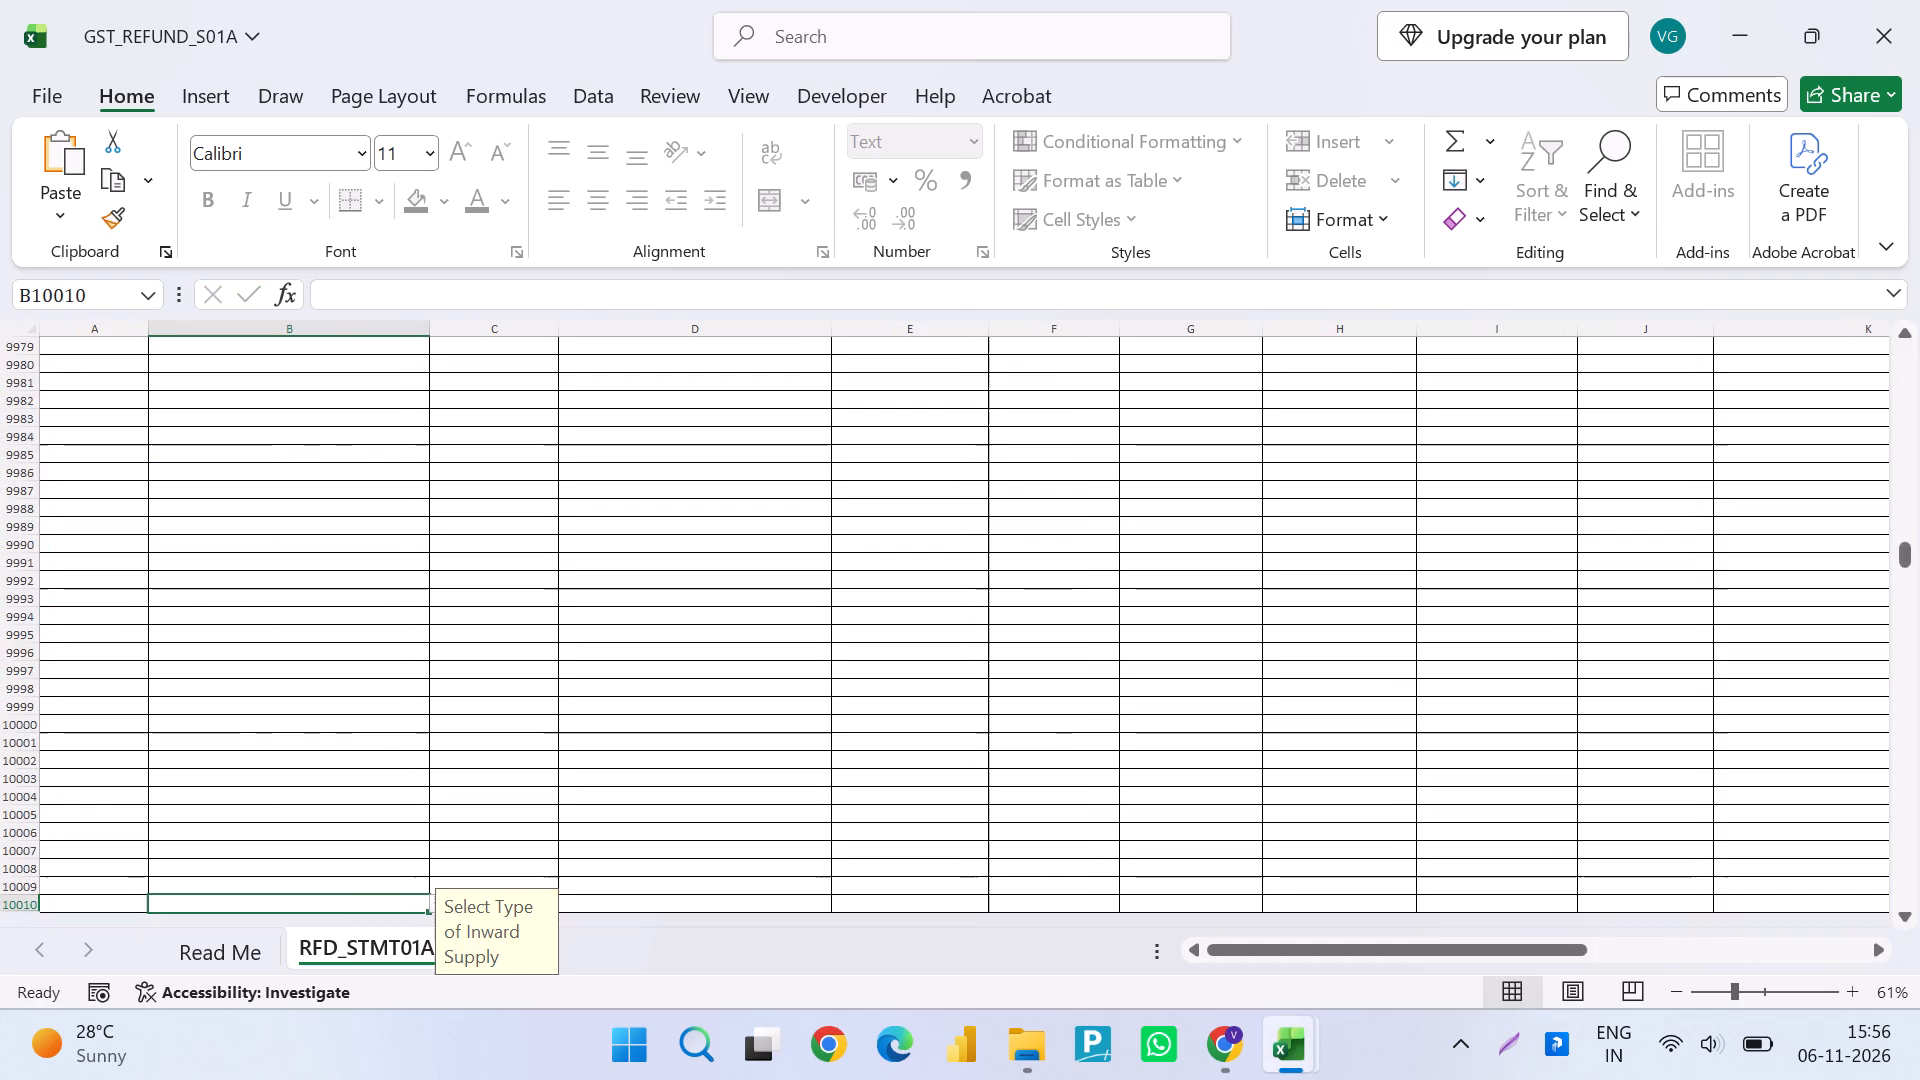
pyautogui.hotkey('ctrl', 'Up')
# Enter "Inward Supply from Registered Person" in cells B286 to B288, for serial numbers 276 to 278.
pyautogui.press('Down')
pyautogui.press('F2')
pyautogui.hotkey('ctrl', 'v')
pyautogui.press('Return')
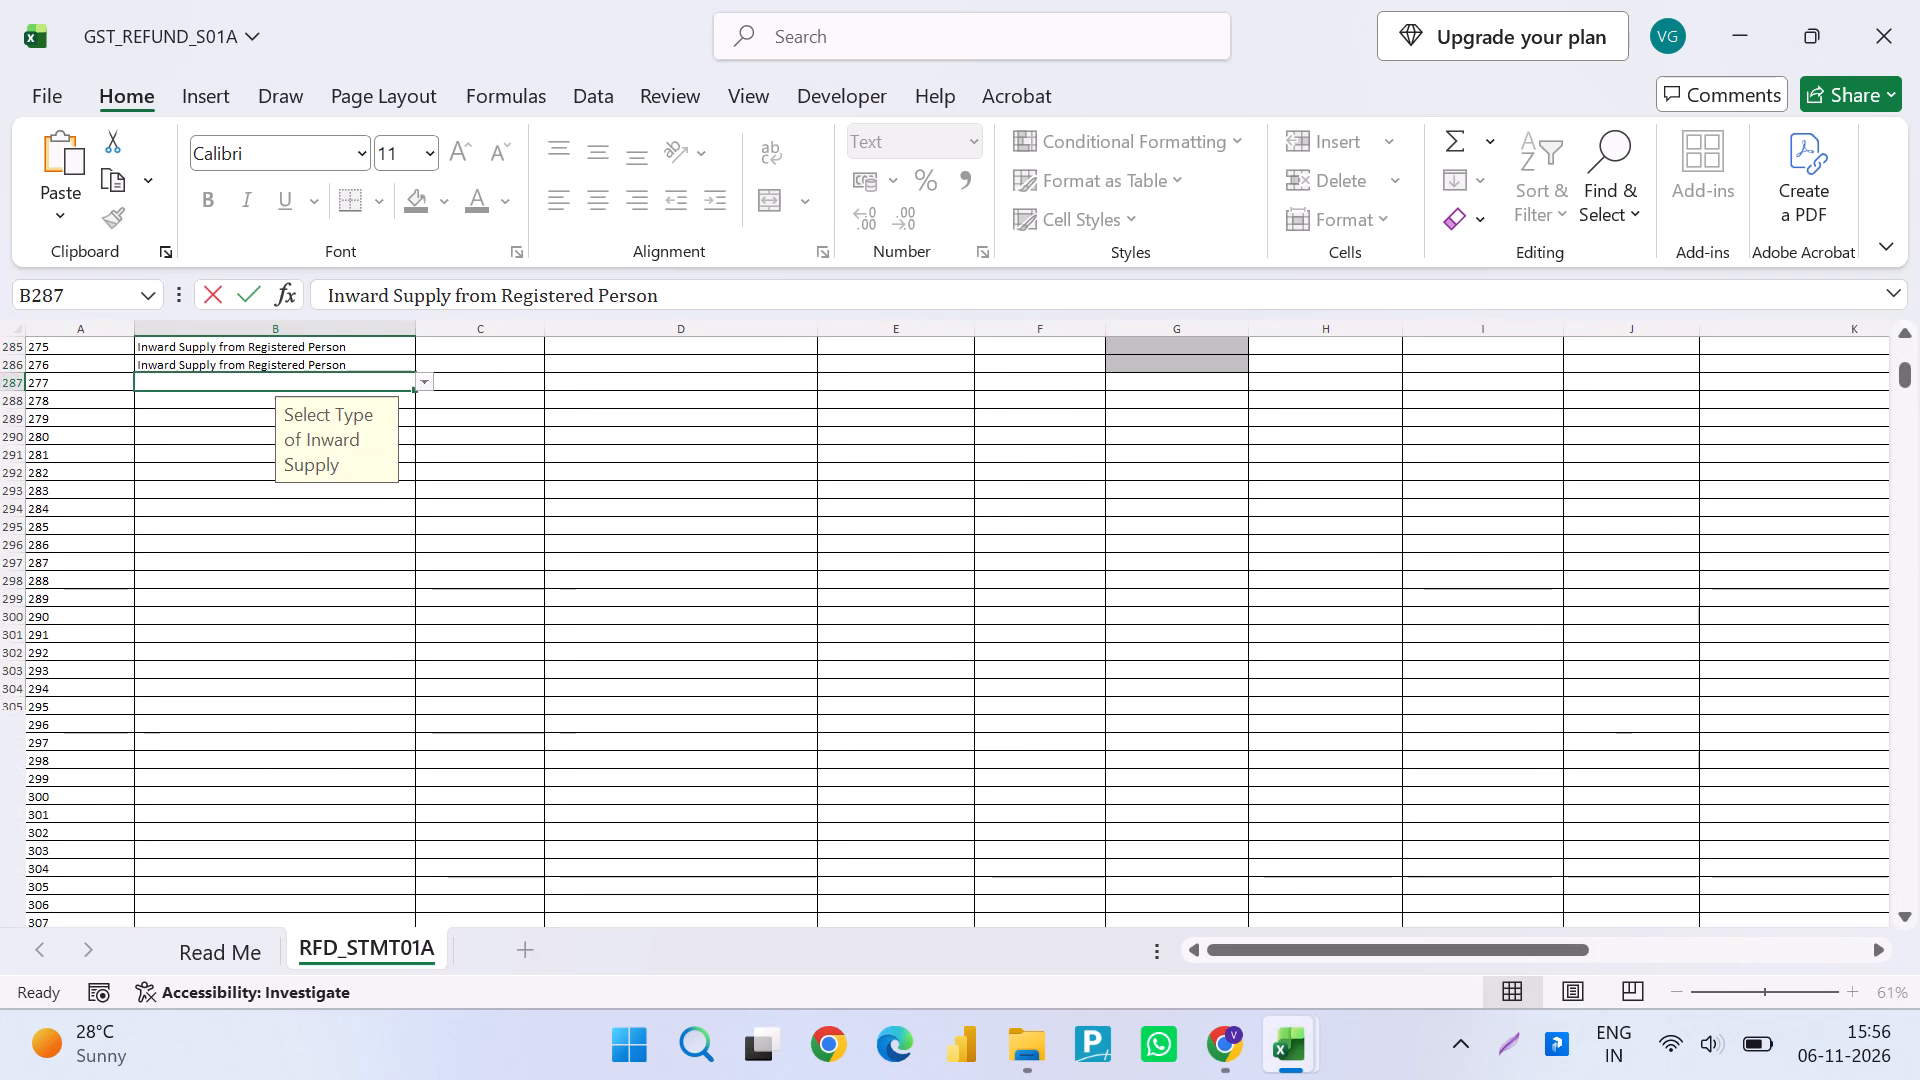
pyautogui.press('F2')
pyautogui.hotkey('ctrl', 'v')
pyautogui.press('Return')
pyautogui.press('F2')
pyautogui.hotkey('ctrl', 'v')
pyautogui.press('Return')
# Enter "Inward Supply from Registered Person" in cells B289 to B292, for serial numbers 279 to 282.
pyautogui.press('F2')
pyautogui.hotkey('ctrl', 'v')
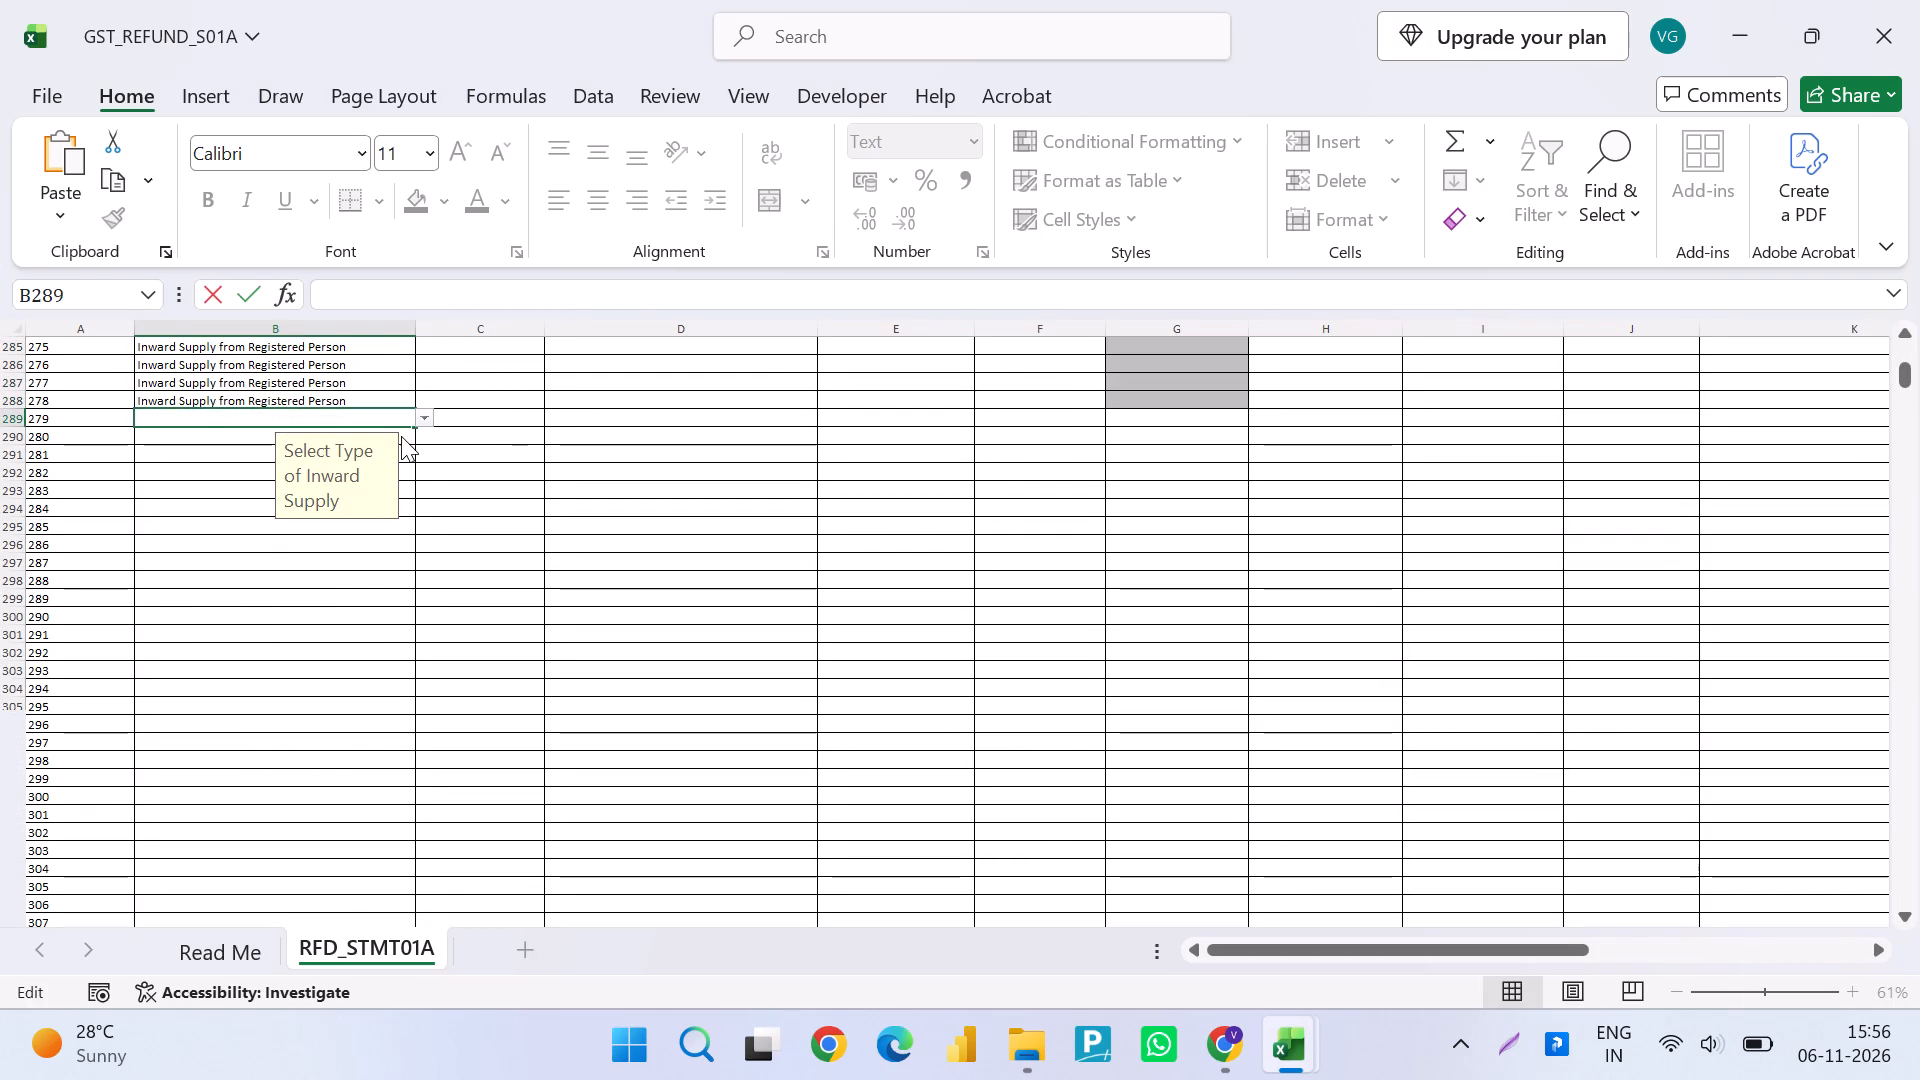
pyautogui.press('Return')
pyautogui.press('F2')
pyautogui.hotkey('ctrl', 'v')
pyautogui.press('Return')
pyautogui.press('F2')
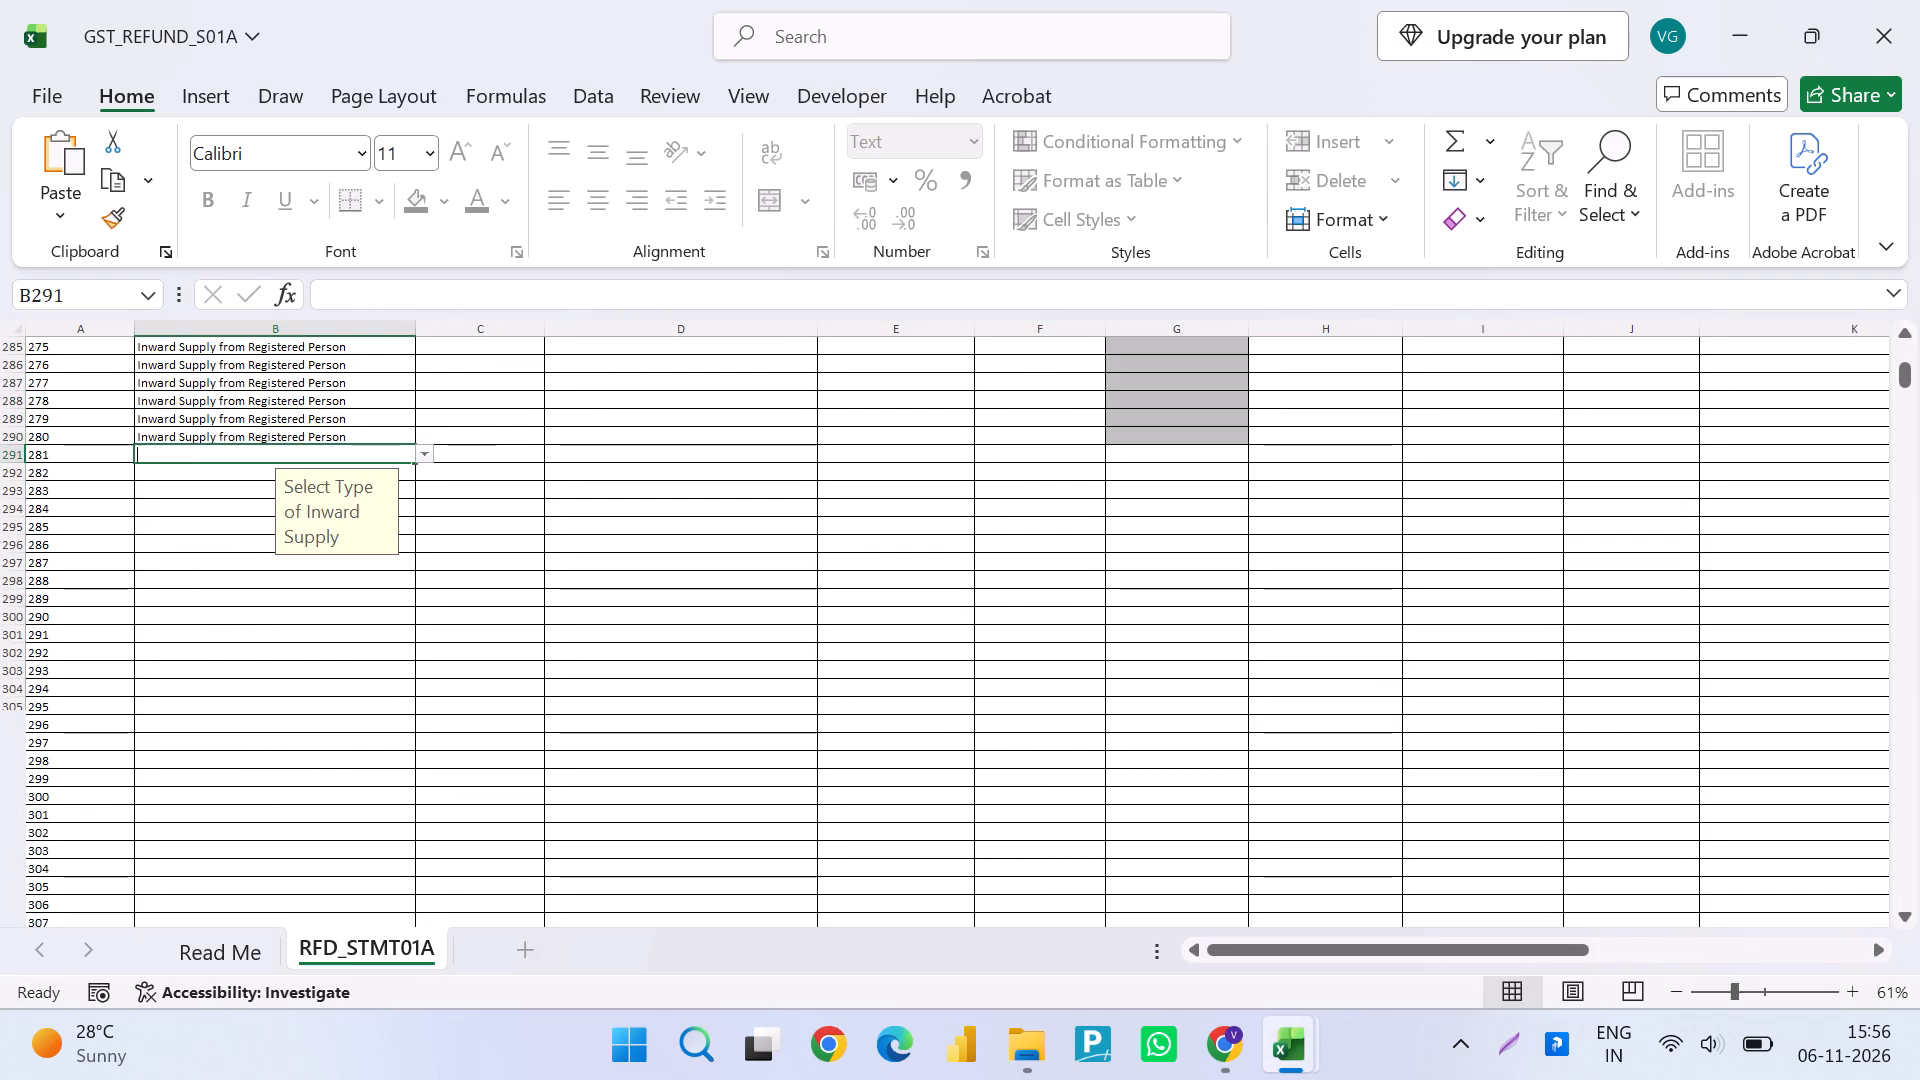
pyautogui.hotkey('ctrl', 'v')
pyautogui.press('Return')
pyautogui.press('F2')
pyautogui.hotkey('ctrl', 'v')
pyautogui.press('Return')
# Enter "Inward Supply from Registered Person" in cells B293 to B296, for serial numbers 283 to 286.
pyautogui.press('F2')
pyautogui.hotkey('ctrl', 'v')
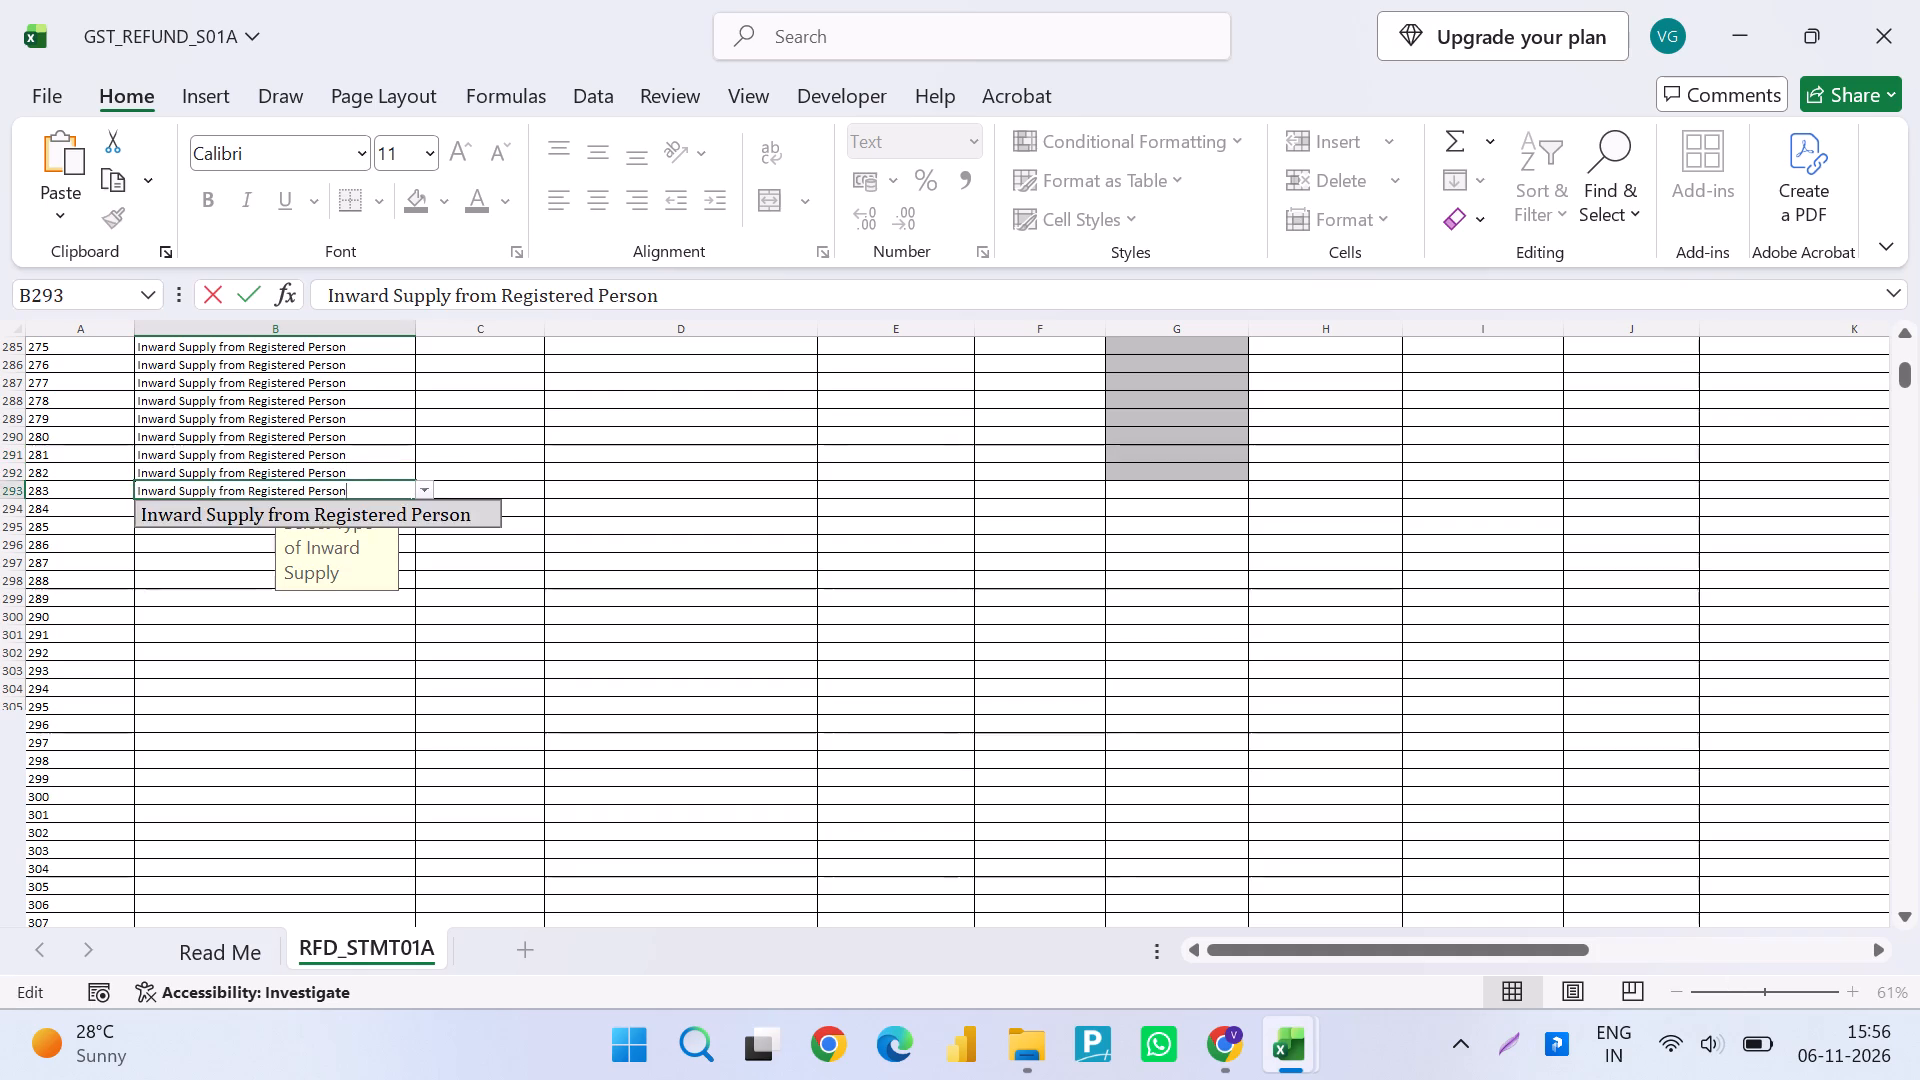
pyautogui.press('Return')
pyautogui.press('F2')
pyautogui.hotkey('ctrl', 'v')
pyautogui.press('Return')
pyautogui.press('F2')
pyautogui.hotkey('ctrl', 'v')
pyautogui.press('Return')
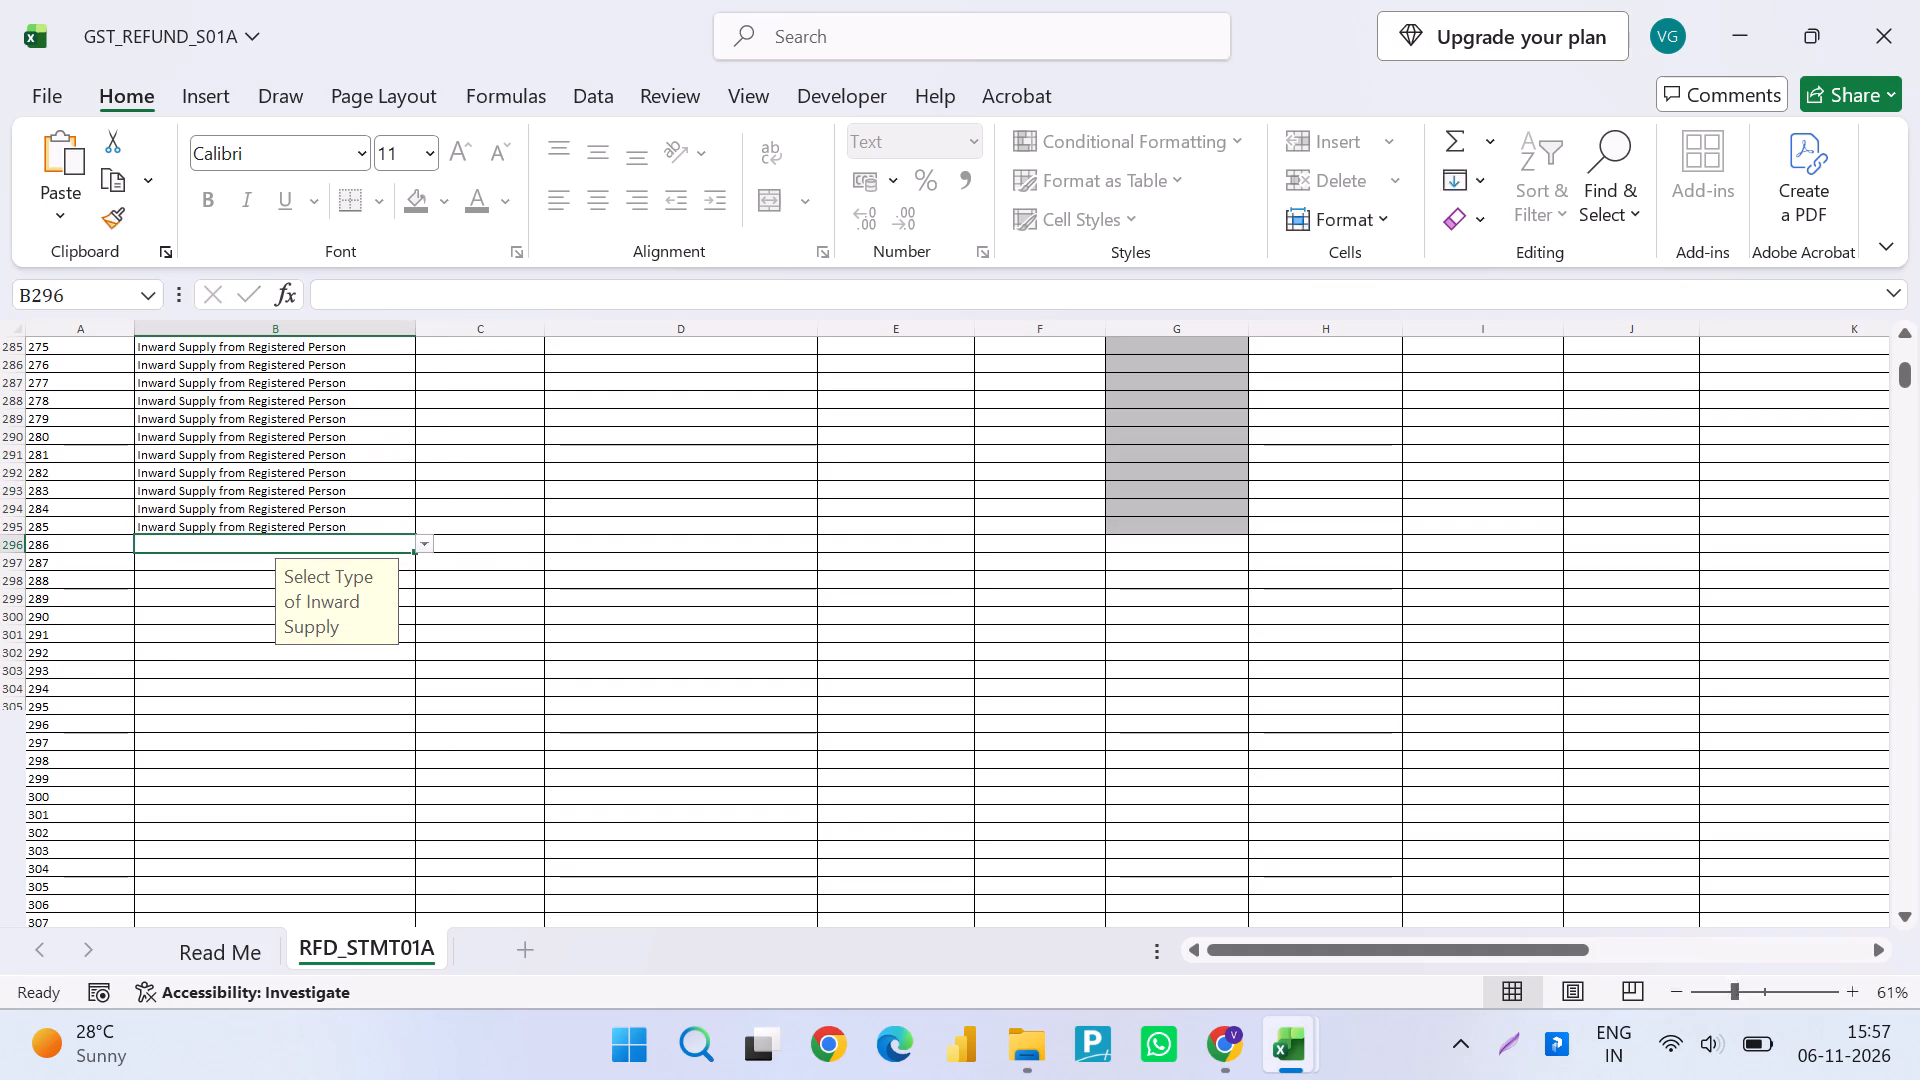
pyautogui.press('F2')
pyautogui.hotkey('ctrl', 'v')
pyautogui.press('Return')
# Enter "Inward Supply from Registered Person" in cells B297 to B302, for serial numbers 287 to 292.
pyautogui.press('F2')
pyautogui.hotkey('ctrl', 'v')
pyautogui.press('Return')
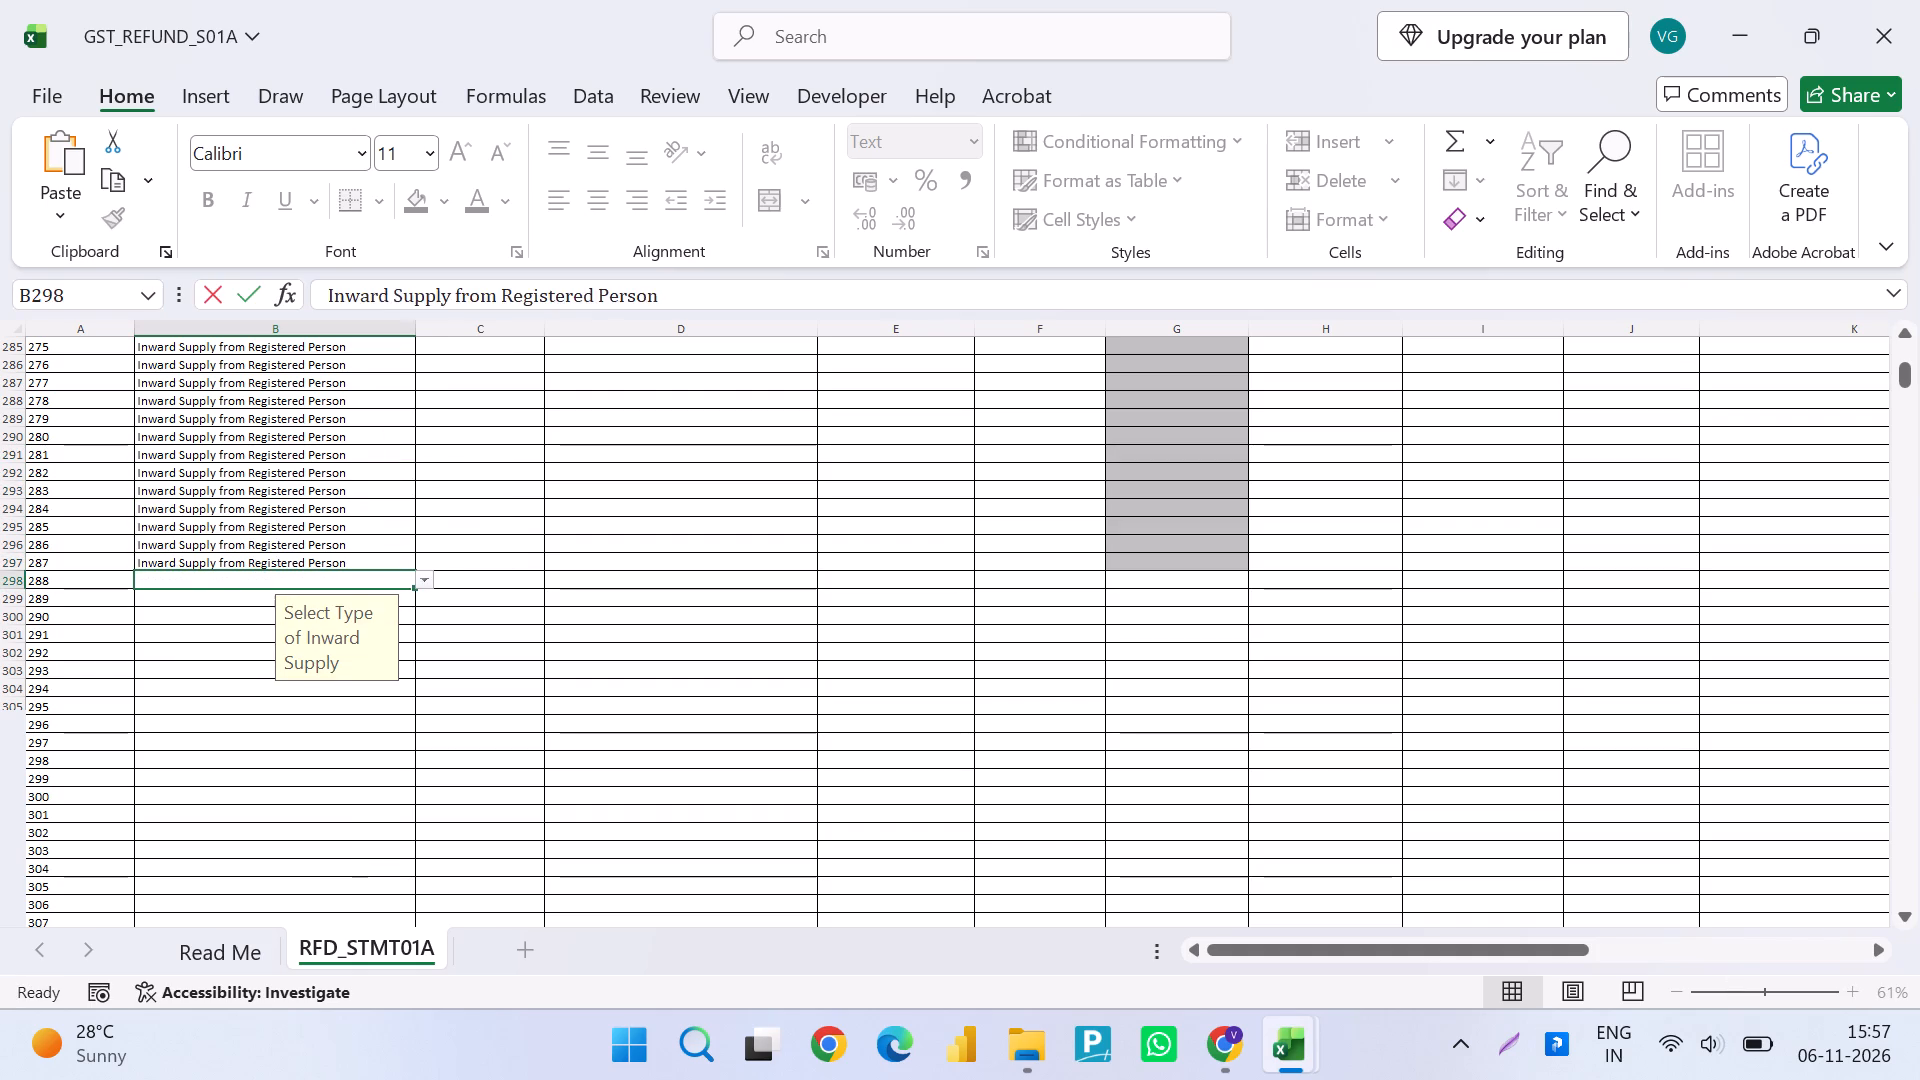
pyautogui.press('F2')
pyautogui.hotkey('ctrl', 'v')
pyautogui.press('Return')
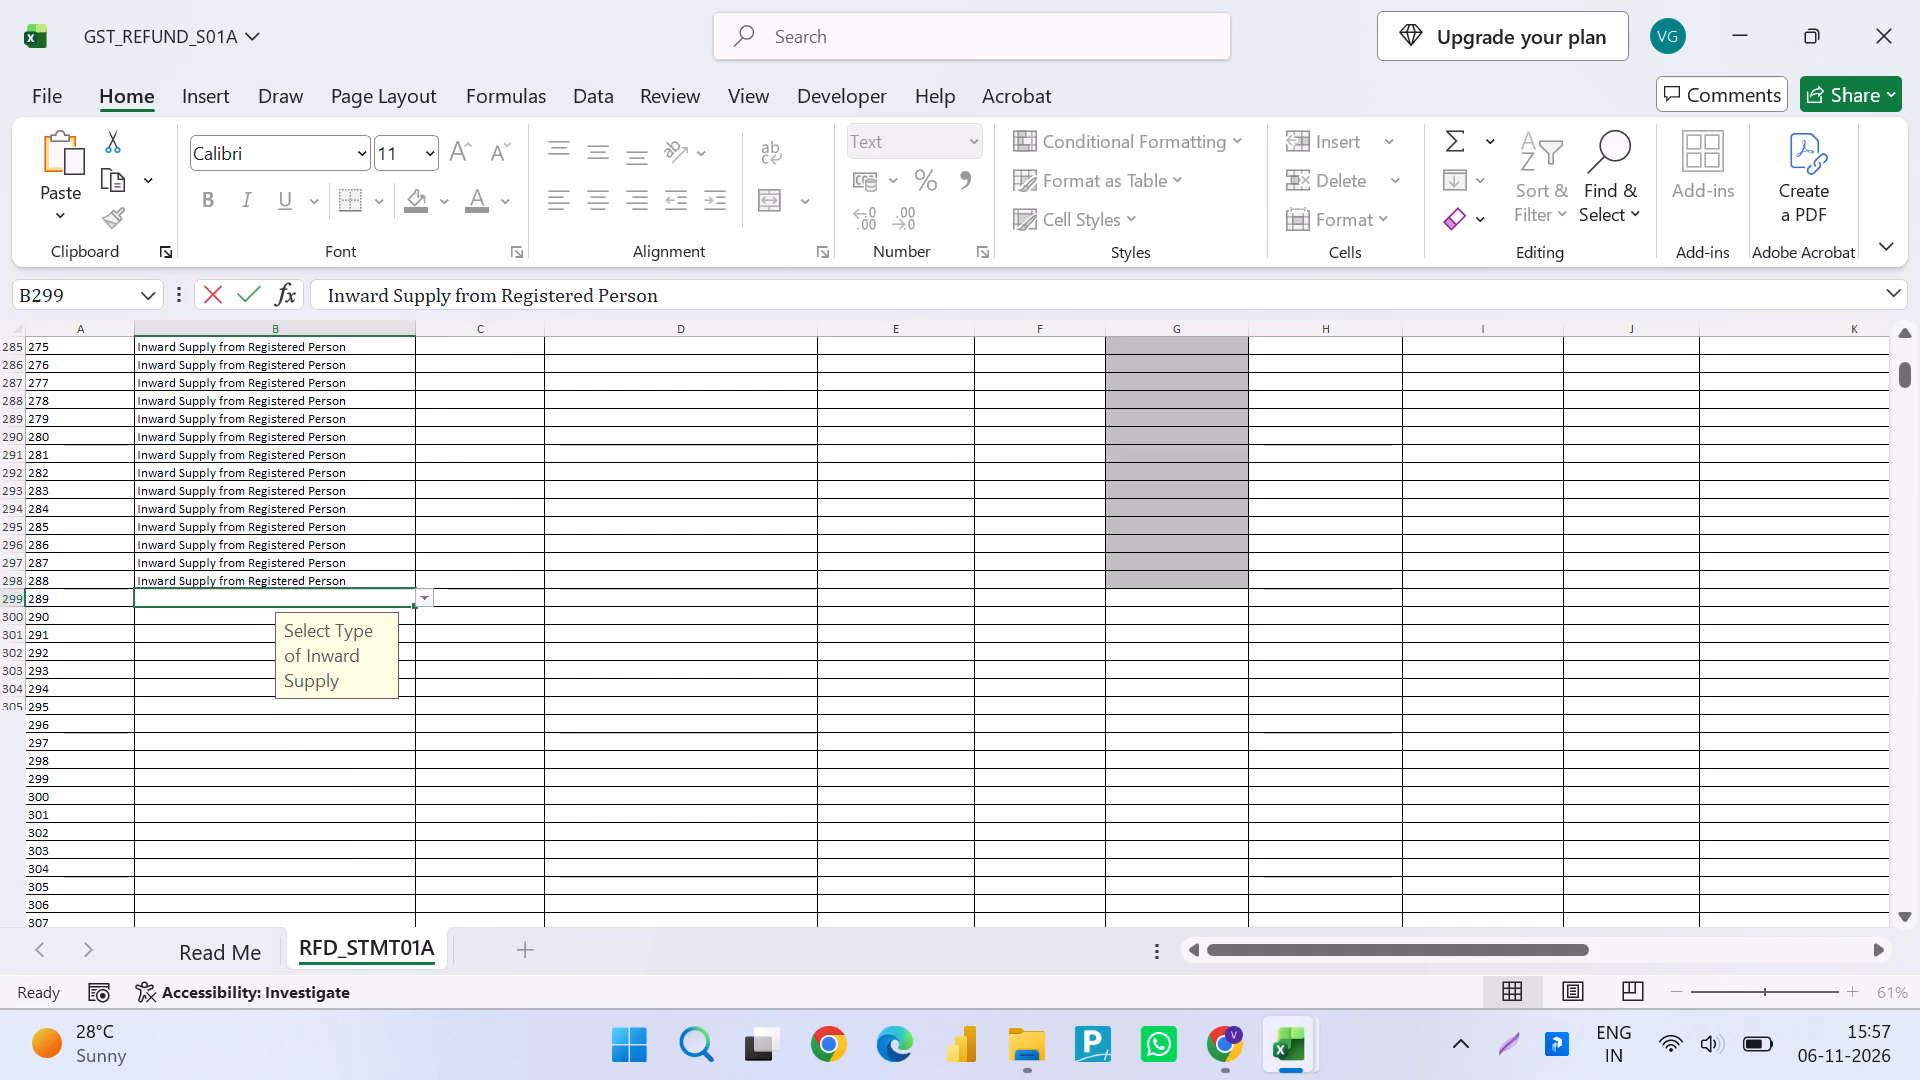
pyautogui.hotkey('ctrl', 'v')
pyautogui.press('Down')
pyautogui.hotkey('ctrl', 'v')
pyautogui.press('Return')
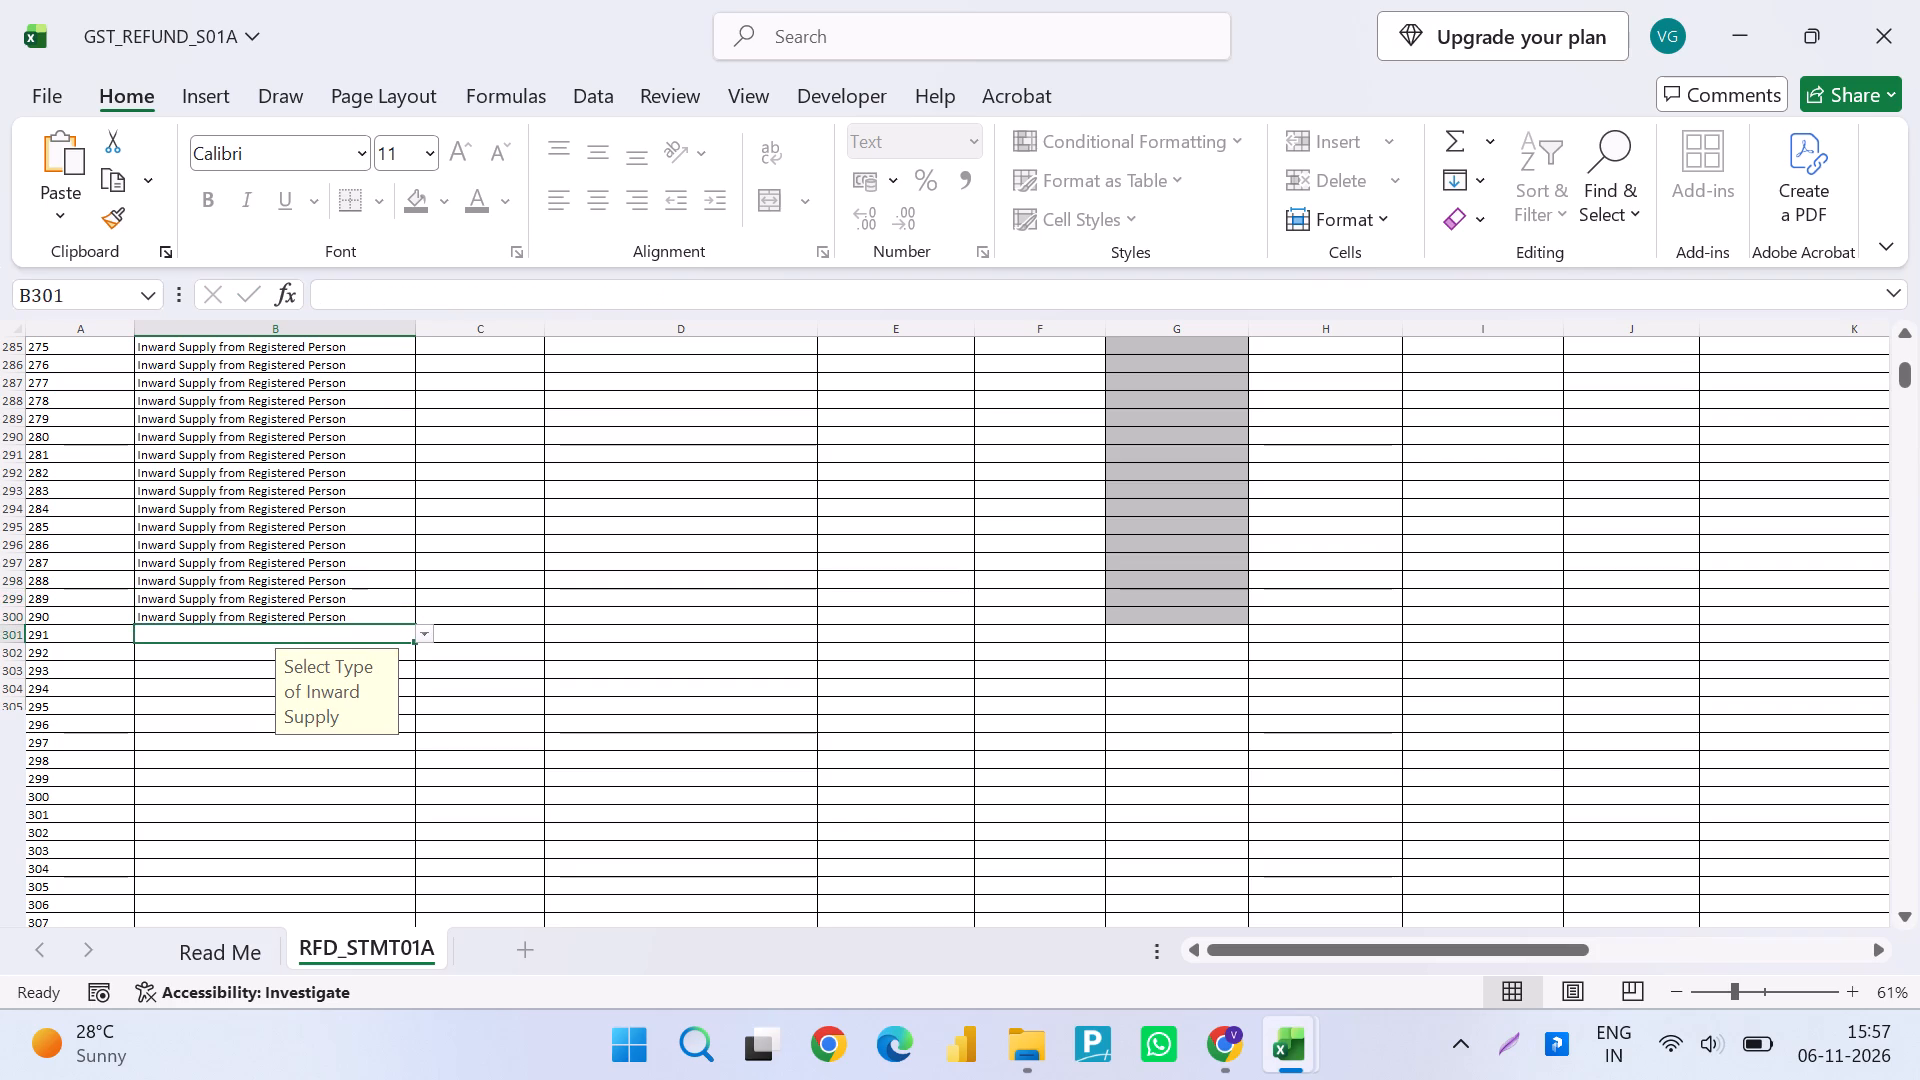
pyautogui.hotkey('ctrl', 'v')
pyautogui.press('Down')
pyautogui.hotkey('ctrl', 'v')
pyautogui.hotkey('ctrl', 'v')
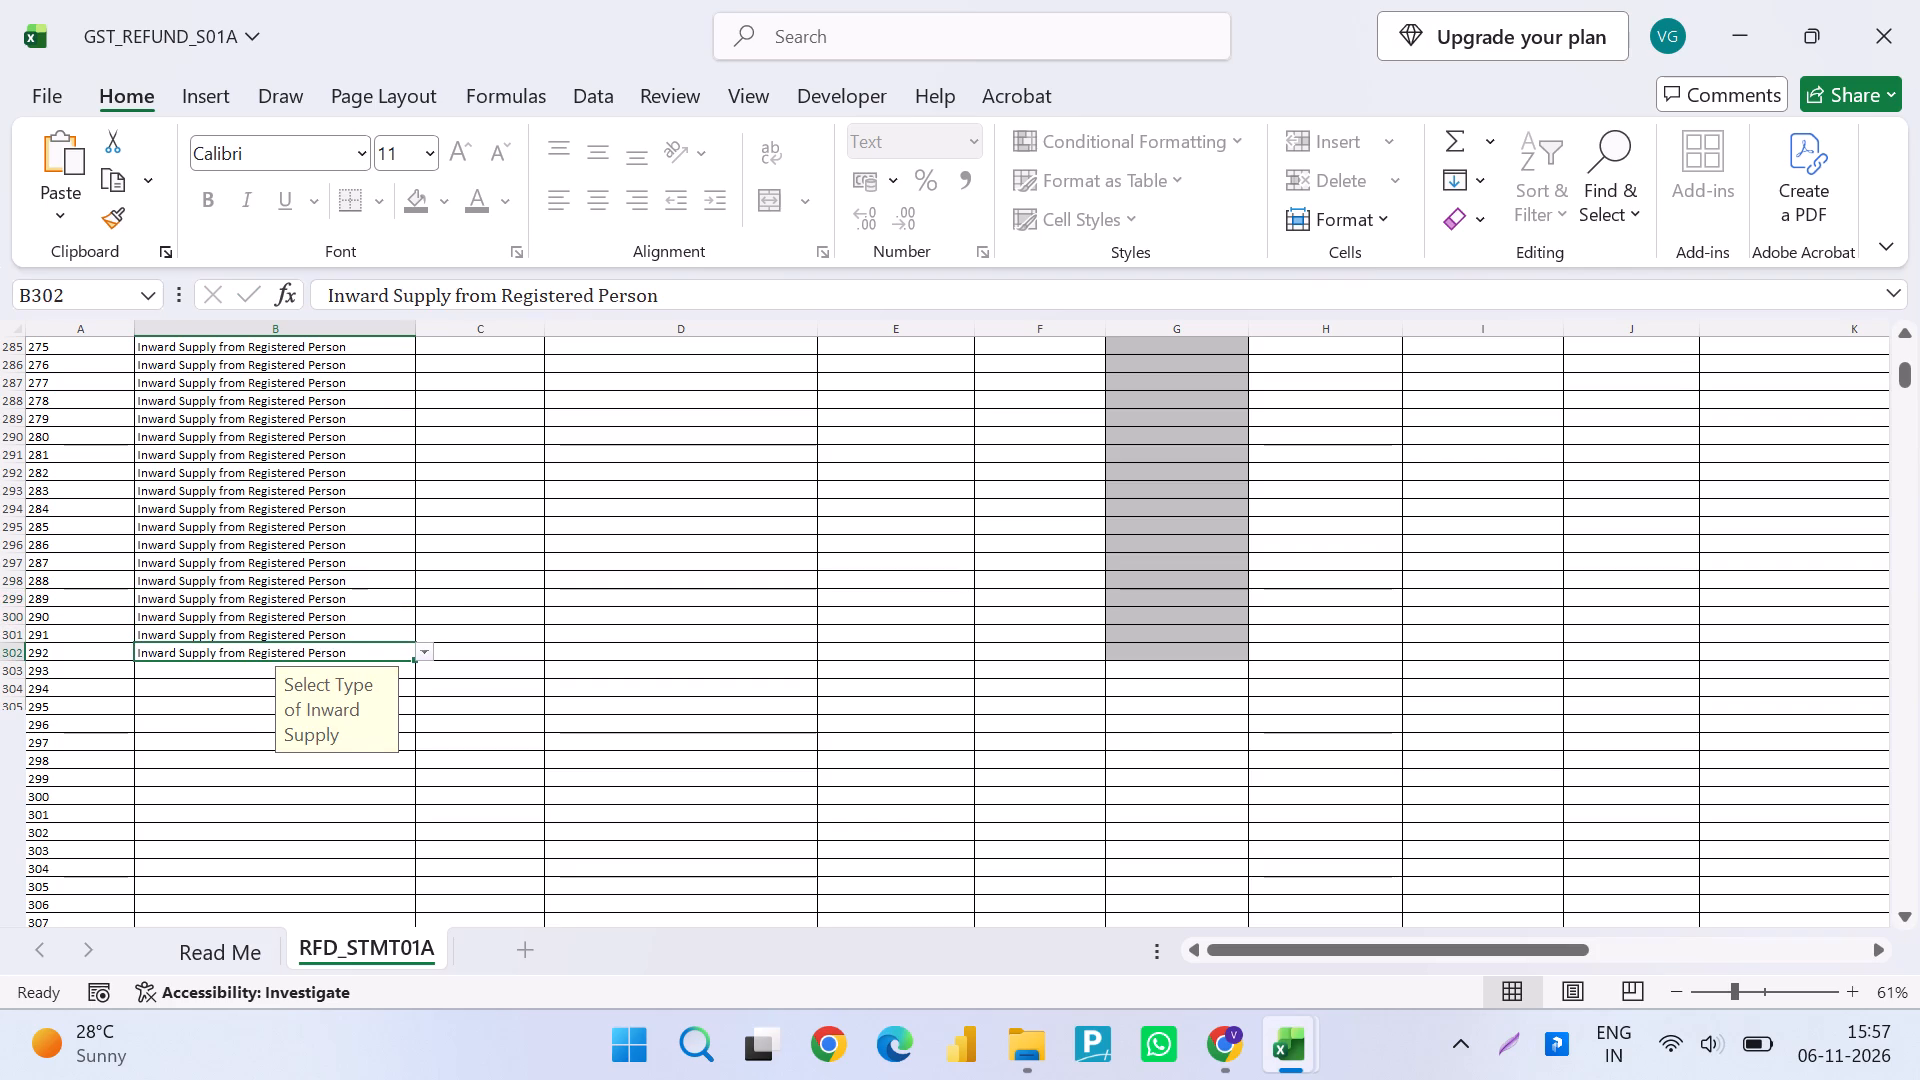
# Enter "Inward Supply from Registered Person" in cells B303 to B306, for serial numbers 293 to 296.
pyautogui.press('Down')
pyautogui.hotkey('ctrl', 'v')
pyautogui.press('Down')
pyautogui.hotkey('ctrl', 'v')
pyautogui.press('Down')
pyautogui.hotkey('ctrl', 'v')
pyautogui.press('Down')
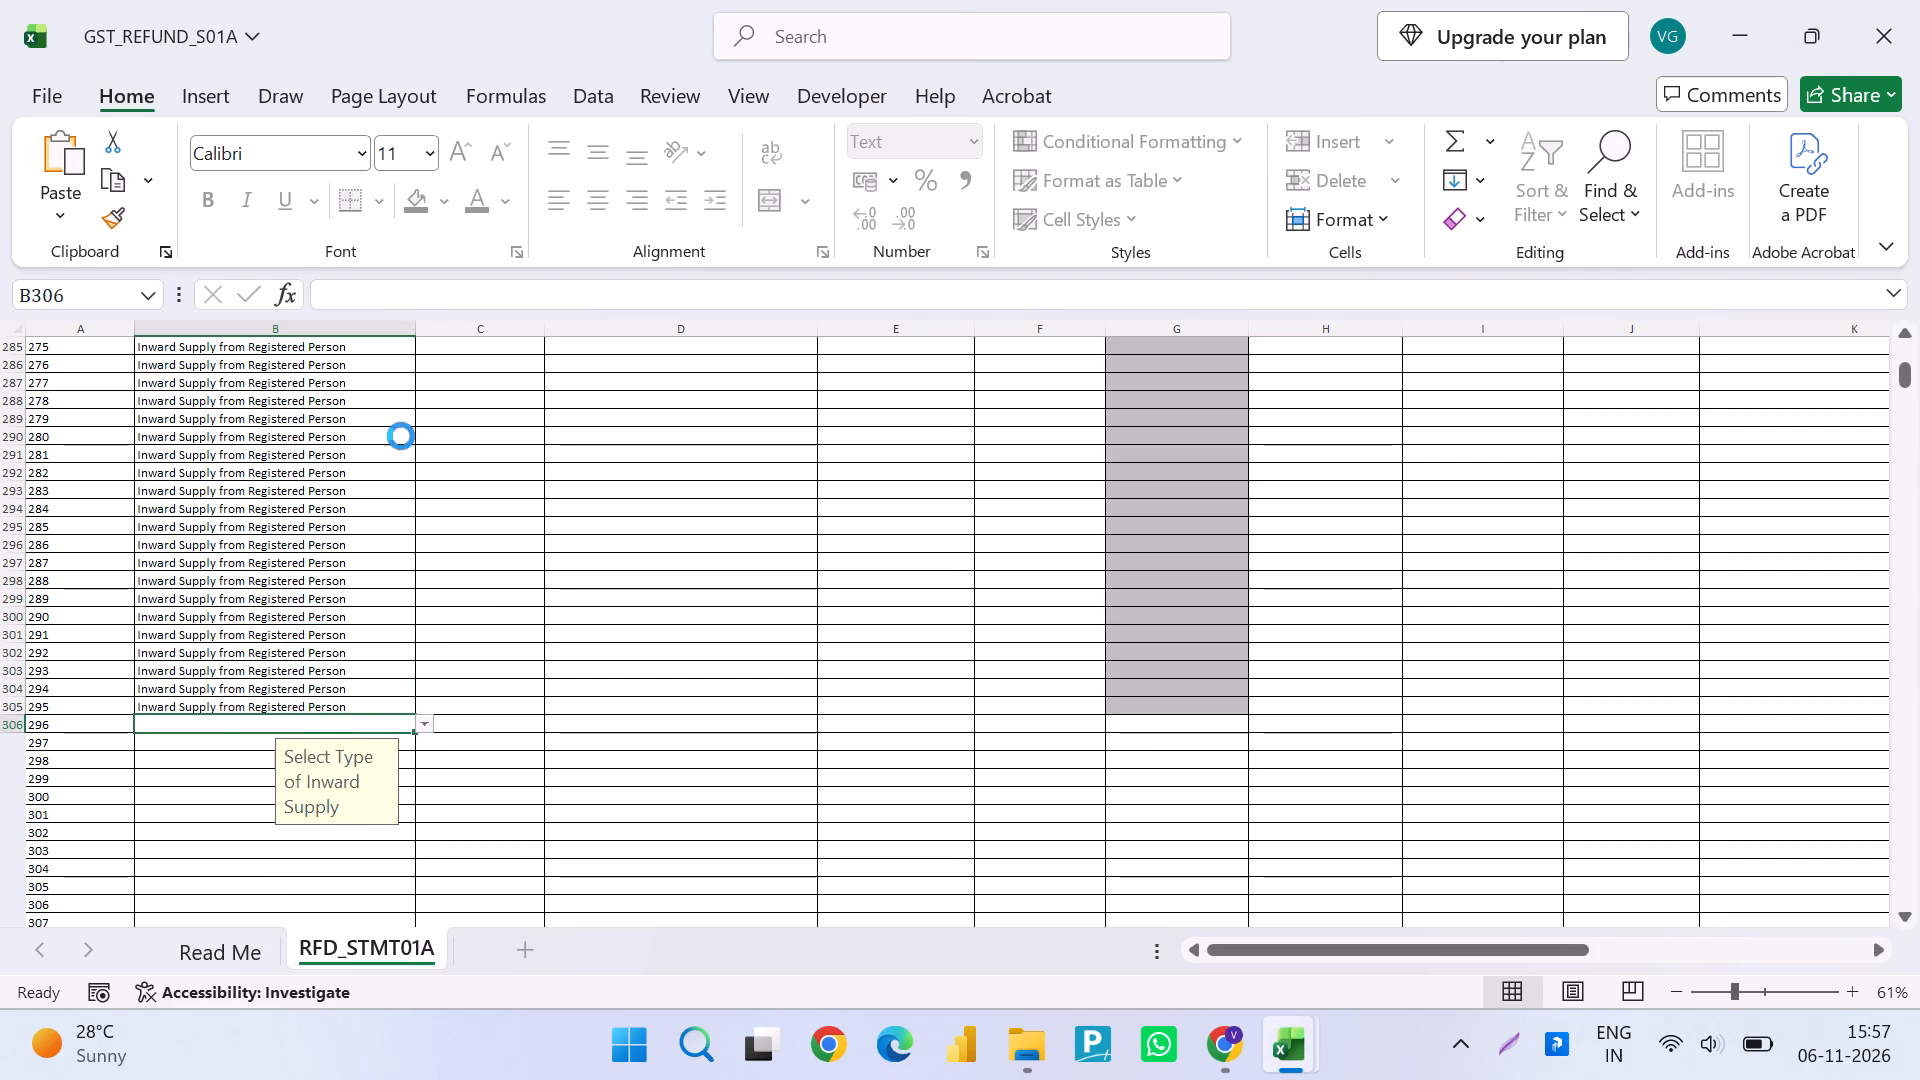
pyautogui.hotkey('ctrl', 'v')
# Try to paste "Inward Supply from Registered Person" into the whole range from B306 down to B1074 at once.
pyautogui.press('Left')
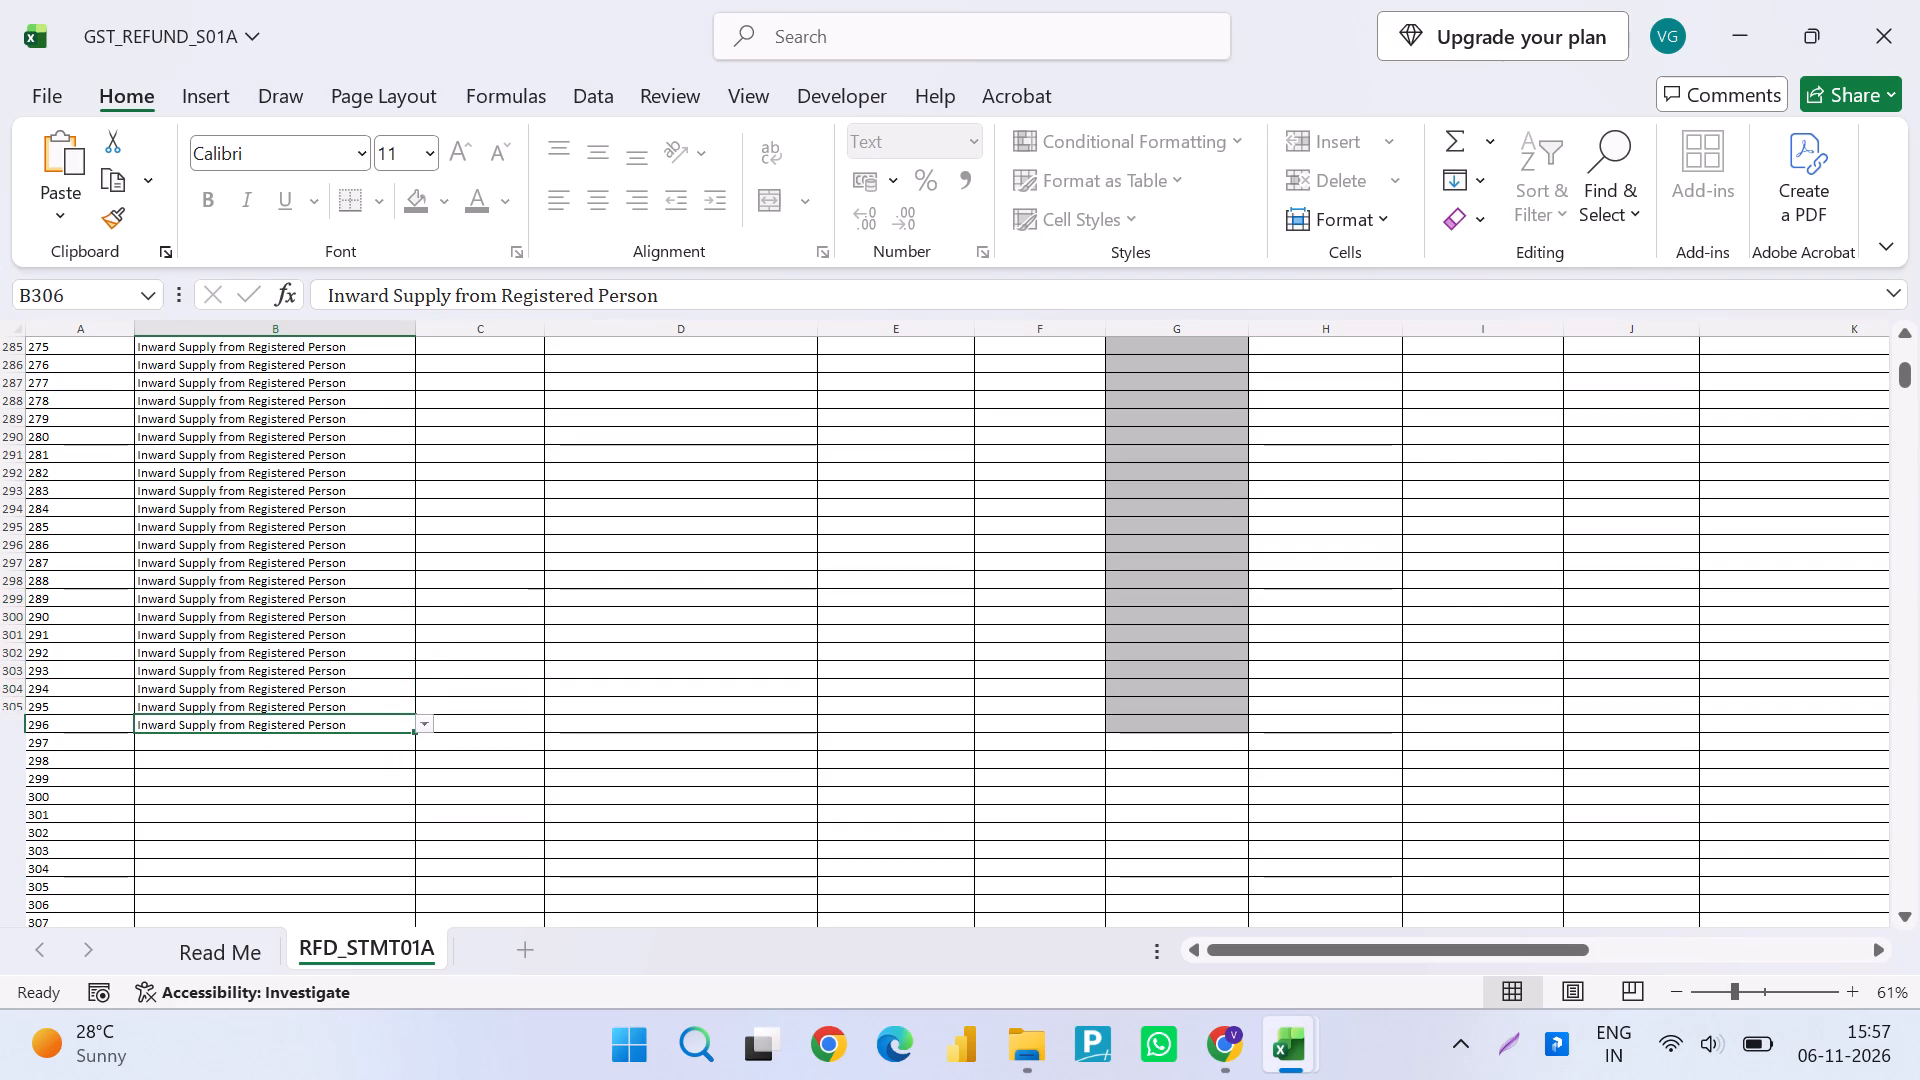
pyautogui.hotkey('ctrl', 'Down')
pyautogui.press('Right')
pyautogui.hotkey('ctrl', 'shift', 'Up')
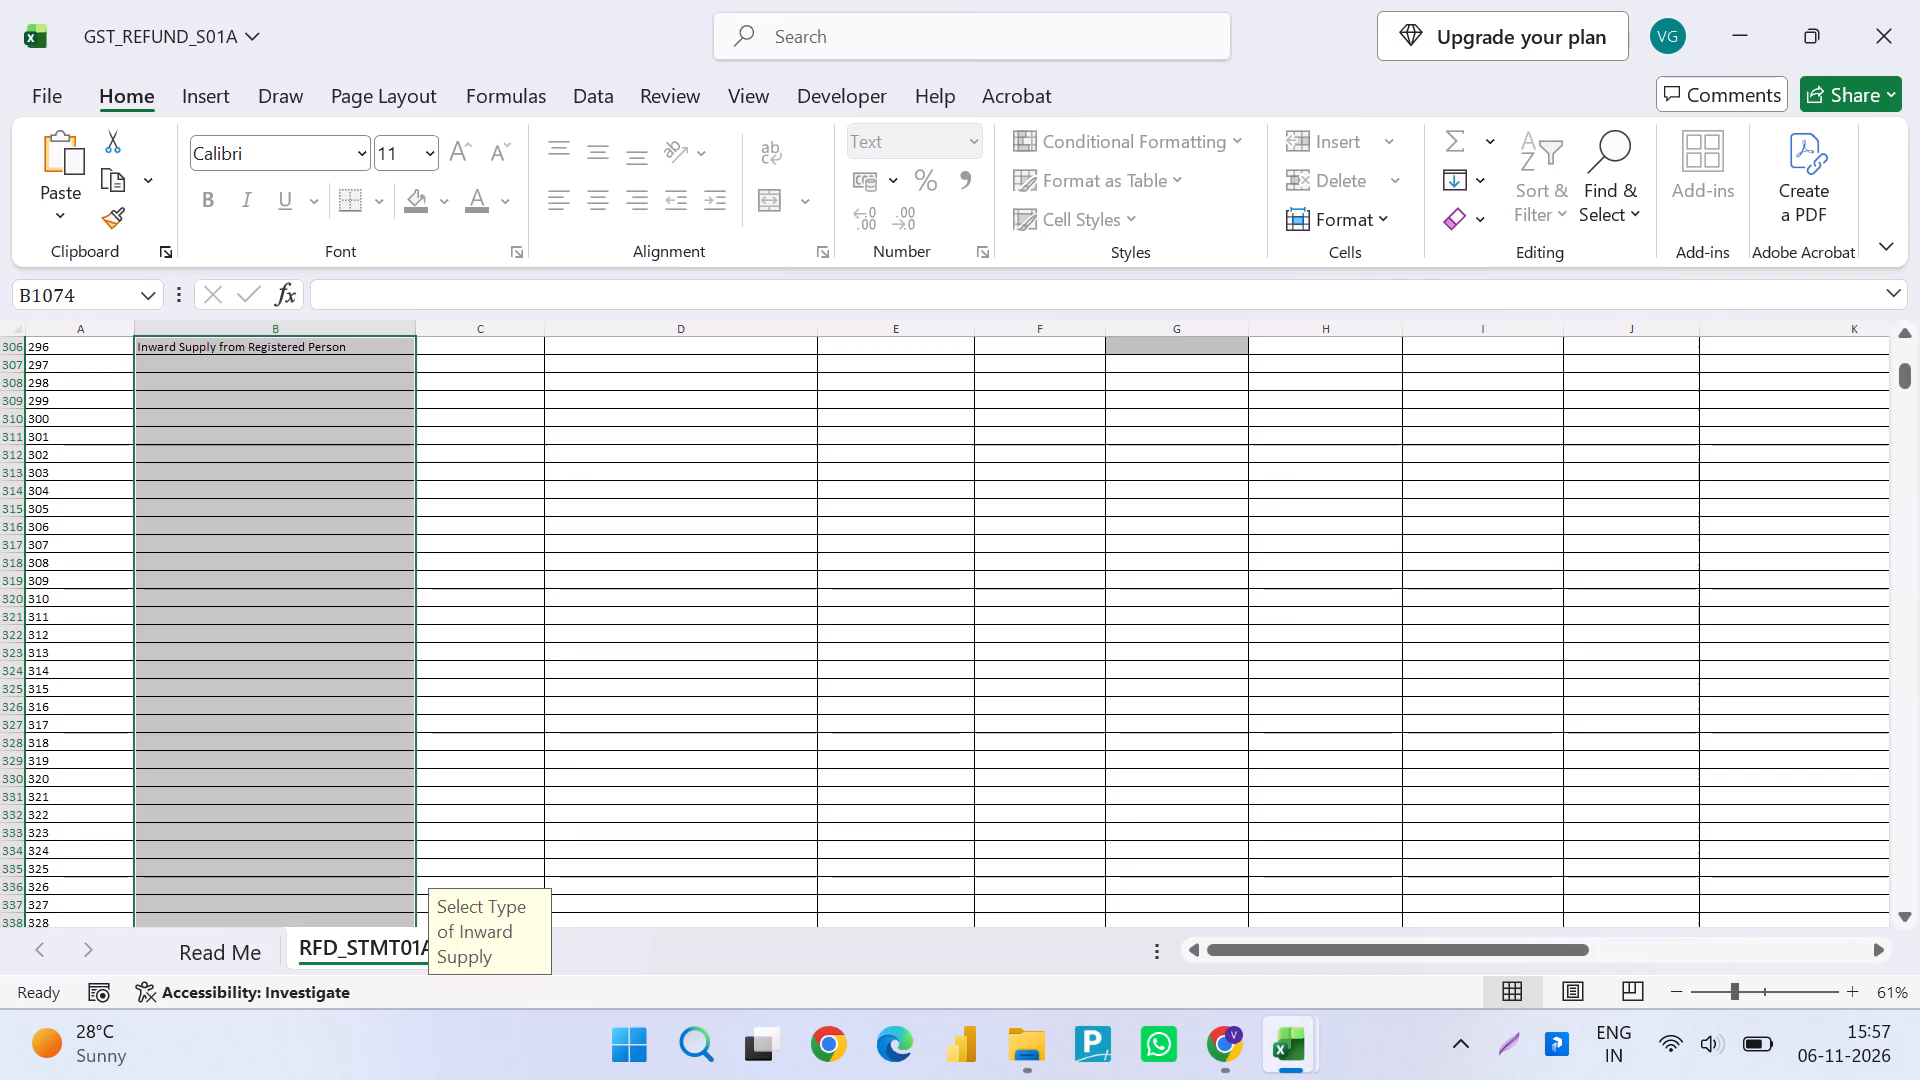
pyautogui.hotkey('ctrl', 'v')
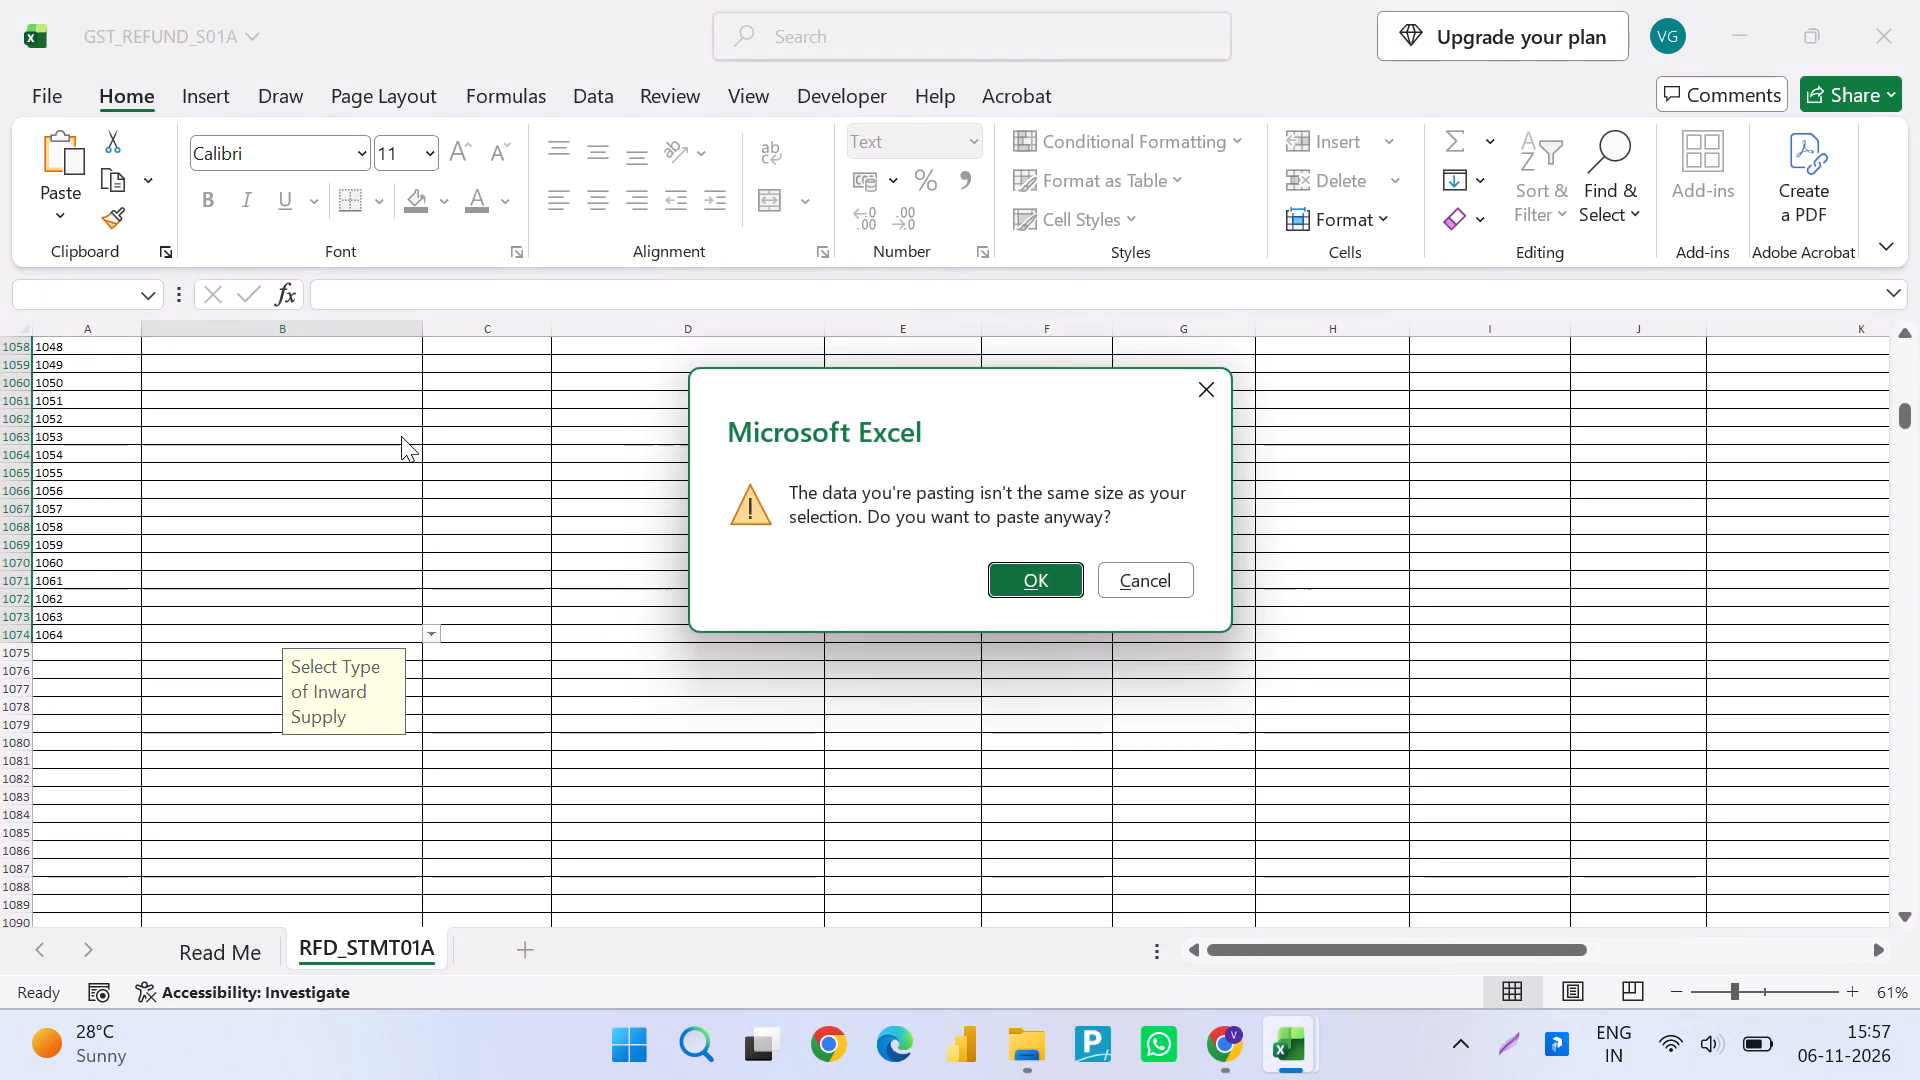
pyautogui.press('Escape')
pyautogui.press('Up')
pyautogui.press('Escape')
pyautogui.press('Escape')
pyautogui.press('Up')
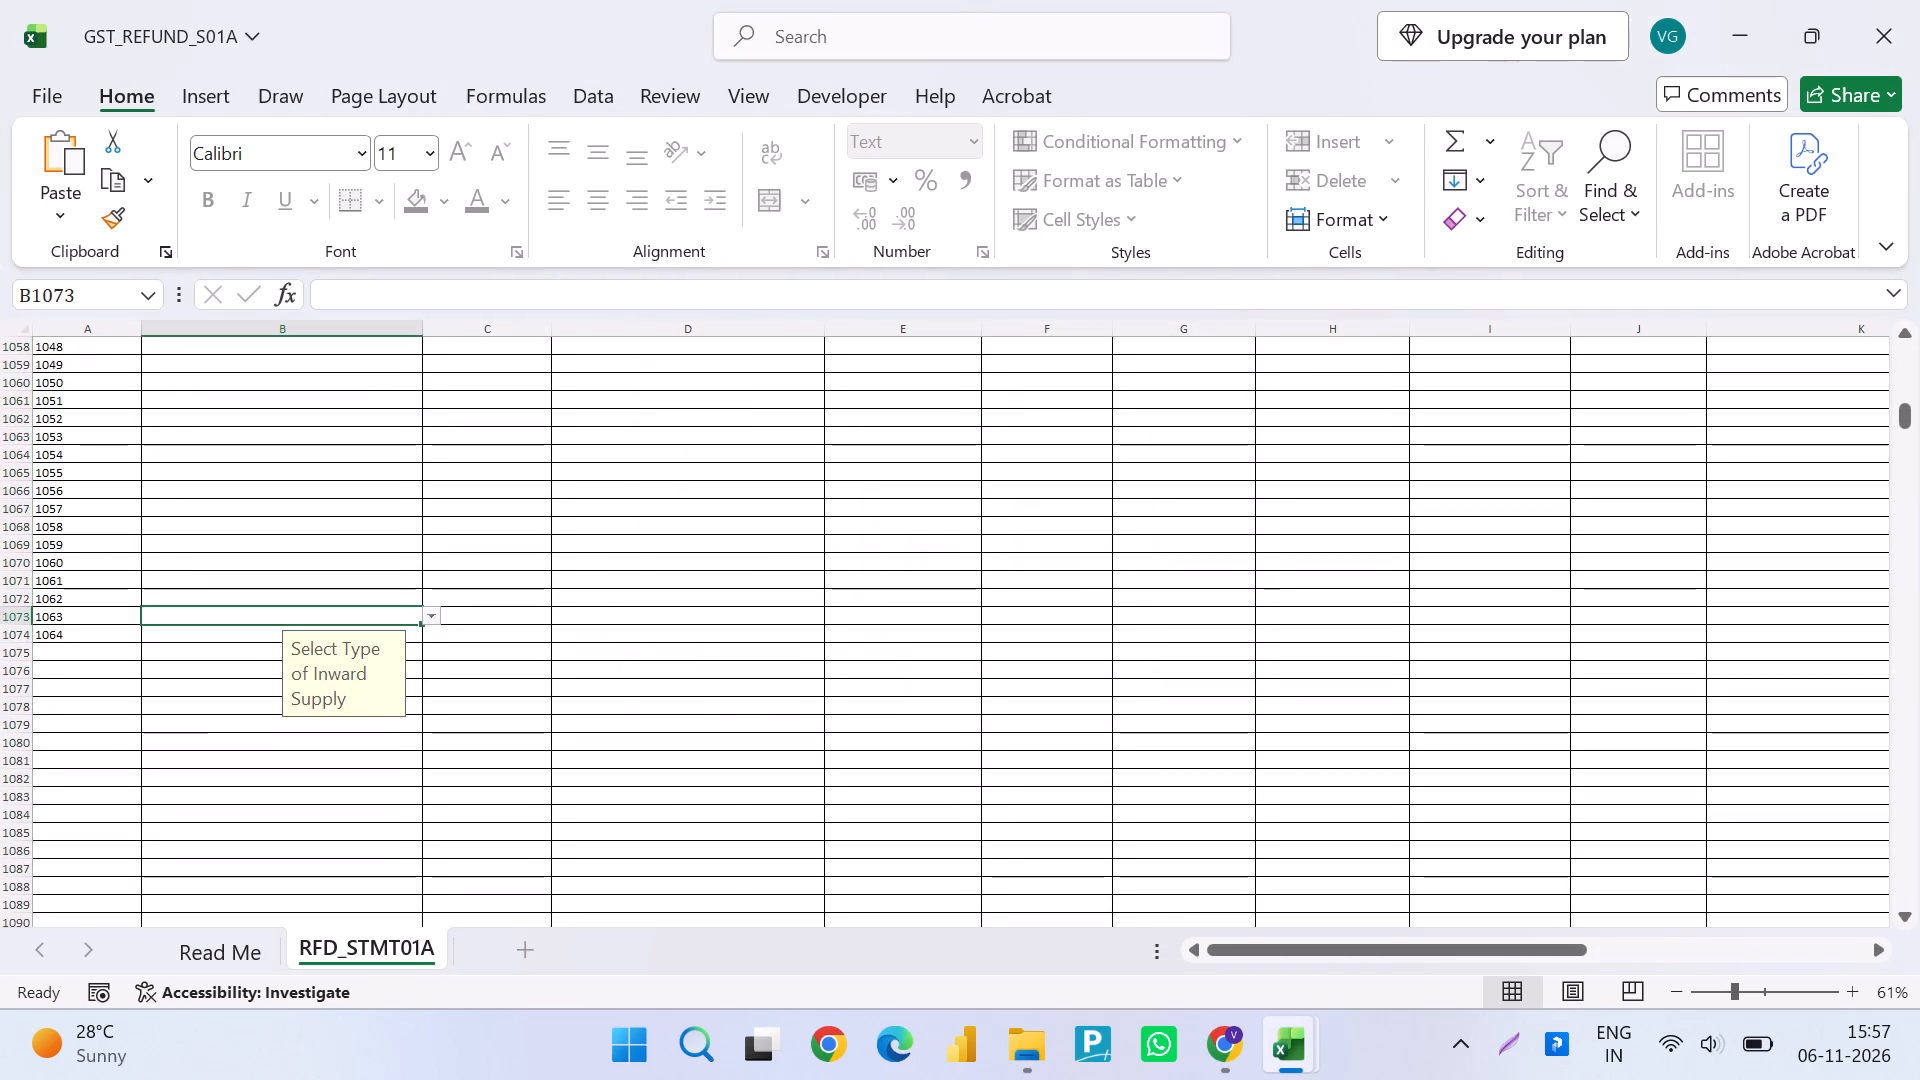
# Enter "Inward Supply from Registered Person" in cells B307 to B311, for serial numbers 297 to 301.
pyautogui.hotkey('ctrl', 'Up')
pyautogui.press('Down')
pyautogui.hotkey('ctrl', 'v')
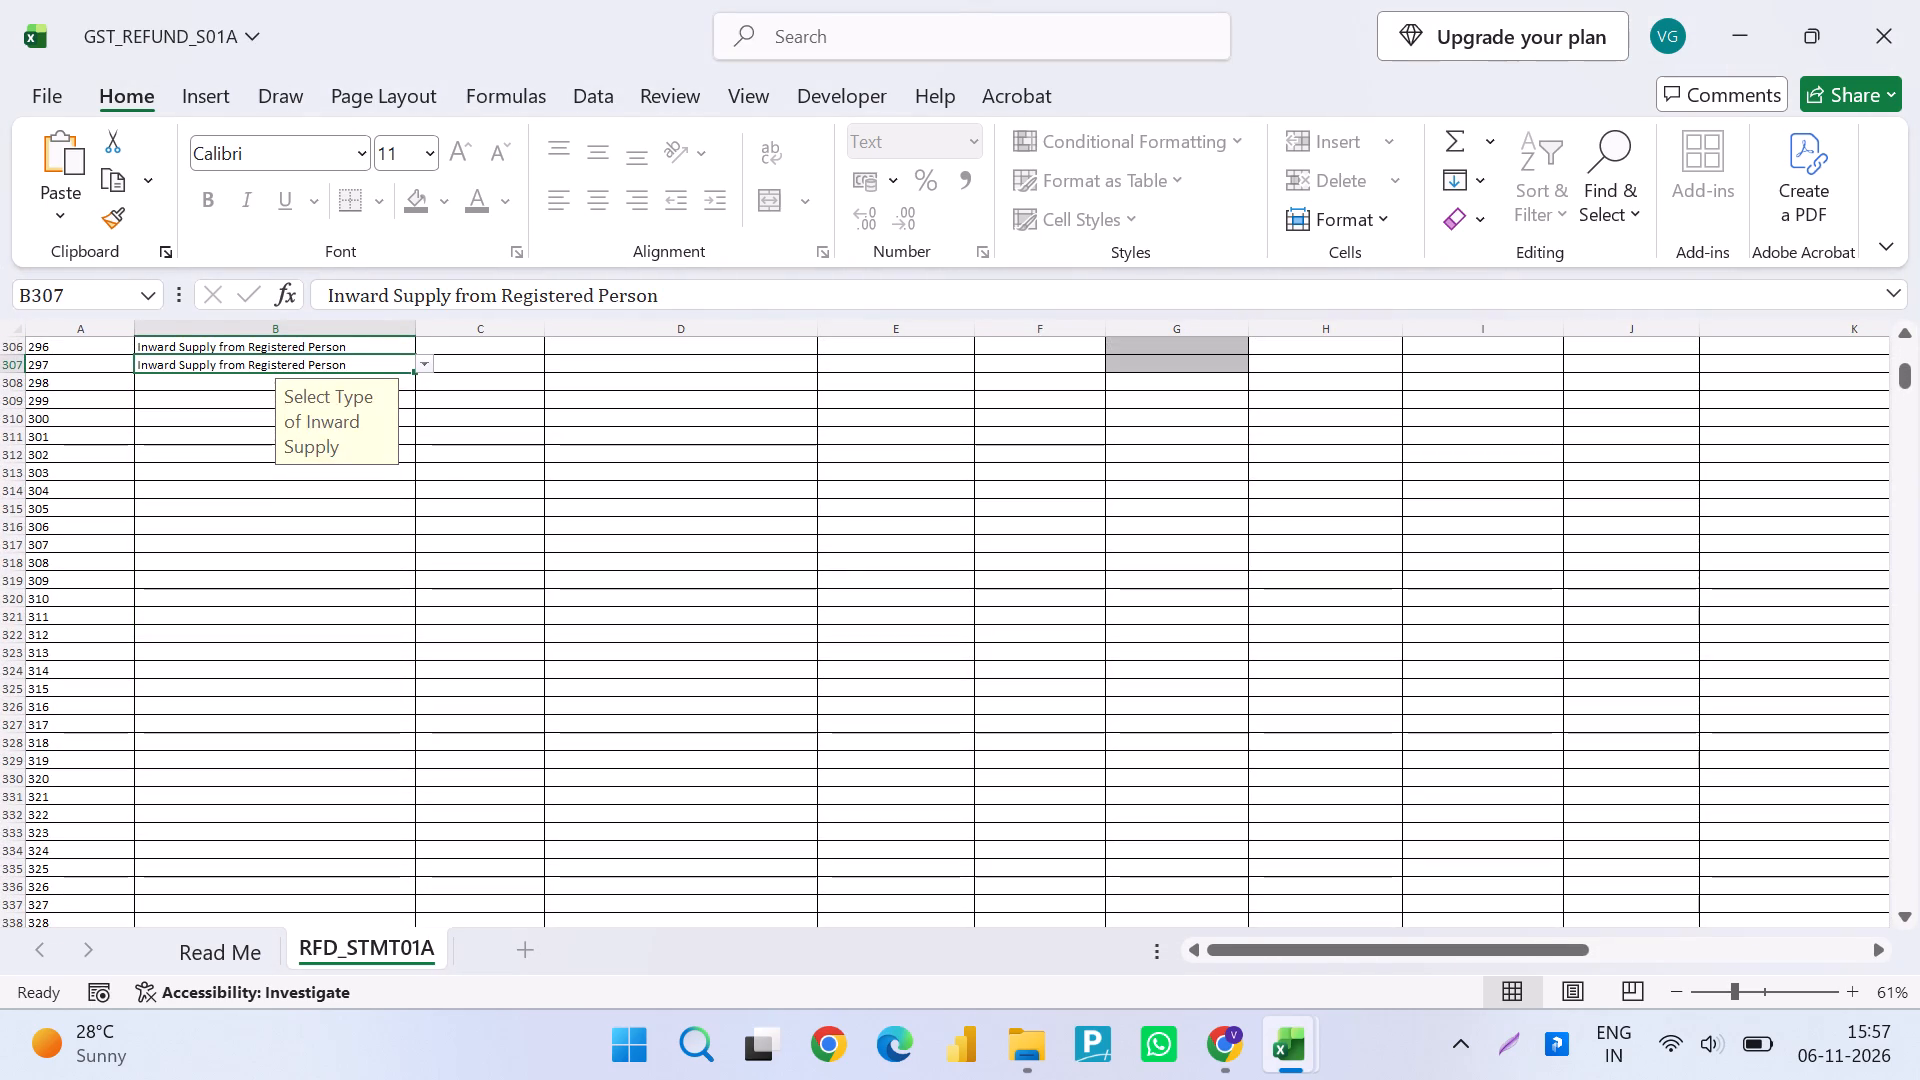
pyautogui.press('Return')
pyautogui.hotkey('ctrl', 'v')
pyautogui.press('Return')
pyautogui.hotkey('ctrl', 'v')
pyautogui.press('Return')
pyautogui.hotkey('ctrl', 'v')
pyautogui.press('Return')
pyautogui.hotkey('ctrl', 'v')
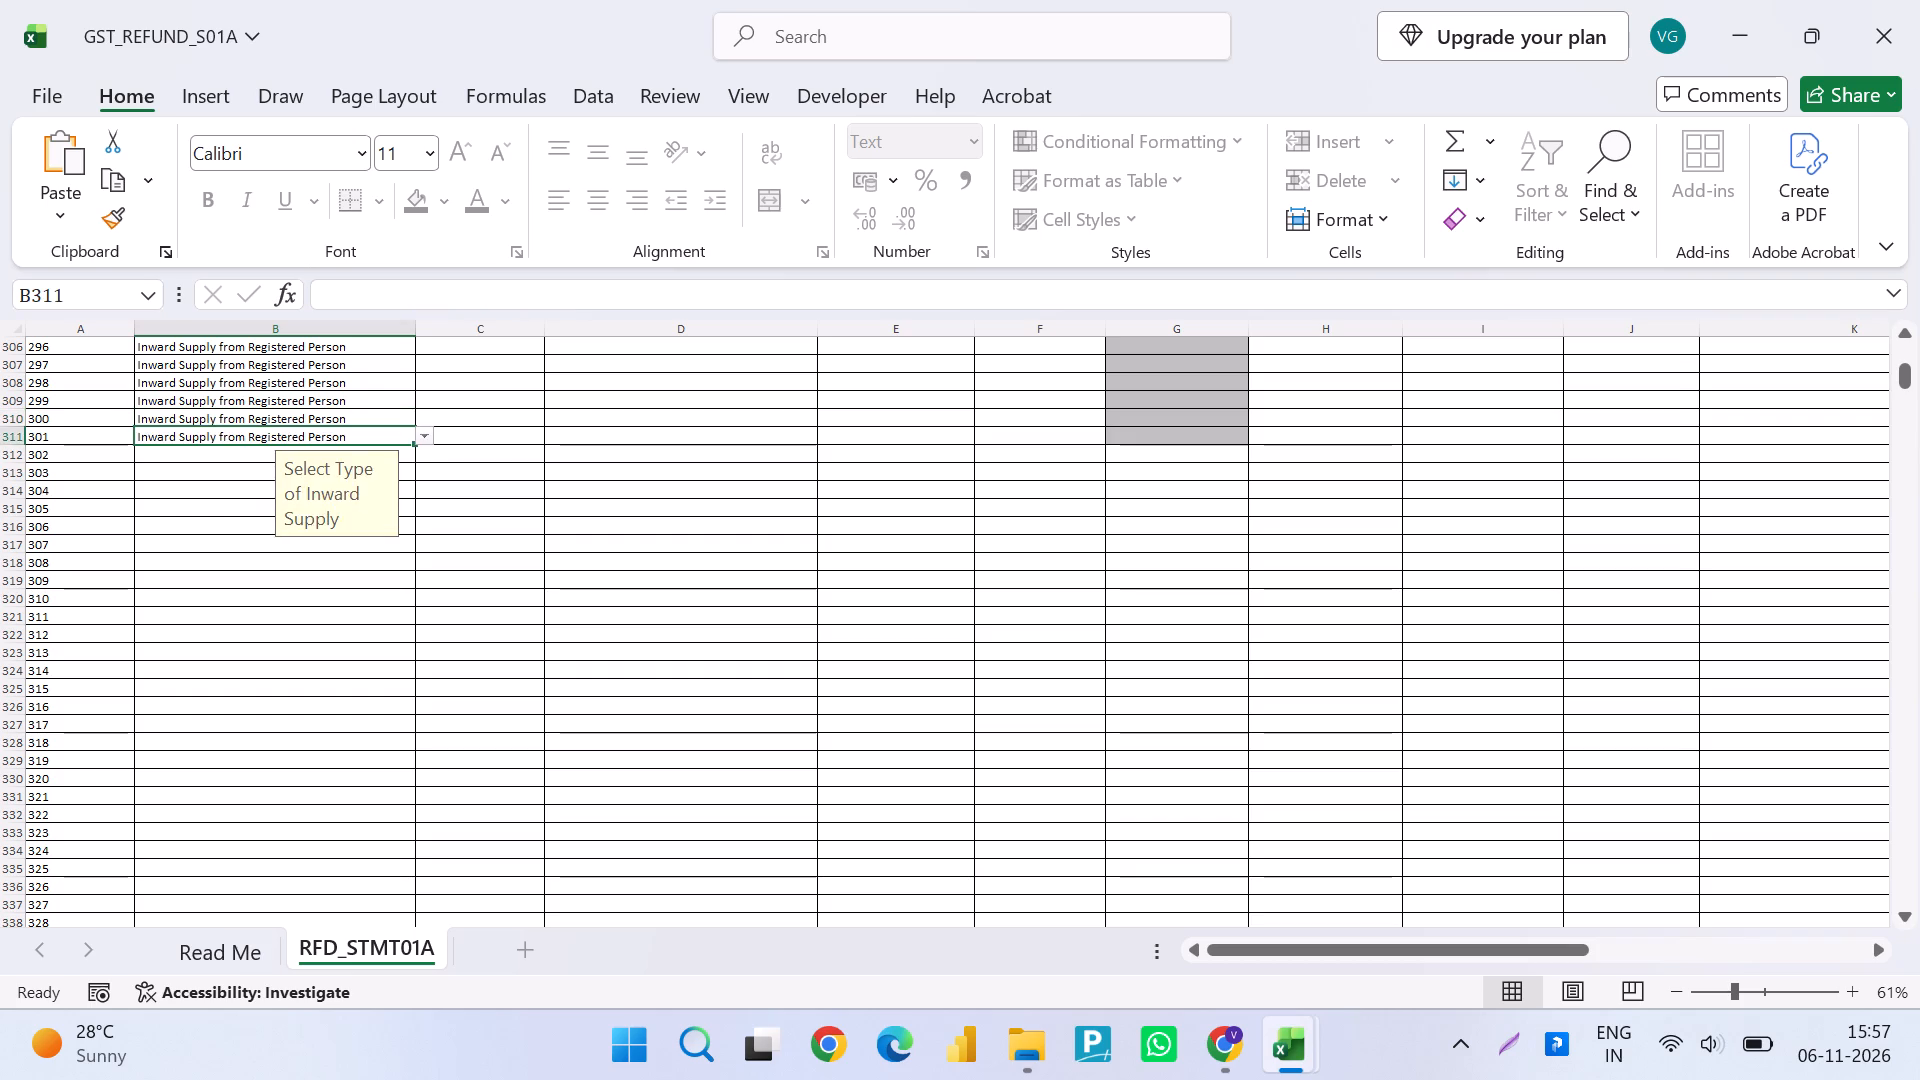
# Enter "Inward Supply from Registered Person" in cells B312 to B315, for serial numbers 302 to 305.
pyautogui.press('Return')
pyautogui.hotkey('ctrl', 'v')
pyautogui.press('Return')
pyautogui.hotkey('ctrl', 'v')
pyautogui.press('Return')
pyautogui.hotkey('ctrl', 'v')
pyautogui.press('Return')
pyautogui.hotkey('ctrl', 'v')
pyautogui.hotkey('ctrl', 'Return')
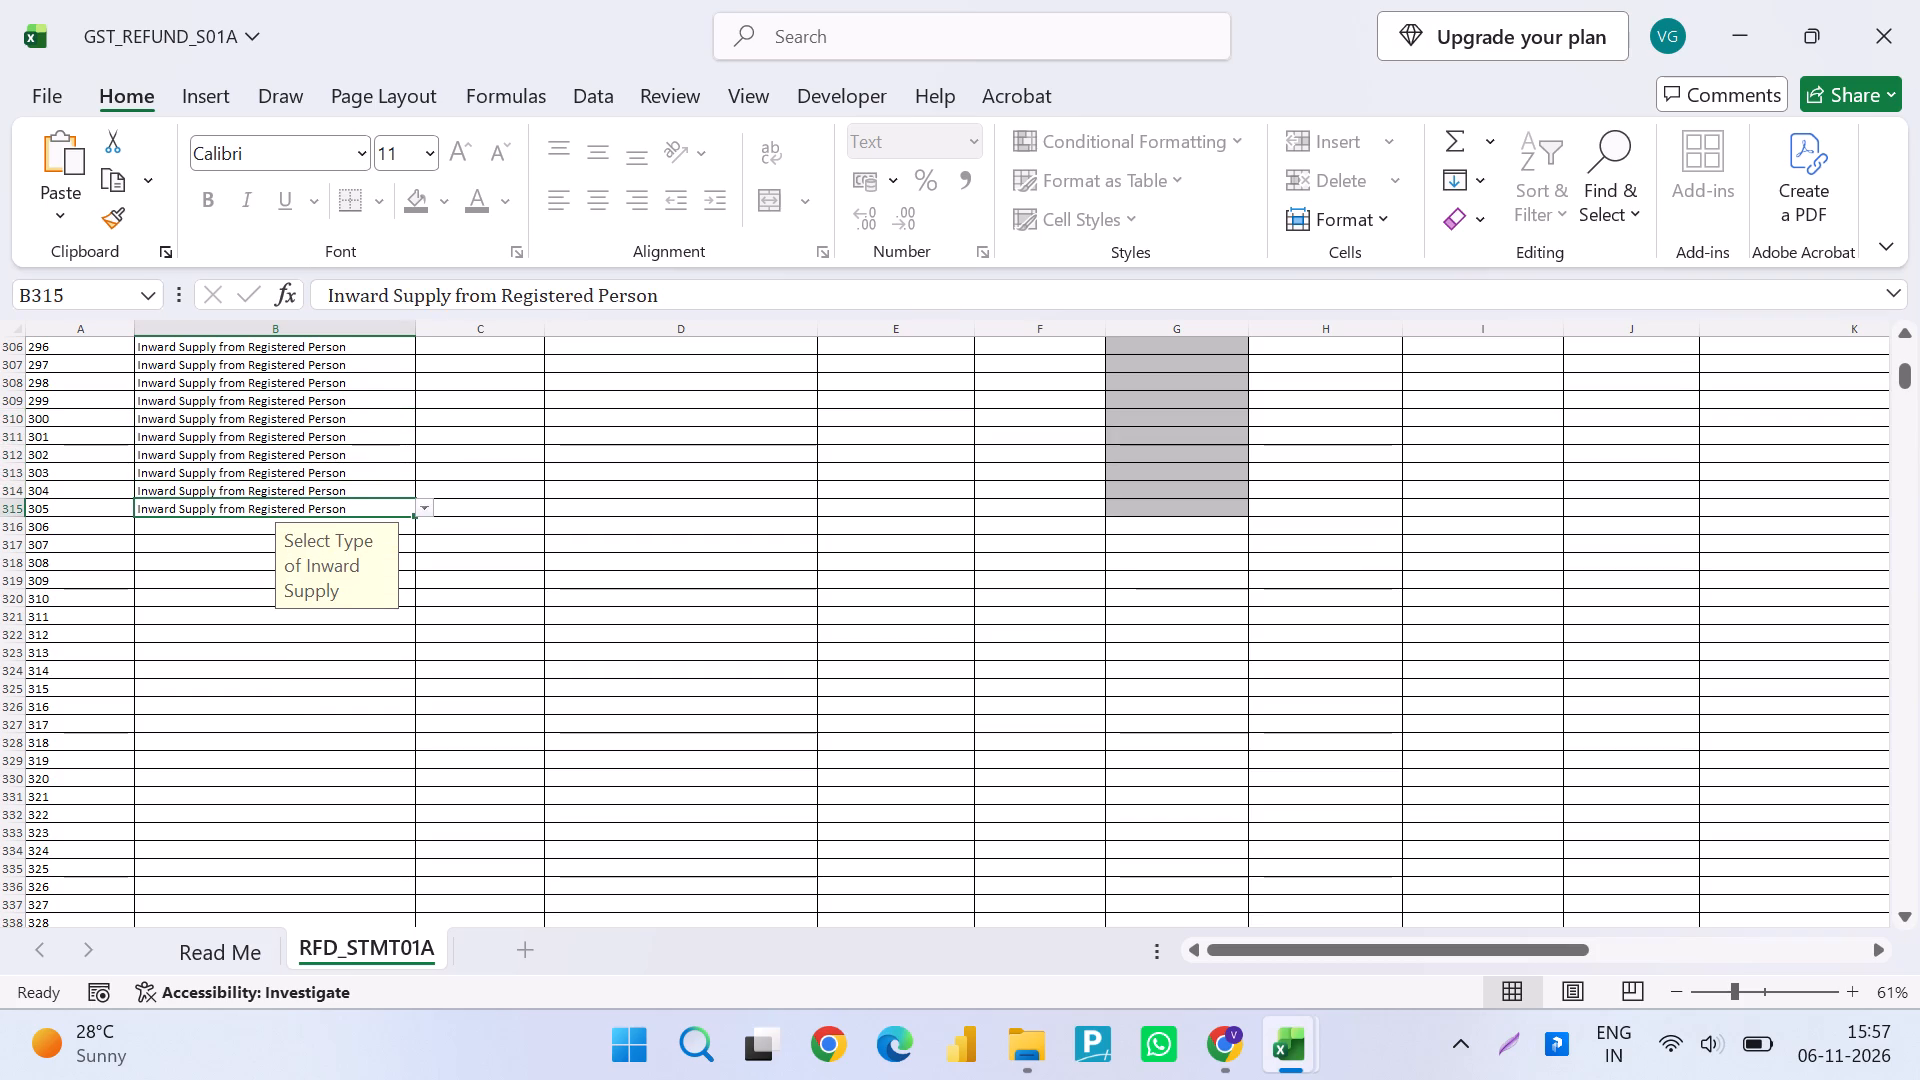
pyautogui.hotkey('ctrl', 'v')
pyautogui.press('Return')
# Enter "Inward Supply from Registered Person" in cells B316 to B322, for serial numbers 306 to 312.
pyautogui.hotkey('ctrl', 'v')
pyautogui.press('Return')
pyautogui.hotkey('ctrl', 'v')
pyautogui.press('Return')
pyautogui.hotkey('ctrl', 'v')
pyautogui.press('Return')
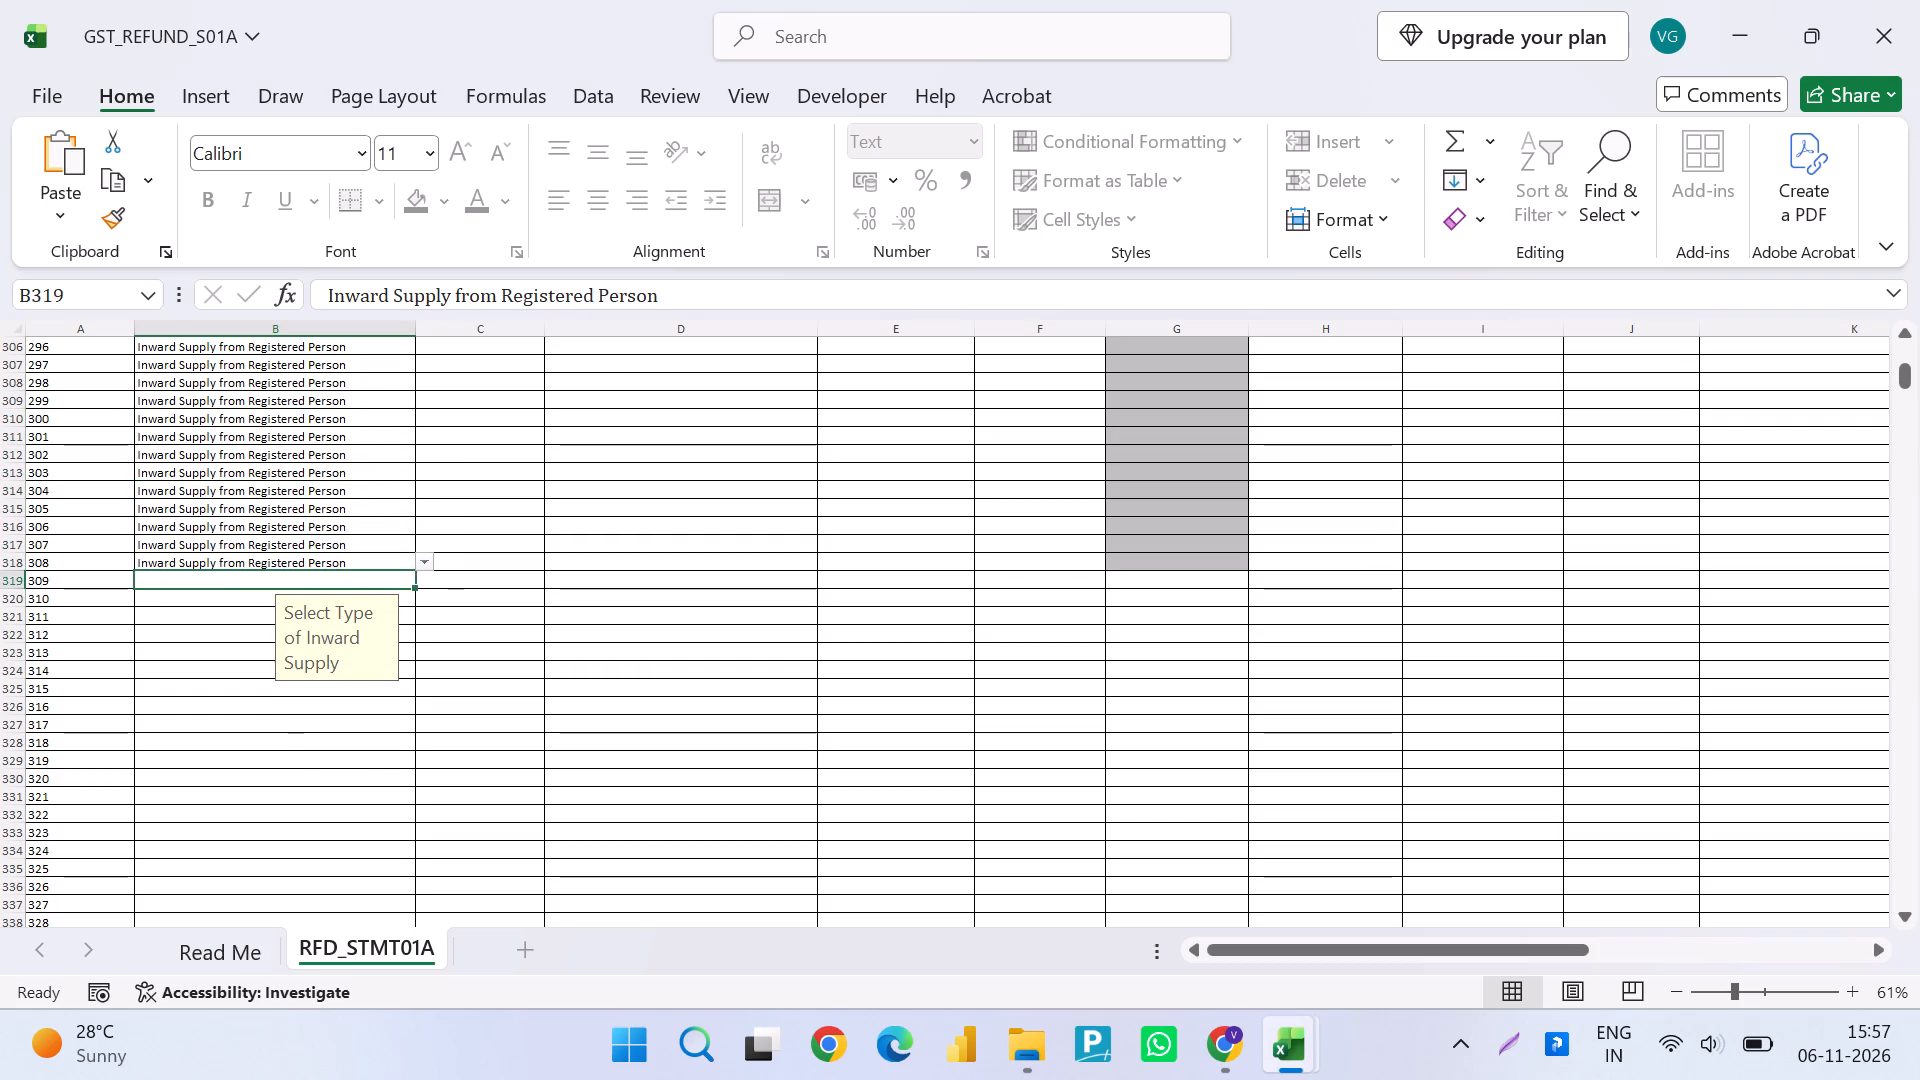
pyautogui.hotkey('ctrl', 'v')
pyautogui.press('Return')
pyautogui.hotkey('ctrl', 'v')
pyautogui.press('Return')
pyautogui.hotkey('ctrl', 'v')
pyautogui.press('Return')
pyautogui.hotkey('ctrl', 'v')
pyautogui.press('Return')
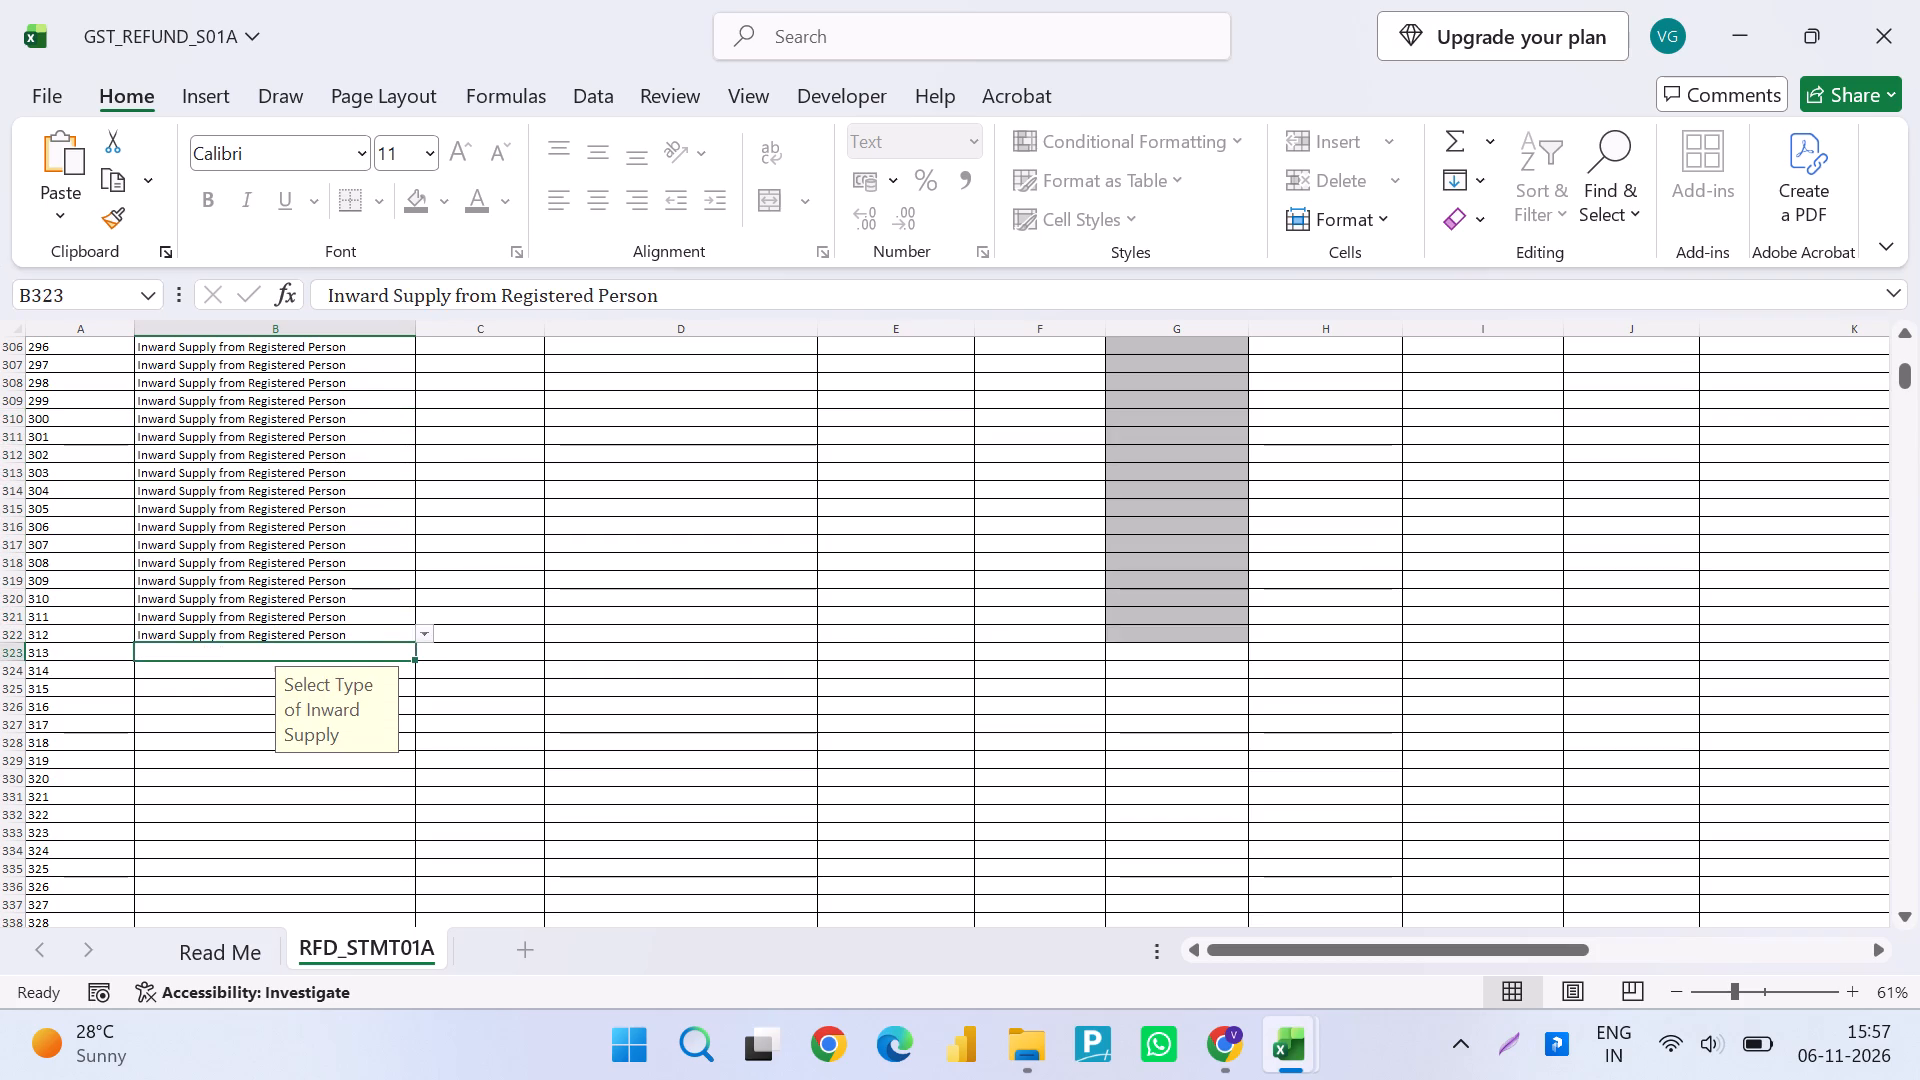
# Enter "Inward Supply from Registered Person" in cells B323 to B325, for serial numbers 313 to 315.
pyautogui.hotkey('ctrl', 'v')
pyautogui.hotkey('ctrl', 'Return')
pyautogui.hotkey('ctrl', 'v')
pyautogui.hotkey('ctrl', 'z')
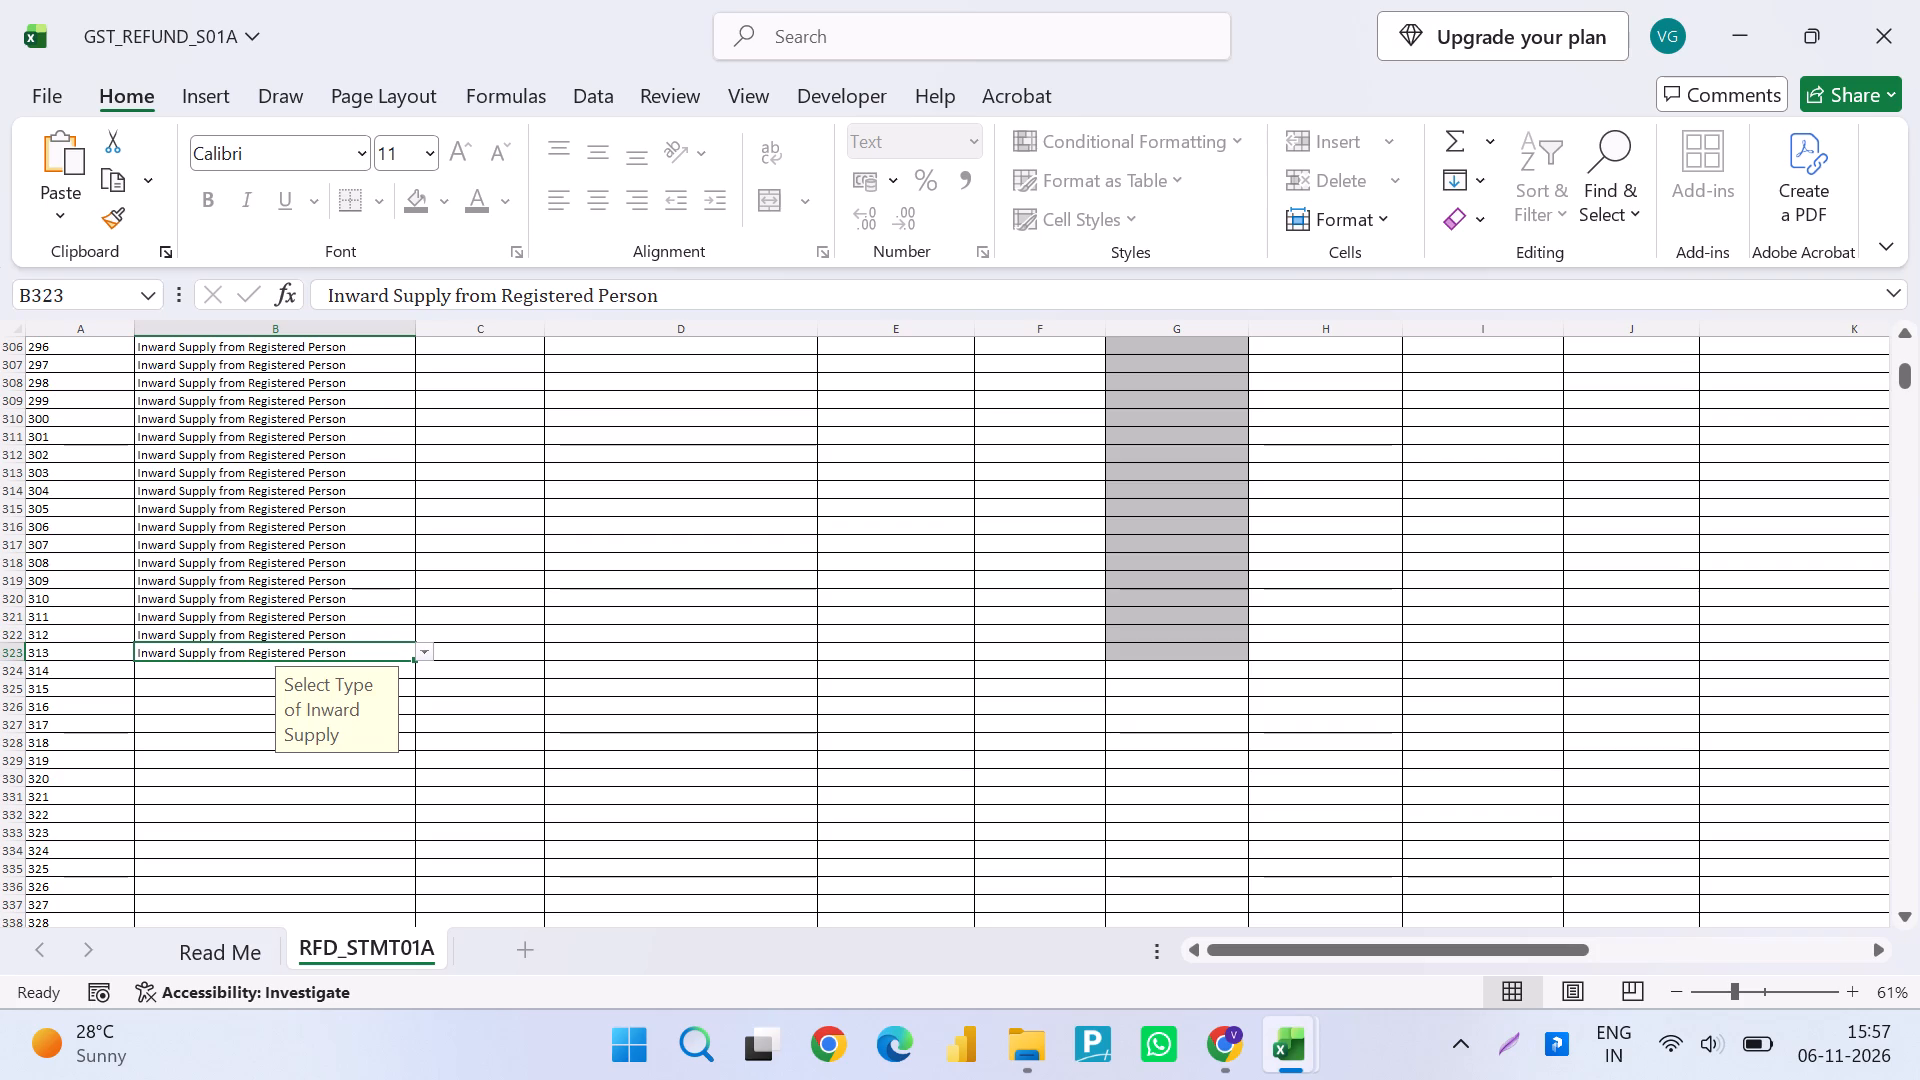
pyautogui.press('Return')
pyautogui.hotkey('ctrl', 'v')
pyautogui.press('Return')
pyautogui.hotkey('ctrl', 'v')
pyautogui.press('Return')
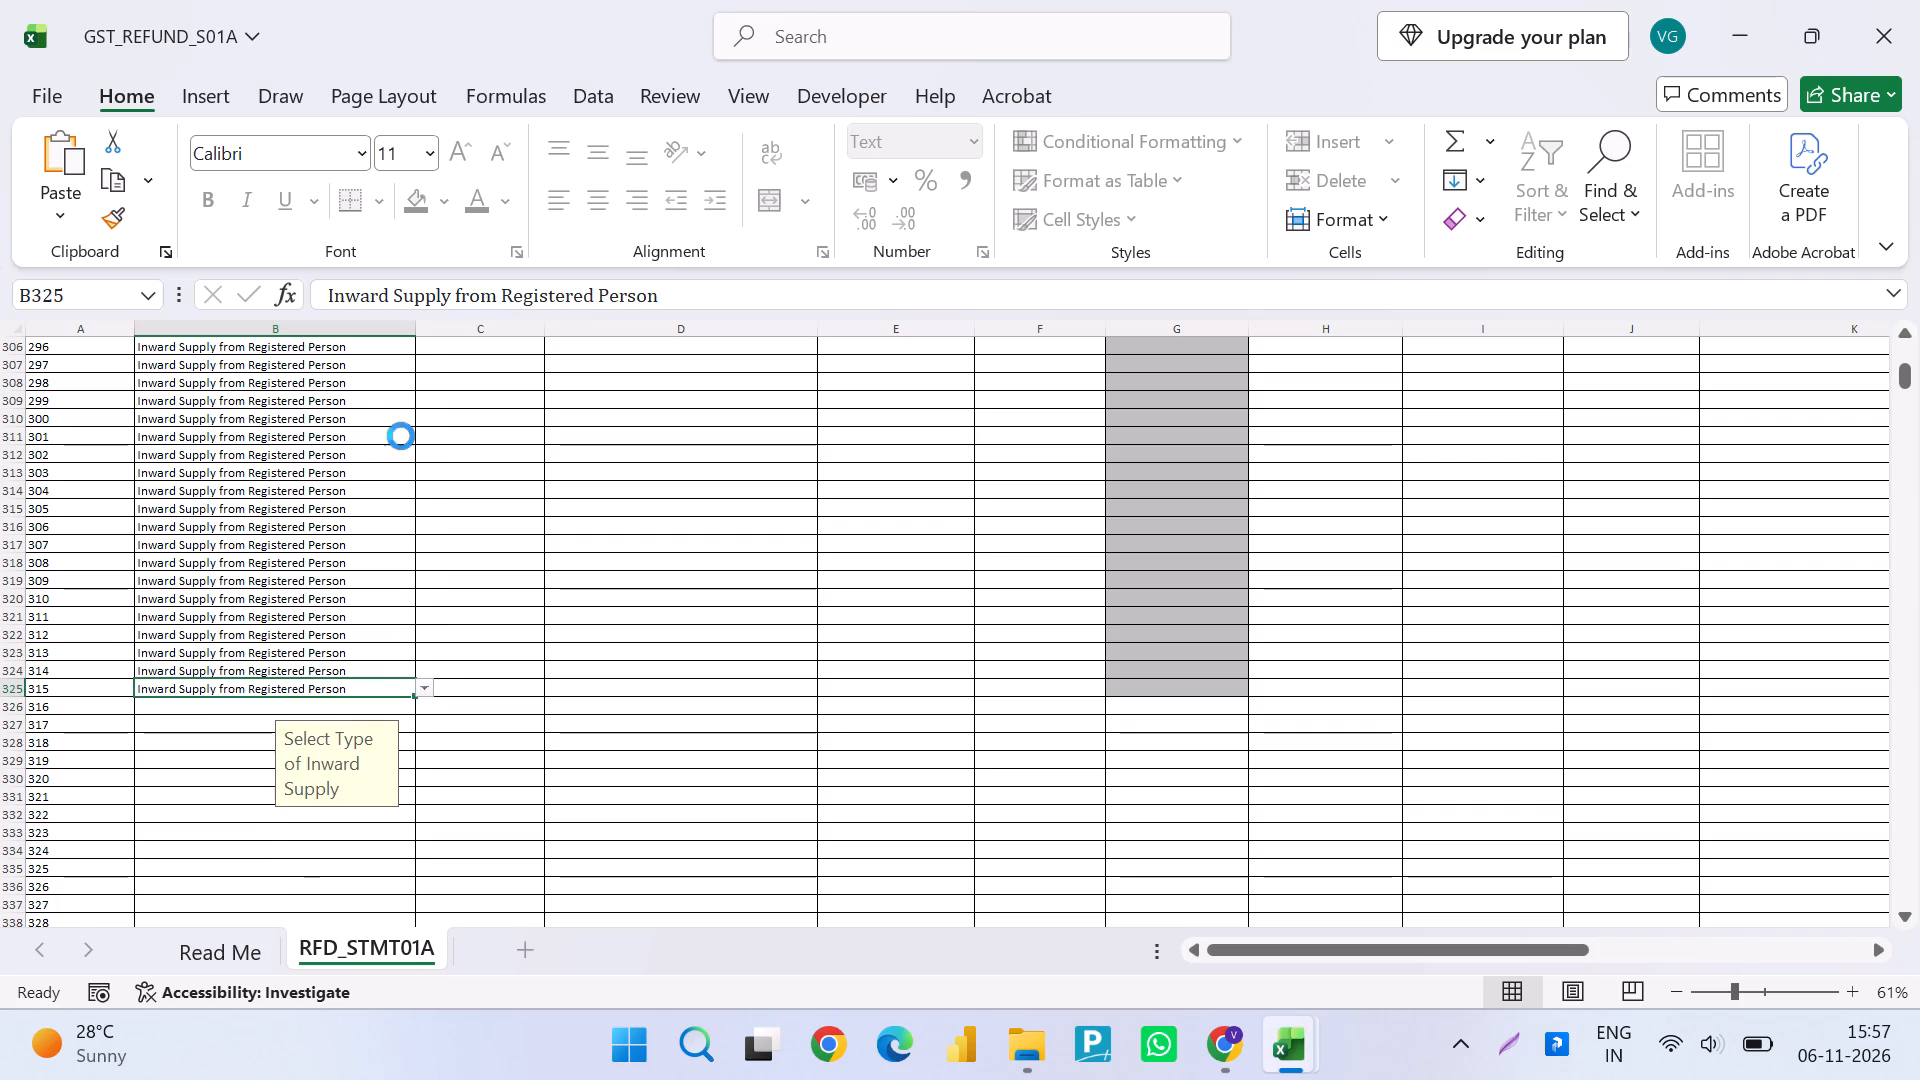
# Enter "Inward Supply from Registered Person" in cells B326 to B332, for serial numbers 316 to 322.
pyautogui.hotkey('ctrl', 'v')
pyautogui.press('Return')
pyautogui.hotkey('ctrl', 'v')
pyautogui.press('Return')
pyautogui.hotkey('ctrl', 'v')
pyautogui.press('Return')
pyautogui.hotkey('ctrl', 'v')
pyautogui.press('Return')
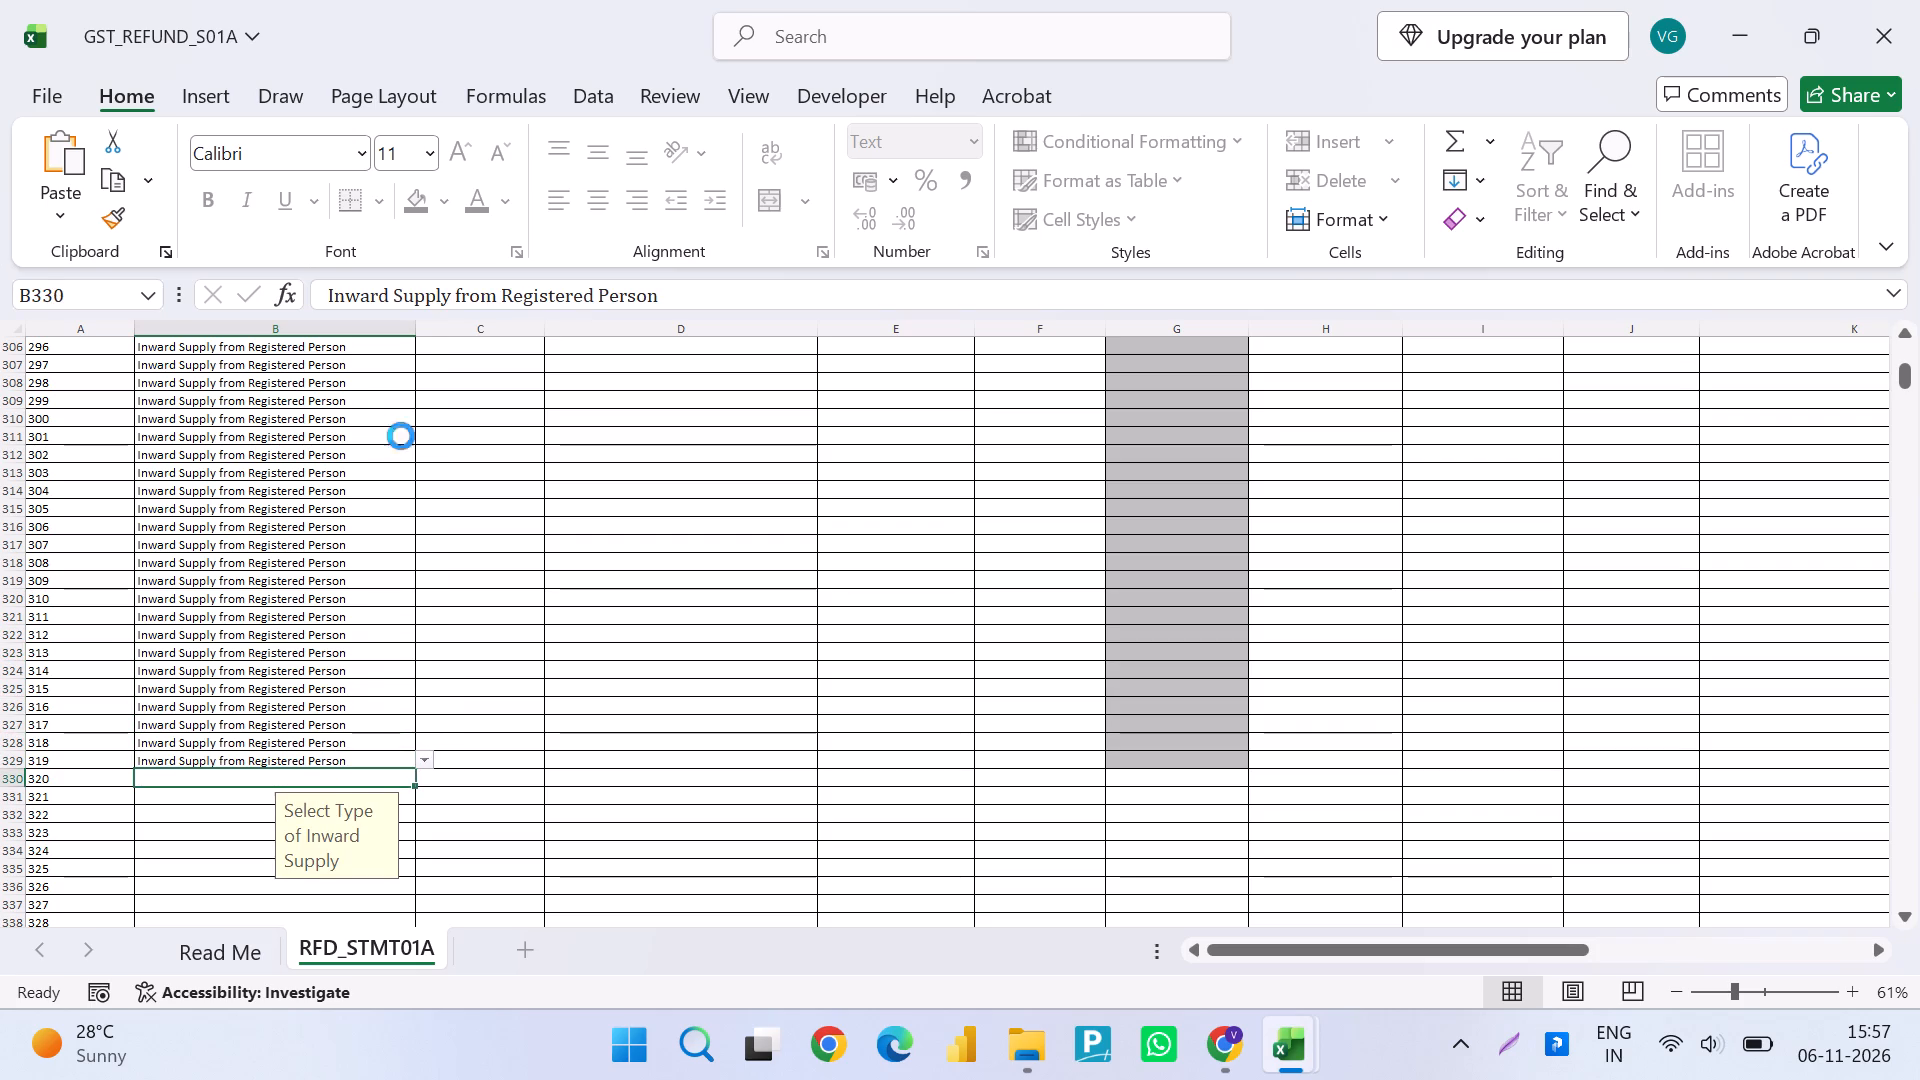
pyautogui.hotkey('ctrl', 'v')
pyautogui.press('Return')
pyautogui.hotkey('ctrl', 'v')
pyautogui.press('Return')
pyautogui.hotkey('ctrl', 'v')
pyautogui.press('Return')
# Enter "Inward Supply from Registered Person" in cells B333 to B337, for serial numbers 323 to 327.
pyautogui.hotkey('ctrl', 'v')
pyautogui.press('Return')
pyautogui.hotkey('ctrl', 'v')
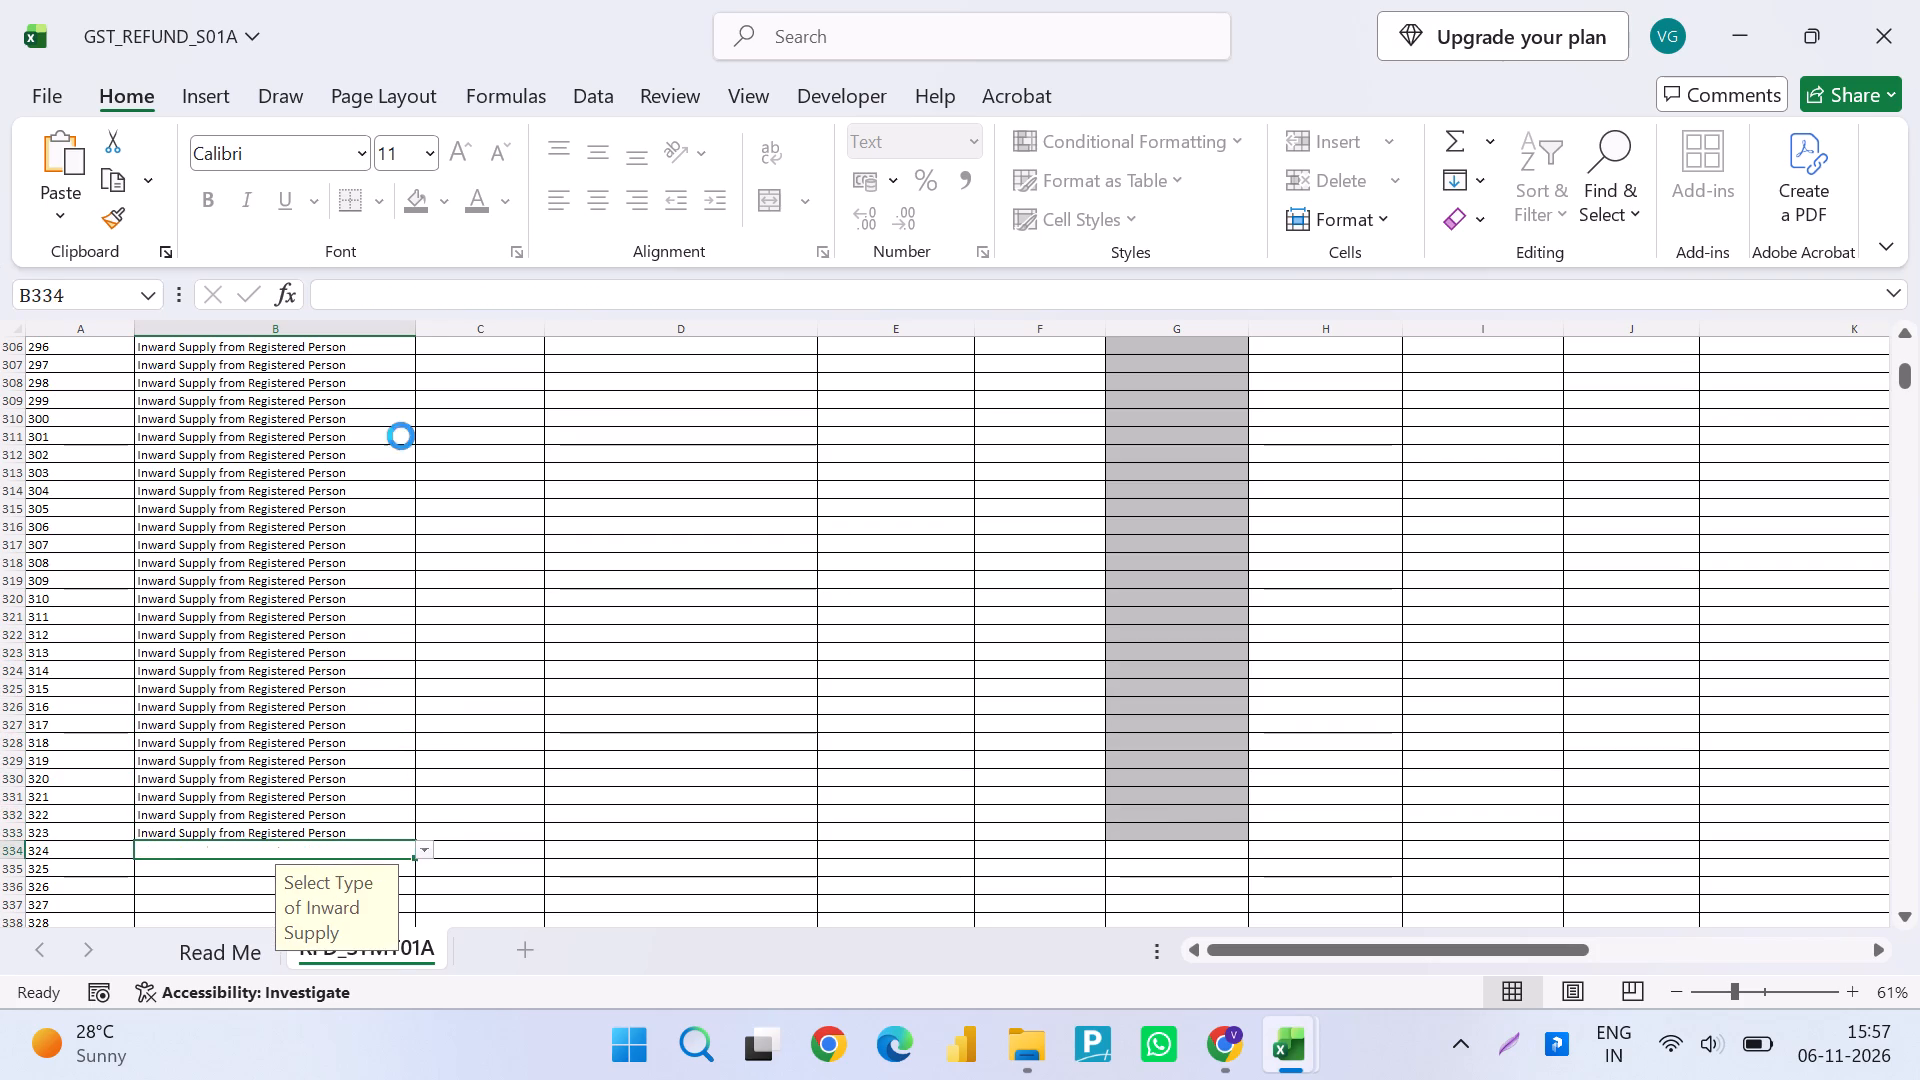
pyautogui.press('Return')
pyautogui.hotkey('ctrl', 'v')
pyautogui.press('Return')
pyautogui.hotkey('ctrl', 'v')
pyautogui.press('Return')
pyautogui.hotkey('ctrl', 'v')
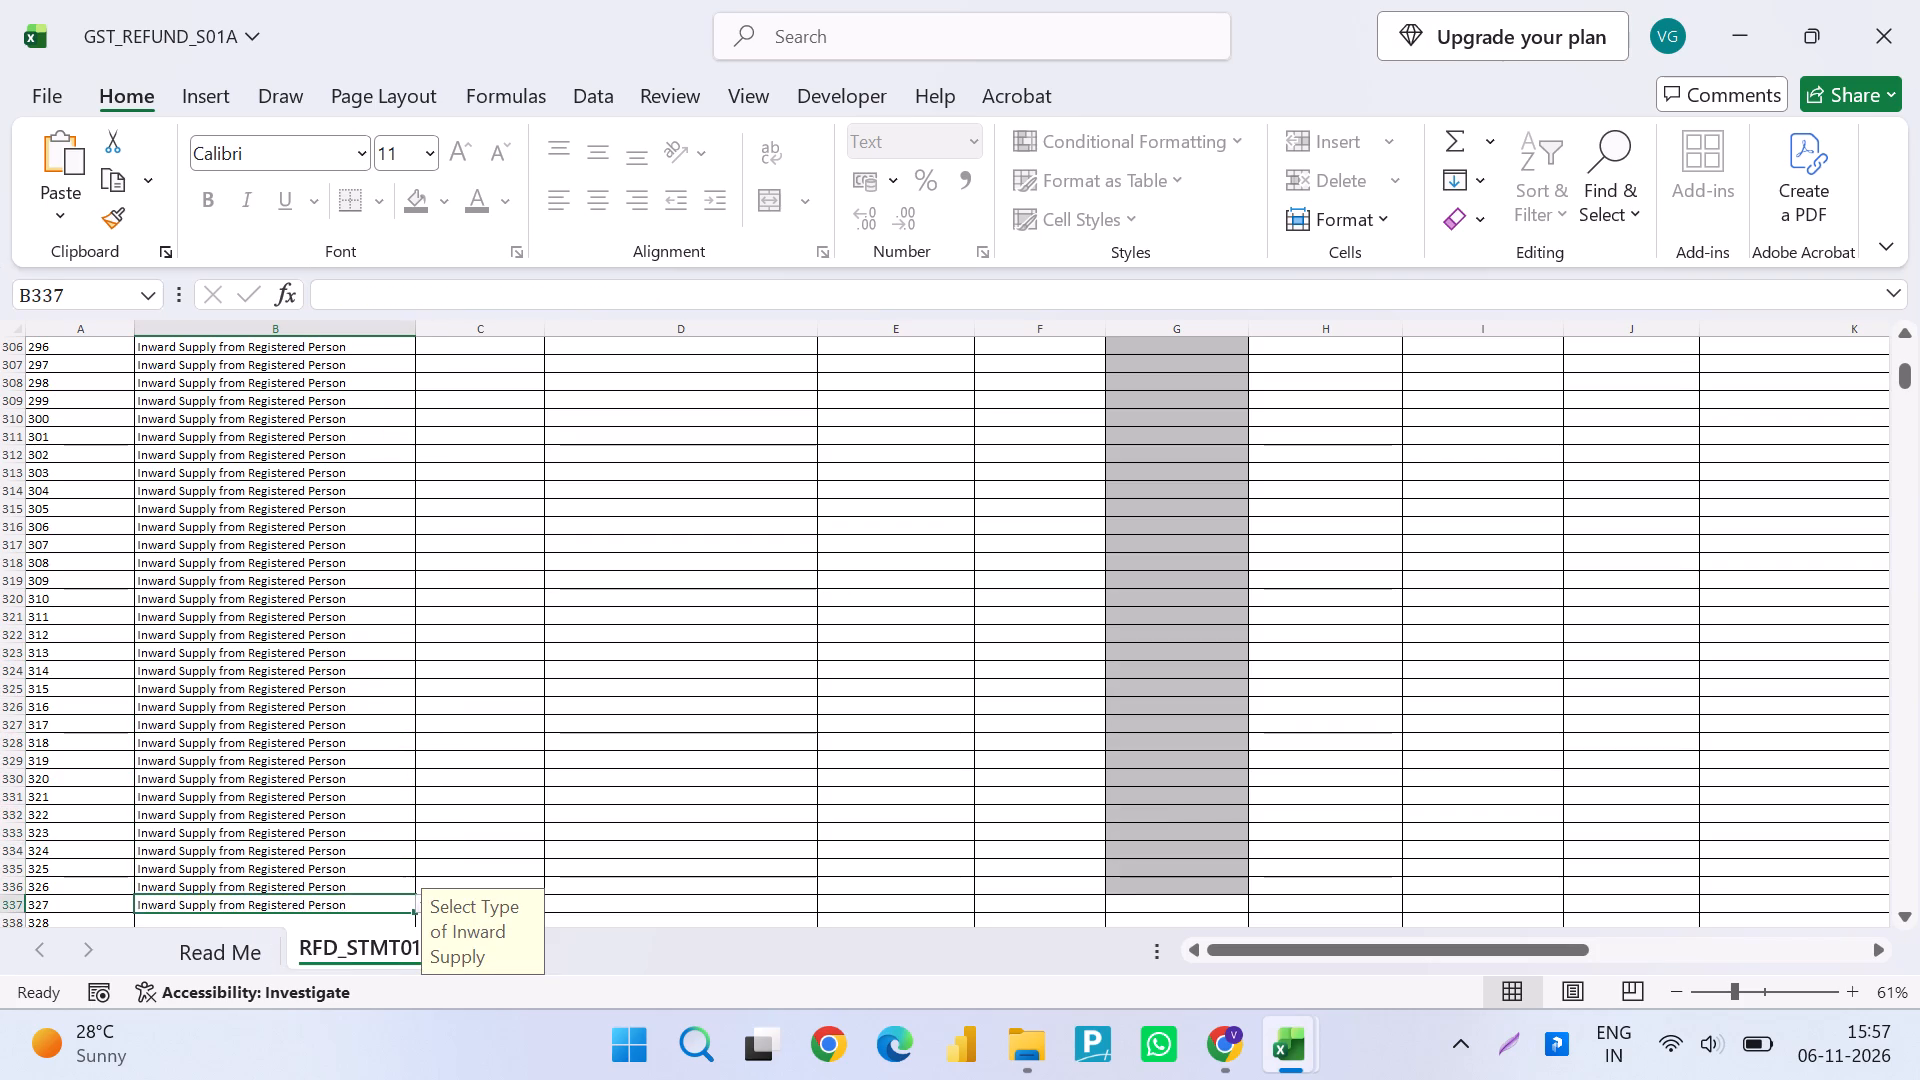
# Enter "Inward Supply from Registered Person" in cells B338 to B342, for serial numbers 328 to 332.
pyautogui.press('Return')
pyautogui.hotkey('ctrl', 'v')
pyautogui.press('Return')
pyautogui.hotkey('ctrl', 'v')
pyautogui.press('Return')
pyautogui.hotkey('ctrl', 'v')
pyautogui.press('Return')
pyautogui.hotkey('ctrl', 'v')
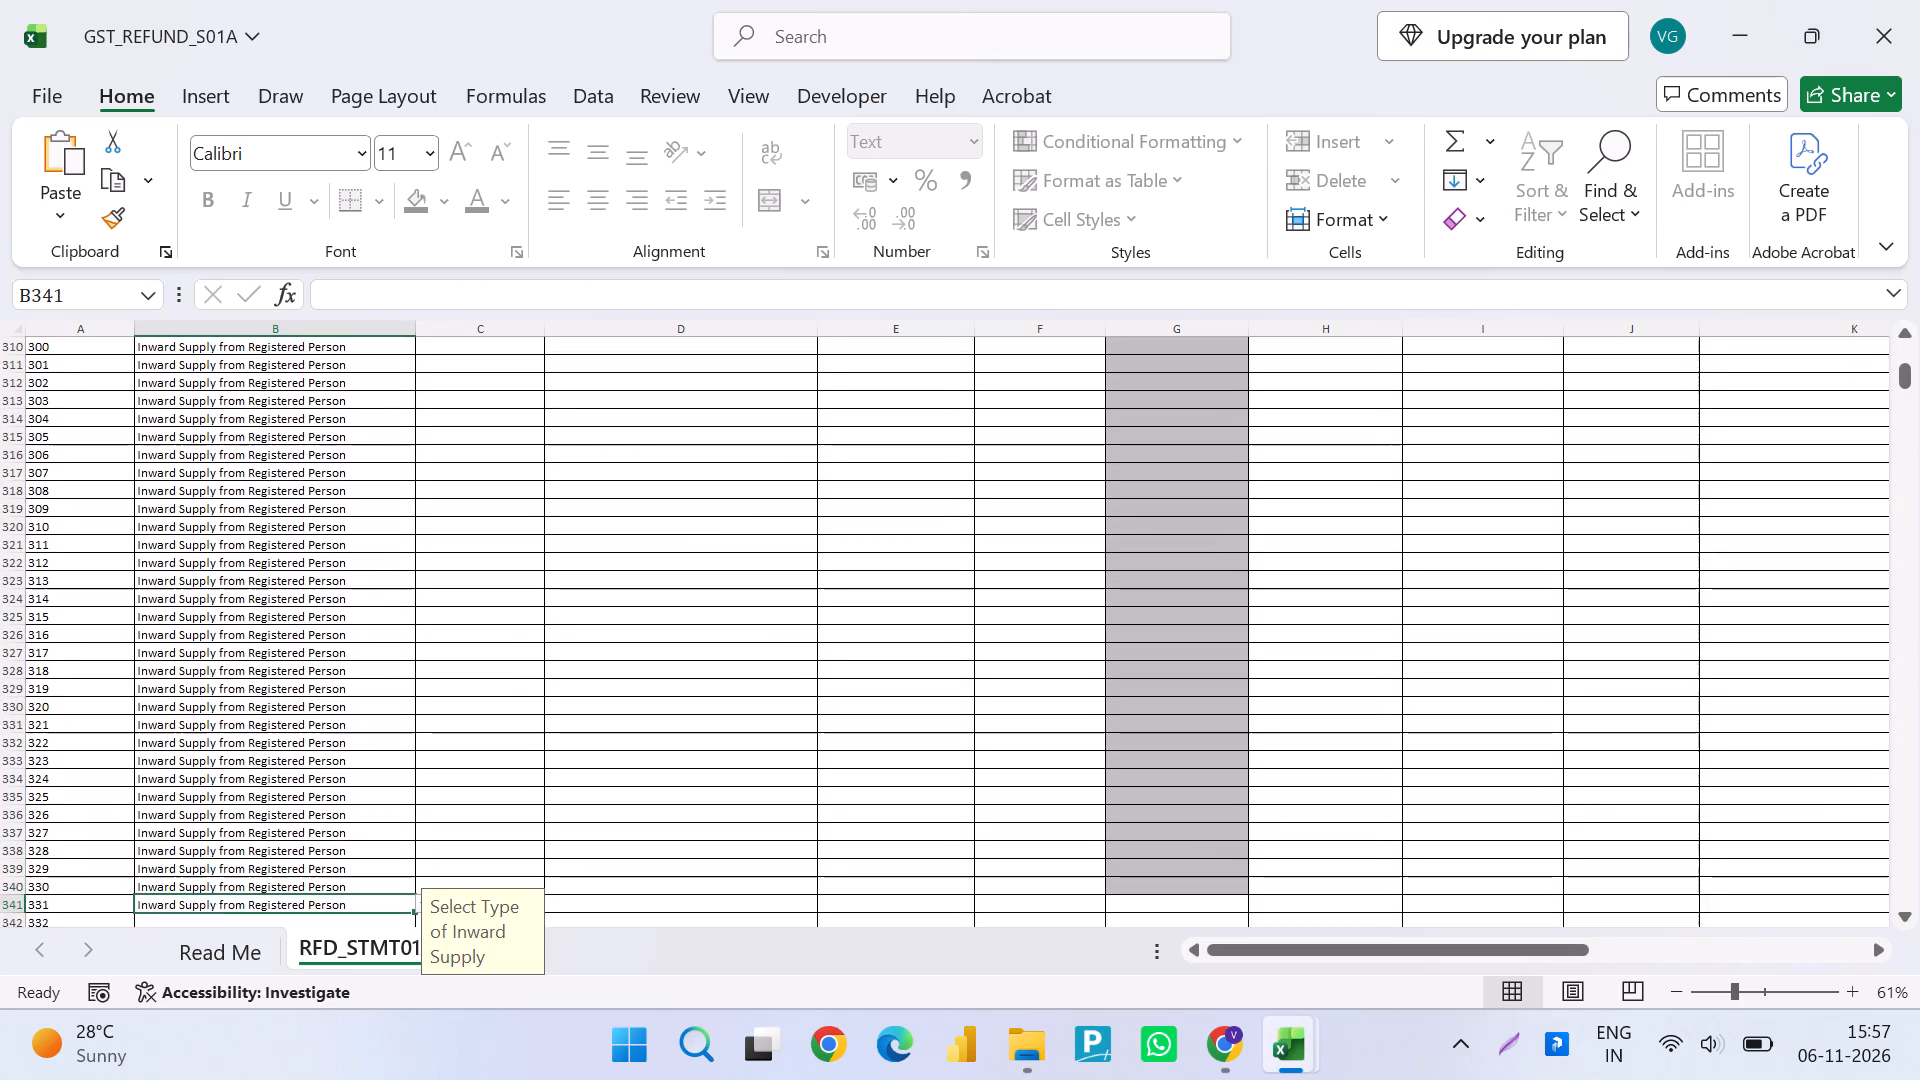
pyautogui.press('Return')
pyautogui.hotkey('ctrl', 'v')
pyautogui.hotkey('ctrl', 'Return')
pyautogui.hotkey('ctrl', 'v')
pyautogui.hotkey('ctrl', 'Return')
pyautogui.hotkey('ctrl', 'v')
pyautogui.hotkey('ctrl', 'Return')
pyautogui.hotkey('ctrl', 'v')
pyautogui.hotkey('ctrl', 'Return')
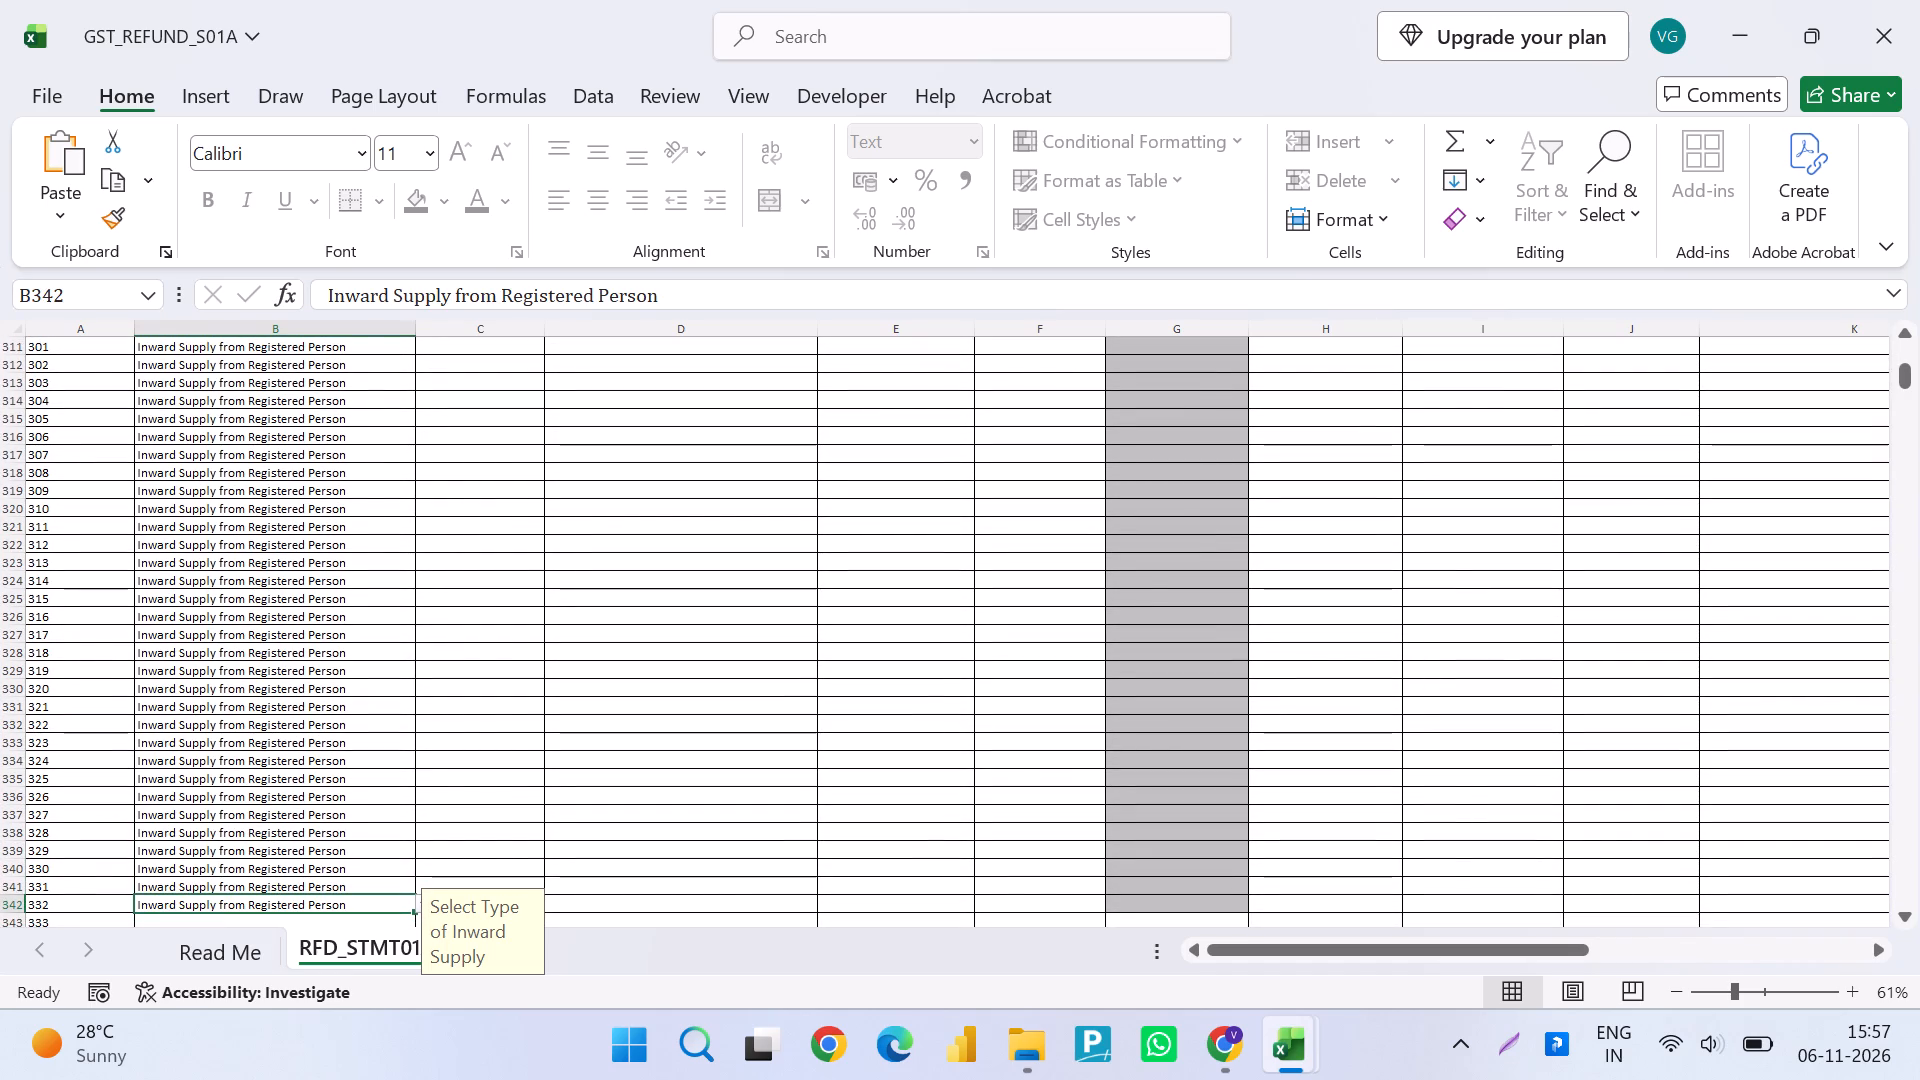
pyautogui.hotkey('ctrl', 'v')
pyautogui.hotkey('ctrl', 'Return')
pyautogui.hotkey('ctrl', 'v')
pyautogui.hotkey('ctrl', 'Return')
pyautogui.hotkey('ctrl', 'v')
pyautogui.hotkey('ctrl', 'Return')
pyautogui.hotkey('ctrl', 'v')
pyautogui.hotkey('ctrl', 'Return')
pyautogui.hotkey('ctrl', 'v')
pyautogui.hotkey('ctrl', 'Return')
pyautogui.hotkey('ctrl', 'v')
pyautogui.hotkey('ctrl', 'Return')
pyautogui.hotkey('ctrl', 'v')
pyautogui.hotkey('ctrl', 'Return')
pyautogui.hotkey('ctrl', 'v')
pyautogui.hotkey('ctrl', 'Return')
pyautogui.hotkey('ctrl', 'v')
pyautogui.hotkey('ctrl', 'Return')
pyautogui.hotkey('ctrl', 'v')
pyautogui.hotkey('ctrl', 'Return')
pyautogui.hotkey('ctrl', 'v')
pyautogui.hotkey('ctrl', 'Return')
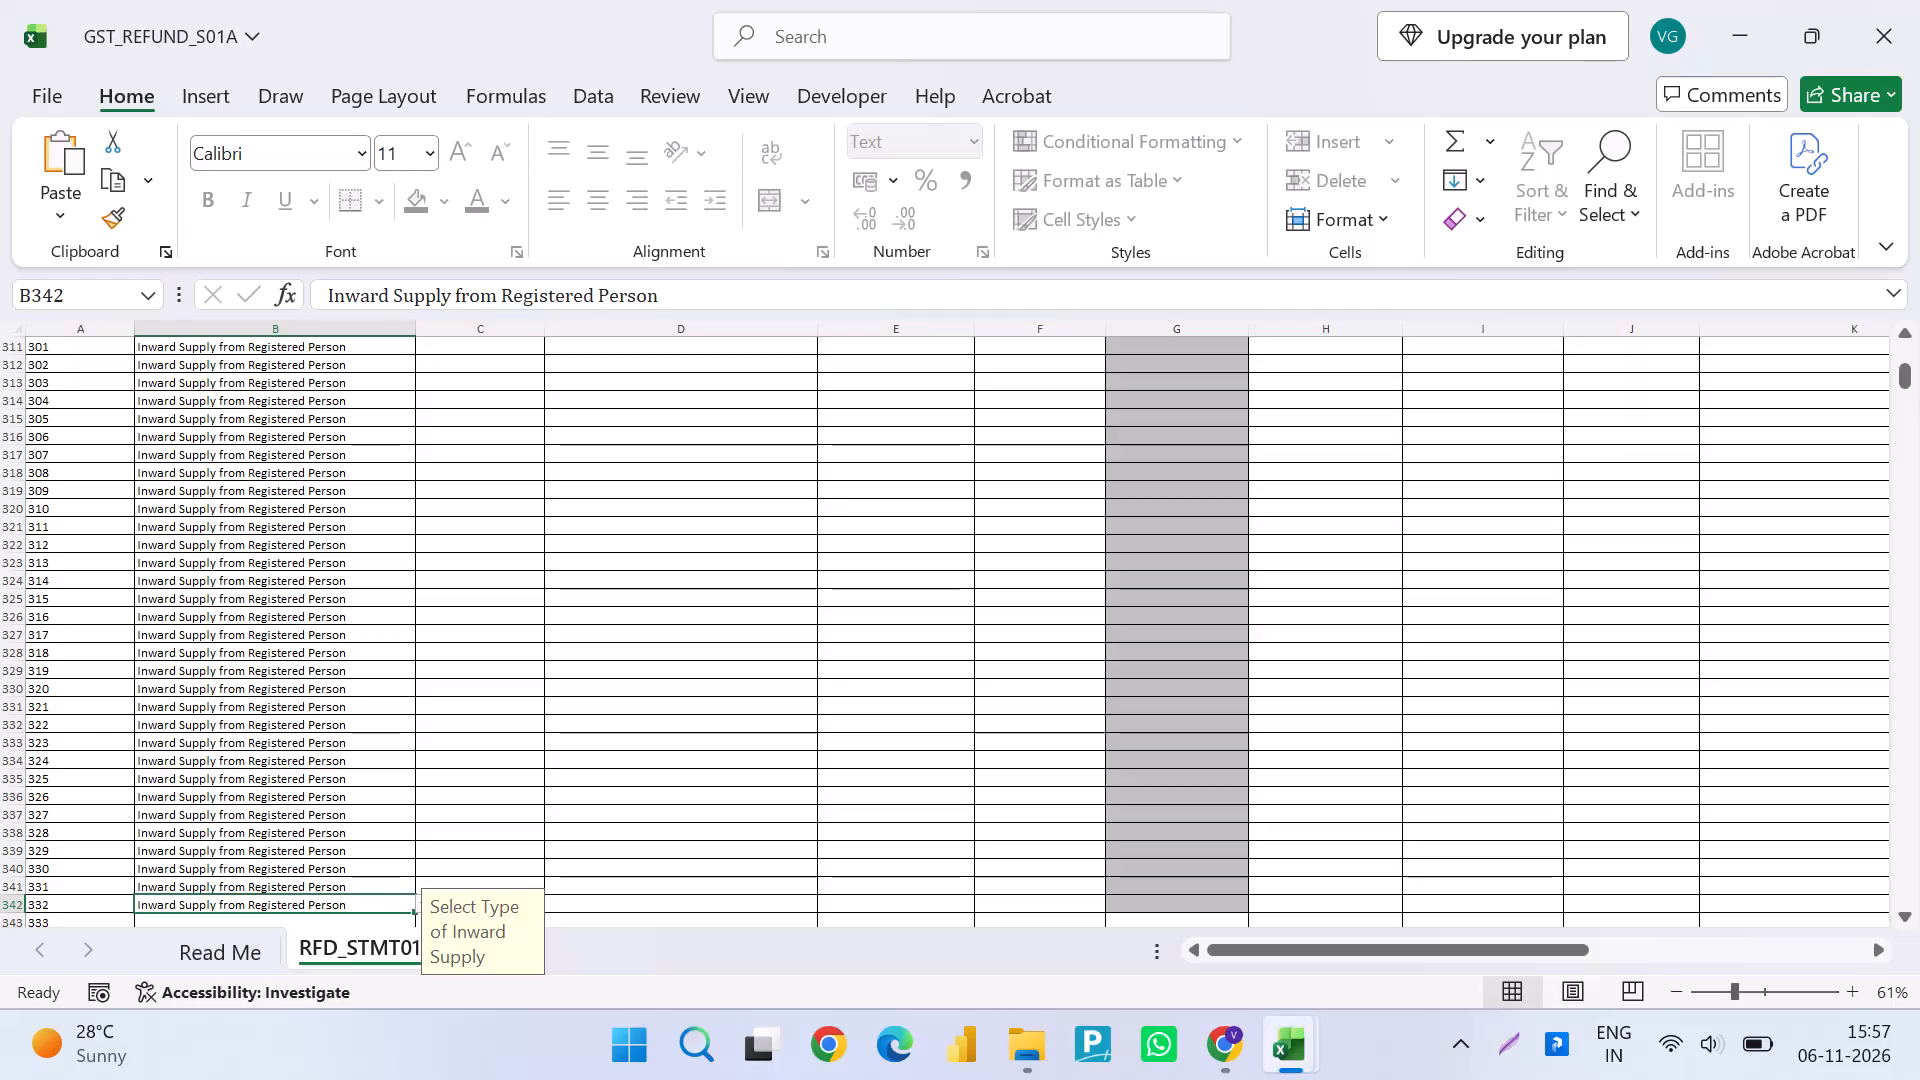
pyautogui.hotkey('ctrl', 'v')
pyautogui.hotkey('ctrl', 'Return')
# Enter "Inward Supply from Registered Person" in cells B343 and B344, for serial numbers 333 and 334.
pyautogui.press('Down')
pyautogui.hotkey('ctrl', 'Down')
pyautogui.hotkey('ctrl', 'Up')
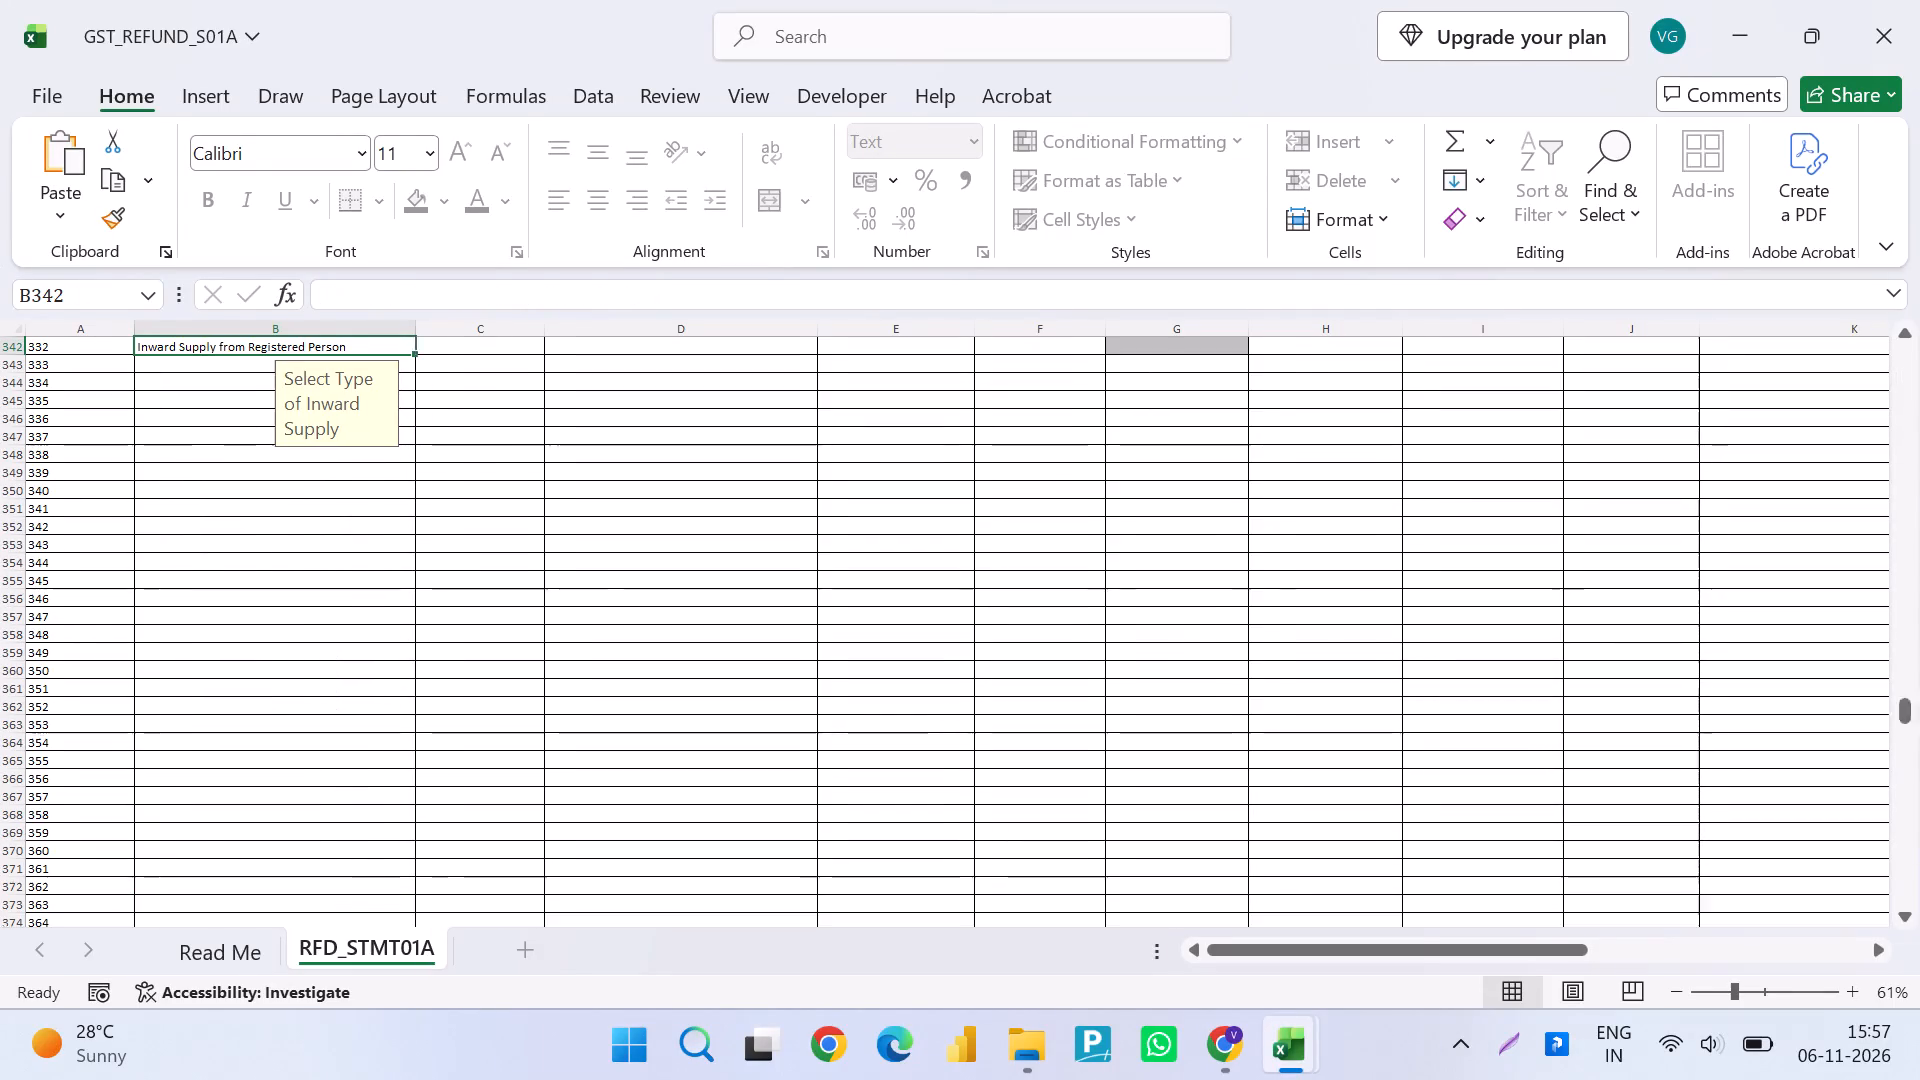
pyautogui.press('Down')
pyautogui.hotkey('ctrl', 'v')
pyautogui.press('Return')
pyautogui.hotkey('ctrl', 'v')
pyautogui.hotkey('ctrl', 'Return')
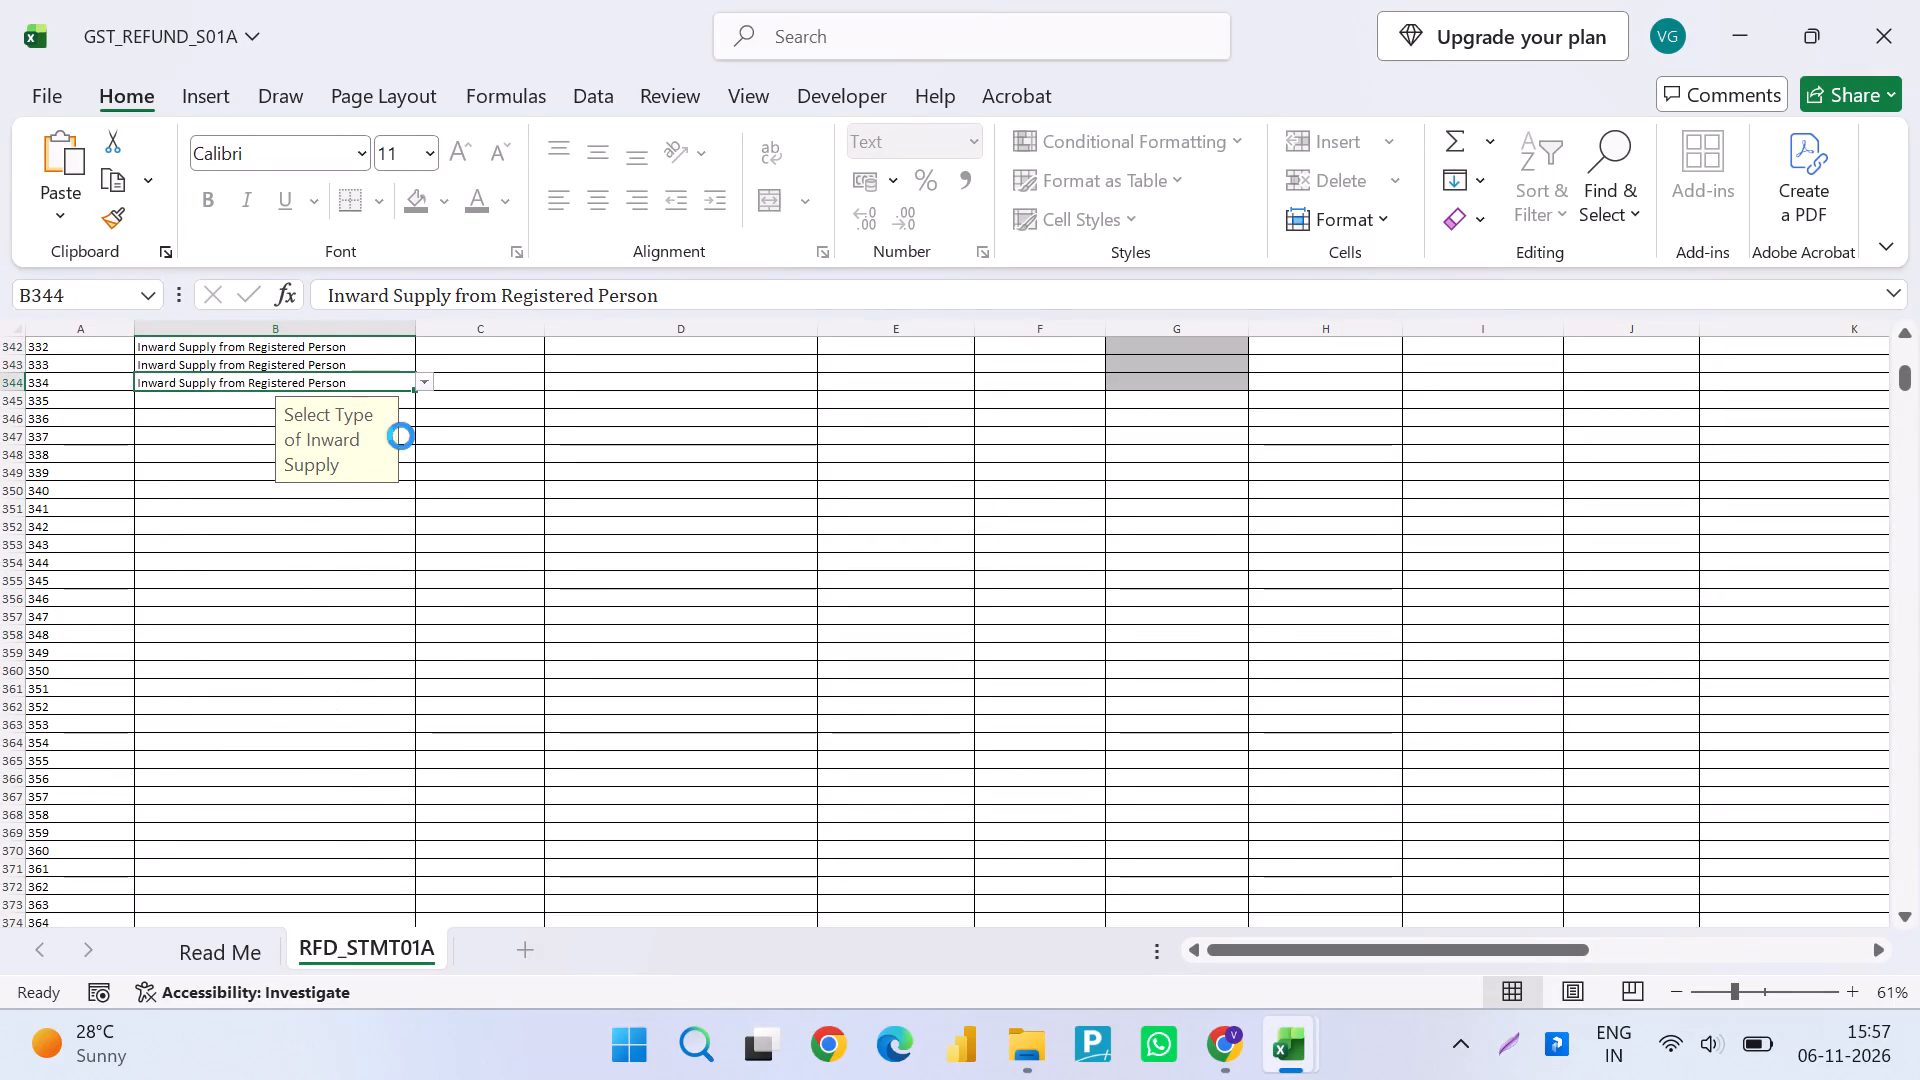
pyautogui.hotkey('ctrl', 'v')
pyautogui.press('Return')
# Enter "Inward Supply from Registered Person" in cells B345 to B351, for serial numbers 335 to 341.
pyautogui.hotkey('ctrl', 'v')
pyautogui.press('Return')
pyautogui.hotkey('ctrl', 'v')
pyautogui.press('Return')
pyautogui.hotkey('ctrl', 'v')
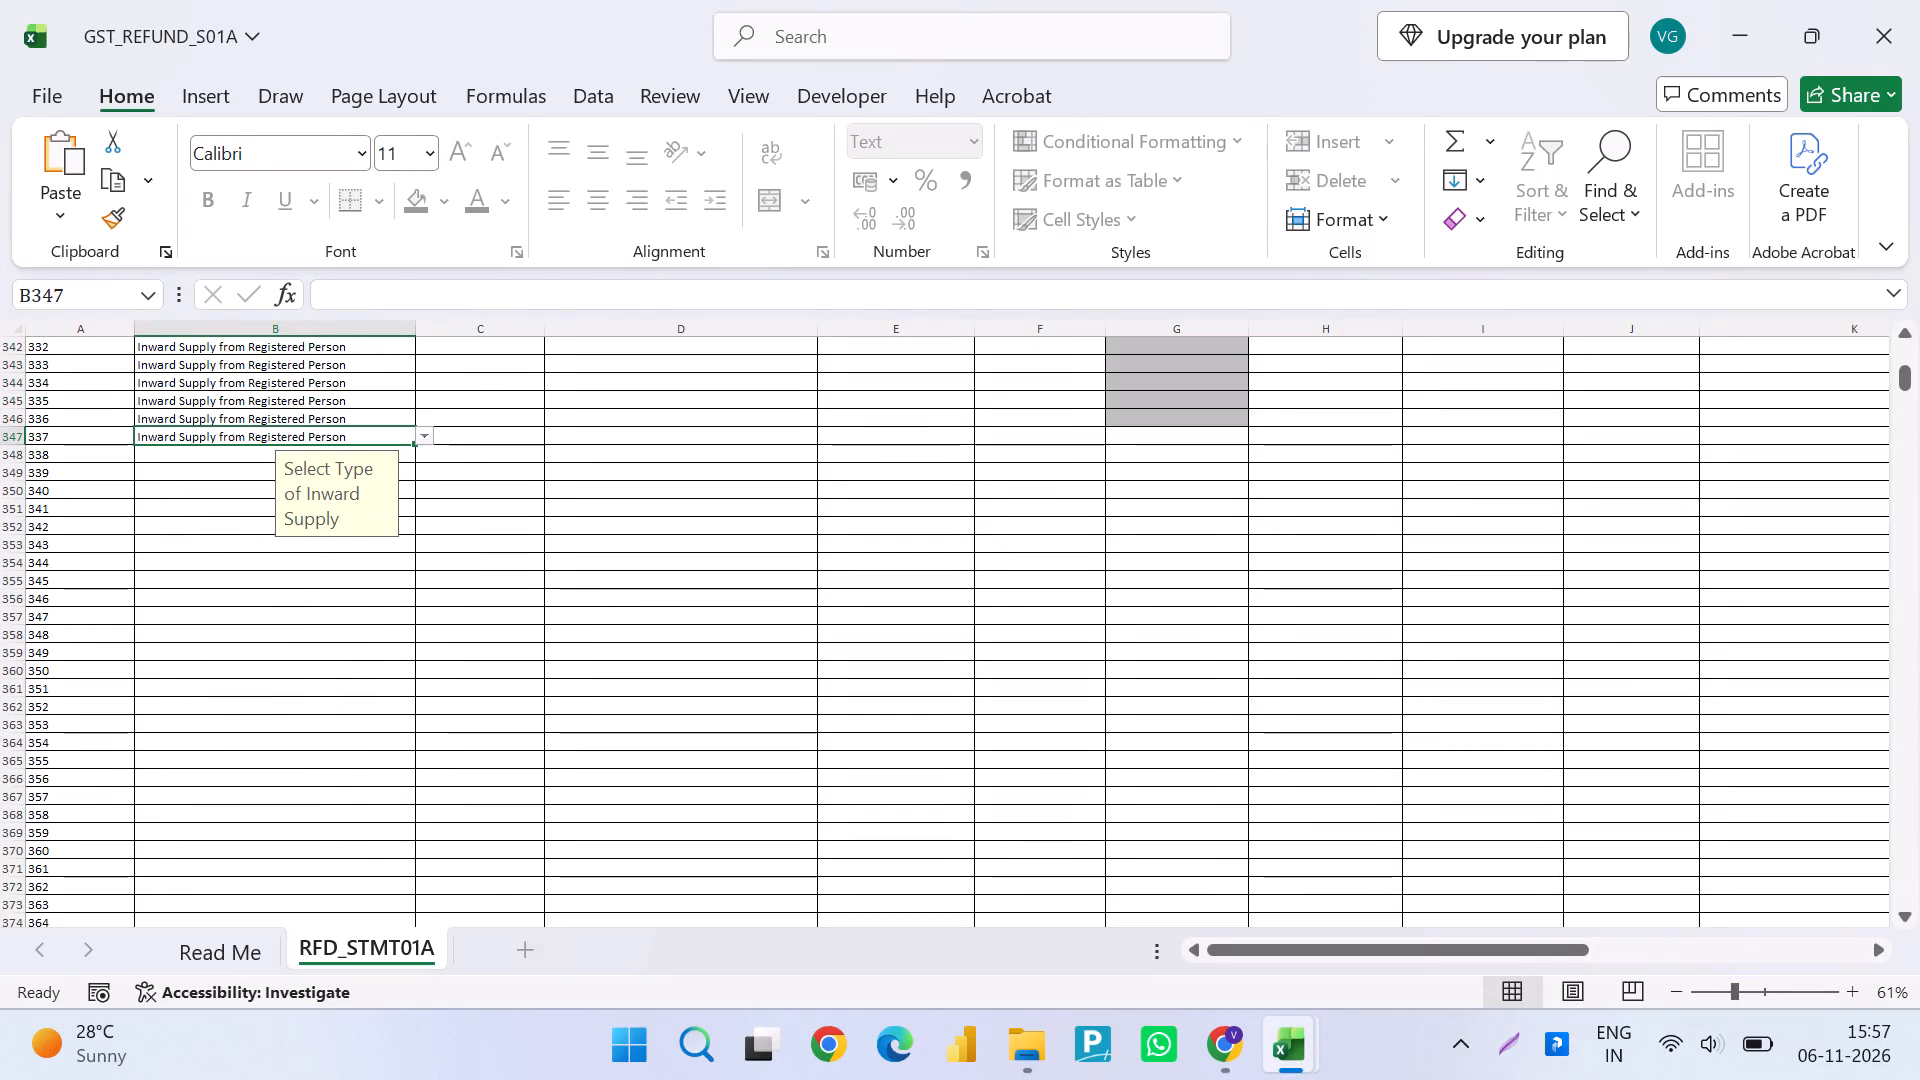
pyautogui.press('Return')
pyautogui.hotkey('ctrl', 'v')
pyautogui.press('Return')
pyautogui.hotkey('ctrl', 'v')
pyautogui.press('Return')
pyautogui.hotkey('ctrl', 'v')
pyautogui.press('Return')
pyautogui.hotkey('ctrl', 'v')
pyautogui.press('Return')
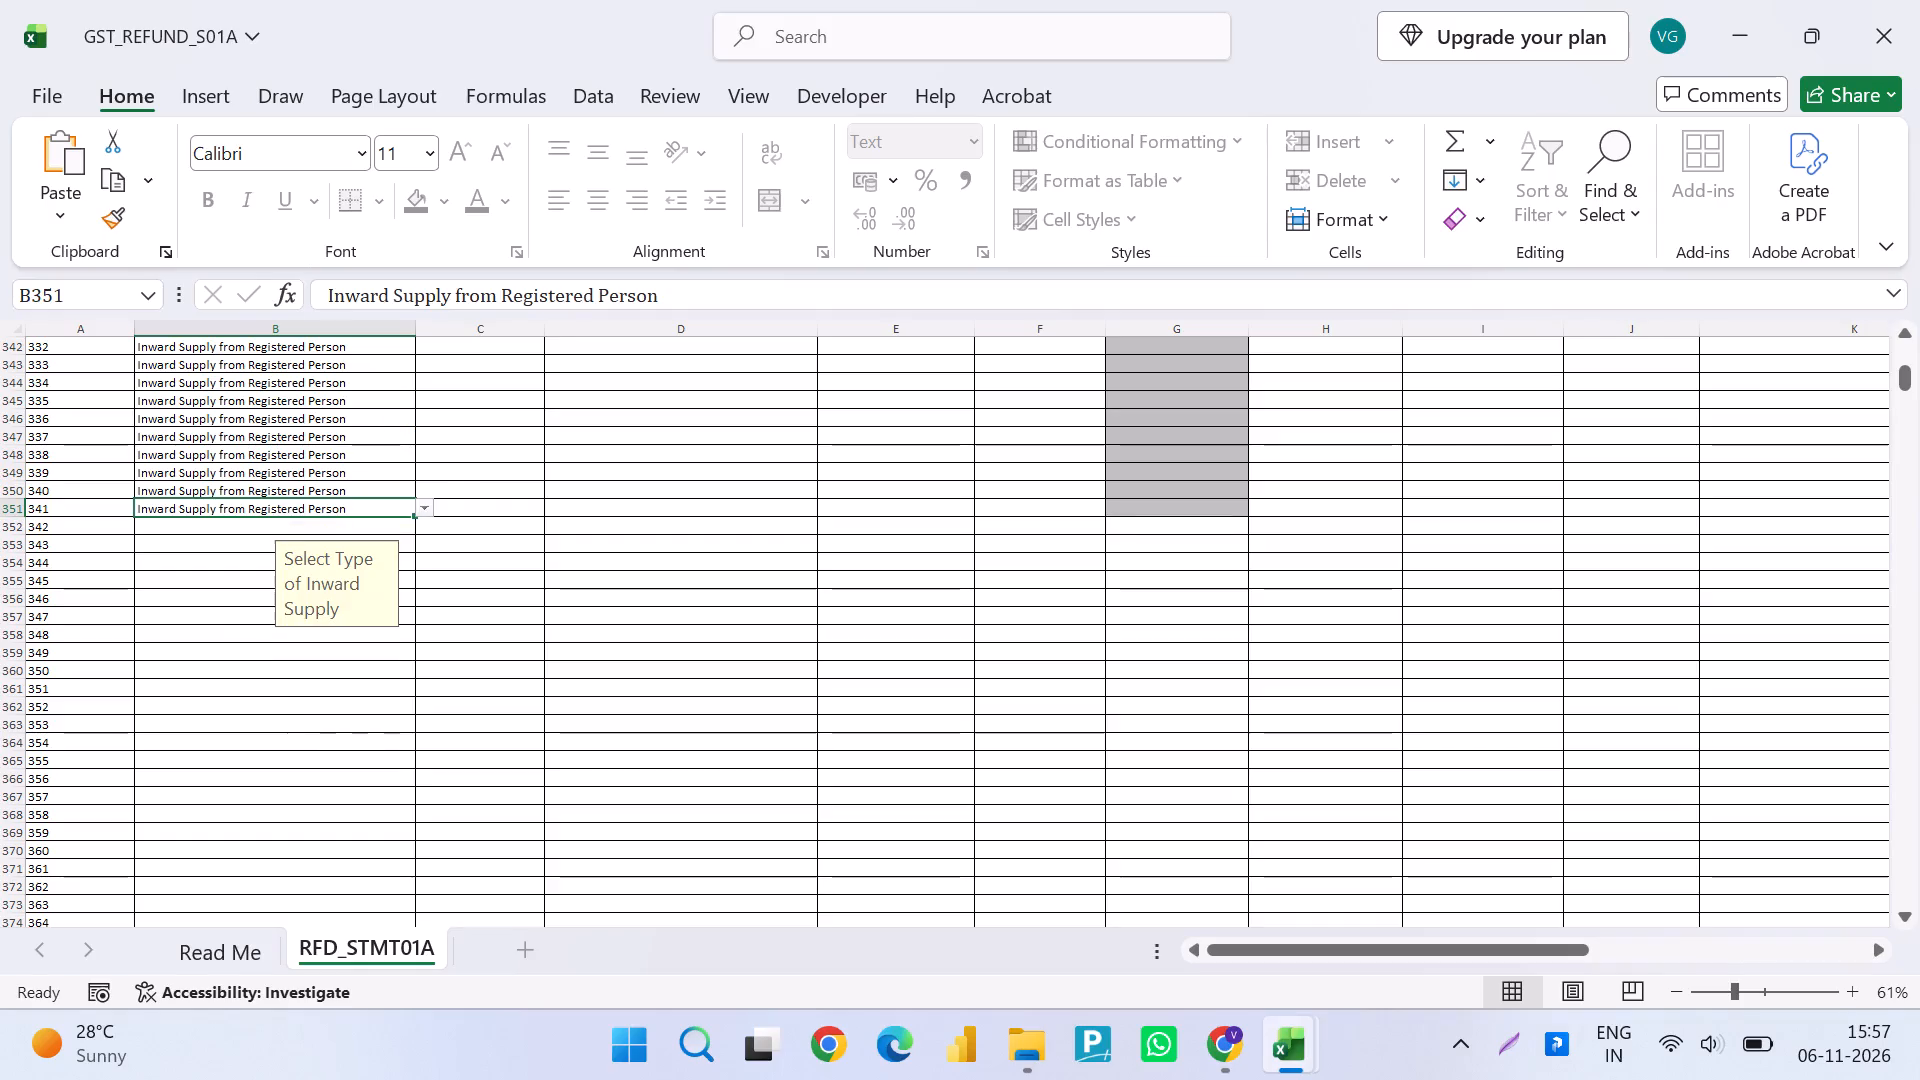
# Enter "Inward Supply from Registered Person" in cells B352 to B354, for serial numbers 342 to 344.
pyautogui.hotkey('ctrl', 'v')
pyautogui.press('Return')
pyautogui.hotkey('ctrl', 'v')
pyautogui.hotkey('ctrl', 'Return')
pyautogui.hotkey('ctrl', 'v')
pyautogui.press('Return')
pyautogui.hotkey('ctrl', 'v')
pyautogui.press('Return')
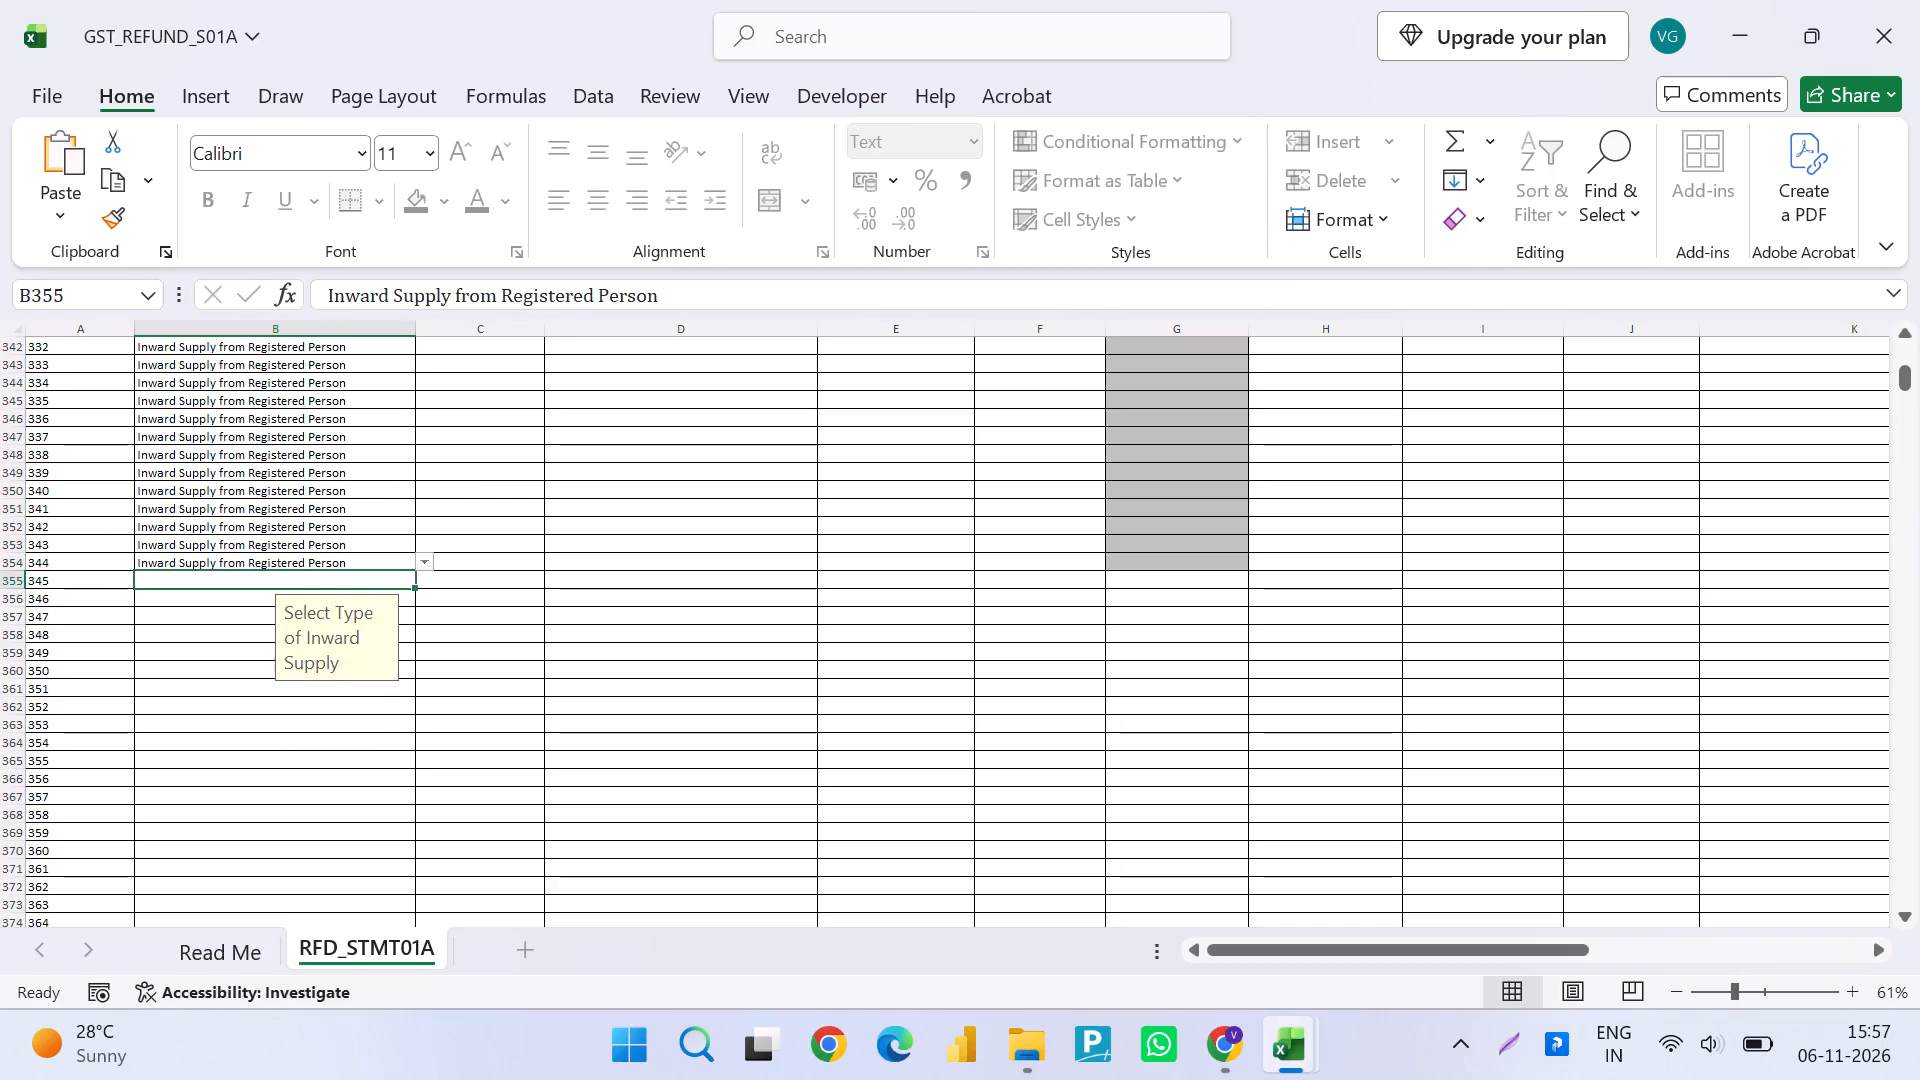
# Enter "Inward Supply from Registered Person" in cells B355 to B359, for serial numbers 345 to 349.
pyautogui.hotkey('ctrl', 'v')
pyautogui.press('Return')
pyautogui.hotkey('ctrl', 'v')
pyautogui.press('Return')
pyautogui.hotkey('ctrl', 'v')
pyautogui.press('Return')
pyautogui.hotkey('ctrl', 'v')
pyautogui.press('Return')
pyautogui.hotkey('ctrl', 'v')
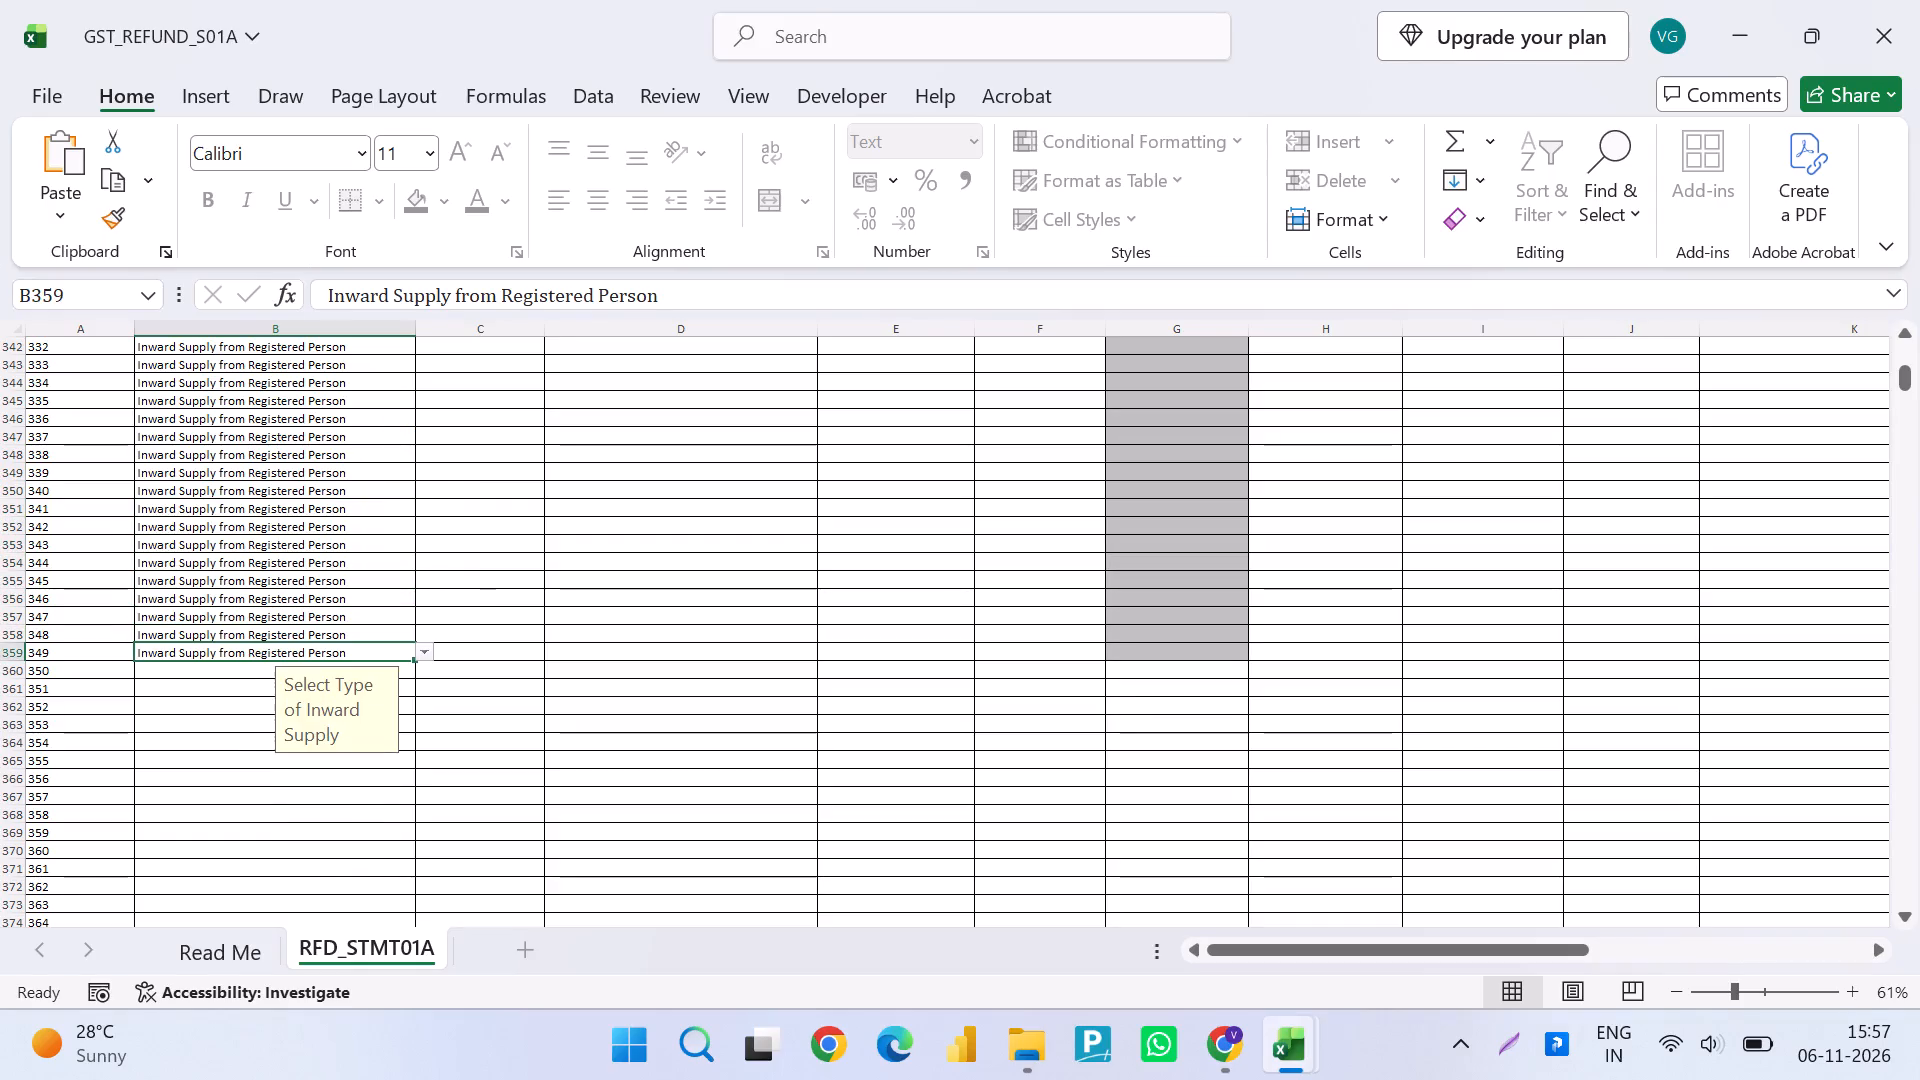
pyautogui.hotkey('ctrl', 'Return')
pyautogui.hotkey('ctrl', 'v')
pyautogui.press('Return')
# Enter "Inward Supply from Registered Person" in cells B360 to B363, for serial numbers 350 to 353.
pyautogui.scroll(5, 495, 433)
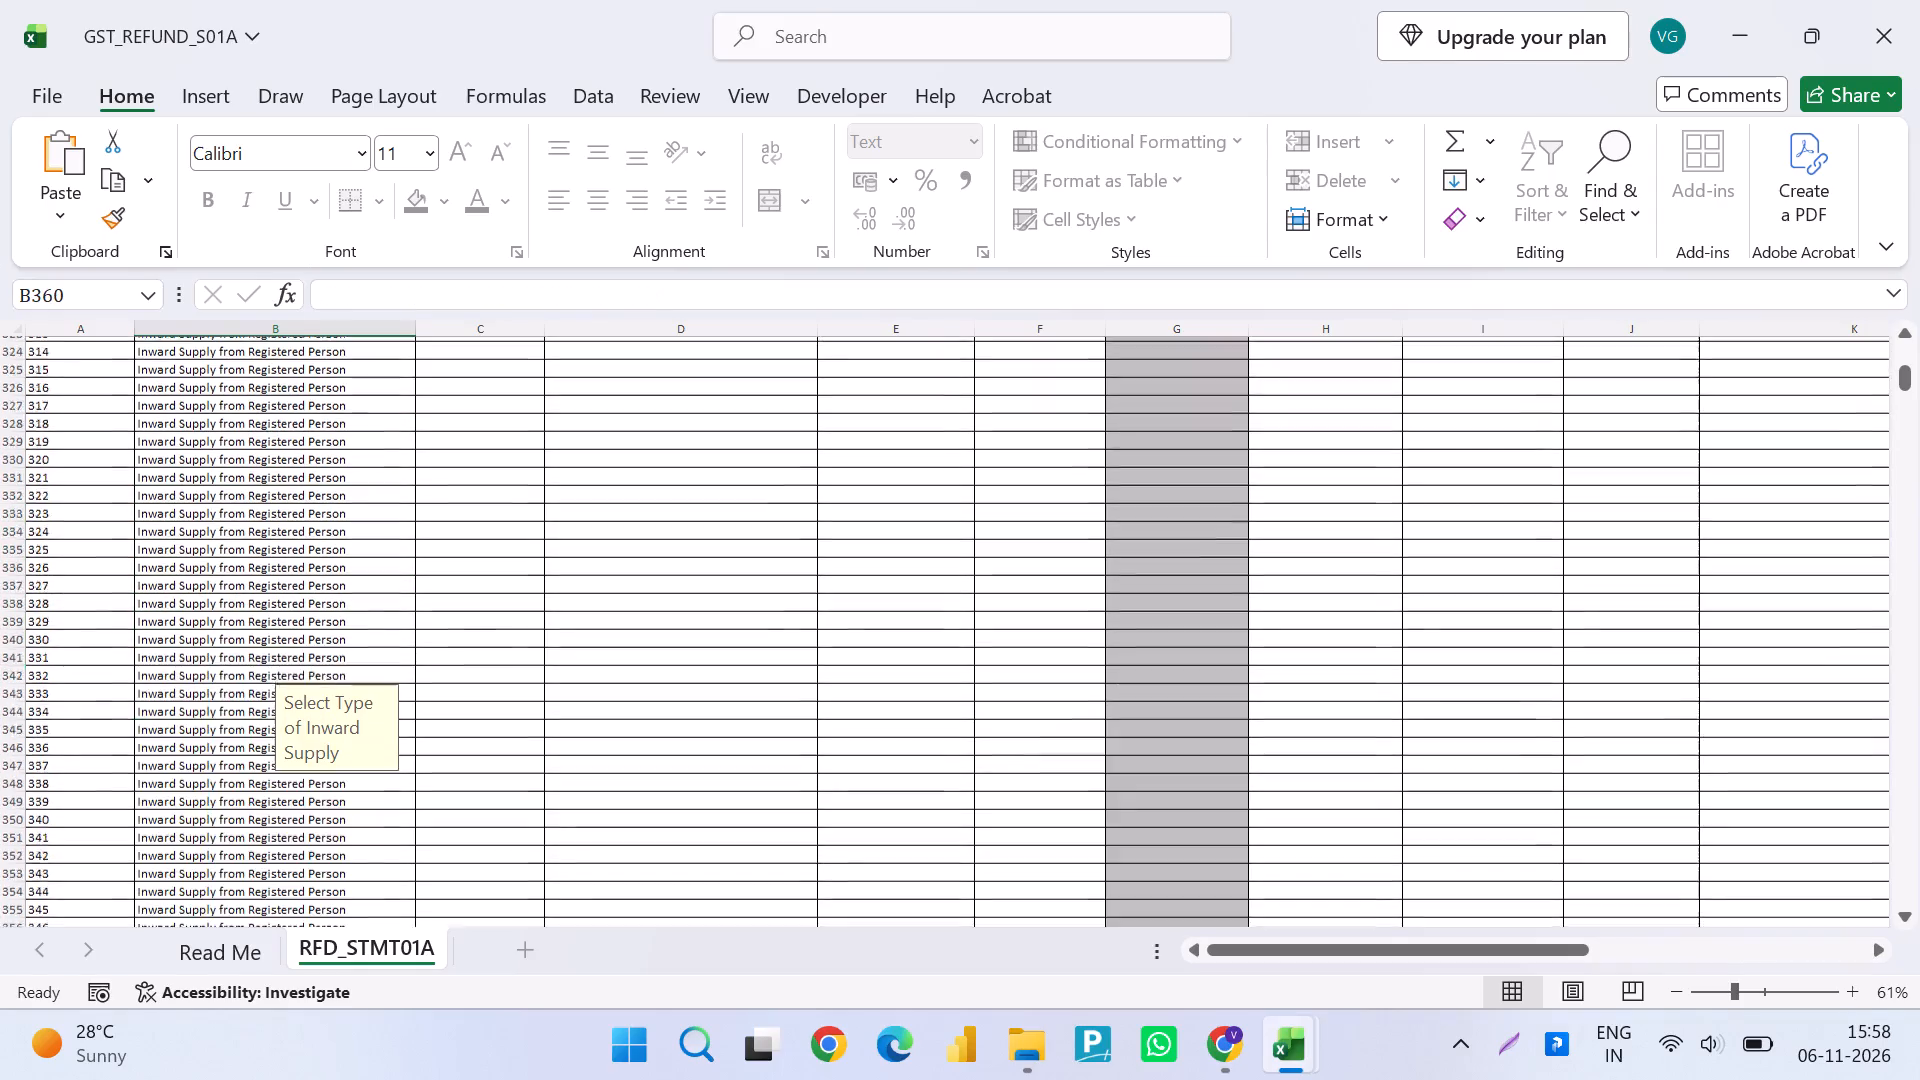
pyautogui.scroll(20, 495, 433)
pyautogui.scroll(9, 495, 433)
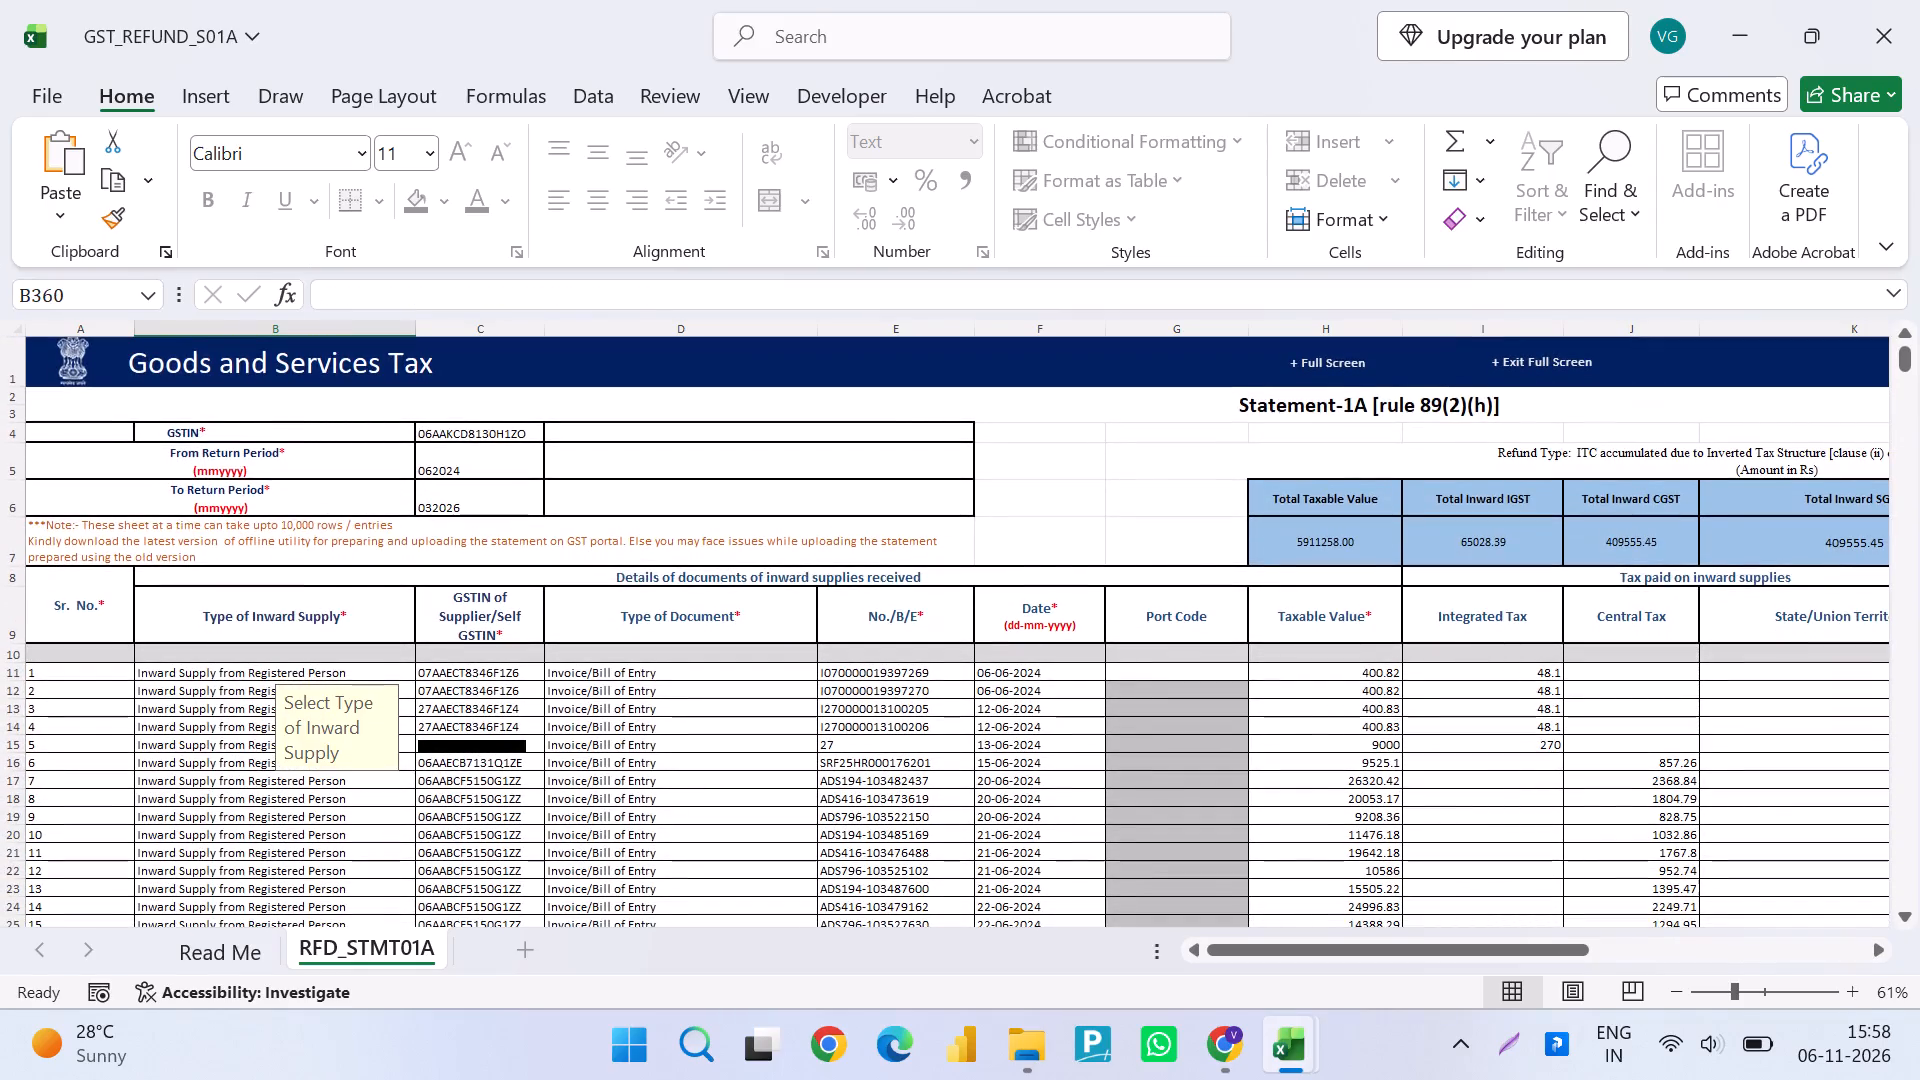
pyautogui.press('Down')
pyautogui.press('Up')
pyautogui.hotkey('ctrl', 'v')
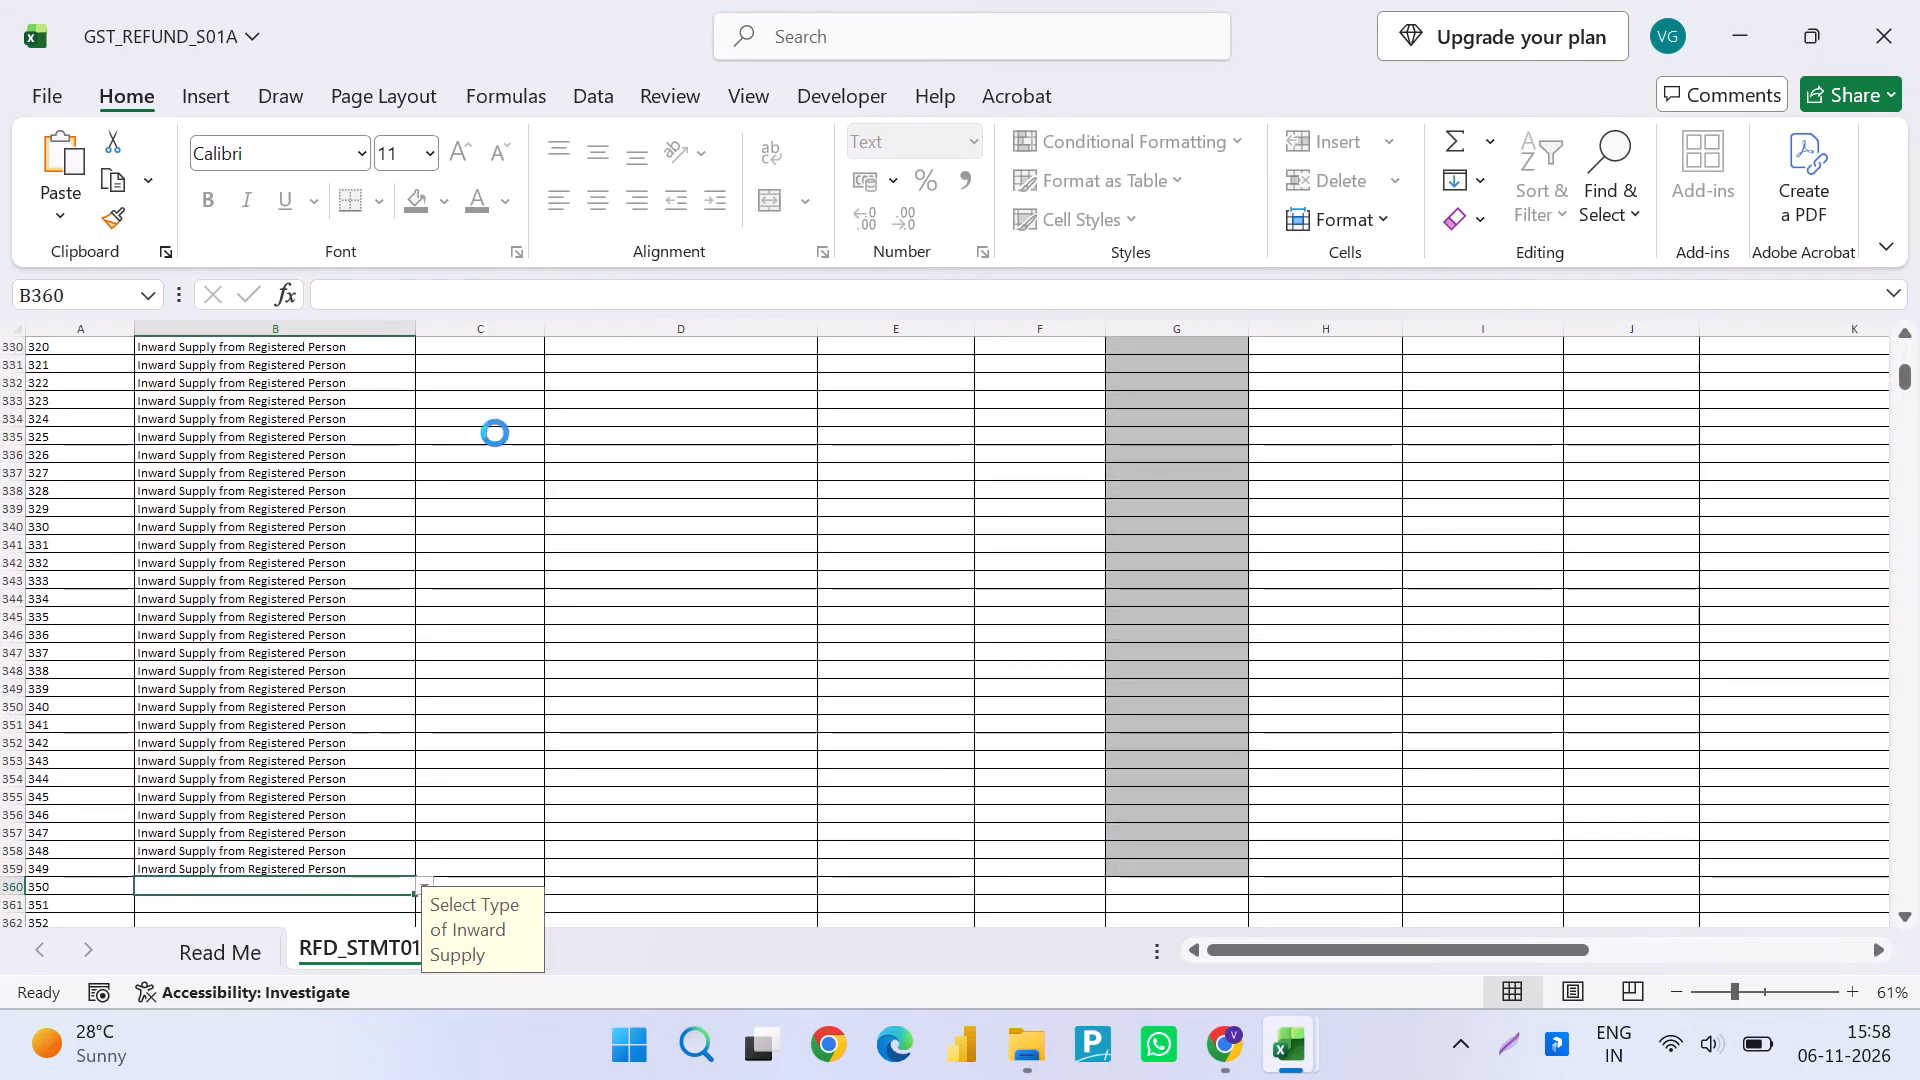
pyautogui.press('Return')
pyautogui.hotkey('ctrl', 'v')
pyautogui.press('Return')
pyautogui.hotkey('ctrl', 'v')
pyautogui.press('Return')
pyautogui.hotkey('ctrl', 'v')
pyautogui.press('Return')
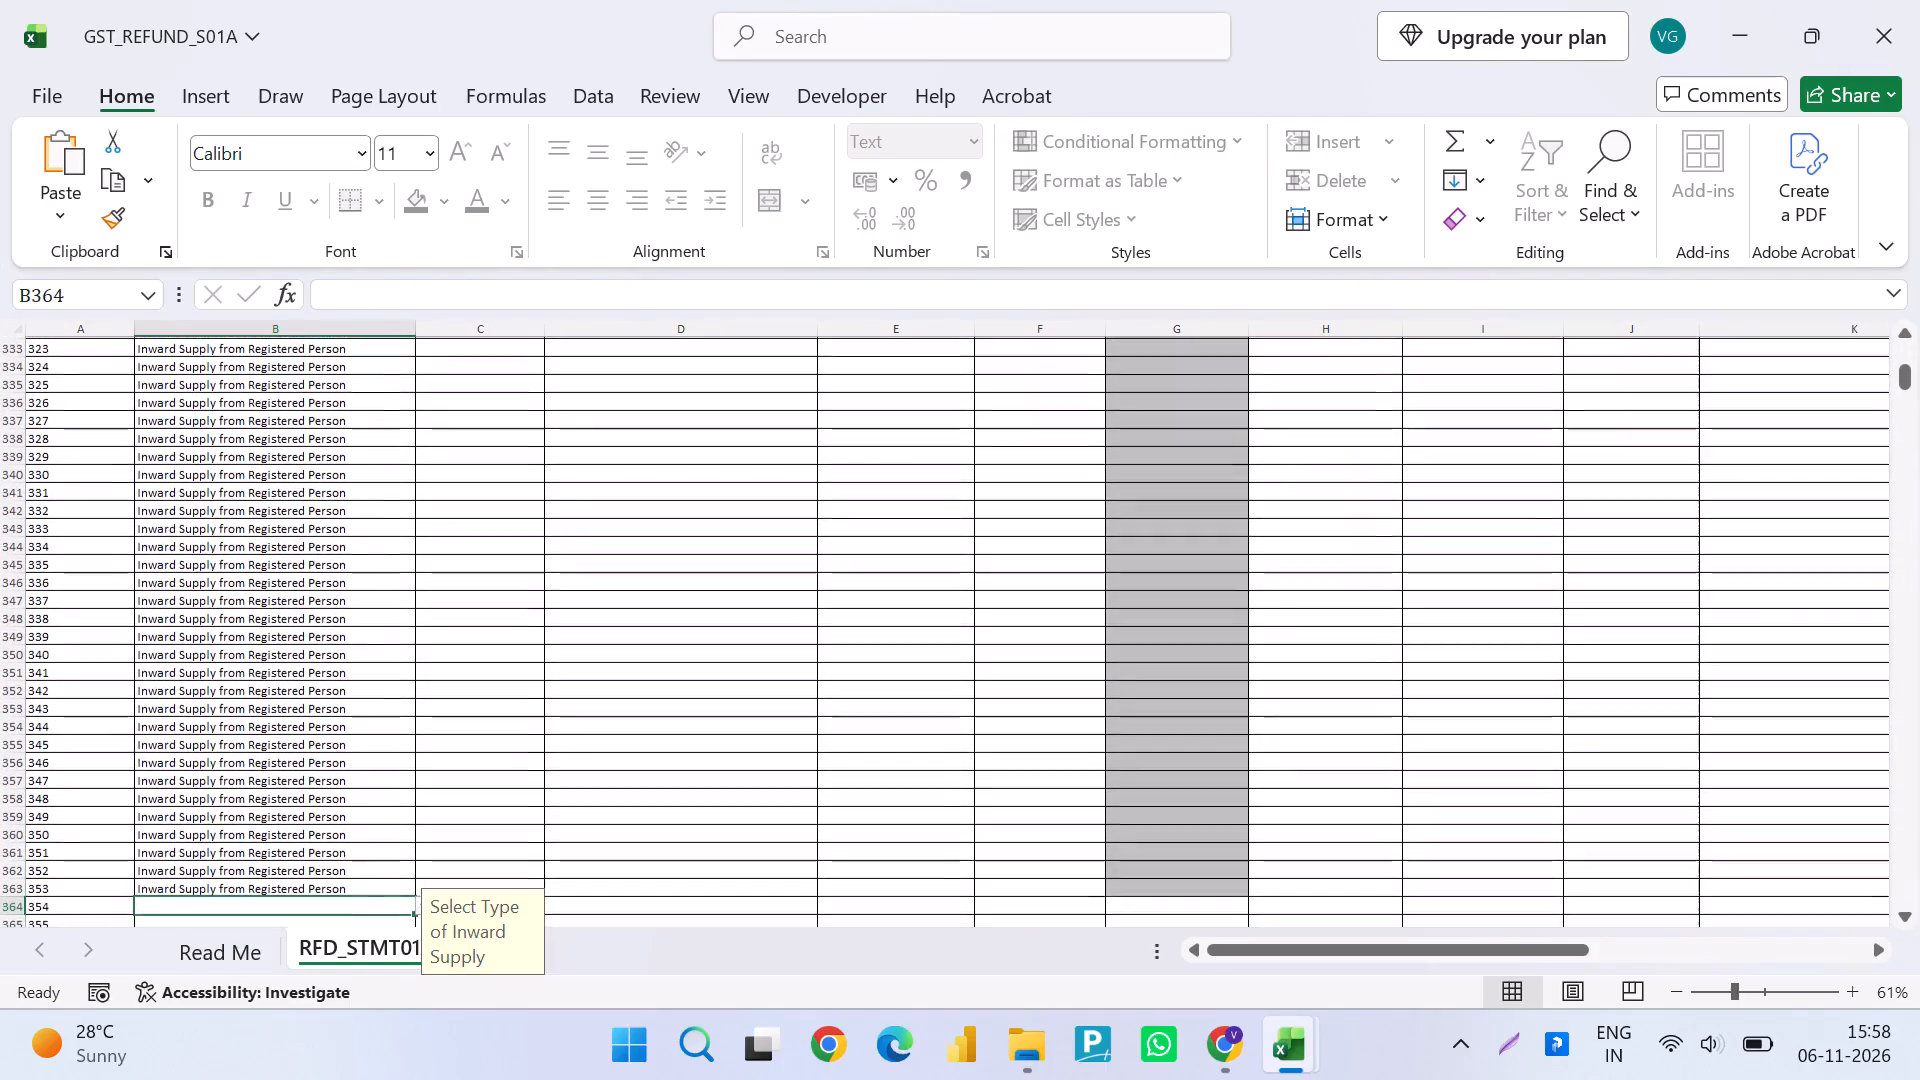
# Enter "Inward Supply from Registered Person" in cells B364 to B369, for serial numbers 354 to 359.
pyautogui.hotkey('ctrl', 'v')
pyautogui.press('Return')
pyautogui.hotkey('ctrl', 'v')
pyautogui.press('Return')
pyautogui.hotkey('ctrl', 'v')
pyautogui.press('Return')
pyautogui.hotkey('ctrl', 'v')
pyautogui.press('Return')
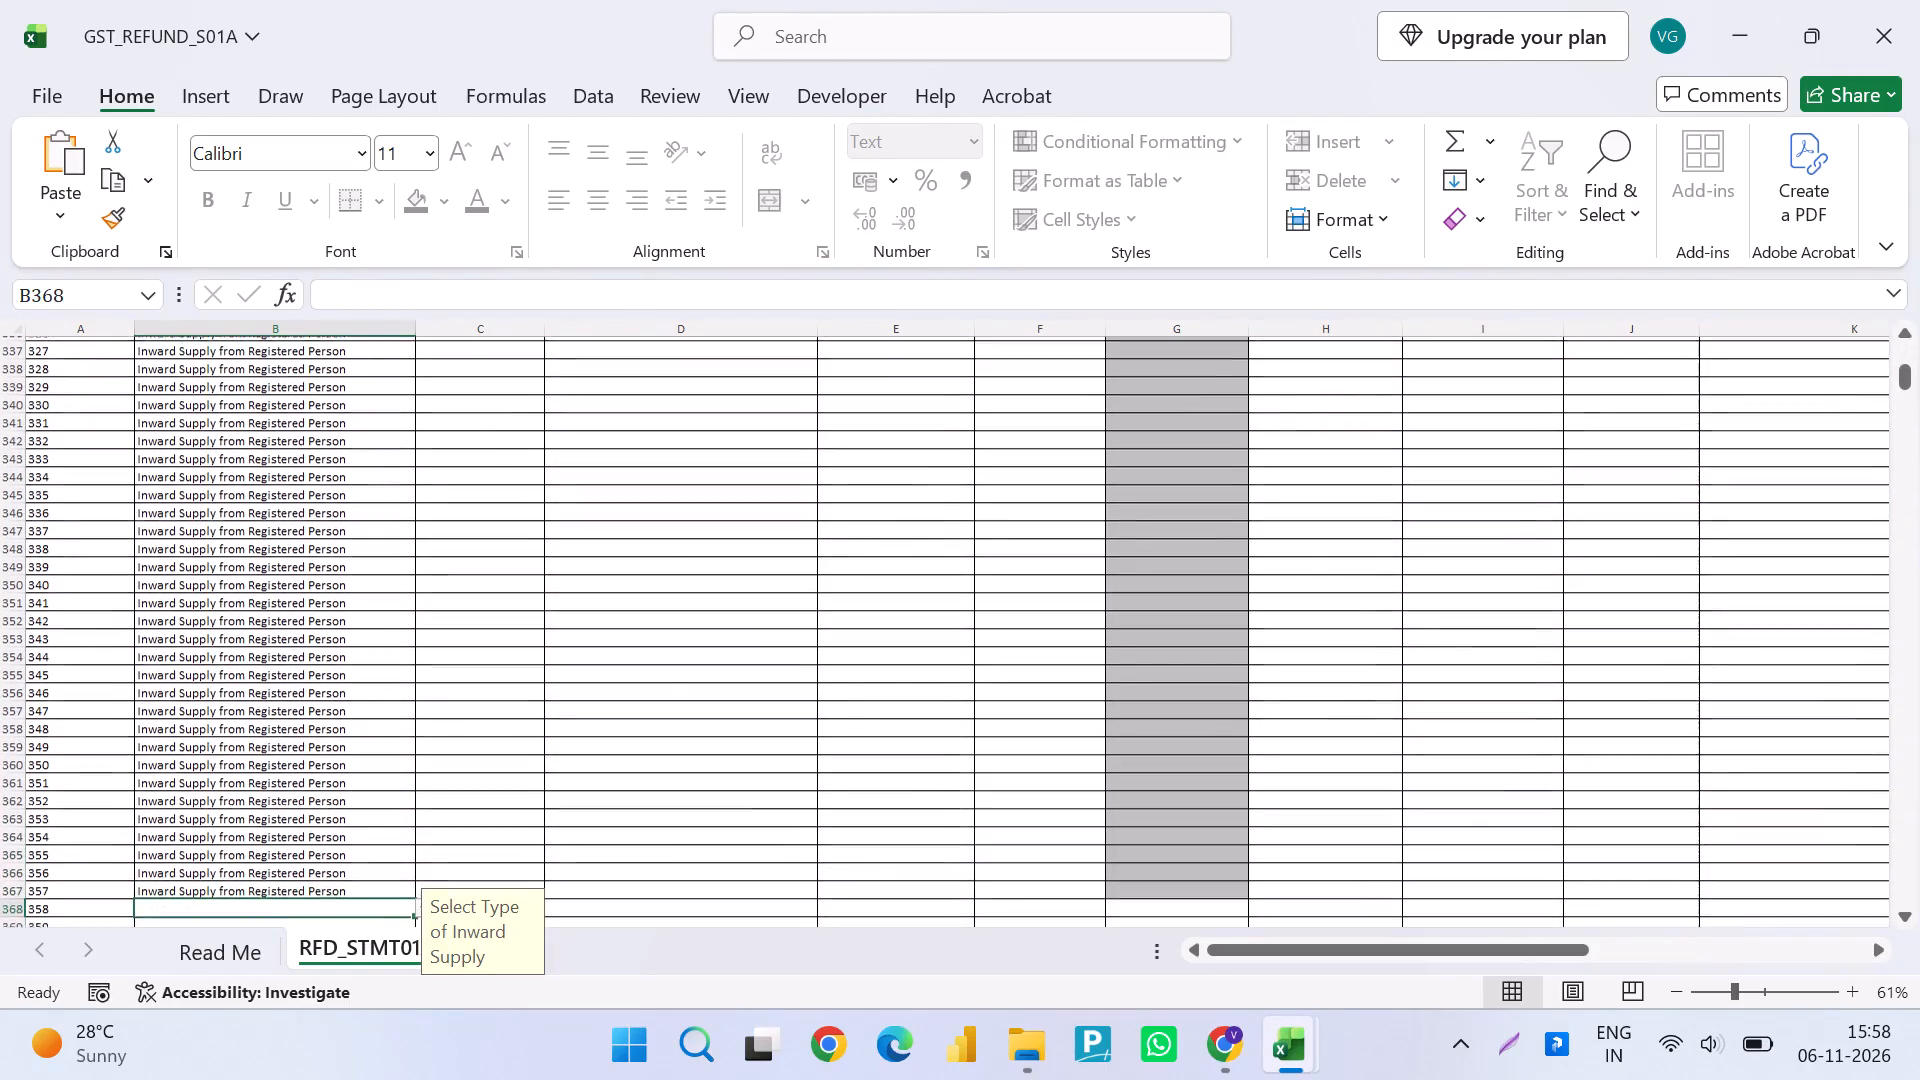
pyautogui.hotkey('ctrl', 'v')
pyautogui.press('Return')
pyautogui.hotkey('ctrl', 'v')
pyautogui.press('Return')
# Enter "Inward Supply from Registered Person" in cells B370 to B375, for serial numbers 360 to 365.
pyautogui.hotkey('ctrl', 'v')
pyautogui.press('Return')
pyautogui.hotkey('ctrl', 'v')
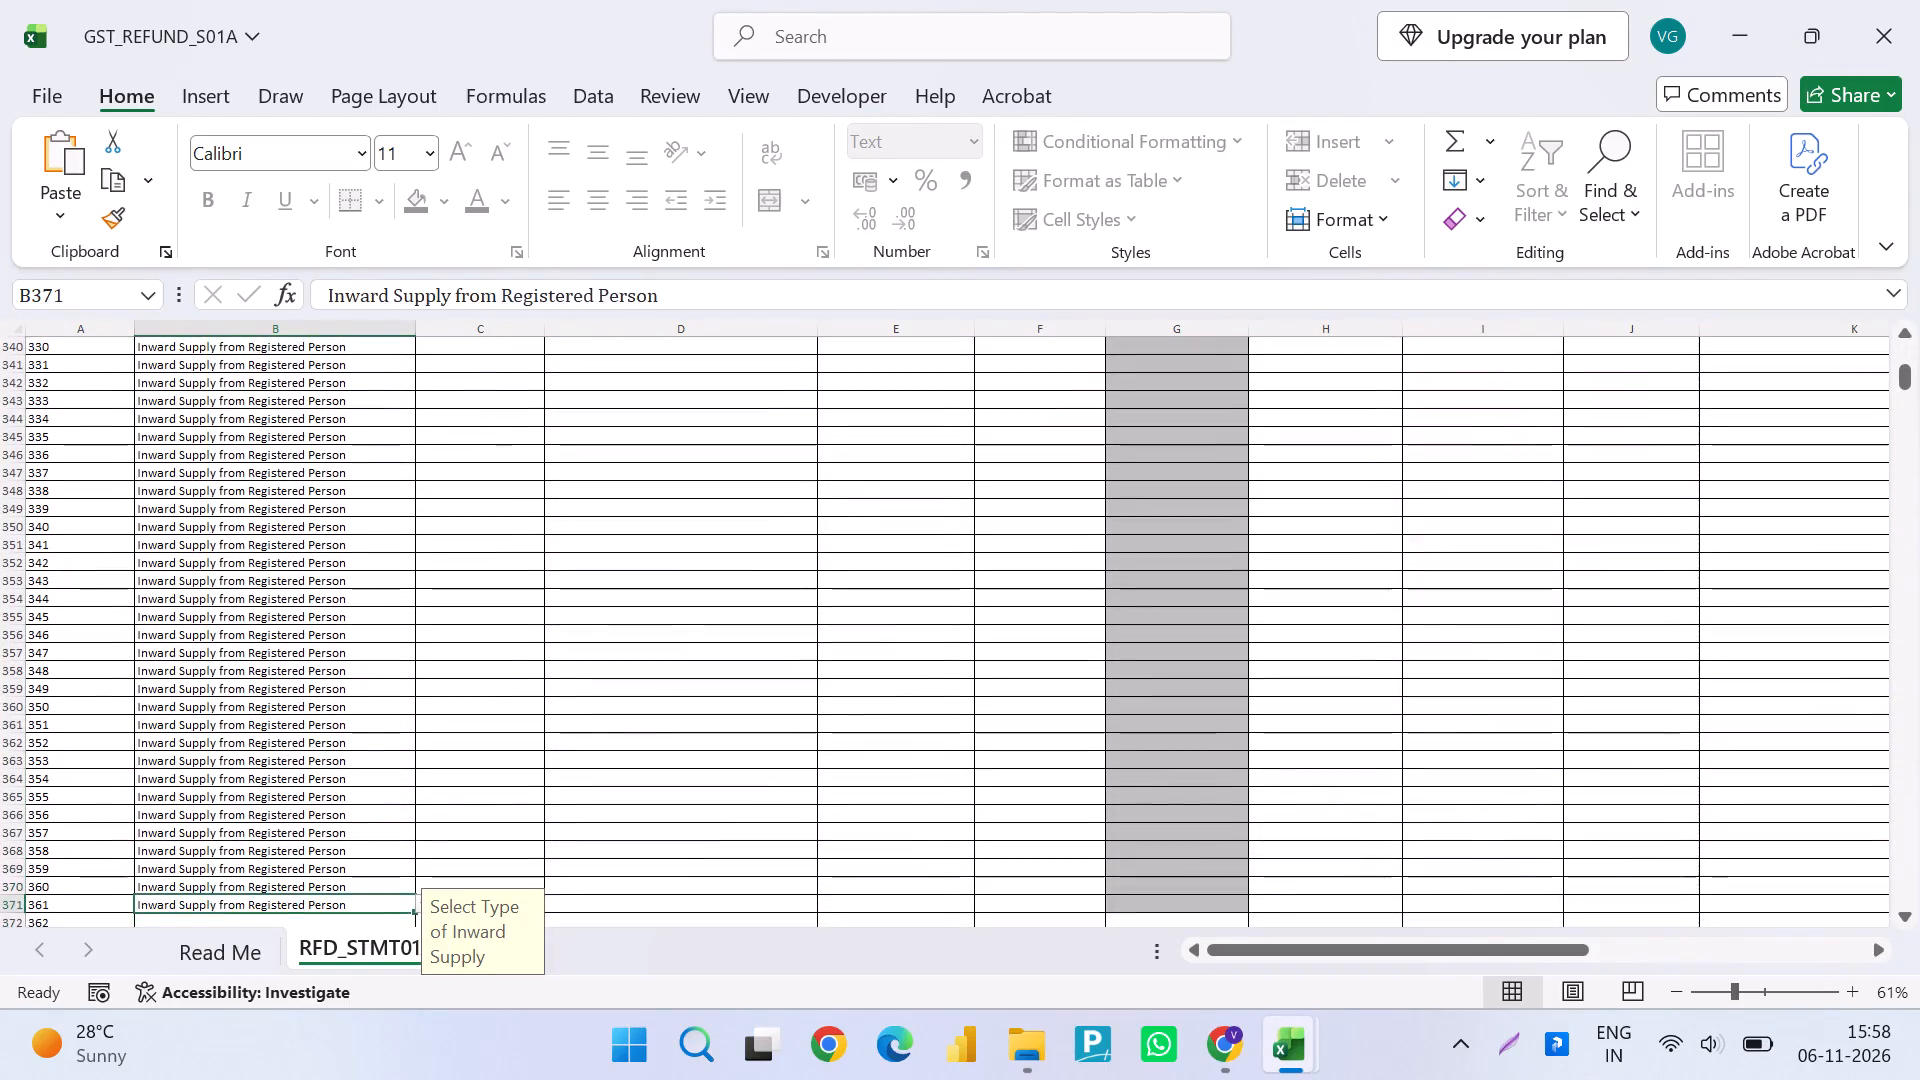
pyautogui.press('Return')
pyautogui.hotkey('ctrl', 'v')
pyautogui.press('Return')
pyautogui.hotkey('ctrl', 'v')
pyautogui.press('Return')
pyautogui.hotkey('ctrl', 'v')
pyautogui.press('Return')
pyautogui.hotkey('ctrl', 'v')
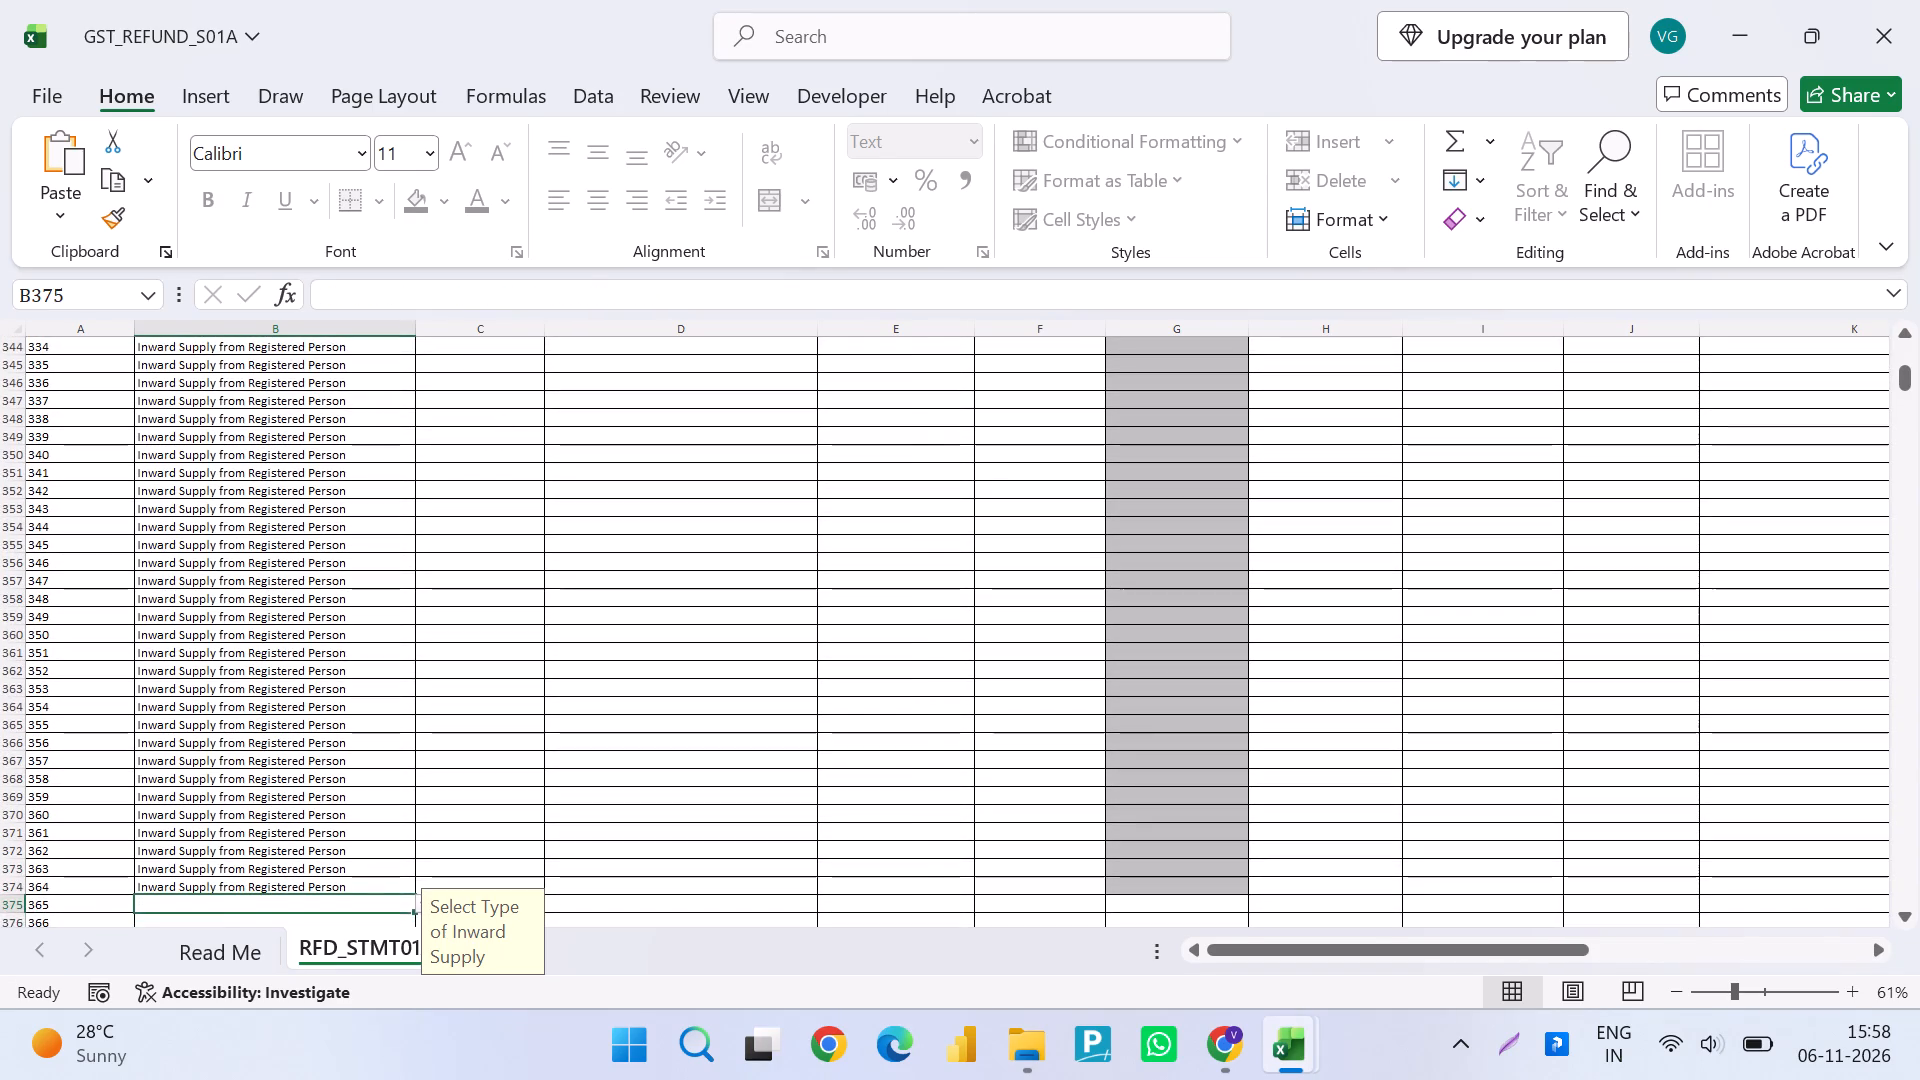
pyautogui.press('Return')
# Enter "Inward Supply from Registered Person" in cells B376 to B382, for serial numbers 366 to 372.
pyautogui.hotkey('ctrl', 'v')
pyautogui.press('Return')
pyautogui.hotkey('ctrl', 'v')
pyautogui.press('Return')
pyautogui.hotkey('ctrl', 'v')
pyautogui.press('Return')
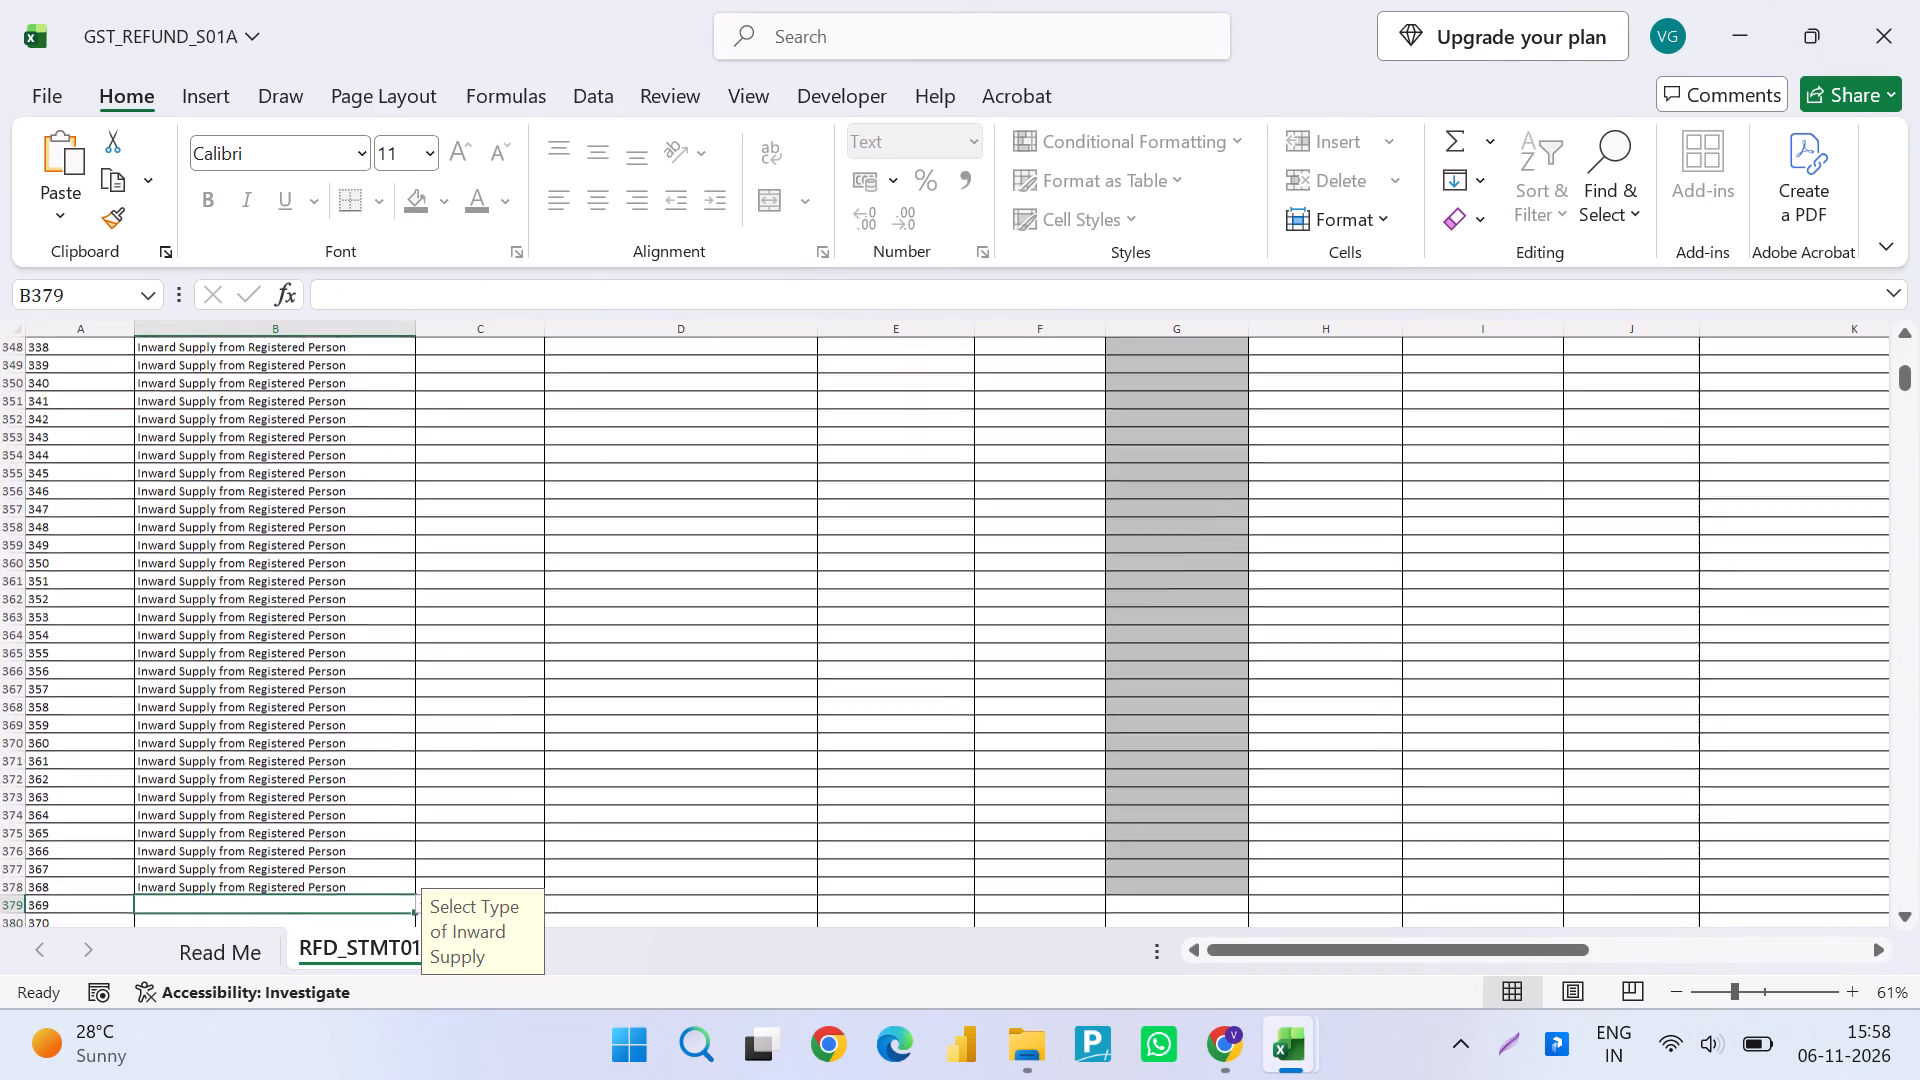
pyautogui.hotkey('ctrl', 'v')
pyautogui.press('Return')
pyautogui.hotkey('ctrl', 'v')
pyautogui.press('Return')
pyautogui.hotkey('ctrl', 'v')
pyautogui.press('Return')
pyautogui.hotkey('ctrl', 'v')
pyautogui.press('Return')
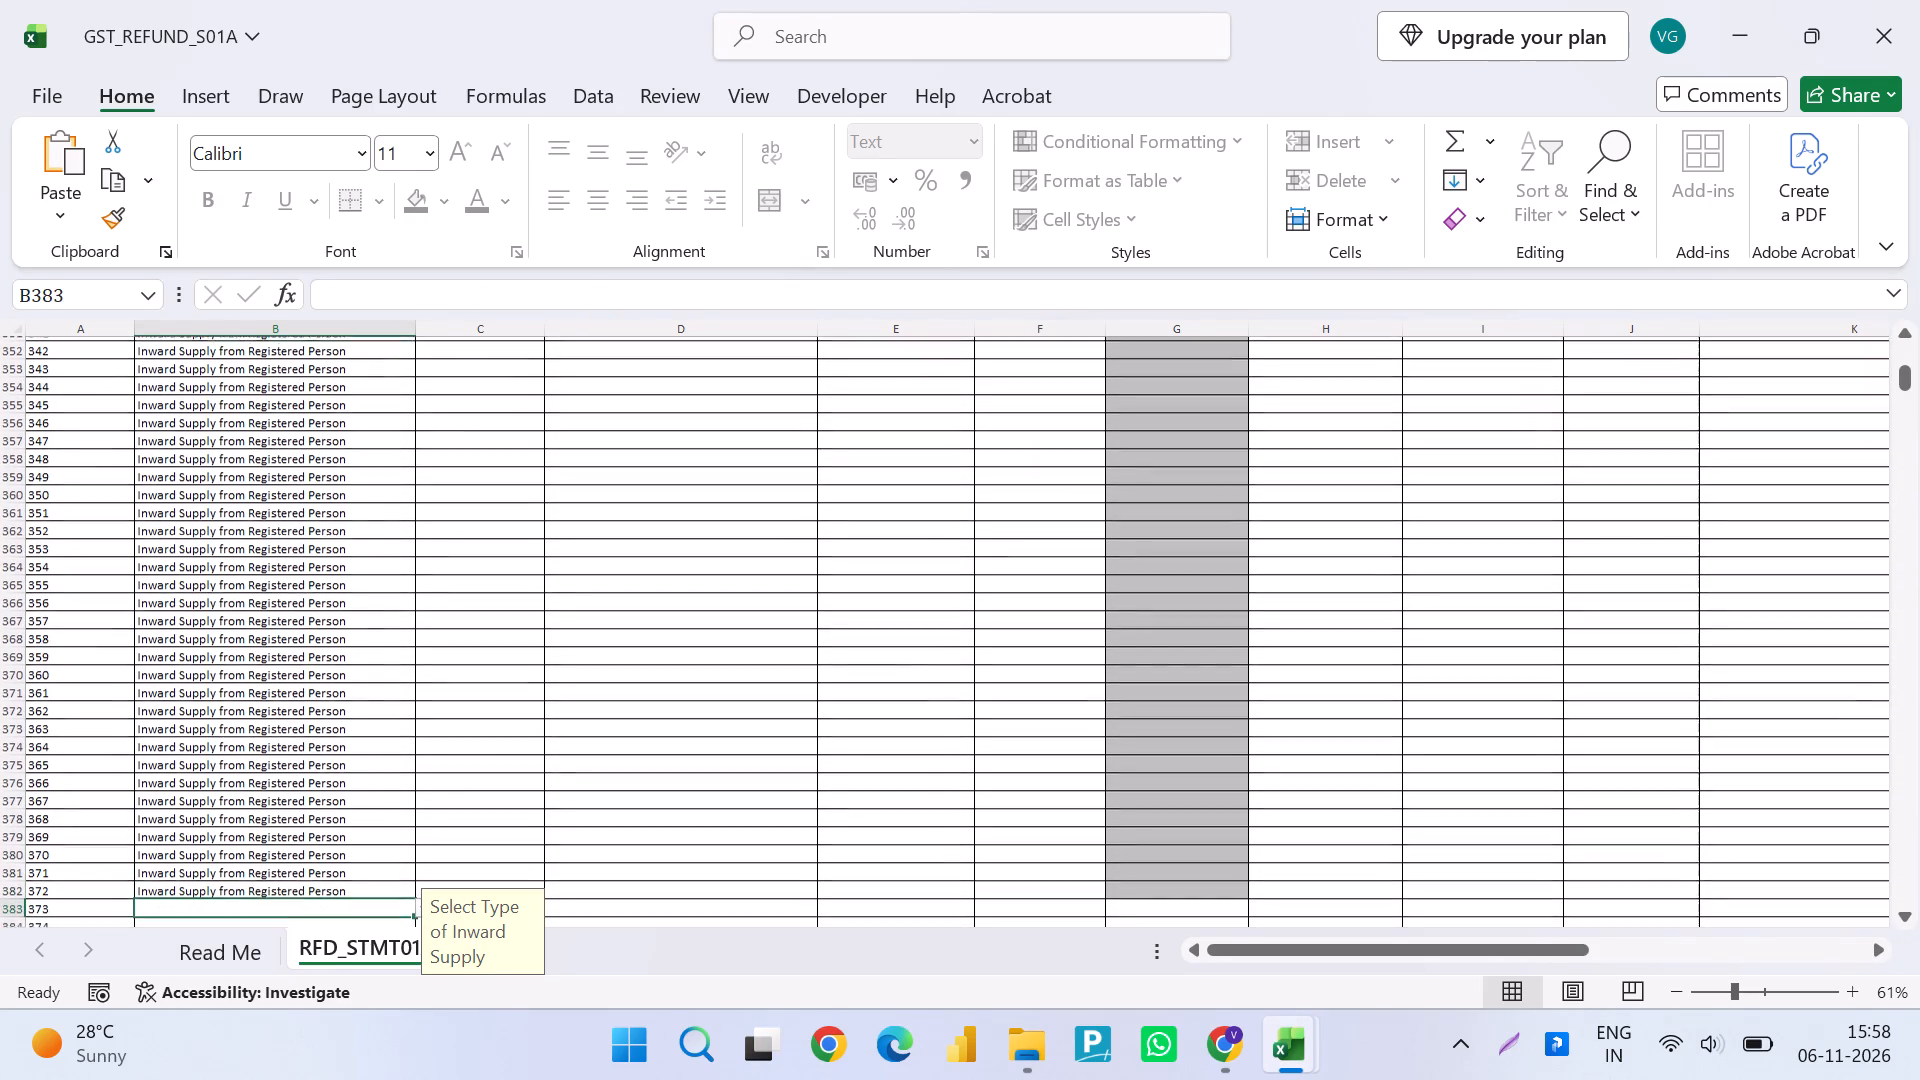
# Enter "Inward Supply from Registered Person" in cells B383 to B388, for serial numbers 373 to 378.
pyautogui.hotkey('ctrl', 'v')
pyautogui.press('Return')
pyautogui.hotkey('ctrl', 'v')
pyautogui.press('Return')
pyautogui.hotkey('ctrl', 'v')
pyautogui.press('Return')
pyautogui.hotkey('ctrl', 'v')
pyautogui.press('Return')
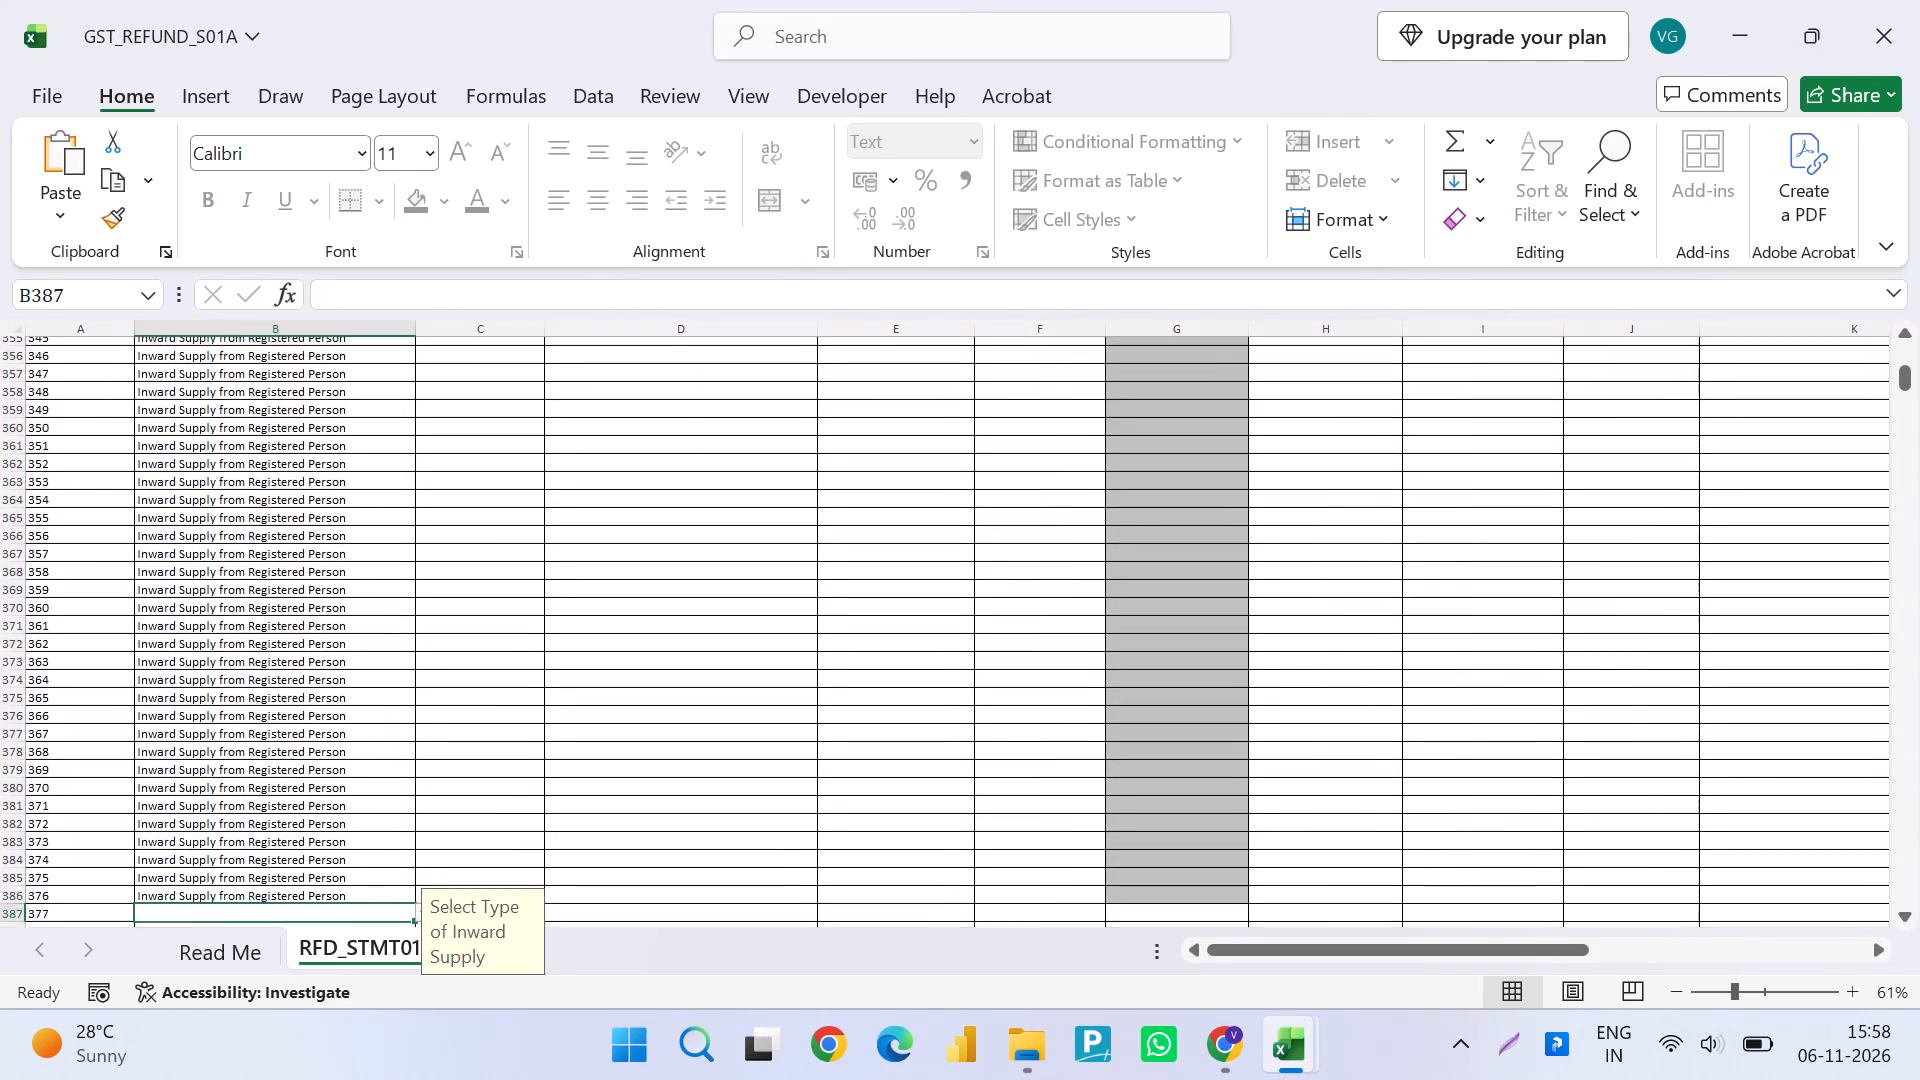
pyautogui.hotkey('ctrl', 'v')
pyautogui.press('Return')
pyautogui.hotkey('ctrl', 'v')
pyautogui.hotkey('ctrl', 'Return')
pyautogui.hotkey('ctrl', 'v')
pyautogui.press('Return')
# Enter "Inward Supply from Registered Person" in cells B389 to B393, for serial numbers 379 to 383.
pyautogui.hotkey('ctrl', 'v')
pyautogui.press('Return')
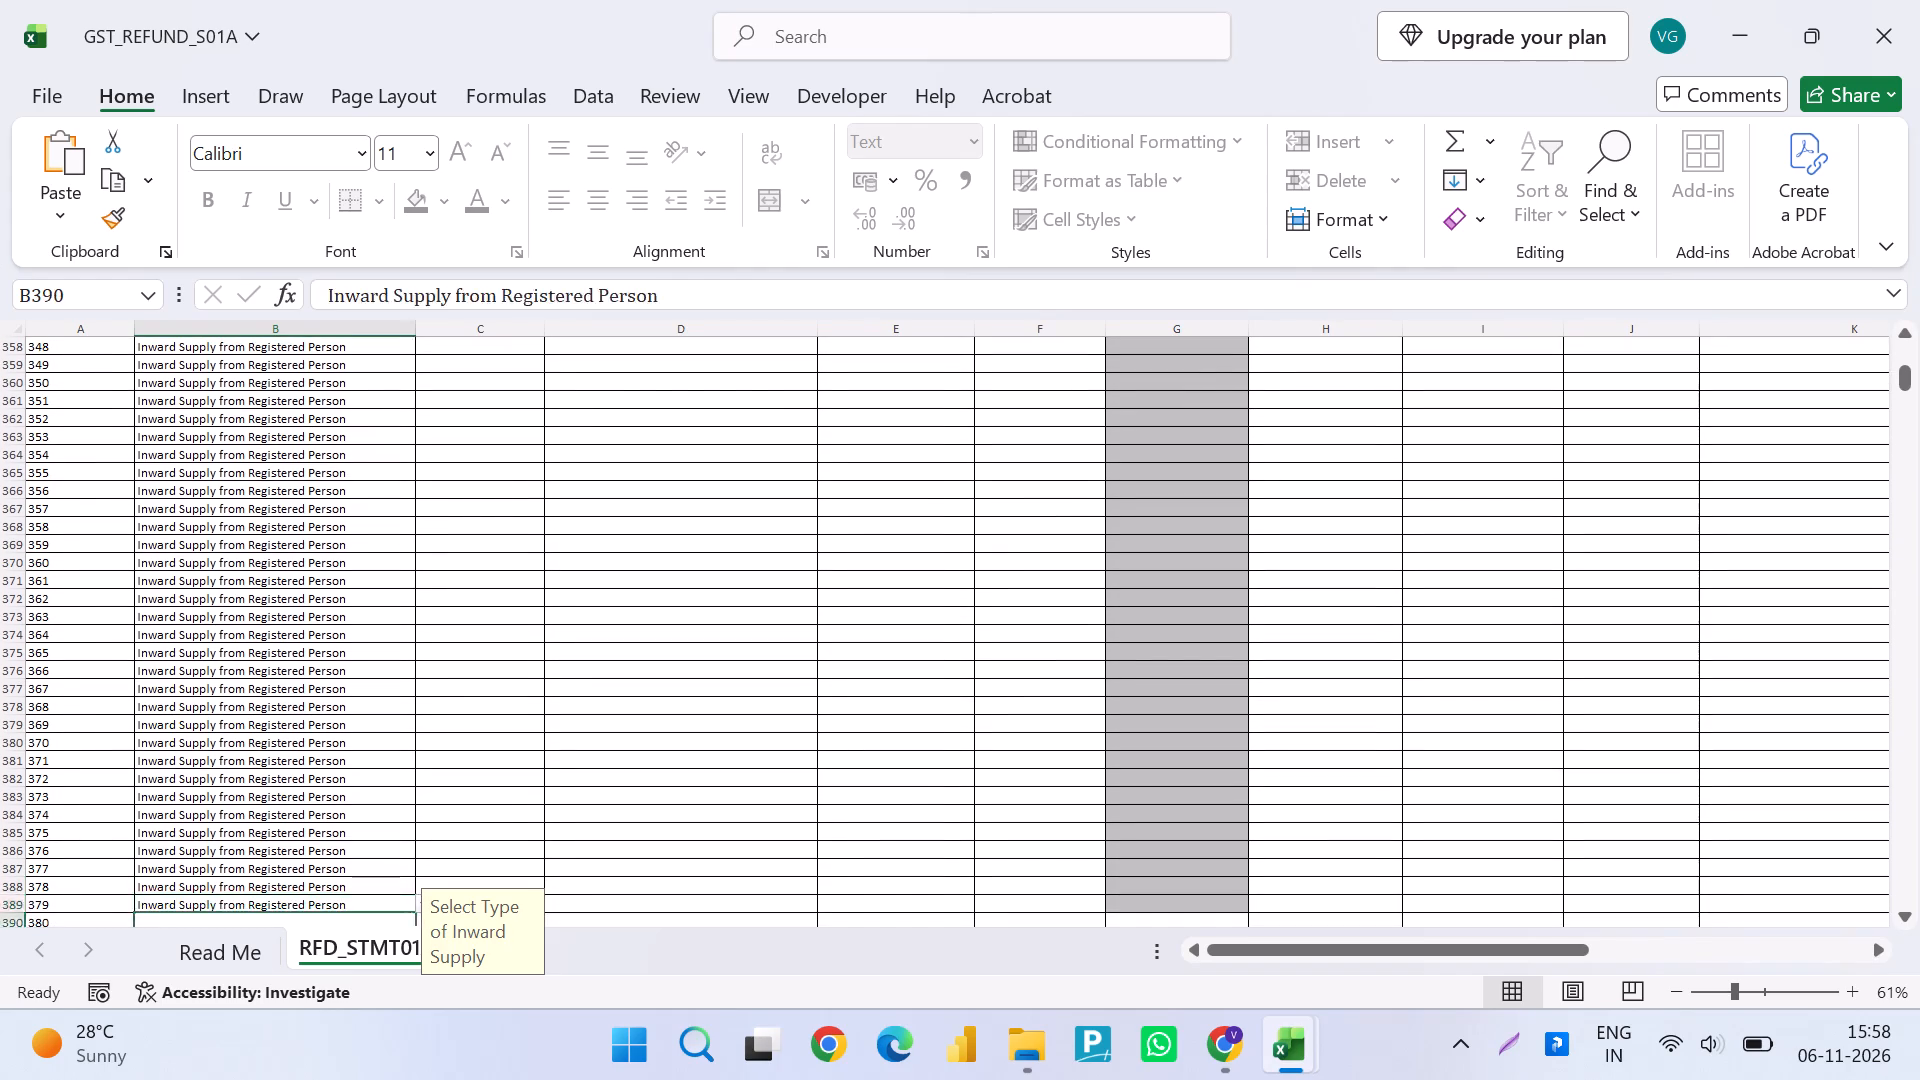
pyautogui.hotkey('ctrl', 'v')
pyautogui.press('Return')
pyautogui.hotkey('ctrl', 'v')
pyautogui.press('Return')
pyautogui.hotkey('ctrl', 'v')
pyautogui.press('Return')
pyautogui.hotkey('ctrl', 'v')
pyautogui.press('Return')
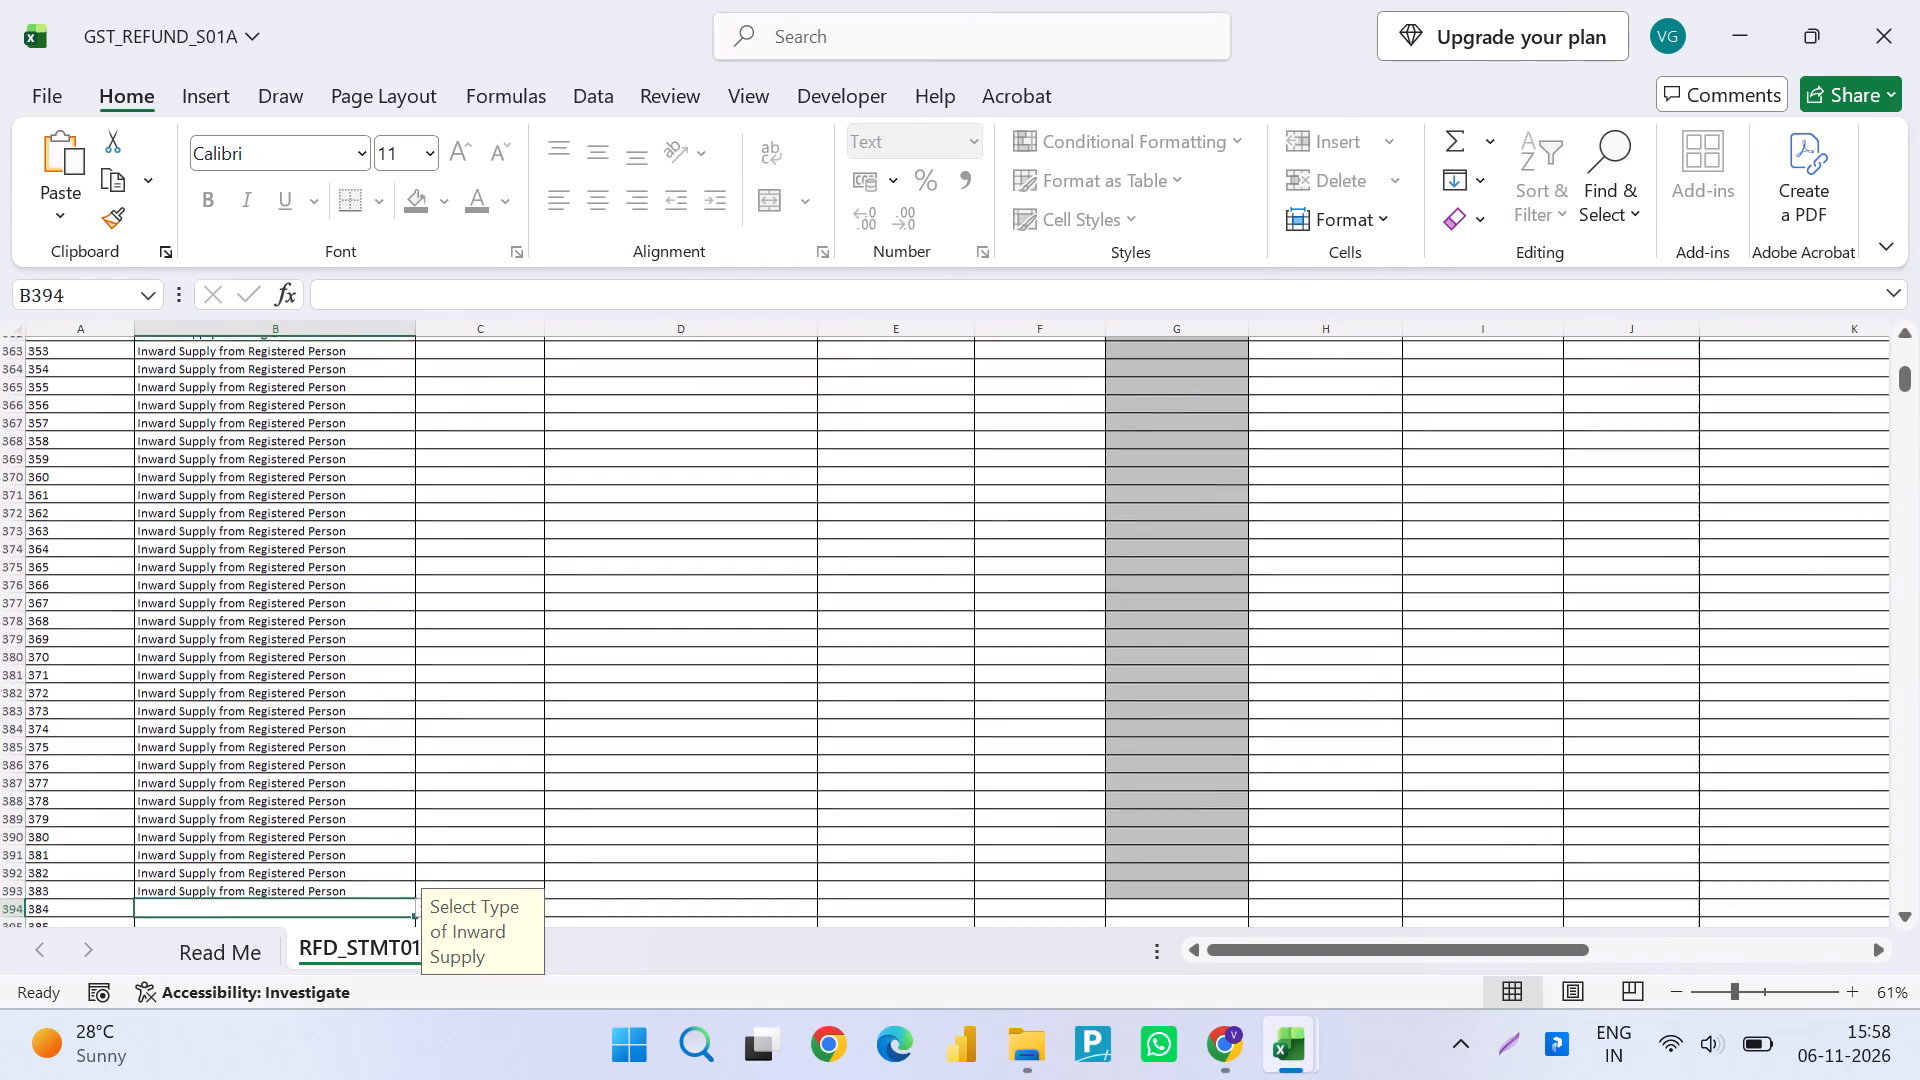
# Enter "Inward Supply from Registered Person" in cells B394 to B396, for serial numbers 384 to 386.
pyautogui.hotkey('ctrl', 'v')
pyautogui.press('Return')
pyautogui.hotkey('ctrl', 'v')
pyautogui.press('Return')
pyautogui.hotkey('ctrl', 'v')
pyautogui.hotkey('ctrl', 'Return')
pyautogui.hotkey('ctrl', 'v')
pyautogui.hotkey('ctrl', 'Return')
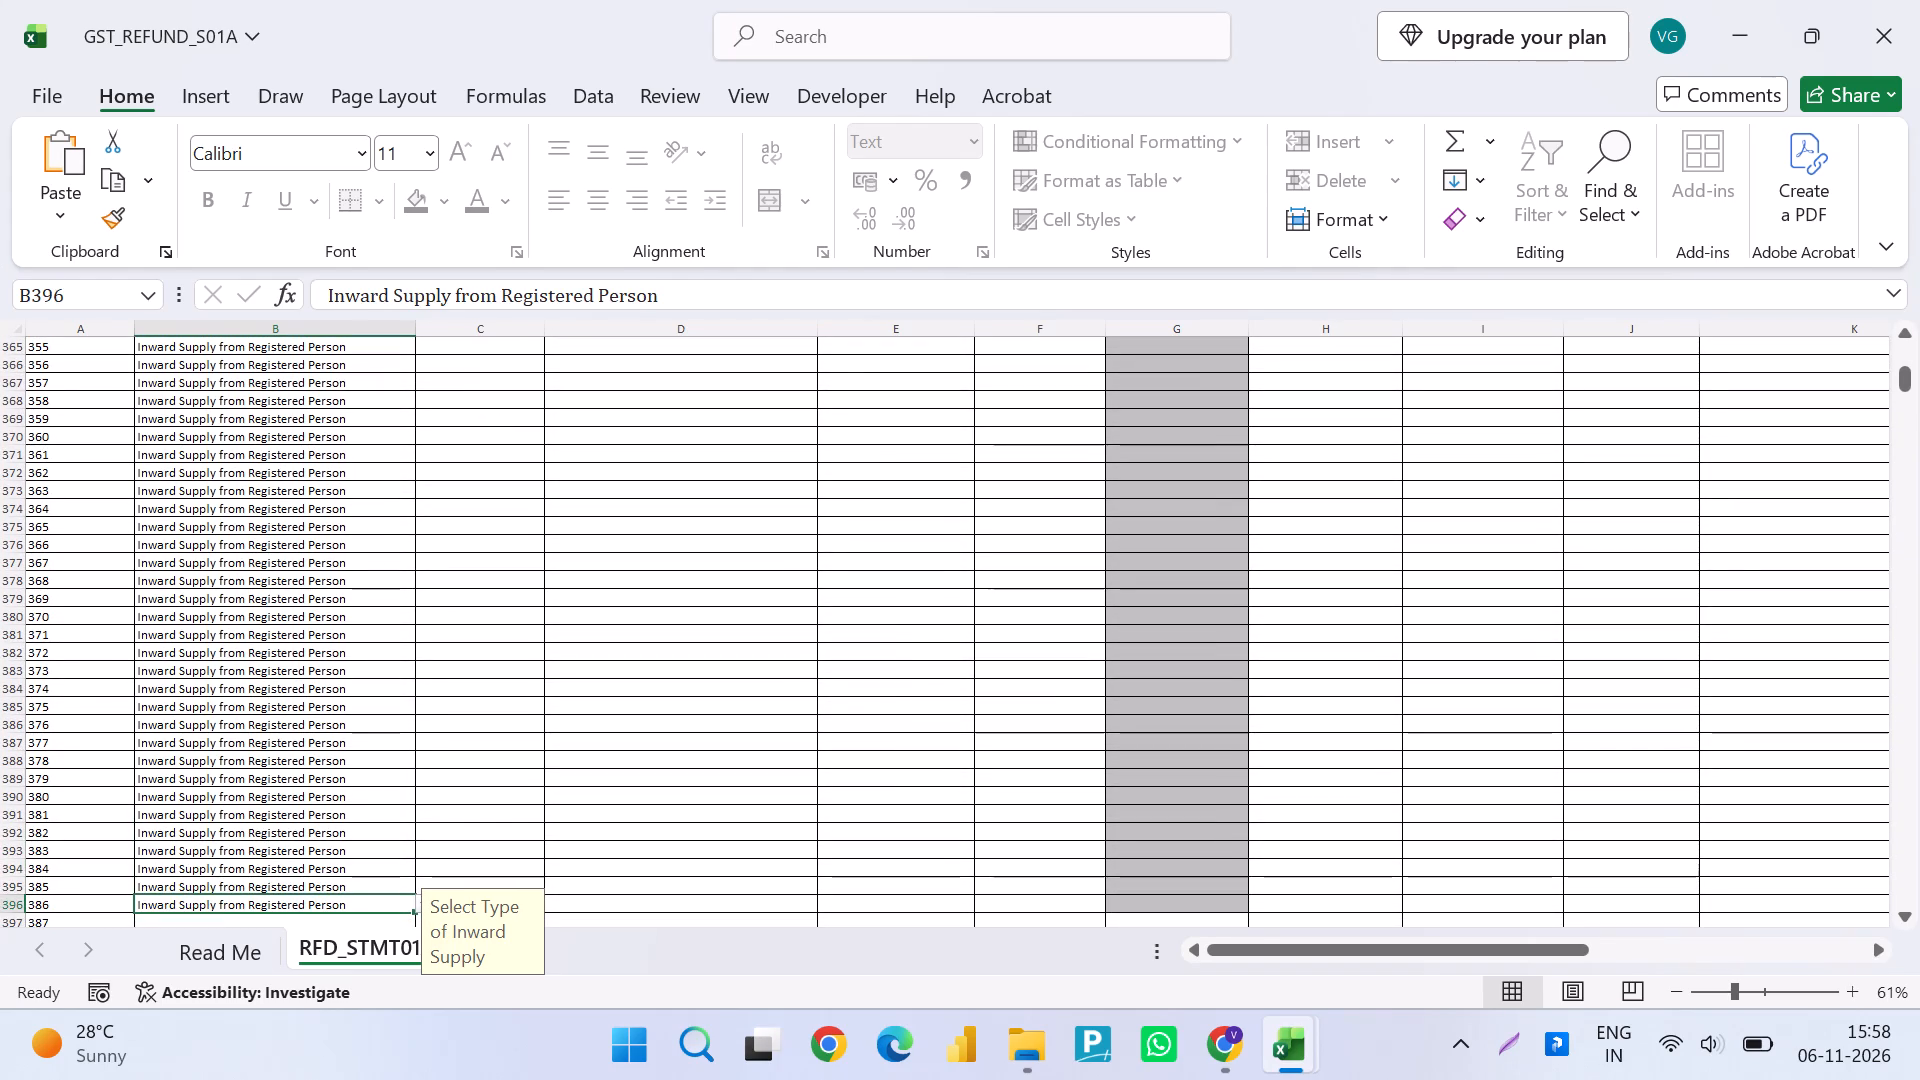
pyautogui.hotkey('ctrl', 'v')
pyautogui.press('Return')
# Enter "Inward Supply from Registered Person" in cells B397 and B398, for serial numbers 387 and 388.
pyautogui.hotkey('ctrl', 'v')
pyautogui.hotkey('ctrl', 'Return')
pyautogui.hotkey('ctrl', 'v')
pyautogui.hotkey('ctrl', 'Return')
pyautogui.hotkey('ctrl', 'v')
pyautogui.press('Return')
pyautogui.hotkey('ctrl', 'v')
pyautogui.hotkey('ctrl', 'Return')
pyautogui.hotkey('ctrl', 'v')
pyautogui.press('Return')
# Enter "Inward Supply from Registered Person" in cells B399 to B401, for serial numbers 389 to 391.
pyautogui.hotkey('ctrl', 'v')
pyautogui.hotkey('ctrl', 'Return')
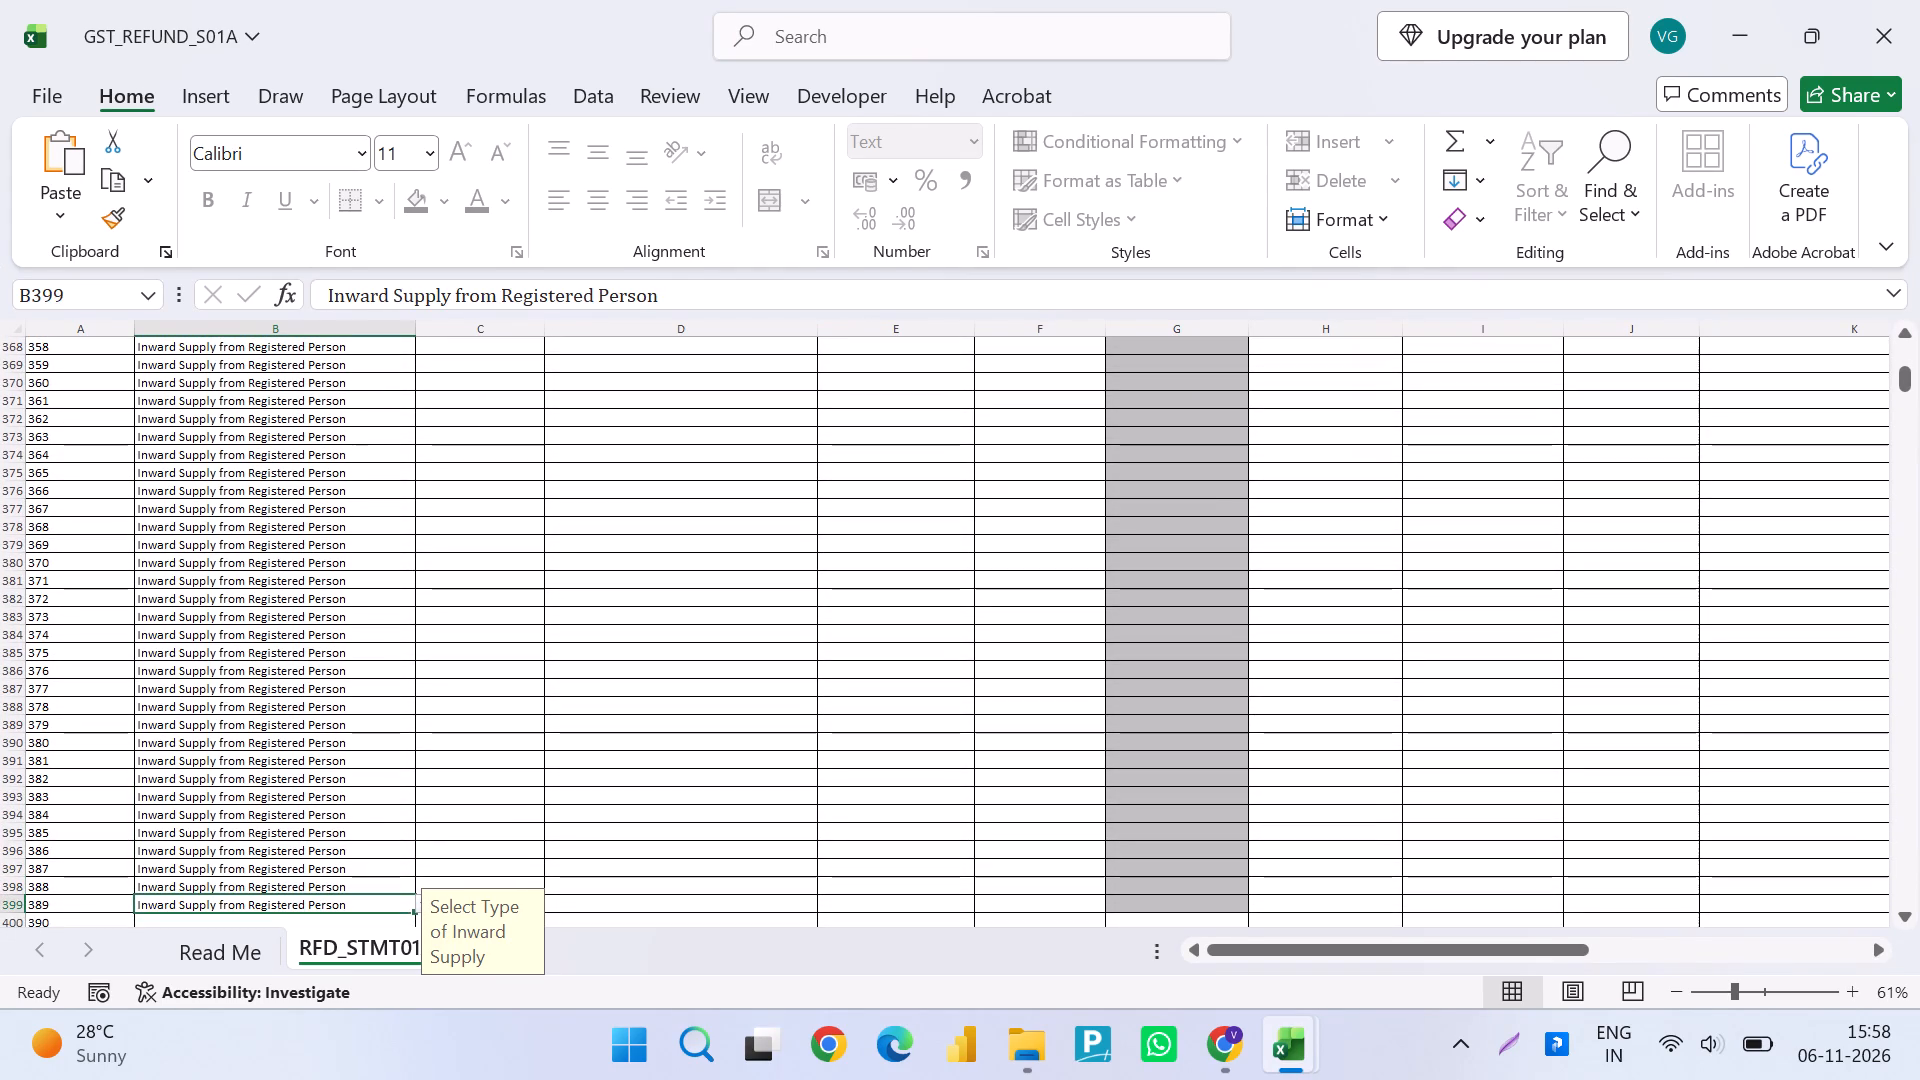
pyautogui.hotkey('ctrl', 'v')
pyautogui.hotkey('ctrl', 'Return')
pyautogui.hotkey('ctrl', 'v')
pyautogui.hotkey('ctrl', 'Return')
pyautogui.hotkey('ctrl', 'v')
pyautogui.hotkey('ctrl', 'Return')
pyautogui.hotkey('ctrl', 'v')
pyautogui.press('Return')
pyautogui.hotkey('ctrl', 'v')
pyautogui.press('Return')
pyautogui.hotkey('ctrl', 'v')
pyautogui.press('Return')
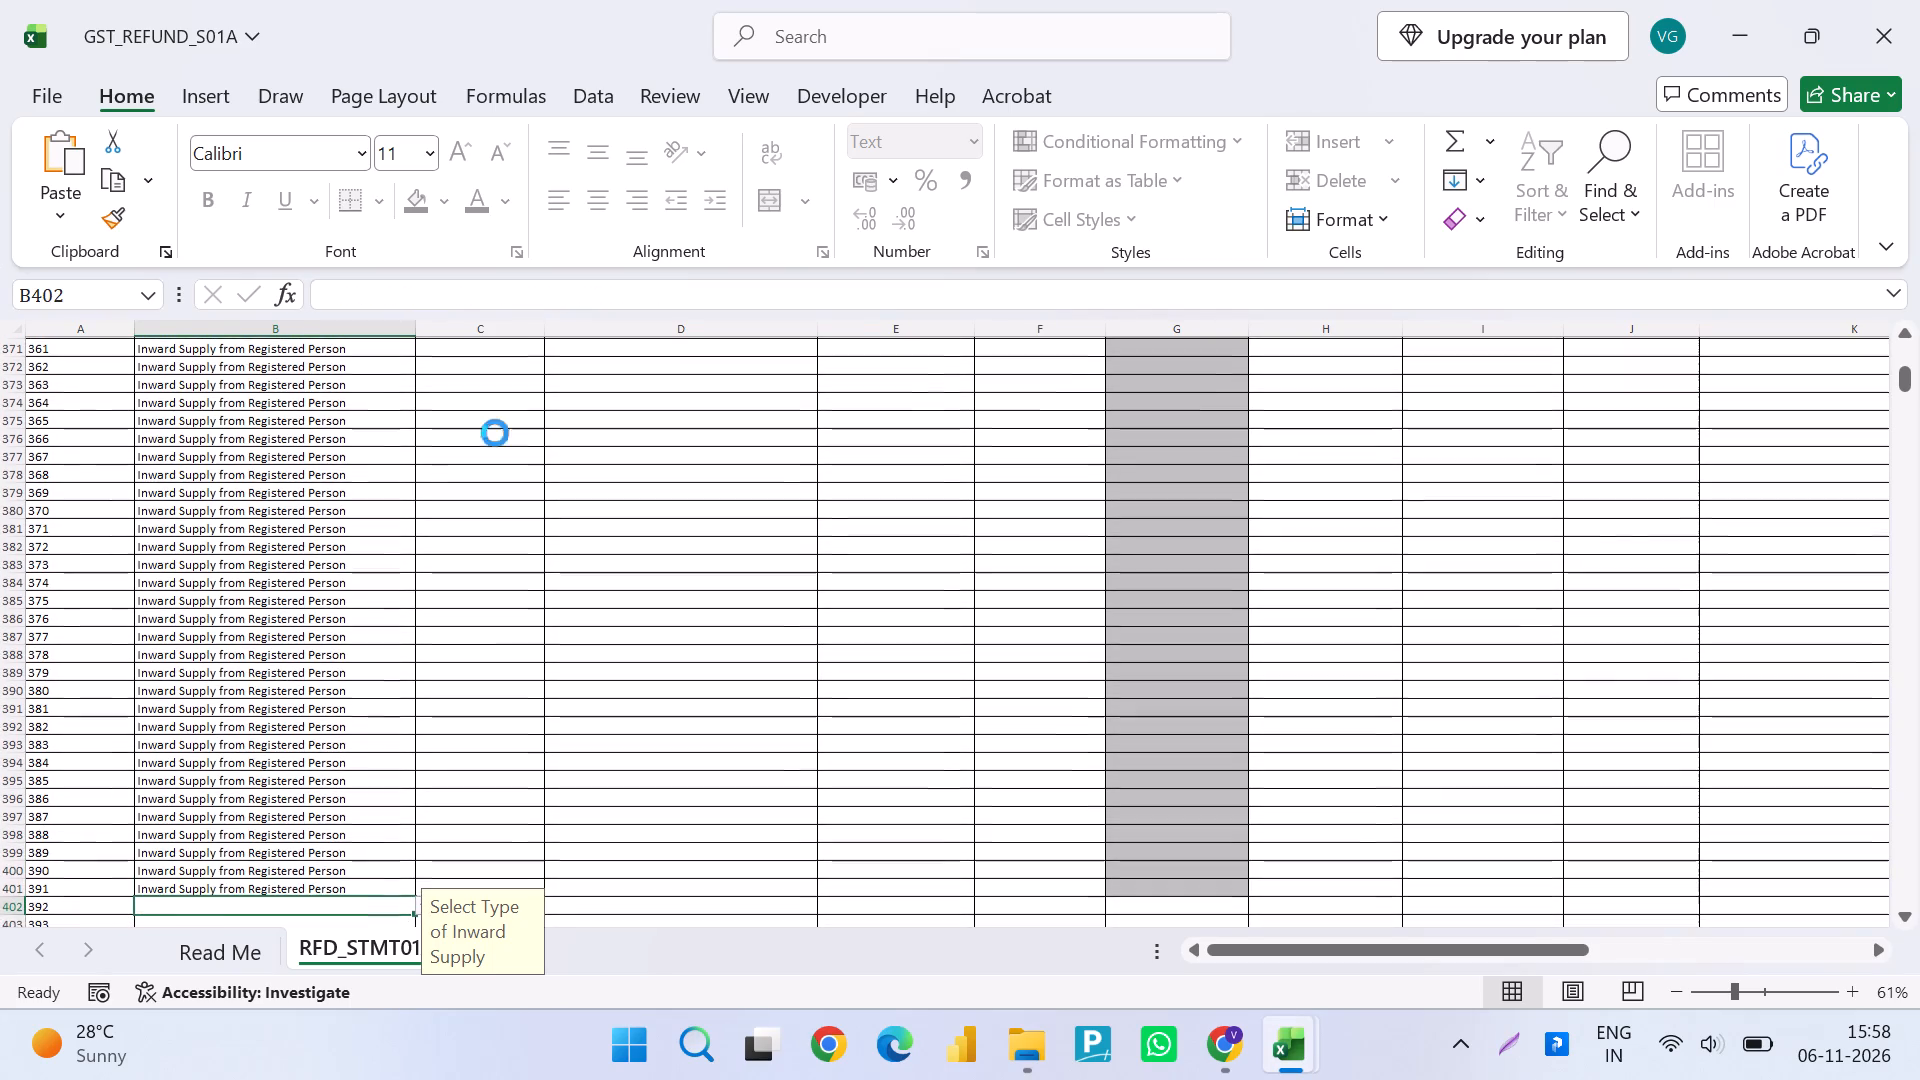
# Enter "Inward Supply from Registered Person" in cells B402 and B403, for serial numbers 392 and 393.
pyautogui.hotkey('ctrl', 'v')
pyautogui.hotkey('ctrl', 'Return')
pyautogui.hotkey('ctrl', 'v')
pyautogui.hotkey('ctrl', 'Return')
pyautogui.hotkey('ctrl', 'v')
pyautogui.hotkey('ctrl', 'Return')
pyautogui.hotkey('ctrl', 'v')
pyautogui.hotkey('ctrl', 'Return')
pyautogui.hotkey('ctrl', 'v')
pyautogui.press('Return')
pyautogui.hotkey('ctrl', 'v')
pyautogui.press('Return')
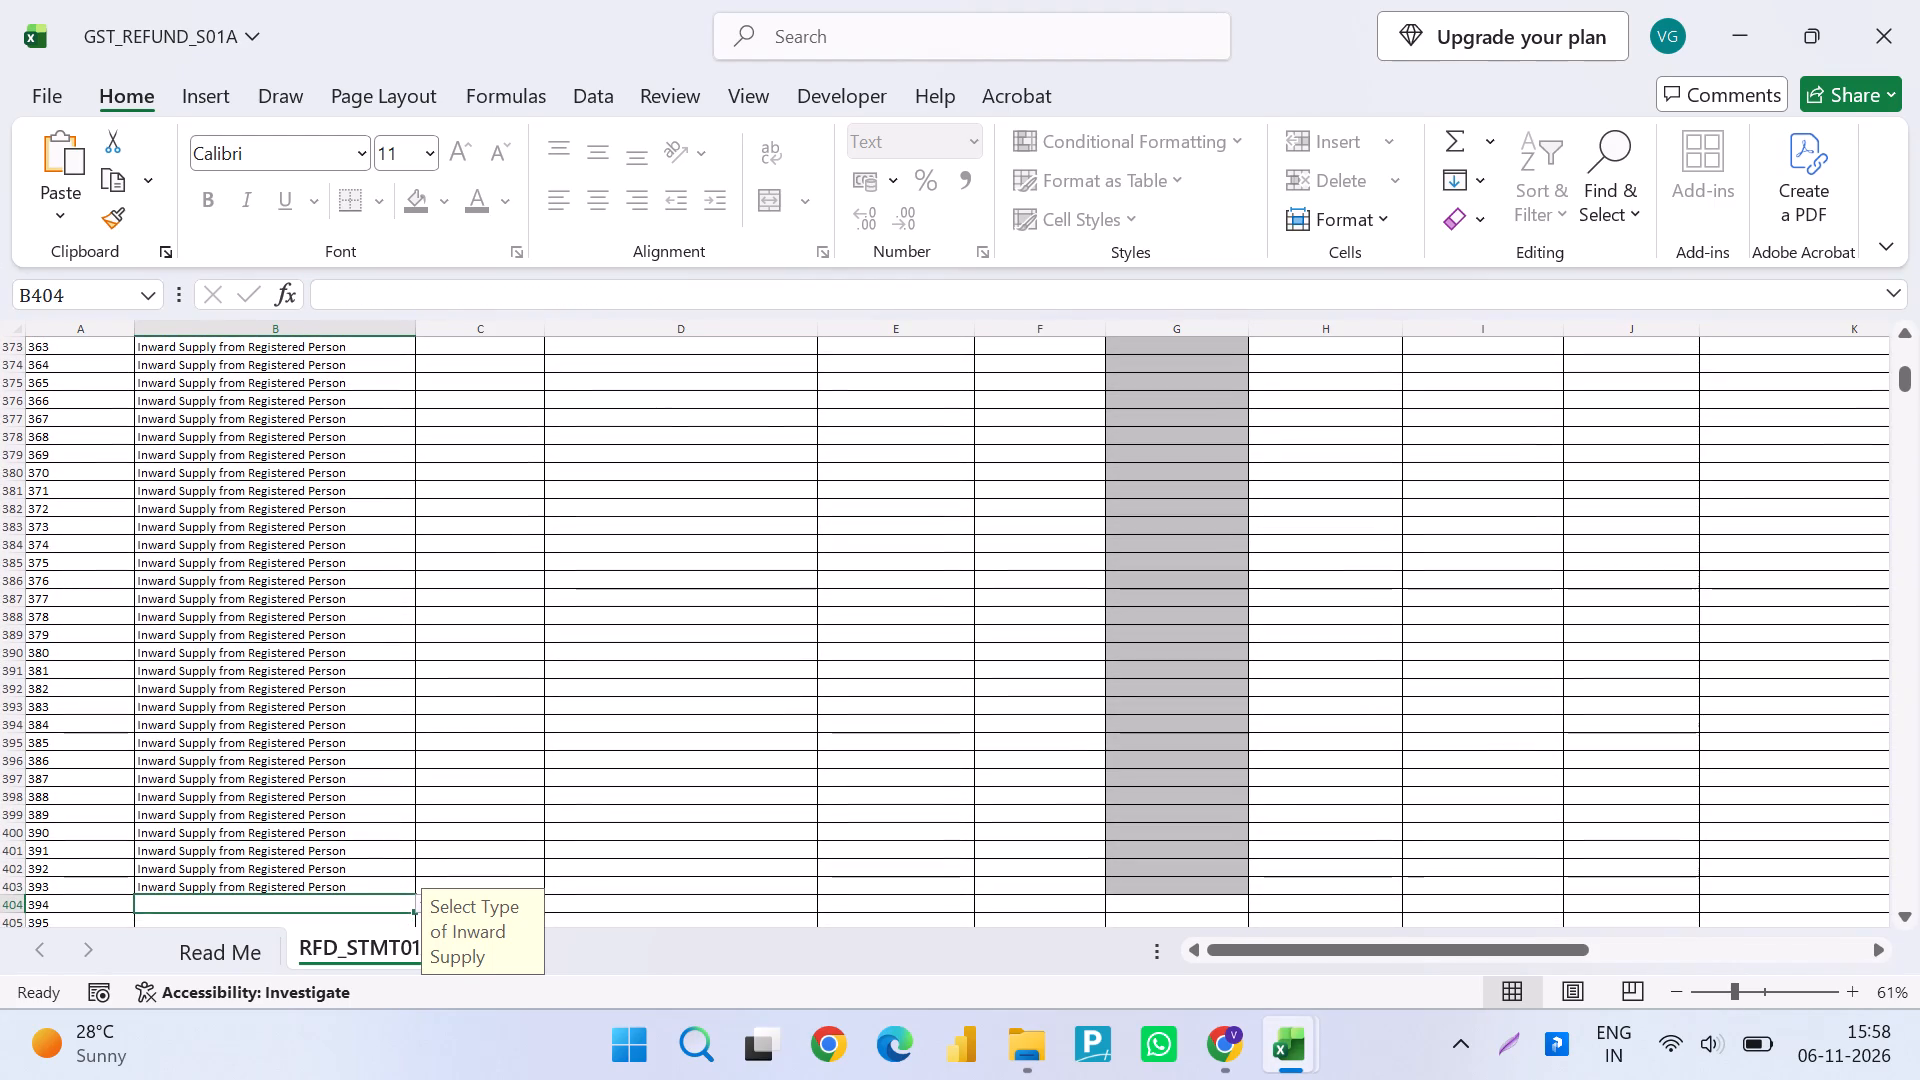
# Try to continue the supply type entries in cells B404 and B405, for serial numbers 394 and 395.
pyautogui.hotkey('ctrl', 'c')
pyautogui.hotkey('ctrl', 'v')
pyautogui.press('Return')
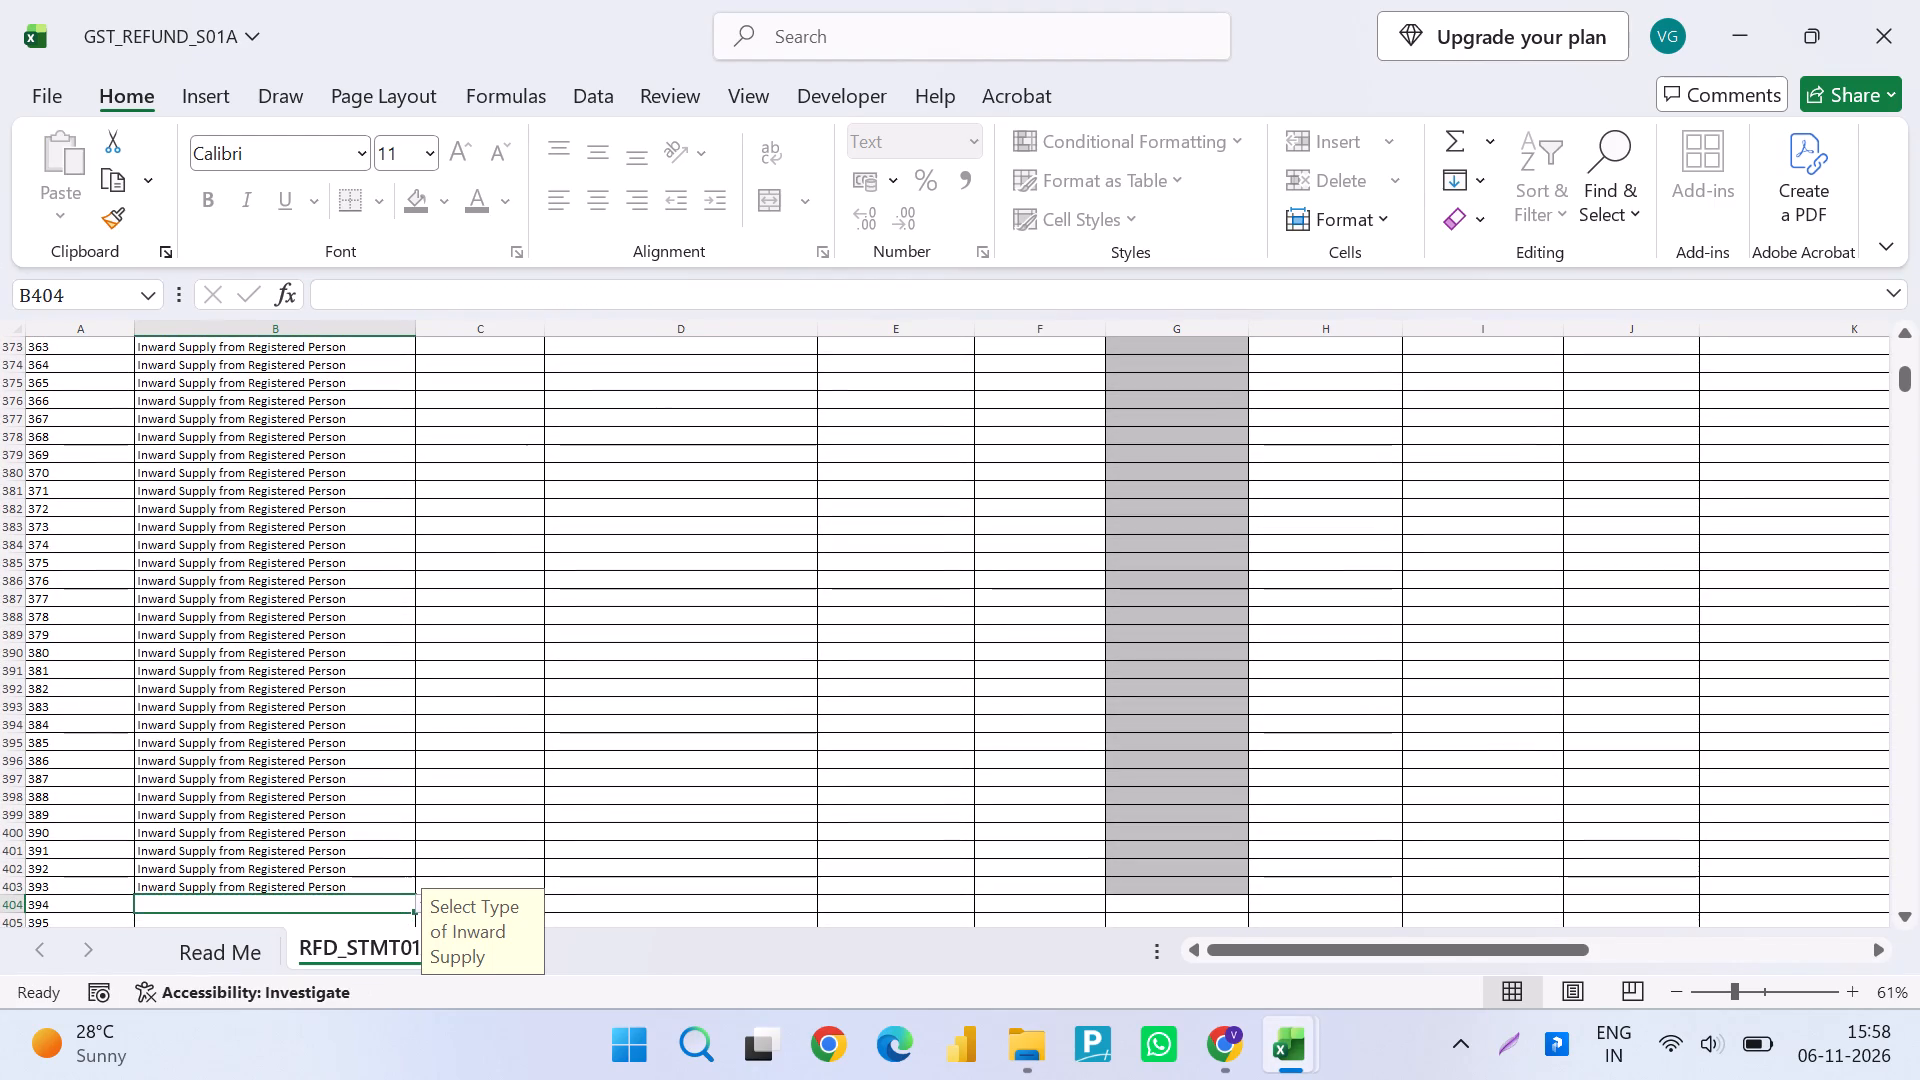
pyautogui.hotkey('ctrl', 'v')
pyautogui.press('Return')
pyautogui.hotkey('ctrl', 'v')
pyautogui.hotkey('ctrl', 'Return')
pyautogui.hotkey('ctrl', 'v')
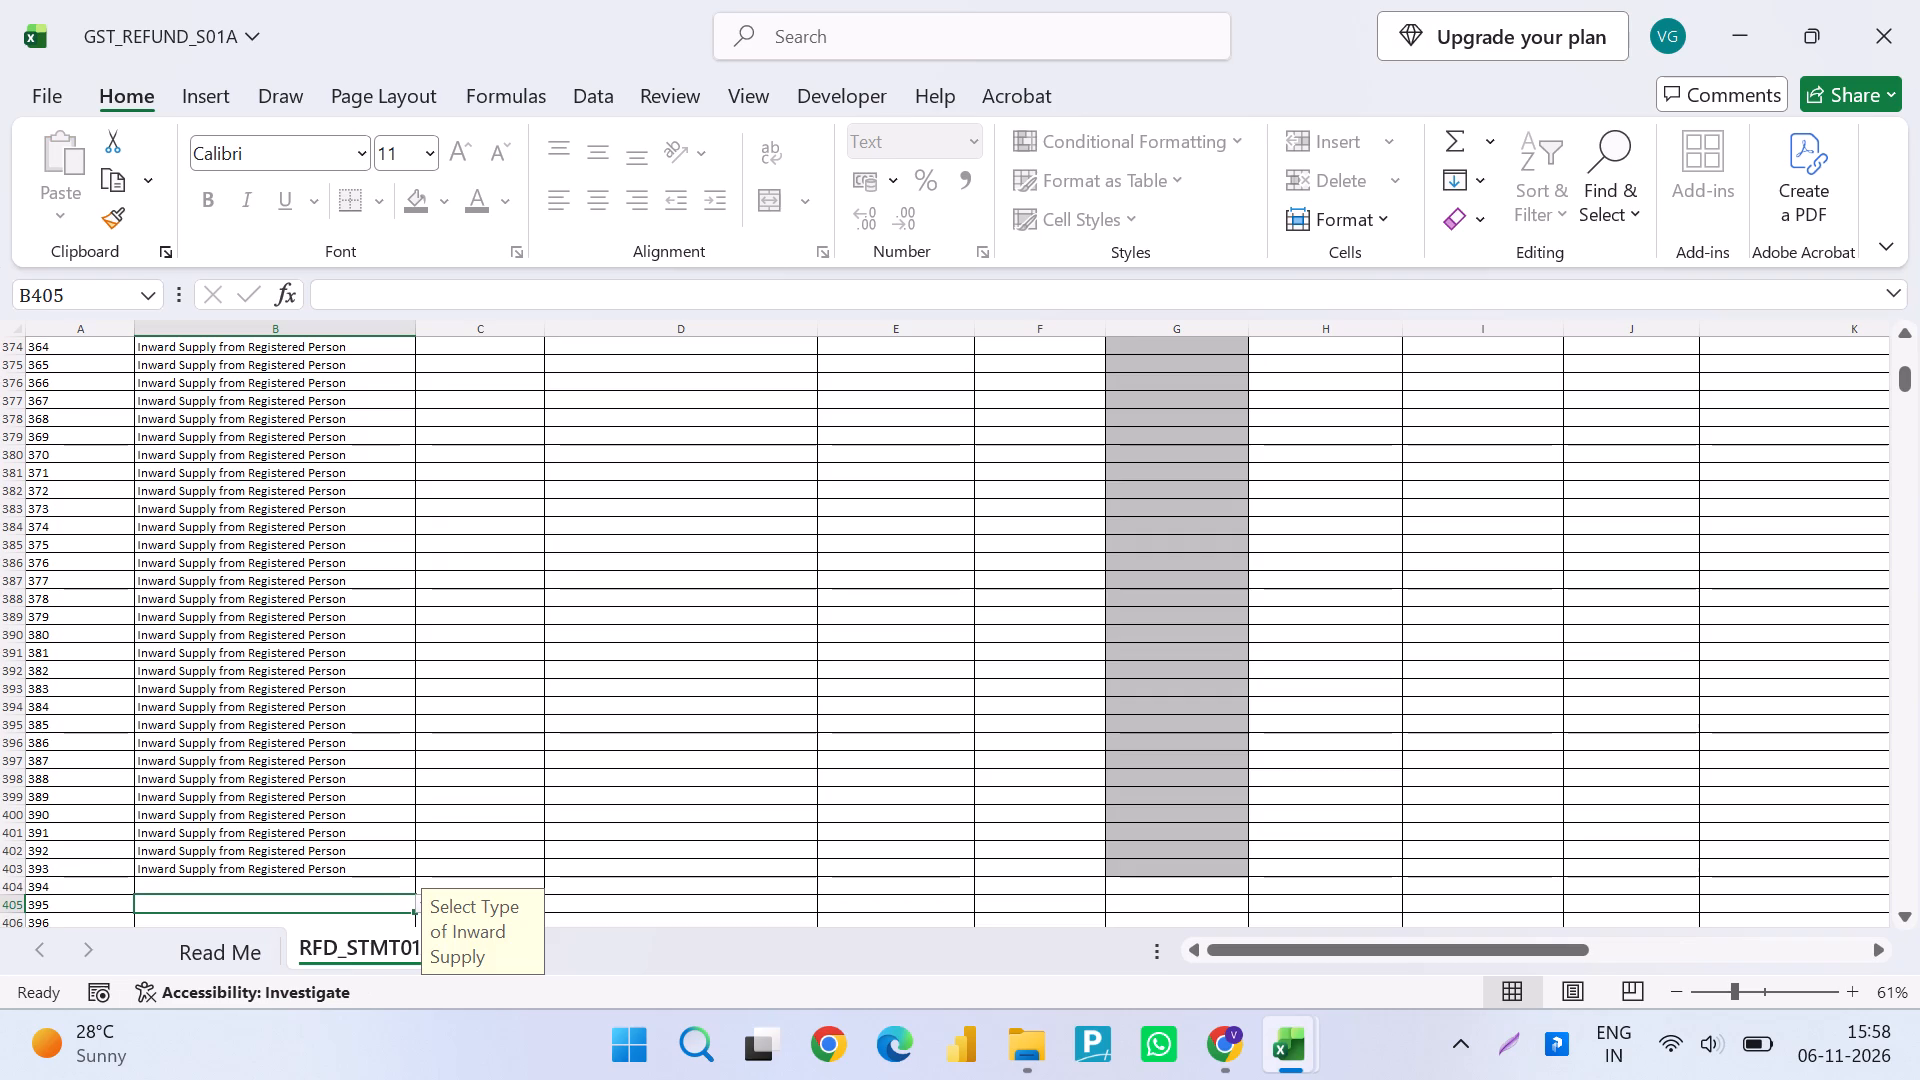
# Copy the full text "Inward Supply from Registered Person" from inside cell B403, for serial number 393.
pyautogui.press('Up')
pyautogui.press('Up')
pyautogui.hotkey('alt', 'Tab')
pyautogui.hotkey('alt', 'Tab')
pyautogui.press('F2')
pyautogui.hotkey('ctrl', 'shift', 'Left')
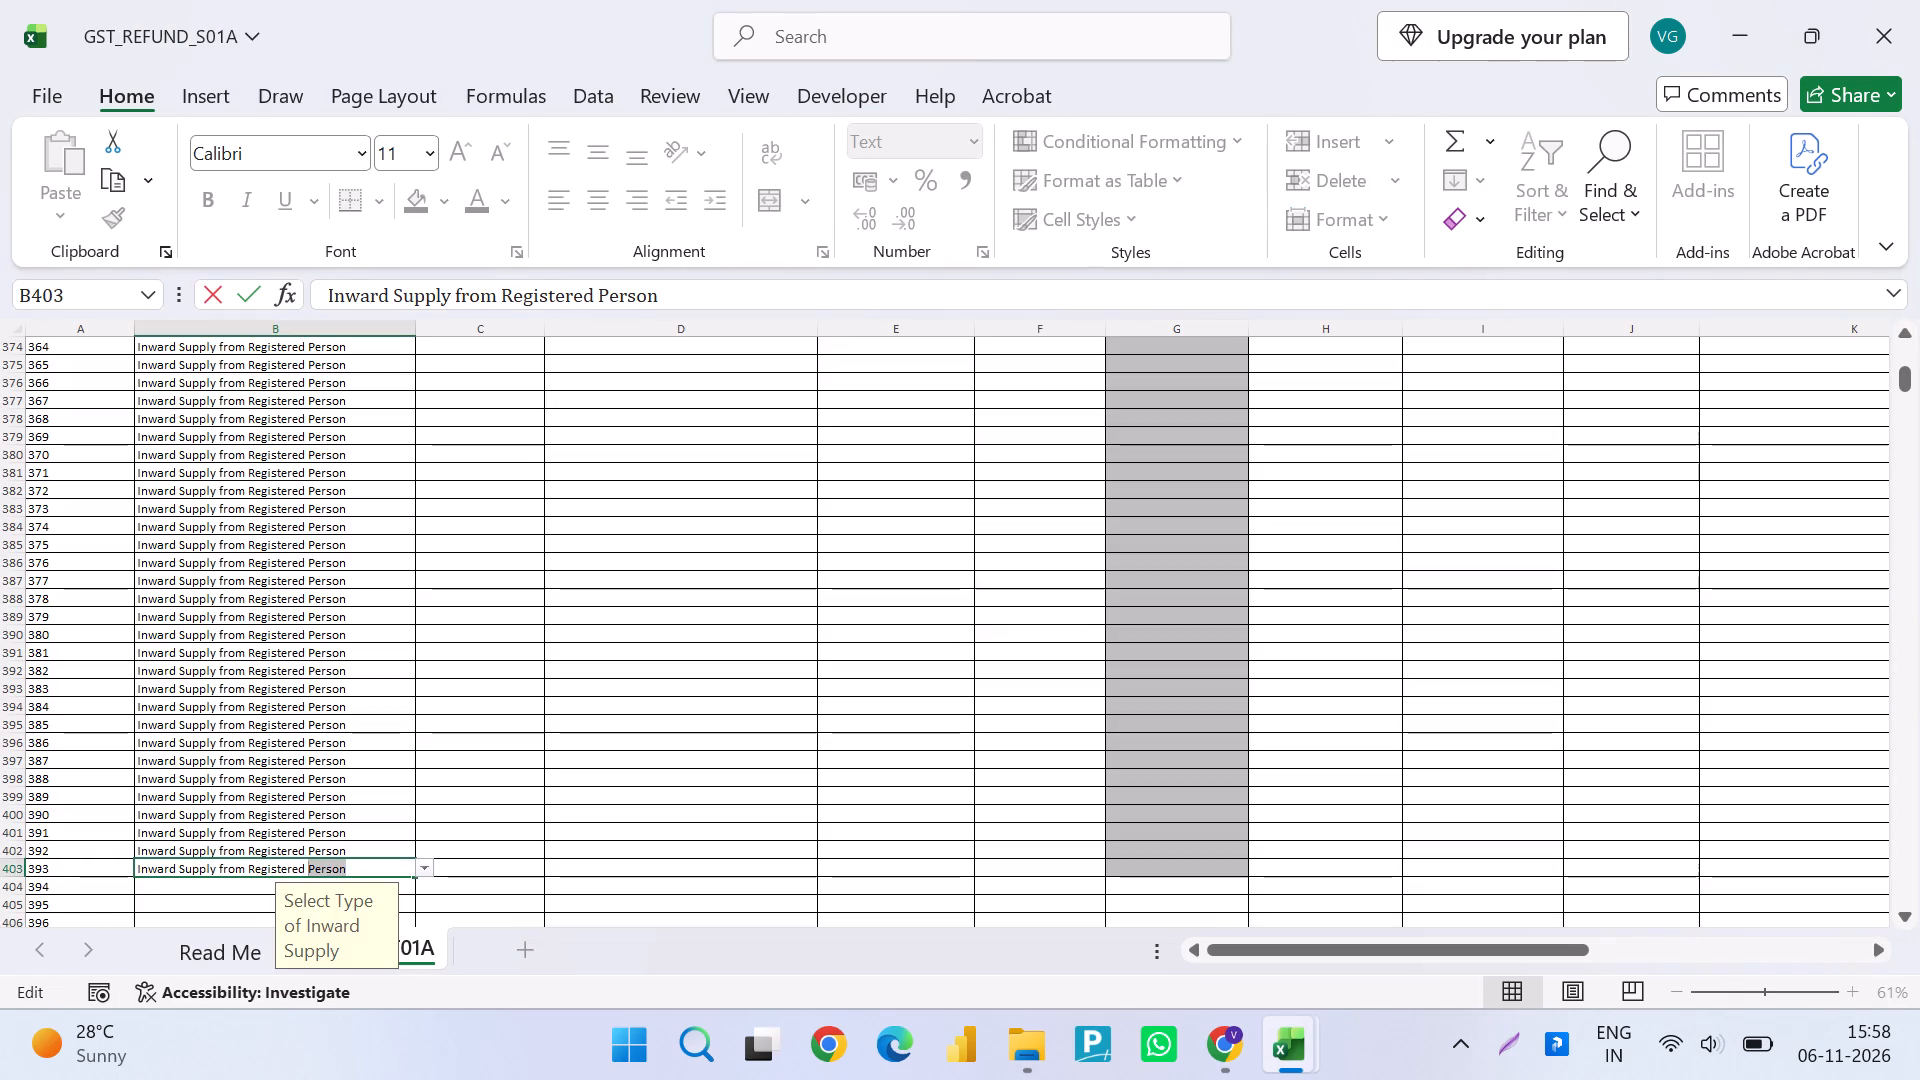
pyautogui.hotkey('ctrl', 'shift', 'Left')
pyautogui.hotkey('ctrl', 'shift', 'Left')
pyautogui.hotkey('ctrl', 'shift', 'Left')
pyautogui.hotkey('ctrl', 'shift', 'Left')
pyautogui.hotkey('ctrl', 'shift', 'Left')
pyautogui.hotkey('ctrl', 'c')
pyautogui.press('Return')
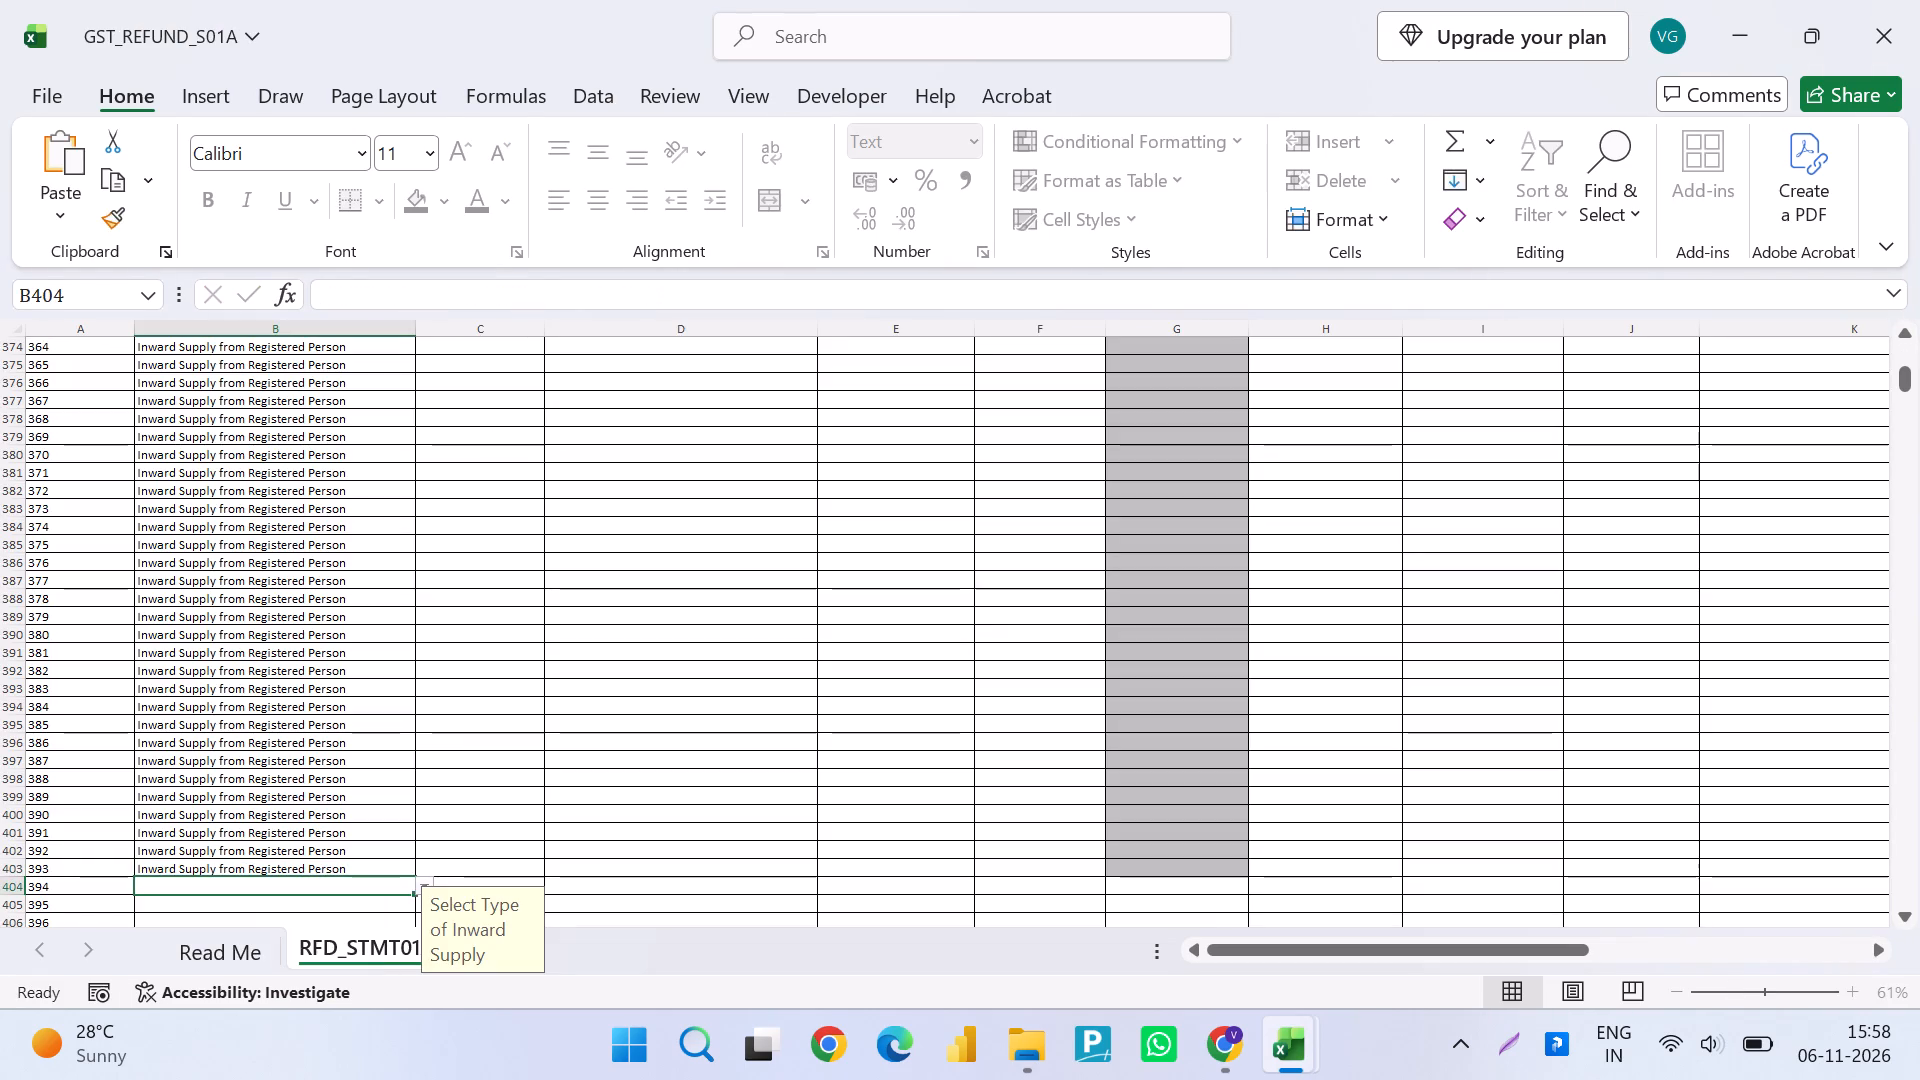
# Enter "Inward Supply from Registered Person" in cells B404 to B407, for serial numbers 394 to 397.
pyautogui.press('F2')
pyautogui.hotkey('ctrl', 'v')
pyautogui.press('Return')
pyautogui.hotkey('ctrl', 'v')
pyautogui.press('Return')
pyautogui.hotkey('ctrl', 'v')
pyautogui.press('Return')
pyautogui.hotkey('ctrl', 'v')
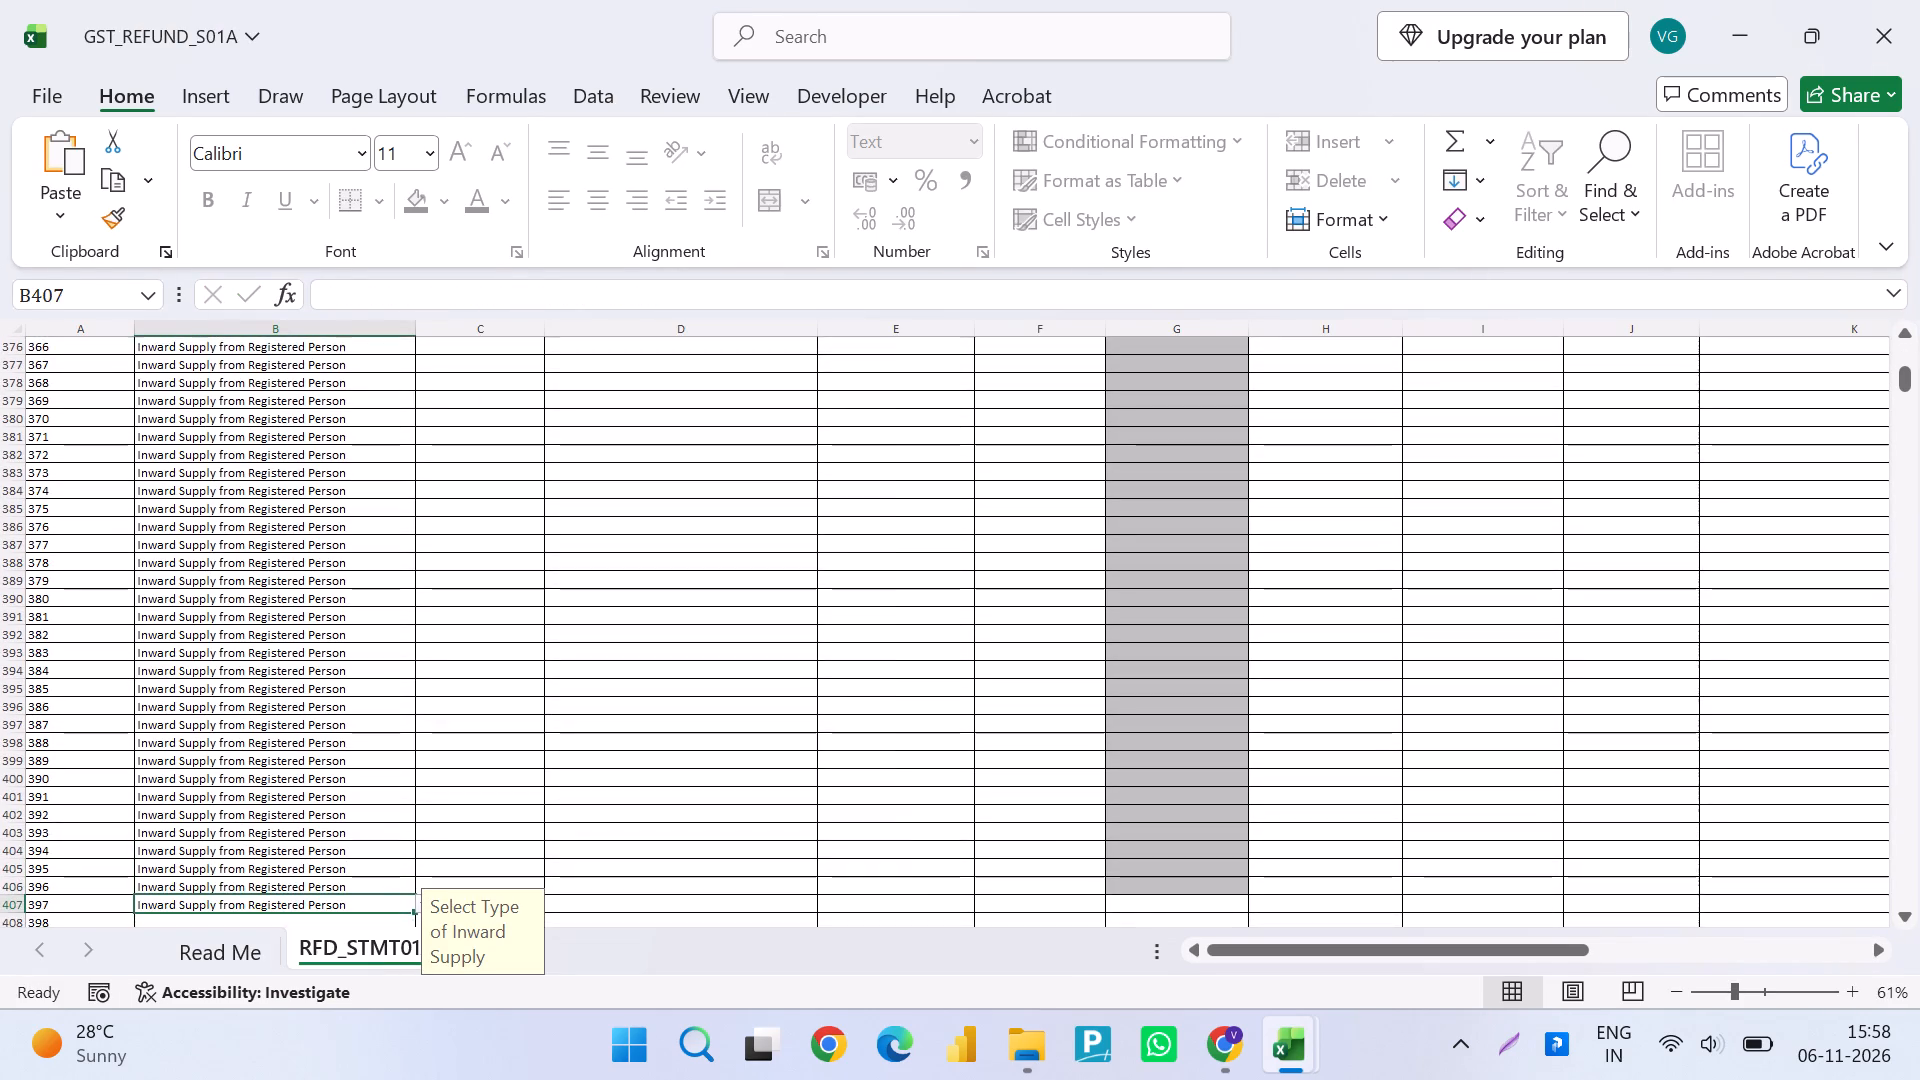
pyautogui.press('Return')
# Enter "Inward Supply from Registered Person" in cells B408 to B411, for serial numbers 398 to 401.
pyautogui.hotkey('ctrl', 'v')
pyautogui.press('Return')
pyautogui.hotkey('ctrl', 'v')
pyautogui.press('Return')
pyautogui.hotkey('ctrl', 'v')
pyautogui.press('Return')
pyautogui.hotkey('ctrl', 'v')
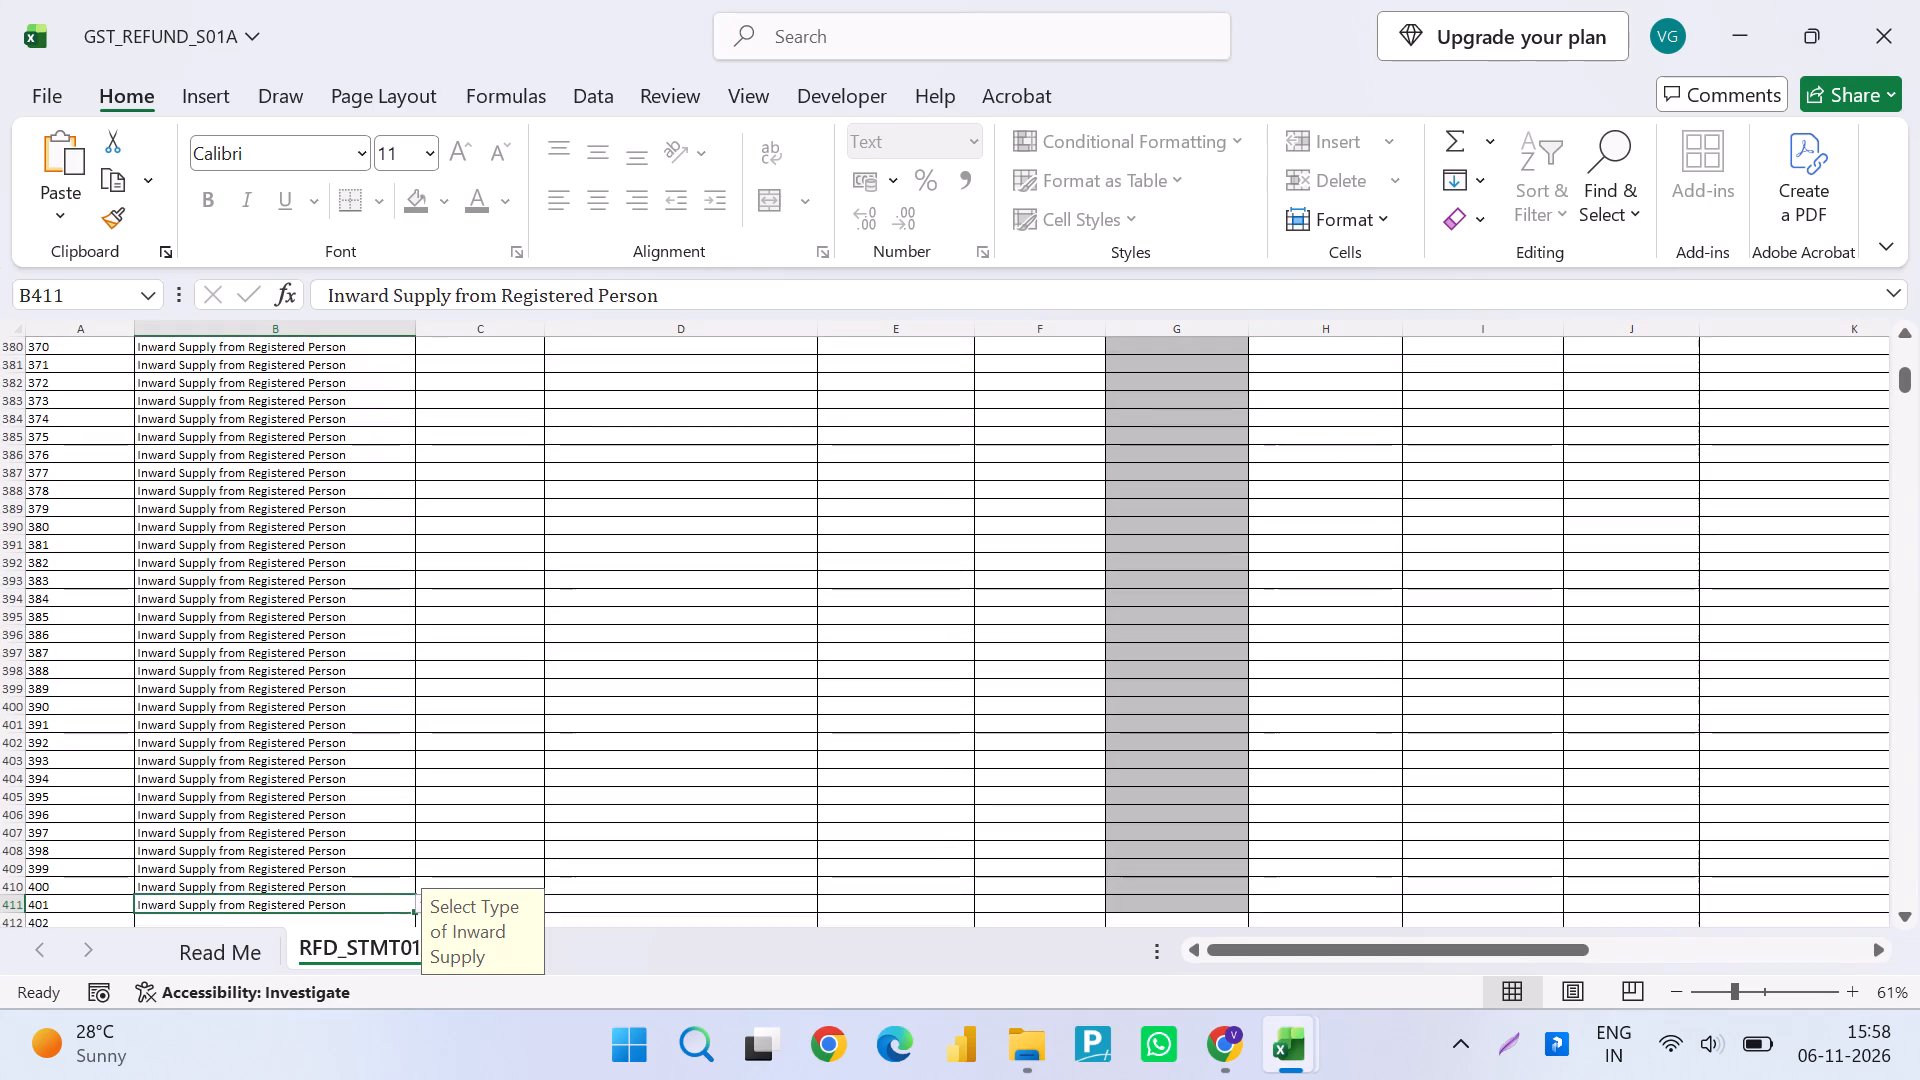
pyautogui.press('Return')
# Enter "Inward Supply from Registered Person" in cells B412 to B414, for serial numbers 402 to 404.
pyautogui.hotkey('ctrl', 'v')
pyautogui.press('Return')
pyautogui.hotkey('ctrl', 'v')
pyautogui.press('Return')
pyautogui.hotkey('ctrl', 'v')
pyautogui.hotkey('ctrl', 'Return')
pyautogui.hotkey('ctrl', 'v')
pyautogui.hotkey('ctrl', 'Return')
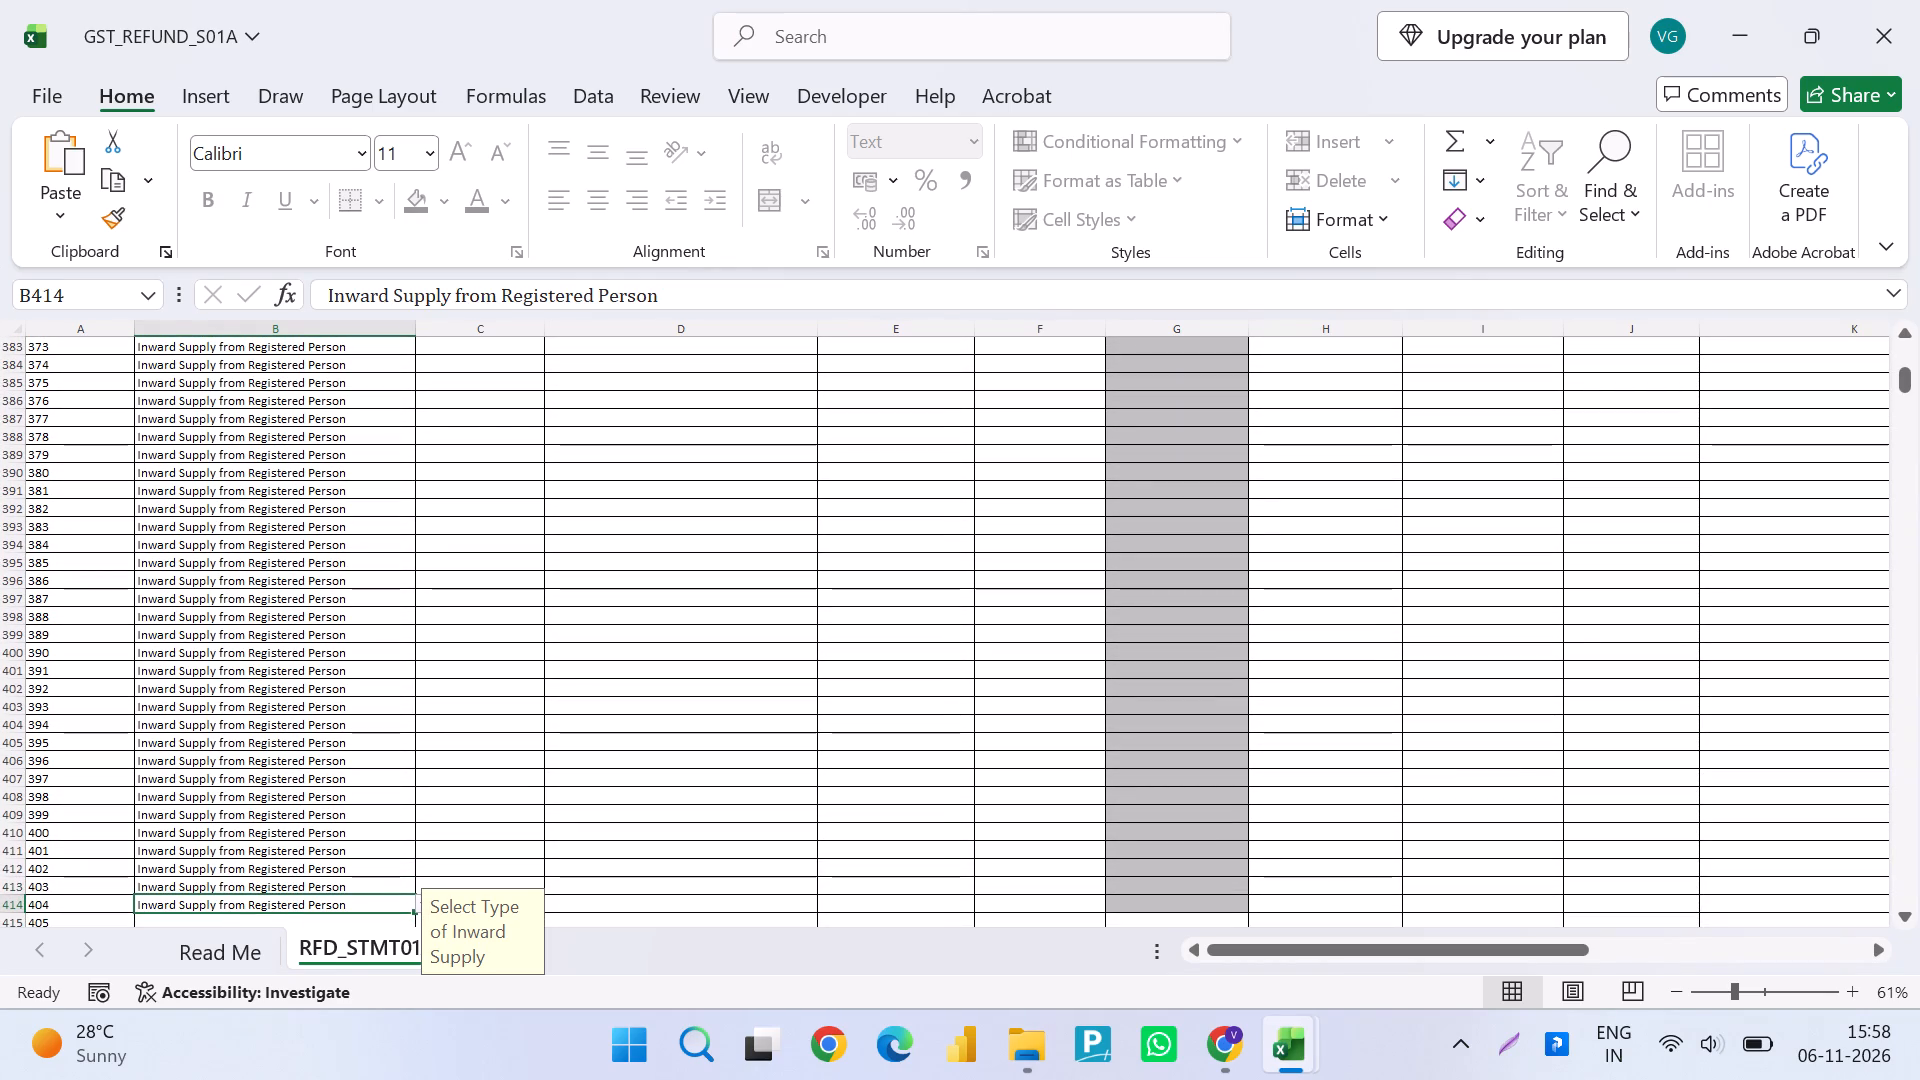
pyautogui.hotkey('ctrl', 'v')
pyautogui.hotkey('ctrl', 'Return')
pyautogui.hotkey('ctrl', 'v')
pyautogui.press('Return')
# Enter "Inward Supply from Registered Person" in cell B415, for serial number 405.
pyautogui.hotkey('ctrl', 'v')
pyautogui.hotkey('ctrl', 'Return')
pyautogui.hotkey('ctrl', 'v')
pyautogui.hotkey('ctrl', 'Return')
pyautogui.hotkey('ctrl', 'v')
pyautogui.hotkey('ctrl', 'Return')
pyautogui.hotkey('ctrl', 'v')
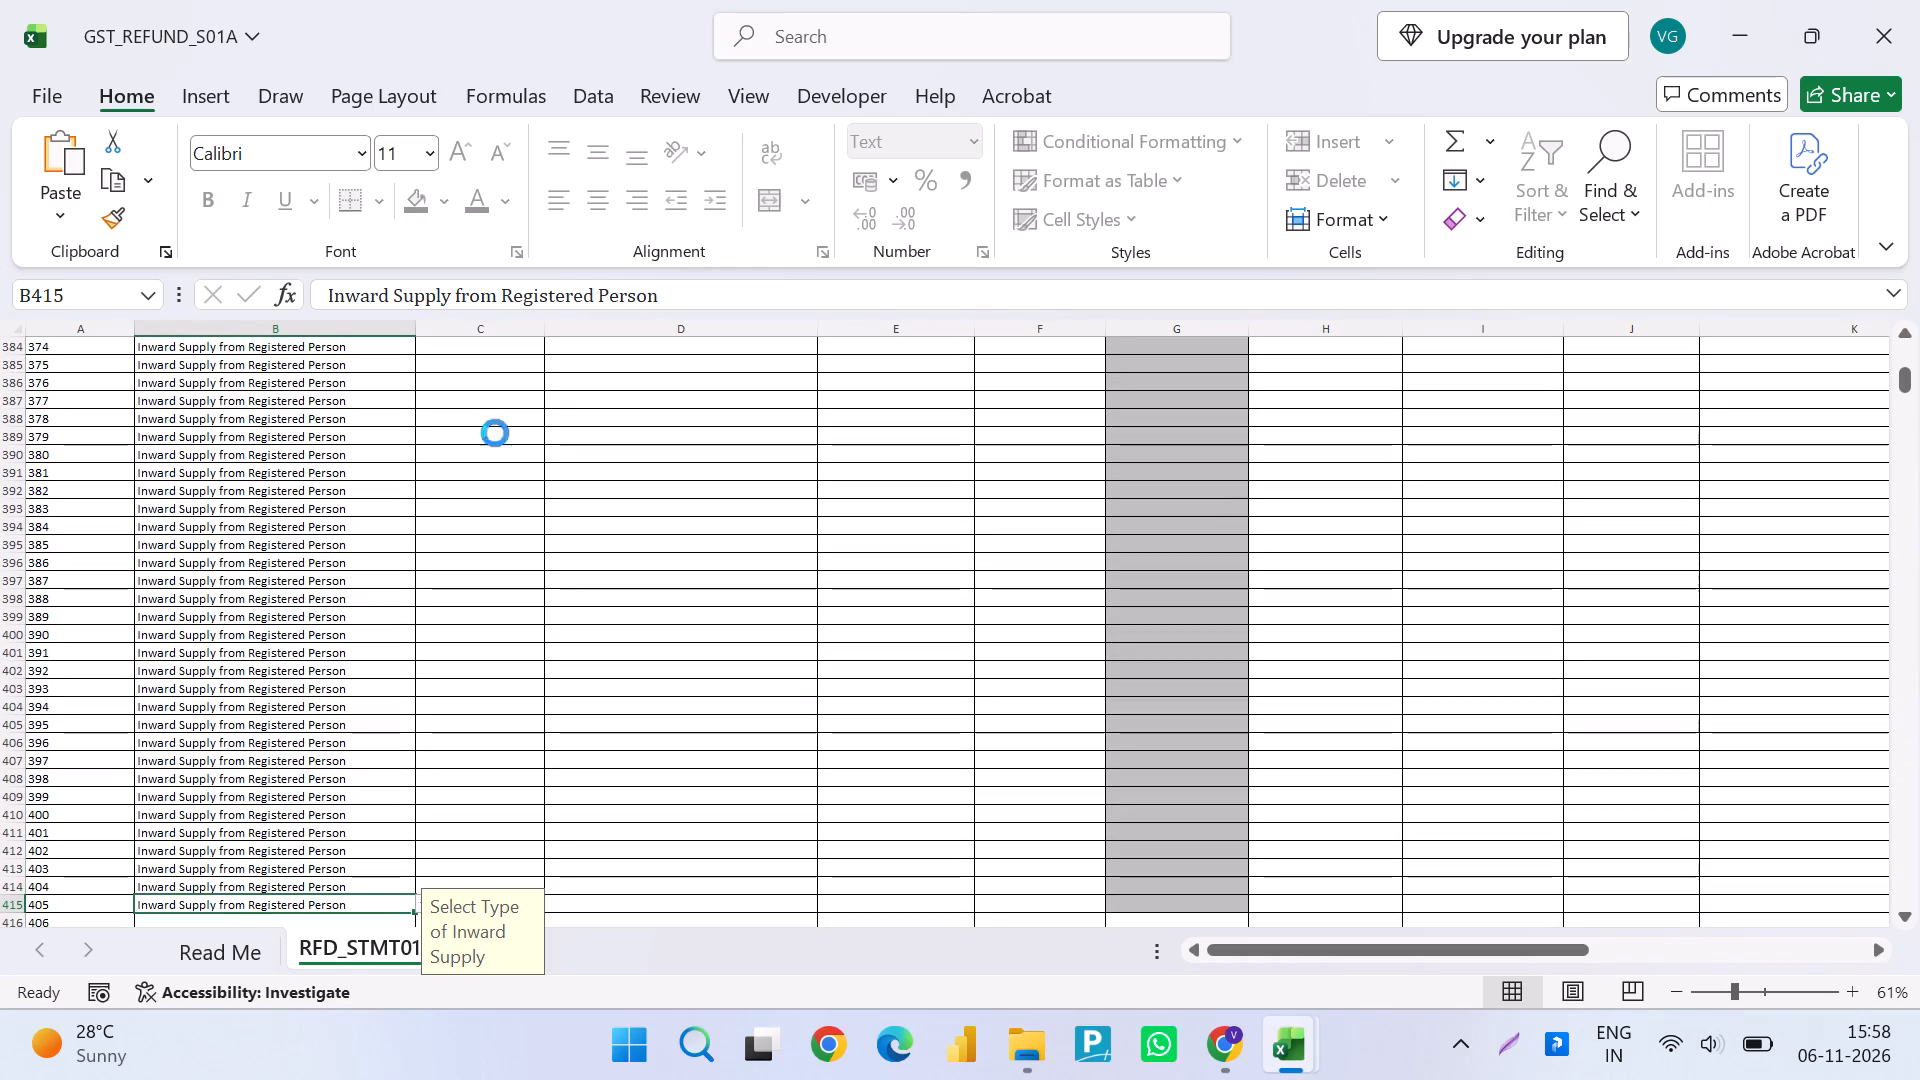
pyautogui.hotkey('ctrl', 'Return')
pyautogui.hotkey('ctrl', 'v')
pyautogui.hotkey('ctrl', 'Return')
pyautogui.hotkey('ctrl', 'v')
# Enter "Inward Supply from Registered Person" in cells B416 to B418, for serial numbers 406 to 408.
pyautogui.hotkey('ctrl', 'Down')
pyautogui.hotkey('ctrl', 'Up')
pyautogui.press('Down')
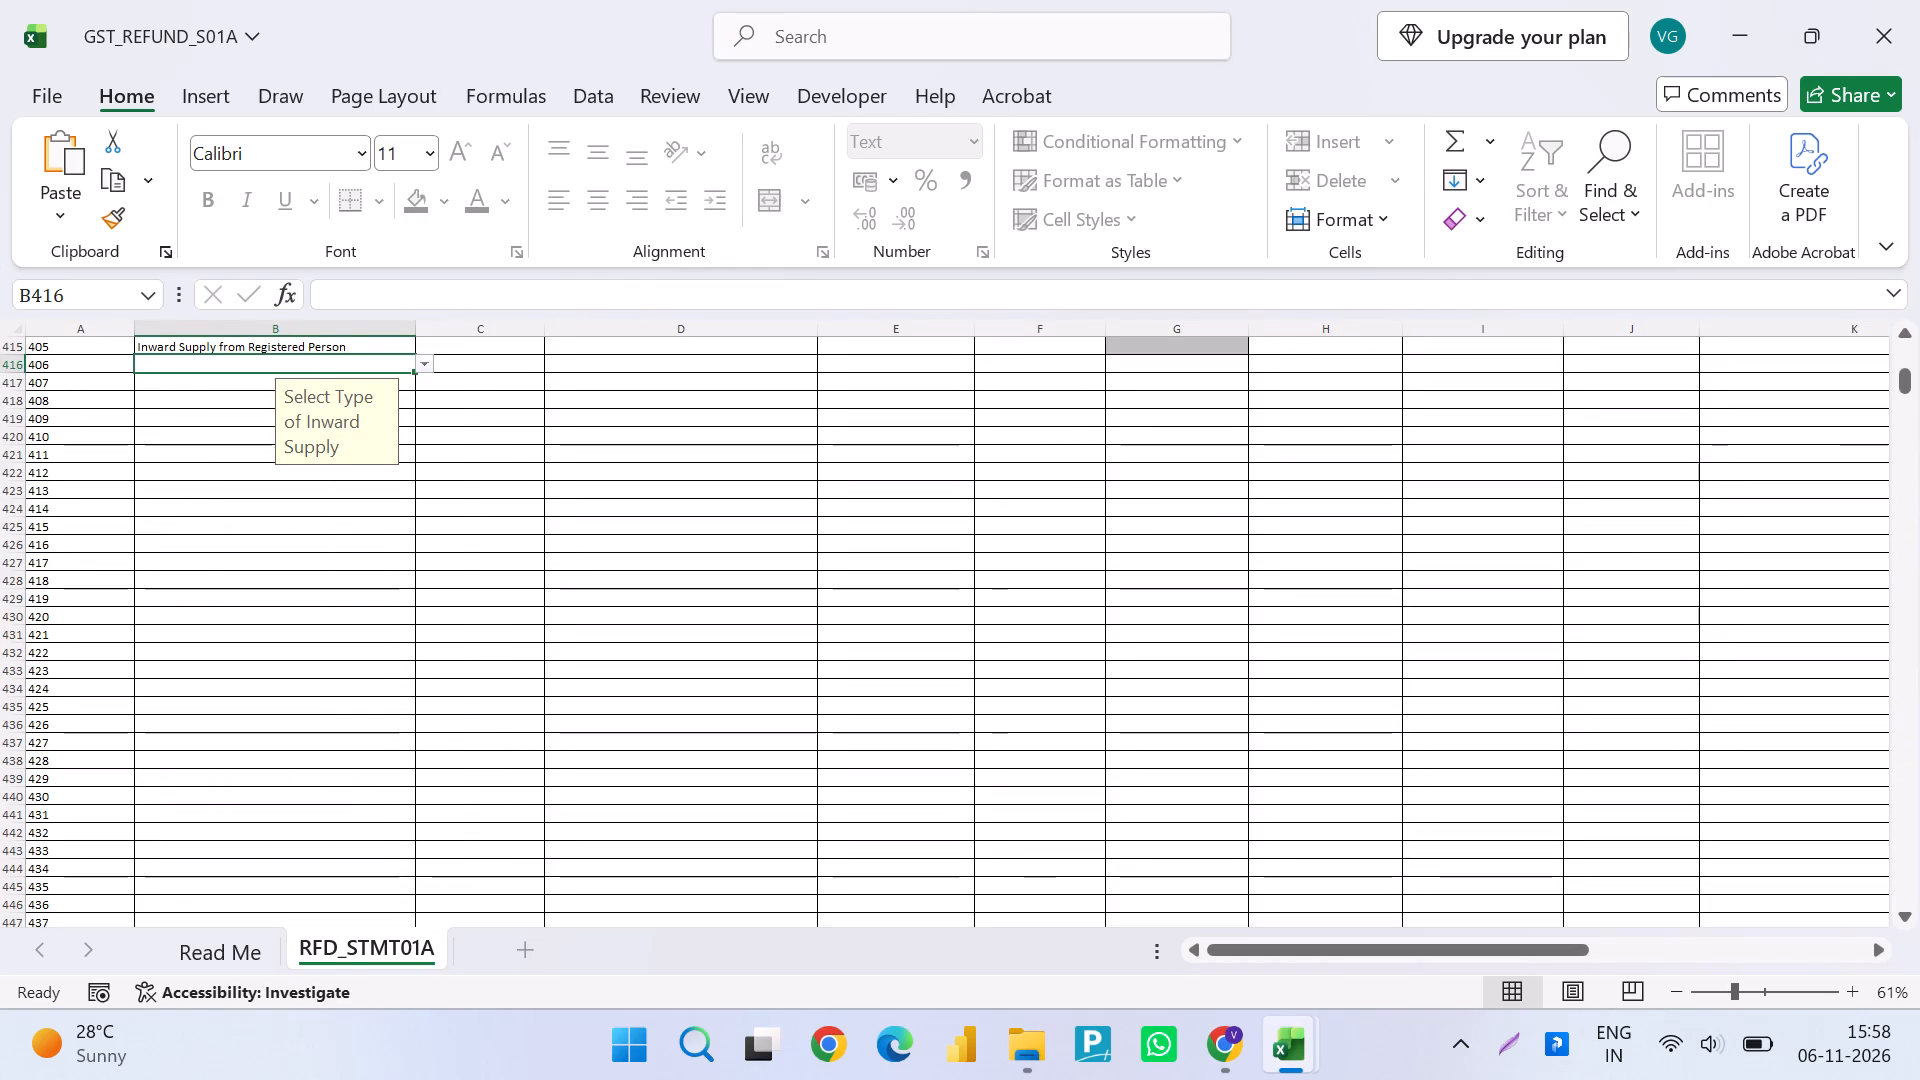
pyautogui.hotkey('ctrl', 'v')
pyautogui.press('Return')
pyautogui.hotkey('ctrl', 'v')
pyautogui.press('Return')
pyautogui.hotkey('ctrl', 'v')
pyautogui.hotkey('ctrl', 'Return')
pyautogui.hotkey('ctrl', 'v')
pyautogui.press('Return')
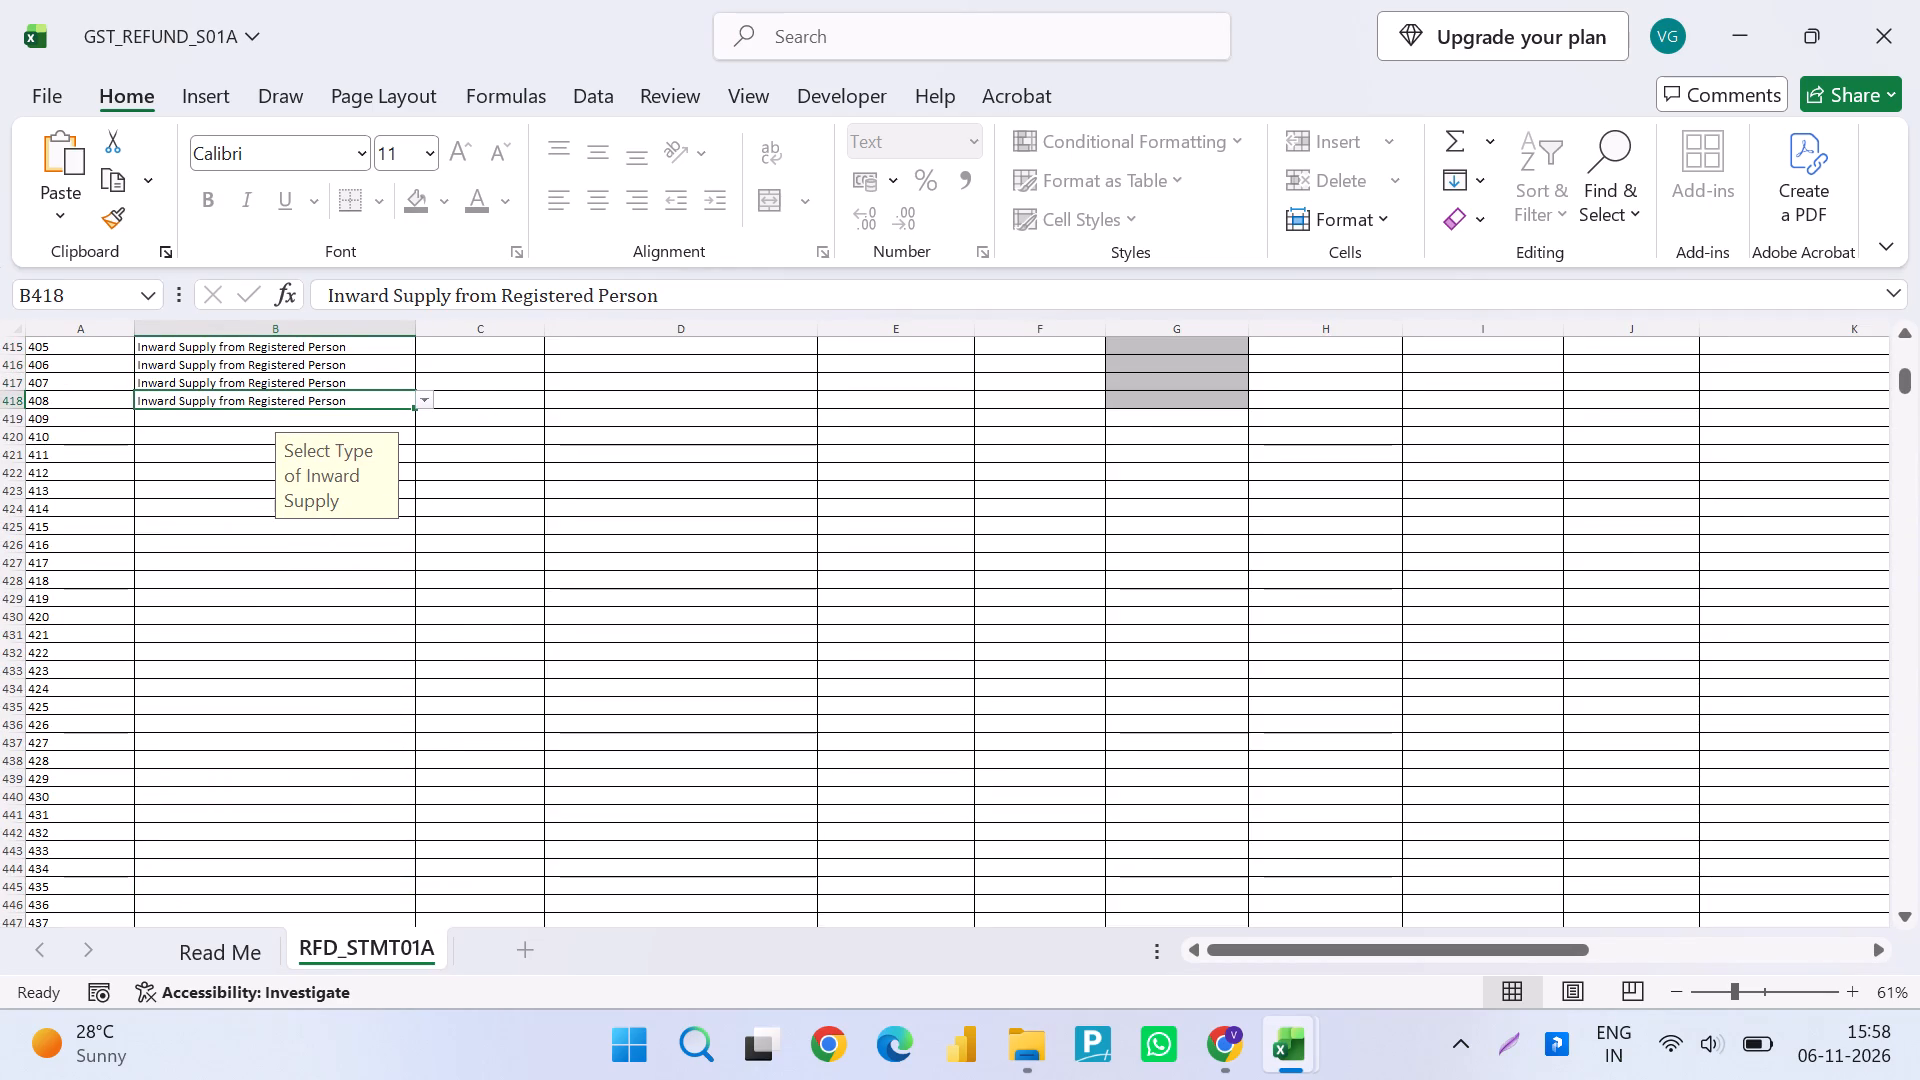
# Enter "Inward Supply from Registered Person" in cells B419 to B424, for serial numbers 409 to 414.
pyautogui.hotkey('ctrl', 'v')
pyautogui.press('Return')
pyautogui.hotkey('ctrl', 'v')
pyautogui.hotkey('ctrl', 'Return')
pyautogui.hotkey('ctrl', 'v')
pyautogui.press('Return')
pyautogui.hotkey('ctrl', 'v')
pyautogui.press('Return')
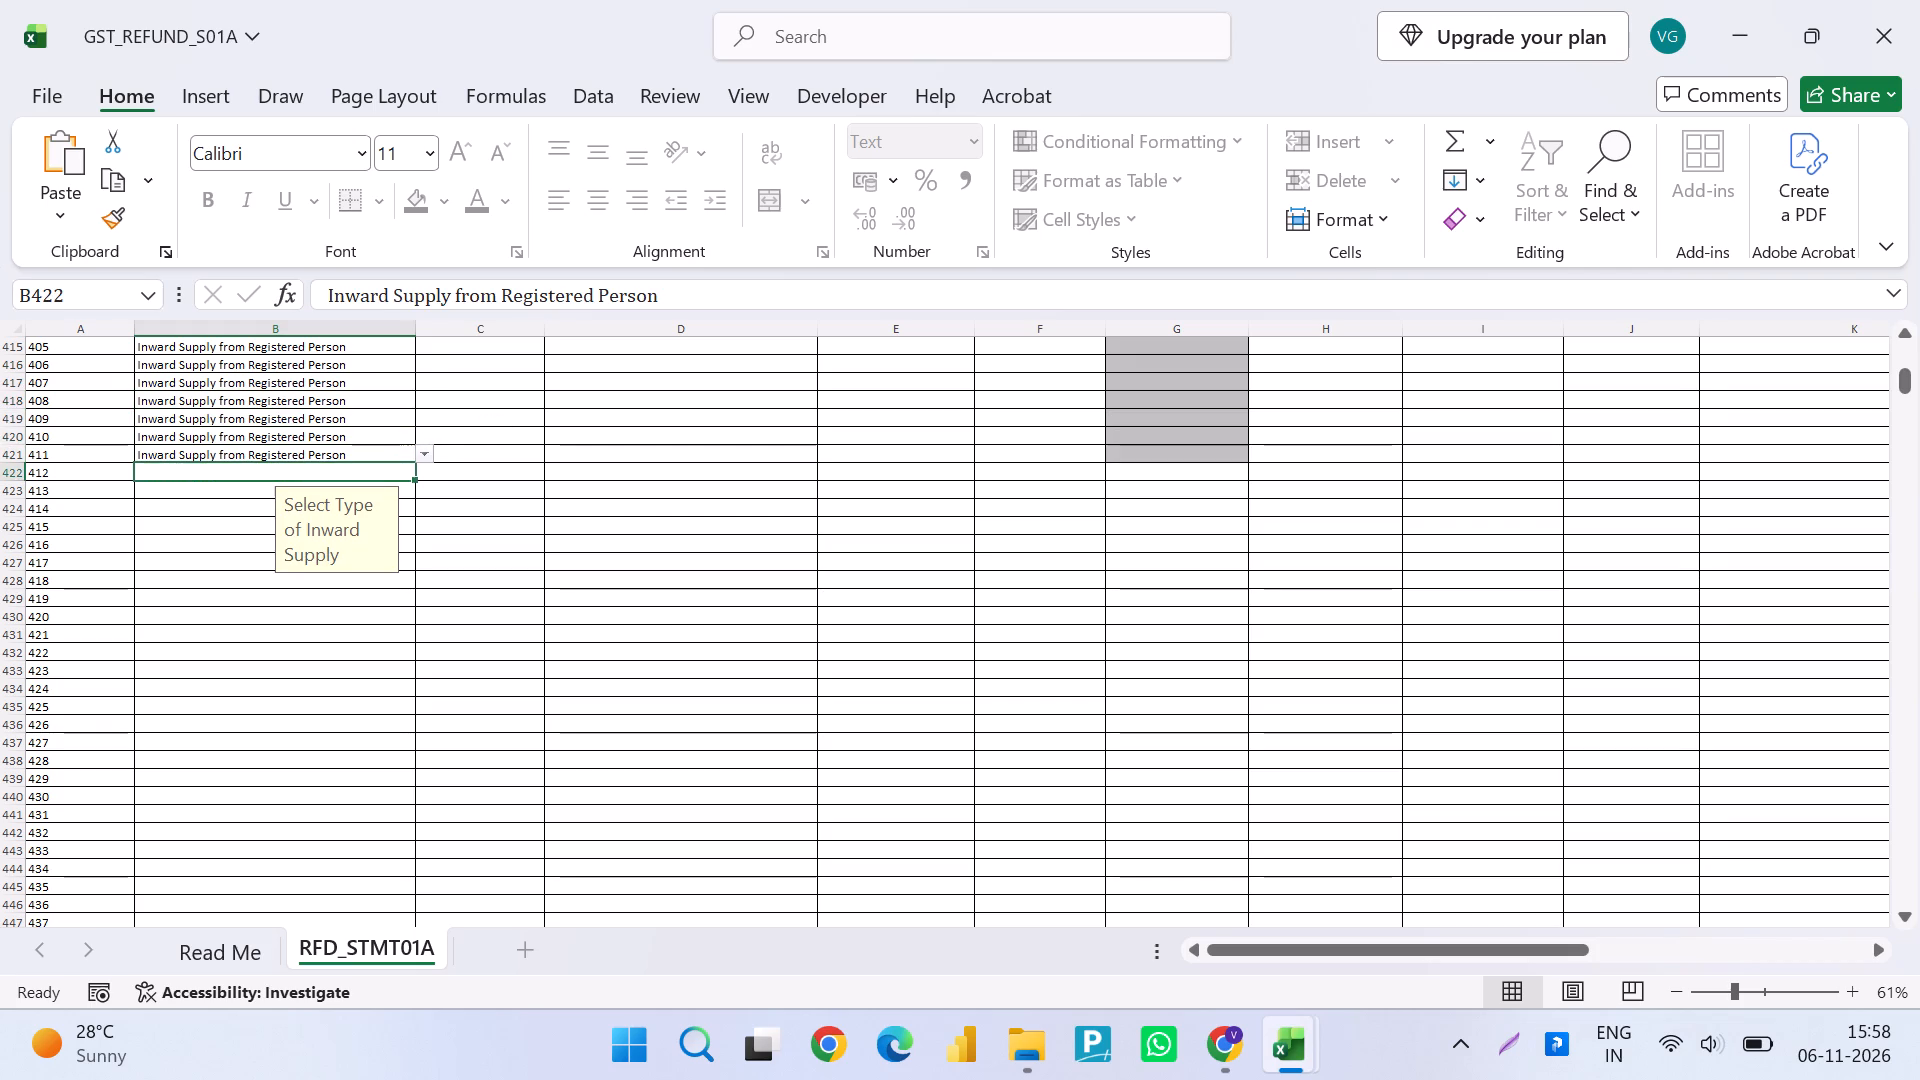
pyautogui.hotkey('ctrl', 'v')
pyautogui.press('Return')
pyautogui.hotkey('ctrl', 'v')
pyautogui.press('Return')
pyautogui.hotkey('ctrl', 'v')
pyautogui.press('Return')
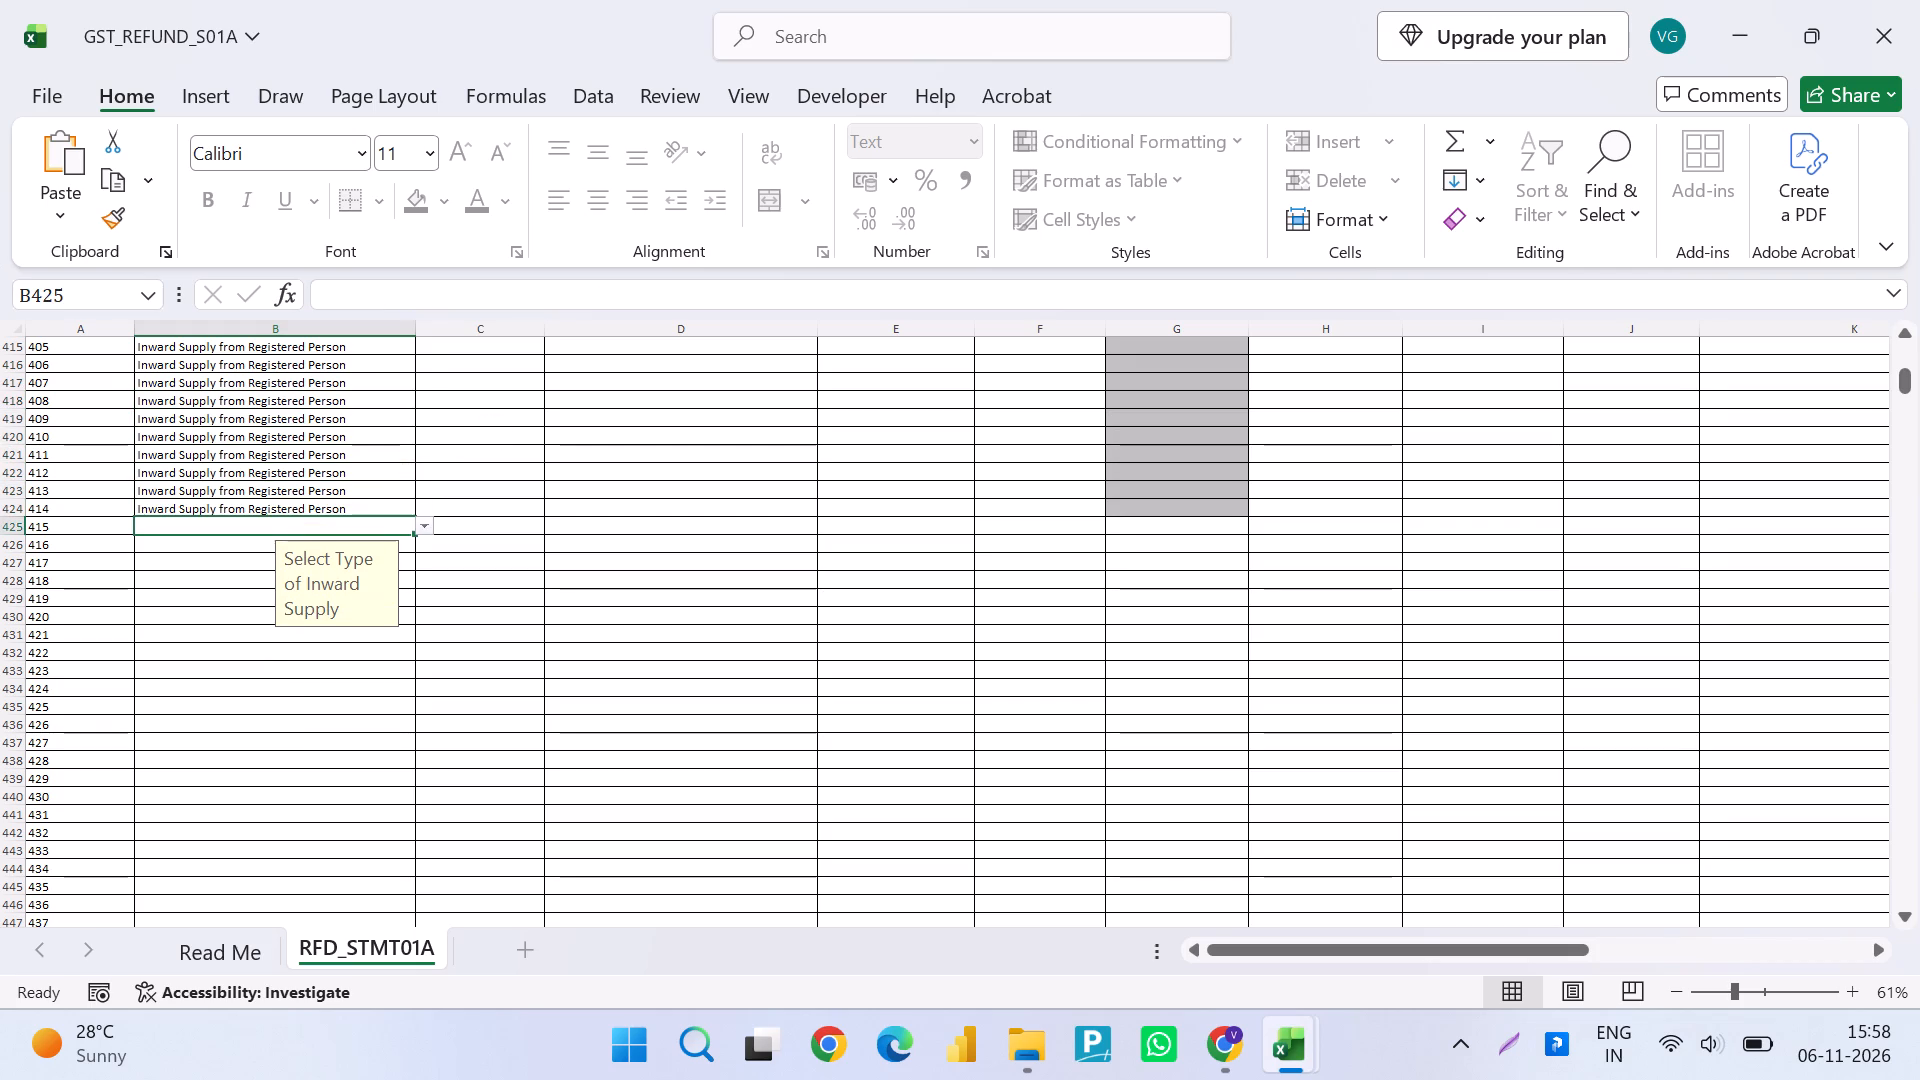
# Enter "Inward Supply from Registered Person" in cells B425 to B430, for serial numbers 415 to 420.
pyautogui.hotkey('ctrl', 'v')
pyautogui.press('Return')
pyautogui.hotkey('ctrl', 'v')
pyautogui.press('Return')
pyautogui.hotkey('ctrl', 'v')
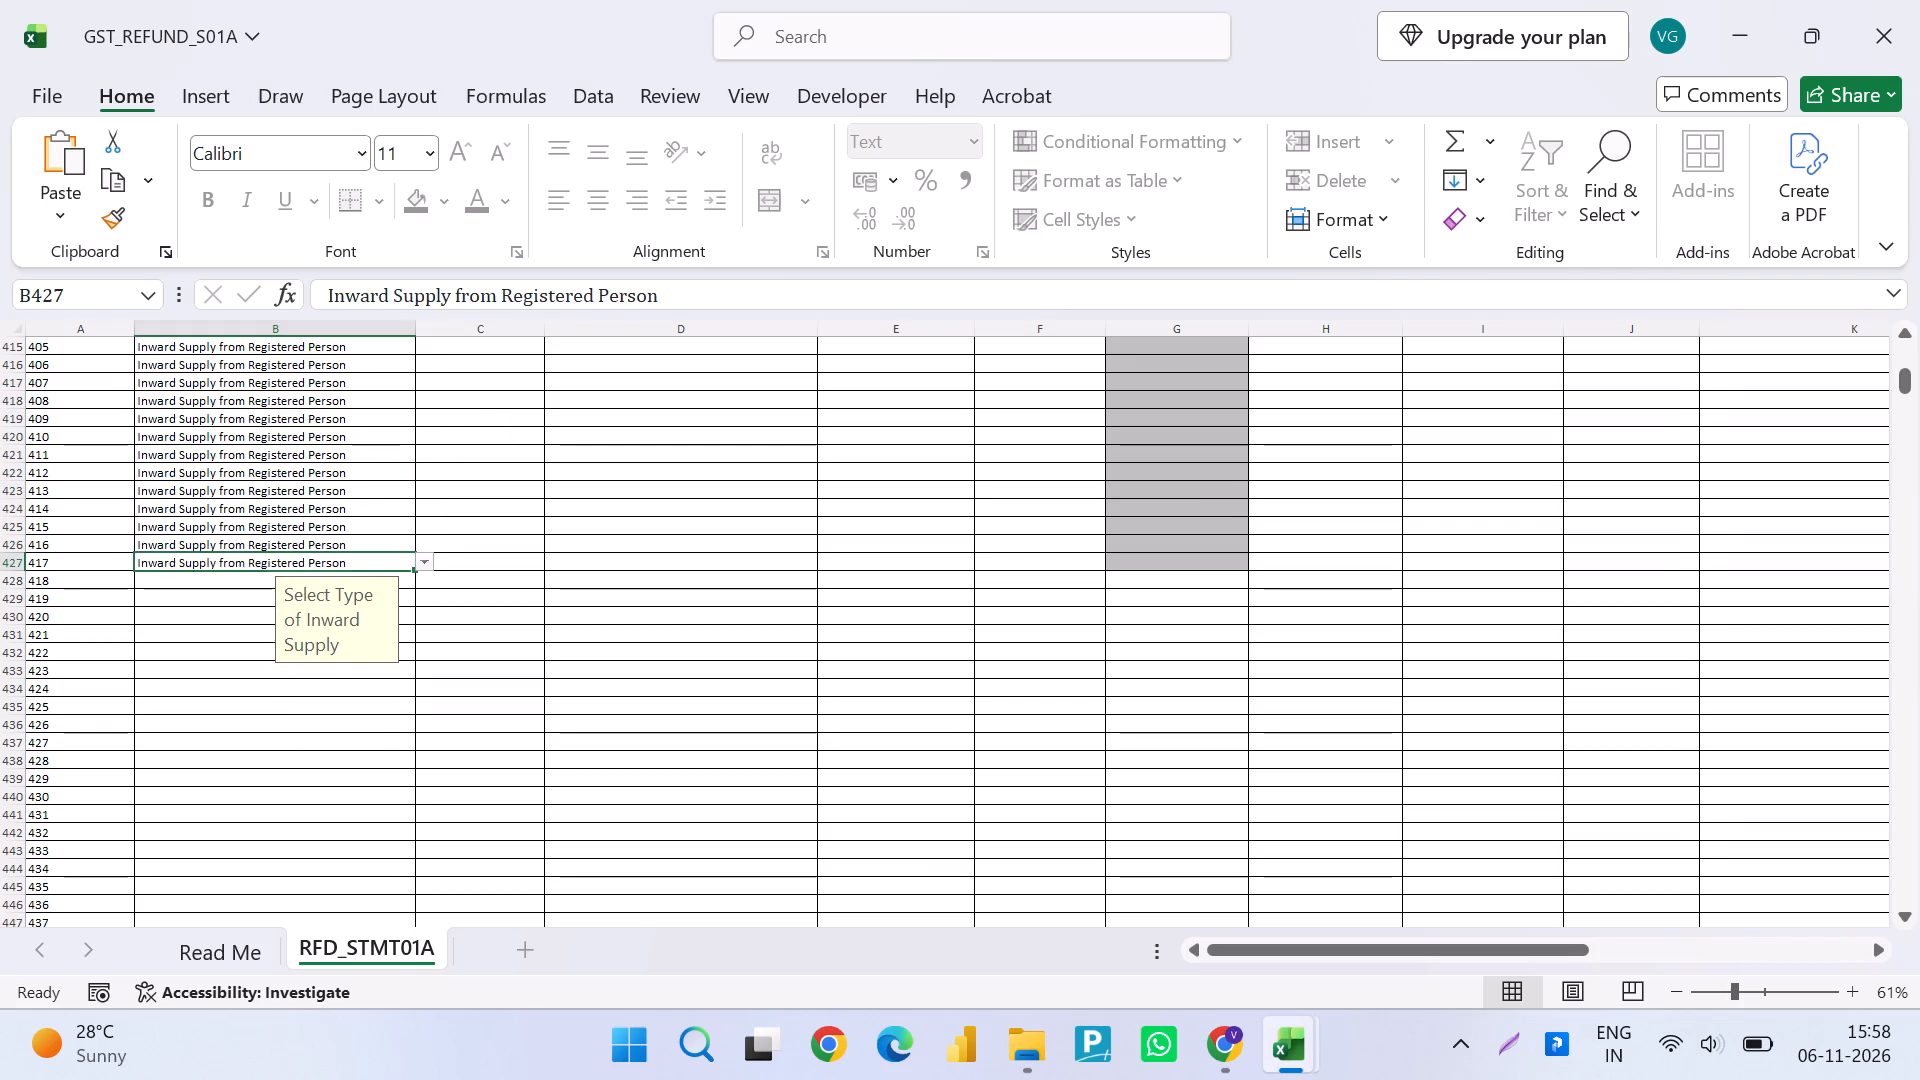
pyautogui.press('Return')
pyautogui.hotkey('ctrl', 'v')
pyautogui.press('Return')
pyautogui.hotkey('ctrl', 'v')
pyautogui.press('Return')
pyautogui.hotkey('ctrl', 'v')
pyautogui.press('Return')
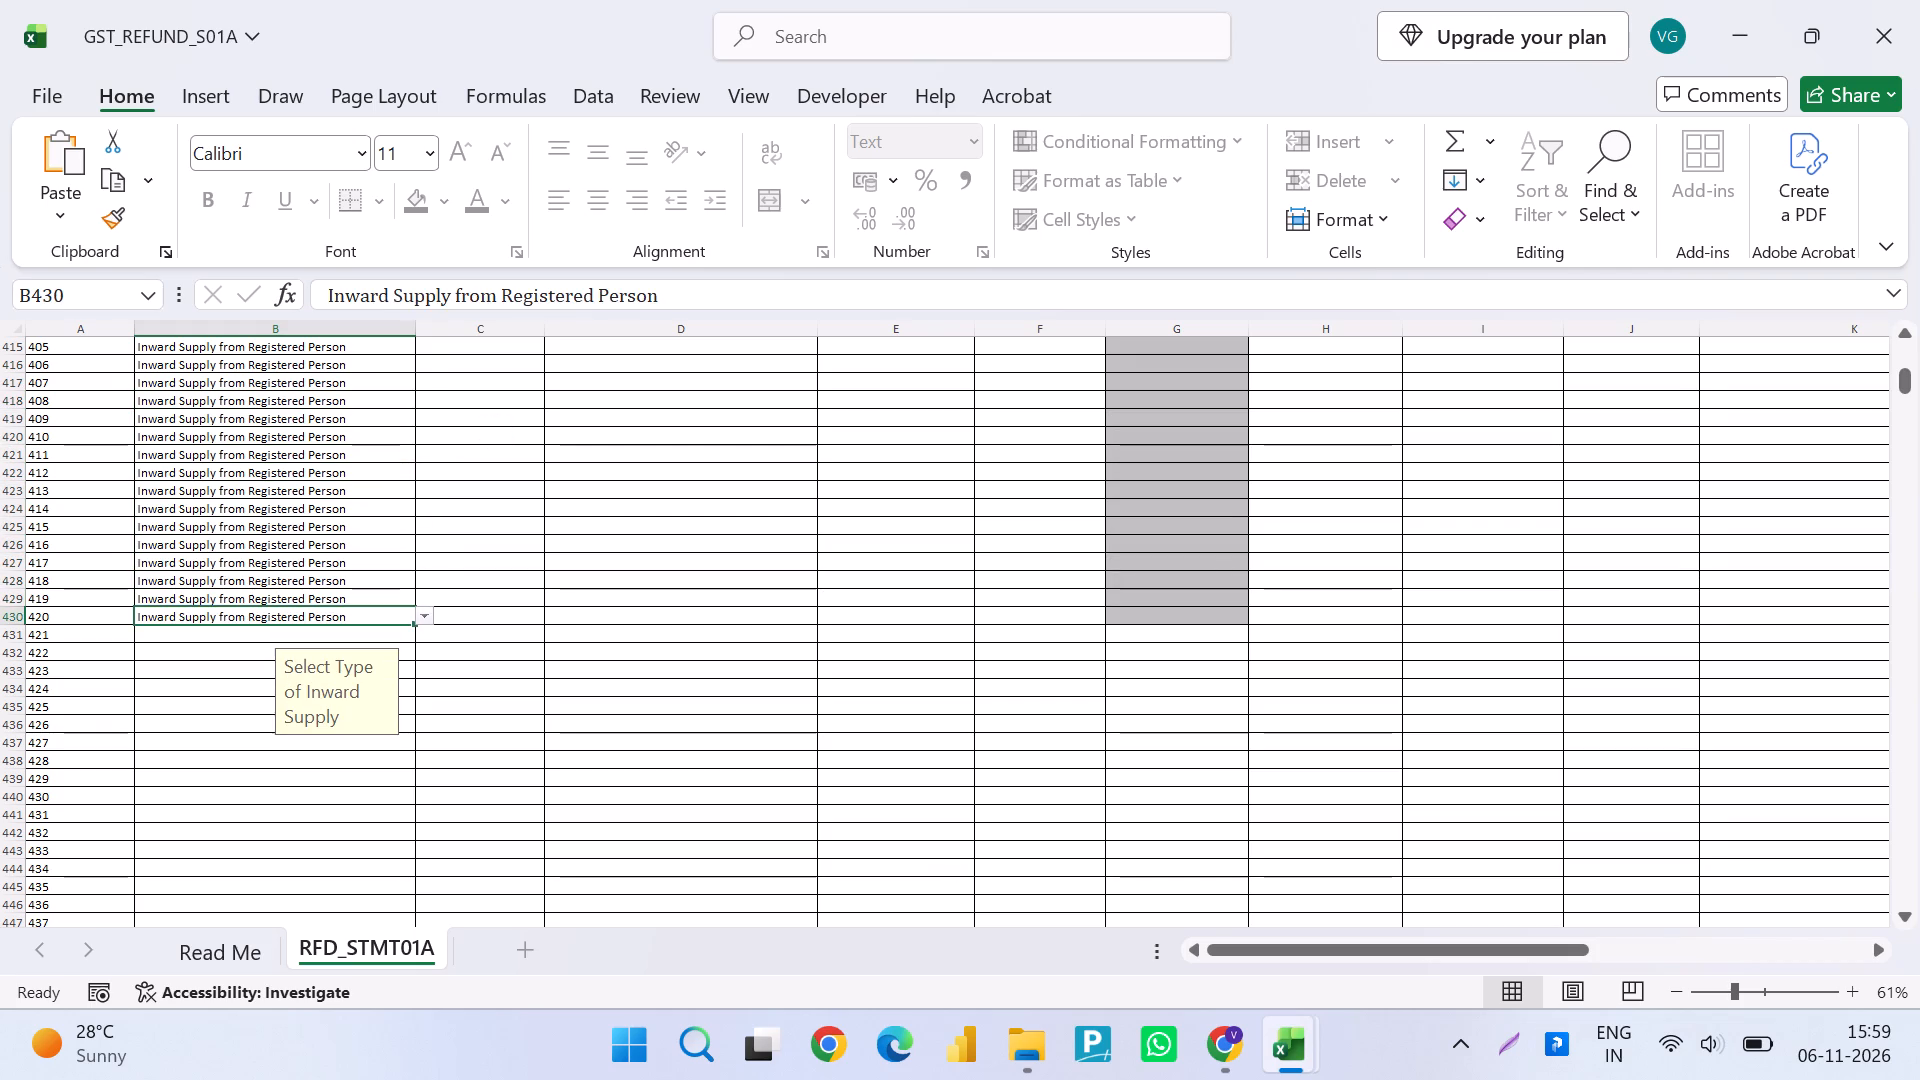
# Enter "Inward Supply from Registered Person" in cells B431 to B437, for serial numbers 421 to 427.
pyautogui.hotkey('ctrl', 'v')
pyautogui.press('Return')
pyautogui.hotkey('ctrl', 'v')
pyautogui.press('Return')
pyautogui.hotkey('ctrl', 'v')
pyautogui.press('Return')
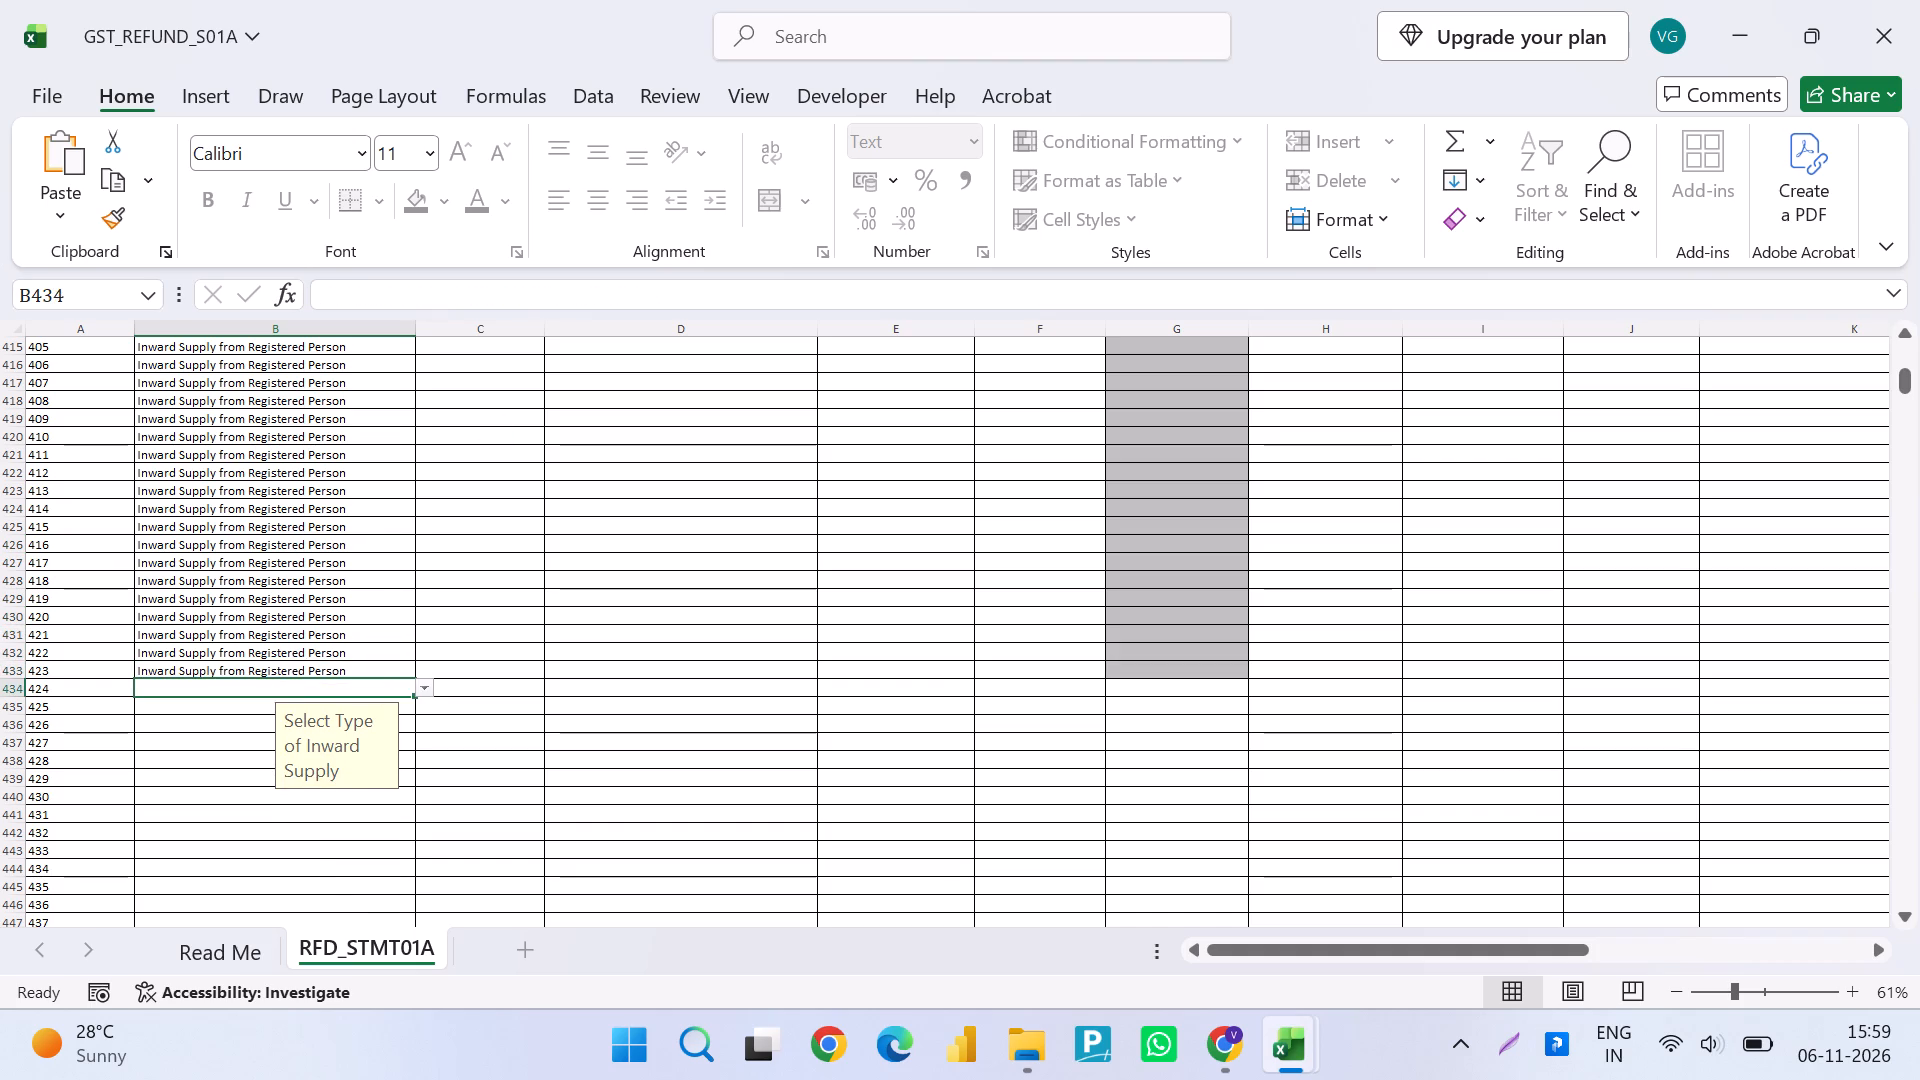
pyautogui.hotkey('ctrl', 'v')
pyautogui.press('Return')
pyautogui.hotkey('ctrl', 'v')
pyautogui.press('Return')
pyautogui.hotkey('ctrl', 'v')
pyautogui.press('Return')
pyautogui.hotkey('ctrl', 'v')
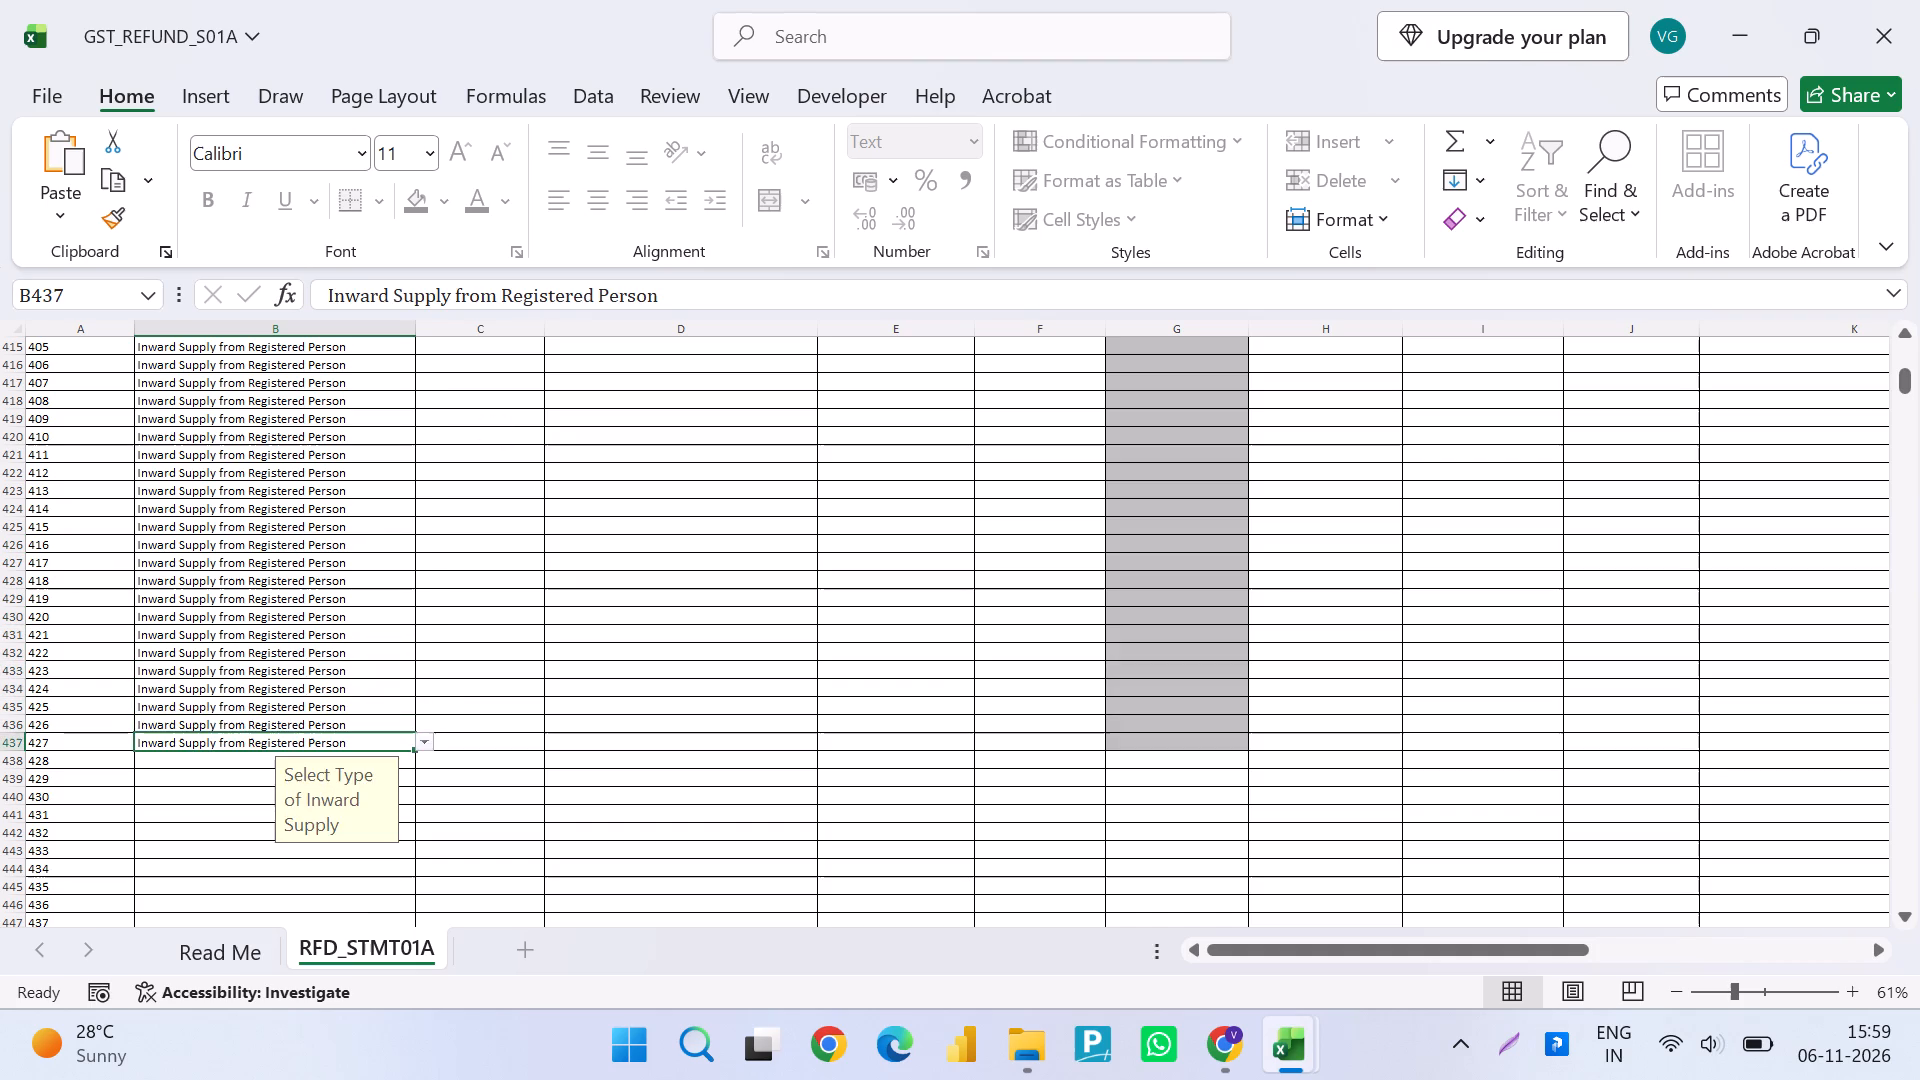
pyautogui.press('Return')
# Enter "Inward Supply from Registered Person" in cells B438 to B443, for serial numbers 428 to 433.
pyautogui.hotkey('ctrl', 'v')
pyautogui.press('Return')
pyautogui.hotkey('ctrl', 'v')
pyautogui.press('Return')
pyautogui.hotkey('ctrl', 'v')
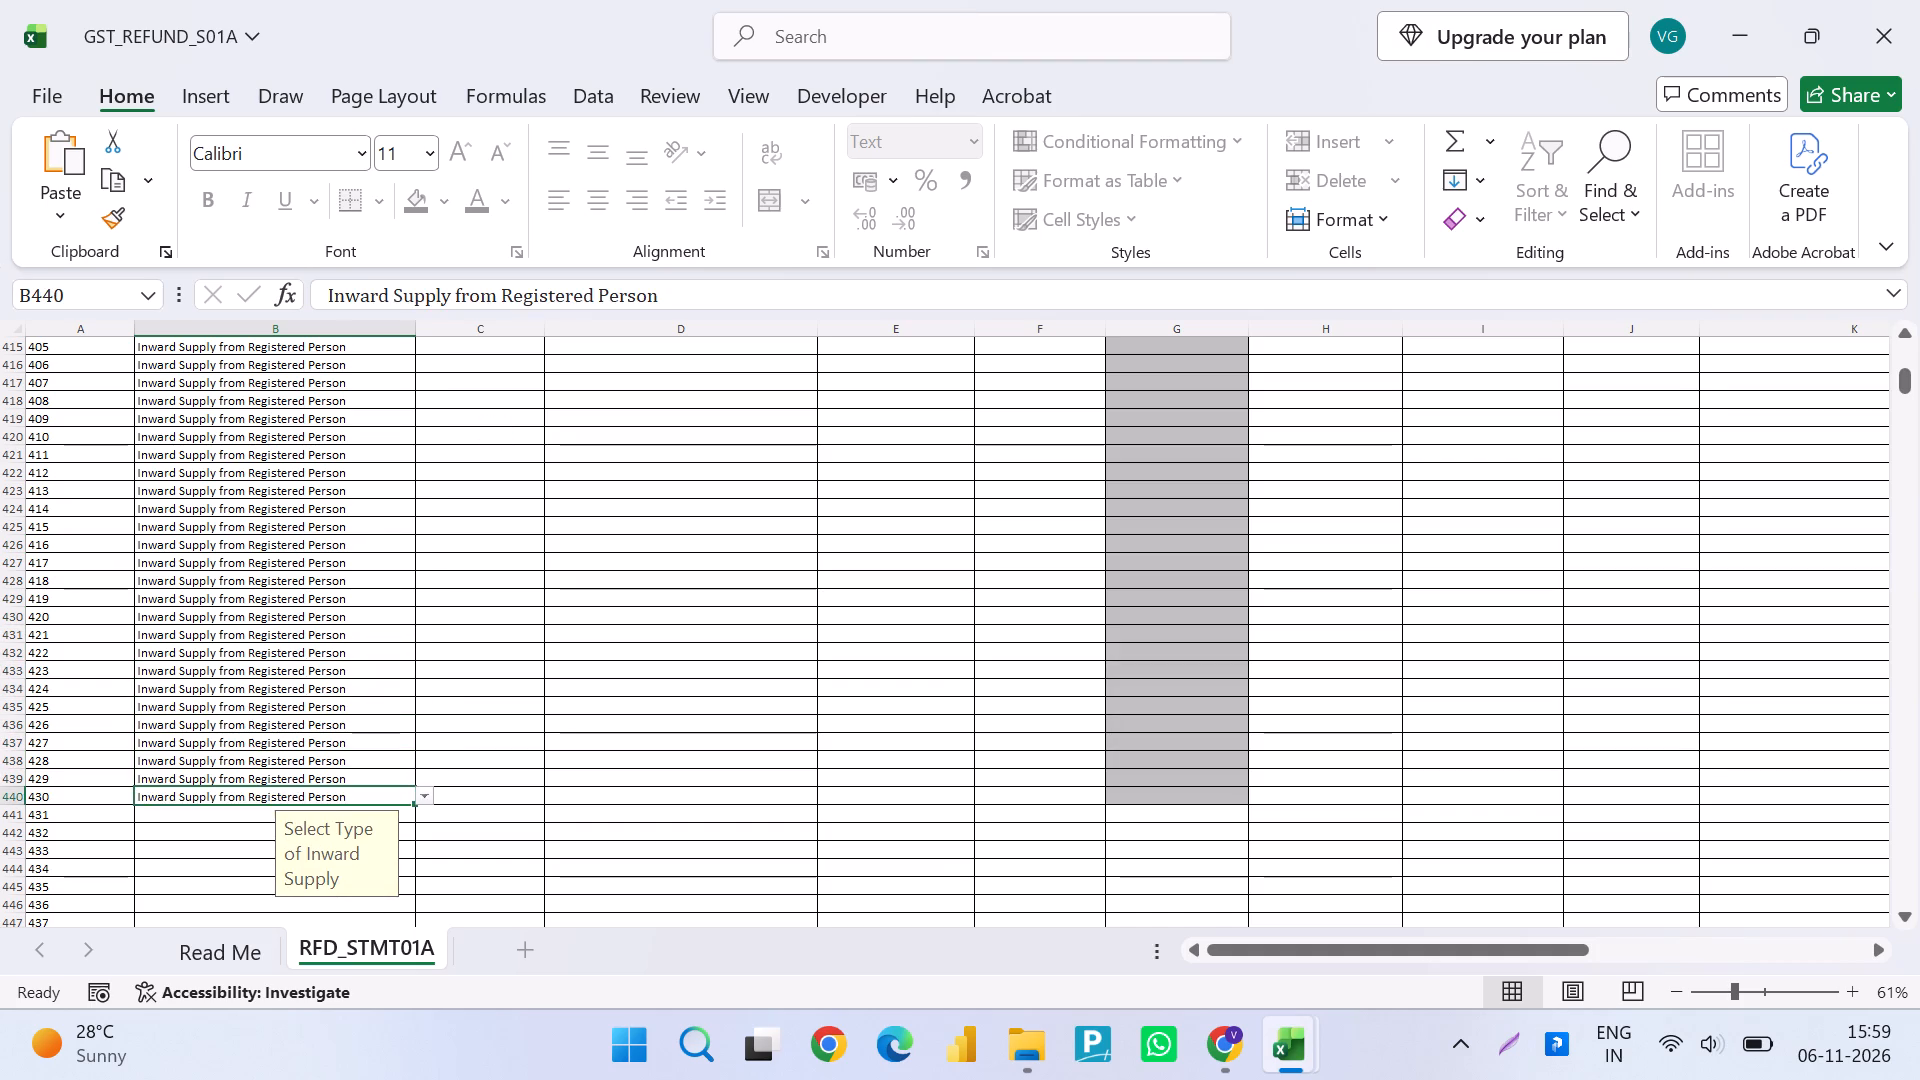
pyautogui.press('Return')
pyautogui.hotkey('ctrl', 'v')
pyautogui.press('Return')
pyautogui.hotkey('ctrl', 'v')
pyautogui.press('Return')
pyautogui.hotkey('ctrl', 'v')
pyautogui.press('Return')
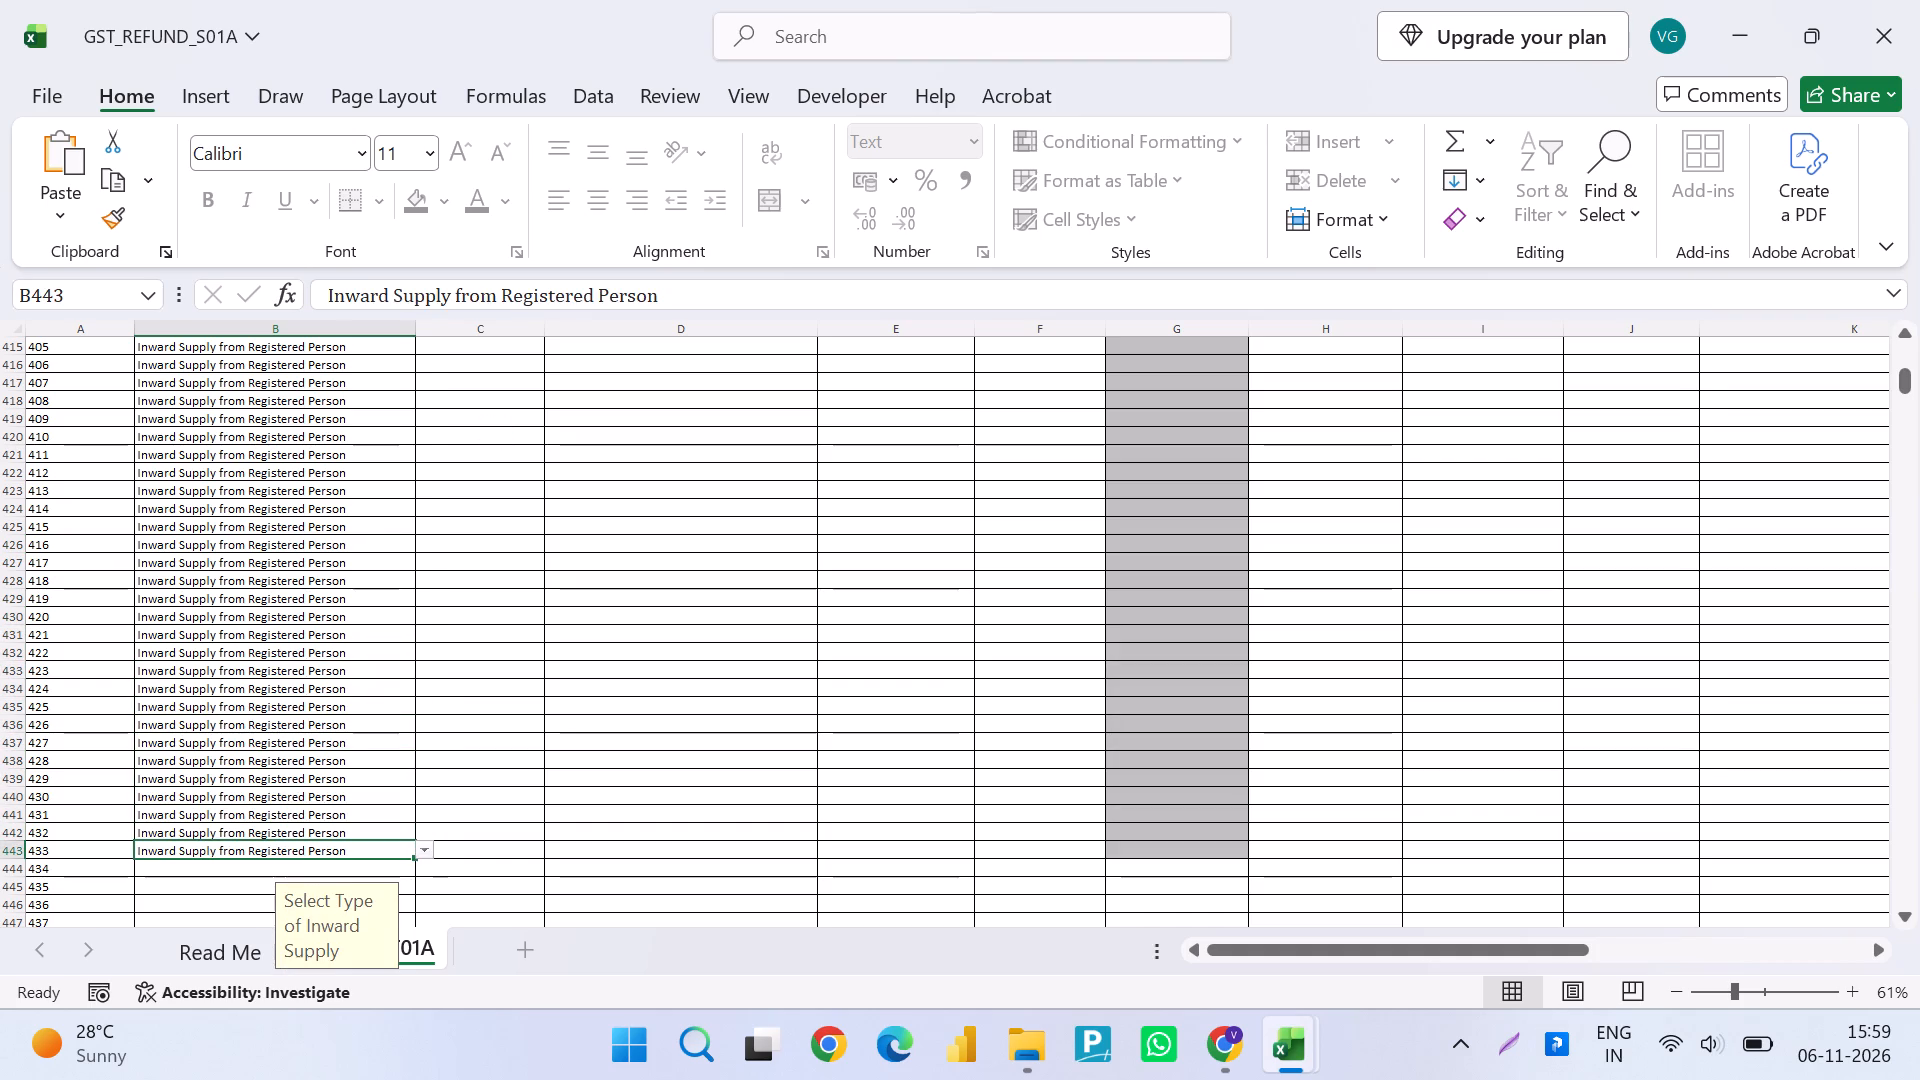
# Enter "Inward Supply from Registered Person" in cells B444 to B448, for serial numbers 434 to 438.
pyautogui.hotkey('ctrl', 'v')
pyautogui.press('Return')
pyautogui.hotkey('ctrl', 'v')
pyautogui.hotkey('ctrl', 'Return')
pyautogui.hotkey('ctrl', 'v')
pyautogui.press('Return')
pyautogui.hotkey('ctrl', 'v')
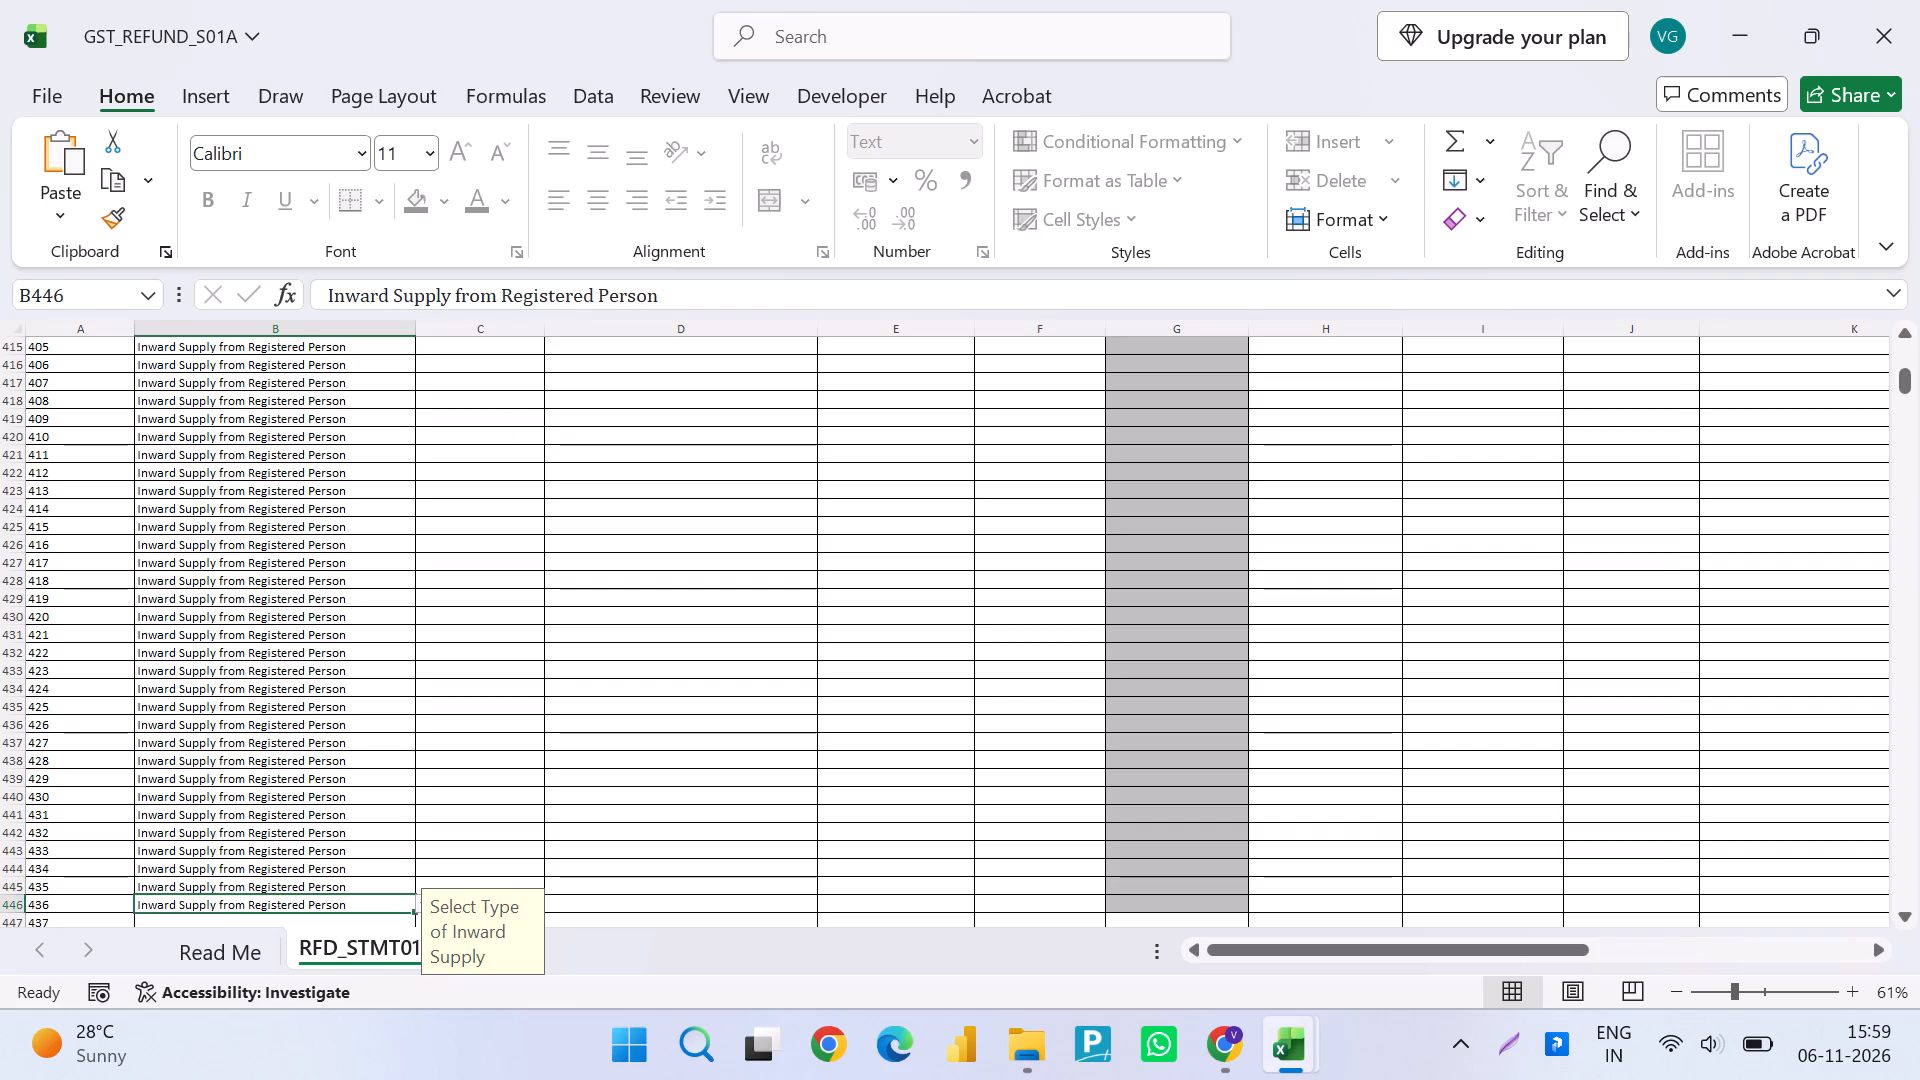
pyautogui.press('Return')
pyautogui.hotkey('ctrl', 'v')
pyautogui.press('Return')
pyautogui.hotkey('ctrl', 'v')
pyautogui.press('Return')
# Enter "Inward Supply from Registered Person" in cells B449 to B455, for serial numbers 439 to 445.
pyautogui.hotkey('ctrl', 'v')
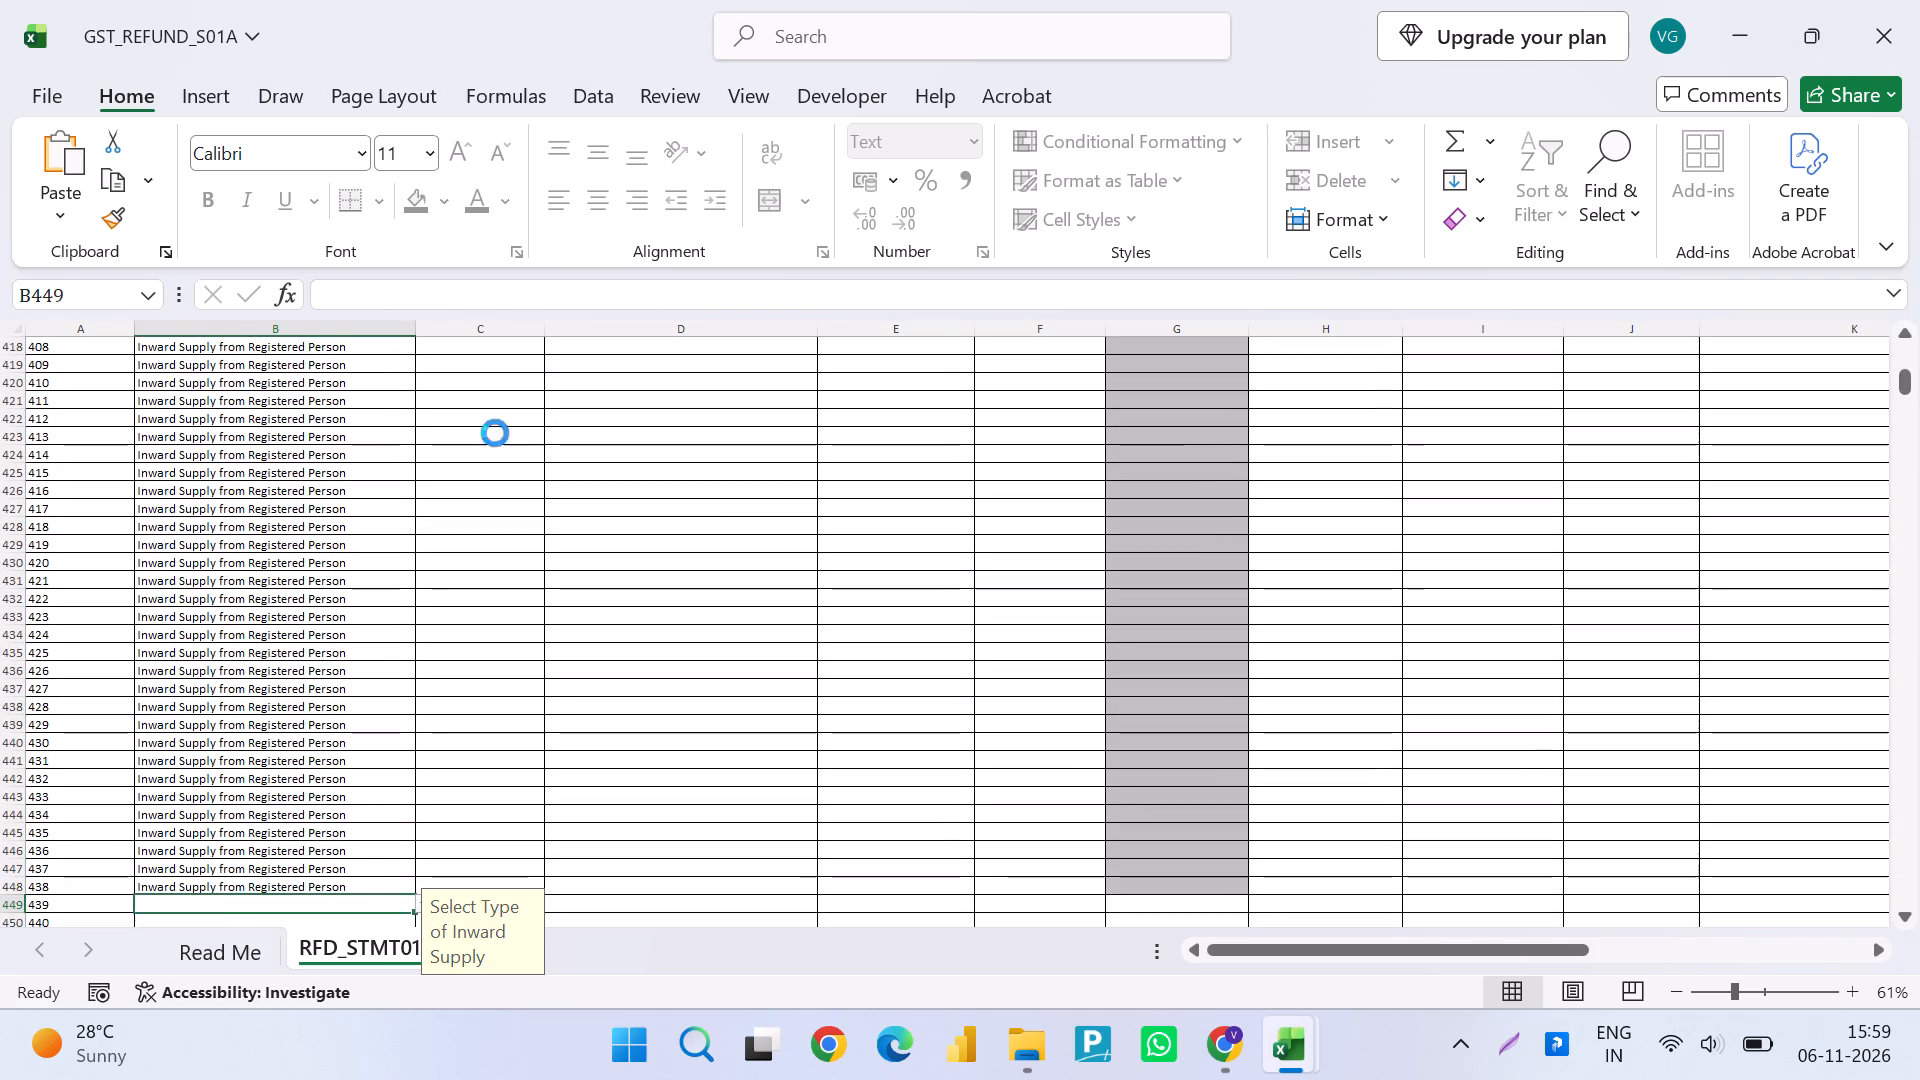
pyautogui.press('Return')
pyautogui.hotkey('ctrl', 'v')
pyautogui.press('Return')
pyautogui.hotkey('ctrl', 'v')
pyautogui.press('Return')
pyautogui.hotkey('ctrl', 'v')
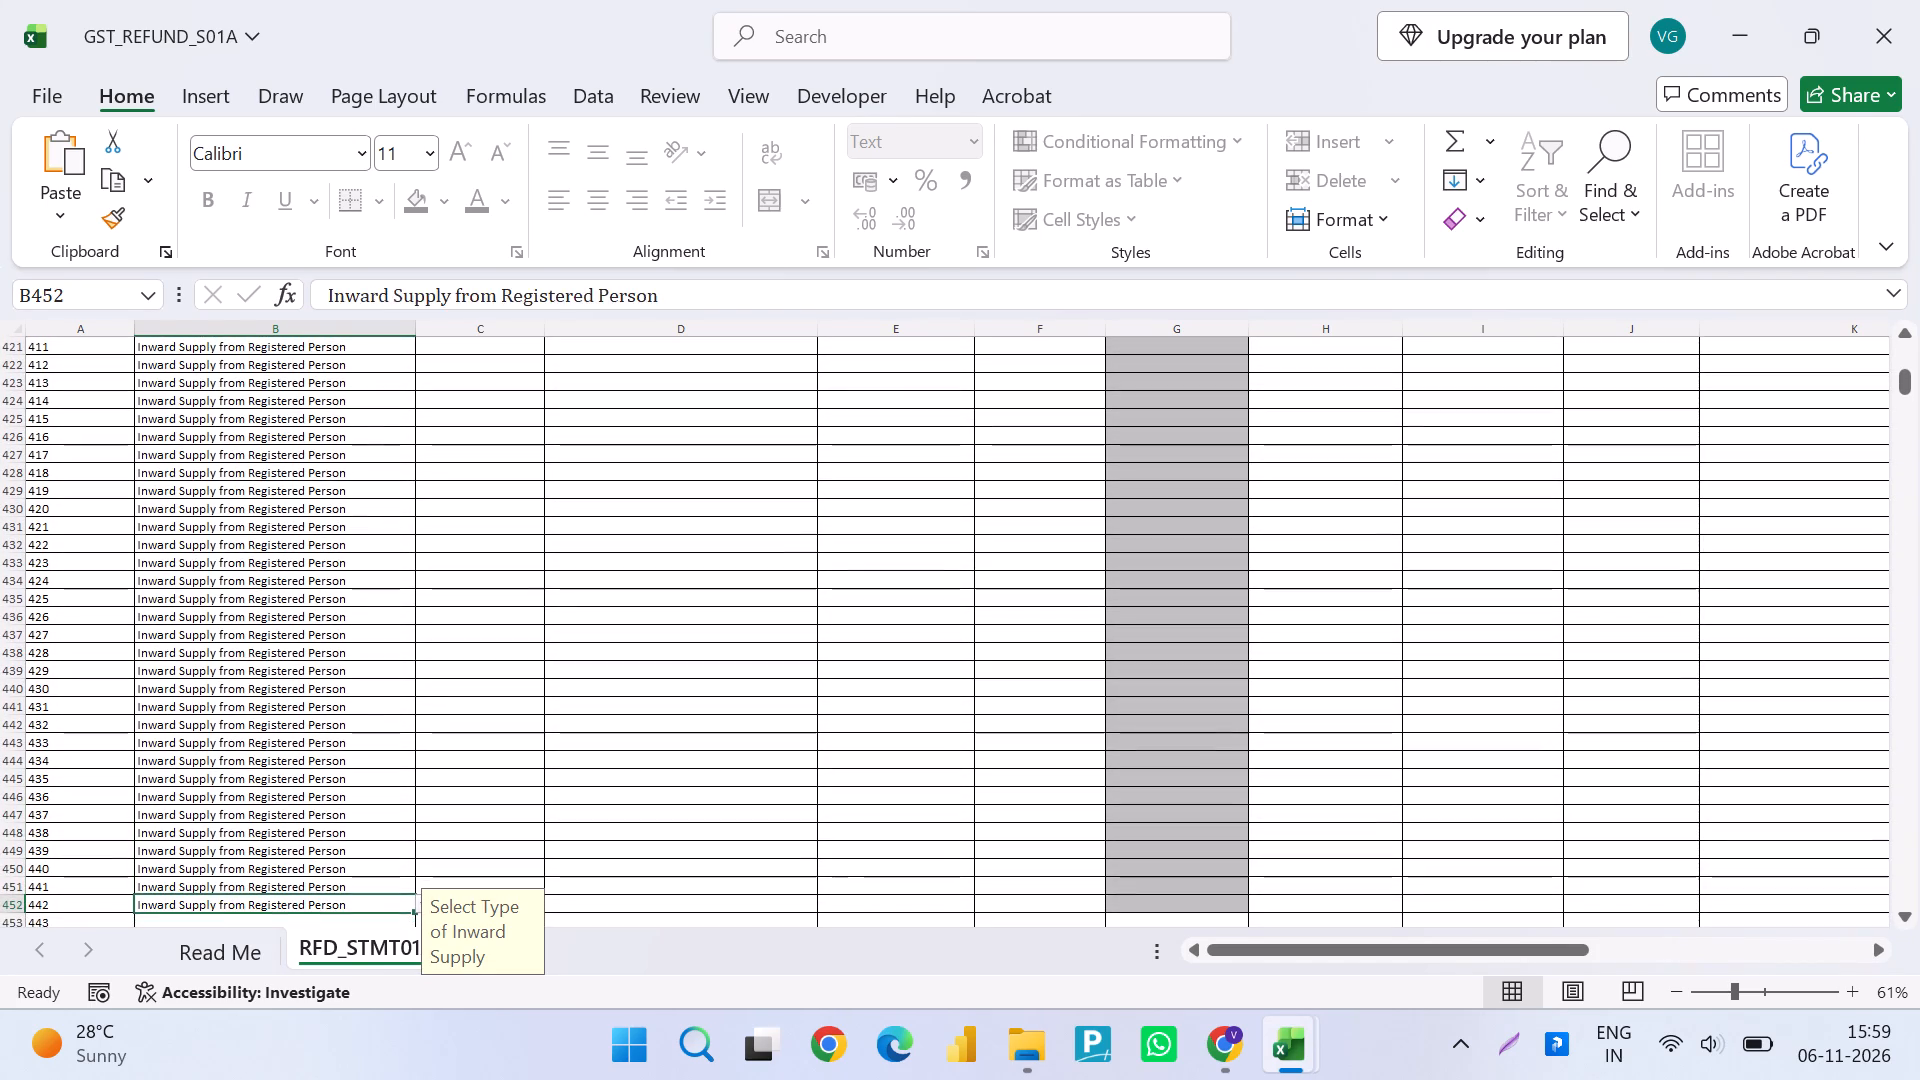
pyautogui.press('Return')
pyautogui.hotkey('ctrl', 'v')
pyautogui.press('Return')
pyautogui.hotkey('ctrl', 'v')
pyautogui.press('Return')
pyautogui.hotkey('ctrl', 'v')
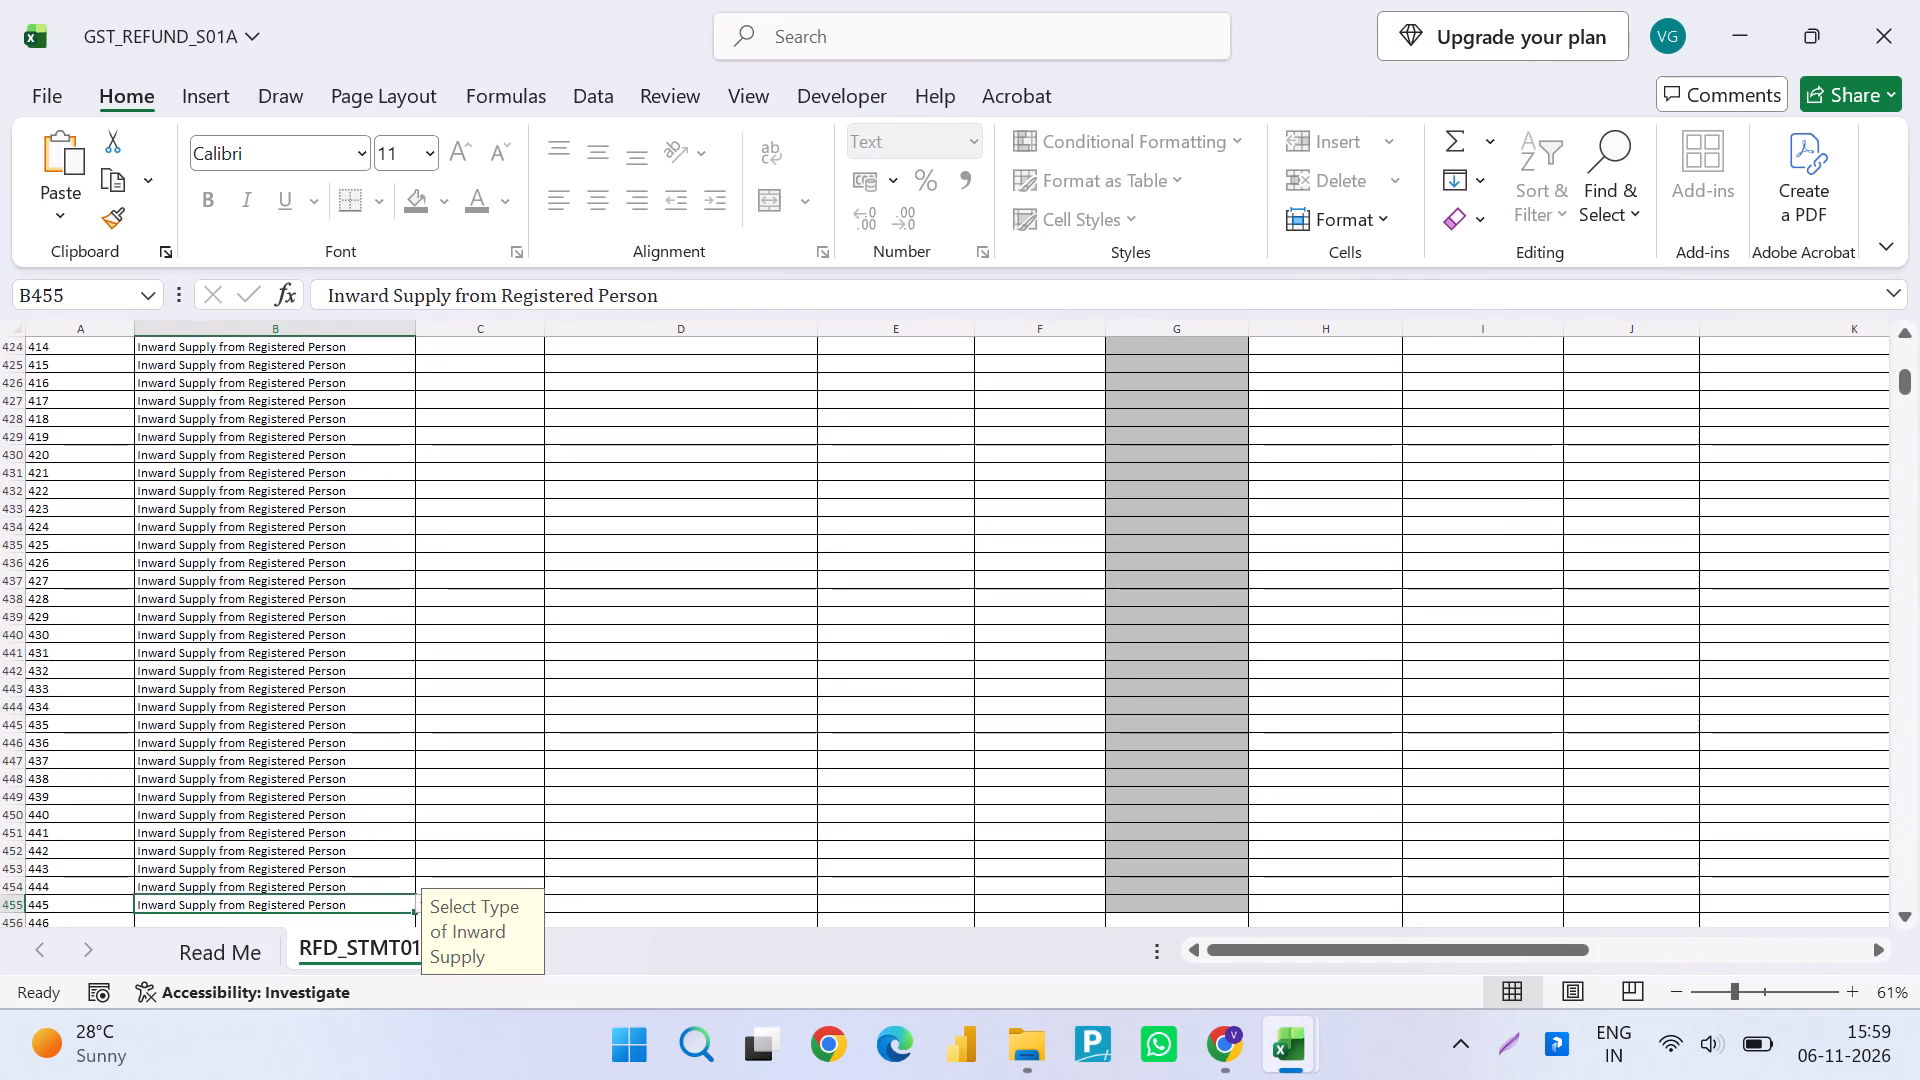
pyautogui.press('Return')
# Enter "Inward Supply from Registered Person" in cells B456 to B461, for serial numbers 446 to 451.
pyautogui.hotkey('ctrl', 'v')
pyautogui.press('Return')
pyautogui.hotkey('ctrl', 'v')
pyautogui.press('Return')
pyautogui.hotkey('ctrl', 'v')
pyautogui.press('Return')
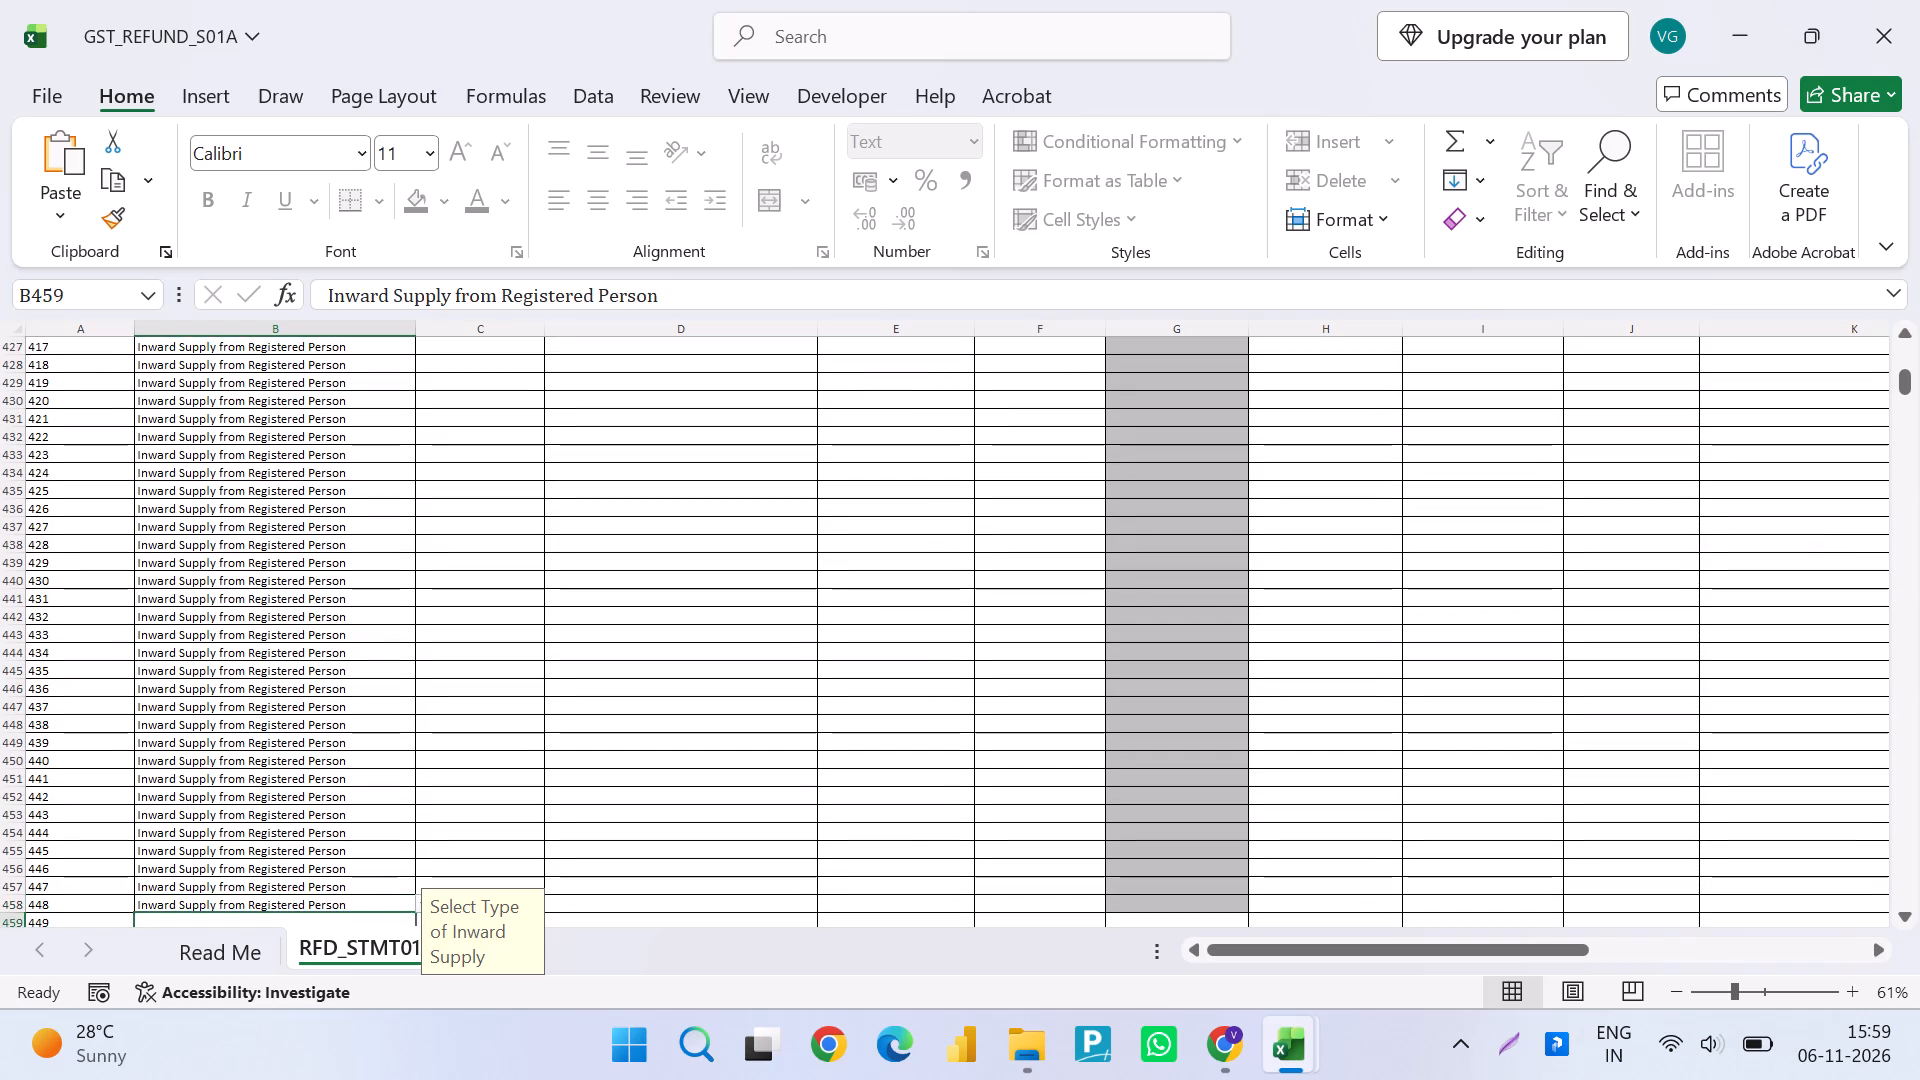
pyautogui.hotkey('ctrl', 'v')
pyautogui.press('Return')
pyautogui.hotkey('ctrl', 'v')
pyautogui.press('Return')
pyautogui.hotkey('ctrl', 'v')
pyautogui.press('Return')
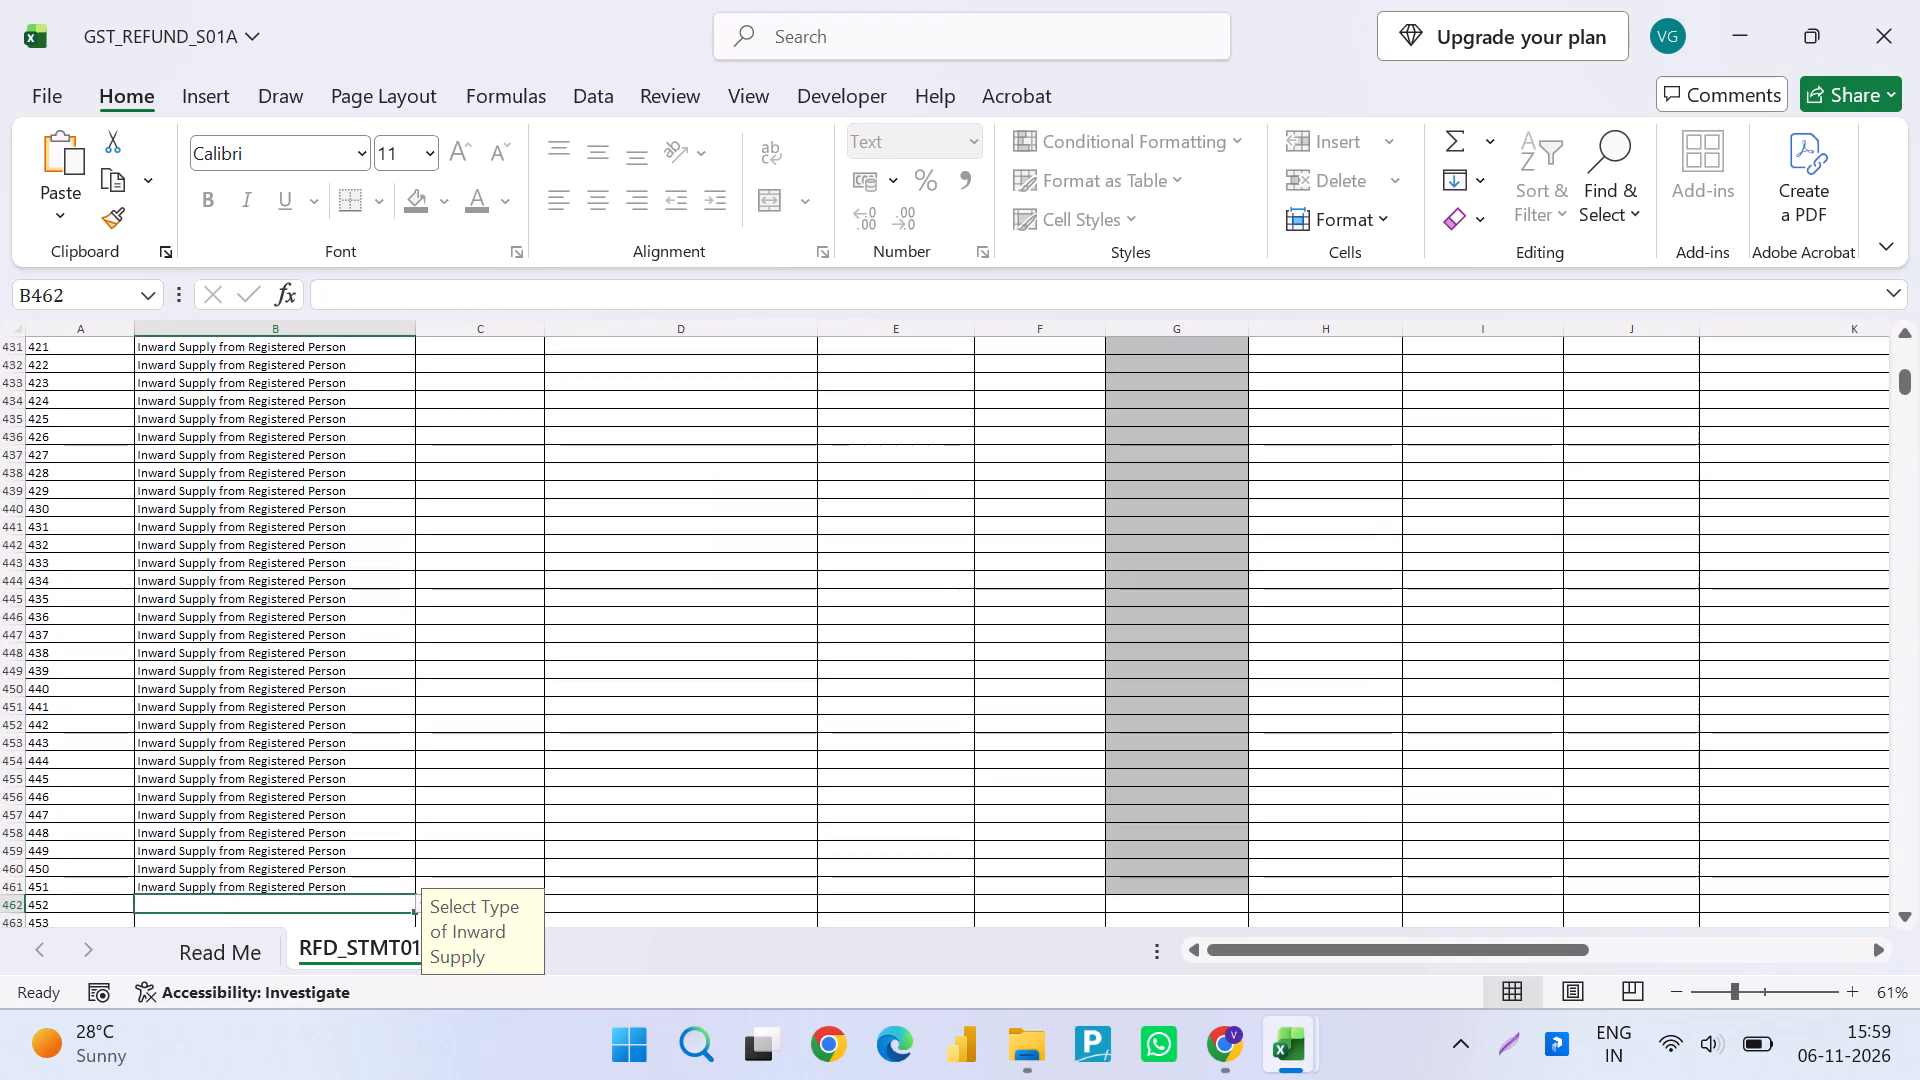
# Enter "Inward Supply from Registered Person" in cells B462 to B468, for serial numbers 452 to 458.
pyautogui.hotkey('ctrl', 'v')
pyautogui.press('Return')
pyautogui.hotkey('ctrl', 'v')
pyautogui.press('Return')
pyautogui.hotkey('ctrl', 'v')
pyautogui.press('Return')
pyautogui.hotkey('ctrl', 'v')
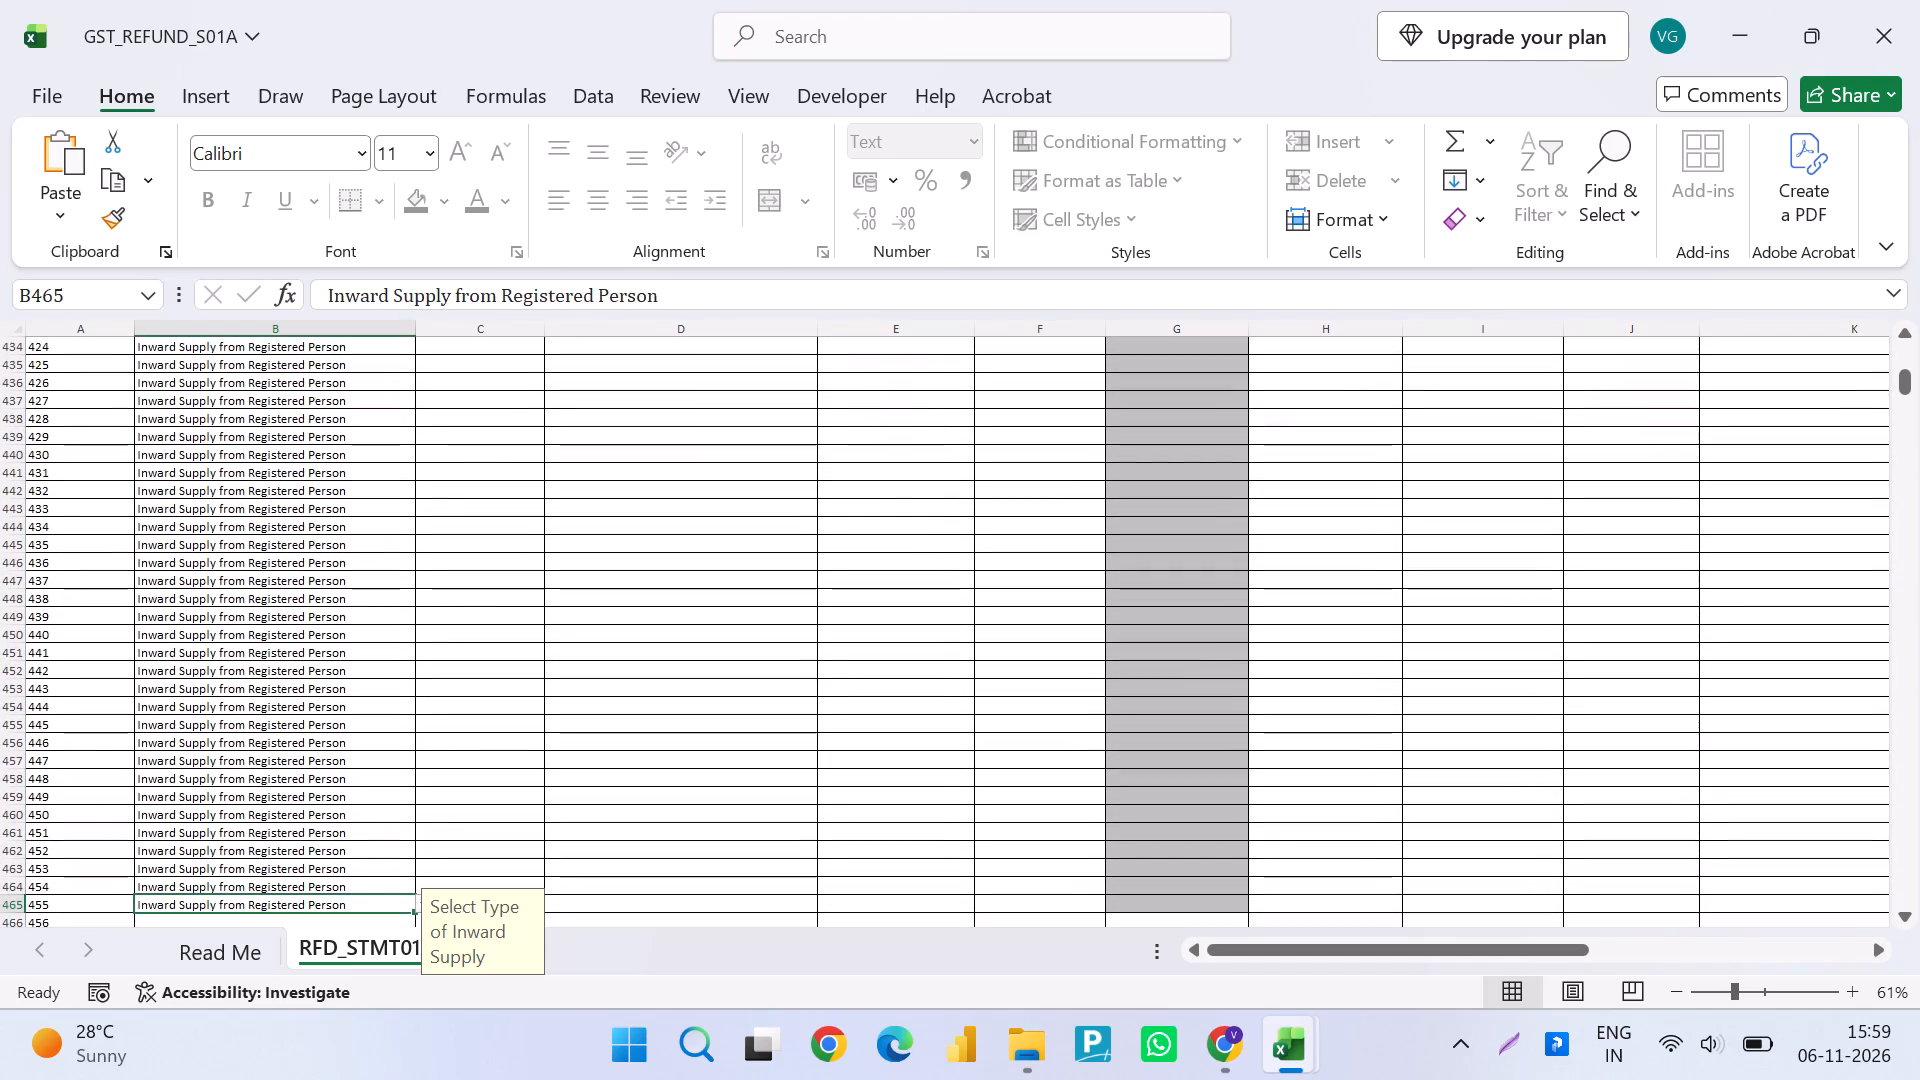
pyautogui.press('Return')
pyautogui.hotkey('ctrl', 'v')
pyautogui.press('Return')
pyautogui.hotkey('ctrl', 'v')
pyautogui.press('Return')
pyautogui.hotkey('ctrl', 'v')
pyautogui.press('Return')
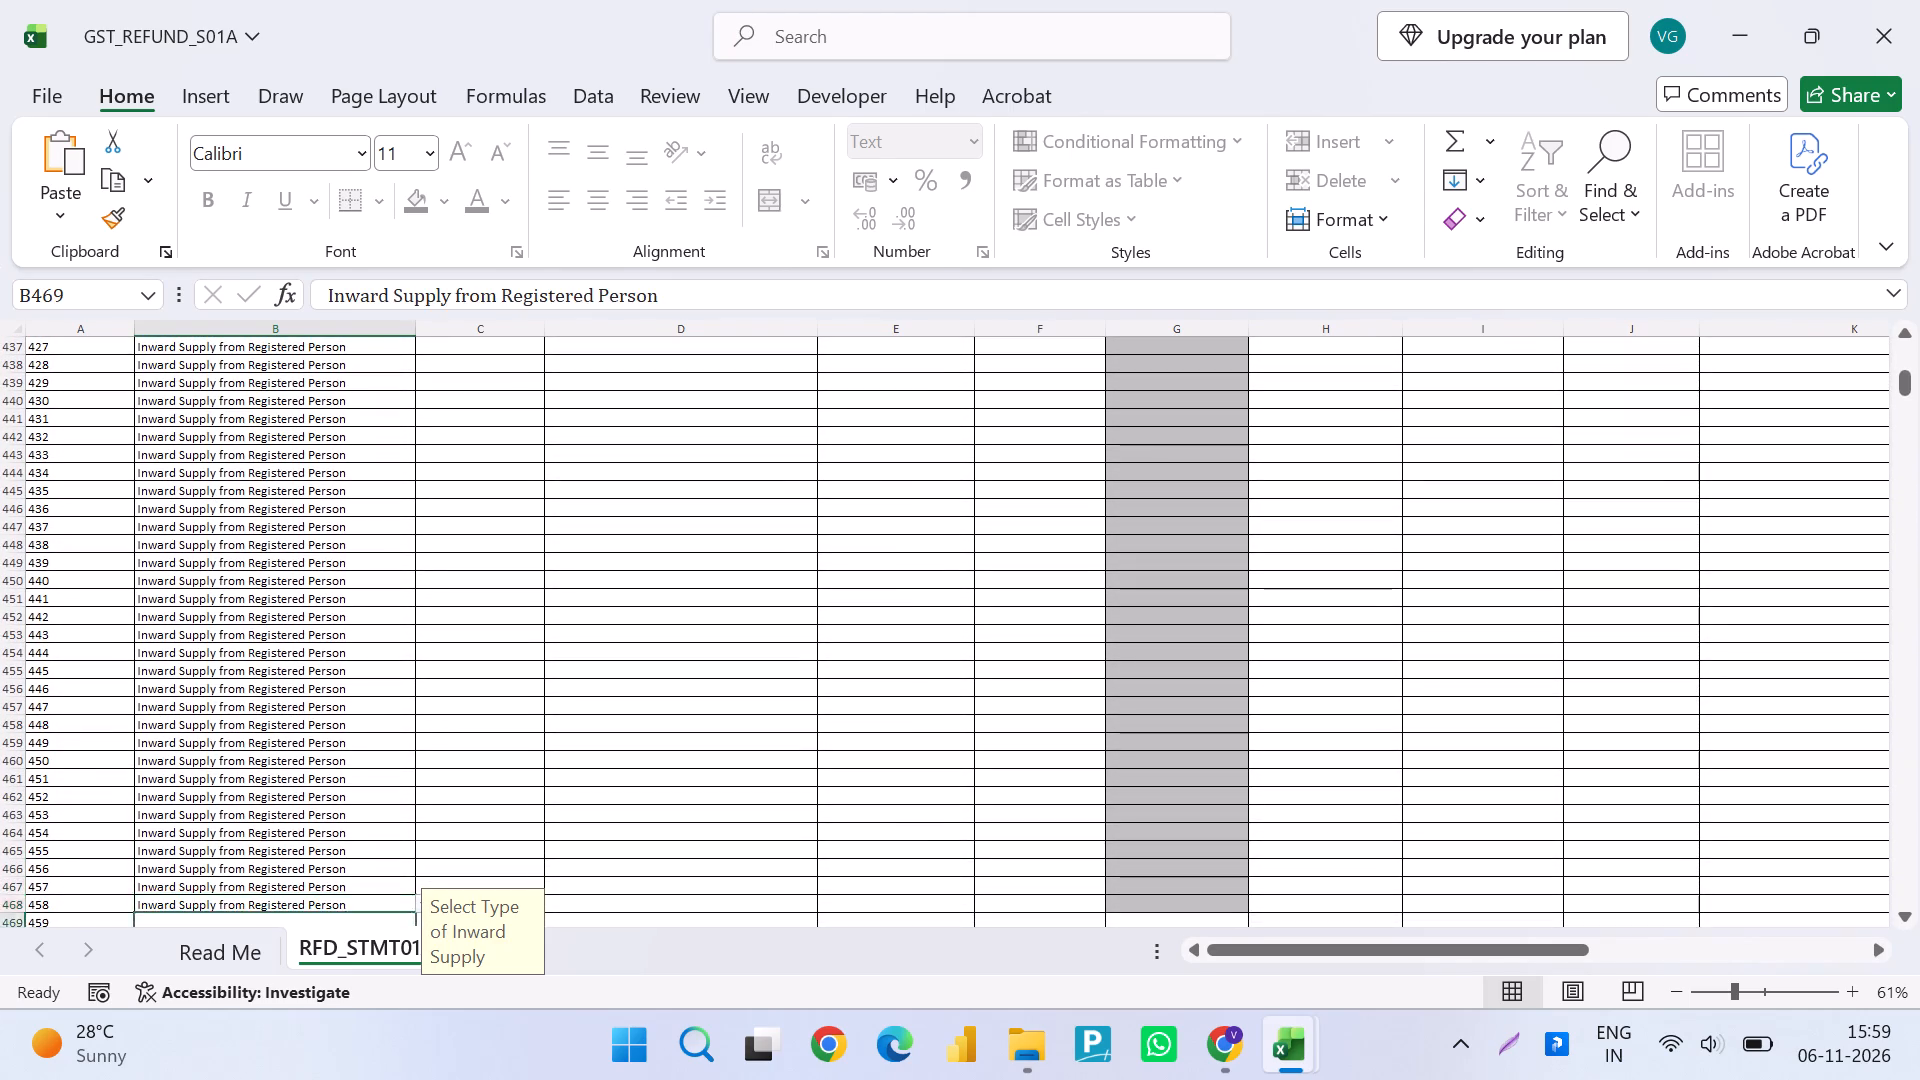
# Enter "Inward Supply from Registered Person" in cells B469 to B474, for serial numbers 459 to 464.
pyautogui.hotkey('ctrl', 'v')
pyautogui.press('Return')
pyautogui.hotkey('ctrl', 'v')
pyautogui.press('Return')
pyautogui.hotkey('ctrl', 'v')
pyautogui.press('Return')
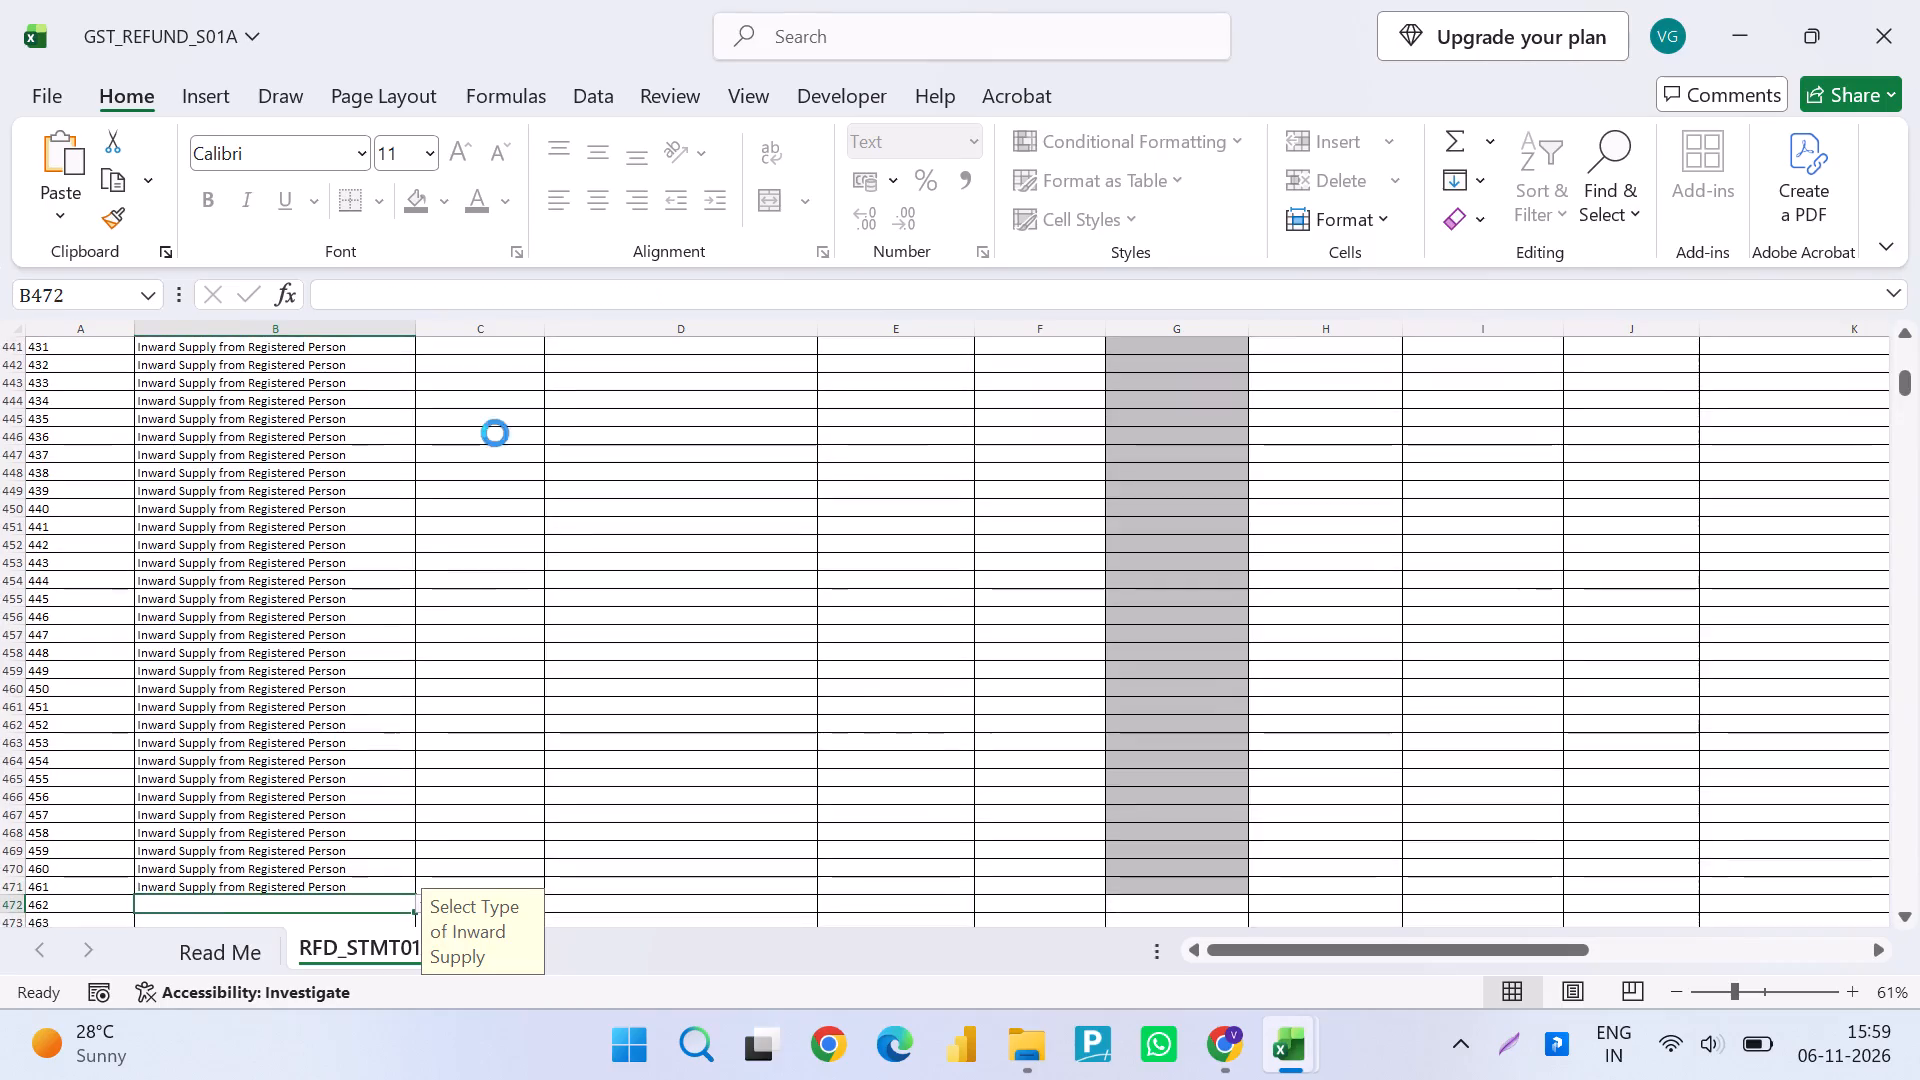
pyautogui.hotkey('ctrl', 'v')
pyautogui.press('Return')
pyautogui.hotkey('ctrl', 'v')
pyautogui.press('Return')
pyautogui.hotkey('ctrl', 'v')
pyautogui.press('Return')
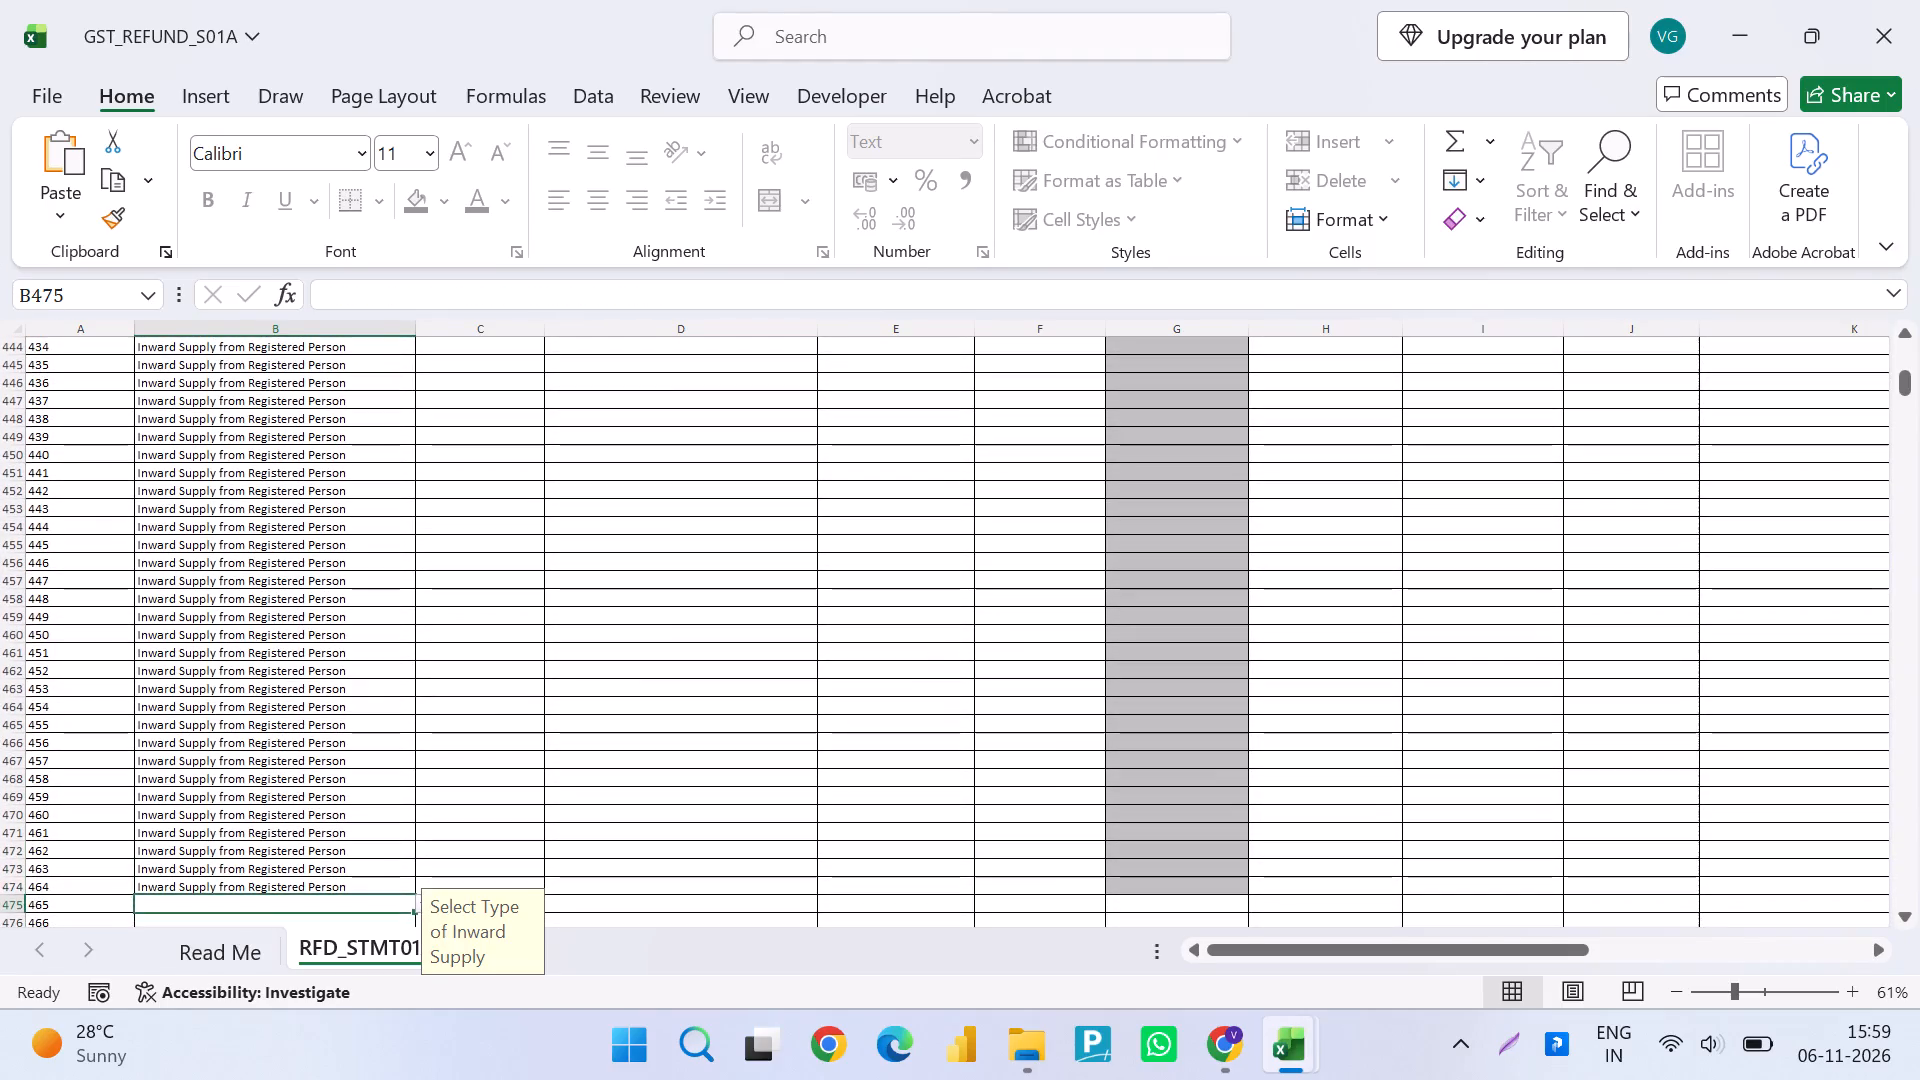
# Fill the missing supplier GSTIN for serial number 200 in C210 with a copy of the GSTIN in C209.
pyautogui.press('Up')
pyautogui.press('Right')
pyautogui.hotkey('ctrl', 'Up')
pyautogui.press('Down')
pyautogui.press('Left')
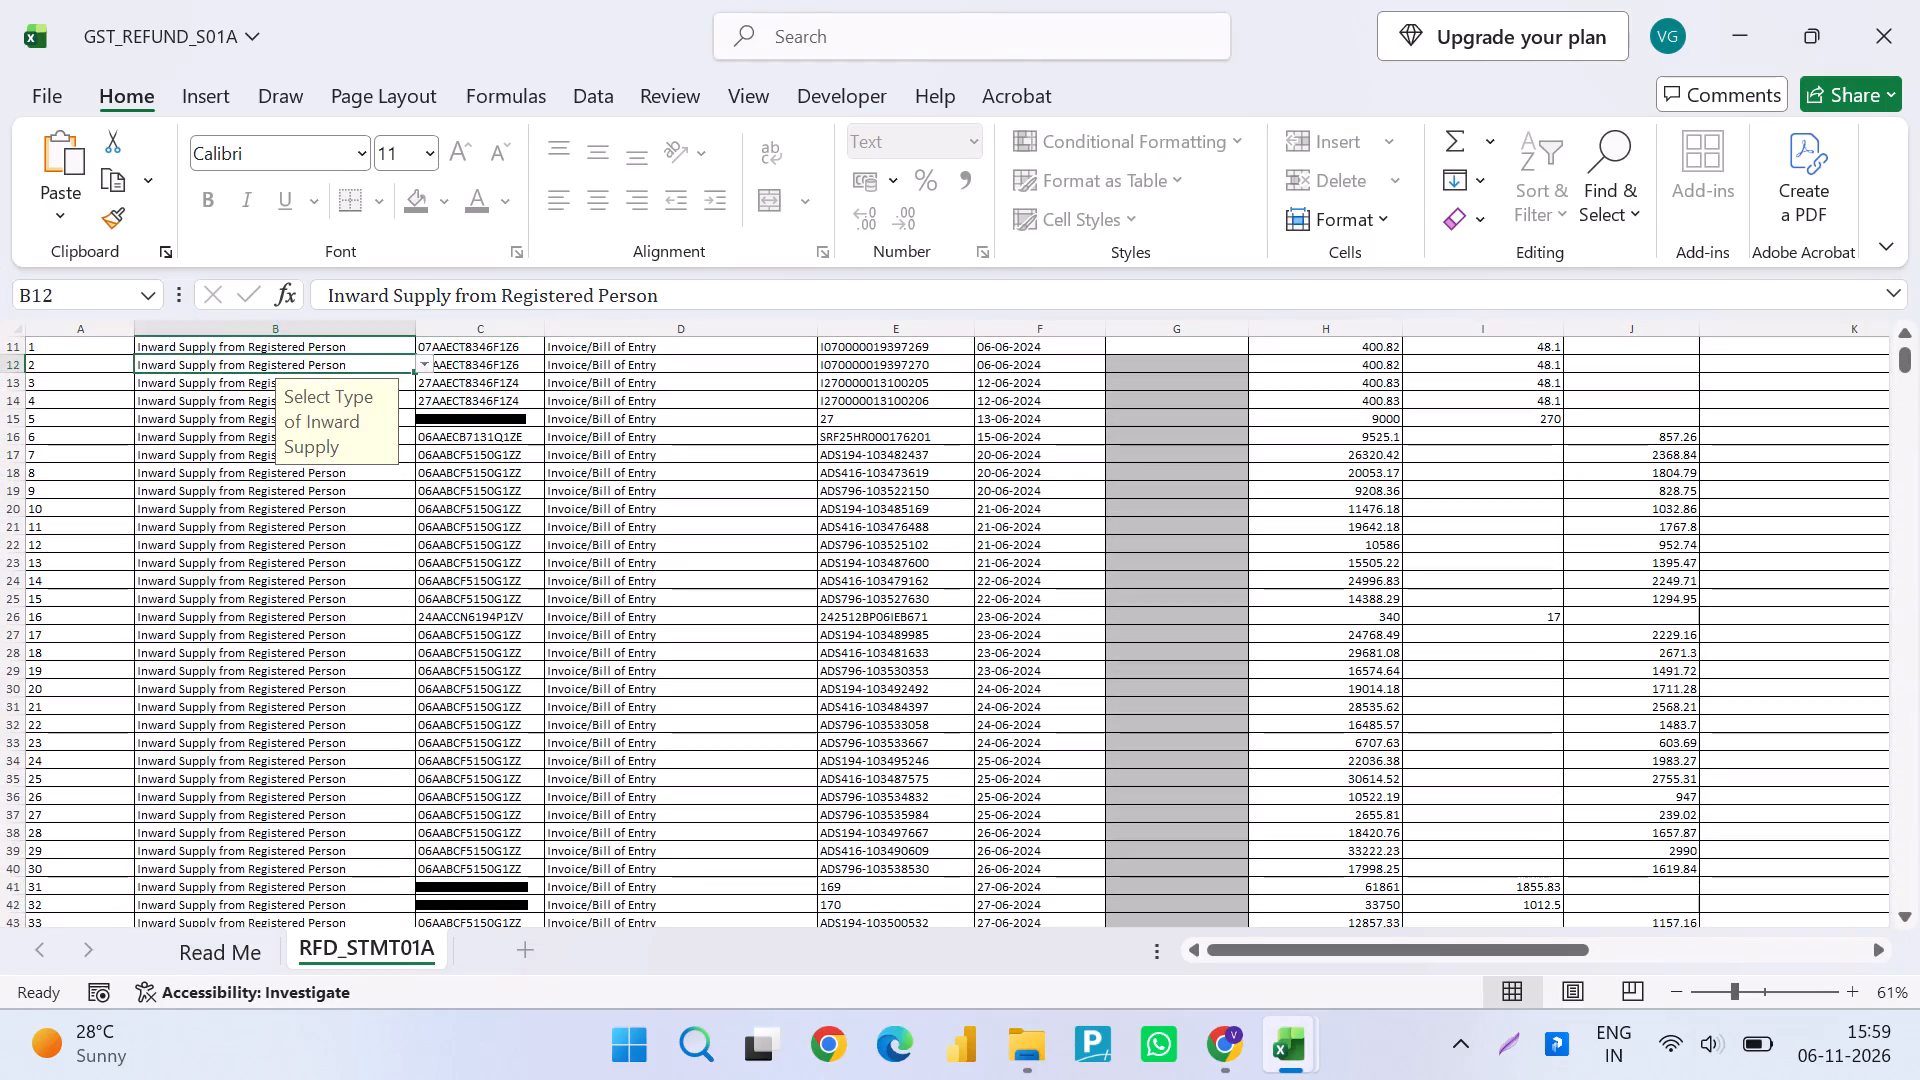
pyautogui.press('Right')
pyautogui.scroll(-10, 495, 433)
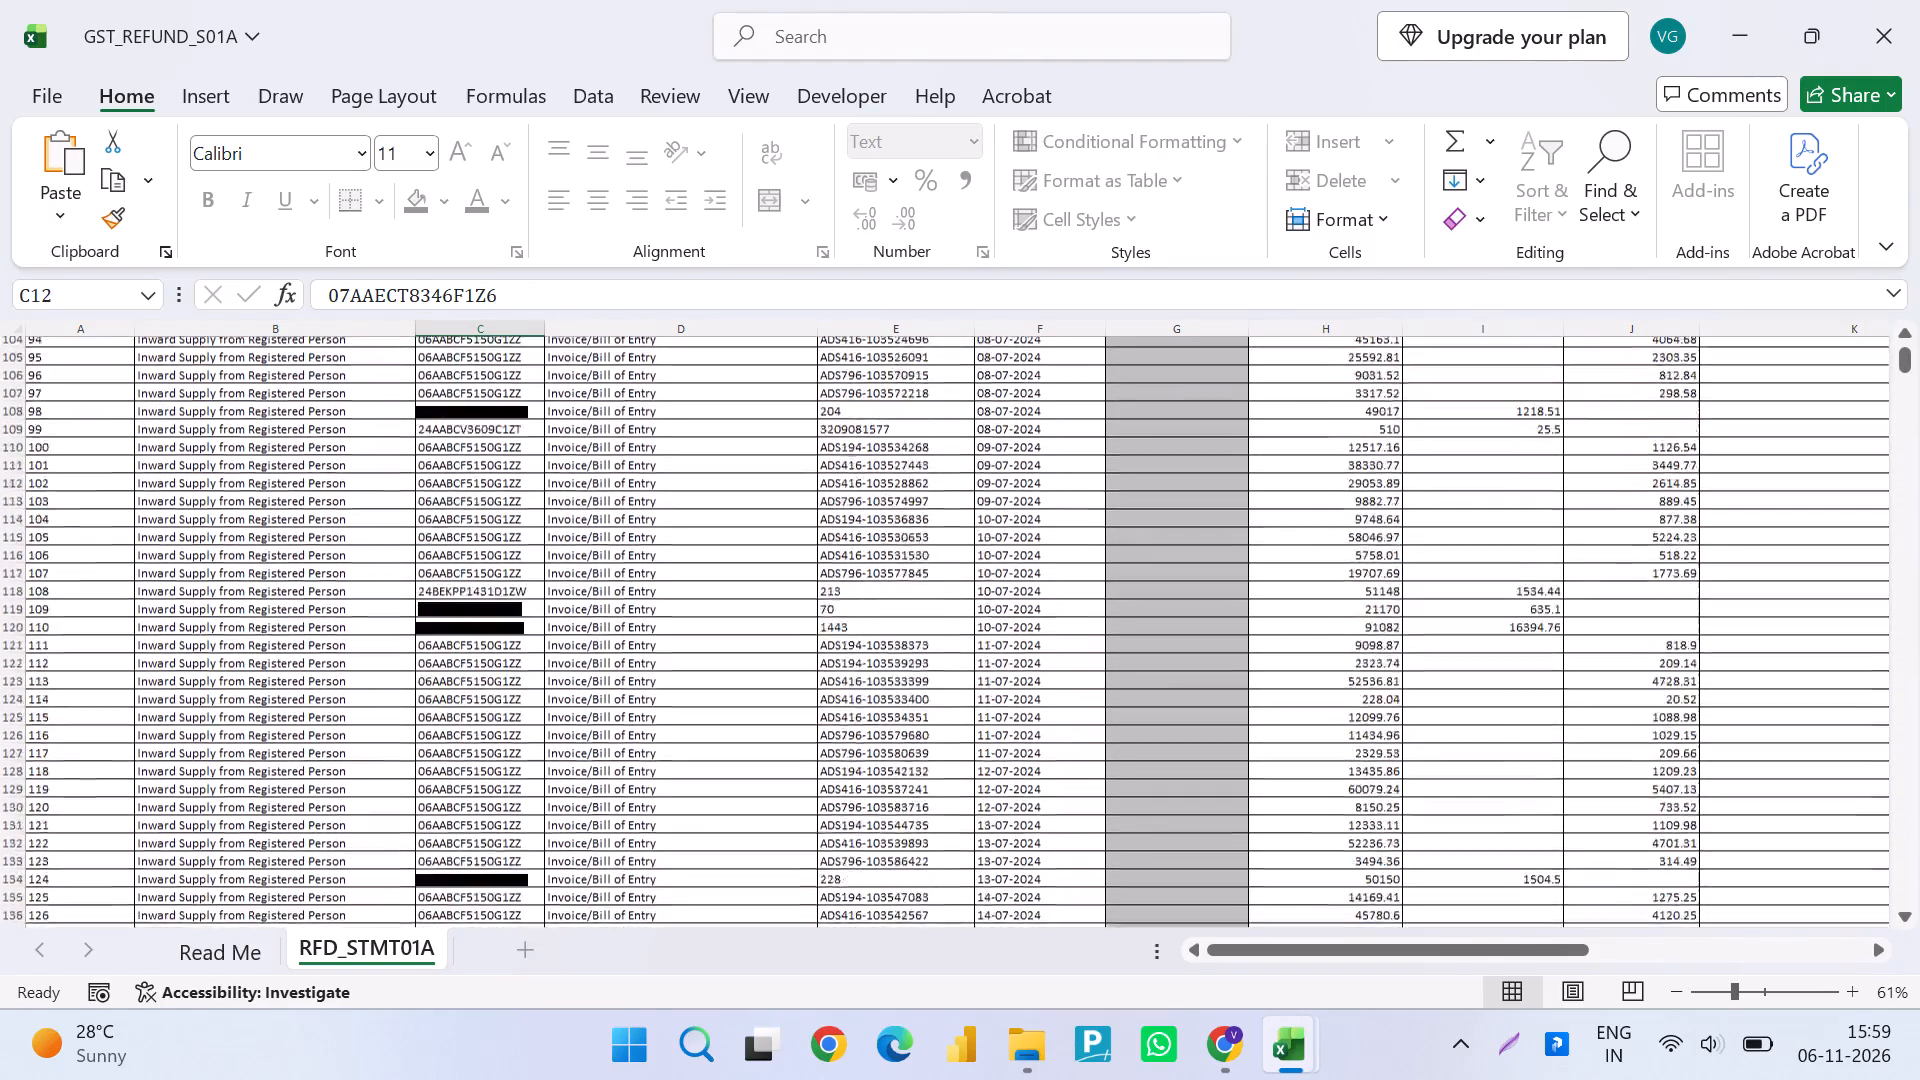
pyautogui.scroll(-5, 495, 433)
pyautogui.scroll(2, 495, 433)
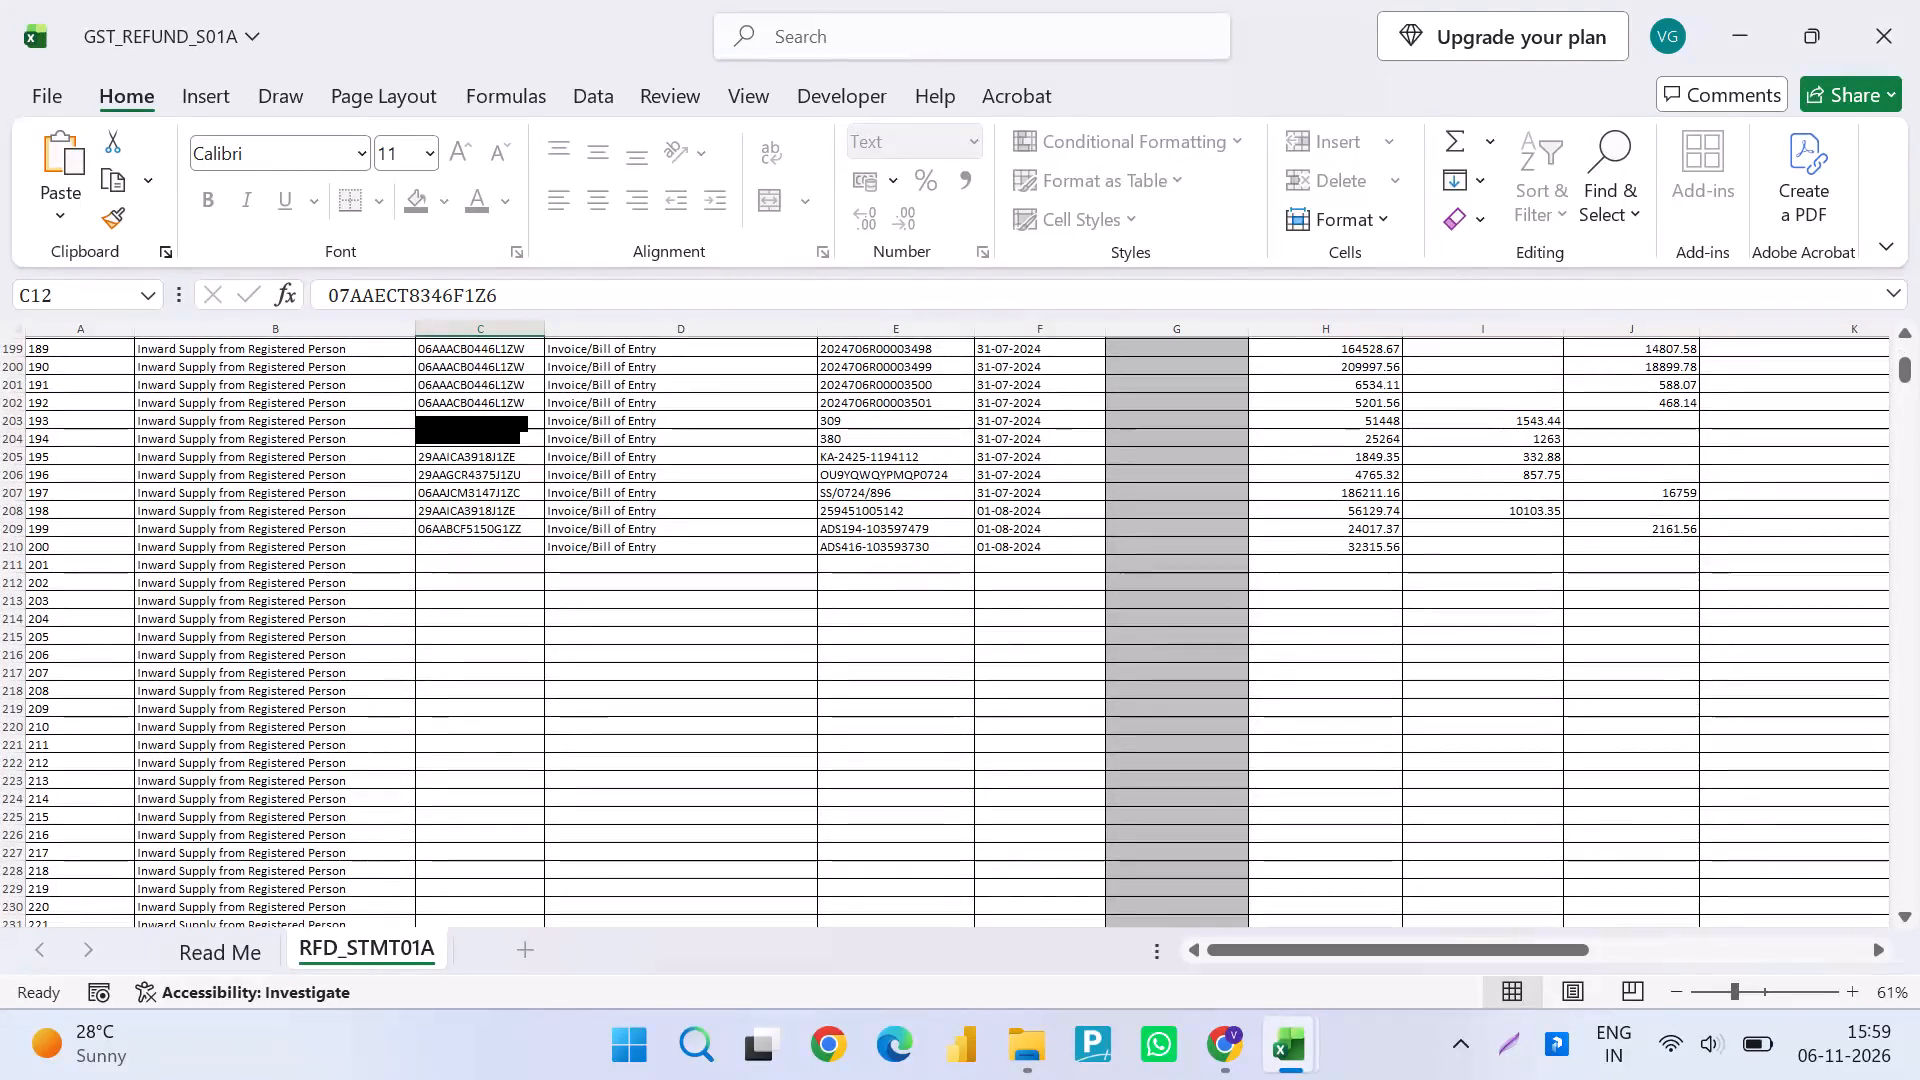
pyautogui.click(443, 555)
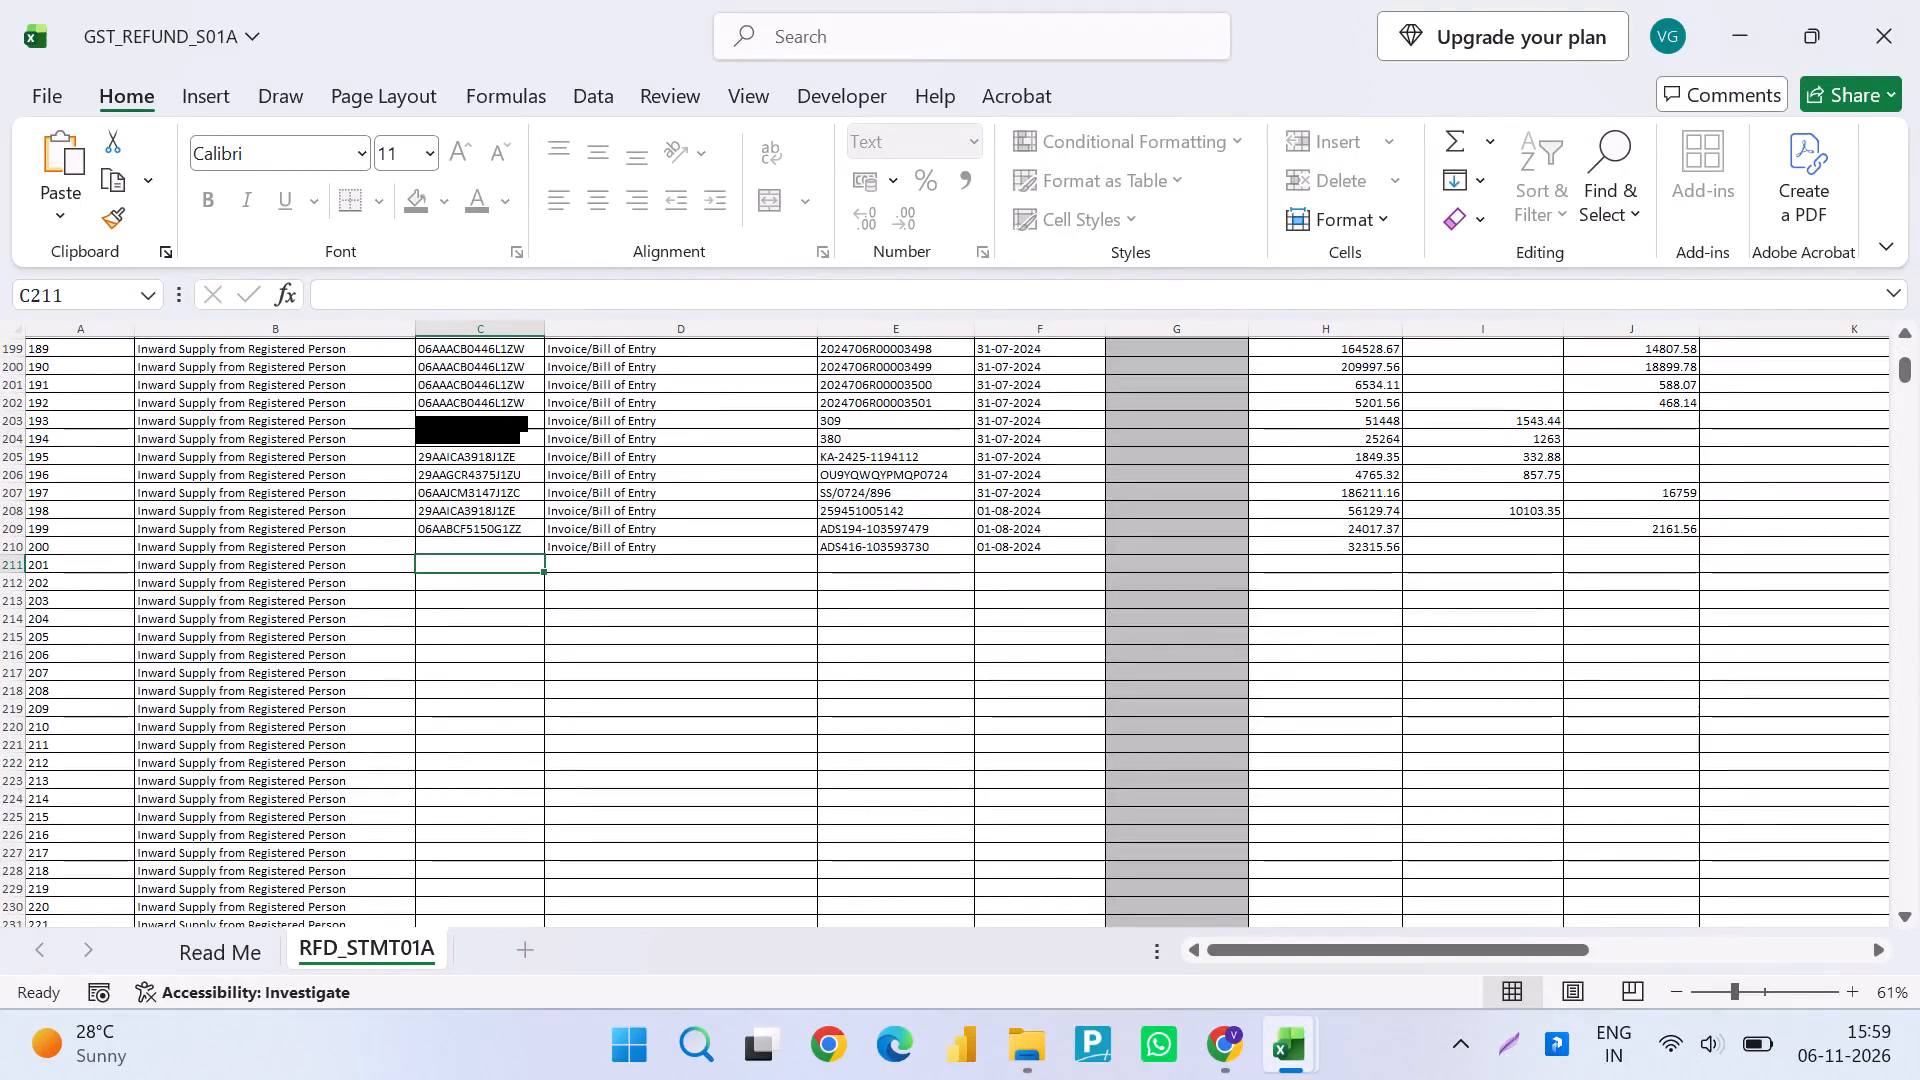
pyautogui.press('Up')
pyautogui.press('Up')
pyautogui.press('F2')
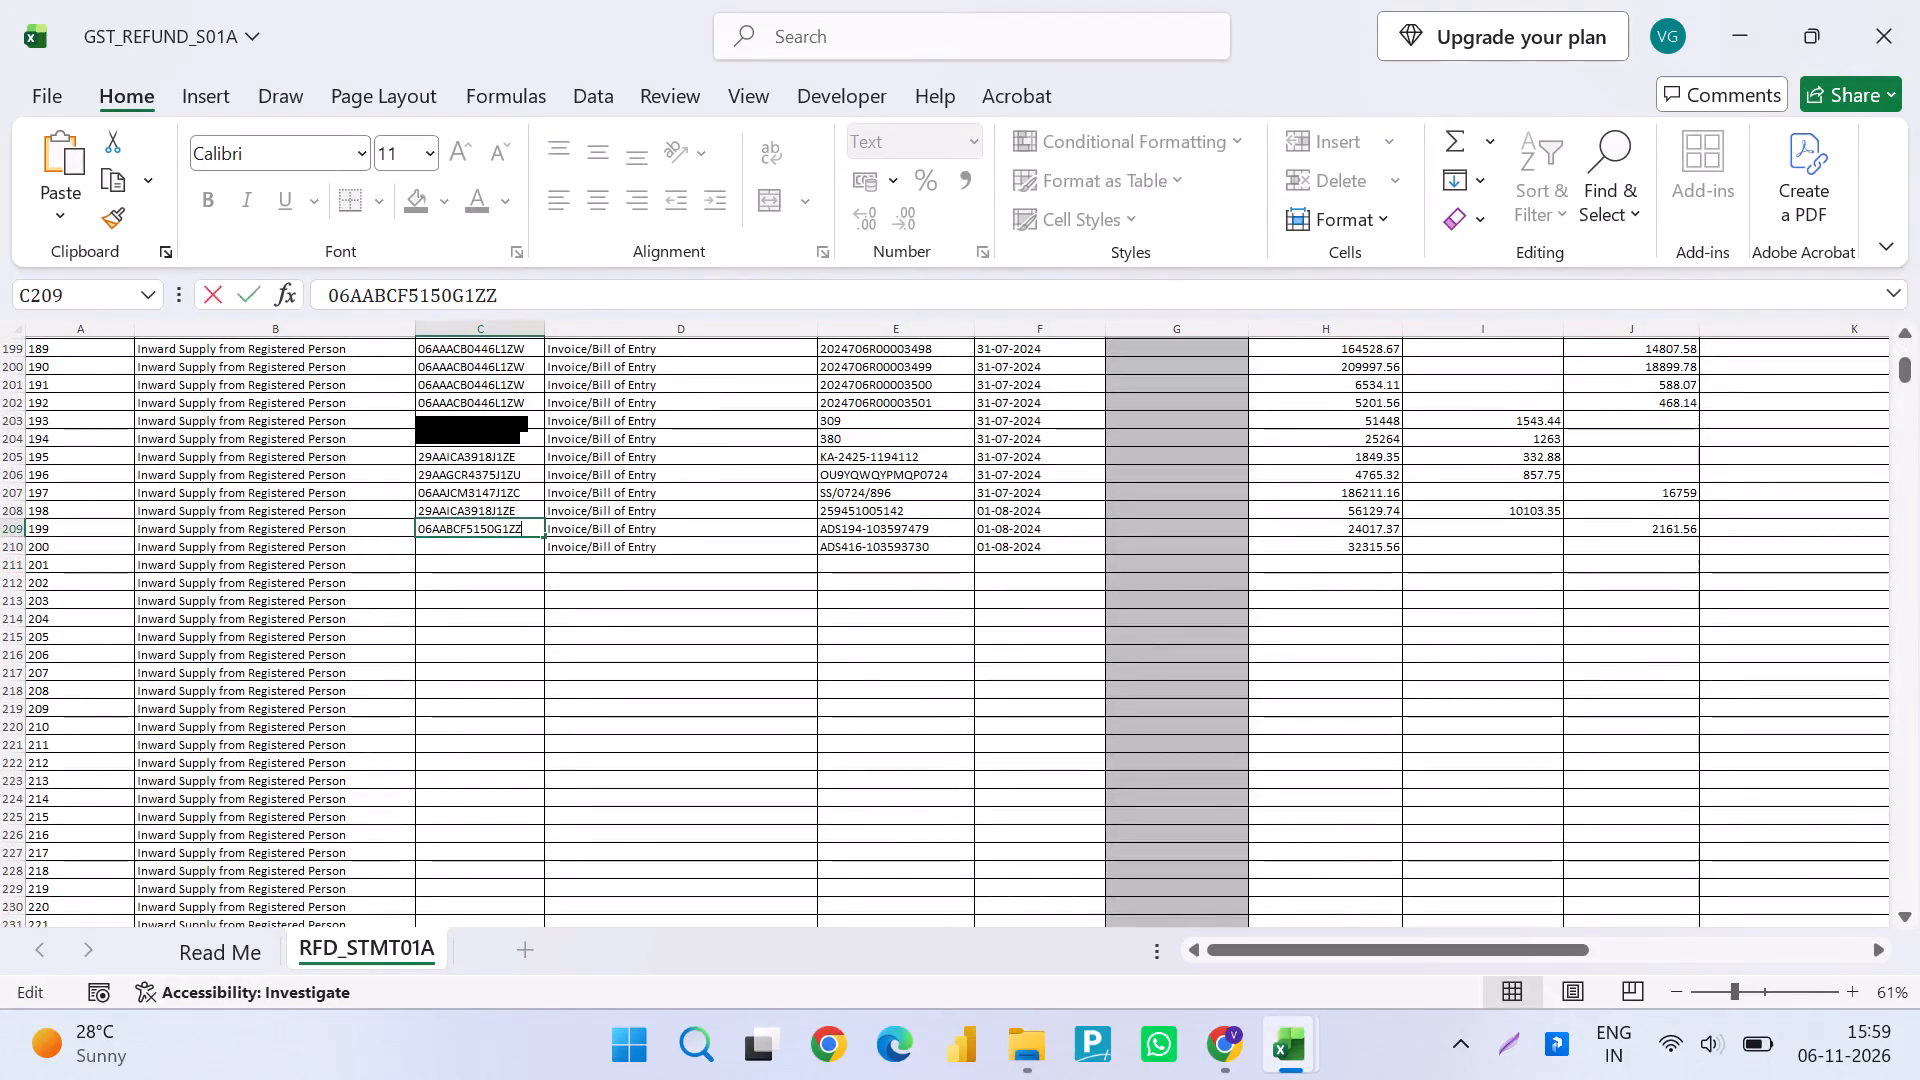
pyautogui.hotkey('ctrl', 'shift', 'Left')
pyautogui.hotkey('ctrl', 'shift', 'Left')
pyautogui.hotkey('ctrl', 'shift', 'Left')
pyautogui.hotkey('ctrl', 'c')
pyautogui.press('Return')
pyautogui.press('F2')
pyautogui.press('2')
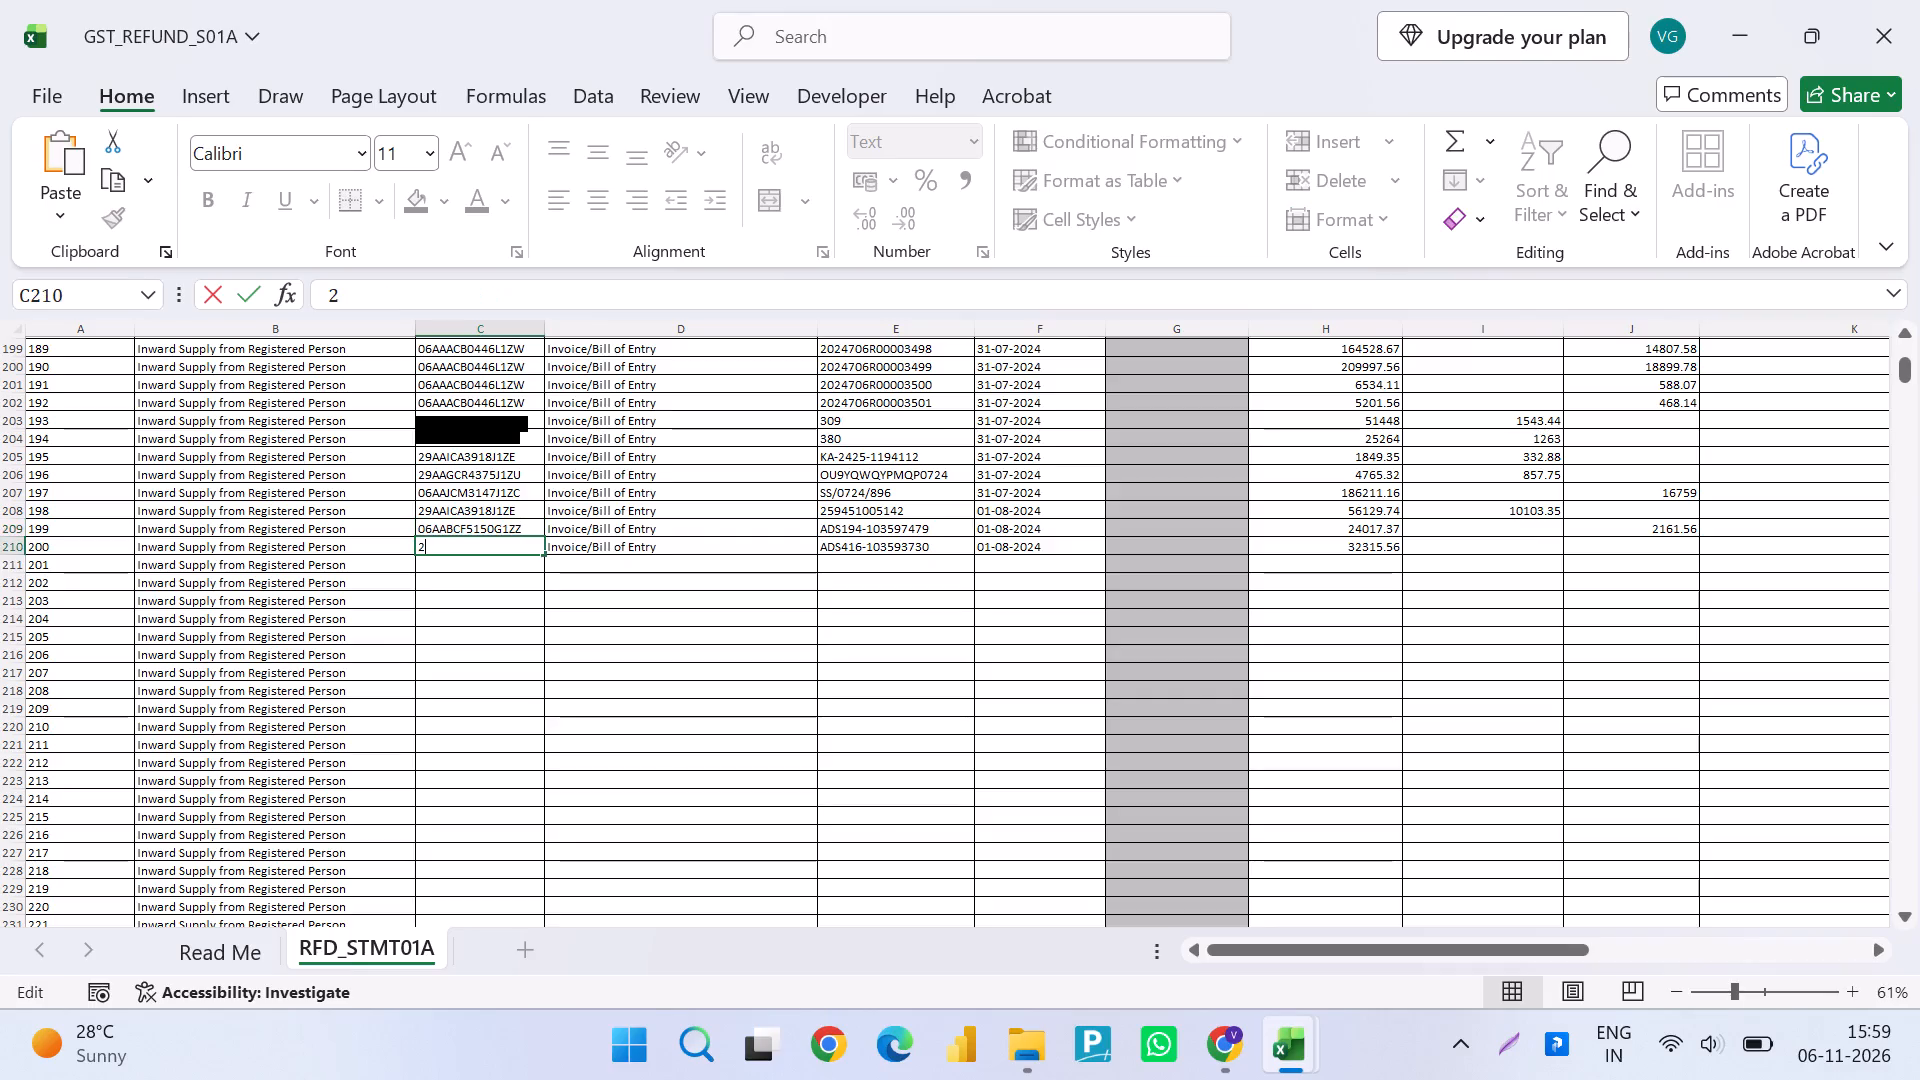
pyautogui.press('BackSpace')
pyautogui.hotkey('ctrl', 'v')
pyautogui.press('Return')
# Count the supply type entries in column B from B211 downward, and return to C211.
pyautogui.press('Left')
pyautogui.hotkey('ctrl', 'shift', 'Down')
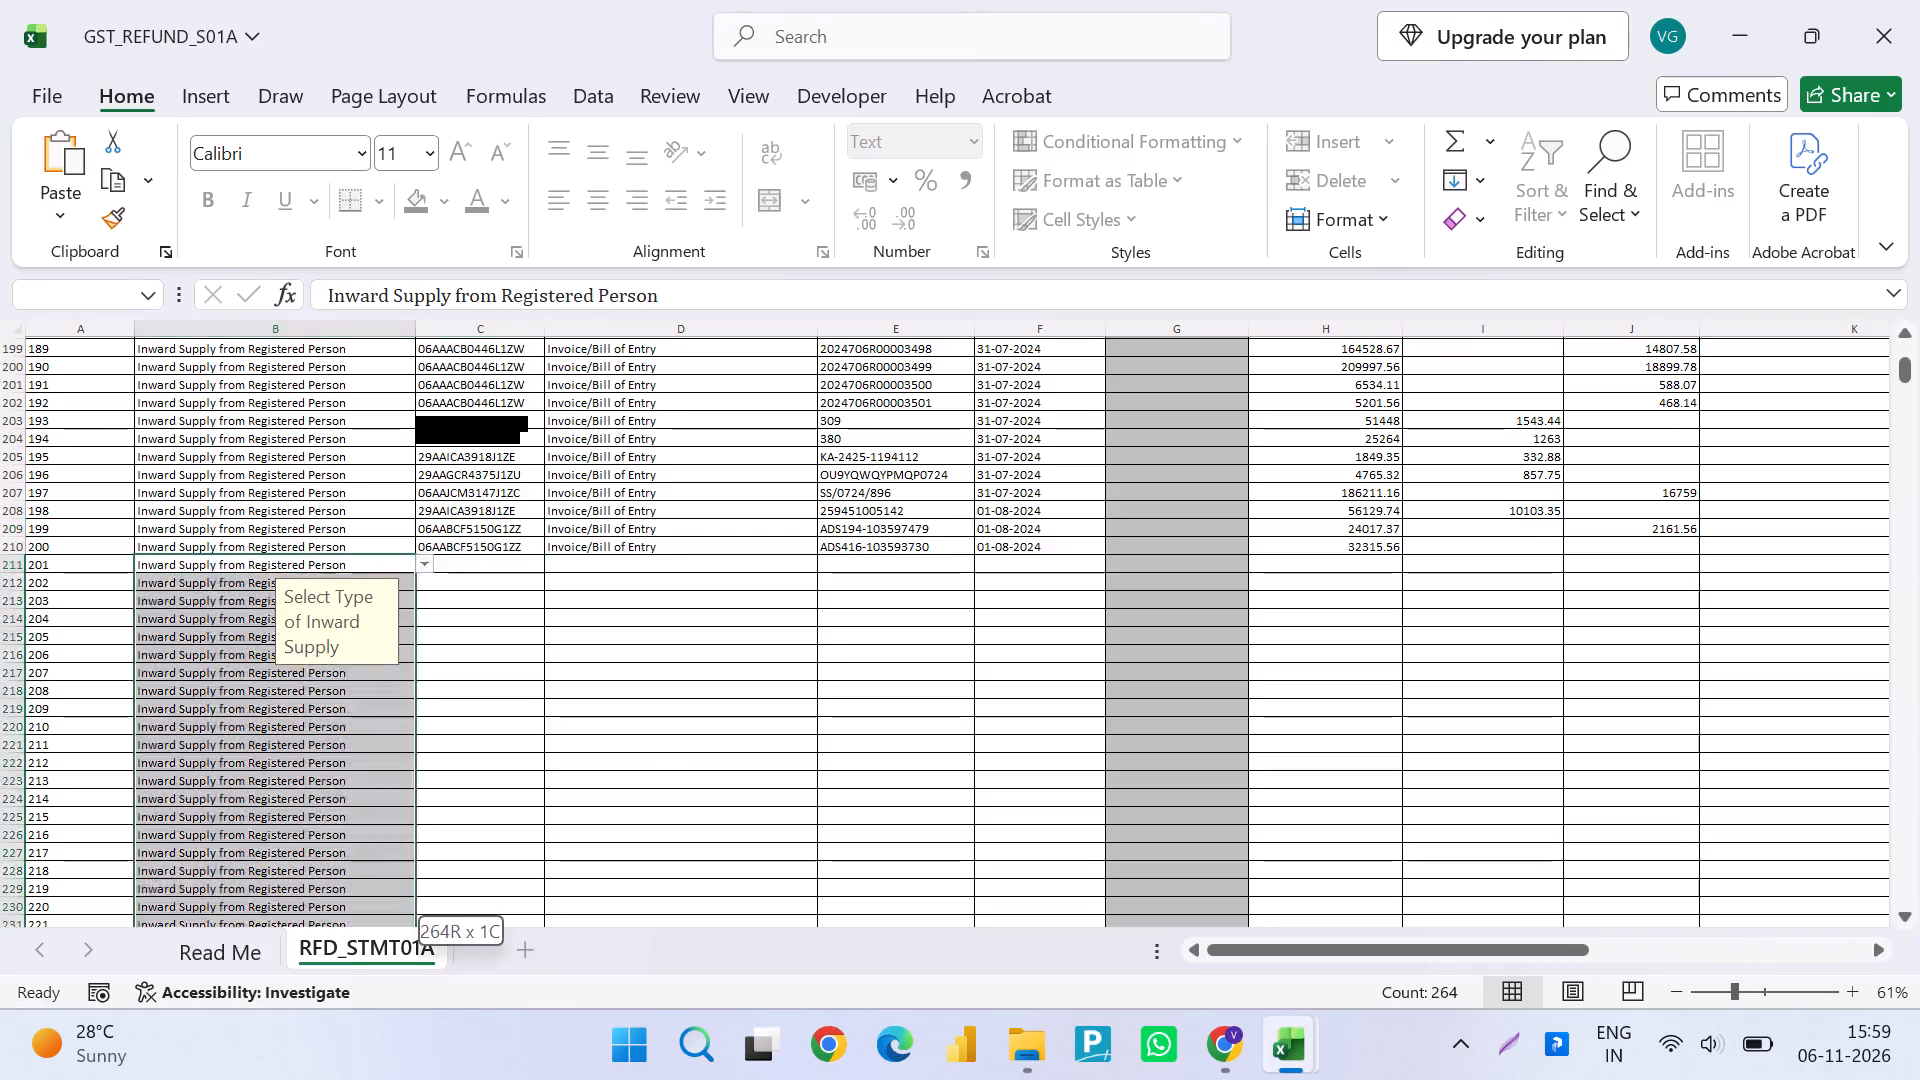
pyautogui.press('Right')
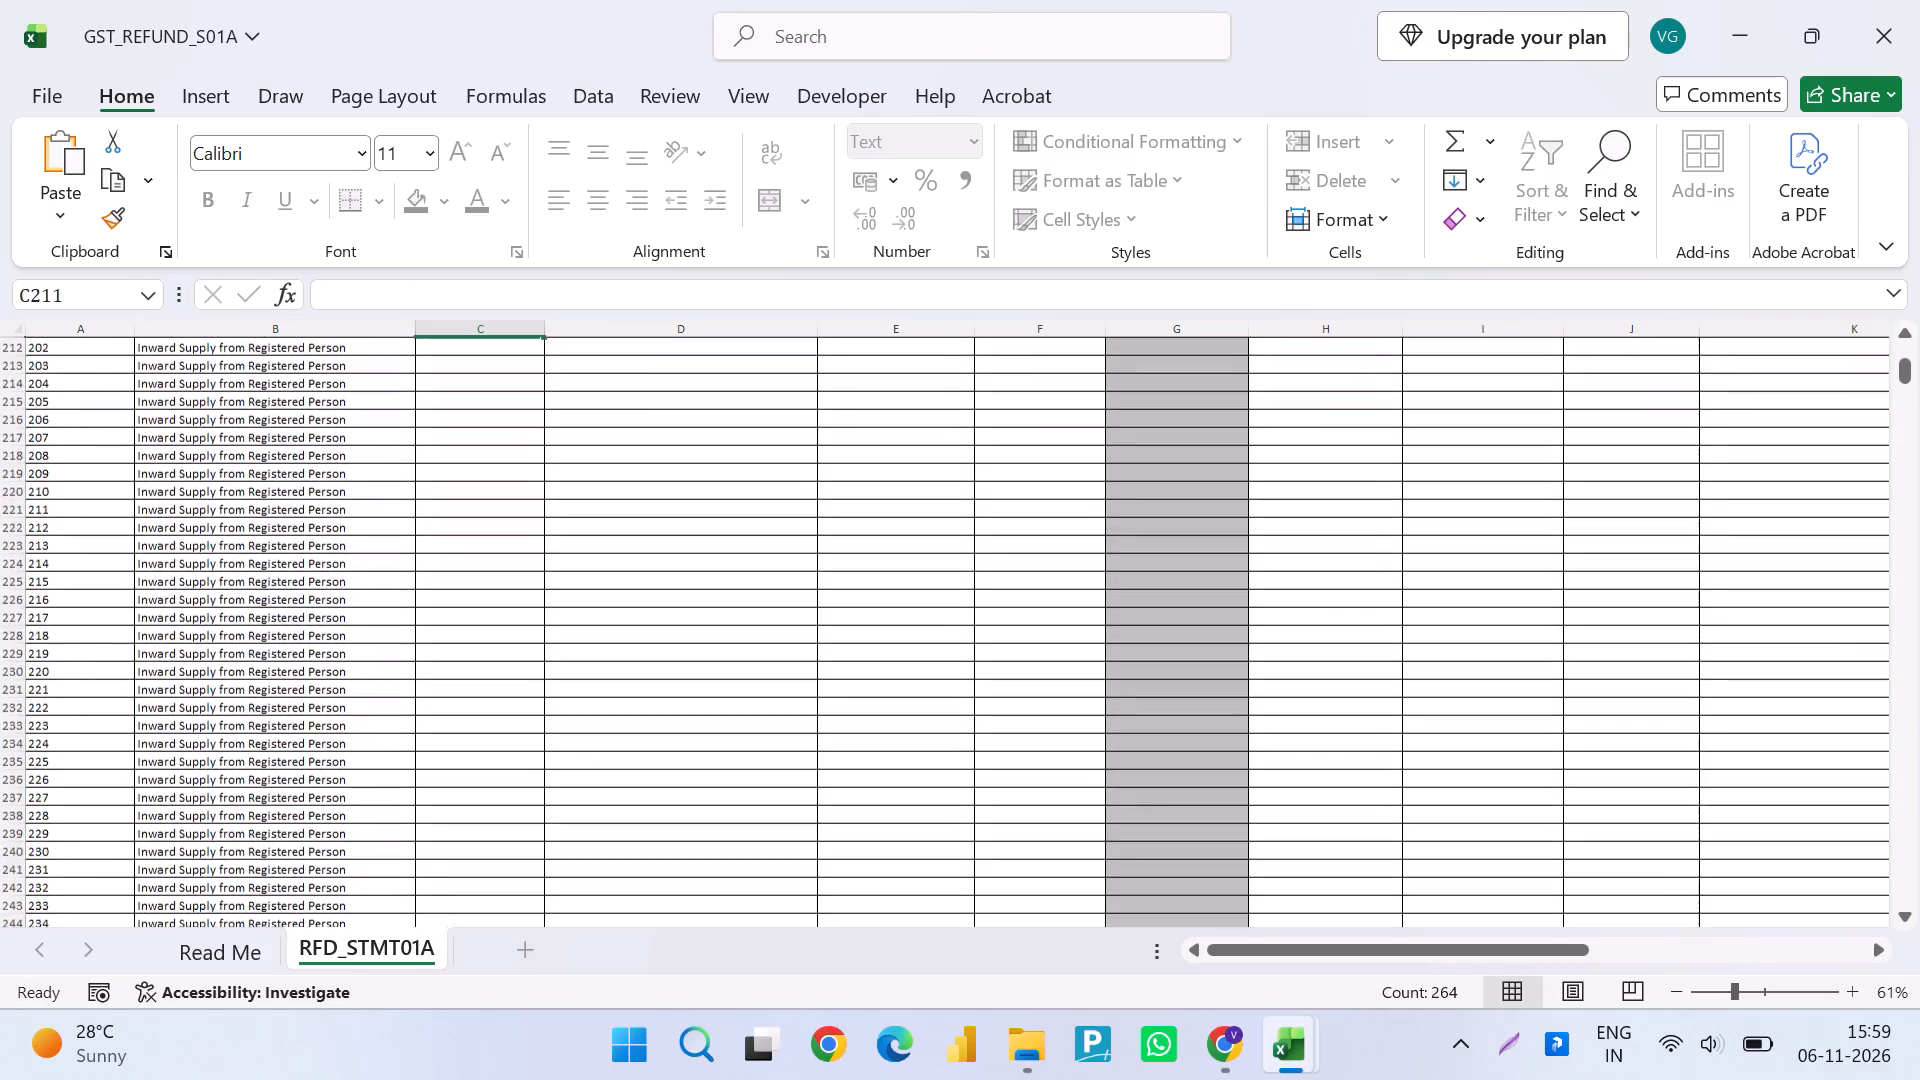
pyautogui.press('Up')
pyautogui.press('Down')
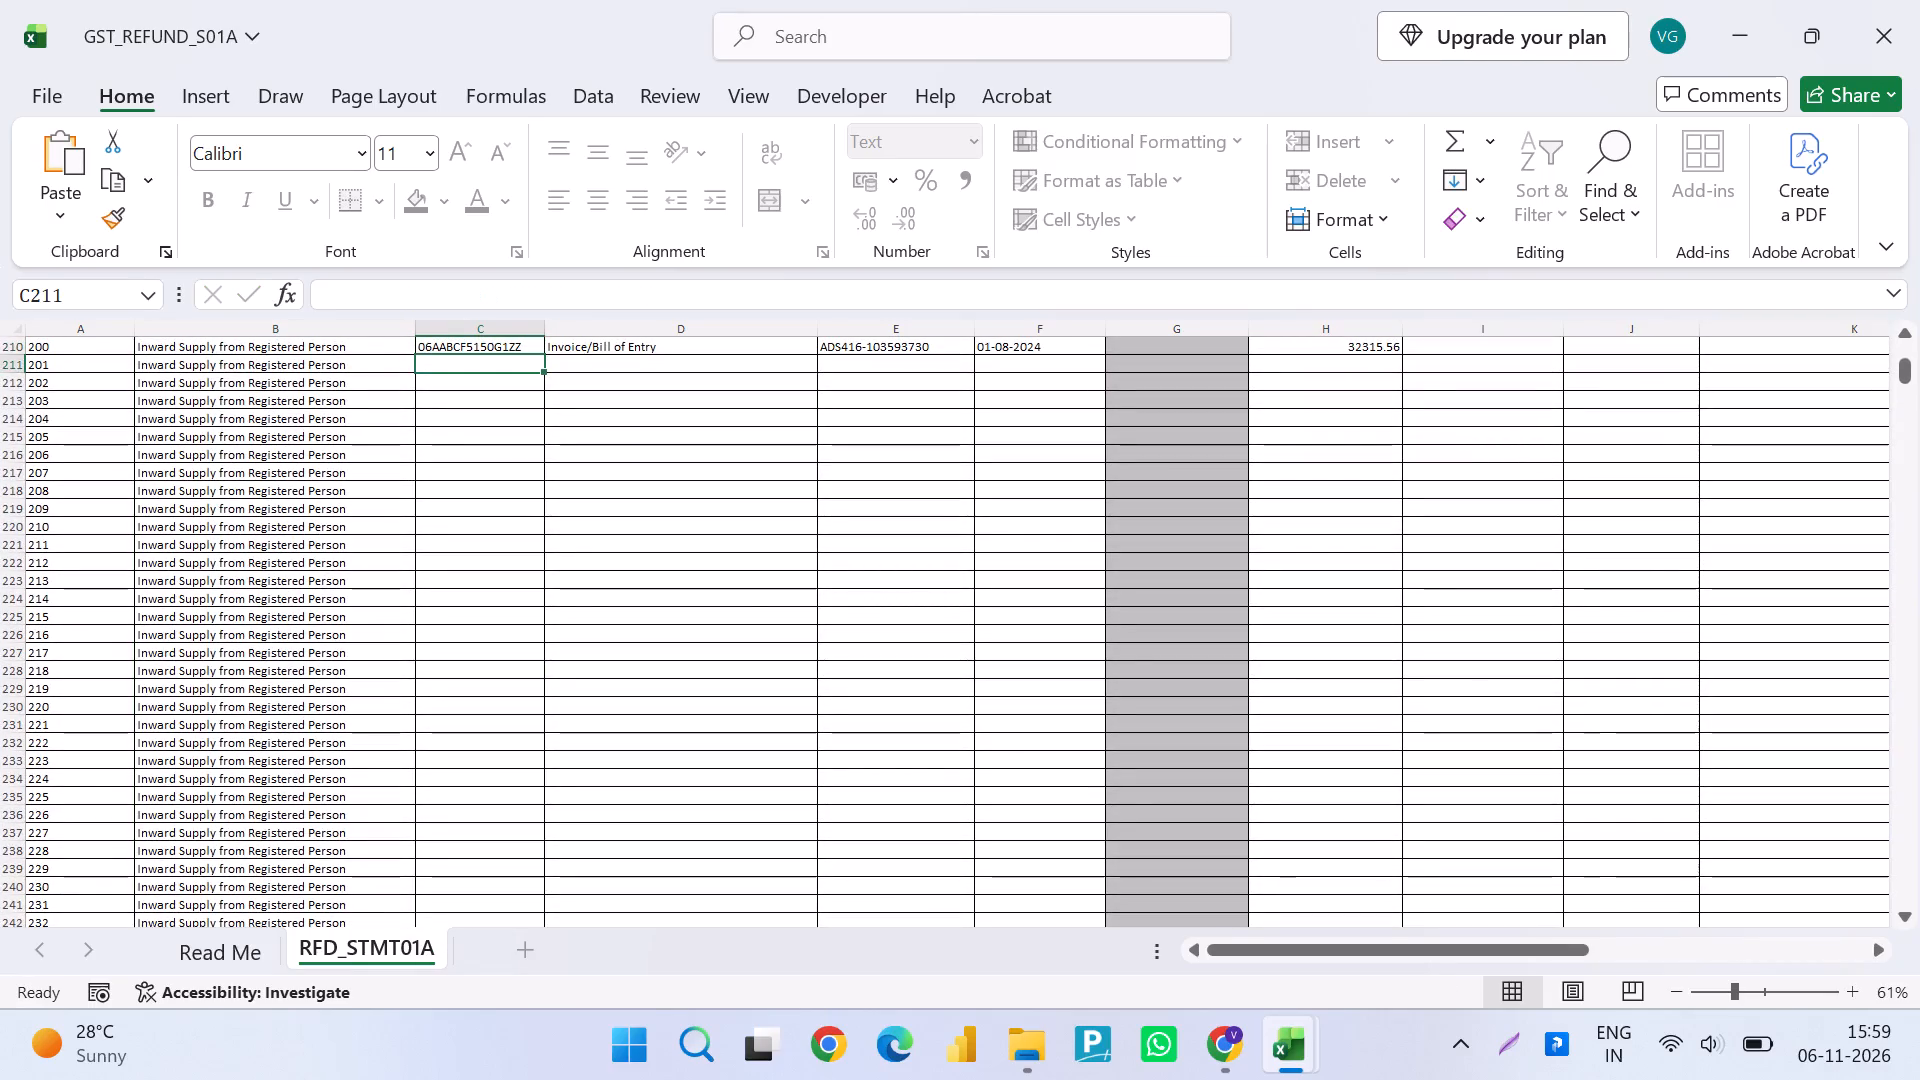
# Switch to Sheet1 of the PURCHASE 24-25 workbook and go to the supplier GSTIN in cell B221.
pyautogui.hotkey('alt', 'Tab')
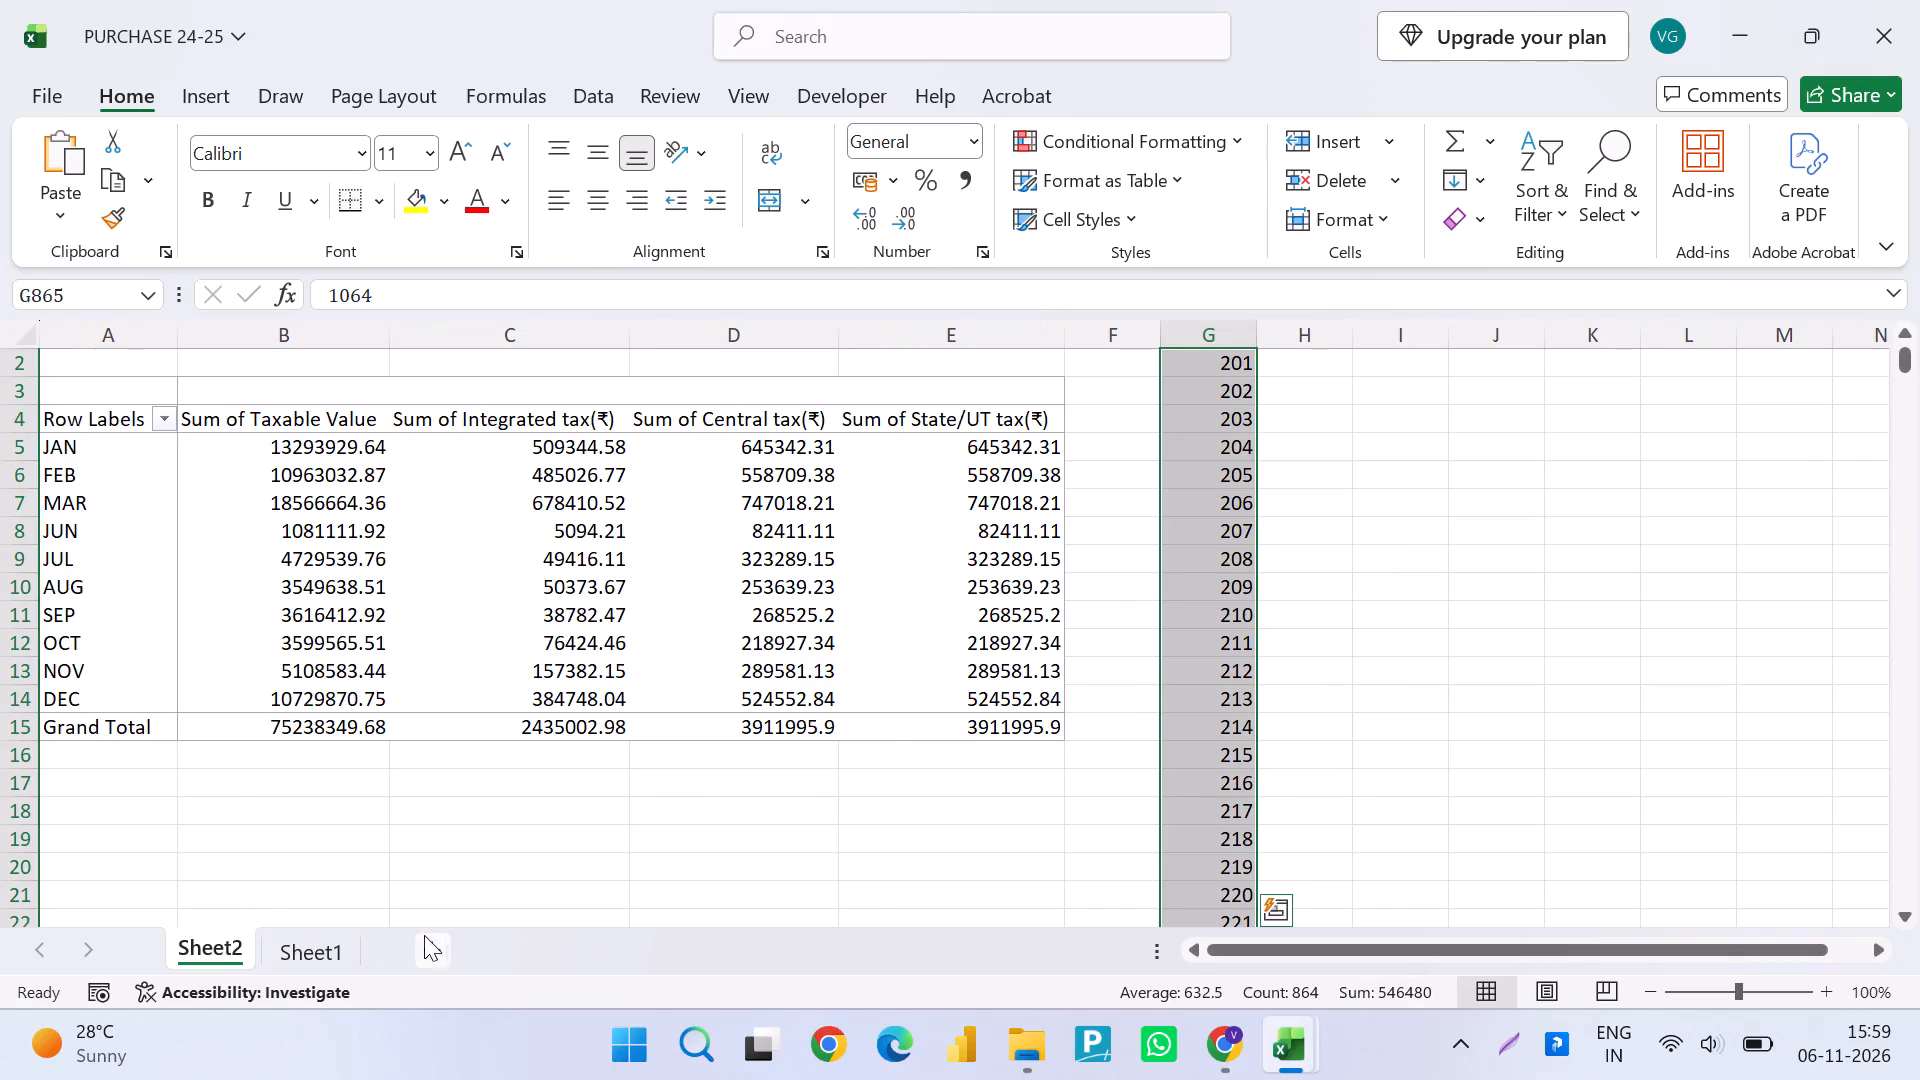
pyautogui.click(334, 949)
pyautogui.press('Down')
pyautogui.press('Left')
pyautogui.press('Up')
pyautogui.press('Left')
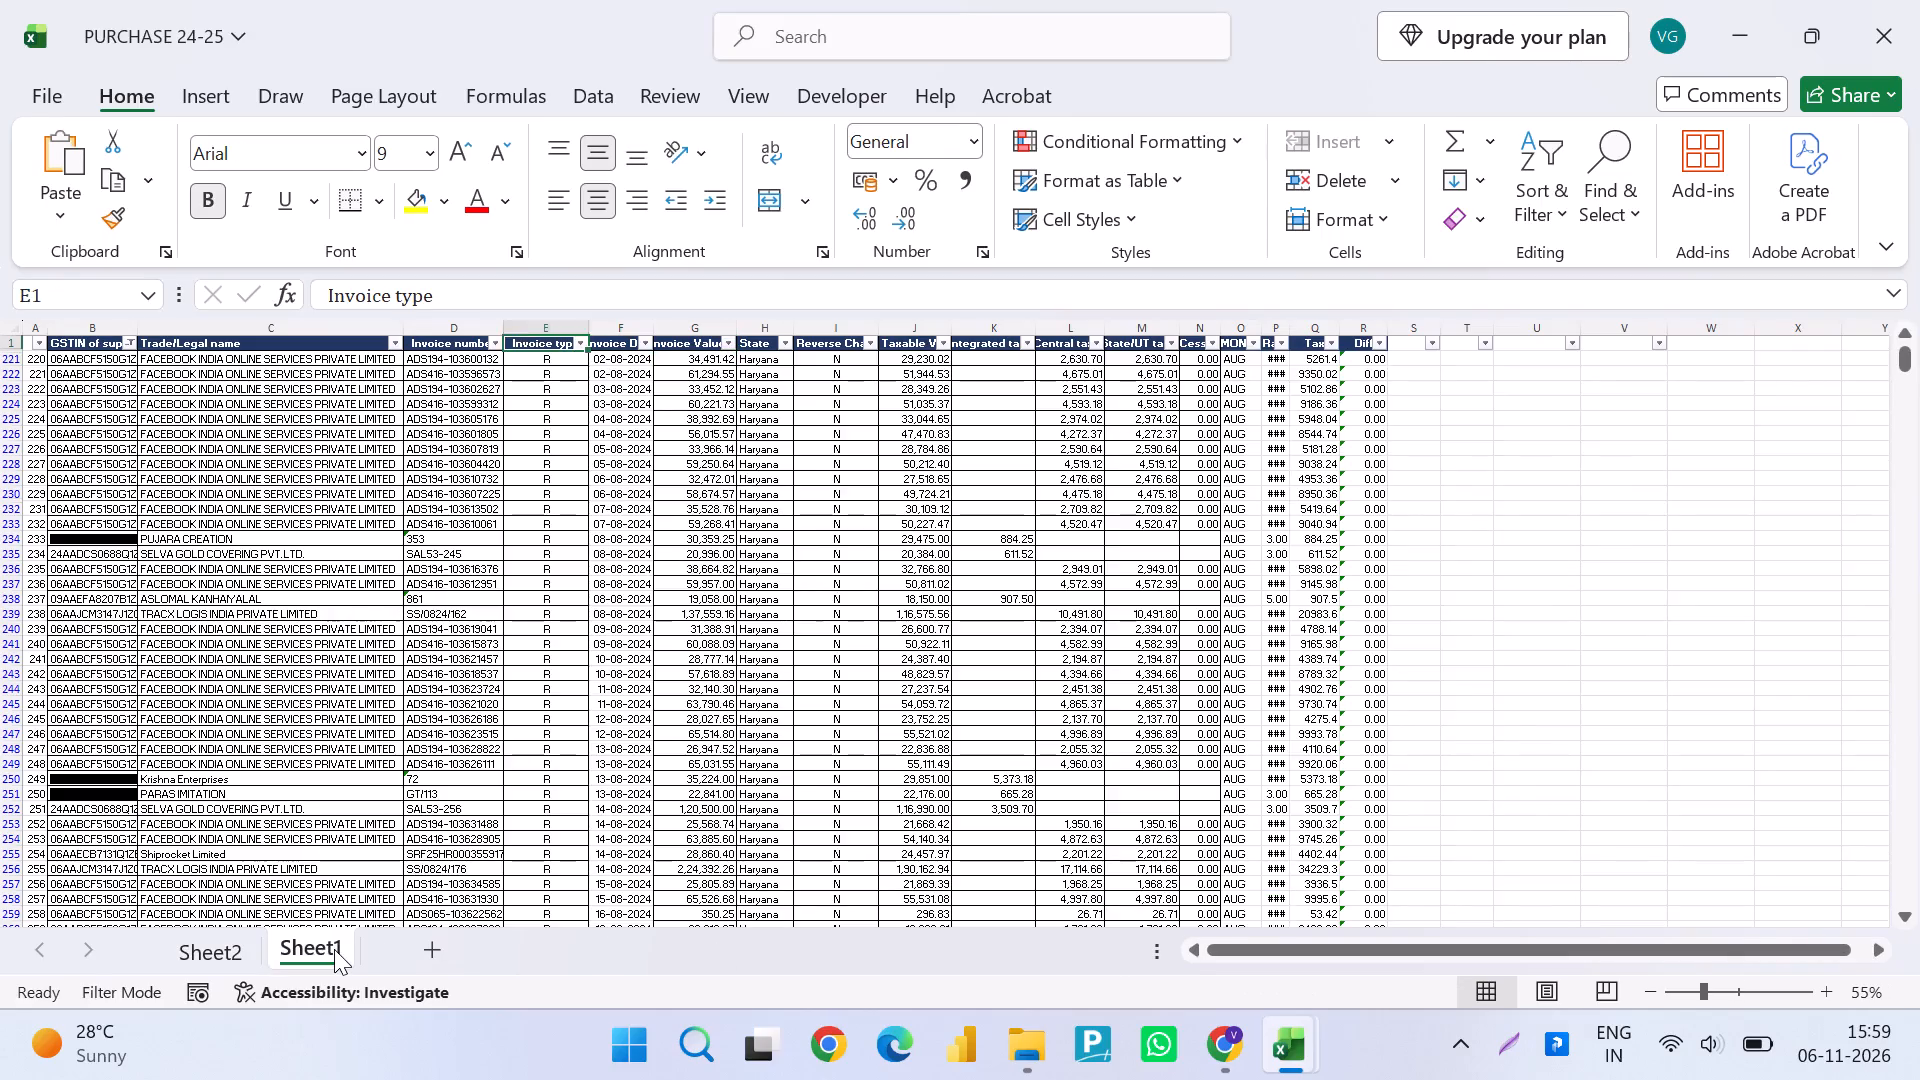
pyautogui.press('Up')
pyautogui.press('Left')
pyautogui.hotkey('alt', 'Tab')
pyautogui.hotkey('alt', 'Tab')
pyautogui.press('Left')
pyautogui.press('Left')
pyautogui.press('Down')
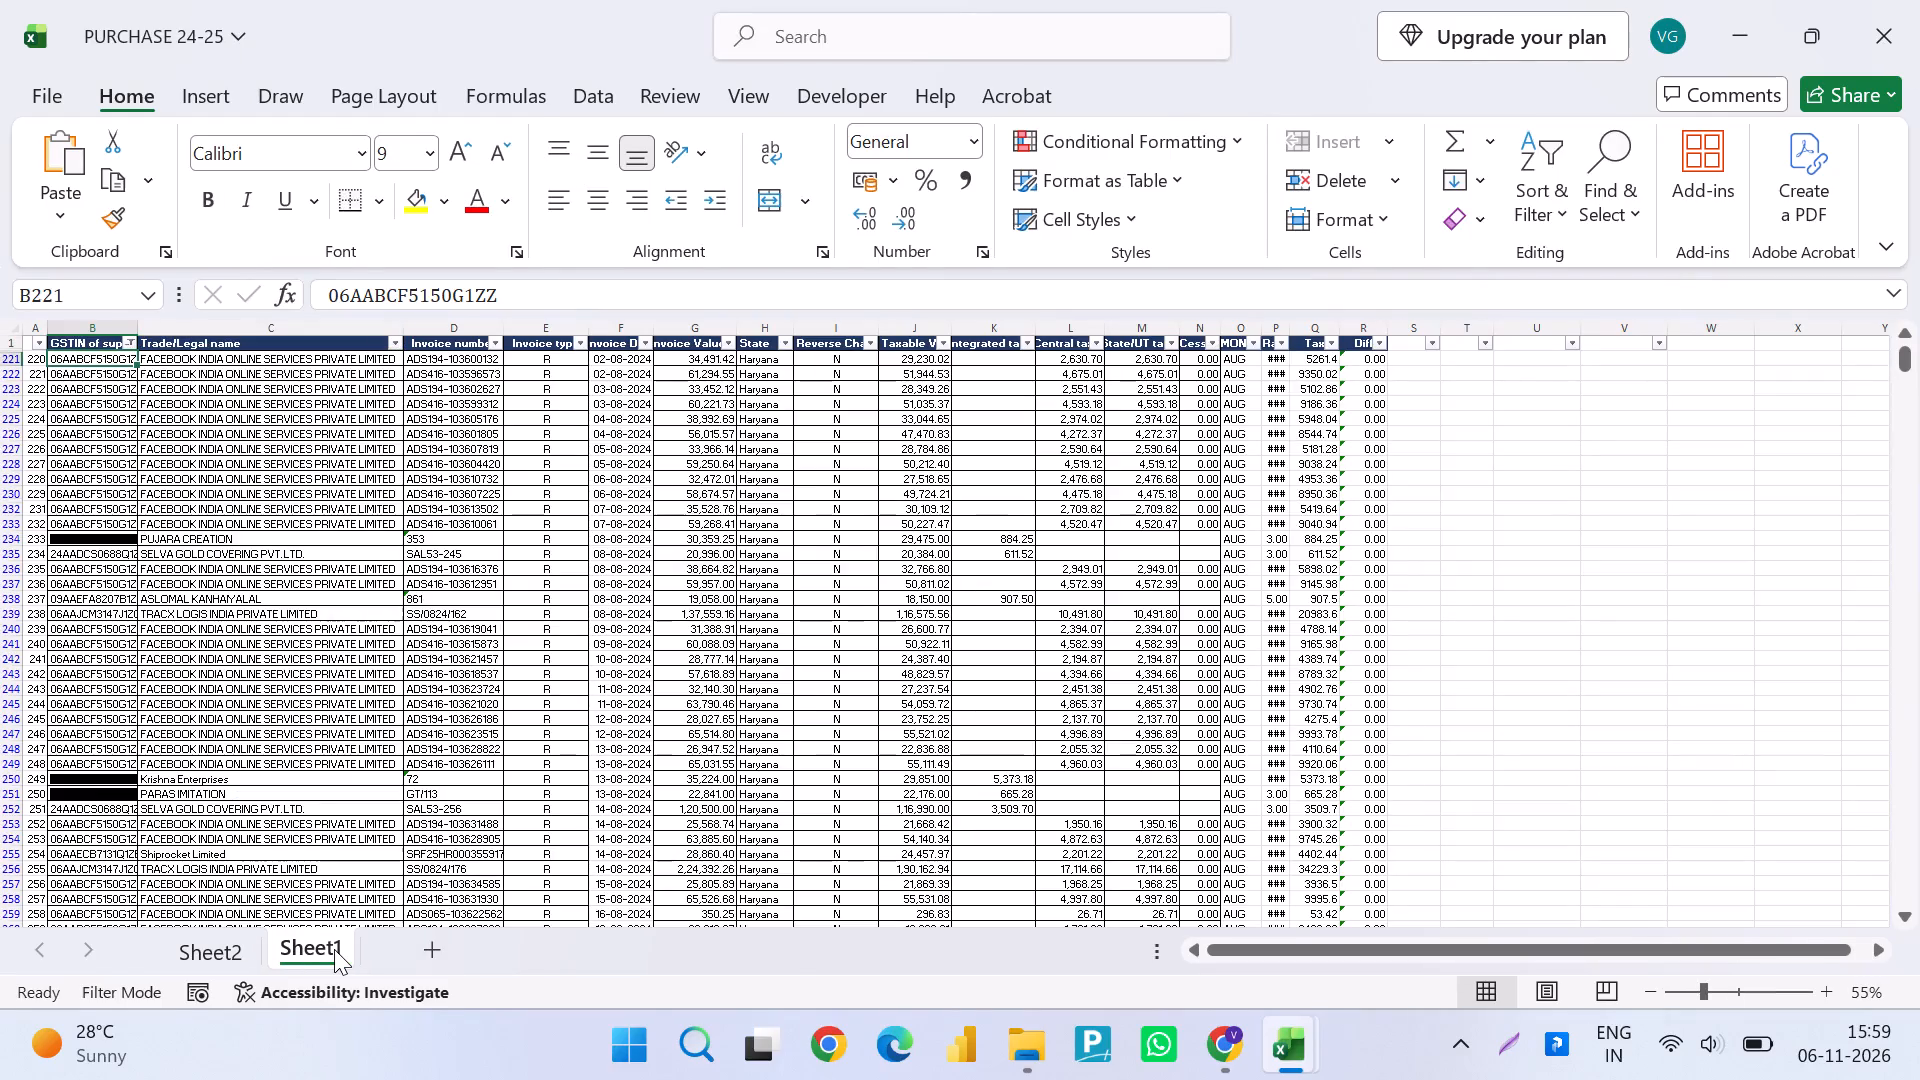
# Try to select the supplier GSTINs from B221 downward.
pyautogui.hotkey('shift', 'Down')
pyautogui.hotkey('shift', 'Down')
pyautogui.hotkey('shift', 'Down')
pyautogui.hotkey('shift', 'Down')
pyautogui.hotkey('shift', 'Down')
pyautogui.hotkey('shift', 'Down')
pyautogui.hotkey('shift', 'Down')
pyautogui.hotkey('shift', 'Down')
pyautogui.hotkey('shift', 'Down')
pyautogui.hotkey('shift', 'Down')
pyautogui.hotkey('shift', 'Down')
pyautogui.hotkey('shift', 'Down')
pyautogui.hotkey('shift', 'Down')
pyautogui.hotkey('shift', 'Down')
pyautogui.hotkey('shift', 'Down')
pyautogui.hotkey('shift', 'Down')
# Check in GST_REFUND_S01A how far the supply type entries run in column B after serial number 200.
pyautogui.hotkey('alt', 'Tab')
pyautogui.press('Left')
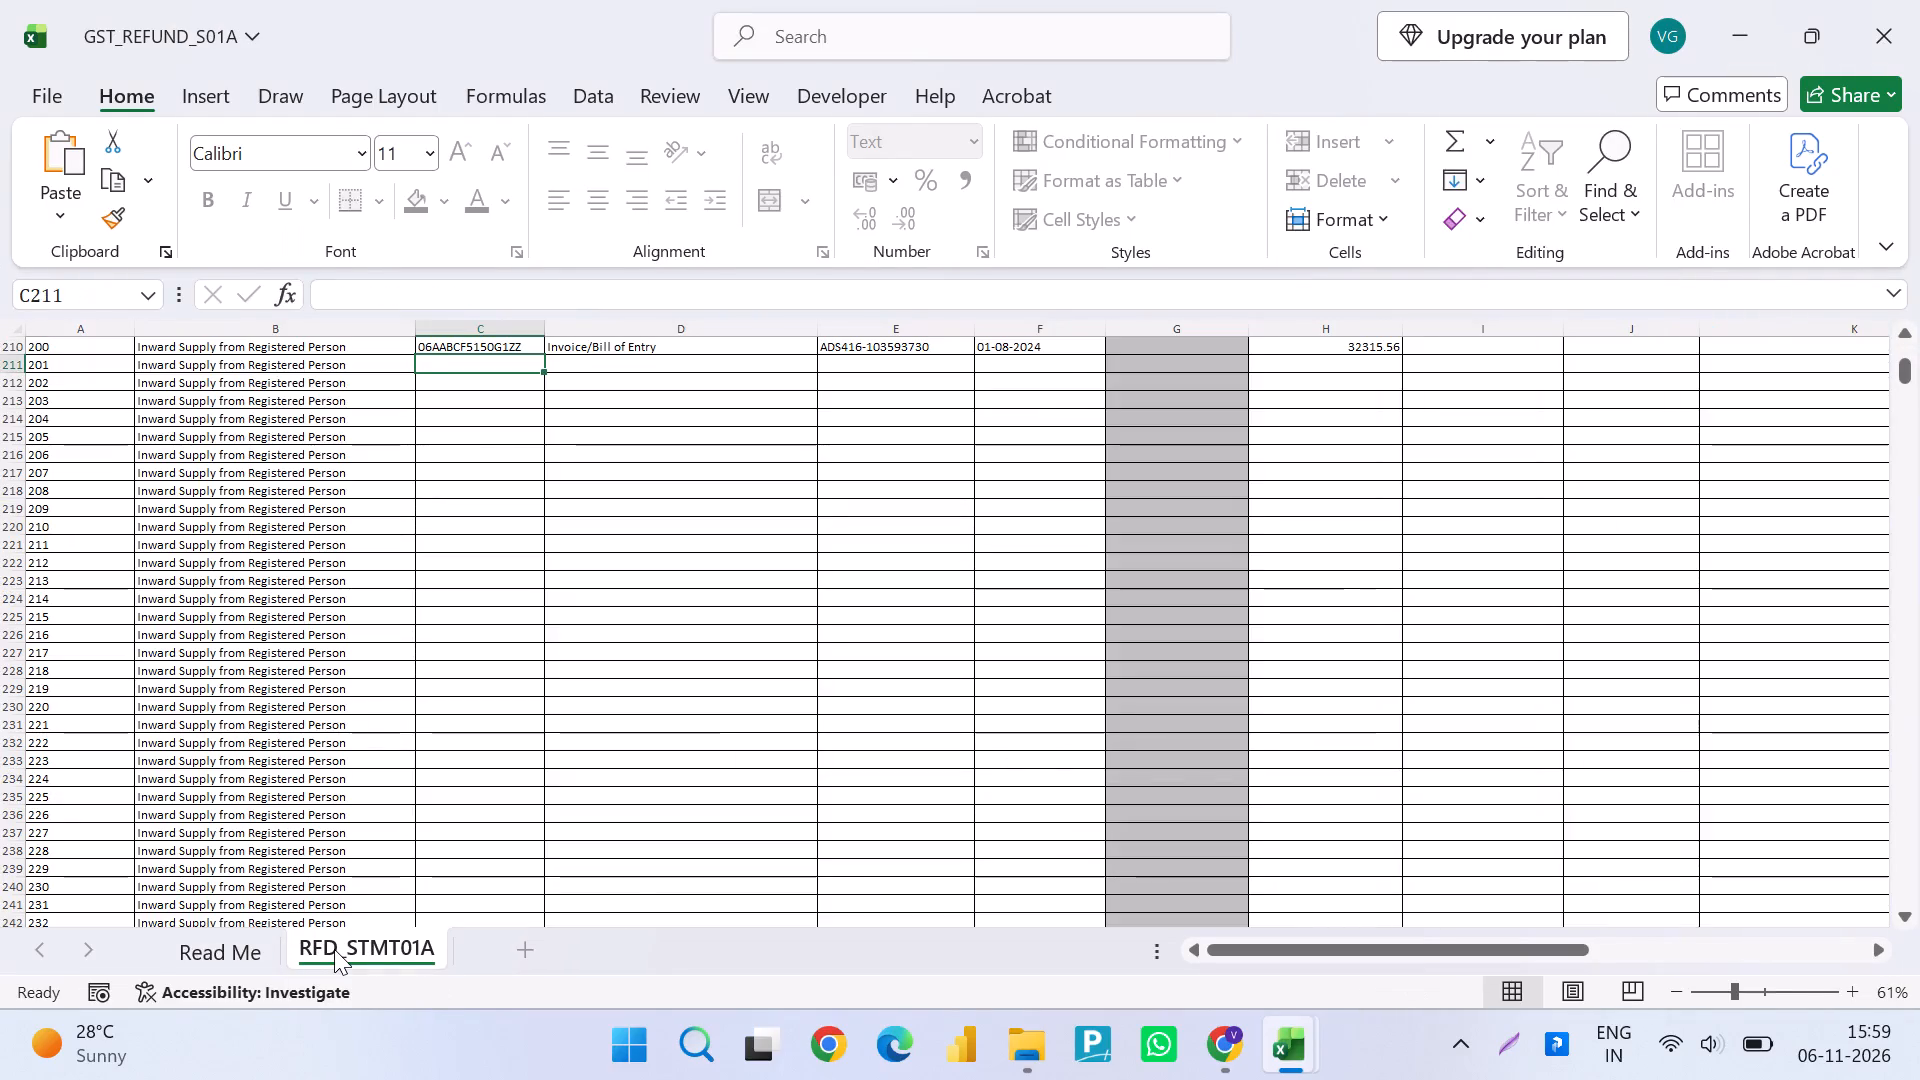
pyautogui.press('Right')
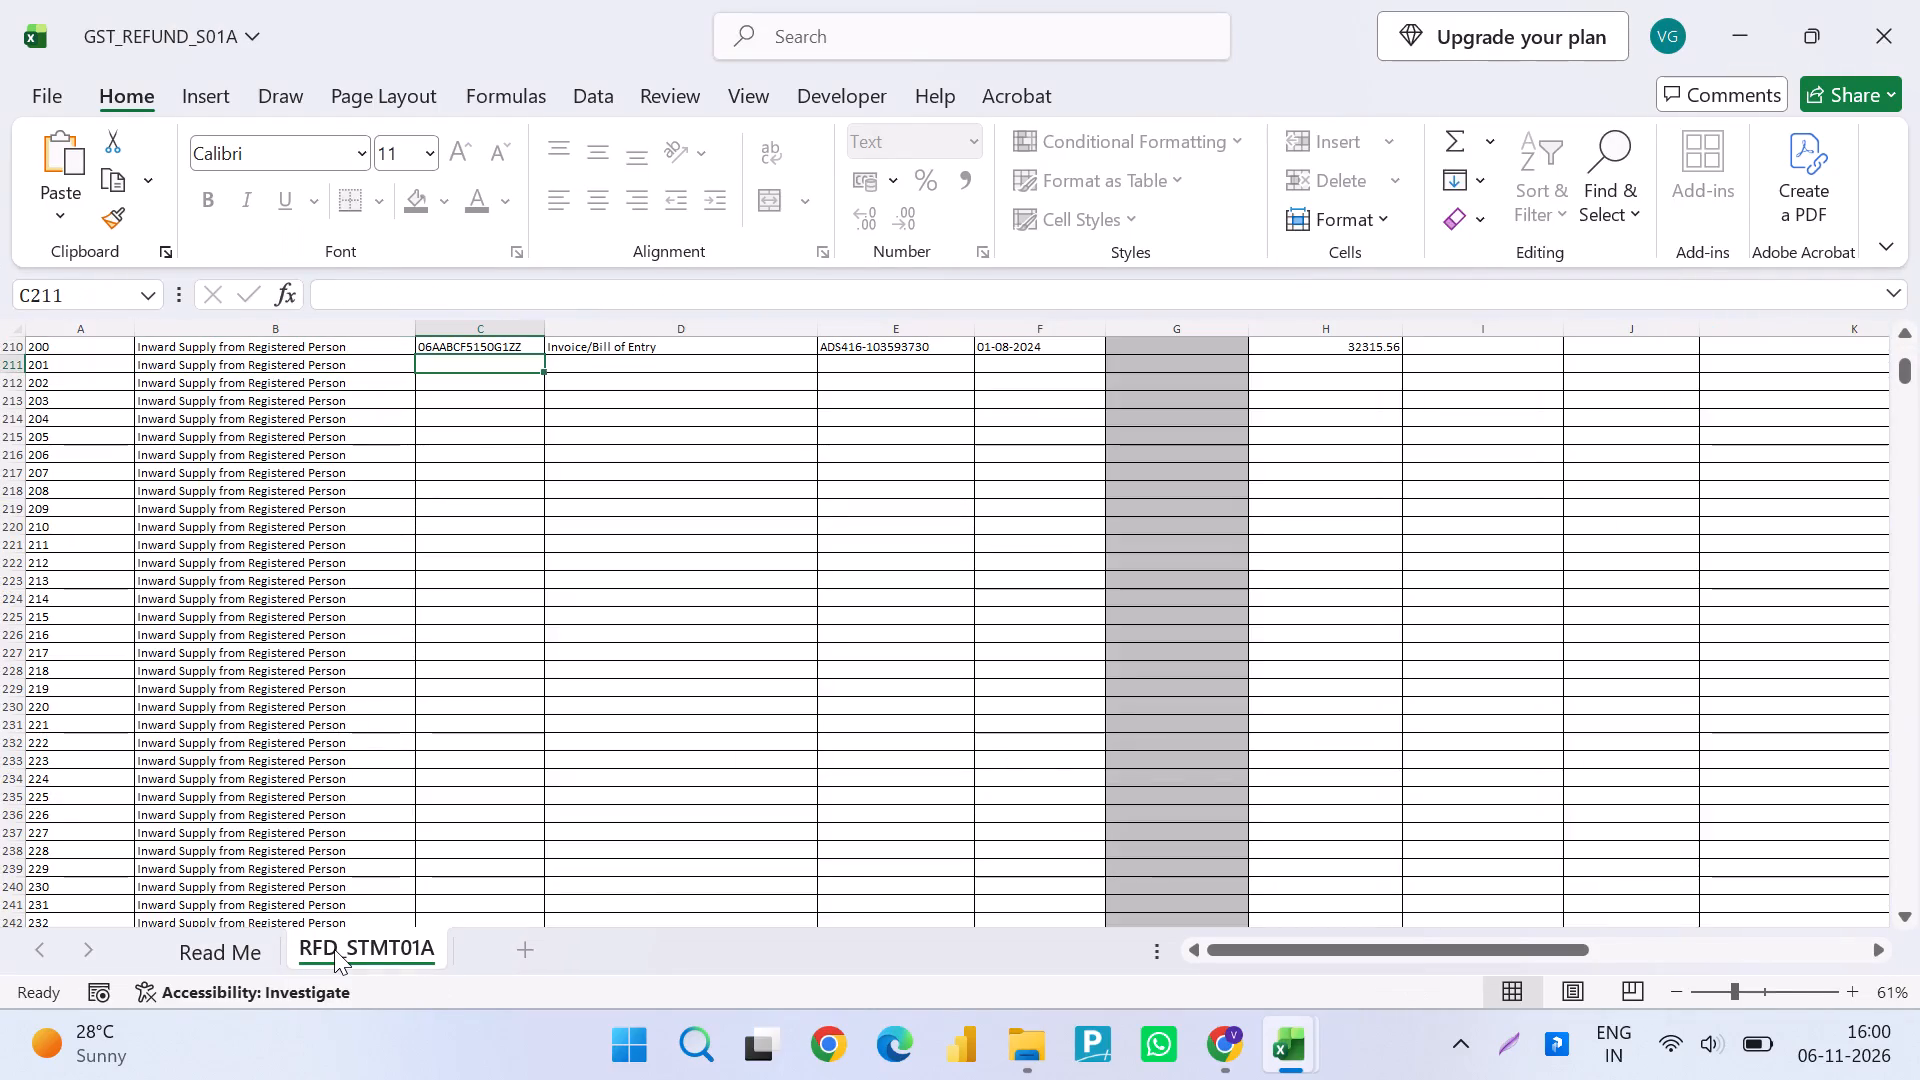
pyautogui.press('Down')
pyautogui.press('Left')
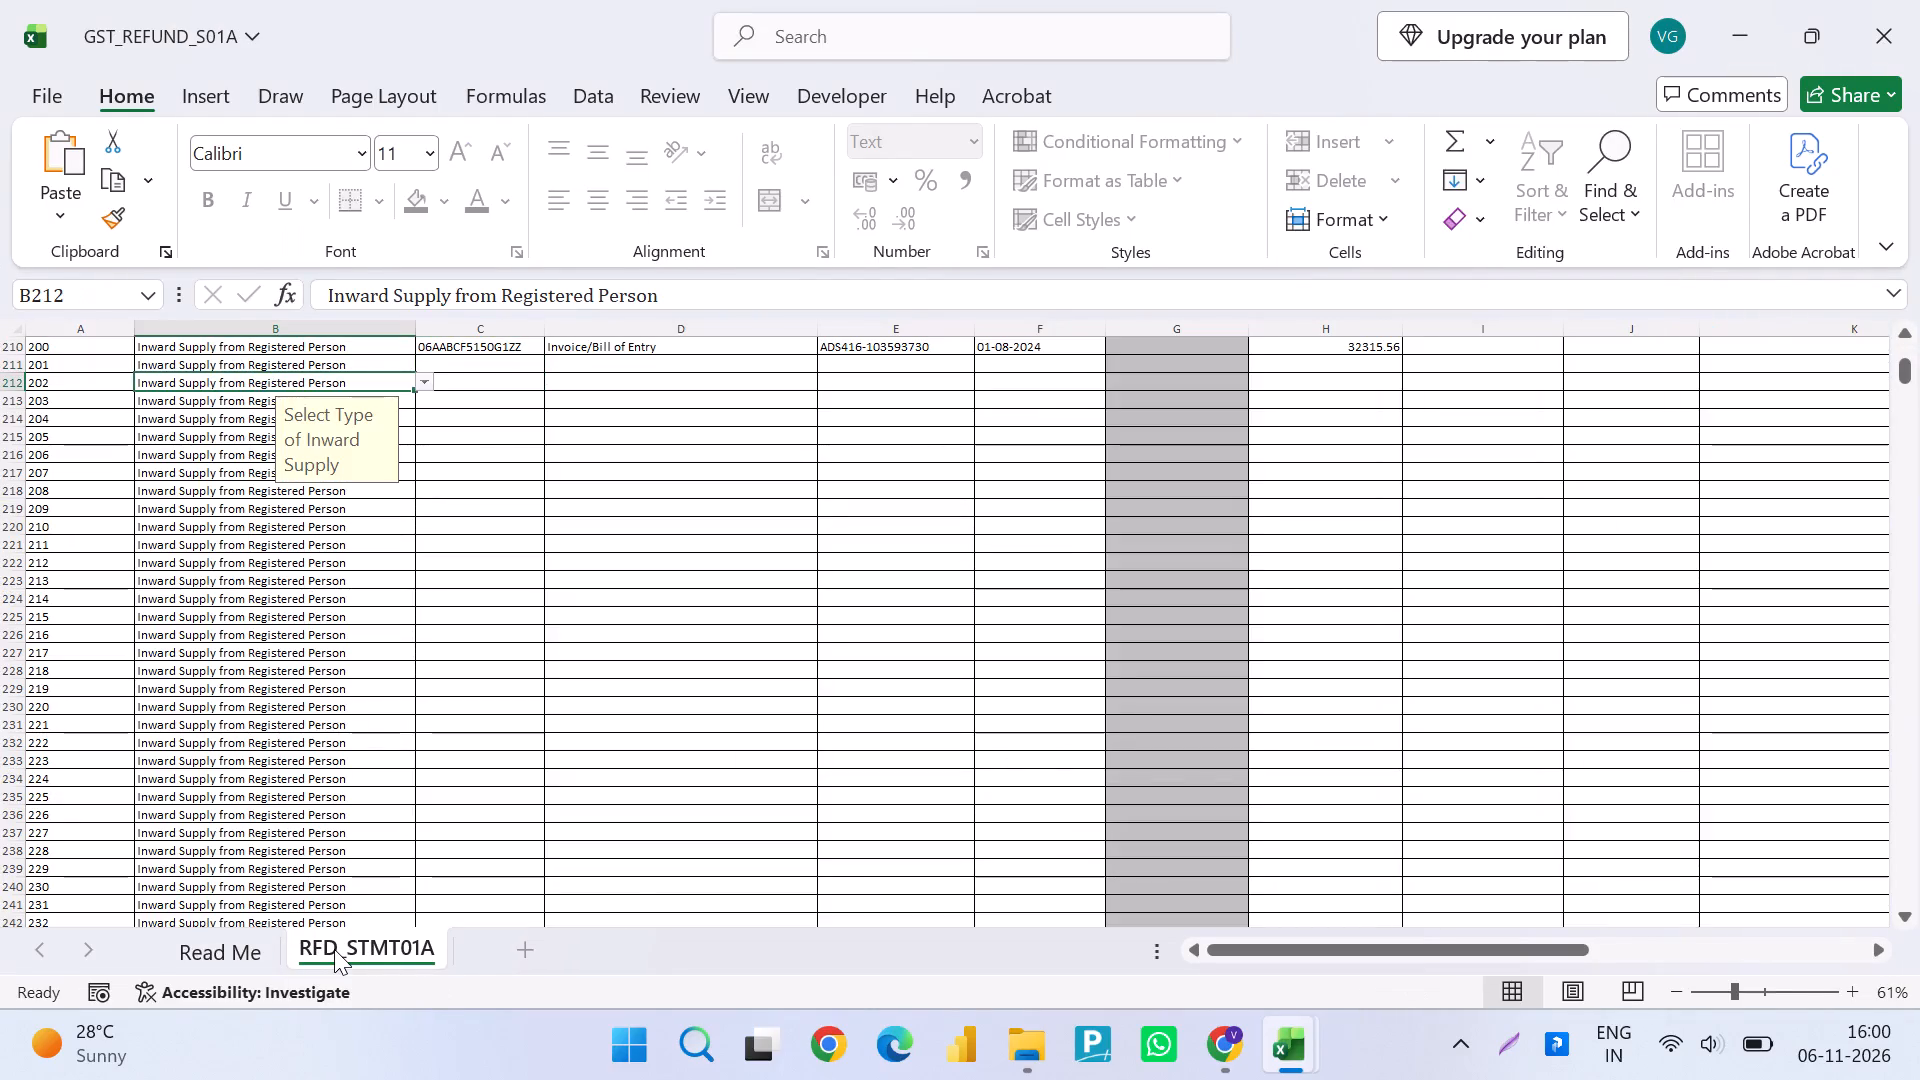
pyautogui.hotkey('ctrl', 'Down')
pyautogui.scroll(6, 491, 712)
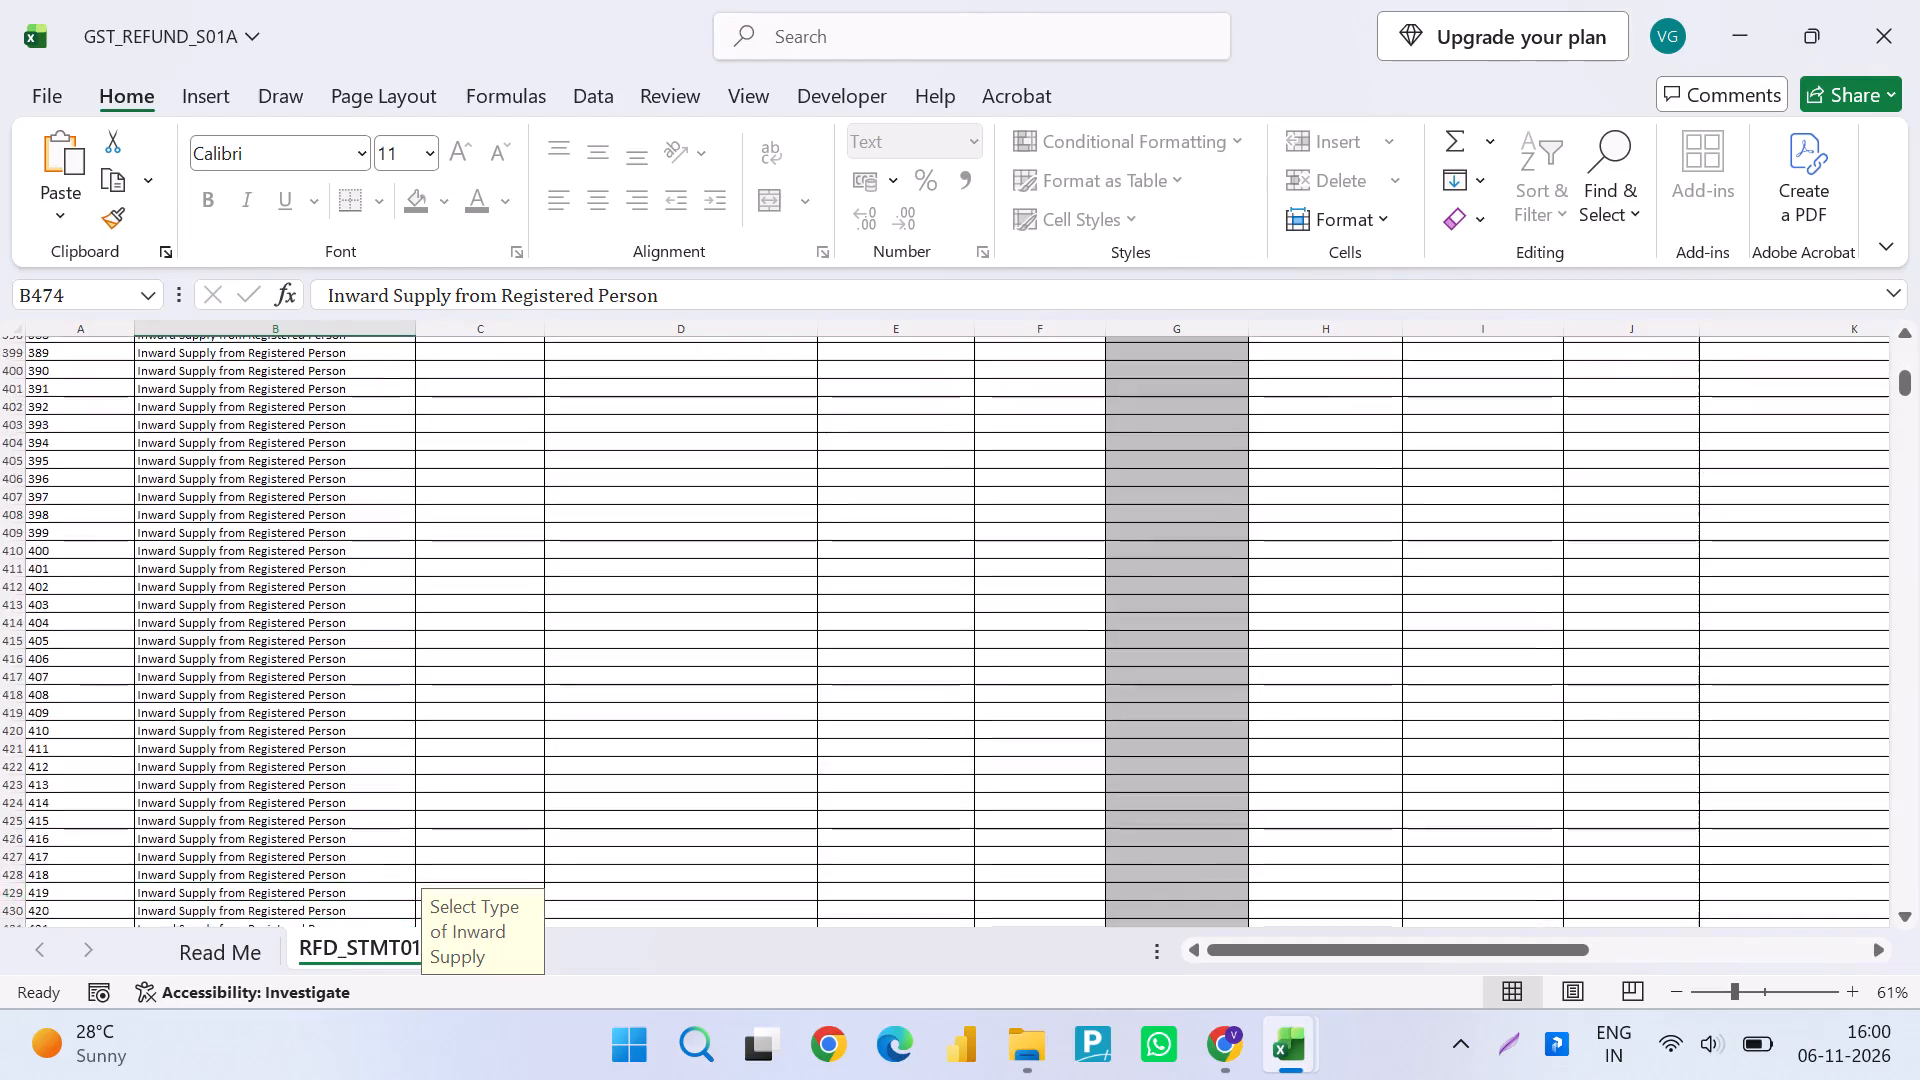
pyautogui.scroll(2, 491, 712)
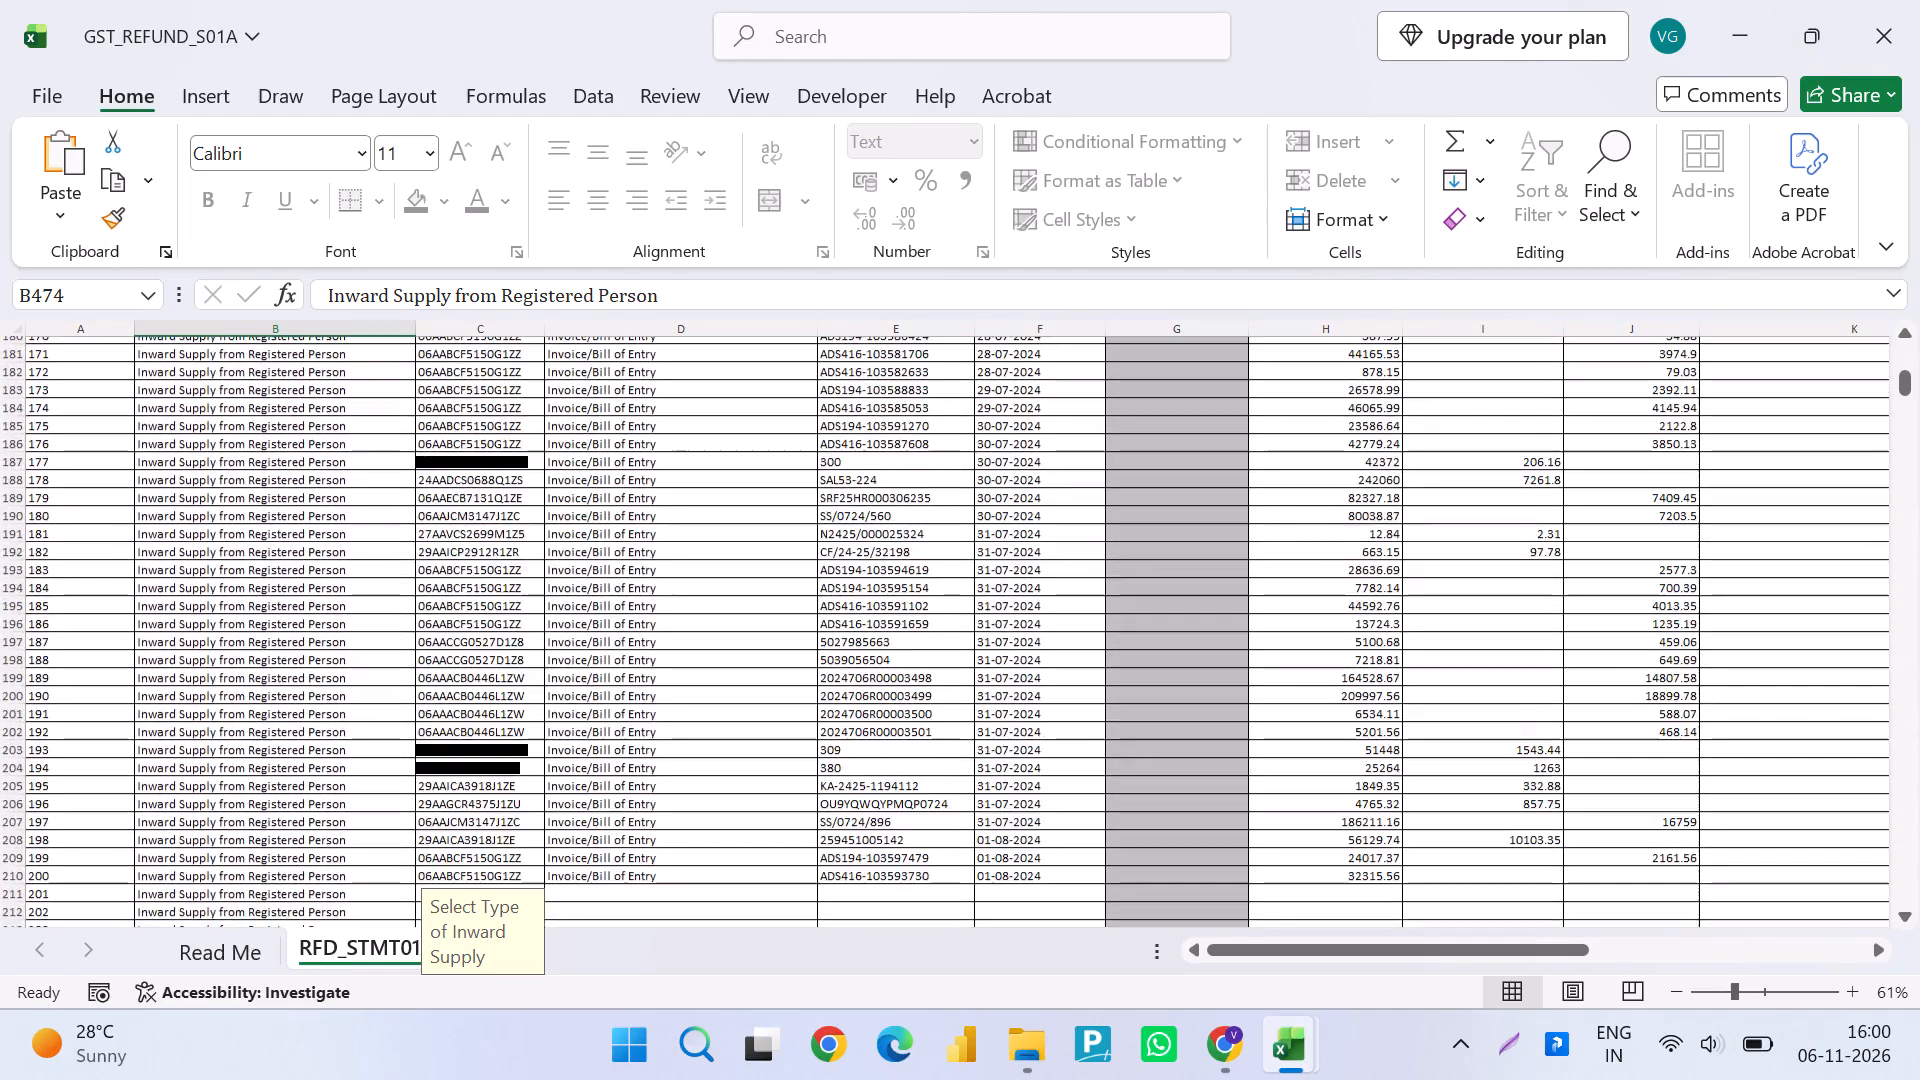
pyautogui.scroll(-2, 491, 712)
pyautogui.click(490, 582)
# In the PURCHASE 24-25 workbook, select 264 supplier GSTINs in column B from B221 downward, matching the filled supply type rows.
pyautogui.hotkey('alt', 'Tab')
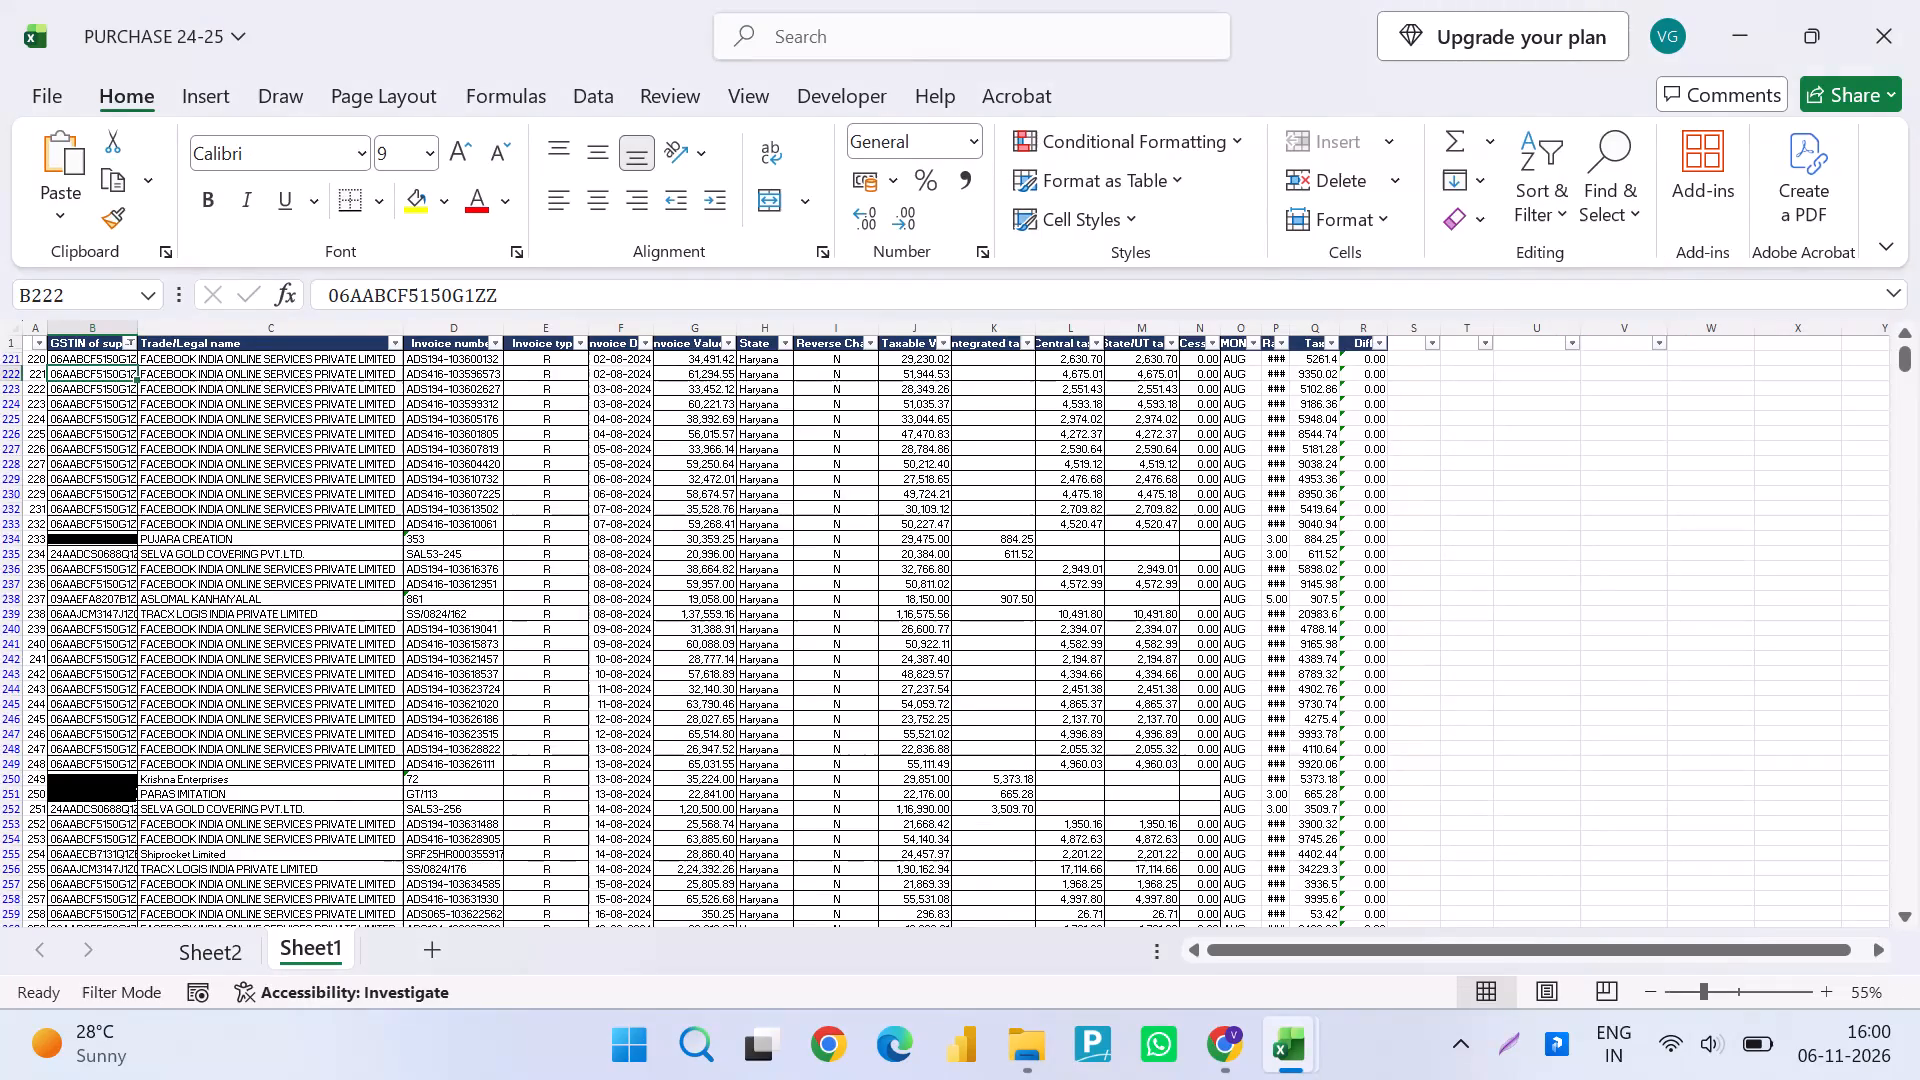
pyautogui.press('Up')
pyautogui.hotkey('shift', 'Down')
pyautogui.hotkey('shift', 'Down')
pyautogui.hotkey('shift', 'Down')
pyautogui.hotkey('shift', 'Down')
pyautogui.hotkey('shift', 'Down')
pyautogui.hotkey('shift', 'Down')
pyautogui.hotkey('shift', 'Down')
pyautogui.hotkey('shift', 'Down')
pyautogui.hotkey('shift', 'Down')
pyautogui.hotkey('shift', 'Down')
pyautogui.hotkey('shift', 'Down')
pyautogui.hotkey('shift', 'Down')
pyautogui.hotkey('shift', 'Down')
pyautogui.hotkey('shift', 'Down')
pyautogui.hotkey('shift', 'Down')
pyautogui.hotkey('shift', 'Down')
pyautogui.hotkey('shift', 'Down')
pyautogui.hotkey('shift', 'Down')
pyautogui.hotkey('shift', 'Down')
pyautogui.hotkey('shift', 'Down')
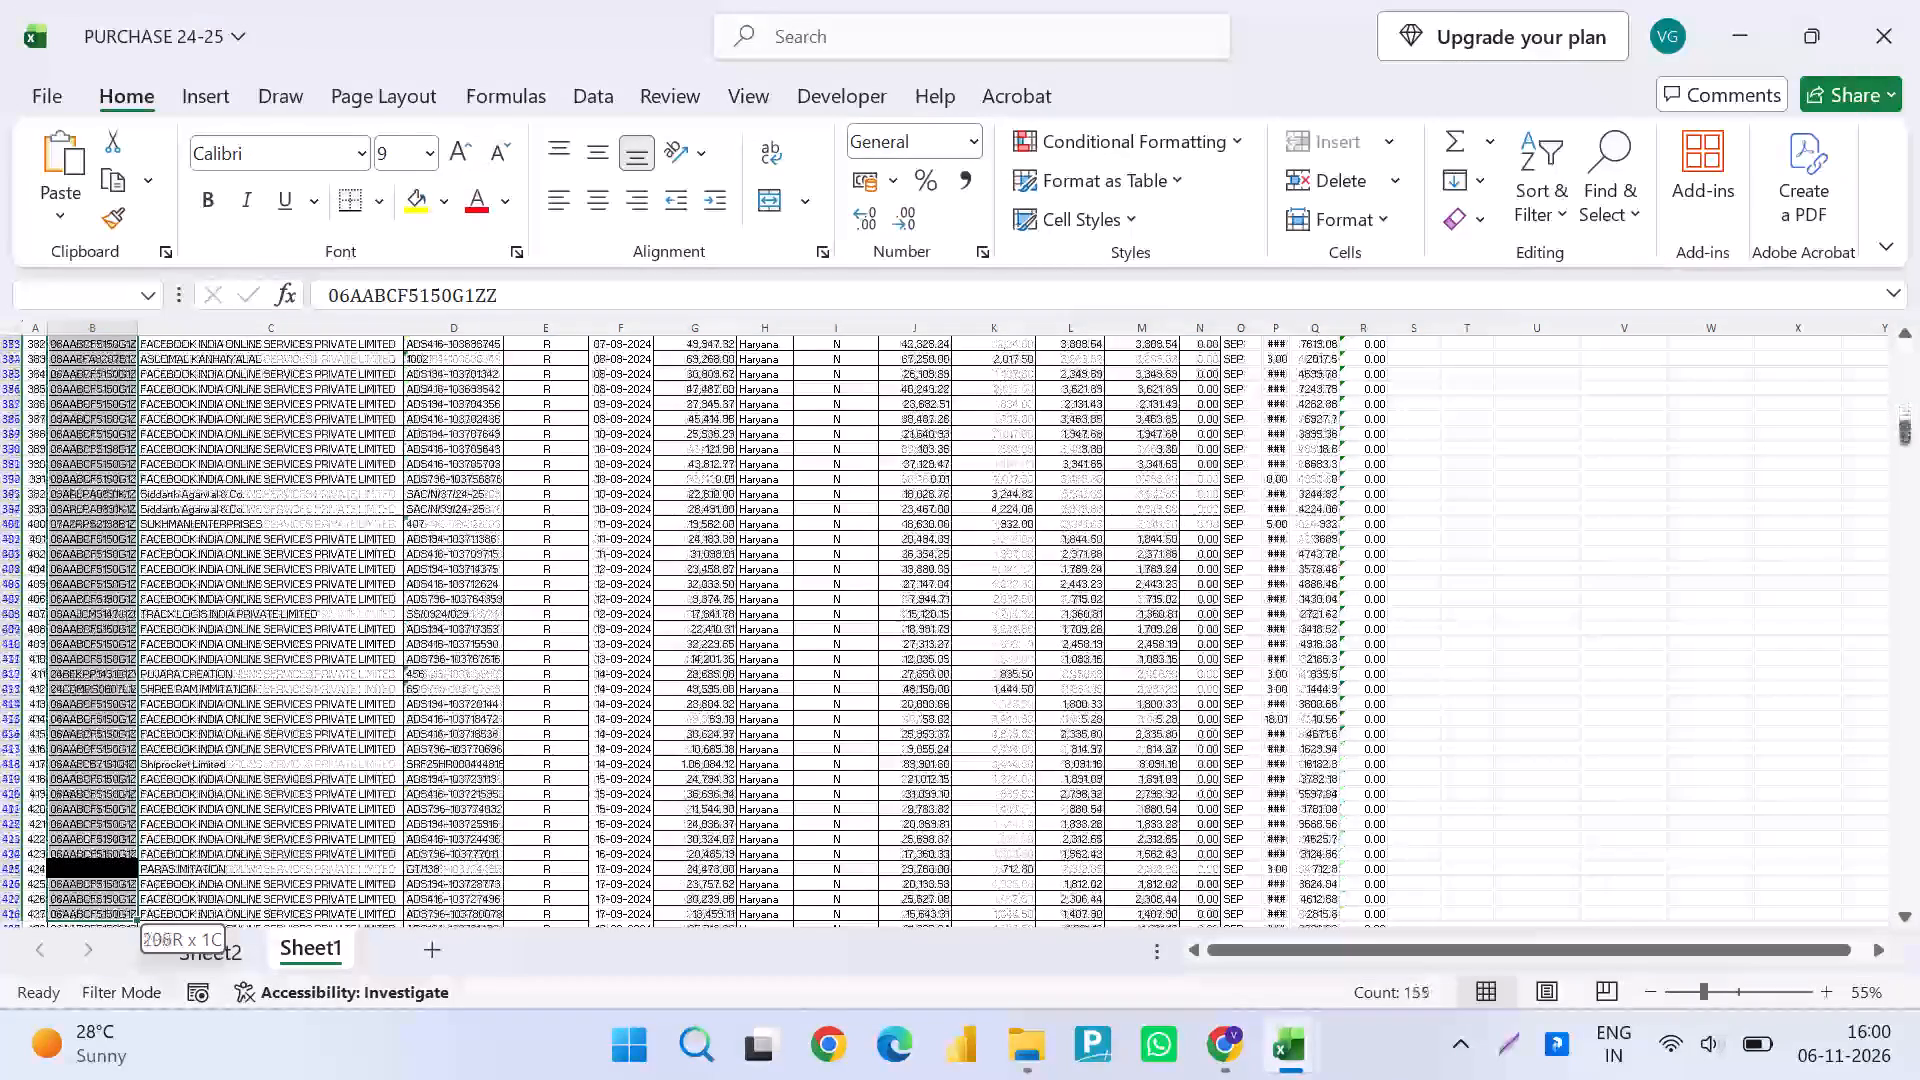
pyautogui.hotkey('shift', 'Down')
pyautogui.hotkey('shift', 'Down')
pyautogui.hotkey('shift', 'Down')
pyautogui.hotkey('shift', 'Down')
pyautogui.hotkey('shift', 'Down')
pyautogui.hotkey('shift', 'Down')
pyautogui.hotkey('shift', 'Down')
pyautogui.hotkey('shift', 'Down')
pyautogui.hotkey('shift', 'Down')
pyautogui.hotkey('shift', 'Down')
pyautogui.hotkey('shift', 'Down')
pyautogui.hotkey('shift', 'Down')
pyautogui.hotkey('shift', 'Down')
pyautogui.hotkey('shift', 'Down')
pyautogui.hotkey('shift', 'Down')
pyautogui.hotkey('shift', 'Down')
pyautogui.hotkey('shift', 'Down')
pyautogui.hotkey('shift', 'Down')
pyautogui.hotkey('shift', 'Down')
pyautogui.hotkey('shift', 'Down')
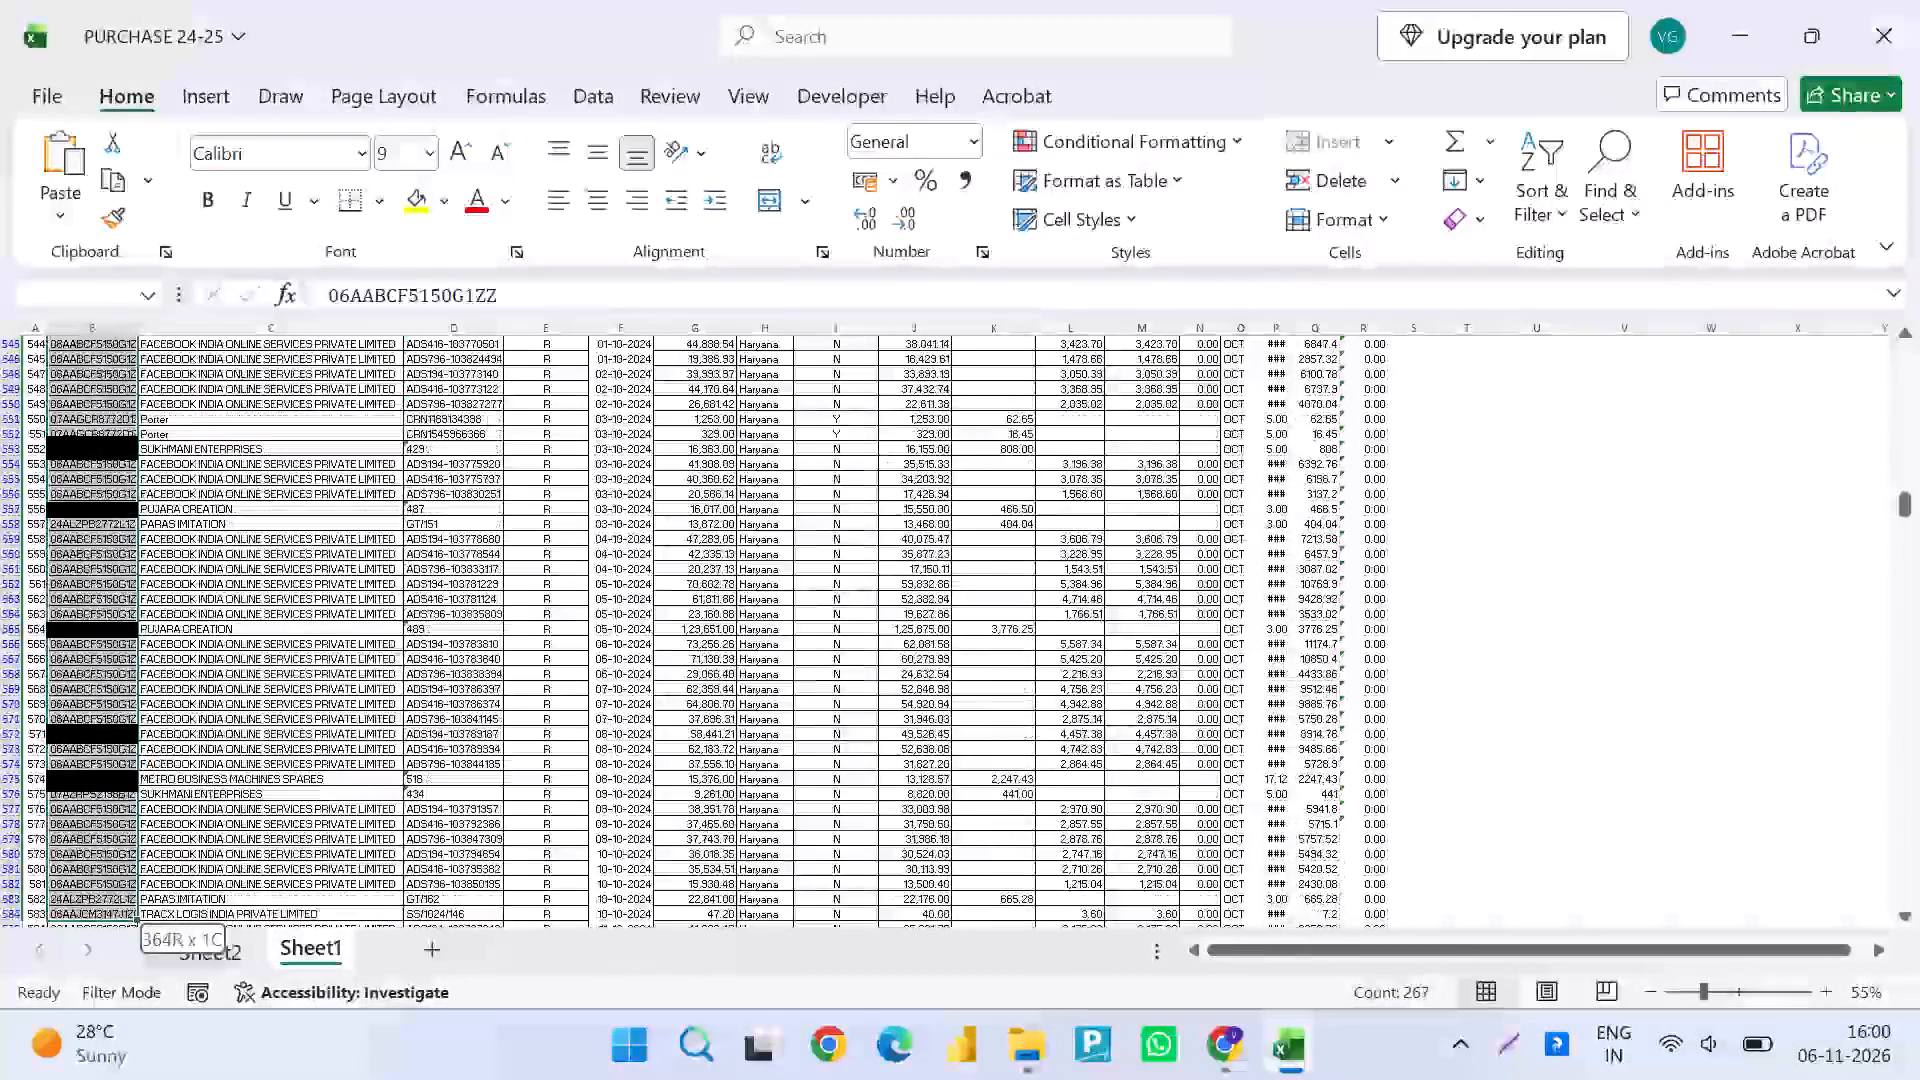
pyautogui.hotkey('shift', 'Up')
pyautogui.hotkey('shift', 'Up')
pyautogui.hotkey('shift', 'Up')
pyautogui.hotkey('shift', 'Up')
pyautogui.hotkey('shift', 'Up')
pyautogui.hotkey('shift', 'Up')
pyautogui.hotkey('shift', 'Up')
pyautogui.hotkey('shift', 'Up')
pyautogui.hotkey('shift', 'Up')
pyautogui.hotkey('shift', 'Up')
pyautogui.hotkey('shift', 'Up')
pyautogui.hotkey('shift', 'Up')
pyautogui.hotkey('shift', 'Up')
pyautogui.hotkey('shift', 'Up')
pyautogui.hotkey('shift', 'Up')
pyautogui.hotkey('shift', 'Up')
pyautogui.hotkey('shift', 'Up')
pyautogui.hotkey('shift', 'Up')
pyautogui.hotkey('shift', 'Up')
pyautogui.hotkey('shift', 'Up')
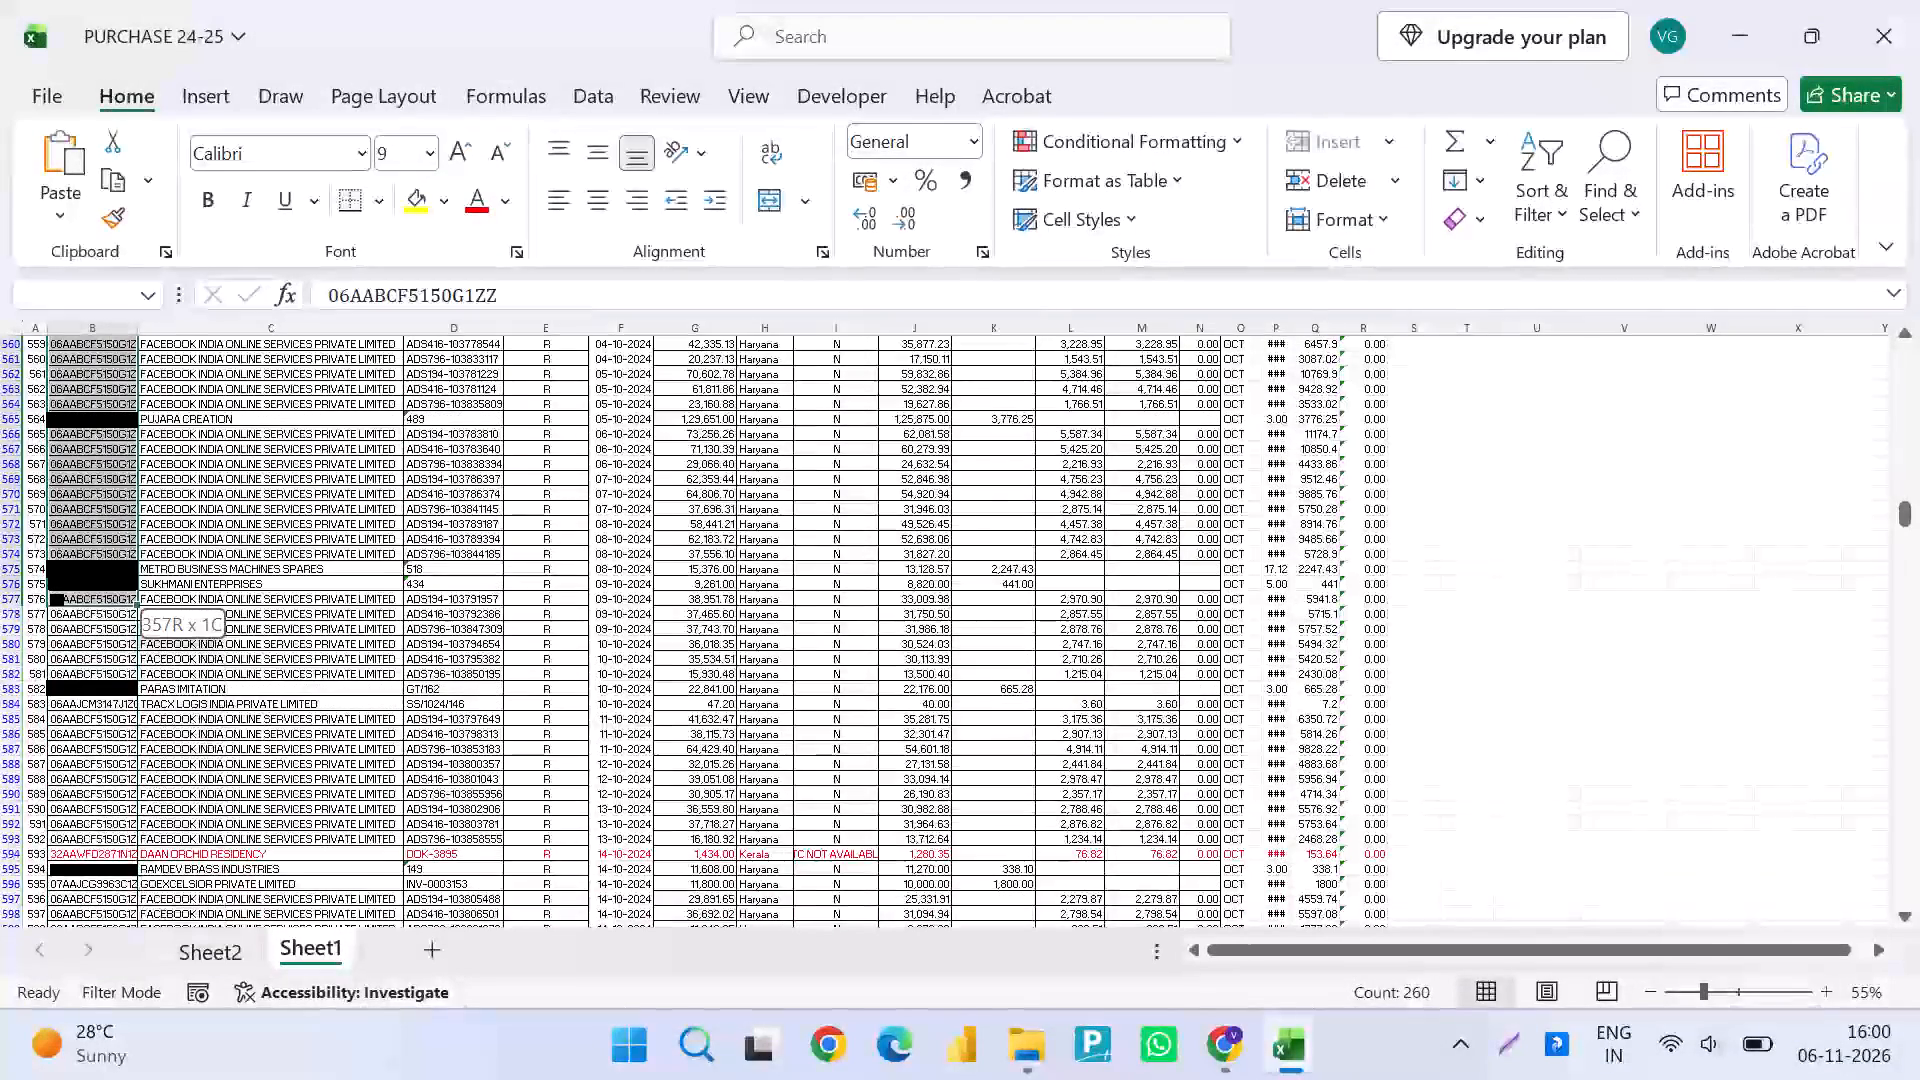
pyautogui.hotkey('shift', 'Up')
pyautogui.hotkey('shift', 'Up')
pyautogui.hotkey('shift', 'Down')
pyautogui.hotkey('shift', 'Down')
pyautogui.hotkey('shift', 'Down')
pyautogui.hotkey('shift', 'Down')
pyautogui.hotkey('shift', 'Down')
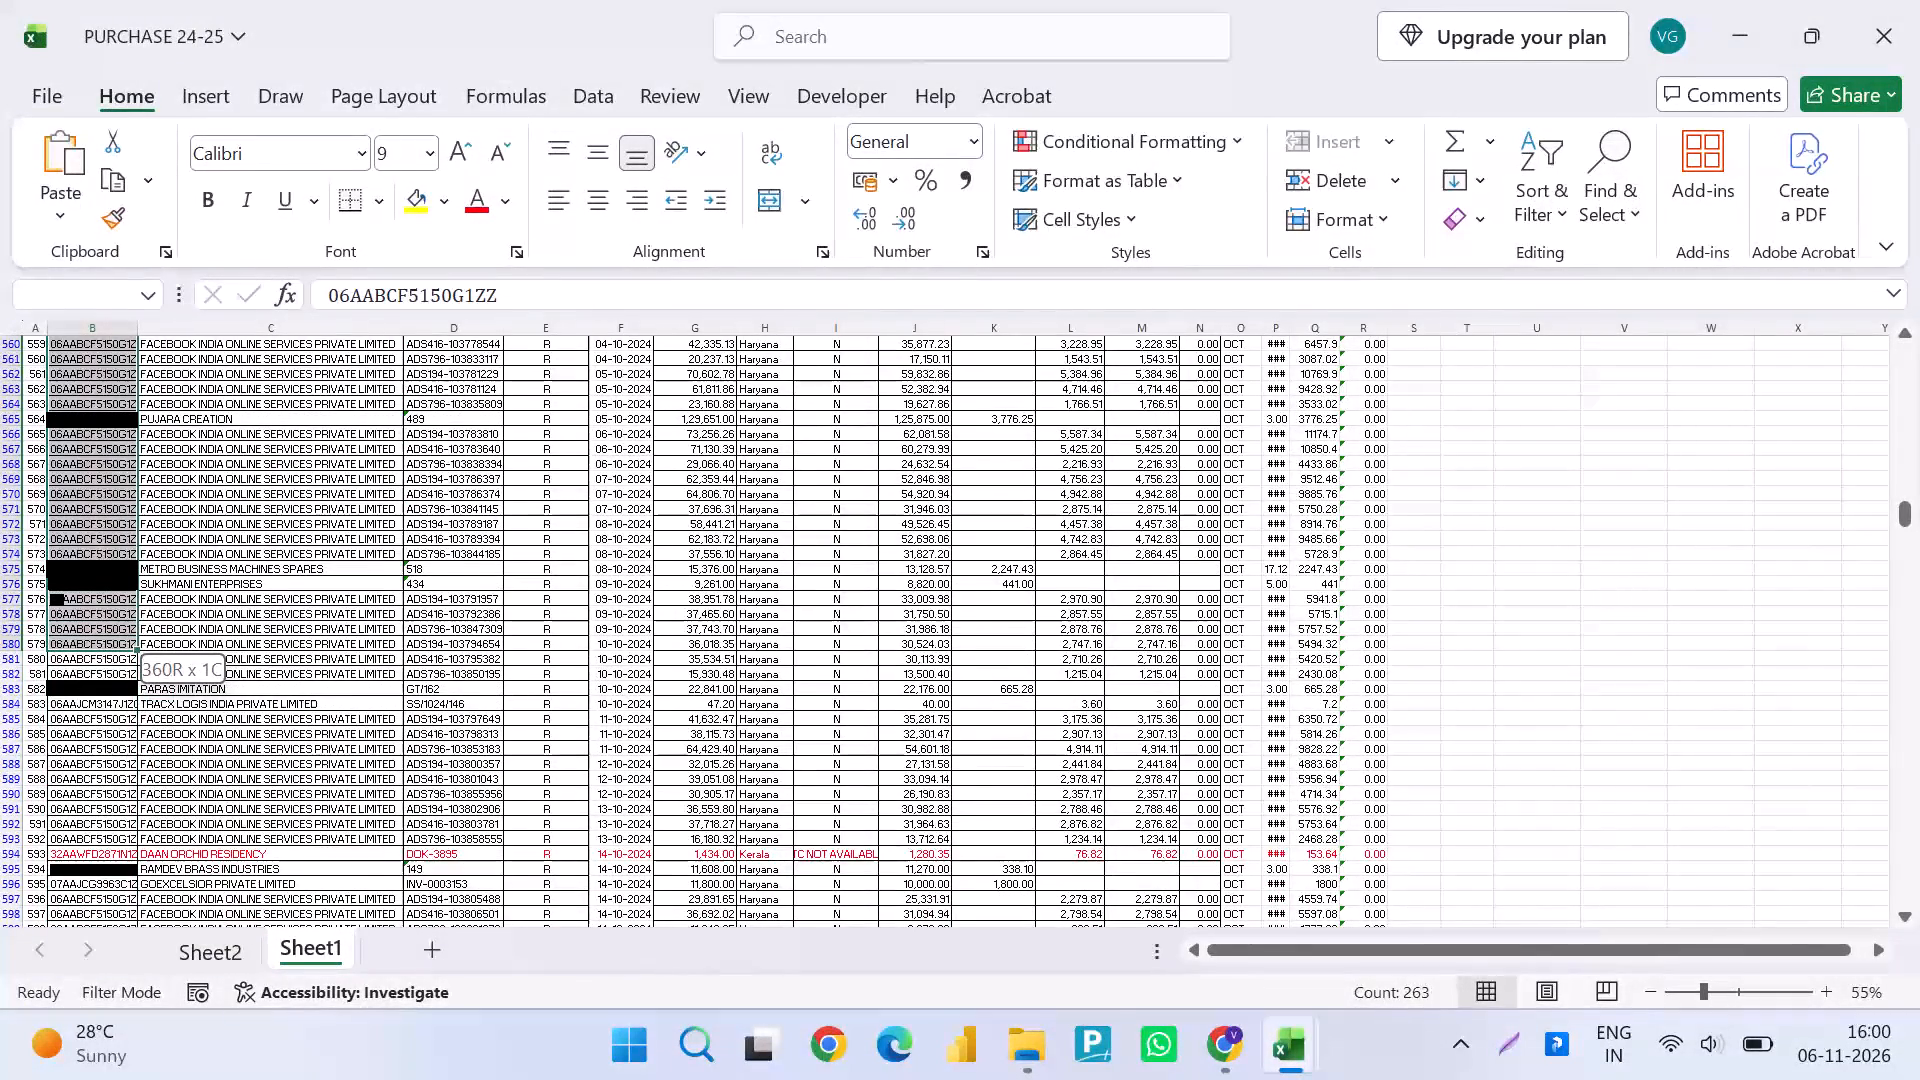
pyautogui.hotkey('shift', 'Down')
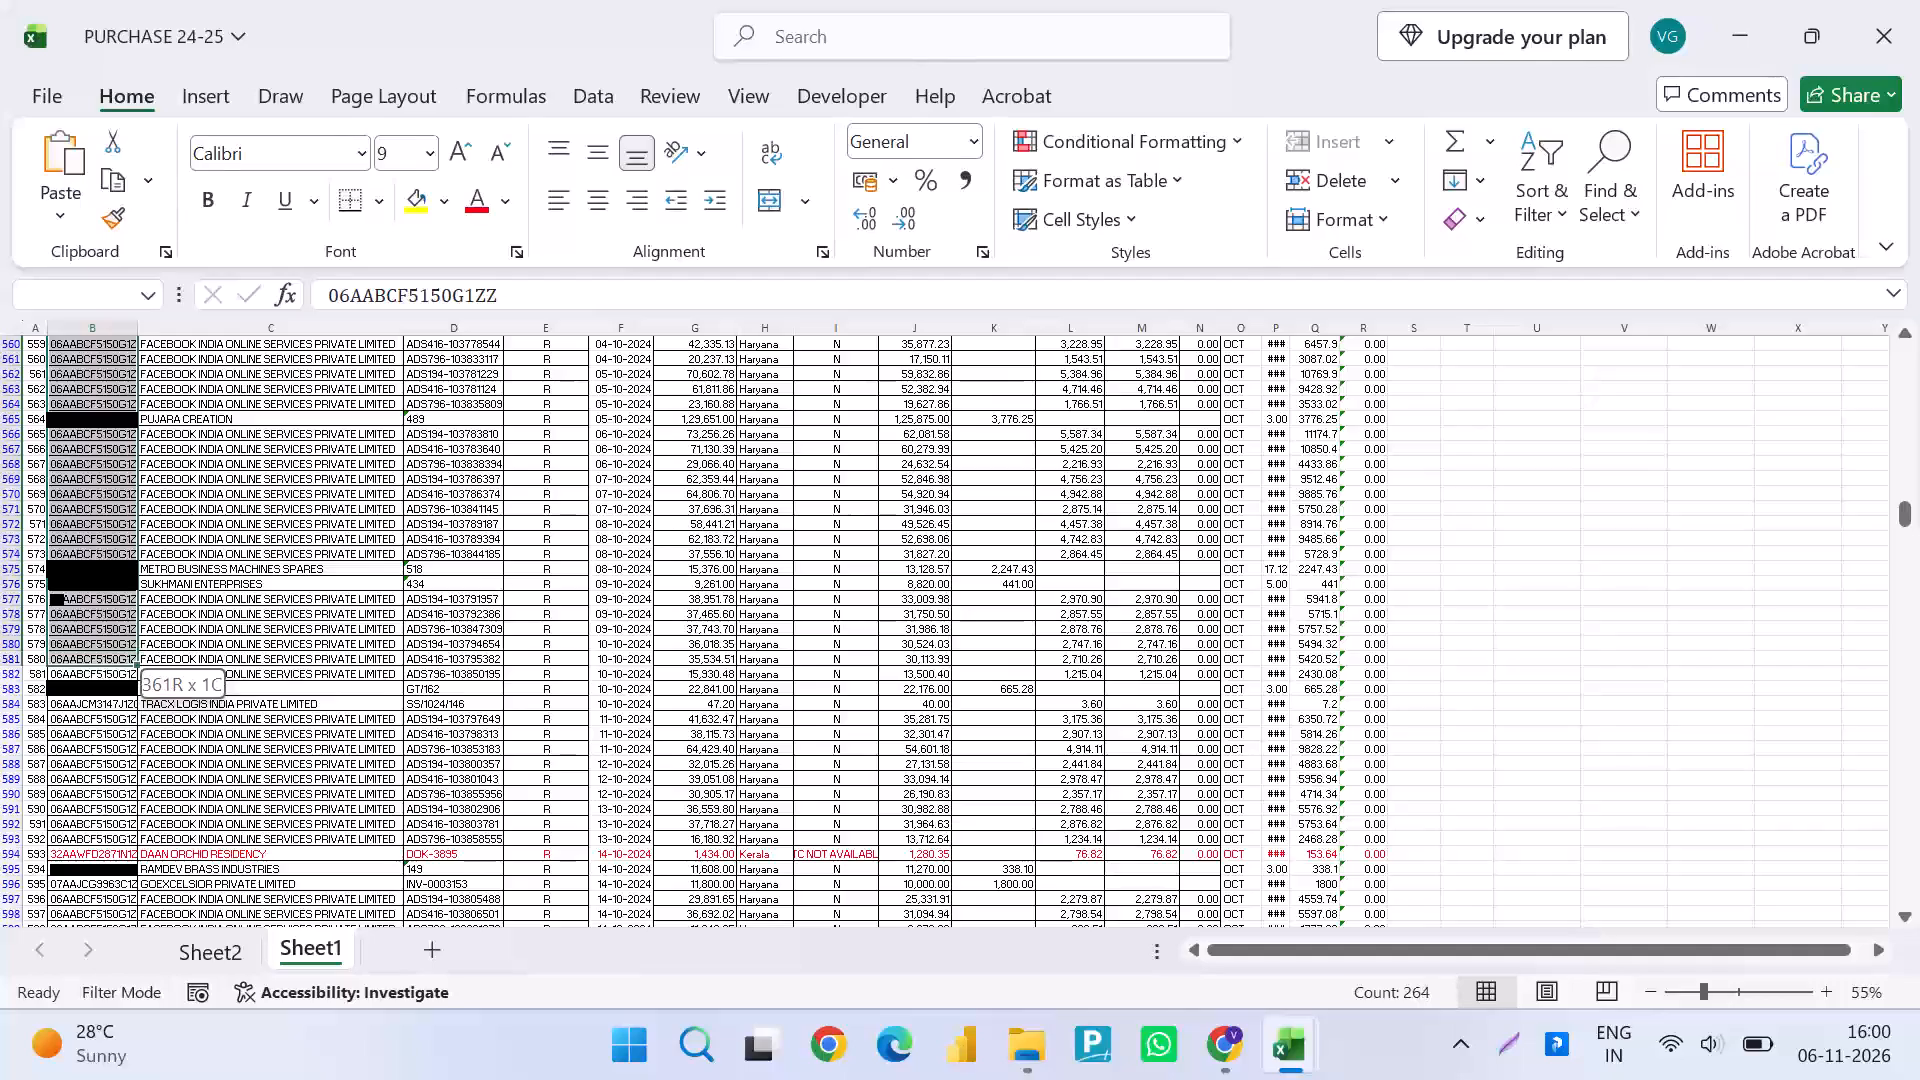
# Extend the supplier GSTIN selection in column B to the mid-October 2024 invoices, just above the red DAAN ORCHID RESIDENCY row.
pyautogui.scroll(3, 632, 572)
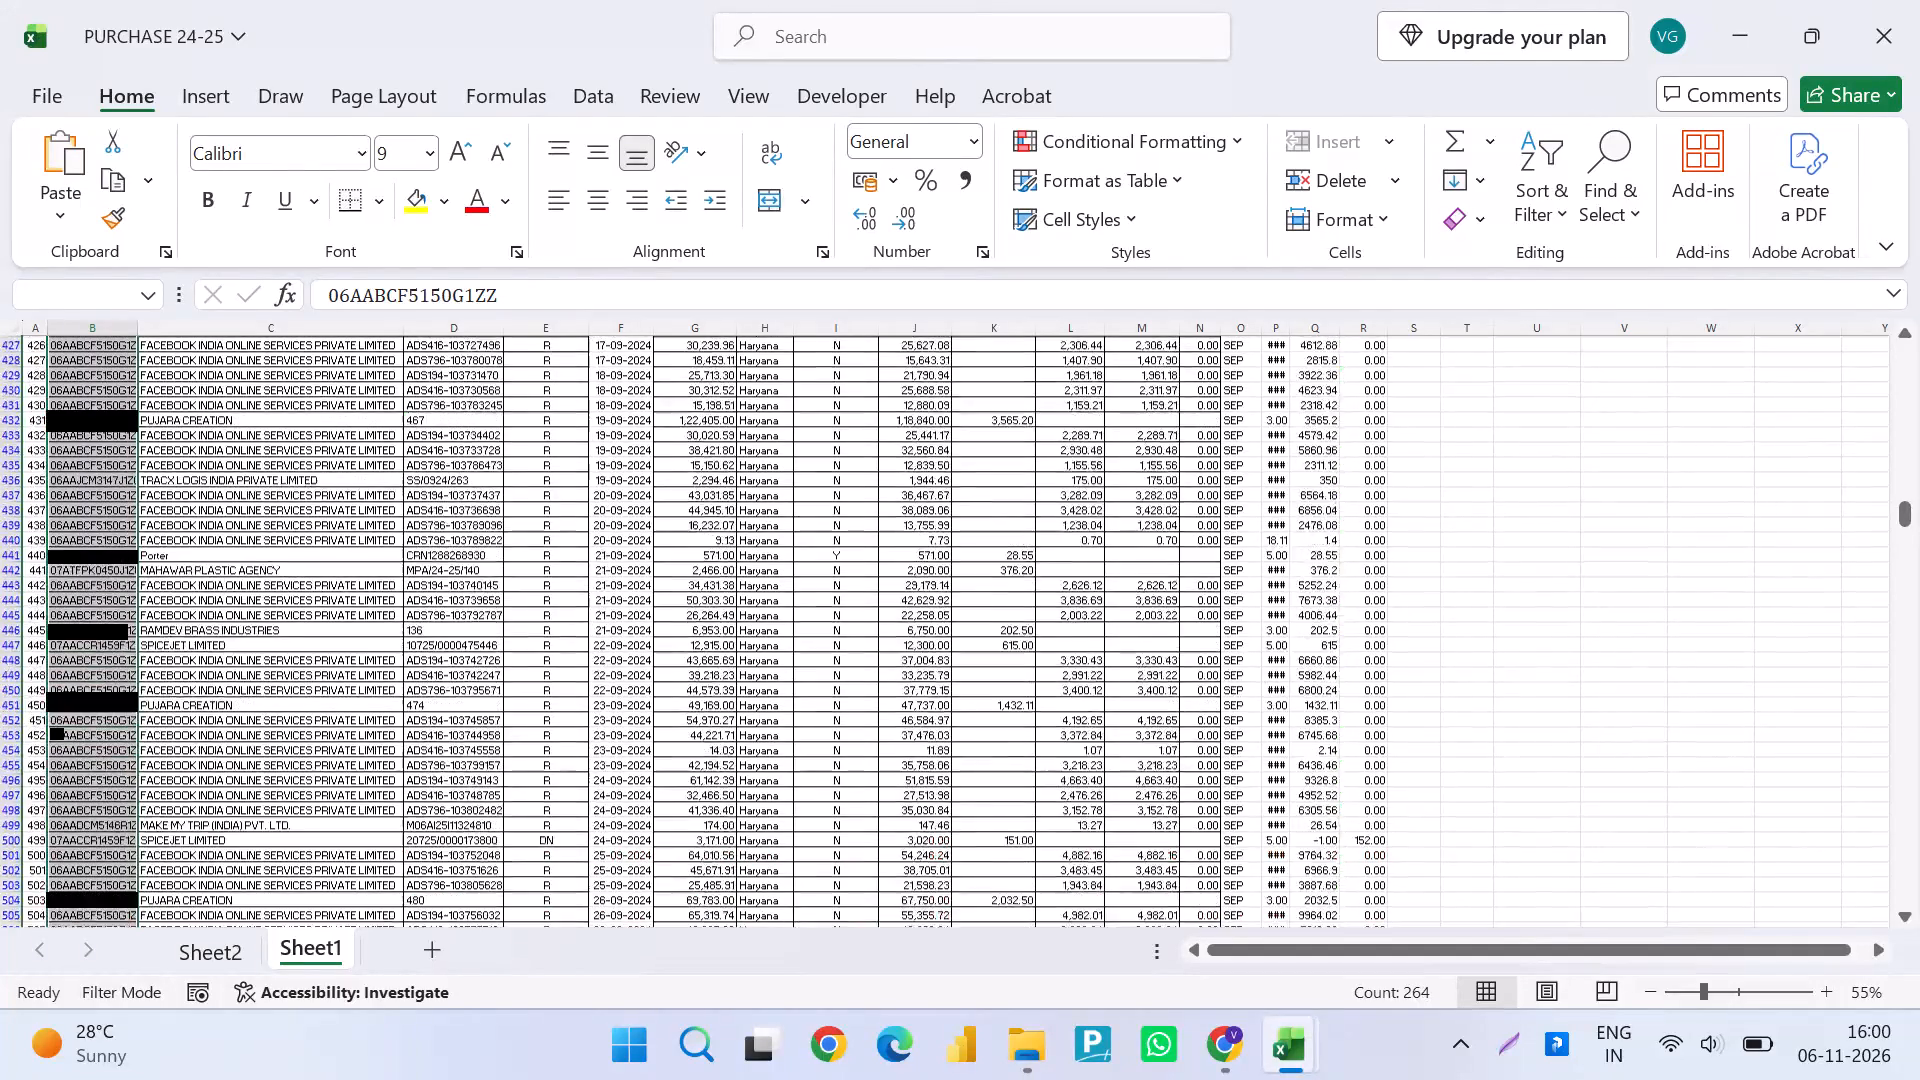
pyautogui.scroll(8, 632, 572)
pyautogui.hotkey('shift', 'Down')
pyautogui.hotkey('shift', 'Down')
pyautogui.hotkey('shift', 'Down')
pyautogui.hotkey('shift', 'Down')
pyautogui.hotkey('shift', 'Down')
pyautogui.hotkey('shift', 'Down')
pyautogui.hotkey('shift', 'Down')
pyautogui.hotkey('shift', 'Down')
pyautogui.hotkey('shift', 'Down')
pyautogui.hotkey('shift', 'Down')
pyautogui.hotkey('shift', 'Down')
pyautogui.hotkey('shift', 'Down')
pyautogui.hotkey('shift', 'Down')
pyautogui.hotkey('shift', 'Down')
pyautogui.hotkey('shift', 'Down')
pyautogui.hotkey('shift', 'Down')
pyautogui.hotkey('shift', 'Down')
pyautogui.hotkey('shift', 'Down')
pyautogui.hotkey('shift', 'Down')
pyautogui.hotkey('shift', 'Down')
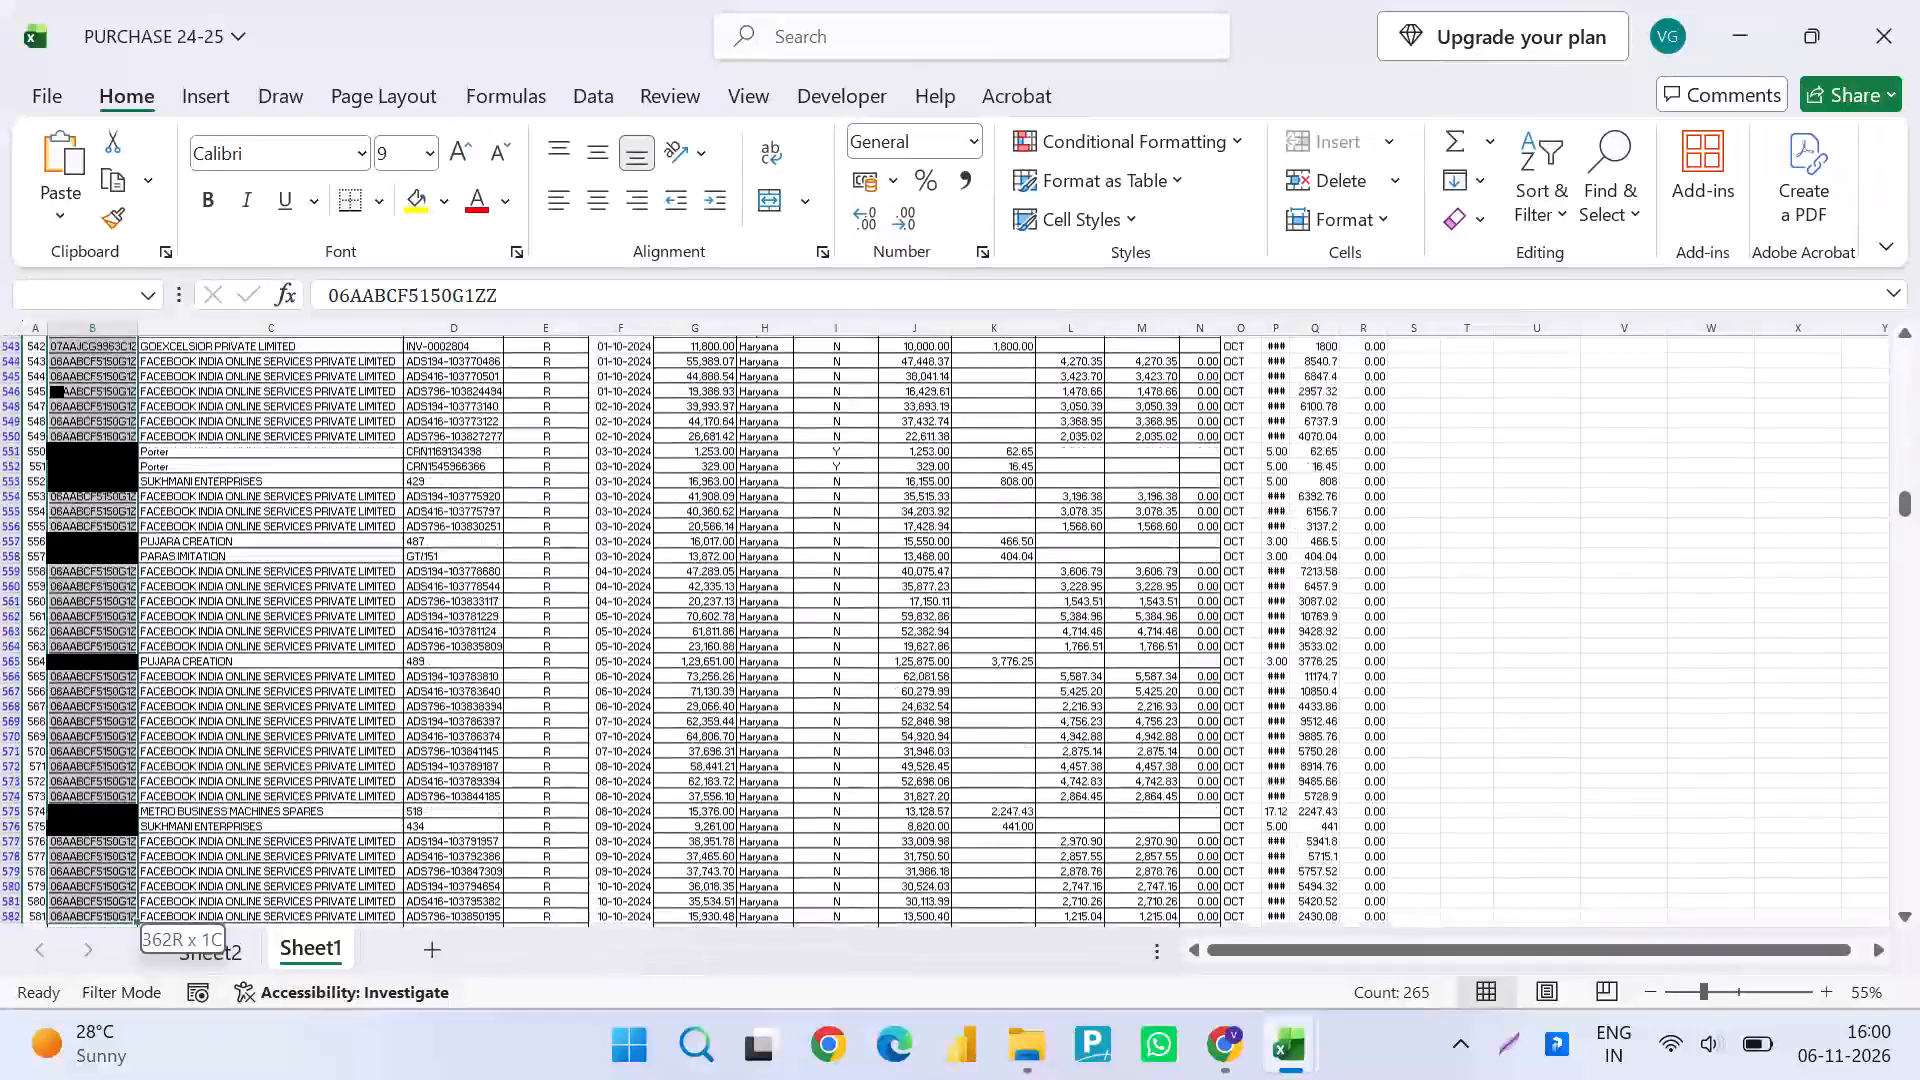
pyautogui.hotkey('shift', 'Up')
pyautogui.hotkey('shift', 'Up')
pyautogui.hotkey('shift', 'Up')
pyautogui.hotkey('shift', 'Up')
pyautogui.hotkey('shift', 'Up')
pyautogui.hotkey('shift', 'Up')
pyautogui.hotkey('shift', 'Up')
pyautogui.hotkey('shift', 'Up')
pyautogui.hotkey('shift', 'Up')
pyautogui.hotkey('shift', 'Up')
pyautogui.hotkey('shift', 'Up')
pyautogui.hotkey('shift', 'Up')
pyautogui.hotkey('shift', 'Up')
pyautogui.hotkey('shift', 'Up')
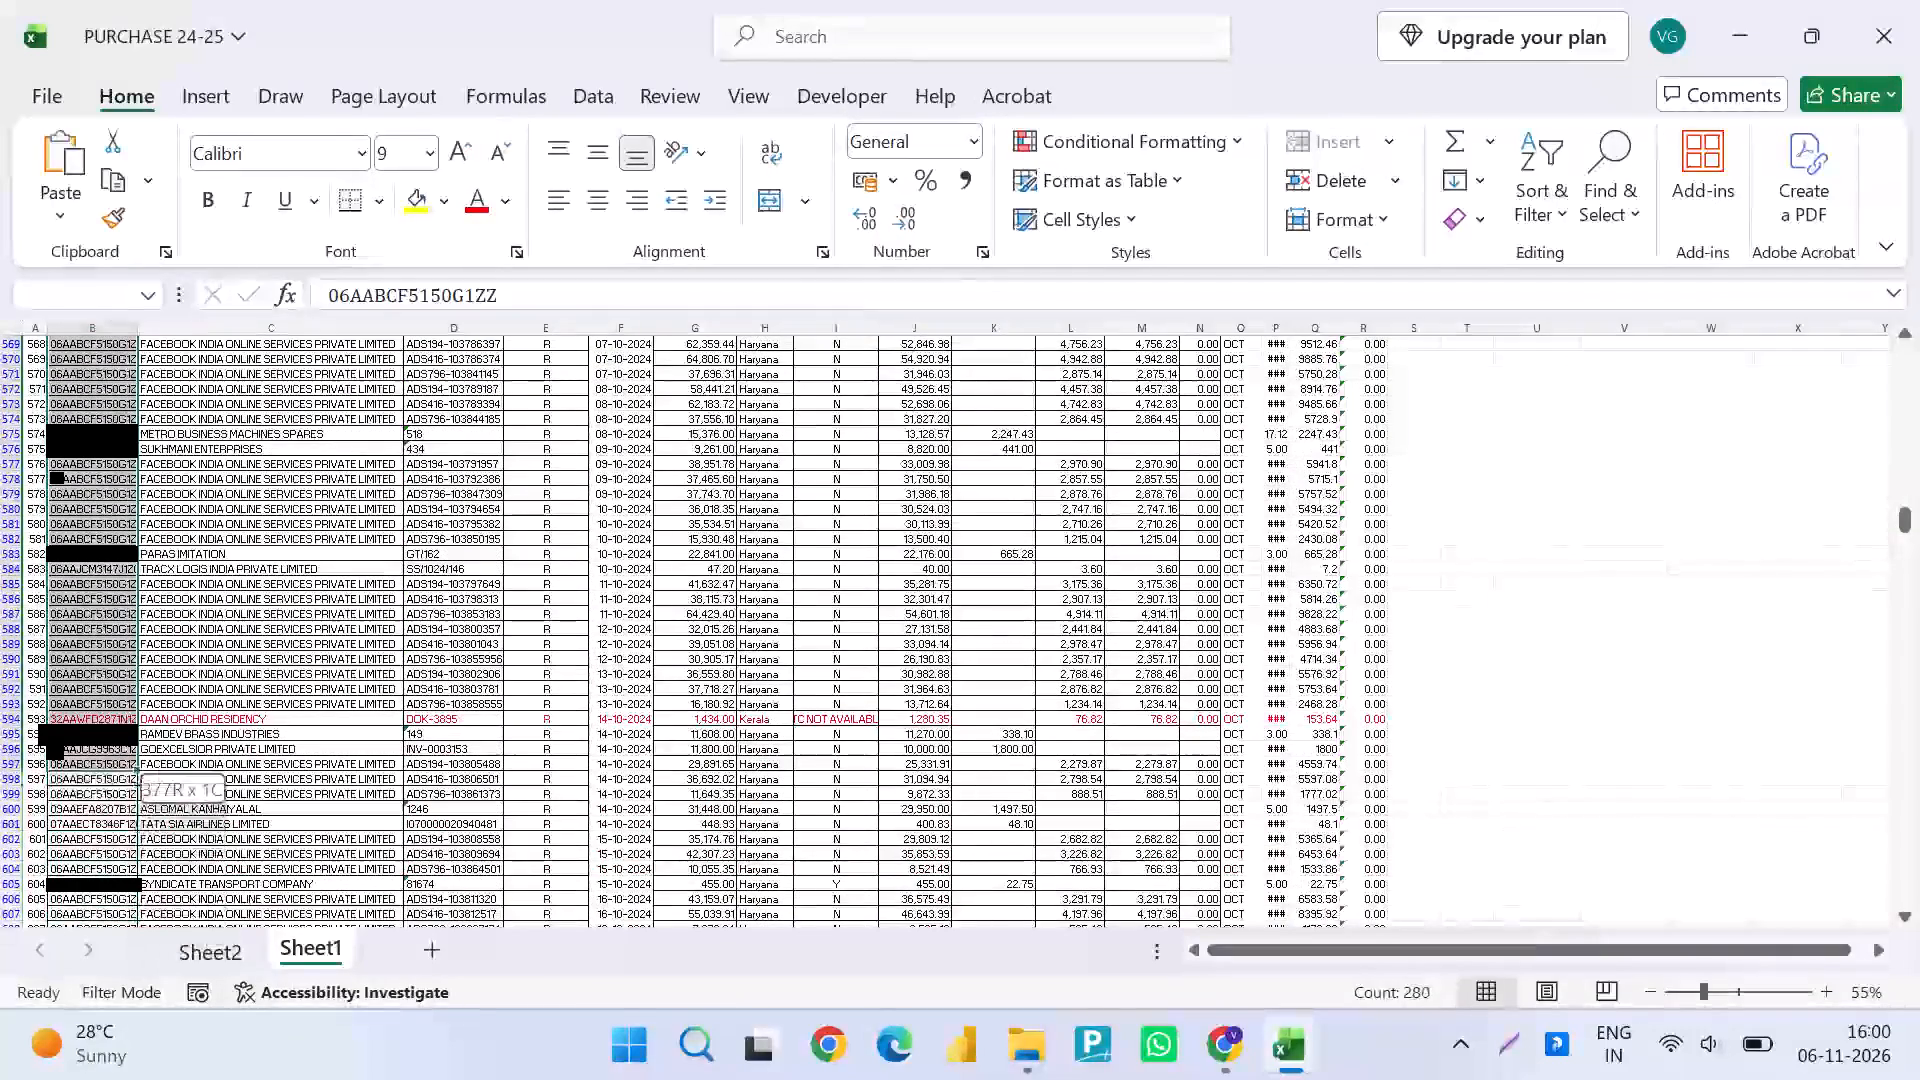
pyautogui.hotkey('shift', 'Up')
pyautogui.hotkey('shift', 'Down')
# Switch to GST_REFUND_S01A and go to the first empty supply type cell, B475.
pyautogui.hotkey('alt', 'Tab')
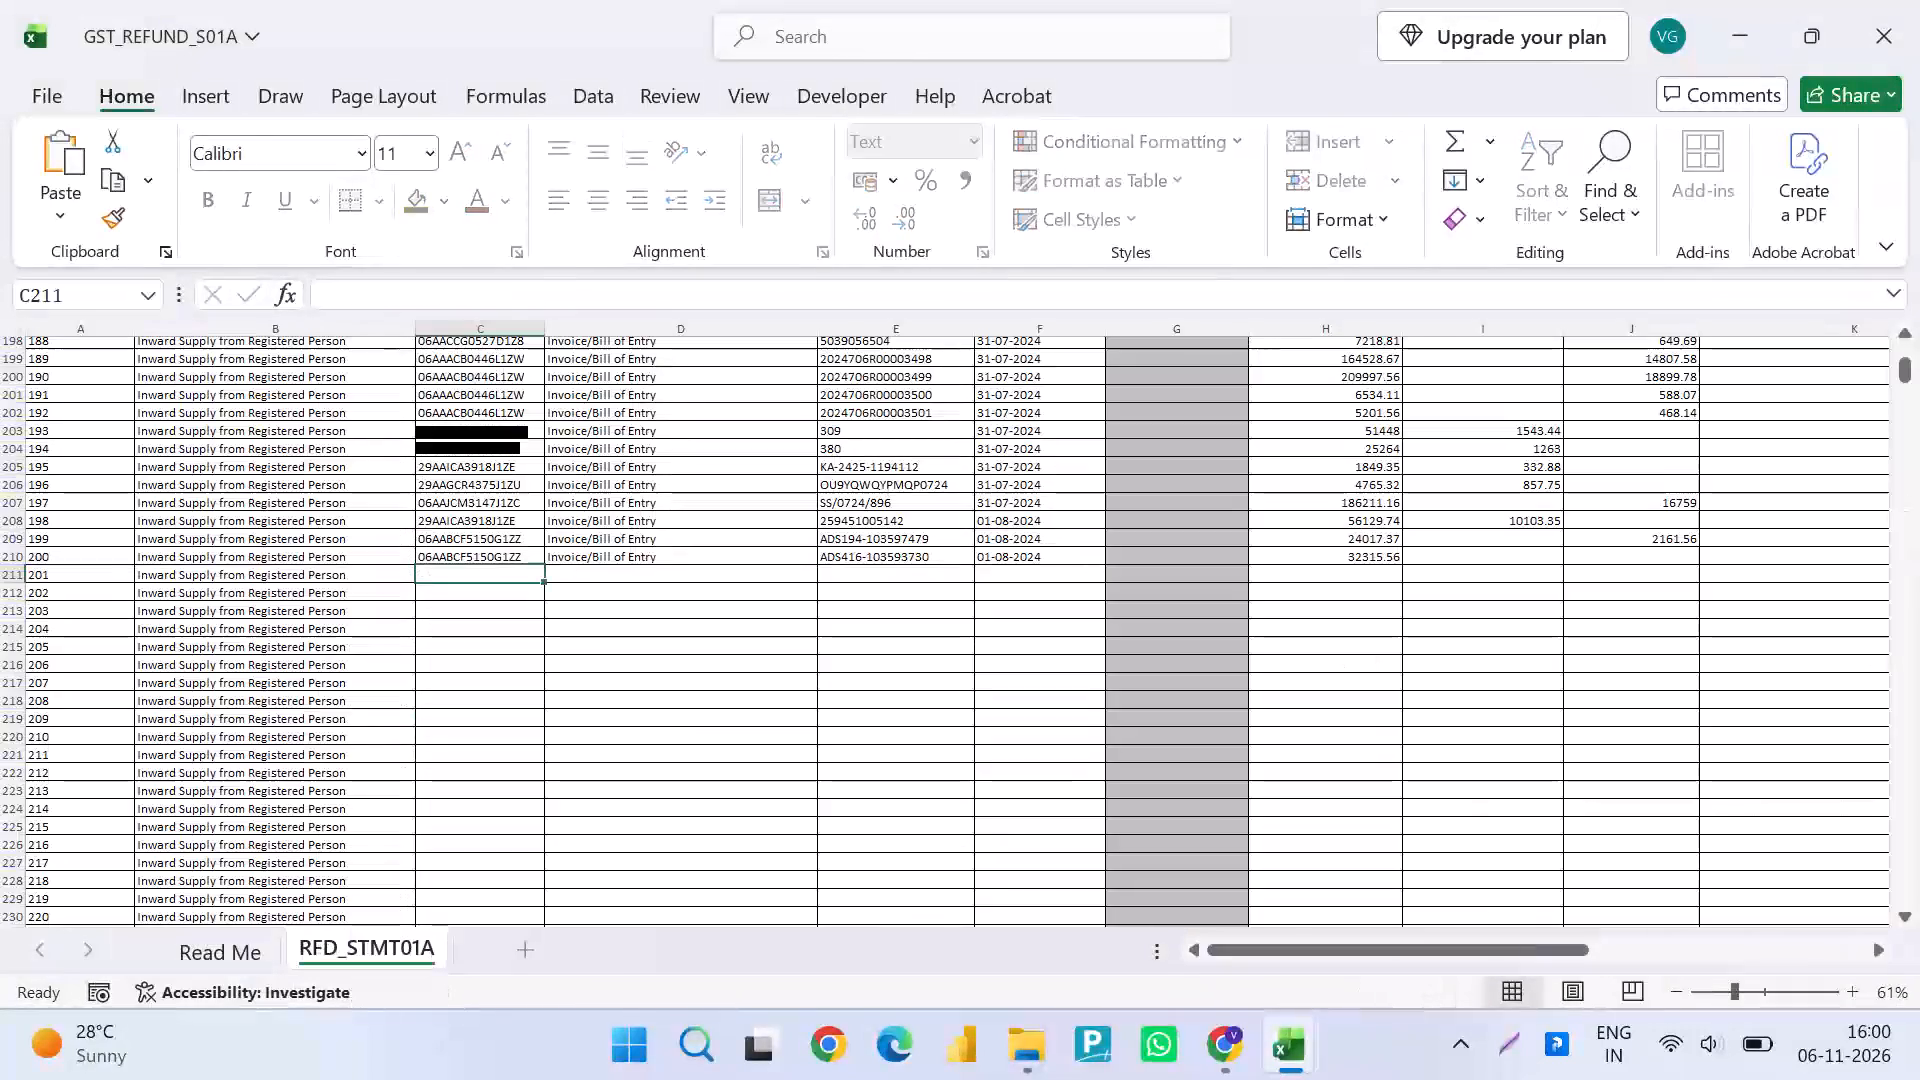
pyautogui.press('Left')
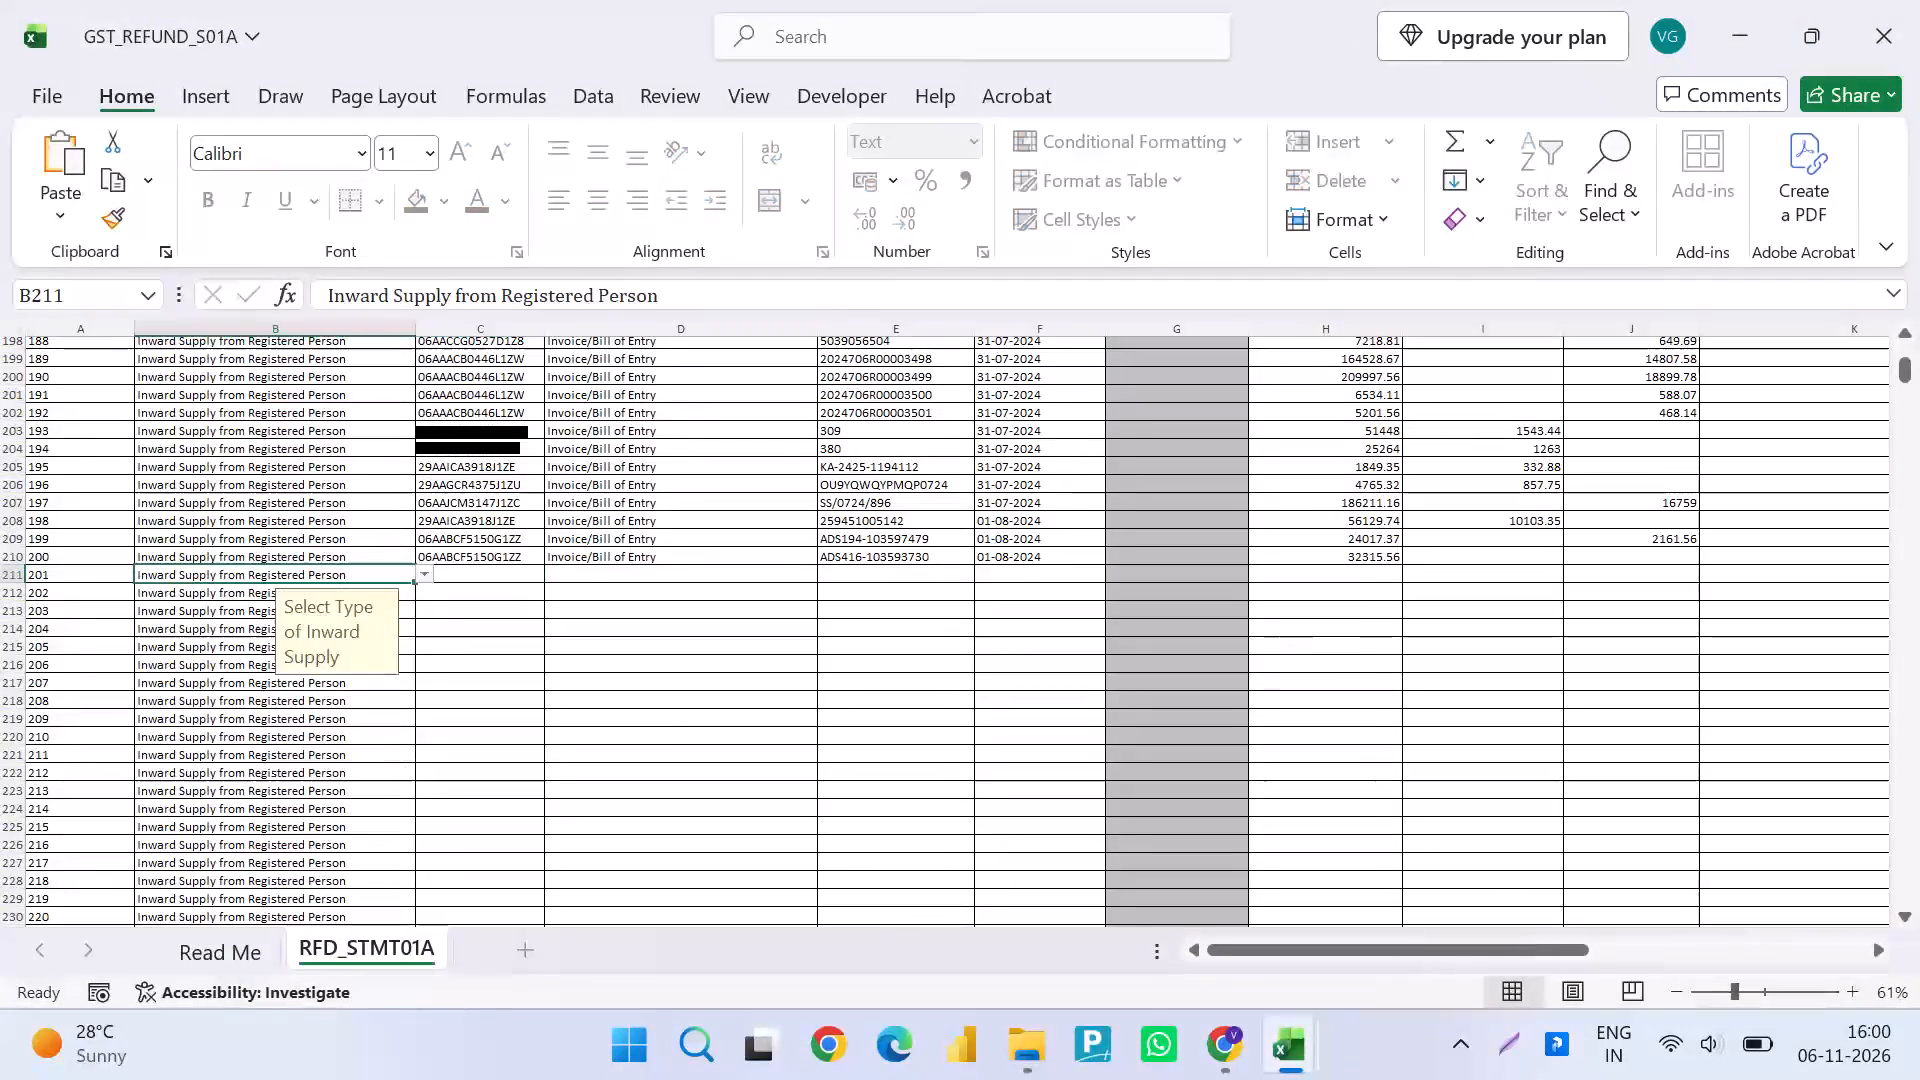
pyautogui.hotkey('ctrl', 'Down')
pyautogui.press('Down')
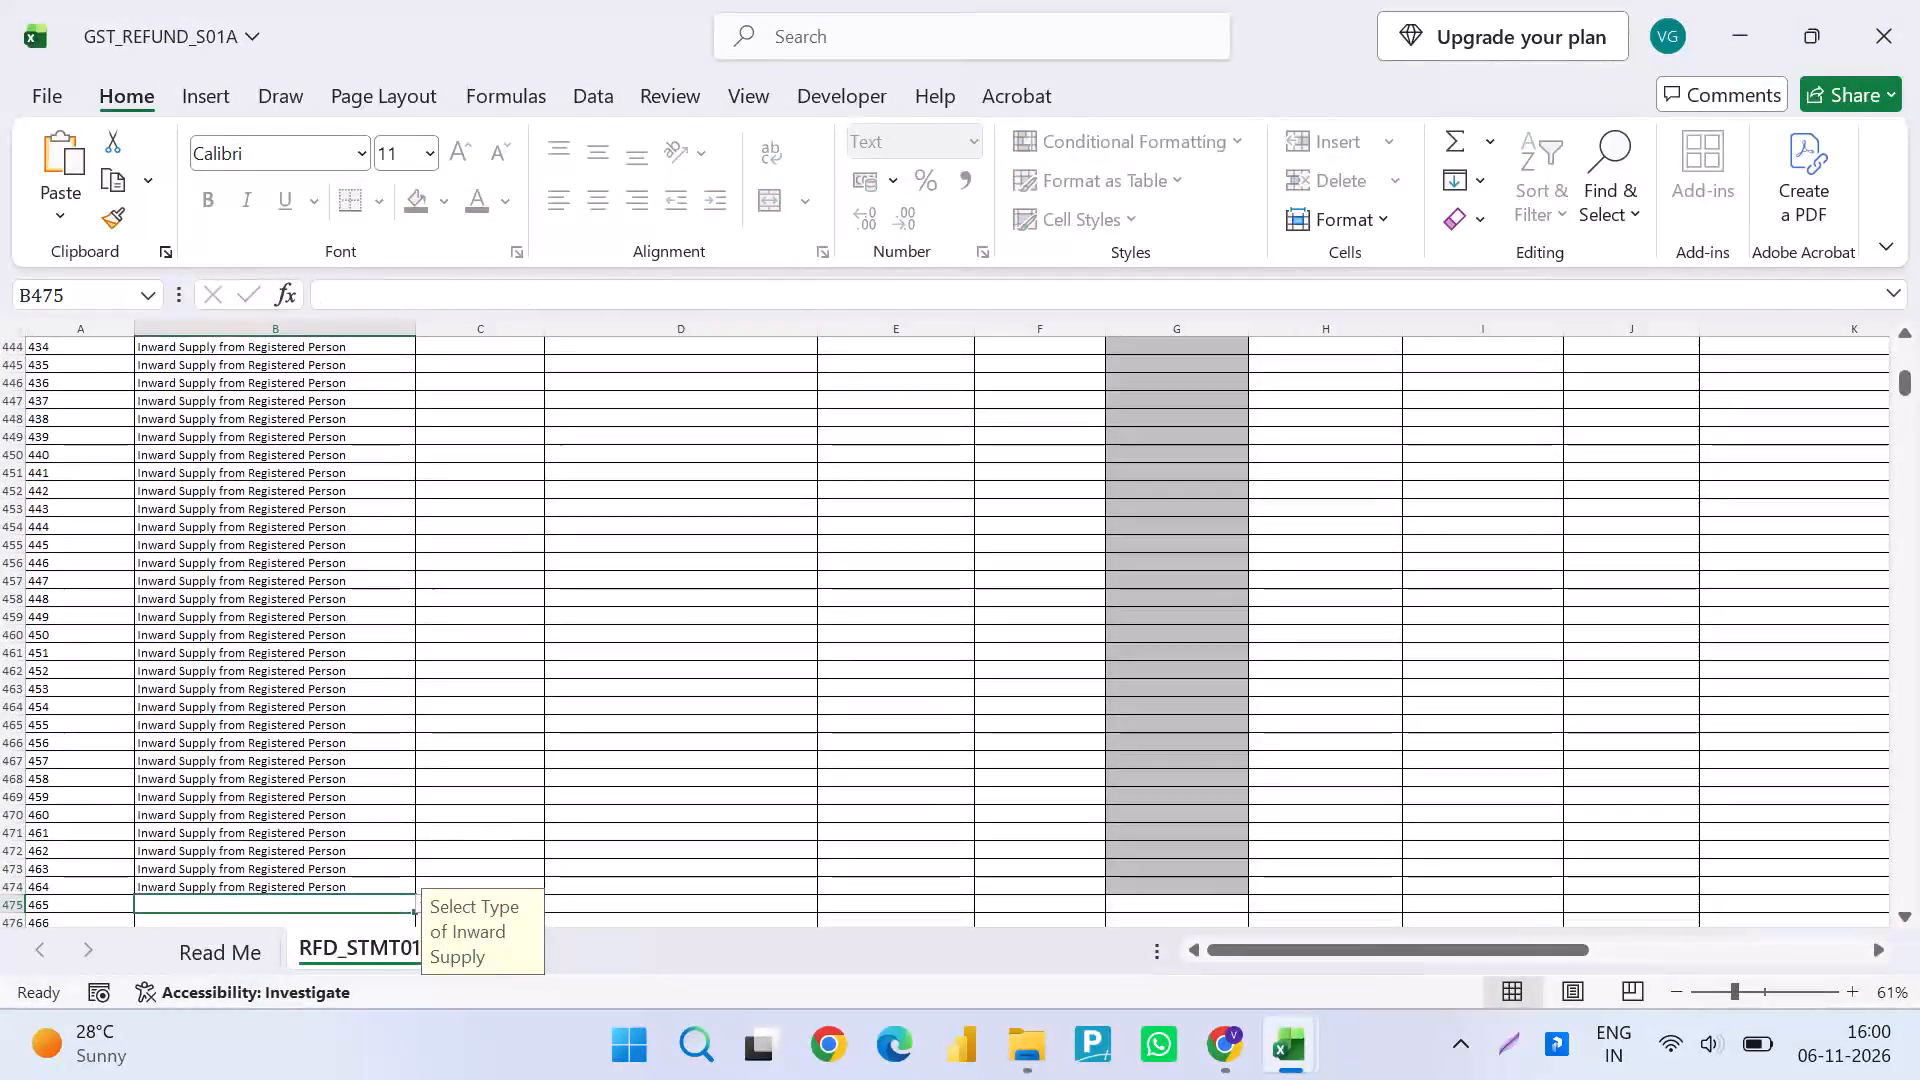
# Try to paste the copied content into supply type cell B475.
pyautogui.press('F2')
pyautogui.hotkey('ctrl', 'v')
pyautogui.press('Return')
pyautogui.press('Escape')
# Copy the text "Inward Supply from Registered Person" from inside B474 and enter it in B475.
pyautogui.press('Up')
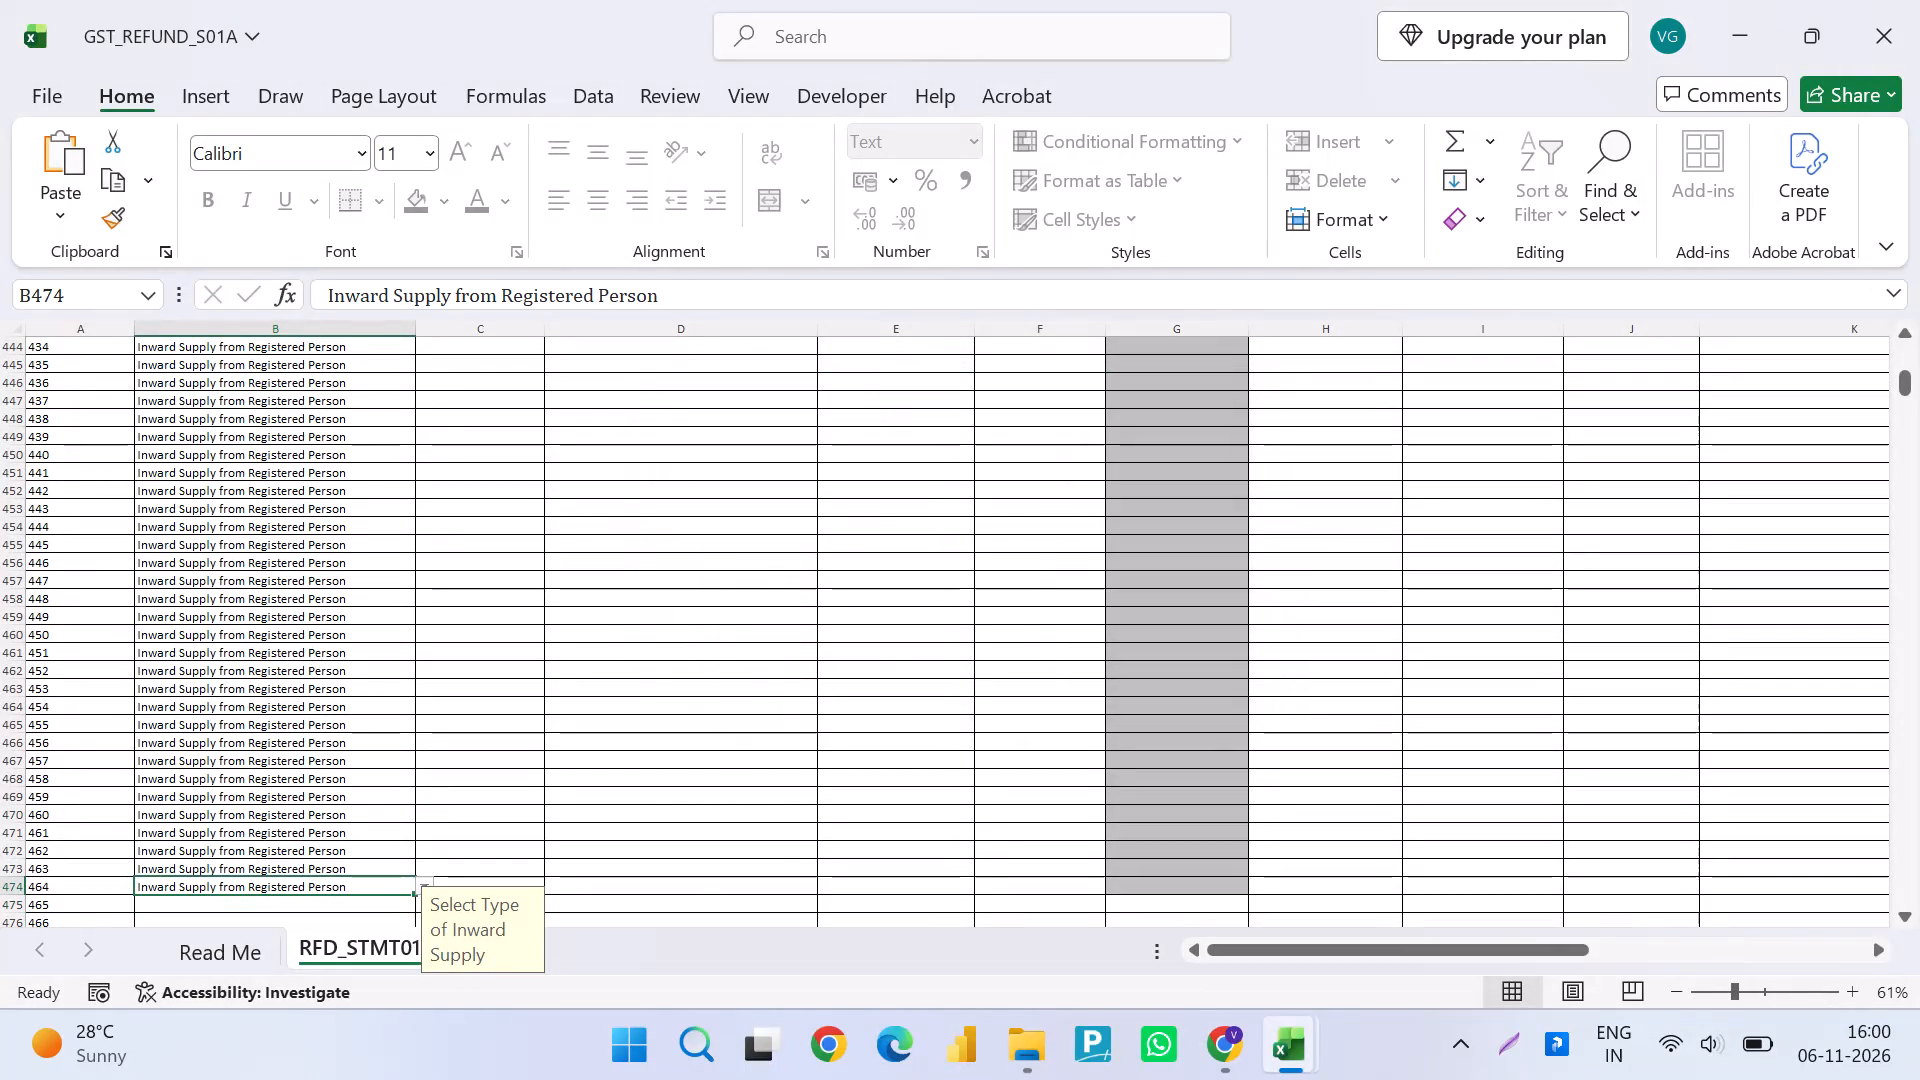
pyautogui.press('F2')
pyautogui.hotkey('ctrl', 'shift', 'Left')
pyautogui.hotkey('ctrl', 'shift', 'Left')
pyautogui.hotkey('ctrl', 'shift', 'Left')
pyautogui.hotkey('ctrl', 'shift', 'Left')
pyautogui.hotkey('ctrl', 'shift', 'Left')
pyautogui.hotkey('ctrl', 'shift', 'Left')
pyautogui.hotkey('ctrl', 'c')
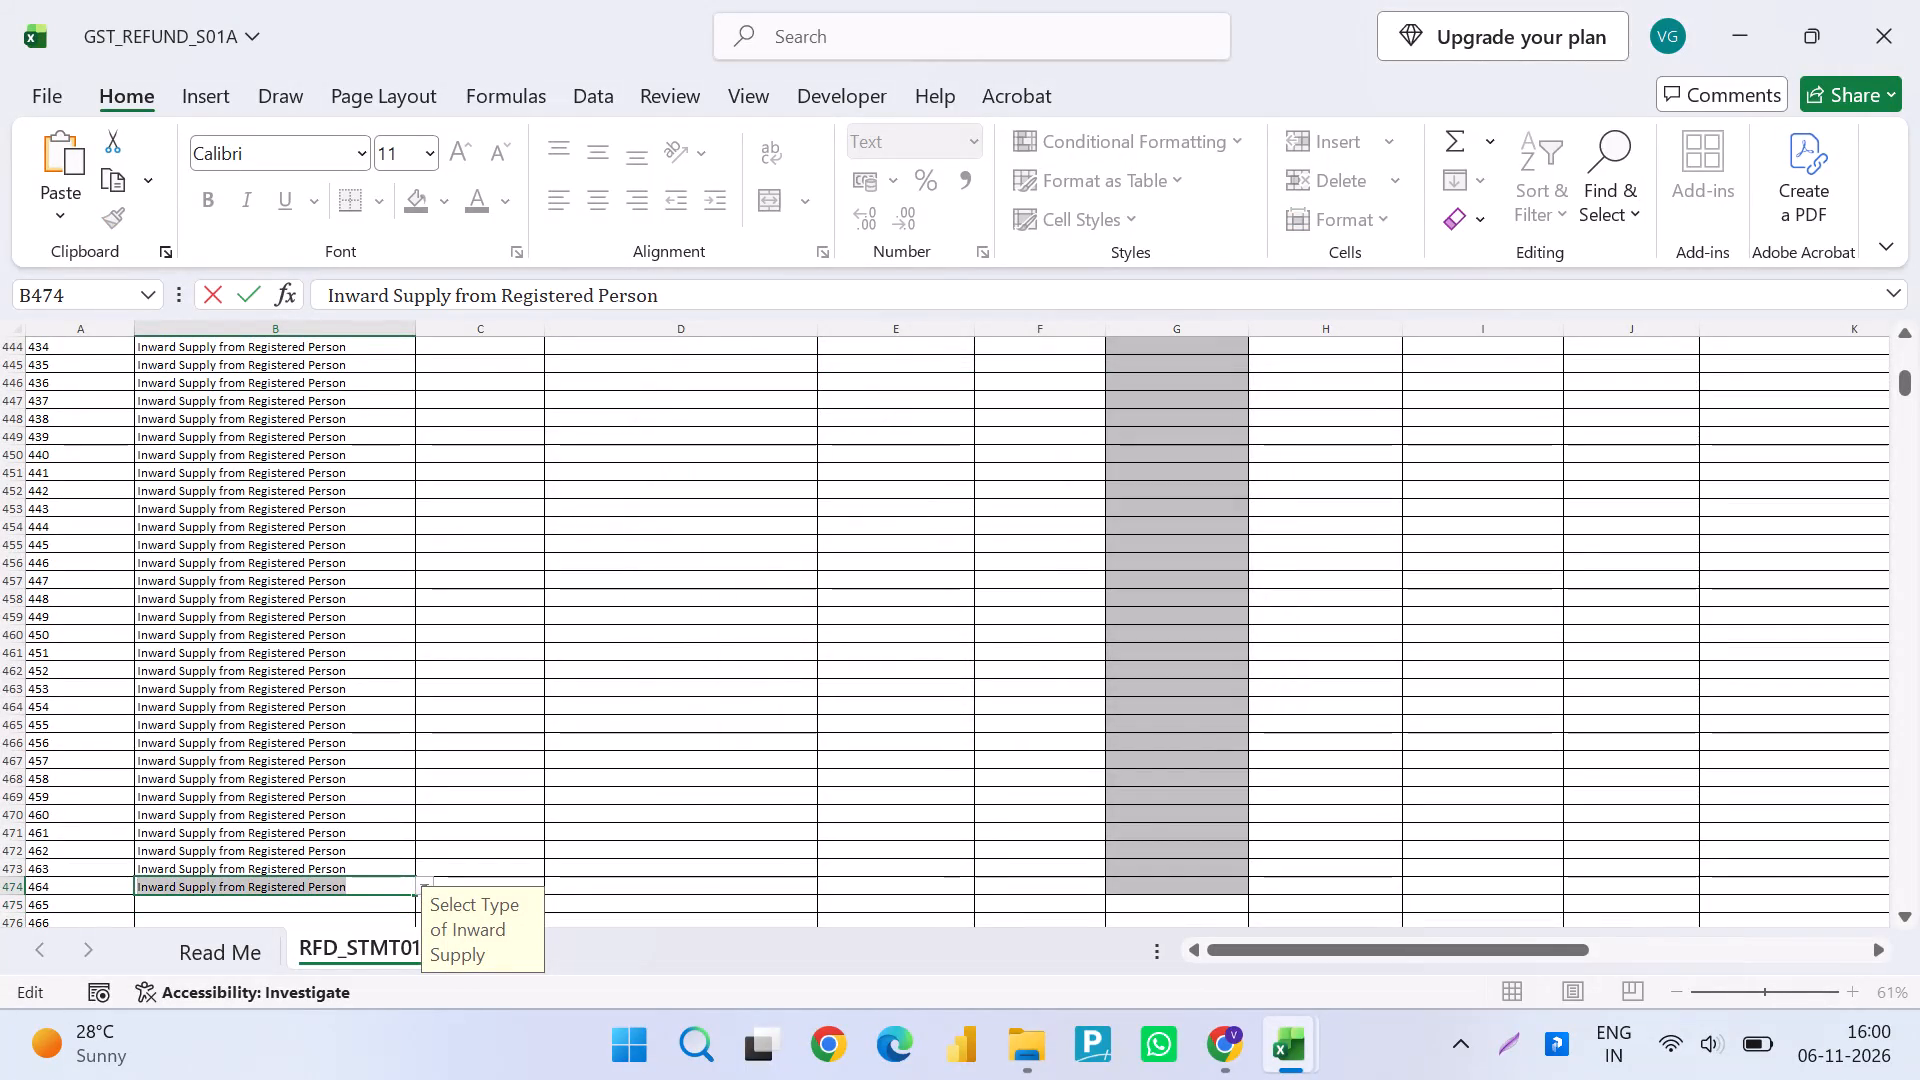
pyautogui.press('Return')
pyautogui.press('F2')
pyautogui.hotkey('ctrl', 'v')
pyautogui.press('Return')
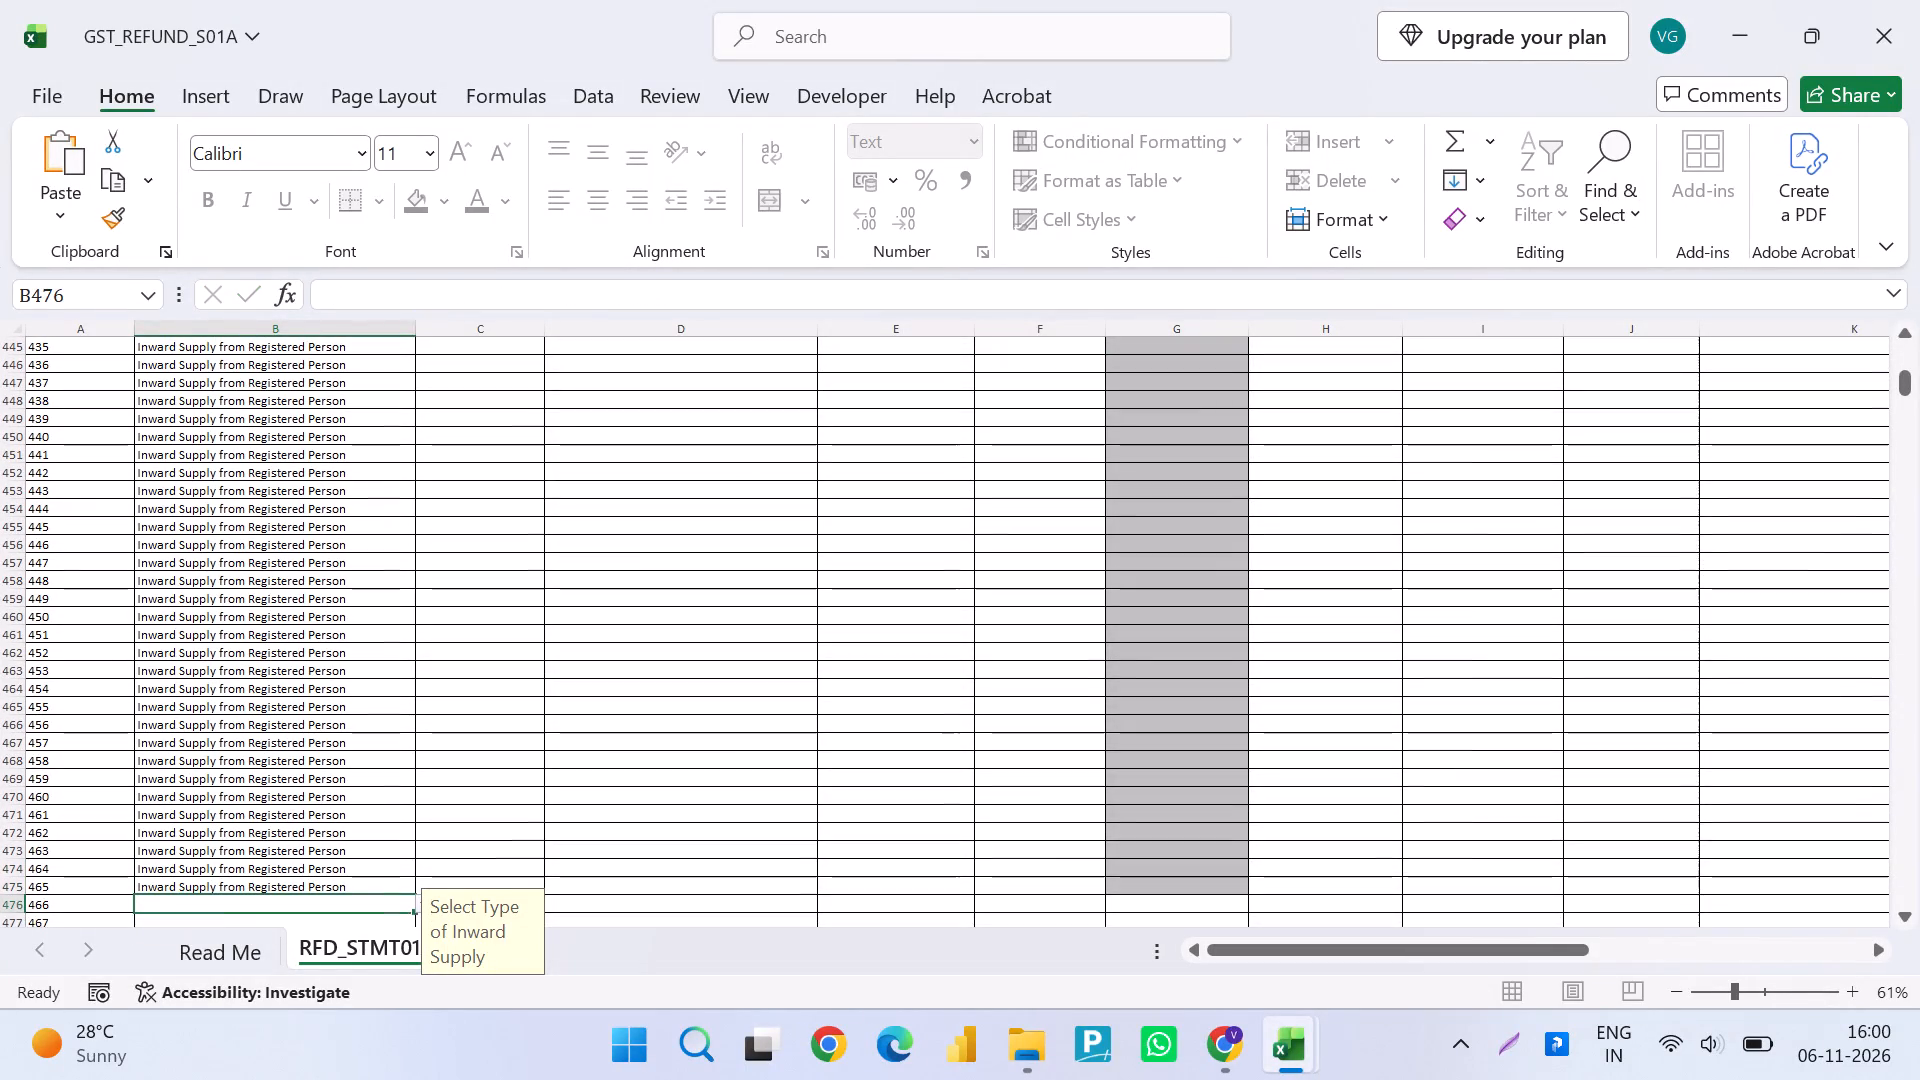
# Fill the supply type cells B476 through B486 with "Inward Supply from Registered Person".
pyautogui.hotkey('ctrl', 'v')
pyautogui.press('Return')
pyautogui.hotkey('ctrl', 'v')
pyautogui.press('Return')
pyautogui.hotkey('ctrl', 'v')
pyautogui.press('Return')
pyautogui.hotkey('ctrl', 'v')
pyautogui.press('Return')
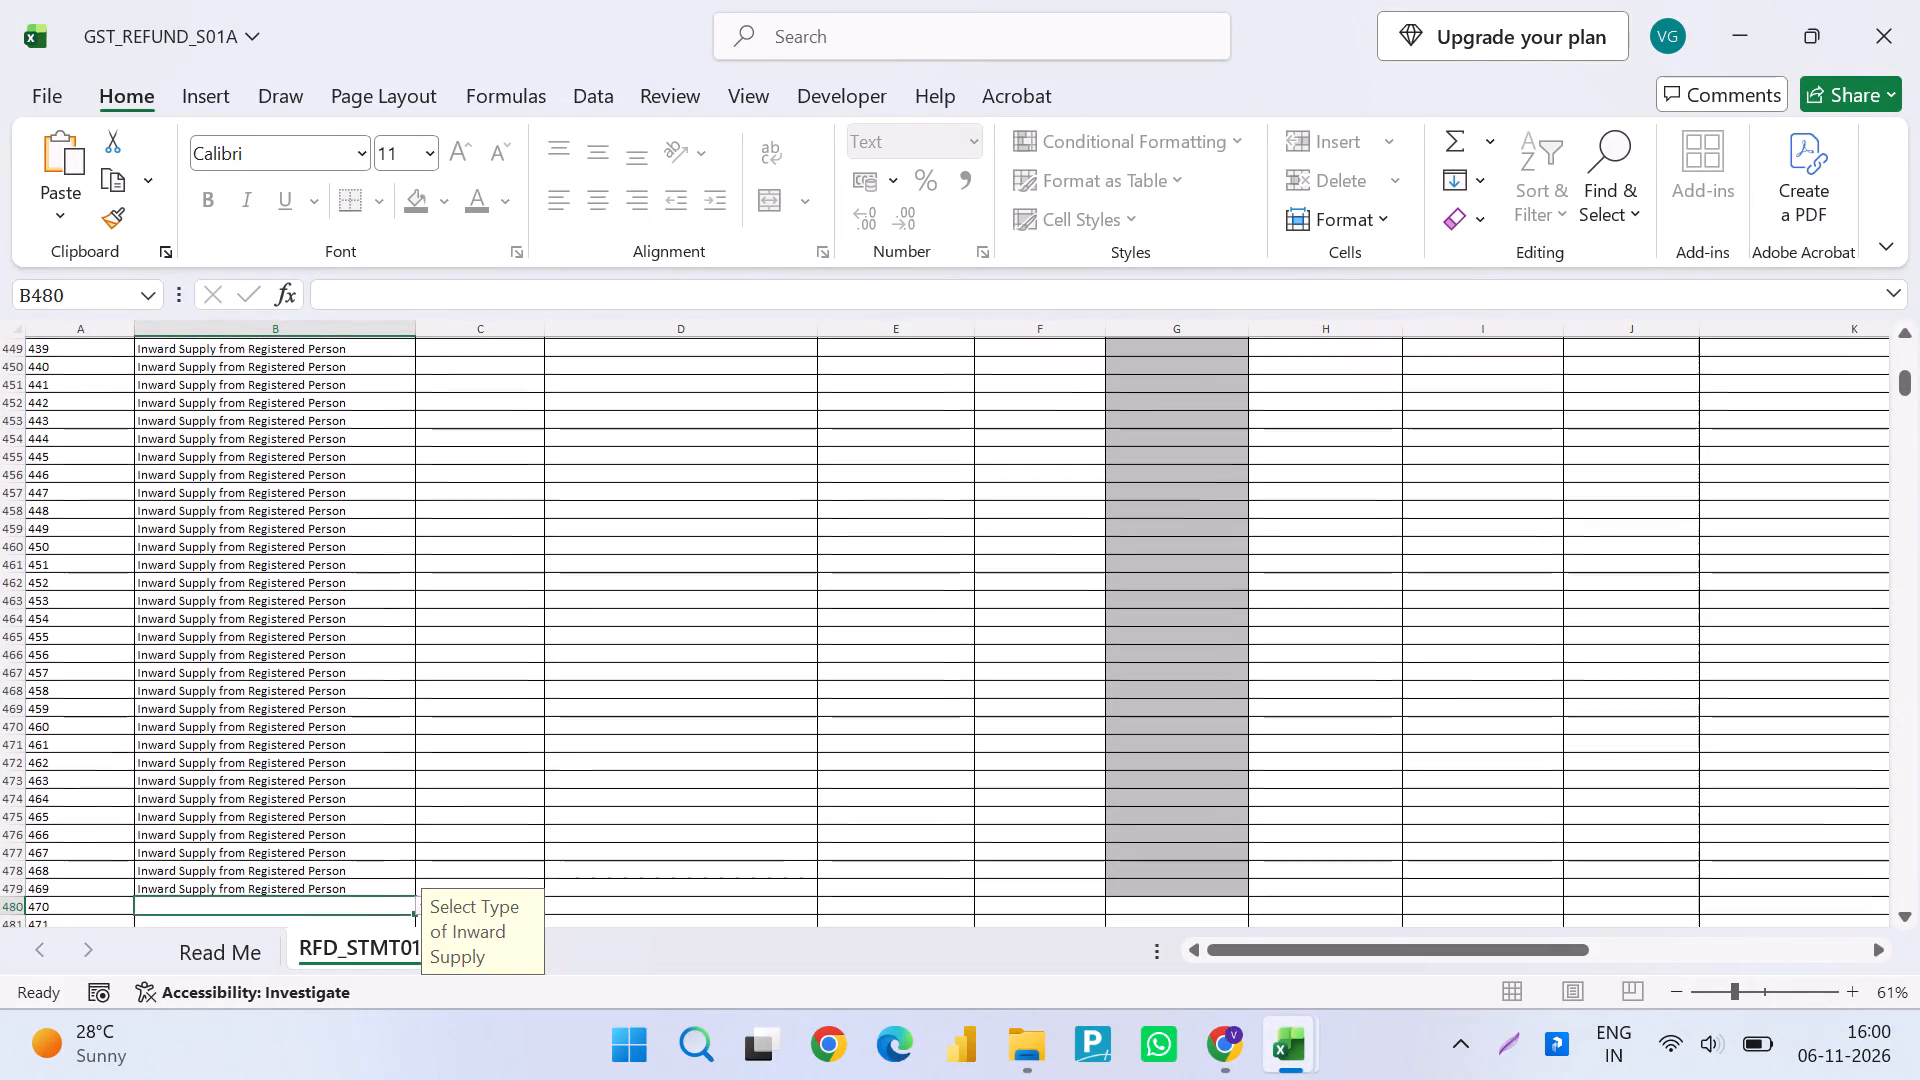
pyautogui.hotkey('ctrl', 'v')
pyautogui.press('Return')
pyautogui.hotkey('ctrl', 'v')
pyautogui.press('Return')
pyautogui.hotkey('ctrl', 'v')
pyautogui.press('Return')
pyautogui.hotkey('ctrl', 'v')
pyautogui.press('Return')
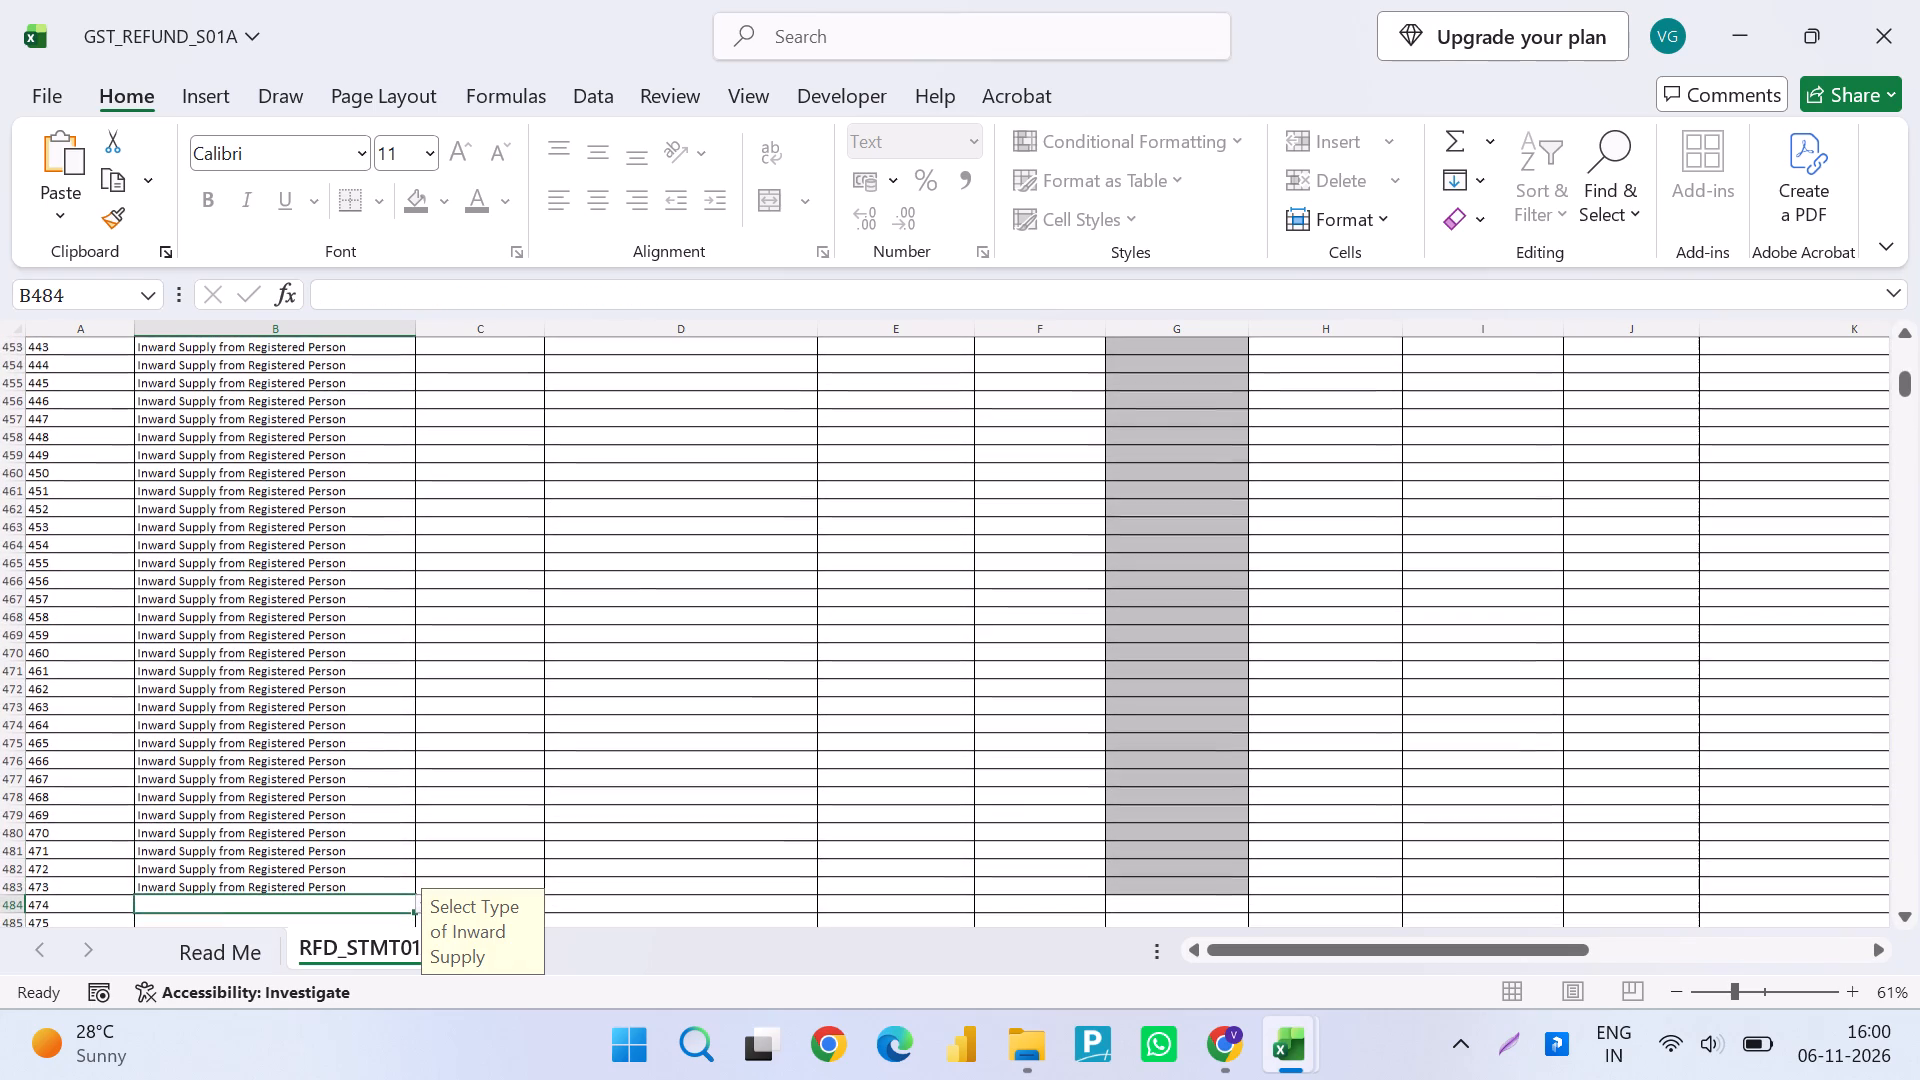
pyautogui.hotkey('ctrl', 'v')
pyautogui.hotkey('ctrl', 'Return')
pyautogui.hotkey('ctrl', 'v')
pyautogui.press('Return')
pyautogui.hotkey('ctrl', 'v')
pyautogui.press('Return')
pyautogui.hotkey('ctrl', 'v')
pyautogui.press('Return')
pyautogui.press('Right')
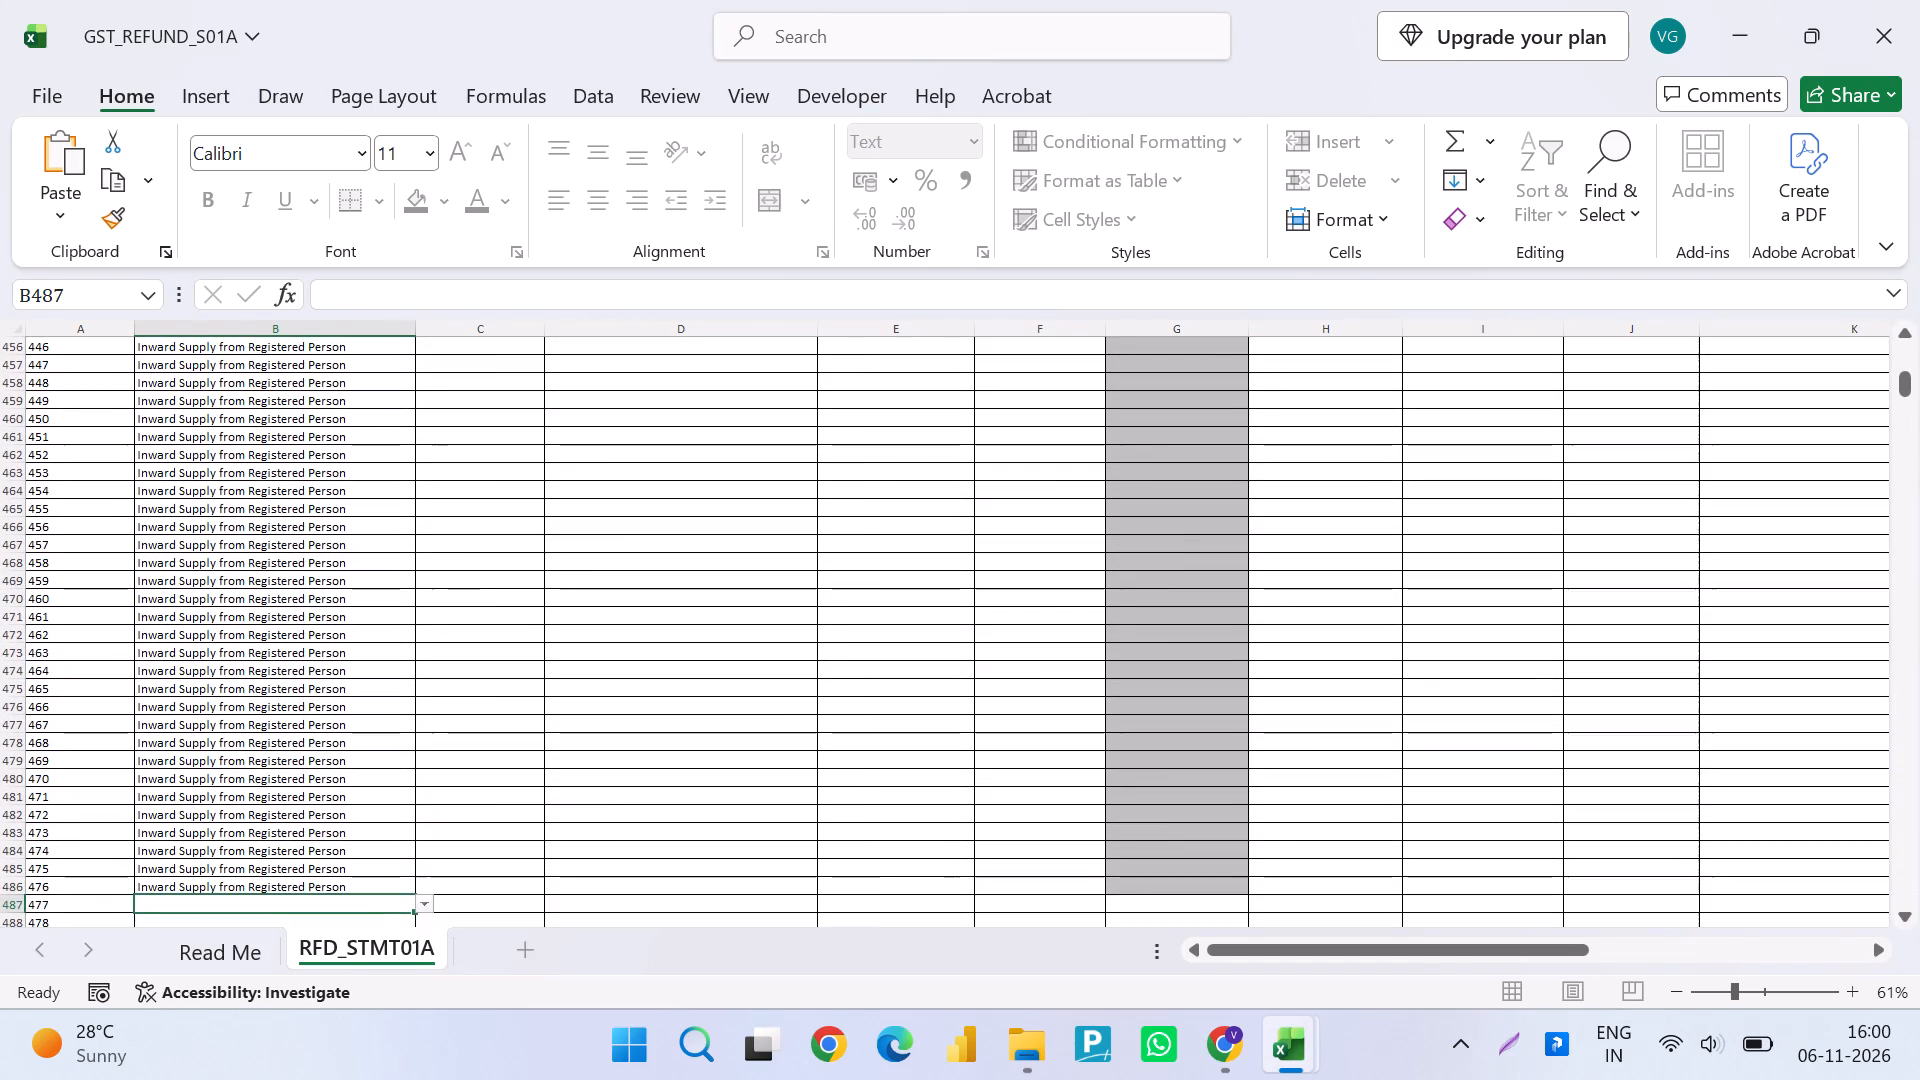
# Copy the selected supplier GSTINs from PURCHASE 24-25 and paste them as values into GST_REFUND_S01A from C211 down.
pyautogui.press('Up')
pyautogui.hotkey('alt', 'Tab')
pyautogui.hotkey('ctrl', 'c')
pyautogui.hotkey('alt', 'Tab')
pyautogui.hotkey('ctrl', 'Up')
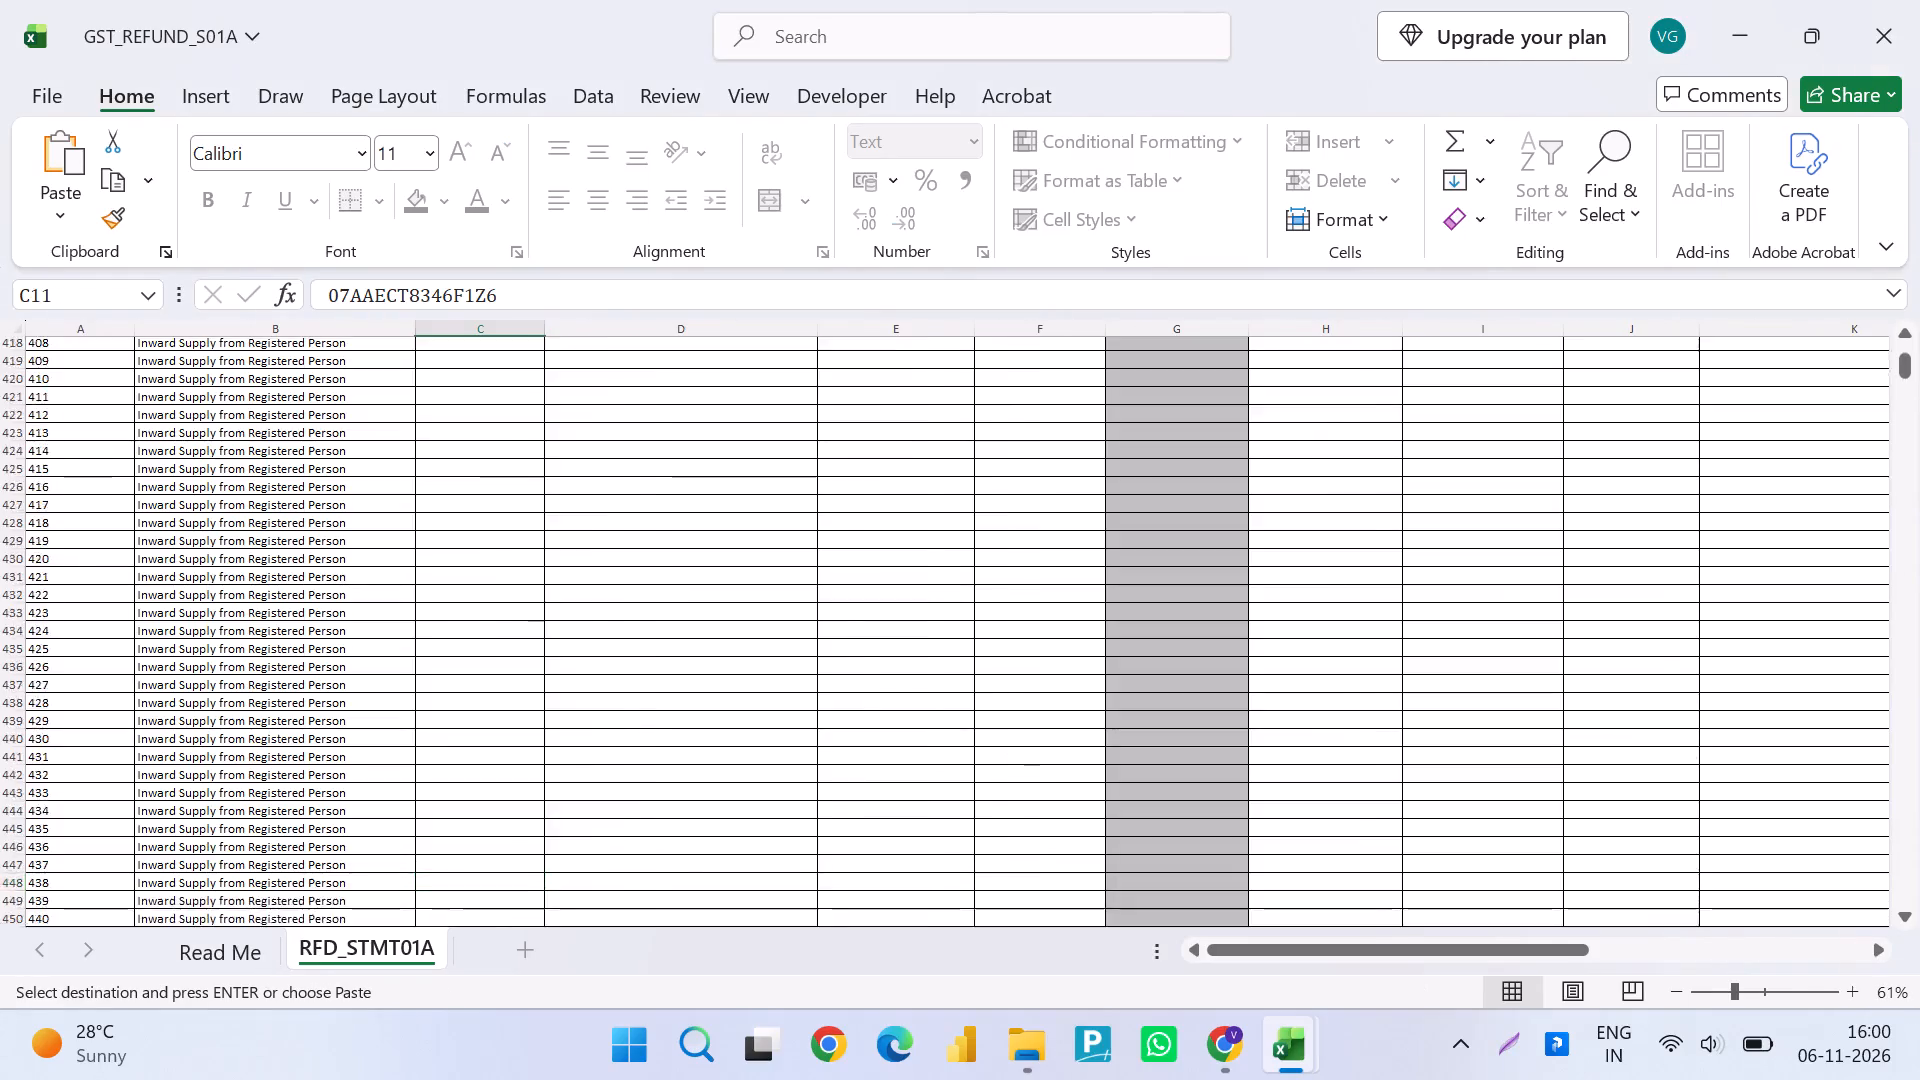
pyautogui.press('Down')
pyautogui.press('Down')
pyautogui.hotkey('ctrl', 'Down')
pyautogui.press('Left')
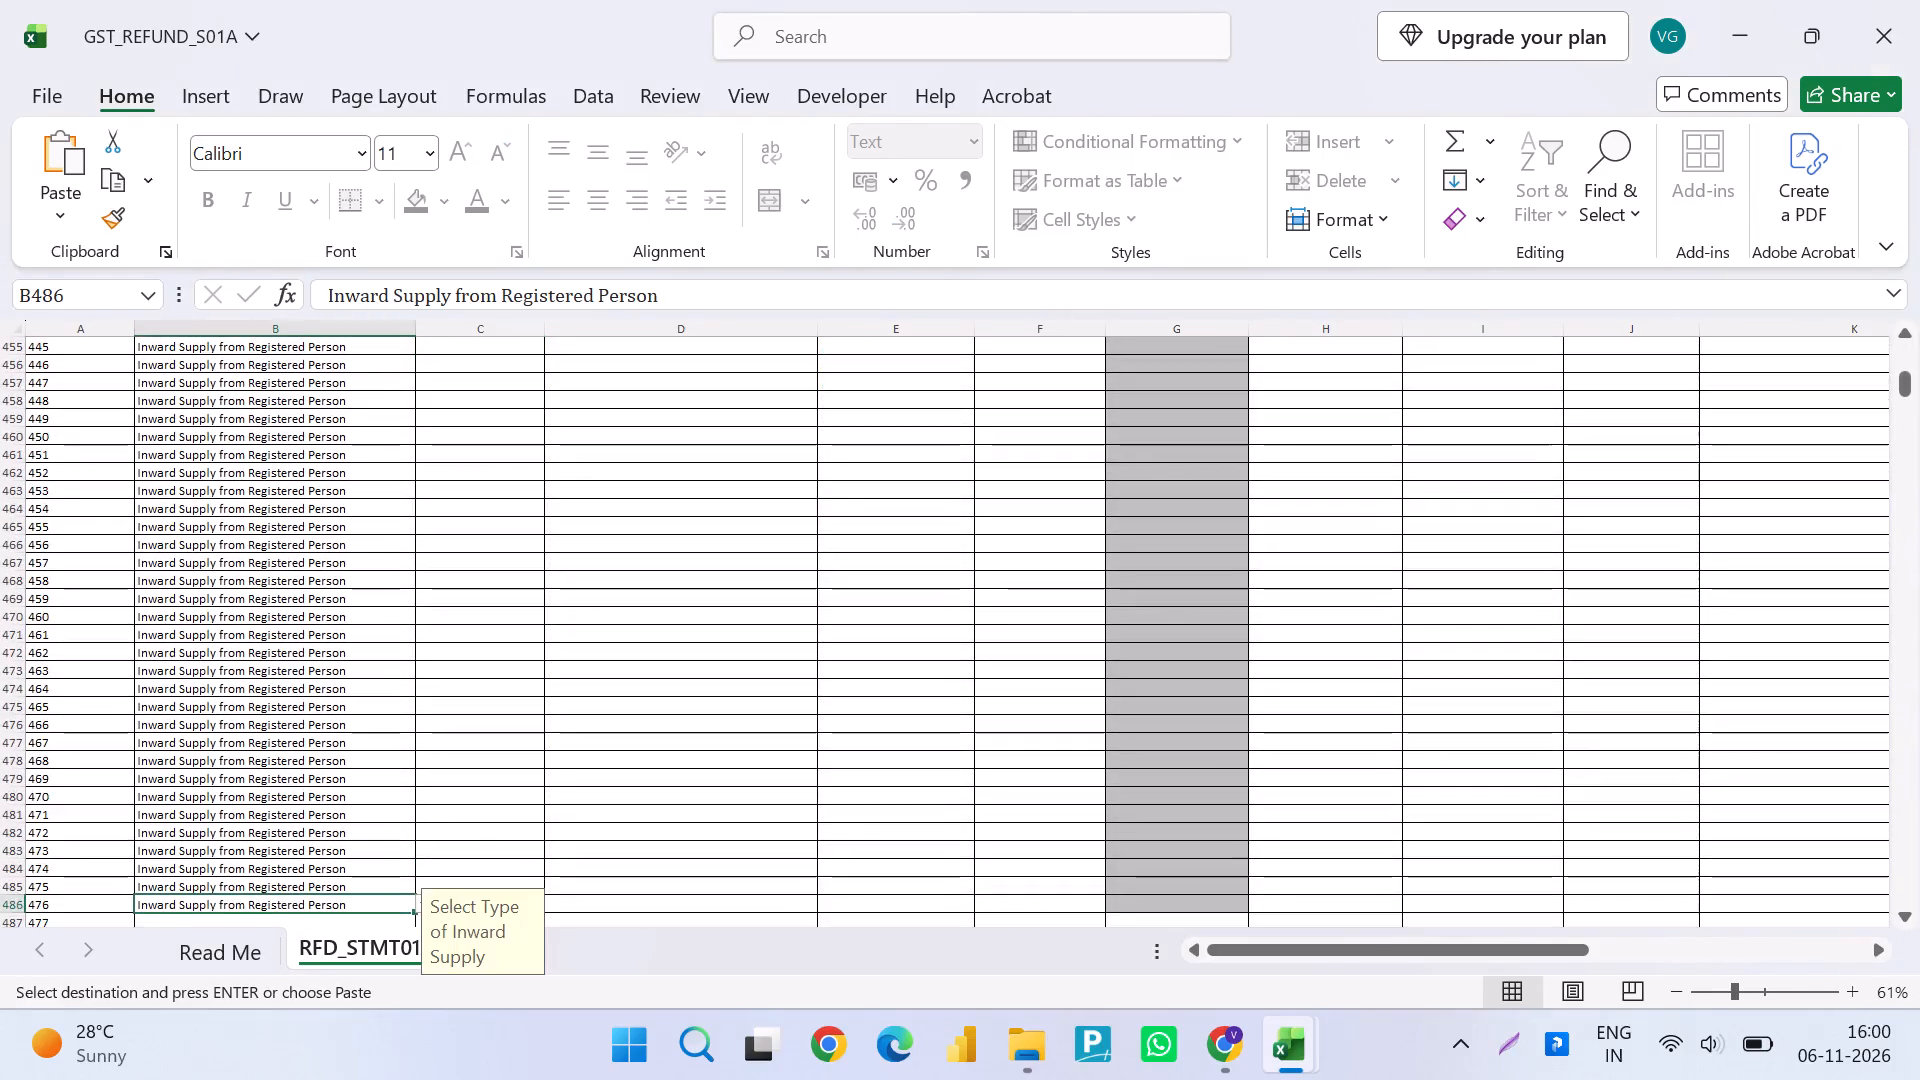
pyautogui.scroll(15, 632, 572)
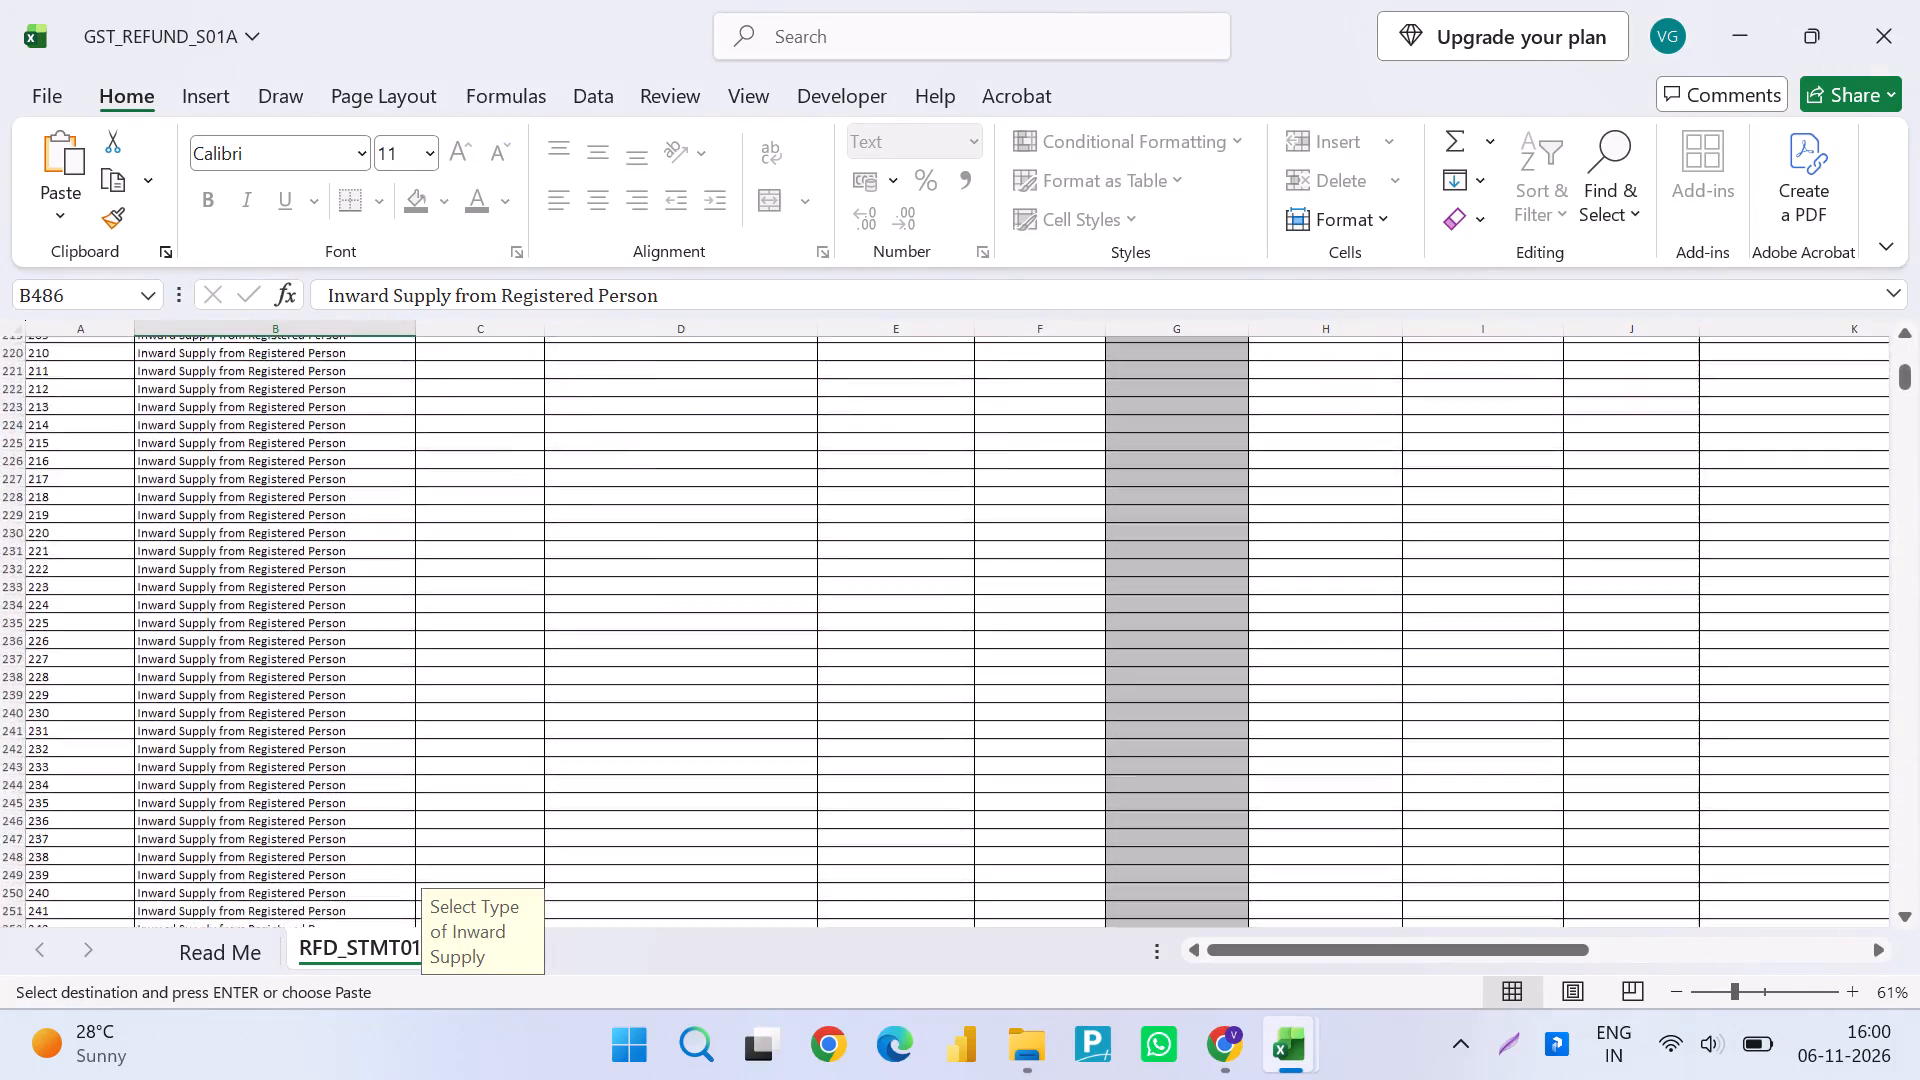
pyautogui.scroll(2, 632, 572)
pyautogui.click(468, 538)
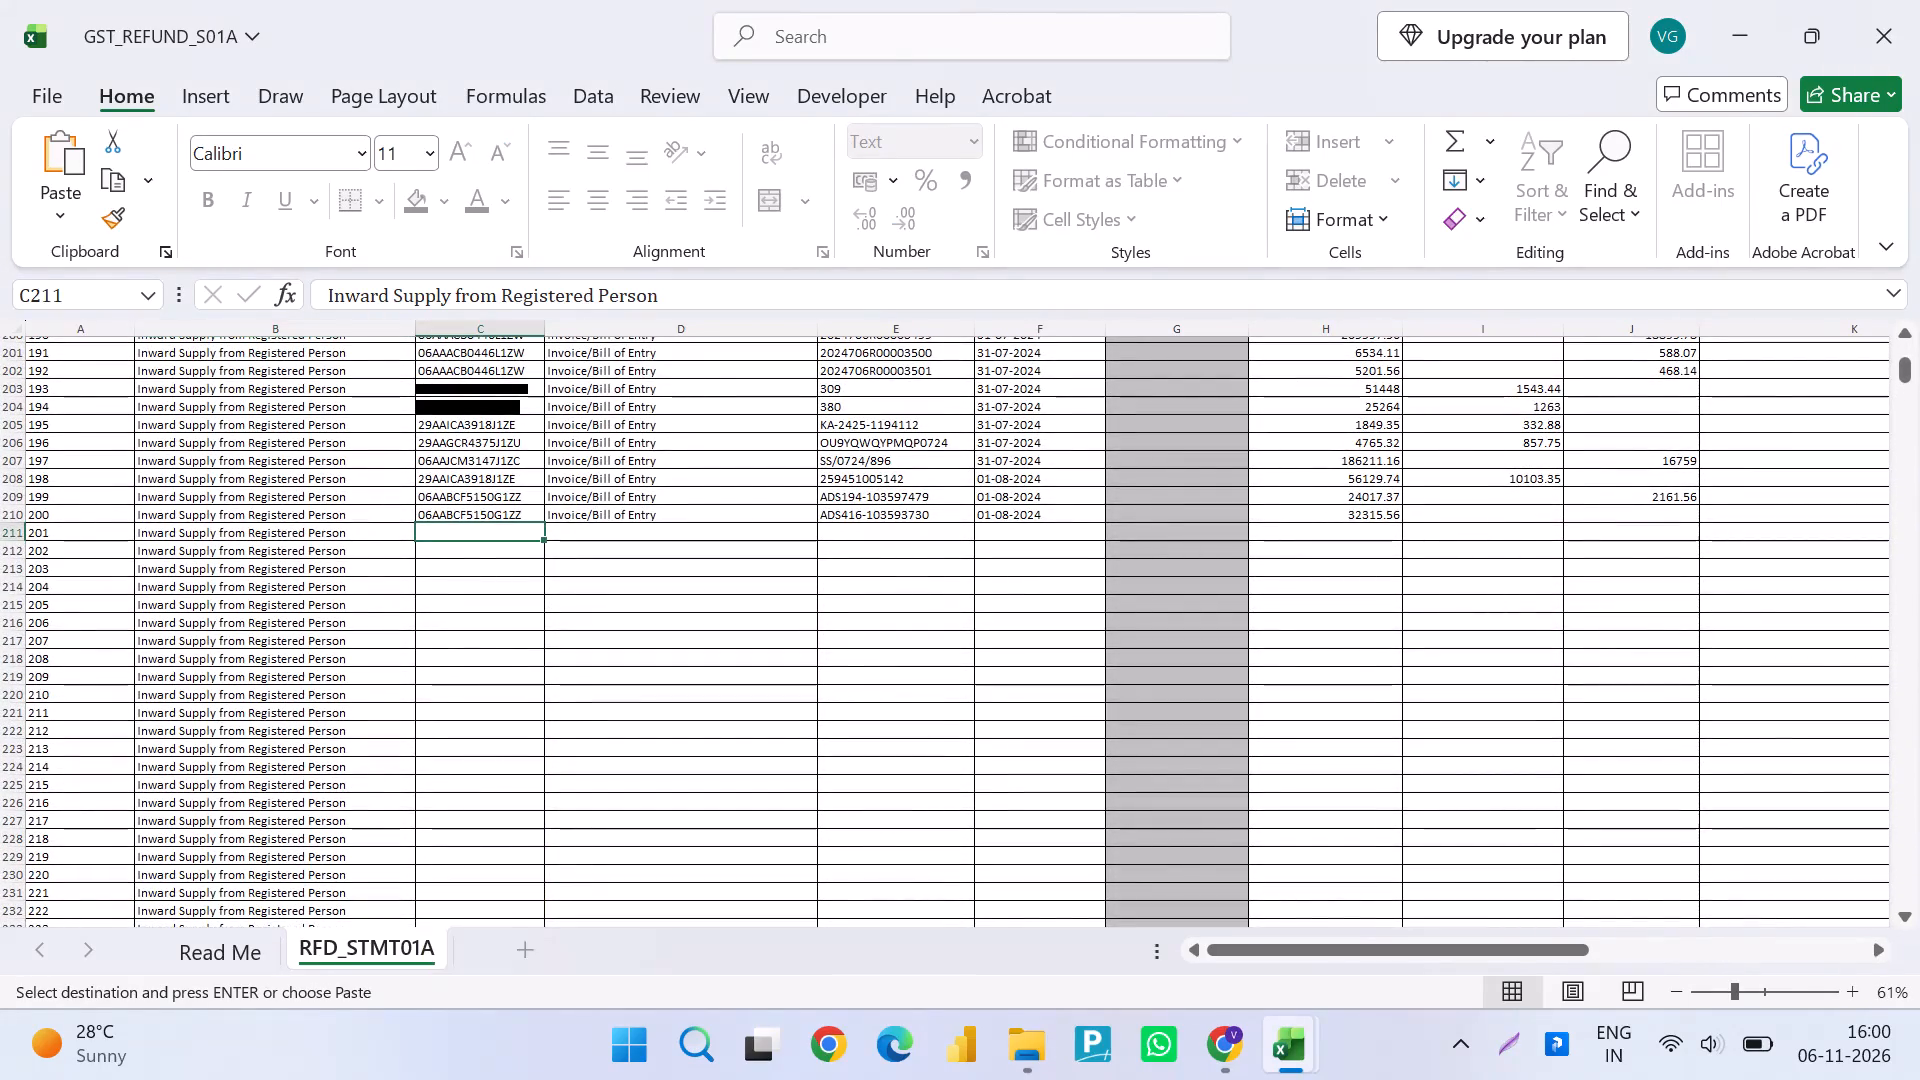
pyautogui.hotkey('ctrl', 'alt', 'v')
pyautogui.press('v')
pyautogui.press('Return')
pyautogui.hotkey('alt', 'Tab')
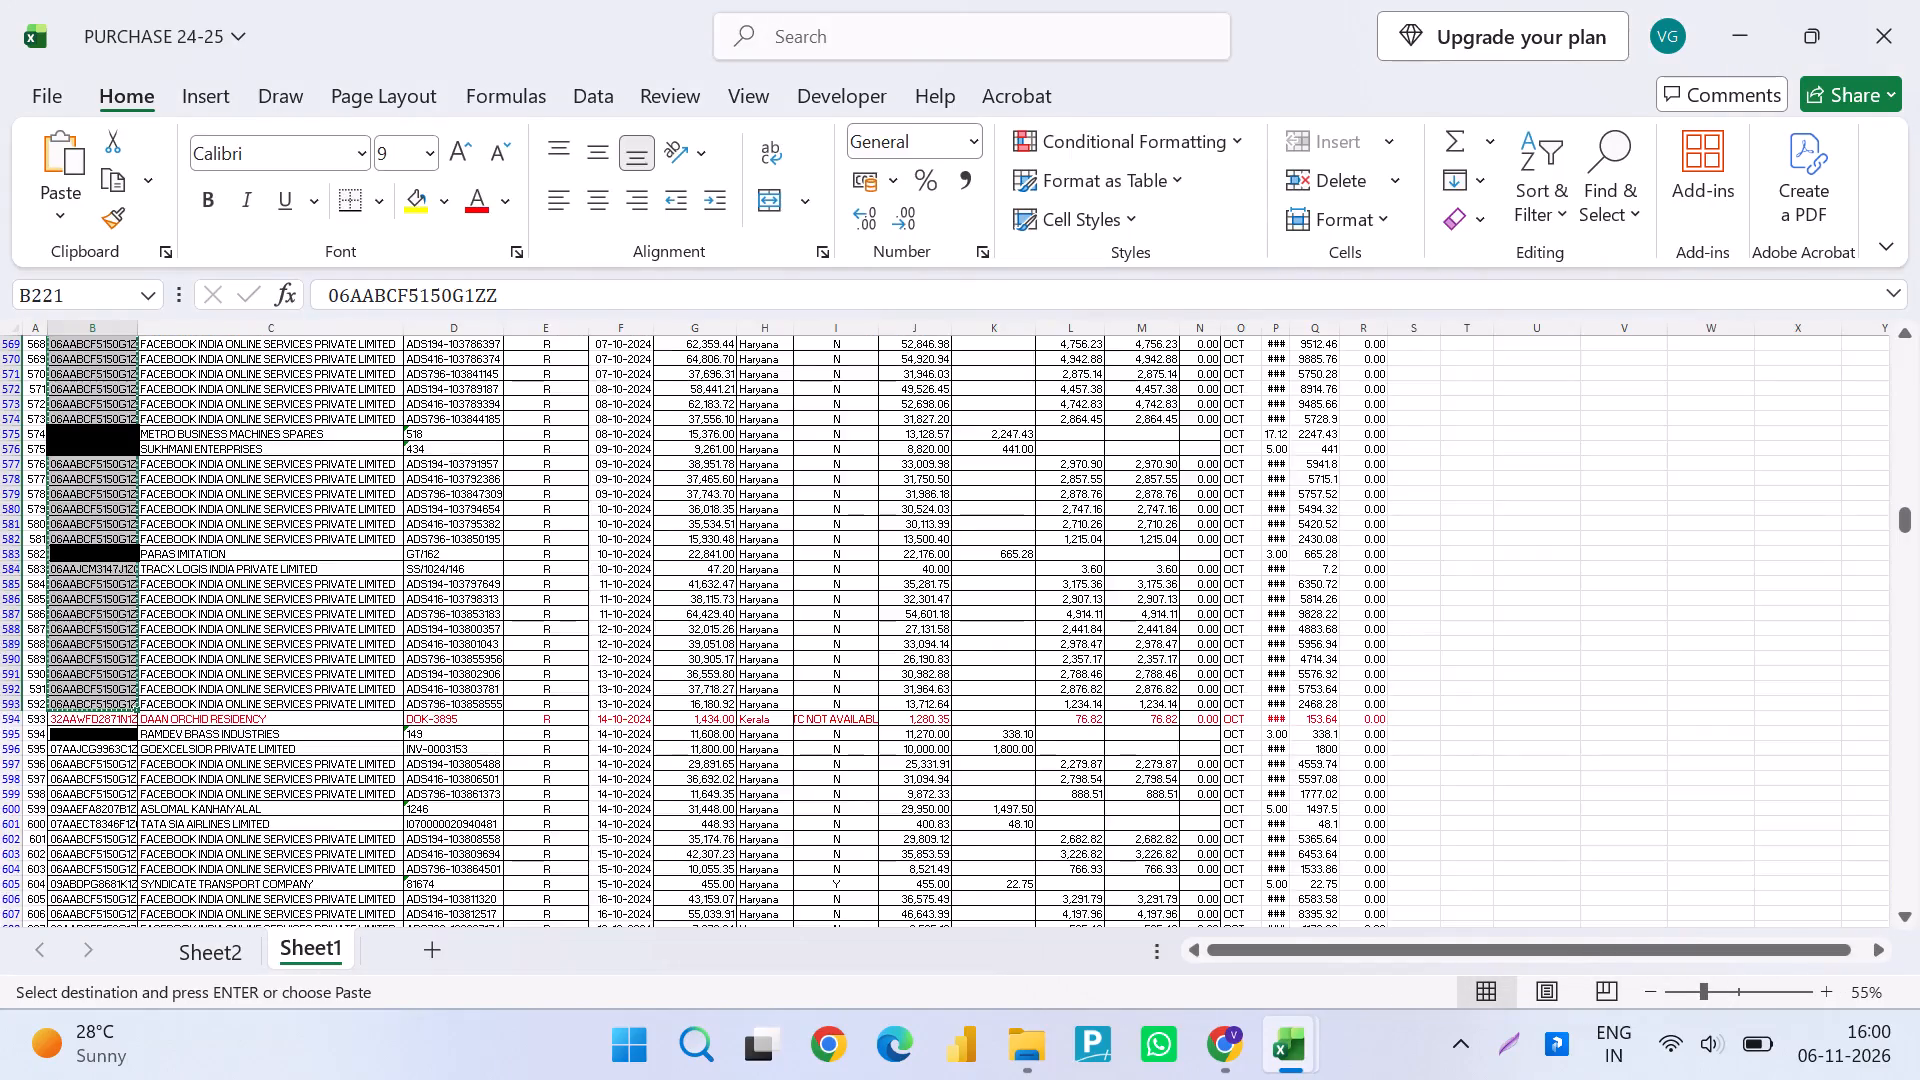
pyautogui.hotkey('alt', 'Tab')
# Set the document type in cells D211 through D219 to "Invoice/Bill of Entry".
pyautogui.press('Right')
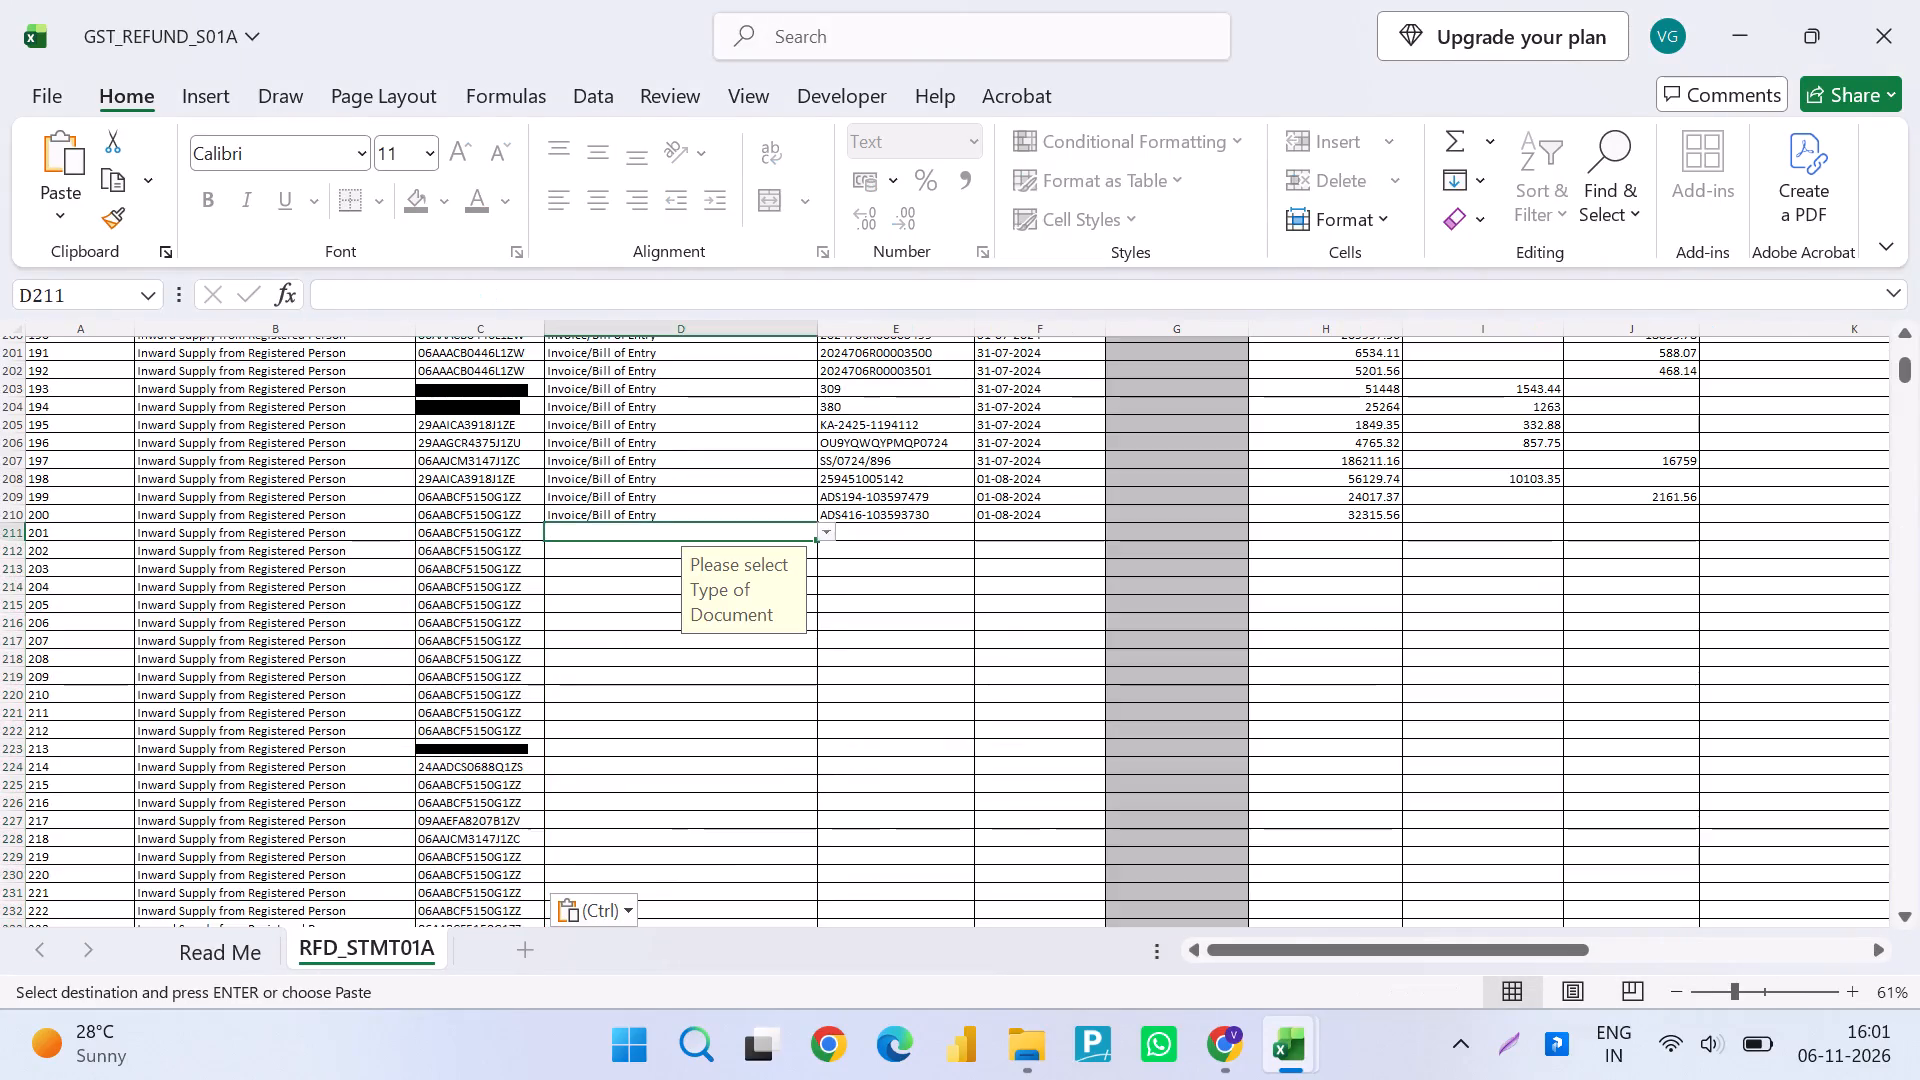
pyautogui.press('i')
pyautogui.press('Return')
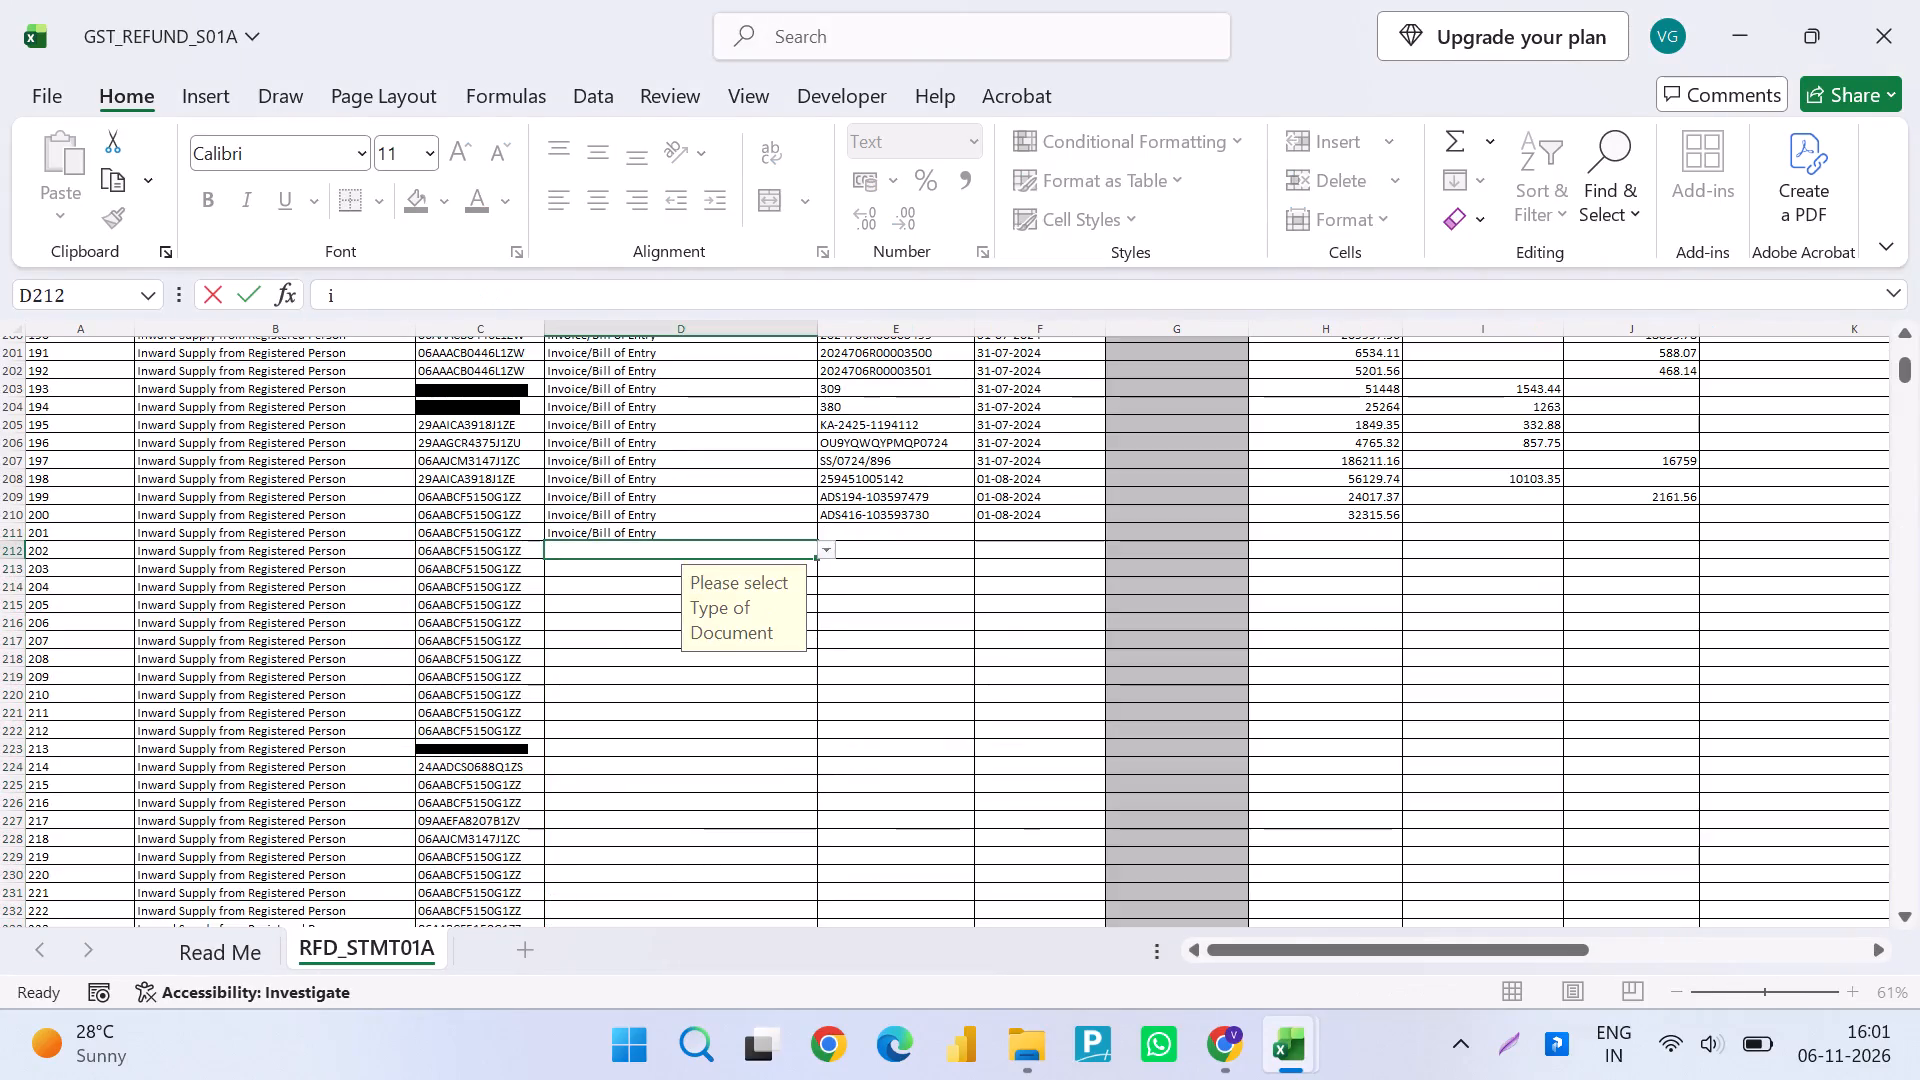
pyautogui.press('i')
pyautogui.press('Return')
pyautogui.press('i')
pyautogui.press('Return')
pyautogui.press('i')
pyautogui.press('Return')
pyautogui.write('ii')
pyautogui.press('Return')
pyautogui.press('i')
pyautogui.press('Return')
pyautogui.press('i')
pyautogui.press('Return')
pyautogui.press('i')
pyautogui.press('Return')
pyautogui.press('i')
pyautogui.press('Return')
pyautogui.press('i')
pyautogui.press('Return')
pyautogui.press('i')
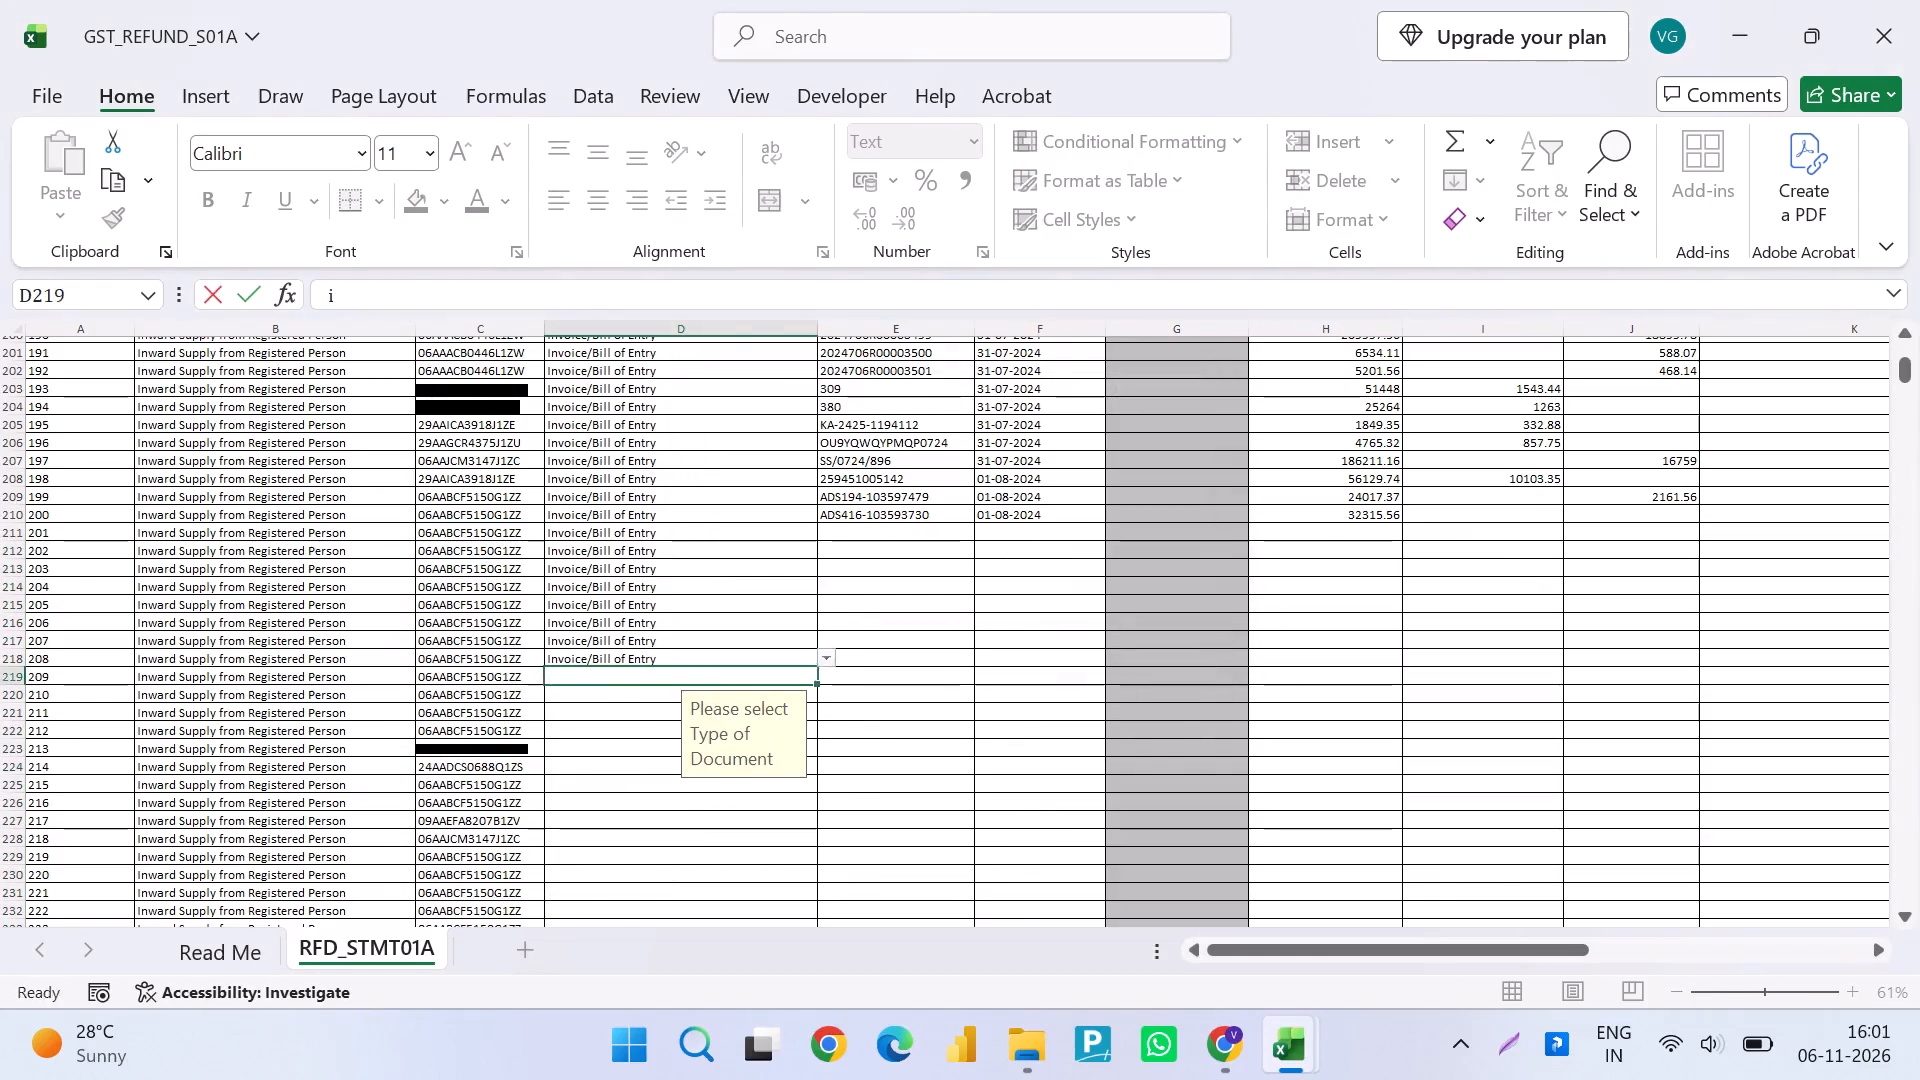
pyautogui.press('Return')
# Continue the document type column by entering "Invoice/Bill of Entry" in cells D220 through D225.
pyautogui.write('ii')
pyautogui.press('Return')
pyautogui.press('i')
pyautogui.press('Return')
pyautogui.press('i')
pyautogui.press('Return')
pyautogui.press('i')
pyautogui.press('Return')
pyautogui.press('i')
pyautogui.press('Return')
pyautogui.press('i')
pyautogui.press('Return')
pyautogui.write('ii')
pyautogui.press('Return')
pyautogui.press('i')
pyautogui.press('Return')
pyautogui.press('i')
pyautogui.press('Return')
pyautogui.press('i')
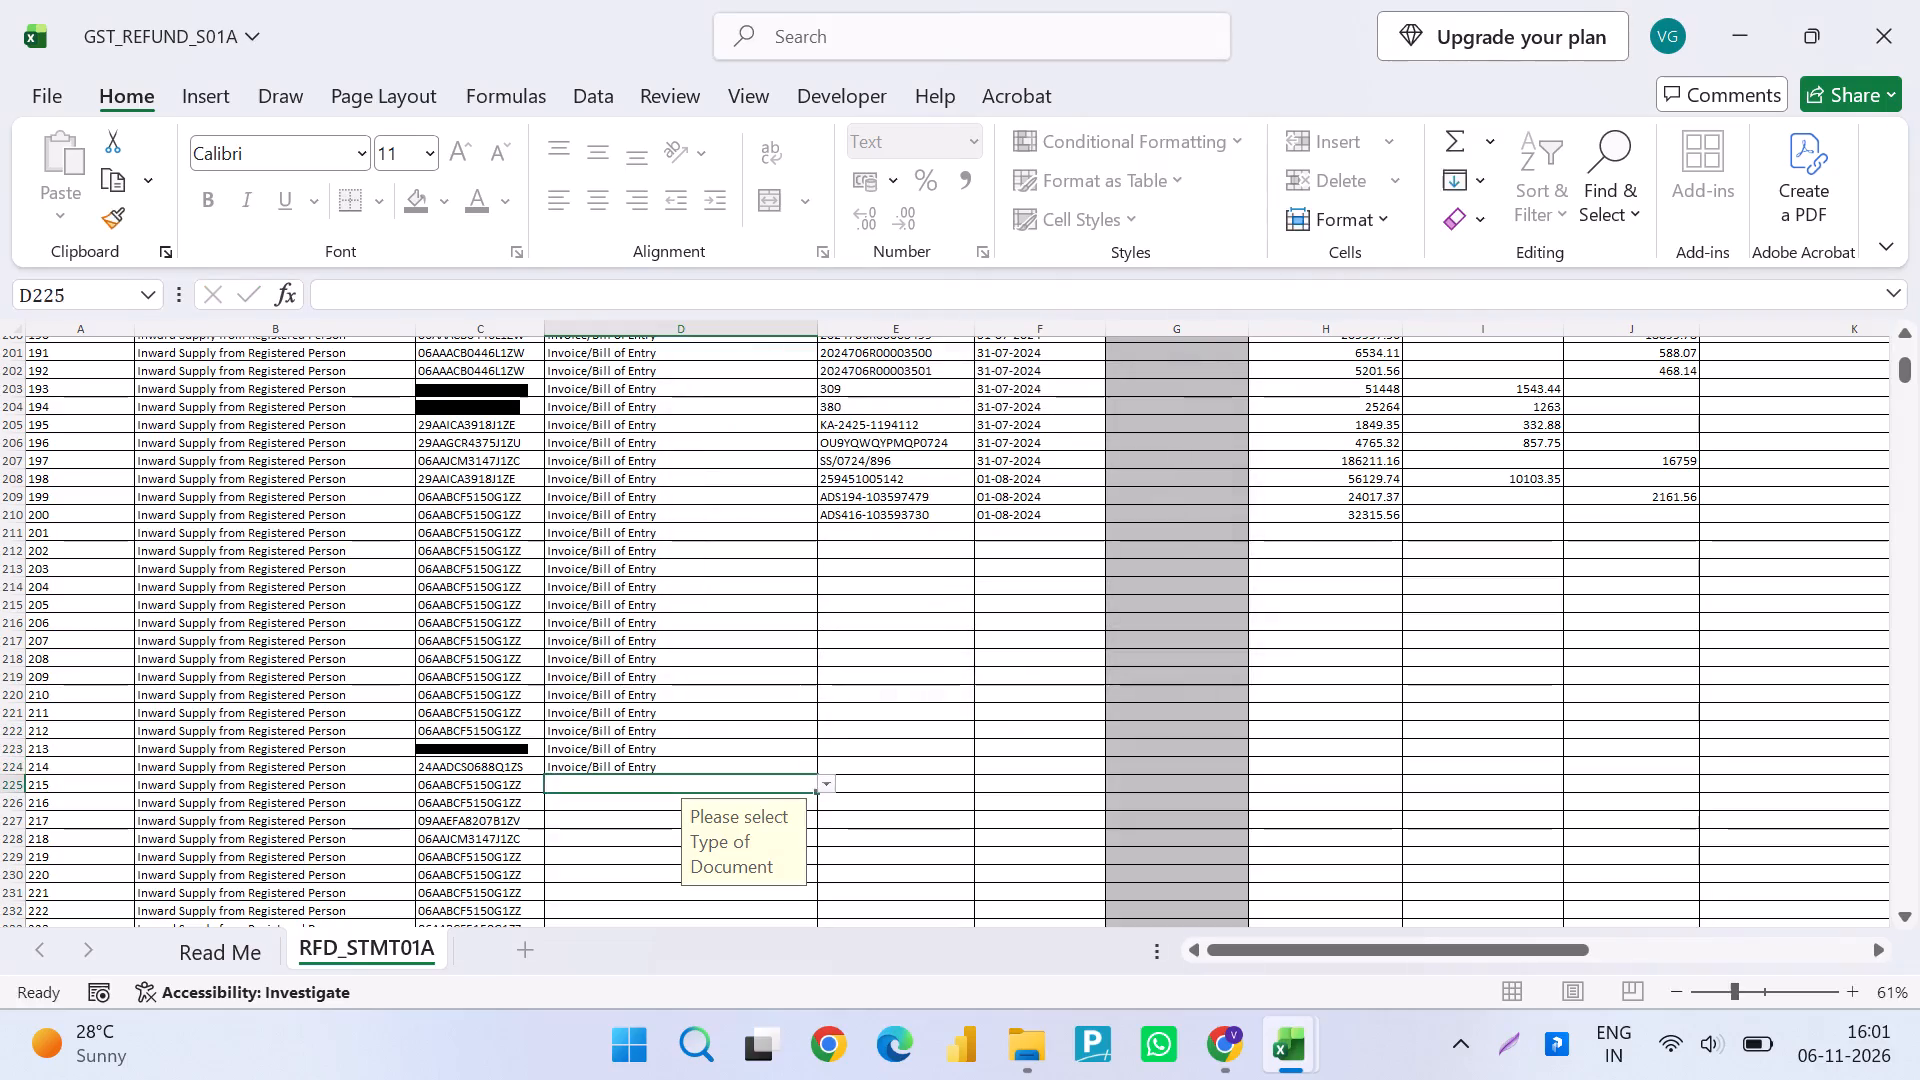
pyautogui.press('Return')
# Enter "Invoice/Bill of Entry" as the document type in cells D226 through D232.
pyautogui.press('i')
pyautogui.press('Return')
pyautogui.write('ii')
pyautogui.press('Return')
pyautogui.press('i')
pyautogui.press('Return')
pyautogui.press('i')
pyautogui.press('Return')
pyautogui.press('i')
pyautogui.press('Return')
pyautogui.press('i')
pyautogui.press('Return')
pyautogui.press('i')
pyautogui.press('Return')
pyautogui.press('i')
pyautogui.press('Return')
pyautogui.write('ii')
pyautogui.press('Return')
pyautogui.press('i')
pyautogui.press('Return')
pyautogui.press('i')
pyautogui.press('Return')
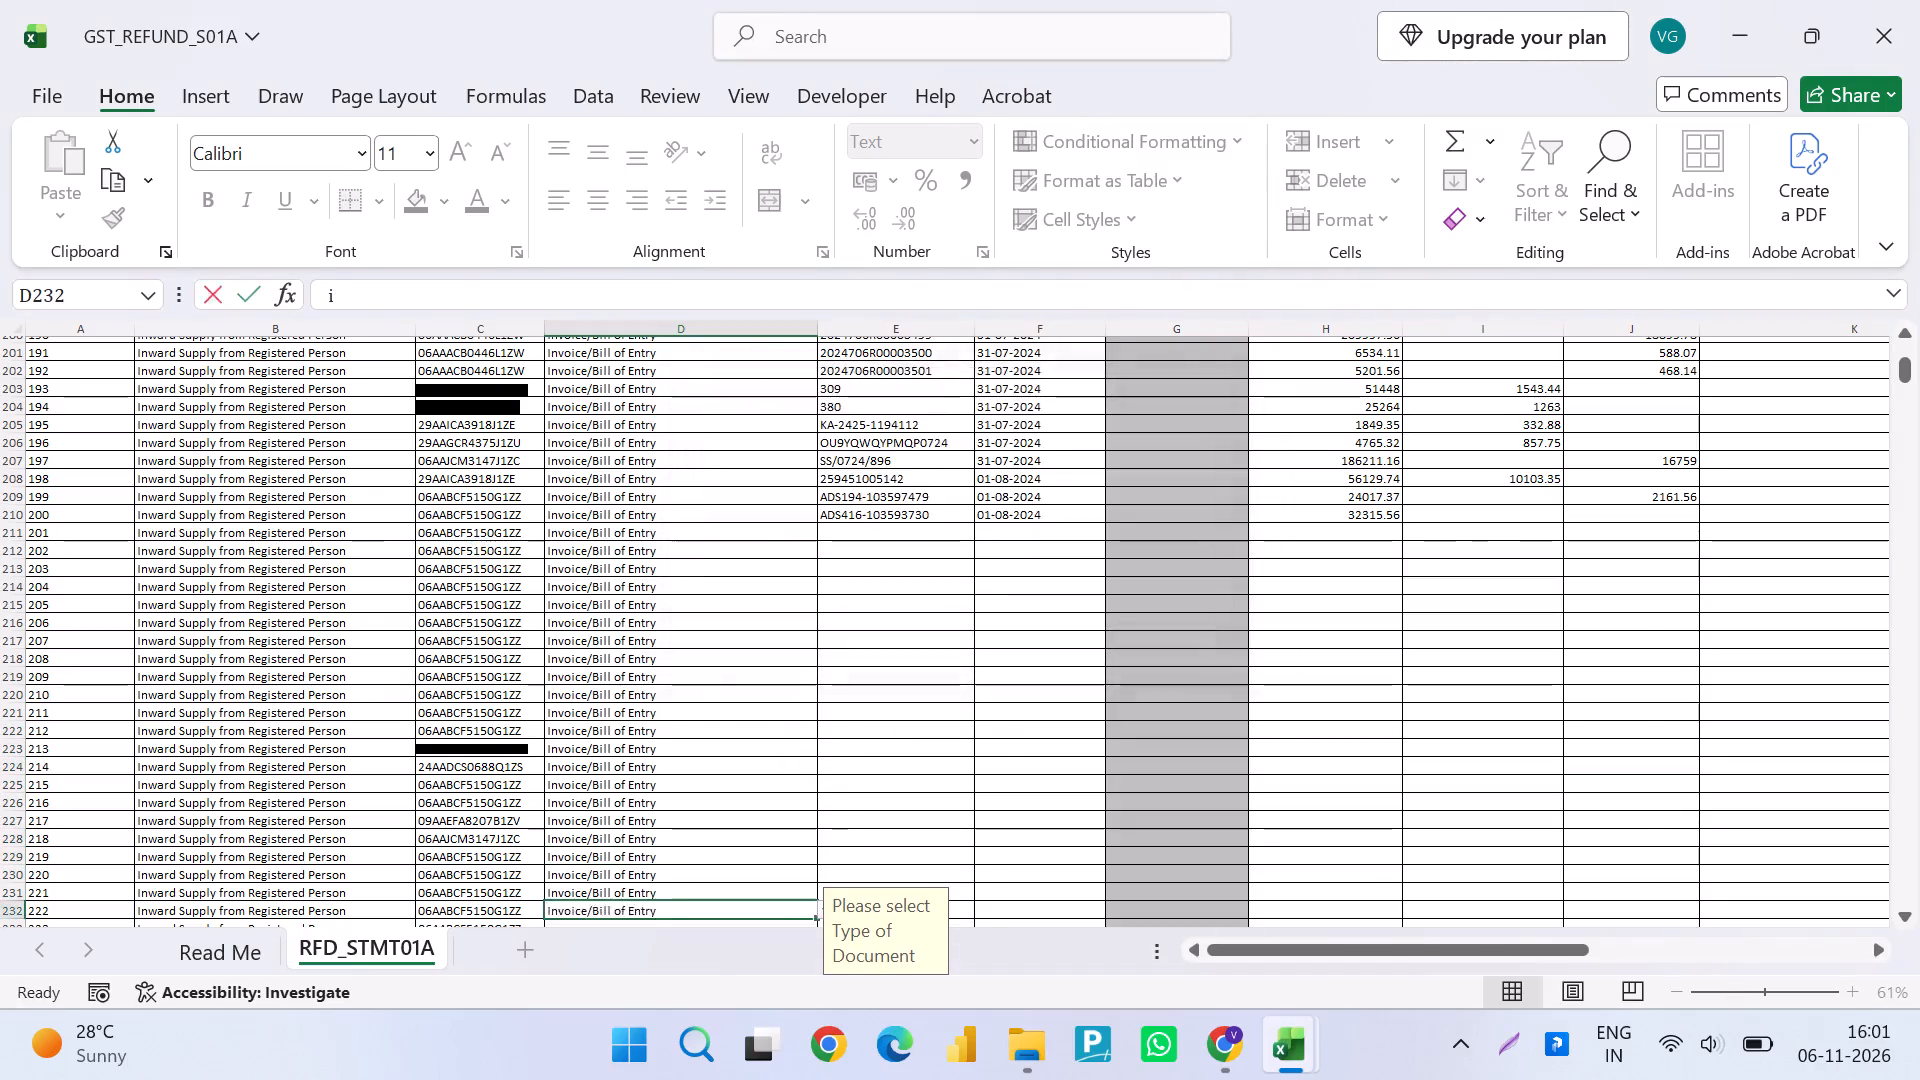
# Continue the document type column by entering "Invoice/Bill of Entry" in cells D233 through D242.
pyautogui.press('i')
pyautogui.press('Return')
pyautogui.press('i')
pyautogui.press('Return')
pyautogui.press('i')
pyautogui.press('Return')
pyautogui.press('i')
pyautogui.press('Return')
pyautogui.press('i')
pyautogui.press('Return')
pyautogui.press('i')
pyautogui.press('Return')
pyautogui.press('i')
pyautogui.press('Return')
pyautogui.write('ii')
pyautogui.press('Return')
pyautogui.press('i')
pyautogui.press('Return')
pyautogui.press('i')
pyautogui.press('Return')
pyautogui.press('i')
pyautogui.press('Return')
pyautogui.press('i')
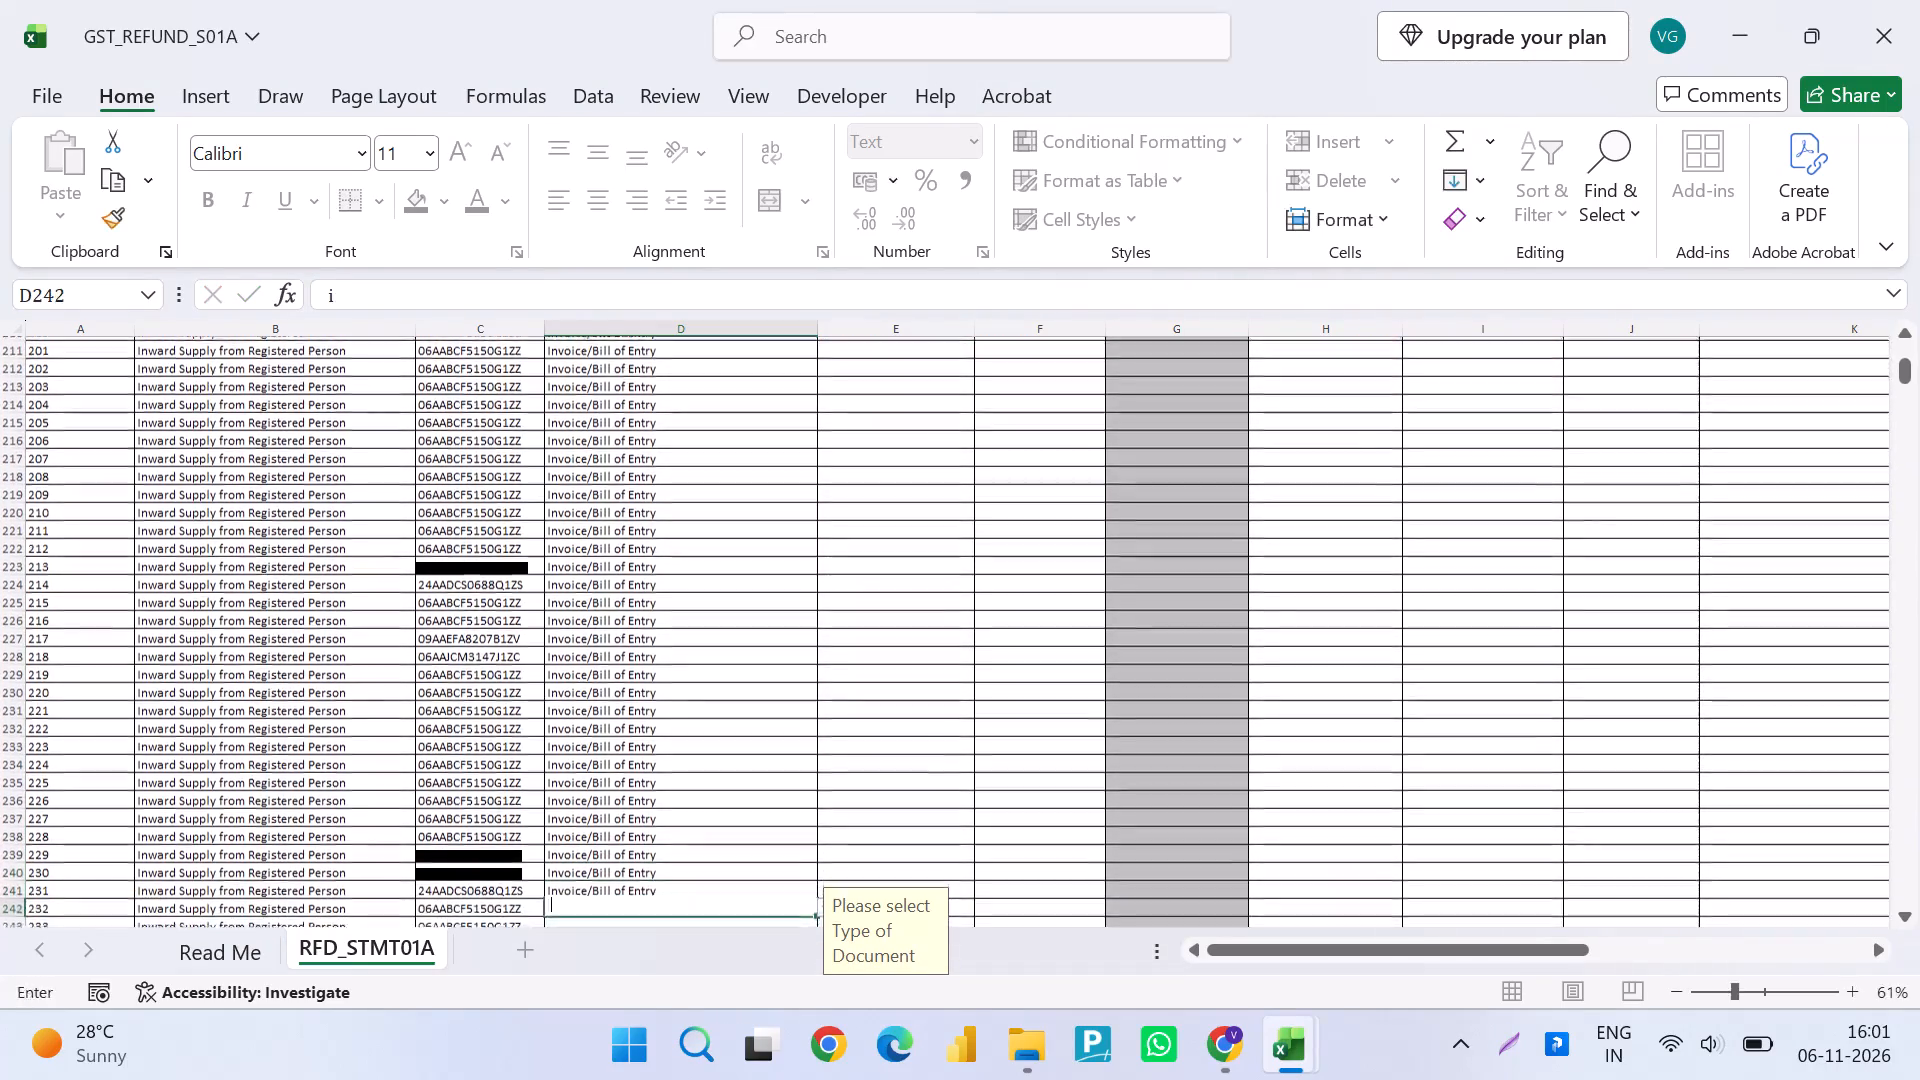
pyautogui.press('Return')
# Fill cells D243 through D261 of the document type column with "Invoice/Bill of Entry".
pyautogui.press('i')
pyautogui.press('Return')
pyautogui.press('i')
pyautogui.press('Return')
pyautogui.press('i')
pyautogui.press('Return')
pyautogui.write('ii')
pyautogui.press('Return')
pyautogui.press('i')
pyautogui.press('Return')
pyautogui.press('i')
pyautogui.press('Return')
pyautogui.press('i')
pyautogui.press('Return')
pyautogui.press('i')
pyautogui.press('Return')
pyautogui.press('i')
pyautogui.press('Return')
pyautogui.press('i')
pyautogui.press('Return')
pyautogui.write('ii')
pyautogui.press('Return')
pyautogui.press('i')
pyautogui.press('Return')
pyautogui.press('i')
pyautogui.press('Return')
pyautogui.press('i')
pyautogui.press('Return')
pyautogui.press('i')
pyautogui.press('Return')
pyautogui.write('ii')
pyautogui.press('Return')
pyautogui.press('i')
pyautogui.press('Return')
pyautogui.press('i')
pyautogui.press('Return')
pyautogui.press('i')
pyautogui.press('Return')
pyautogui.press('i')
pyautogui.press('Return')
pyautogui.press('i')
pyautogui.press('Return')
pyautogui.write('ii')
pyautogui.press('Return')
pyautogui.press('i')
pyautogui.press('Return')
pyautogui.press('i')
pyautogui.press('Return')
pyautogui.press('i')
pyautogui.press('Return')
pyautogui.press('i')
pyautogui.press('Return')
pyautogui.press('i')
pyautogui.press('Return')
pyautogui.write('ii')
pyautogui.press('Return')
pyautogui.press('i')
pyautogui.press('Return')
pyautogui.press('Return')
pyautogui.press('i')
pyautogui.press('Return')
pyautogui.write('ii')
pyautogui.press('Return')
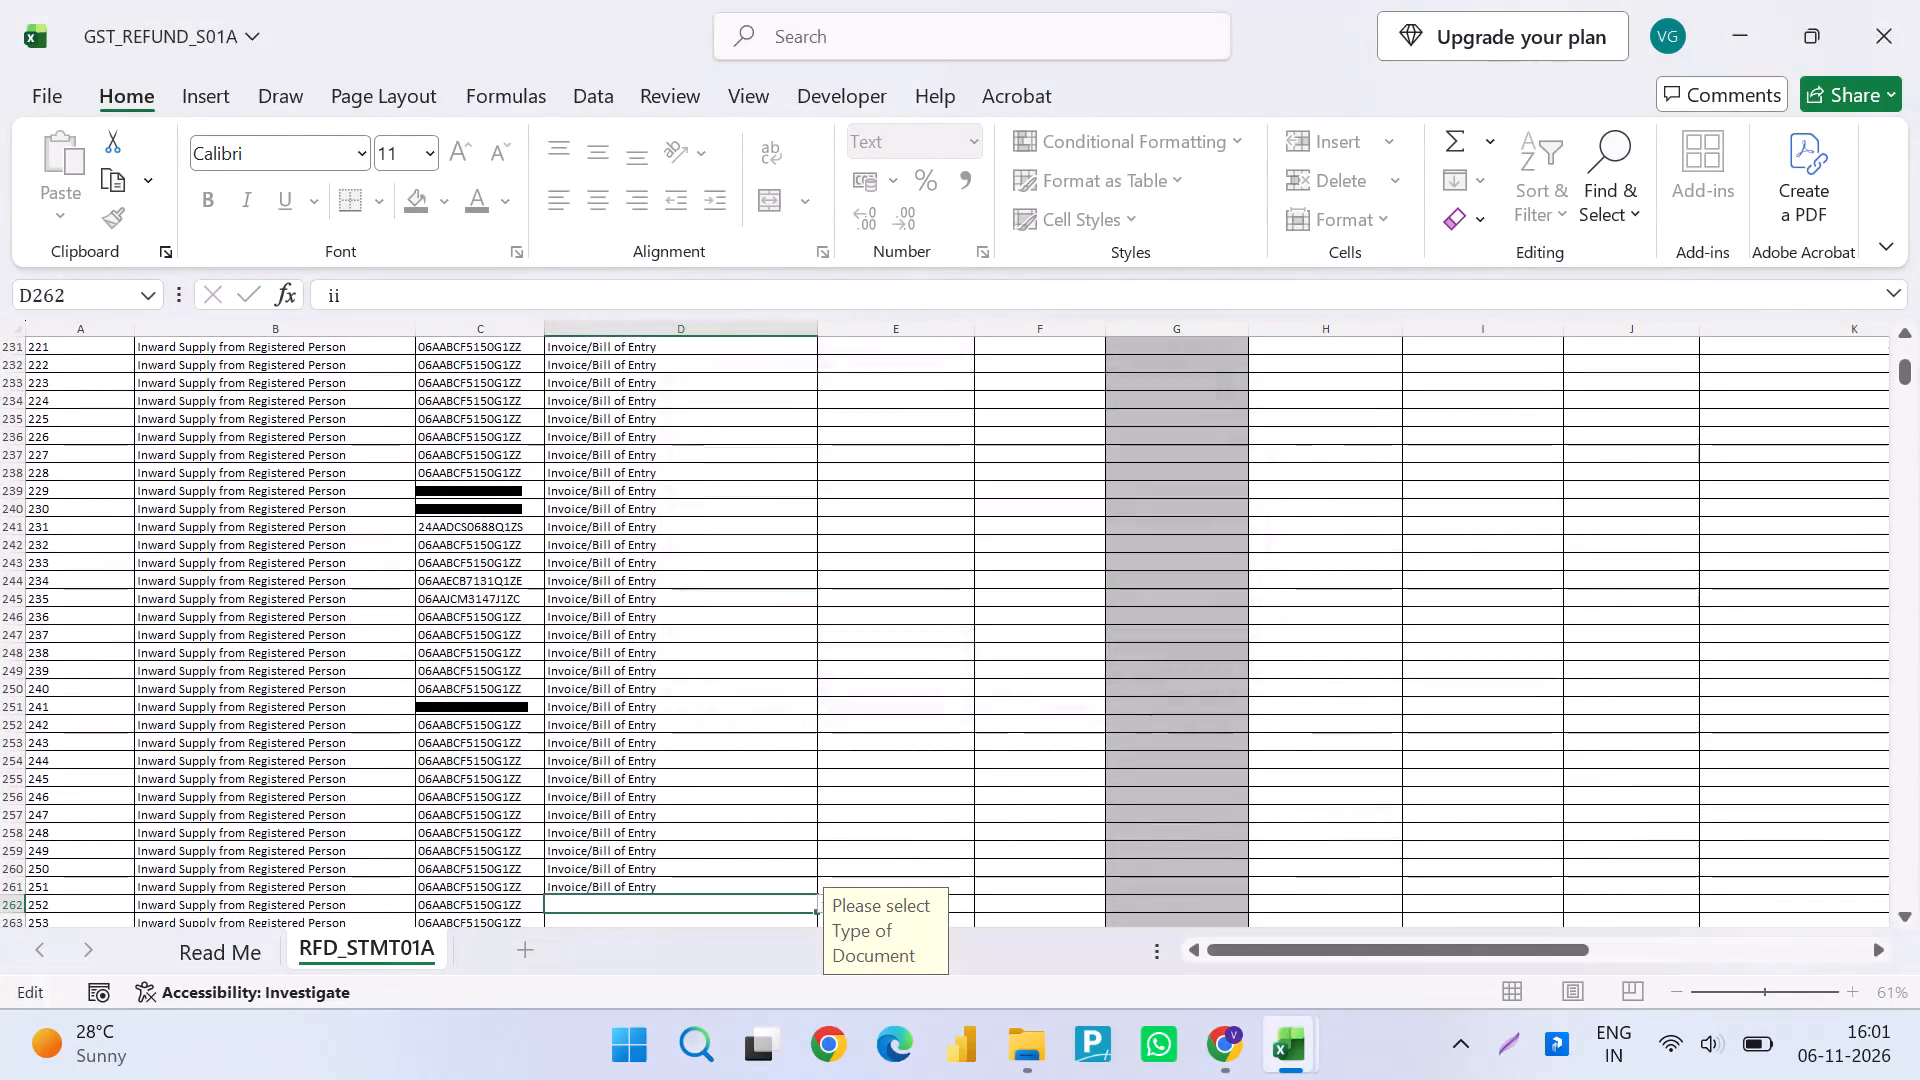
# Set the document type to "Invoice/Bill of Entry" in cells D262 through D271.
pyautogui.press('i')
pyautogui.press('Return')
pyautogui.press('i')
pyautogui.press('Return')
pyautogui.press('i')
pyautogui.press('Return')
pyautogui.press('i')
pyautogui.press('Return')
pyautogui.press('i')
pyautogui.press('Return')
pyautogui.write('ii')
pyautogui.press('Return')
pyautogui.press('i')
pyautogui.press('Return')
pyautogui.press('i')
pyautogui.press('Return')
pyautogui.press('i')
pyautogui.press('Return')
pyautogui.press('i')
pyautogui.press('Return')
pyautogui.press('i')
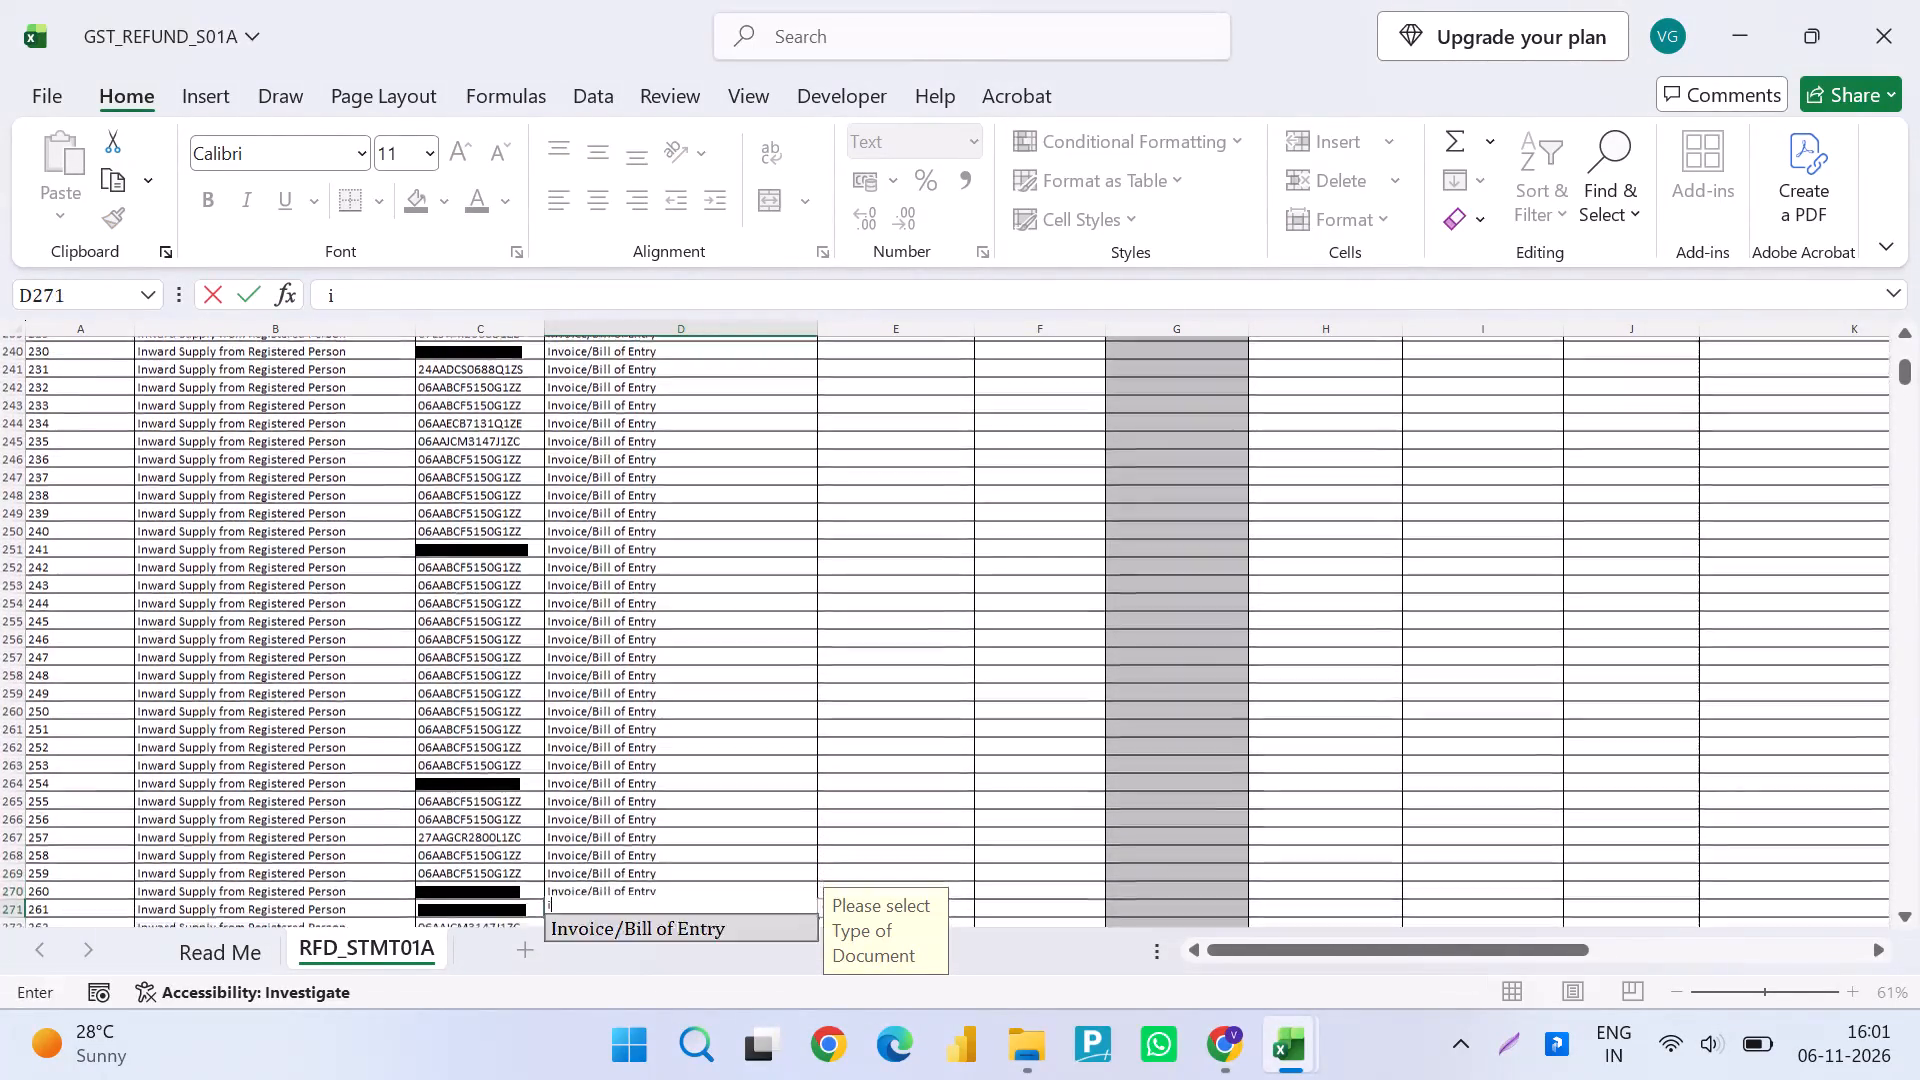
pyautogui.press('Return')
# Enter "Invoice/Bill of Entry" as the document type in cells D272 through D278.
pyautogui.write('ii')
pyautogui.press('Return')
pyautogui.press('i')
pyautogui.press('Return')
pyautogui.press('i')
pyautogui.press('Return')
pyautogui.press('i')
pyautogui.press('Return')
pyautogui.press('i')
pyautogui.press('Return')
pyautogui.press('i')
pyautogui.press('Return')
pyautogui.press('i')
pyautogui.press('Return')
pyautogui.write('ii')
pyautogui.press('Return')
pyautogui.press('i')
pyautogui.press('Return')
pyautogui.press('i')
pyautogui.press('Return')
pyautogui.press('i')
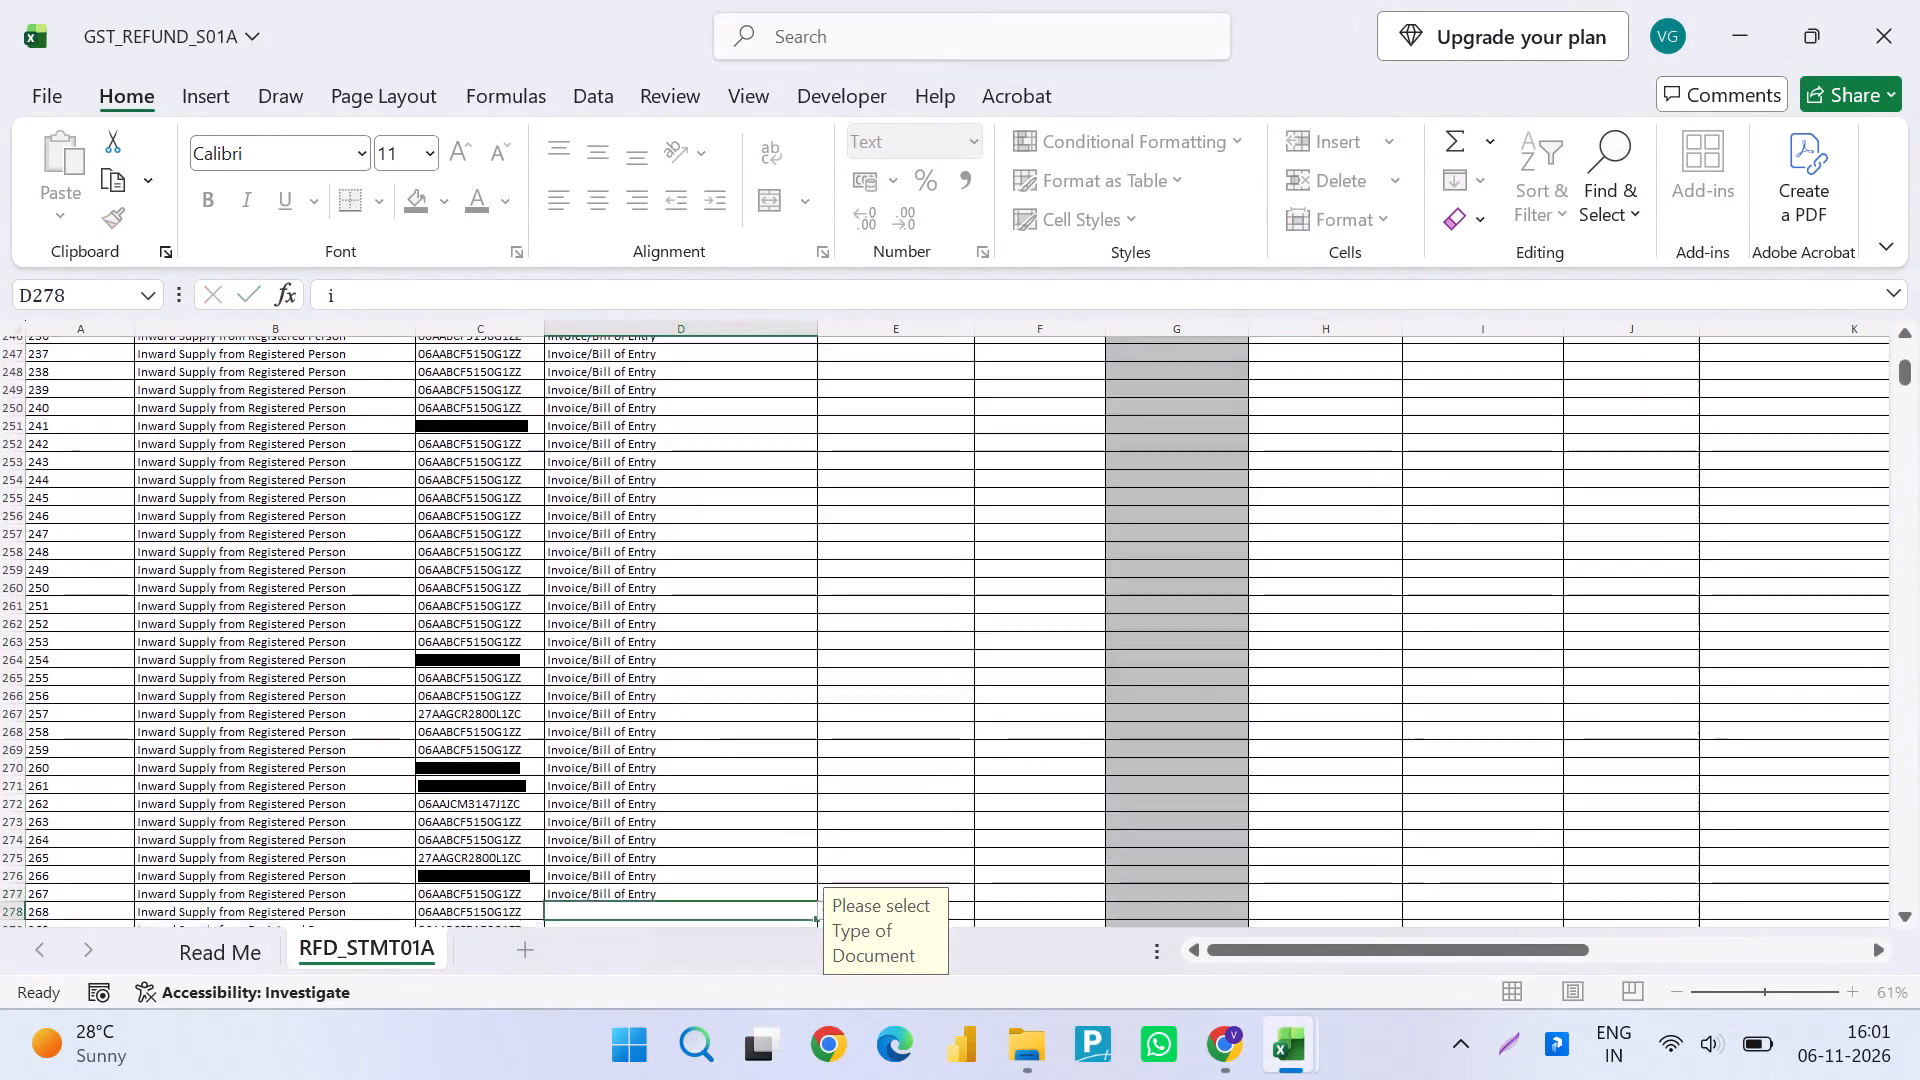
pyautogui.press('Return')
# Continue the document type entries with "Invoice/Bill of Entry" in cells D279 through D286.
pyautogui.press('i')
pyautogui.press('Return')
pyautogui.press('i')
pyautogui.press('Return')
pyautogui.press('i')
pyautogui.press('Return')
pyautogui.press('i')
pyautogui.press('Return')
pyautogui.press('i')
pyautogui.press('Return')
pyautogui.press('i')
pyautogui.press('Return')
pyautogui.write('ii')
pyautogui.press('Return')
pyautogui.press('i')
pyautogui.press('Return')
pyautogui.press('i')
pyautogui.press('Return')
pyautogui.press('i')
pyautogui.press('Return')
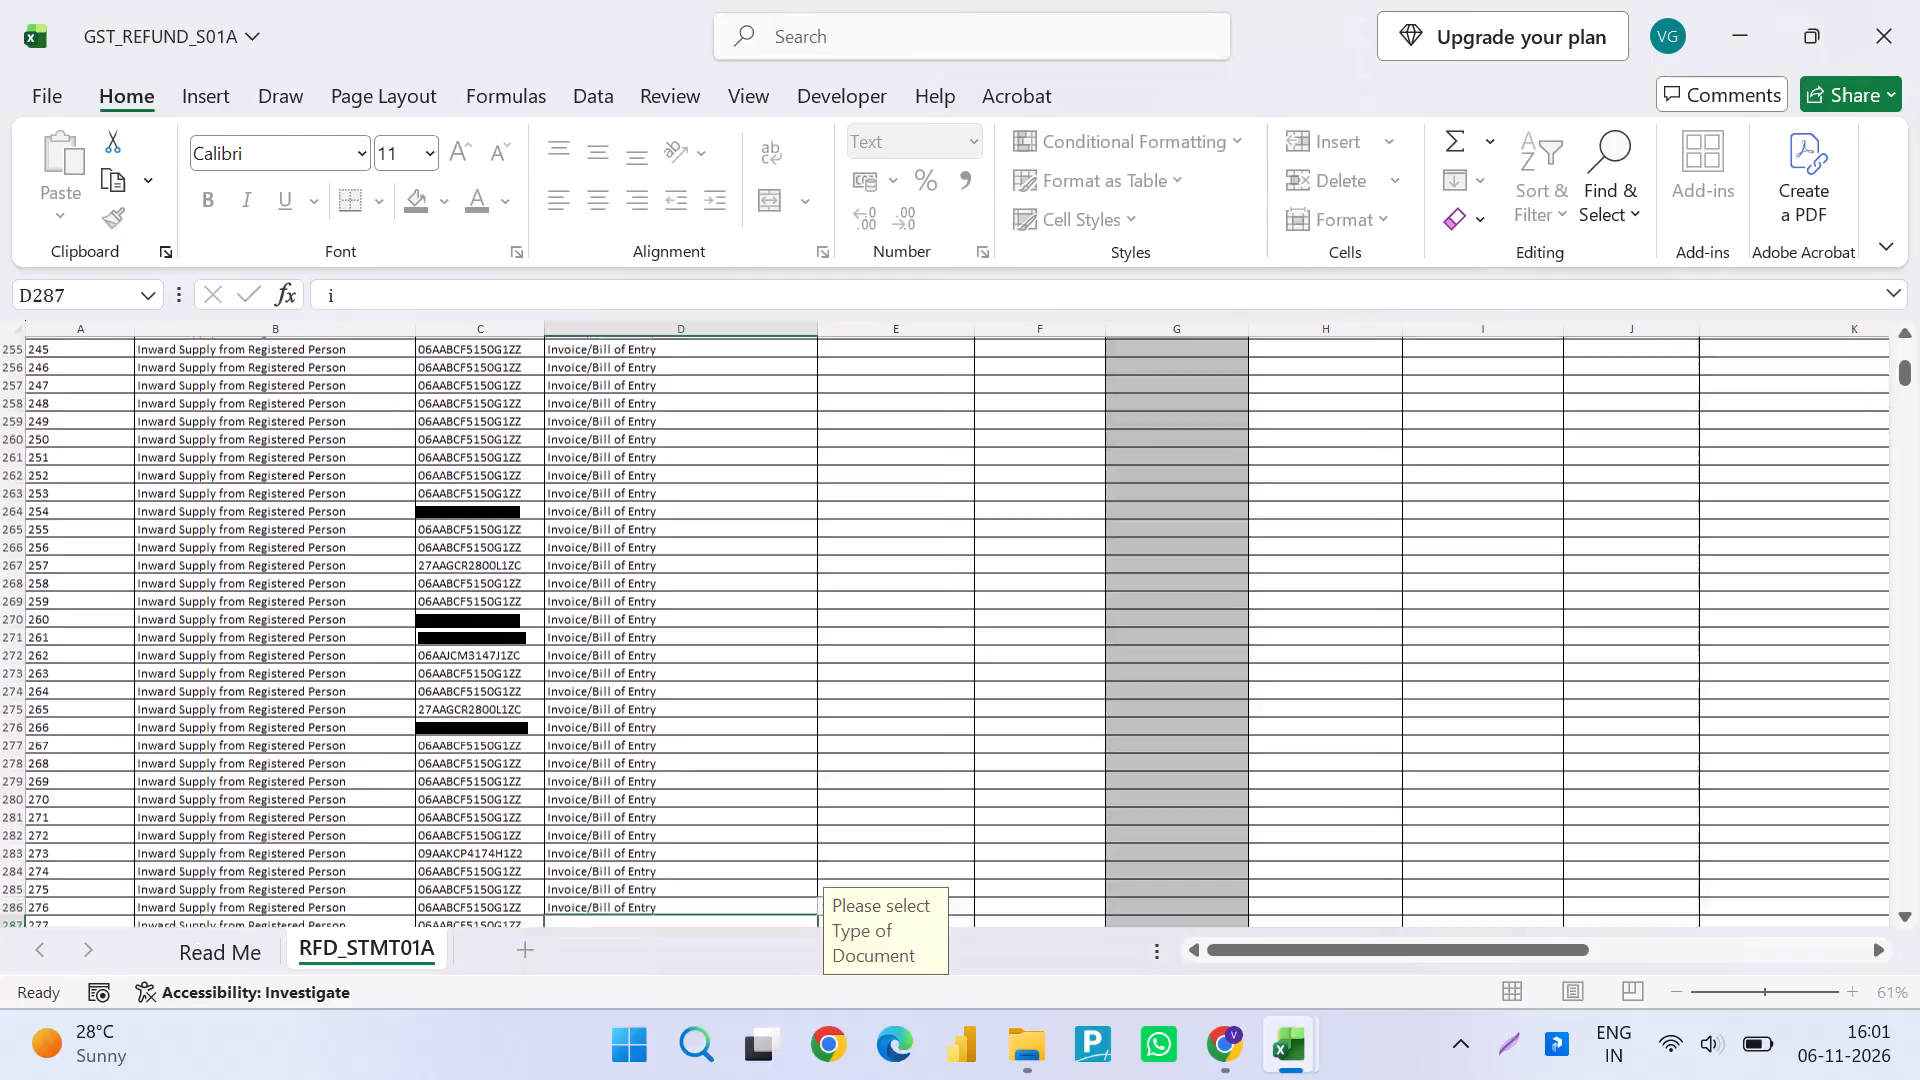
# Fill cells D287 through D296 of the document type column with "Invoice/Bill of Entry".
pyautogui.press('i')
pyautogui.press('Return')
pyautogui.press('i')
pyautogui.press('Return')
pyautogui.press('i')
pyautogui.press('Return')
pyautogui.press('i')
pyautogui.press('Return')
pyautogui.press('i')
pyautogui.press('Return')
pyautogui.press('i')
pyautogui.press('Return')
pyautogui.press('i')
pyautogui.press('Return')
pyautogui.press('i')
pyautogui.press('Return')
pyautogui.press('i')
pyautogui.press('Return')
pyautogui.press('i')
pyautogui.press('Return')
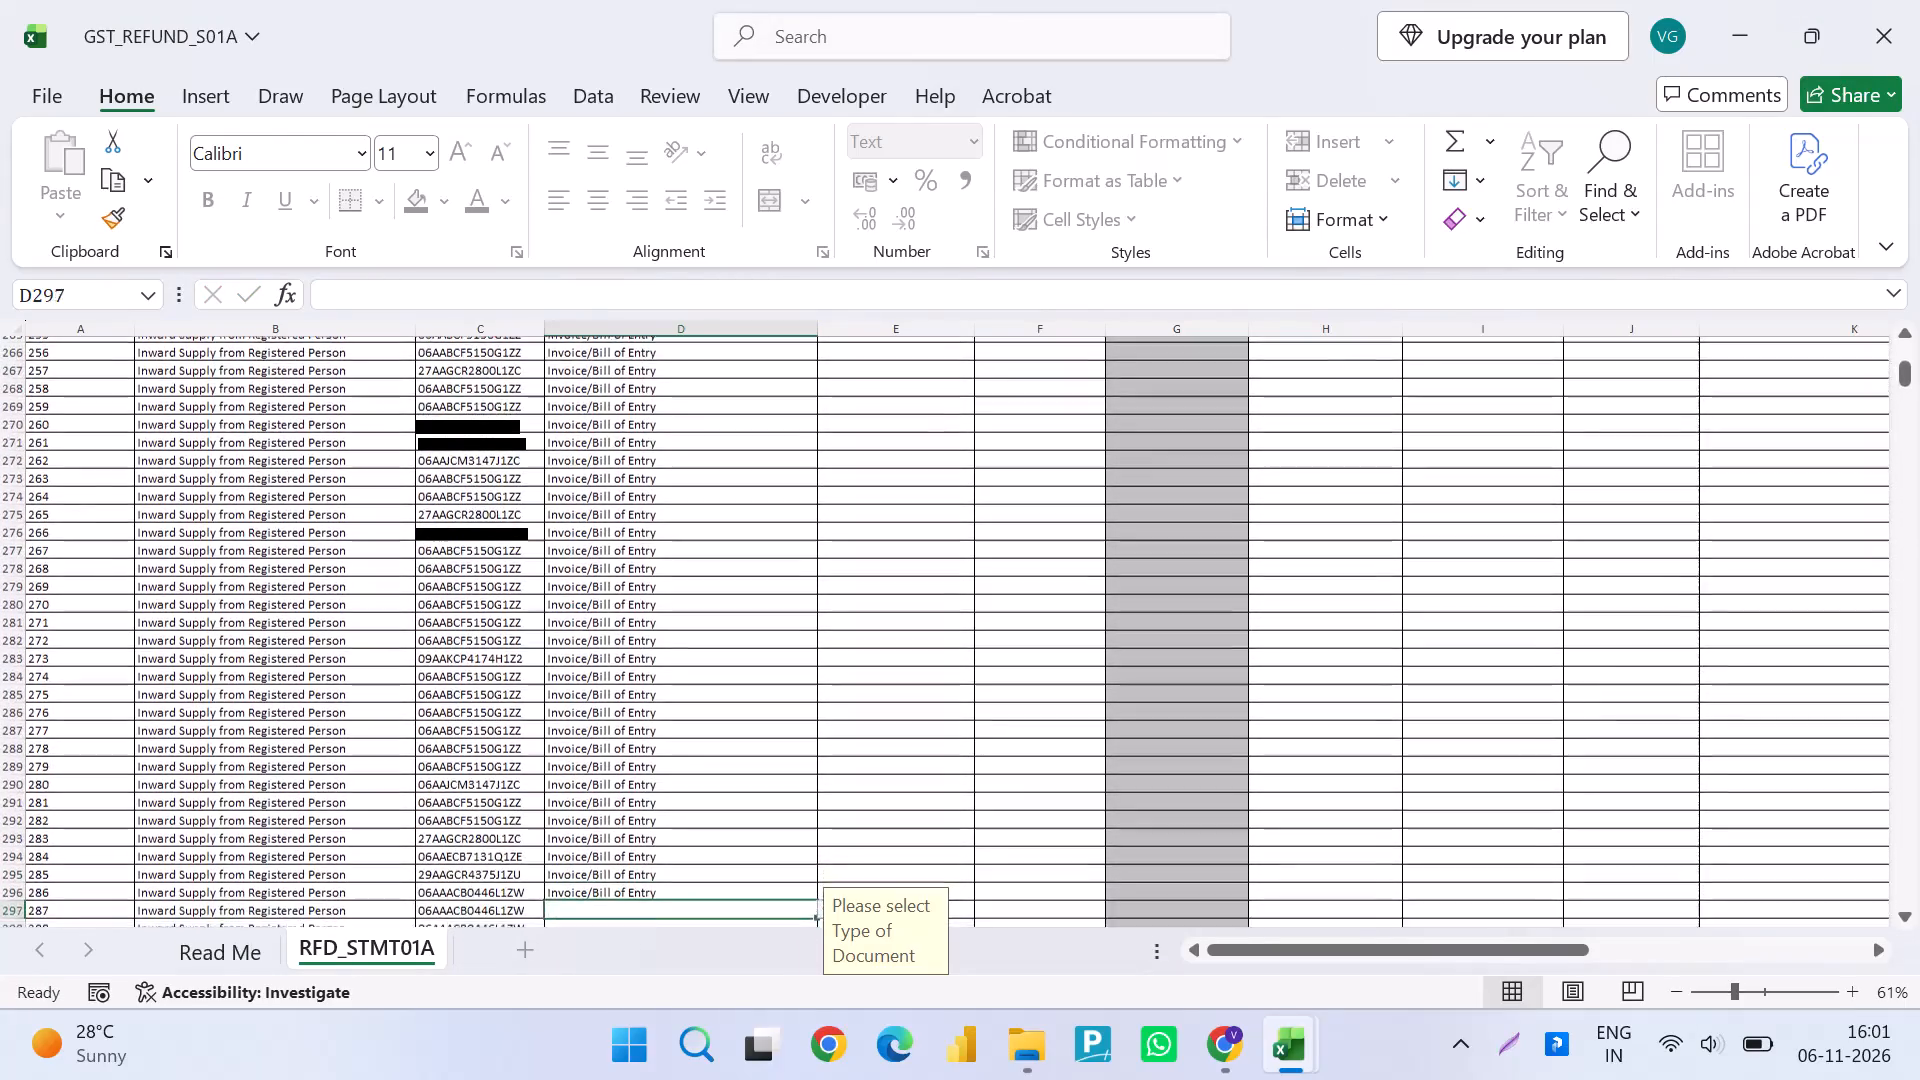
# Set the document type to "Invoice/Bill of Entry" in cells D297 through D307.
pyautogui.press('i')
pyautogui.press('Return')
pyautogui.press('i')
pyautogui.press('Return')
pyautogui.press('i')
pyautogui.press('Return')
pyautogui.press('i')
pyautogui.press('Return')
pyautogui.press('i')
pyautogui.press('Return')
pyautogui.press('i')
pyautogui.press('Return')
pyautogui.press('i')
pyautogui.press('Return')
pyautogui.press('i')
pyautogui.press('Return')
pyautogui.press('i')
pyautogui.press('Return')
pyautogui.press('i')
pyautogui.press('Return')
pyautogui.press('i')
pyautogui.press('Return')
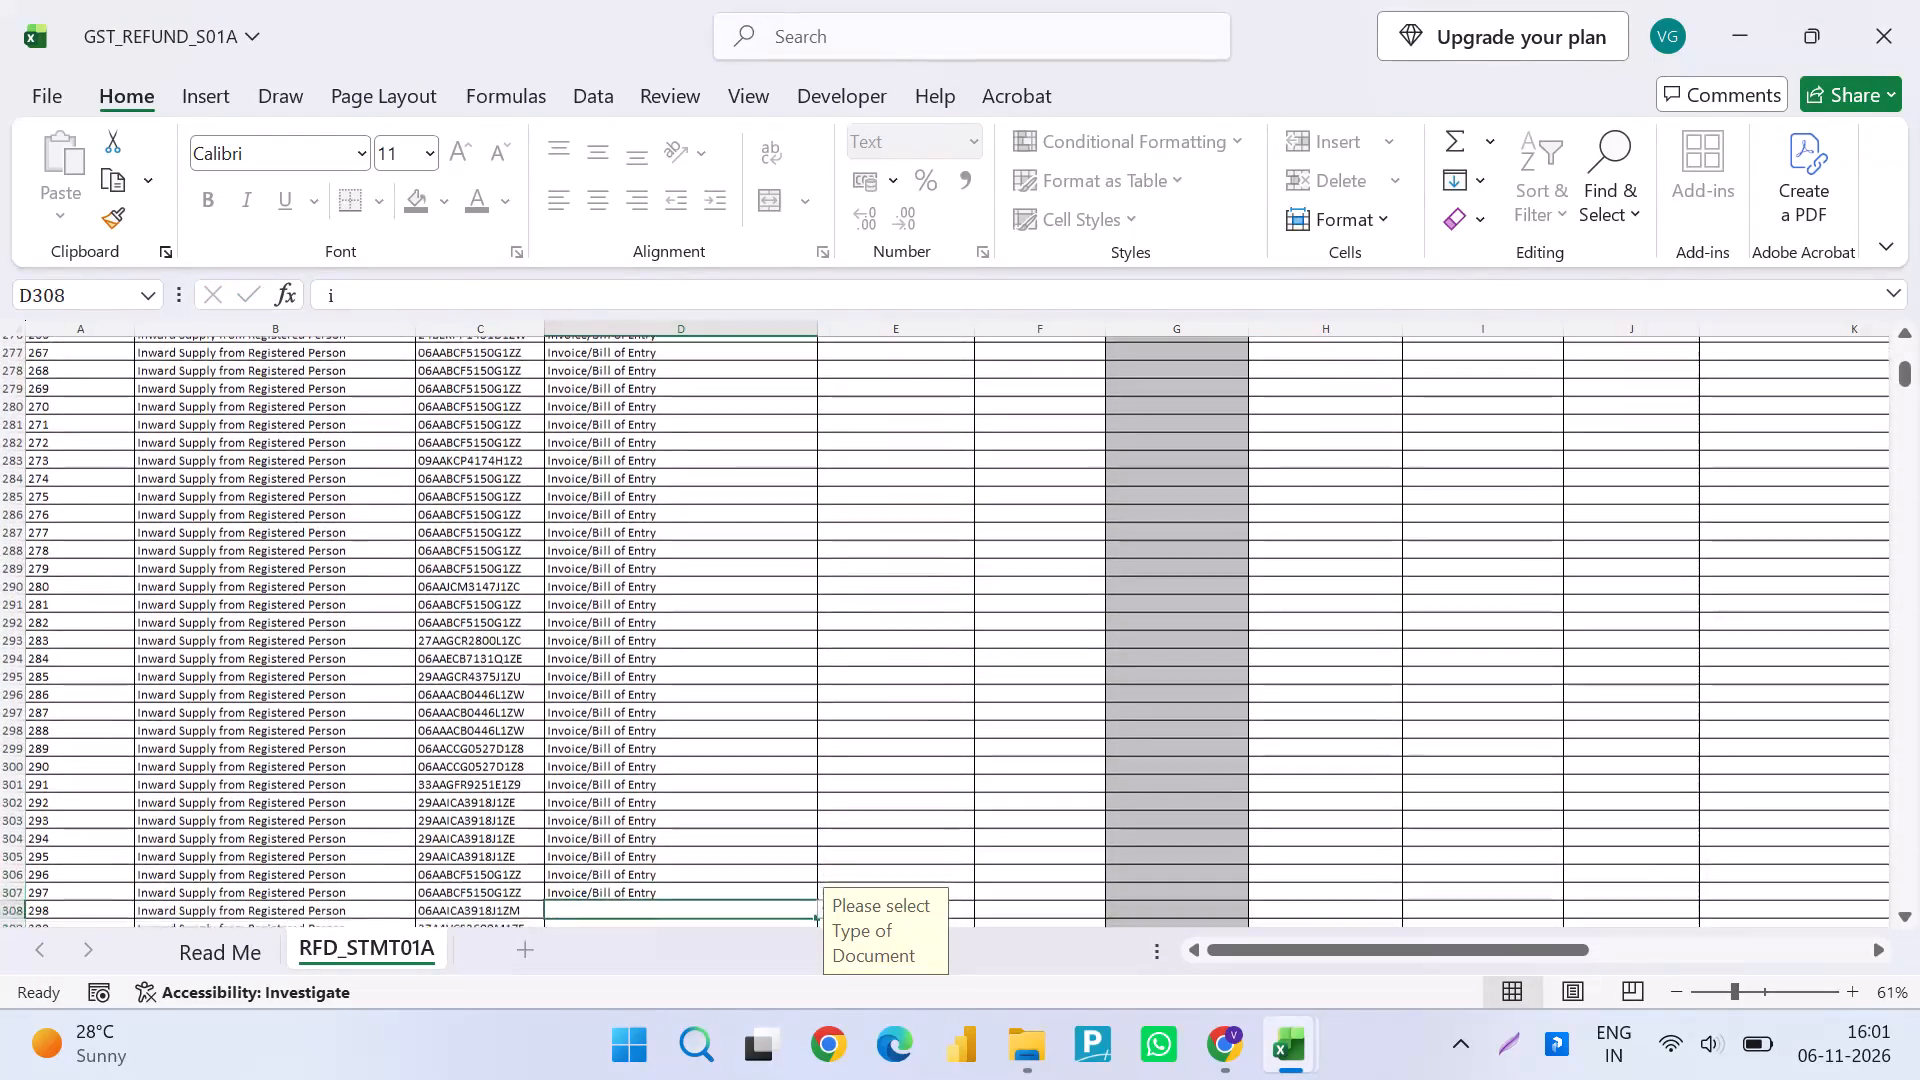
# Enter "Invoice/Bill of Entry" as the document type in cells D308 through D310 and D312 through D316.
pyautogui.press('i')
pyautogui.press('Return')
pyautogui.press('i')
pyautogui.press('Return')
pyautogui.press('i')
pyautogui.press('Return')
pyautogui.press('Return')
pyautogui.write('ii')
pyautogui.press('Return')
pyautogui.press('i')
pyautogui.press('Return')
pyautogui.press('i')
pyautogui.press('Return')
pyautogui.press('i')
pyautogui.press('Return')
pyautogui.press('i')
pyautogui.press('Return')
pyautogui.press('i')
pyautogui.press('Return')
pyautogui.press('i')
pyautogui.press('Return')
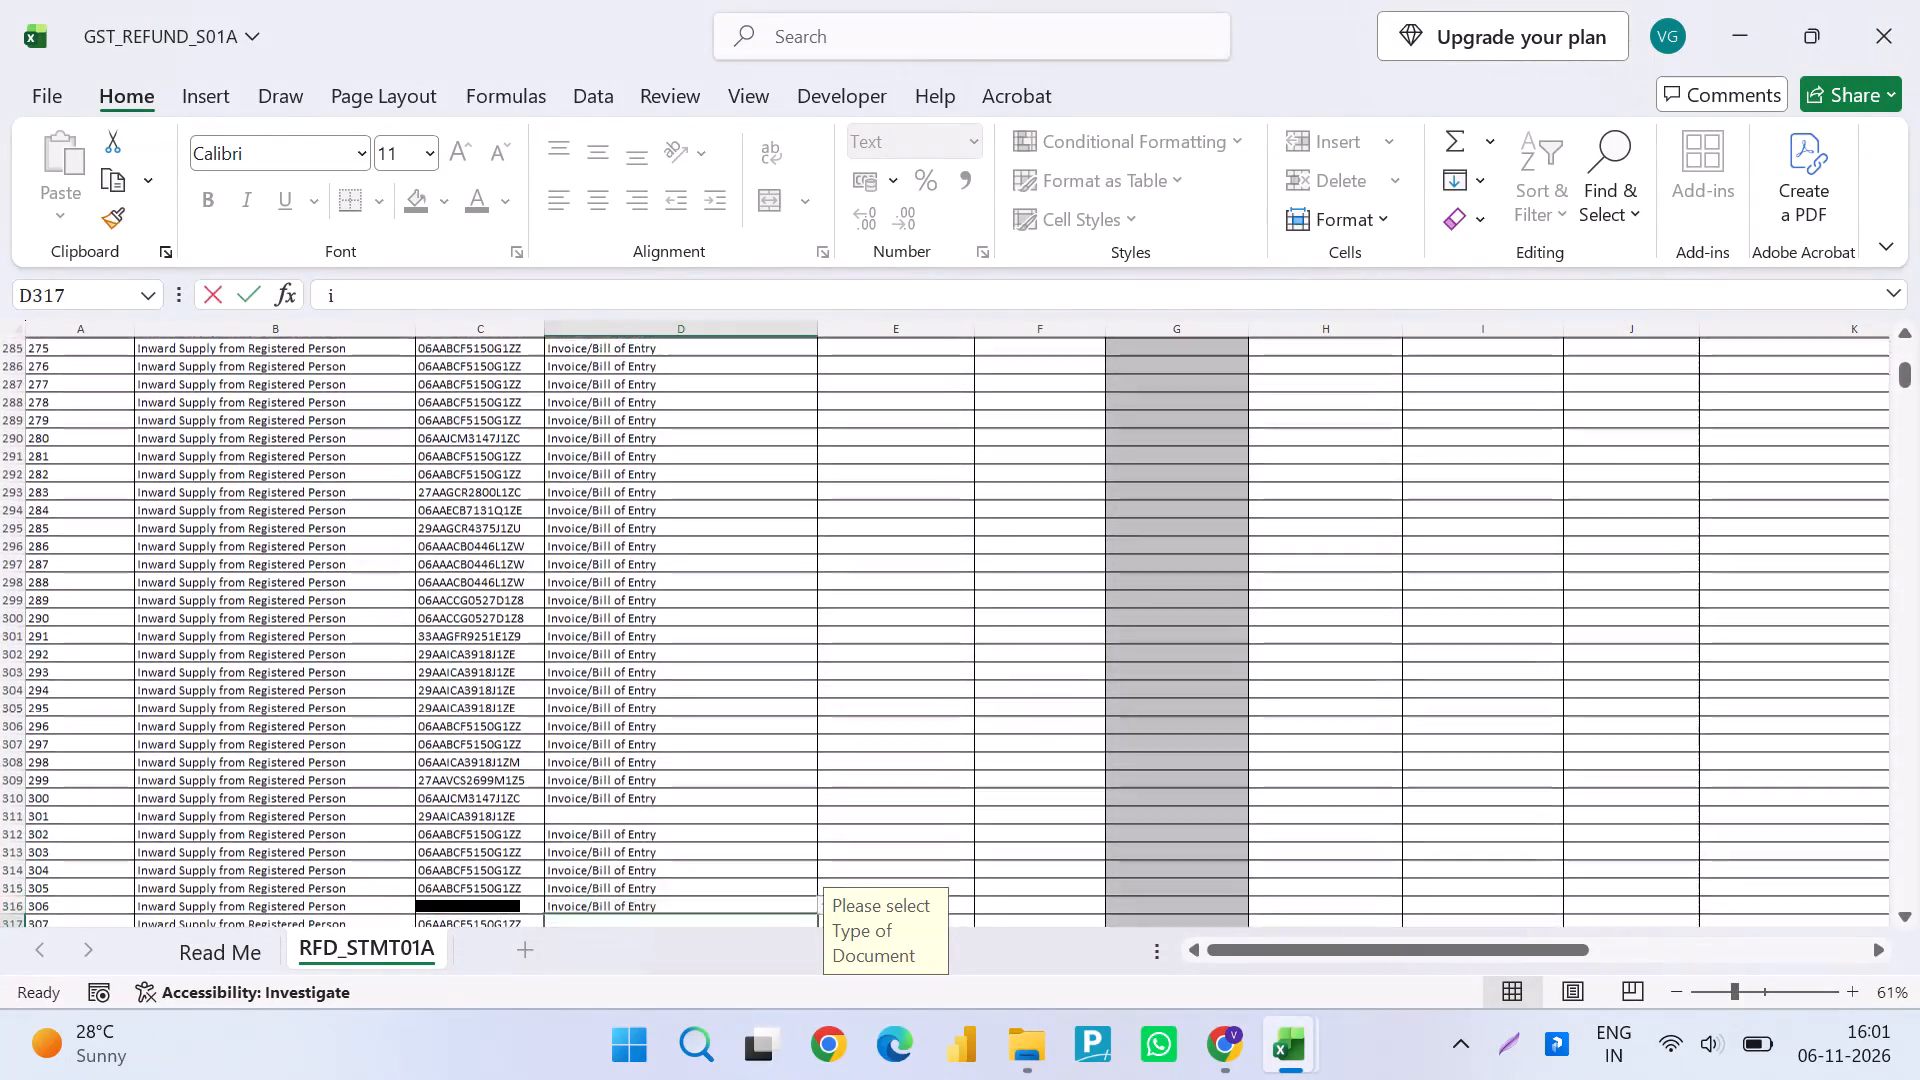
# Continue the document type entries with "Invoice/Bill of Entry" in cells D317 through D323.
pyautogui.press('i')
pyautogui.press('Return')
pyautogui.press('i')
pyautogui.press('Return')
pyautogui.press('i')
pyautogui.press('Return')
pyautogui.press('i')
pyautogui.press('Return')
pyautogui.press('i')
pyautogui.press('Return')
pyautogui.press('i')
pyautogui.press('Return')
pyautogui.press('i')
pyautogui.press('Return')
# Go back to the skipped document type cell D311 and set it to "Invoice/Bill of Entry".
pyautogui.press('Down')
pyautogui.press('Up')
pyautogui.press('Up')
pyautogui.press('Up')
pyautogui.press('Up')
pyautogui.press('Up')
pyautogui.press('Up')
pyautogui.press('Up')
pyautogui.press('Up')
pyautogui.press('Up')
pyautogui.press('Up')
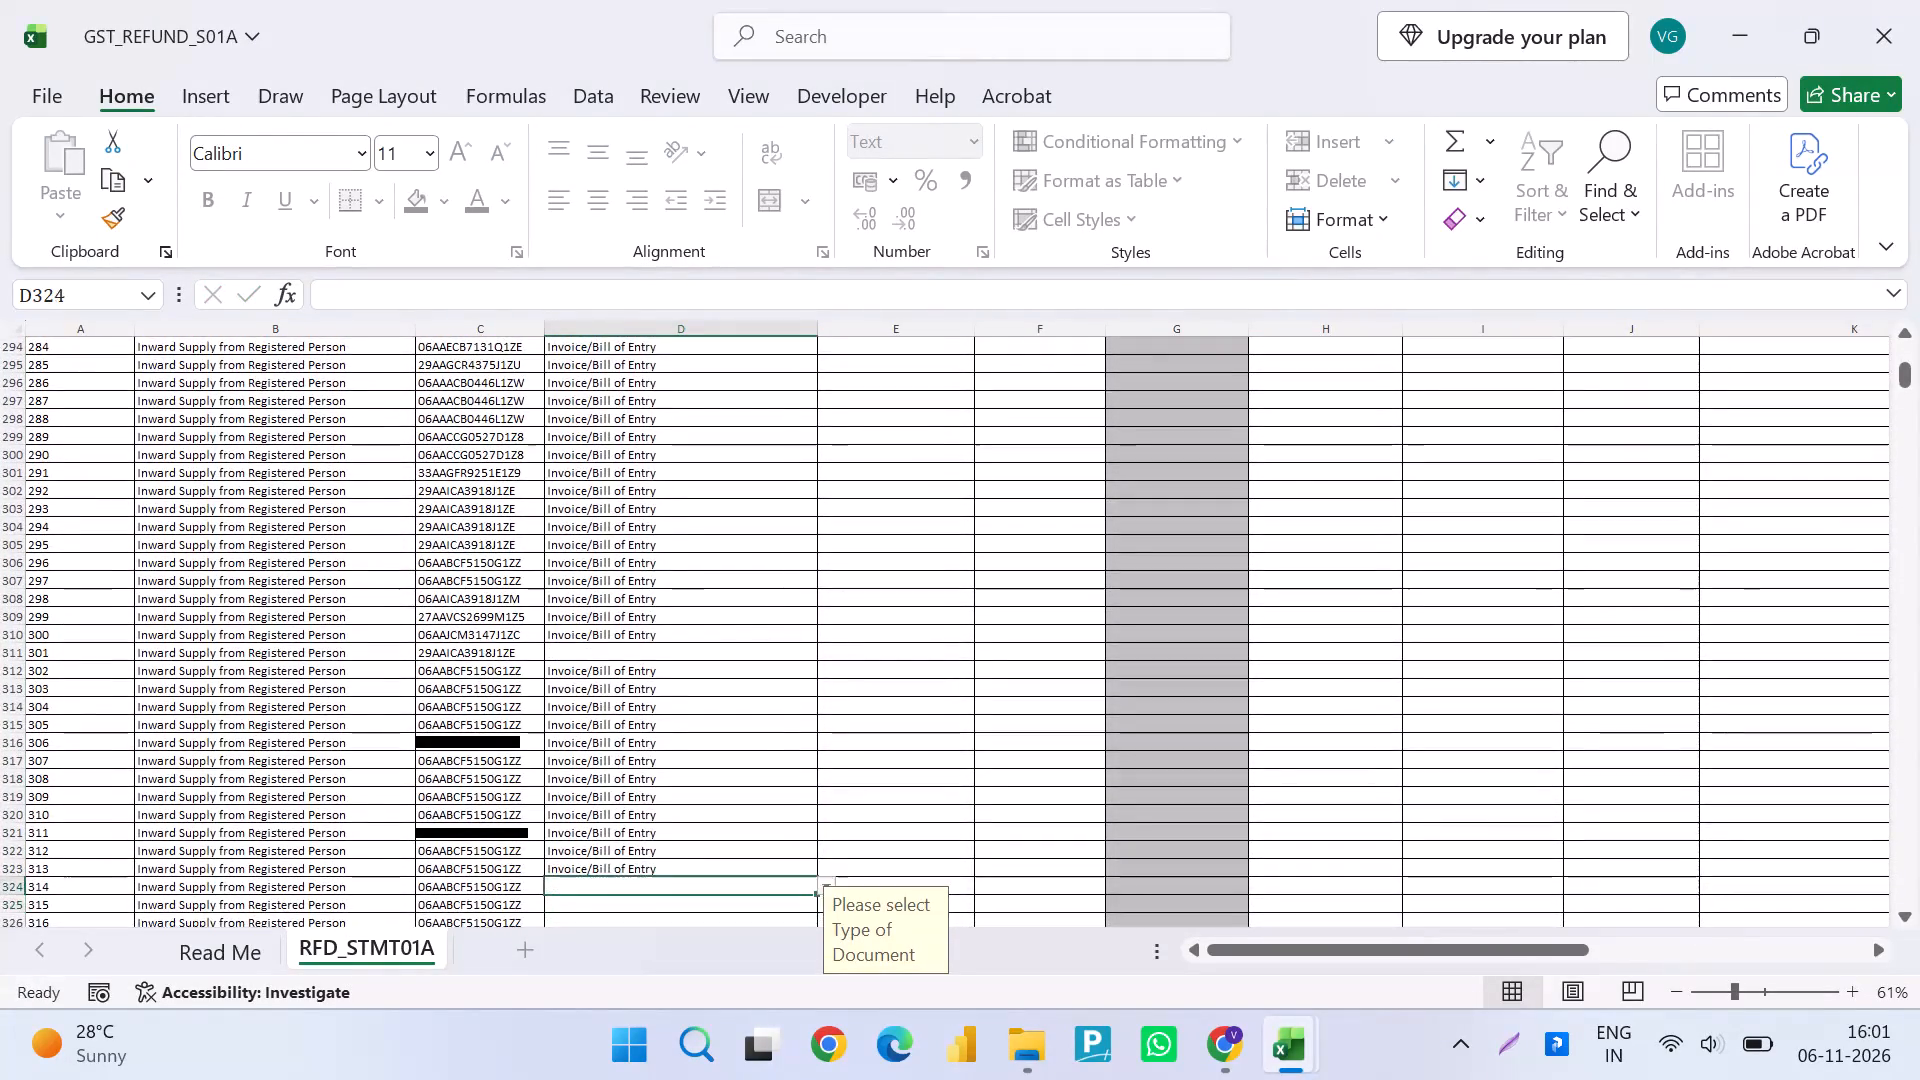
pyautogui.press('Up')
pyautogui.press('Up')
pyautogui.press('Up')
pyautogui.press('Up')
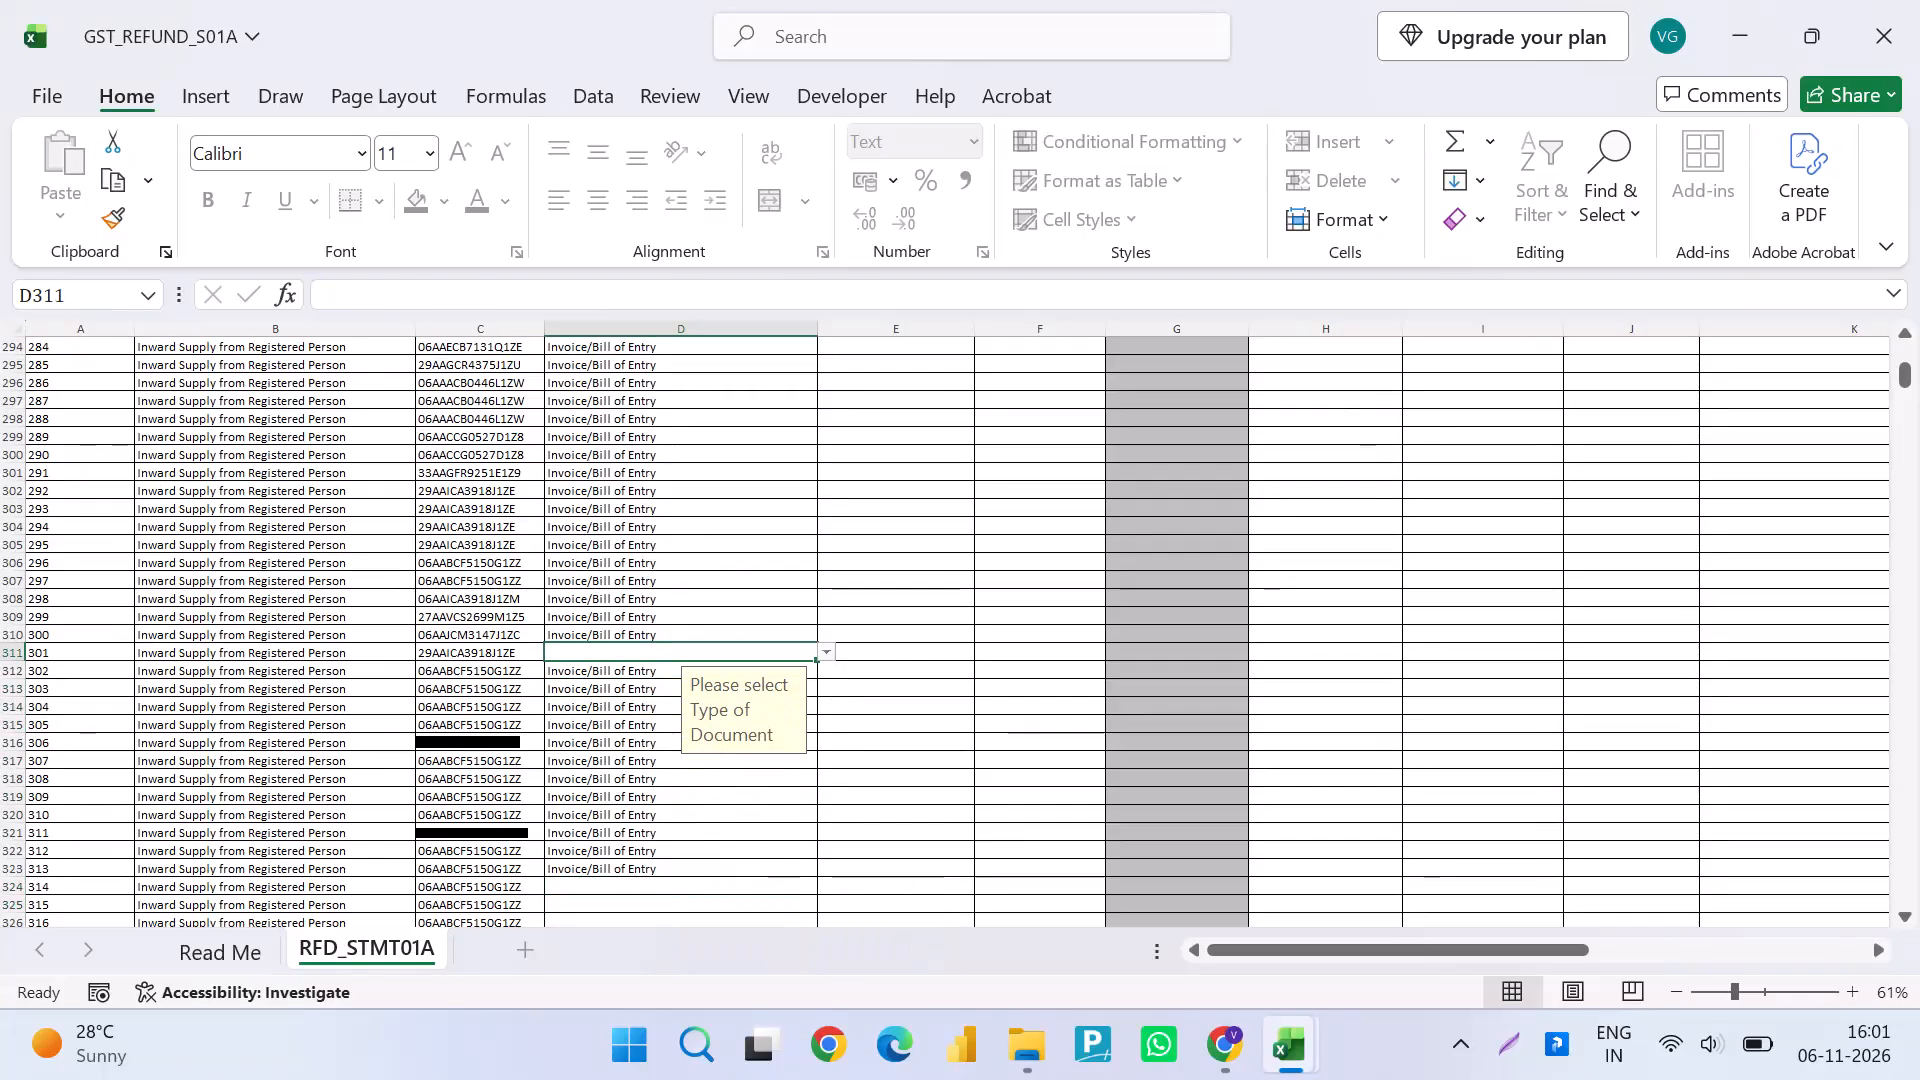
pyautogui.press('i')
pyautogui.press('Return')
# Resume the document type entries at the first blank cell, D324, and enter "Invoice/Bill of Entry" through D330.
pyautogui.press('Return')
pyautogui.press('Return')
pyautogui.press('Return')
pyautogui.press('Return')
pyautogui.press('Return')
pyautogui.press('Return')
pyautogui.press('Return')
pyautogui.press('Return')
pyautogui.press('Return')
pyautogui.press('Return')
pyautogui.press('Return')
pyautogui.press('Return')
pyautogui.press('Return')
pyautogui.press('Return')
pyautogui.press('Return')
pyautogui.press('Return')
pyautogui.press('Return')
pyautogui.press('Return')
pyautogui.press('Return')
pyautogui.press('Return')
pyautogui.press('Return')
pyautogui.press('Return')
pyautogui.press('Return')
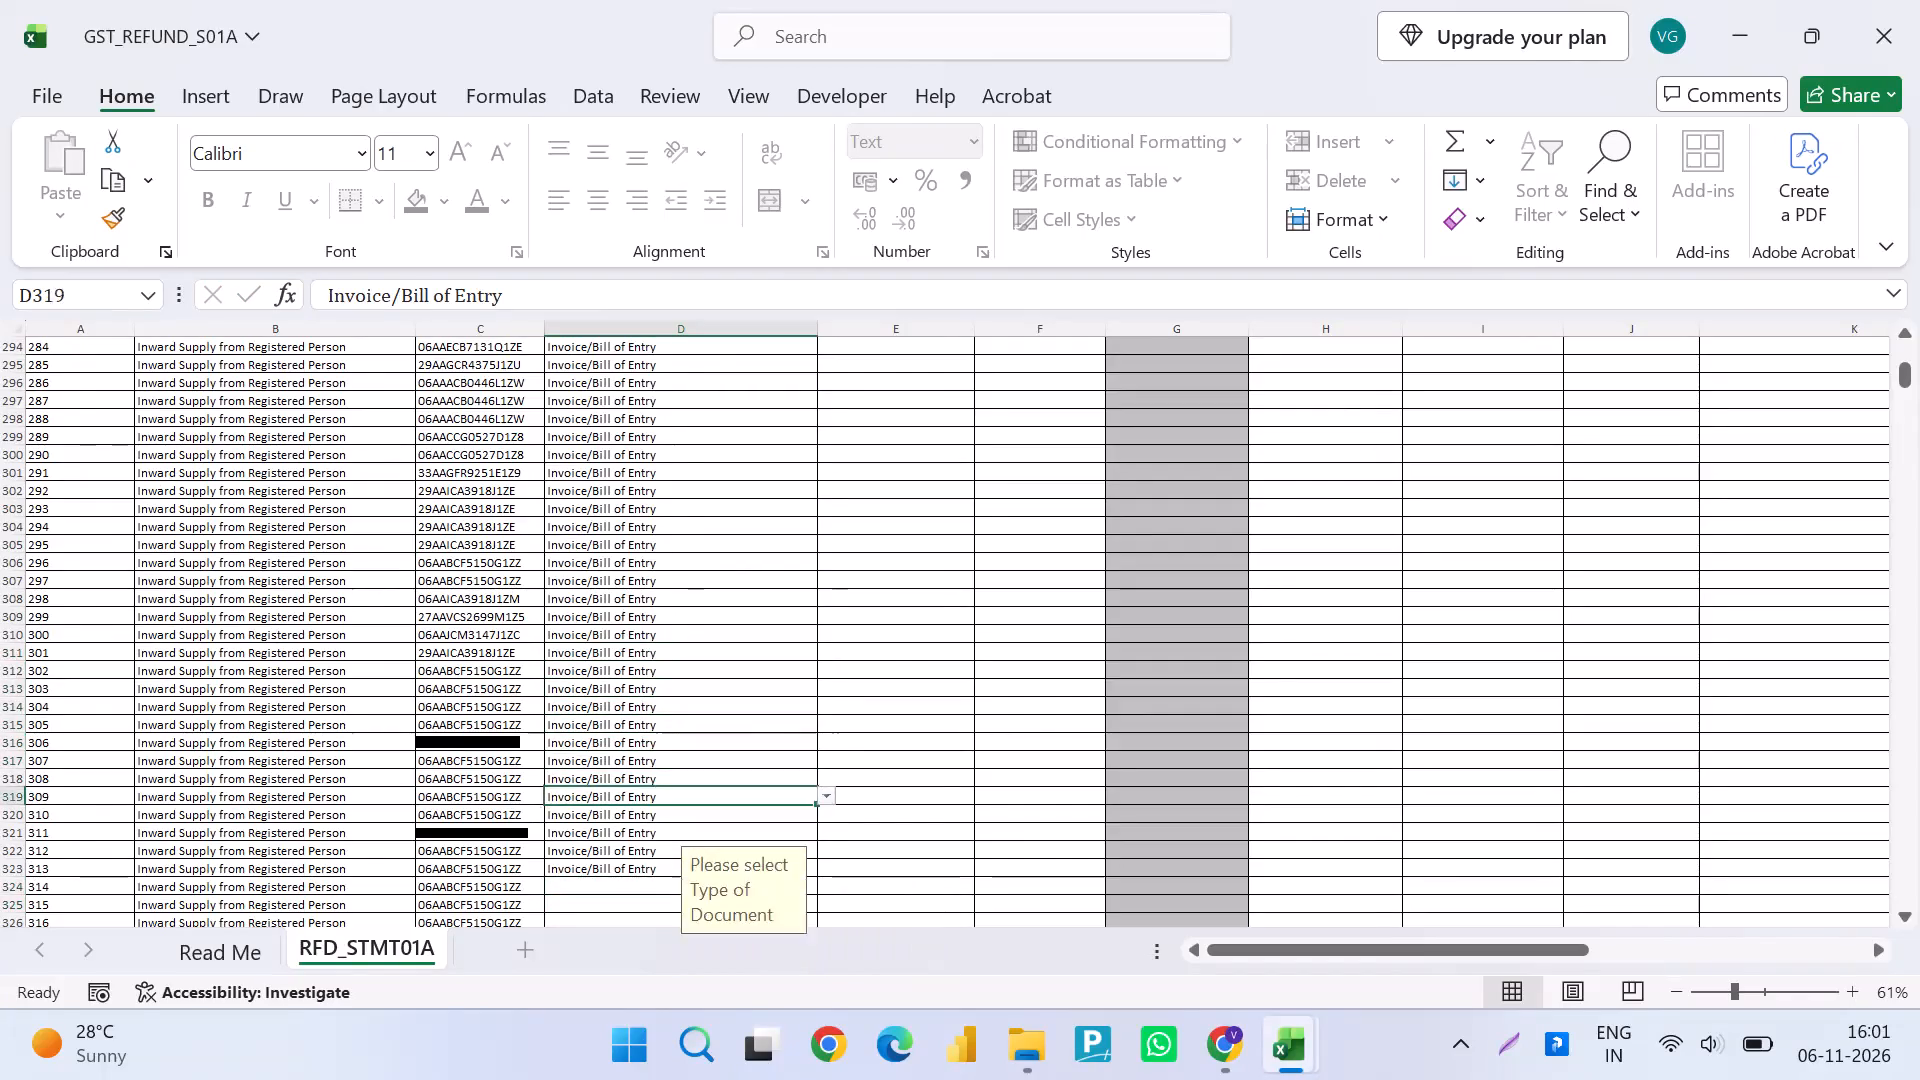
pyautogui.press('Up')
pyautogui.press('Up')
pyautogui.press('Up')
pyautogui.press('Up')
pyautogui.press('Up')
pyautogui.press('Up')
pyautogui.press('Up')
pyautogui.press('Up')
pyautogui.press('Up')
pyautogui.press('Up')
pyautogui.press('Up')
pyautogui.press('Up')
pyautogui.press('Up')
pyautogui.press('Up')
pyautogui.press('Up')
pyautogui.press('Up')
pyautogui.press('Up')
pyautogui.press('Up')
pyautogui.press('Up')
pyautogui.press('Up')
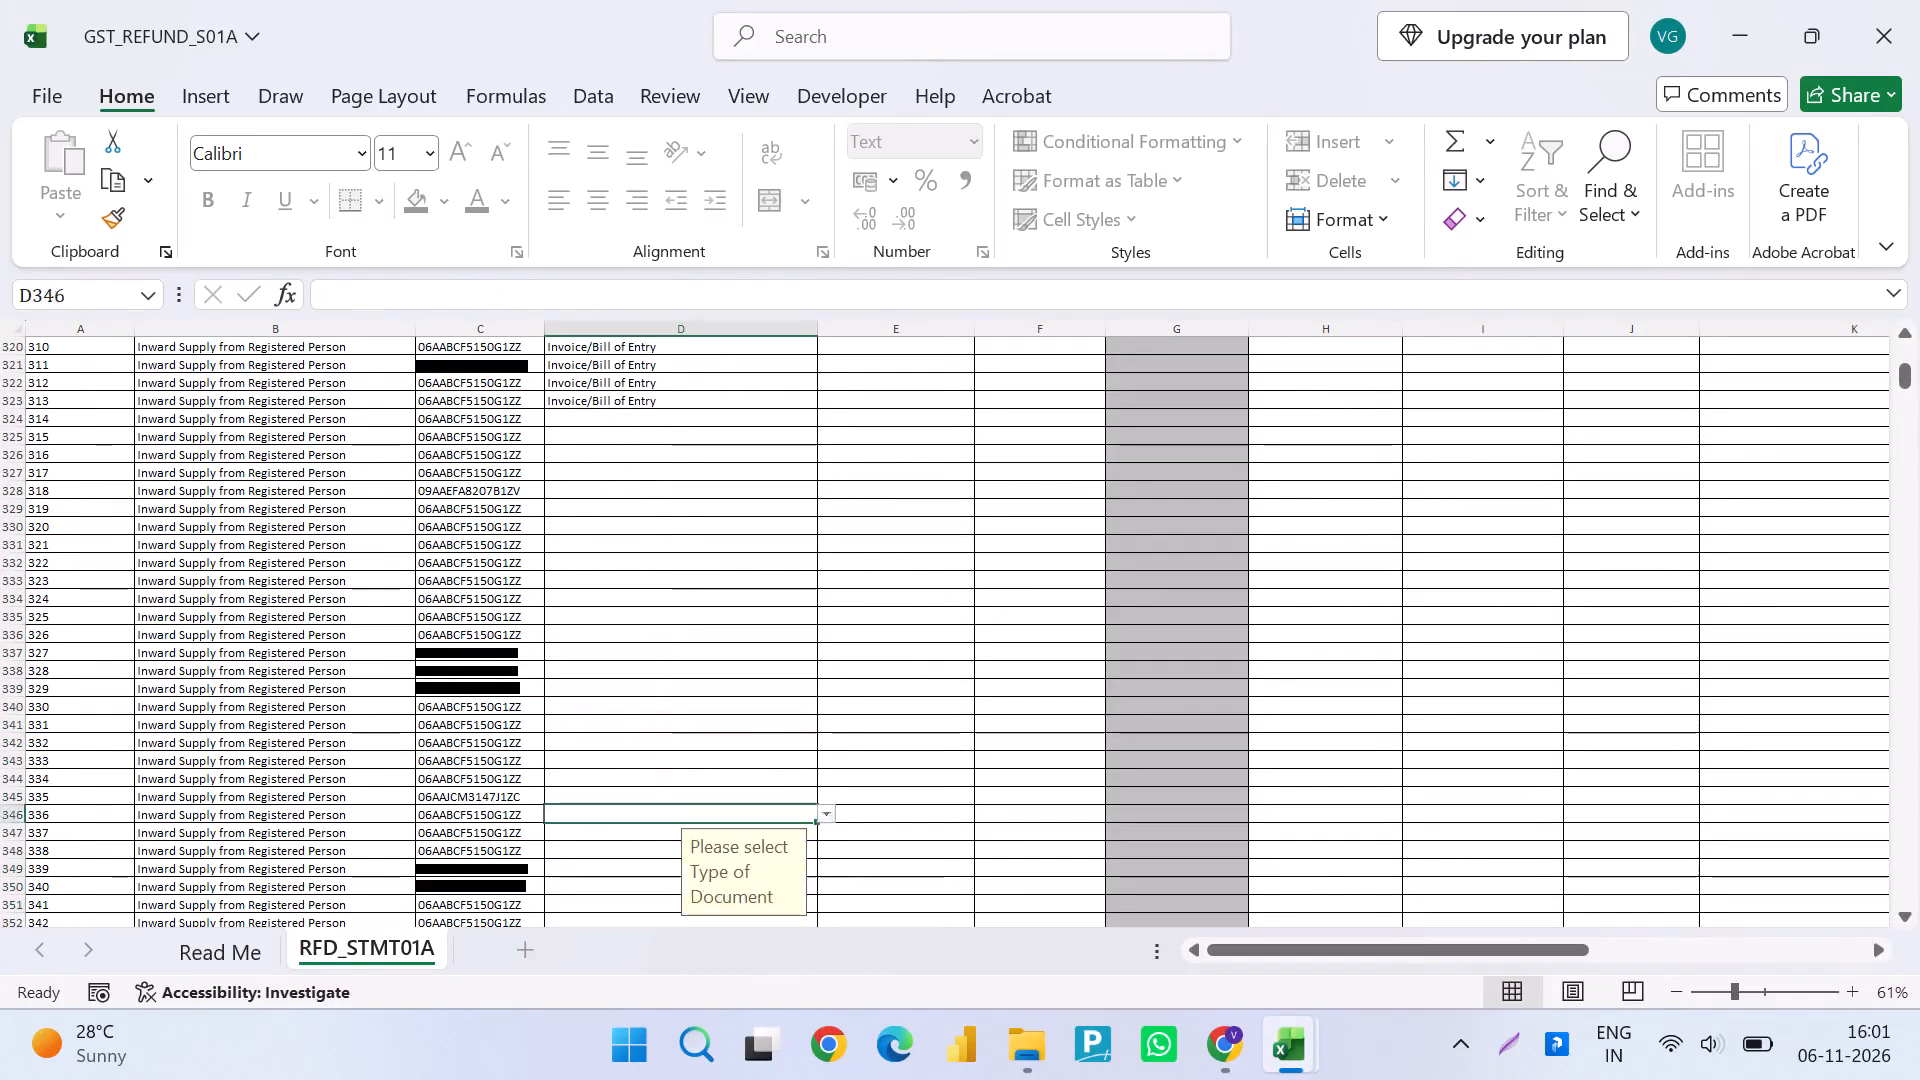
pyautogui.press('i')
pyautogui.press('Return')
pyautogui.press('i')
pyautogui.press('Return')
pyautogui.press('i')
pyautogui.press('Return')
pyautogui.press('i')
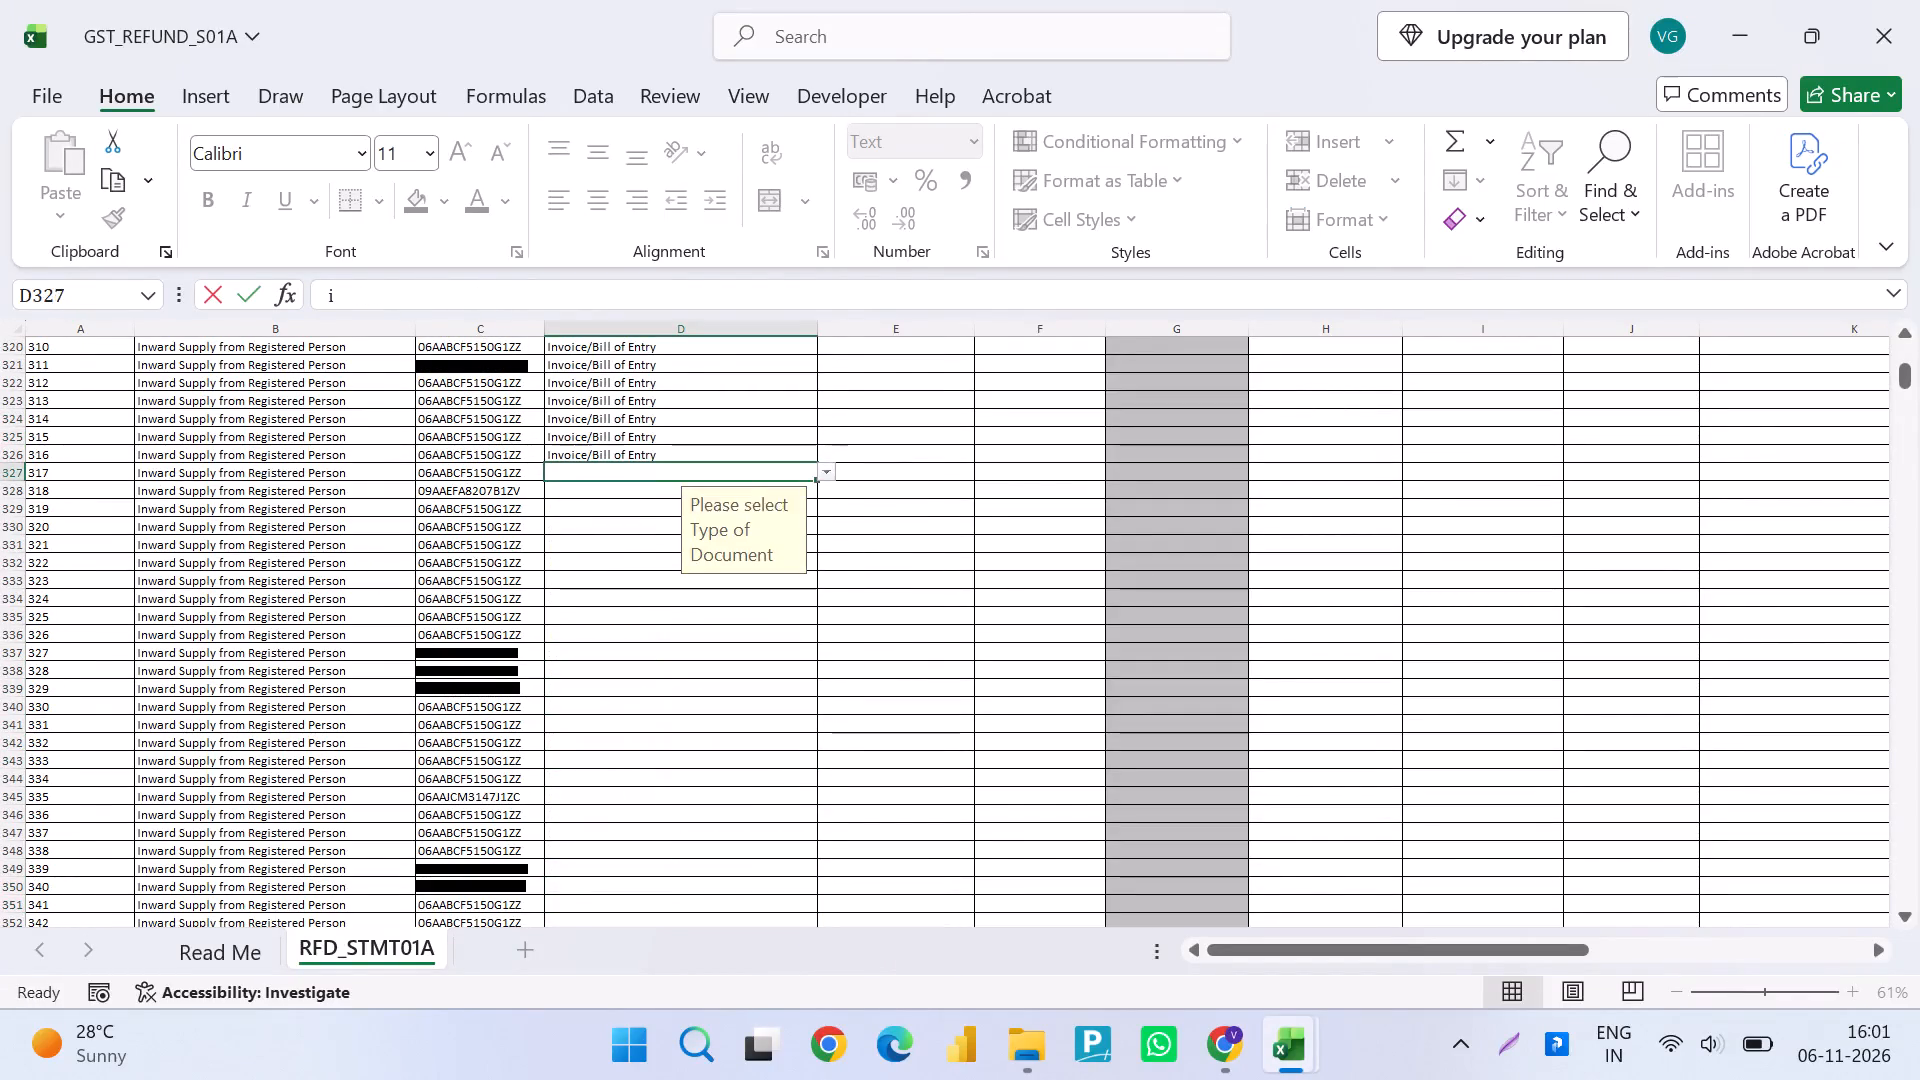
pyautogui.press('Return')
pyautogui.press('i')
pyautogui.press('Return')
pyautogui.press('i')
pyautogui.press('Return')
pyautogui.press('i')
pyautogui.press('Return')
# Enter "Invoice/Bill of Entry" as the document type in cells D331 through D336.
pyautogui.write('ii')
pyautogui.press('Return')
pyautogui.press('i')
pyautogui.press('Return')
pyautogui.press('i')
pyautogui.press('Return')
pyautogui.press('i')
pyautogui.press('Return')
pyautogui.press('i')
pyautogui.press('Return')
pyautogui.press('i')
pyautogui.press('Return')
pyautogui.press('i')
pyautogui.press('Return')
pyautogui.press('i')
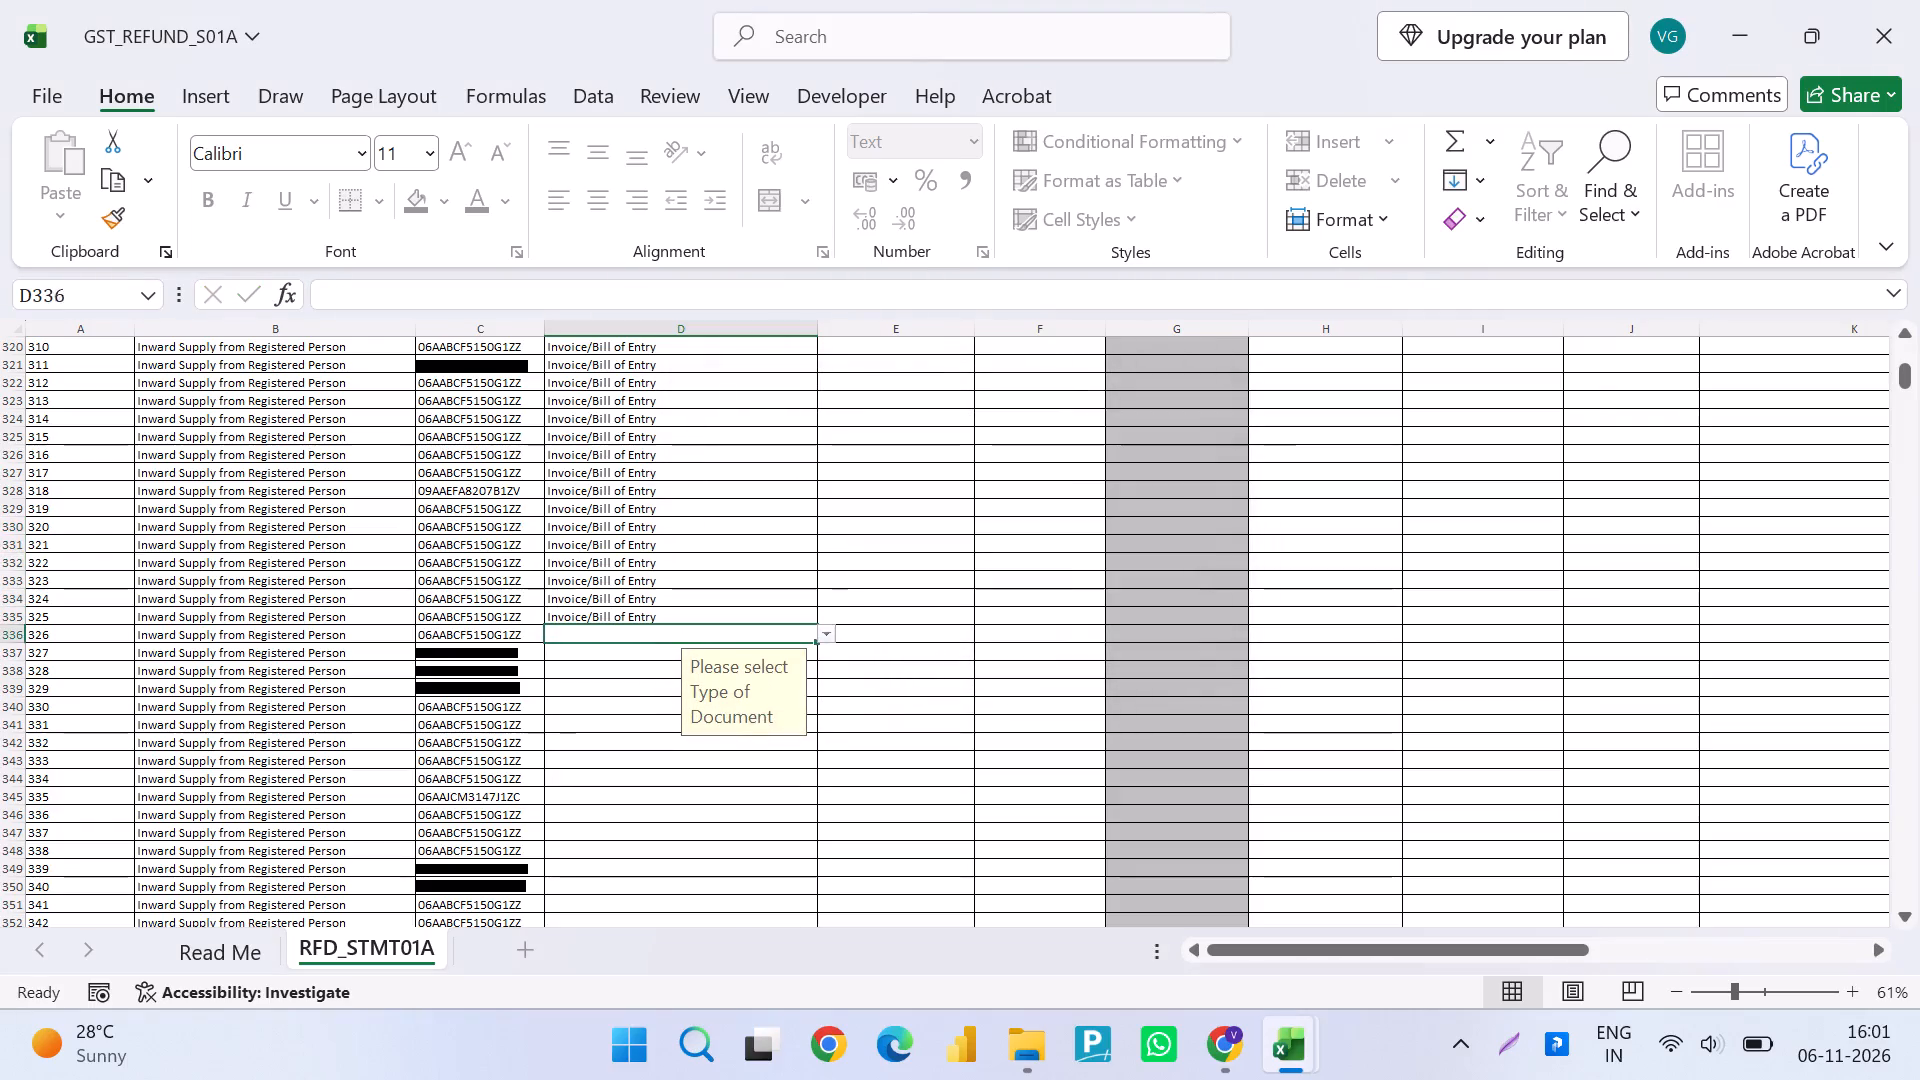
pyautogui.press('Return')
# Set the document type to "Invoice/Bill of Entry" in cells D337 through D343.
pyautogui.press('i')
pyautogui.press('Return')
pyautogui.press('i')
pyautogui.press('Return')
pyautogui.press('i')
pyautogui.press('Return')
pyautogui.press('i')
pyautogui.press('Return')
pyautogui.press('i')
pyautogui.press('Return')
pyautogui.press('i')
pyautogui.press('Return')
pyautogui.press('i')
pyautogui.press('Return')
# Continue the document type column with "Invoice/Bill of Entry" in cells D344 through D348.
pyautogui.write('ii')
pyautogui.press('Return')
pyautogui.press('i')
pyautogui.press('Return')
pyautogui.press('i')
pyautogui.press('Return')
pyautogui.press('i')
pyautogui.press('Return')
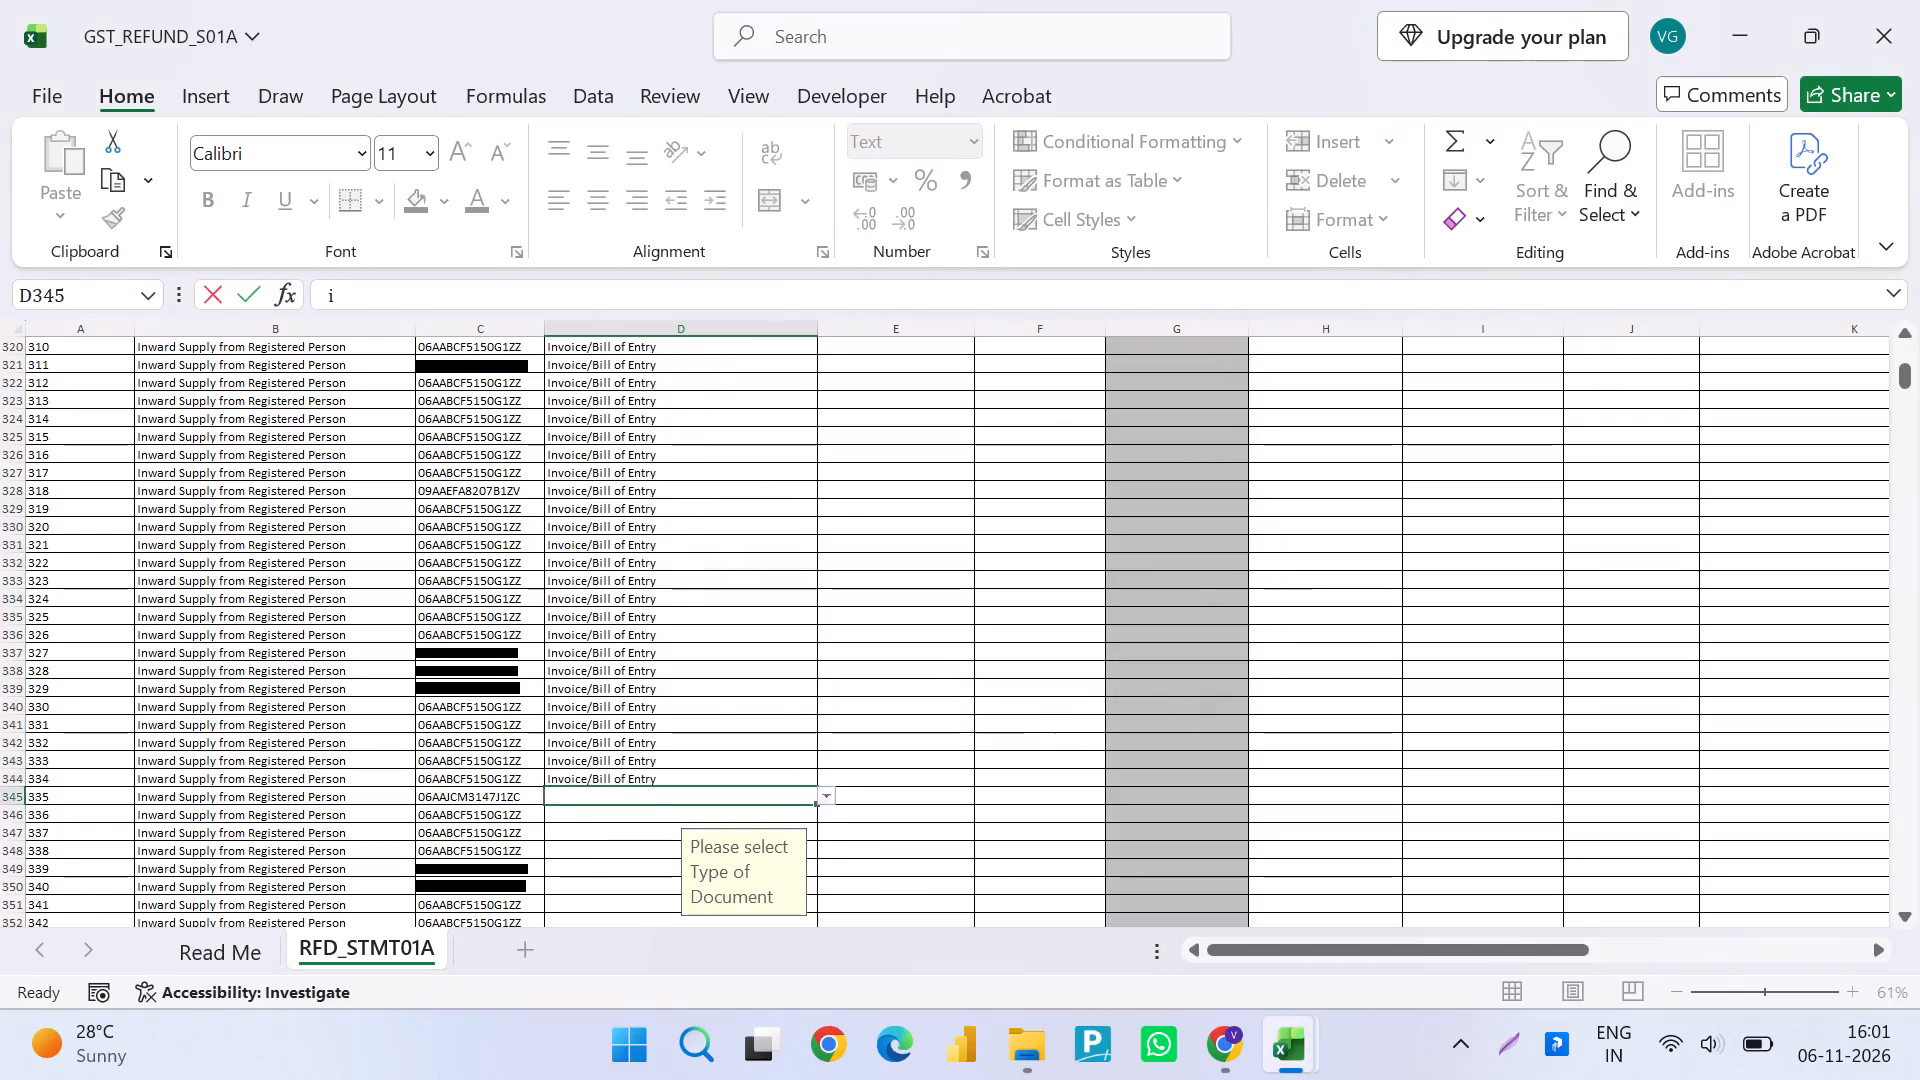
pyautogui.press('i')
pyautogui.press('Return')
pyautogui.press('i')
pyautogui.press('Return')
pyautogui.press('i')
pyautogui.press('Return')
# Enter "Invoice/Bill of Entry" as the document type in cells D350, D351, D353 and D354.
pyautogui.press('Return')
pyautogui.press('i')
pyautogui.press('Return')
pyautogui.press('i')
pyautogui.press('Return')
pyautogui.press('Return')
pyautogui.press('i')
pyautogui.press('Return')
pyautogui.press('i')
pyautogui.press('Return')
# Set the document type to "Invoice/Bill of Entry" in cells D355 through D365.
pyautogui.write('ii')
pyautogui.press('Return')
pyautogui.press('i')
pyautogui.press('Return')
pyautogui.press('i')
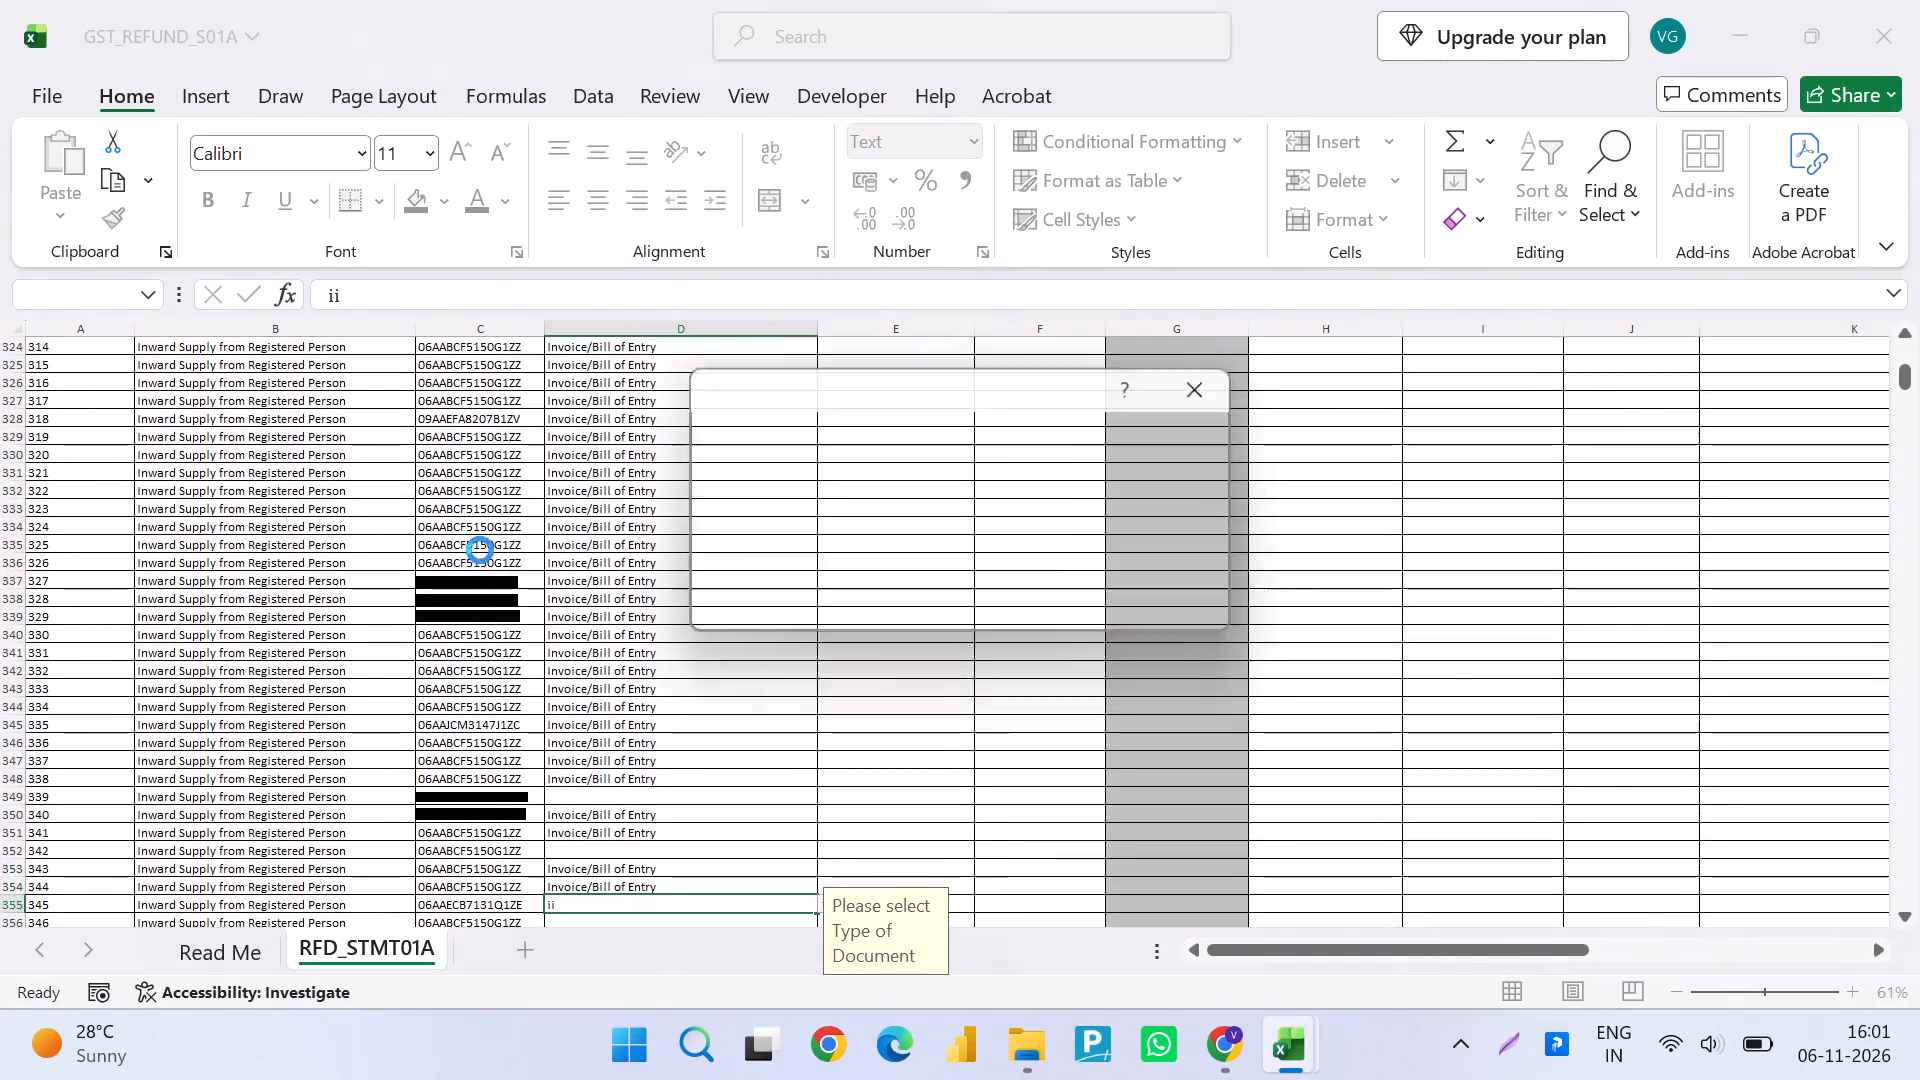
pyautogui.press('Return')
pyautogui.press('i')
pyautogui.press('Return')
pyautogui.press('i')
pyautogui.press('Return')
pyautogui.press('i')
pyautogui.press('Return')
pyautogui.press('i')
pyautogui.press('Return')
pyautogui.write('ii')
pyautogui.press('Return')
pyautogui.press('i')
pyautogui.press('Return')
pyautogui.press('i')
pyautogui.press('Return')
pyautogui.press('i')
pyautogui.press('Return')
pyautogui.press('i')
pyautogui.press('Return')
pyautogui.press('i')
pyautogui.press('Return')
pyautogui.press('i')
pyautogui.press('Return')
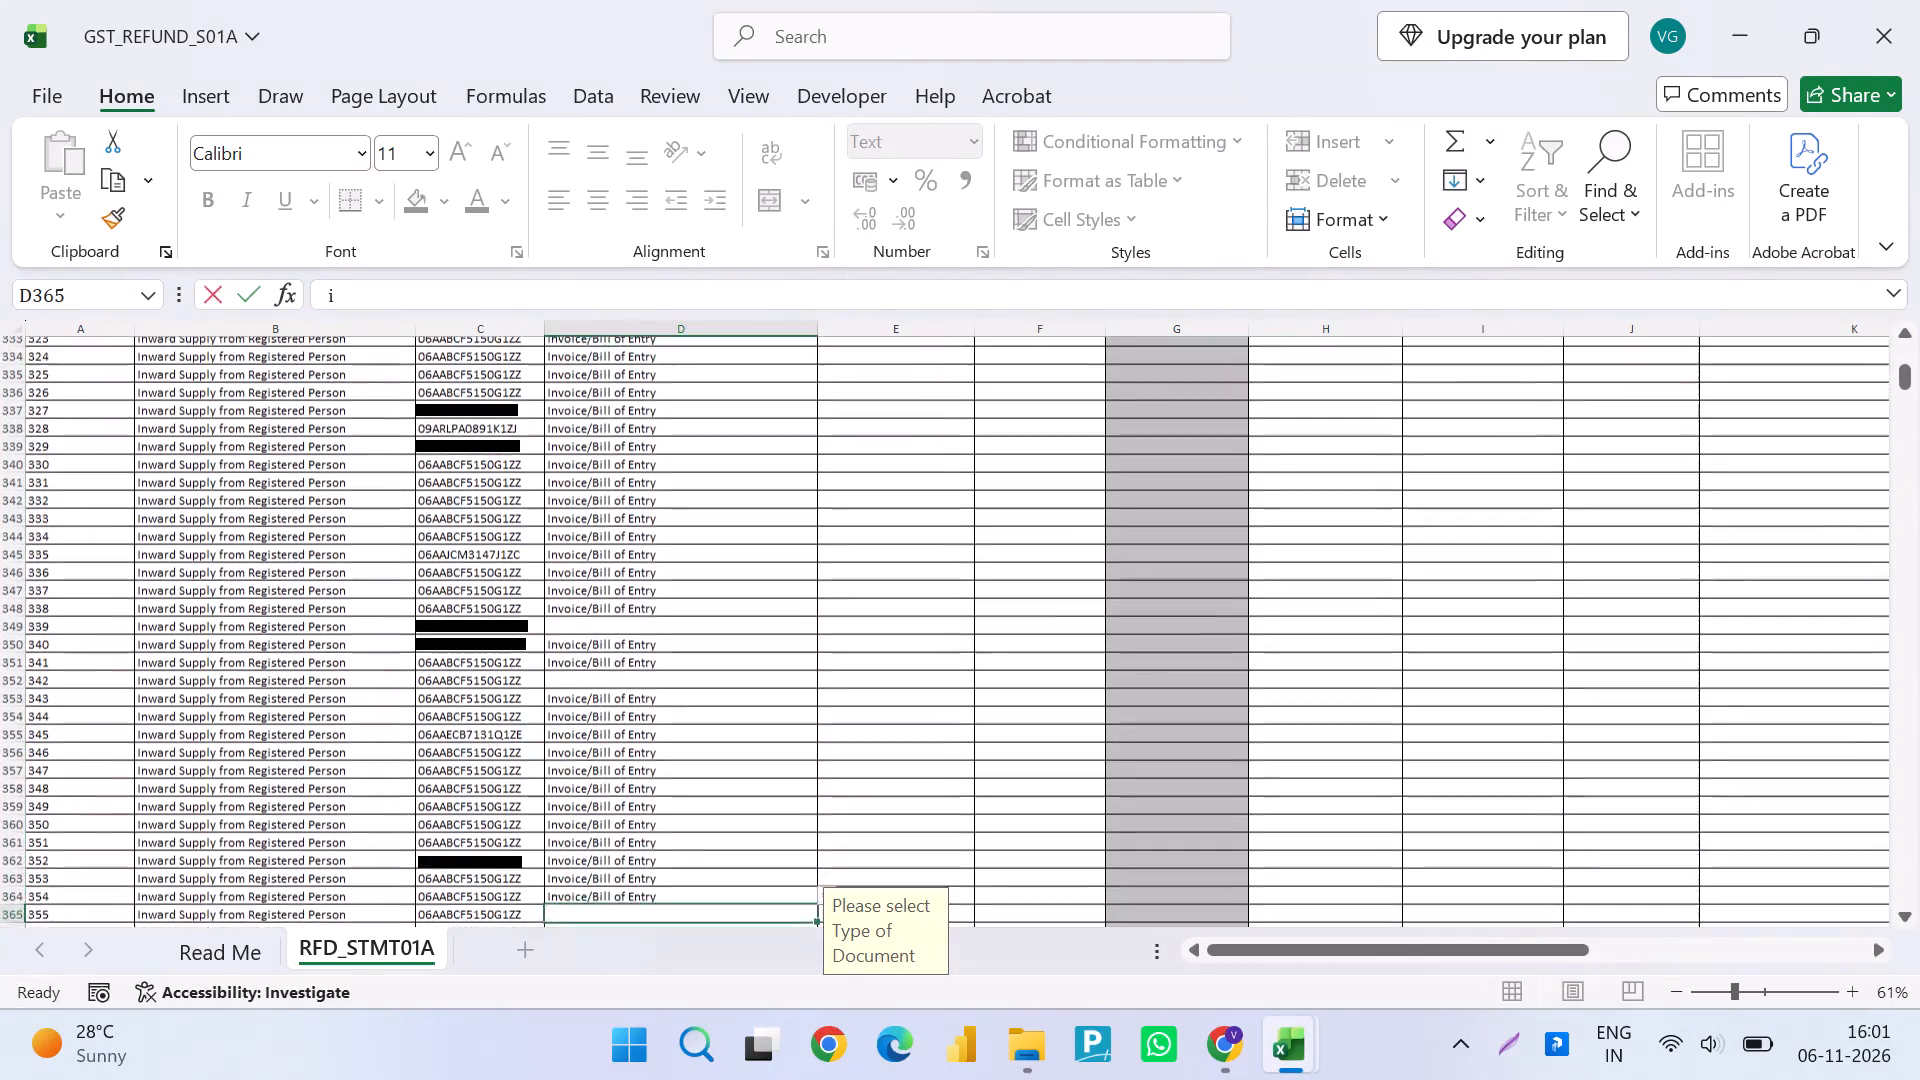
# Enter "Invoice/Bill of Entry" as the document type in cells D365 through D370.
pyautogui.press('i')
pyautogui.press('Return')
pyautogui.press('i')
pyautogui.press('Return')
pyautogui.press('i')
pyautogui.press('Return')
pyautogui.press('i')
pyautogui.press('Return')
pyautogui.press('i')
pyautogui.press('Return')
pyautogui.press('i')
pyautogui.press('Return')
# Continue the document type column with "Invoice/Bill of Entry" in cells D371 through D375.
pyautogui.press('i')
pyautogui.press('Return')
pyautogui.press('i')
pyautogui.press('Return')
pyautogui.press('i')
pyautogui.press('Return')
pyautogui.press('i')
pyautogui.press('Return')
pyautogui.press('i')
pyautogui.press('Return')
pyautogui.press('Return')
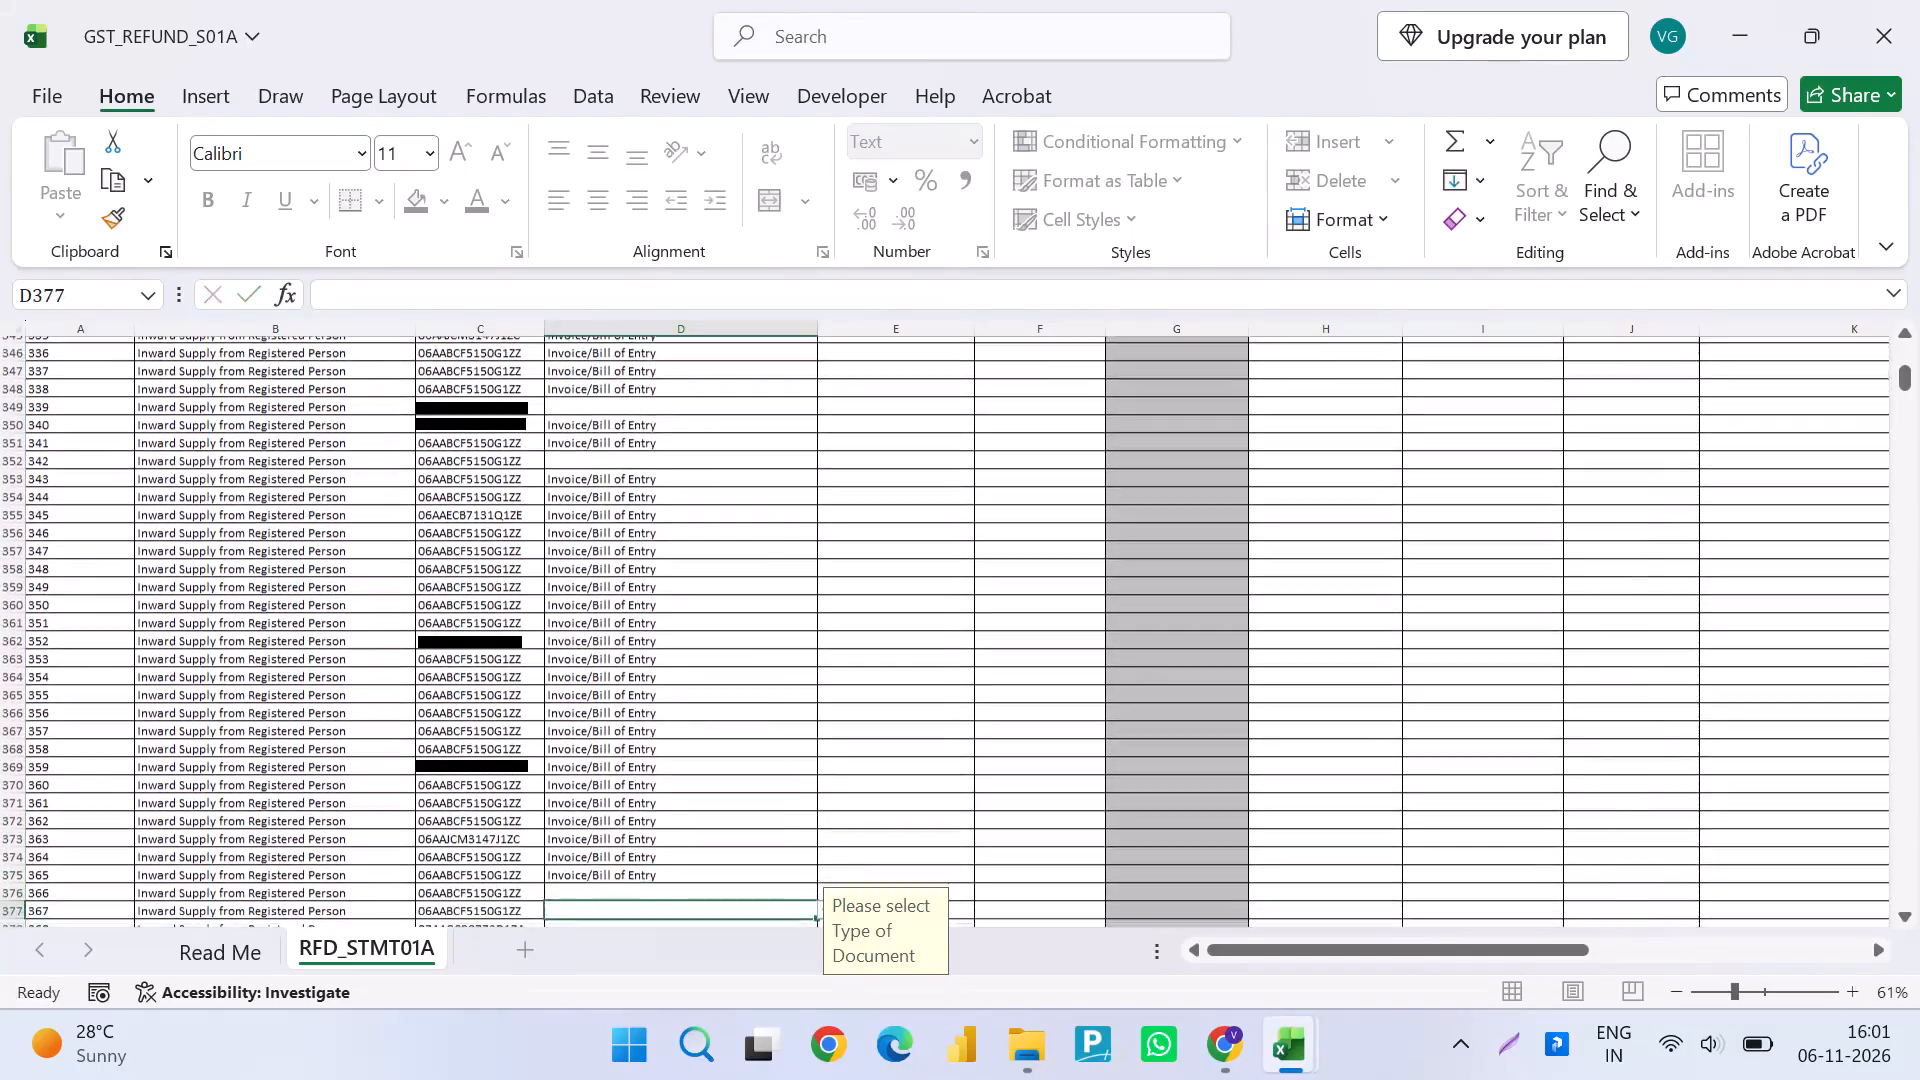
# Set the document type to "Invoice/Bill of Entry" in cells D377 through D381.
pyautogui.press('i')
pyautogui.press('Return')
pyautogui.press('i')
pyautogui.press('Return')
pyautogui.press('i')
pyautogui.press('Return')
pyautogui.press('i')
pyautogui.press('Return')
pyautogui.press('i')
pyautogui.press('Return')
# Set the document type to "Invoice/Bill of Entry" in cells D382 through D386.
pyautogui.press('i')
pyautogui.press('Return')
pyautogui.press('i')
pyautogui.press('Return')
pyautogui.press('i')
pyautogui.press('Return')
pyautogui.press('i')
pyautogui.press('Return')
pyautogui.press('i')
pyautogui.press('Return')
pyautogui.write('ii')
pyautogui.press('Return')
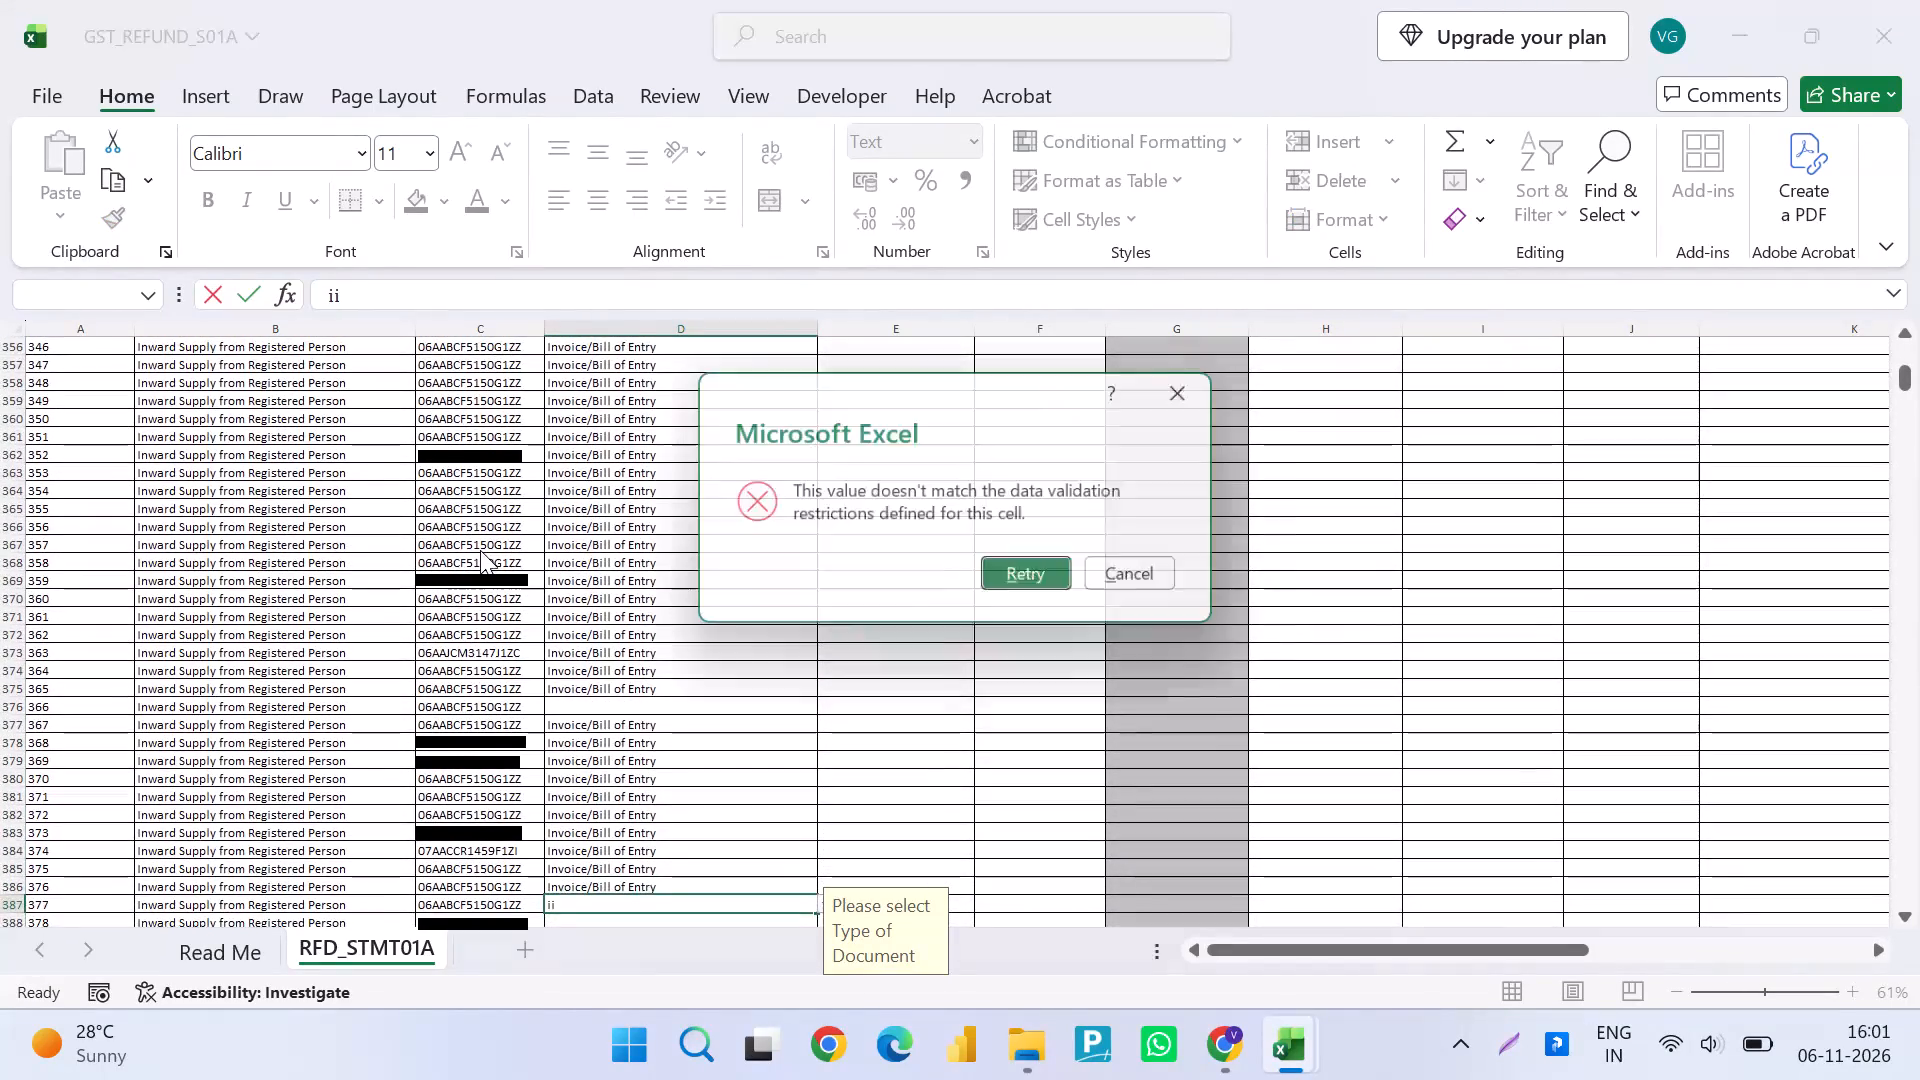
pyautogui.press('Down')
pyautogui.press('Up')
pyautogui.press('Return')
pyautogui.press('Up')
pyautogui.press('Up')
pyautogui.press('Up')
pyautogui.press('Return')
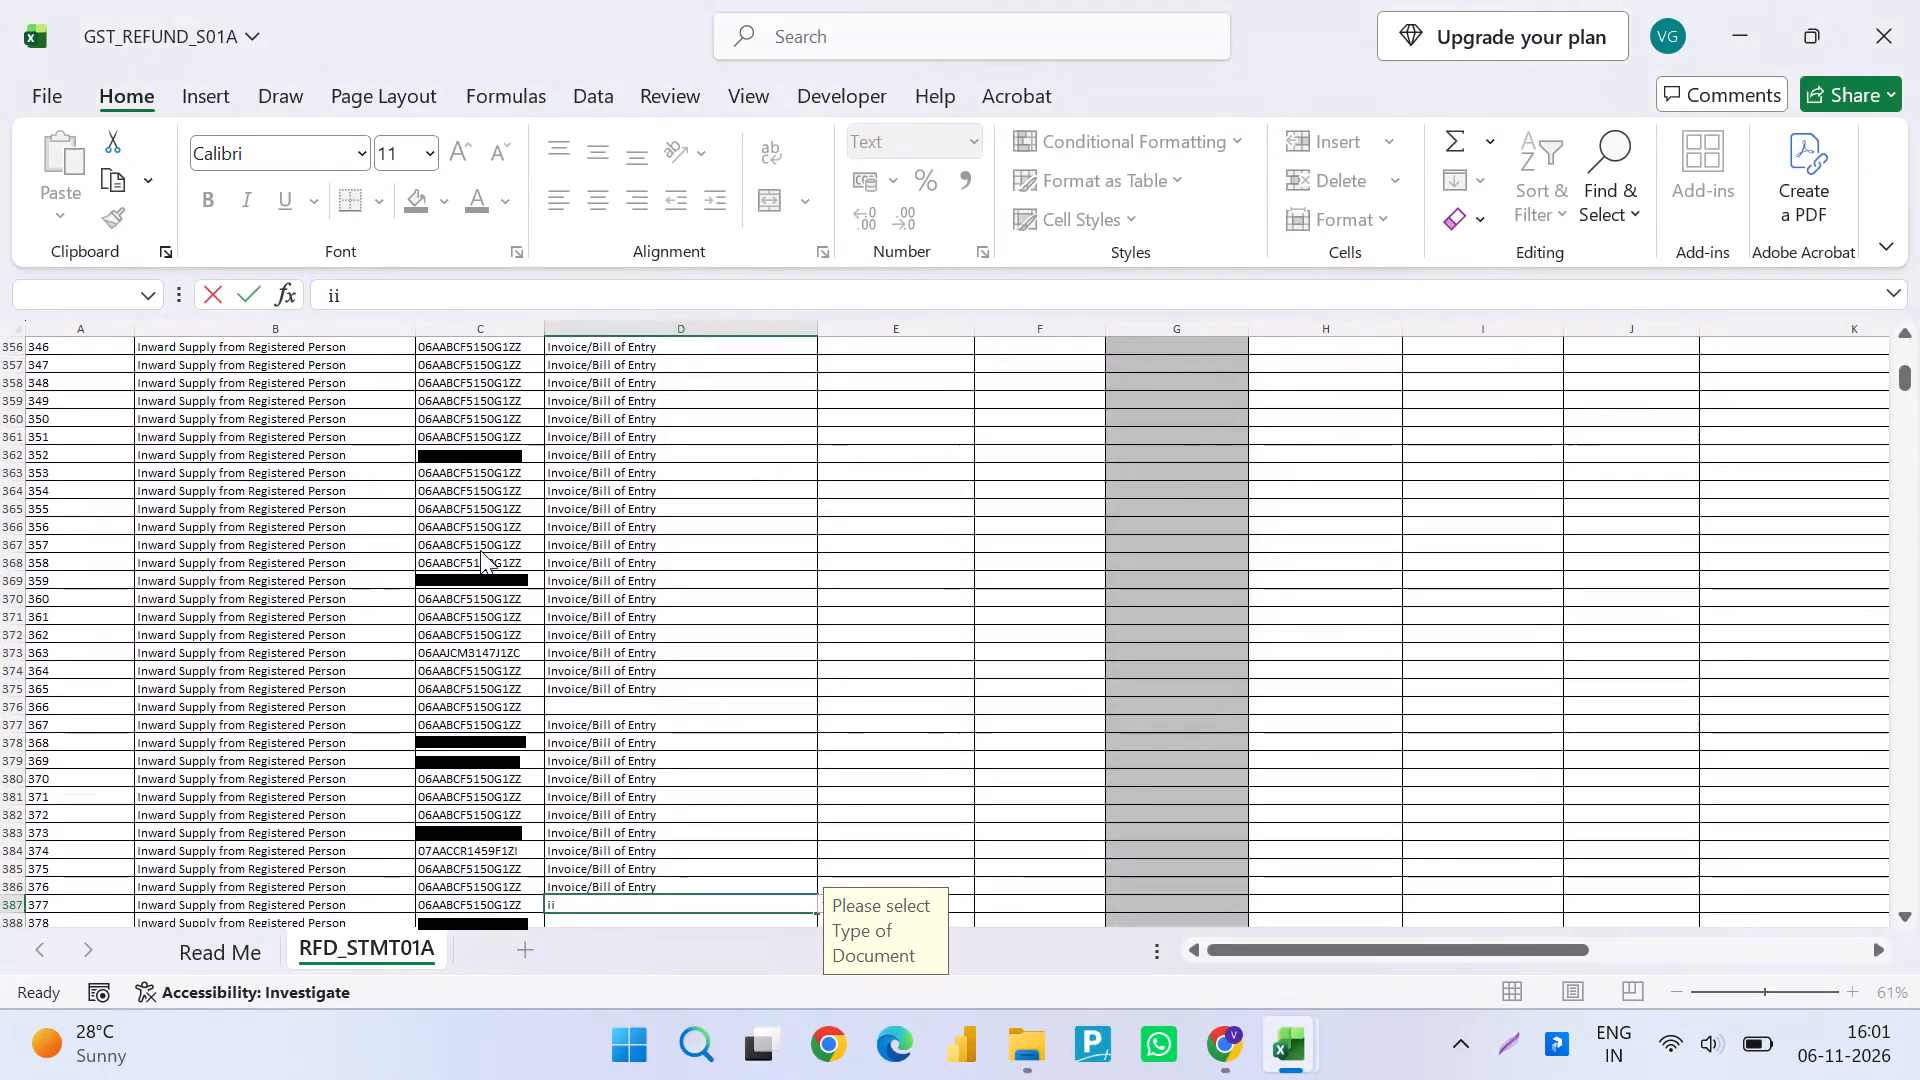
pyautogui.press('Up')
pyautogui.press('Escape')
# Fill the skipped document type cells D349 and D352 with "Invoice/Bill of Entry".
pyautogui.press('Up')
pyautogui.press('Up')
pyautogui.press('Up')
pyautogui.press('Up')
pyautogui.press('Up')
pyautogui.press('Up')
pyautogui.press('Up')
pyautogui.press('Up')
pyautogui.press('Up')
pyautogui.press('Up')
pyautogui.press('Up')
pyautogui.press('Up')
pyautogui.press('Up')
pyautogui.press('Up')
pyautogui.press('Up')
pyautogui.press('Up')
pyautogui.press('Up')
pyautogui.press('Up')
pyautogui.press('Up')
pyautogui.press('Up')
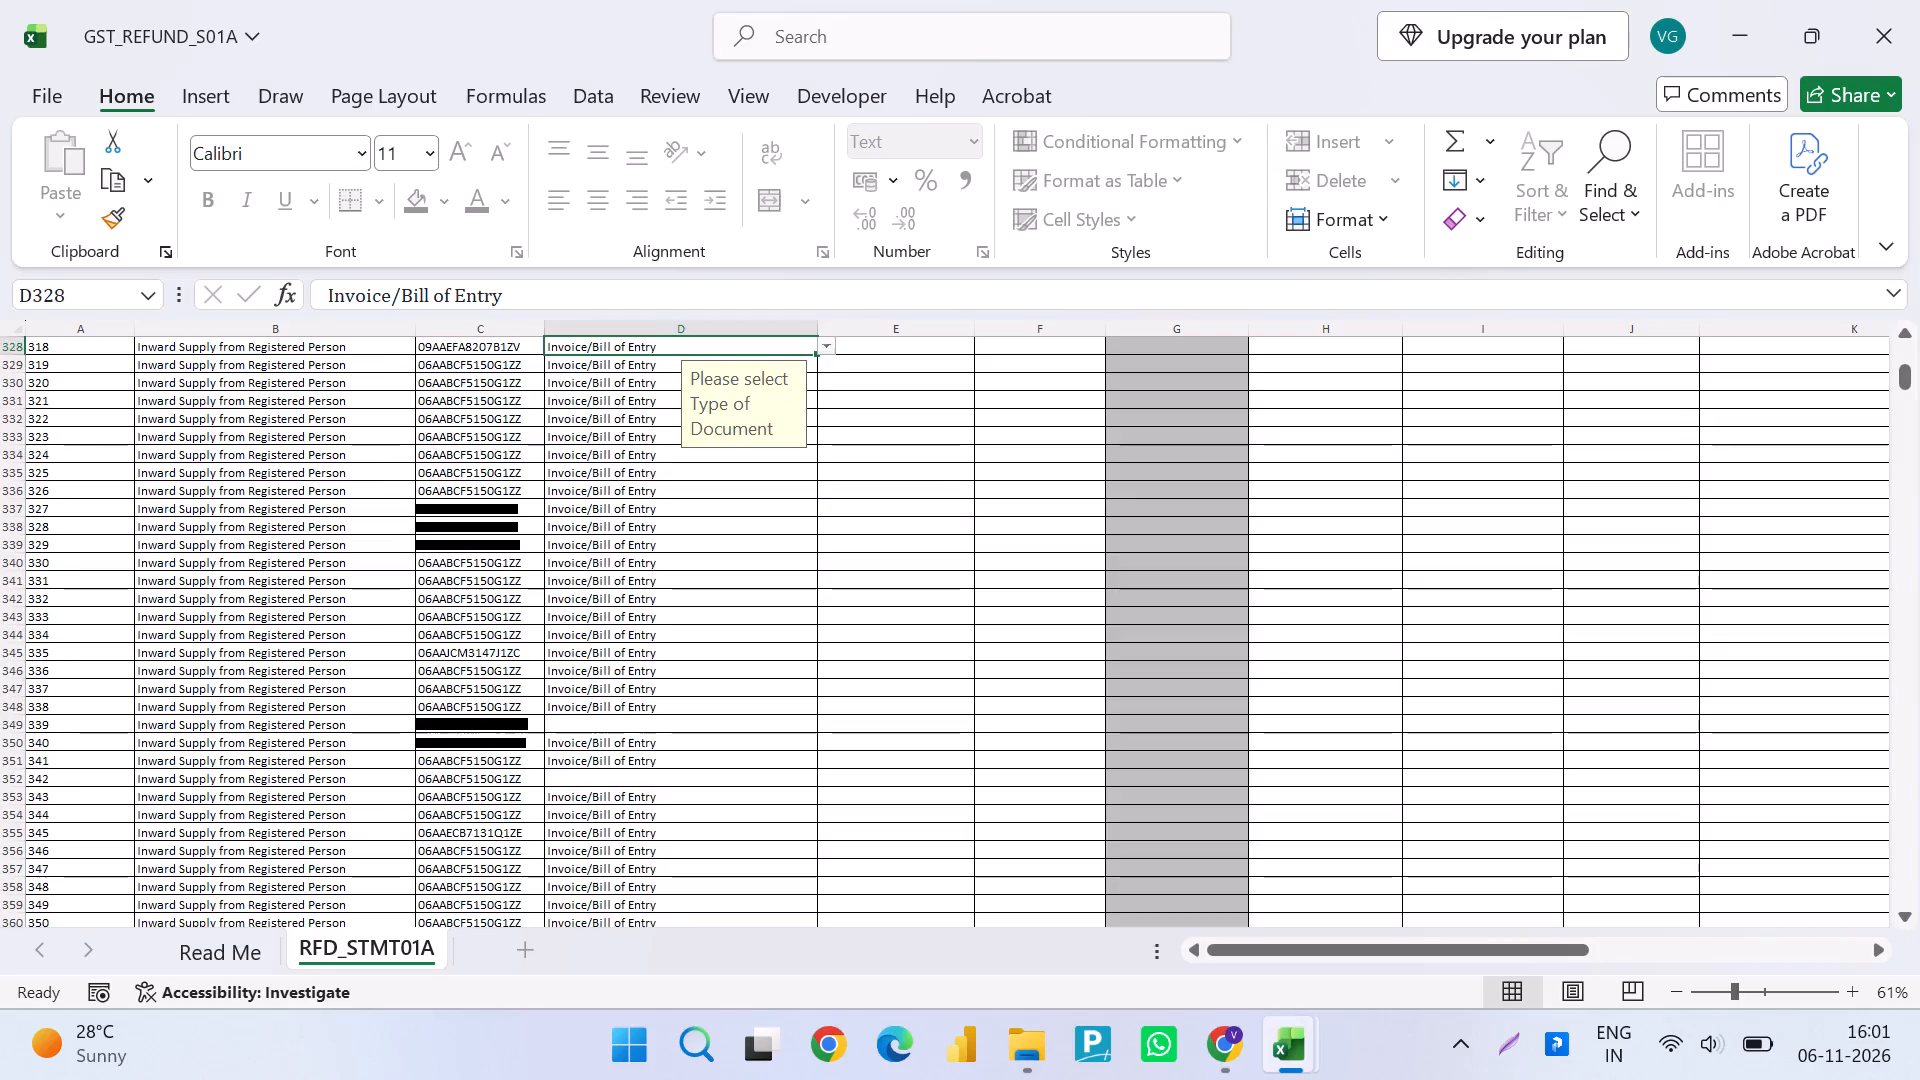
pyautogui.press('Down')
pyautogui.press('Down')
pyautogui.press('Down')
pyautogui.press('Down')
pyautogui.press('Down')
pyautogui.press('Down')
pyautogui.press('Down')
pyautogui.press('Down')
pyautogui.press('Down')
pyautogui.press('Down')
pyautogui.press('Down')
pyautogui.press('Down')
pyautogui.press('Down')
pyautogui.press('Down')
pyautogui.press('Down')
pyautogui.press('Down')
pyautogui.press('Down')
pyautogui.press('Down')
pyautogui.press('Down')
pyautogui.press('Down')
pyautogui.press('Down')
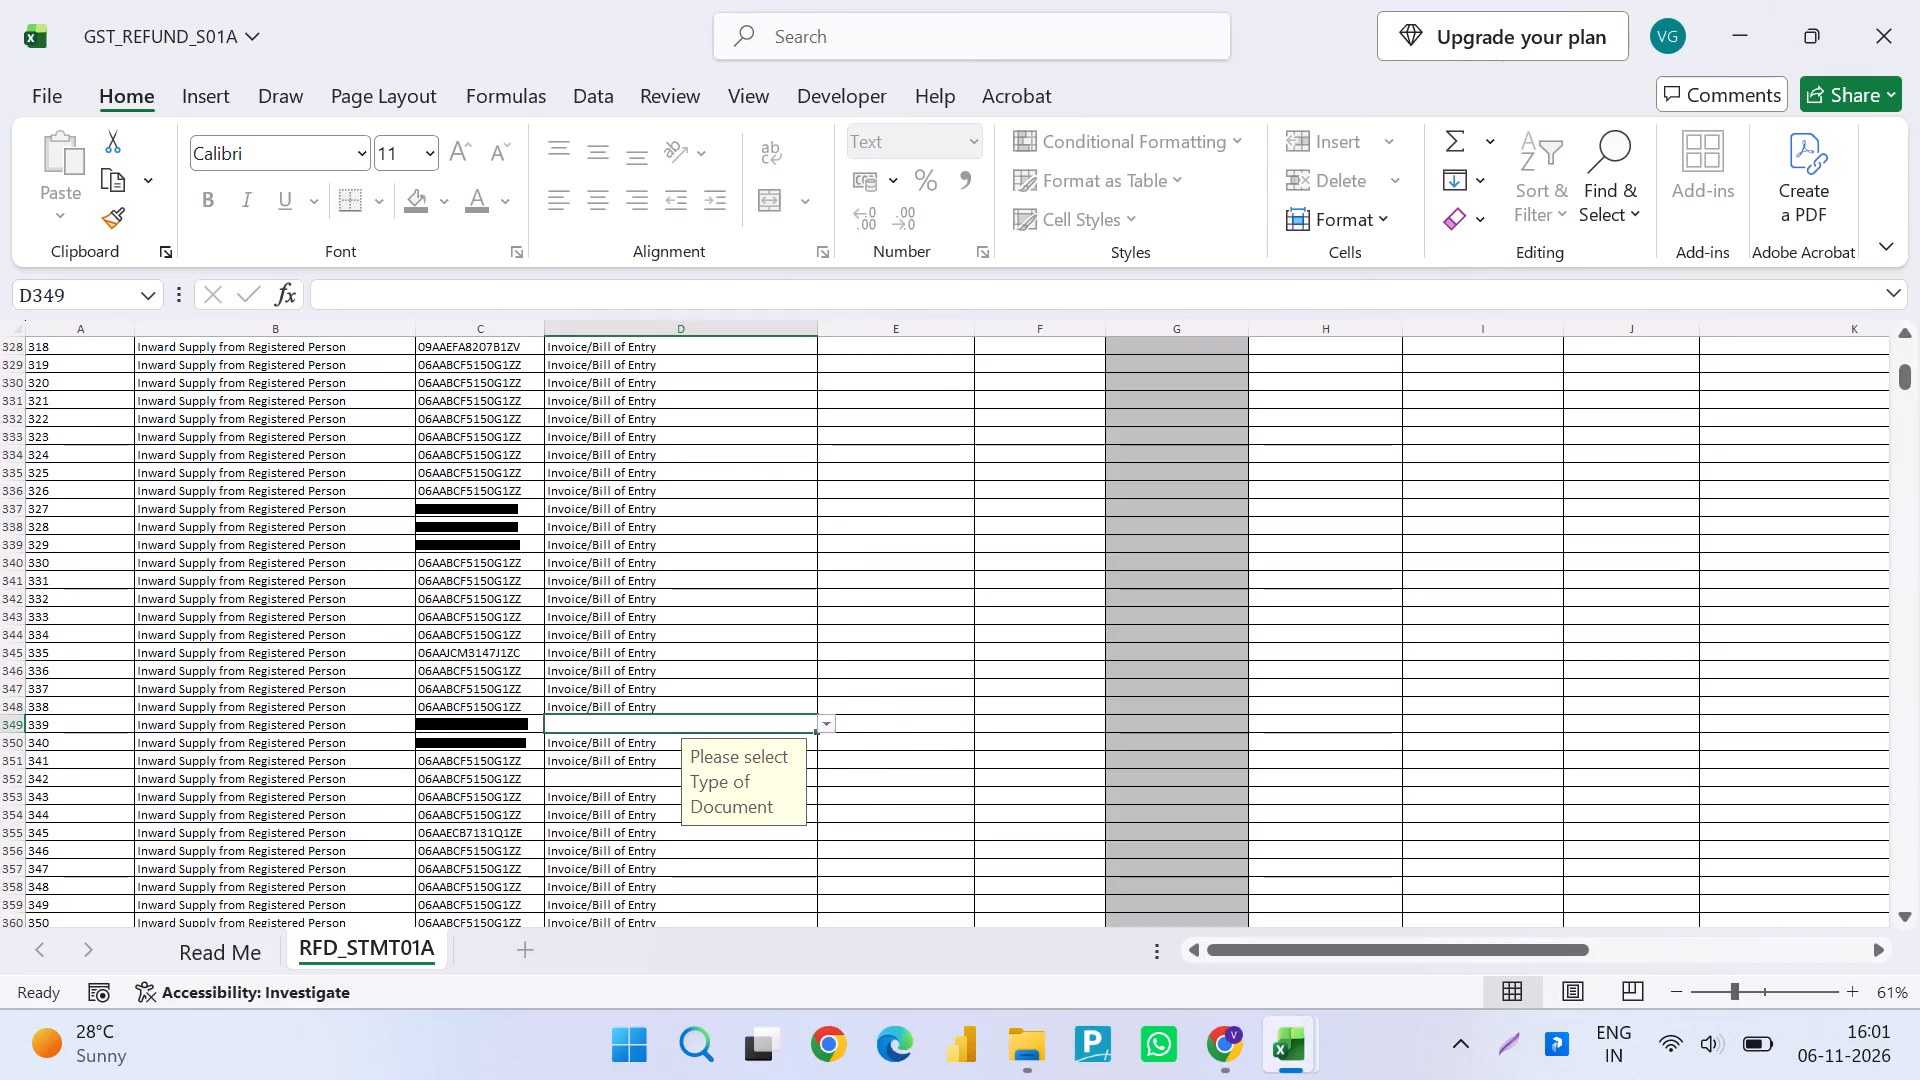
pyautogui.press('i')
pyautogui.press('Return')
pyautogui.press('Return')
pyautogui.press('Return')
pyautogui.press('i')
pyautogui.press('Return')
# Fill the skipped document type cell D376 with "Invoice/Bill of Entry".
pyautogui.press('Return')
pyautogui.press('Return')
pyautogui.press('Return')
pyautogui.press('Return')
pyautogui.press('Return')
pyautogui.press('Return')
pyautogui.press('Return')
pyautogui.press('Return')
pyautogui.press('Return')
pyautogui.press('Return')
pyautogui.press('Return')
pyautogui.press('Return')
pyautogui.press('Return')
pyautogui.press('Return')
pyautogui.press('Return')
pyautogui.press('Return')
pyautogui.press('Return')
pyautogui.press('Return')
pyautogui.press('Return')
pyautogui.press('Return')
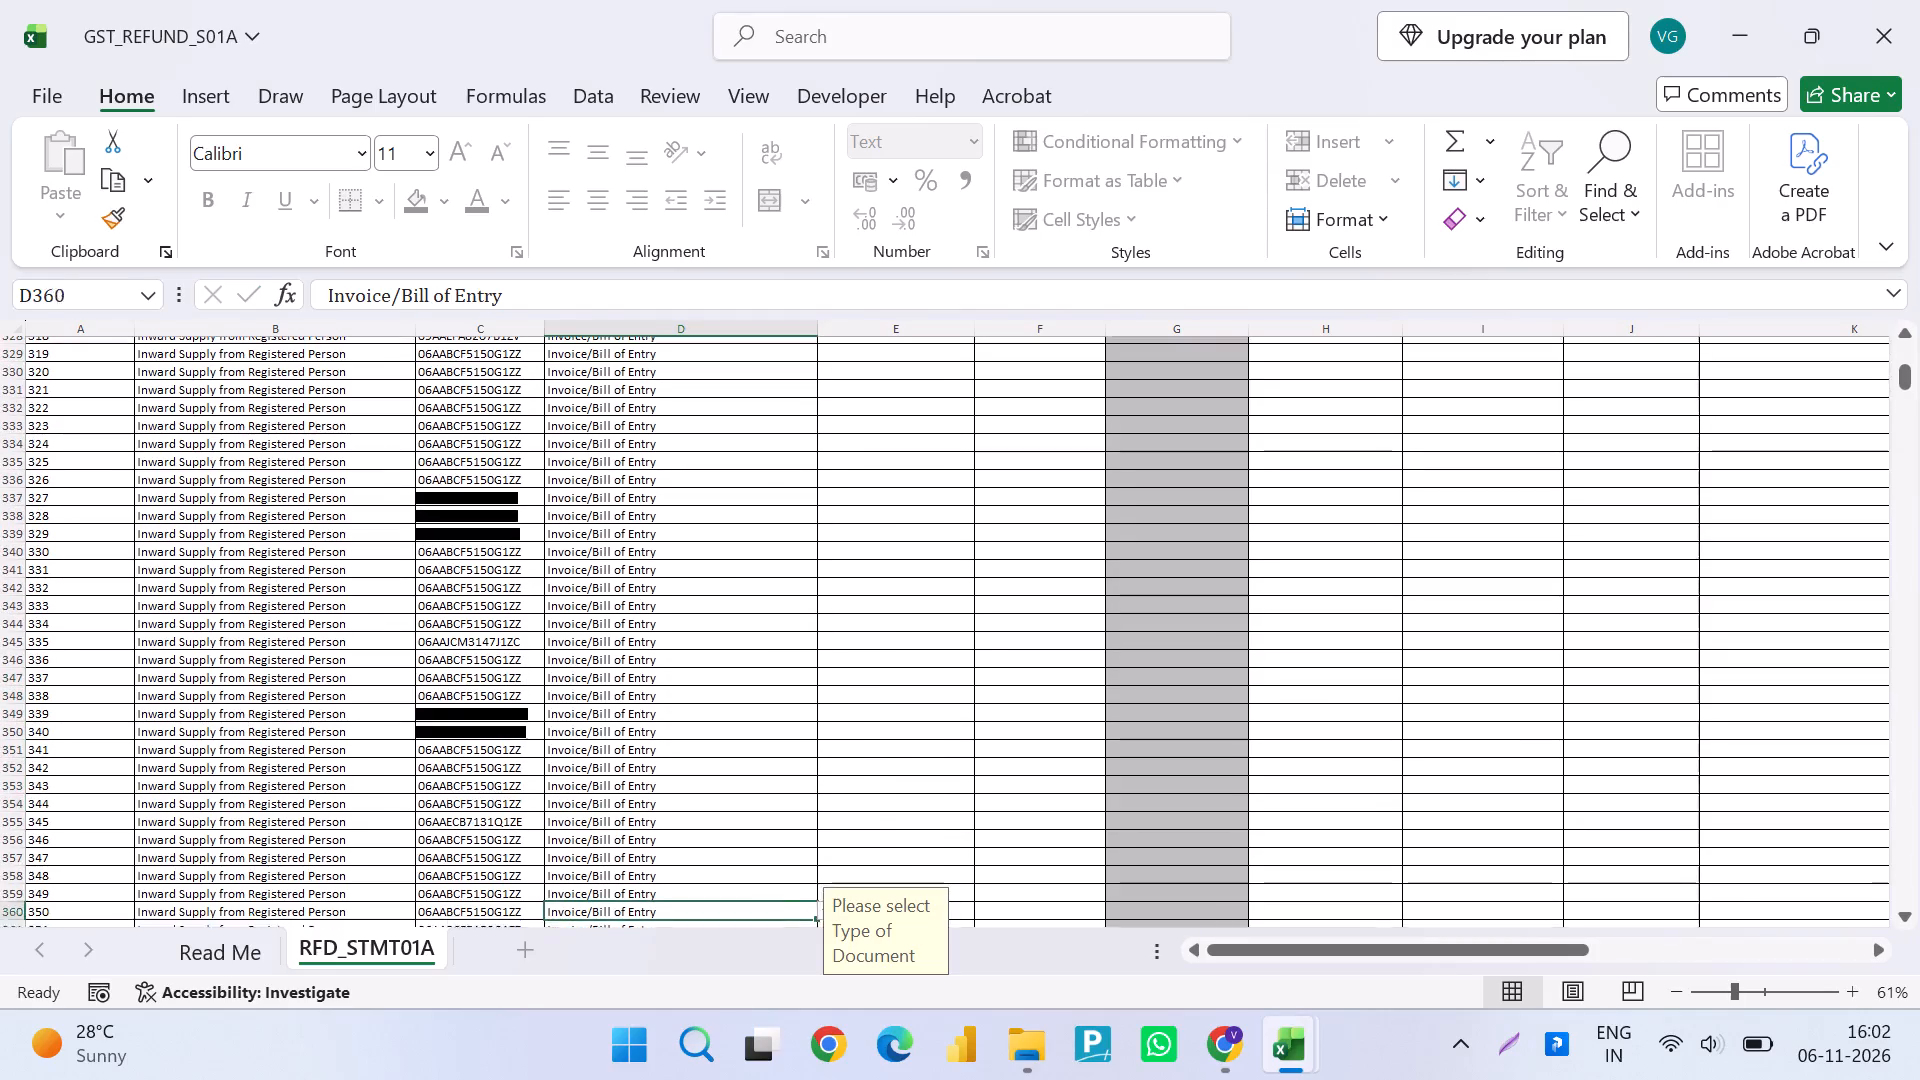
pyautogui.press('Up')
pyautogui.press('Up')
pyautogui.press('Up')
pyautogui.press('Up')
pyautogui.press('Up')
pyautogui.press('Up')
pyautogui.press('Up')
pyautogui.press('Up')
pyautogui.press('Up')
pyautogui.press('Up')
pyautogui.press('Up')
pyautogui.press('Up')
pyautogui.press('Up')
pyautogui.press('Up')
pyautogui.press('Up')
pyautogui.press('Up')
pyautogui.press('Up')
pyautogui.press('Up')
pyautogui.press('Up')
pyautogui.press('Up')
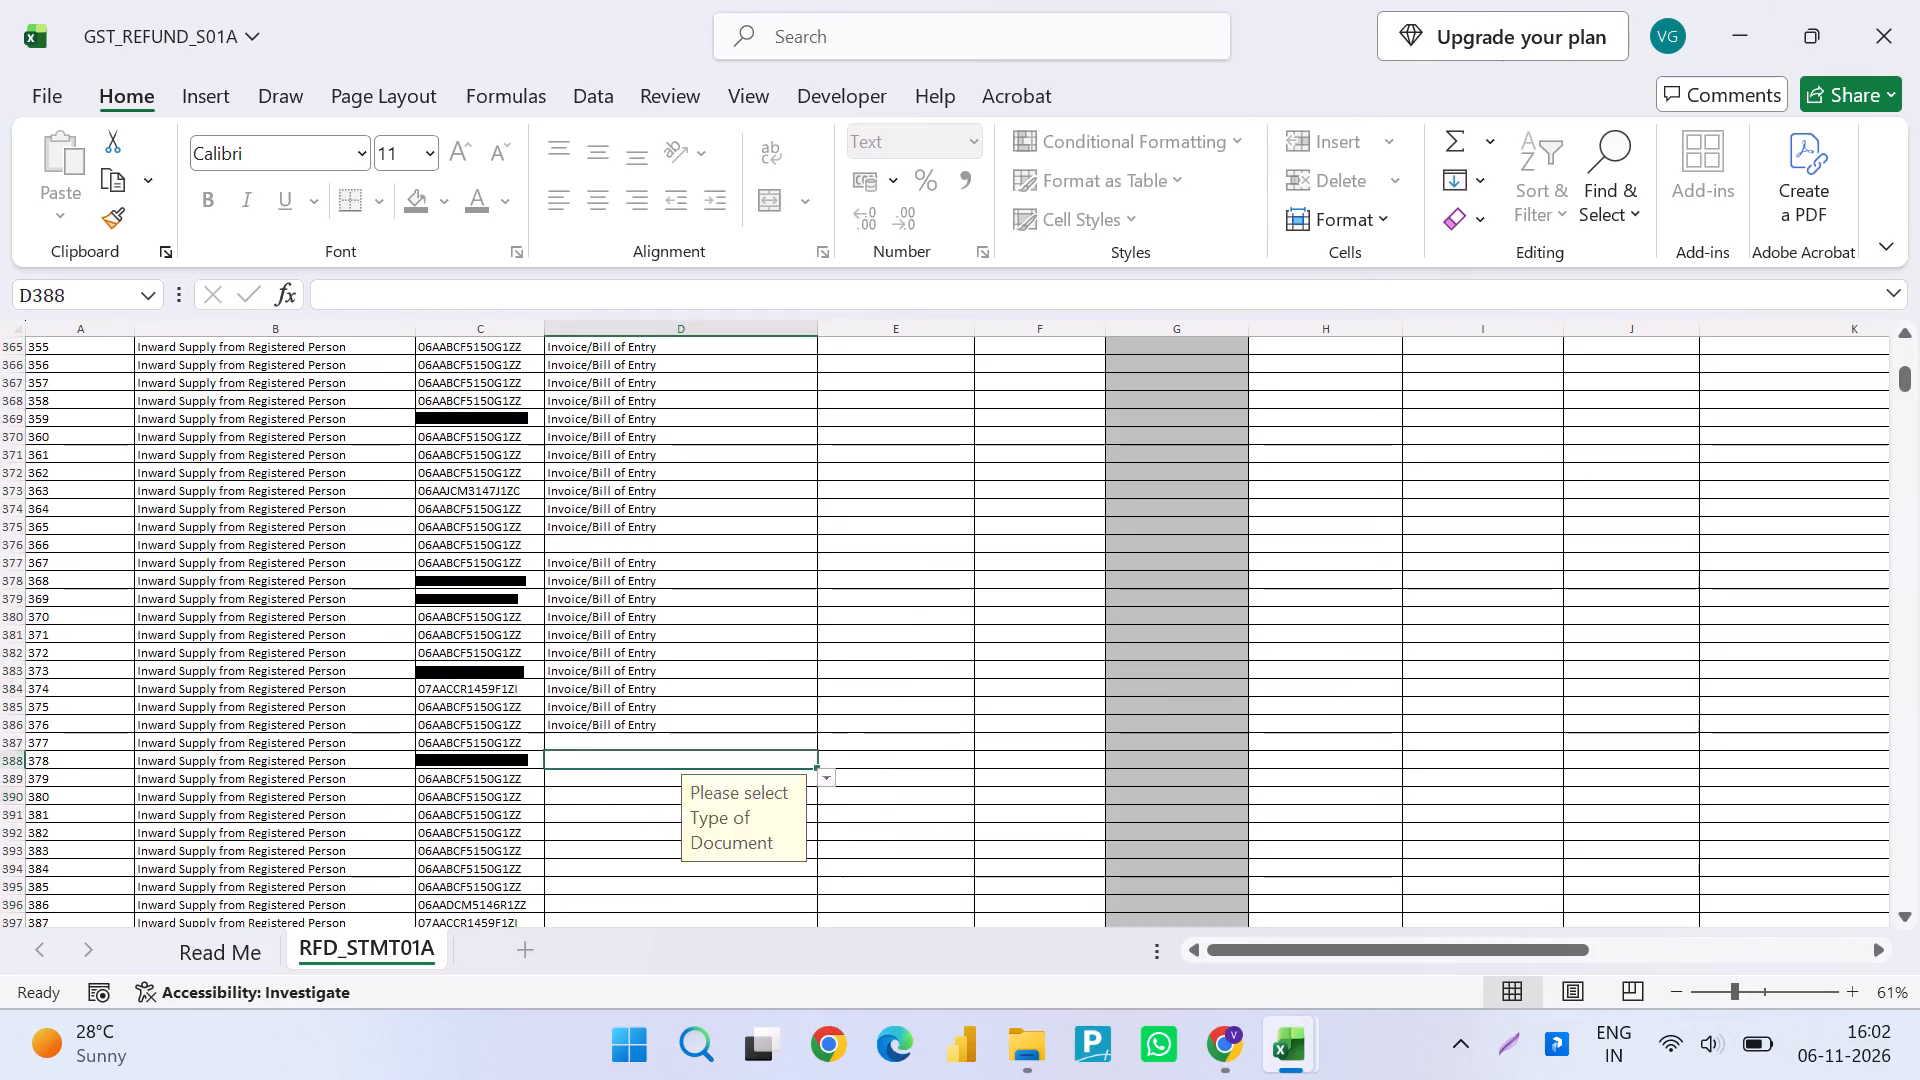
pyautogui.press('Up')
pyautogui.press('Down')
pyautogui.press('i')
pyautogui.press('Return')
# Set the document type to "Invoice/Bill of Entry" in cells D387 through D391.
pyautogui.press('Return')
pyautogui.press('Return')
pyautogui.press('Return')
pyautogui.press('Return')
pyautogui.press('Return')
pyautogui.press('Return')
pyautogui.press('Return')
pyautogui.press('Return')
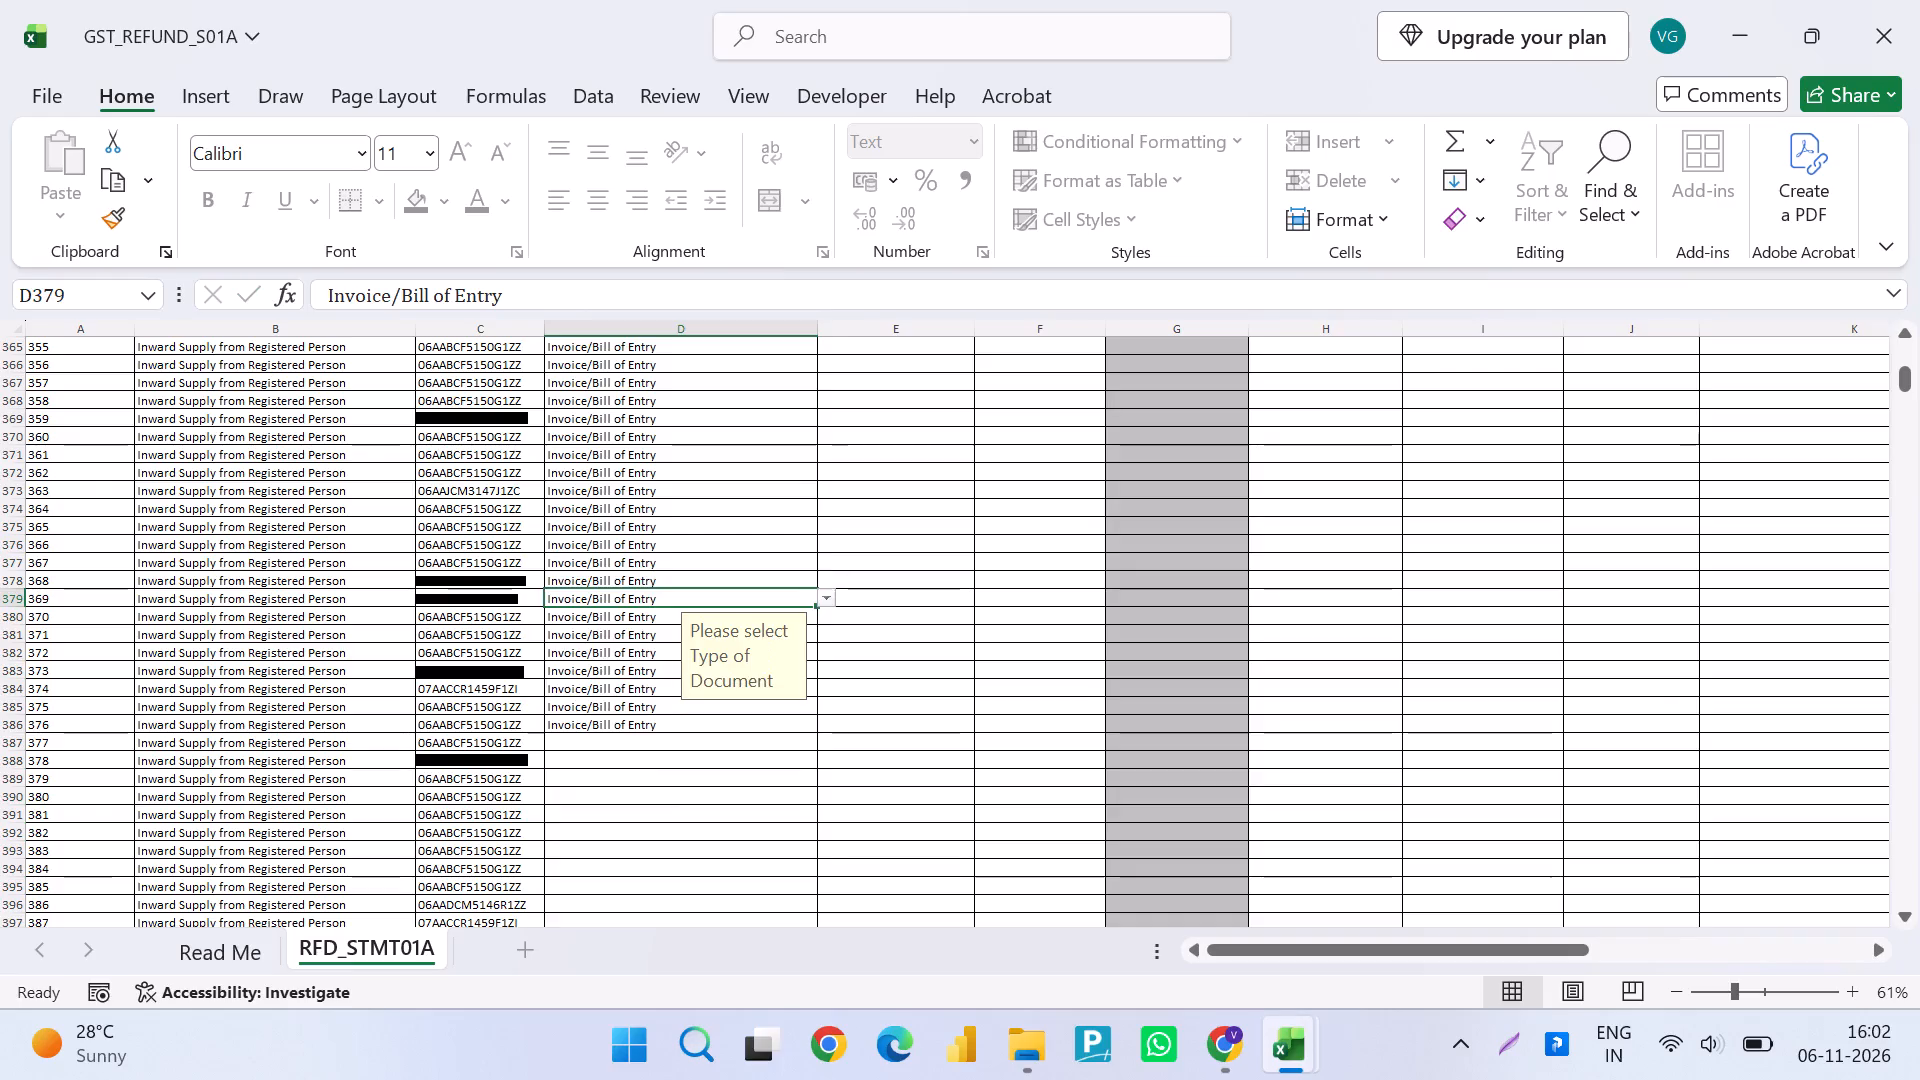
pyautogui.press('Return')
pyautogui.press('Return')
pyautogui.press('i')
pyautogui.press('Return')
pyautogui.press('i')
pyautogui.press('Return')
pyautogui.press('i')
pyautogui.press('Return')
pyautogui.press('i')
pyautogui.press('Return')
pyautogui.press('i')
pyautogui.press('Return')
# Set the document type to "Invoice/Bill of Entry" in cells D392 through D396.
pyautogui.press('i')
pyautogui.press('Return')
pyautogui.press('i')
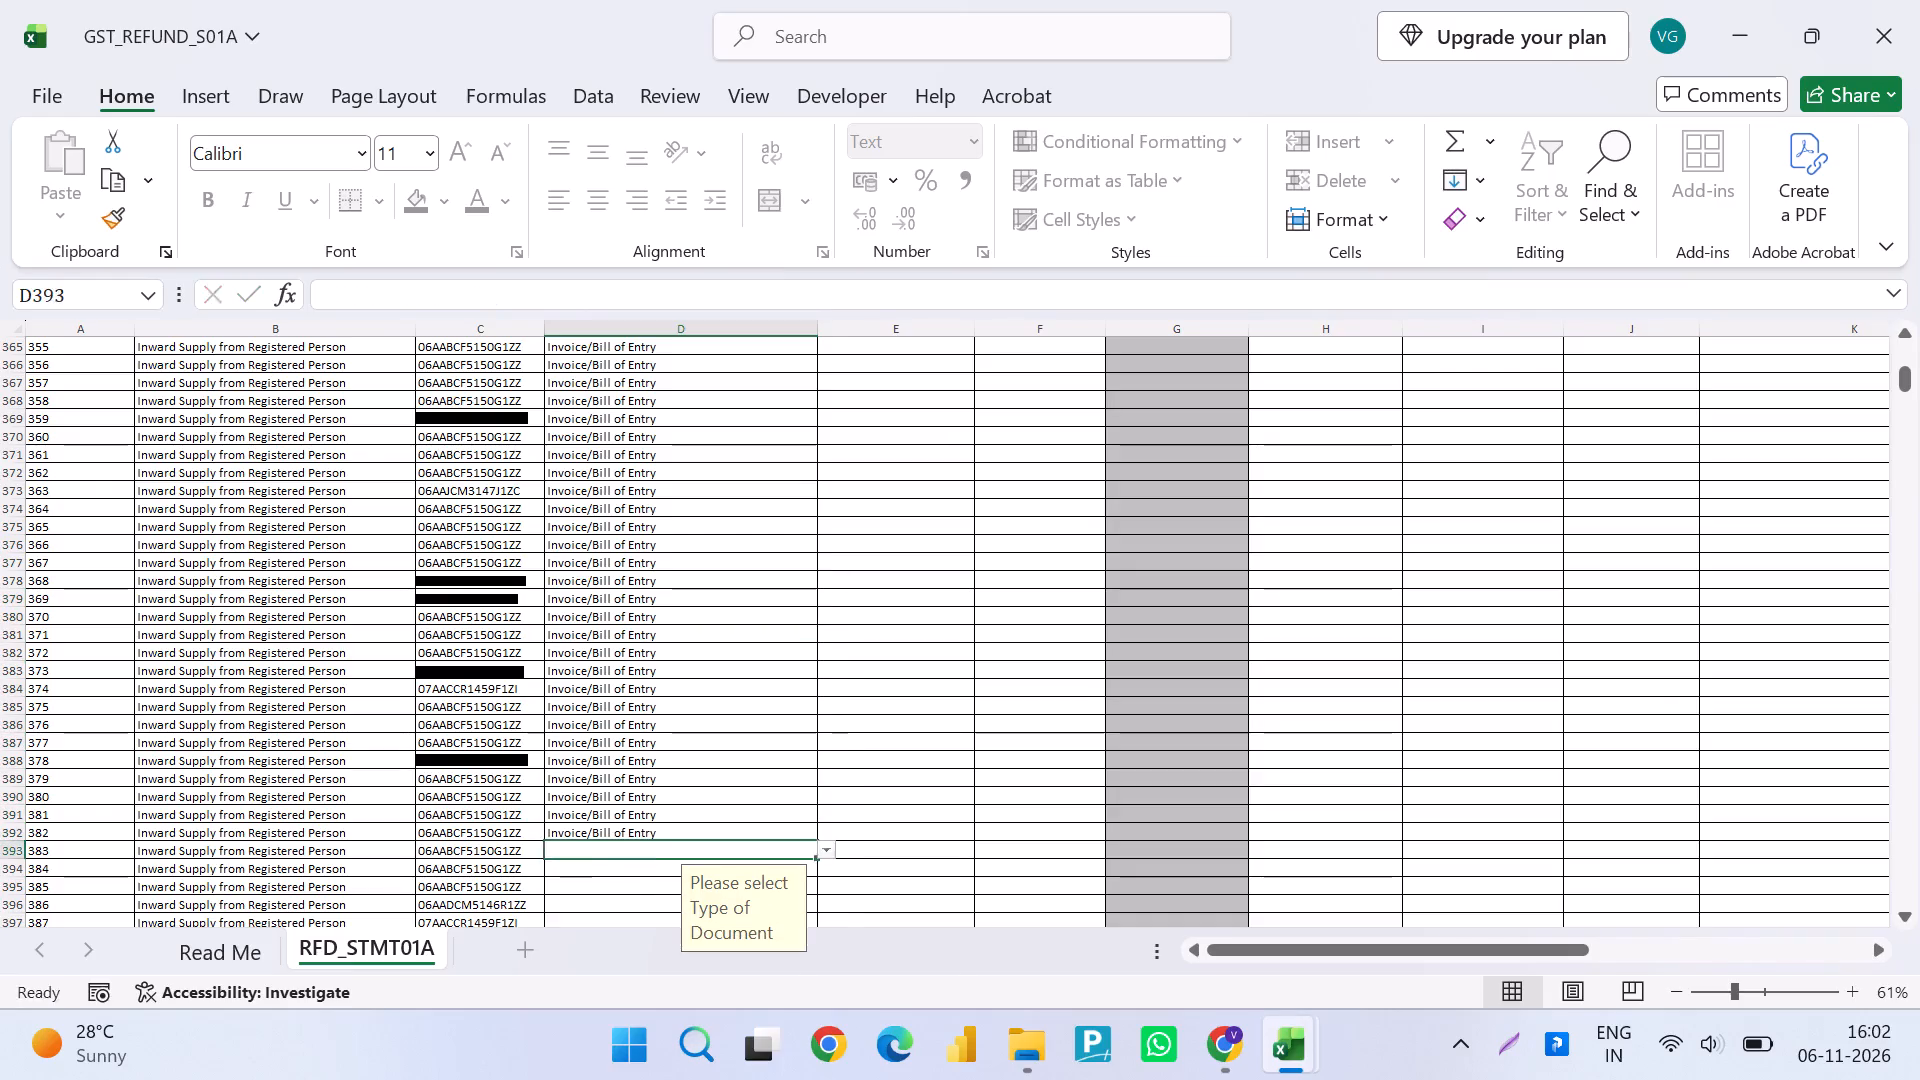
pyautogui.press('Return')
pyautogui.press('i')
pyautogui.press('Return')
pyautogui.press('i')
pyautogui.press('Return')
pyautogui.press('i')
pyautogui.press('Return')
# Set the document type to "Invoice/Bill of Entry" in cells D397 through D400.
pyautogui.press('i')
pyautogui.press('Return')
pyautogui.press('i')
pyautogui.press('Return')
pyautogui.press('i')
pyautogui.press('Return')
pyautogui.press('i')
pyautogui.press('Return')
# Set the document type to "Invoice/Bill of Entry" in cells D402 through D404 and D406.
pyautogui.press('Return')
pyautogui.press('i')
pyautogui.press('Return')
pyautogui.press('i')
pyautogui.press('Return')
pyautogui.press('i')
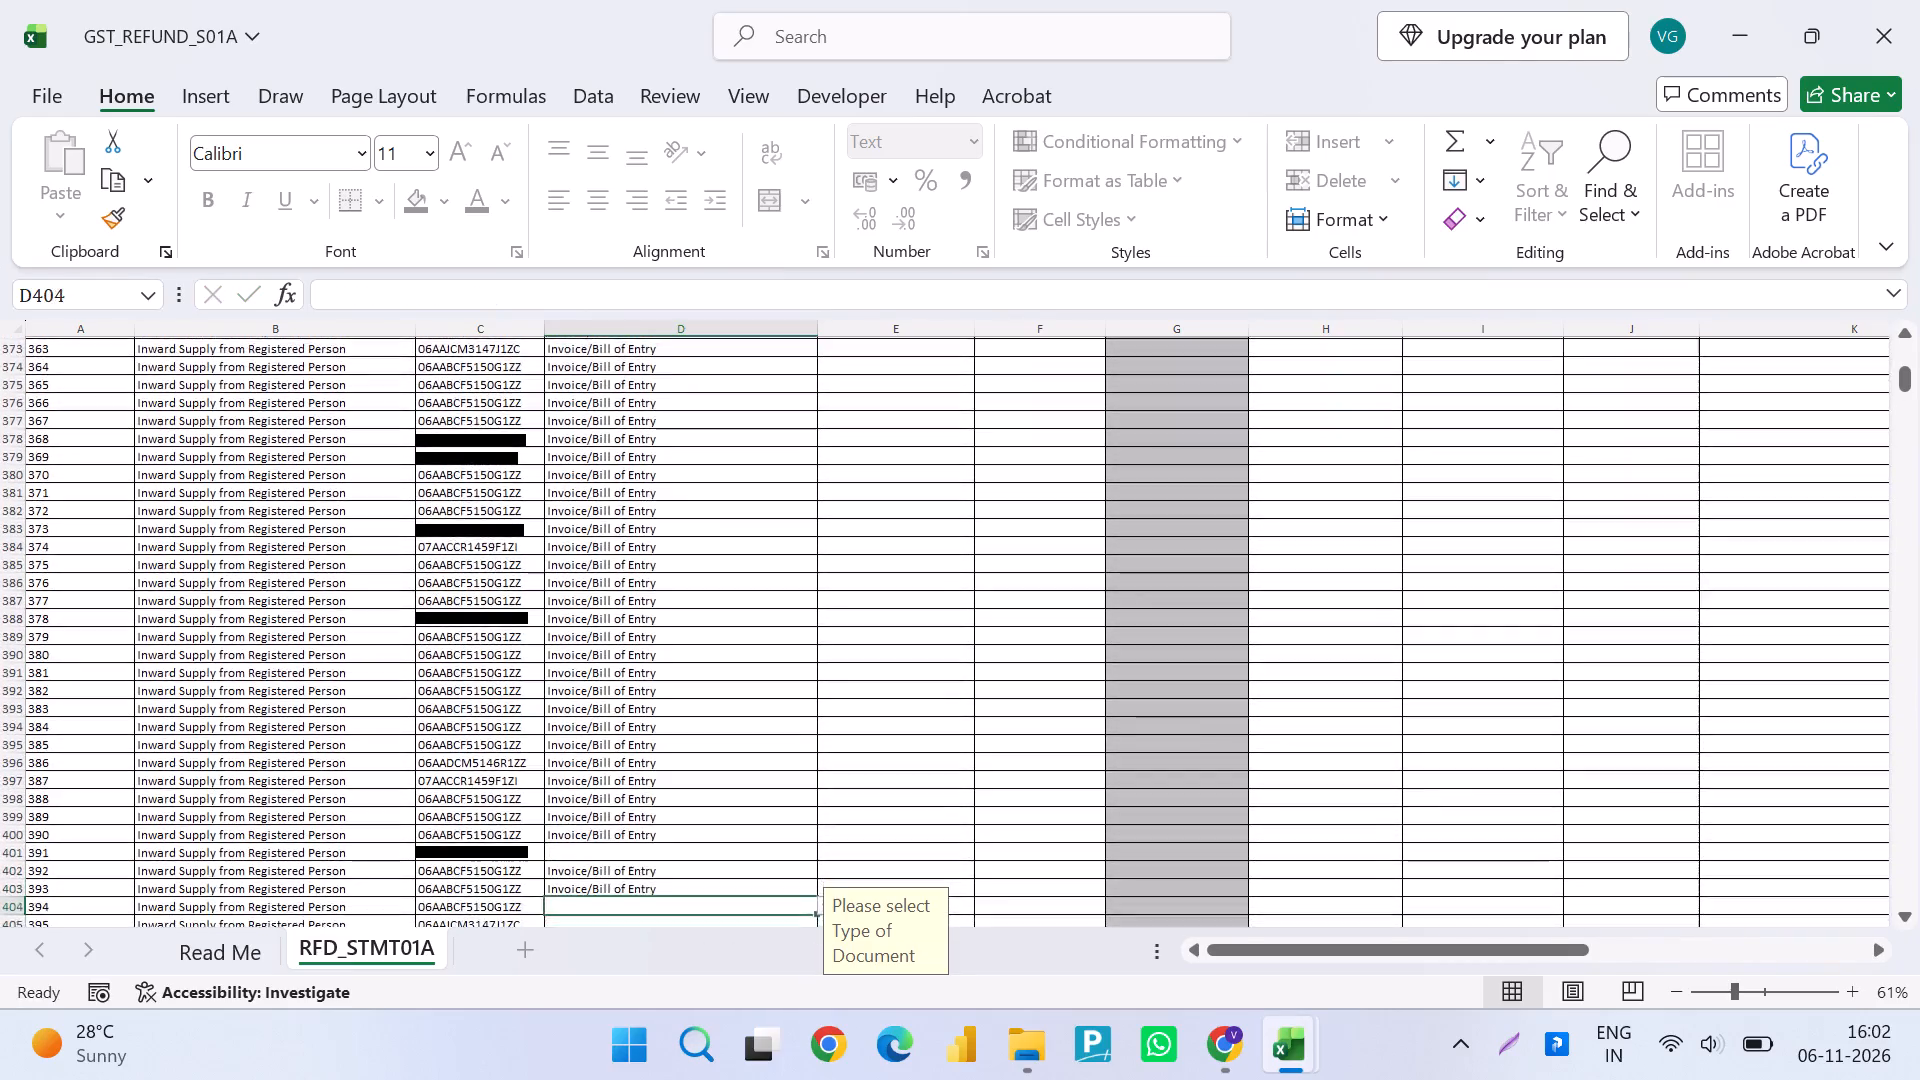
pyautogui.press('Return')
pyautogui.press('Return')
pyautogui.press('i')
pyautogui.press('Return')
# Set the document type to "Invoice/Bill of Entry" in cells D408 through D411.
pyautogui.press('Return')
pyautogui.press('i')
pyautogui.press('Return')
pyautogui.press('i')
pyautogui.press('Return')
pyautogui.write('ii')
pyautogui.press('Return')
pyautogui.press('i')
pyautogui.press('Return')
pyautogui.press('Return')
pyautogui.press('i')
pyautogui.press('Return')
pyautogui.press('i')
pyautogui.press('Return')
pyautogui.press('i')
pyautogui.press('Return')
# Set the document type to "Invoice/Bill of Entry" in cells D412 through D416.
pyautogui.write('ii')
pyautogui.press('Return')
pyautogui.press('i')
pyautogui.press('Return')
pyautogui.press('i')
pyautogui.press('Return')
pyautogui.press('i')
pyautogui.press('Return')
pyautogui.press('i')
pyautogui.press('Return')
pyautogui.press('i')
pyautogui.press('Return')
pyautogui.press('i')
pyautogui.press('Return')
# Set the document type to "Invoice/Bill of Entry" in cells D418 through D421.
pyautogui.press('Return')
pyautogui.press('i')
pyautogui.press('Return')
pyautogui.press('i')
pyautogui.press('Return')
pyautogui.press('i')
pyautogui.press('Return')
pyautogui.press('i')
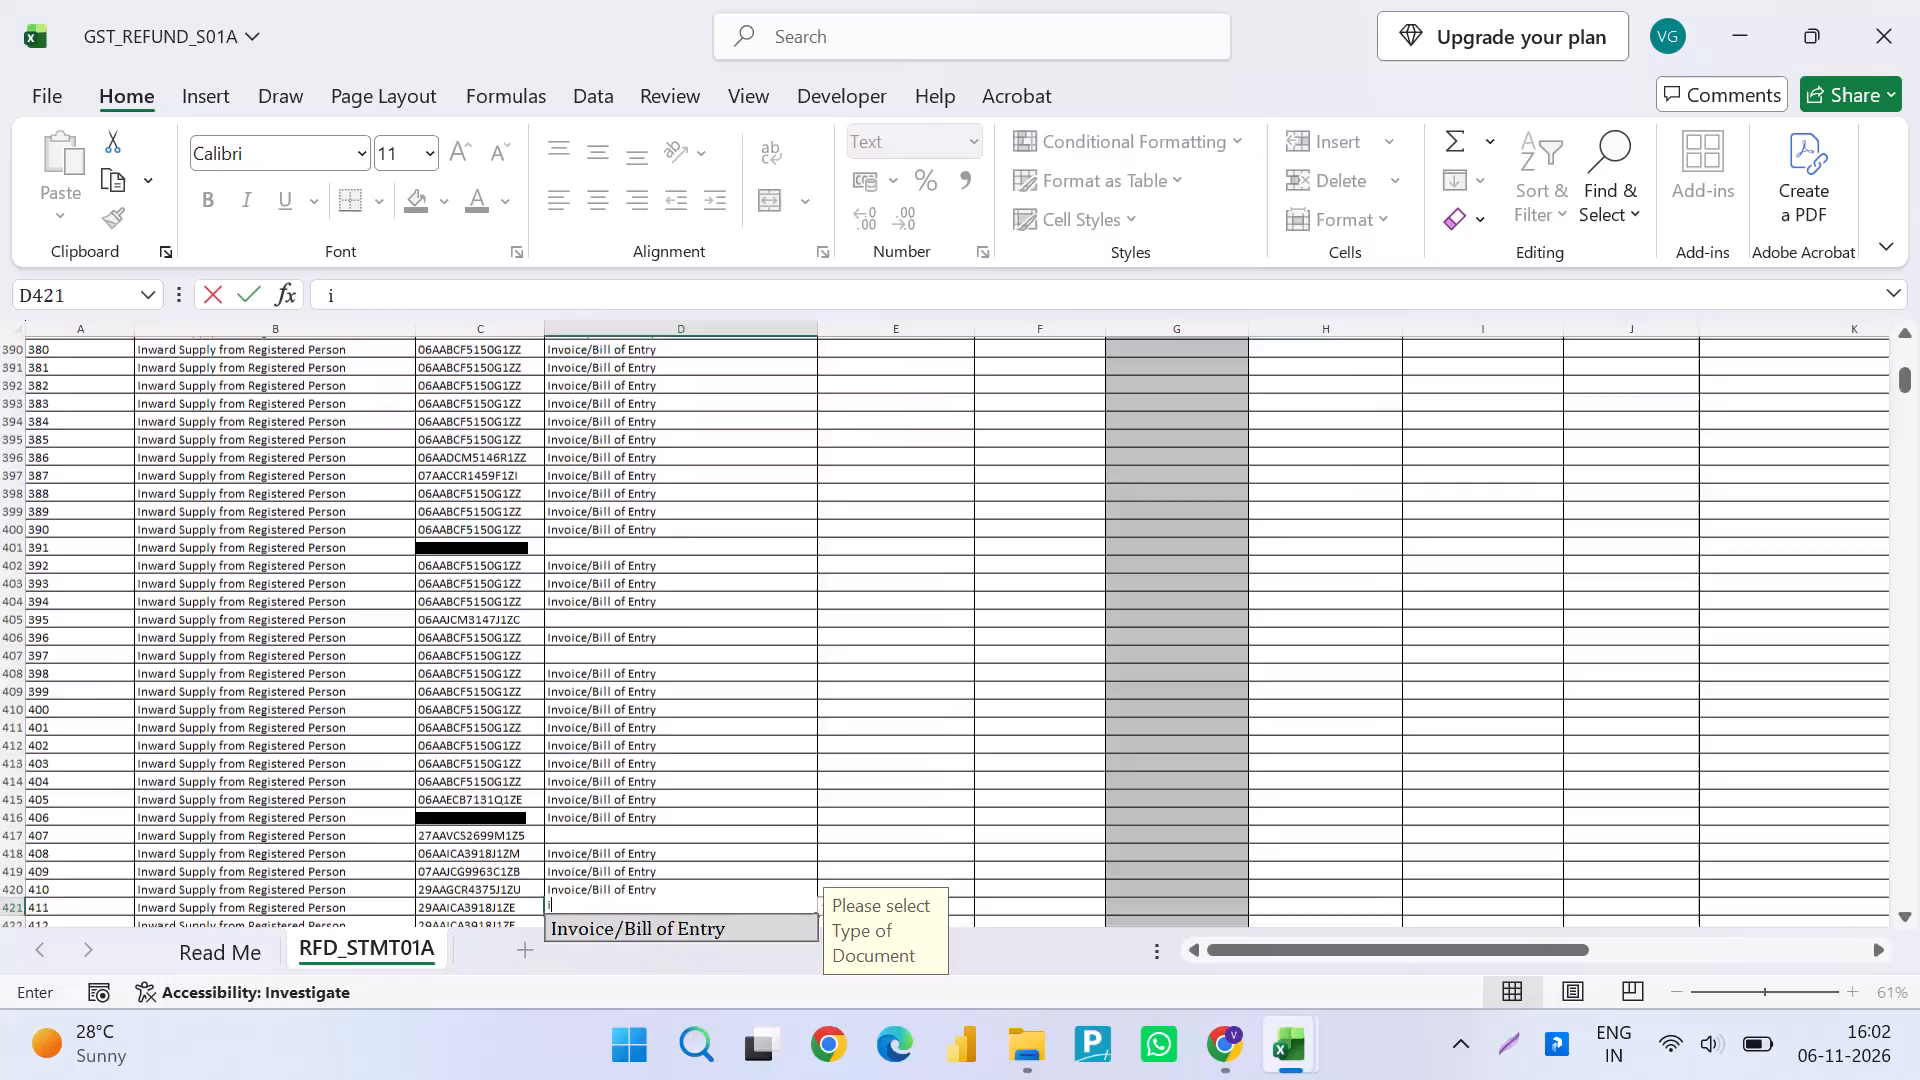
pyautogui.press('Return')
# Set the document type to "Invoice/Bill of Entry" in cells D422 through D425.
pyautogui.press('i')
pyautogui.press('Return')
pyautogui.press('i')
pyautogui.press('Return')
pyautogui.press('i')
pyautogui.press('Return')
pyautogui.press('i')
pyautogui.press('Return')
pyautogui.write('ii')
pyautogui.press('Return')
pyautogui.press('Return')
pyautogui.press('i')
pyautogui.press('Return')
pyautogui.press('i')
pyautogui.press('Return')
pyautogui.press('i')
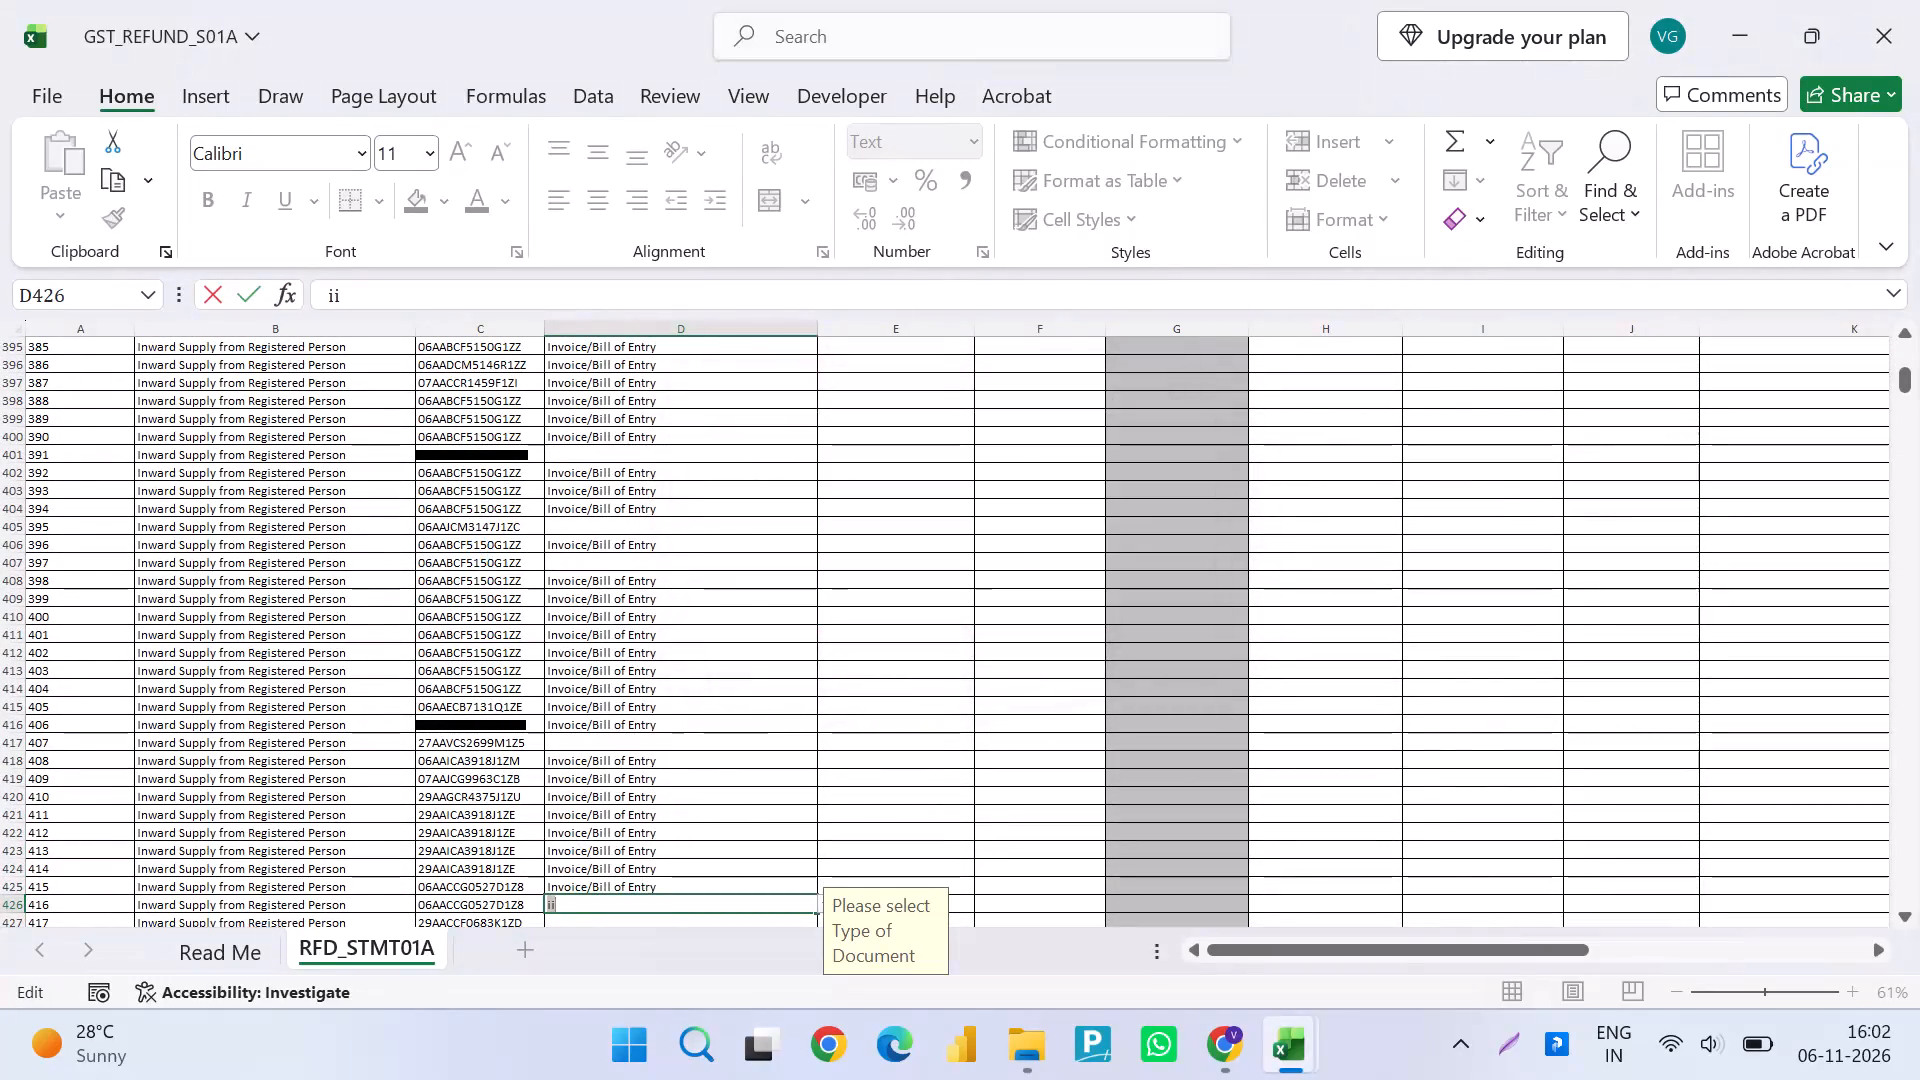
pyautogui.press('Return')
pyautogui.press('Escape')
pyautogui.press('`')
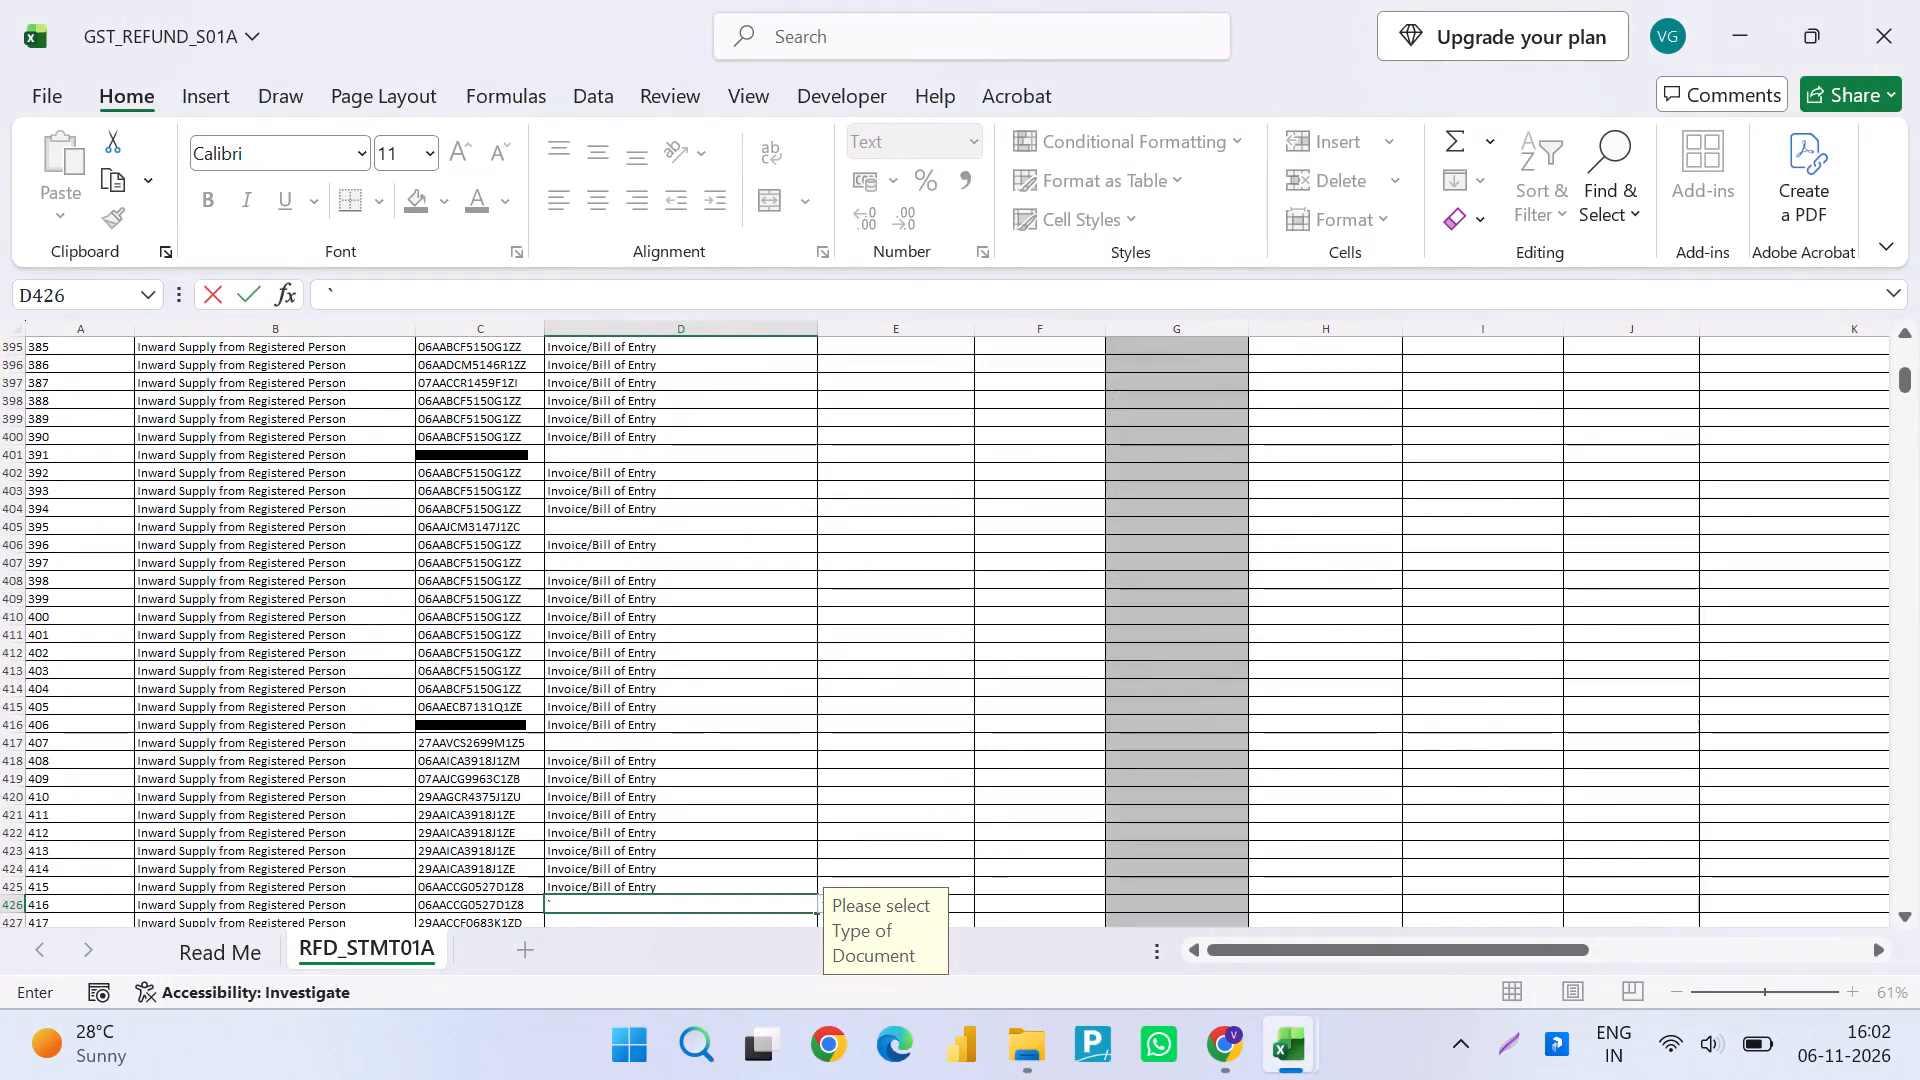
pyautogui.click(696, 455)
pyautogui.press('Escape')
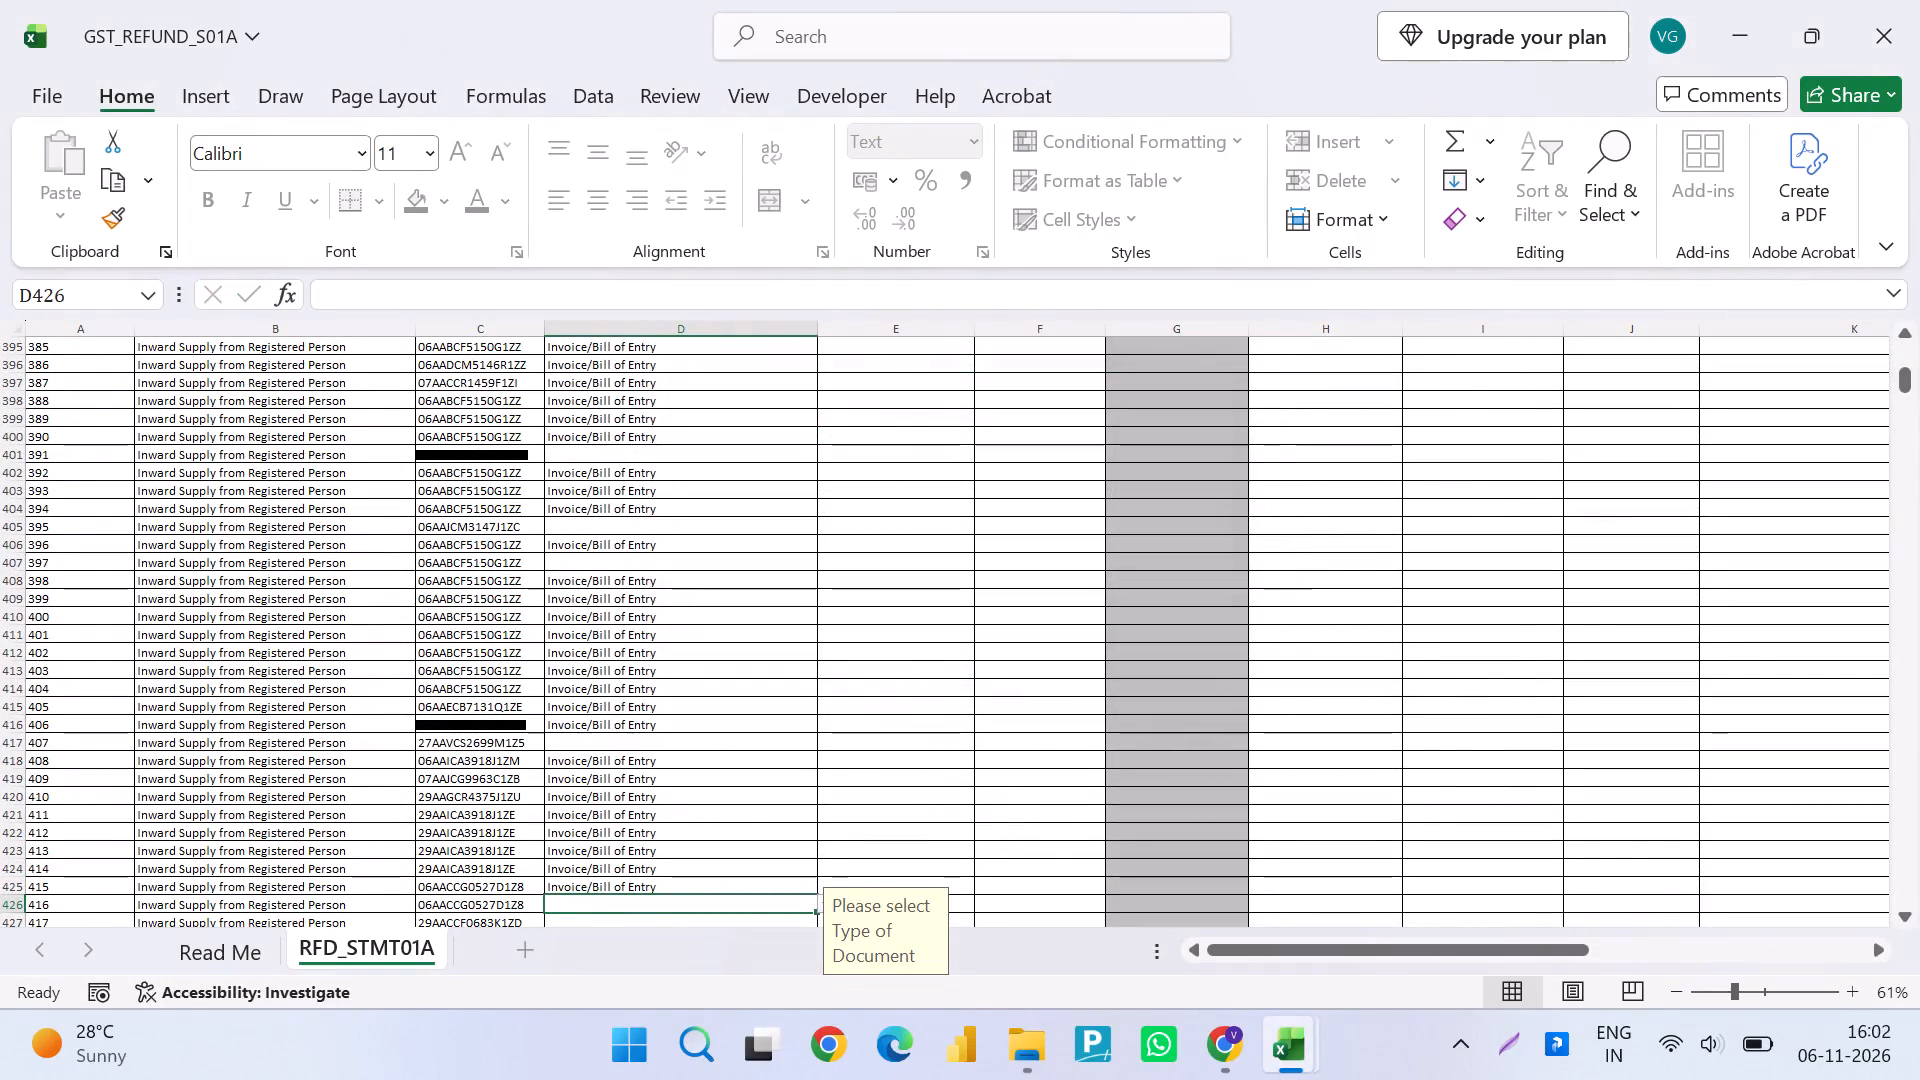
# Set the document type to "Invoice/Bill of Entry" in cell D426.
pyautogui.press('i')
pyautogui.press('Return')
# Fill the skipped document type cell D401 with "Invoice/Bill of Entry".
pyautogui.press('Up')
pyautogui.press('Up')
pyautogui.press('Up')
pyautogui.press('Up')
pyautogui.press('Up')
pyautogui.press('Up')
pyautogui.press('Up')
pyautogui.press('Up')
pyautogui.press('Up')
pyautogui.press('Up')
pyautogui.press('Up')
pyautogui.press('Up')
pyautogui.press('Up')
pyautogui.press('Up')
pyautogui.press('Up')
pyautogui.press('Up')
pyautogui.press('Up')
pyautogui.press('Up')
pyautogui.press('Up')
pyautogui.press('Up')
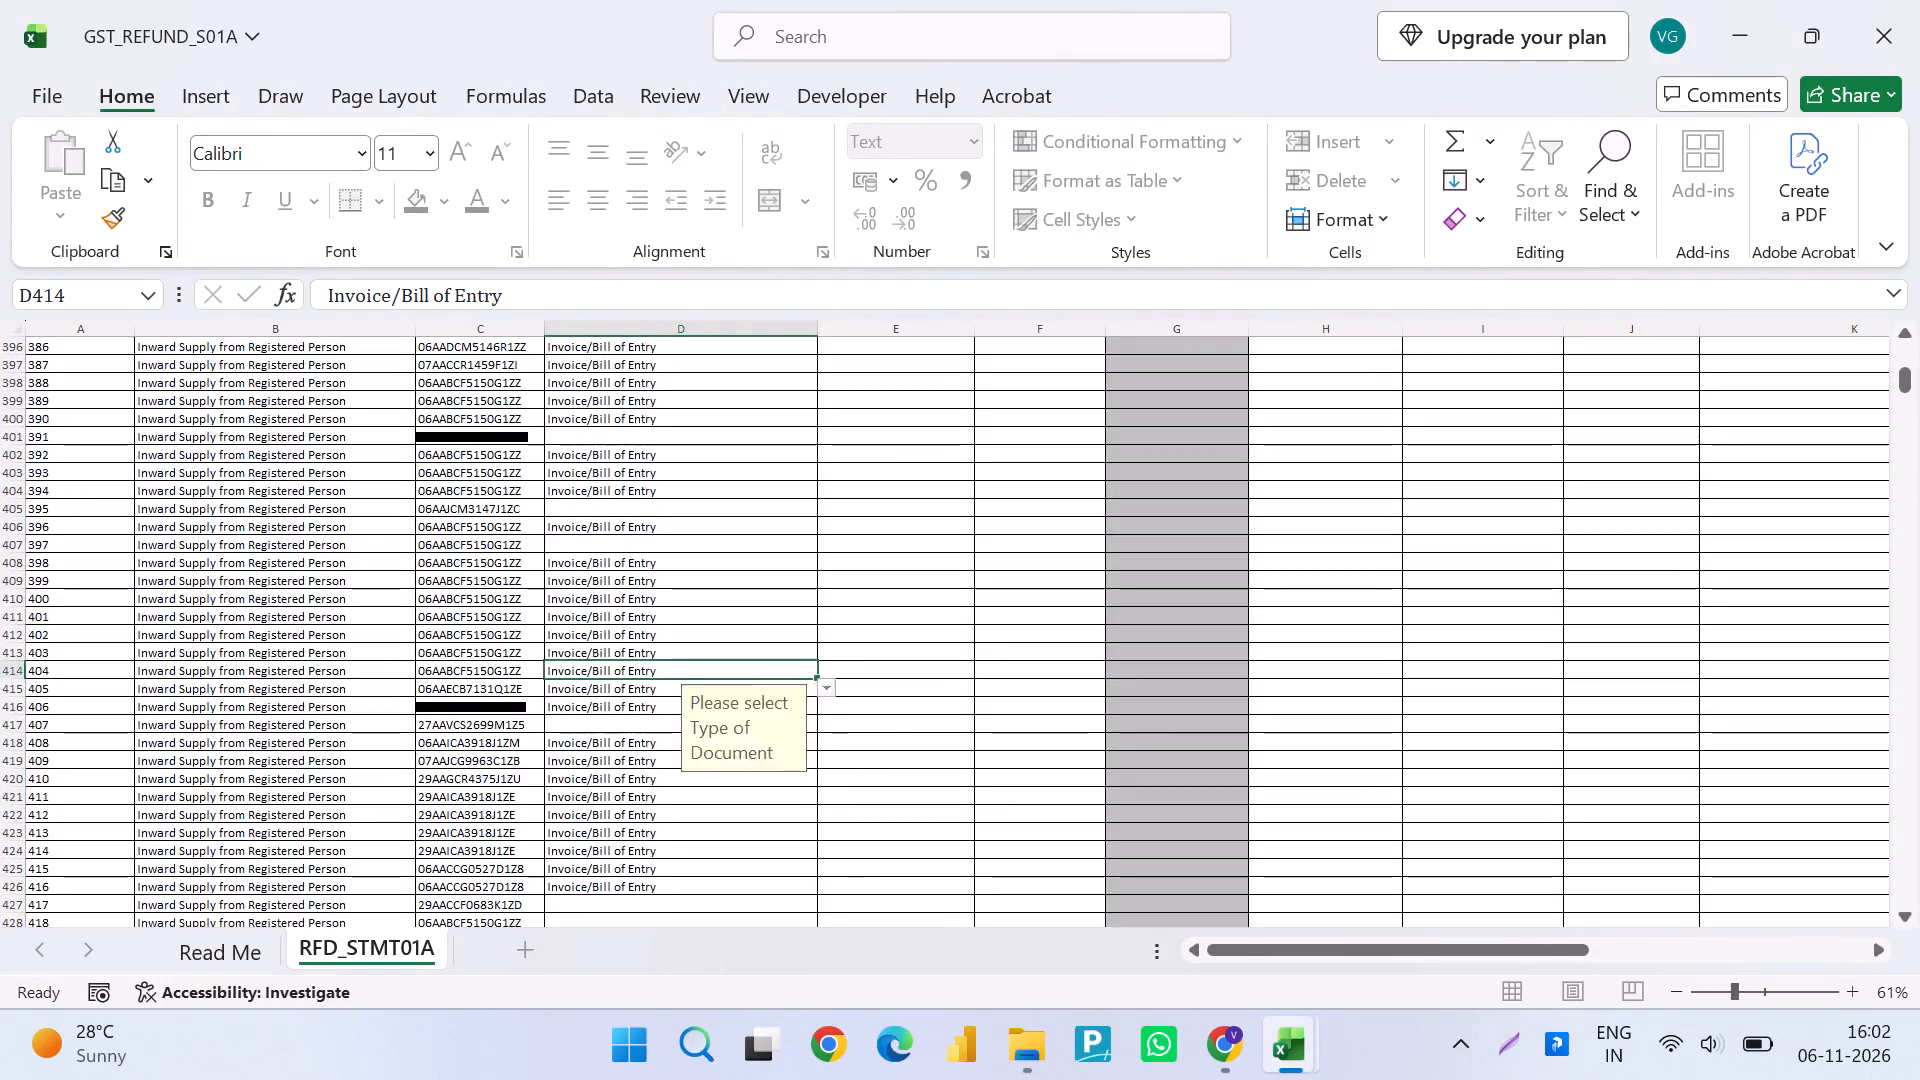
pyautogui.press('Up')
pyautogui.press('Up')
pyautogui.press('i')
pyautogui.press('Return')
# Fill the skipped document type cells D405 and D407 with "Invoice/Bill of Entry".
pyautogui.press('Return')
pyautogui.press('Return')
pyautogui.press('Return')
pyautogui.press('i')
pyautogui.press('Return')
pyautogui.press('Return')
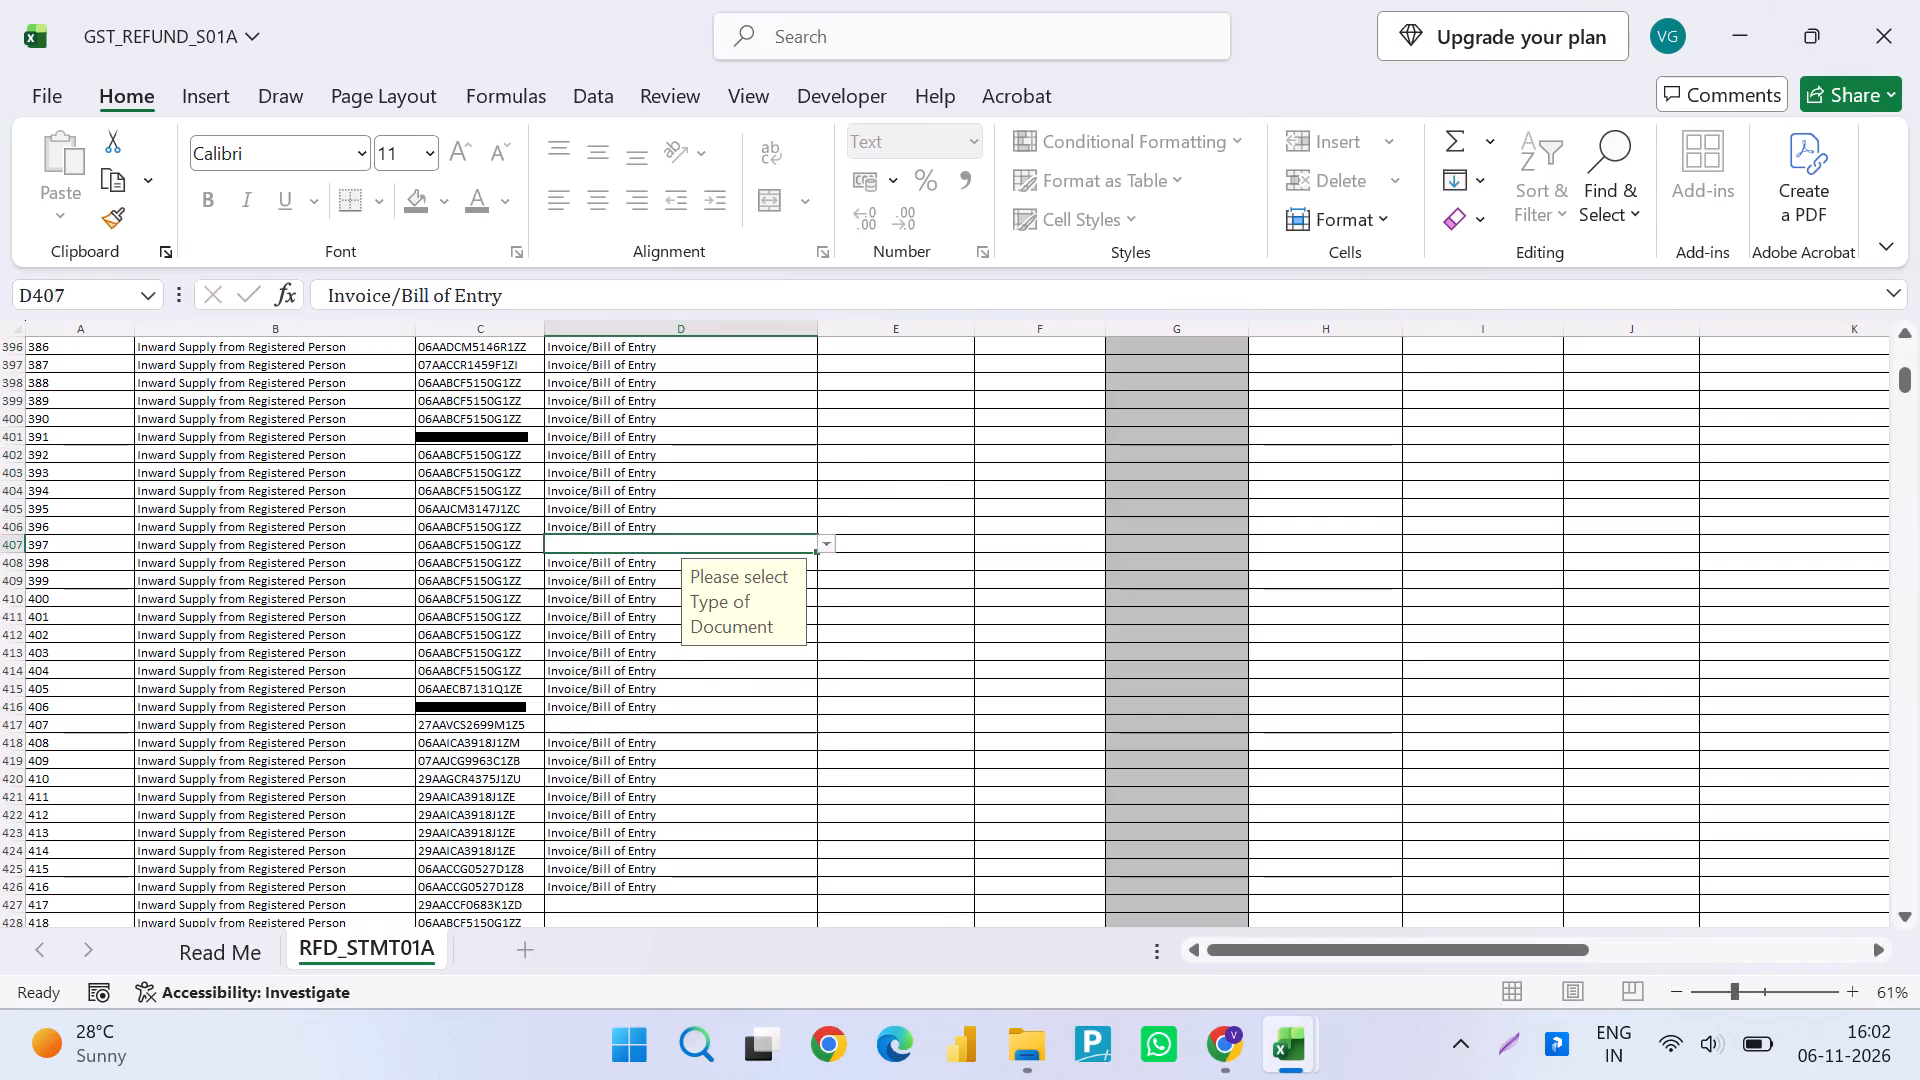
pyautogui.press('i')
pyautogui.press('Return')
# Fill the skipped document type cell D417 with "Invoice/Bill of Entry".
pyautogui.press('Return')
pyautogui.press('Return')
pyautogui.press('Return')
pyautogui.press('Return')
pyautogui.press('Return')
pyautogui.press('Return')
pyautogui.press('Return')
pyautogui.press('Return')
pyautogui.press('Return')
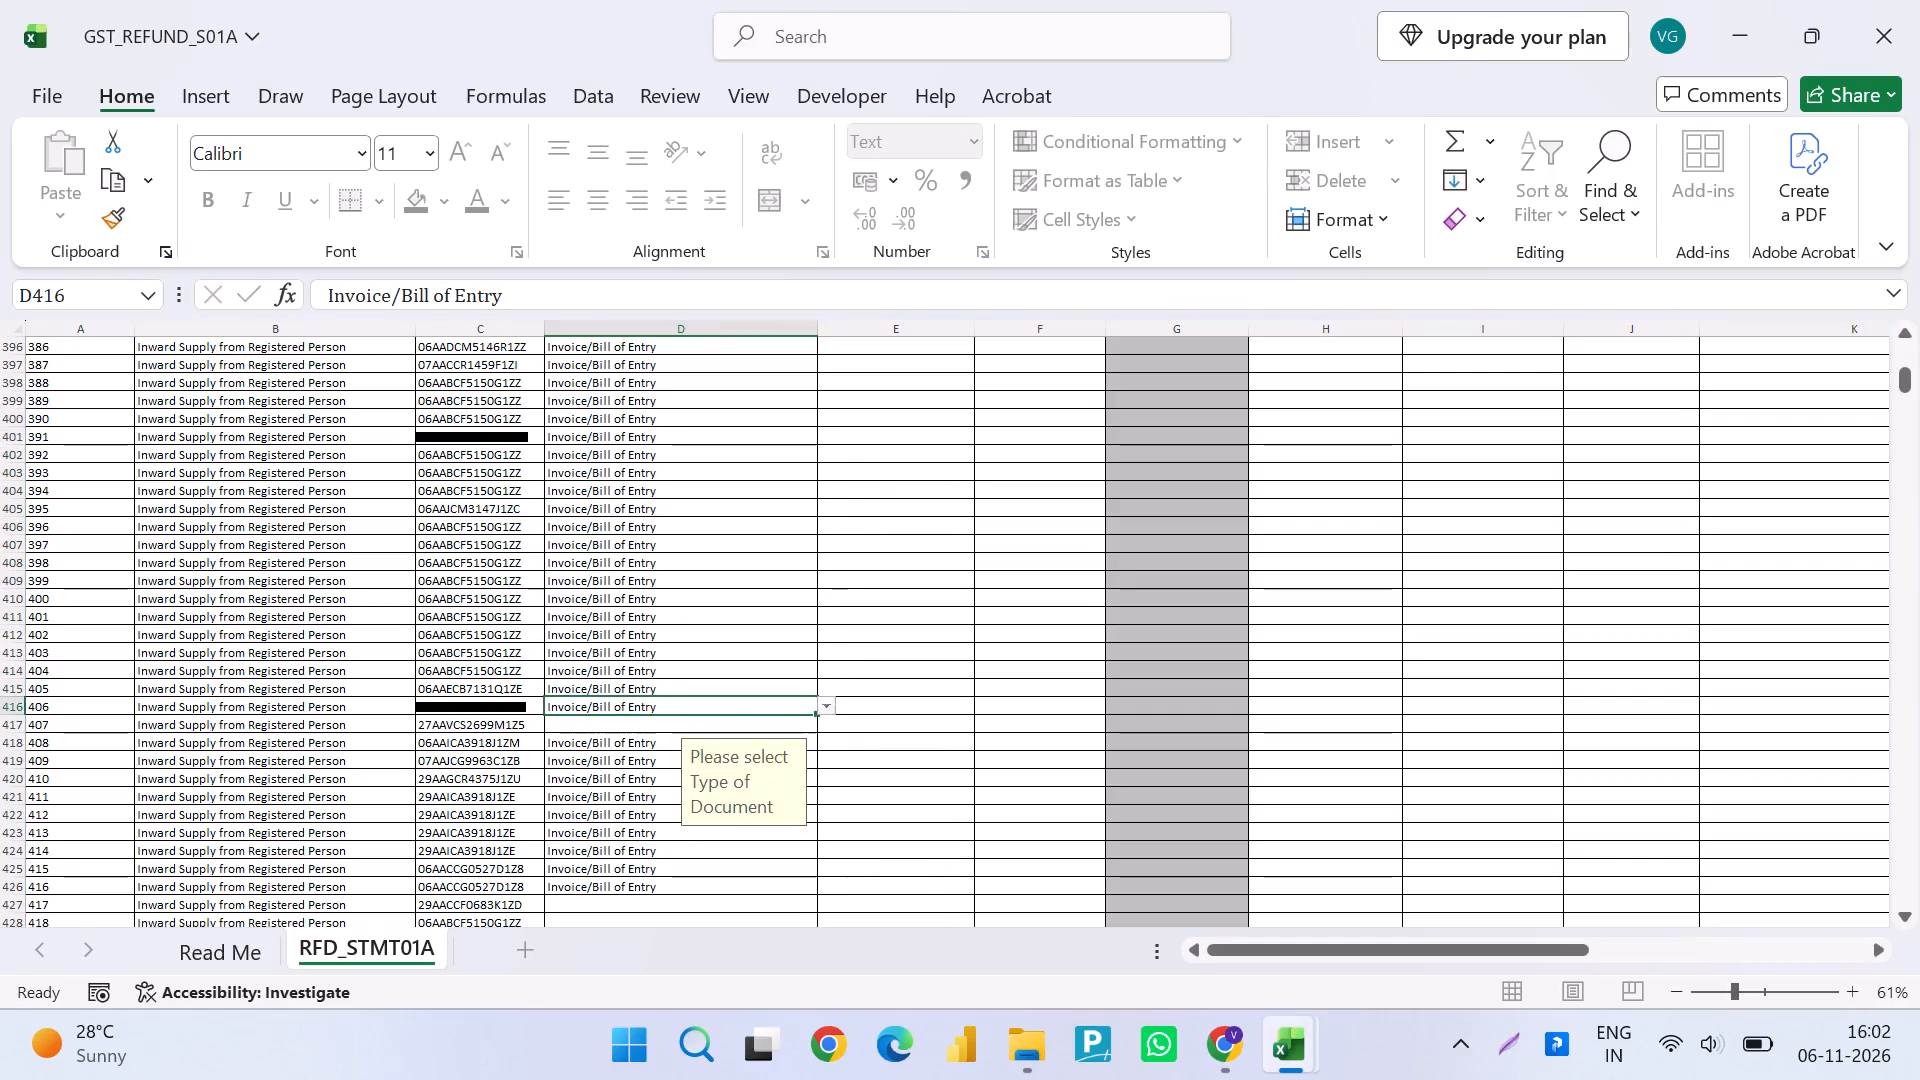
pyautogui.press('i')
pyautogui.press('Return')
# Set the document type to "Invoice/Bill of Entry" in cells D427 through D432.
pyautogui.press('Return')
pyautogui.press('Return')
pyautogui.press('Return')
pyautogui.press('Return')
pyautogui.press('Return')
pyautogui.press('Return')
pyautogui.press('Return')
pyautogui.press('Return')
pyautogui.press('Return')
pyautogui.press('Return')
pyautogui.press('Return')
pyautogui.press('Return')
pyautogui.press('Return')
pyautogui.press('Return')
pyautogui.press('Return')
pyautogui.press('Return')
pyautogui.press('Return')
pyautogui.press('Return')
pyautogui.press('Return')
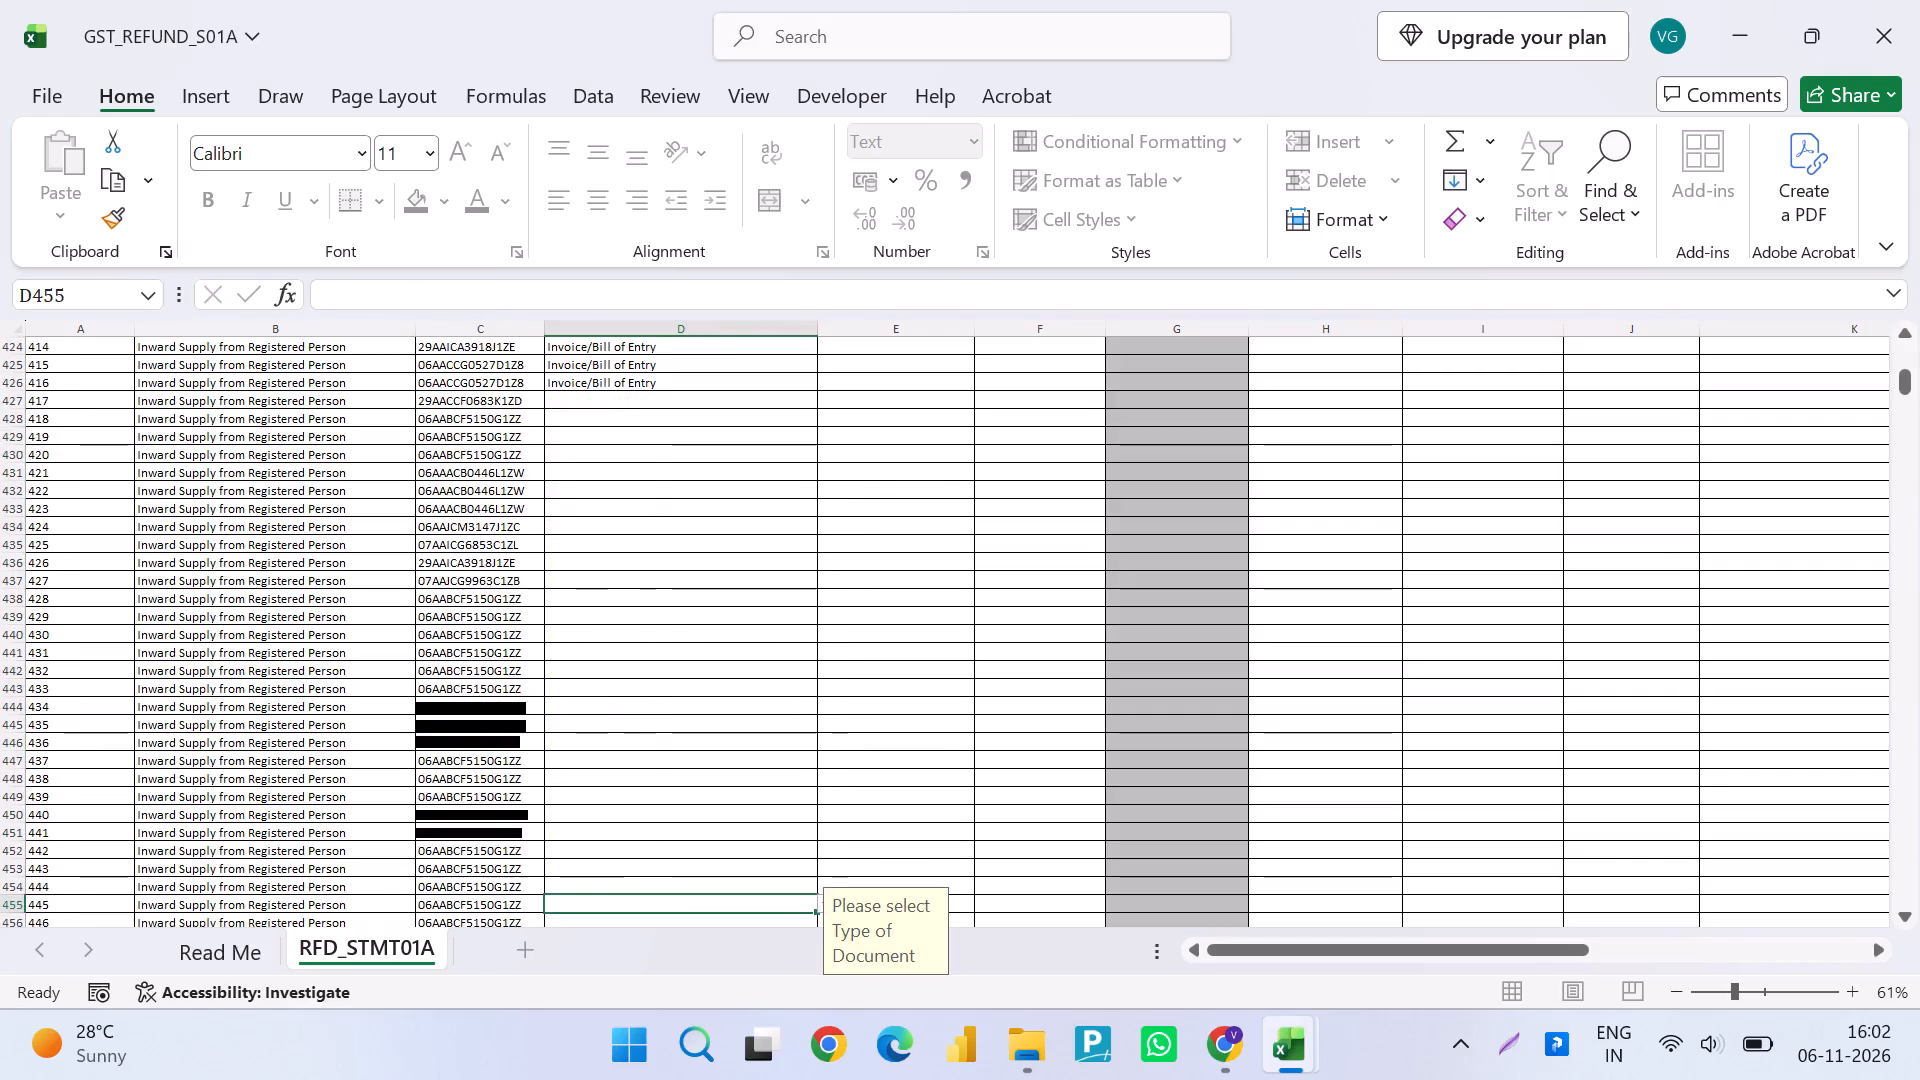
pyautogui.press('Up')
pyautogui.press('Up')
pyautogui.press('Up')
pyautogui.press('Up')
pyautogui.press('Up')
pyautogui.press('Up')
pyautogui.press('Up')
pyautogui.press('Up')
pyautogui.press('Up')
pyautogui.press('Up')
pyautogui.press('Up')
pyautogui.press('Up')
pyautogui.press('Up')
pyautogui.press('Up')
pyautogui.press('Up')
pyautogui.press('Up')
pyautogui.press('Up')
pyautogui.press('Up')
pyautogui.press('Up')
pyautogui.press('Up')
pyautogui.press('Down')
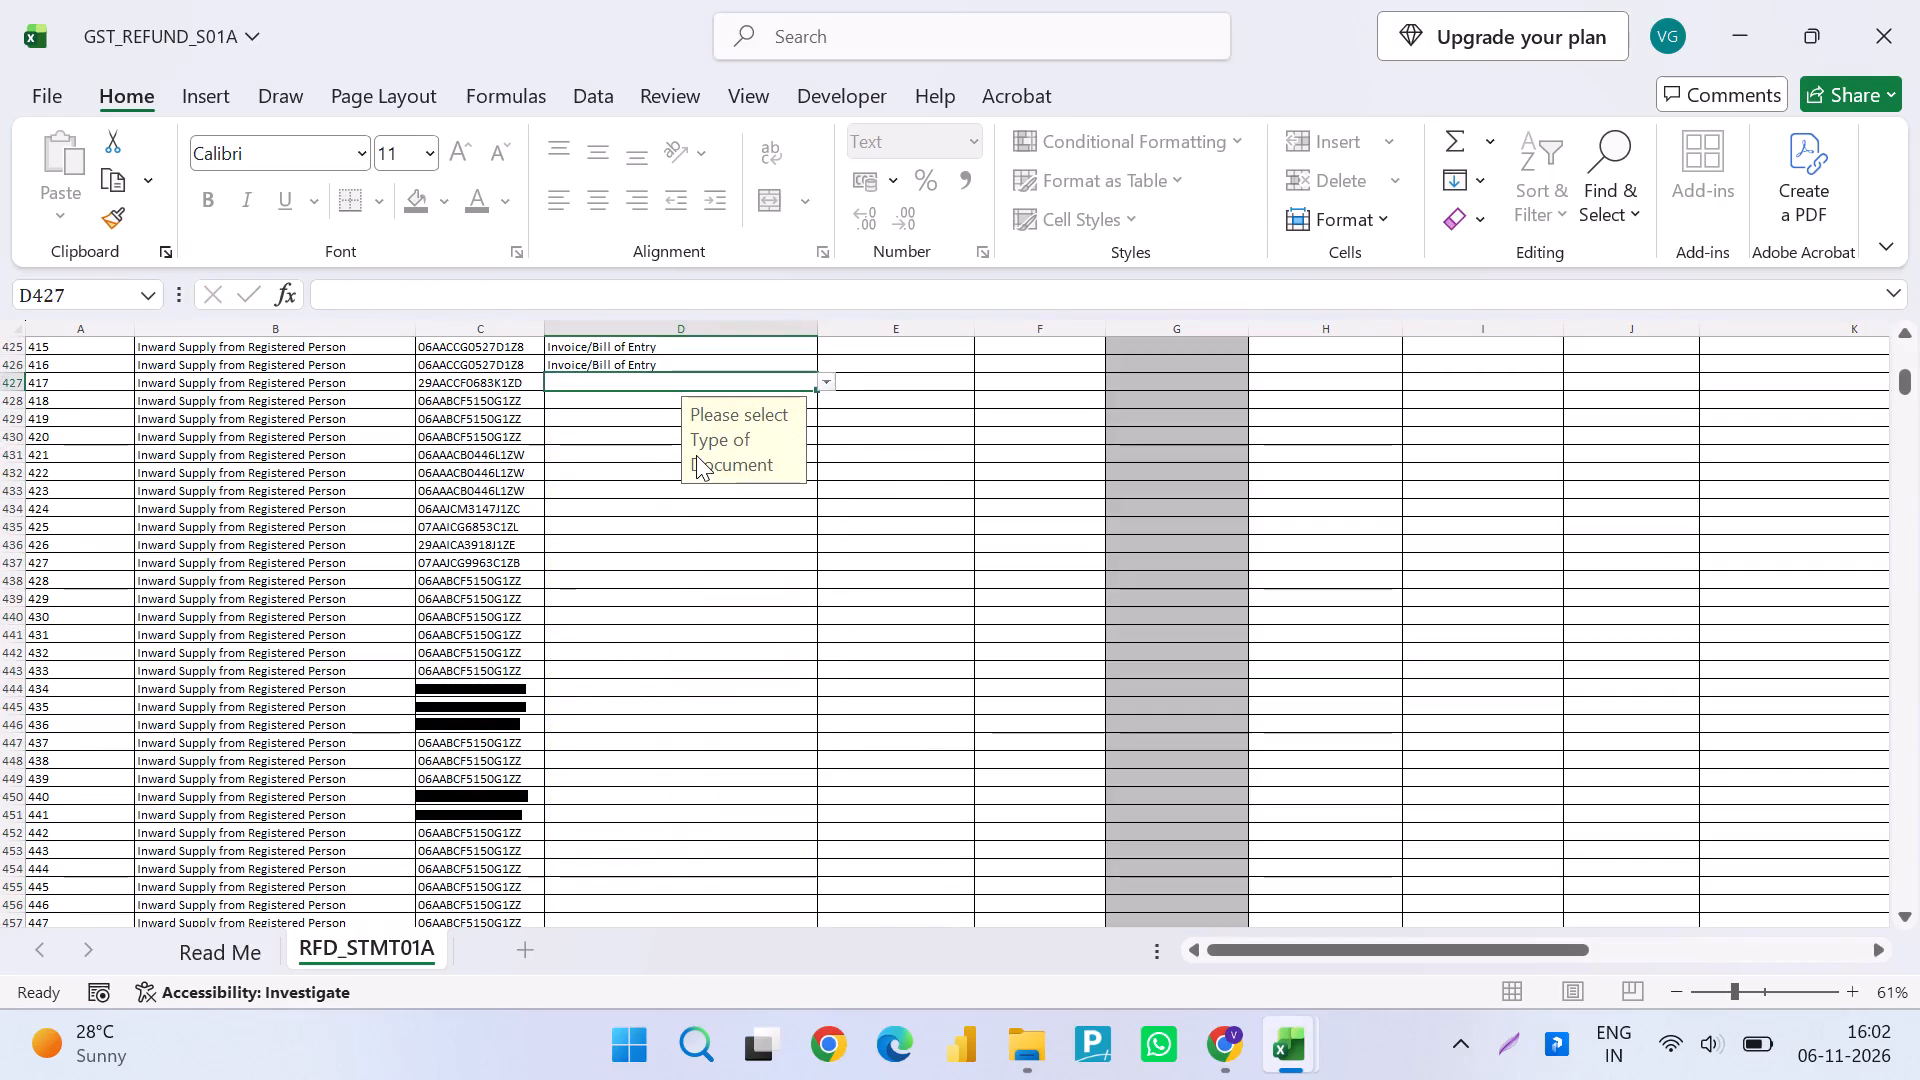
pyautogui.press('i')
pyautogui.press('Return')
pyautogui.press('i')
pyautogui.press('Return')
pyautogui.press('i')
pyautogui.press('Return')
pyautogui.press('i')
pyautogui.press('Return')
pyautogui.write('ii')
pyautogui.press('Return')
pyautogui.press('i')
pyautogui.press('Return')
pyautogui.press('i')
pyautogui.press('Return')
pyautogui.press('i')
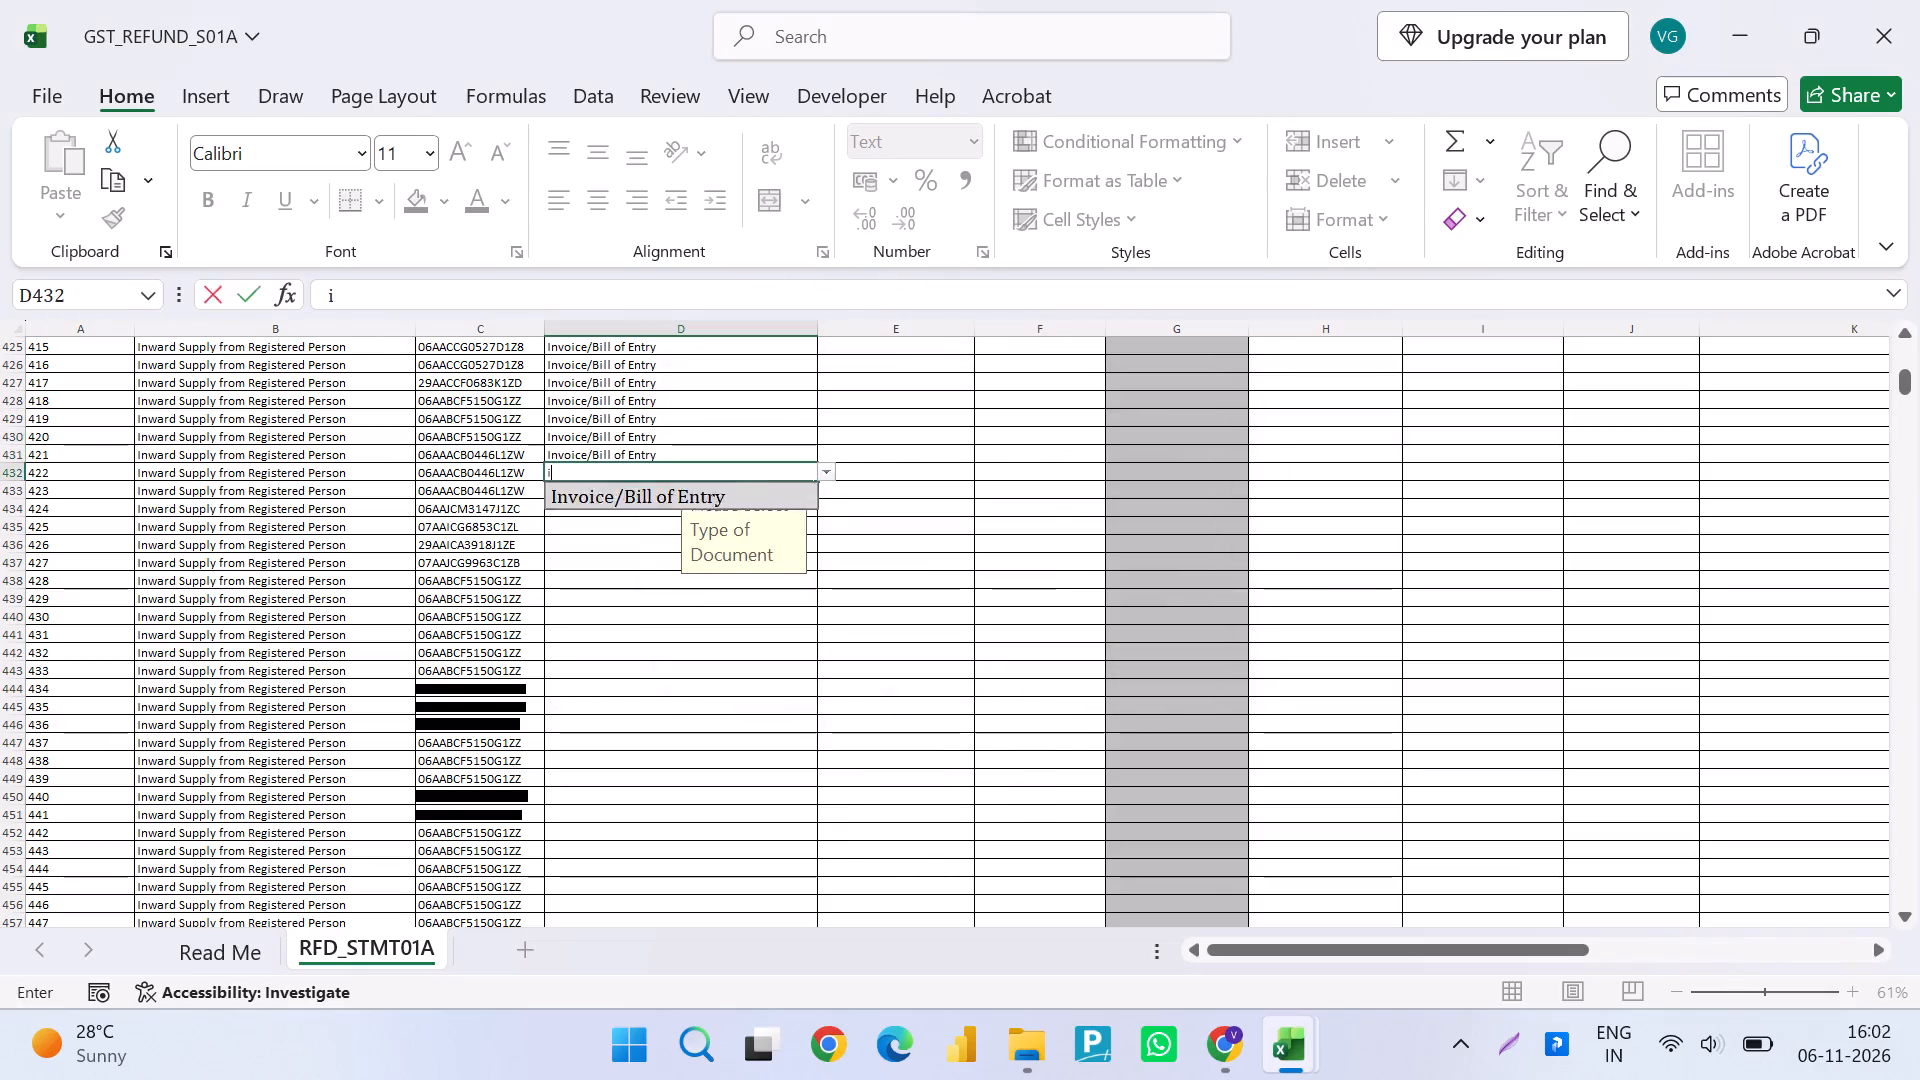
pyautogui.press('Return')
# Leave D433 blank and set the document type to "Invoice/Bill of Entry" in cells D434 through D440.
pyautogui.press('Return')
pyautogui.press('i')
pyautogui.press('Return')
pyautogui.press('i')
pyautogui.press('Return')
pyautogui.press('i')
pyautogui.press('Return')
pyautogui.press('i')
pyautogui.press('Return')
pyautogui.press('i')
pyautogui.press('Return')
pyautogui.press('i')
pyautogui.press('Return')
pyautogui.press('i')
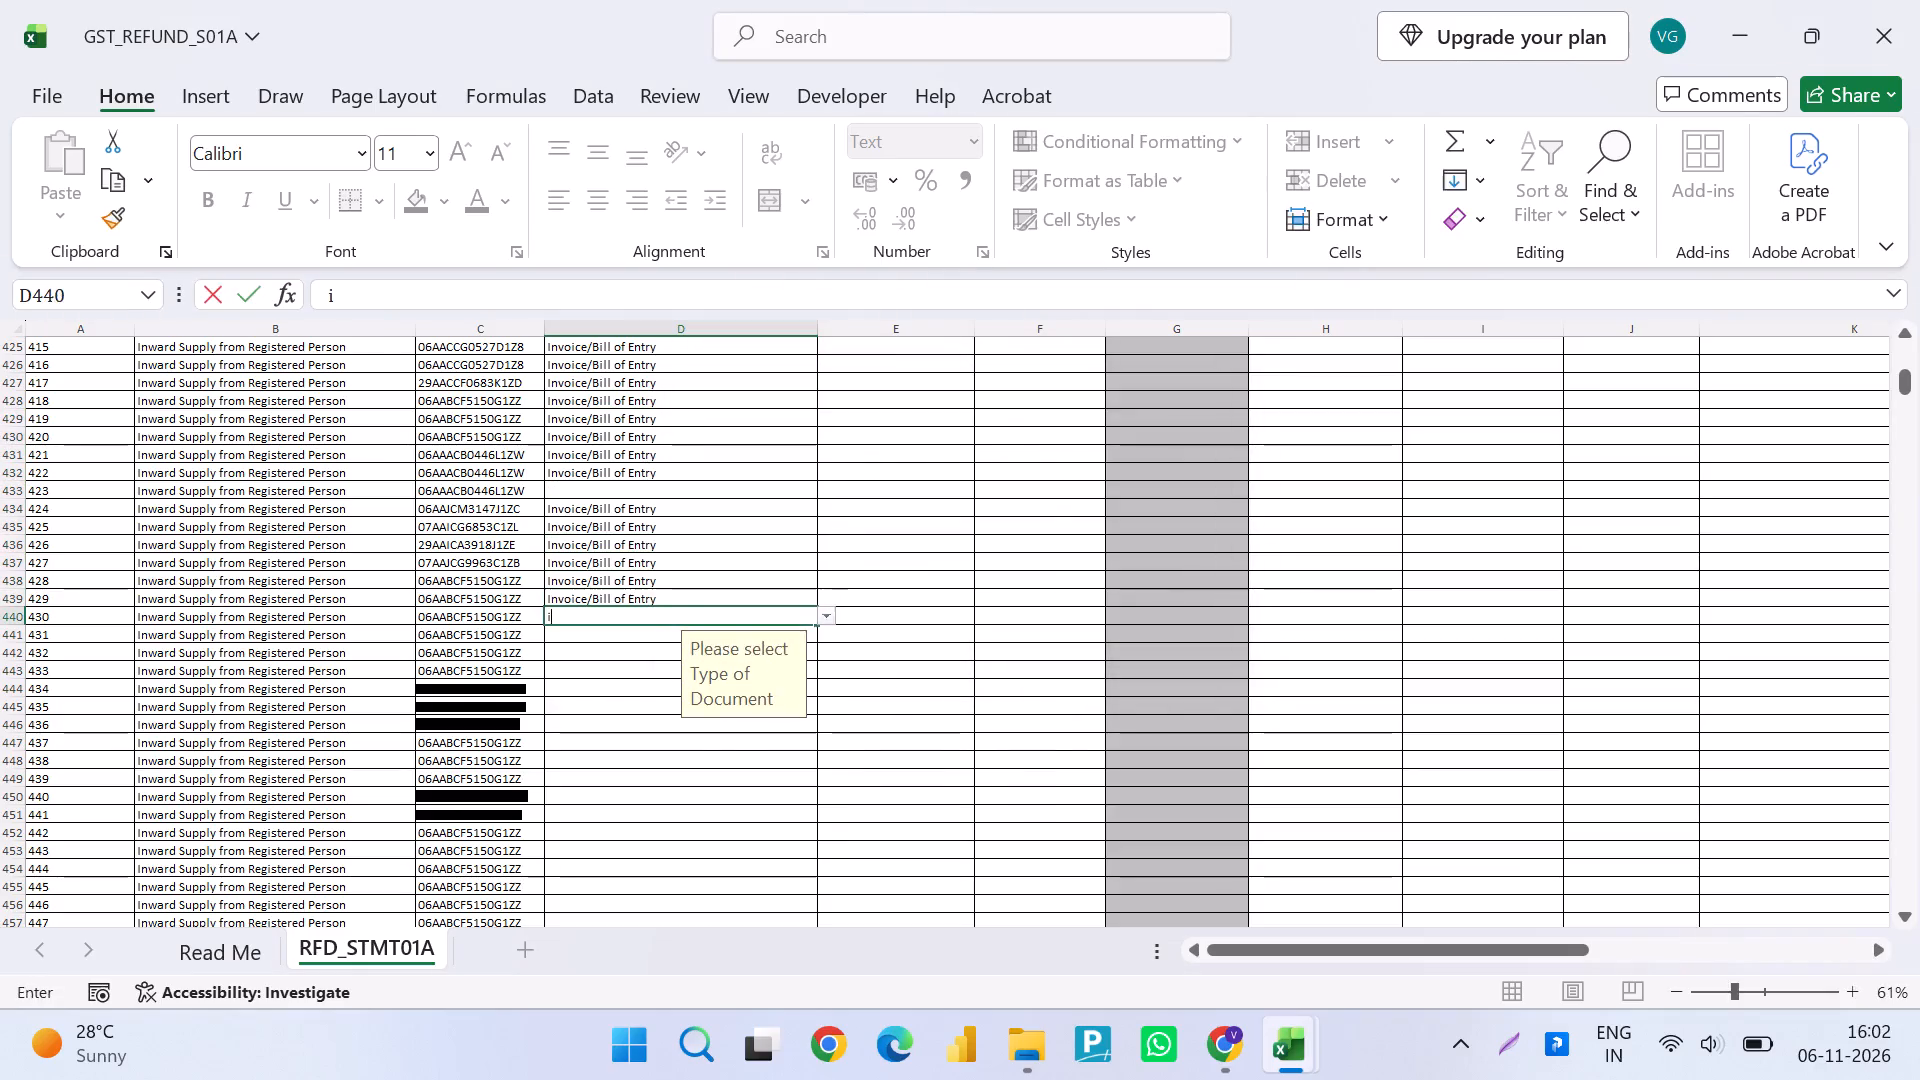
pyautogui.press('Return')
# Set the document type to "Invoice/Bill of Entry" in cells D441 through D445.
pyautogui.press('i')
pyautogui.press('Return')
pyautogui.press('i')
pyautogui.press('Return')
pyautogui.press('i')
pyautogui.press('Return')
pyautogui.write('ii')
pyautogui.press('Return')
pyautogui.press('i')
pyautogui.press('Return')
pyautogui.press('i')
pyautogui.press('Return')
pyautogui.press('i')
pyautogui.press('Return')
# Set the document type to "Invoice/Bill of Entry" in cells D446 through D449.
pyautogui.write('ii')
pyautogui.press('Return')
pyautogui.press('i')
pyautogui.press('Return')
pyautogui.press('i')
pyautogui.press('Return')
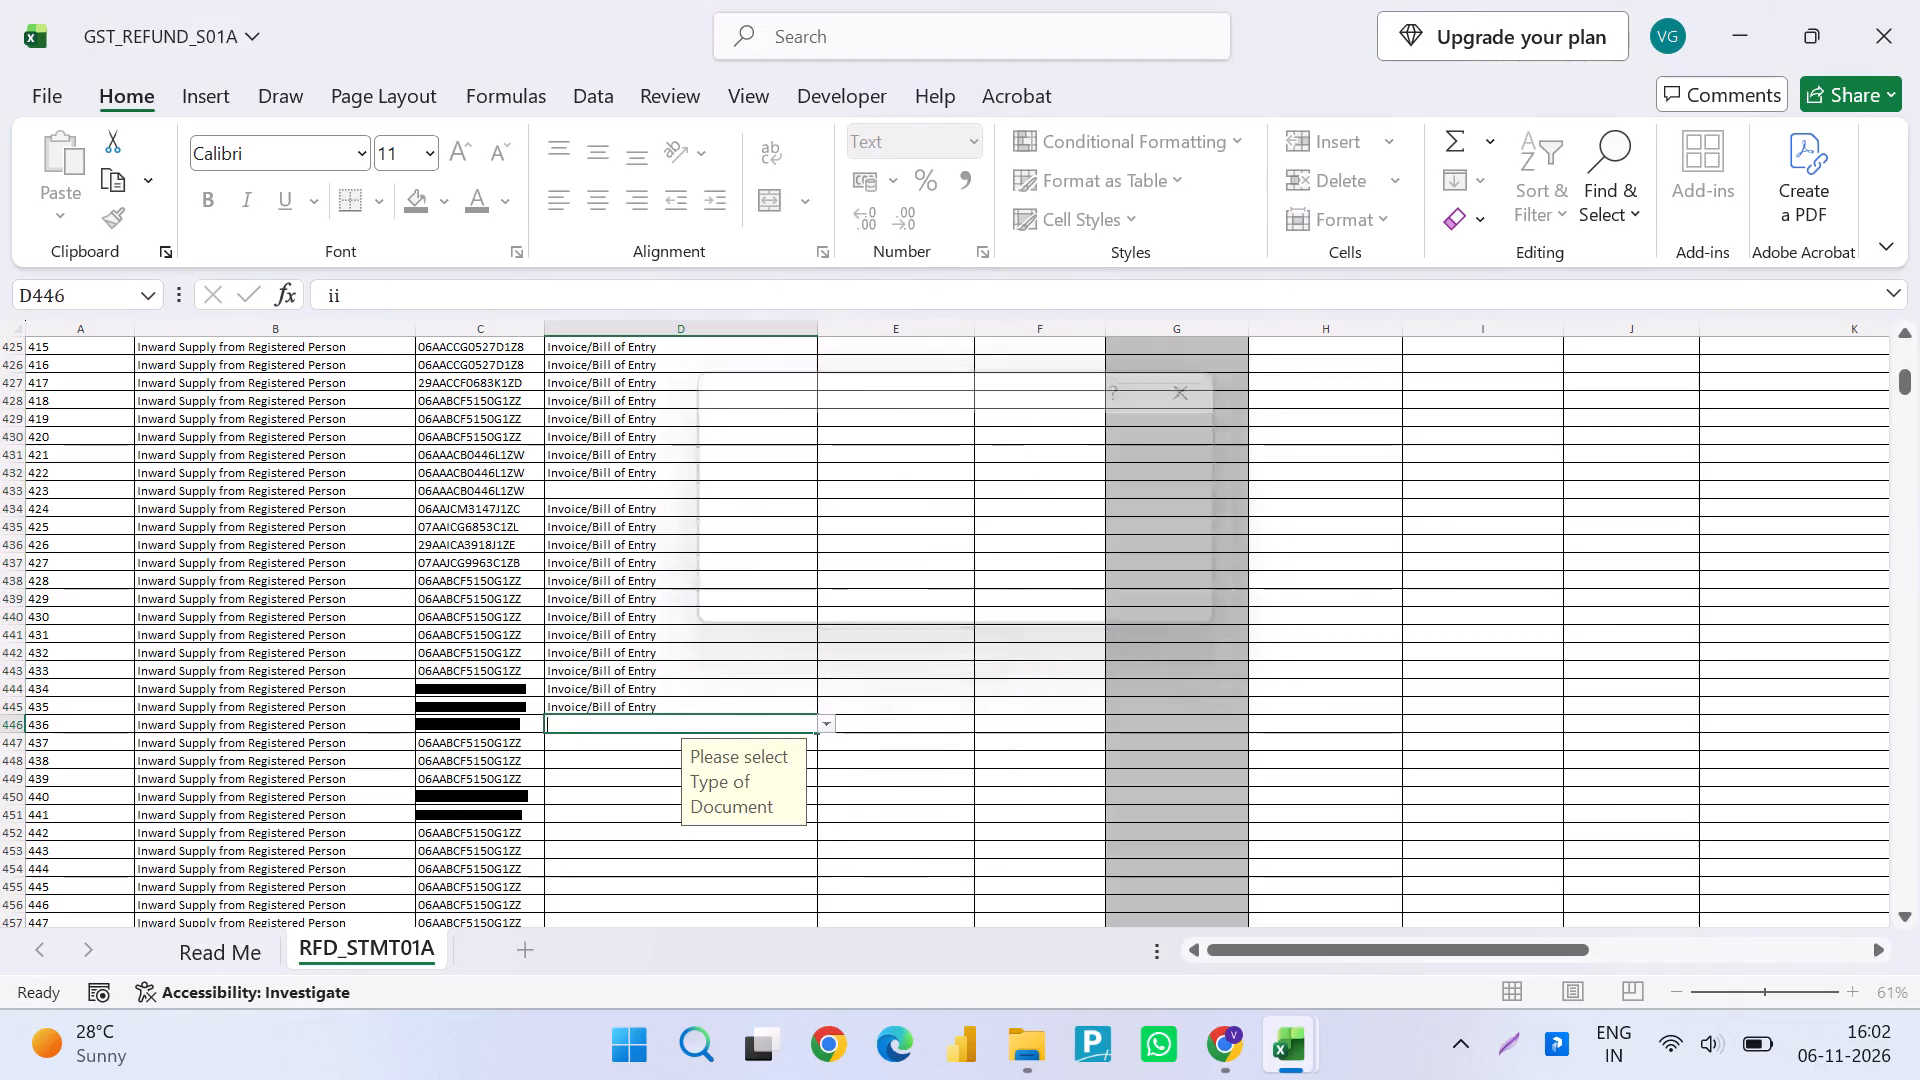
pyautogui.press('i')
pyautogui.press('Return')
pyautogui.press('i')
pyautogui.press('Return')
pyautogui.press('i')
pyautogui.press('Return')
# Set the document type to "Invoice/Bill of Entry" in cells D450 through D455.
pyautogui.write('ii')
pyautogui.press('Return')
pyautogui.press('i')
pyautogui.press('Return')
pyautogui.press('i')
pyautogui.press('Return')
pyautogui.press('i')
pyautogui.press('Return')
pyautogui.press('i')
pyautogui.press('Return')
pyautogui.press('i')
pyautogui.press('Return')
pyautogui.press('i')
pyautogui.press('Return')
pyautogui.press('i')
pyautogui.press('Return')
# Set the document type to "Invoice/Bill of Entry" in cells D456 through D459.
pyautogui.write('ii')
pyautogui.press('Return')
pyautogui.press('i')
pyautogui.press('Return')
pyautogui.press('i')
pyautogui.press('Return')
pyautogui.press('i')
pyautogui.press('Return')
pyautogui.press('i')
pyautogui.press('Return')
pyautogui.press('i')
pyautogui.press('Return')
# Set the document type to "Invoice/Bill of Entry" in cells D460 through D465.
pyautogui.press('i')
pyautogui.press('Return')
pyautogui.press('i')
pyautogui.press('Return')
pyautogui.press('i')
pyautogui.press('Return')
pyautogui.press('i')
pyautogui.press('Return')
pyautogui.press('i')
pyautogui.press('Return')
pyautogui.press('i')
pyautogui.press('Return')
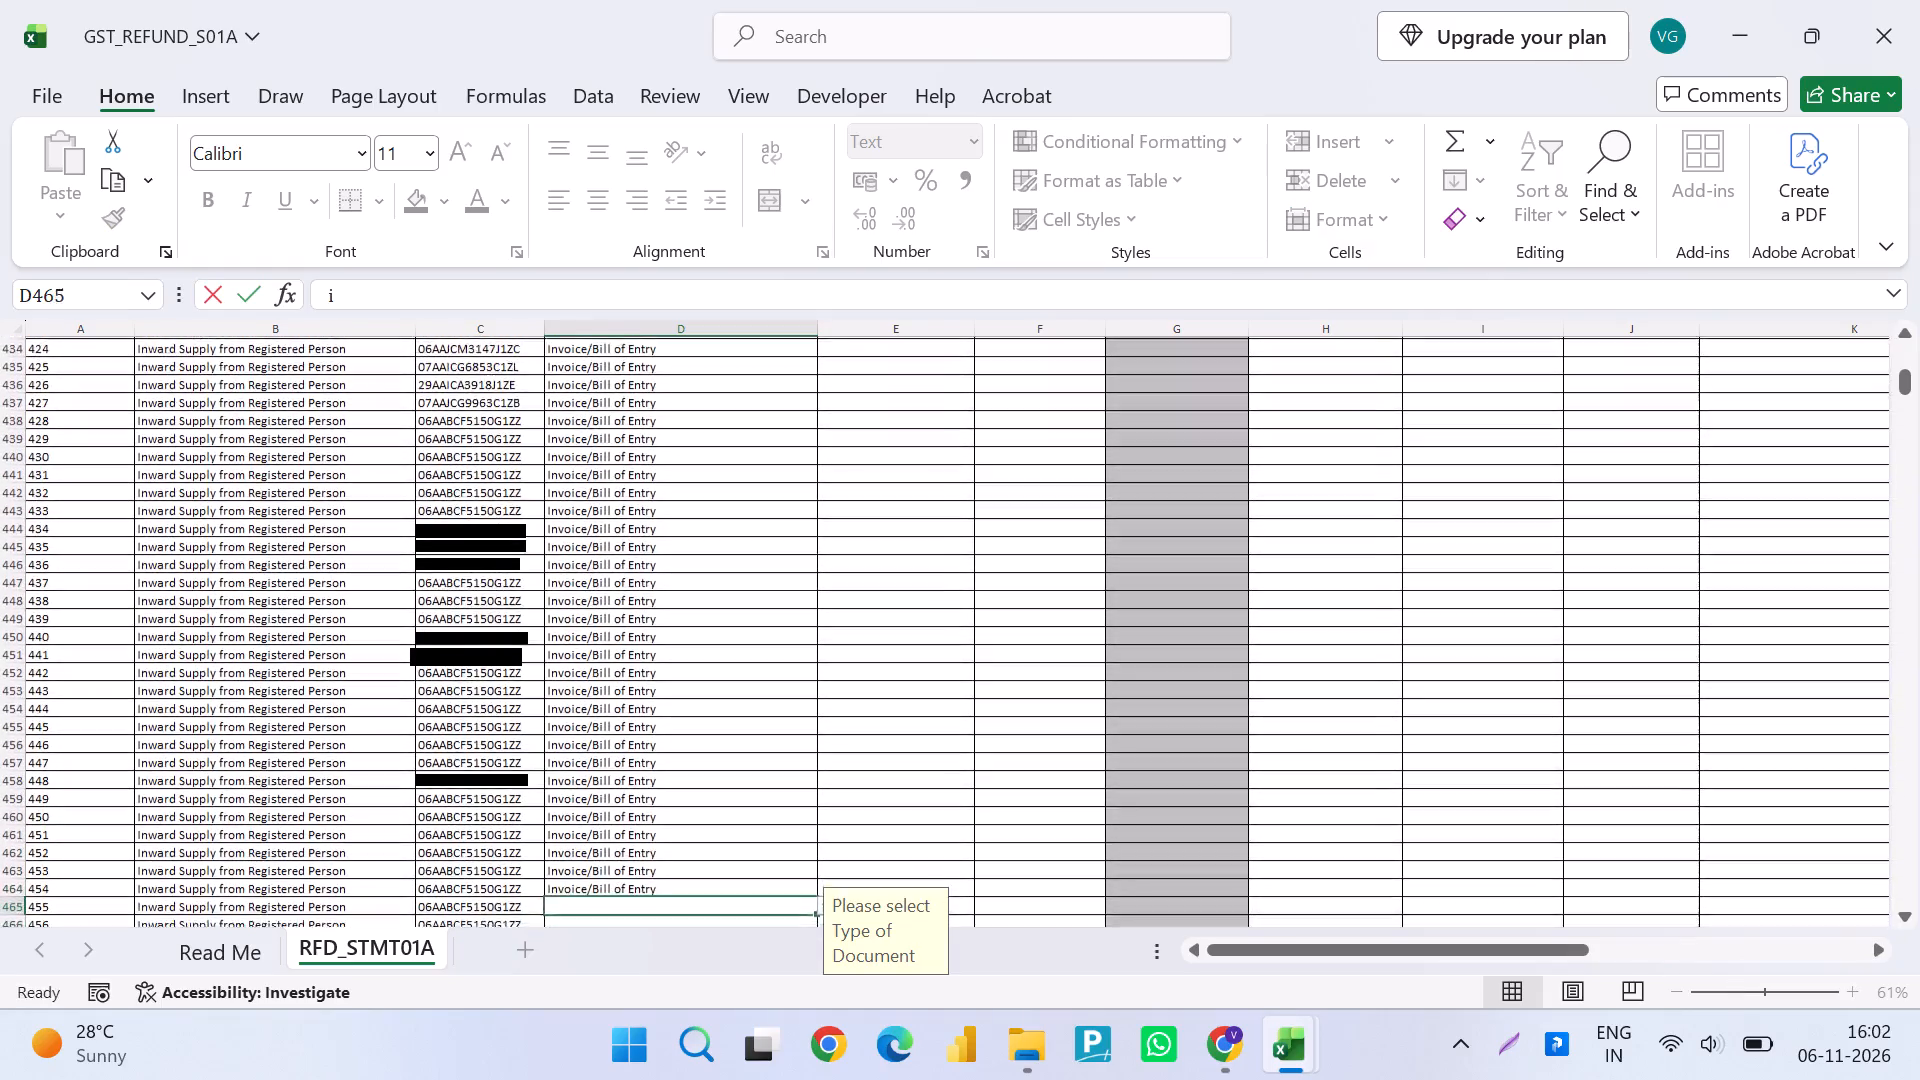
# Set the document type to "Invoice/Bill of Entry" in cells D466 through D470.
pyautogui.press('i')
pyautogui.press('Return')
pyautogui.press('i')
pyautogui.press('Return')
pyautogui.write('ii')
pyautogui.press('Return')
pyautogui.press('i')
pyautogui.press('Return')
pyautogui.press('i')
pyautogui.press('Return')
pyautogui.press('i')
pyautogui.press('Return')
pyautogui.press('i')
pyautogui.press('Return')
# Set the document type to "Invoice/Bill of Entry" in cells D471 through D474.
pyautogui.press('i')
pyautogui.press('Return')
pyautogui.press('i')
pyautogui.press('Return')
pyautogui.press('i')
pyautogui.press('Return')
pyautogui.press('i')
pyautogui.press('Return')
# Set the document type to "Invoice/Bill of Entry" in cells D475 through D480.
pyautogui.press('i')
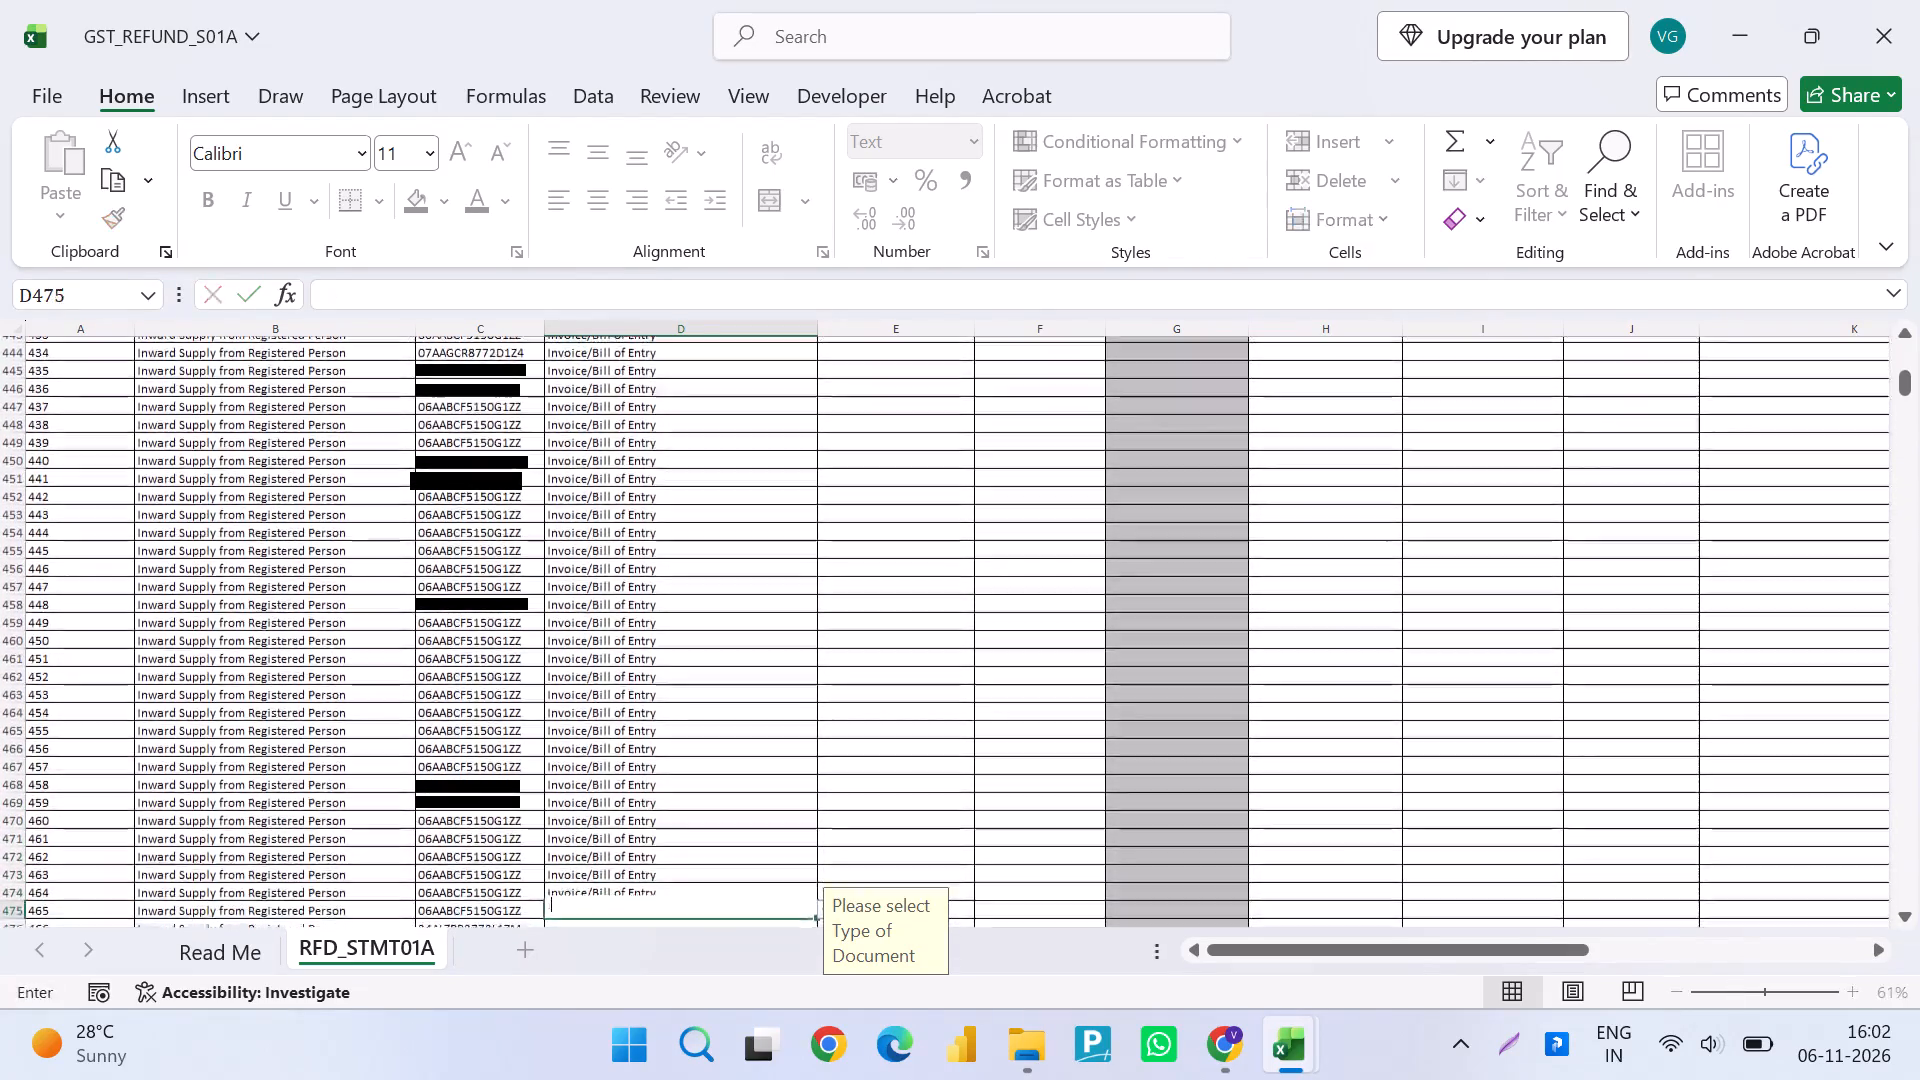
pyautogui.press('Return')
pyautogui.press('i')
pyautogui.press('Return')
pyautogui.press('i')
pyautogui.press('Return')
pyautogui.press('i')
pyautogui.press('Return')
pyautogui.press('i')
pyautogui.press('Return')
pyautogui.press('i')
pyautogui.press('Return')
# Set the document type to "Invoice/Bill of Entry" in cells D481 through D486.
pyautogui.press('i')
pyautogui.press('Return')
pyautogui.press('i')
pyautogui.press('Return')
pyautogui.press('i')
pyautogui.press('Return')
pyautogui.press('i')
pyautogui.press('Return')
pyautogui.press('i')
pyautogui.press('Return')
pyautogui.press('i')
pyautogui.press('Return')
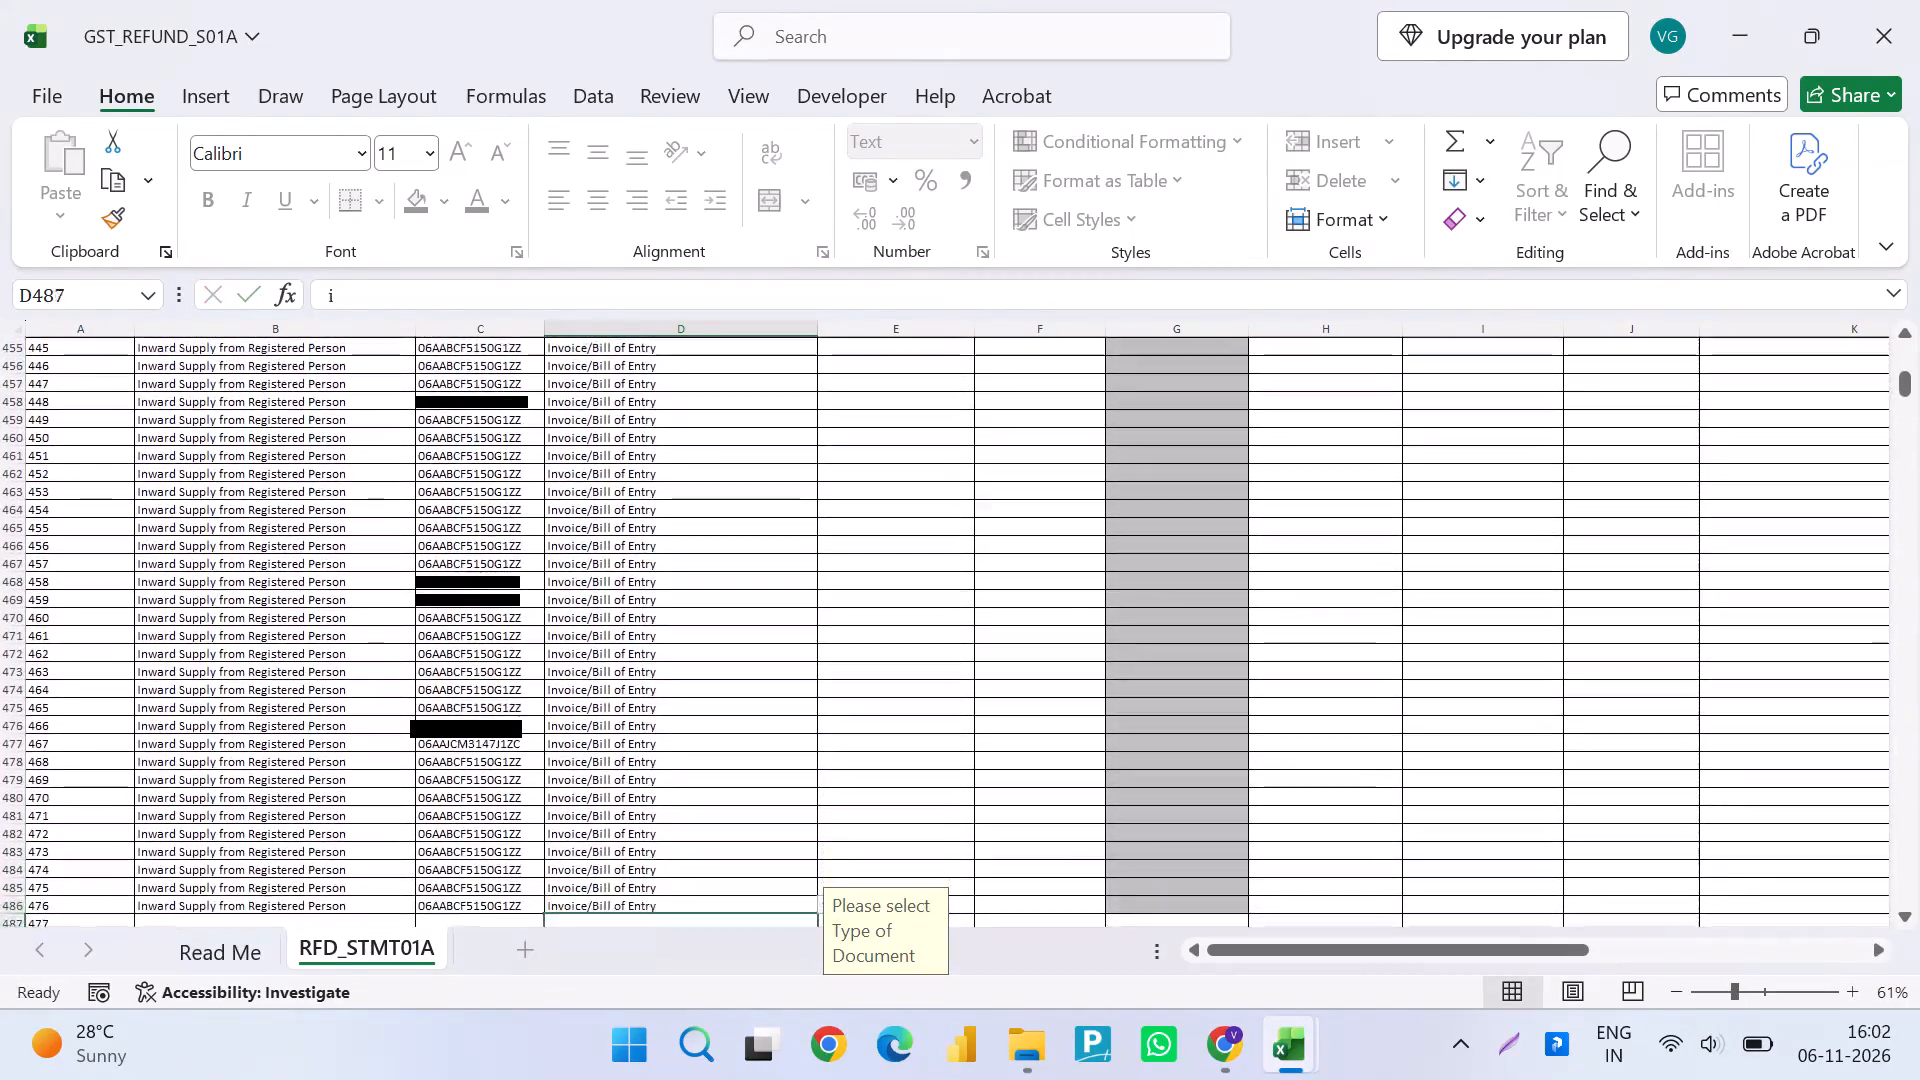
# Leave D487 blank and set the document type to "Invoice/Bill of Entry" in cells D488 and D489.
pyautogui.press('Return')
pyautogui.press('i')
pyautogui.press('Return')
pyautogui.press('i')
pyautogui.press('Return')
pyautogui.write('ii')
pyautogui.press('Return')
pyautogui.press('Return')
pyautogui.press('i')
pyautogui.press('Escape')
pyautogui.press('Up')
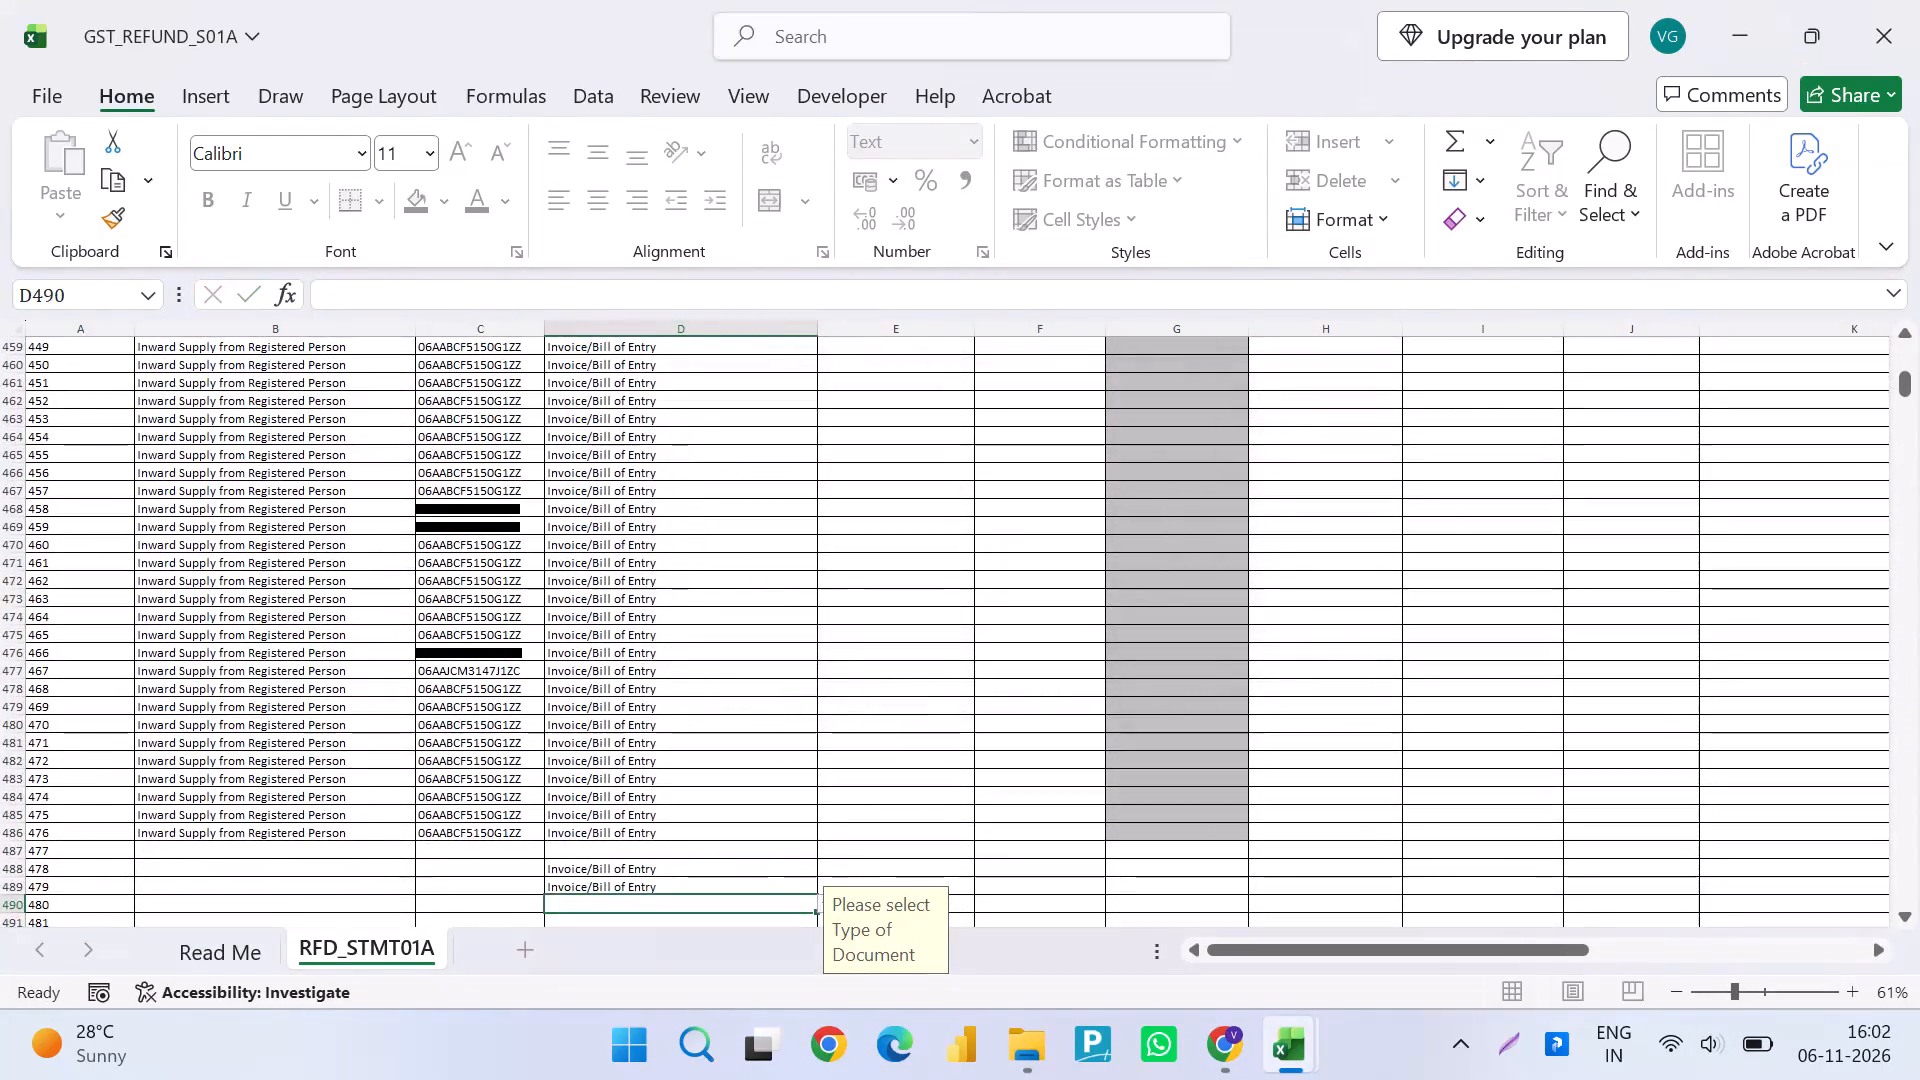
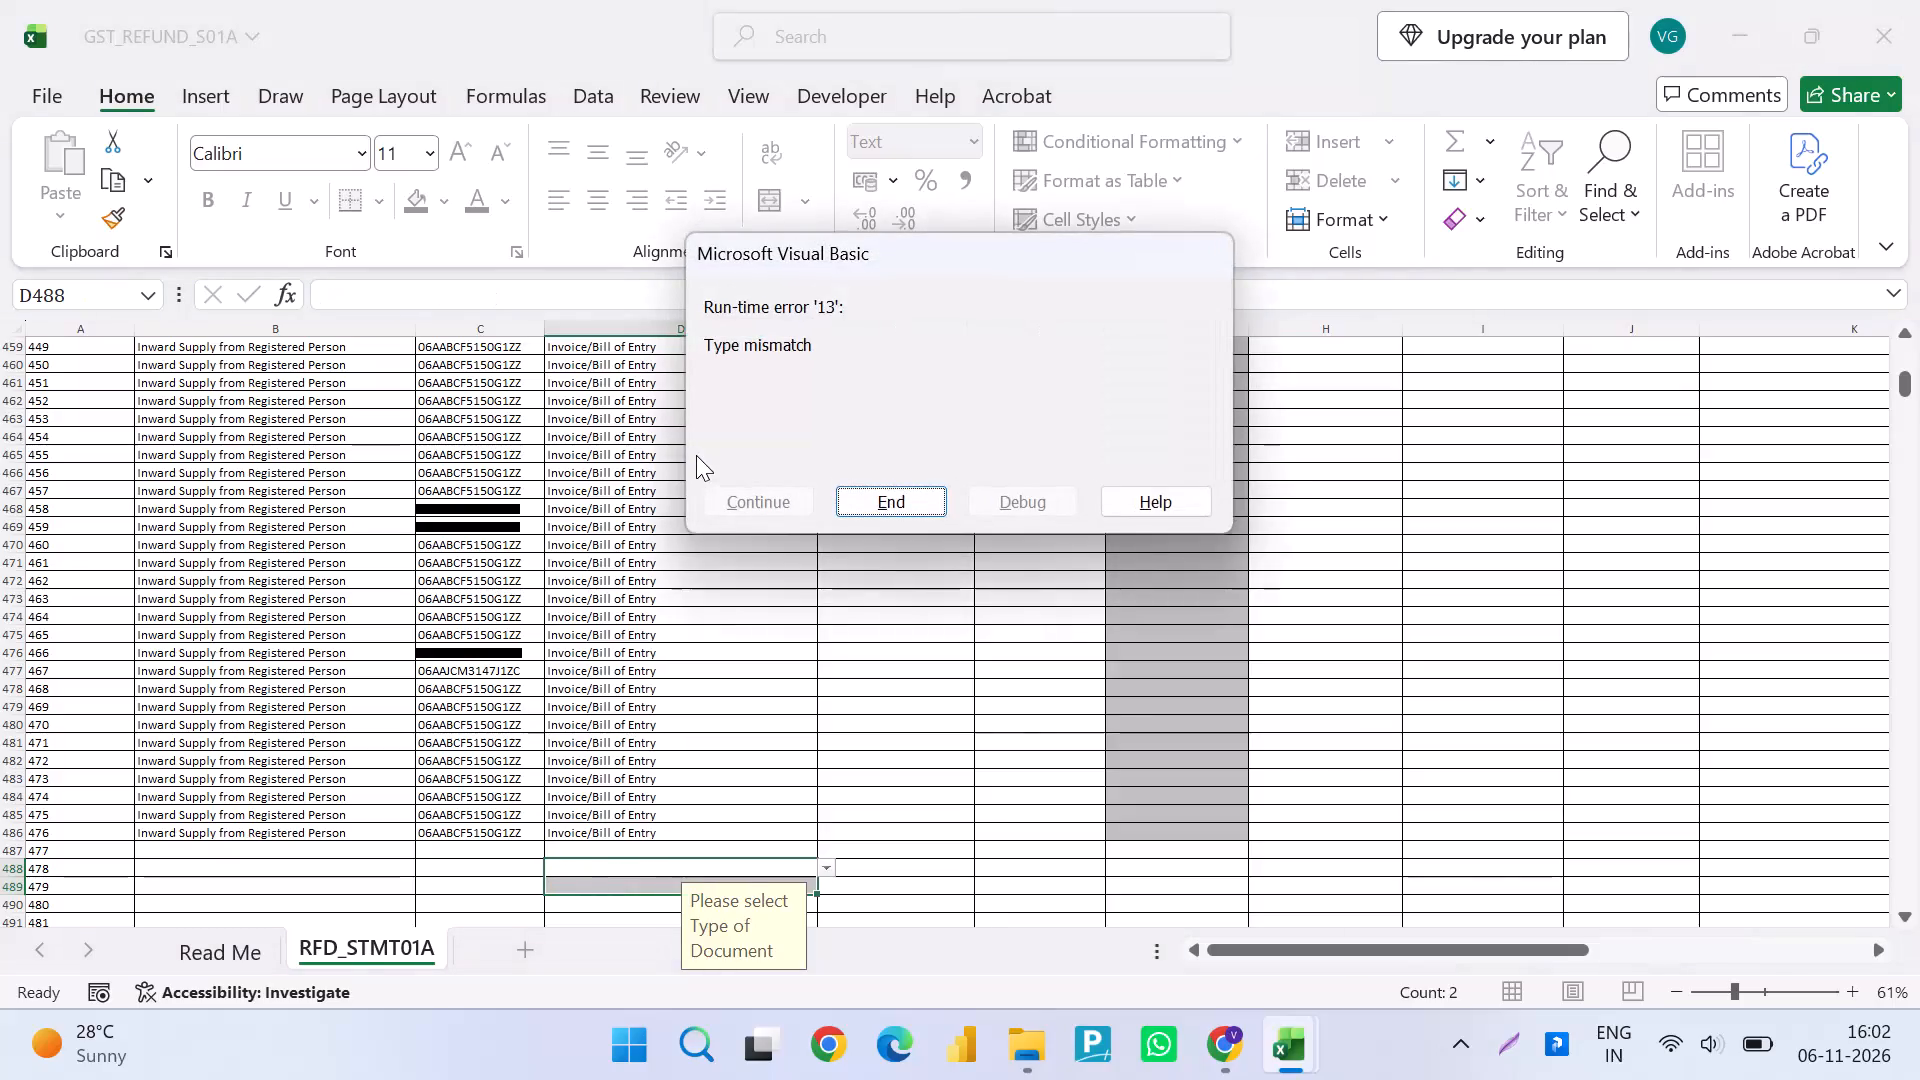
# Dismiss the run-time error message.
pyautogui.press('Escape')
pyautogui.press('Escape')
pyautogui.press('Escape')
pyautogui.click(917, 487)
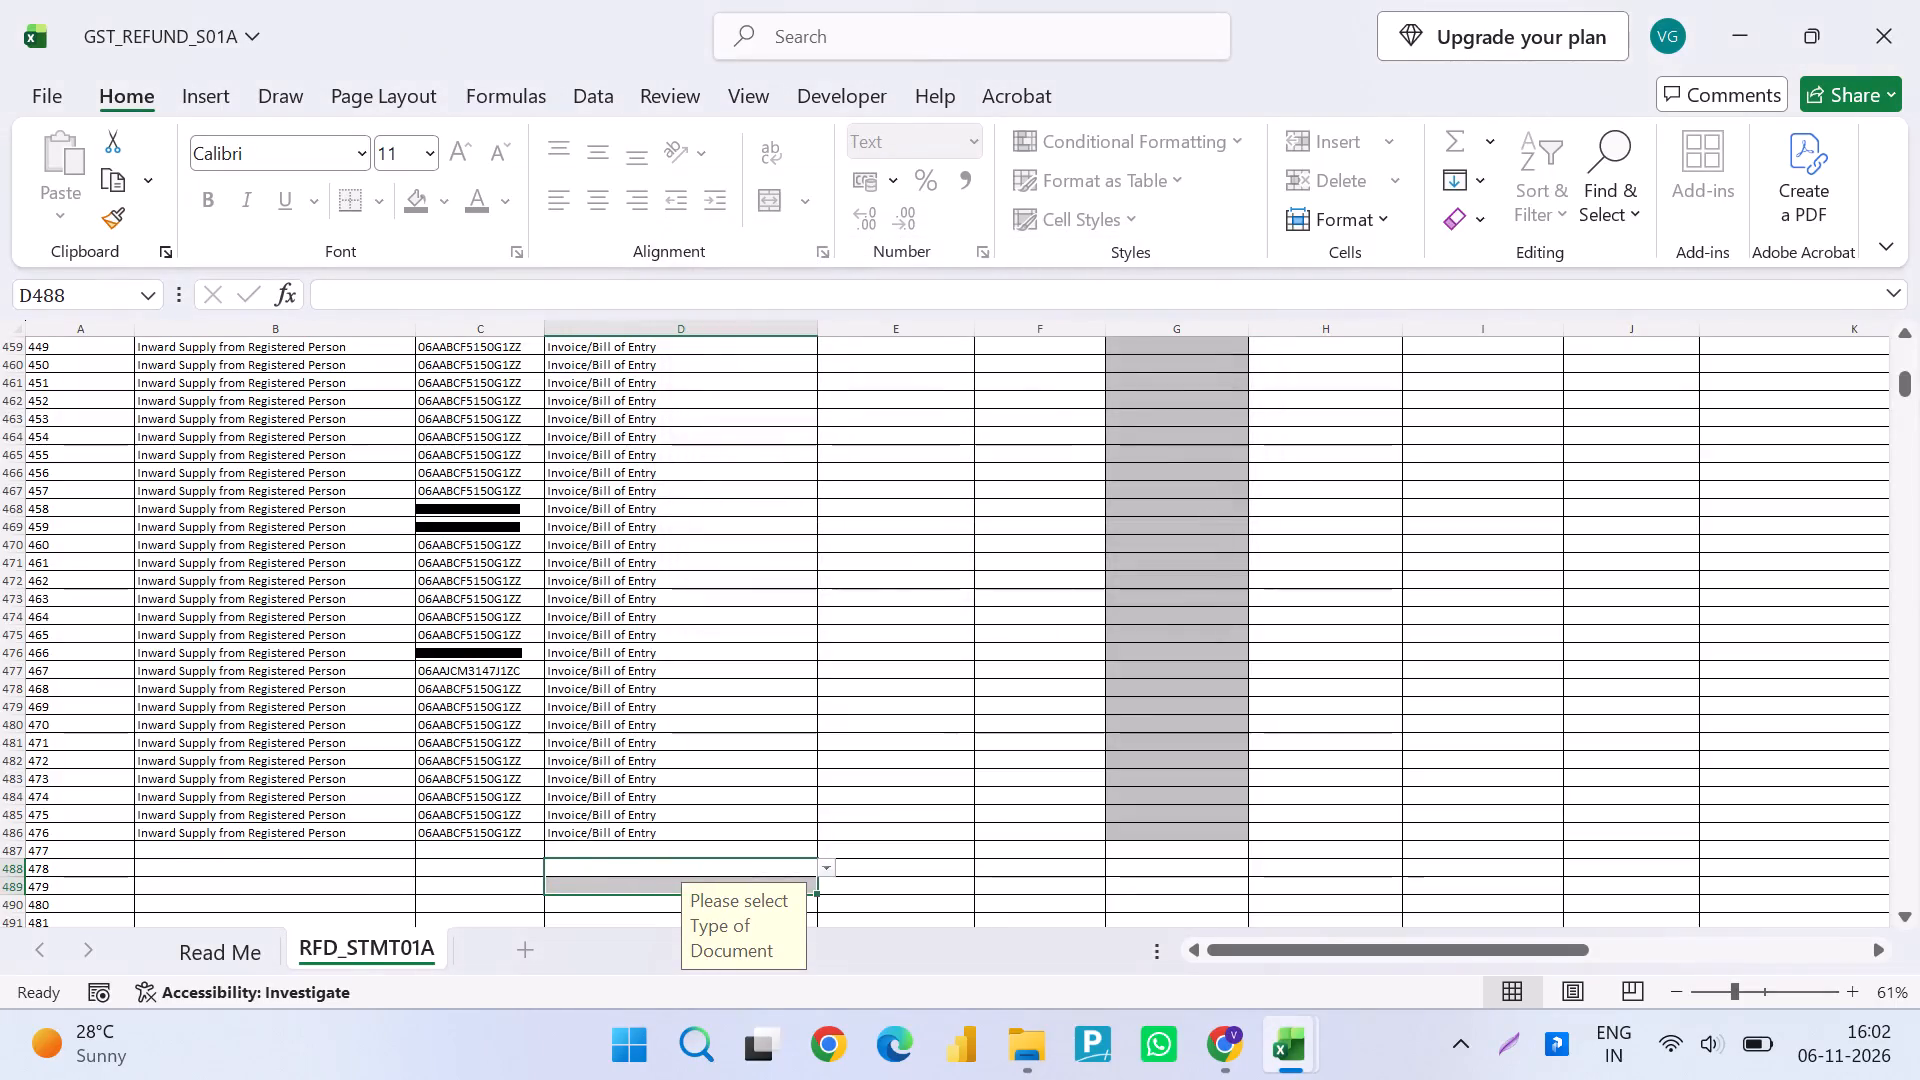
# Fill the blank Type of Document cell D433 with Invoice/Bill of Entry.
pyautogui.scroll(3, 736, 506)
pyautogui.click(656, 440)
pyautogui.press('Up')
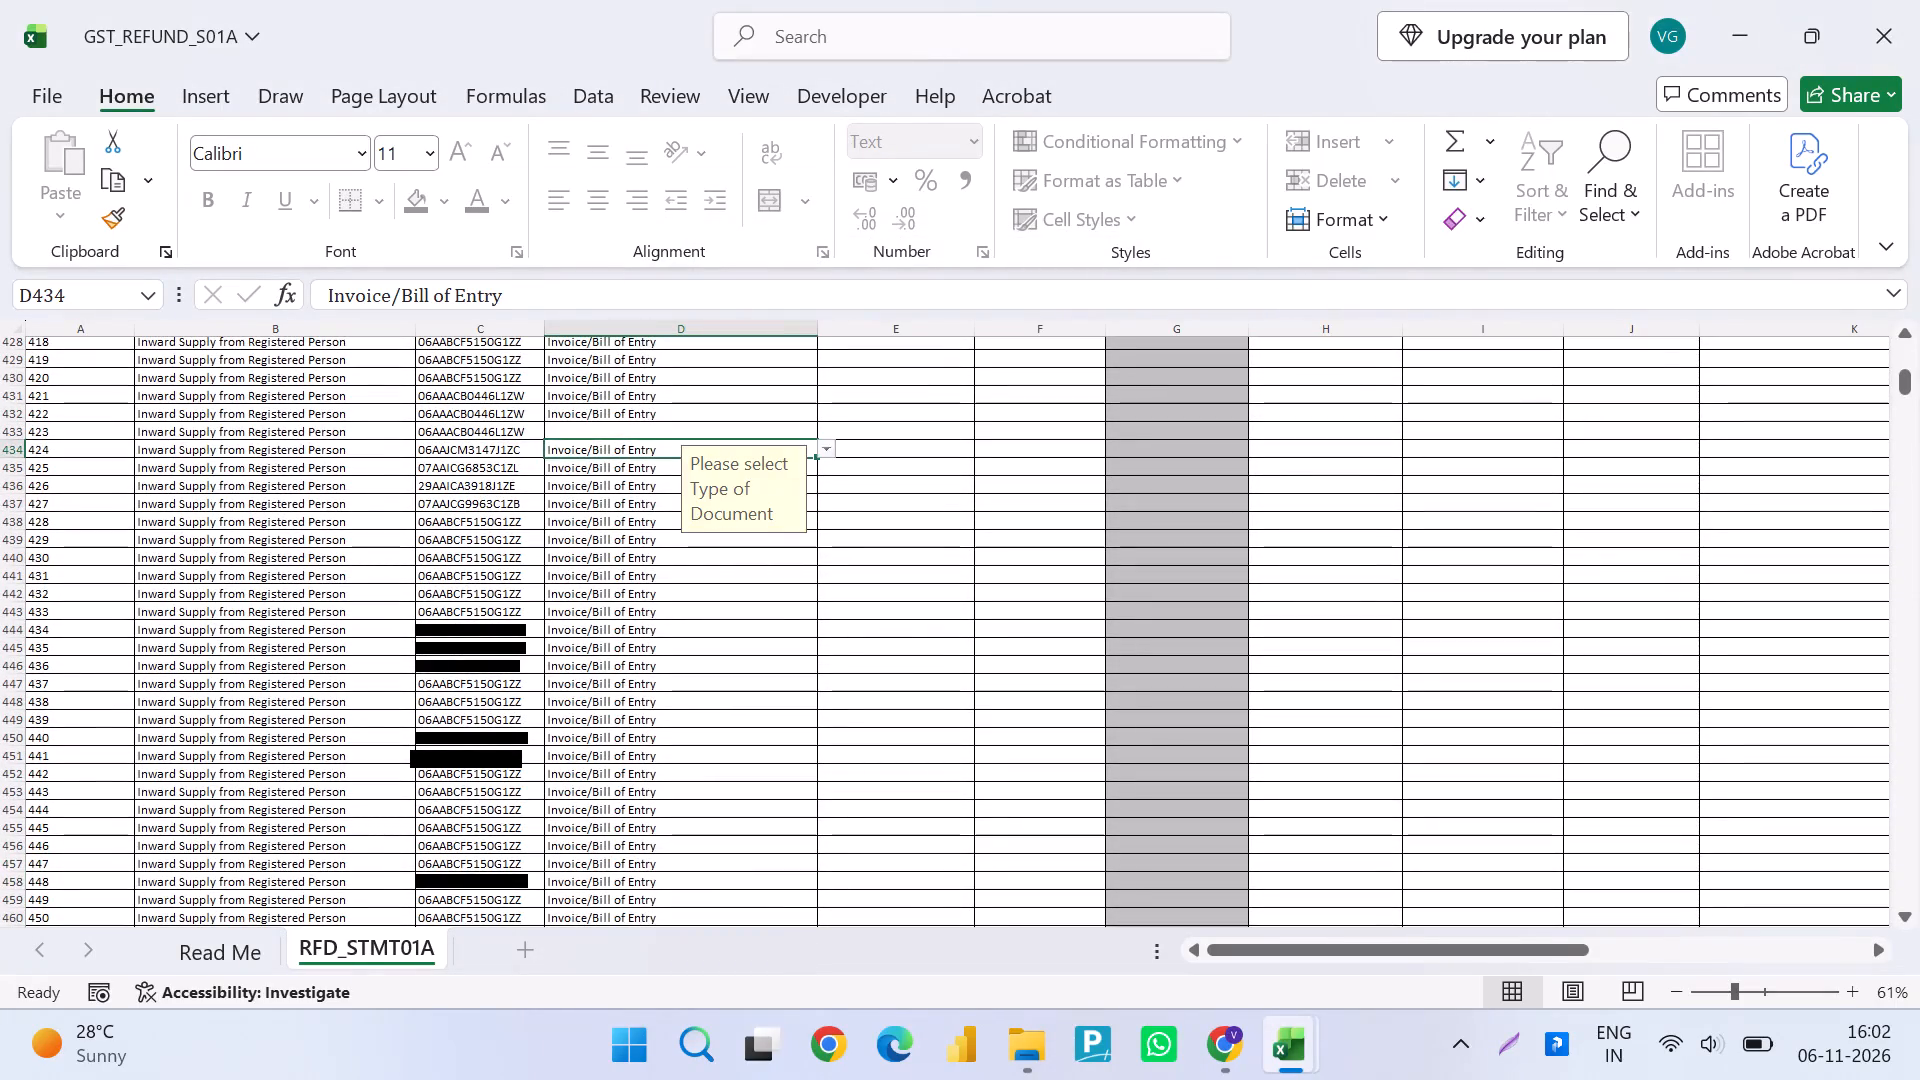
pyautogui.press('i')
pyautogui.press('Return')
# Copy the filtered invoice numbers D221:D593 from the PURCHASE 24-25 workbook and paste them into GST_REFUND_S01A starting at E211.
pyautogui.scroll(3, 676, 435)
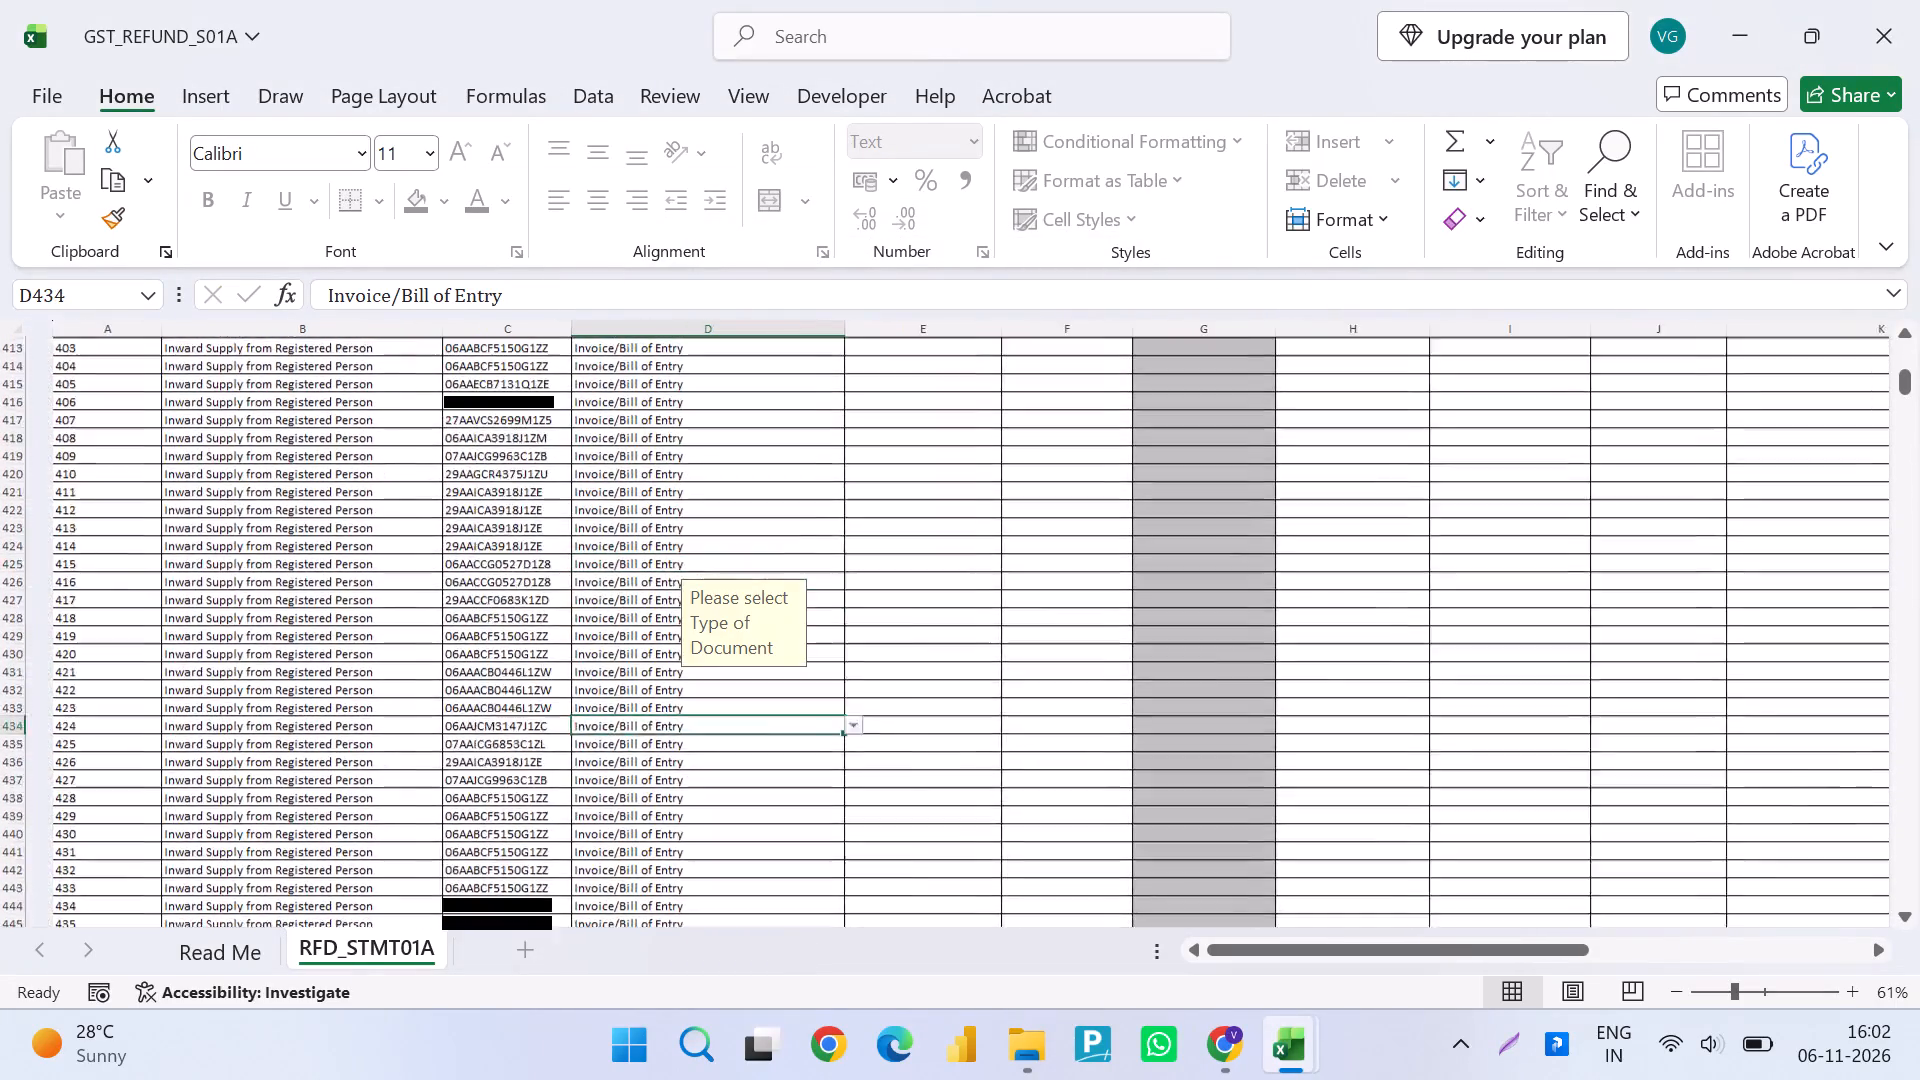
pyautogui.scroll(6, 676, 435)
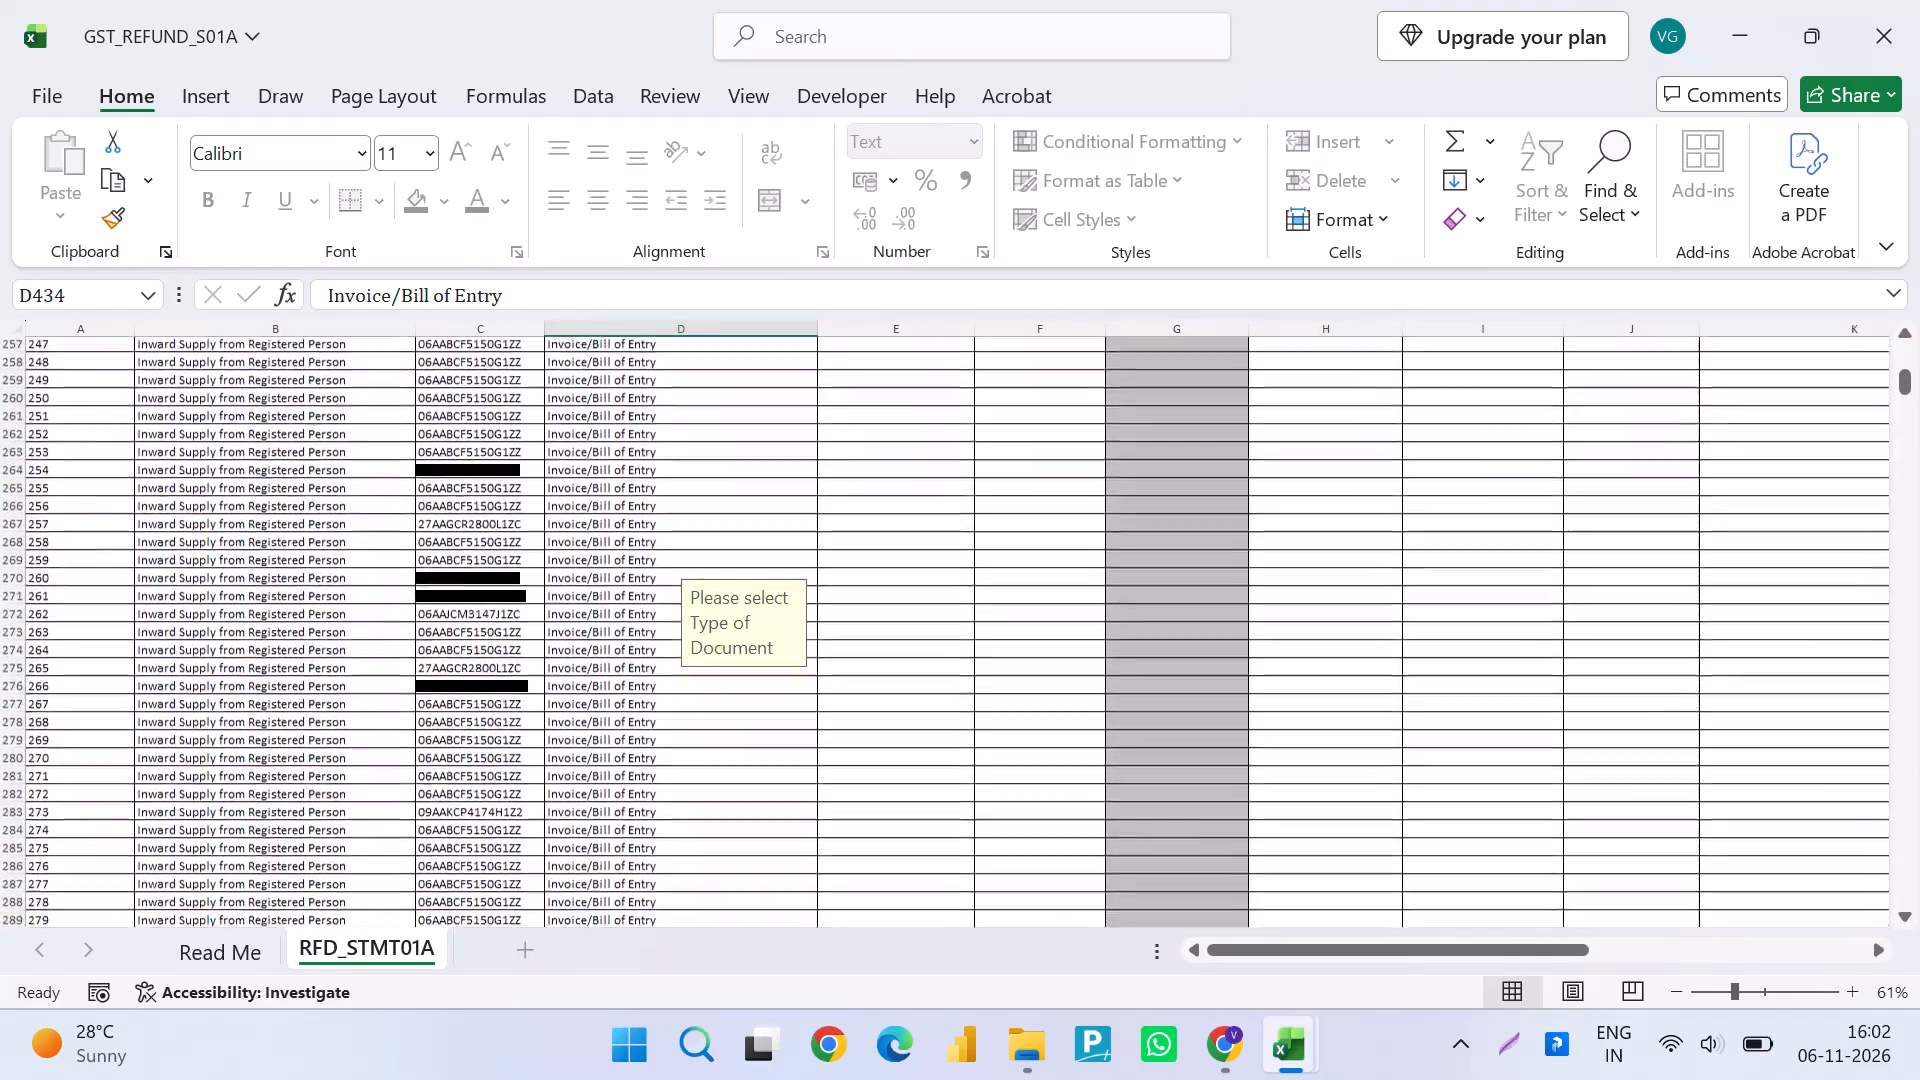
pyautogui.scroll(2, 676, 435)
pyautogui.hscroll(1, 676, 435)
pyautogui.scroll(-3, 676, 435)
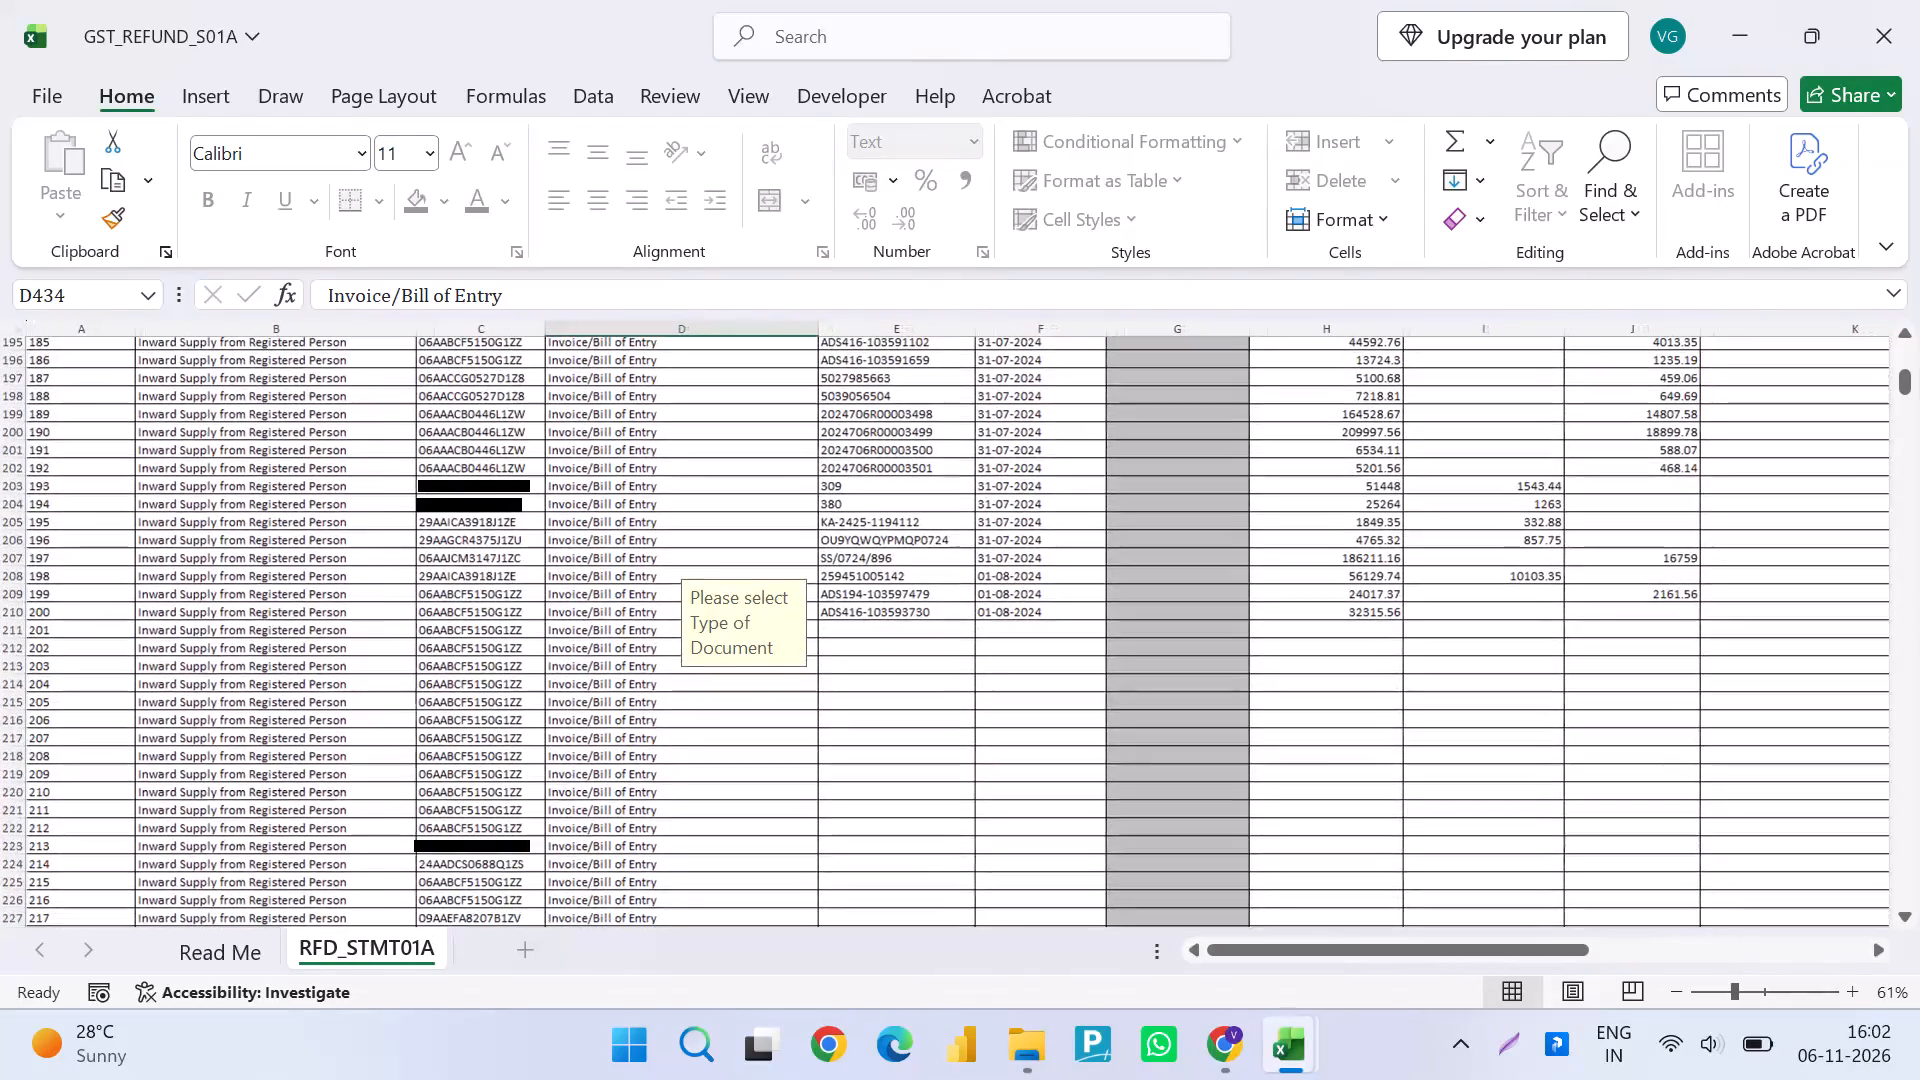
pyautogui.click(929, 636)
pyautogui.hotkey('alt', 'Tab')
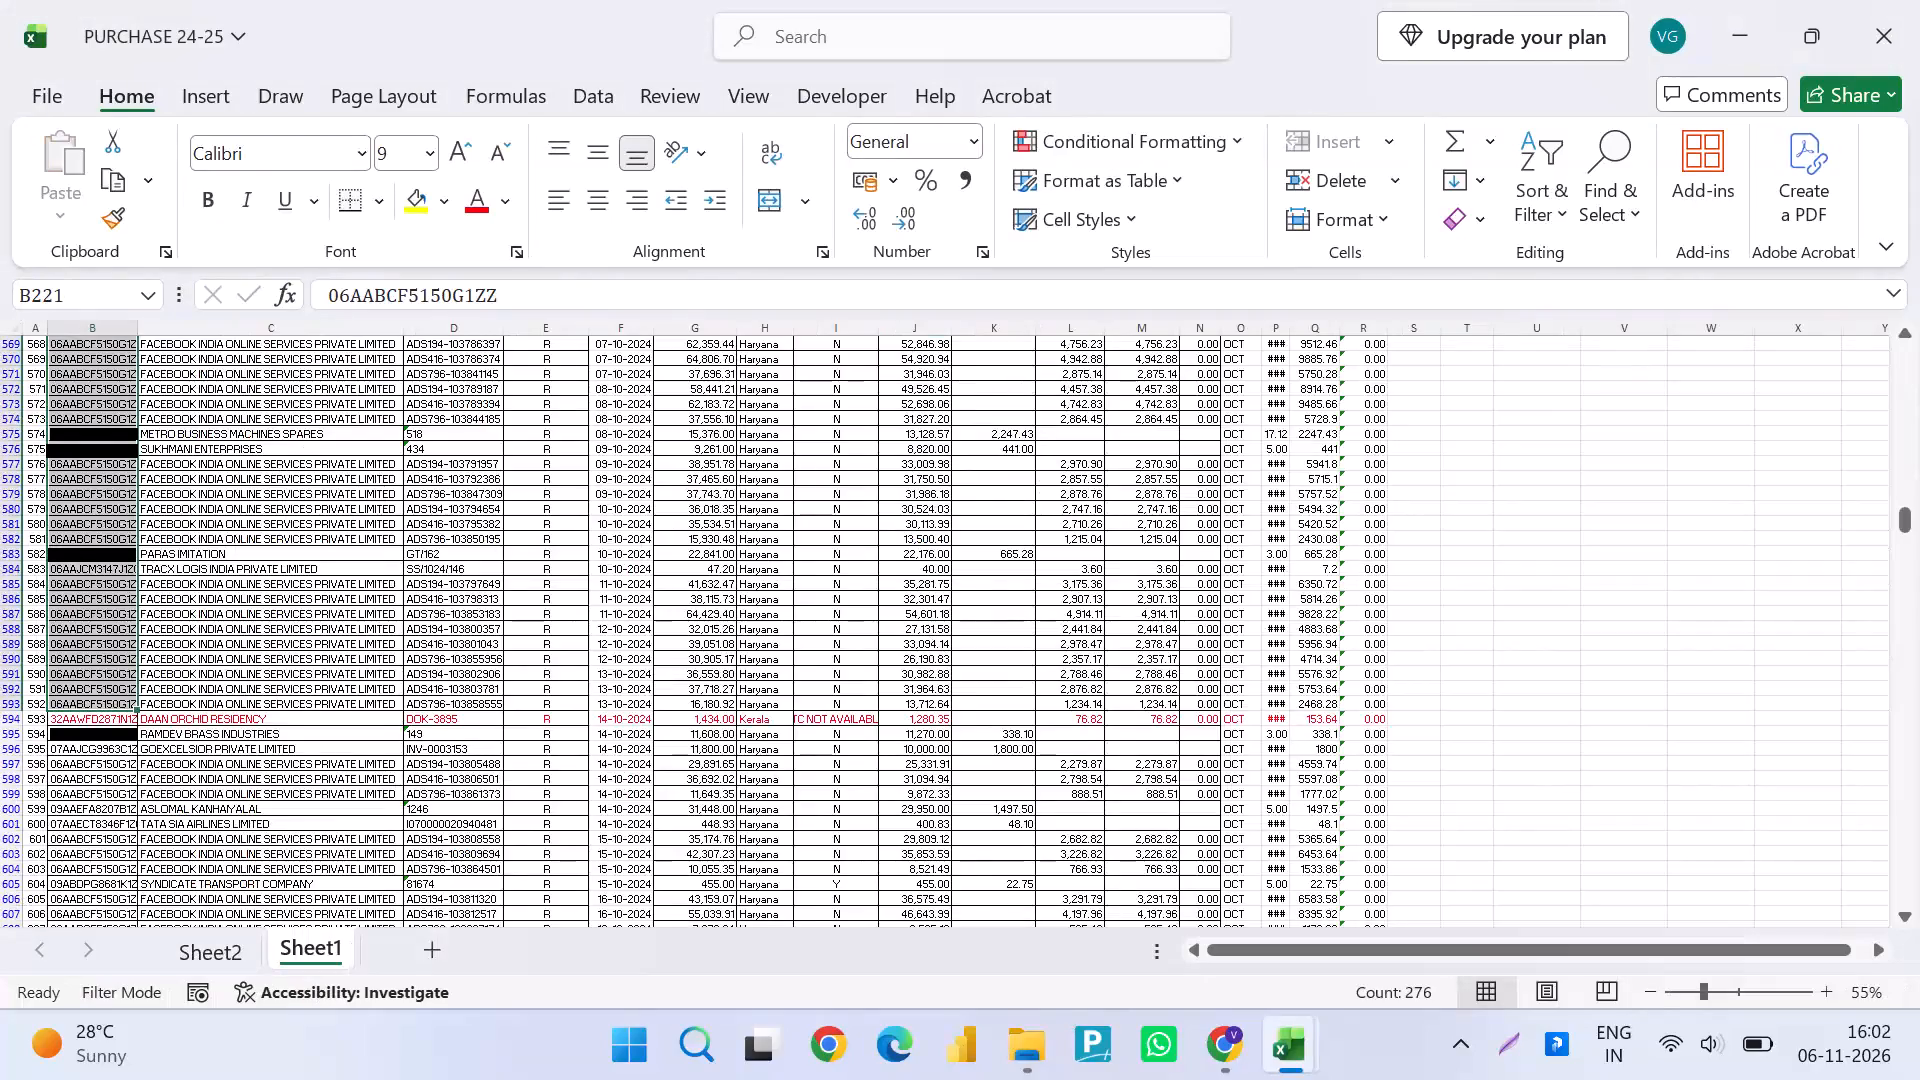
pyautogui.hotkey('alt', 'Tab')
pyautogui.hotkey('alt', 'Tab')
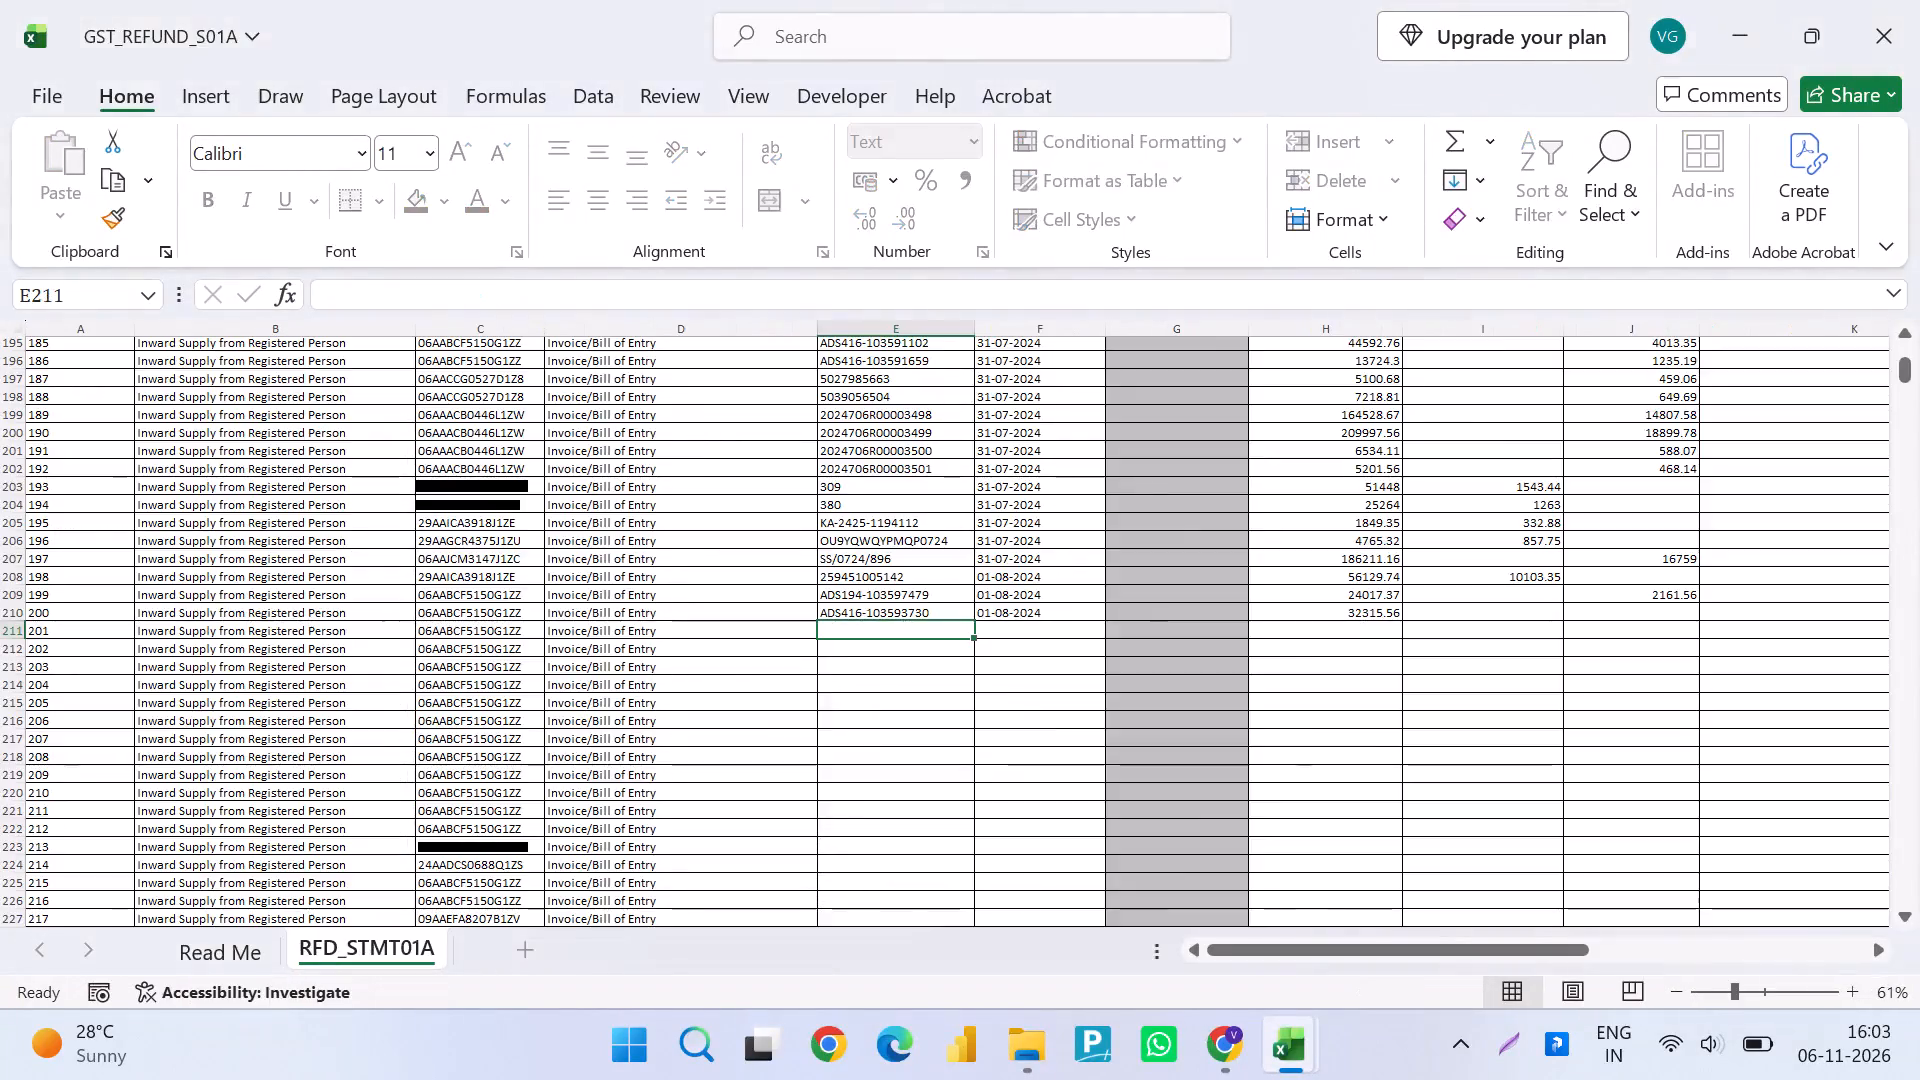
pyautogui.click(468, 708)
pyautogui.hotkey('ctrl', 'shift', 'Up')
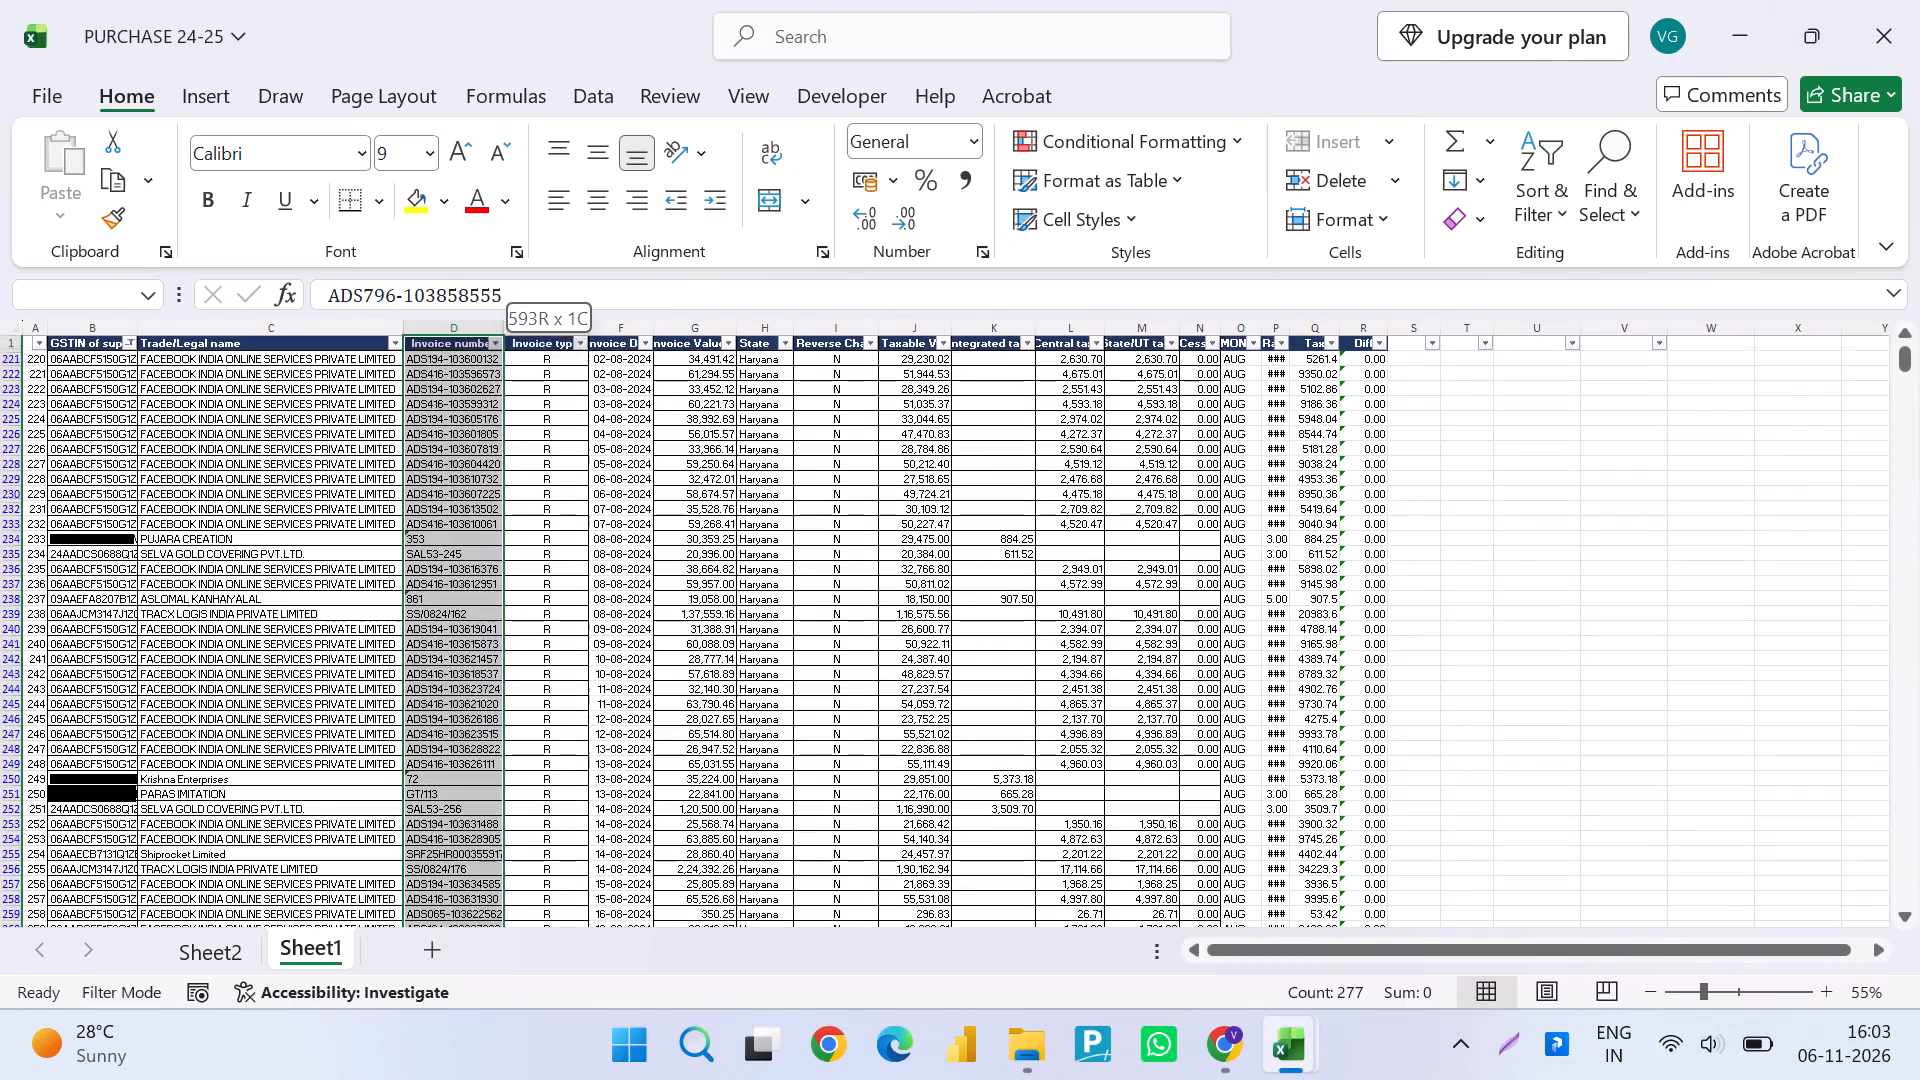
pyautogui.hotkey('shift', 'Down')
pyautogui.hotkey('ctrl', 'c')
pyautogui.hotkey('alt', 'Tab')
pyautogui.hotkey('ctrl', 'v')
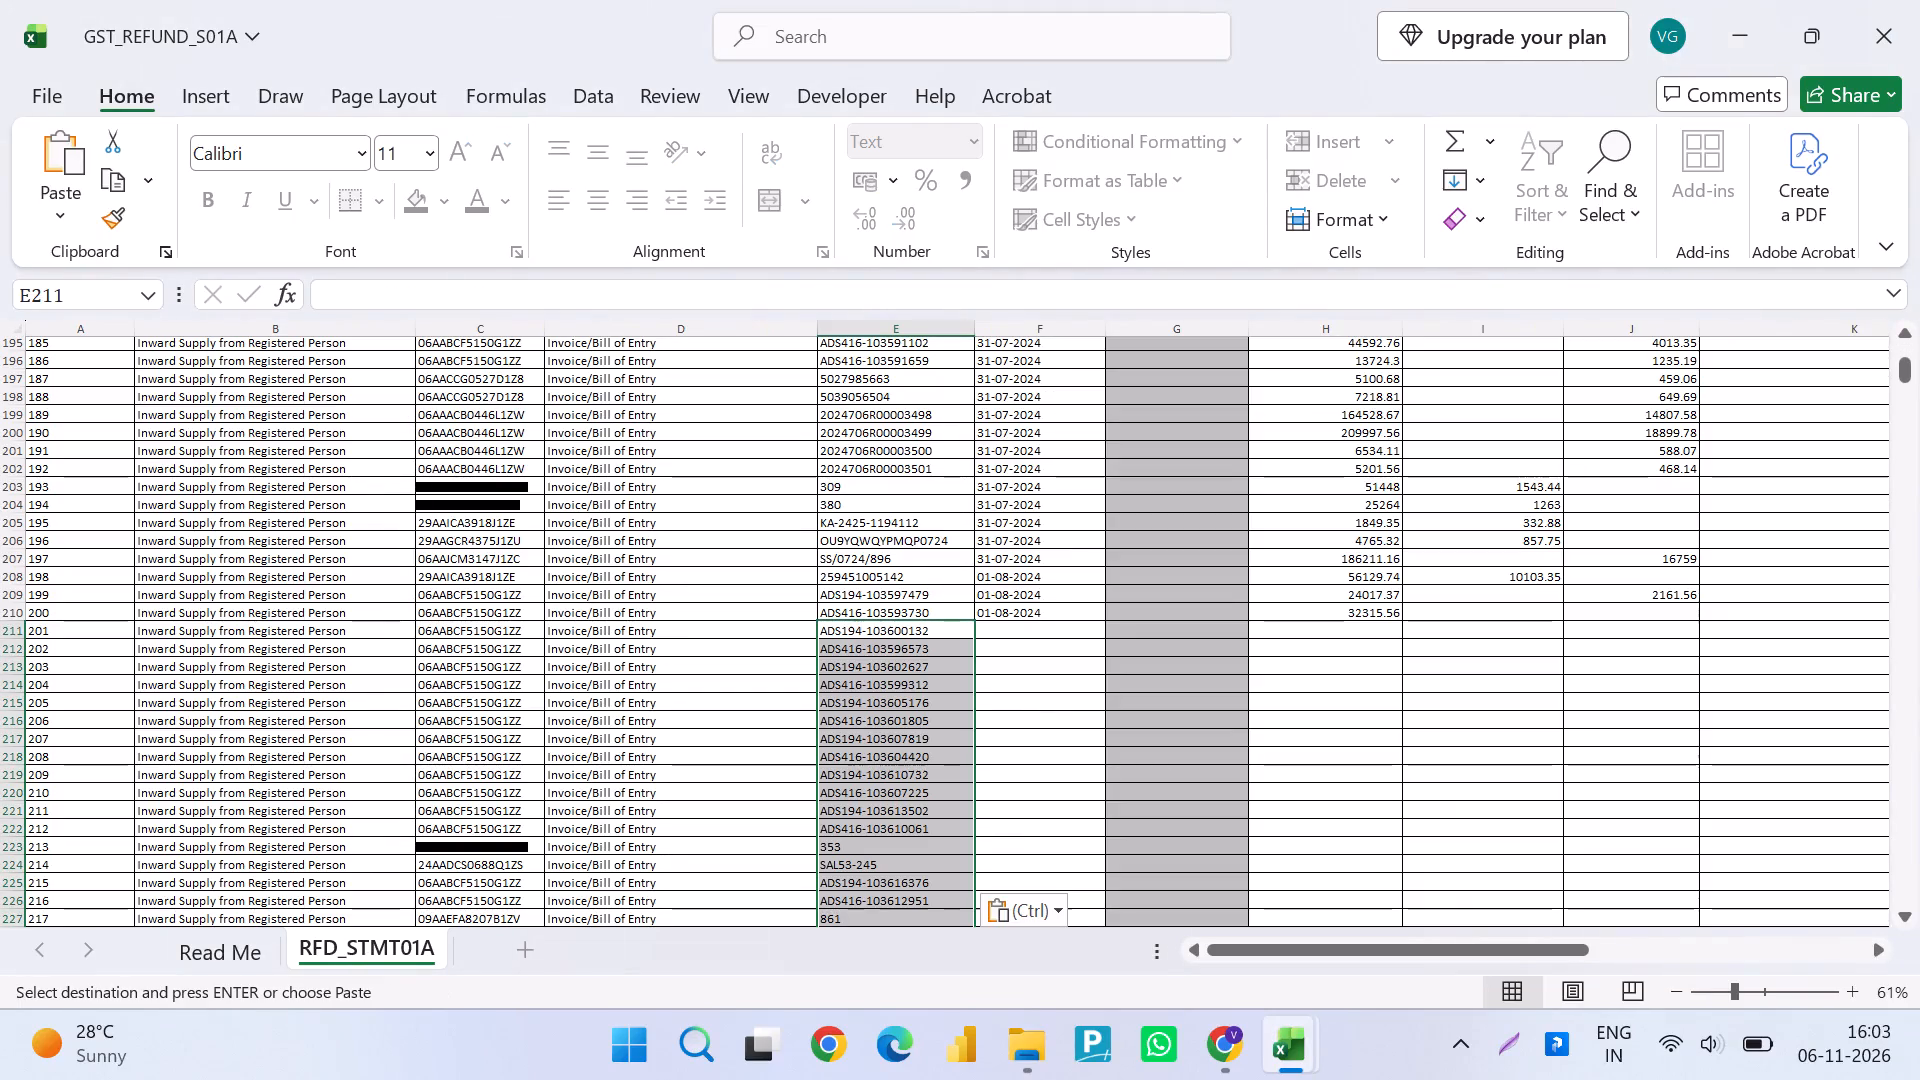
# Copy the taxable value and integrated, central and state tax columns, J221:M593, from PURCHASE 24-25 into GST_REFUND_S01A starting at H211.
pyautogui.hotkey('alt', 'Tab')
pyautogui.scroll(-5, 620, 681)
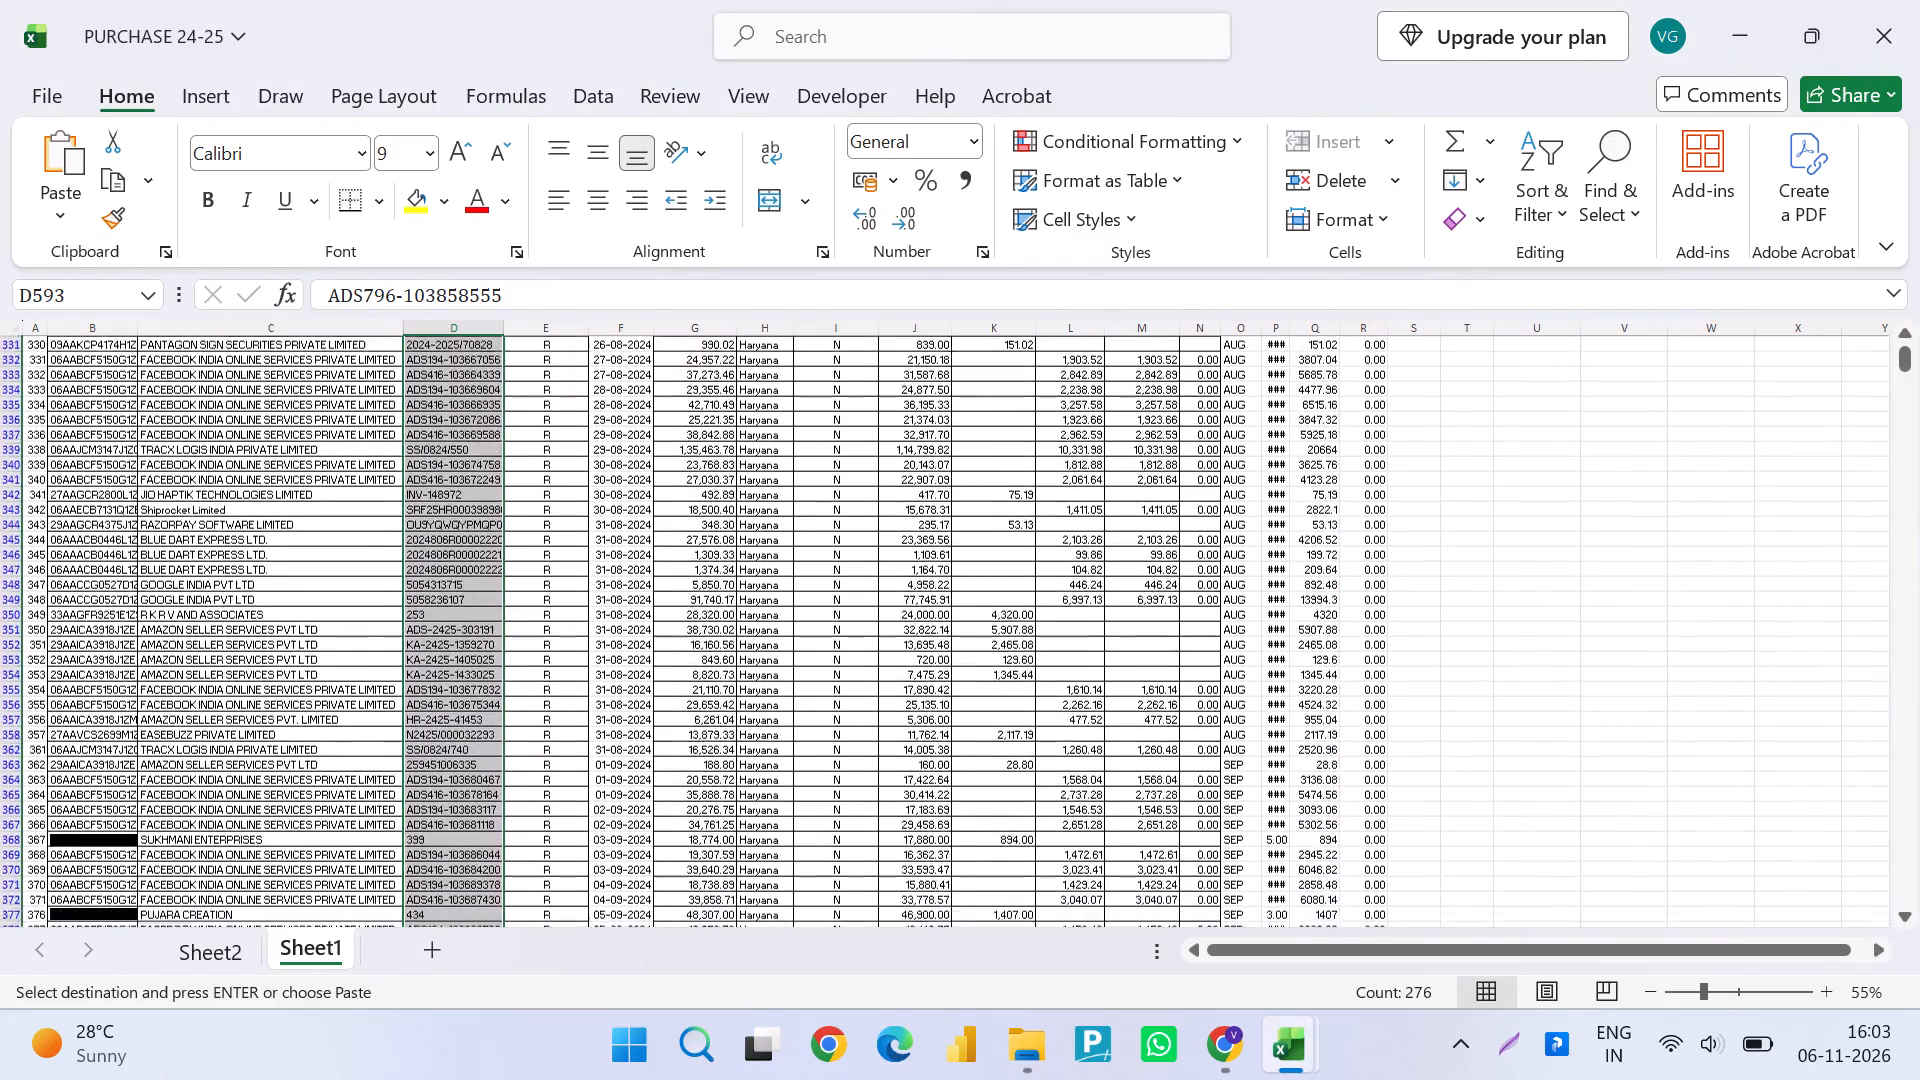
pyautogui.hscroll(1, 620, 681)
pyautogui.scroll(-1, 620, 681)
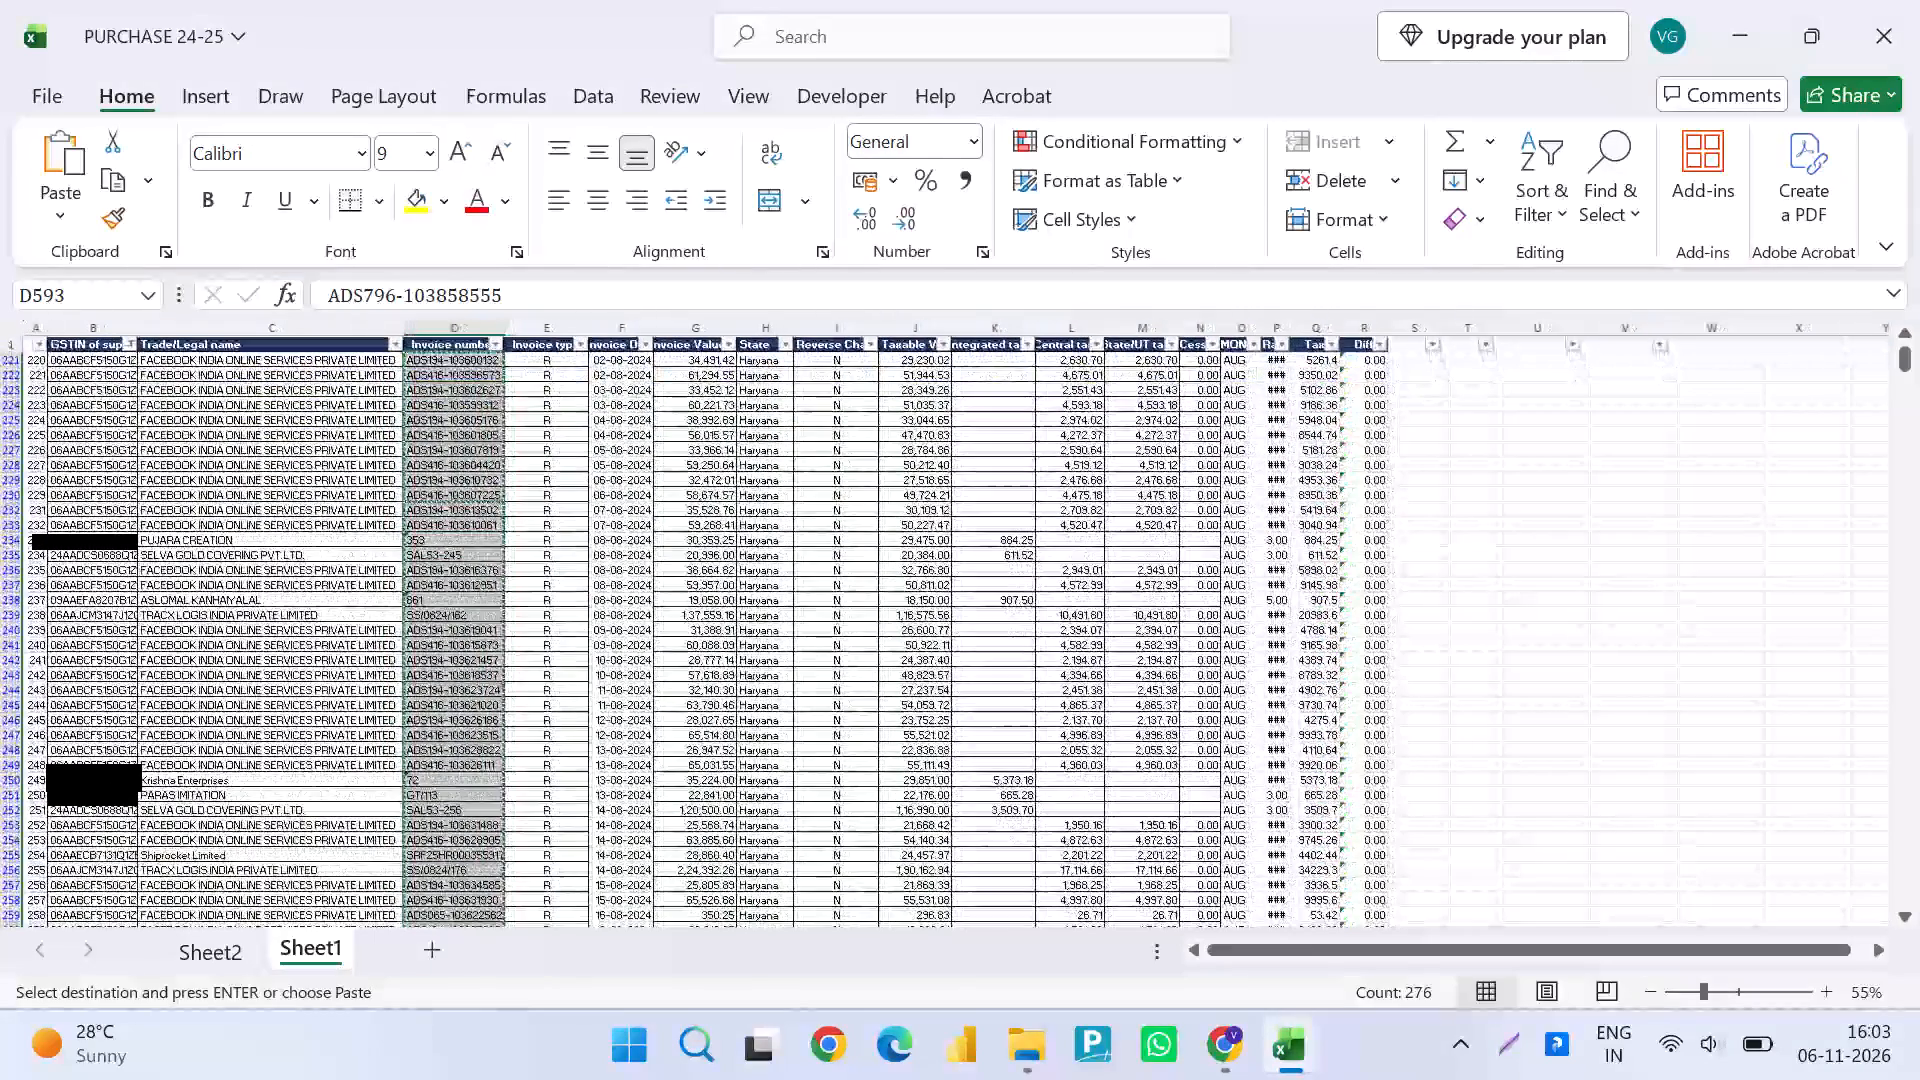
pyautogui.scroll(-10, 854, 601)
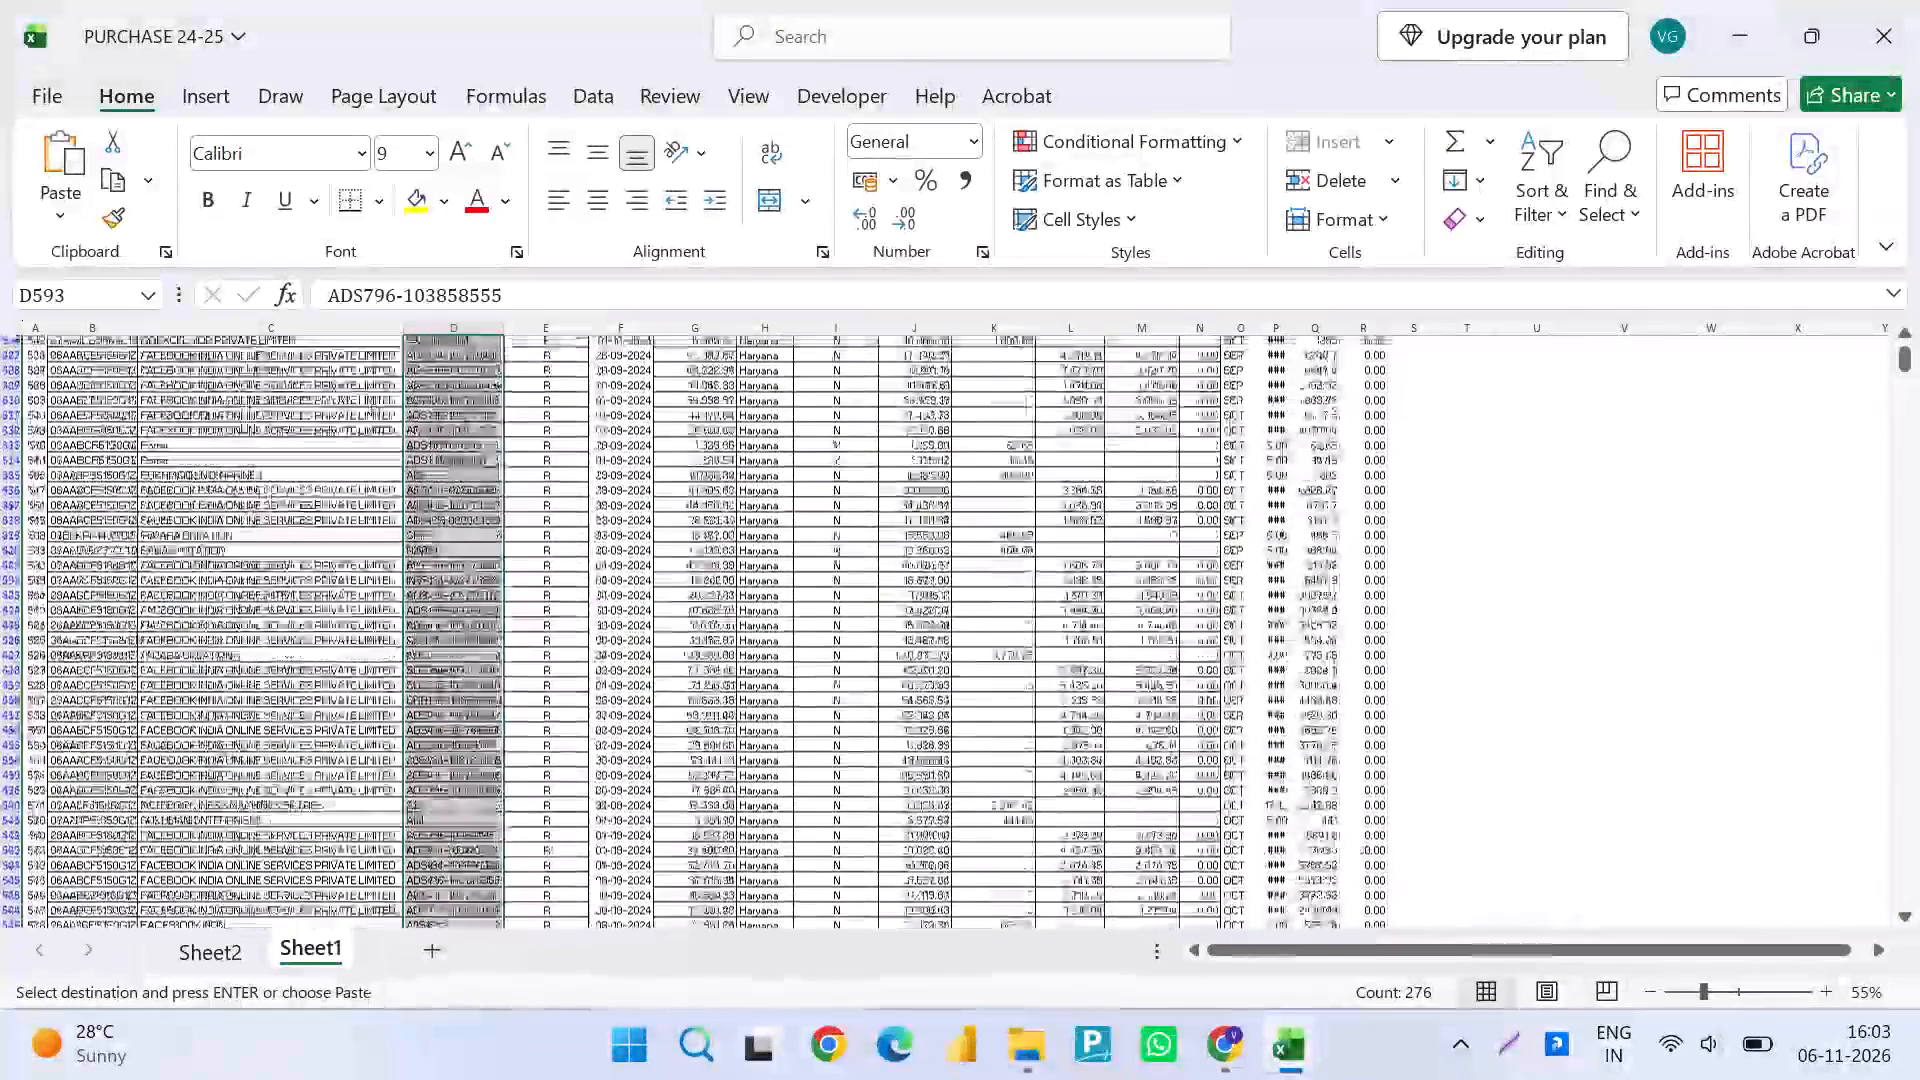
pyautogui.scroll(-5, 854, 601)
pyautogui.scroll(1, 854, 601)
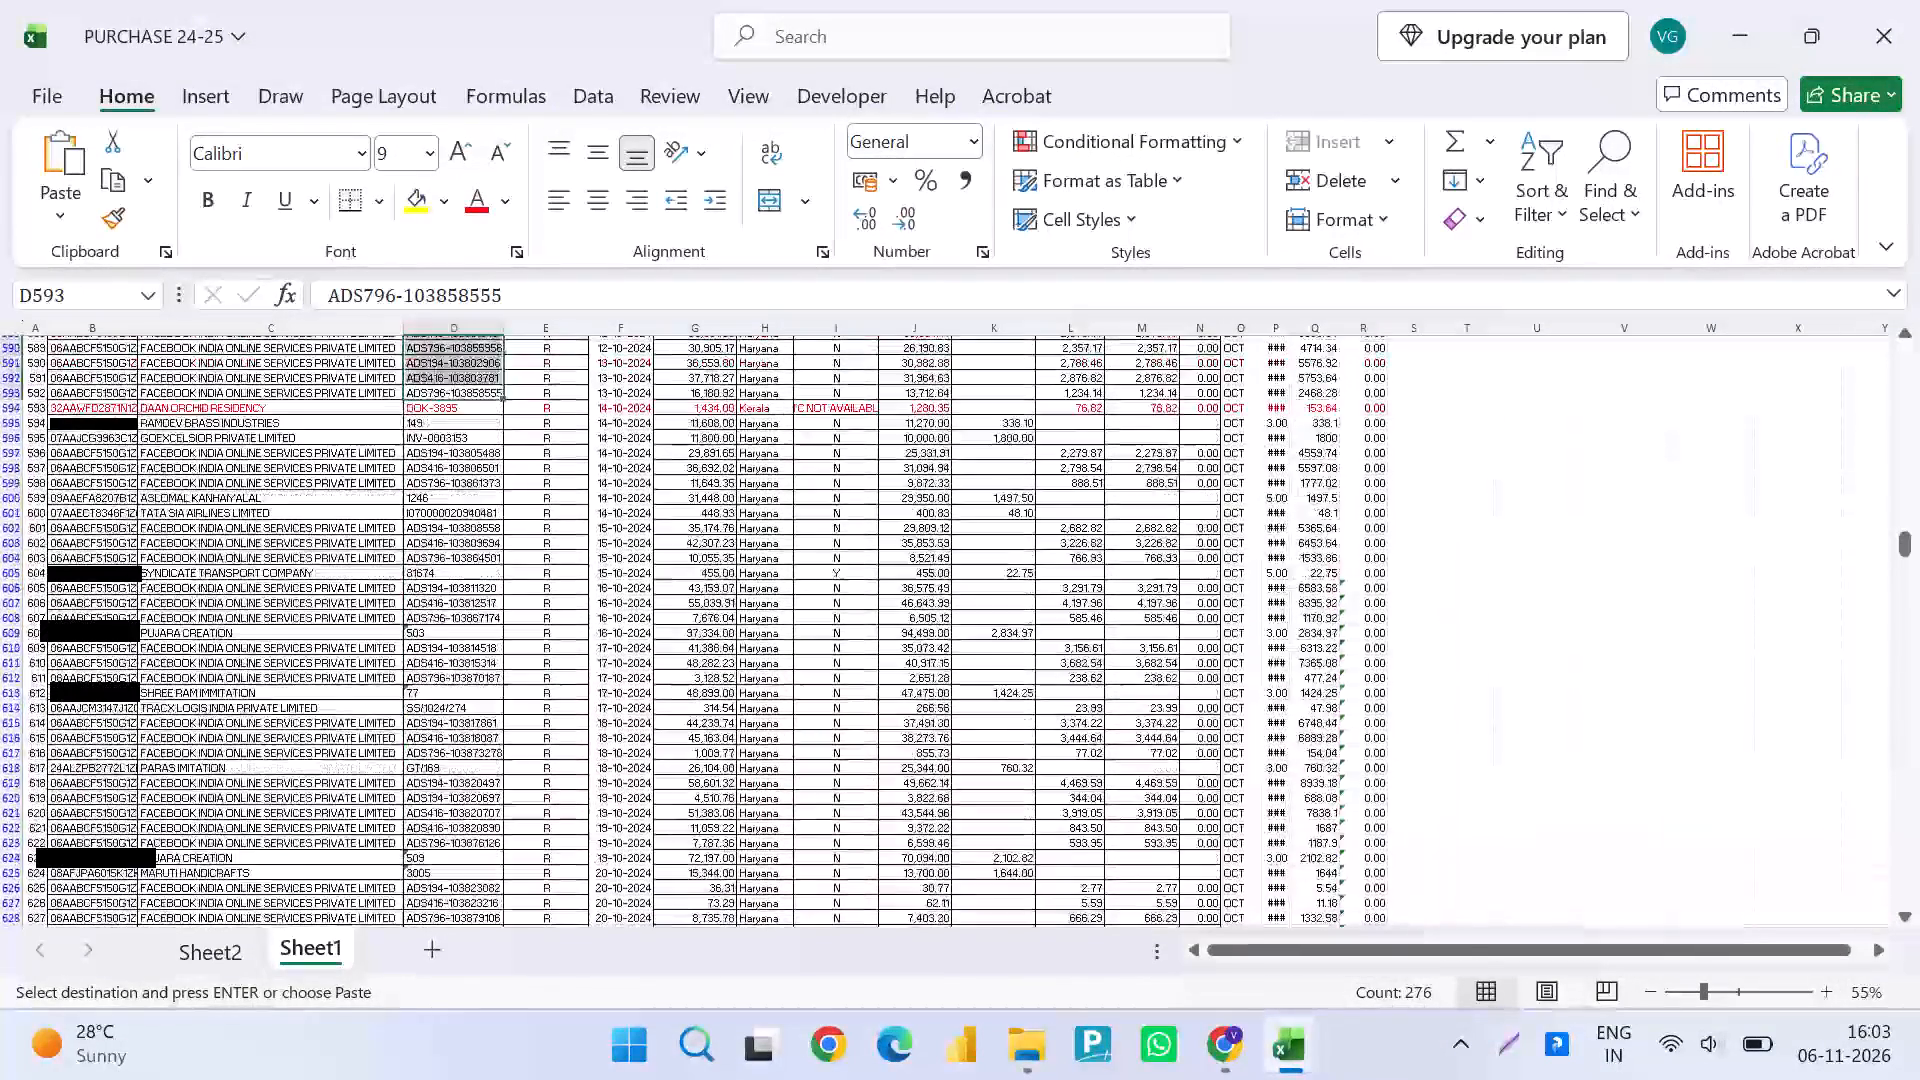
pyautogui.click(895, 604)
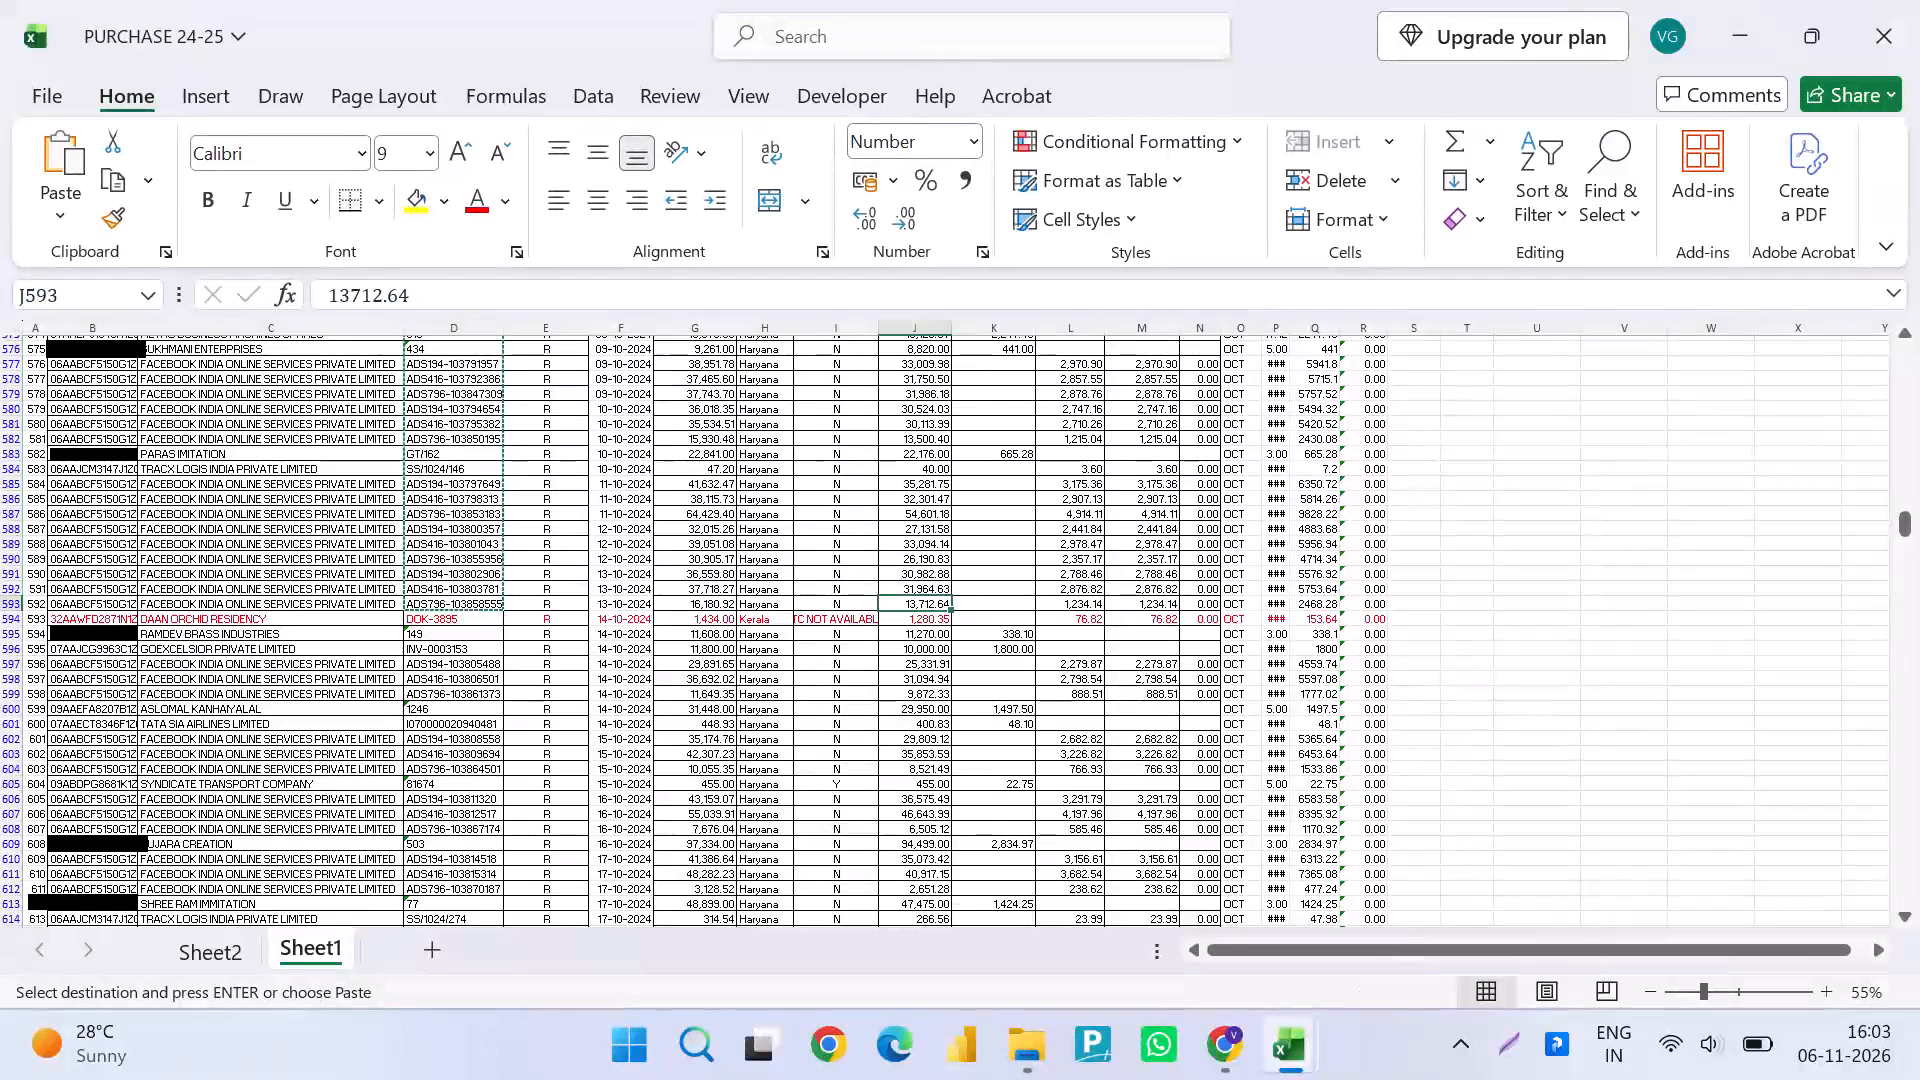
pyautogui.hotkey('ctrl', 'shift', 'Up')
pyautogui.hotkey('shift', 'Right')
pyautogui.hotkey('shift', 'Right')
pyautogui.hotkey('shift', 'Right')
pyautogui.hotkey('shift', 'Down')
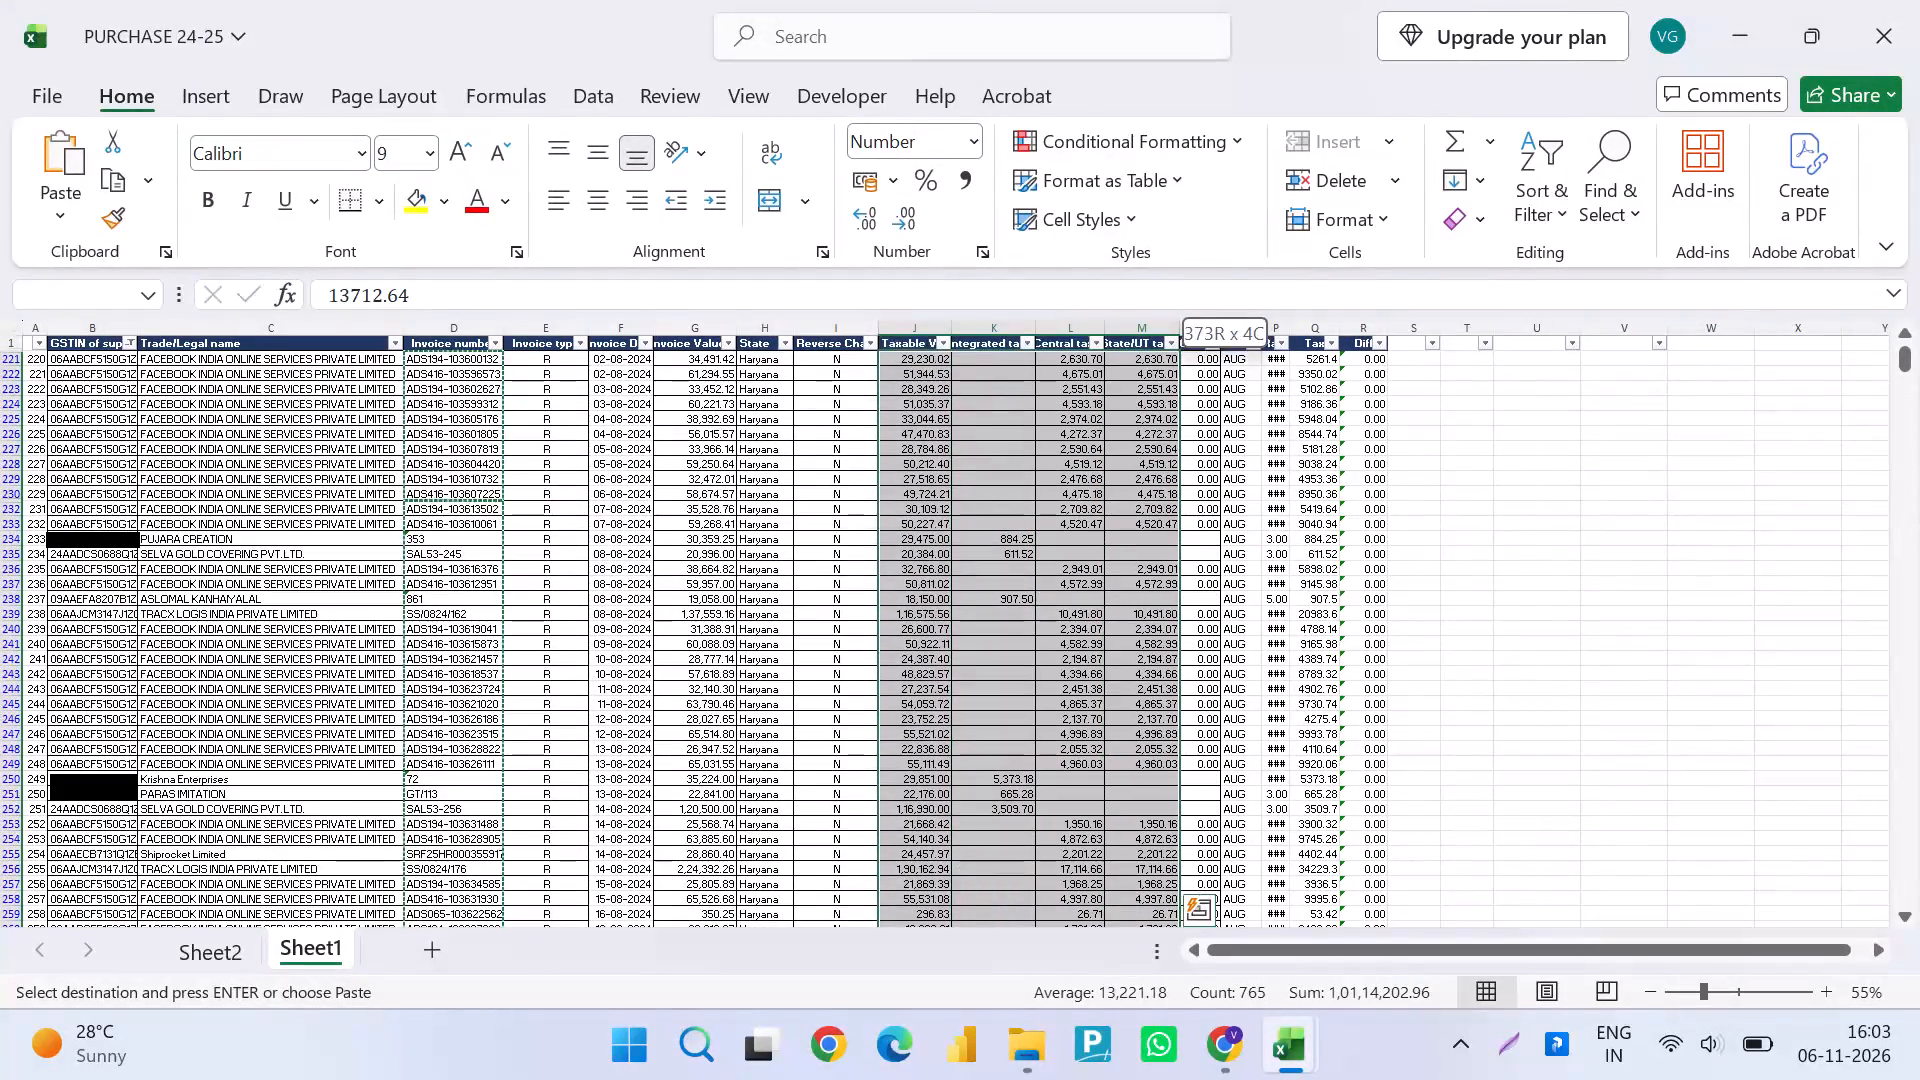
pyautogui.hotkey('ctrl', 'c')
pyautogui.hotkey('alt', 'Tab')
pyautogui.press('Right')
pyautogui.press('Right')
pyautogui.press('Right')
pyautogui.press('Right')
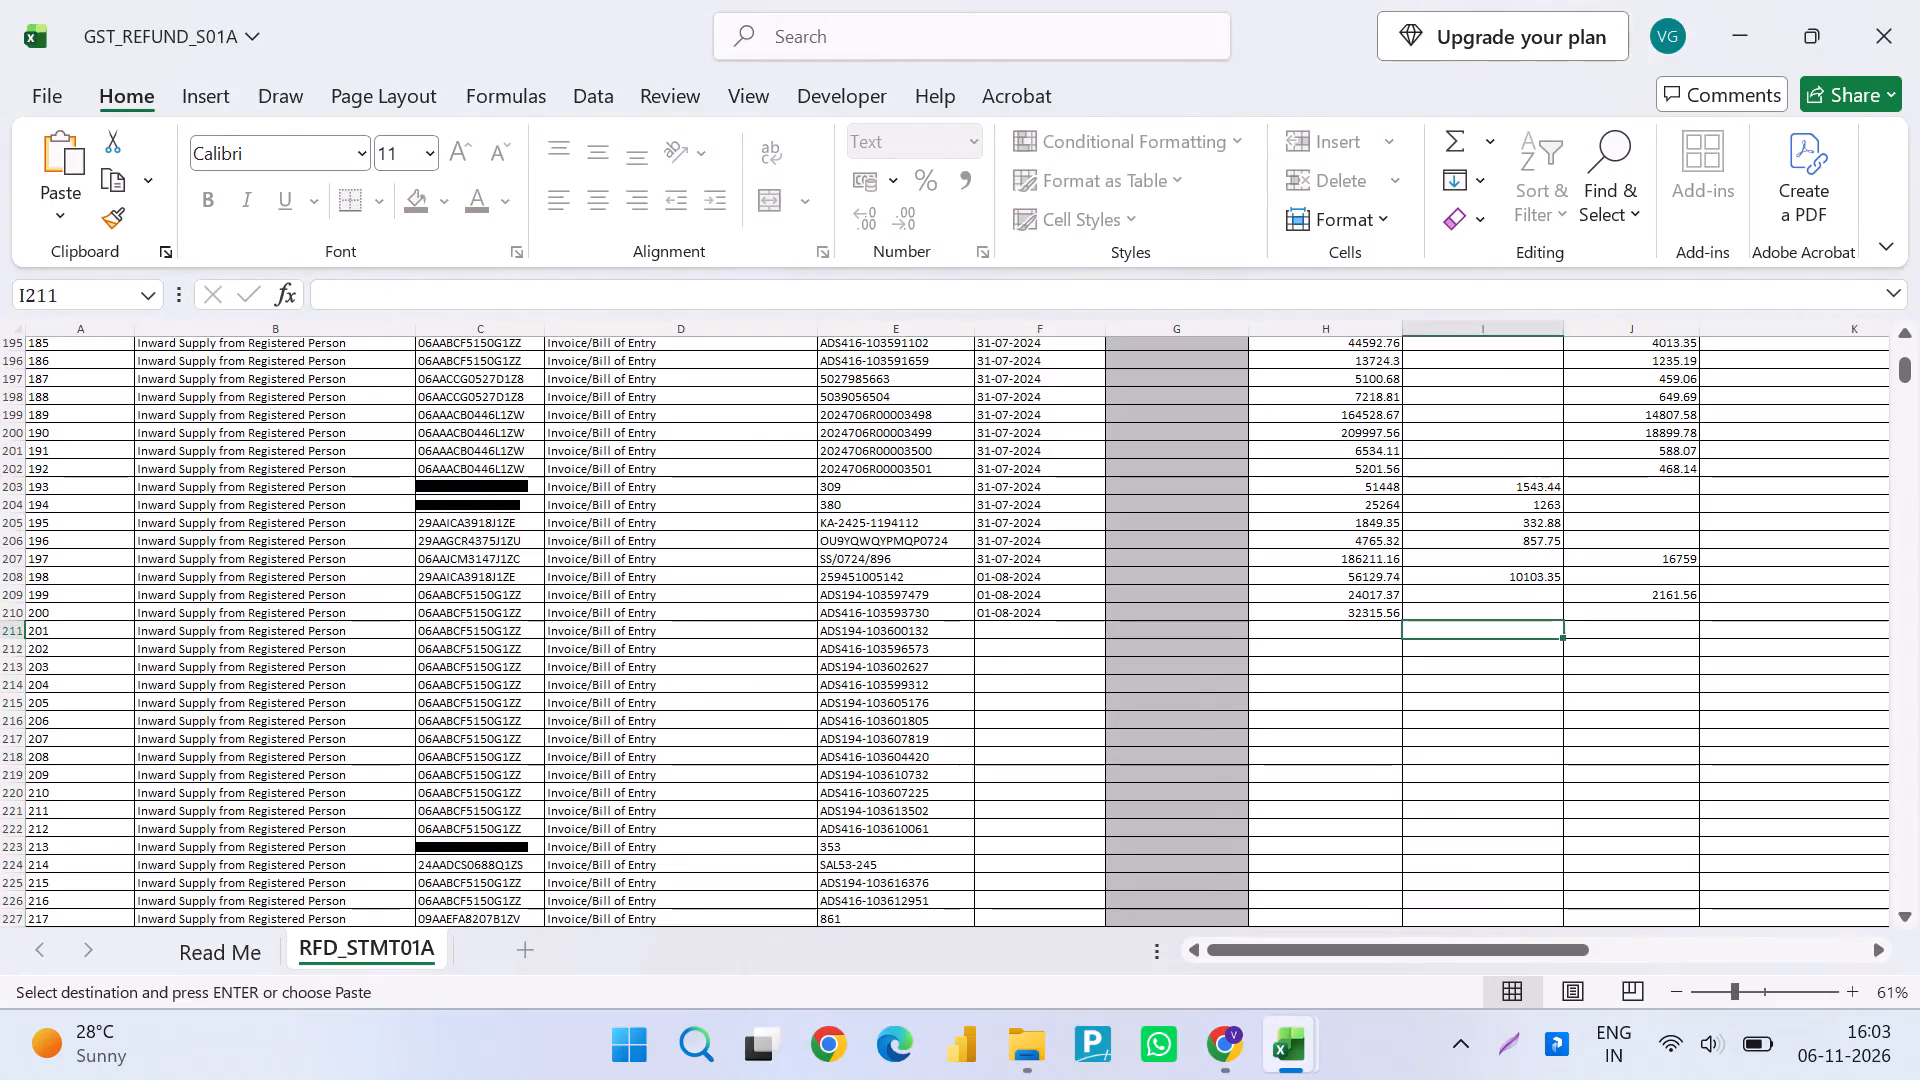
pyautogui.press('Left')
pyautogui.hotkey('ctrl', 'v')
# Check the invoice dates from F221 onward in PURCHASE 24-25 against the refund sheet's first blank date cell, F211.
pyautogui.hotkey('alt', 'Tab')
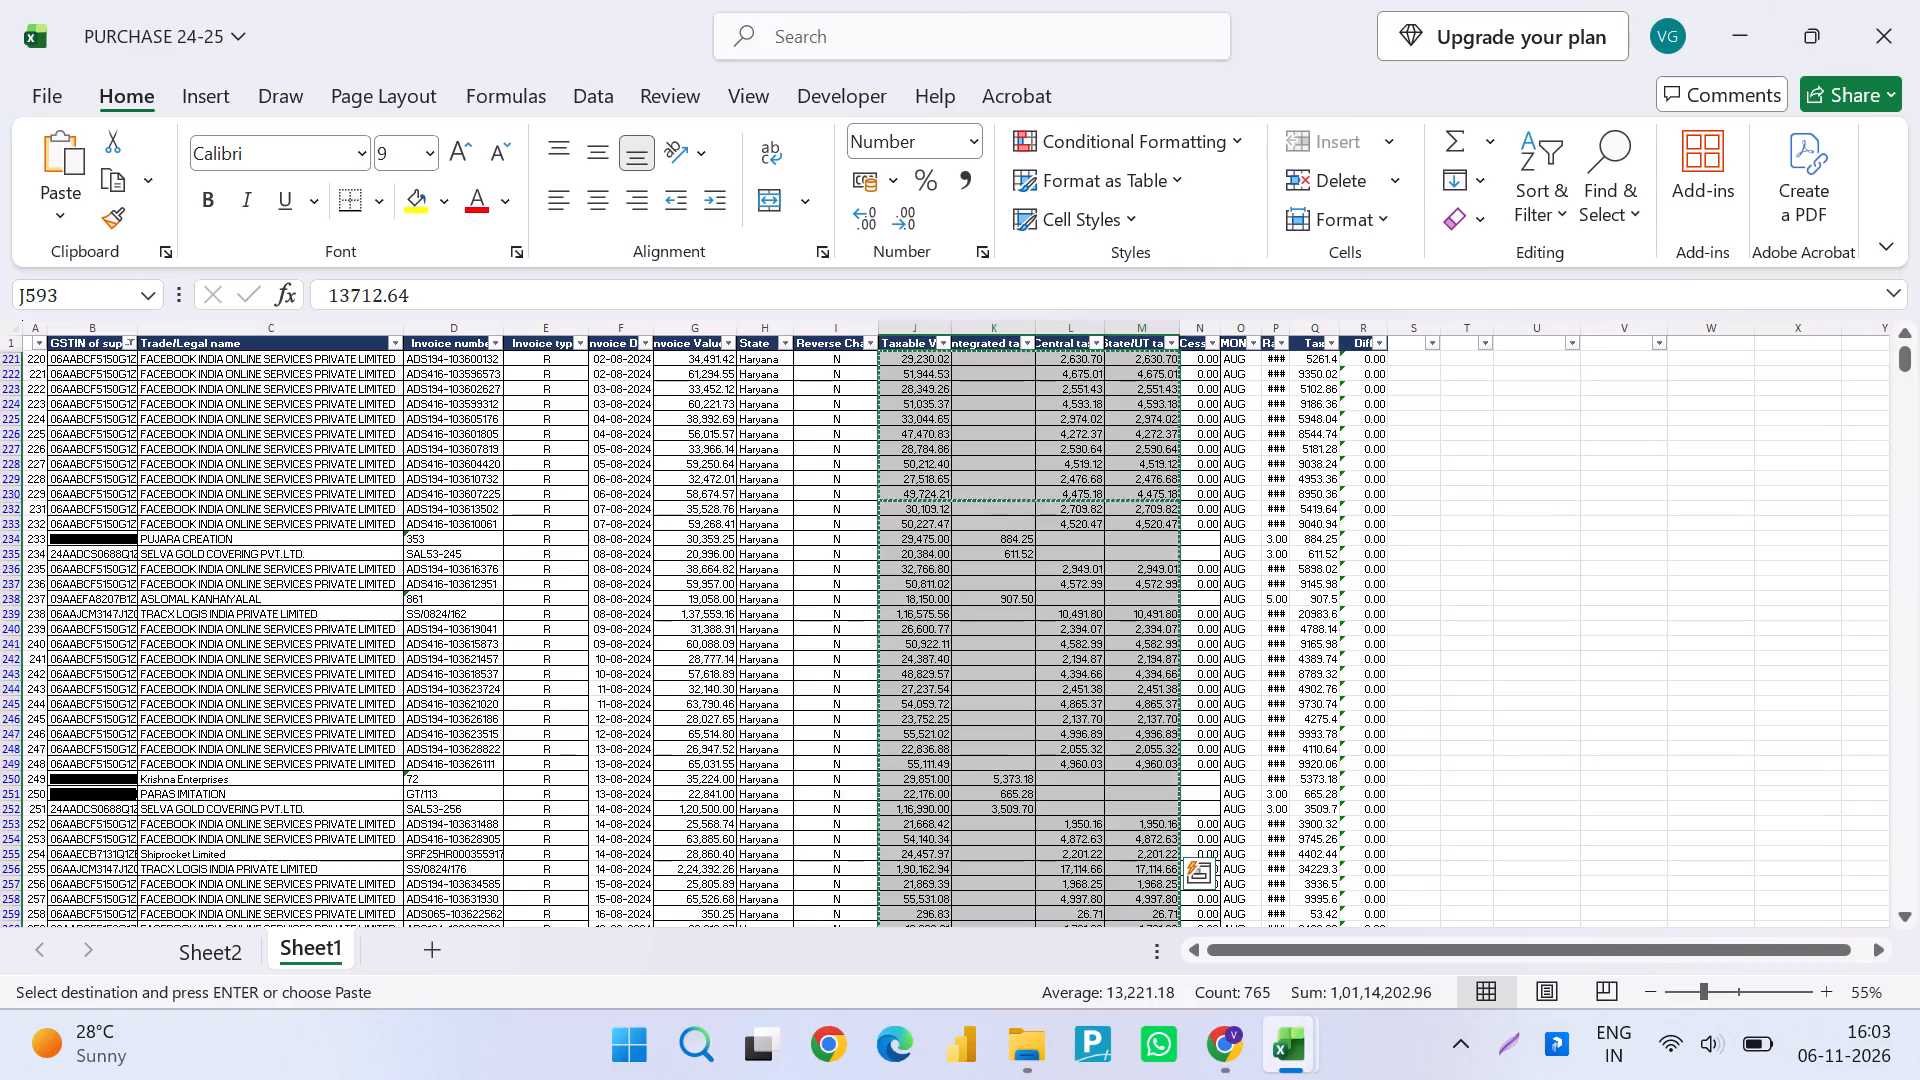
pyautogui.press('Left')
pyautogui.press('Left')
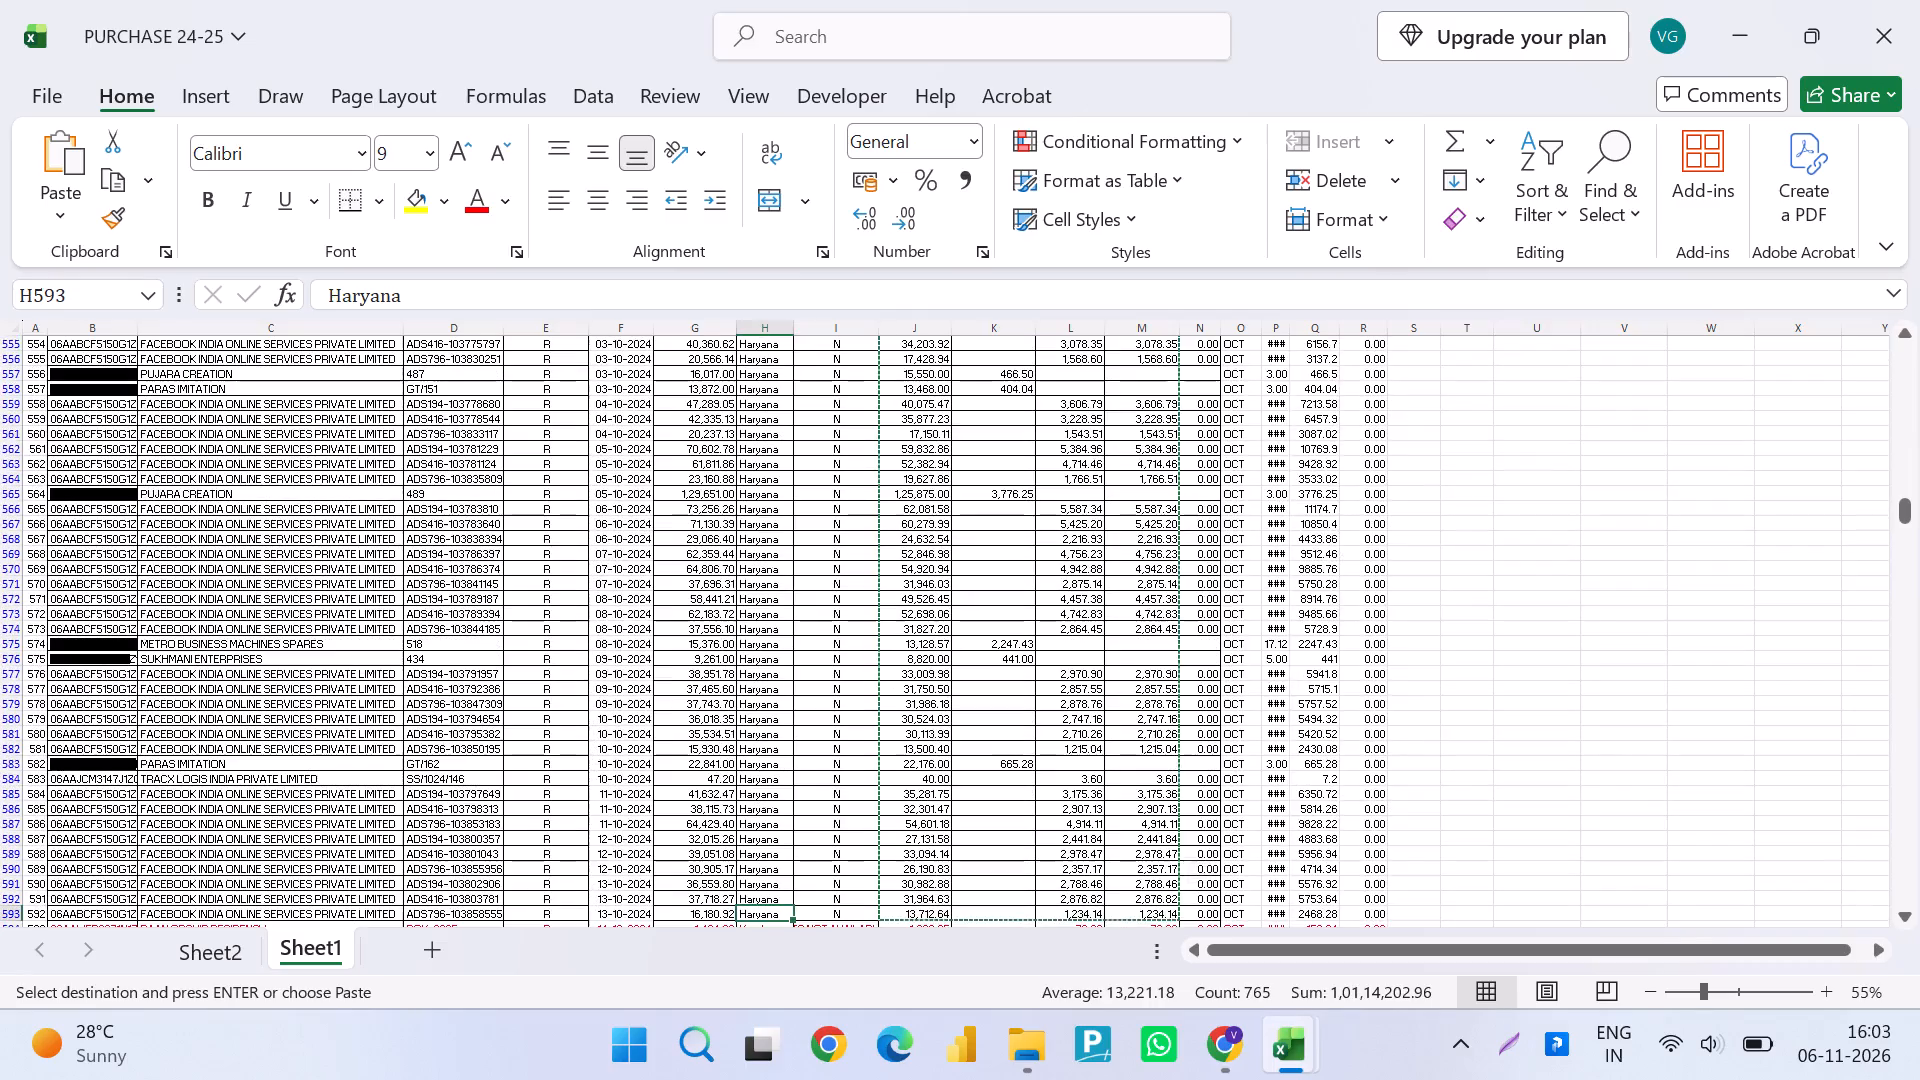
pyautogui.press('Down')
pyautogui.press('Left')
pyautogui.press('Up')
pyautogui.press('Left')
pyautogui.hotkey('ctrl', 'Up')
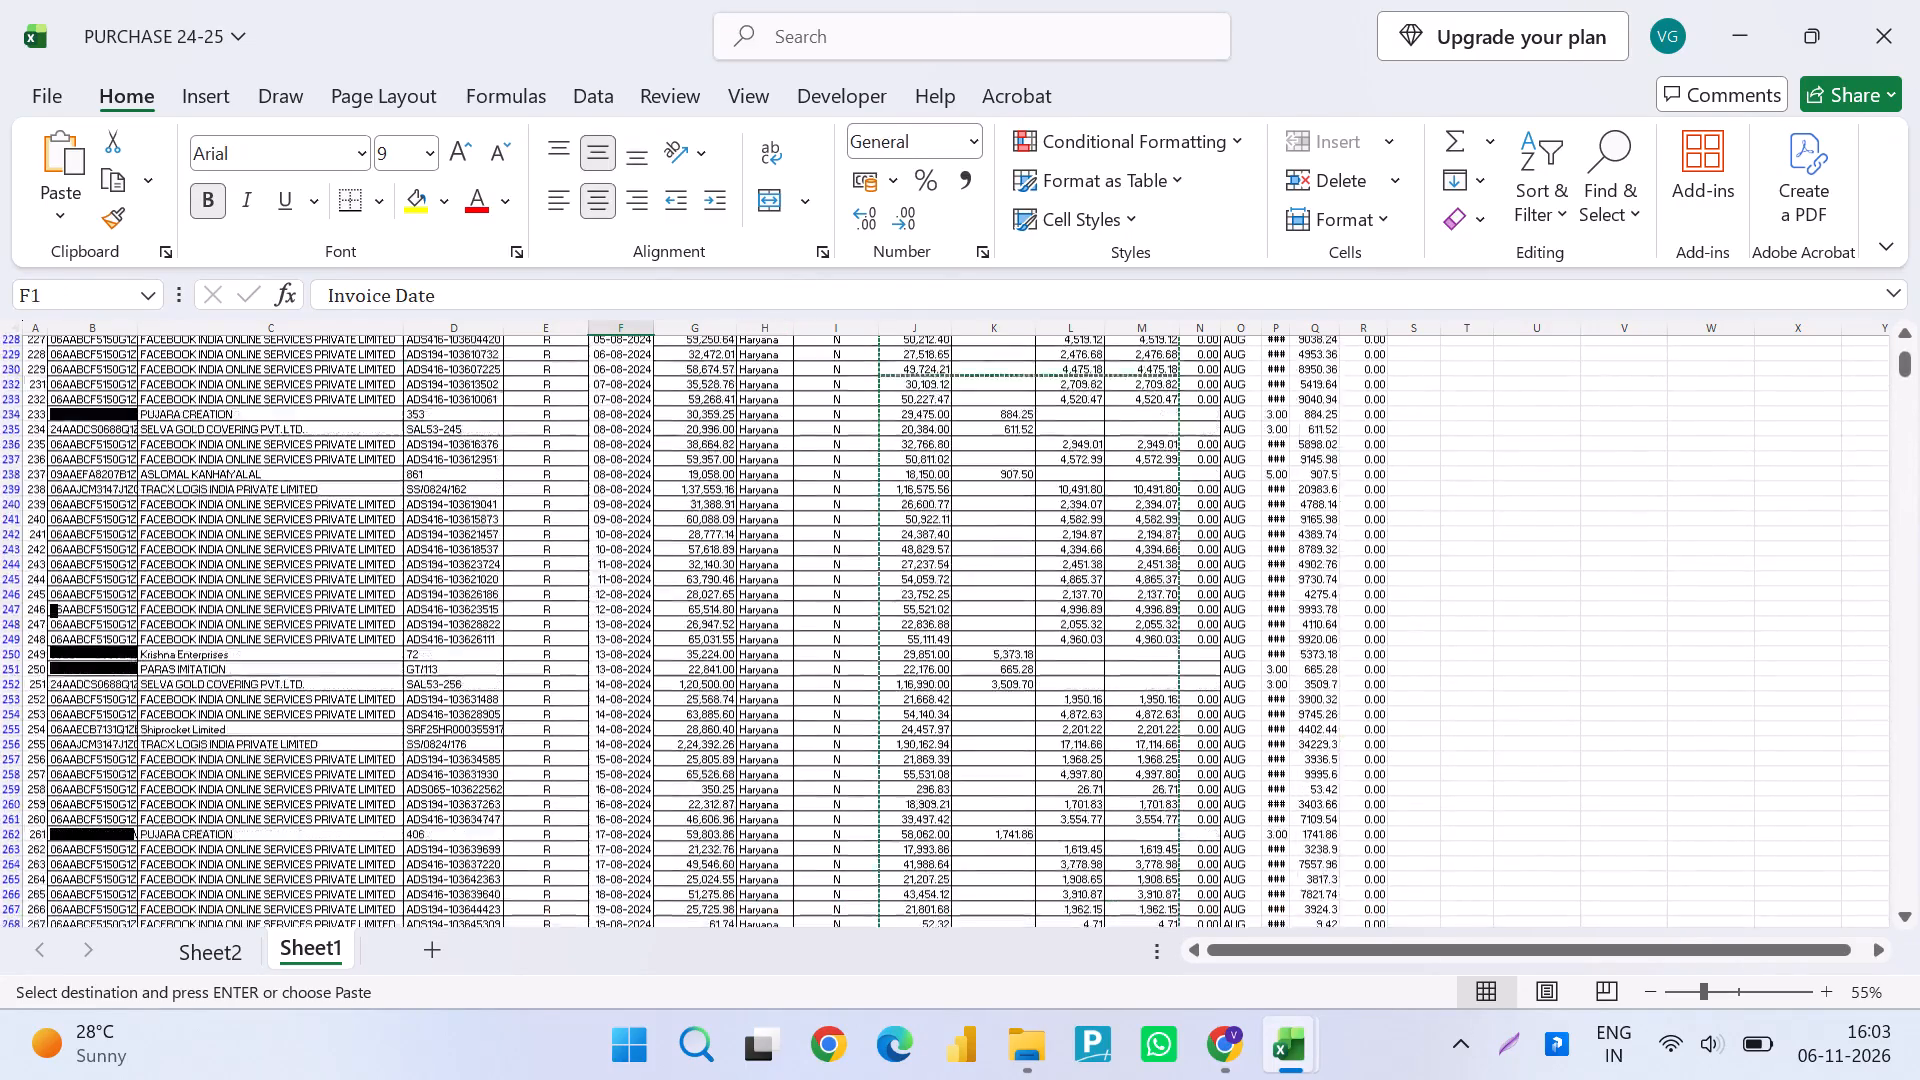
pyautogui.press('Down')
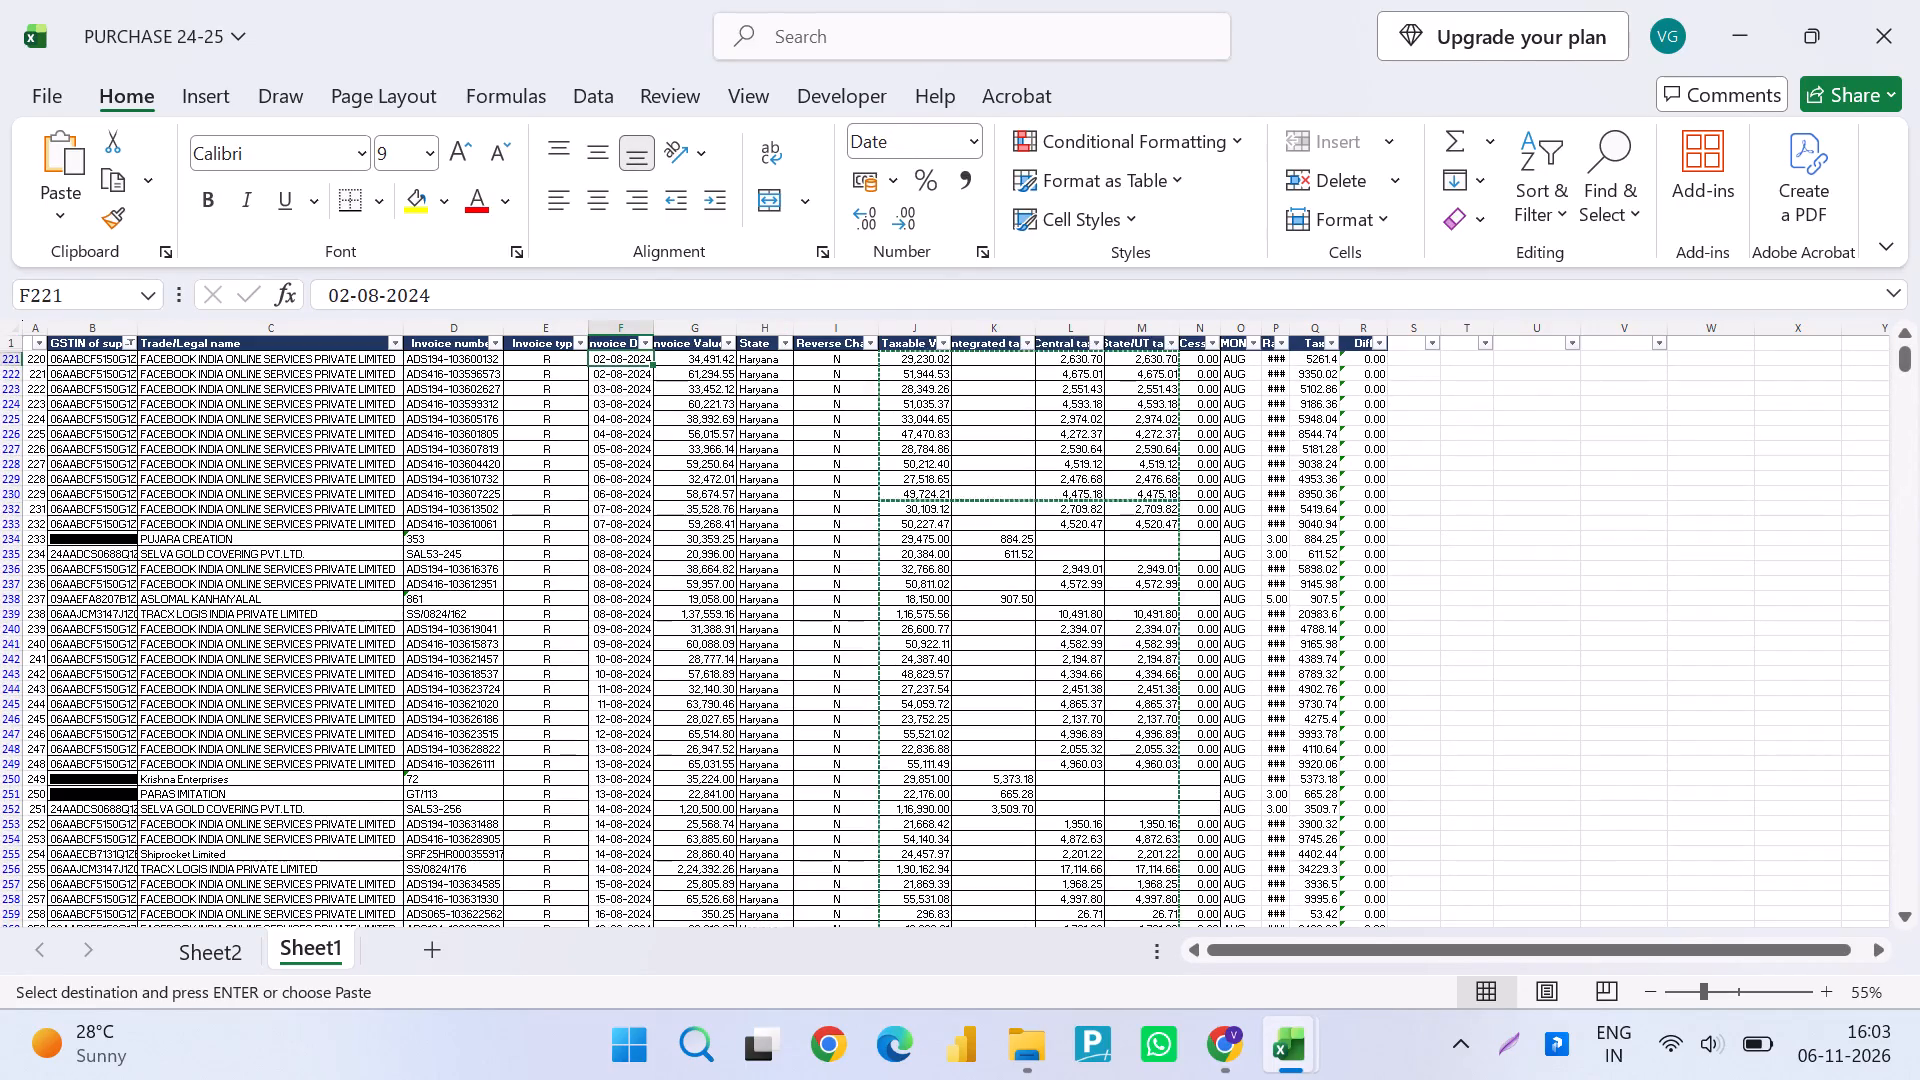
pyautogui.hotkey('alt', 'Tab')
pyautogui.press('Up')
pyautogui.press('Left')
pyautogui.press('Escape')
pyautogui.press('Up')
pyautogui.press('Down')
pyautogui.press('Left')
pyautogui.press('Left')
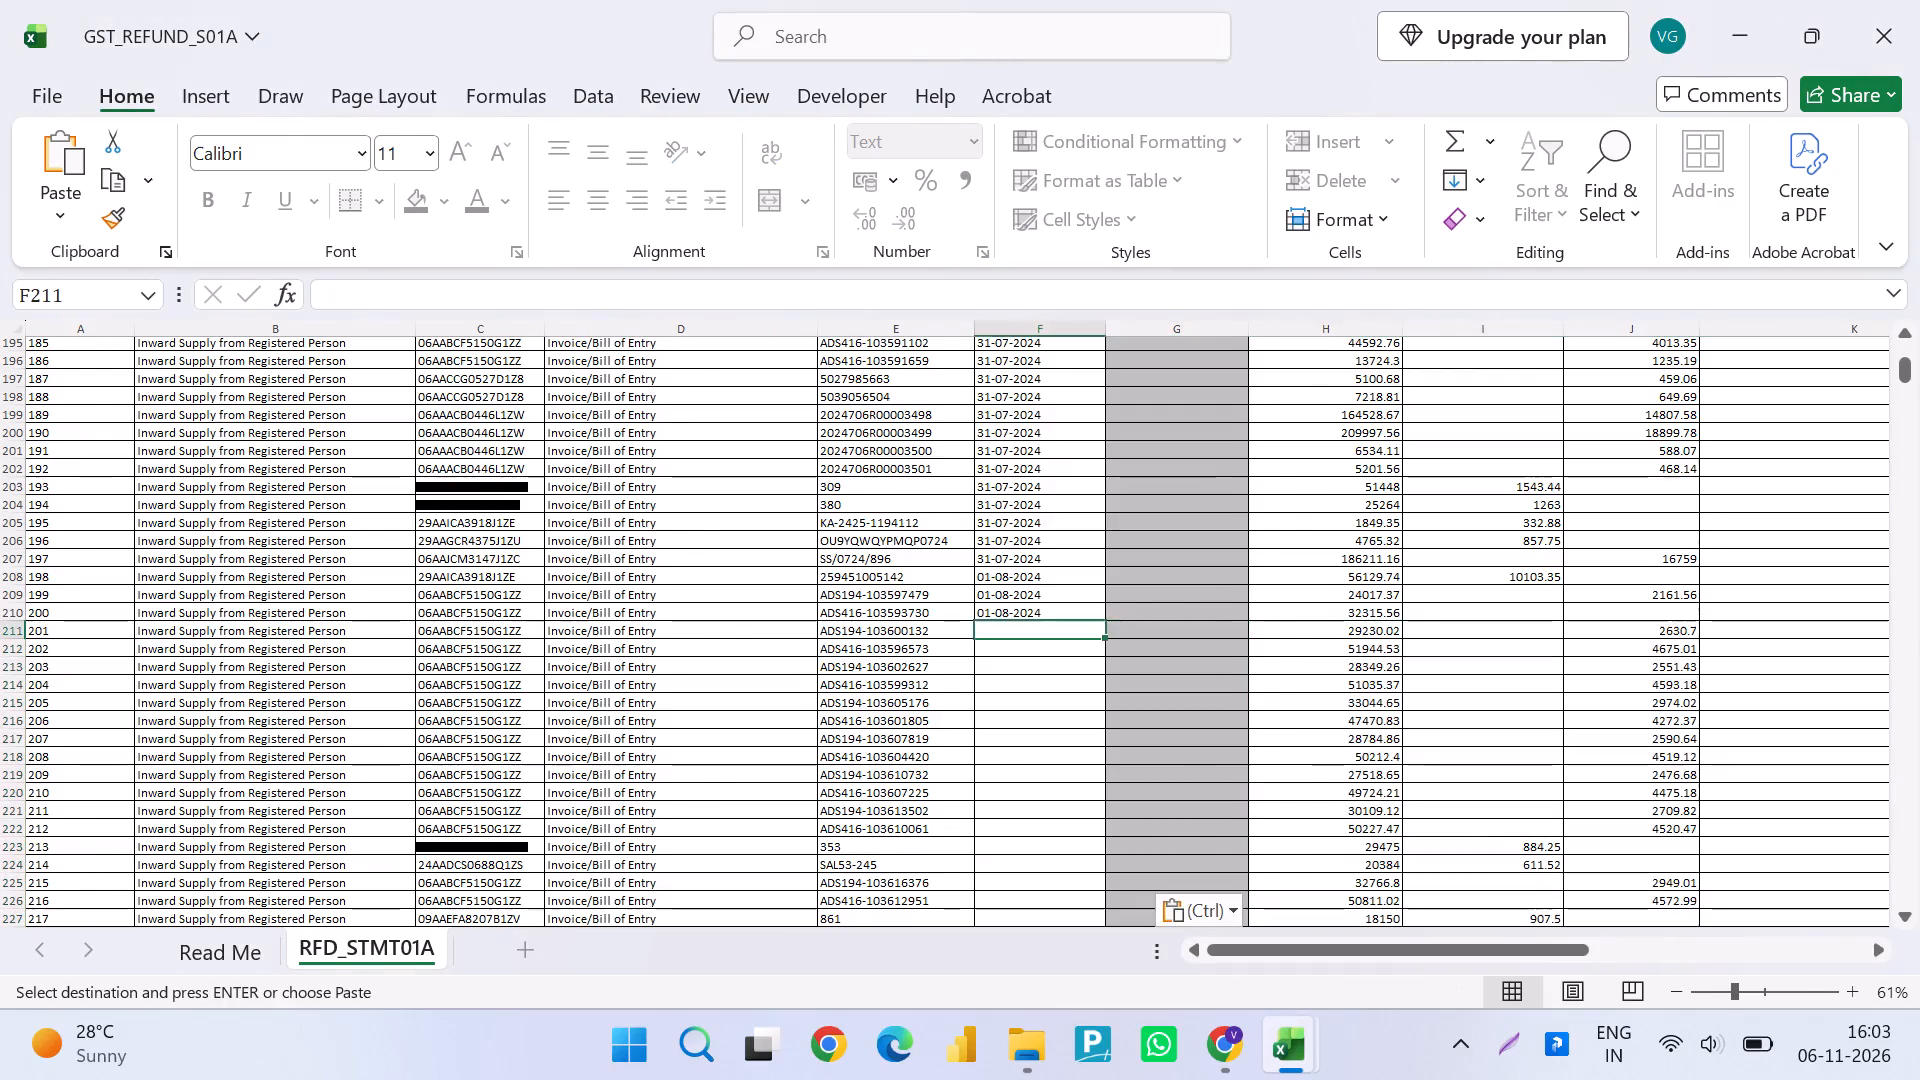
pyautogui.hotkey('alt', 'Tab')
pyautogui.hotkey('shift', 'Down')
pyautogui.hotkey('shift', 'Down')
pyautogui.hotkey('alt', 'Tab')
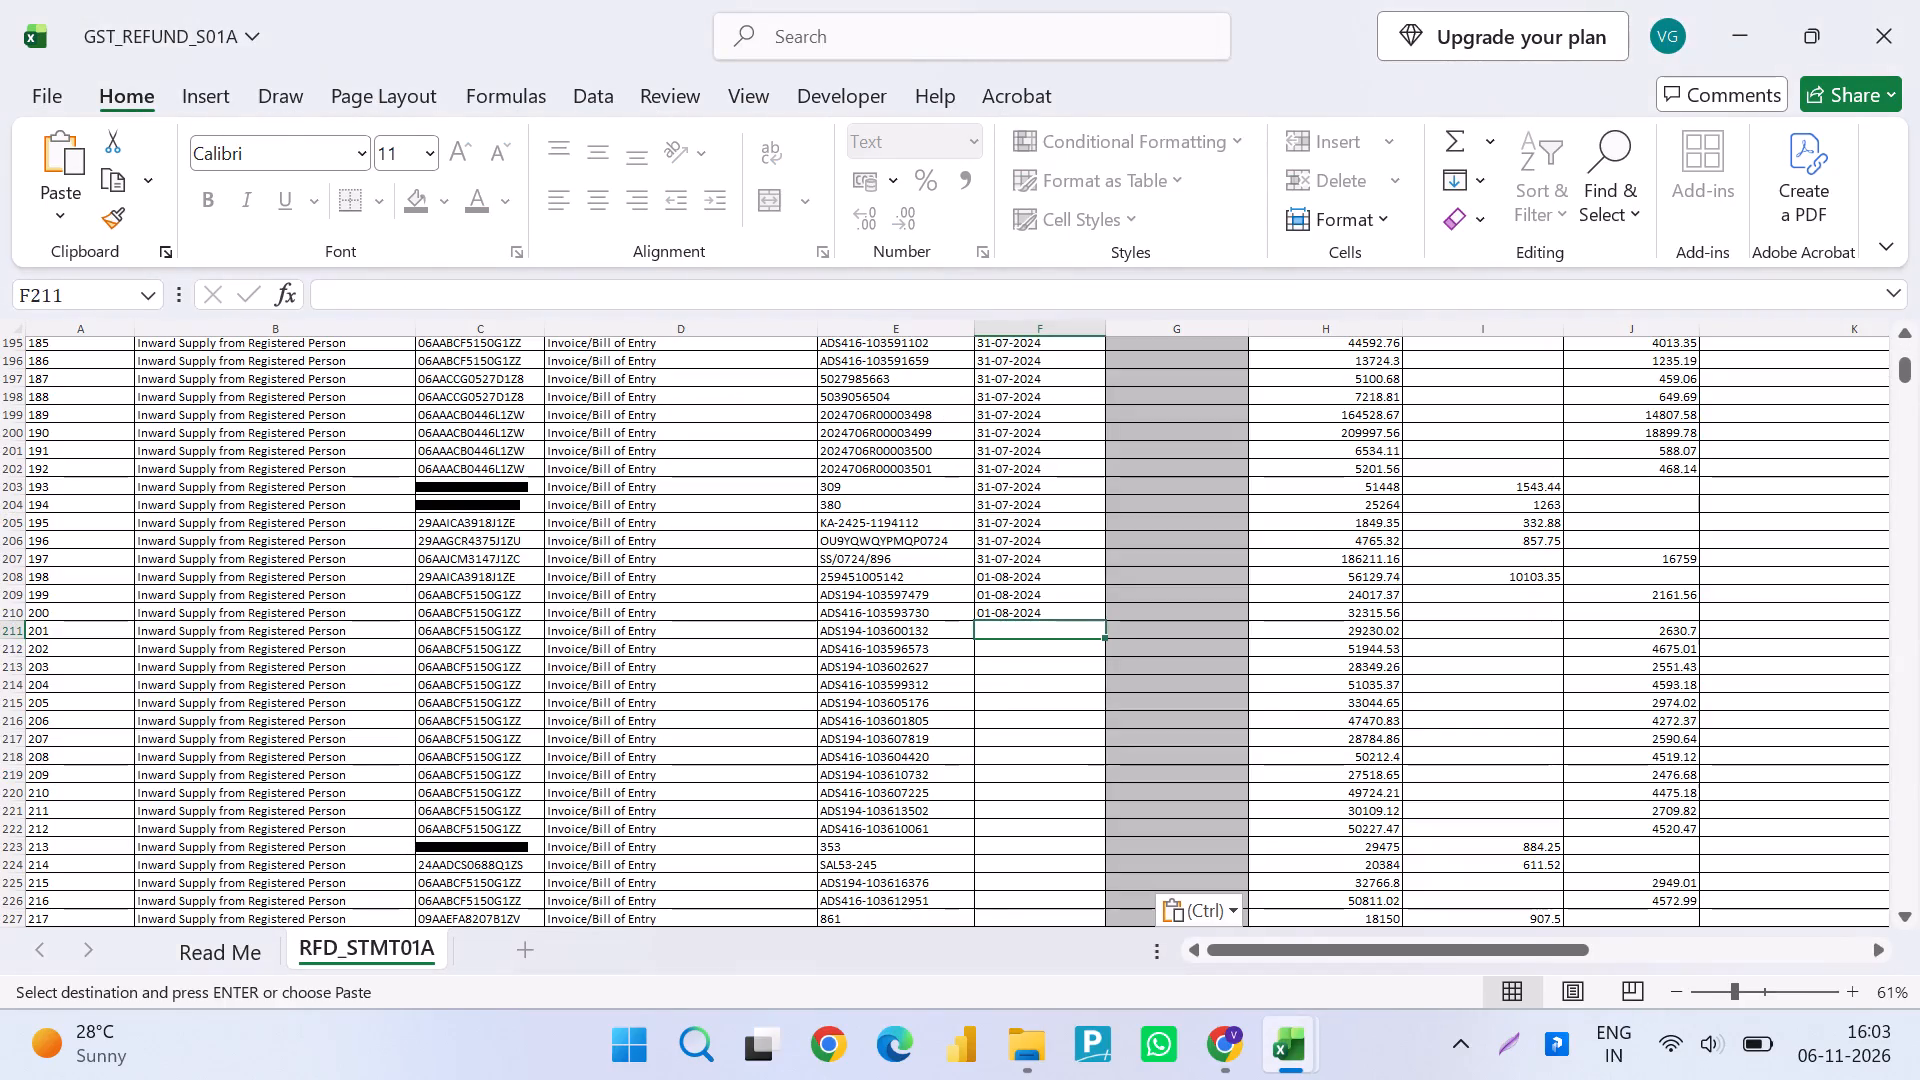
# Enter 02-08-2024 as the invoice date in F211 and F212 of the refund sheet.
pyautogui.hotkey('ctrl', 'd')
pyautogui.press('Down')
pyautogui.hotkey('ctrl', 'd')
pyautogui.press('F2')
pyautogui.press('Up')
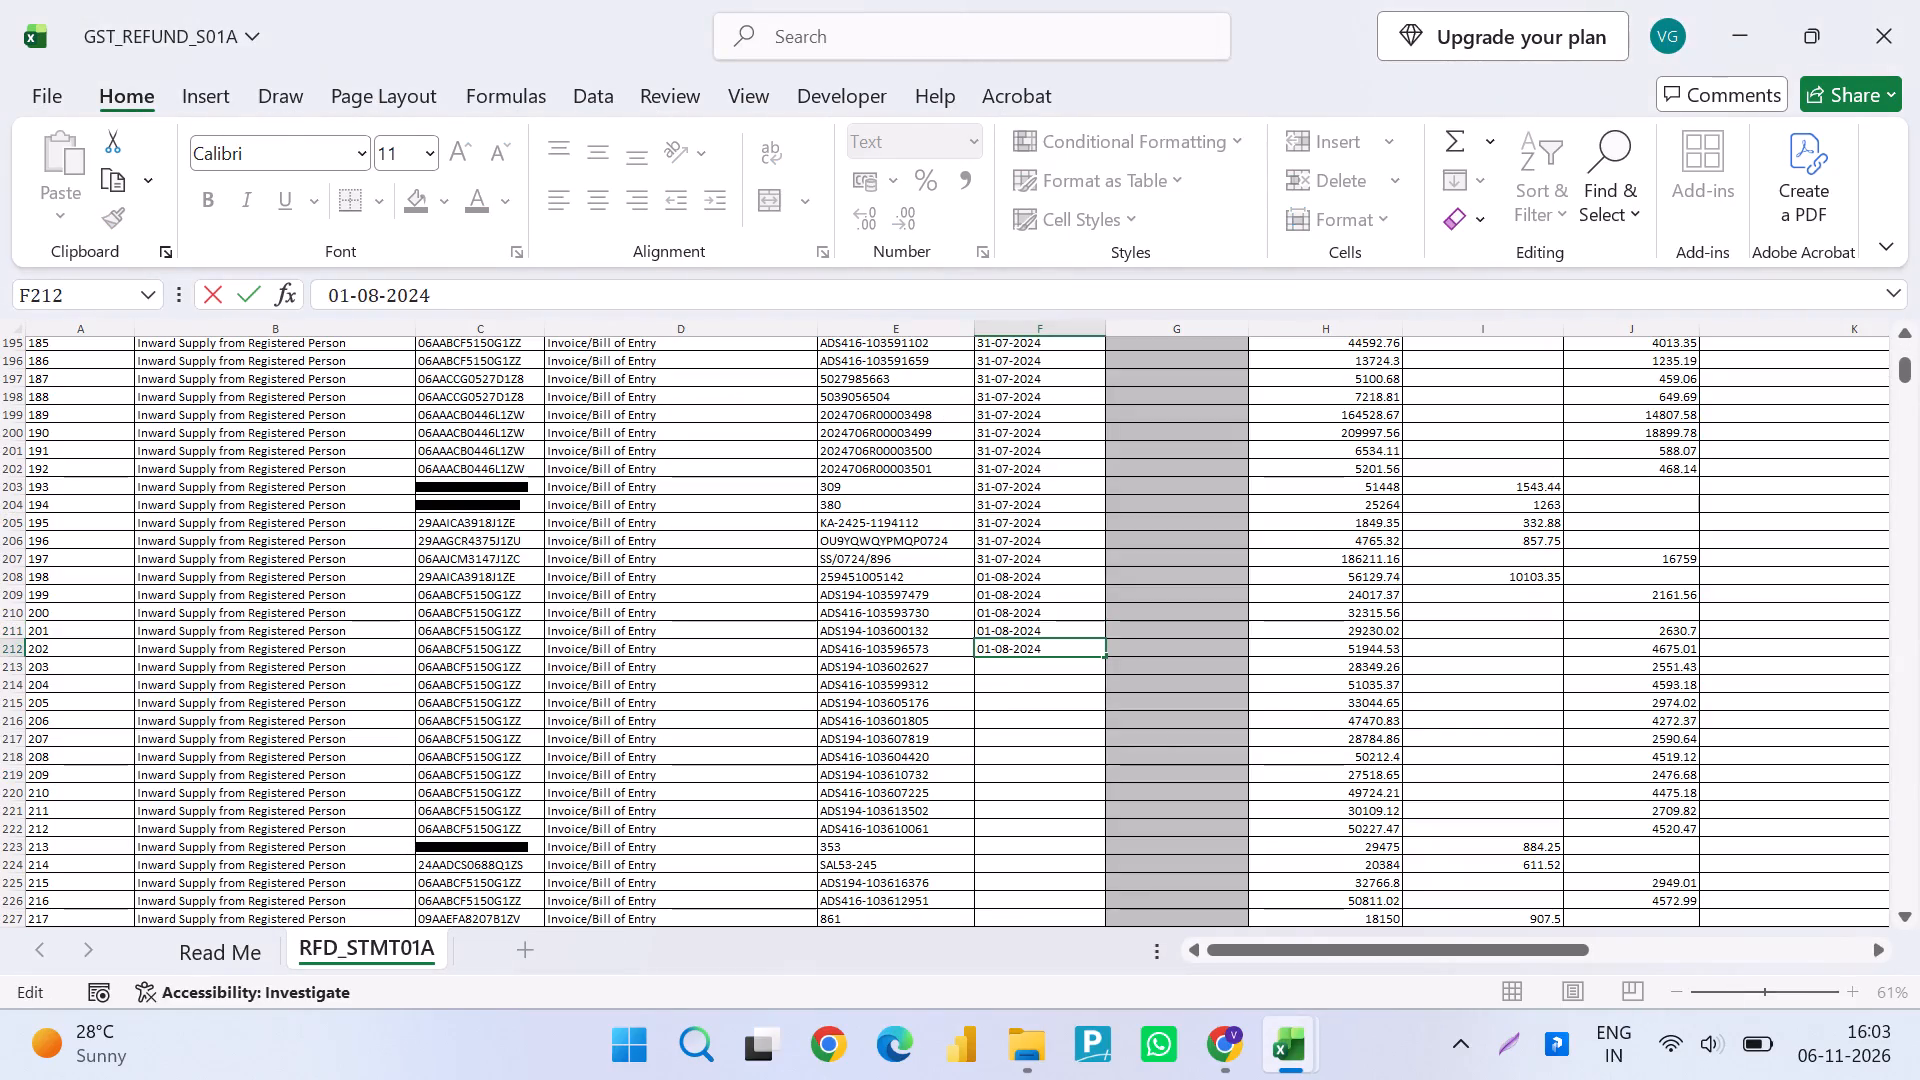
pyautogui.press('Right')
pyautogui.press('Delete')
pyautogui.press('2')
pyautogui.press('Return')
pyautogui.press('Up')
pyautogui.hotkey('ctrl', 'c')
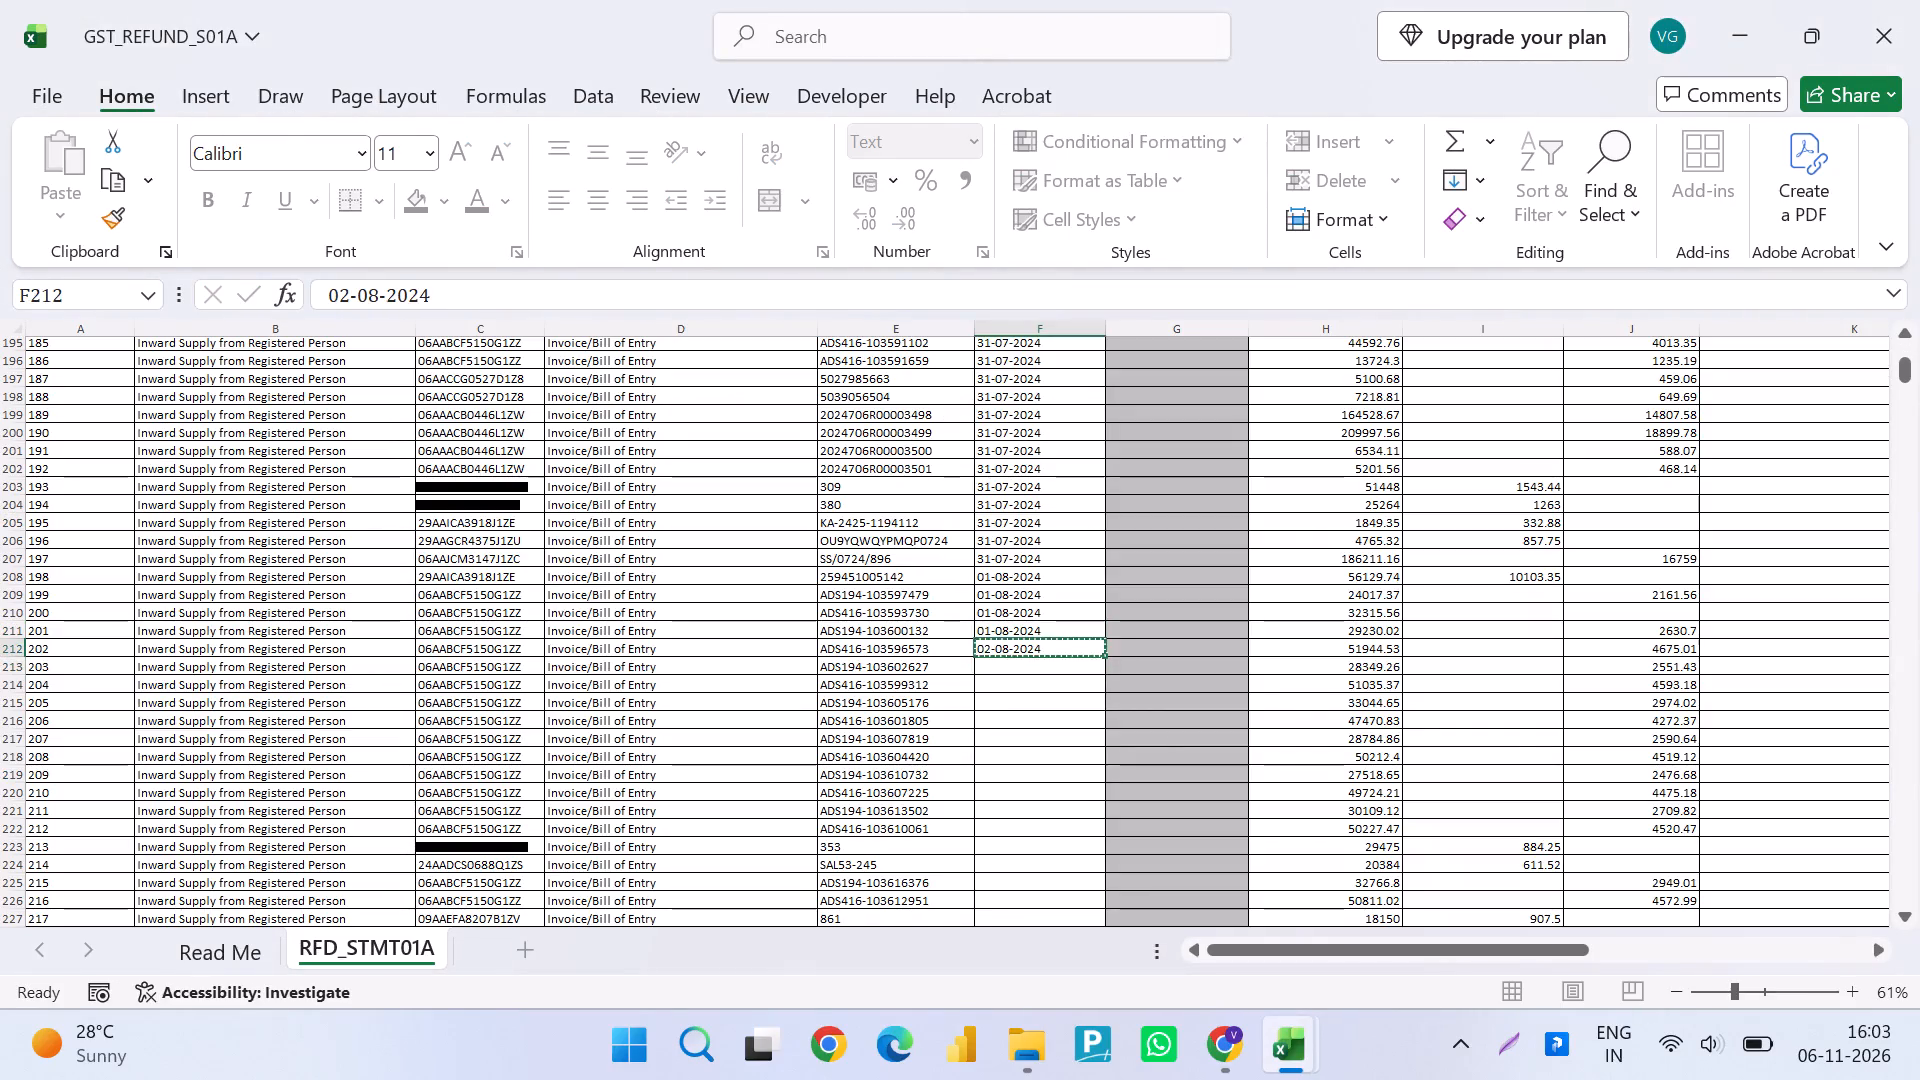
pyautogui.press('Up')
pyautogui.press('Return')
# Check the next dates in PURCHASE 24-25 and fill F213 to F215 of the refund sheet with 03-08-2024.
pyautogui.press('Down')
pyautogui.press('Down')
pyautogui.hotkey('alt', 'Tab')
pyautogui.press('Down')
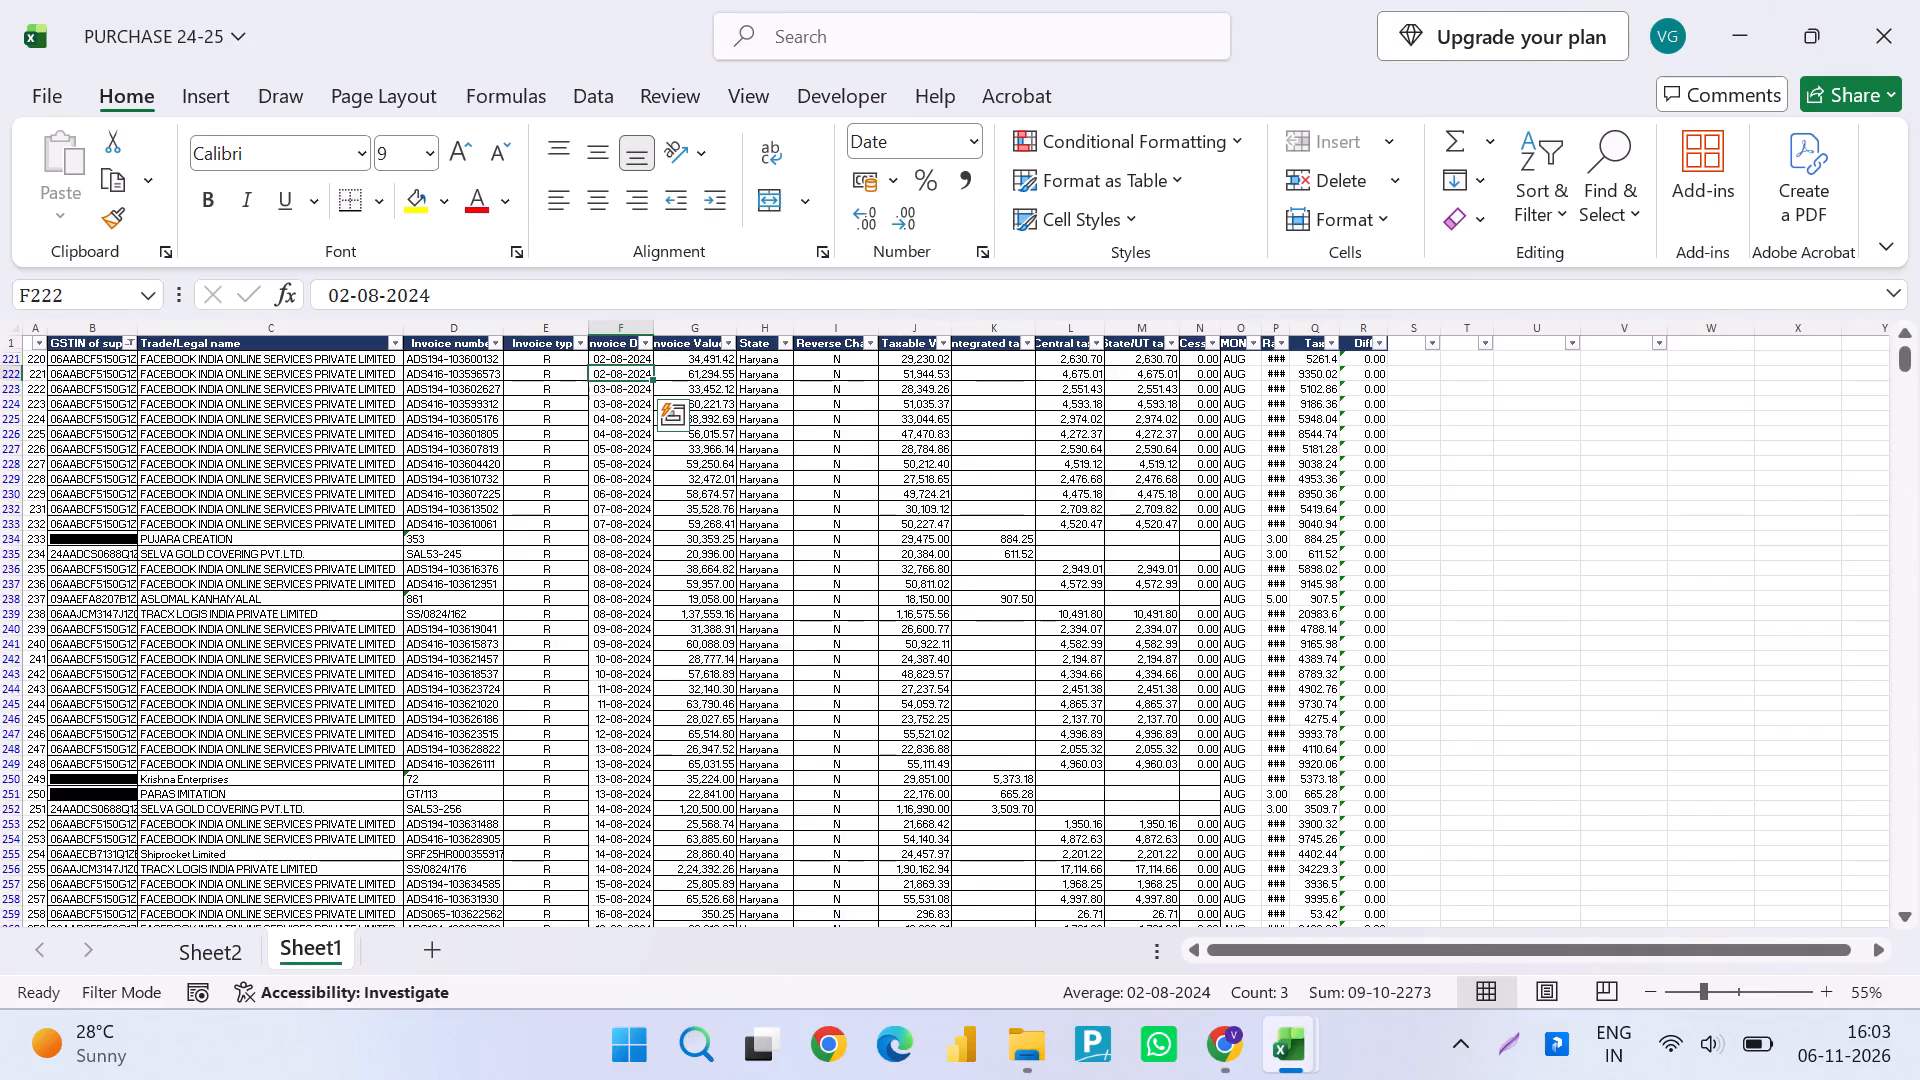
pyautogui.press('Down')
pyautogui.hotkey('shift', 'Down')
pyautogui.hotkey('alt', 'Tab')
pyautogui.hotkey('shift', 'Up')
pyautogui.hotkey('shift', 'Up')
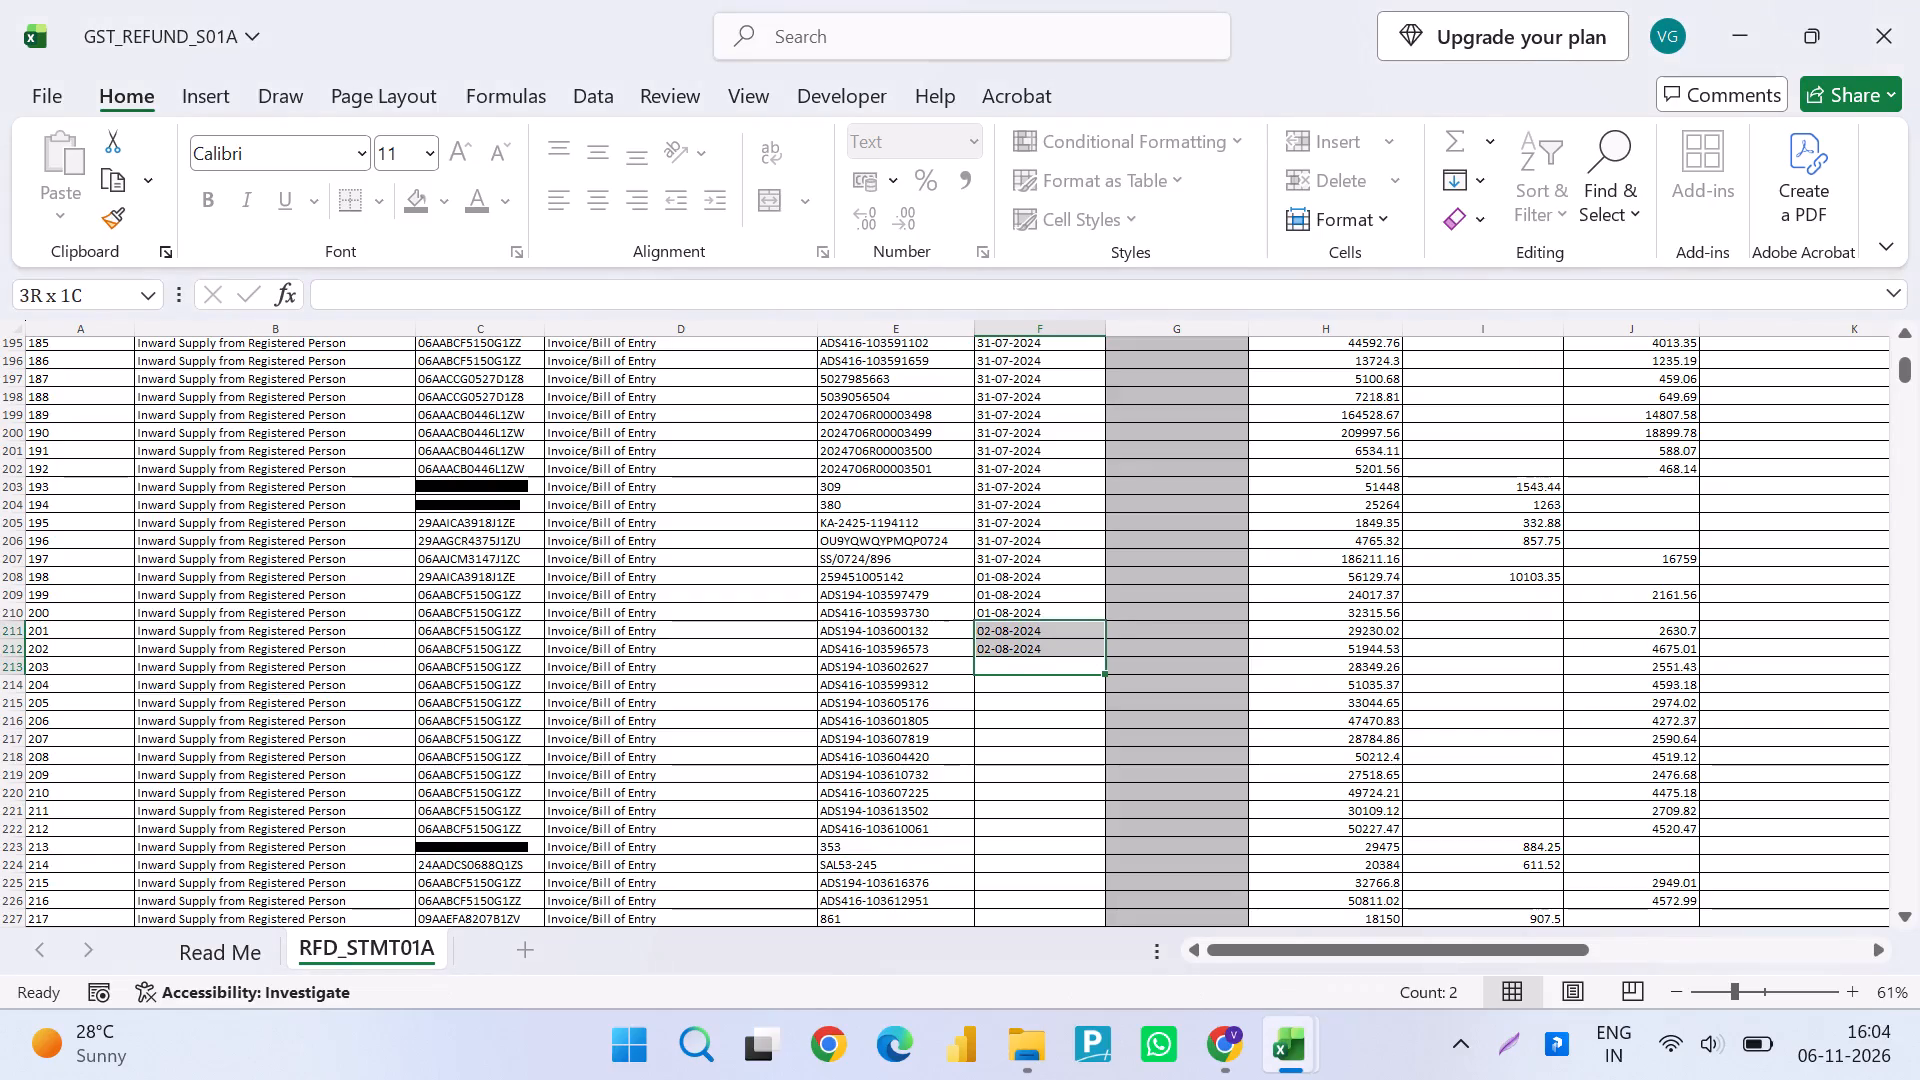
pyautogui.hotkey('ctrl', 'c')
pyautogui.press('Down')
pyautogui.press('Up')
pyautogui.press('Return')
pyautogui.press('F2')
pyautogui.press('Left')
pyautogui.hotkey('ctrl', 'Left')
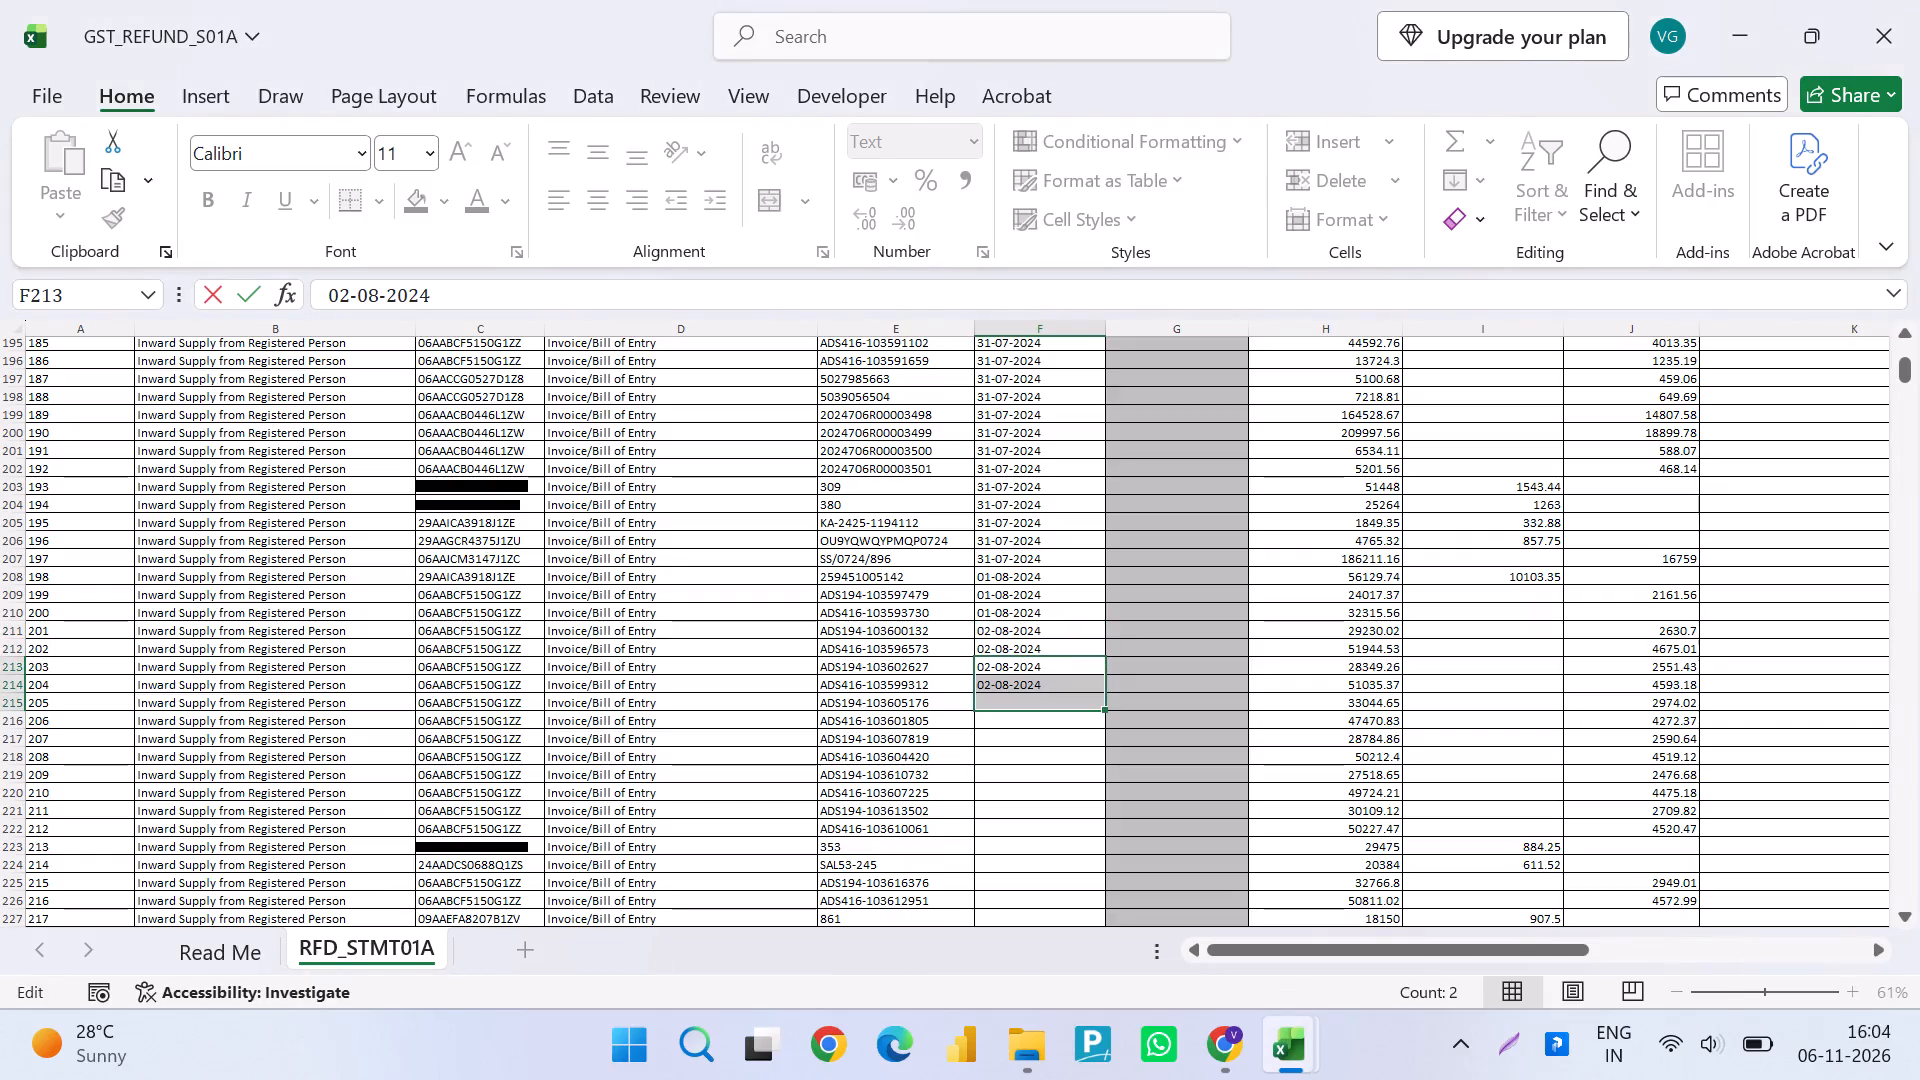
pyautogui.hotkey('ctrl', 'Left')
pyautogui.hotkey('ctrl', 'Left')
pyautogui.press('Left')
pyautogui.press('BackSpace')
pyautogui.press('3')
pyautogui.press('Return')
pyautogui.hotkey('ctrl', 'd')
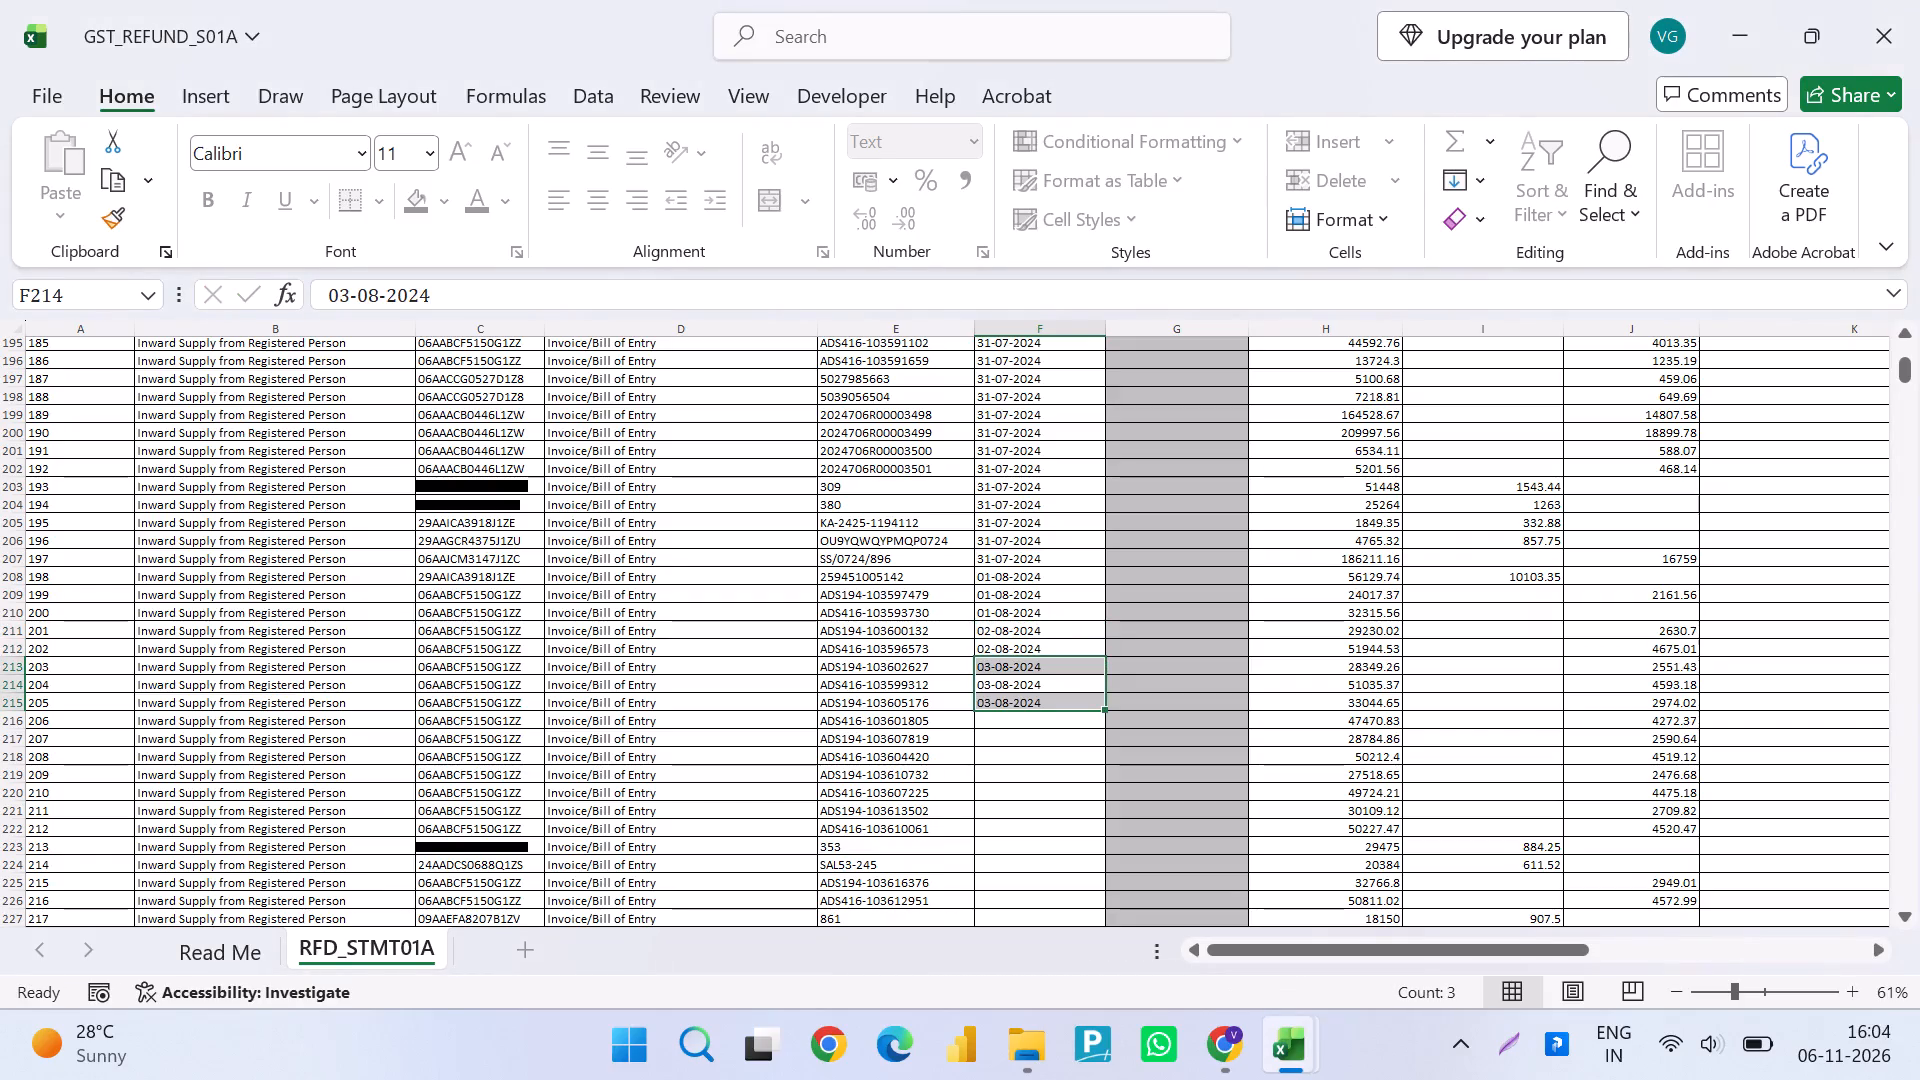
# Check the following pair of purchase dates and enter 04-08-2024 in F215 and F216 of the refund sheet.
pyautogui.hotkey('alt', 'Tab')
pyautogui.press('Down')
pyautogui.press('Down')
pyautogui.hotkey('shift', 'Down')
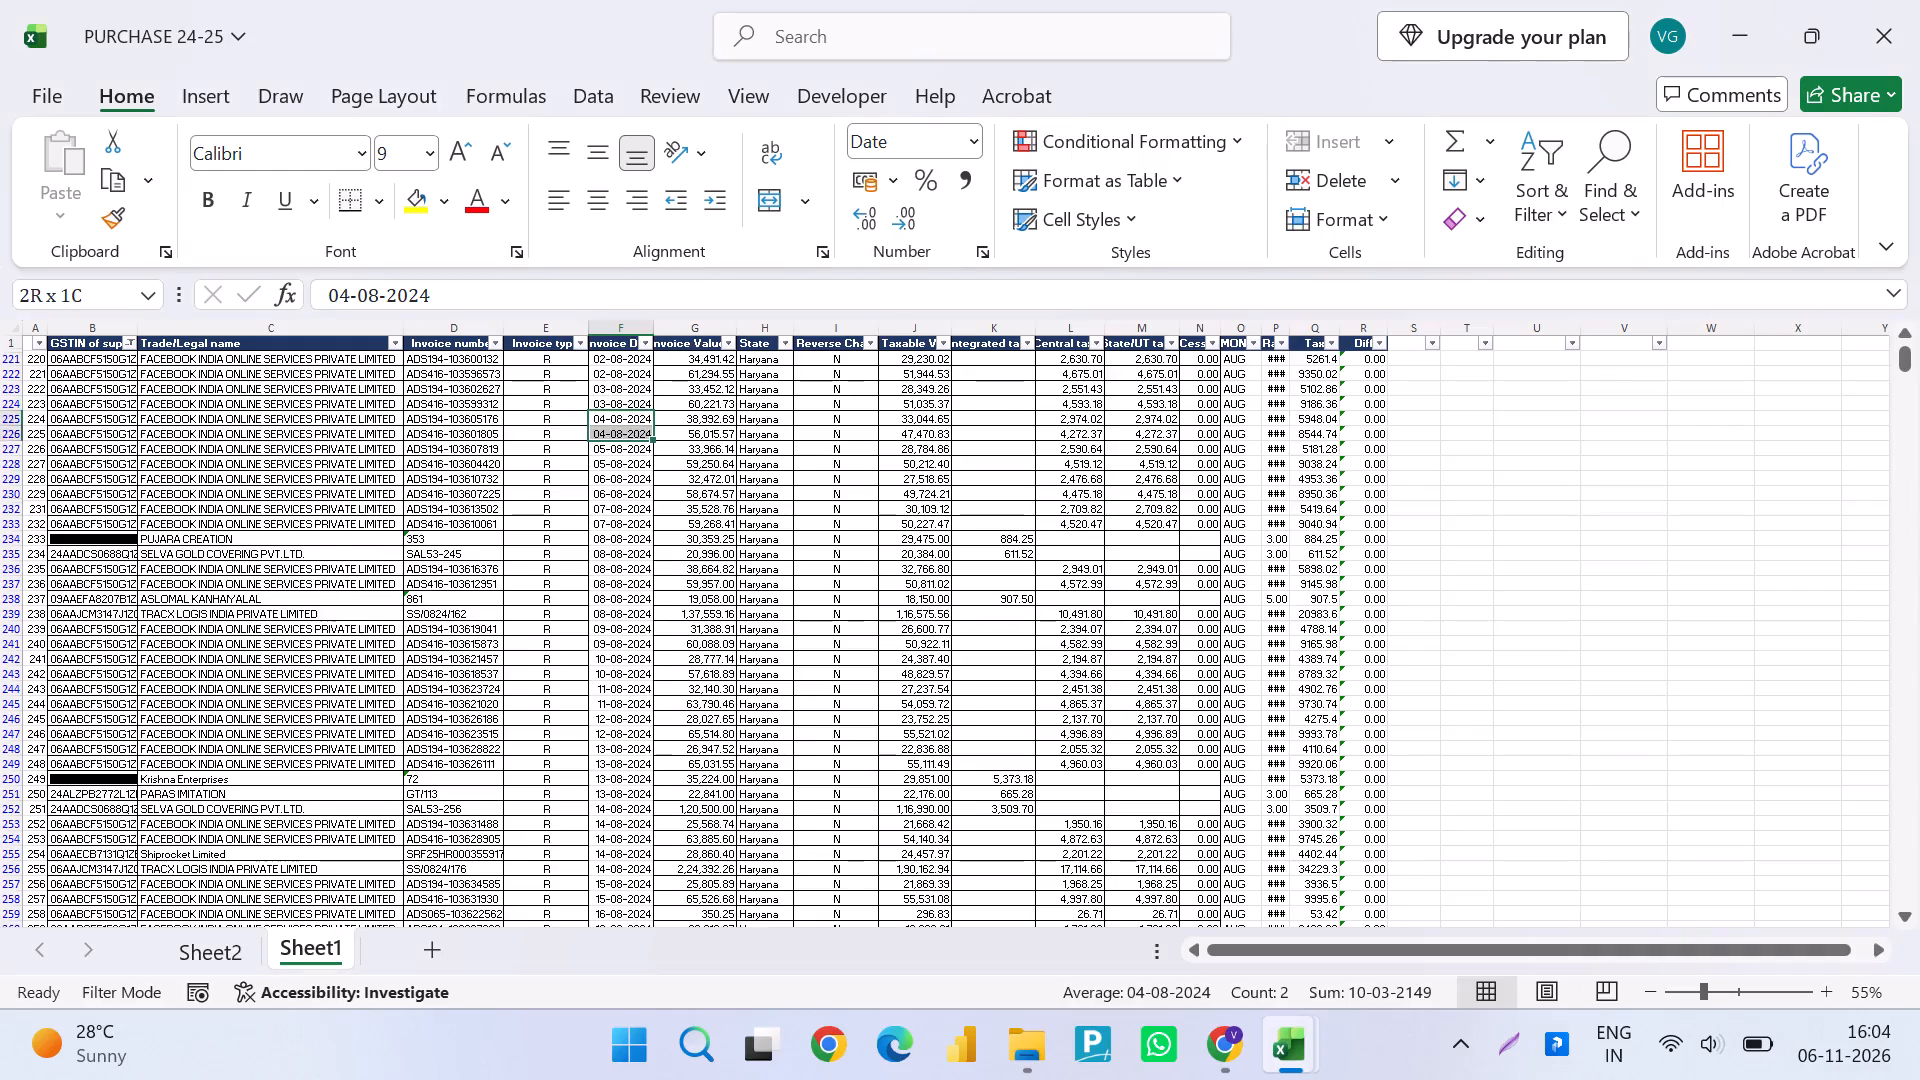
pyautogui.hotkey('alt', 'Tab')
pyautogui.hotkey('alt', 'Tab')
pyautogui.hotkey('alt', 'Tab')
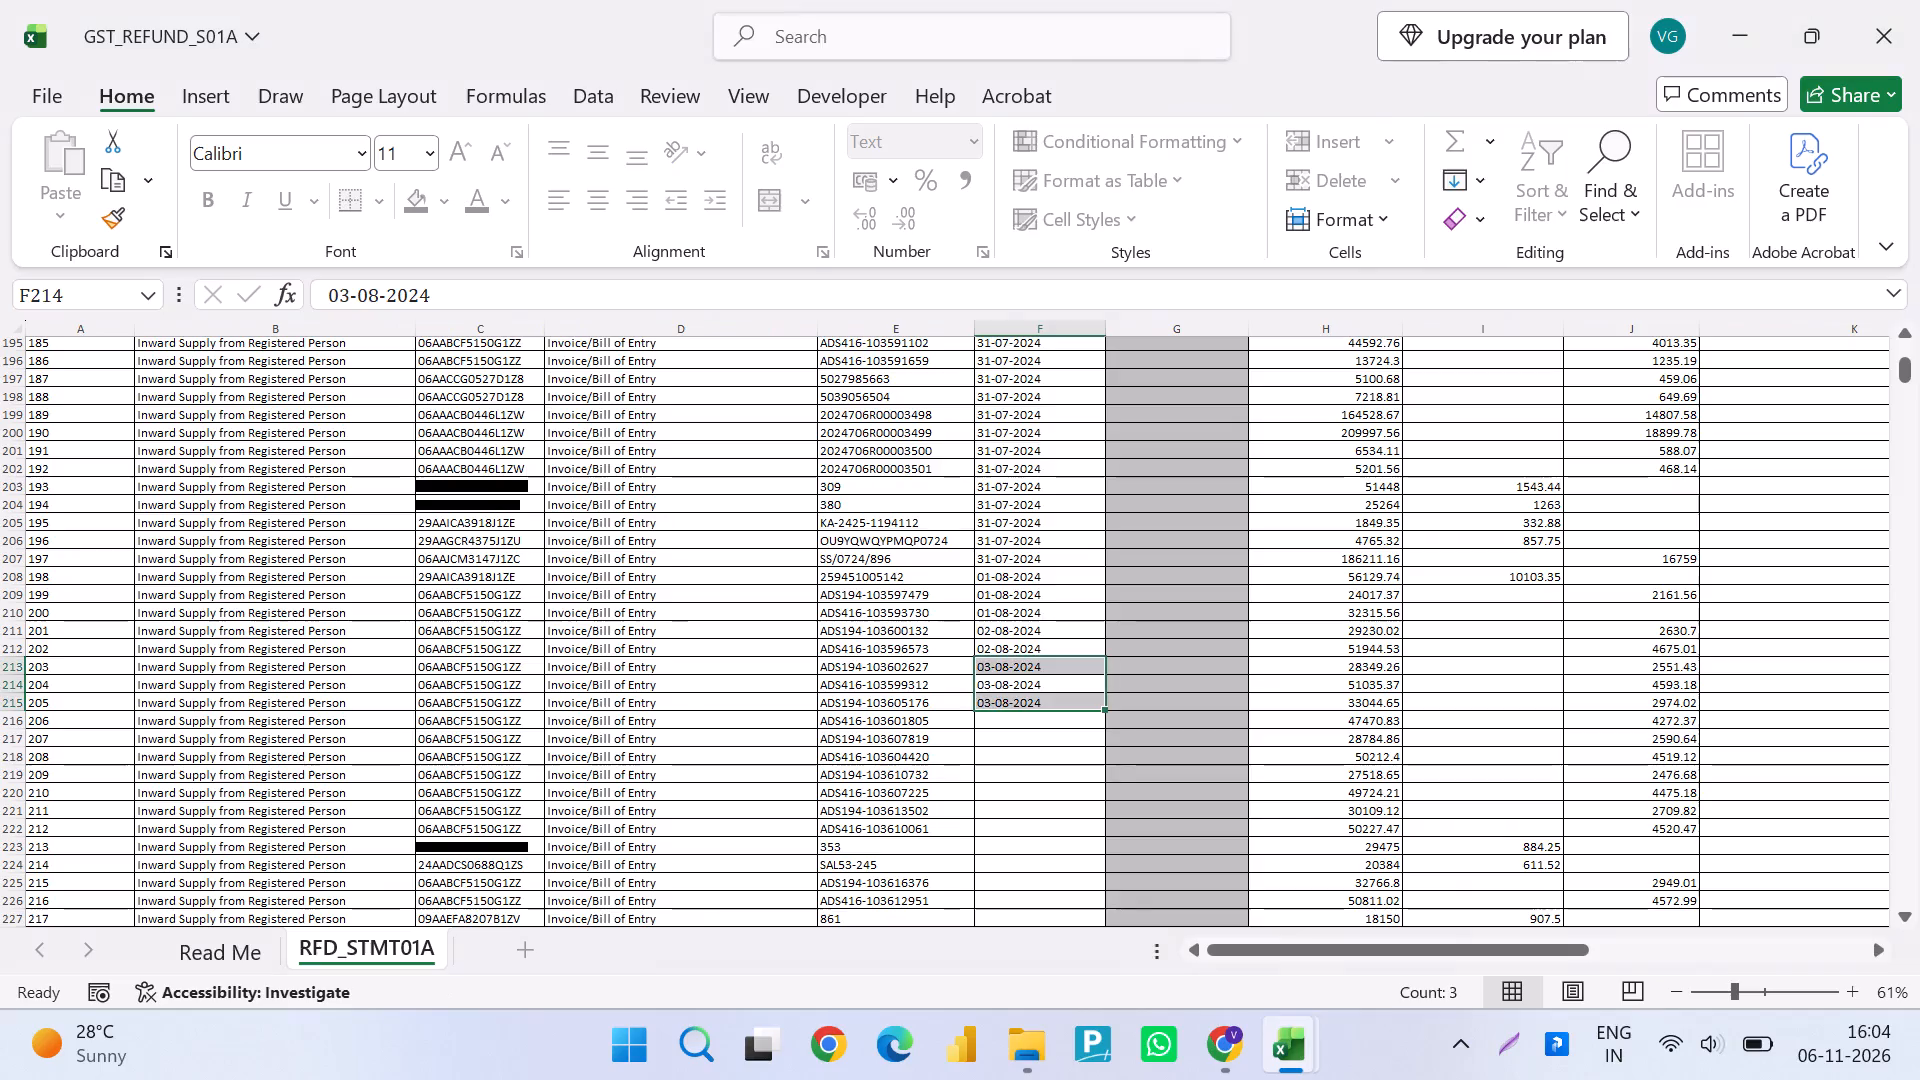
pyautogui.press('Down')
pyautogui.press('F2')
pyautogui.press('Left')
pyautogui.hotkey('ctrl', 'Left')
pyautogui.hotkey('ctrl', 'Left')
pyautogui.hotkey('ctrl', 'Left')
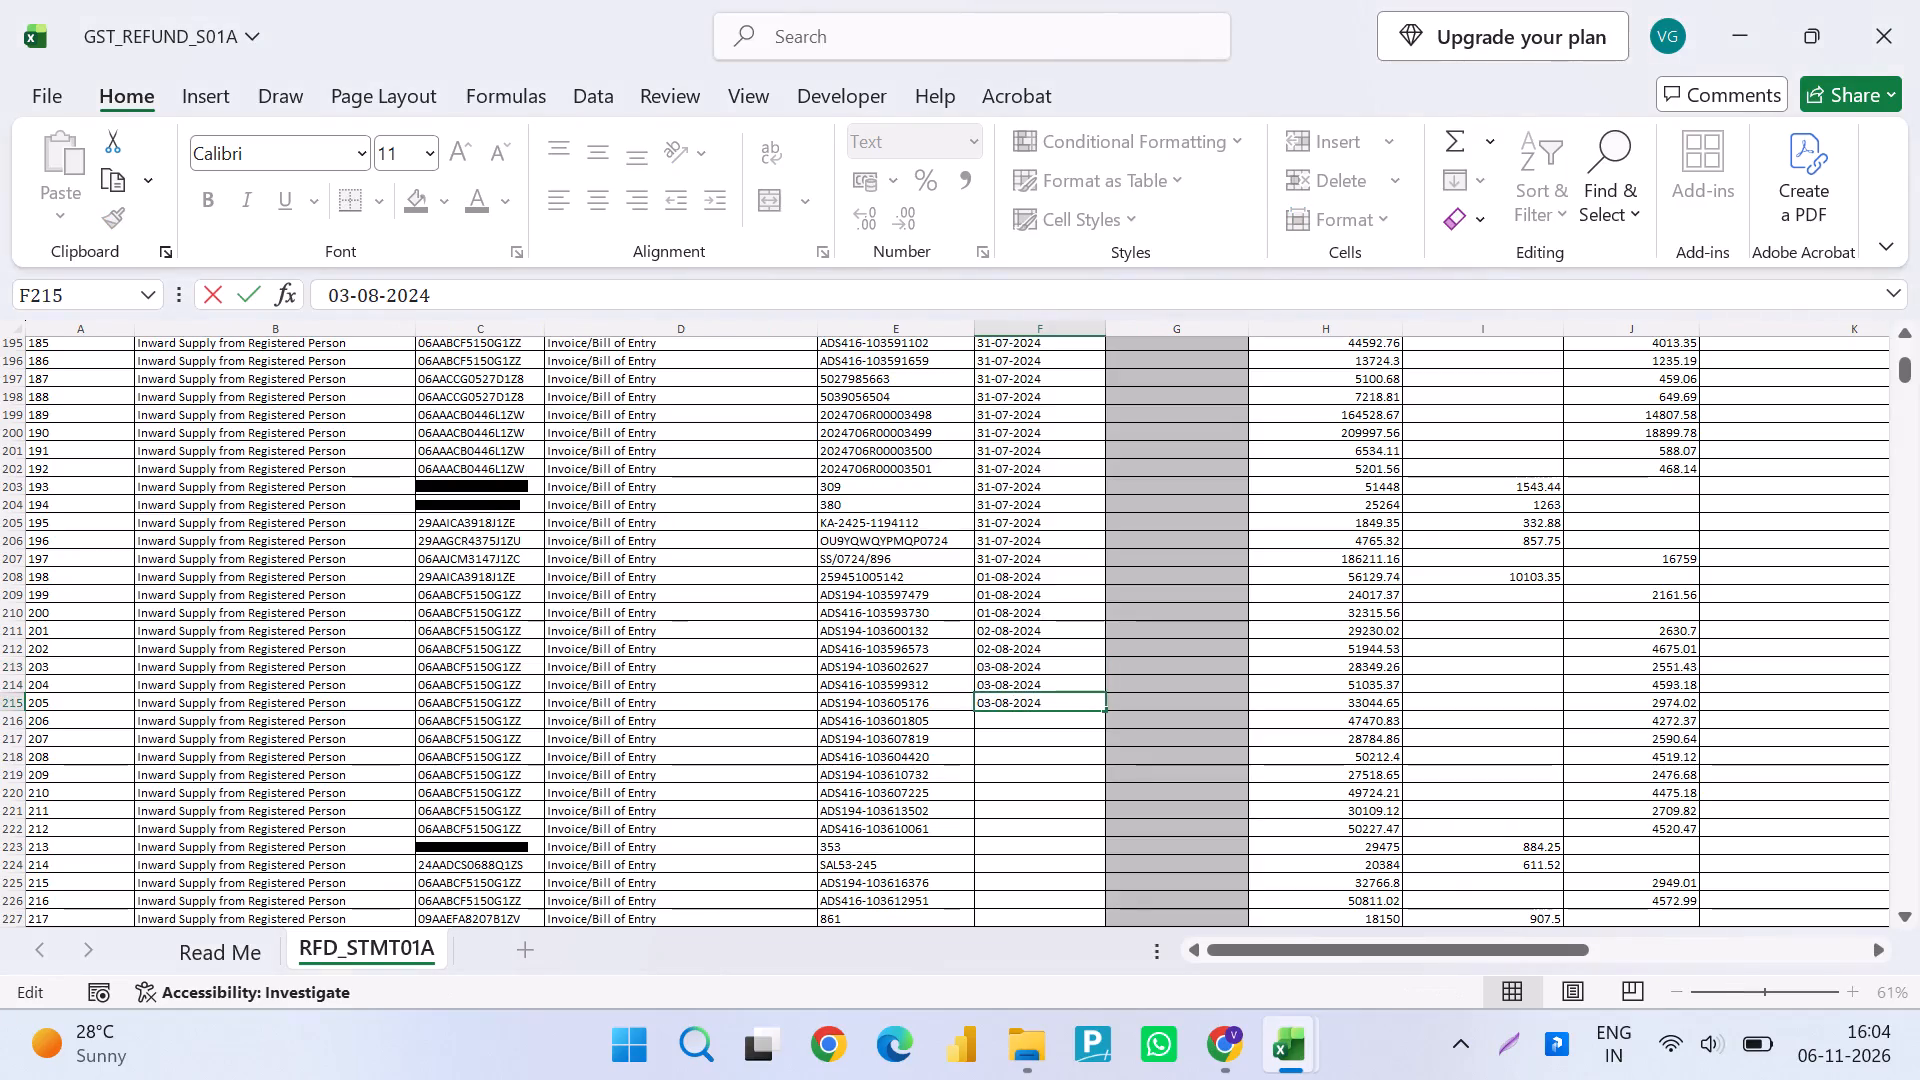
pyautogui.hotkey('ctrl', 'Left')
pyautogui.press('BackSpace')
pyautogui.press('4')
pyautogui.press('Return')
pyautogui.hotkey('ctrl', 'd')
# Check the following pair of purchase dates and enter 05-08-2024 in F217 and F218 of the refund sheet.
pyautogui.hotkey('alt', 'Tab')
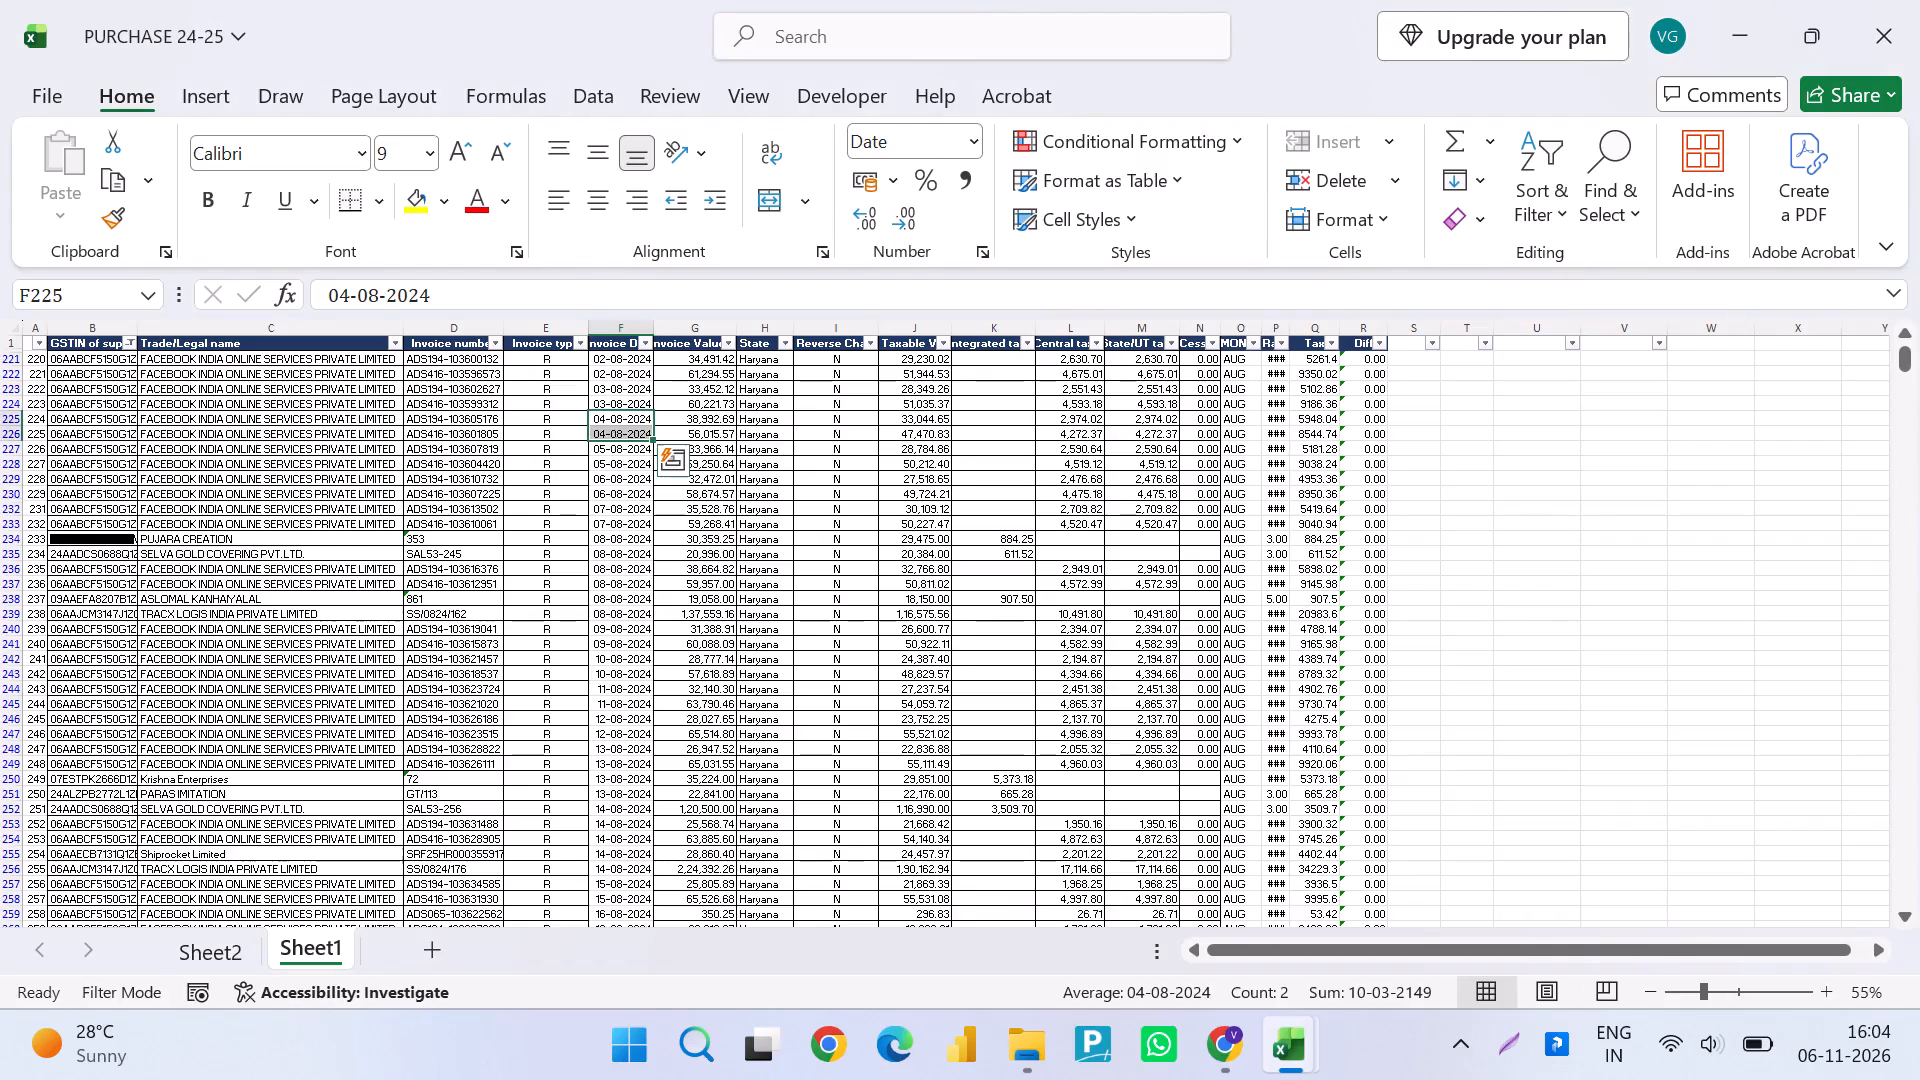
pyautogui.press('Down')
pyautogui.press('Down')
pyautogui.hotkey('shift', 'Down')
pyautogui.hotkey('alt', 'Tab')
pyautogui.press('Down')
pyautogui.hotkey('ctrl', 'd')
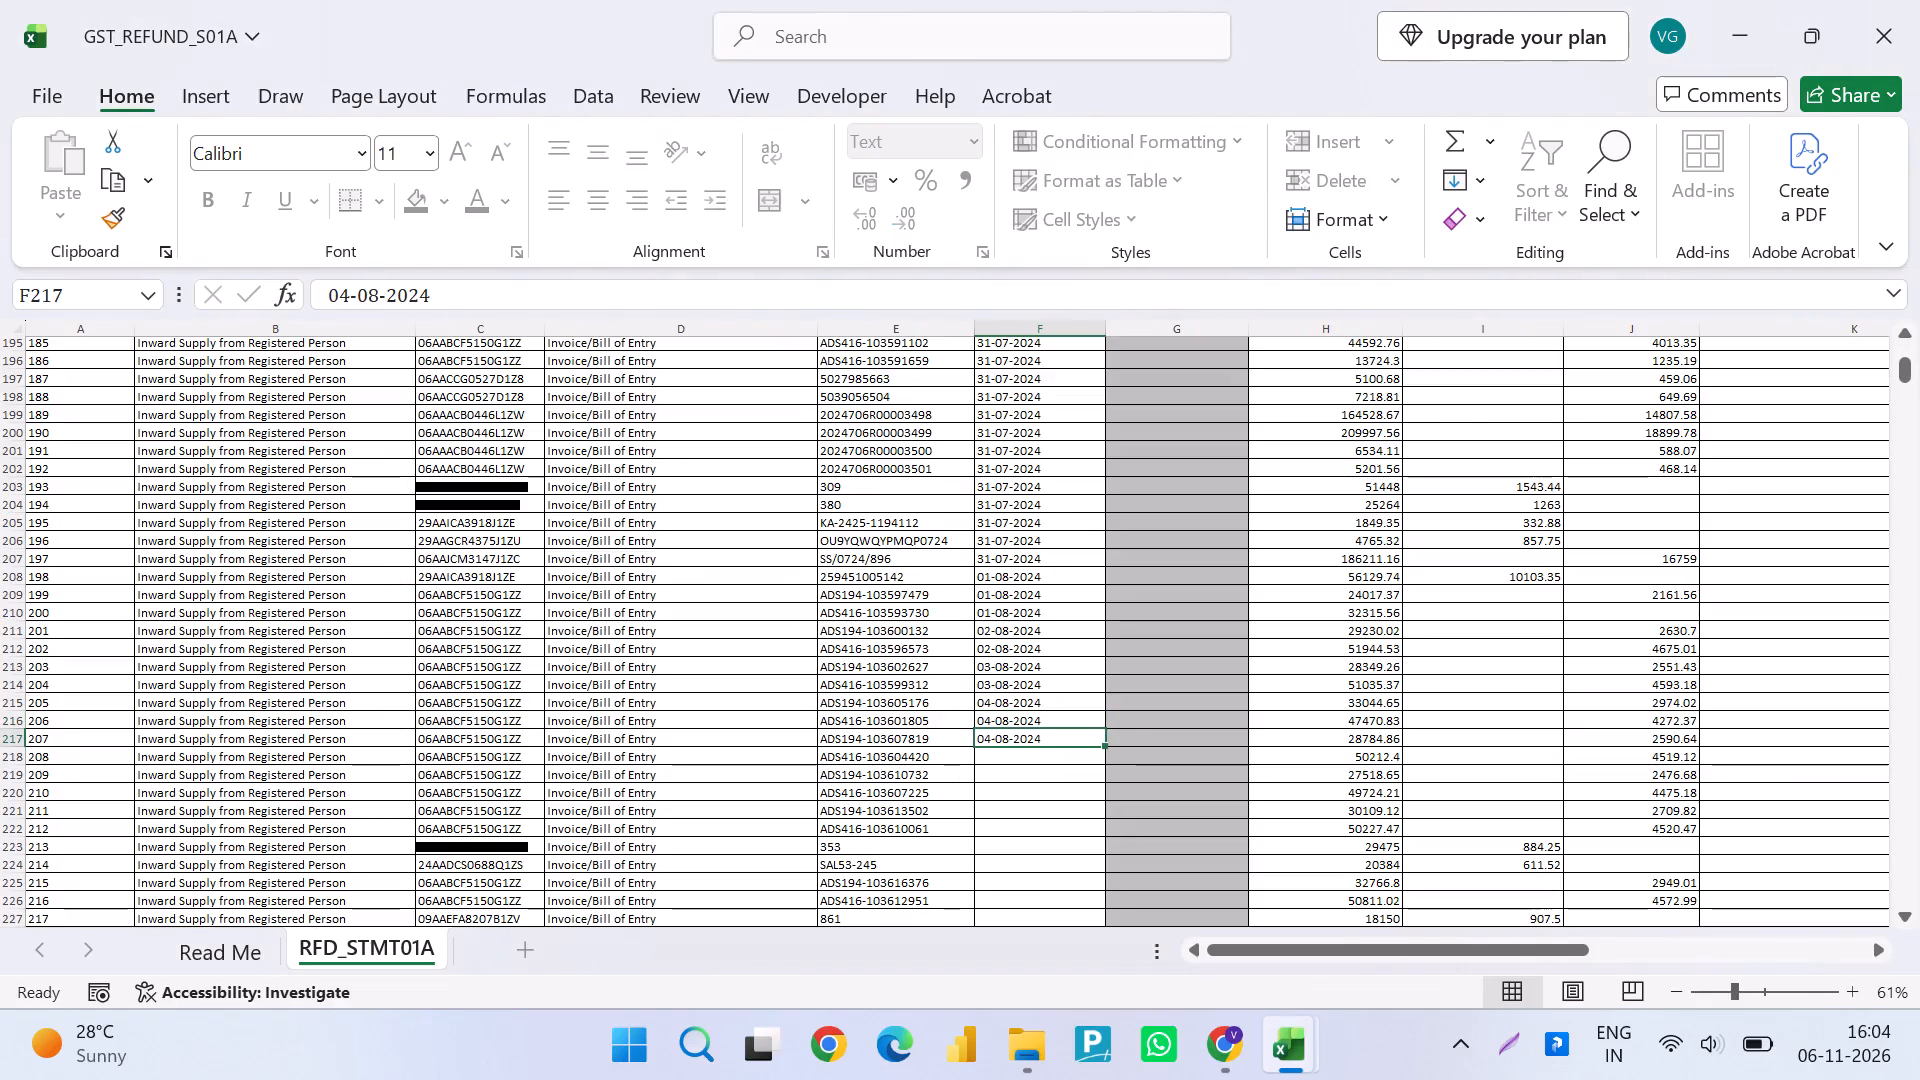
pyautogui.press('F2')
pyautogui.press('Left')
pyautogui.hotkey('ctrl', 'Left')
pyautogui.hotkey('ctrl', 'Left')
pyautogui.hotkey('ctrl', 'Left')
pyautogui.hotkey('ctrl', 'Left')
pyautogui.press('BackSpace')
pyautogui.press('5')
pyautogui.press('Return')
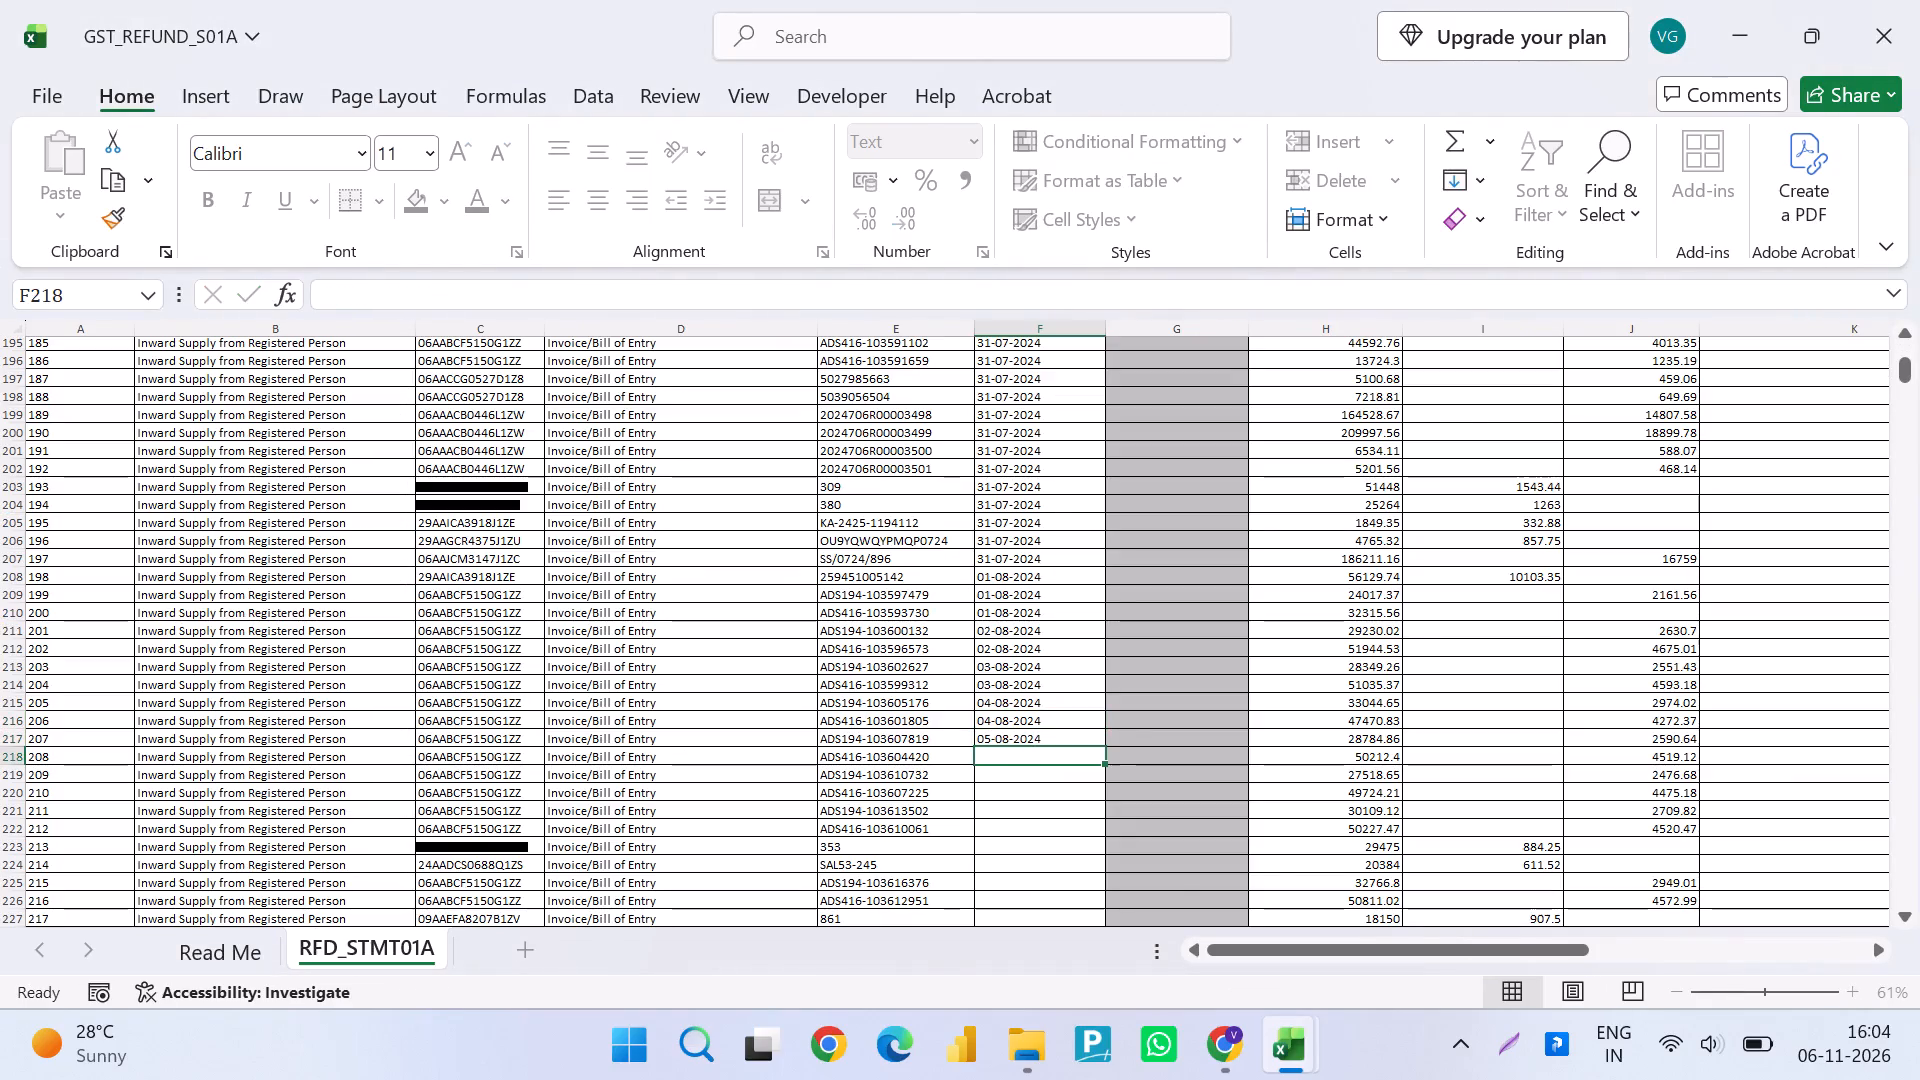
pyautogui.hotkey('ctrl', 'd')
# Check the following pair of purchase dates and enter 06-08-2024 in F219 and F220 of the refund sheet.
pyautogui.hotkey('alt', 'Tab')
pyautogui.press('Down')
pyautogui.press('Down')
pyautogui.hotkey('shift', 'Down')
pyautogui.hotkey('alt', 'Tab')
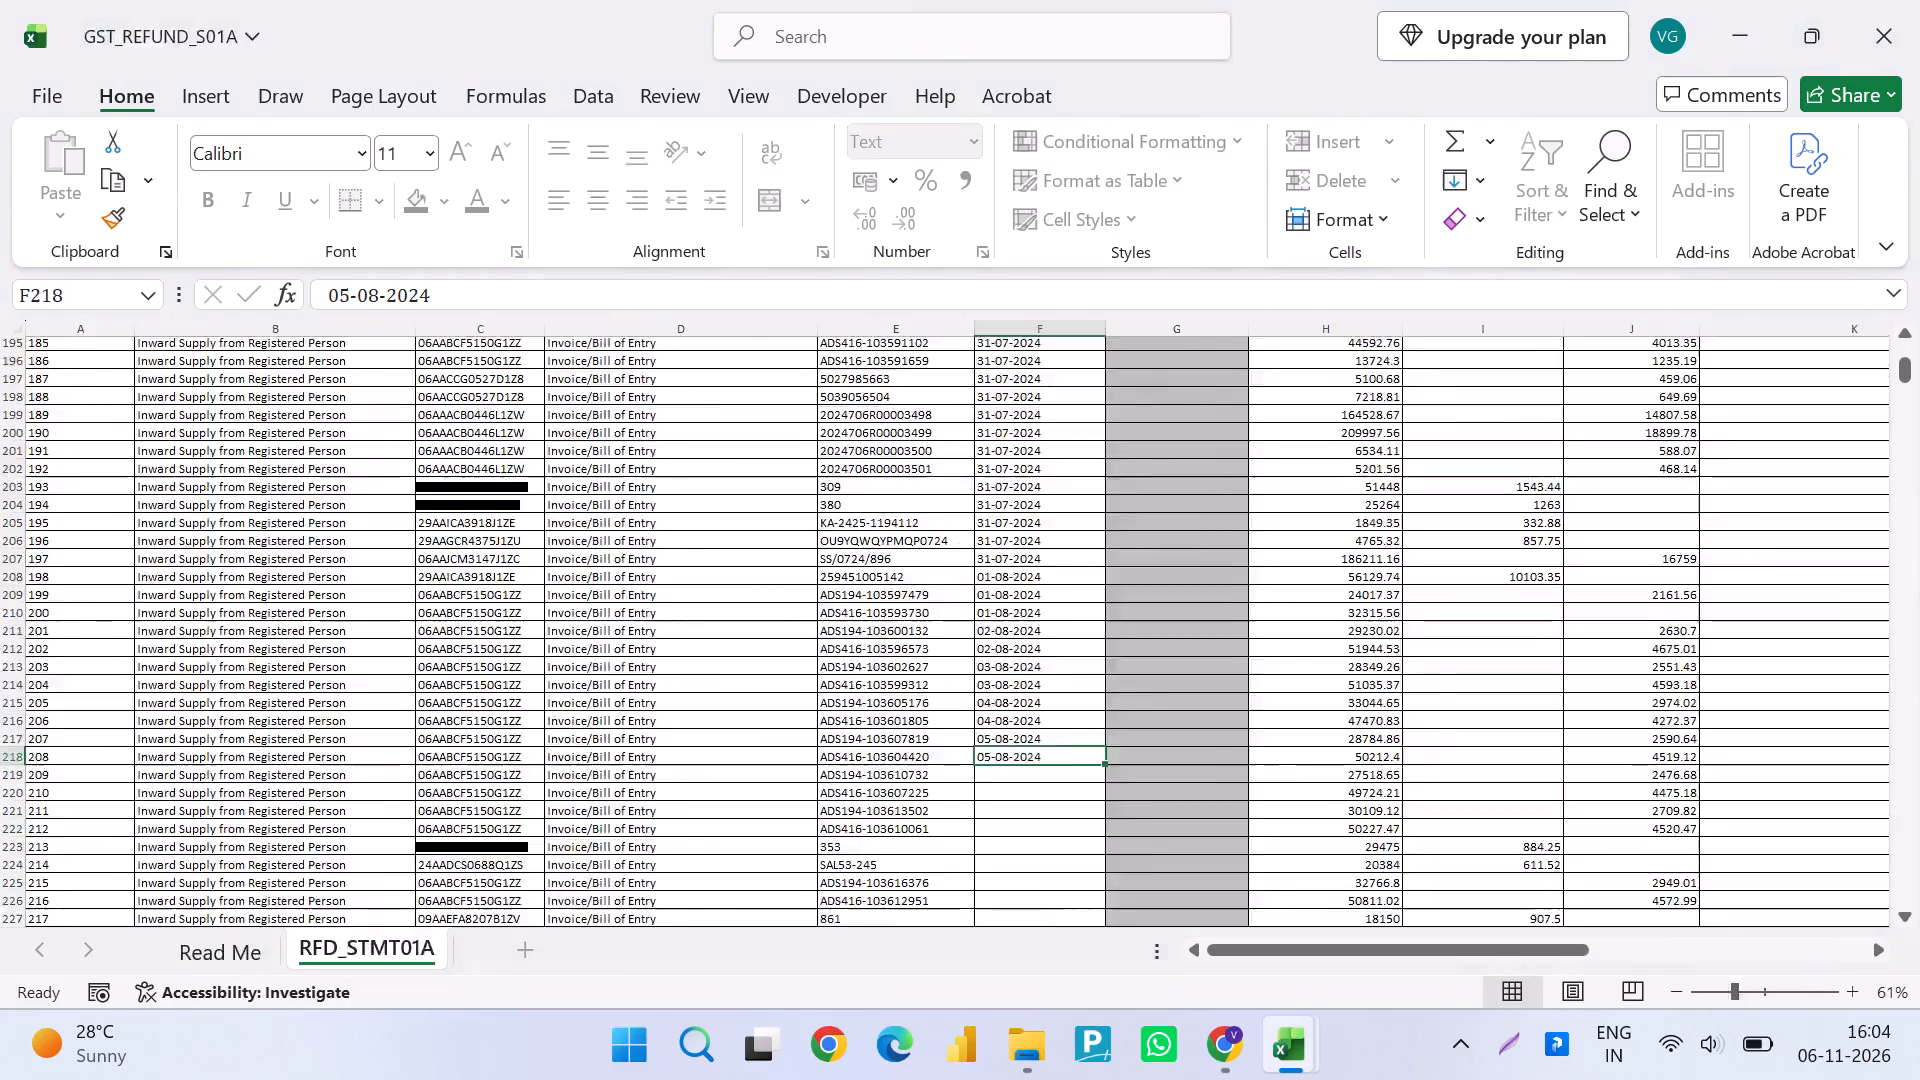
pyautogui.hotkey('alt', 'Tab')
pyautogui.hotkey('alt', 'Tab')
pyautogui.press('Down')
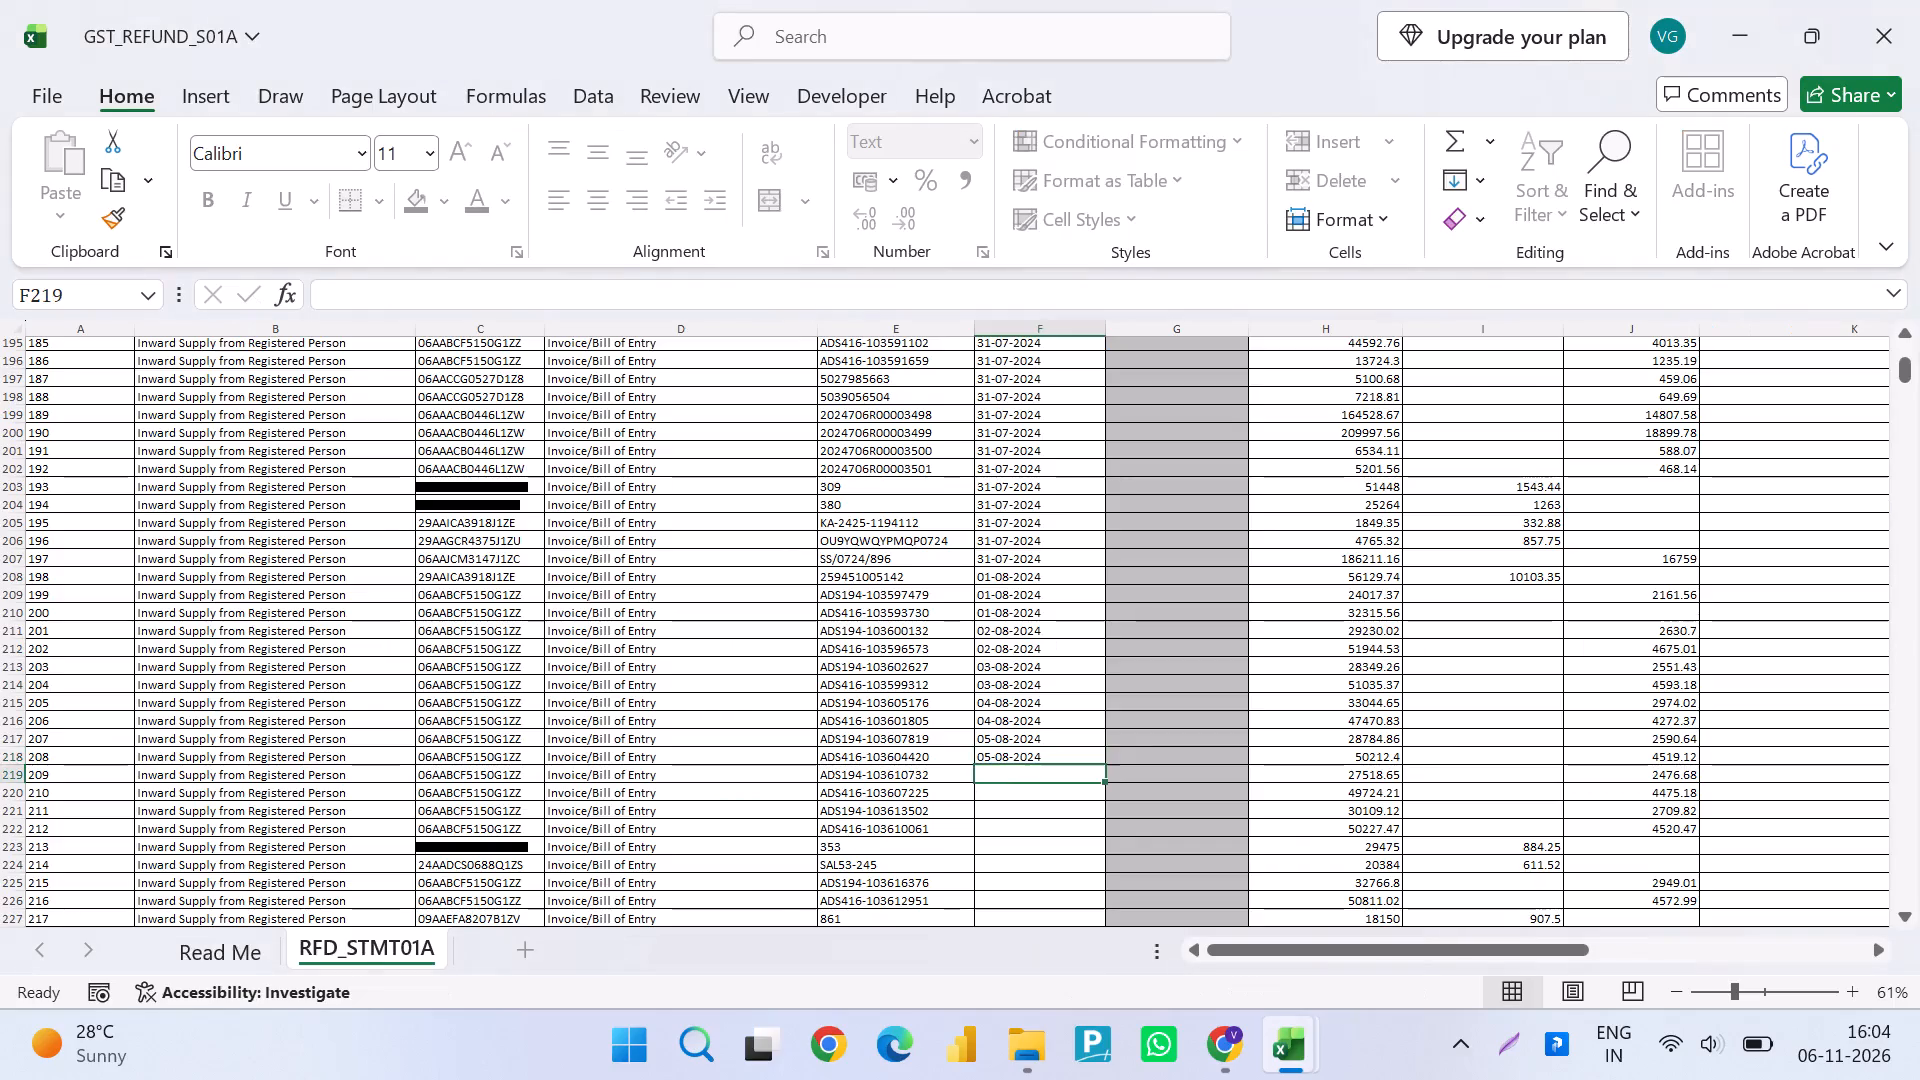
pyautogui.hotkey('ctrl', 'd')
pyautogui.press('F2')
pyautogui.hotkey('ctrl', 'Left')
pyautogui.hotkey('ctrl', 'Left')
pyautogui.hotkey('ctrl', 'Left')
pyautogui.hotkey('ctrl', 'Left')
pyautogui.press('BackSpace')
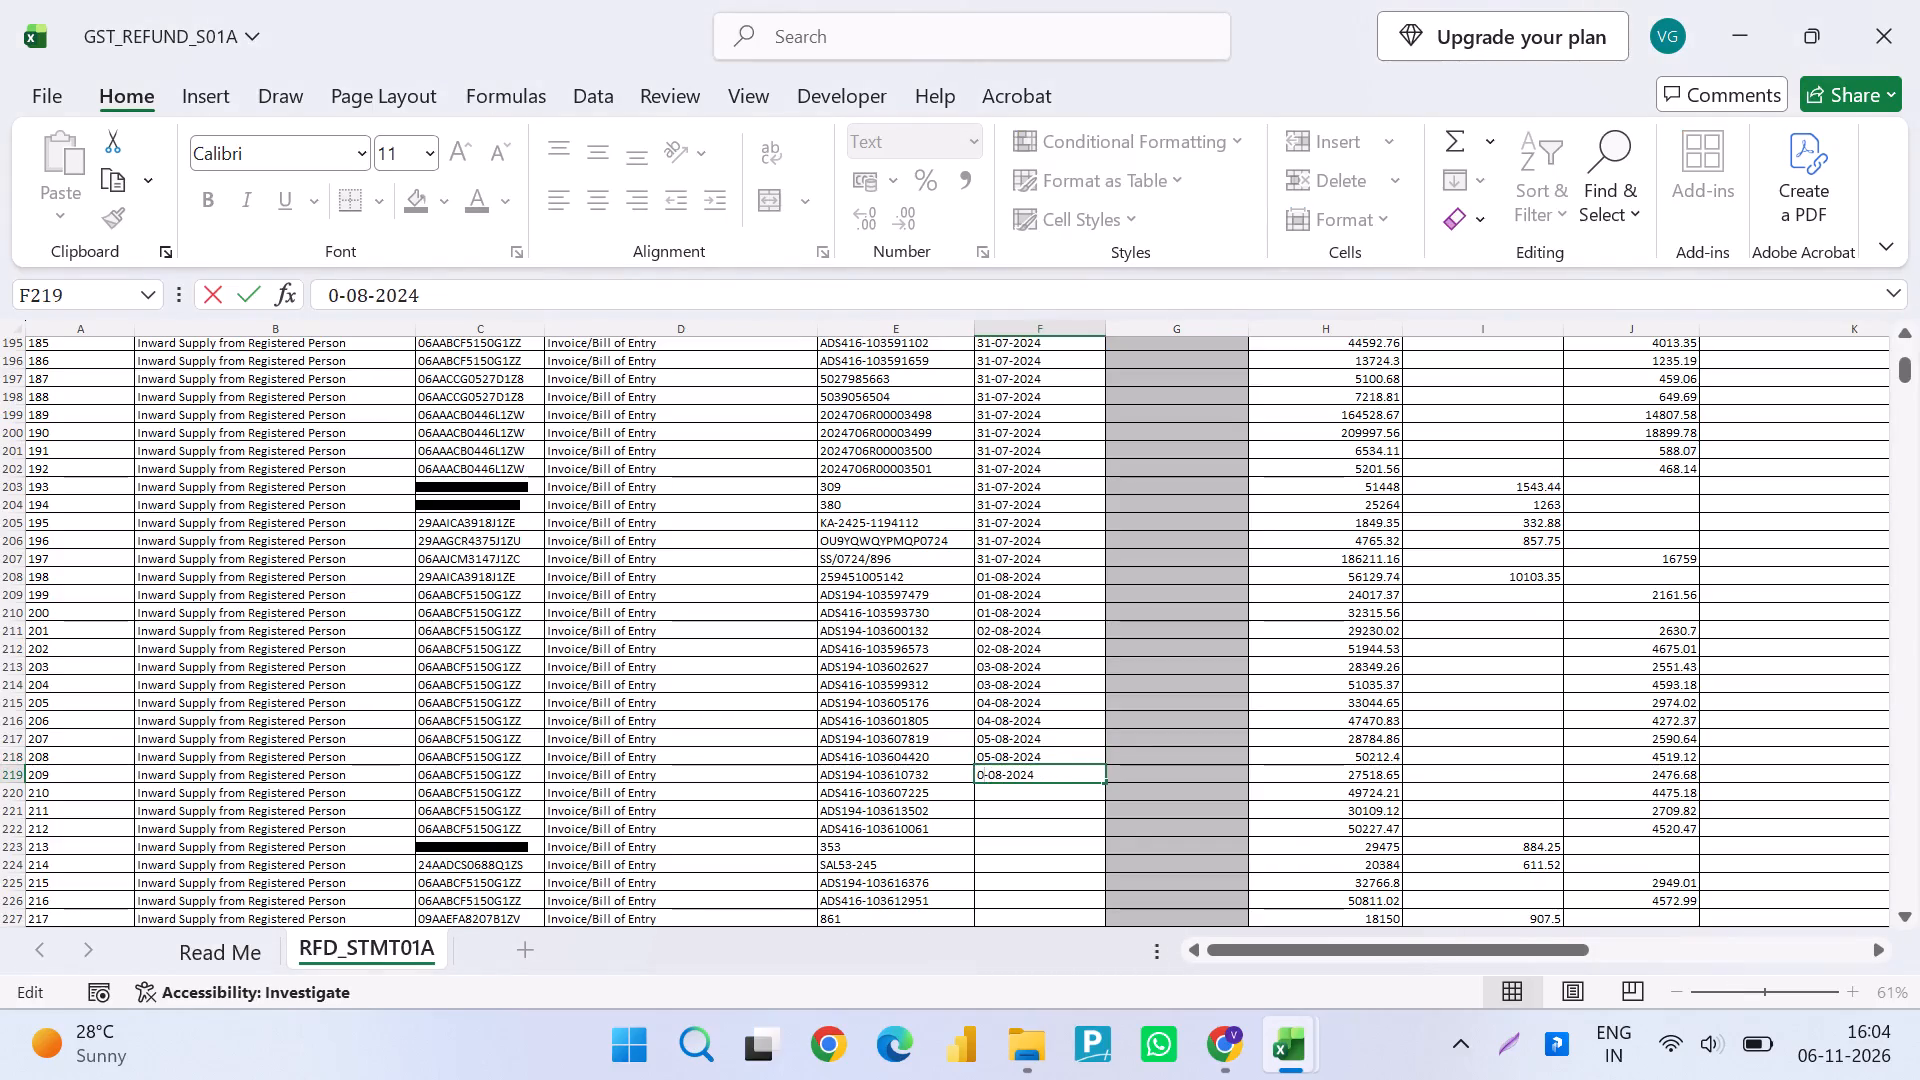
pyautogui.press('6')
pyautogui.press('Return')
pyautogui.hotkey('ctrl', 'd')
# Check the following pair of purchase dates and enter 07-08-2024 in F221 and F222 of the refund sheet.
pyautogui.hotkey('alt', 'Tab')
pyautogui.press('Down')
pyautogui.press('Down')
pyautogui.hotkey('shift', 'Down')
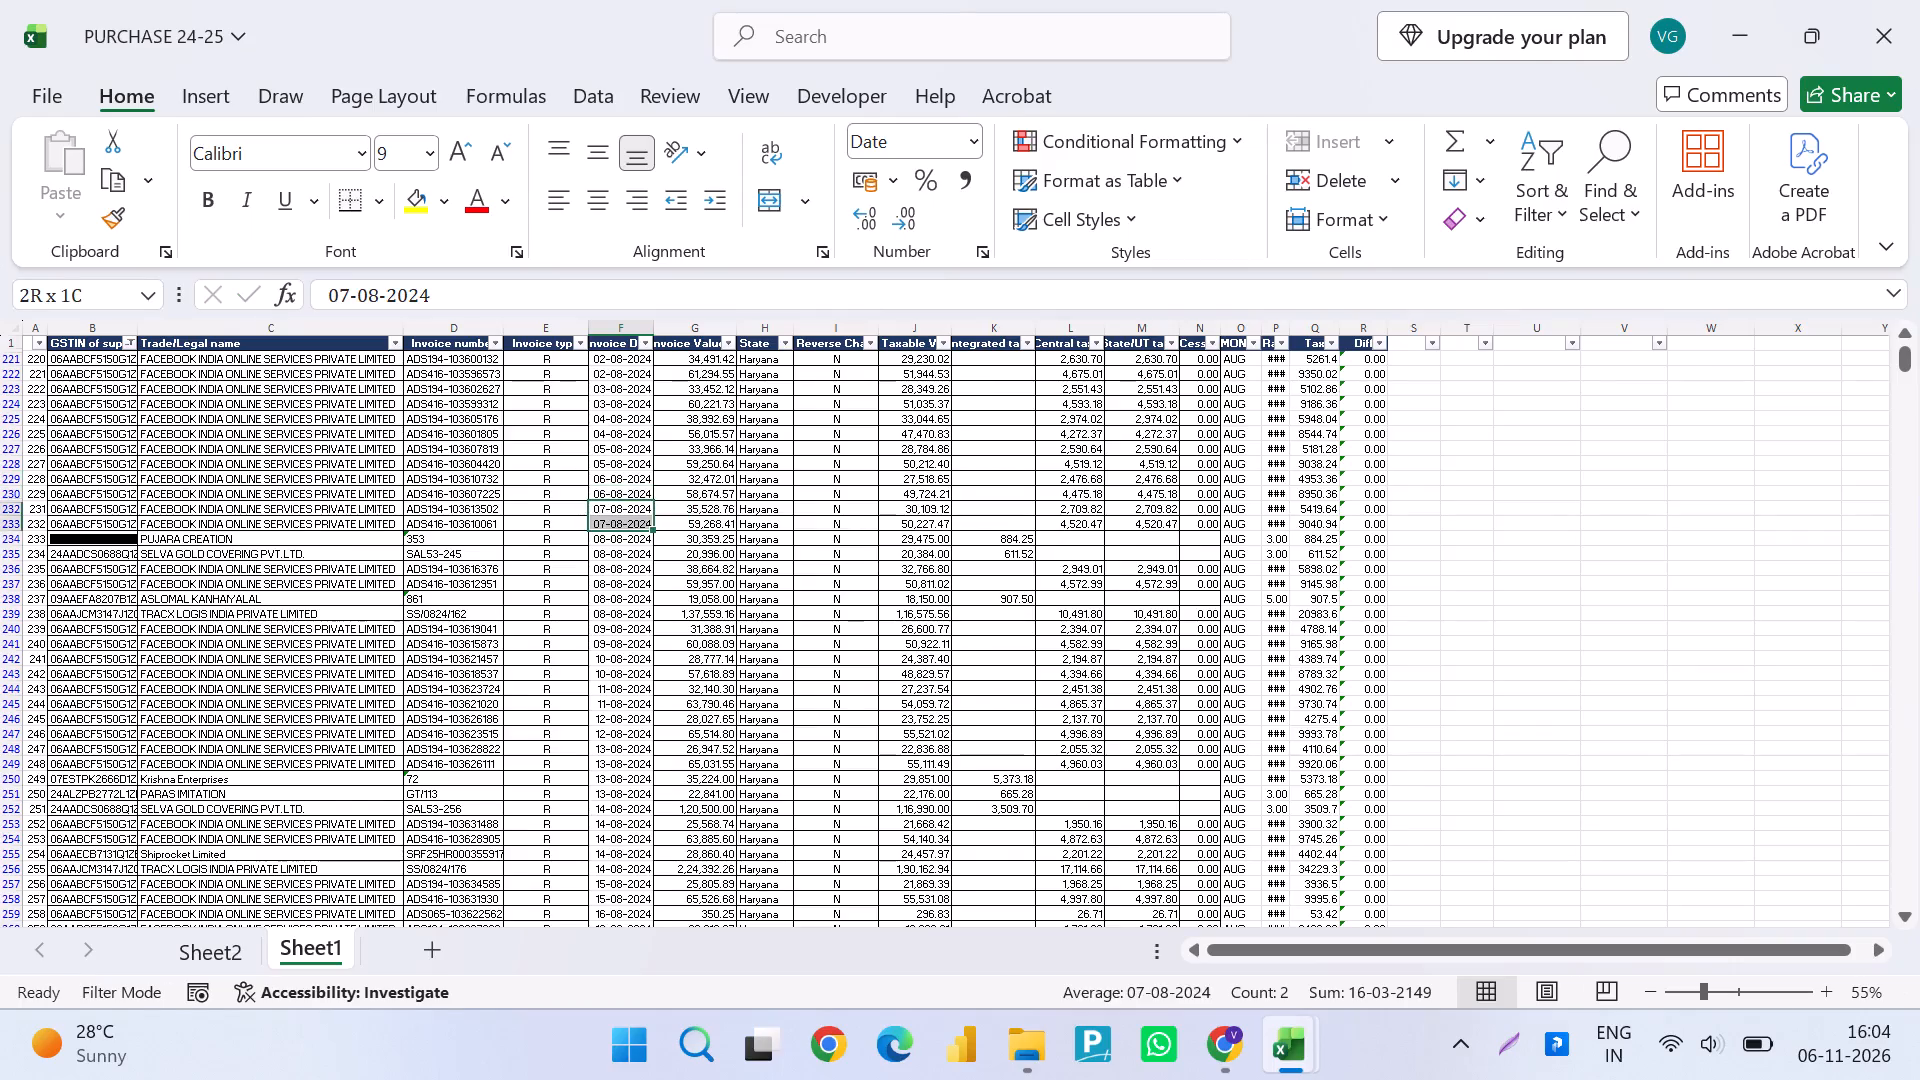
pyautogui.hotkey('alt', 'Tab')
pyautogui.press('Up')
pyautogui.hotkey('shift', 'Down')
pyautogui.hotkey('ctrl', 'c')
pyautogui.press('Down')
pyautogui.press('Down')
pyautogui.press('Return')
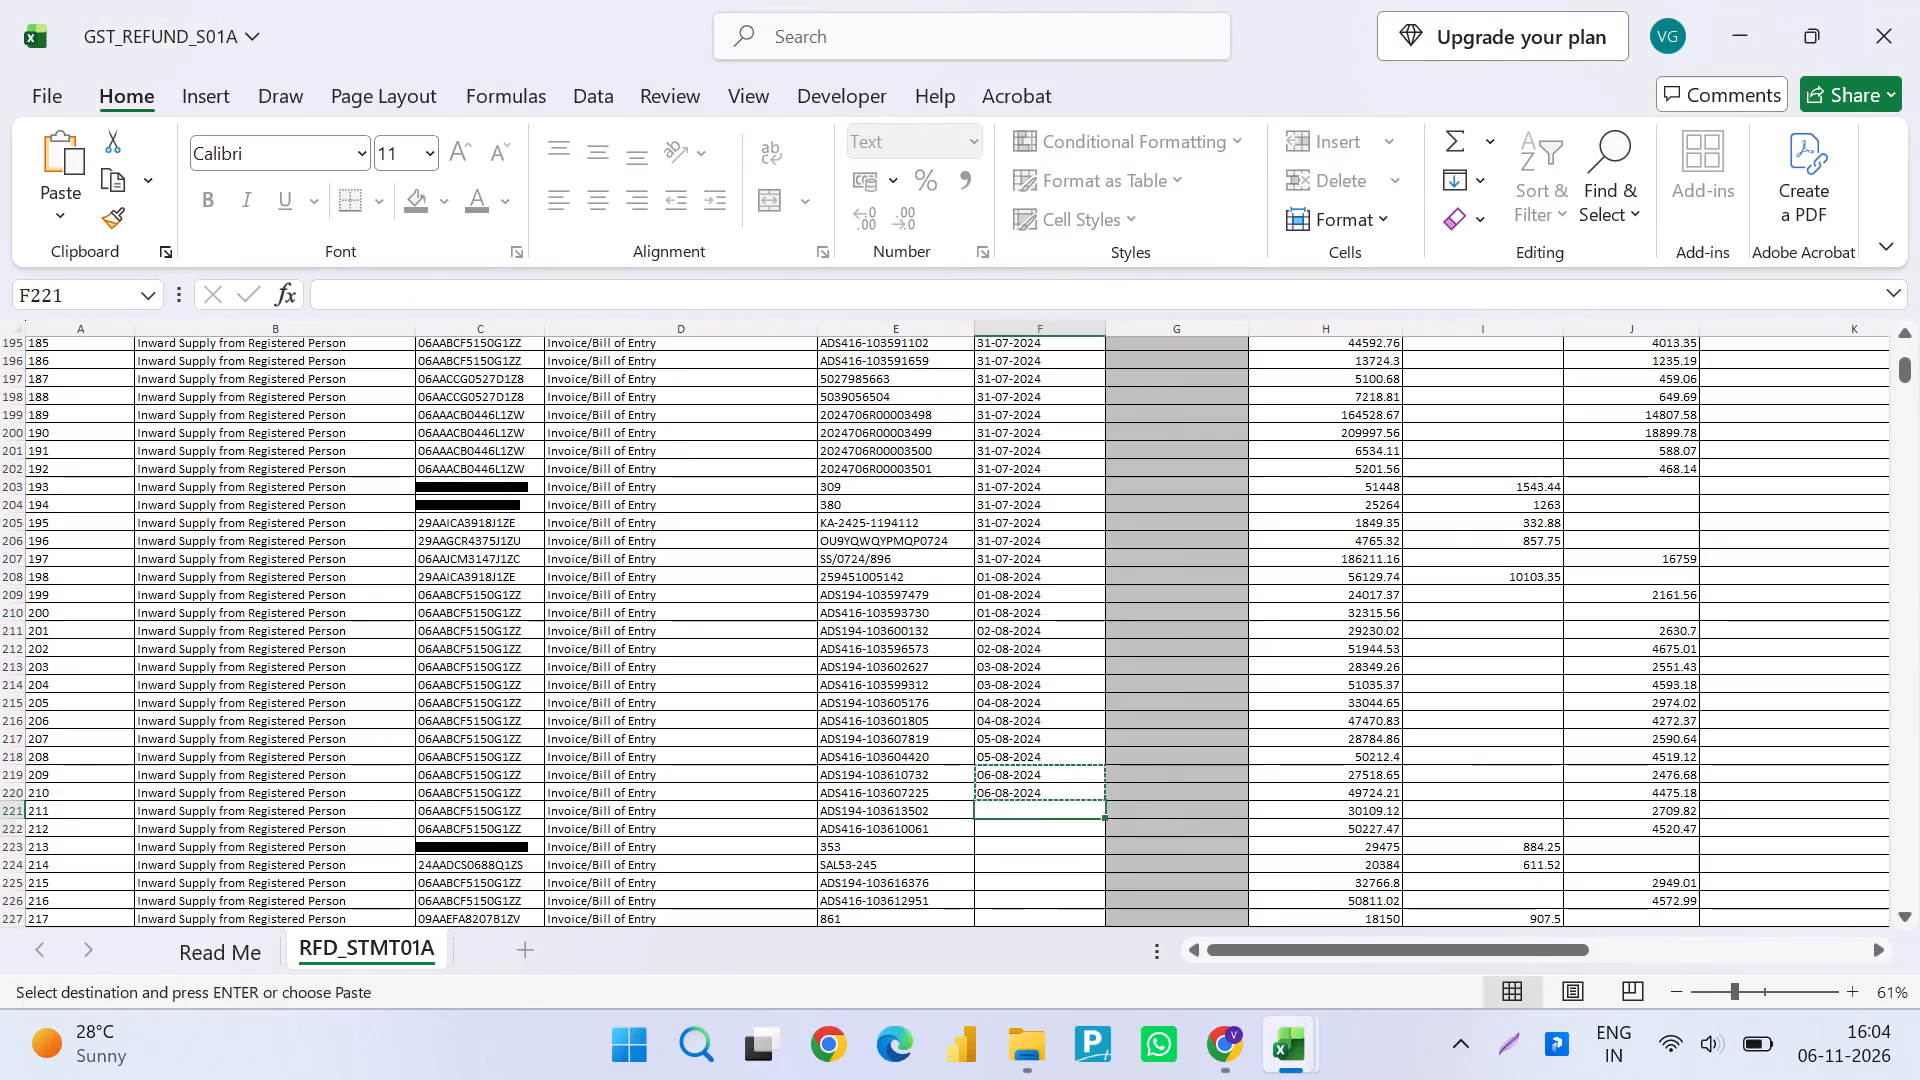
pyautogui.press('F2')
pyautogui.press('Left')
pyautogui.hotkey('ctrl', 'Left')
pyautogui.hotkey('ctrl', 'Left')
pyautogui.hotkey('ctrl', 'Left')
pyautogui.hotkey('ctrl', 'Left')
pyautogui.press('BackSpace')
pyautogui.press('7')
pyautogui.press('Return')
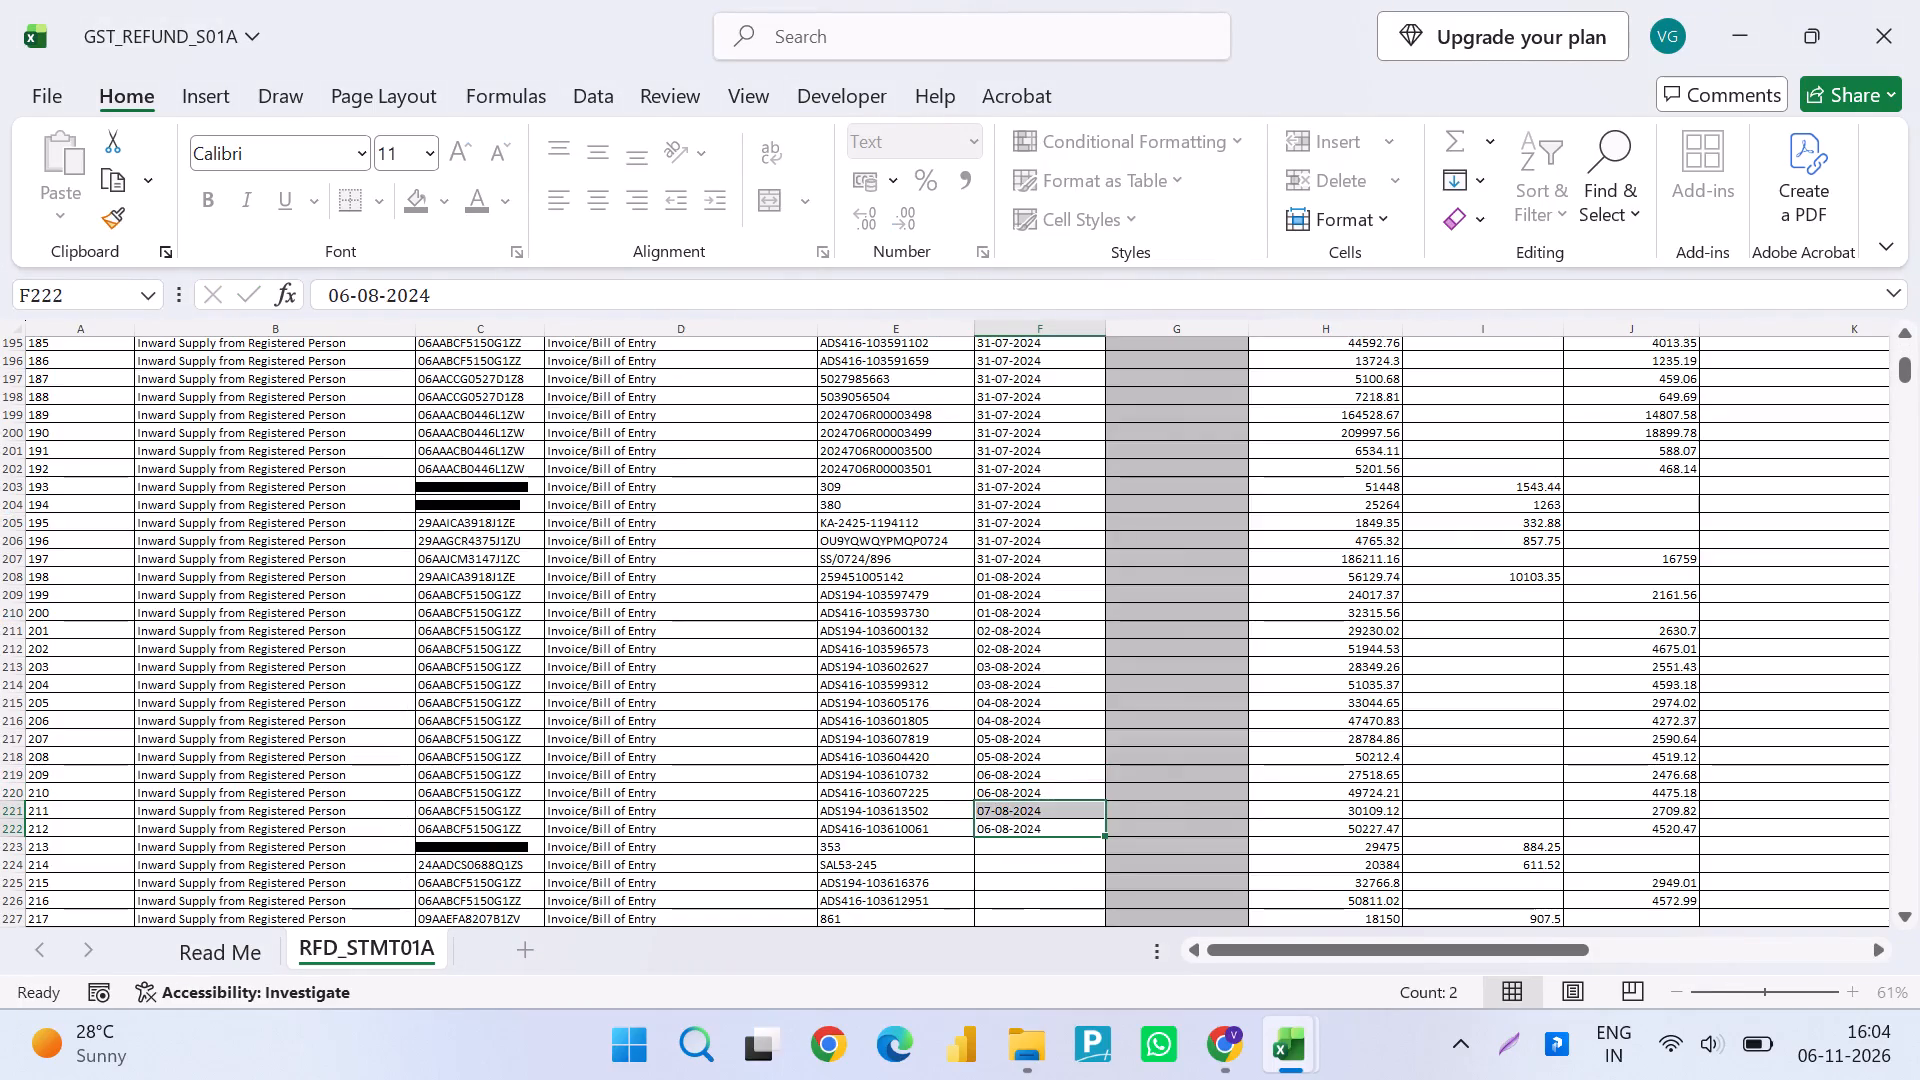
pyautogui.hotkey('ctrl', 'd')
# Check the next run of equal dates in PURCHASE 24-25 and enter 08-08-2024 in F223 of the refund sheet.
pyautogui.hotkey('alt', 'Tab')
pyautogui.press('Down')
pyautogui.press('Down')
pyautogui.hotkey('shift', 'Down')
pyautogui.hotkey('shift', 'Down')
pyautogui.hotkey('shift', 'Down')
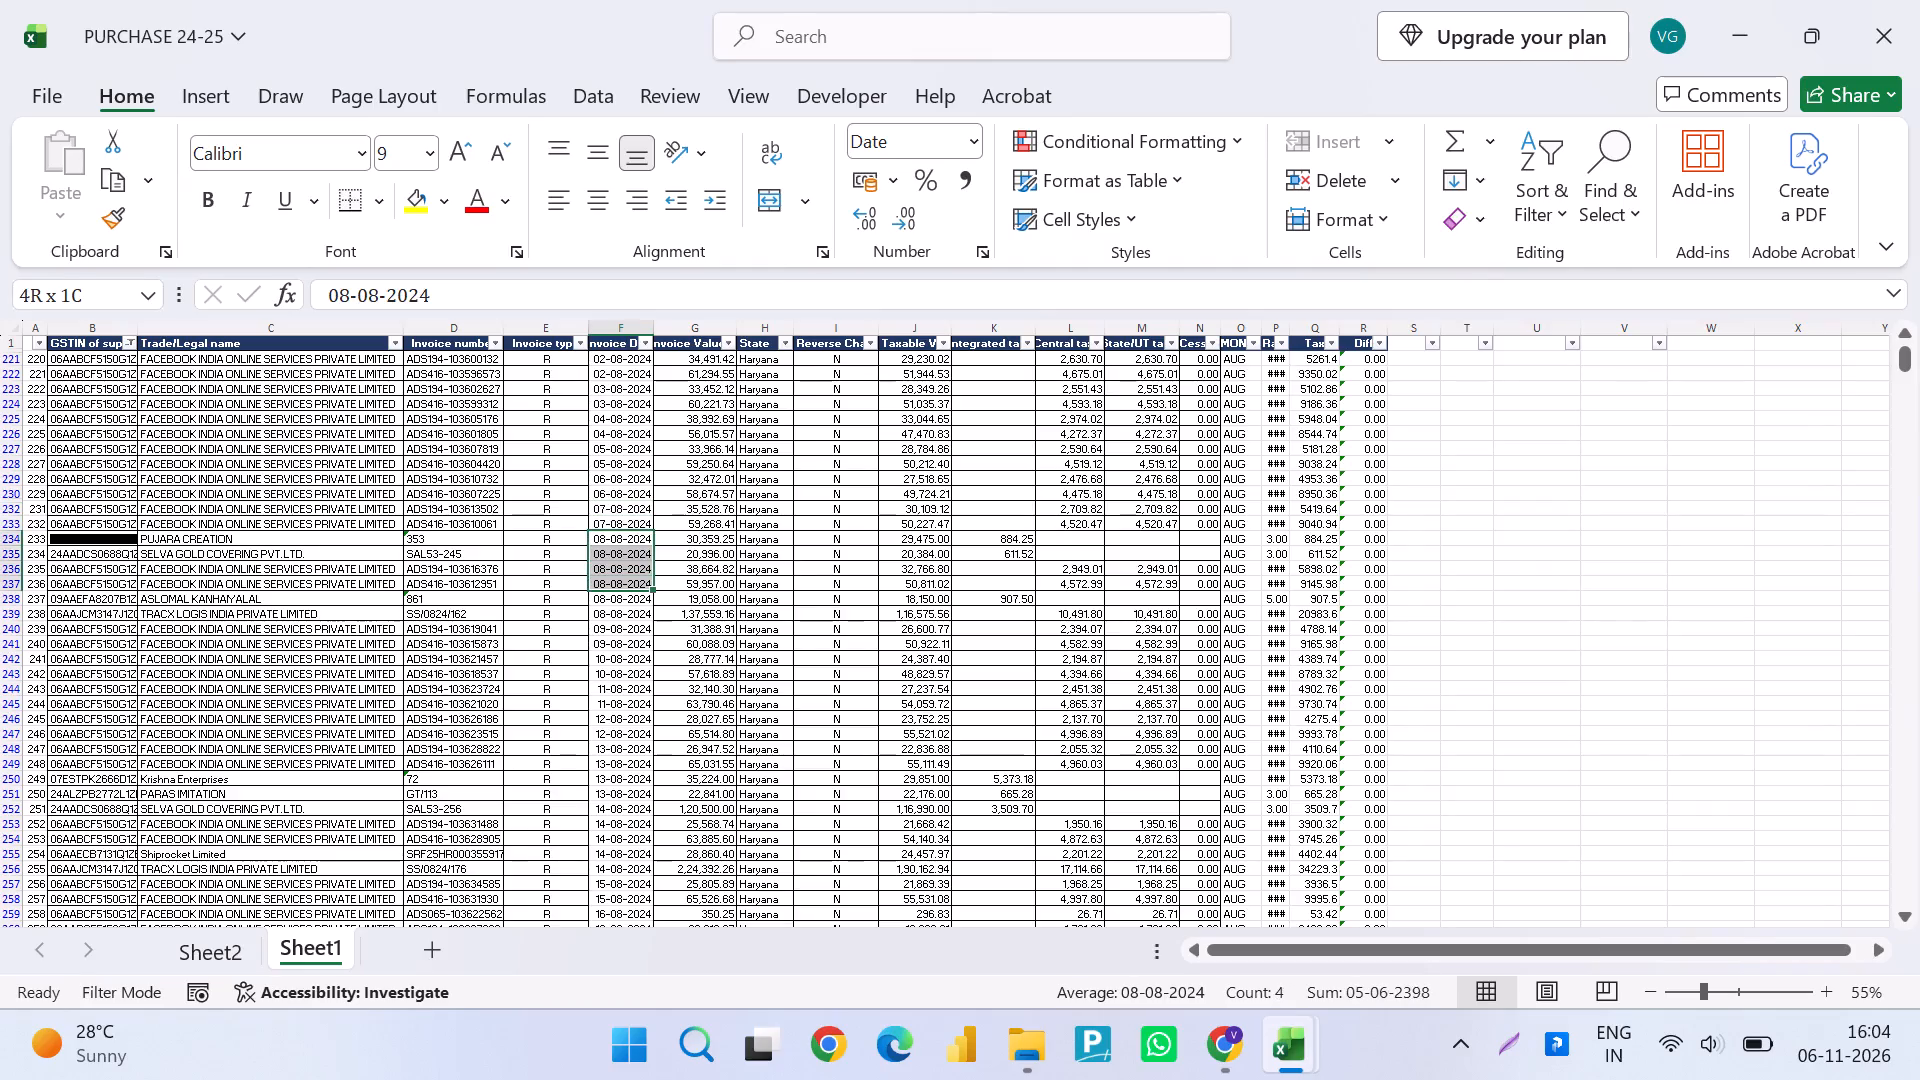
pyautogui.hotkey('shift', 'Down')
pyautogui.hotkey('shift', 'Down')
pyautogui.hotkey('shift', 'Down')
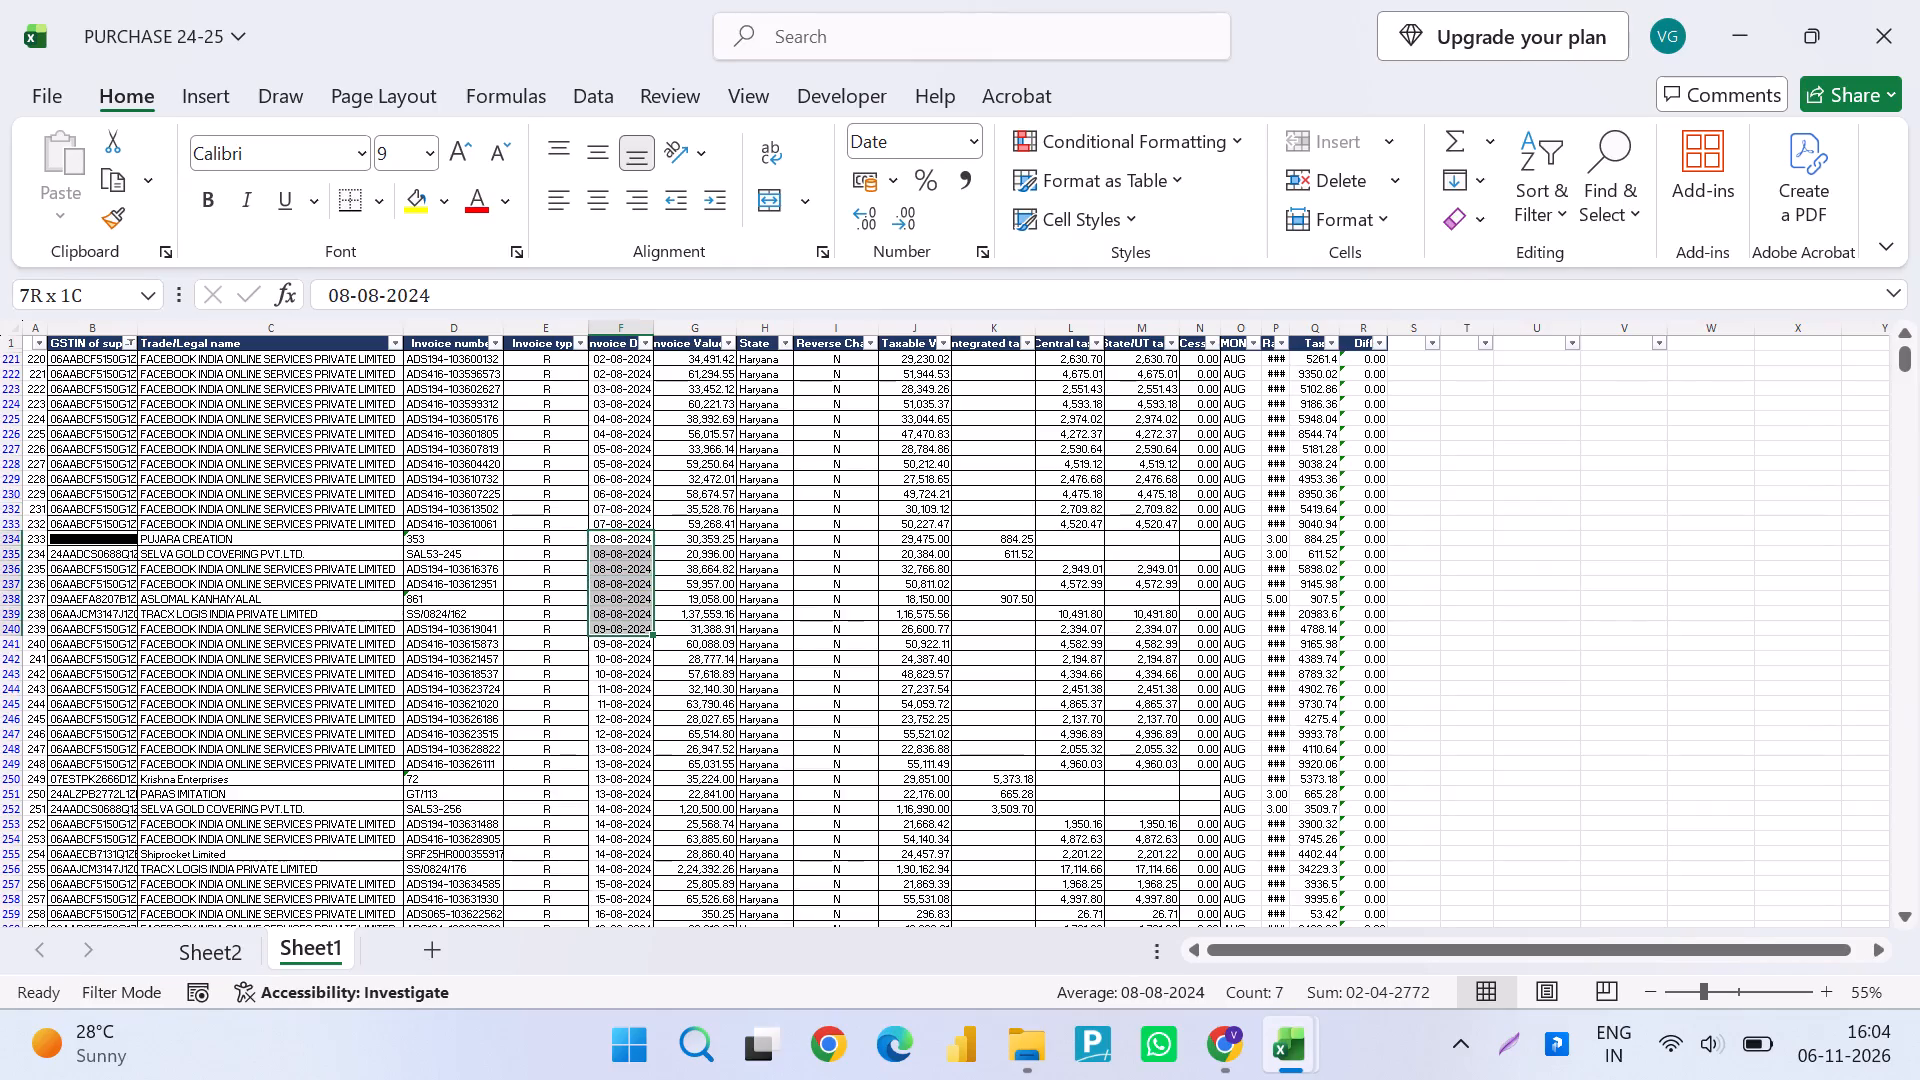
pyautogui.hotkey('alt', 'Tab')
pyautogui.press('Down')
pyautogui.hotkey('shift', 'Down')
pyautogui.hotkey('shift', 'Down')
pyautogui.hotkey('shift', 'Down')
pyautogui.hotkey('shift', 'Down')
pyautogui.hotkey('shift', 'Down')
pyautogui.hotkey('shift', 'Down')
pyautogui.hotkey('shift', 'Down')
pyautogui.hotkey('shift', 'Down')
pyautogui.hotkey('shift', 'Down')
pyautogui.hotkey('shift', 'Down')
pyautogui.hotkey('shift', 'Down')
pyautogui.hotkey('shift', 'Down')
pyautogui.hotkey('shift', 'Down')
pyautogui.hotkey('shift', 'Down')
pyautogui.hotkey('shift', 'Down')
pyautogui.hotkey('shift', 'Down')
pyautogui.hotkey('shift', 'Down')
pyautogui.hotkey('shift', 'Down')
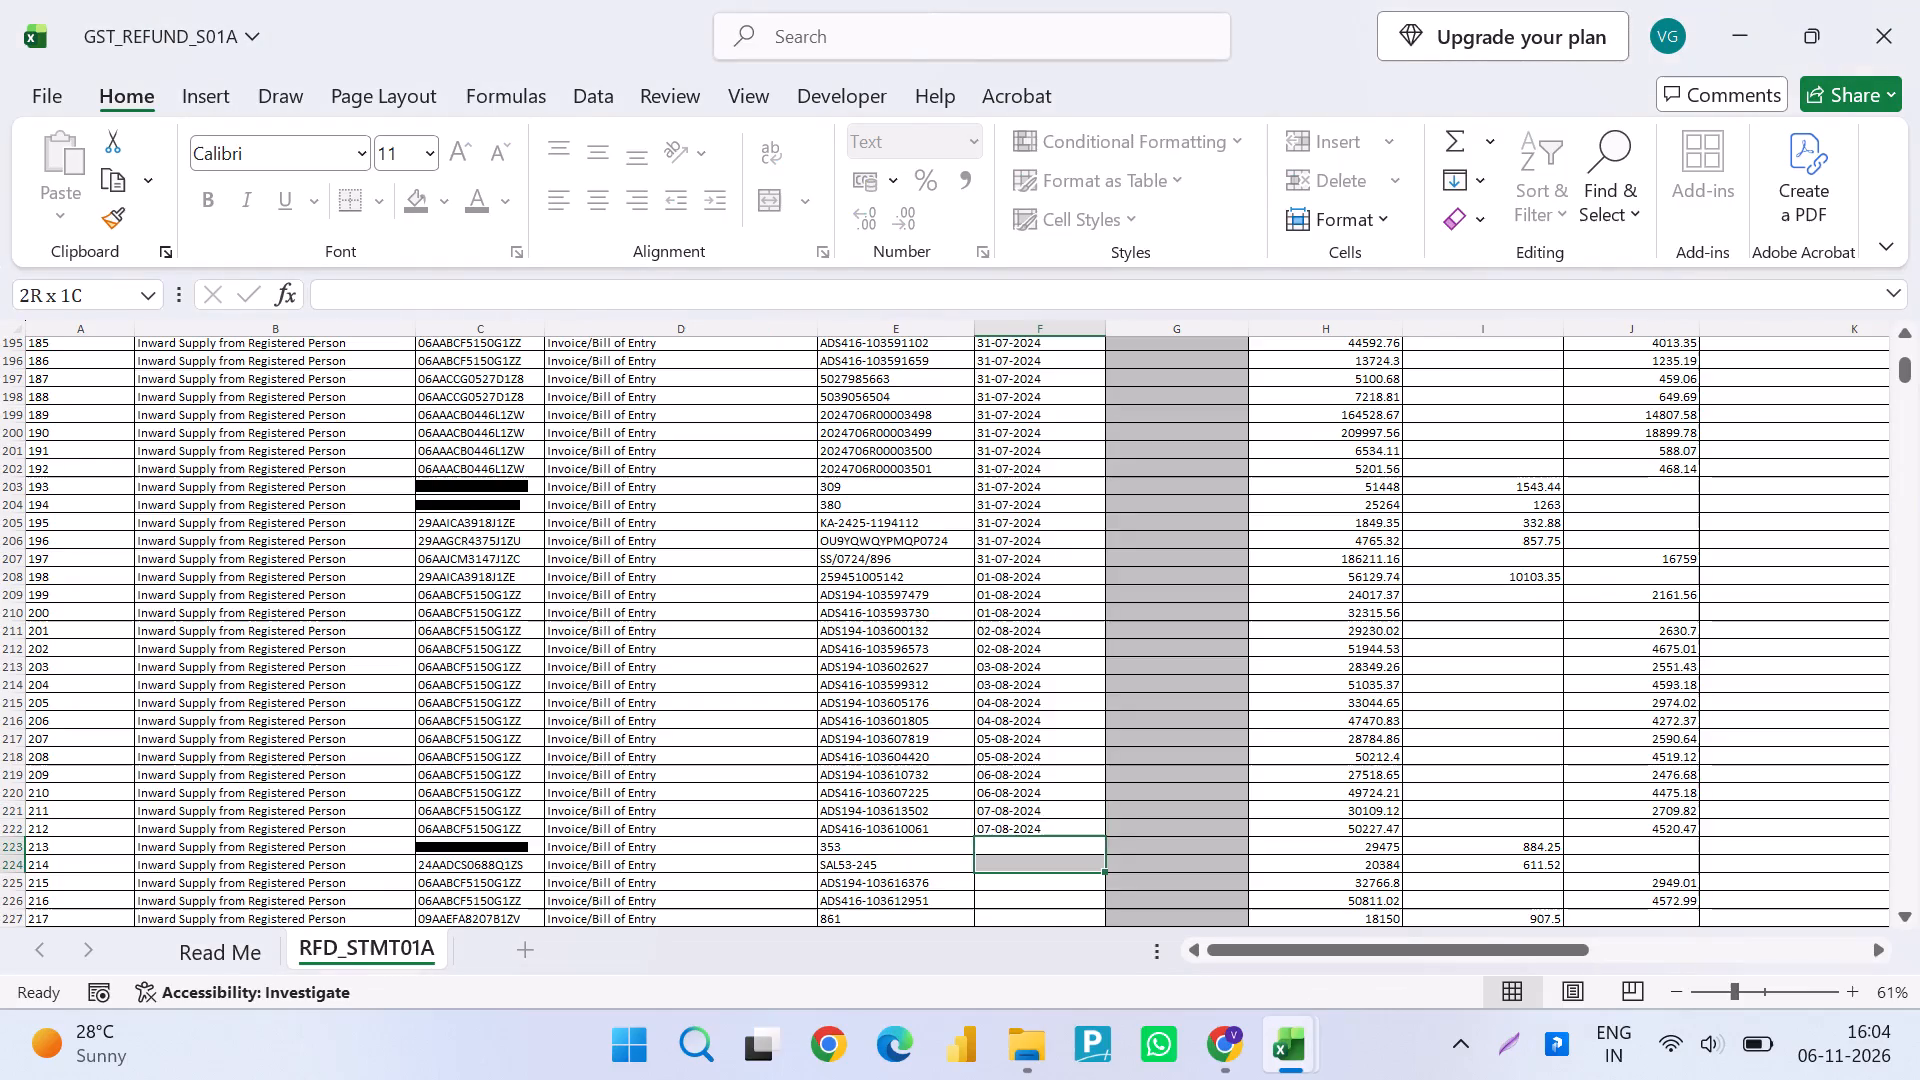
pyautogui.hotkey('shift', 'Up')
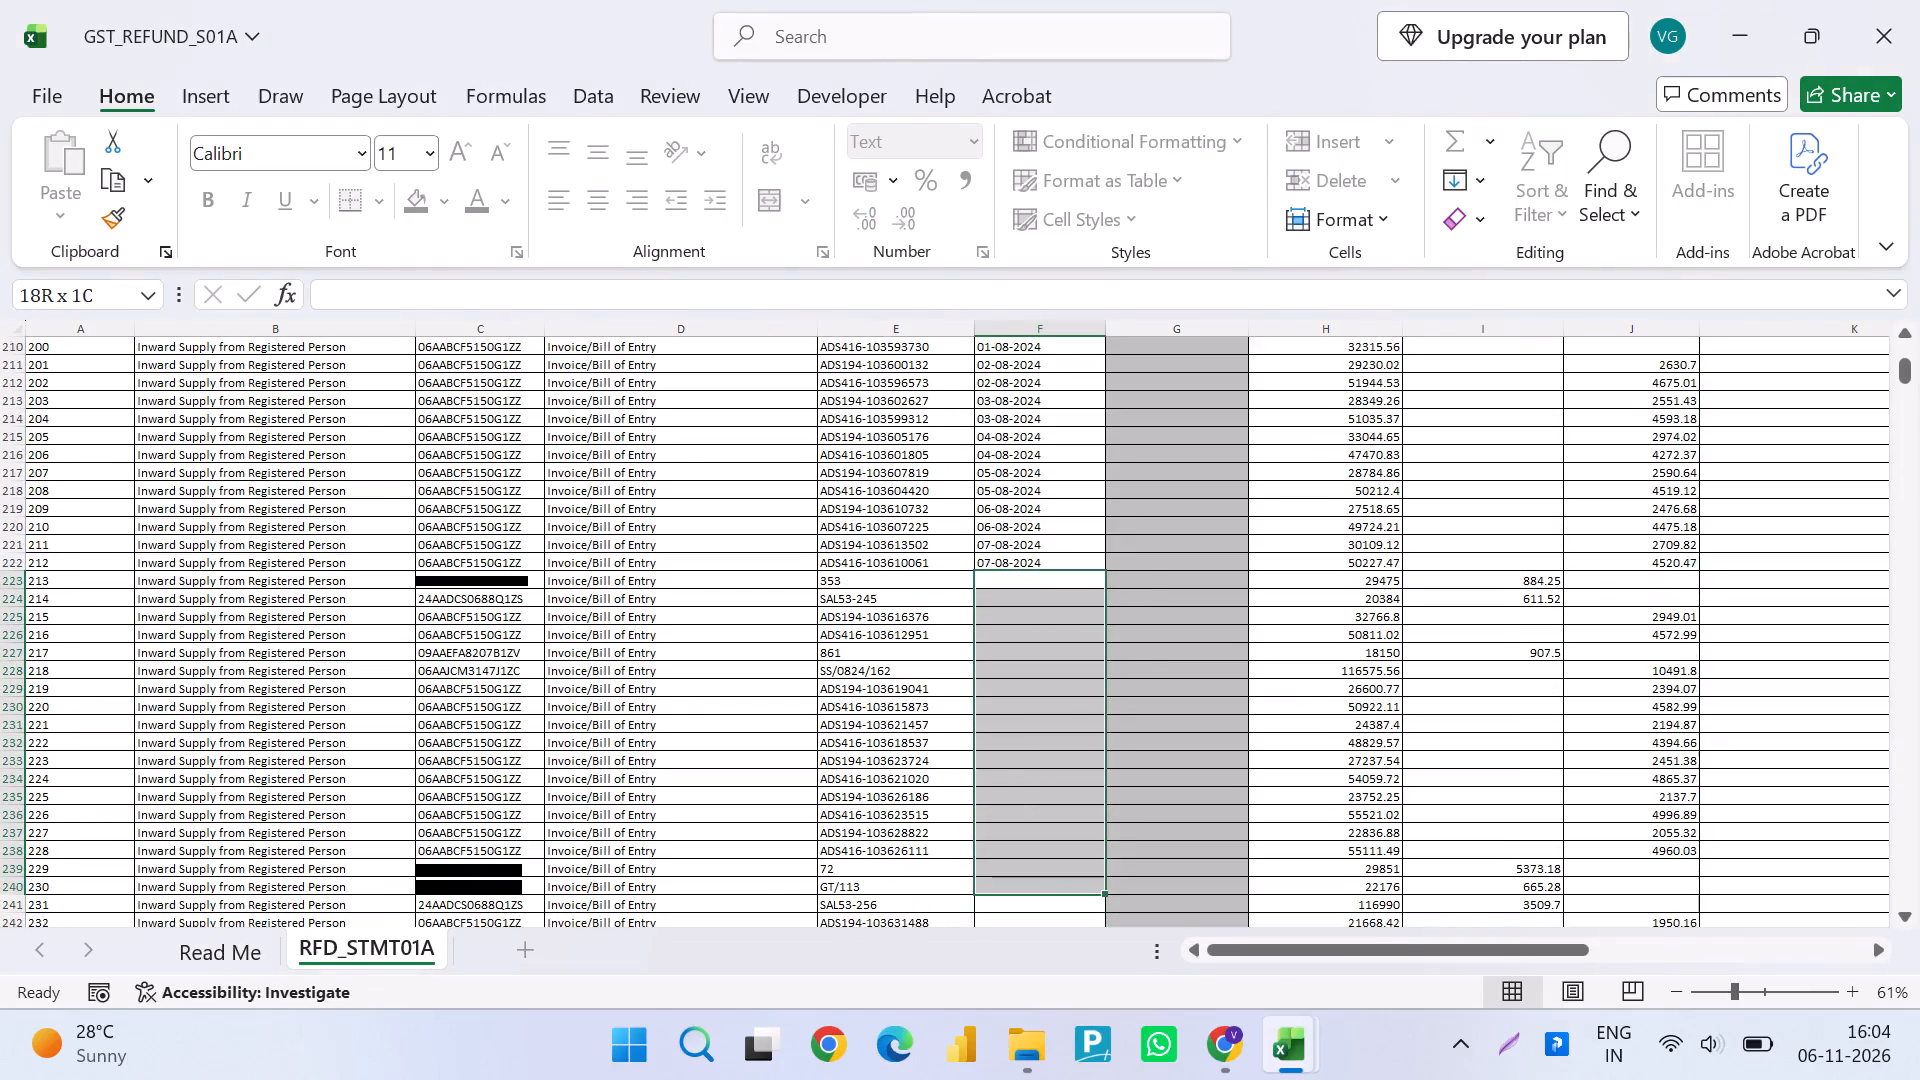
pyautogui.write('08')
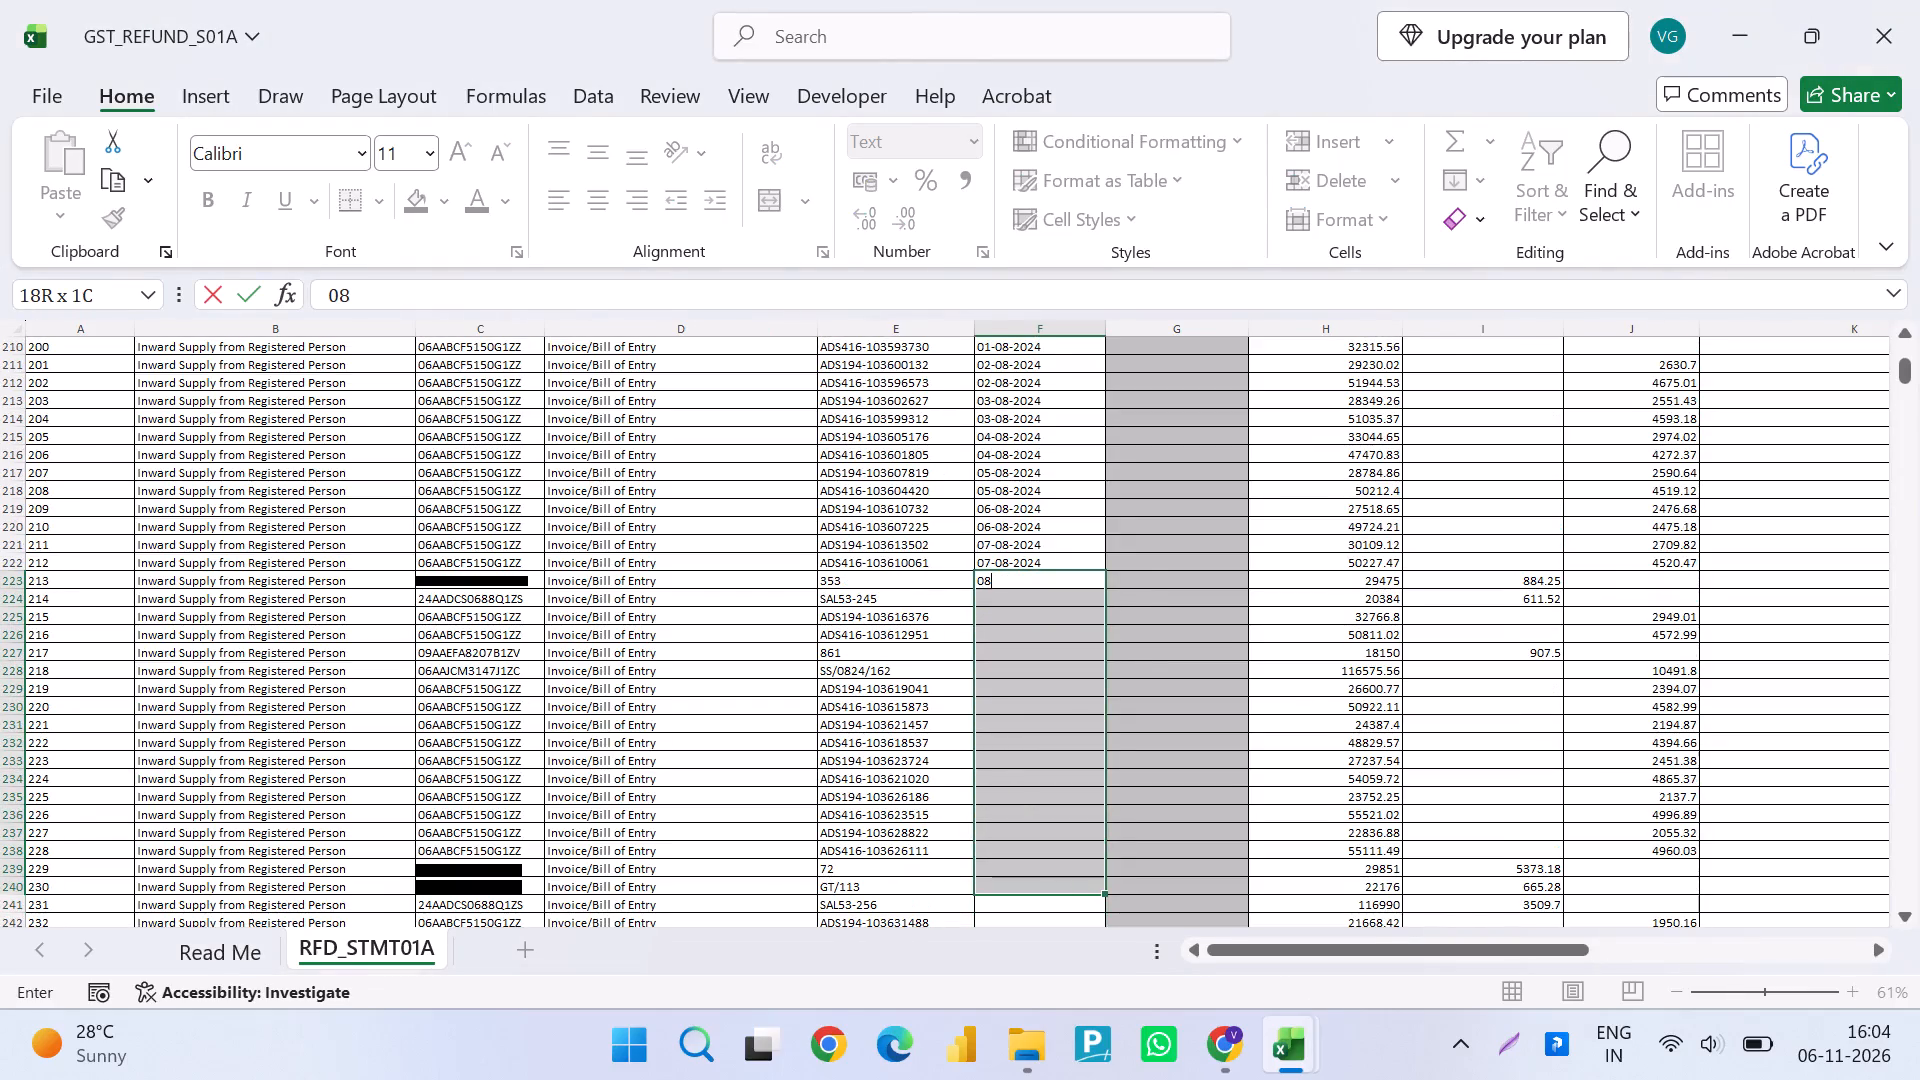
pyautogui.write('-08-2026')
pyautogui.press('BackSpace')
pyautogui.press('4')
pyautogui.press('Return')
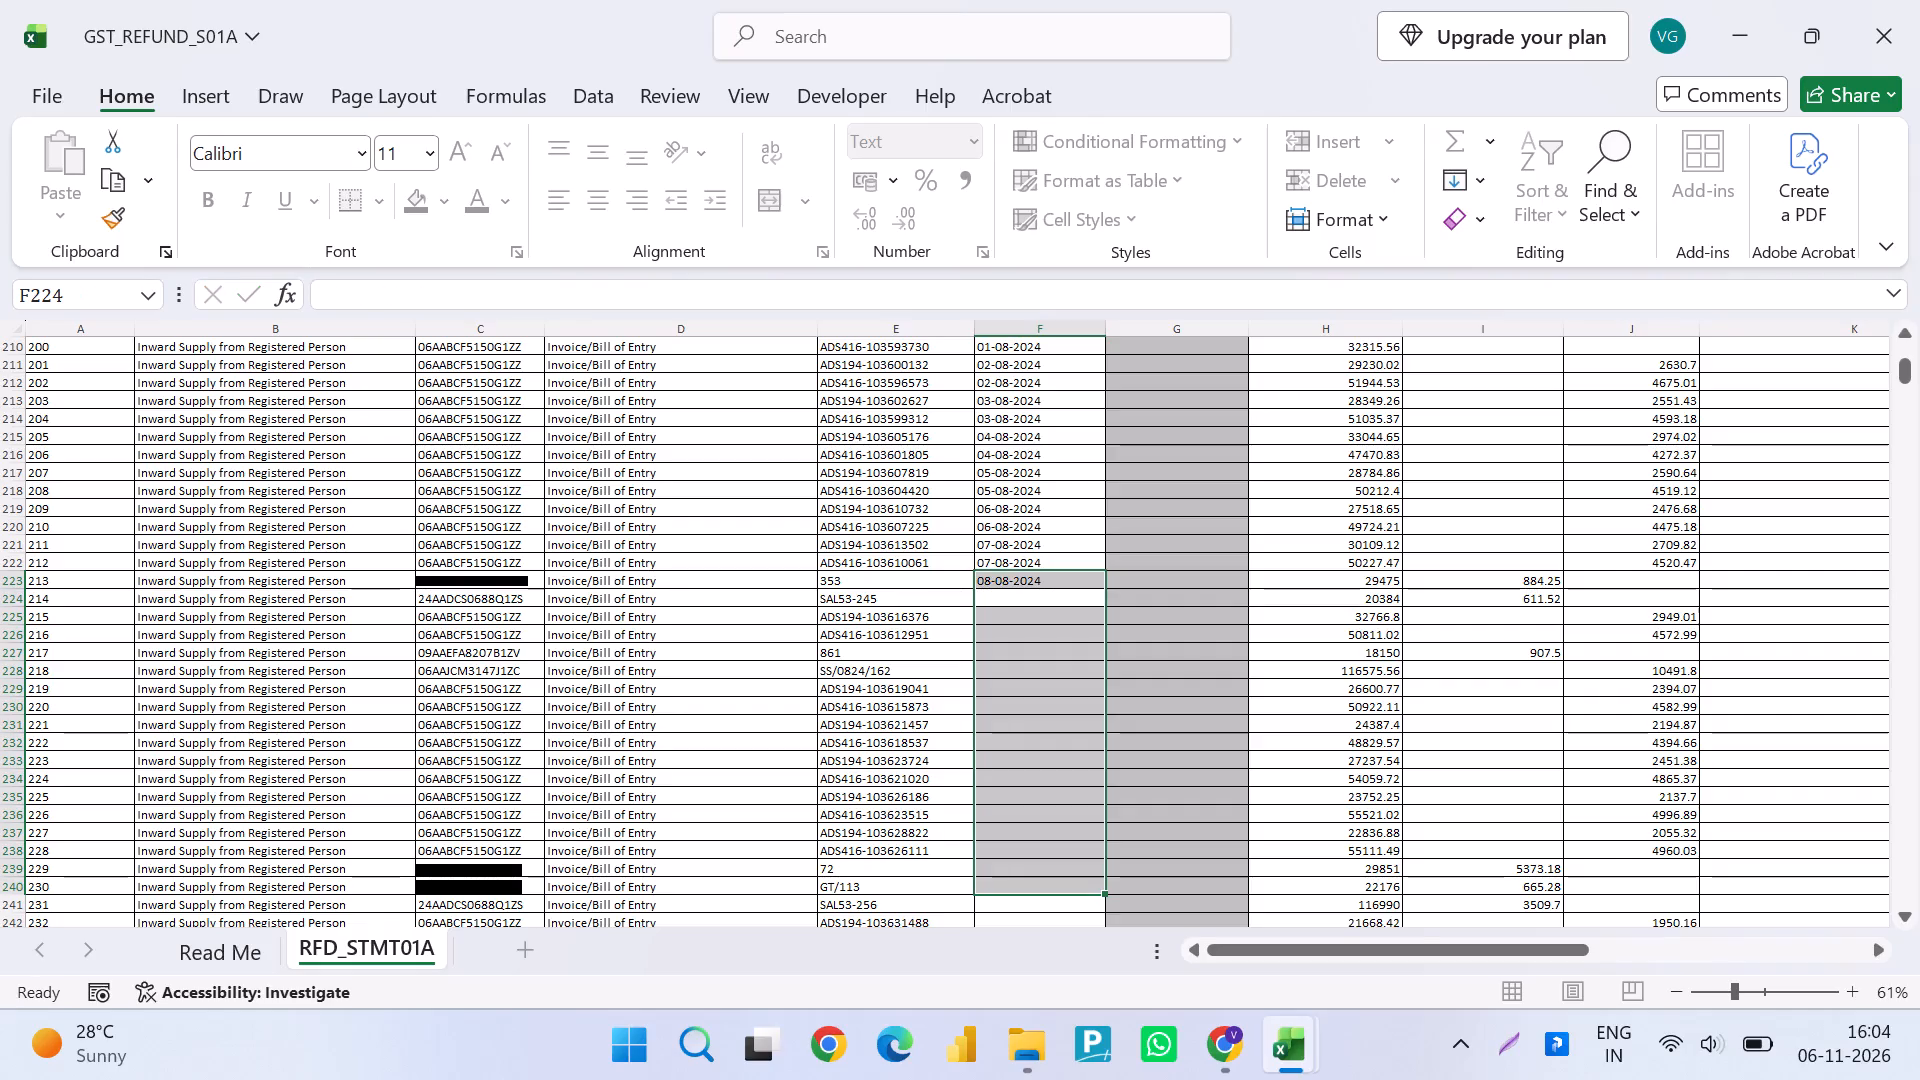
# Fill the 08-08-2024 date down from F223 through F232 of the refund sheet.
pyautogui.hotkey('shift', 'Up')
pyautogui.hotkey('shift', 'Up')
pyautogui.hotkey('shift', 'Up')
pyautogui.hotkey('shift', 'Up')
pyautogui.hotkey('shift', 'Up')
pyautogui.hotkey('shift', 'Up')
pyautogui.hotkey('shift', 'Up')
pyautogui.hotkey('shift', 'Up')
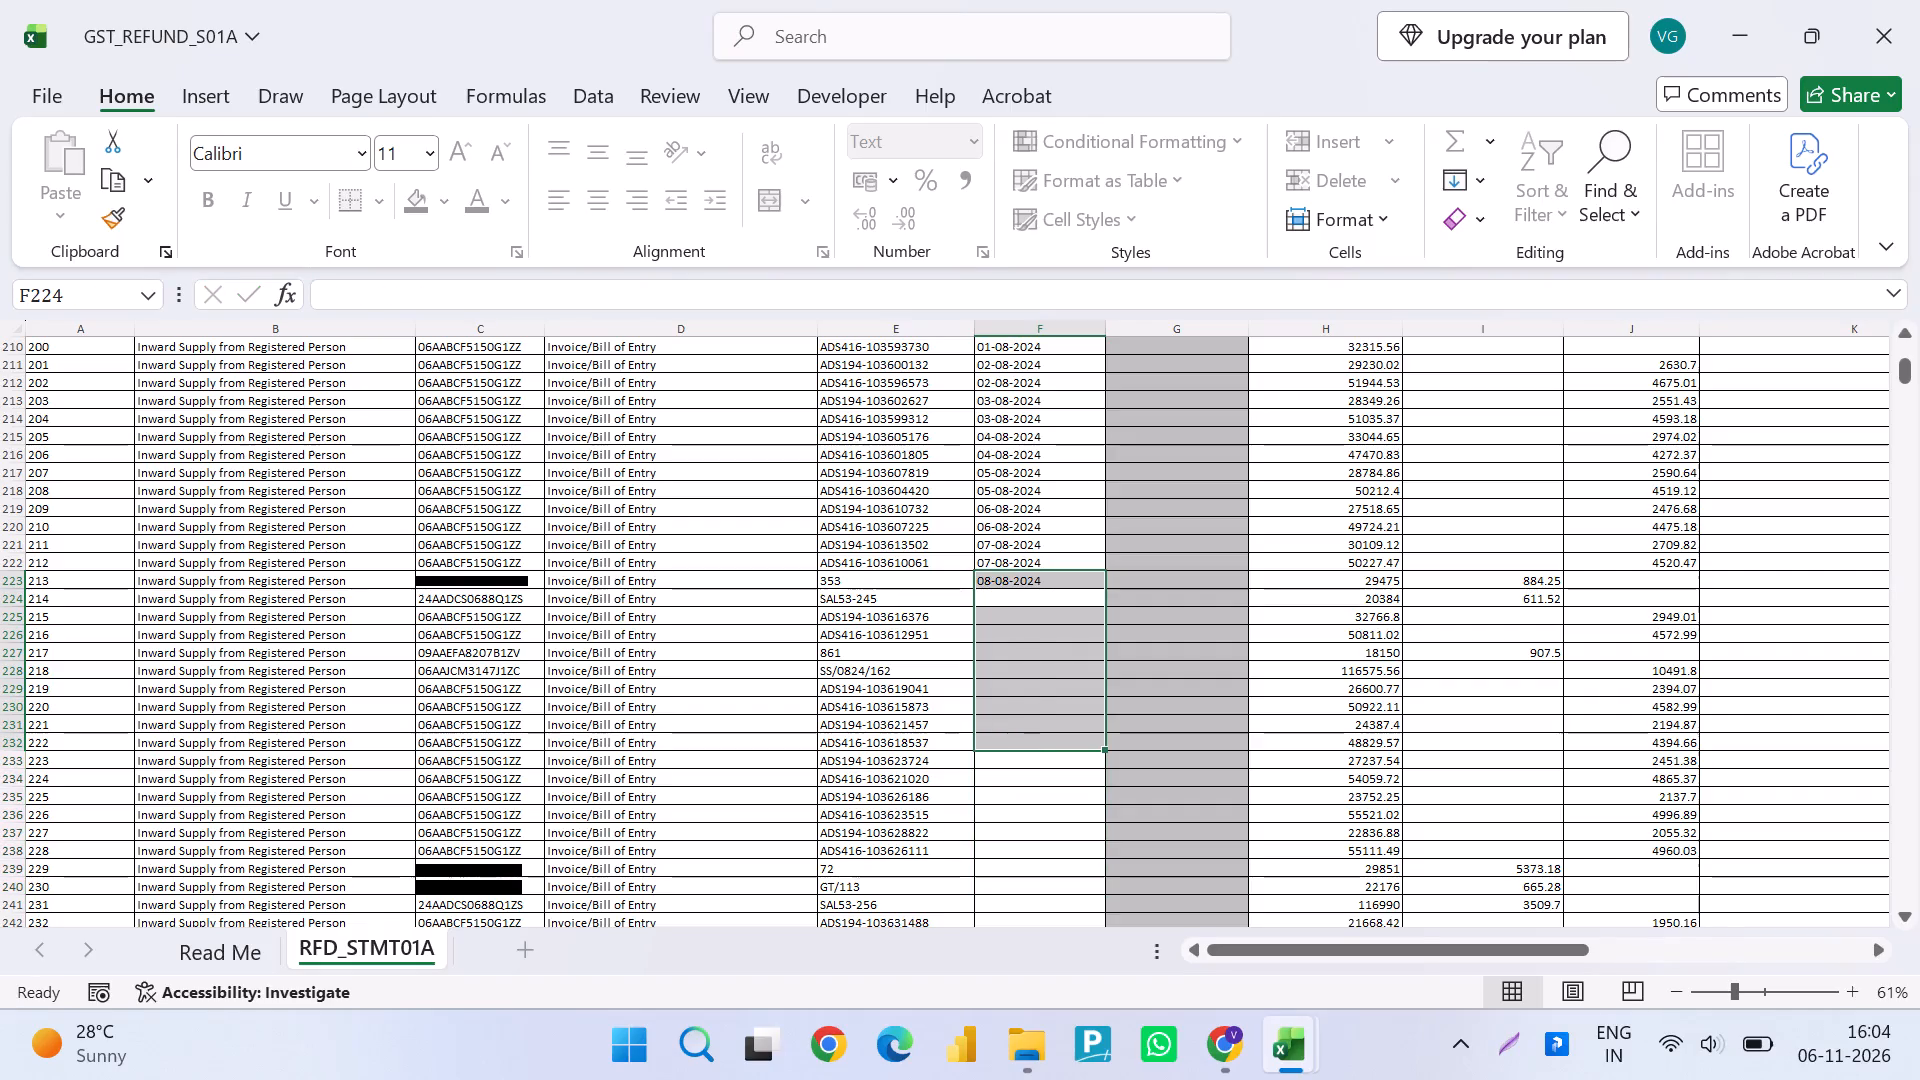
pyautogui.hotkey('ctrl', 'd')
# Check the purchase dates again and change the invoice date in F231 of the refund sheet to 09-08-2024.
pyautogui.press('Down')
pyautogui.press('Down')
pyautogui.press('Down')
pyautogui.press('Down')
pyautogui.press('Down')
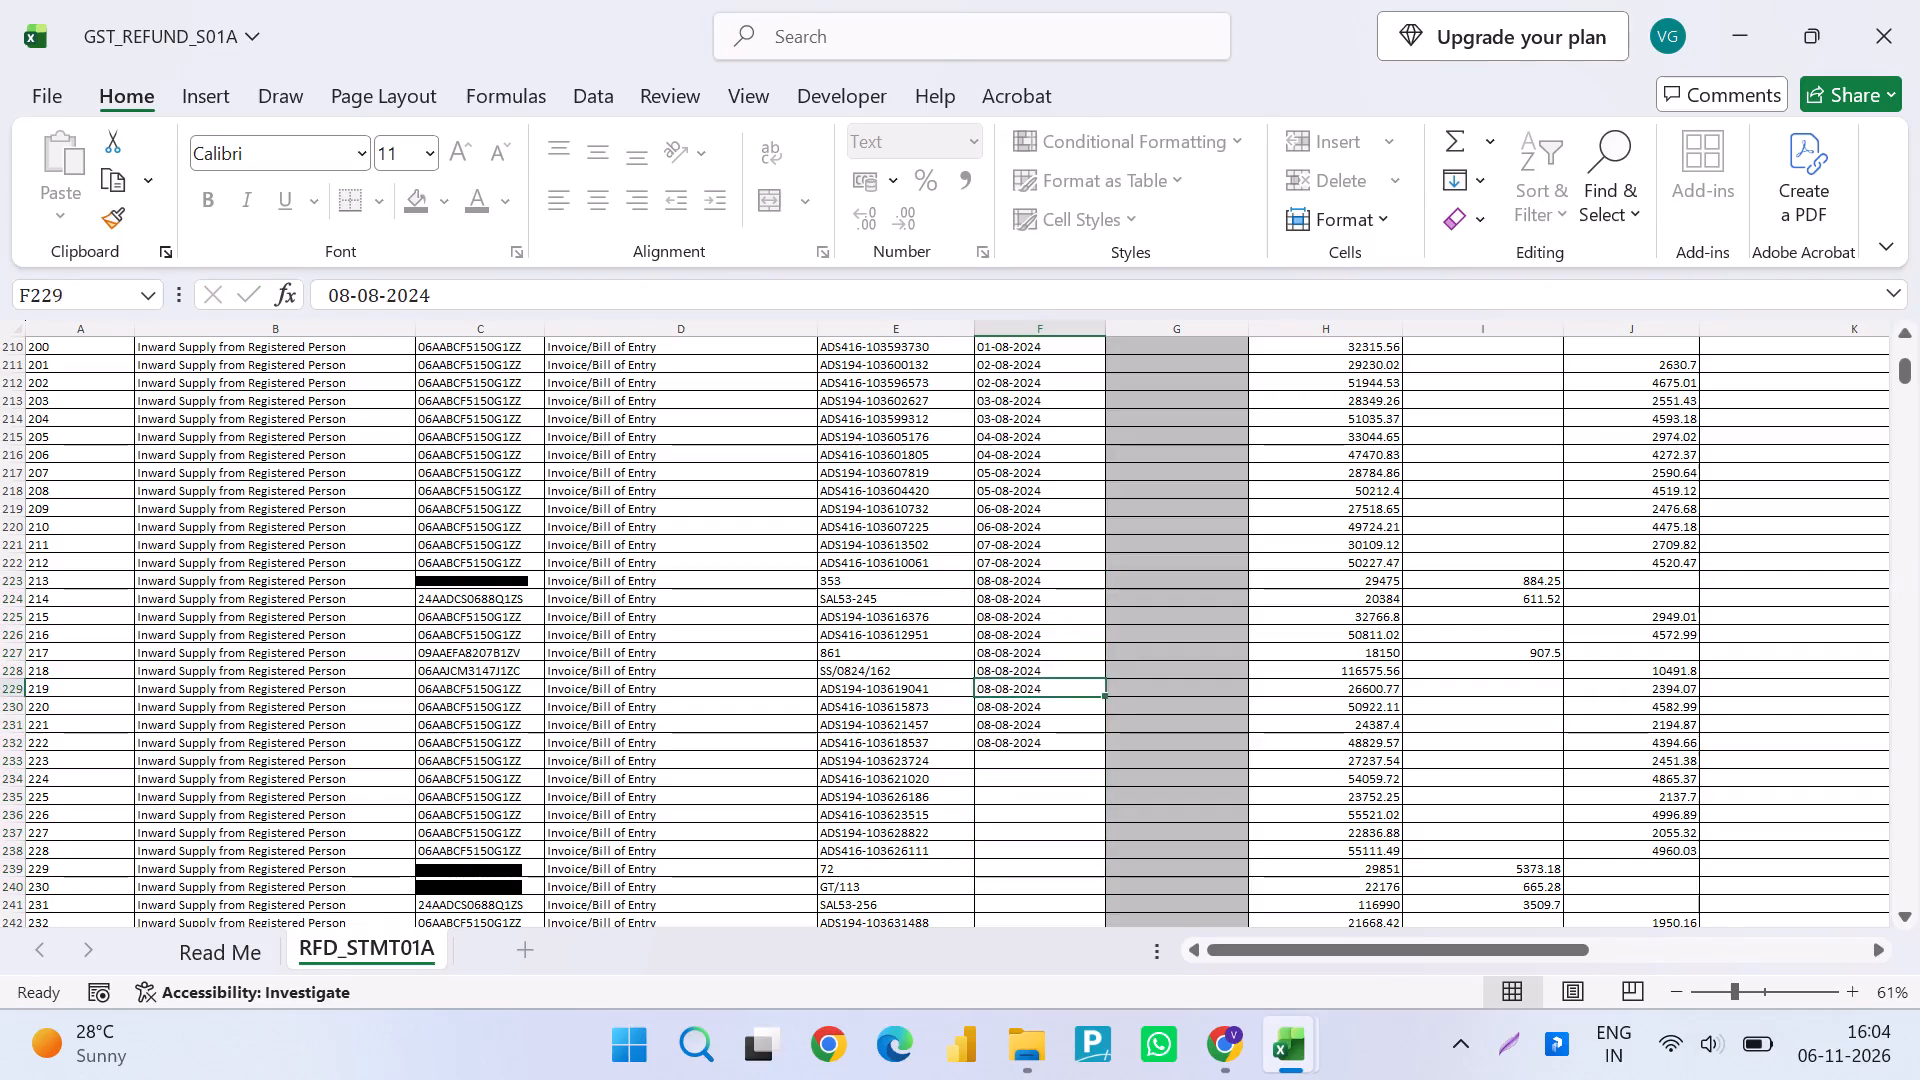
pyautogui.press('Down')
pyautogui.press('Down')
pyautogui.hotkey('alt', 'Tab')
pyautogui.hotkey('alt', 'Tab')
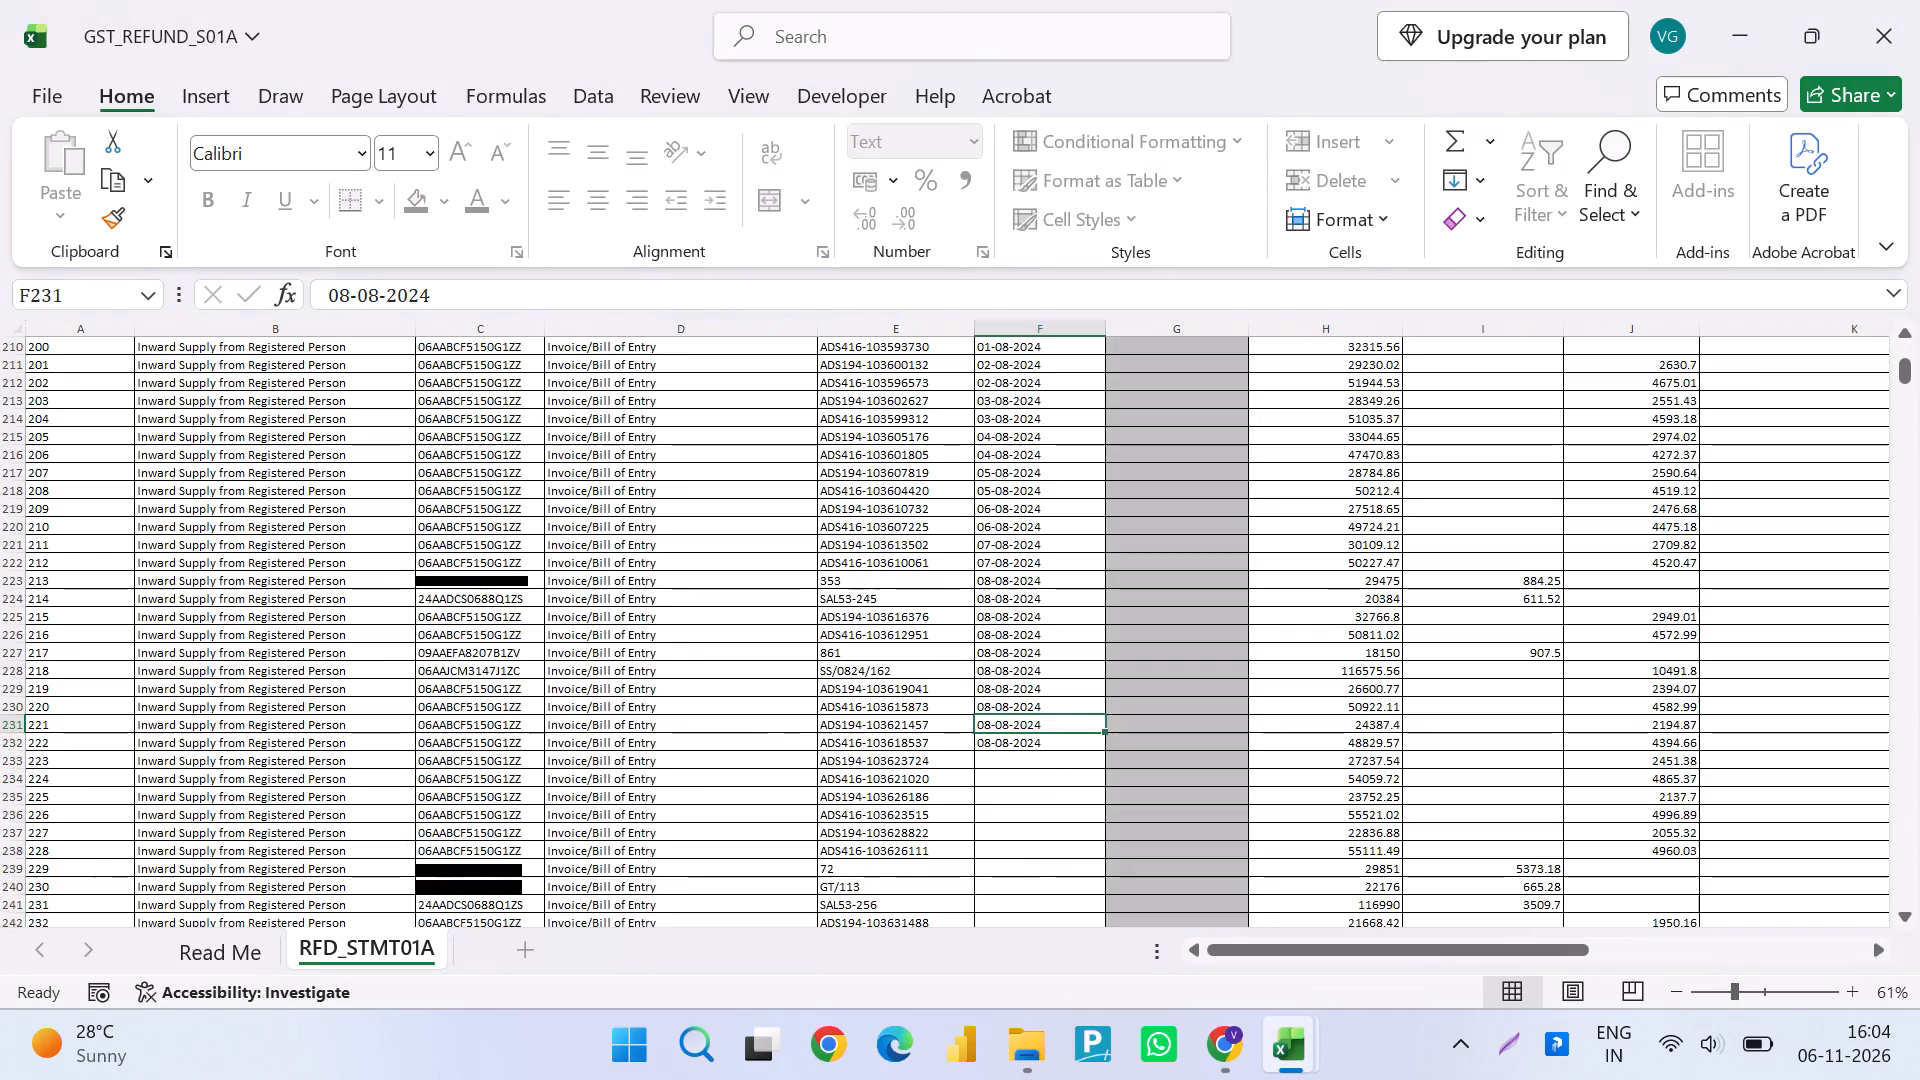
pyautogui.press('F2')
pyautogui.hotkey('ctrl', 'Left')
pyautogui.hotkey('ctrl', 'Left')
pyautogui.hotkey('ctrl', 'Left')
pyautogui.hotkey('ctrl', 'Left')
pyautogui.press('BackSpace')
pyautogui.press('9')
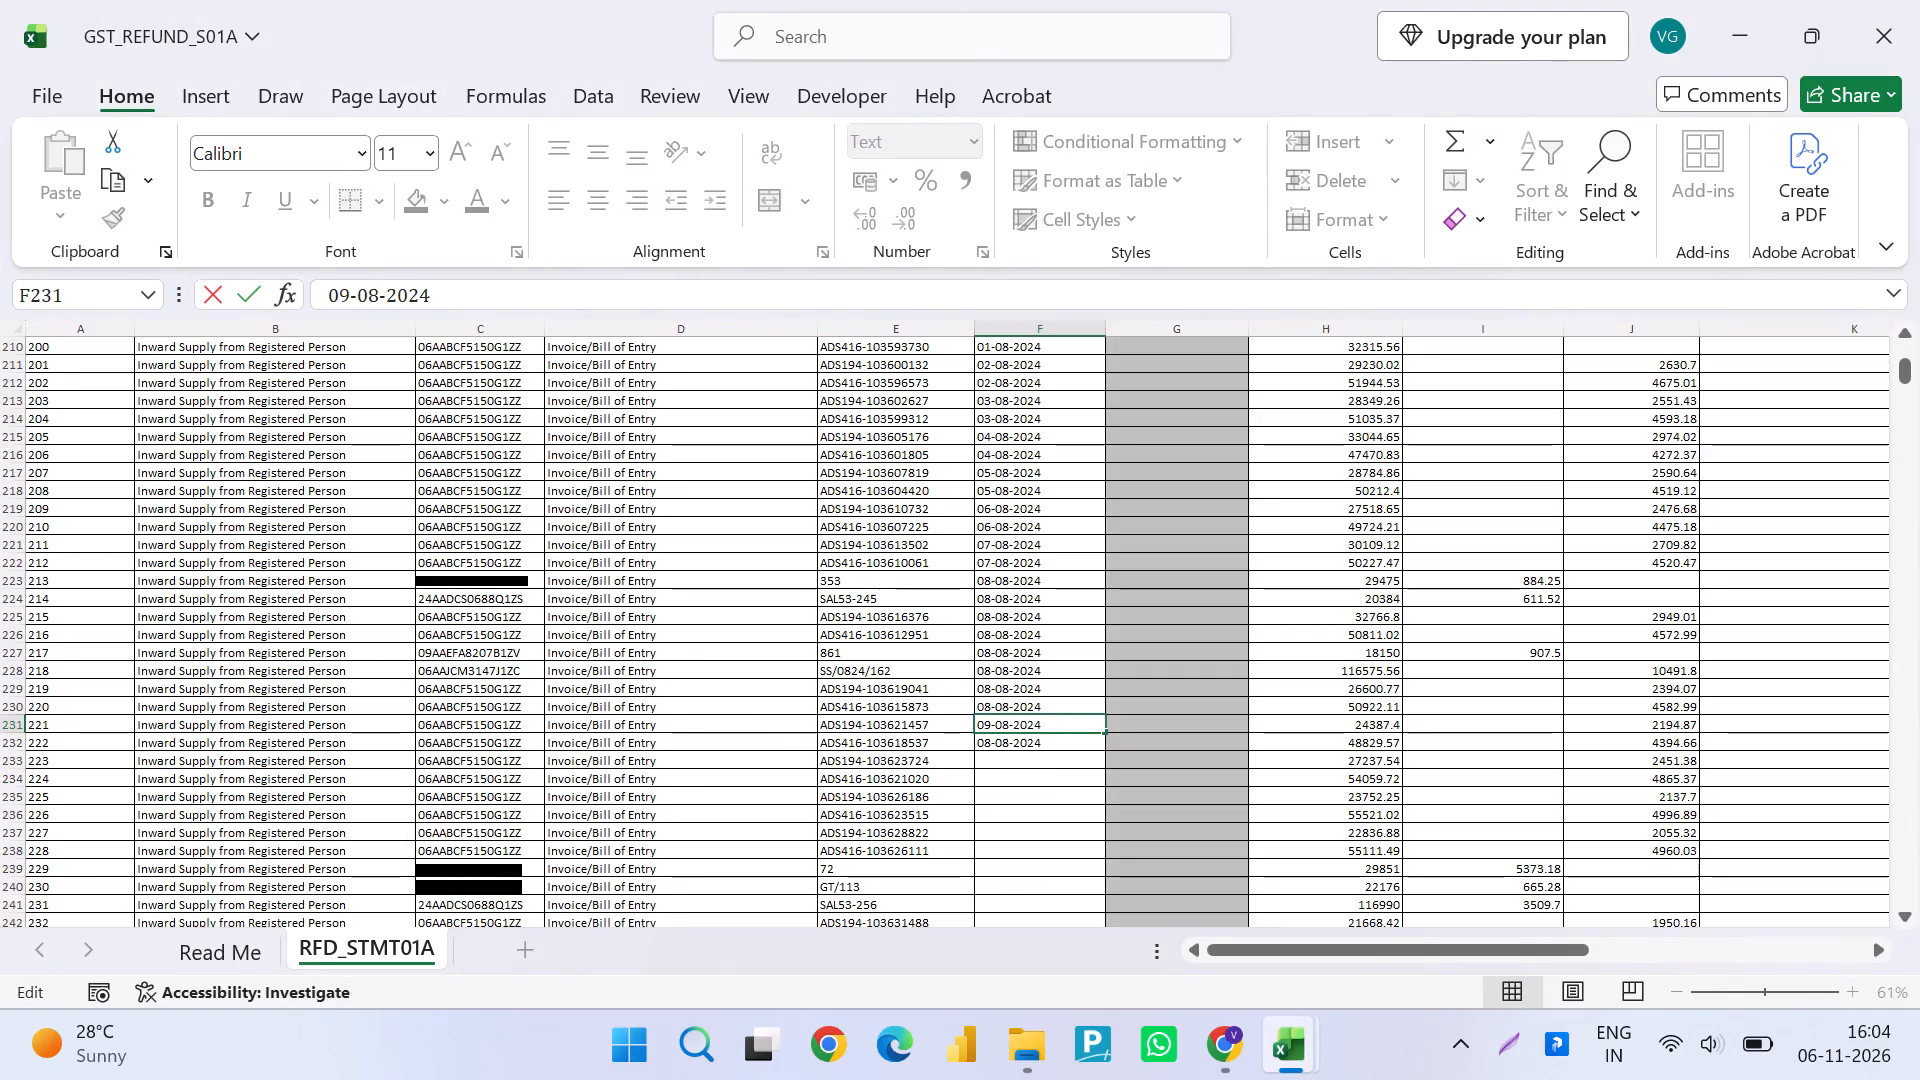
pyautogui.press('Return')
# Change the invoice date in F232 of the refund sheet to 10-08-2024.
pyautogui.press('F2')
pyautogui.press('Left')
pyautogui.hotkey('ctrl', 'Left')
pyautogui.hotkey('ctrl', 'Left')
pyautogui.hotkey('ctrl', 'Left')
pyautogui.hotkey('ctrl', 'Left')
pyautogui.press('BackSpace')
pyautogui.press('BackSpace')
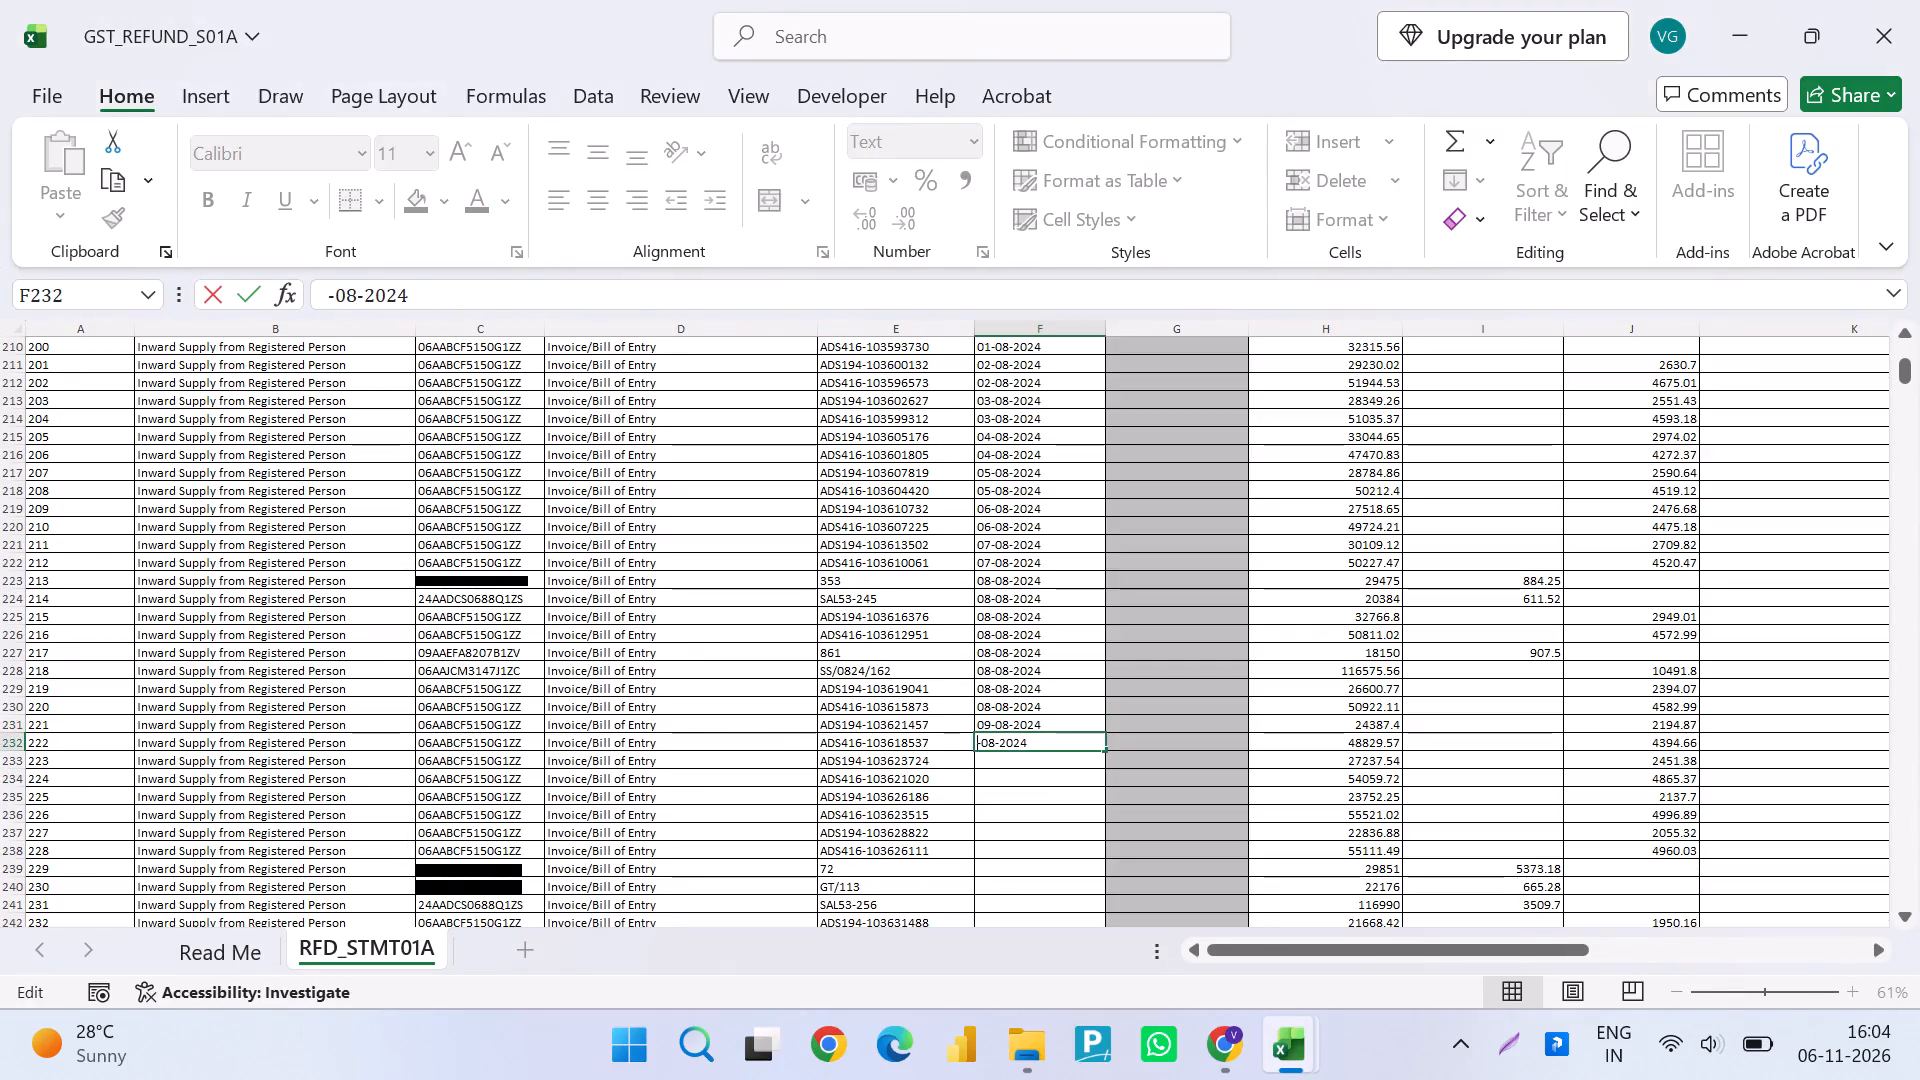
pyautogui.write('10')
pyautogui.press('Return')
# Check the purchase dates down to row 243 and fill F233 of the refund sheet with 10-08-2024.
pyautogui.hotkey('alt', 'Tab')
pyautogui.press('Down')
pyautogui.press('Down')
pyautogui.press('Down')
pyautogui.press('Down')
pyautogui.press('Down')
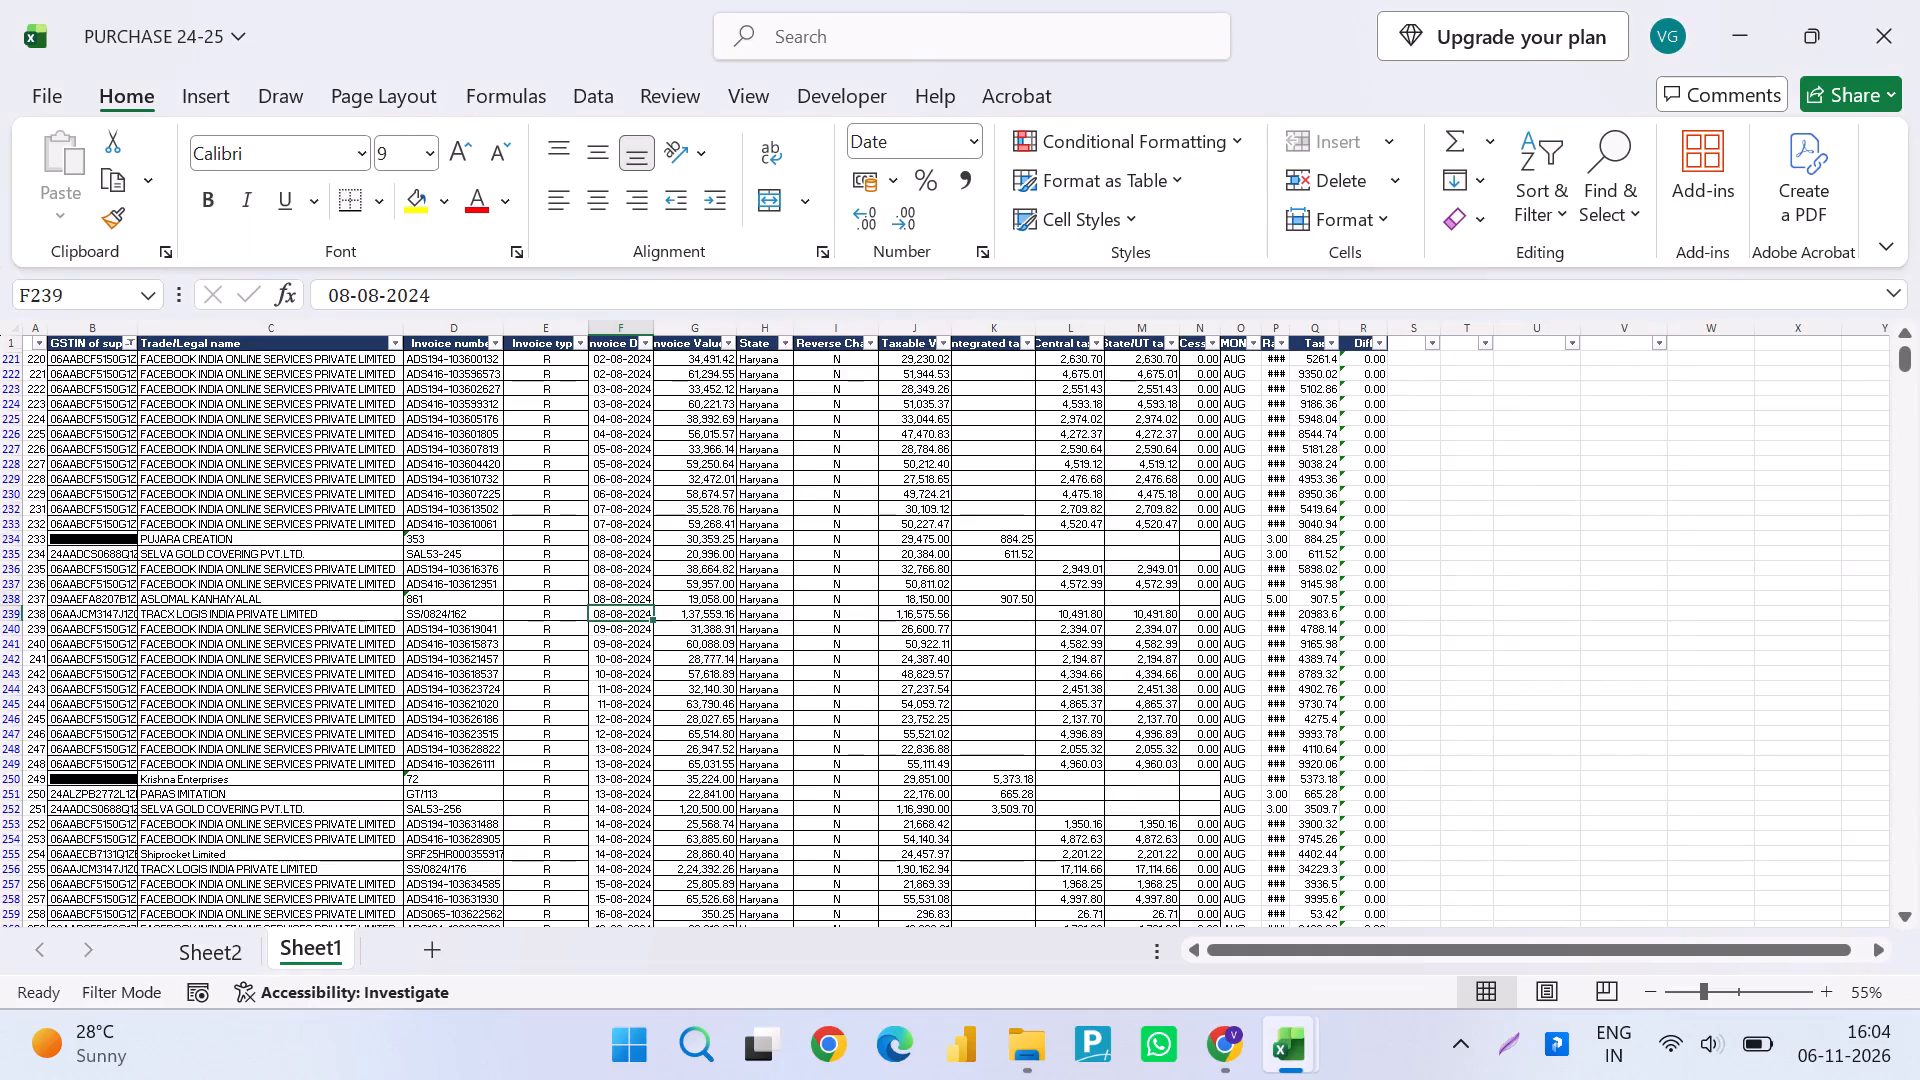
pyautogui.press('Down')
pyautogui.press('Down')
pyautogui.press('Down')
pyautogui.press('Down')
pyautogui.hotkey('alt', 'Tab')
pyautogui.hotkey('ctrl', 'd')
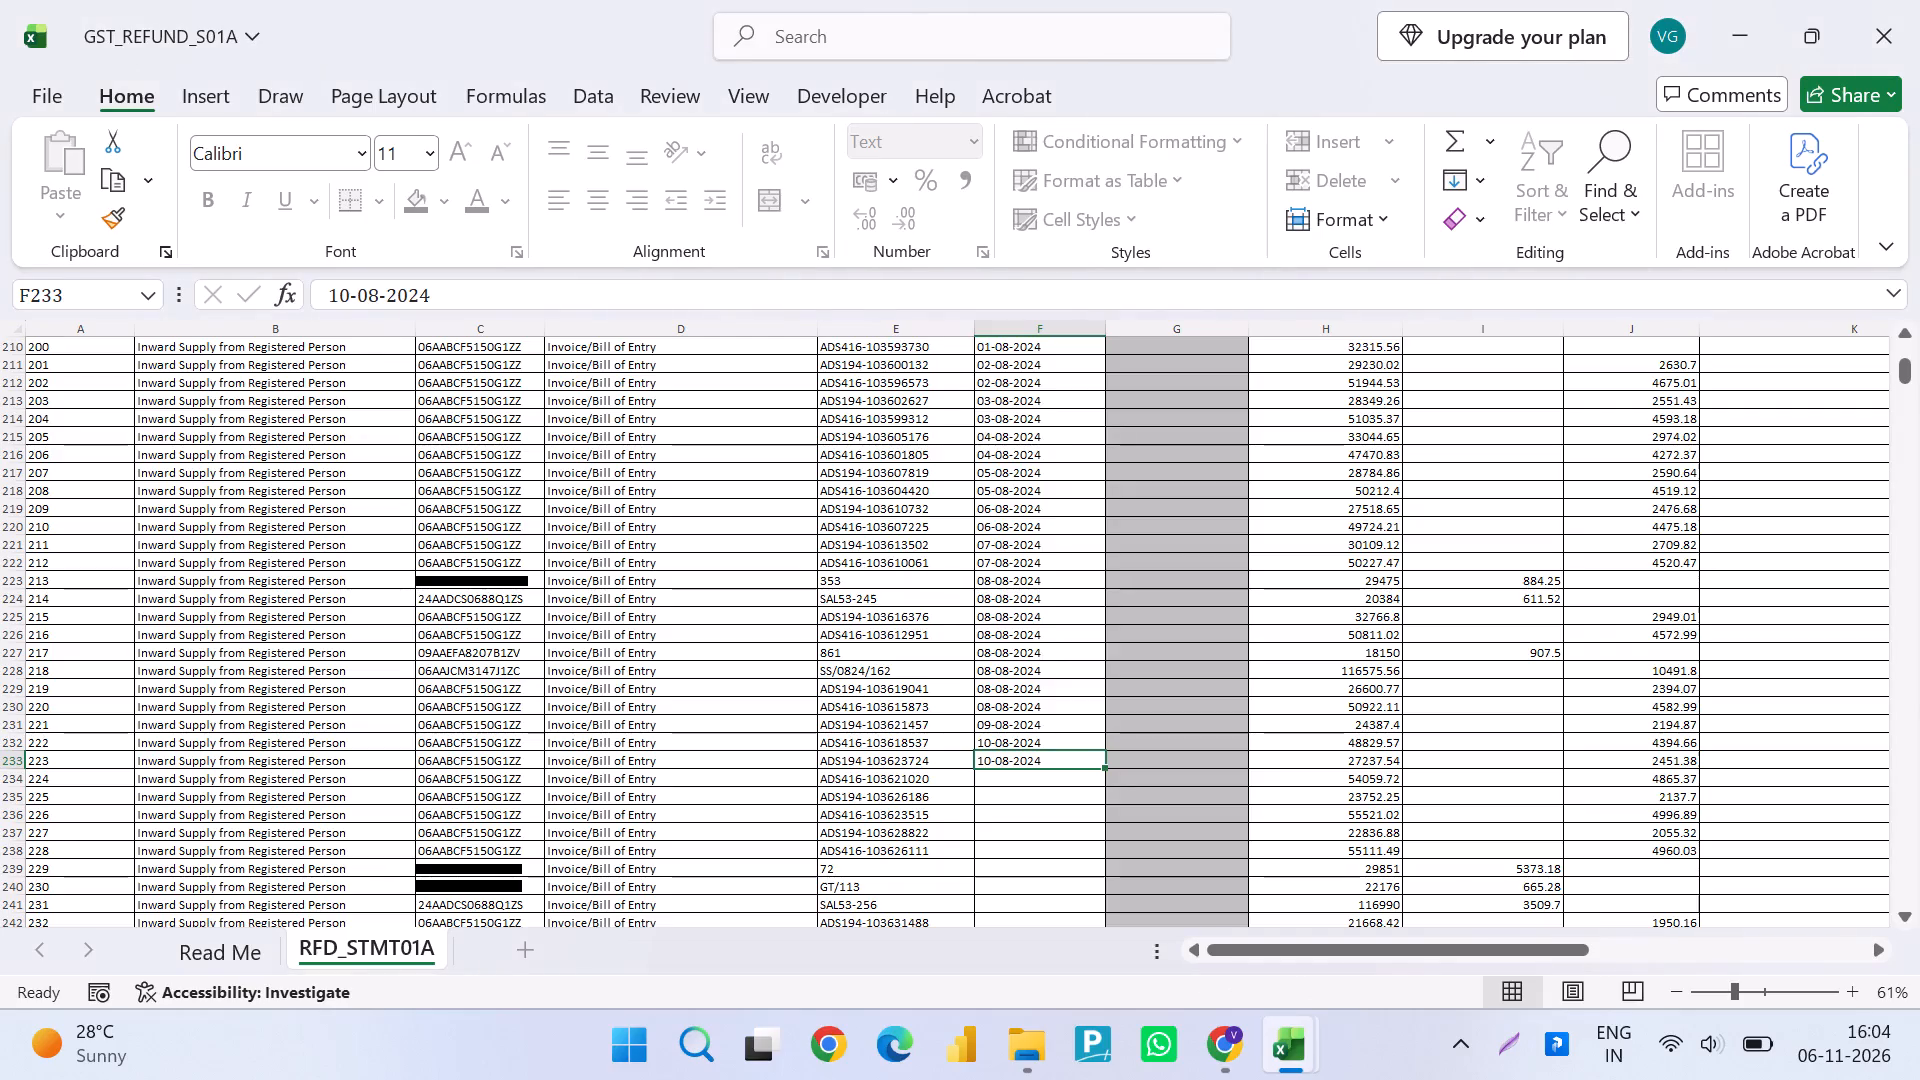
# Copy the two 10-08-2024 dates into F234 and F235 of the refund sheet and change both to 11-08-2024.
pyautogui.hotkey('shift', 'Up')
pyautogui.hotkey('ctrl', 'c')
pyautogui.press('Down')
pyautogui.press('Return')
pyautogui.press('F2')
pyautogui.press('Left')
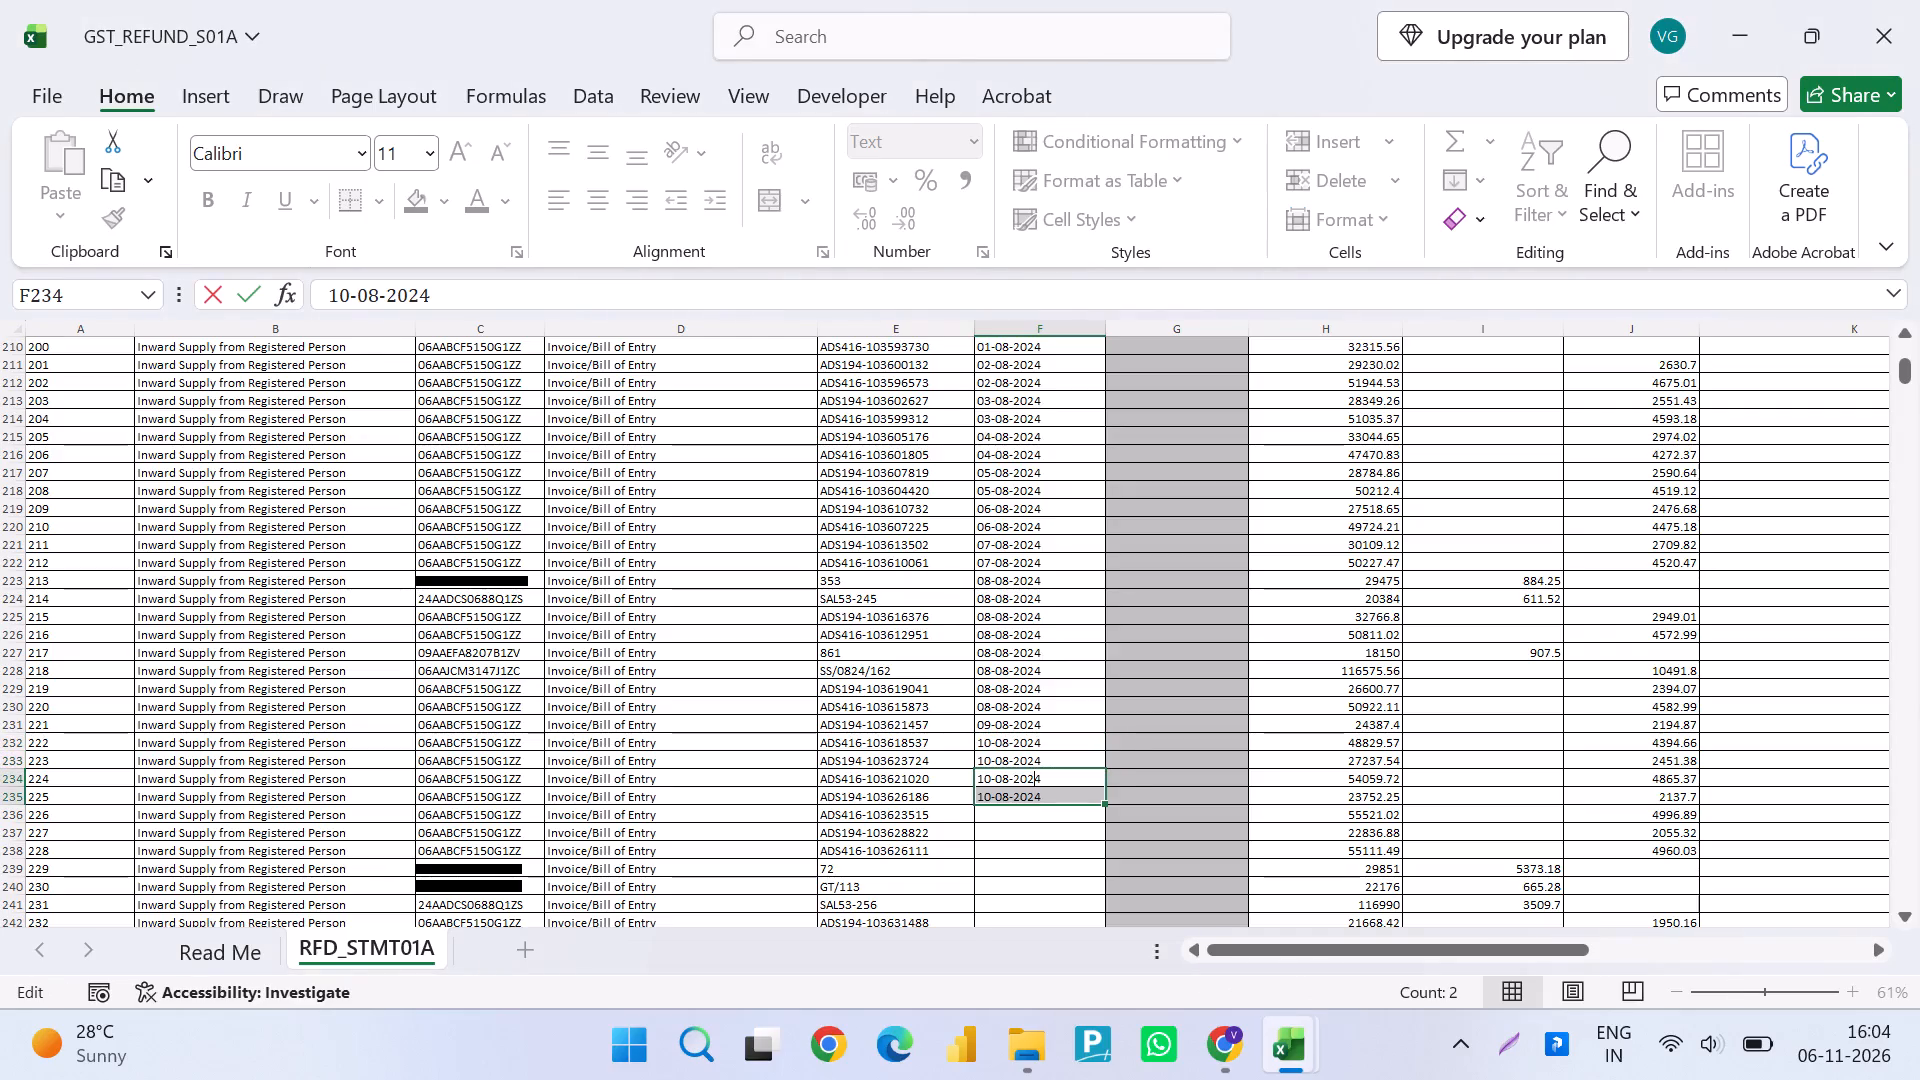
pyautogui.hotkey('ctrl', 'Left')
pyautogui.hotkey('ctrl', 'Left')
pyautogui.hotkey('ctrl', 'Left')
pyautogui.hotkey('ctrl', 'Left')
pyautogui.press('BackSpace')
pyautogui.press('1')
pyautogui.press('Return')
pyautogui.hotkey('ctrl', 'd')
# Check the next pair of purchase dates from row 246 and enter 12-08-2024 in F236 and F237 of the refund sheet.
pyautogui.hotkey('alt', 'Tab')
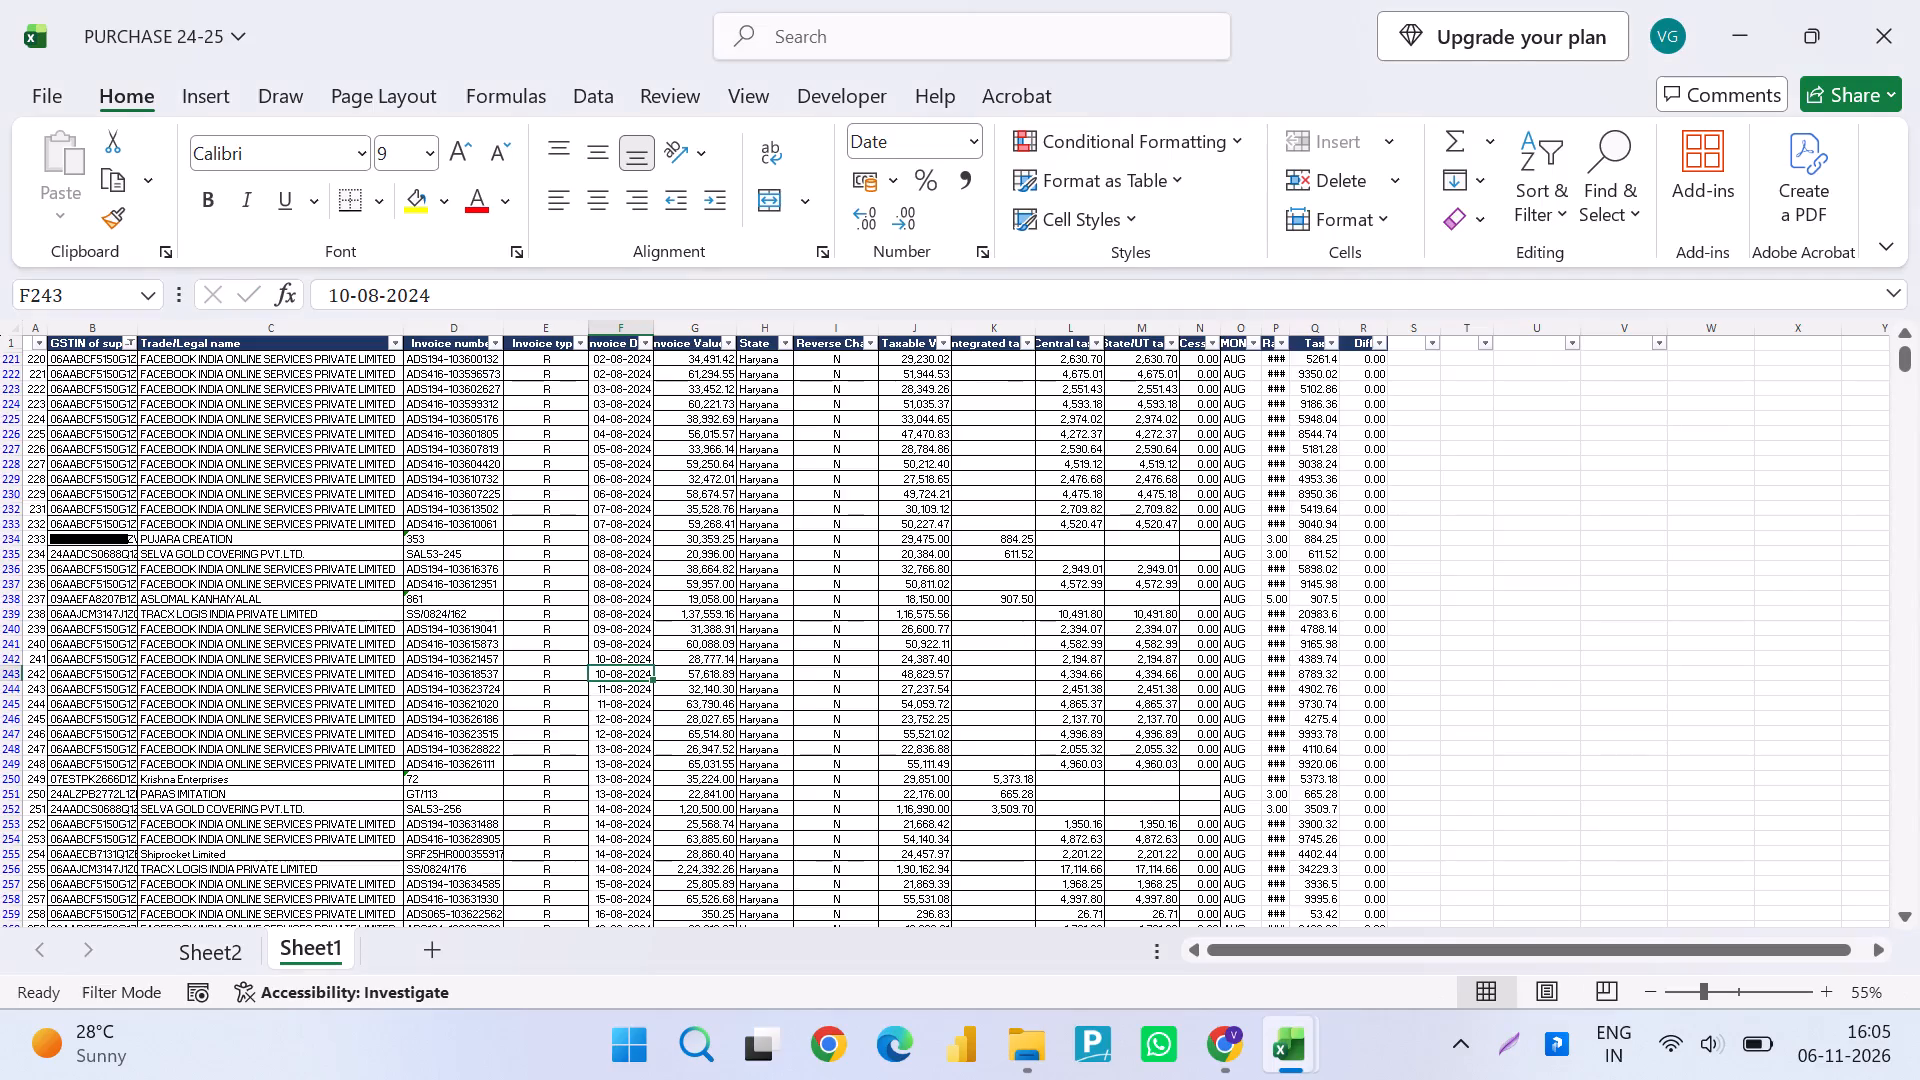
pyautogui.click(632, 716)
pyautogui.hotkey('shift', 'Up')
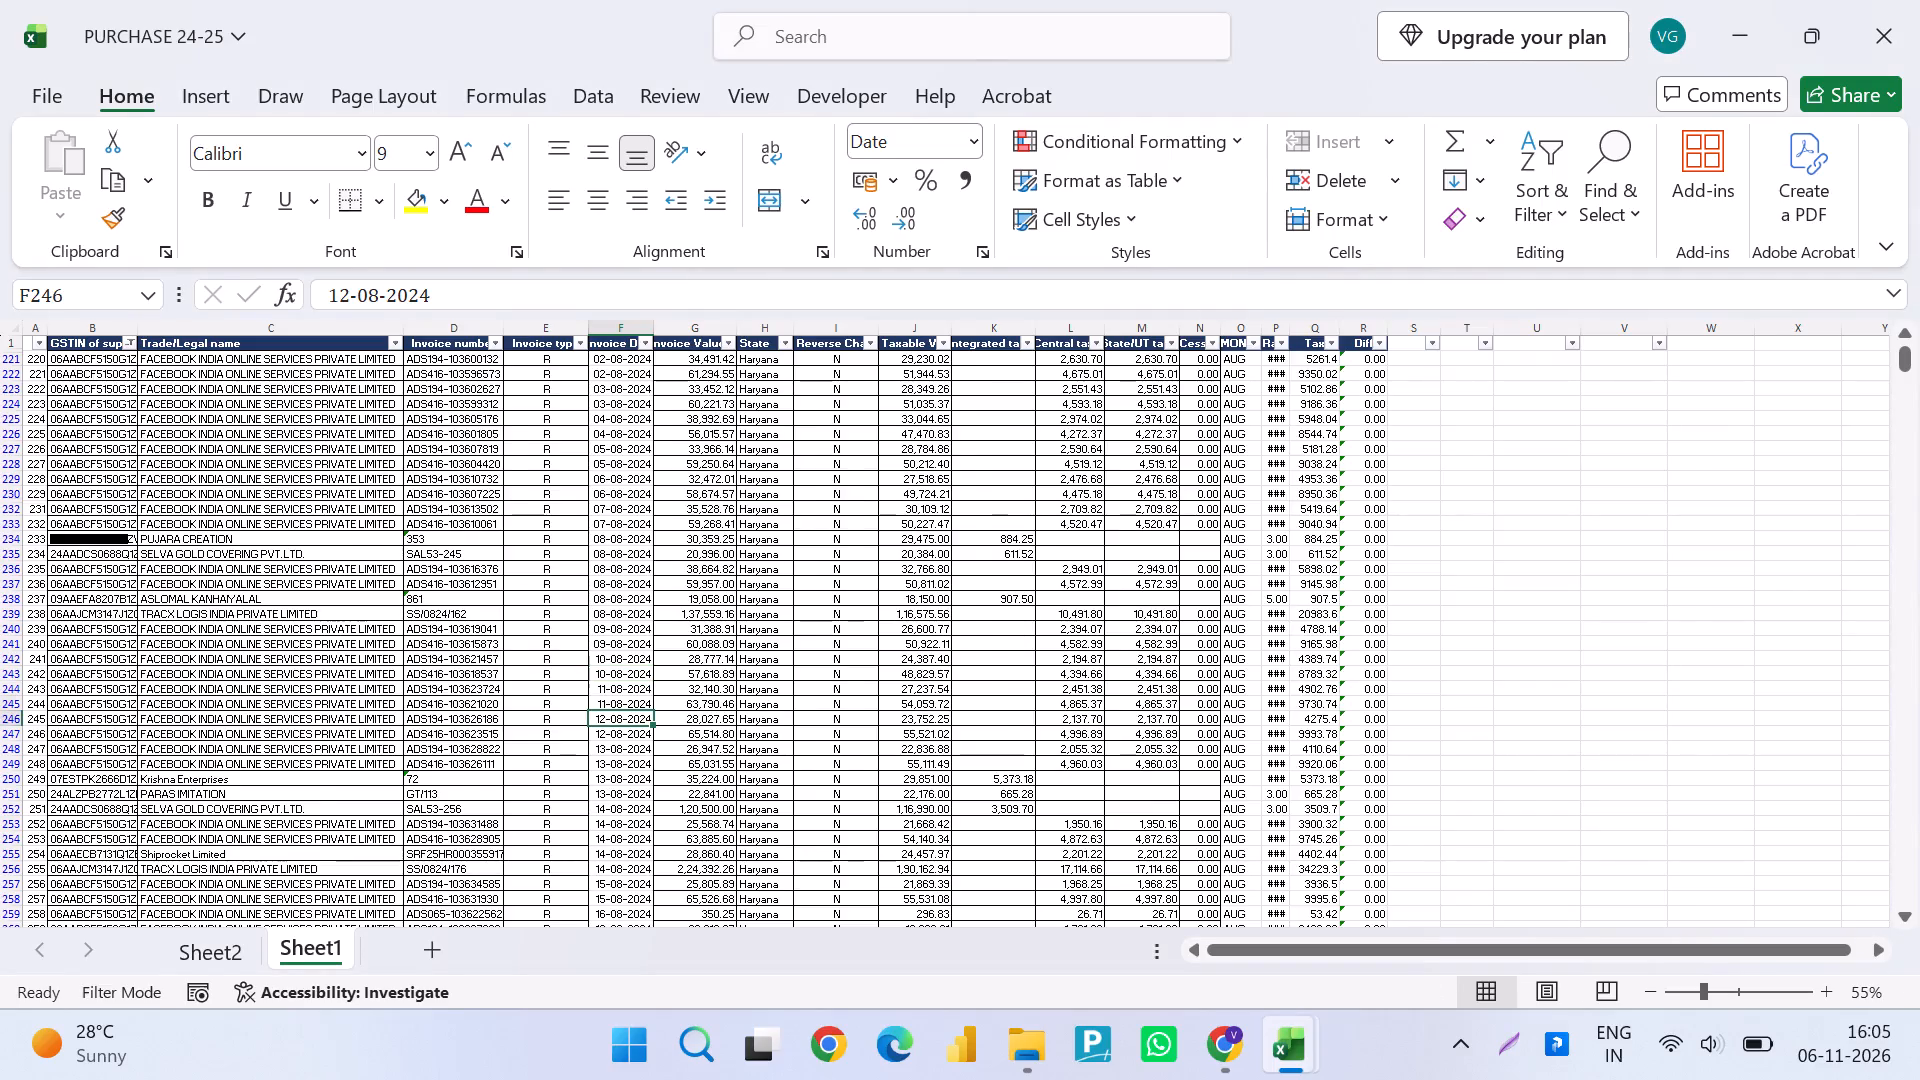
pyautogui.hotkey('shift', 'Down')
pyautogui.hotkey('alt', 'Tab')
pyautogui.hotkey('ctrl', 'c')
pyautogui.press('Down')
pyautogui.press('Return')
pyautogui.press('F2')
pyautogui.press('Left')
pyautogui.hotkey('ctrl', 'Left')
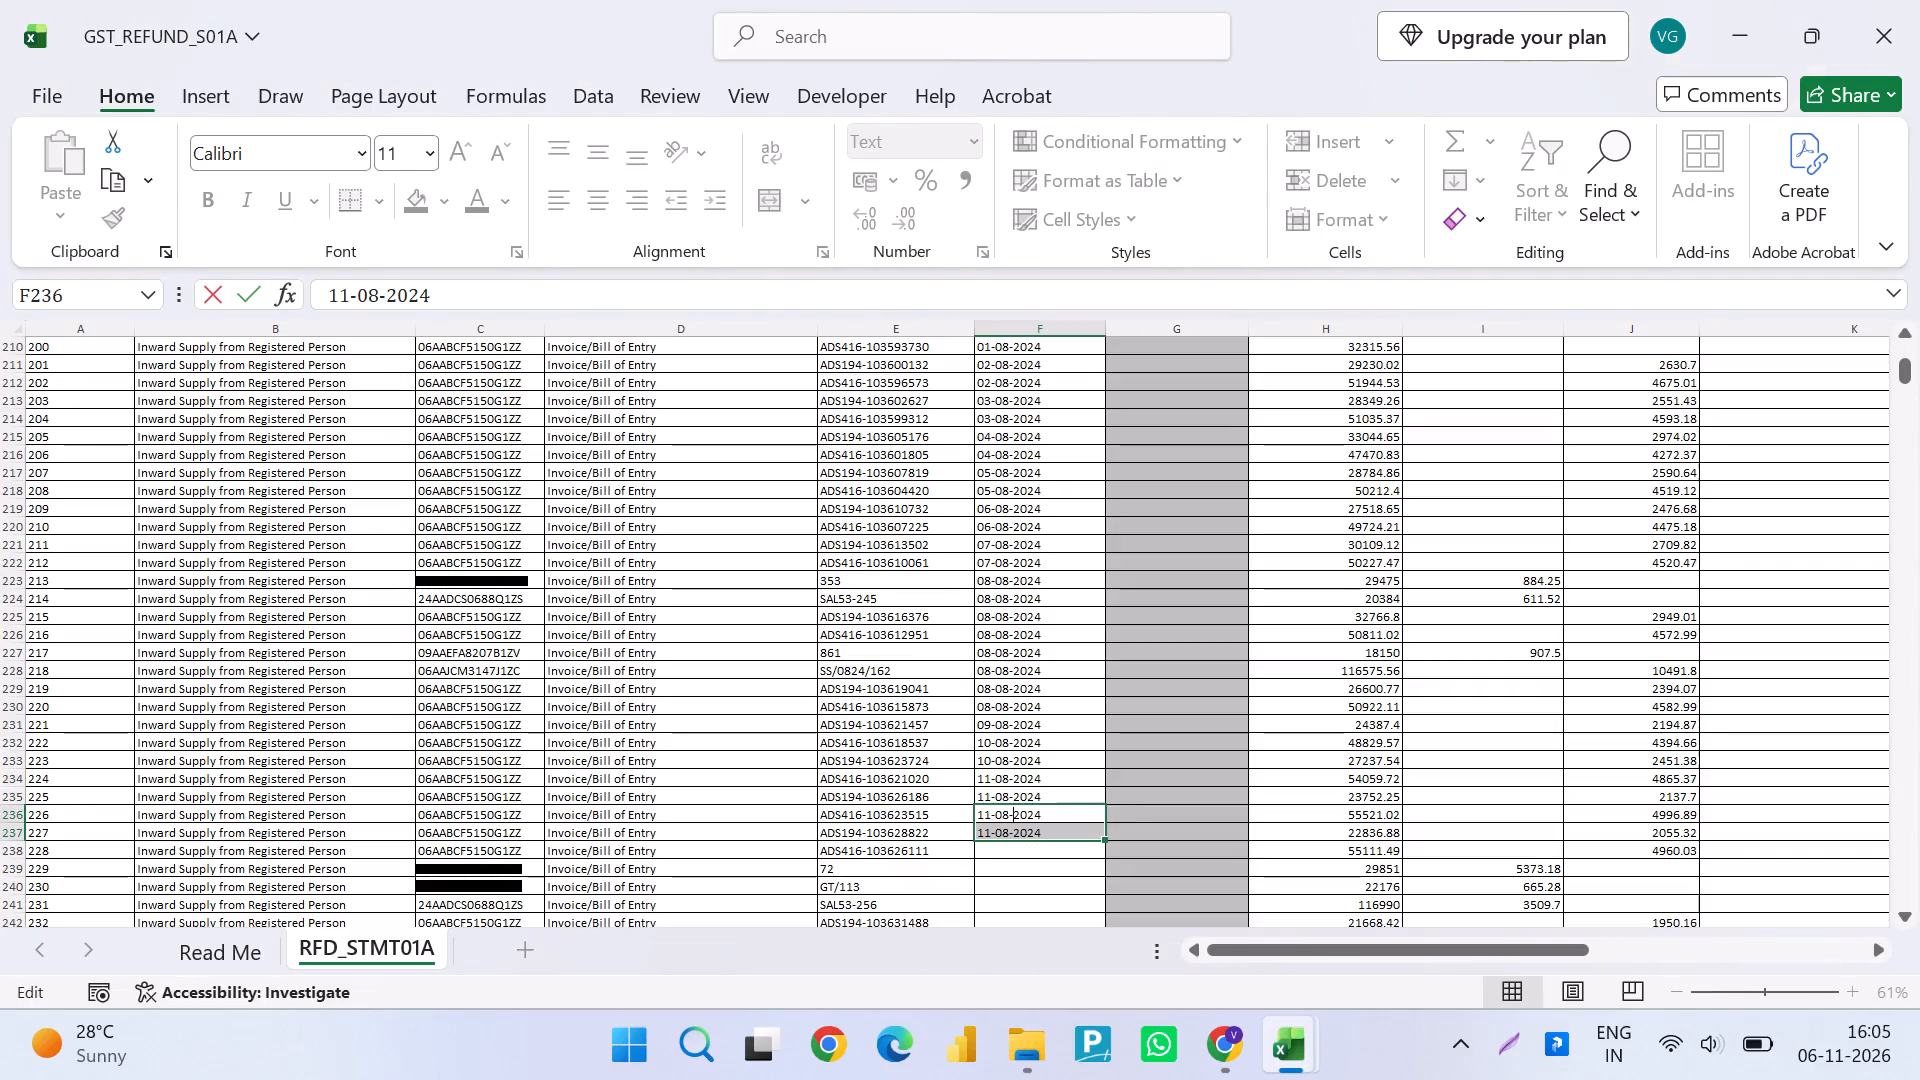
pyautogui.hotkey('ctrl', 'Left')
pyautogui.hotkey('ctrl', 'Left')
pyautogui.press('Left')
pyautogui.press('BackSpace')
pyautogui.press('2')
pyautogui.press('Return')
pyautogui.hotkey('ctrl', 'd')
# Check the purchase dates in rows 248 and 249 and copy the two 12-08-2024 dates into F238 and F239 of the refund sheet.
pyautogui.hotkey('alt', 'Tab')
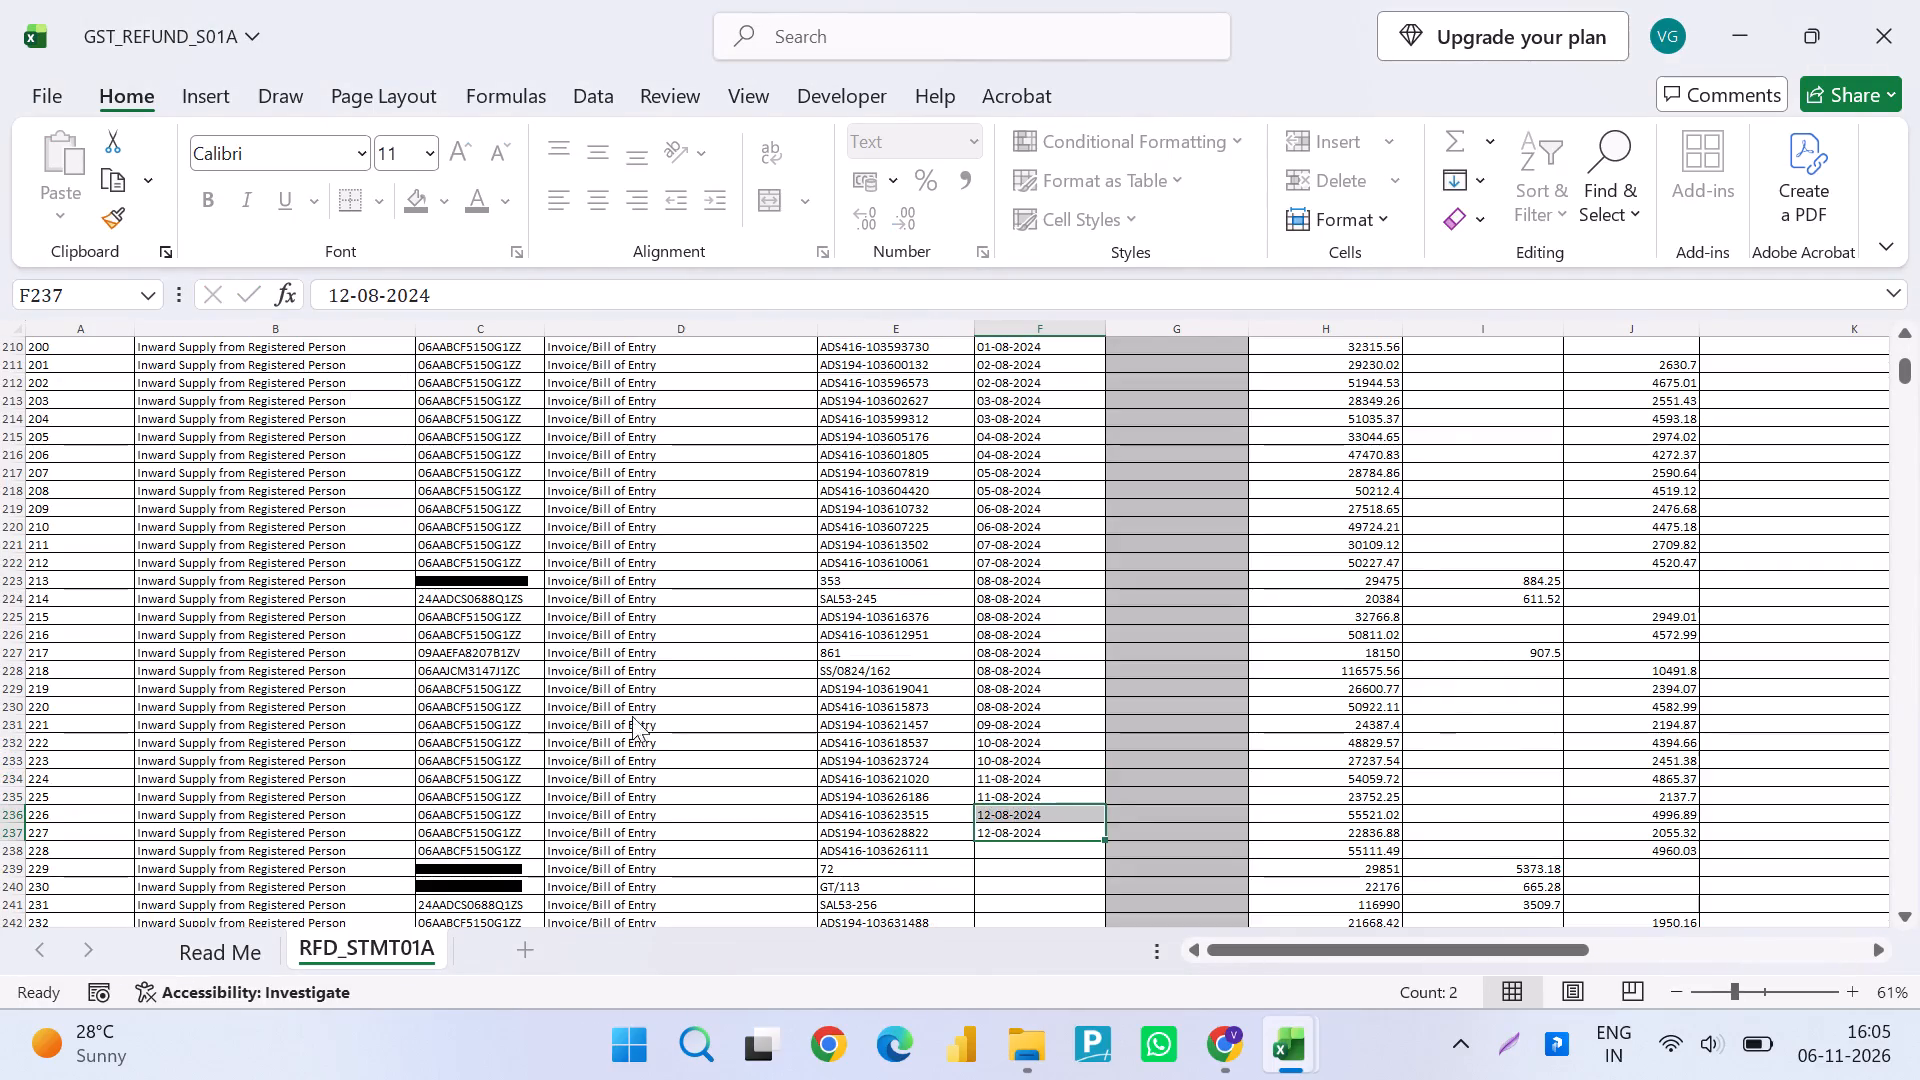
pyautogui.press('Down')
pyautogui.press('Down')
pyautogui.hotkey('shift', 'Down')
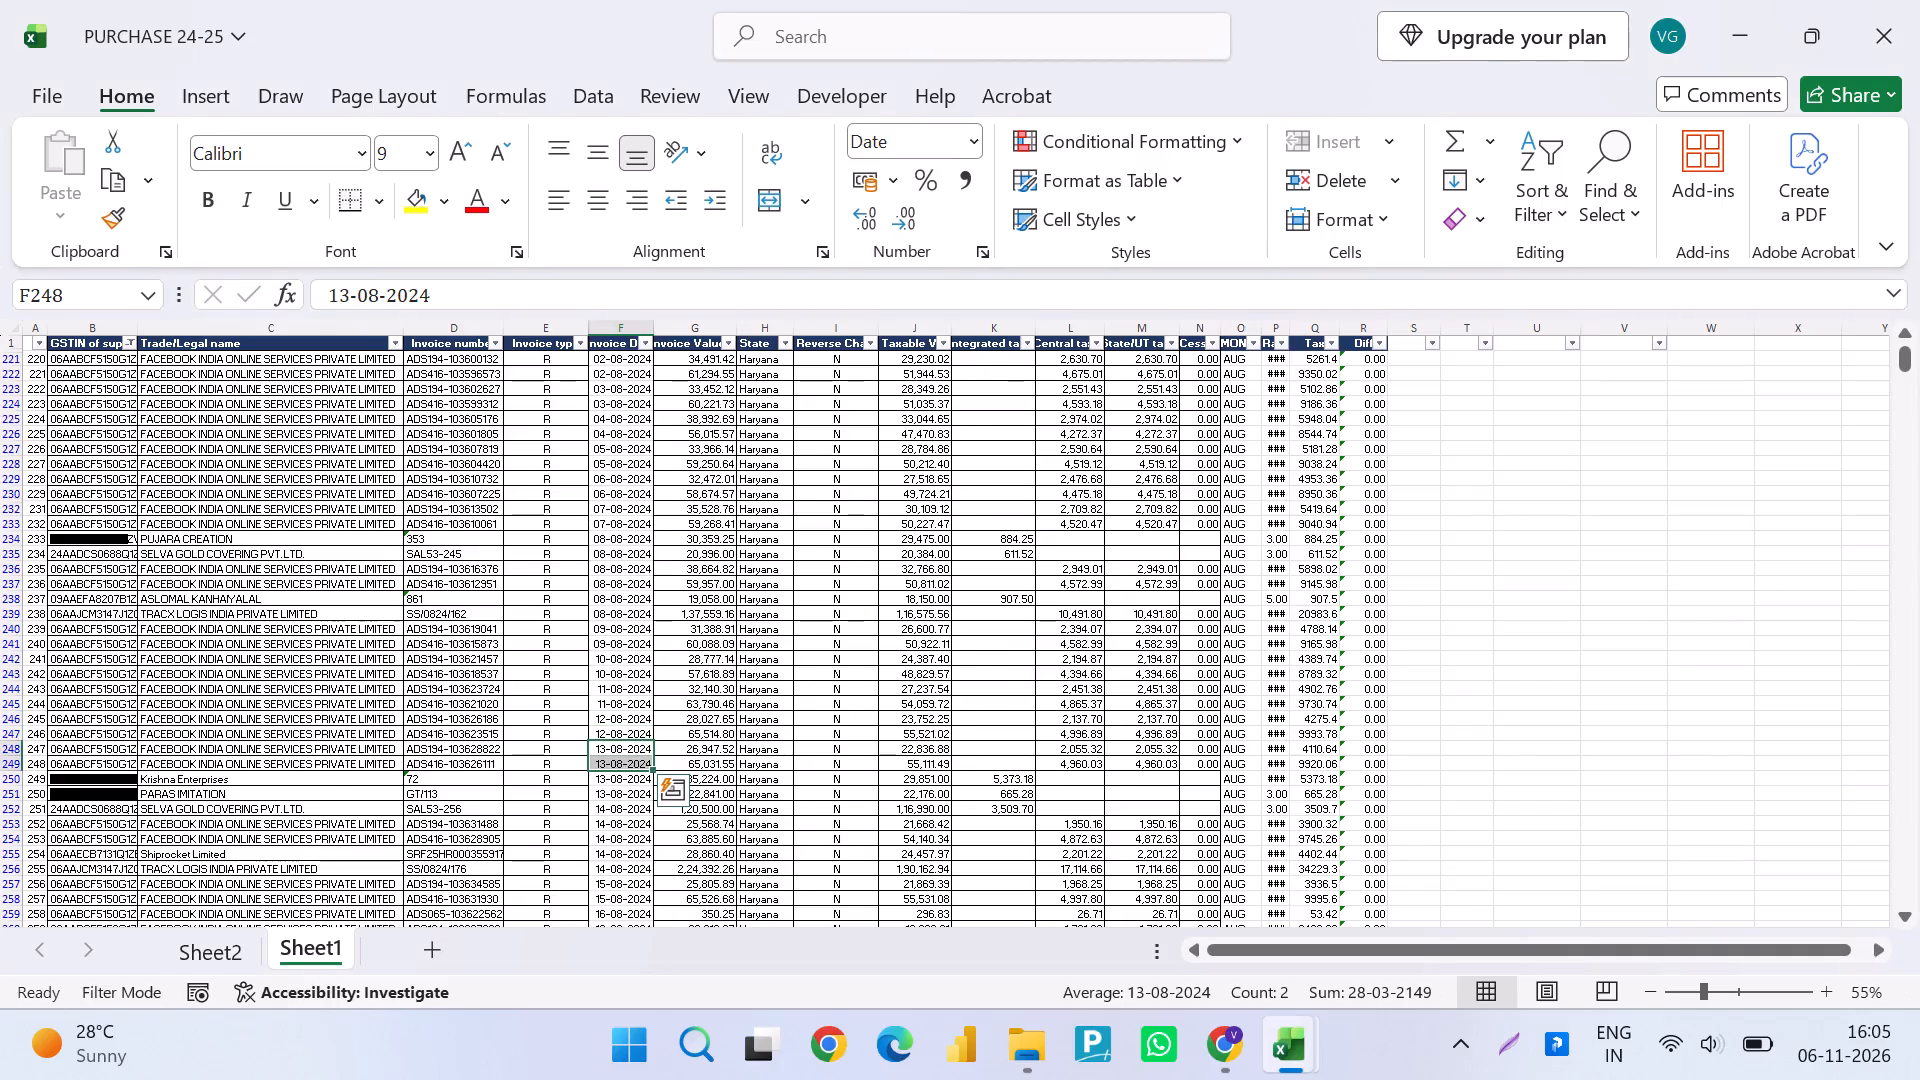
pyautogui.hotkey('alt', 'Tab')
pyautogui.hotkey('ctrl', 'c')
pyautogui.press('Down')
pyautogui.press('Down')
pyautogui.press('Up')
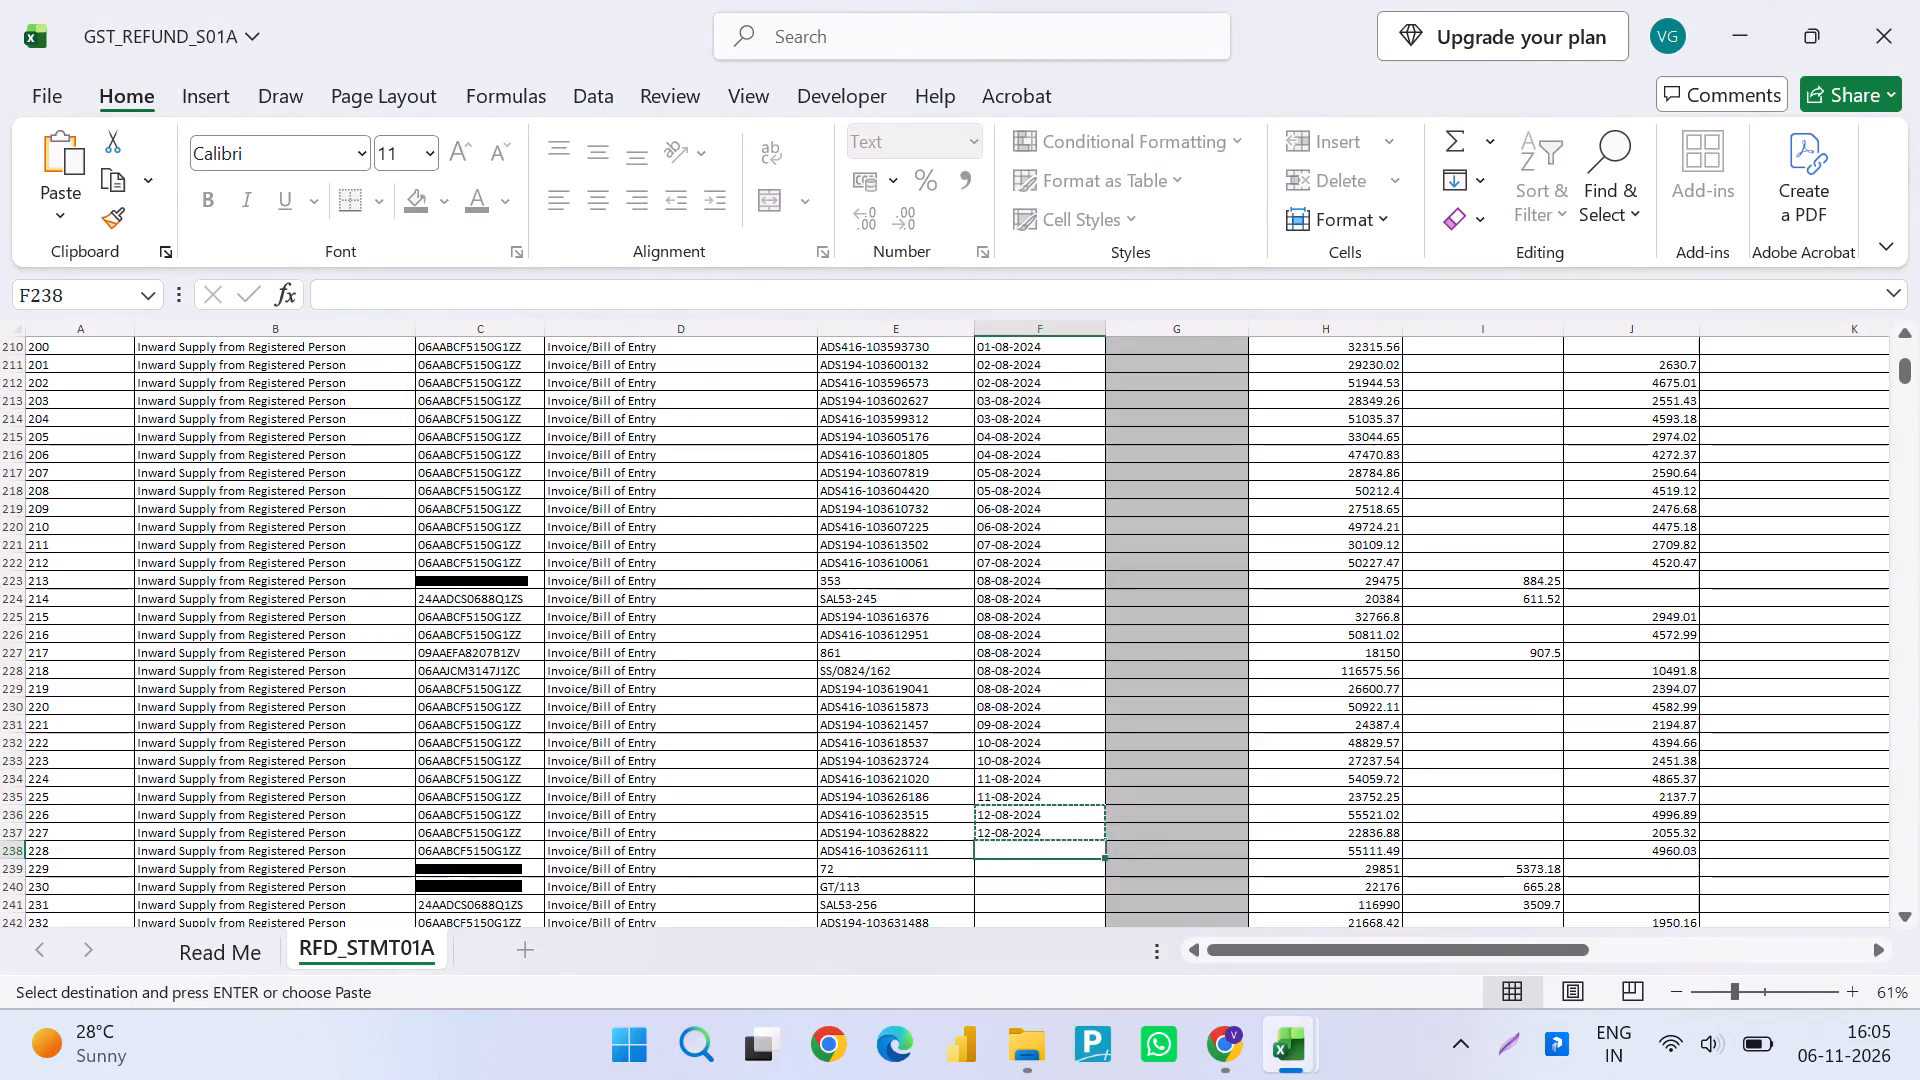
pyautogui.press('Return')
# Change the date in F238 of the refund sheet to 13-08-2024 and fill it down to F239.
pyautogui.press('F2')
pyautogui.press('Left')
pyautogui.hotkey('ctrl', 'Left')
pyautogui.hotkey('ctrl', 'Left')
pyautogui.hotkey('ctrl', 'Left')
pyautogui.hotkey('ctrl', 'Left')
pyautogui.press('BackSpace')
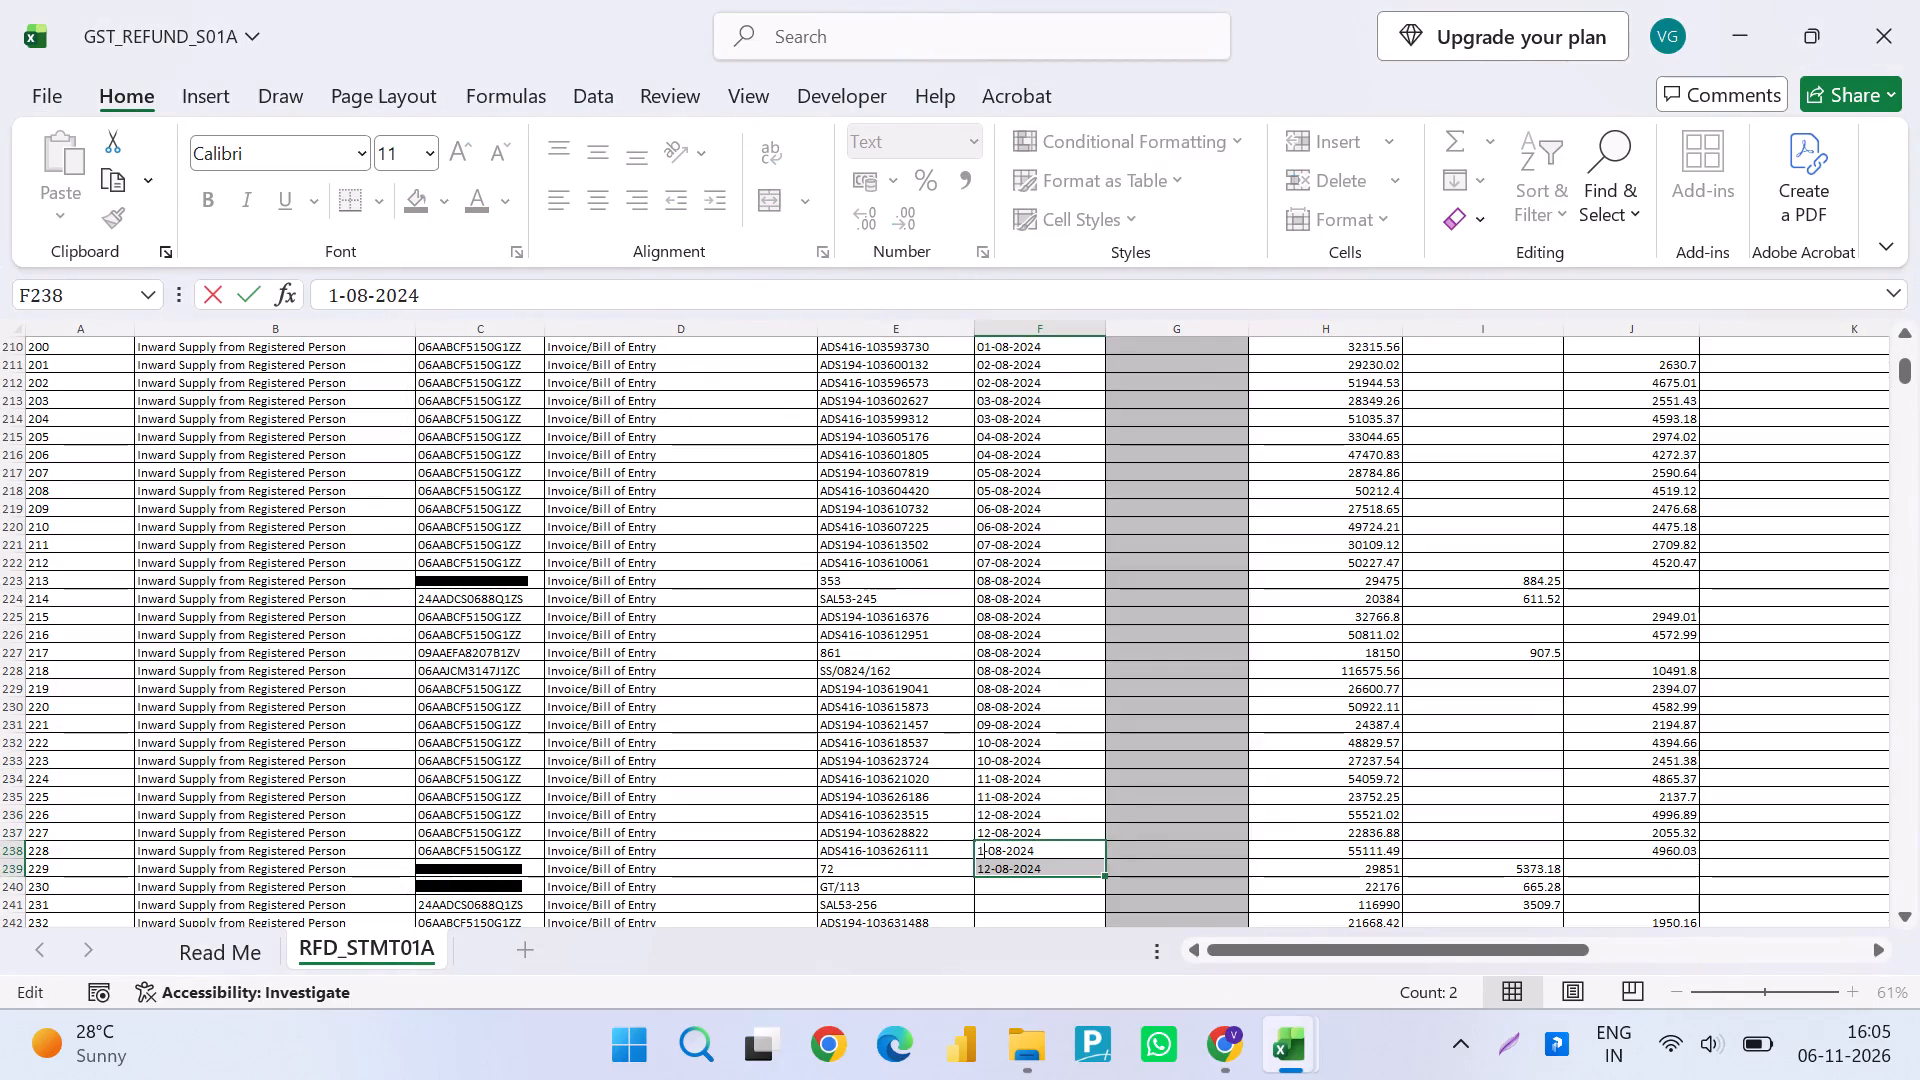
pyautogui.press('3')
pyautogui.press('Return')
pyautogui.hotkey('ctrl', 'd')
# Copy the two 13-08-2024 dates into F240 and F241 of the refund sheet.
pyautogui.hotkey('ctrl', 'c')
pyautogui.press('Down')
pyautogui.press('Down')
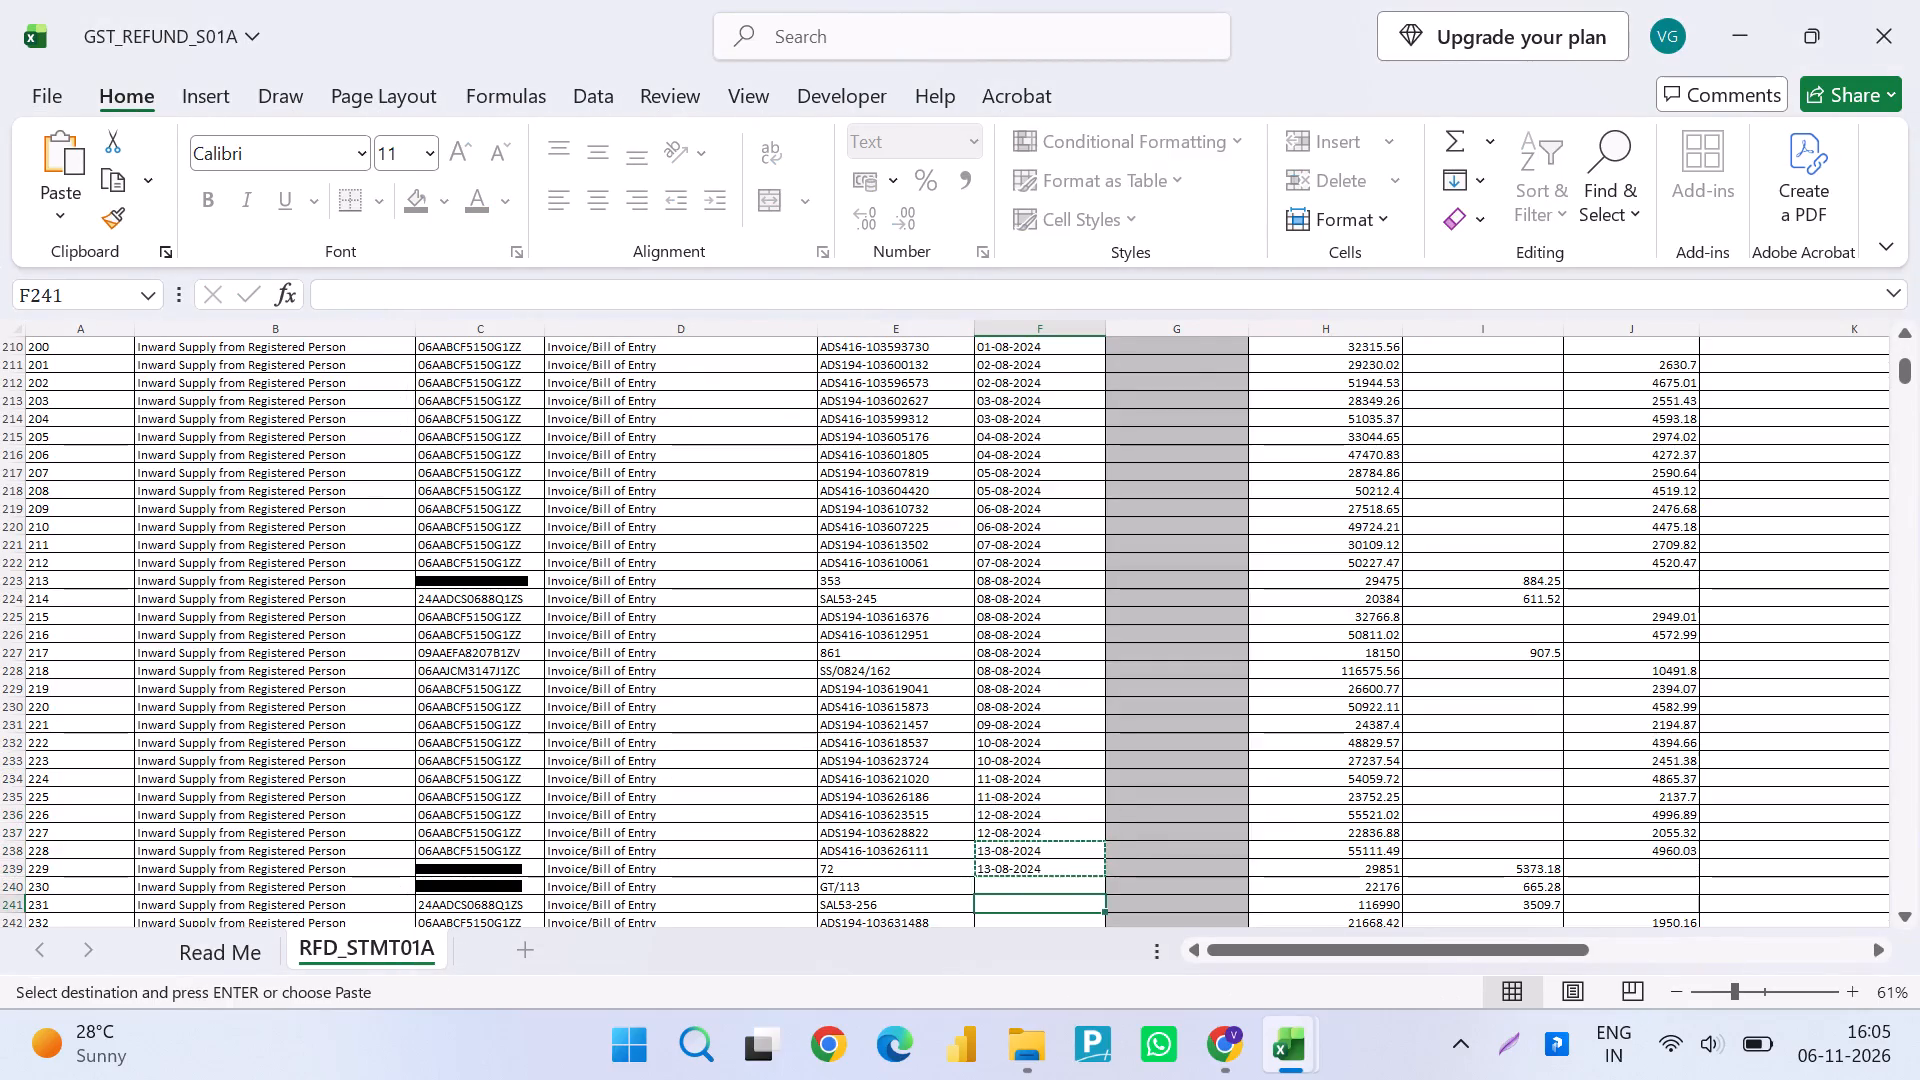
pyautogui.press('Up')
pyautogui.press('Return')
# Check the purchase dates in rows 252 to 256 and copy the four 13-08-2024 dates into F242 to F245 of the refund sheet.
pyautogui.hotkey('alt', 'Tab')
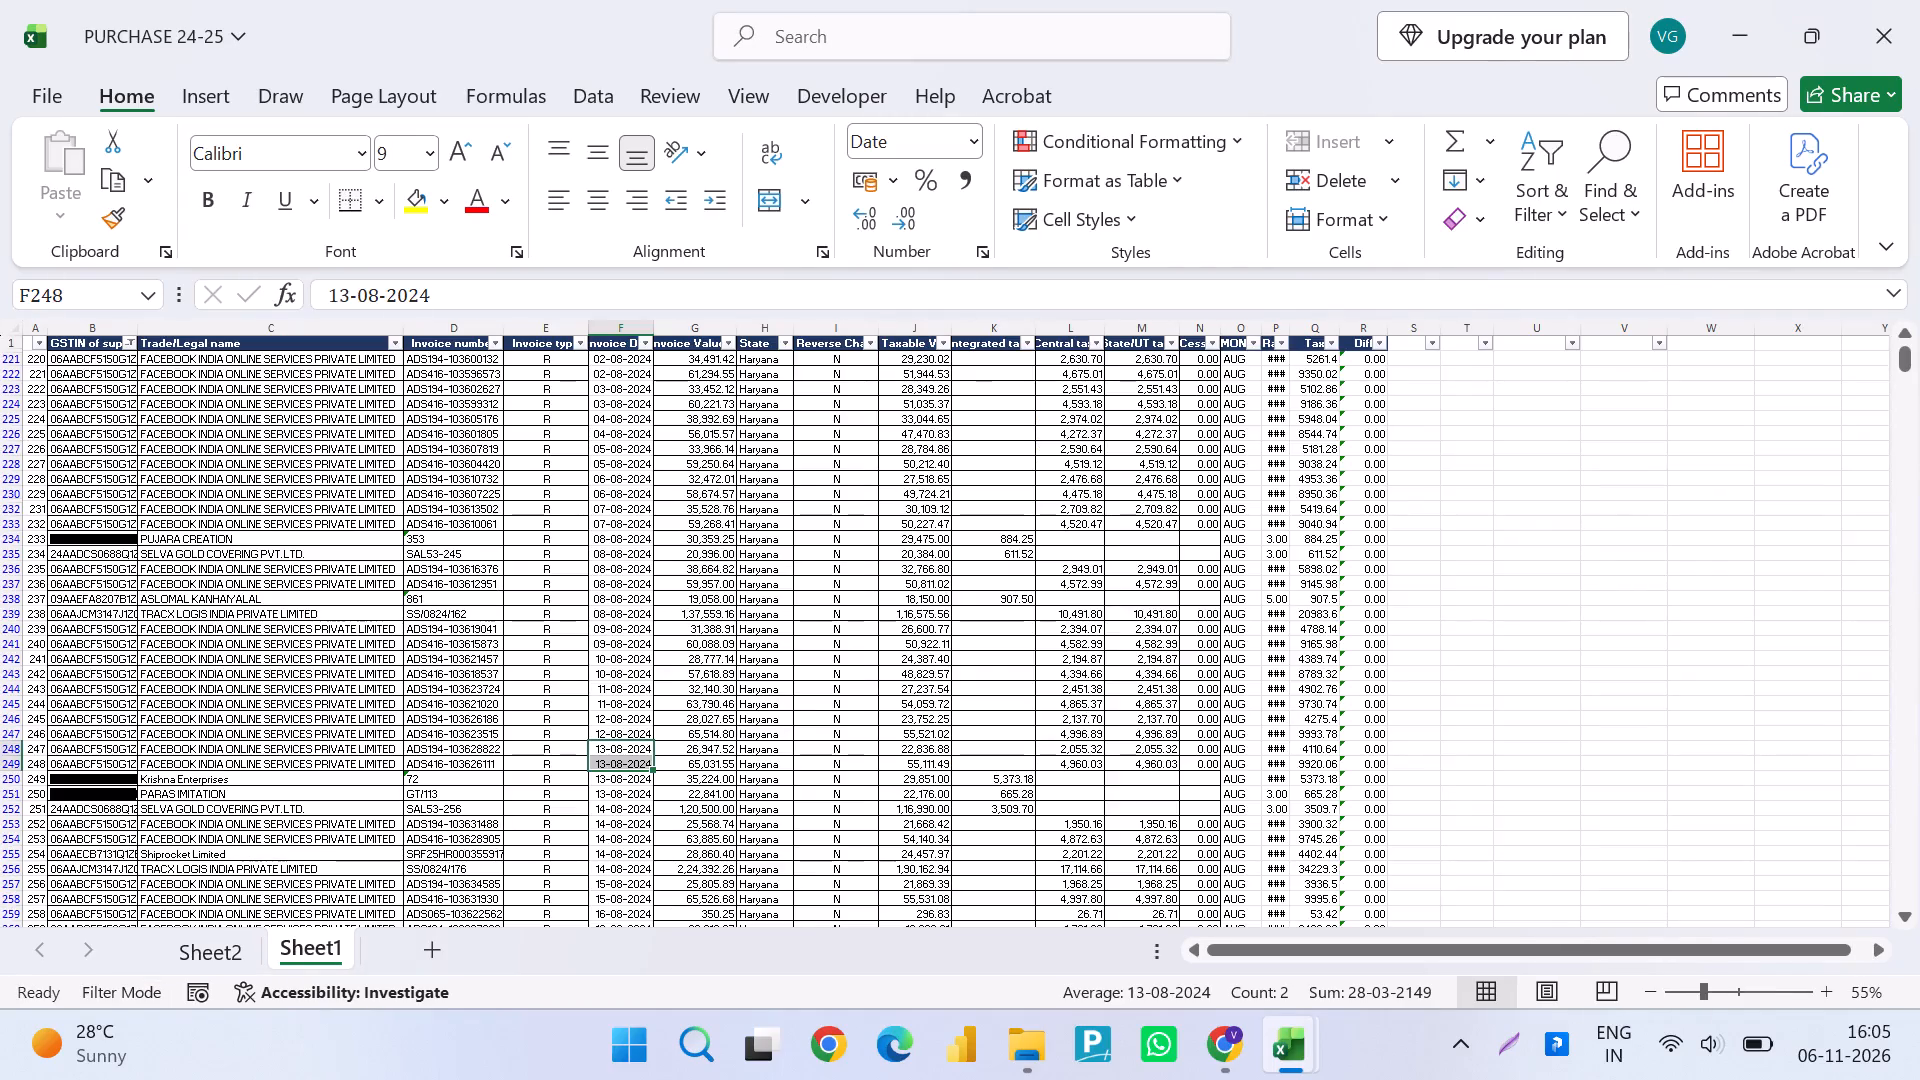
pyautogui.click(616, 808)
pyautogui.hotkey('shift', 'Down')
pyautogui.hotkey('shift', 'Down')
pyautogui.hotkey('shift', 'Up')
pyautogui.hotkey('shift', 'Down')
pyautogui.hotkey('shift', 'Down')
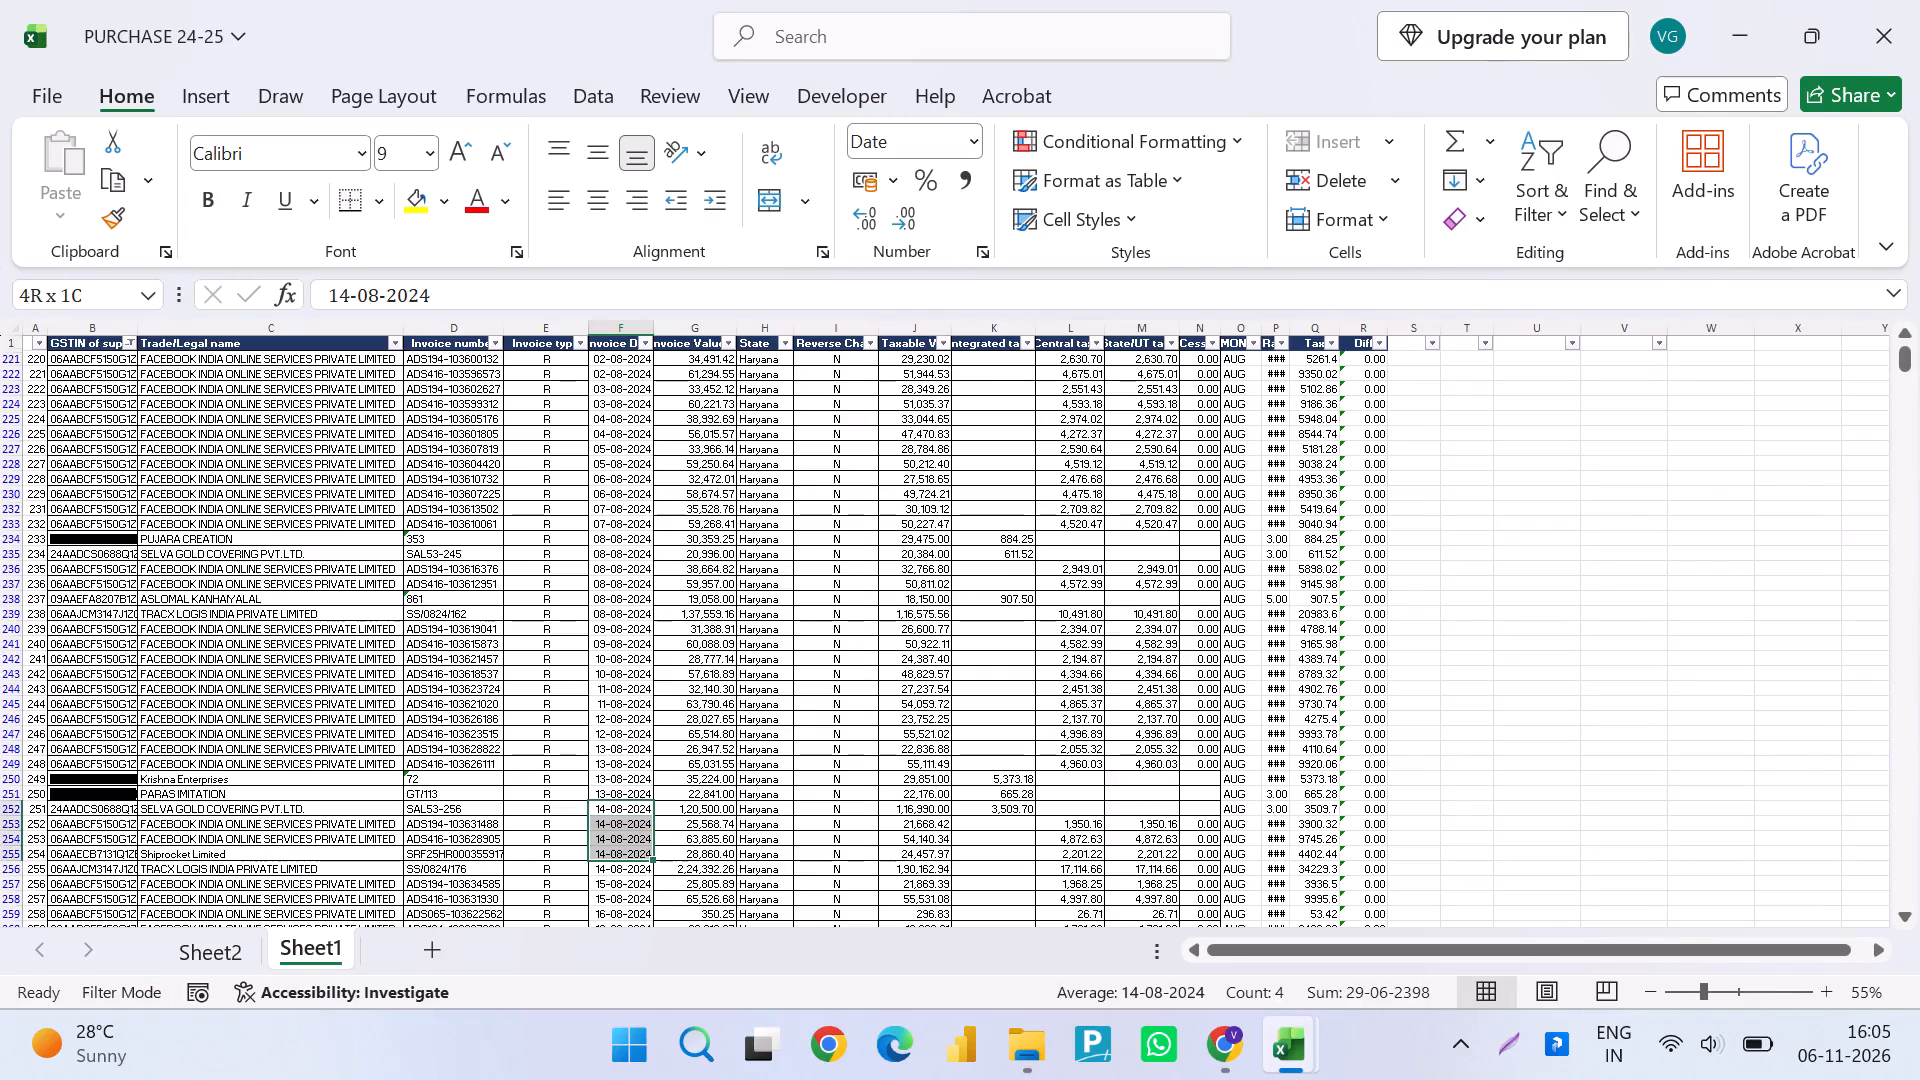
pyautogui.hotkey('shift', 'Down')
pyautogui.hotkey('alt', 'Tab')
pyautogui.press('Up')
pyautogui.press('Up')
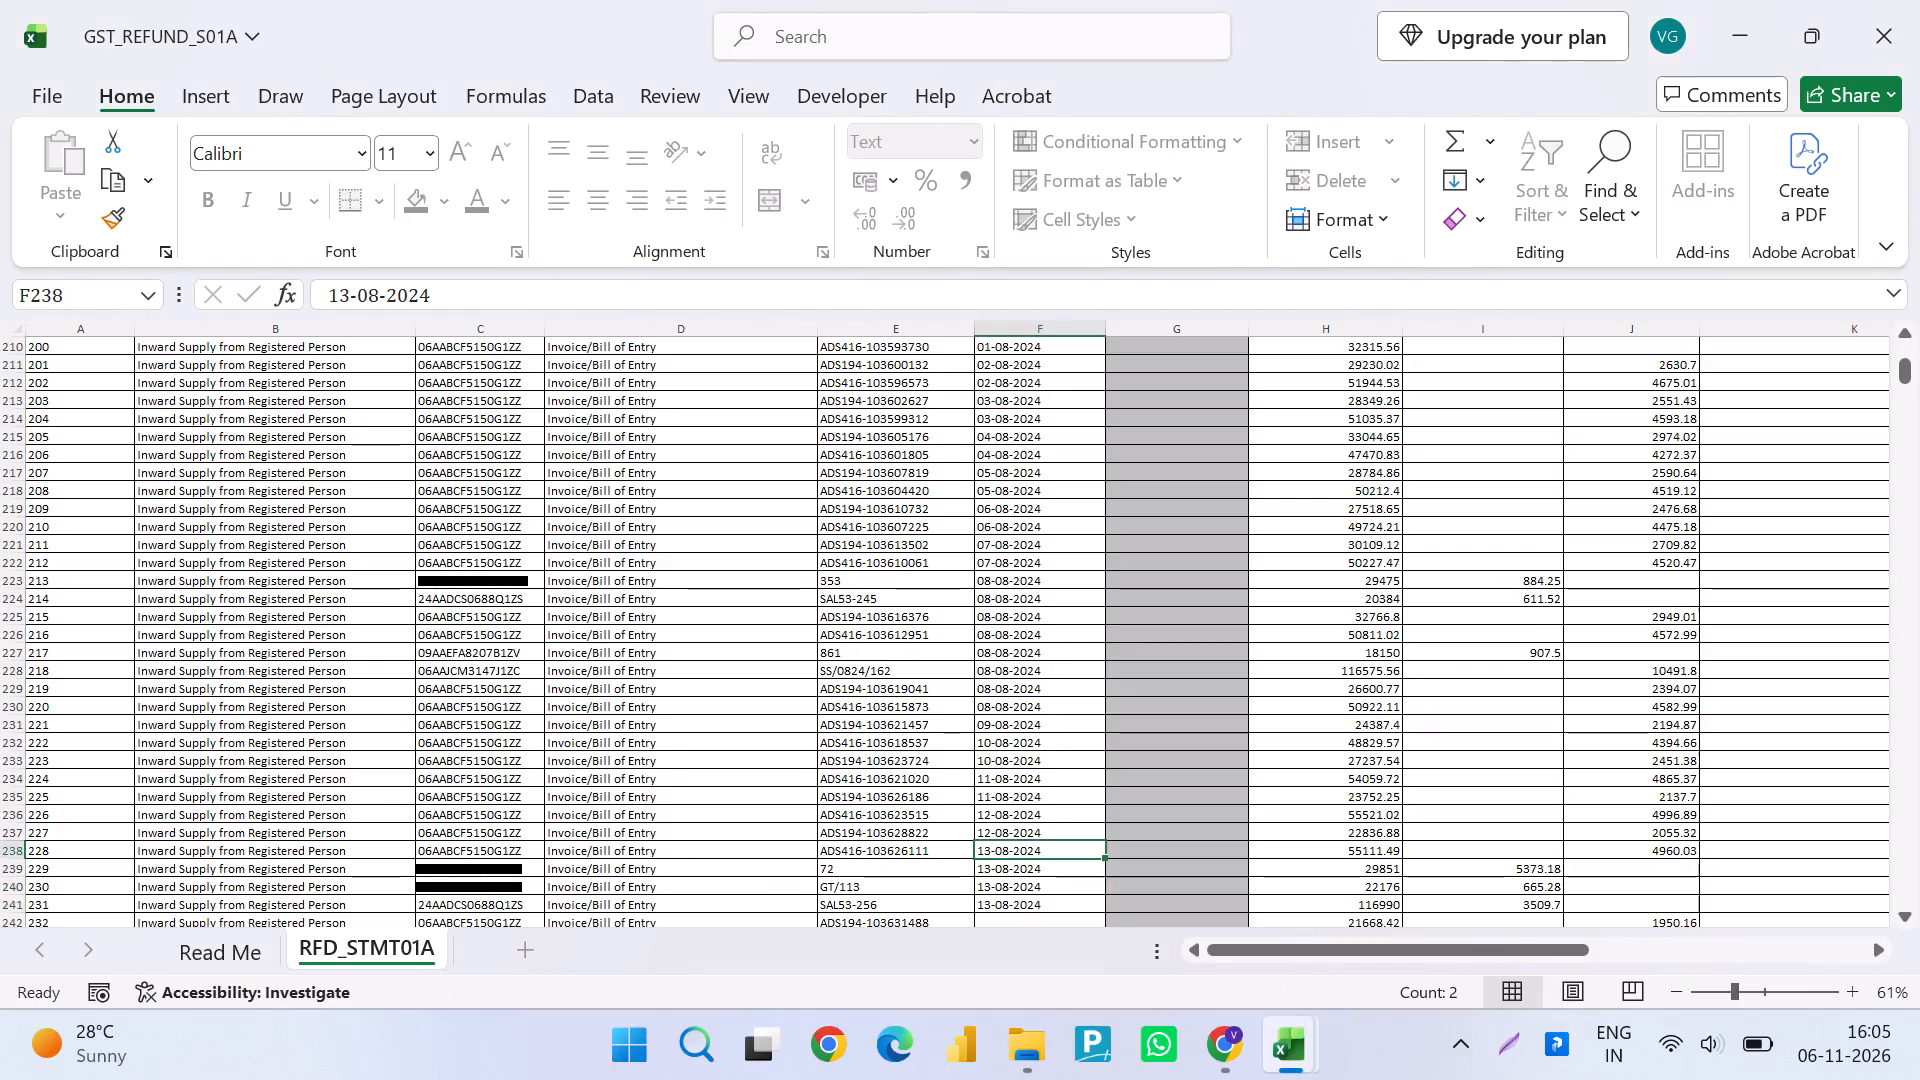
pyautogui.hotkey('ctrl', 'shift', 'Down')
pyautogui.hotkey('ctrl', 'c')
pyautogui.press('Down')
pyautogui.press('Down')
pyautogui.press('Down')
pyautogui.press('Down')
pyautogui.press('Return')
# Change the date in F242 of the refund sheet to 14-08-2024 and fill it down to F245.
pyautogui.press('F2')
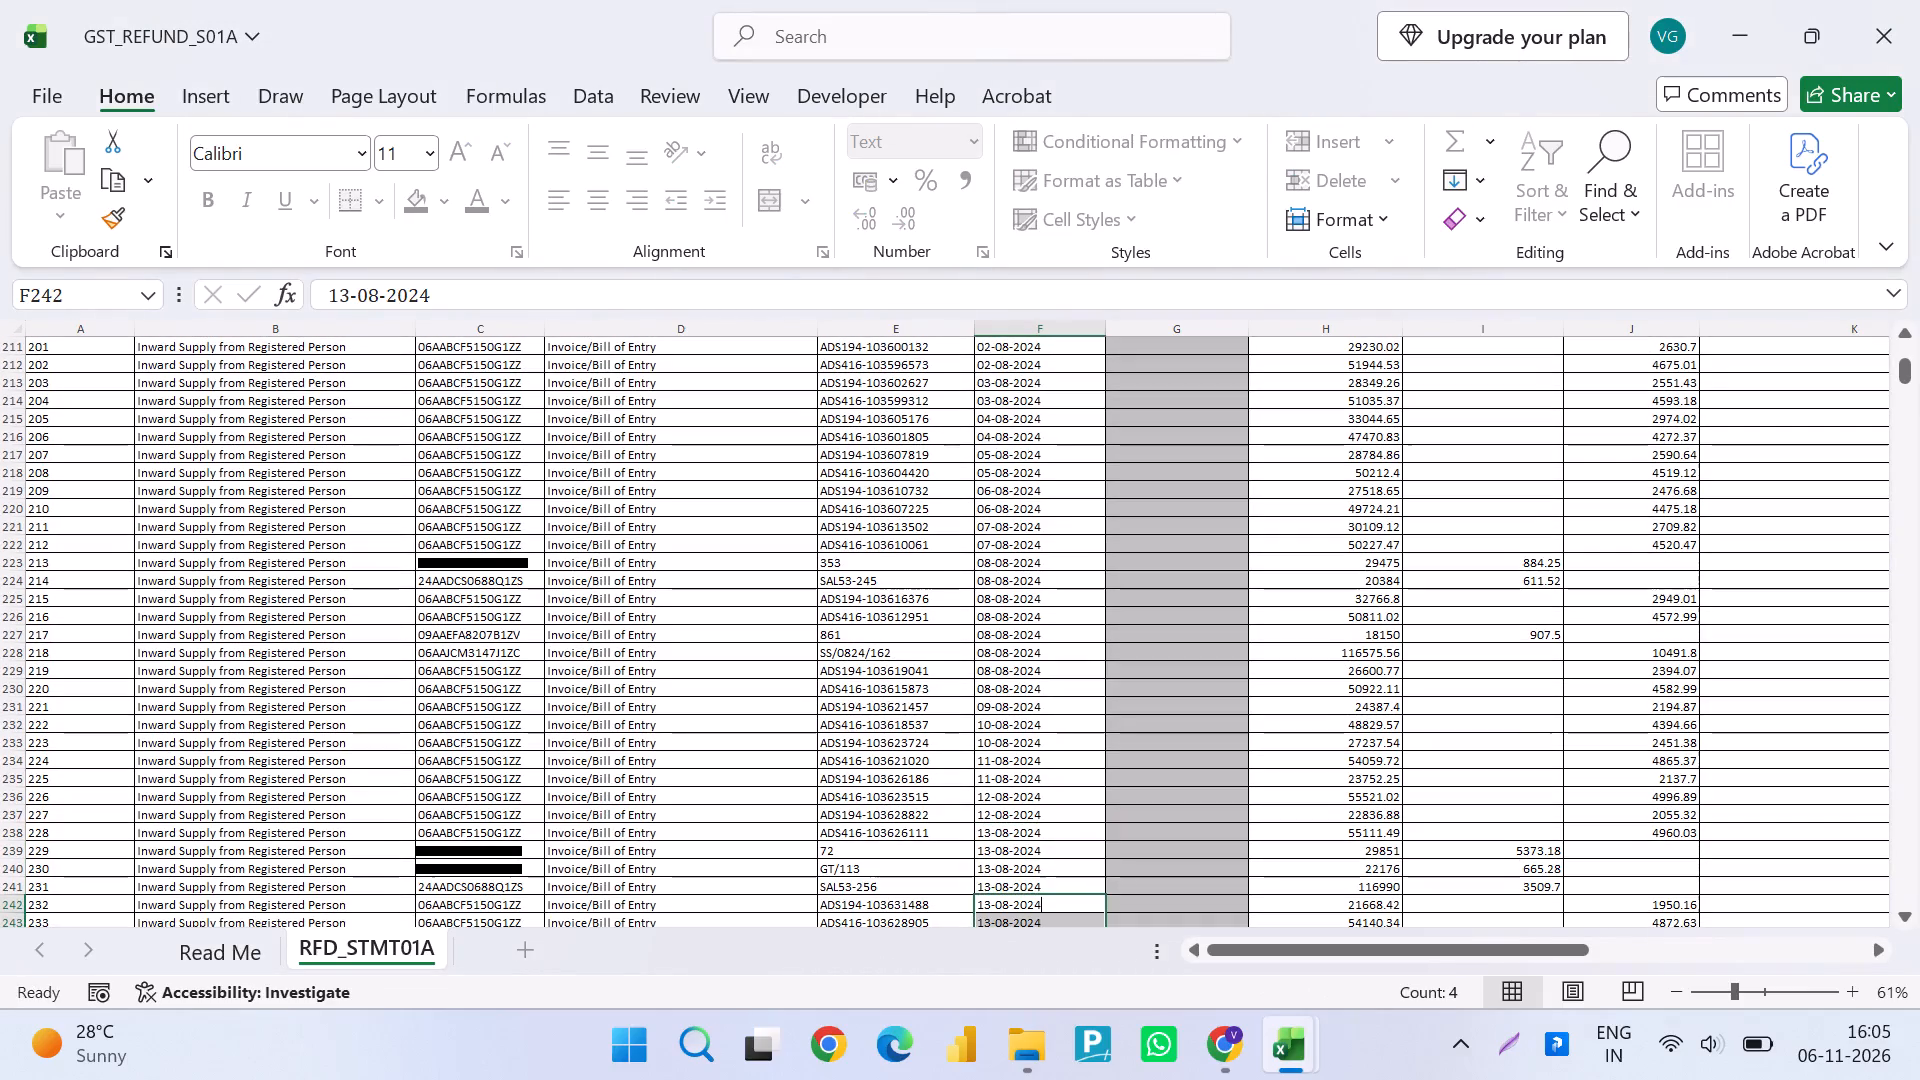
pyautogui.press('Left')
pyautogui.hotkey('ctrl', 'Left')
pyautogui.hotkey('ctrl', 'Left')
pyautogui.hotkey('ctrl', 'Left')
pyautogui.press('Left')
pyautogui.press('BackSpace')
pyautogui.press('4')
pyautogui.press('Return')
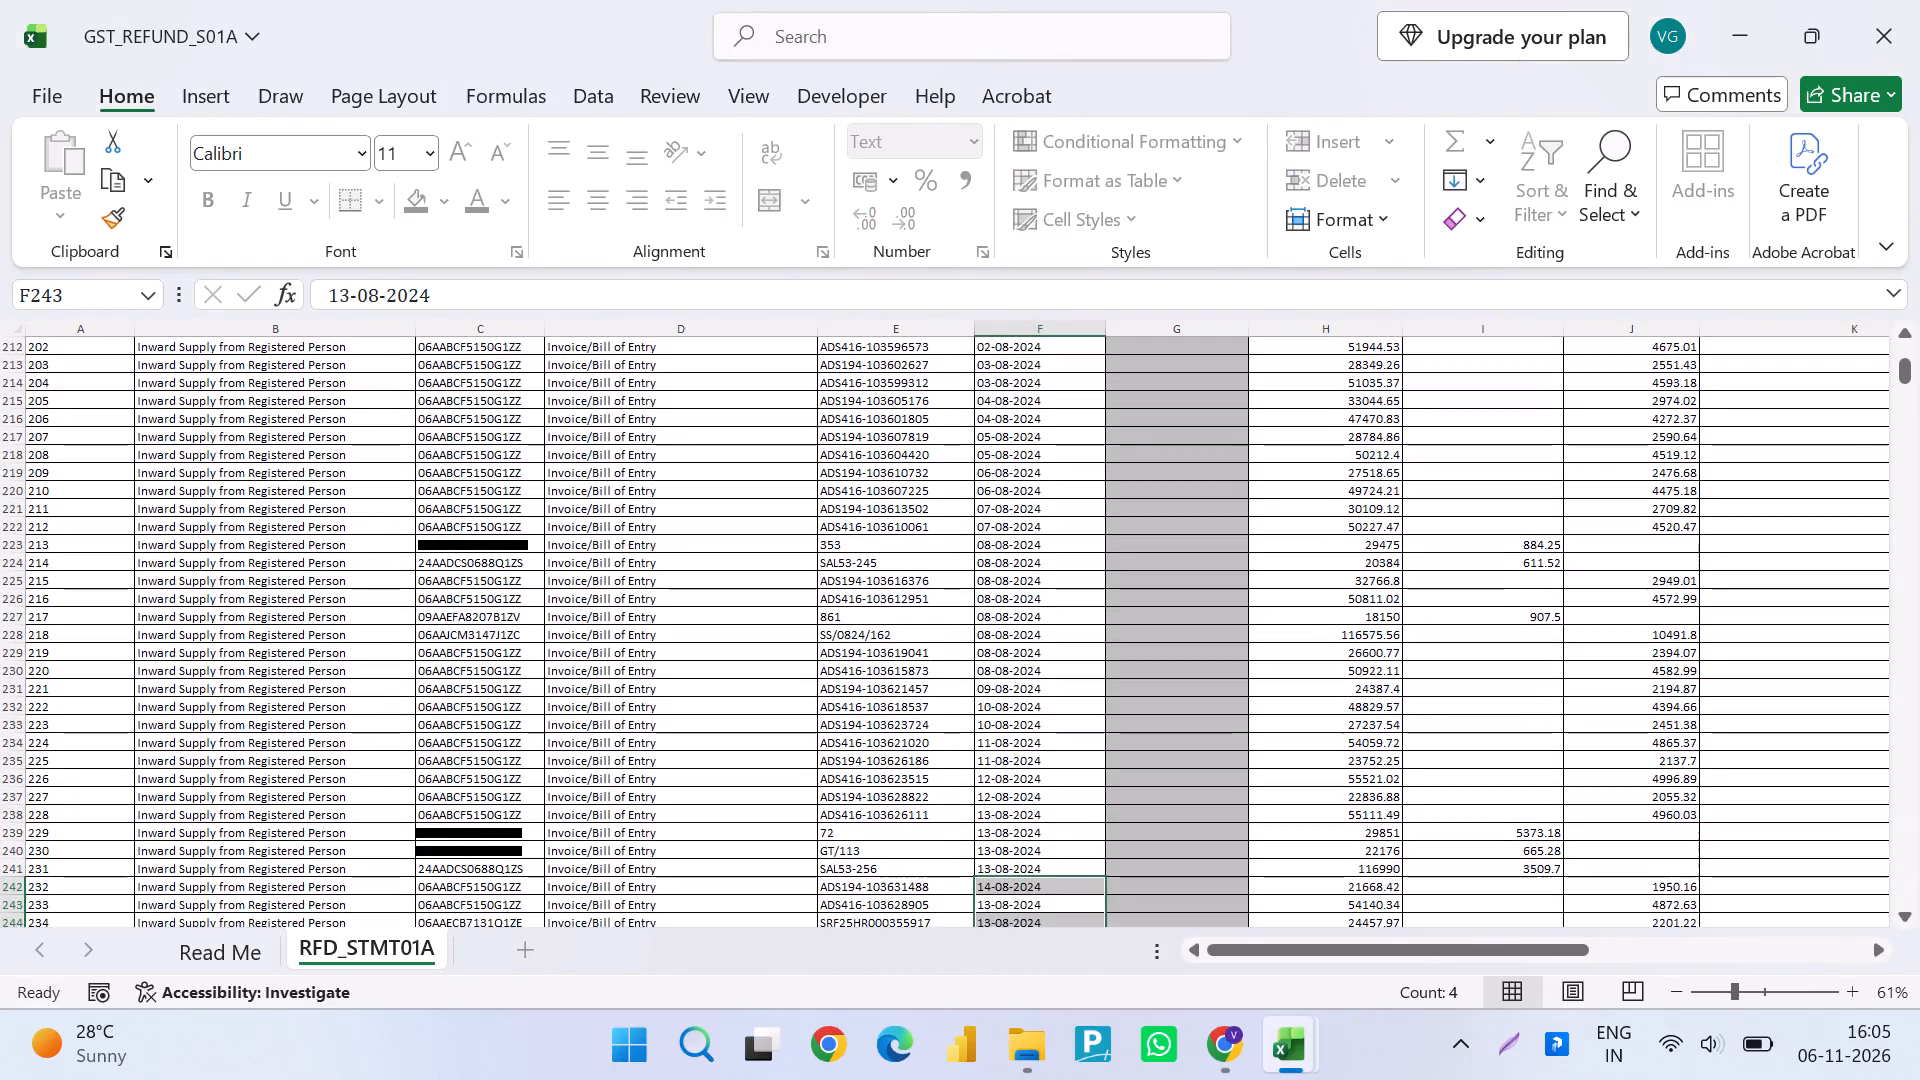
pyautogui.hotkey('ctrl', 'd')
# Fill the 14-08-2024 date into the first empty invoice date cell, F246.
pyautogui.press('Down')
pyautogui.press('Down')
pyautogui.hotkey('ctrl', 'Down')
pyautogui.hotkey('ctrl', 'Up')
pyautogui.press('Down')
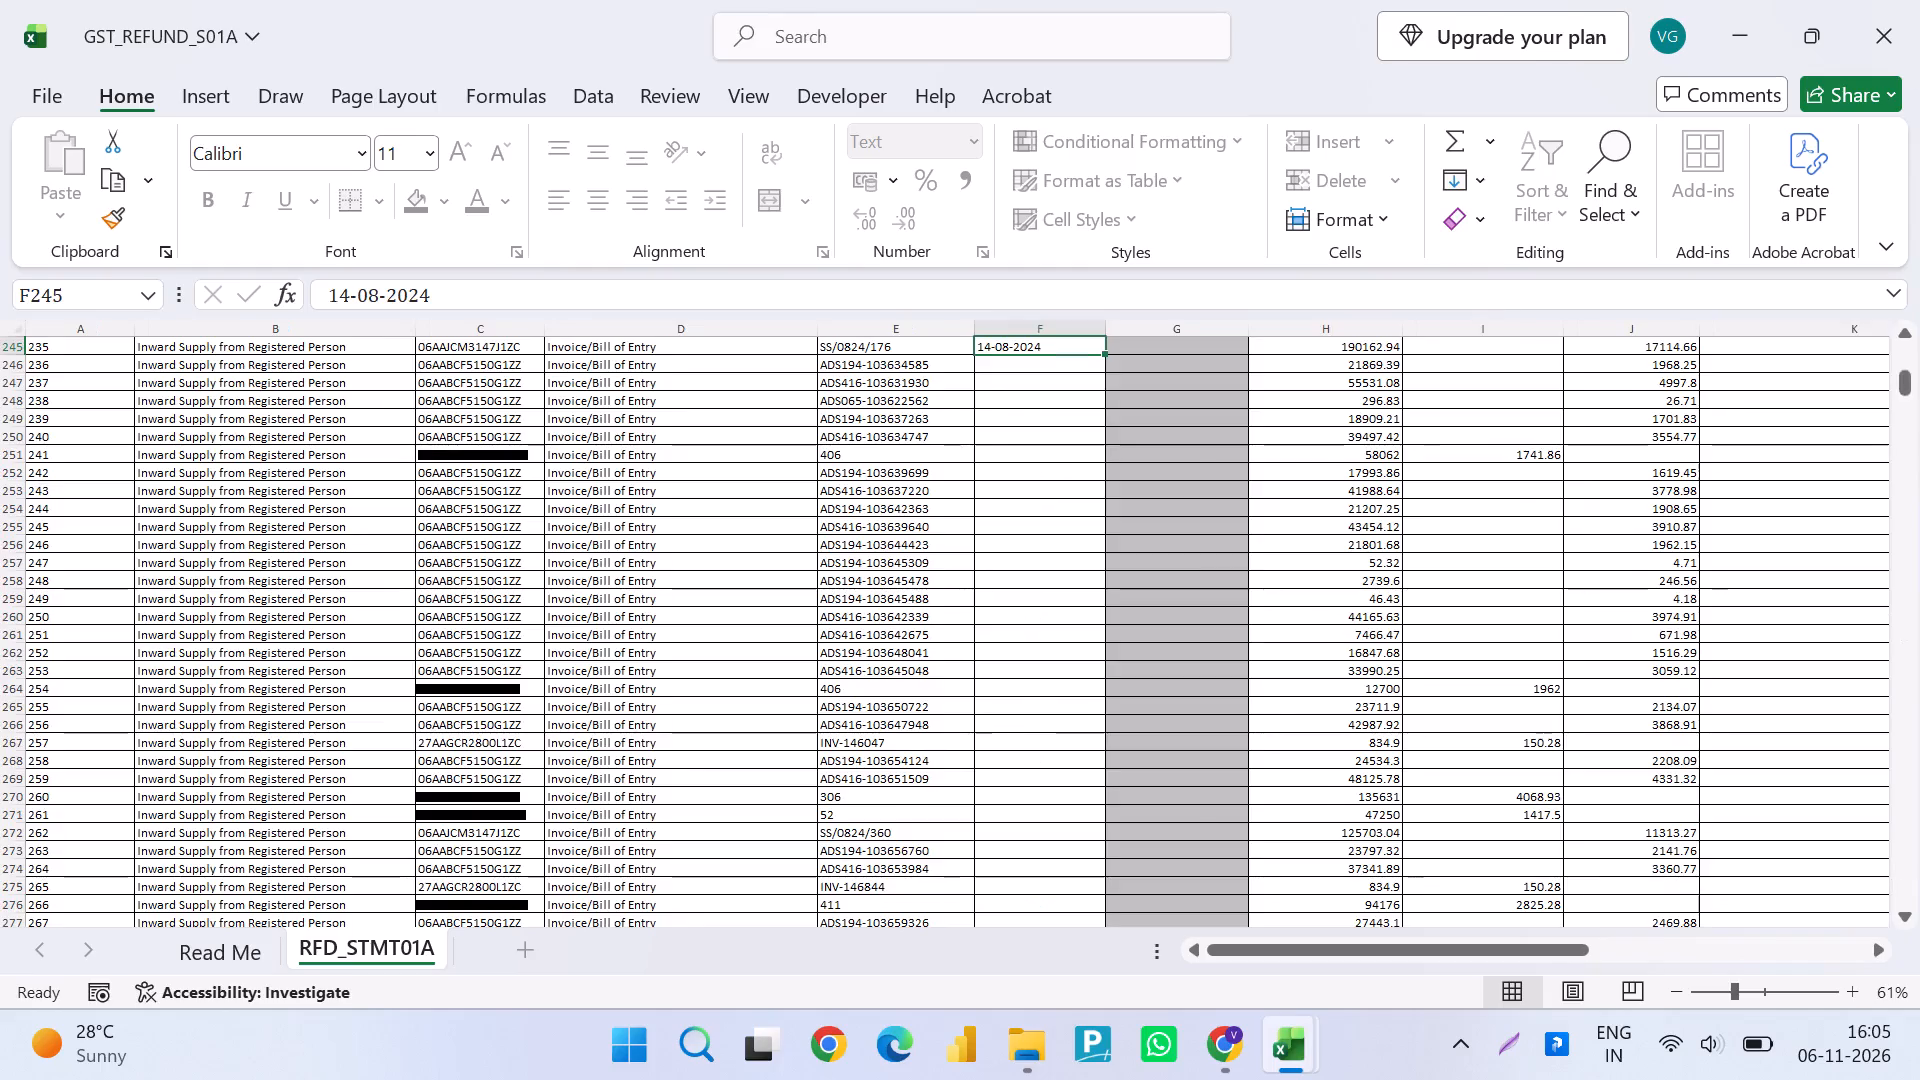
pyautogui.hotkey('ctrl', 'd')
# Check the purchase dates in rows 257 and 258 and enter 15-08-2024 in F247 and F248 of the refund sheet.
pyautogui.hotkey('alt', 'Tab')
pyautogui.press('Down')
pyautogui.press('Down')
pyautogui.press('Down')
pyautogui.press('Down')
pyautogui.press('Down')
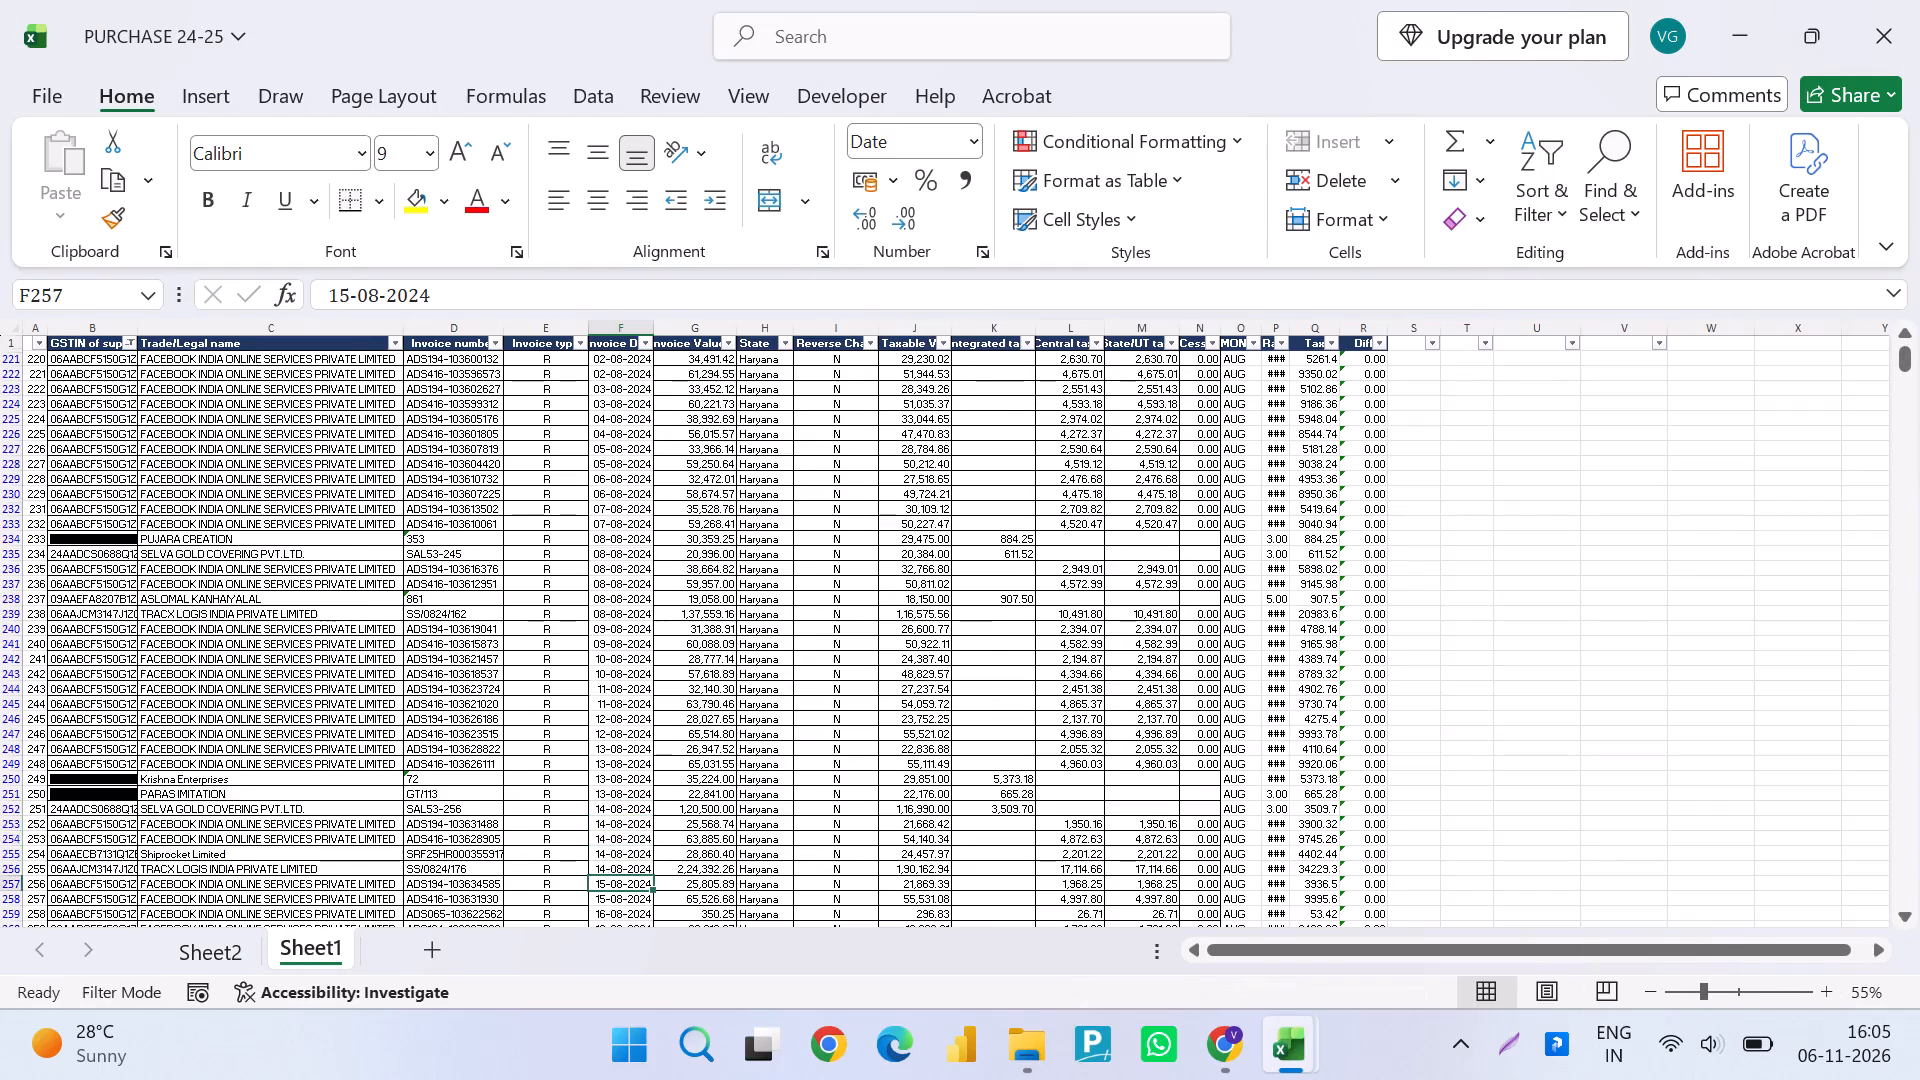
pyautogui.hotkey('shift', 'Down')
pyautogui.hotkey('alt', 'Tab')
pyautogui.press('Down')
pyautogui.hotkey('ctrl', 'd')
pyautogui.press('F2')
pyautogui.press('Left')
pyautogui.hotkey('ctrl', 'Left')
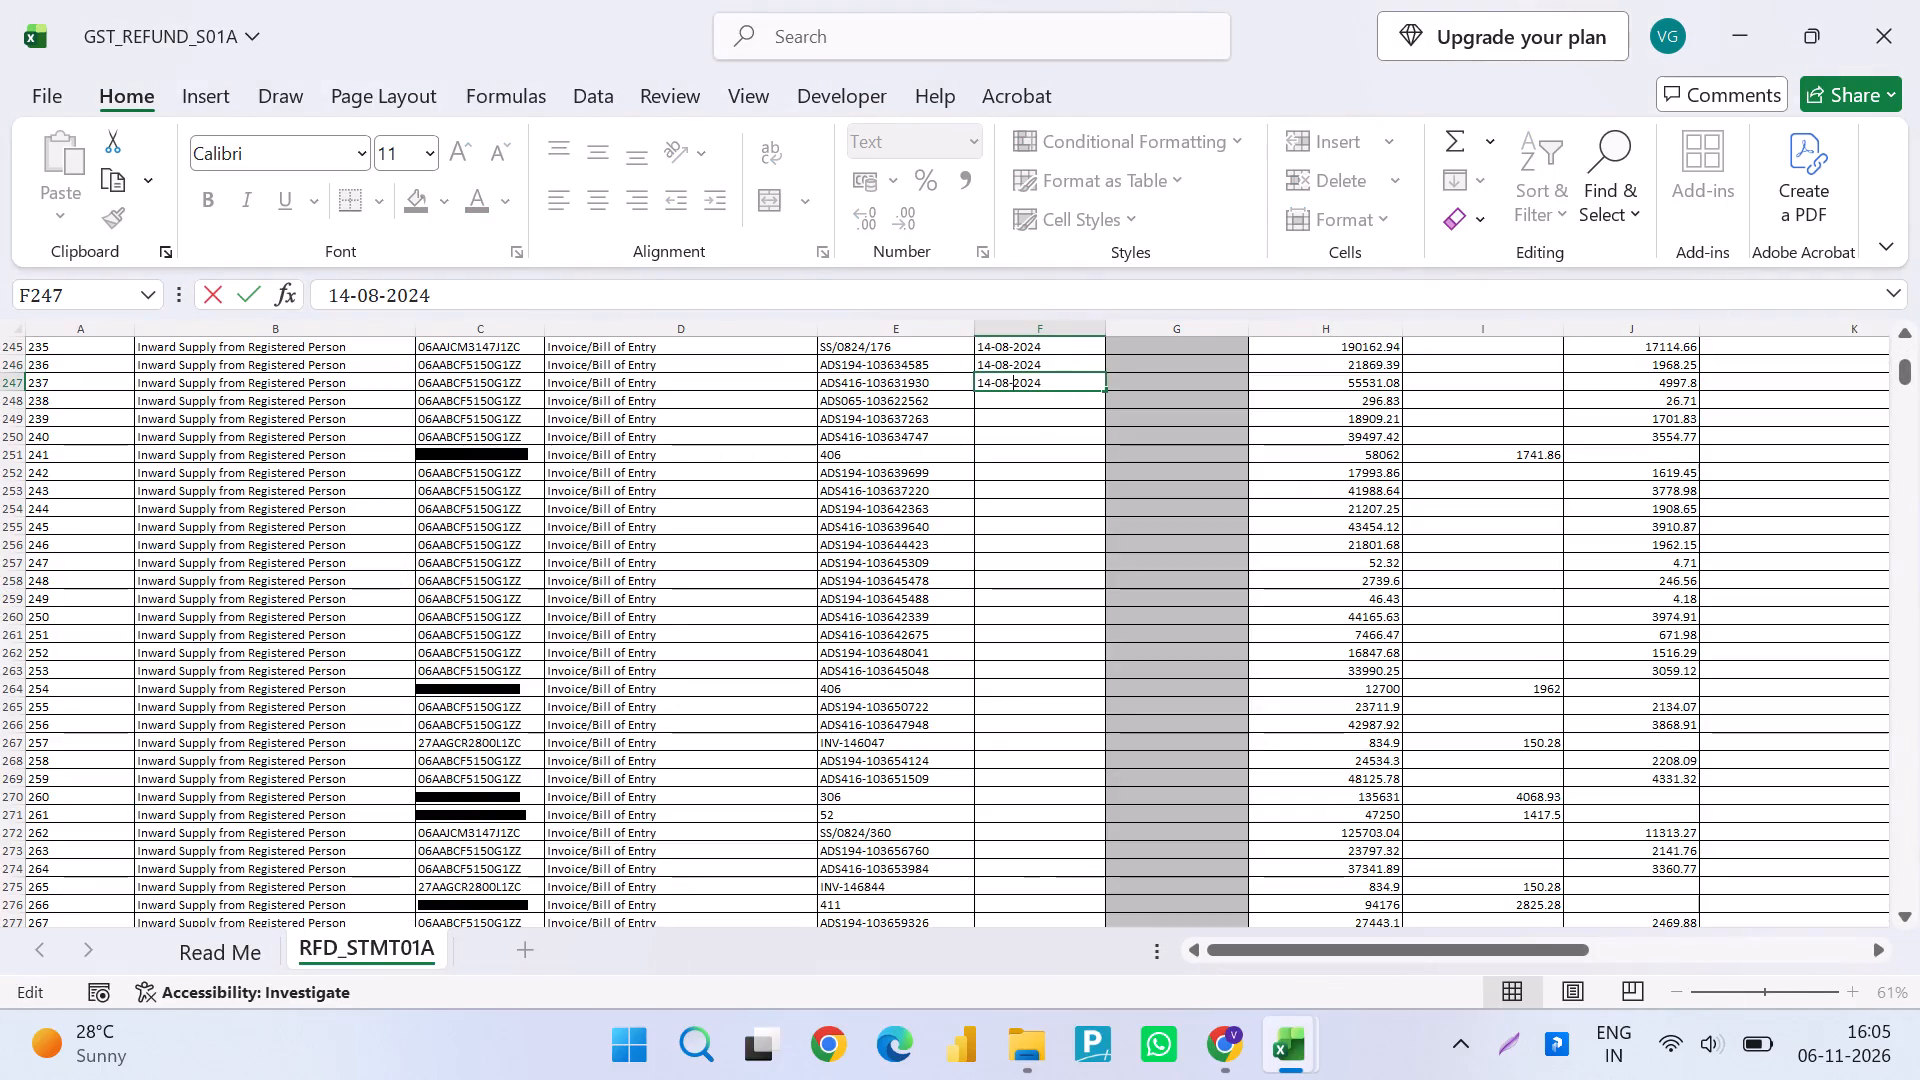
pyautogui.hotkey('ctrl', 'Left')
pyautogui.hotkey('ctrl', 'Left')
pyautogui.hotkey('ctrl', 'Left')
pyautogui.press('BackSpace')
pyautogui.press('5')
pyautogui.press('Return')
pyautogui.hotkey('ctrl', 'd')
# Check the purchase dates around row 259 and enter 16-08-2024 in F249 of the refund sheet.
pyautogui.hotkey('alt', 'Tab')
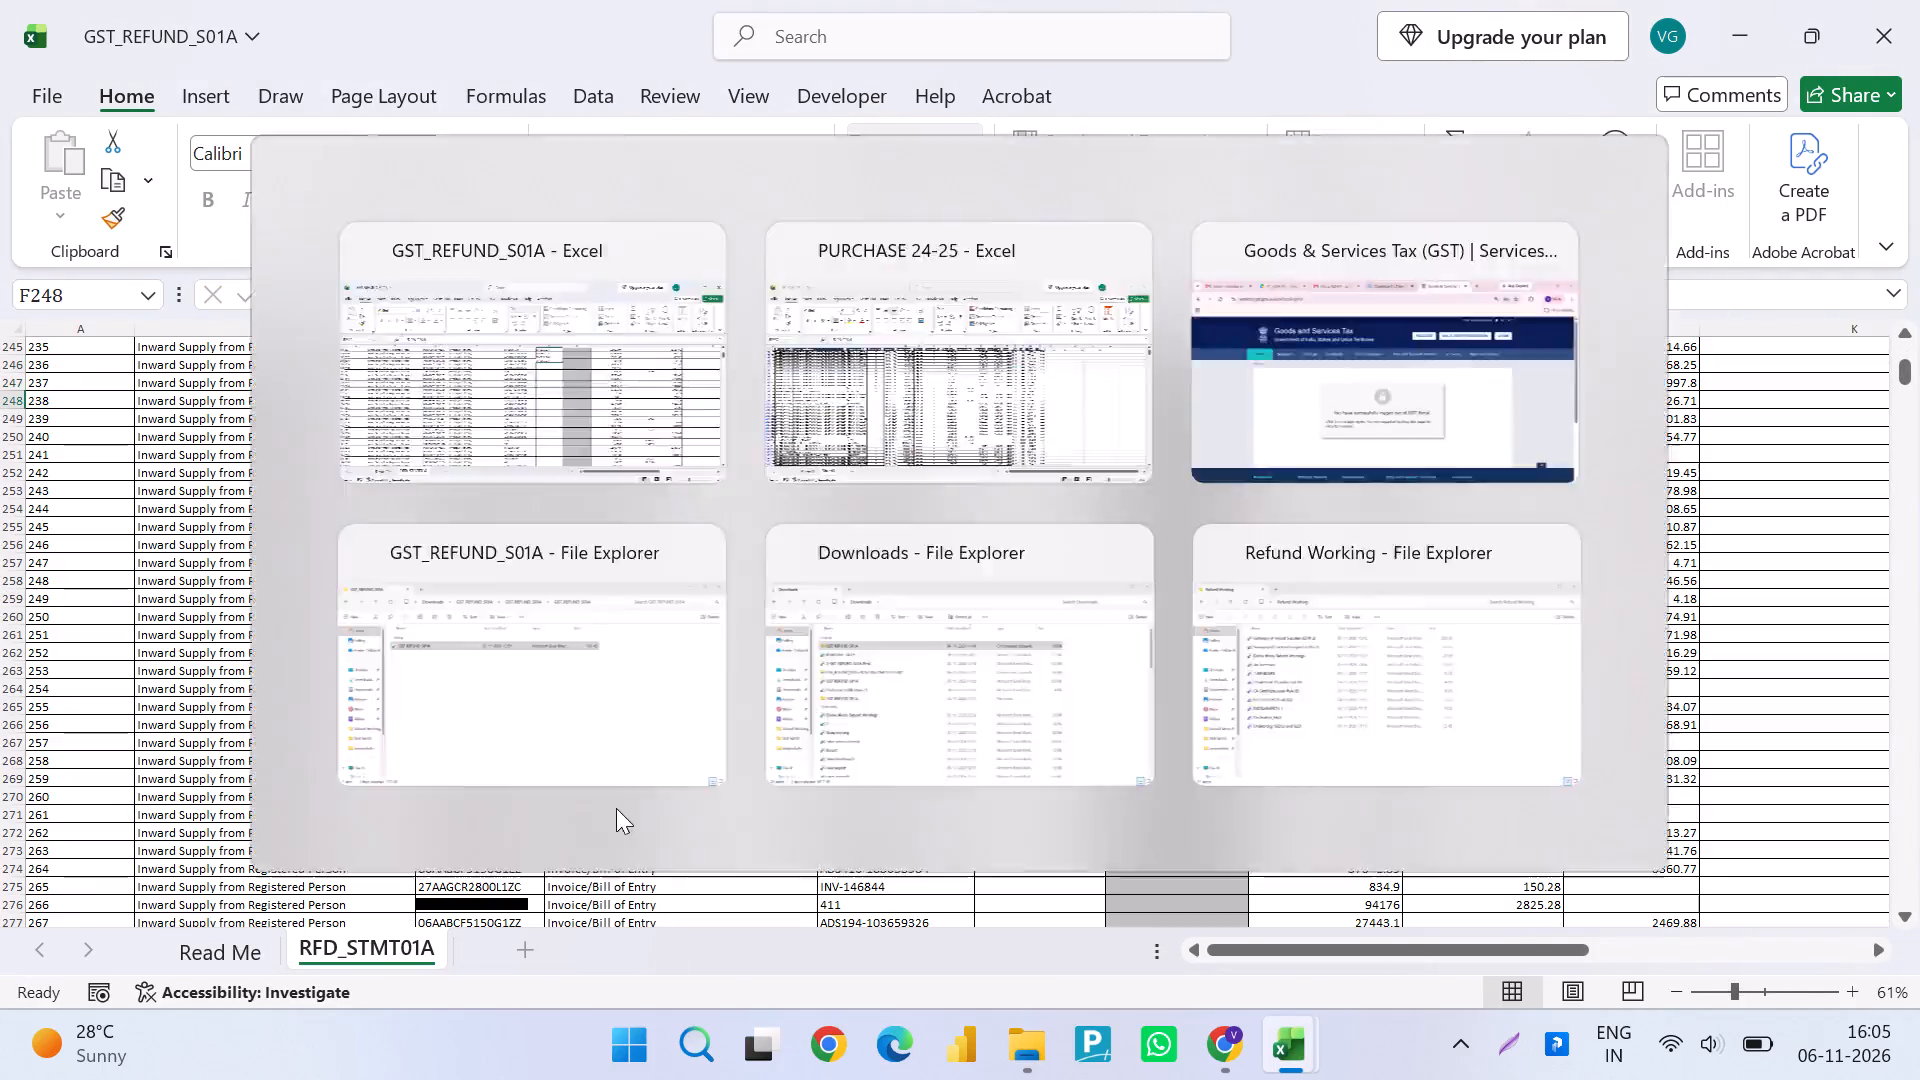
pyautogui.scroll(-1, 616, 808)
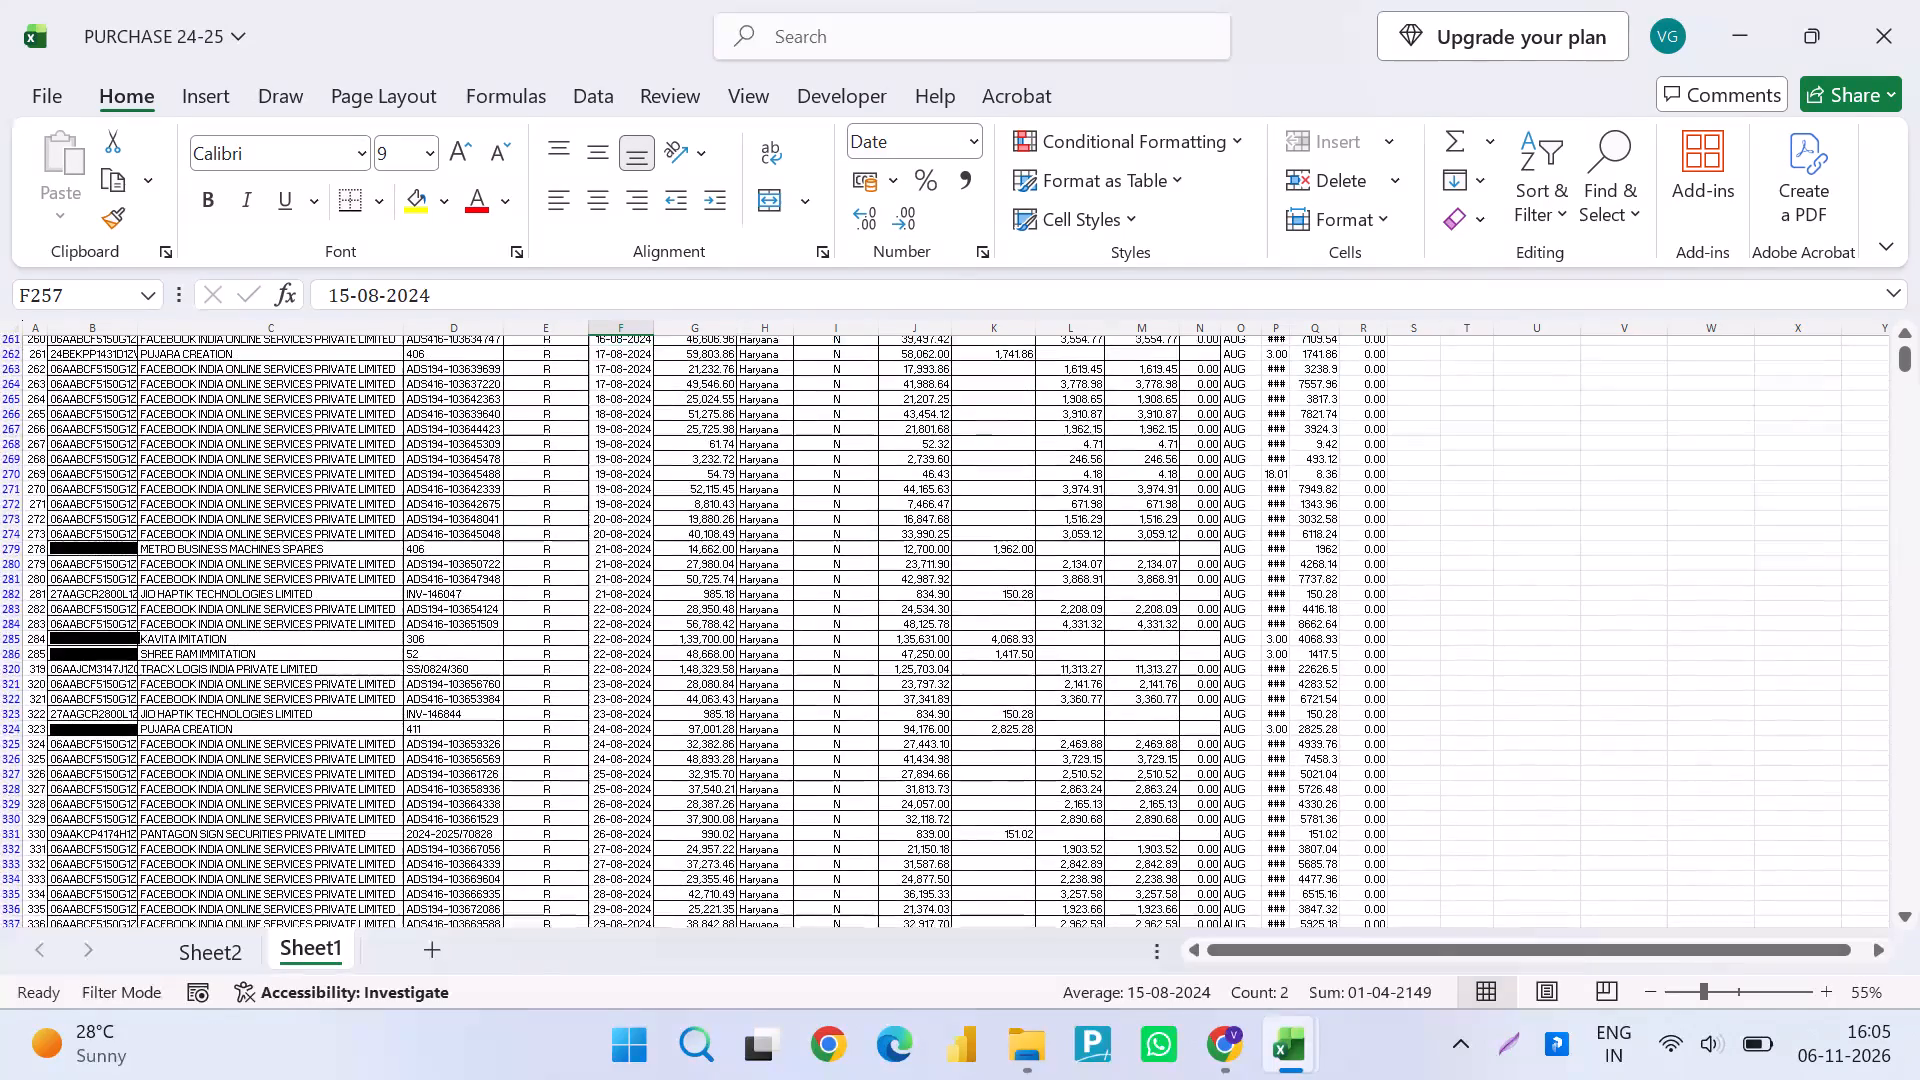
pyautogui.scroll(-1, 616, 808)
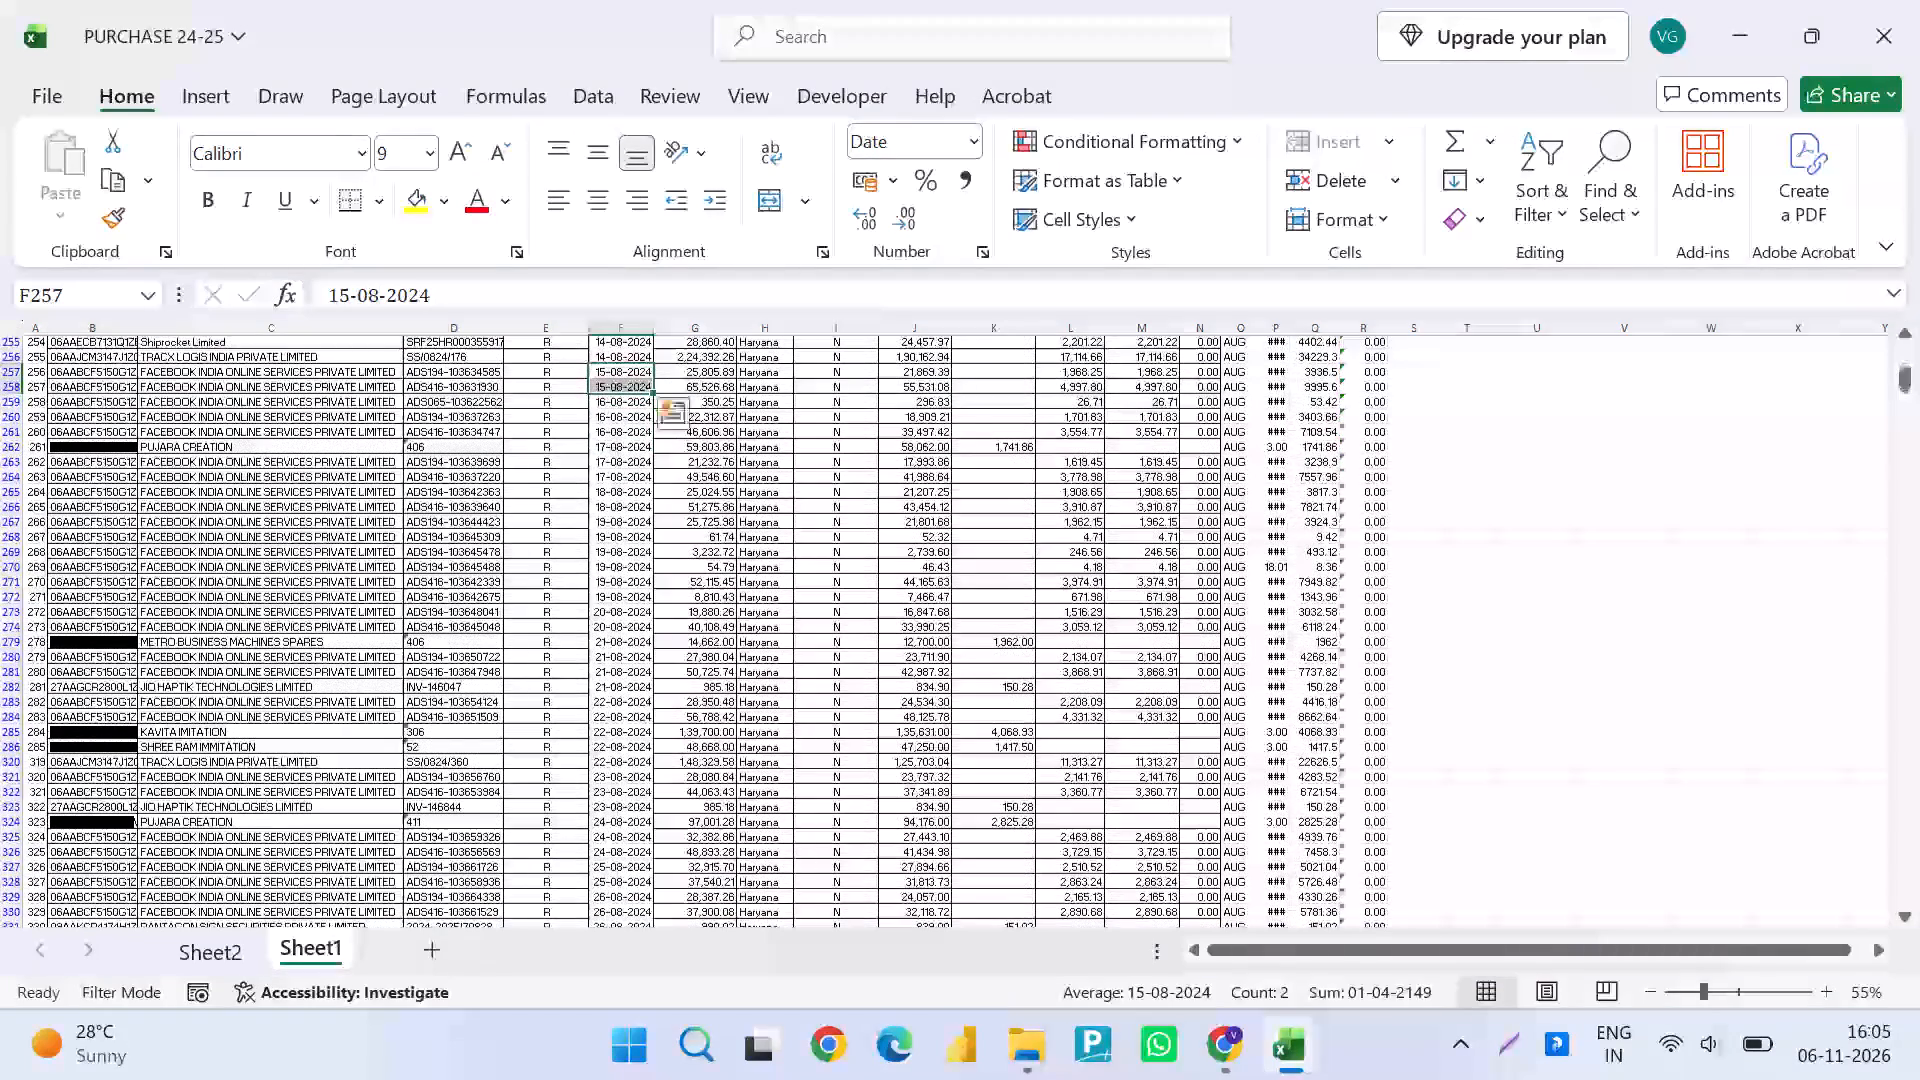
pyautogui.click(621, 409)
pyautogui.press('Up')
pyautogui.hotkey('alt', 'Tab')
pyautogui.press('Down')
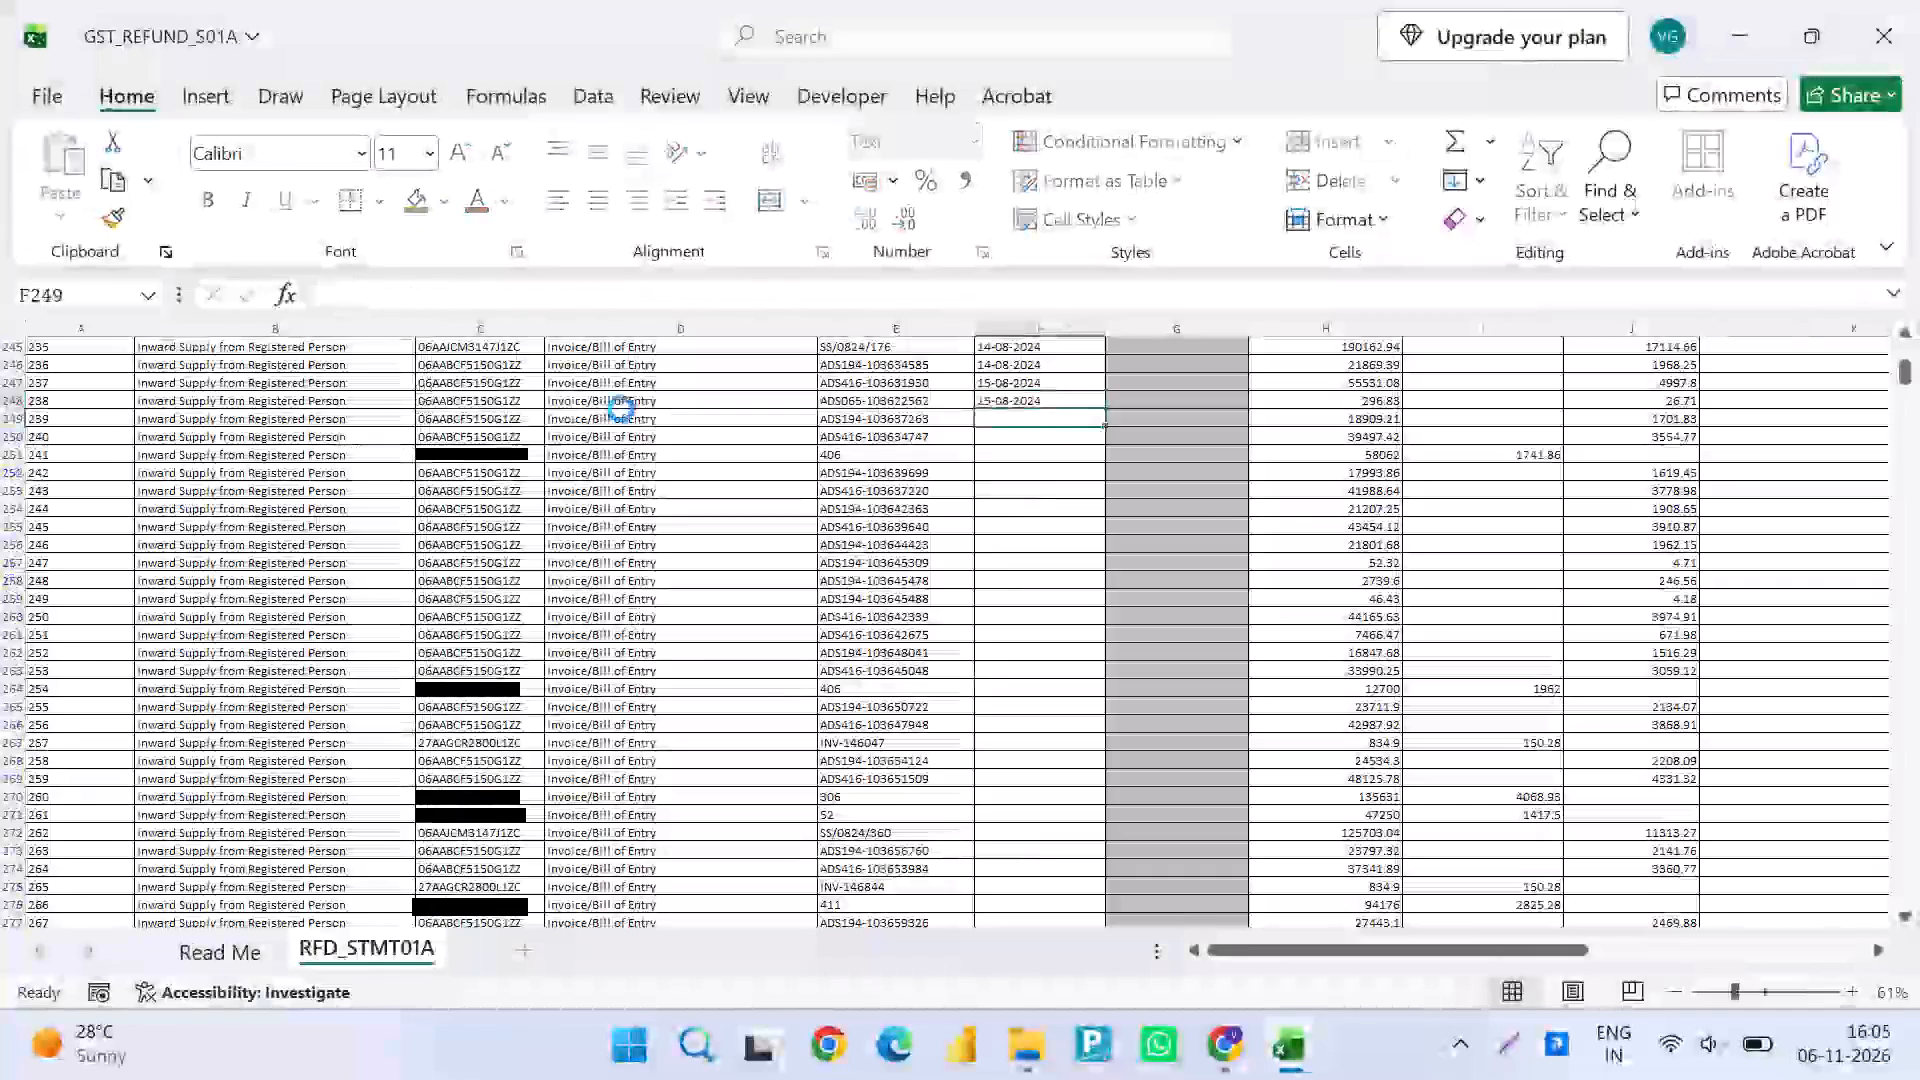
pyautogui.hotkey('ctrl', 'd')
pyautogui.press('F2')
pyautogui.press('Left')
pyautogui.hotkey('ctrl', 'Left')
pyautogui.hotkey('ctrl', 'Left')
pyautogui.hotkey('ctrl', 'Left')
pyautogui.press('Left')
pyautogui.press('BackSpace')
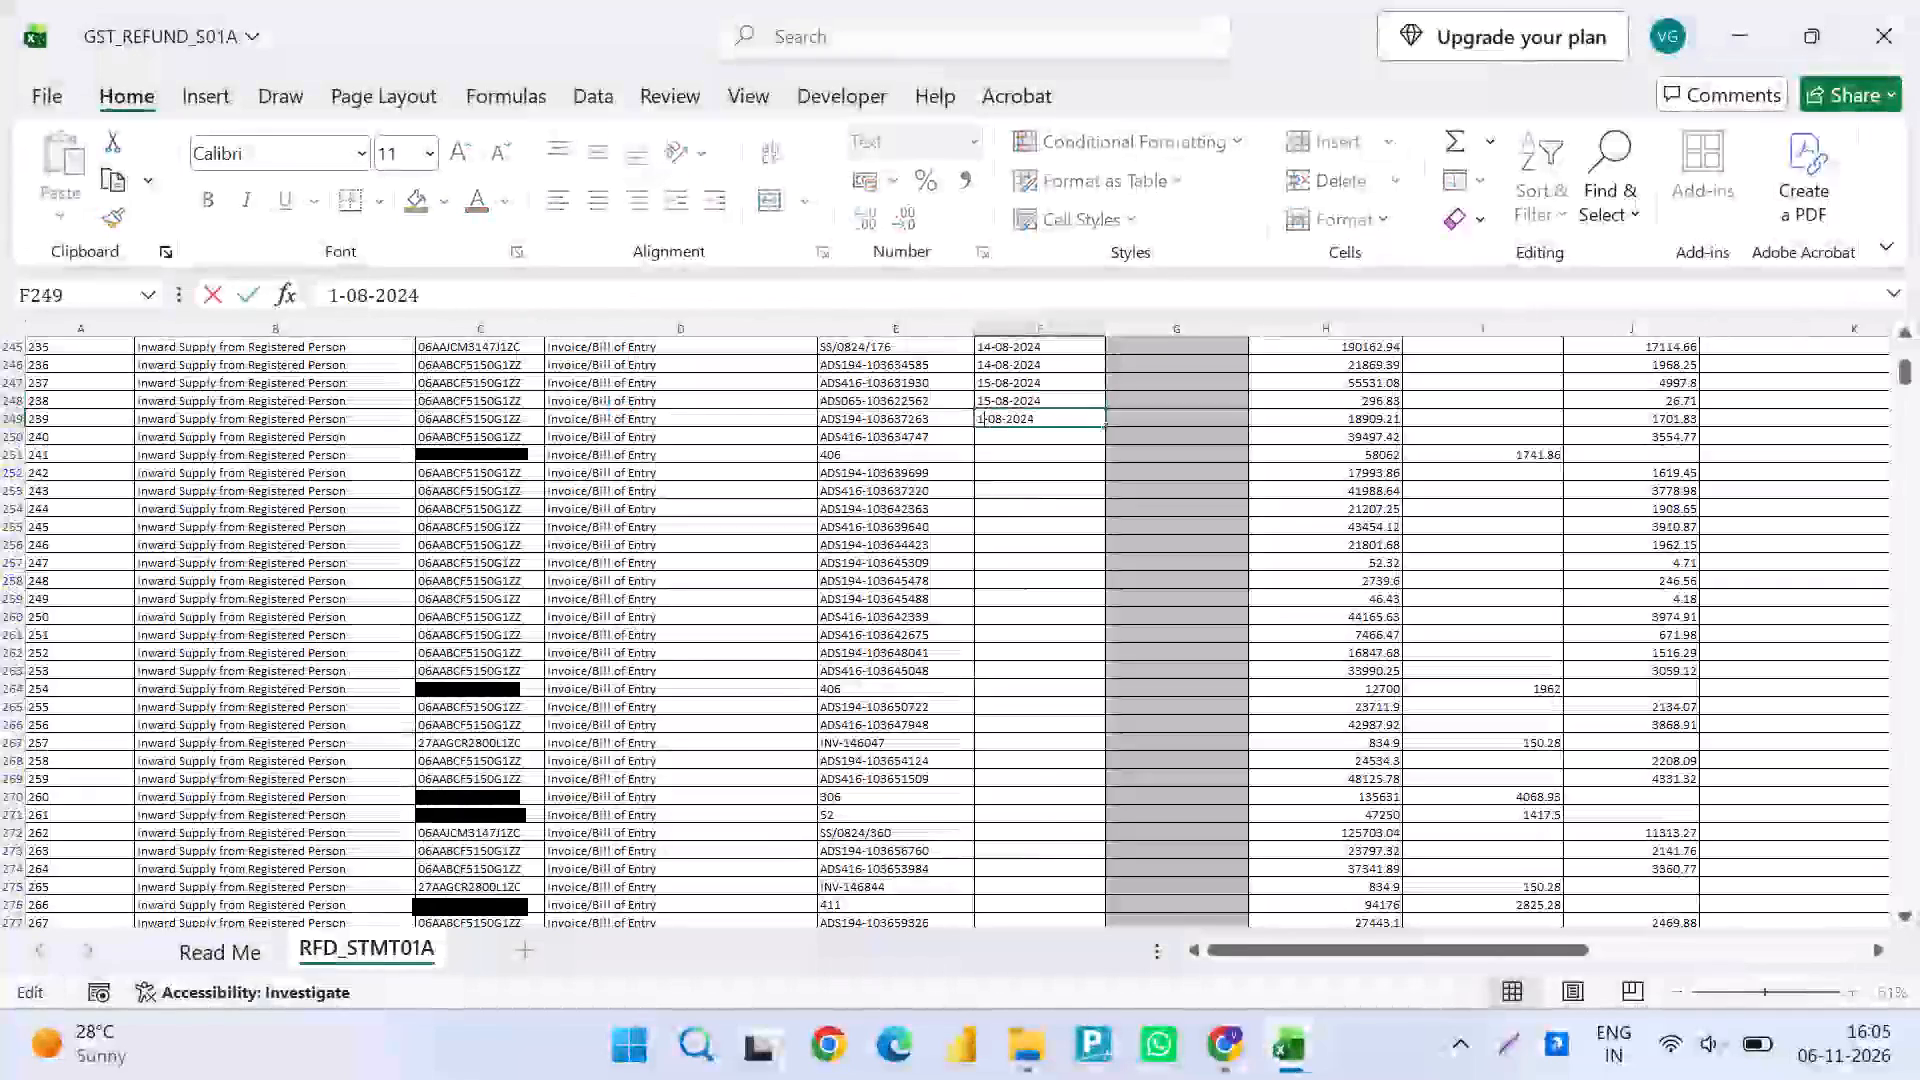
pyautogui.press('6')
pyautogui.press('Return')
# Fill the 16-08-2024 date into F250 and F251 of the refund sheet.
pyautogui.hotkey('ctrl', 'd')
pyautogui.press('Down')
pyautogui.hotkey('ctrl', 'd')
pyautogui.press('Down')
# Check the purchase dates in rows 262 to 264 and copy the three 16-08-2024 dates into F252 to F254 of the refund sheet.
pyautogui.hotkey('alt', 'Tab')
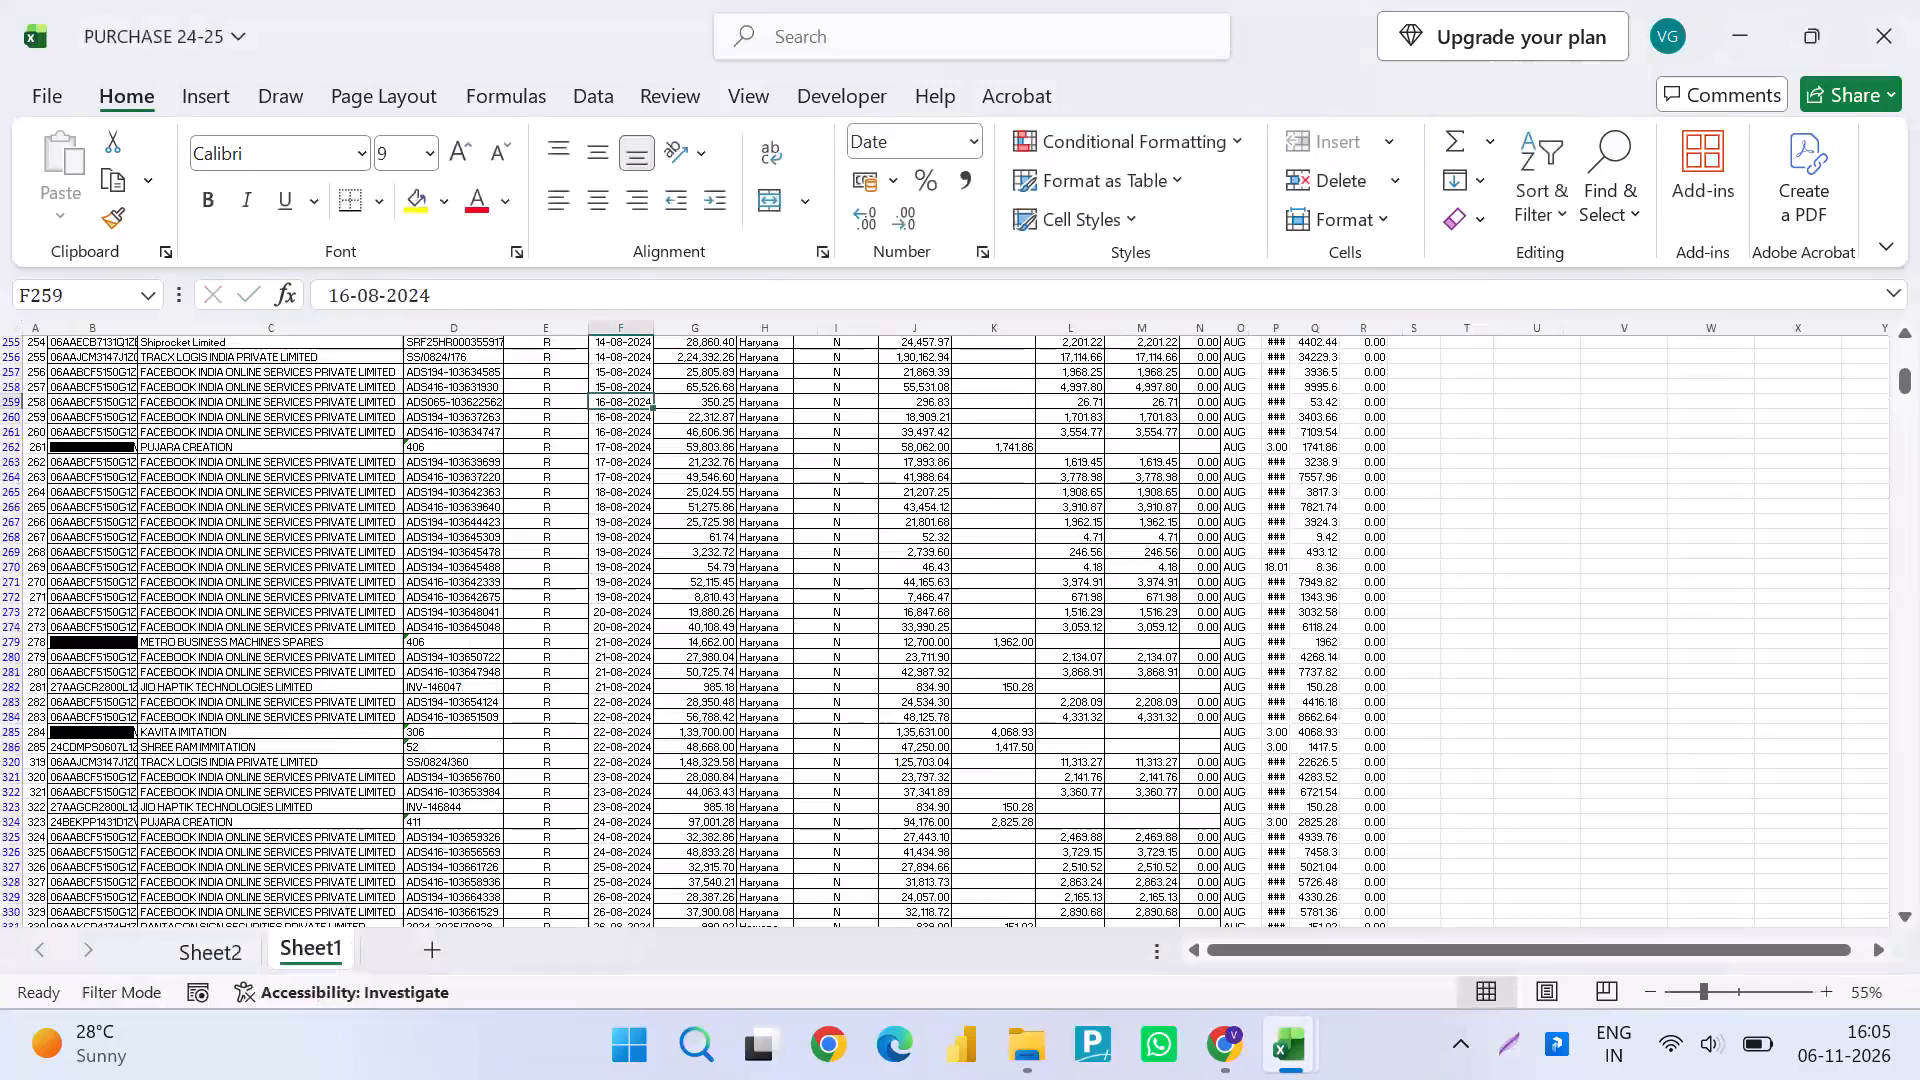
pyautogui.press('Down')
pyautogui.press('Down')
pyautogui.press('Down')
pyautogui.hotkey('shift', 'Down')
pyautogui.hotkey('shift', 'Down')
pyautogui.hotkey('alt', 'Tab')
pyautogui.press('Up')
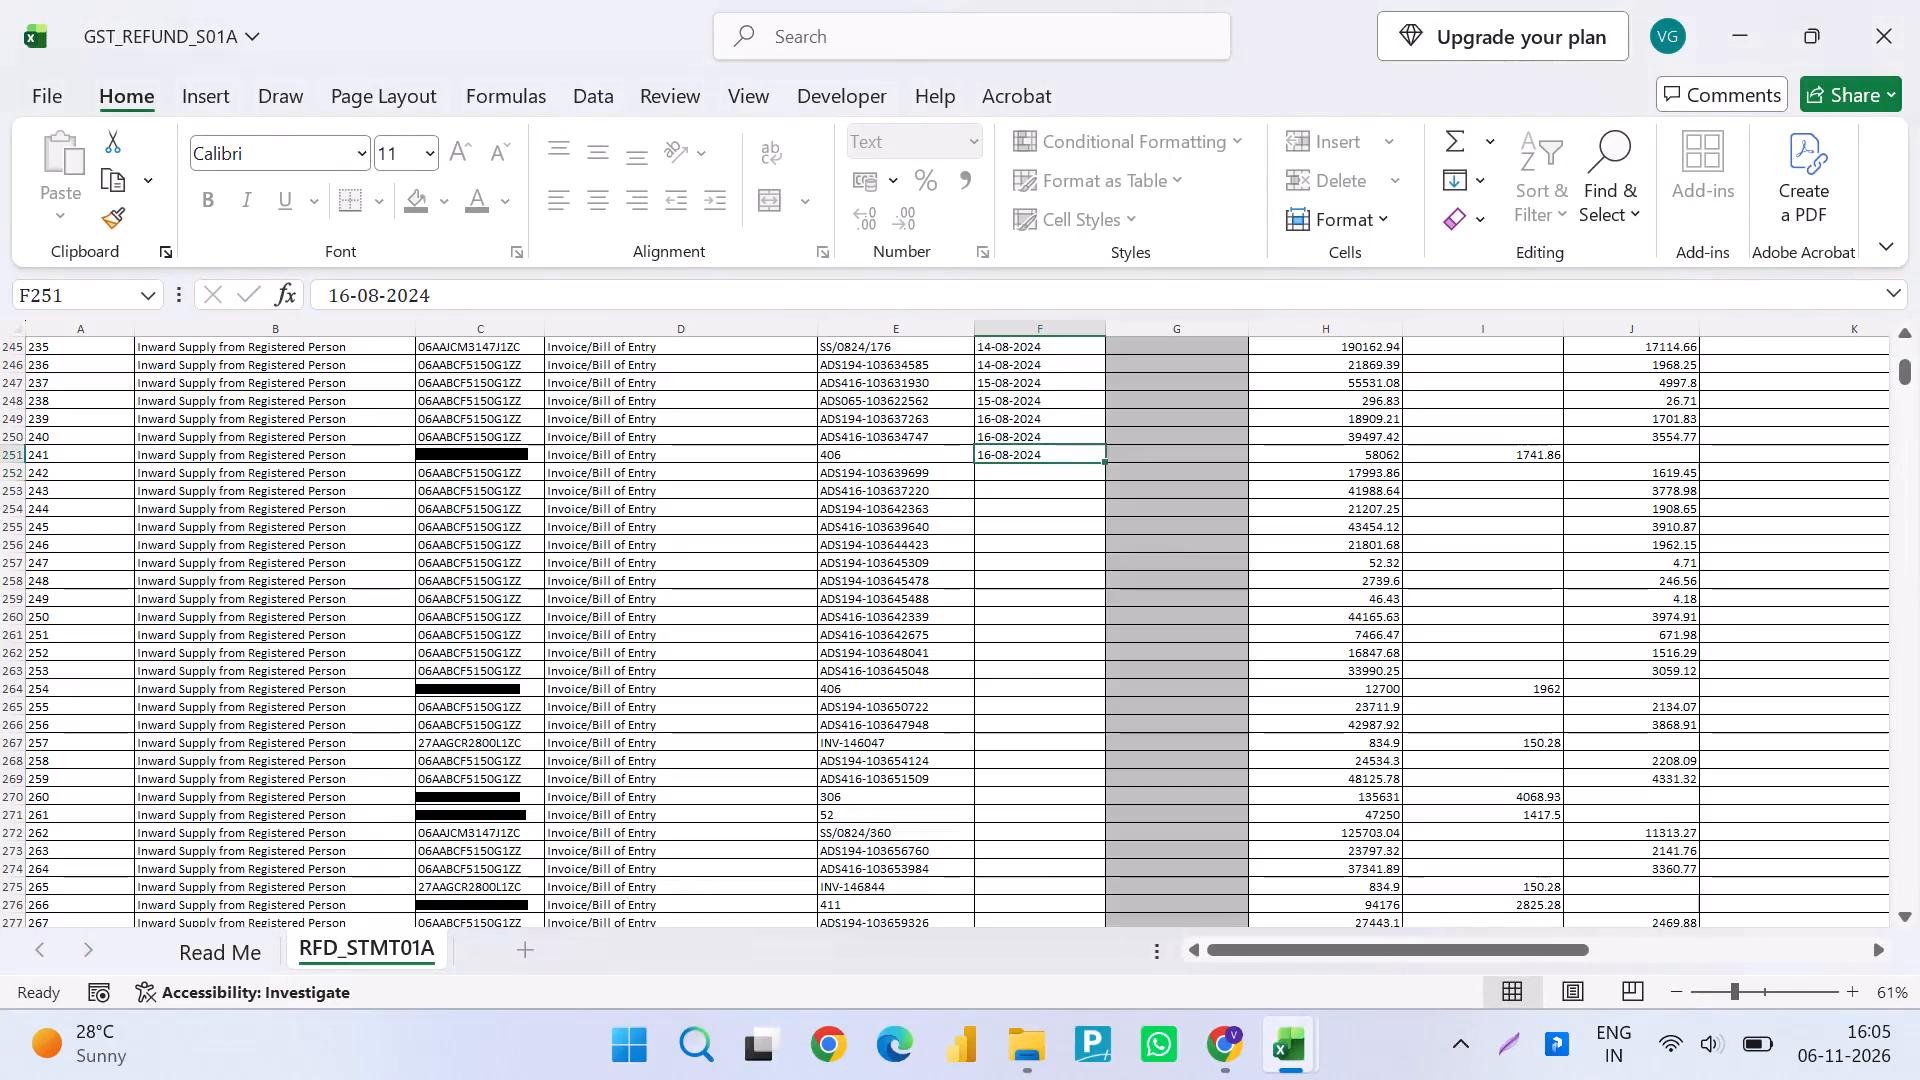
pyautogui.hotkey('shift', 'Up')
pyautogui.hotkey('shift', 'Up')
pyautogui.hotkey('ctrl', 'c')
pyautogui.press('Down')
pyautogui.press('Return')
# Change the date in F252 to 17-08-2024, fill it down to F254, and save the refund workbook.
pyautogui.press('F2')
pyautogui.press('Left')
pyautogui.hotkey('ctrl', 'Left')
pyautogui.hotkey('ctrl', 'Left')
pyautogui.hotkey('ctrl', 'Left')
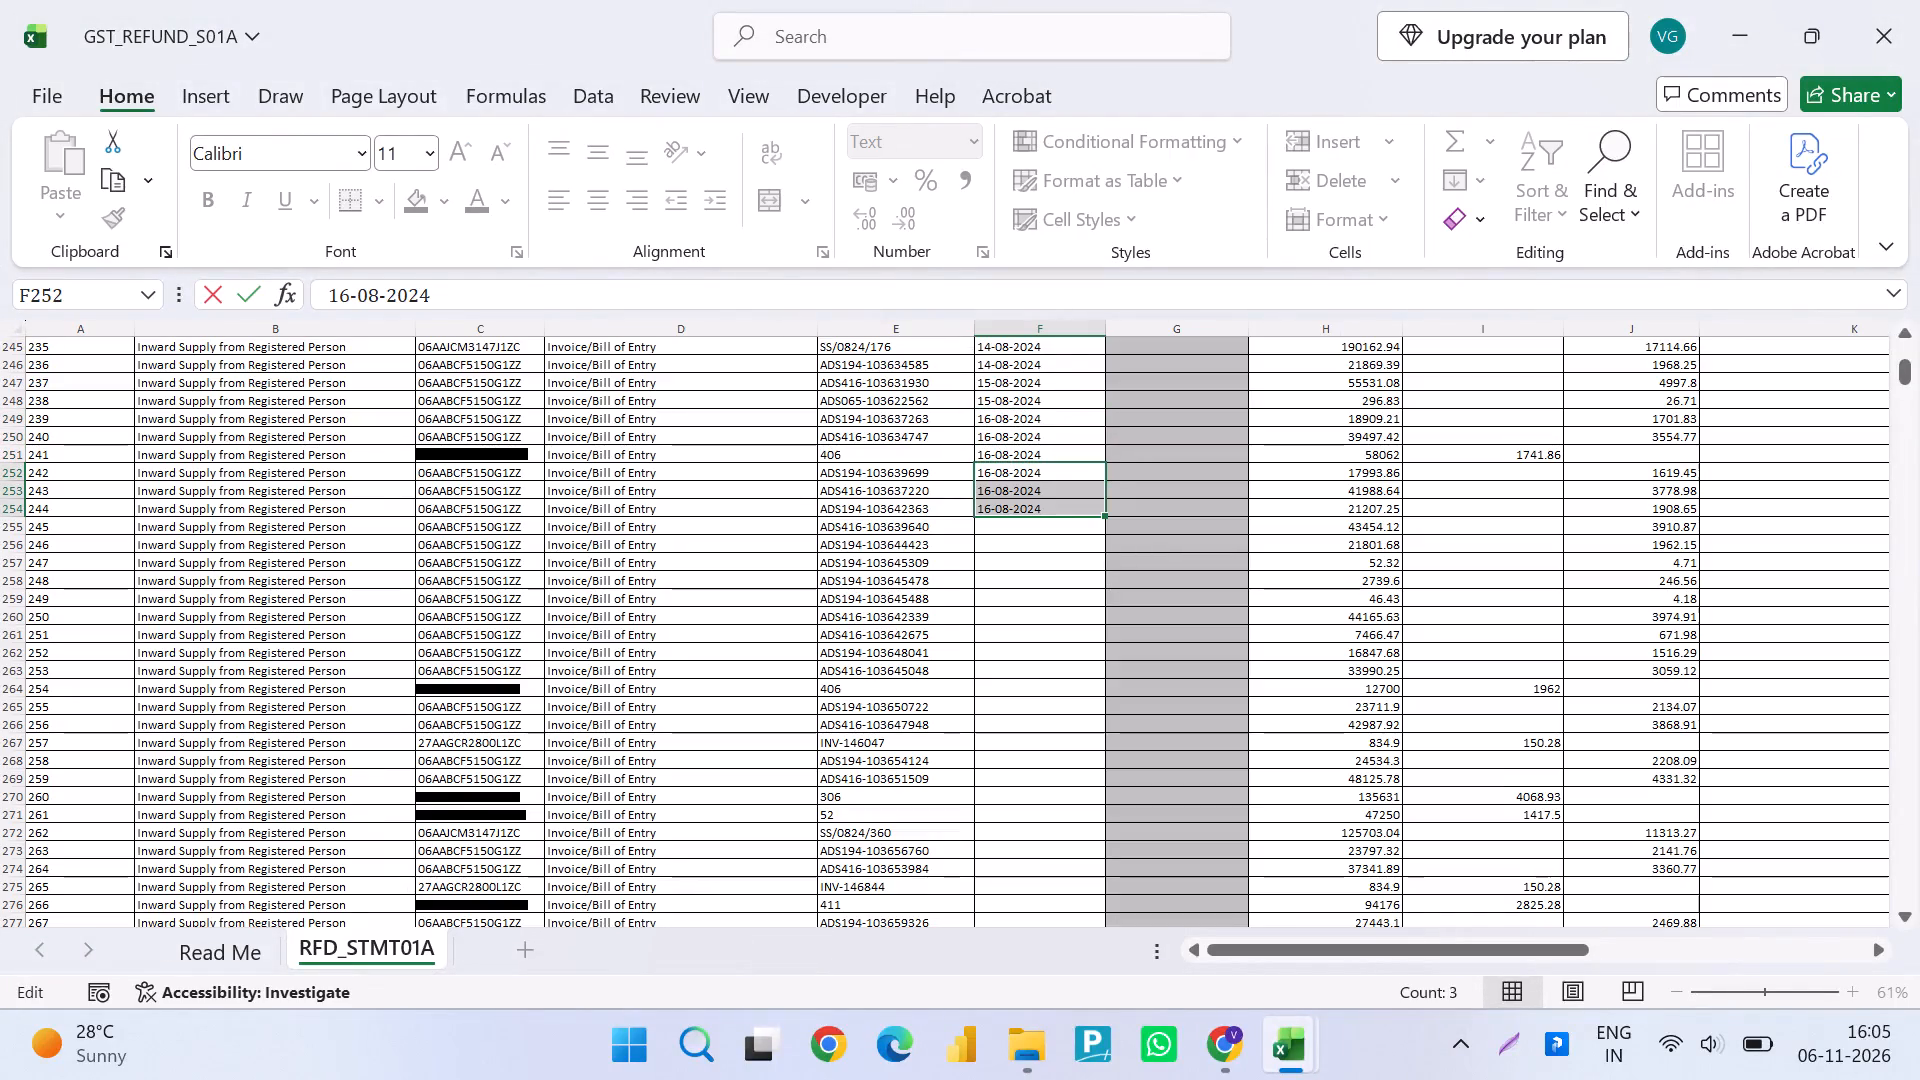
pyautogui.hotkey('ctrl', 'Left')
pyautogui.press('BackSpace')
pyautogui.press('7')
pyautogui.press('Return')
pyautogui.hotkey('ctrl', 'd')
pyautogui.hotkey('ctrl', 's')
# Check the purchase dates in rows 265 to 267 and fill the 17-08-2024 date into F255 of the refund sheet.
pyautogui.hotkey('alt', 'Tab')
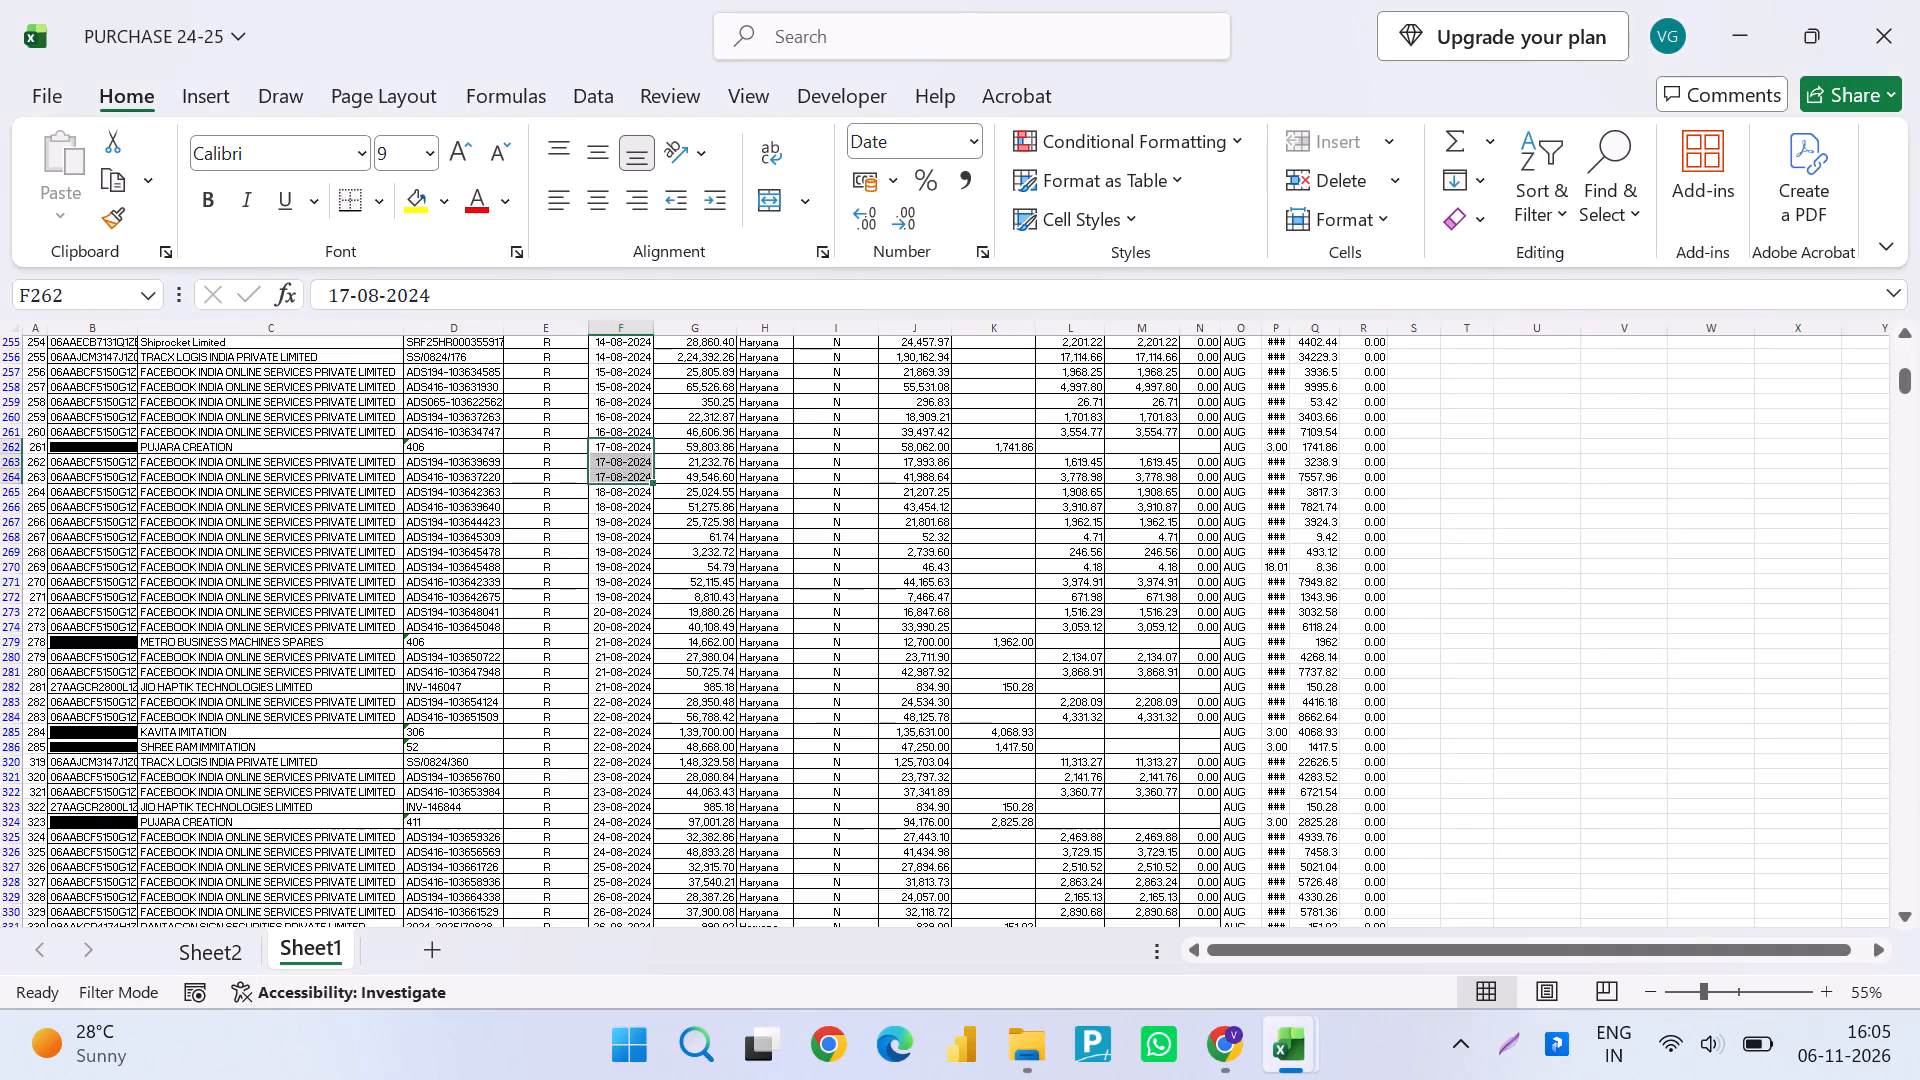
pyautogui.press('Down')
pyautogui.press('Down')
pyautogui.press('Down')
pyautogui.hotkey('shift', 'Down')
pyautogui.hotkey('shift', 'Down')
pyautogui.hotkey('alt', 'Tab')
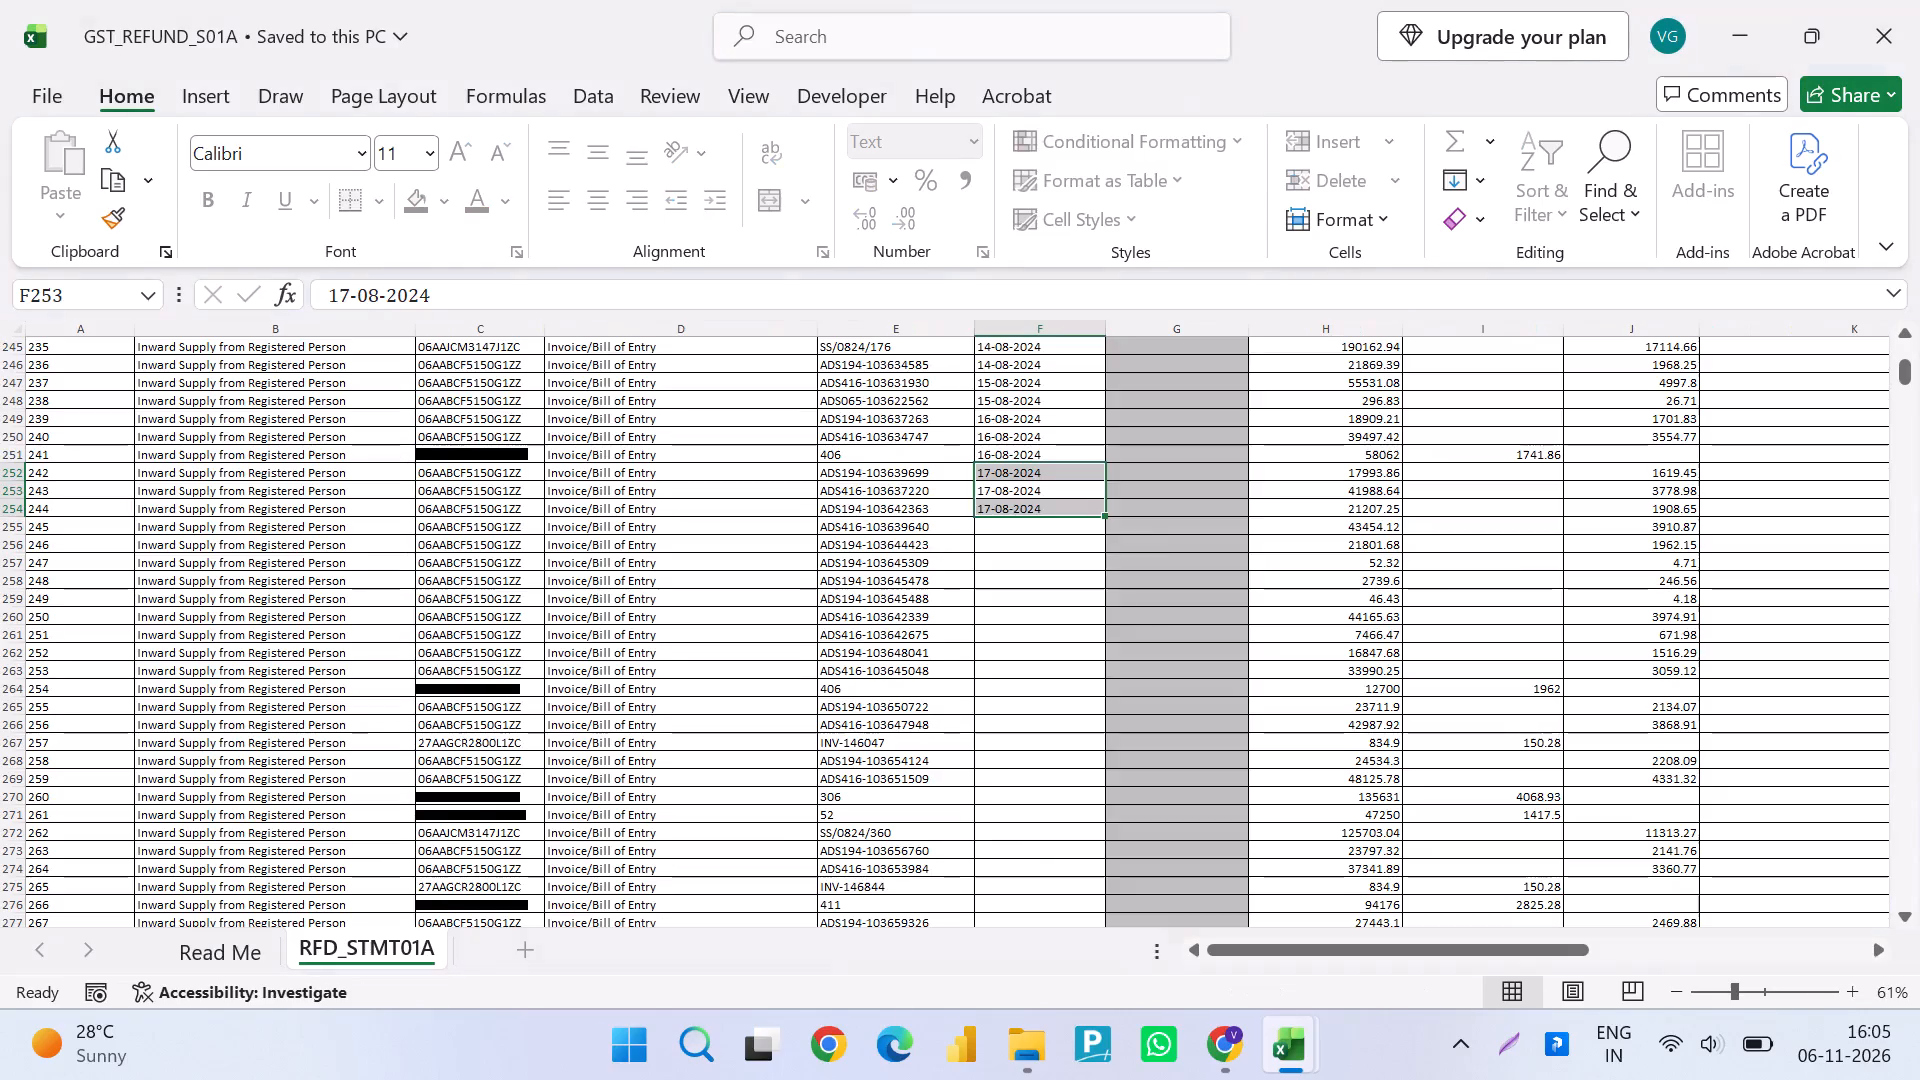
pyautogui.press('Down')
pyautogui.press('Down')
pyautogui.press('Down')
pyautogui.hotkey('ctrl', 'Up')
pyautogui.press('Down')
pyautogui.hotkey('ctrl', 'd')
# Change the date in F255 of the refund sheet to 18-08-2024 and fill it into F256.
pyautogui.press('F2')
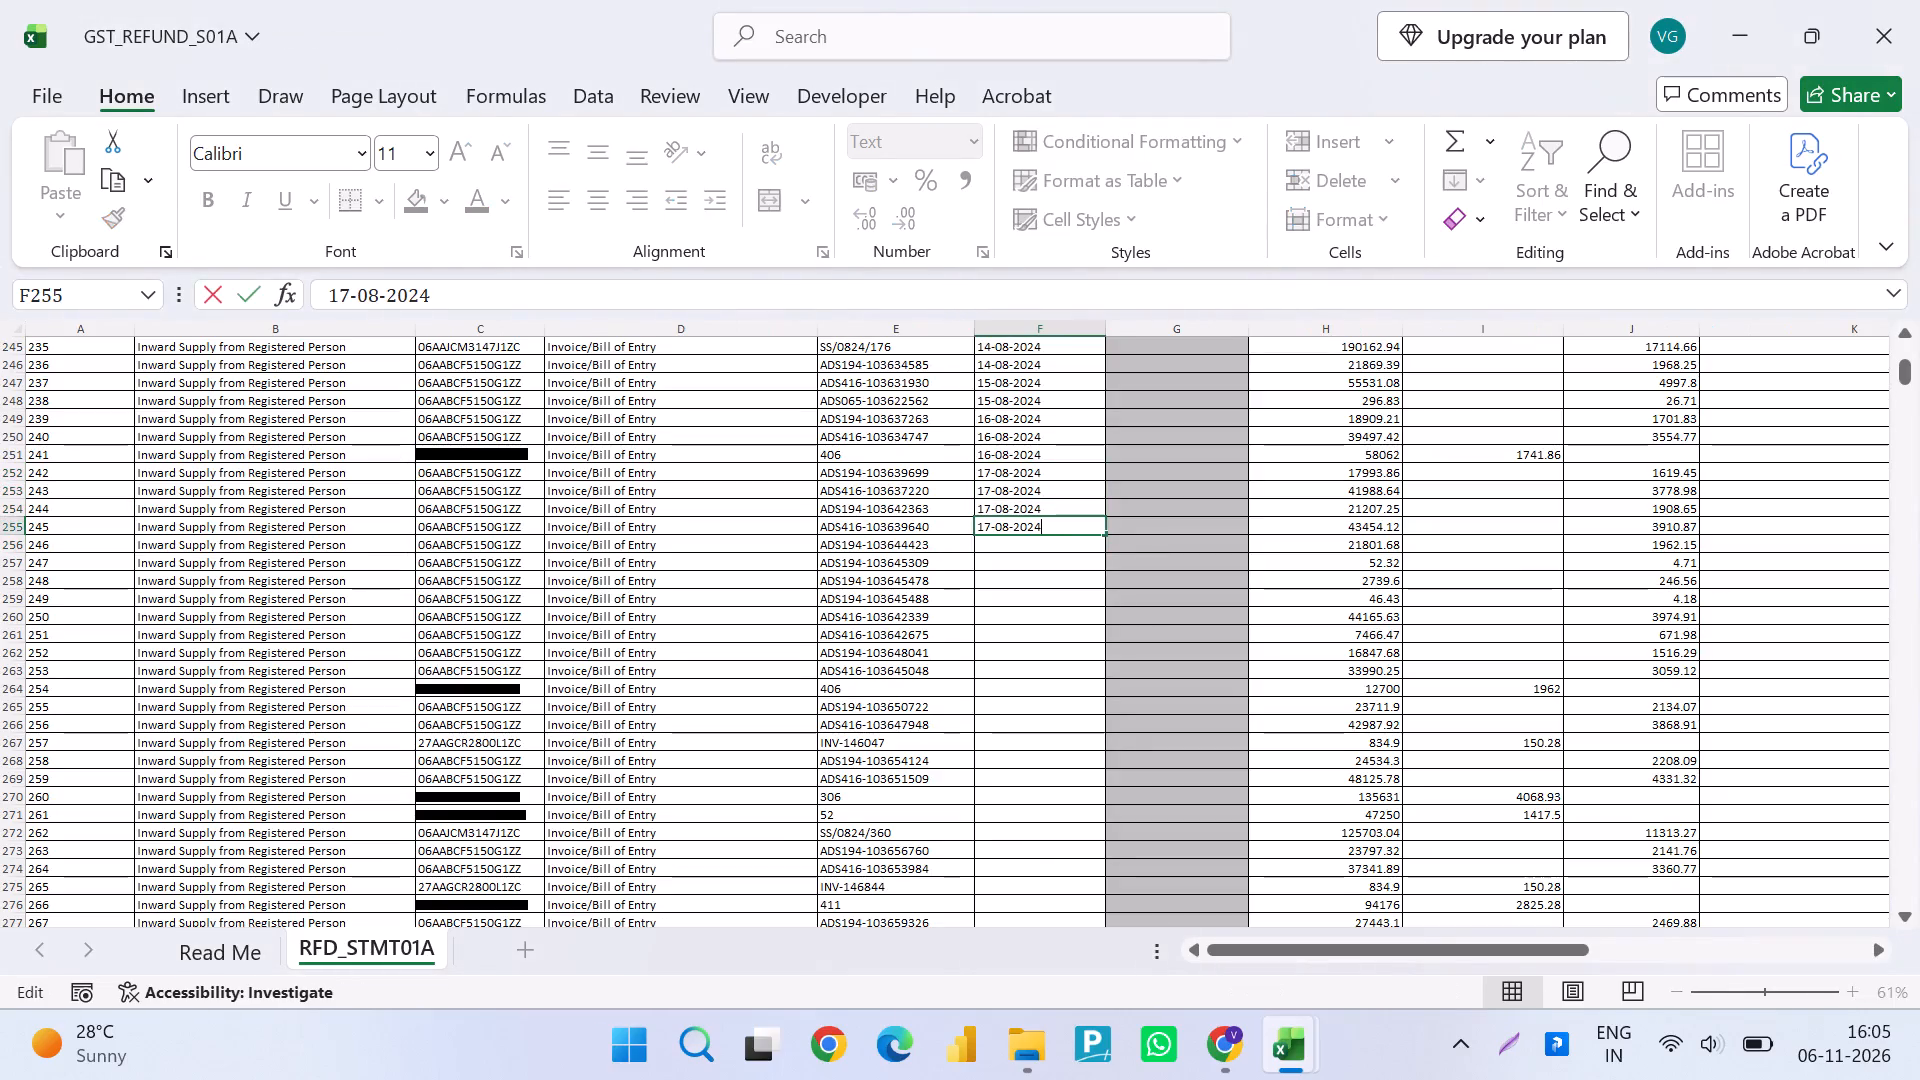
pyautogui.press('Left')
pyautogui.hotkey('ctrl', 'Left')
pyautogui.hotkey('ctrl', 'Left')
pyautogui.hotkey('ctrl', 'Left')
pyautogui.hotkey('ctrl', 'Left')
pyautogui.press('BackSpace')
pyautogui.press('8')
pyautogui.press('Return')
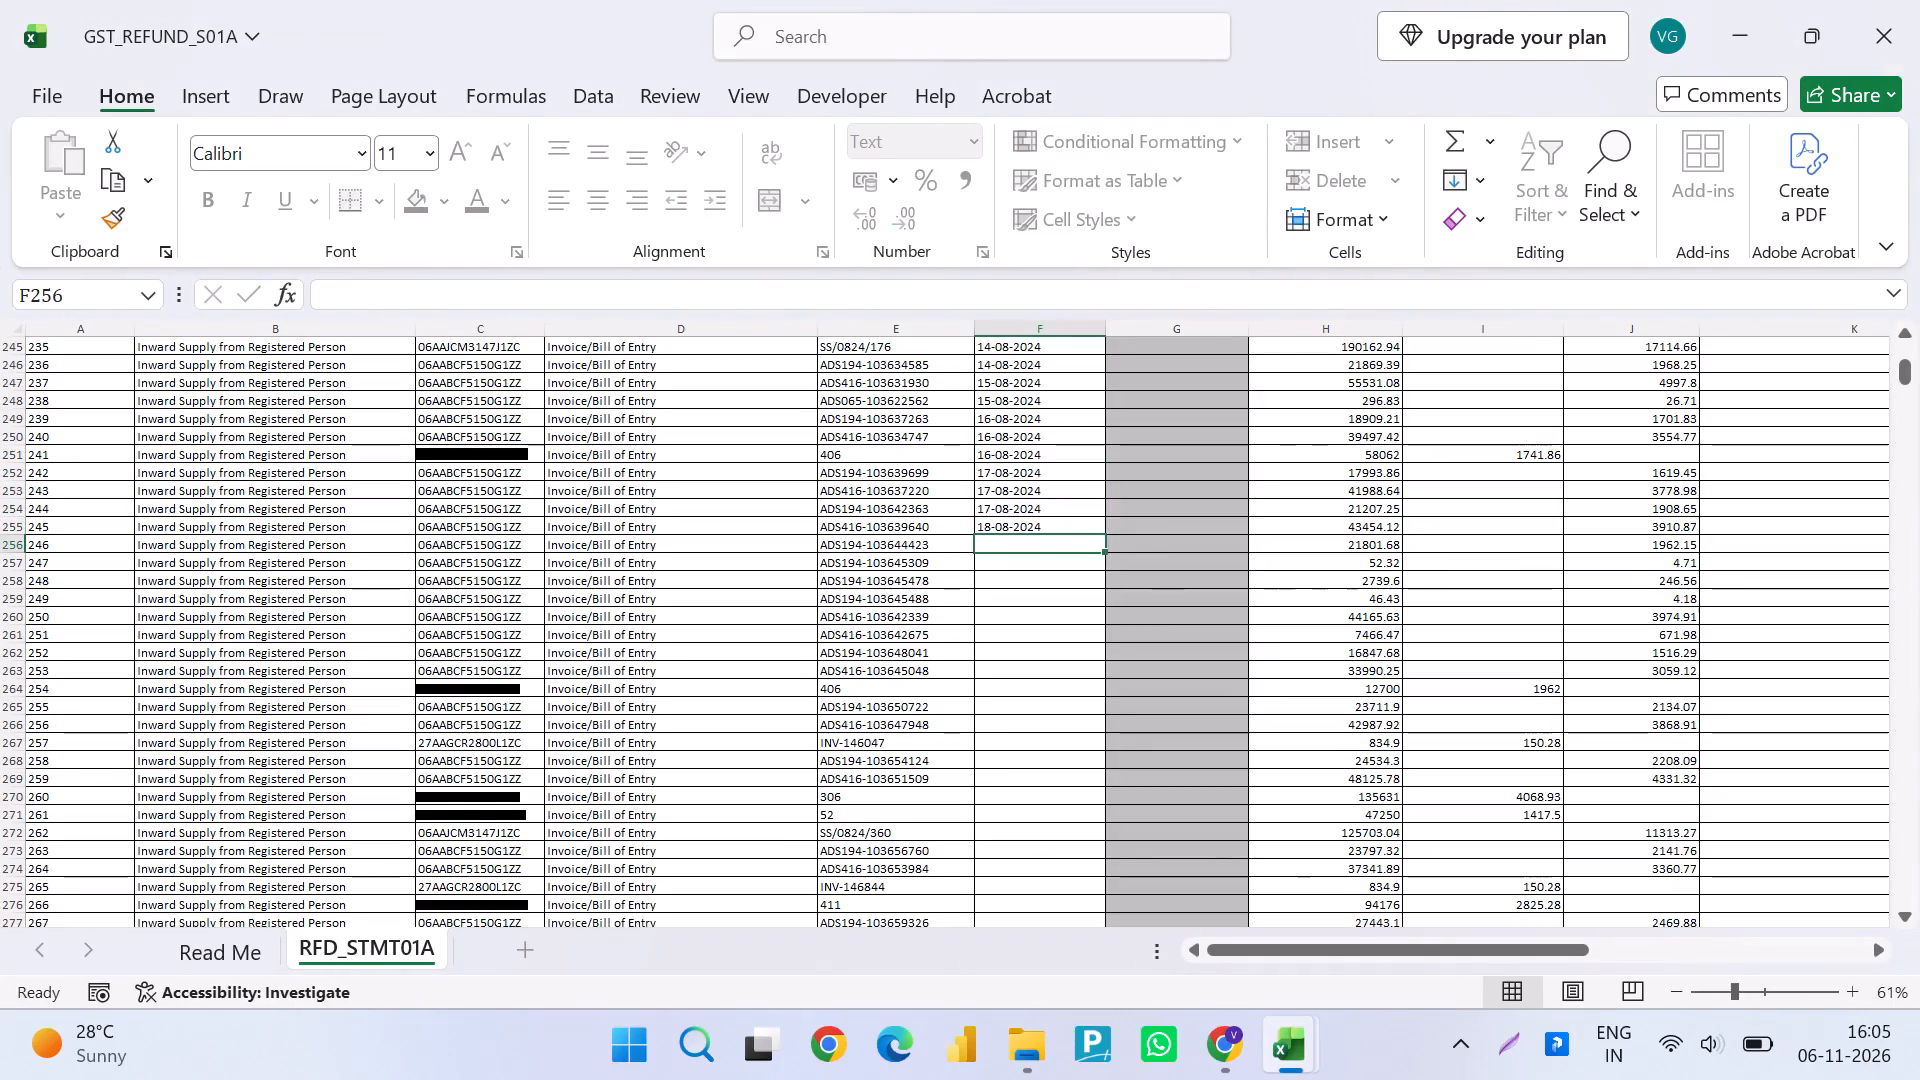
pyautogui.hotkey('ctrl', 'd')
# Check the purchase dates around row 268 against the invoice rows starting at row 257 of the refund sheet.
pyautogui.hotkey('alt', 'Tab')
pyautogui.press('Down')
pyautogui.press('Down')
pyautogui.press('Down')
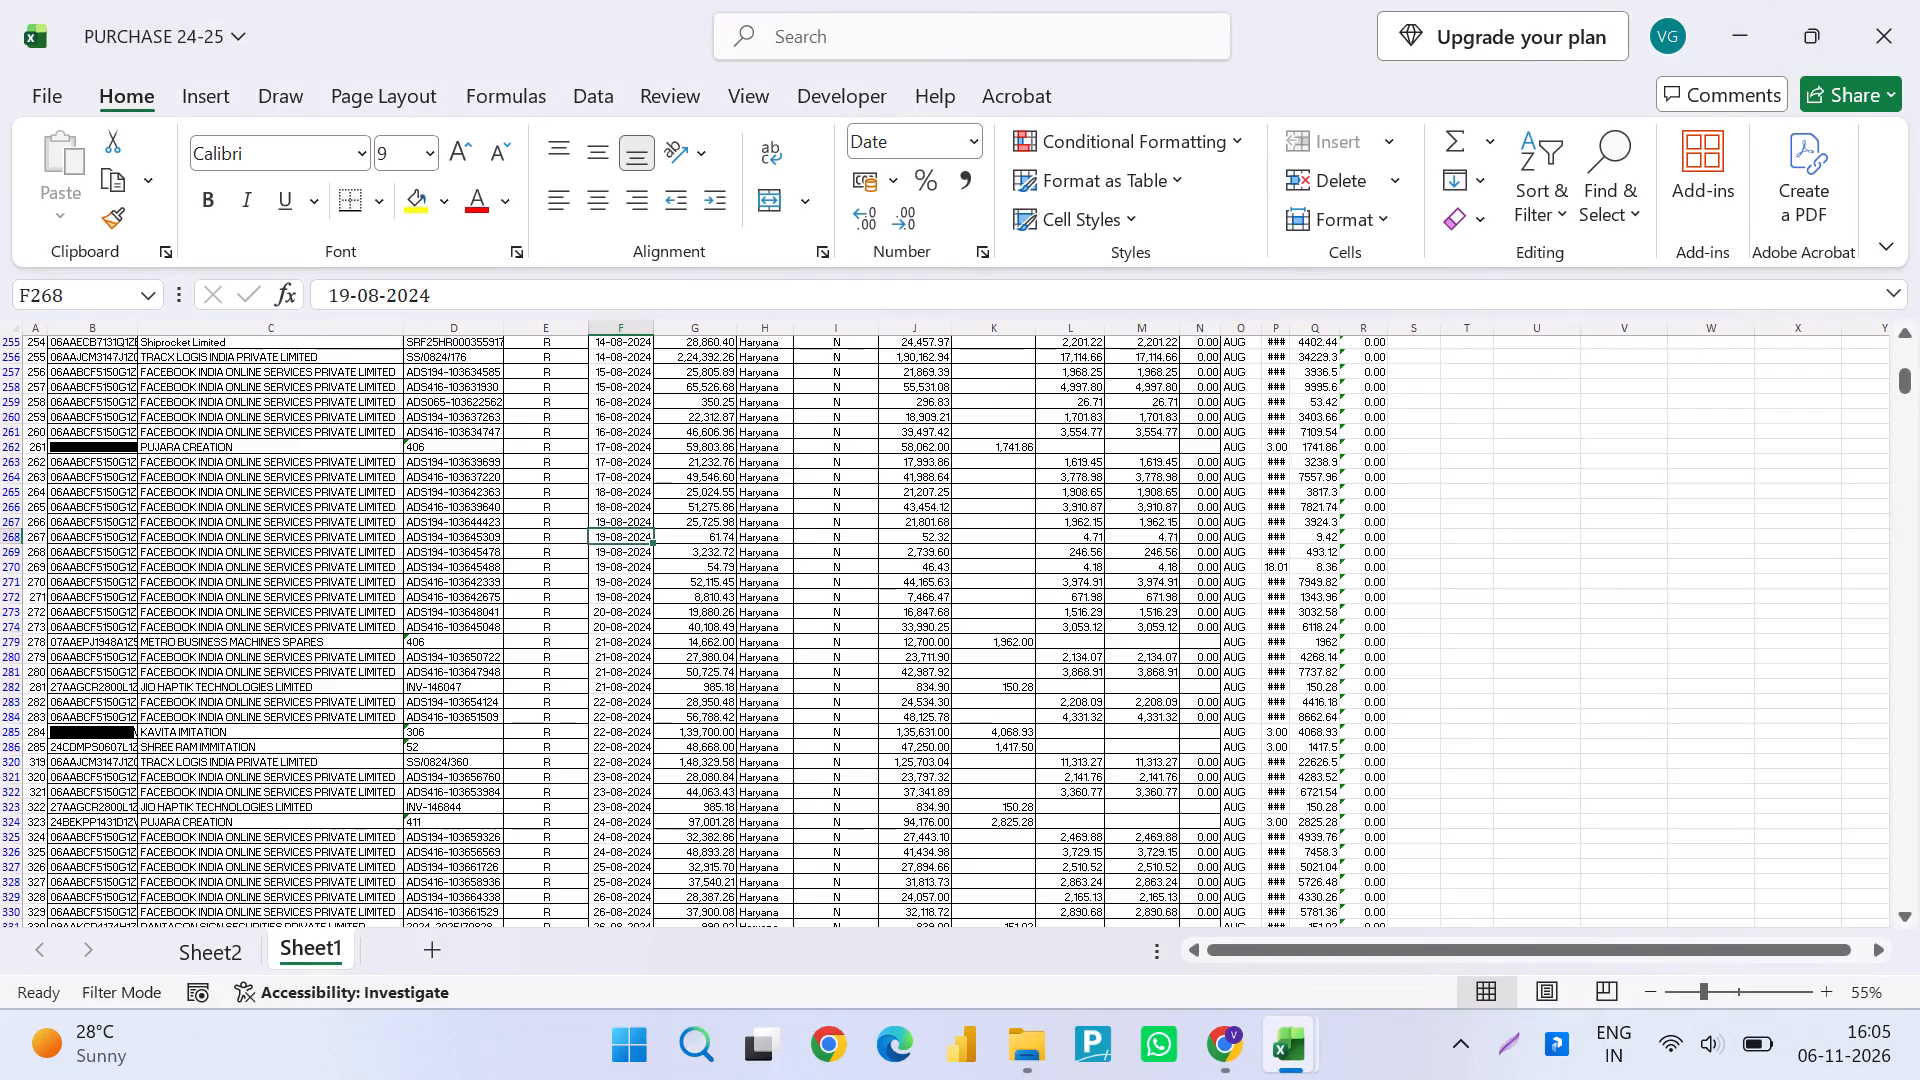
pyautogui.hotkey('alt', 'Tab')
pyautogui.press('Down')
pyautogui.press('Left')
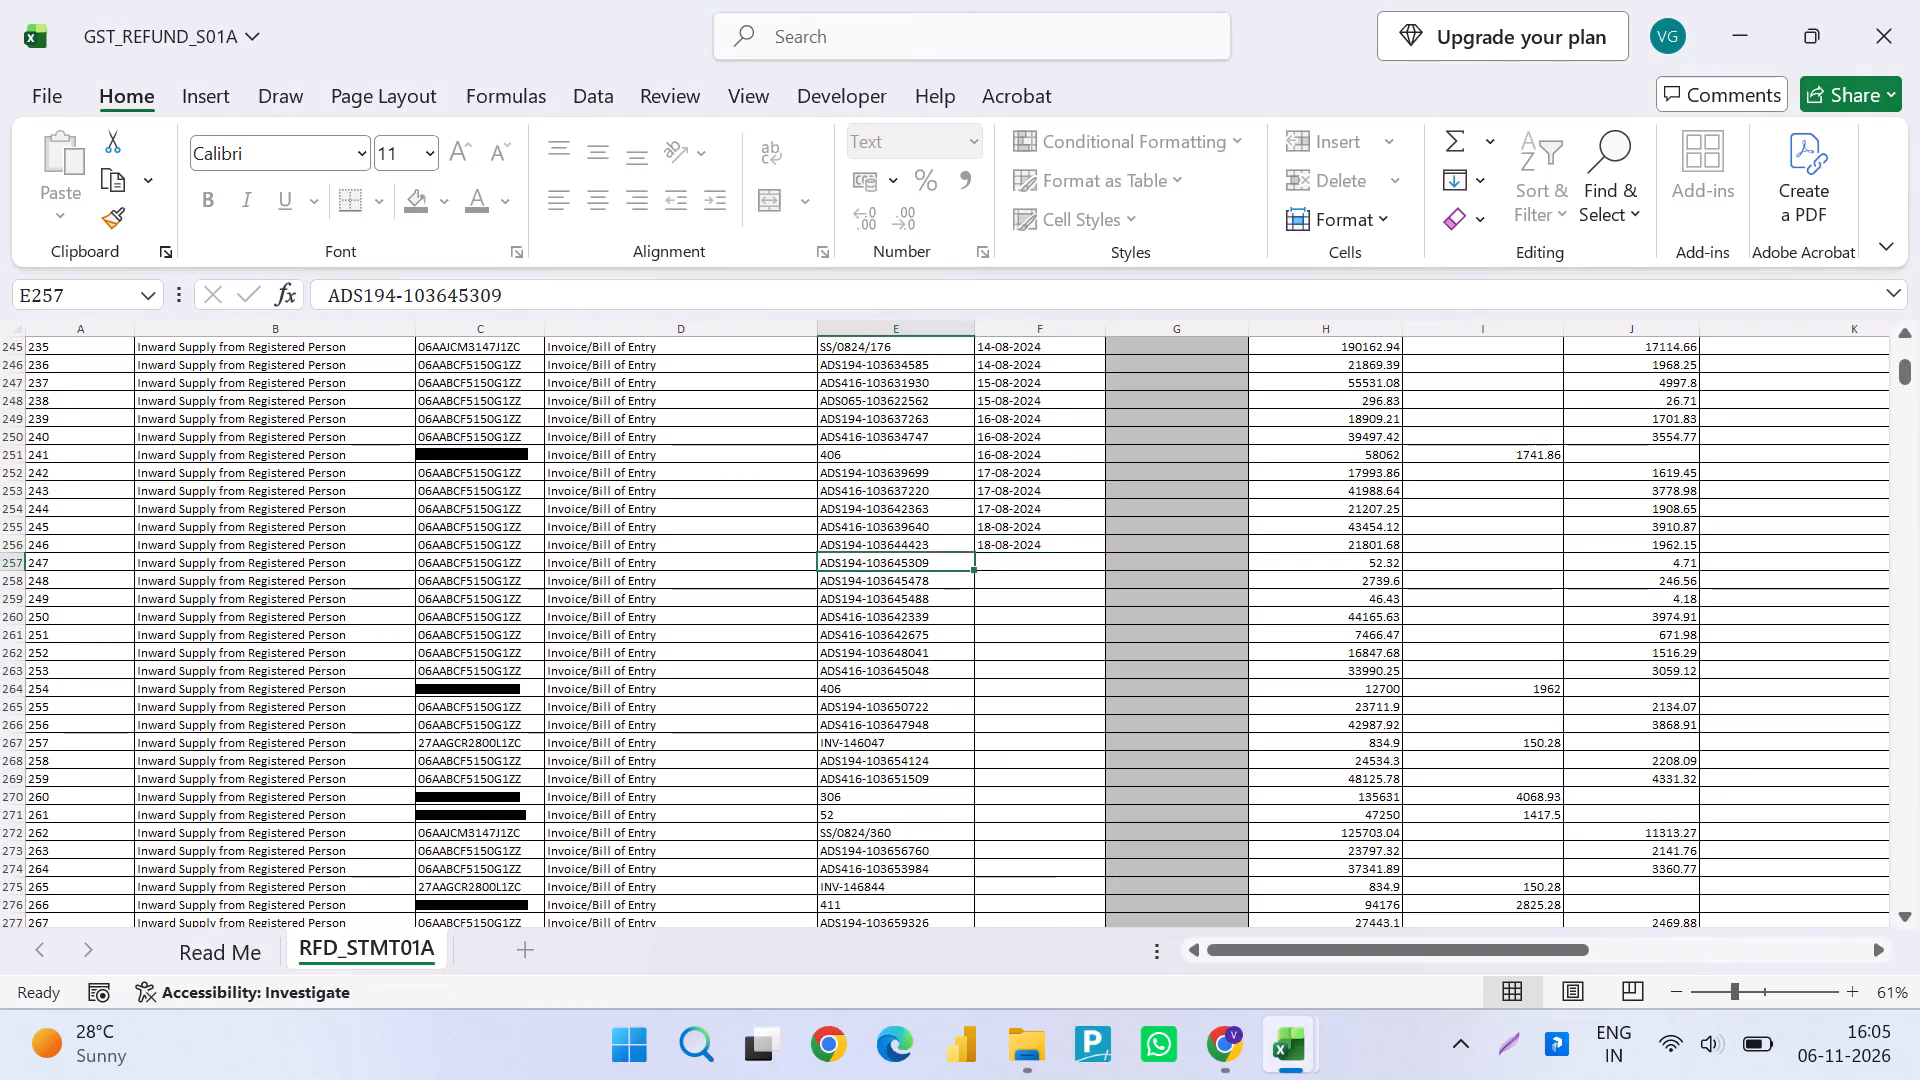
pyautogui.hotkey('ctrl', 'shift', 'Down')
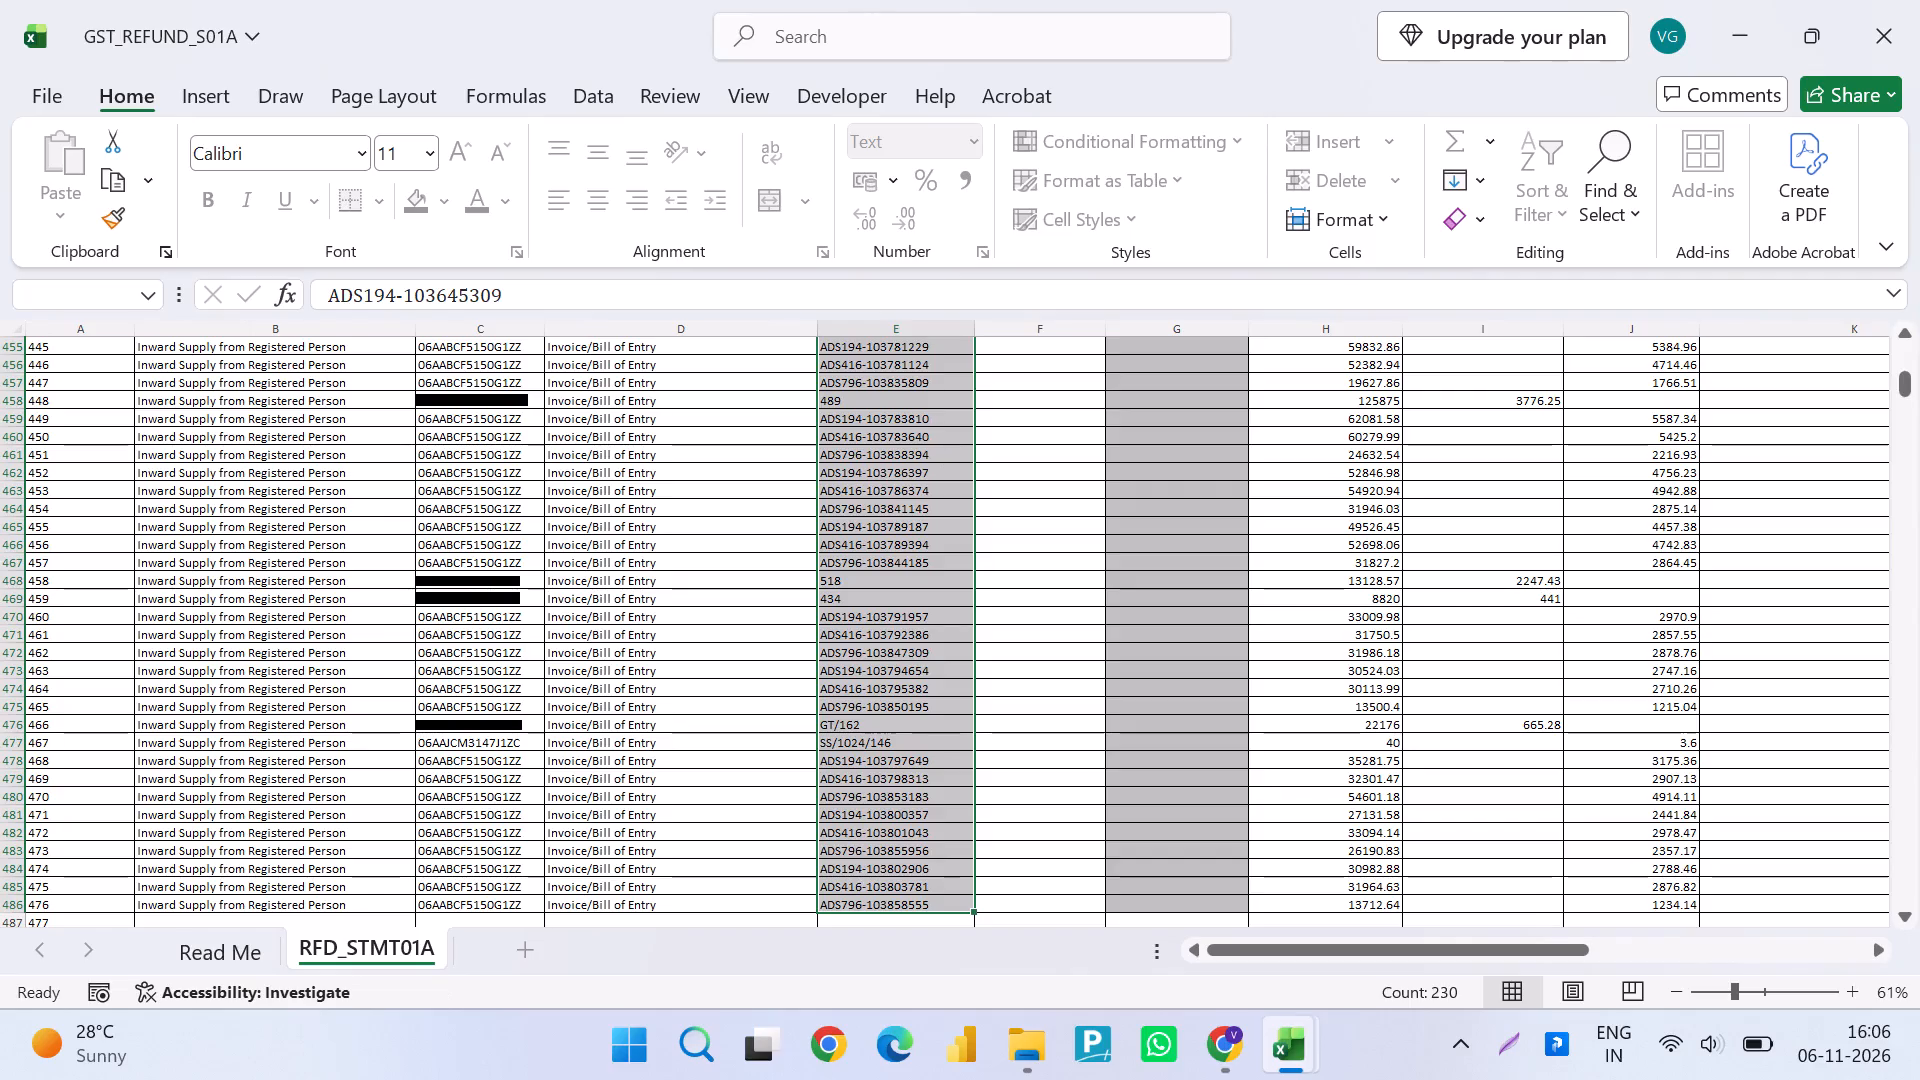
pyautogui.press('Up')
pyautogui.press('Right')
pyautogui.press('Down')
pyautogui.hotkey('alt', 'Tab')
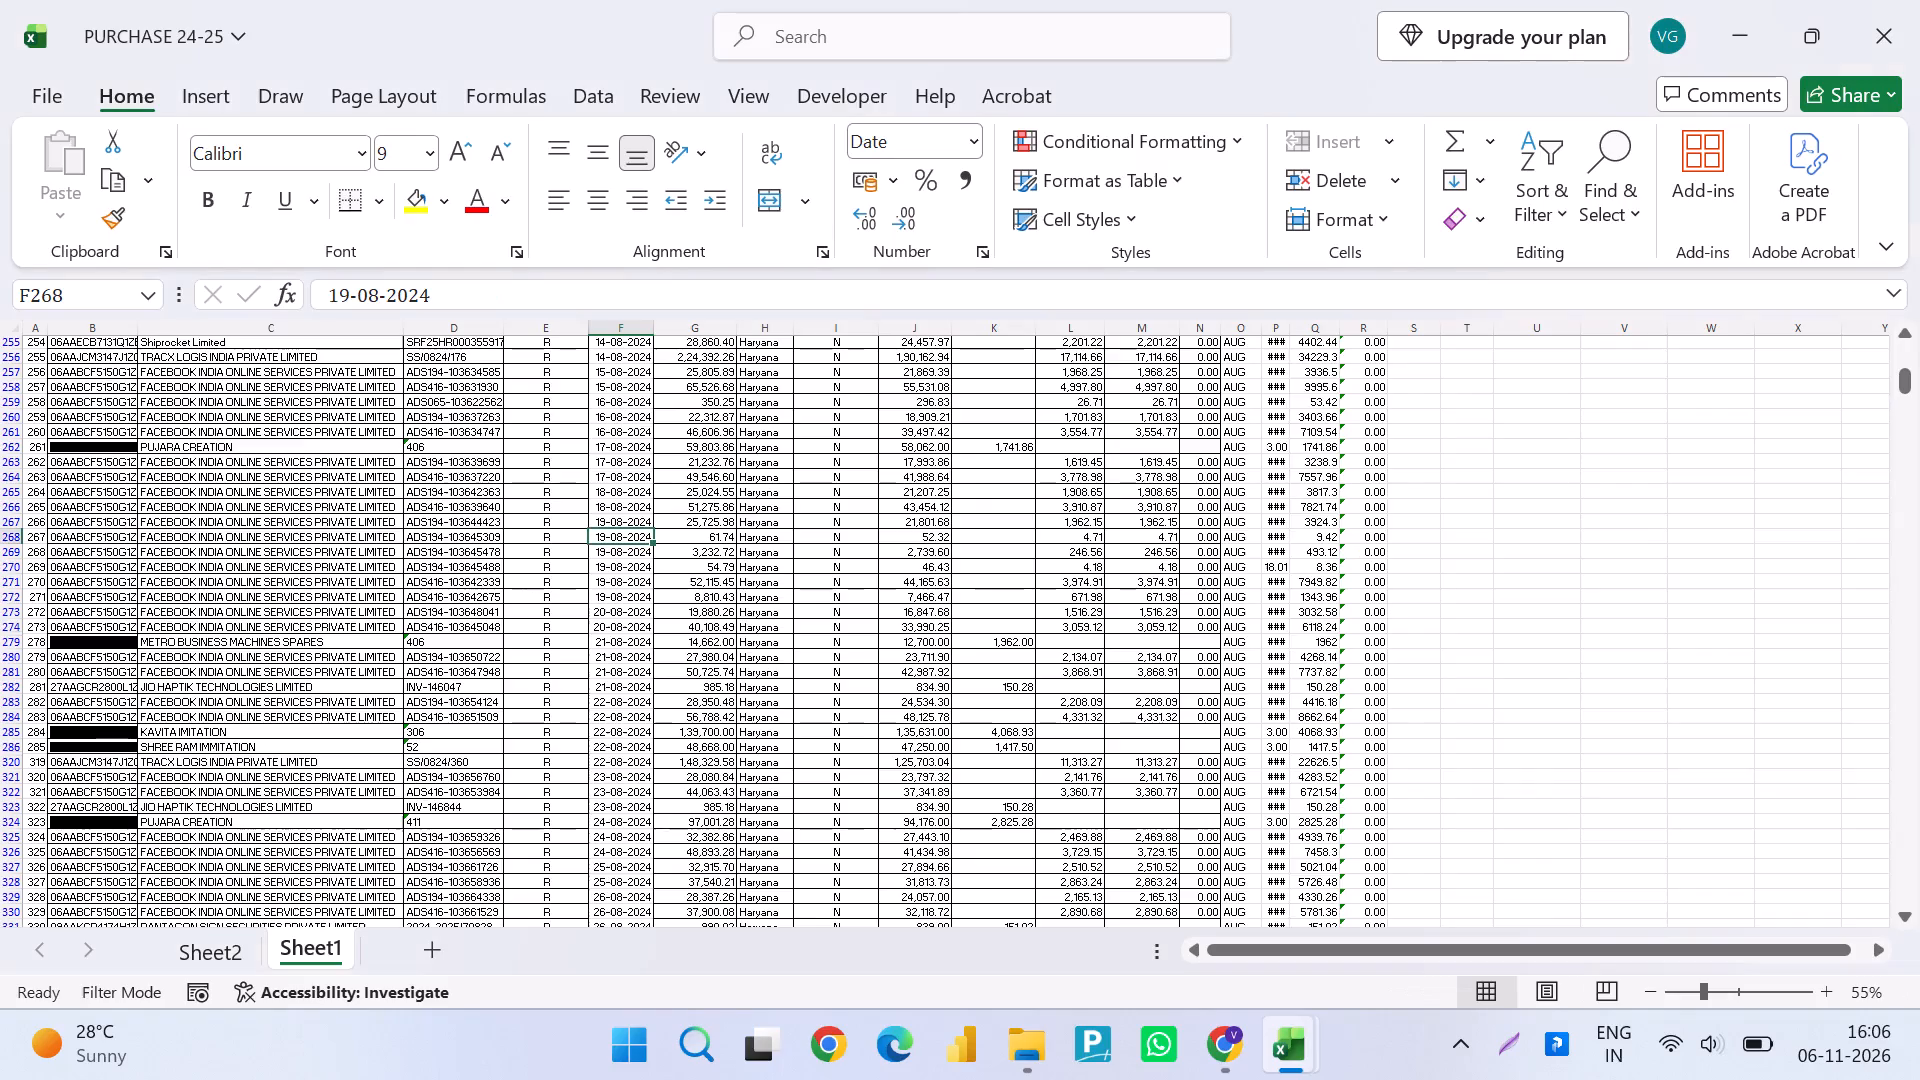
pyautogui.press('Down')
pyautogui.press('Up')
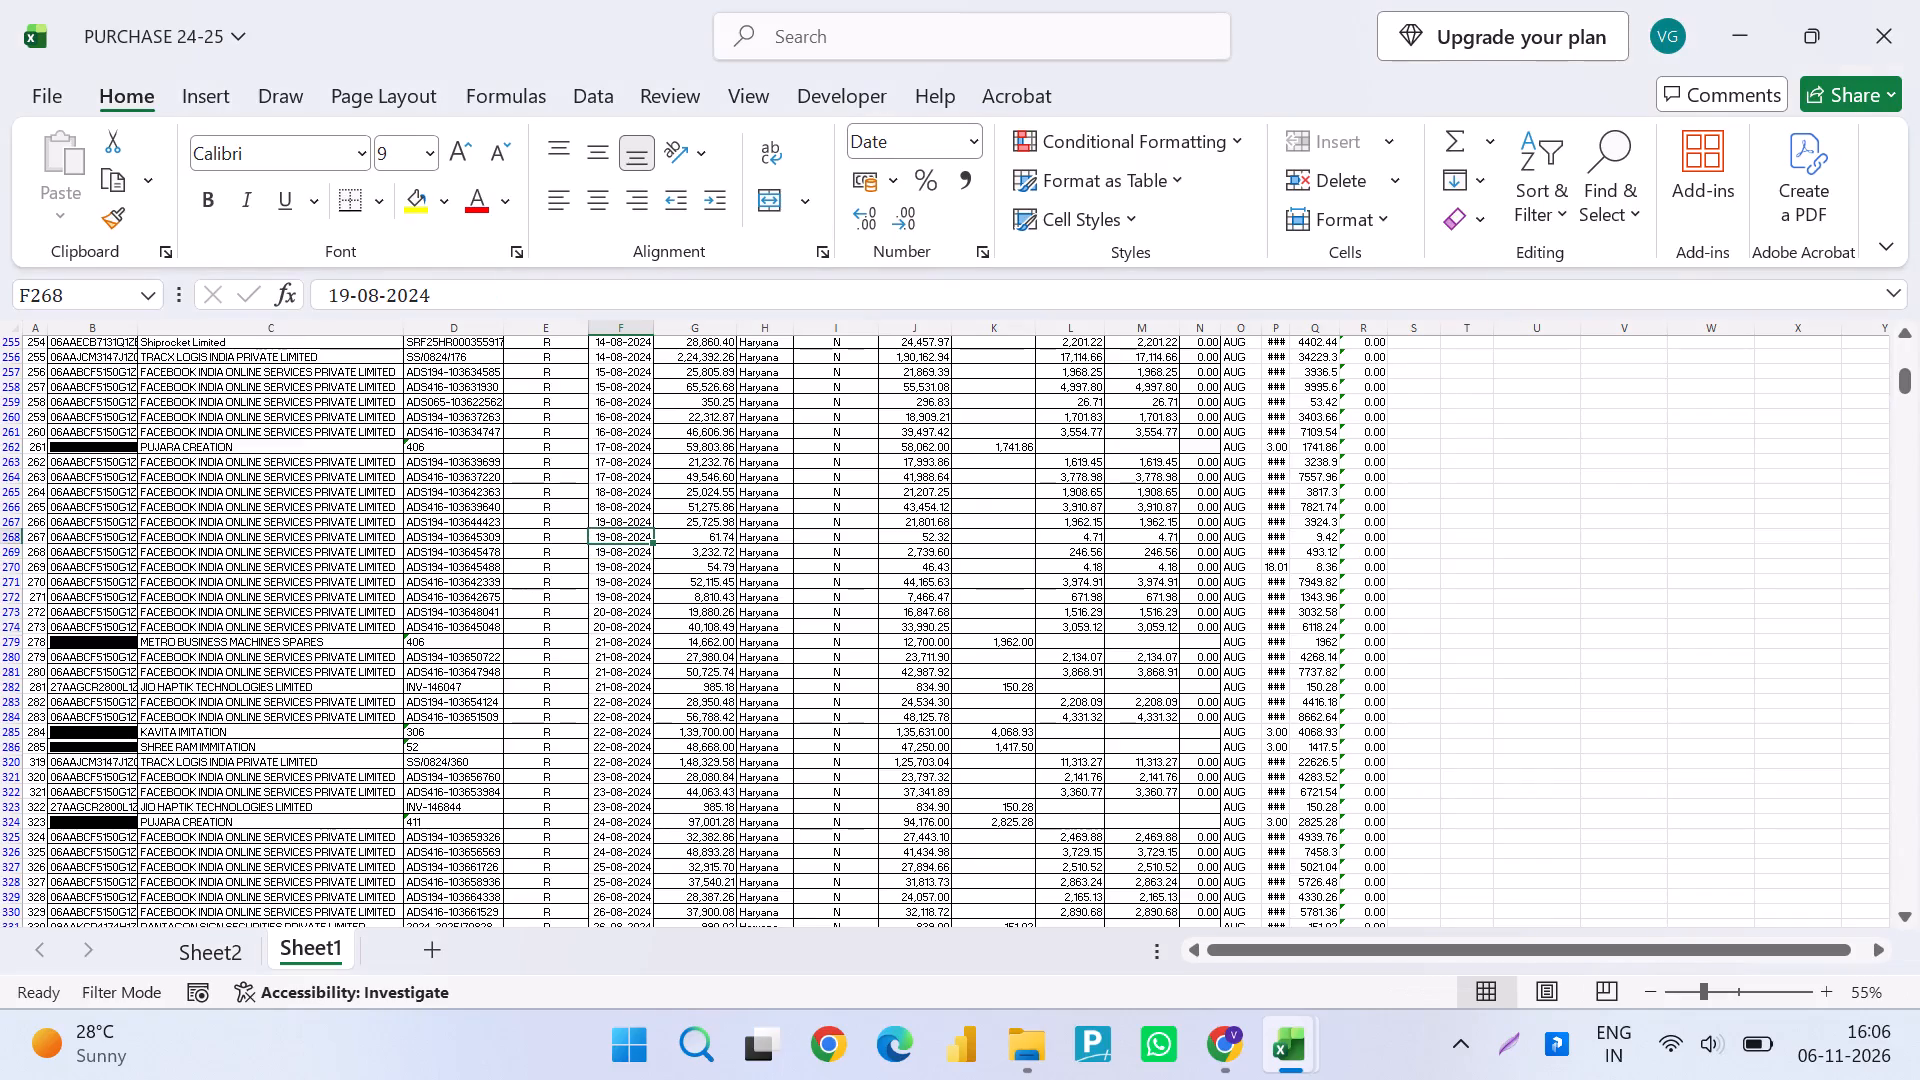
pyautogui.hotkey('alt', 'Tab')
pyautogui.hotkey('alt', 'Tab')
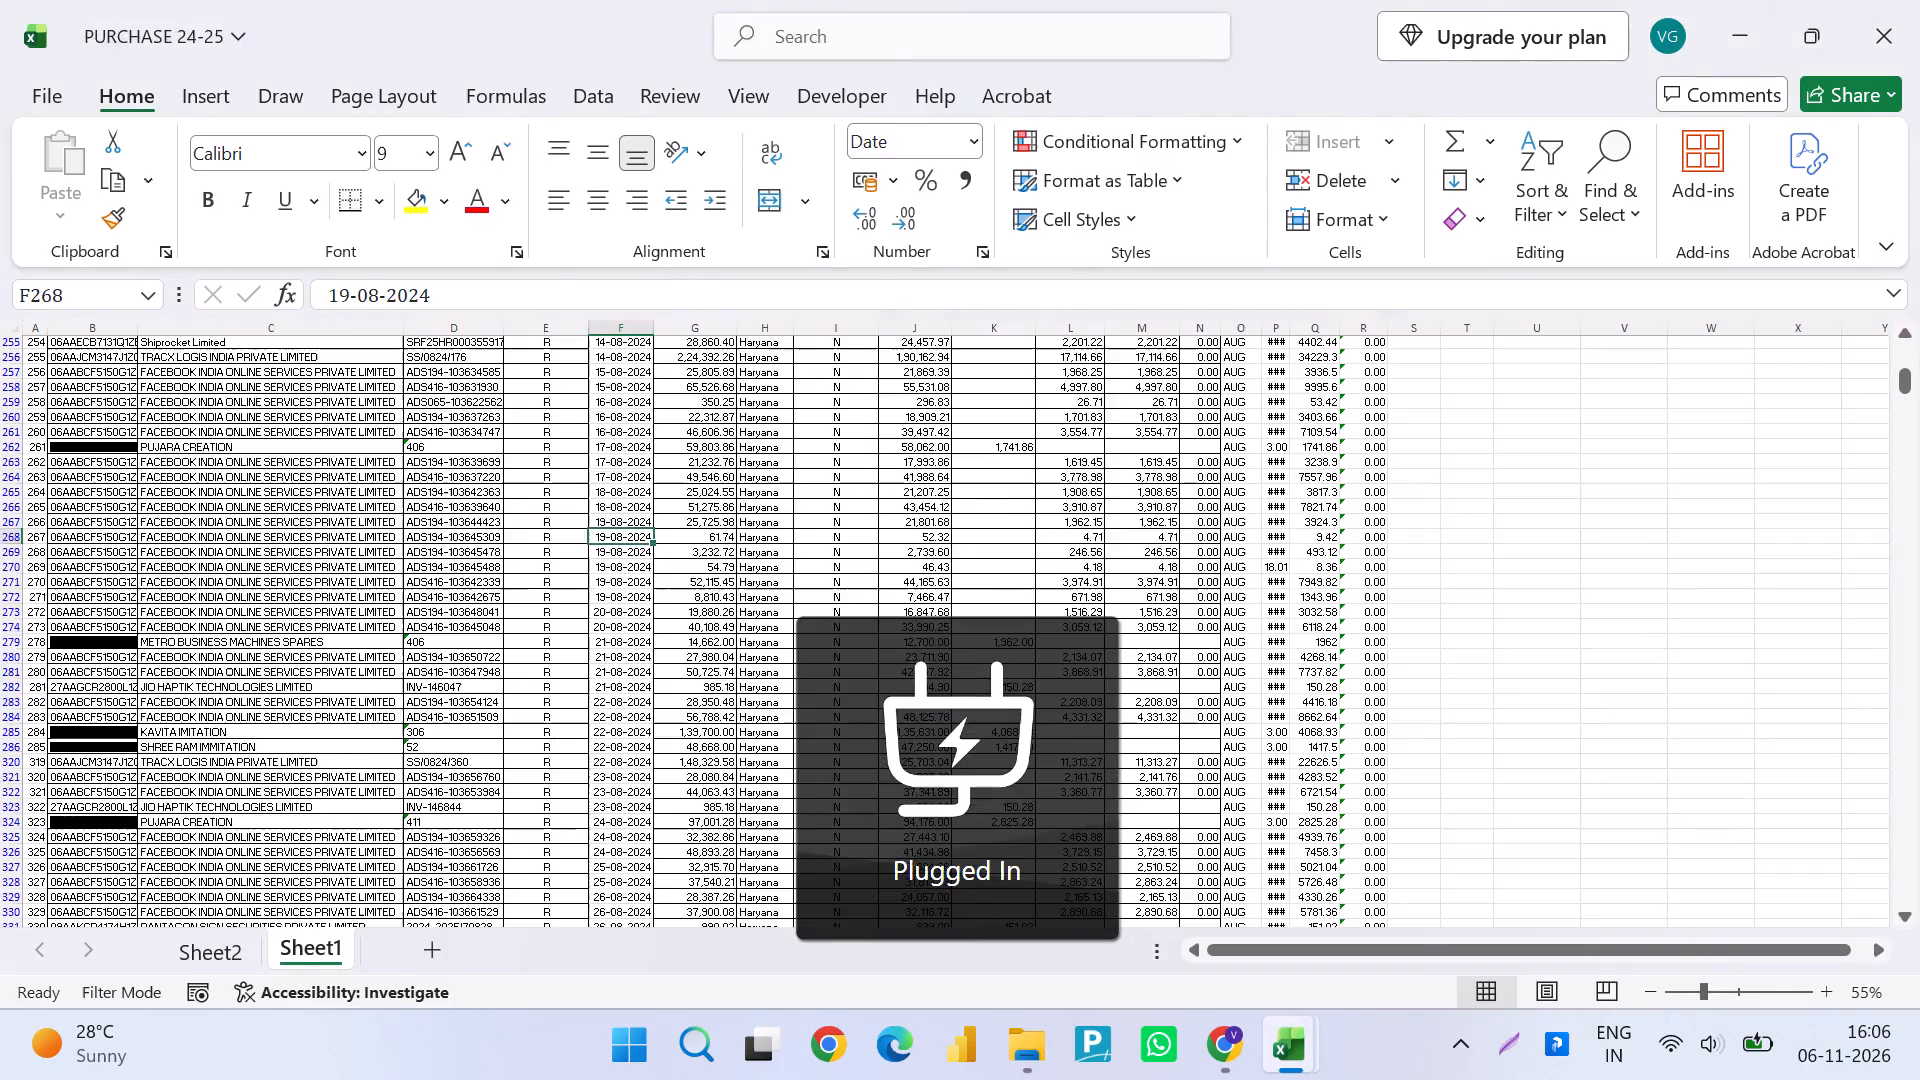
pyautogui.hotkey('alt', 'Tab')
pyautogui.hotkey('alt', 'Tab')
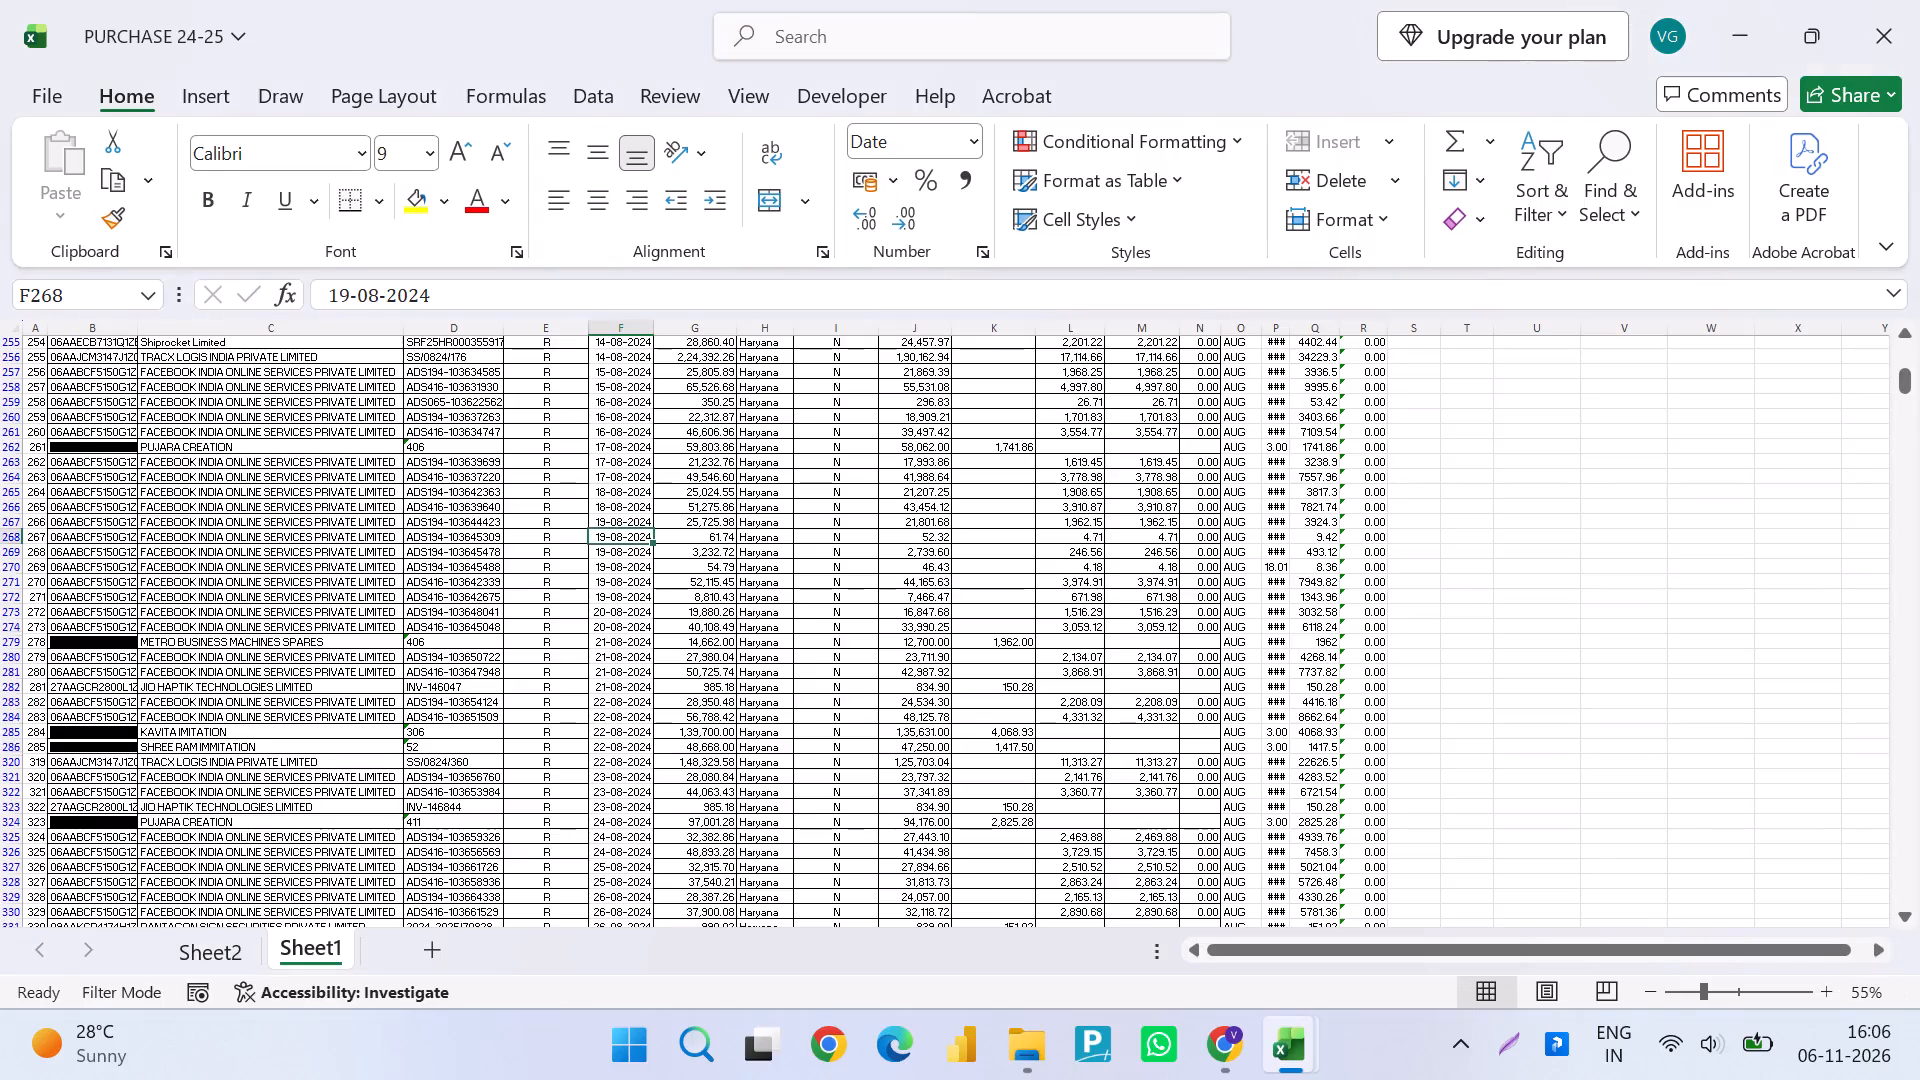
# Check the purchase dates in rows 267 to 272 and set F257 of the refund sheet to 19-08-2024.
pyautogui.press('Up')
pyautogui.hotkey('shift', 'Down')
pyautogui.hotkey('shift', 'Down')
pyautogui.hotkey('shift', 'Down')
pyautogui.hotkey('shift', 'Down')
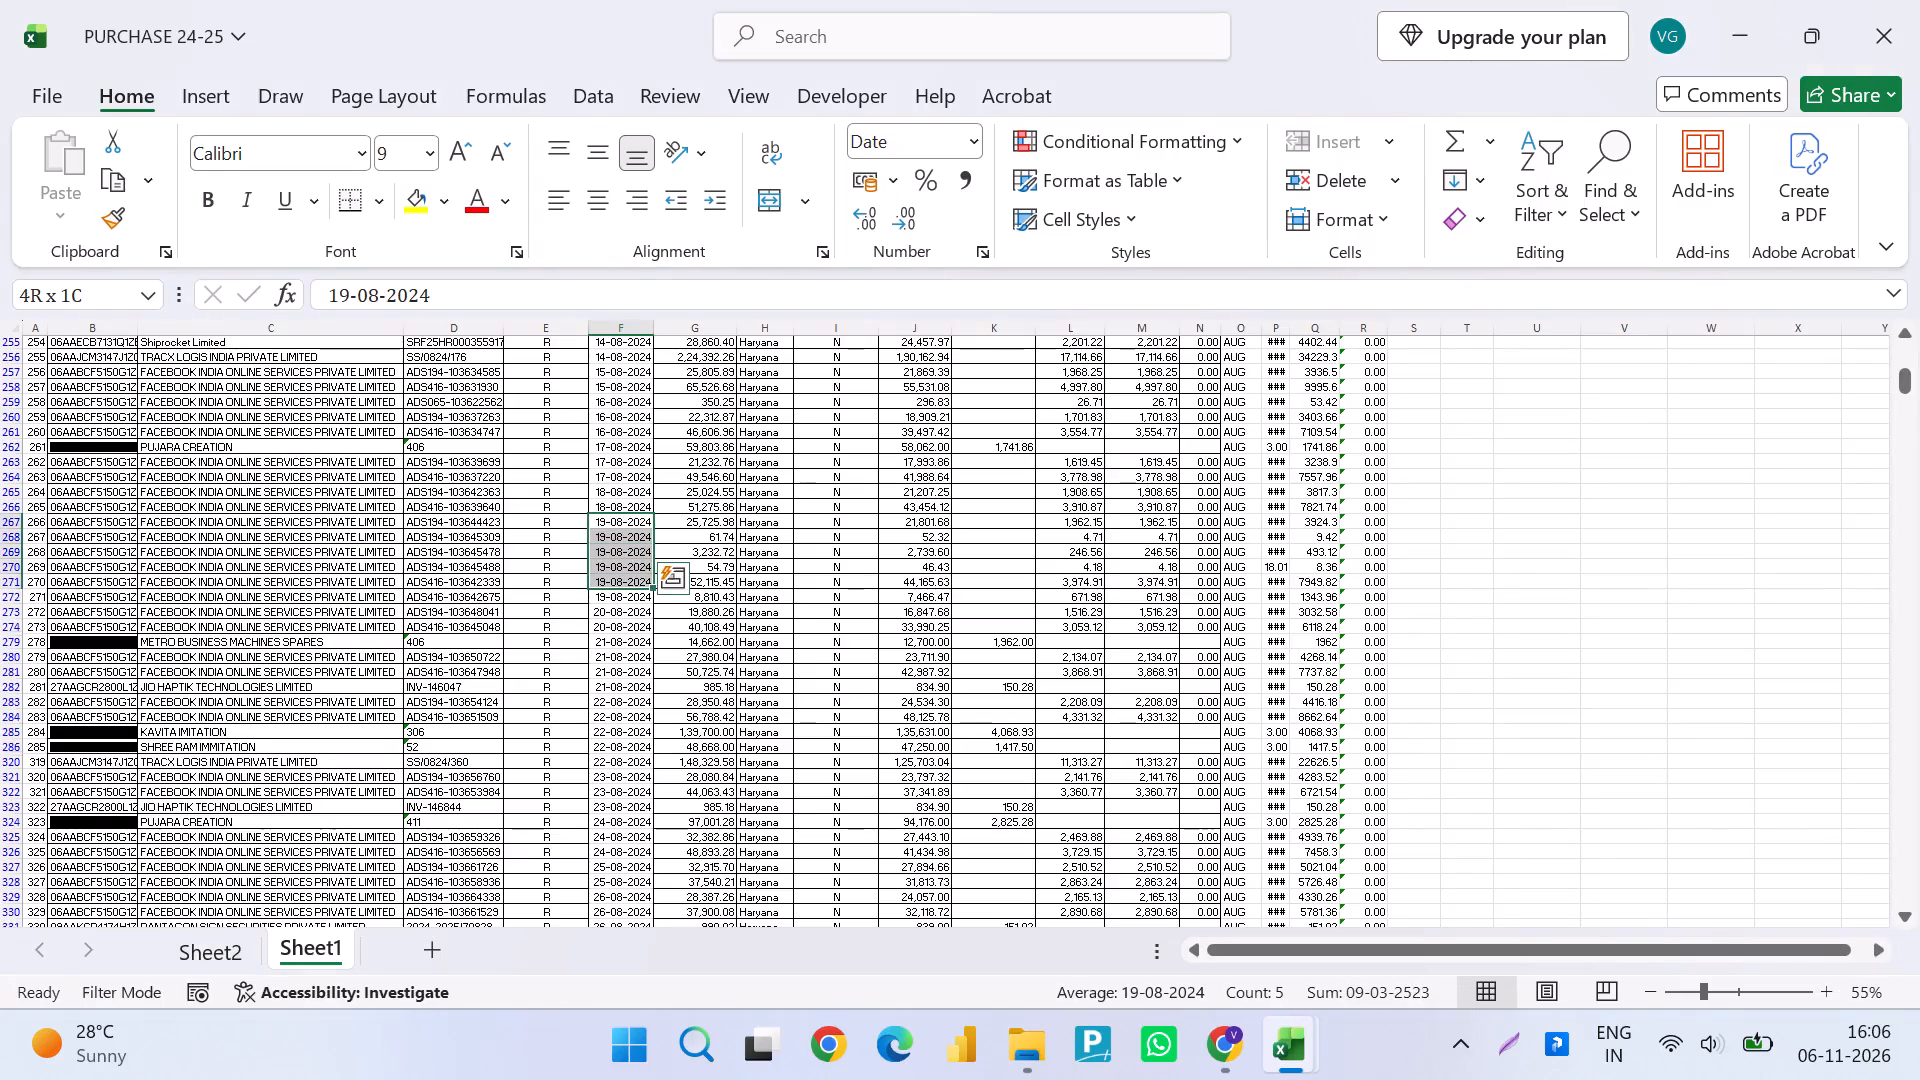
pyautogui.hotkey('shift', 'Down')
pyautogui.hotkey('ctrl', 'c')
pyautogui.hotkey('alt', 'Tab')
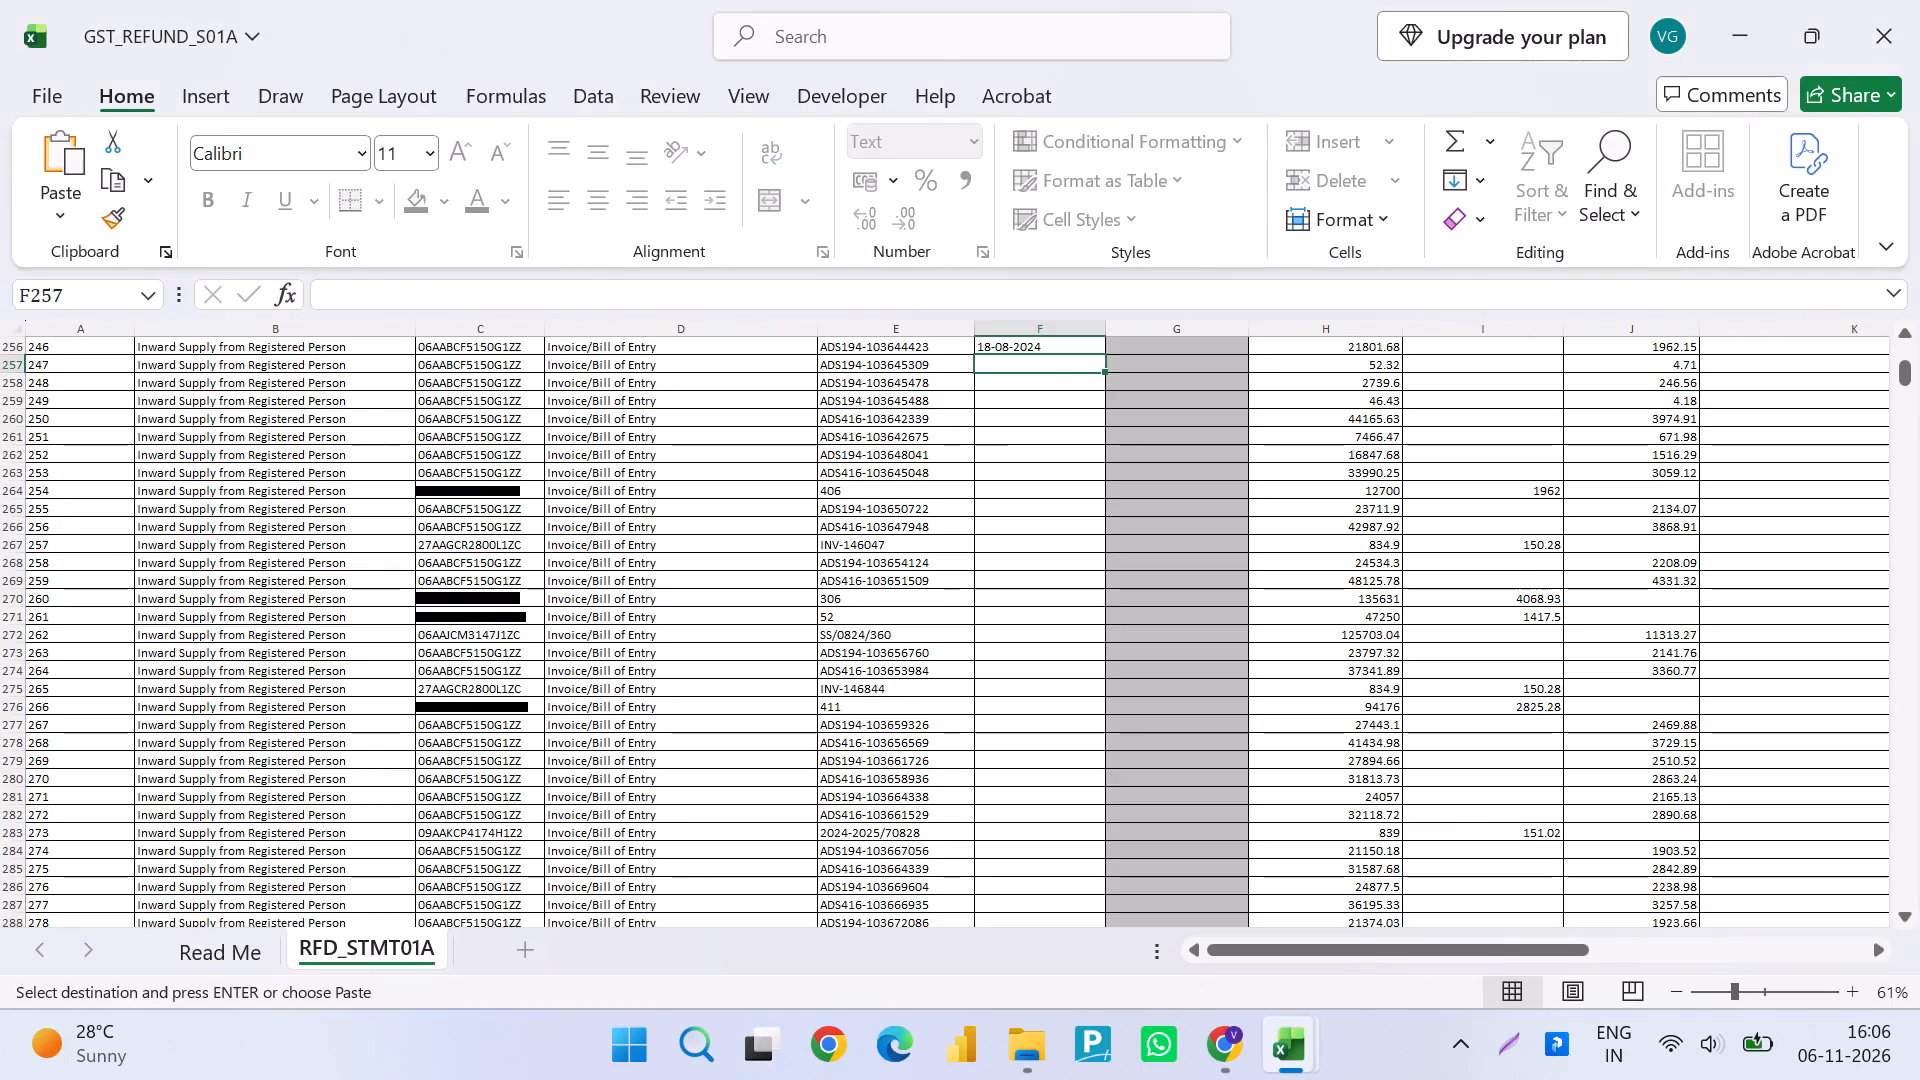
pyautogui.hotkey('ctrl', 'd')
pyautogui.press('F2')
pyautogui.hotkey('ctrl', 'Left')
pyautogui.hotkey('ctrl', 'Left')
pyautogui.hotkey('ctrl', 'Left')
pyautogui.hotkey('ctrl', 'Left')
pyautogui.press('BackSpace')
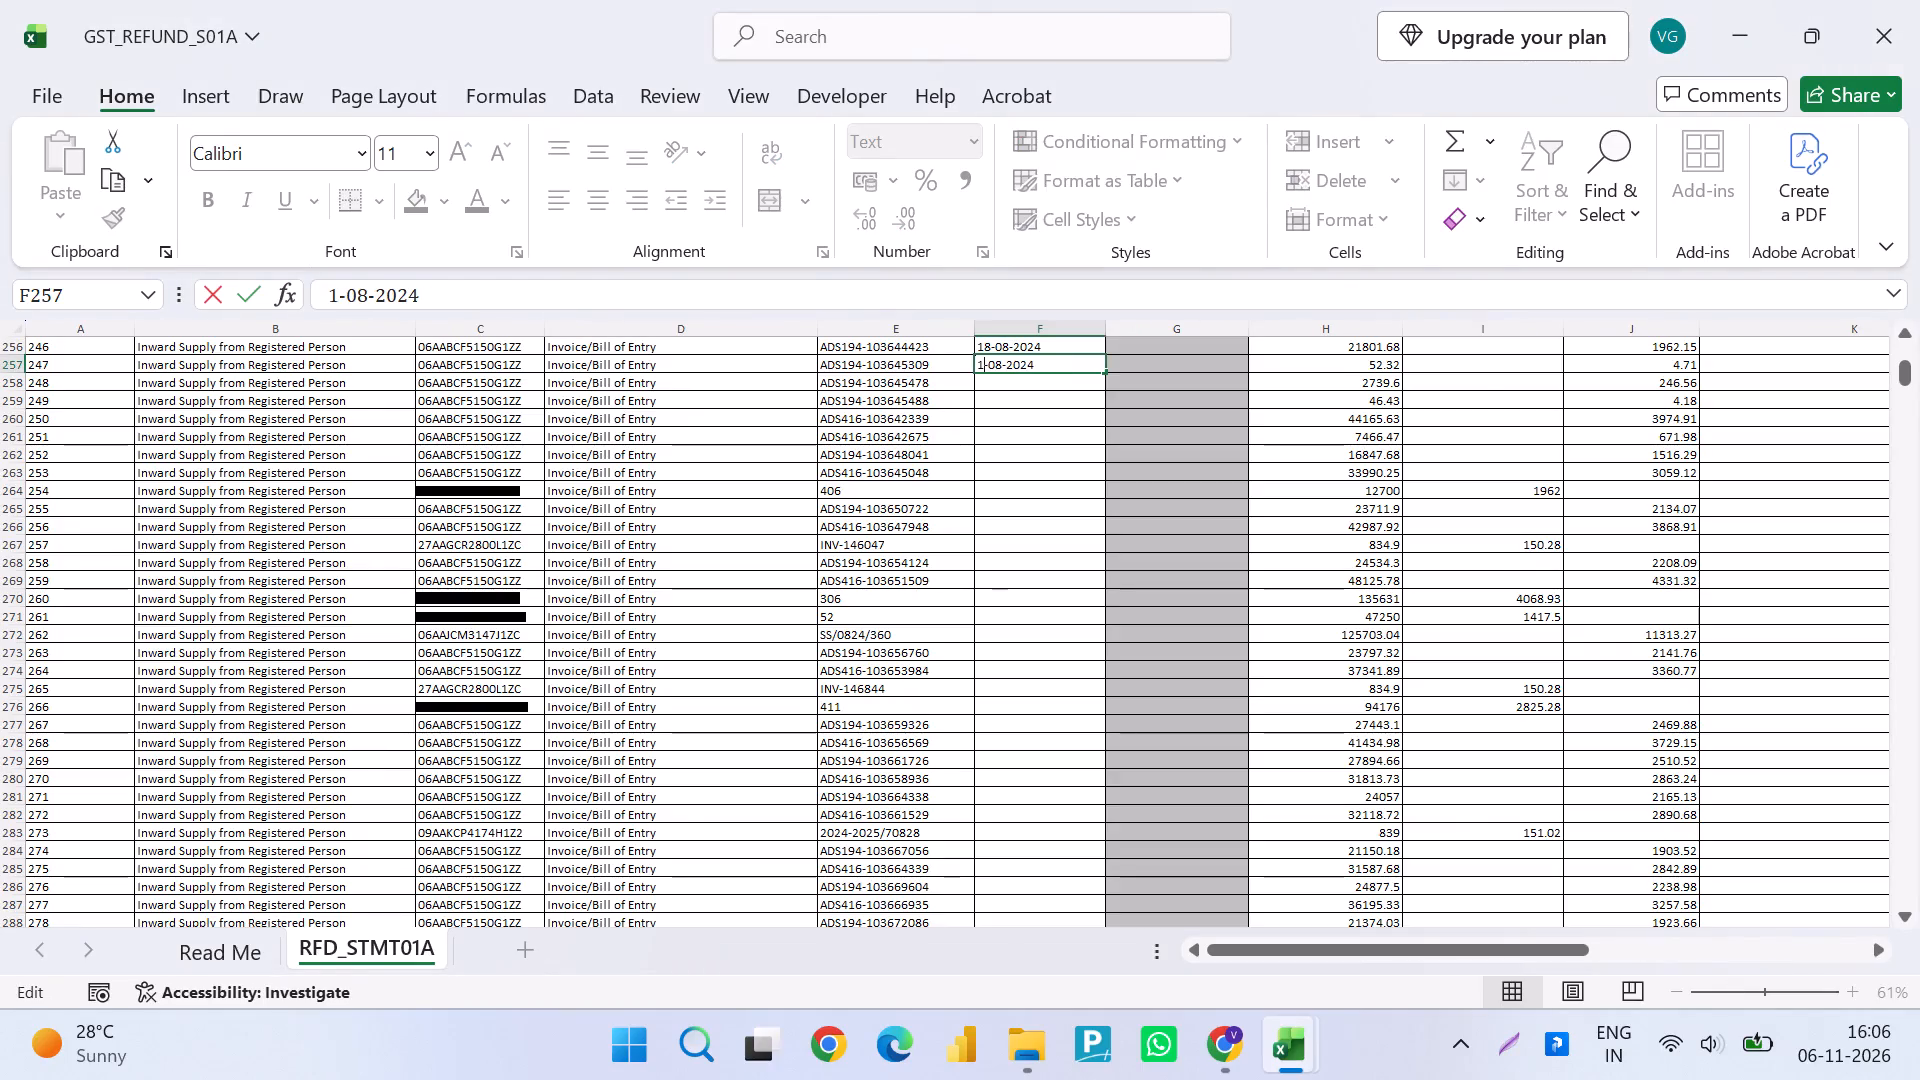
pyautogui.press('9')
pyautogui.press('Return')
# Fill the 19-08-2024 date from F257 down to F262 of the refund sheet.
pyautogui.press('Up')
pyautogui.hotkey('shift', 'Down')
pyautogui.hotkey('shift', 'Down')
pyautogui.hotkey('shift', 'Down')
pyautogui.hotkey('shift', 'Down')
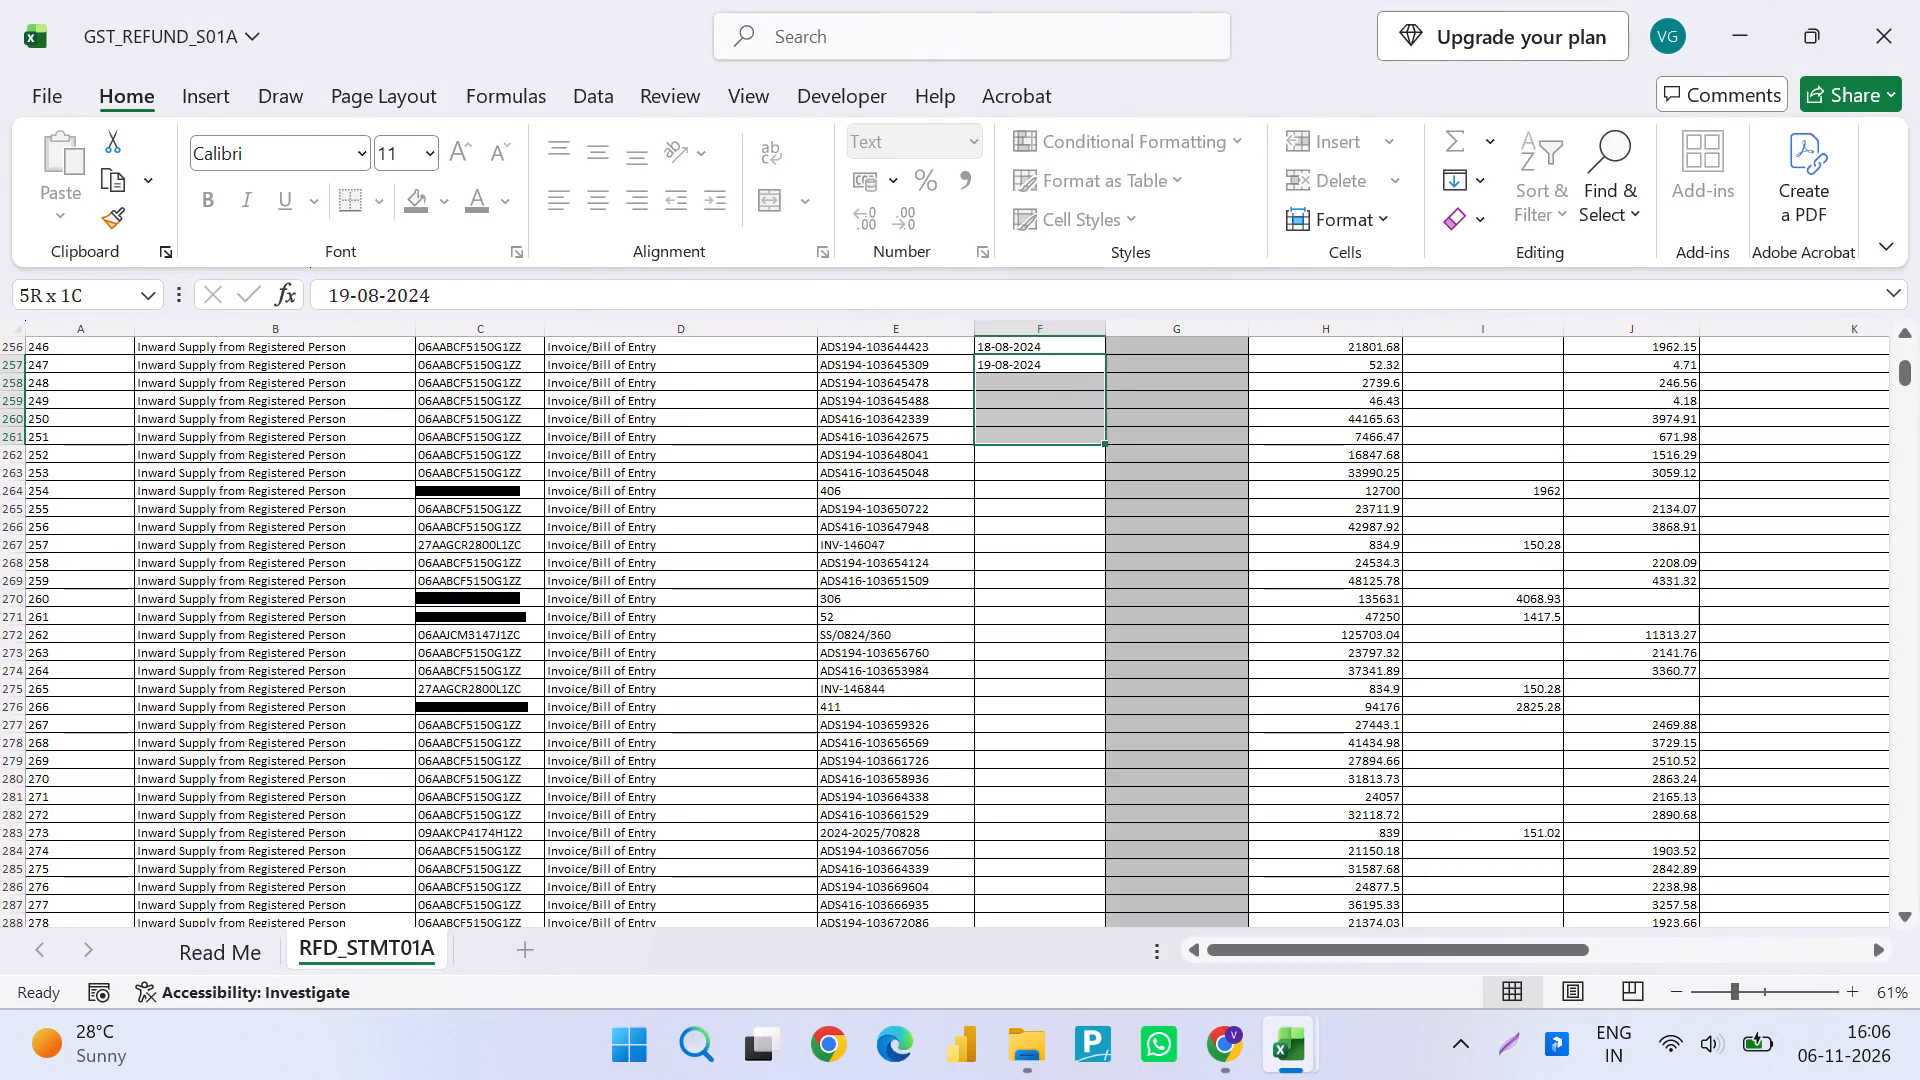
pyautogui.hotkey('ctrl', 'd')
pyautogui.hotkey('shift', 'Down')
pyautogui.hotkey('ctrl', 'd')
# Check the purchase date in row 273 and fill the 19-08-2024 date into F263 of the refund sheet.
pyautogui.hotkey('alt', 'Tab')
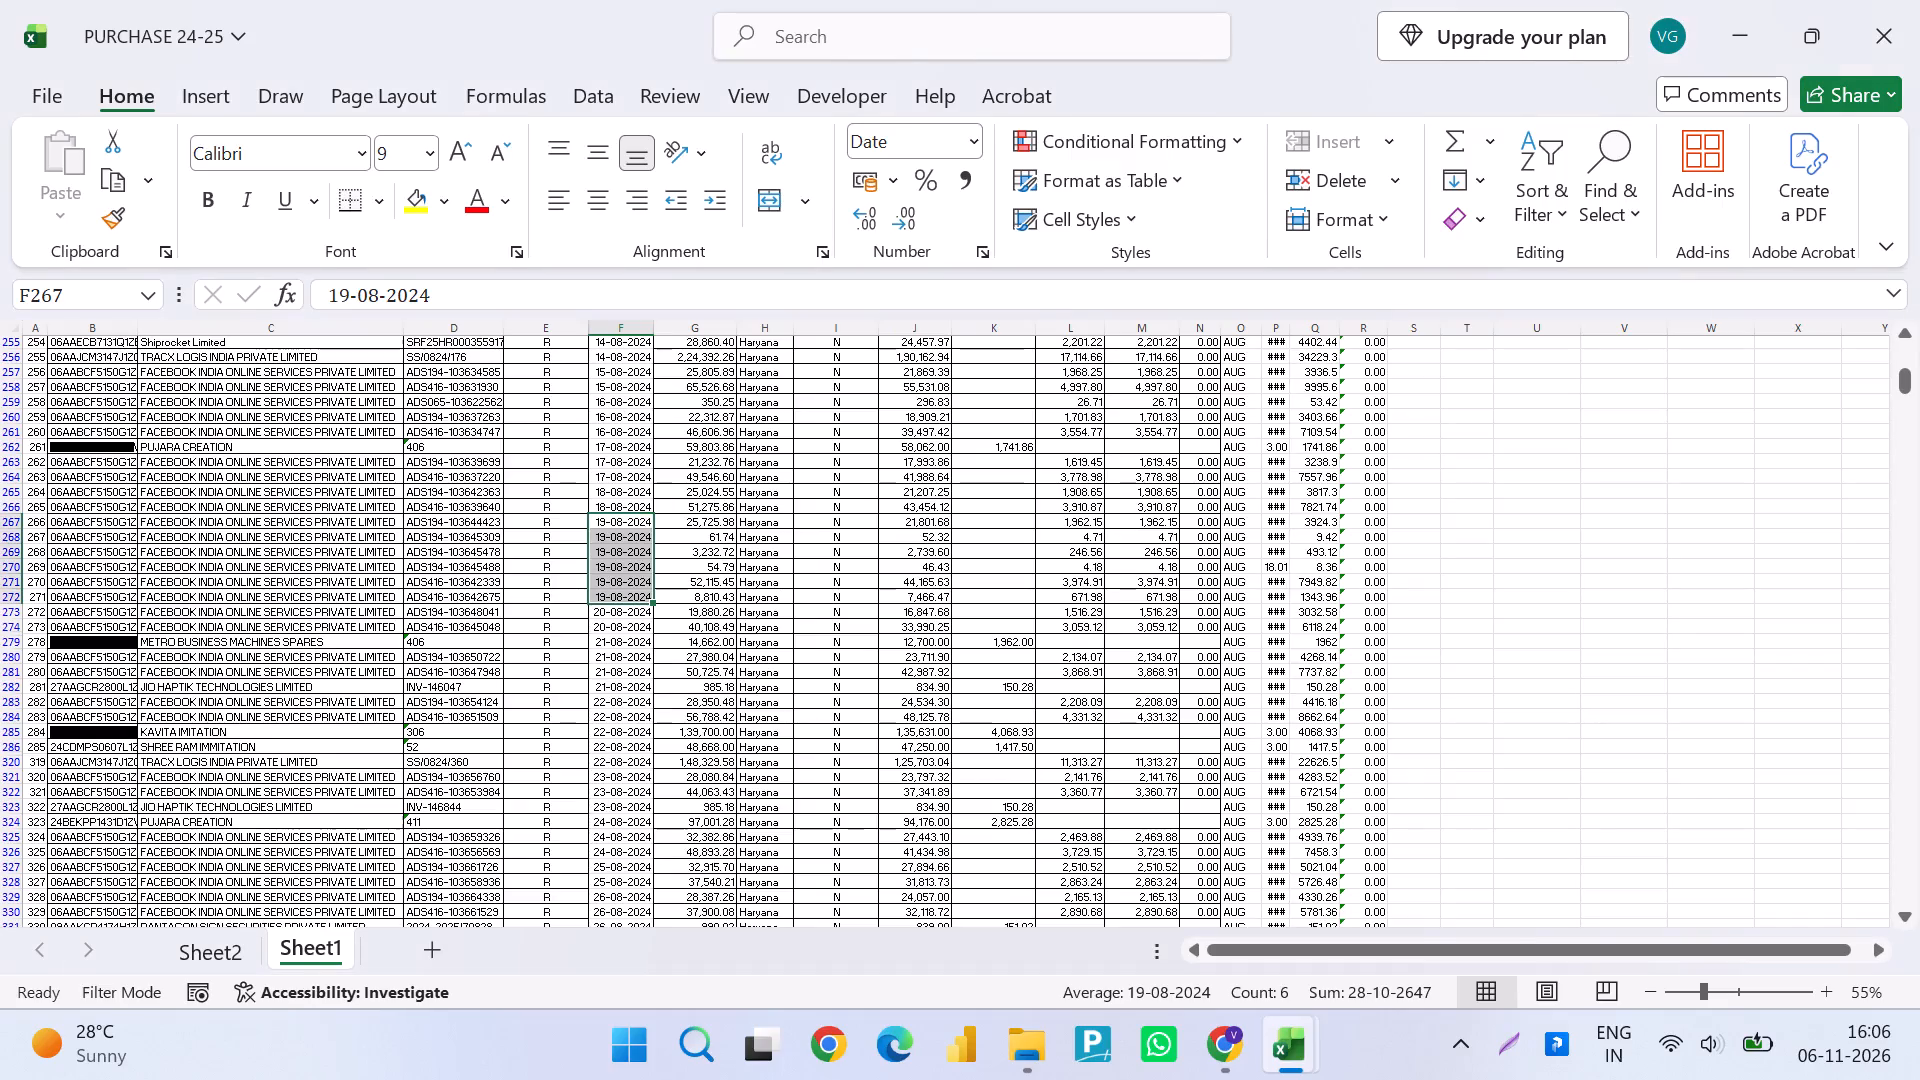
pyautogui.press('Down')
pyautogui.press('Down')
pyautogui.press('Down')
pyautogui.press('Down')
pyautogui.press('Down')
pyautogui.press('Down')
pyautogui.hotkey('alt', 'Tab')
pyautogui.press('Down')
pyautogui.press('Down')
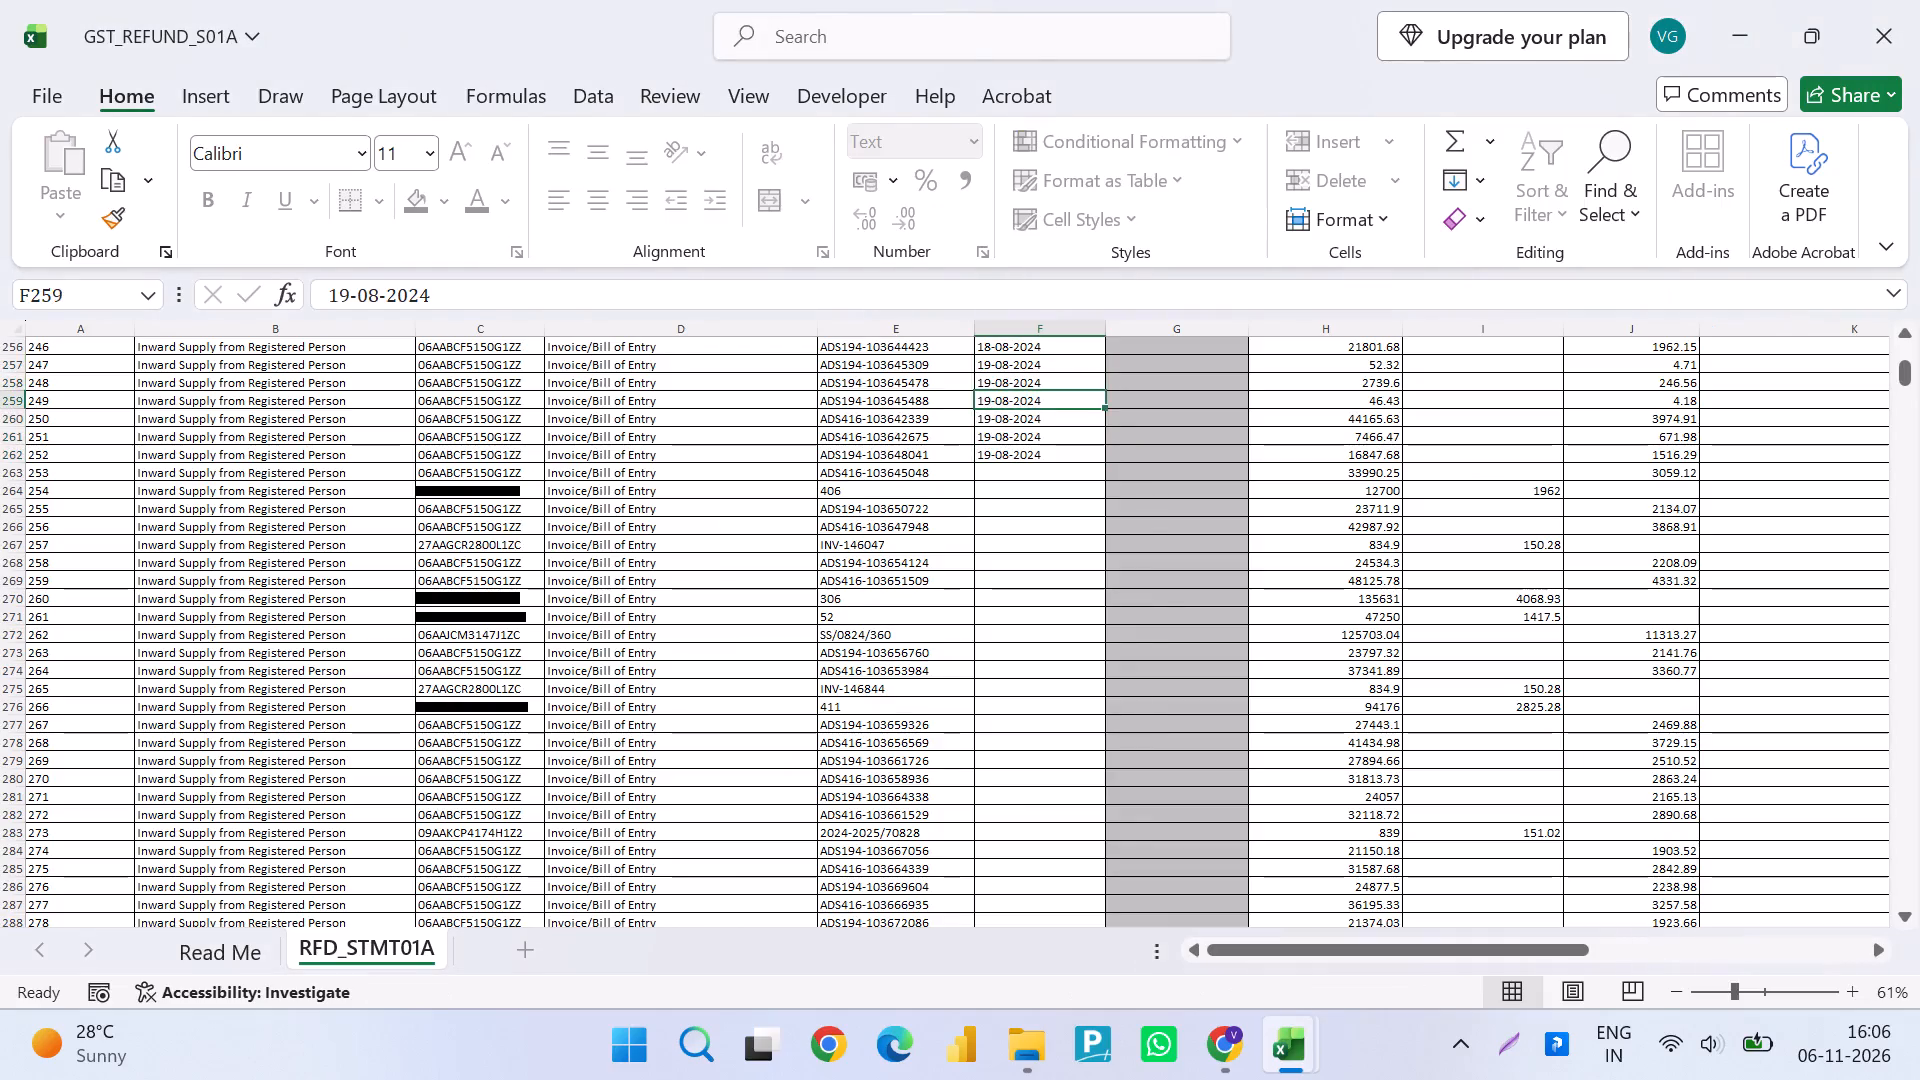
pyautogui.press('Down')
pyautogui.press('Down')
pyautogui.press('Down')
pyautogui.press('Down')
pyautogui.hotkey('ctrl', 'd')
# Change the date in F263 of the refund sheet to 20-08-2024 and fill it into F264.
pyautogui.press('F2')
pyautogui.press('Left')
pyautogui.hotkey('ctrl', 'Left')
pyautogui.hotkey('ctrl', 'Left')
pyautogui.hotkey('ctrl', 'Left')
pyautogui.press('Left')
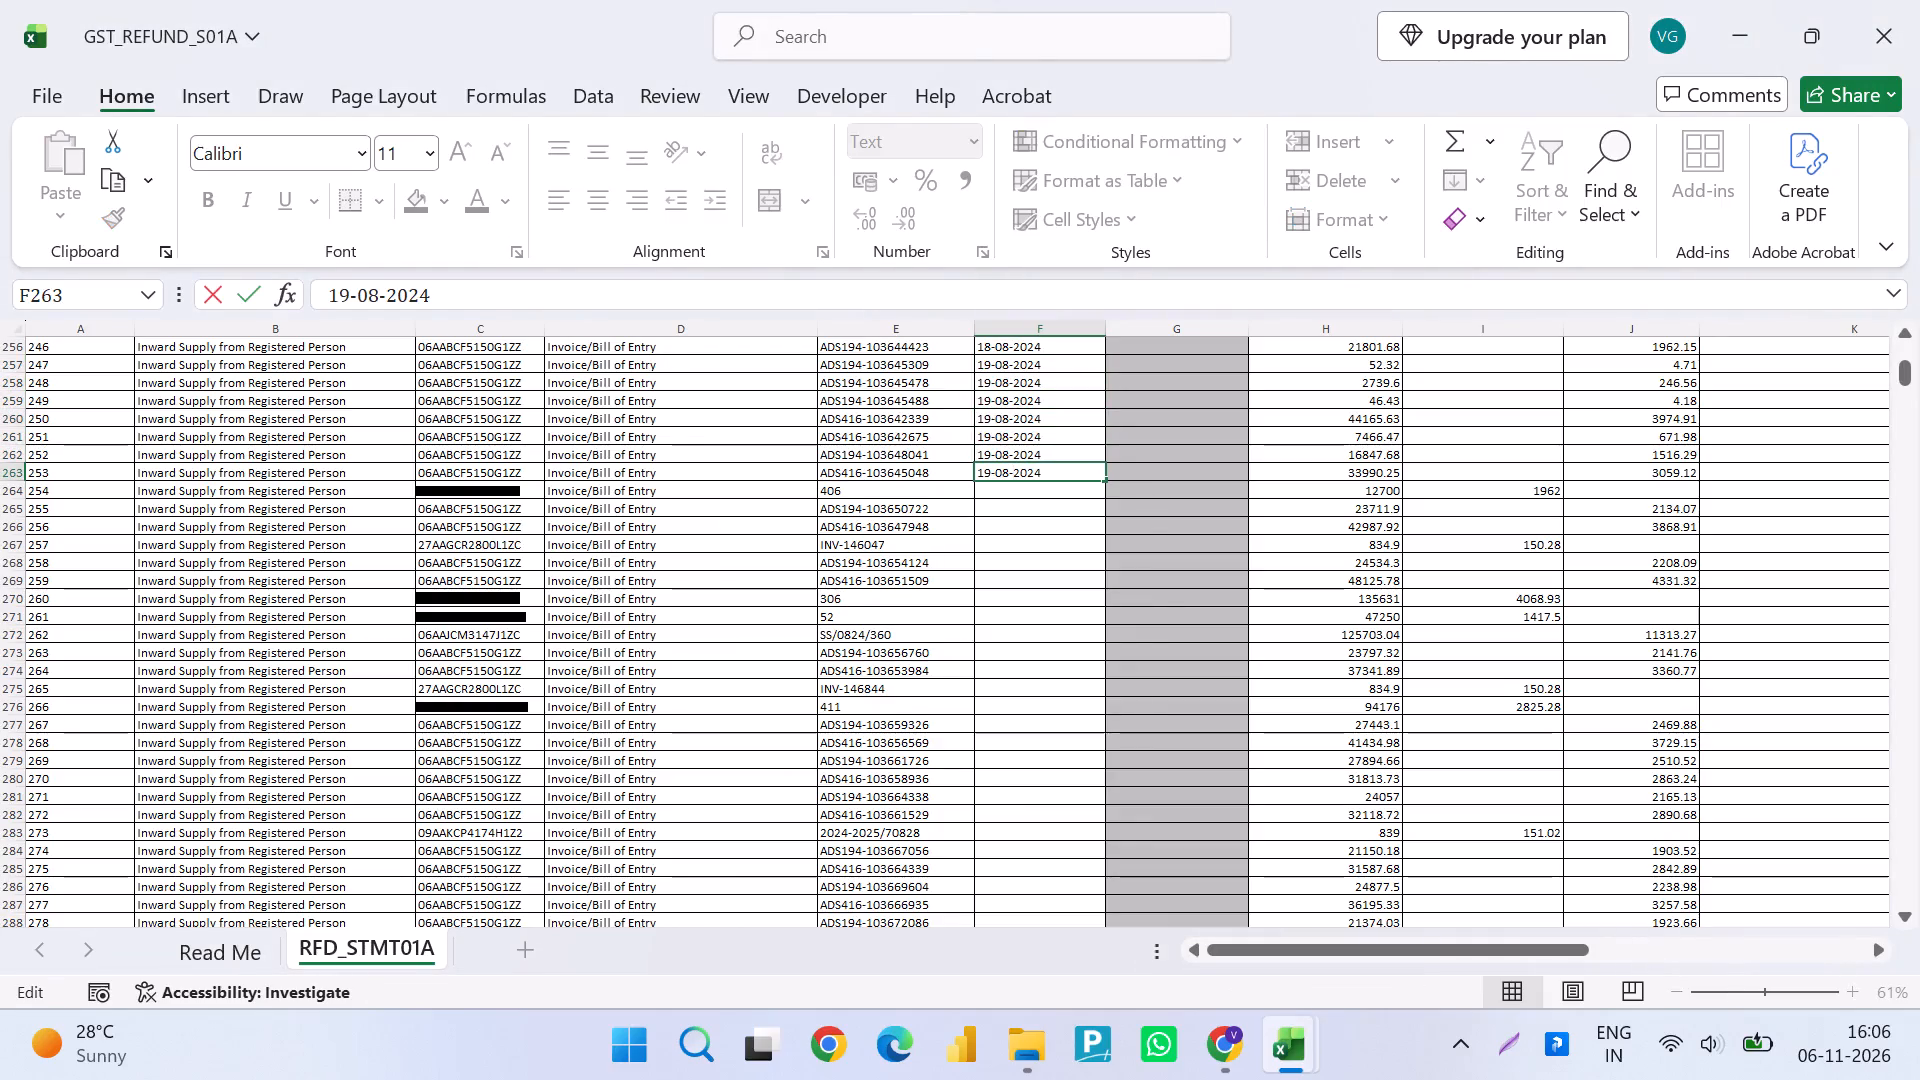
pyautogui.press('BackSpace')
pyautogui.press('BackSpace')
pyautogui.write('20')
pyautogui.press('Return')
pyautogui.hotkey('ctrl', 'd')
# Check the purchase dates in rows 274 to 282 and copy the two 20-08-2024 dates into F265 and F266 of the refund sheet.
pyautogui.hotkey('alt', 'Tab')
pyautogui.press('Down')
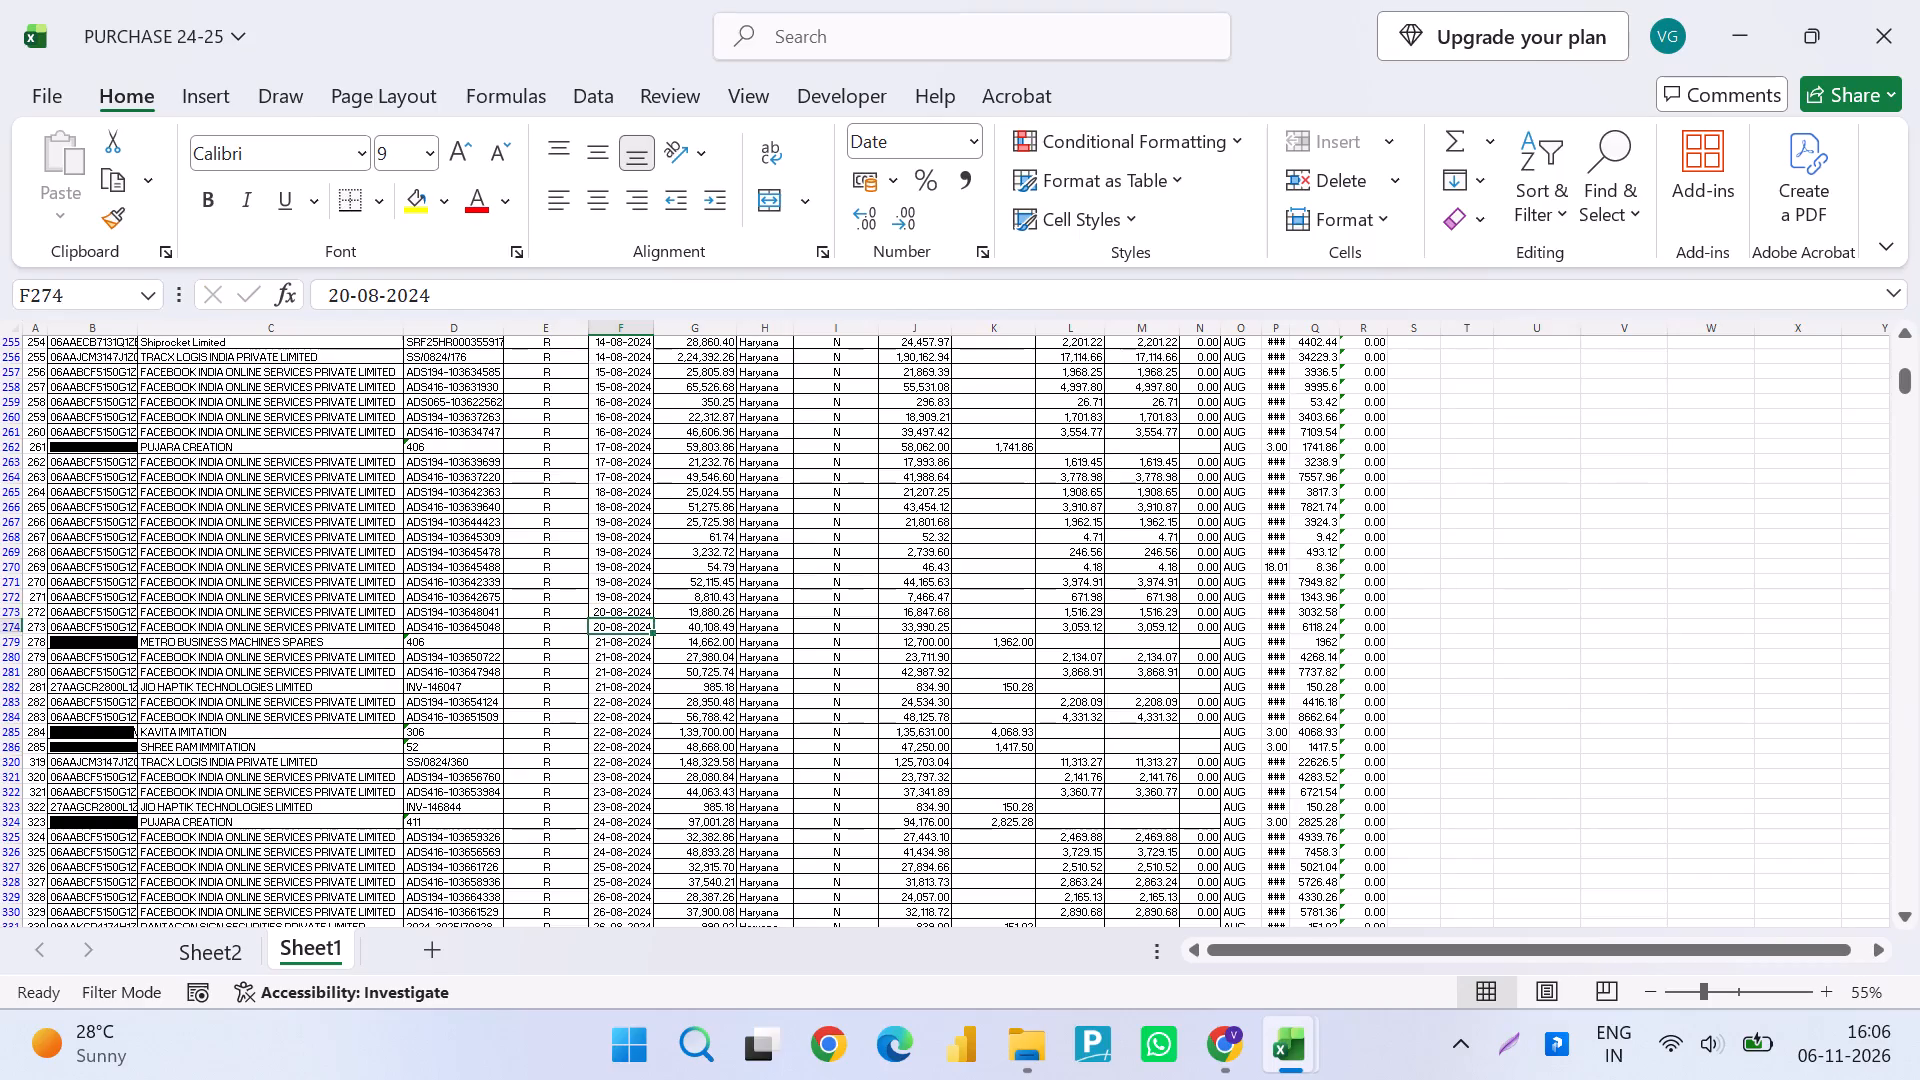
pyautogui.press('Down')
pyautogui.hotkey('shift', 'Down')
pyautogui.hotkey('shift', 'Down')
pyautogui.hotkey('shift', 'Down')
pyautogui.hotkey('alt', 'Tab')
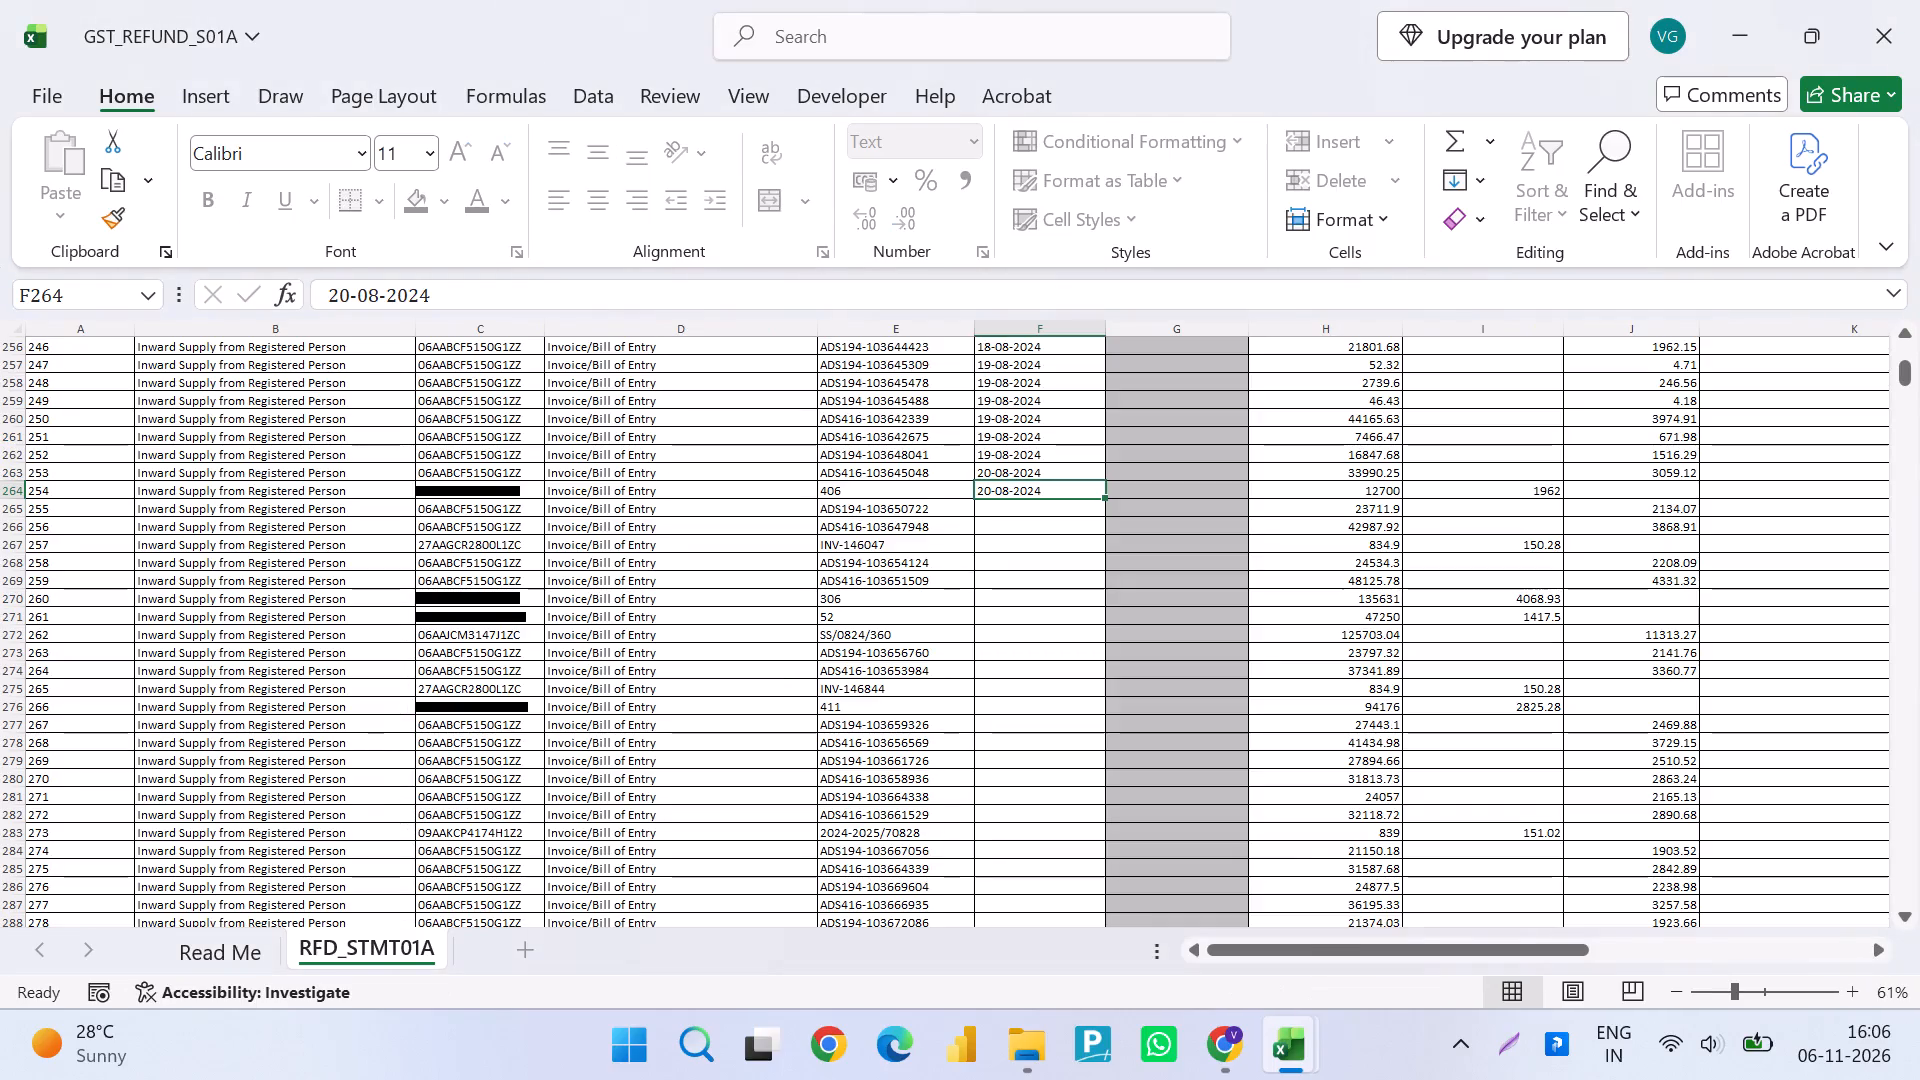
pyautogui.hotkey('shift', 'Up')
pyautogui.hotkey('ctrl', 'c')
pyautogui.press('Down')
pyautogui.press('Return')
# Change the date in F265 of the refund sheet to 21-08-2024 and fill it into F266.
pyautogui.press('F2')
pyautogui.press('Left')
pyautogui.hotkey('ctrl', 'Left')
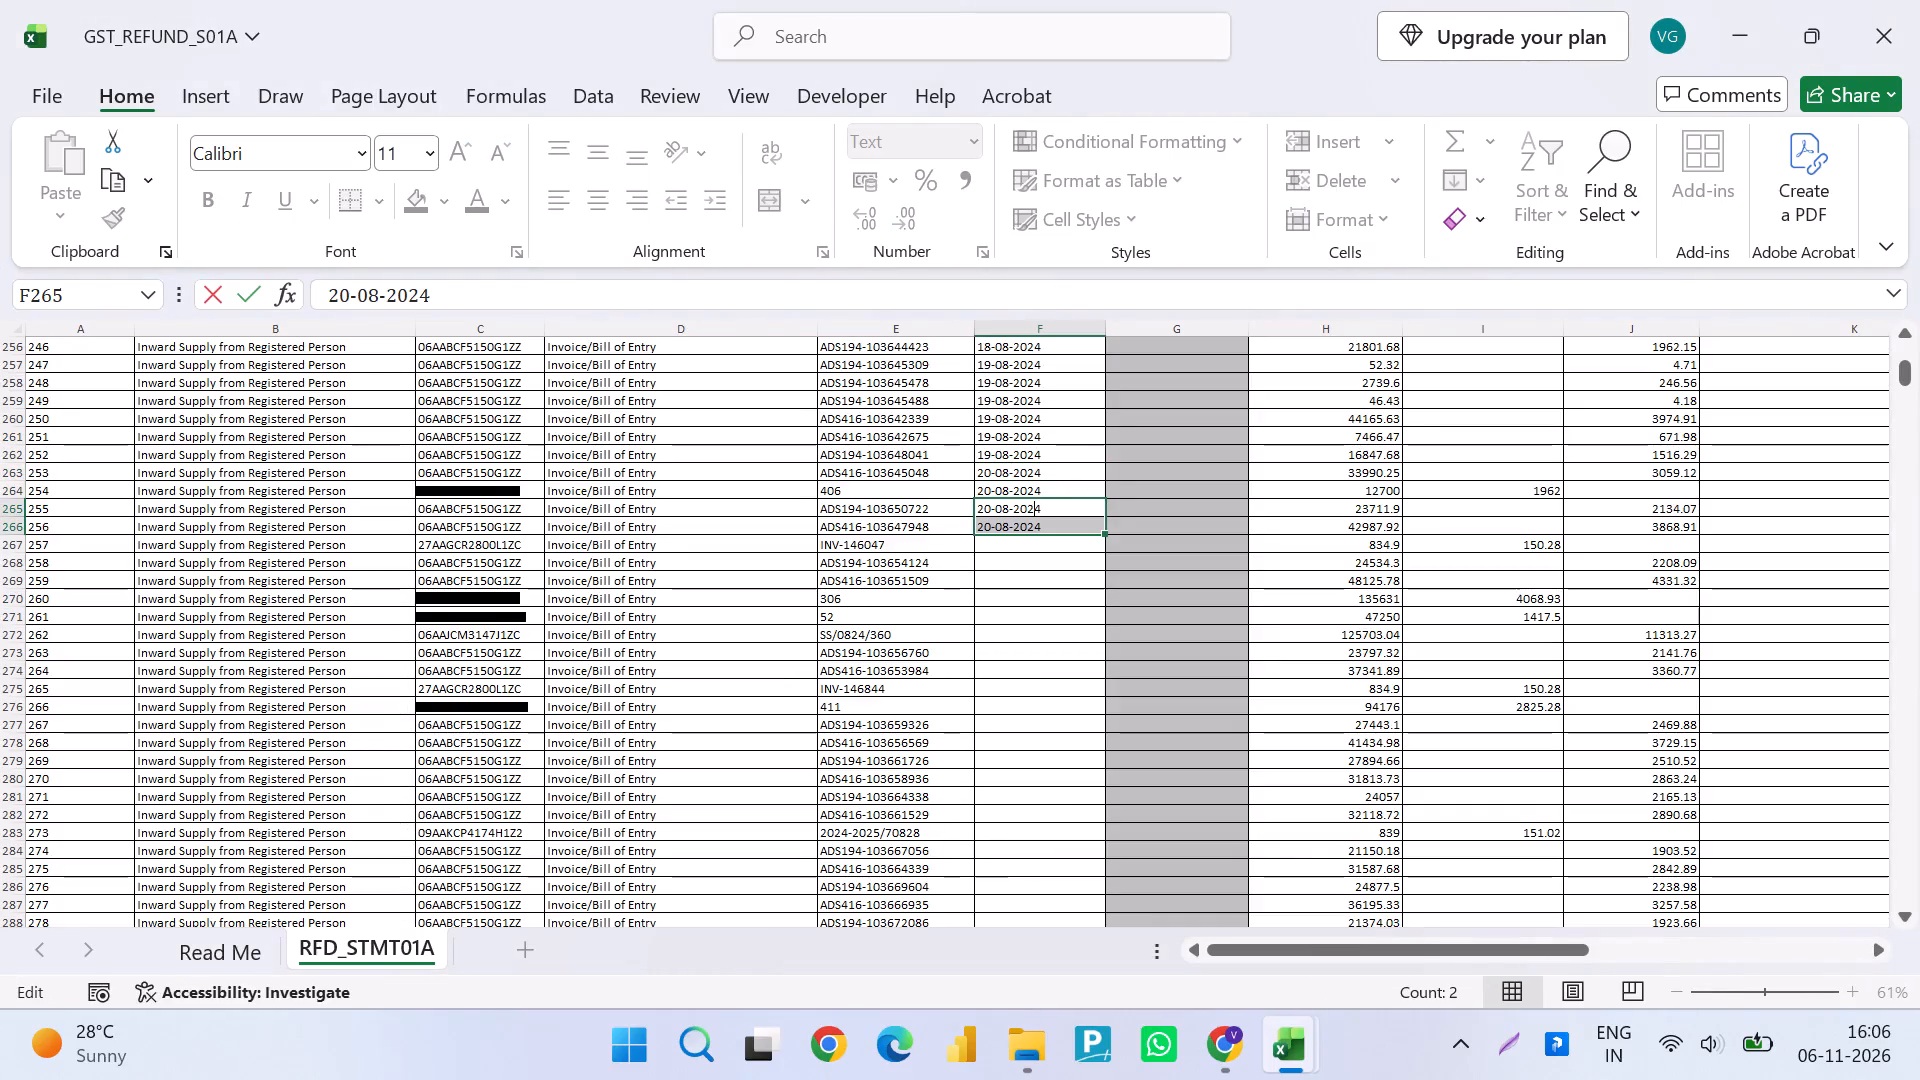
pyautogui.hotkey('ctrl', 'Left')
pyautogui.hotkey('ctrl', 'Left')
pyautogui.press('Left')
pyautogui.press('BackSpace')
pyautogui.press('1')
pyautogui.press('Return')
pyautogui.hotkey('ctrl', 'd')
# Fill the 21-08-2024 date down into F267, F268 and F269 of the refund sheet.
pyautogui.press('Down')
pyautogui.press('Down')
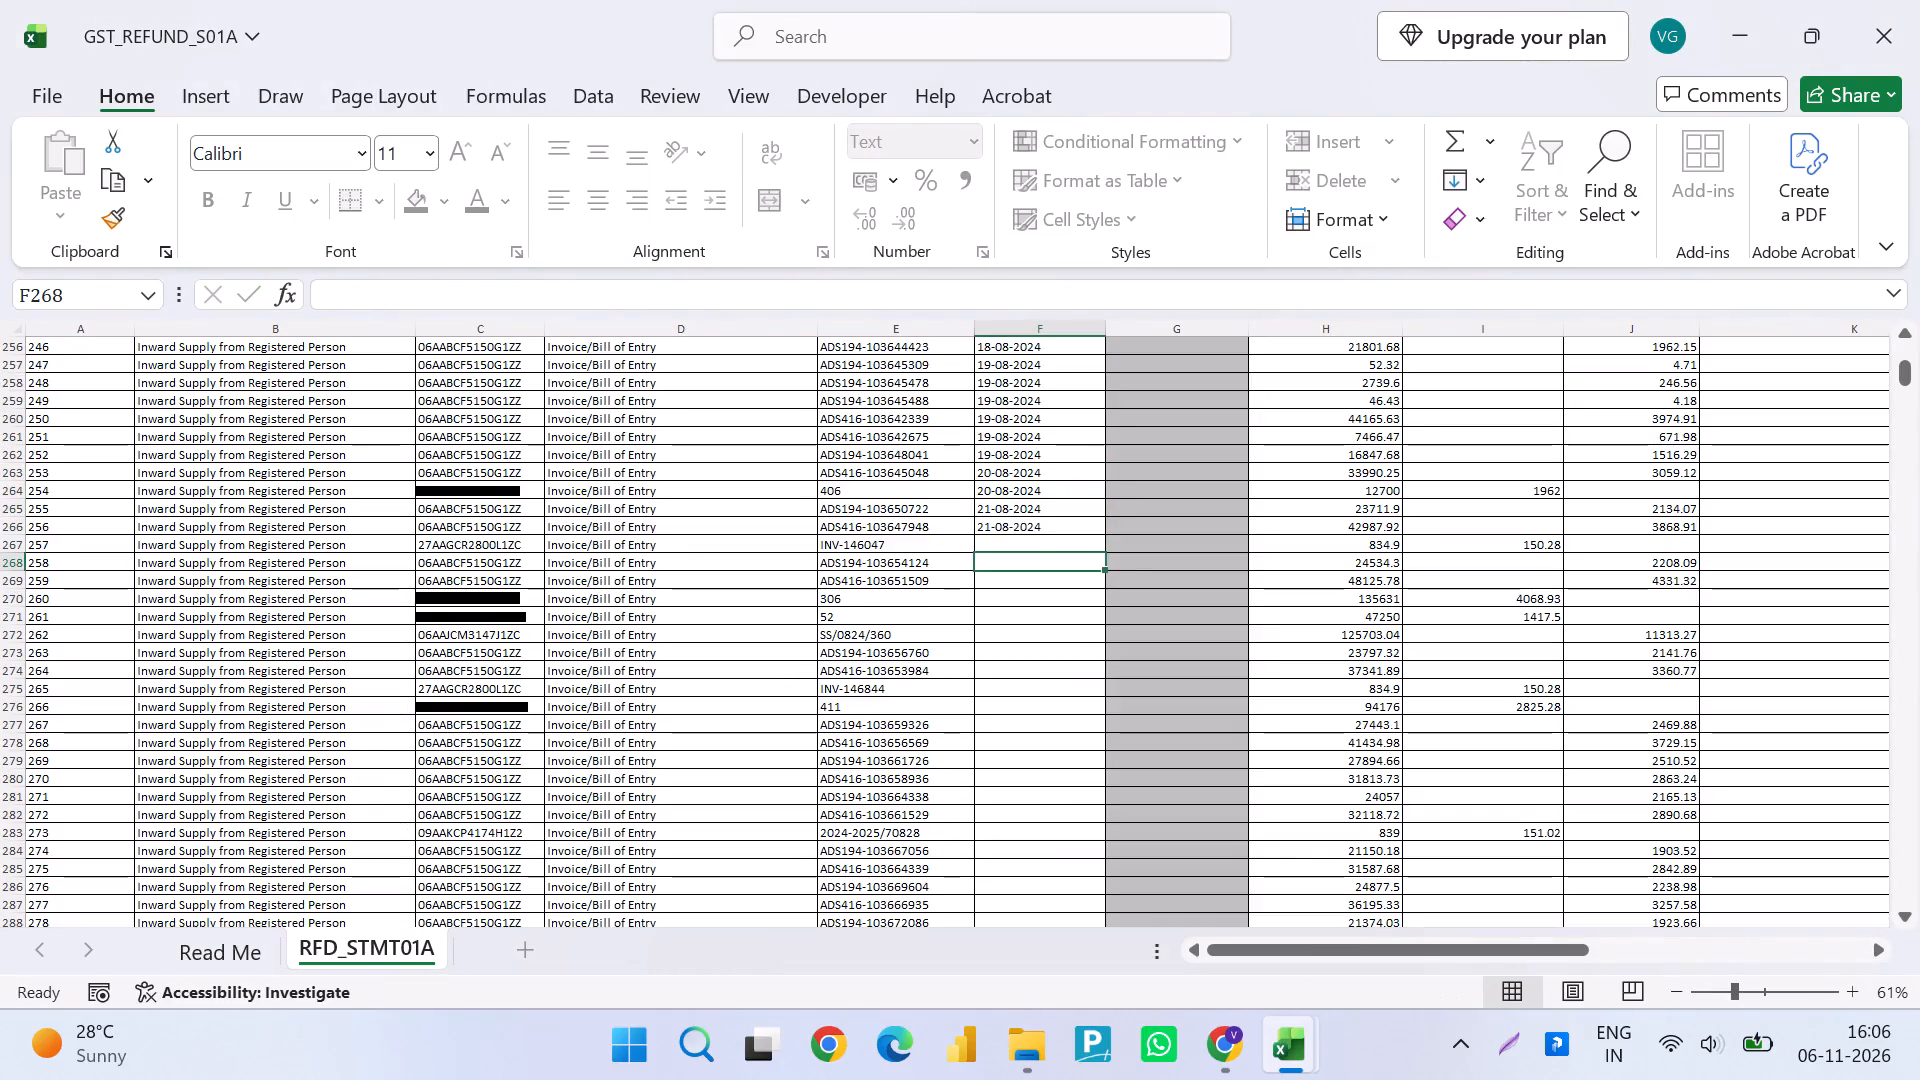
pyautogui.press('Up')
pyautogui.hotkey('ctrl', 'd')
pyautogui.press('Down')
pyautogui.hotkey('ctrl', 'd')
pyautogui.hotkey('ctrl', 'Down')
pyautogui.hotkey('ctrl', 'Up')
pyautogui.press('Down')
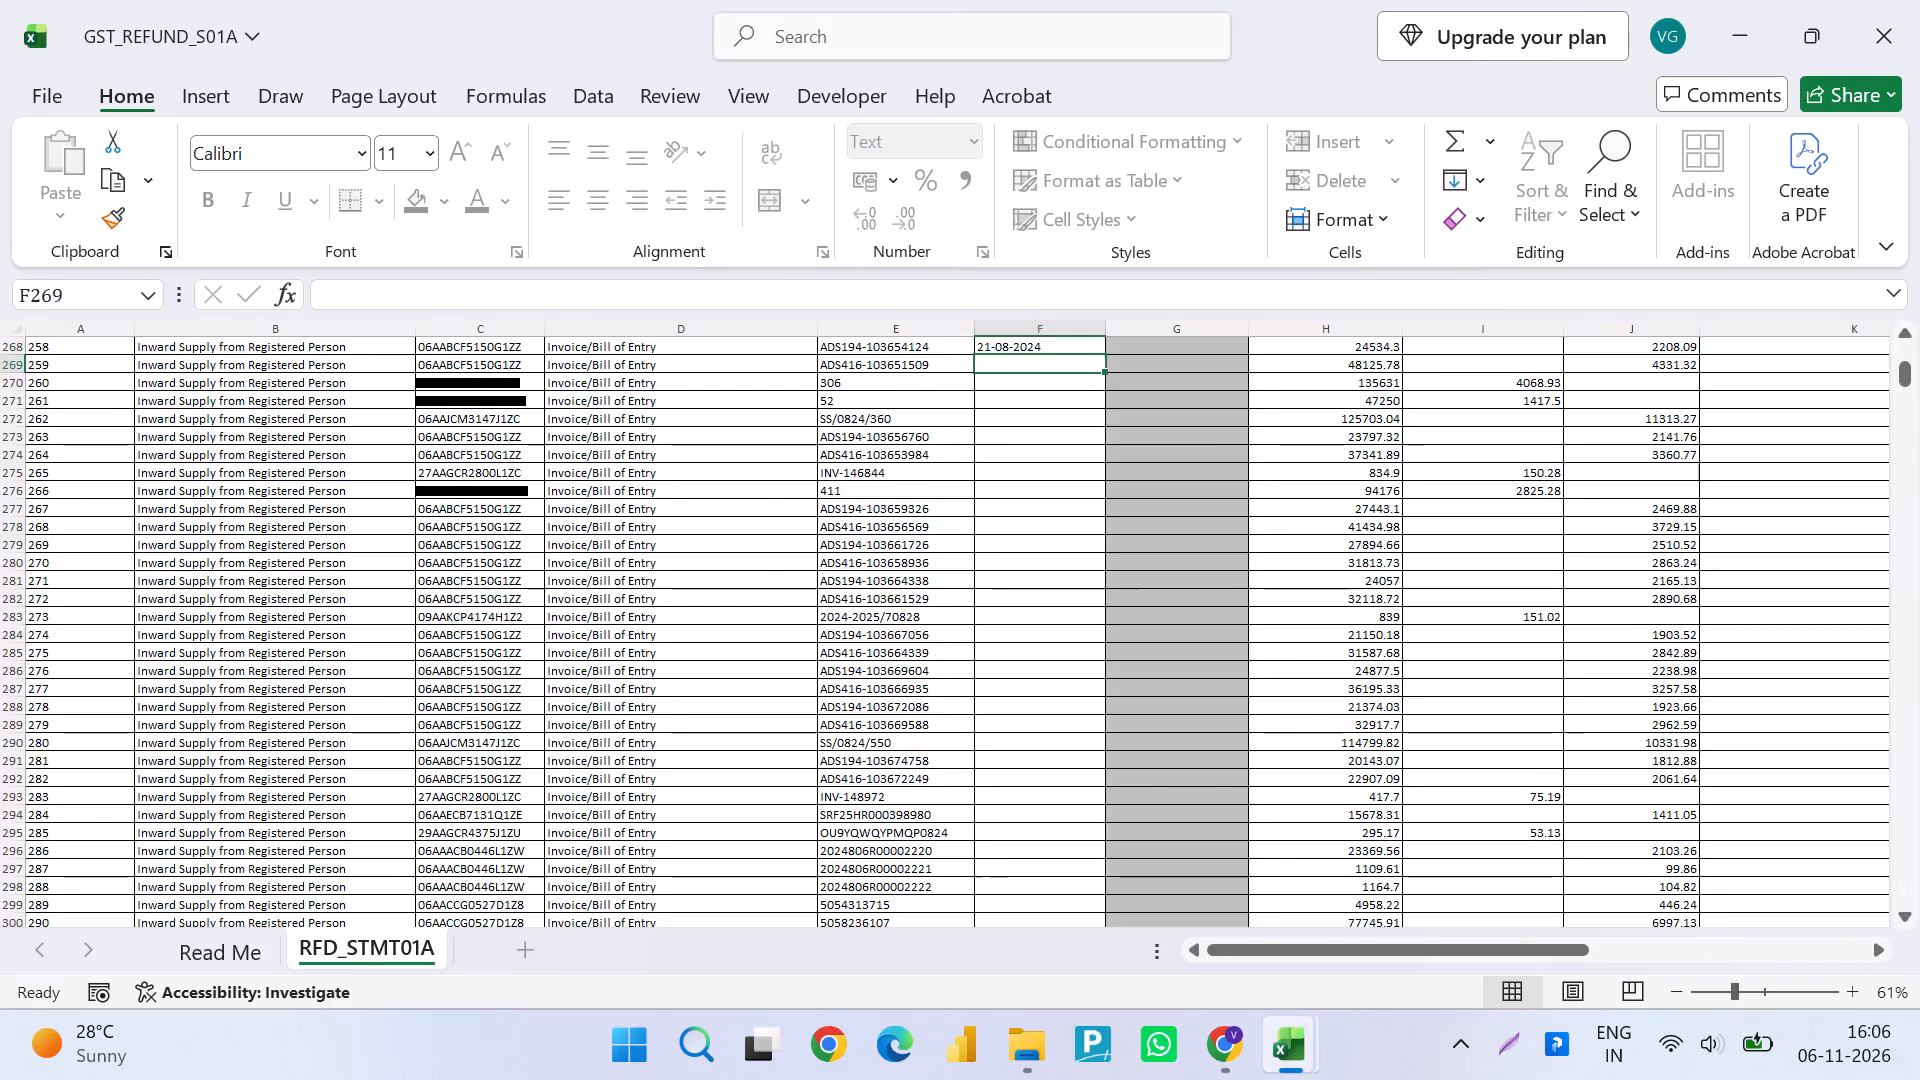
pyautogui.hotkey('ctrl', 'd')
# Check the purchase dates in the visible rows from 283 to 320 to find the run dated 22-08-2024.
pyautogui.hotkey('alt', 'Tab')
pyautogui.press('Down')
pyautogui.press('Down')
pyautogui.press('Down')
pyautogui.press('Down')
pyautogui.hotkey('shift', 'Down')
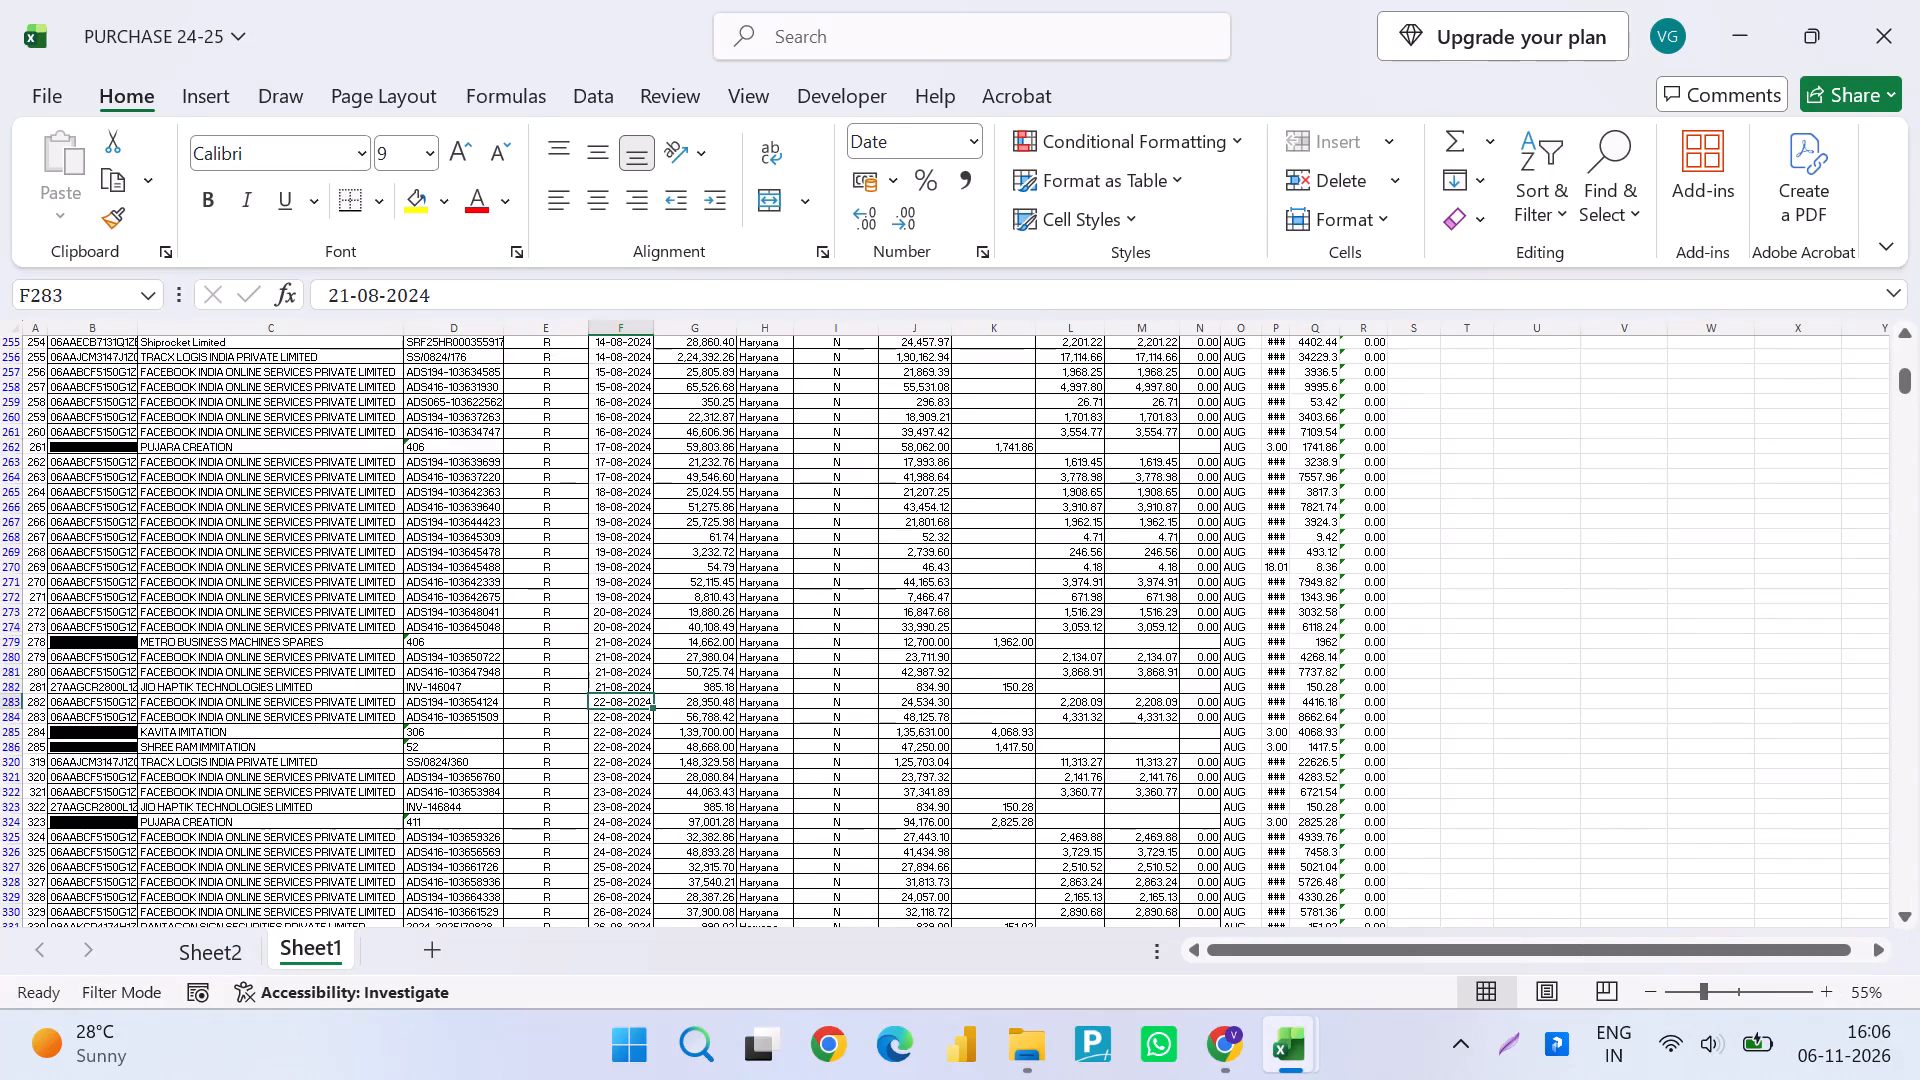
pyautogui.hotkey('shift', 'Down')
pyautogui.hotkey('shift', 'Down')
pyautogui.hotkey('shift', 'Down')
pyautogui.hotkey('shift', 'Down')
pyautogui.hotkey('shift', 'Up')
pyautogui.hotkey('alt', 'Tab')
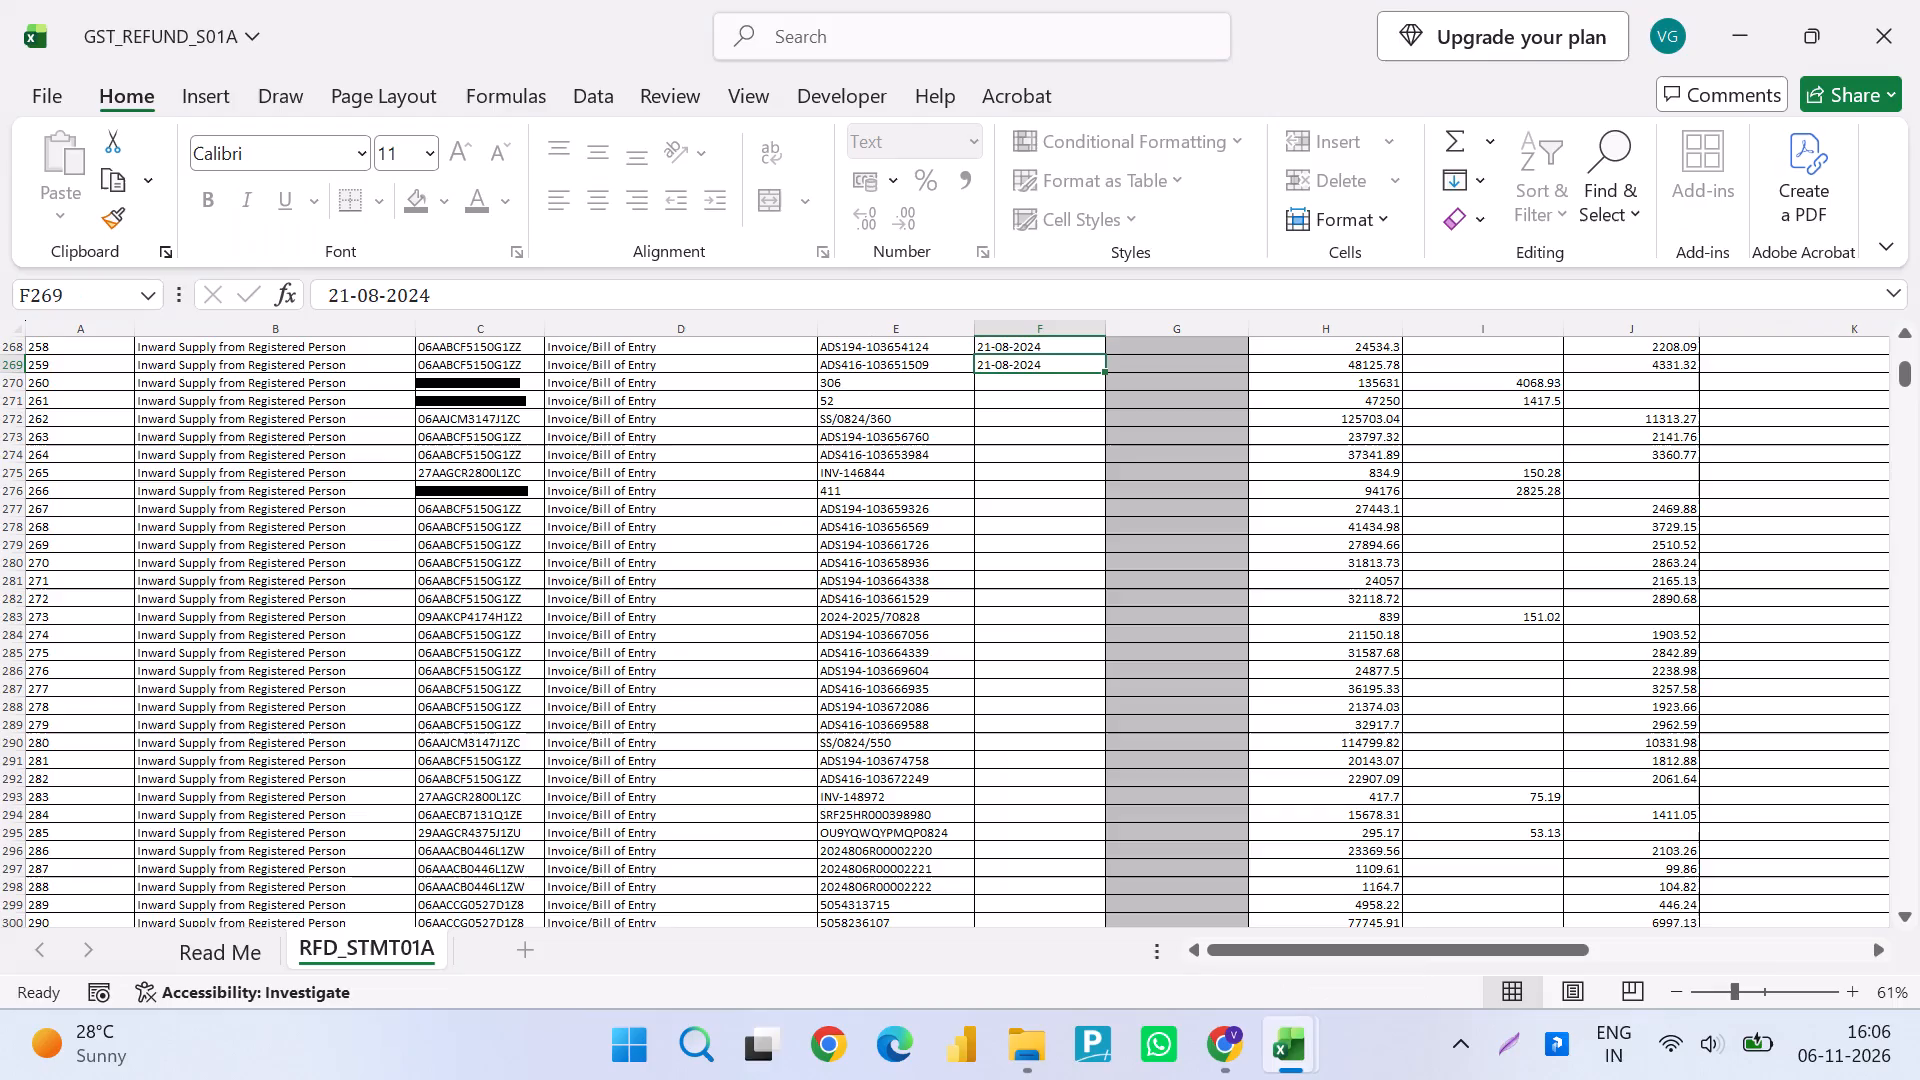
# Change the date in F269 of the refund sheet to 22-08-2024 and fill it down to F274.
pyautogui.press('Down')
pyautogui.press('Down')
pyautogui.press('Down')
pyautogui.press('Down')
pyautogui.press('Down')
pyautogui.hotkey('ctrl', 'shift', 'Up')
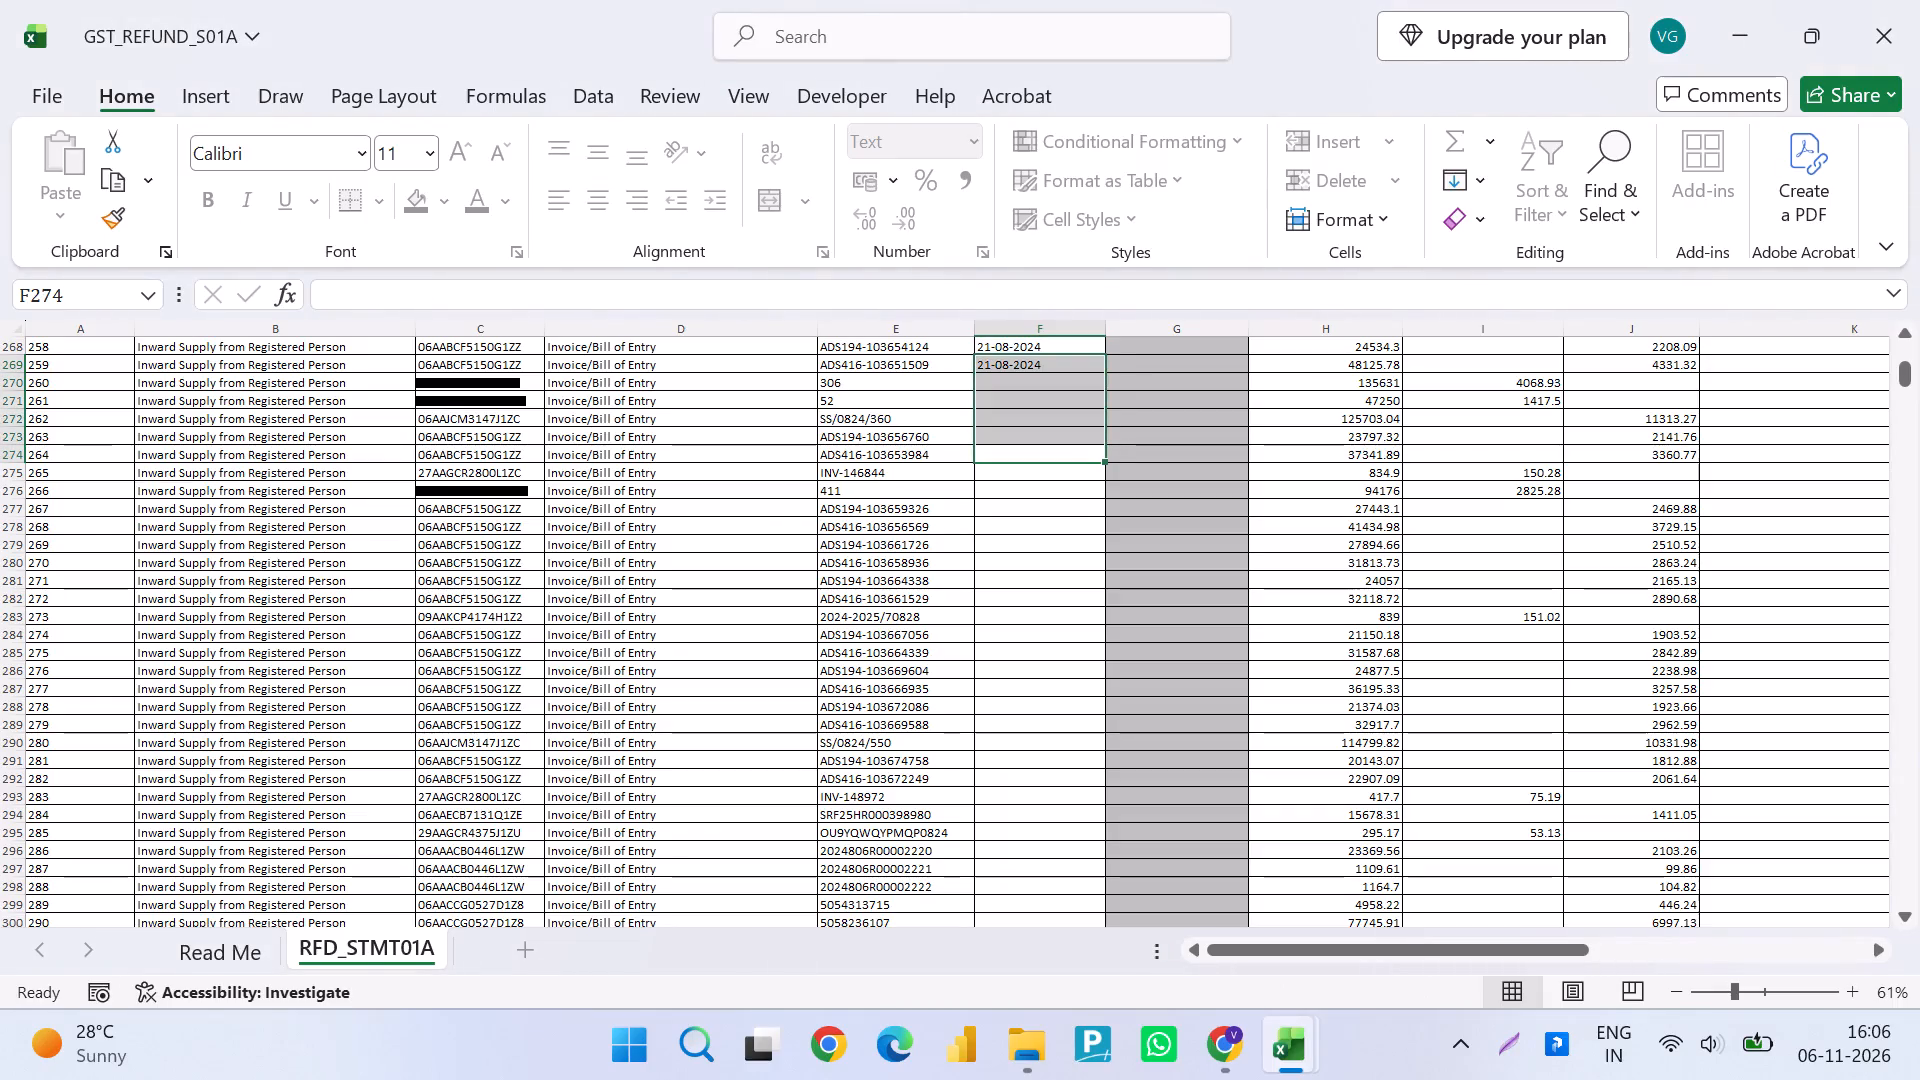
pyautogui.press('Tab')
pyautogui.press('F2')
pyautogui.press('Left')
pyautogui.press('Left')
pyautogui.press('Left')
pyautogui.press('Left')
pyautogui.press('Left')
pyautogui.press('Left')
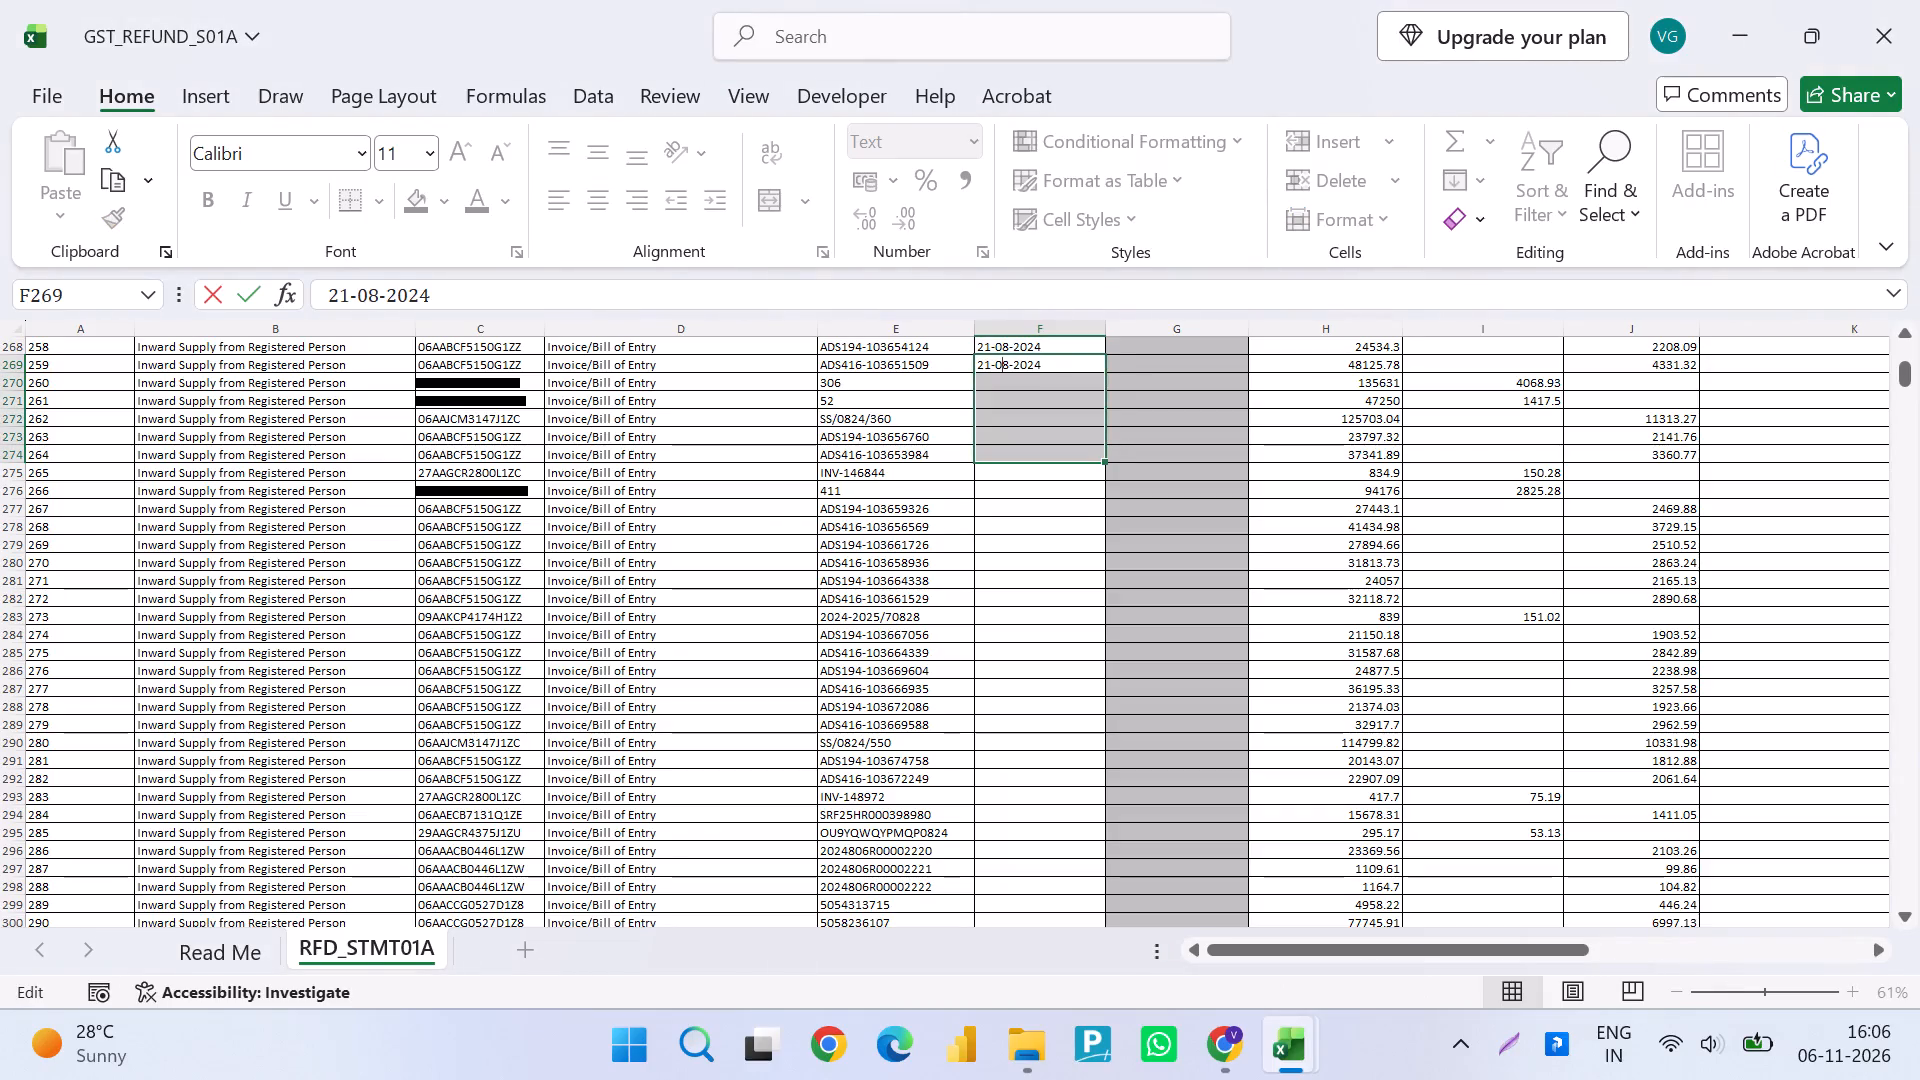
pyautogui.press('Left')
pyautogui.press('Left')
pyautogui.press('BackSpace')
pyautogui.press('2')
pyautogui.press('Return')
pyautogui.hotkey('alt', 'Tab')
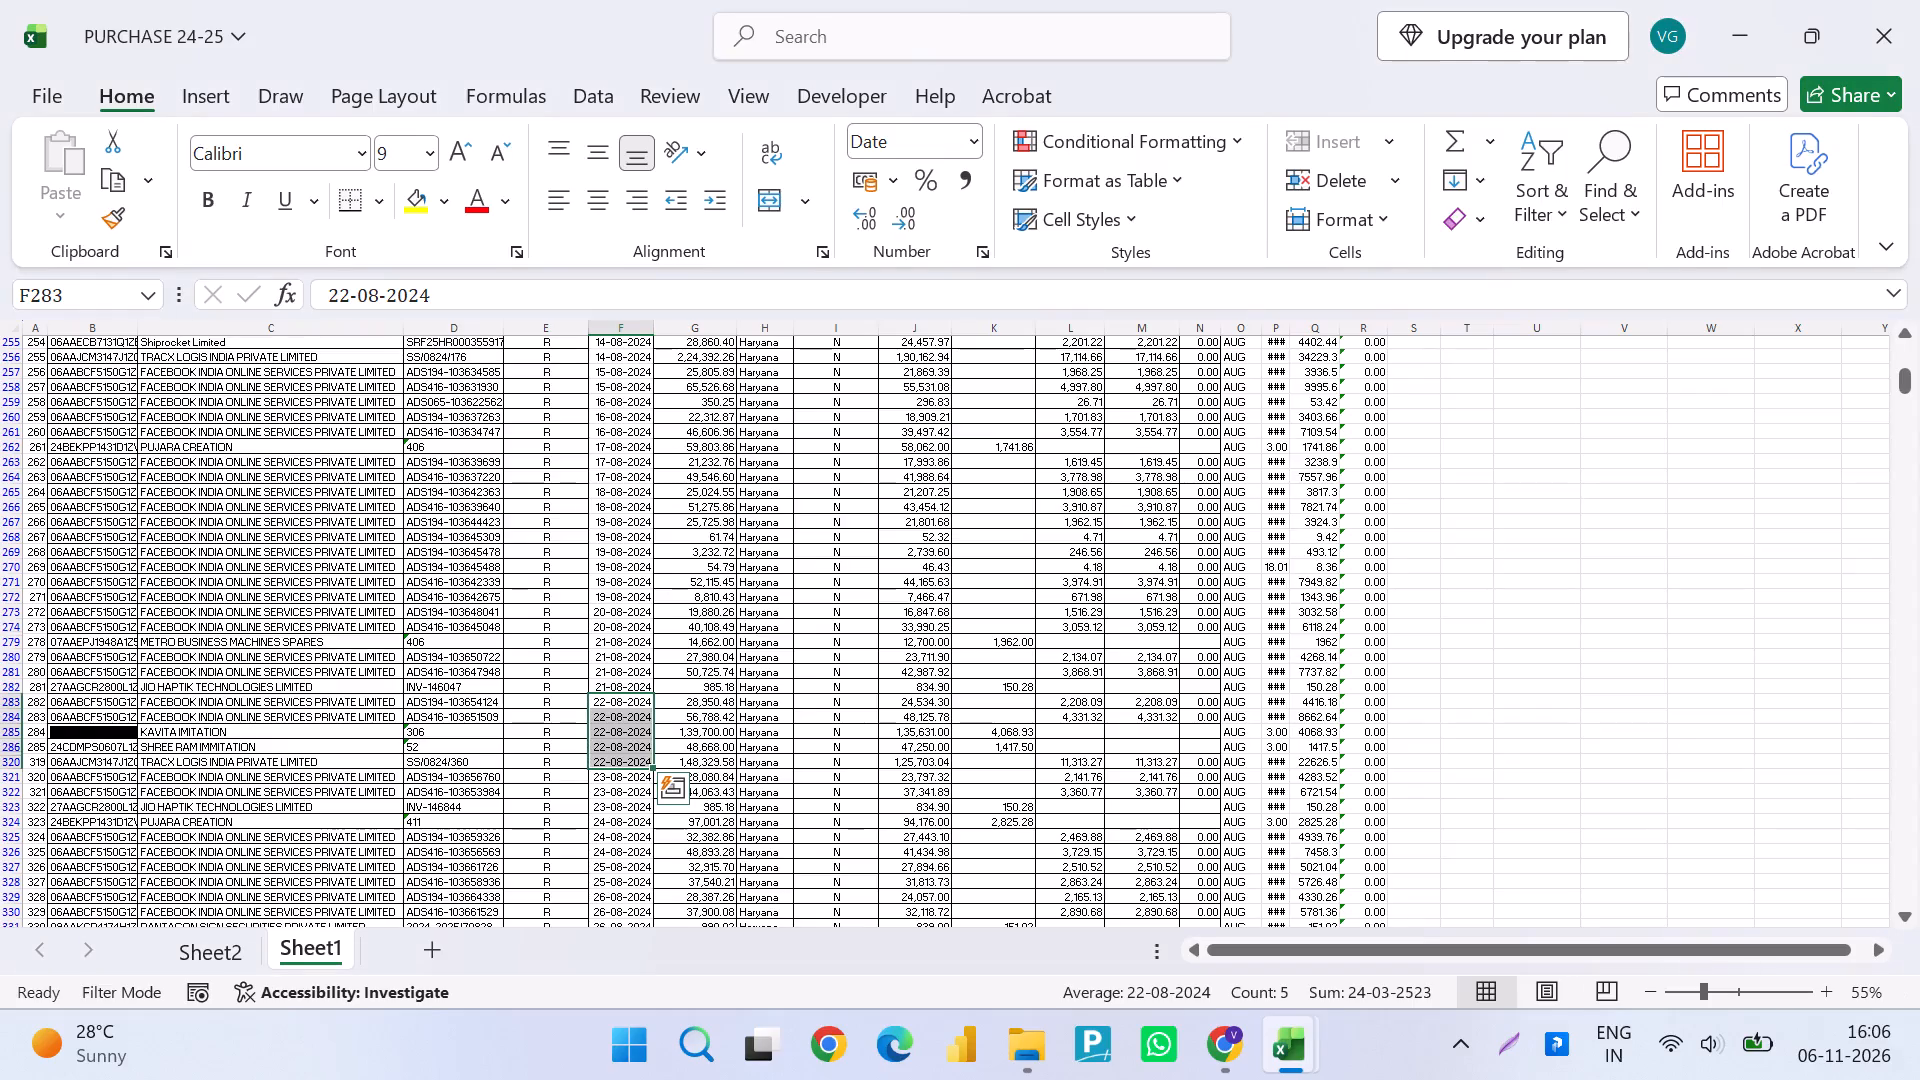
pyautogui.hotkey('alt', 'Tab')
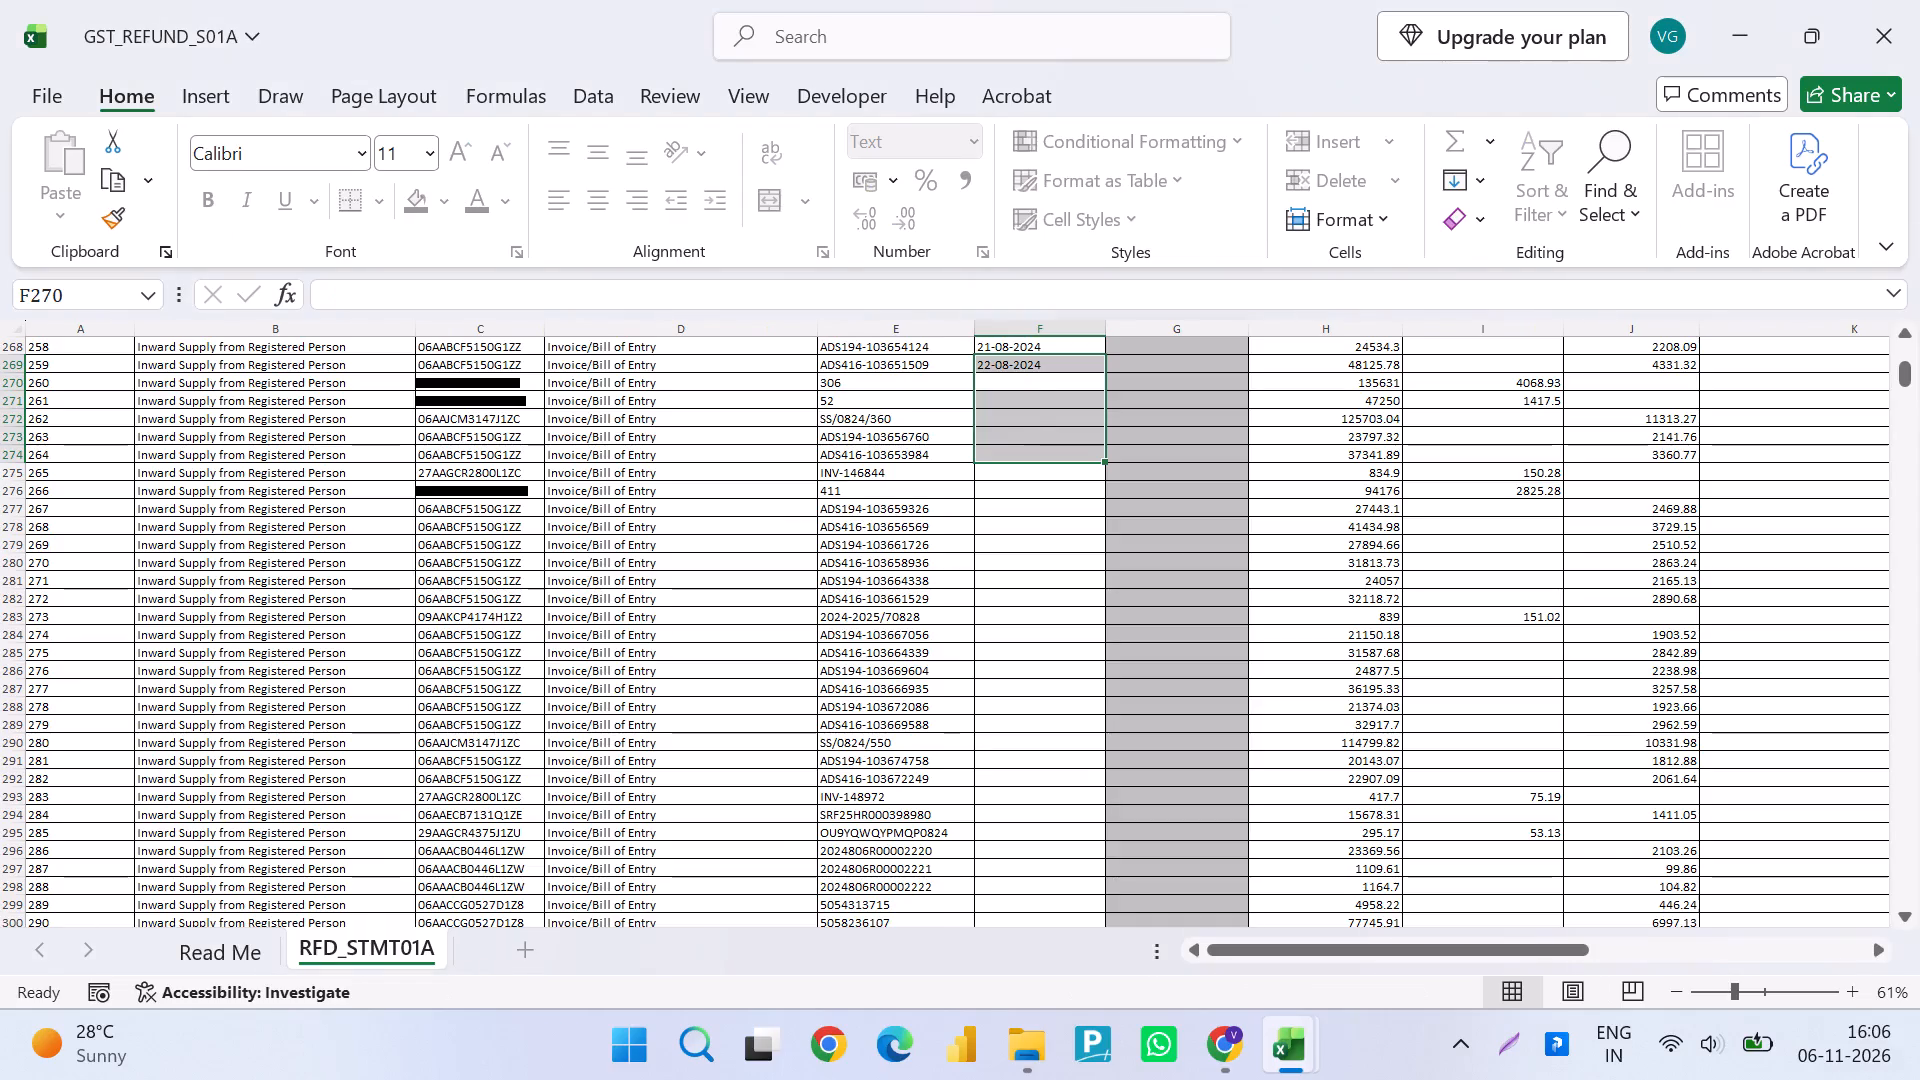
pyautogui.hotkey('ctrl', 'd')
# Compare with the purchase dates again and clear the extra 22-08-2024 dates from F273 and F274 of the refund sheet.
pyautogui.hotkey('alt', 'Tab')
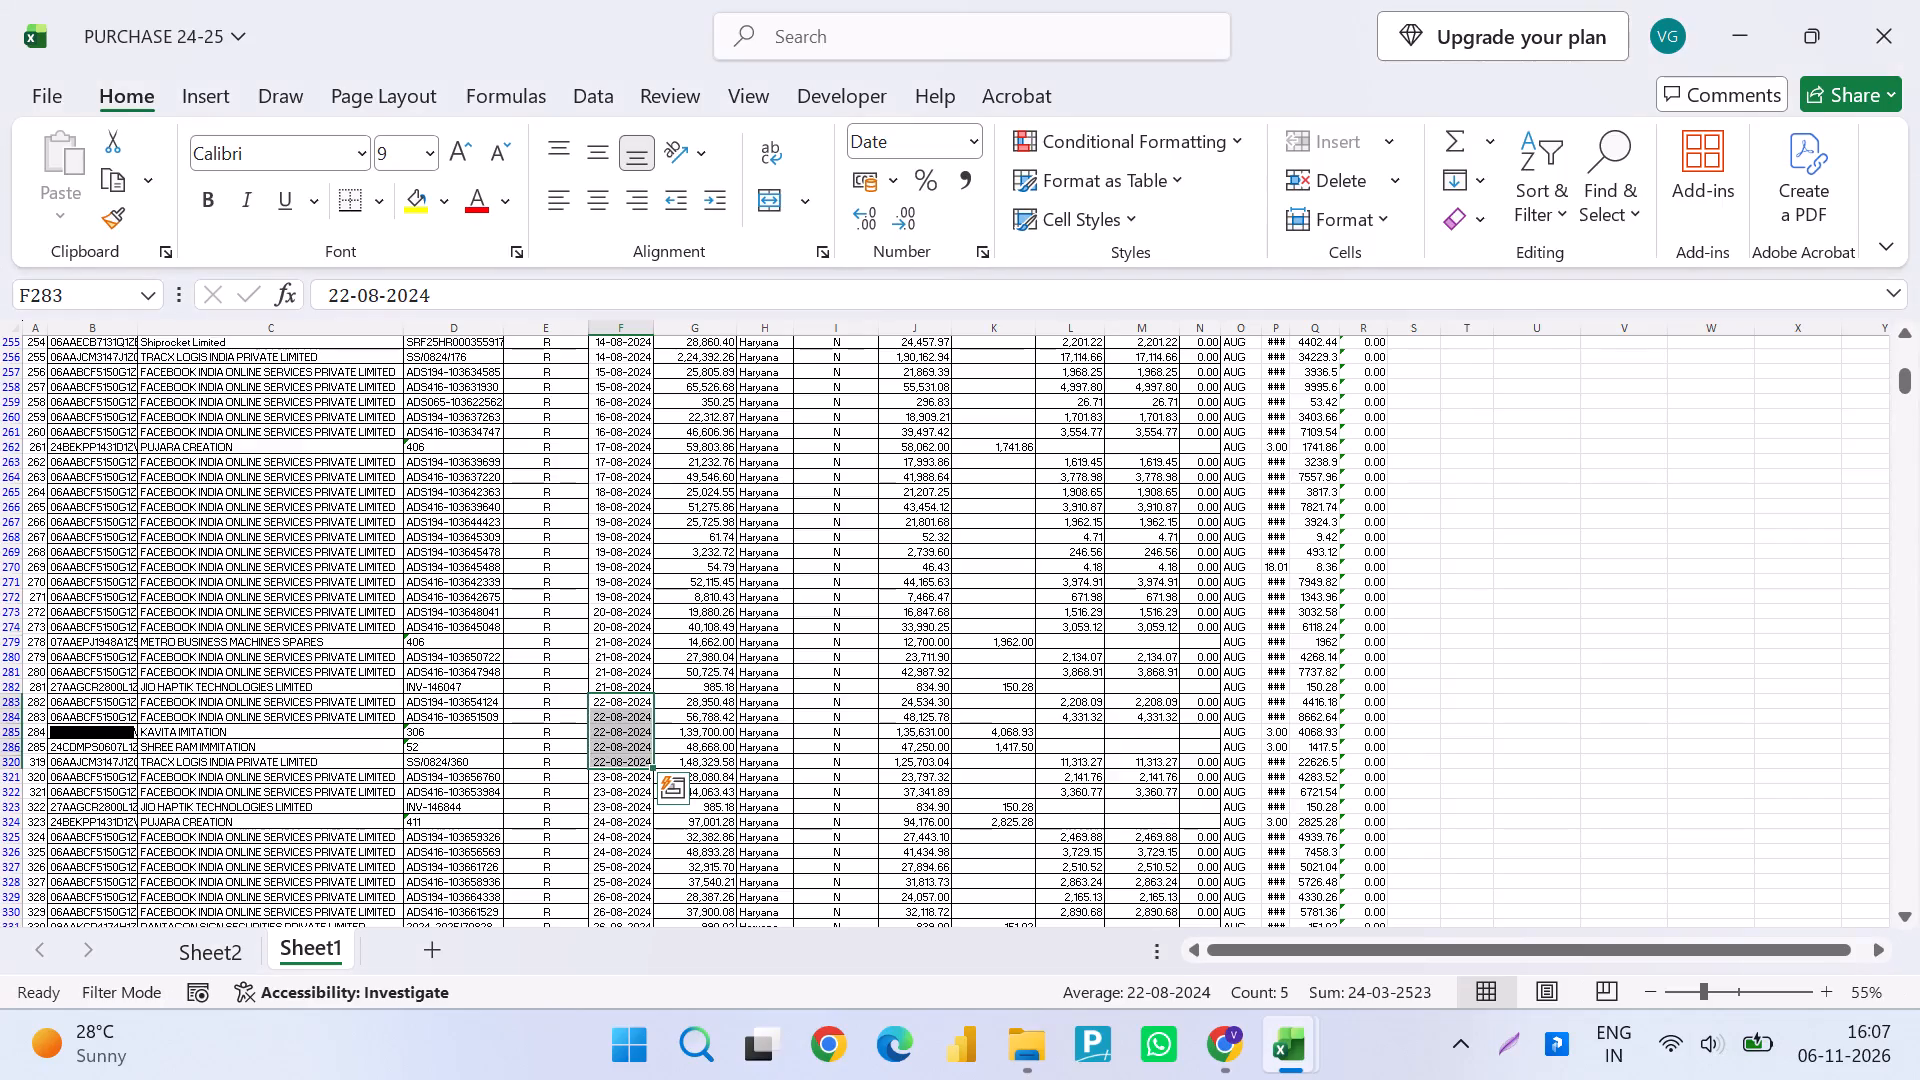
pyautogui.hotkey('alt', 'Tab')
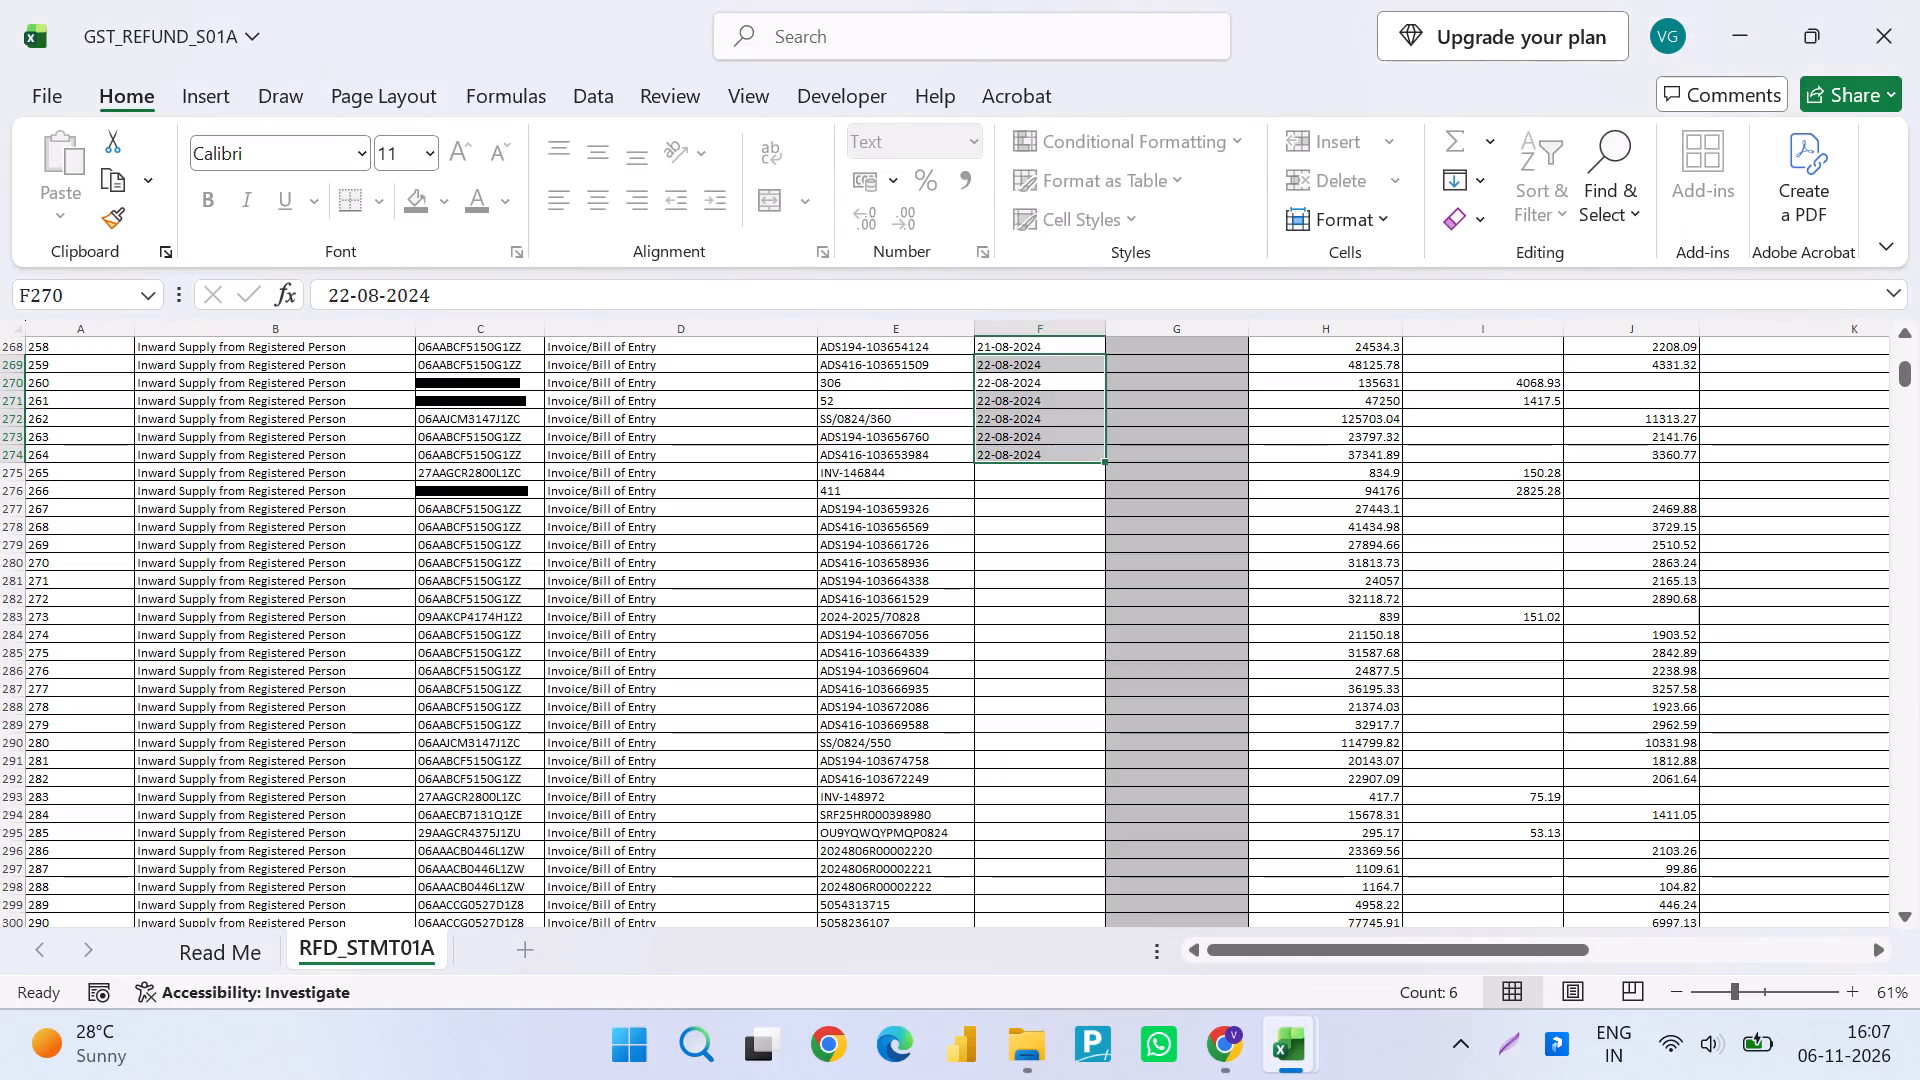
pyautogui.hotkey('alt', 'Tab')
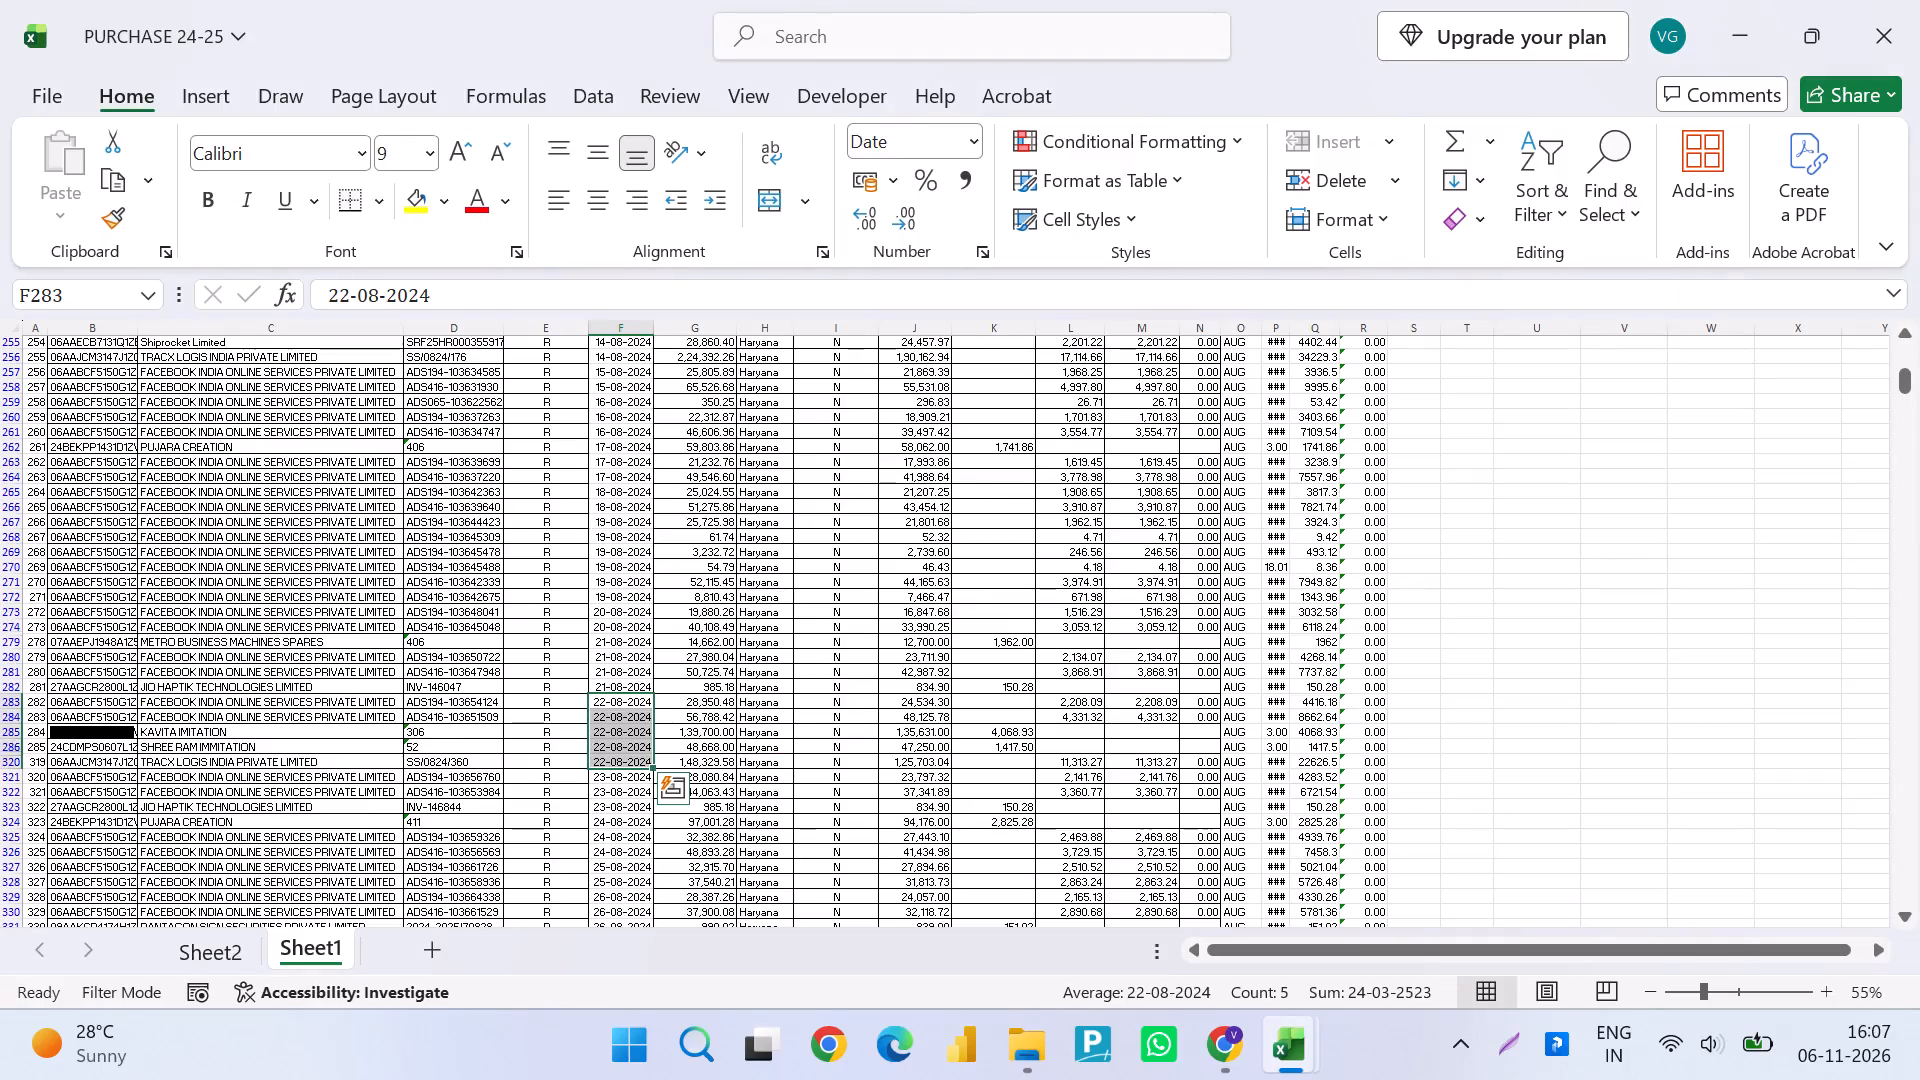
pyautogui.hotkey('alt', 'Tab')
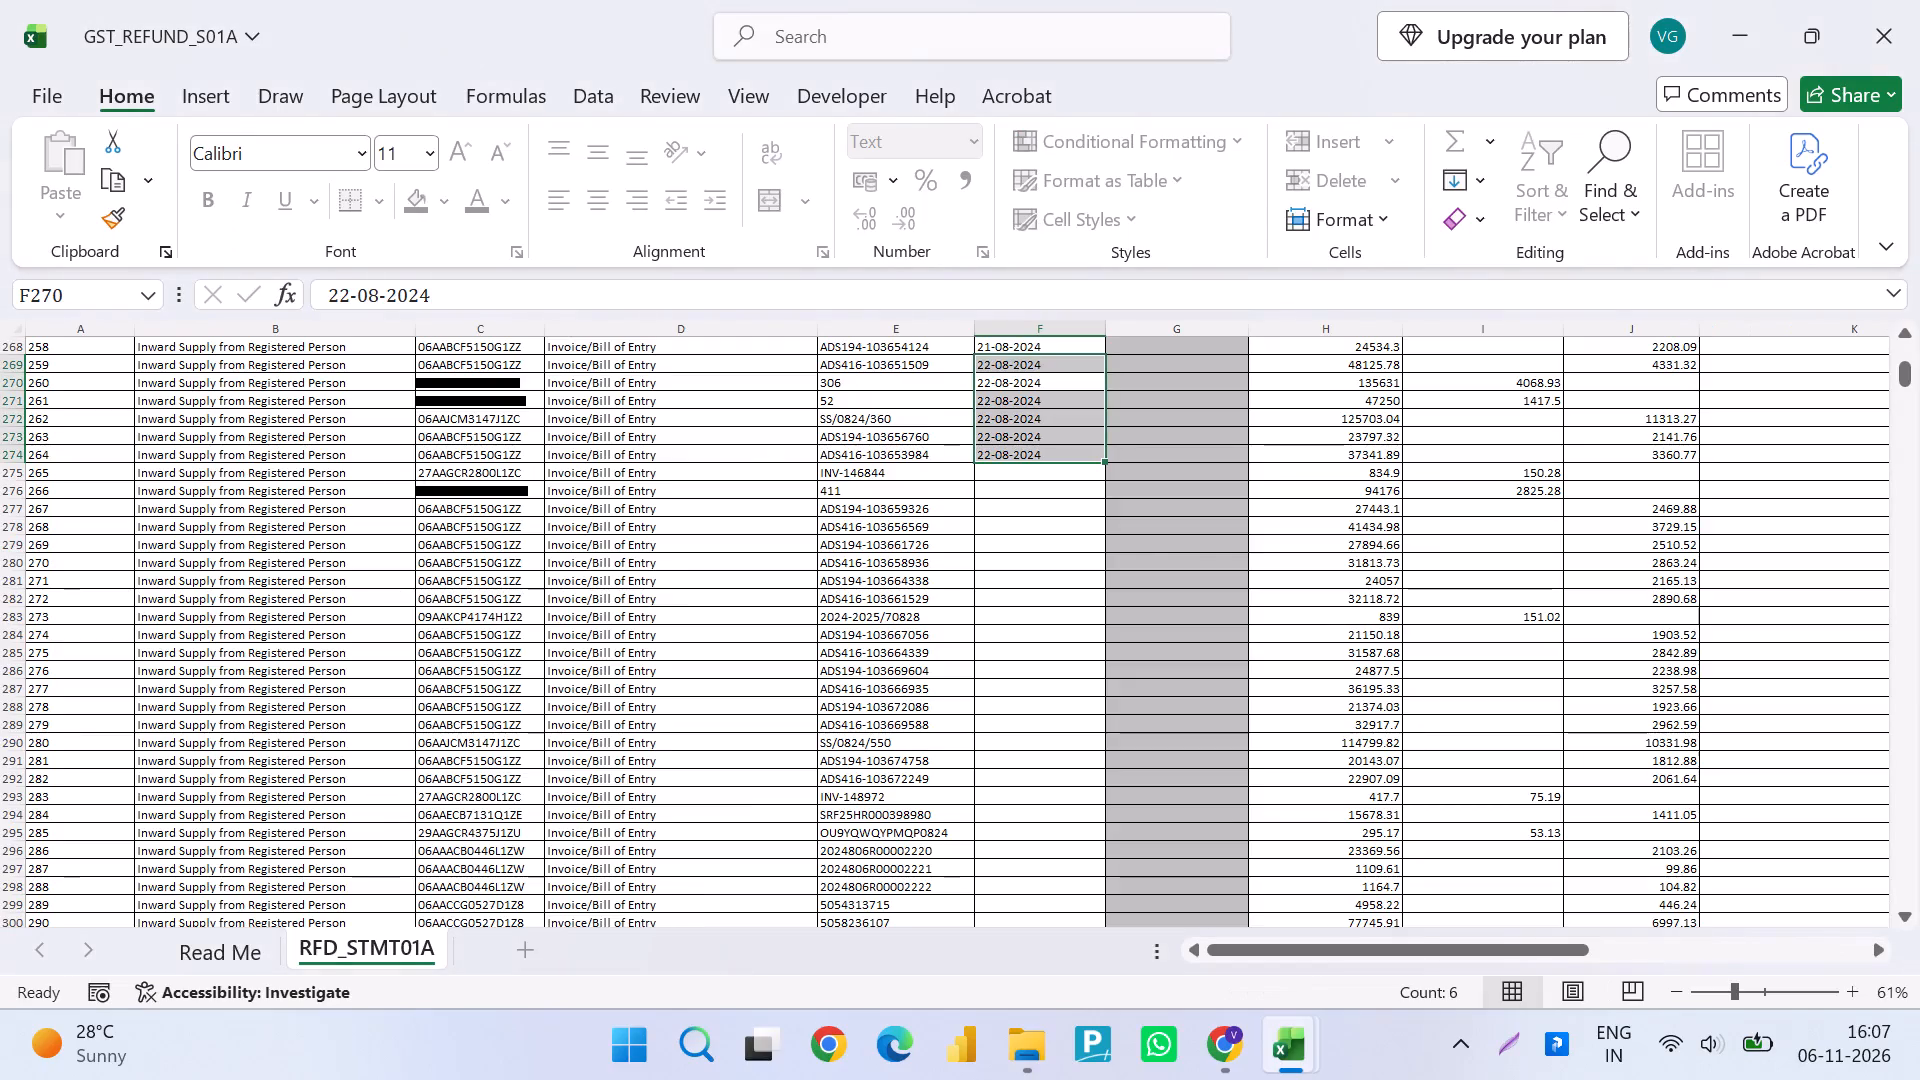
pyautogui.hotkey('shift', 'Up')
pyautogui.hotkey('shift', 'Up')
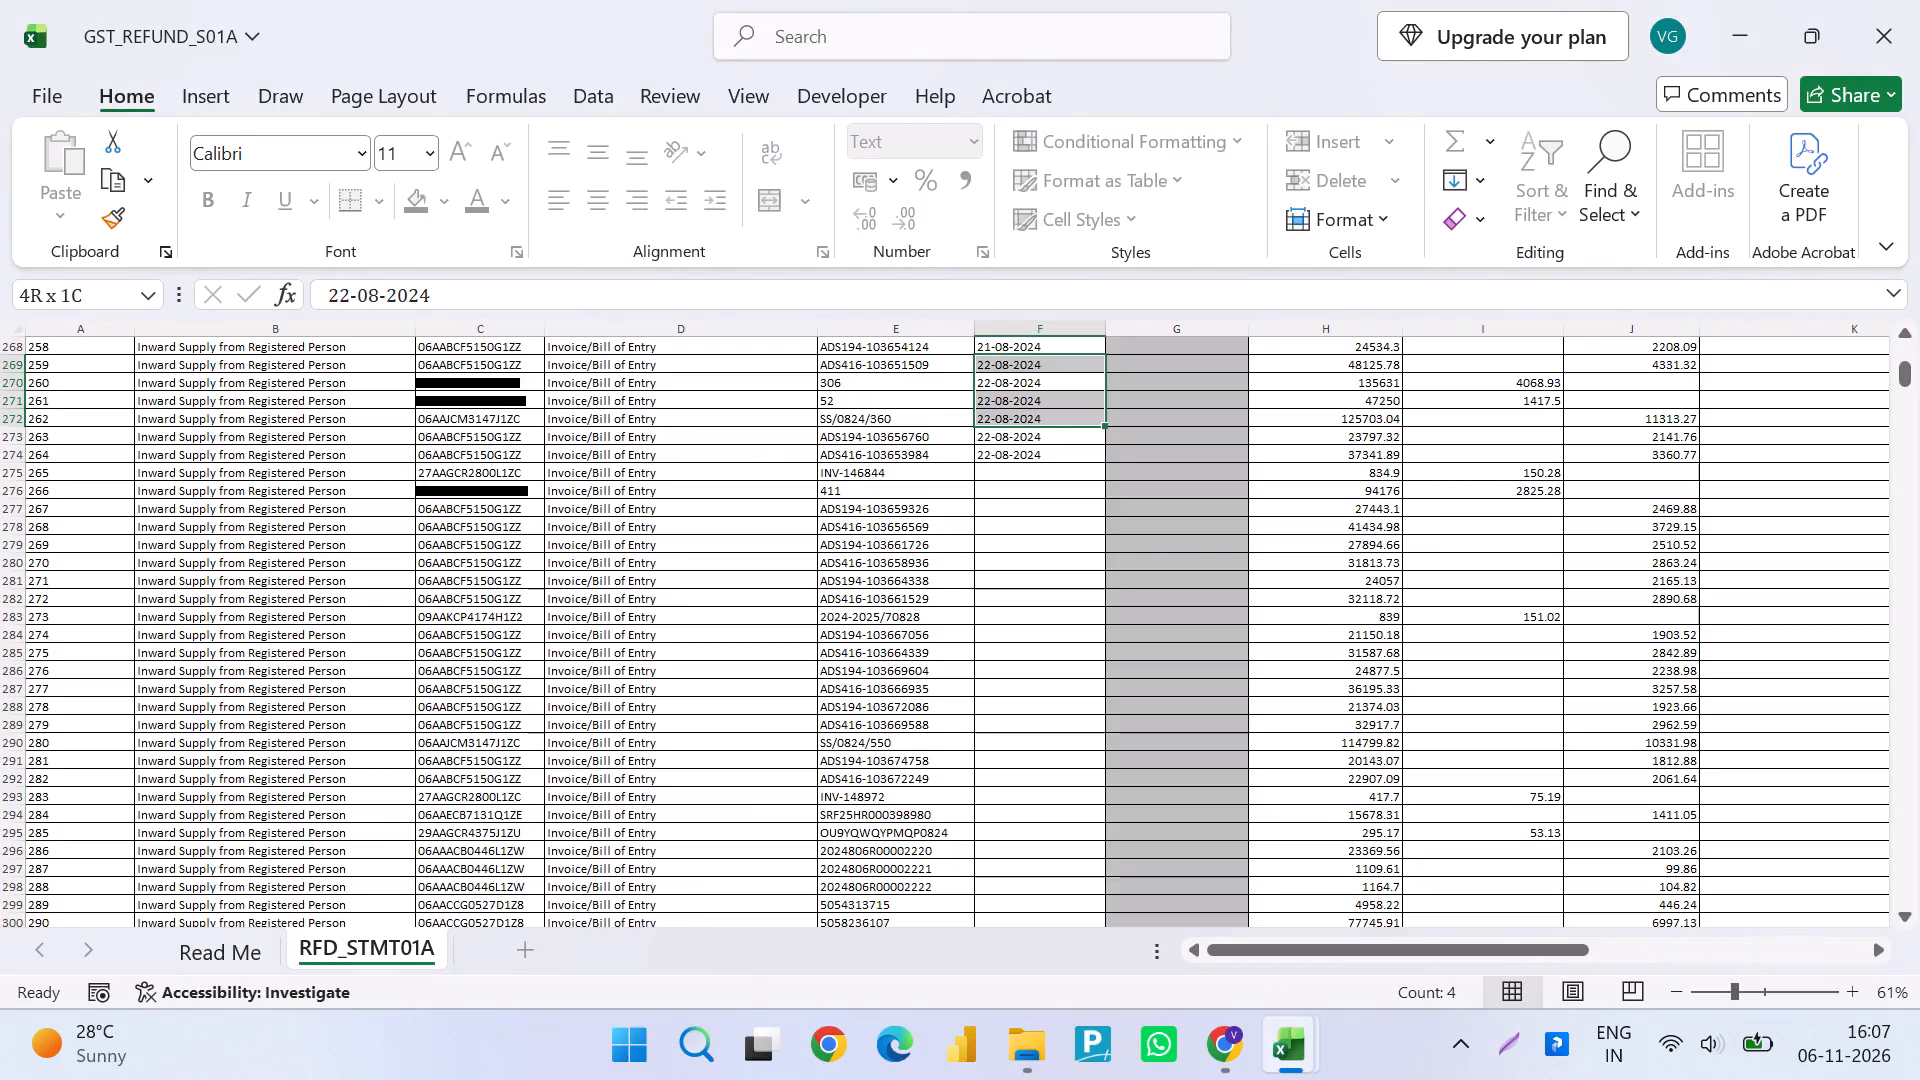
pyautogui.press('Down')
pyautogui.press('Down')
pyautogui.press('Down')
pyautogui.press('Down')
pyautogui.hotkey('shift', 'Up')
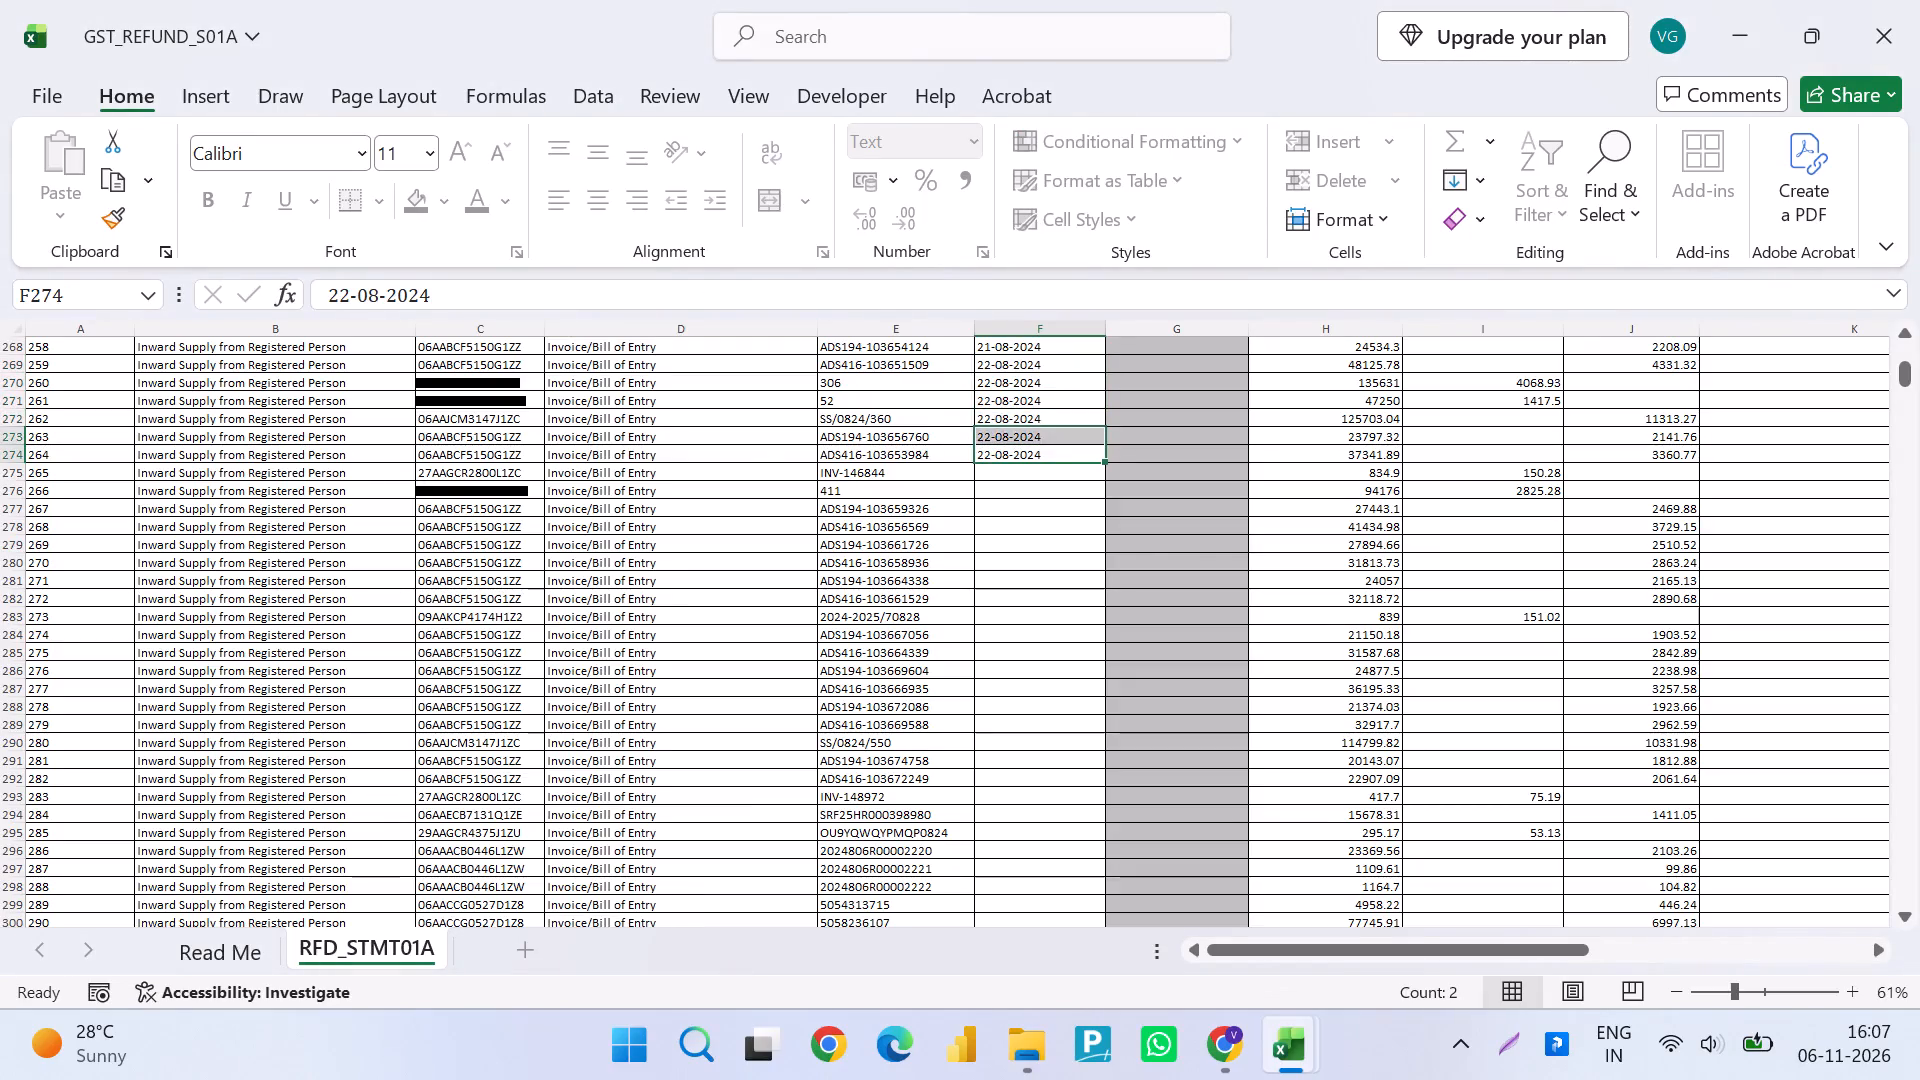
pyautogui.press('Delete')
# Copy the 22-08-2024 date from F269 of the refund sheet into F268.
pyautogui.hotkey('alt', 'Tab')
pyautogui.hotkey('alt', 'Tab')
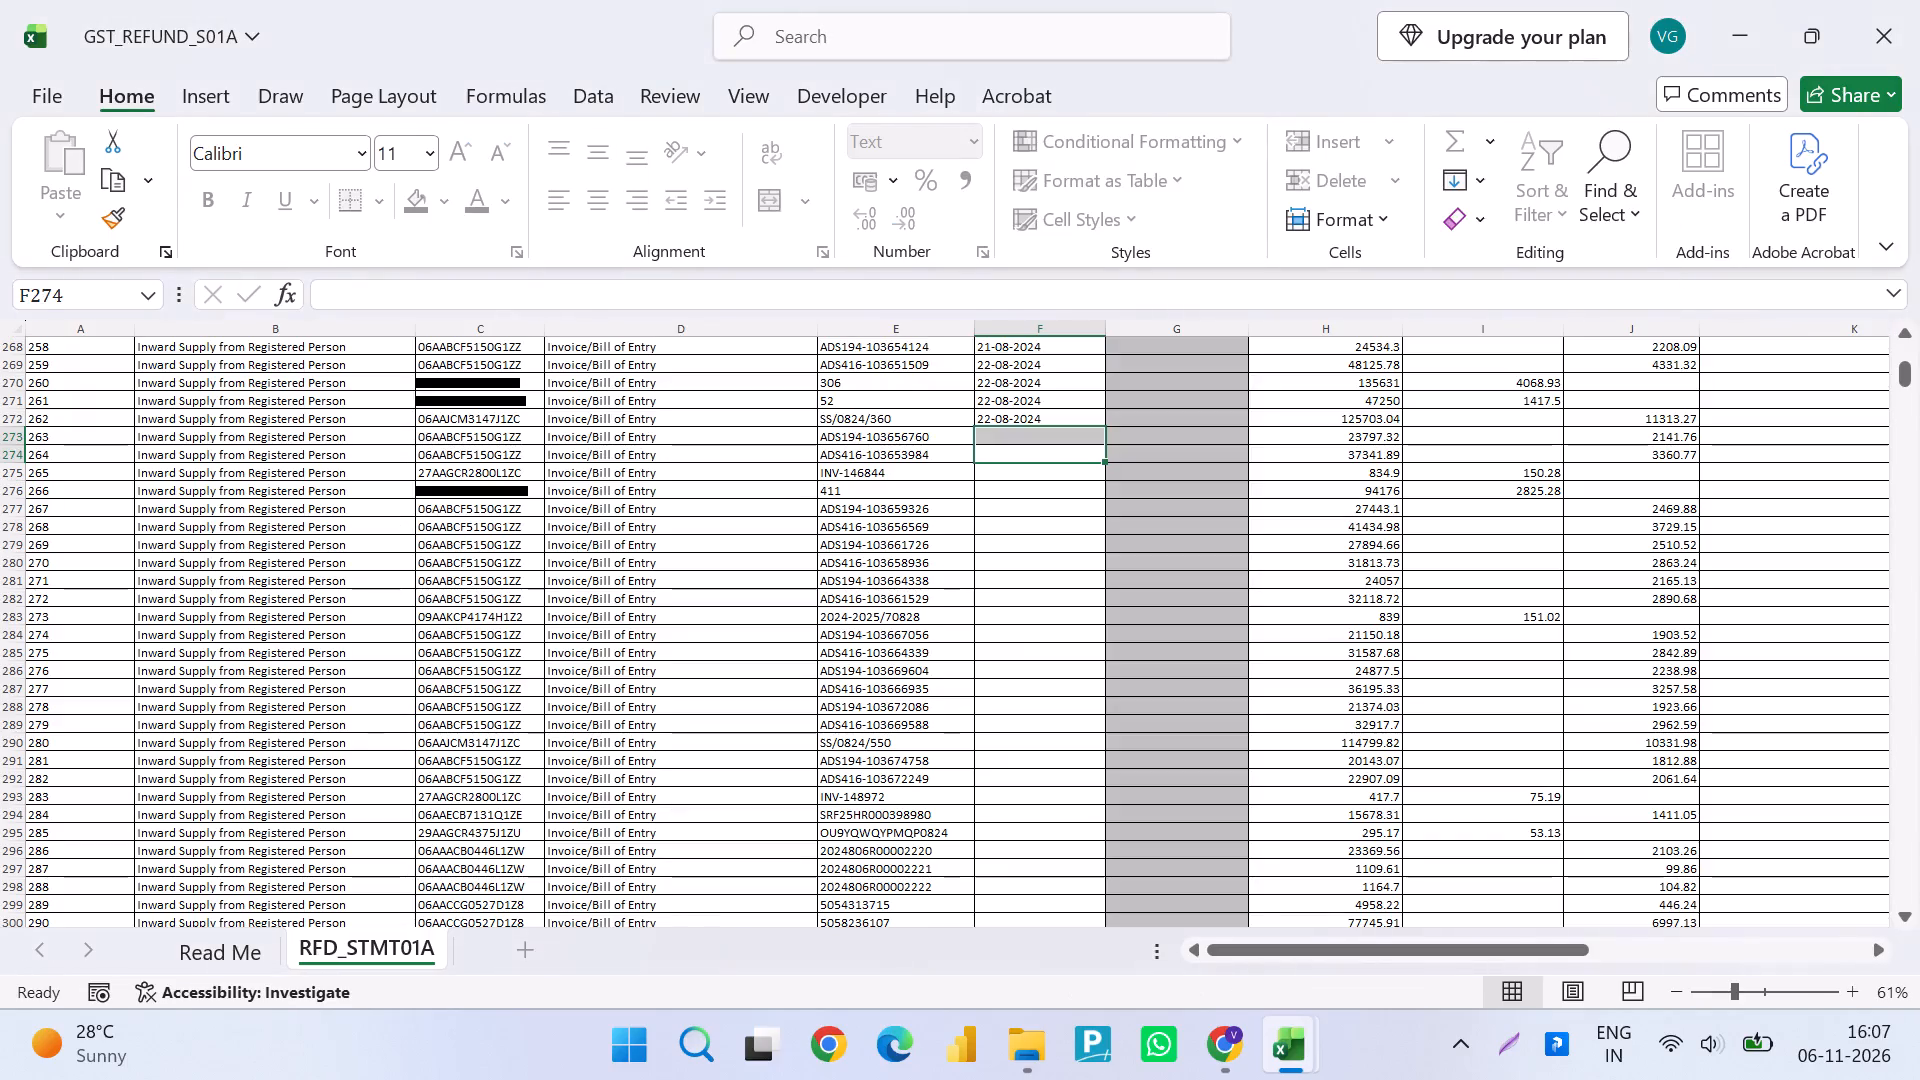
pyautogui.hotkey('alt', 'Tab')
pyautogui.hotkey('alt', 'Tab')
pyautogui.press('Up')
pyautogui.press('Up')
pyautogui.press('Up')
pyautogui.press('Up')
pyautogui.press('Up')
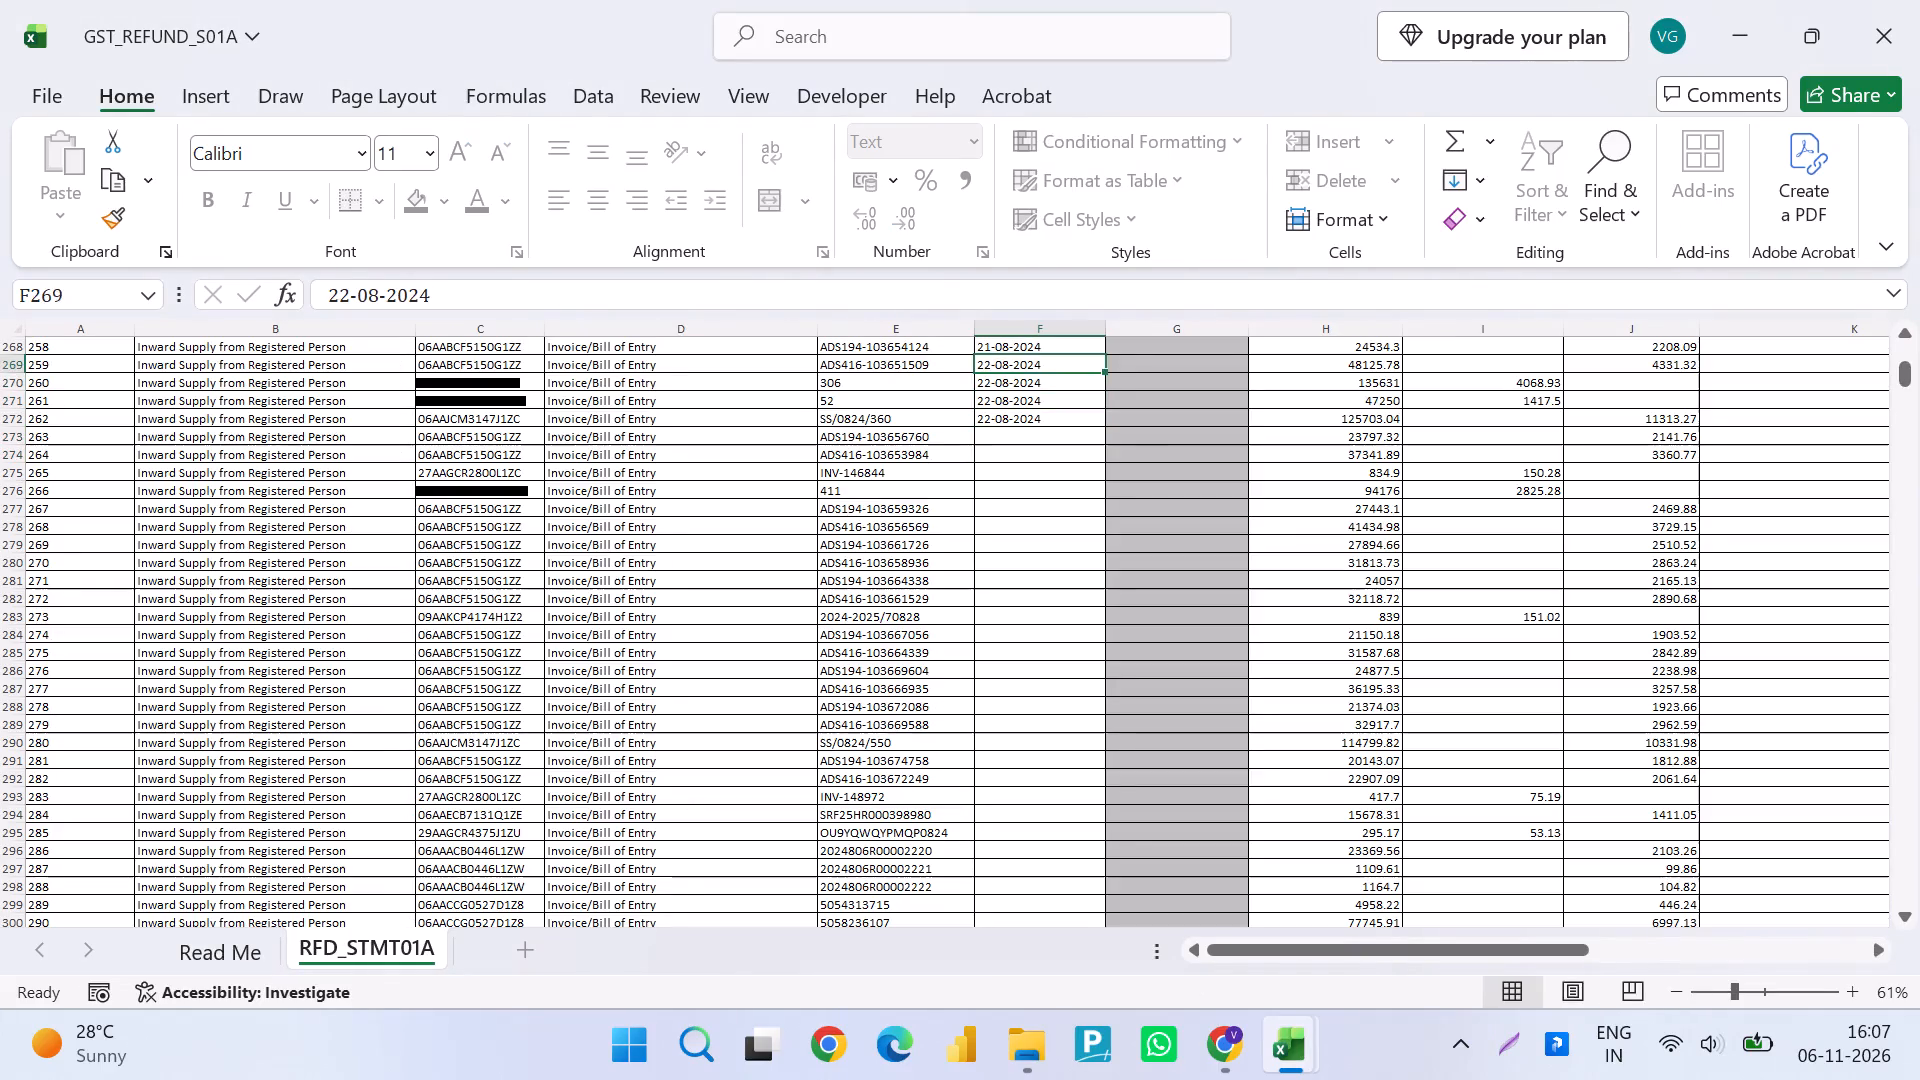
pyautogui.hotkey('ctrl', 'c')
pyautogui.press('Up')
pyautogui.press('Return')
# Compare the 21-08-2024 and 22-08-2024 dates around F267 of the refund sheet with the matching rows in the purchase workbook.
pyautogui.hotkey('alt', 'Tab')
pyautogui.hotkey('shift', 'space')
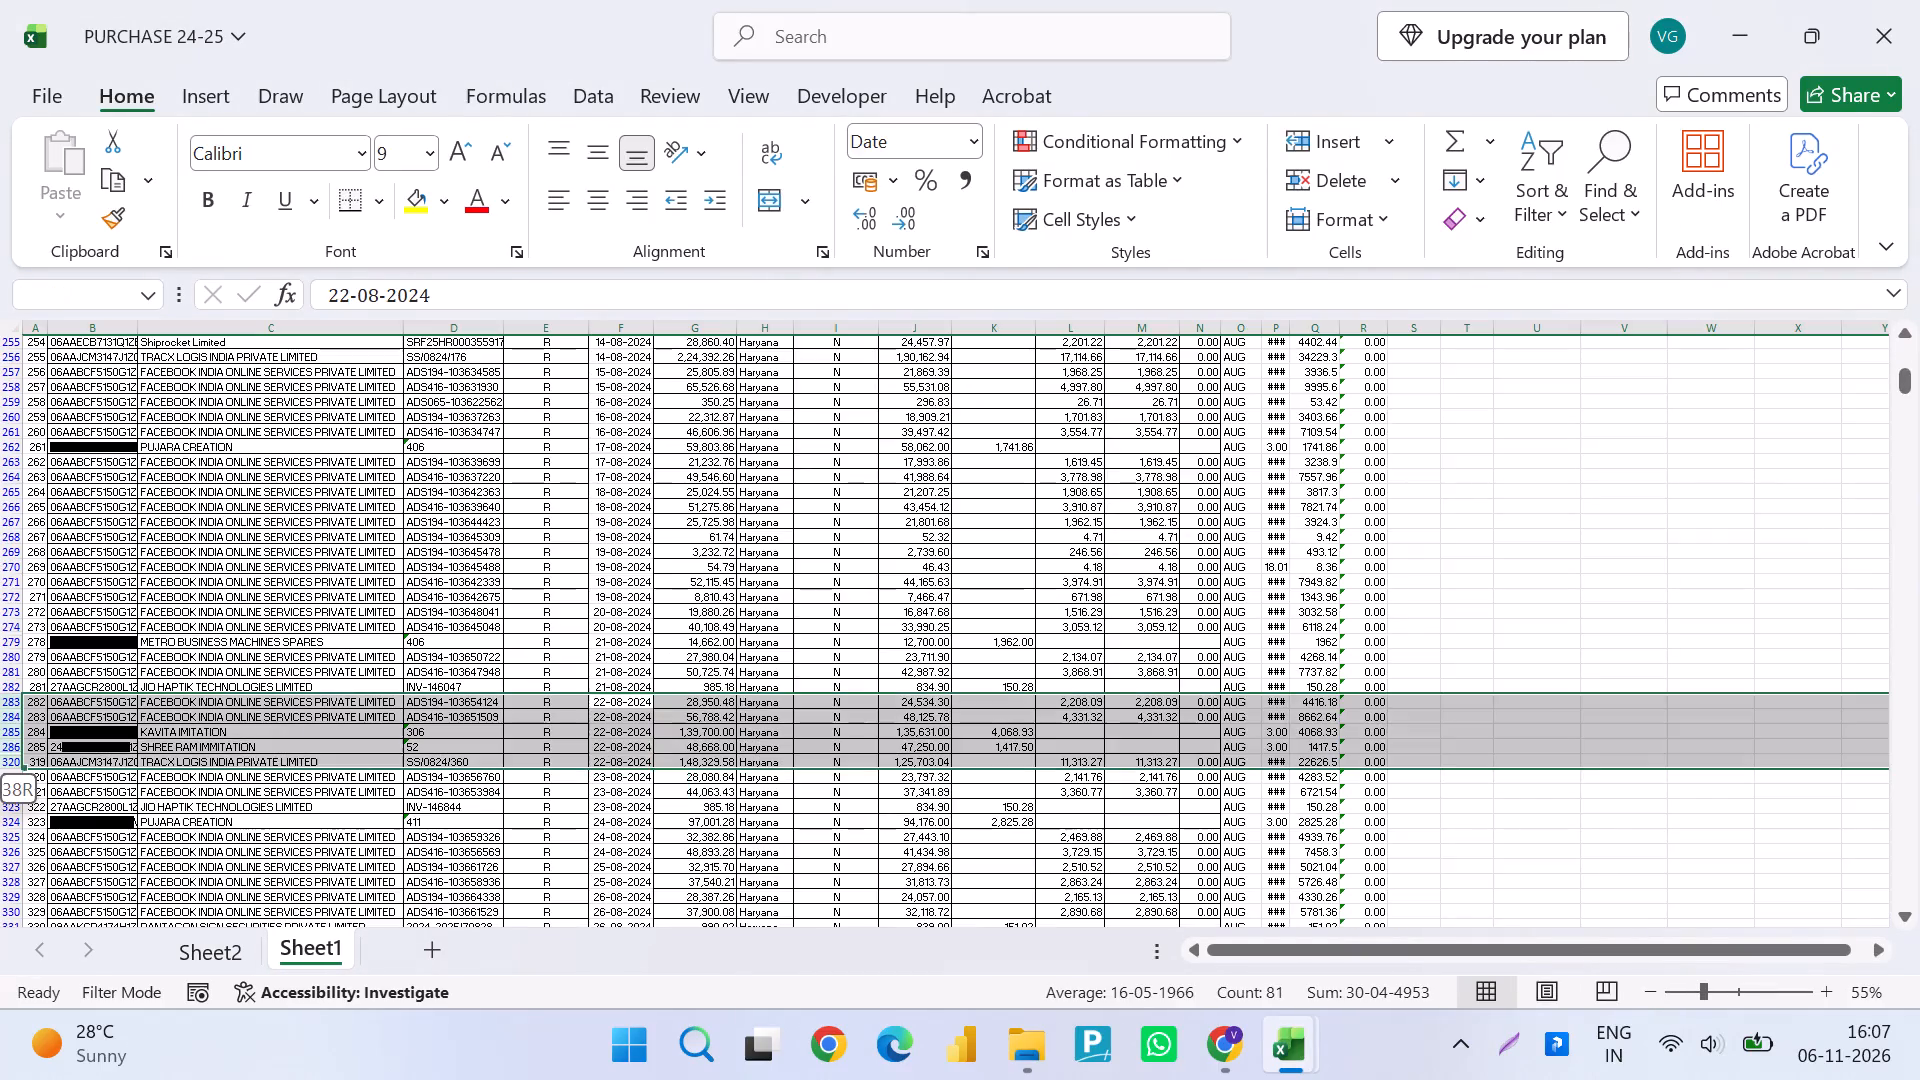
pyautogui.hotkey('alt', 'Tab')
pyautogui.scroll(2, 886, 615)
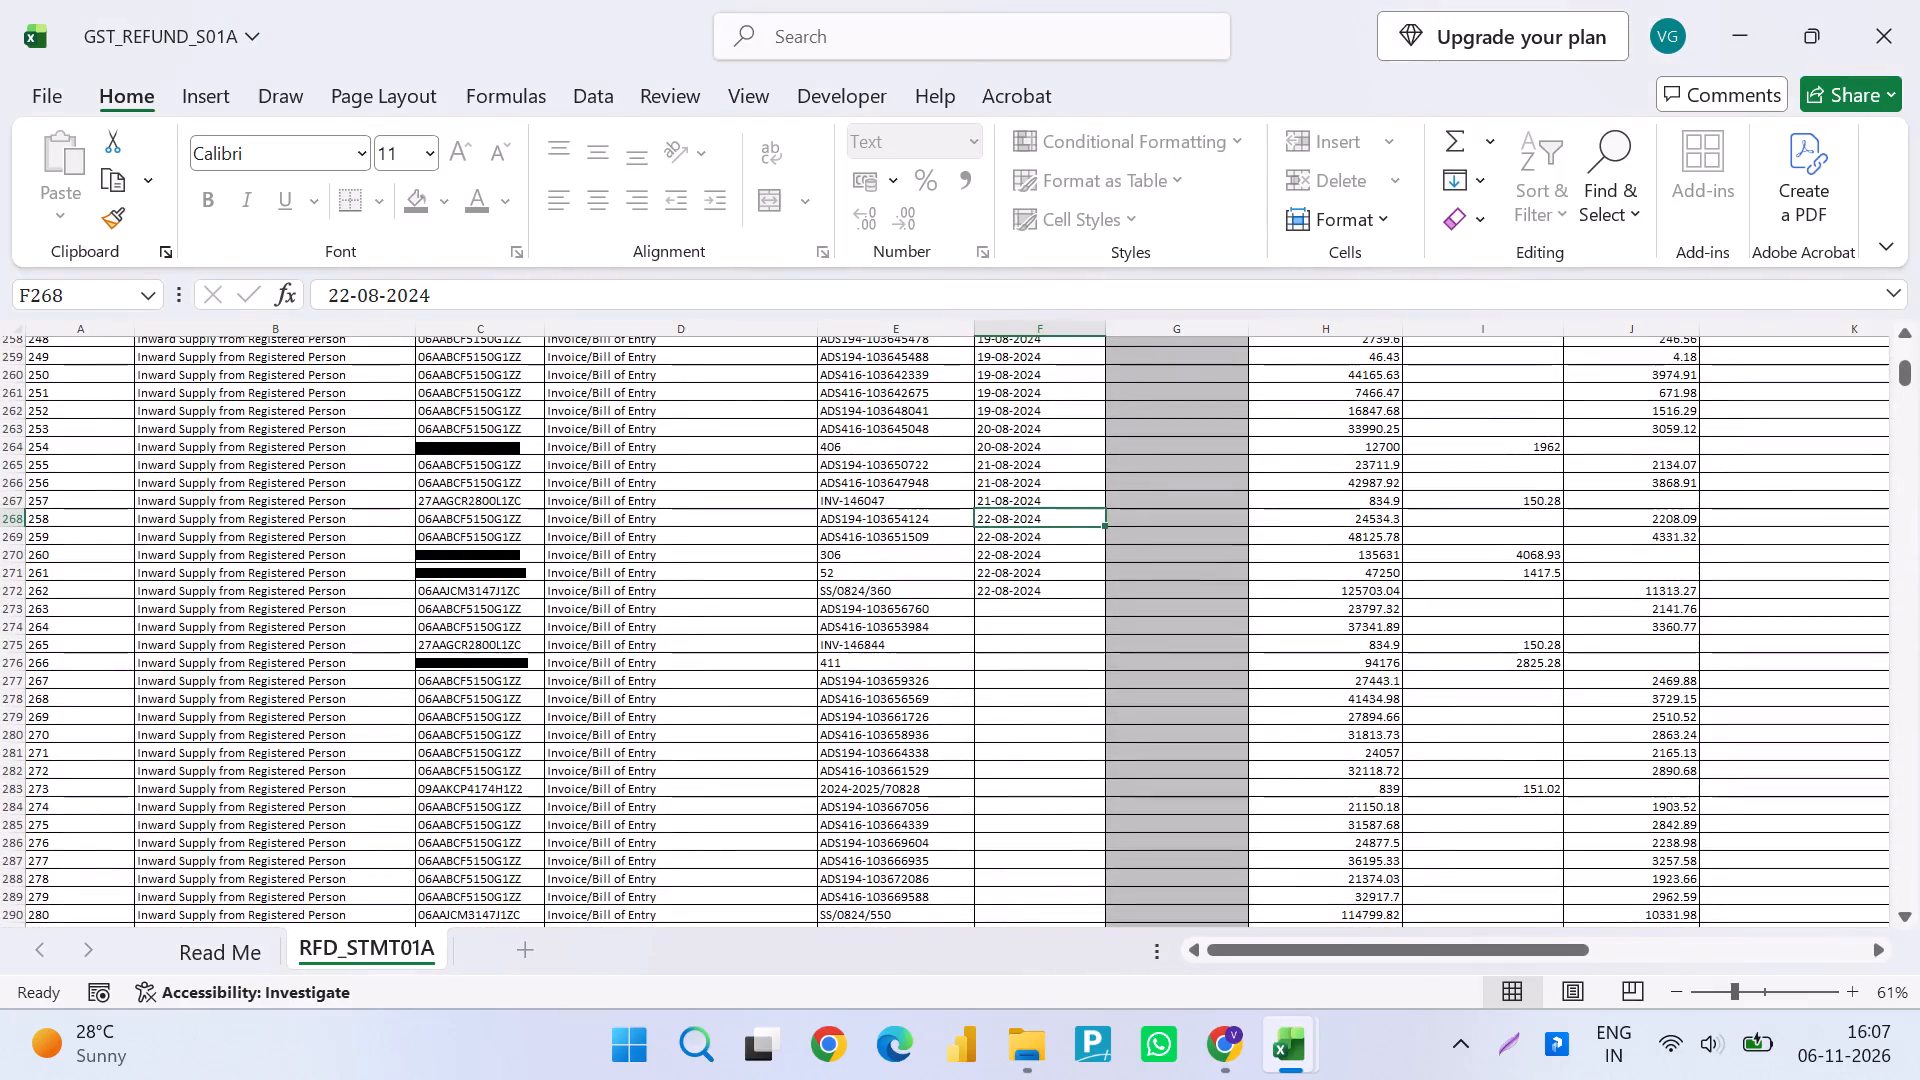
pyautogui.click(1030, 500)
pyautogui.hotkey('alt', 'Tab')
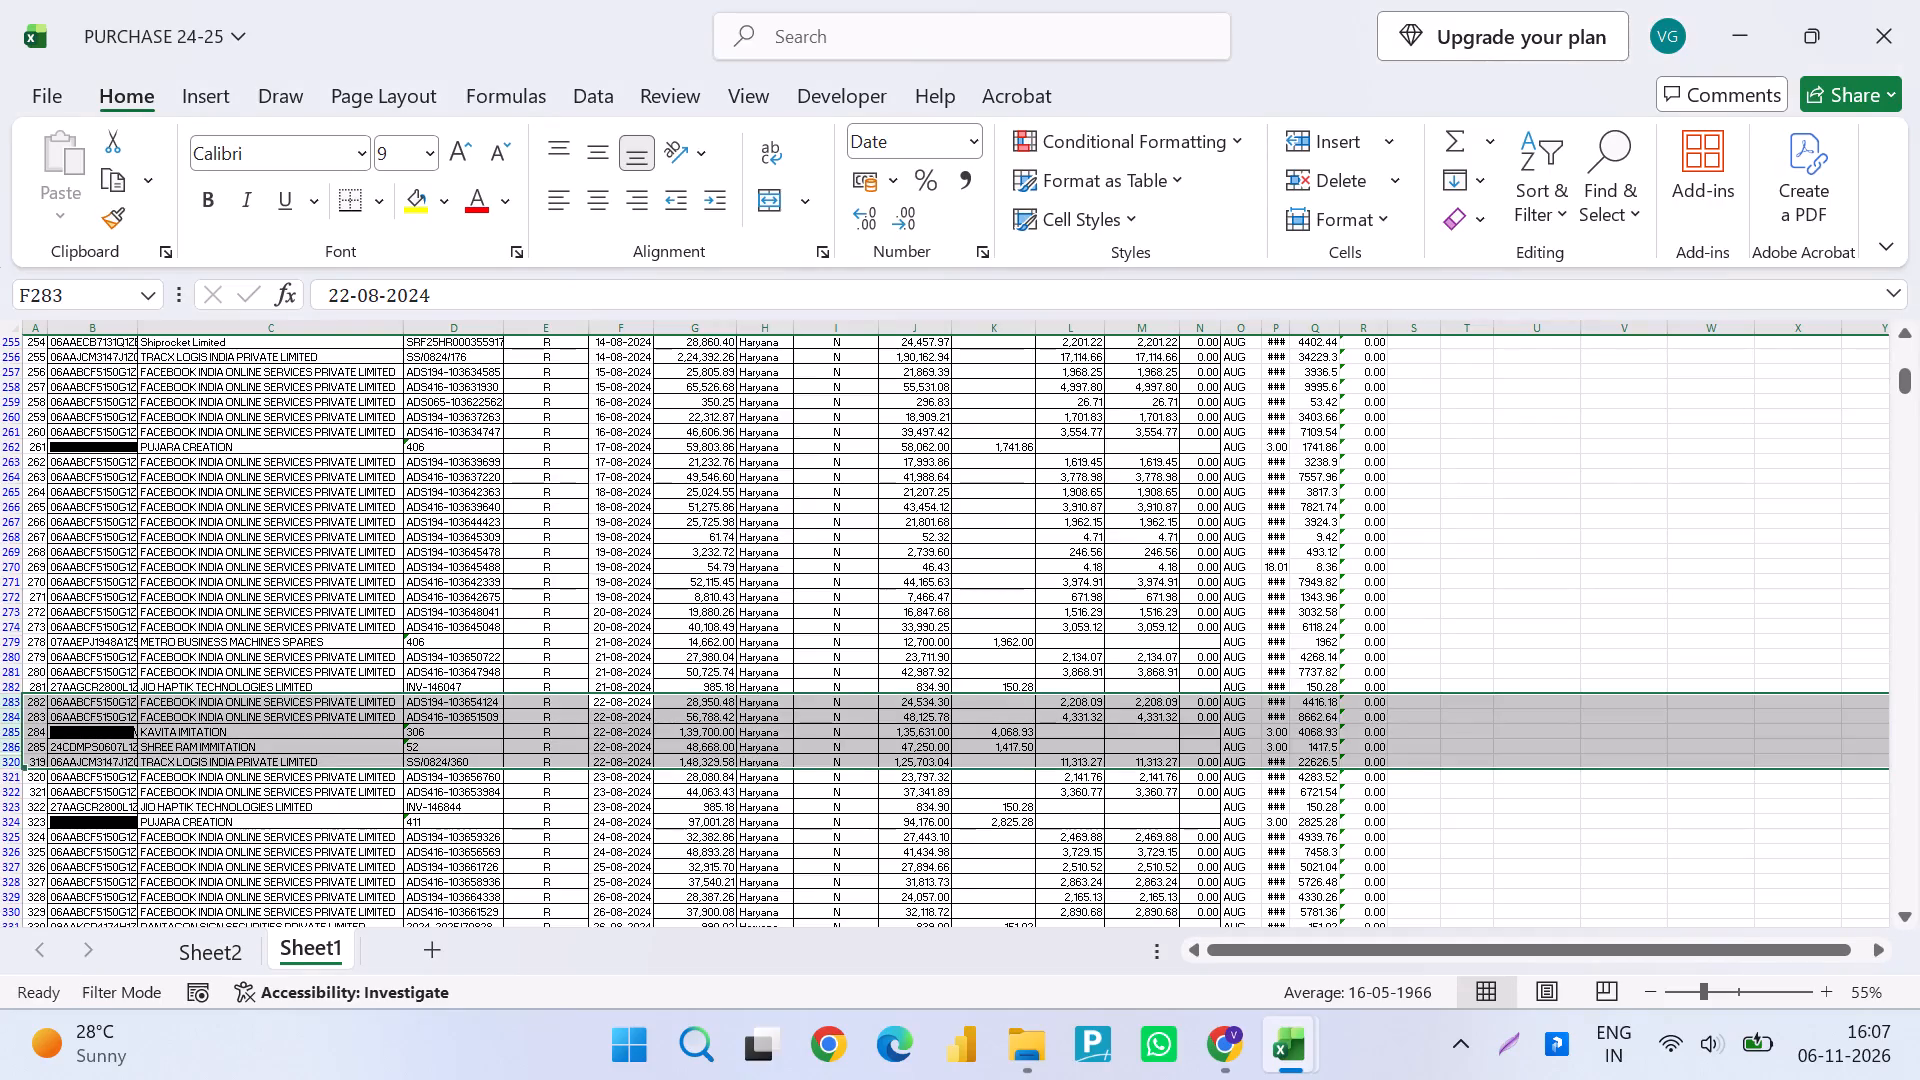
pyautogui.hotkey('alt', 'Tab')
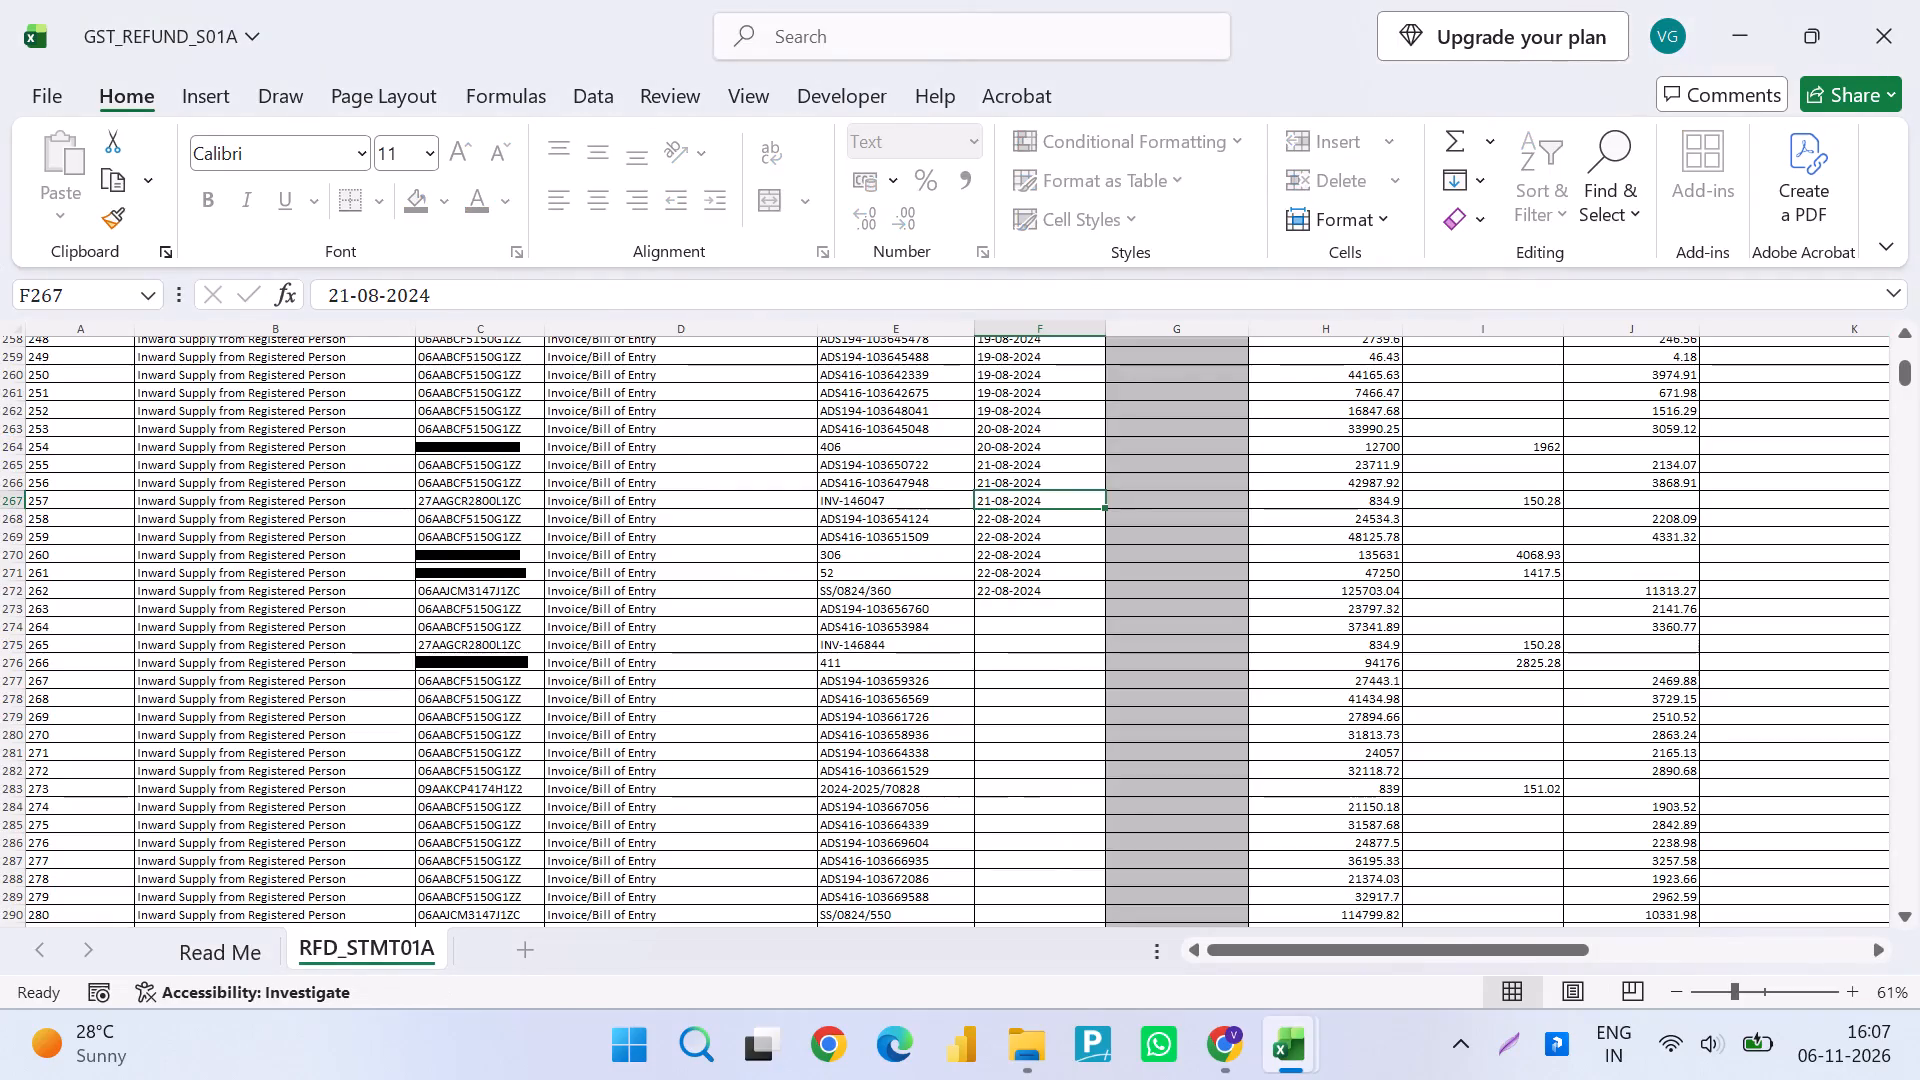
pyautogui.press('Up')
pyautogui.press('Up')
pyautogui.press('Up')
pyautogui.press('Up')
# Go to F273 of the refund sheet and check which purchase rows from 321 onward are dated 23-08-2024.
pyautogui.press('Down')
pyautogui.press('Down')
pyautogui.press('Down')
pyautogui.press('Down')
pyautogui.press('Down')
pyautogui.press('Down')
pyautogui.press('Down')
pyautogui.press('Down')
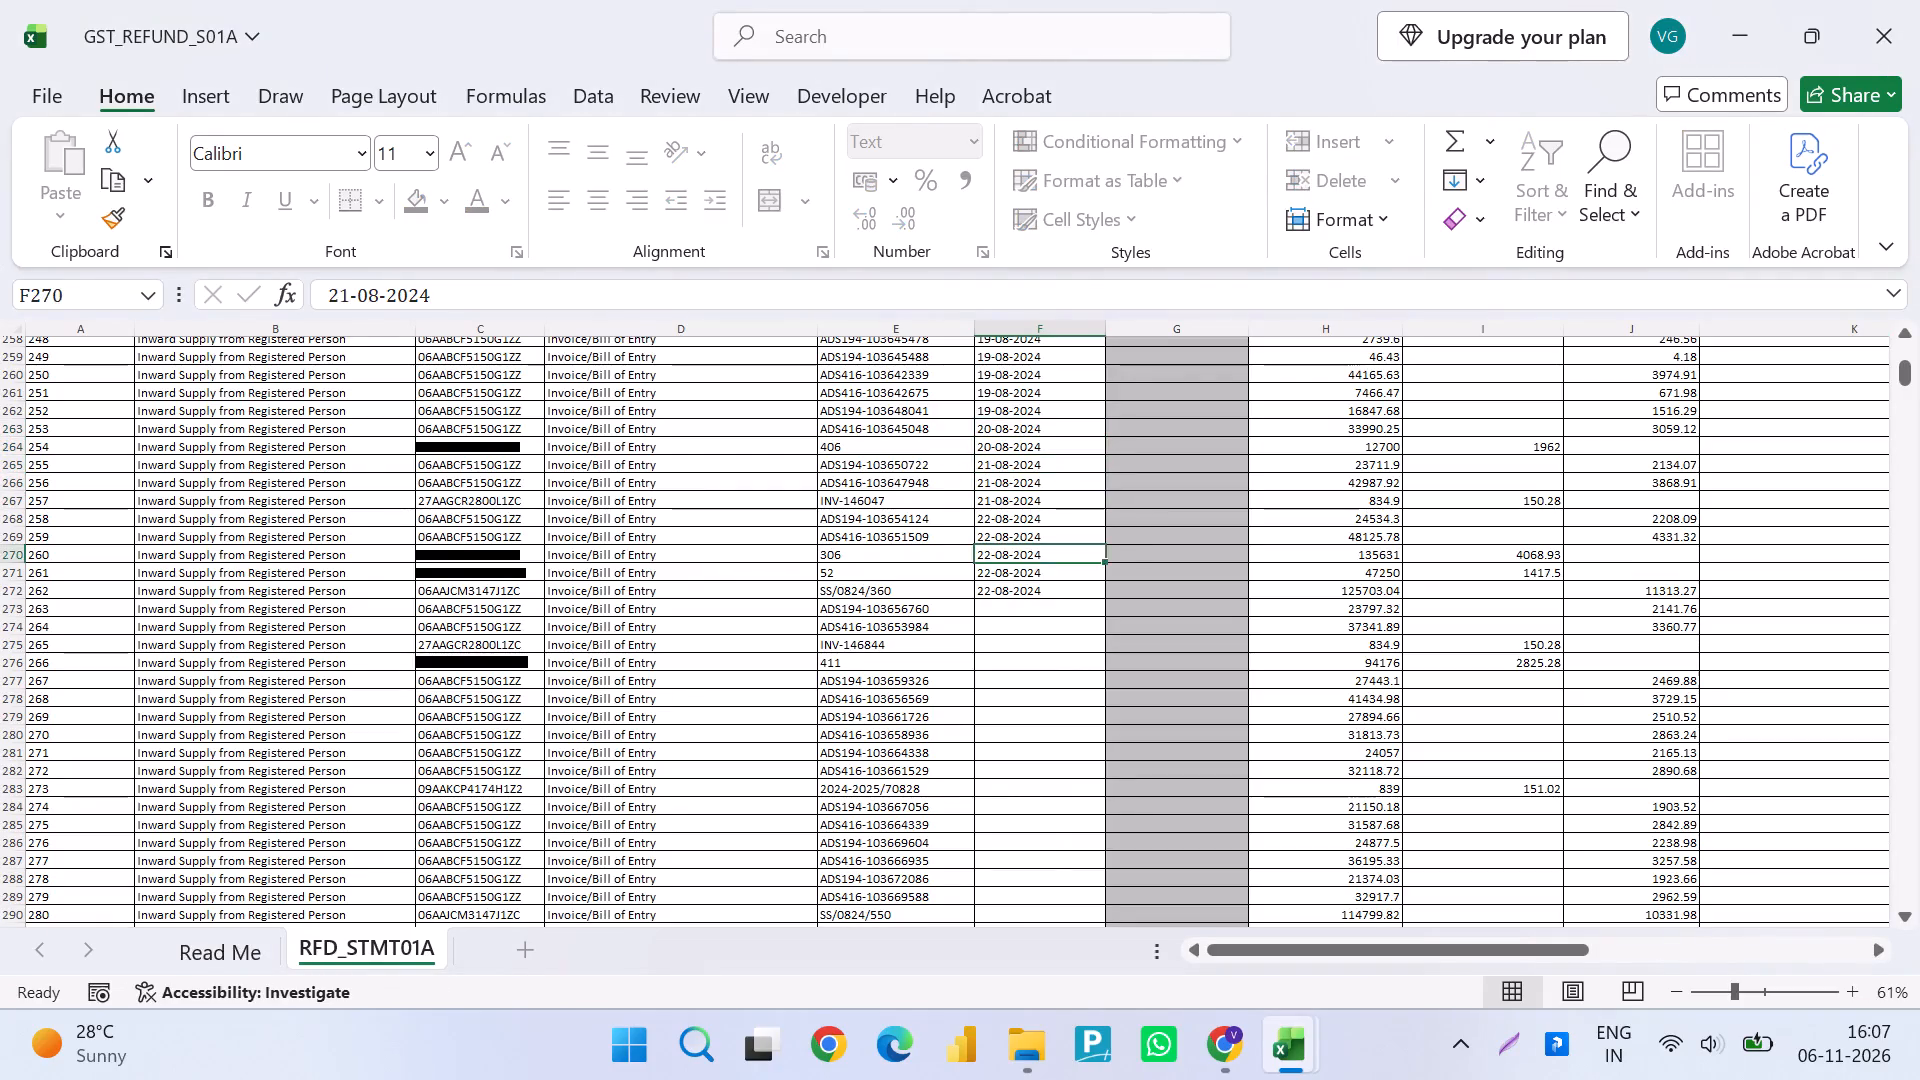
pyautogui.press('Down')
pyautogui.press('Down')
pyautogui.hotkey('alt', 'Tab')
pyautogui.press('Down')
pyautogui.press('Down')
pyautogui.press('Down')
pyautogui.press('Down')
pyautogui.press('Down')
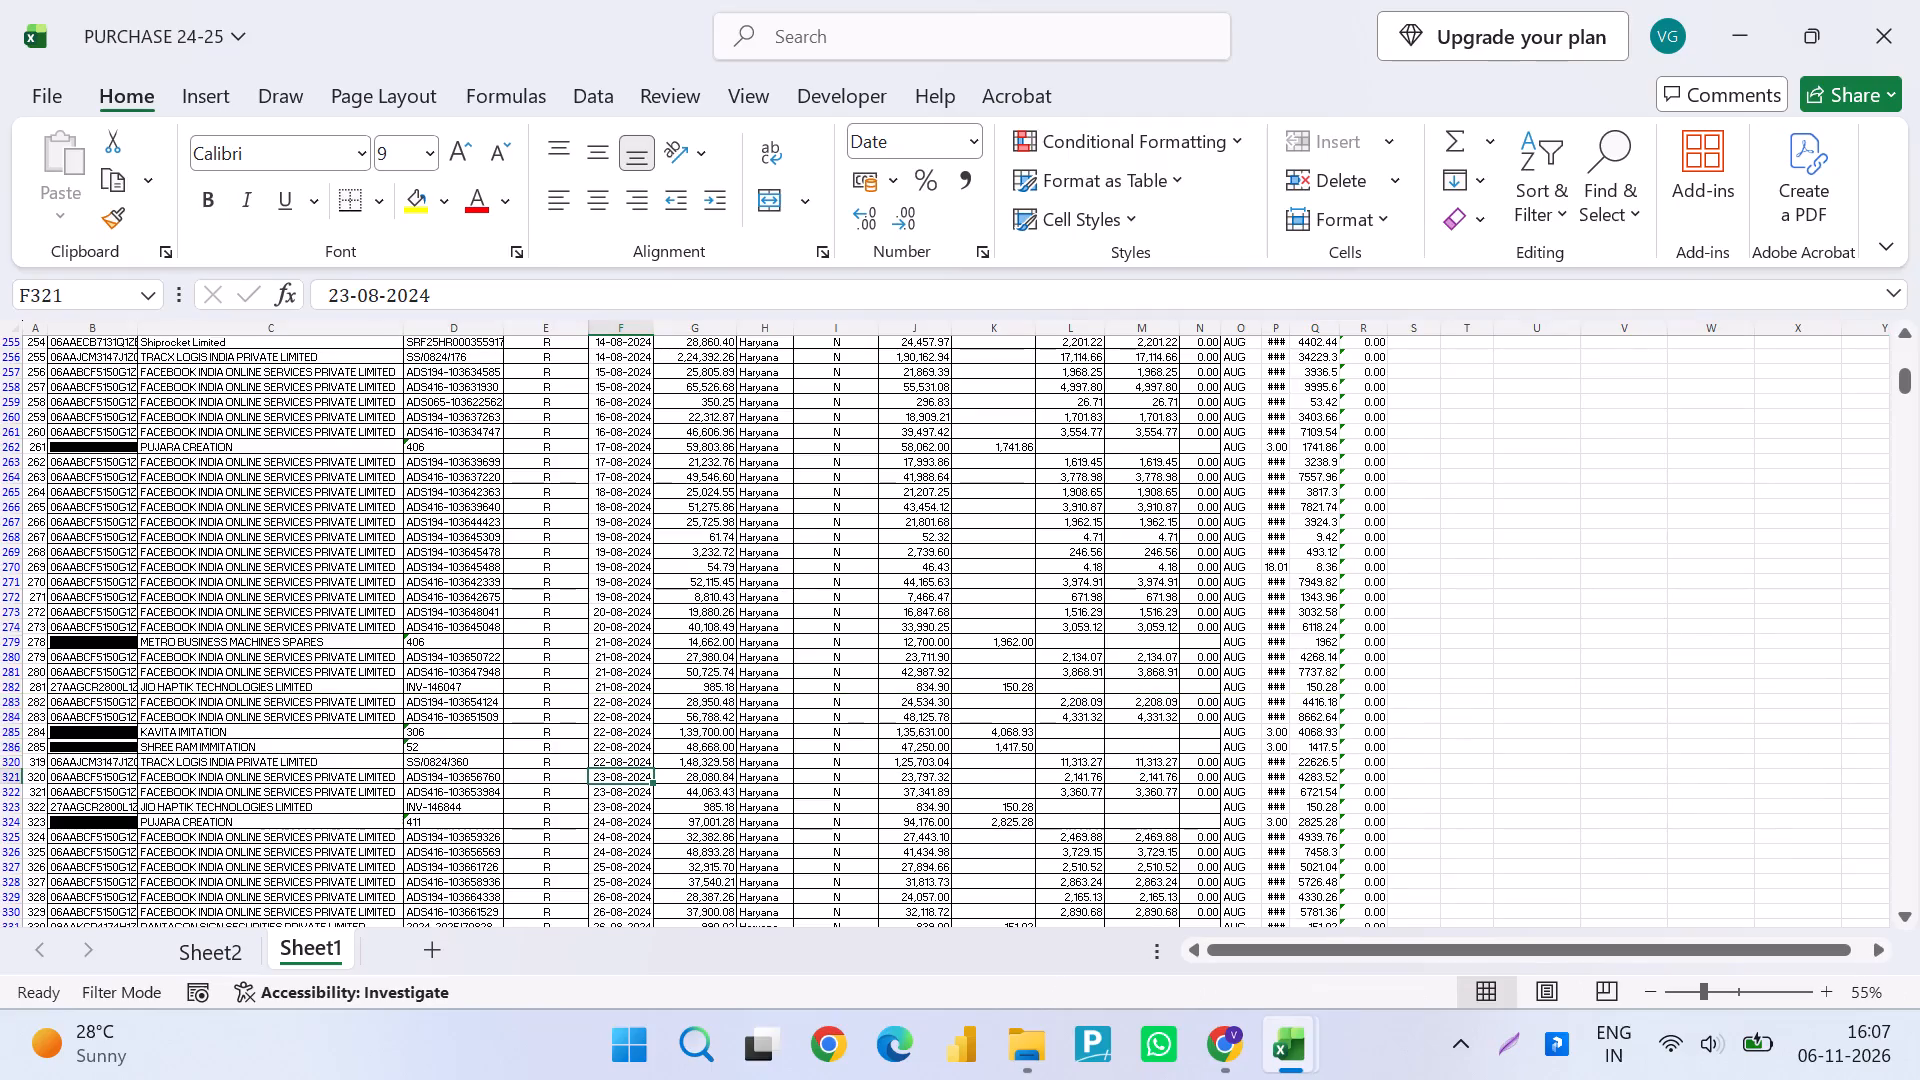
pyautogui.hotkey('shift', 'Down')
pyautogui.hotkey('shift', 'Down')
pyautogui.hotkey('alt', 'Tab')
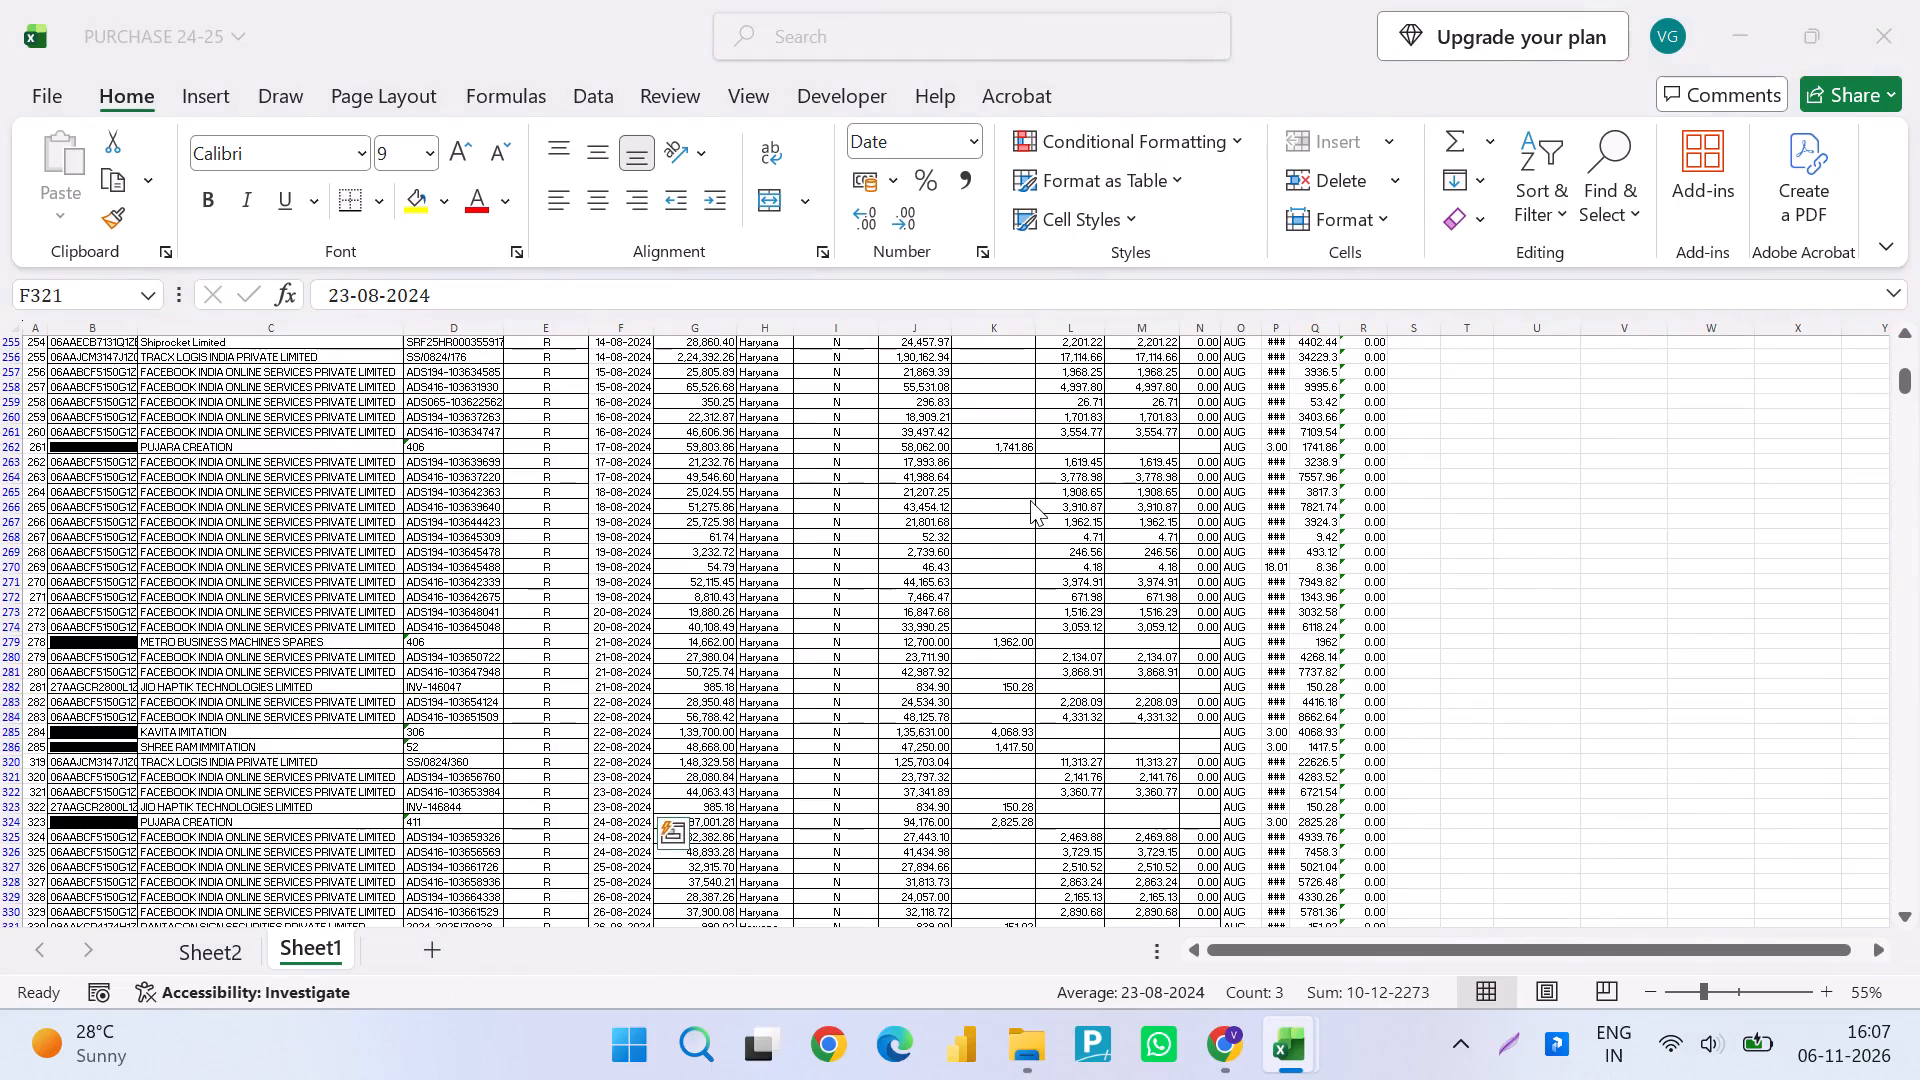
# Fill the date above down into F273 of the refund sheet and change it to 23-08-2024.
pyautogui.hotkey('ctrl', 'd')
pyautogui.hotkey('alt', 'Tab')
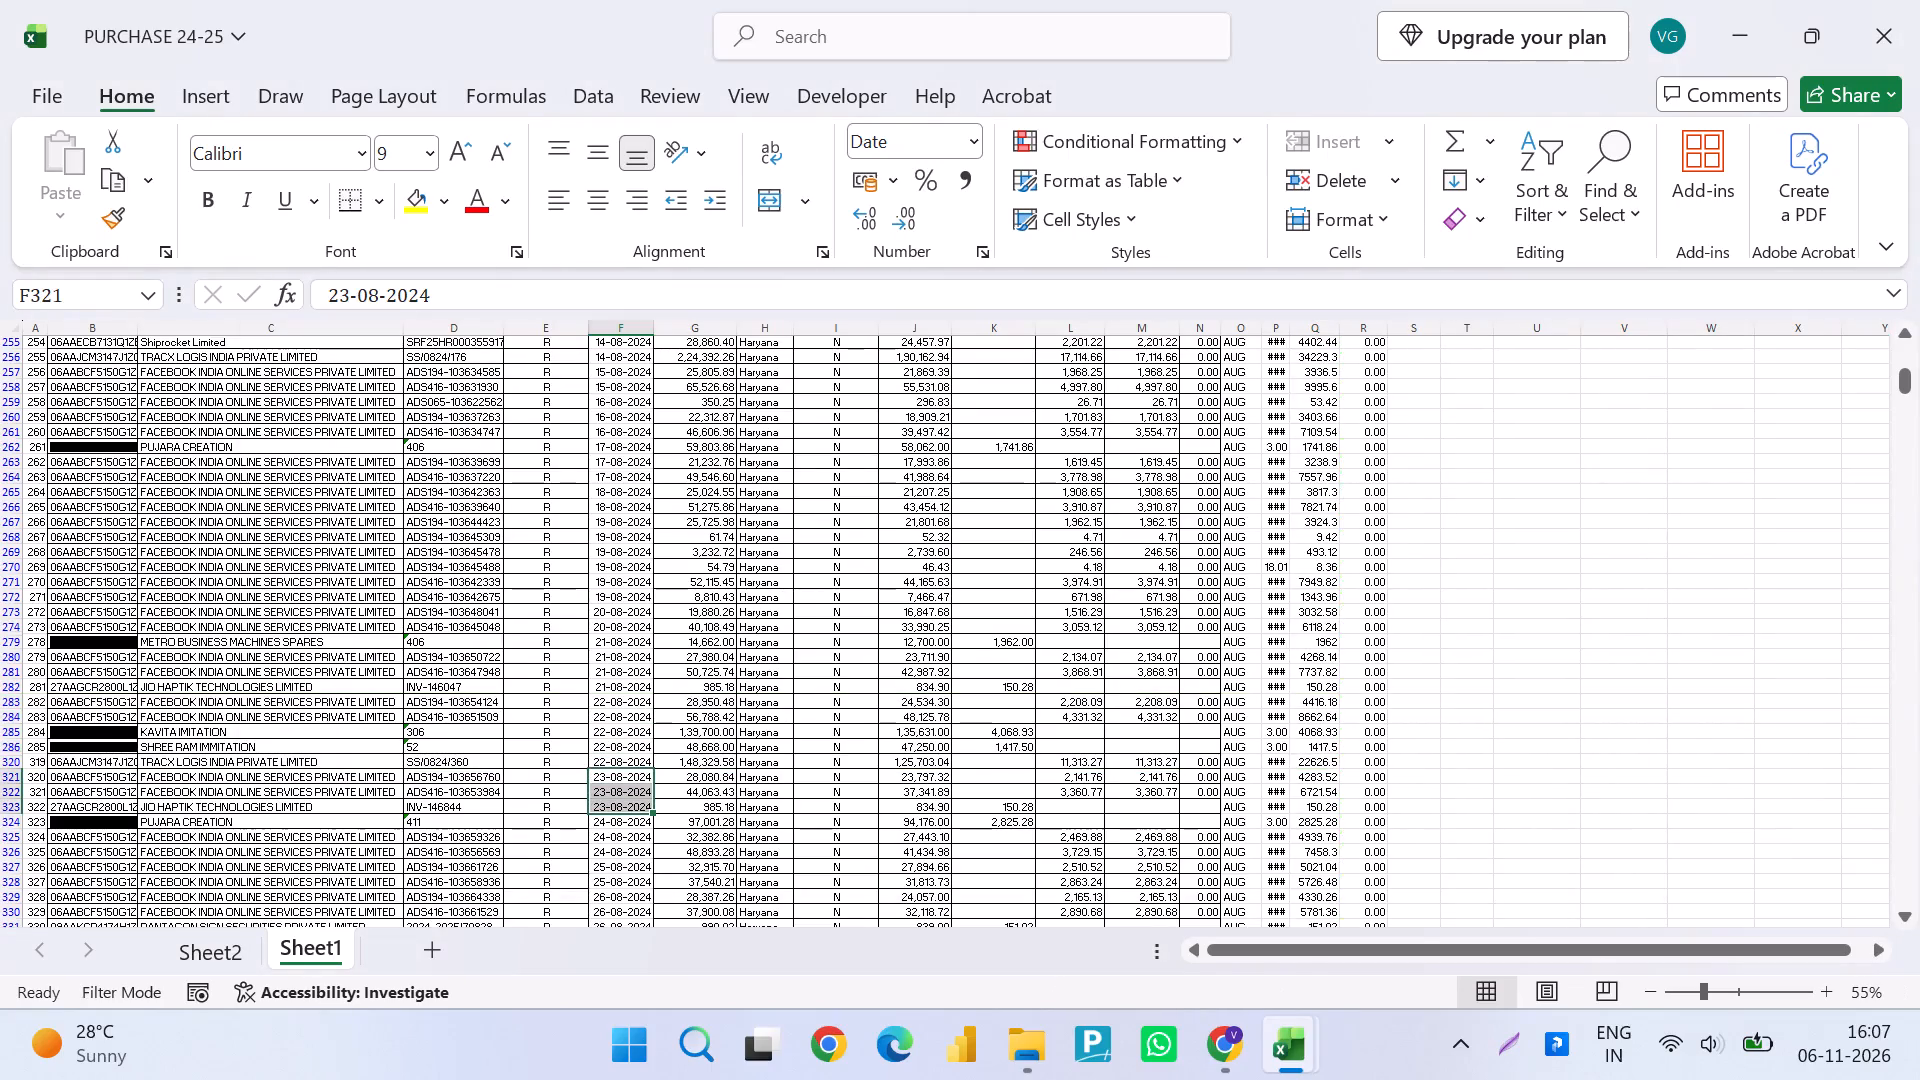
pyautogui.hotkey('alt', 'Tab')
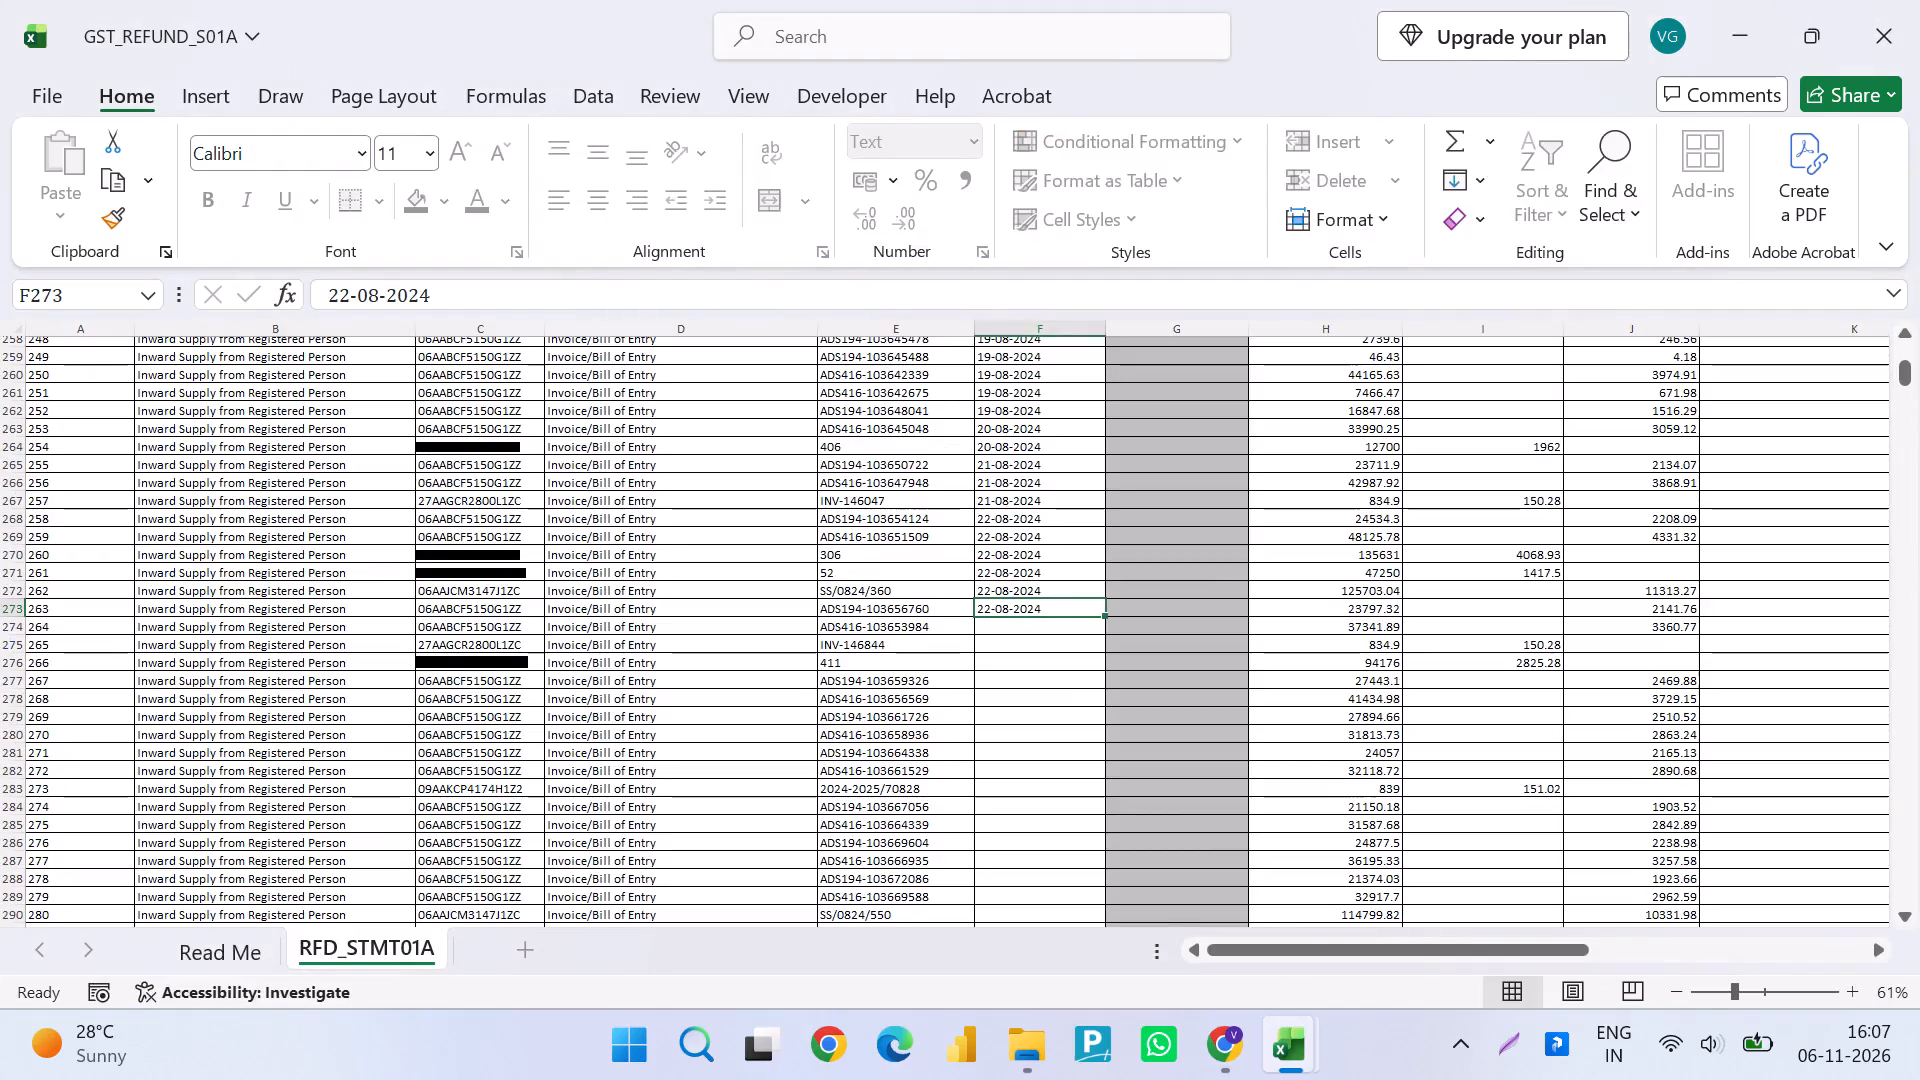
pyautogui.hotkey('alt', 'Tab')
pyautogui.hotkey('shift', 'space')
pyautogui.hotkey('alt', 'Tab')
pyautogui.press('F2')
pyautogui.press('Left')
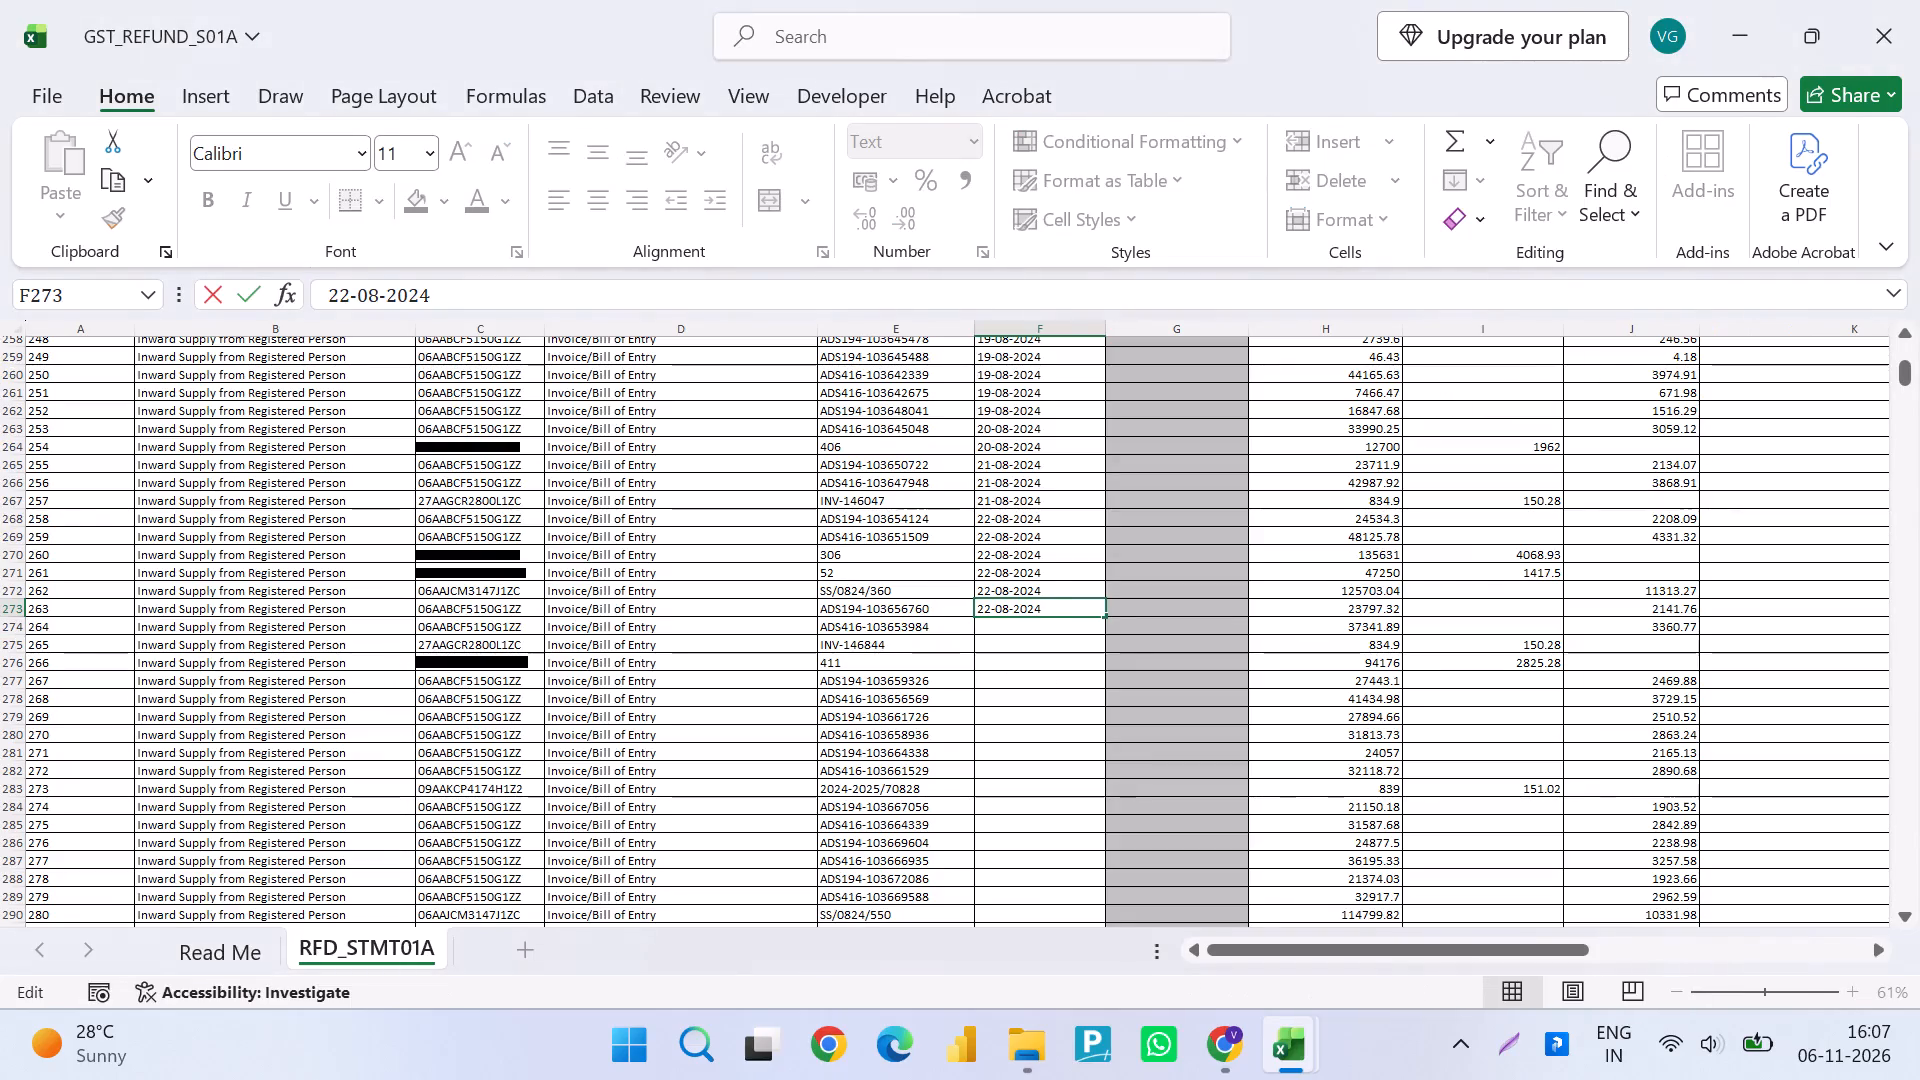
pyautogui.hotkey('ctrl', 'Left')
pyautogui.hotkey('ctrl', 'Left')
pyautogui.hotkey('ctrl', 'Left')
pyautogui.press('Left')
pyautogui.press('BackSpace')
pyautogui.press('3')
pyautogui.press('Return')
# Fill the 23-08-2024 date down into F274, F275 and F276 of the refund sheet.
pyautogui.hotkey('ctrl', 'd')
pyautogui.press('Down')
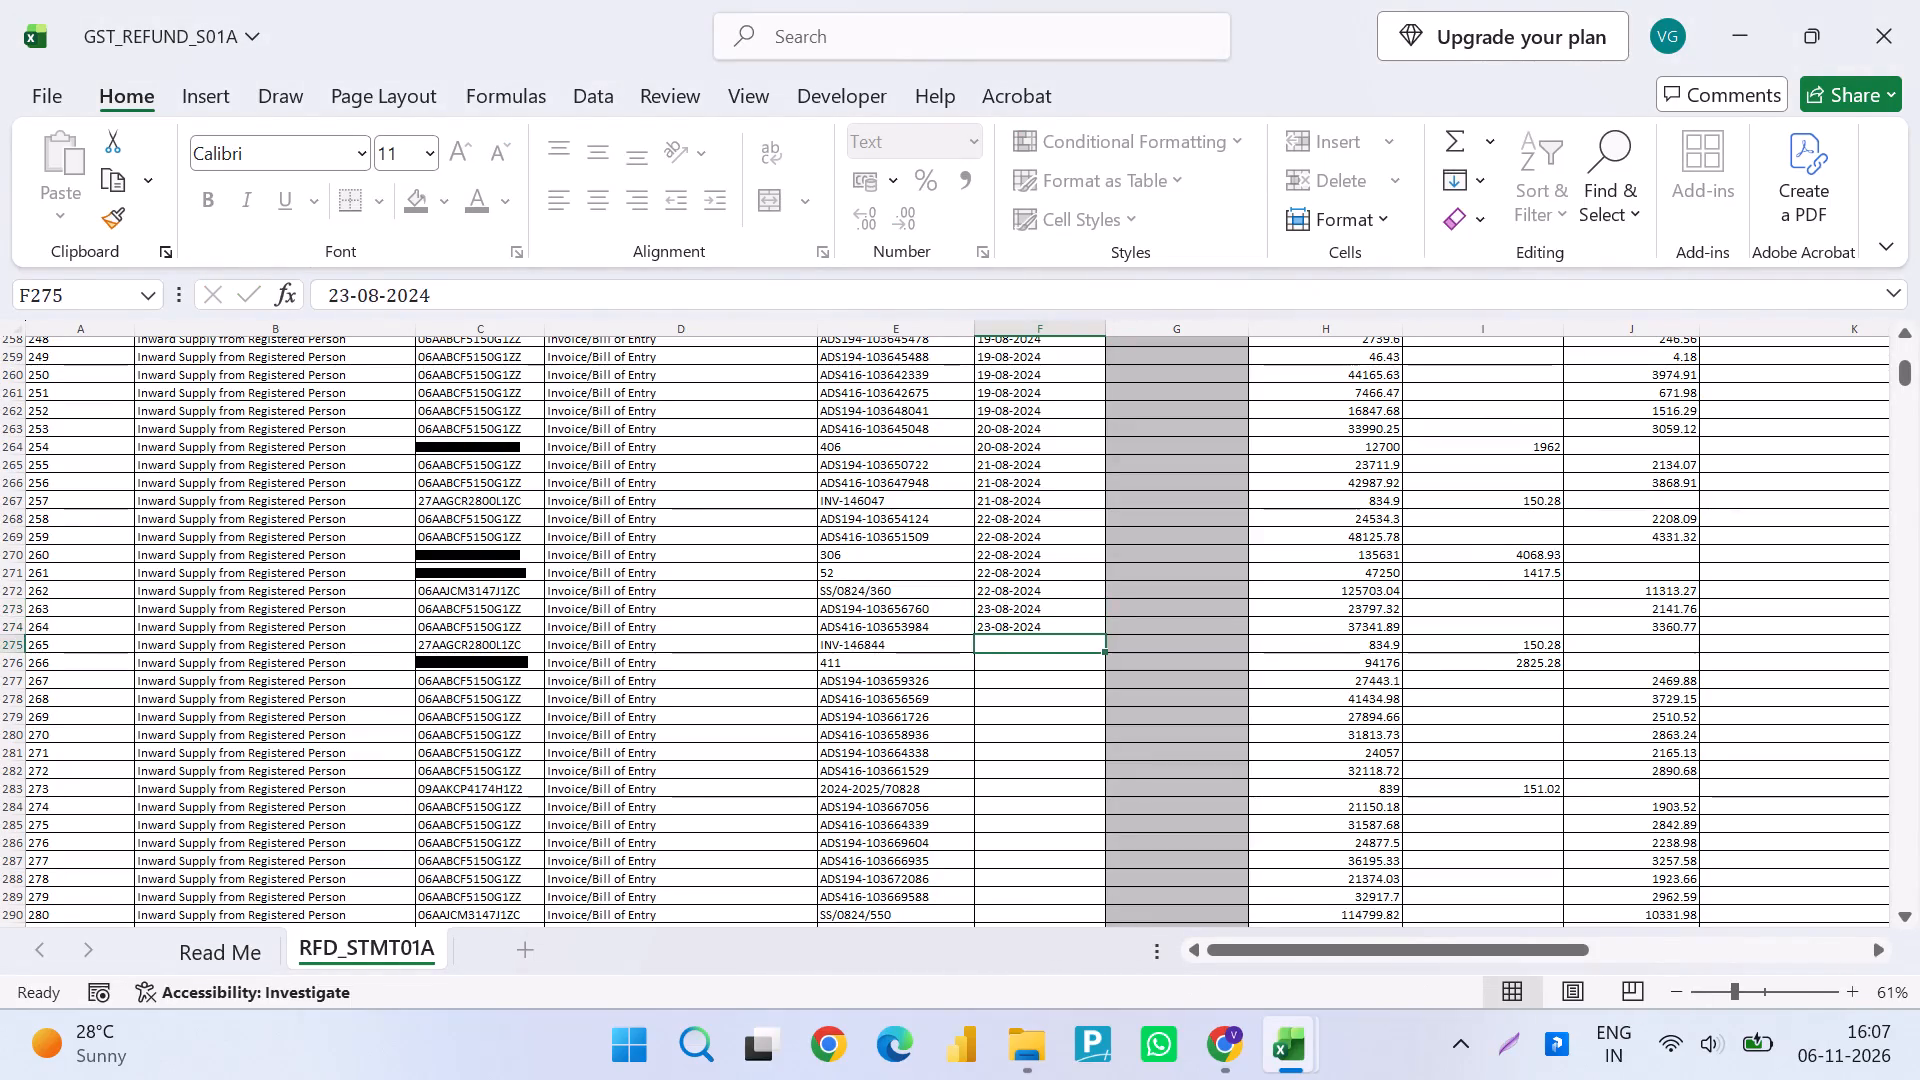
pyautogui.hotkey('ctrl', 'd')
pyautogui.press('Down')
pyautogui.hotkey('ctrl', 'd')
# Change the day of the date in F276 of the refund sheet to match the purchase date of invoice 411.
pyautogui.hotkey('alt', 'Tab')
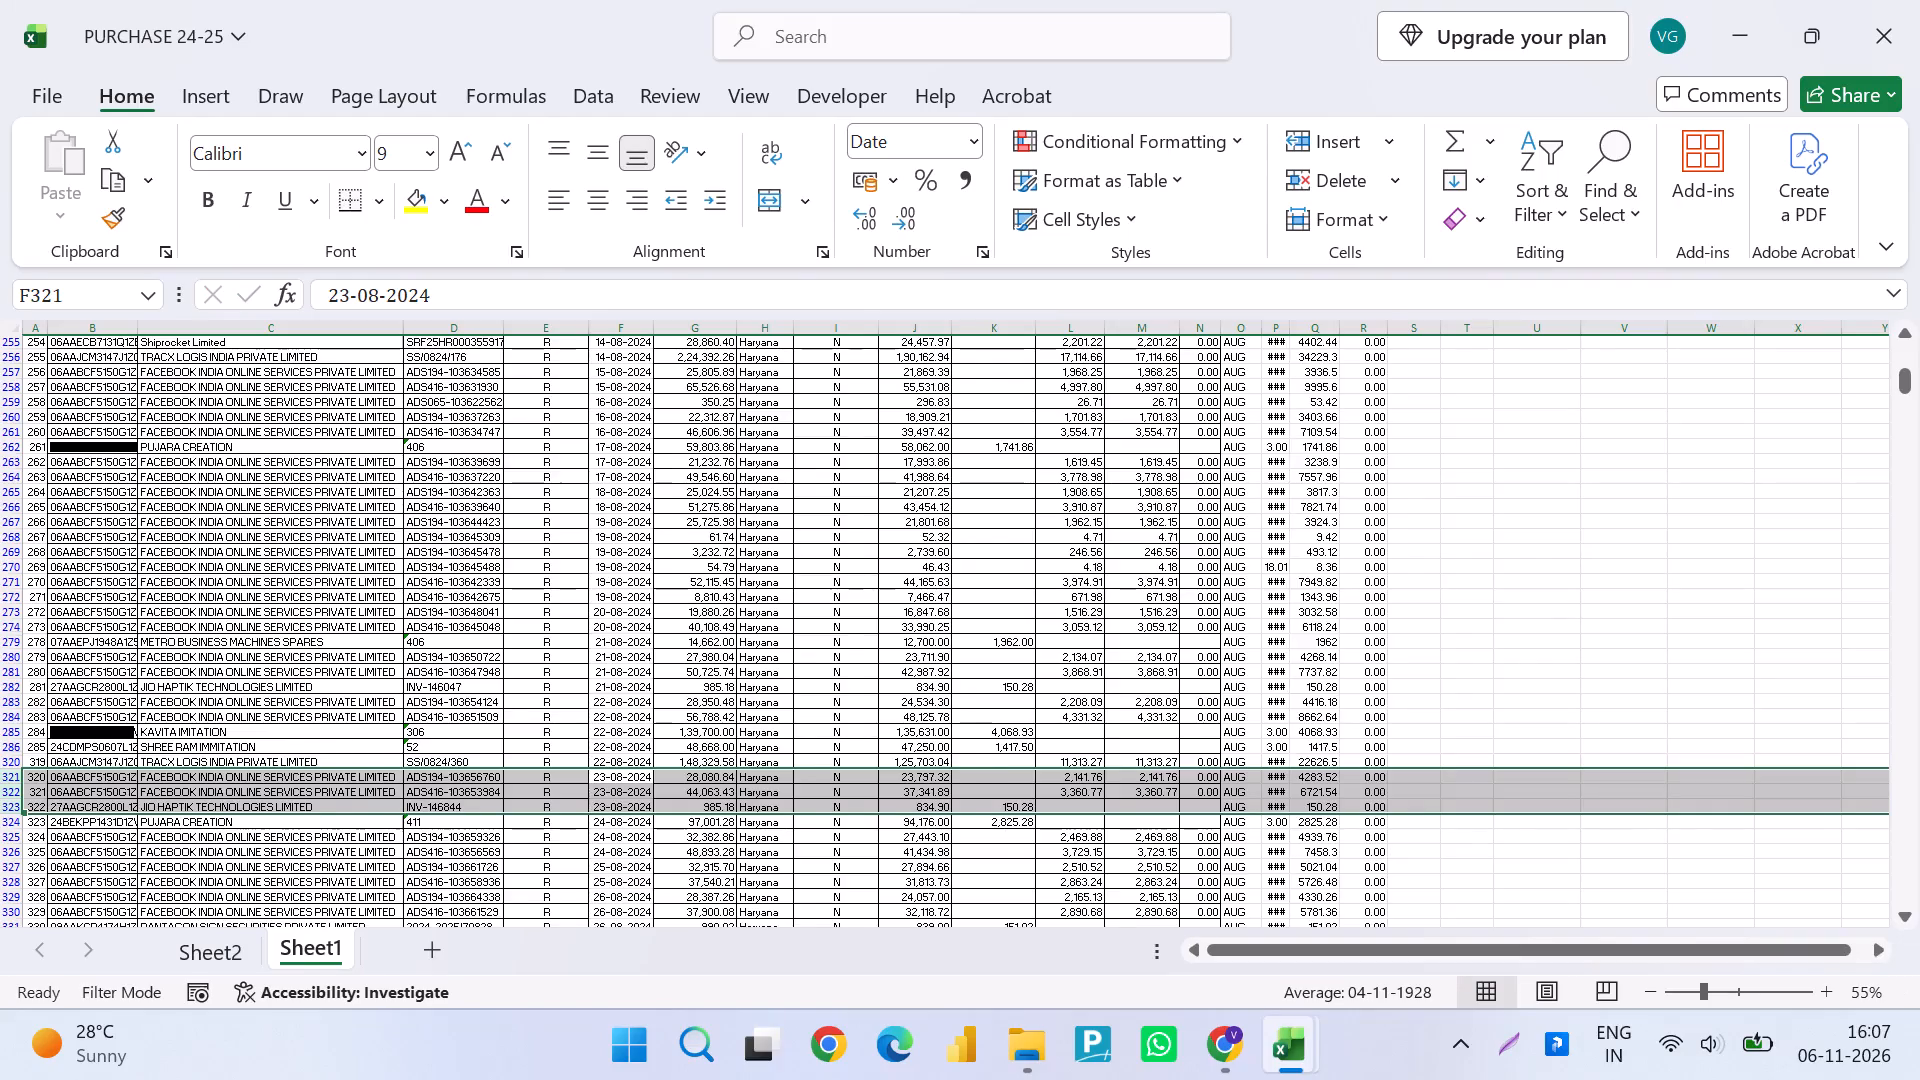
pyautogui.hotkey('alt', 'Tab')
pyautogui.press('F2')
pyautogui.hotkey('ctrl', 'Left')
pyautogui.hotkey('ctrl', 'Left')
pyautogui.hotkey('ctrl', 'Left')
pyautogui.hotkey('ctrl', 'Left')
pyautogui.press('BackSpace')
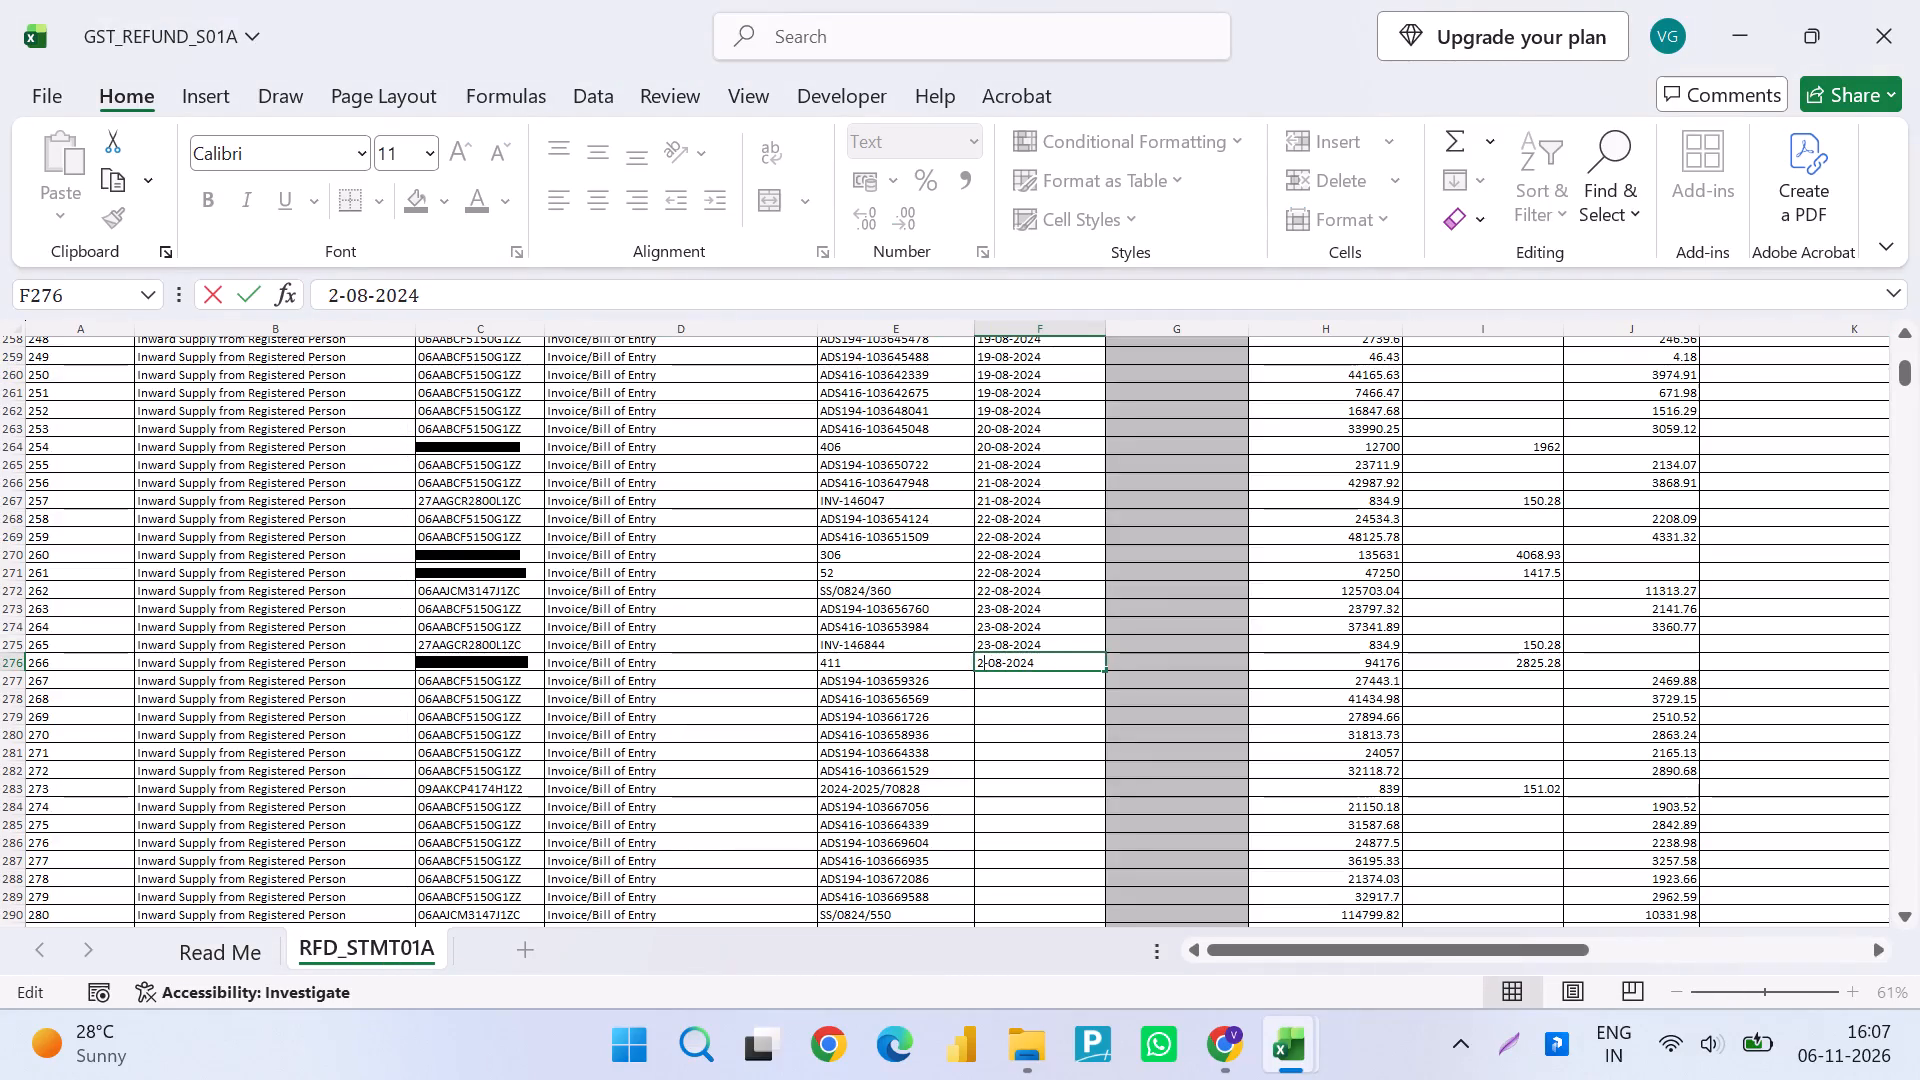
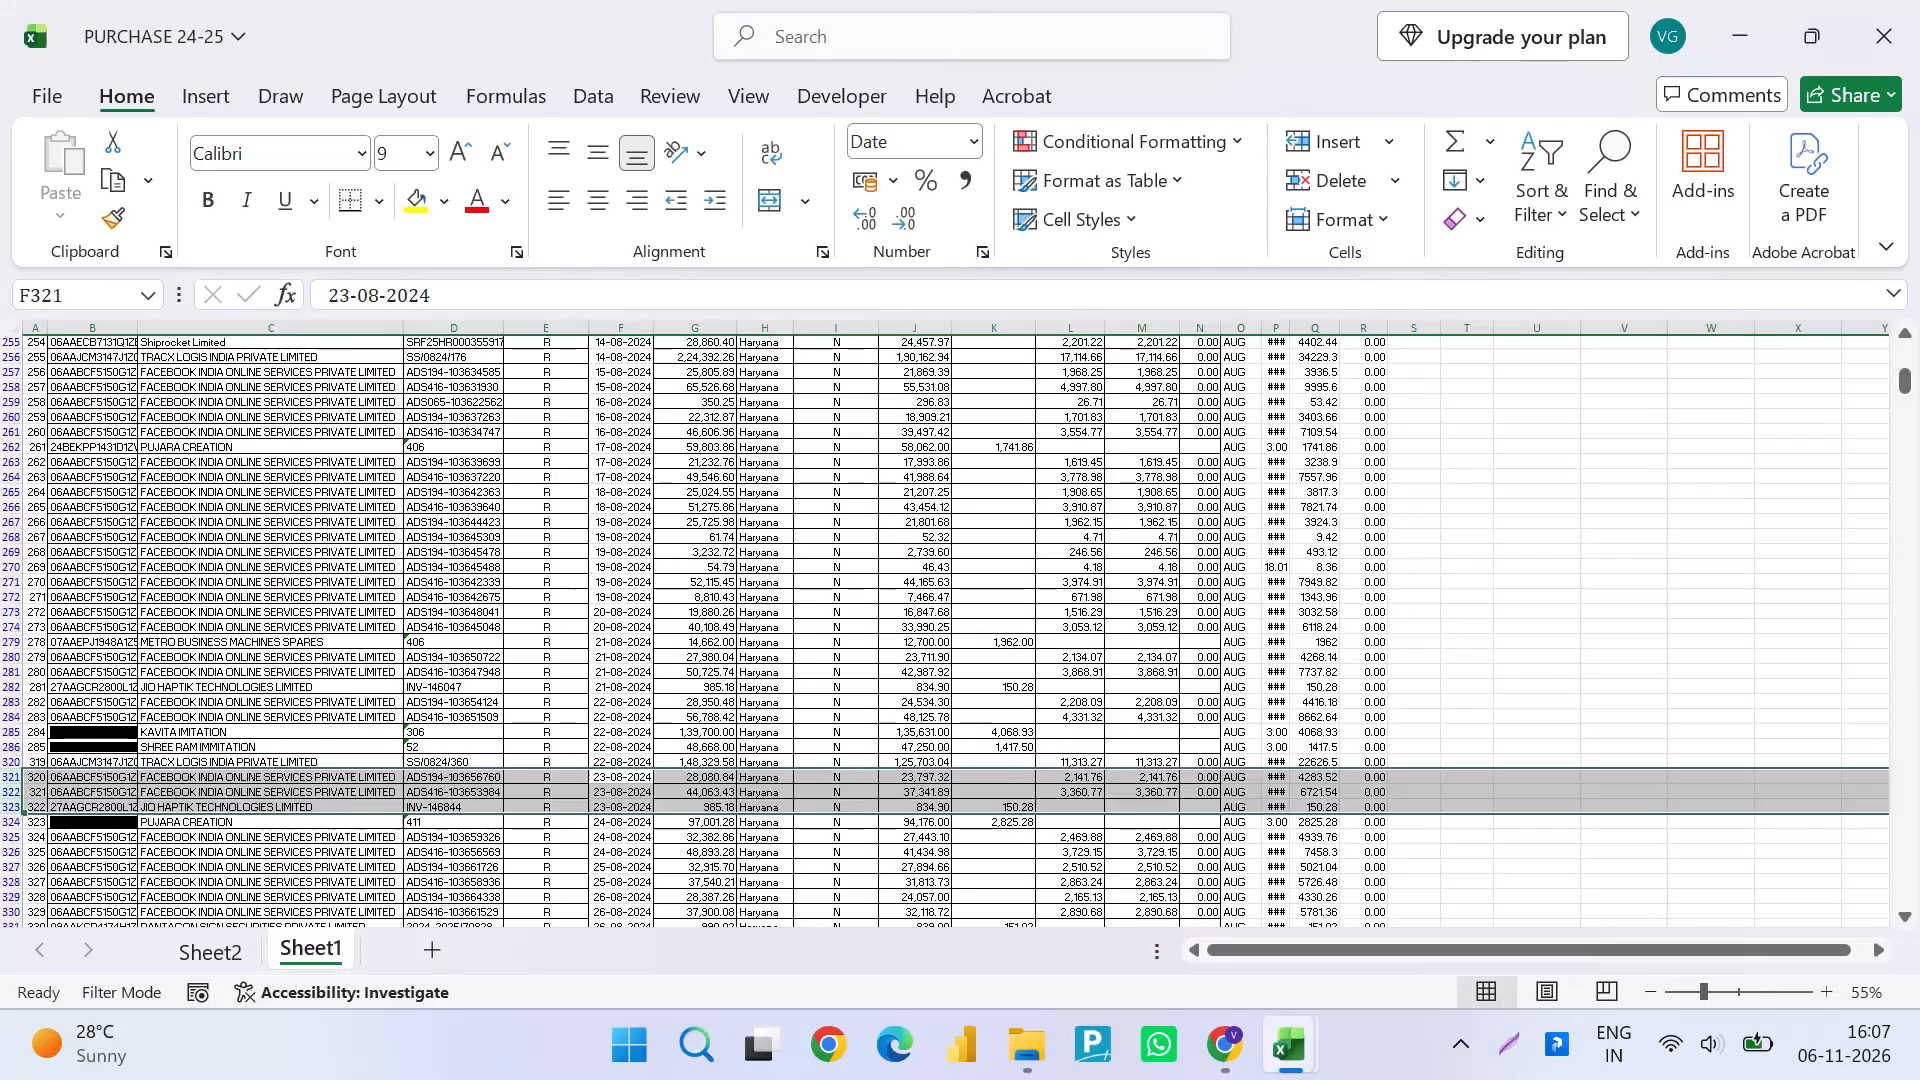
# Check the purchase rows dated 24-08-2024 and fill that date down into F277 and F278 of the refund sheet.
pyautogui.press('Down')
pyautogui.press('Down')
pyautogui.press('Down')
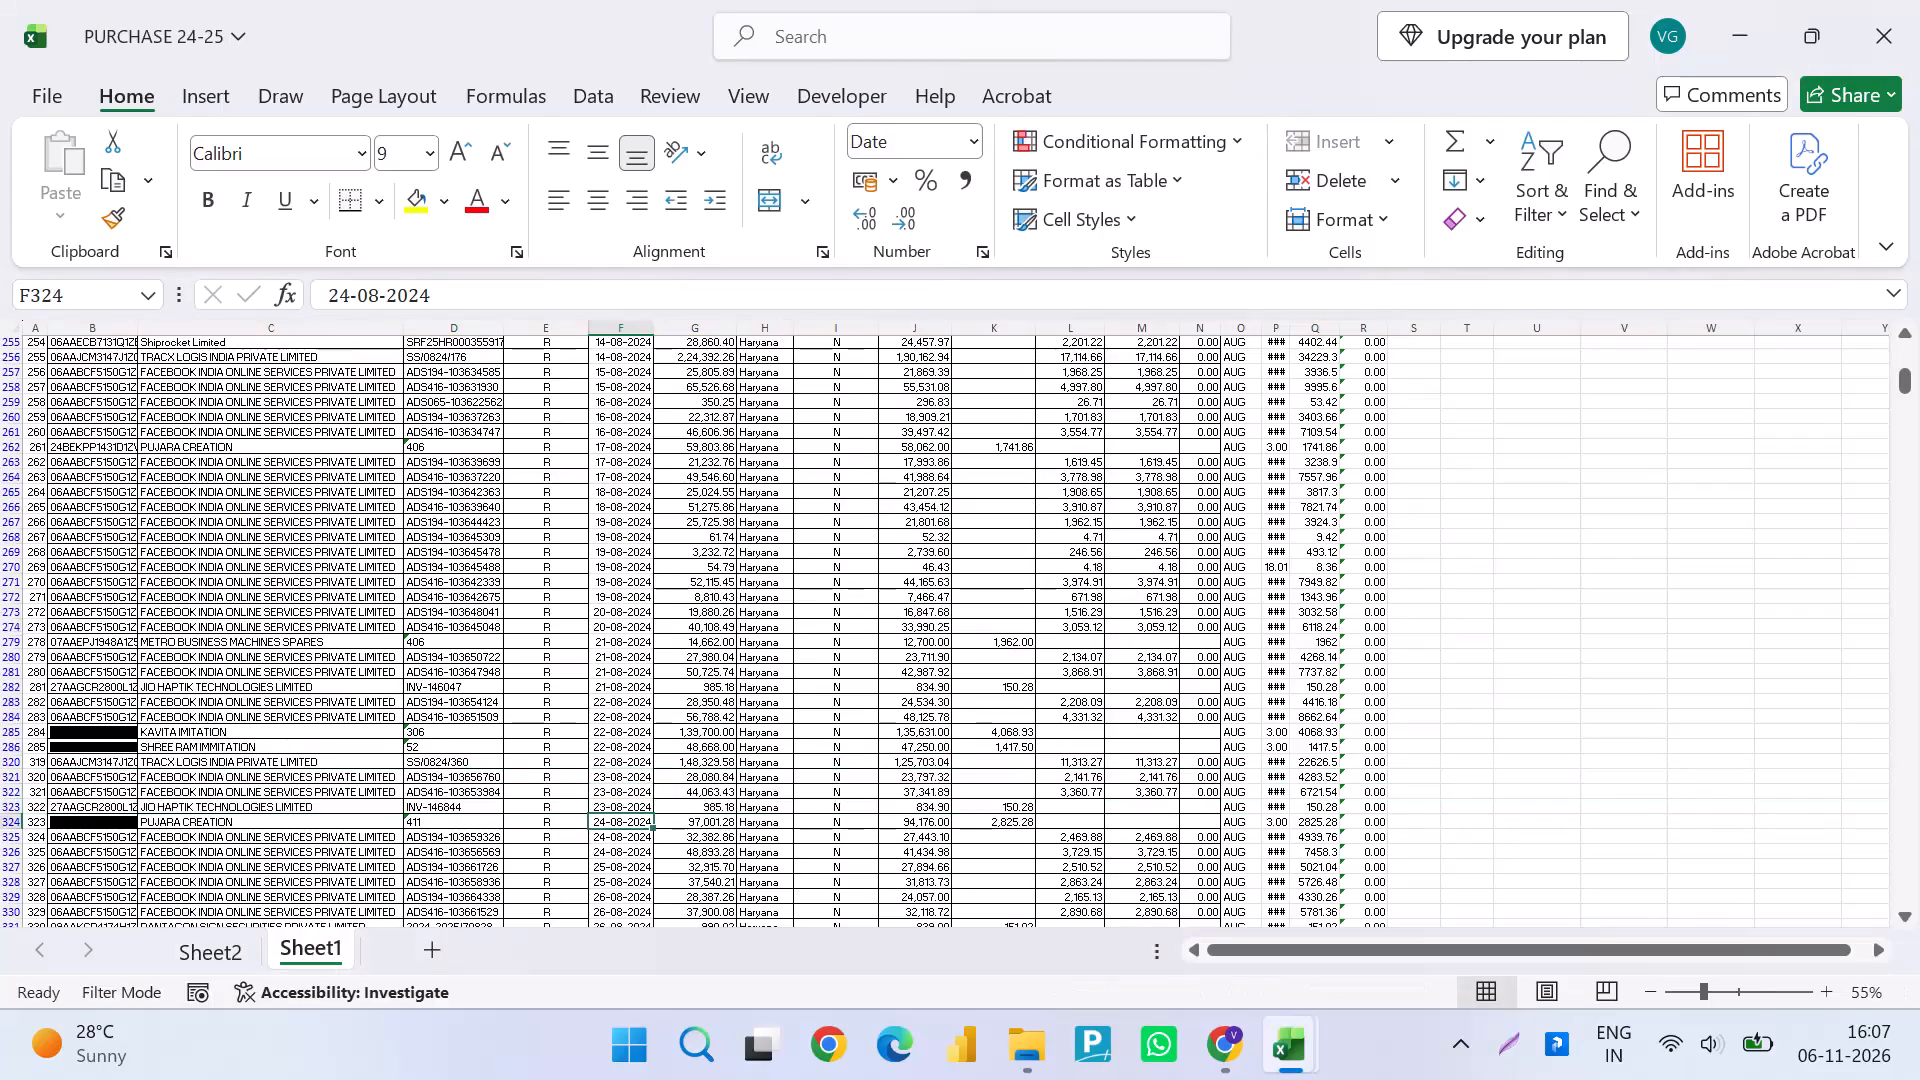
pyautogui.hotkey('shift', 'Down')
pyautogui.hotkey('shift', 'Down')
pyautogui.hotkey('alt', 'Tab')
pyautogui.press('Down')
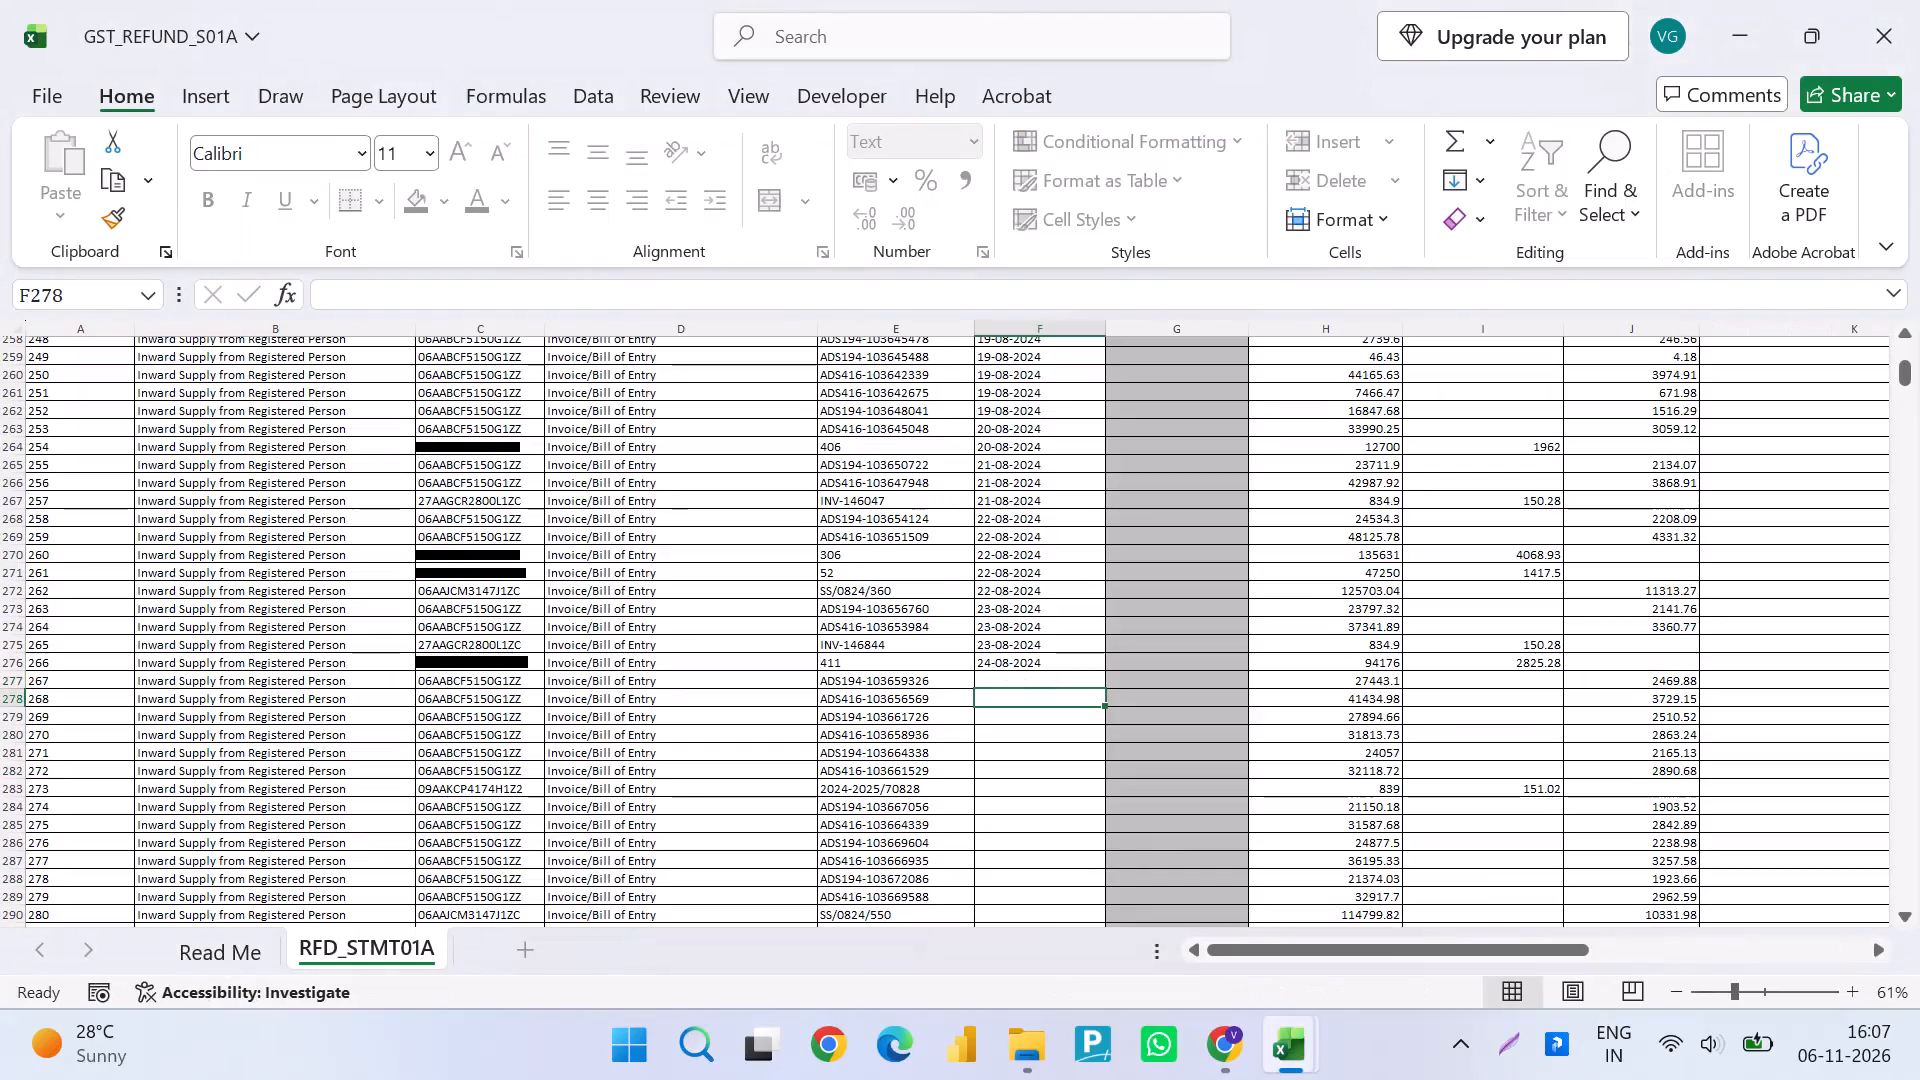
pyautogui.press('Up')
pyautogui.hotkey('ctrl', 'd')
pyautogui.press('Down')
pyautogui.hotkey('ctrl', 'd')
# Fill the date above down into F279 of the refund sheet and change it to 25-08-2024.
pyautogui.press('Down')
pyautogui.hotkey('ctrl', 'd')
pyautogui.press('F2')
pyautogui.press('Left')
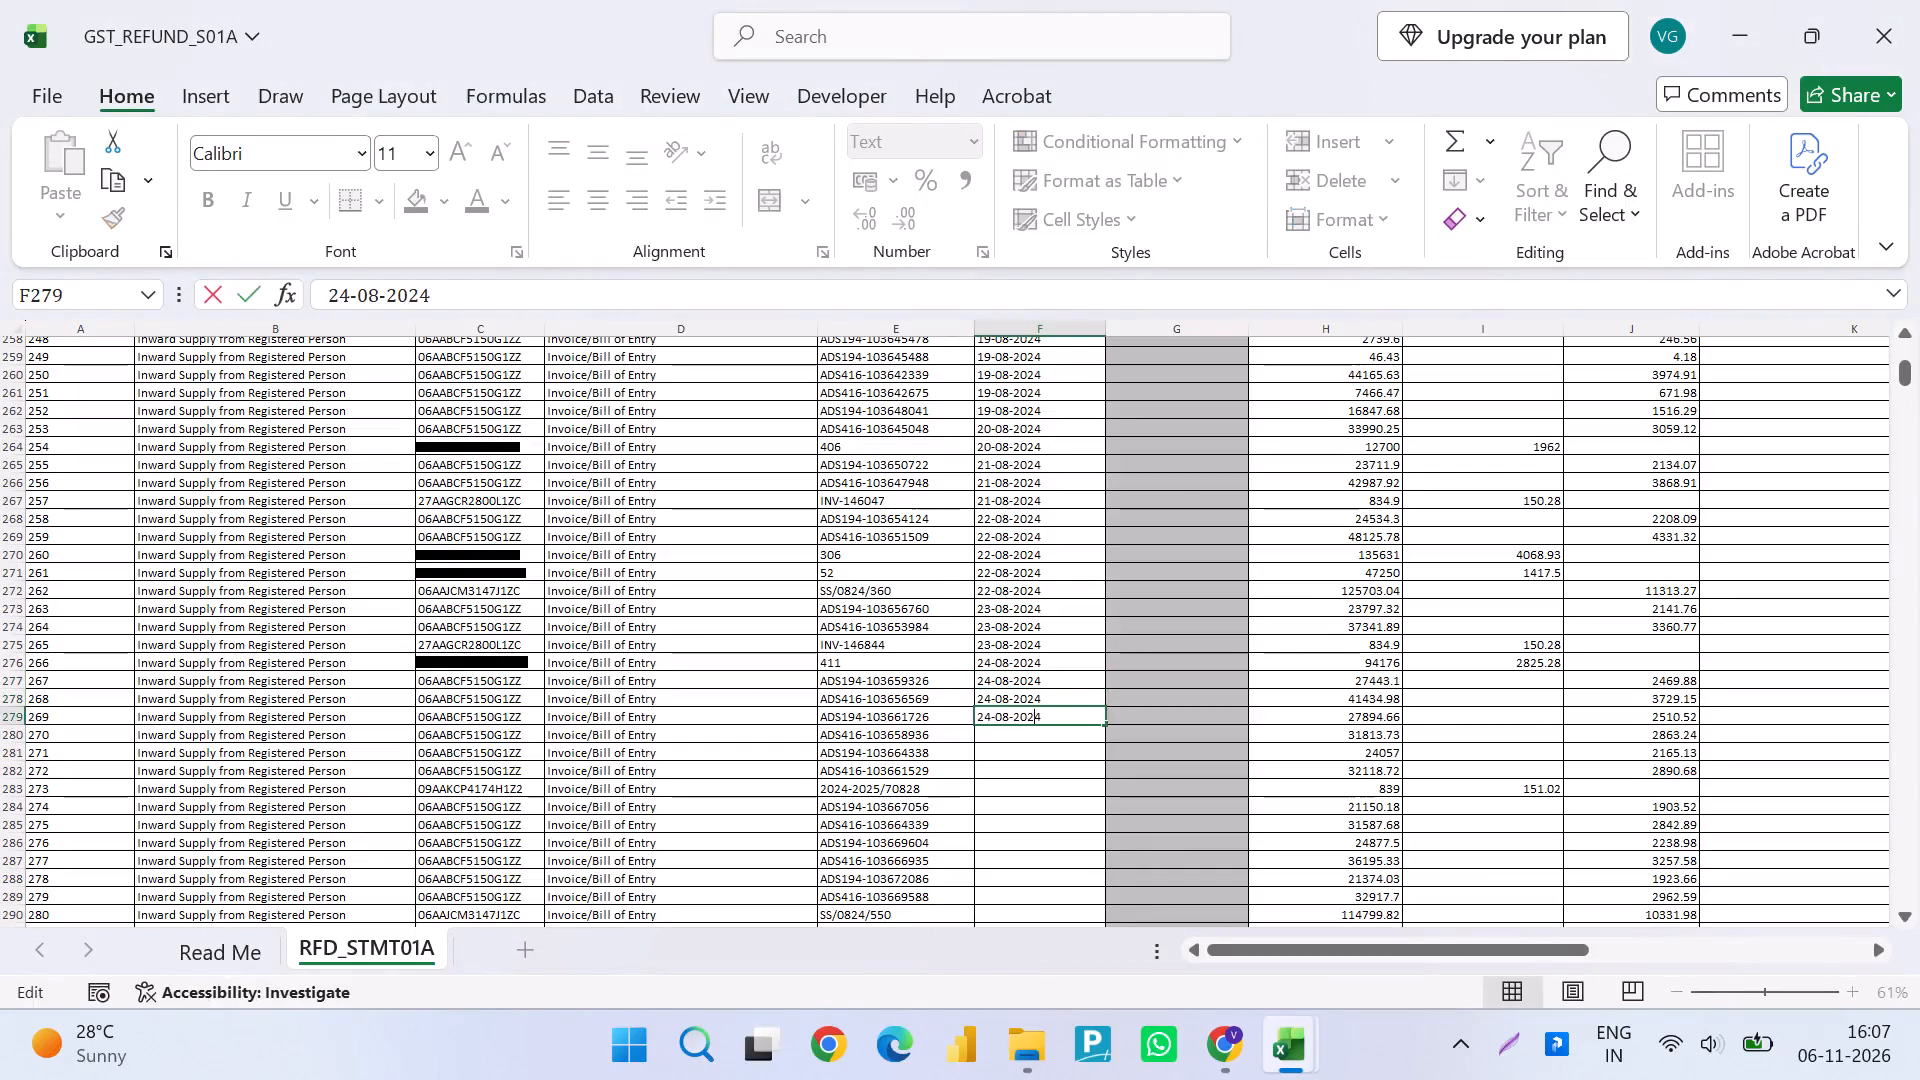
pyautogui.hotkey('ctrl', 'Left')
pyautogui.hotkey('ctrl', 'Left')
pyautogui.hotkey('ctrl', 'Left')
pyautogui.hotkey('ctrl', 'Left')
pyautogui.press('BackSpace')
pyautogui.press('5')
pyautogui.press('Return')
# Check the purchase rows dated 25-08-2024 from row 327 and fill that date down into F280 of the refund sheet.
pyautogui.hotkey('alt', 'Tab')
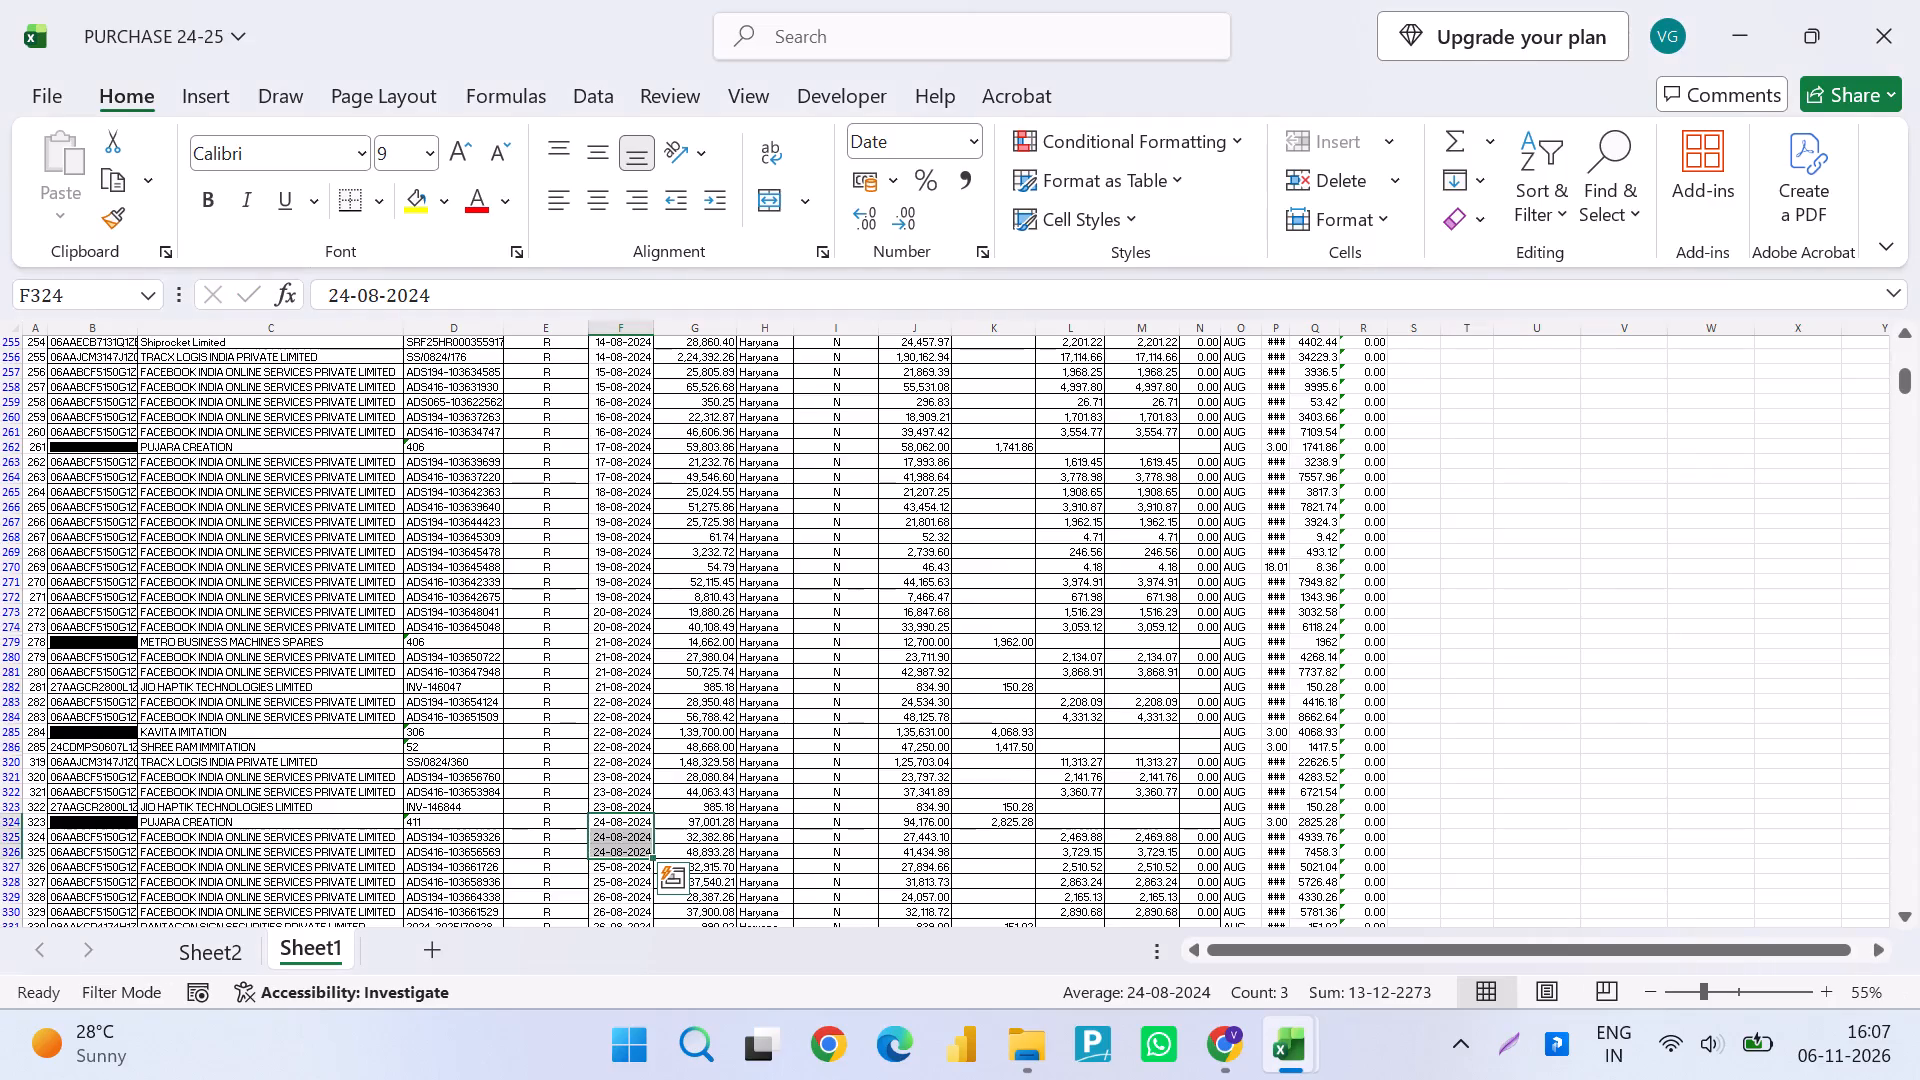
pyautogui.press('Down')
pyautogui.press('Down')
pyautogui.press('Down')
pyautogui.hotkey('shift', 'Down')
pyautogui.hotkey('shift', 'Down')
pyautogui.hotkey('shift', 'Up')
pyautogui.hotkey('alt', 'Tab')
pyautogui.press('Down')
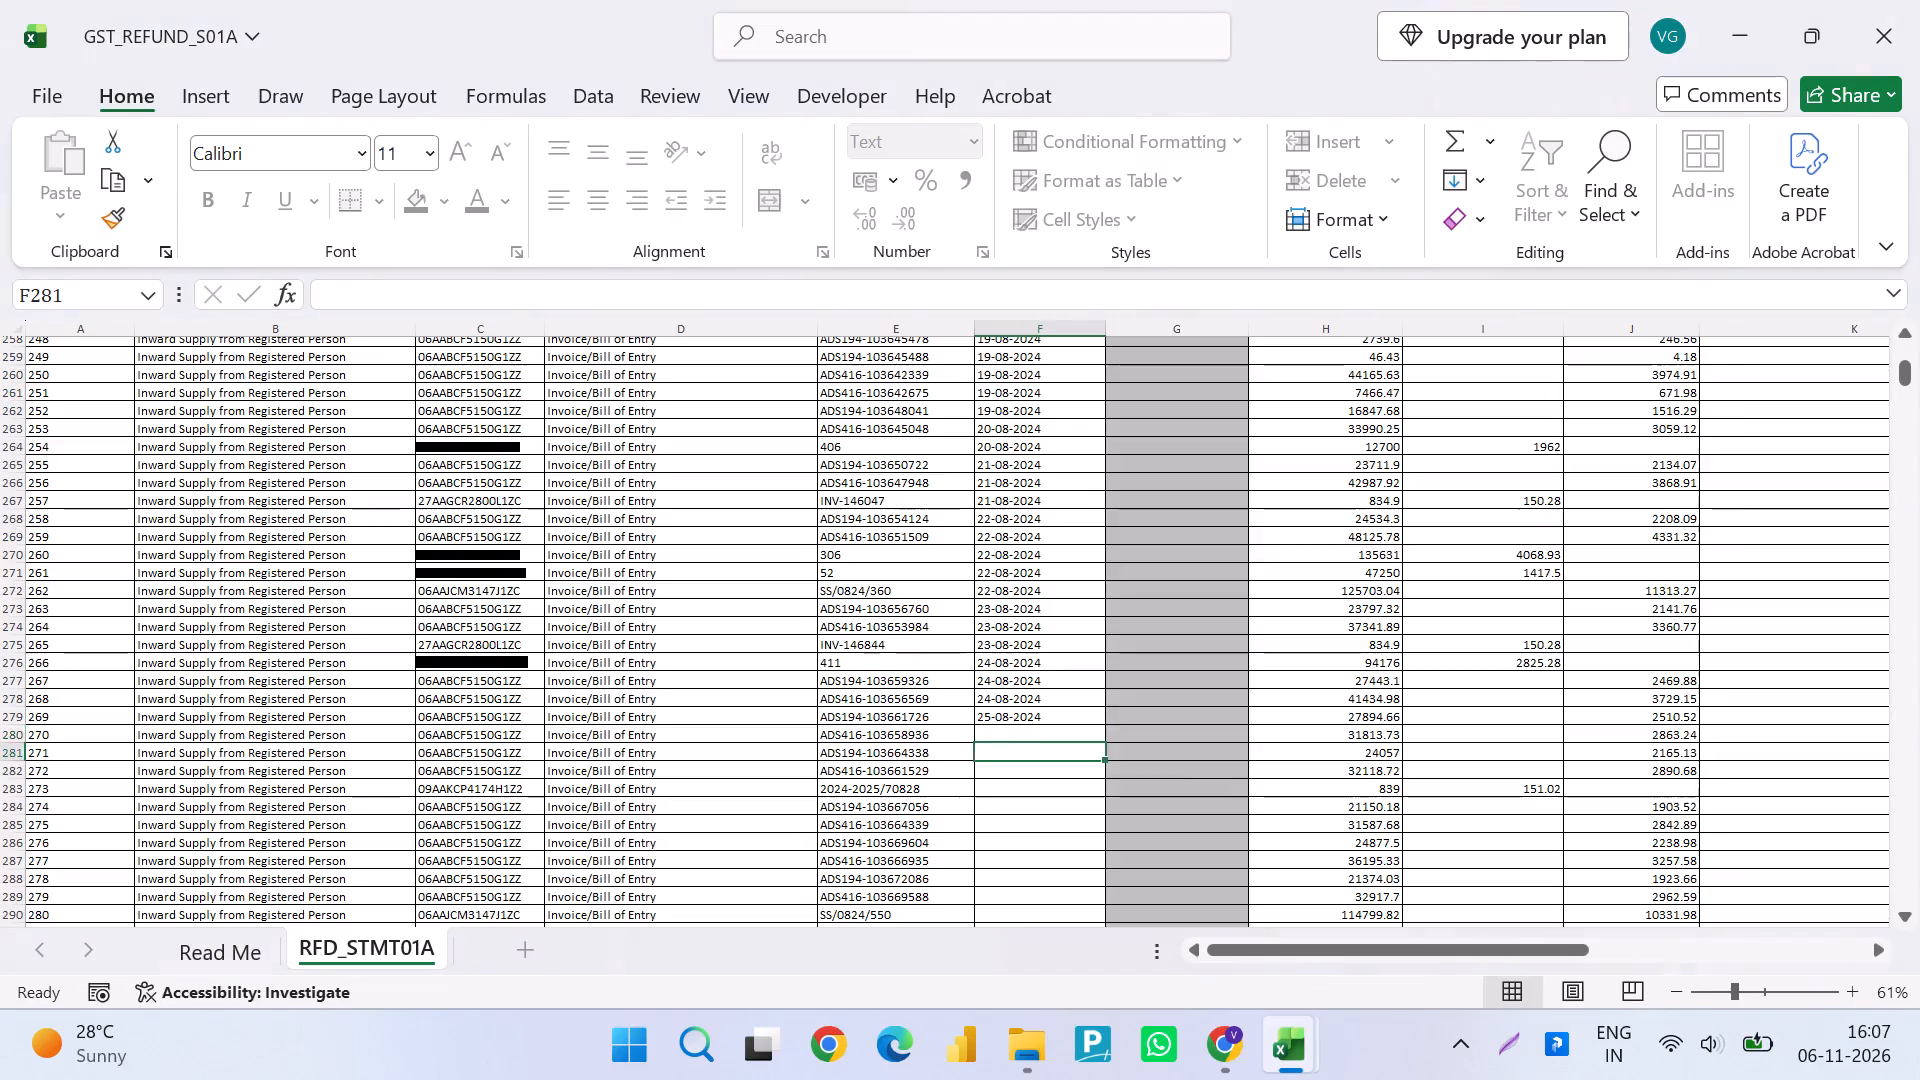
pyautogui.press('Up')
pyautogui.hotkey('ctrl', 'd')
# Fill the date above down into F281 of the refund sheet and change it to 26-08-2024.
pyautogui.press('Down')
pyautogui.hotkey('ctrl', 'd')
pyautogui.press('F2')
pyautogui.press('Left')
pyautogui.hotkey('ctrl', 'Left')
pyautogui.hotkey('ctrl', 'Left')
pyautogui.hotkey('ctrl', 'Left')
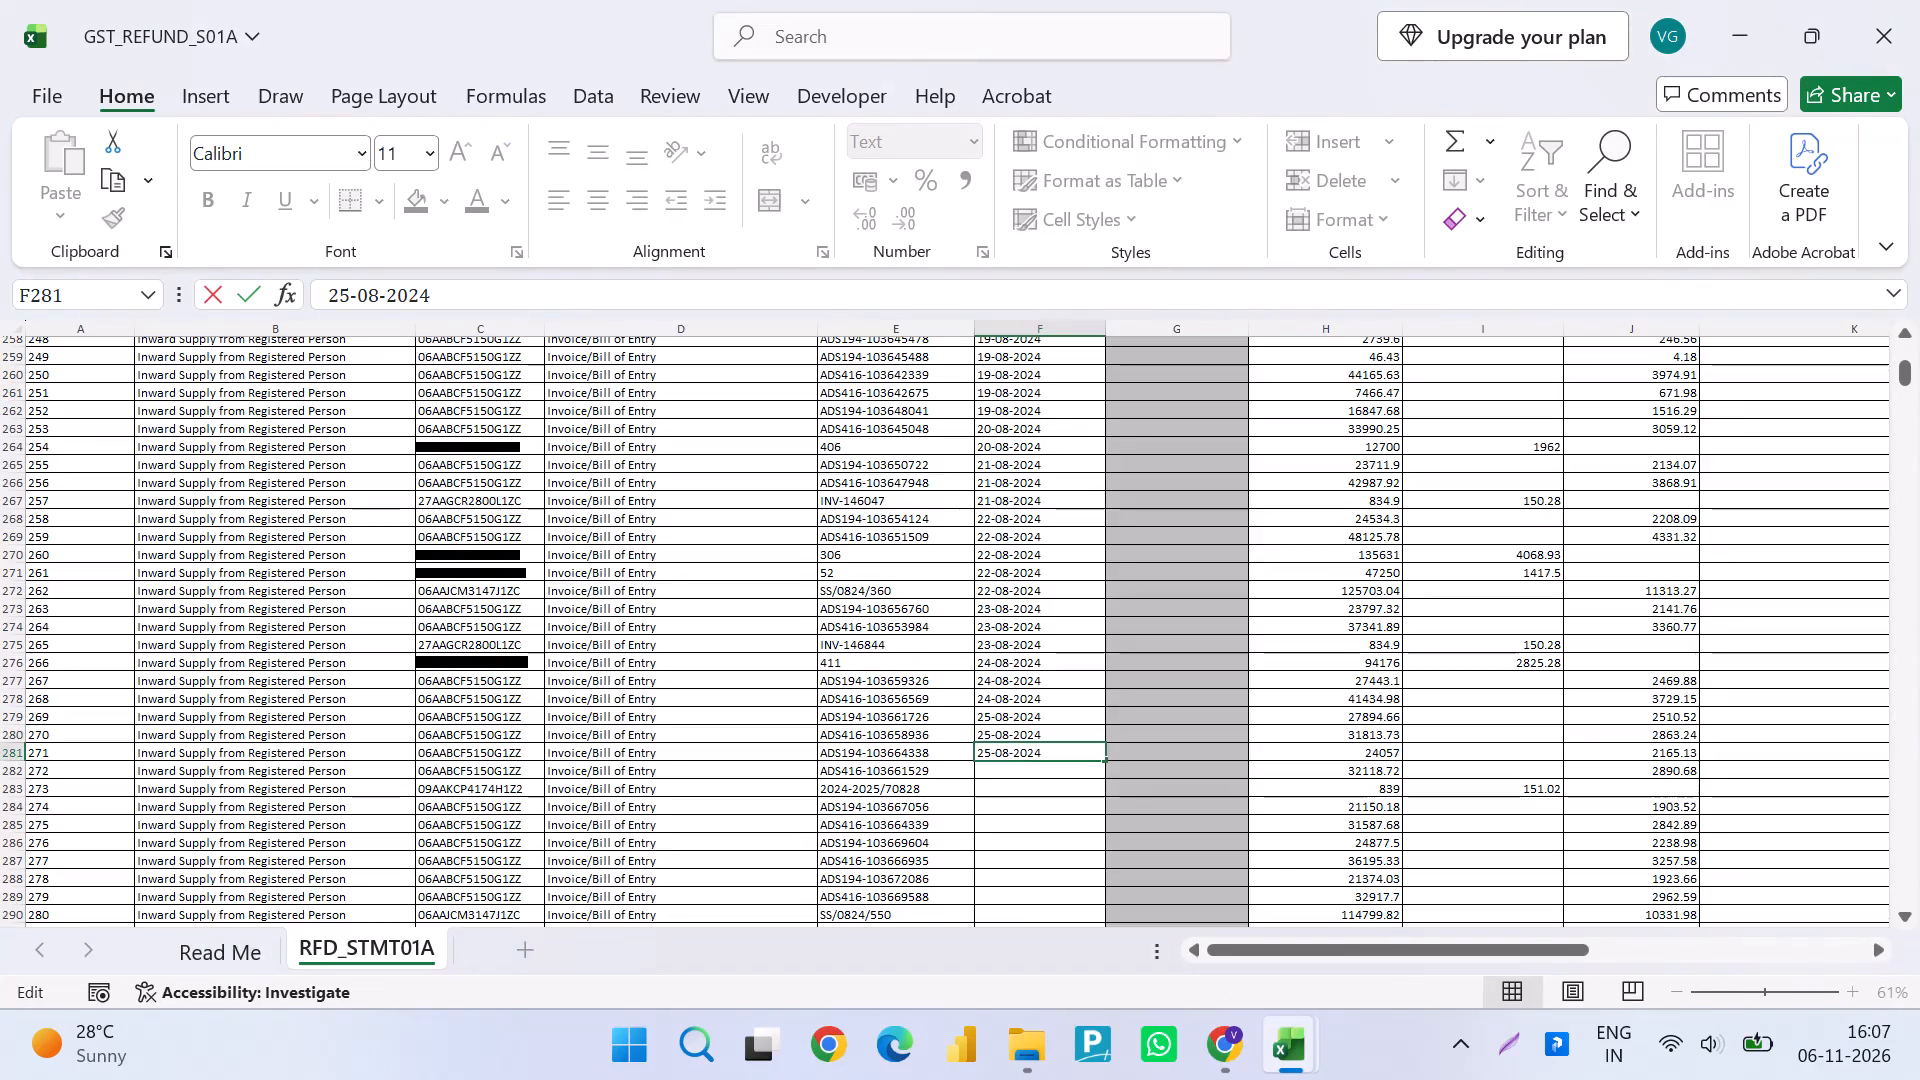
pyautogui.hotkey('ctrl', 'Left')
pyautogui.press('BackSpace')
pyautogui.press('6')
pyautogui.press('Return')
# Check which rows of the purchase sheet from row 329 onward are dated 26-08-2024.
pyautogui.hotkey('alt', 'Tab')
pyautogui.press('Down')
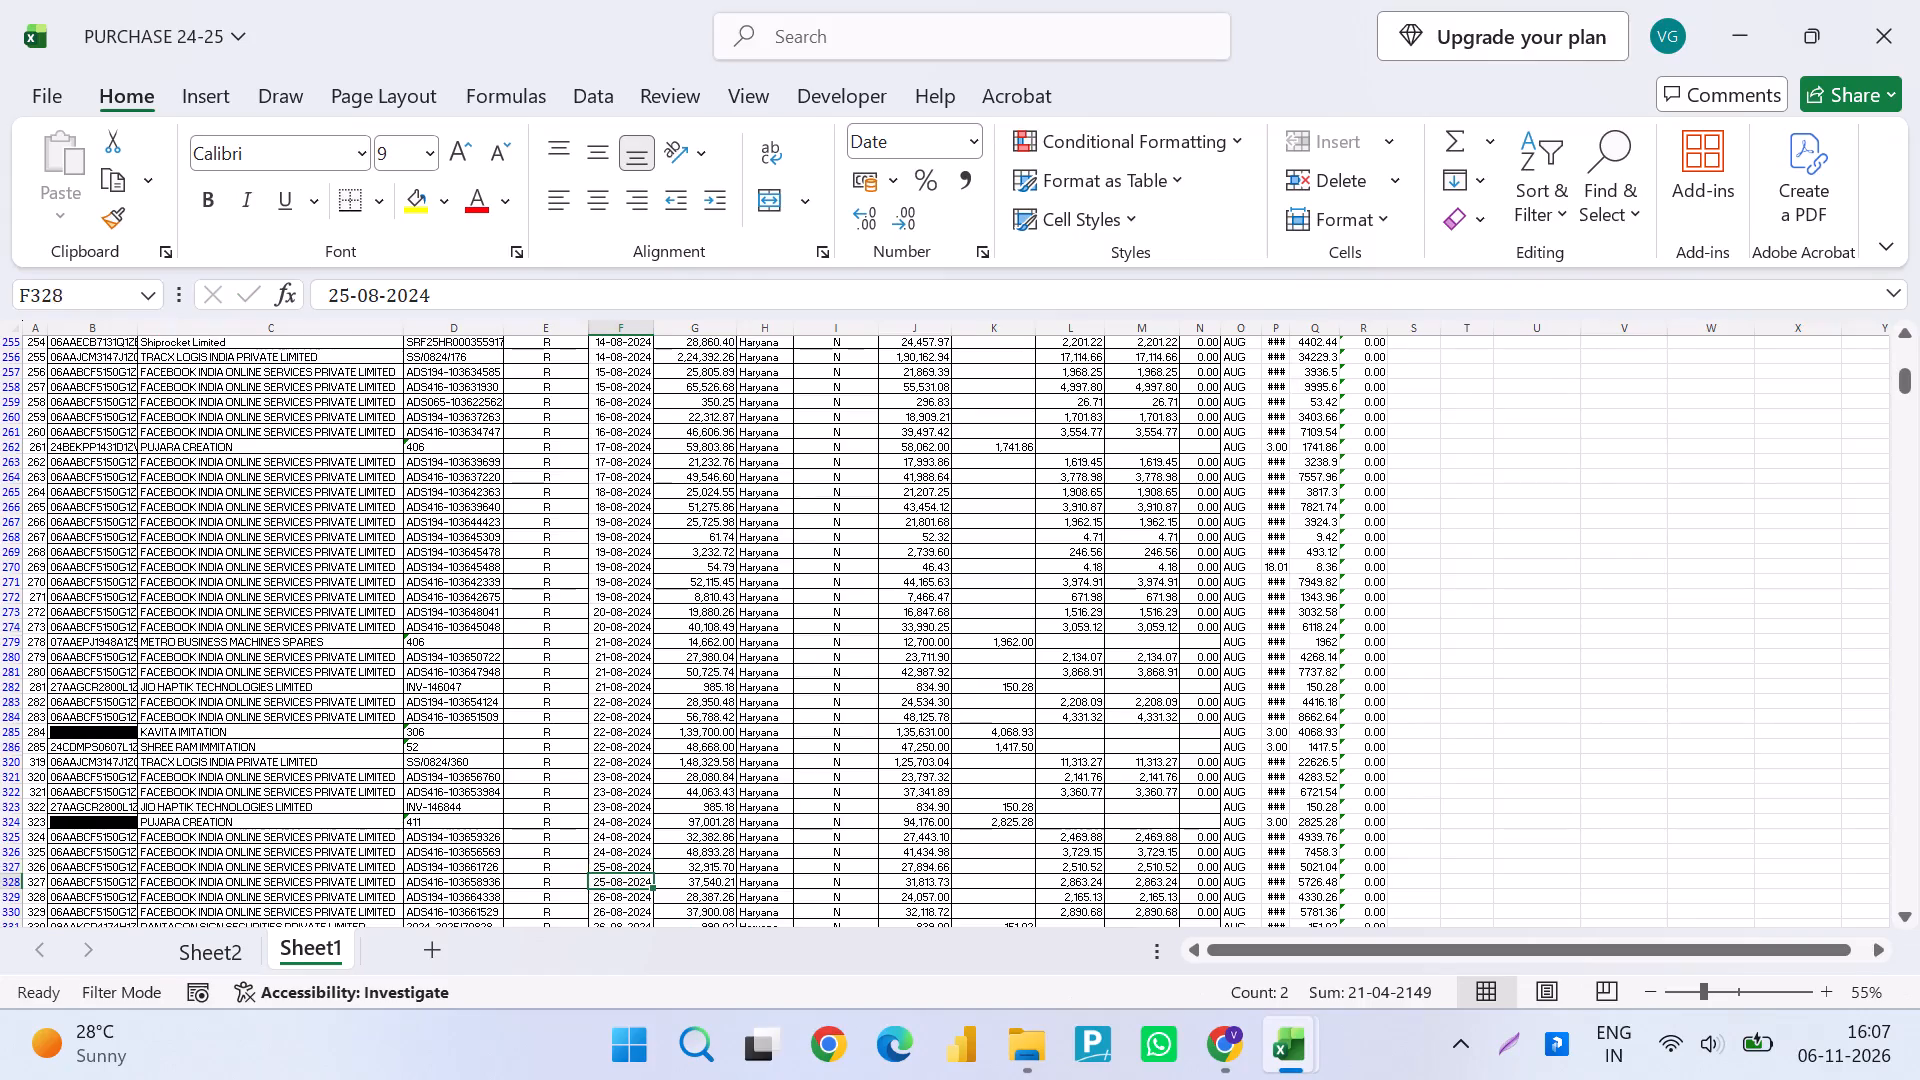
pyautogui.press('Down')
pyautogui.press('Down')
pyautogui.press('Up')
pyautogui.hotkey('shift', 'Down')
pyautogui.hotkey('shift', 'Down')
pyautogui.hotkey('shift', 'Down')
pyautogui.hotkey('shift', 'Down')
pyautogui.hotkey('shift', 'Down')
pyautogui.hotkey('shift', 'Down')
pyautogui.hotkey('shift', 'Down')
pyautogui.hotkey('shift', 'Down')
pyautogui.hotkey('shift', 'Down')
pyautogui.hotkey('shift', 'Down')
pyautogui.hotkey('shift', 'Down')
pyautogui.hotkey('shift', 'Down')
pyautogui.hotkey('shift', 'Down')
pyautogui.hotkey('shift', 'Down')
pyautogui.hotkey('shift', 'Down')
pyautogui.hotkey('shift', 'Down')
pyautogui.hotkey('shift', 'Down')
pyautogui.hotkey('shift', 'Down')
pyautogui.hotkey('shift', 'Down')
pyautogui.hotkey('shift', 'Down')
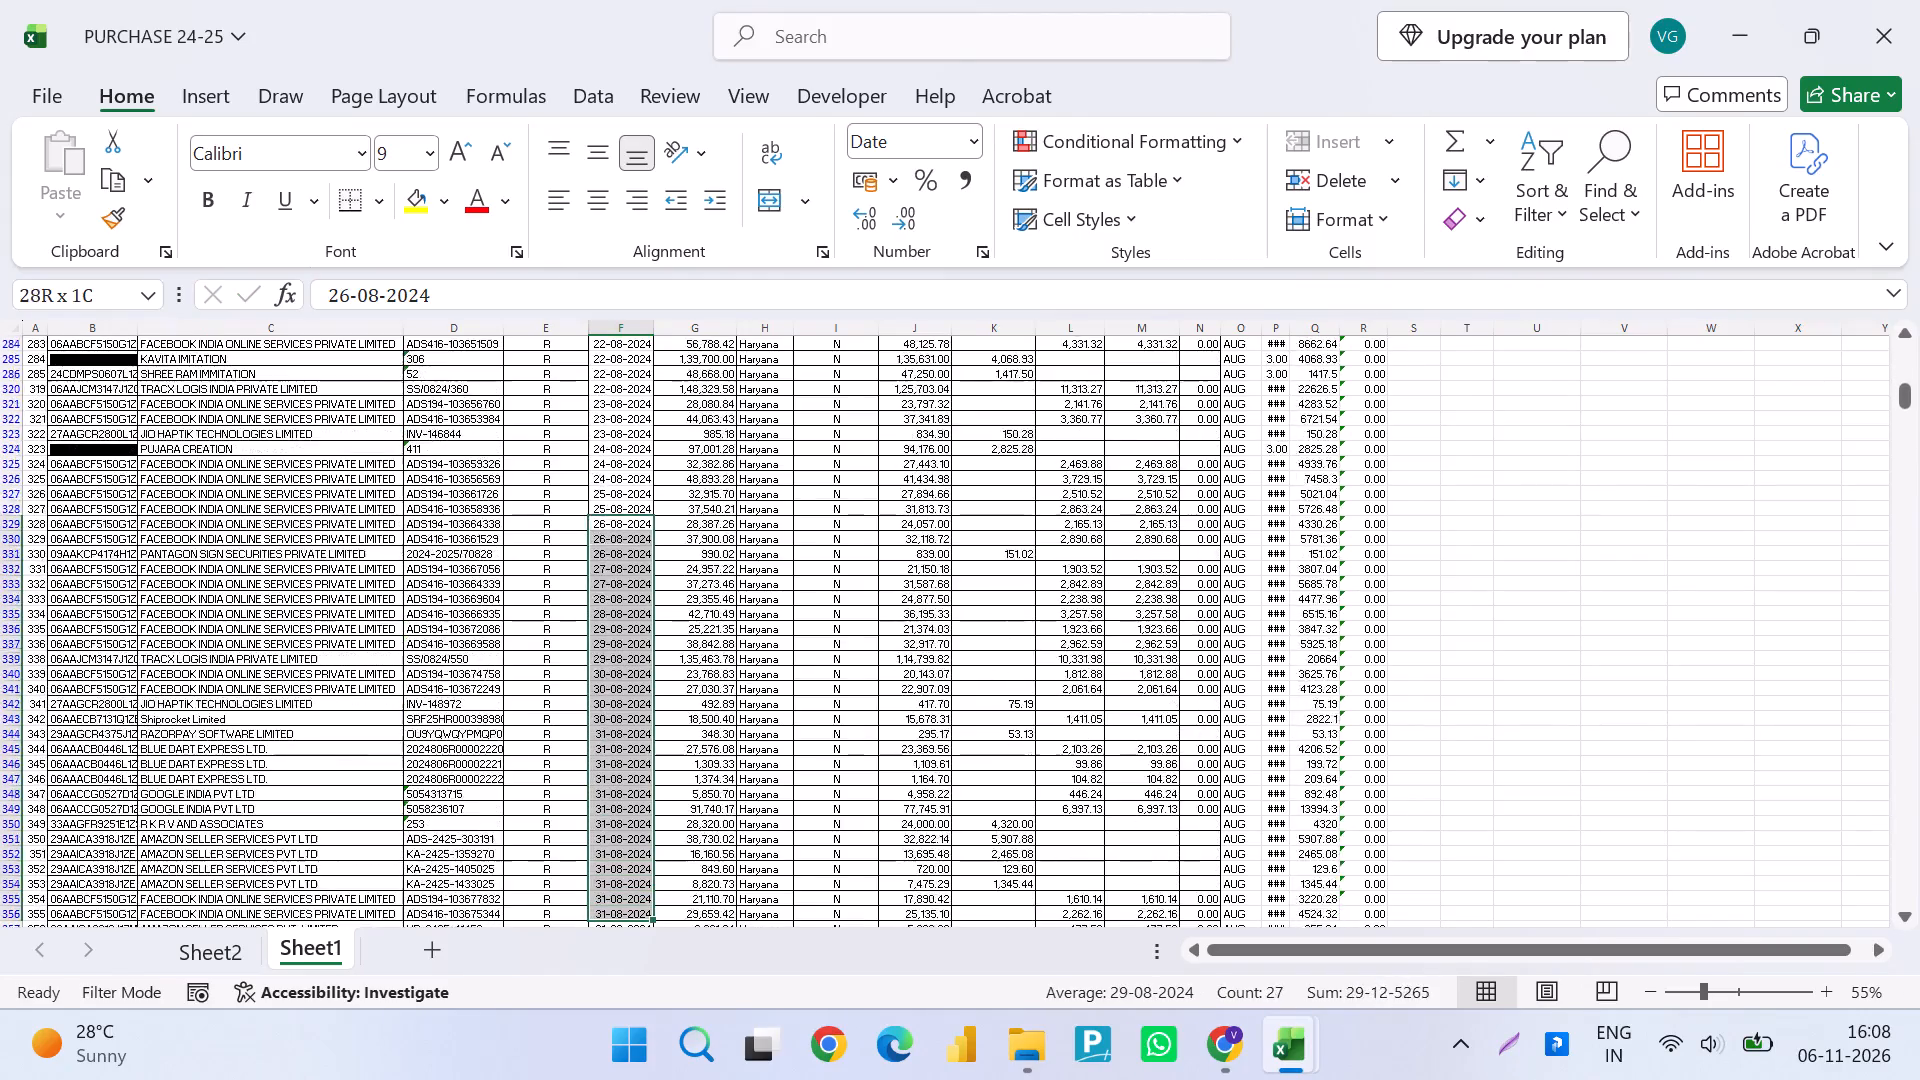
pyautogui.hotkey('shift', 'Up')
pyautogui.hotkey('shift', 'Up')
pyautogui.hotkey('shift', 'Up')
pyautogui.hotkey('shift', 'Up')
pyautogui.hotkey('shift', 'Up')
pyautogui.hotkey('shift', 'Up')
pyautogui.hotkey('shift', 'Up')
pyautogui.hotkey('shift', 'Up')
pyautogui.hotkey('shift', 'Up')
pyautogui.hotkey('shift', 'Up')
pyautogui.hotkey('shift', 'Up')
pyautogui.hotkey('shift', 'Up')
pyautogui.hotkey('shift', 'Up')
pyautogui.hotkey('shift', 'Up')
pyautogui.hotkey('shift', 'Up')
pyautogui.hotkey('shift', 'Up')
pyautogui.hotkey('shift', 'Up')
pyautogui.hotkey('shift', 'Up')
pyautogui.hotkey('shift', 'Up')
pyautogui.hotkey('shift', 'Up')
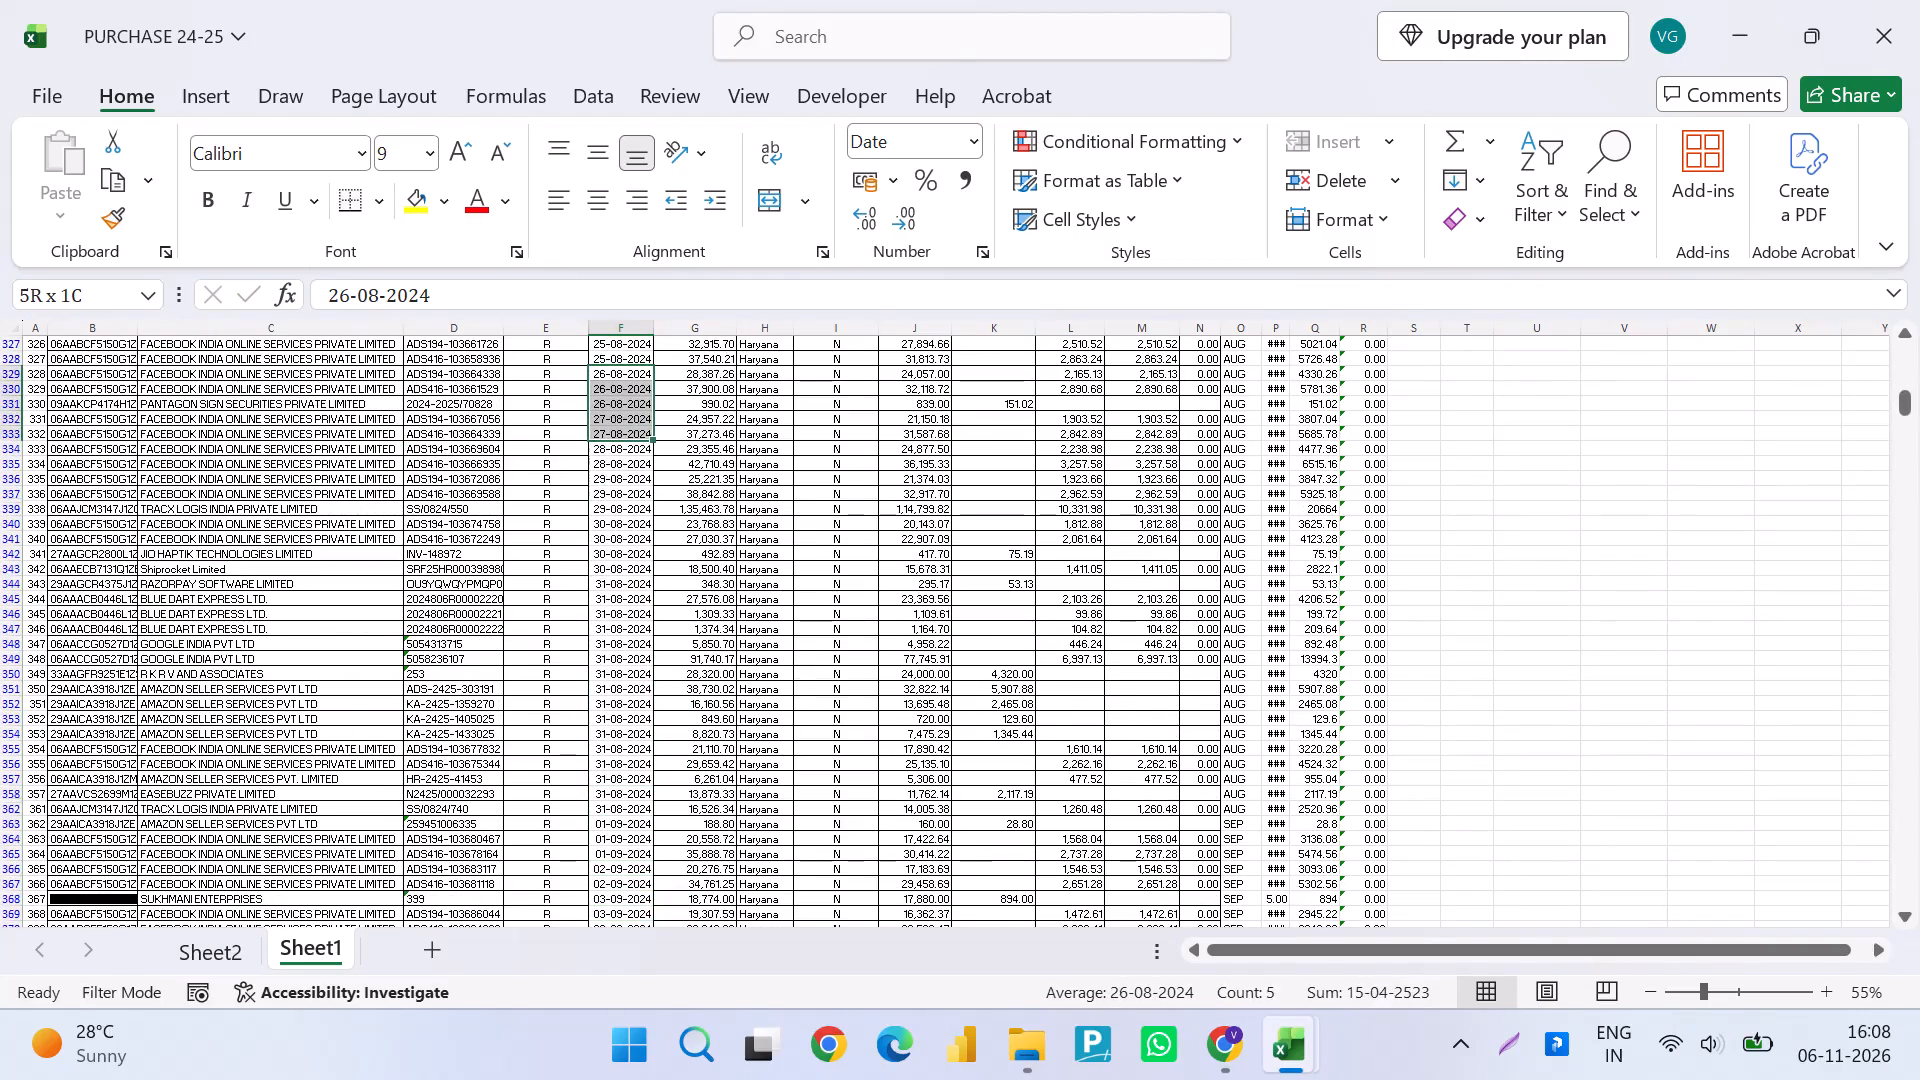
pyautogui.hotkey('shift', 'Up')
pyautogui.hotkey('shift', 'Up')
# Fill the 26-08-2024 date down into F282 and F283 of the refund sheet.
pyautogui.hotkey('alt', 'Tab')
pyautogui.hotkey('ctrl', 'd')
pyautogui.press('Down')
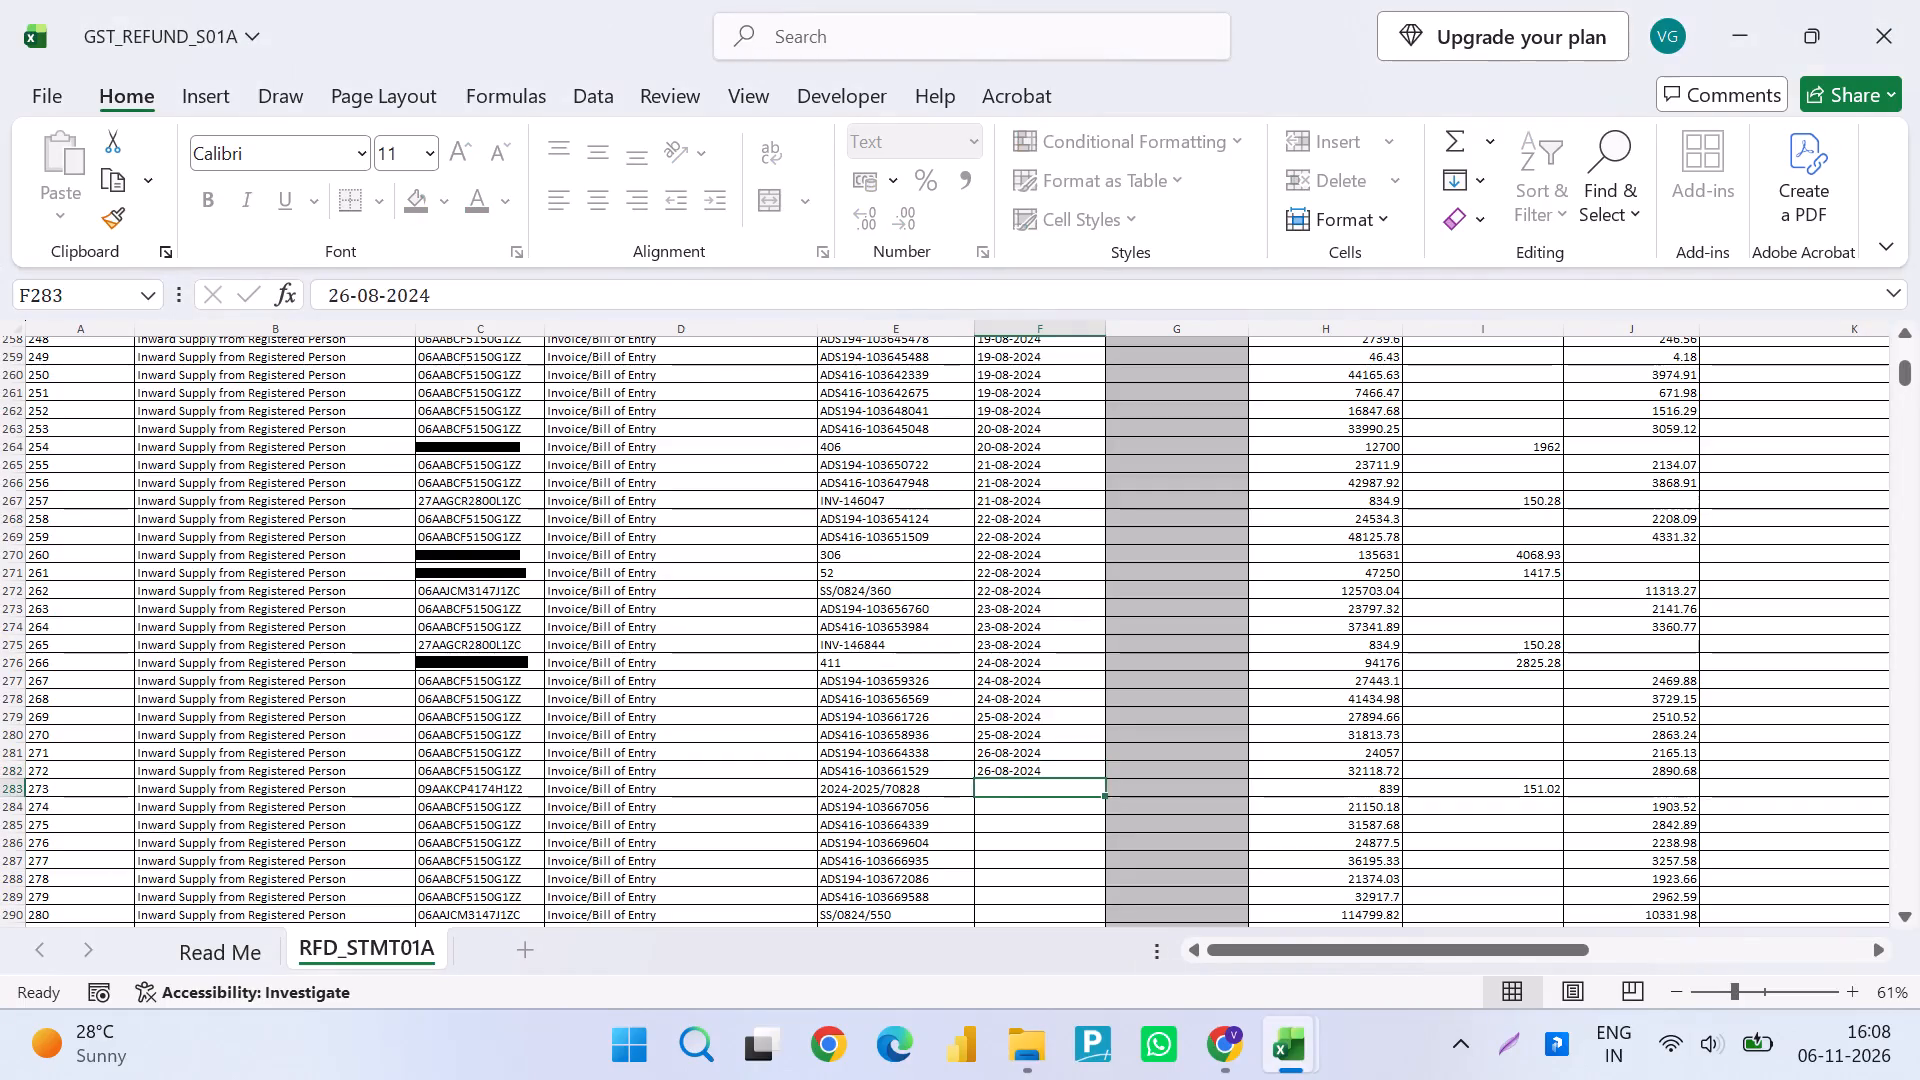
pyautogui.hotkey('ctrl', 'd')
# Fill the date above down into F284 of the refund sheet and change it to 27-08-2024.
pyautogui.press('Down')
pyautogui.hotkey('ctrl', 'd')
pyautogui.press('F2')
pyautogui.press('Left')
pyautogui.hotkey('ctrl', 'Left')
pyautogui.hotkey('ctrl', 'Left')
pyautogui.hotkey('ctrl', 'Left')
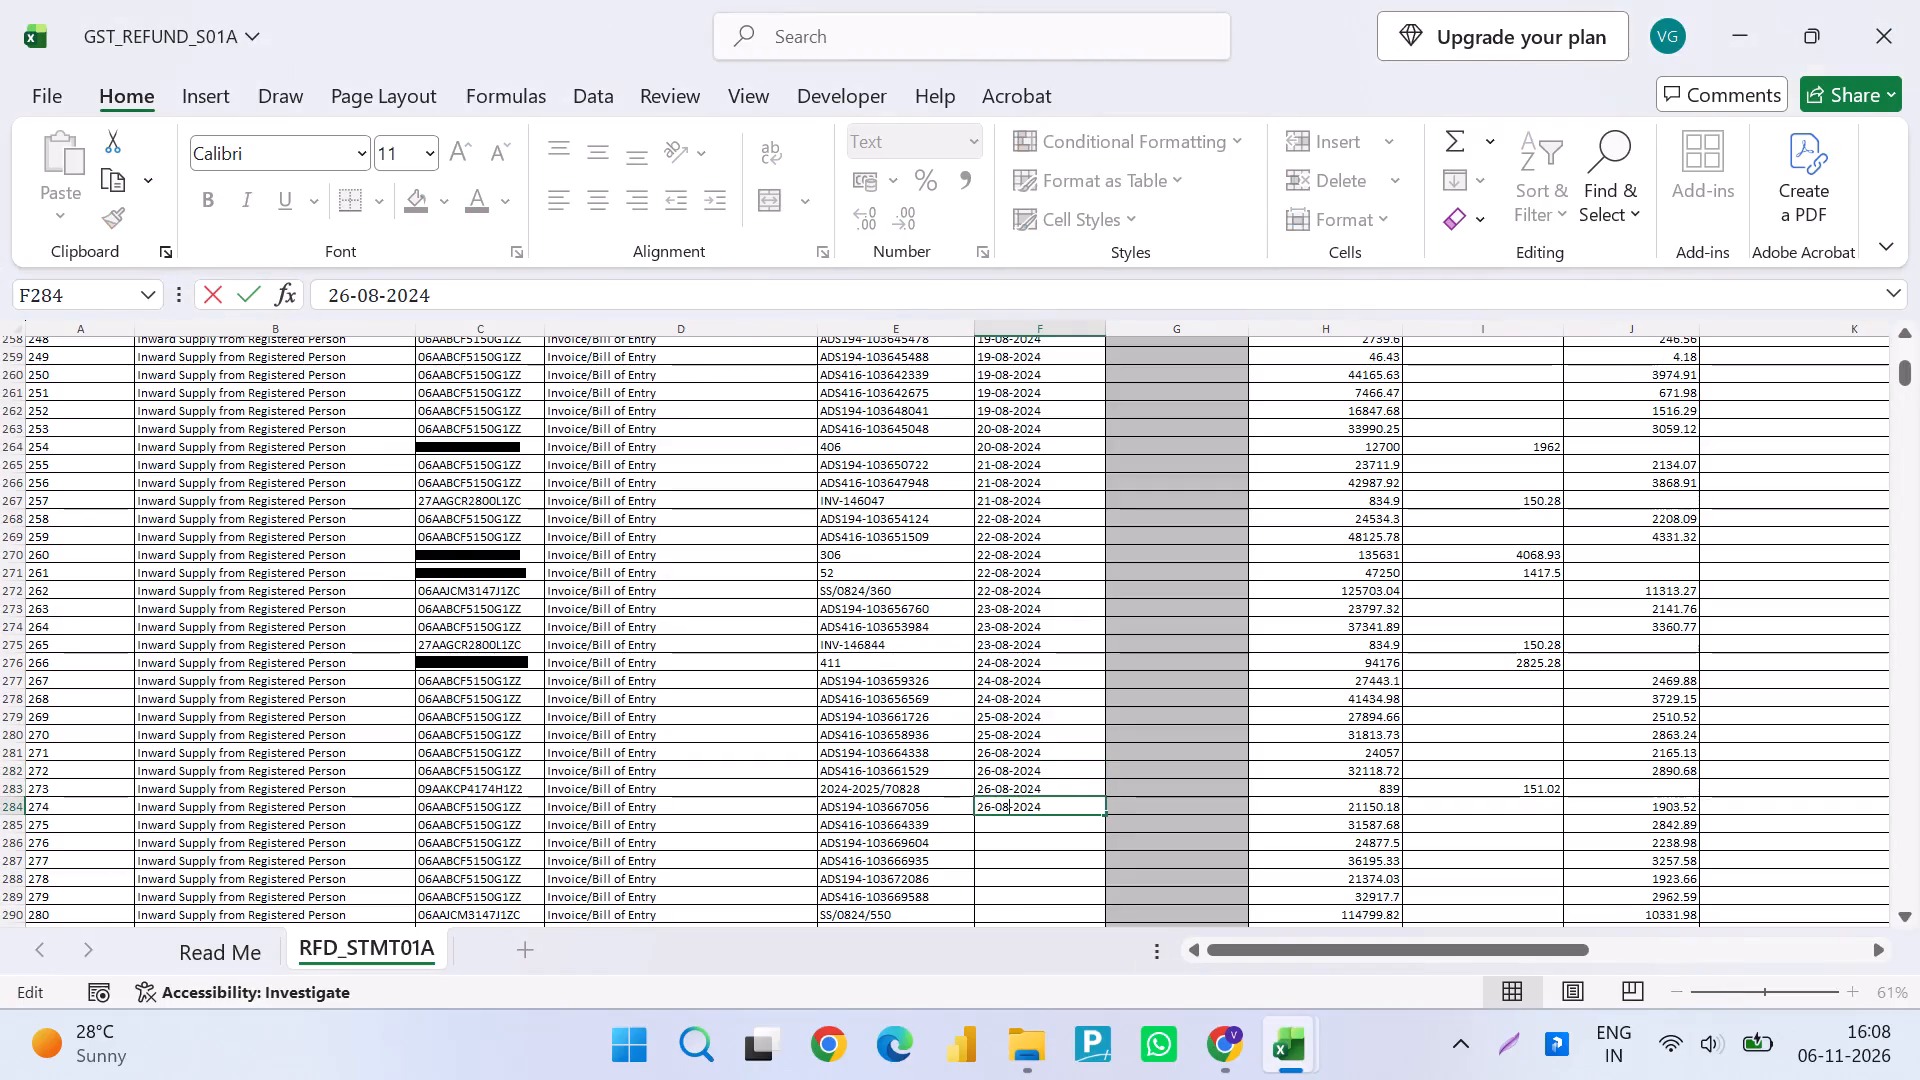
pyautogui.press('Left')
pyautogui.press('BackSpace')
pyautogui.press('7')
pyautogui.press('Return')
# Check the purchase rows dated 27-08-2024 and fill that date down into F285 of the refund sheet.
pyautogui.hotkey('alt', 'Tab')
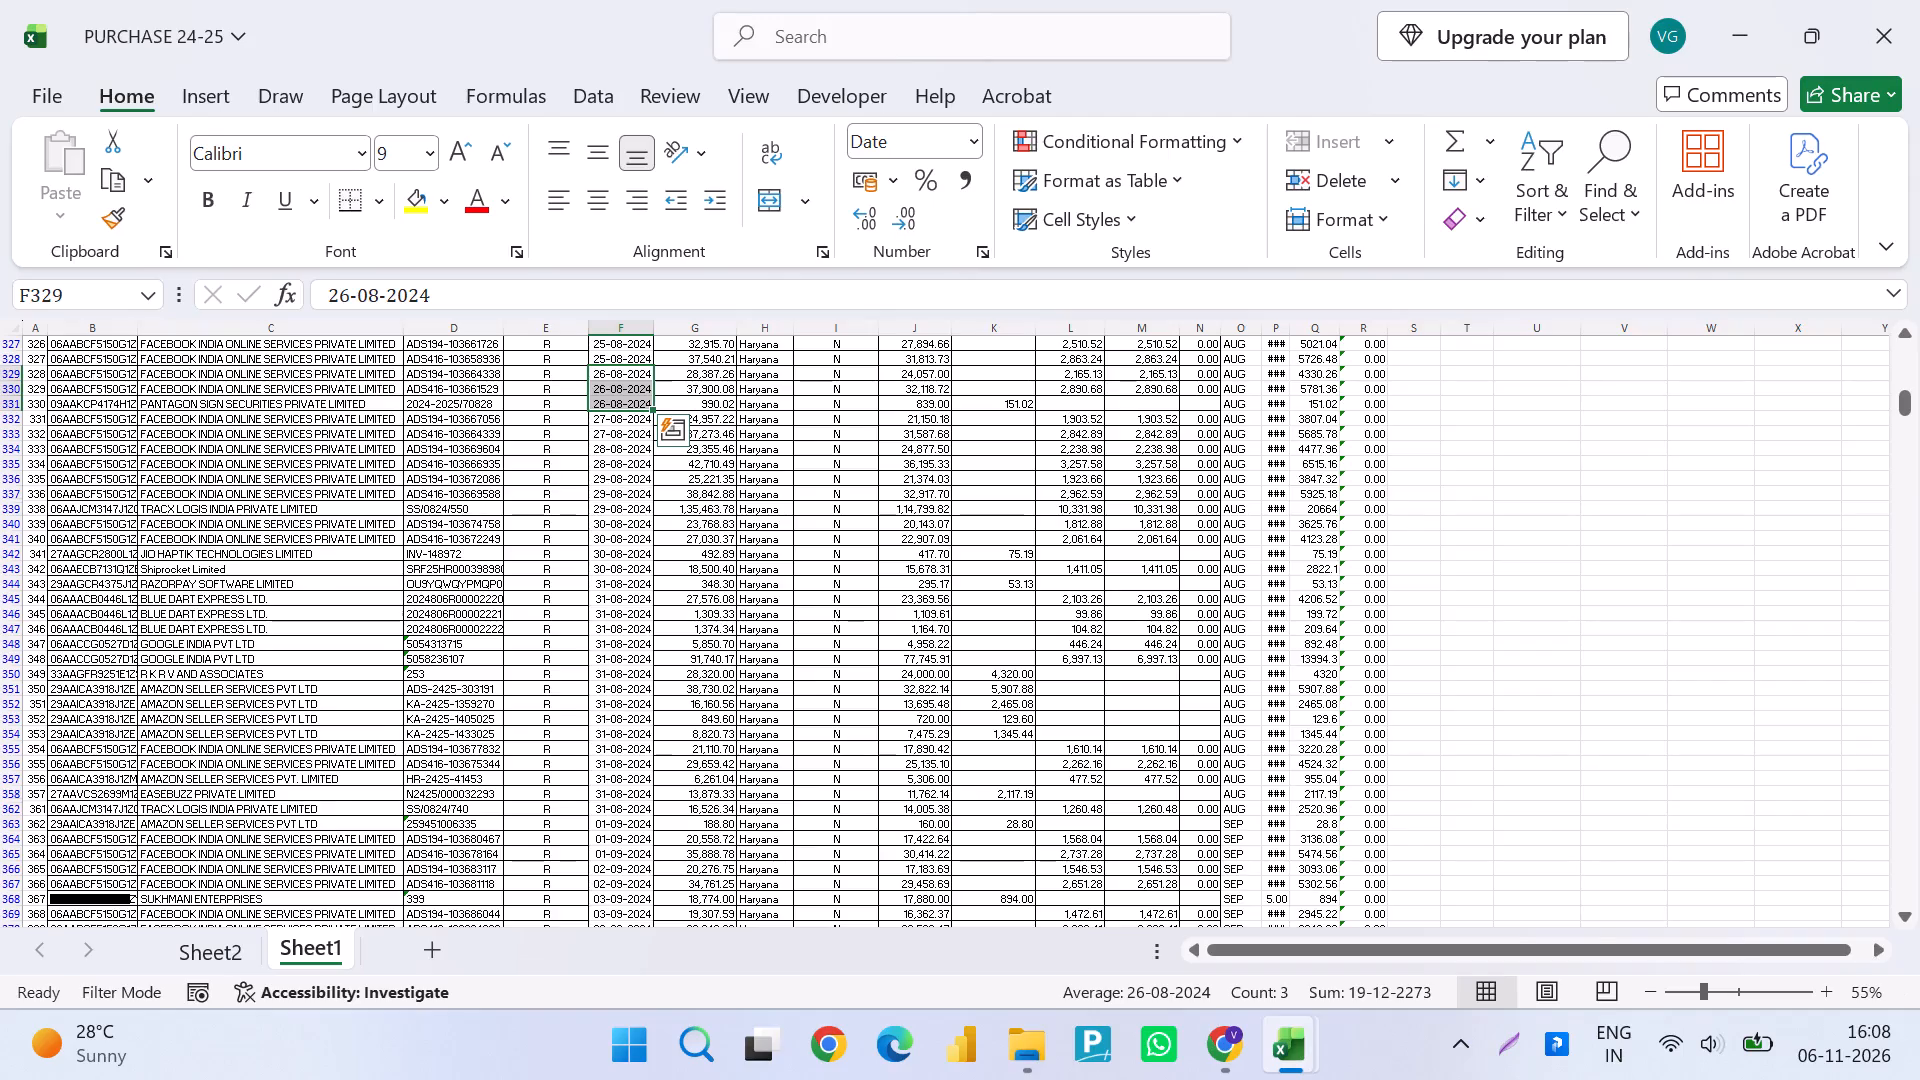
pyautogui.press('Down')
pyautogui.press('Down')
pyautogui.press('Down')
pyautogui.hotkey('shift', 'Down')
pyautogui.hotkey('alt', 'Tab')
pyautogui.hotkey('ctrl', 'd')
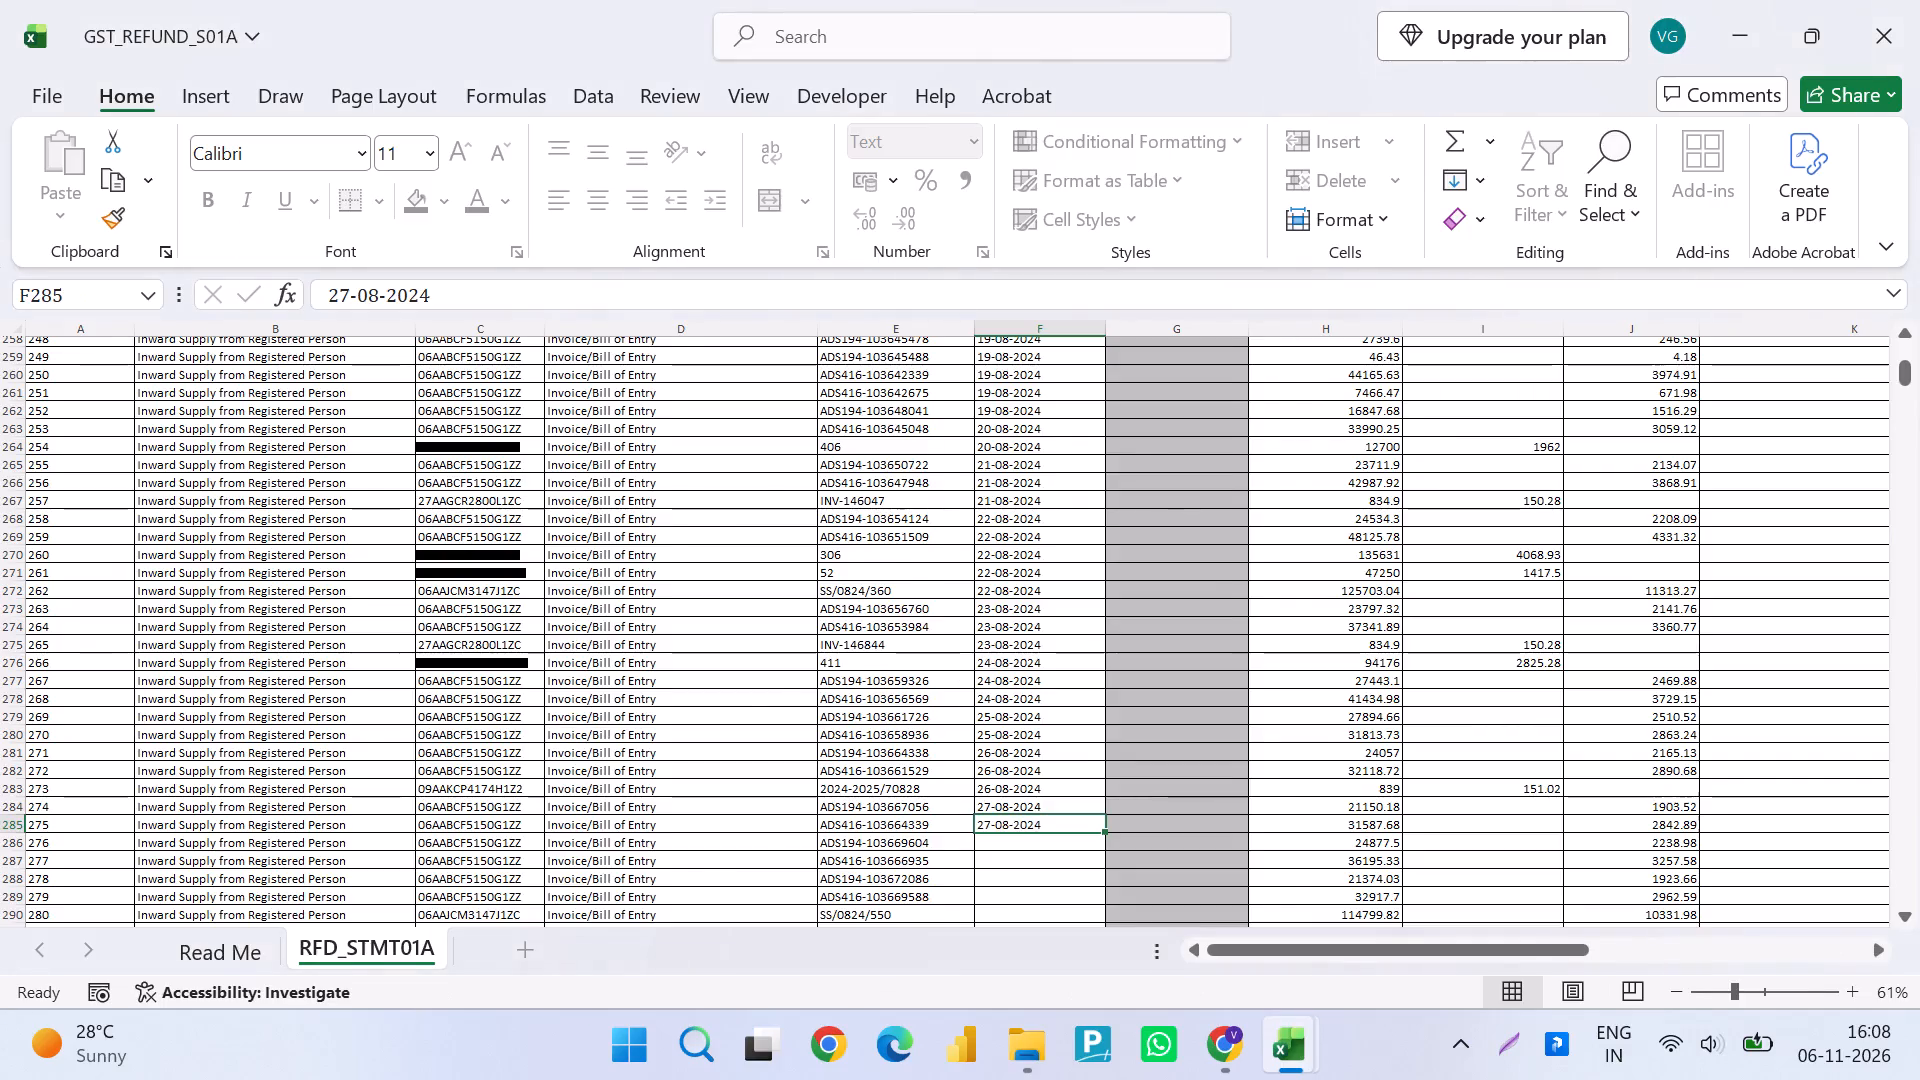
# Check the purchase rows from 334 and enter their date 28-08-2024 in F286 and F287 of the refund sheet.
pyautogui.hotkey('alt', 'Tab')
pyautogui.press('Down')
pyautogui.press('Down')
pyautogui.hotkey('shift', 'Down')
pyautogui.hotkey('alt', 'Tab')
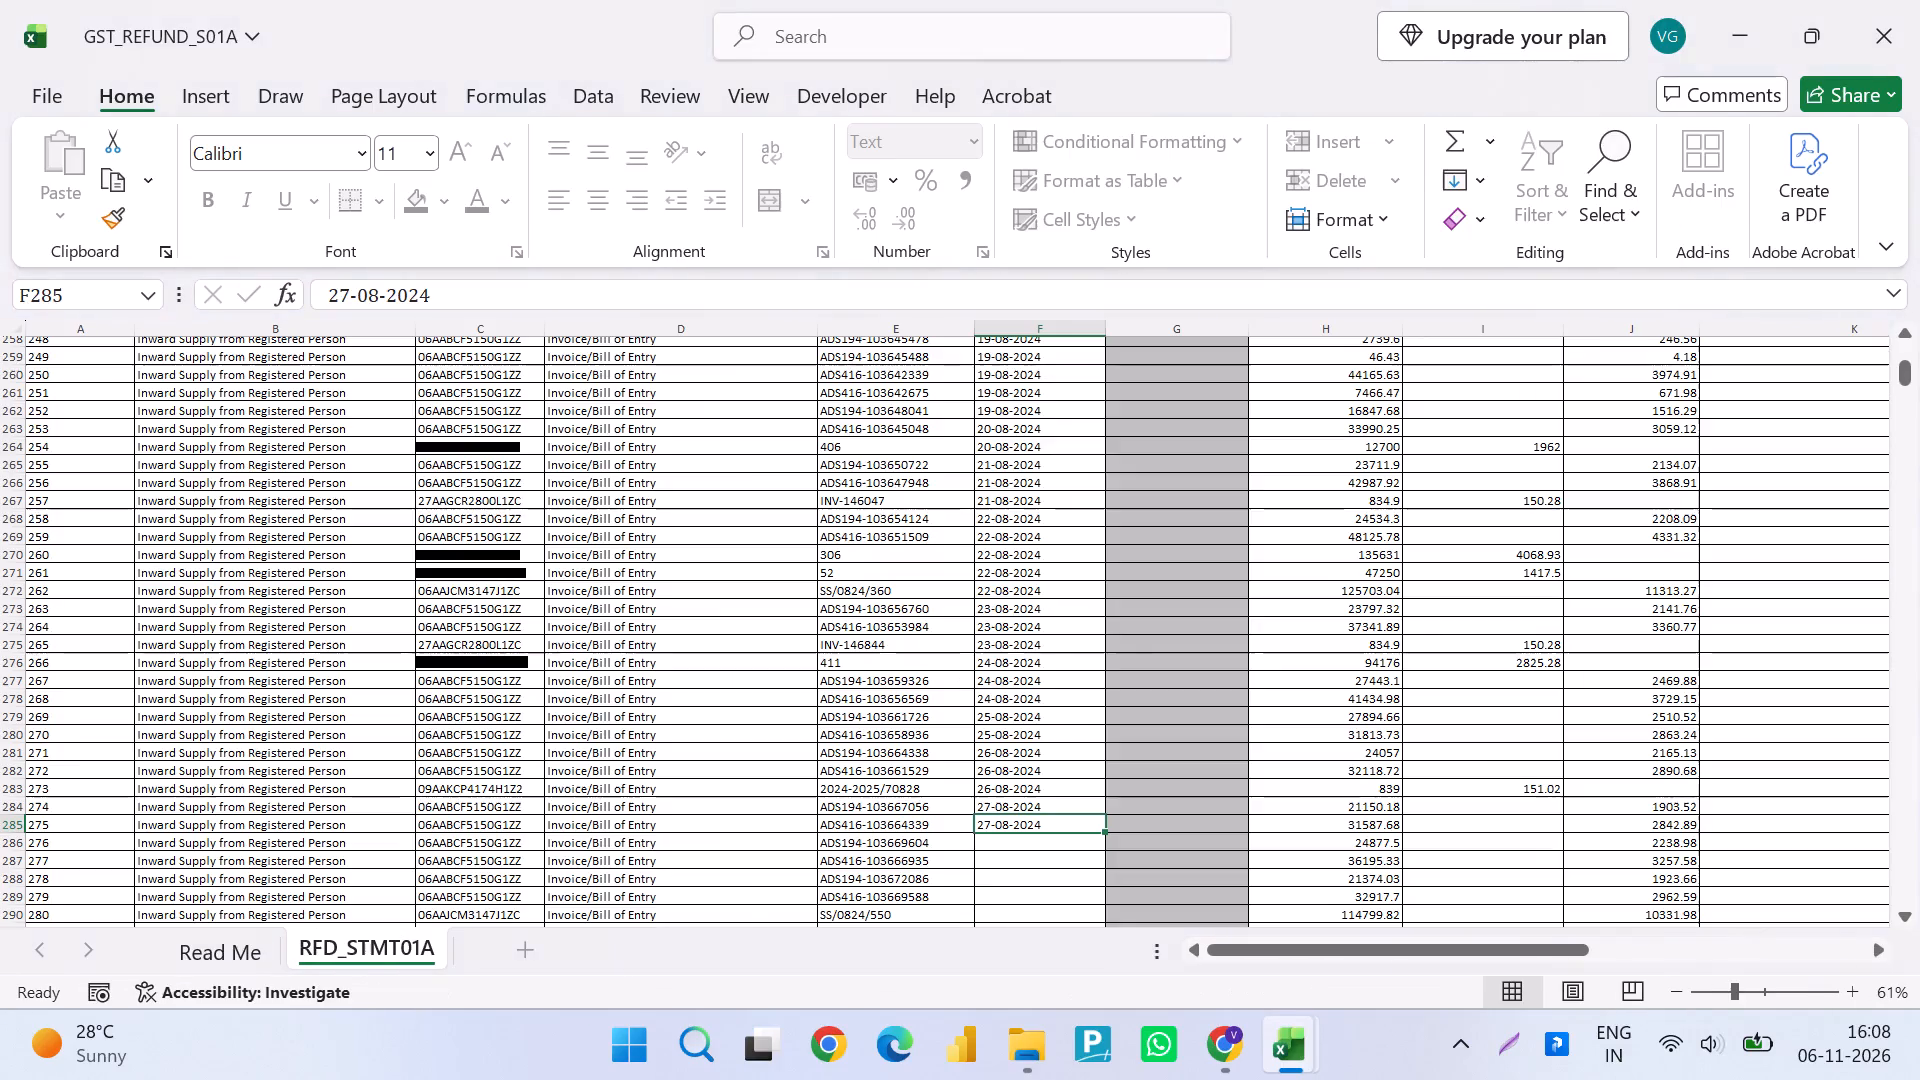
pyautogui.press('Down')
pyautogui.hotkey('ctrl', 'd')
pyautogui.press('F2')
pyautogui.press('Left')
pyautogui.hotkey('ctrl', 'Left')
pyautogui.hotkey('ctrl', 'Left')
pyautogui.hotkey('ctrl', 'Left')
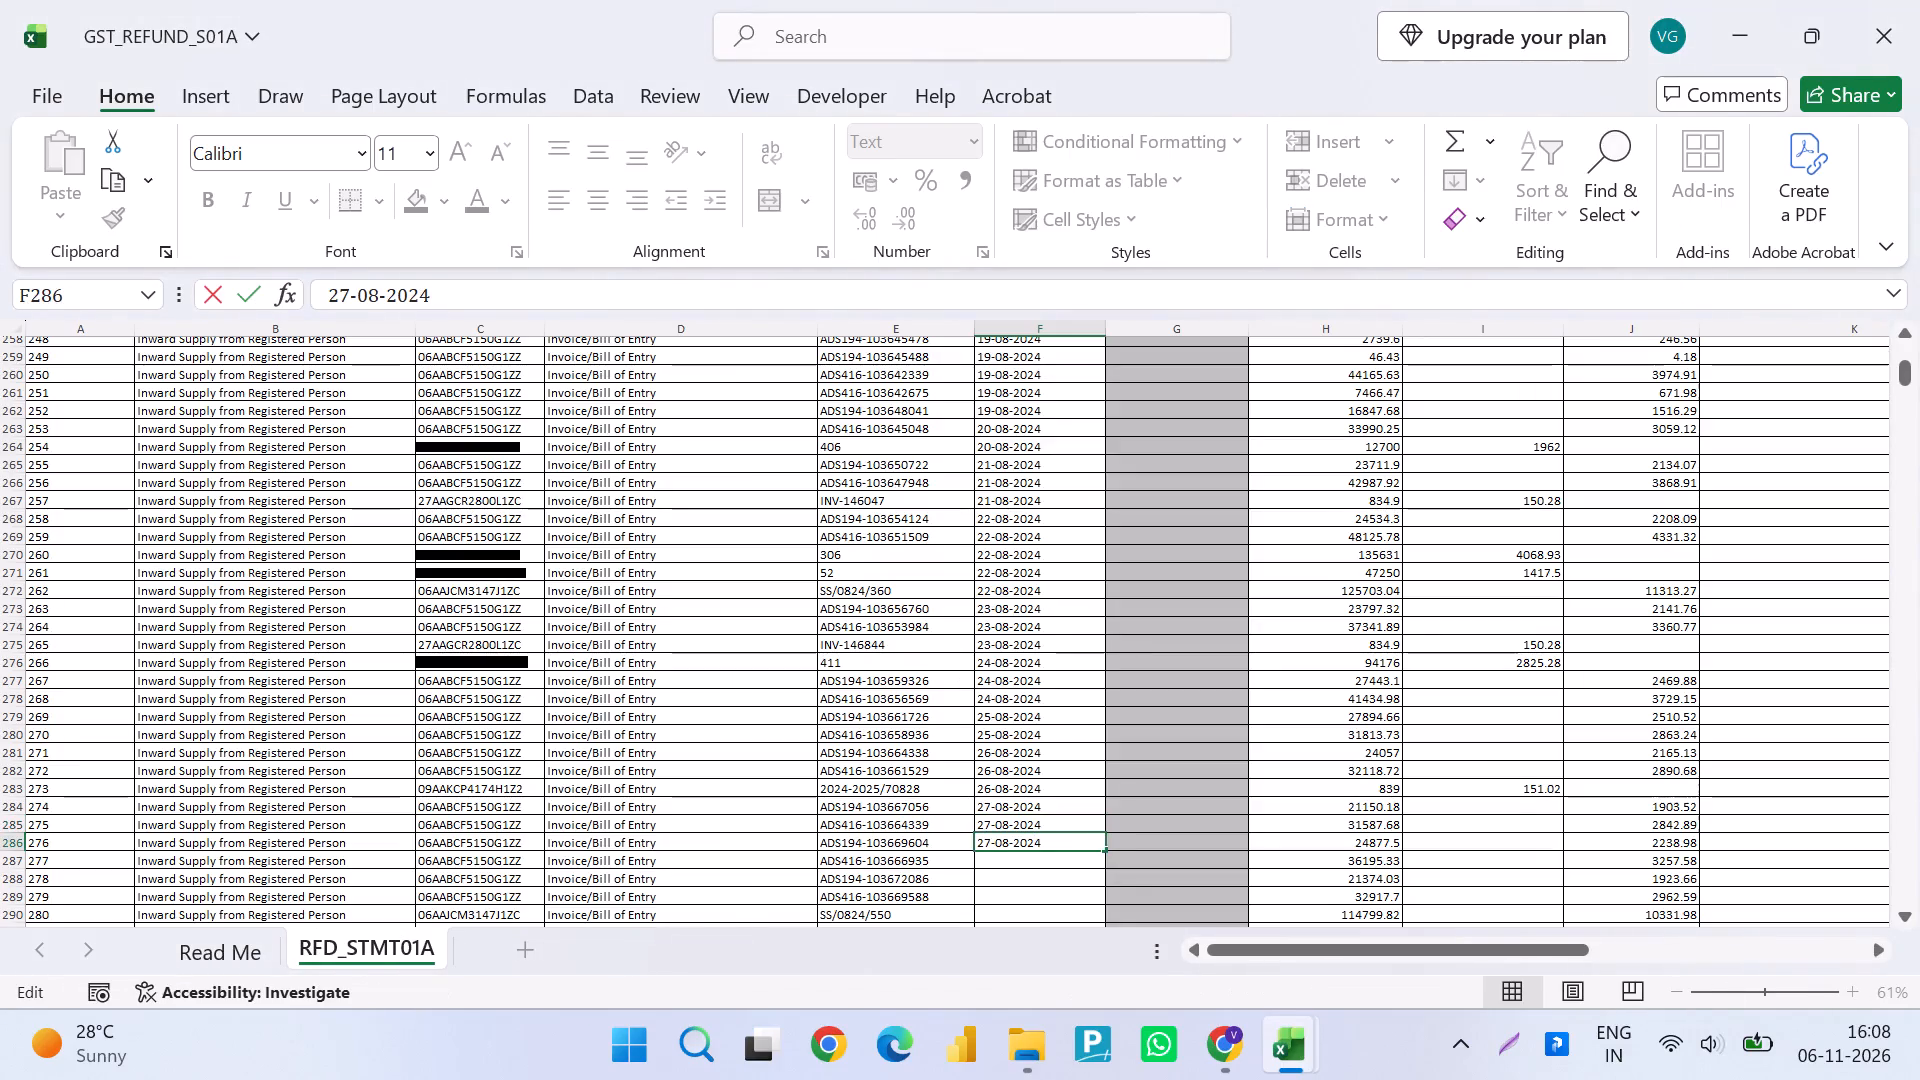
pyautogui.hotkey('ctrl', 'Left')
pyautogui.press('BackSpace')
pyautogui.press('8')
pyautogui.press('Return')
pyautogui.hotkey('ctrl', 'd')
# Check the purchase rows from 336, fill the date down into F288 of the refund sheet and change it to 29-08-2024.
pyautogui.hotkey('alt', 'Tab')
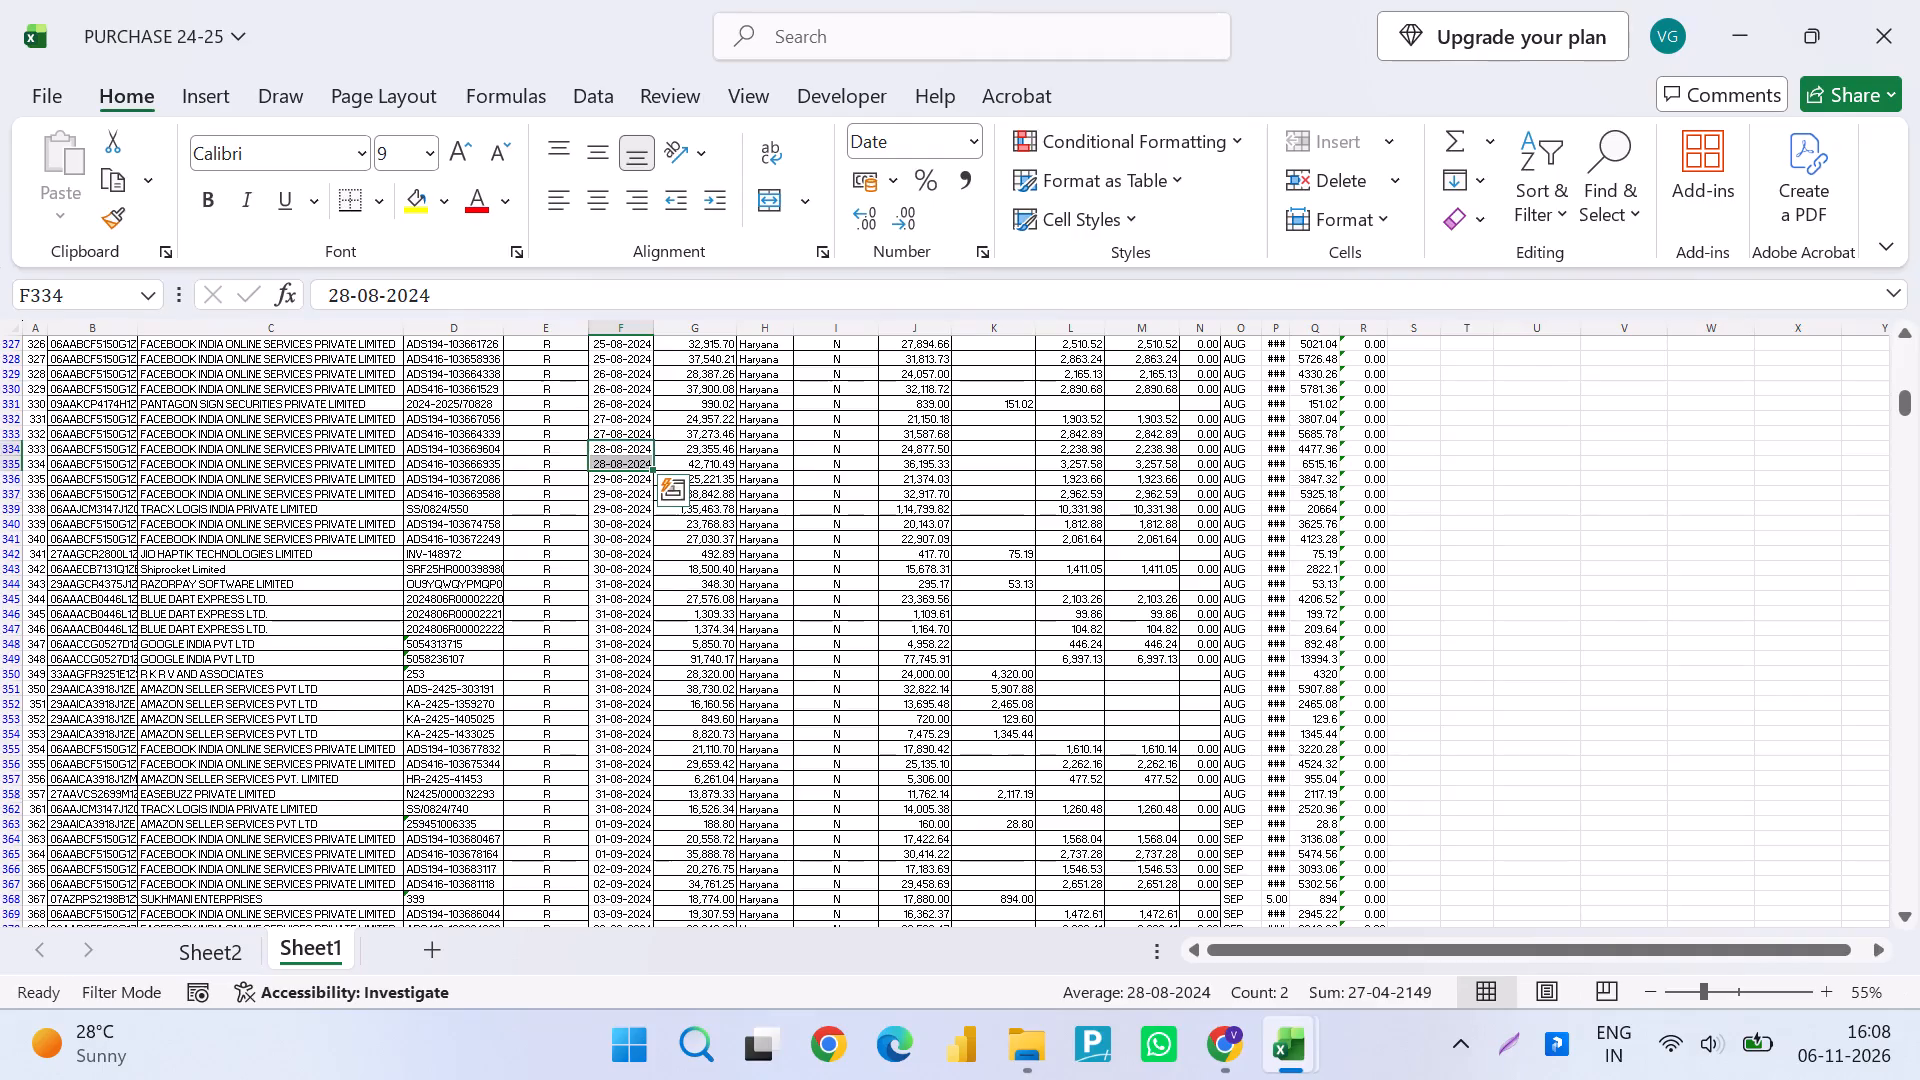
pyautogui.press('Down')
pyautogui.press('Down')
pyautogui.hotkey('shift', 'Down')
pyautogui.hotkey('shift', 'Down')
pyautogui.hotkey('alt', 'Tab')
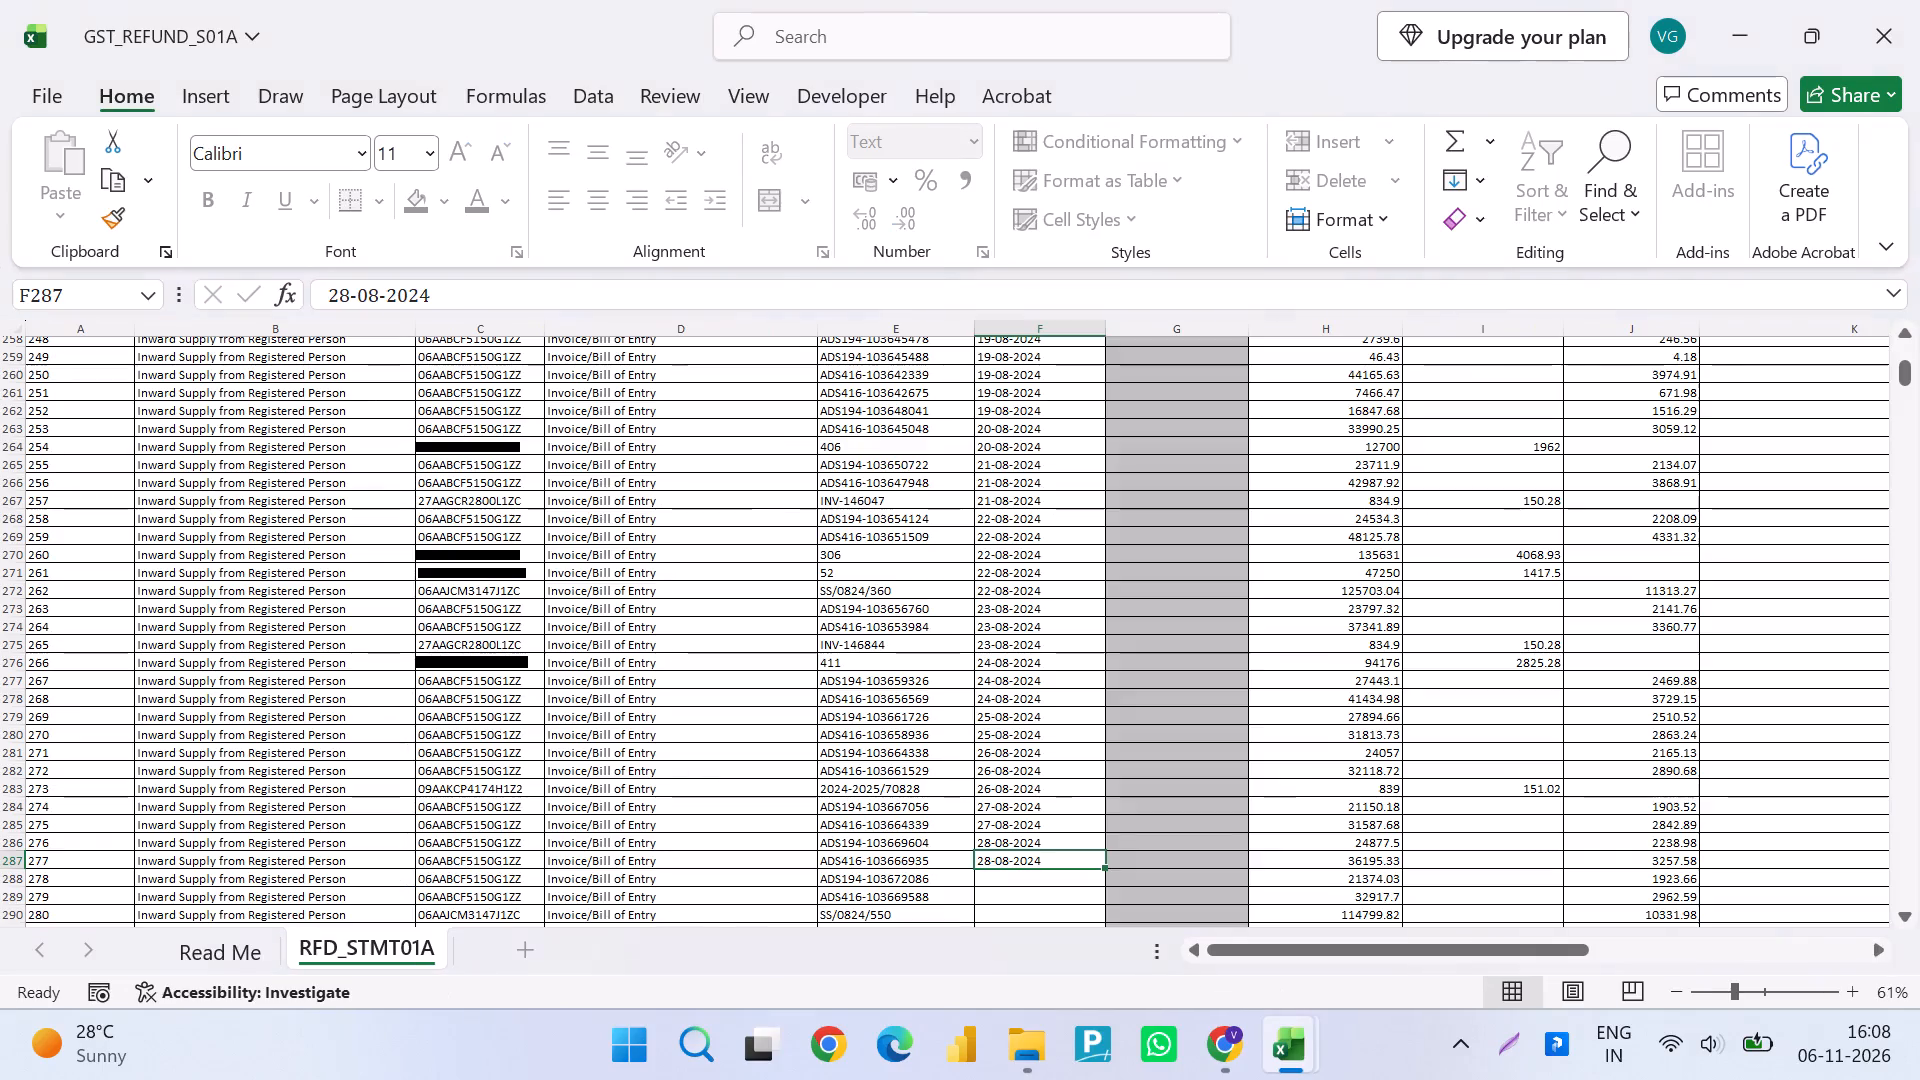
pyautogui.hotkey('ctrl', 'd')
pyautogui.press('Down')
pyautogui.hotkey('ctrl', 'd')
pyautogui.press('F2')
pyautogui.press('Left')
pyautogui.hotkey('ctrl', 'Left')
pyautogui.hotkey('ctrl', 'Left')
pyautogui.hotkey('ctrl', 'Left')
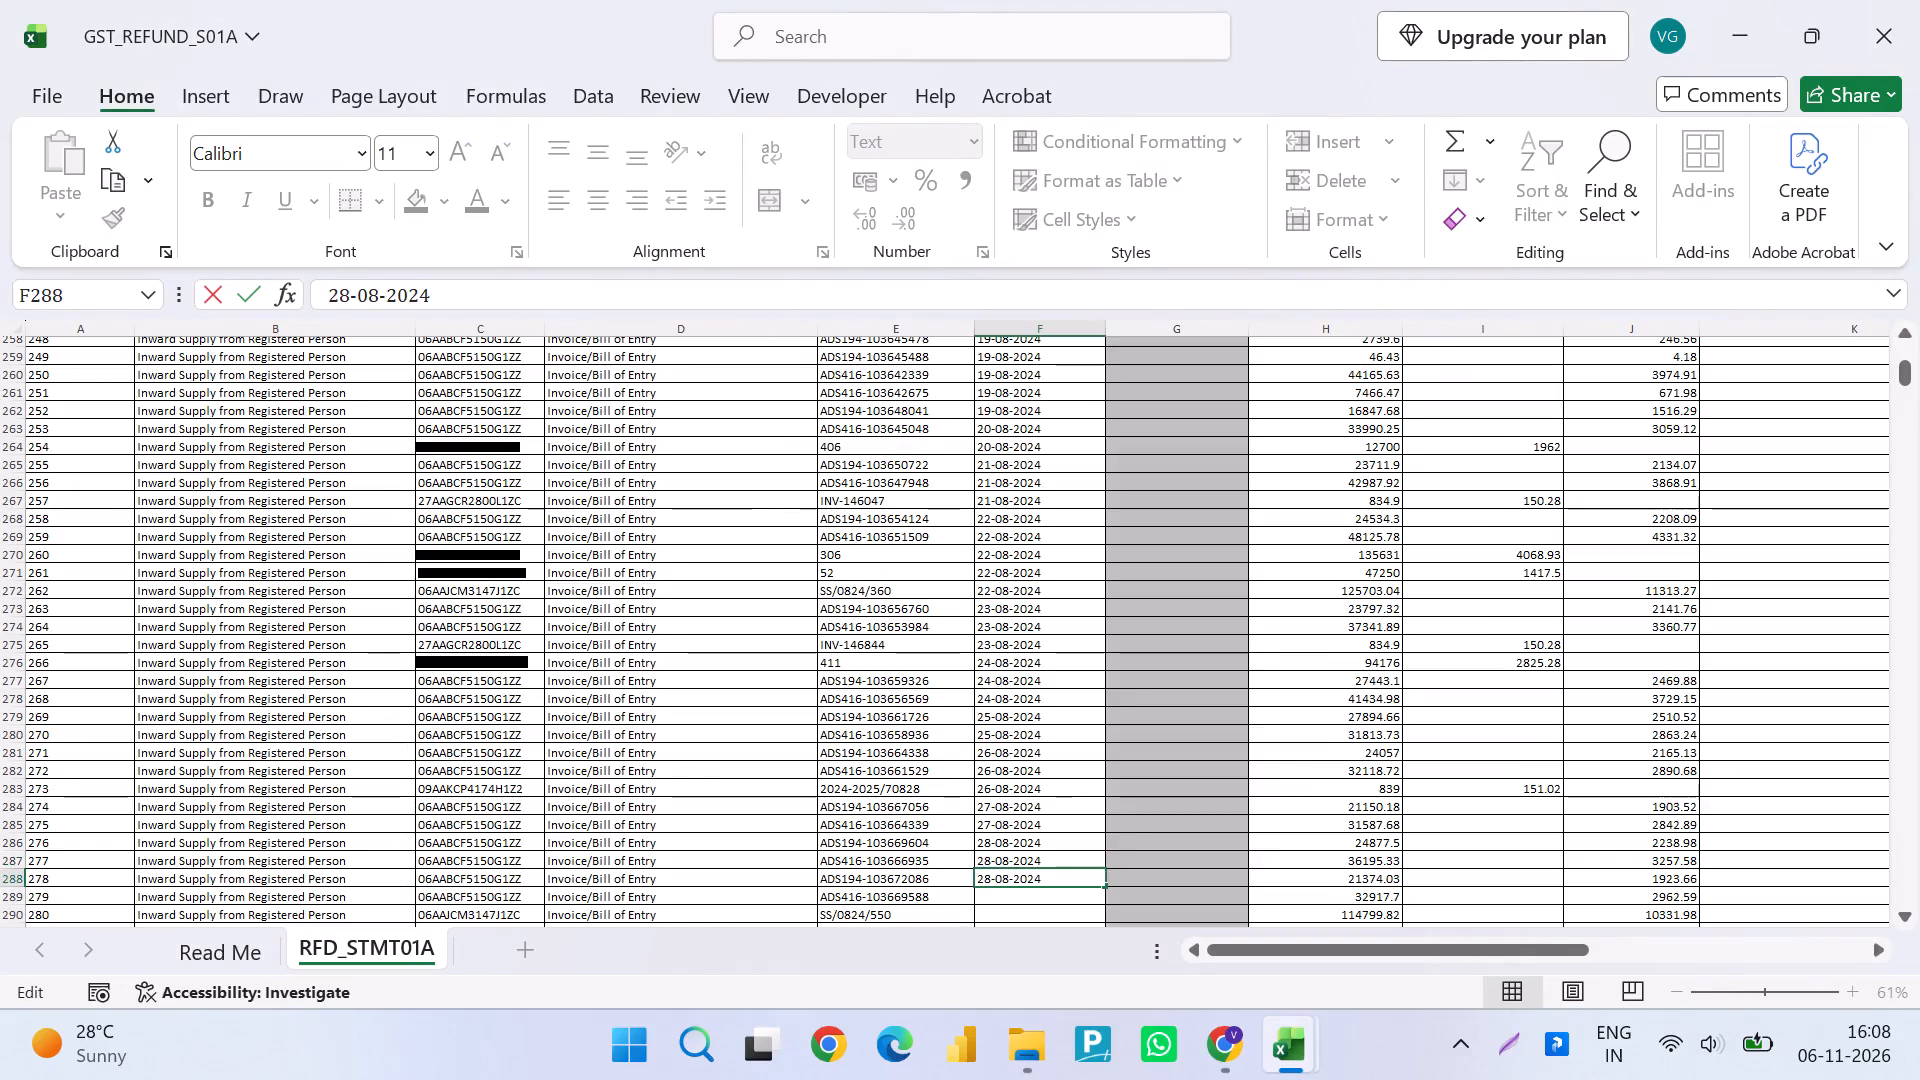
pyautogui.hotkey('ctrl', 'Left')
pyautogui.press('Left')
pyautogui.press('Delete')
pyautogui.press('9')
pyautogui.press('Return')
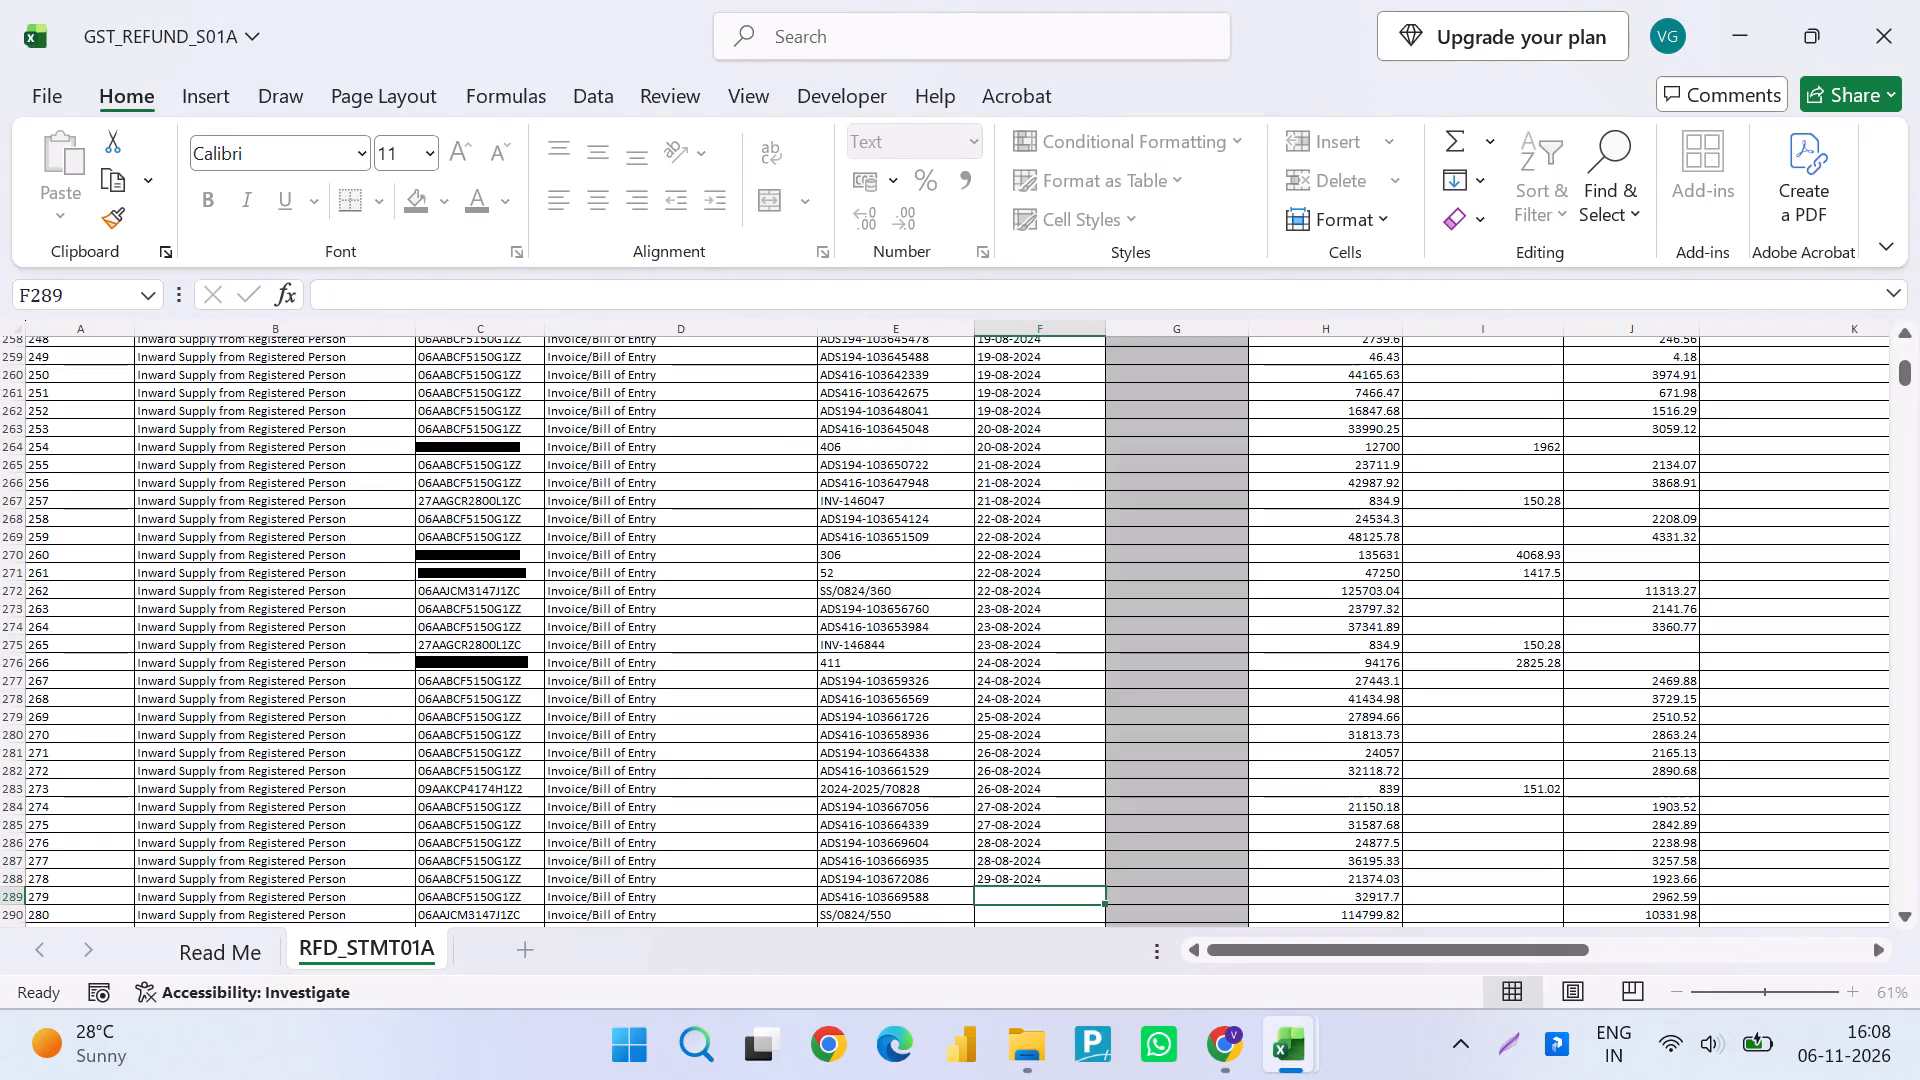
# Fill the 29-08-2024 date down into F289 and F290 of the refund sheet.
pyautogui.hotkey('ctrl', 'd')
pyautogui.press('Down')
pyautogui.hotkey('ctrl', 'd')
pyautogui.press('Down')
# Check the four purchase rows from 340 and copy the dates of F287:F290 into F291:F294 of the refund sheet.
pyautogui.hotkey('alt', 'Tab')
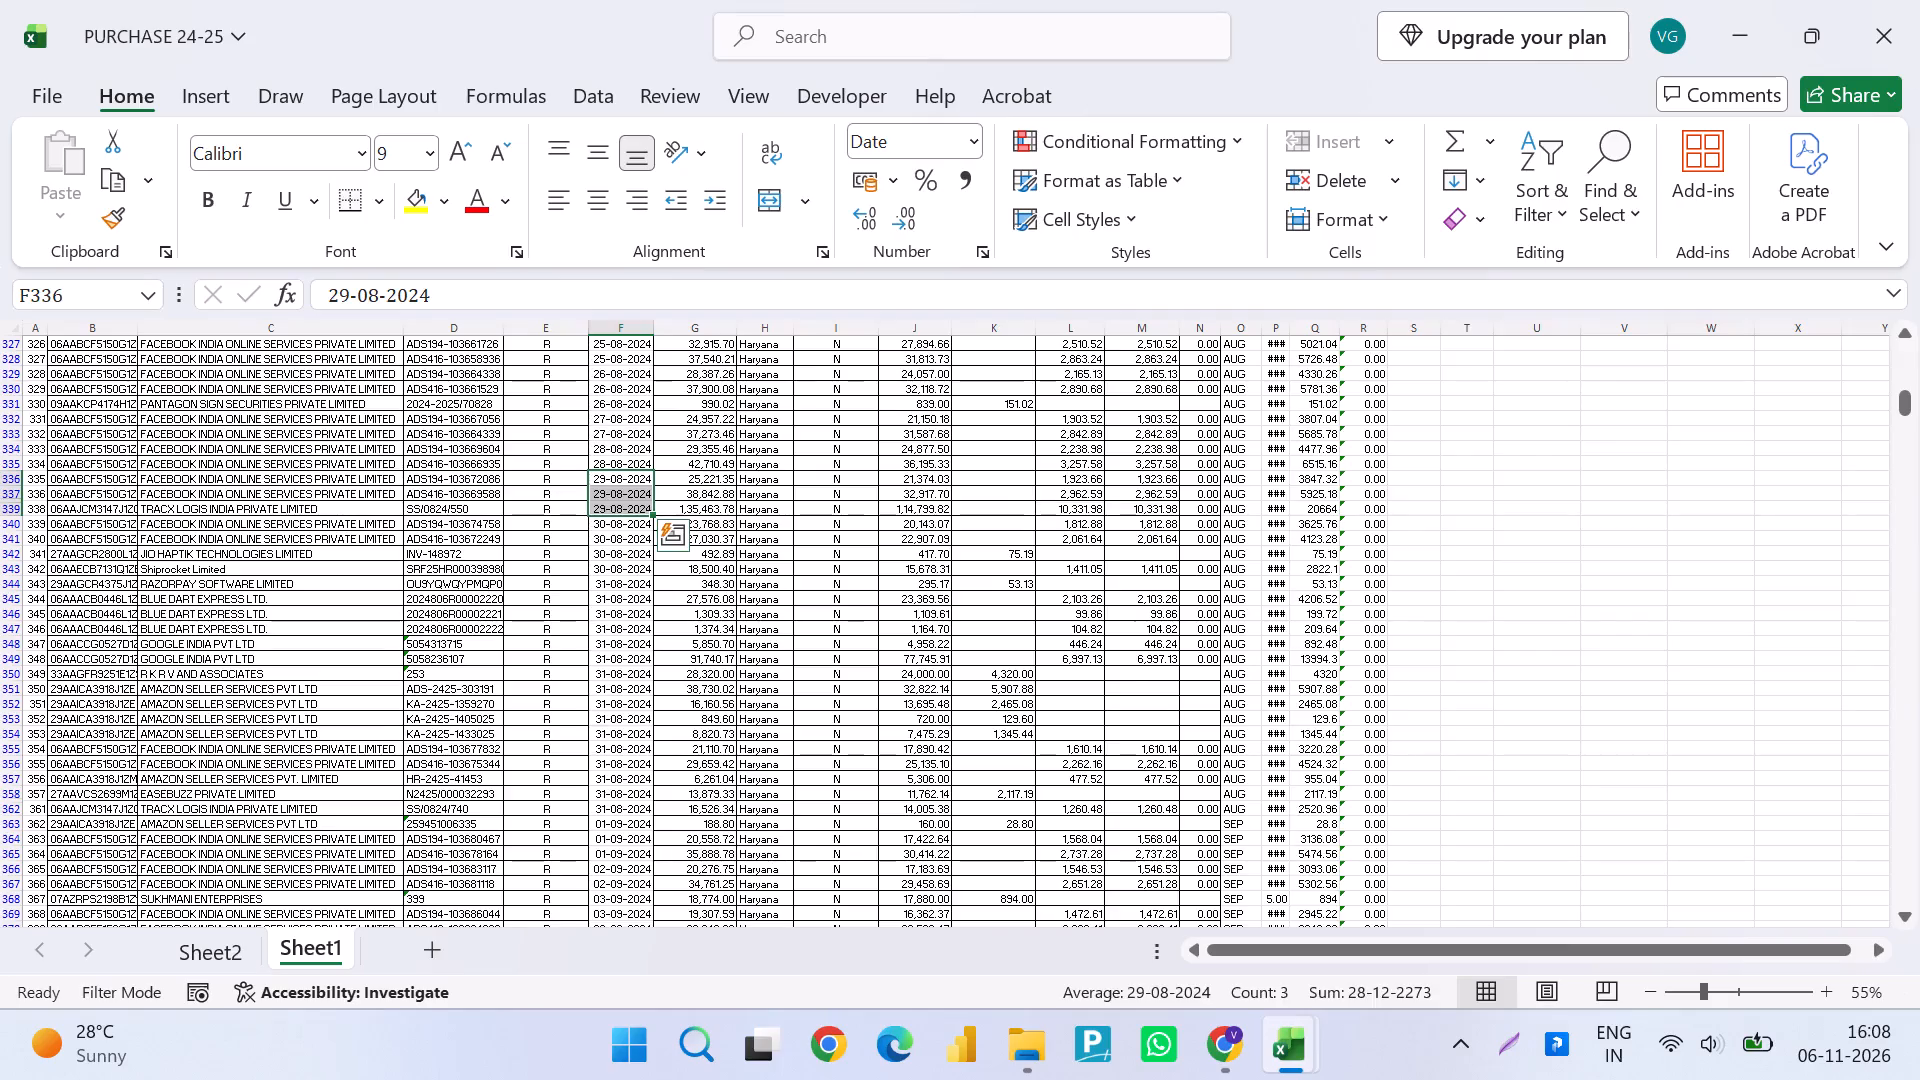
pyautogui.press('Down')
pyautogui.press('Down')
pyautogui.press('Down')
pyautogui.hotkey('shift', 'Down')
pyautogui.hotkey('shift', 'Down')
pyautogui.hotkey('shift', 'Down')
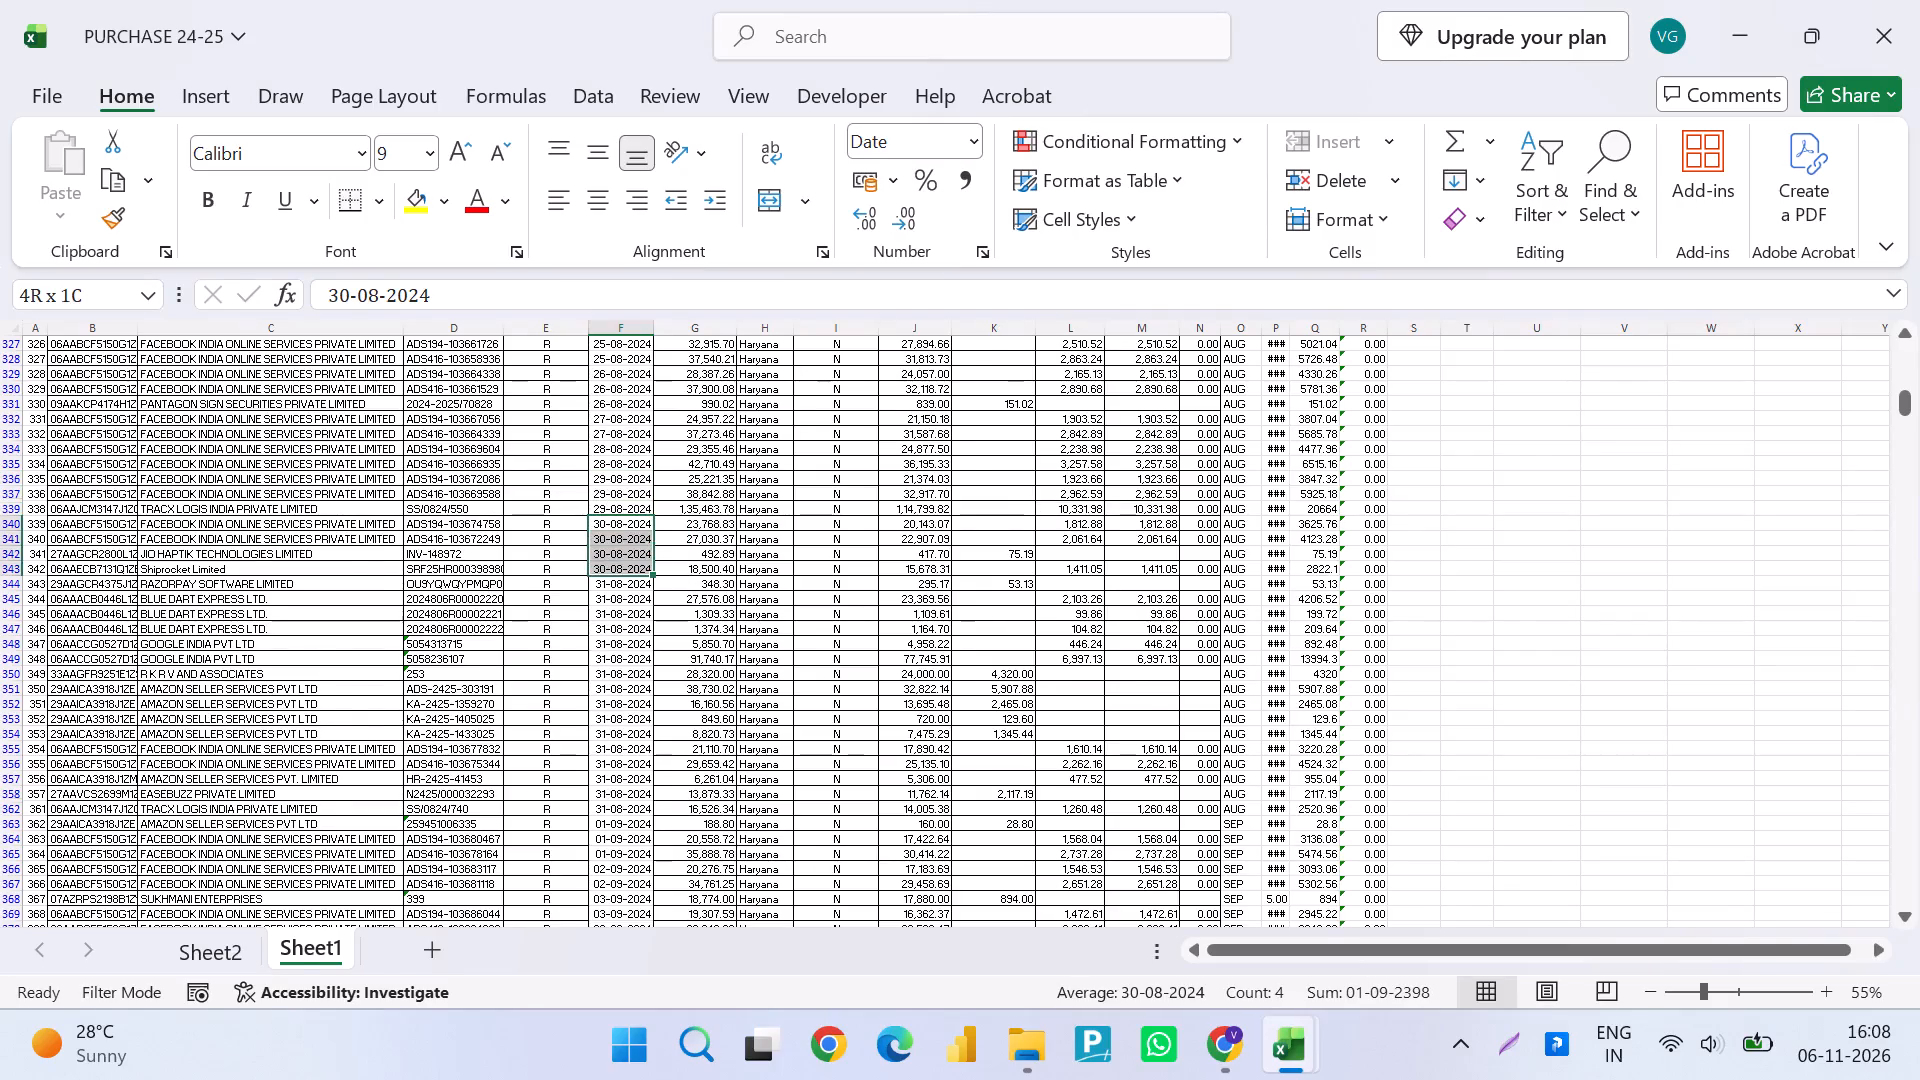
pyautogui.hotkey('alt', 'Tab')
pyautogui.hotkey('alt', 'Tab')
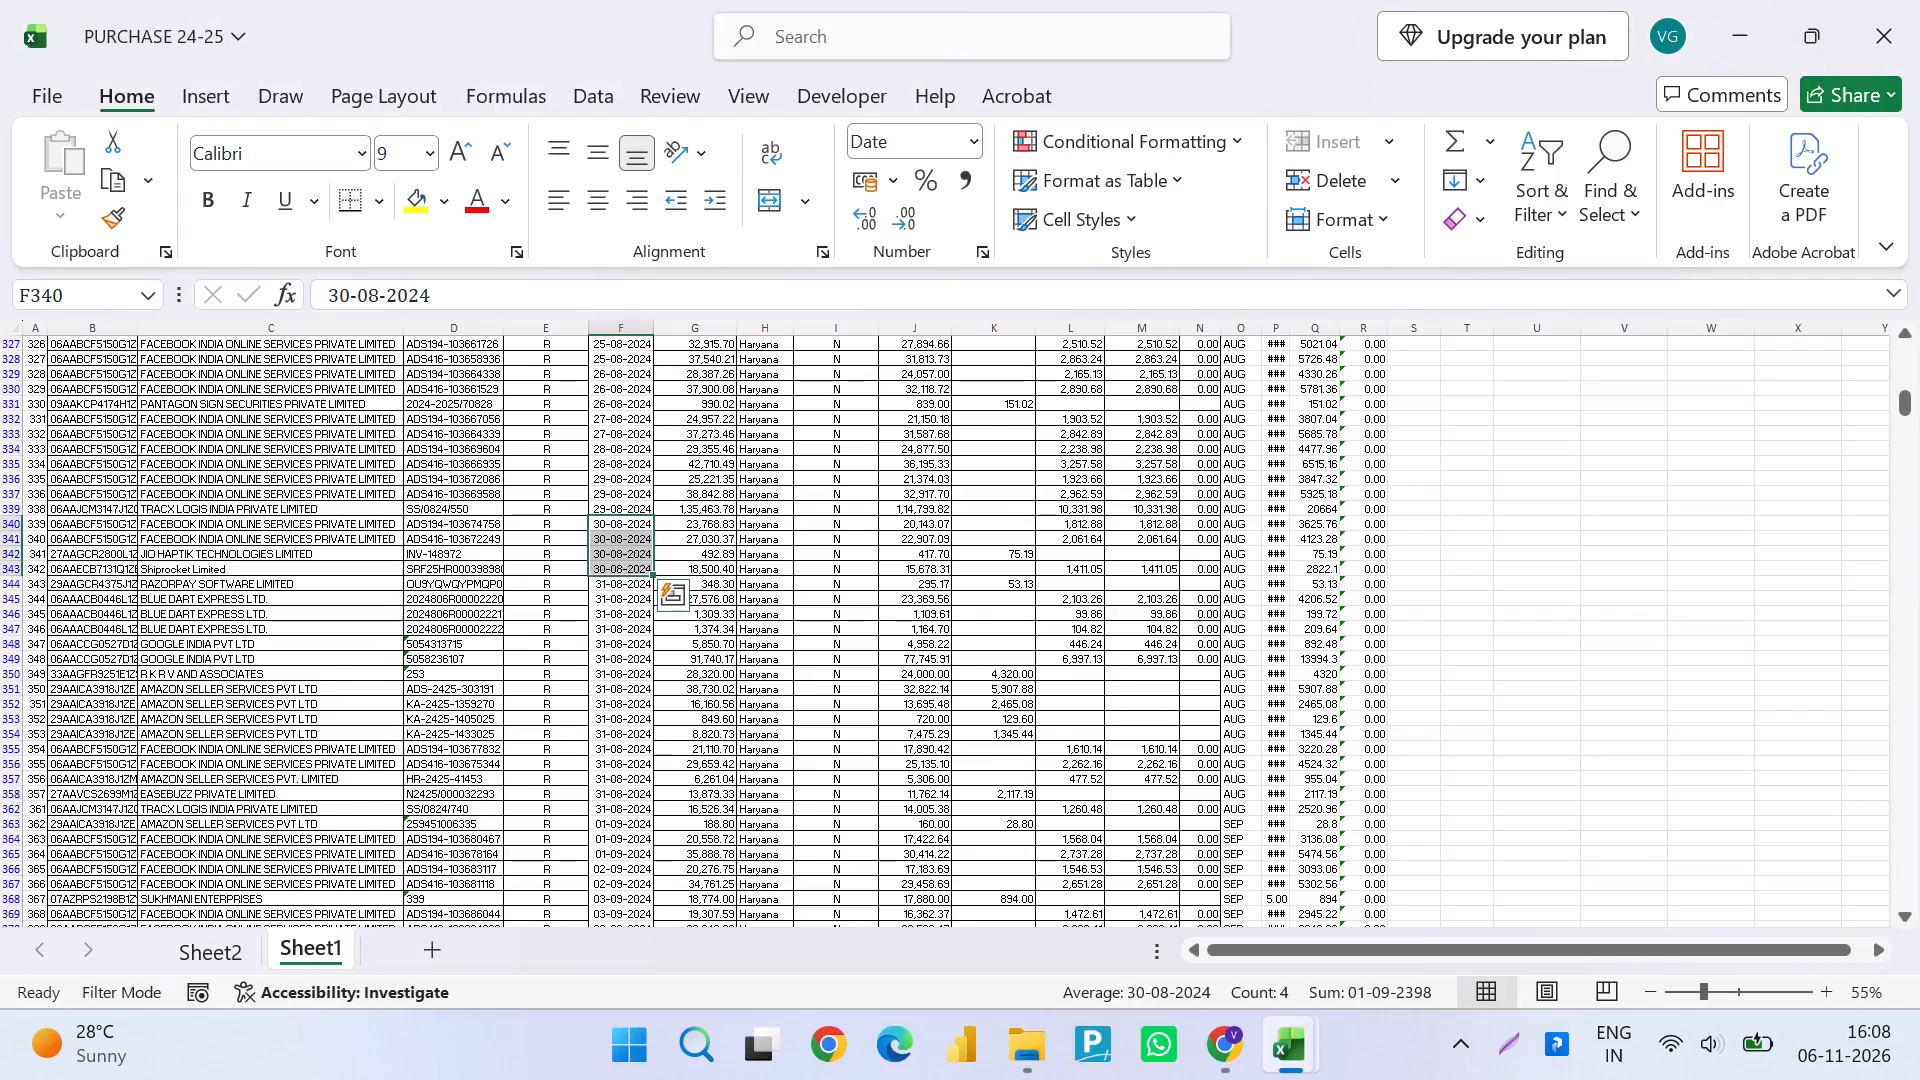
pyautogui.hotkey('alt', 'Tab')
pyautogui.press('Up')
pyautogui.hotkey('shift', 'Up')
pyautogui.hotkey('shift', 'Up')
pyautogui.hotkey('shift', 'Up')
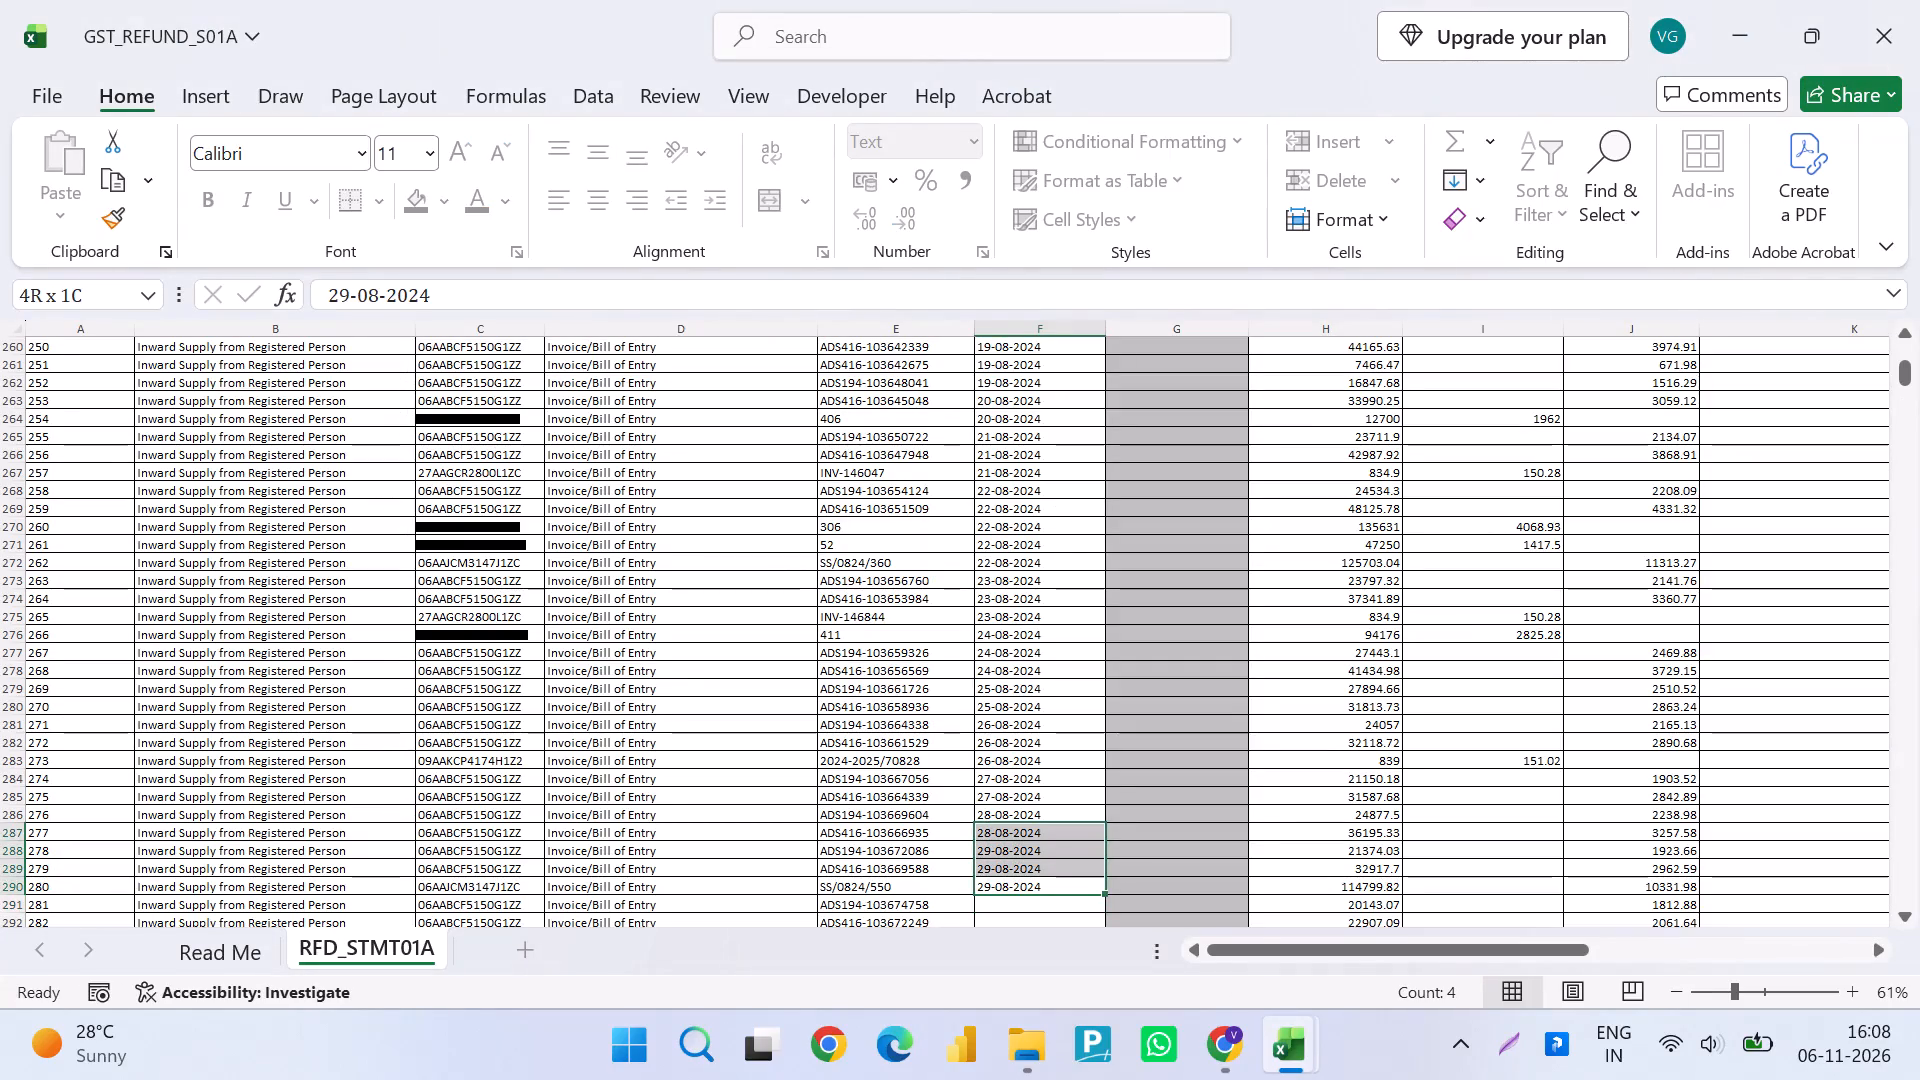
pyautogui.hotkey('ctrl', 'c')
pyautogui.press('Down')
pyautogui.press('Down')
pyautogui.press('Up')
pyautogui.press('Return')
# Change F291 of the refund sheet to 30-08-2024 and fill that date down through F294.
pyautogui.press('F2')
pyautogui.press('Left')
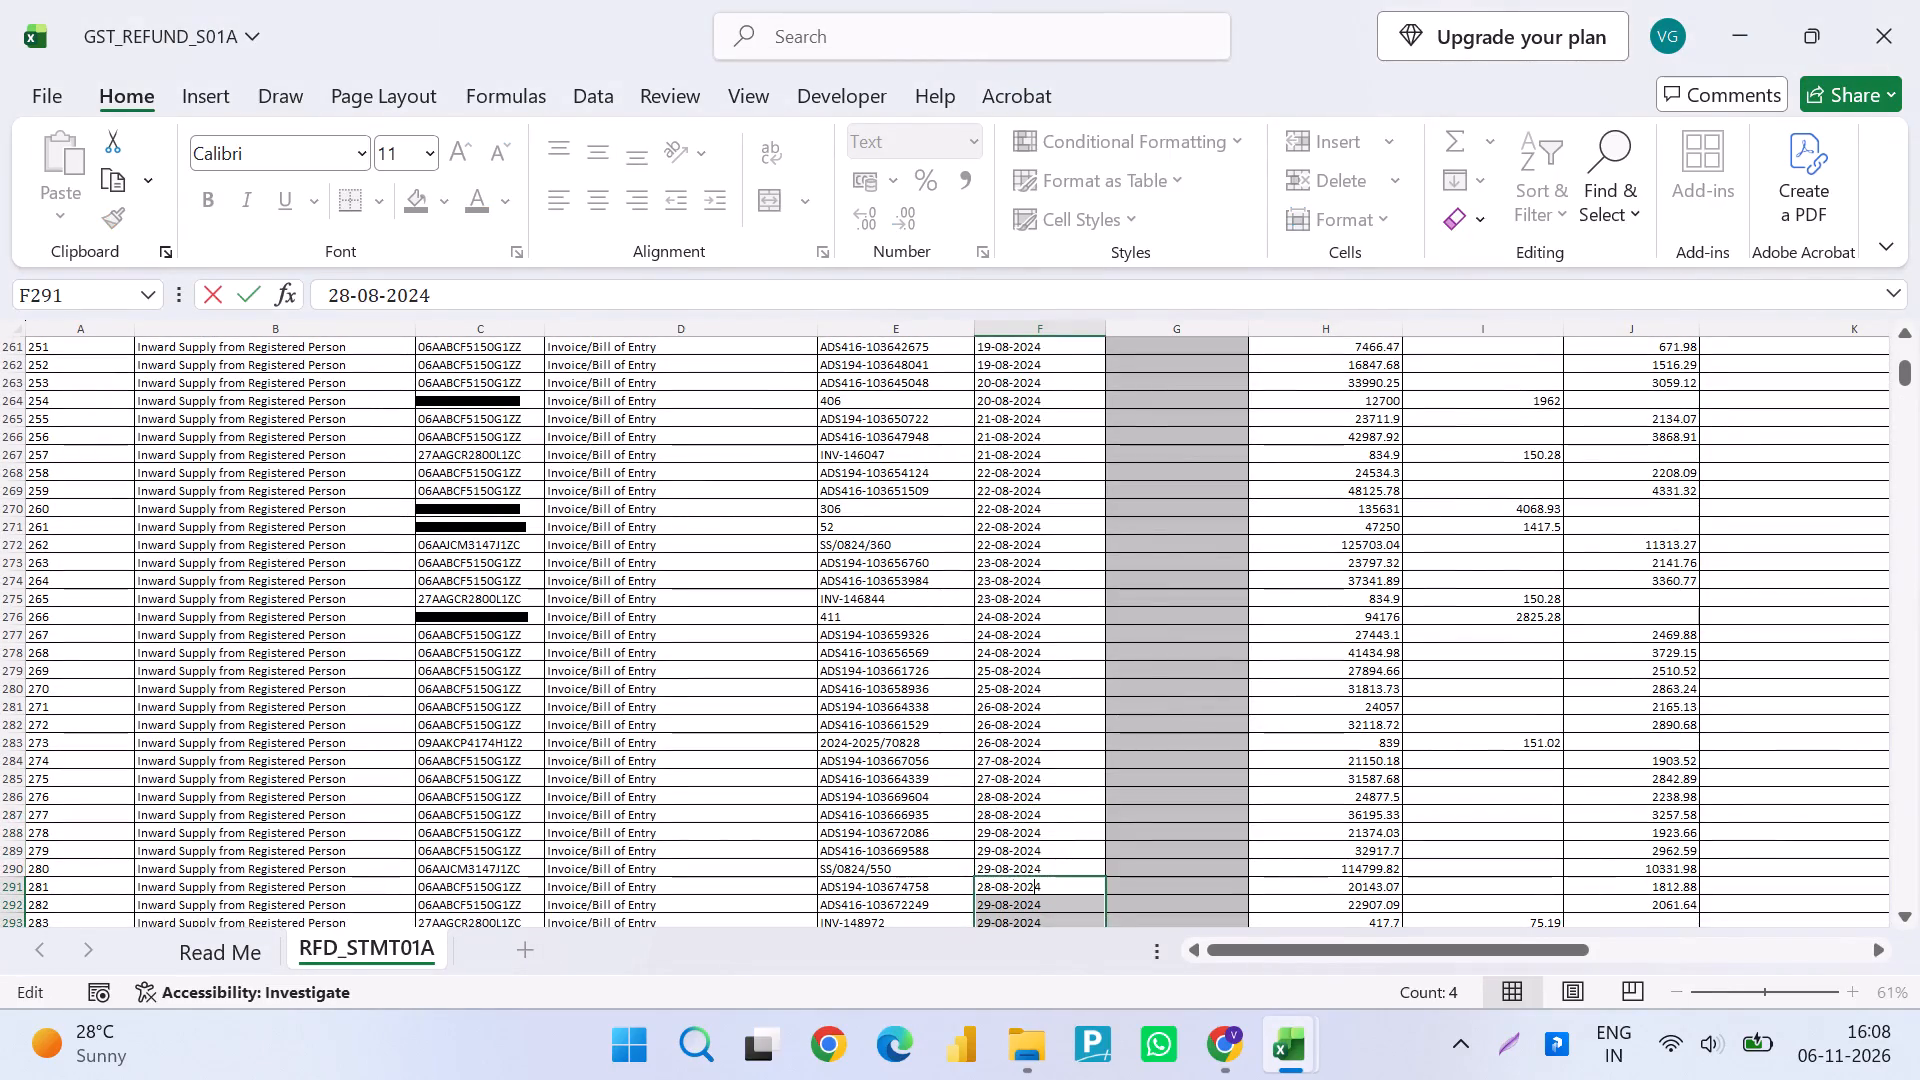
pyautogui.hotkey('ctrl', 'Left')
pyautogui.hotkey('ctrl', 'Left')
pyautogui.hotkey('ctrl', 'Left')
pyautogui.hotkey('shift', 'Left')
pyautogui.hotkey('shift', 'Left')
pyautogui.hotkey('shift', 'Left')
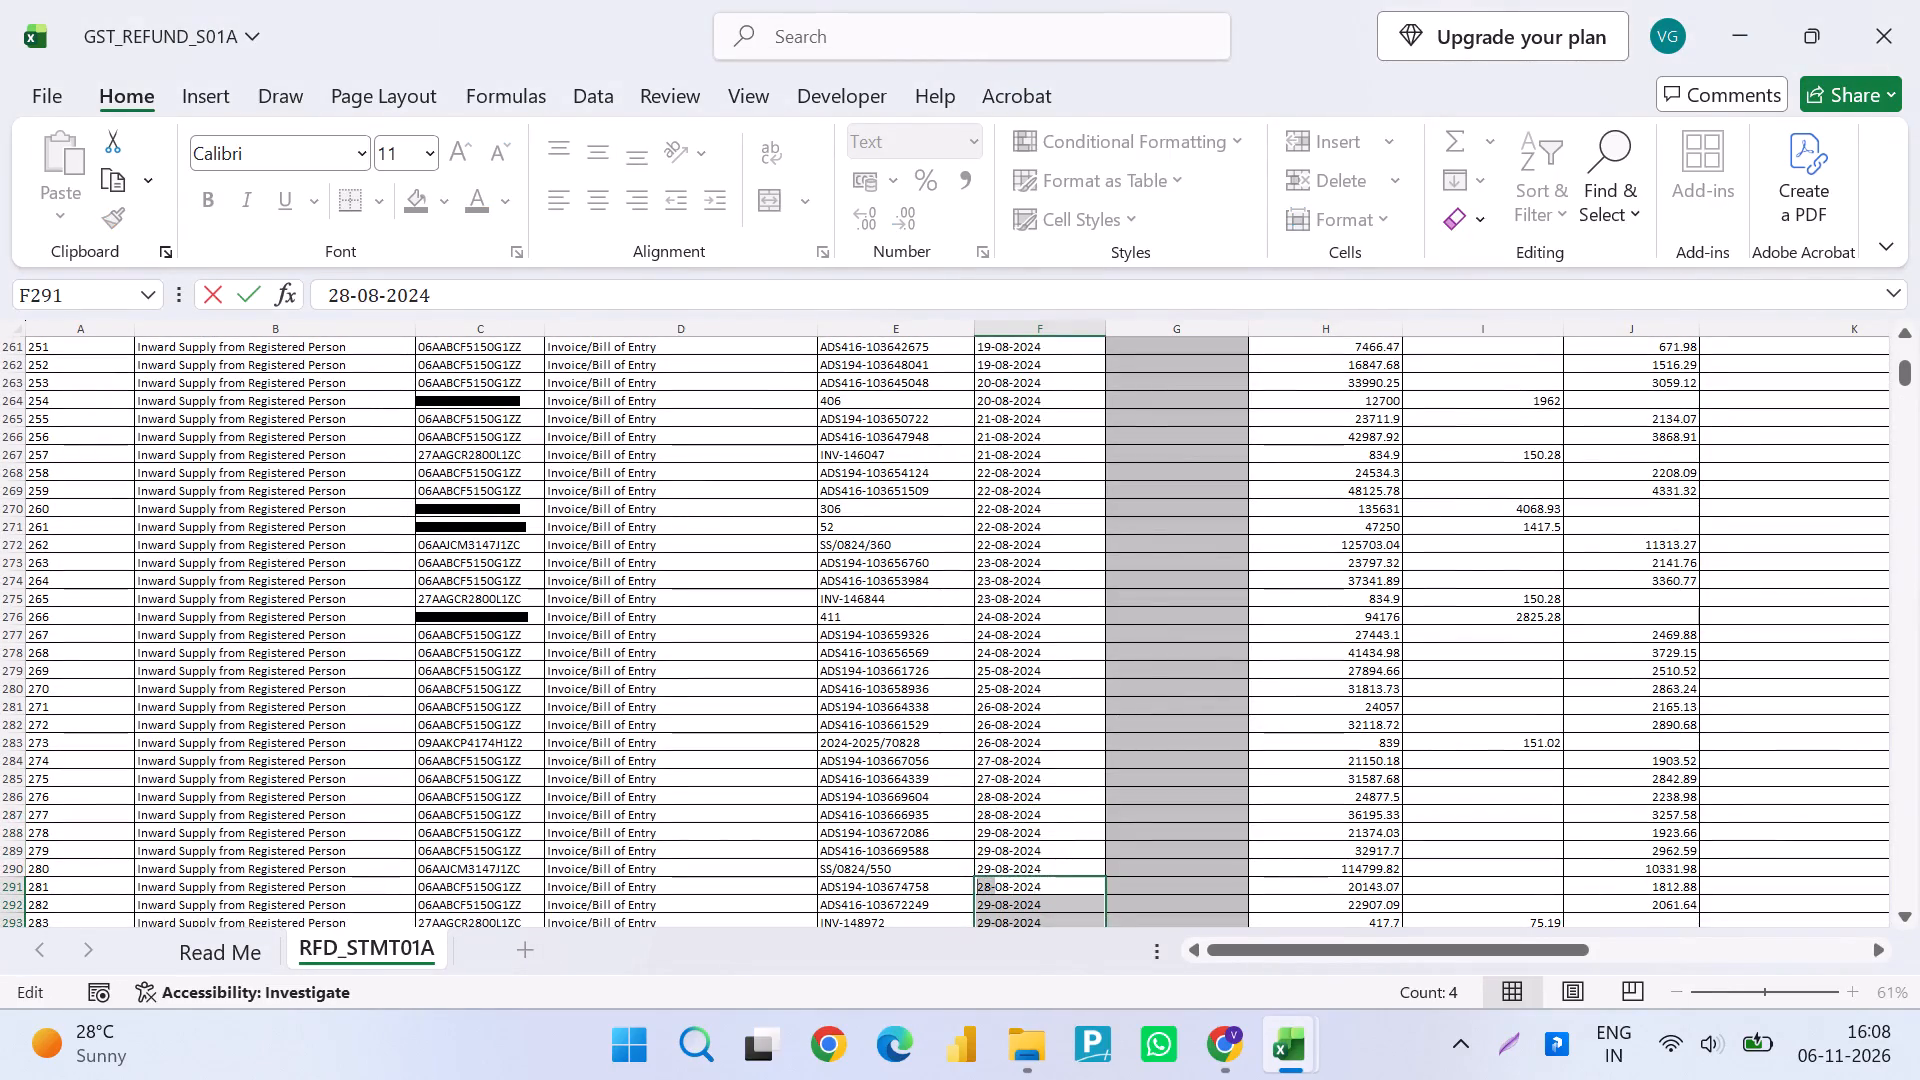
pyautogui.write('30-')
pyautogui.press('Return')
pyautogui.hotkey('ctrl', 'd')
# Fill the 30-08-2024 date down into F295 of the refund sheet.
pyautogui.scroll(-2, 1030, 500)
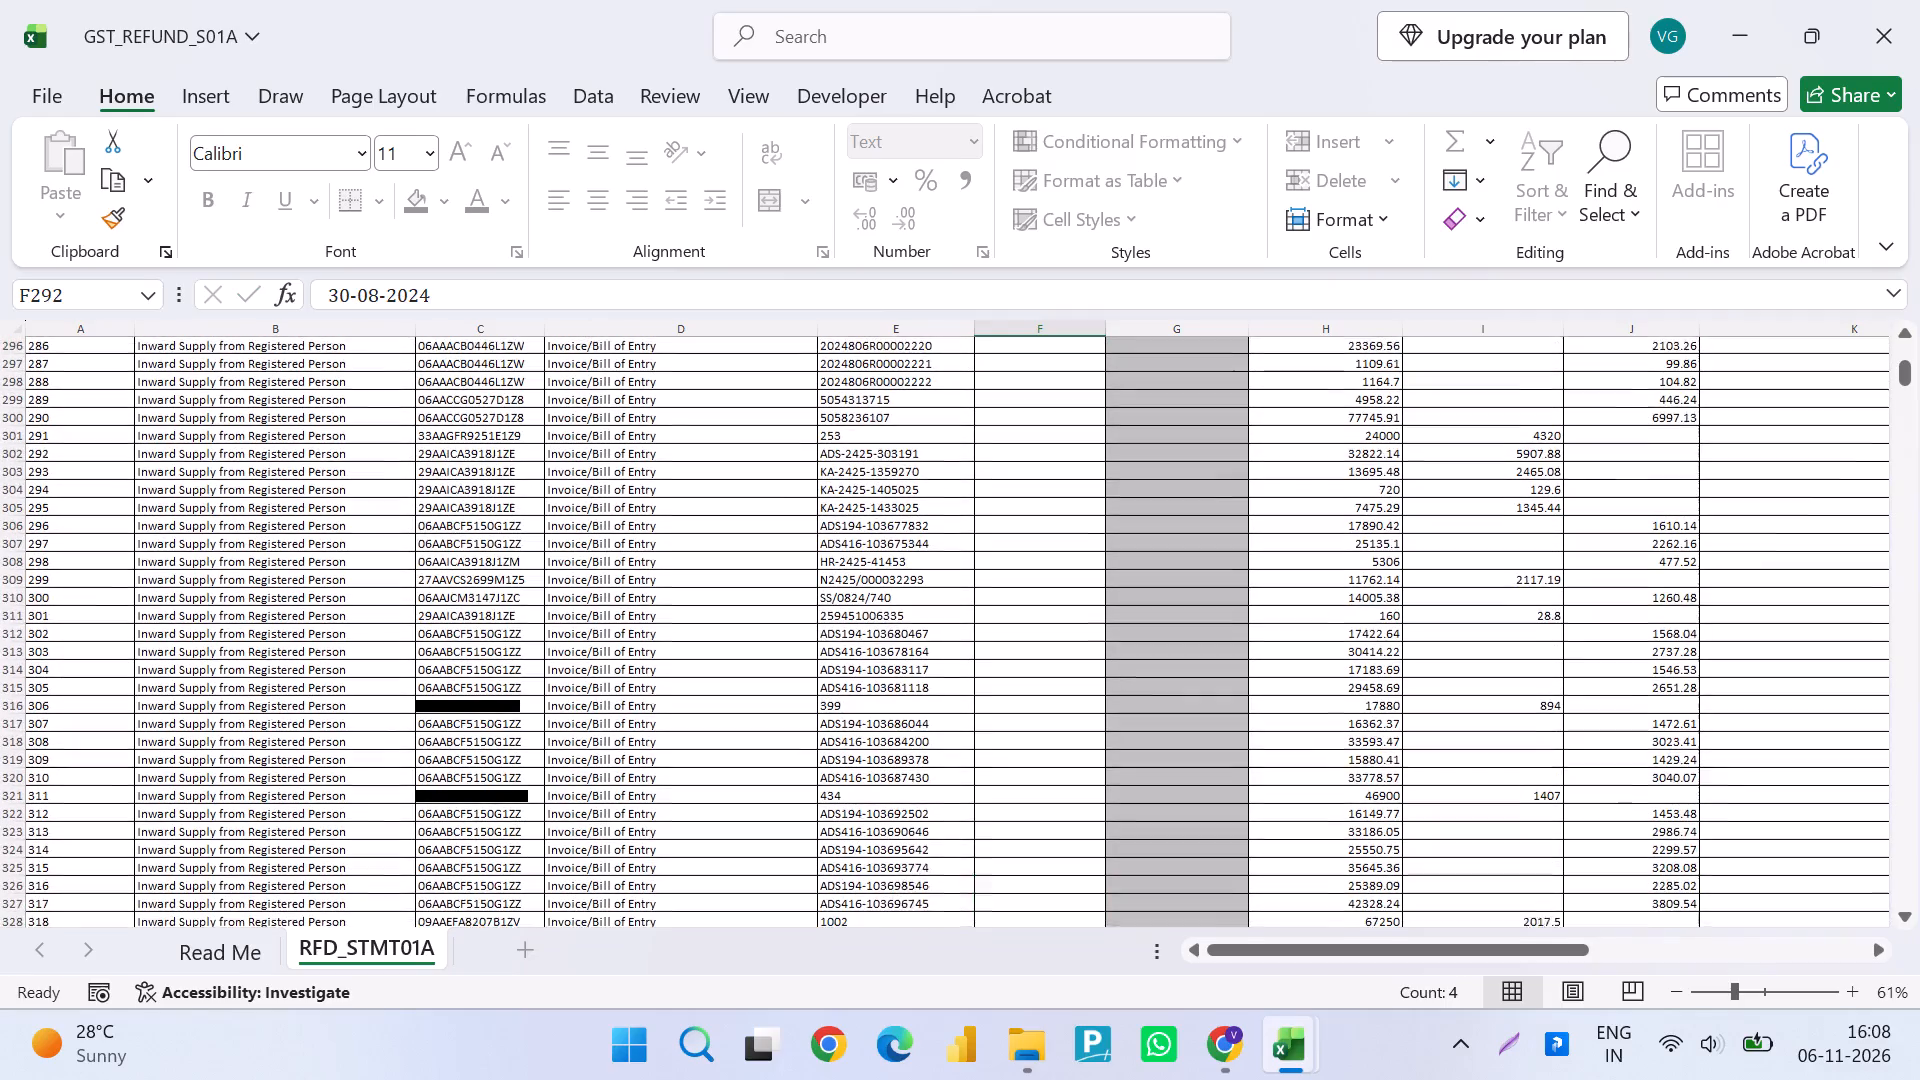
pyautogui.scroll(-1, 1030, 500)
pyautogui.scroll(1, 1038, 520)
pyautogui.click(1044, 367)
pyautogui.hotkey('ctrl', 'd')
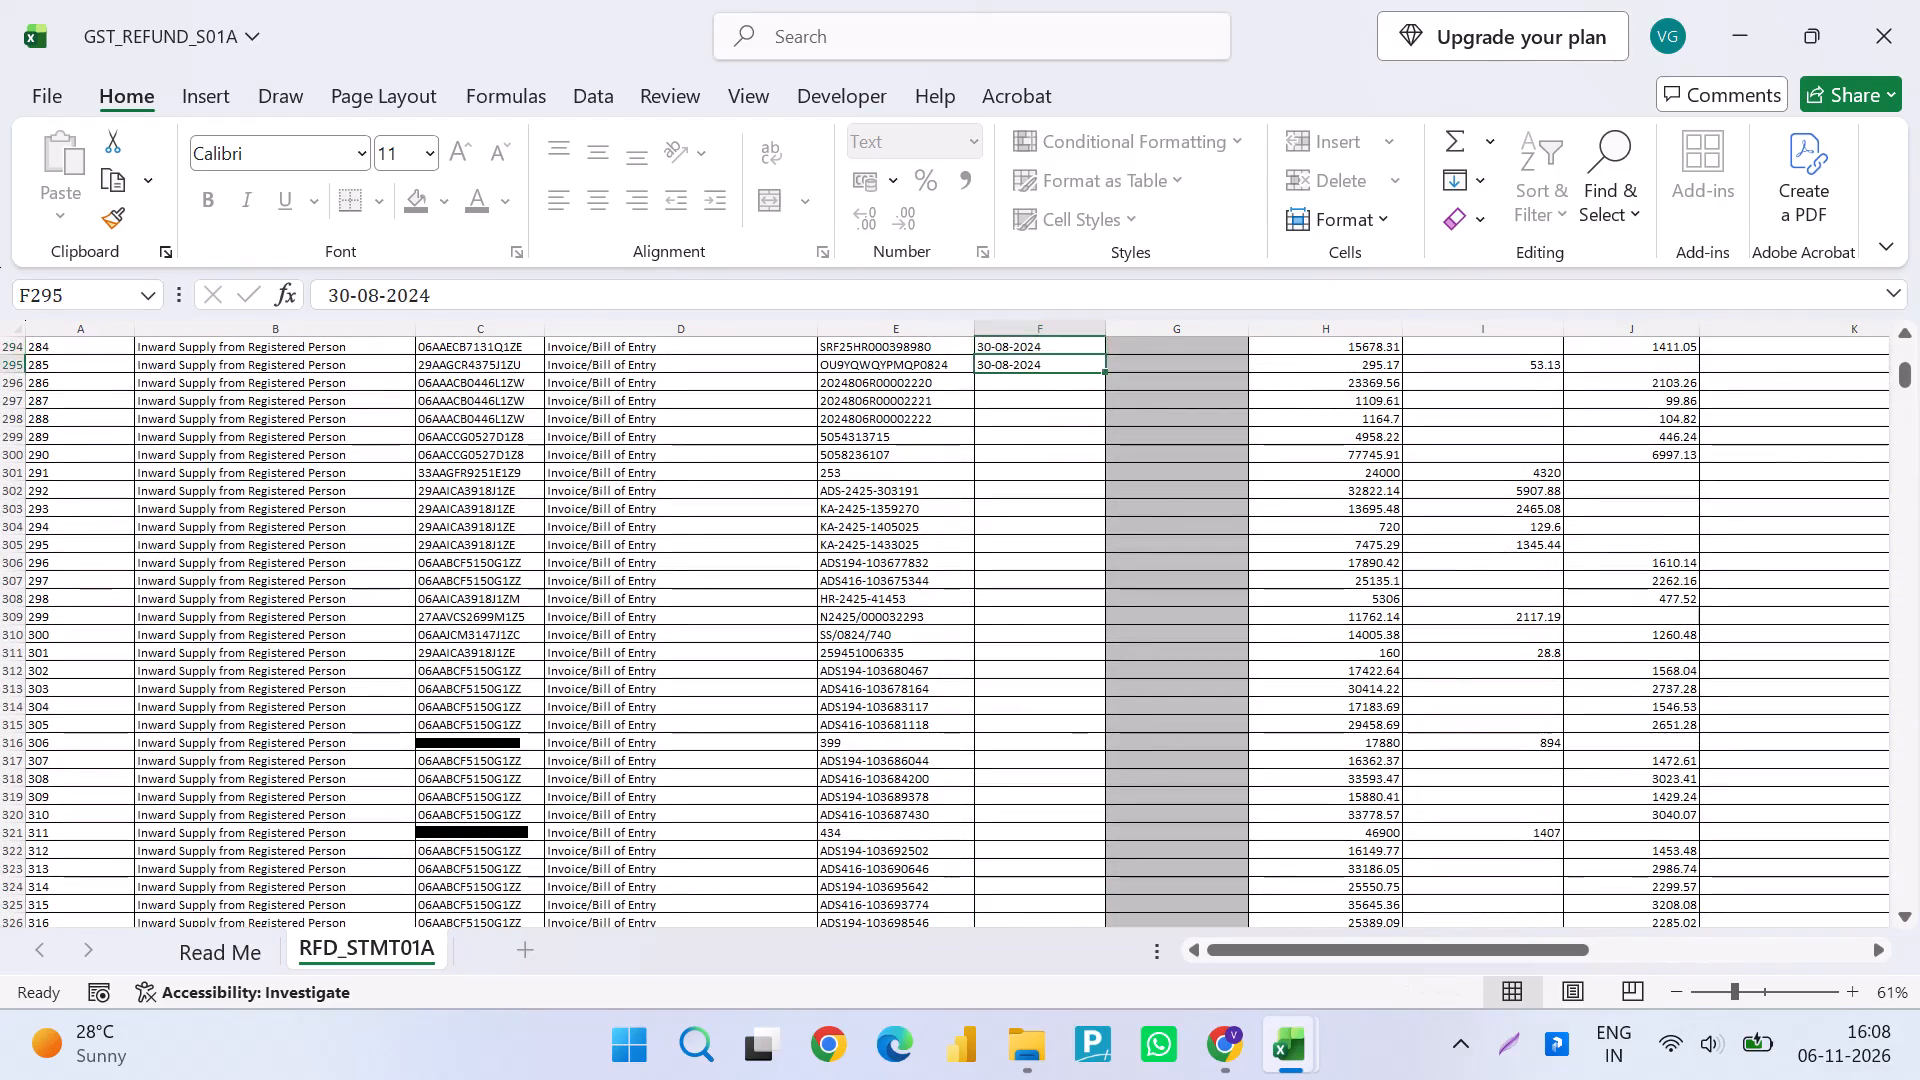
# Check which purchase rows from 344 down share the date 31-08-2024.
pyautogui.hotkey('alt', 'Tab')
pyautogui.press('Down')
pyautogui.press('Down')
pyautogui.press('Down')
pyautogui.press('Down')
pyautogui.hotkey('shift', 'Down')
pyautogui.hotkey('shift', 'Down')
pyautogui.hotkey('shift', 'Down')
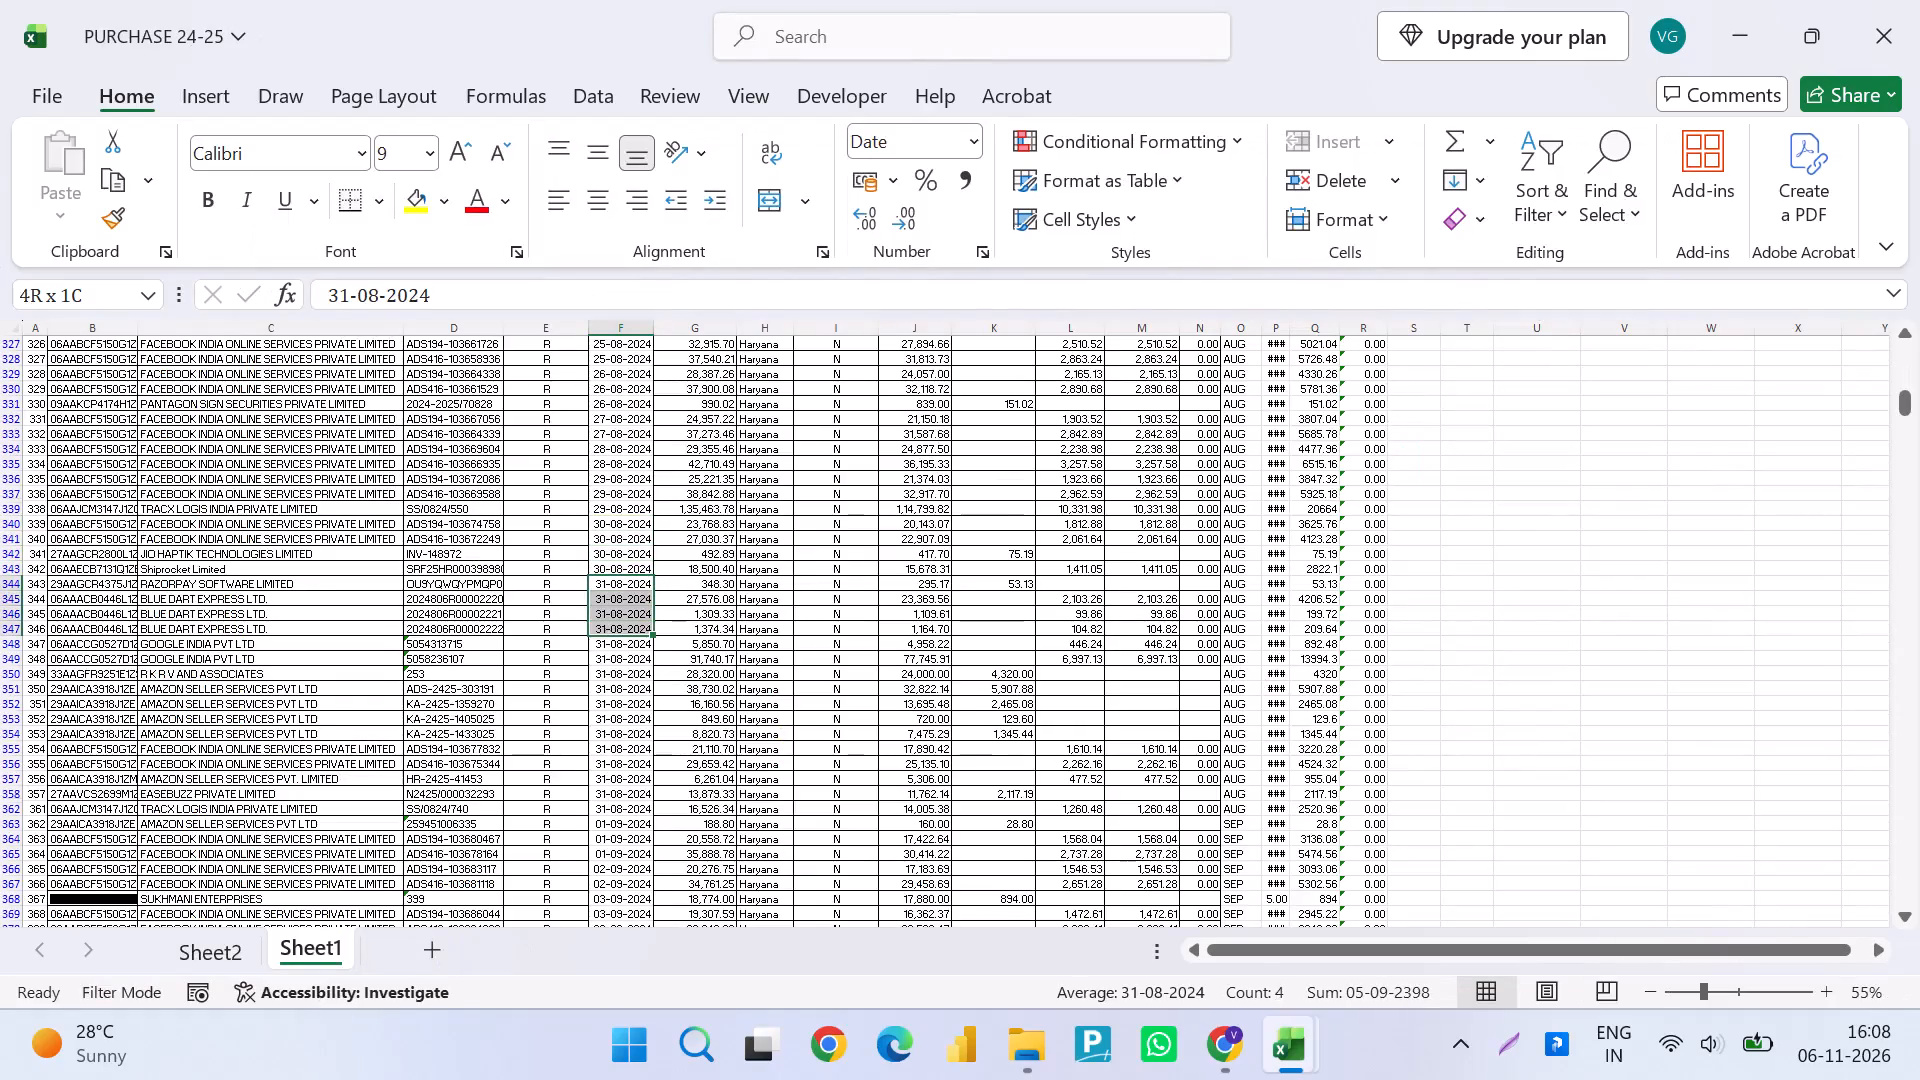
pyautogui.hotkey('shift', 'Down')
pyautogui.hotkey('shift', 'Down')
pyautogui.hotkey('shift', 'Down')
pyautogui.hotkey('shift', 'Down')
pyautogui.hotkey('shift', 'Down')
pyautogui.hotkey('shift', 'Down')
pyautogui.hotkey('shift', 'Down')
pyautogui.hotkey('shift', 'Down')
pyautogui.hotkey('shift', 'Down')
pyautogui.hotkey('shift', 'Down')
pyautogui.hotkey('shift', 'Down')
pyautogui.hotkey('shift', 'Down')
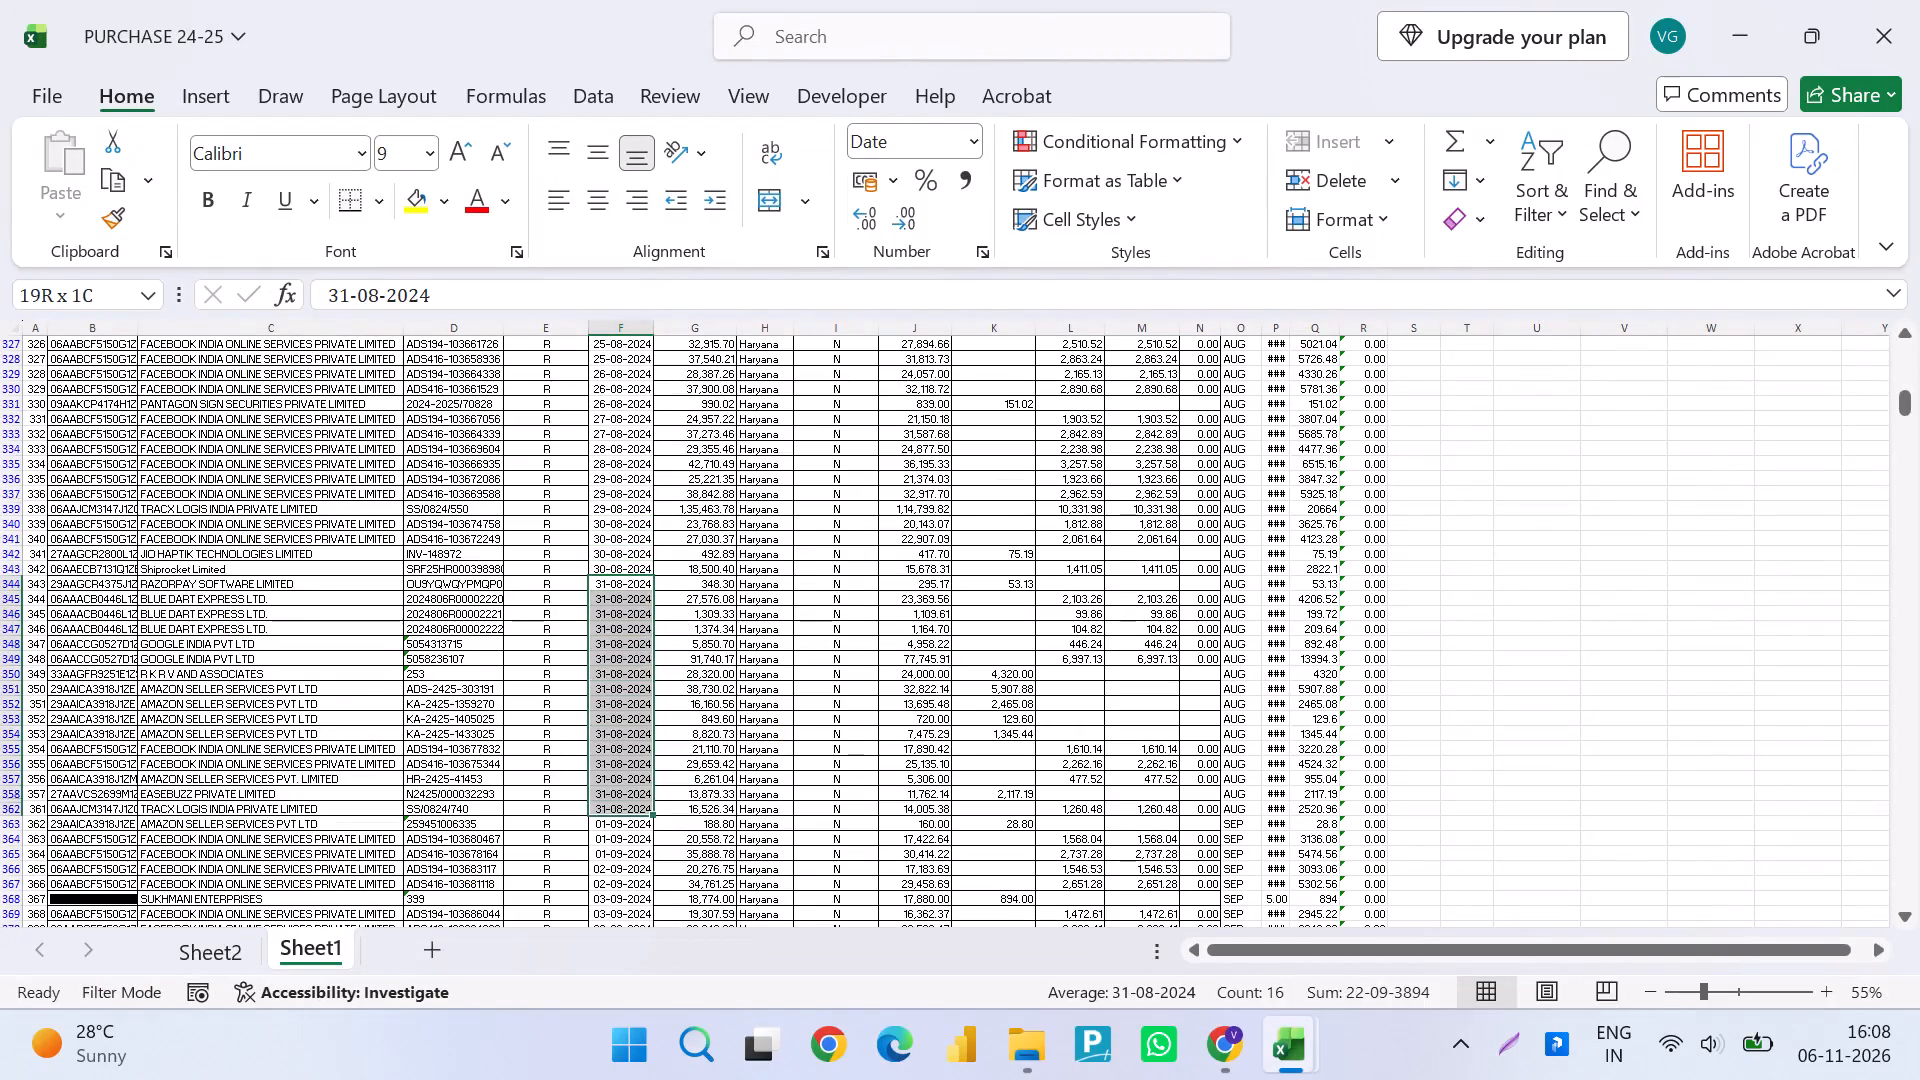
# Change the date in F295 of the refund sheet to 31-08-2024.
pyautogui.hotkey('alt', 'Tab')
pyautogui.press('F2')
pyautogui.hotkey('ctrl', 'Left')
pyautogui.hotkey('ctrl', 'Left')
pyautogui.hotkey('ctrl', 'Left')
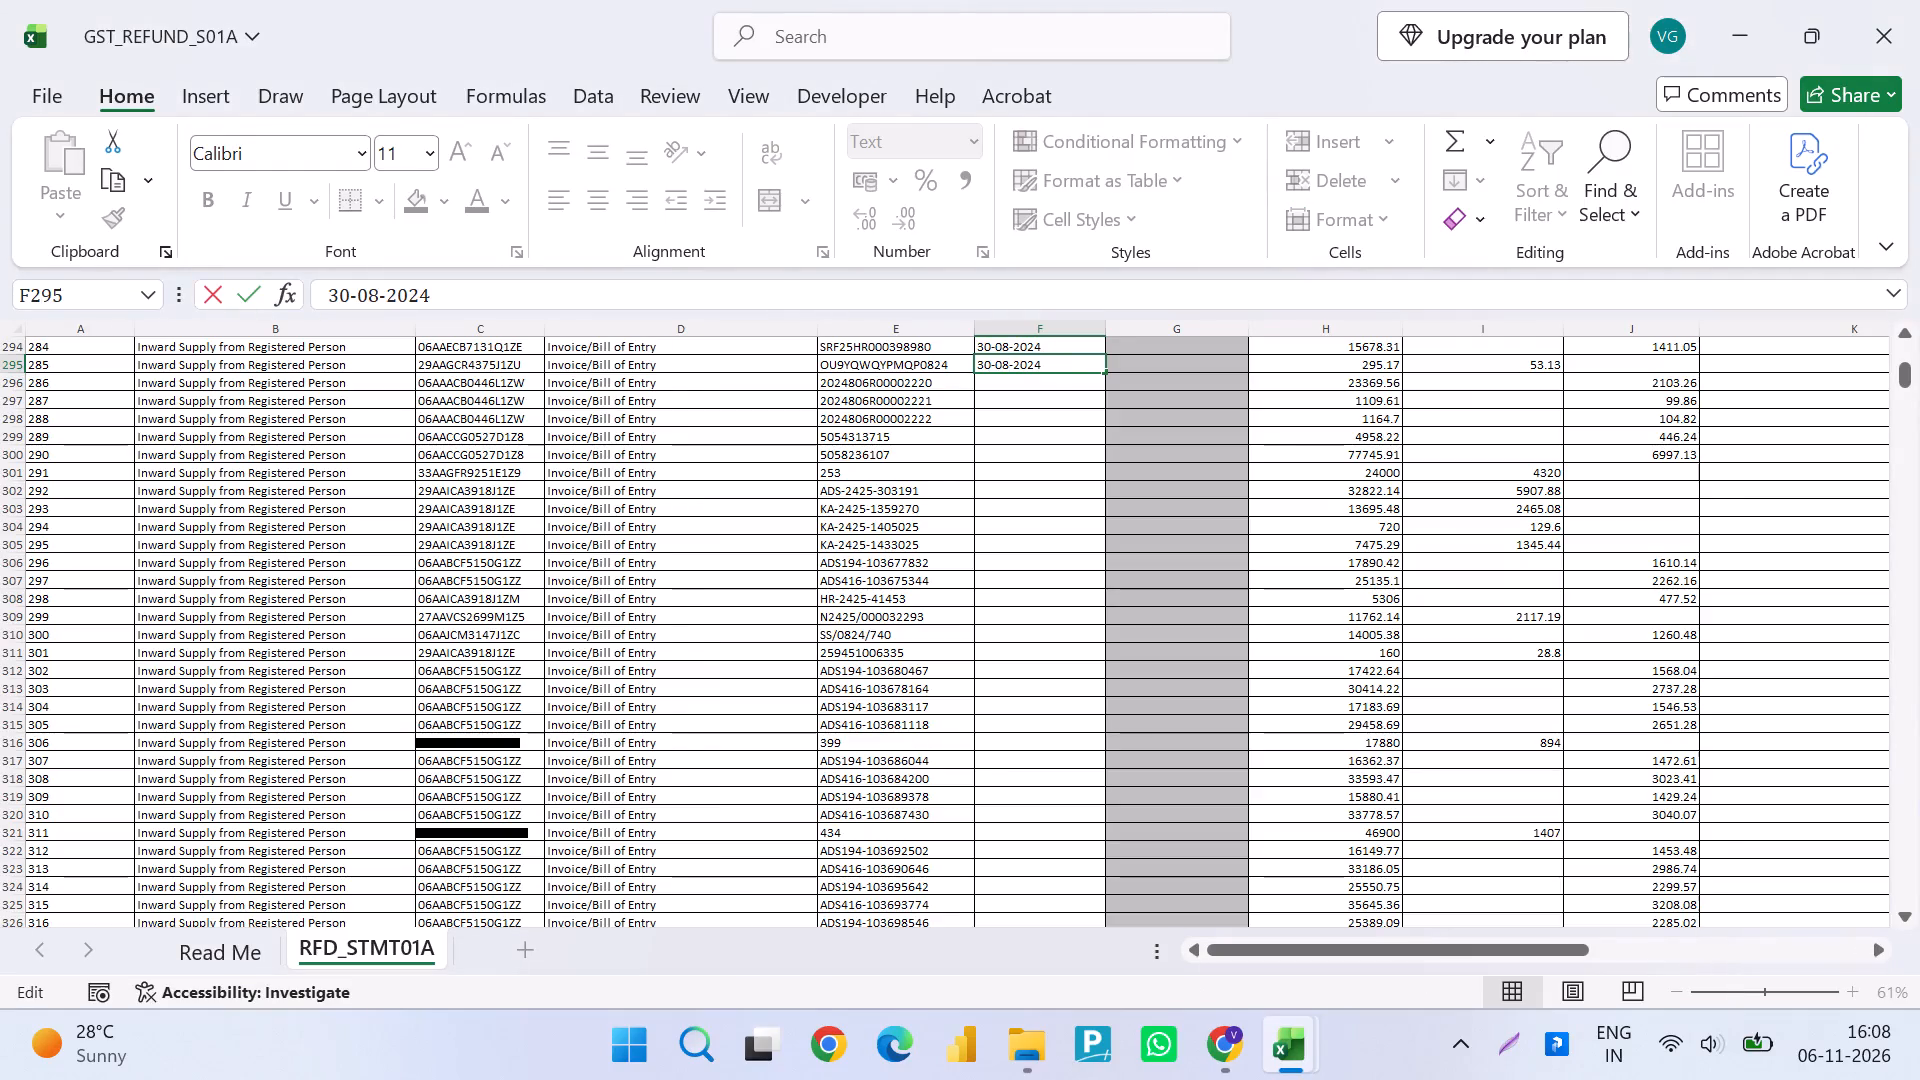
pyautogui.press('Left')
pyautogui.press('BackSpace')
pyautogui.press('1')
pyautogui.press('Return')
# Fill the 31-08-2024 date down from F295 through F306 of the refund sheet, rechecking the purchase rows first.
pyautogui.press('Up')
pyautogui.hotkey('shift', 'Down')
pyautogui.hotkey('shift', 'Down')
pyautogui.hotkey('shift', 'Down')
pyautogui.hotkey('shift', 'Down')
pyautogui.hotkey('shift', 'Down')
pyautogui.hotkey('shift', 'Down')
pyautogui.hotkey('shift', 'Down')
pyautogui.hotkey('shift', 'Down')
pyautogui.hotkey('shift', 'Down')
pyautogui.hotkey('shift', 'Down')
pyautogui.hotkey('shift', 'Down')
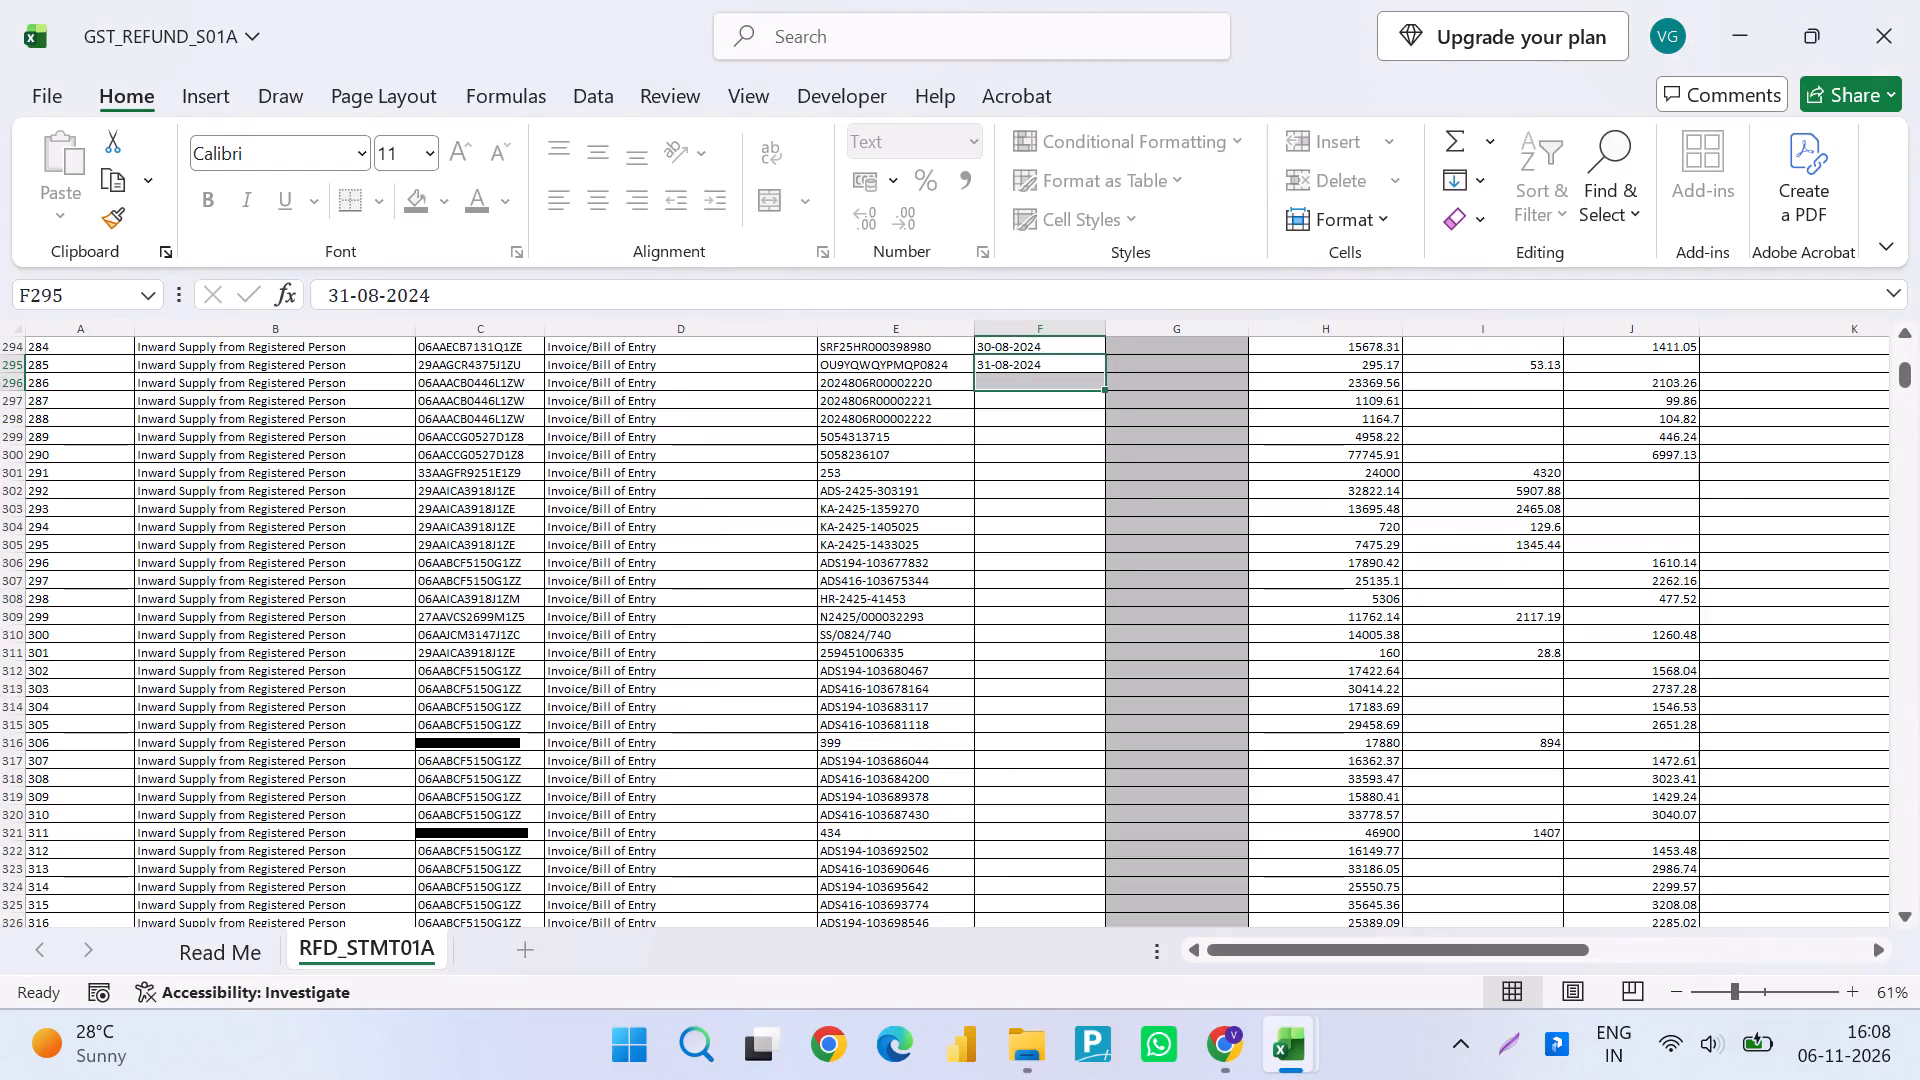
pyautogui.hotkey('shift', 'Down')
pyautogui.hotkey('shift', 'Down')
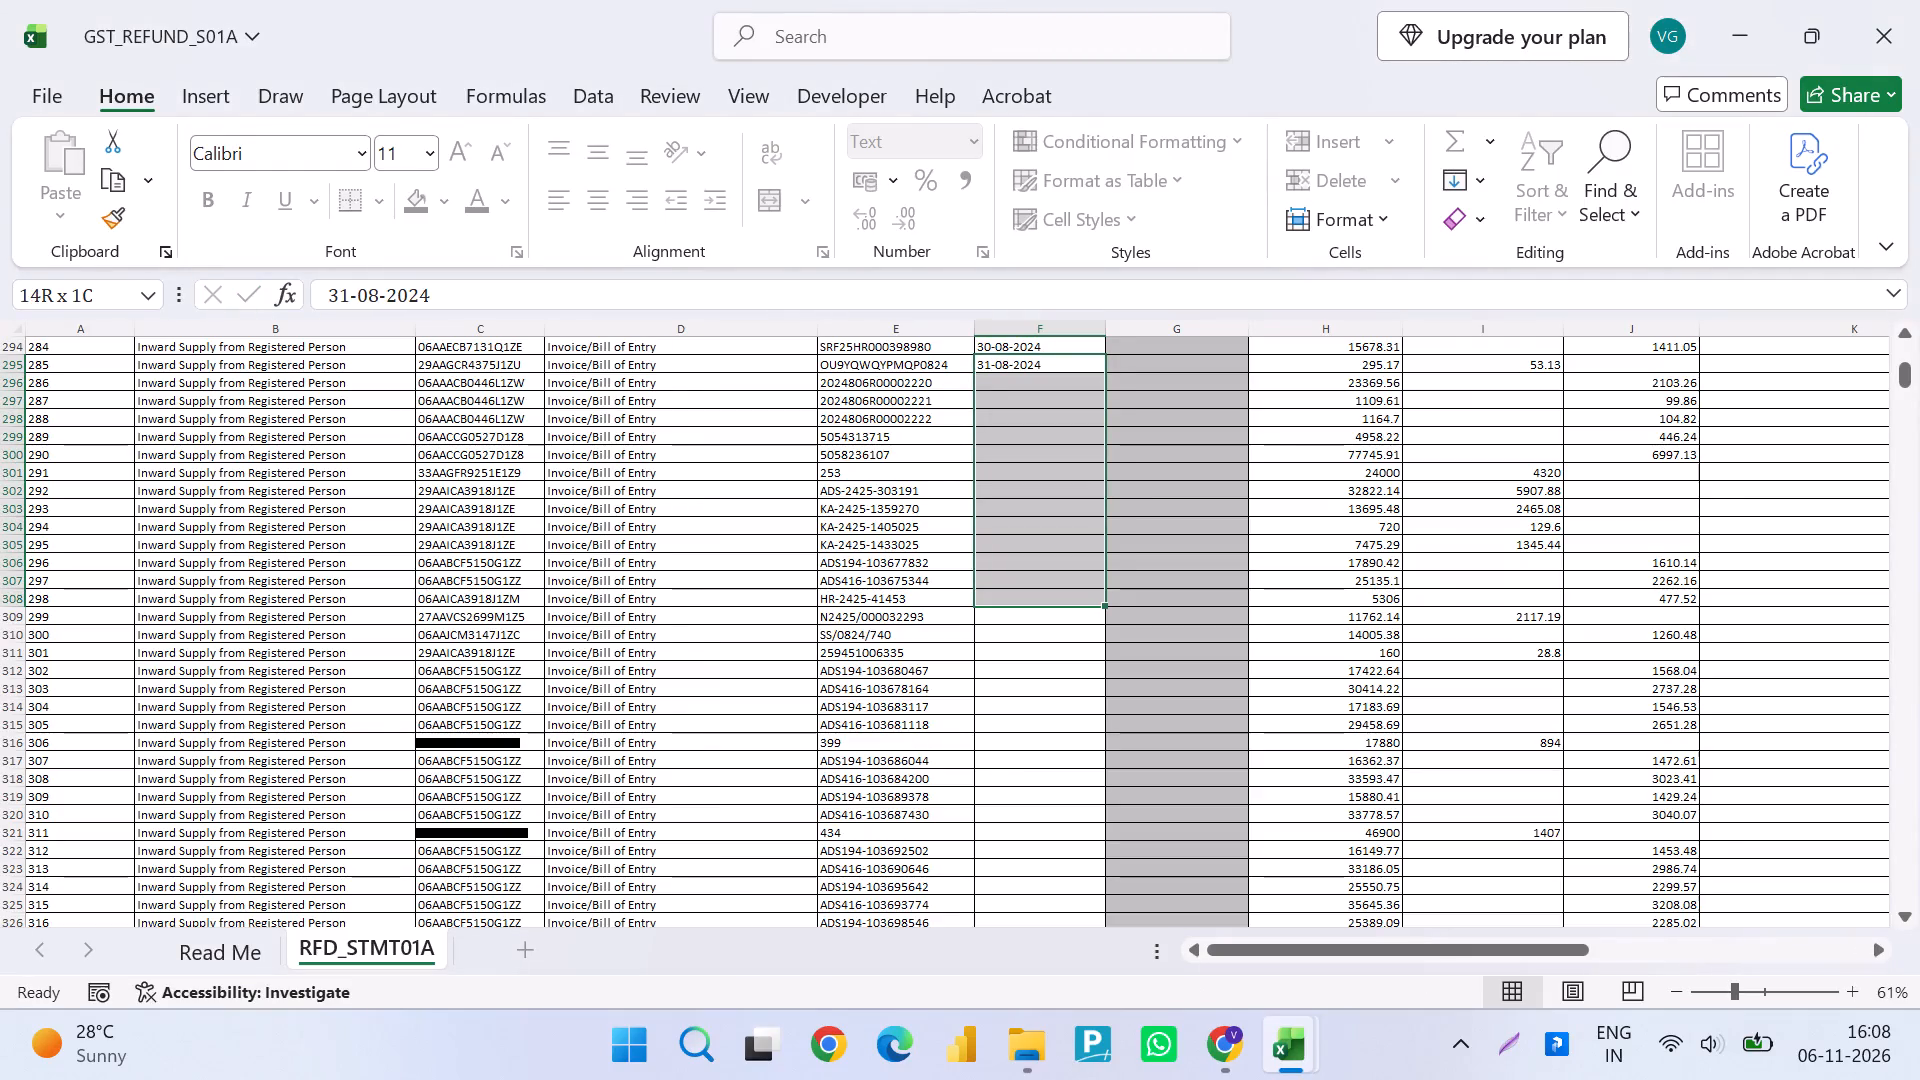
pyautogui.hotkey('shift', 'Up')
pyautogui.hotkey('shift', 'Up')
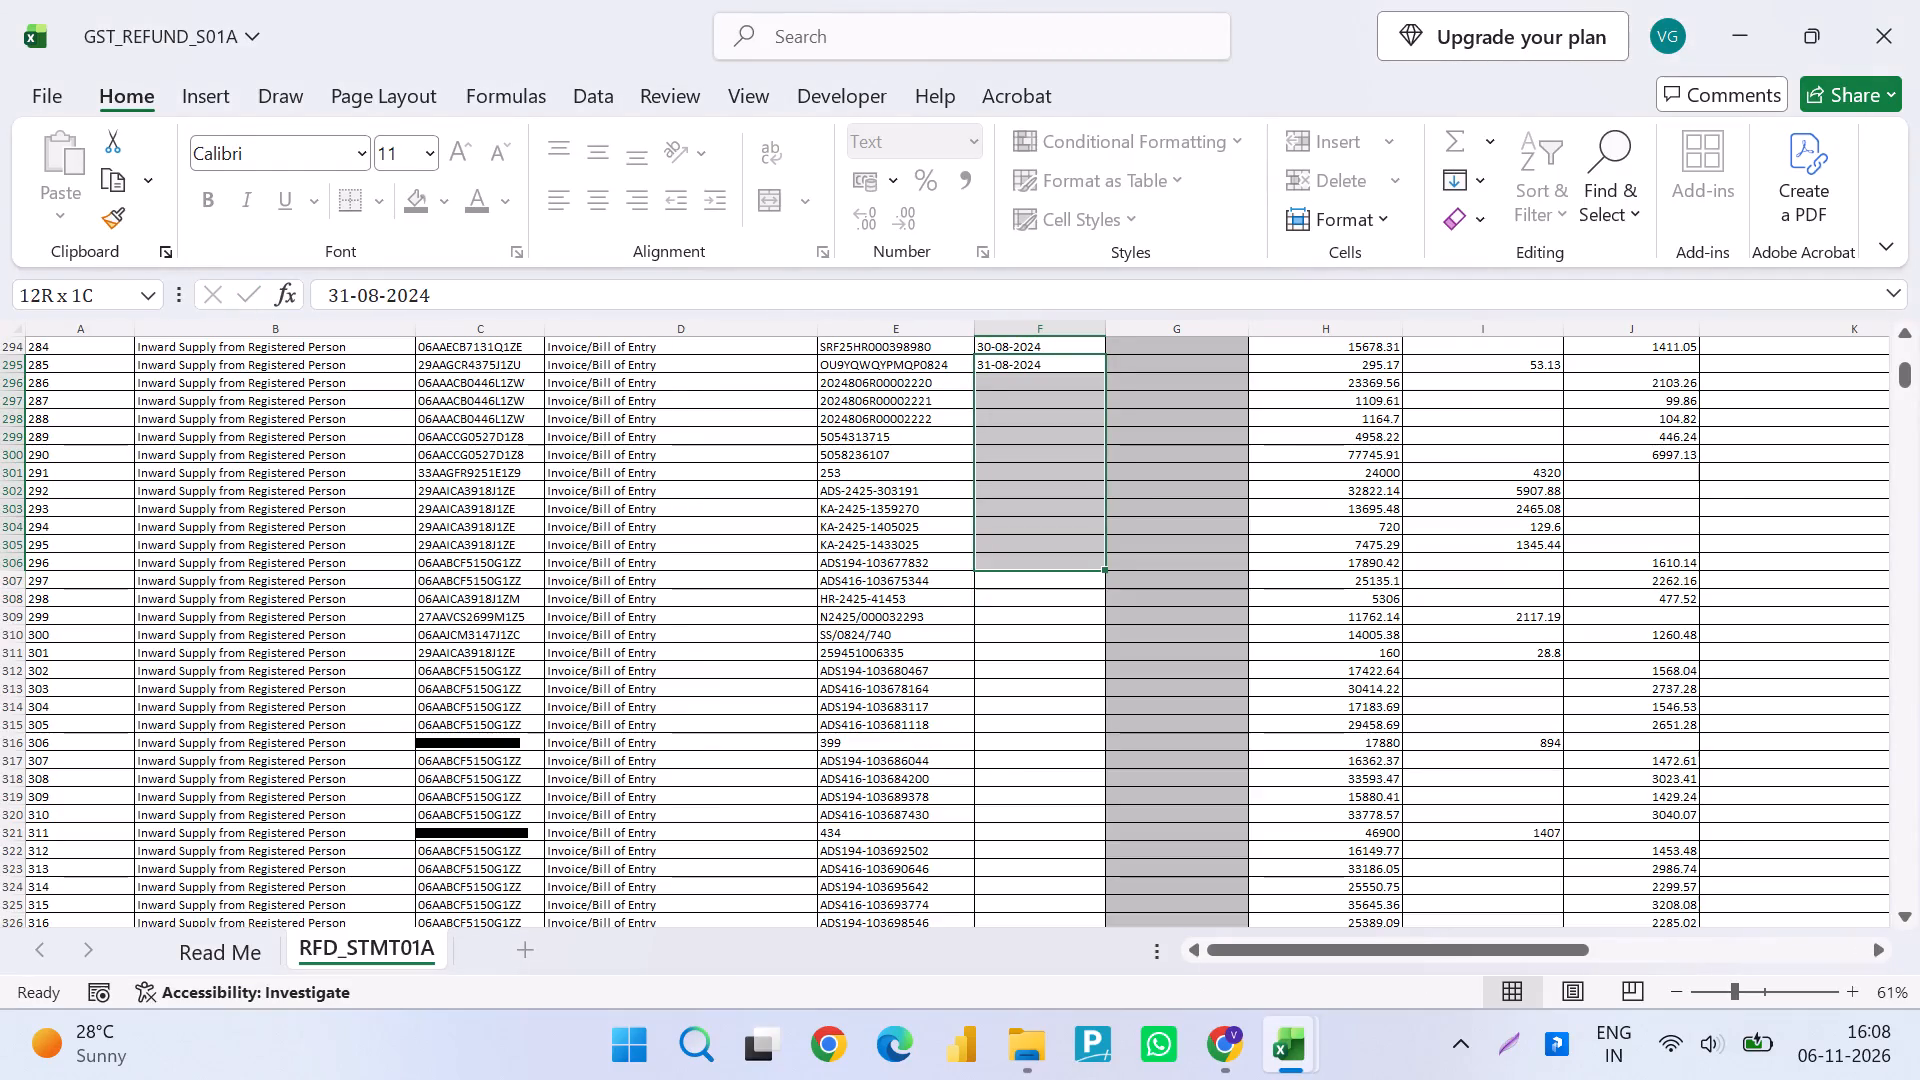
pyautogui.hotkey('alt', 'Tab')
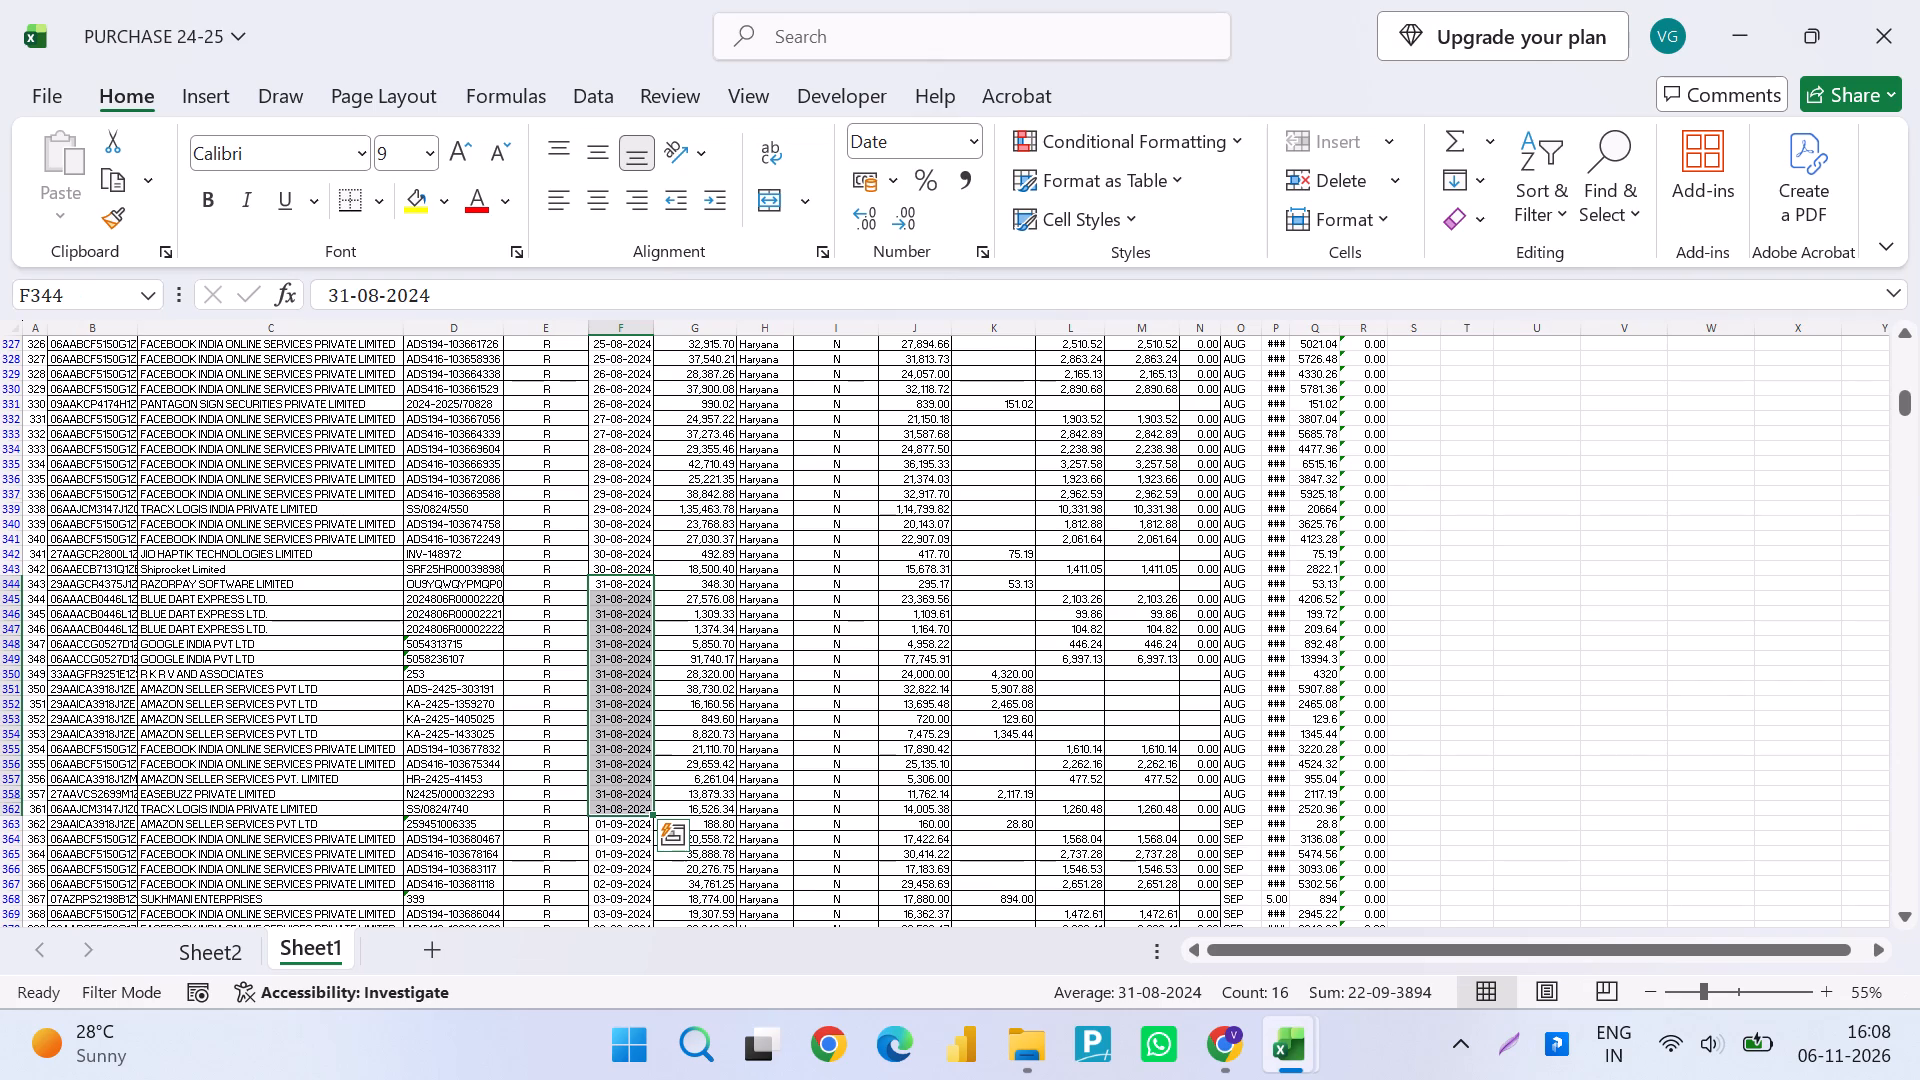
pyautogui.hotkey('alt', 'Tab')
pyautogui.hotkey('ctrl', 'd')
# Extend the 31-08-2024 date fill through F310 of the refund sheet.
pyautogui.hotkey('shift', 'Down')
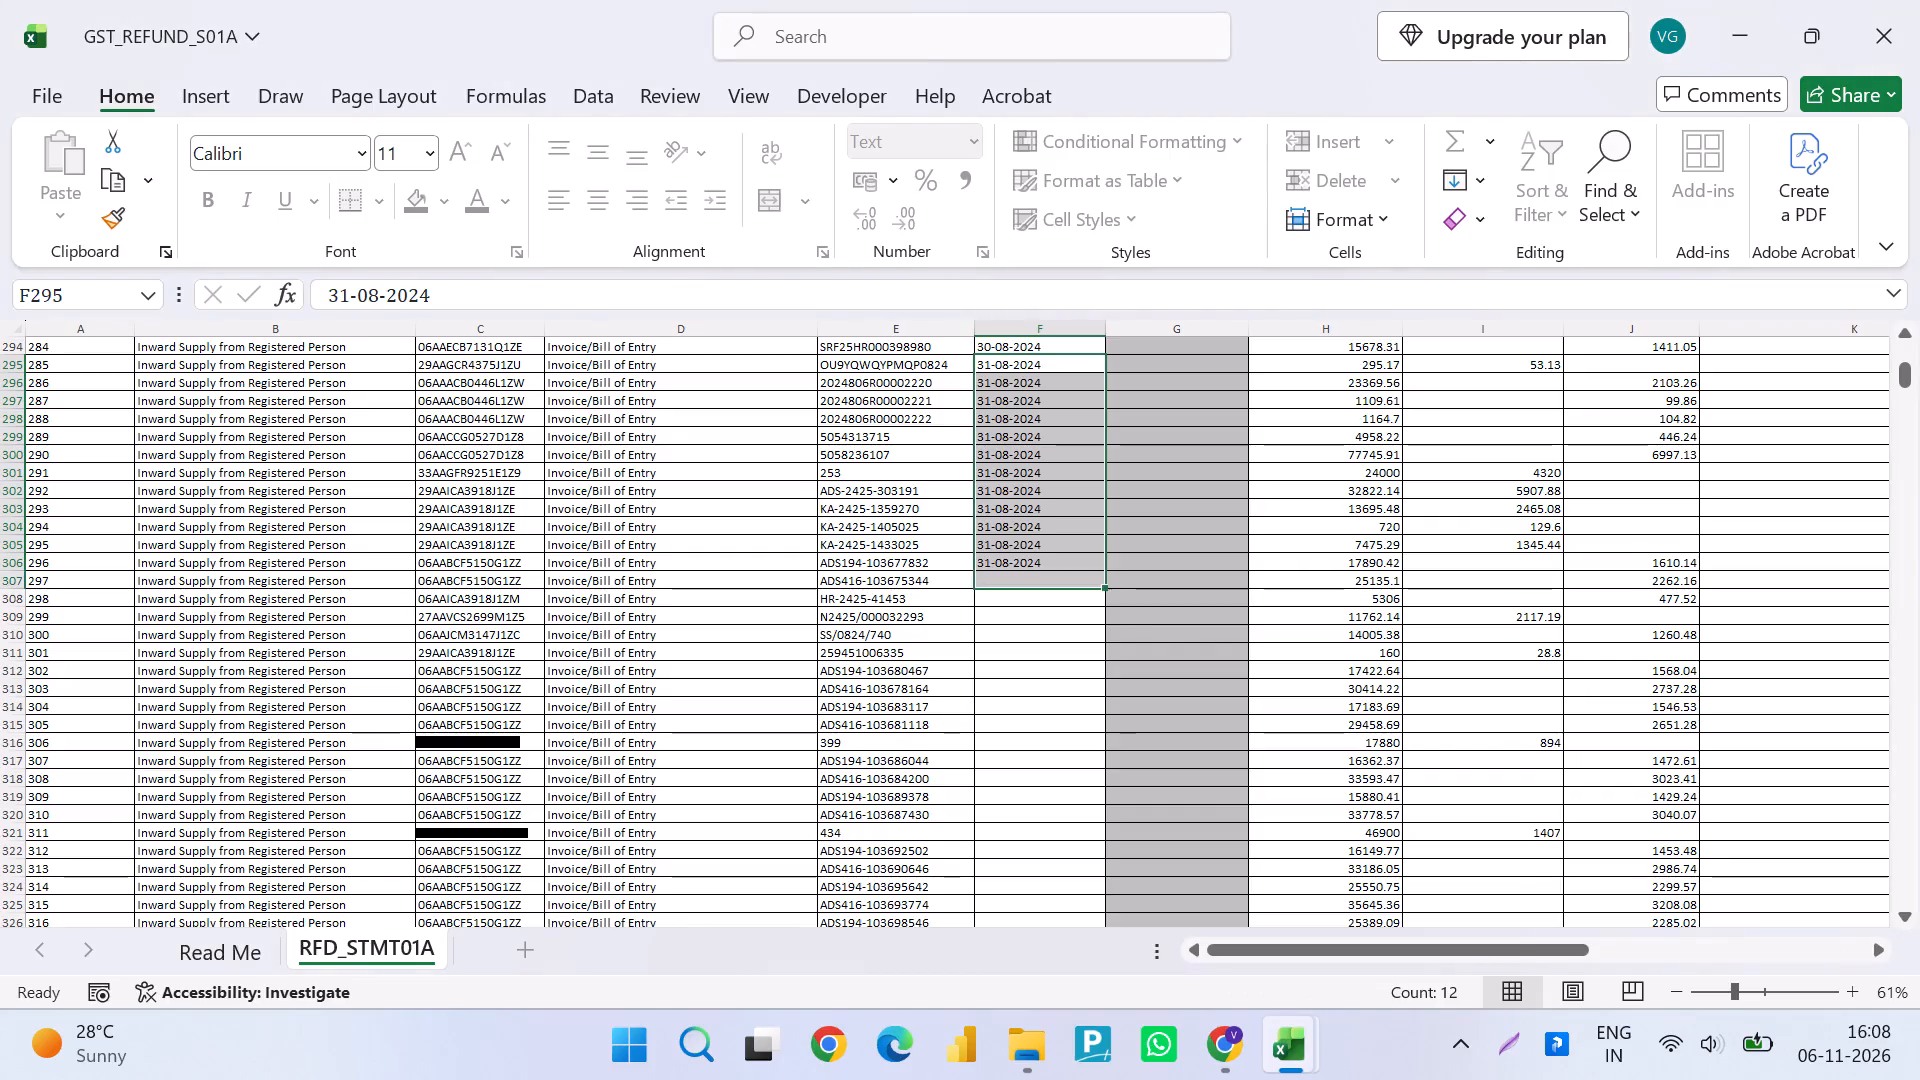
pyautogui.hotkey('shift', 'Down')
pyautogui.hotkey('shift', 'Down')
pyautogui.hotkey('shift', 'Down')
pyautogui.hotkey('ctrl', 'd')
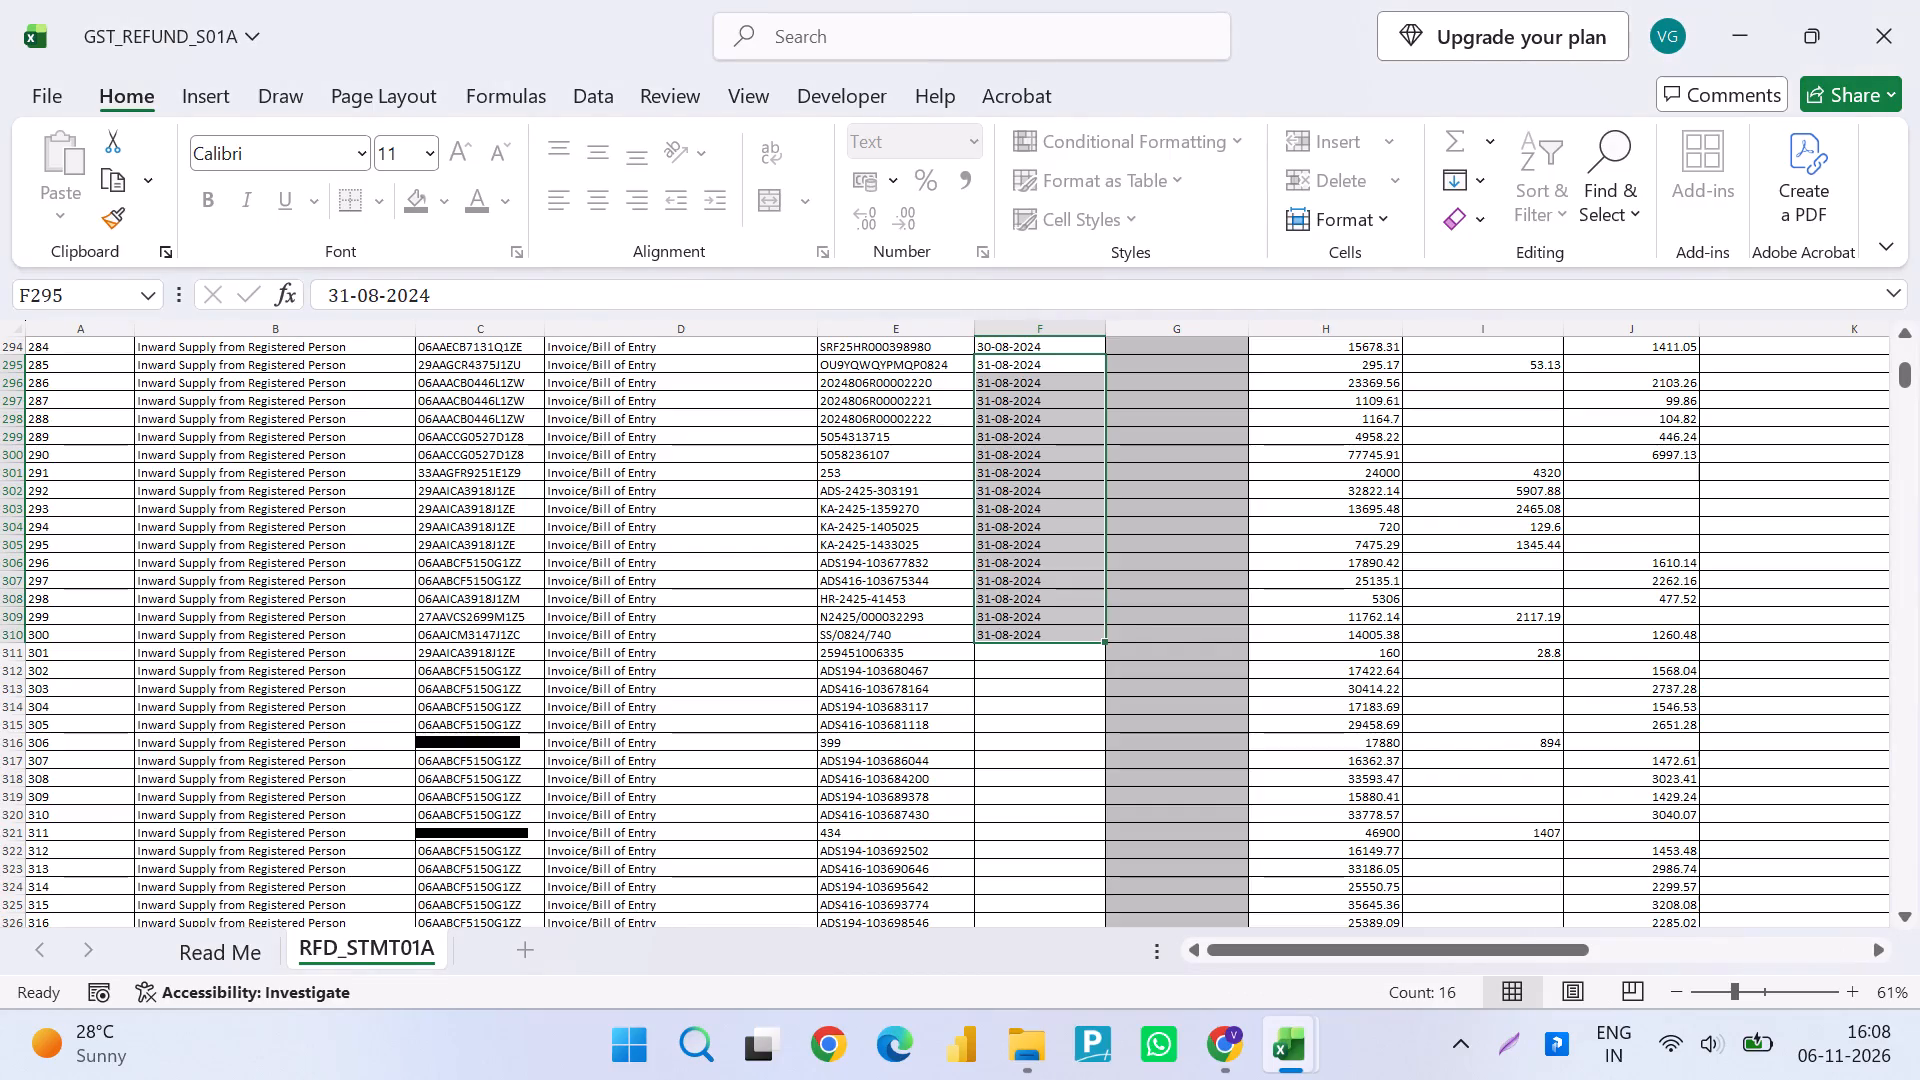
# Check the purchase rows dated 01-09-2024, from row 363 down.
pyautogui.hotkey('alt', 'Tab')
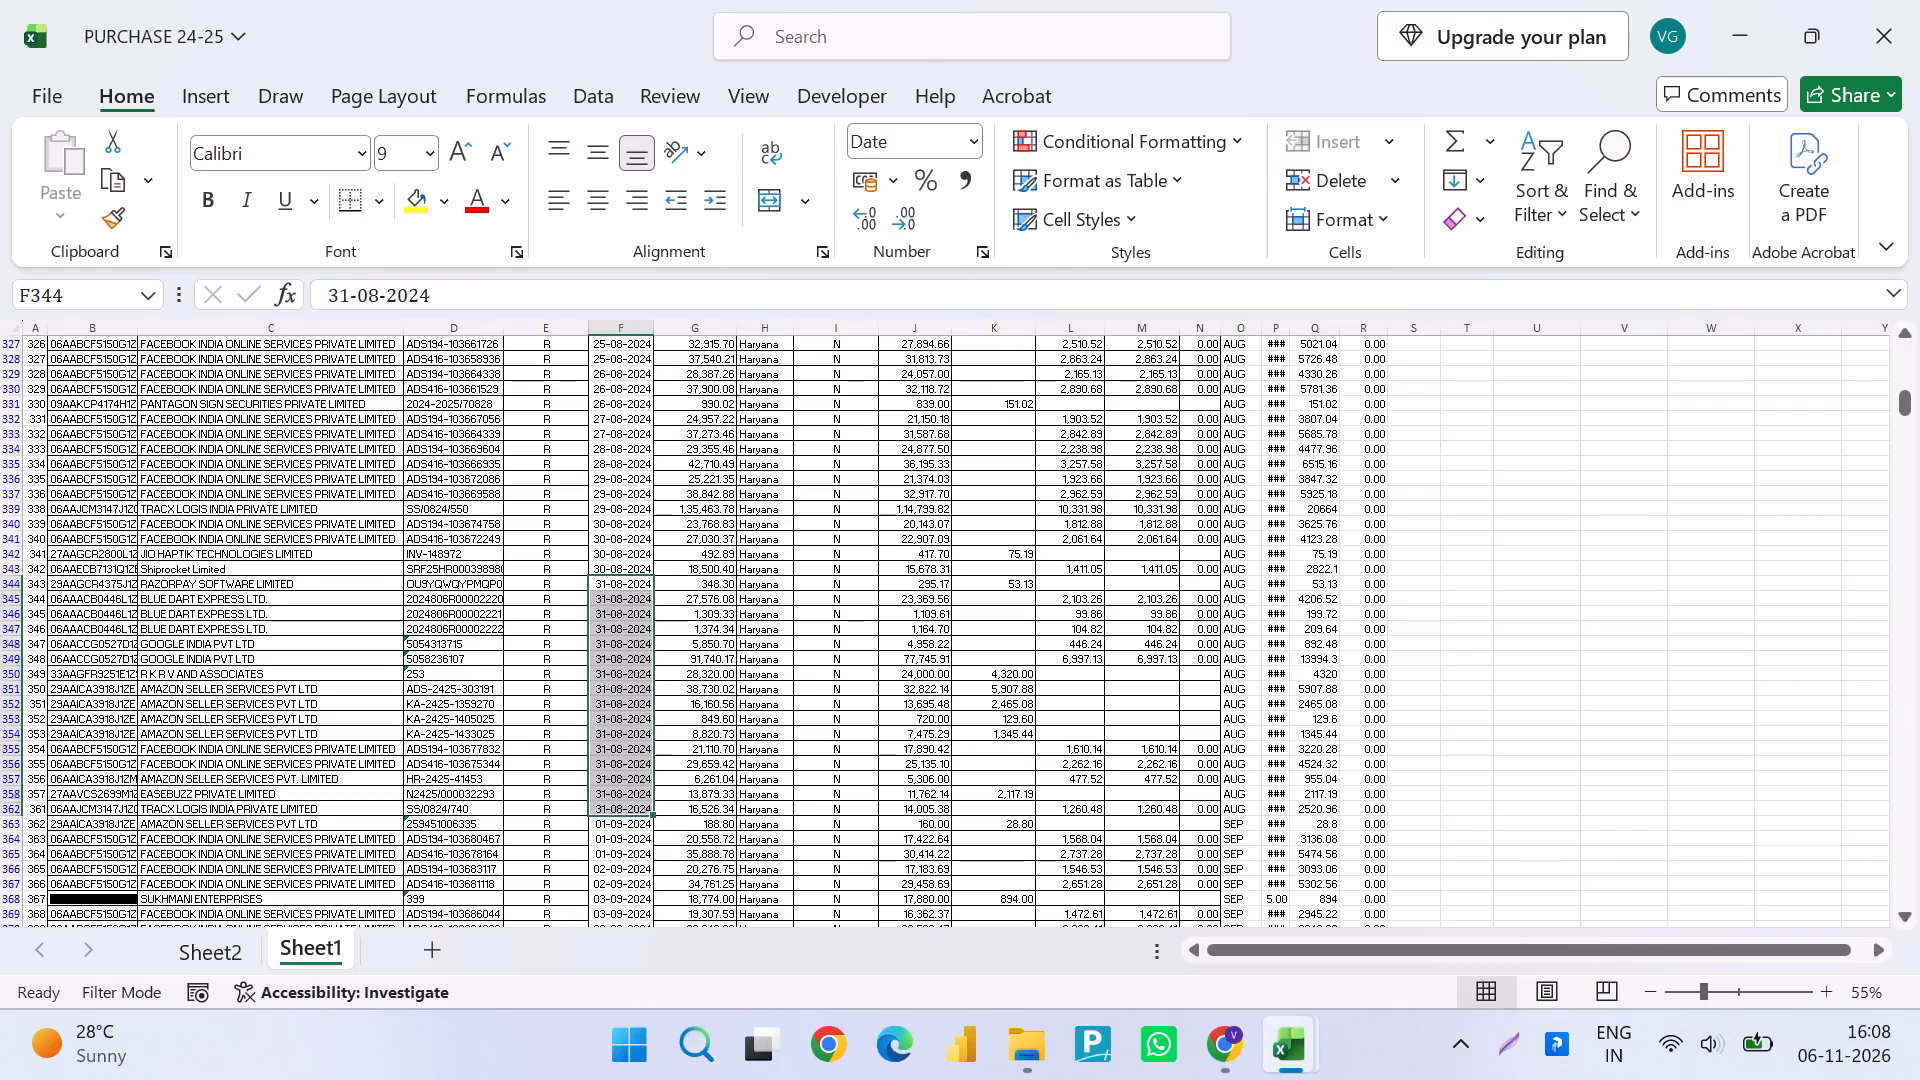
pyautogui.scroll(-5, 893, 662)
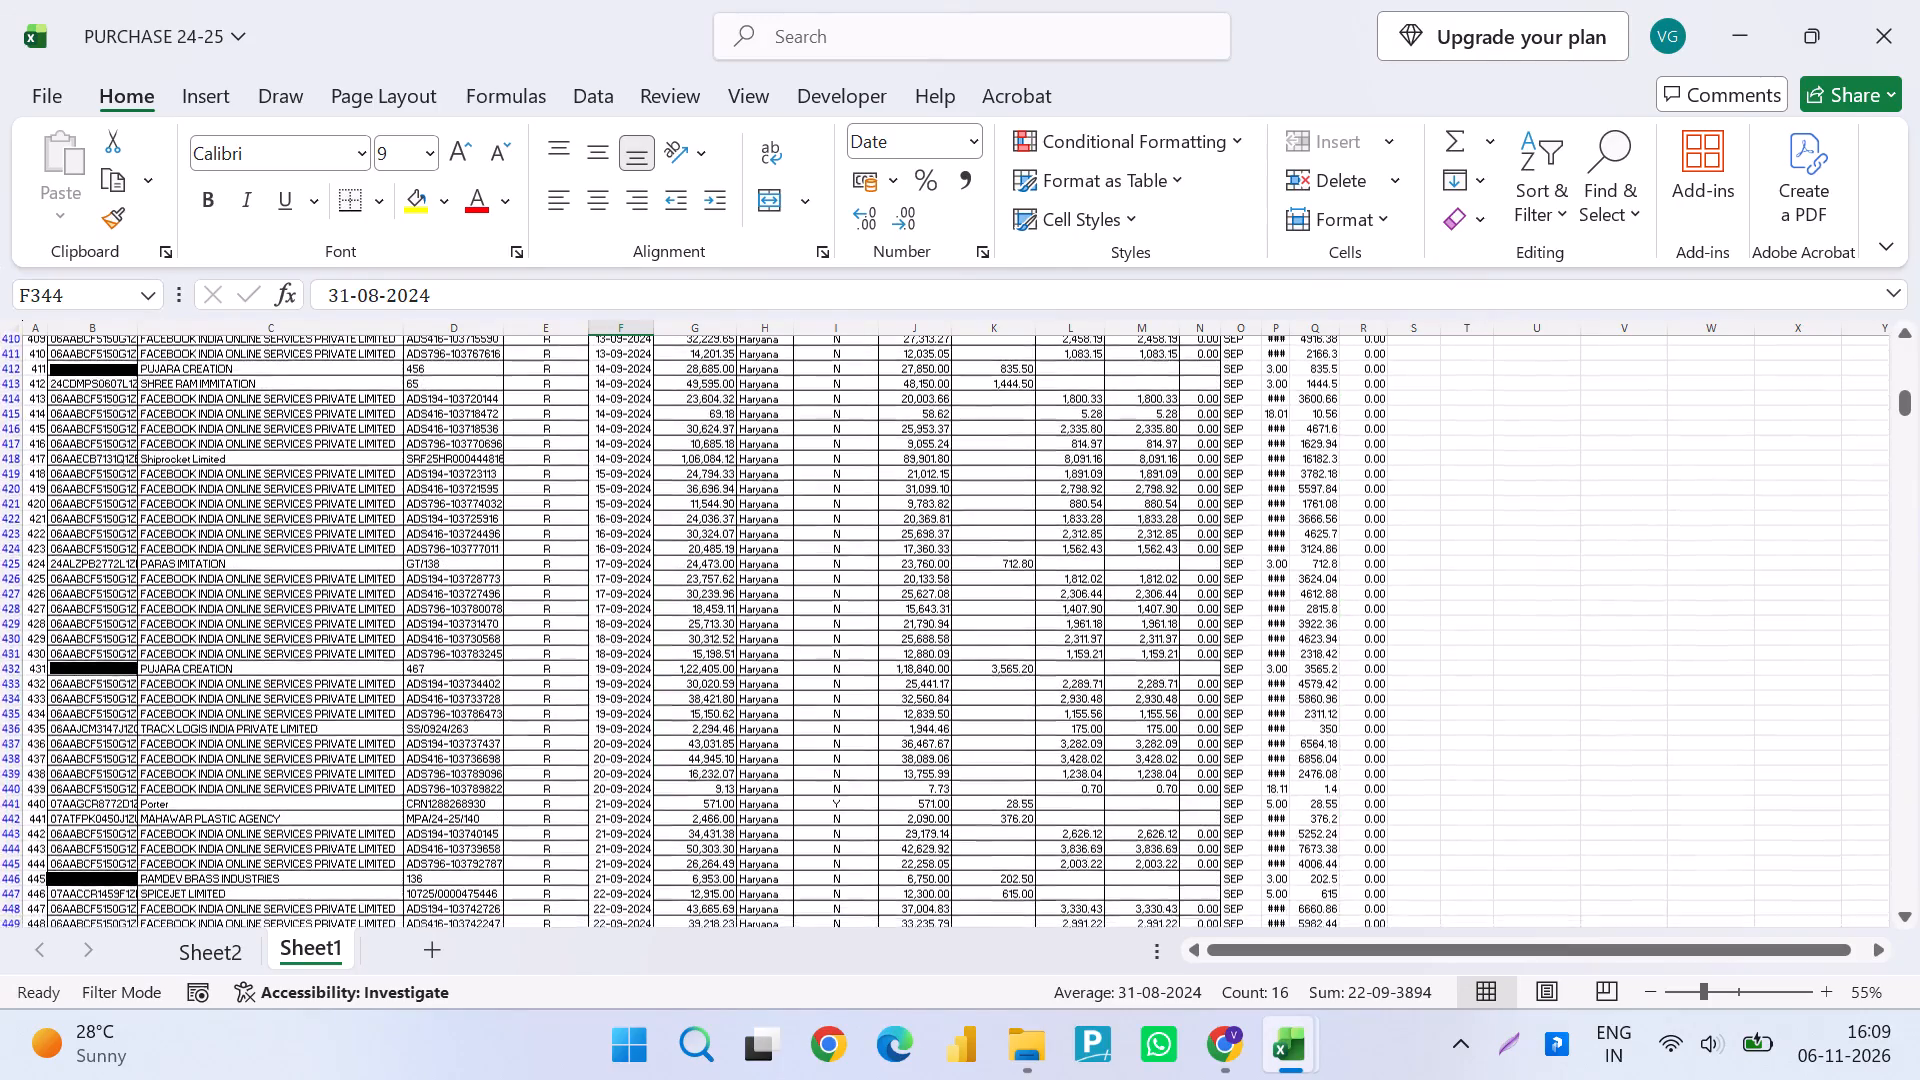
pyautogui.scroll(-12, 893, 662)
pyautogui.scroll(7, 893, 662)
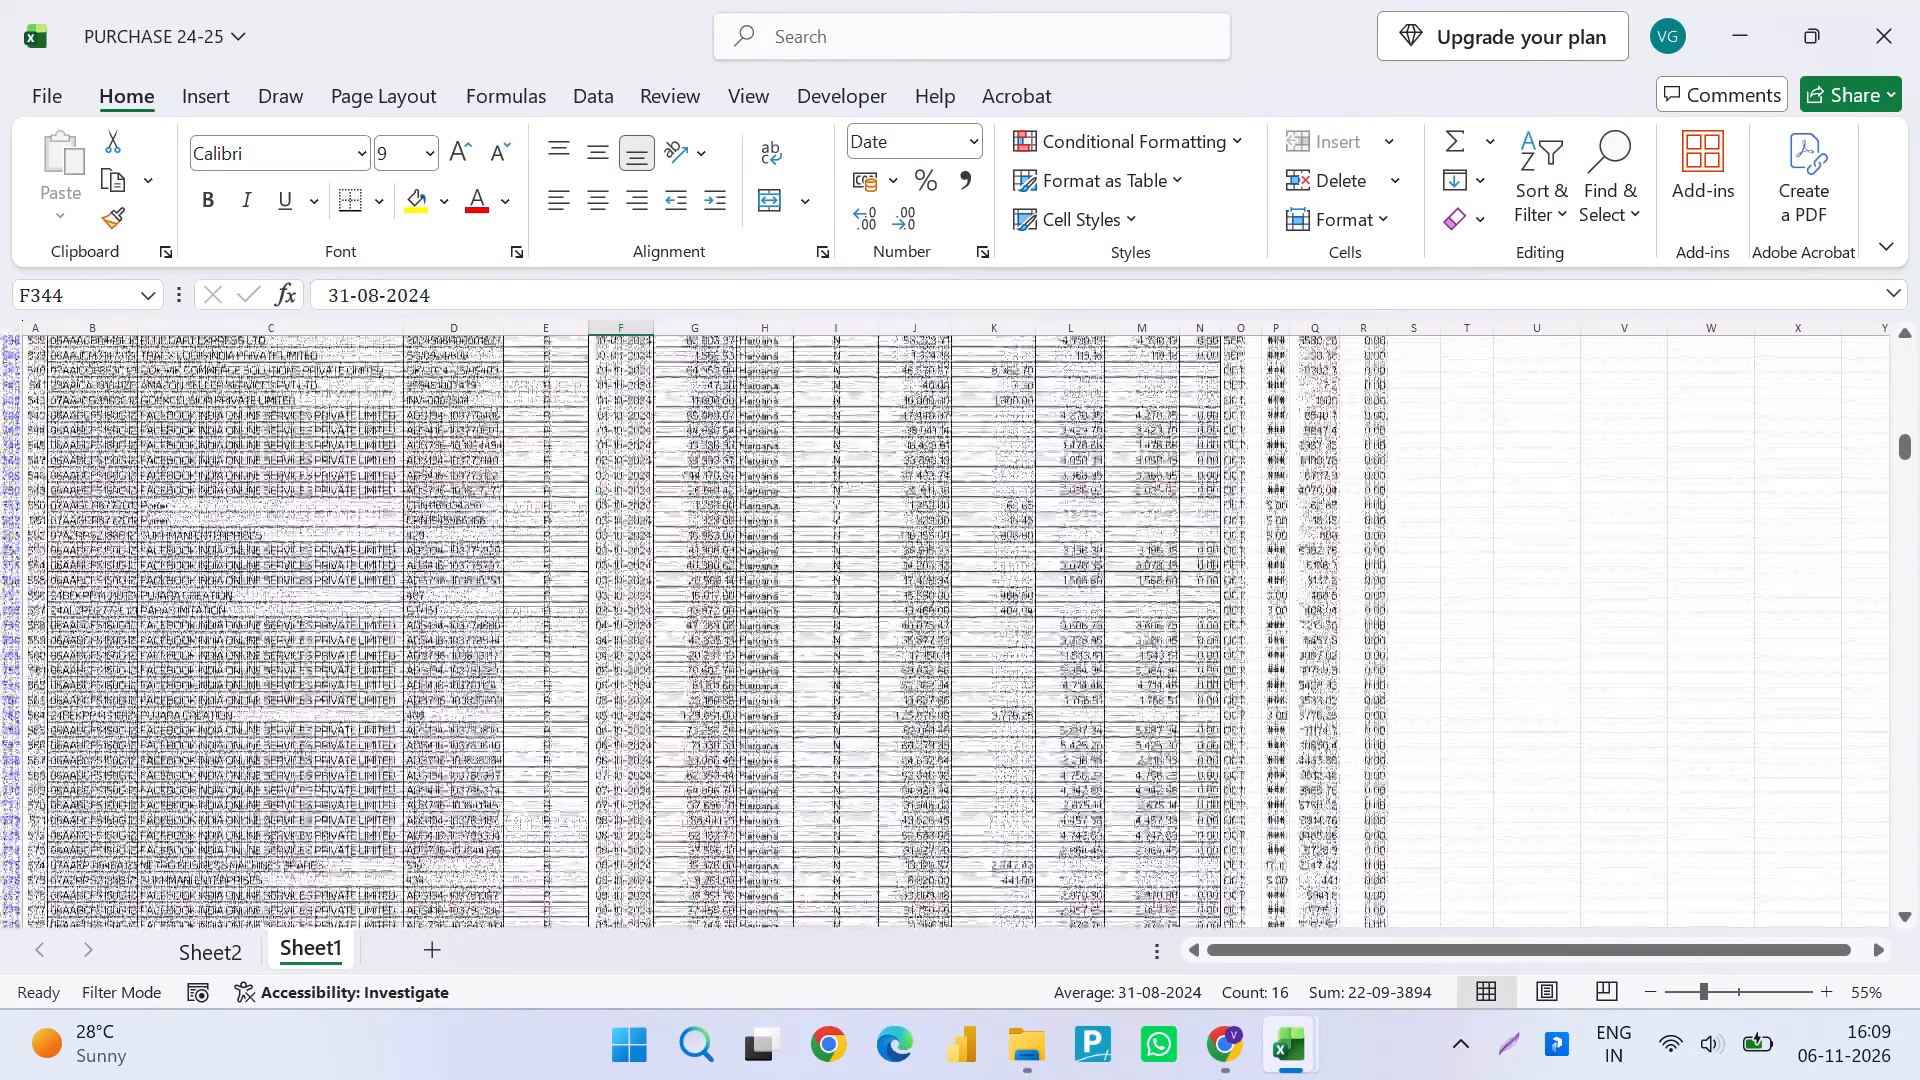
pyautogui.scroll(1, 893, 662)
pyautogui.scroll(-3, 893, 662)
pyautogui.scroll(1, 893, 662)
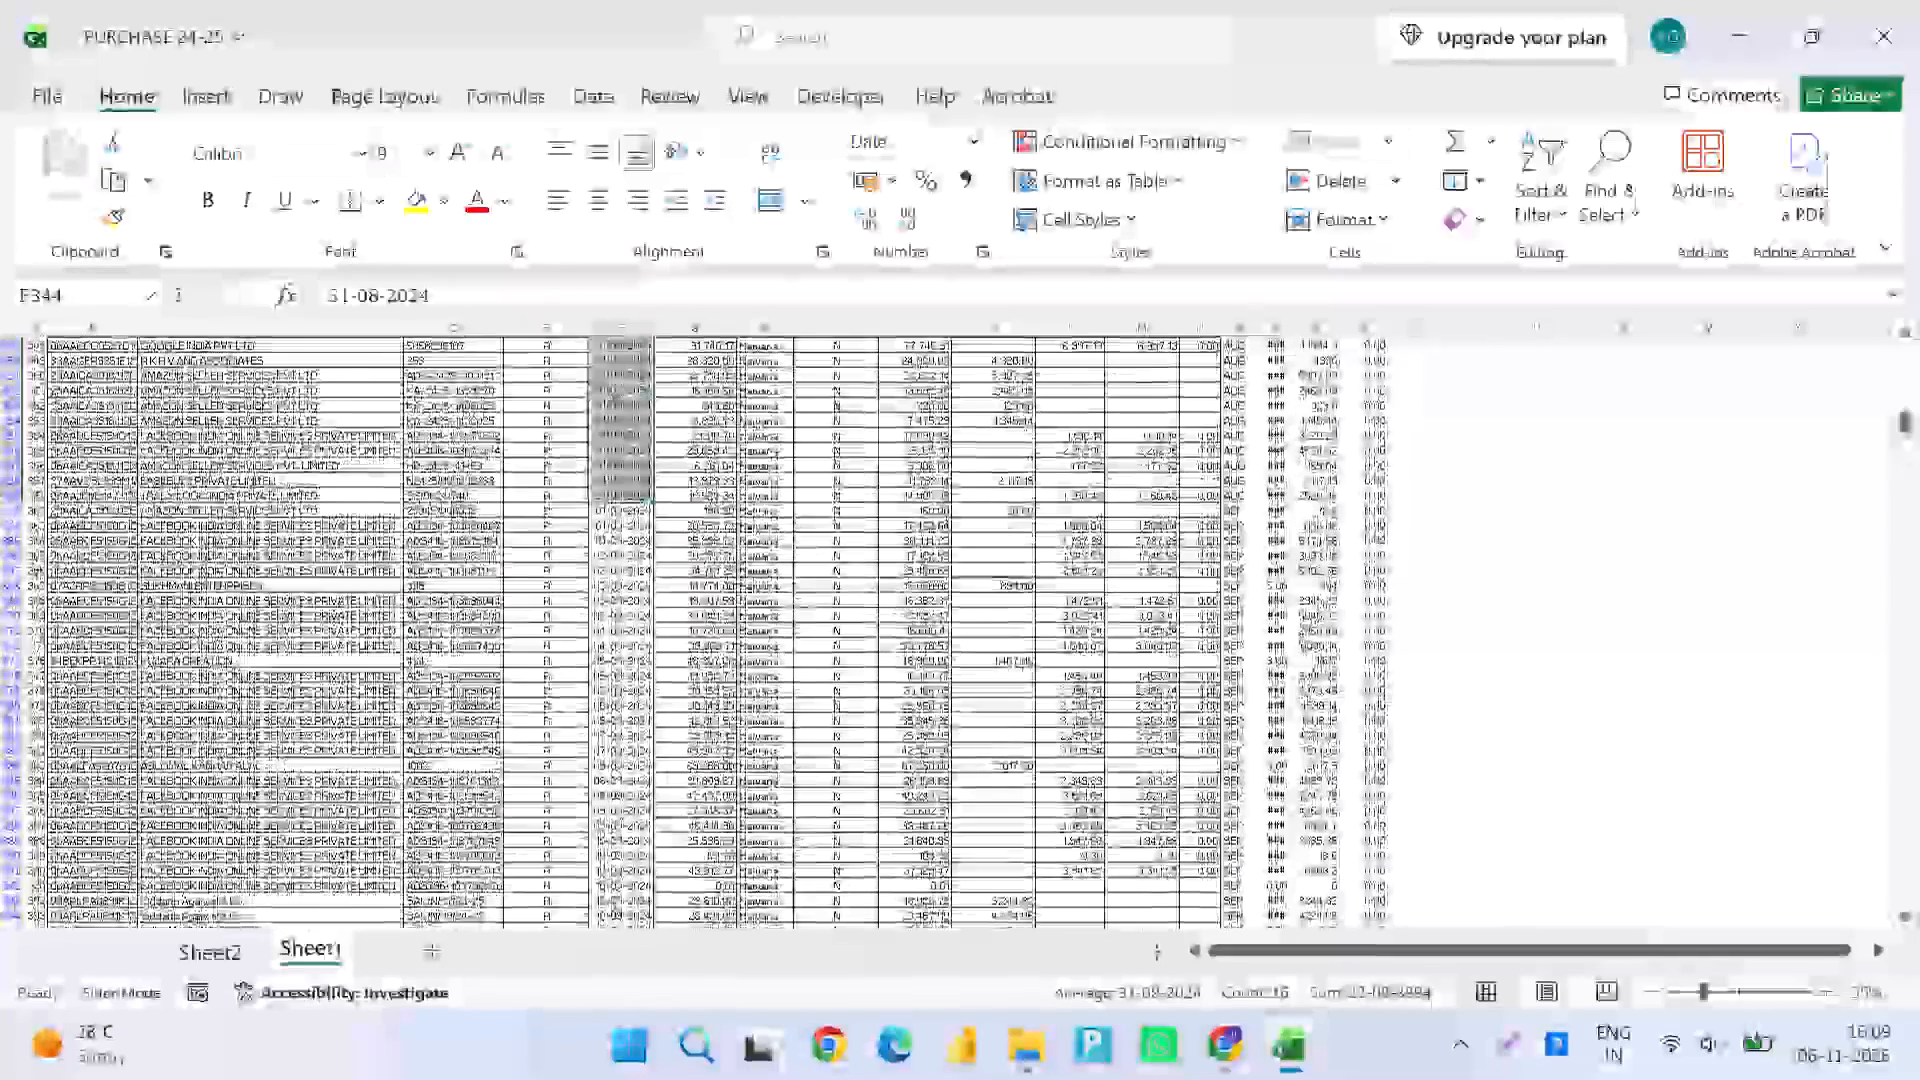
pyautogui.click(628, 517)
pyautogui.hotkey('shift', 'Down')
pyautogui.hotkey('shift', 'Down')
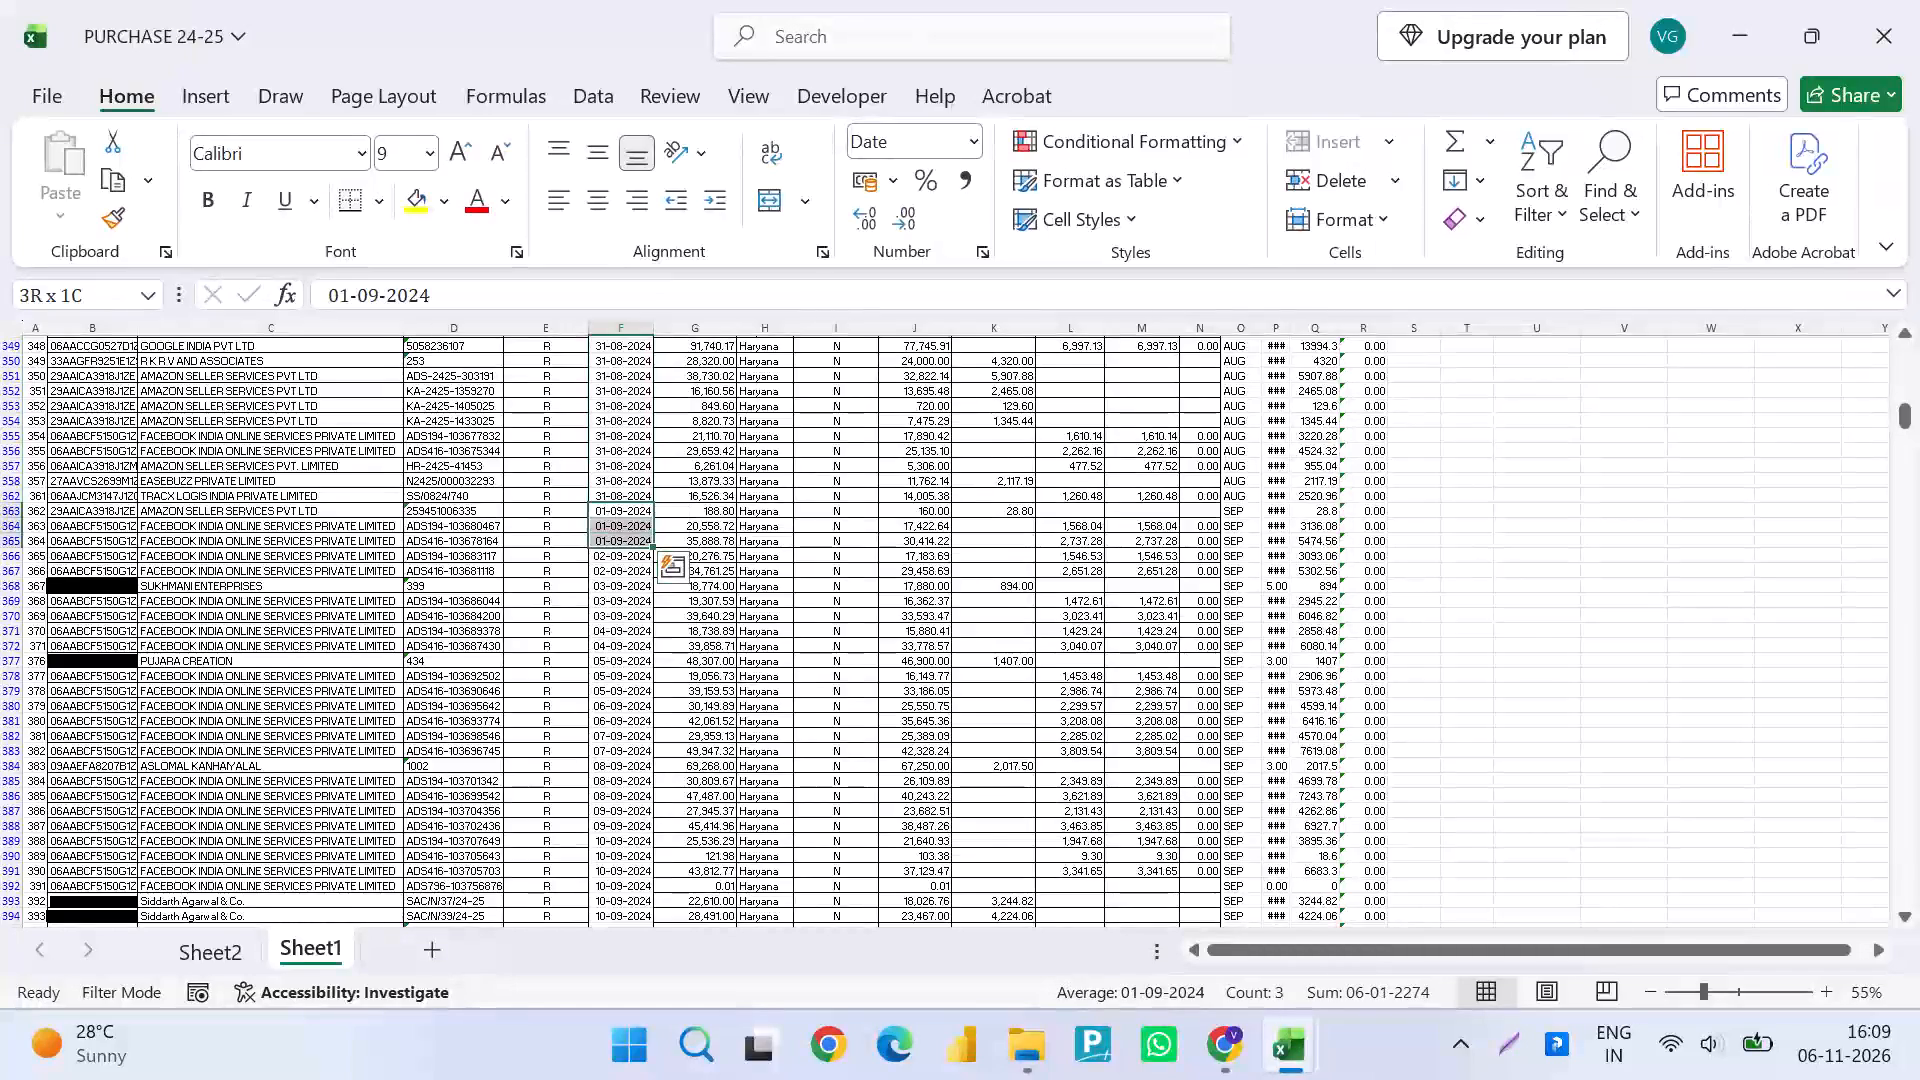
# Fill the date down into F311 of the refund sheet and change it to 01-09-2024.
pyautogui.hotkey('alt', 'Tab')
pyautogui.press('Down')
pyautogui.hotkey('ctrl', 'Down')
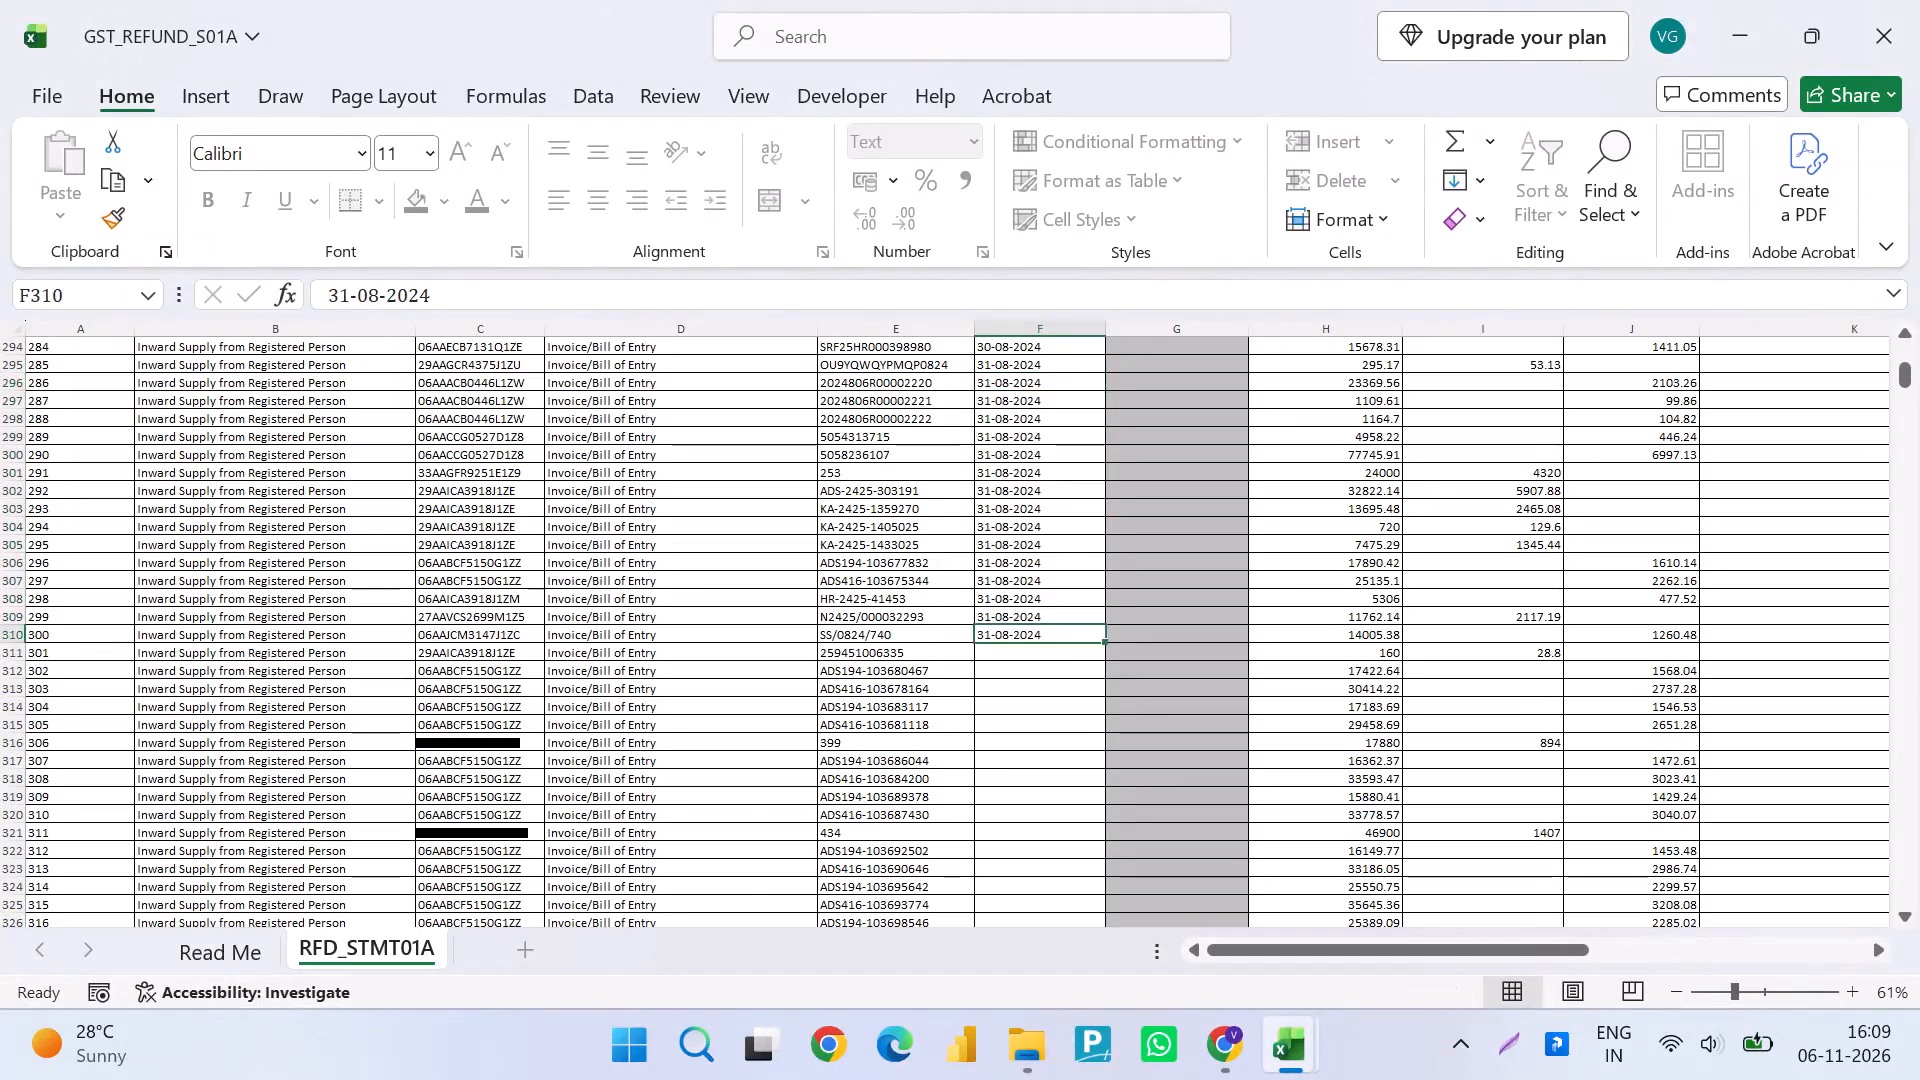
pyautogui.press('Down')
pyautogui.hotkey('ctrl', 'd')
pyautogui.press('F2')
pyautogui.hotkey('ctrl', 'Left')
pyautogui.hotkey('ctrl', 'Left')
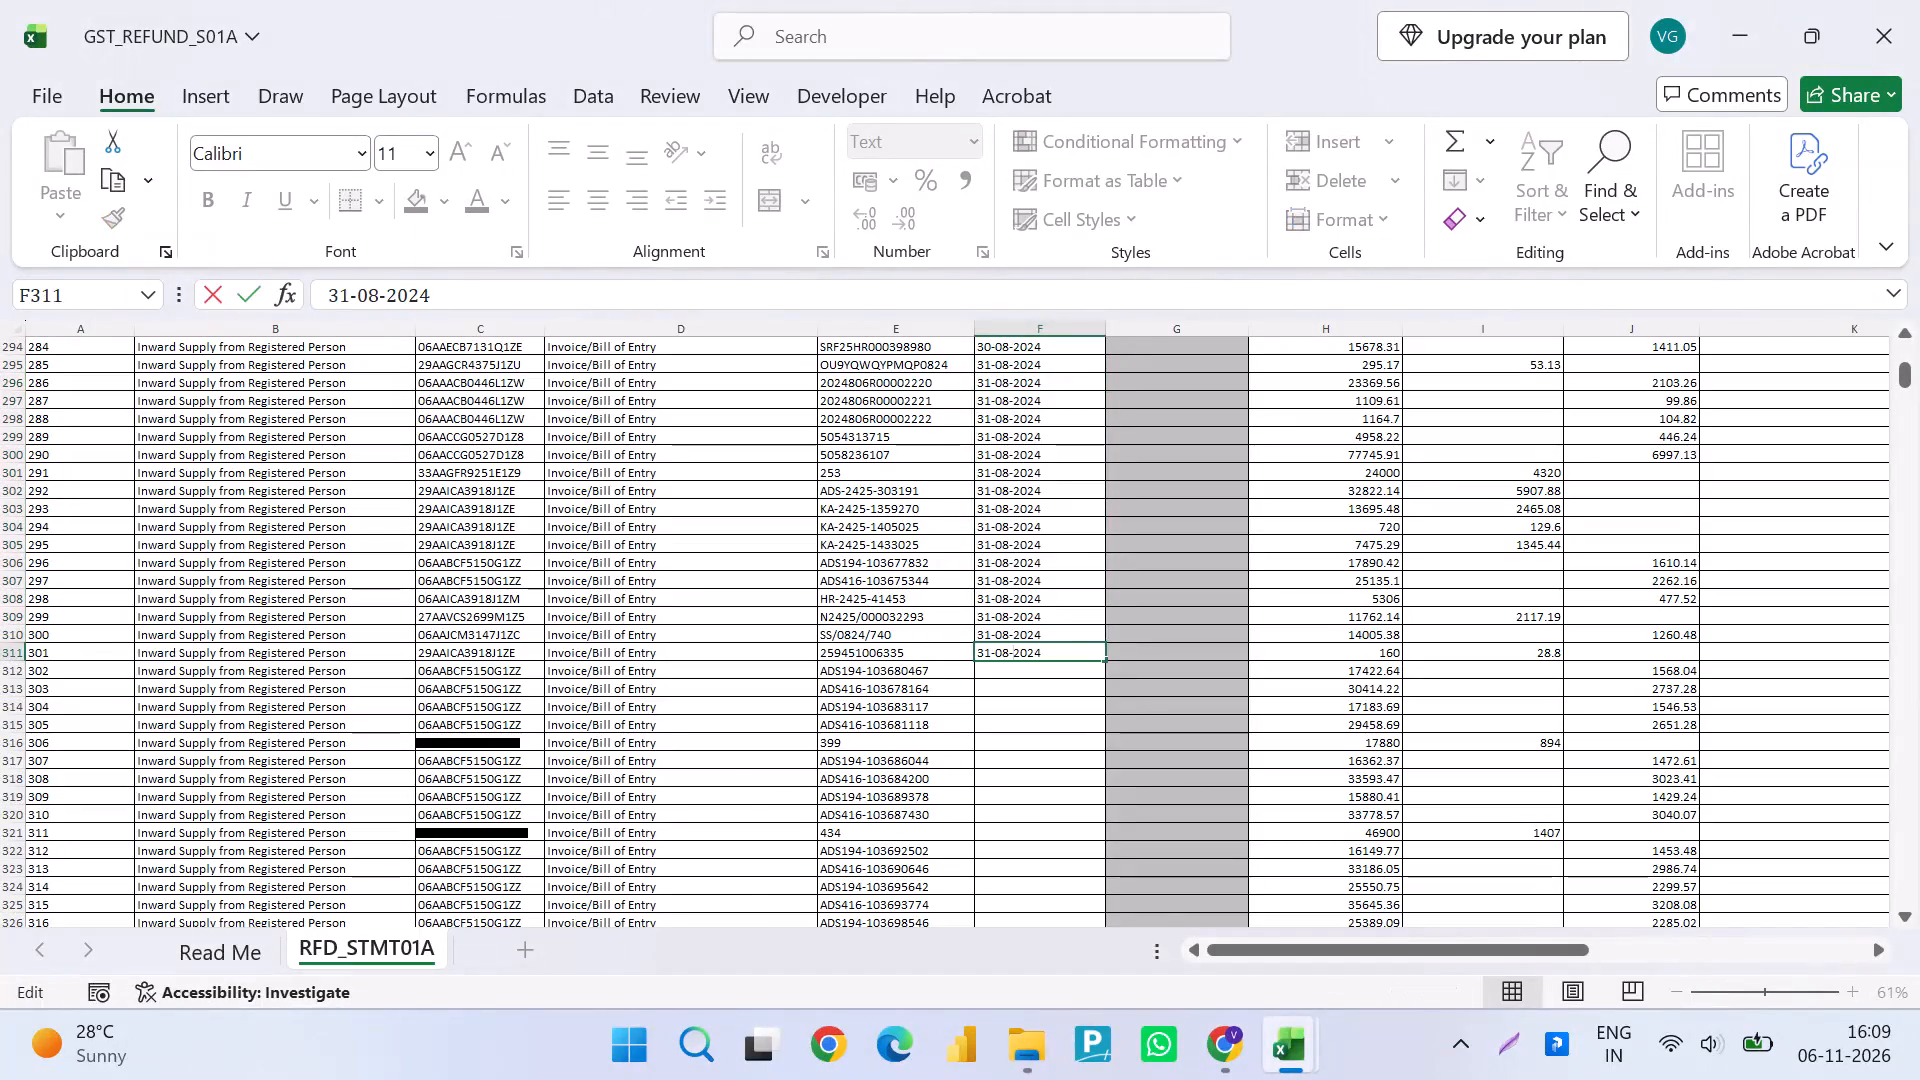
pyautogui.press('BackSpace')
pyautogui.press('9')
pyautogui.hotkey('ctrl', 'Left')
pyautogui.hotkey('ctrl', 'Left')
pyautogui.press('Left')
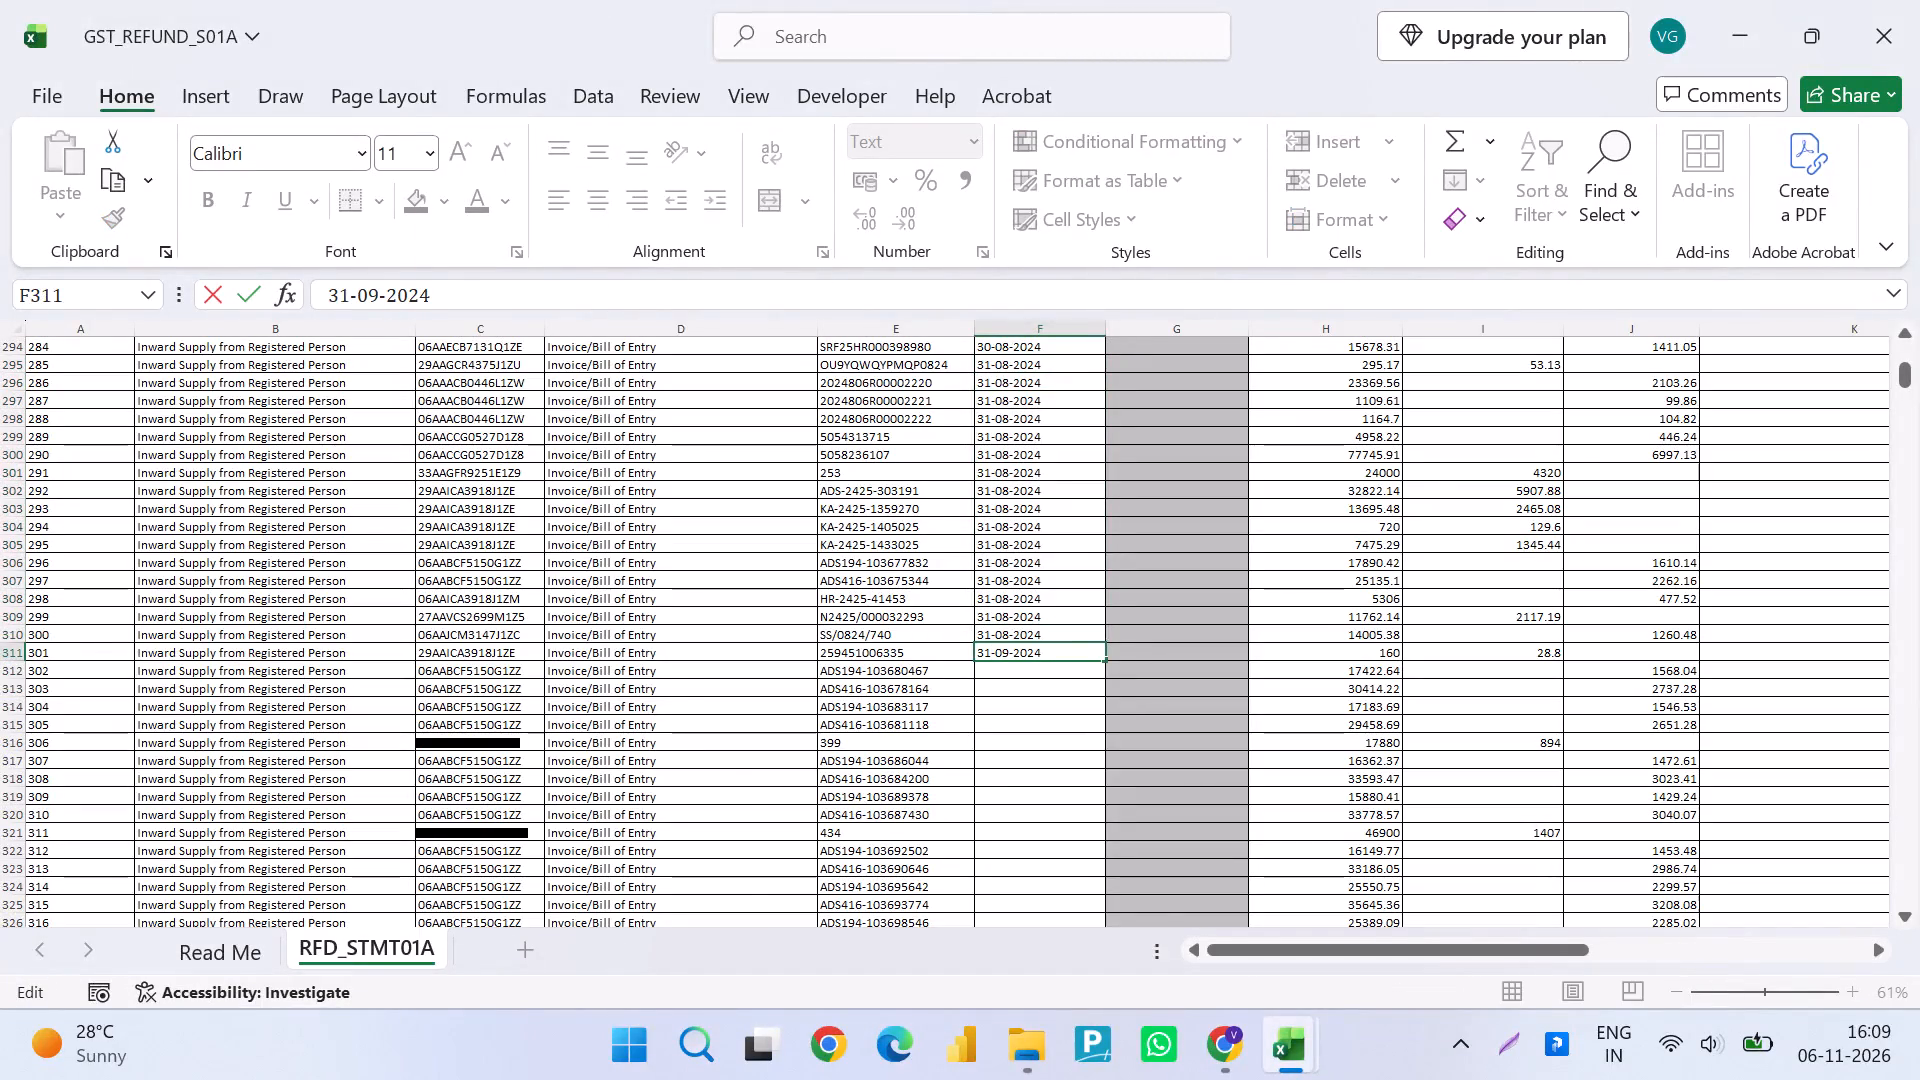
pyautogui.press('BackSpace')
pyautogui.press('0')
pyautogui.press('Return')
# Fill the 01-09-2024 date down into F312 and F313 of the refund sheet.
pyautogui.hotkey('ctrl', 'd')
pyautogui.press('Down')
pyautogui.hotkey('ctrl', 'd')
pyautogui.press('Down')
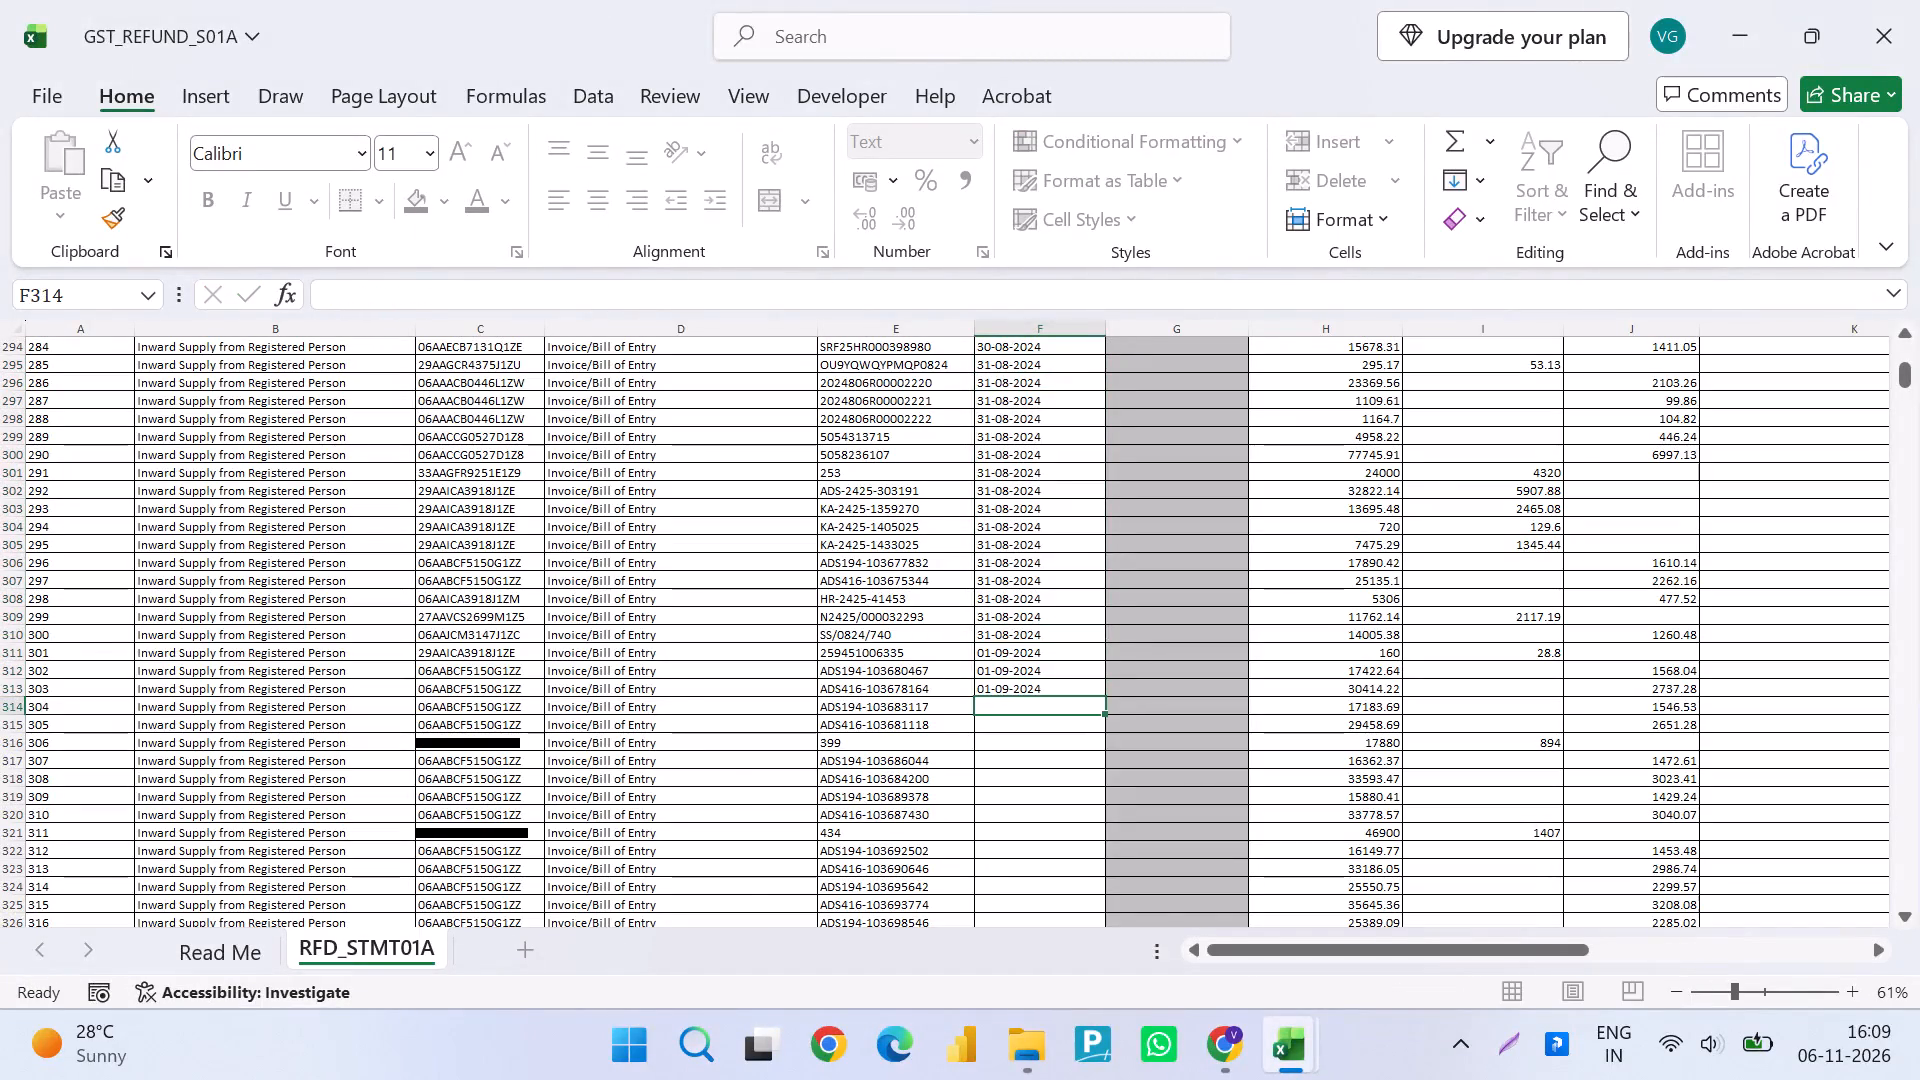
# Check the purchase rows from 366 and enter their date 02-09-2024 in F314 and F315 of the refund sheet.
pyautogui.hotkey('alt', 'Tab')
pyautogui.press('Down')
pyautogui.press('Down')
pyautogui.press('Down')
pyautogui.hotkey('shift', 'Down')
pyautogui.hotkey('shift', 'Down')
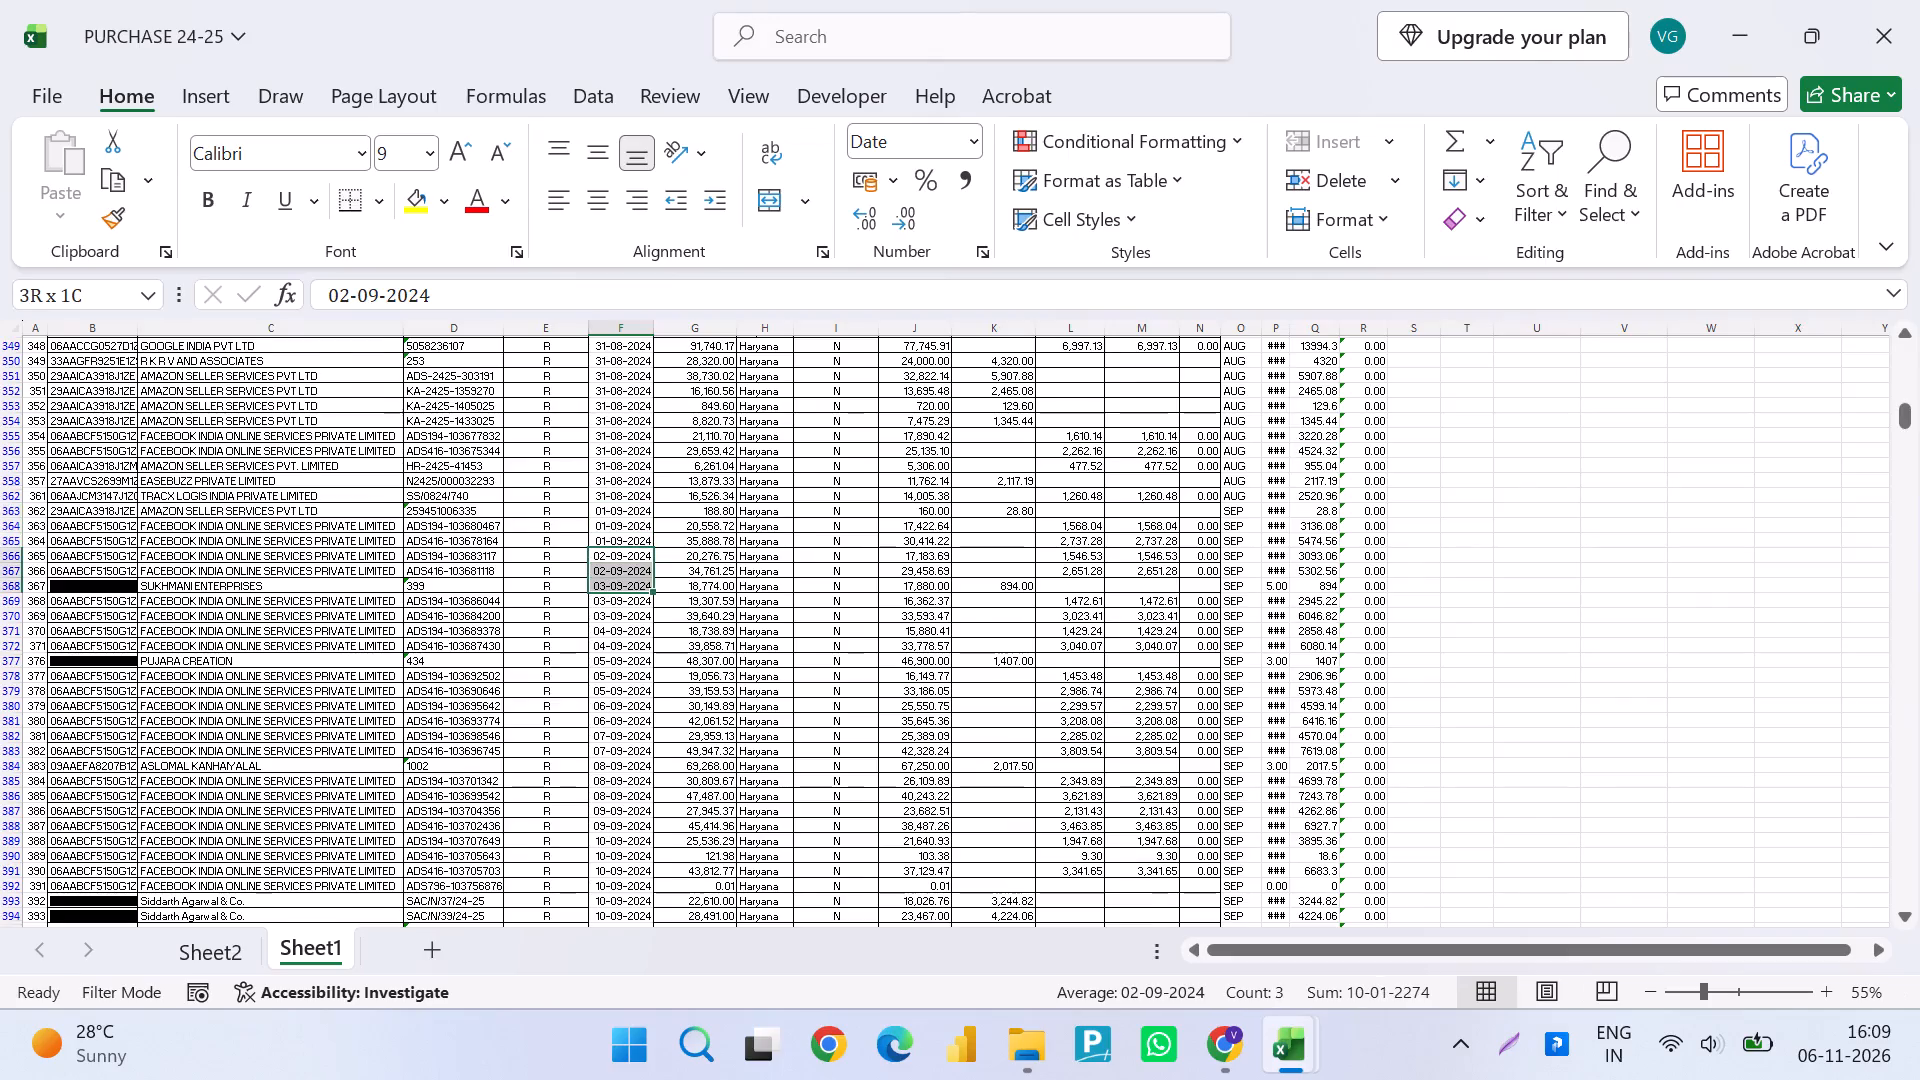
pyautogui.hotkey('shift', 'Up')
pyautogui.hotkey('alt', 'Tab')
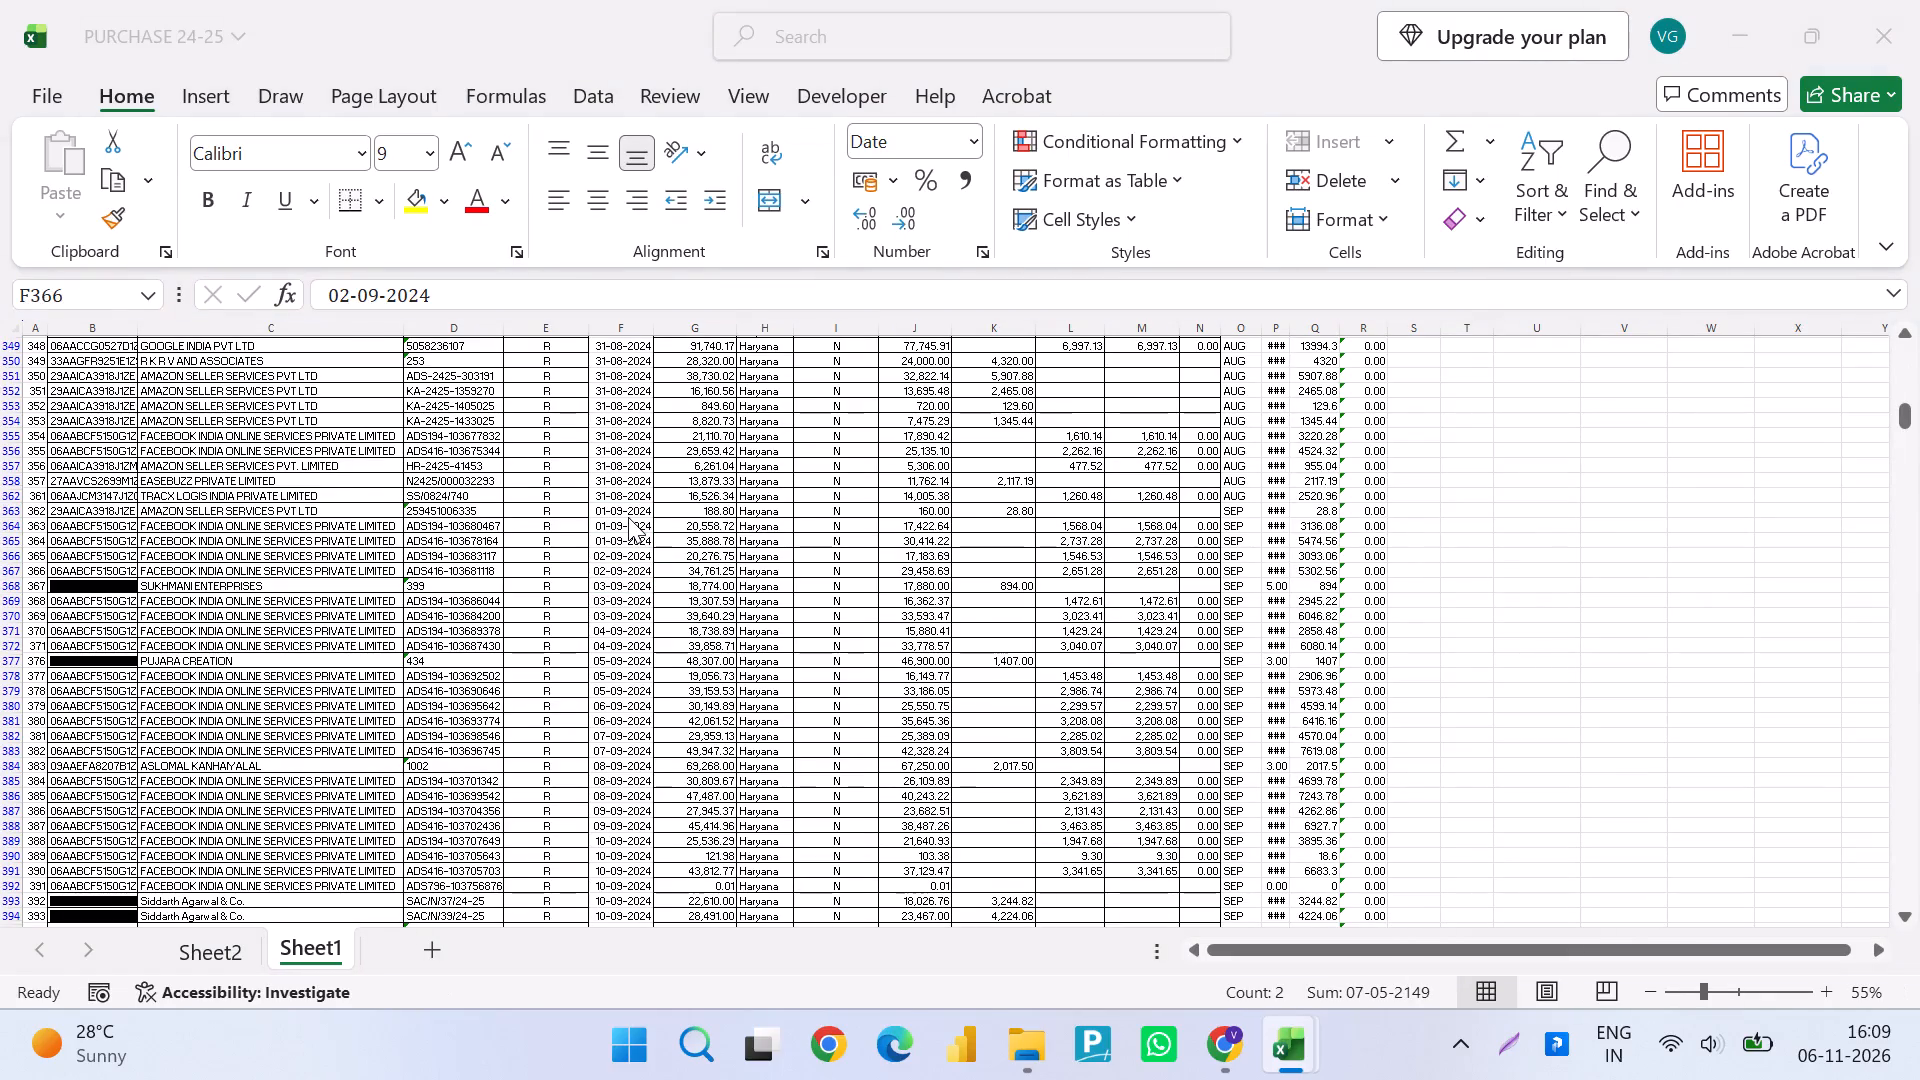
pyautogui.hotkey('alt', 'Tab')
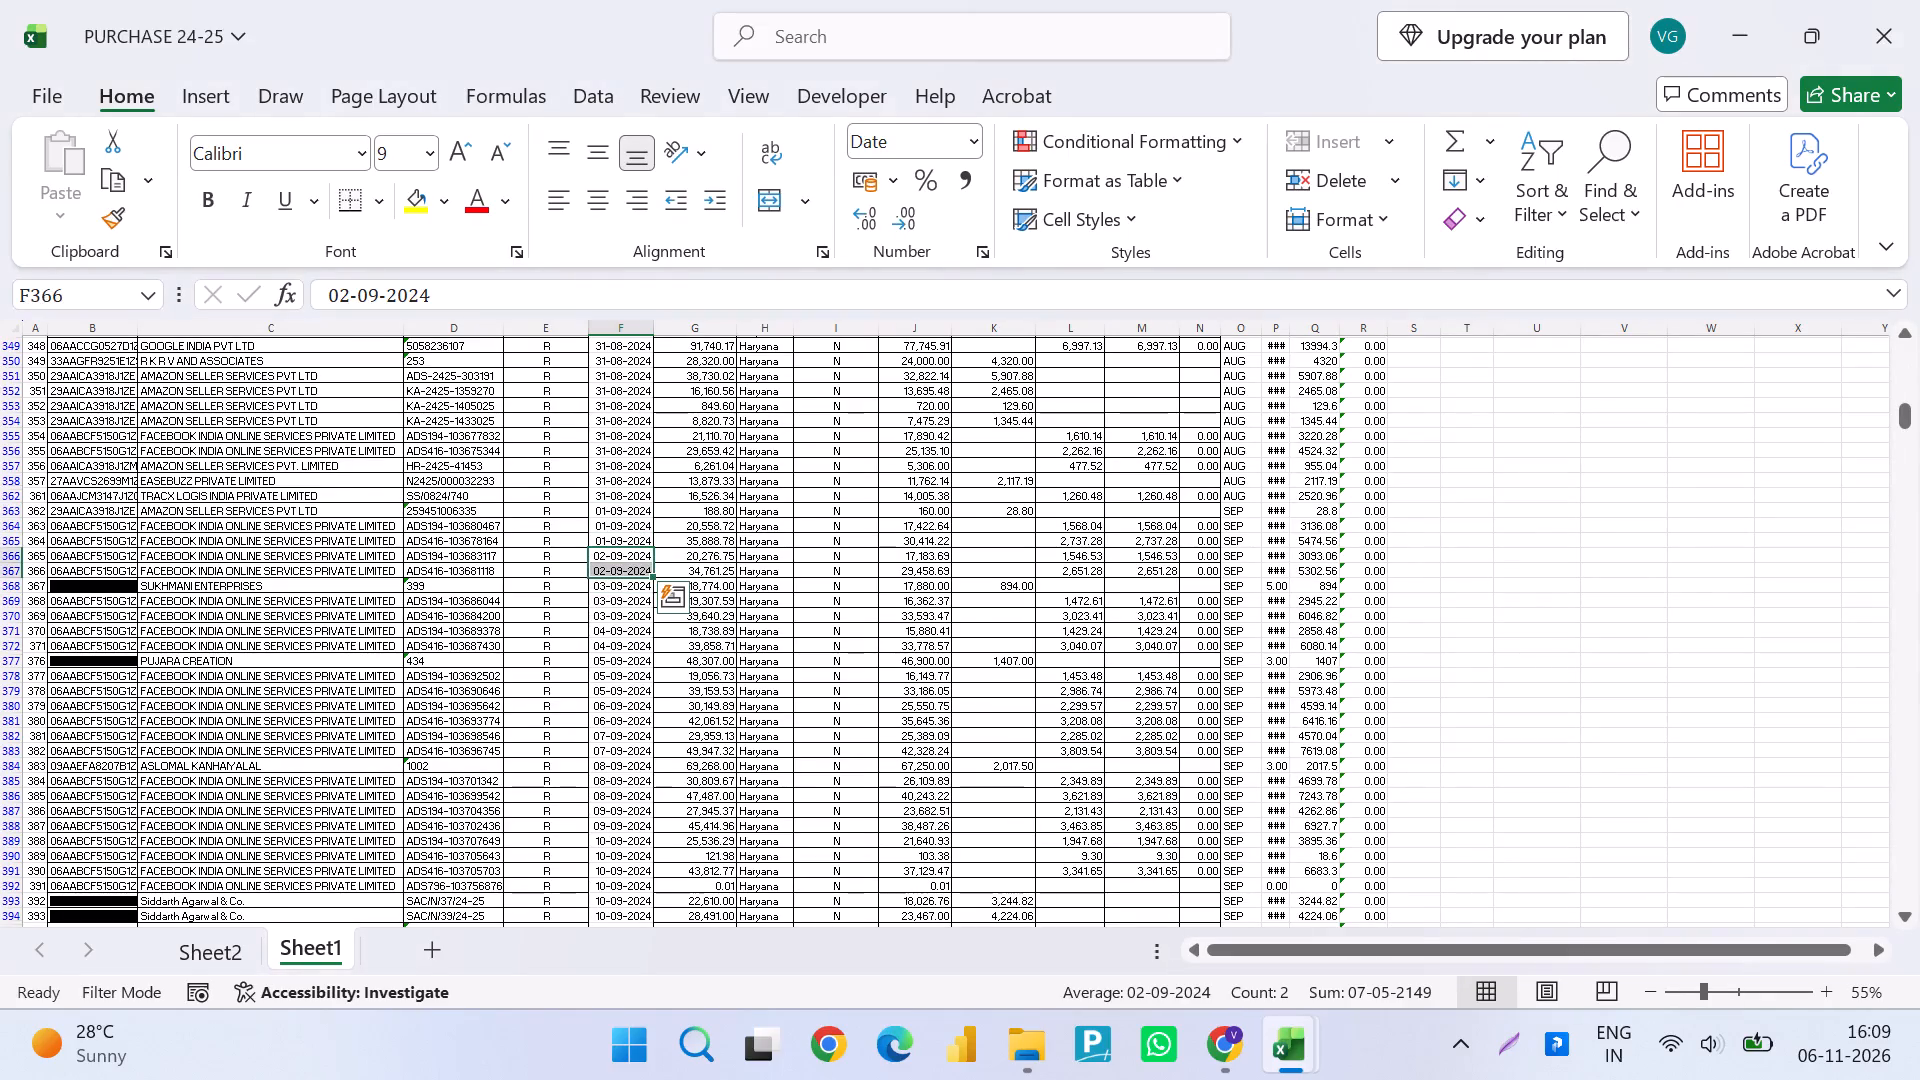
pyautogui.hotkey('alt', 'Tab')
pyautogui.hotkey('ctrl', 'd')
pyautogui.press('F2')
pyautogui.hotkey('ctrl', 'Left')
pyautogui.hotkey('ctrl', 'Left')
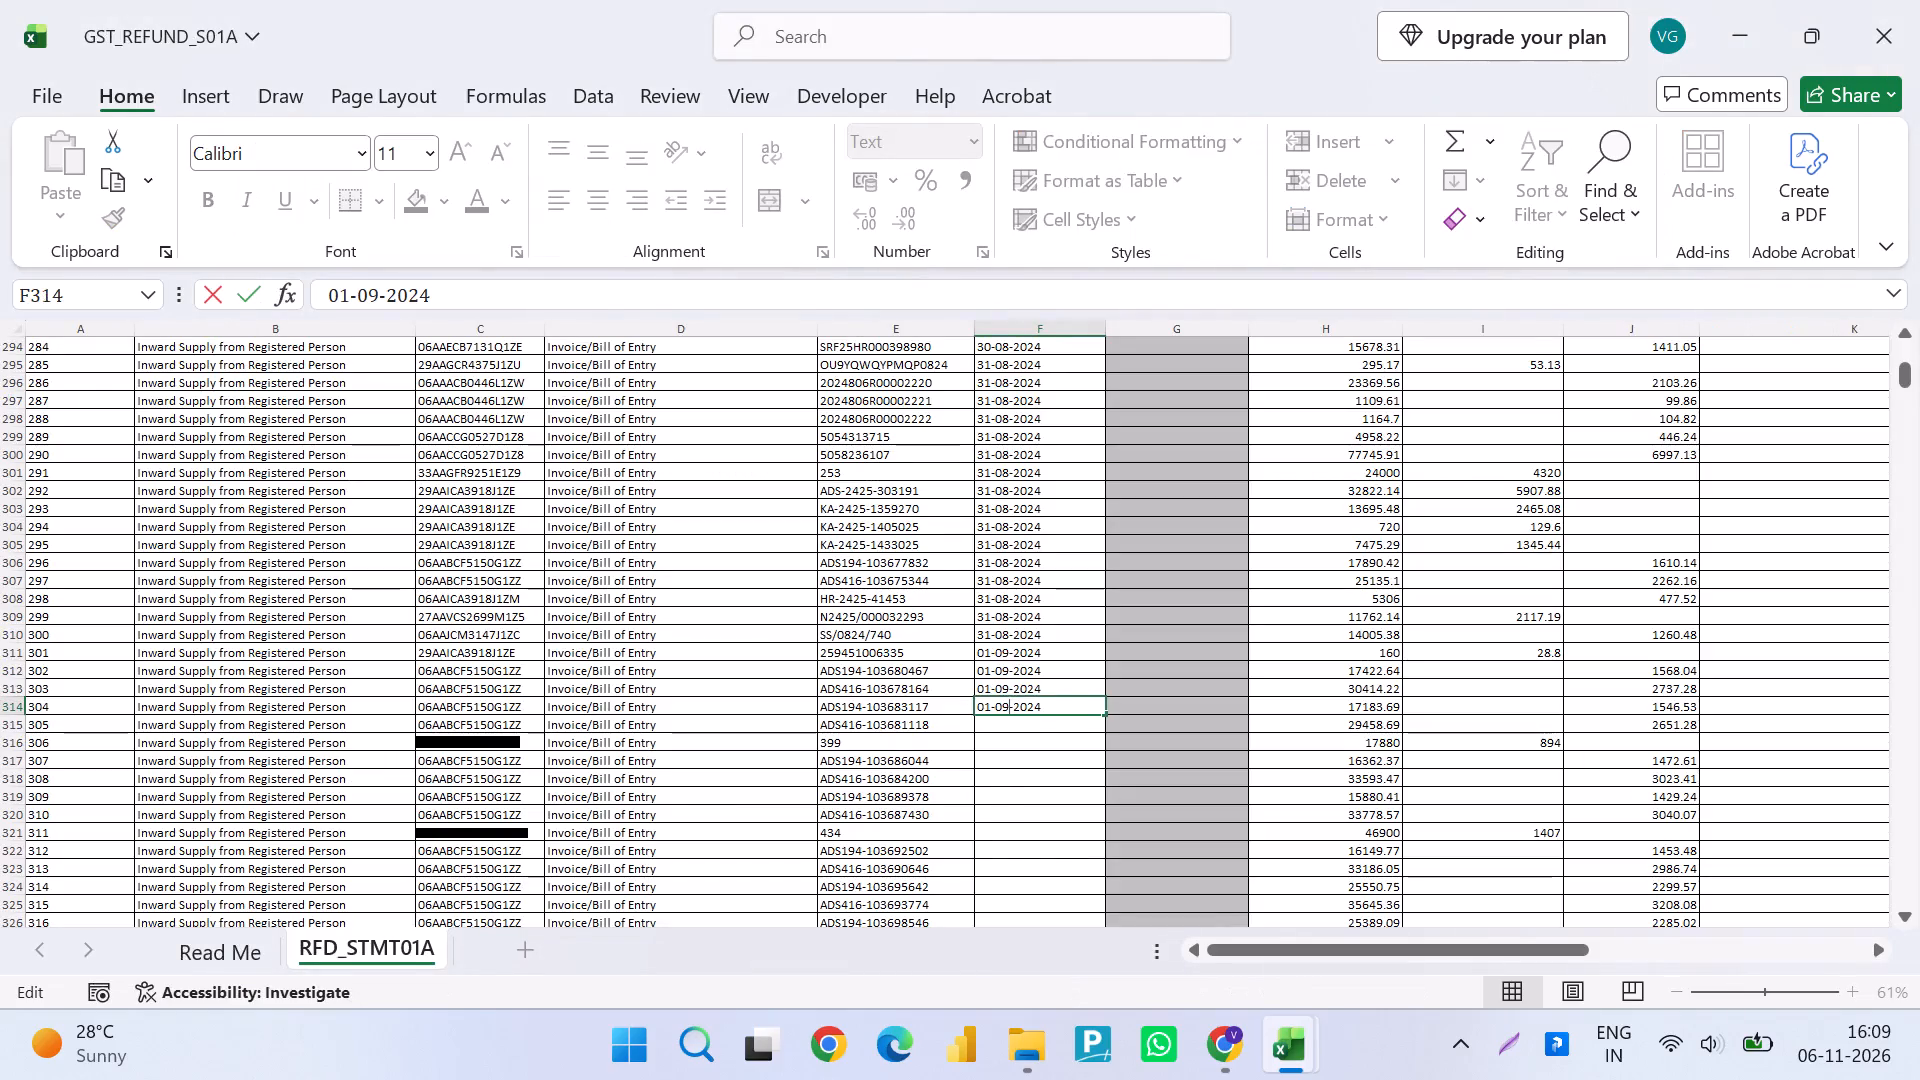
pyautogui.hotkey('ctrl', 'Left')
pyautogui.hotkey('ctrl', 'Left')
pyautogui.press('BackSpace')
pyautogui.press('2')
pyautogui.press('Return')
pyautogui.hotkey('ctrl', 'd')
# Check the rows dated 03-09-2024 in the PURCHASE 24-25 workbook, from row 368 down.
pyautogui.hotkey('alt', 'Tab')
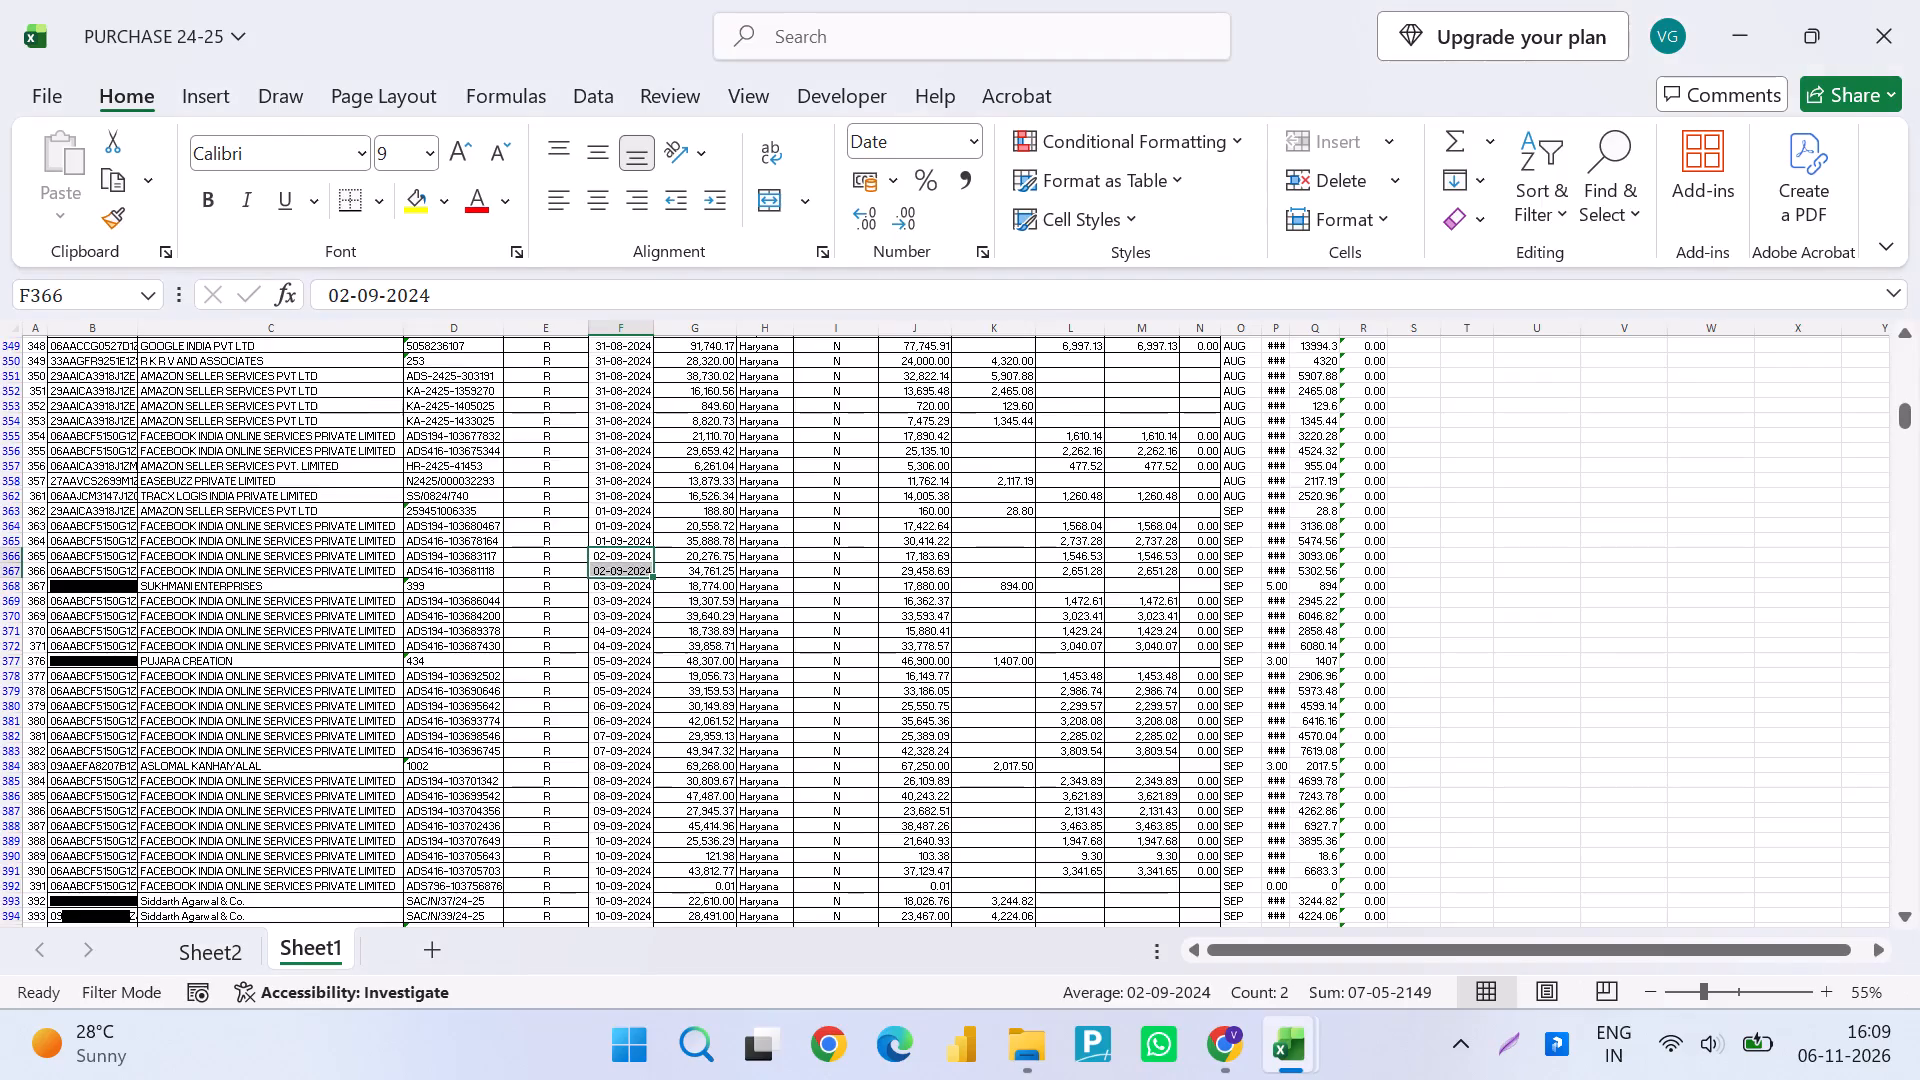
pyautogui.press('Down')
pyautogui.press('Down')
pyautogui.hotkey('shift', 'Down')
pyautogui.hotkey('shift', 'Down')
pyautogui.hotkey('shift', 'Down')
pyautogui.hotkey('shift', 'Up')
pyautogui.hotkey('alt', 'Tab')
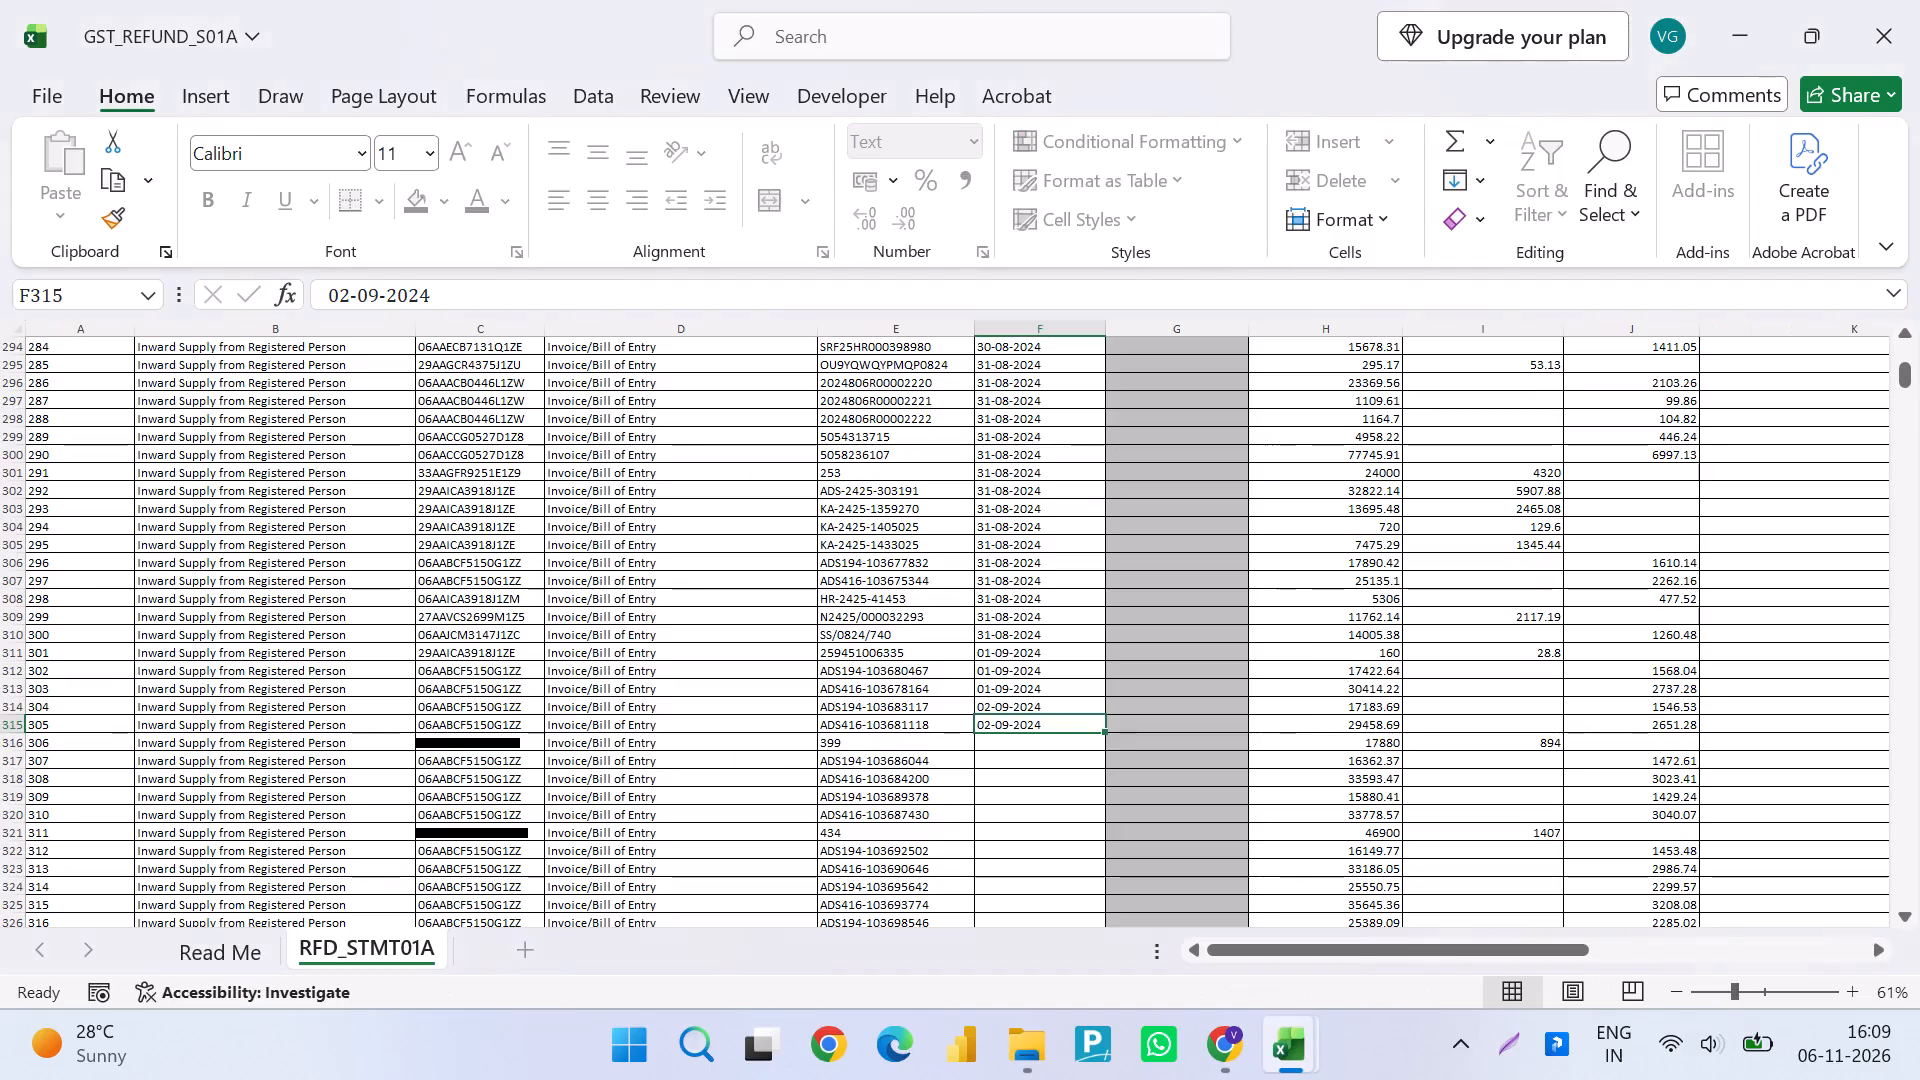
# Enter 03-09-2024 in F316 of the refund sheet and fill it down into F317 and F318.
pyautogui.press('Down')
pyautogui.hotkey('ctrl', 'd')
pyautogui.press('F2')
pyautogui.press('Left')
pyautogui.hotkey('ctrl', 'Left')
pyautogui.hotkey('ctrl', 'Left')
pyautogui.hotkey('ctrl', 'Left')
pyautogui.hotkey('ctrl', 'Left')
pyautogui.press('BackSpace')
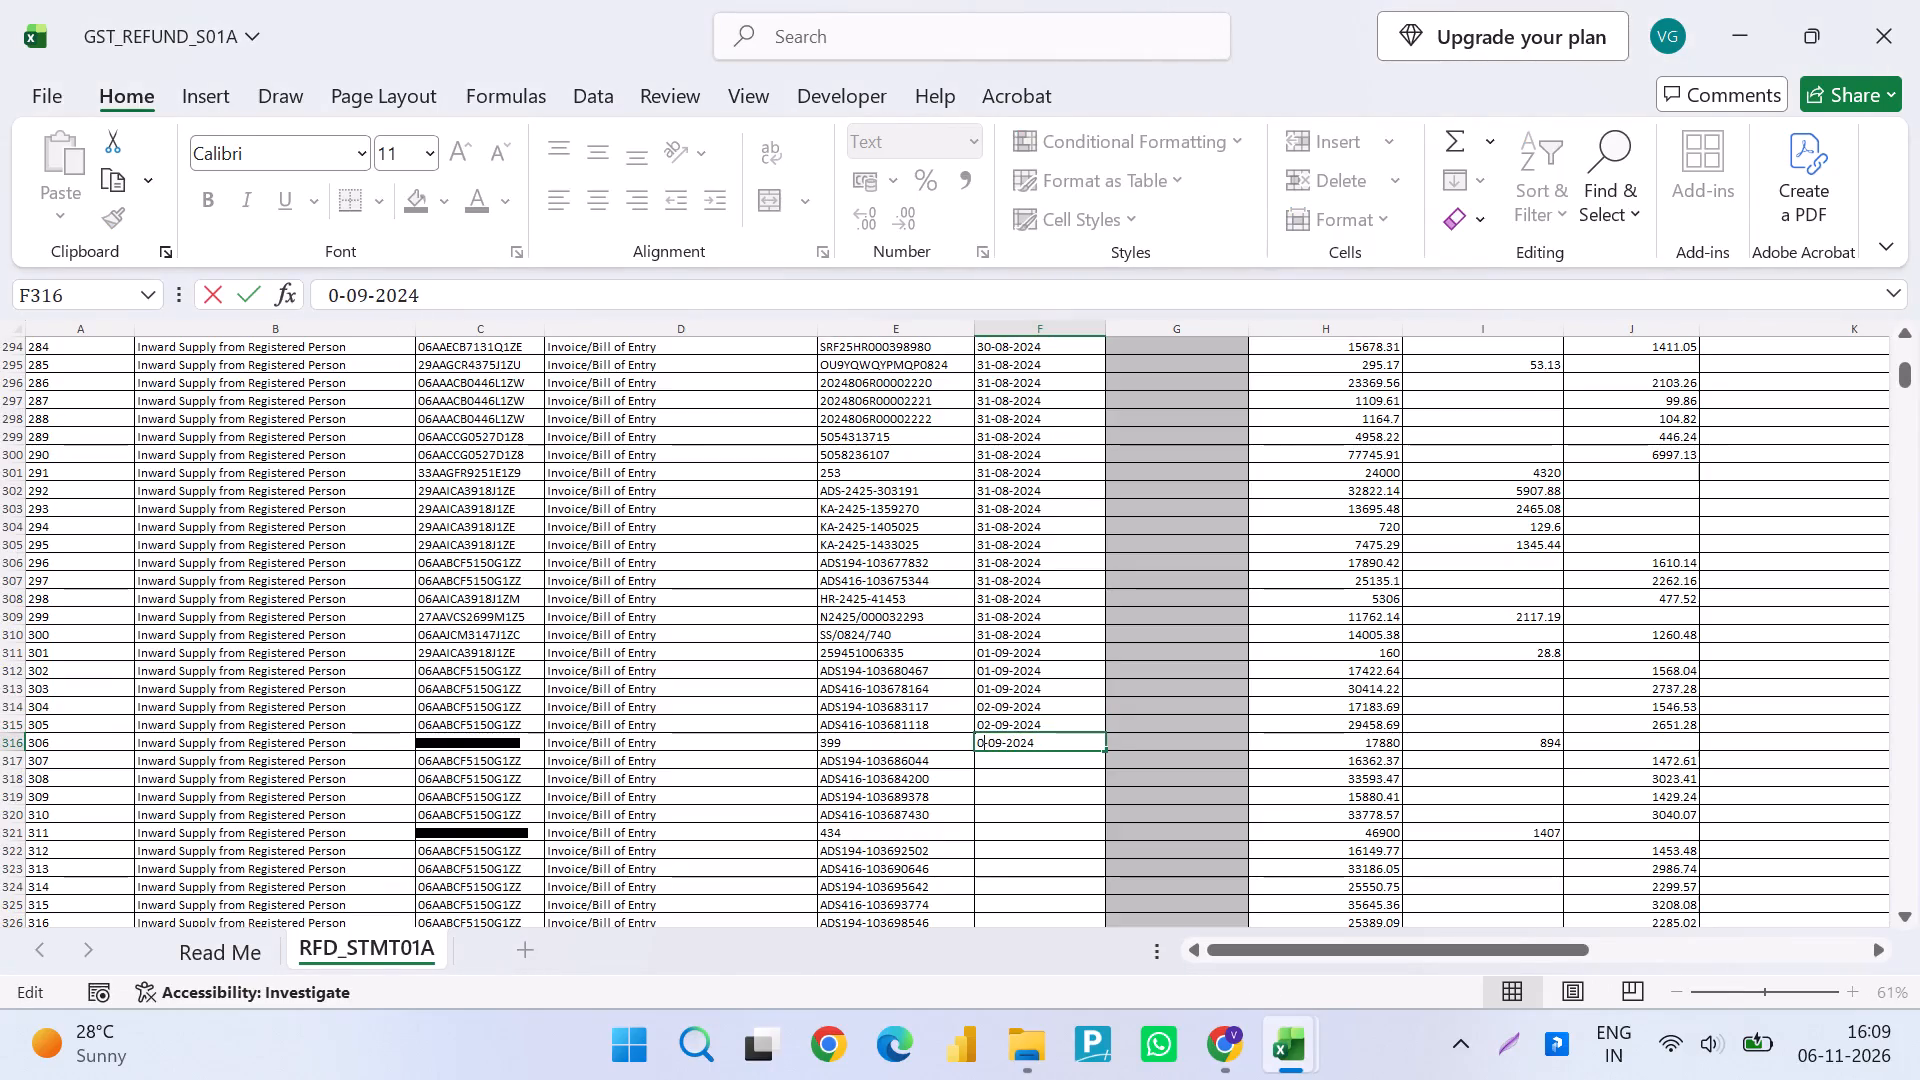
pyautogui.press('3')
pyautogui.press('Return')
pyautogui.hotkey('ctrl', 'd')
pyautogui.press('Down')
pyautogui.hotkey('ctrl', 'd')
# Fill the date down into F319 of the refund sheet and change it to 04-09-2024.
pyautogui.press('Down')
pyautogui.hotkey('ctrl', 'd')
pyautogui.press('F2')
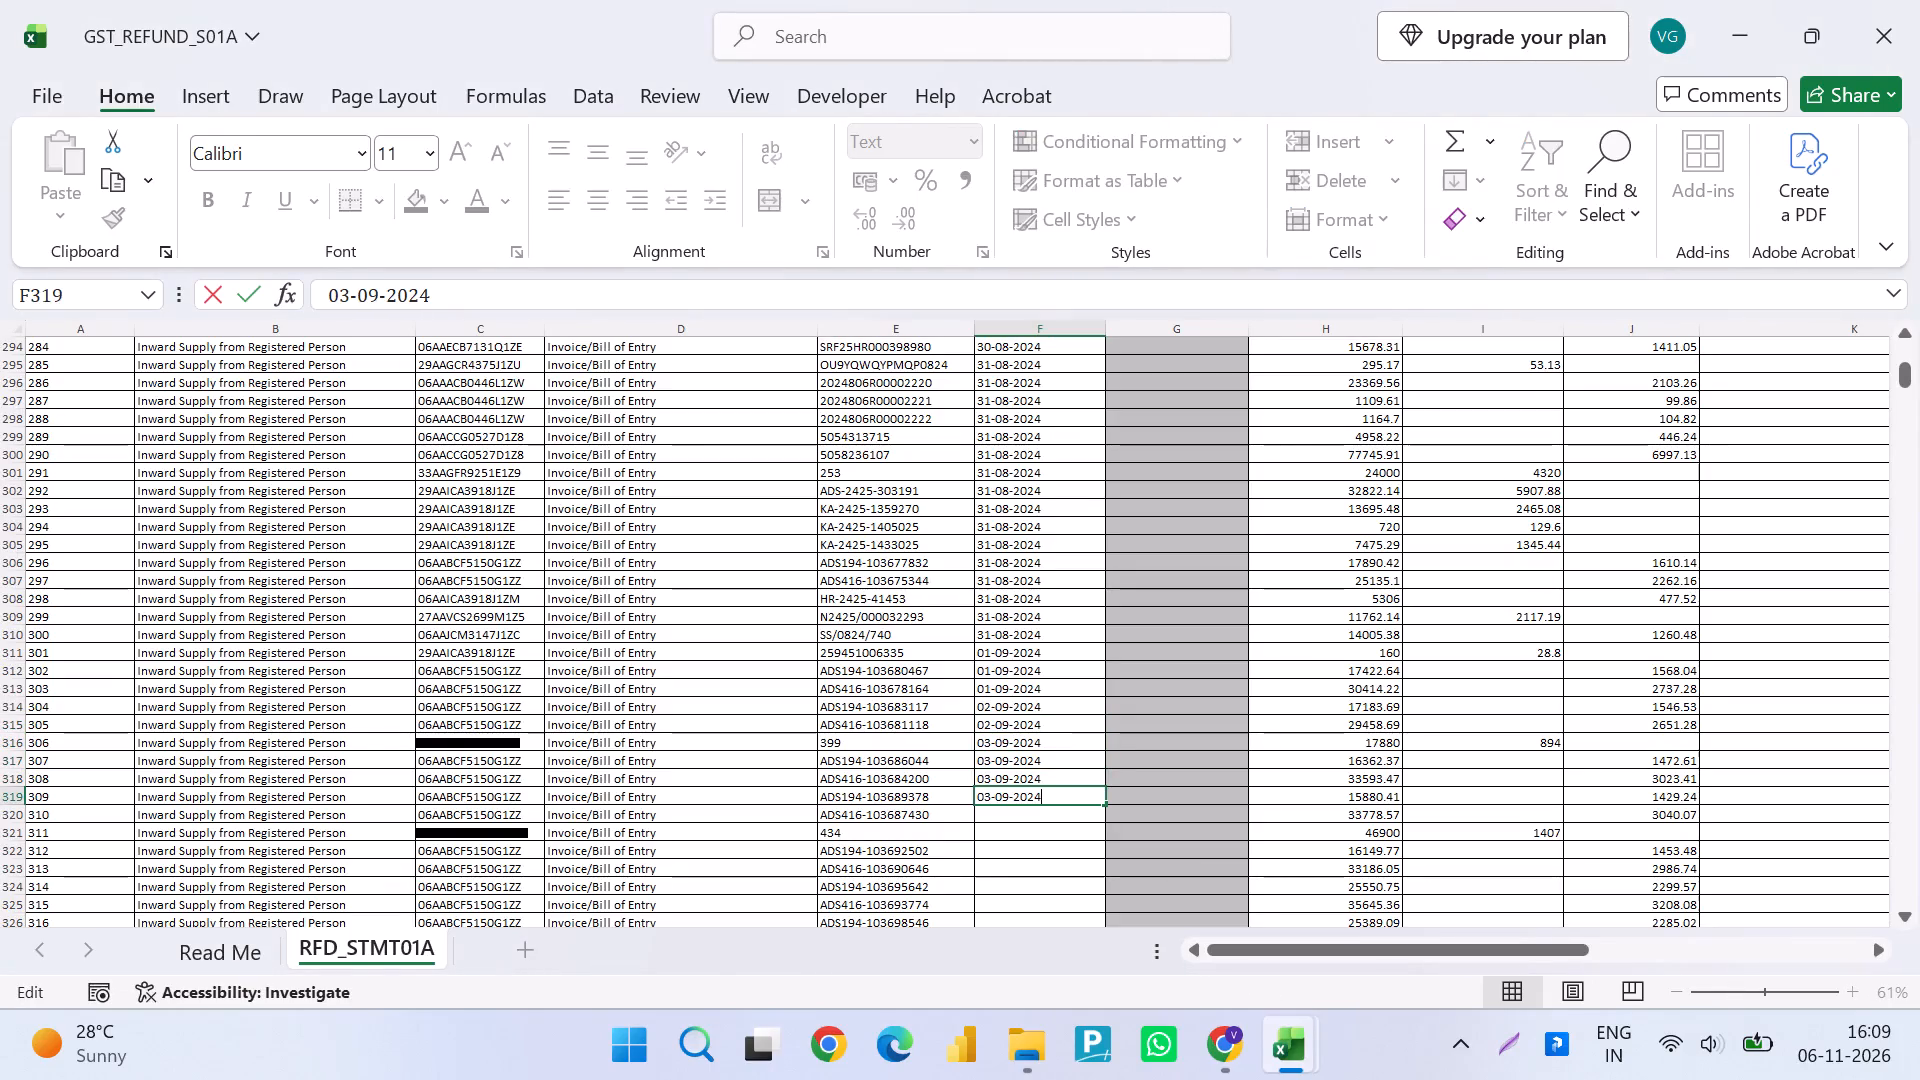
pyautogui.hotkey('ctrl', 'Left')
pyautogui.hotkey('ctrl', 'Left')
pyautogui.hotkey('ctrl', 'Left')
pyautogui.hotkey('ctrl', 'Left')
pyautogui.press('BackSpace')
pyautogui.press('4')
pyautogui.press('Return')
# Check the purchase rows dated 04-09-2024 and 05-09-2024, from row 371 to row 379.
pyautogui.hotkey('alt', 'Tab')
pyautogui.press('Down')
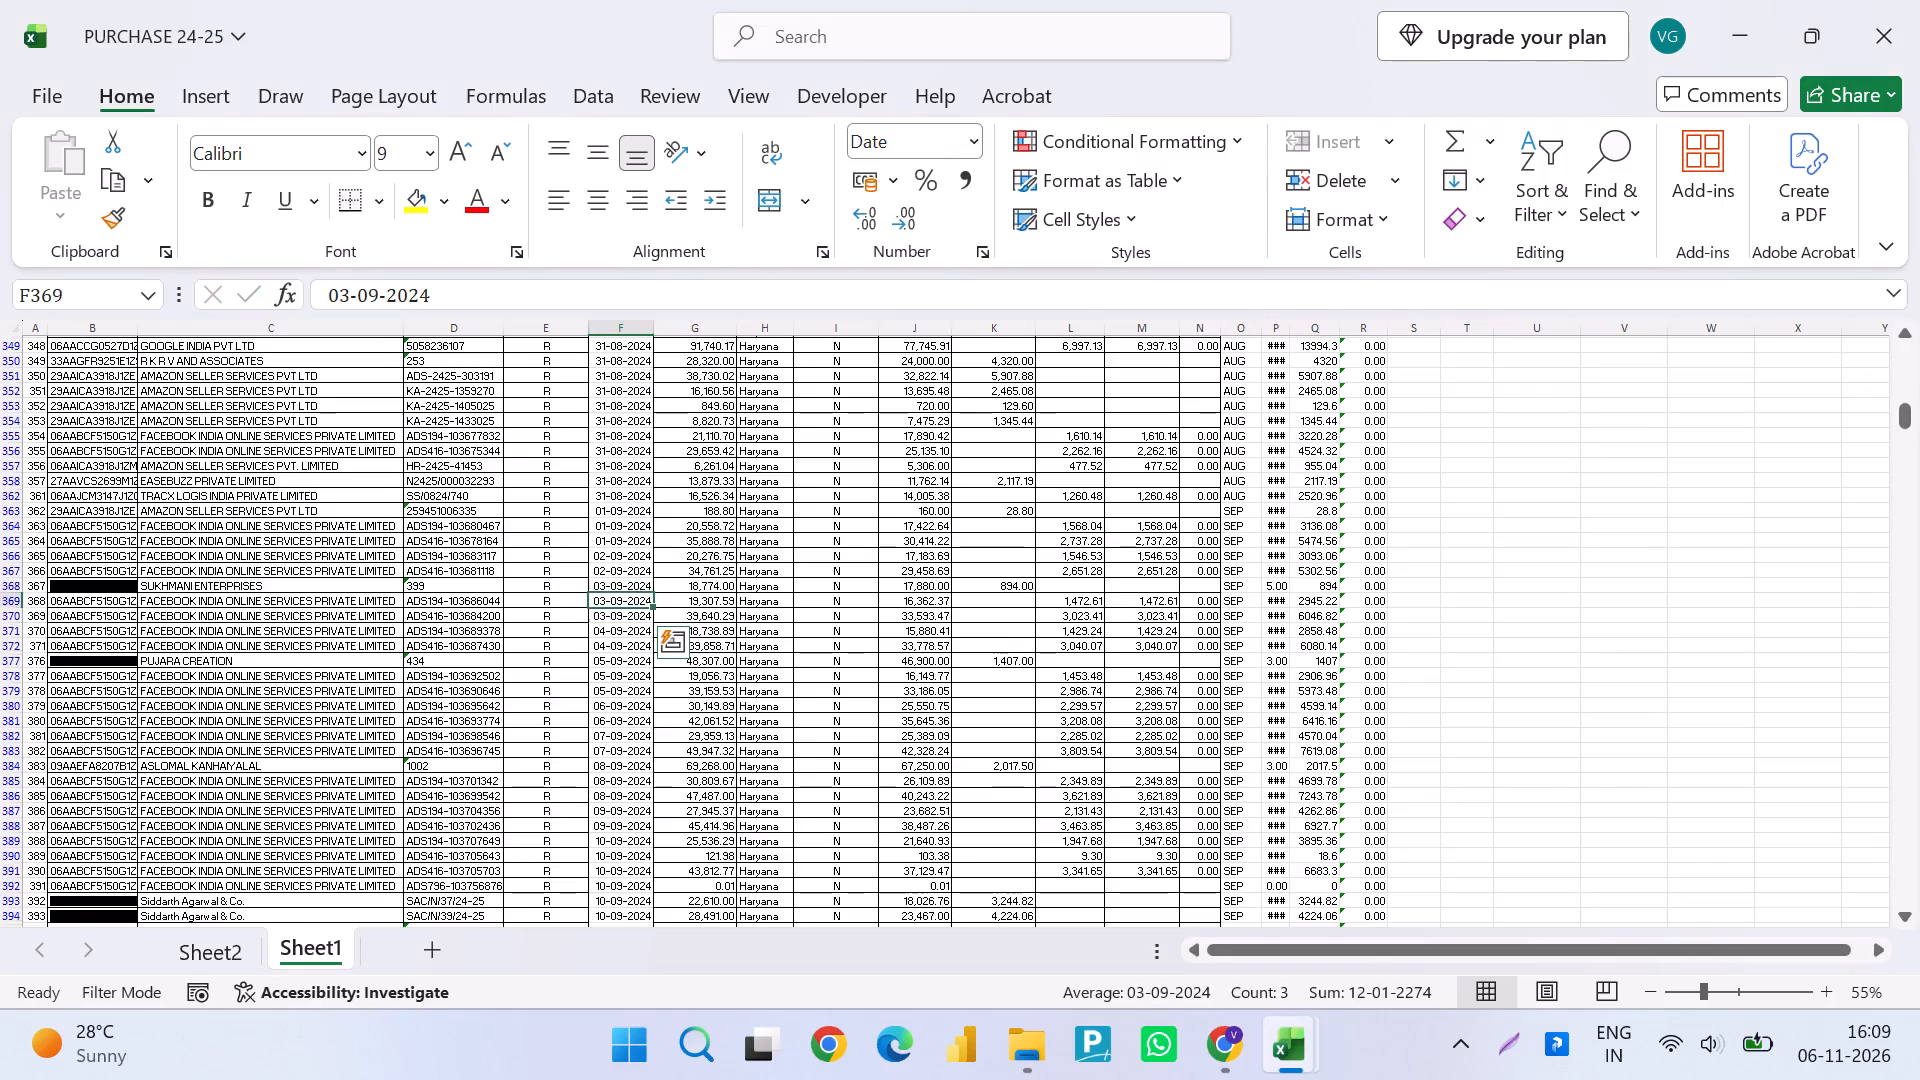
pyautogui.press('Down')
pyautogui.press('Down')
pyautogui.hotkey('shift', 'Down')
pyautogui.hotkey('shift', 'Down')
pyautogui.hotkey('shift', 'Up')
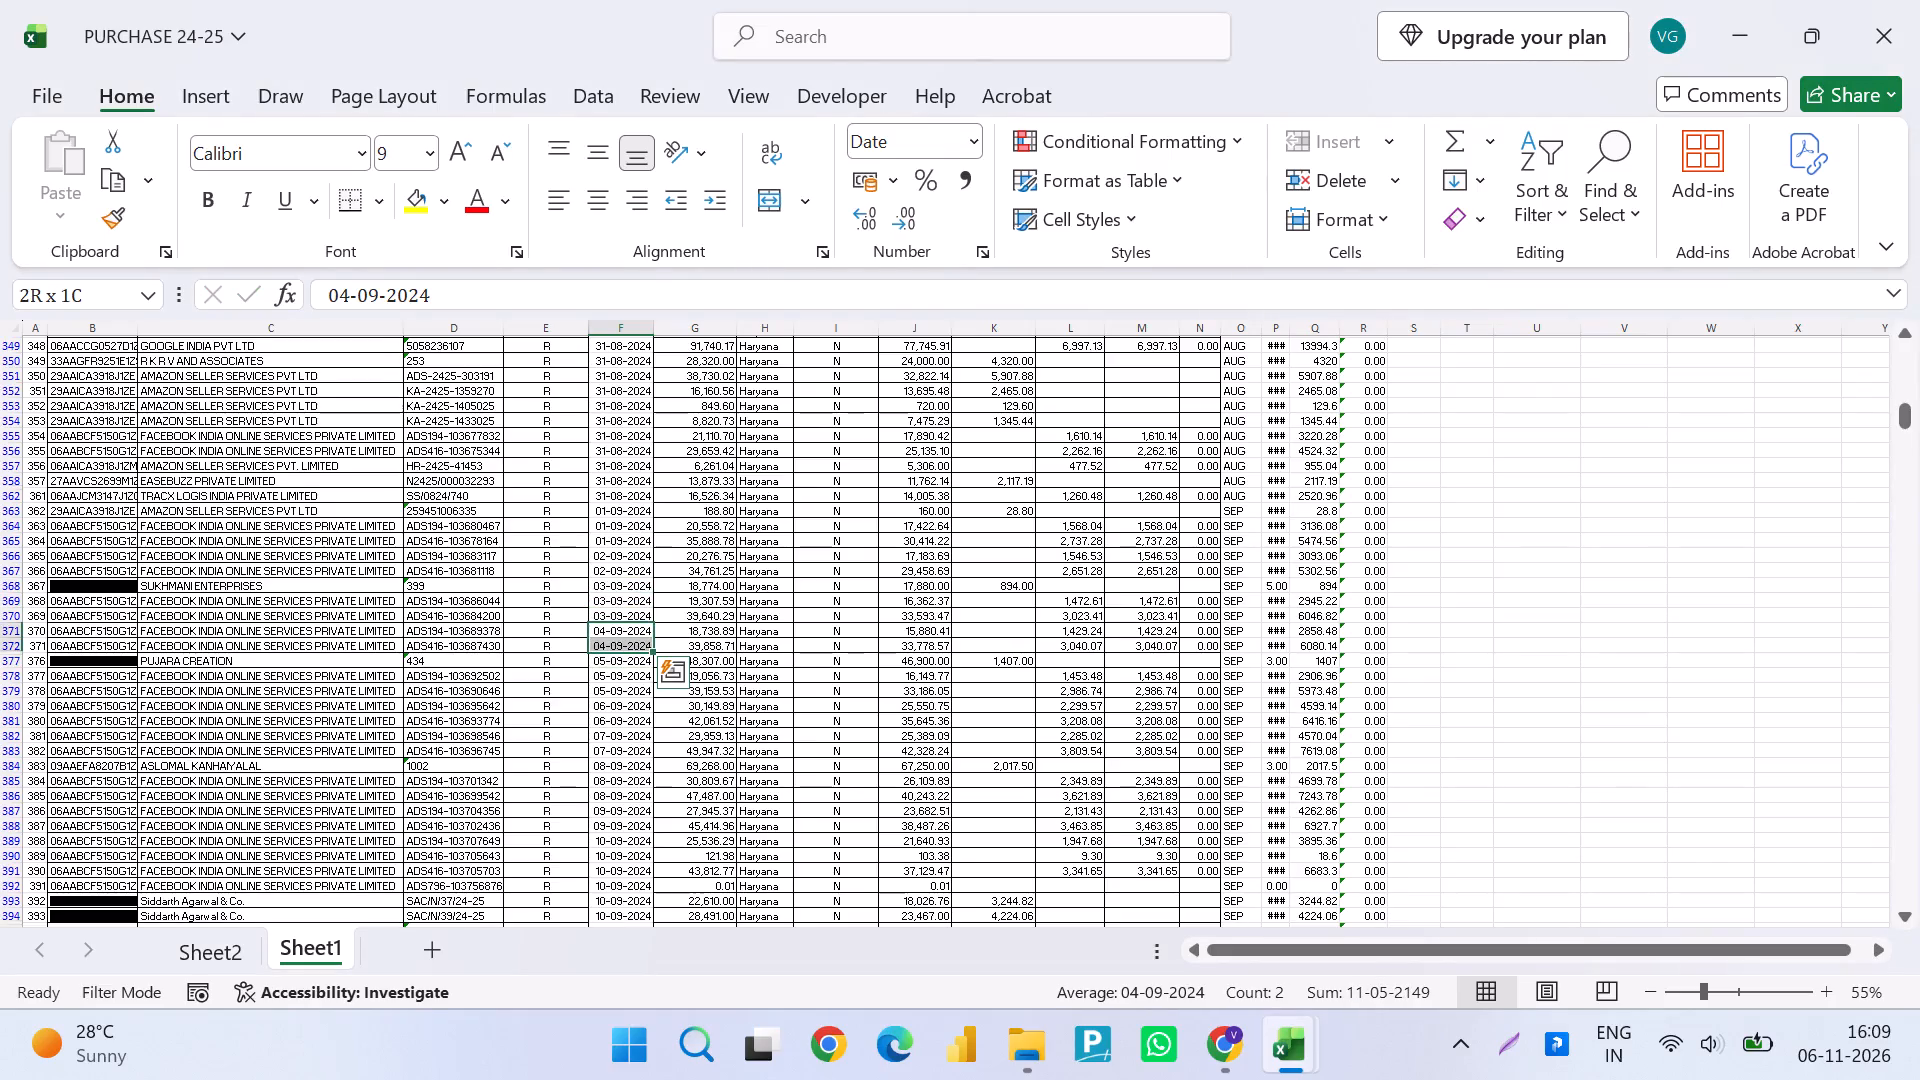
pyautogui.press('Down')
pyautogui.press('Down')
pyautogui.hotkey('shift', 'Down')
pyautogui.hotkey('shift', 'Down')
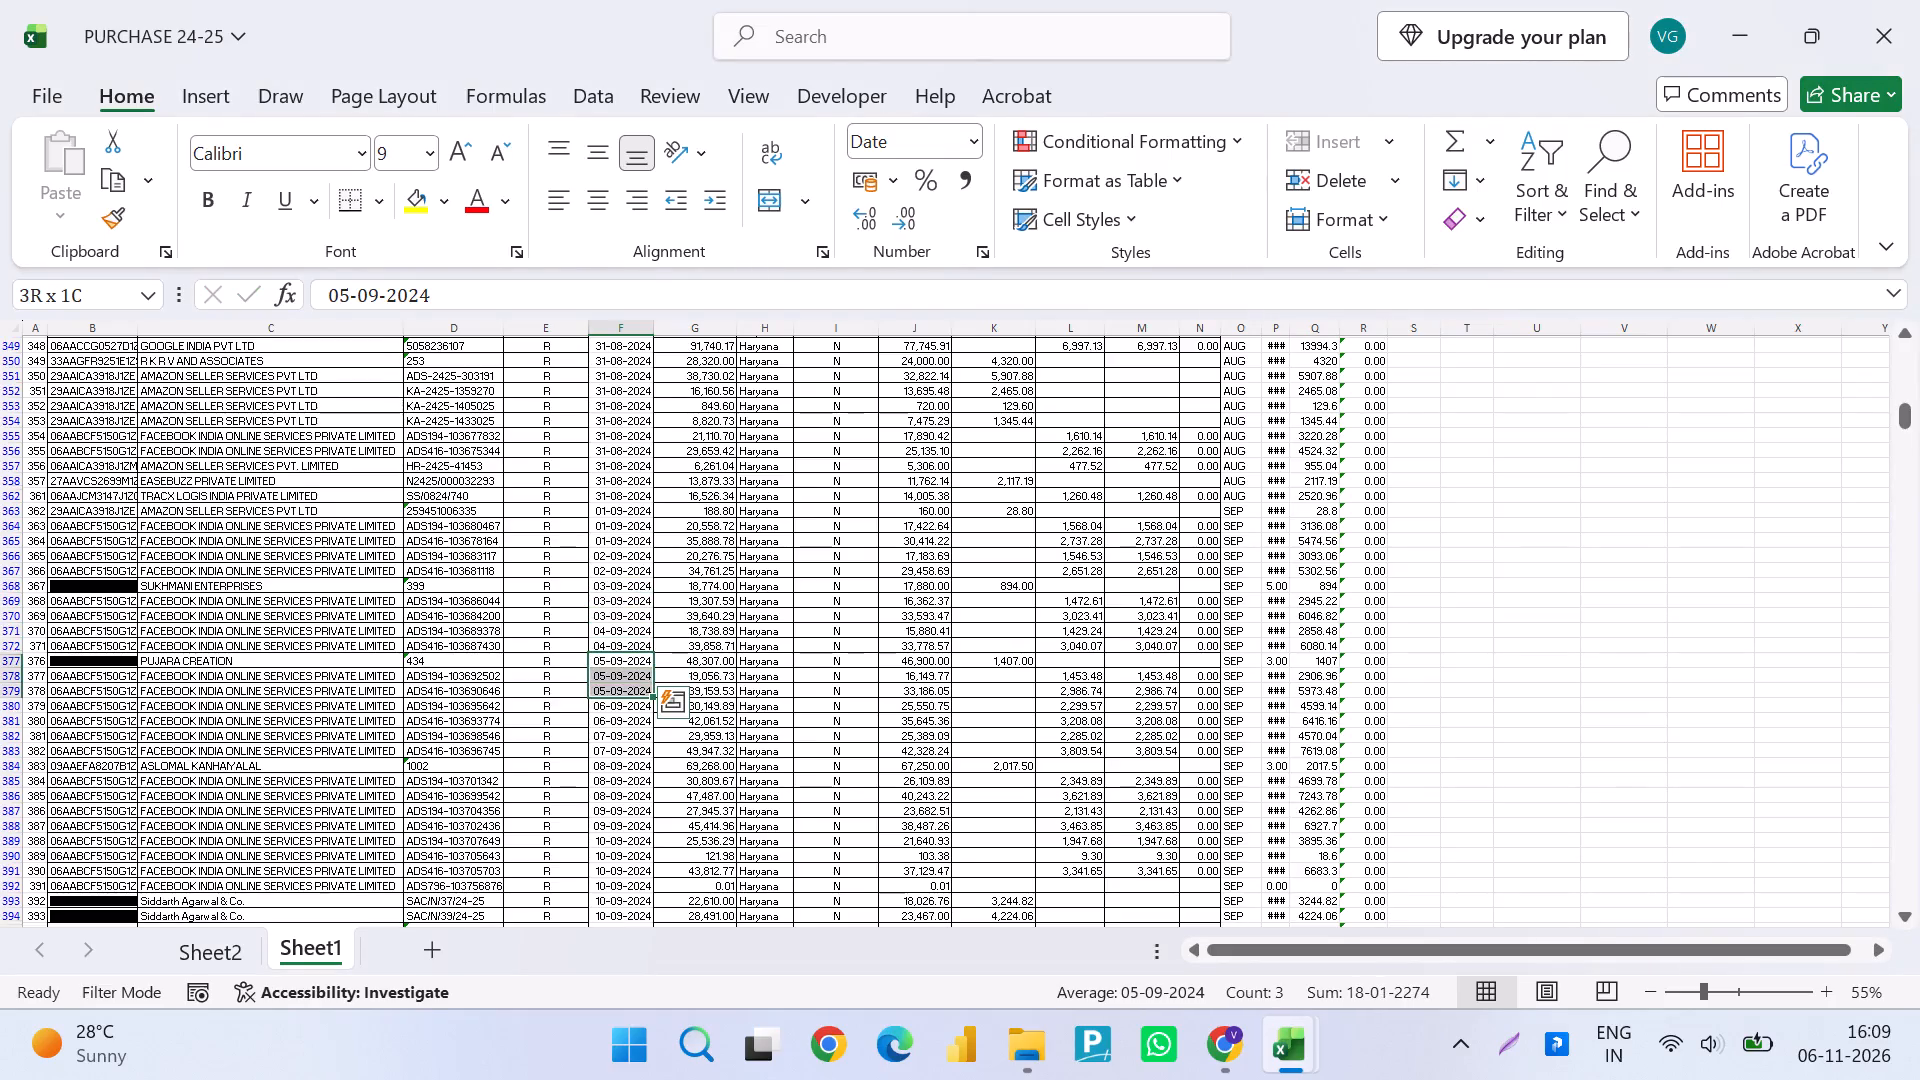
pyautogui.hotkey('alt', 'Tab')
pyautogui.hotkey('alt', 'Tab')
pyautogui.hotkey('alt', 'Tab')
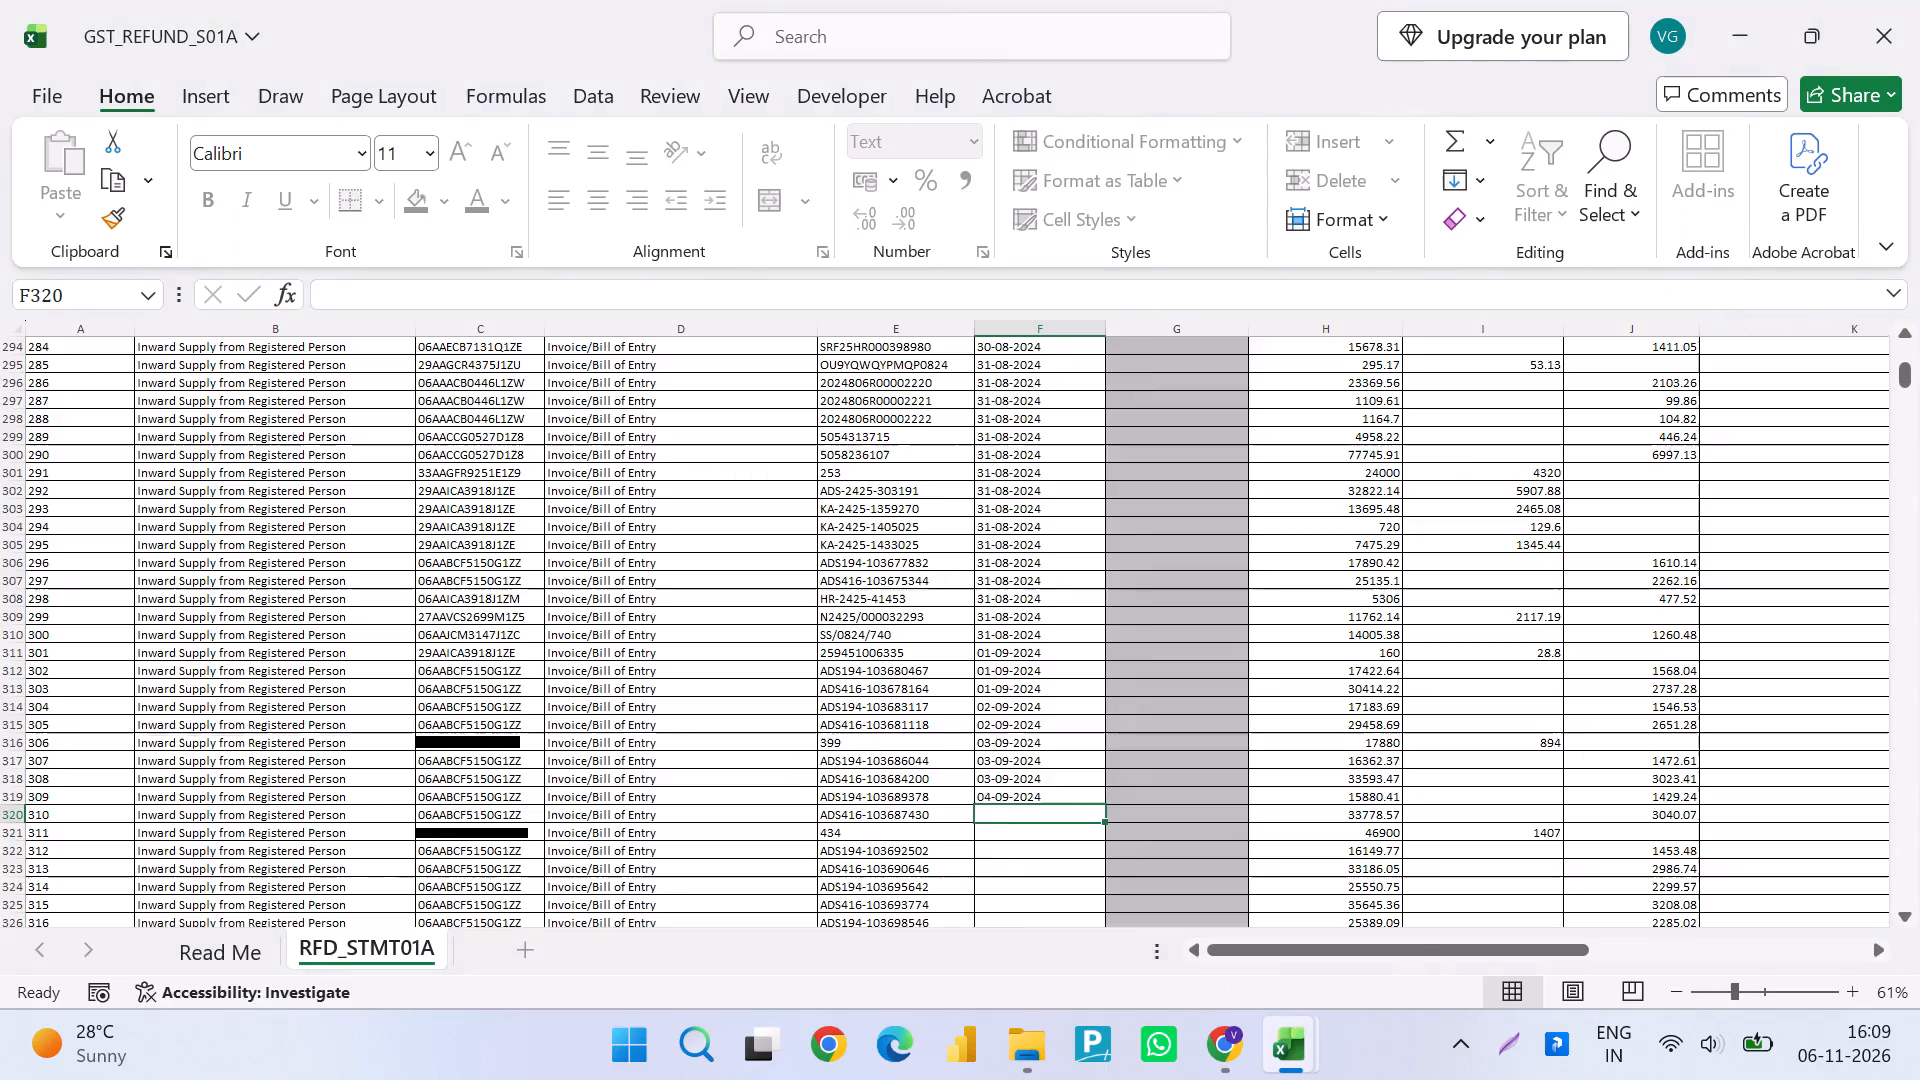
# Fill the 04-09-2024 date down into F320 and F321 of the refund sheet.
pyautogui.hotkey('ctrl', 'd')
pyautogui.press('Down')
pyautogui.hotkey('ctrl', 'd')
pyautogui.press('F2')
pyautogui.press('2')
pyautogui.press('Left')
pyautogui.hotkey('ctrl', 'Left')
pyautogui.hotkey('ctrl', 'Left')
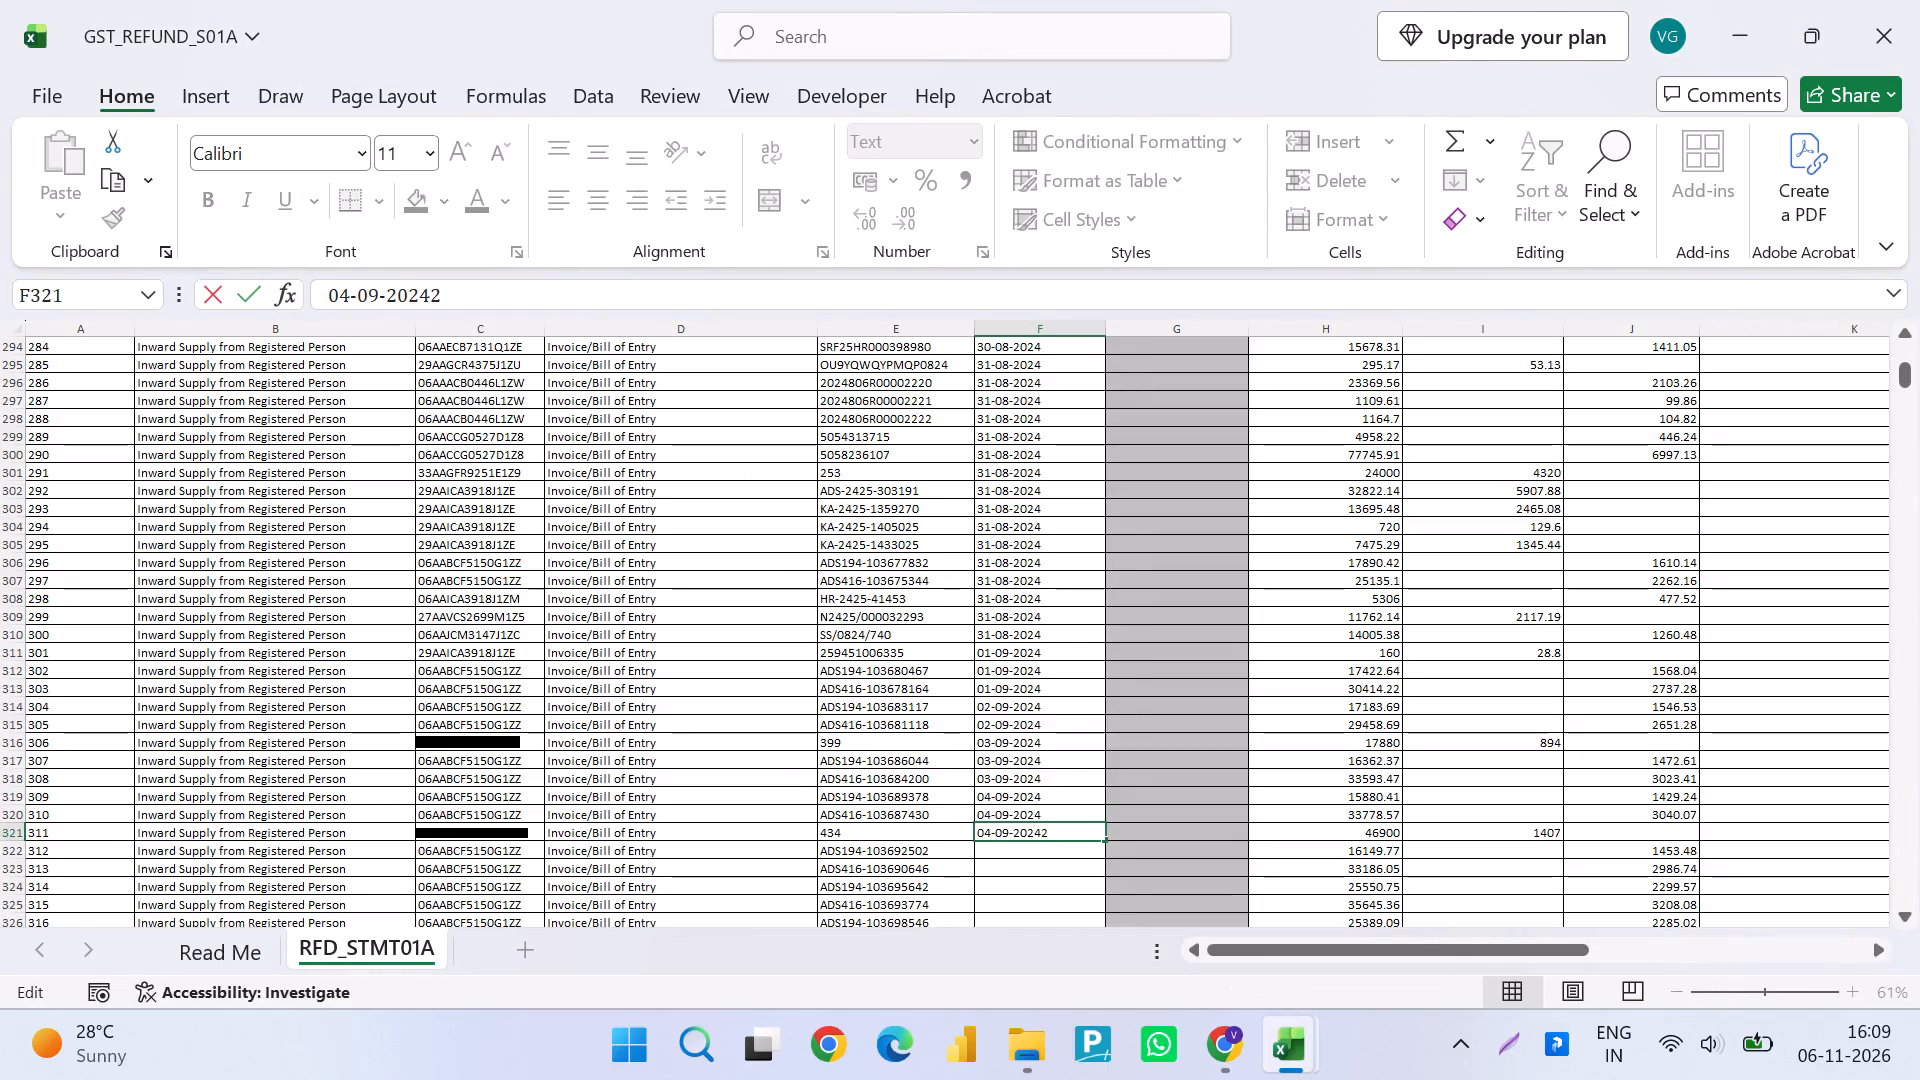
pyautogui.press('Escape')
# Change the date in F321 to 05-09-2024 and fill it down into F322 and F323.
pyautogui.press('F2')
pyautogui.press('Left')
pyautogui.hotkey('ctrl', 'Left')
pyautogui.hotkey('ctrl', 'Left')
pyautogui.hotkey('ctrl', 'Left')
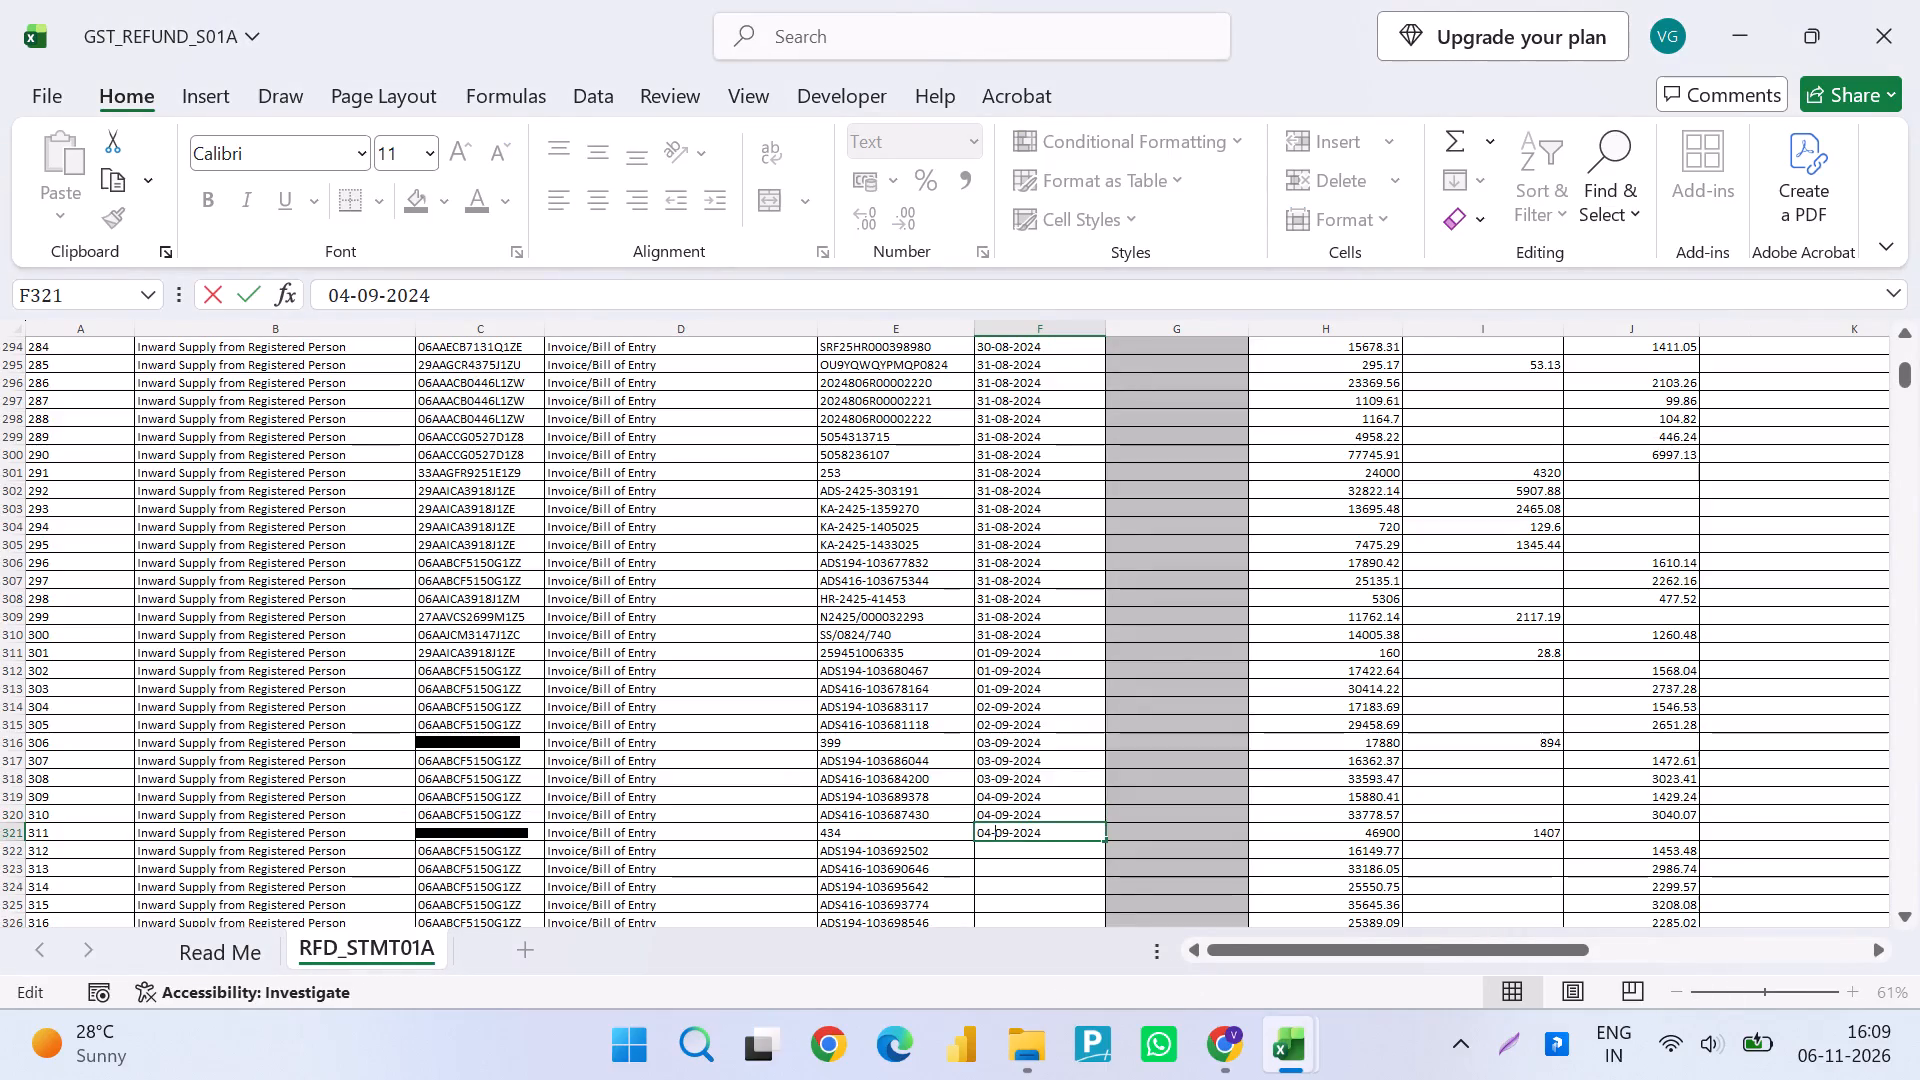
pyautogui.press('Left')
pyautogui.press('BackSpace')
pyautogui.press('5')
pyautogui.press('Return')
pyautogui.hotkey('ctrl', 'd')
pyautogui.press('Down')
pyautogui.hotkey('ctrl', 'd')
# Fill the date down into F324 of the refund sheet and change it to 06-09-2024.
pyautogui.press('Down')
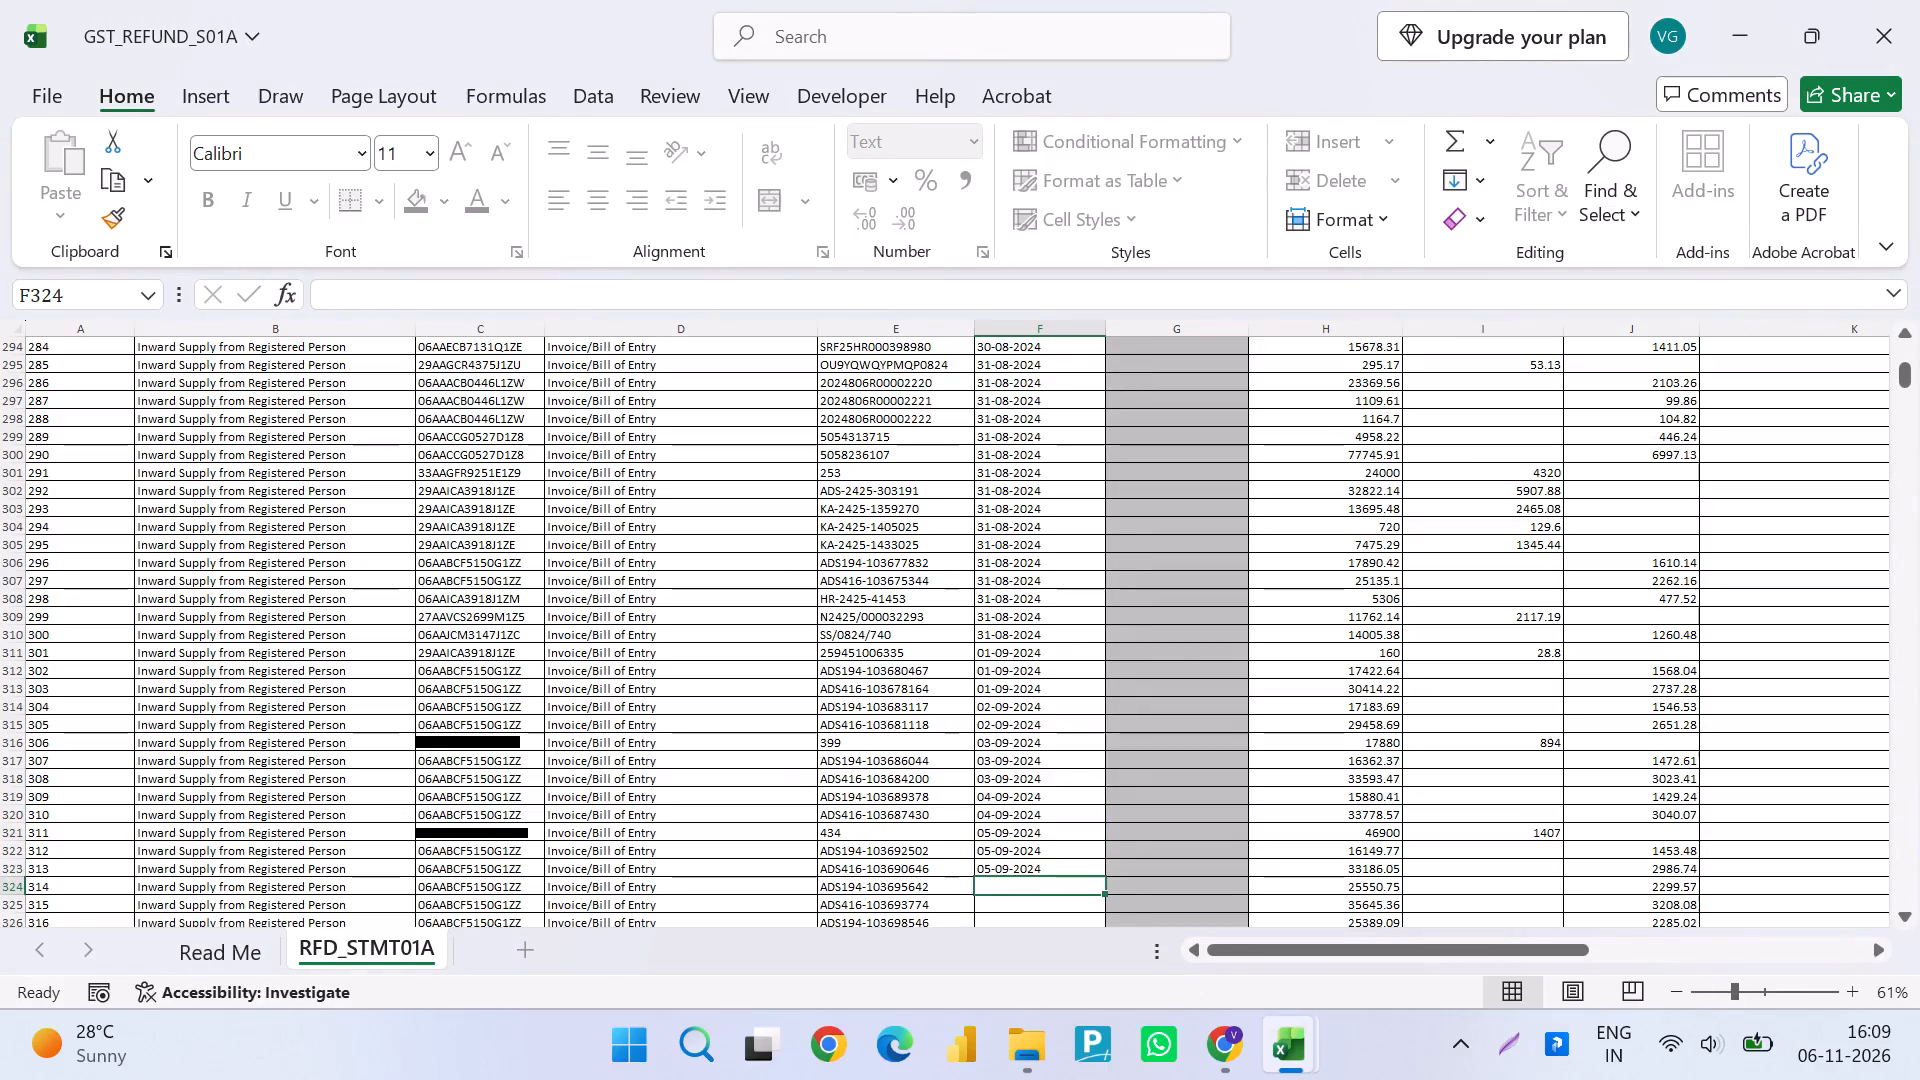
pyautogui.hotkey('ctrl', 'd')
pyautogui.press('F2')
pyautogui.press('Left')
pyautogui.hotkey('ctrl', 'Left')
pyautogui.hotkey('ctrl', 'Left')
pyautogui.hotkey('ctrl', 'Left')
pyautogui.hotkey('ctrl', 'Left')
pyautogui.press('BackSpace')
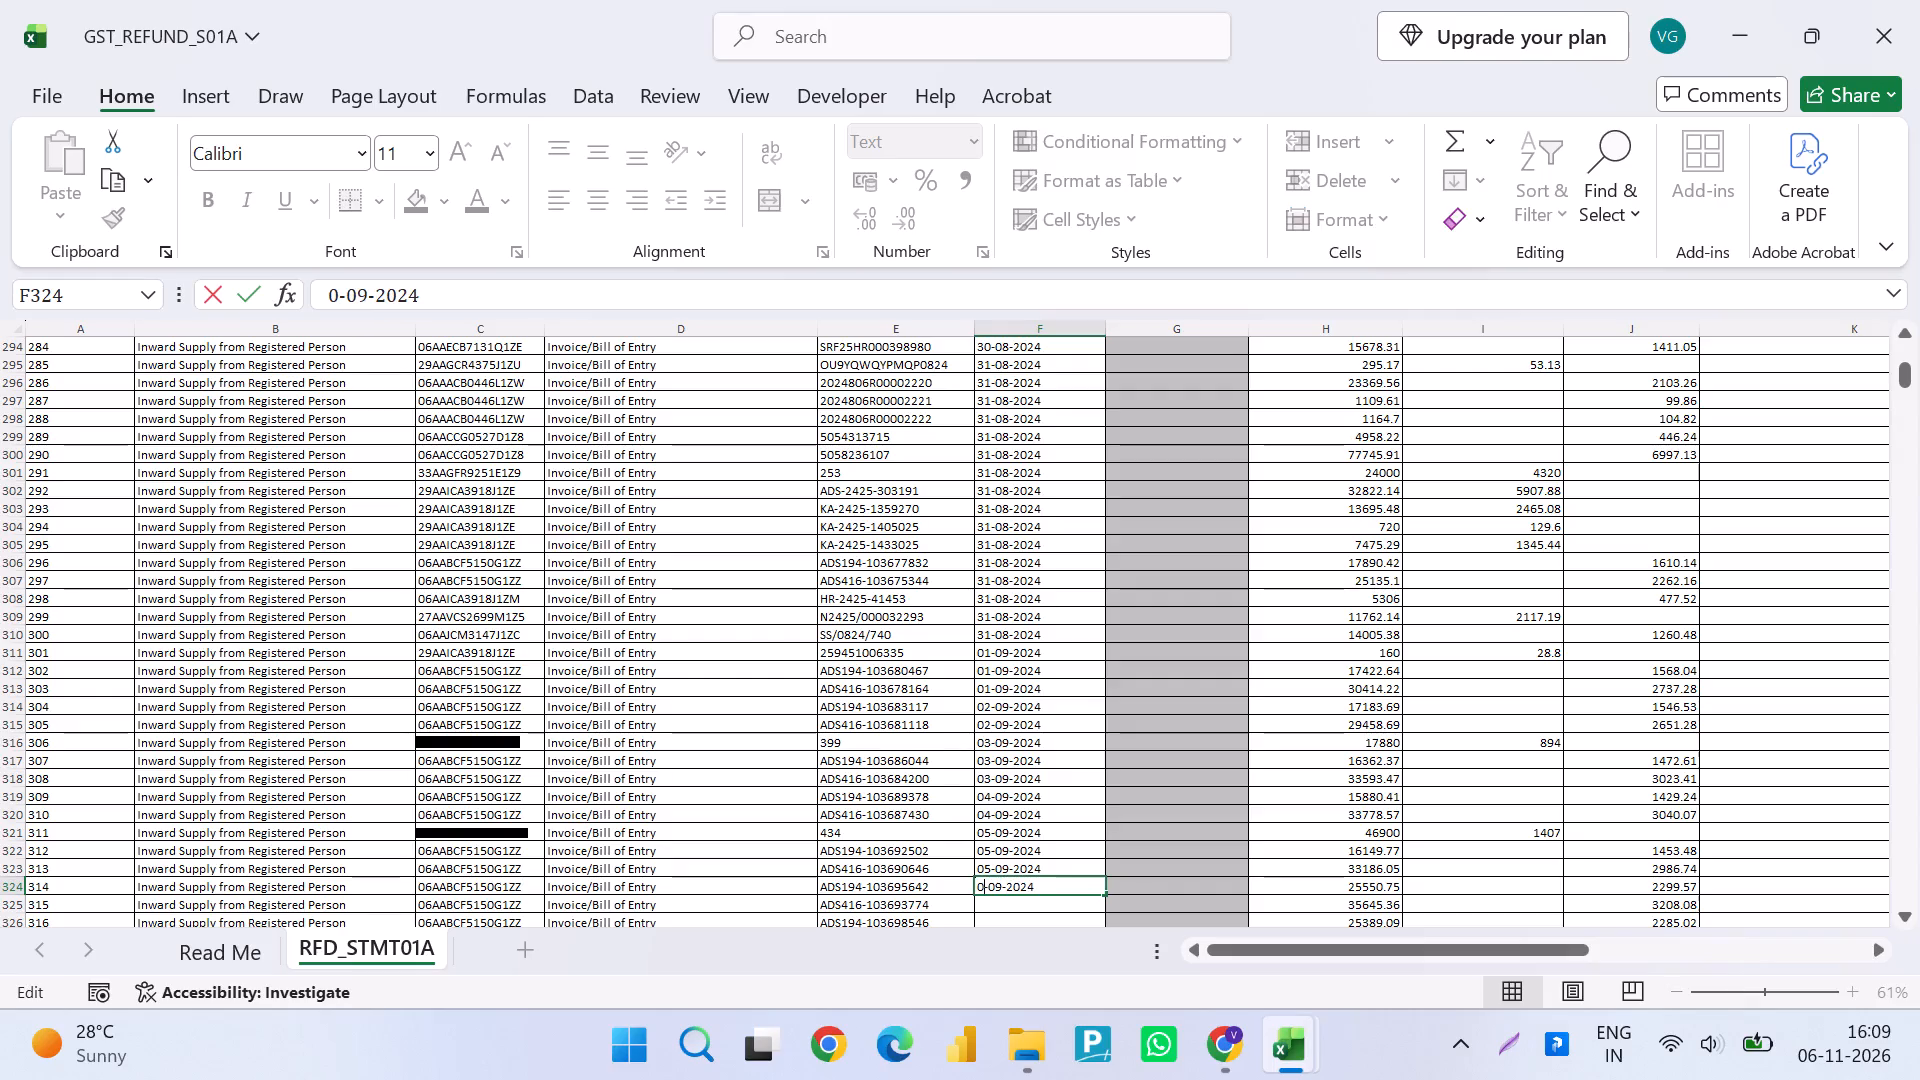
pyautogui.press('6')
pyautogui.press('Return')
# Check the purchase rows dated 06-09-2024 from row 380 and fill that date down into F325 of the refund sheet.
pyautogui.hotkey('alt', 'Tab')
pyautogui.press('Down')
pyautogui.press('Down')
pyautogui.press('Down')
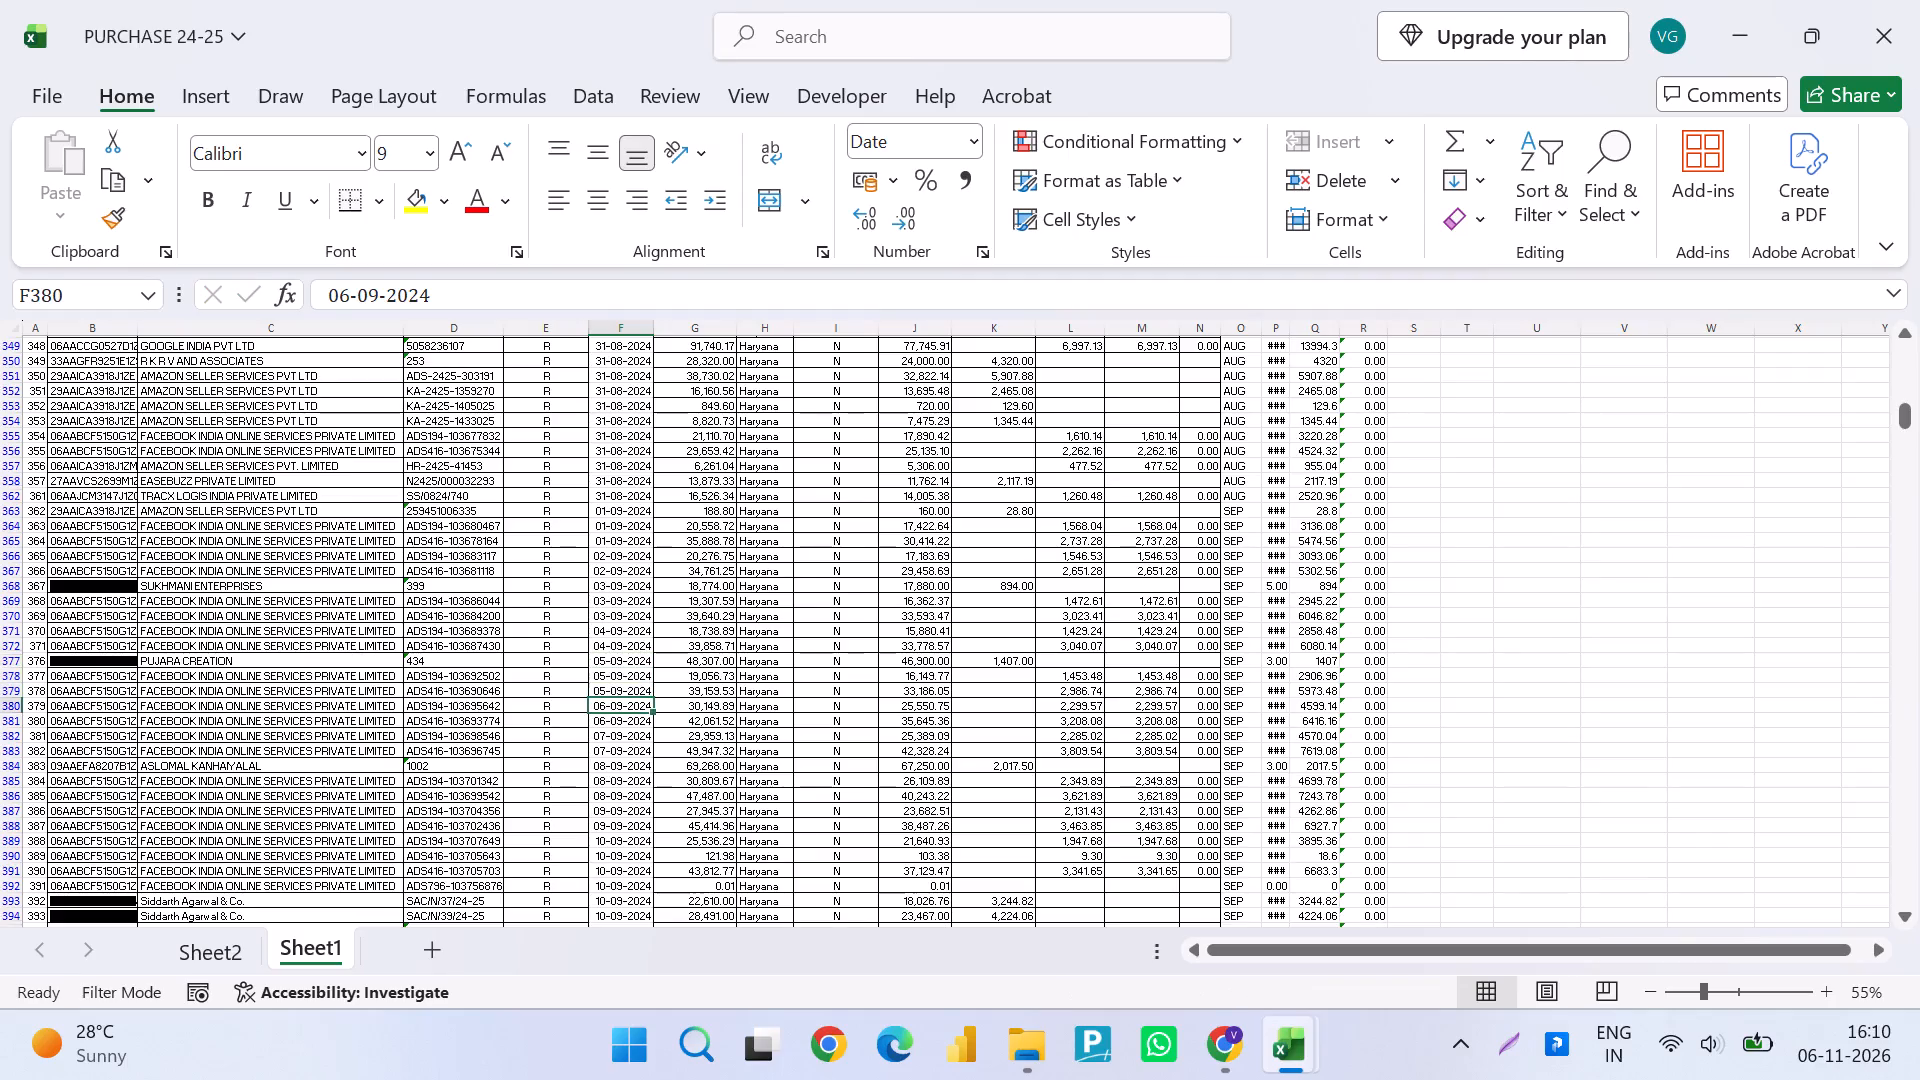
pyautogui.press('Down')
pyautogui.hotkey('alt', 'Tab')
pyautogui.hotkey('ctrl', 'd')
# Fill the date down into F326 of the refund sheet and change it to 07-09-2024.
pyautogui.press('Down')
pyautogui.hotkey('ctrl', 'd')
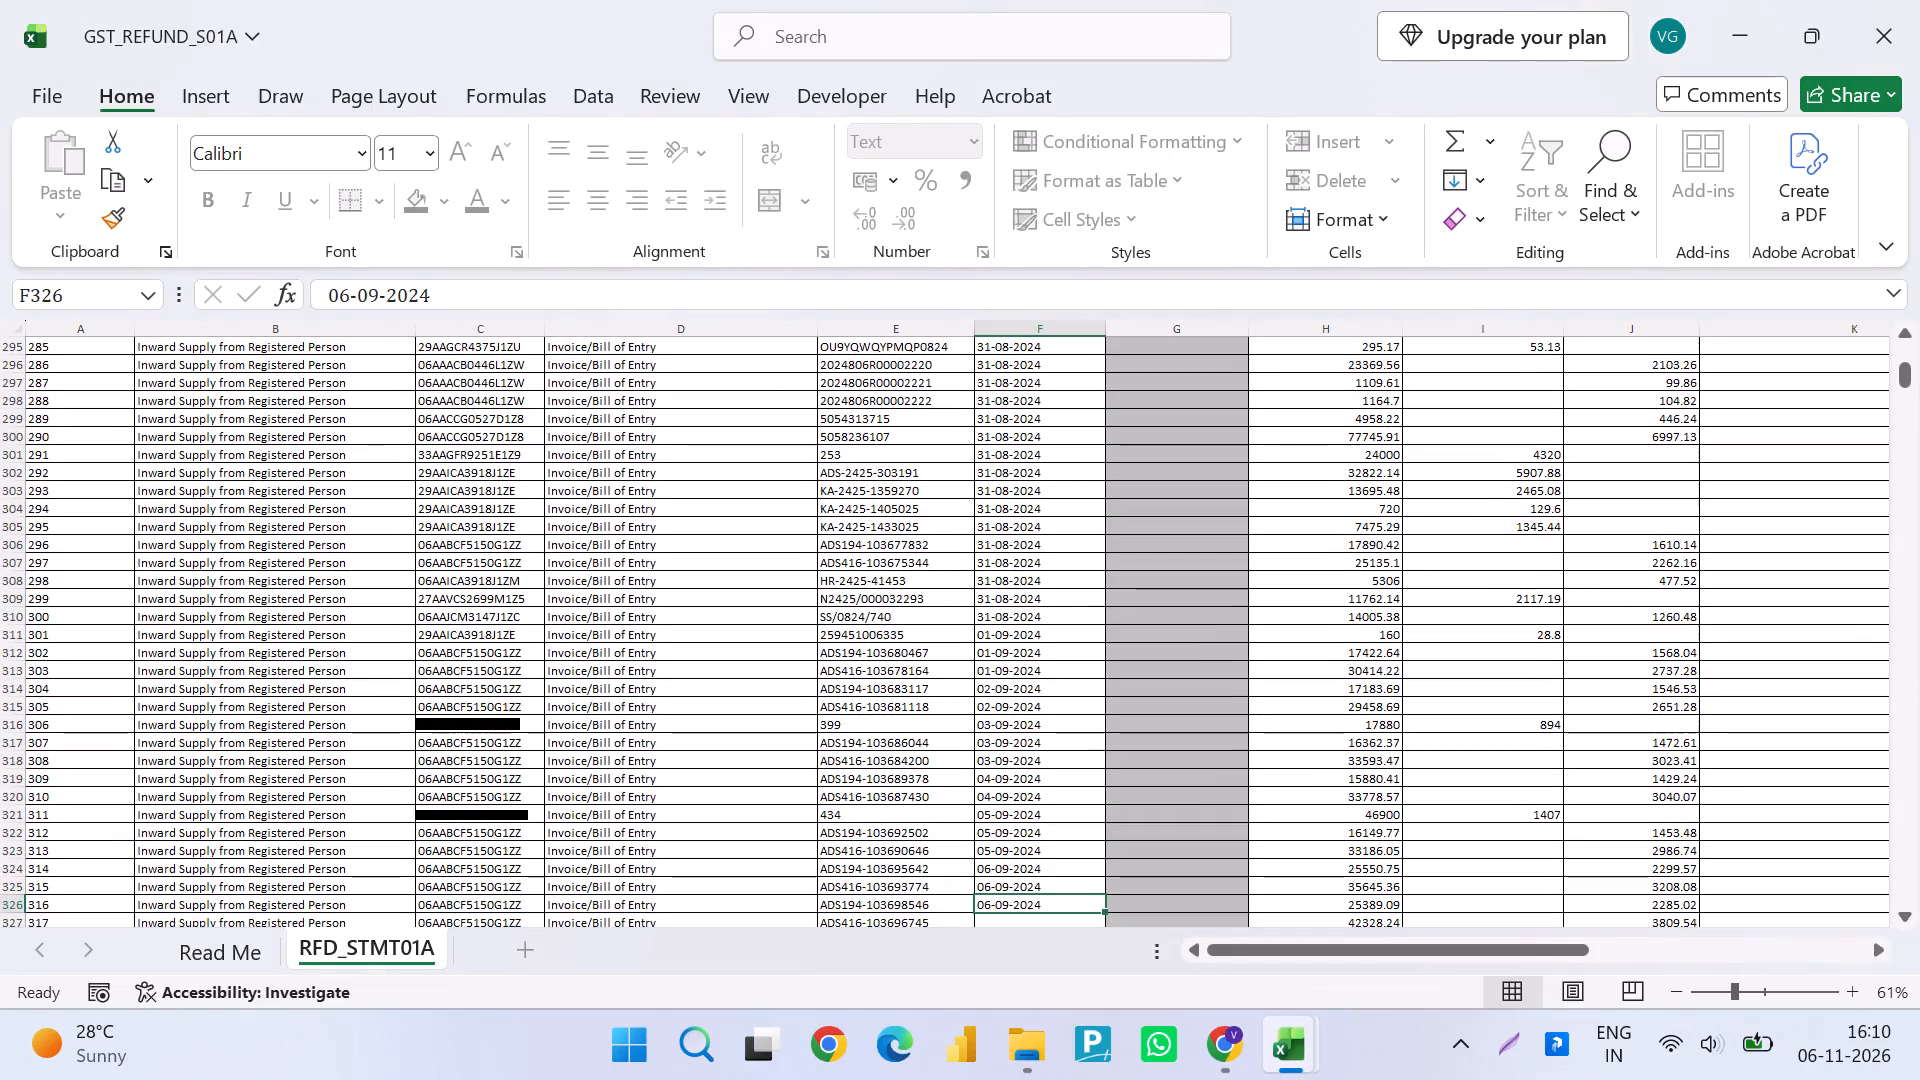
pyautogui.press('F2')
pyautogui.press('Left')
pyautogui.hotkey('ctrl', 'Left')
pyautogui.hotkey('ctrl', 'Left')
pyautogui.hotkey('ctrl', 'Left')
pyautogui.hotkey('ctrl', 'Left')
pyautogui.press('BackSpace')
pyautogui.press('7')
pyautogui.press('Return')
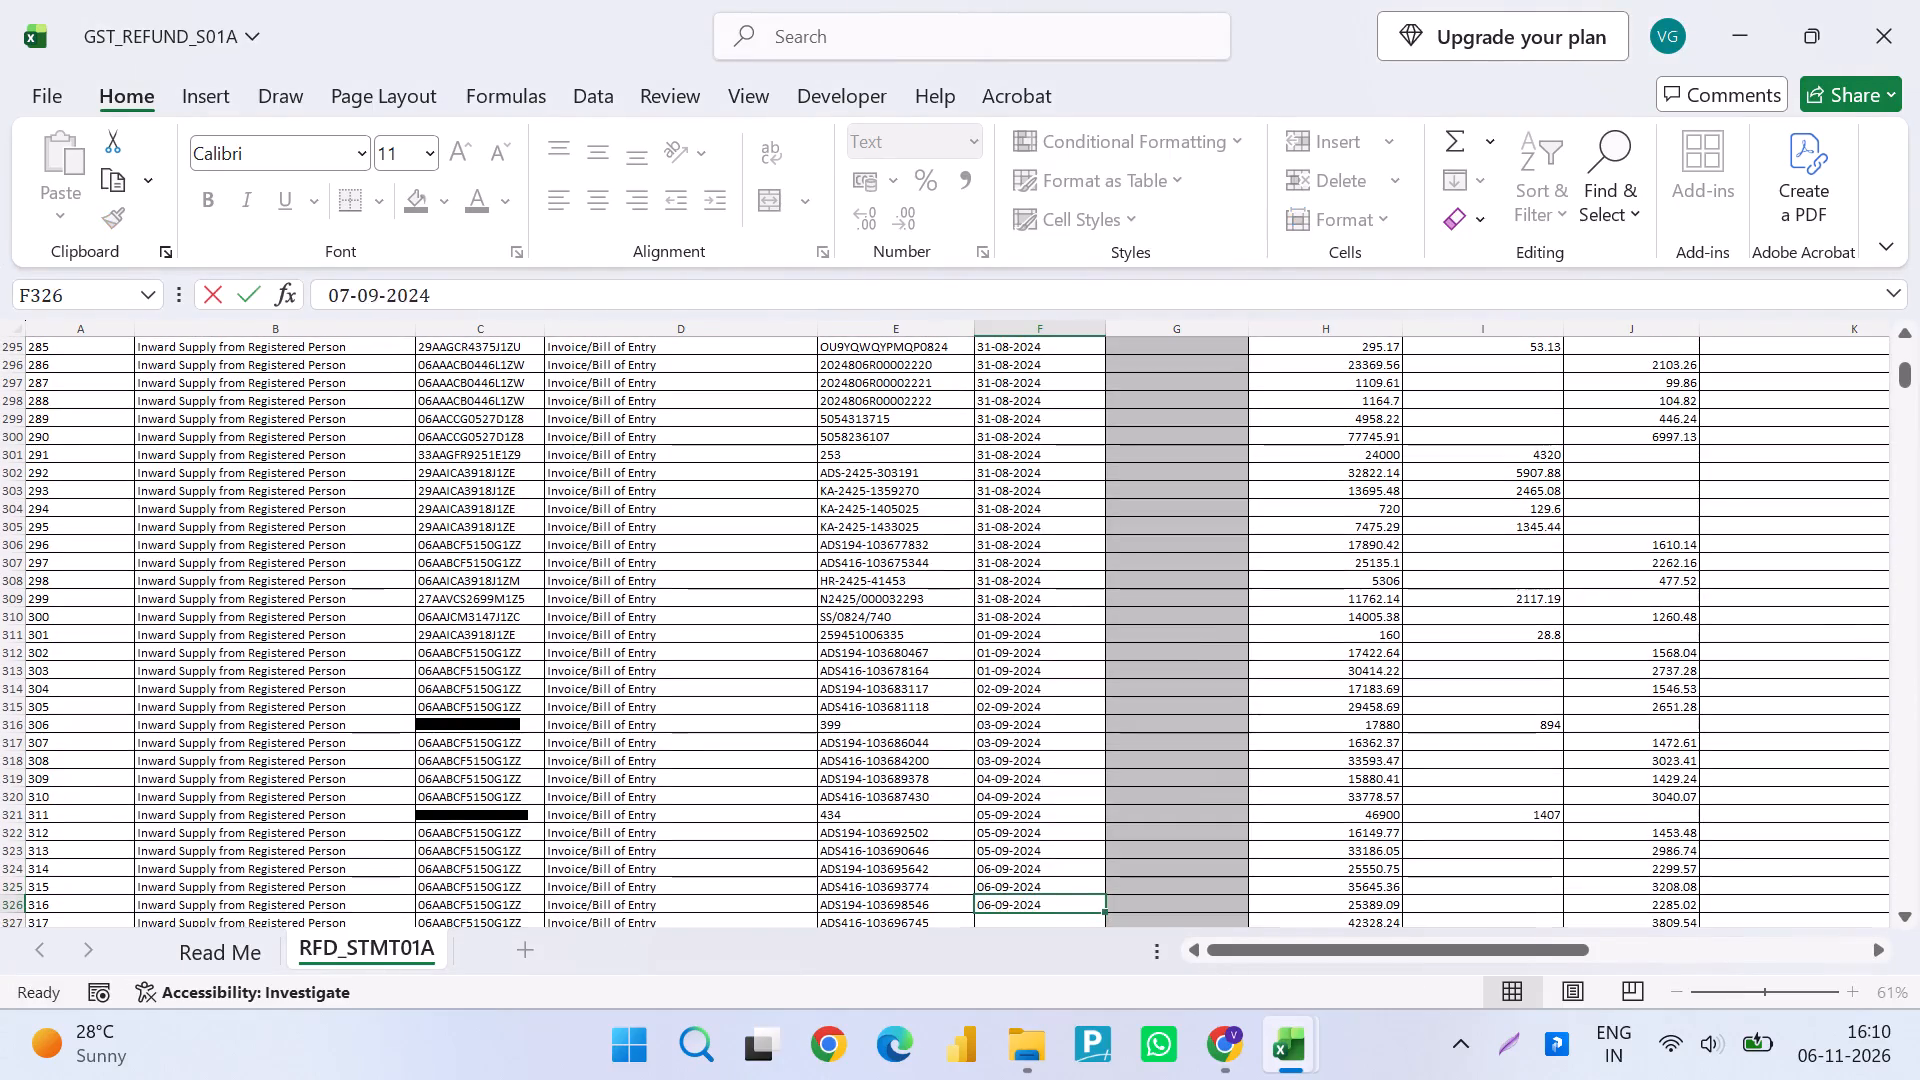
# Check the purchase rows dated 07-09-2024 and fill that date down into F327 of the refund sheet.
pyautogui.hotkey('alt', 'Tab')
pyautogui.press('Down')
pyautogui.press('Down')
pyautogui.hotkey('alt', 'Tab')
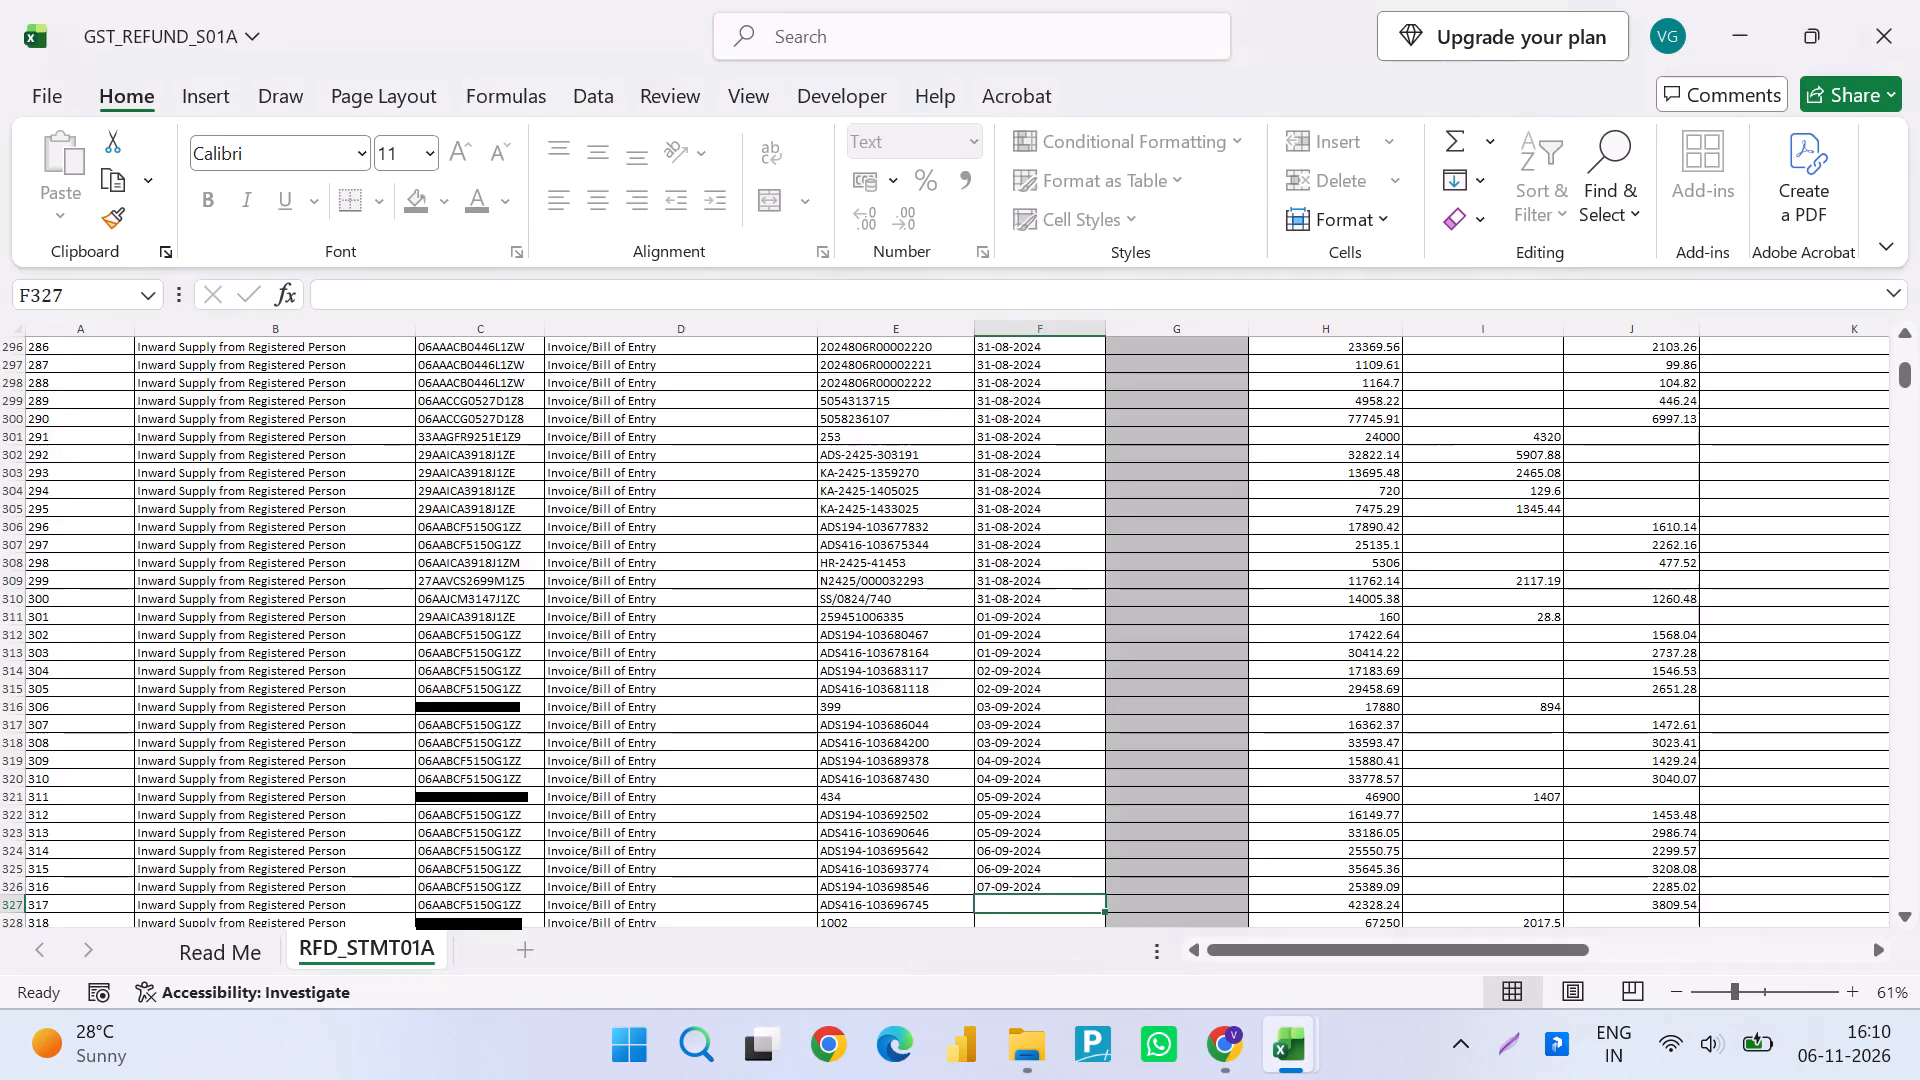
pyautogui.hotkey('ctrl', 'd')
# Check the dates of the purchase rows from row 384 down, starting with 08-09-2024.
pyautogui.hotkey('alt', 'Tab')
pyautogui.press('Down')
pyautogui.hotkey('shift', 'Down')
pyautogui.hotkey('shift', 'Down')
pyautogui.hotkey('shift', 'Down')
pyautogui.hotkey('shift', 'Down')
pyautogui.hotkey('shift', 'Down')
pyautogui.hotkey('shift', 'Down')
pyautogui.hotkey('shift', 'Down')
pyautogui.hotkey('shift', 'Down')
pyautogui.hotkey('shift', 'Down')
pyautogui.hotkey('shift', 'Down')
pyautogui.hotkey('shift', 'Down')
pyautogui.hotkey('shift', 'Down')
pyautogui.hotkey('shift', 'Down')
pyautogui.hotkey('shift', 'Down')
pyautogui.hotkey('shift', 'Down')
pyautogui.hotkey('shift', 'Down')
pyautogui.hotkey('shift', 'Down')
pyautogui.hotkey('shift', 'Down')
pyautogui.hotkey('shift', 'Down')
pyautogui.hotkey('shift', 'Down')
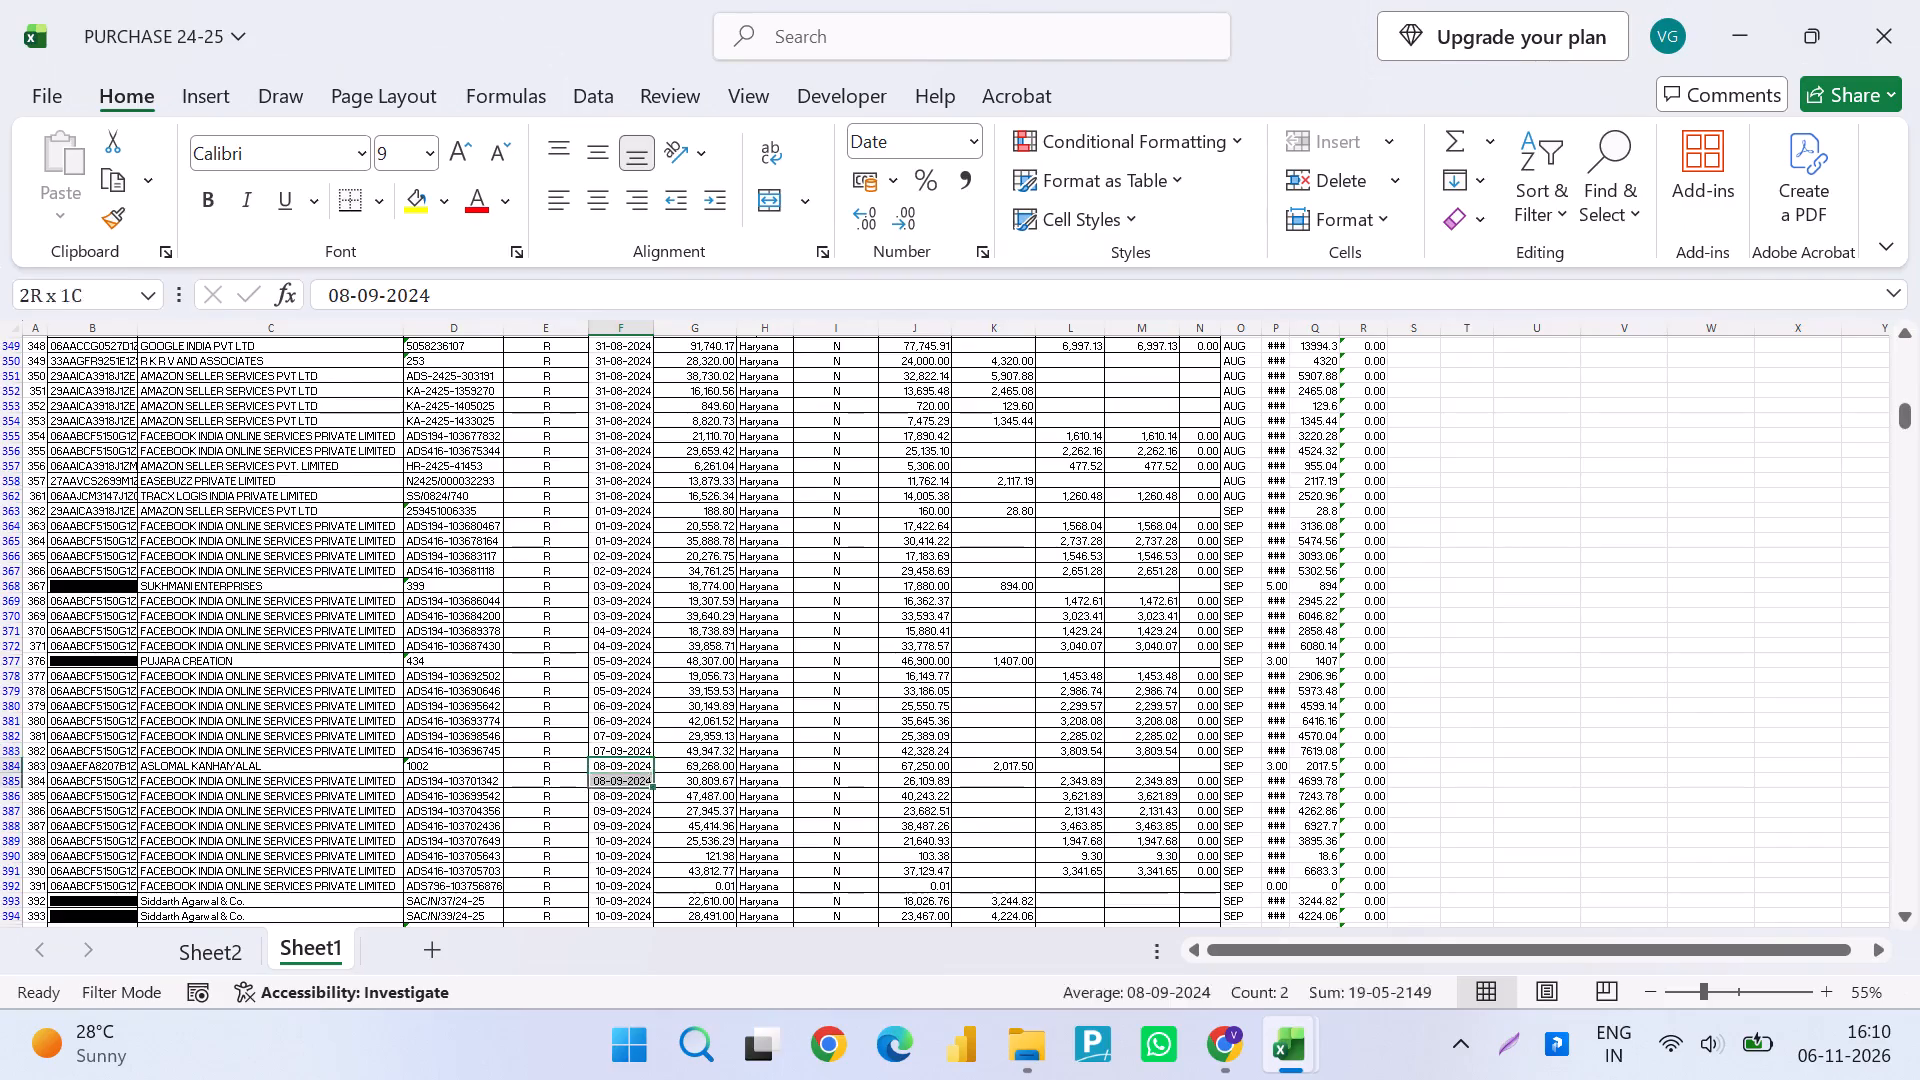
# Examine how many invoice rows of the refund sheet still need a date, from row 328 down to row 486.
pyautogui.hotkey('alt', 'Tab')
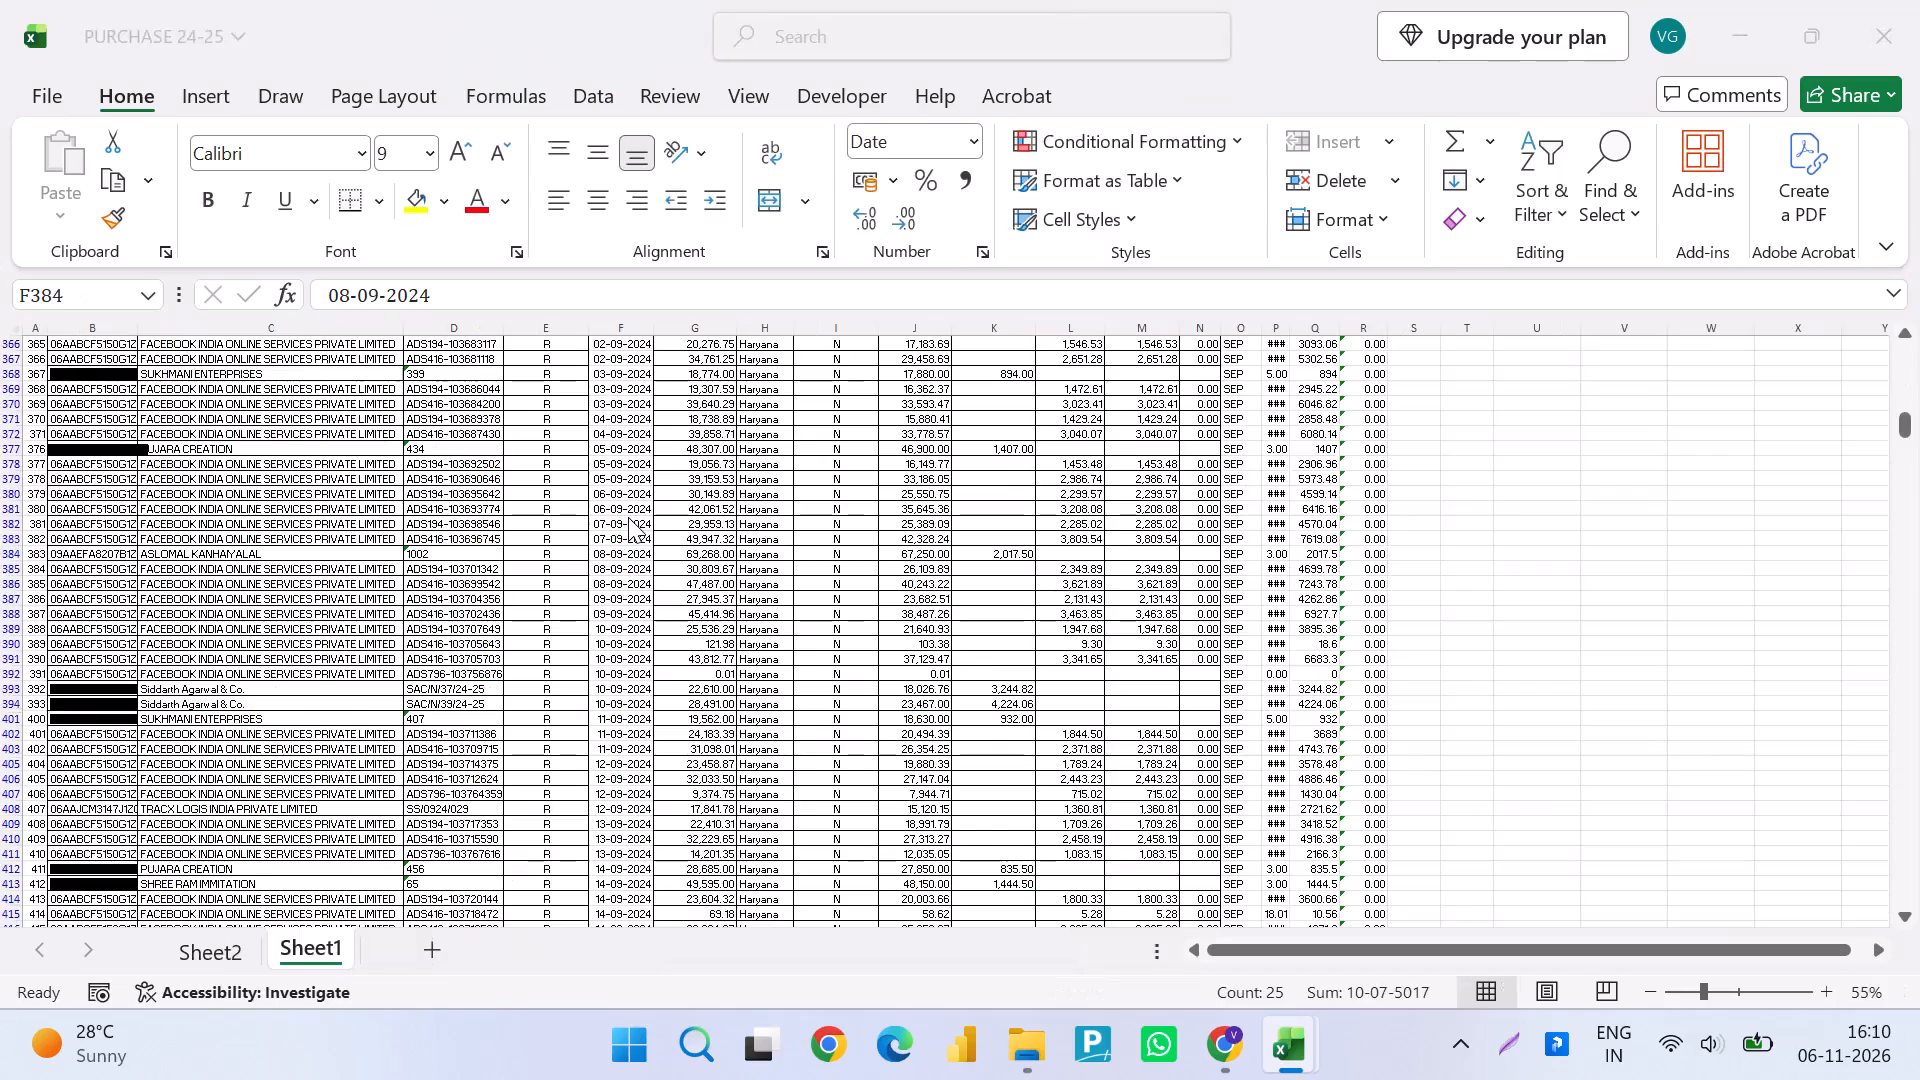
pyautogui.press('Down')
pyautogui.press('Down')
pyautogui.press('Down')
pyautogui.press('Down')
pyautogui.press('Down')
pyautogui.press('Down')
pyautogui.hotkey('alt', 'Tab')
pyautogui.hotkey('alt', 'Tab')
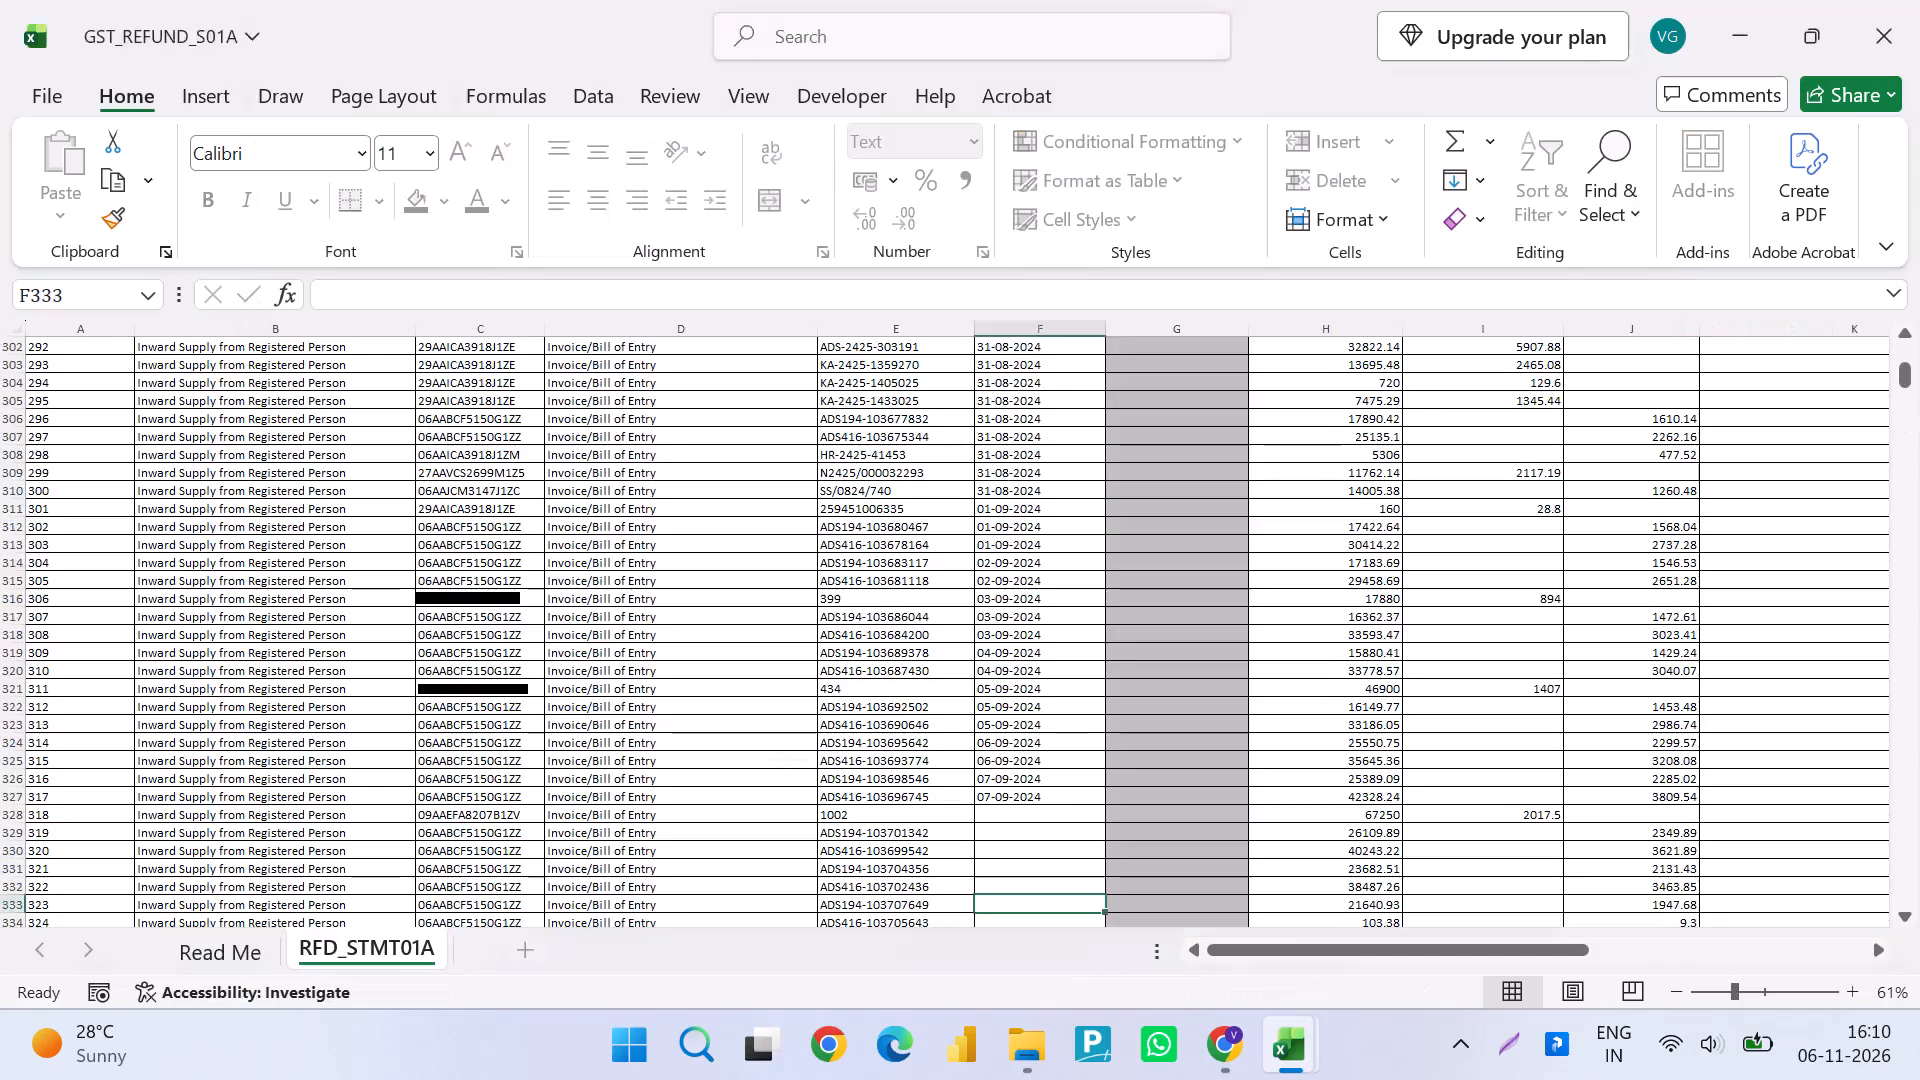
pyautogui.press('Down')
pyautogui.press('Left')
pyautogui.hotkey('ctrl', 'Down')
pyautogui.press('Right')
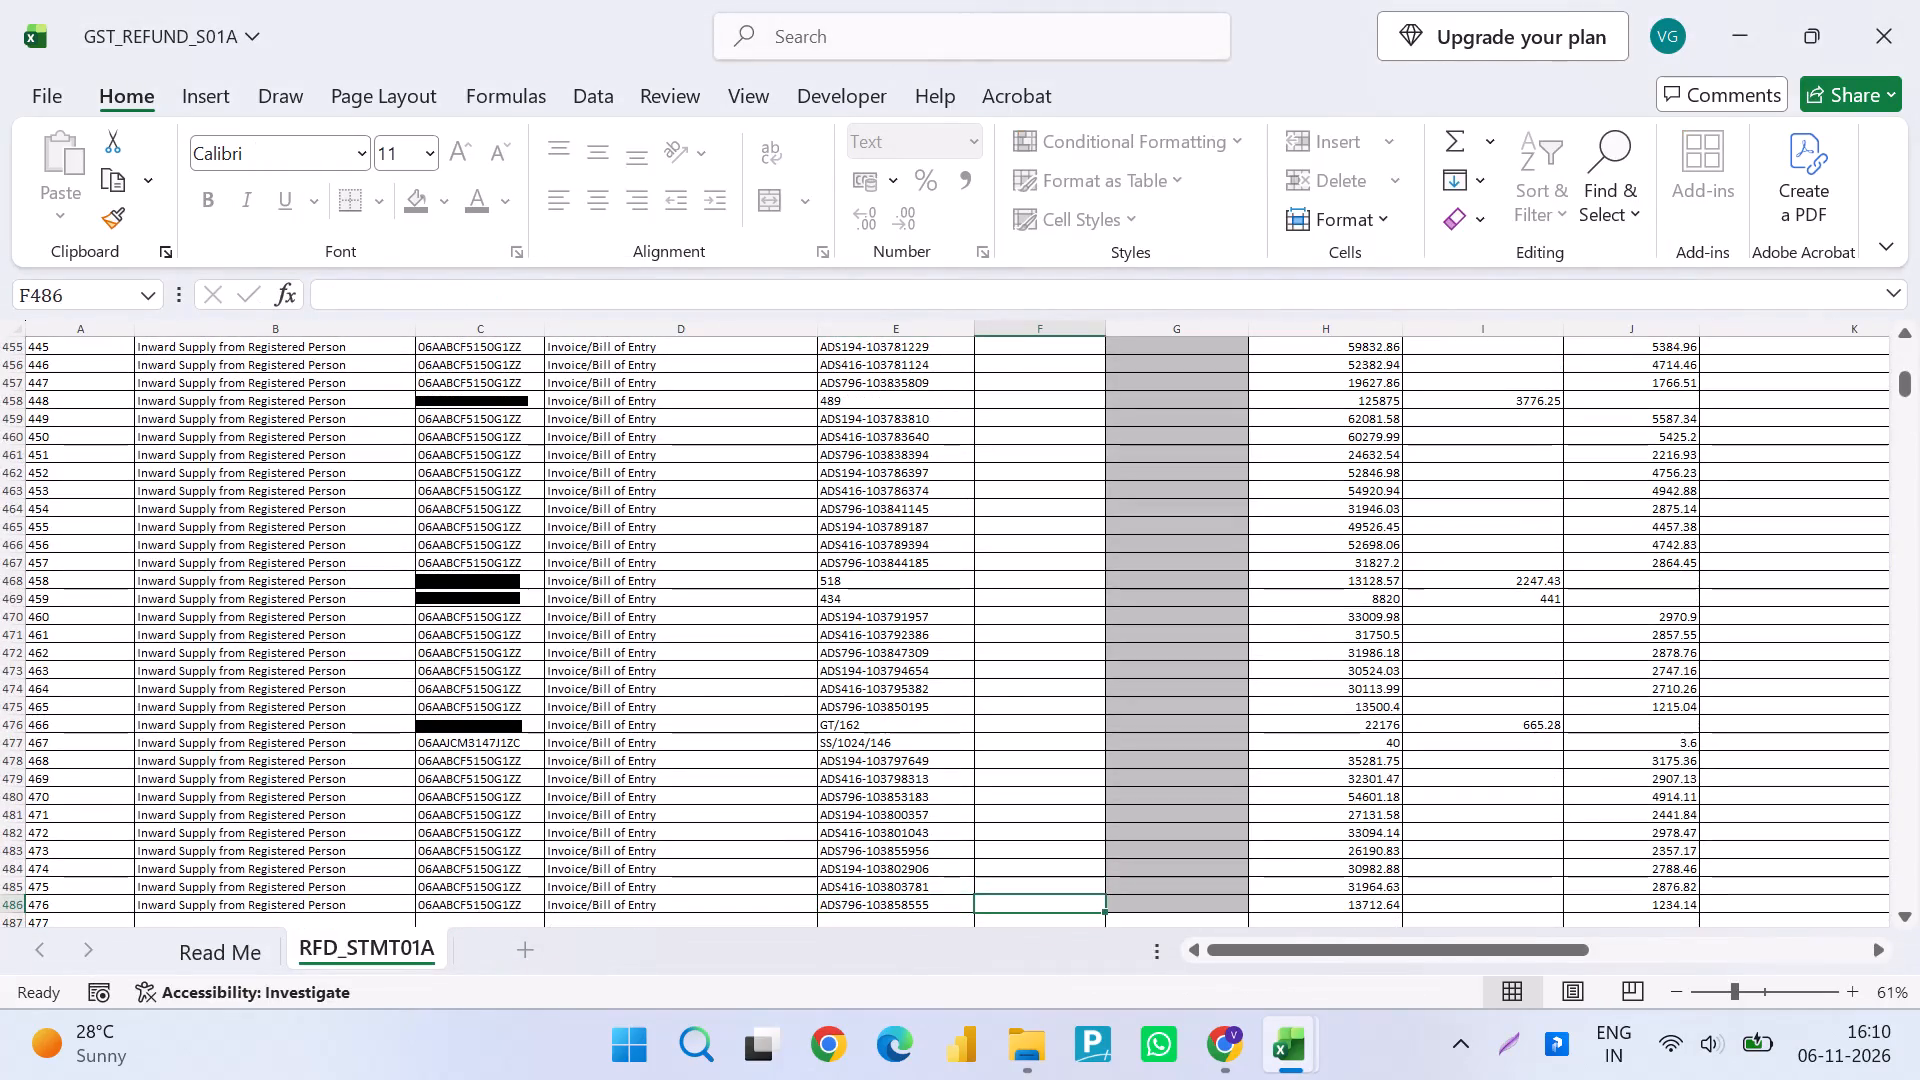
pyautogui.hotkey('ctrl', 'Up')
pyautogui.press('Down')
pyautogui.press('Left')
pyautogui.hotkey('ctrl', 'shift', 'Down')
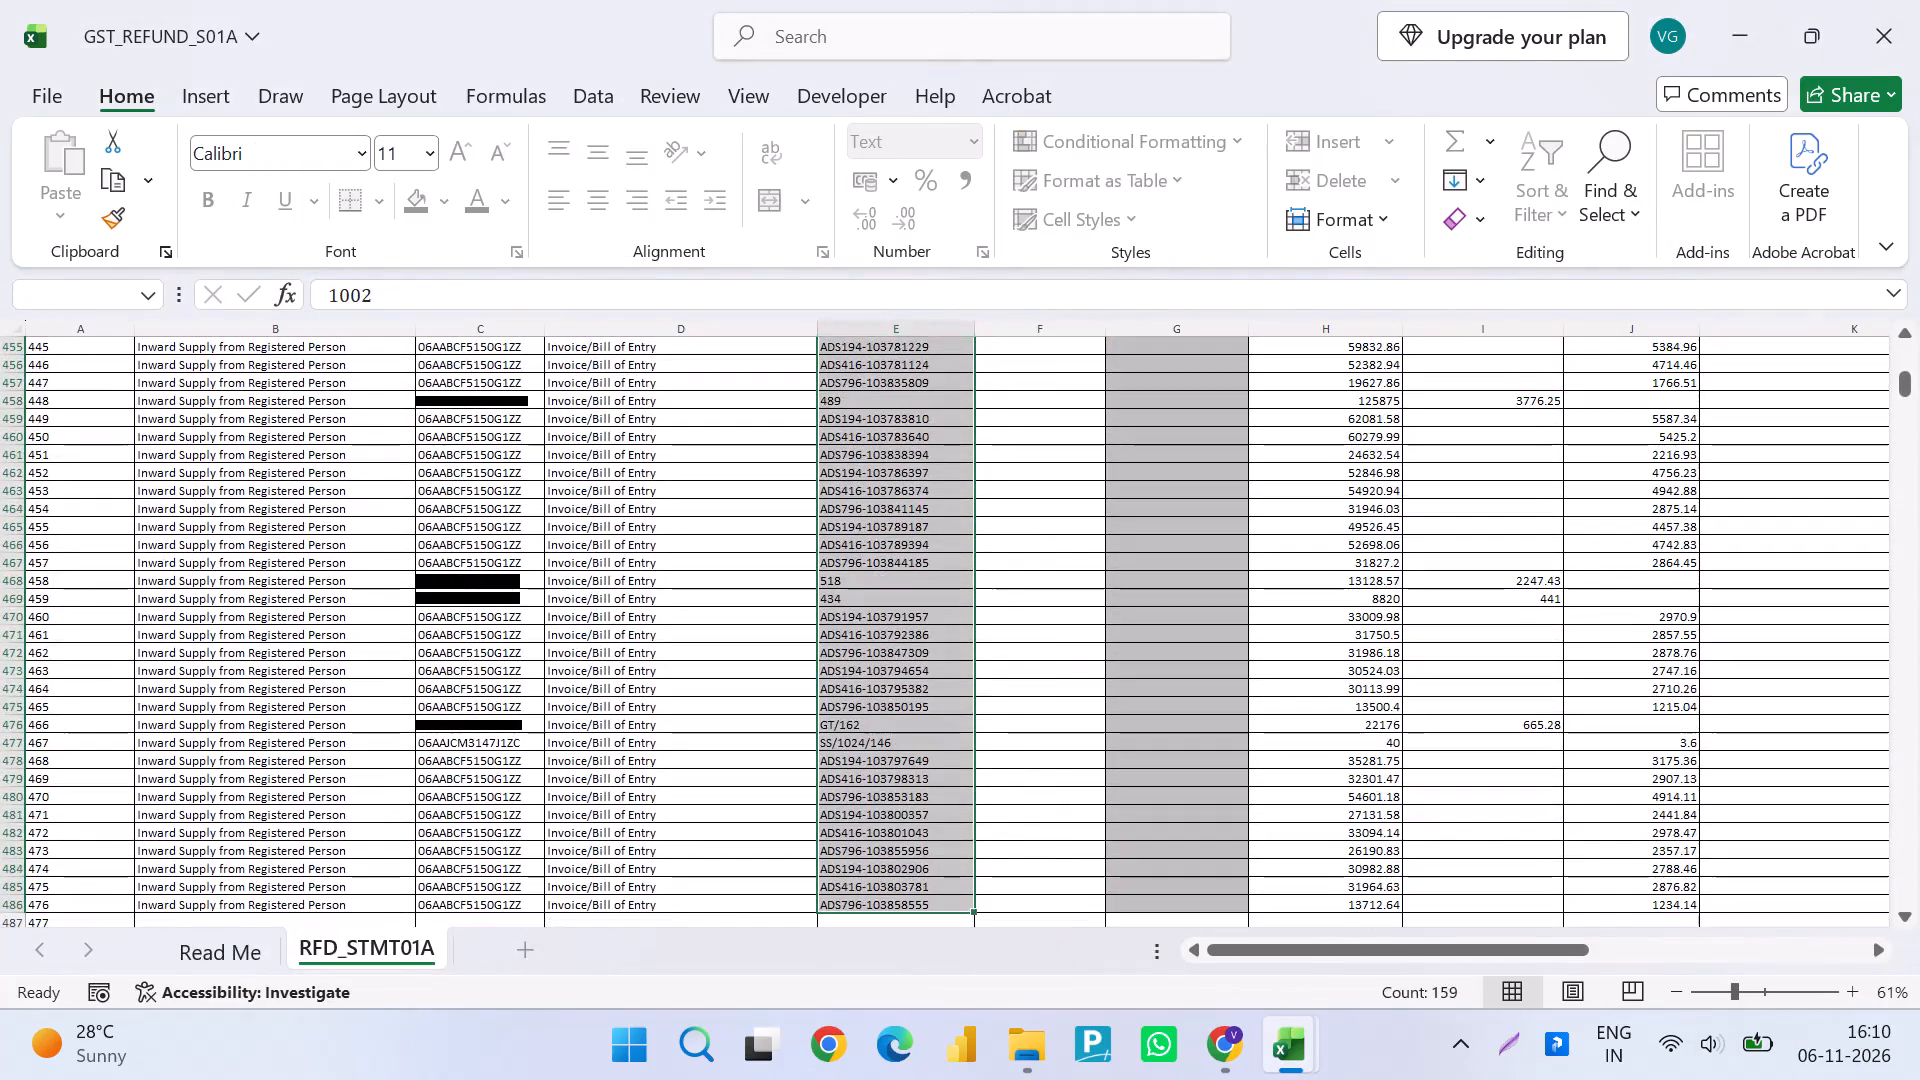
# Fill the date down into F328 of the refund sheet and change it to 08-09-2024.
pyautogui.press('Up')
pyautogui.press('Right')
pyautogui.press('Down')
pyautogui.hotkey('ctrl', 'd')
pyautogui.press('F2')
pyautogui.press('Left')
pyautogui.hotkey('ctrl', 'Left')
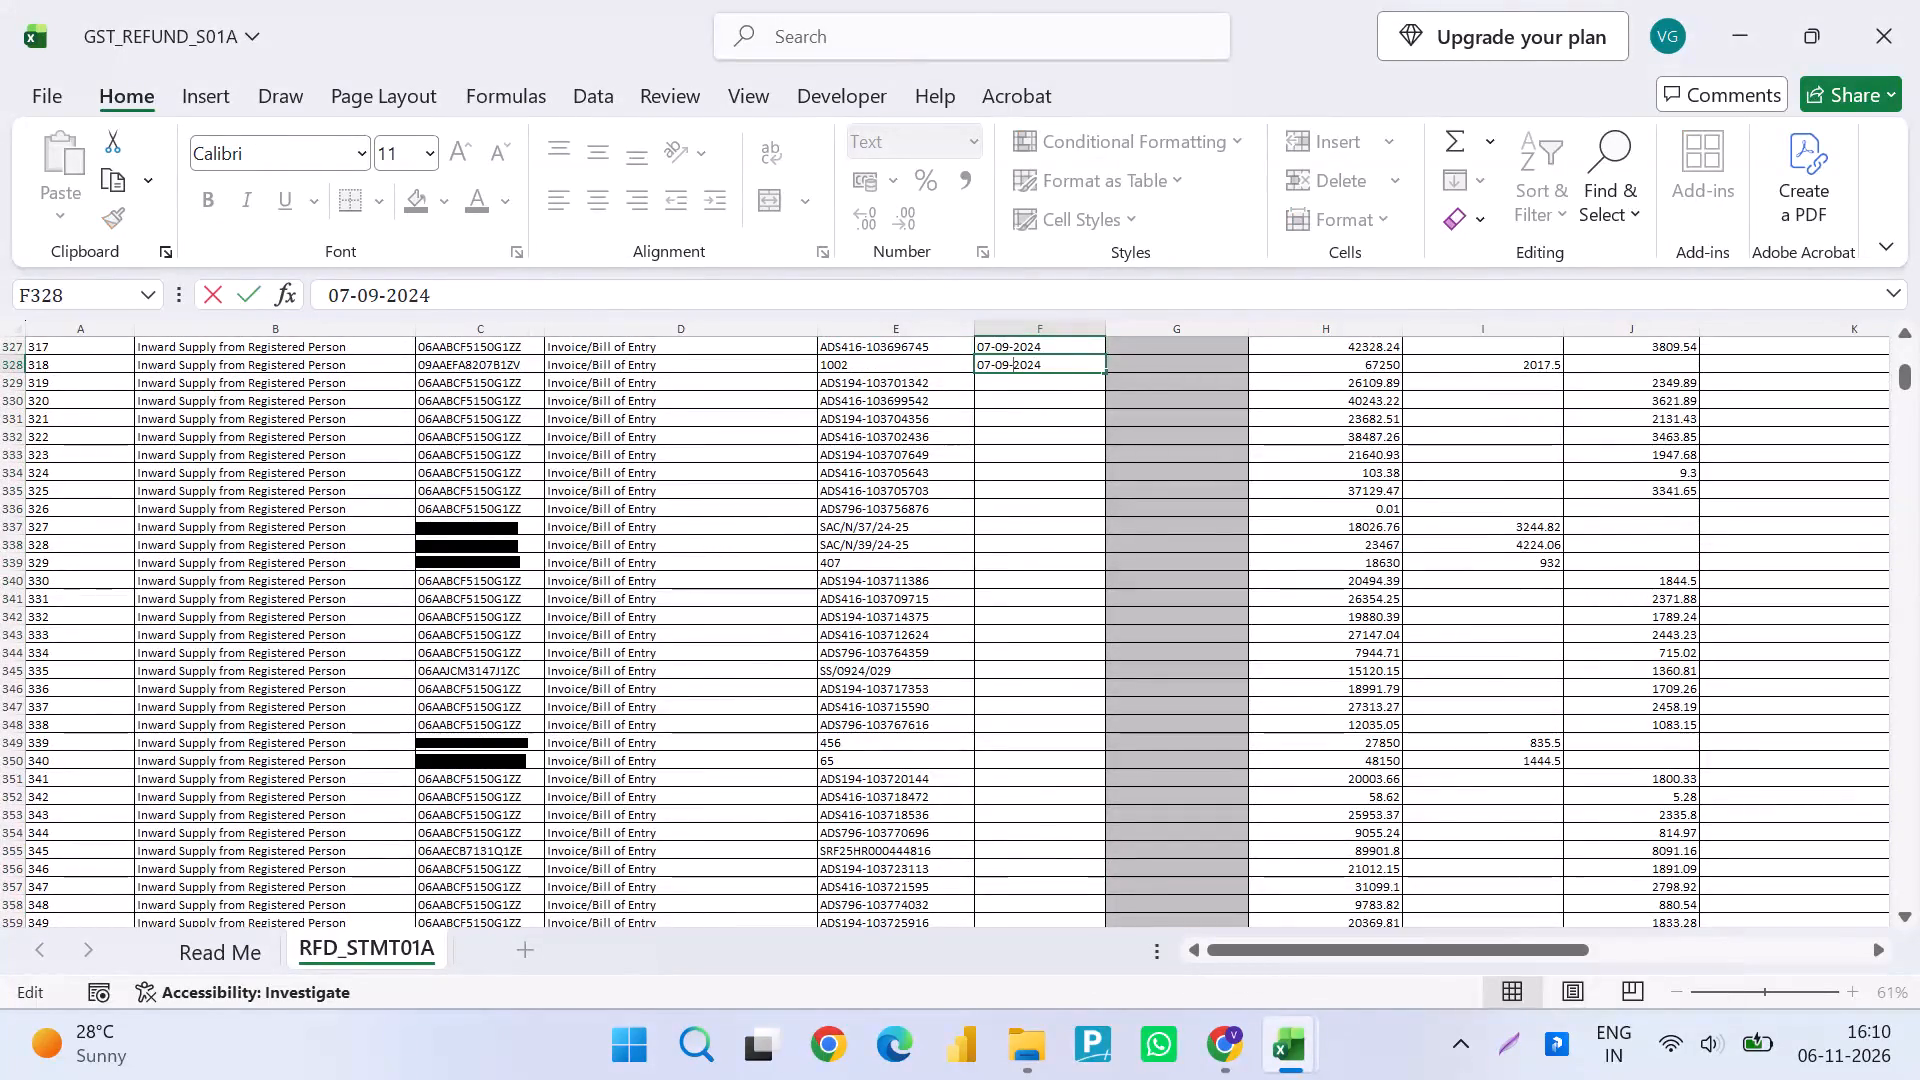
pyautogui.hotkey('ctrl', 'Left')
pyautogui.hotkey('ctrl', 'Left')
pyautogui.press('Left')
pyautogui.press('BackSpace')
pyautogui.press('8')
pyautogui.press('Return')
# In the PURCHASE 24-25 workbook, check which purchase rows from row 384 down are dated 08-09-2024.
pyautogui.hotkey('alt', 'Tab')
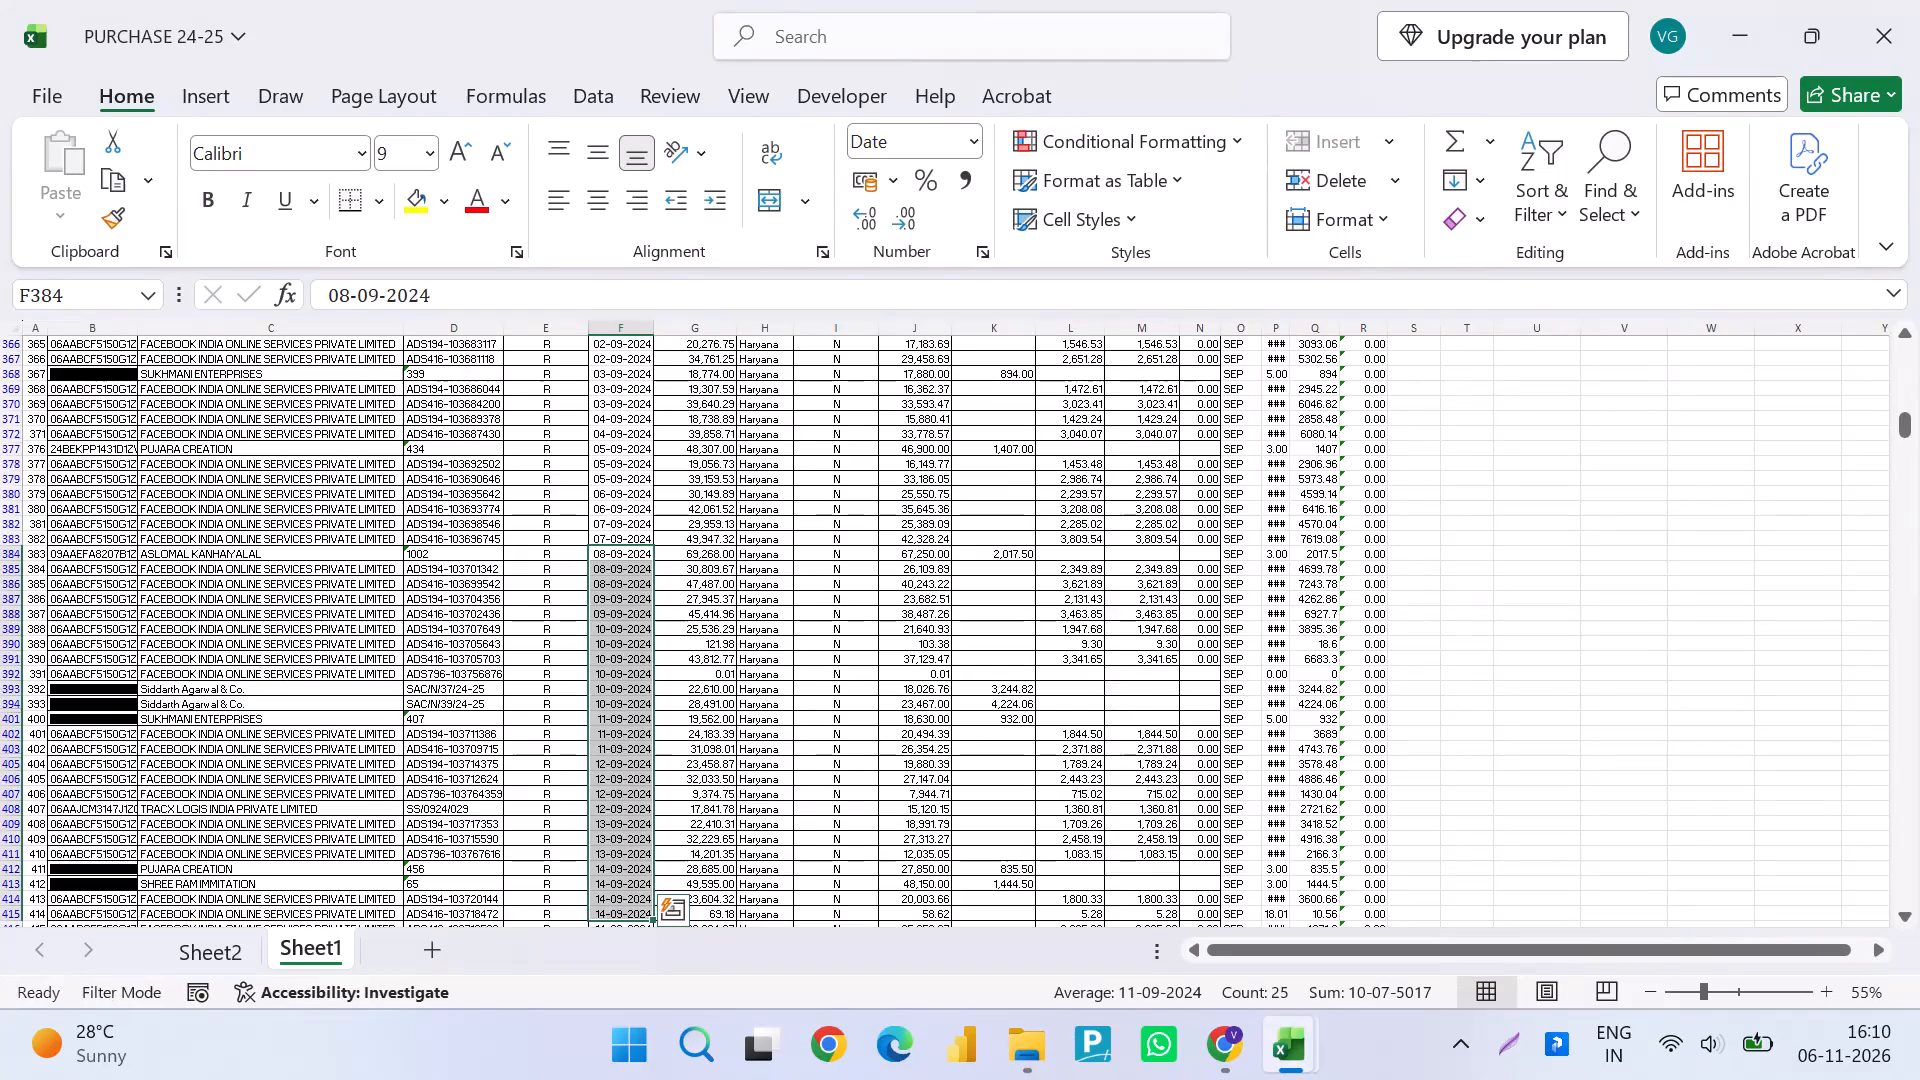
pyautogui.hotkey('shift', 'Up')
pyautogui.hotkey('shift', 'Up')
pyautogui.hotkey('shift', 'Up')
pyautogui.hotkey('shift', 'Up')
pyautogui.hotkey('shift', 'Up')
pyautogui.hotkey('shift', 'Up')
pyautogui.hotkey('shift', 'Up')
pyautogui.hotkey('shift', 'Up')
pyautogui.hotkey('shift', 'Up')
pyautogui.hotkey('shift', 'Up')
pyautogui.hotkey('shift', 'Up')
pyautogui.hotkey('shift', 'Up')
pyautogui.hotkey('shift', 'Up')
pyautogui.hotkey('shift', 'Up')
pyautogui.hotkey('shift', 'Up')
pyautogui.hotkey('shift', 'Up')
pyautogui.hotkey('shift', 'Up')
pyautogui.hotkey('shift', 'Up')
pyautogui.hotkey('shift', 'Up')
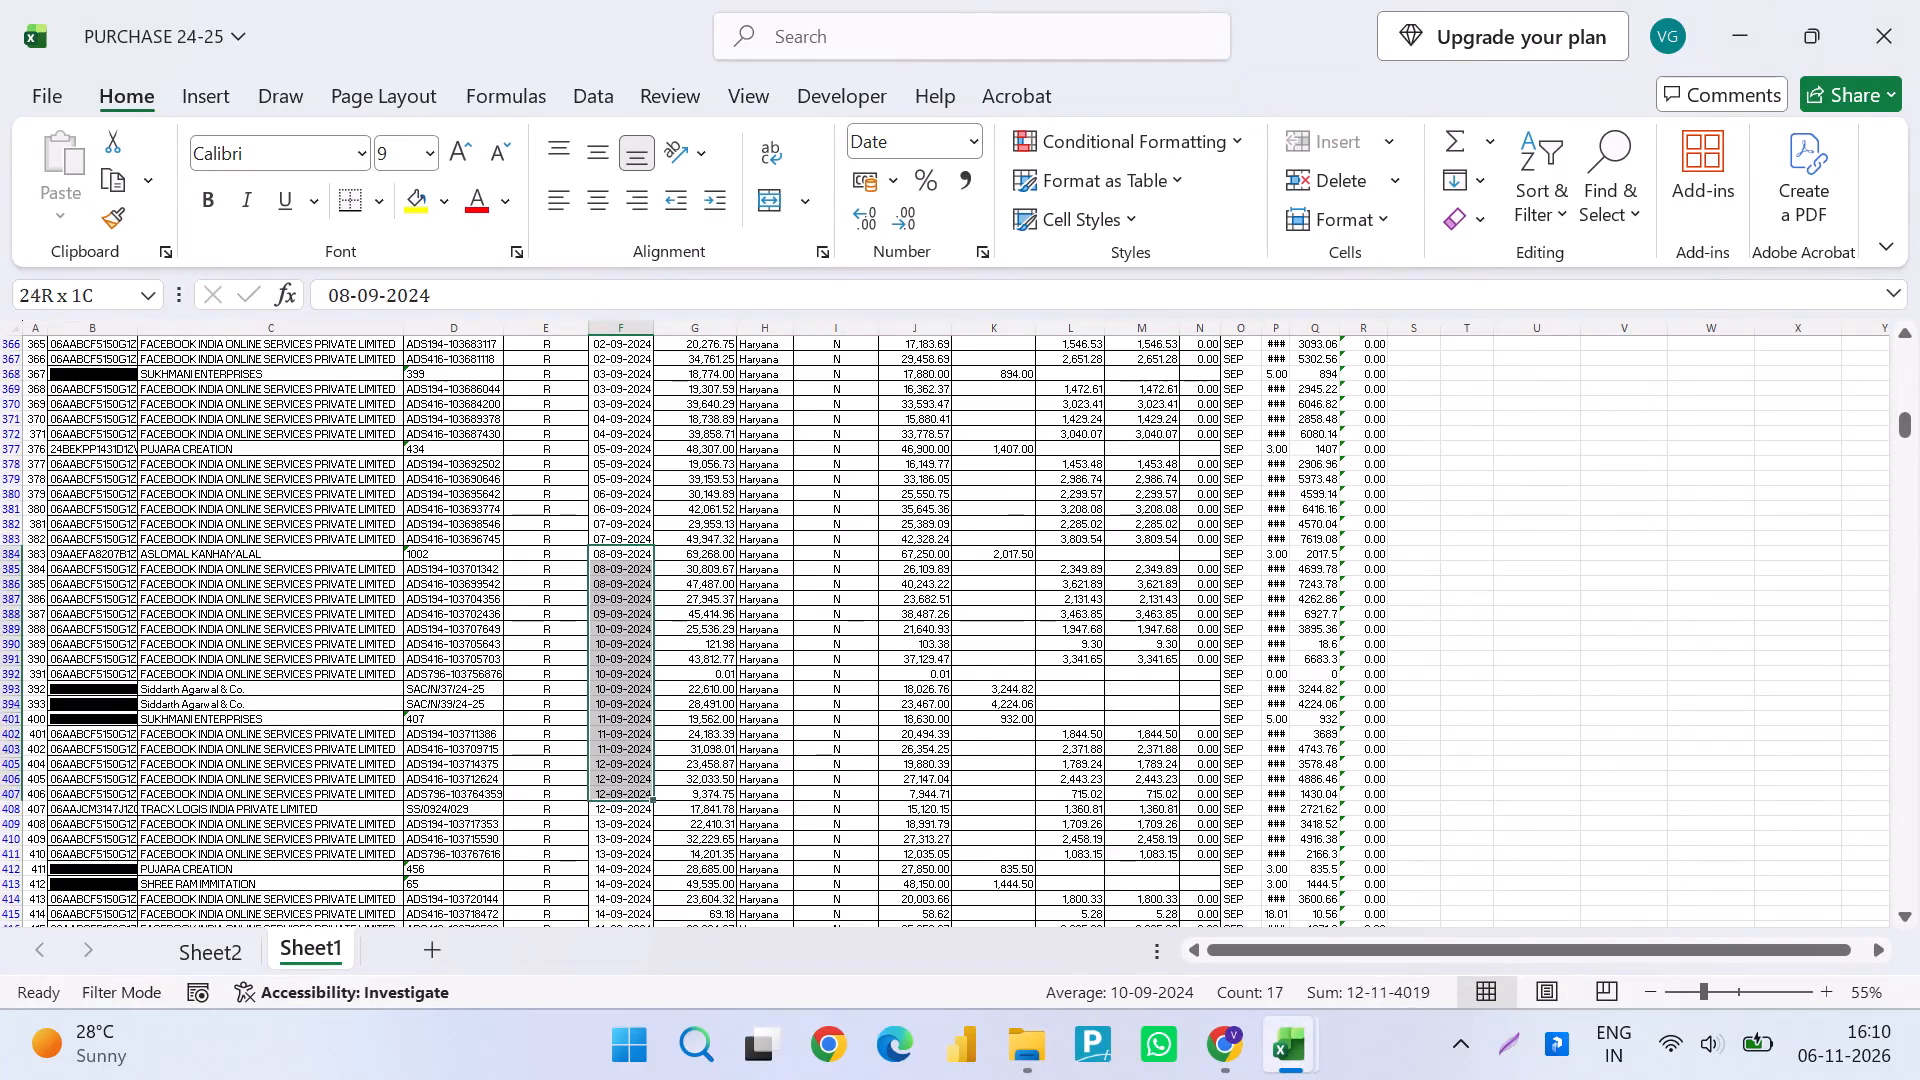
pyautogui.hotkey('shift', 'Up')
# Back in the refund sheet, fill the date 08-09-2024 down into F329 and F330.
pyautogui.hotkey('alt', 'Tab')
pyautogui.hotkey('ctrl', 'd')
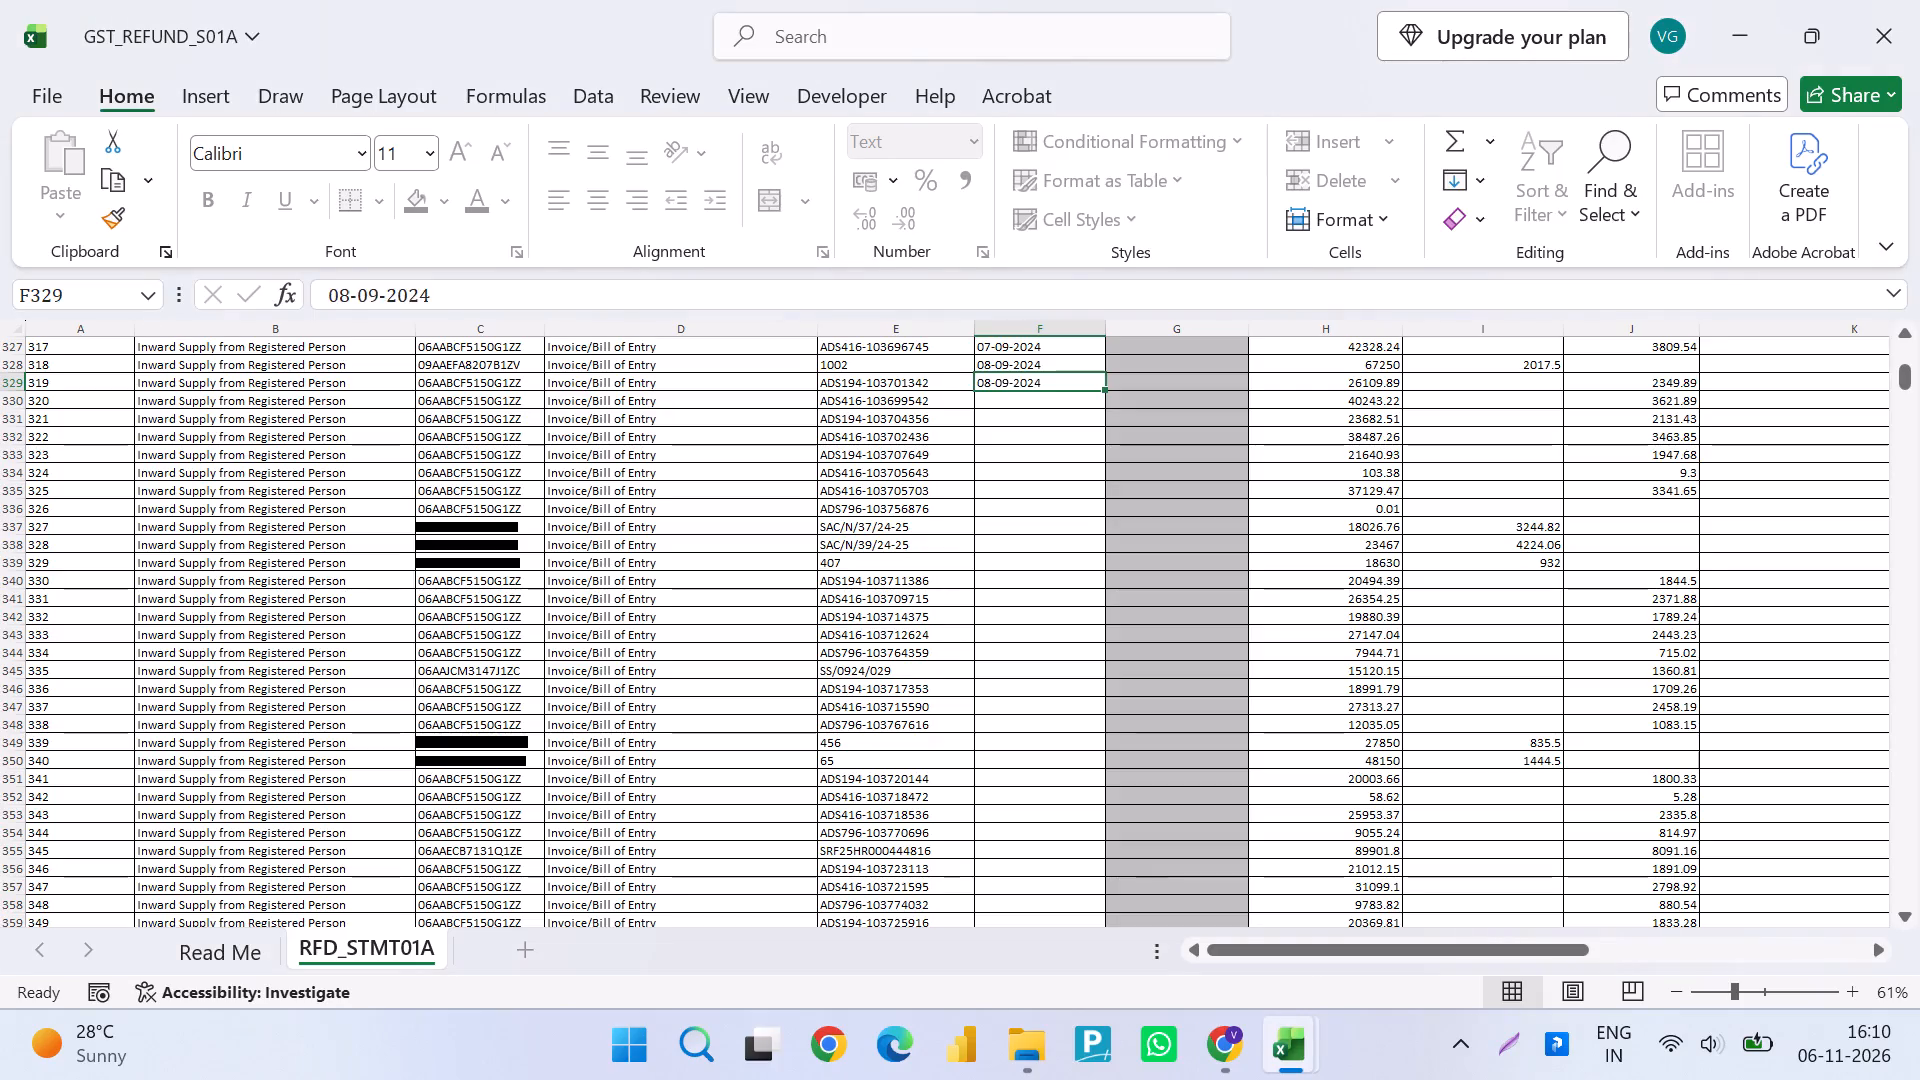
pyautogui.press('Down')
pyautogui.hotkey('ctrl', 'd')
# Set the date in F331 of the refund sheet to 09-09-2024 and fill it down into F332.
pyautogui.press('Down')
pyautogui.hotkey('ctrl', 'd')
pyautogui.press('F2')
pyautogui.press('Left')
pyautogui.hotkey('ctrl', 'Left')
pyautogui.hotkey('ctrl', 'Left')
pyautogui.hotkey('ctrl', 'Left')
pyautogui.press('Left')
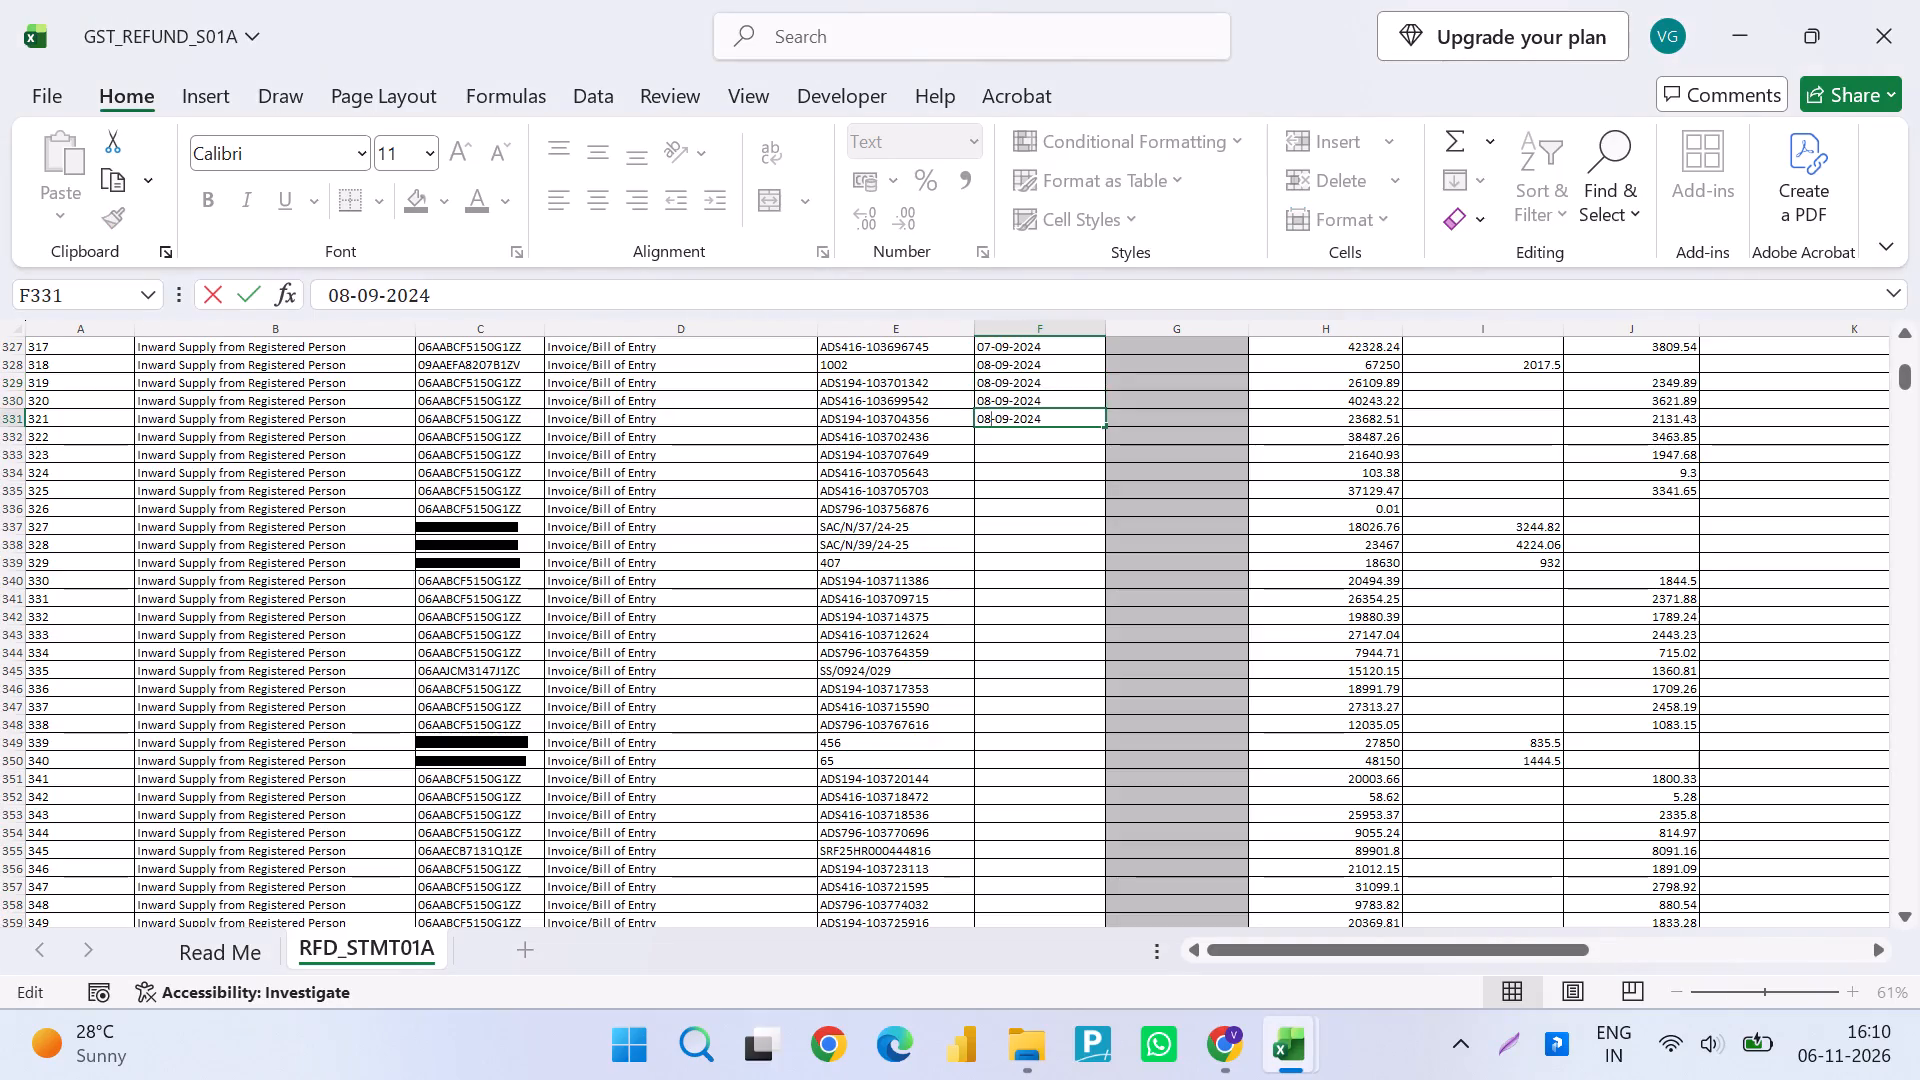
pyautogui.press('BackSpace')
pyautogui.press('9')
pyautogui.press('Return')
pyautogui.hotkey('ctrl', 'd')
# Fill the date down into F333 and change it to 10-09-2024.
pyautogui.press('Down')
pyautogui.hotkey('ctrl', 'd')
pyautogui.press('F2')
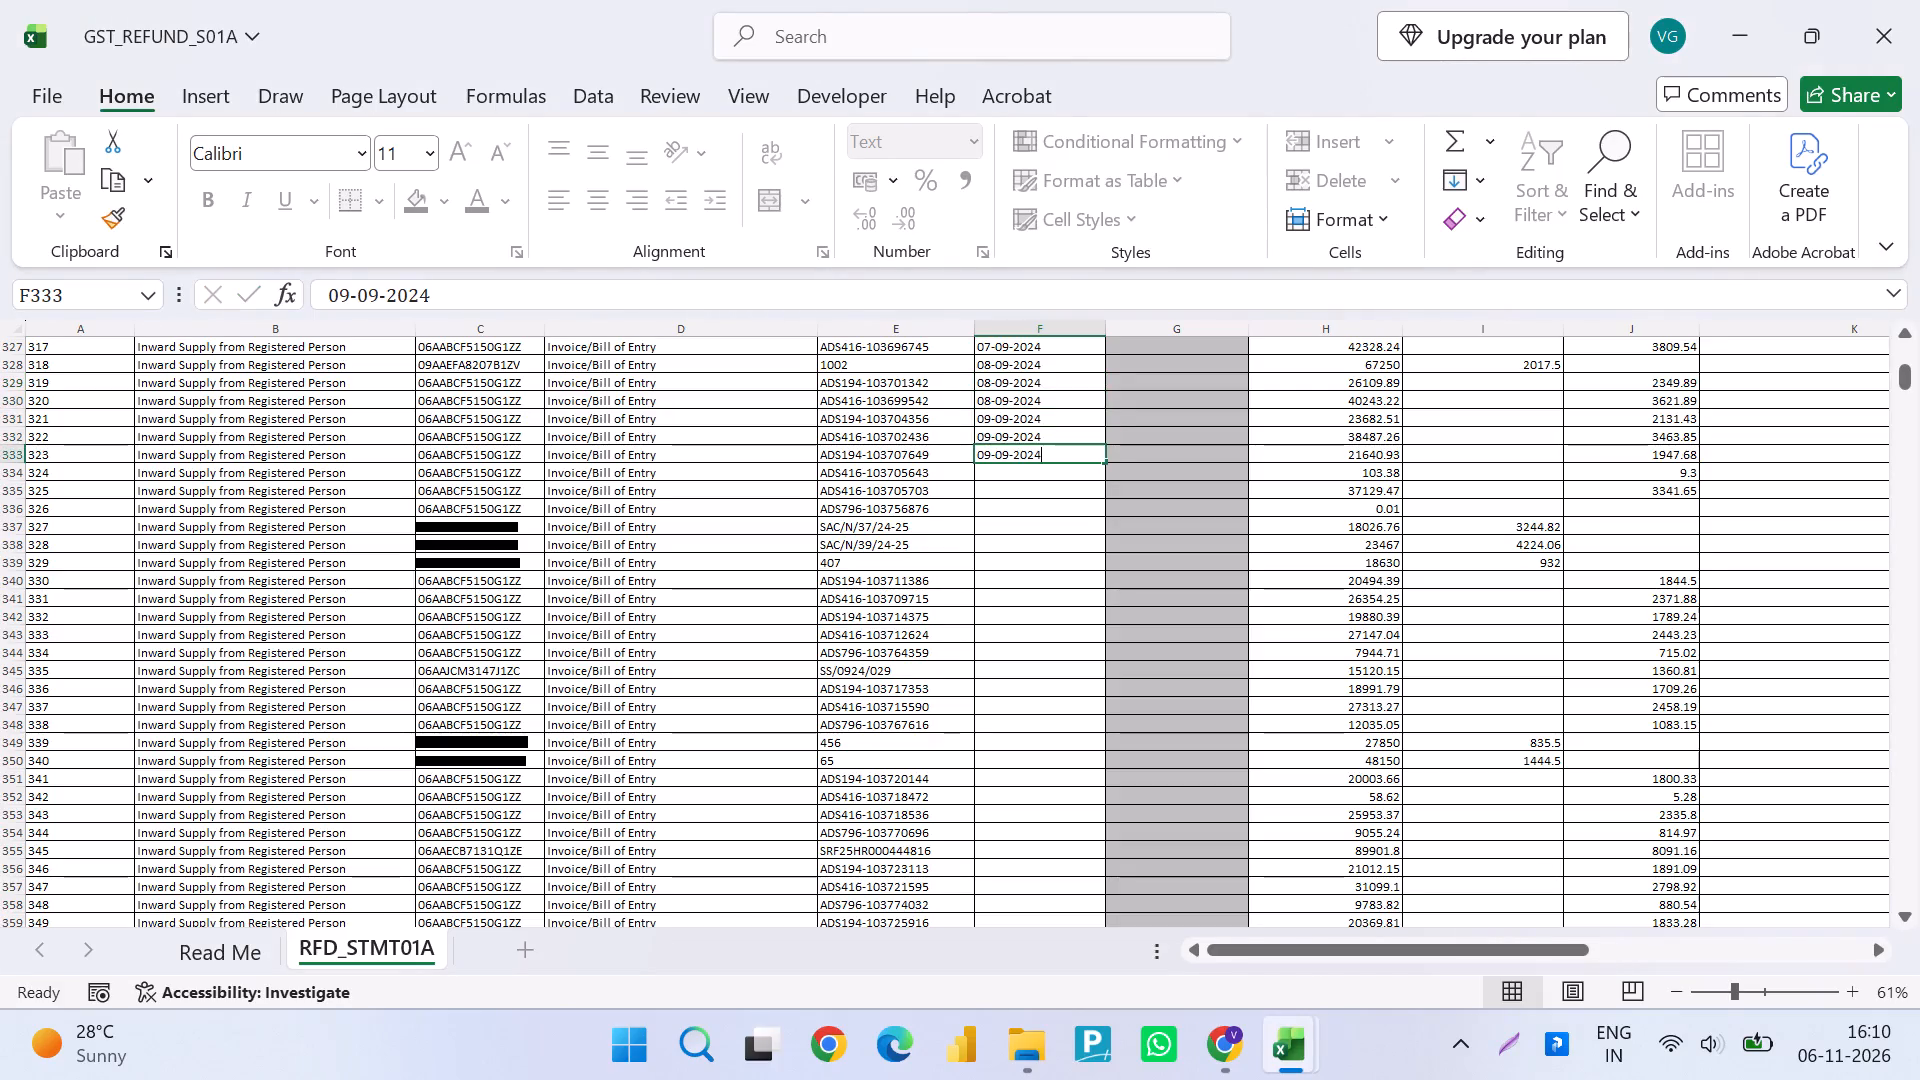
pyautogui.press('Left')
pyautogui.hotkey('ctrl', 'Left')
pyautogui.hotkey('ctrl', 'Left')
pyautogui.hotkey('ctrl', 'Left')
pyautogui.press('Left')
pyautogui.press('BackSpace')
pyautogui.press('BackSpace')
pyautogui.press('BackSpace')
pyautogui.write('10')
pyautogui.press('Return')
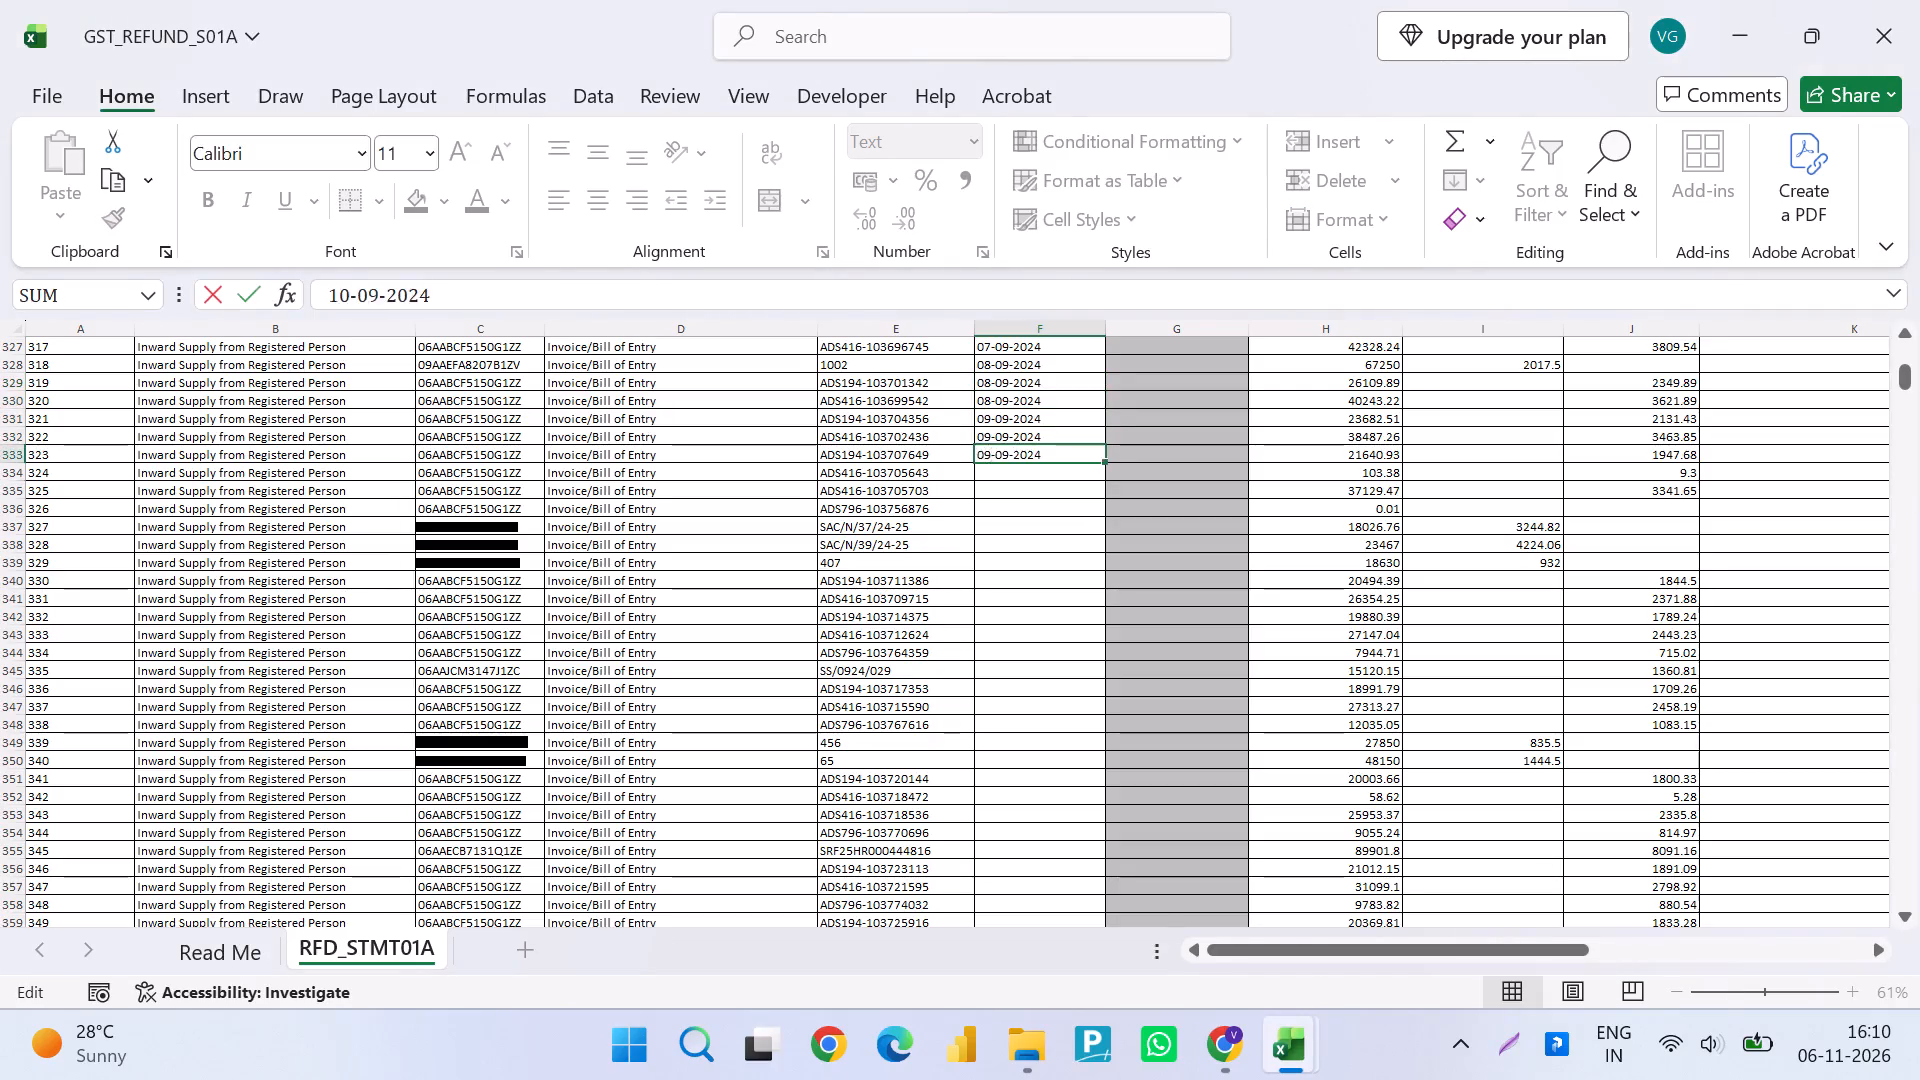
# In the PURCHASE 24-25 workbook, check which purchase rows are dated 10-09-2024, from row 389 down.
pyautogui.hotkey('alt', 'Tab')
pyautogui.press('Down')
pyautogui.press('Down')
pyautogui.press('Down')
pyautogui.press('Down')
pyautogui.hotkey('shift', 'Down')
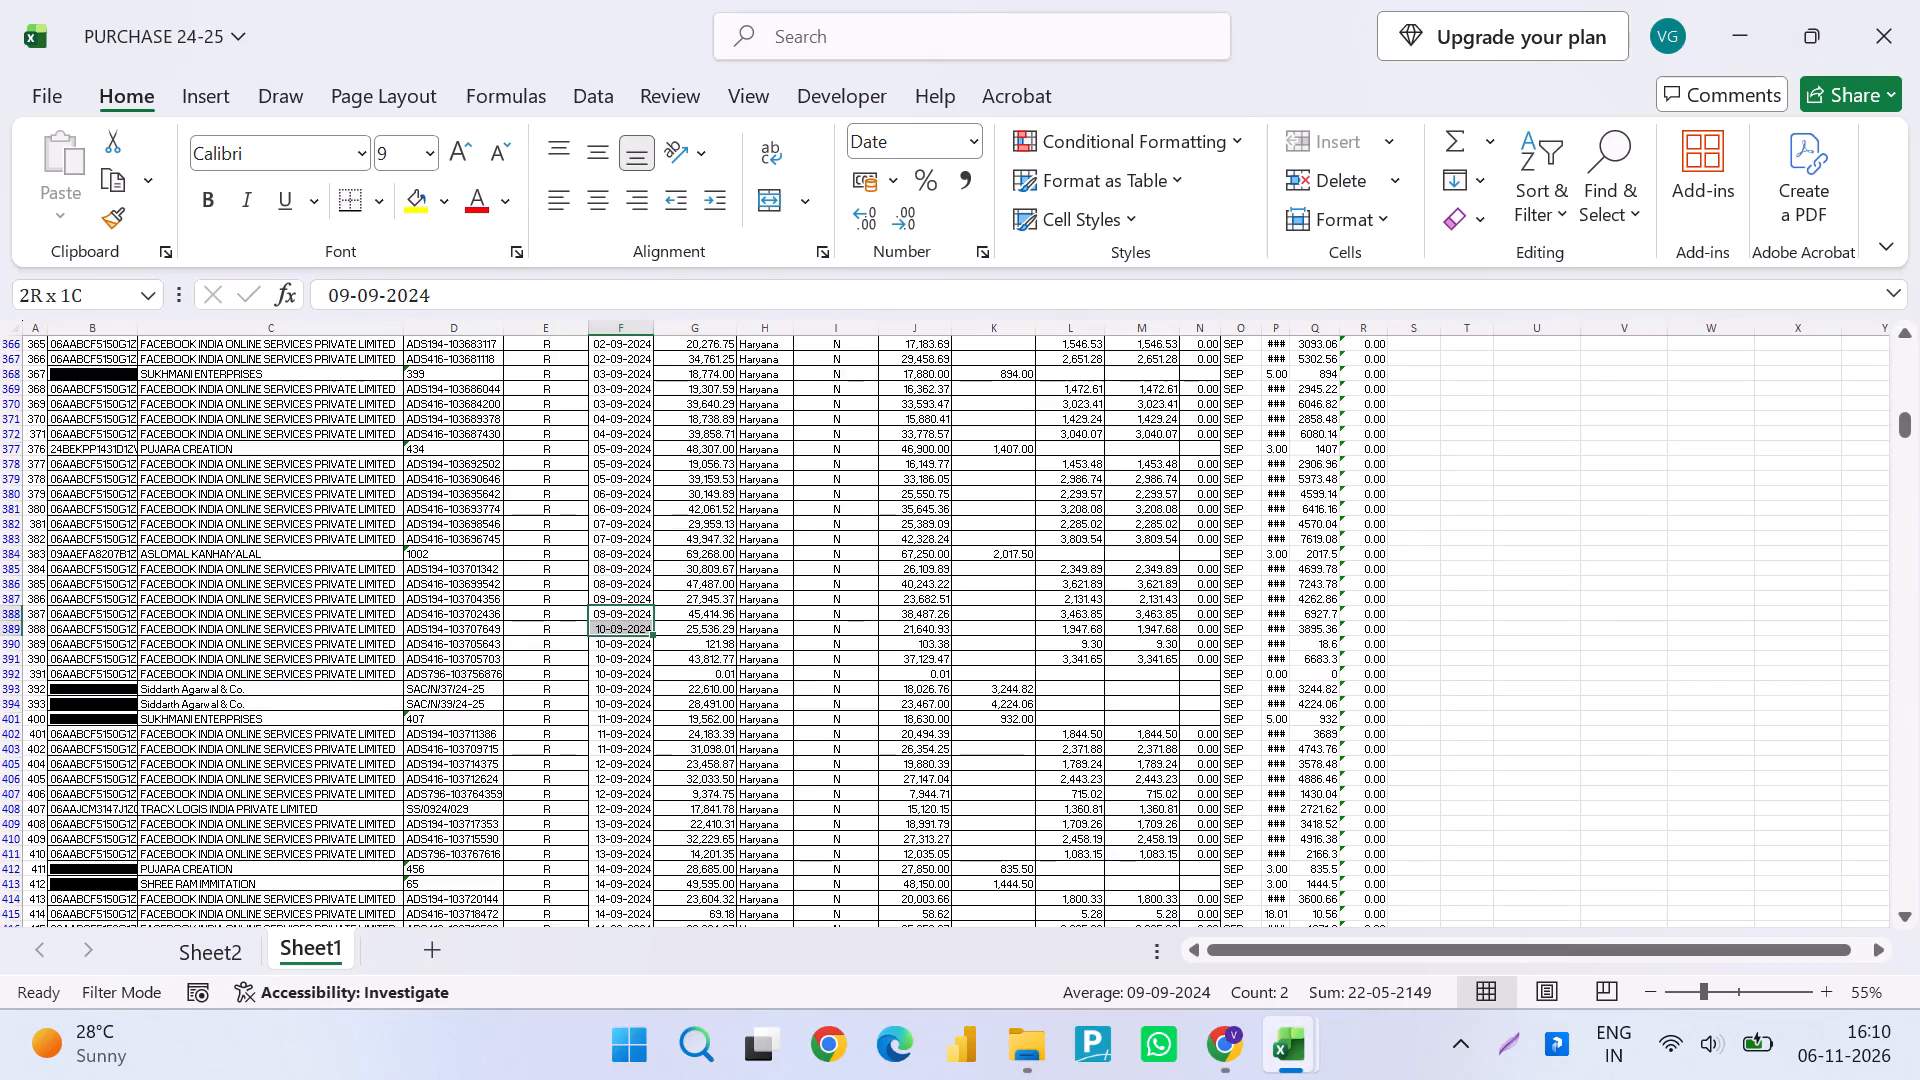
pyautogui.press('Down')
pyautogui.hotkey('shift', 'Down')
pyautogui.hotkey('shift', 'Down')
pyautogui.hotkey('shift', 'Down')
pyautogui.hotkey('shift', 'Down')
pyautogui.hotkey('shift', 'Down')
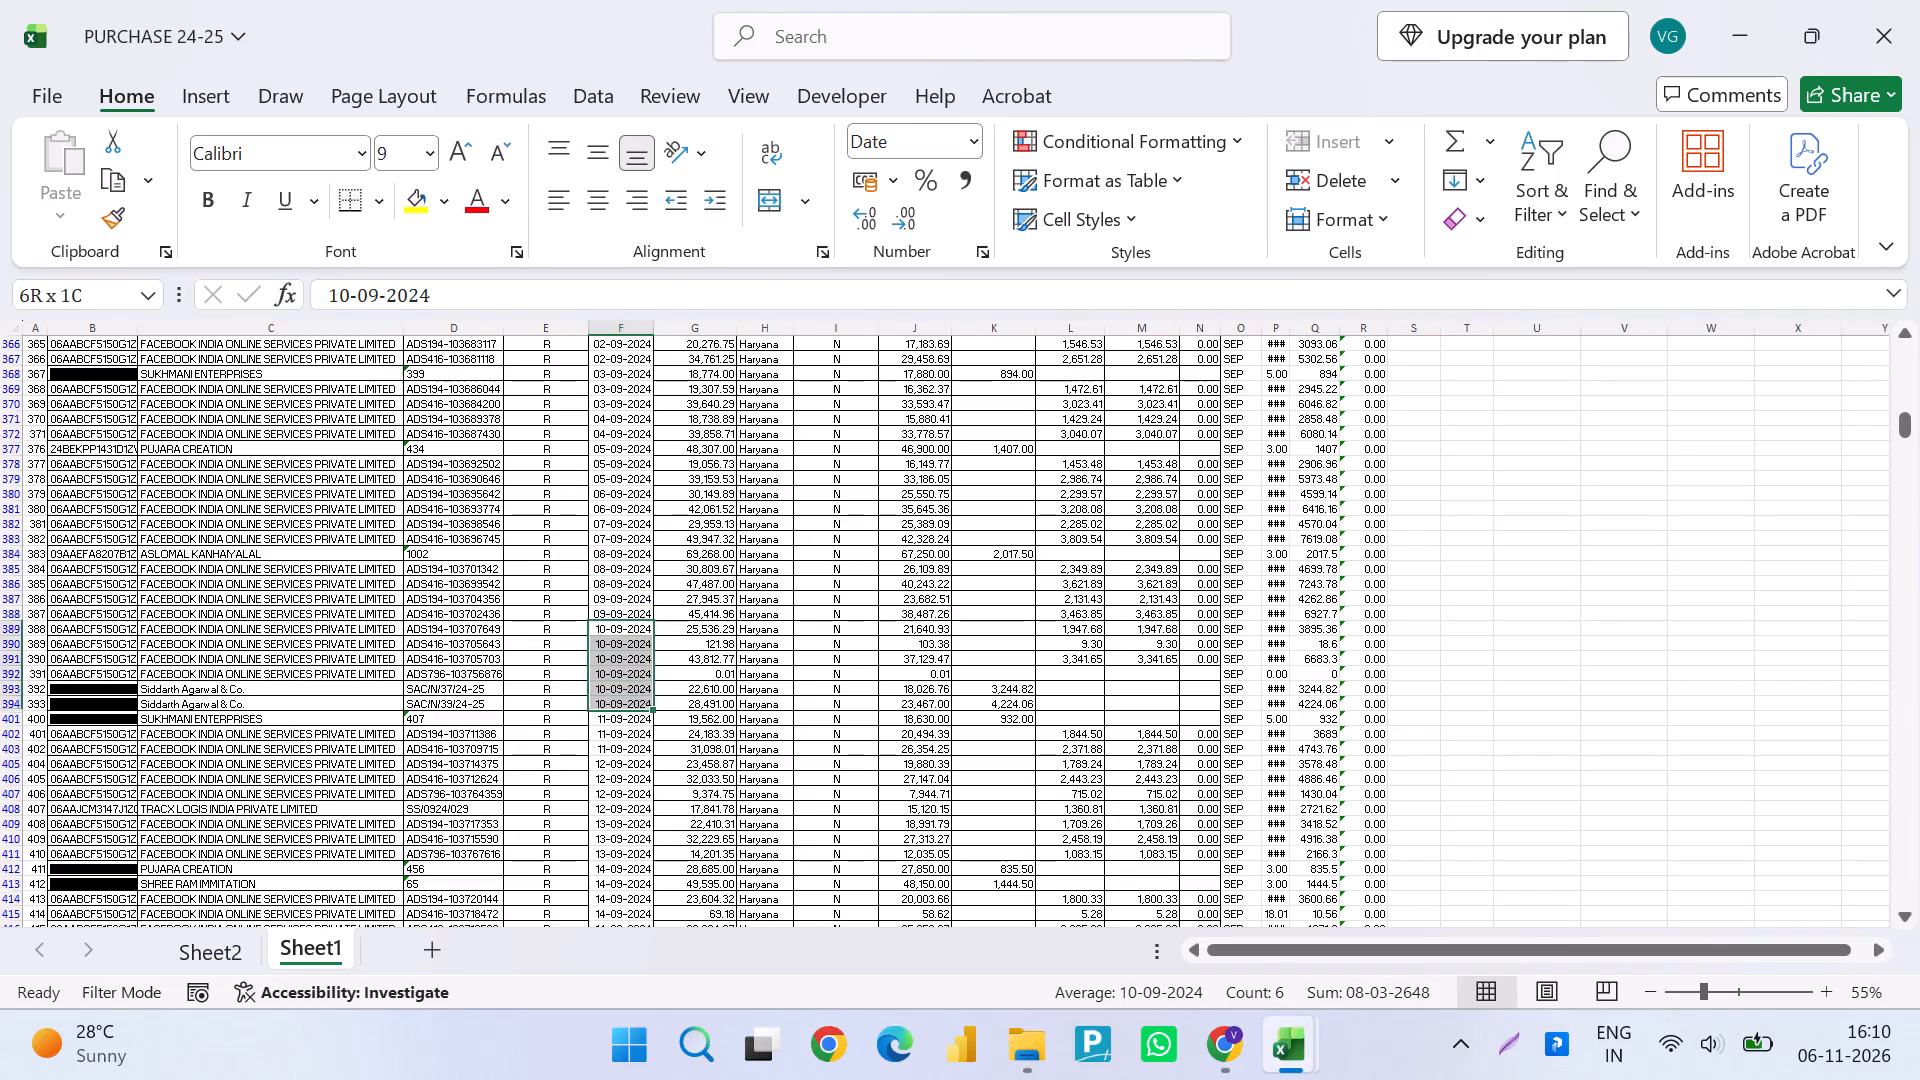
# Fill the date 10-09-2024 from F333 of the refund sheet down through F338.
pyautogui.hotkey('alt', 'Tab')
pyautogui.hotkey('shift', 'Down')
pyautogui.press('Up')
pyautogui.hotkey('shift', 'Down')
pyautogui.hotkey('shift', 'Down')
pyautogui.hotkey('shift', 'Down')
pyautogui.hotkey('shift', 'Down')
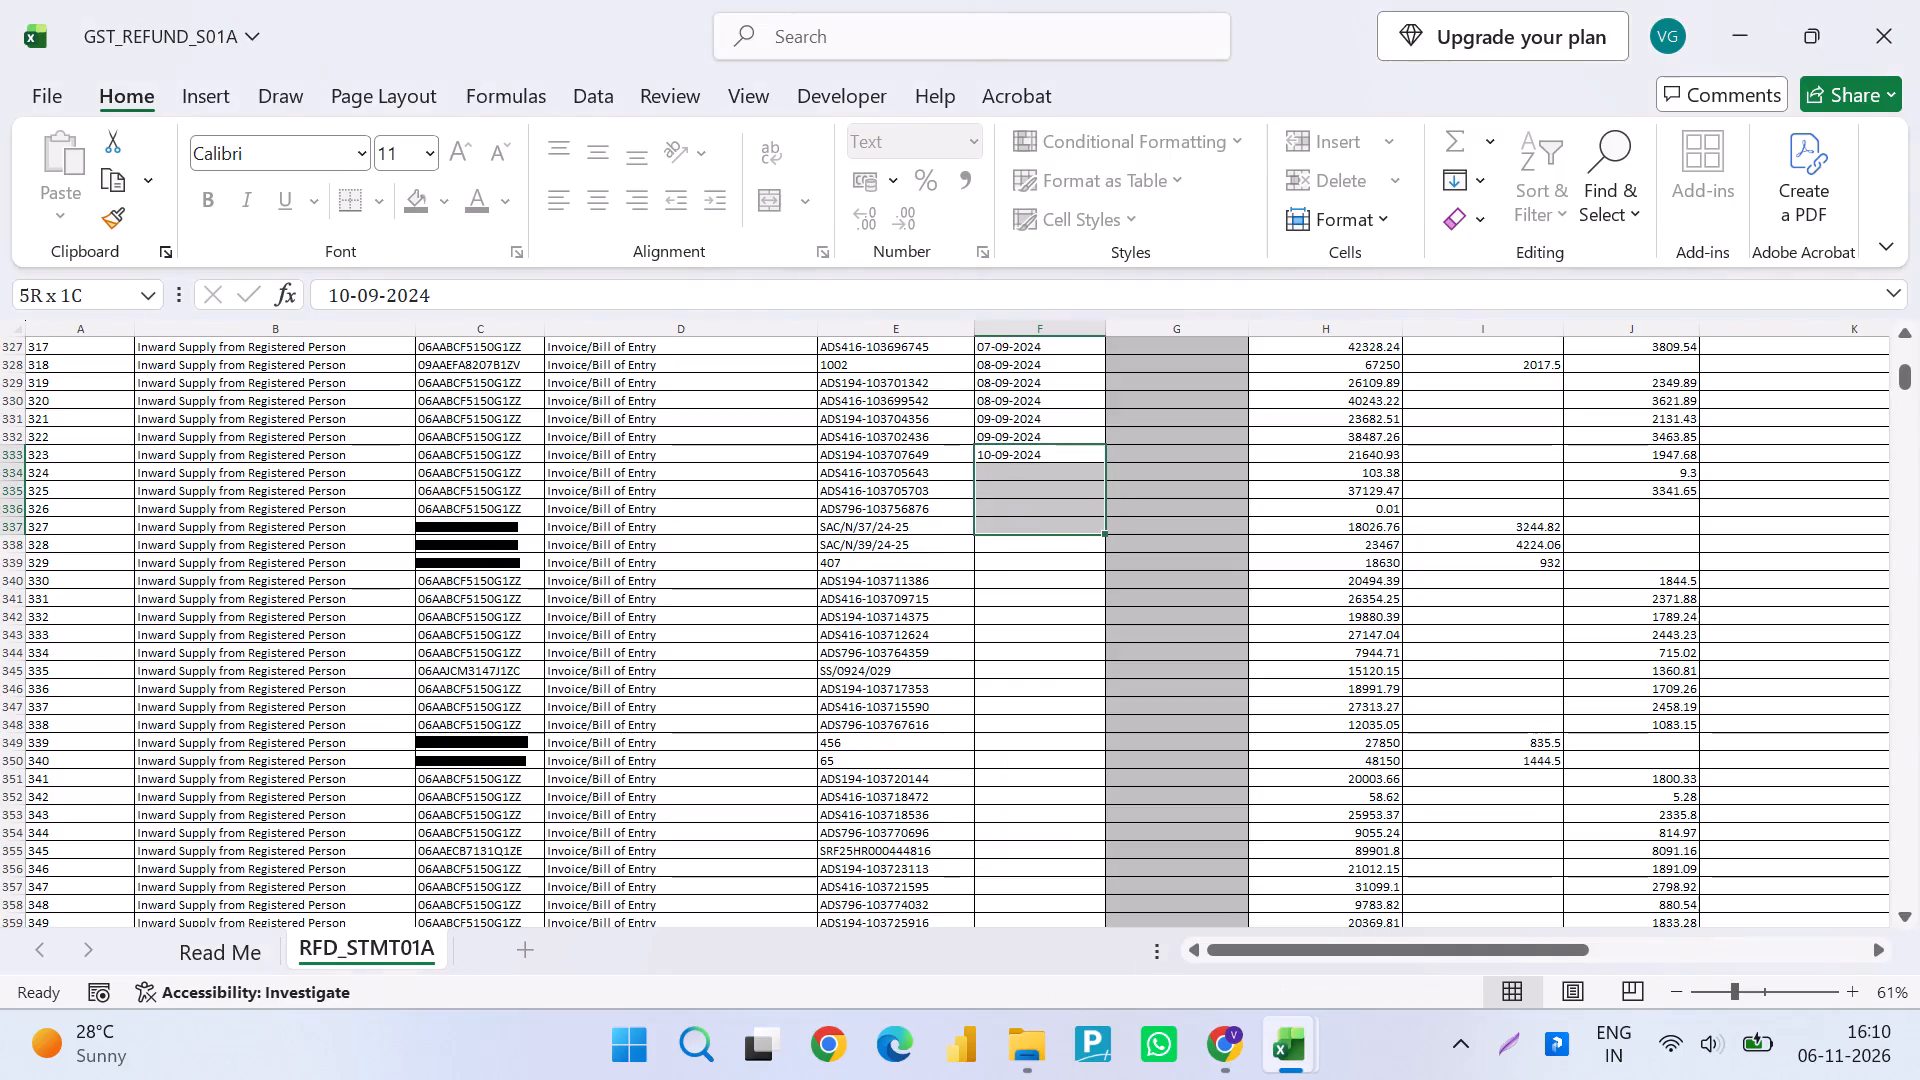
pyautogui.hotkey('ctrl', 'd')
pyautogui.hotkey('shift', 'Down')
pyautogui.hotkey('ctrl', 'd')
# In the PURCHASE 24-25 workbook, check which purchase rows are dated 11-09-2024, from row 401 down.
pyautogui.hotkey('alt', 'Tab')
pyautogui.press('Down')
pyautogui.press('Down')
pyautogui.press('Down')
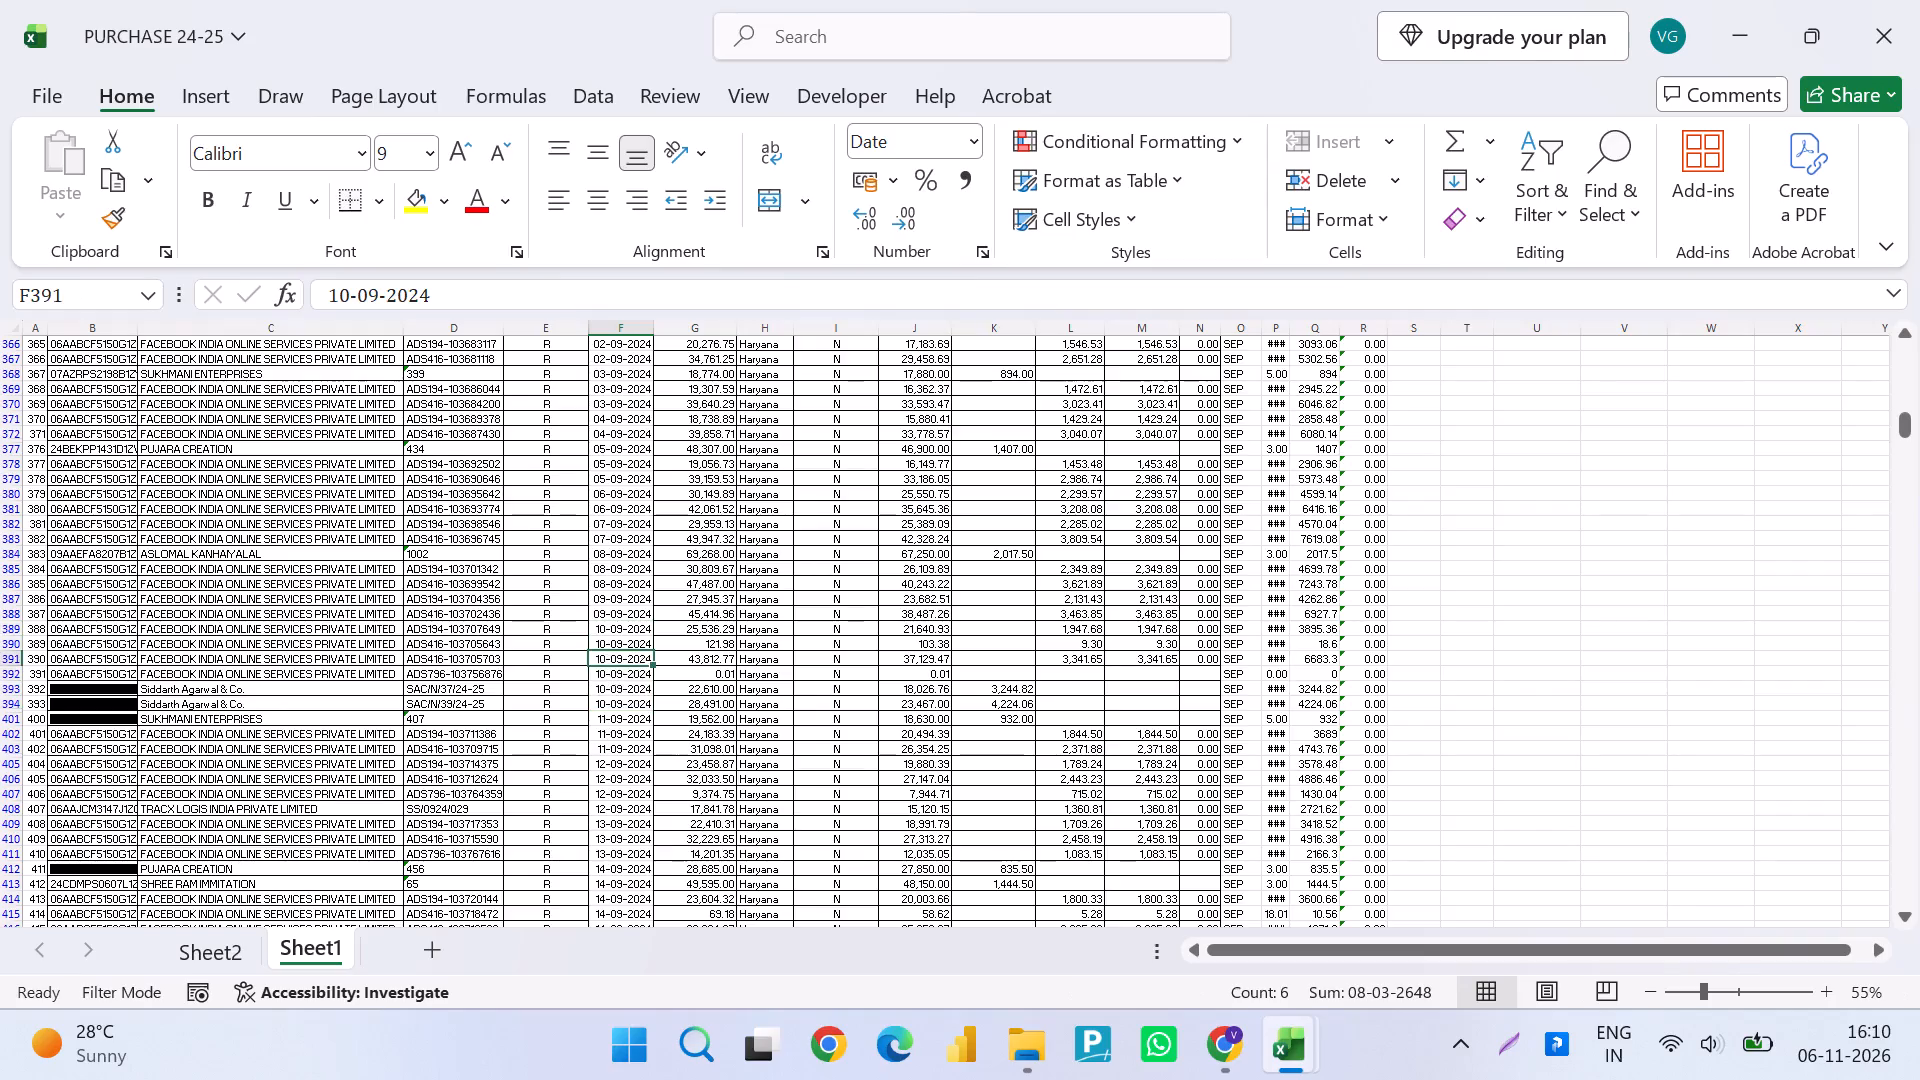
pyautogui.press('Down')
pyautogui.press('Down')
pyautogui.press('Down')
pyautogui.hotkey('shift', 'Down')
pyautogui.hotkey('shift', 'Down')
# Set the date in F339 of the refund sheet to 11-09-2024 and fill it down into F340 and F341.
pyautogui.hotkey('alt', 'Tab')
pyautogui.press('Down')
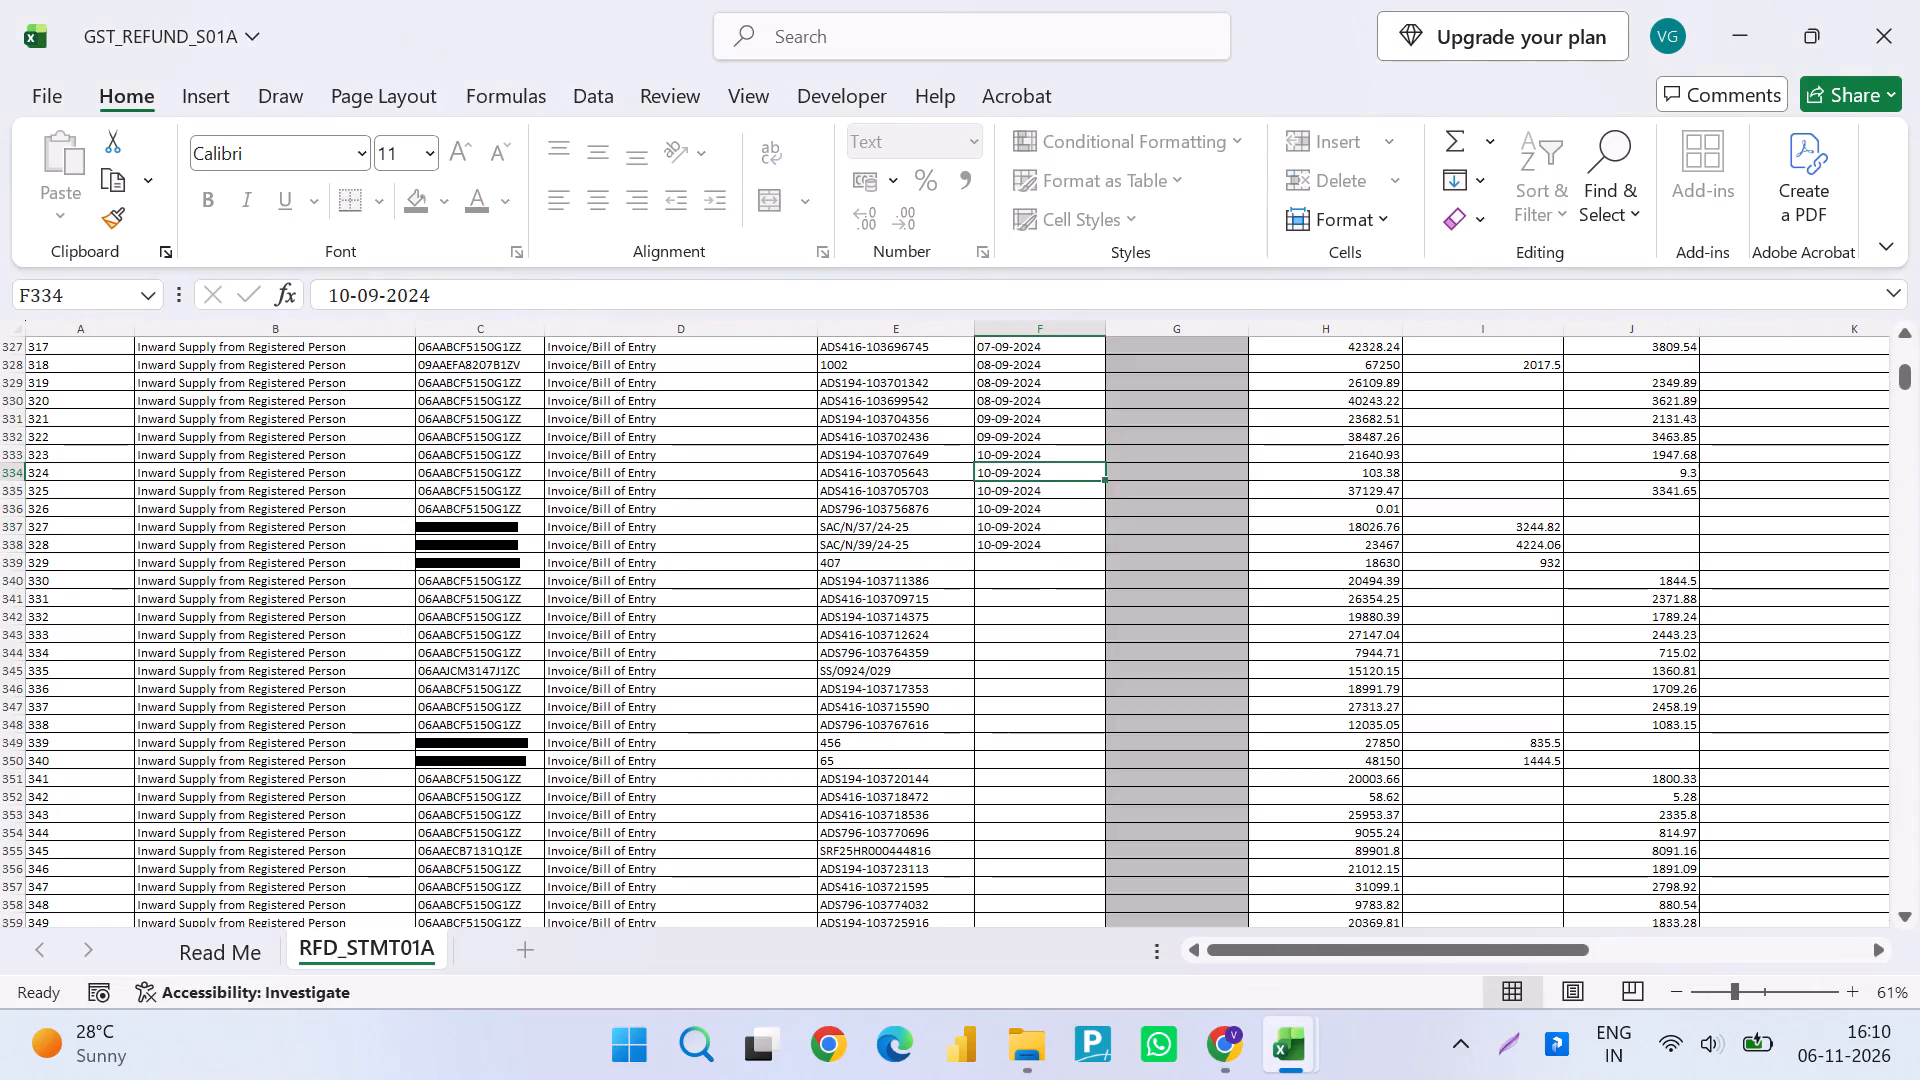
pyautogui.press('Down')
pyautogui.press('Down')
pyautogui.press('Down')
pyautogui.press('Down')
pyautogui.press('Down')
pyautogui.hotkey('ctrl', 'd')
pyautogui.press('F2')
pyautogui.press('Left')
pyautogui.hotkey('ctrl', 'Left')
pyautogui.hotkey('ctrl', 'Left')
pyautogui.hotkey('ctrl', 'Left')
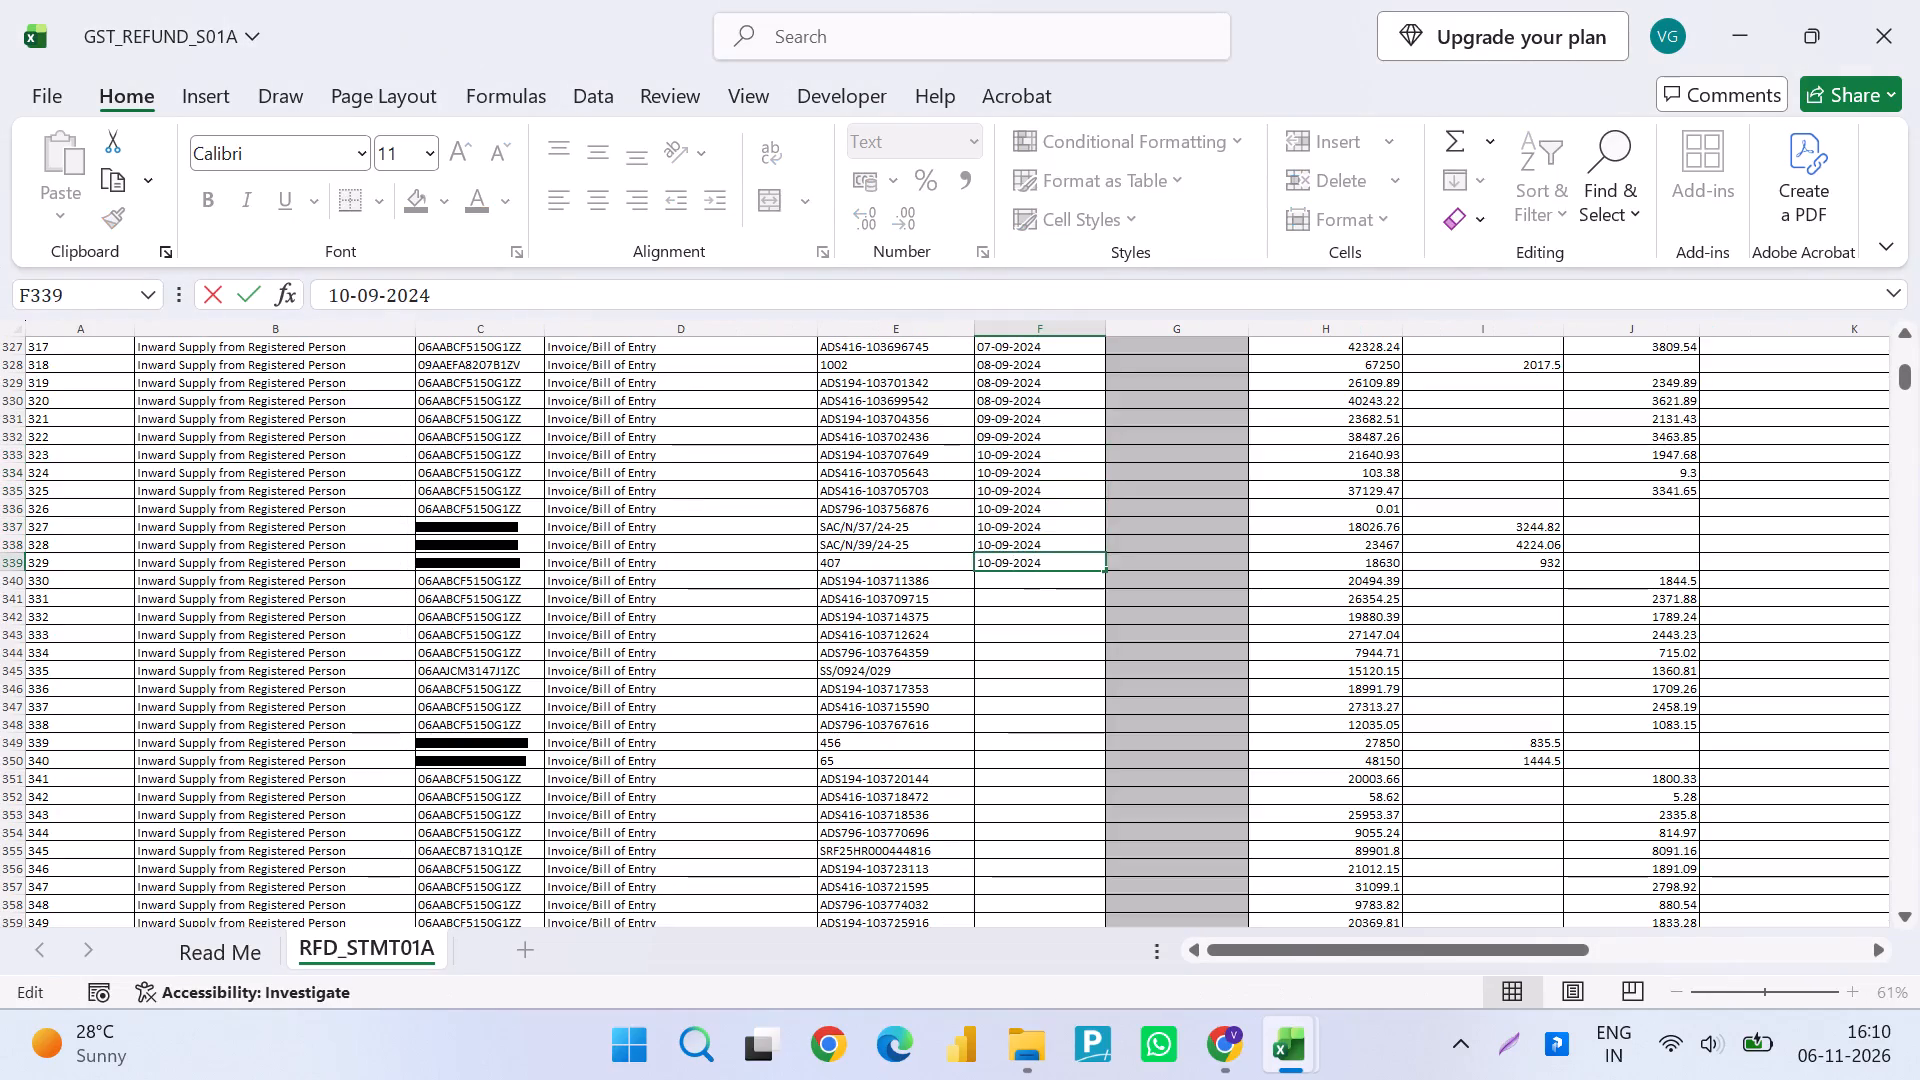
pyautogui.press('Left')
pyautogui.press('BackSpace')
pyautogui.press('1')
pyautogui.press('Return')
pyautogui.hotkey('ctrl', 'd')
pyautogui.press('Down')
pyautogui.hotkey('ctrl', 'd')
# Fill the date down into F342 and change it to 12-09-2024.
pyautogui.press('Down')
pyautogui.hotkey('ctrl', 'd')
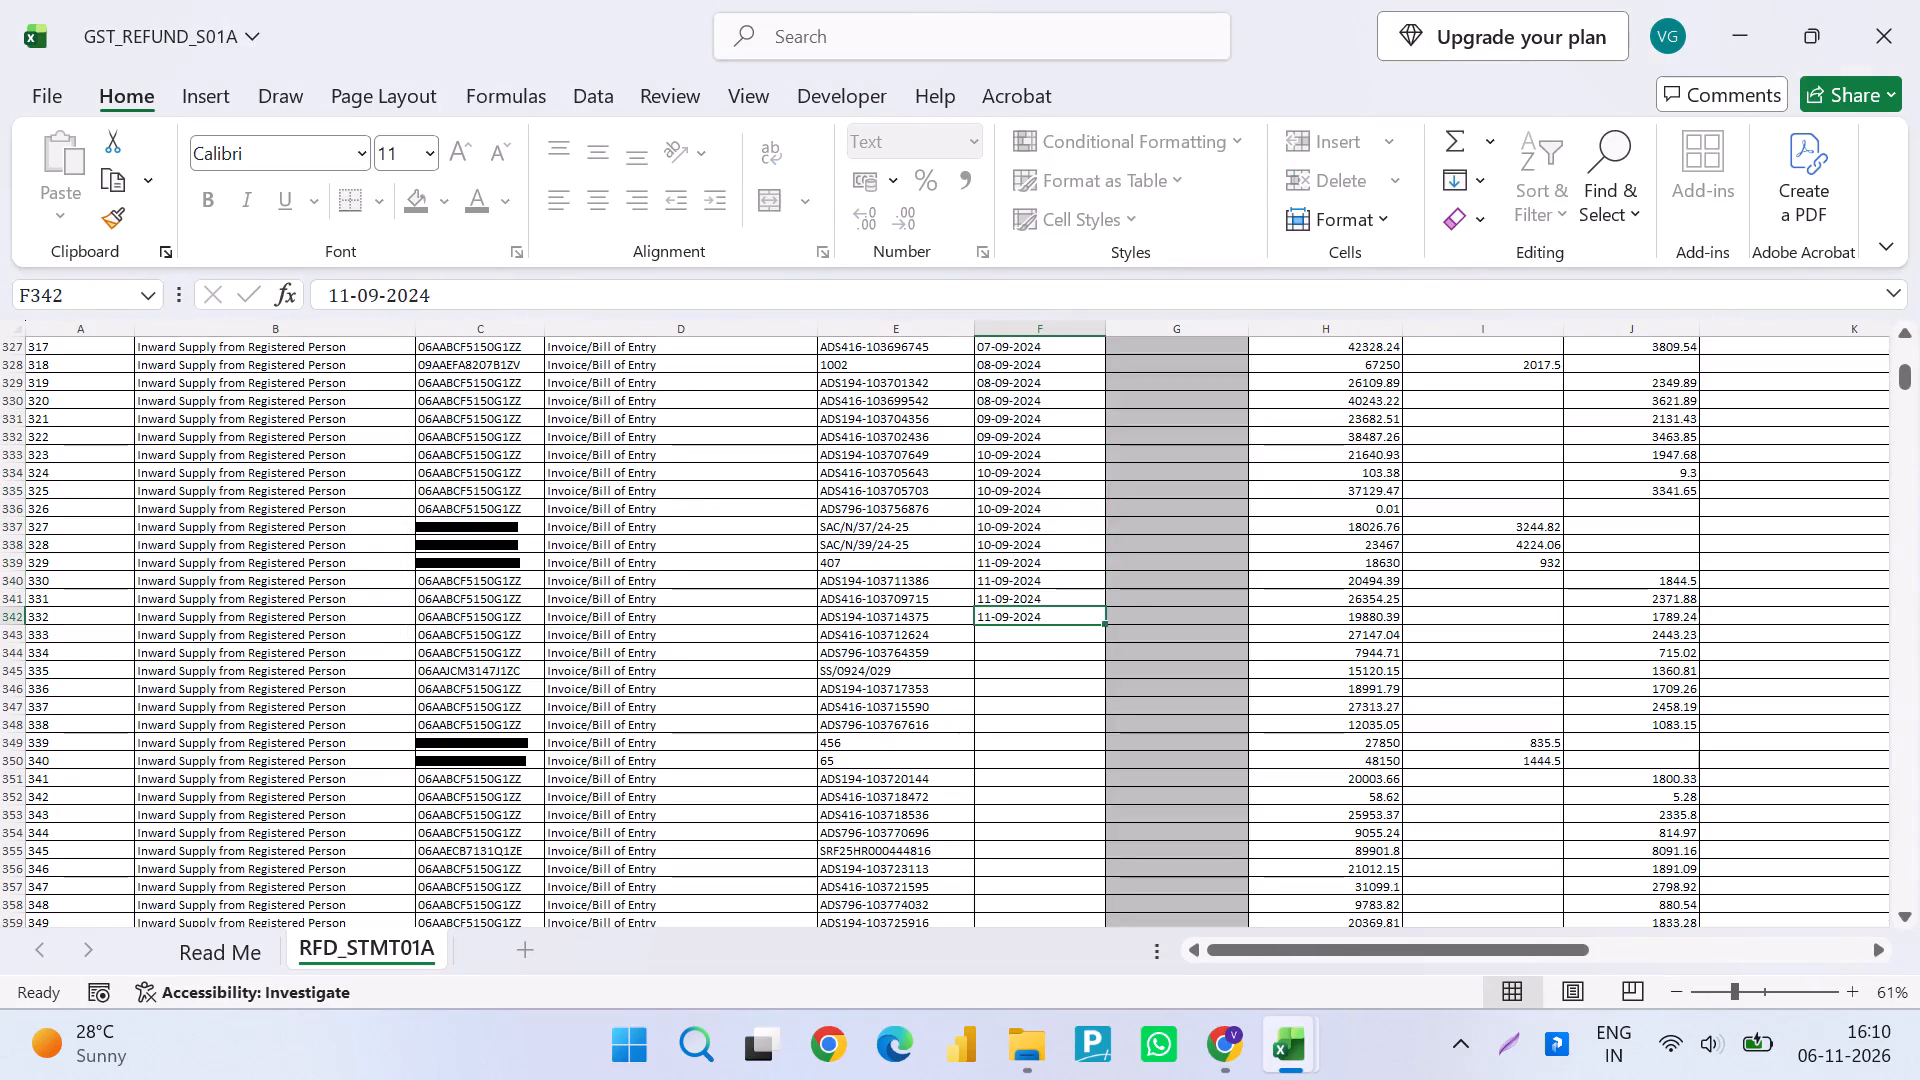
pyautogui.press('F2')
pyautogui.press('Left')
pyautogui.hotkey('ctrl', 'Left')
pyautogui.hotkey('ctrl', 'Left')
pyautogui.hotkey('ctrl', 'Left')
pyautogui.hotkey('ctrl', 'Left')
pyautogui.press('Left')
pyautogui.press('Delete')
pyautogui.press('2')
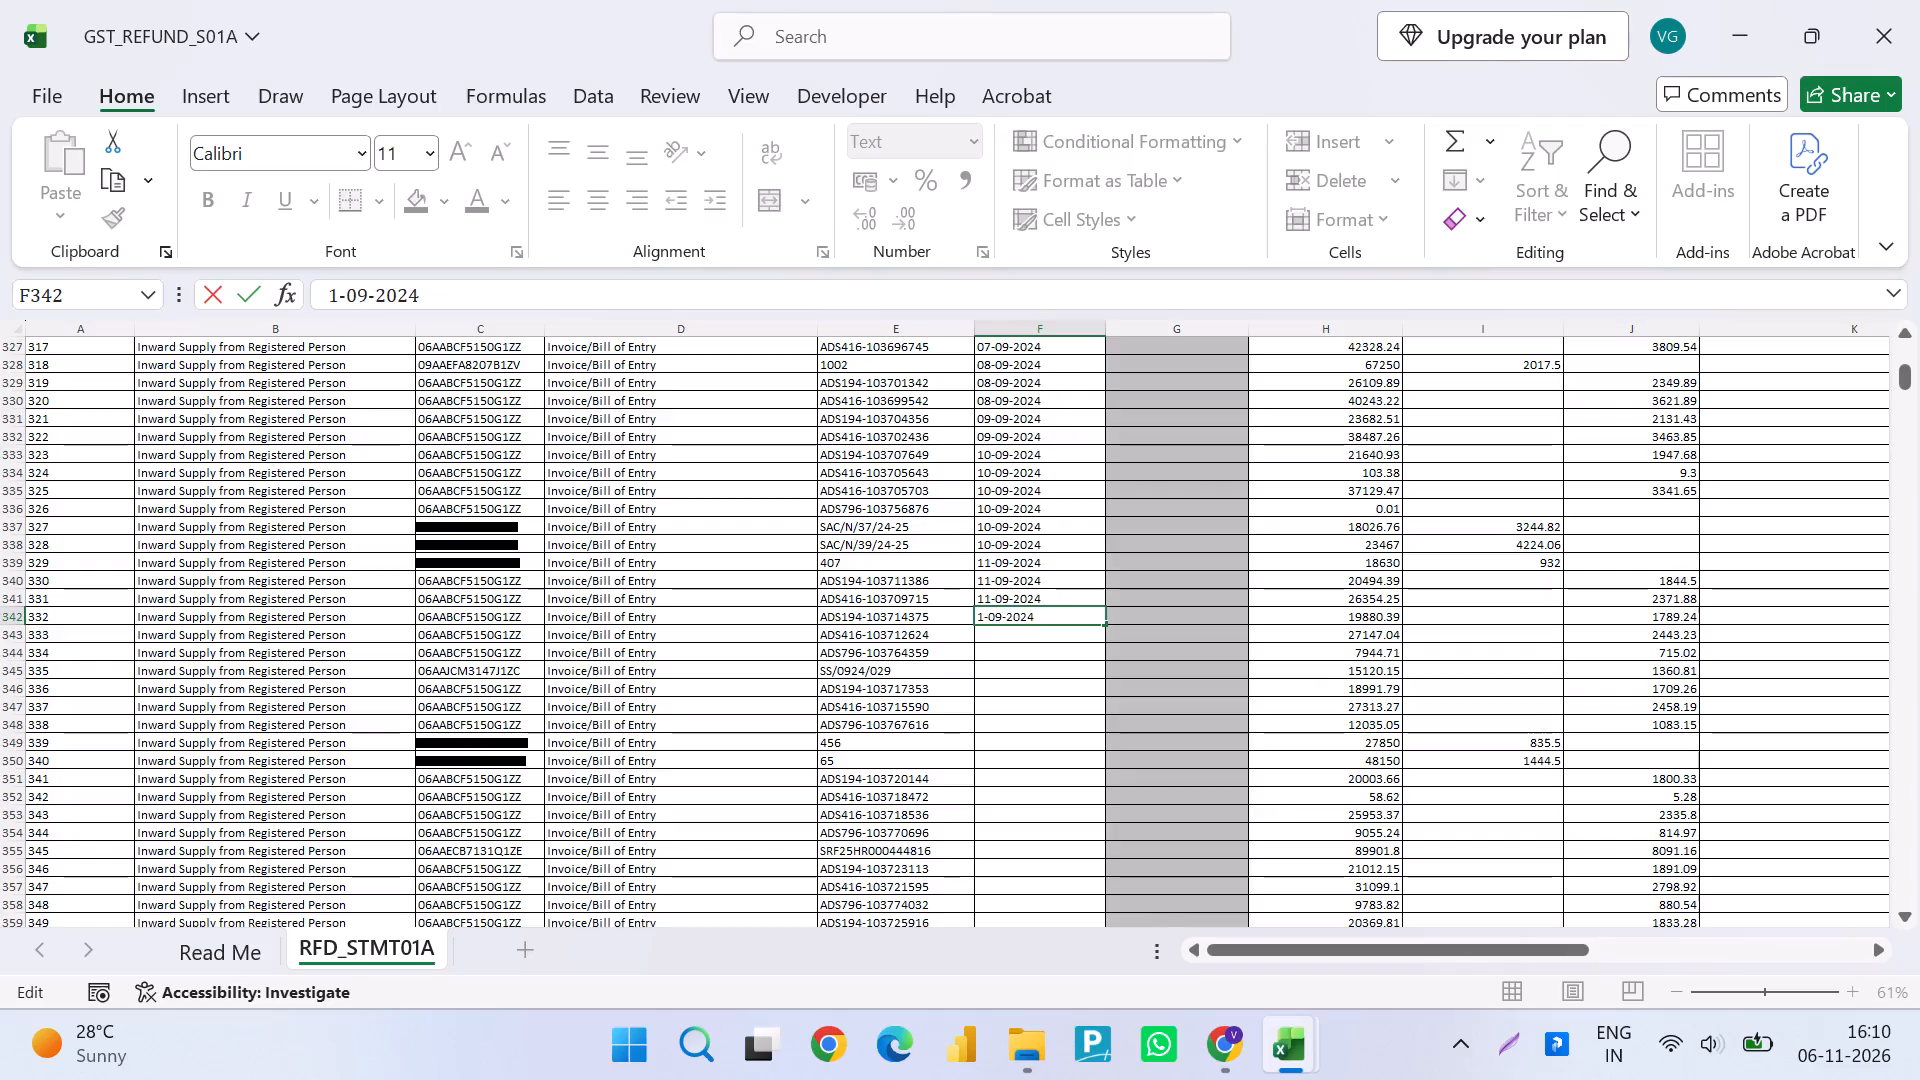
pyautogui.press('Return')
# Check the purchase rows dated 12-09-2024 and fill that date down into F343, F344 and F345 of the refund sheet.
pyautogui.hotkey('alt', 'Tab')
pyautogui.press('Down')
pyautogui.press('Down')
pyautogui.press('Down')
pyautogui.hotkey('shift', 'Down')
pyautogui.hotkey('shift', 'Down')
pyautogui.hotkey('shift', 'Down')
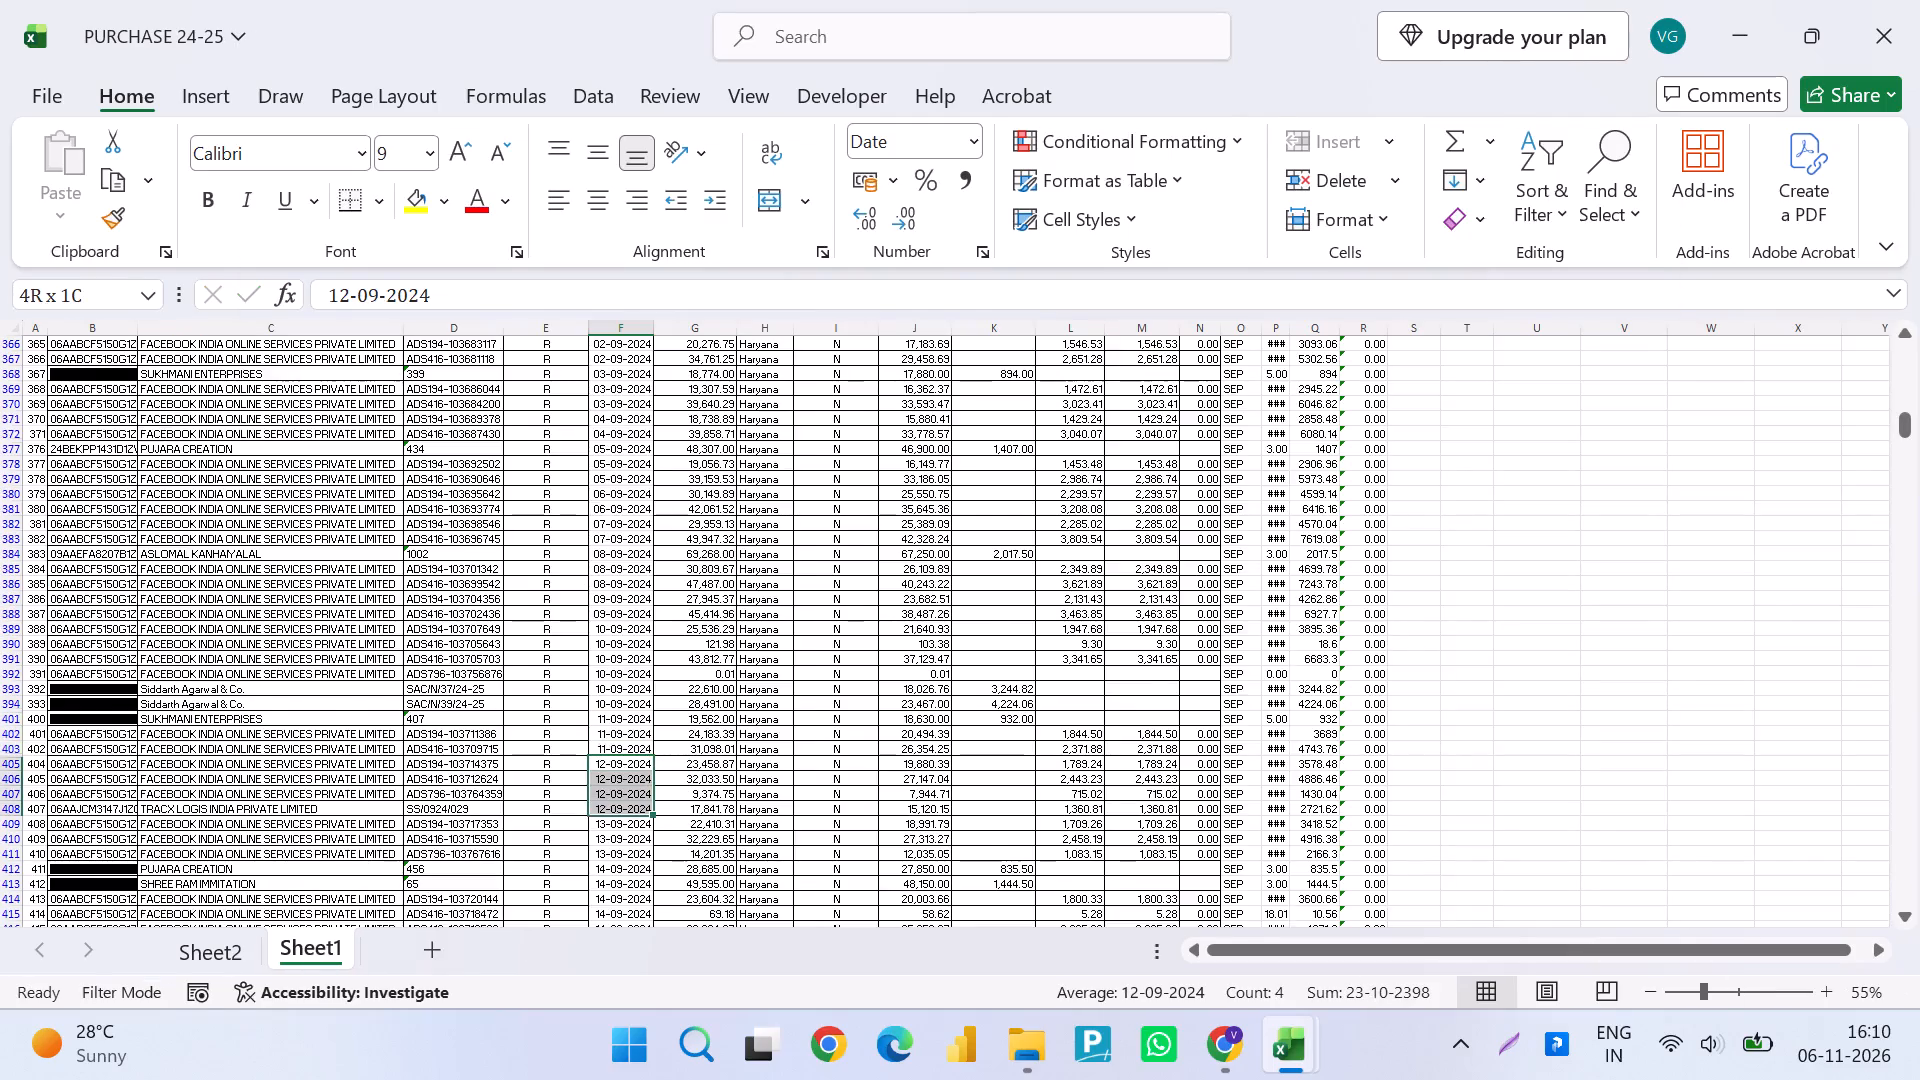
pyautogui.hotkey('alt', 'Tab')
pyautogui.hotkey('ctrl', 'd')
pyautogui.press('Down')
pyautogui.hotkey('ctrl', 'd')
pyautogui.press('Down')
pyautogui.hotkey('ctrl', 'd')
# Fill the date down into F346 and change it to 13-09-2024.
pyautogui.press('Down')
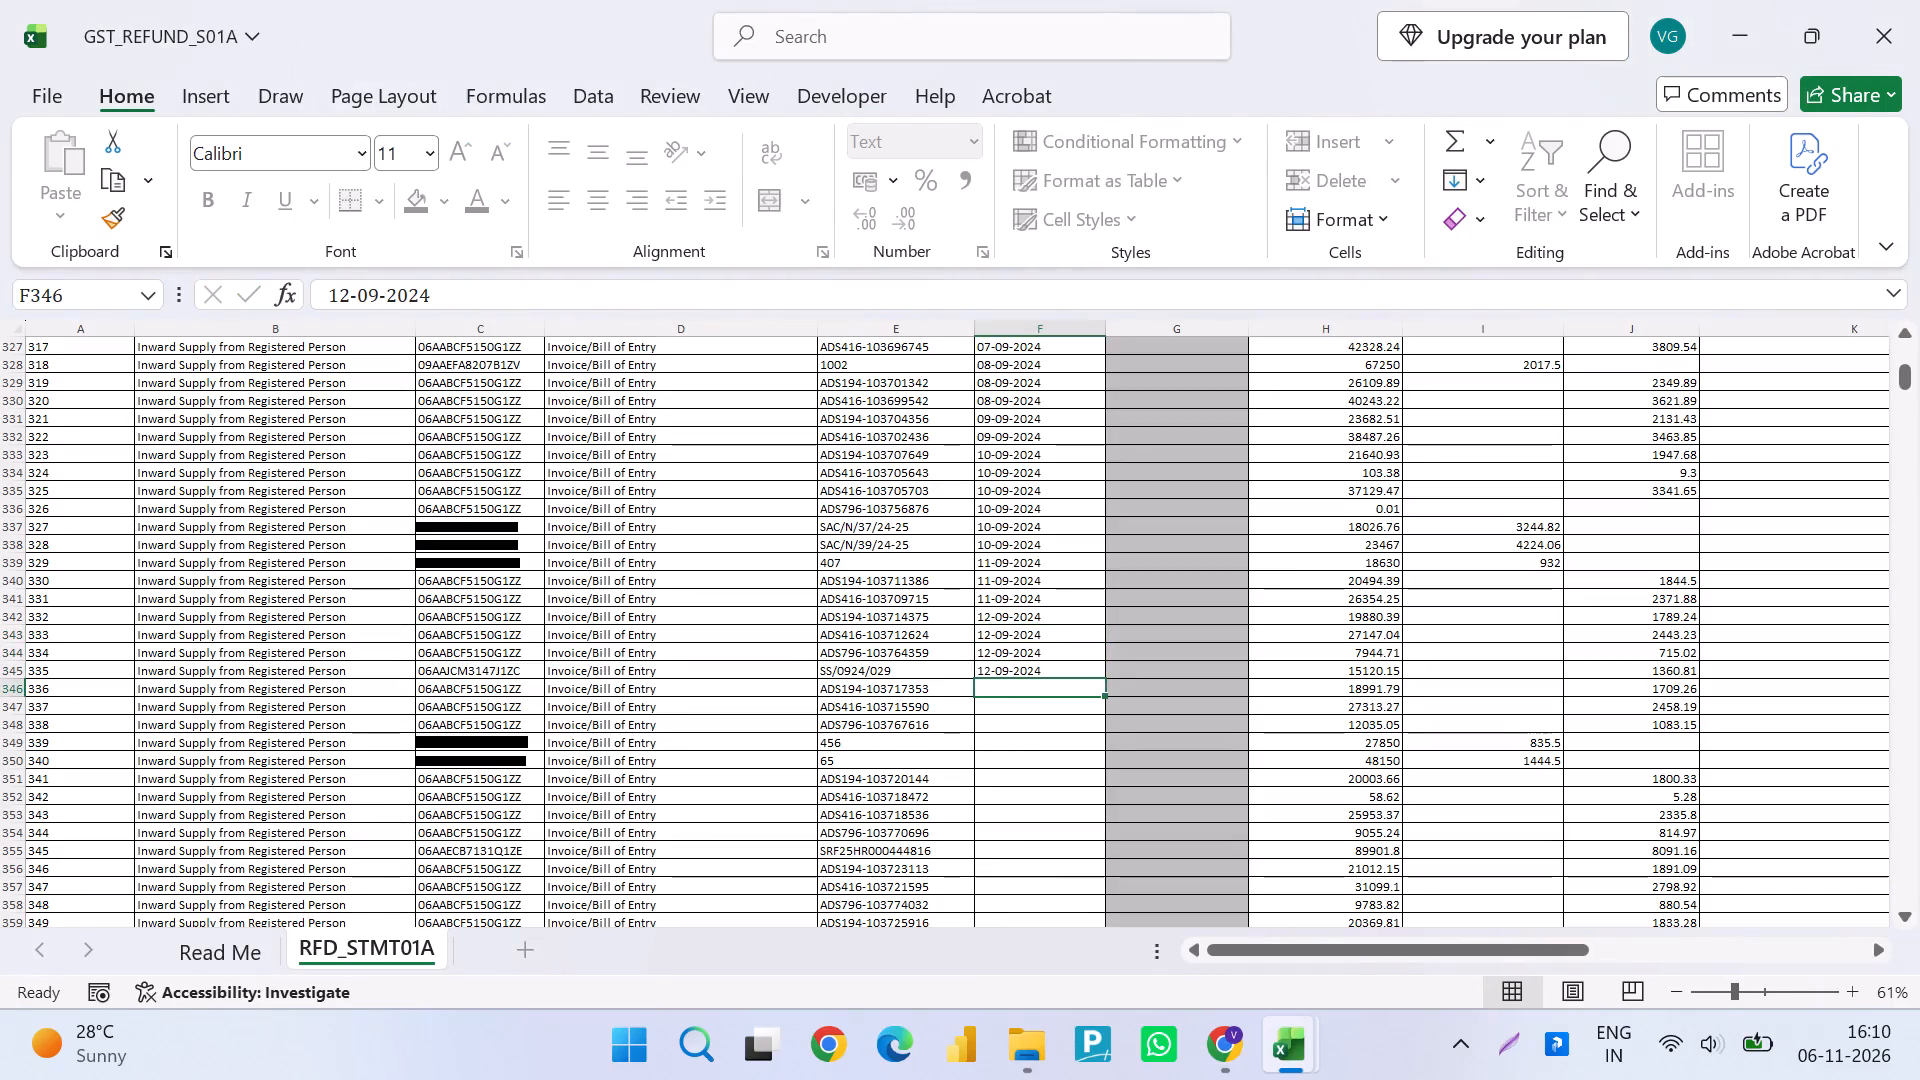
pyautogui.hotkey('ctrl', 'd')
pyautogui.press('Left')
pyautogui.press('Right')
pyautogui.press('F2')
pyautogui.hotkey('ctrl', 'Left')
pyautogui.hotkey('ctrl', 'Left')
pyautogui.hotkey('ctrl', 'Left')
pyautogui.hotkey('ctrl', 'Left')
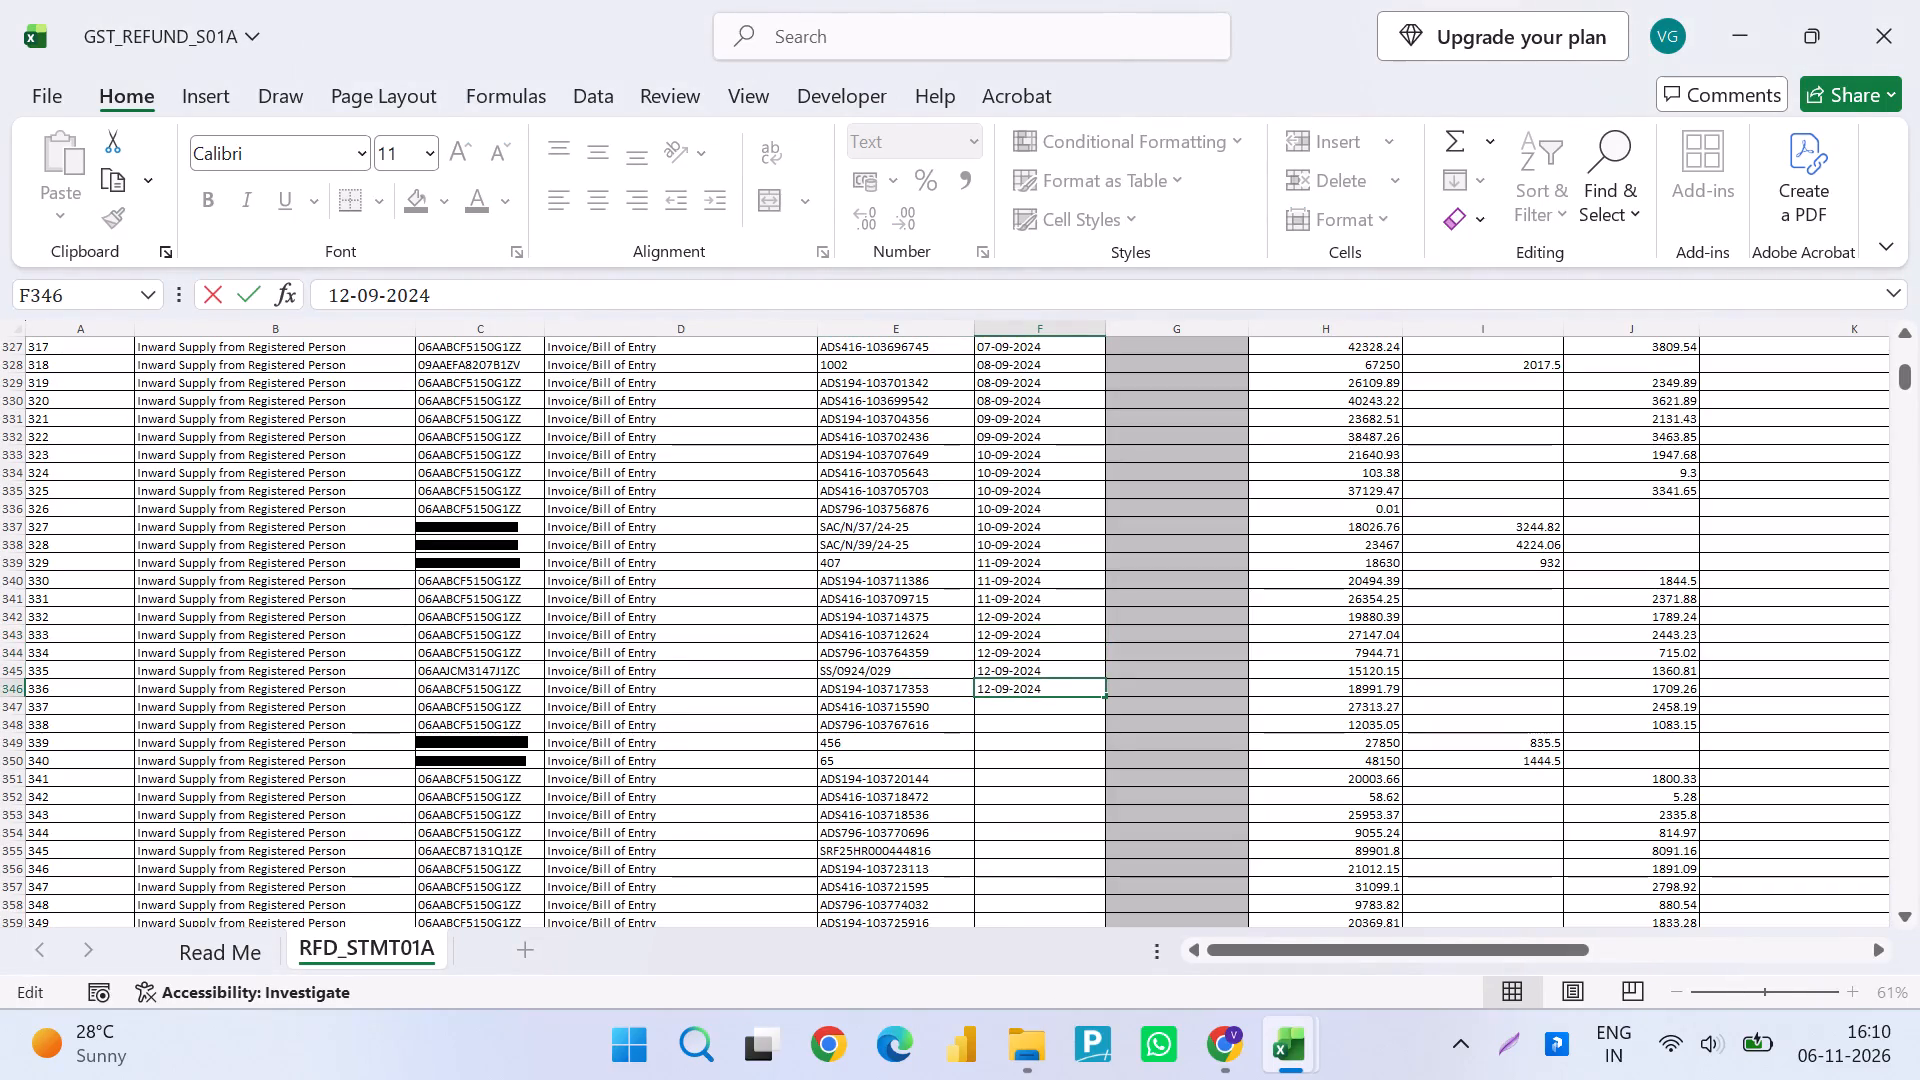
pyautogui.press('BackSpace')
pyautogui.press('3')
pyautogui.press('Return')
# Check which rows of the PURCHASE 24-25 workbook are dated 13-09-2024, from row 409 down, and return to the refund sheet.
pyautogui.hotkey('alt', 'Tab')
pyautogui.press('Down')
pyautogui.press('Down')
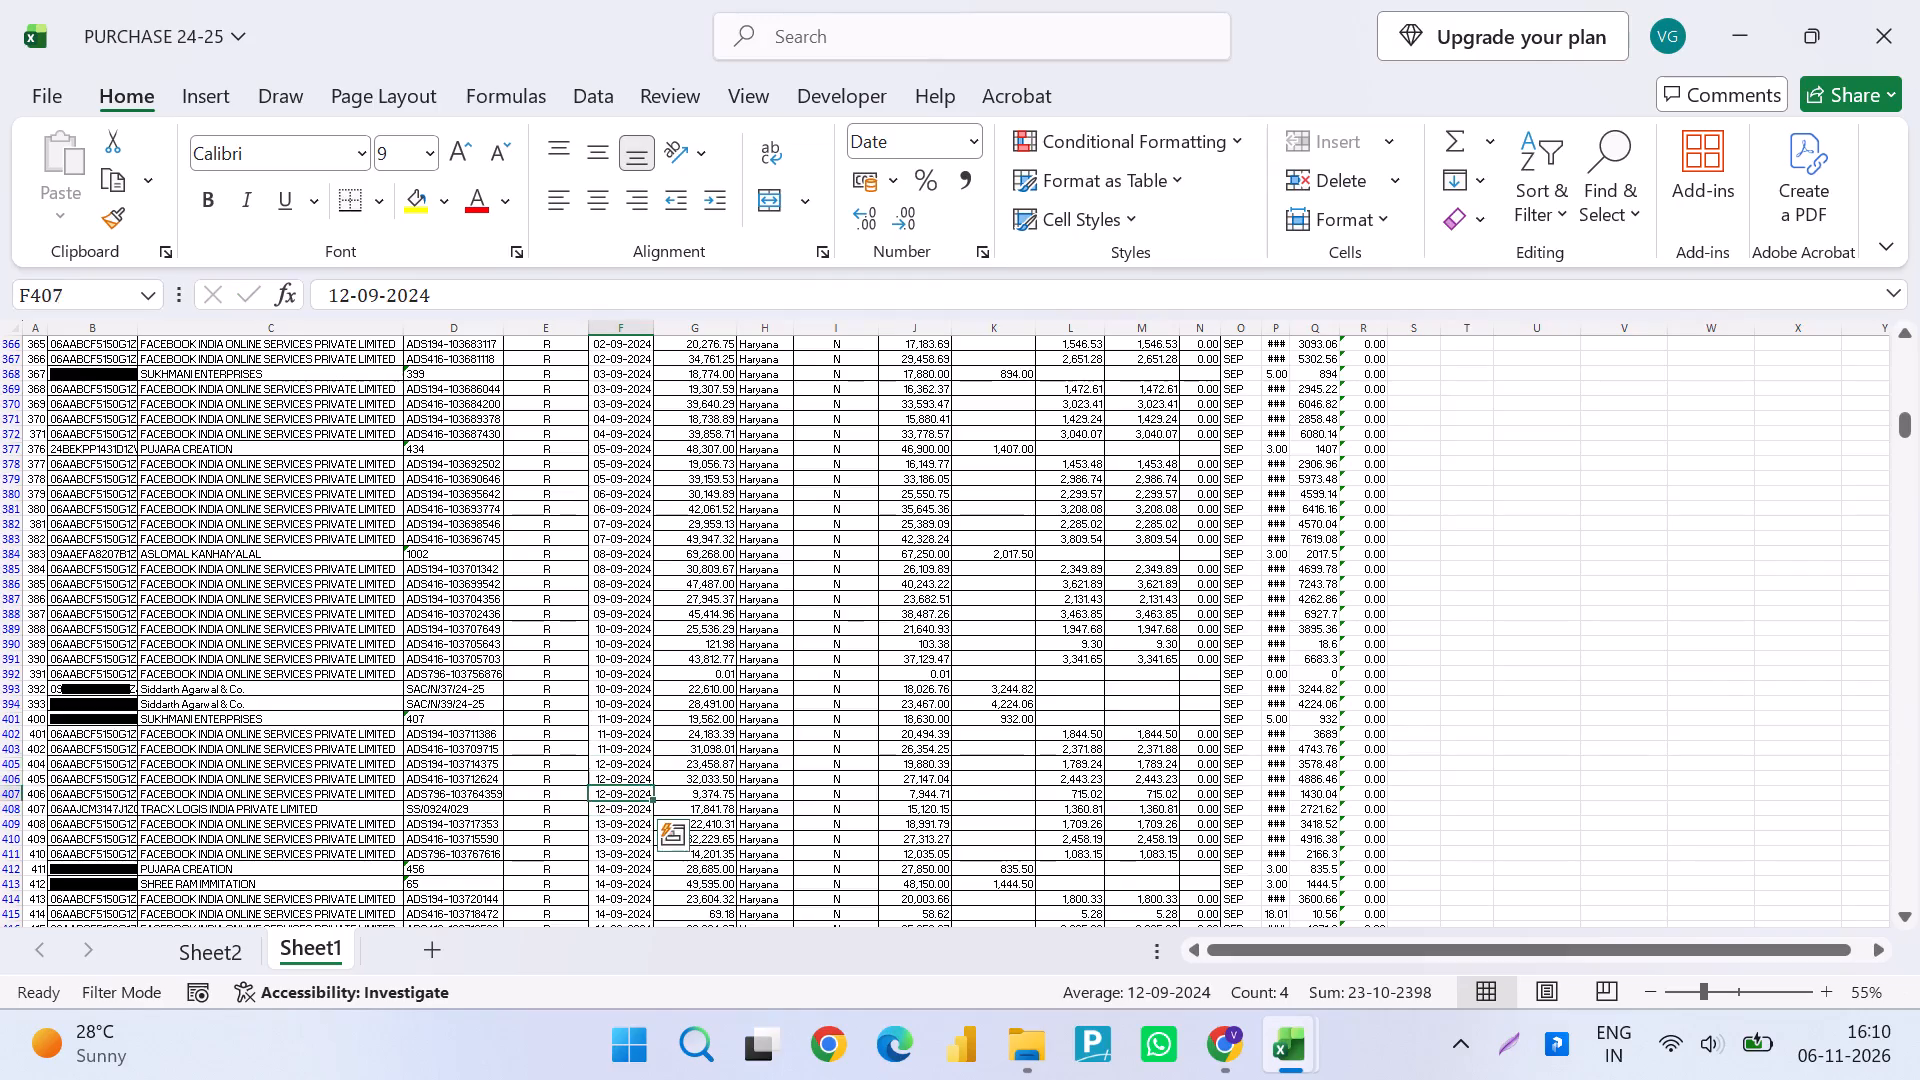
pyautogui.press('Down')
pyautogui.press('Down')
pyautogui.hotkey('shift', 'Down')
pyautogui.hotkey('shift', 'Down')
pyautogui.hotkey('alt', 'Tab')
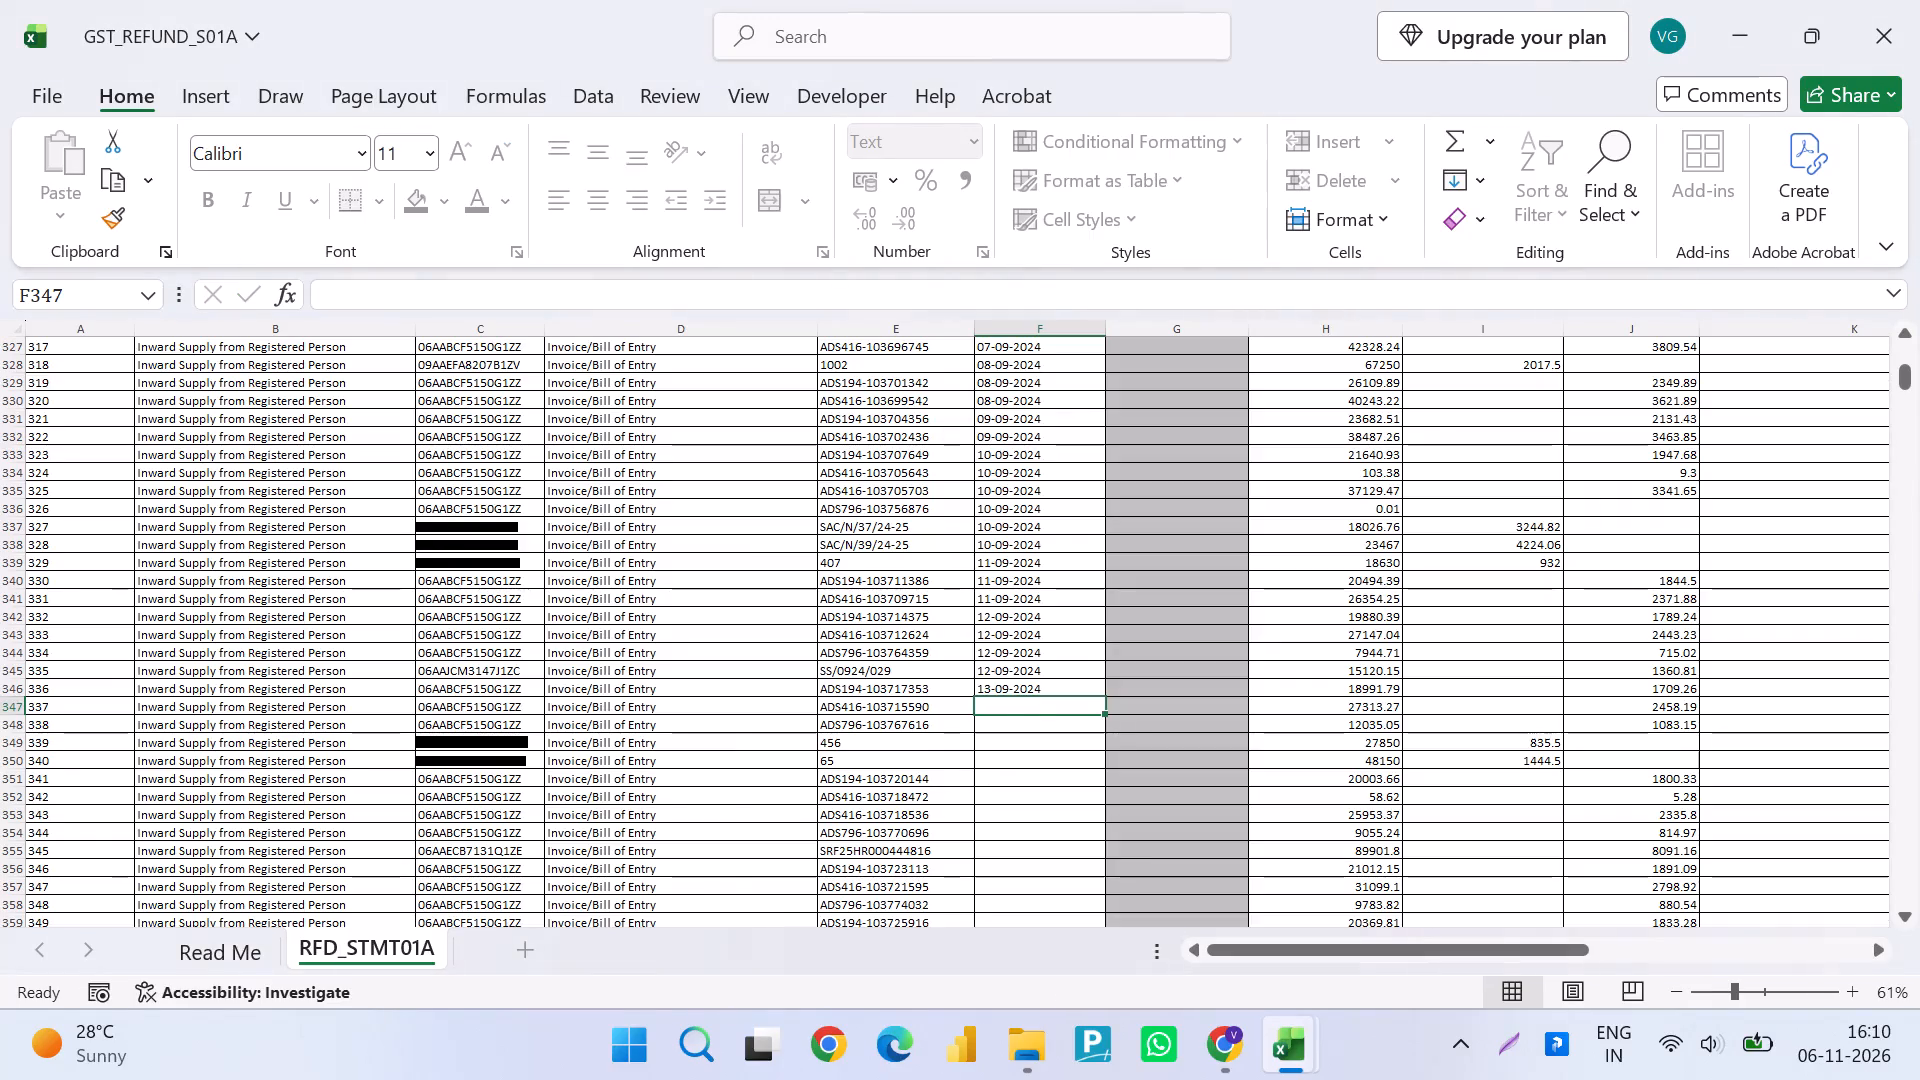
# Fill the date 13-09-2024 down into F347 and F348 of the refund sheet.
pyautogui.hotkey('ctrl', 'd')
pyautogui.press('Down')
pyautogui.hotkey('ctrl', 'd')
pyautogui.press('Down')
# Fill the date down into F349 and change it to 14-09-2024.
pyautogui.hotkey('ctrl', 'd')
pyautogui.press('F2')
pyautogui.press('Left')
pyautogui.hotkey('ctrl', 'Left')
pyautogui.hotkey('ctrl', 'Left')
pyautogui.hotkey('ctrl', 'Left')
pyautogui.hotkey('ctrl', 'Left')
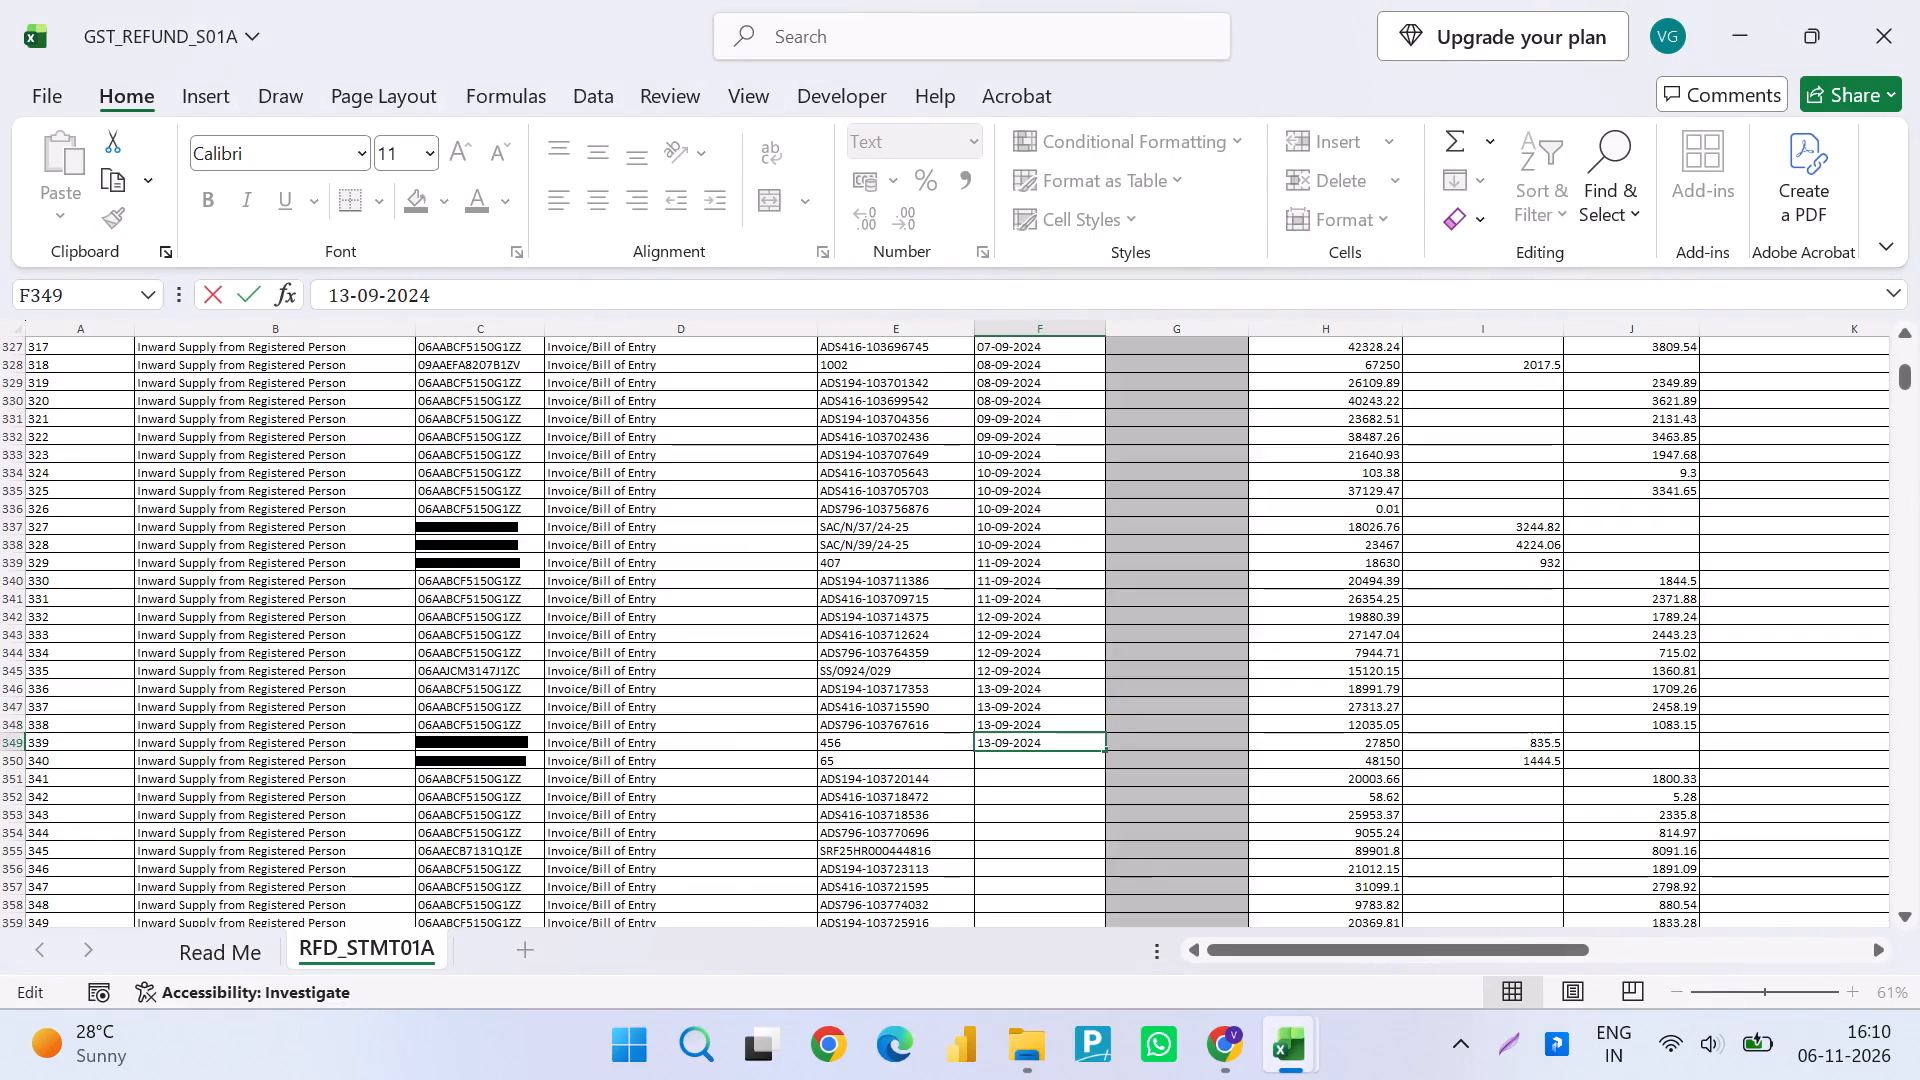
pyautogui.press('BackSpace')
pyautogui.press('4')
pyautogui.press('Return')
# Check which rows of the PURCHASE 24-25 workbook are dated 14-09-2024, from row 412 down.
pyautogui.hotkey('alt', 'Tab')
pyautogui.press('Down')
pyautogui.press('Down')
pyautogui.press('Down')
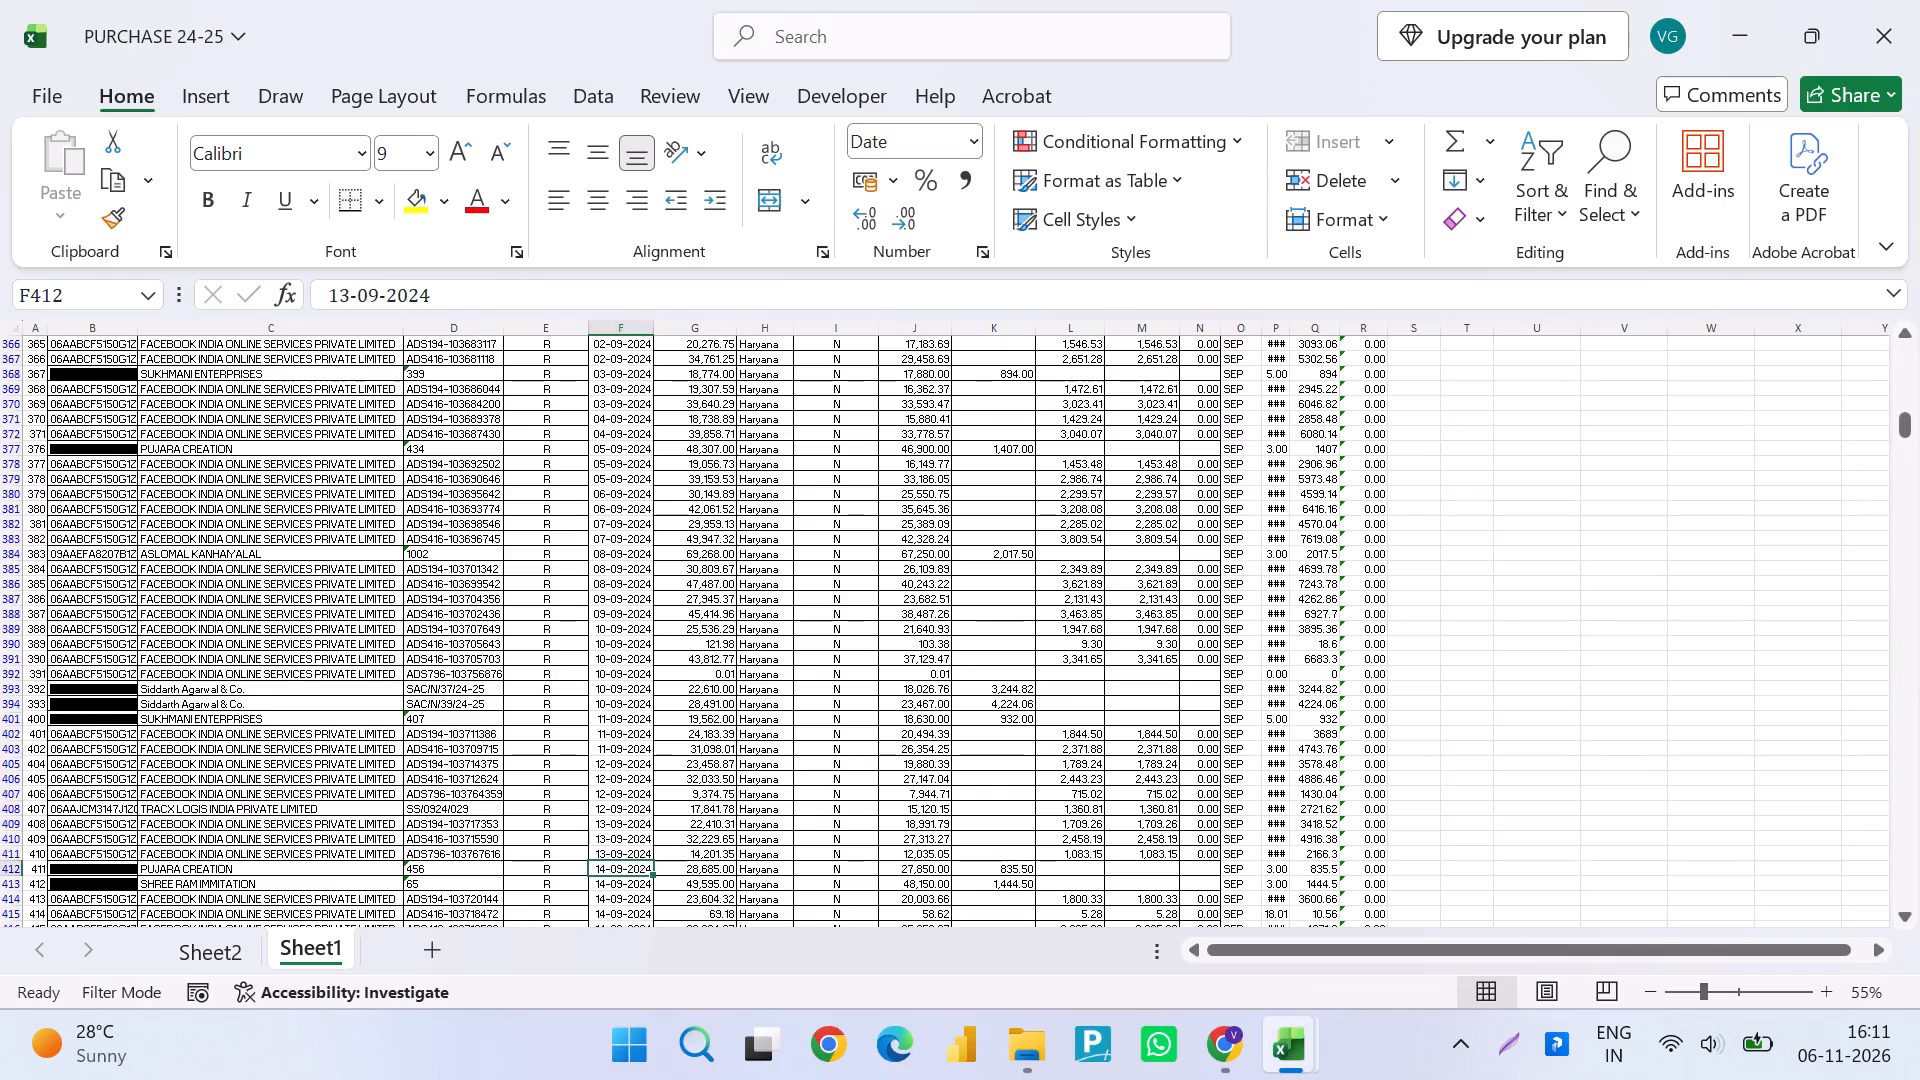
pyautogui.hotkey('shift', 'Down')
pyautogui.hotkey('shift', 'Down')
pyautogui.hotkey('shift', 'Down')
pyautogui.hotkey('shift', 'Down')
pyautogui.hotkey('shift', 'Down')
pyautogui.hotkey('shift', 'Down')
pyautogui.hotkey('shift', 'Down')
pyautogui.hotkey('shift', 'Down')
pyautogui.hotkey('shift', 'Down')
pyautogui.hotkey('shift', 'Down')
pyautogui.hotkey('shift', 'Down')
pyautogui.hotkey('shift', 'Down')
pyautogui.hotkey('shift', 'Down')
pyautogui.hotkey('shift', 'Down')
pyautogui.hotkey('shift', 'Down')
pyautogui.hotkey('shift', 'Down')
pyautogui.hotkey('shift', 'Down')
pyautogui.hotkey('shift', 'Down')
pyautogui.hotkey('shift', 'Down')
pyautogui.hotkey('shift', 'Down')
pyautogui.hotkey('shift', 'Down')
pyautogui.hotkey('shift', 'Up')
pyautogui.hotkey('shift', 'Up')
pyautogui.hotkey('shift', 'Up')
pyautogui.hotkey('shift', 'Up')
pyautogui.hotkey('shift', 'Up')
pyautogui.hotkey('shift', 'Up')
pyautogui.hotkey('shift', 'Up')
pyautogui.hotkey('shift', 'Up')
pyautogui.hotkey('shift', 'Up')
pyautogui.hotkey('shift', 'Up')
pyautogui.hotkey('shift', 'Up')
pyautogui.hotkey('shift', 'Up')
pyautogui.hotkey('shift', 'Up')
pyautogui.hotkey('shift', 'Up')
pyautogui.hotkey('shift', 'Up')
pyautogui.hotkey('shift', 'Up')
pyautogui.hotkey('shift', 'Up')
pyautogui.hotkey('shift', 'Up')
pyautogui.hotkey('shift', 'Up')
pyautogui.hotkey('shift', 'Up')
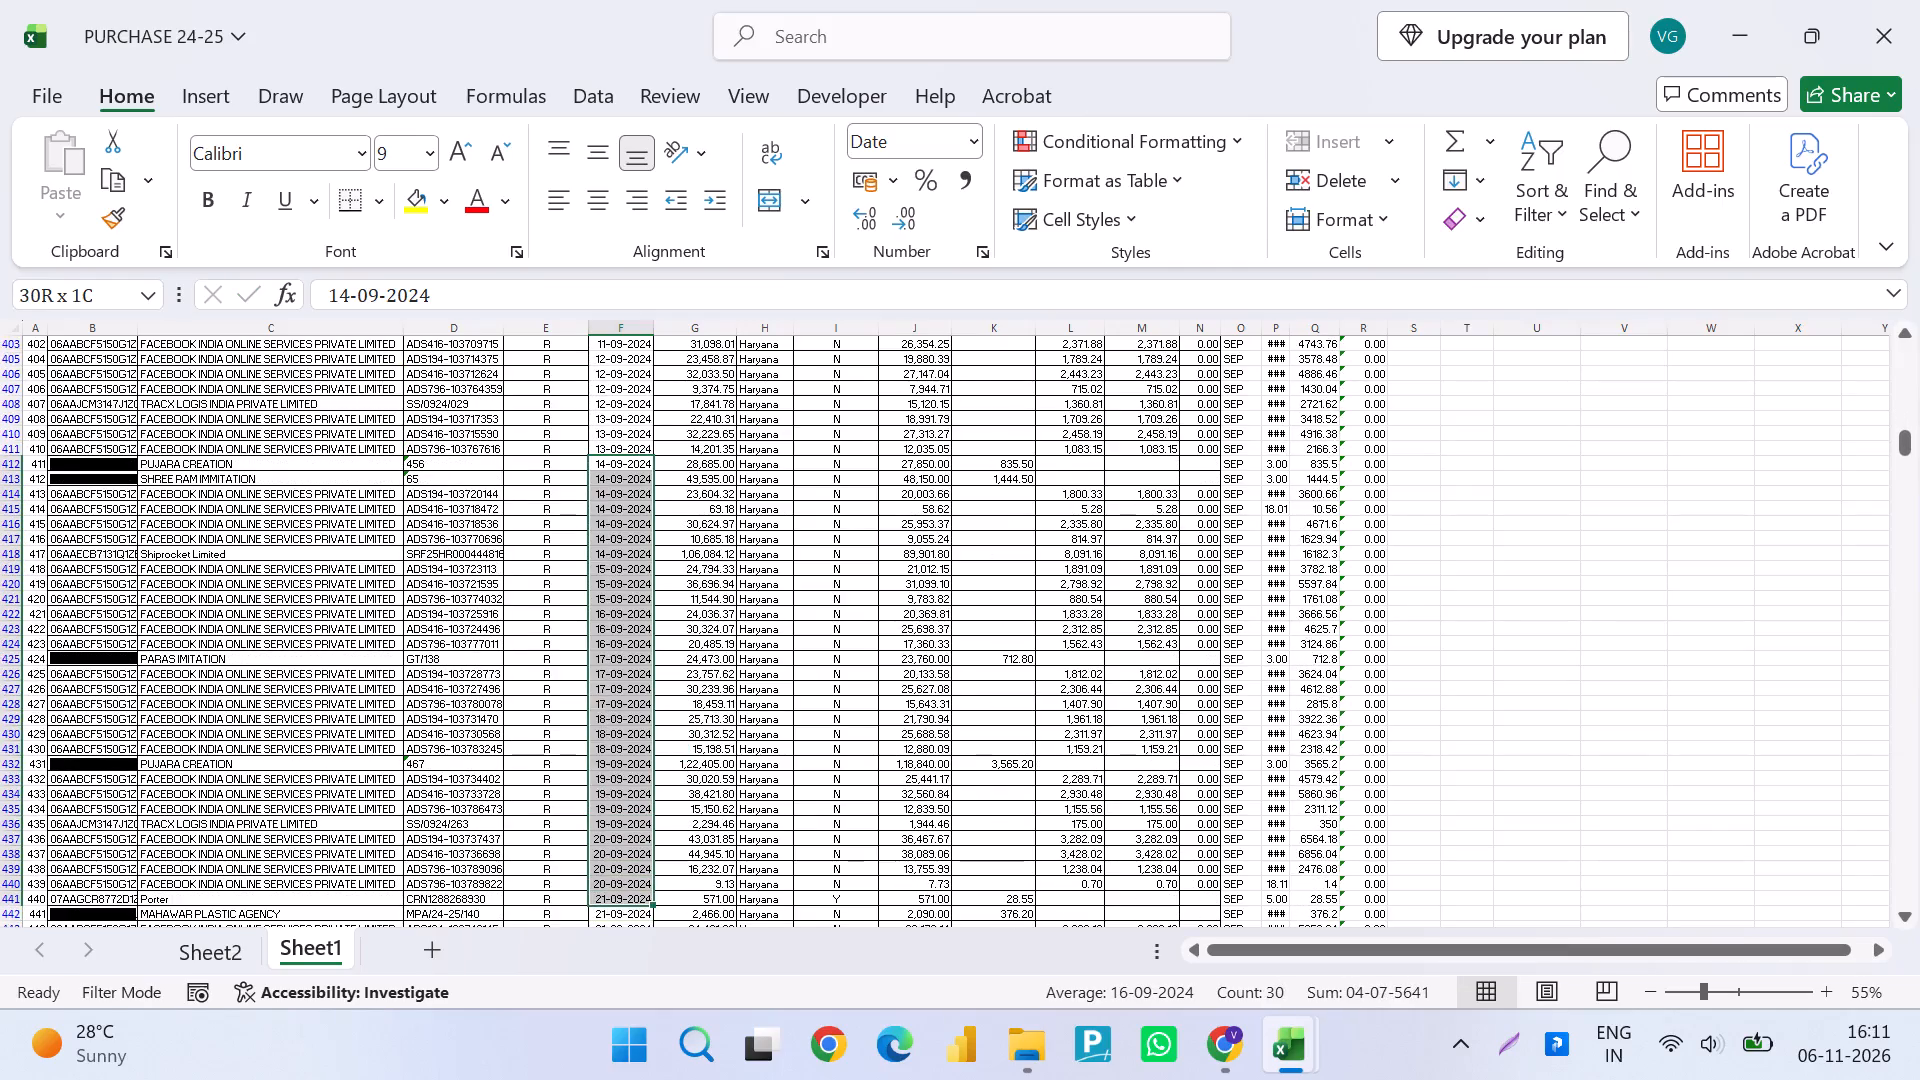
pyautogui.hotkey('shift', 'Up')
pyautogui.hotkey('shift', 'Up')
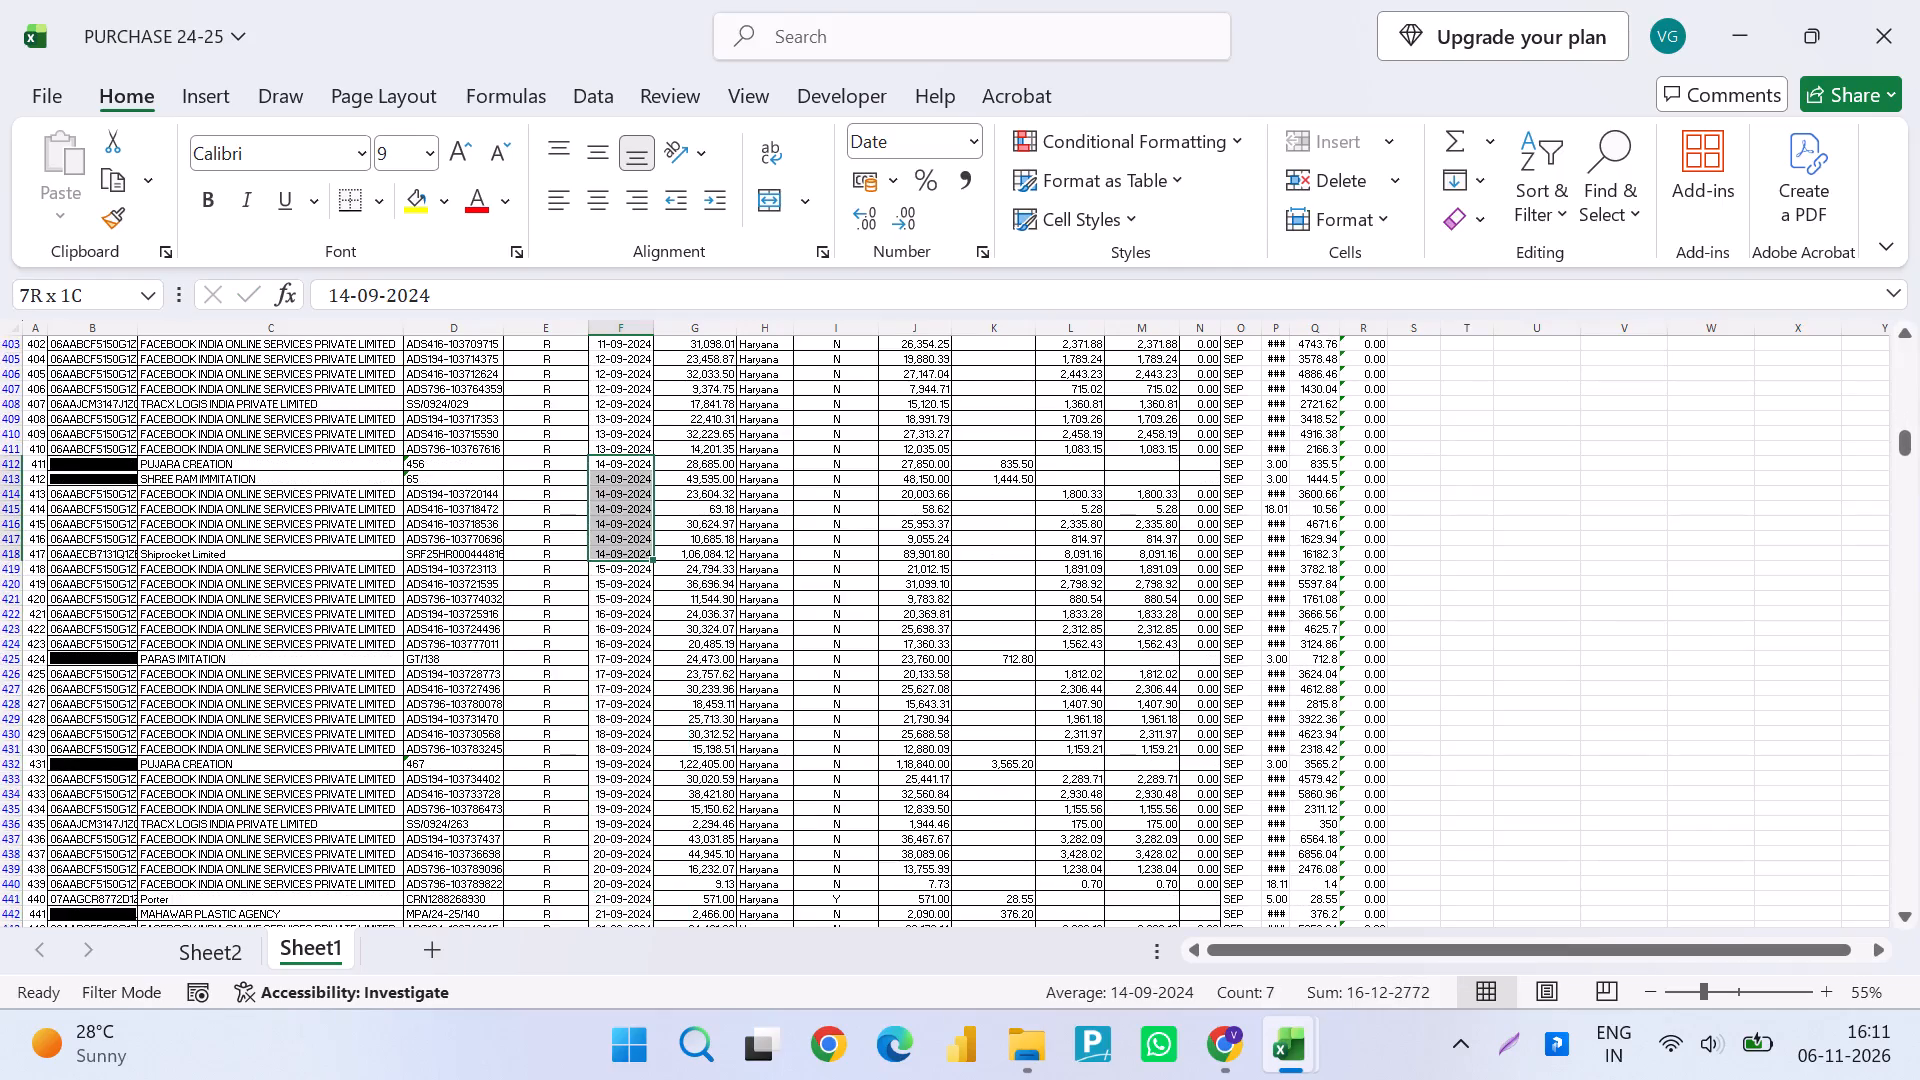
# Return to the refund sheet and fill the date 14-09-2024 from F349 down through F356.
pyautogui.hotkey('alt', 'Tab')
pyautogui.press('Up')
pyautogui.hotkey('shift', 'Down')
pyautogui.hotkey('shift', 'Down')
pyautogui.hotkey('shift', 'Down')
pyautogui.hotkey('shift', 'Down')
pyautogui.hotkey('shift', 'Down')
pyautogui.hotkey('shift', 'Down')
pyautogui.hotkey('shift', 'Down')
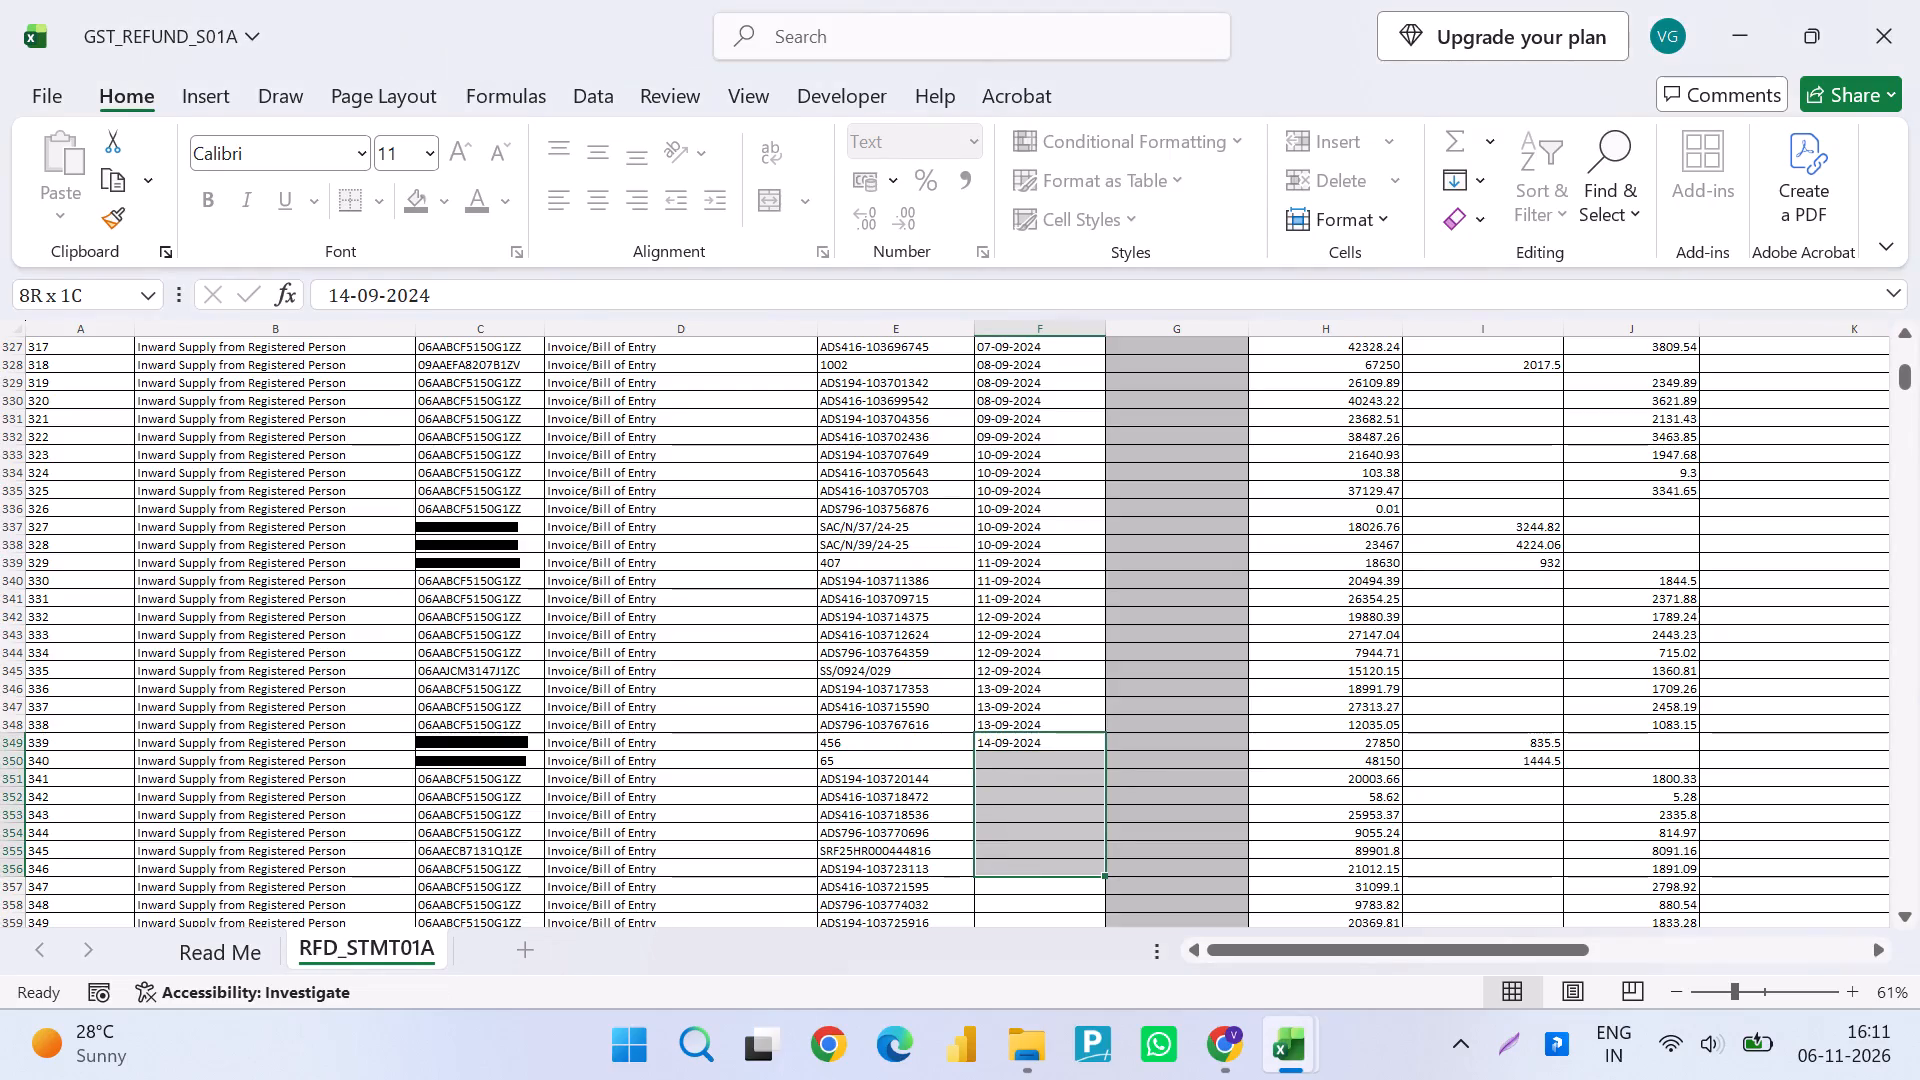
pyautogui.hotkey('ctrl', 'd')
# Change the date in F356 to 15-09-2024.
pyautogui.press('Down')
pyautogui.press('Down')
pyautogui.press('Down')
pyautogui.press('Down')
pyautogui.press('Down')
pyautogui.press('Down')
pyautogui.press('Down')
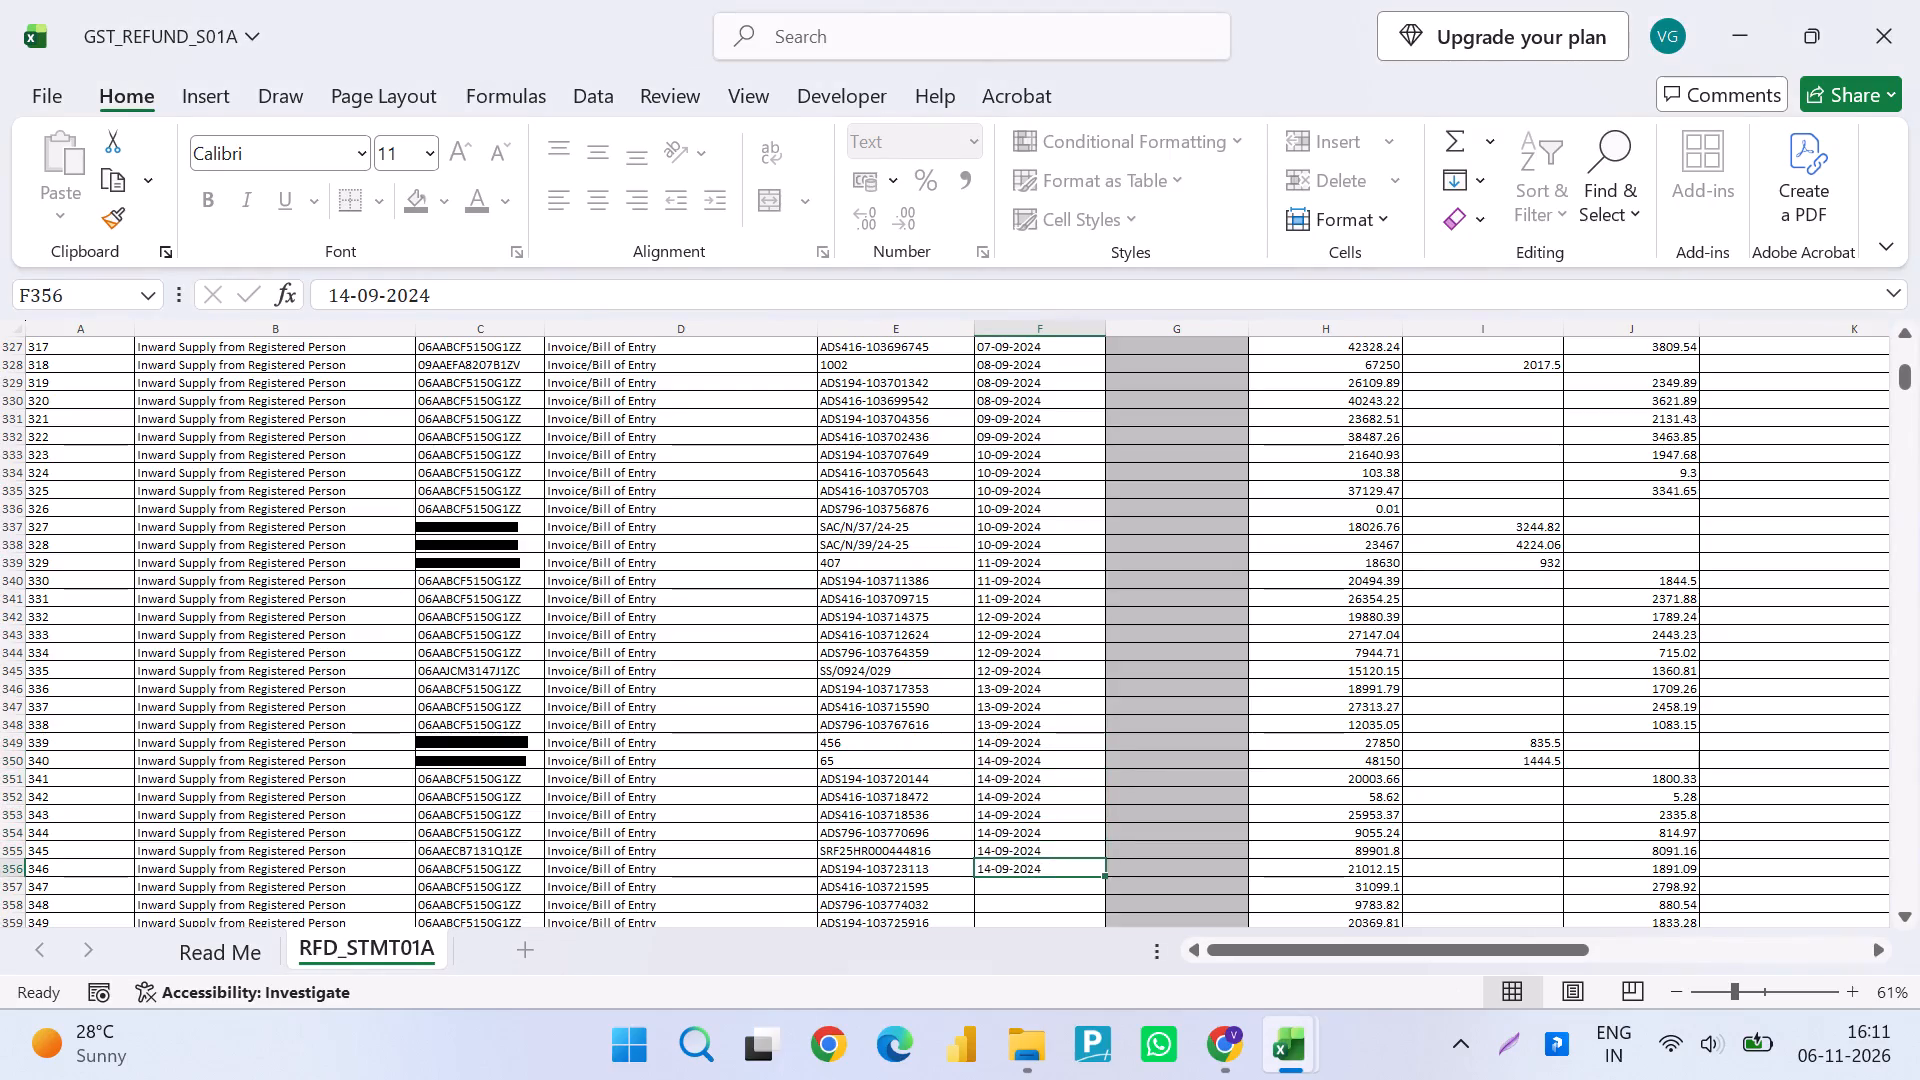
pyautogui.press('F2')
pyautogui.press('Left')
pyautogui.hotkey('ctrl', 'Left')
pyautogui.hotkey('ctrl', 'Left')
pyautogui.hotkey('ctrl', 'Left')
pyautogui.press('Left')
pyautogui.press('BackSpace')
pyautogui.press('5')
pyautogui.press('Return')
# Check the purchase rows dated 15-09-2024 and fill that date down into F357 and F358 of the refund sheet.
pyautogui.hotkey('alt', 'Tab')
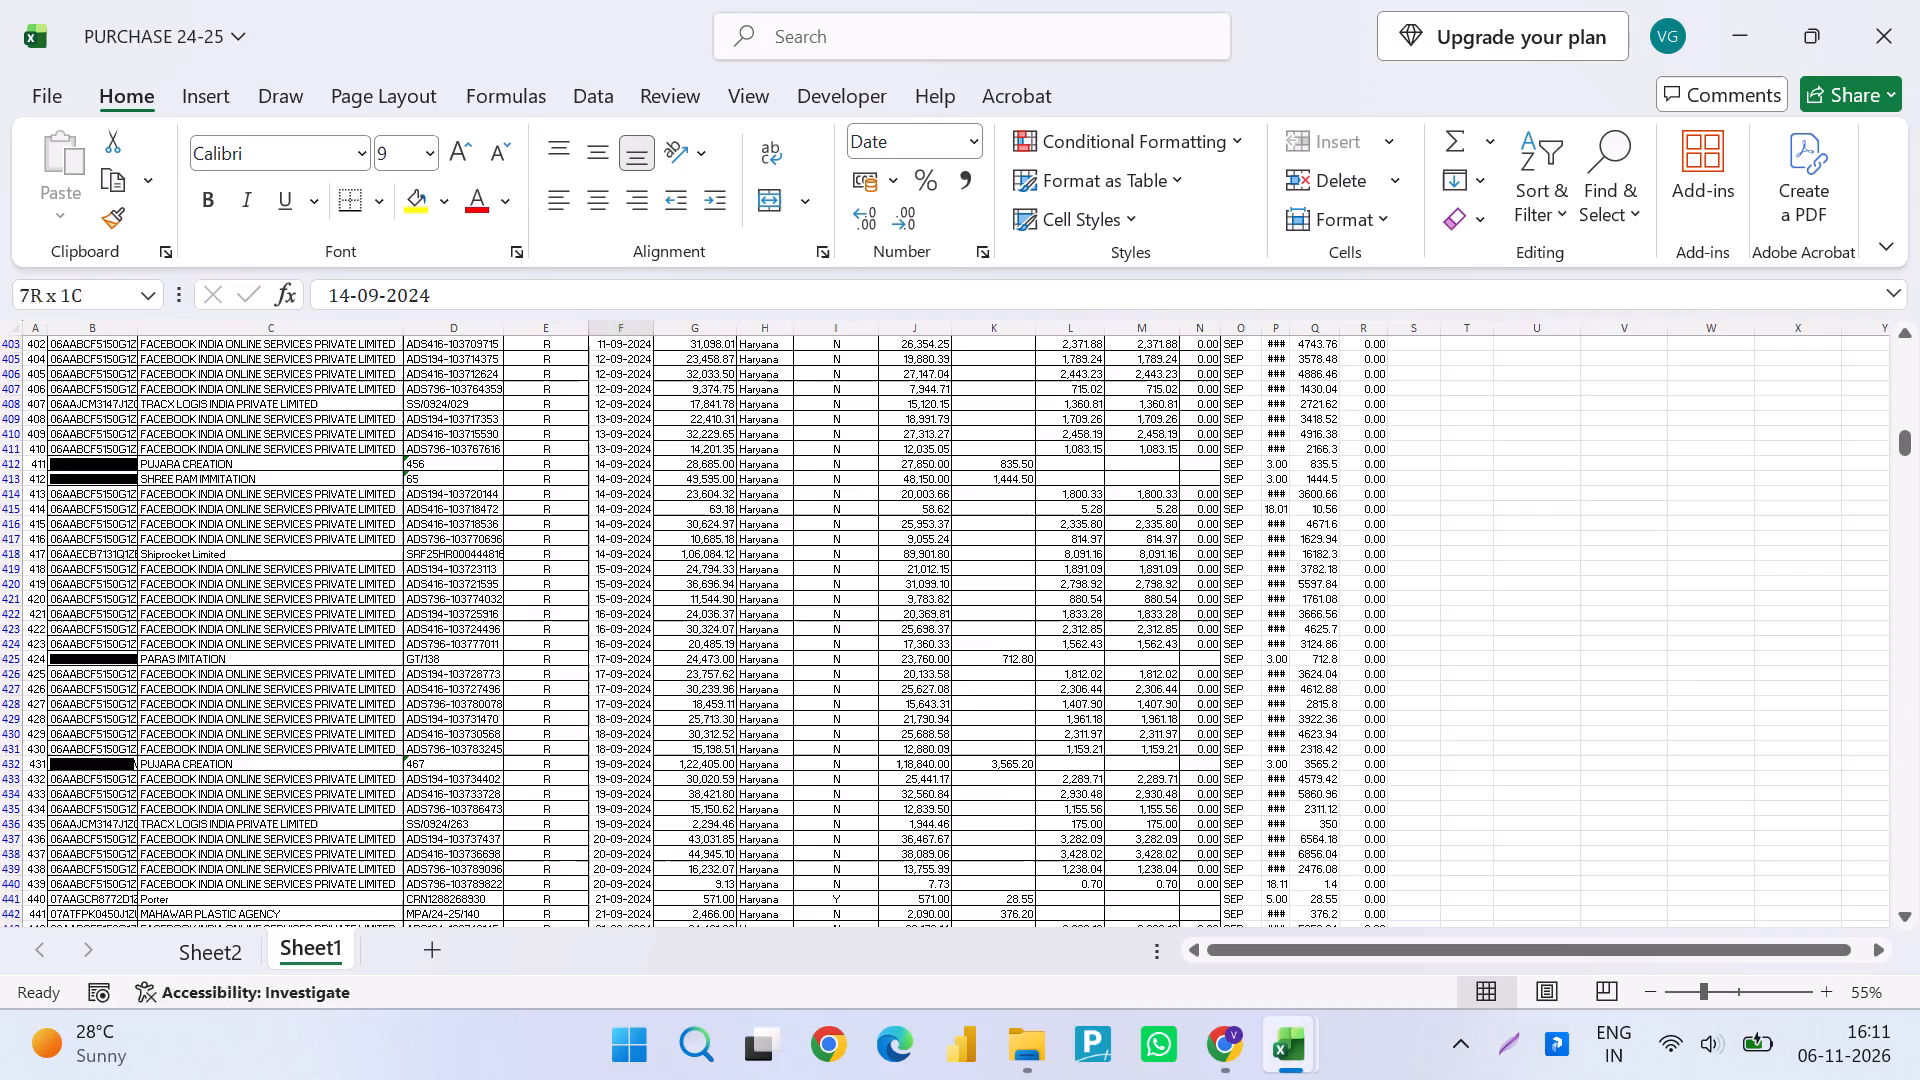
pyautogui.press('Down')
pyautogui.press('Down')
pyautogui.press('Down')
pyautogui.press('Down')
pyautogui.press('Down')
pyautogui.press('Down')
pyautogui.press('Down')
pyautogui.hotkey('shift', 'Down')
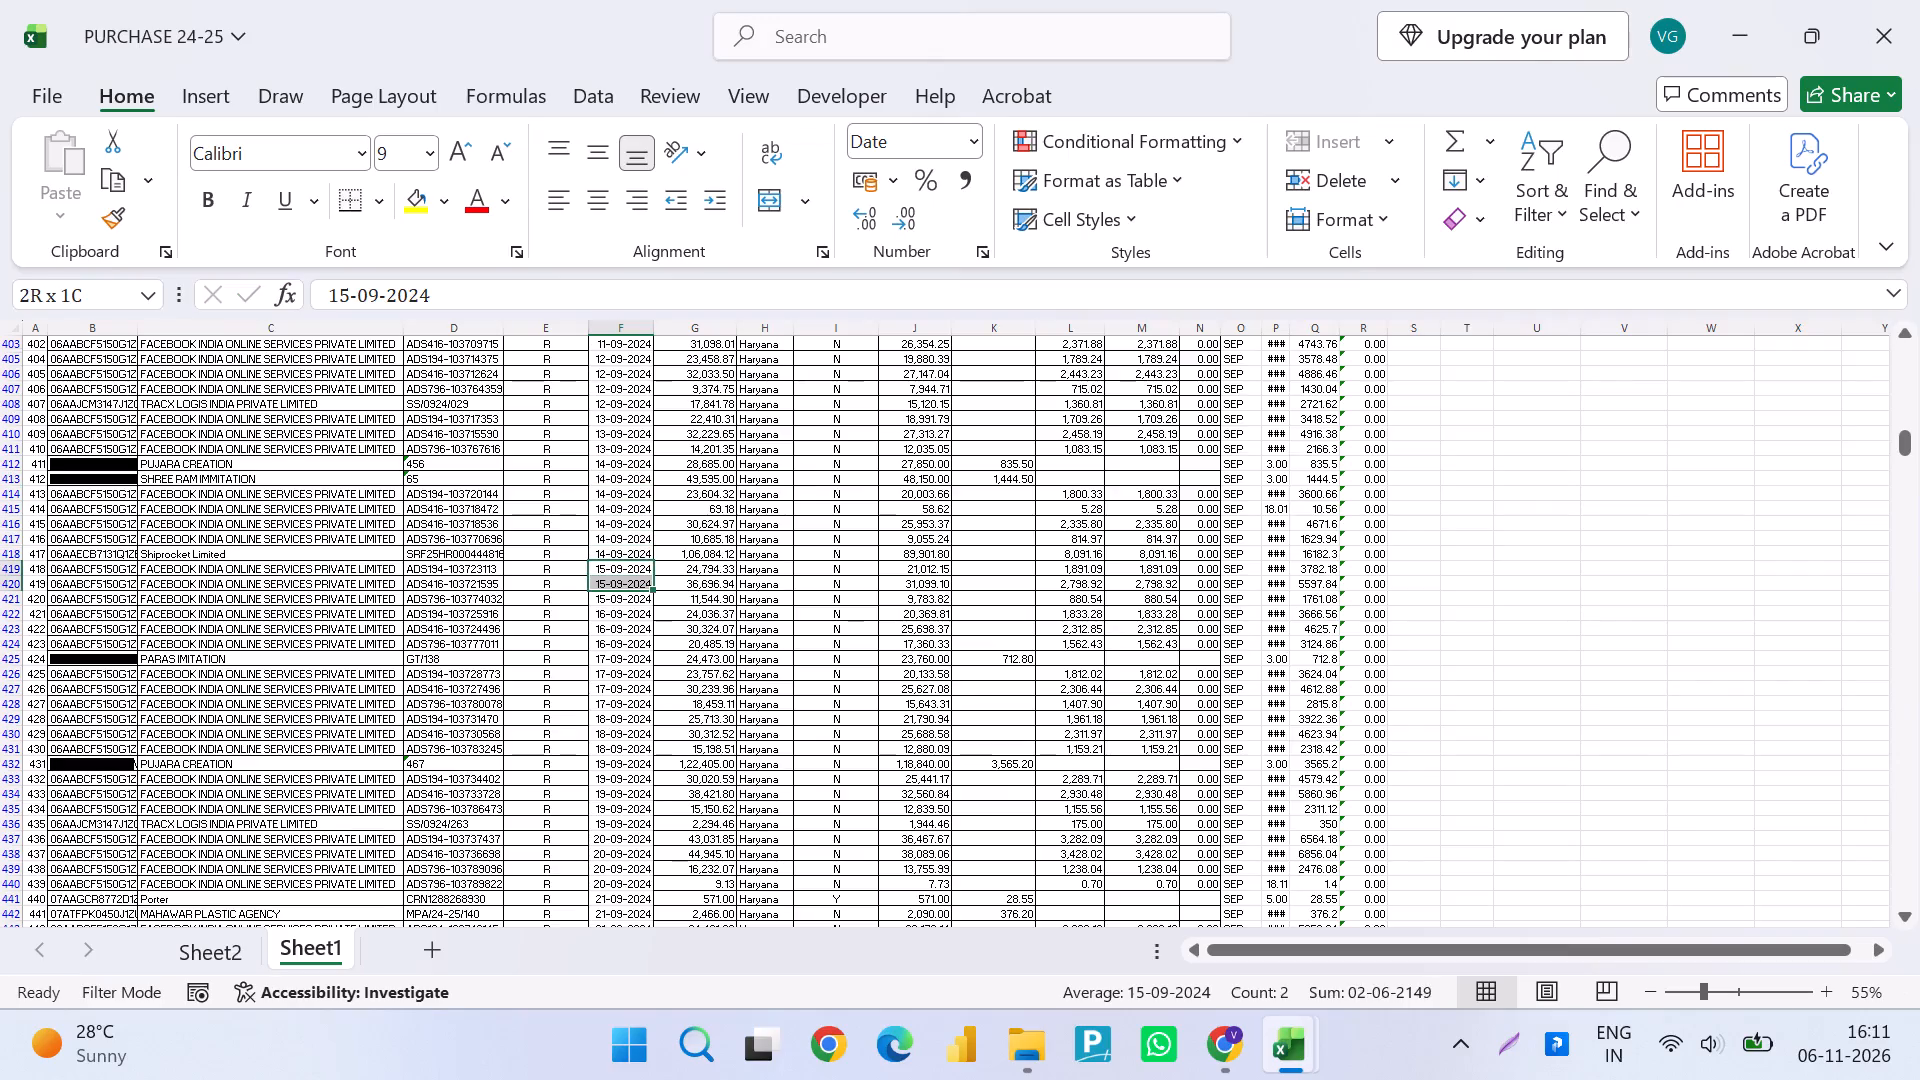
pyautogui.hotkey('shift', 'Down')
pyautogui.hotkey('shift', 'Down')
pyautogui.hotkey('shift', 'Up')
pyautogui.hotkey('alt', 'Tab')
pyautogui.hotkey('ctrl', 'd')
pyautogui.press('Down')
pyautogui.hotkey('ctrl', 'd')
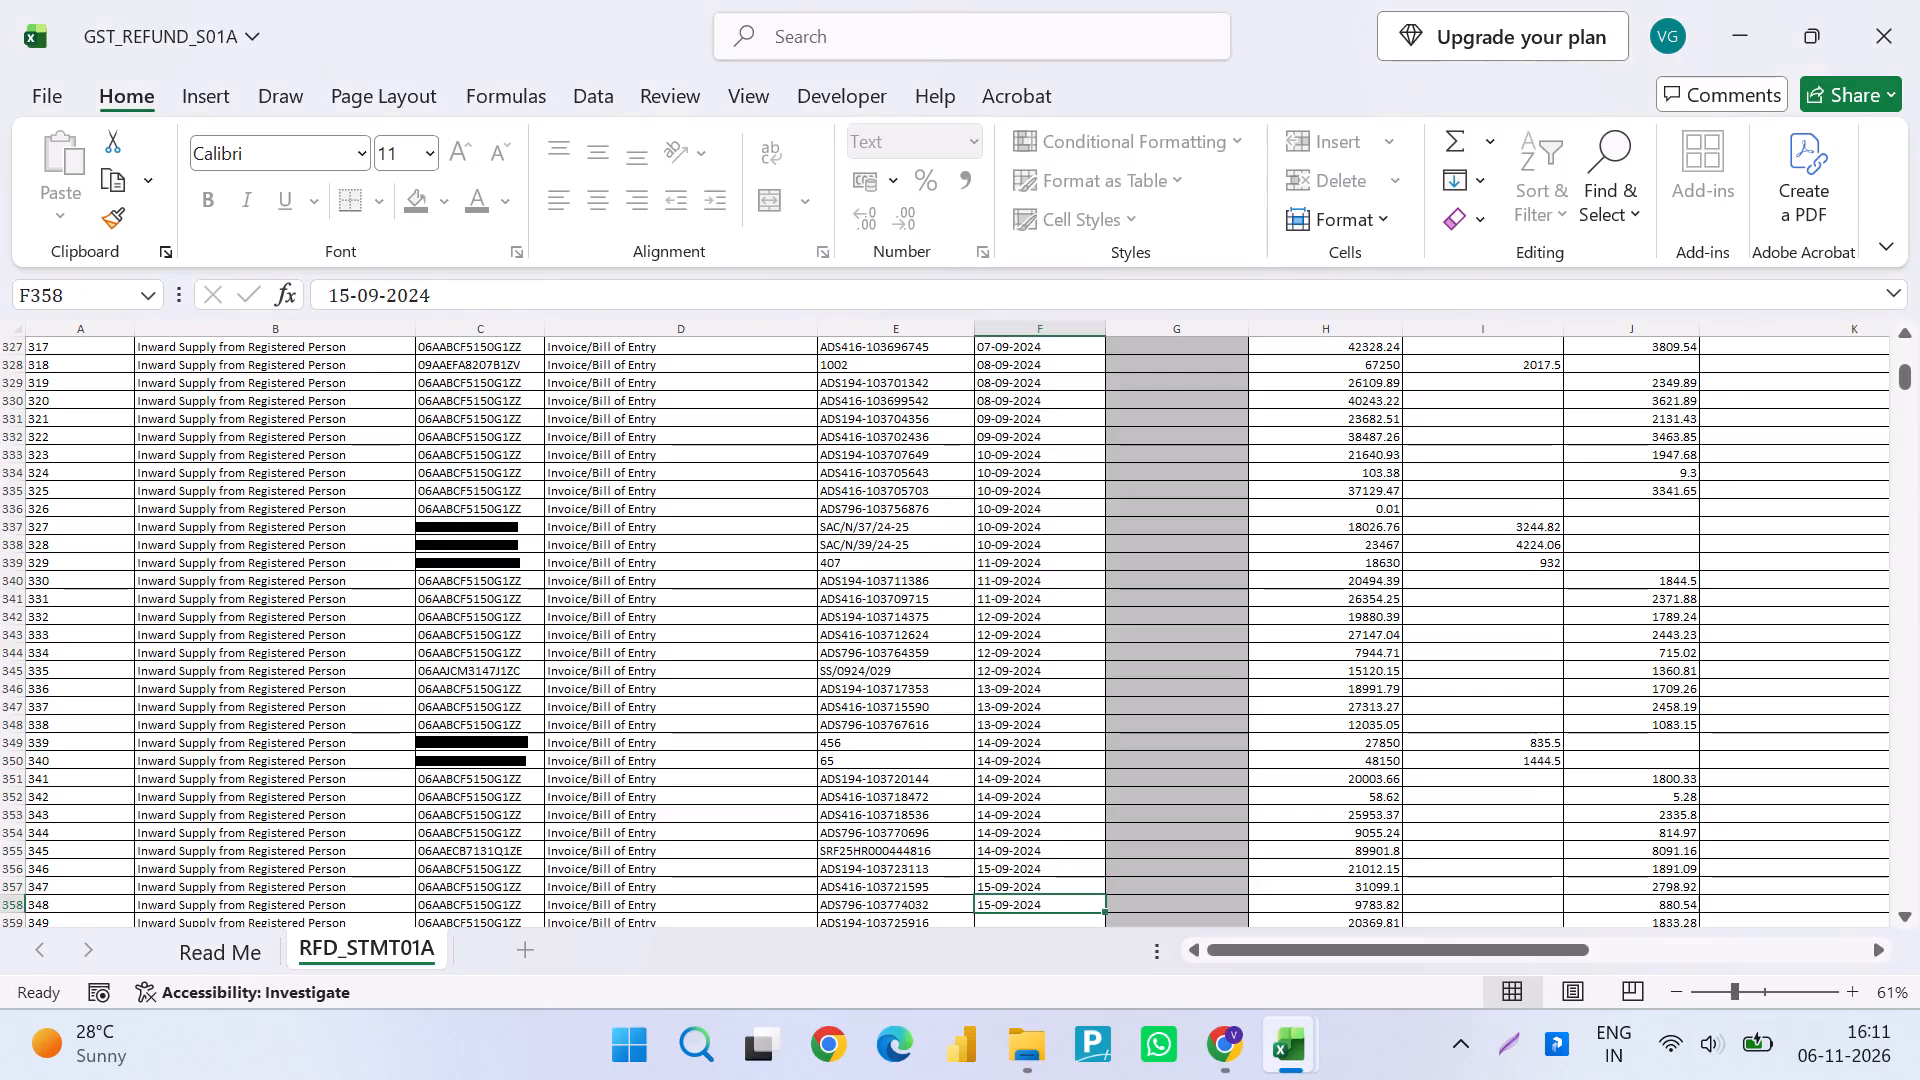
# Check the purchase rows dated 16-09-2024 and copy the refund sheet's dates in F356:F358 into F359:F361.
pyautogui.hotkey('alt', 'Tab')
pyautogui.press('Down')
pyautogui.press('Down')
pyautogui.press('Down')
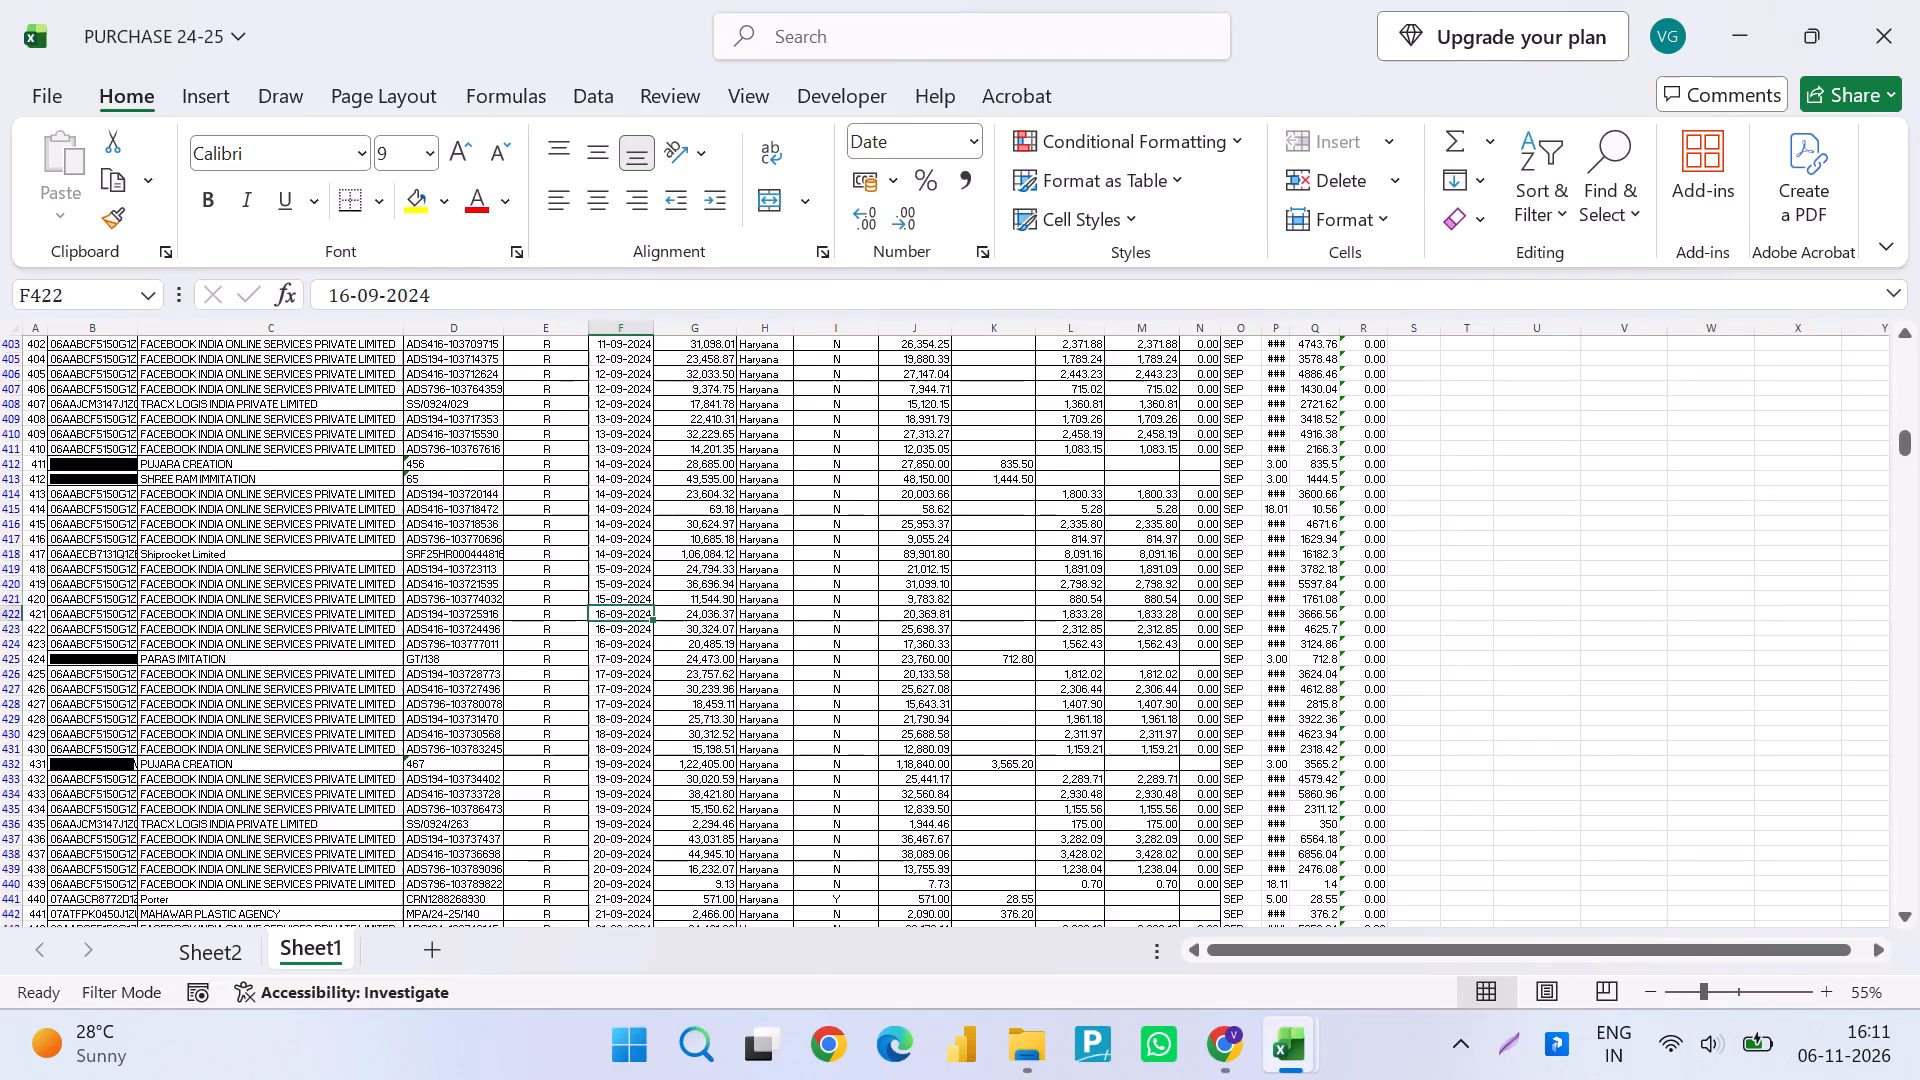
pyautogui.hotkey('shift', 'Down')
pyautogui.hotkey('shift', 'Down')
pyautogui.hotkey('alt', 'Tab')
pyautogui.hotkey('shift', 'Up')
pyautogui.hotkey('shift', 'Up')
pyautogui.hotkey('ctrl', 'c')
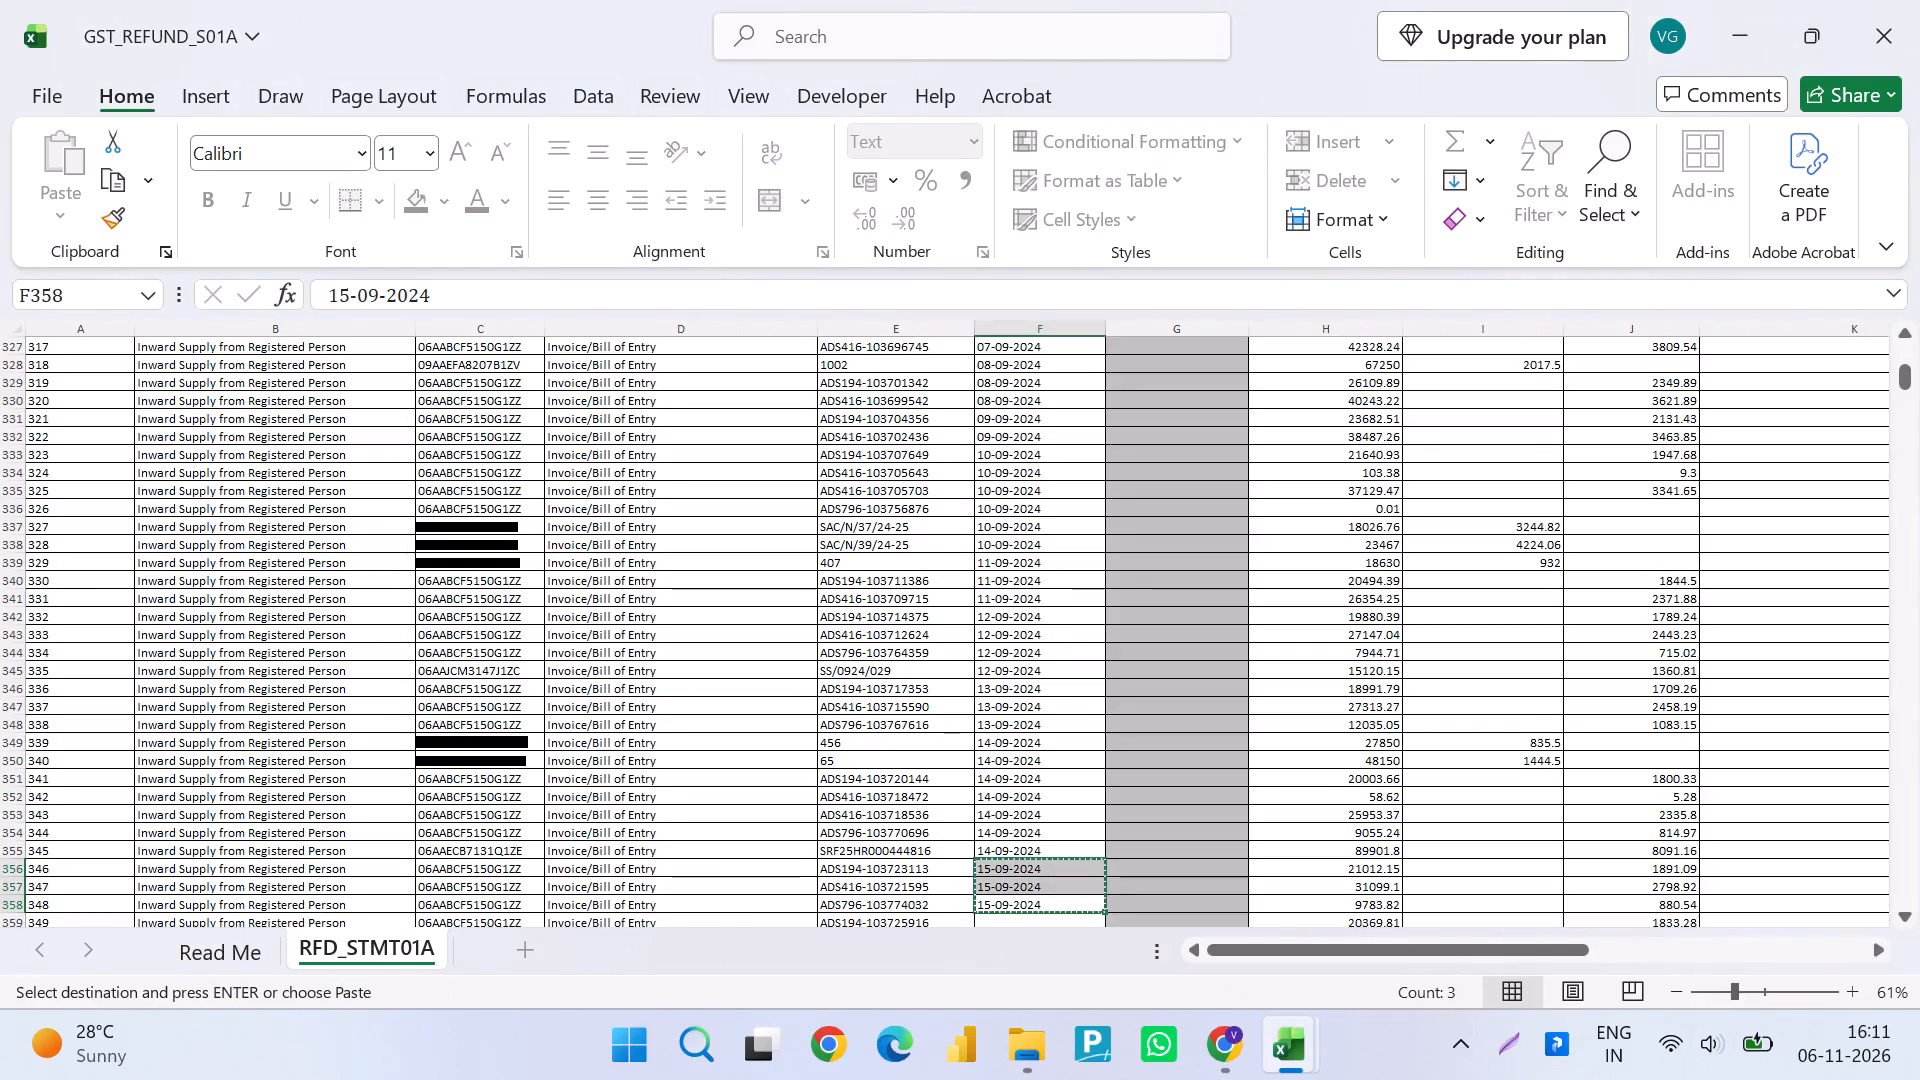
pyautogui.press('Down')
pyautogui.press('Down')
pyautogui.press('Up')
pyautogui.press('Return')
# Change the date in F359 to 16-09-2024 and fill it down through F361.
pyautogui.press('F2')
pyautogui.press('Left')
pyautogui.hotkey('ctrl', 'Left')
pyautogui.hotkey('ctrl', 'Left')
pyautogui.hotkey('ctrl', 'Left')
pyautogui.press('Left')
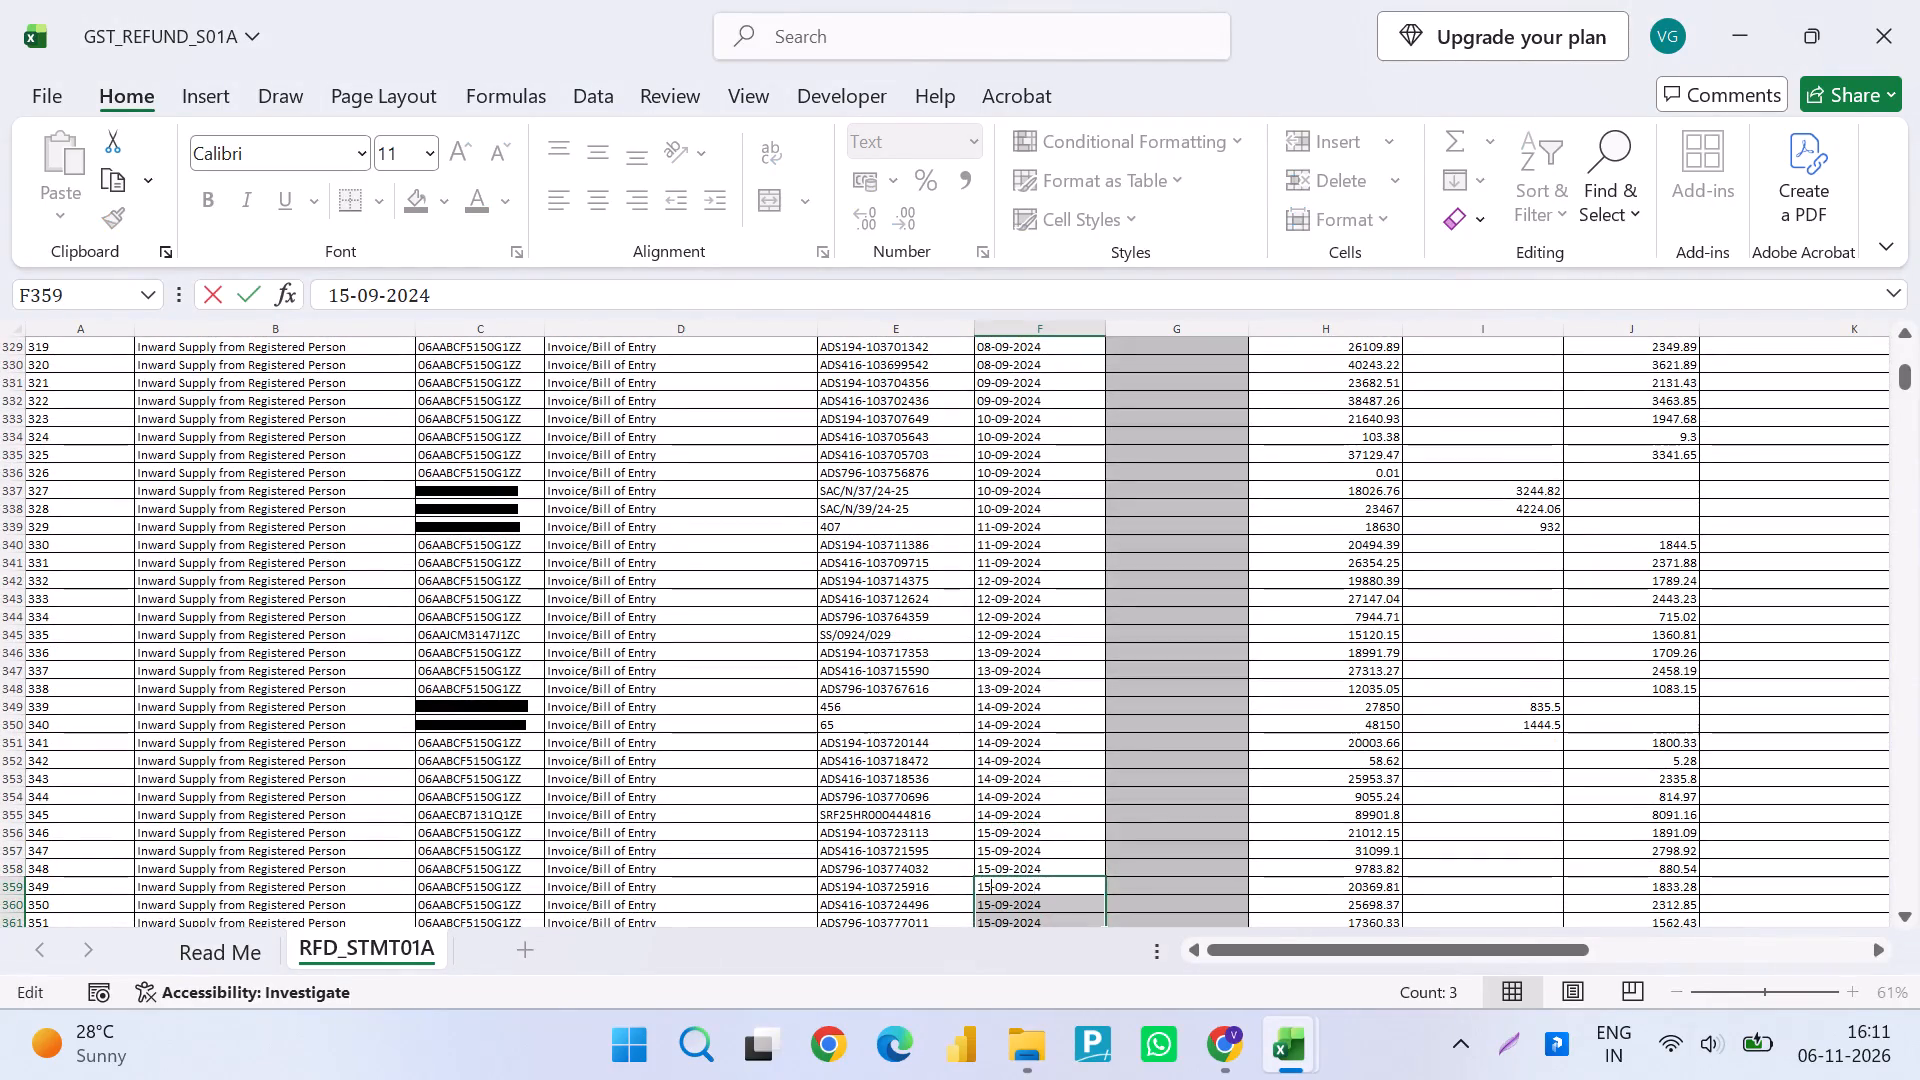
pyautogui.press('BackSpace')
pyautogui.press('6')
pyautogui.press('Return')
pyautogui.hotkey('ctrl', 'd')
# Select F362 in the refund sheet and check which PURCHASE 24-25 rows are dated 17-09-2024, from row 425 down.
pyautogui.scroll(-2, 628, 517)
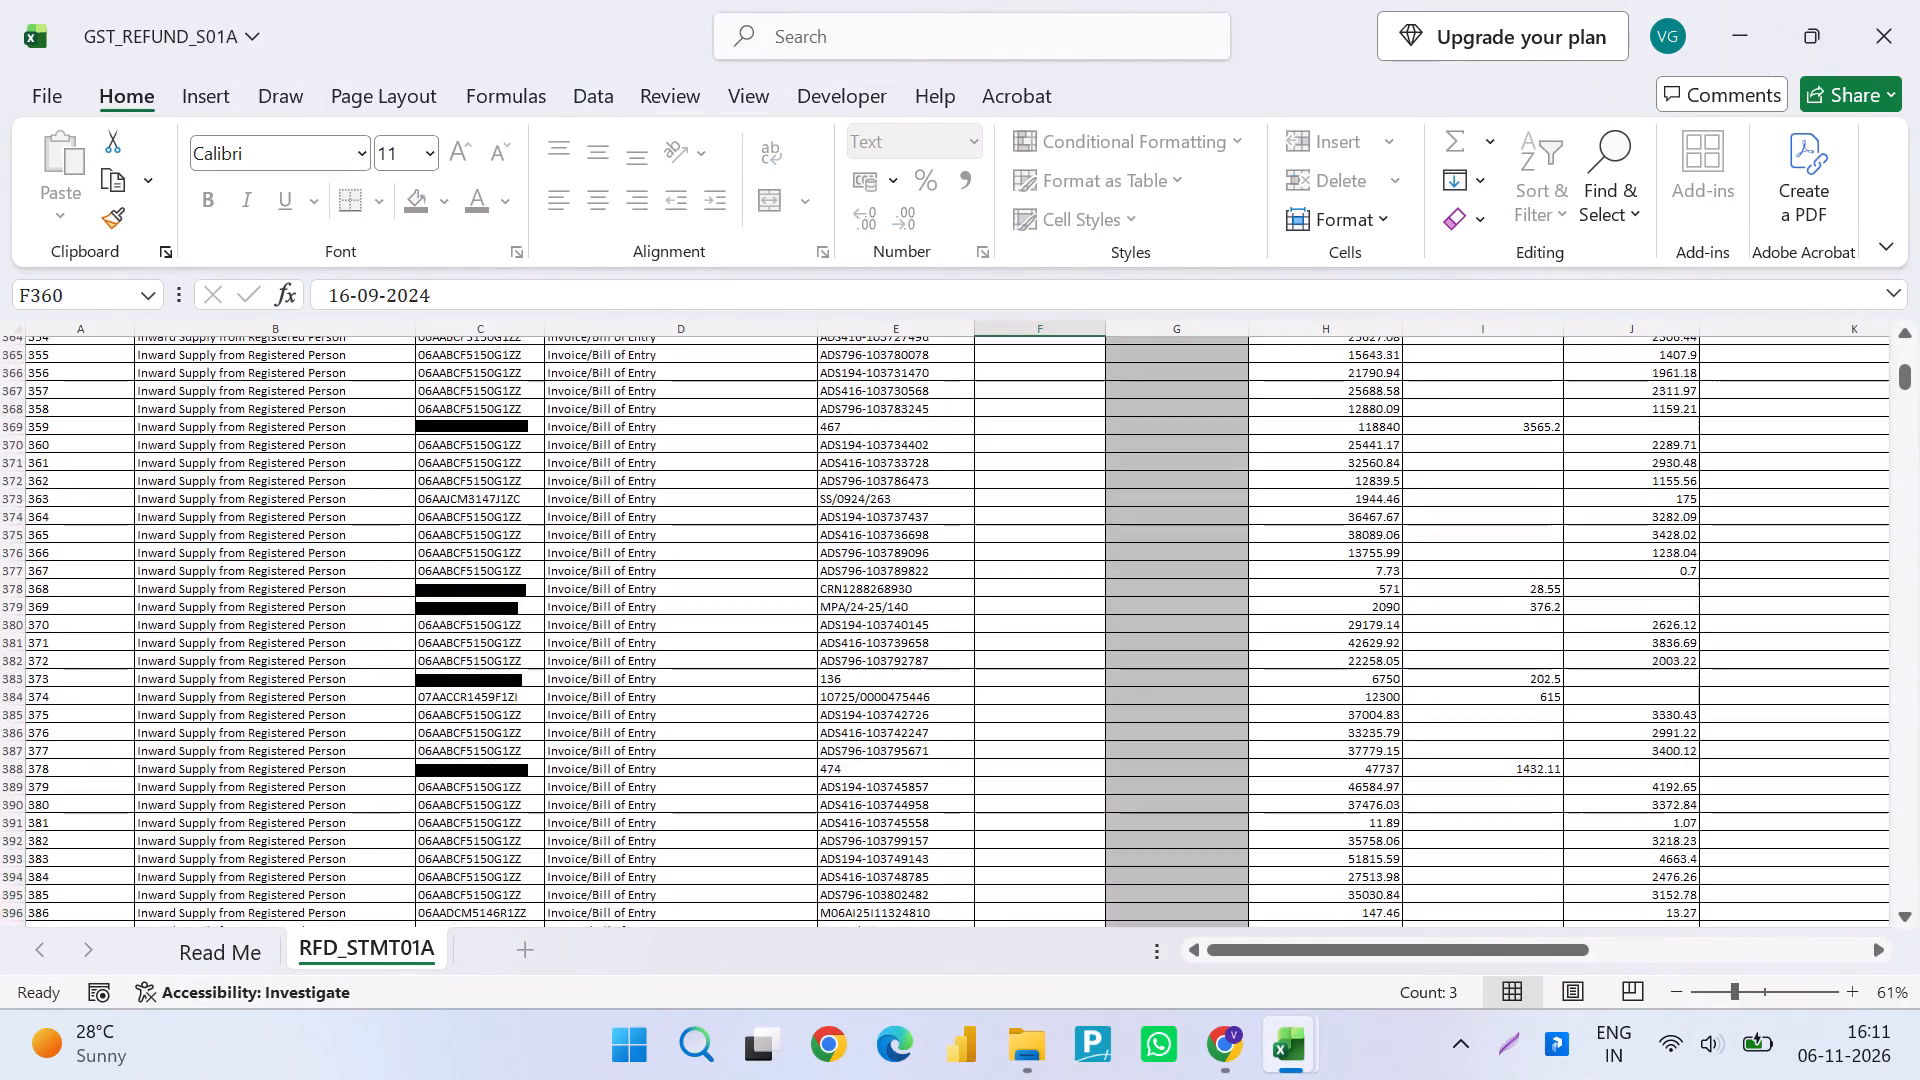
pyautogui.scroll(-1, 628, 517)
pyautogui.scroll(1, 628, 517)
pyautogui.click(1000, 472)
pyautogui.hotkey('alt', 'Tab')
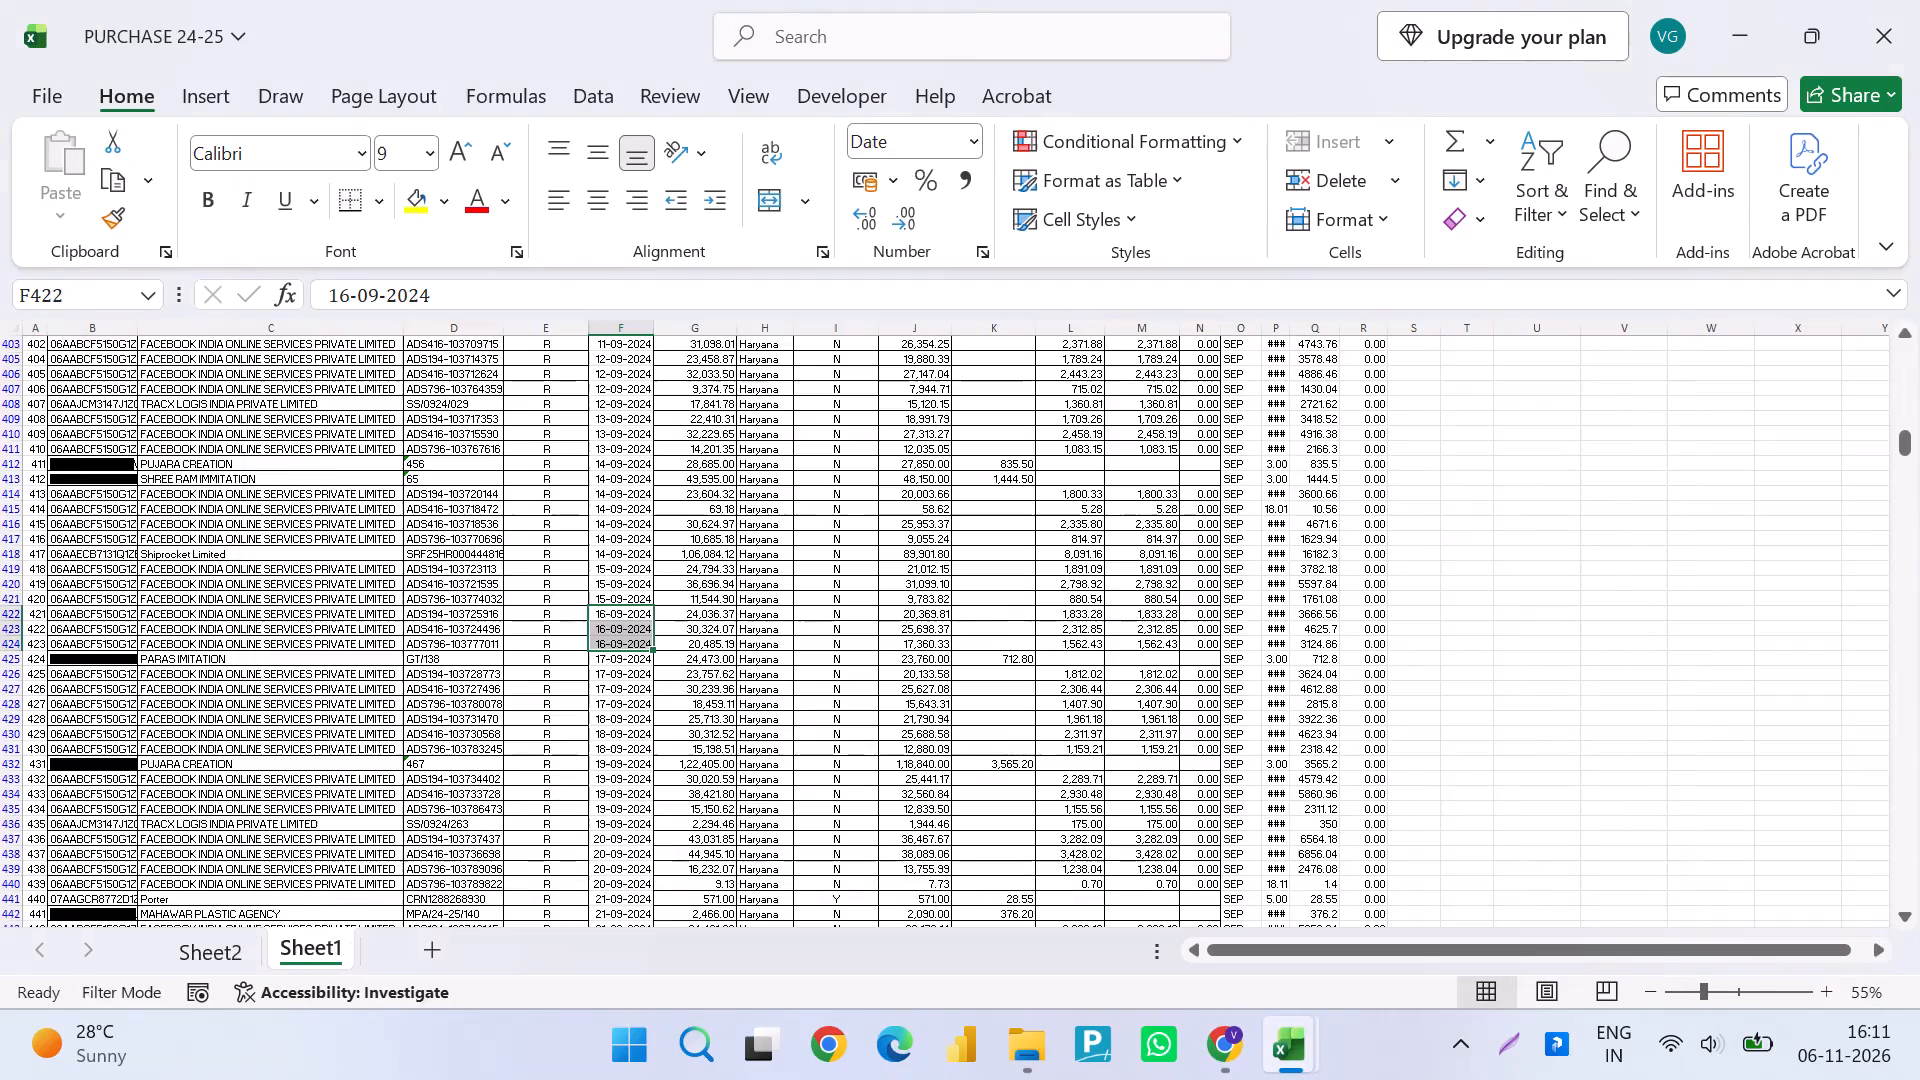
pyautogui.press('Down')
pyautogui.press('Down')
pyautogui.press('Down')
pyautogui.hotkey('shift', 'Down')
pyautogui.hotkey('shift', 'Down')
pyautogui.hotkey('shift', 'Down')
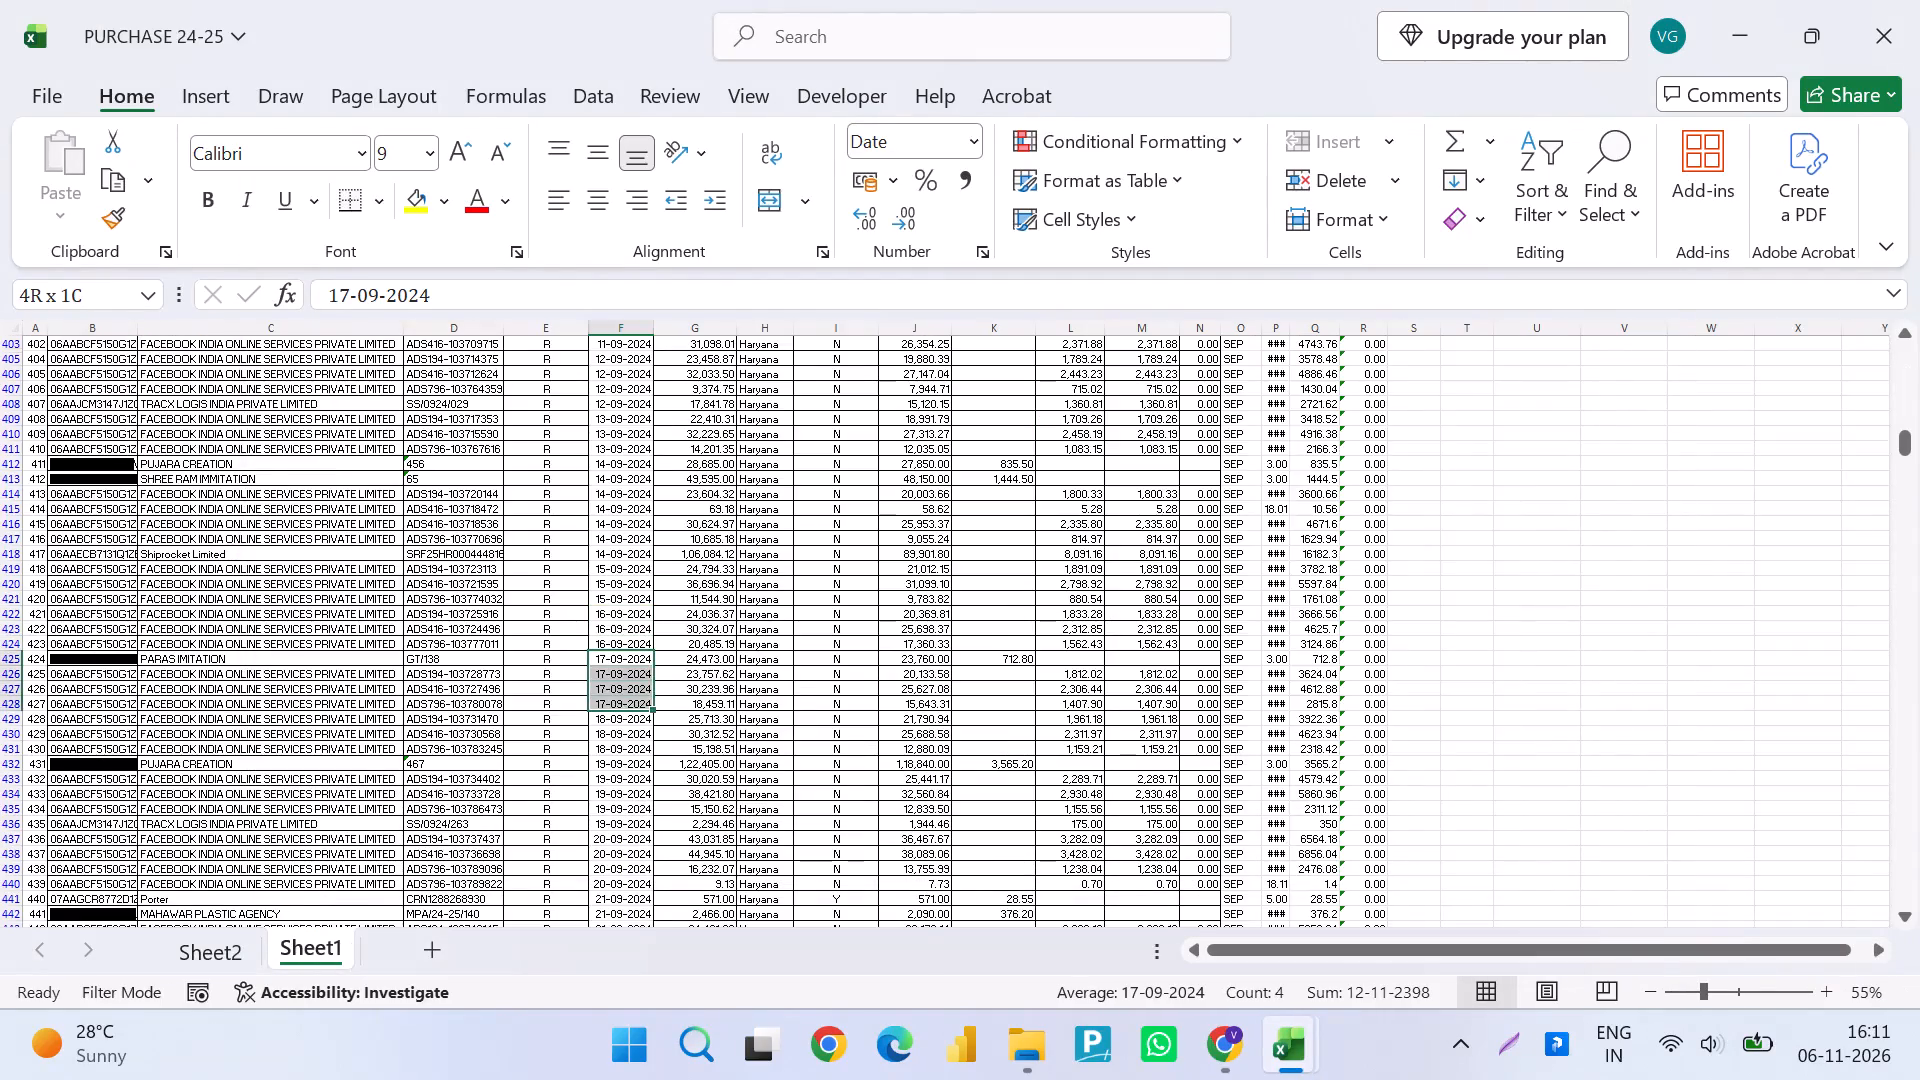
# Fill the date down into F362 of the refund sheet and change it to 17-09-2024.
pyautogui.hotkey('alt', 'Tab')
pyautogui.hotkey('ctrl', 'd')
pyautogui.press('F2')
pyautogui.press('Left')
pyautogui.hotkey('ctrl', 'Left')
pyautogui.hotkey('ctrl', 'Left')
pyautogui.hotkey('ctrl', 'Left')
pyautogui.hotkey('ctrl', 'Left')
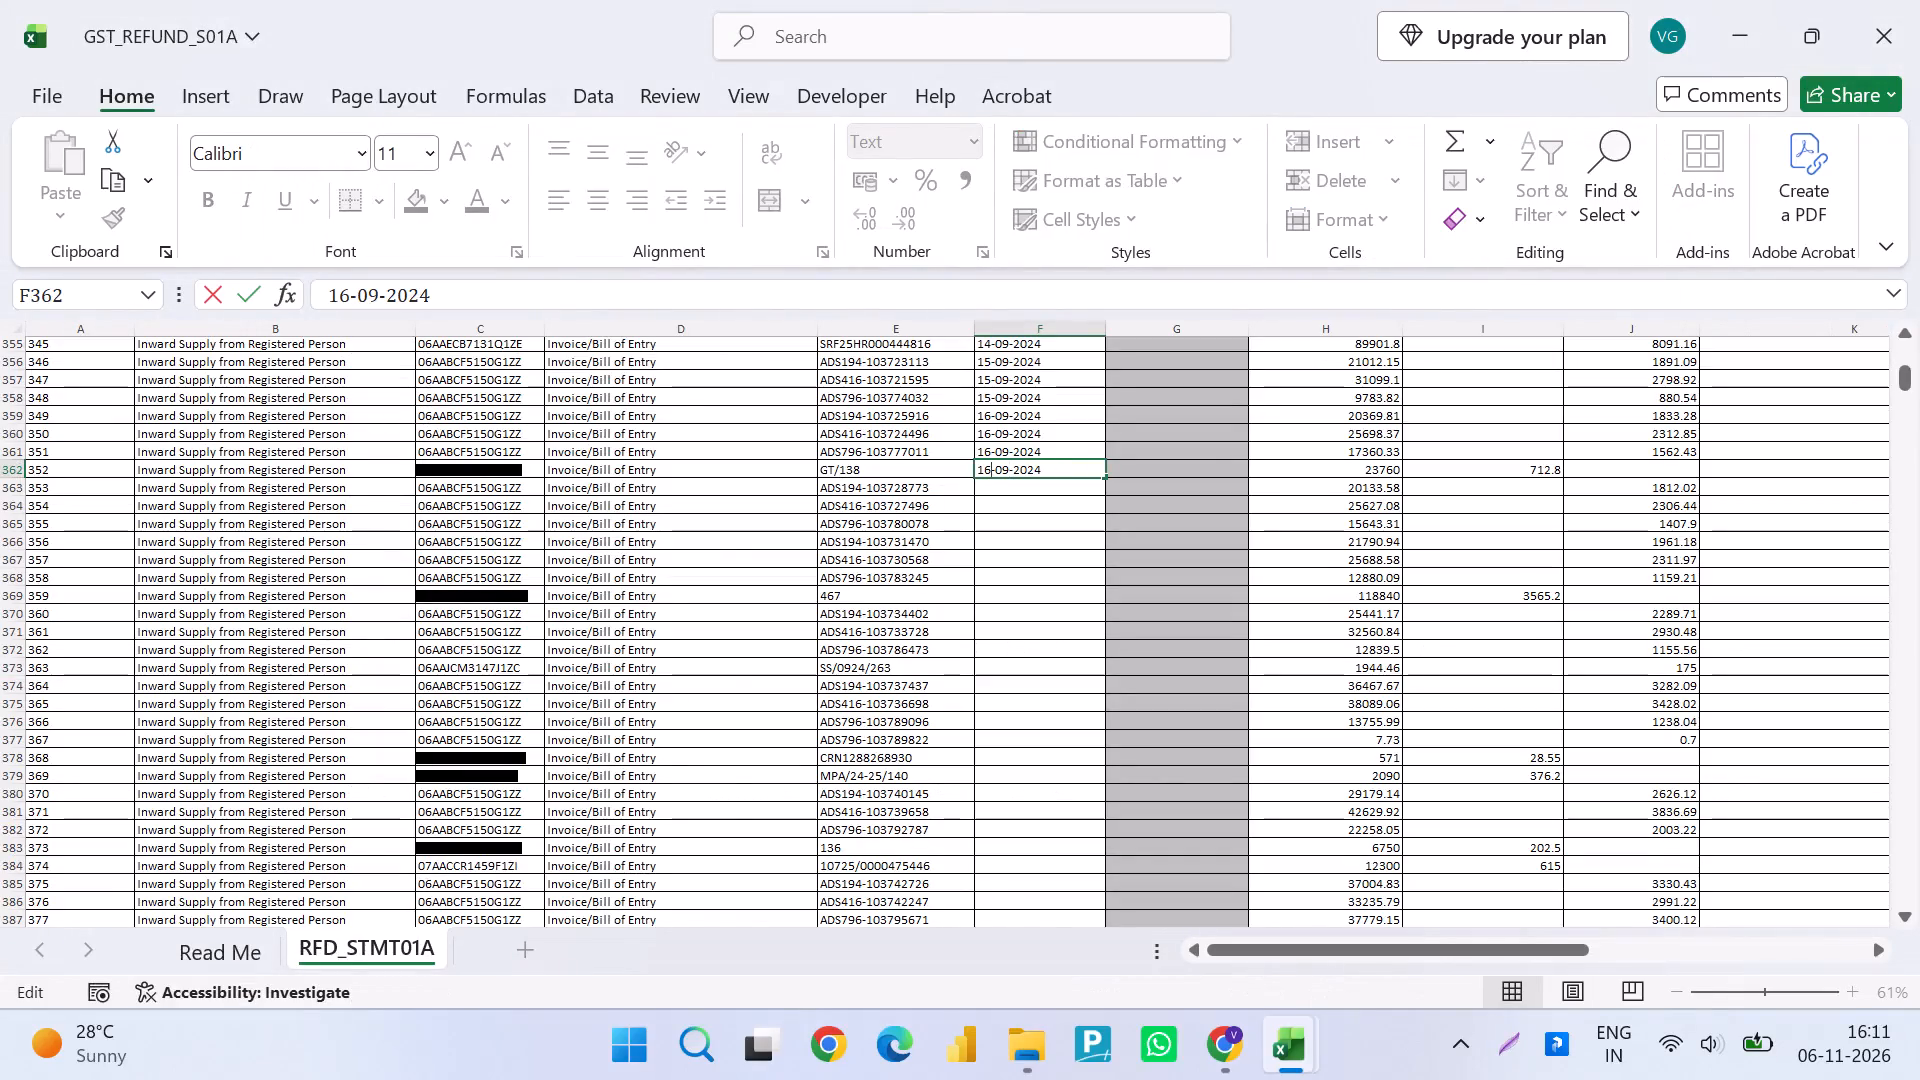
pyautogui.press('Left')
pyautogui.press('Delete')
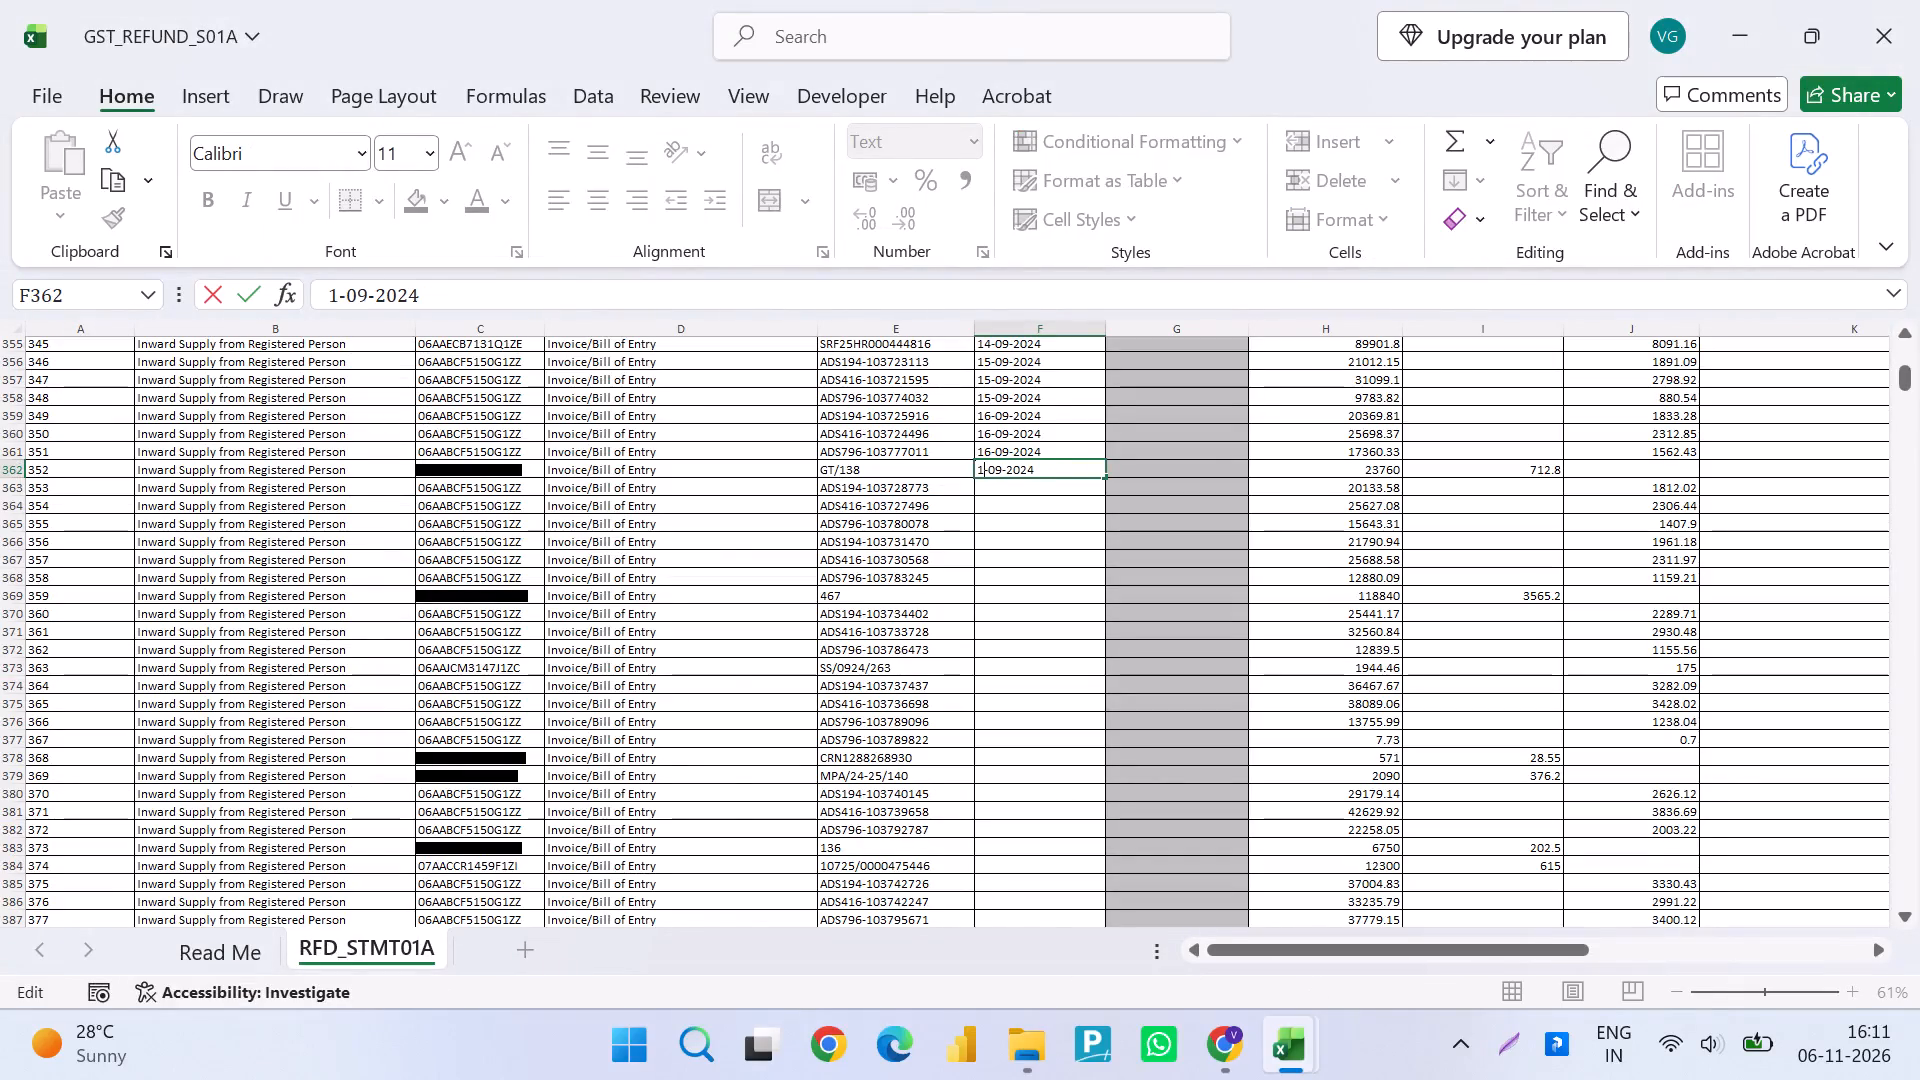
pyautogui.press('7')
pyautogui.press('Return')
# Fill 17-09-2024 down from F362 into F363:F365 of the refund sheet.
pyautogui.press('Tab')
pyautogui.hotkey('alt', 'Tab')
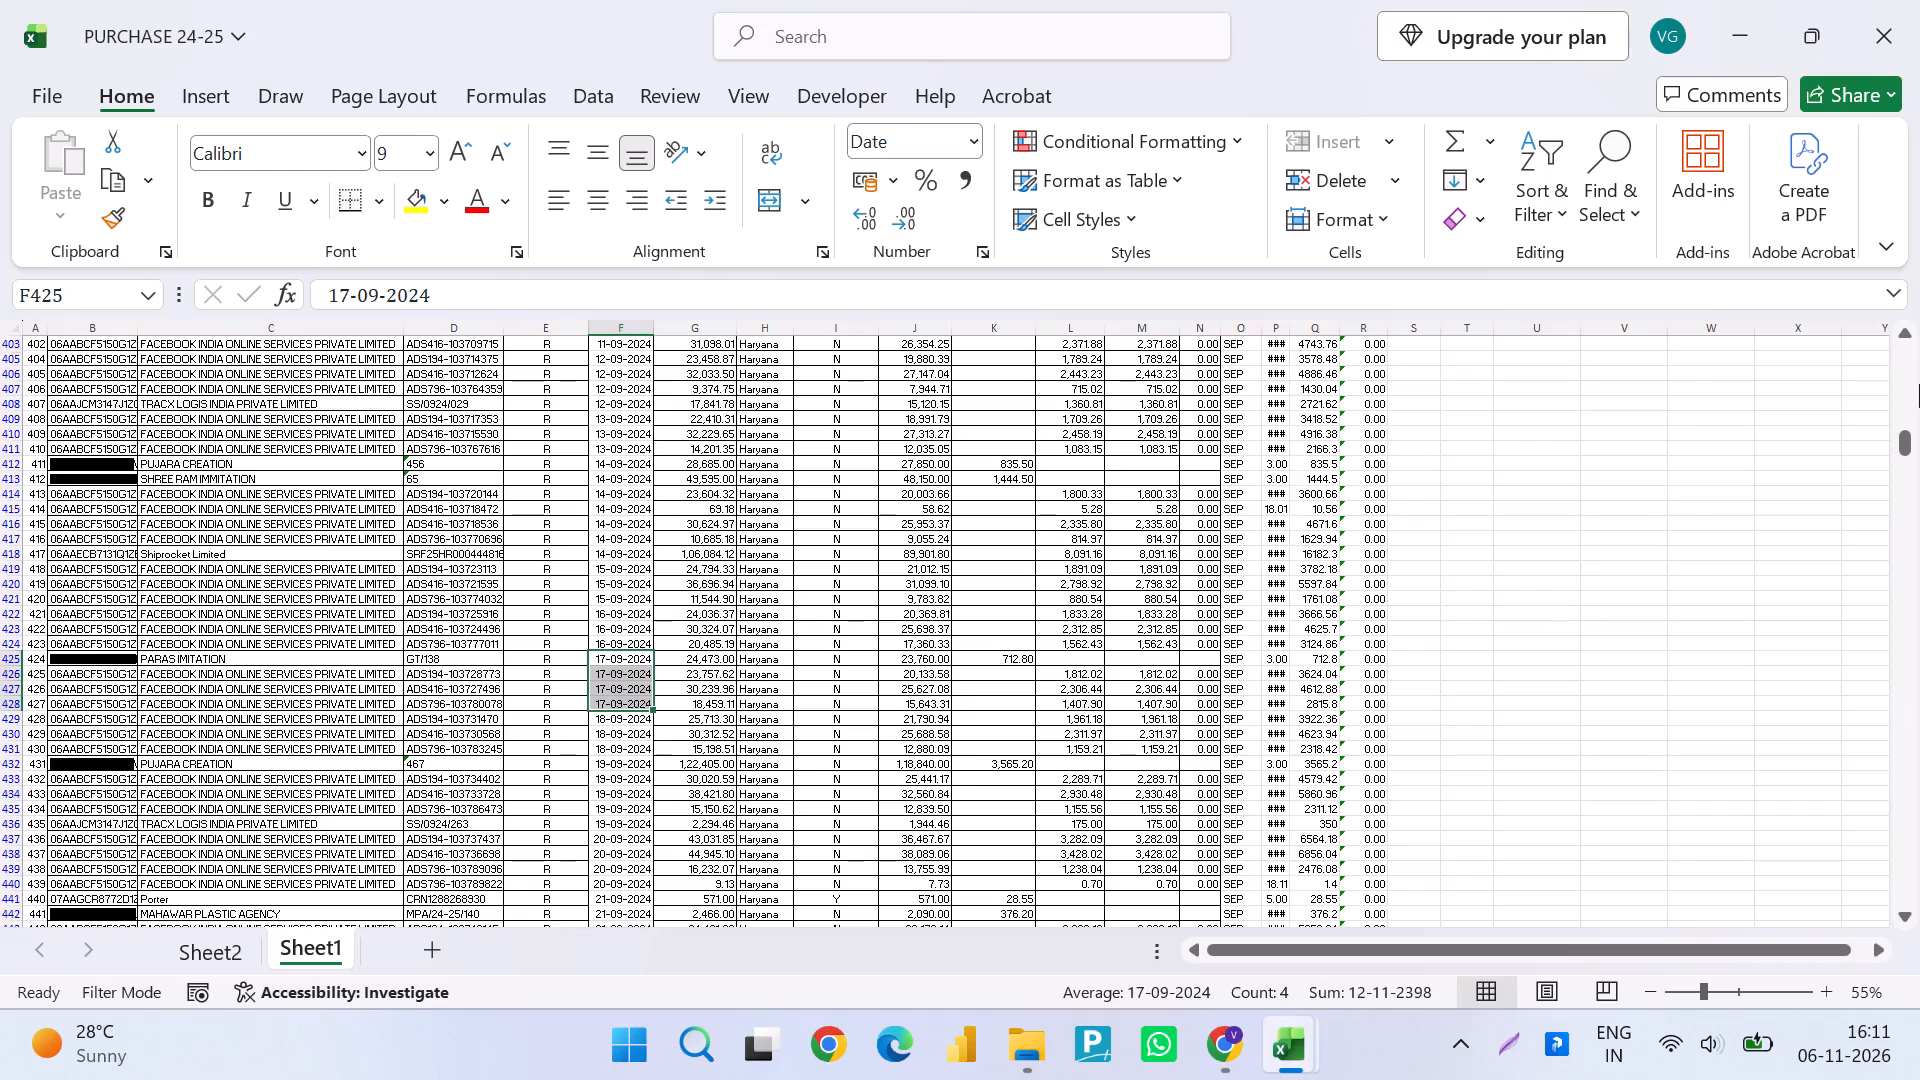
pyautogui.hotkey('alt', 'Tab')
pyautogui.press('Left')
pyautogui.press('Left')
pyautogui.hotkey('ctrl', 'd')
pyautogui.press('Down')
pyautogui.hotkey('ctrl', 'd')
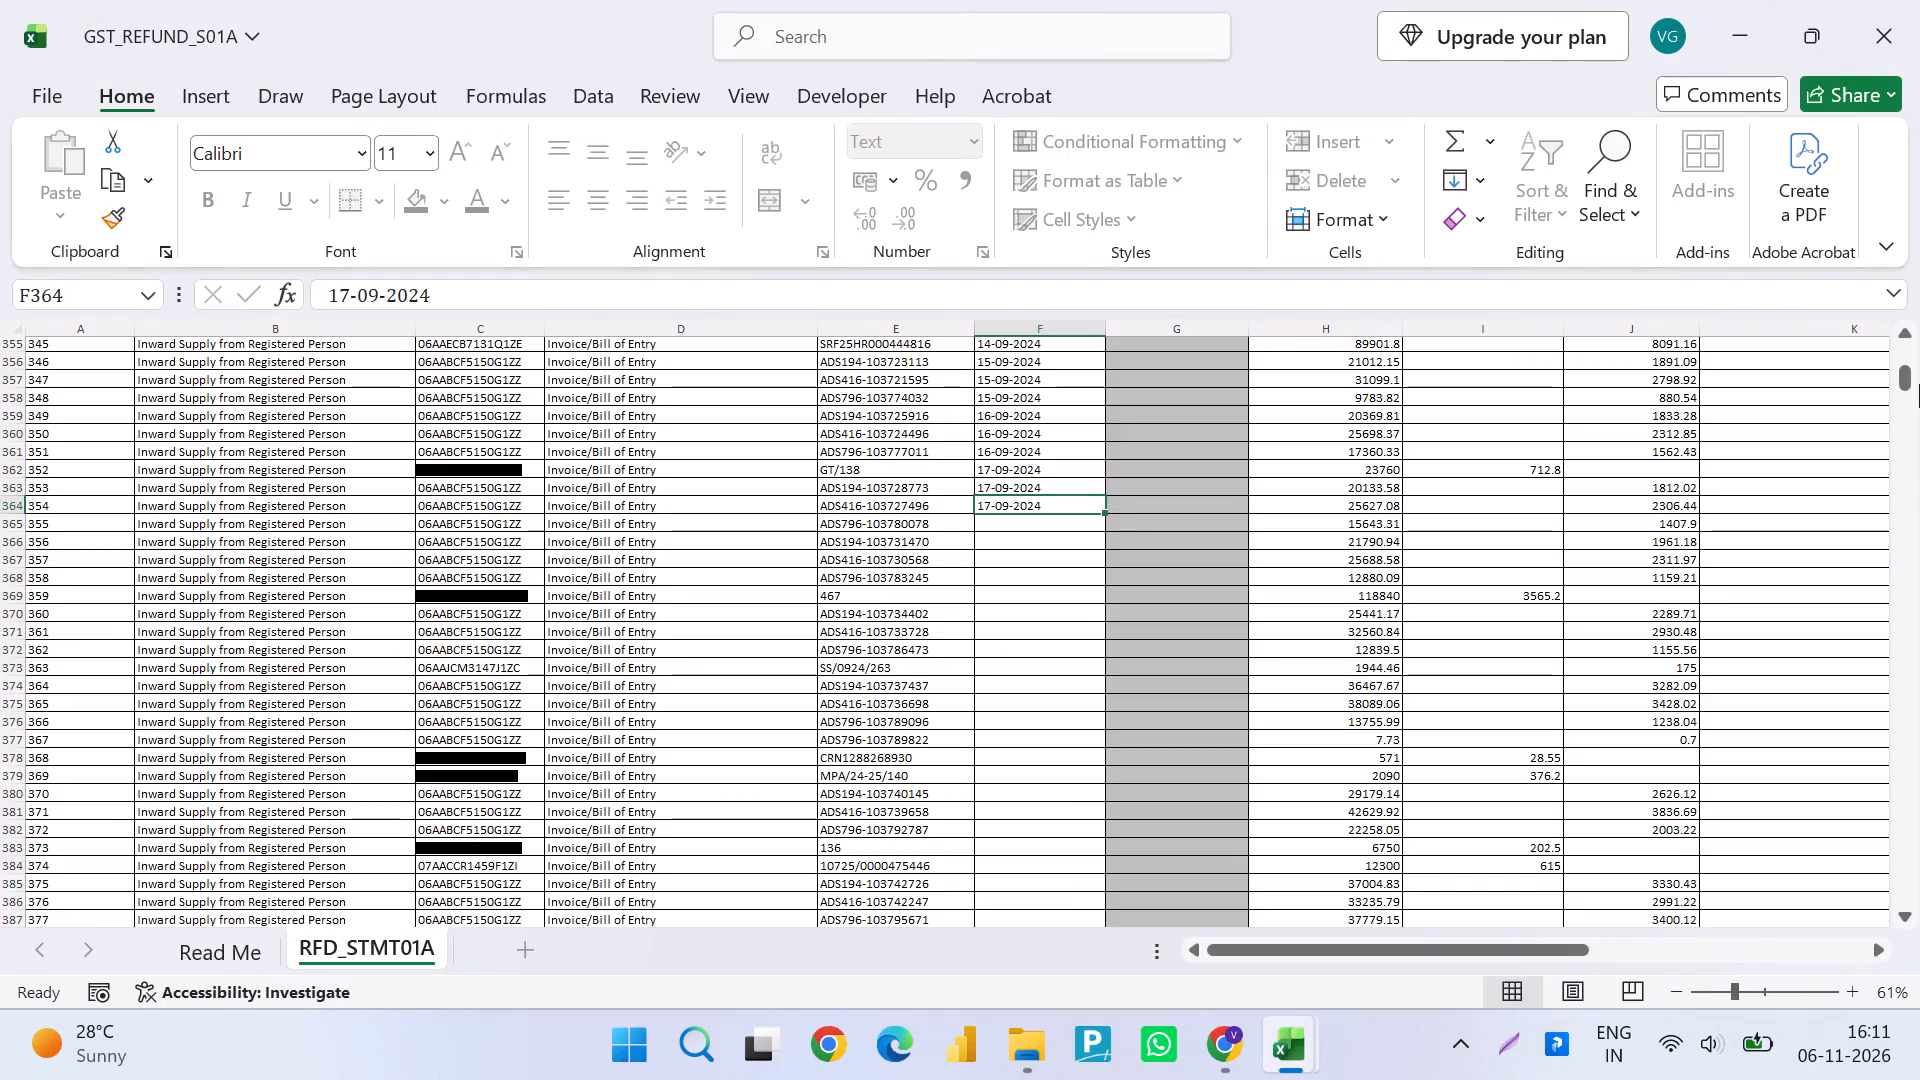
pyautogui.press('Down')
pyautogui.hotkey('ctrl', 'd')
# Copy the date above into F366 and change it to 18-09-2024.
pyautogui.press('Down')
pyautogui.hotkey('ctrl', 'd')
pyautogui.press('F2')
pyautogui.press('Left')
pyautogui.hotkey('ctrl', 'Left')
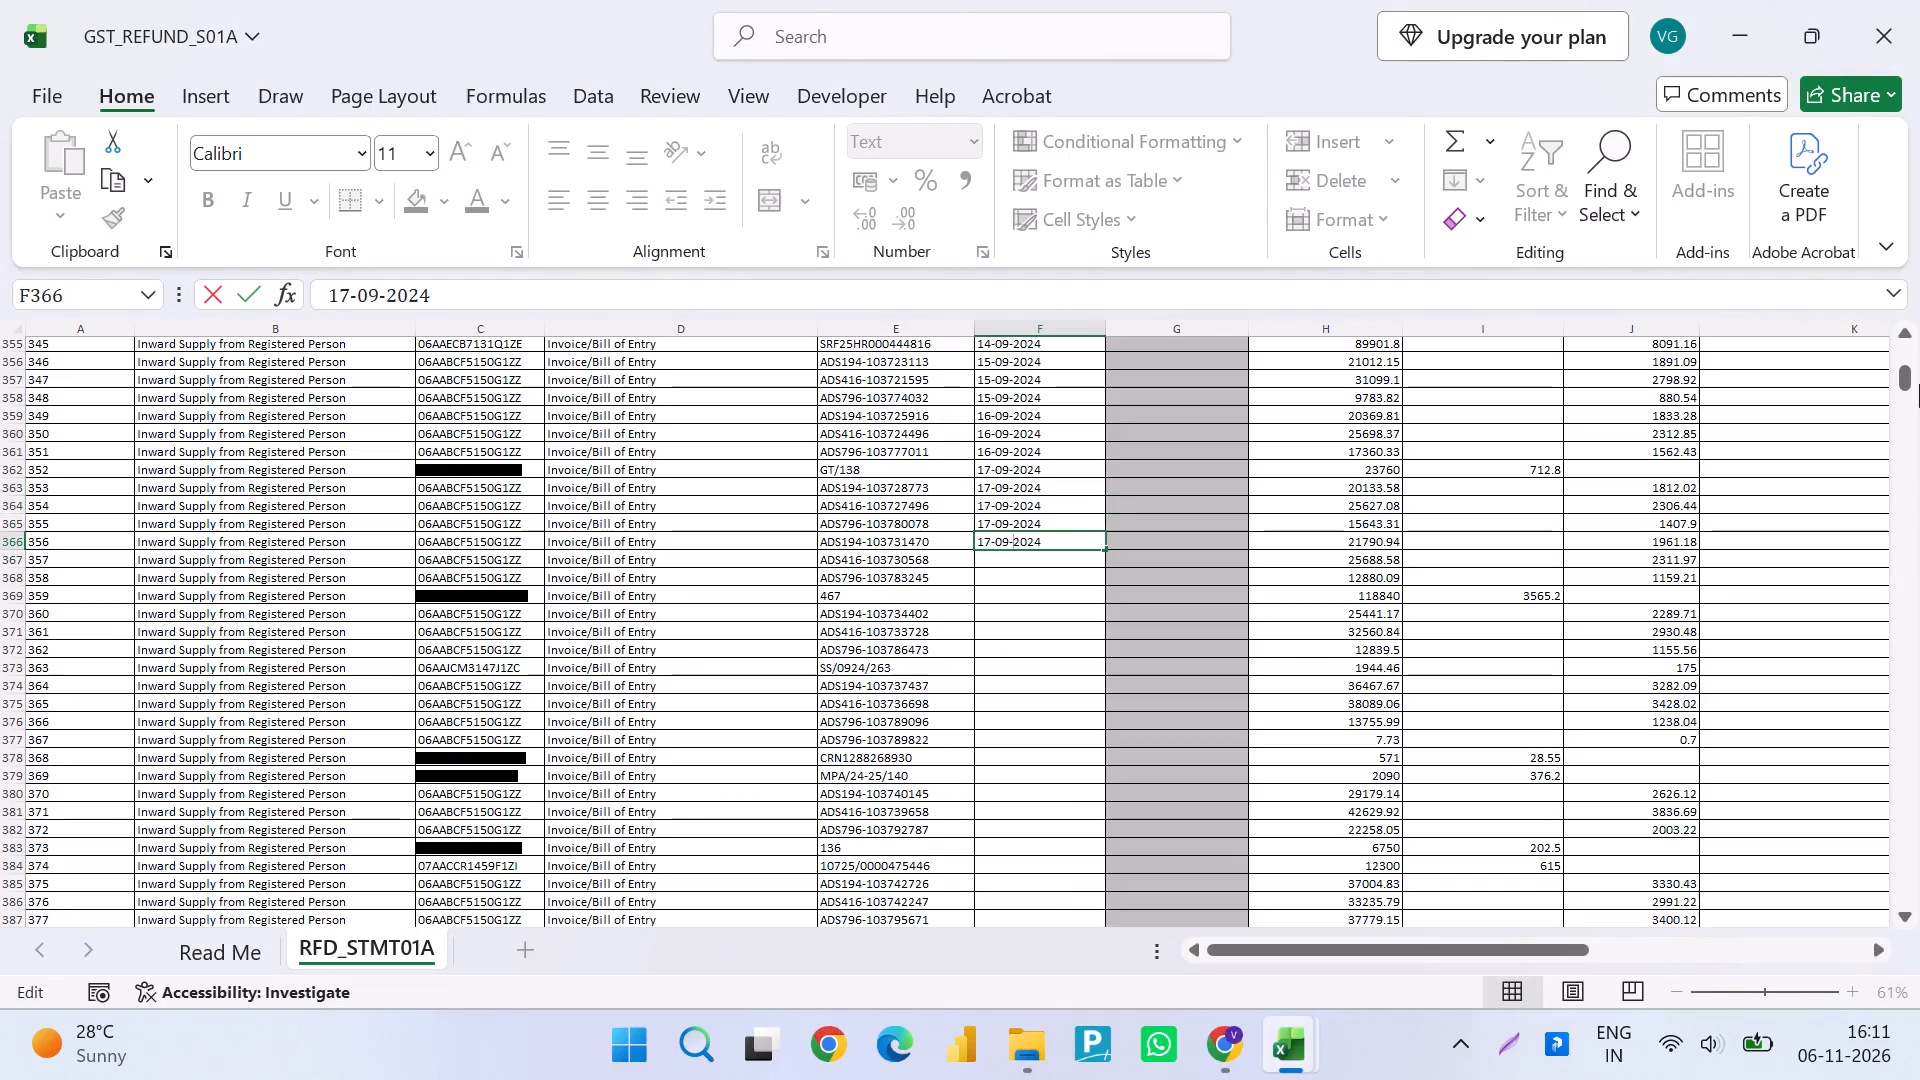
pyautogui.hotkey('ctrl', 'Left')
pyautogui.hotkey('ctrl', 'Left')
pyautogui.press('Left')
pyautogui.press('BackSpace')
pyautogui.press('8')
pyautogui.press('Return')
# Check the PURCHASE 24-25 rows dated 18-09-2024 and fill that date down into F367:F368 of the refund sheet.
pyautogui.hotkey('alt', 'Tab')
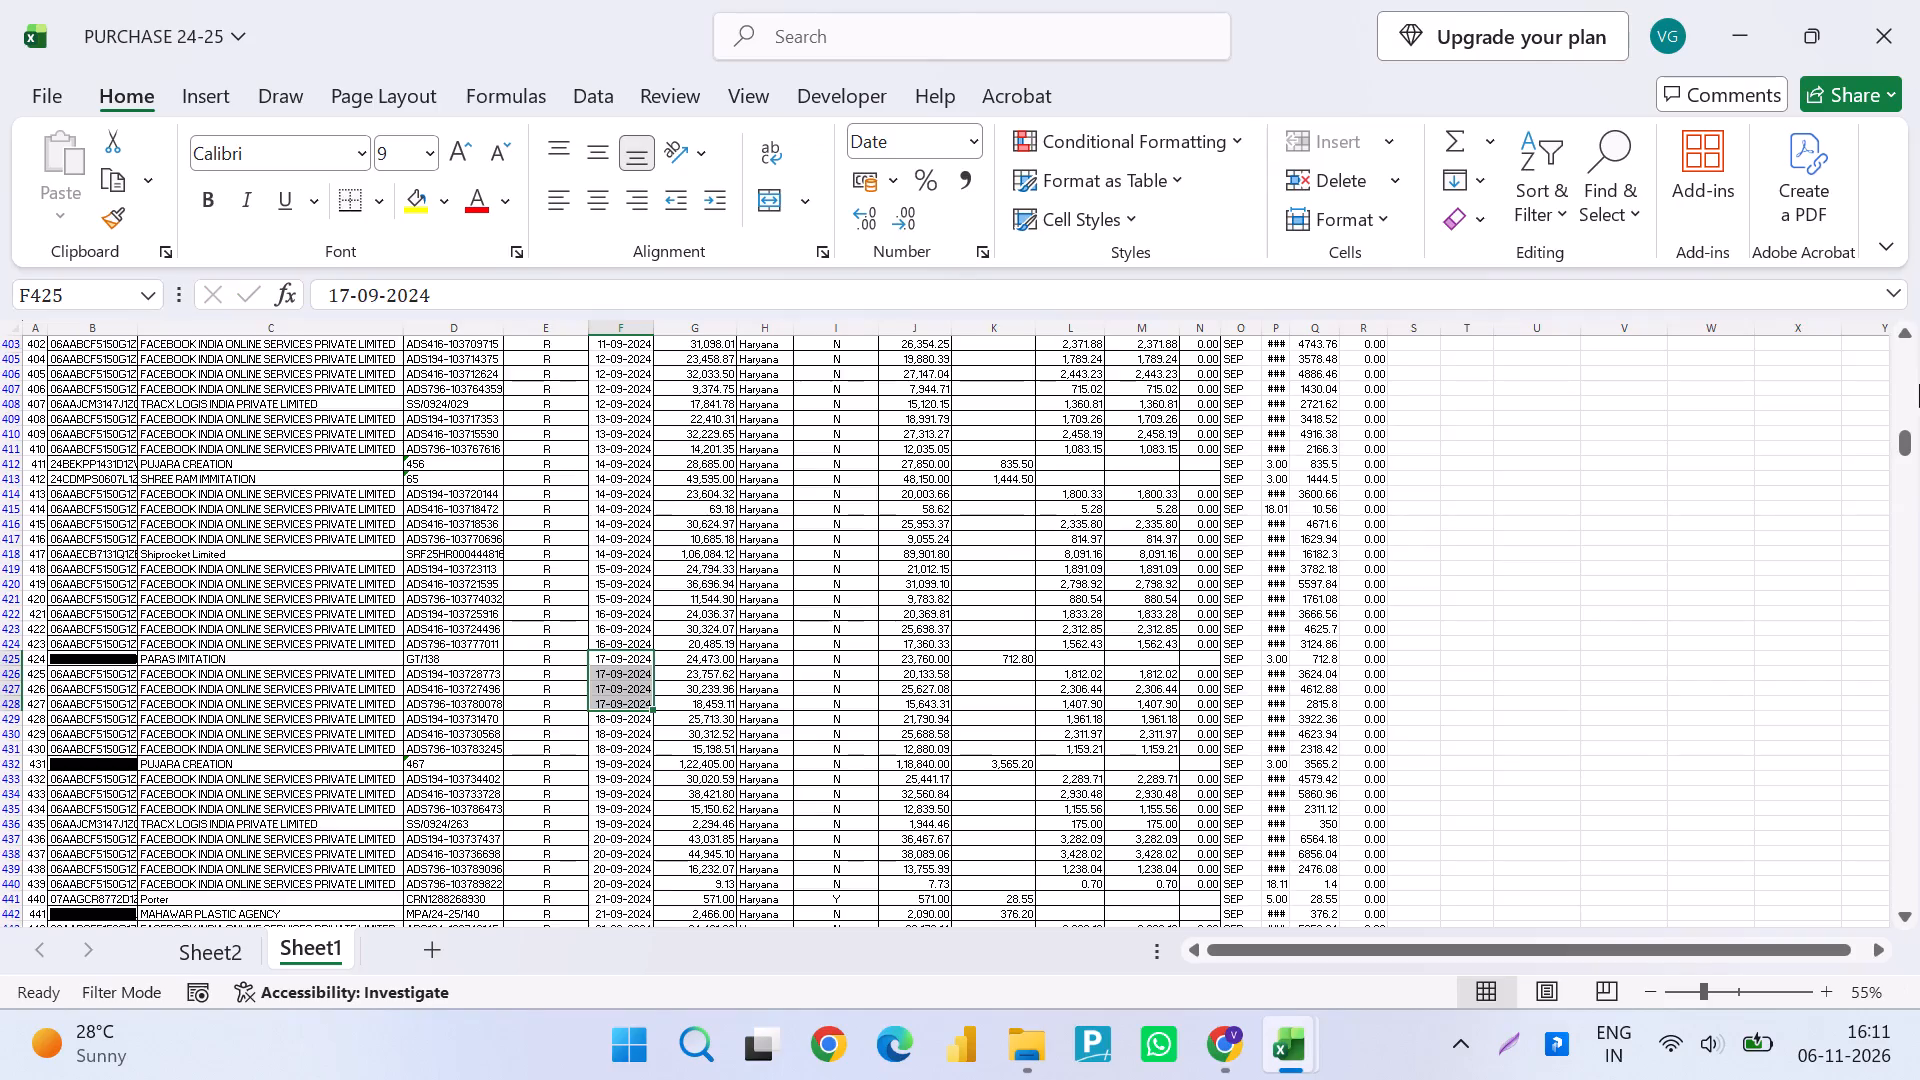
pyautogui.click(616, 721)
pyautogui.hotkey('shift', 'Down')
pyautogui.hotkey('shift', 'Down')
pyautogui.hotkey('shift', 'Down')
pyautogui.hotkey('shift', 'Up')
pyautogui.hotkey('alt', 'Tab')
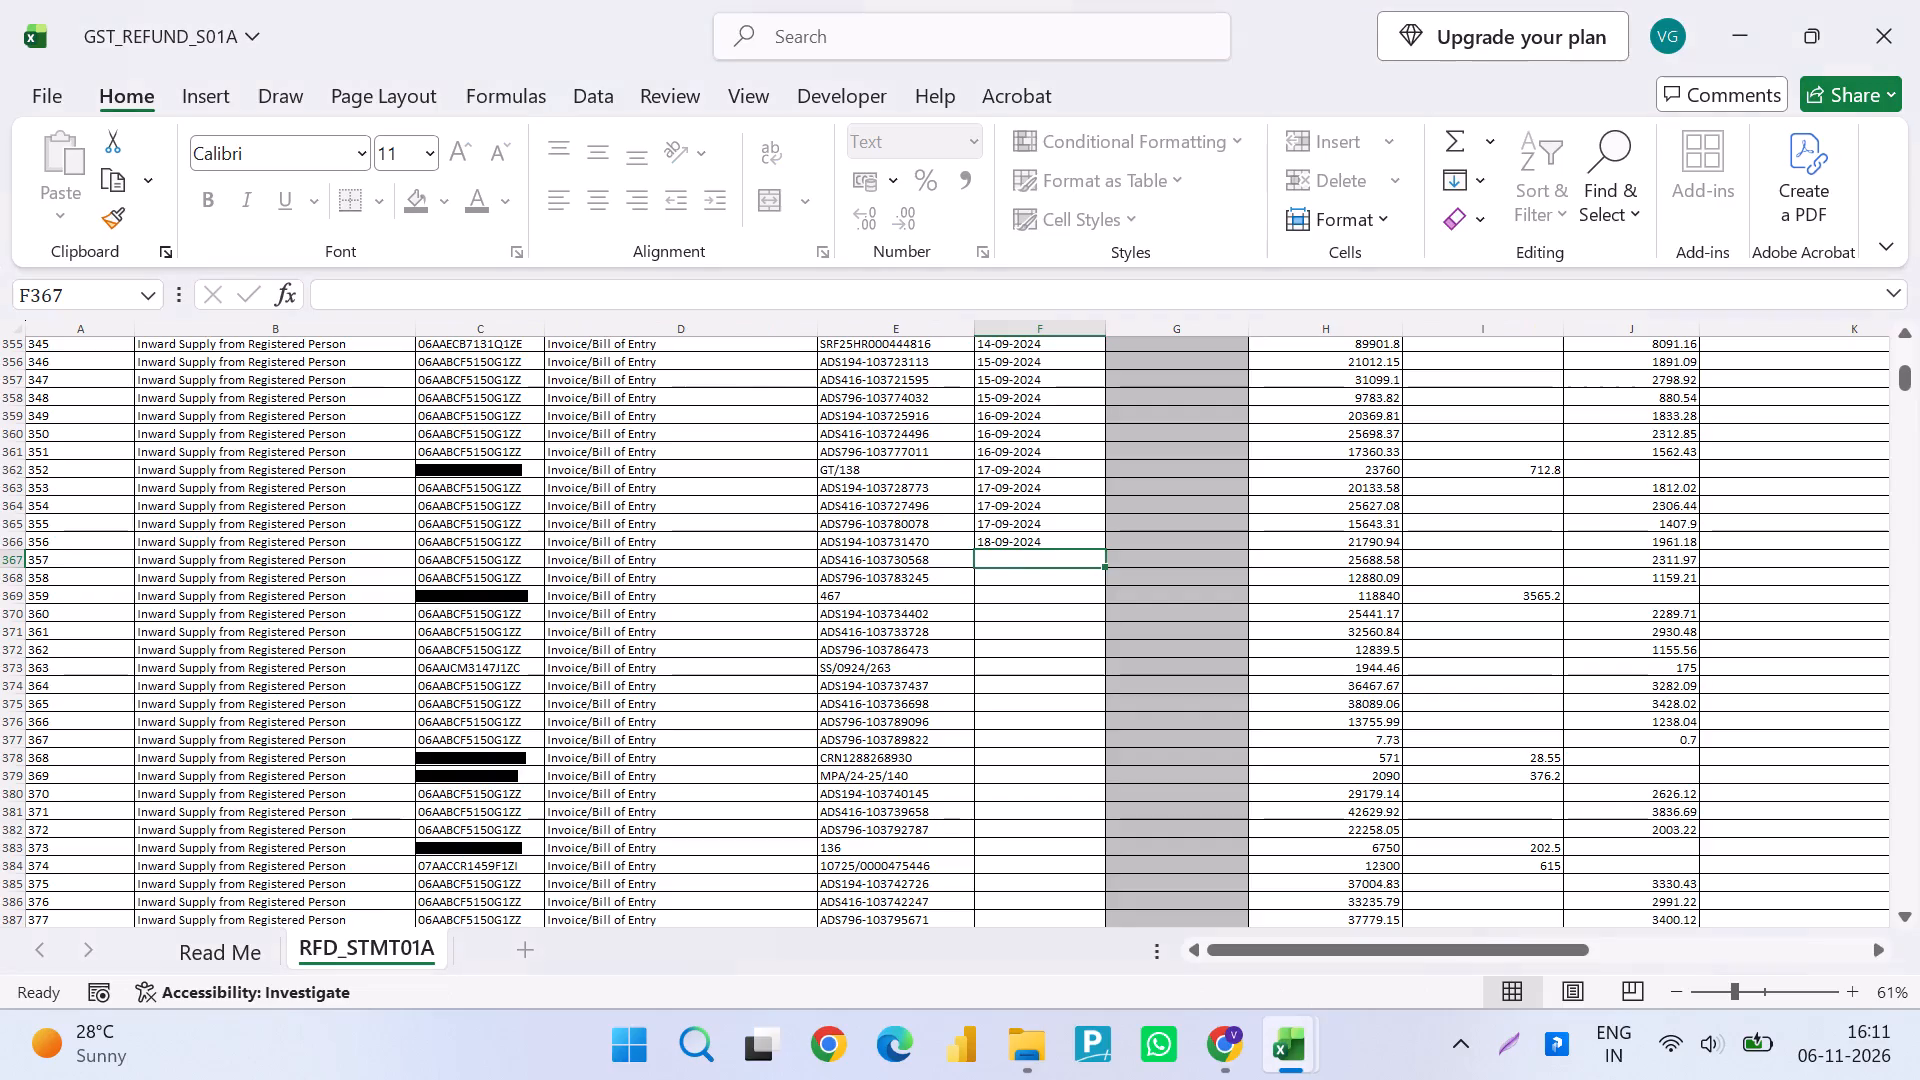
pyautogui.hotkey('ctrl', 'd')
pyautogui.press('Down')
pyautogui.hotkey('ctrl', 'd')
# Copy the date above into F369 and change it to 19-09-2024.
pyautogui.press('Down')
pyautogui.hotkey('ctrl', 'd')
pyautogui.press('F2')
pyautogui.press('Left')
pyautogui.hotkey('ctrl', 'Left')
pyautogui.hotkey('ctrl', 'Left')
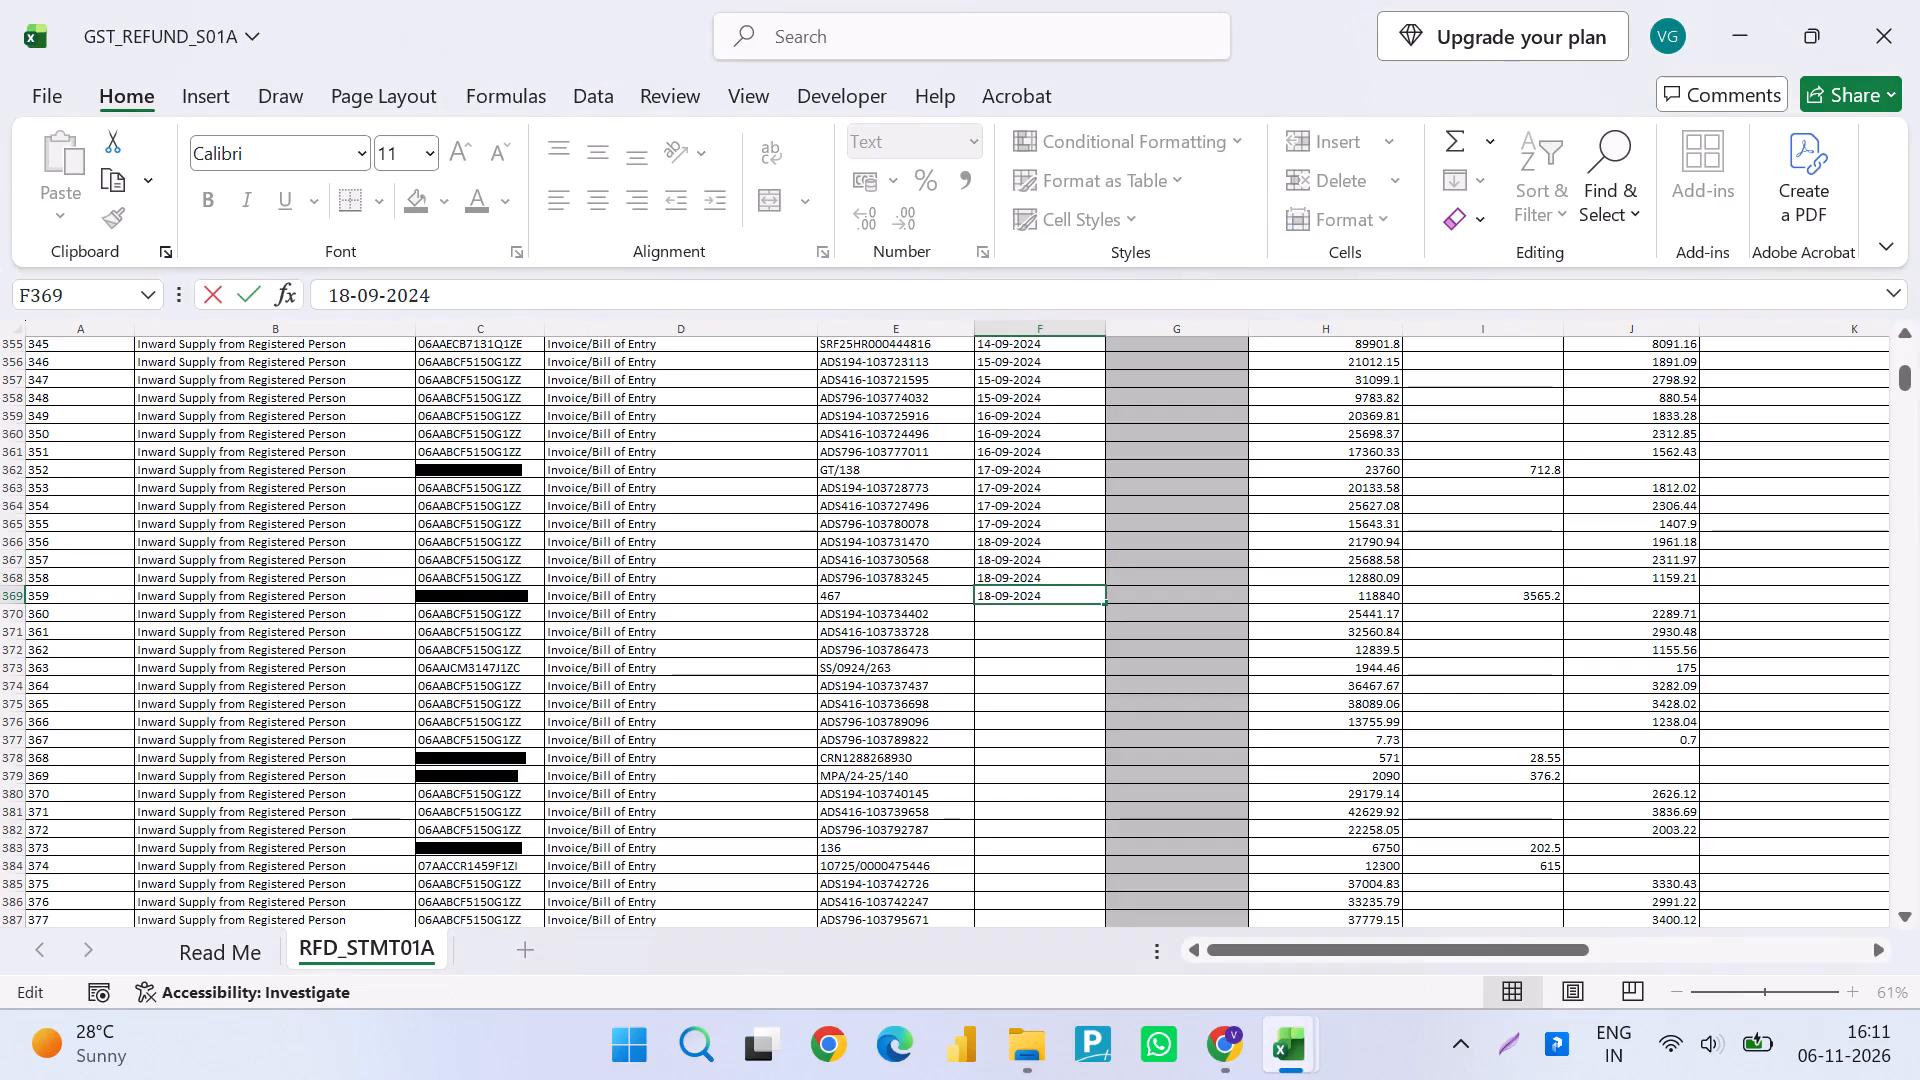
pyautogui.hotkey('ctrl', 'Left')
pyautogui.press('Left')
pyautogui.press('BackSpace')
pyautogui.press('9')
pyautogui.press('Return')
# Select purchase dates from row 432 down to check the 19-09-2024 entries and fill that date from F369 through F372.
pyautogui.hotkey('alt', 'Tab')
pyautogui.press('Down')
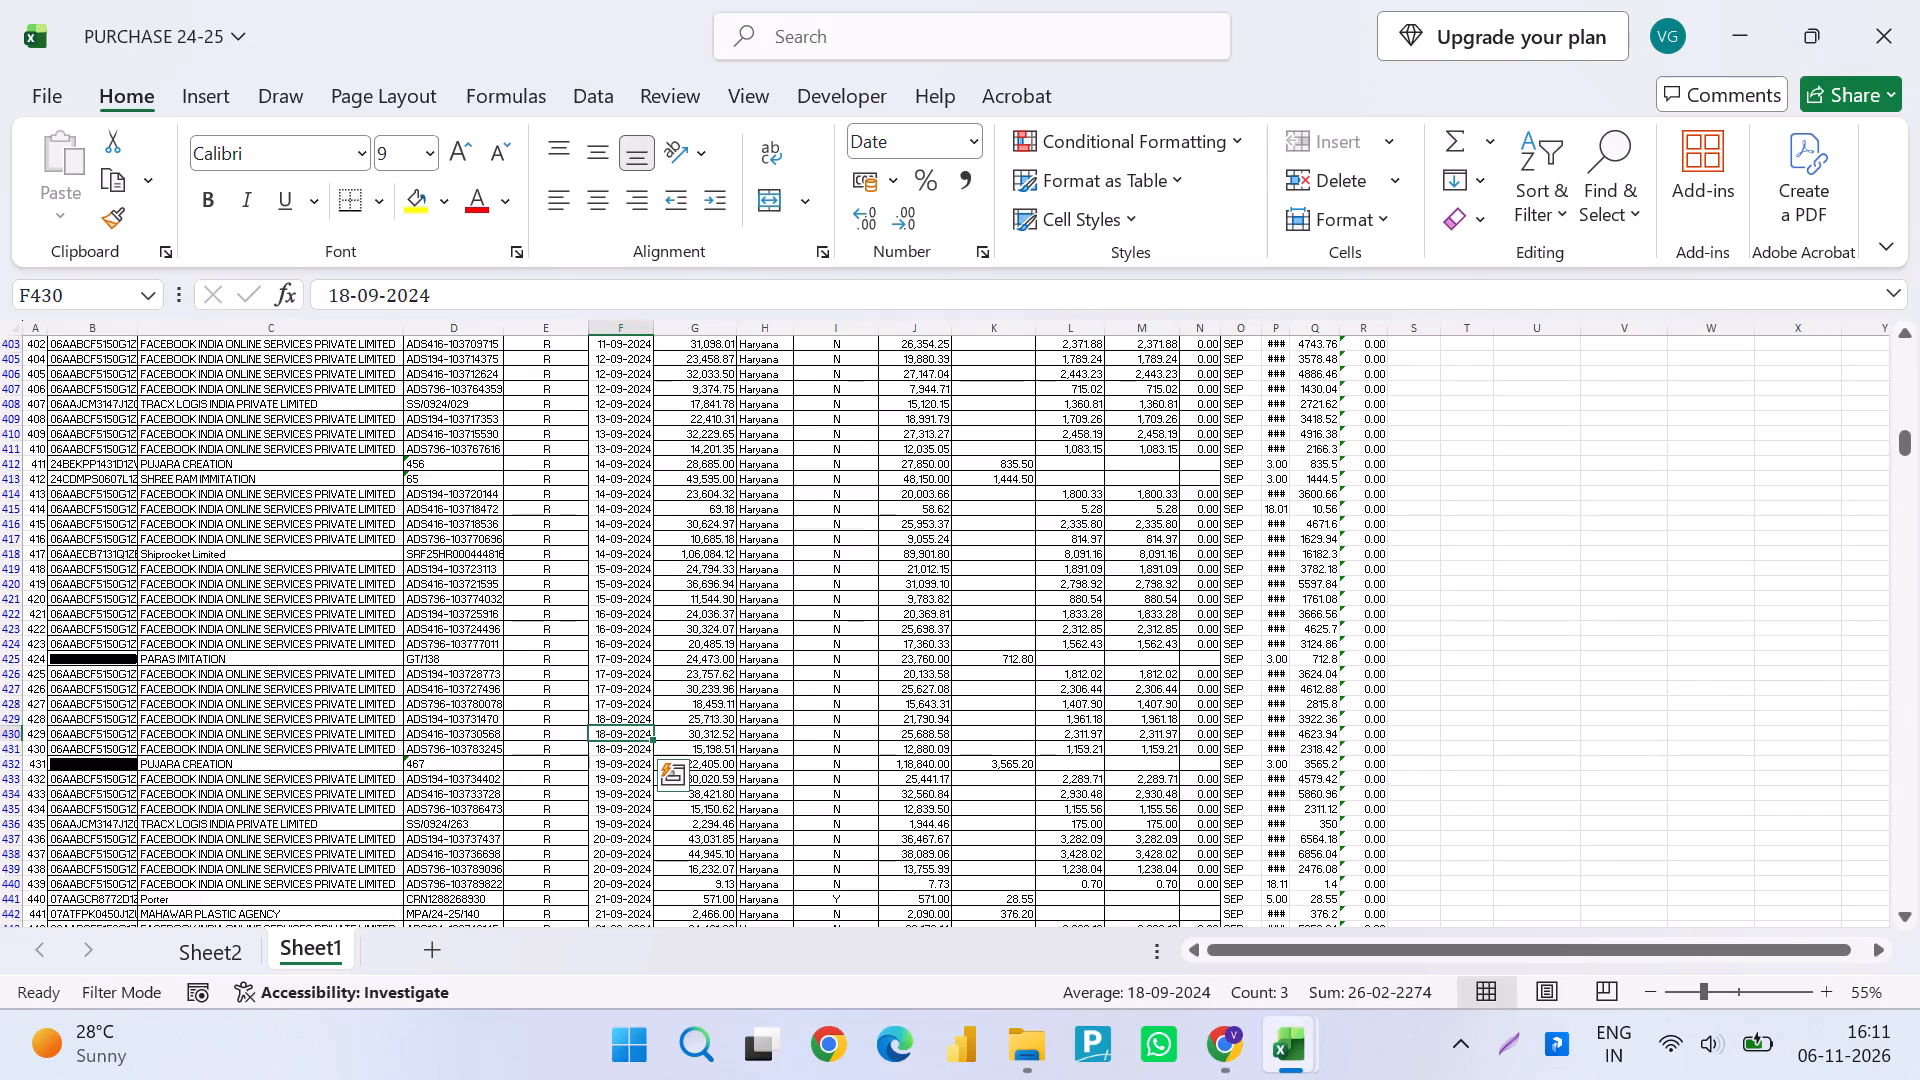
pyautogui.press('Down')
pyautogui.press('Down')
pyautogui.hotkey('shift', 'Down')
pyautogui.hotkey('shift', 'Down')
pyautogui.hotkey('shift', 'Down')
pyautogui.hotkey('alt', 'Tab')
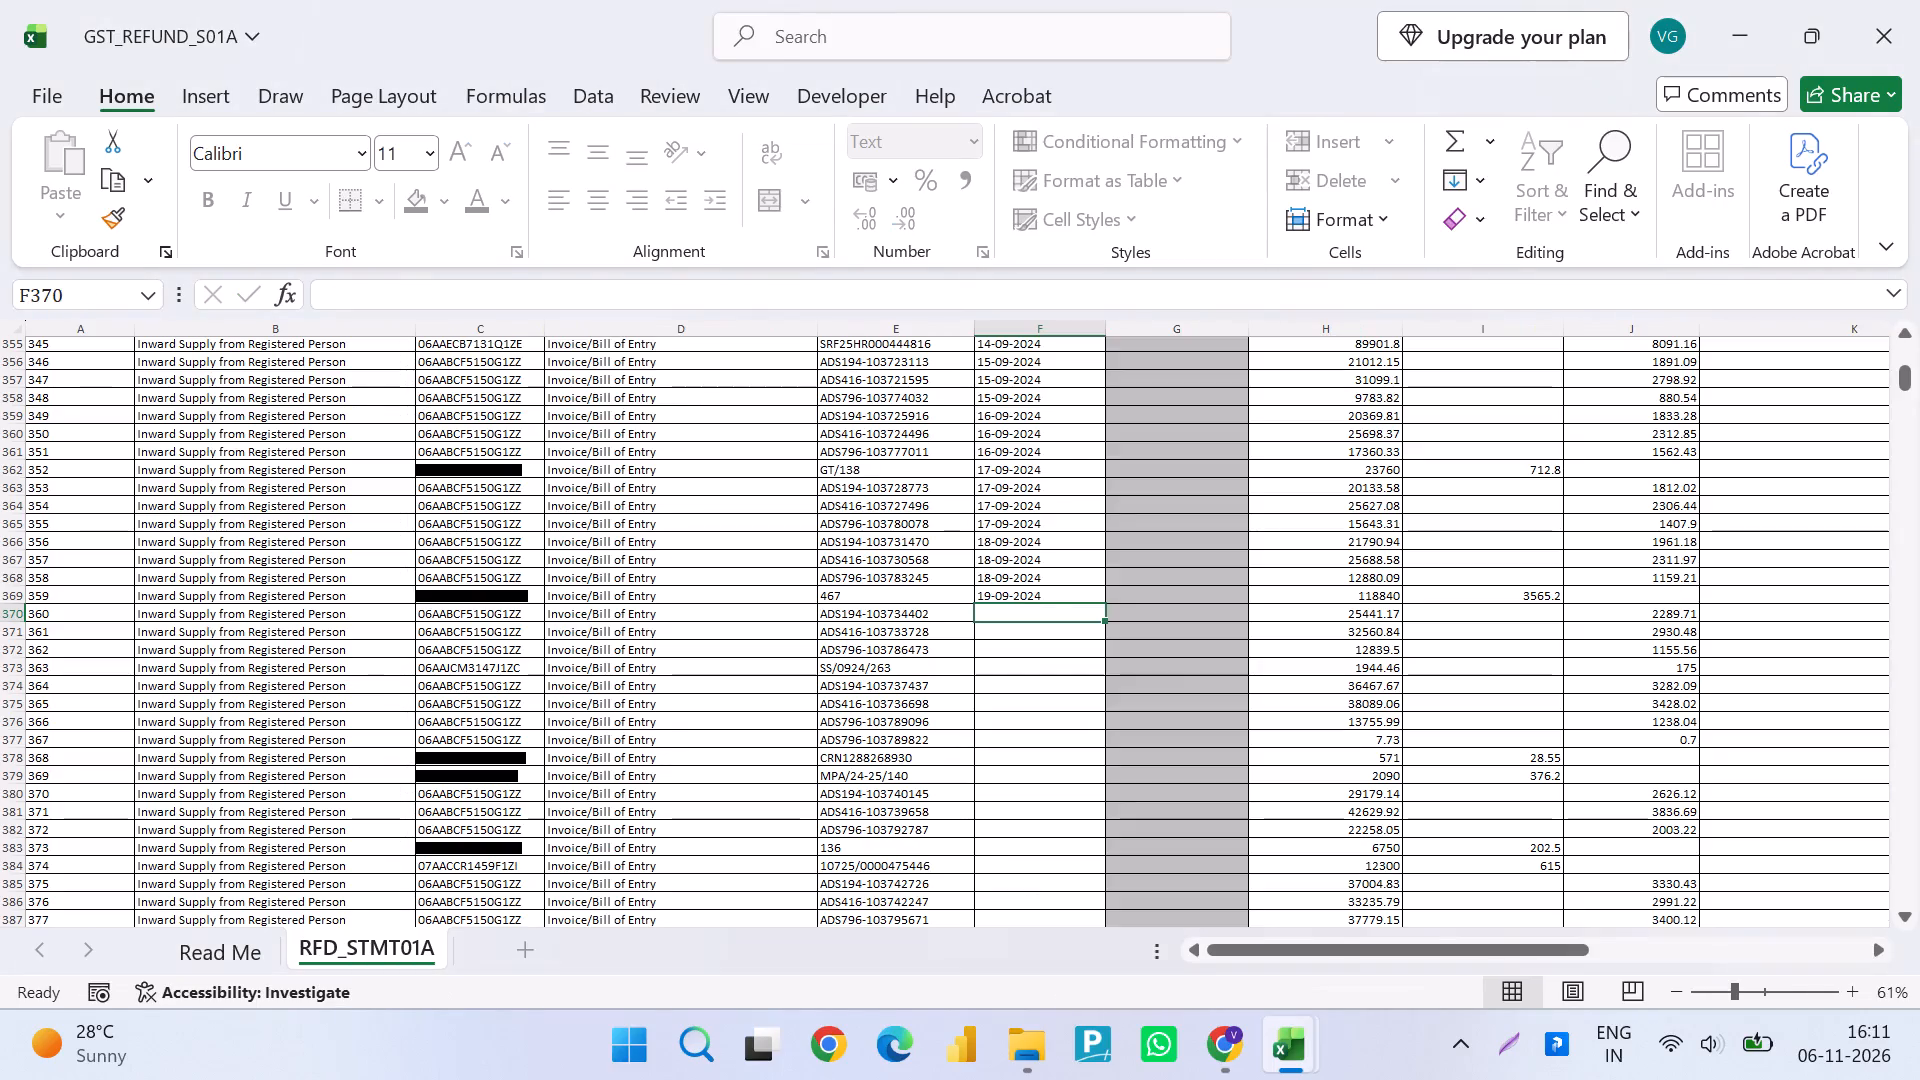
pyautogui.press('Up')
pyautogui.hotkey('shift', 'Down')
pyautogui.hotkey('shift', 'Down')
pyautogui.hotkey('shift', 'Down')
pyautogui.hotkey('ctrl', 'd')
pyautogui.press('Down')
pyautogui.press('Down')
pyautogui.press('Down')
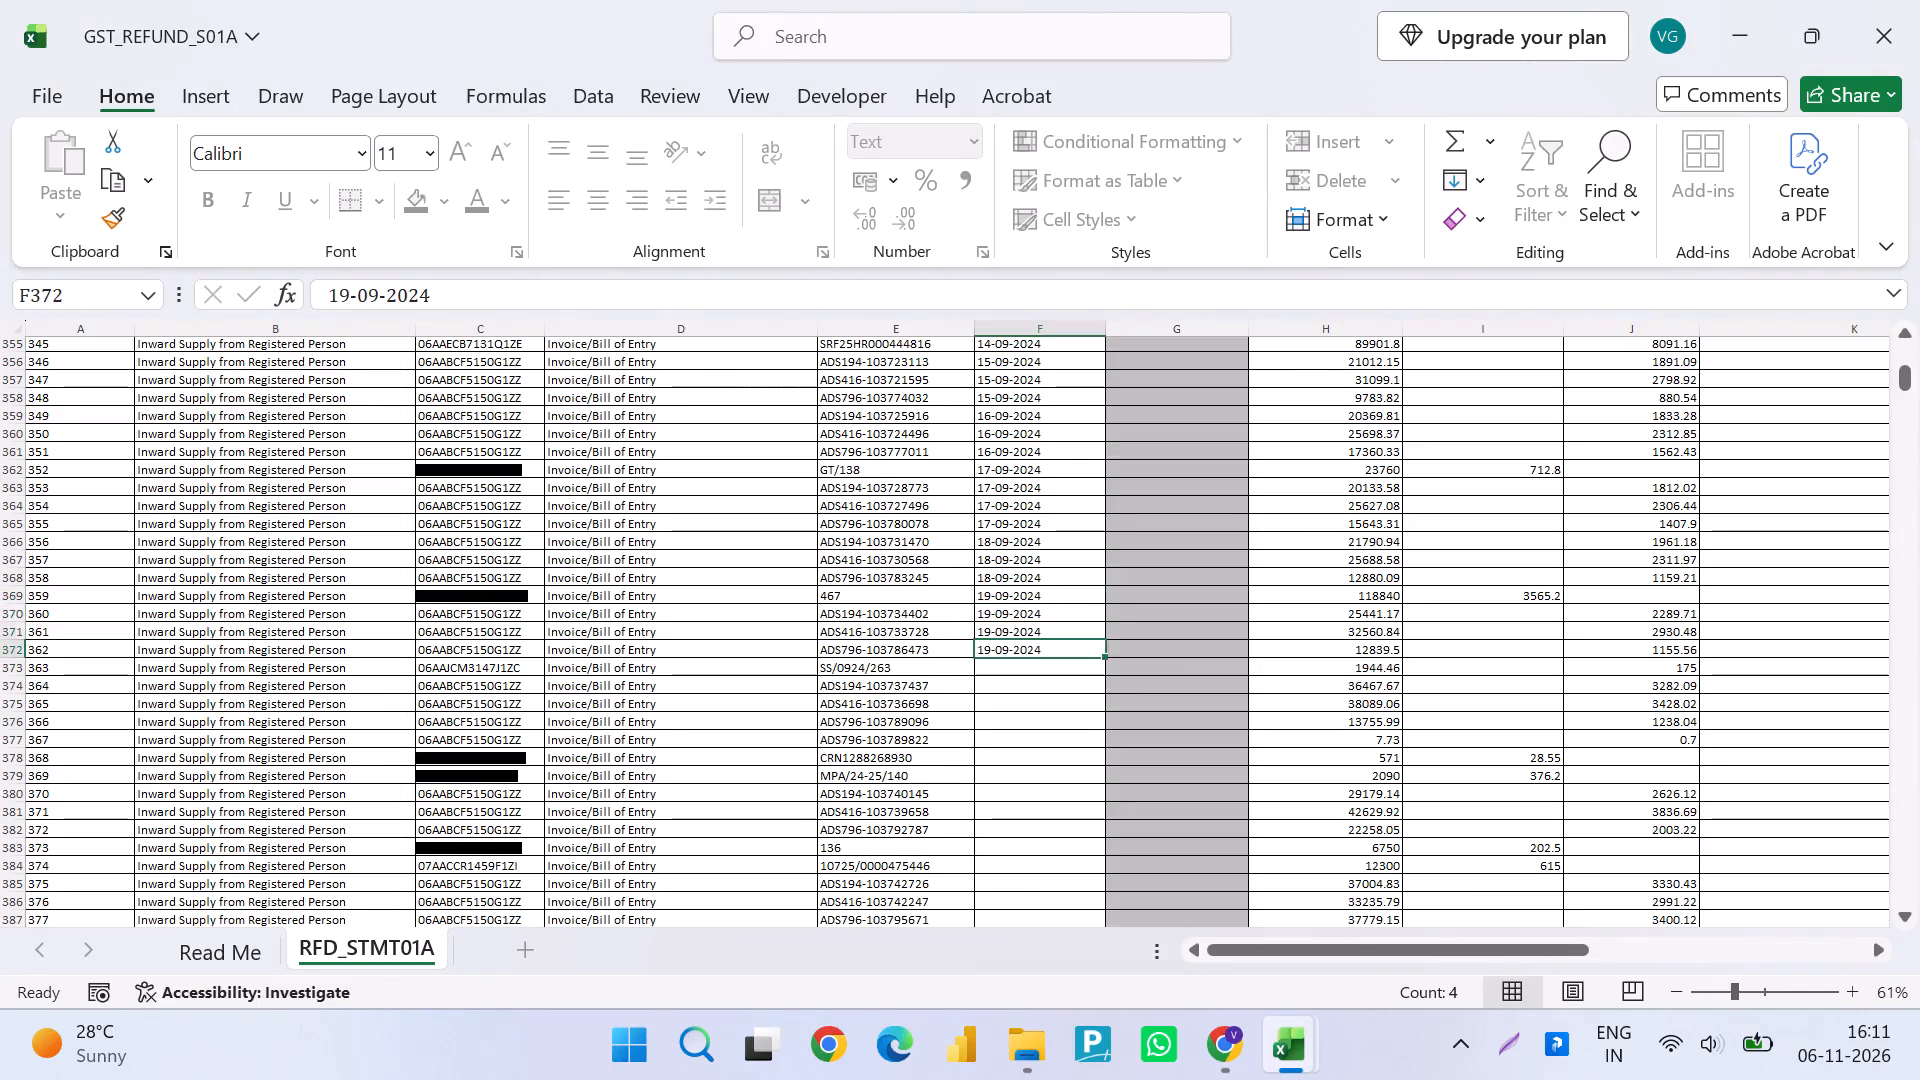
# Recheck where the 19-09-2024 rows end in PURCHASE 24-25 and fill that date into F373 of the refund sheet.
pyautogui.press('Down')
pyautogui.hotkey('alt', 'Tab')
pyautogui.press('Down')
pyautogui.press('Down')
pyautogui.press('Down')
pyautogui.press('Down')
pyautogui.press('Down')
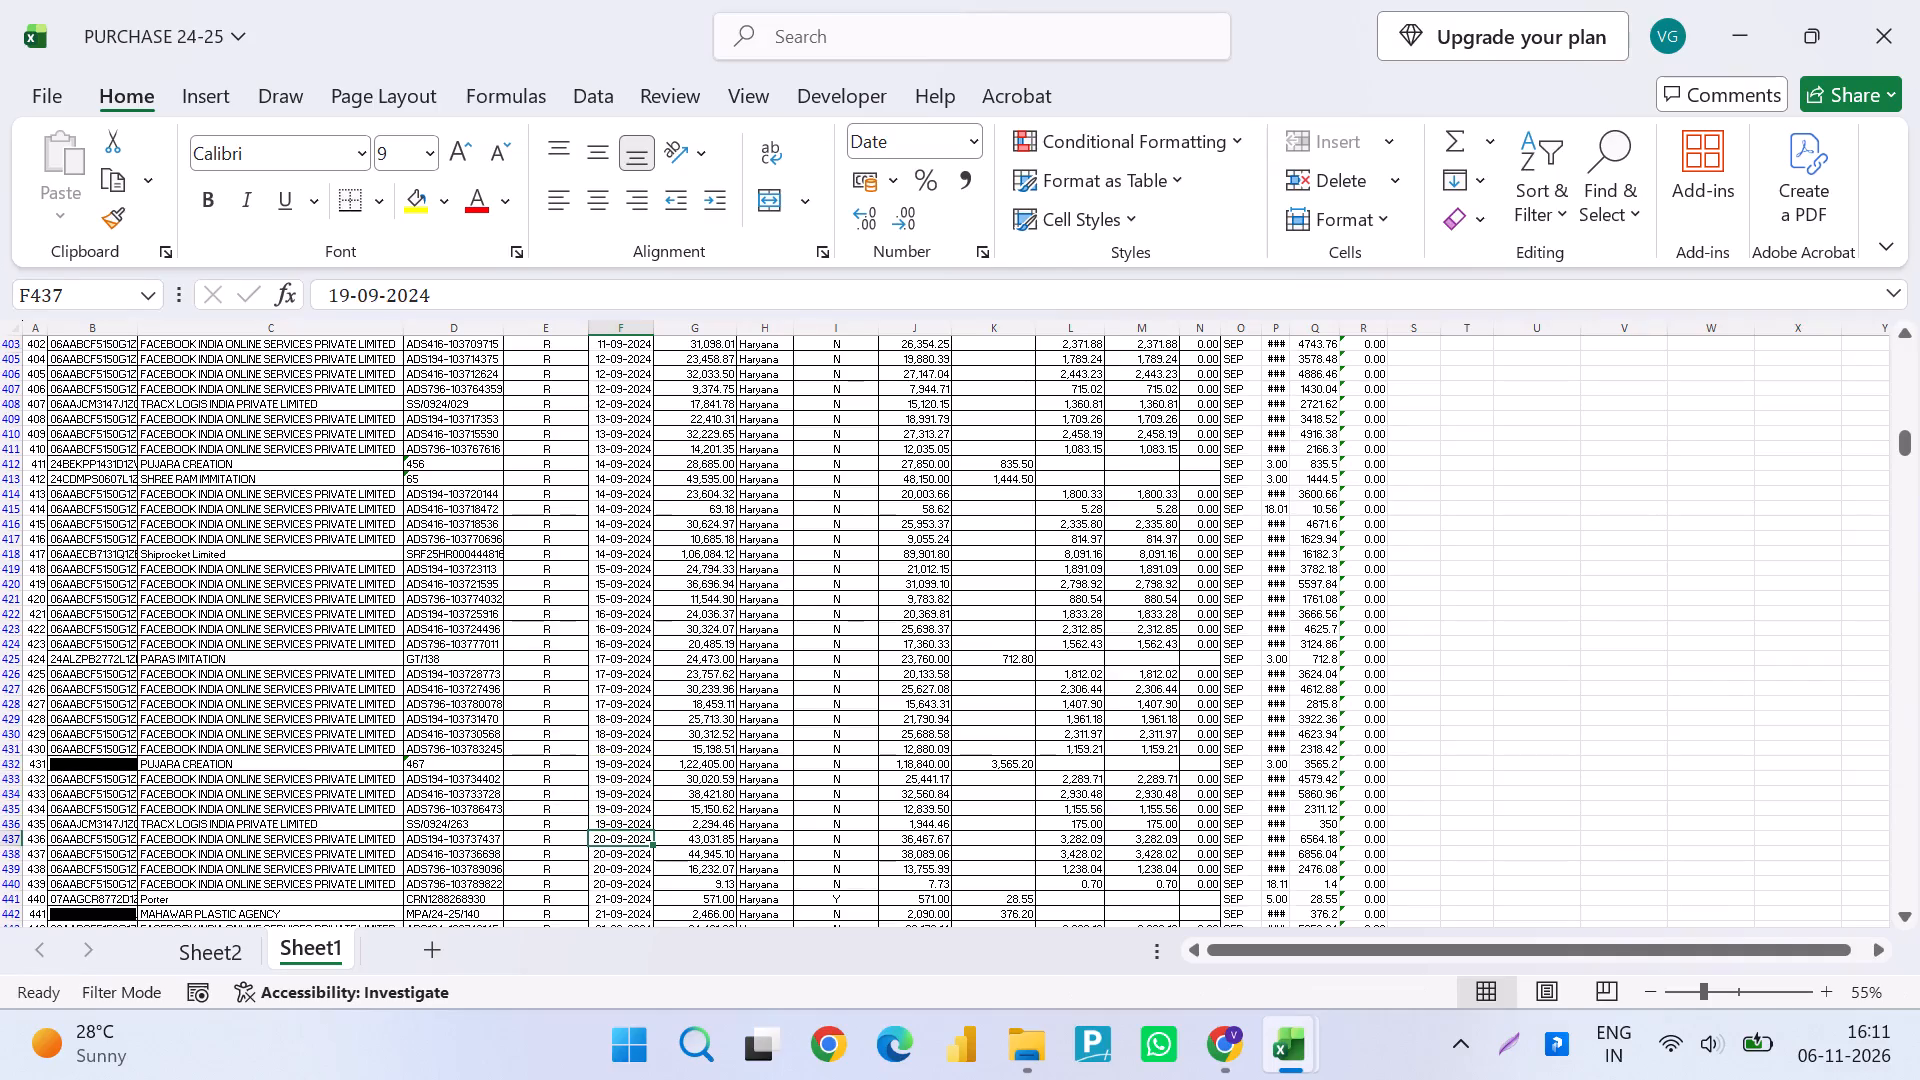
pyautogui.press('Up')
pyautogui.hotkey('shift', 'Up')
pyautogui.hotkey('shift', 'Up')
pyautogui.hotkey('shift', 'Up')
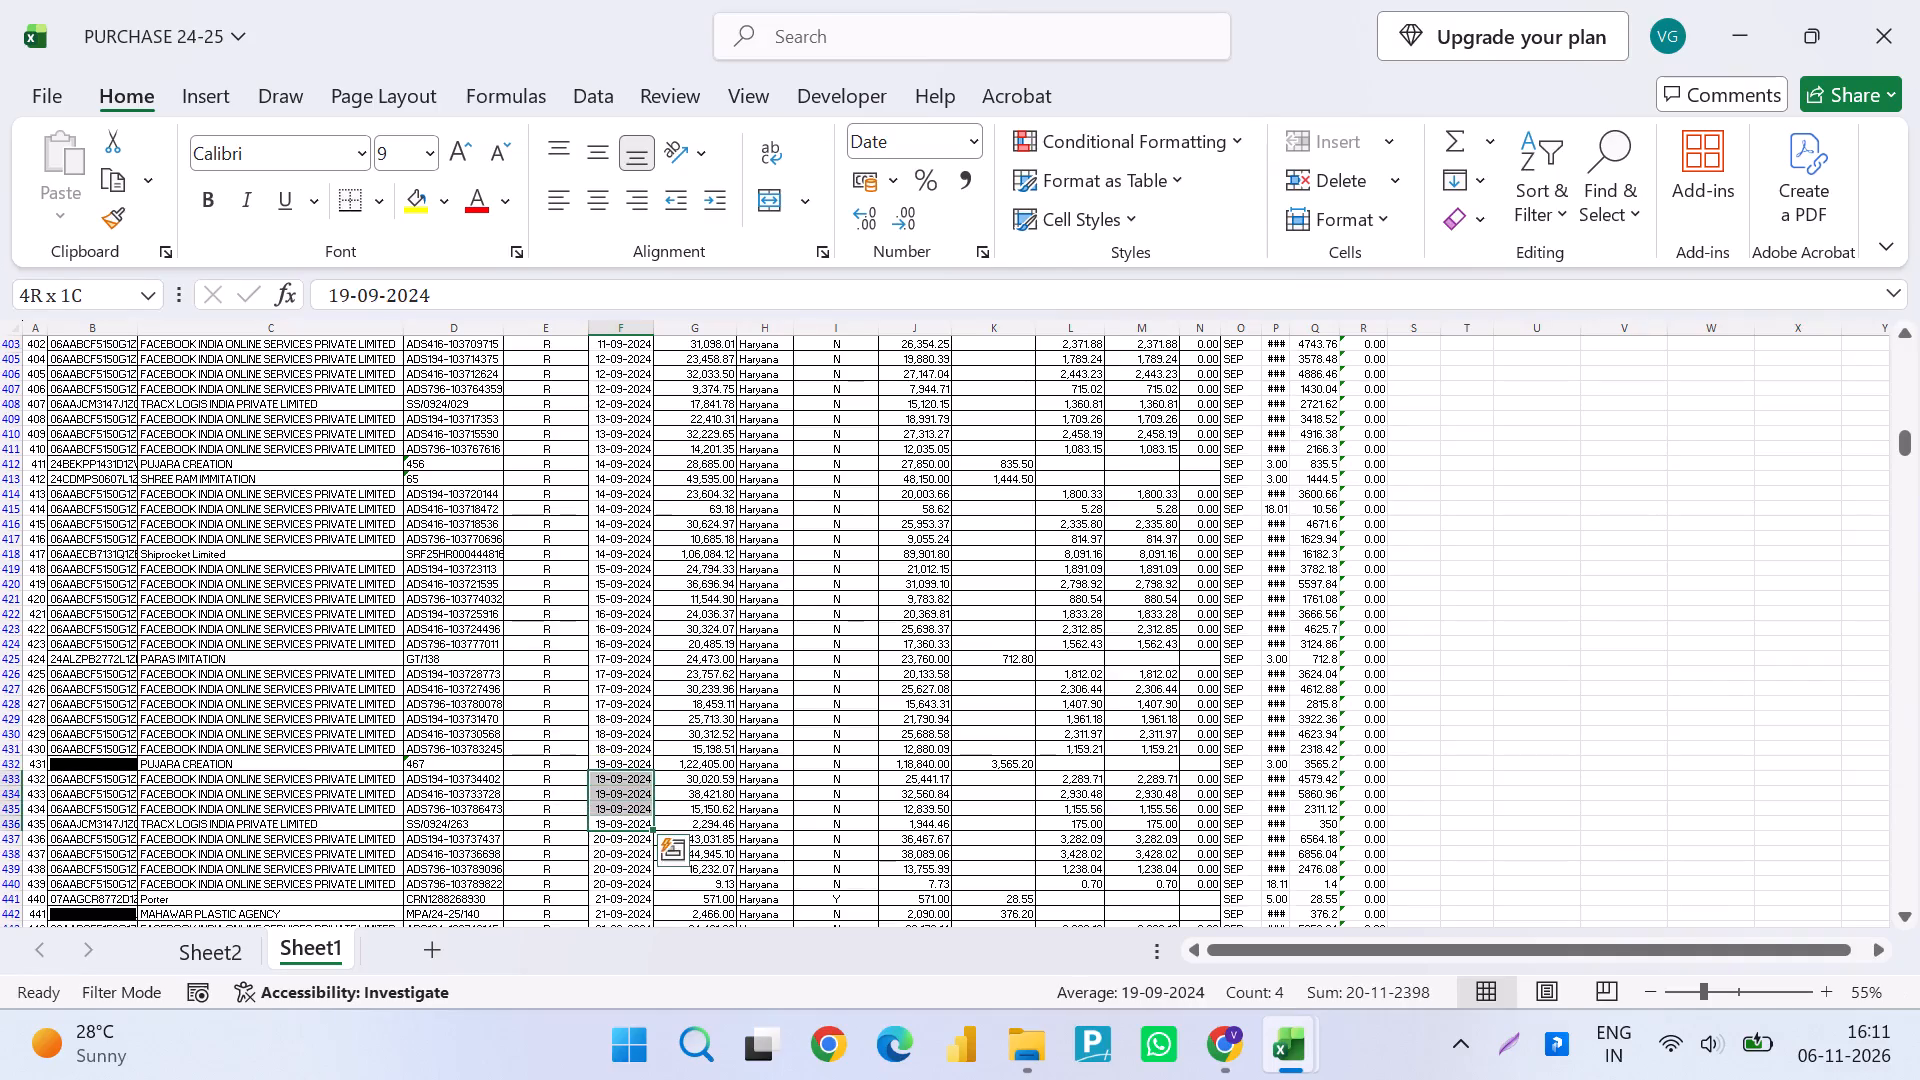
pyautogui.hotkey('shift', 'Up')
pyautogui.hotkey('alt', 'Tab')
pyautogui.press('Down')
pyautogui.press('Up')
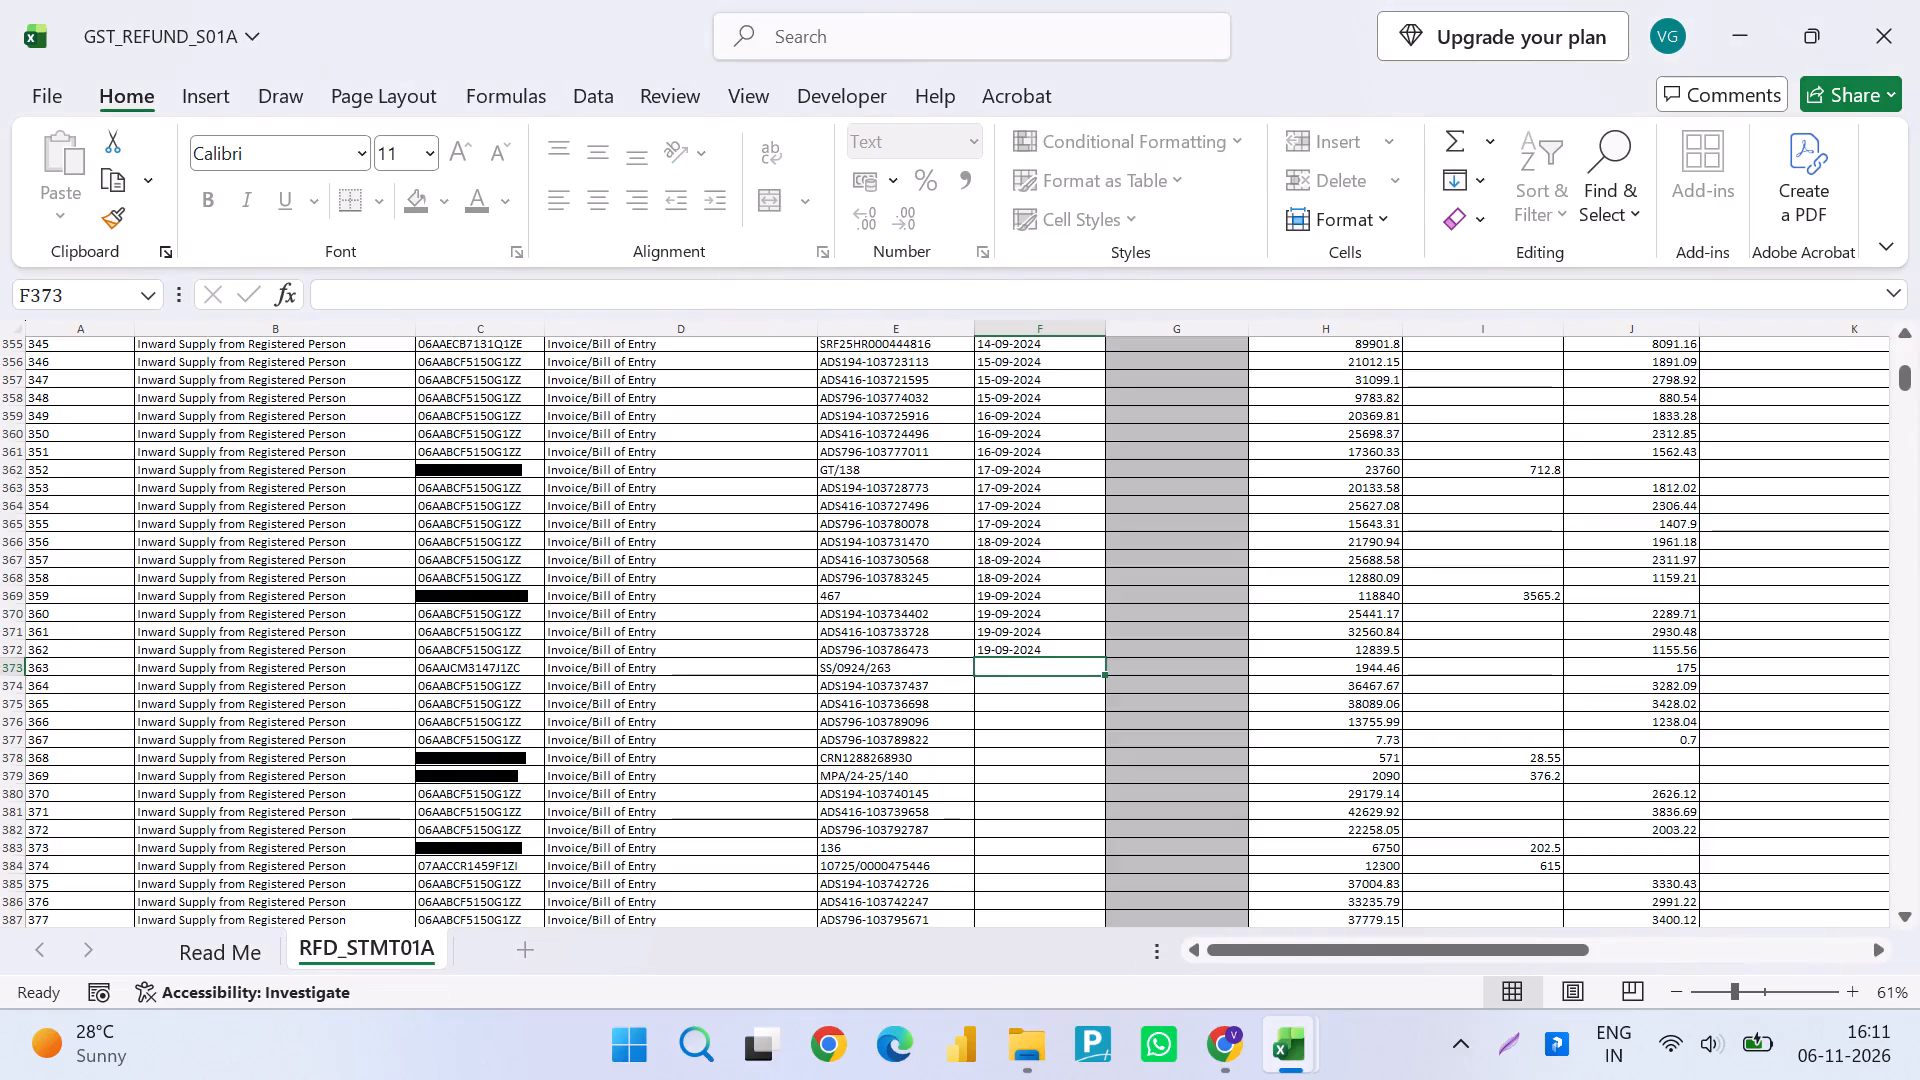
pyautogui.hotkey('ctrl', 'd')
# Copy the date above into F374 and change it to 20-09-2024.
pyautogui.press('Down')
pyautogui.hotkey('ctrl', 'd')
pyautogui.press('F2')
pyautogui.press('Left')
pyautogui.hotkey('ctrl', 'Left')
pyautogui.hotkey('ctrl', 'Left')
pyautogui.hotkey('ctrl', 'Left')
pyautogui.press('Left')
pyautogui.press('Left')
pyautogui.press('Left')
pyautogui.hotkey('shift', 'Right')
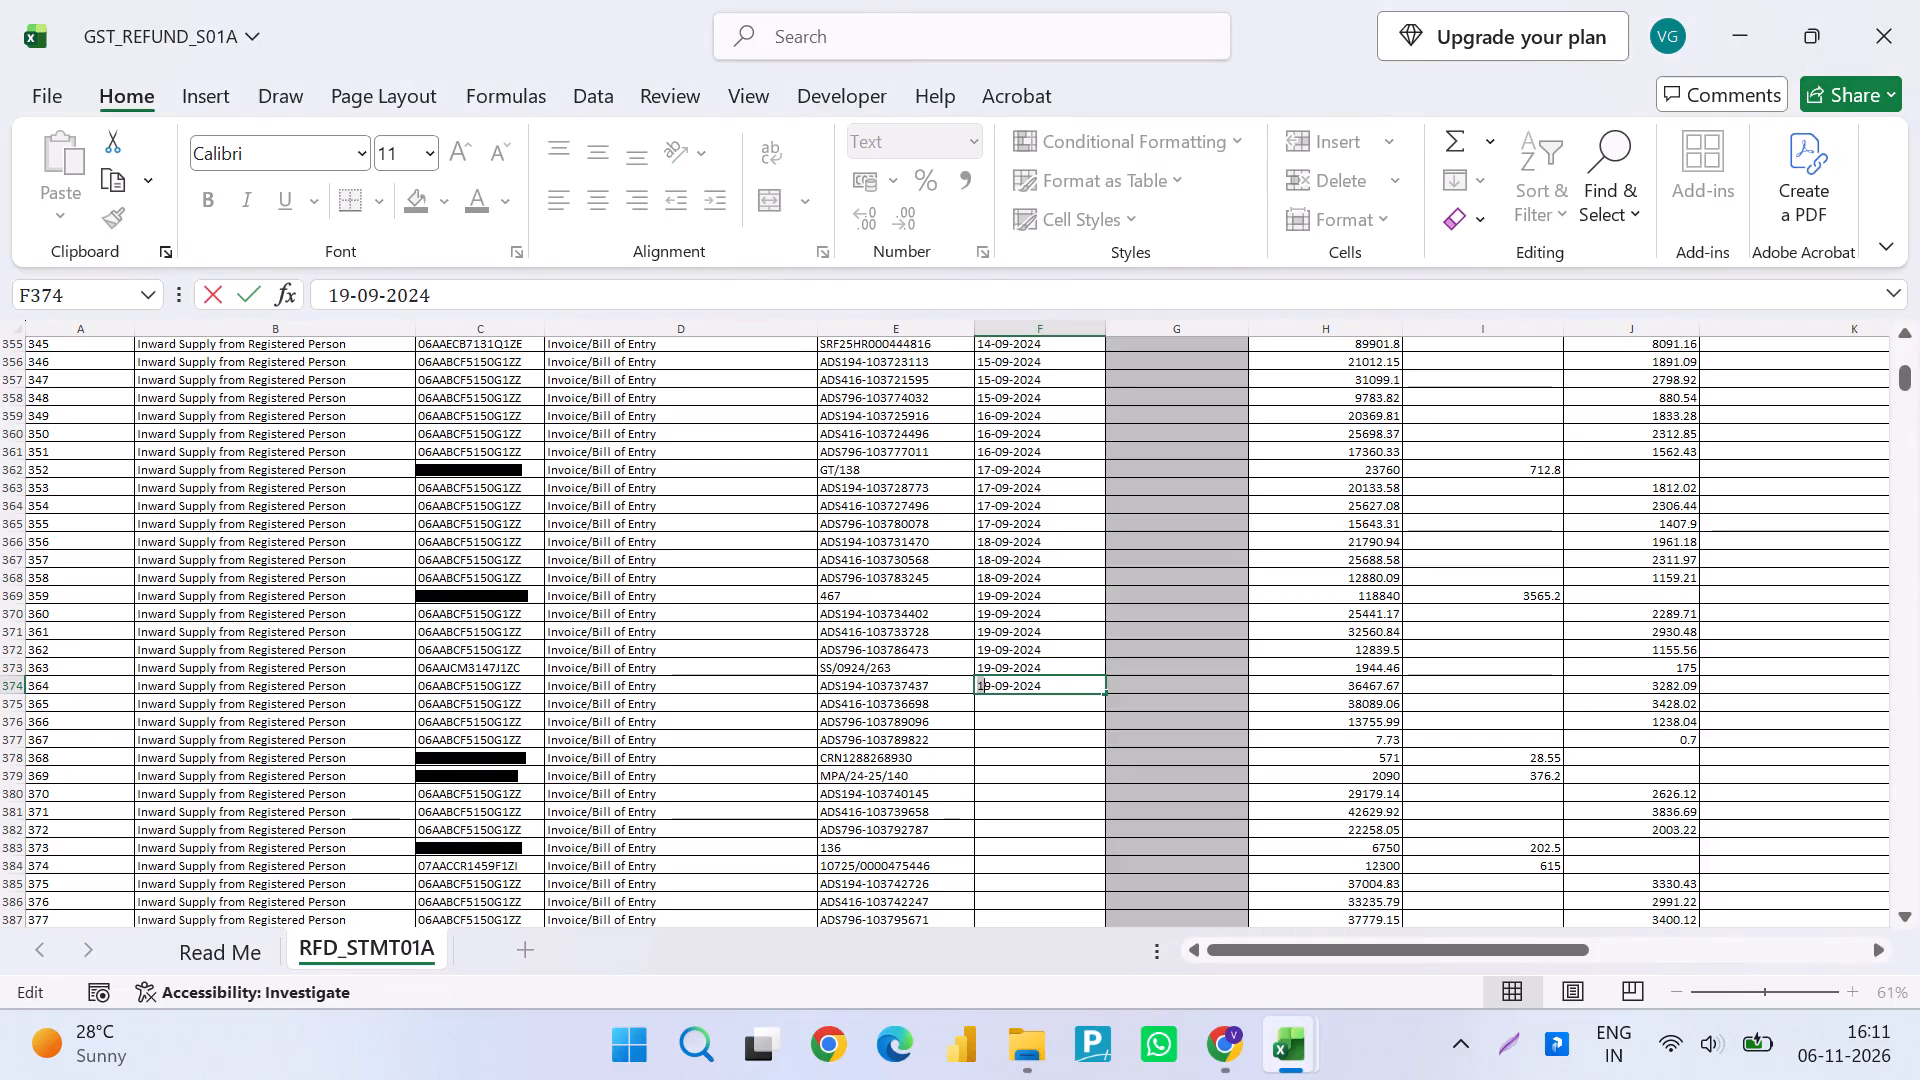
pyautogui.hotkey('shift', 'Right')
pyautogui.write('20')
pyautogui.press('Return')
# Check the purchase rows dated 20-09-2024 from row 437 down and fill that date into F375:F377 of the refund sheet.
pyautogui.hotkey('alt', 'Tab')
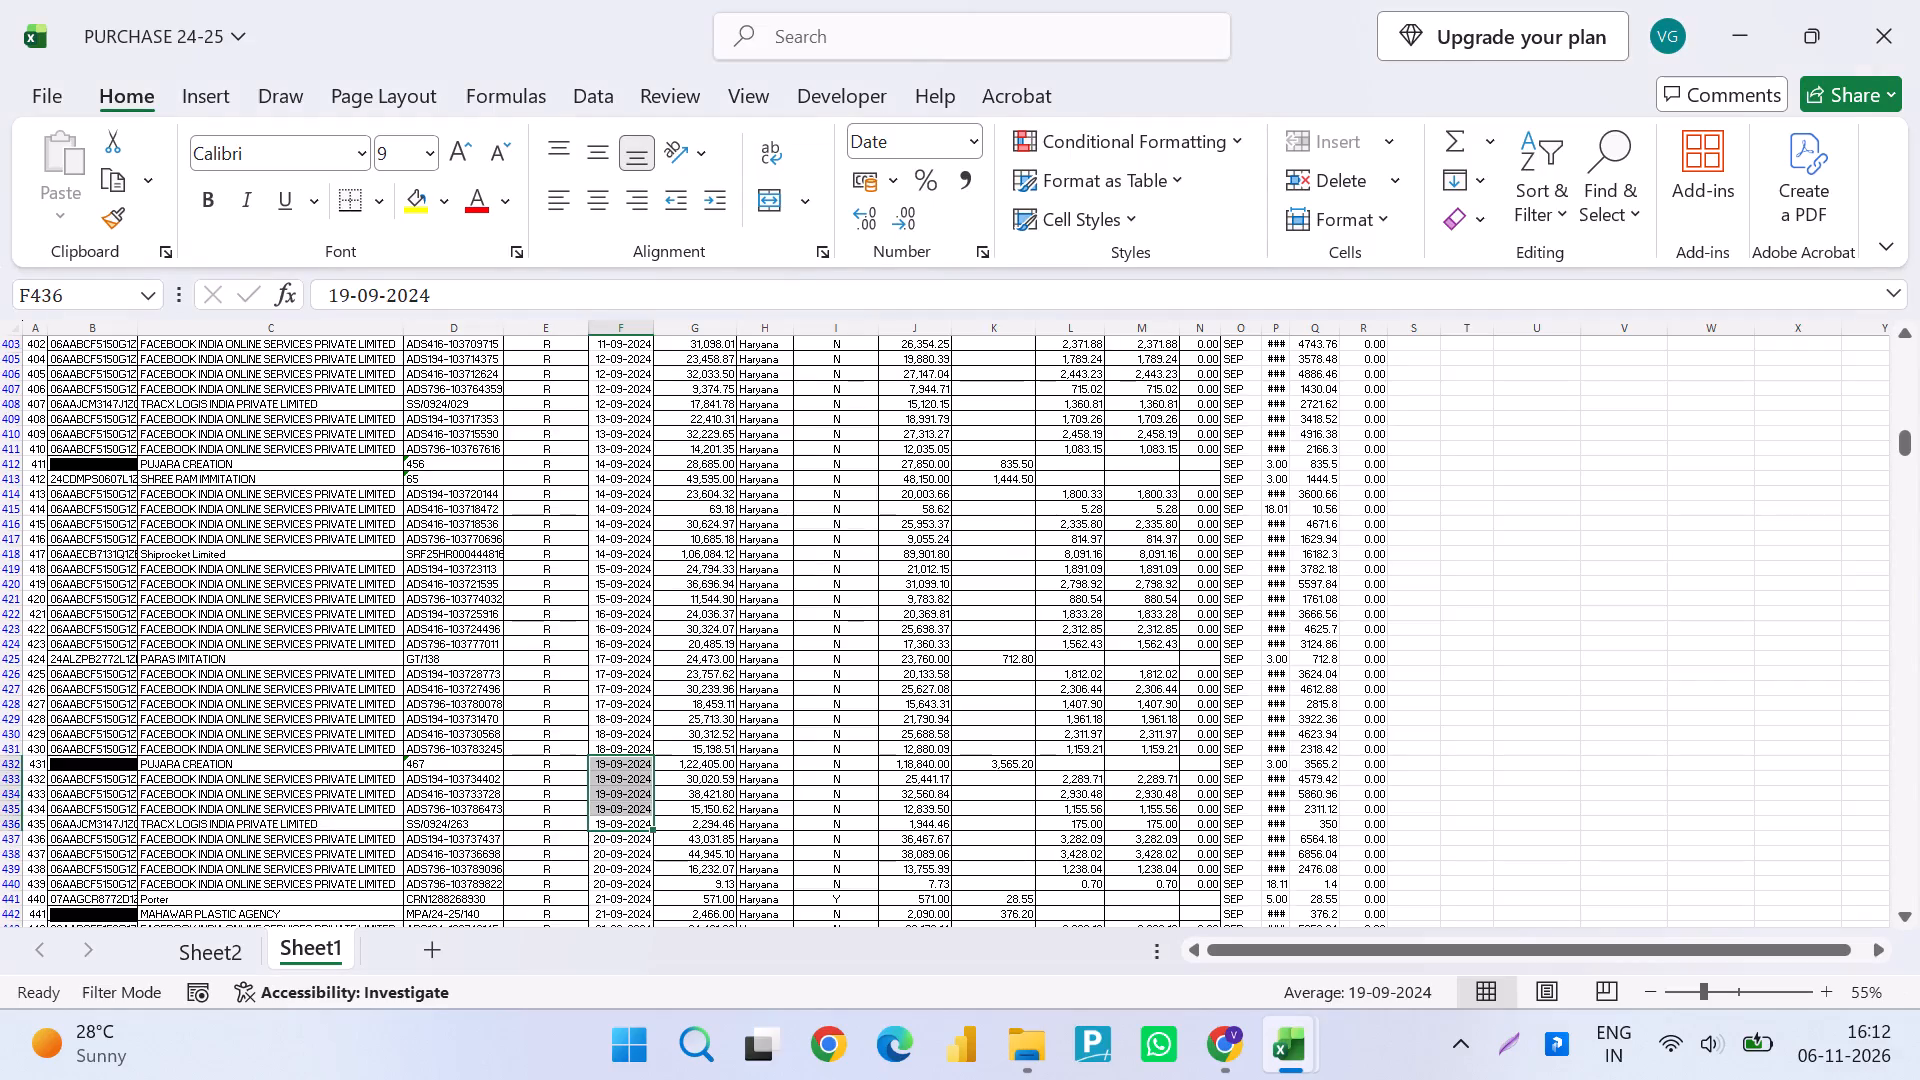
pyautogui.scroll(-3, 650, 764)
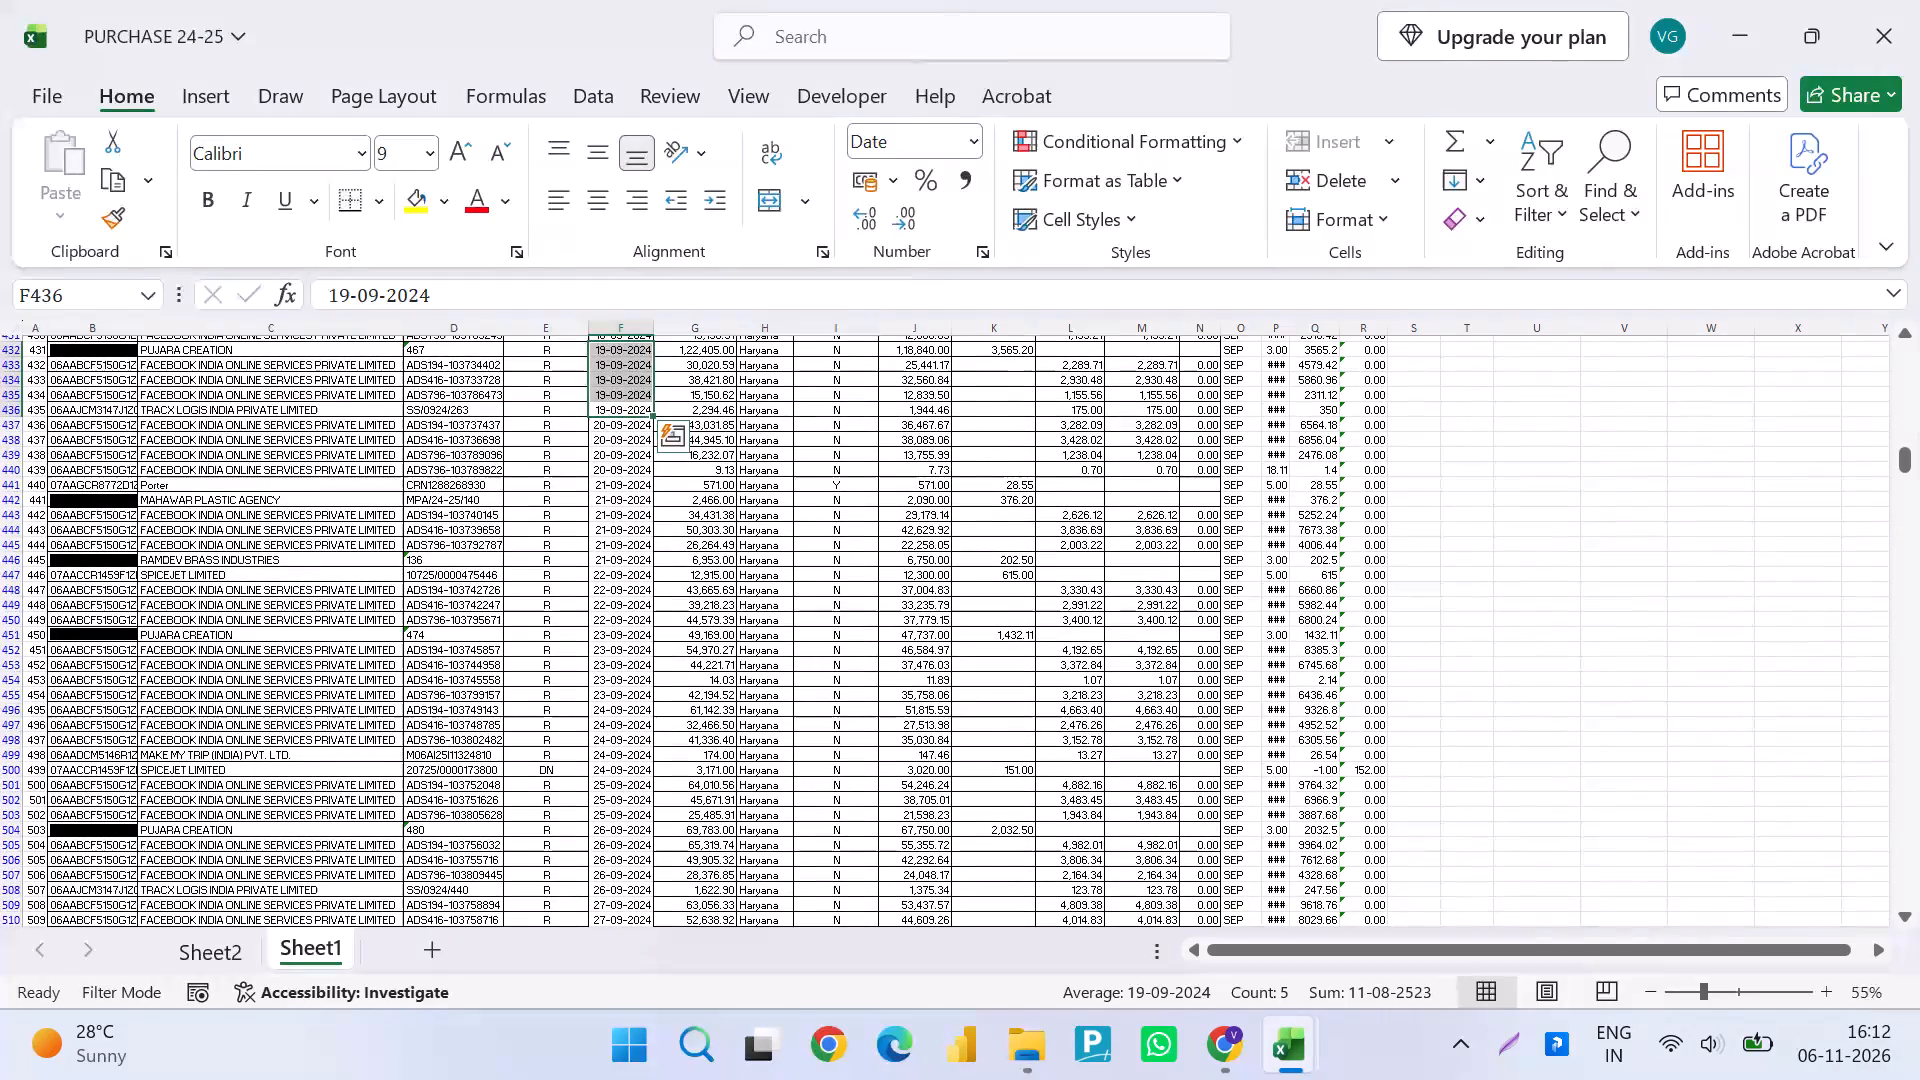
pyautogui.click(616, 420)
pyautogui.hotkey('shift', 'Down')
pyautogui.hotkey('shift', 'Down')
pyautogui.hotkey('shift', 'Down')
pyautogui.hotkey('alt', 'Tab')
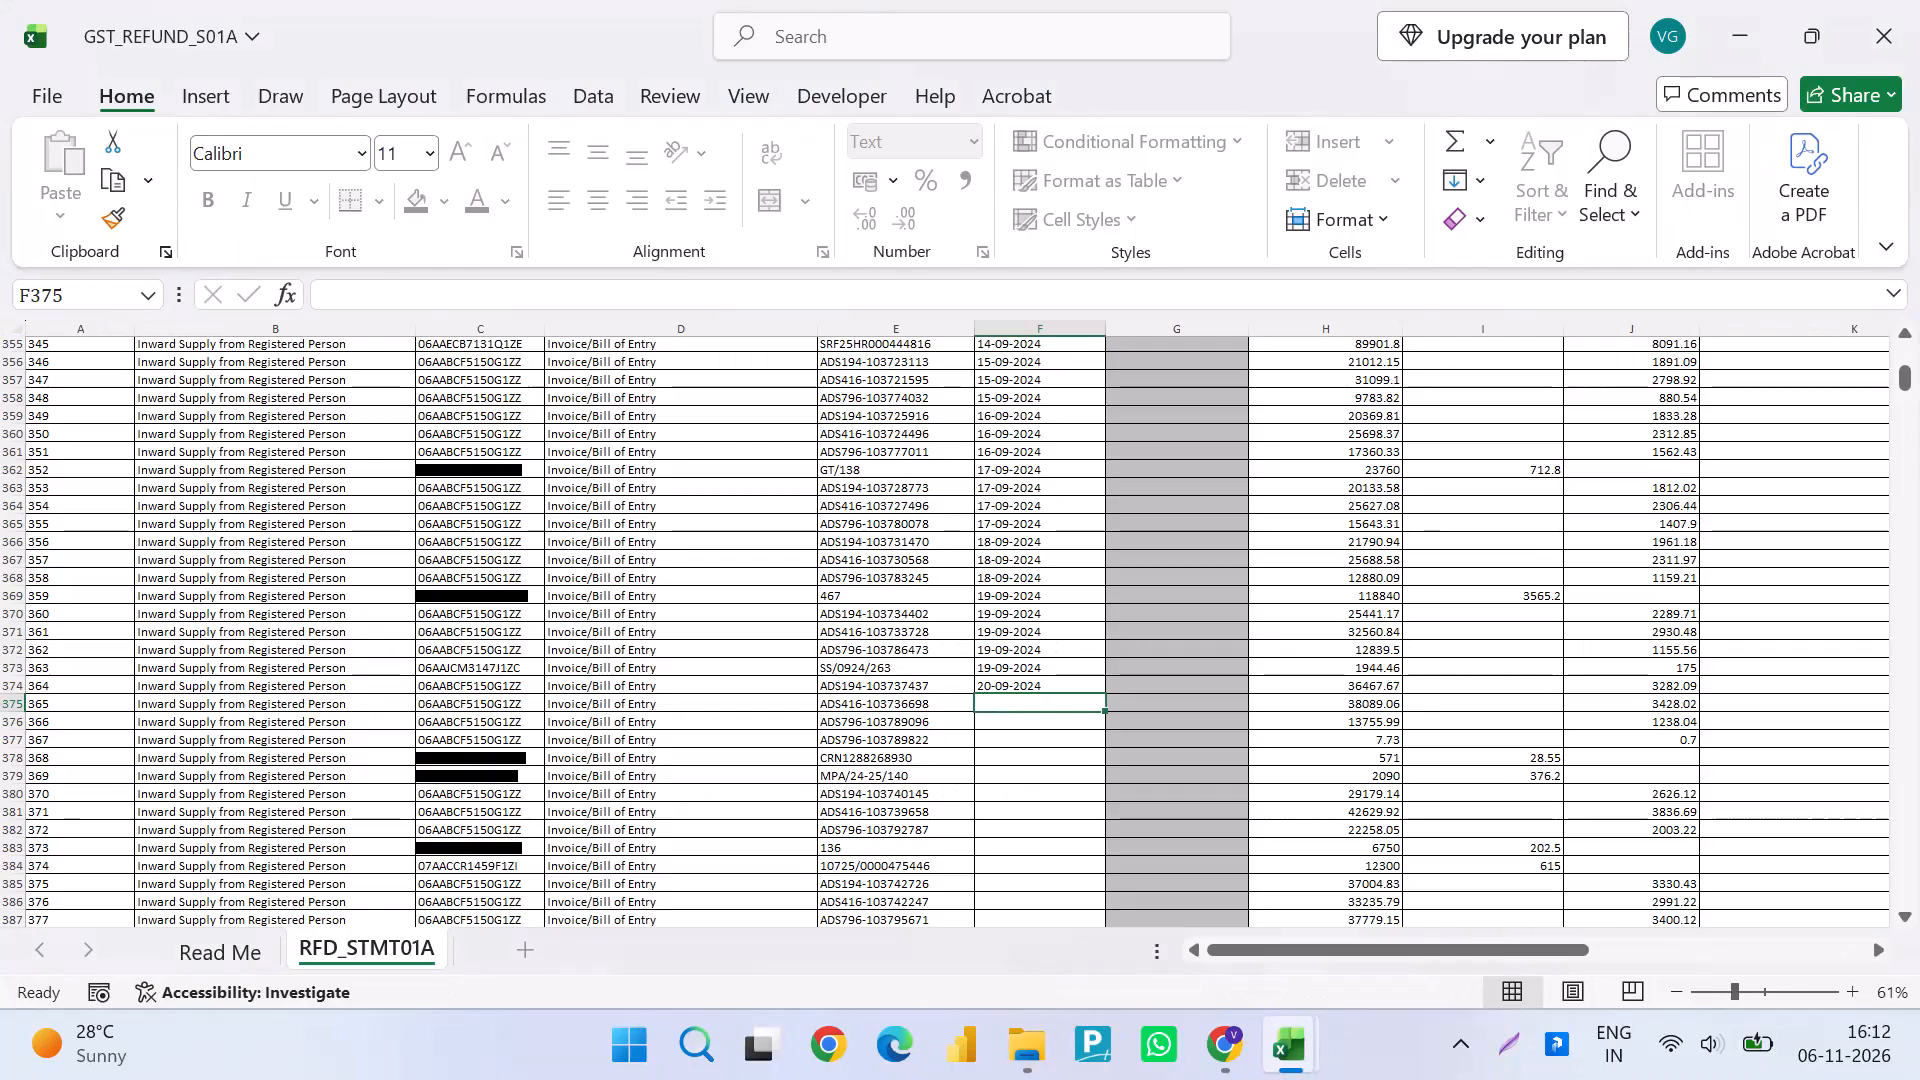
pyautogui.hotkey('ctrl', 'd')
pyautogui.press('Down')
pyautogui.hotkey('ctrl', 'd')
pyautogui.press('Down')
pyautogui.hotkey('ctrl', 'd')
# Copy the date above into F378 and change it to 21-09-2024.
pyautogui.press('Down')
pyautogui.hotkey('ctrl', 'd')
pyautogui.press('F2')
pyautogui.press('Left')
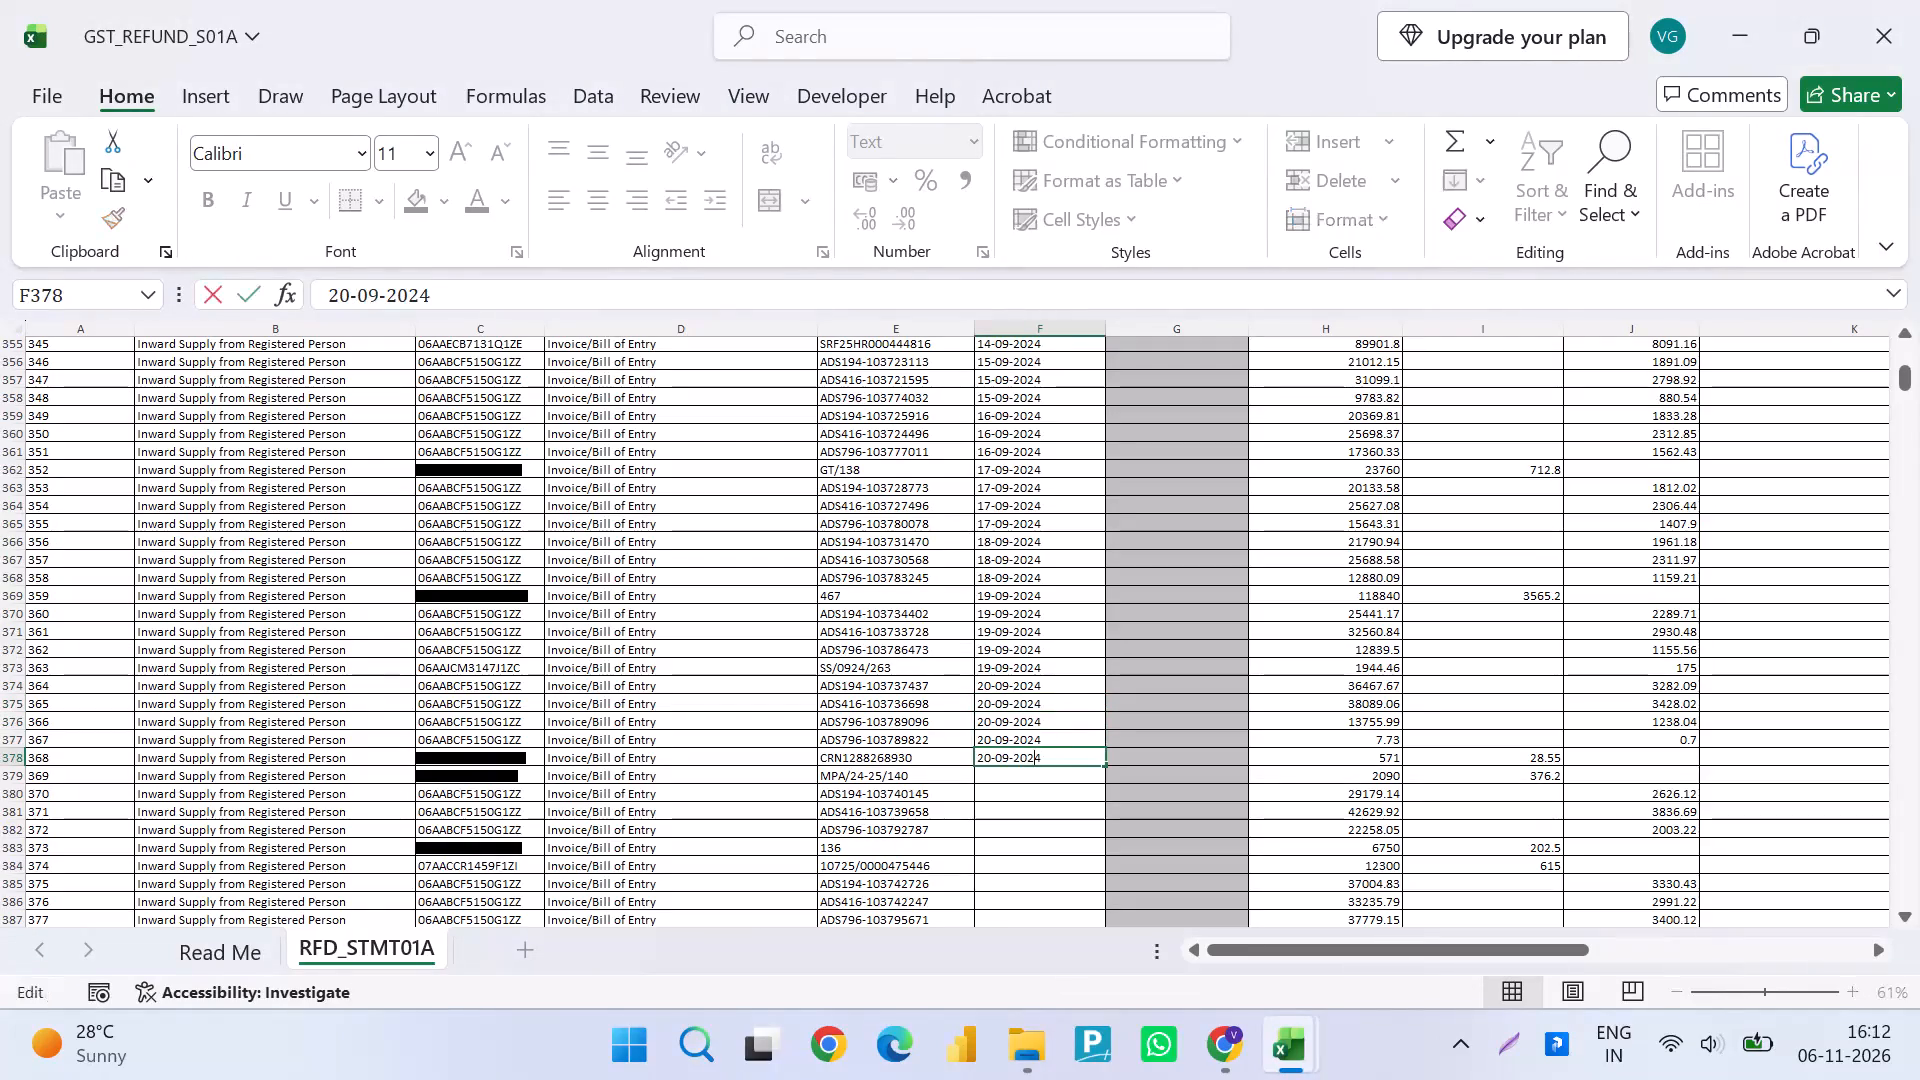
pyautogui.hotkey('ctrl', 'Left')
pyautogui.hotkey('ctrl', 'Left')
pyautogui.hotkey('ctrl', 'Left')
pyautogui.press('Left')
pyautogui.press('BackSpace')
pyautogui.press('1')
pyautogui.press('Return')
# Check which PURCHASE 24-25 rows are dated 21-09-2024, from row 441 down.
pyautogui.hotkey('alt', 'Tab')
pyautogui.press('Down')
pyautogui.press('Down')
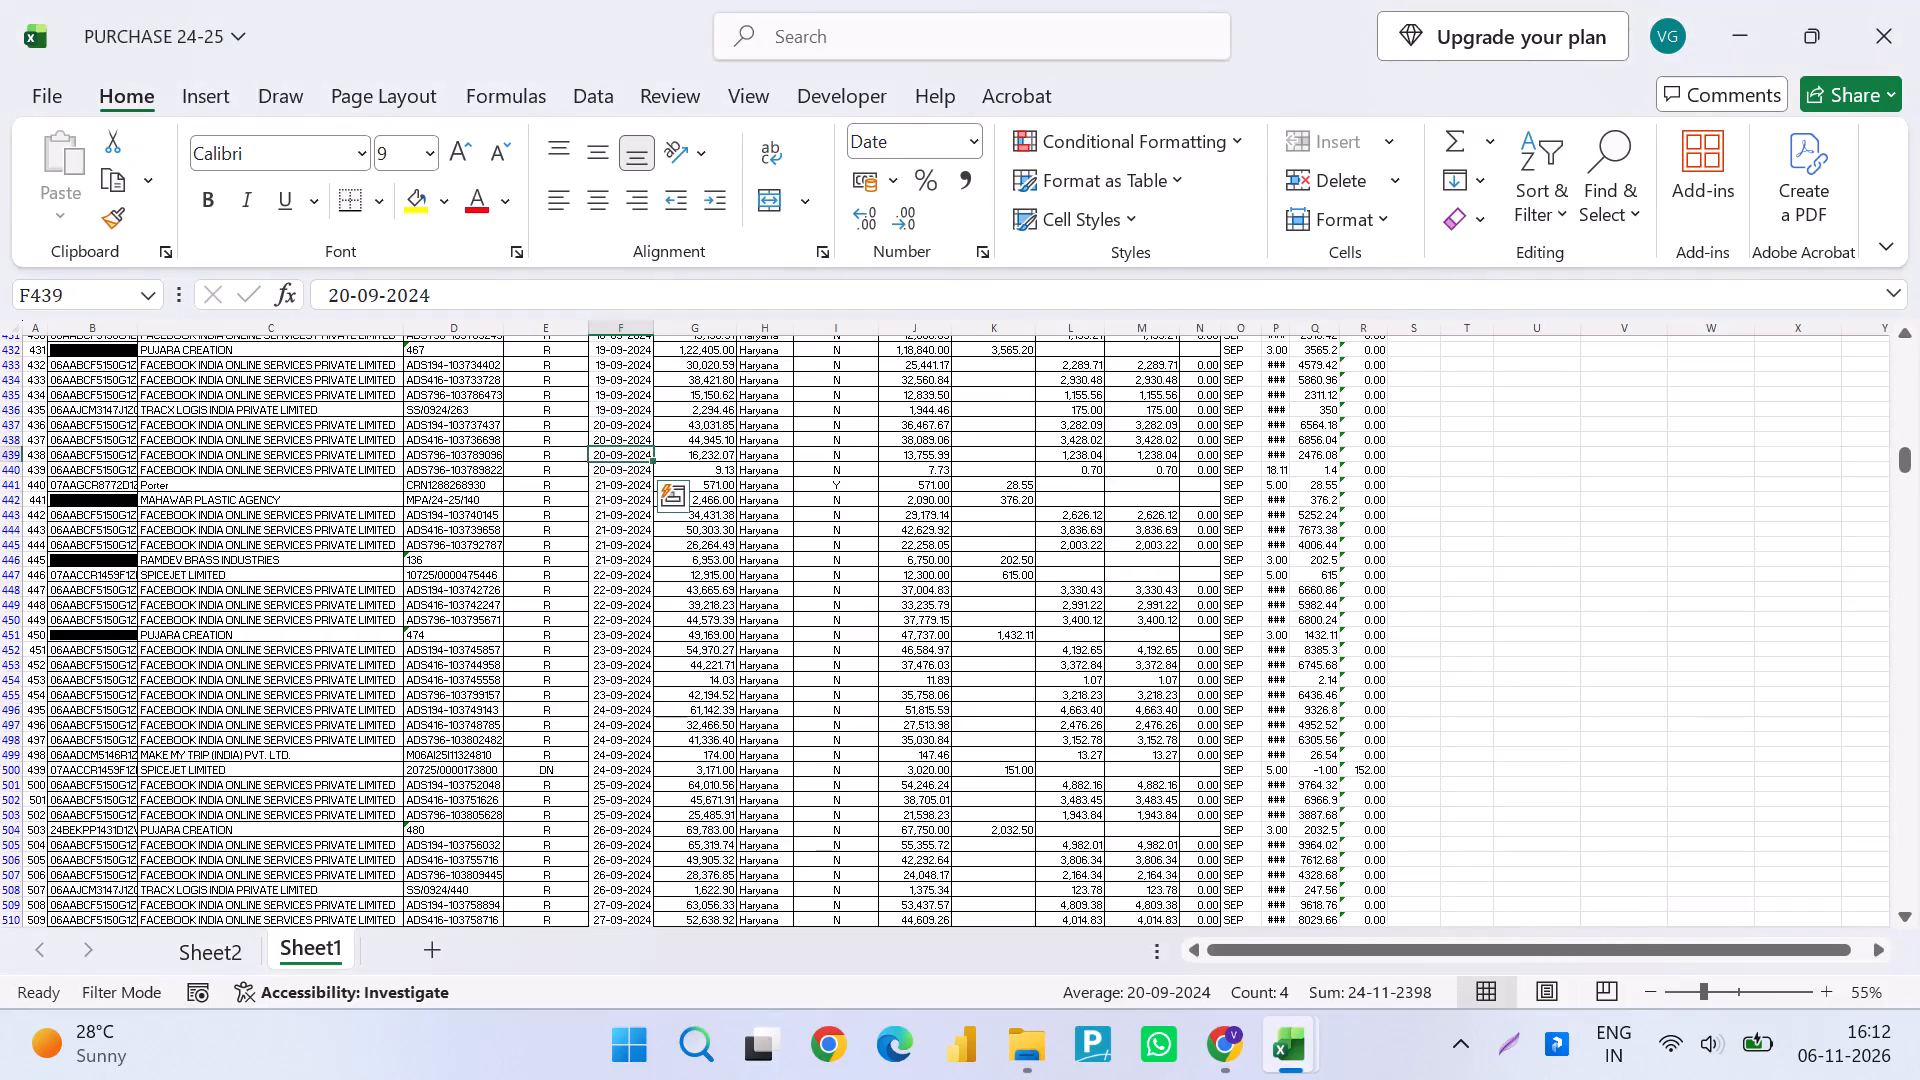
pyautogui.press('Down')
pyautogui.press('Down')
pyautogui.hotkey('shift', 'Down')
pyautogui.hotkey('shift', 'Down')
pyautogui.hotkey('shift', 'Down')
pyautogui.hotkey('shift', 'Down')
pyautogui.hotkey('shift', 'Down')
pyautogui.hotkey('shift', 'Down')
pyautogui.hotkey('shift', 'Up')
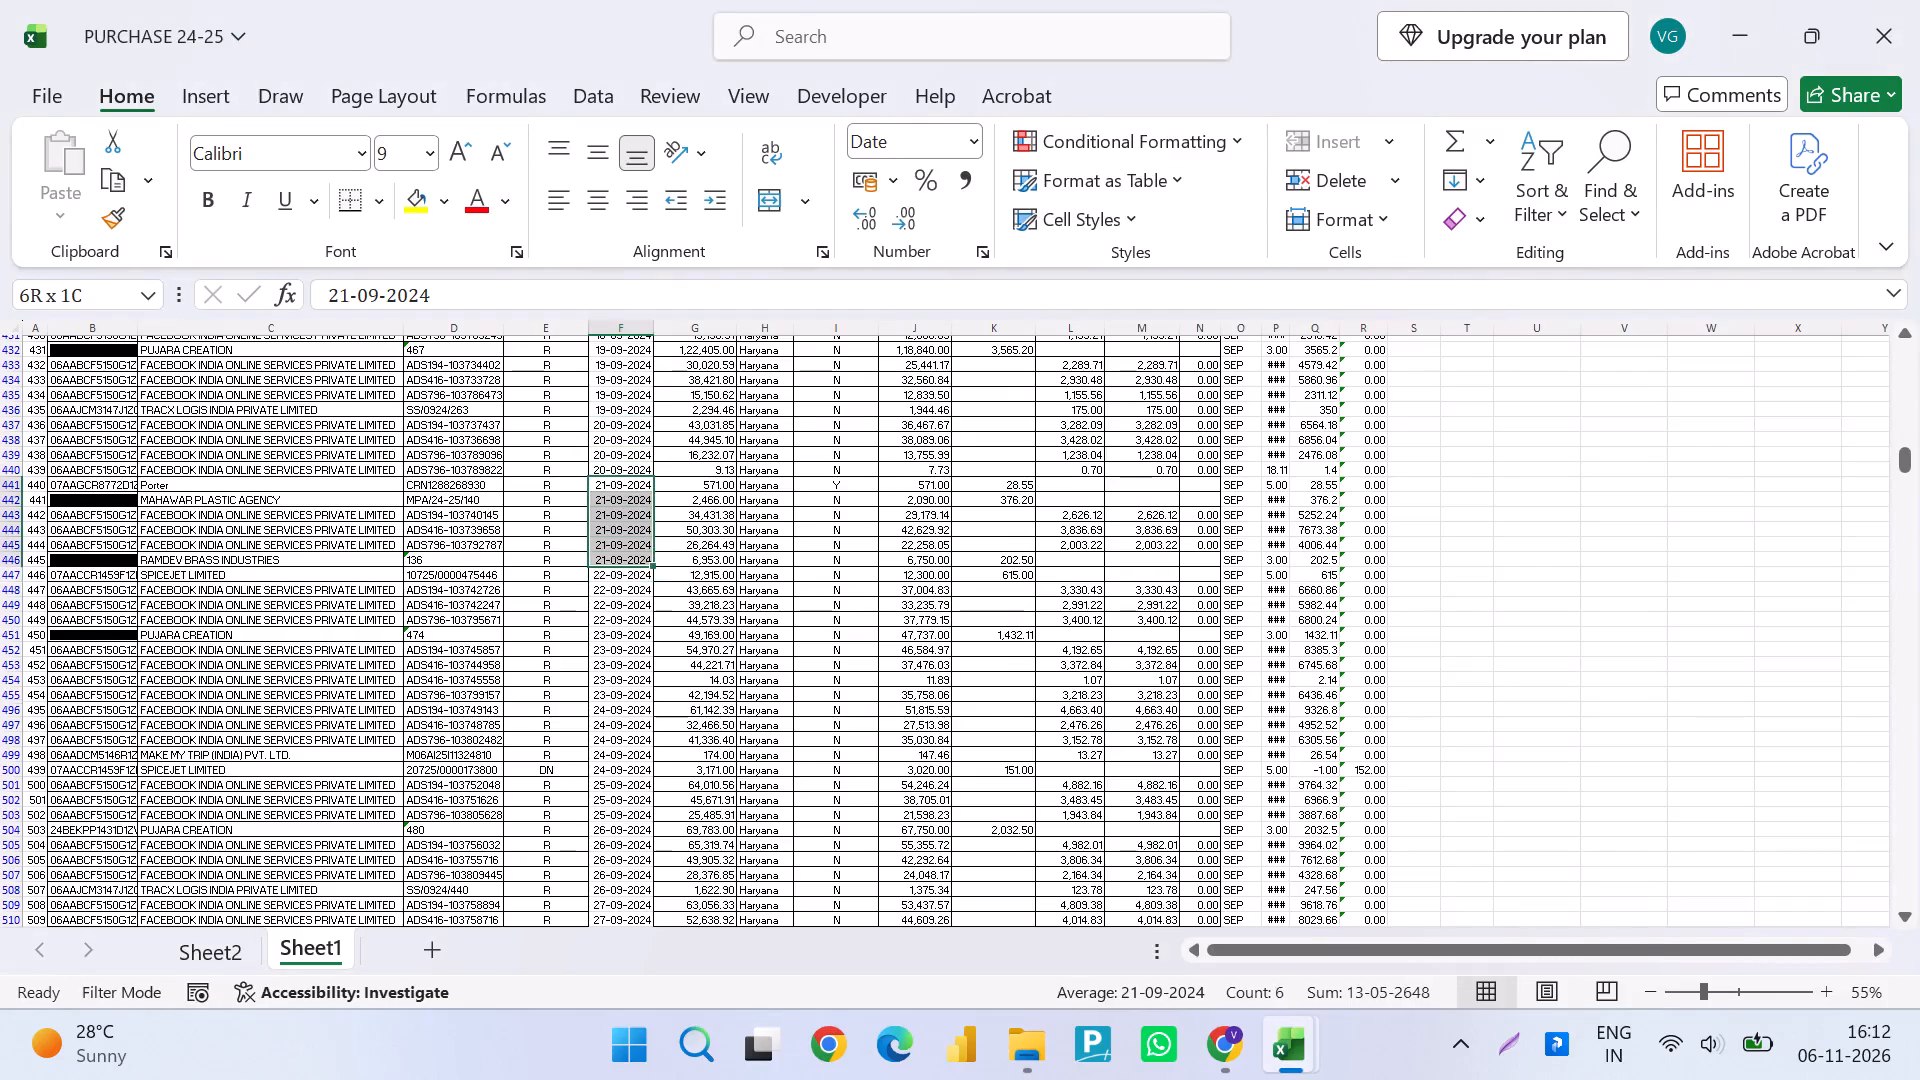
# Fill 21-09-2024 down from F378 through F383 of the refund sheet.
pyautogui.hotkey('alt', 'Tab')
pyautogui.press('Up')
pyautogui.hotkey('shift', 'Down')
pyautogui.hotkey('shift', 'Down')
pyautogui.hotkey('shift', 'Down')
pyautogui.hotkey('shift', 'Down')
pyautogui.hotkey('shift', 'Down')
pyautogui.hotkey('ctrl', 'd')
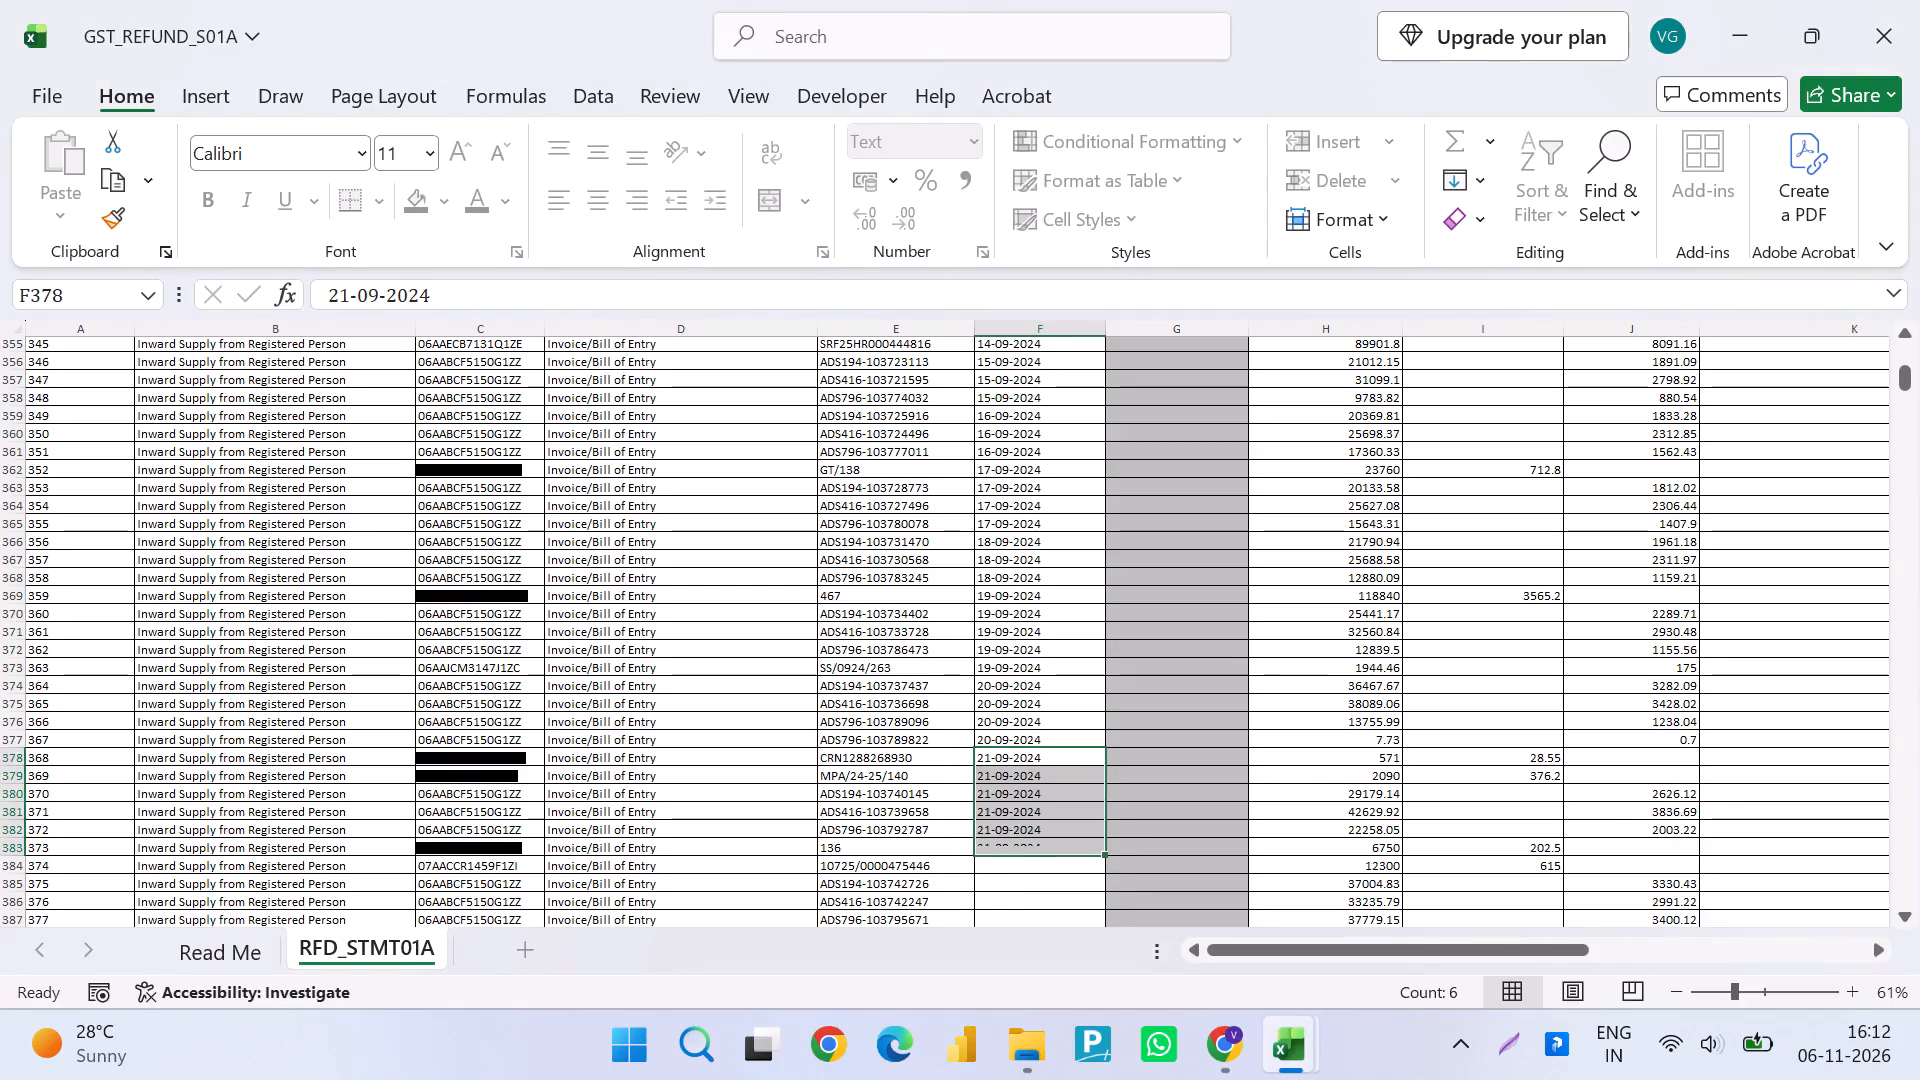
# Copy the date above into F384 of the refund sheet and change it to 22-09-2024.
pyautogui.press('Down')
pyautogui.press('Down')
pyautogui.press('Down')
pyautogui.press('Down')
pyautogui.press('Down')
pyautogui.press('Down')
pyautogui.hotkey('alt', 'Tab')
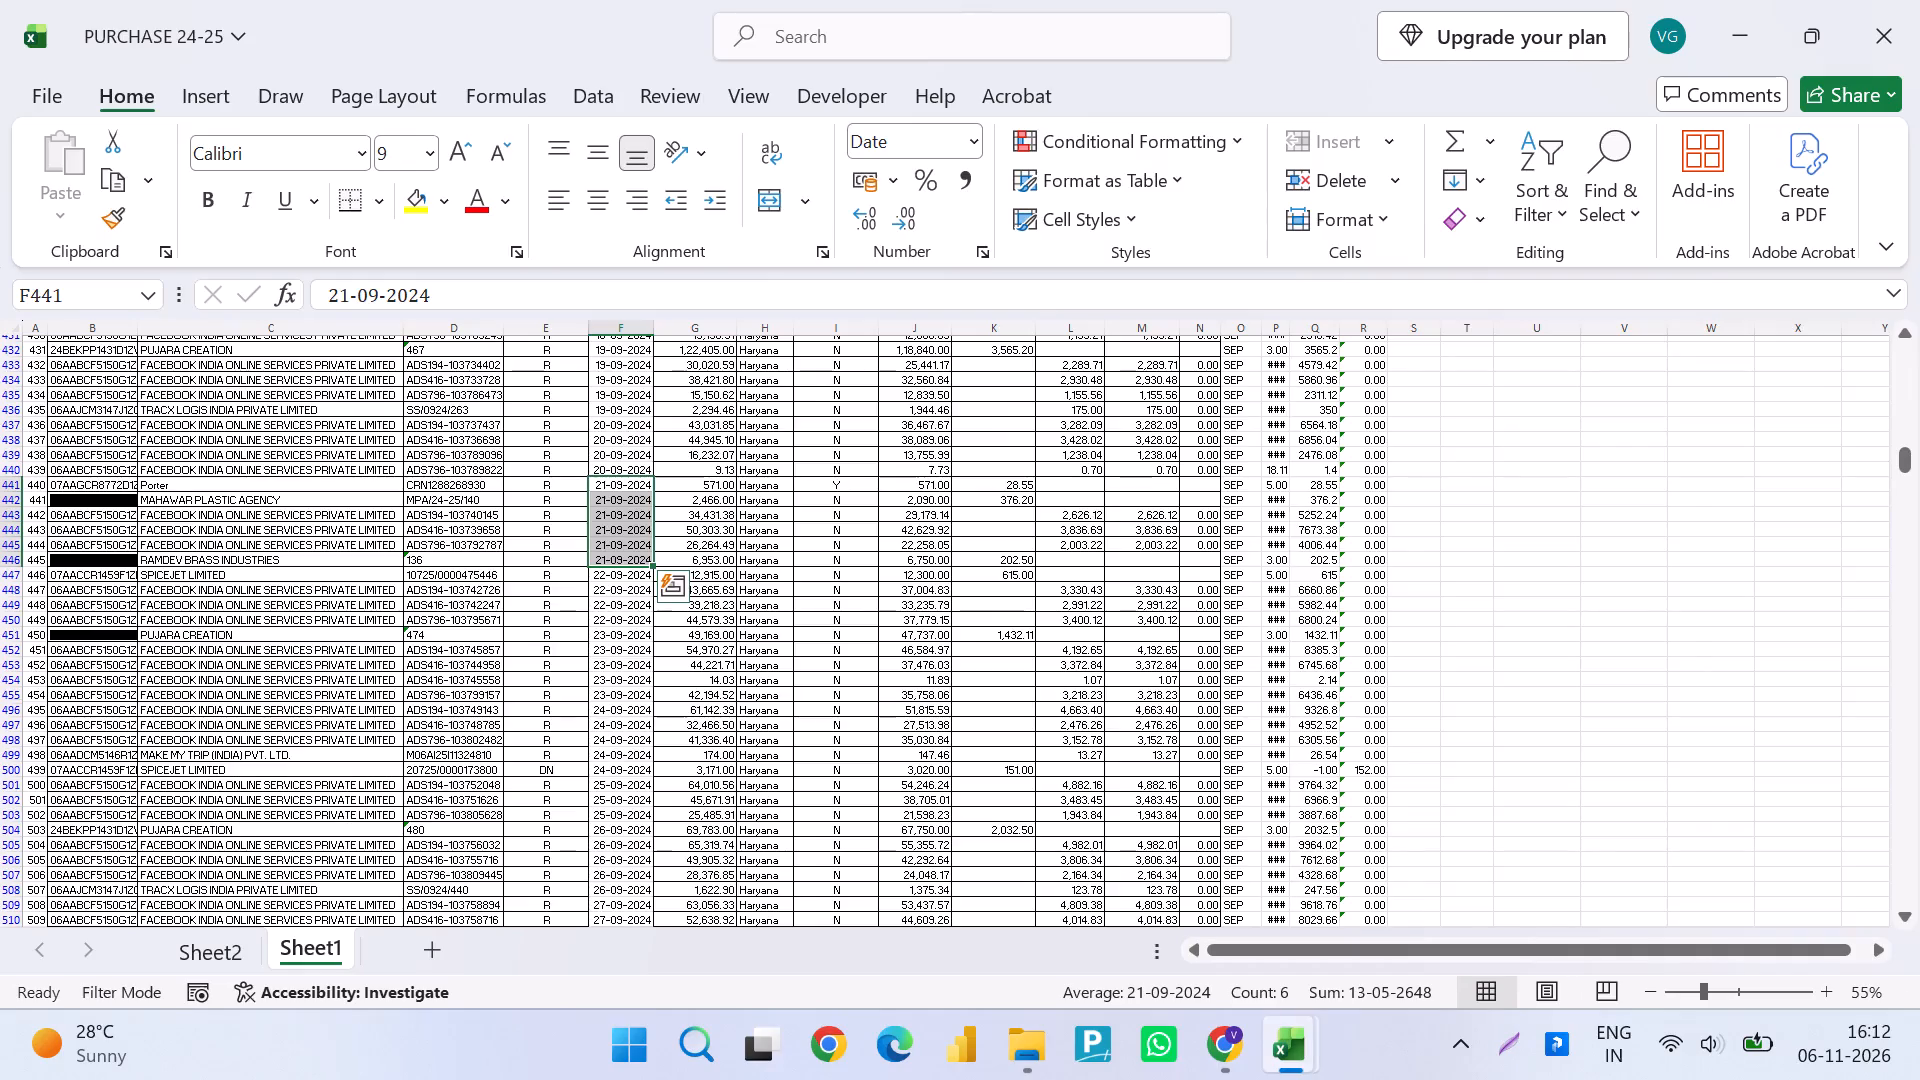
pyautogui.hotkey('alt', 'Tab')
pyautogui.scroll(-7, 638, 579)
pyautogui.scroll(2, 638, 579)
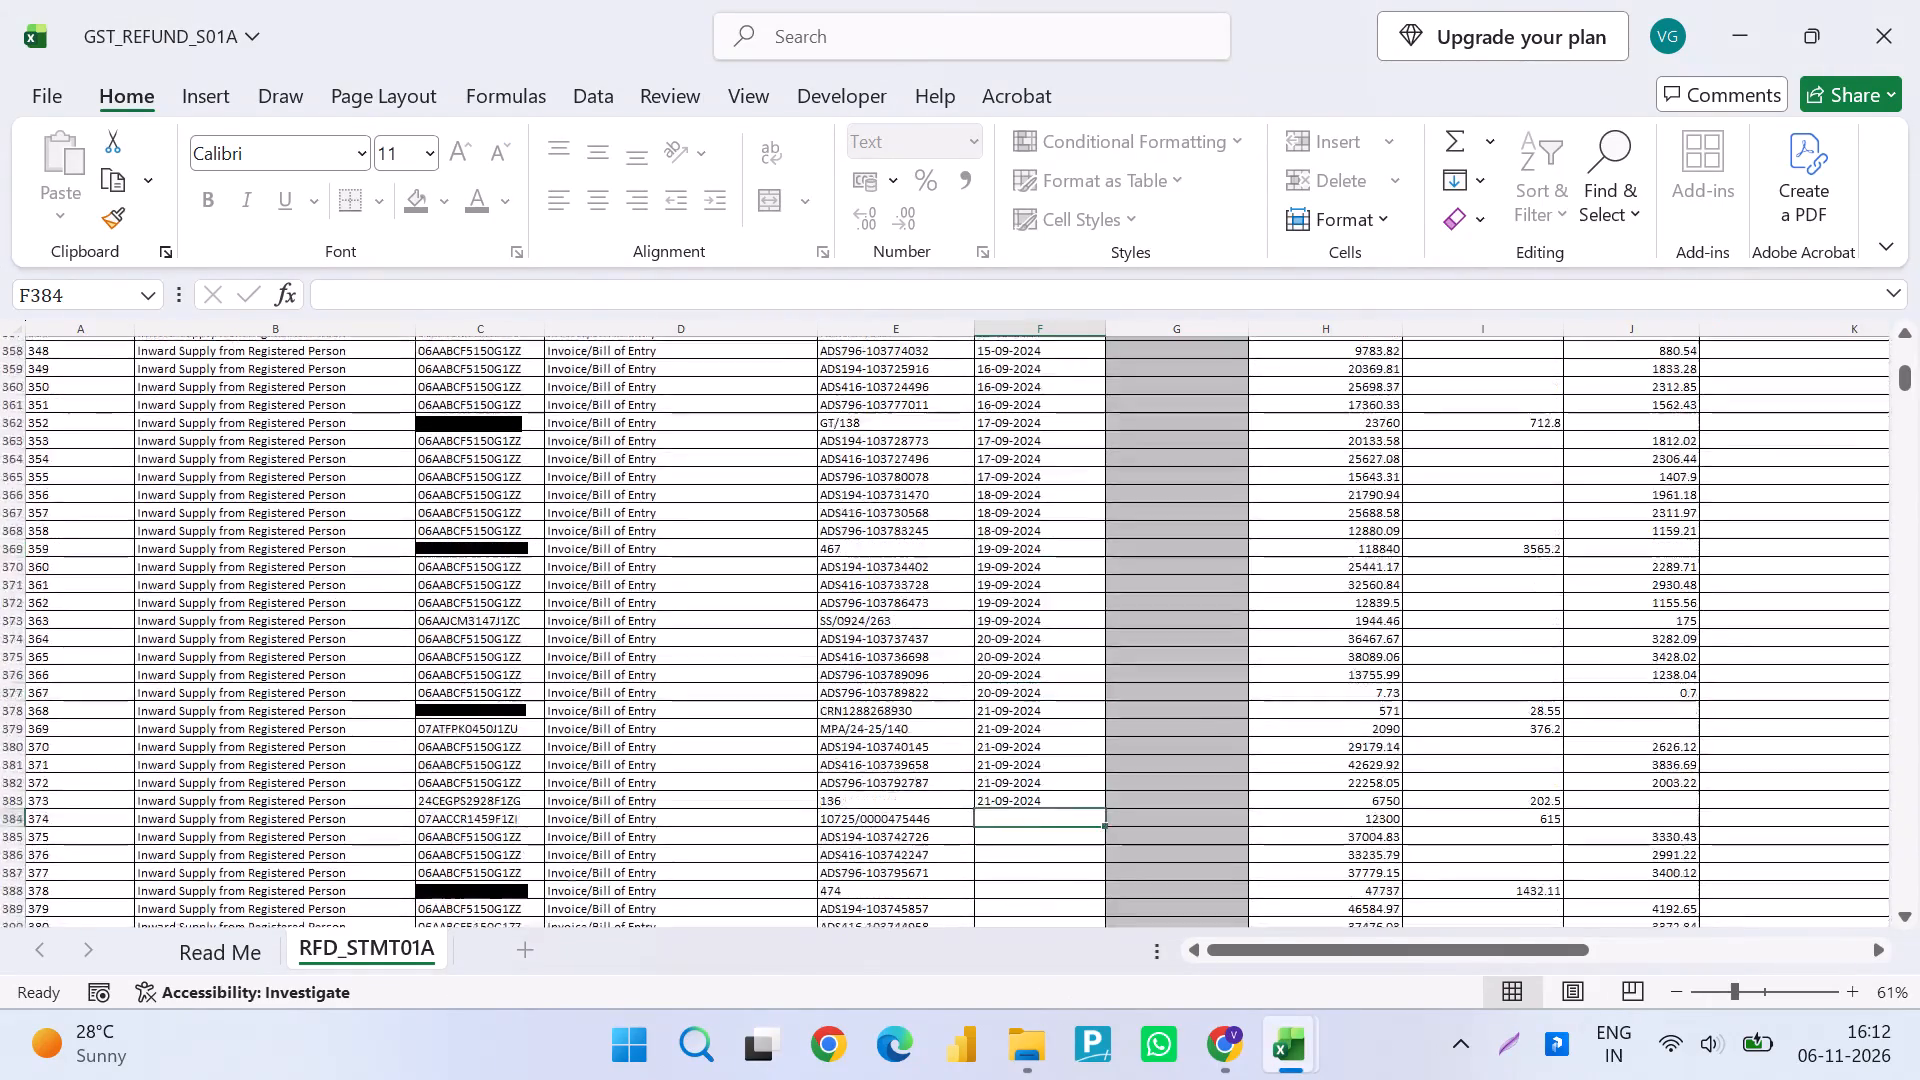
pyautogui.hotkey('ctrl', 'd')
pyautogui.press('F2')
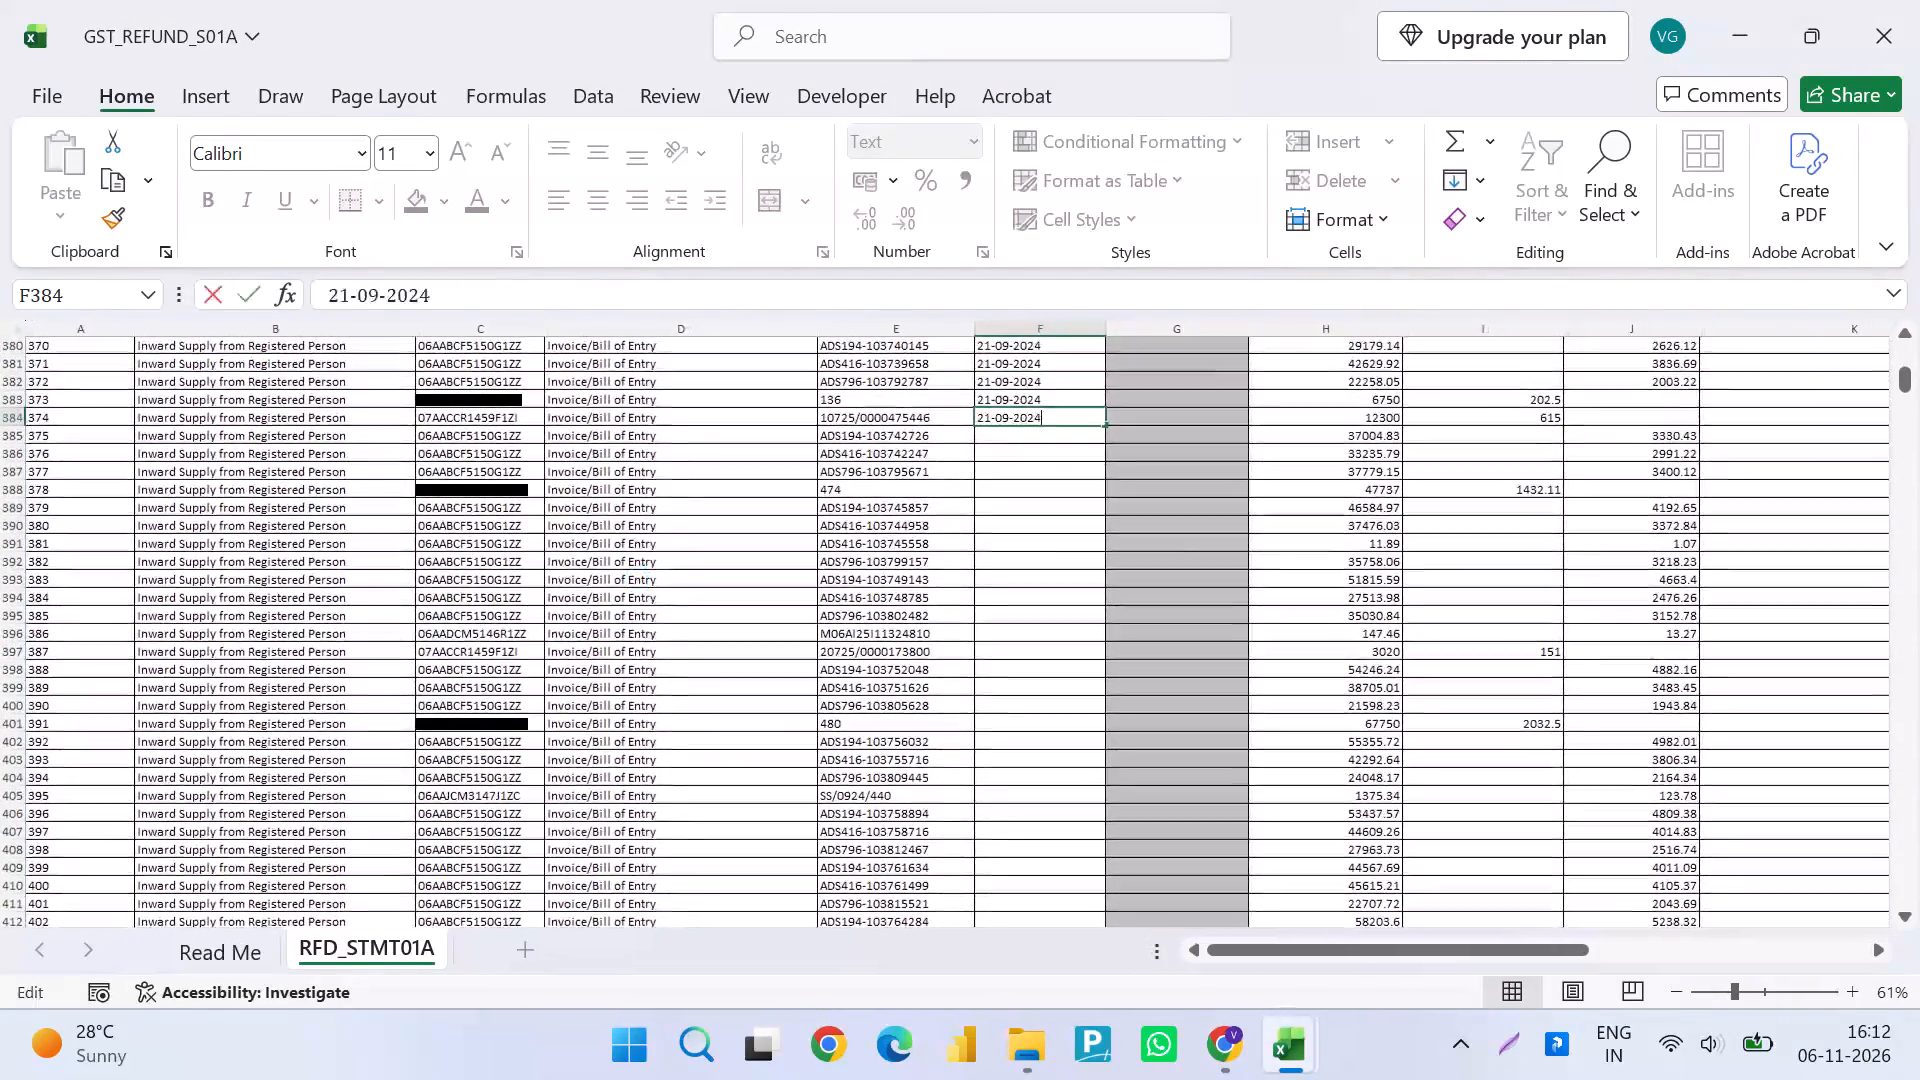
pyautogui.press('Left')
pyautogui.hotkey('ctrl', 'Left')
pyautogui.hotkey('ctrl', 'Left')
pyautogui.hotkey('ctrl', 'Left')
pyautogui.press('Left')
pyautogui.press('BackSpace')
pyautogui.press('2')
pyautogui.press('Return')
# Check the 22-09-2024 rows in PURCHASE 24-25 from row 447 and fill that date down F385 through F387 of the refund sheet.
pyautogui.hotkey('alt', 'Tab')
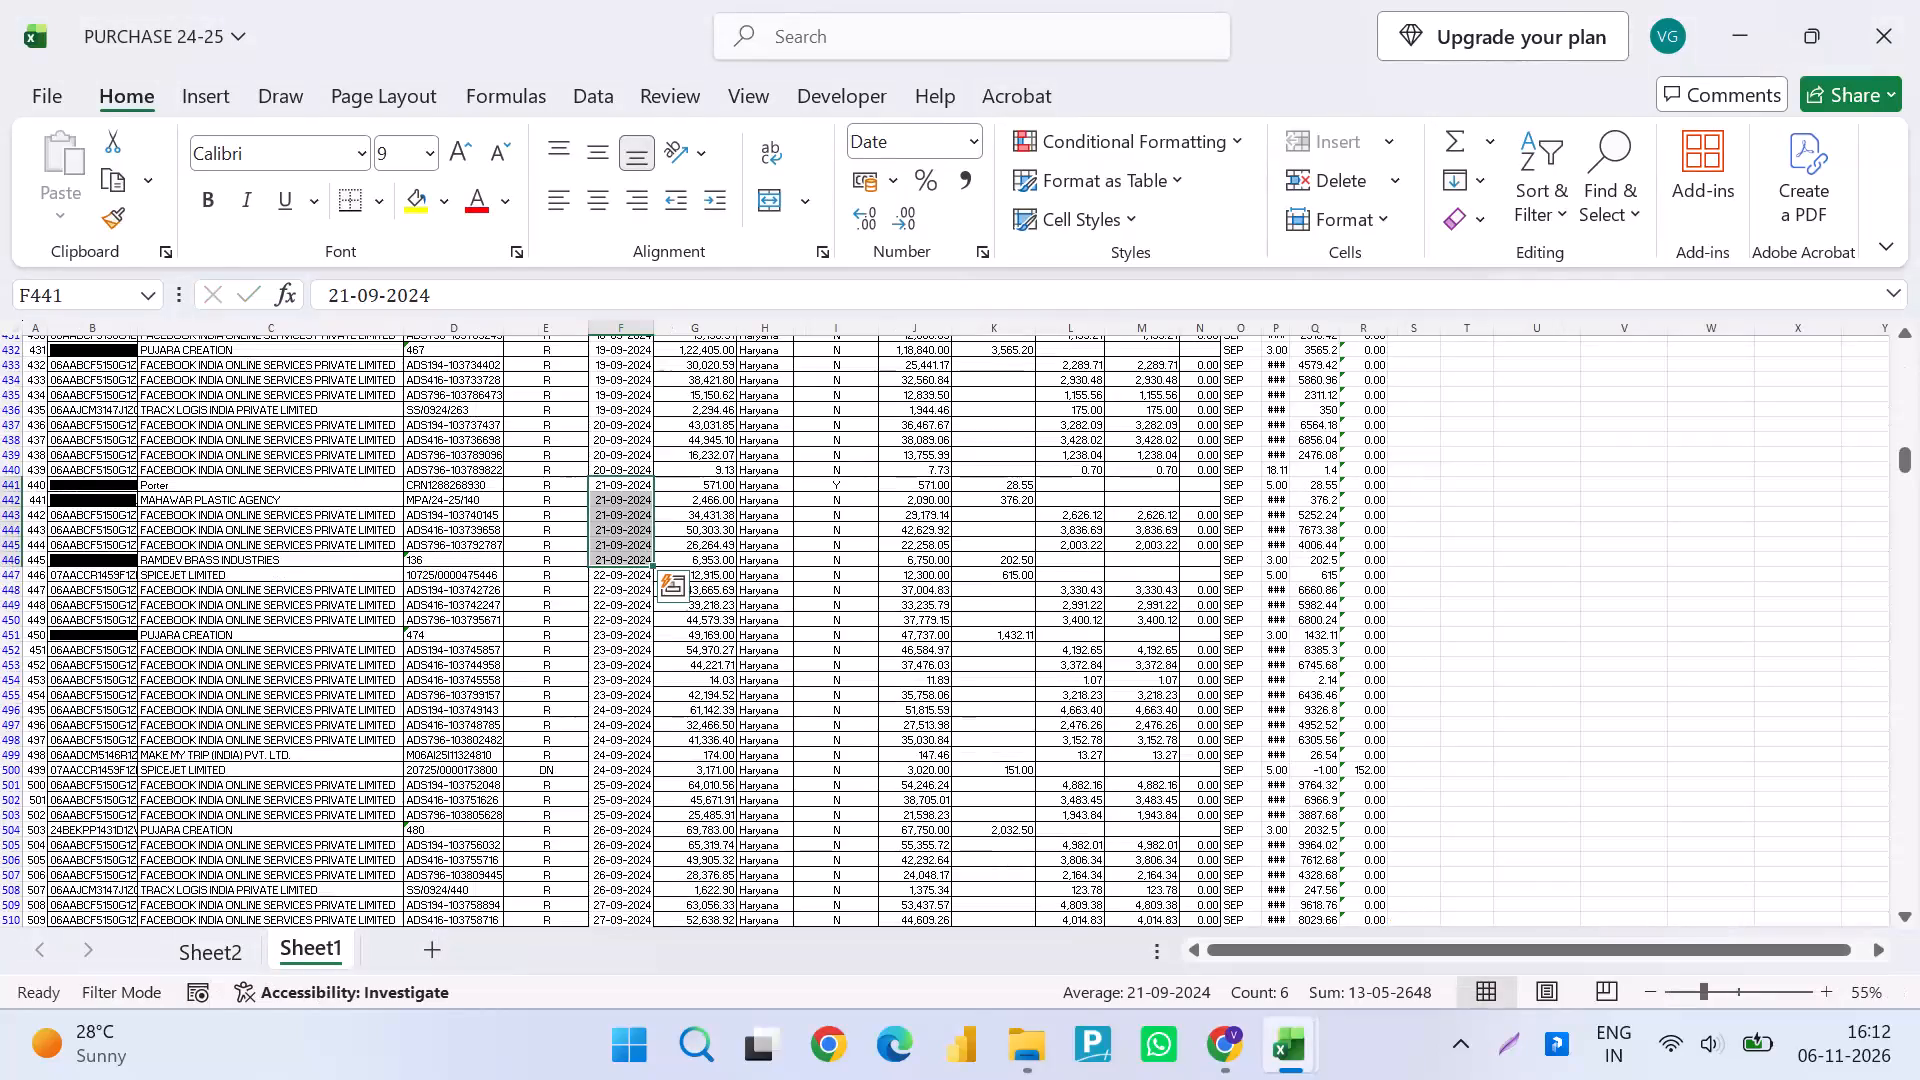
pyautogui.click(616, 580)
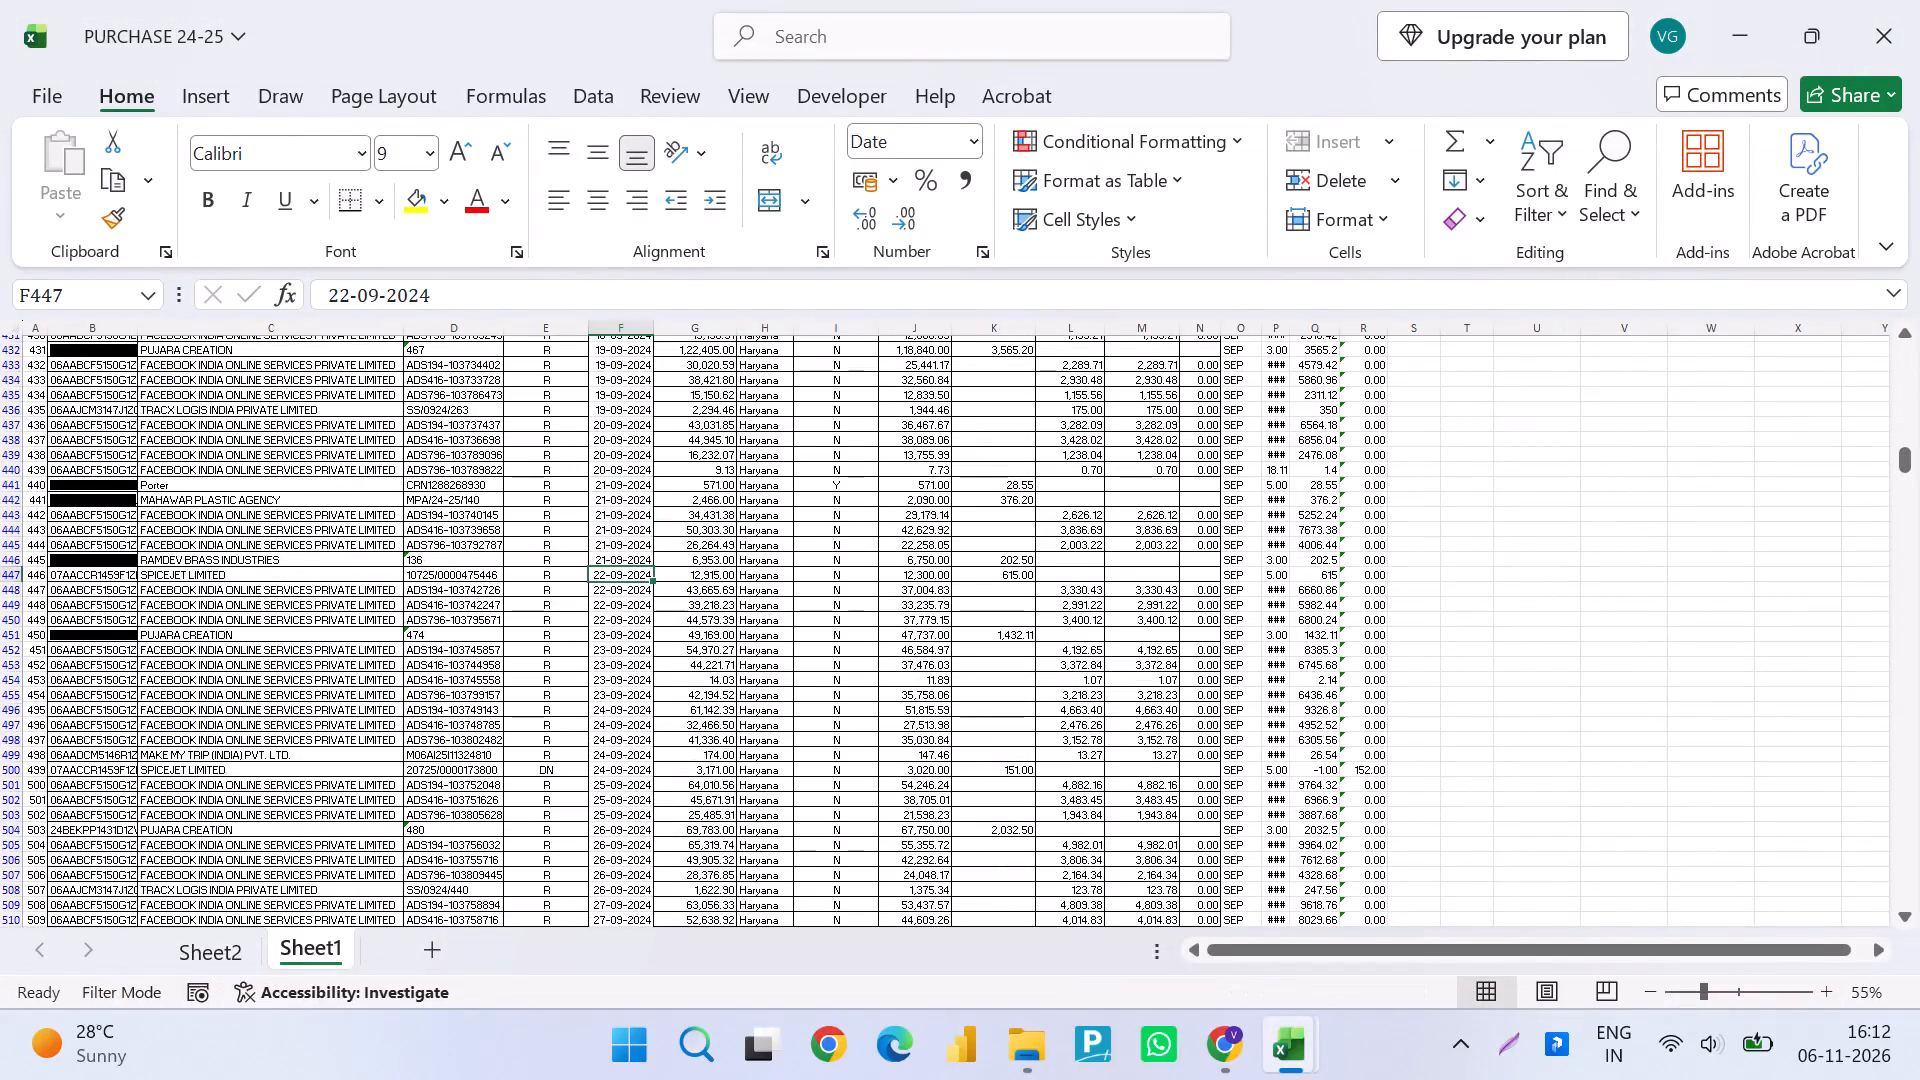
pyautogui.hotkey('shift', 'Down')
pyautogui.hotkey('shift', 'Down')
pyautogui.hotkey('shift', 'Down')
pyautogui.hotkey('alt', 'Tab')
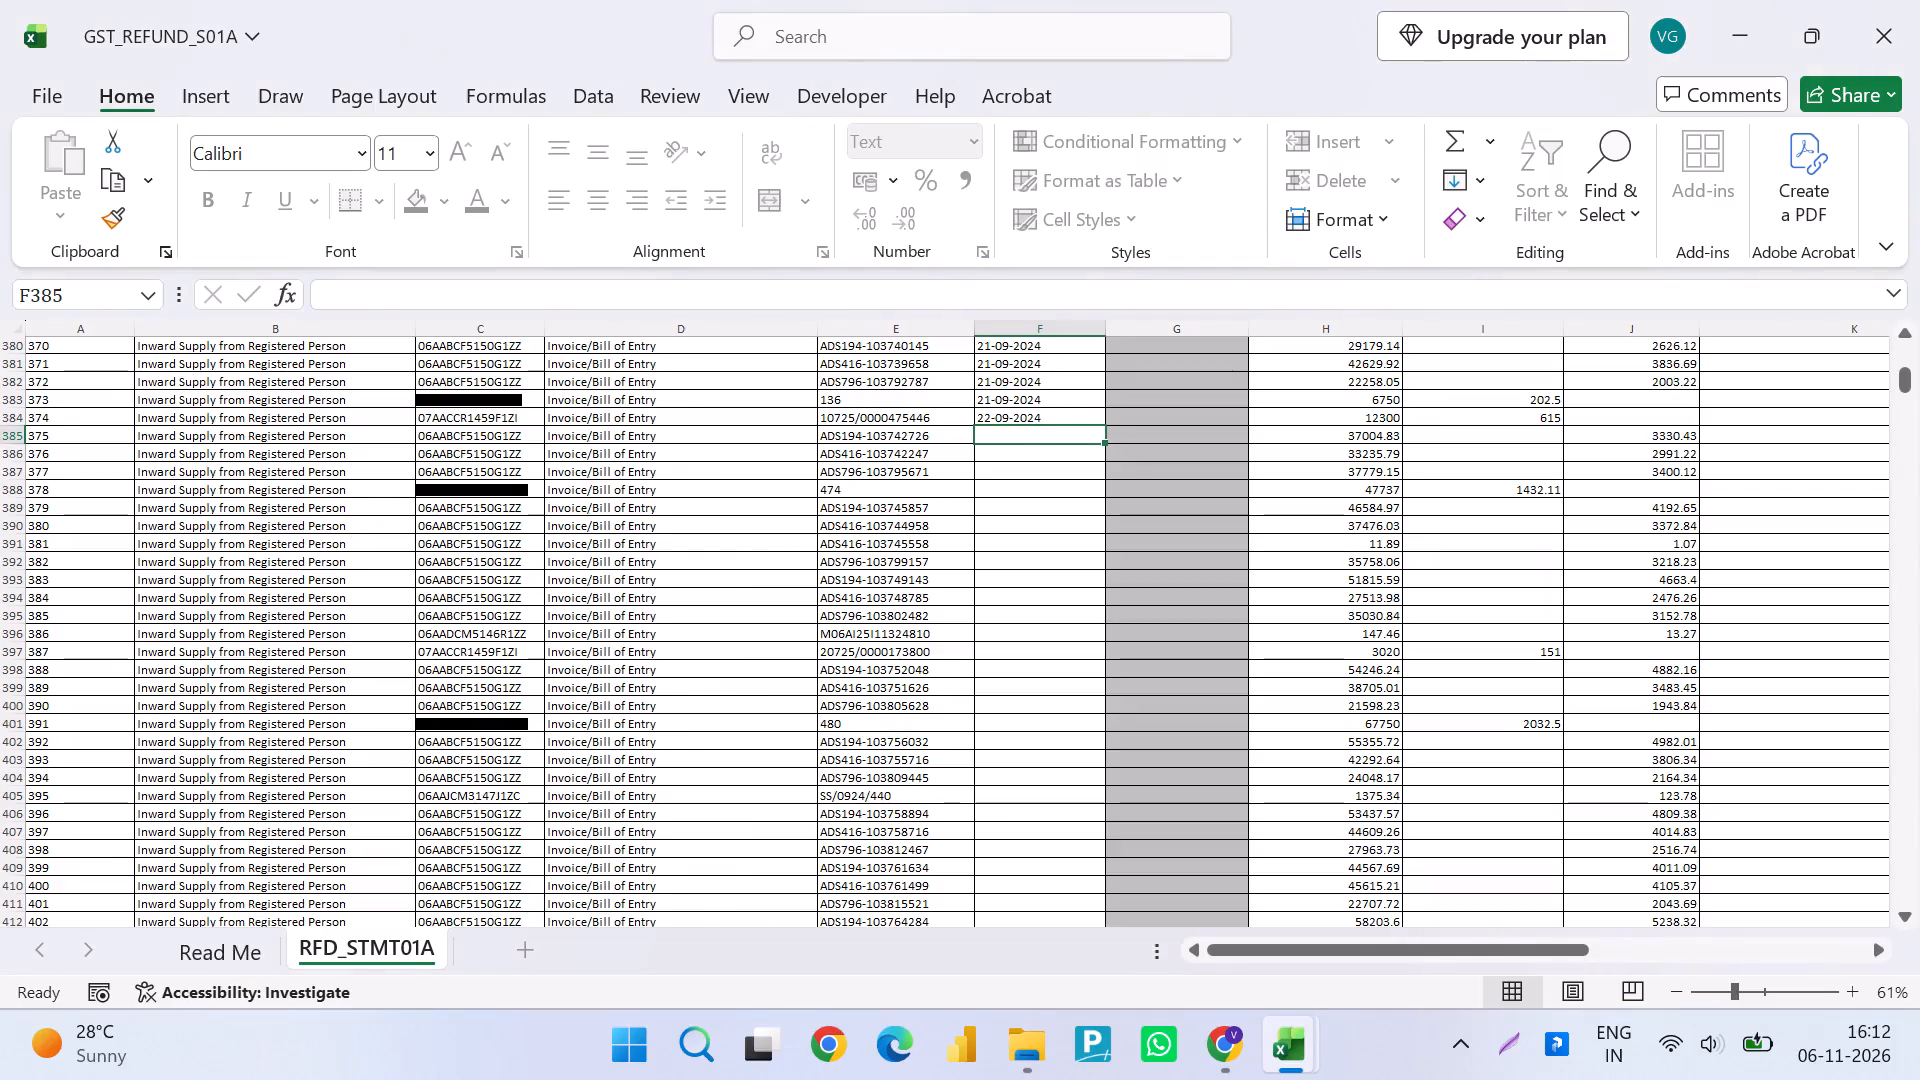
pyautogui.hotkey('ctrl', 'd')
pyautogui.press('Down')
pyautogui.hotkey('ctrl', 'd')
pyautogui.press('Down')
pyautogui.hotkey('ctrl', 'd')
# Copy the date above into F388 of the refund sheet and change it to 23-09-2024.
pyautogui.press('Down')
pyautogui.hotkey('ctrl', 'd')
pyautogui.press('F2')
pyautogui.press('Left')
pyautogui.hotkey('ctrl', 'Left')
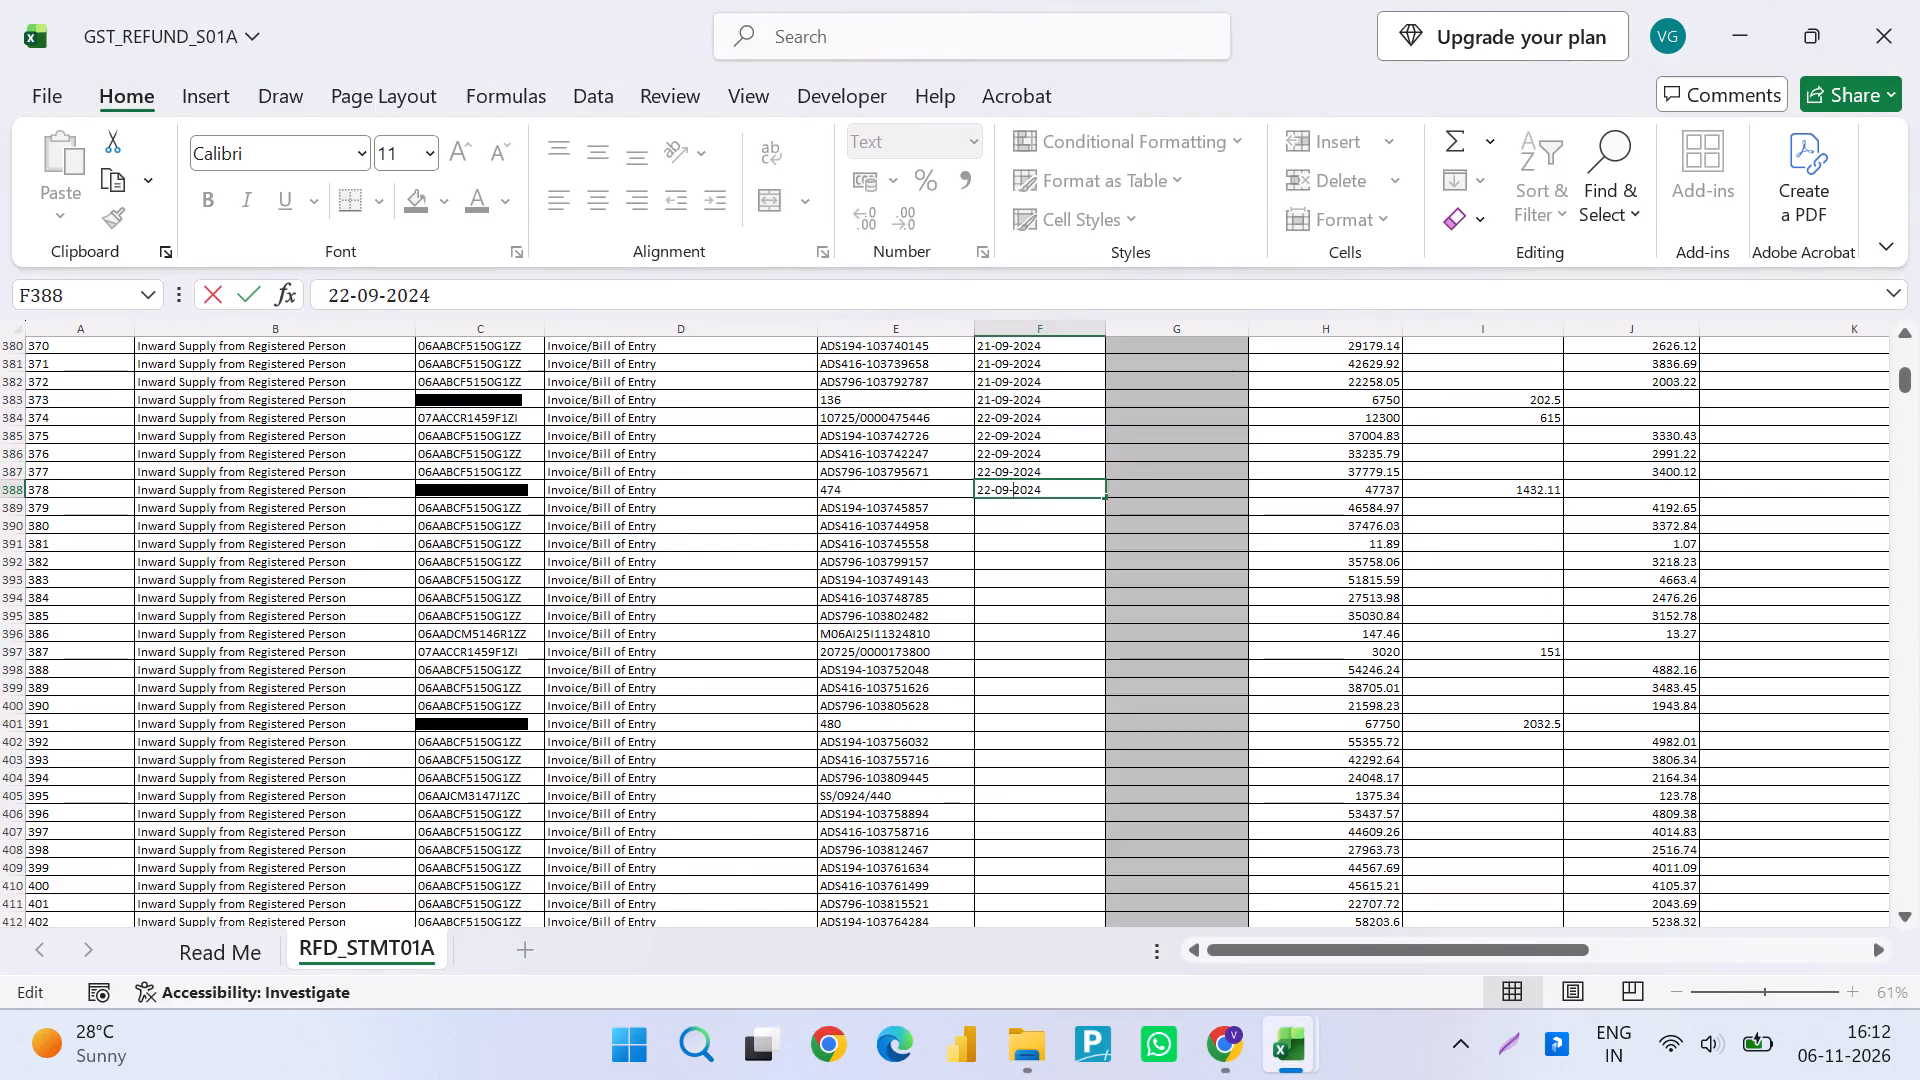
pyautogui.hotkey('ctrl', 'Left')
pyautogui.hotkey('ctrl', 'Left')
pyautogui.press('Left')
pyautogui.press('BackSpace')
pyautogui.press('3')
pyautogui.press('Return')
# Check the 23-09-2024 rows in PURCHASE 24-25 from row 451 and fill that date down F389 through F392 of the refund sheet.
pyautogui.hotkey('alt', 'Tab')
pyautogui.press('Down')
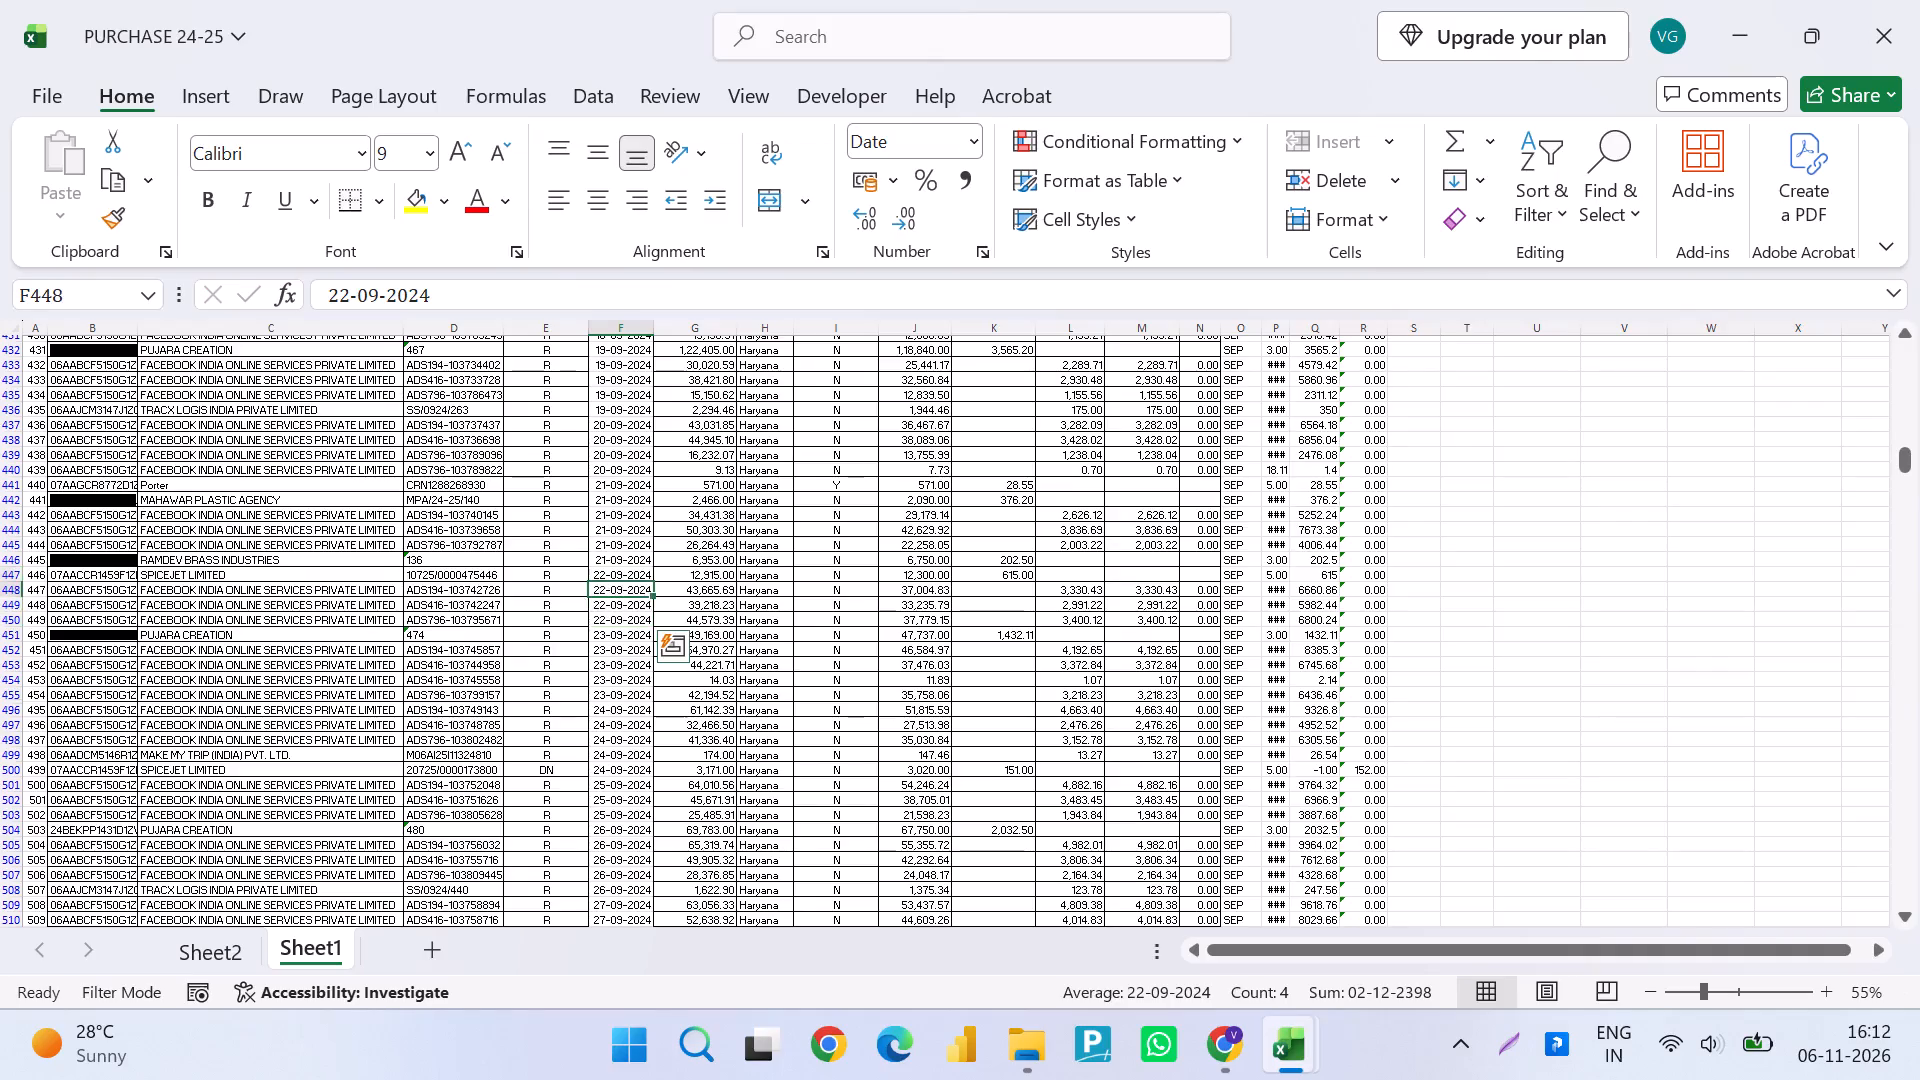
pyautogui.press('Down')
pyautogui.press('Down')
pyautogui.press('Down')
pyautogui.hotkey('shift', 'Down')
pyautogui.hotkey('shift', 'Down')
pyautogui.hotkey('shift', 'Down')
pyautogui.hotkey('shift', 'Down')
pyautogui.hotkey('alt', 'Tab')
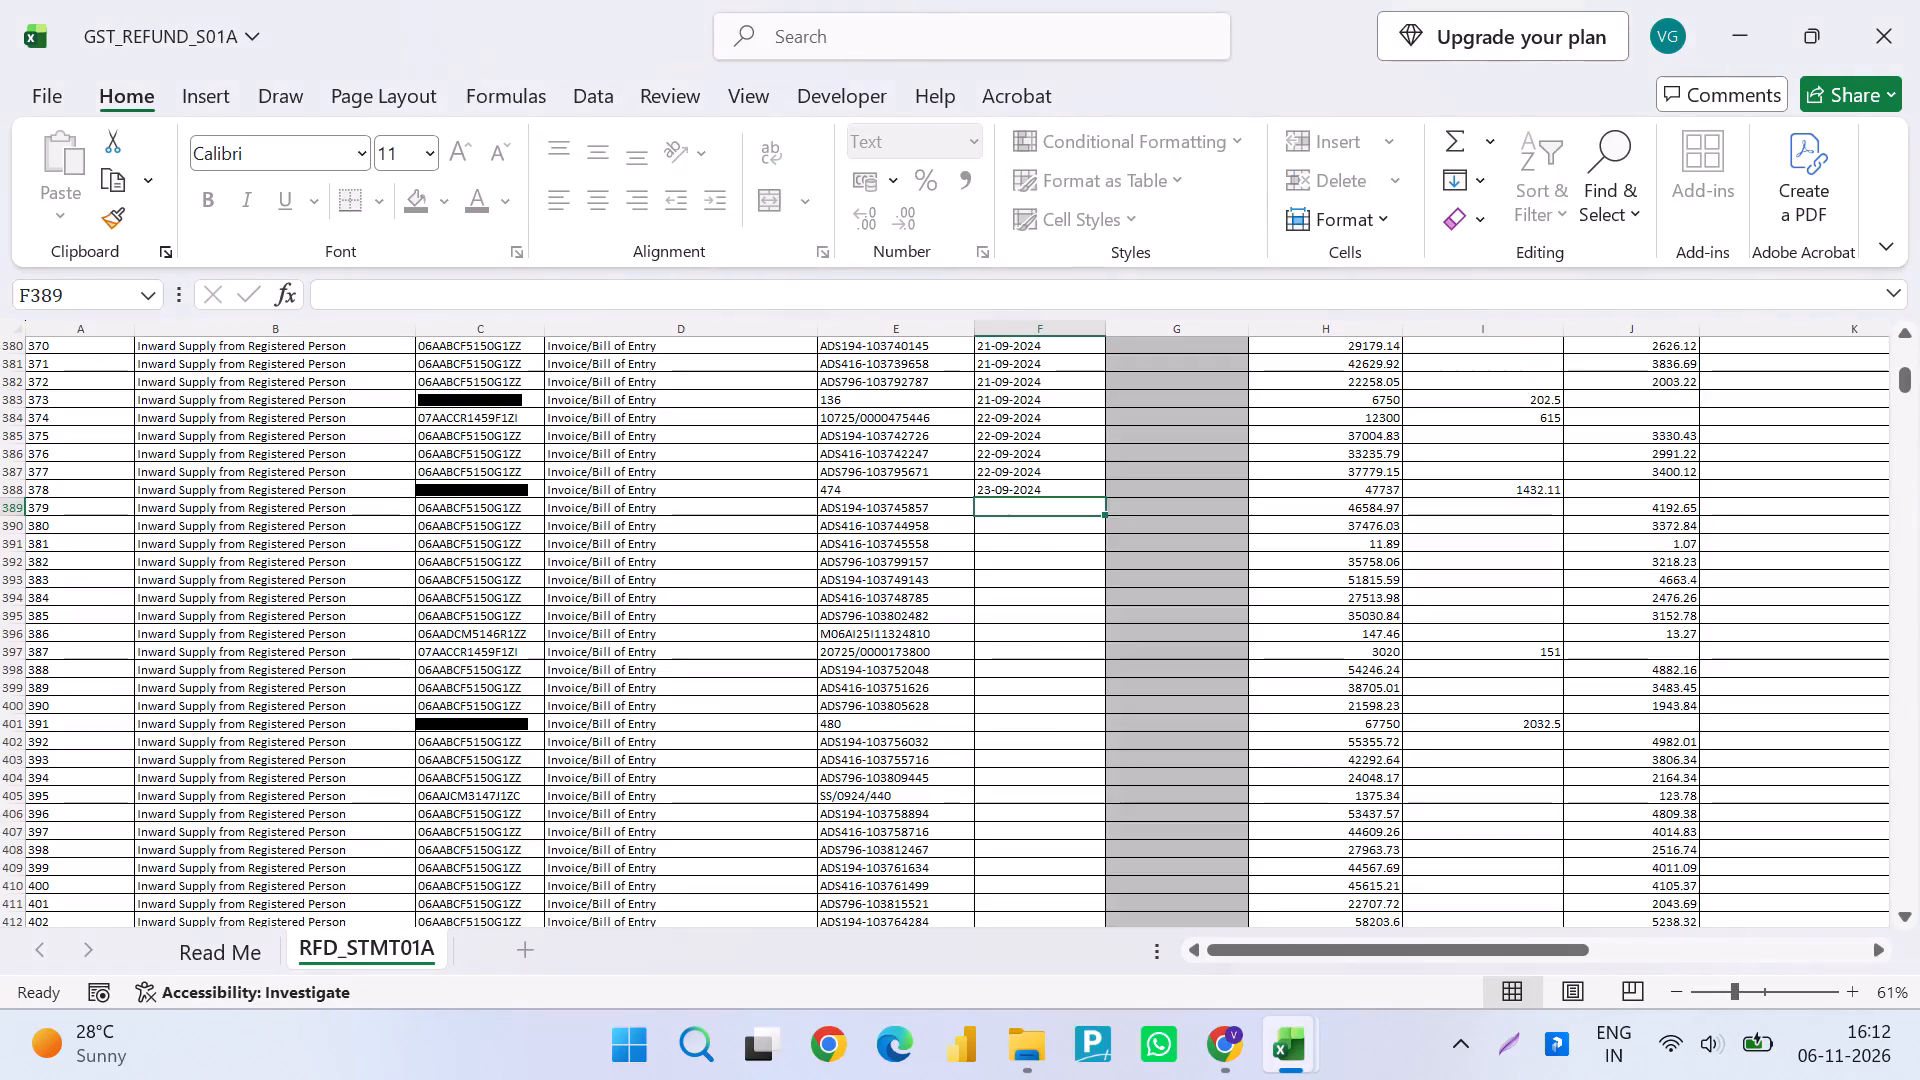
pyautogui.hotkey('ctrl', 'd')
pyautogui.press('Down')
pyautogui.hotkey('ctrl', 'd')
pyautogui.press('Down')
pyautogui.hotkey('ctrl', 'd')
pyautogui.press('Down')
pyautogui.hotkey('ctrl', 'd')
# Copy the date above into F393 of the refund sheet.
pyautogui.press('Down')
pyautogui.hotkey('ctrl', 'd')
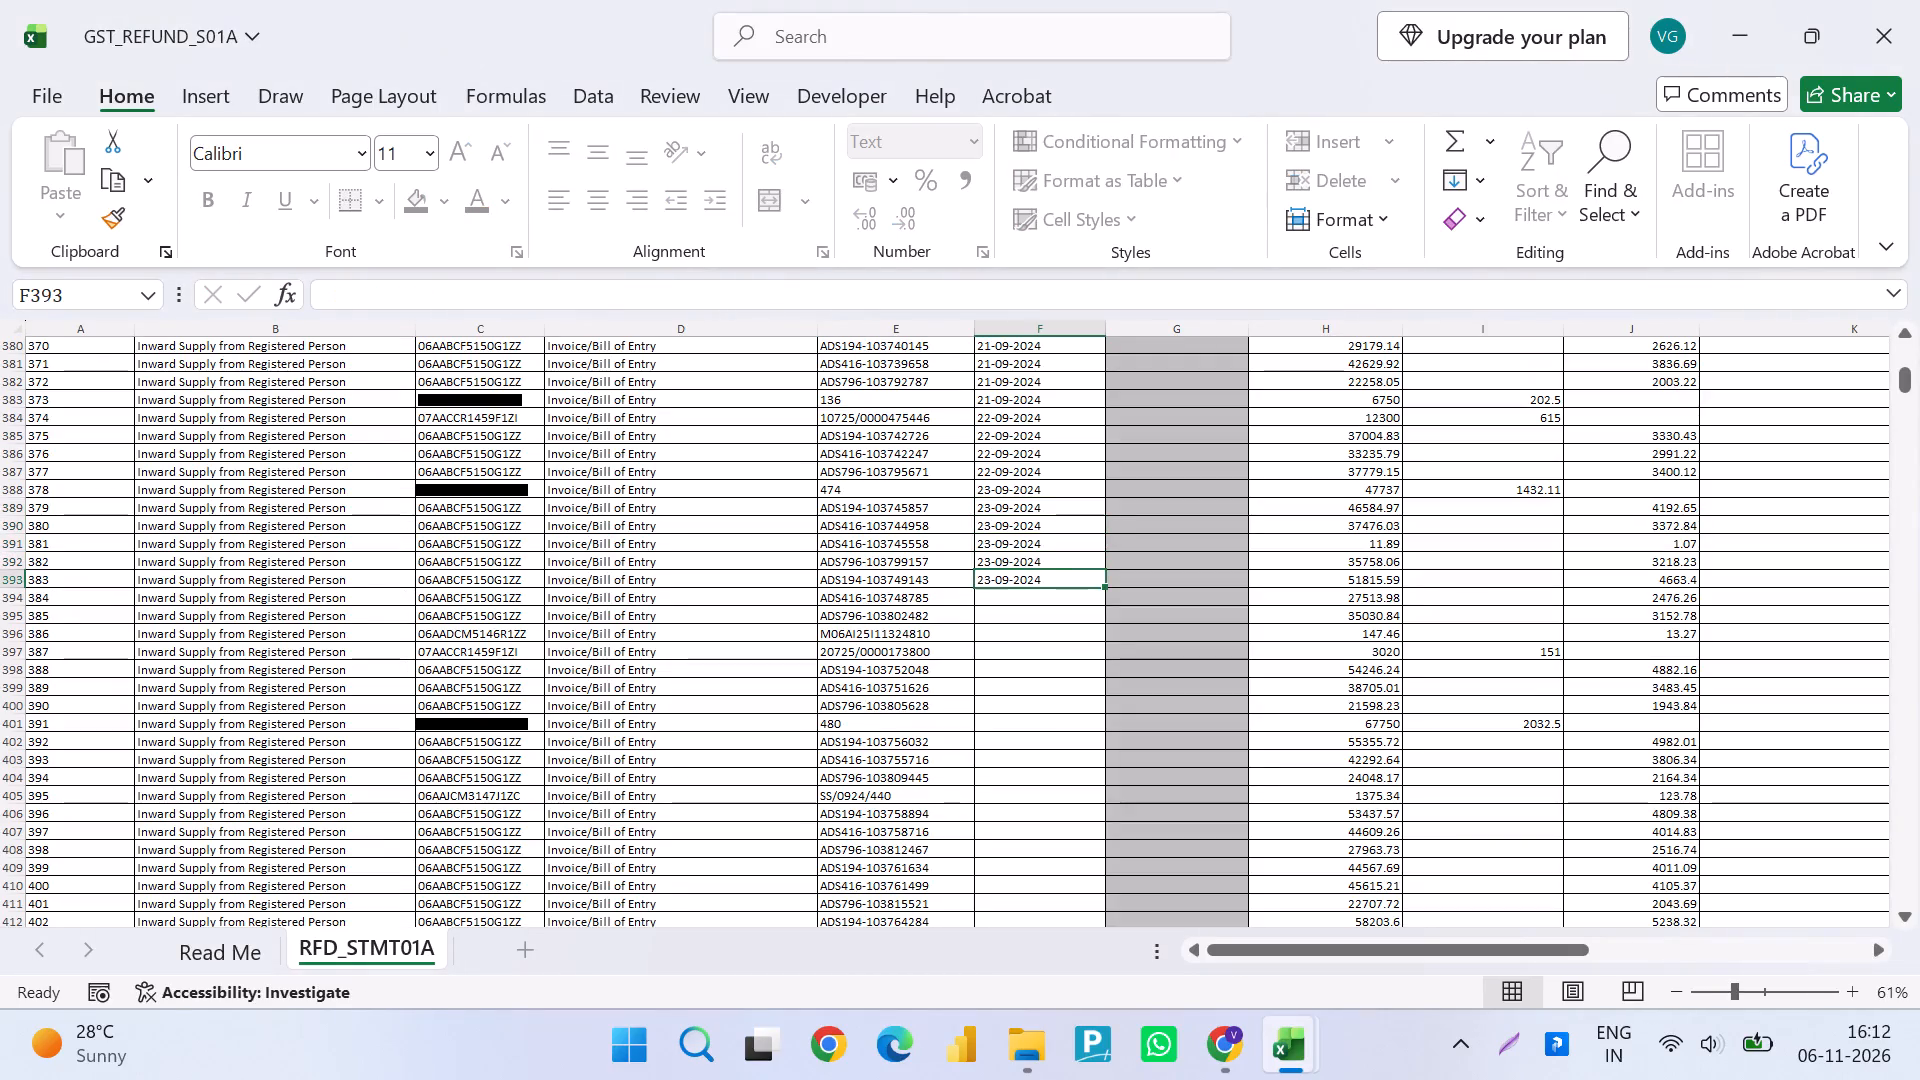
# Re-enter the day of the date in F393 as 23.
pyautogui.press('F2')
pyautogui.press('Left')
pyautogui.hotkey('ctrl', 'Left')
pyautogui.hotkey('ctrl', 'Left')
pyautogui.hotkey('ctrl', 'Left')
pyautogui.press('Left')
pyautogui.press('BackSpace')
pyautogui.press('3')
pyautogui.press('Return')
# Change the date in F393 of the refund sheet to 24-09-2024.
pyautogui.press('Up')
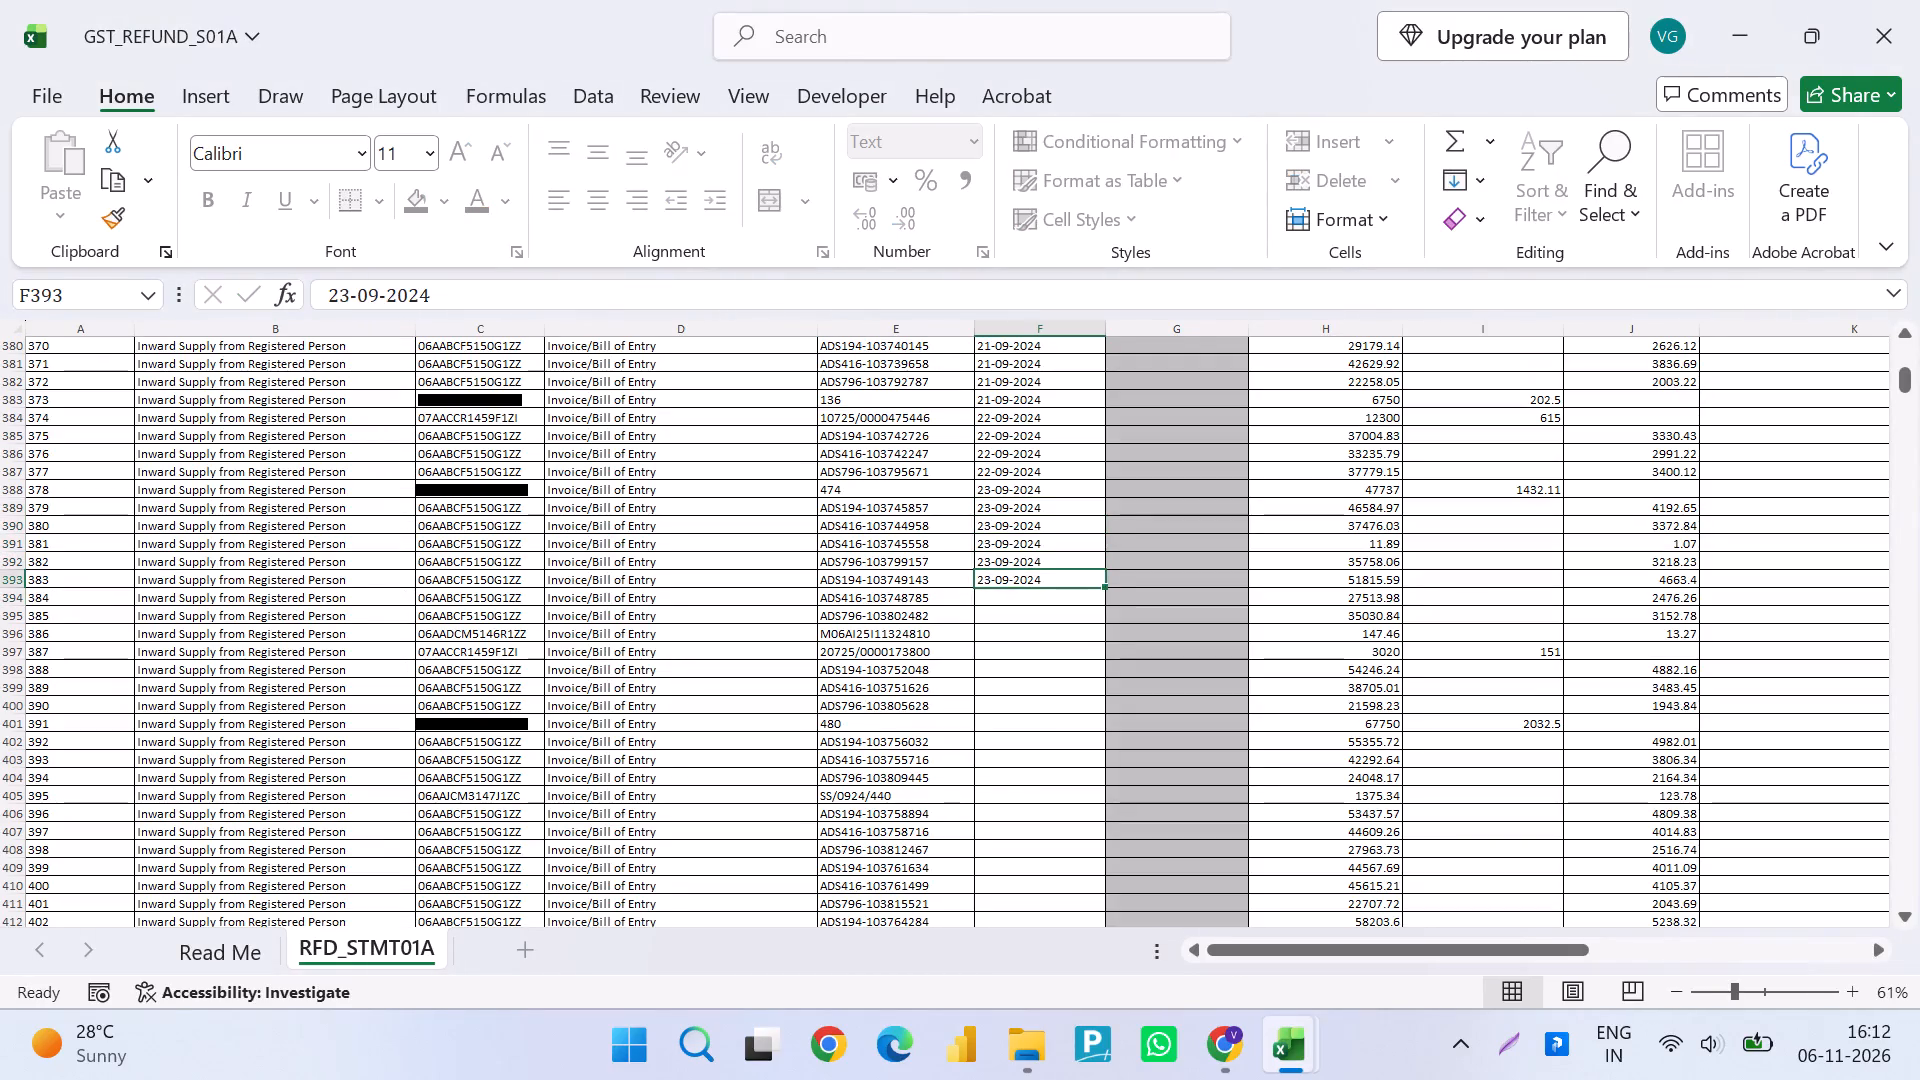
pyautogui.press('F2')
pyautogui.press('Left')
pyautogui.press('Left')
pyautogui.press('Left')
pyautogui.press('Left')
pyautogui.press('Left')
pyautogui.press('Left')
pyautogui.press('Left')
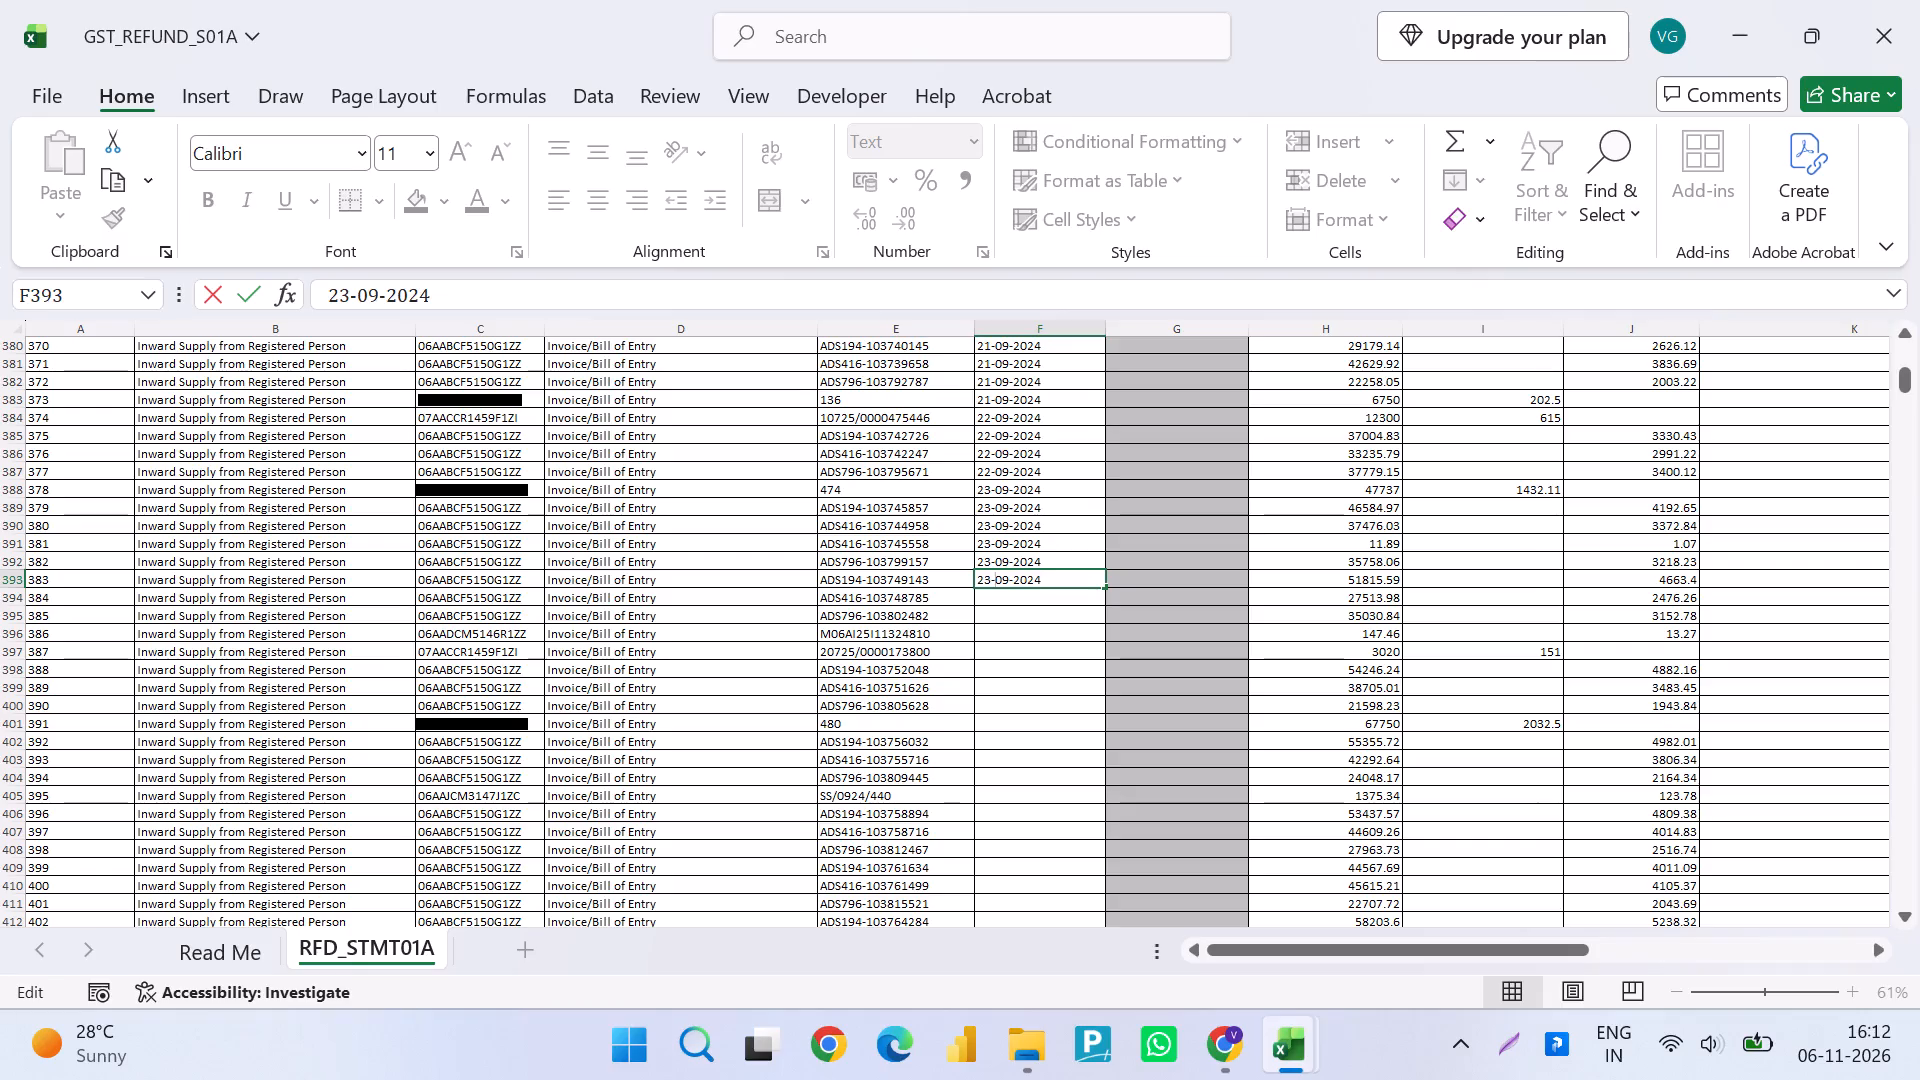
pyautogui.press('Left')
pyautogui.press('BackSpace')
pyautogui.press('4')
pyautogui.press('Return')
# Check the 24-09-2024 rows in PURCHASE 24-25 from row 496 and fill that date from F393 down through F397 of the refund sheet.
pyautogui.hotkey('alt', 'Tab')
pyautogui.press('Down')
pyautogui.press('Down')
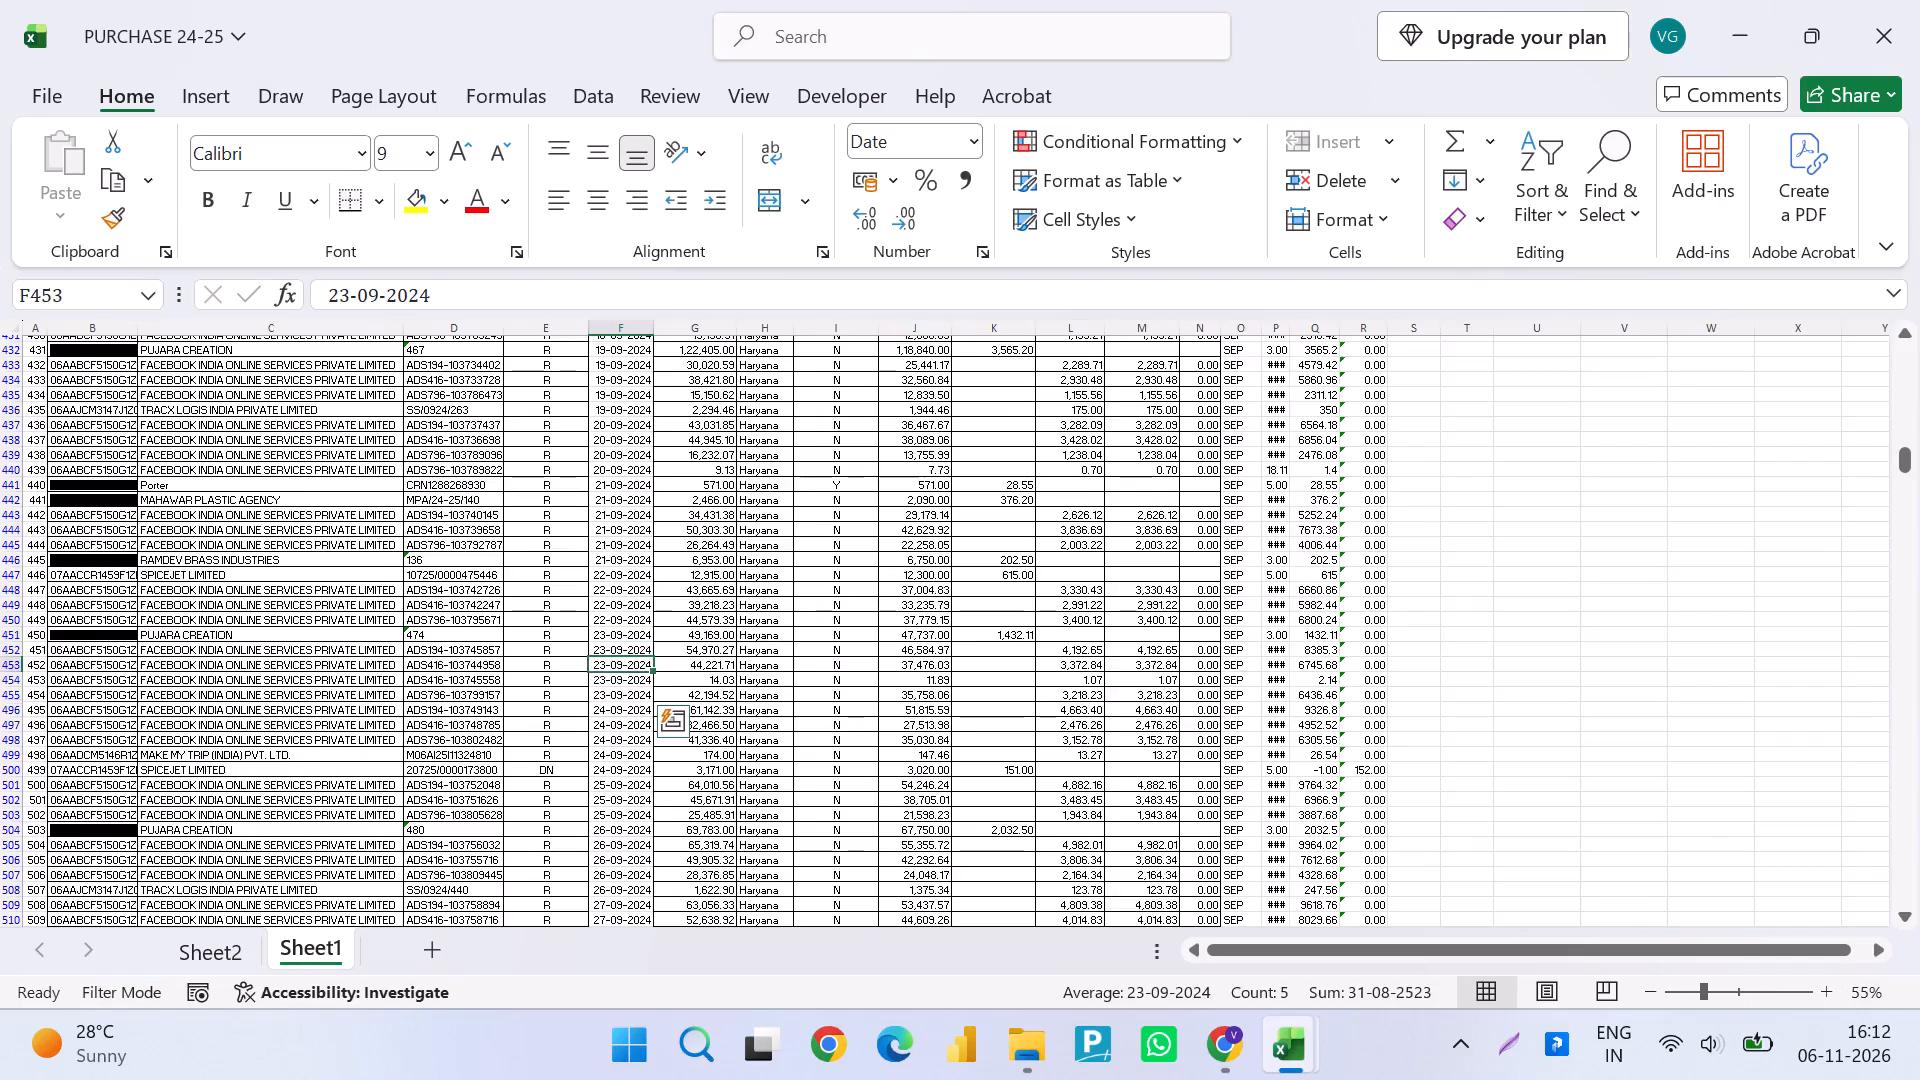
pyautogui.press('Down')
pyautogui.press('Down')
pyautogui.press('Down')
pyautogui.hotkey('shift', 'Down')
pyautogui.hotkey('shift', 'Down')
pyautogui.hotkey('shift', 'Down')
pyautogui.hotkey('shift', 'Down')
pyautogui.hotkey('shift', 'Down')
pyautogui.hotkey('shift', 'Up')
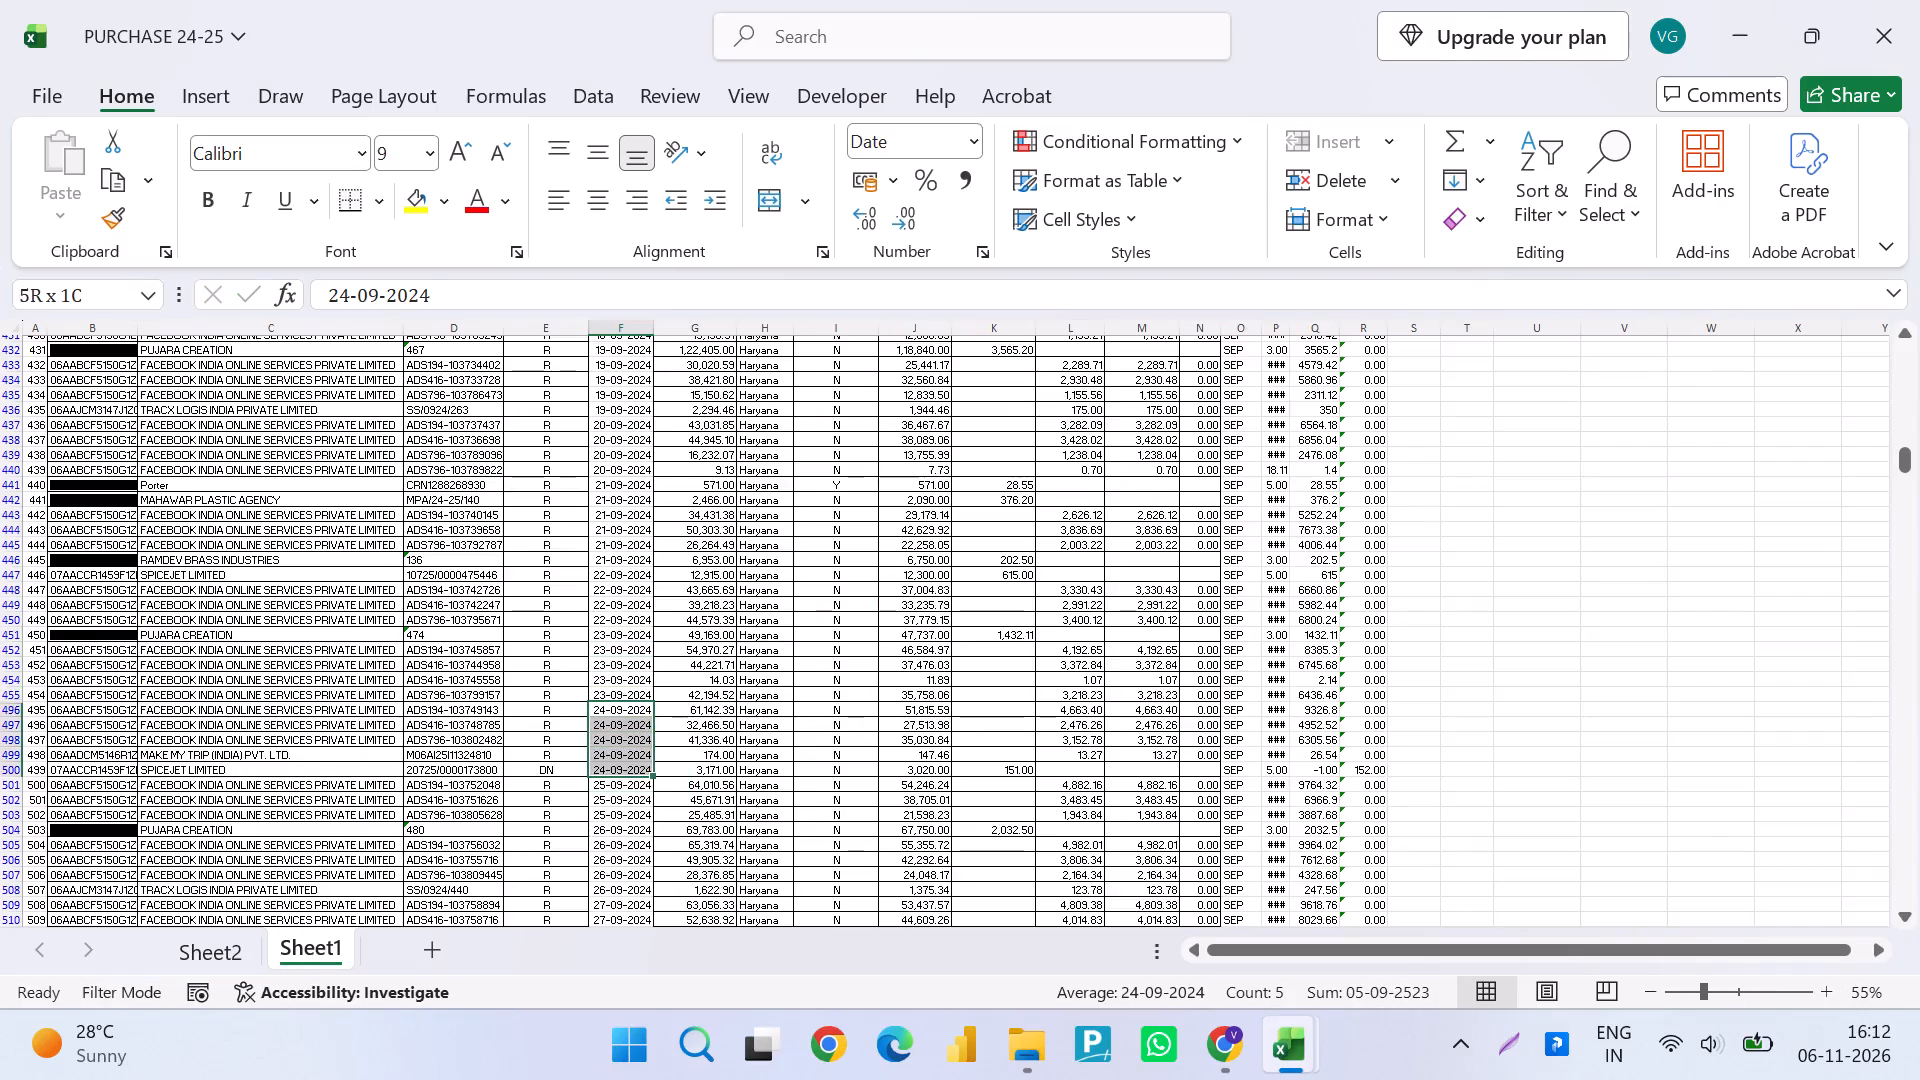
pyautogui.hotkey('alt', 'Tab')
pyautogui.press('Down')
pyautogui.press('Down')
pyautogui.press('Down')
pyautogui.hotkey('ctrl', 'shift', 'Up')
pyautogui.hotkey('ctrl', 'd')
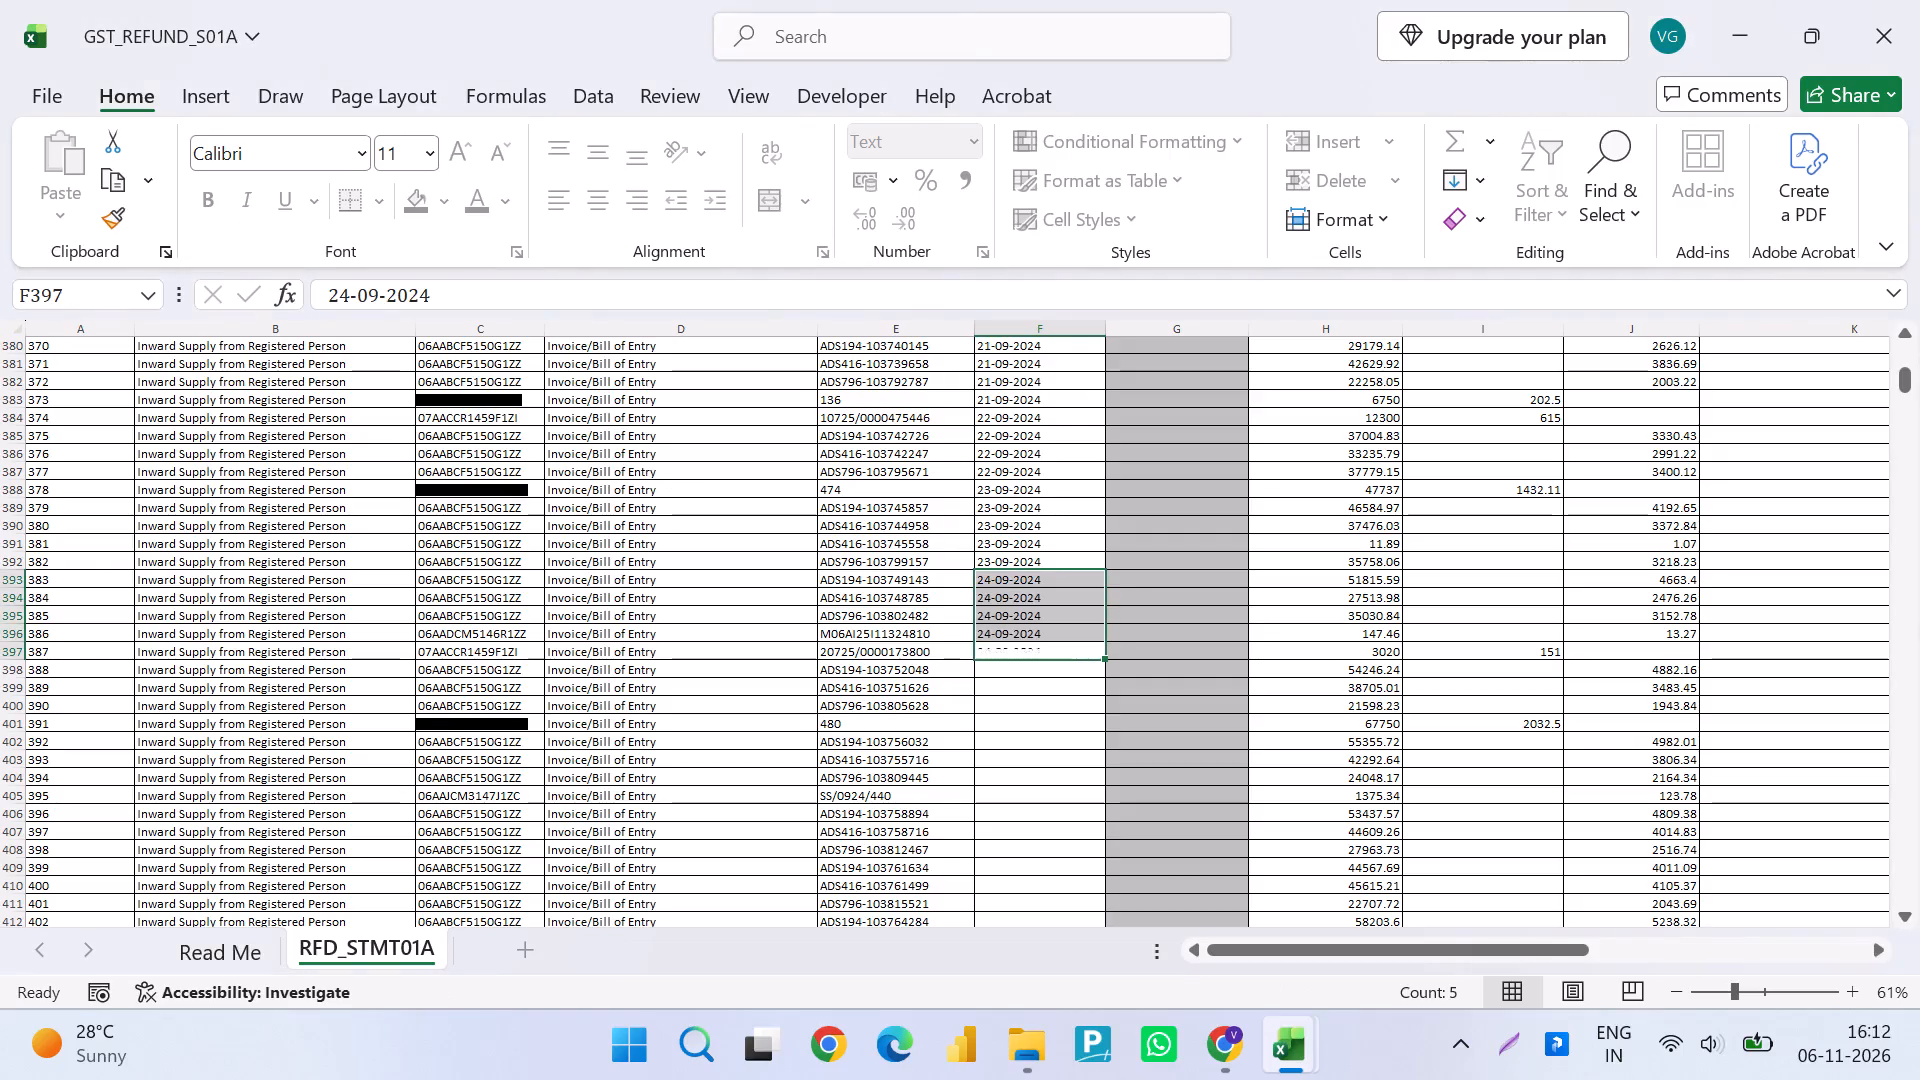
# Move to the blank date cells below the 24-09-2024 entries in column F of the refund sheet.
pyautogui.press('Down')
pyautogui.press('Down')
pyautogui.press('Down')
pyautogui.press('Up')
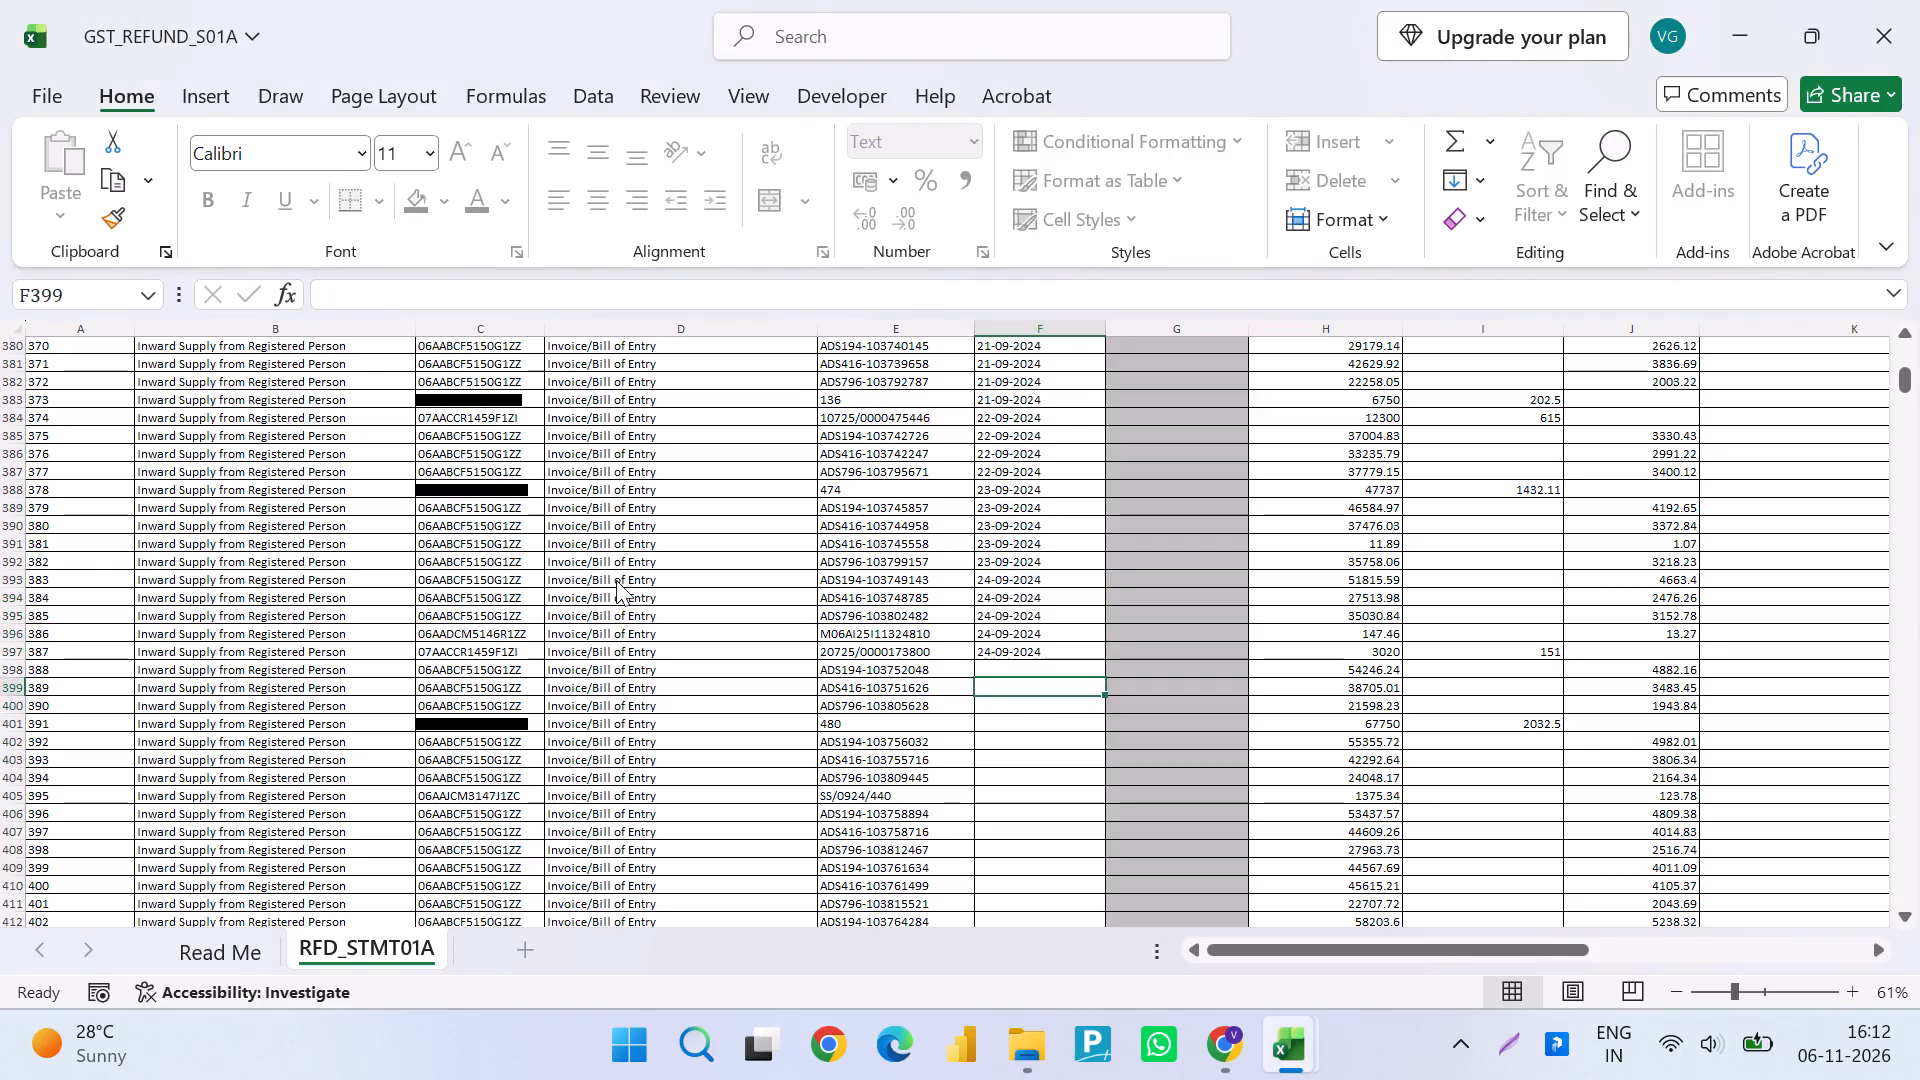
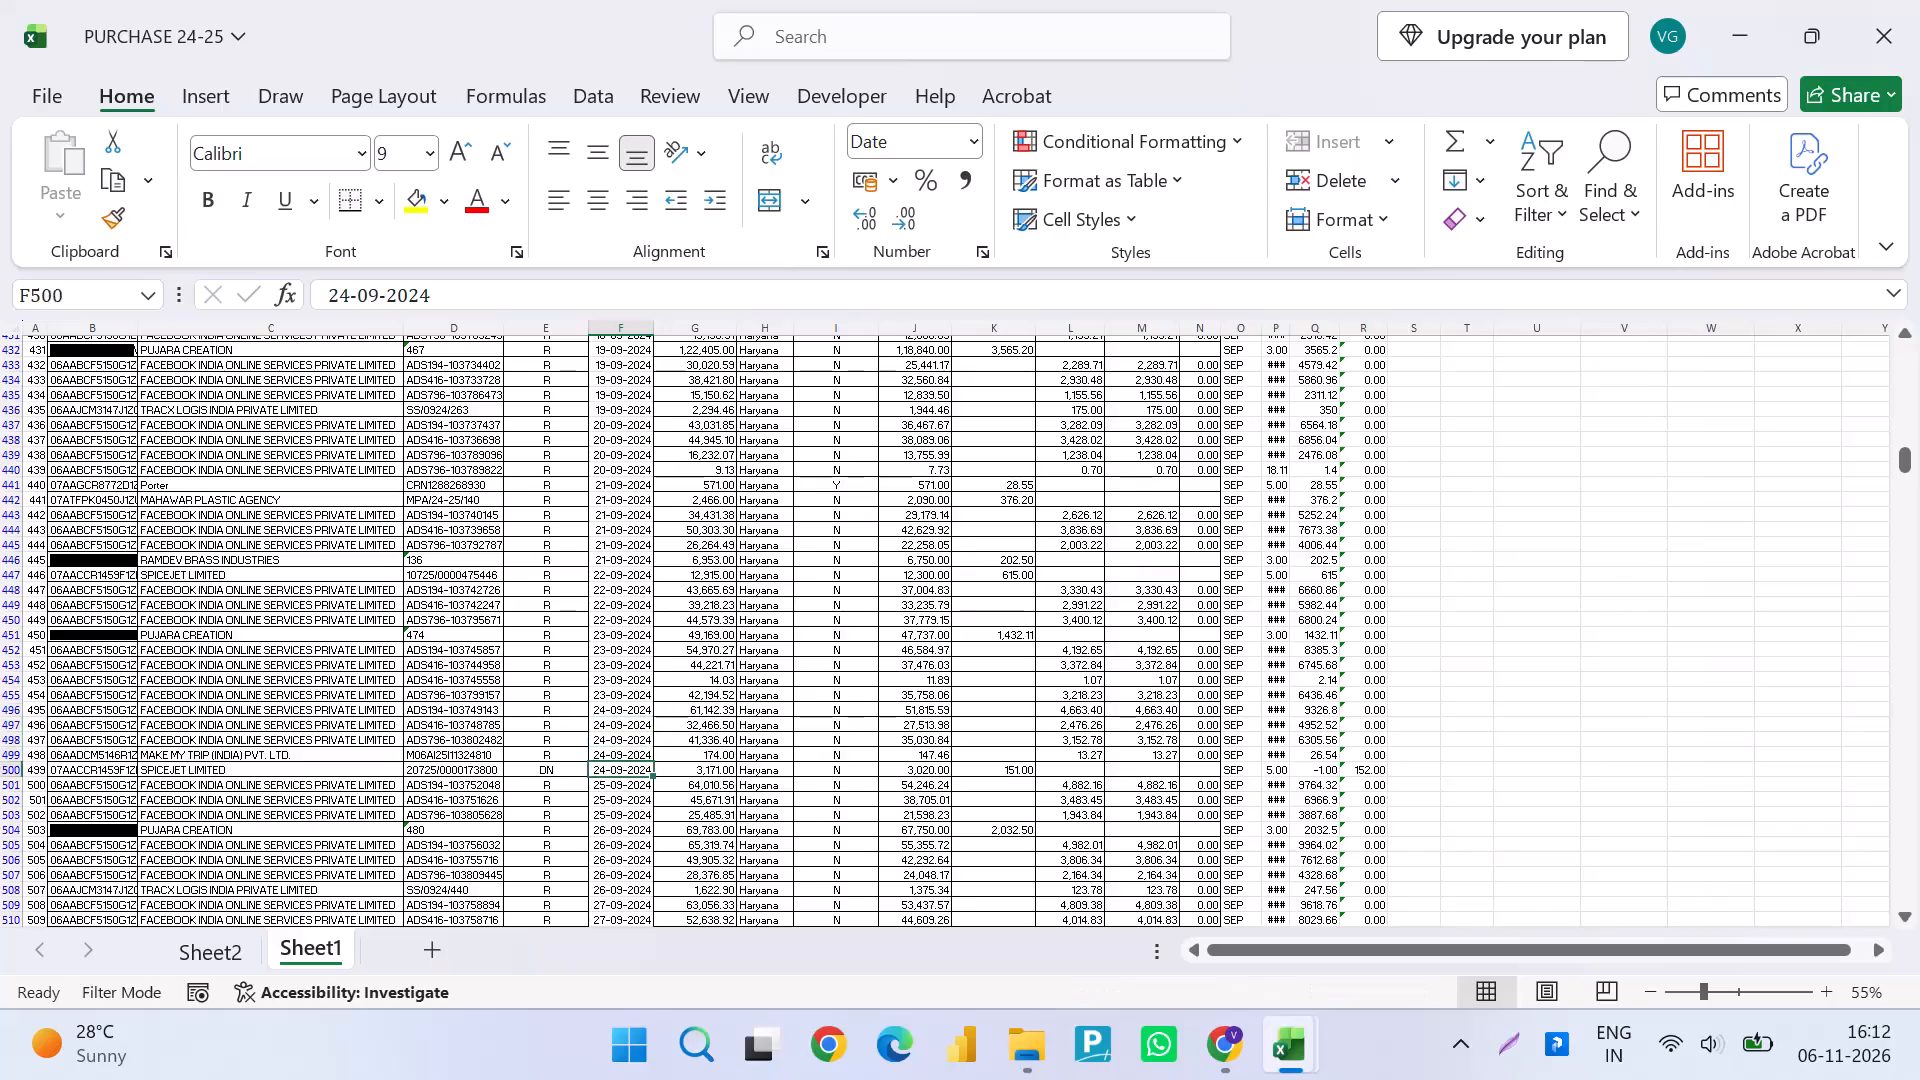
# Check the 25-09-2024 rows in PURCHASE 24-25 from row 501 and enter 25-09-2024 in F398 of the refund sheet.
pyautogui.press('Down')
pyautogui.hotkey('shift', 'Down')
pyautogui.hotkey('shift', 'Down')
pyautogui.hotkey('alt', 'Tab')
pyautogui.press('Up')
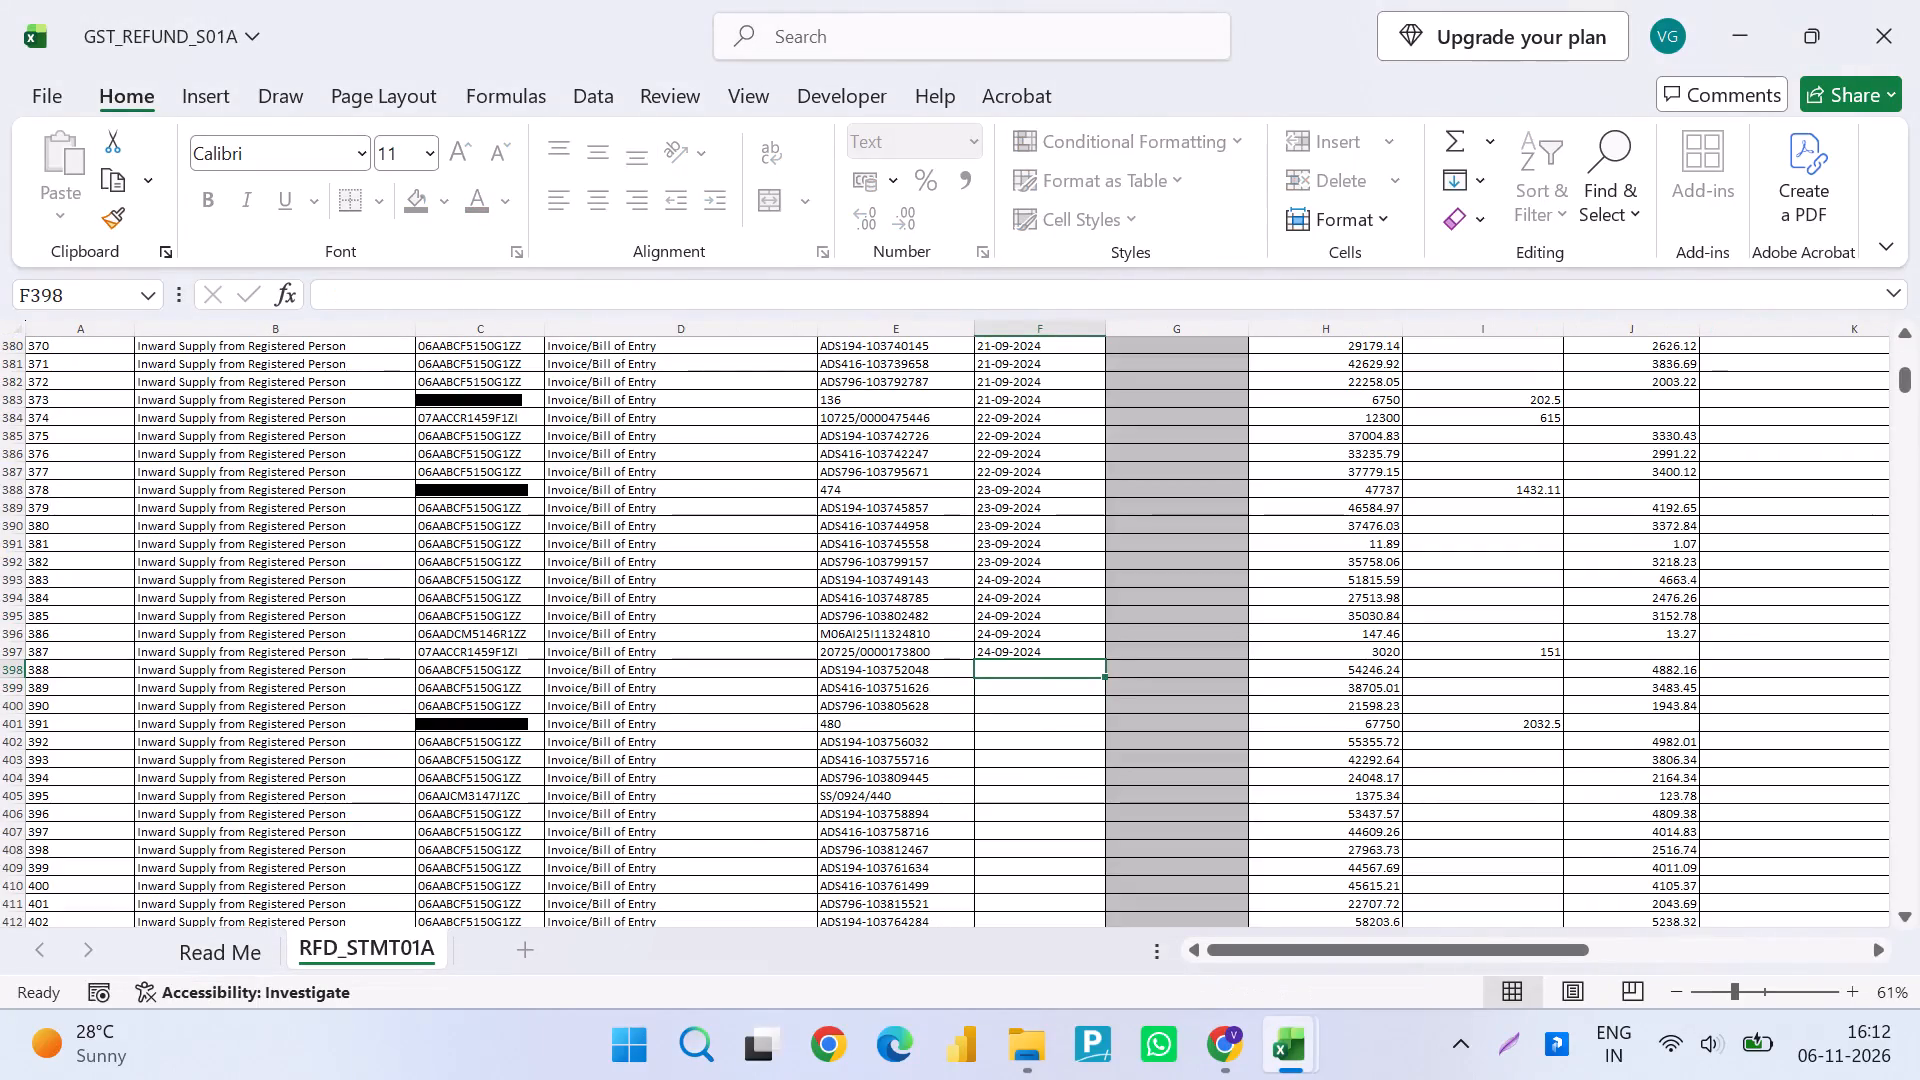
pyautogui.hotkey('ctrl', 'd')
pyautogui.press('F2')
pyautogui.hotkey('ctrl', 'Left')
pyautogui.hotkey('ctrl', 'Left')
pyautogui.hotkey('ctrl', 'Left')
pyautogui.hotkey('ctrl', 'Left')
pyautogui.press('BackSpace')
pyautogui.press('5')
pyautogui.press('Return')
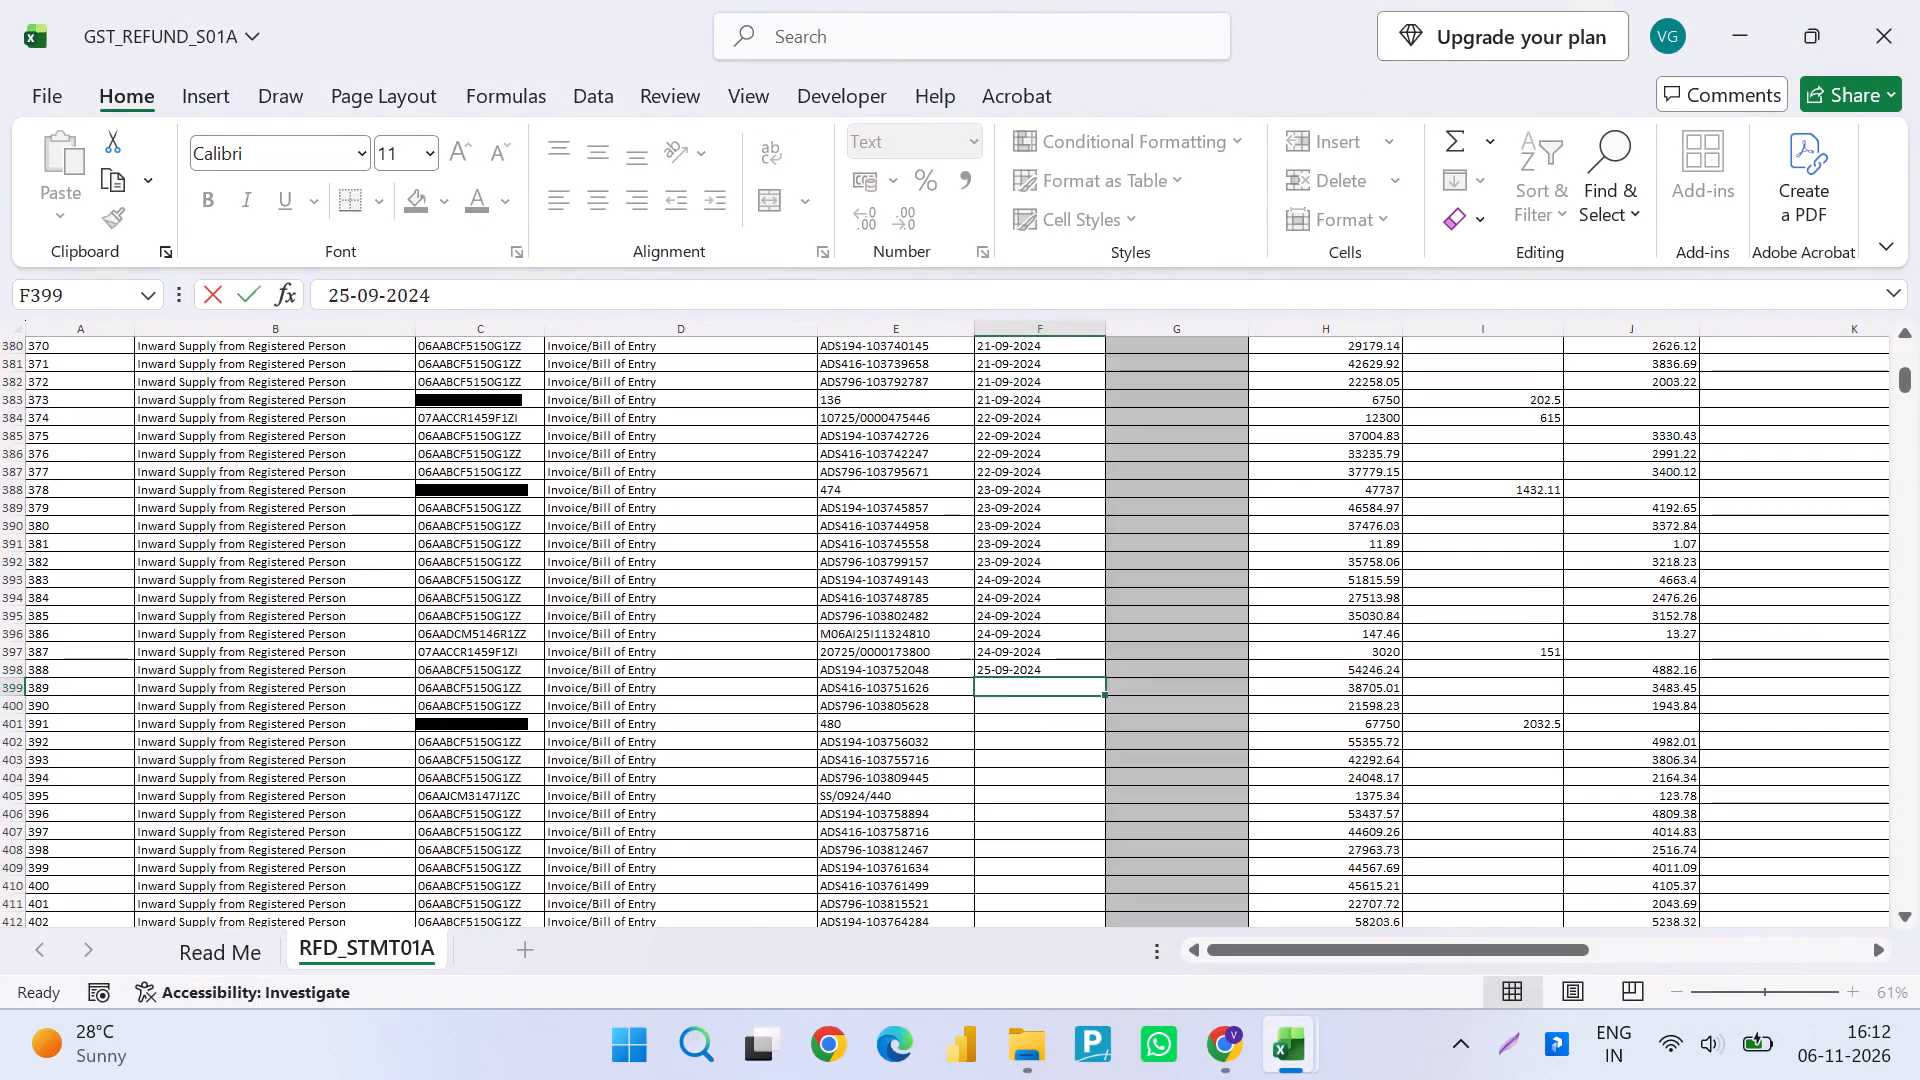
# Fill the date 25-09-2024 down into F399 and F400 of the refund sheet.
pyautogui.hotkey('ctrl', 'd')
pyautogui.press('Down')
pyautogui.hotkey('ctrl', 'd')
# Fill the date above into F401 of the refund sheet and change it to 26-09-2024.
pyautogui.press('Down')
pyautogui.hotkey('ctrl', 'd')
pyautogui.press('F2')
pyautogui.press('Left')
pyautogui.hotkey('ctrl', 'Left')
pyautogui.hotkey('ctrl', 'Left')
pyautogui.hotkey('ctrl', 'Left')
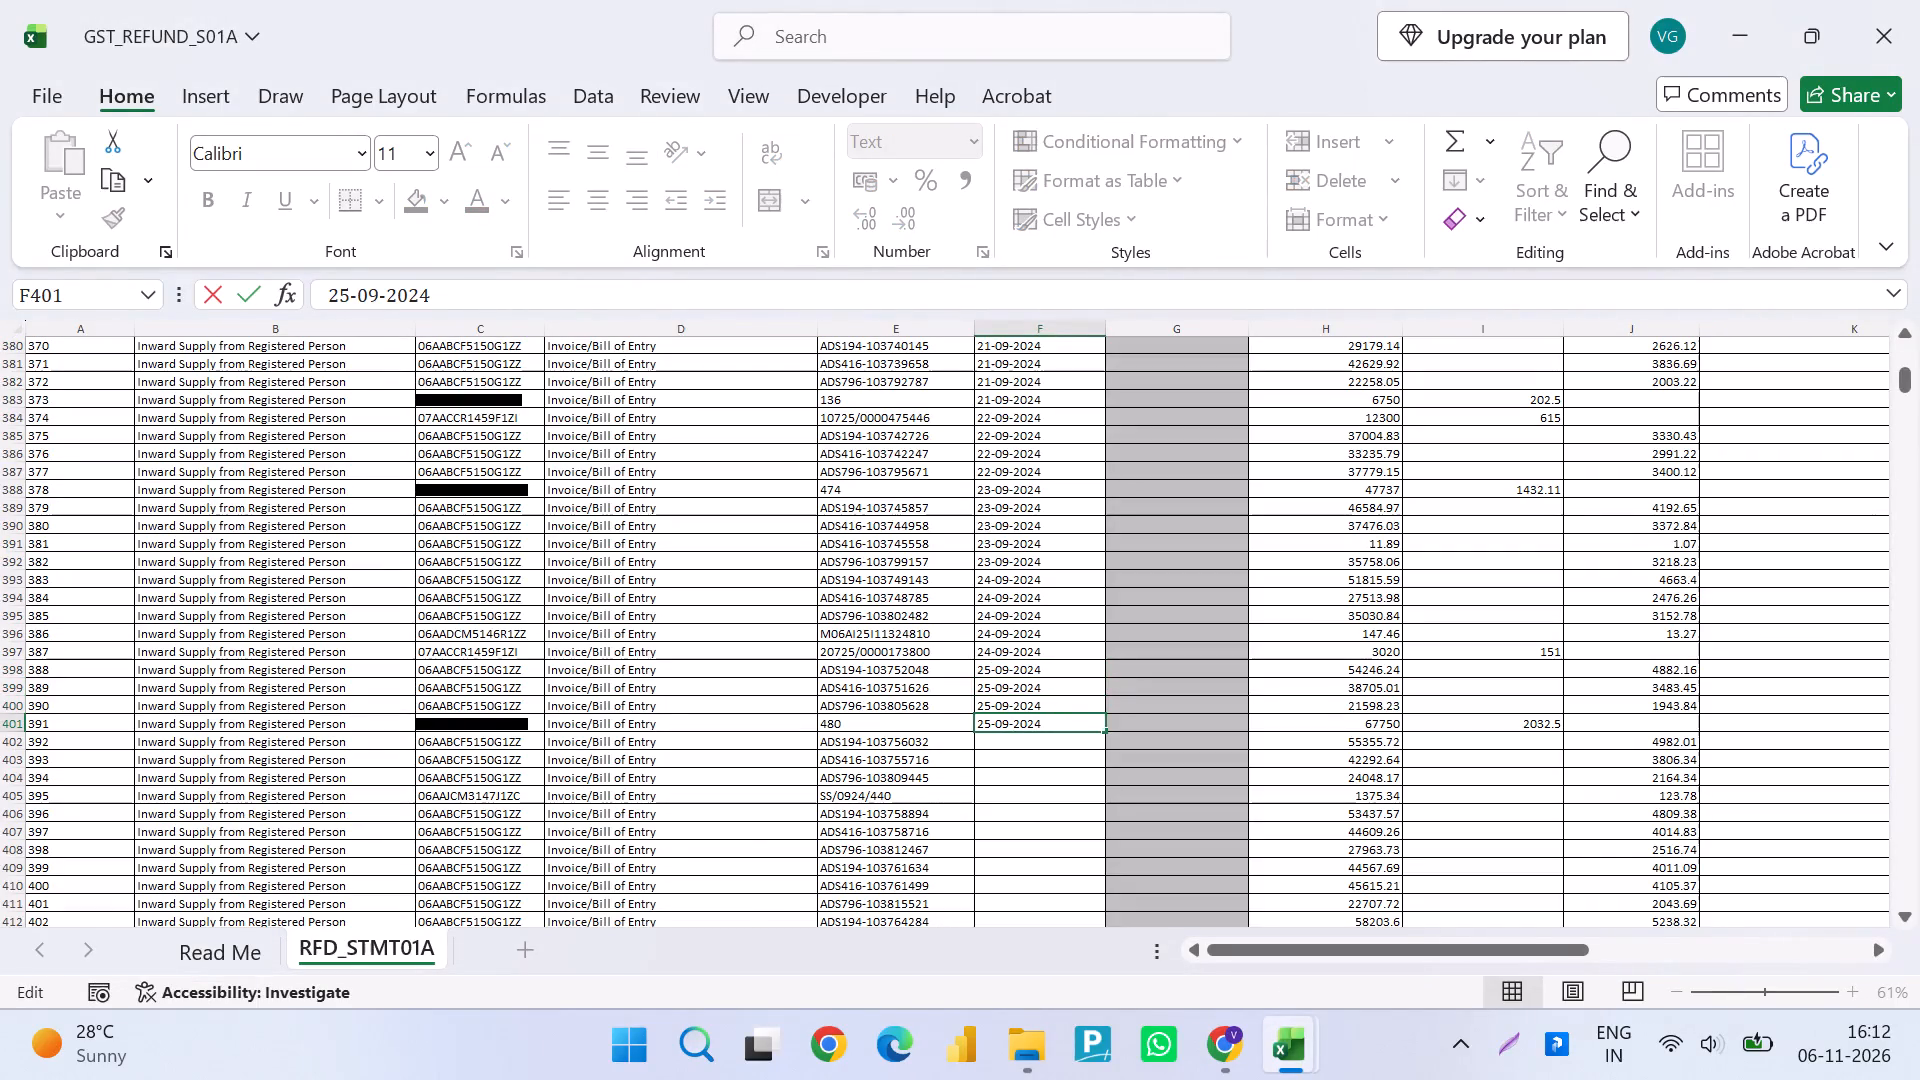
pyautogui.press('Left')
pyautogui.press('BackSpace')
pyautogui.press('6')
pyautogui.press('Return')
# Check the 26-09-2024 rows in PURCHASE 24-25 from row 504 and fill that date from F401 down through F406 of the refund sheet.
pyautogui.hotkey('alt', 'Tab')
pyautogui.press('Down')
pyautogui.press('Down')
pyautogui.press('Down')
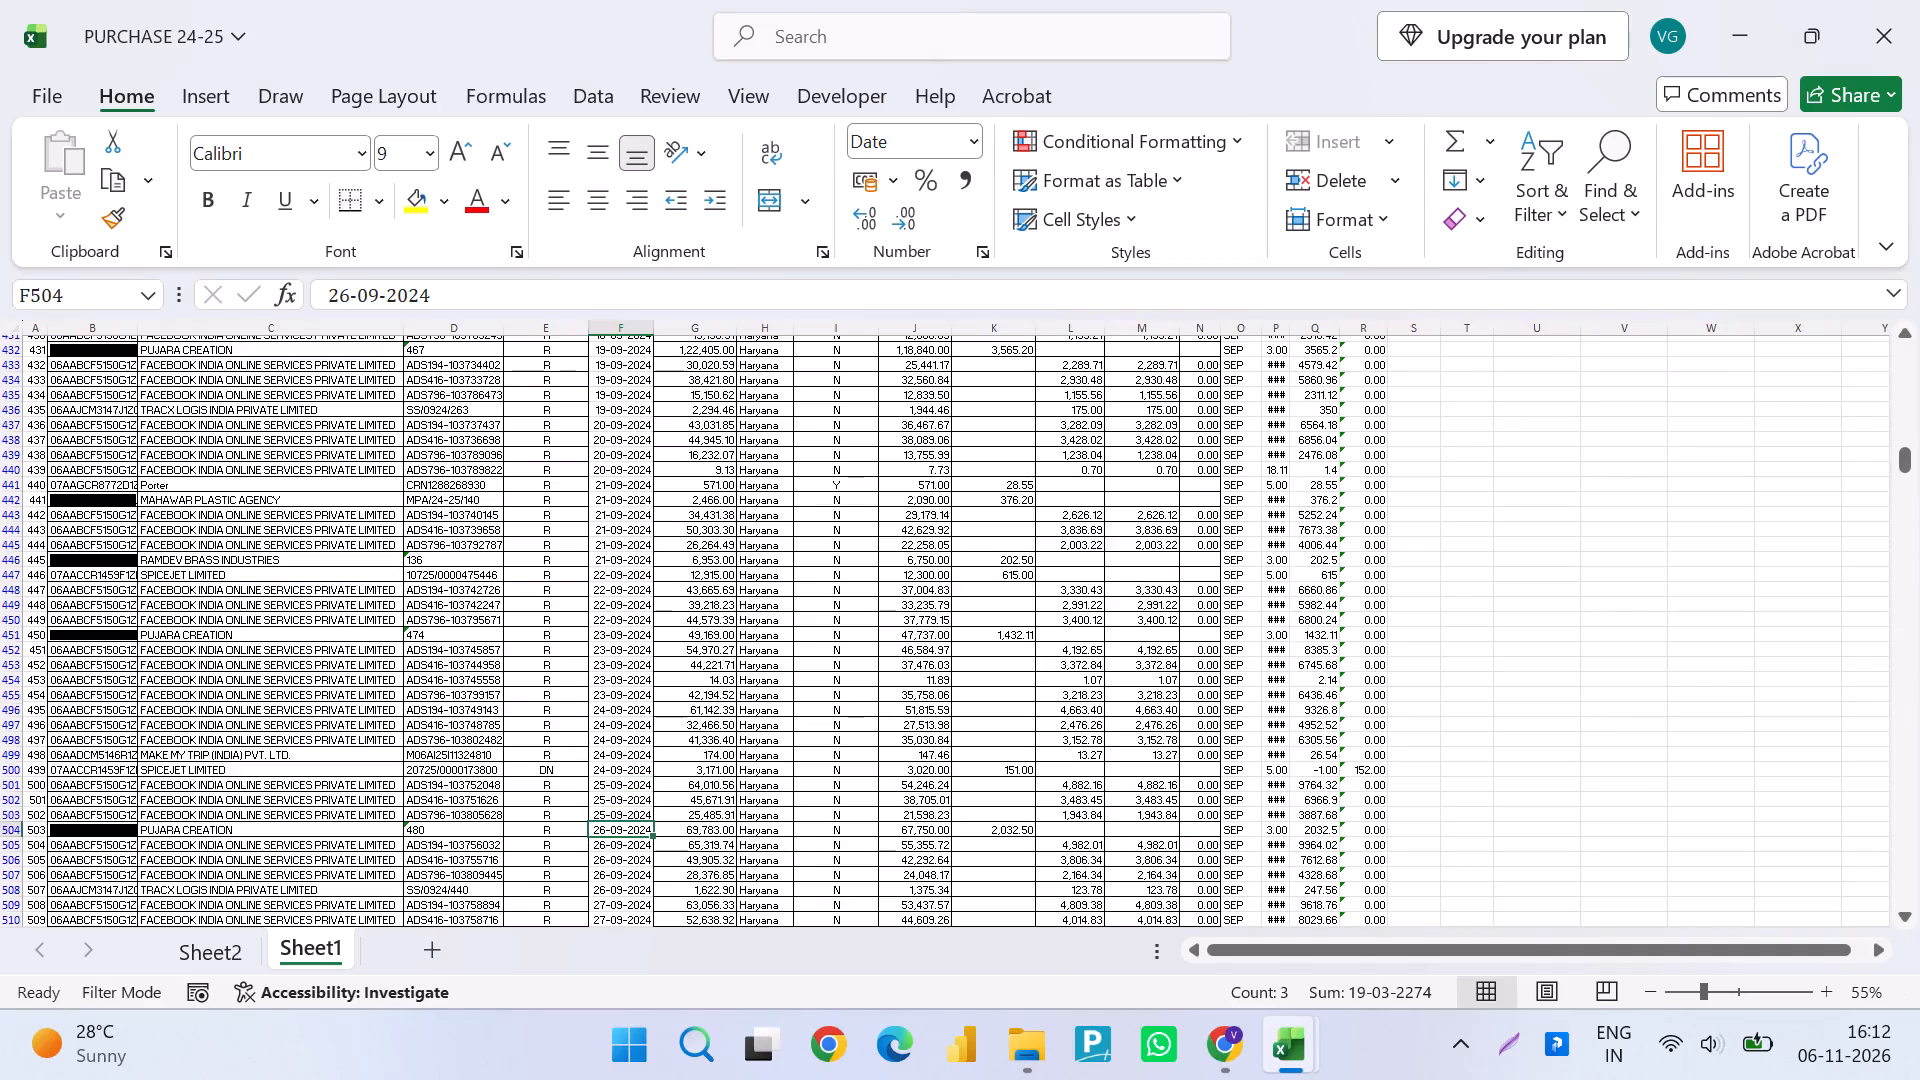
pyautogui.hotkey('shift', 'Down')
pyautogui.hotkey('shift', 'Down')
pyautogui.hotkey('shift', 'Down')
pyautogui.hotkey('shift', 'Down')
pyautogui.hotkey('alt', 'Tab')
pyautogui.press('Down')
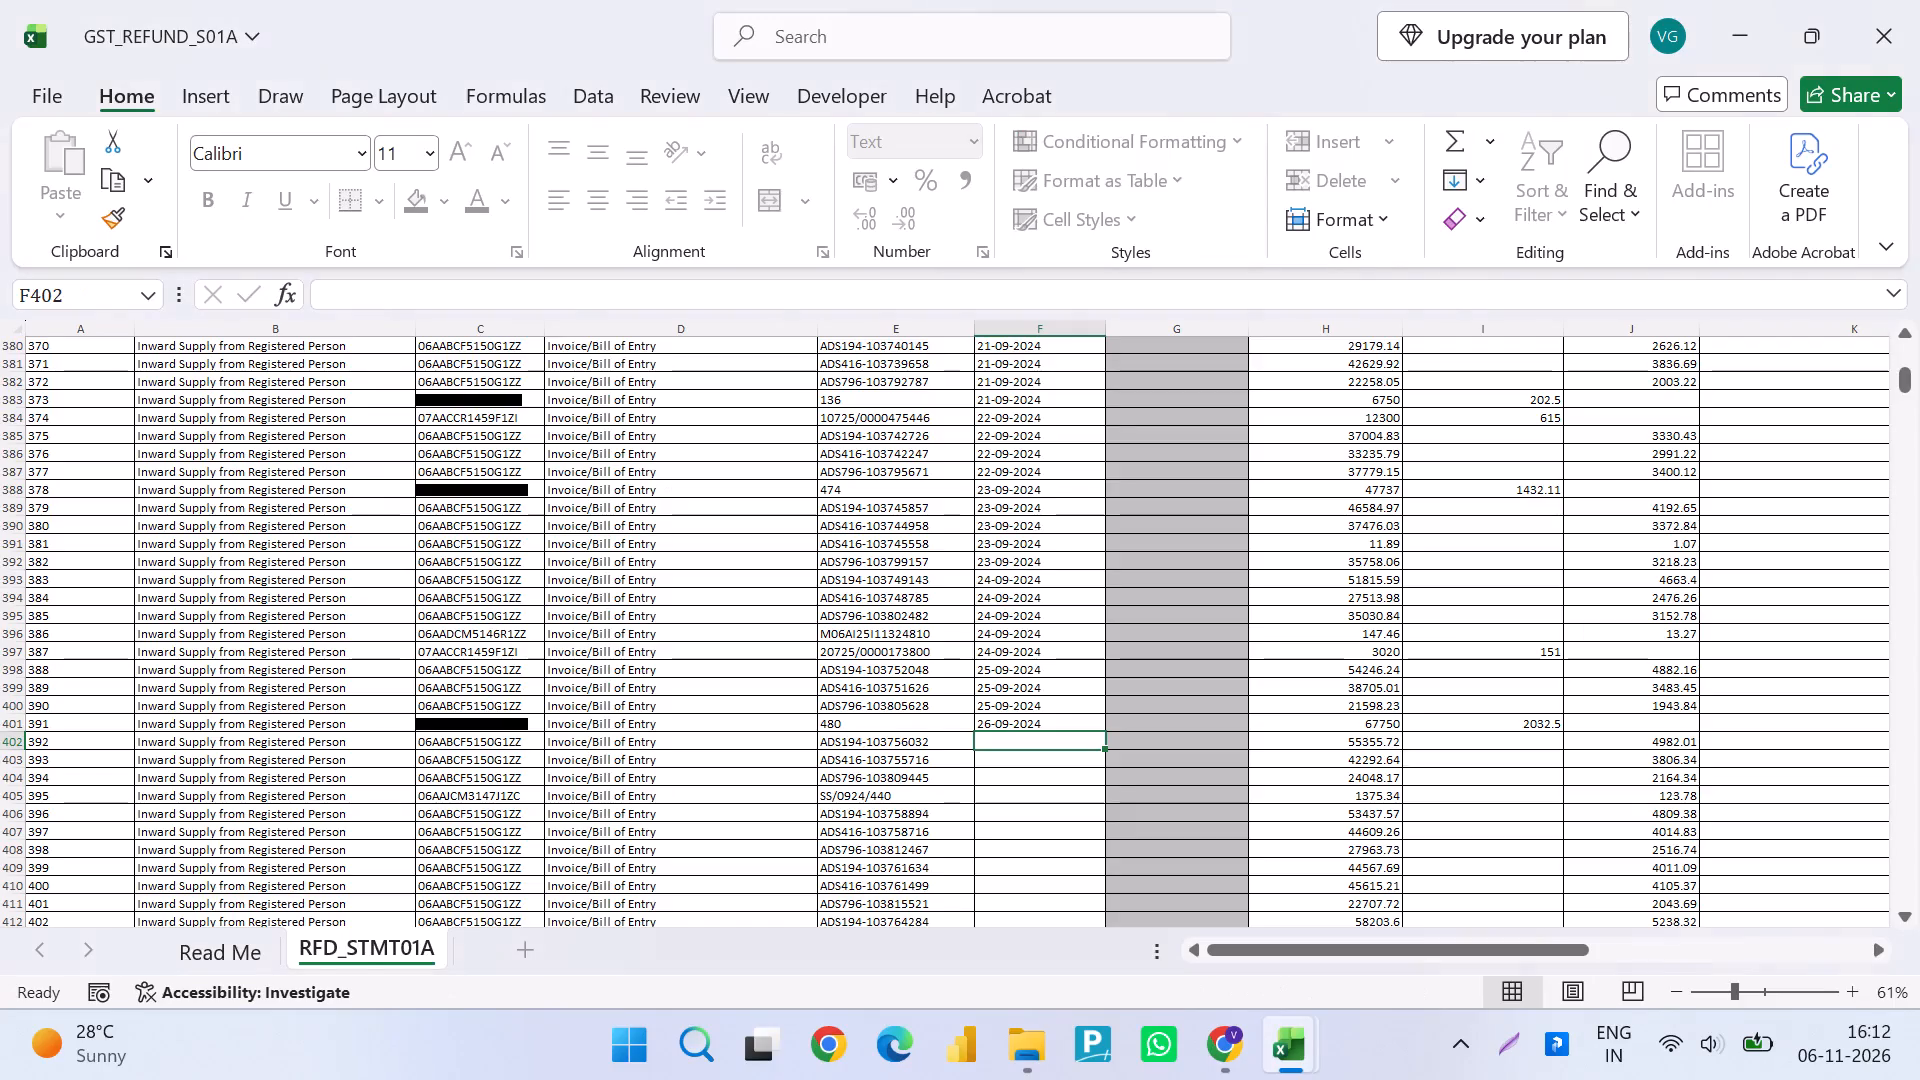
pyautogui.press('Down')
pyautogui.press('Down')
pyautogui.press('Down')
pyautogui.hotkey('ctrl', 'shift', 'Up')
pyautogui.hotkey('ctrl', 'd')
# Change the date in F406 of the refund sheet to 27-09-2024.
pyautogui.press('Down')
pyautogui.press('Down')
pyautogui.press('Up')
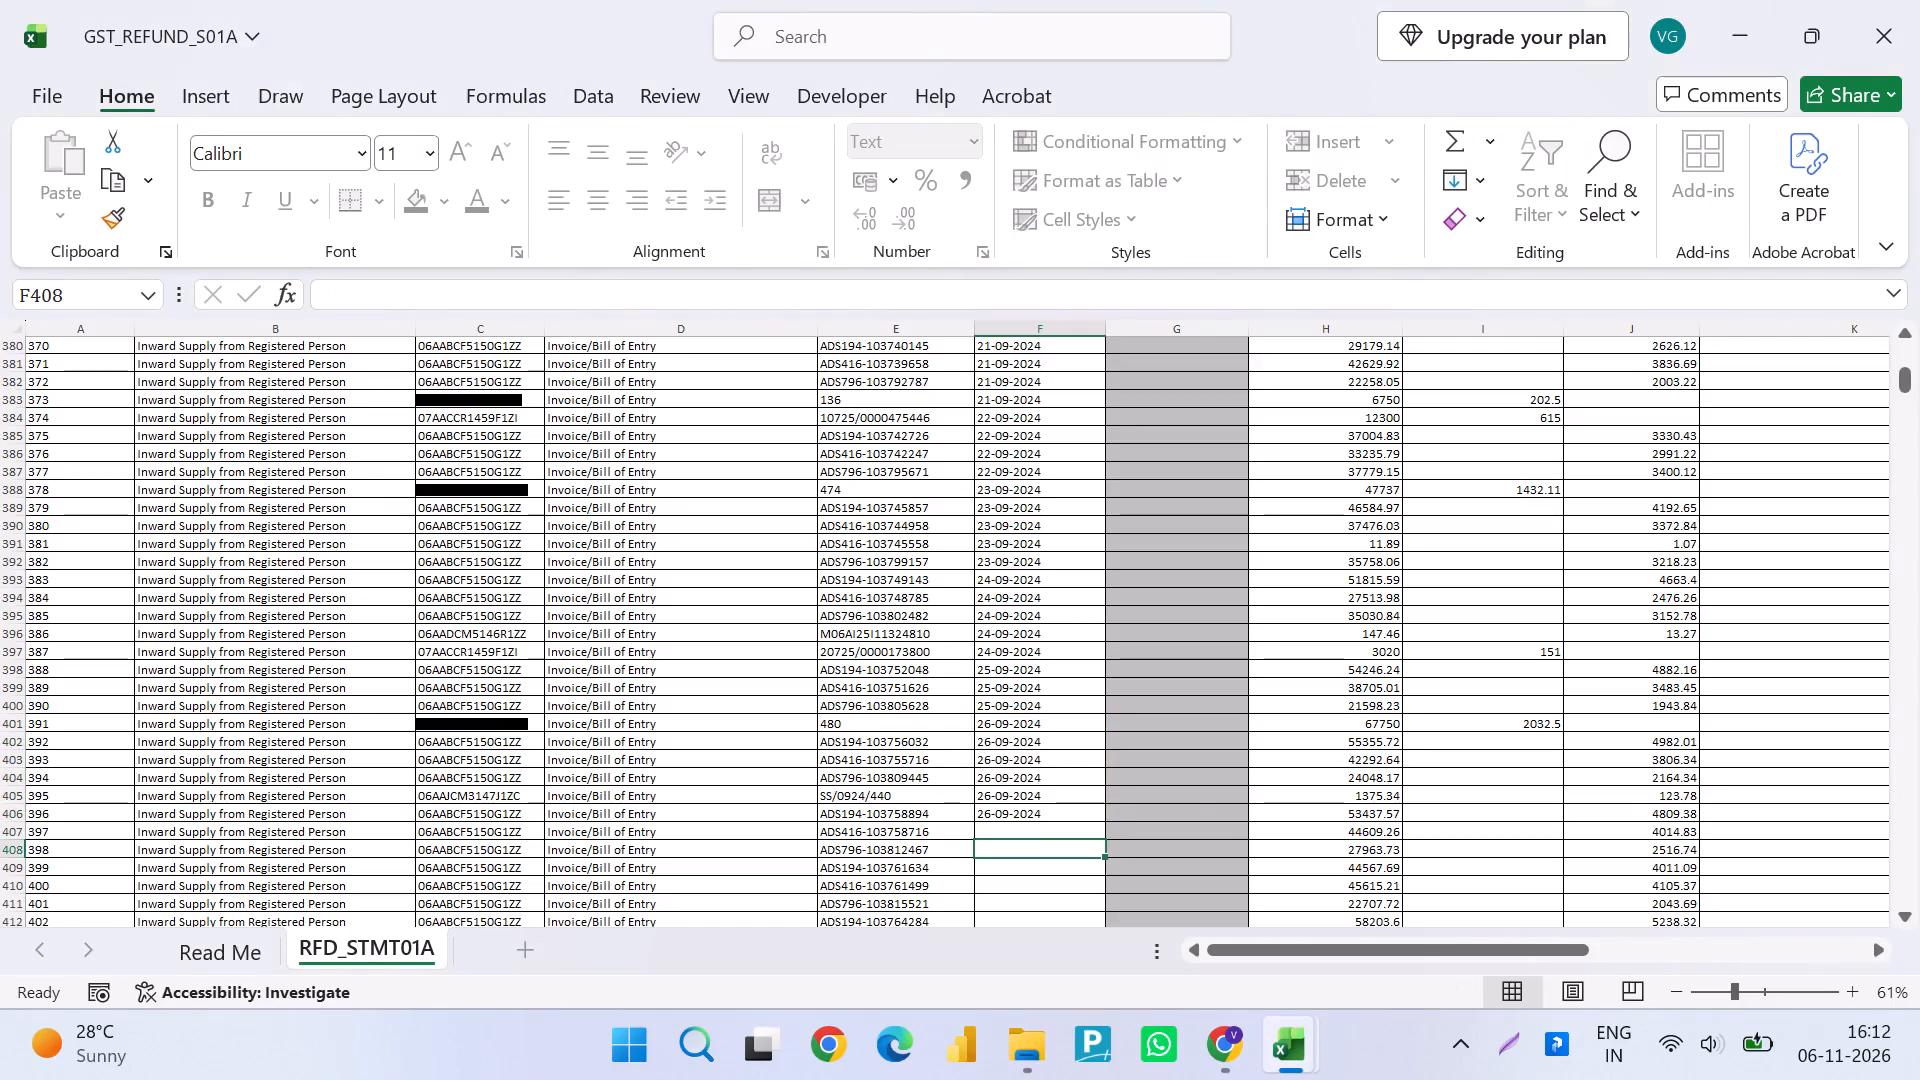
pyautogui.hotkey('alt', 'Tab')
pyautogui.hotkey('alt', 'Tab')
pyautogui.press('Up')
pyautogui.press('F2')
pyautogui.hotkey('ctrl', 'Left')
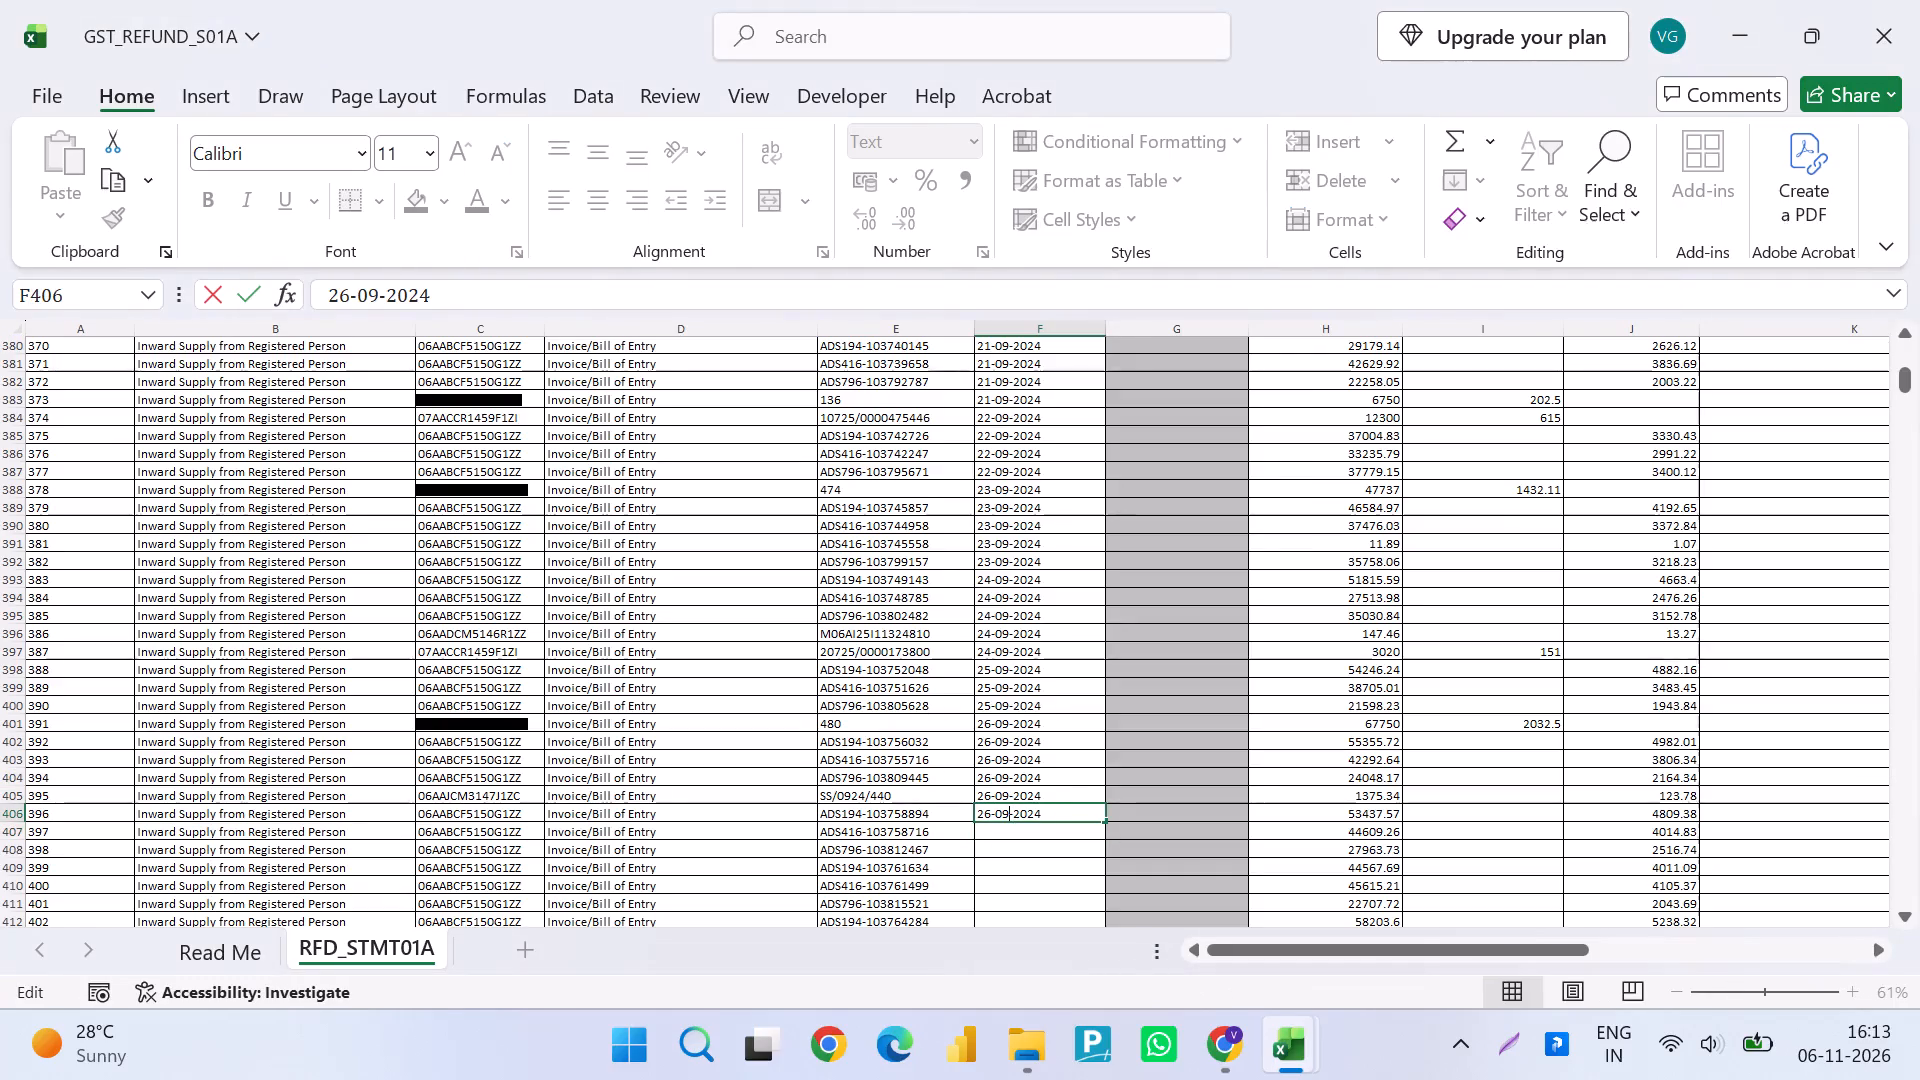
pyautogui.hotkey('ctrl', 'Left')
pyautogui.hotkey('ctrl', 'Left')
pyautogui.hotkey('ctrl', 'Left')
pyautogui.press('BackSpace')
pyautogui.press('7')
pyautogui.press('Return')
# Check the 27-09-2024 rows in PURCHASE 24-25 from row 509 and fill that date into F407 and F408 of the refund sheet.
pyautogui.hotkey('alt', 'Tab')
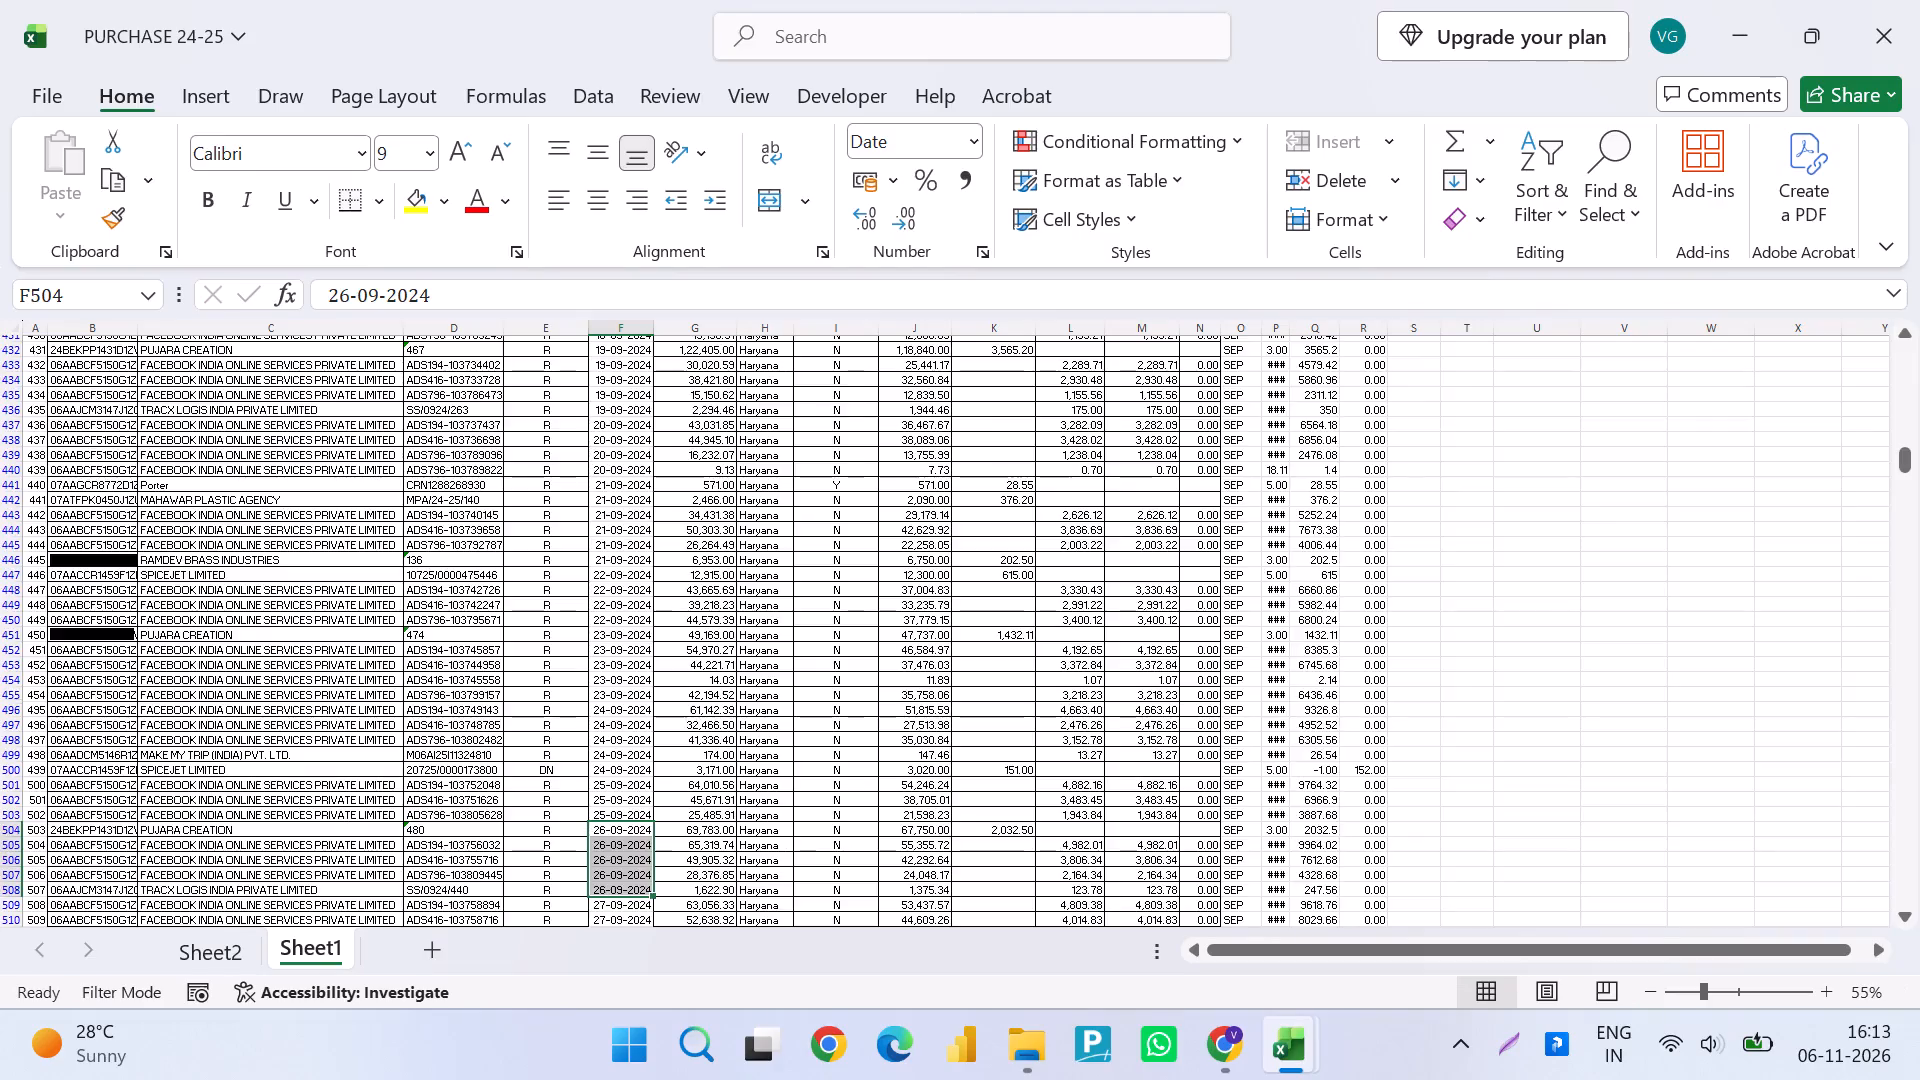
pyautogui.scroll(-2, 616, 580)
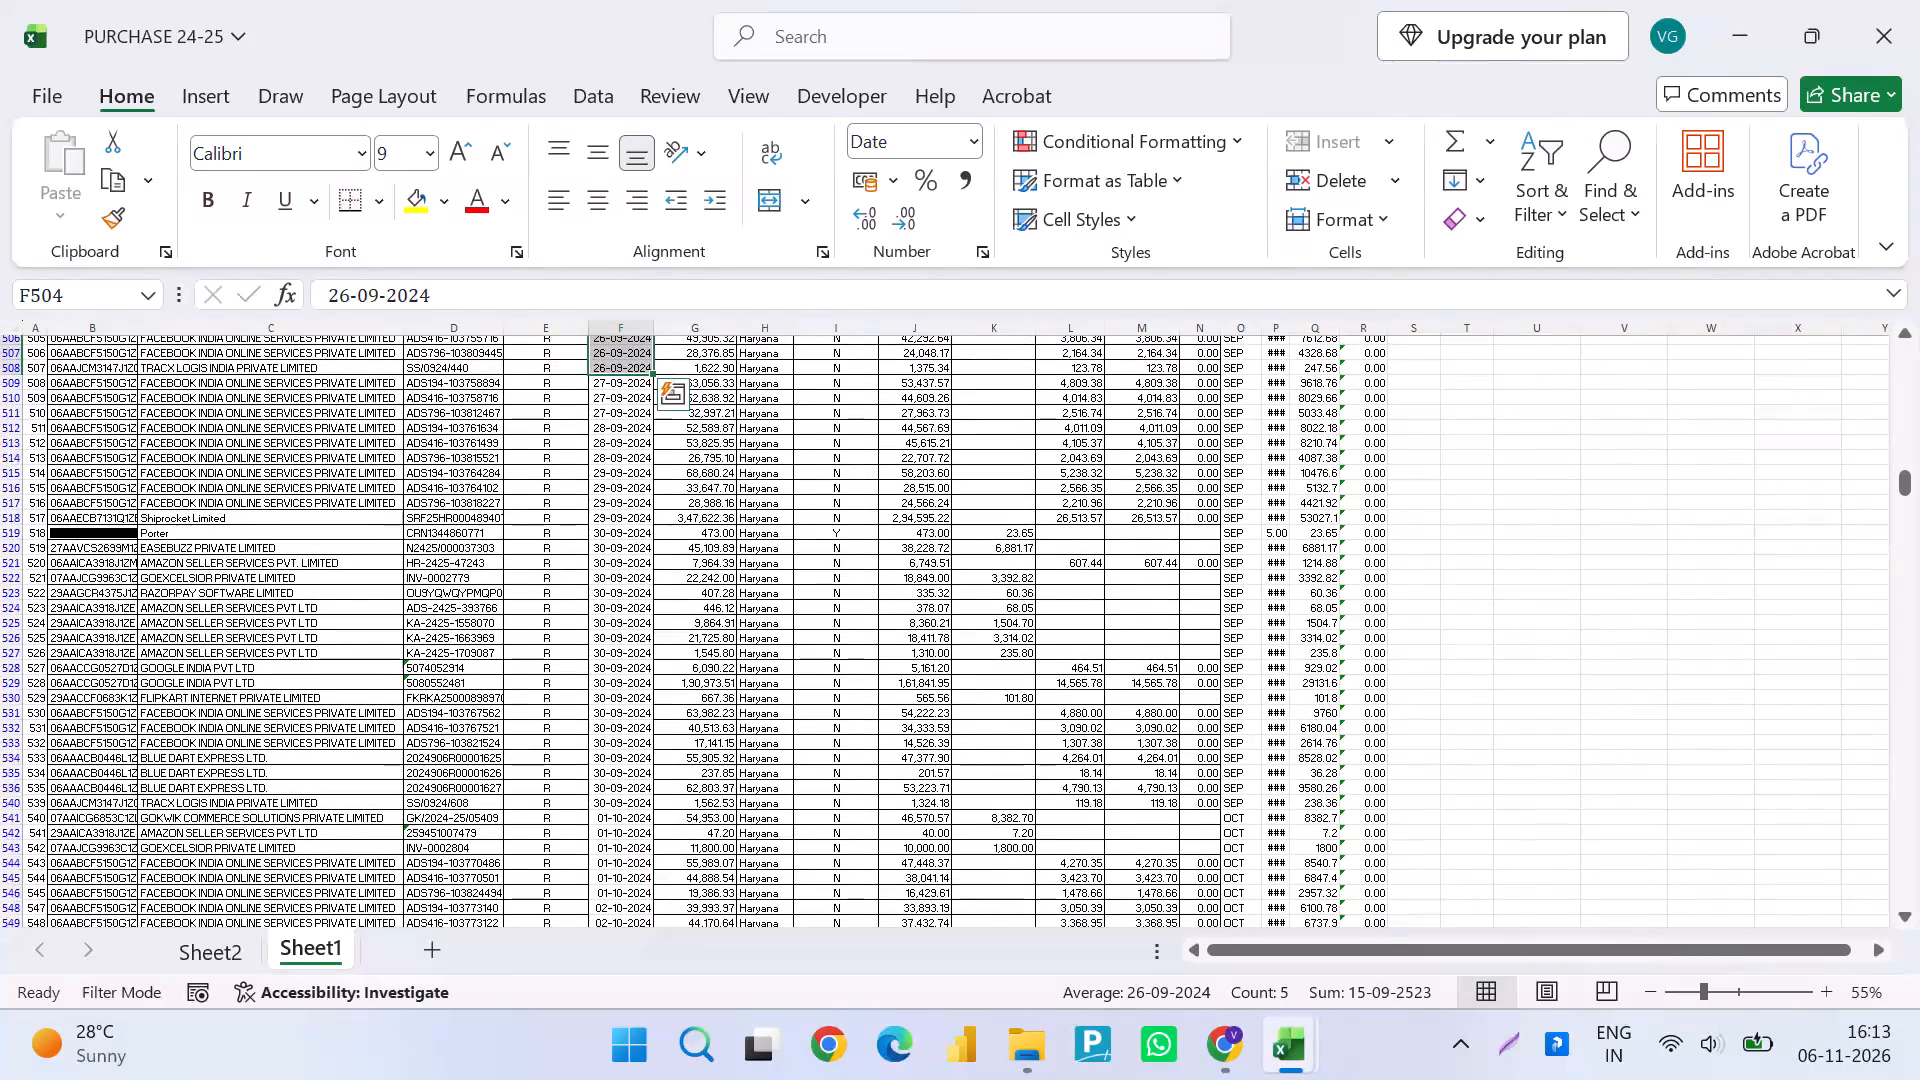
pyautogui.click(624, 390)
pyautogui.press('Up')
pyautogui.hotkey('shift', 'Down')
pyautogui.hotkey('shift', 'Down')
pyautogui.hotkey('alt', 'Tab')
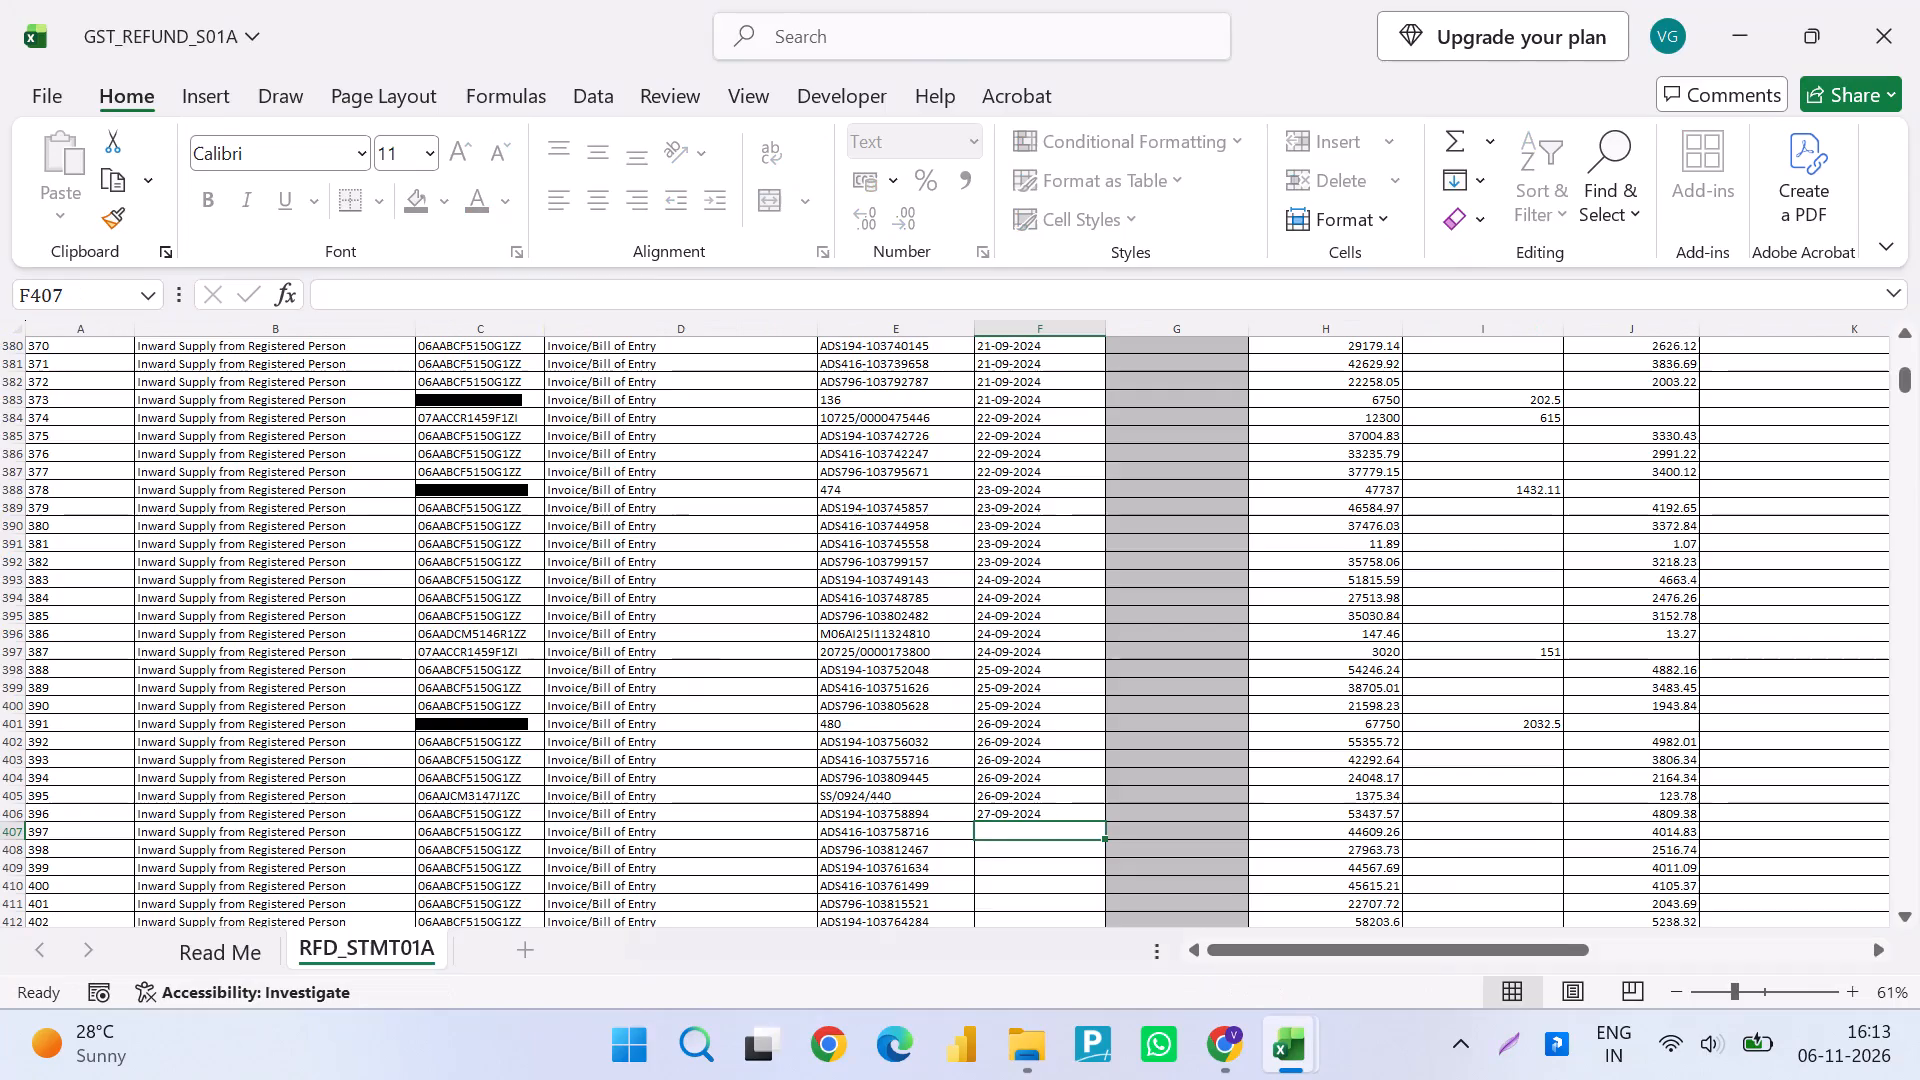
pyautogui.hotkey('ctrl', 'd')
pyautogui.press('Down')
pyautogui.hotkey('ctrl', 'd')
# Examine PURCHASE 24-25 from row 512 for the rows dated 28-09-2024.
pyautogui.hotkey('alt', 'Tab')
pyautogui.press('Down')
pyautogui.press('Down')
pyautogui.press('Down')
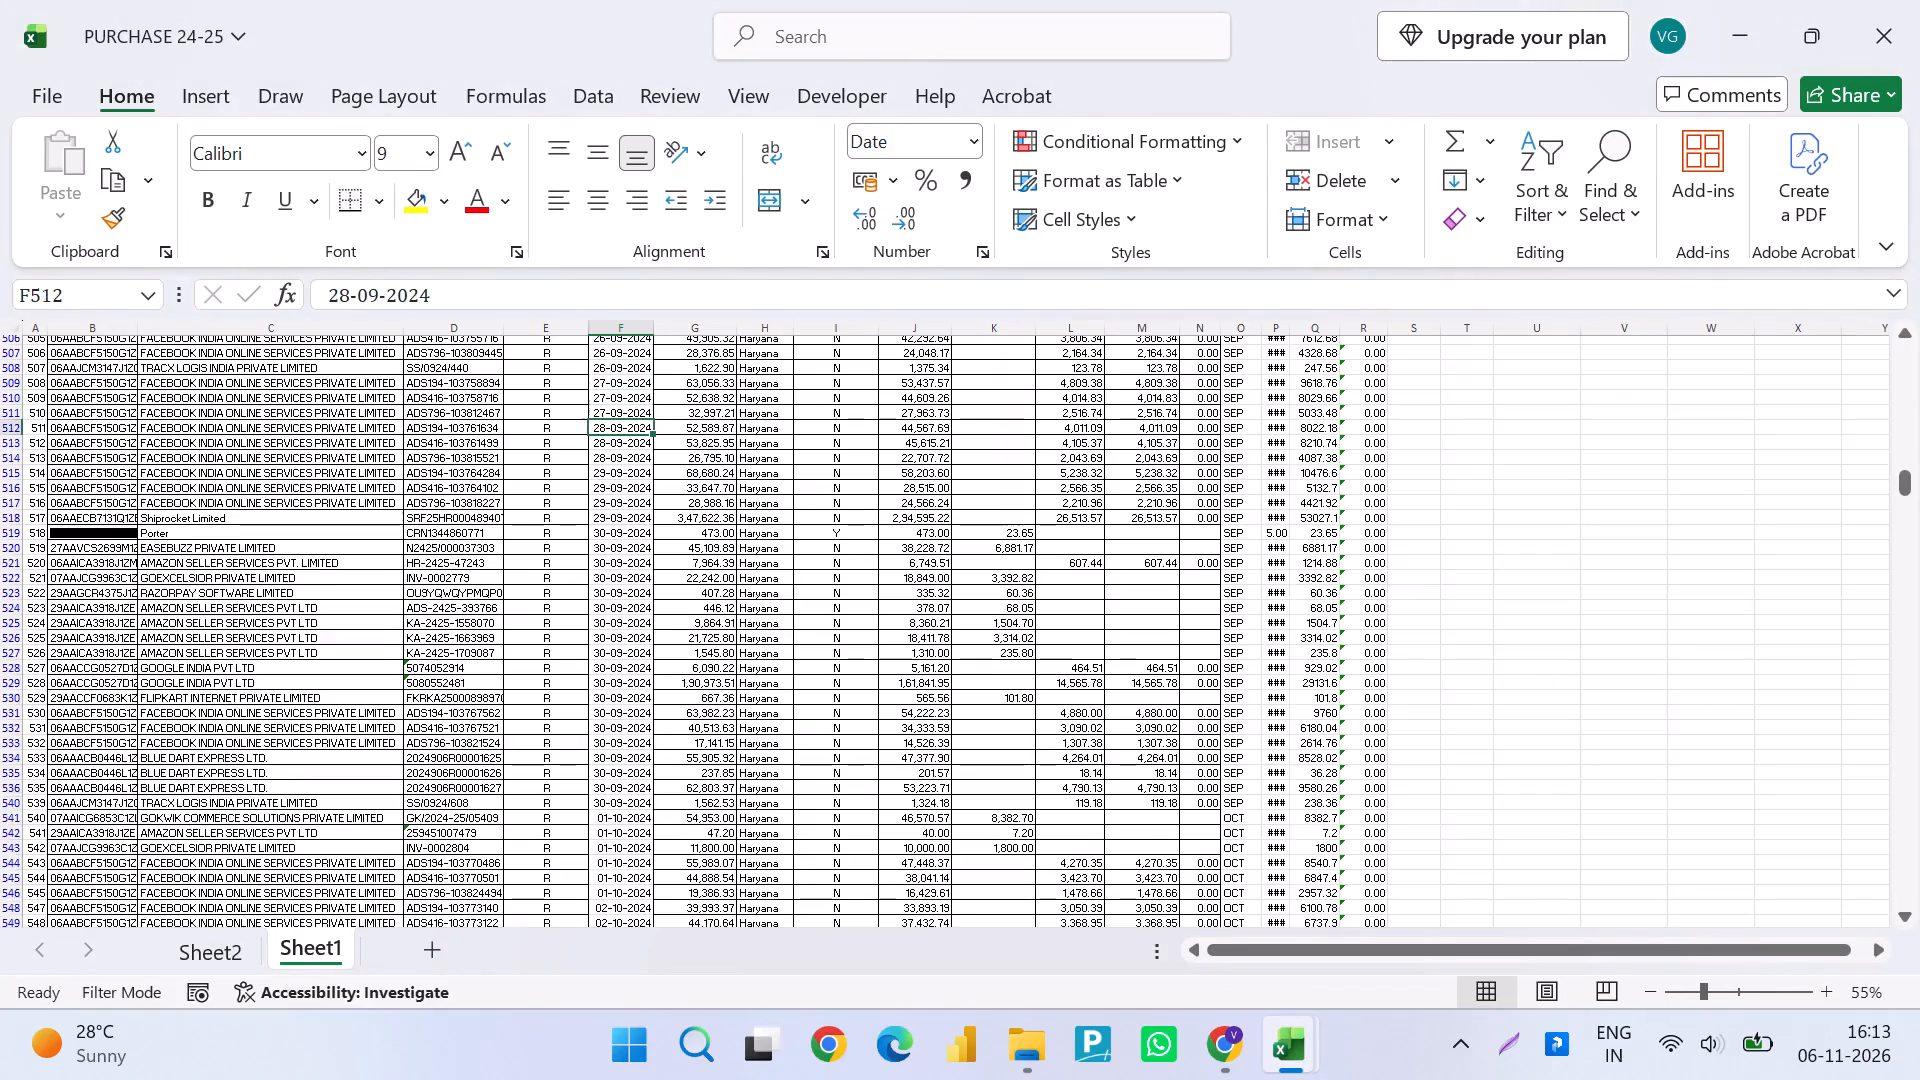
pyautogui.hotkey('shift', 'Down')
pyautogui.hotkey('shift', 'Down')
pyautogui.hotkey('shift', 'Down')
pyautogui.hotkey('shift', 'Up')
pyautogui.hotkey('alt', 'Tab')
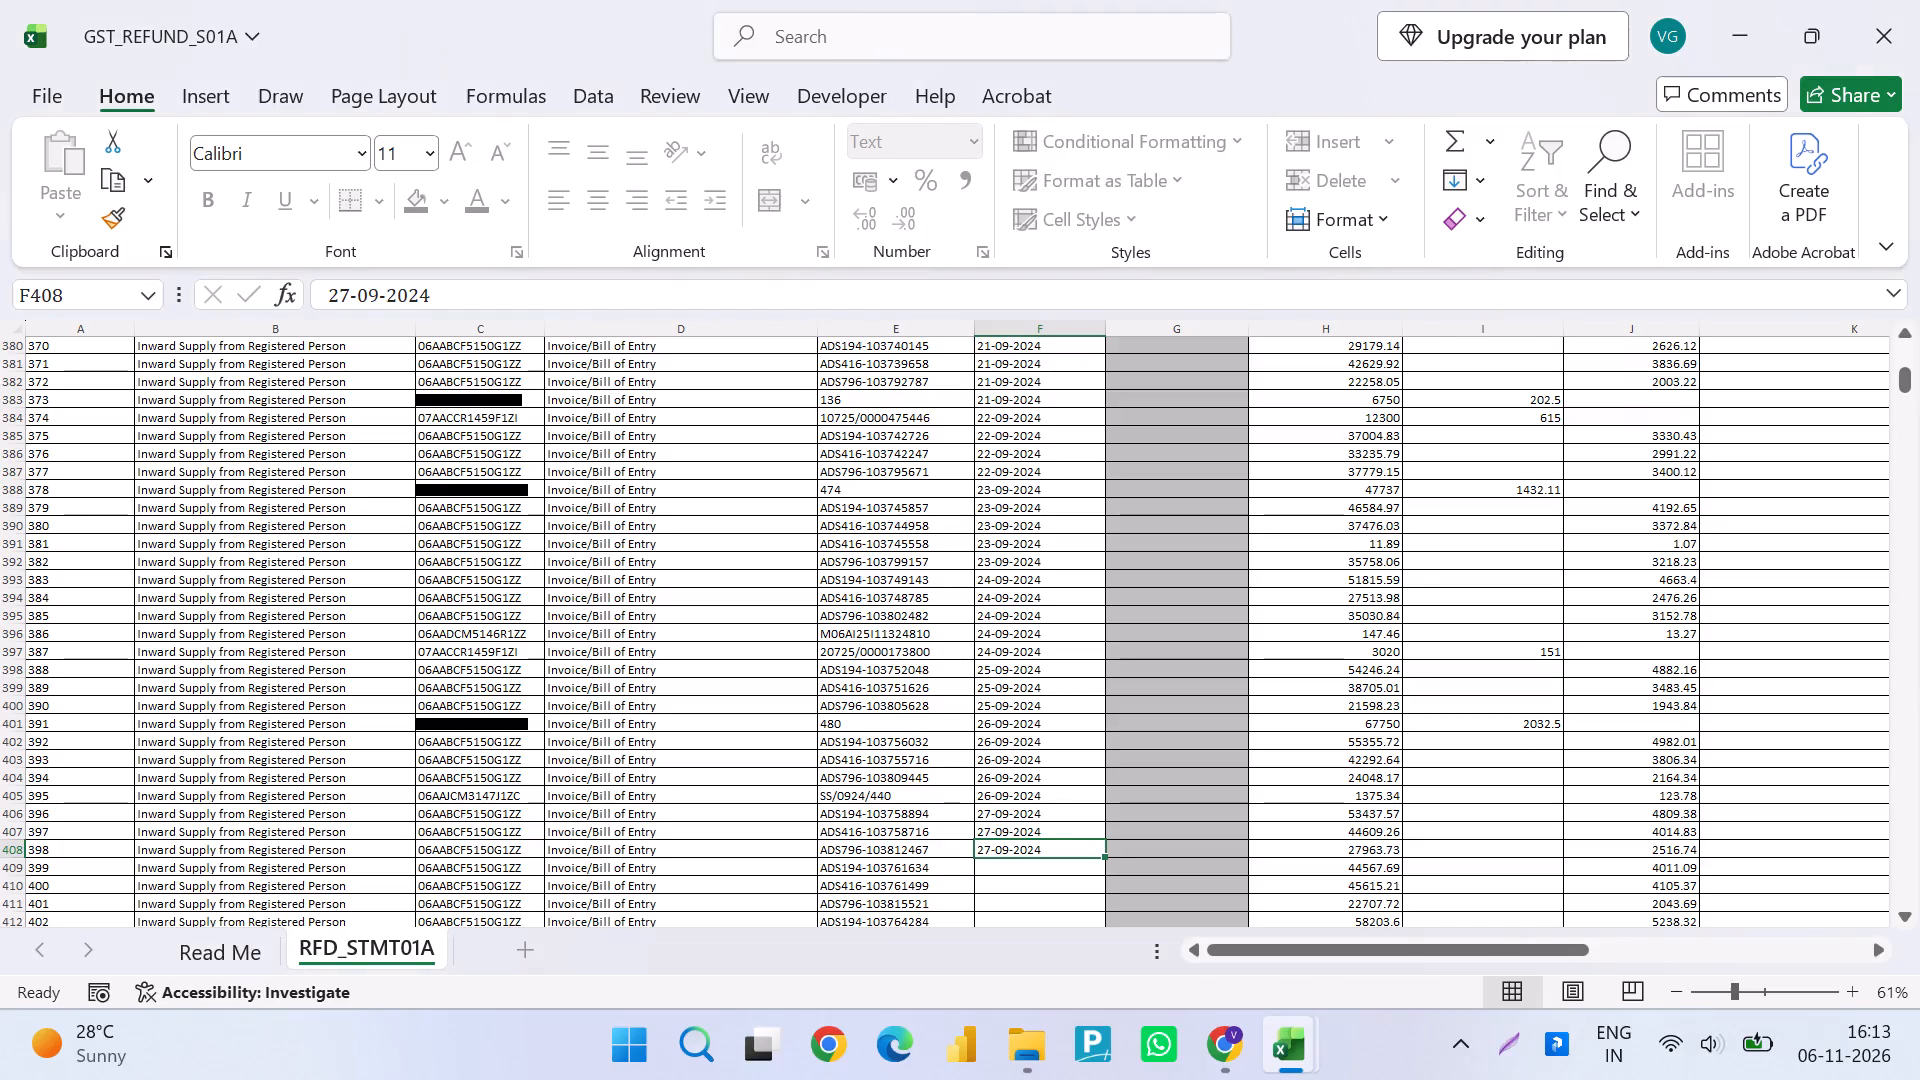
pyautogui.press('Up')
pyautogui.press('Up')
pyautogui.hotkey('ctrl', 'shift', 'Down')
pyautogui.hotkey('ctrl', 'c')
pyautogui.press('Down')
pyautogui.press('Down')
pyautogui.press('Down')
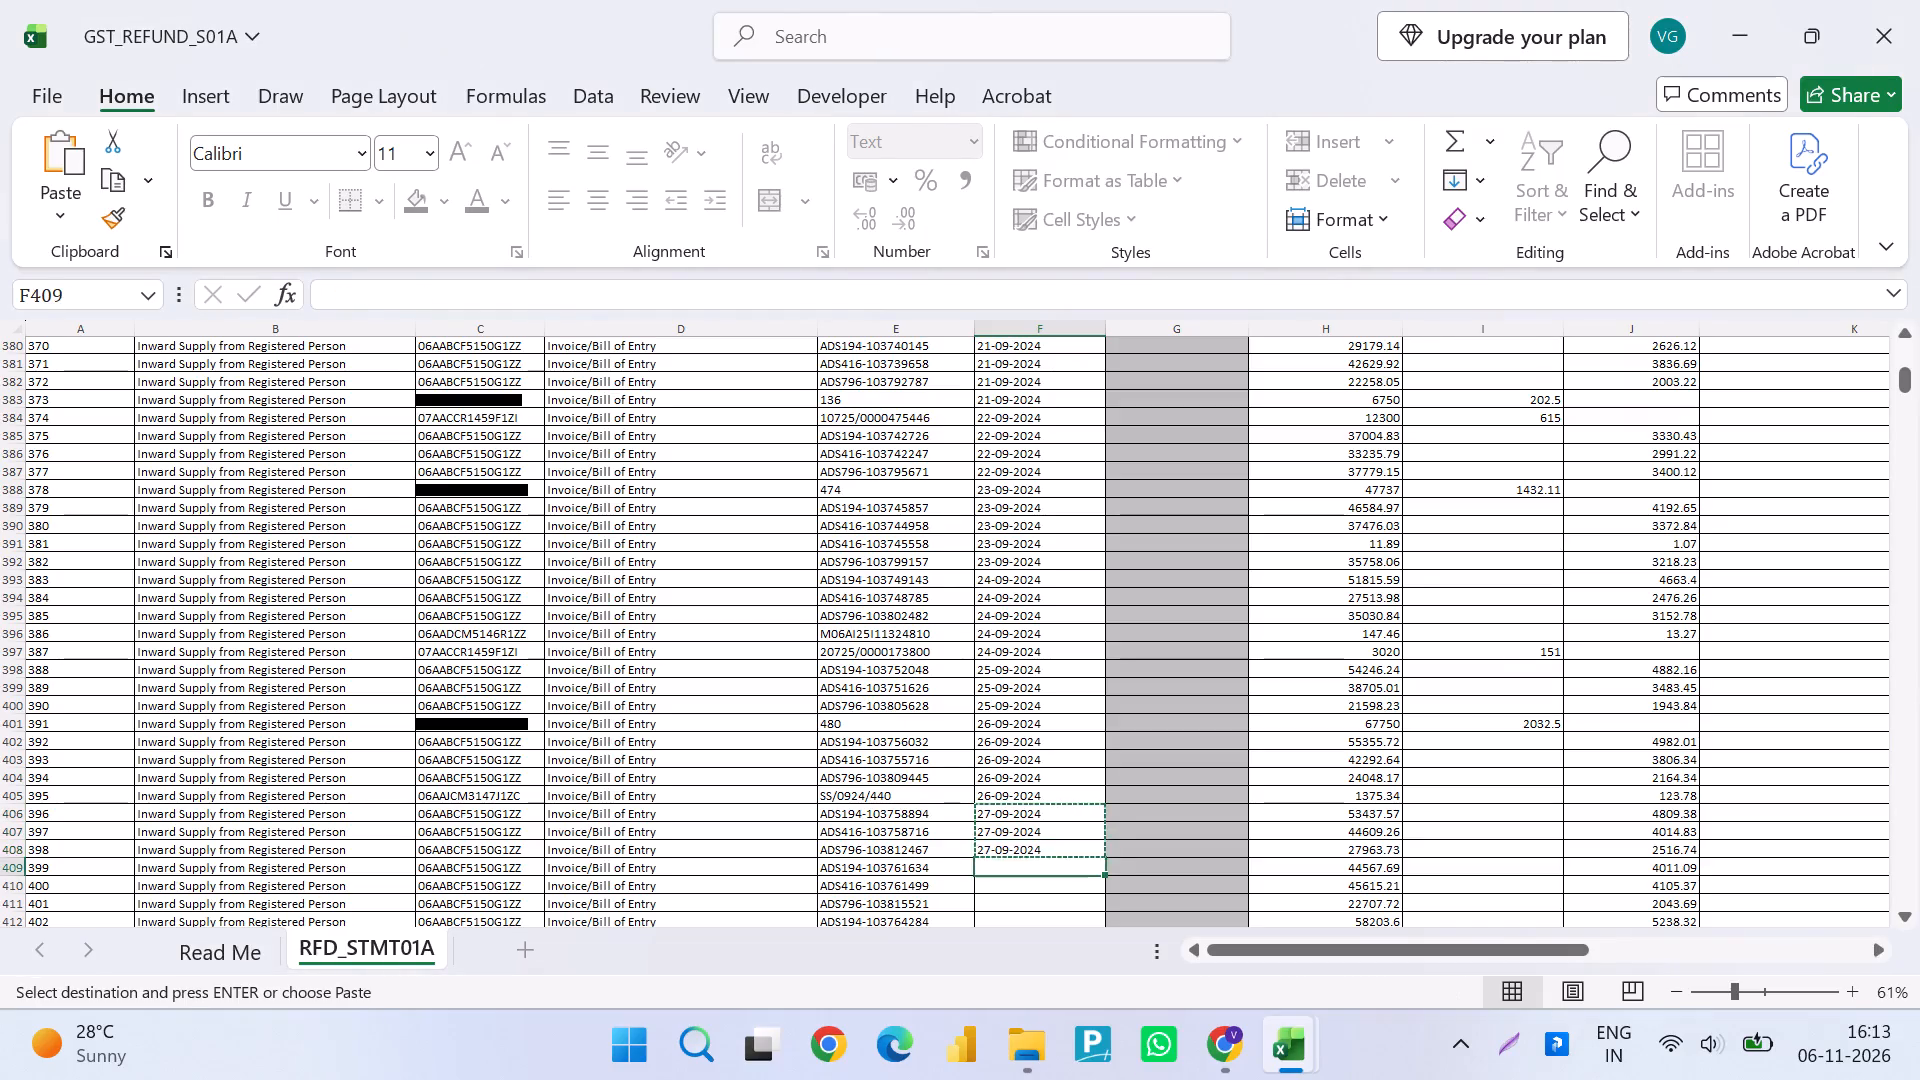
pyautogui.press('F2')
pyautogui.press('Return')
# Copy the three 27-09-2024 dates in F406:F408 of the refund sheet into F409:F411.
pyautogui.press('Up')
pyautogui.press('Up')
pyautogui.hotkey('shift', 'Up')
pyautogui.hotkey('shift', 'Up')
pyautogui.hotkey('ctrl', 'c')
pyautogui.press('Down')
pyautogui.press('Down')
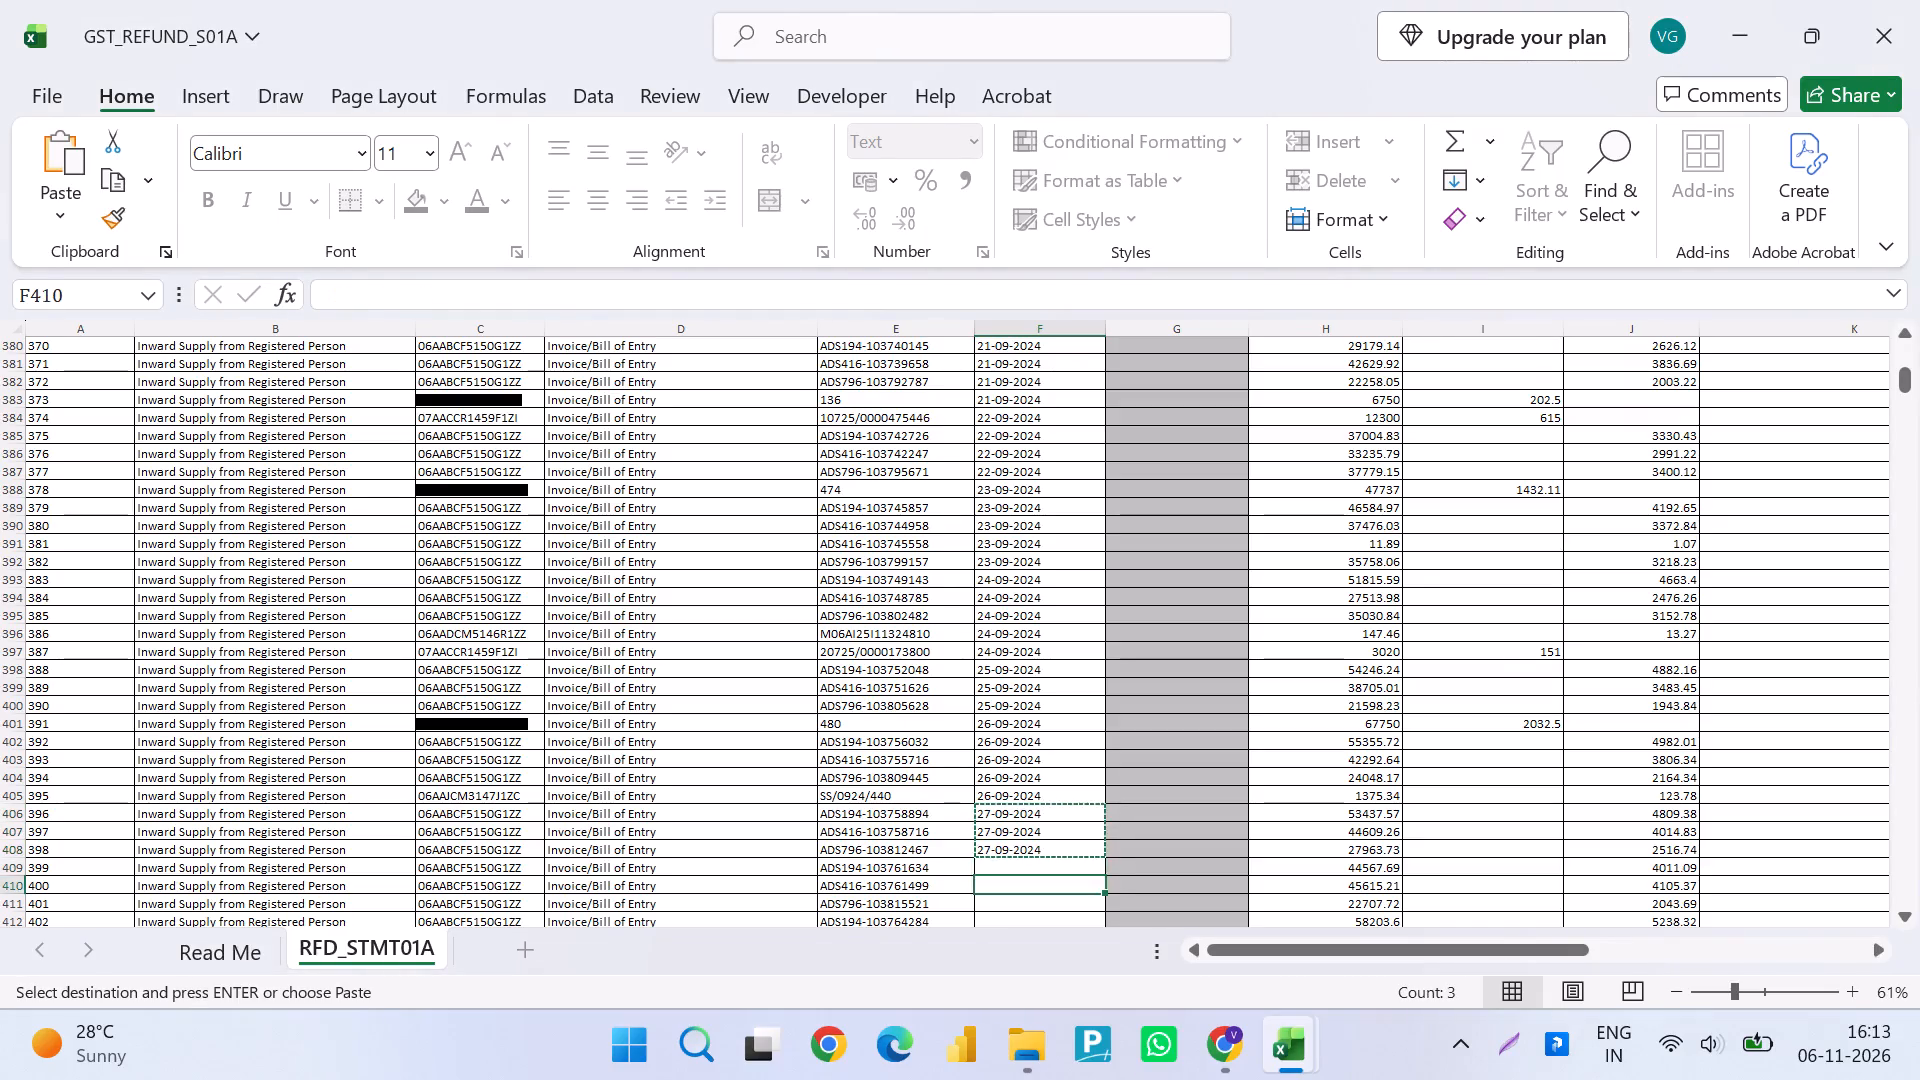
pyautogui.press('Up')
pyautogui.press('Return')
# Change the date in F409 to 28-09-2024 and fill it down through F411.
pyautogui.press('F2')
pyautogui.press('Left')
pyautogui.hotkey('ctrl', 'Left')
pyautogui.hotkey('ctrl', 'Left')
pyautogui.hotkey('ctrl', 'Left')
pyautogui.press('Left')
pyautogui.press('BackSpace')
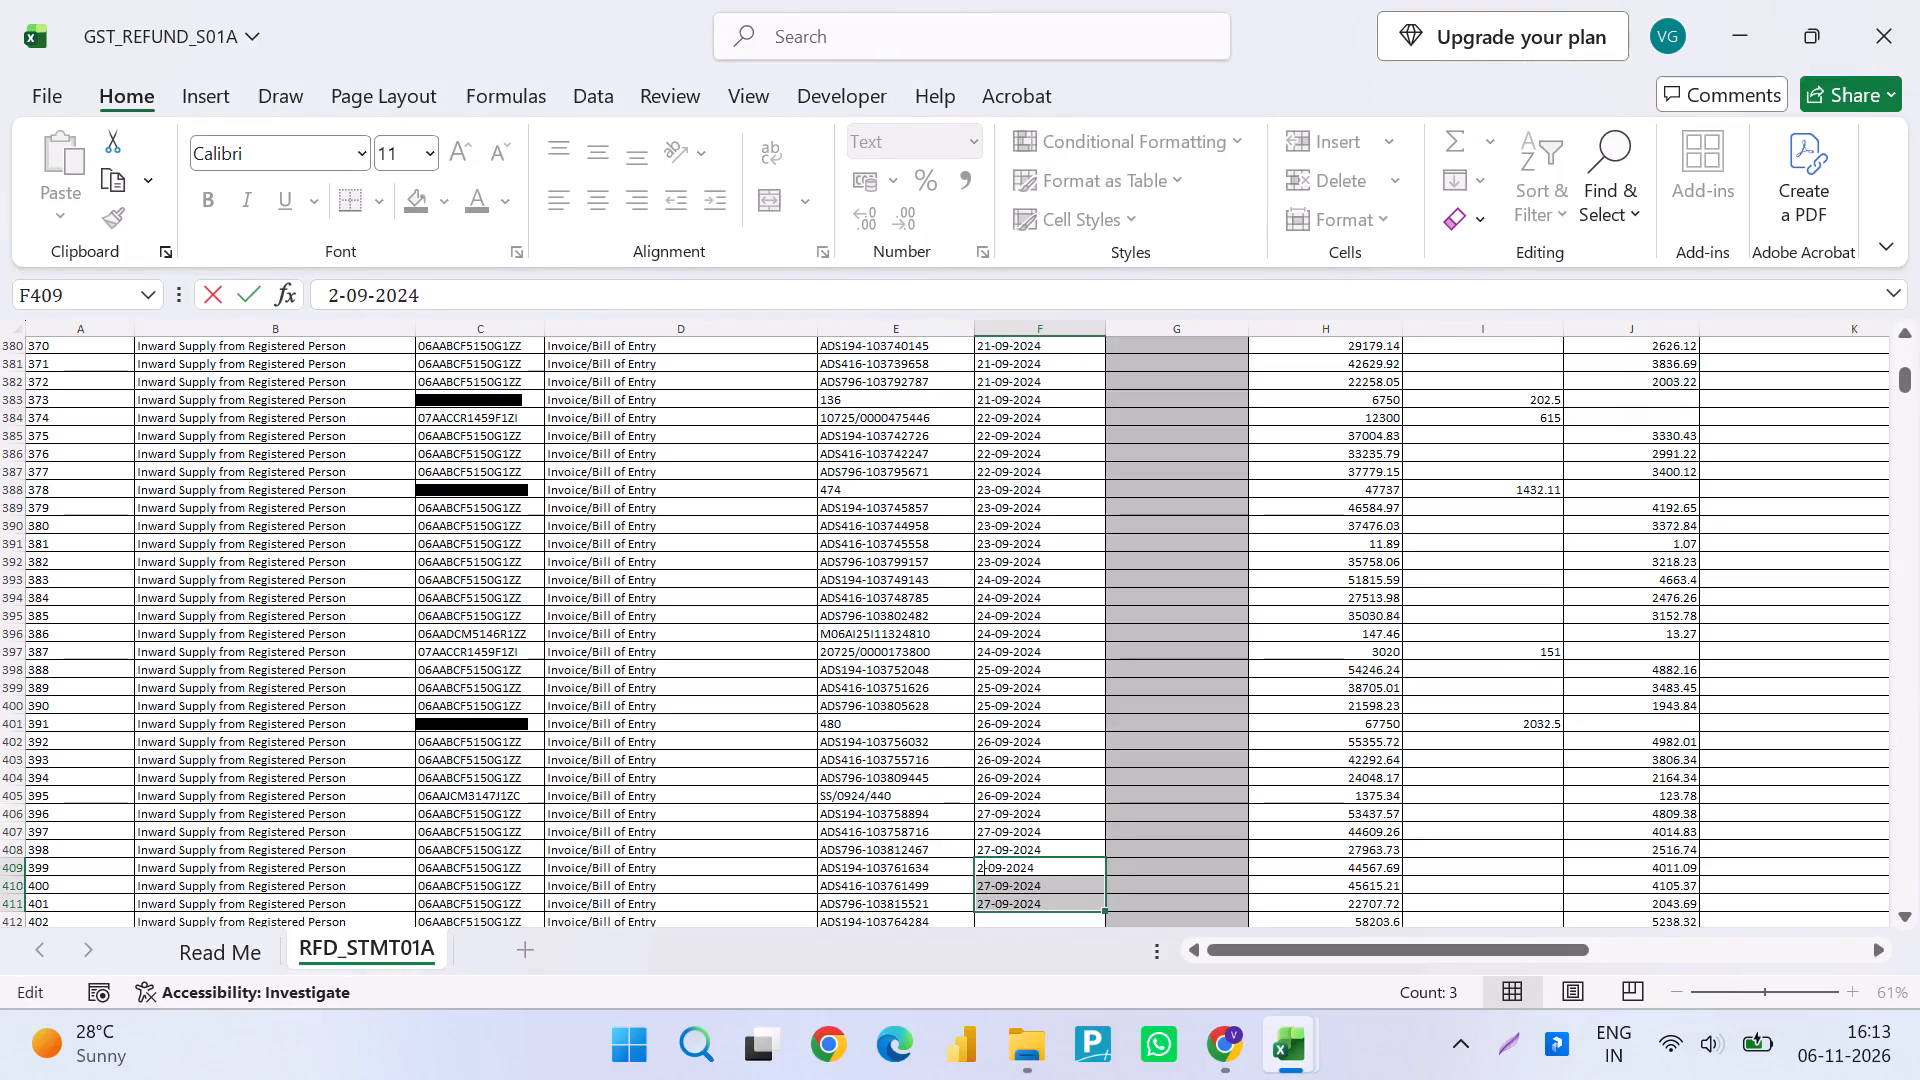
pyautogui.press('8')
pyautogui.press('Return')
pyautogui.hotkey('ctrl', 'd')
# Check the 29-09-2024 rows in PURCHASE 24-25 from row 515 and copy the refund sheet's F409:F411 dates into F412:F414.
pyautogui.hotkey('alt', 'Tab')
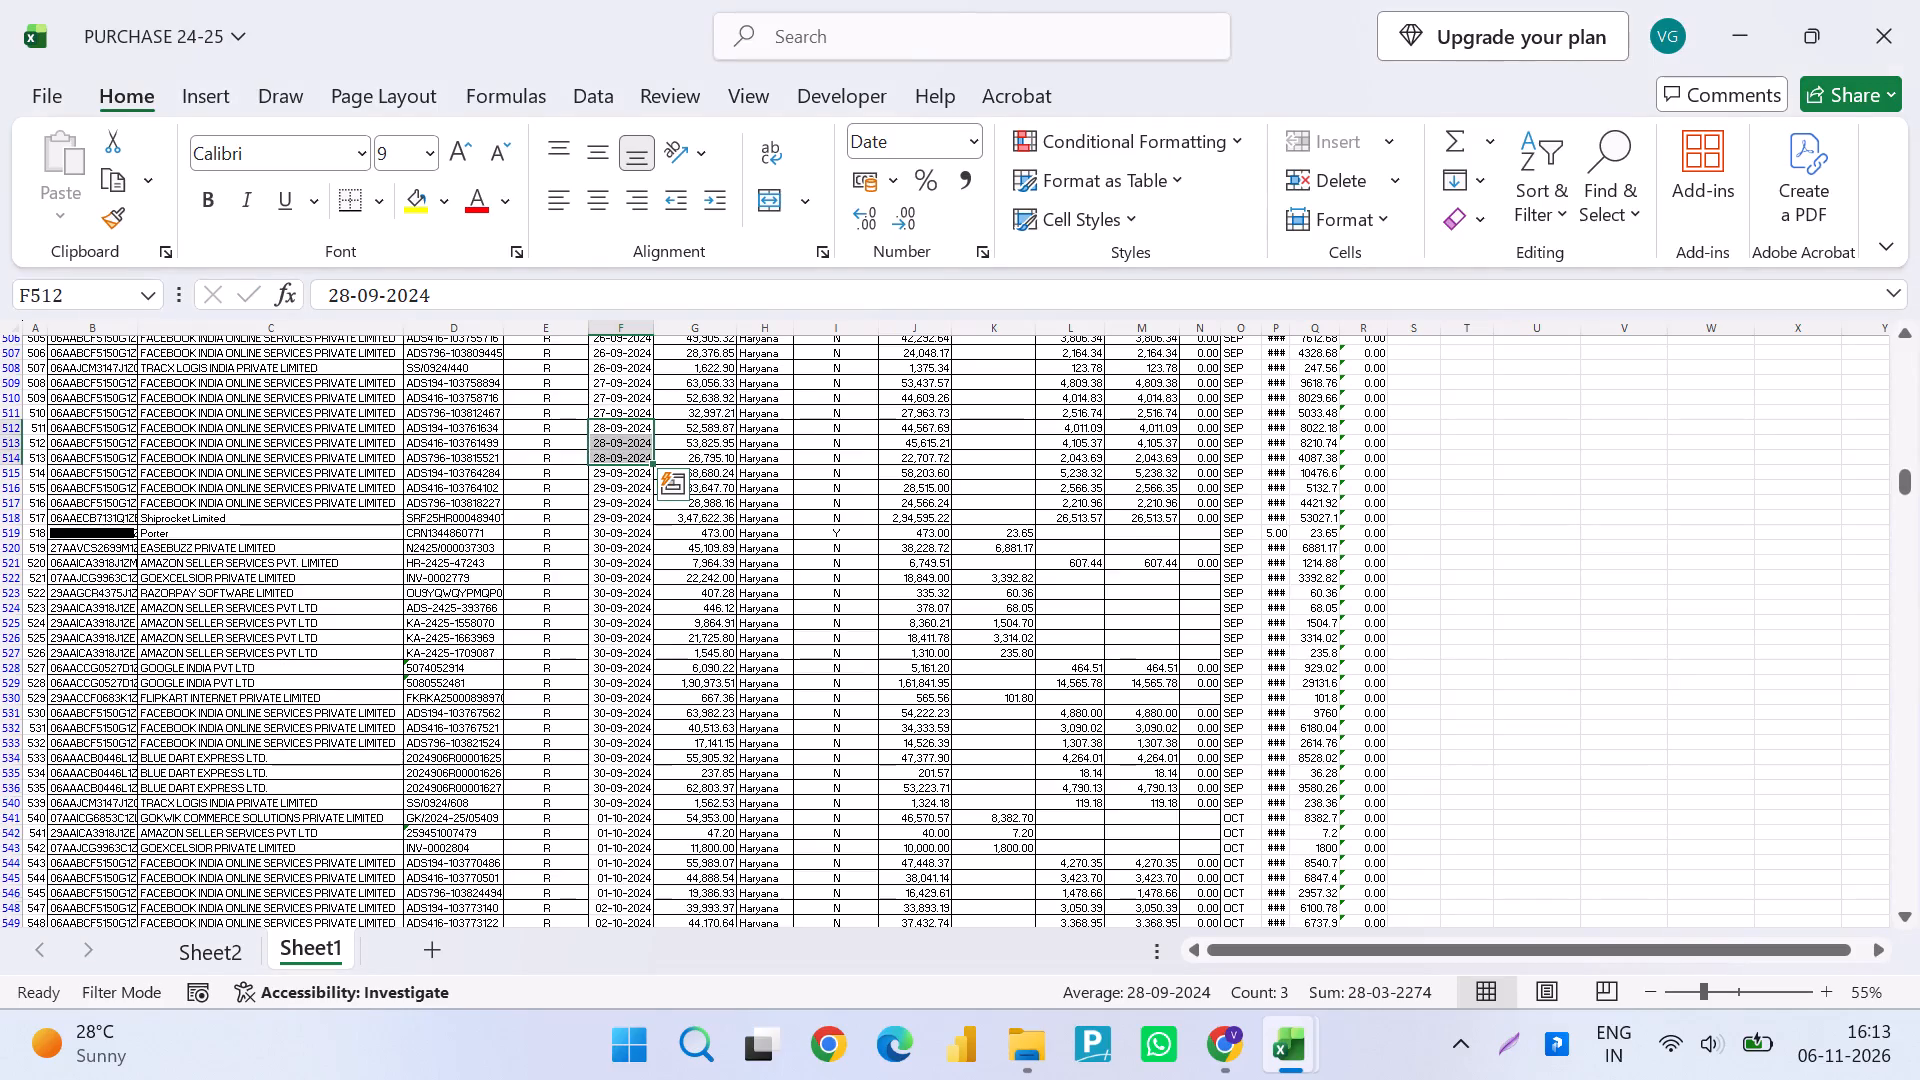
pyautogui.click(635, 466)
pyautogui.press('Down')
pyautogui.press('Down')
pyautogui.hotkey('shift', 'Down')
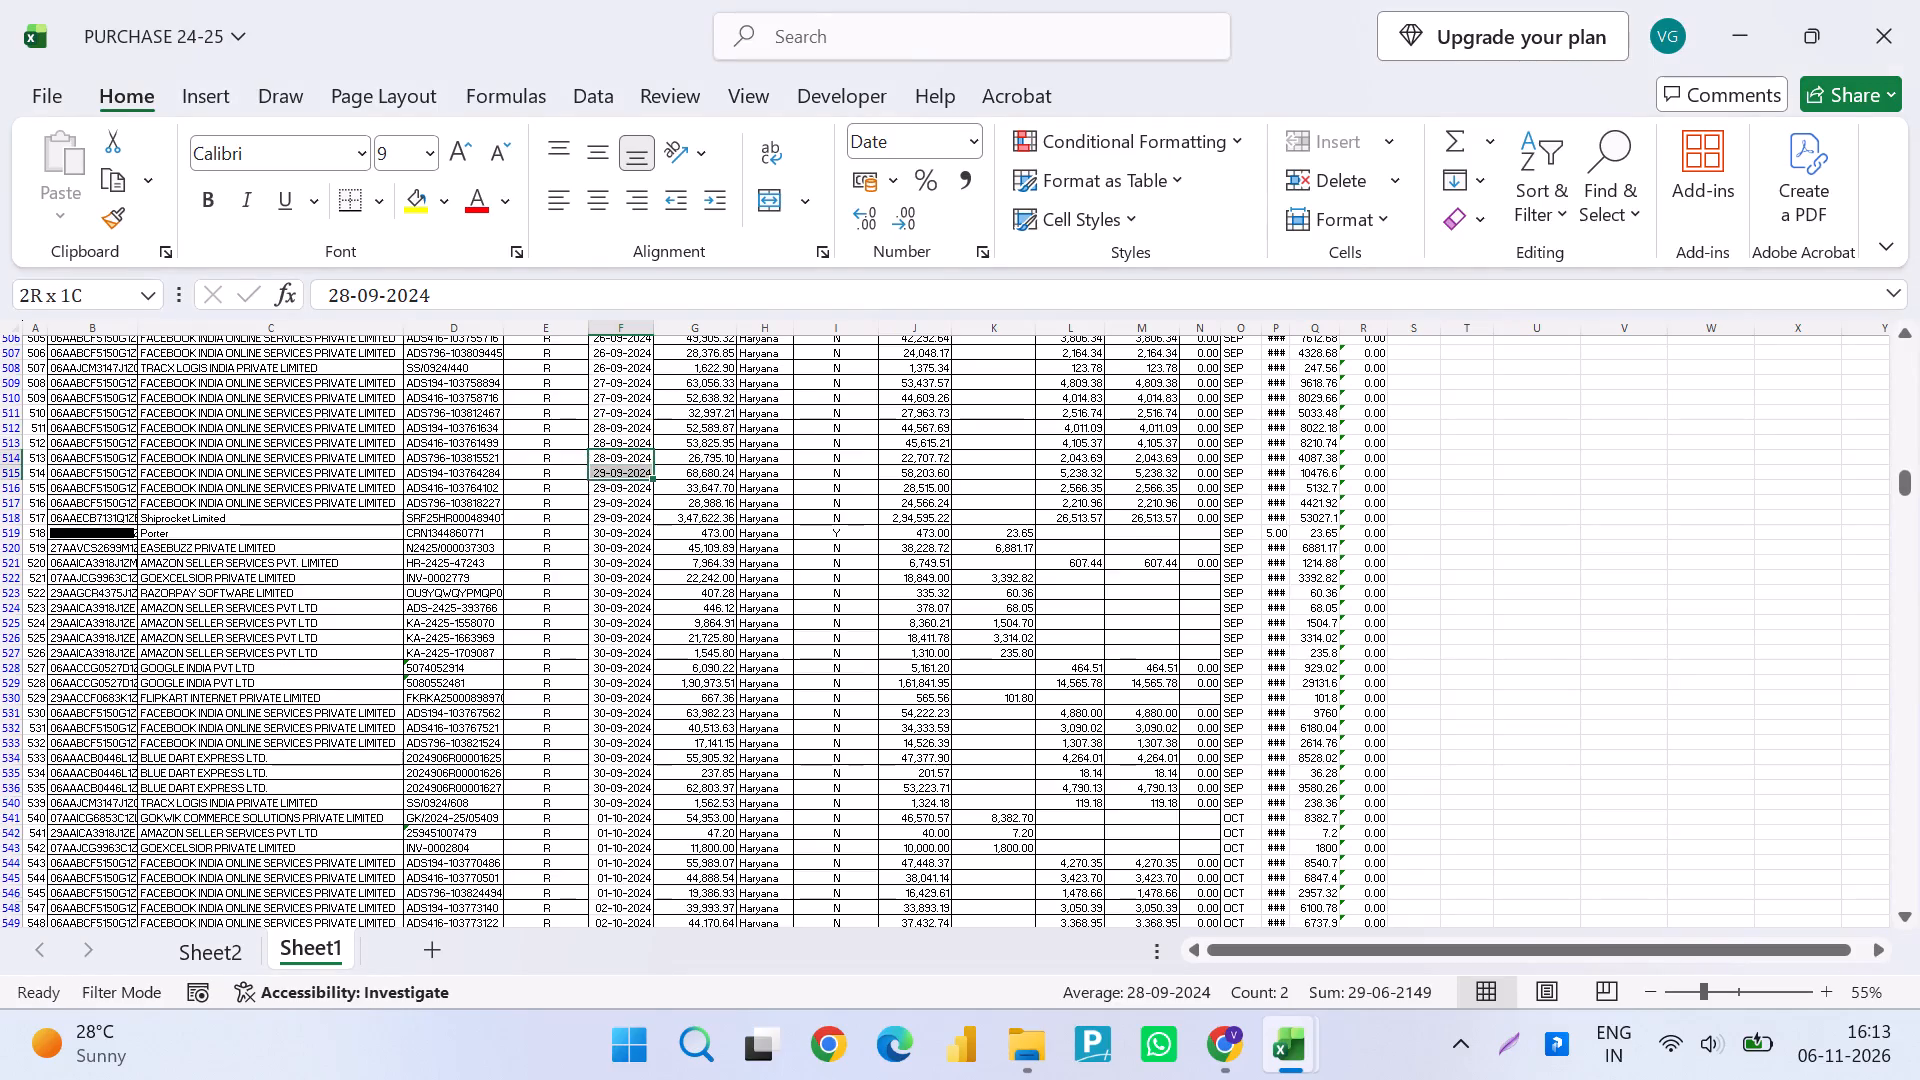
pyautogui.press('Down')
pyautogui.hotkey('shift', 'Down')
pyautogui.hotkey('shift', 'Down')
pyautogui.hotkey('shift', 'Down')
pyautogui.hotkey('alt', 'Tab')
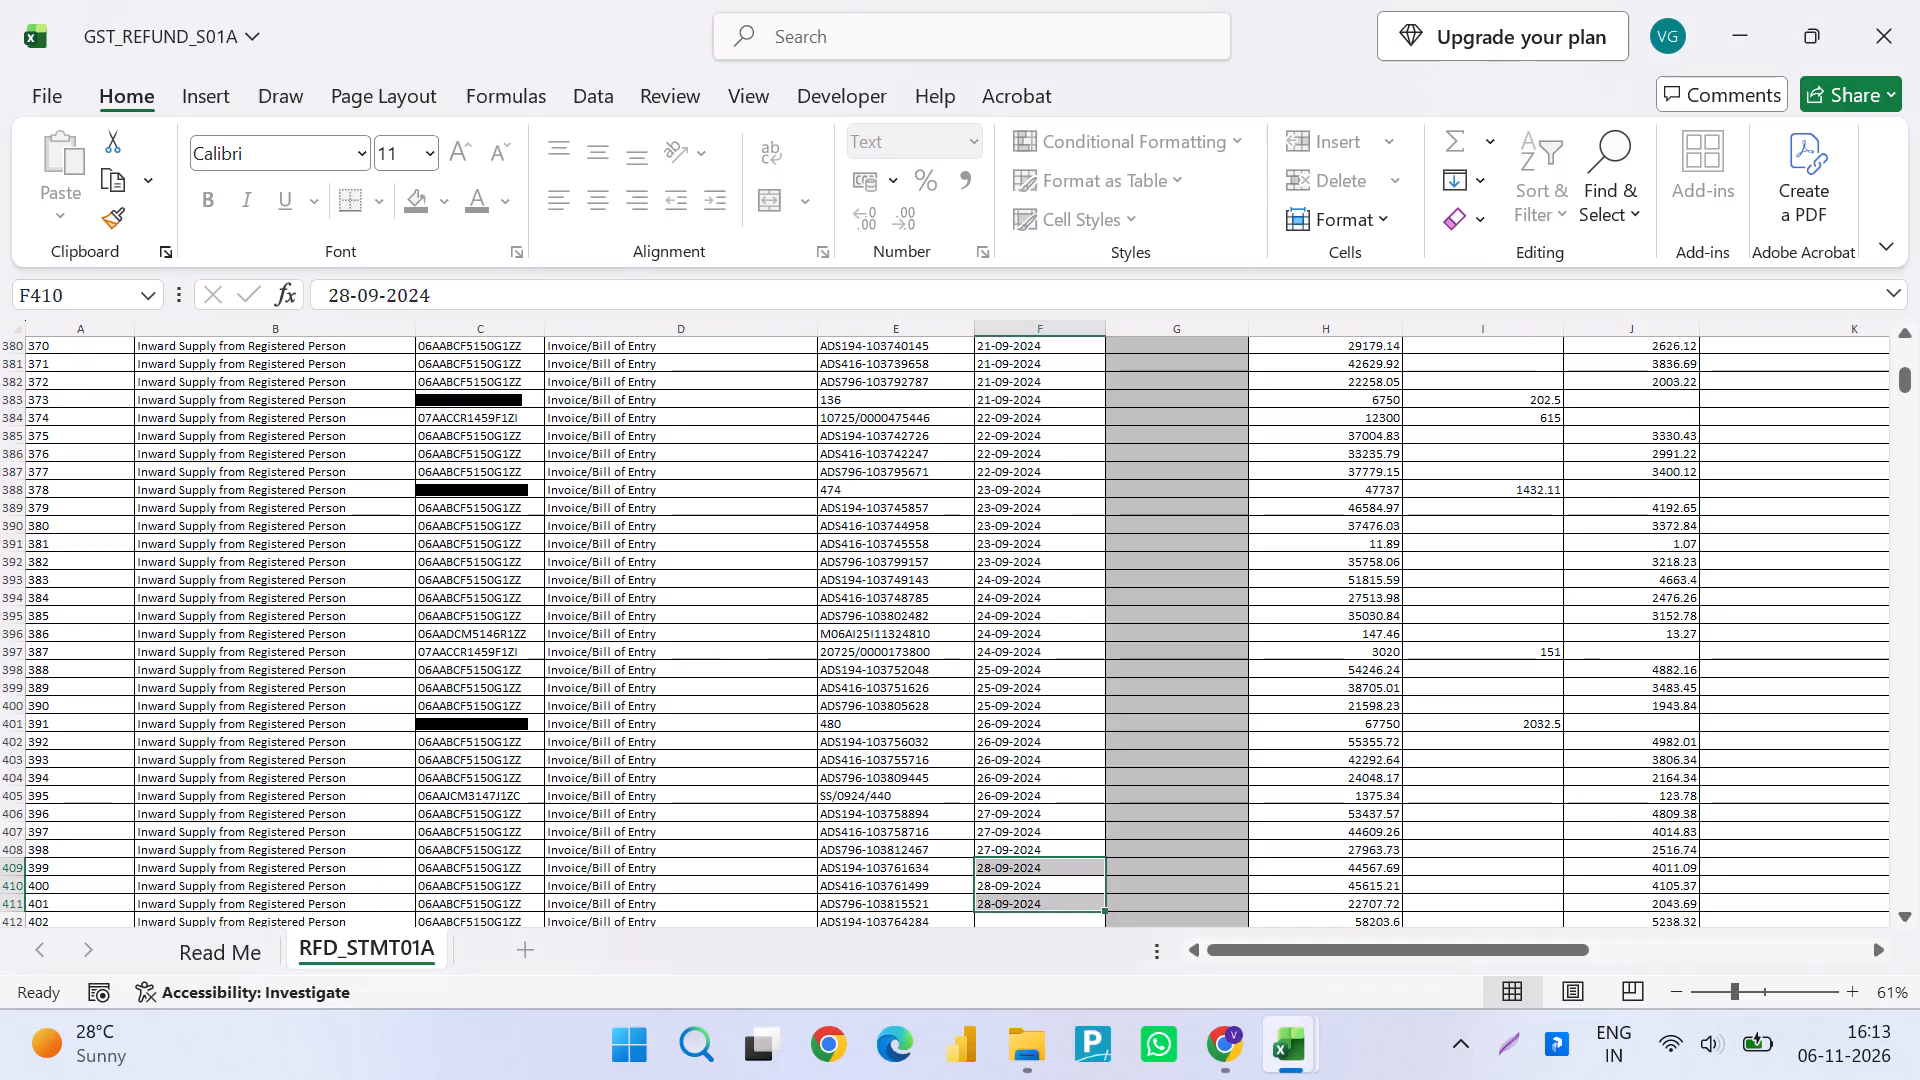
pyautogui.hotkey('ctrl', 'c')
pyautogui.press('Down')
pyautogui.press('Down')
pyautogui.press('Down')
pyautogui.press('Up')
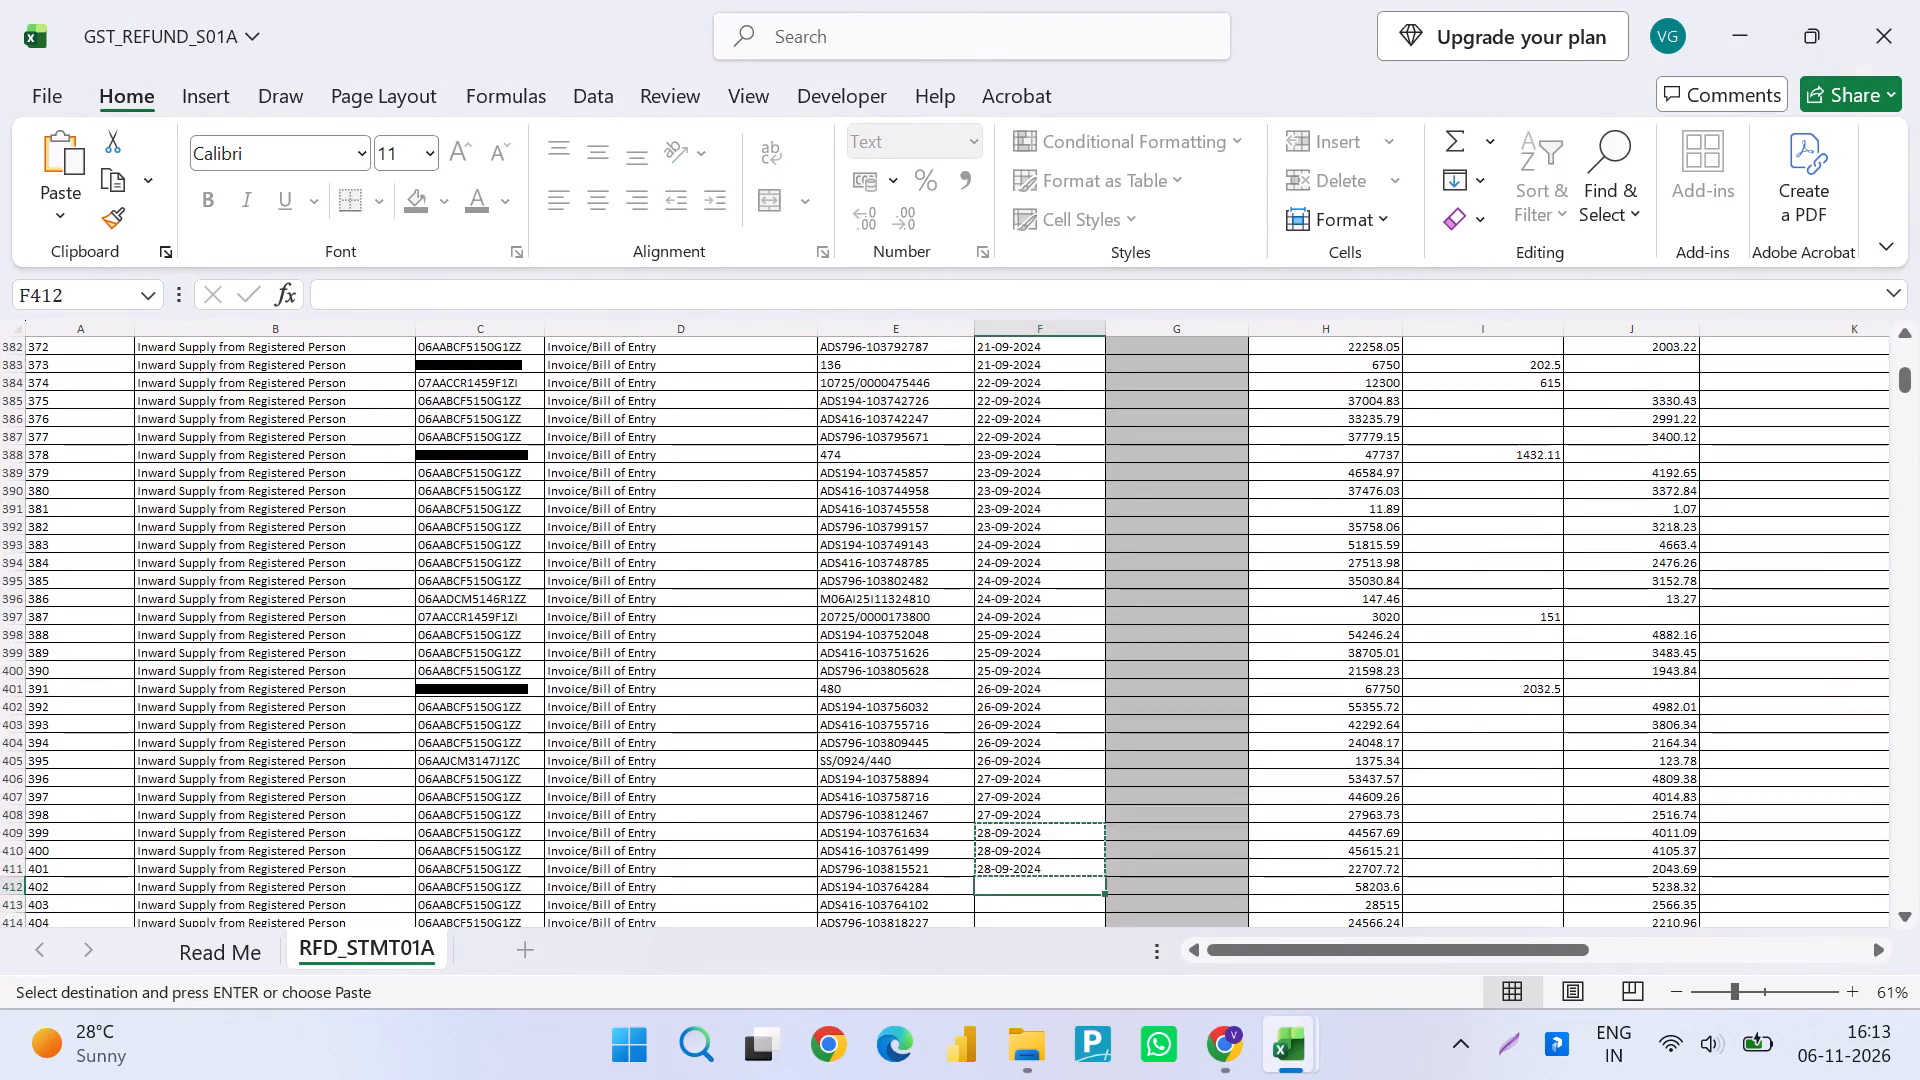
pyautogui.press('Return')
# Change the date in F412 to 29-09-2024 and fill it down through F414.
pyautogui.press('F2')
pyautogui.press('Left')
pyautogui.hotkey('ctrl', 'Left')
pyautogui.hotkey('ctrl', 'Left')
pyautogui.hotkey('ctrl', 'Left')
pyautogui.press('Left')
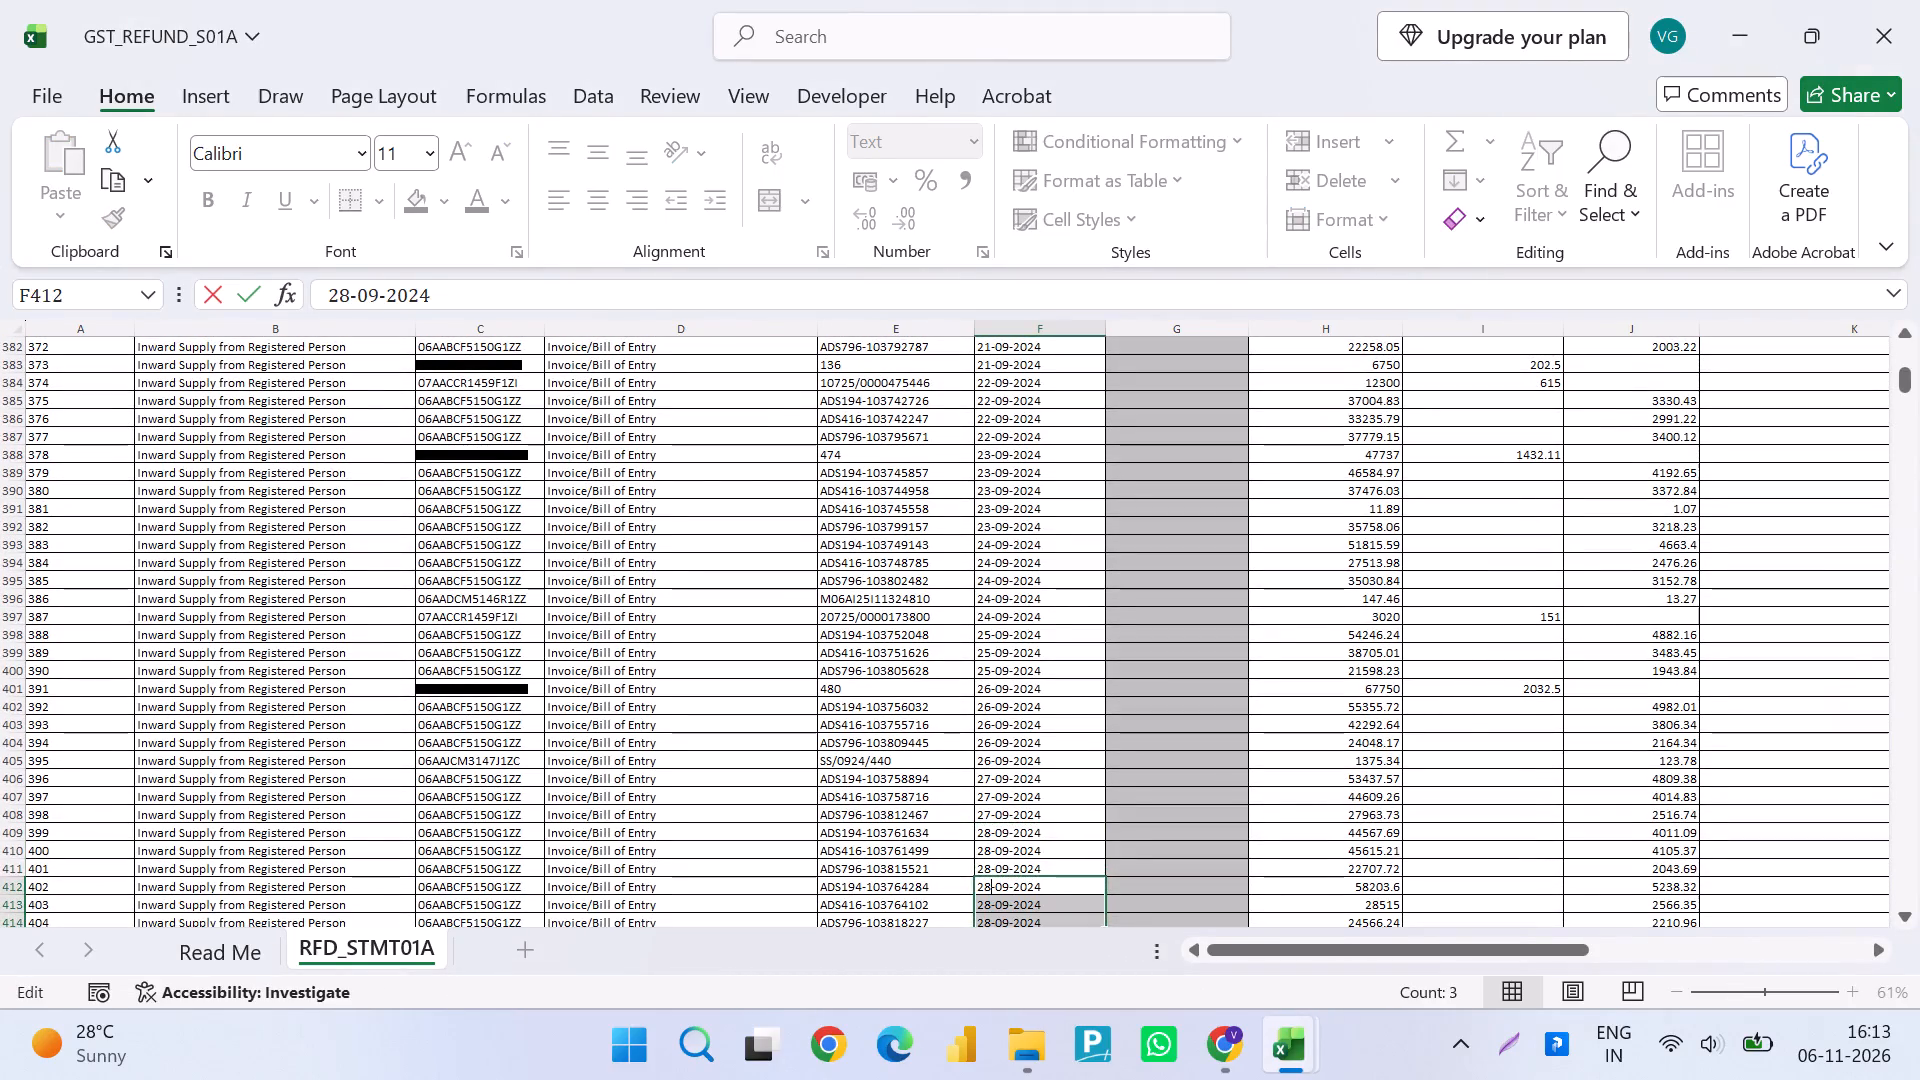
pyautogui.press('BackSpace')
pyautogui.press('9')
pyautogui.press('Return')
pyautogui.hotkey('ctrl', 'd')
# Fill the date 29-09-2024 down into F415 of the refund sheet.
pyautogui.press('Down')
pyautogui.press('Down')
pyautogui.press('Down')
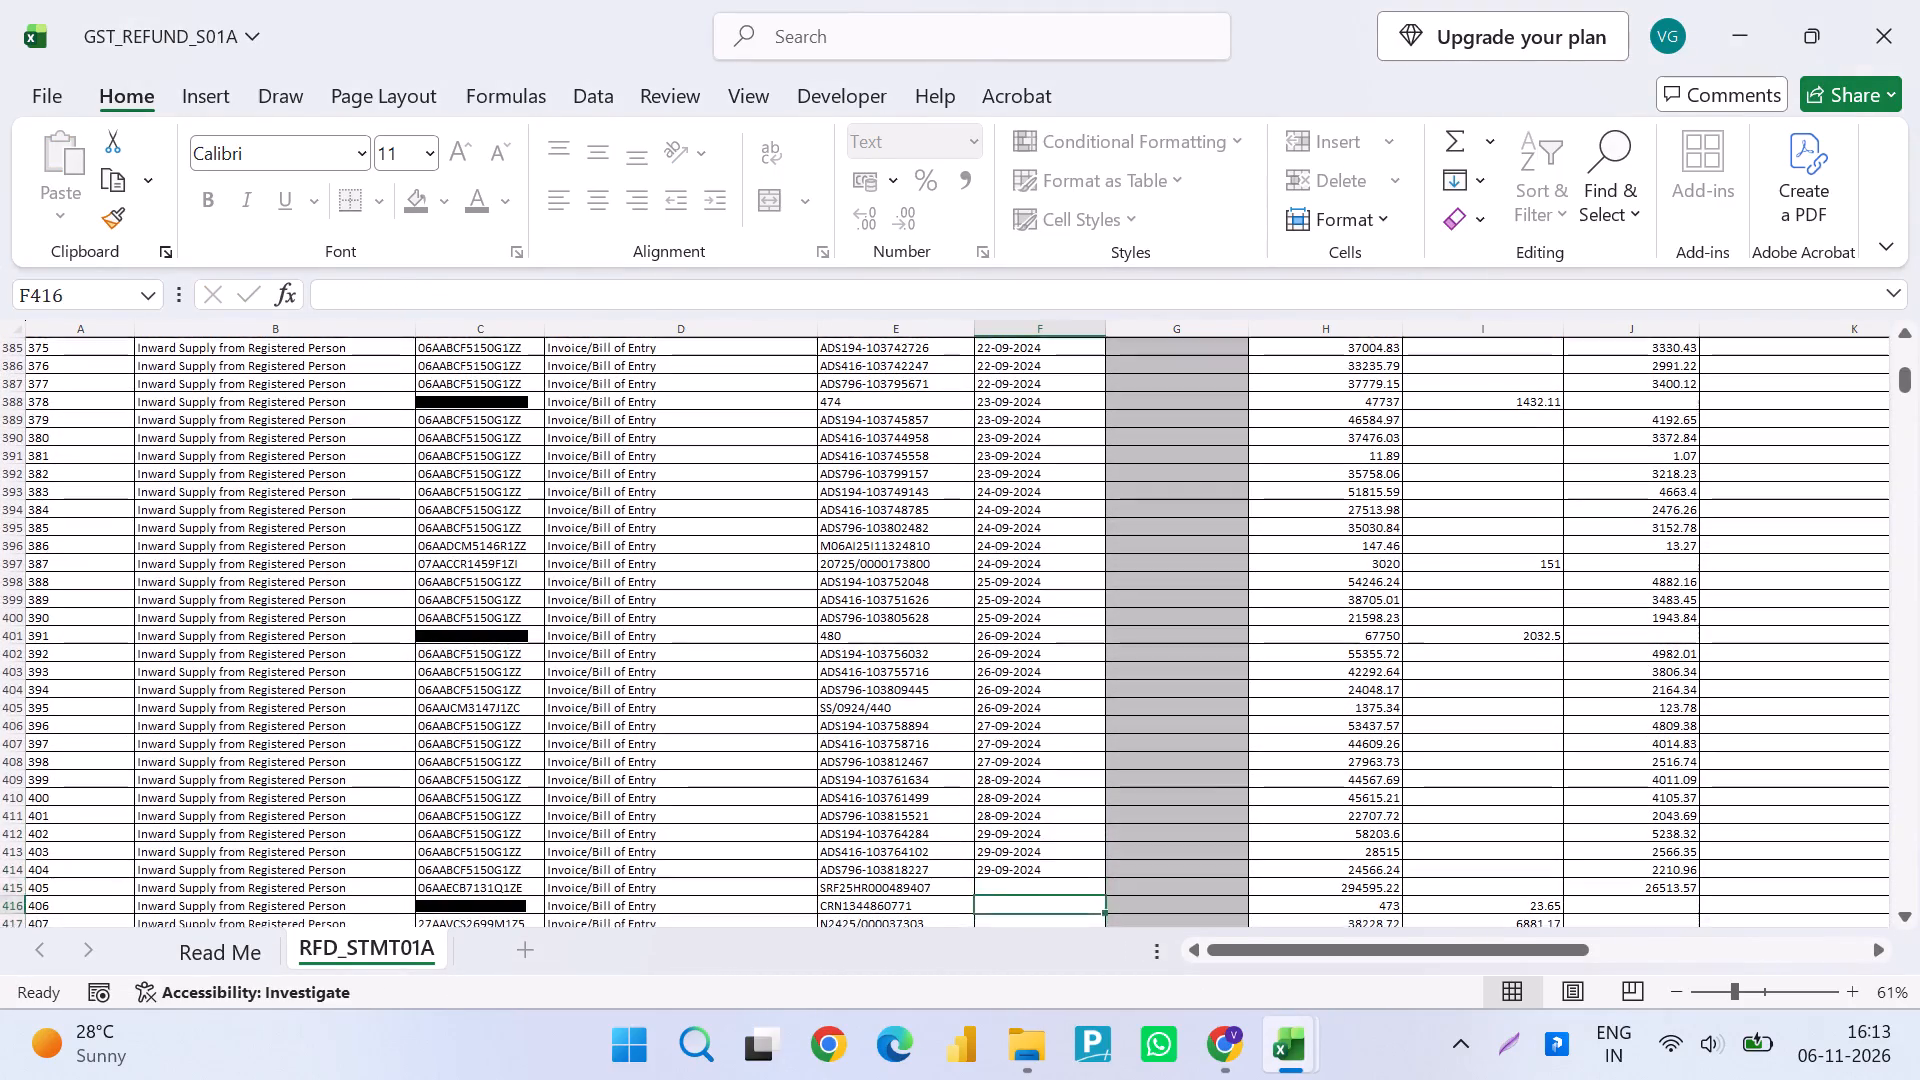
pyautogui.press('Up')
pyautogui.hotkey('ctrl', 'd')
# Copy the 30-09-2024 dates in PURCHASE 24-25, starting at F519, into F416:F434 of the refund sheet.
pyautogui.scroll(-3, 635, 466)
pyautogui.hotkey('alt', 'Tab')
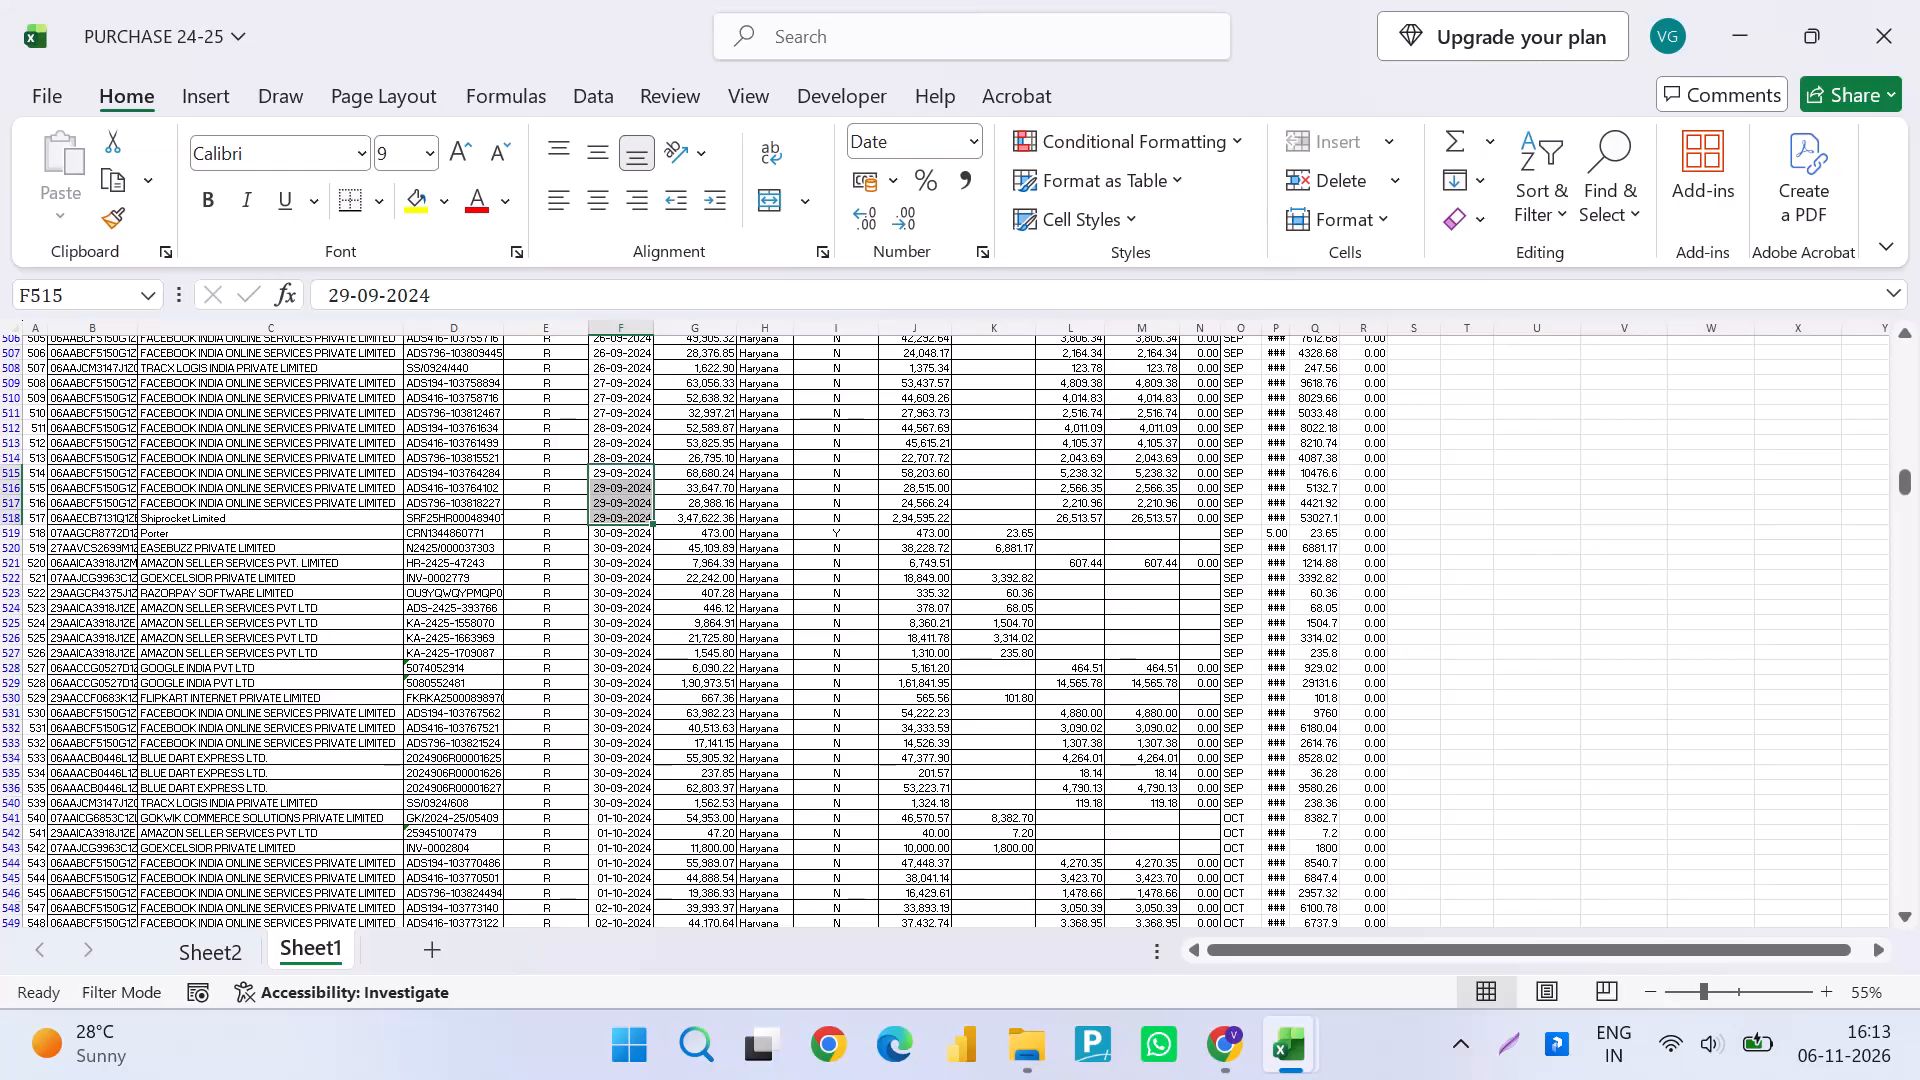
pyautogui.press('Down')
pyautogui.press('Down')
pyautogui.press('Down')
pyautogui.press('Down')
pyautogui.hotkey('shift', 'Down')
pyautogui.hotkey('shift', 'Down')
pyautogui.hotkey('shift', 'Down')
pyautogui.hotkey('shift', 'Down')
pyautogui.hotkey('shift', 'Down')
pyautogui.hotkey('shift', 'Down')
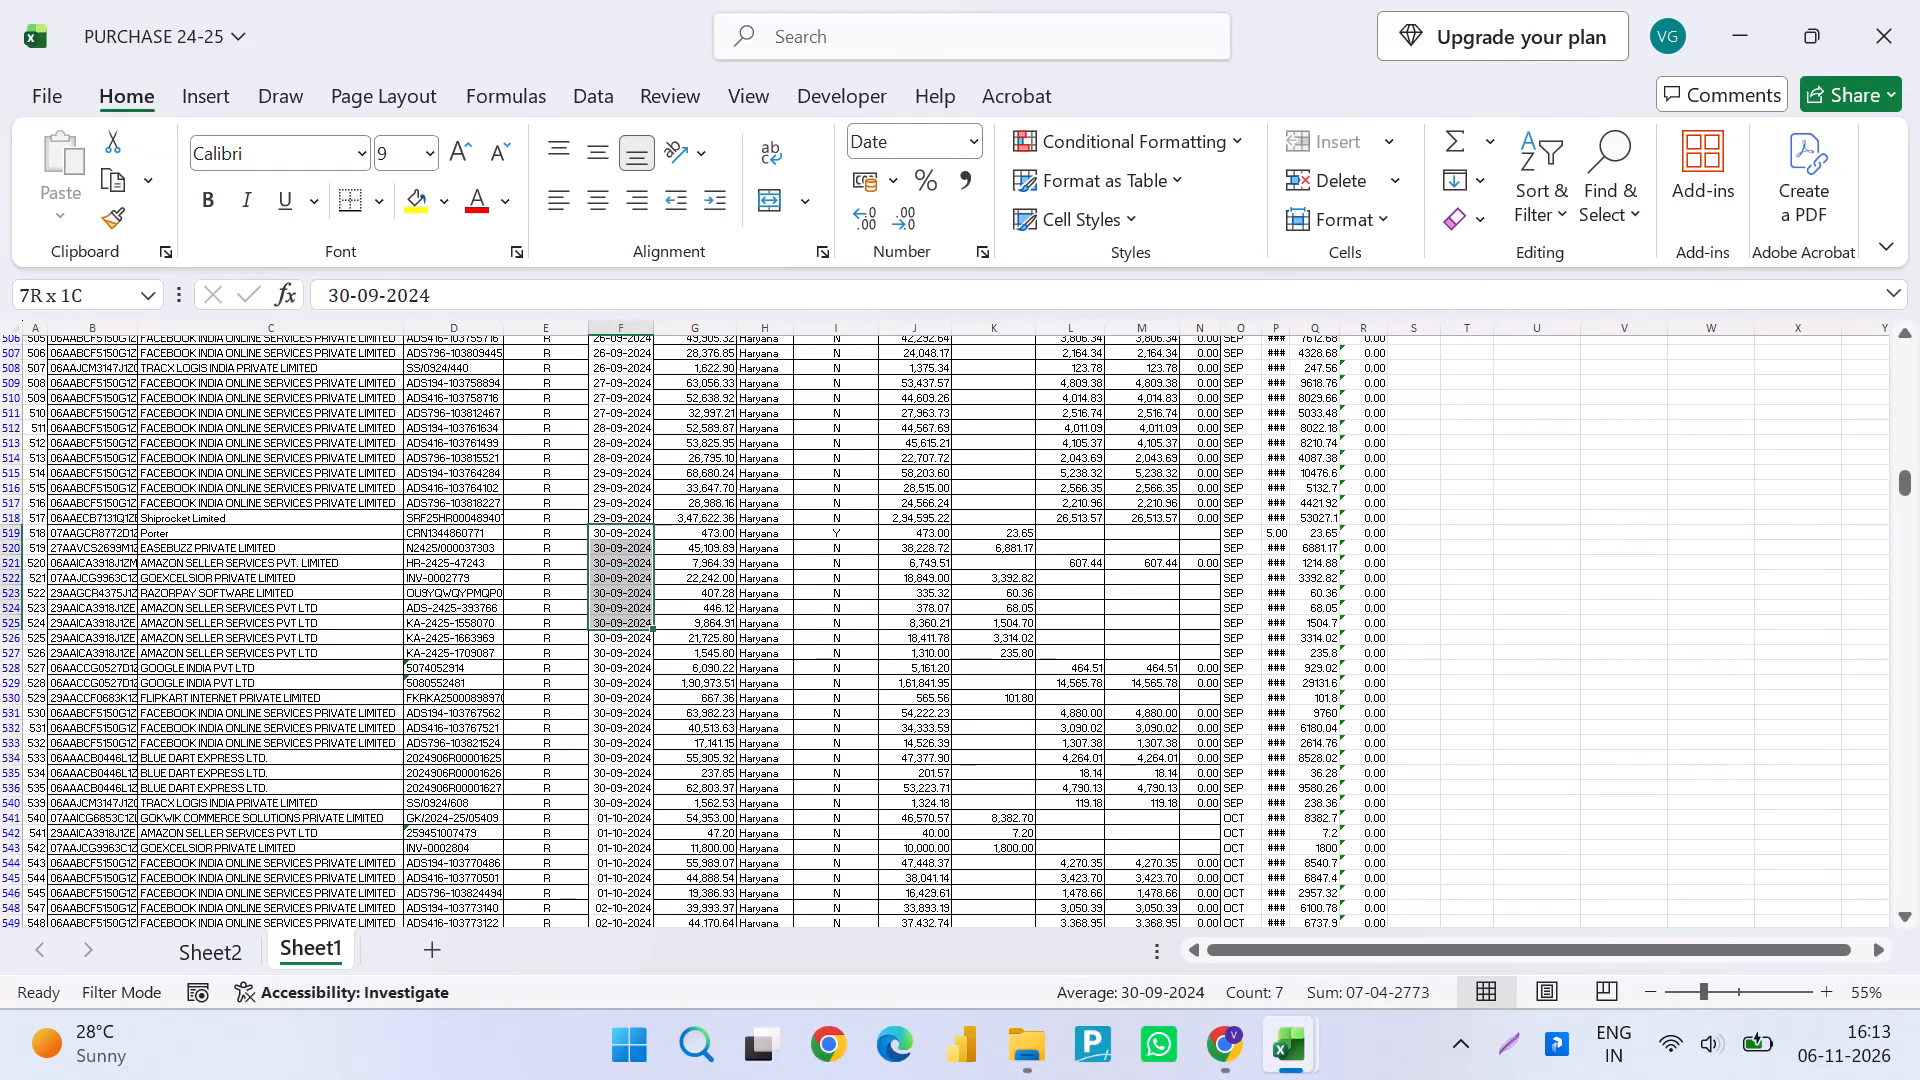
pyautogui.hotkey('shift', 'Down')
pyautogui.hotkey('shift', 'Down')
pyautogui.hotkey('shift', 'Down')
pyautogui.hotkey('shift', 'Down')
pyautogui.hotkey('shift', 'Down')
pyautogui.hotkey('shift', 'Down')
pyautogui.hotkey('shift', 'Down')
pyautogui.hotkey('shift', 'Down')
pyautogui.hotkey('shift', 'Down')
pyautogui.hotkey('shift', 'Down')
pyautogui.hotkey('shift', 'Down')
pyautogui.hotkey('shift', 'Down')
pyautogui.hotkey('ctrl', 'c')
pyautogui.hotkey('alt', 'Tab')
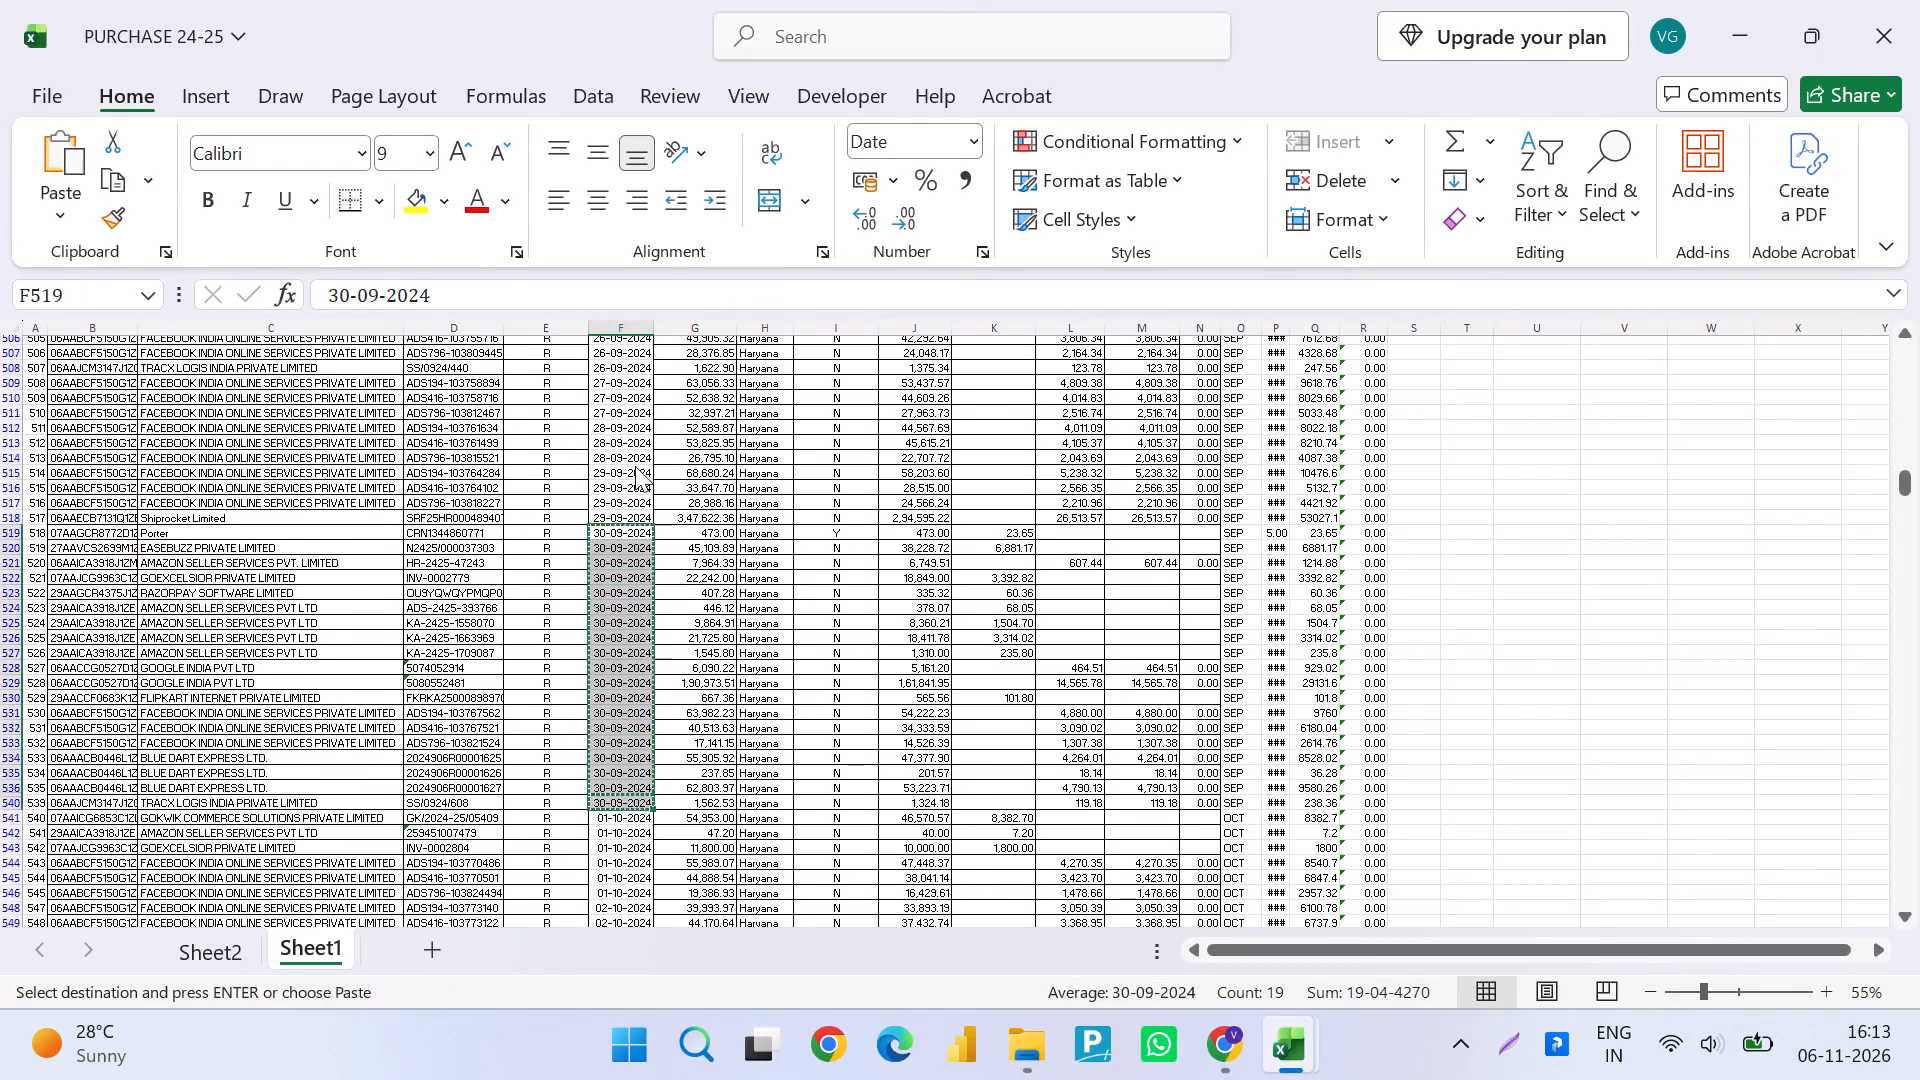
pyautogui.press('Down')
pyautogui.hotkey('ctrl', 'v')
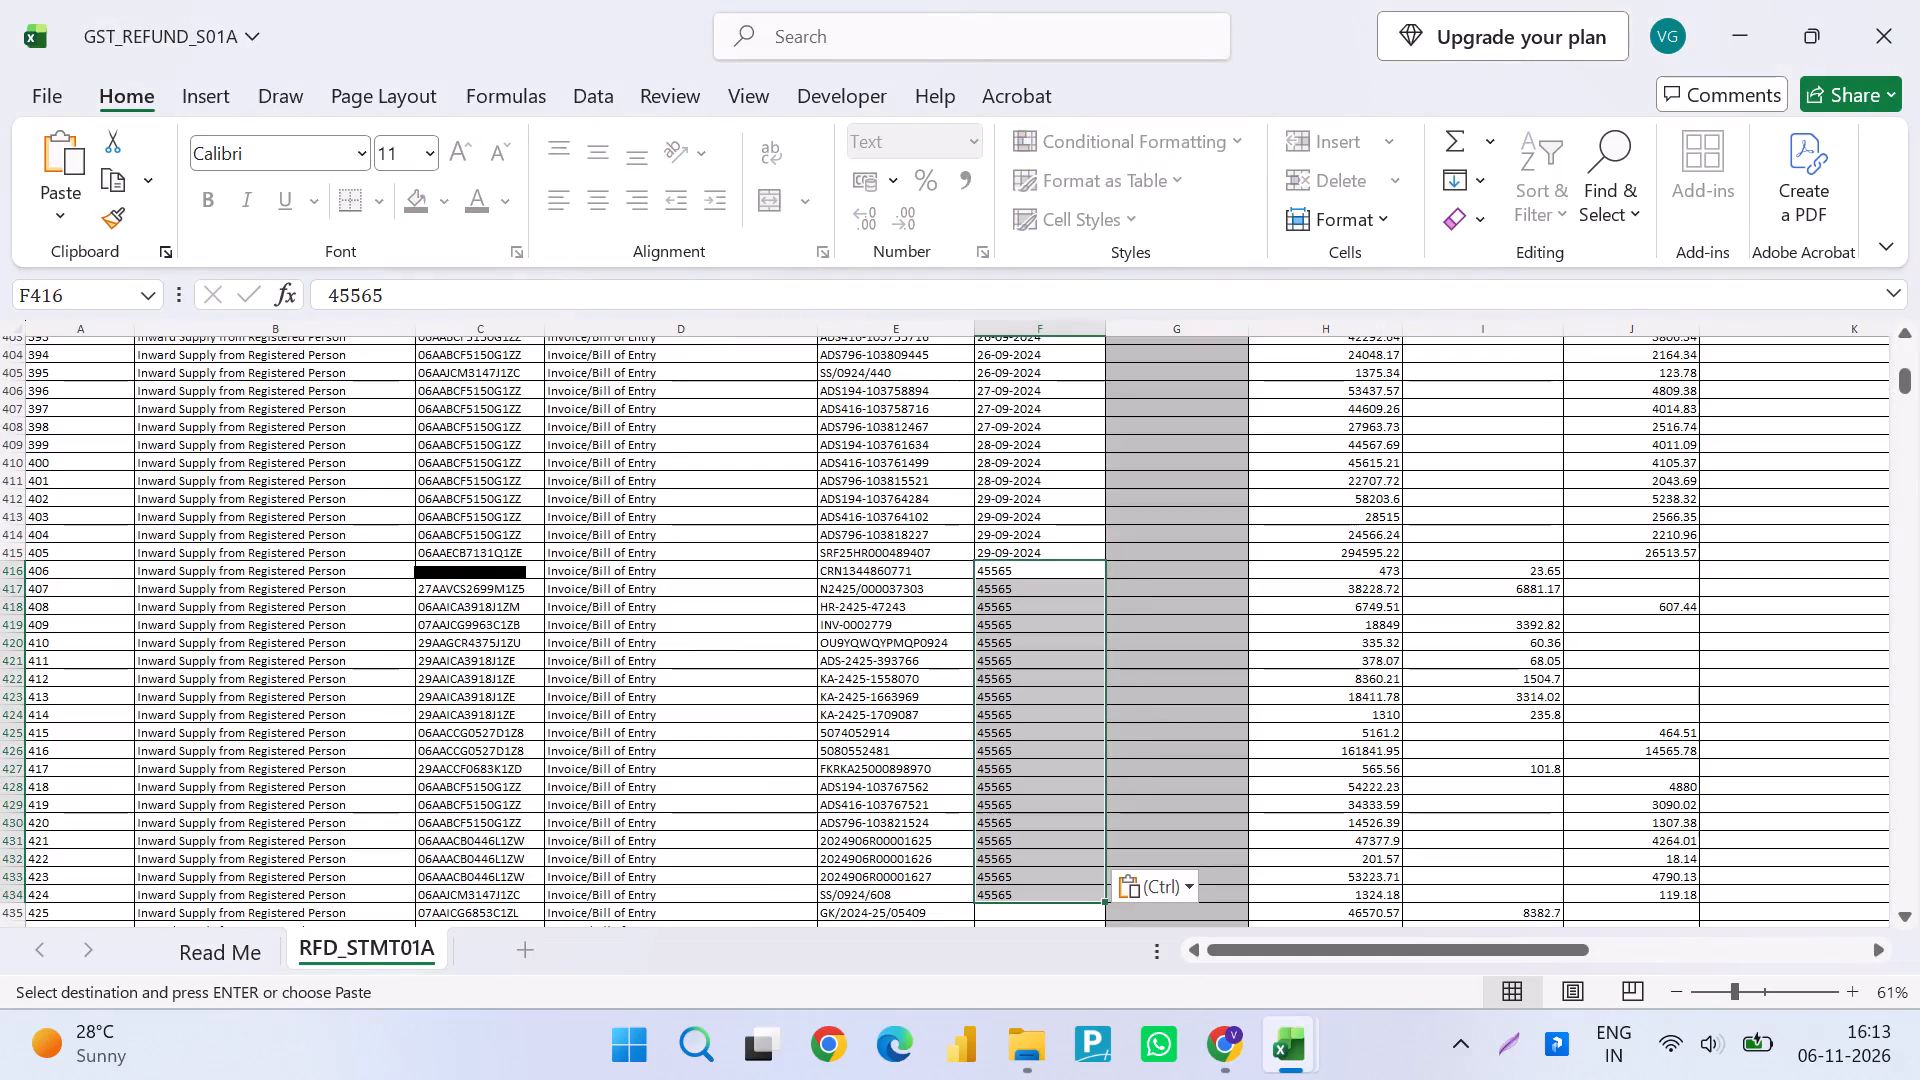
# Change the date in F416 to 30-09-2024 and fill it down through F434.
pyautogui.write('30-09-2024')
pyautogui.press('Return')
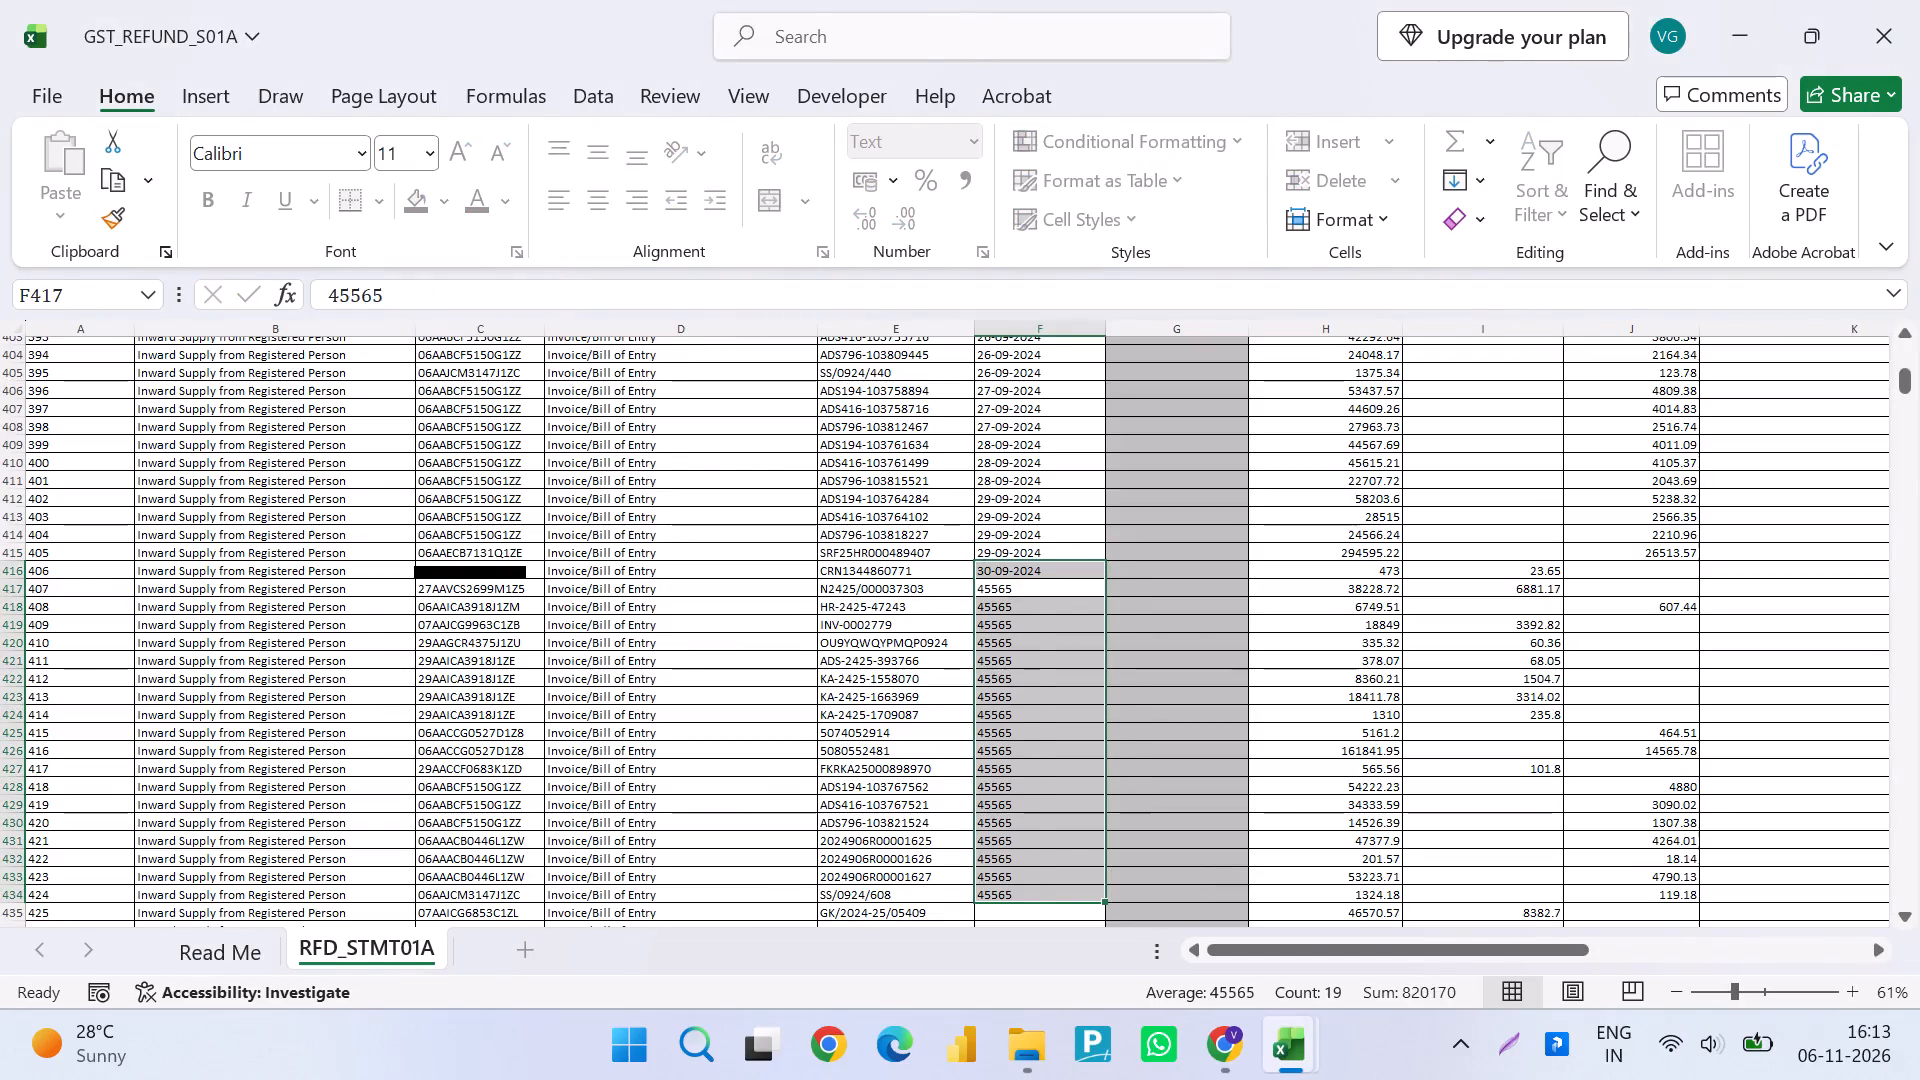
pyautogui.hotkey('ctrl', 'd')
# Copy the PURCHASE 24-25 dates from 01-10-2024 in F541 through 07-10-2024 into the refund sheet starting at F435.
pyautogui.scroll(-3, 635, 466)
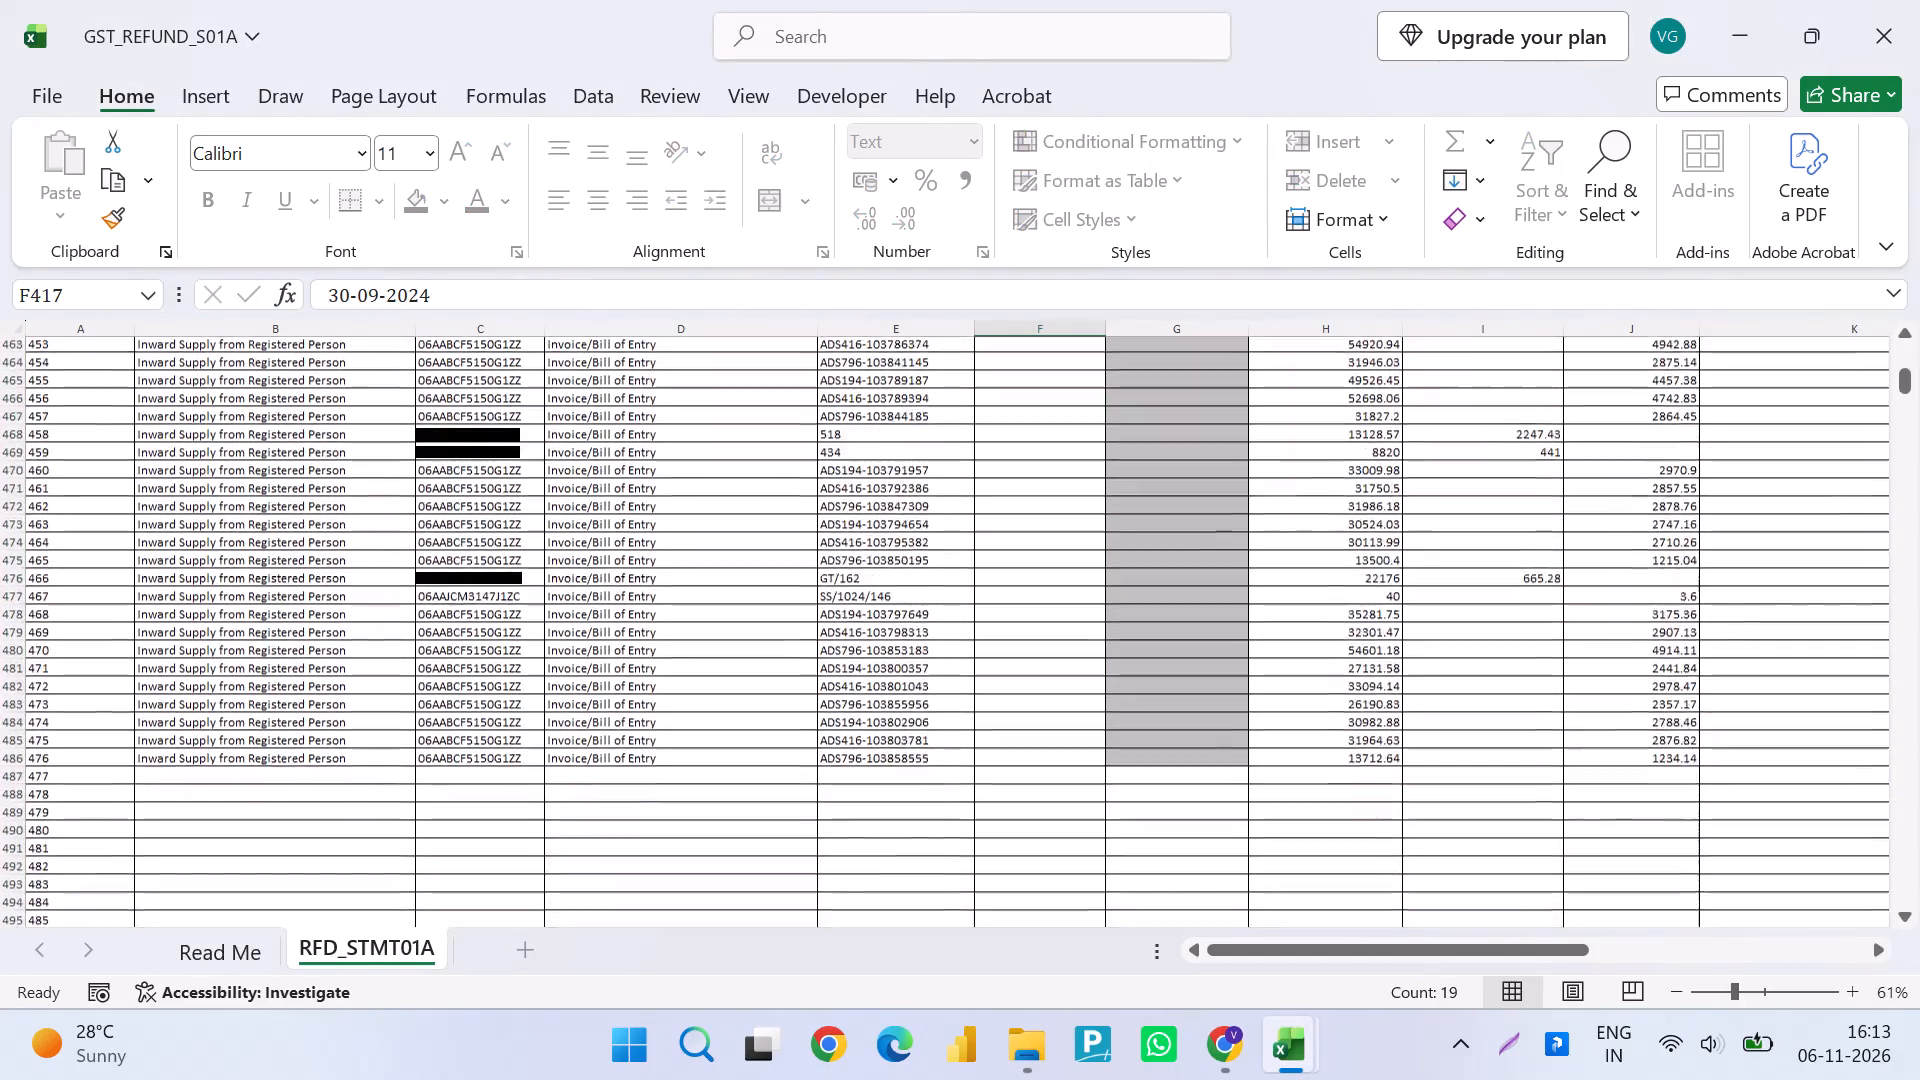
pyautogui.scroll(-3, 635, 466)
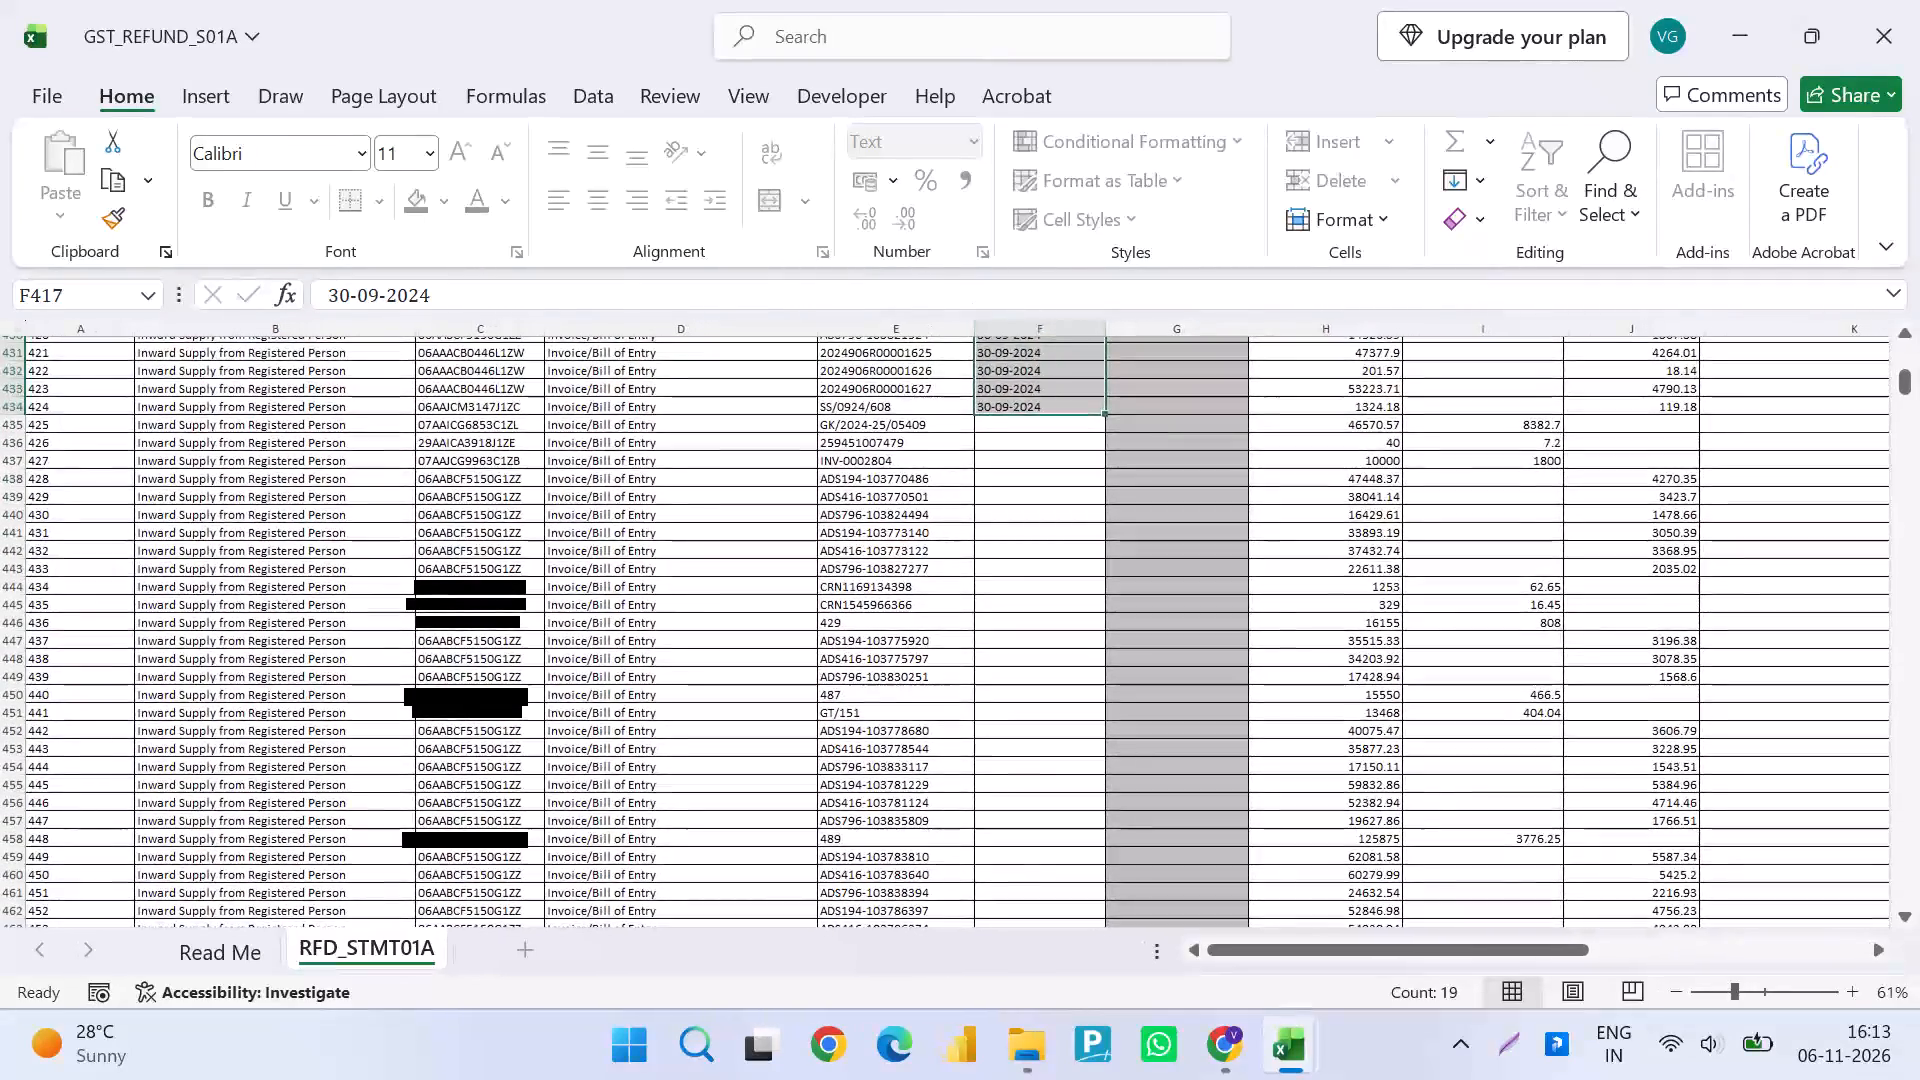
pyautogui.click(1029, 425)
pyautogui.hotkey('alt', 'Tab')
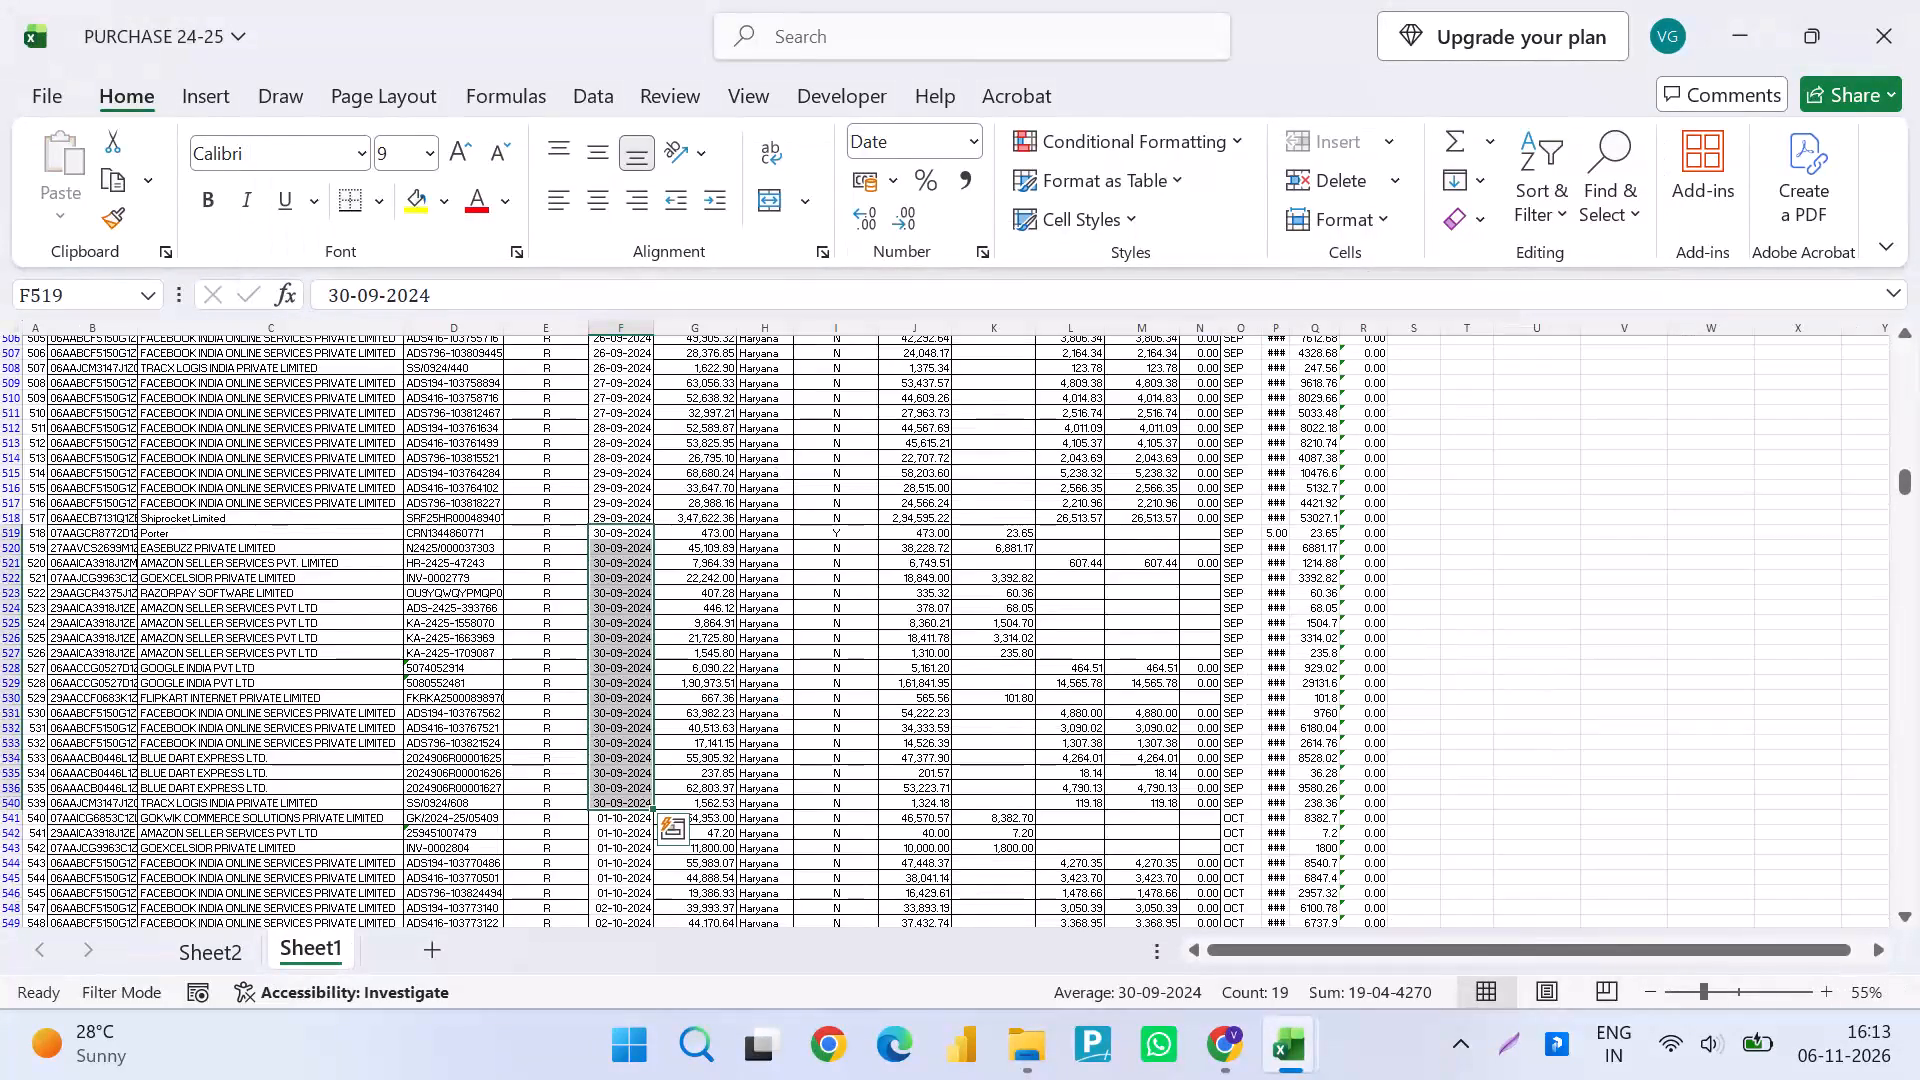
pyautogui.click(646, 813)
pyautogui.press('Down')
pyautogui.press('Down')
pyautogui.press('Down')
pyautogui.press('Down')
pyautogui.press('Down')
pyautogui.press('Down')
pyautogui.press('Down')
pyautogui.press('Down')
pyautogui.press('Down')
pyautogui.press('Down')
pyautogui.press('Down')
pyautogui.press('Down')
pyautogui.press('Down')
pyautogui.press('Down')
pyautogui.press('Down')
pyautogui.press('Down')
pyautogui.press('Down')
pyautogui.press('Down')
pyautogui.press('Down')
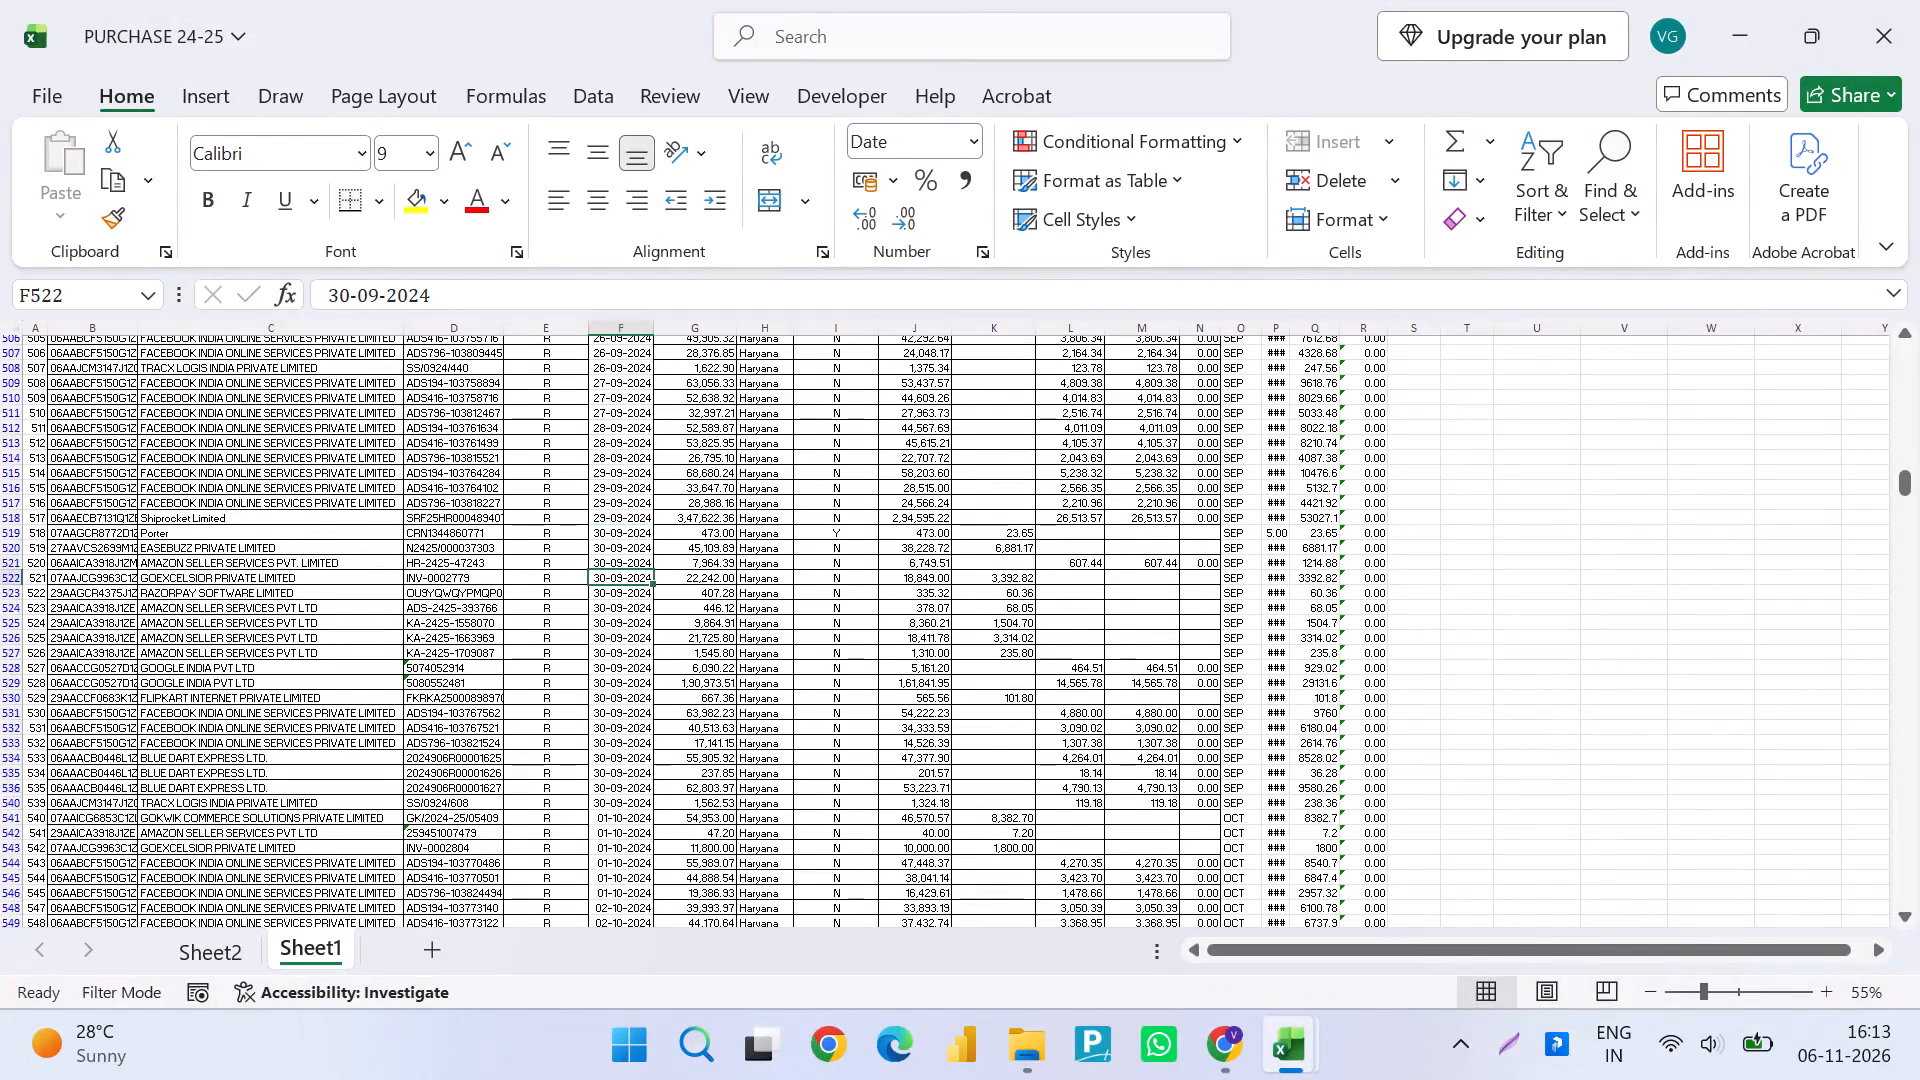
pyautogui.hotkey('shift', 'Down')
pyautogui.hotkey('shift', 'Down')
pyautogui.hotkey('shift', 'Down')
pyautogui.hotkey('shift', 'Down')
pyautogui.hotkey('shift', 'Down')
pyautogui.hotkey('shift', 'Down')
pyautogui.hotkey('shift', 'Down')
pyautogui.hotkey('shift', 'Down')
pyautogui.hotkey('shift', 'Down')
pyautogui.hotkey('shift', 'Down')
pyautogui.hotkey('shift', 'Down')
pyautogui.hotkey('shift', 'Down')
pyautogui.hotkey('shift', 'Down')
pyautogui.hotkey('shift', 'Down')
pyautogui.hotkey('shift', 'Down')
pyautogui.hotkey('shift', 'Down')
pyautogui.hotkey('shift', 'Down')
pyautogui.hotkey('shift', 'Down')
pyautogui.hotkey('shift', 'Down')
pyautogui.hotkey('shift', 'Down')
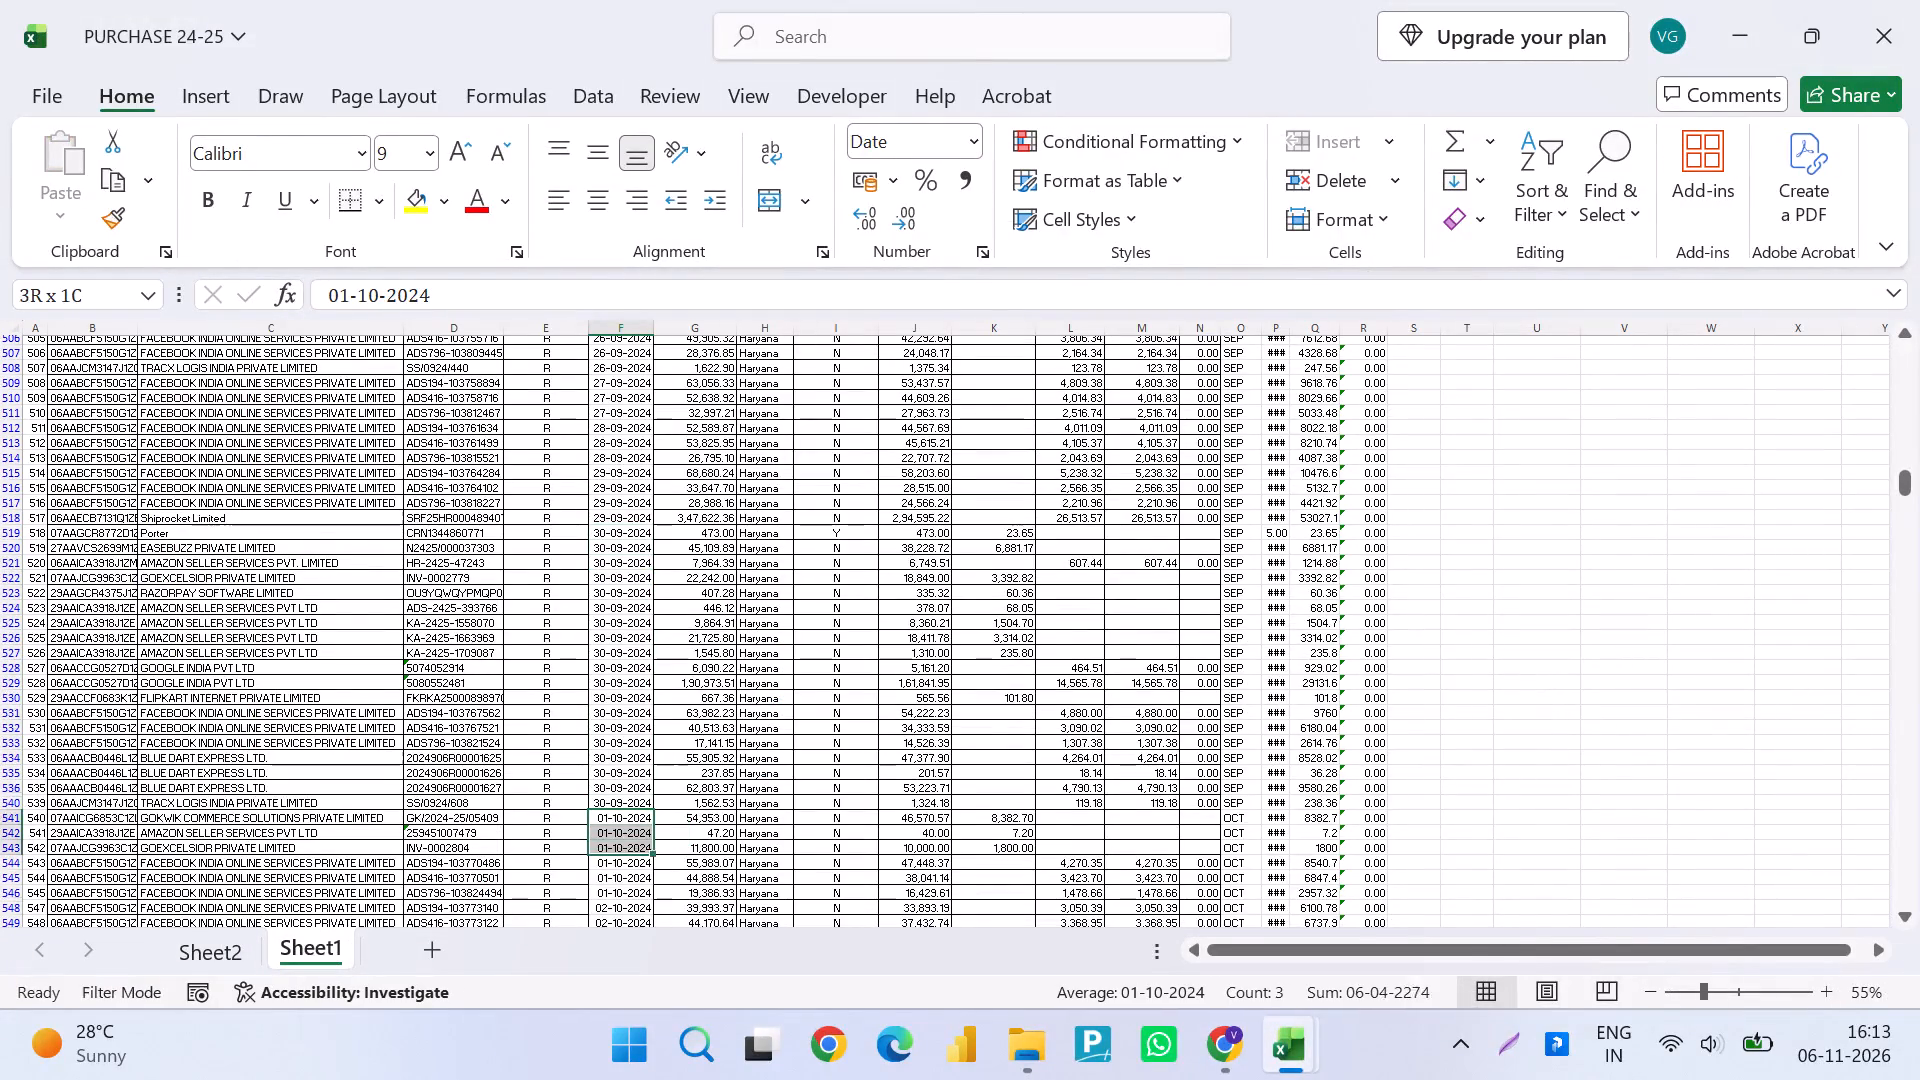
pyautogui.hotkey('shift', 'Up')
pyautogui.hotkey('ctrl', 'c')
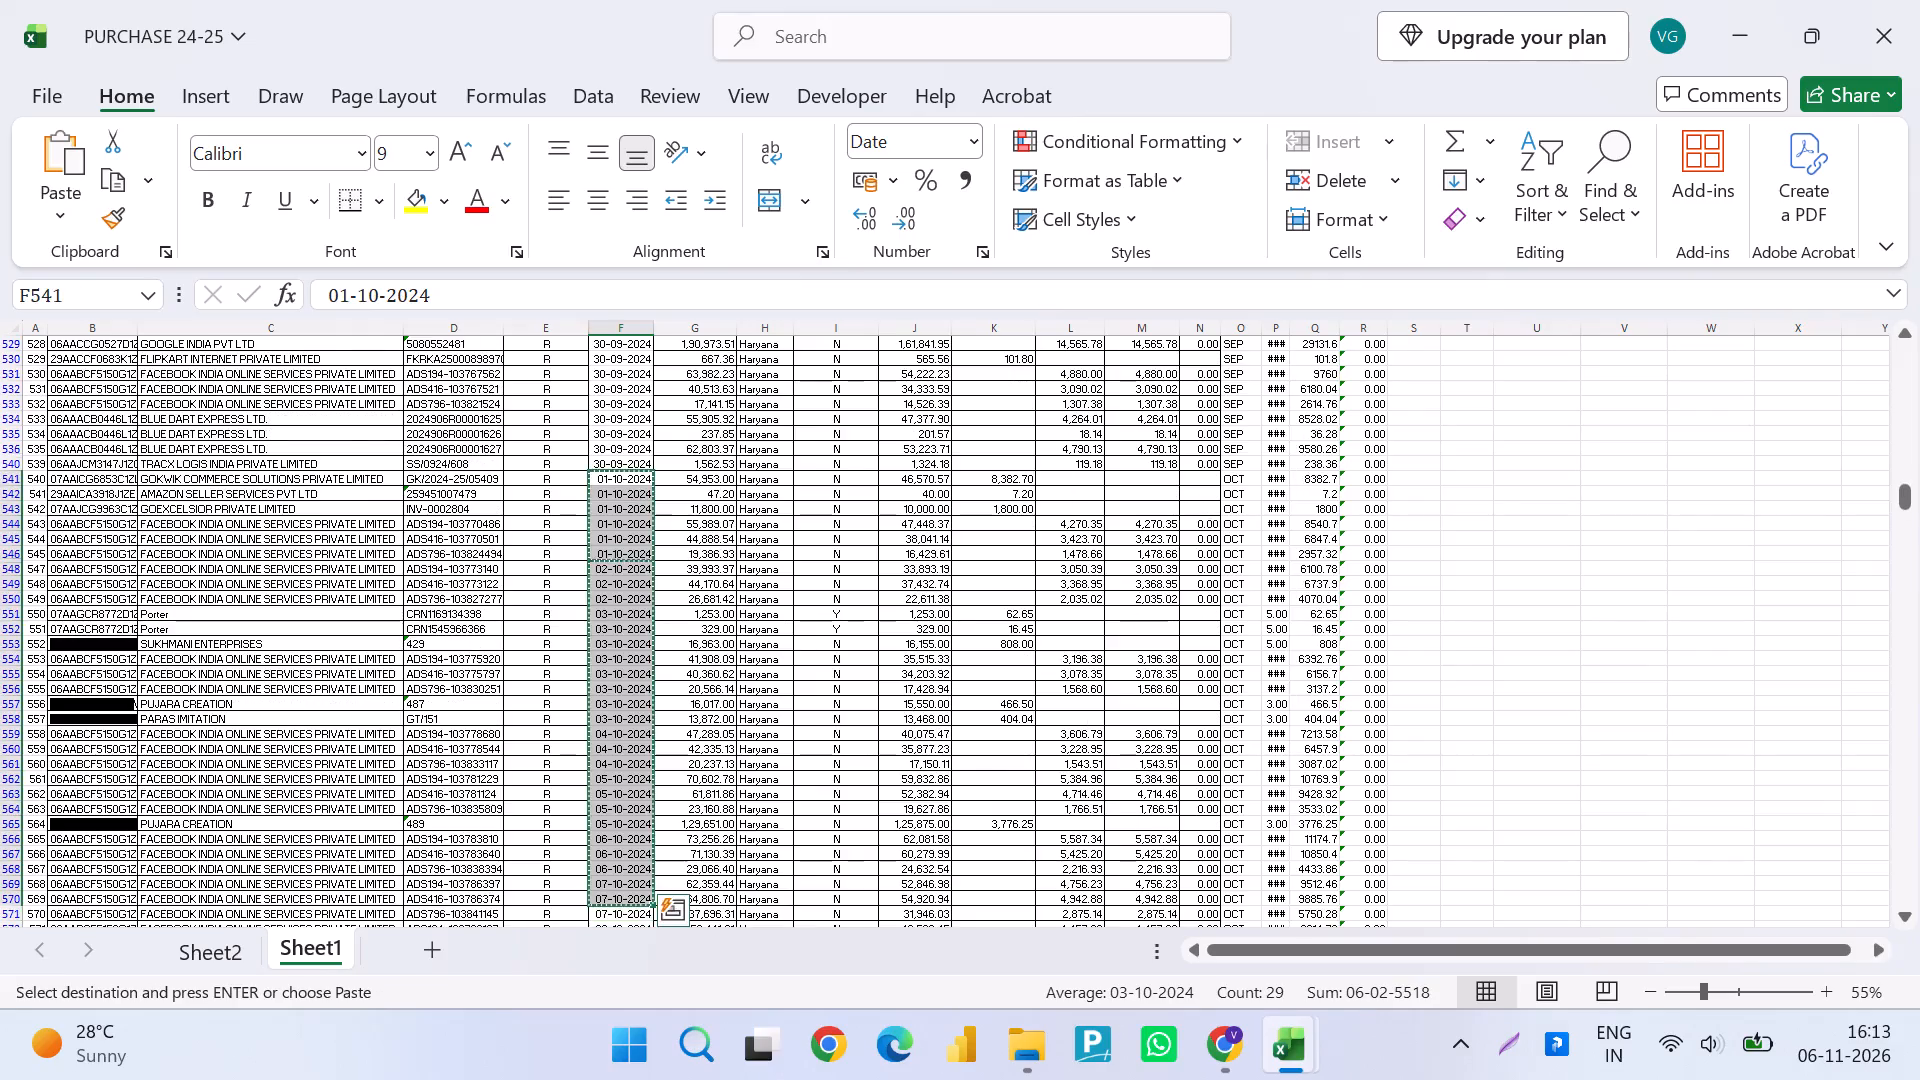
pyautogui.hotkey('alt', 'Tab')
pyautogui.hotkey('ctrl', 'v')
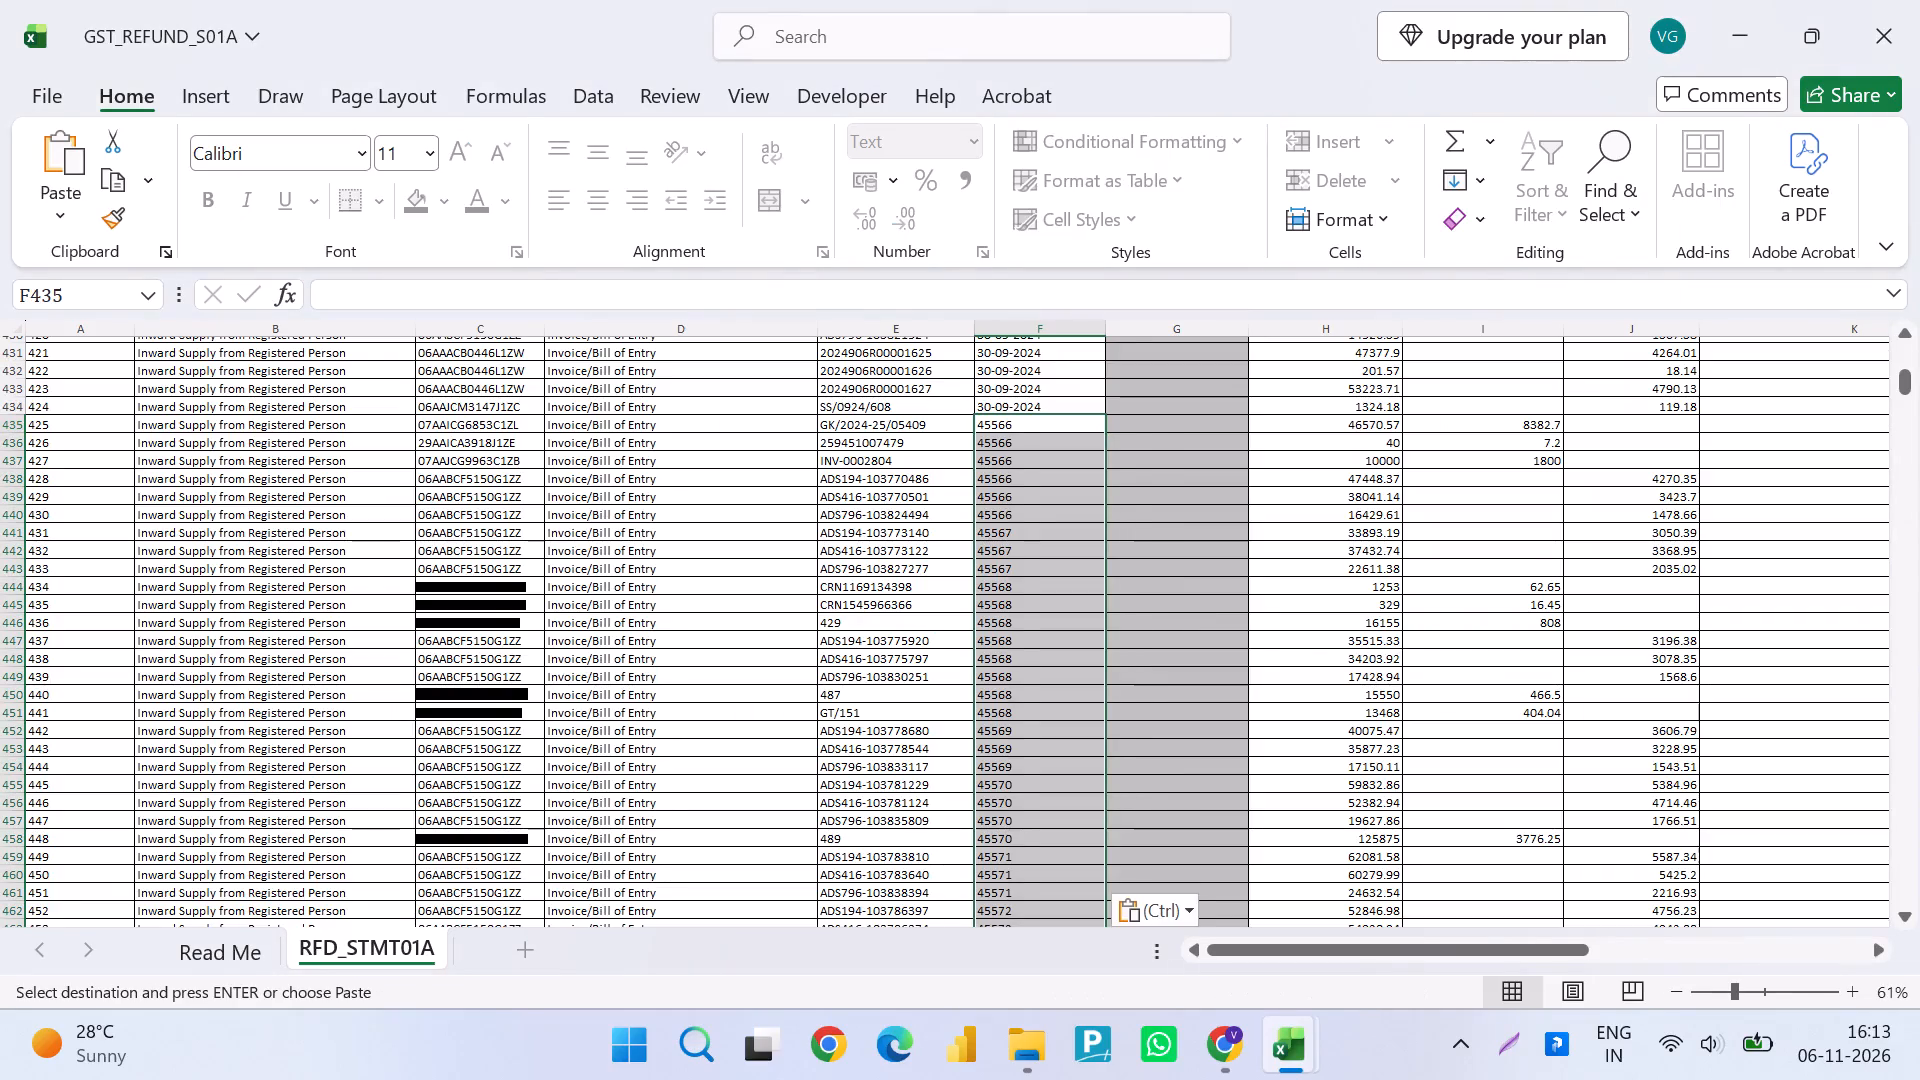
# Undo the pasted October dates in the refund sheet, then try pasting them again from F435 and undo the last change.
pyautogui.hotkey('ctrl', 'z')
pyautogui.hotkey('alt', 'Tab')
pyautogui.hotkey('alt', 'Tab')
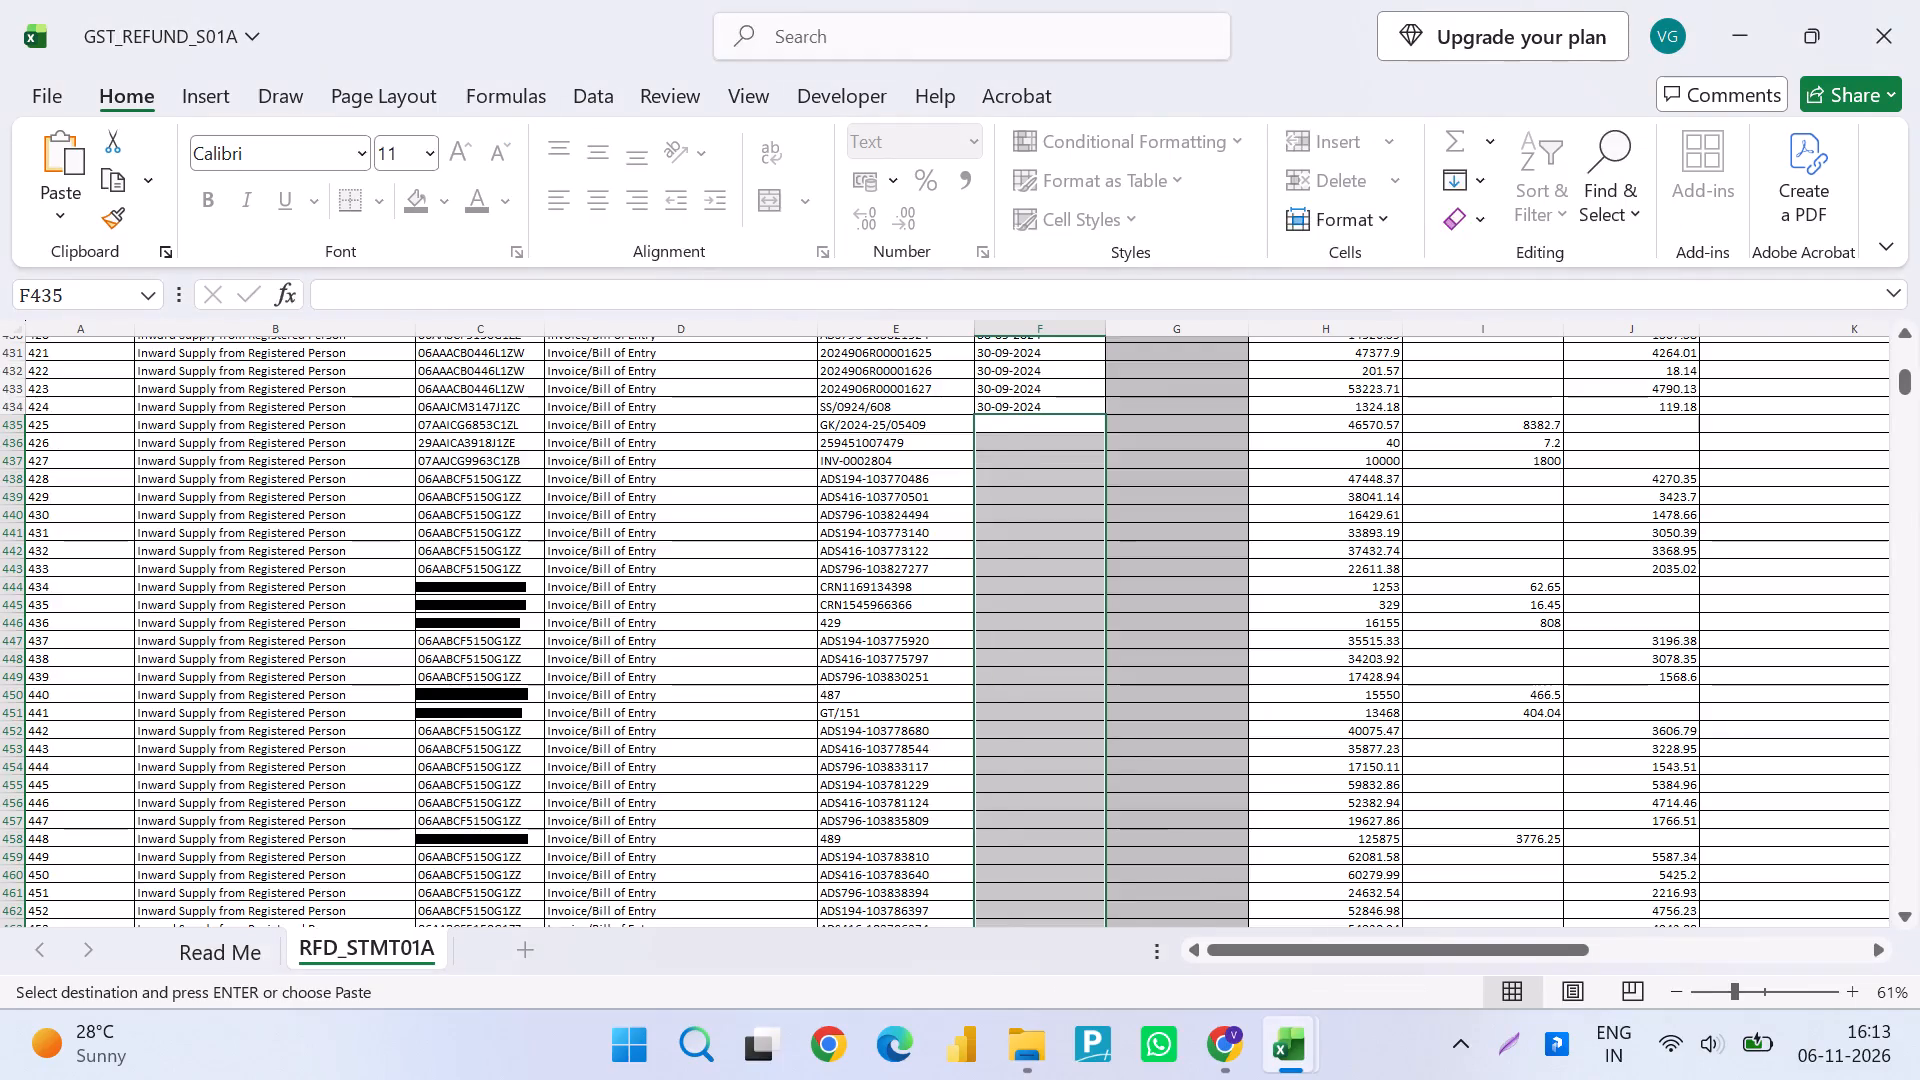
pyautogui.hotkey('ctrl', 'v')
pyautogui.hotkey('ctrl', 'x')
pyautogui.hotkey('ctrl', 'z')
# Copy only the 01-10-2024 dates in PURCHASE 24-25, starting at F541, into F435:F440 of the refund sheet.
pyautogui.hotkey('alt', 'Tab')
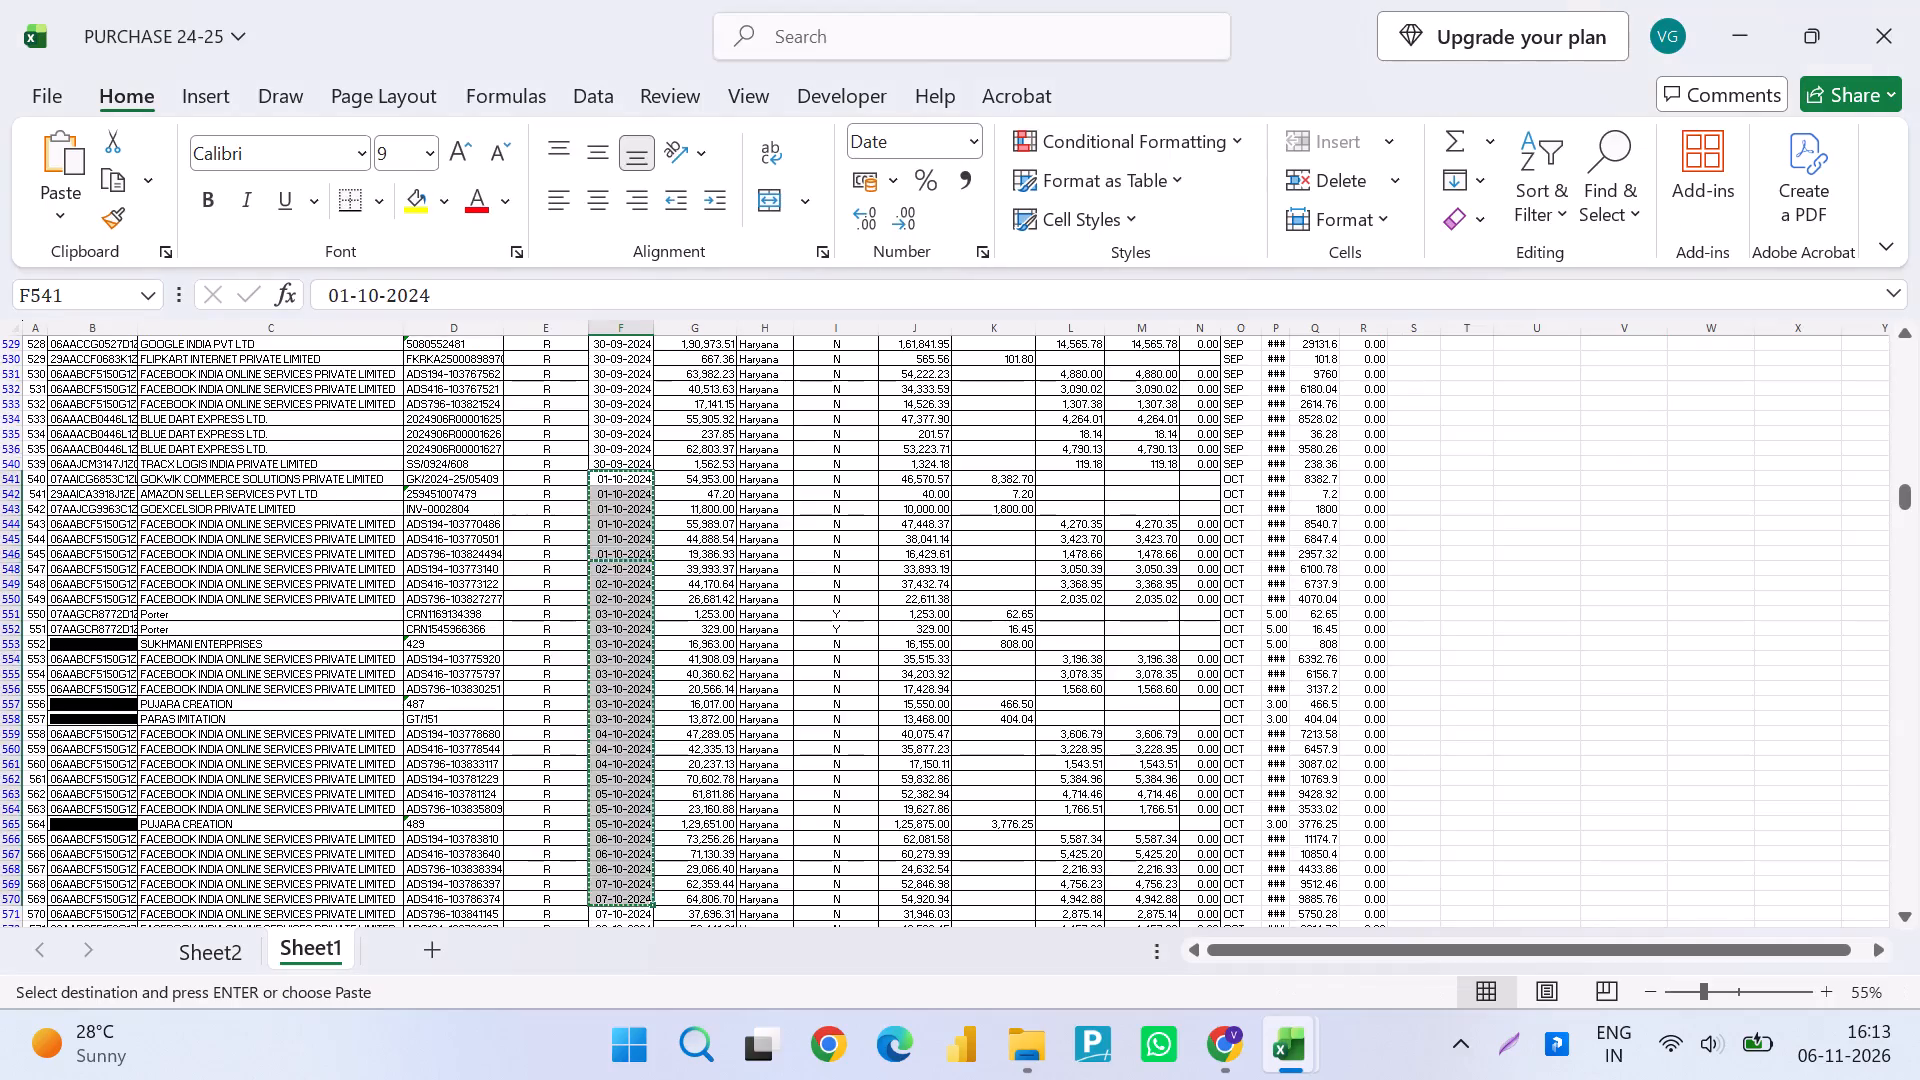
pyautogui.hotkey('shift', 'Up')
pyautogui.hotkey('shift', 'Up')
pyautogui.hotkey('shift', 'Up')
pyautogui.hotkey('shift', 'Up')
pyautogui.hotkey('shift', 'Up')
pyautogui.hotkey('shift', 'Up')
pyautogui.hotkey('shift', 'Up')
pyautogui.hotkey('shift', 'Up')
pyautogui.hotkey('shift', 'Up')
pyautogui.hotkey('shift', 'Up')
pyautogui.hotkey('shift', 'Up')
pyautogui.hotkey('shift', 'Up')
pyautogui.hotkey('shift', 'Up')
pyautogui.hotkey('shift', 'Up')
pyautogui.hotkey('shift', 'Up')
pyautogui.hotkey('shift', 'Up')
pyautogui.hotkey('shift', 'Up')
pyautogui.hotkey('shift', 'Up')
pyautogui.hotkey('shift', 'Up')
pyautogui.hotkey('shift', 'Up')
pyautogui.hotkey('shift', 'Up')
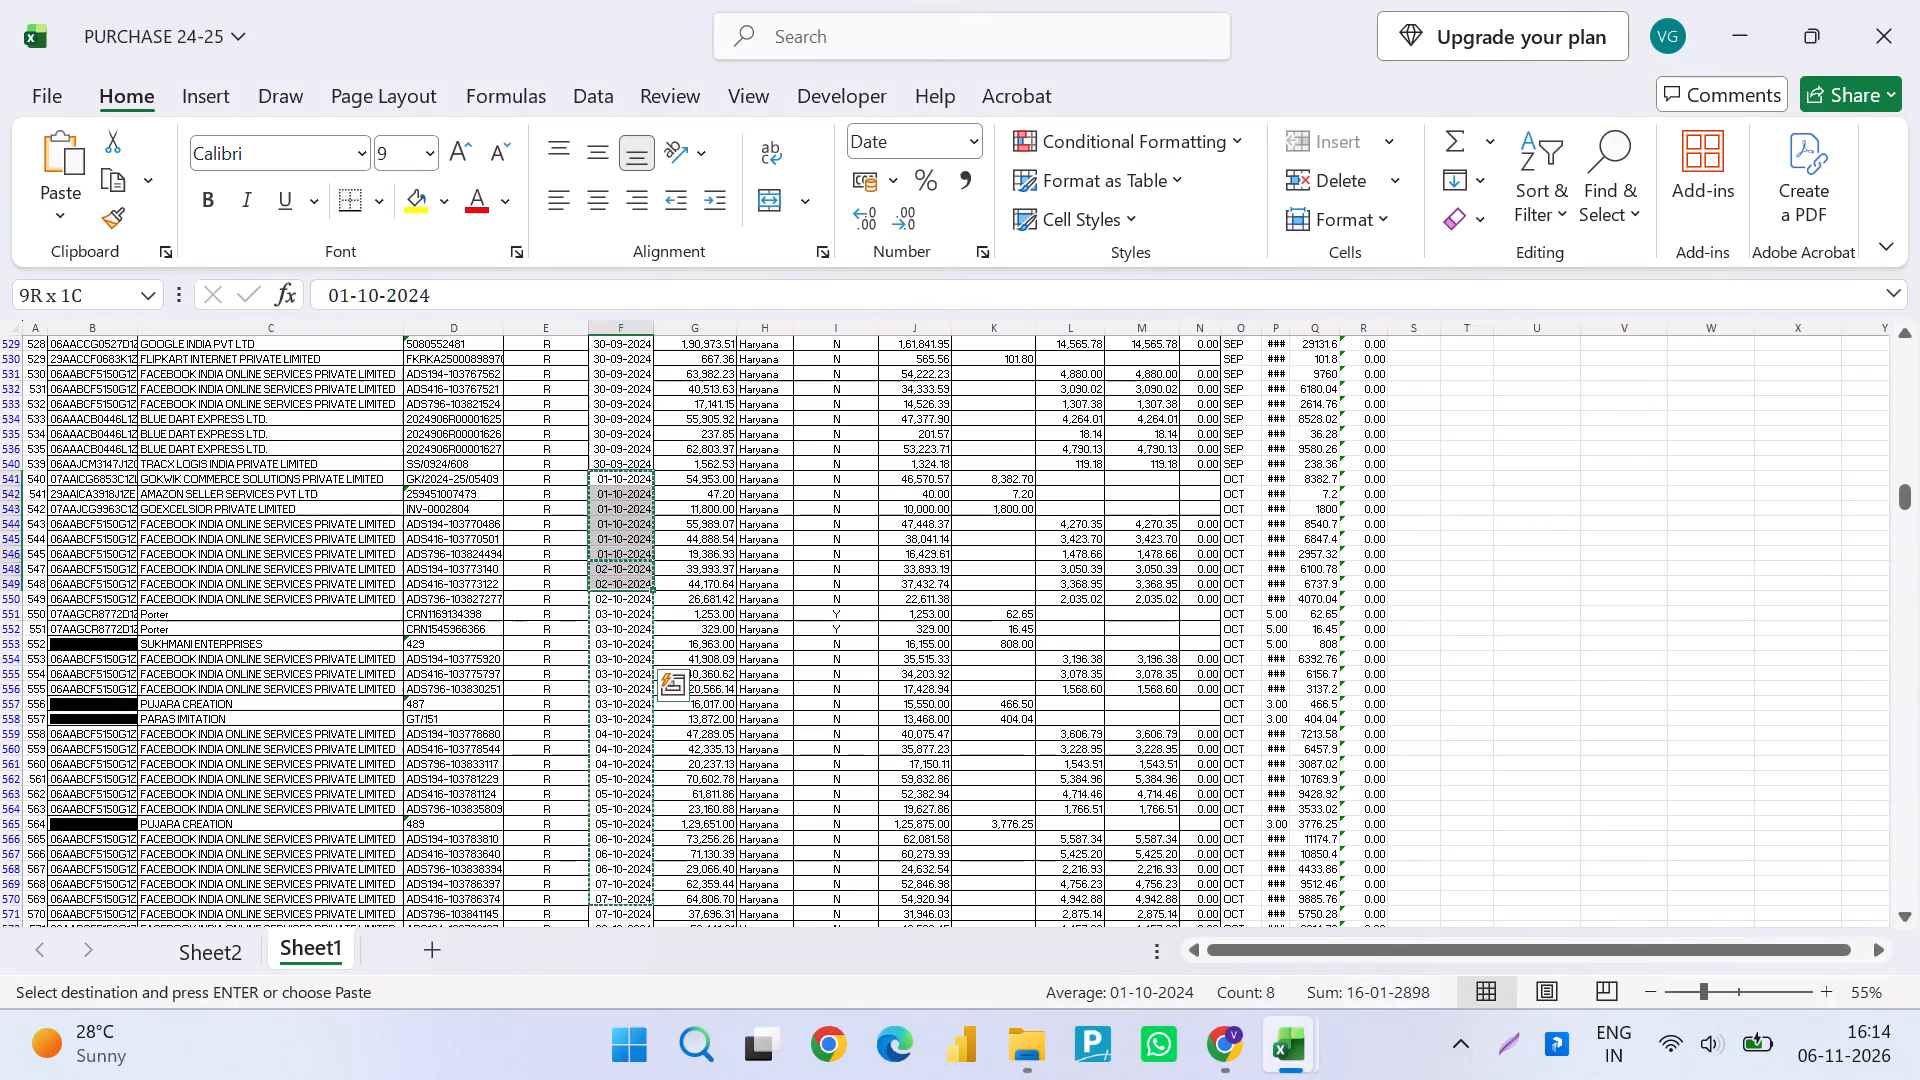
pyautogui.hotkey('shift', 'Up')
pyautogui.hotkey('shift', 'Up')
pyautogui.hotkey('ctrl', 'c')
pyautogui.hotkey('alt', 'Tab')
pyautogui.press('Up')
pyautogui.press('Down')
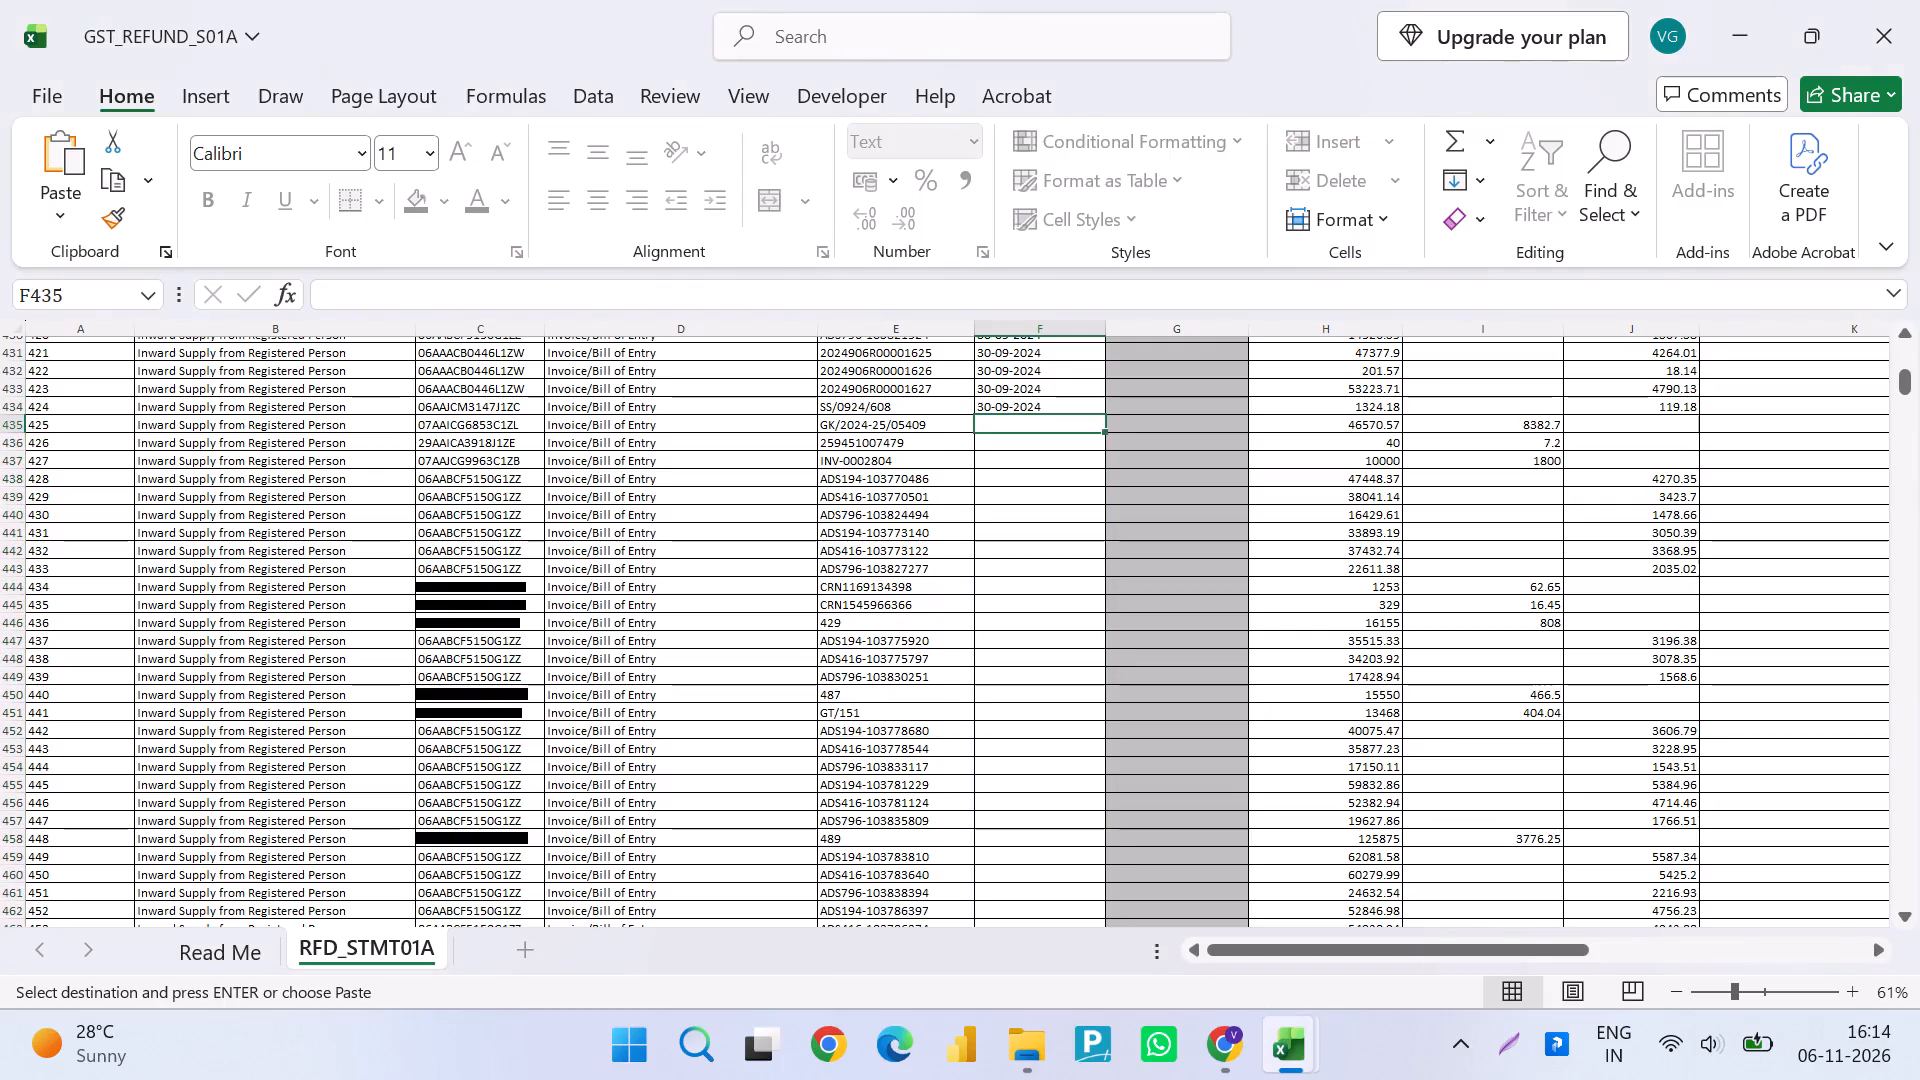
pyautogui.hotkey('ctrl', 'v')
# Change the date in F435 to 01-10-2024 and fill it down through F440.
pyautogui.write('01-10-')
pyautogui.write('2024')
pyautogui.hotkey('ctrl', 'd')
pyautogui.press('Return')
pyautogui.hotkey('ctrl', 'd')
# Move to F441 in the refund sheet and check the 02-10-2024 rows in PURCHASE 24-25 from row 548.
pyautogui.press('Down')
pyautogui.press('Down')
pyautogui.press('Down')
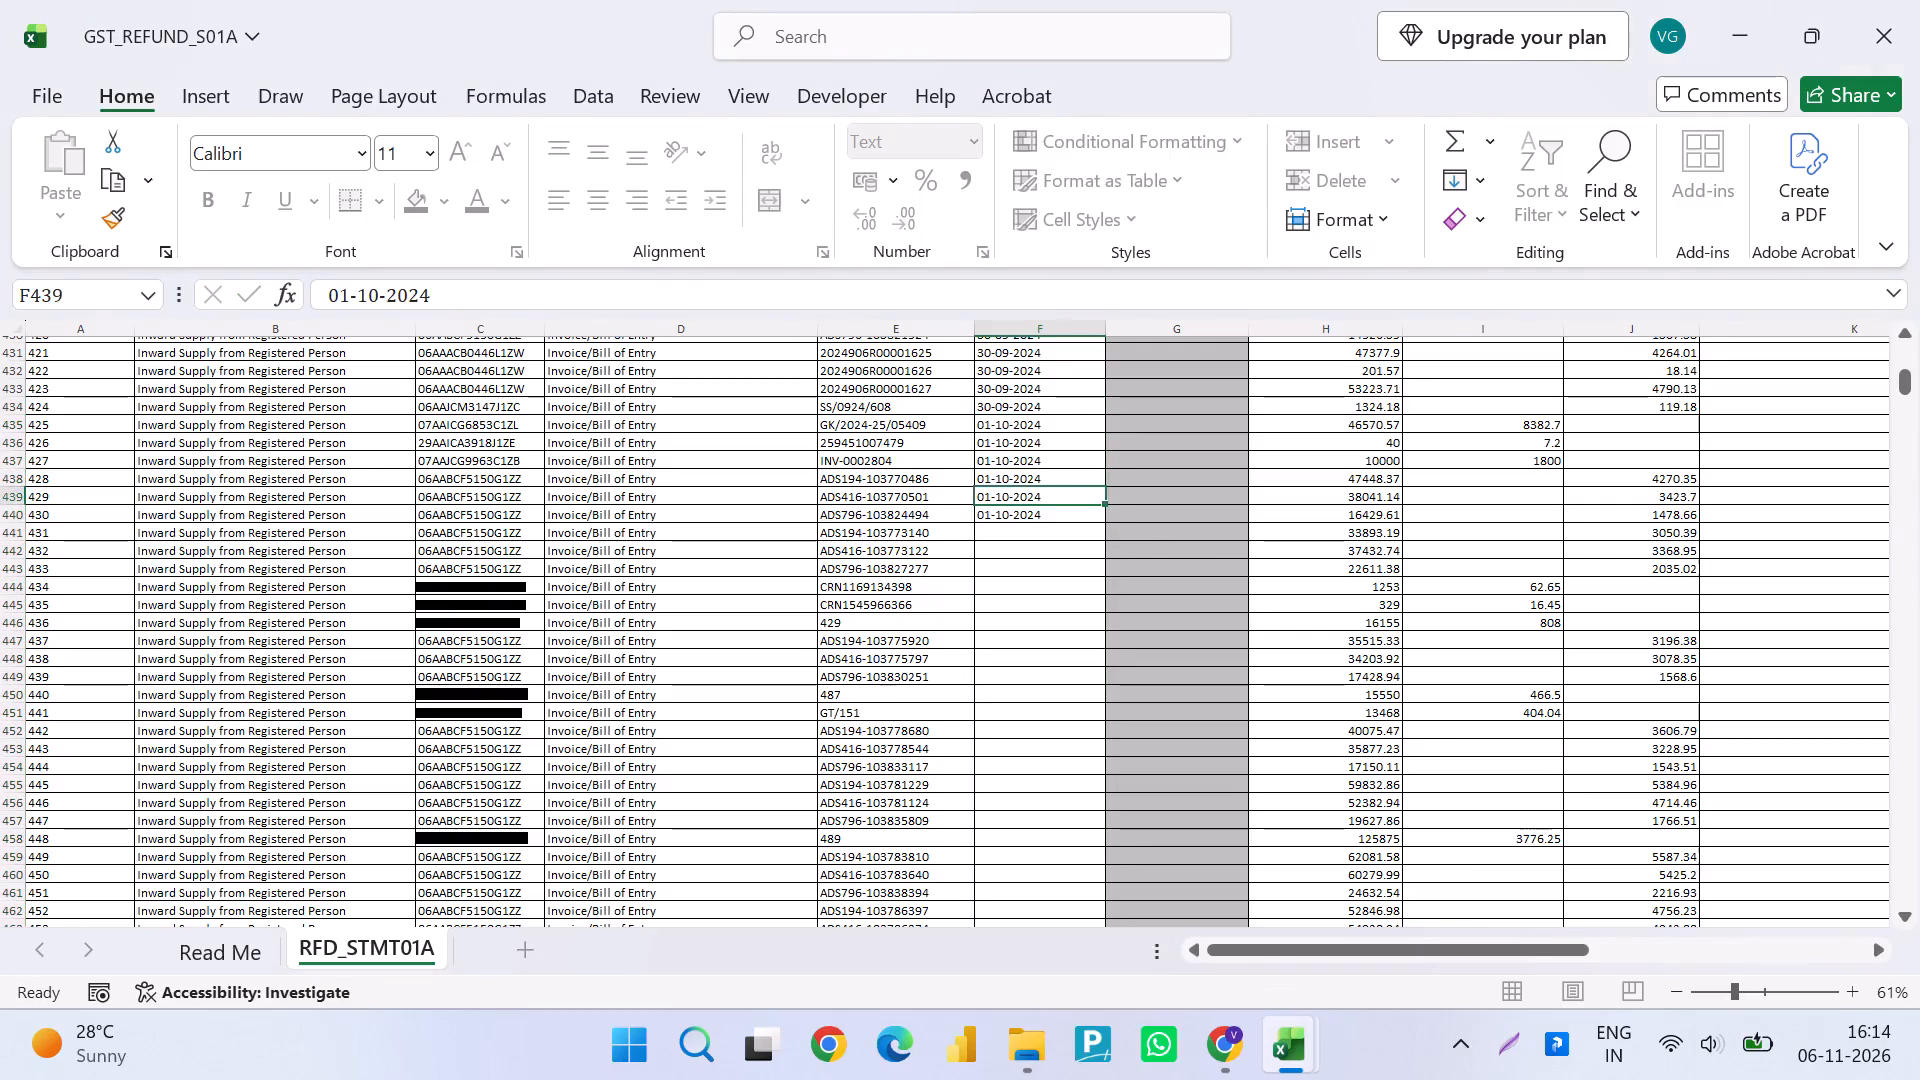
pyautogui.press('Down')
pyautogui.press('Down')
pyautogui.hotkey('alt', 'Tab')
pyautogui.press('Down')
pyautogui.press('Down')
pyautogui.press('Down')
pyautogui.press('Down')
pyautogui.press('Down')
pyautogui.press('Down')
pyautogui.hotkey('shift', 'Down')
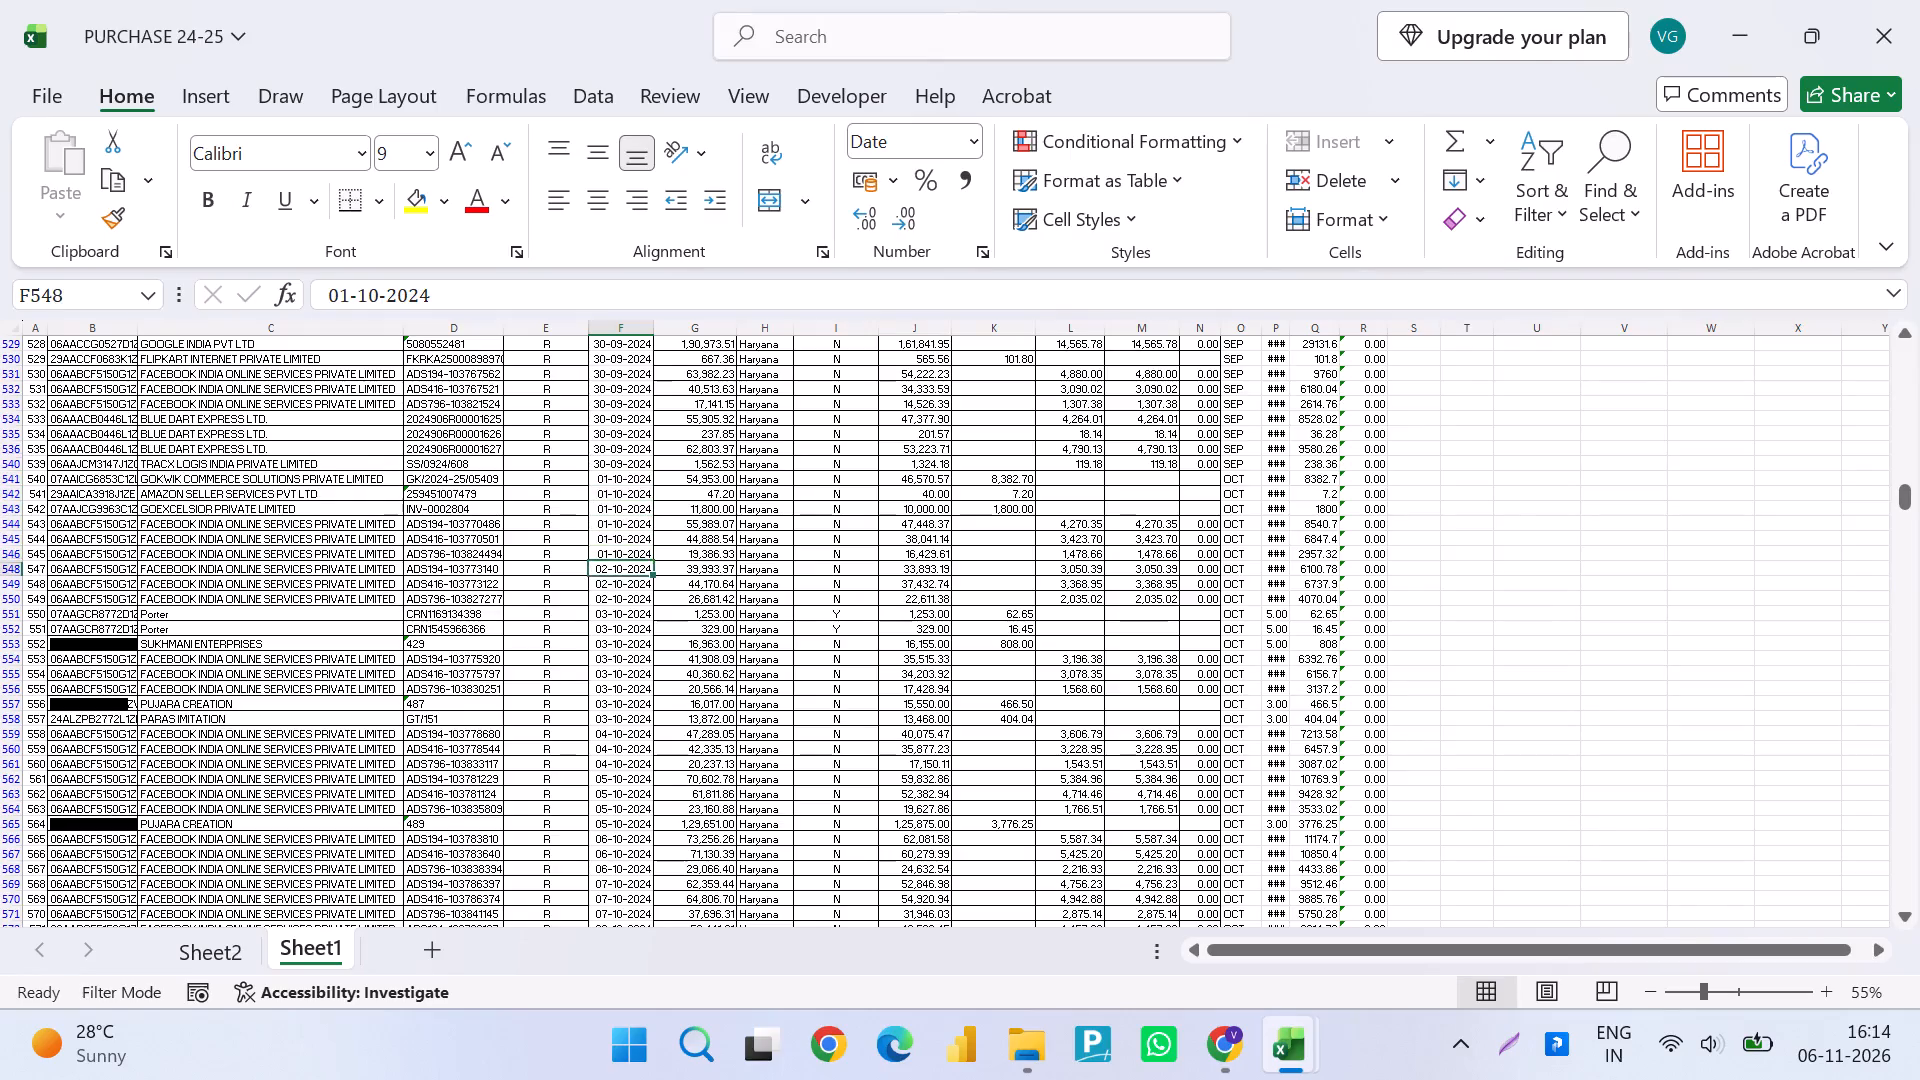
pyautogui.hotkey('shift', 'Down')
# Fill the date above into F441 of the refund sheet, change it to 02-10-2024, and fill it down through F443.
pyautogui.hotkey('alt', 'Tab')
pyautogui.hotkey('ctrl', 'd')
pyautogui.press('F2')
pyautogui.press('Left')
pyautogui.hotkey('ctrl', 'Left')
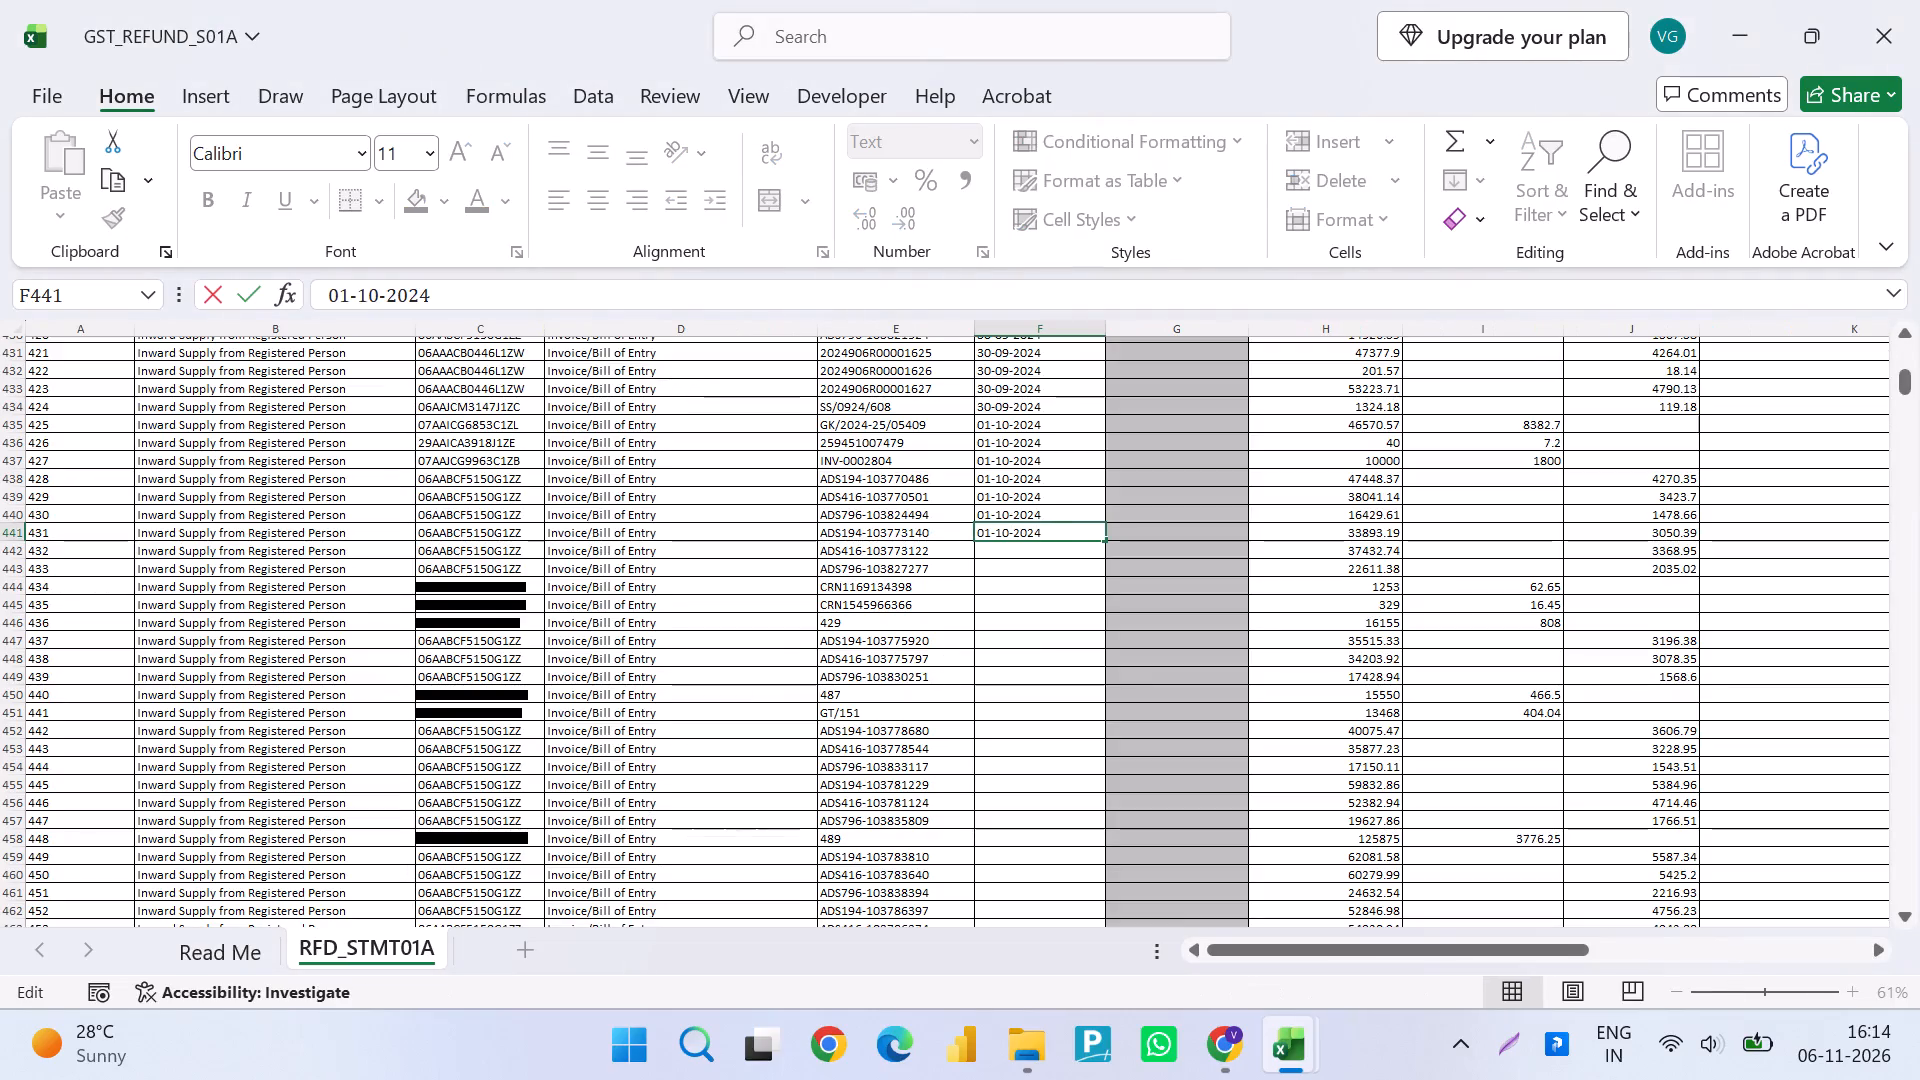
pyautogui.hotkey('ctrl', 'Left')
pyautogui.hotkey('ctrl', 'Left')
pyautogui.press('Left')
pyautogui.press('BackSpace')
pyautogui.press('2')
pyautogui.press('Return')
pyautogui.hotkey('ctrl', 'd')
pyautogui.press('Down')
pyautogui.hotkey('ctrl', 'd')
# Fill the date above into F444 and change it to 03-10-2024.
pyautogui.press('Down')
pyautogui.hotkey('ctrl', 'd')
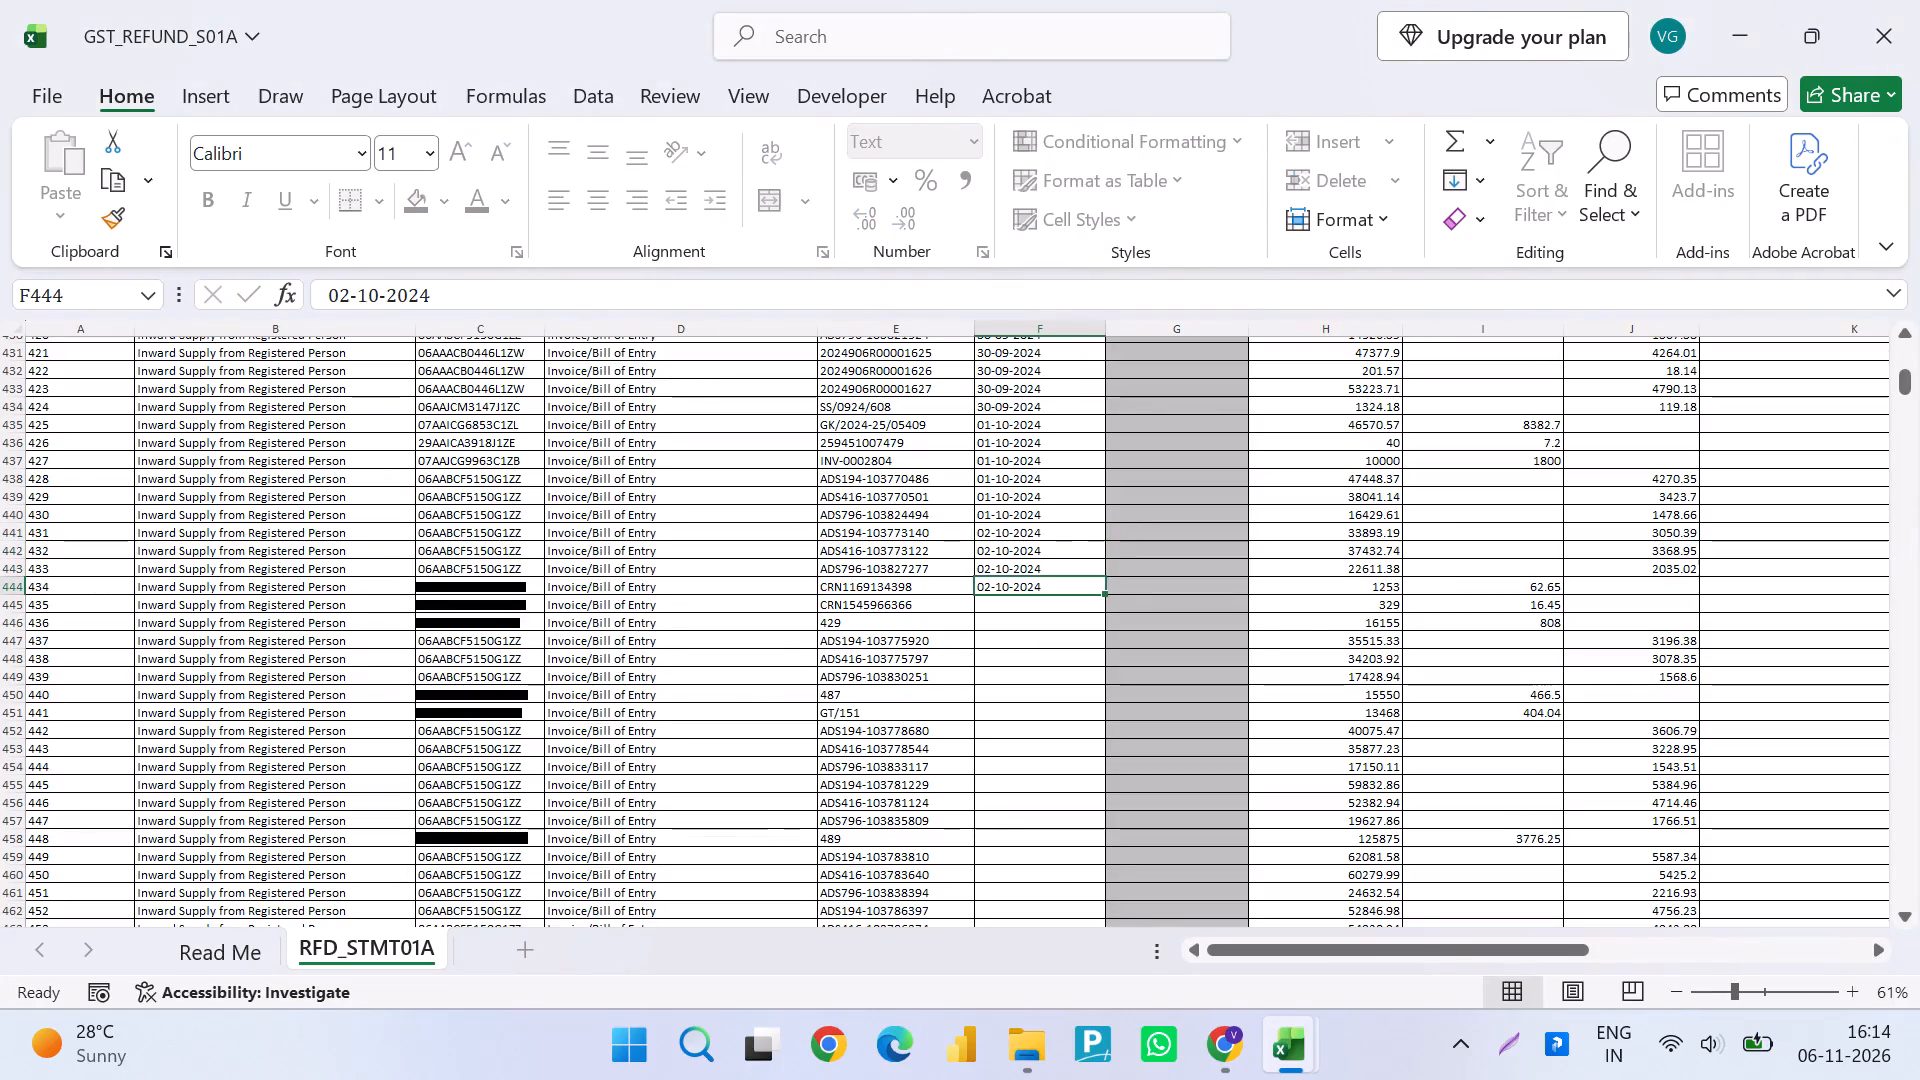
pyautogui.press('F2')
pyautogui.press('Left')
pyautogui.hotkey('ctrl', 'Left')
pyautogui.hotkey('ctrl', 'Left')
pyautogui.hotkey('ctrl', 'Left')
pyautogui.hotkey('ctrl', 'Left')
pyautogui.press('BackSpace')
pyautogui.press('3')
pyautogui.press('Return')
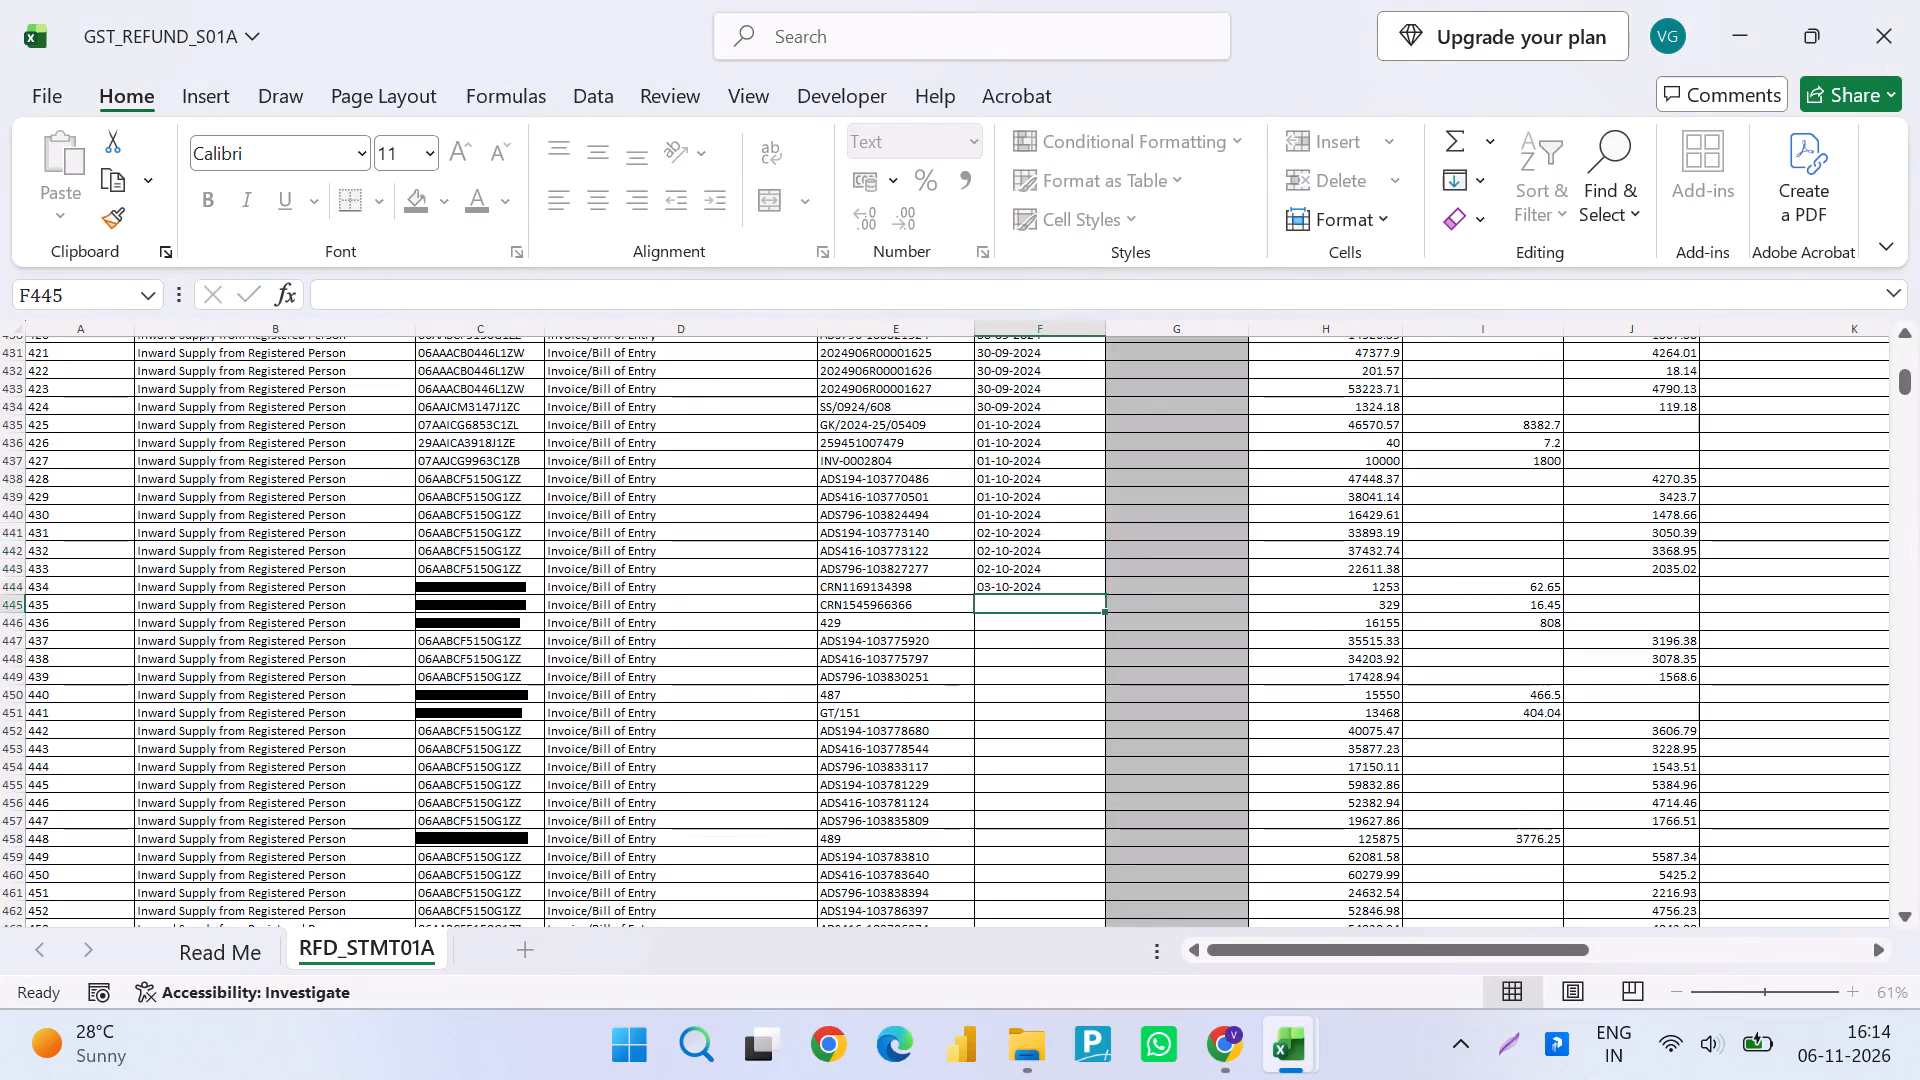
# Check which rows in PURCHASE 24-25 are dated 03-10-2024, selecting them from F551 through F558.
pyautogui.hotkey('alt', 'Tab')
pyautogui.press('Down')
pyautogui.press('Down')
pyautogui.press('Down')
pyautogui.press('Down')
pyautogui.press('Up')
pyautogui.hotkey('shift', 'Down')
pyautogui.hotkey('shift', 'Down')
pyautogui.hotkey('shift', 'Down')
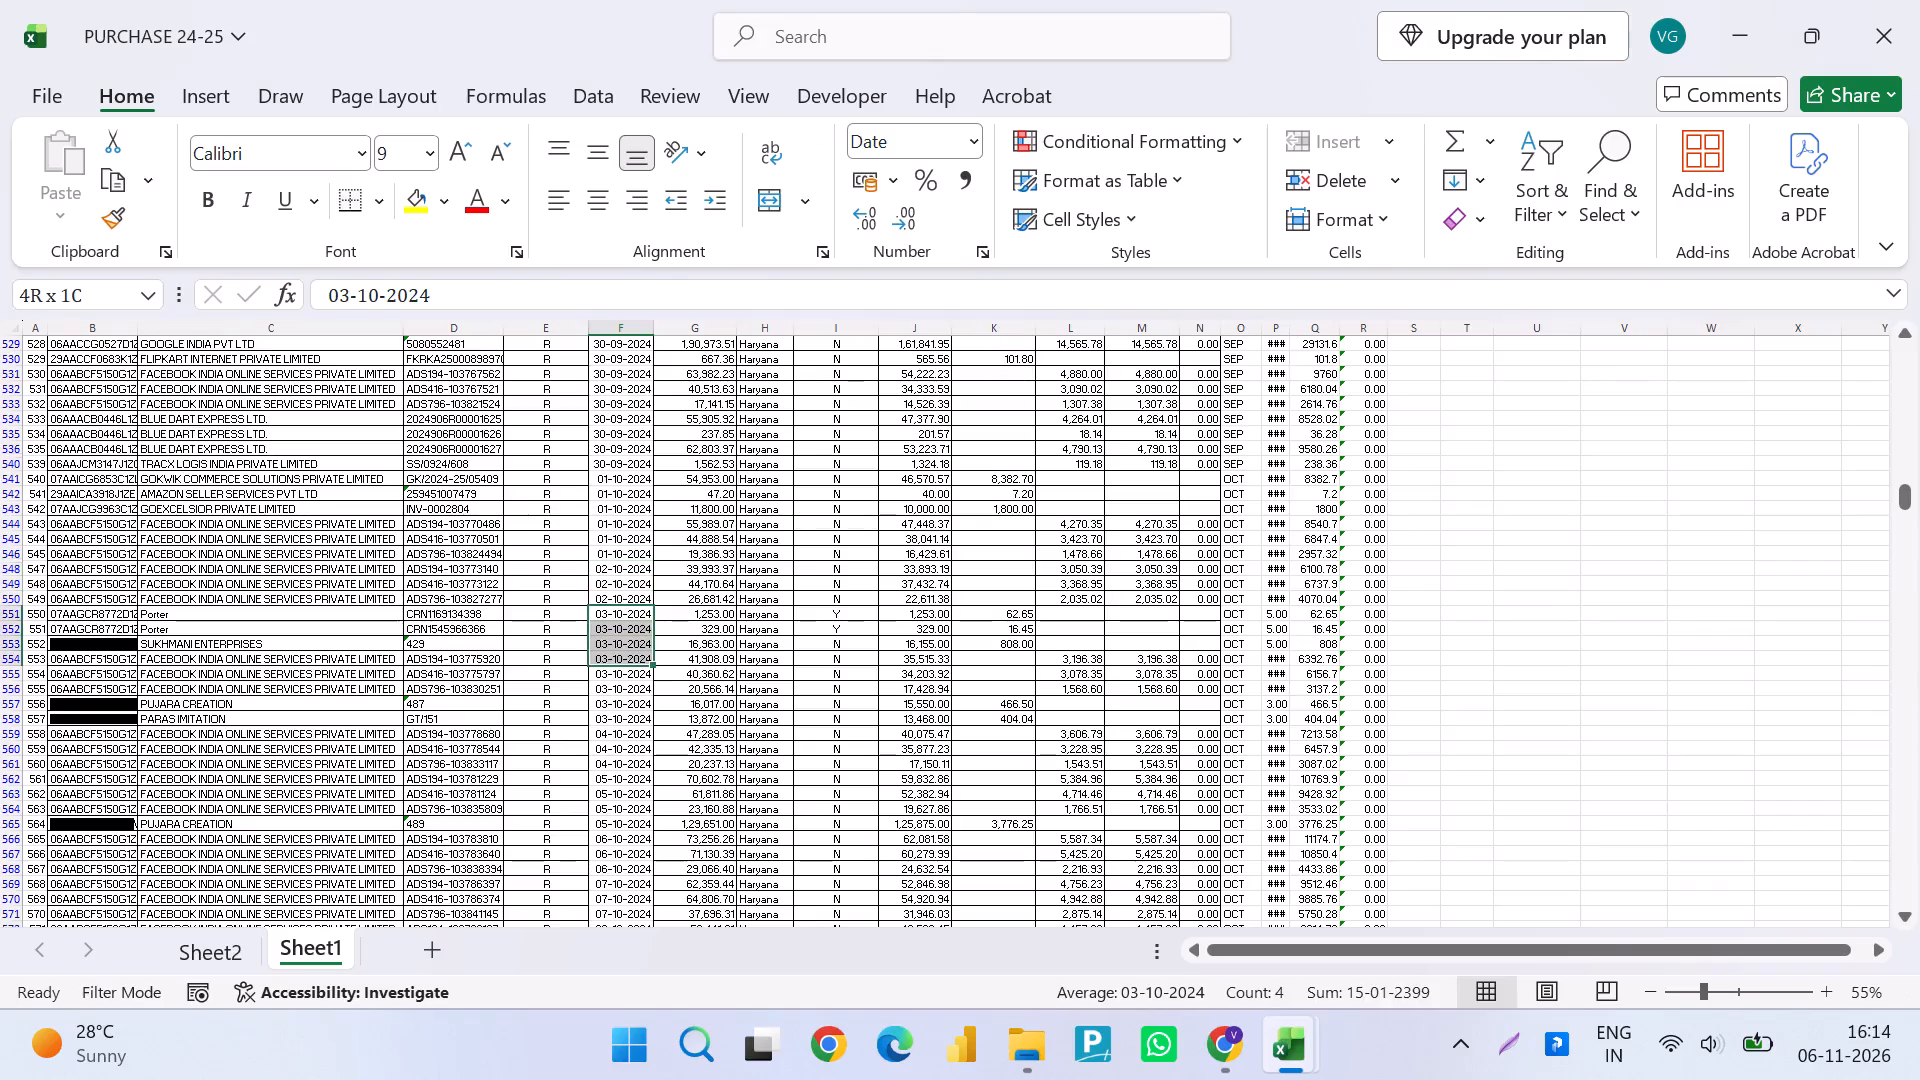
pyautogui.hotkey('shift', 'Down')
pyautogui.hotkey('shift', 'Down')
pyautogui.hotkey('shift', 'Down')
pyautogui.hotkey('shift', 'Down')
pyautogui.hotkey('alt', 'Tab')
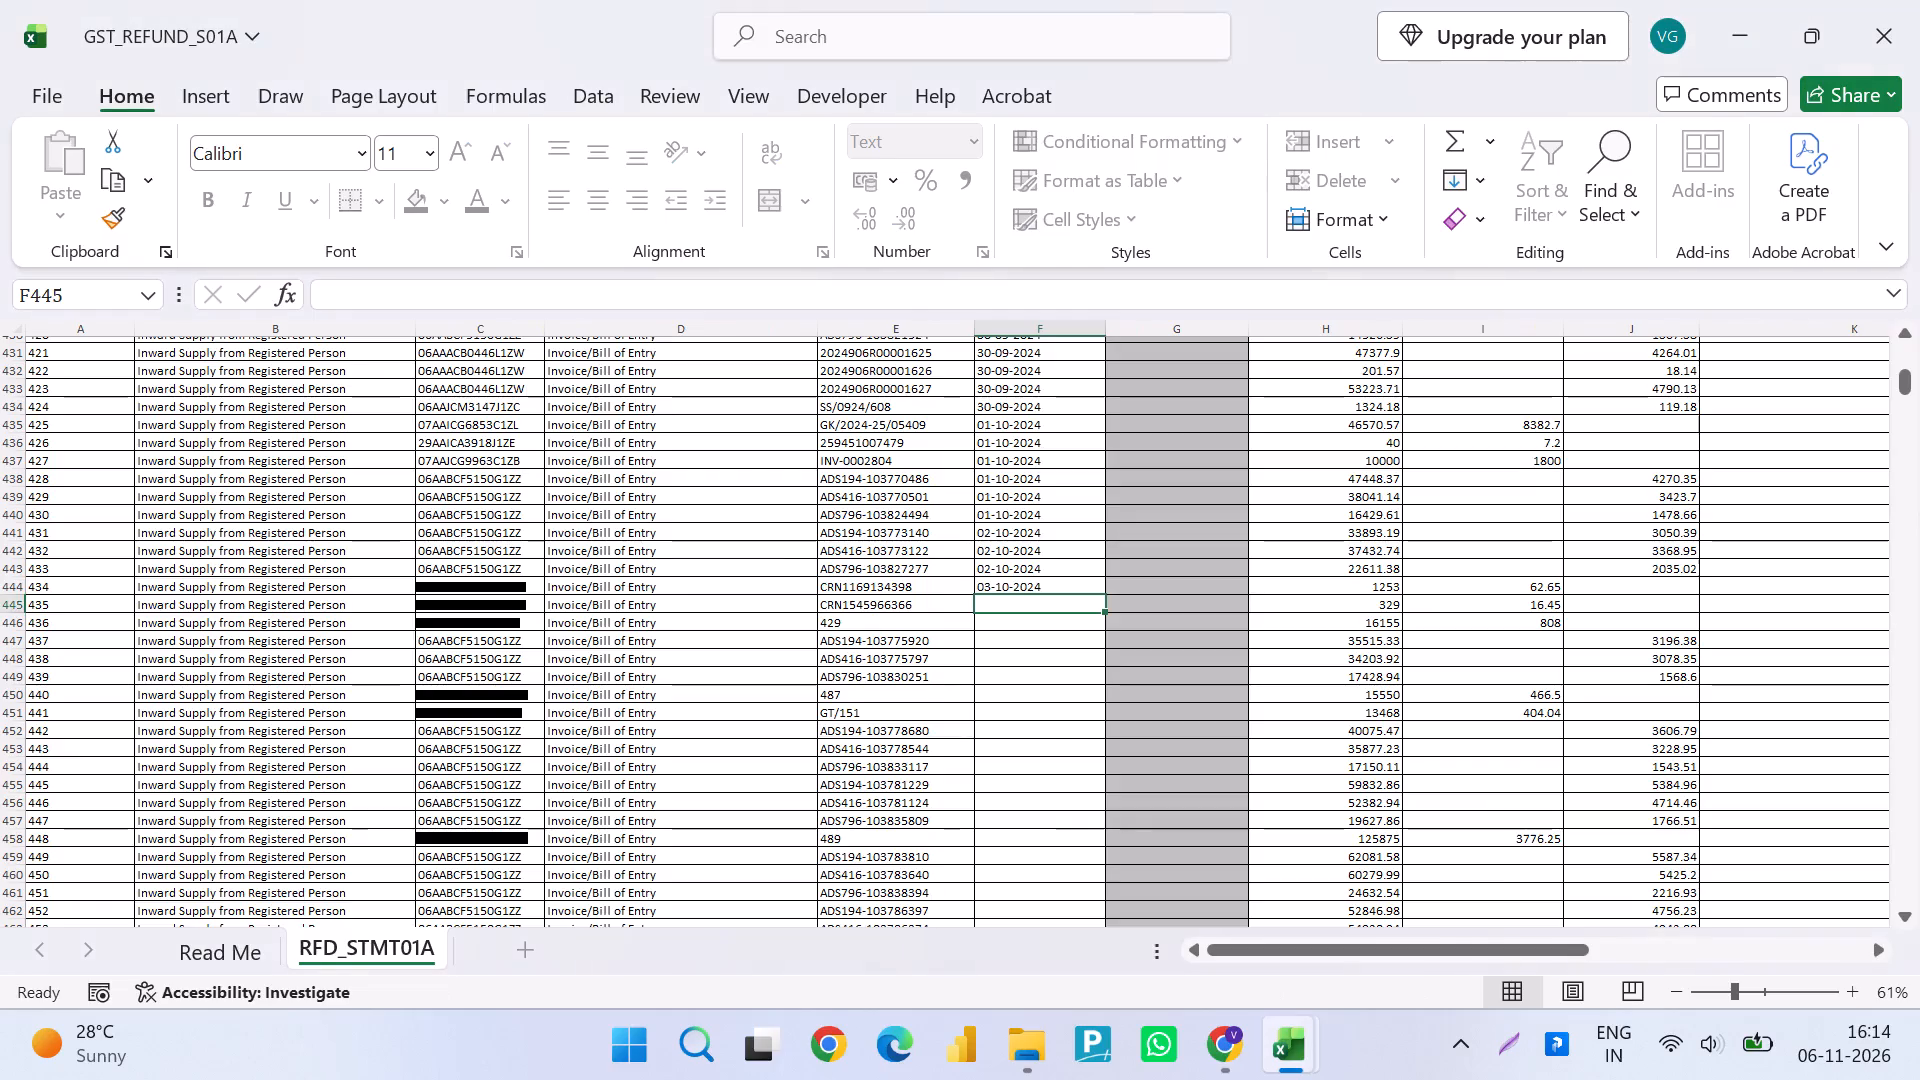
# Fill the date 03-10-2024 in the refund sheet down from F444 through F452.
pyautogui.press('Up')
pyautogui.hotkey('shift', 'Down')
pyautogui.hotkey('shift', 'Down')
pyautogui.hotkey('shift', 'Down')
pyautogui.hotkey('shift', 'Down')
pyautogui.hotkey('shift', 'Down')
pyautogui.hotkey('shift', 'Down')
pyautogui.hotkey('shift', 'Down')
pyautogui.hotkey('shift', 'Down')
pyautogui.hotkey('ctrl', 'd')
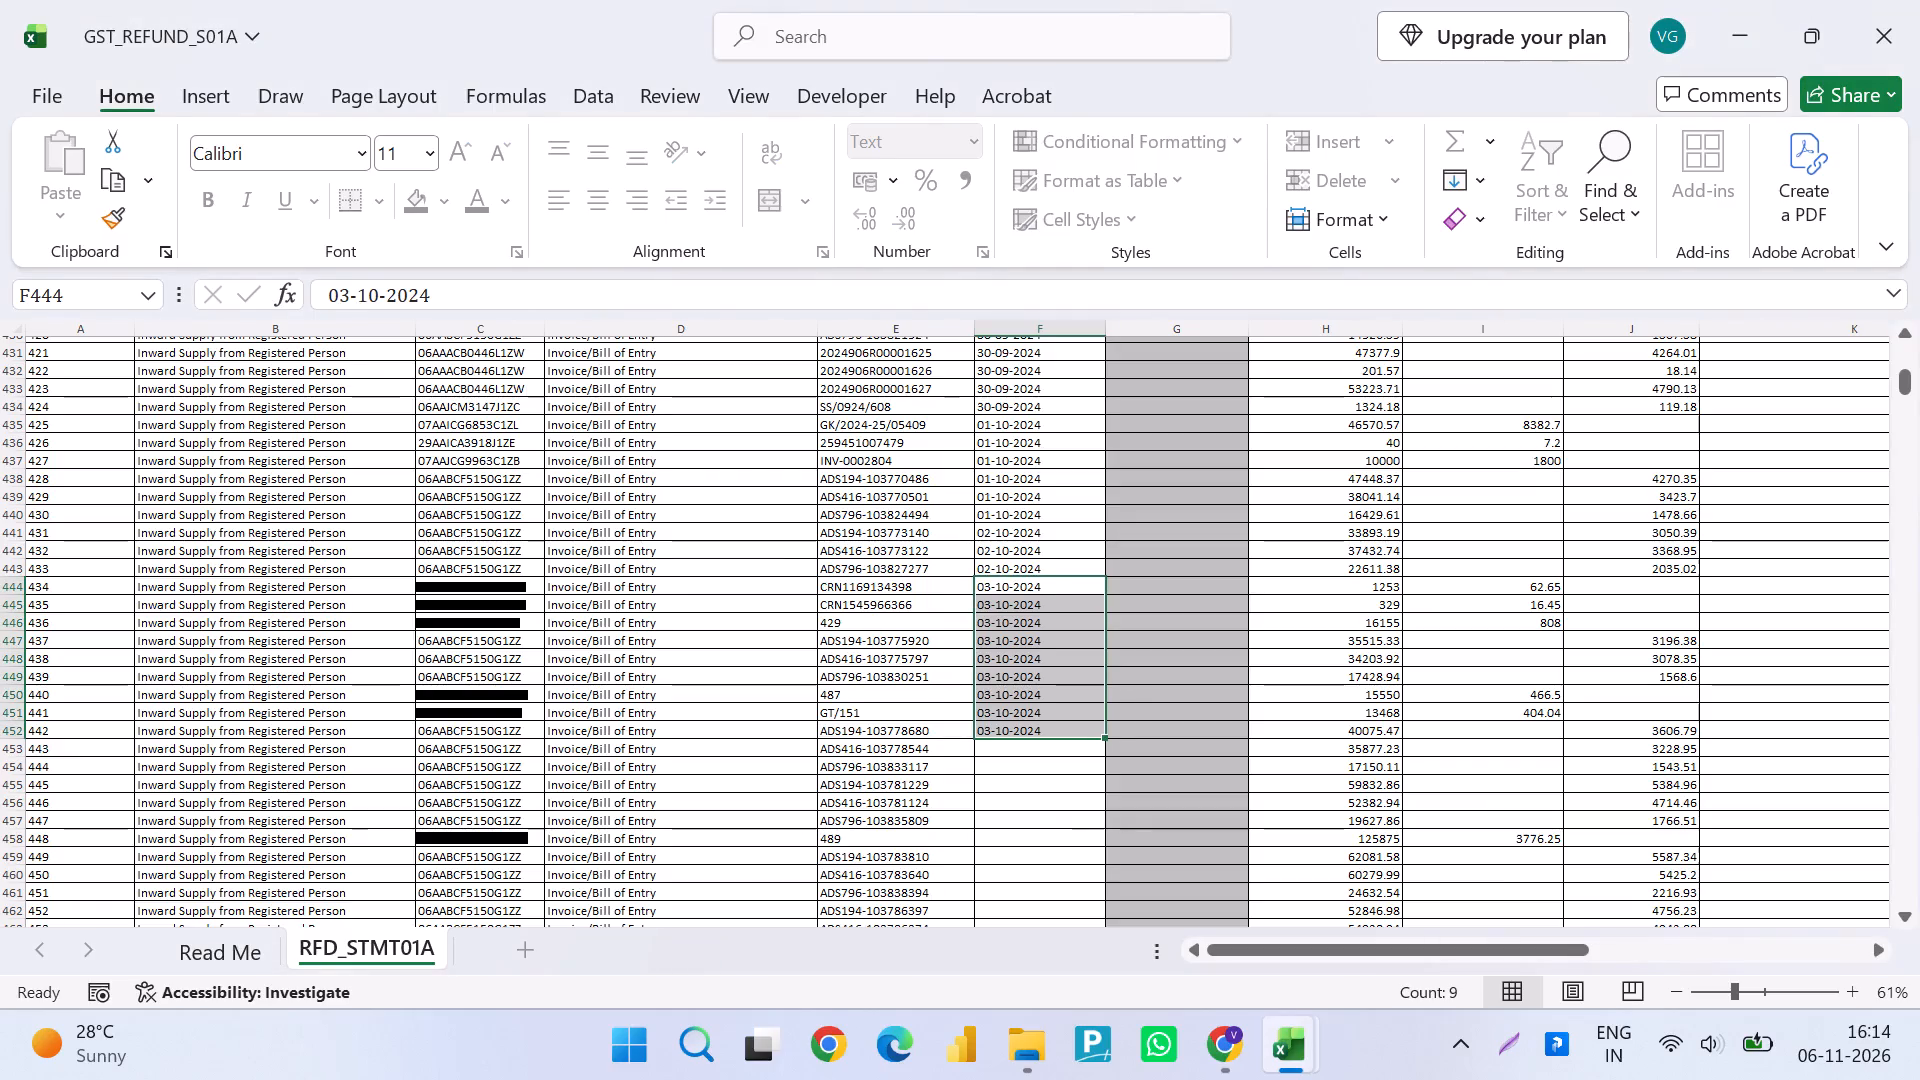
# Change the date in F452 of the refund sheet to 04-10-2024.
pyautogui.hotkey('ctrl', 'Down')
pyautogui.press('F2')
pyautogui.press('Left')
pyautogui.hotkey('ctrl', 'Left')
pyautogui.hotkey('ctrl', 'Left')
pyautogui.hotkey('ctrl', 'Left')
pyautogui.hotkey('ctrl', 'Left')
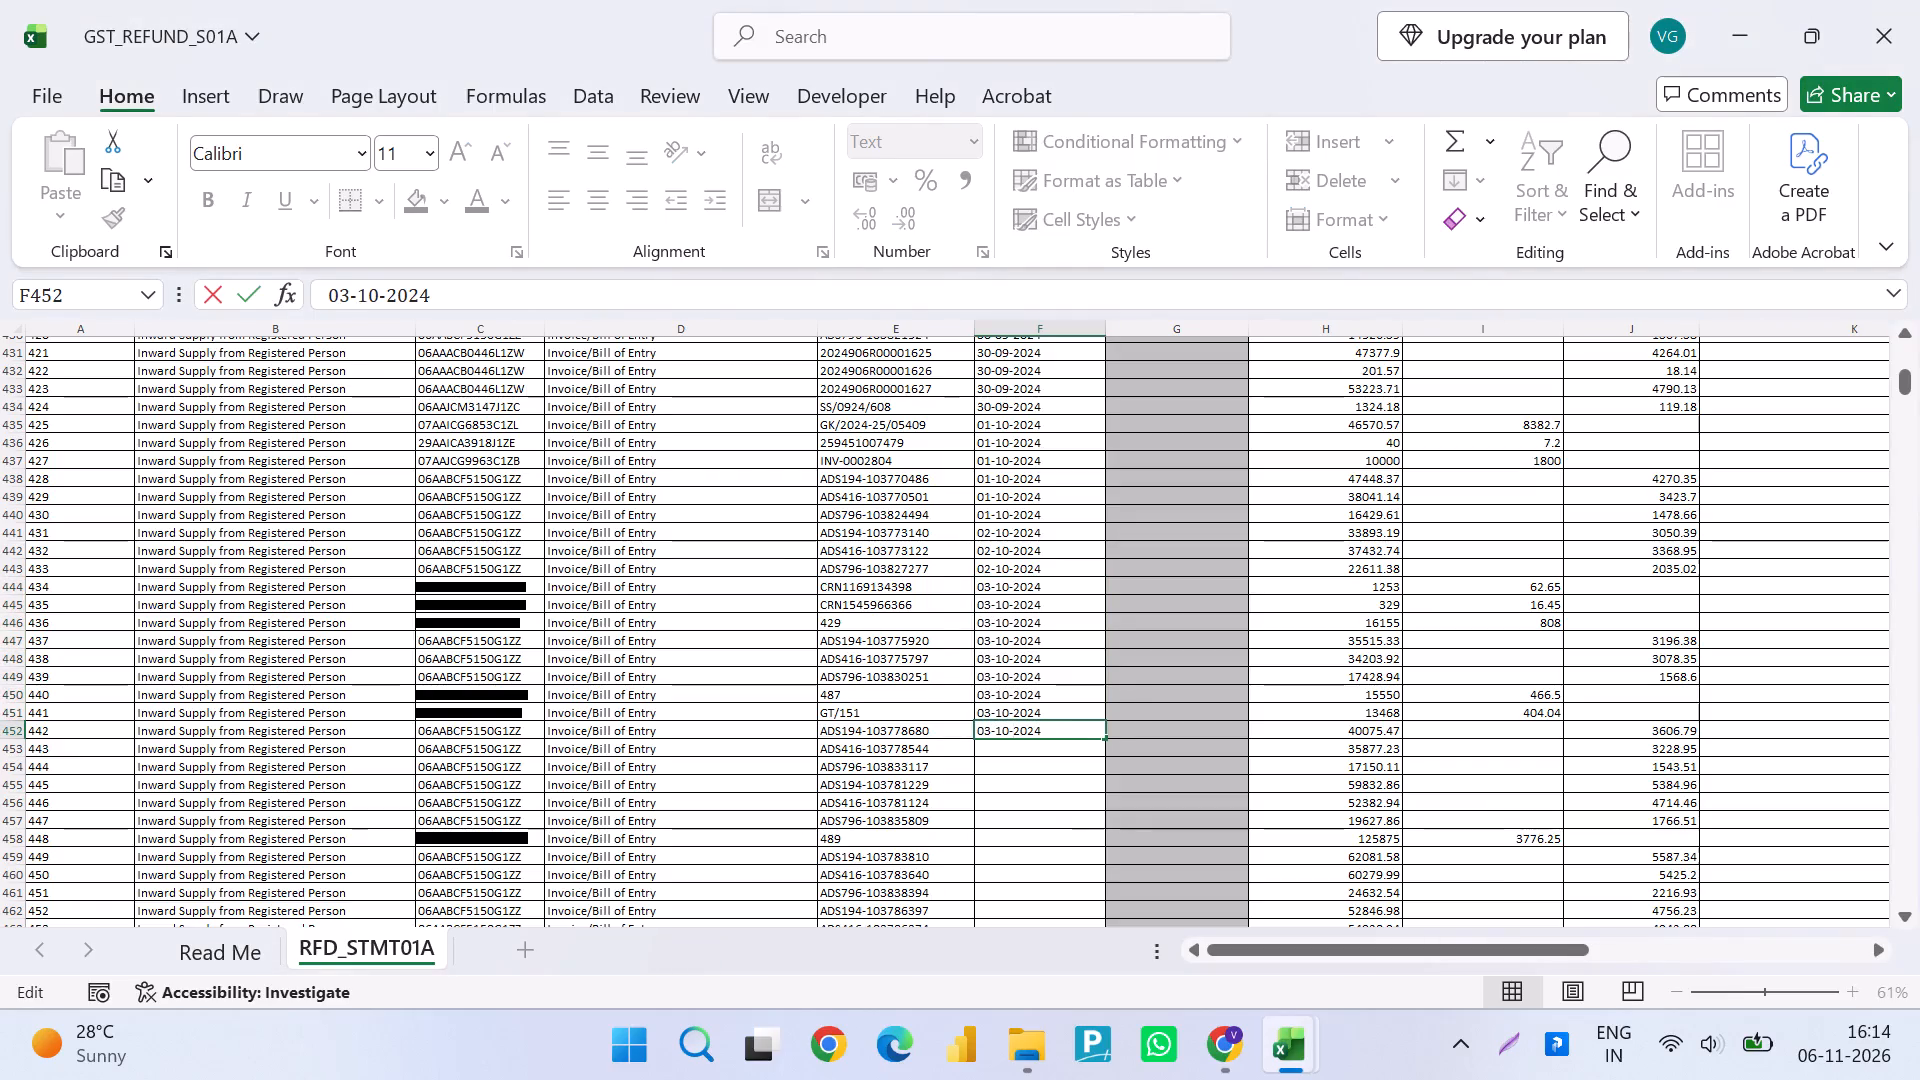
pyautogui.press('BackSpace')
pyautogui.press('4')
pyautogui.press('Return')
# Check which rows in PURCHASE 24-25 are dated 04-10-2024, selecting them from F559 through F561.
pyautogui.hotkey('alt', 'Tab')
pyautogui.press('Down')
pyautogui.press('Down')
pyautogui.press('Down')
pyautogui.press('Down')
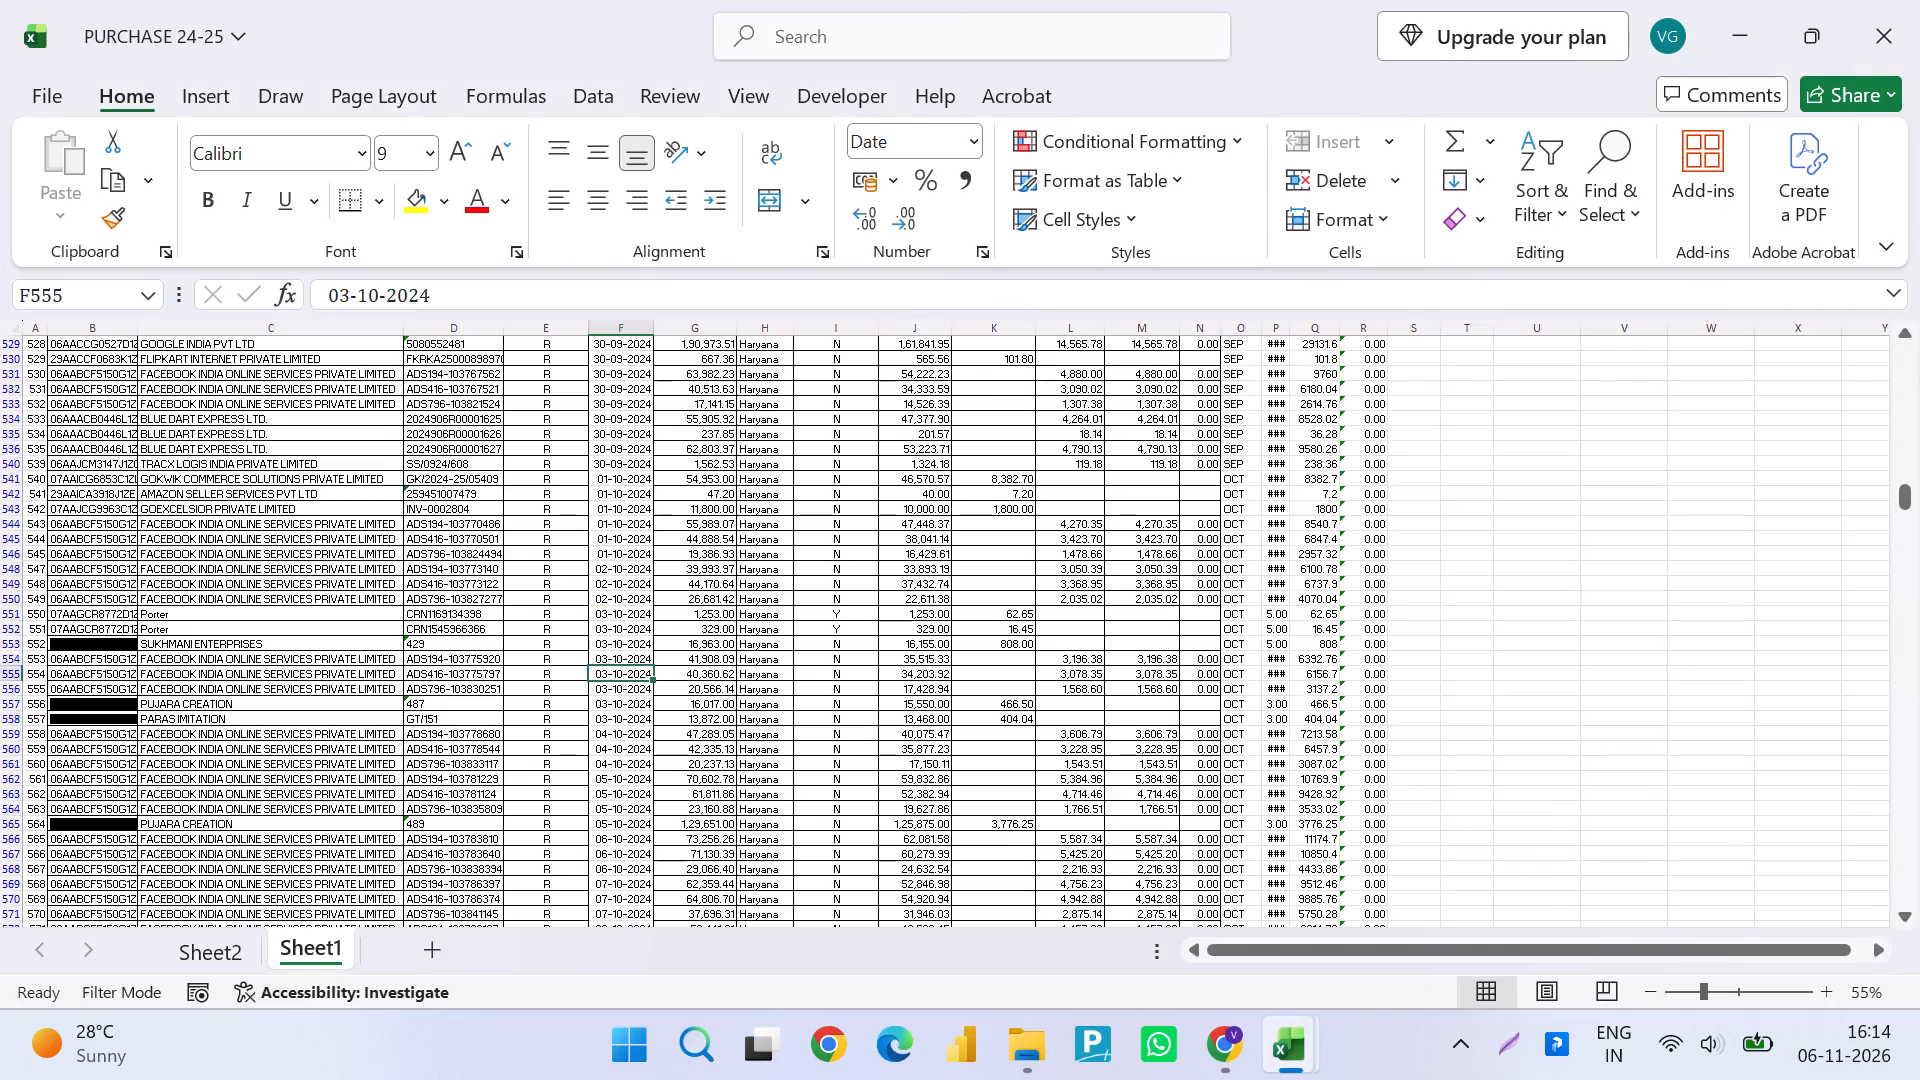
pyautogui.press('Down')
pyautogui.press('Down')
pyautogui.press('Down')
pyautogui.press('Down')
pyautogui.hotkey('shift', 'Down')
pyautogui.hotkey('shift', 'Down')
pyautogui.hotkey('shift', 'Down')
pyautogui.hotkey('shift', 'Up')
pyautogui.hotkey('alt', 'Tab')
# Fill the date 04-10-2024 from F452 of the refund sheet into F453 and F454.
pyautogui.press('Down')
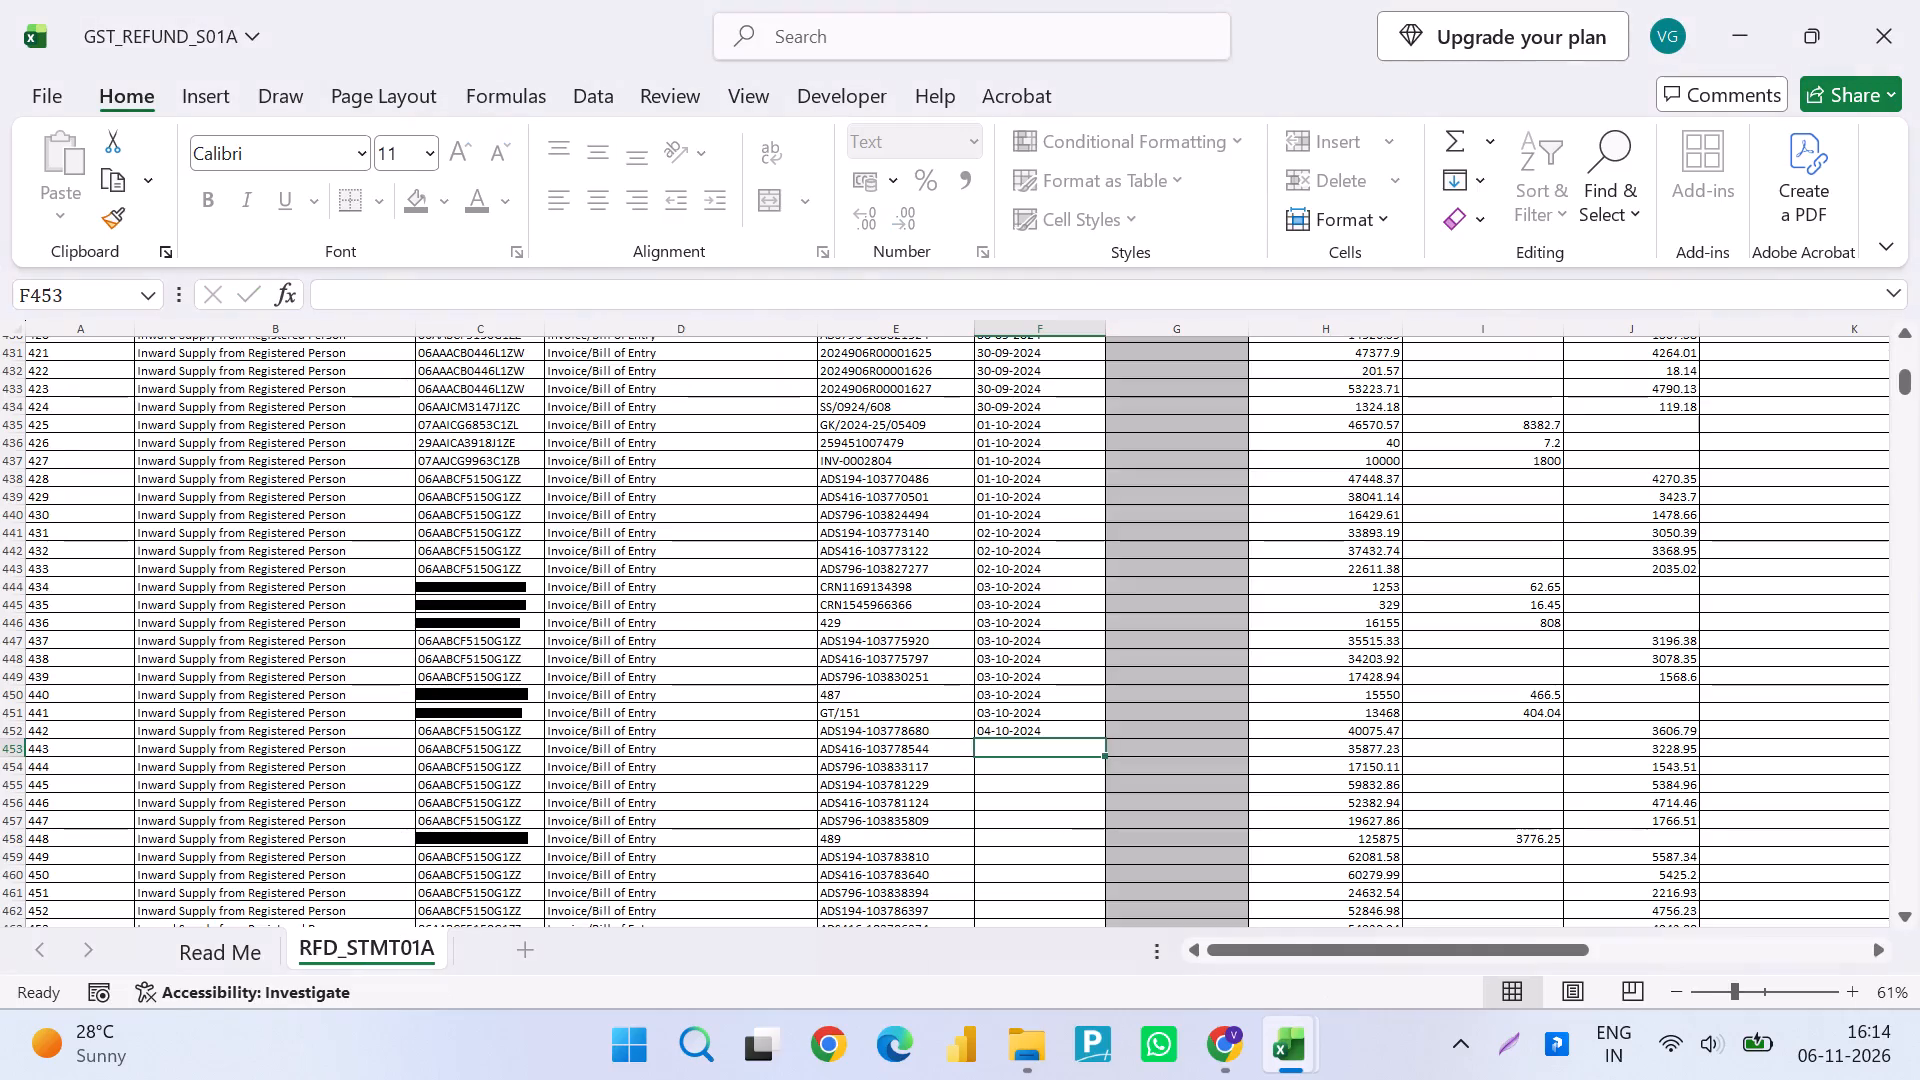
pyautogui.hotkey('ctrl', 'd')
pyautogui.press('Up')
pyautogui.hotkey('ctrl', 'd')
pyautogui.press('Down')
pyautogui.hotkey('ctrl', 'd')
# Move to the first 05-10-2024 row, F562, in PURCHASE 24-25 and return to the refund sheet.
pyautogui.hotkey('alt', 'Tab')
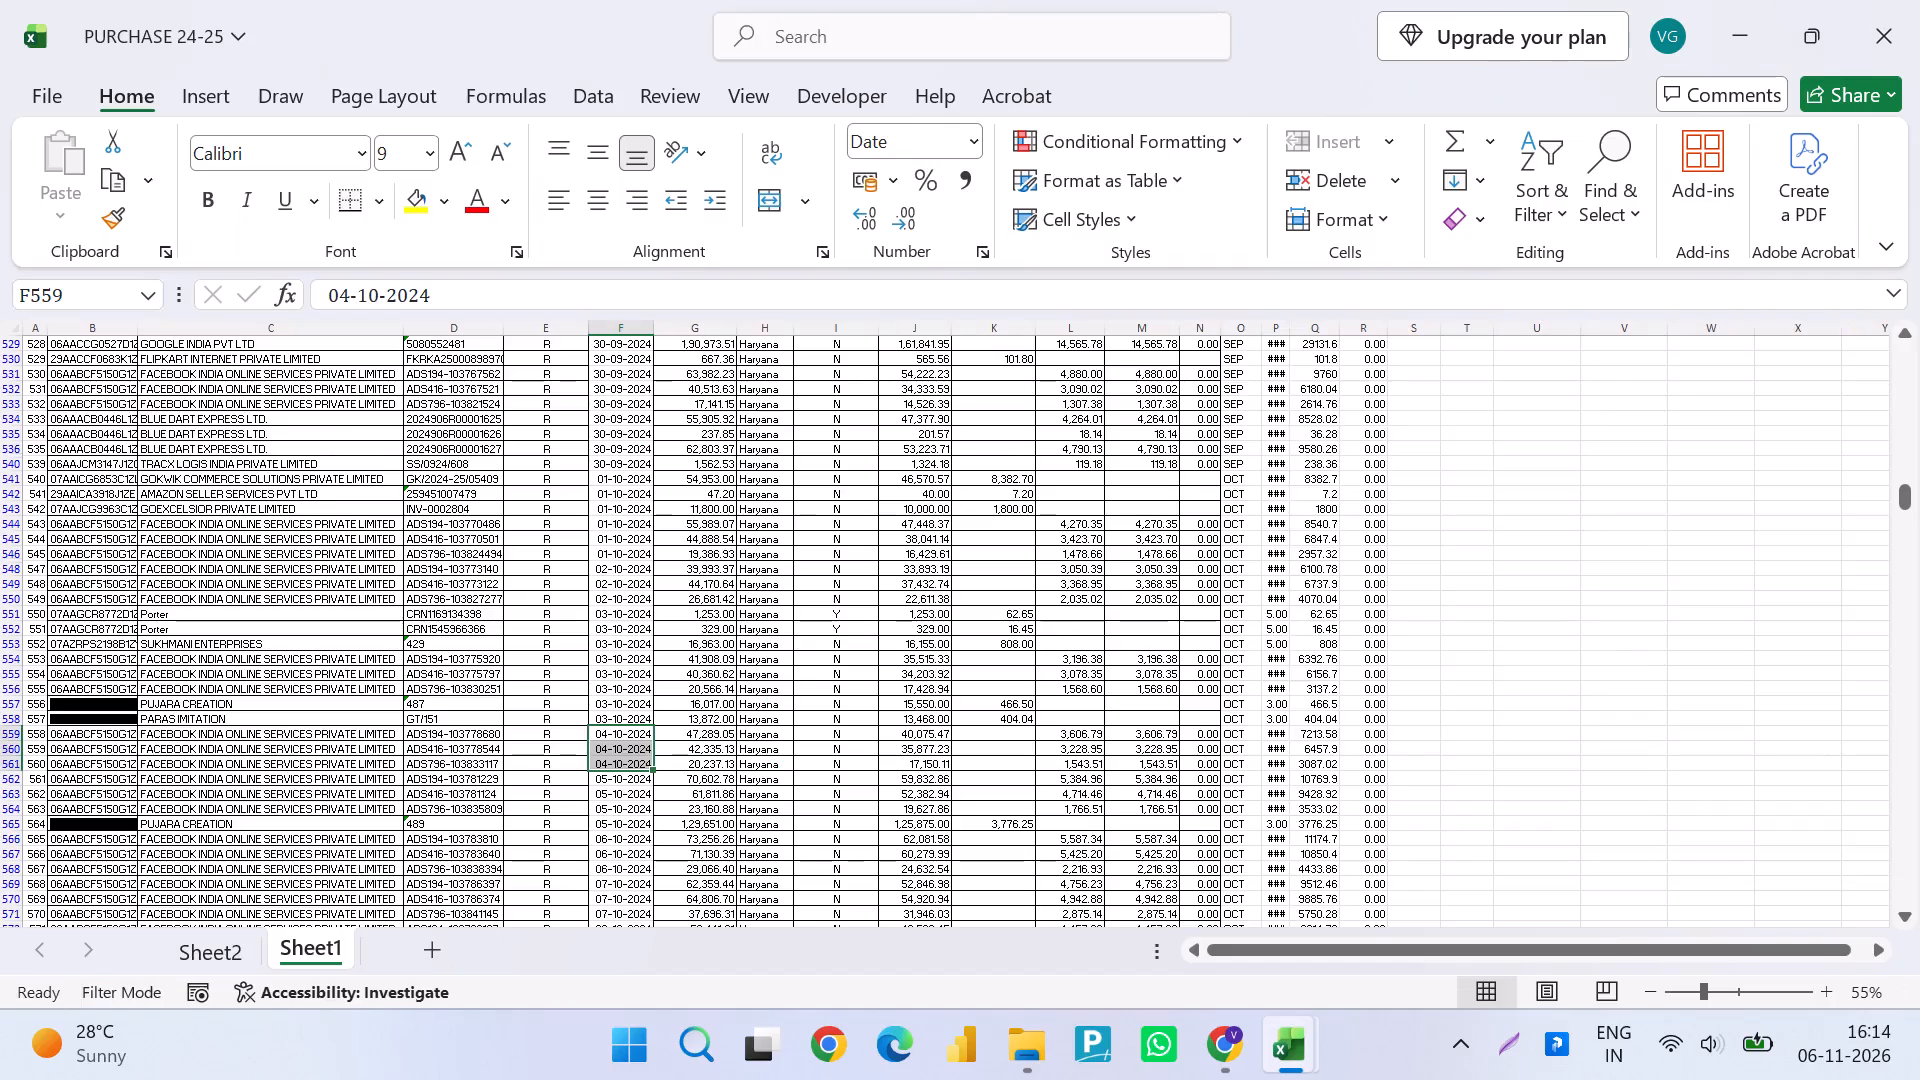
pyautogui.press('Down')
pyautogui.press('Down')
pyautogui.press('Down')
pyautogui.hotkey('alt', 'Tab')
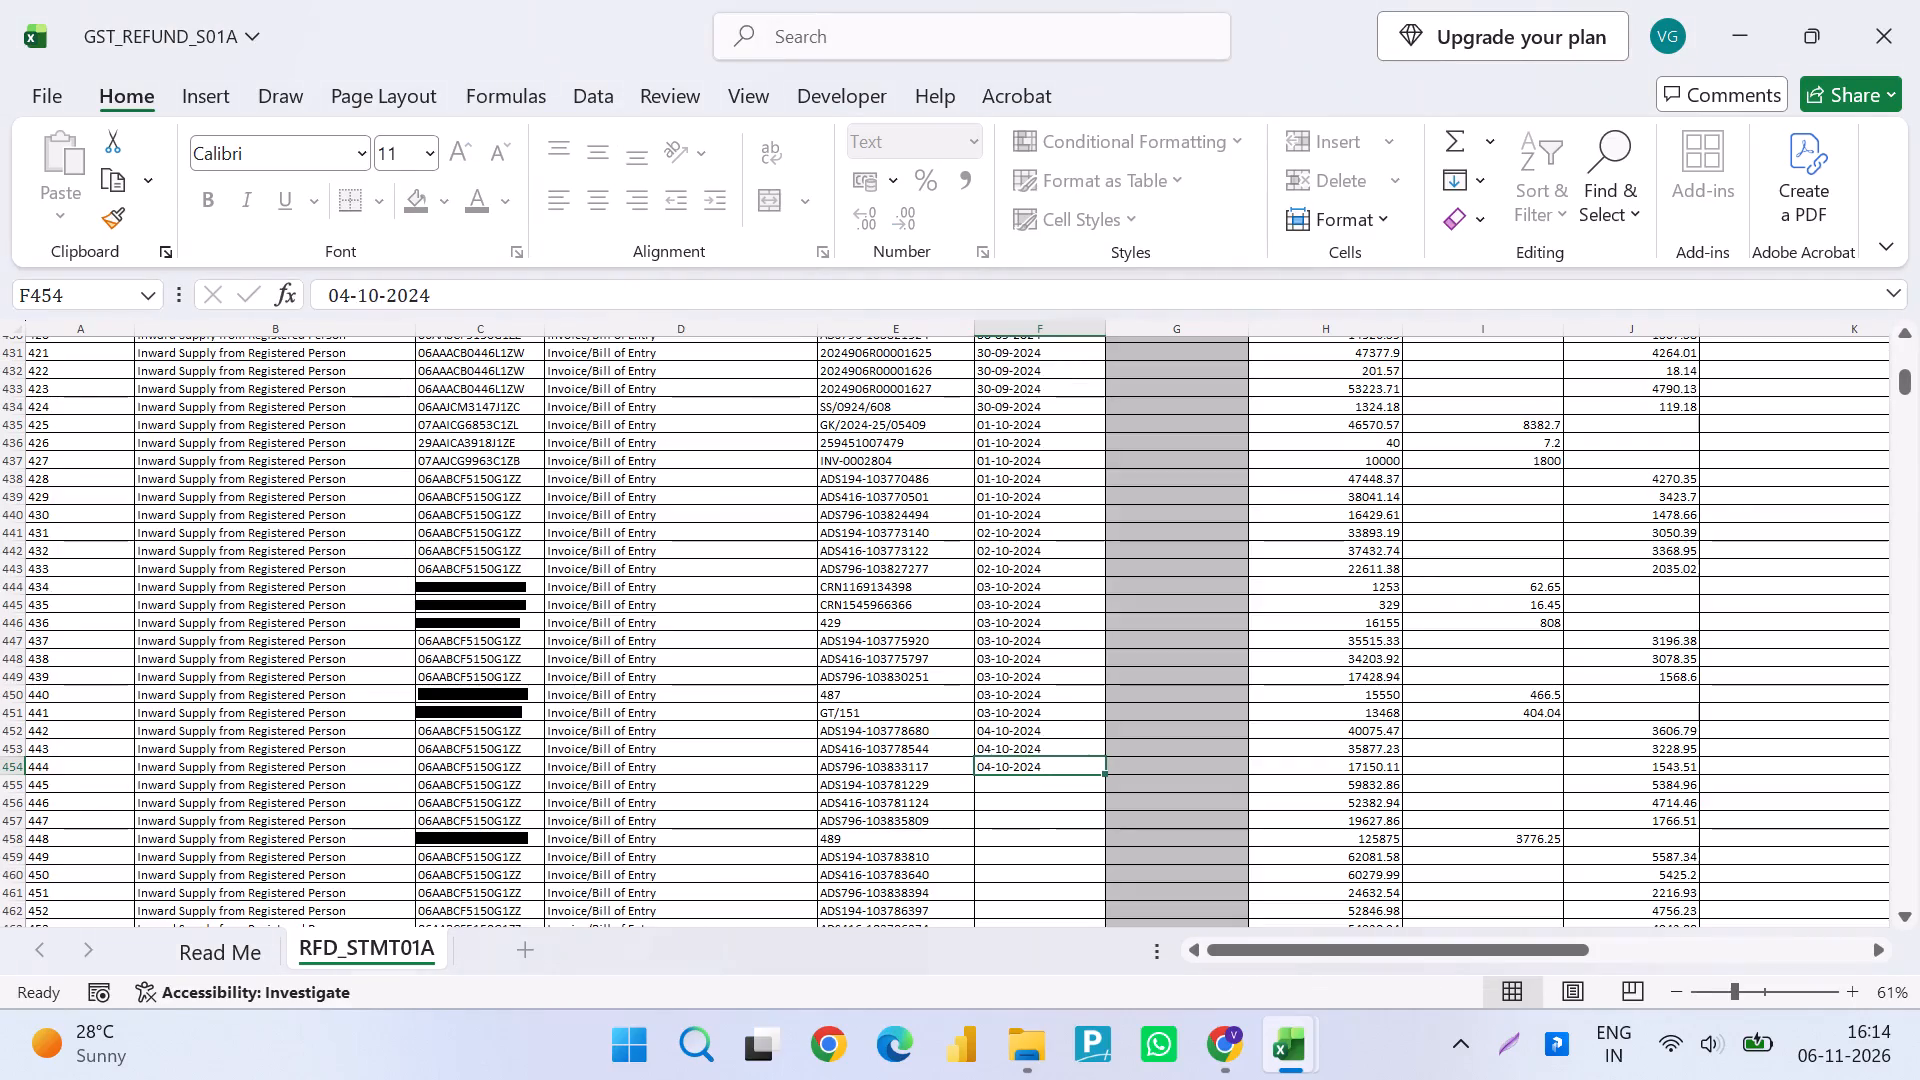
# Look over the remaining refund statement rows below F454 that still lack dates, through row 486.
pyautogui.scroll(-4, 646, 813)
pyautogui.scroll(2, 646, 813)
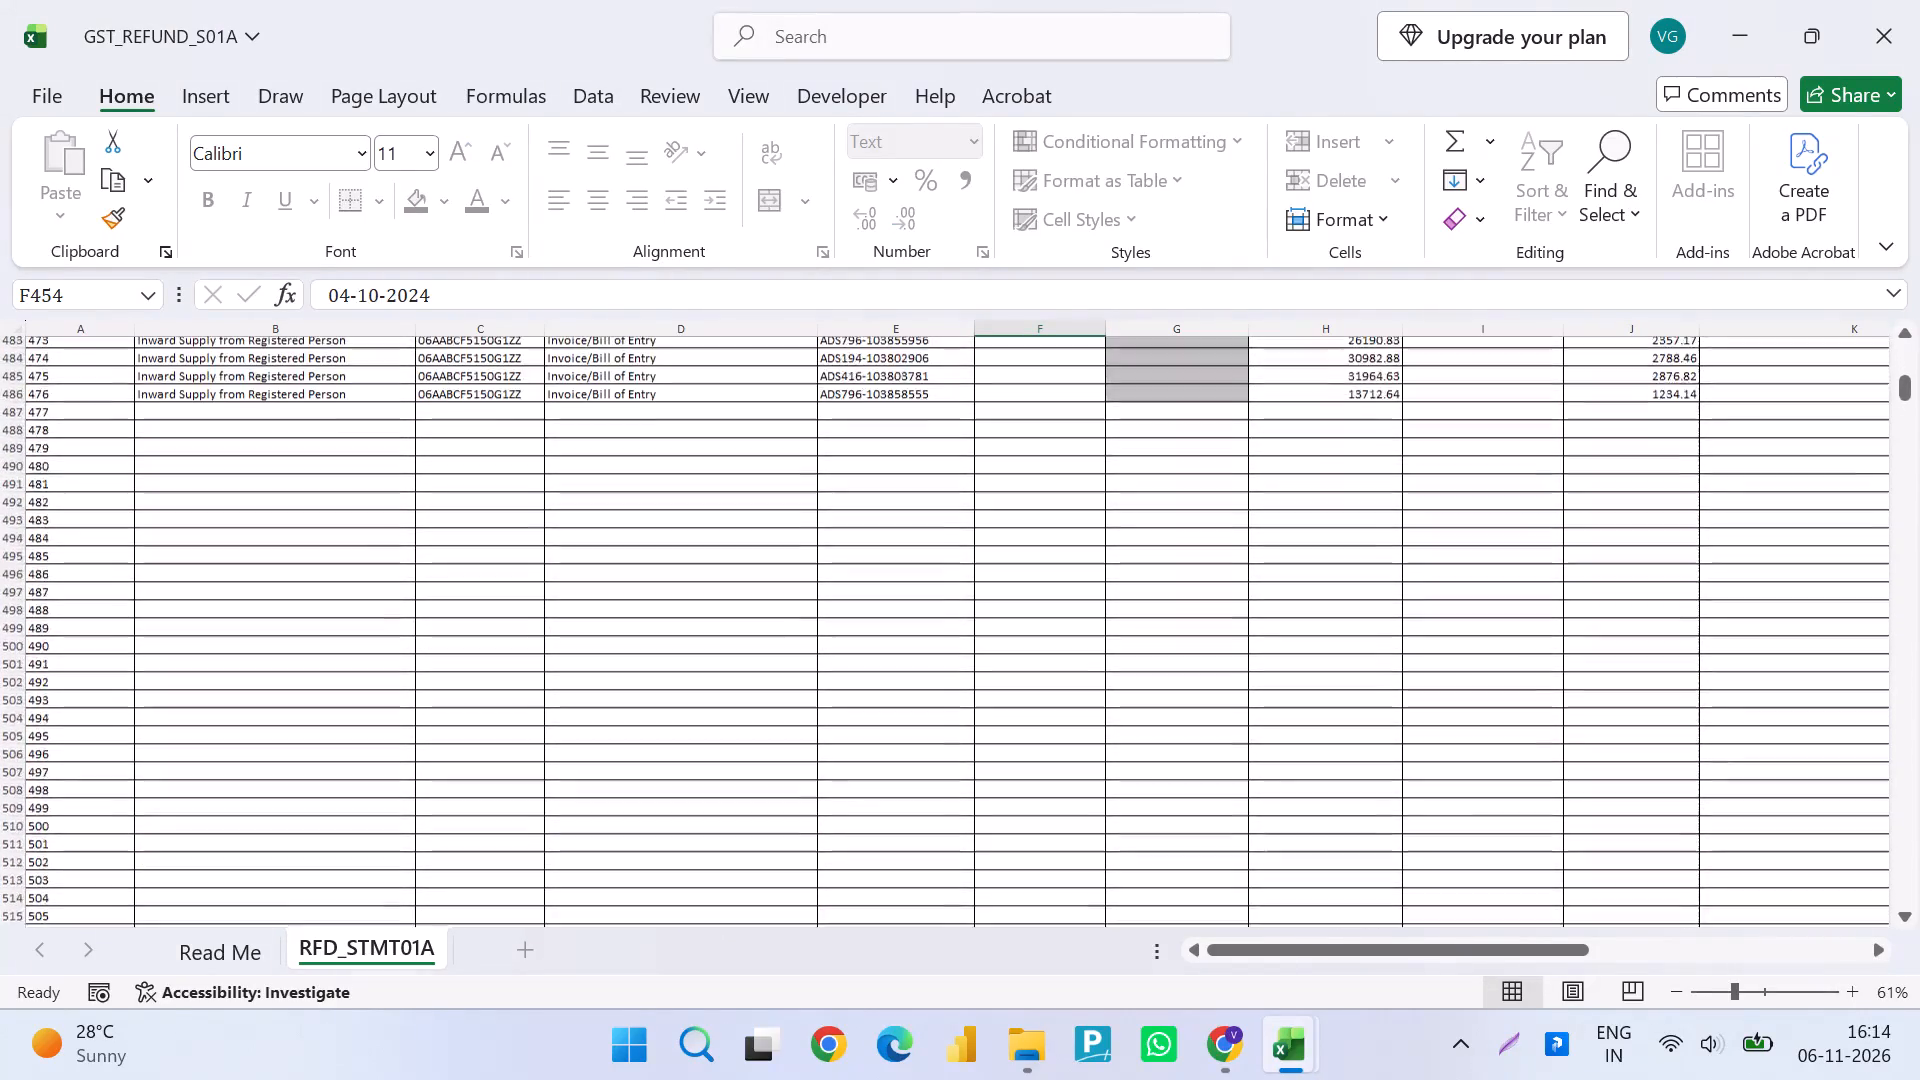
pyautogui.scroll(4, 646, 813)
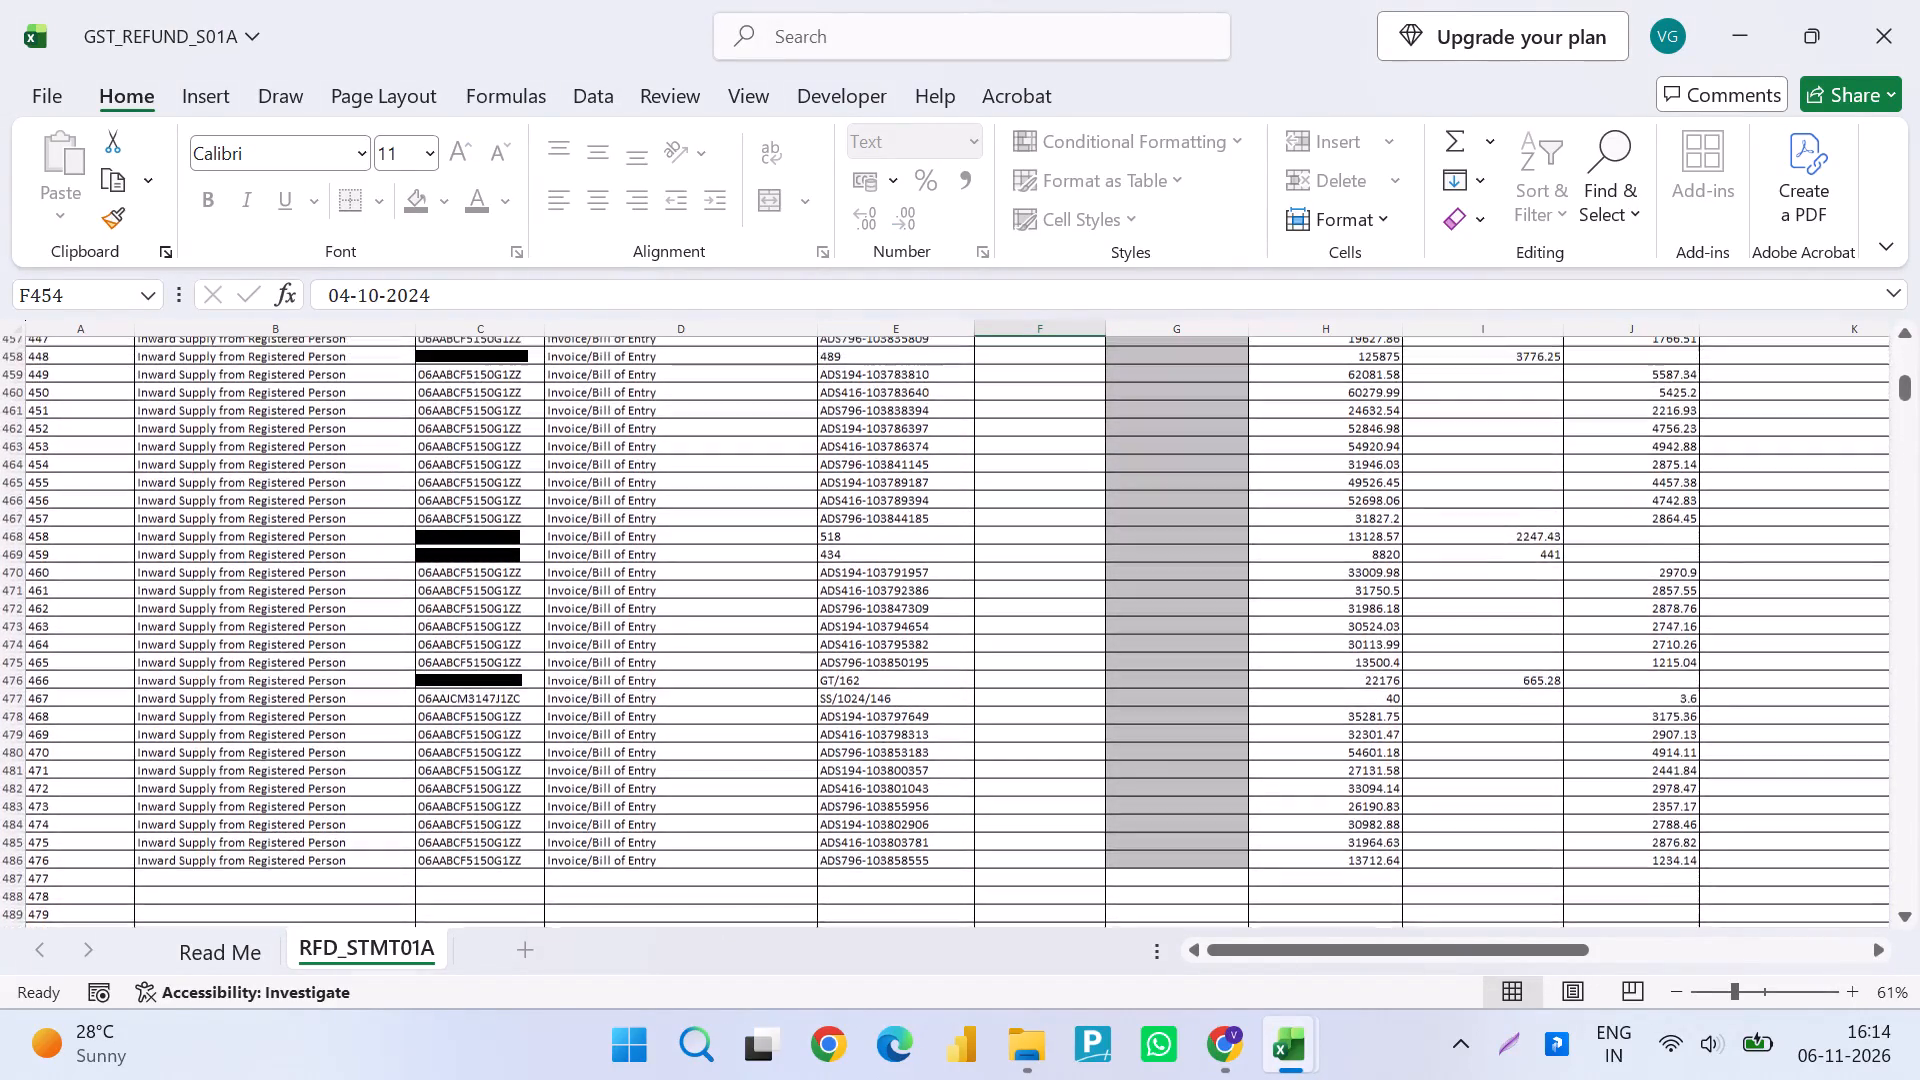
pyautogui.scroll(1, 646, 813)
pyautogui.hscroll(1, 646, 813)
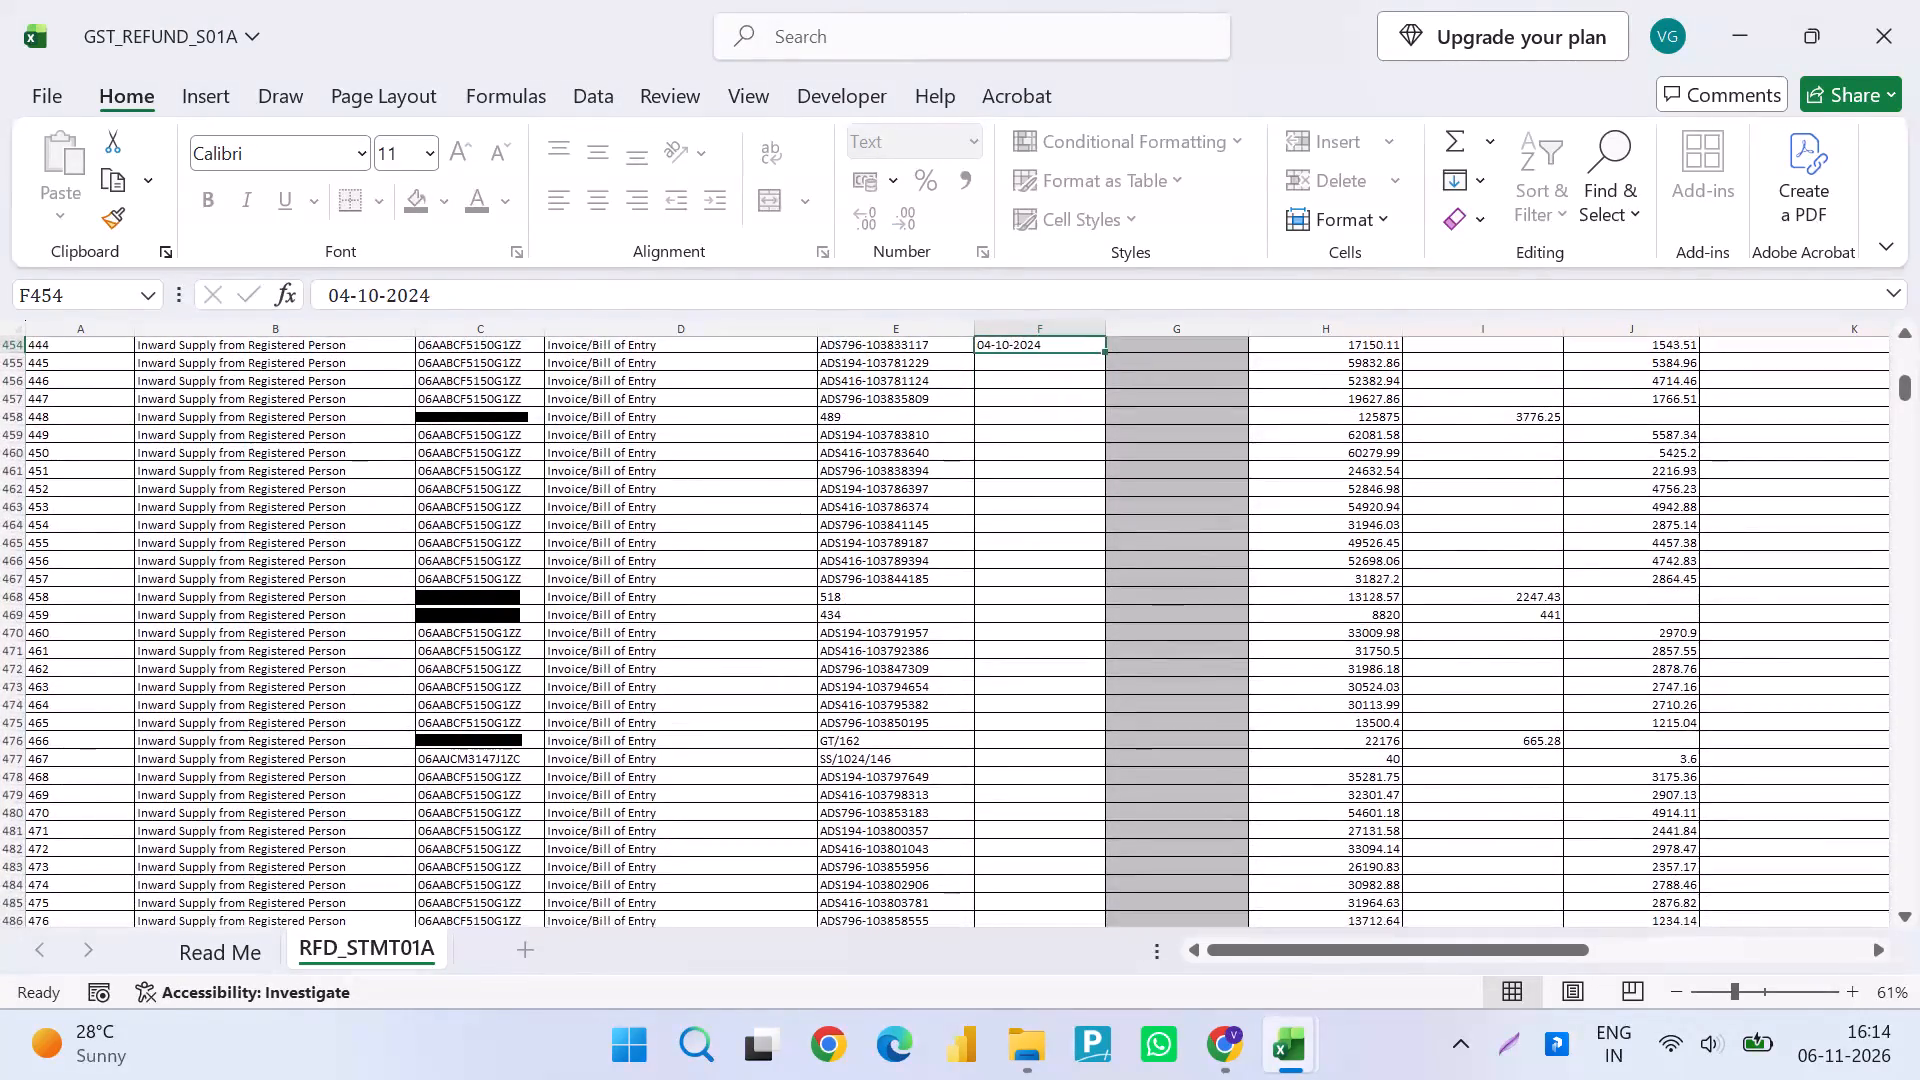
pyautogui.hscroll(1, 646, 813)
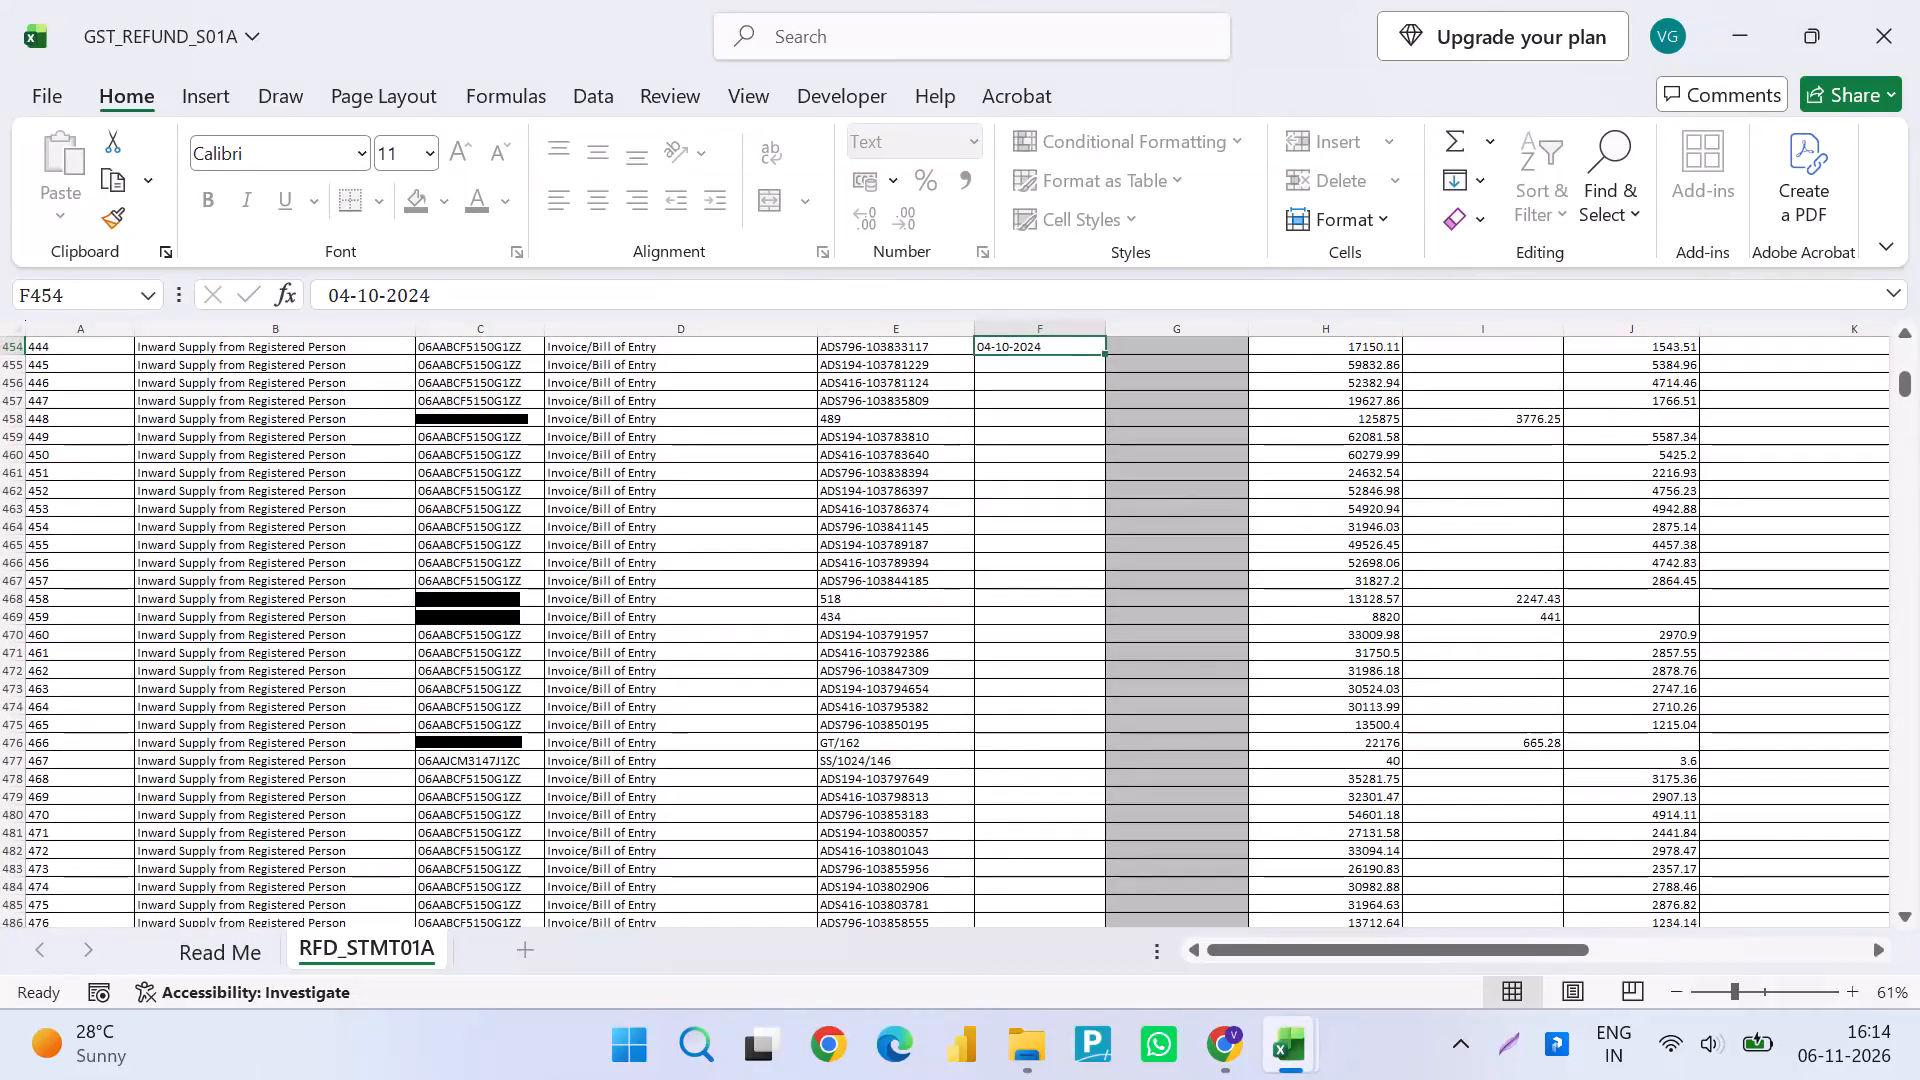
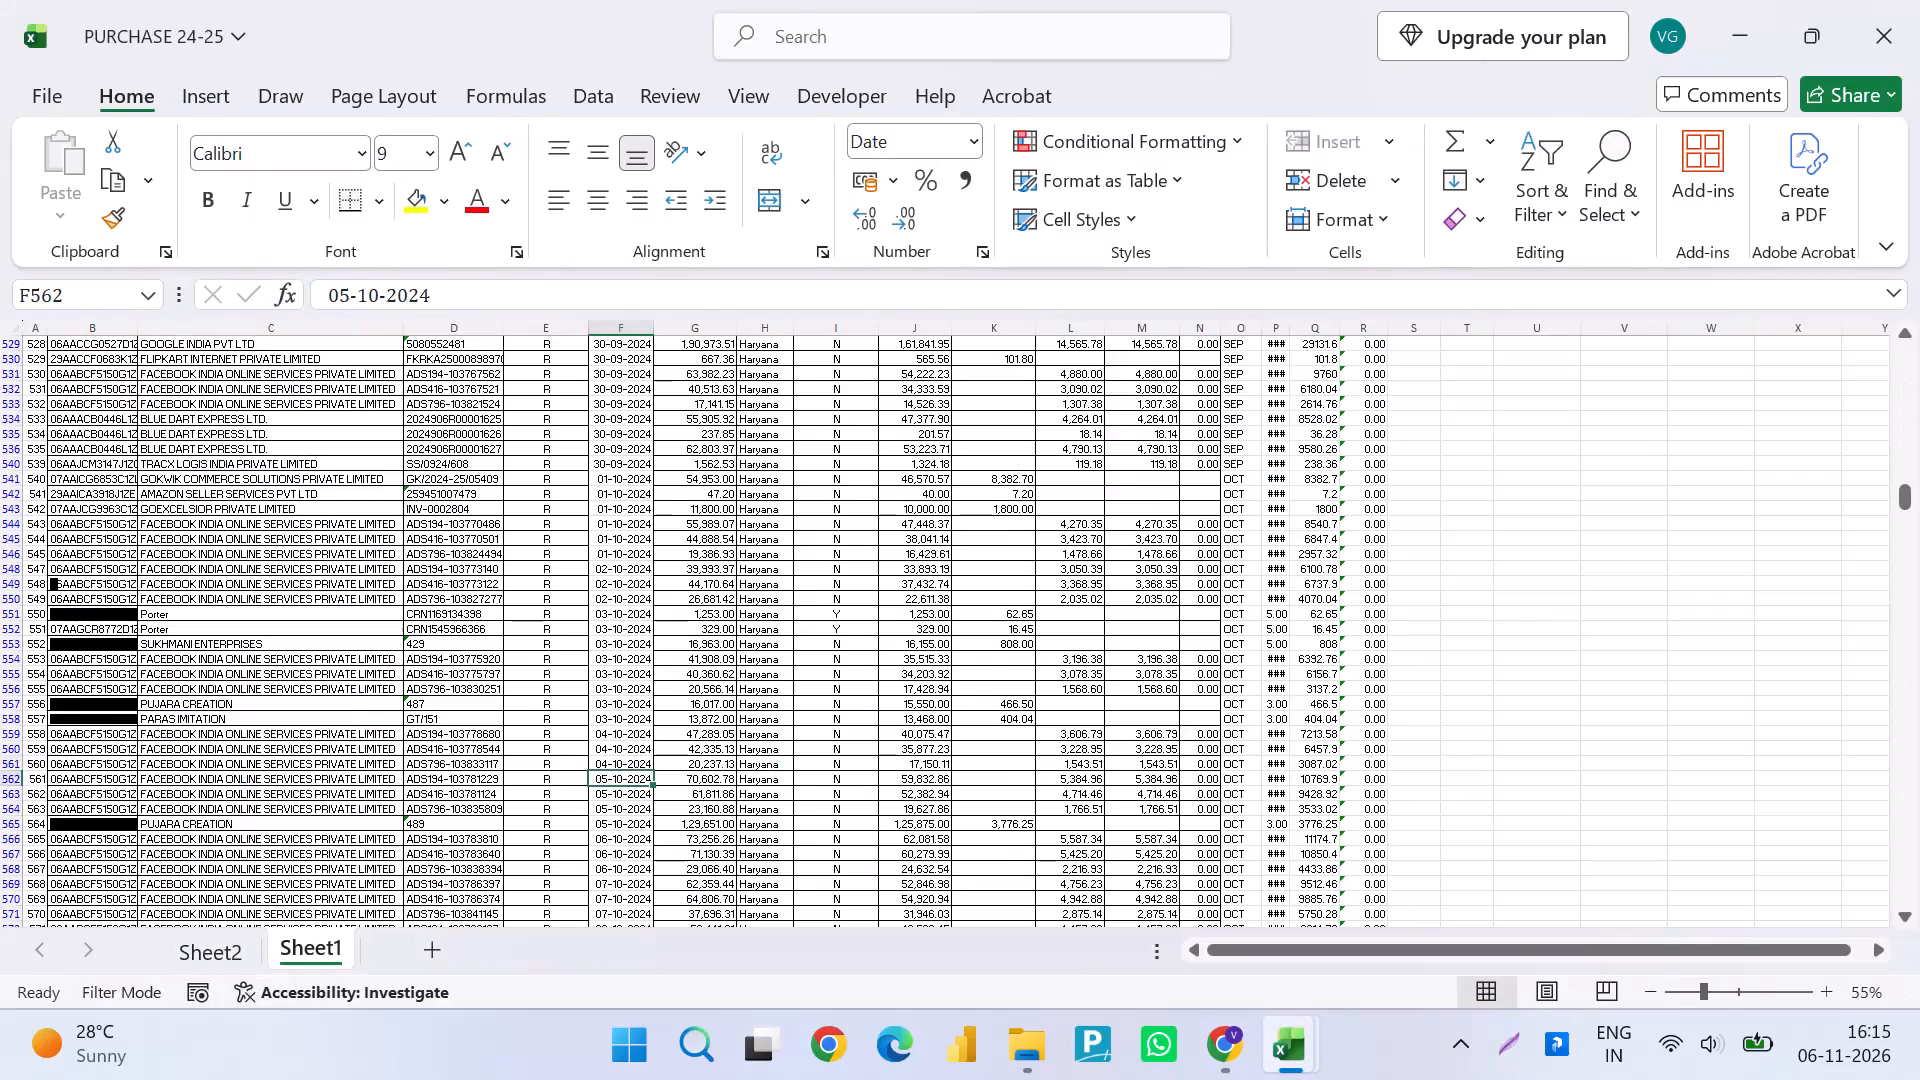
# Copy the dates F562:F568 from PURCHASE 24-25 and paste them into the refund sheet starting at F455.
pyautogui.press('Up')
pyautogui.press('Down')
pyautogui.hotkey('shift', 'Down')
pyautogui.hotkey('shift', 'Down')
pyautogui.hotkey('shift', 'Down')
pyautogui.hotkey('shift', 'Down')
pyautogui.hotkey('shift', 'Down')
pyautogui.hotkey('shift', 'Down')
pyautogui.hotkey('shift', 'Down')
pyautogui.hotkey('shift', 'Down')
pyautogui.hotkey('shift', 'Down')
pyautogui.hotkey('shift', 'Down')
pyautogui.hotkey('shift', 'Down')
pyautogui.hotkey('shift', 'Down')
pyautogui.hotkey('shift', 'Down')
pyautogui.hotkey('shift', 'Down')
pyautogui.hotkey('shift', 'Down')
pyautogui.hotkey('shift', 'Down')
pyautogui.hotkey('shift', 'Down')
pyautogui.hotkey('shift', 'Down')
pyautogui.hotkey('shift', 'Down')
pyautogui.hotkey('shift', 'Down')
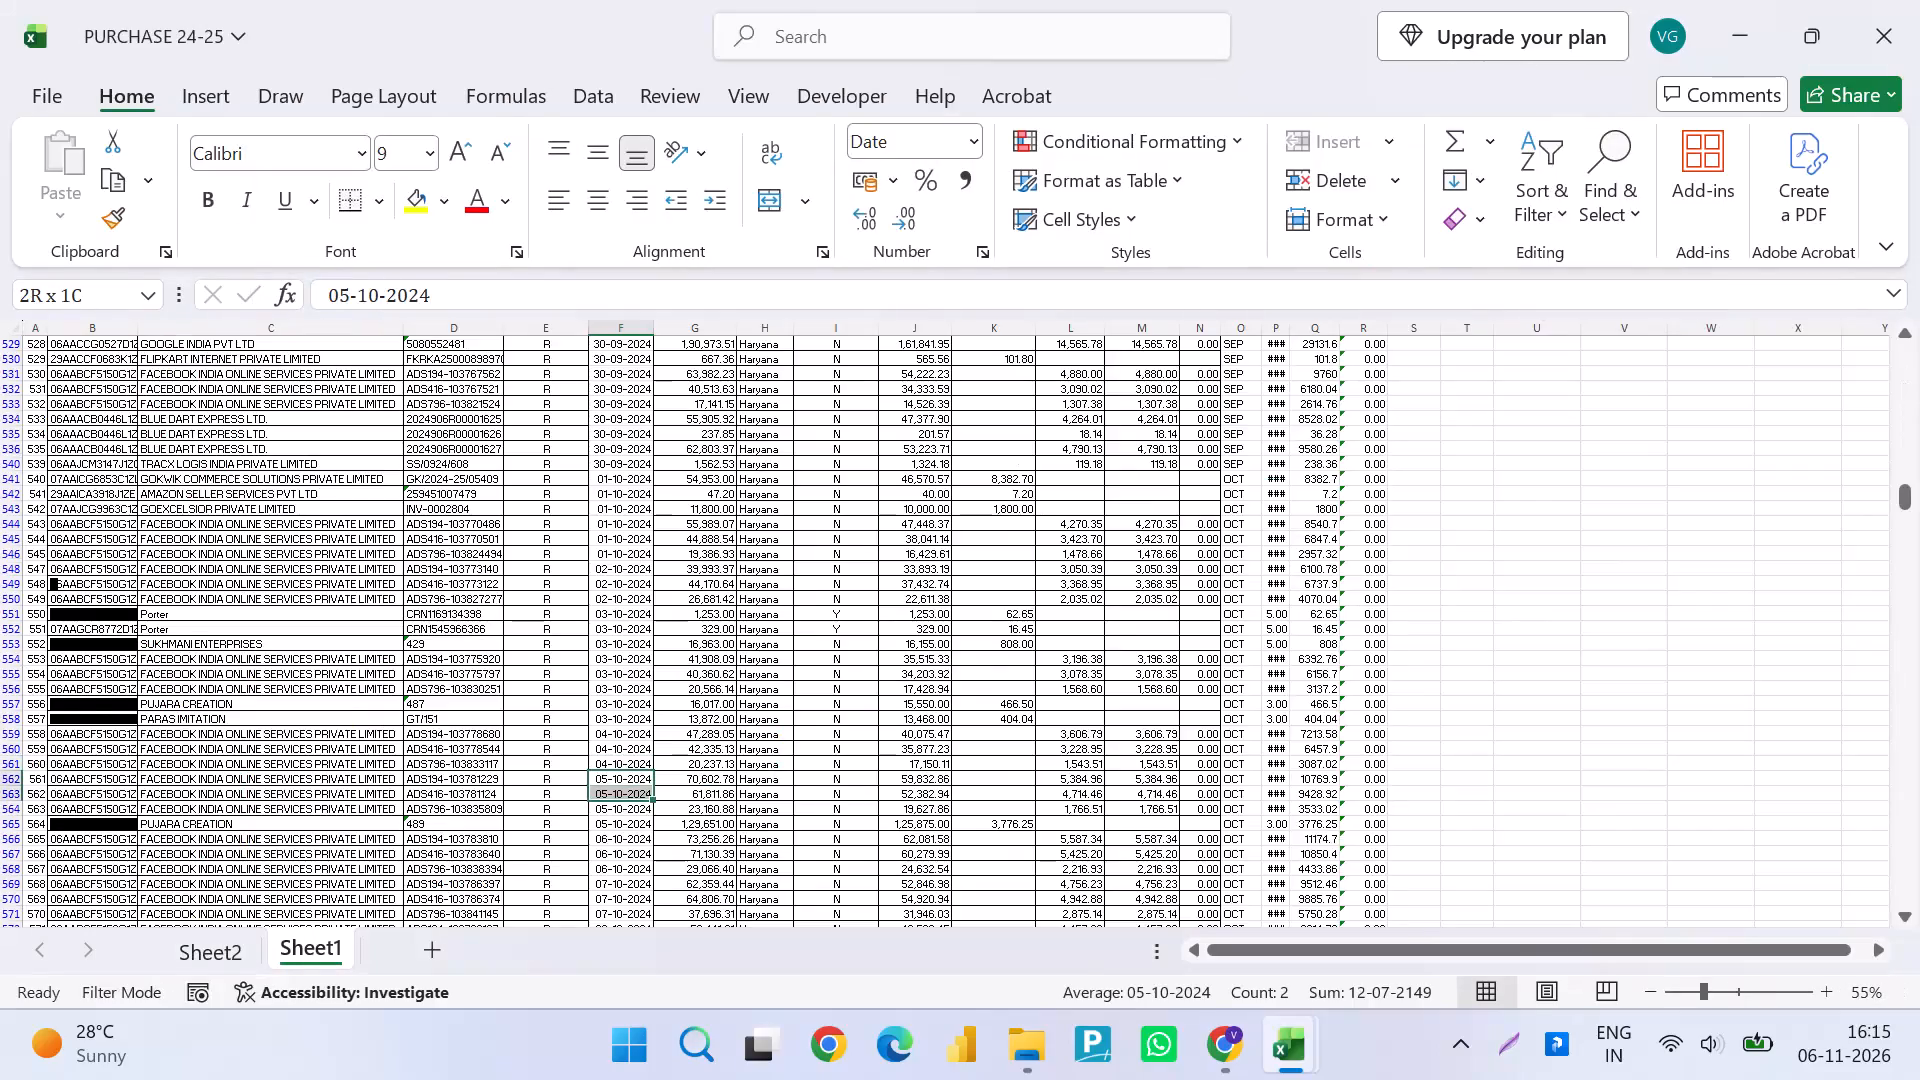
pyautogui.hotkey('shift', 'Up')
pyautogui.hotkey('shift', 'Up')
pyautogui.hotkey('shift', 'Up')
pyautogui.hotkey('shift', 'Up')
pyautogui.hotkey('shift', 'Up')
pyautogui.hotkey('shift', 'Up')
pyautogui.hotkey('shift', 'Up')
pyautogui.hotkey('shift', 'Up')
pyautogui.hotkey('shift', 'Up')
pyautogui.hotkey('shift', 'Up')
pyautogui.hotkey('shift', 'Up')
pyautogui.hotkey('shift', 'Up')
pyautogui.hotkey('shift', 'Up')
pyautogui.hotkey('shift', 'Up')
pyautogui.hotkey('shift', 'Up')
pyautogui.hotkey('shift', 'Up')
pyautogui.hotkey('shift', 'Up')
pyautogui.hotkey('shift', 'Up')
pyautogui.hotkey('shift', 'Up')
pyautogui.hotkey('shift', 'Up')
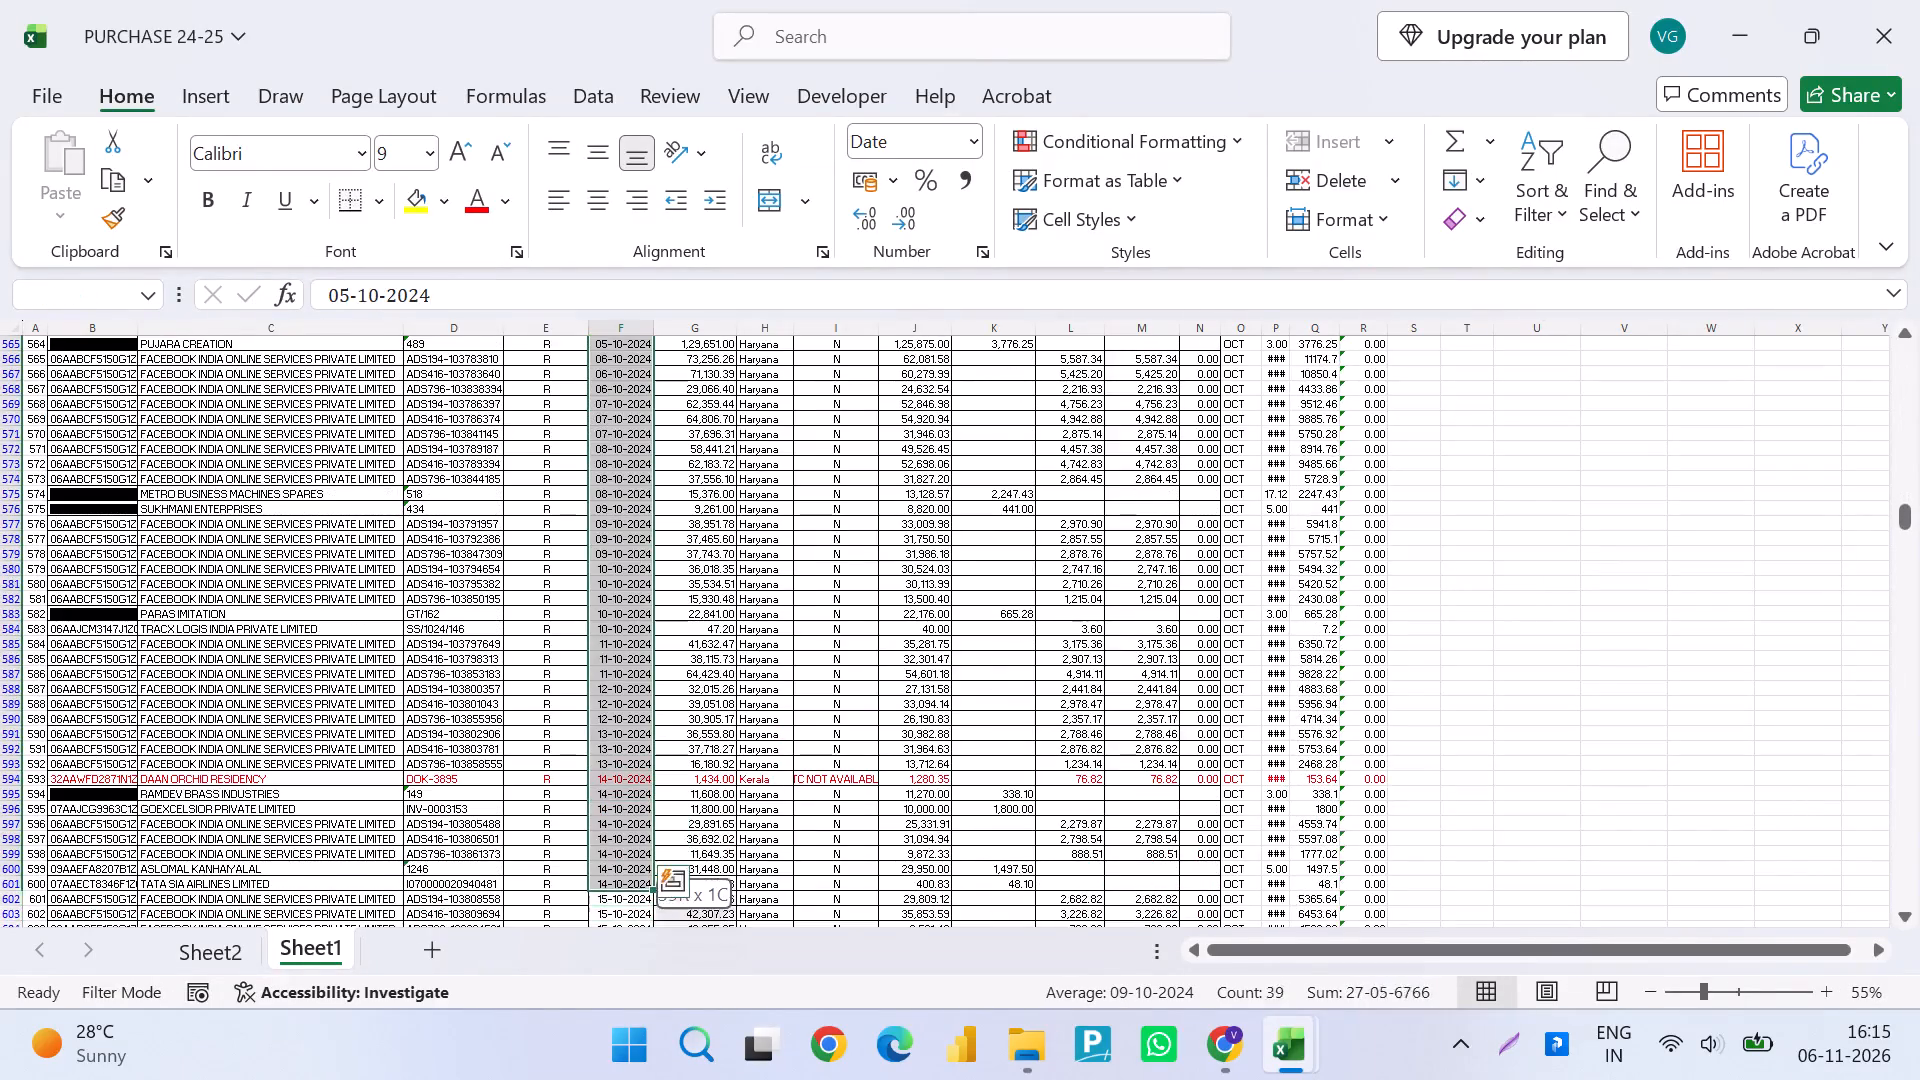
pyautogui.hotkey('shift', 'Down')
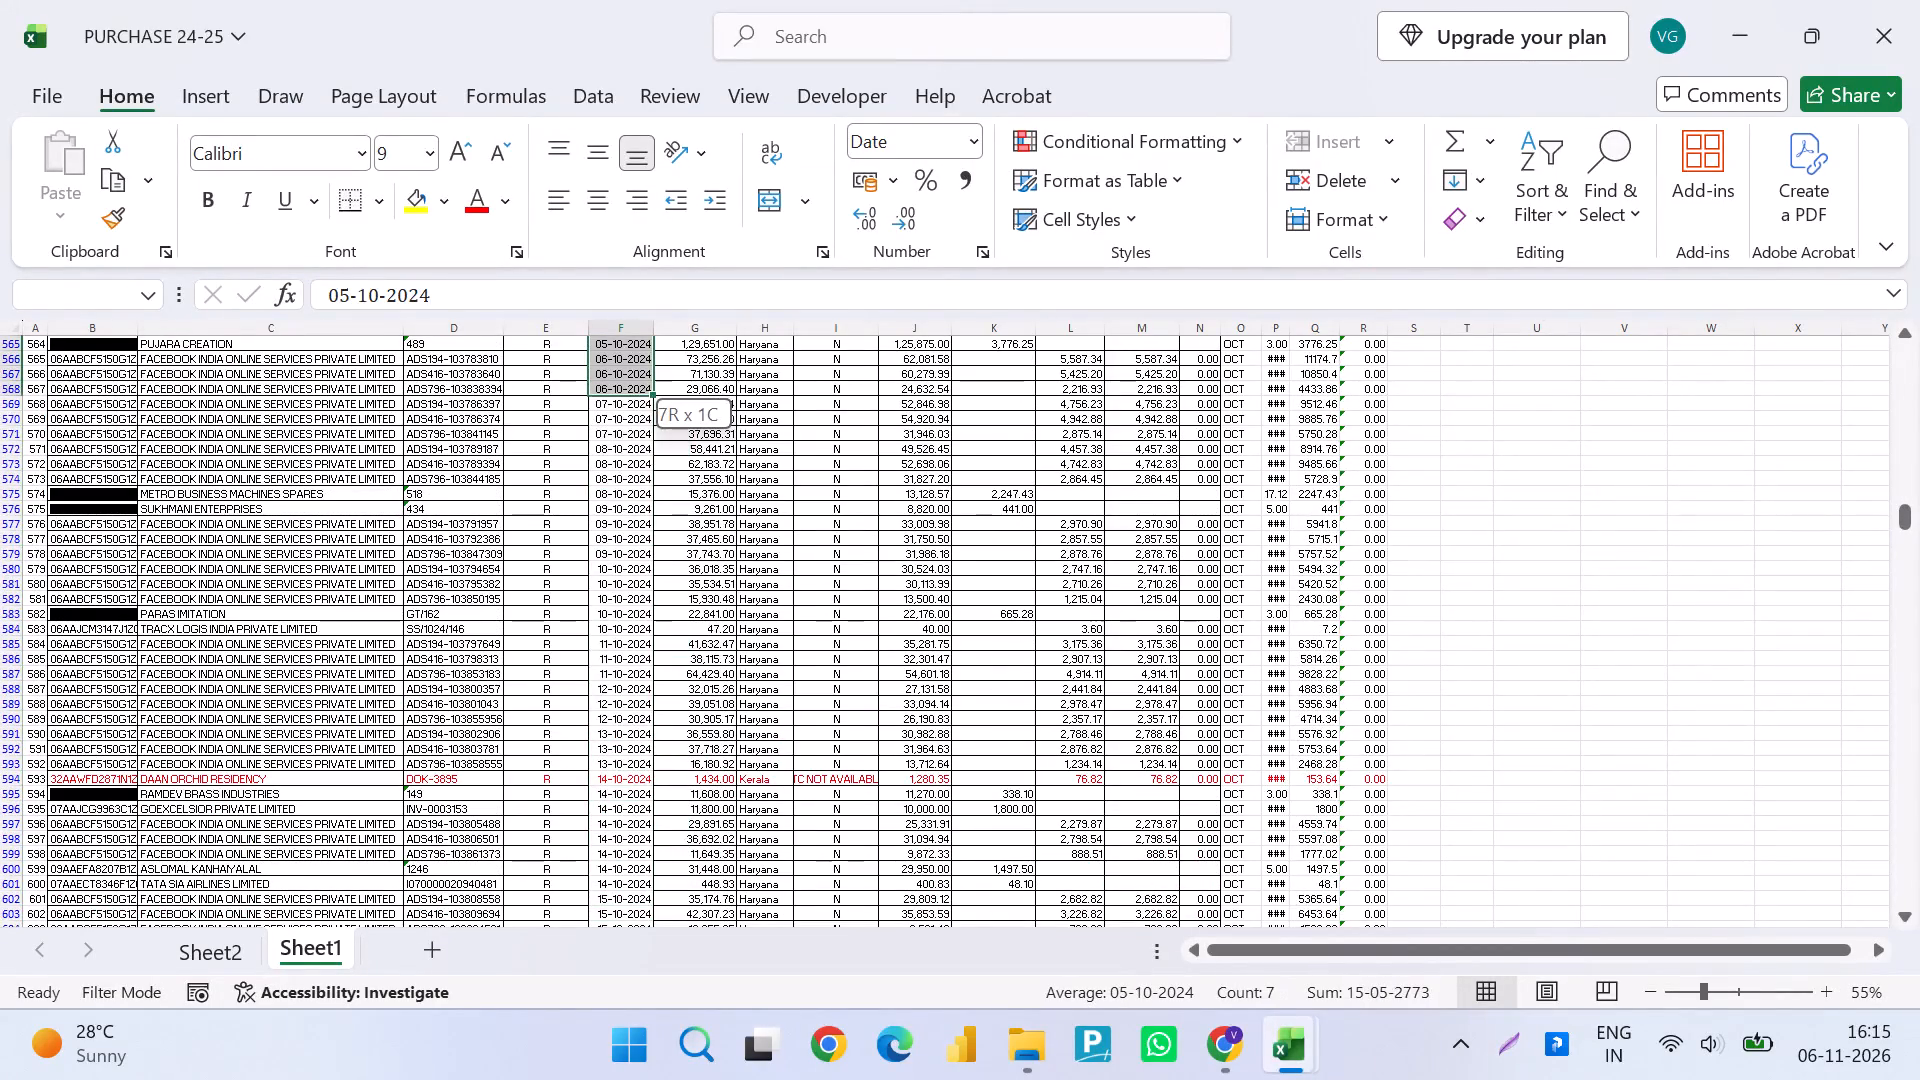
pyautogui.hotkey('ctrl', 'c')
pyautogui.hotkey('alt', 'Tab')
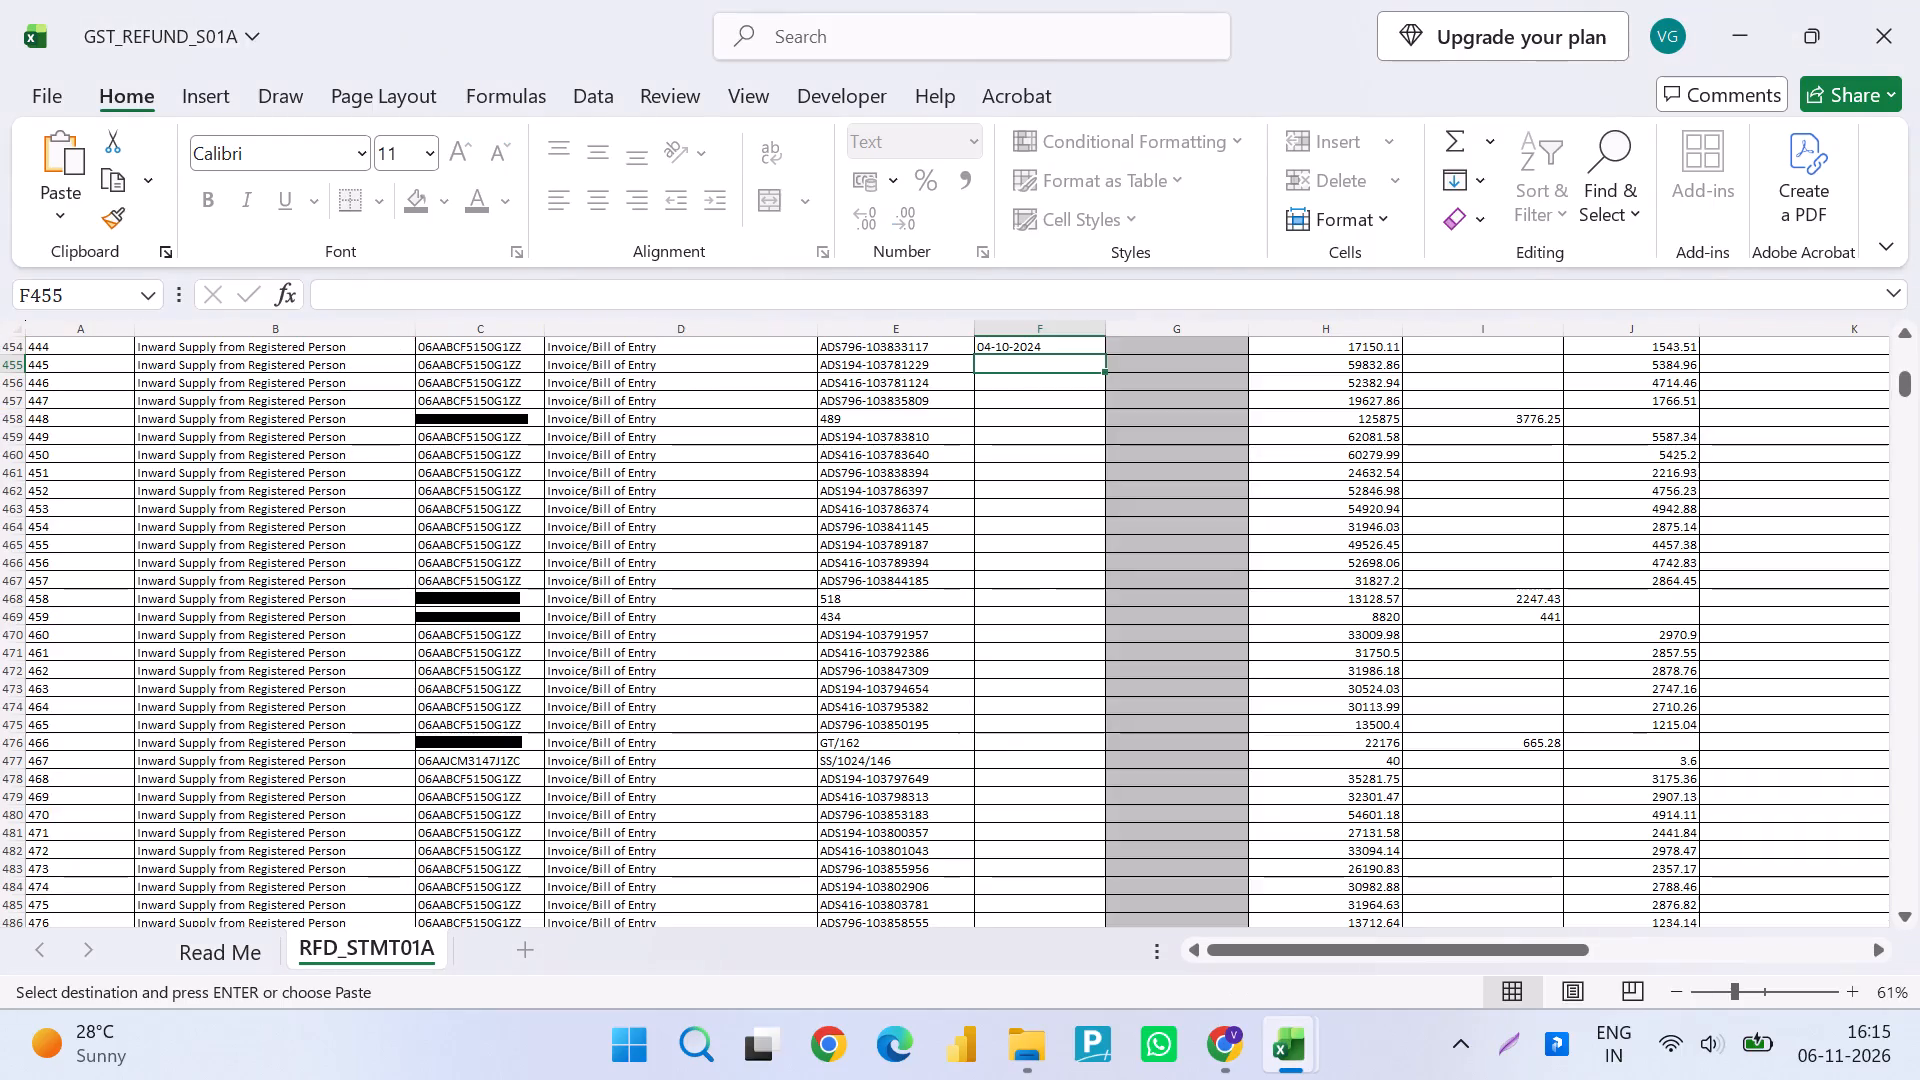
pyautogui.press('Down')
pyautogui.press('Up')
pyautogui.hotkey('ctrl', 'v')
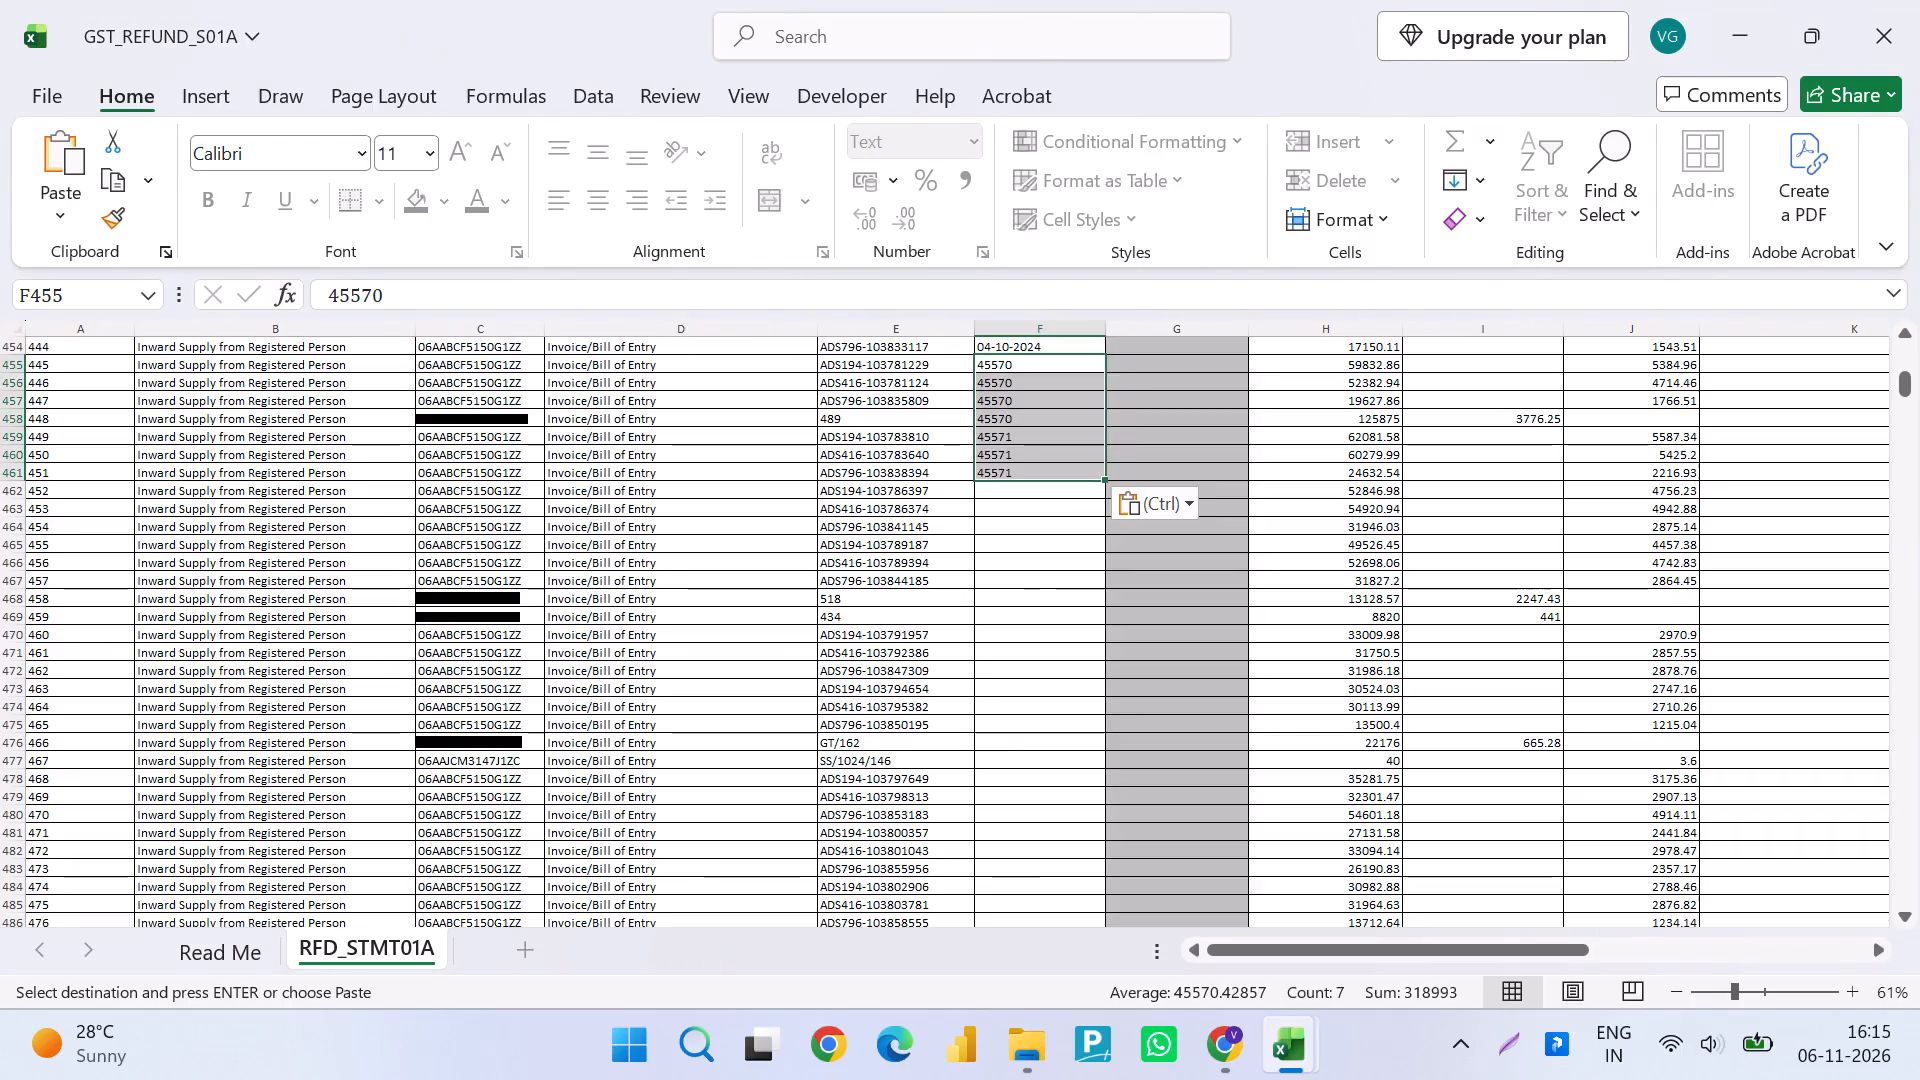
# Enter the date 05-10-2024 in F455 of the refund sheet and fill it down through F458.
pyautogui.write('05')
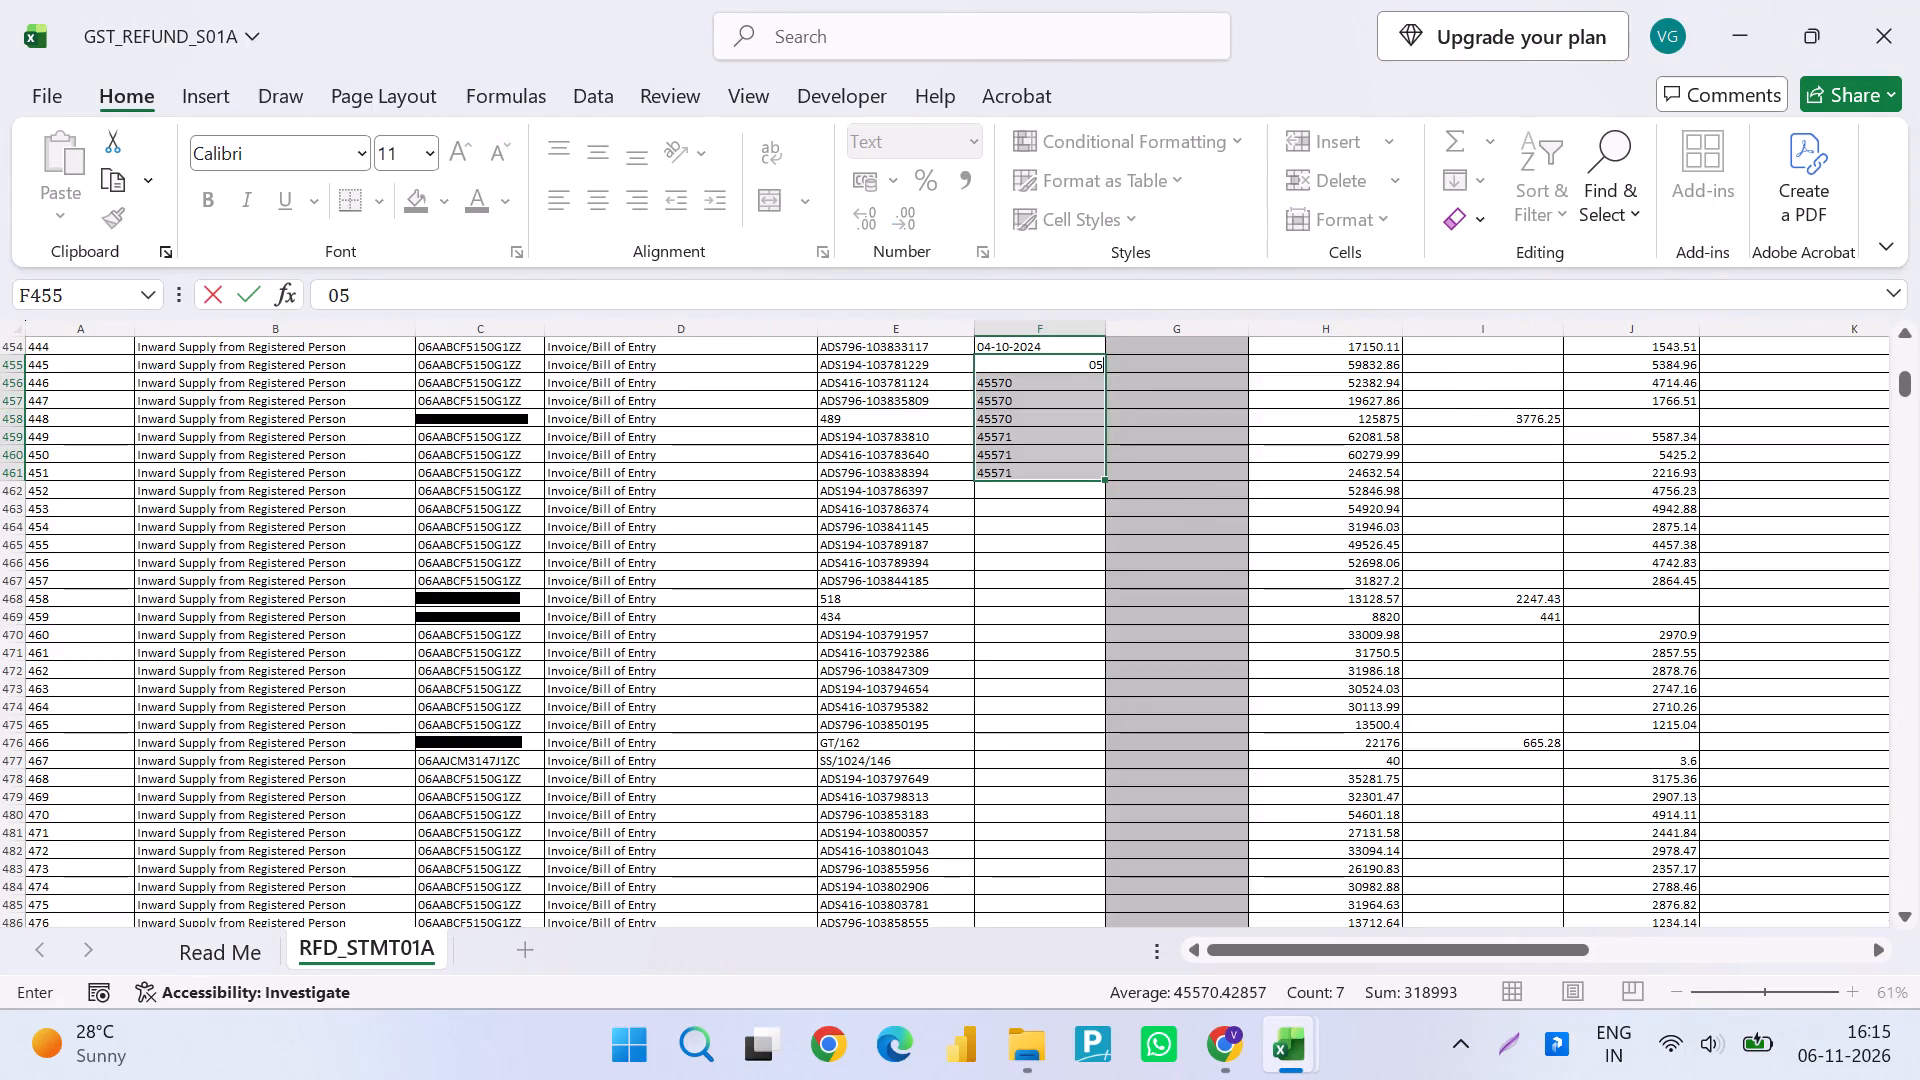
pyautogui.write('-10-2024')
pyautogui.press('Return')
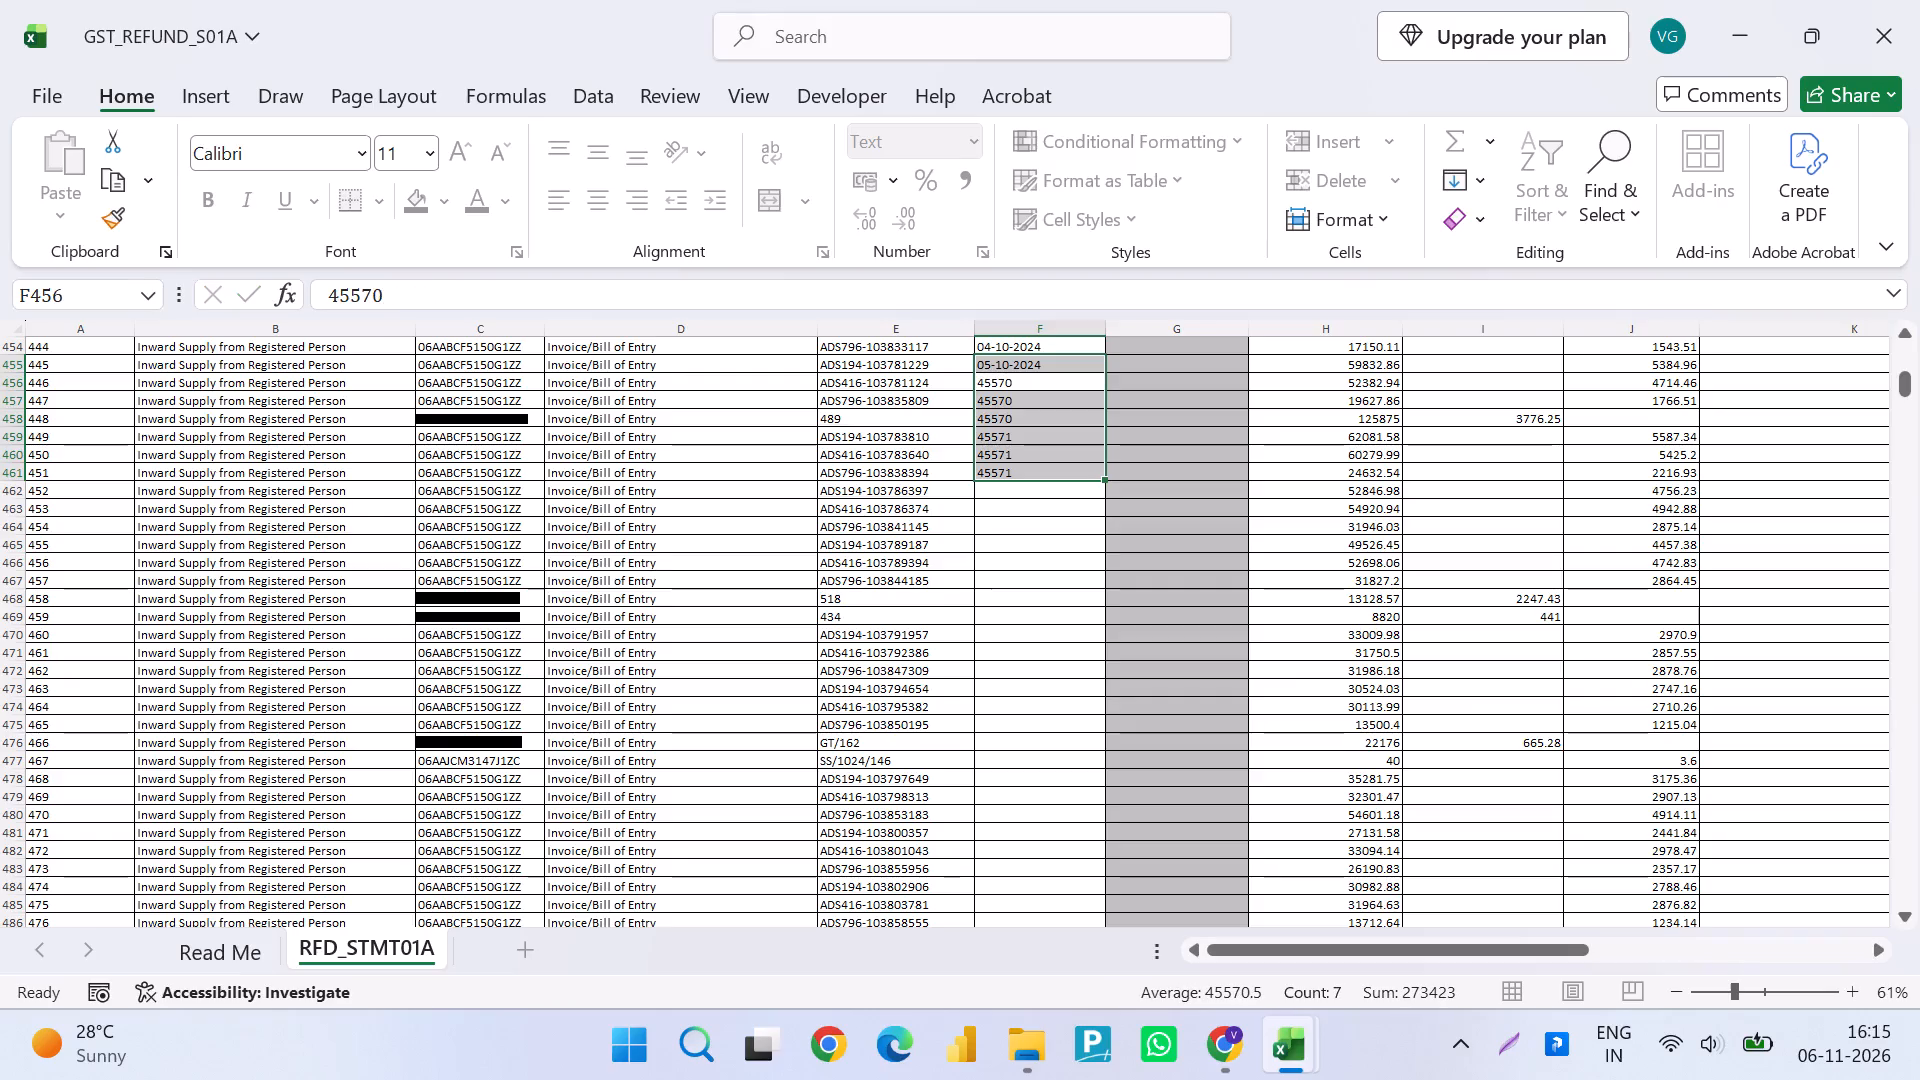
pyautogui.press('Down')
pyautogui.press('Down')
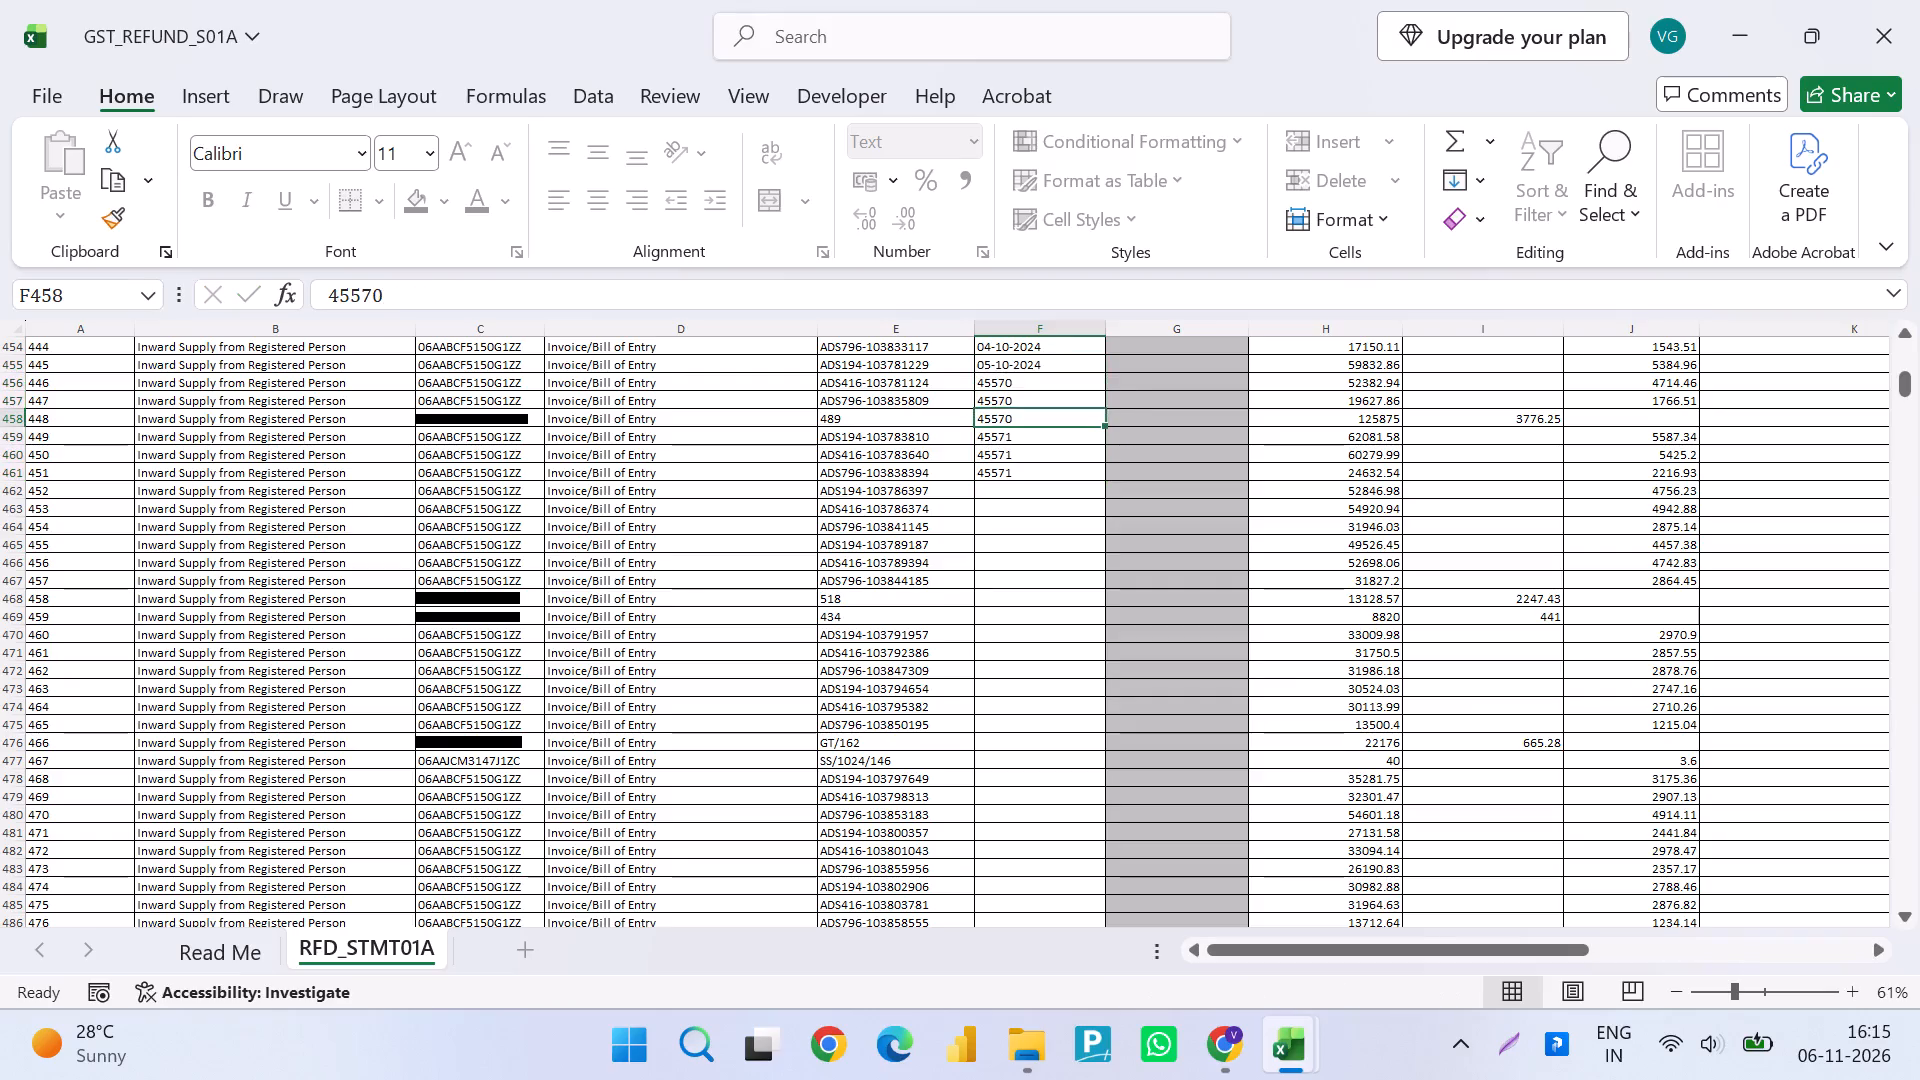
pyautogui.hotkey('shift', 'Up')
pyautogui.hotkey('shift', 'Up')
pyautogui.hotkey('shift', 'Up')
pyautogui.hotkey('ctrl', 'd')
pyautogui.press('Down')
pyautogui.press('Down')
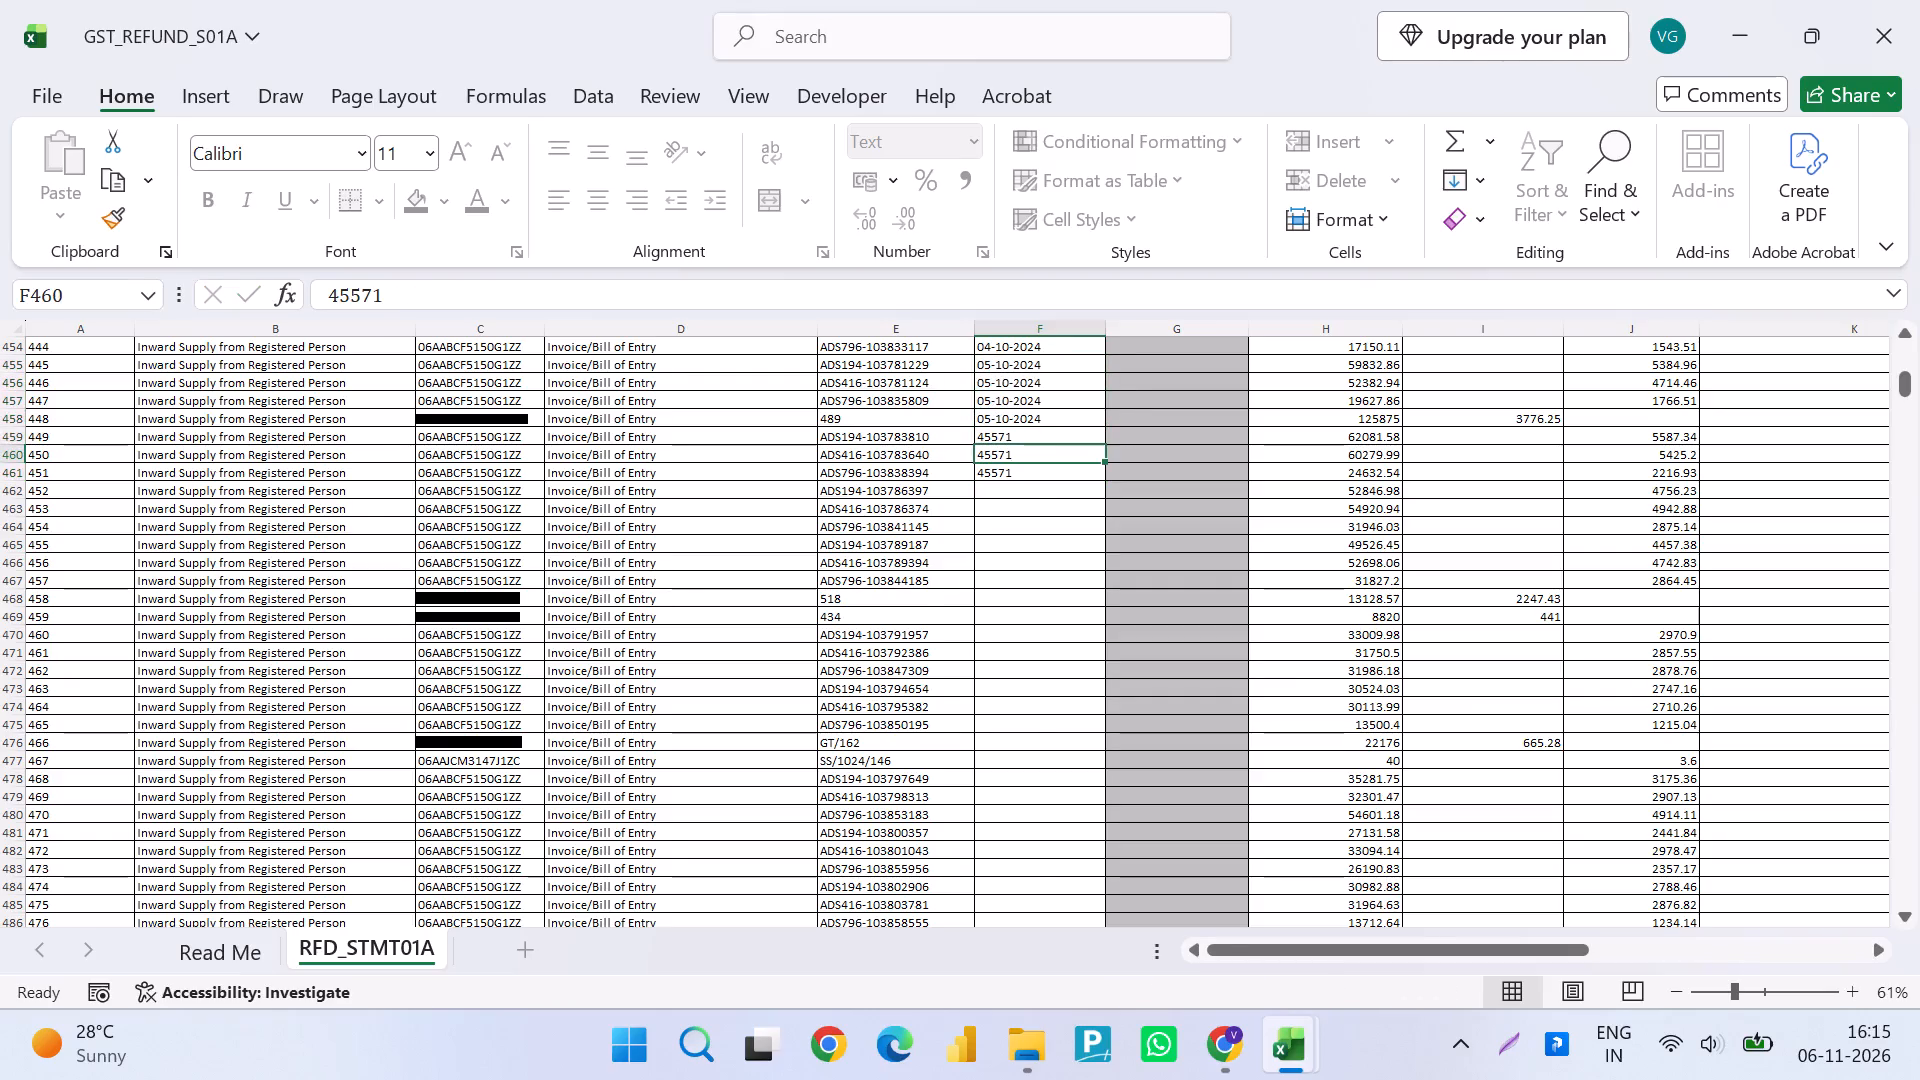
# Set the date in F459 to 06-10-2024 and fill it down into F460 and F461.
pyautogui.hotkey('ctrl', 'Up')
pyautogui.hotkey('ctrl', 'Down')
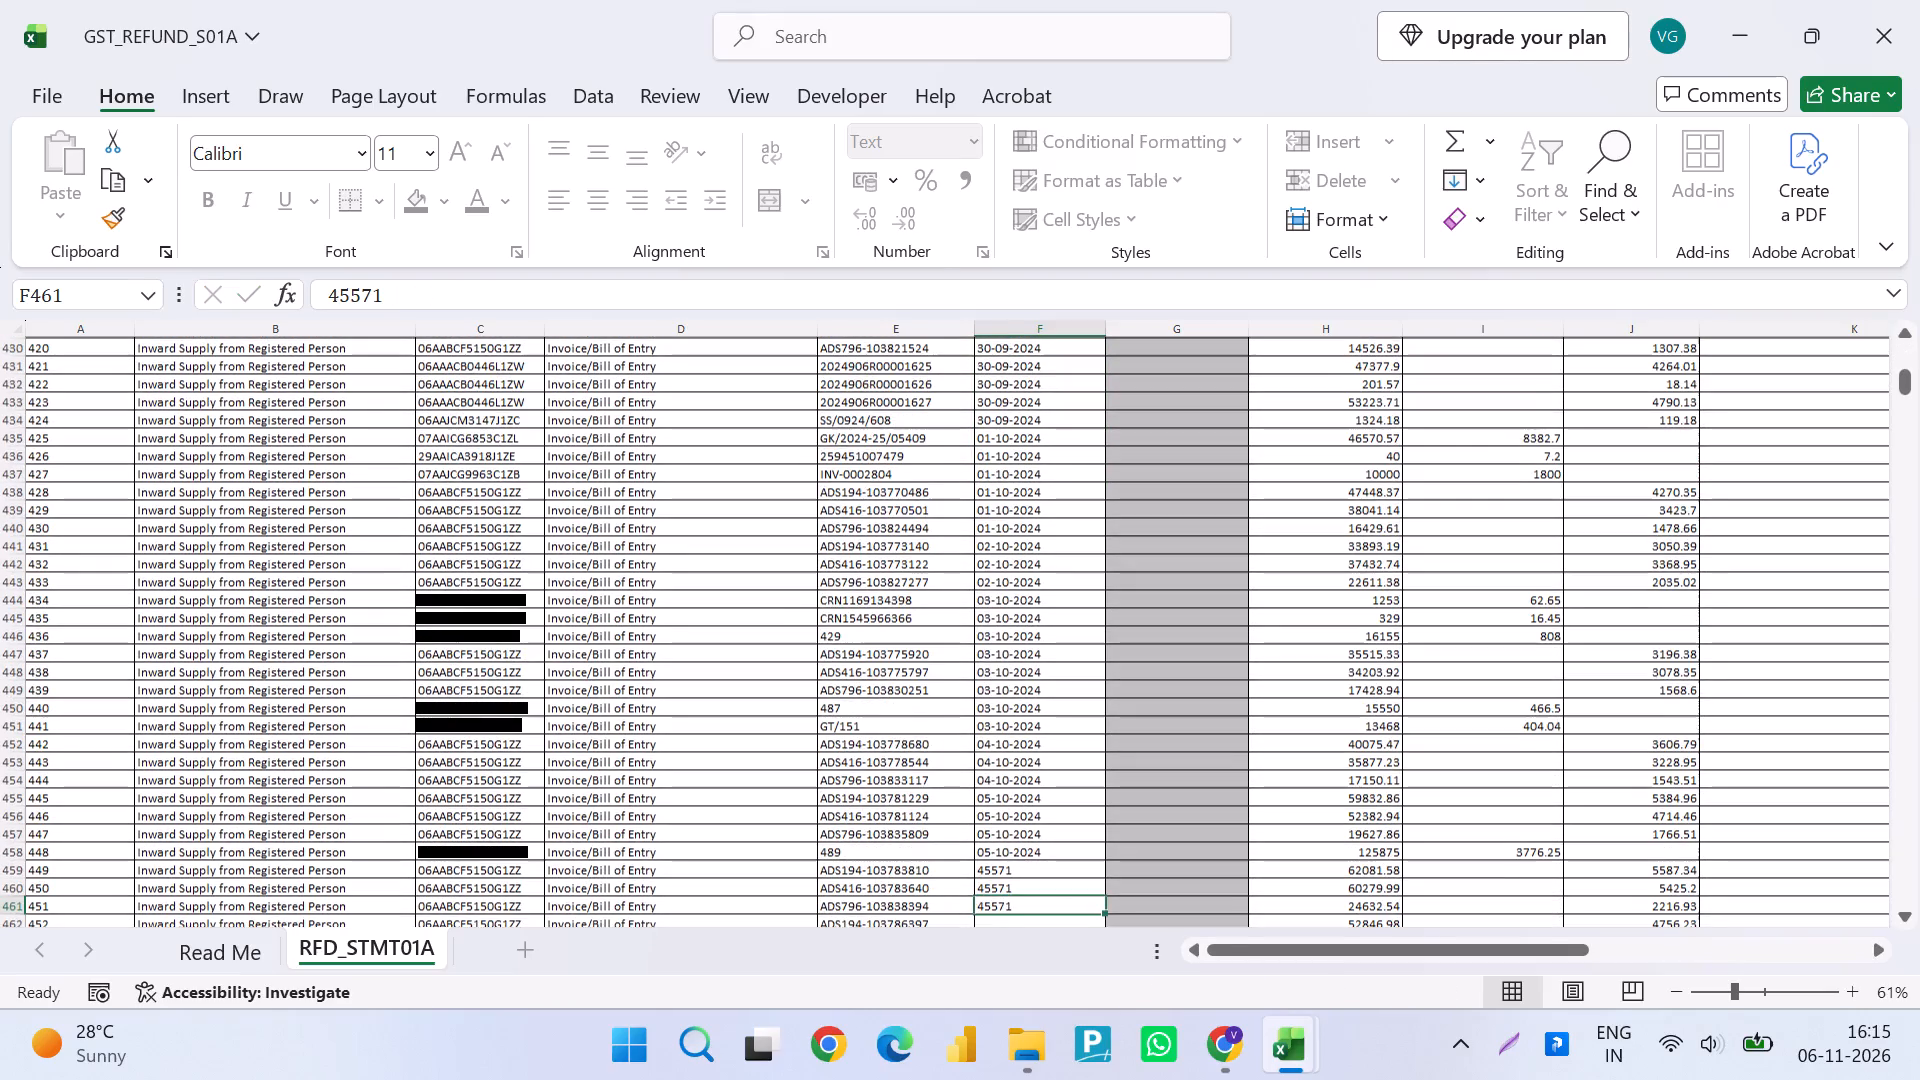
pyautogui.press('Up')
pyautogui.press('Up')
pyautogui.hotkey('ctrl', 'd')
pyautogui.press('F2')
pyautogui.hotkey('ctrl', 'Left')
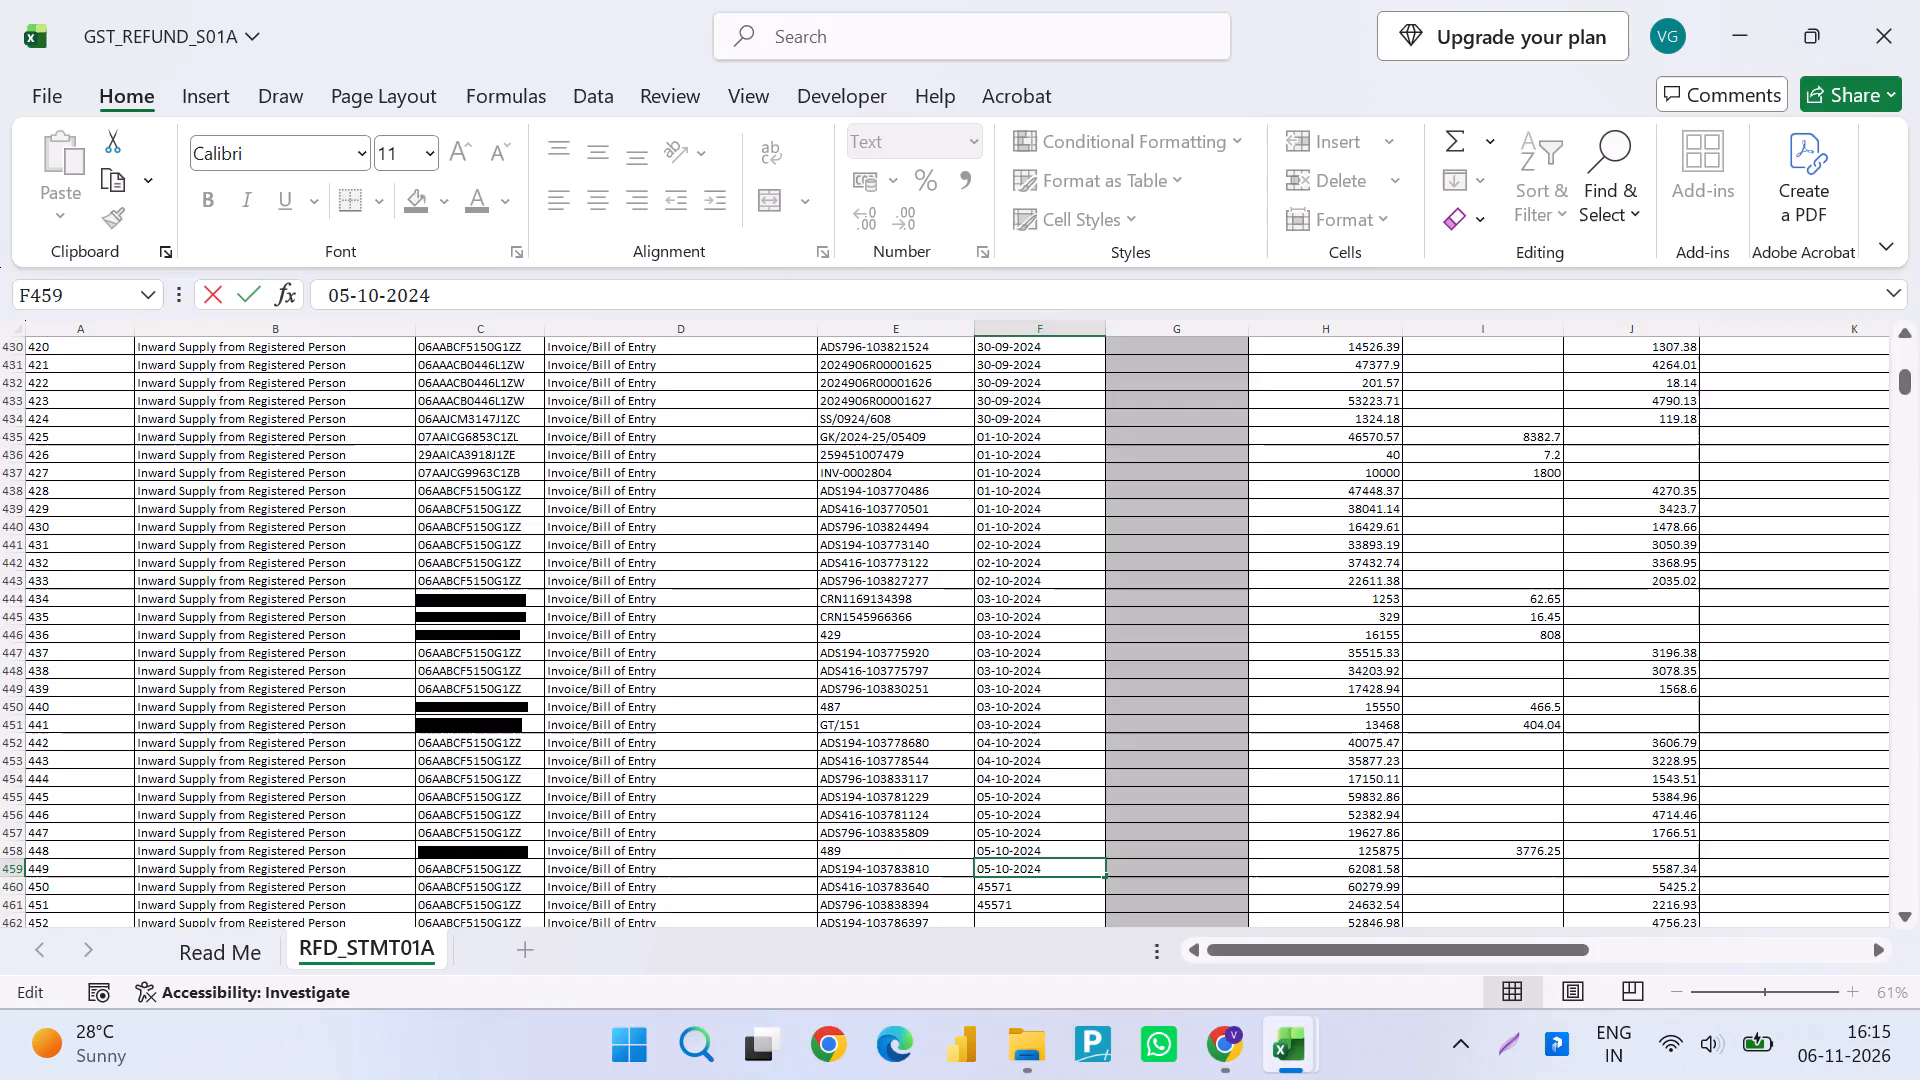
pyautogui.hotkey('ctrl', 'Left')
pyautogui.hotkey('ctrl', 'Left')
pyautogui.hotkey('ctrl', 'Left')
pyautogui.press('Left')
pyautogui.press('Delete')
pyautogui.press('6')
pyautogui.press('Return')
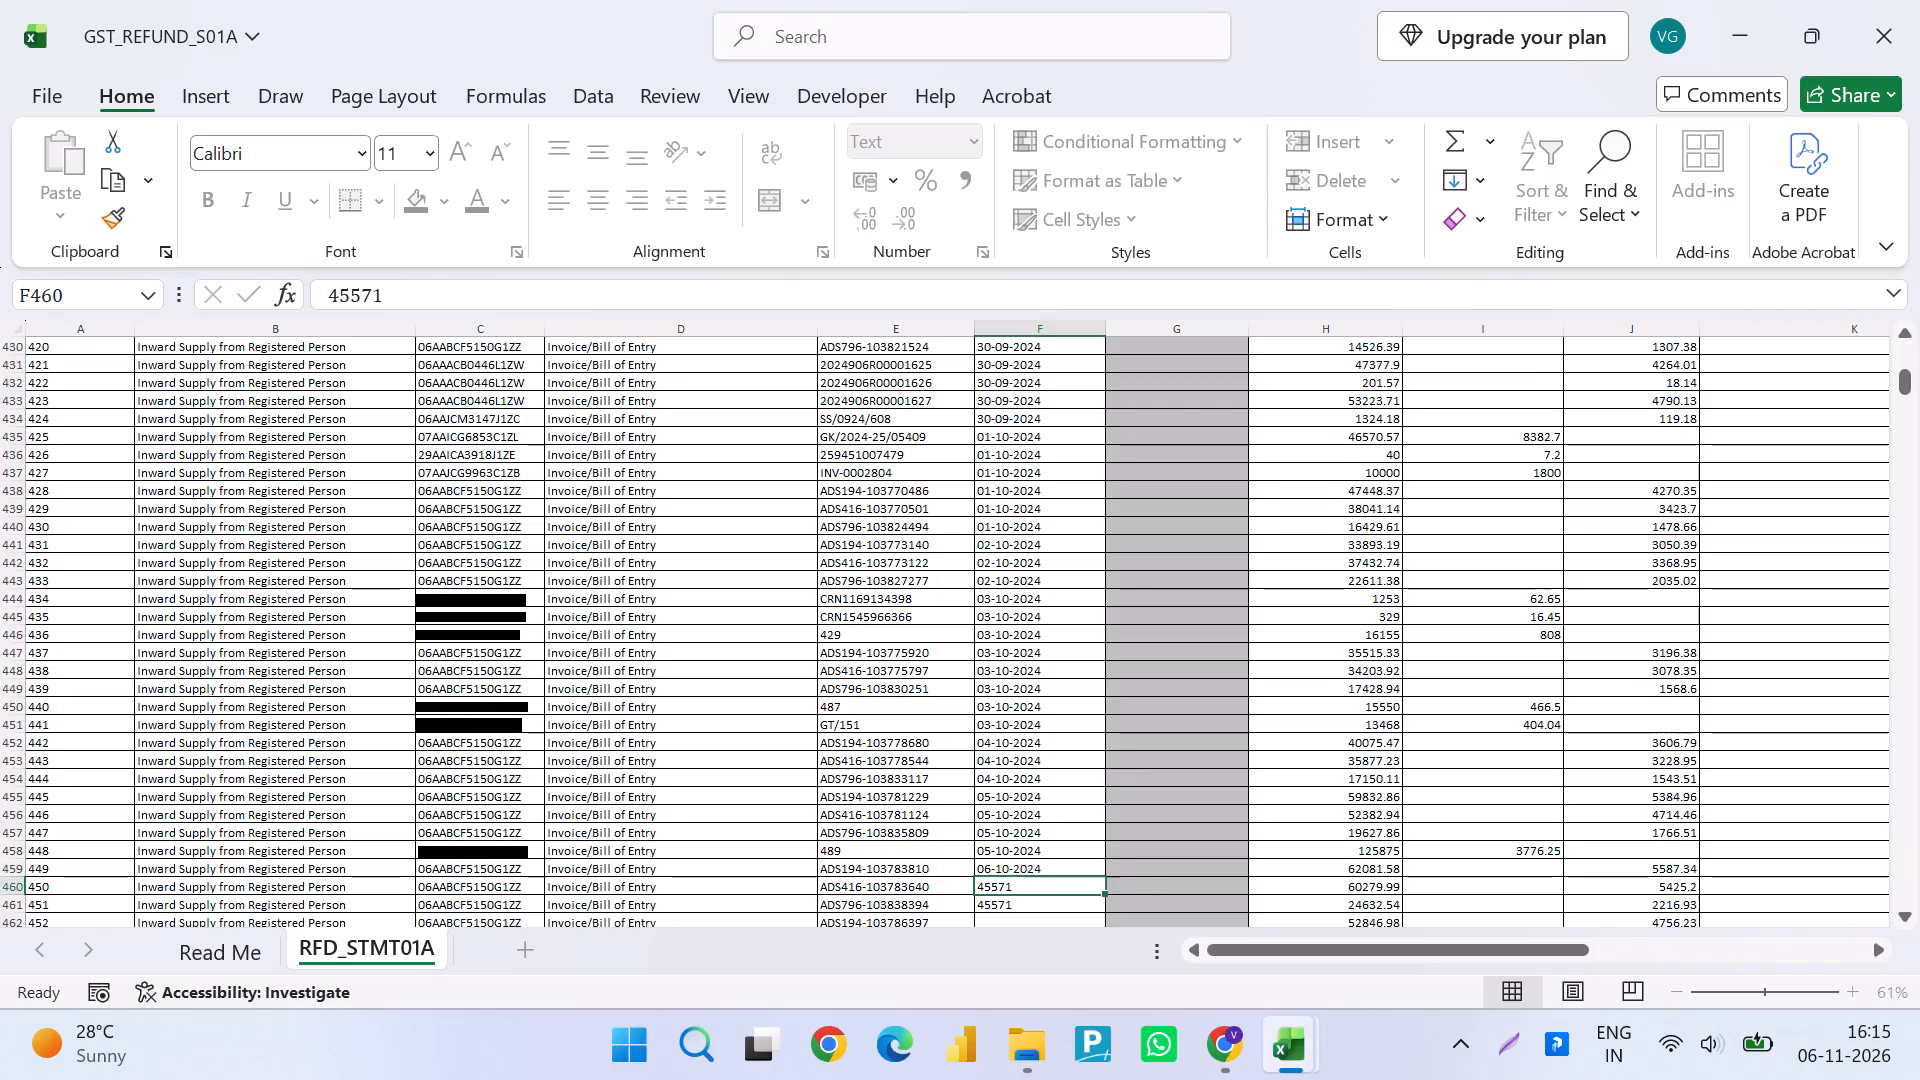
pyautogui.hotkey('ctrl', 'd')
pyautogui.press('Down')
pyautogui.hotkey('ctrl', 'd')
# Copy F459:F461 of the refund sheet into F462:F464, matching the three 07-10-2024 rows F569:F571 in PURCHASE 24-25.
pyautogui.press('Down')
pyautogui.press('Left')
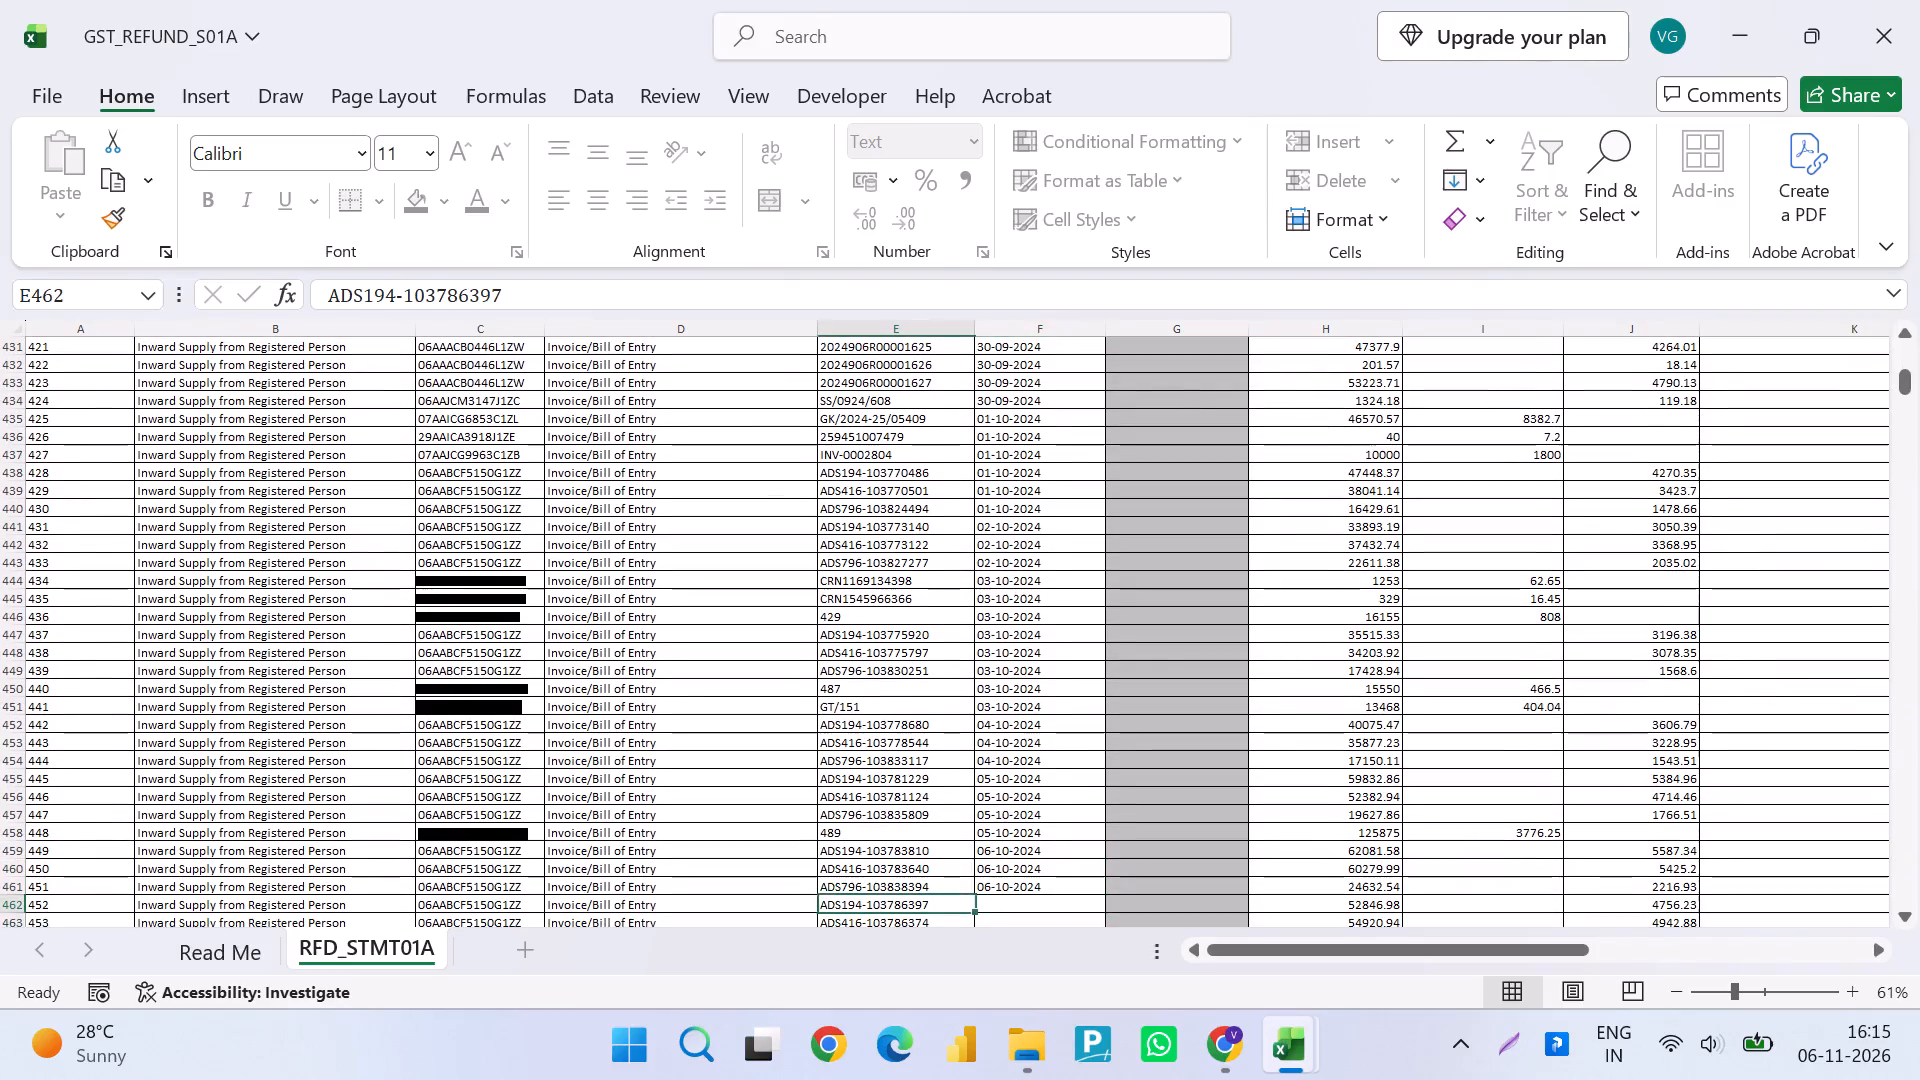
pyautogui.hotkey('ctrl', 'shift', 'Down')
pyautogui.press('Right')
pyautogui.hotkey('alt', 'Tab')
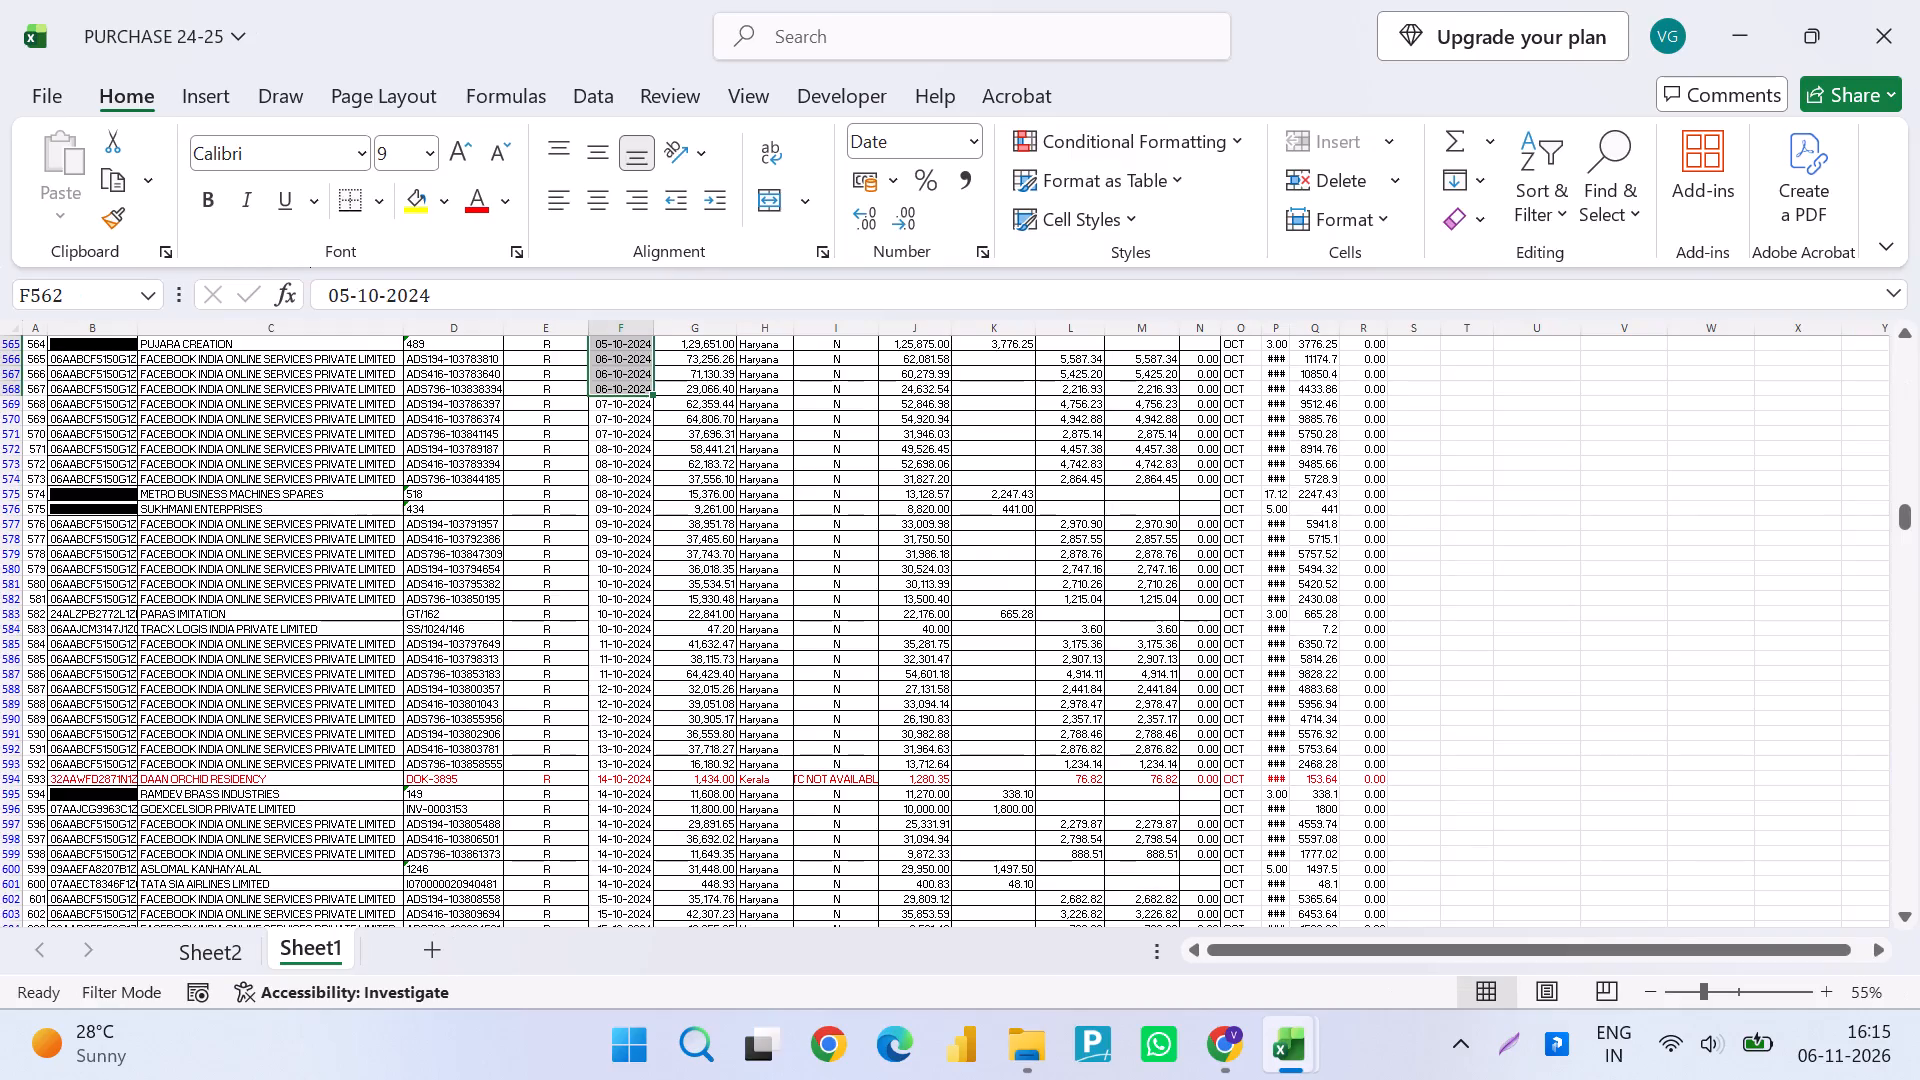
pyautogui.click(610, 402)
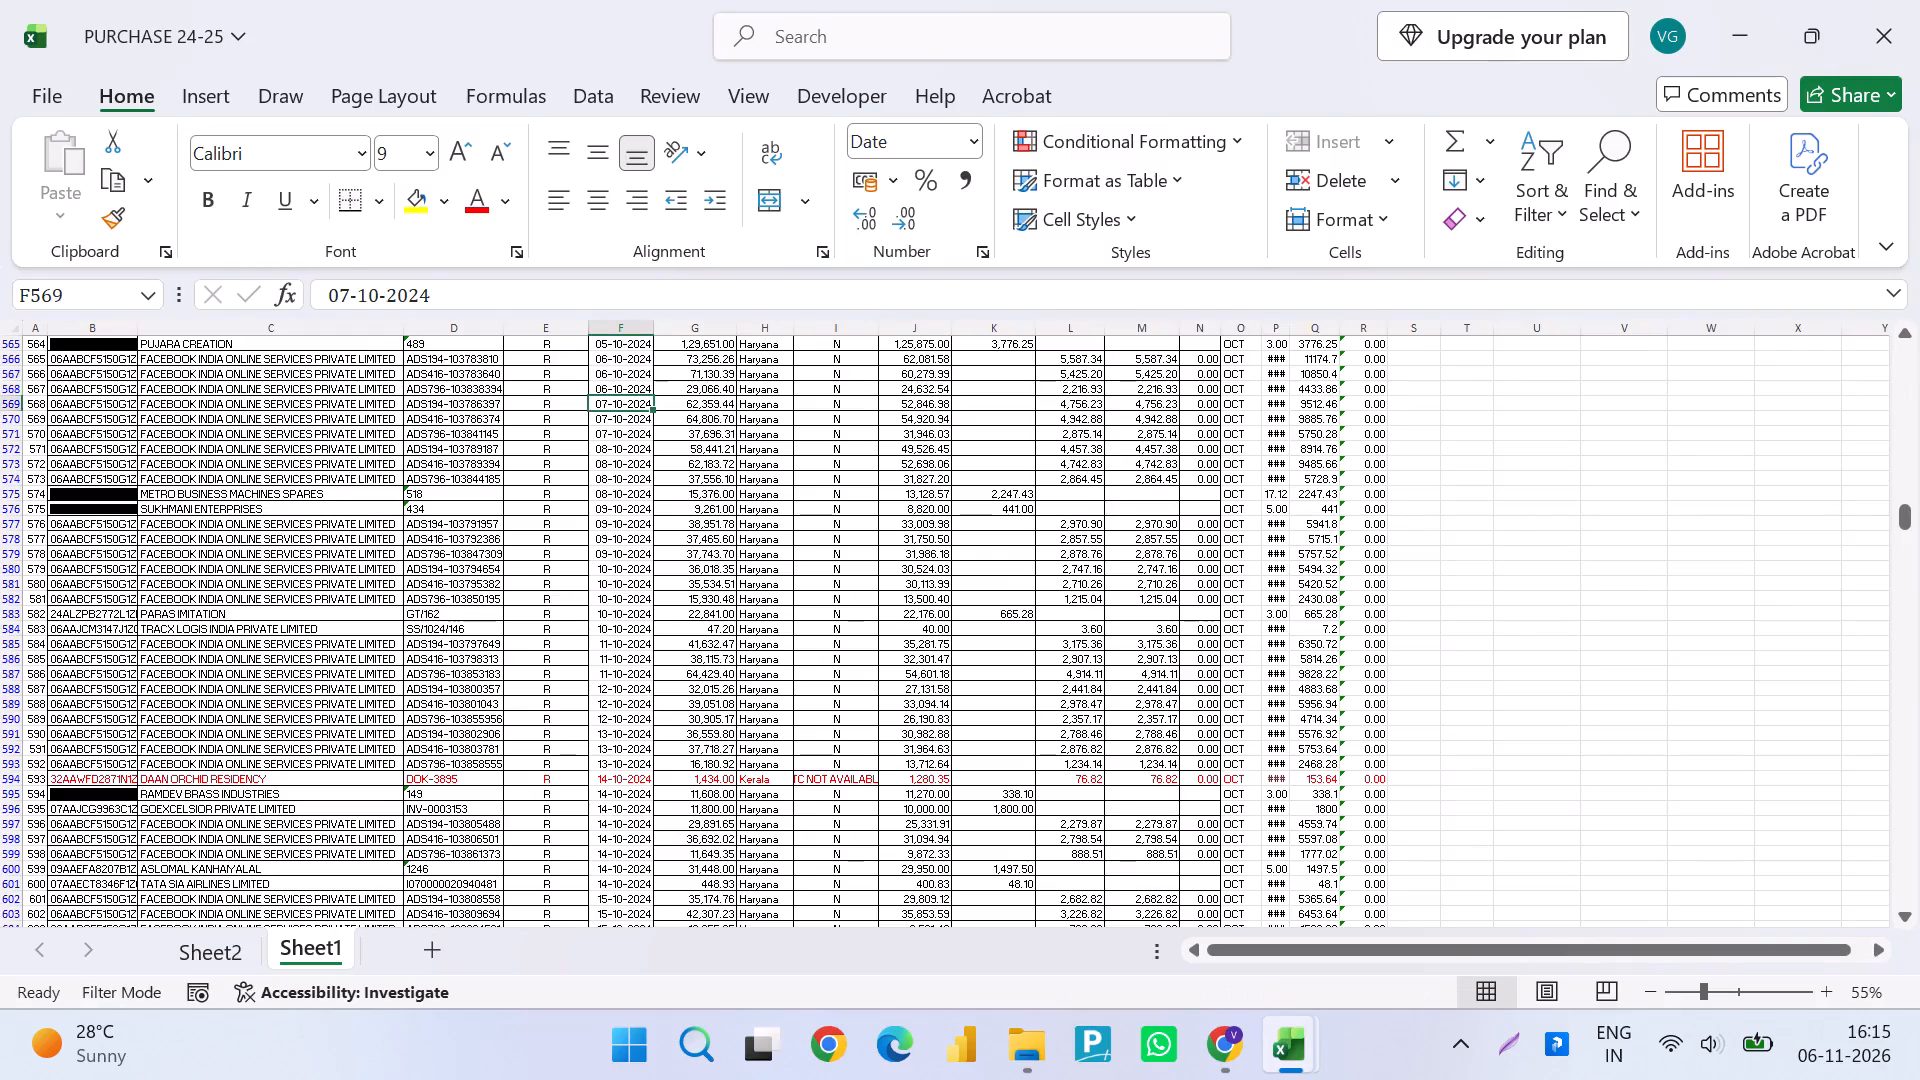
pyautogui.hotkey('shift', 'Down')
pyautogui.hotkey('shift', 'Down')
pyautogui.hotkey('alt', 'Tab')
pyautogui.press('Up')
pyautogui.hotkey('shift', 'Up')
pyautogui.hotkey('shift', 'Up')
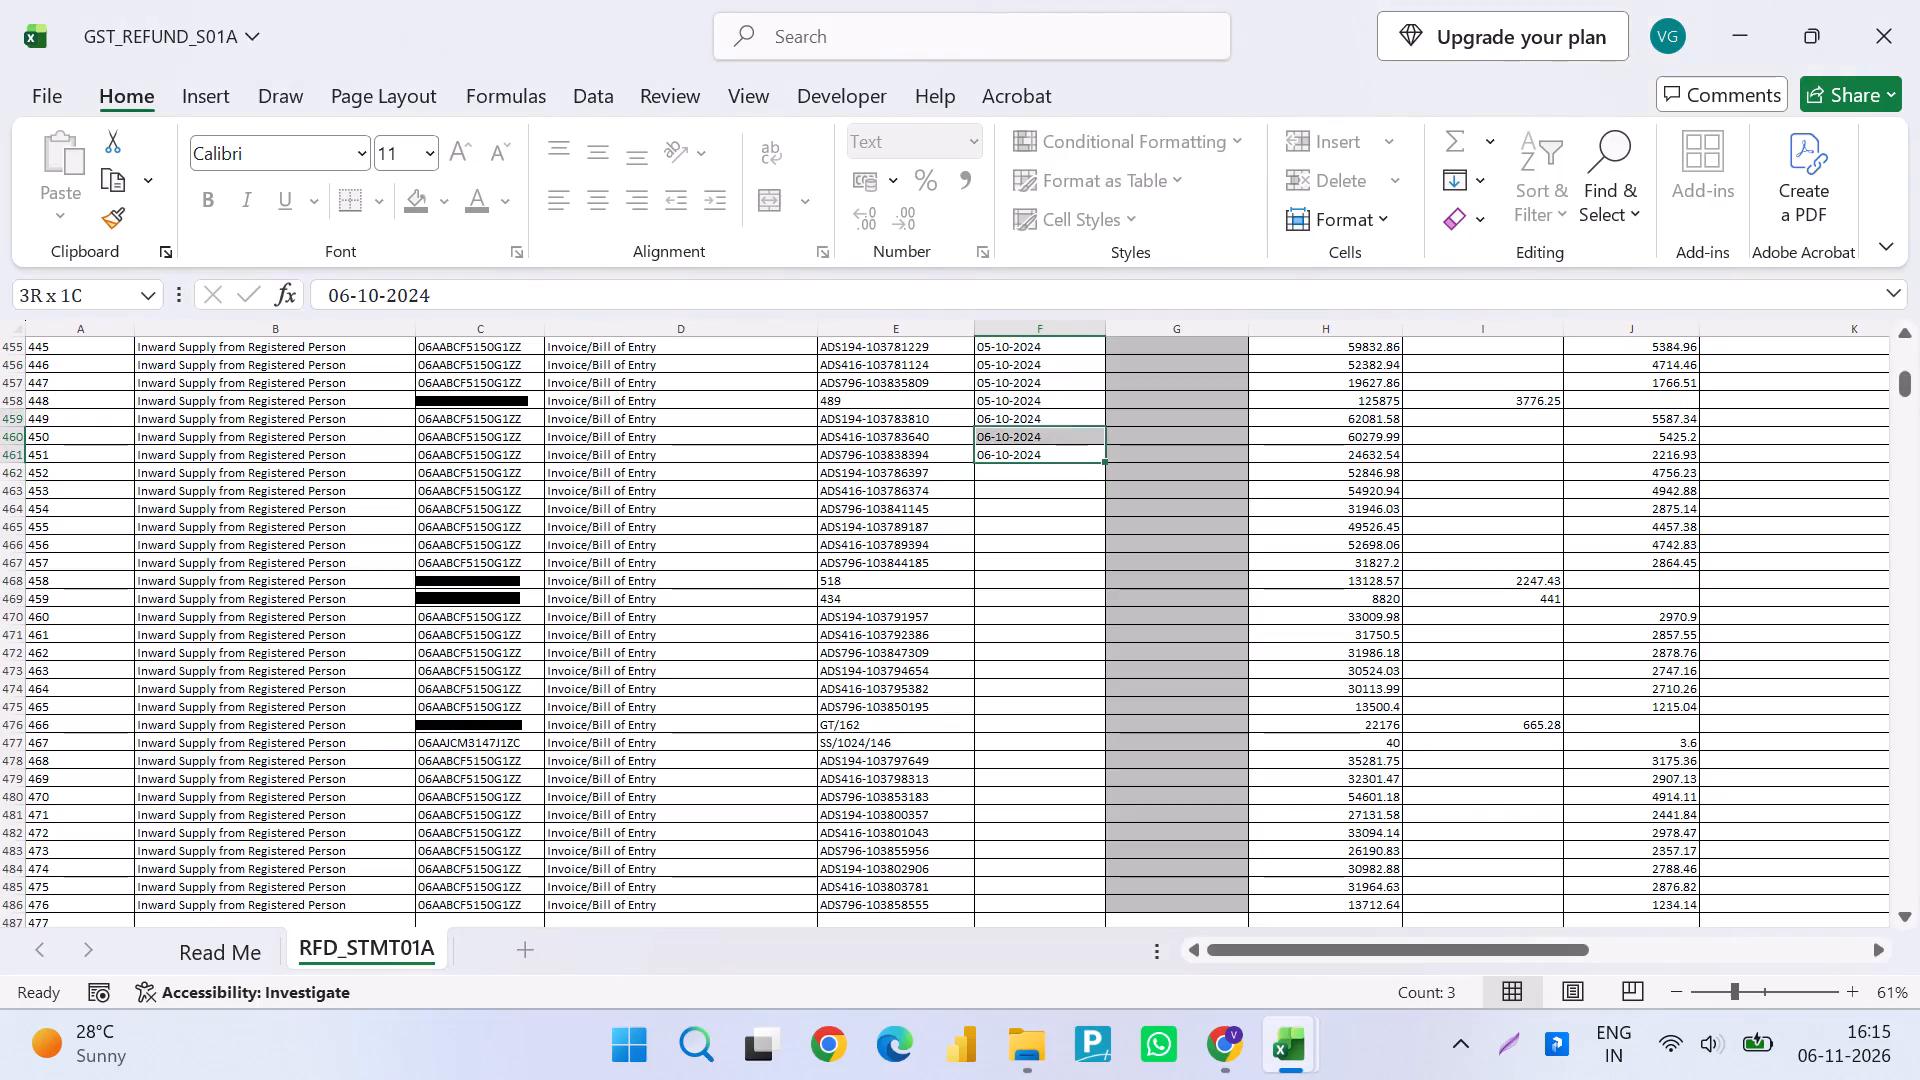
pyautogui.hotkey('ctrl', 'c')
pyautogui.press('Down')
pyautogui.press('Down')
pyautogui.press('Up')
pyautogui.press('Return')
# Change the date in F462 to 07-10-2024 and fill it down through F464.
pyautogui.press('F2')
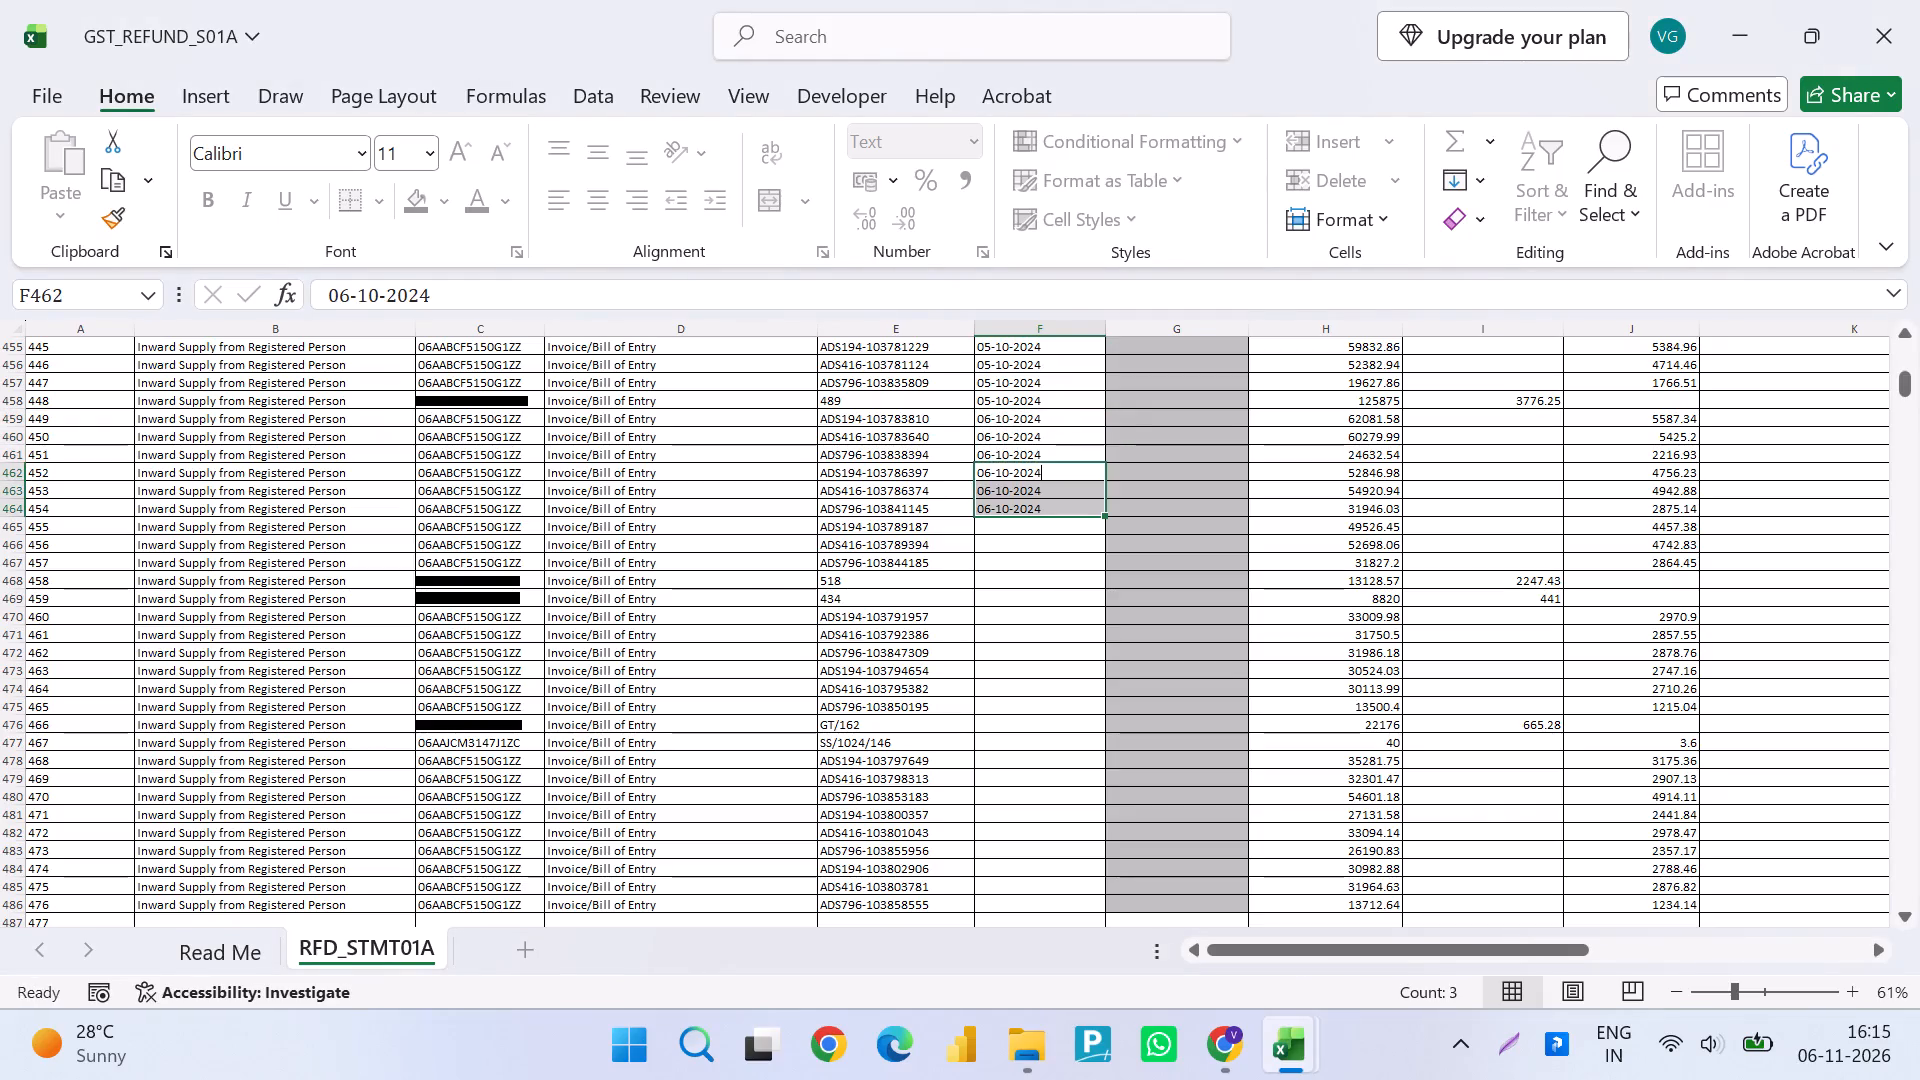
pyautogui.press('Left')
pyautogui.press('Left')
pyautogui.press('Left')
pyautogui.press('Left')
pyautogui.press('Left')
pyautogui.press('Left')
pyautogui.press('Left')
pyautogui.press('Left')
pyautogui.press('BackSpace')
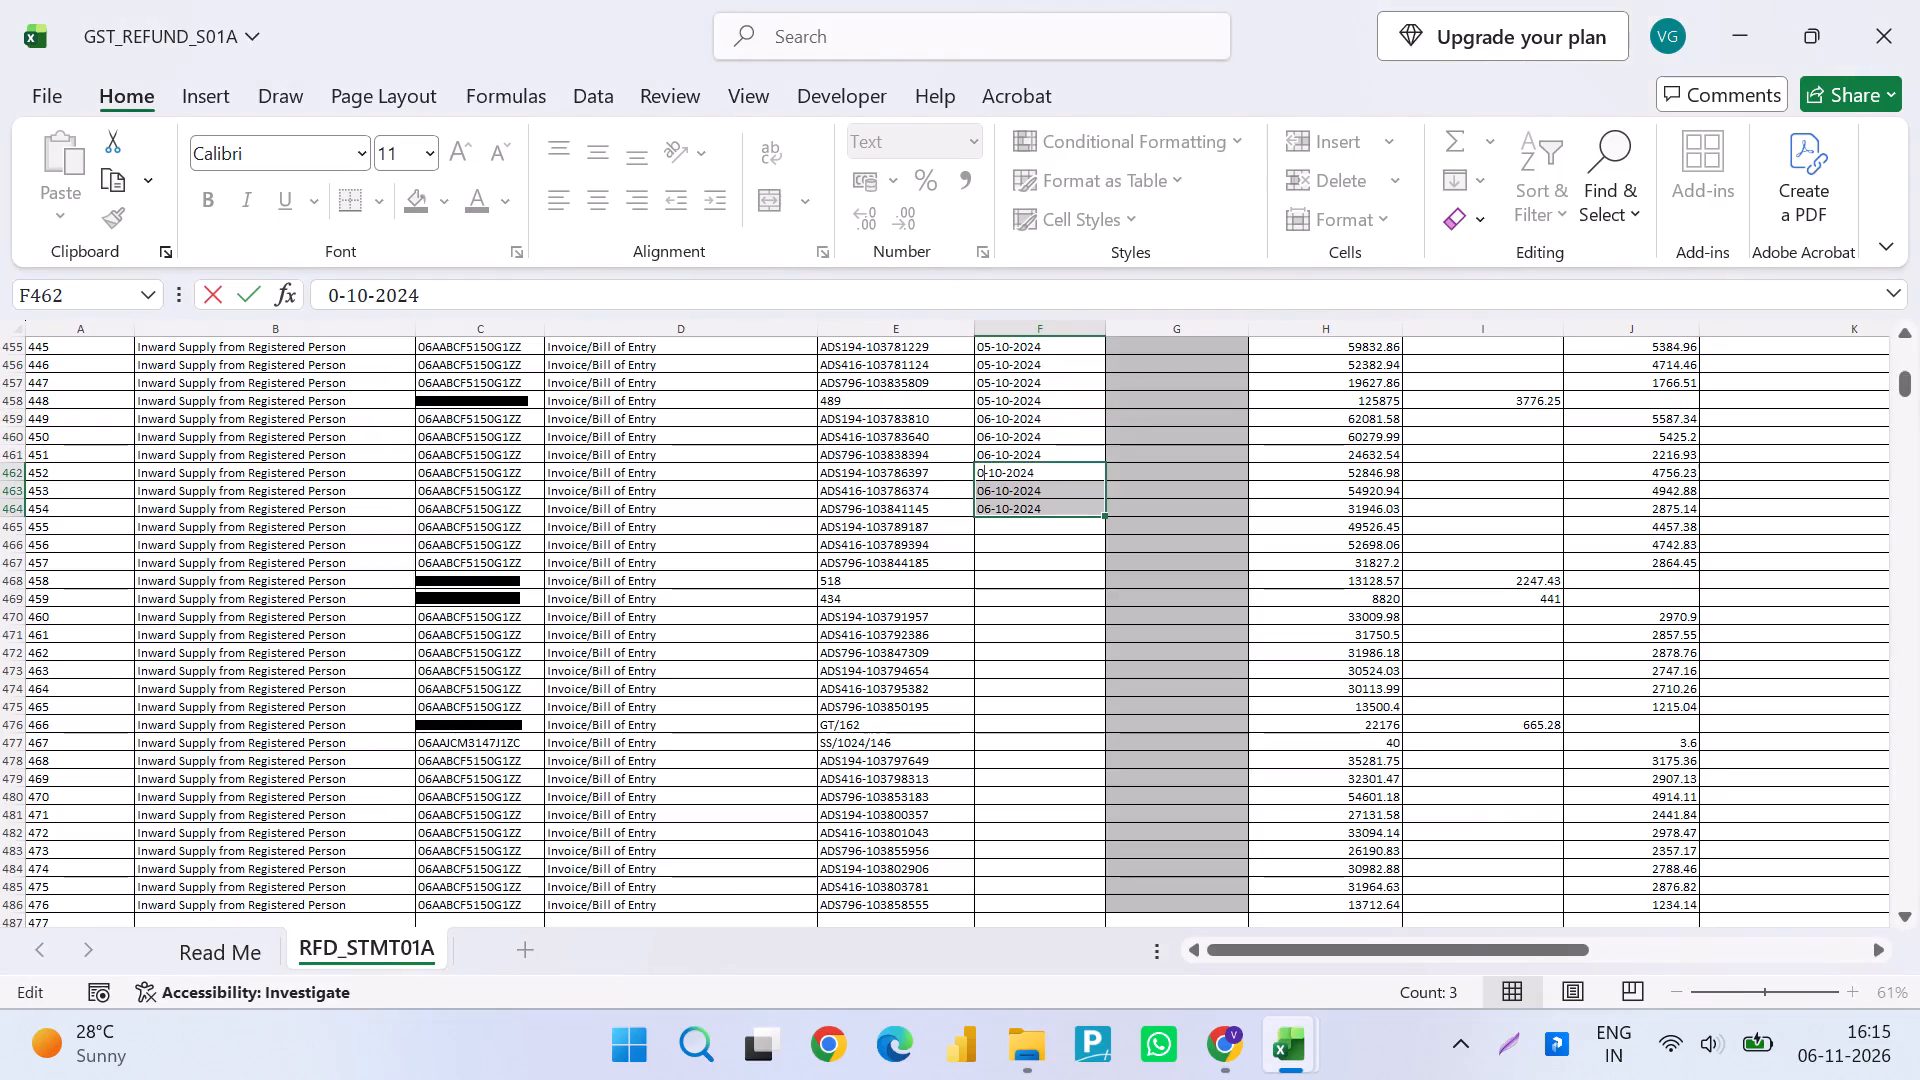
pyautogui.press('7')
pyautogui.press('Return')
pyautogui.hotkey('ctrl', 'd')
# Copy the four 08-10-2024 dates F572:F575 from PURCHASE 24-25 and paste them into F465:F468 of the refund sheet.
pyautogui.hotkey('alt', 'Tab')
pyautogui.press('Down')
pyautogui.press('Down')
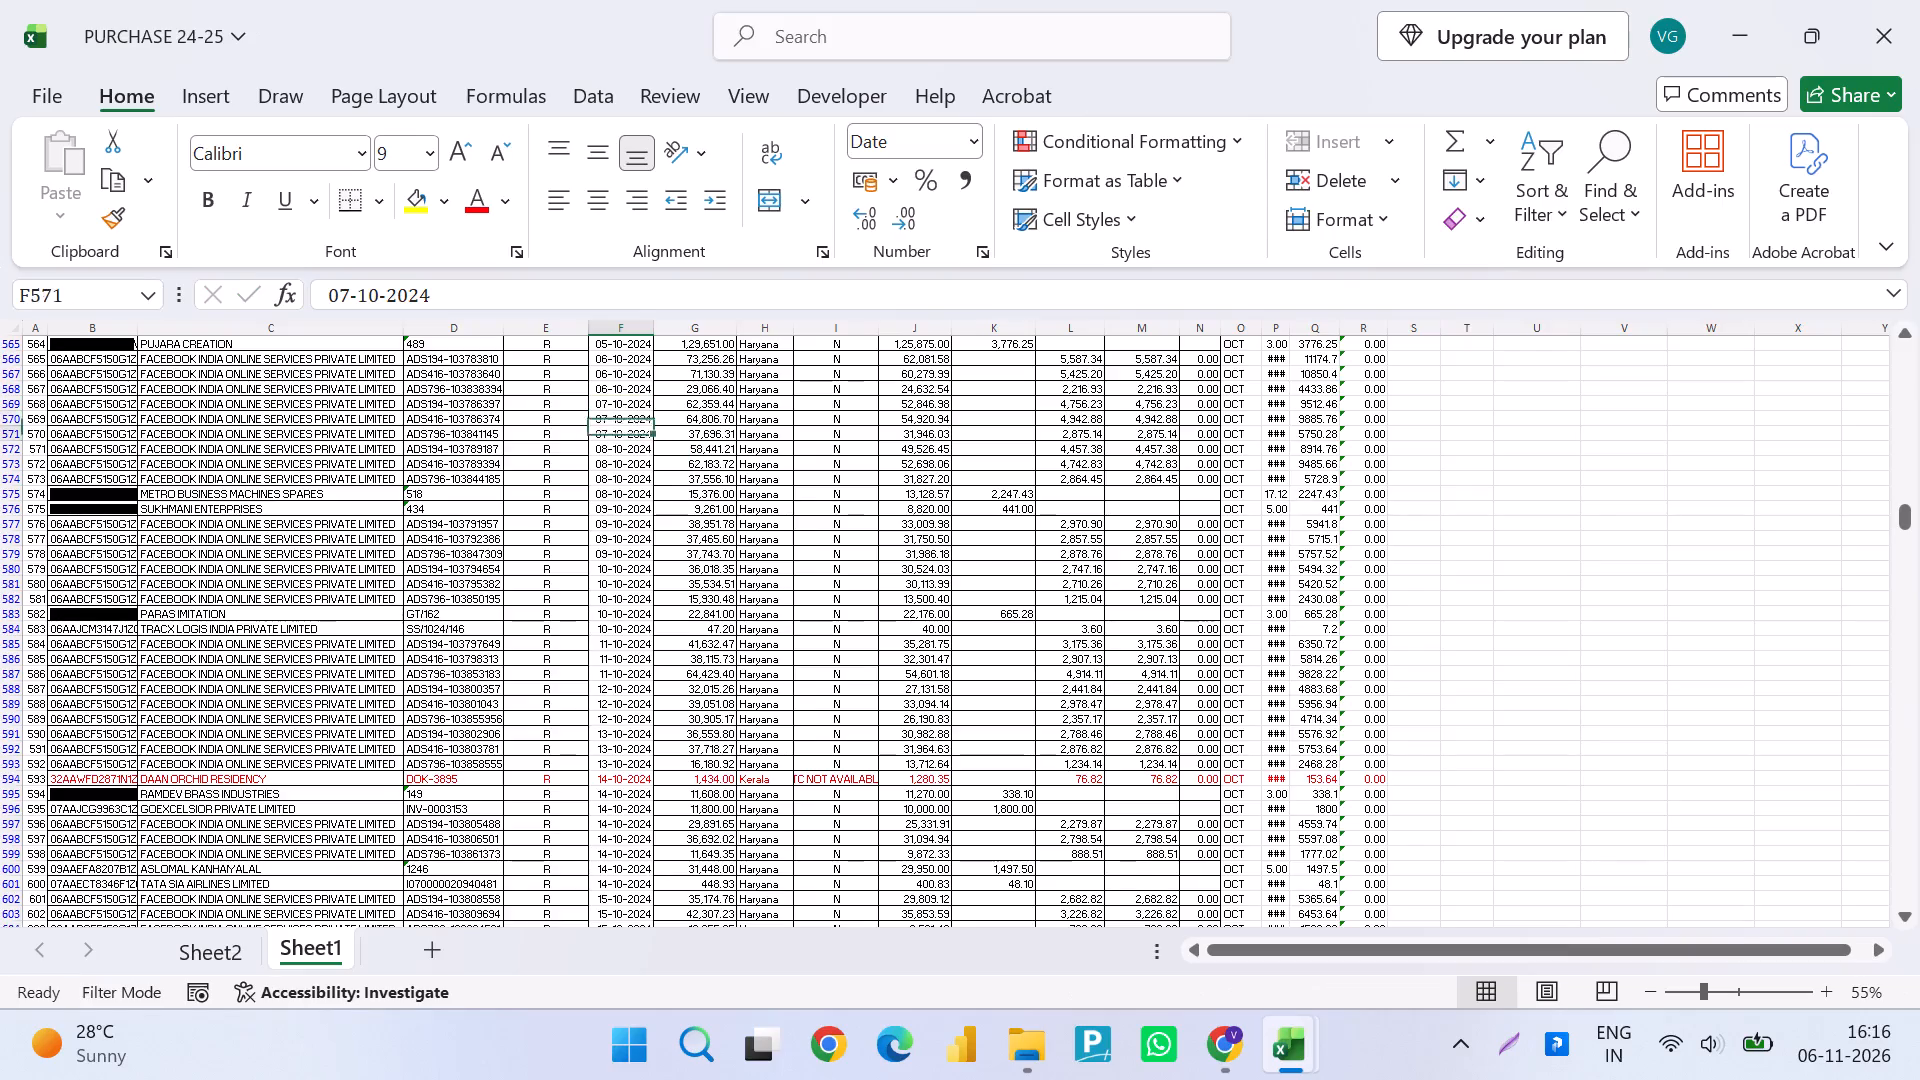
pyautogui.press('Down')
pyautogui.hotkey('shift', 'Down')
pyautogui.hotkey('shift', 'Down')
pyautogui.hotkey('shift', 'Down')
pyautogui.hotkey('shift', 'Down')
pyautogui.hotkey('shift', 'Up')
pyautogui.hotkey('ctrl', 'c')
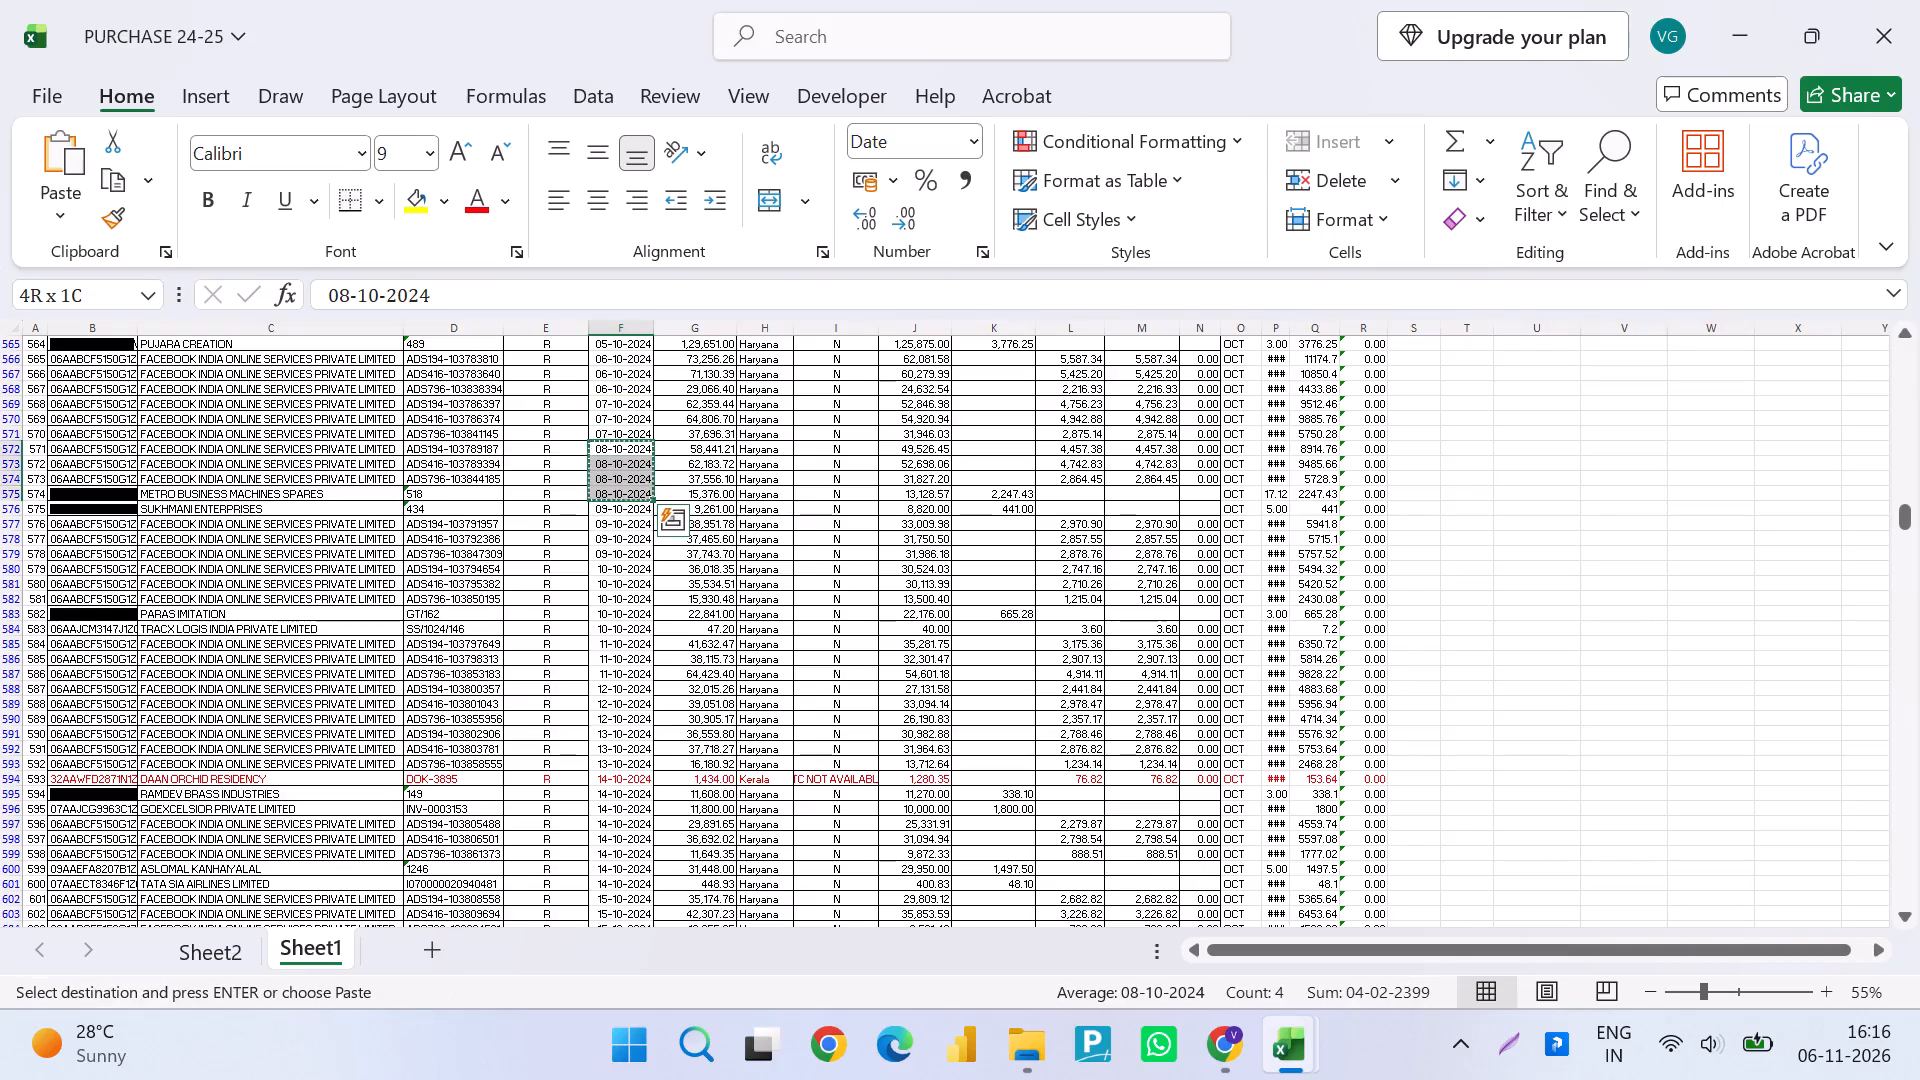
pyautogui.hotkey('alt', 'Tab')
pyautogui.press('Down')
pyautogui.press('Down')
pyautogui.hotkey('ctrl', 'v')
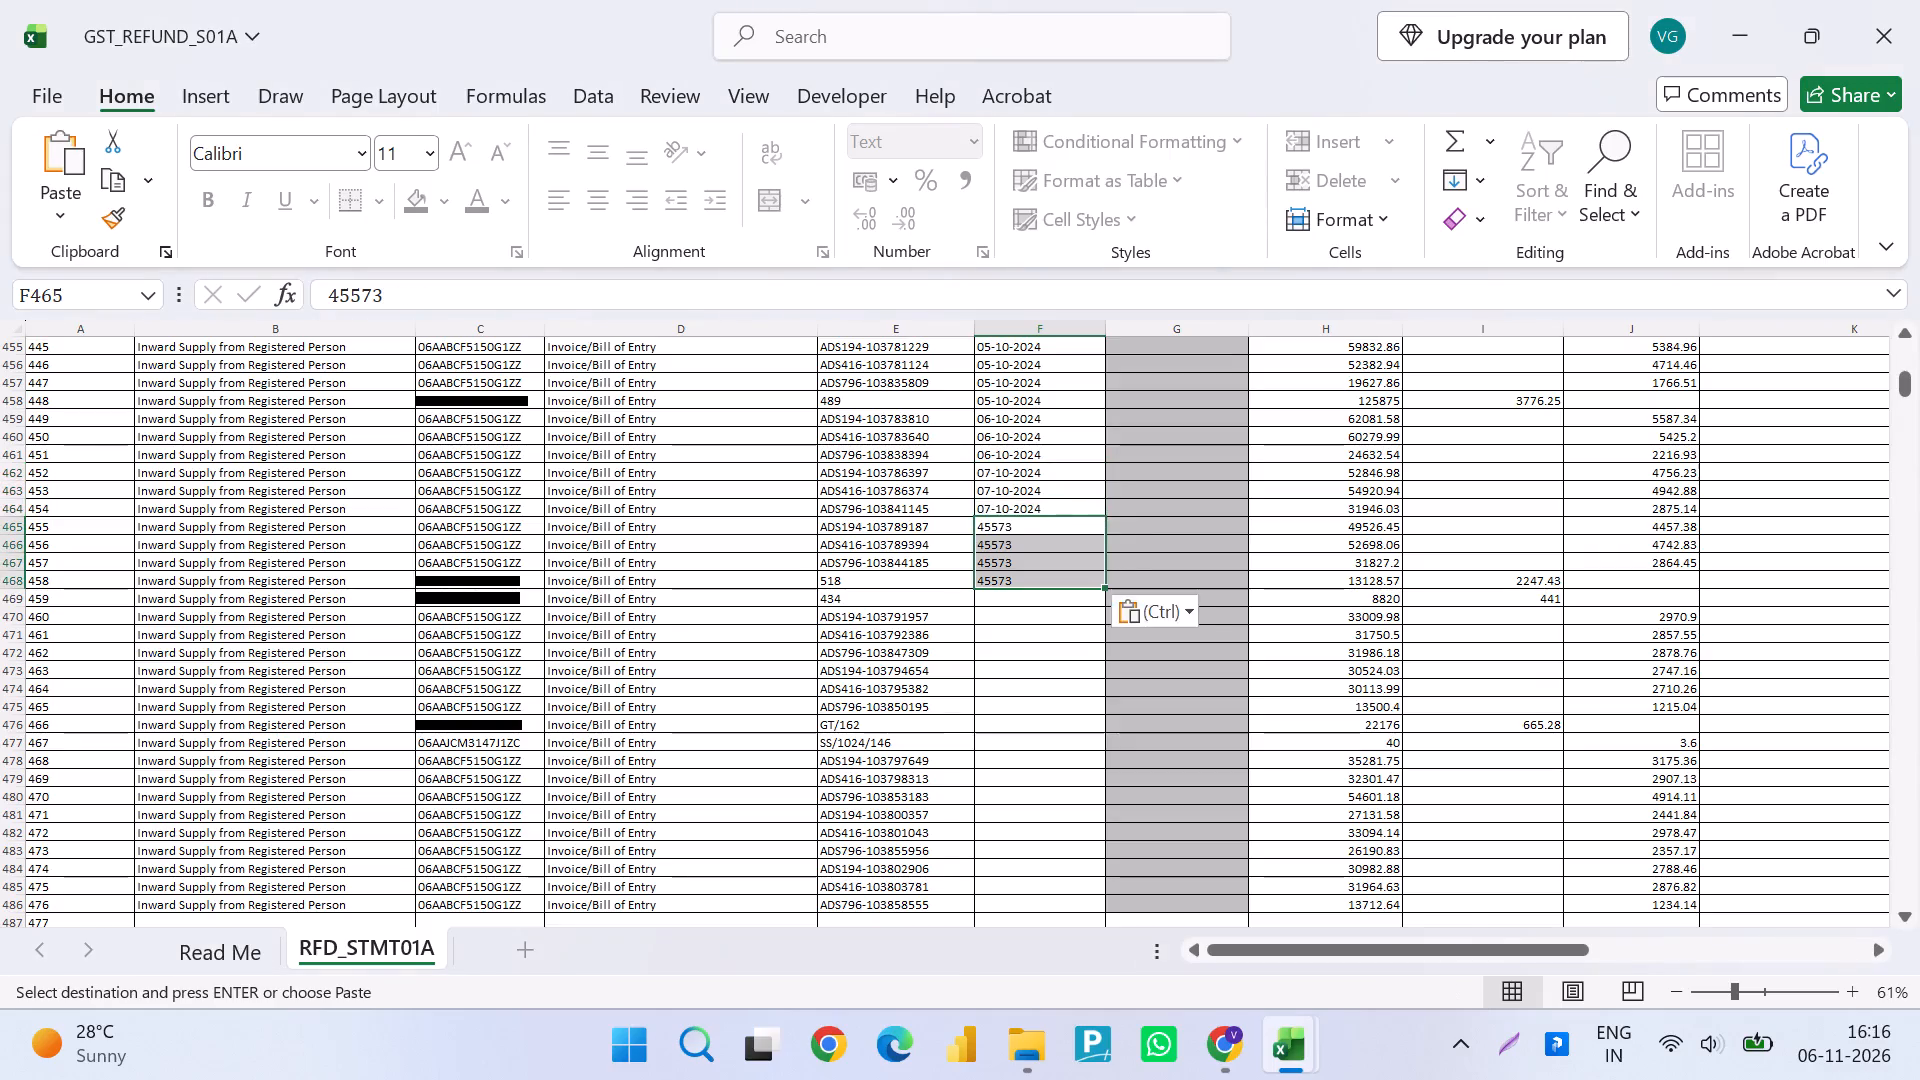
# Enter the date 08-10-2024 in F465 and fill it down through F468.
pyautogui.press('F2')
pyautogui.press('Escape')
pyautogui.write('08-10-2024')
pyautogui.press('Return')
pyautogui.hotkey('ctrl', 'd')
pyautogui.press('Down')
pyautogui.press('Down')
pyautogui.press('Down')
# Copy F465:F468 of the refund sheet into F469:F472, matching the four 09-10-2024 rows F576:F579 in PURCHASE 24-25.
pyautogui.hotkey('alt', 'Tab')
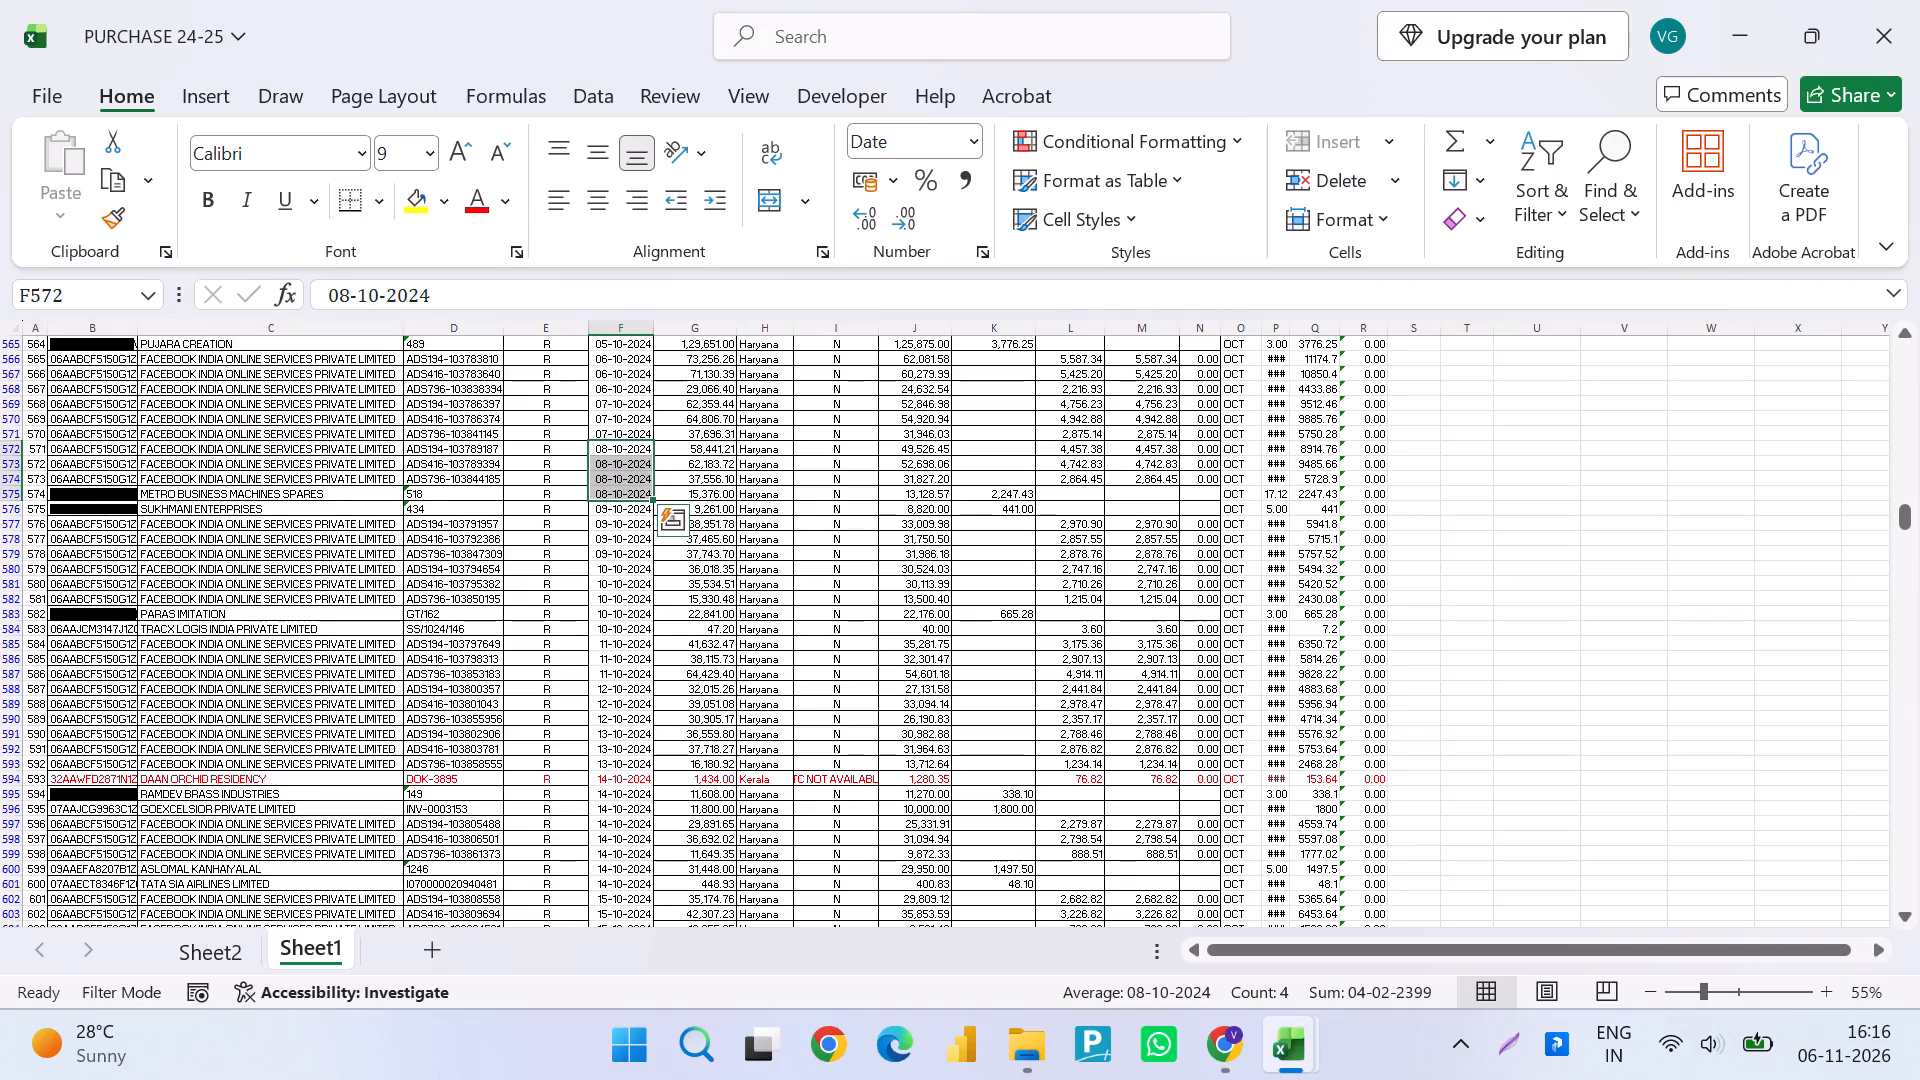
pyautogui.press('Down')
pyautogui.press('Down')
pyautogui.press('Down')
pyautogui.press('Down')
pyautogui.hotkey('shift', 'Down')
pyautogui.hotkey('shift', 'Down')
pyautogui.hotkey('shift', 'Down')
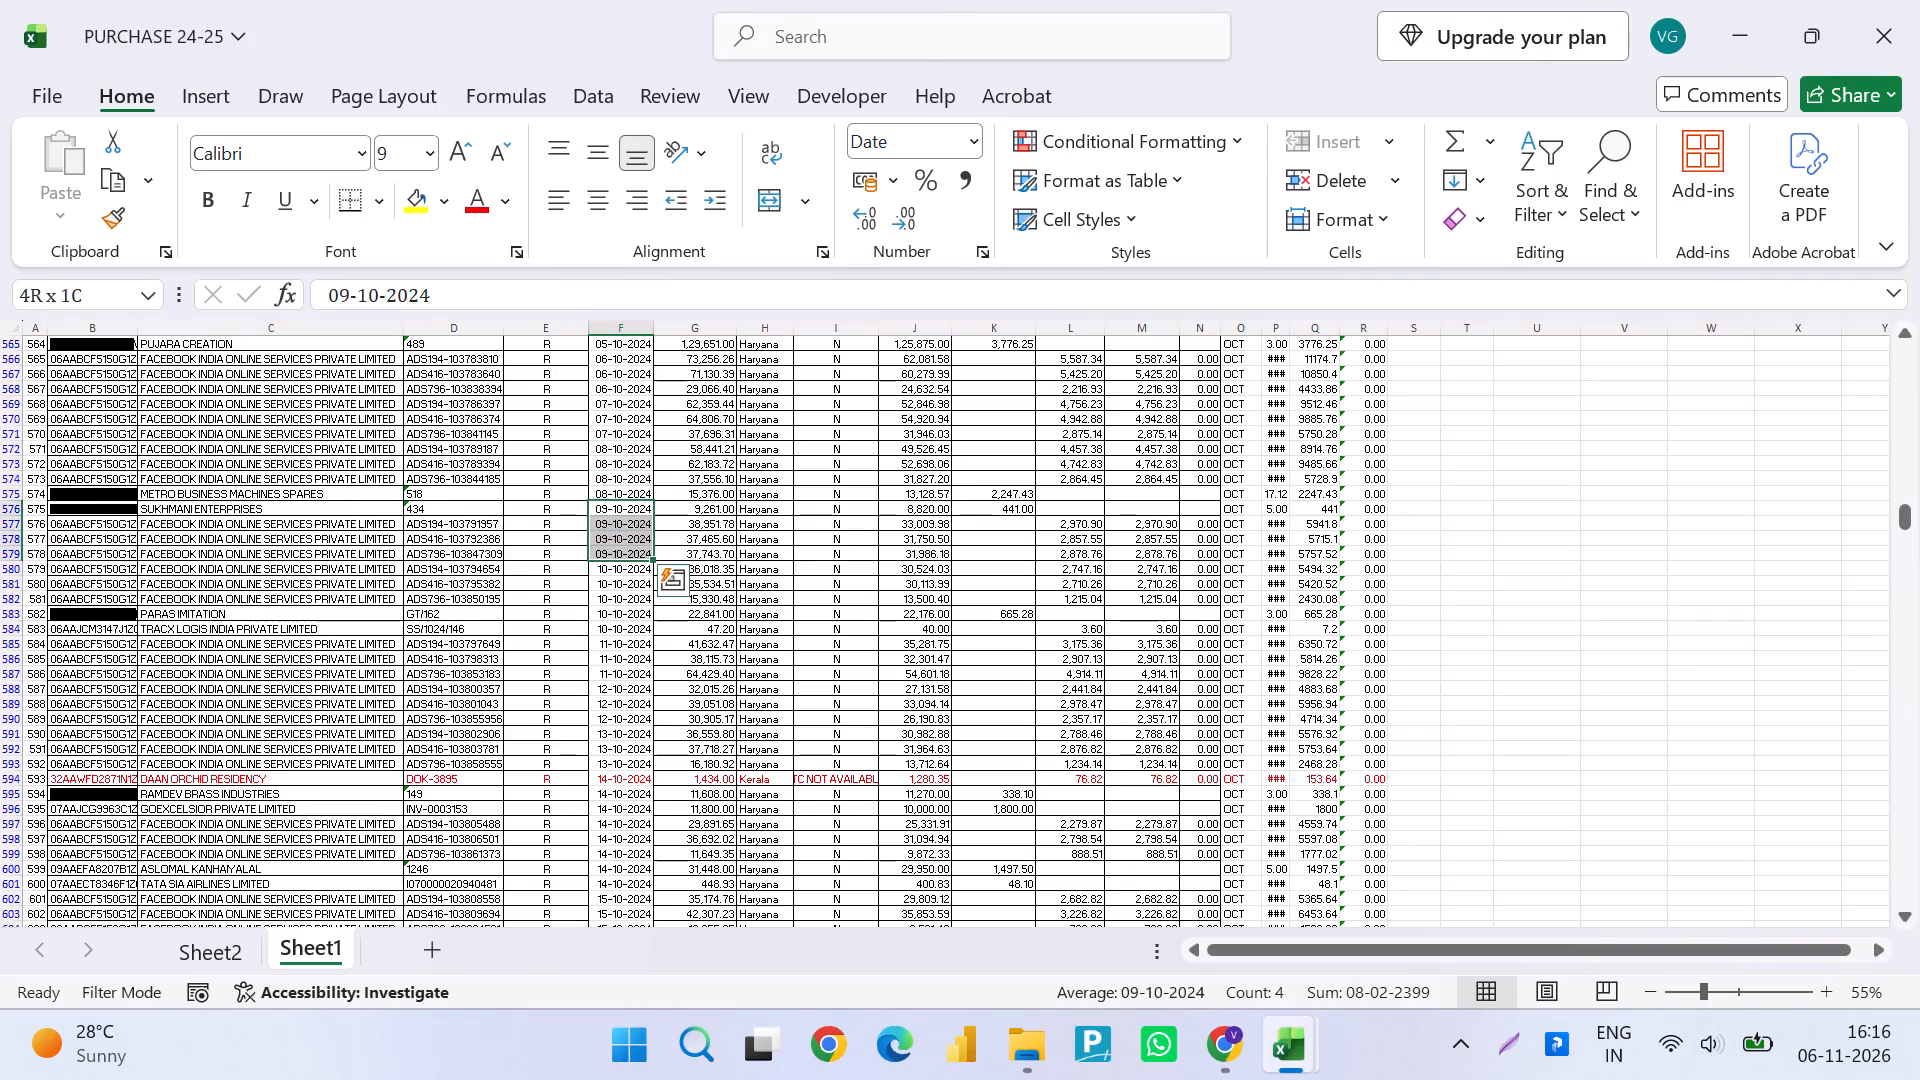
pyautogui.hotkey('alt', 'Tab')
pyautogui.press('Up')
pyautogui.hotkey('shift', 'Up')
pyautogui.hotkey('shift', 'Up')
pyautogui.hotkey('shift', 'Up')
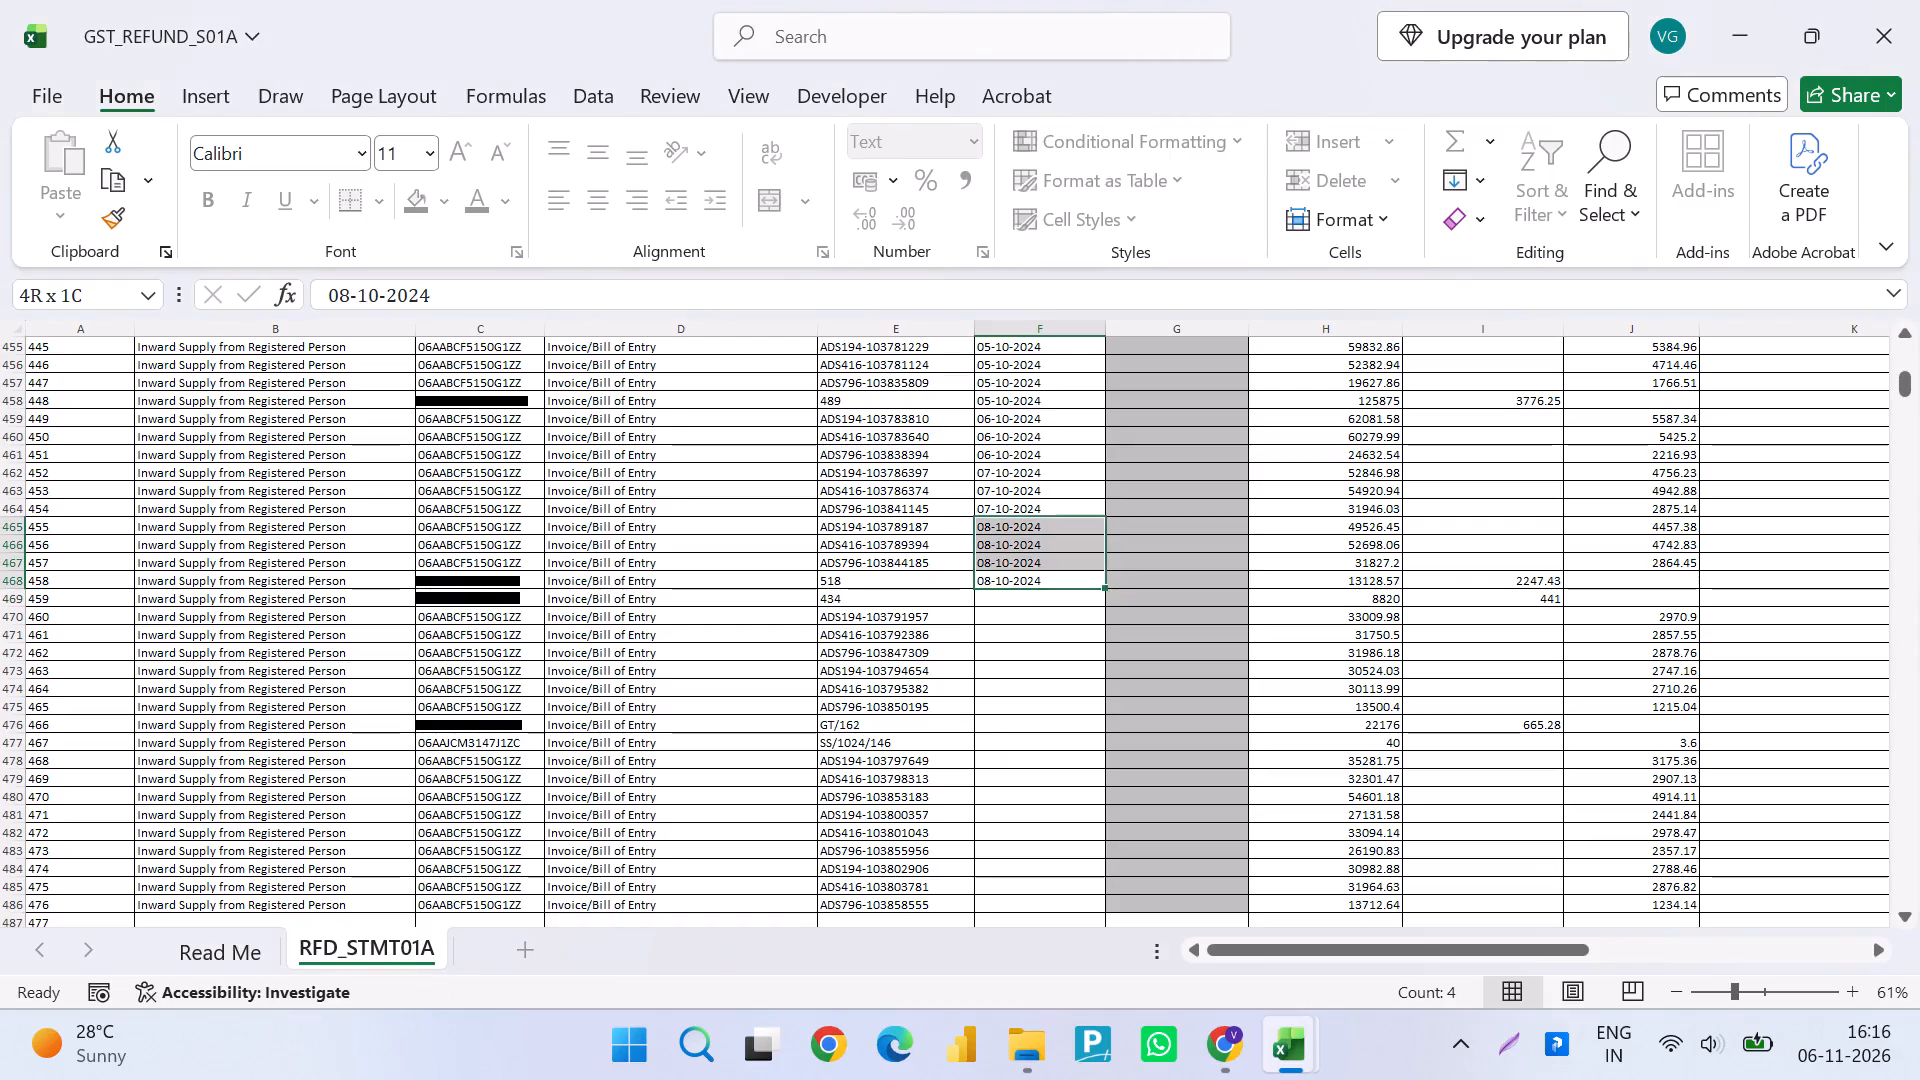
pyautogui.hotkey('ctrl', 'c')
pyautogui.press('Down')
pyautogui.press('Down')
pyautogui.press('Up')
pyautogui.press('Return')
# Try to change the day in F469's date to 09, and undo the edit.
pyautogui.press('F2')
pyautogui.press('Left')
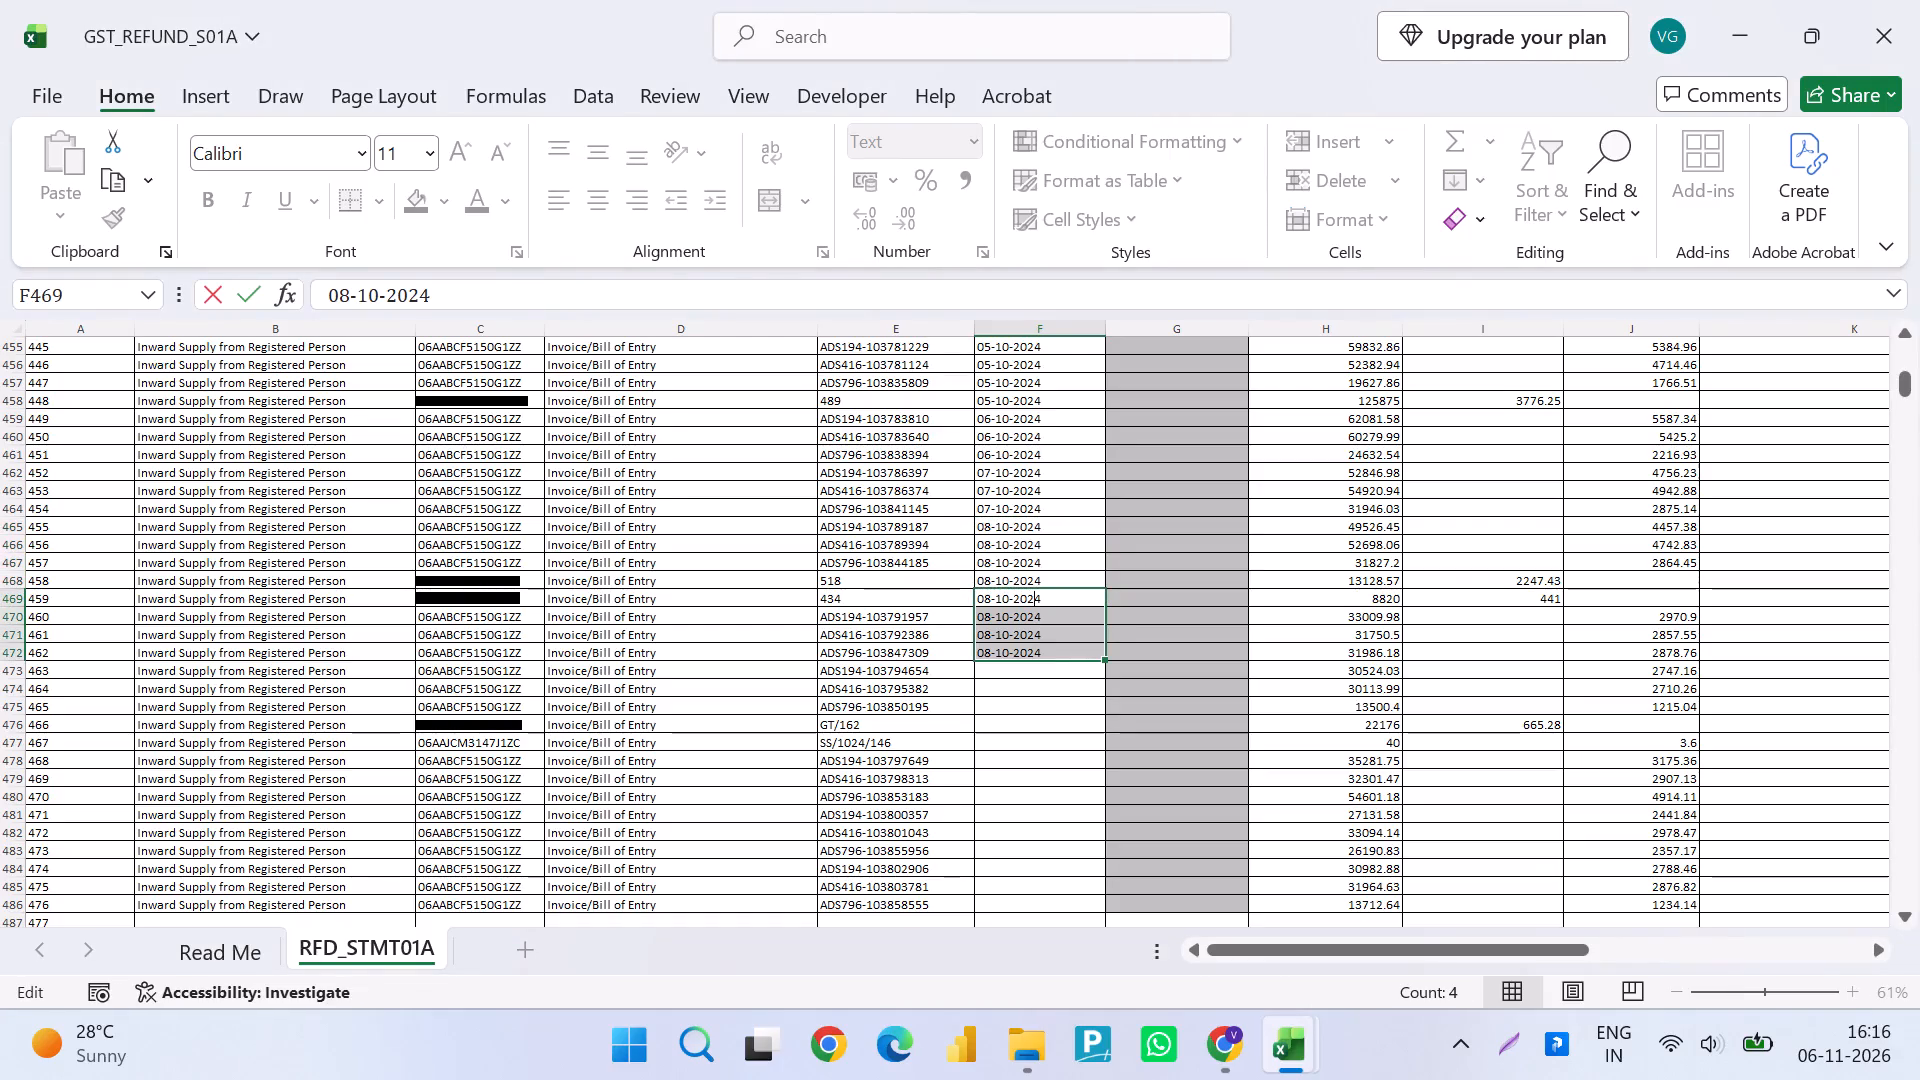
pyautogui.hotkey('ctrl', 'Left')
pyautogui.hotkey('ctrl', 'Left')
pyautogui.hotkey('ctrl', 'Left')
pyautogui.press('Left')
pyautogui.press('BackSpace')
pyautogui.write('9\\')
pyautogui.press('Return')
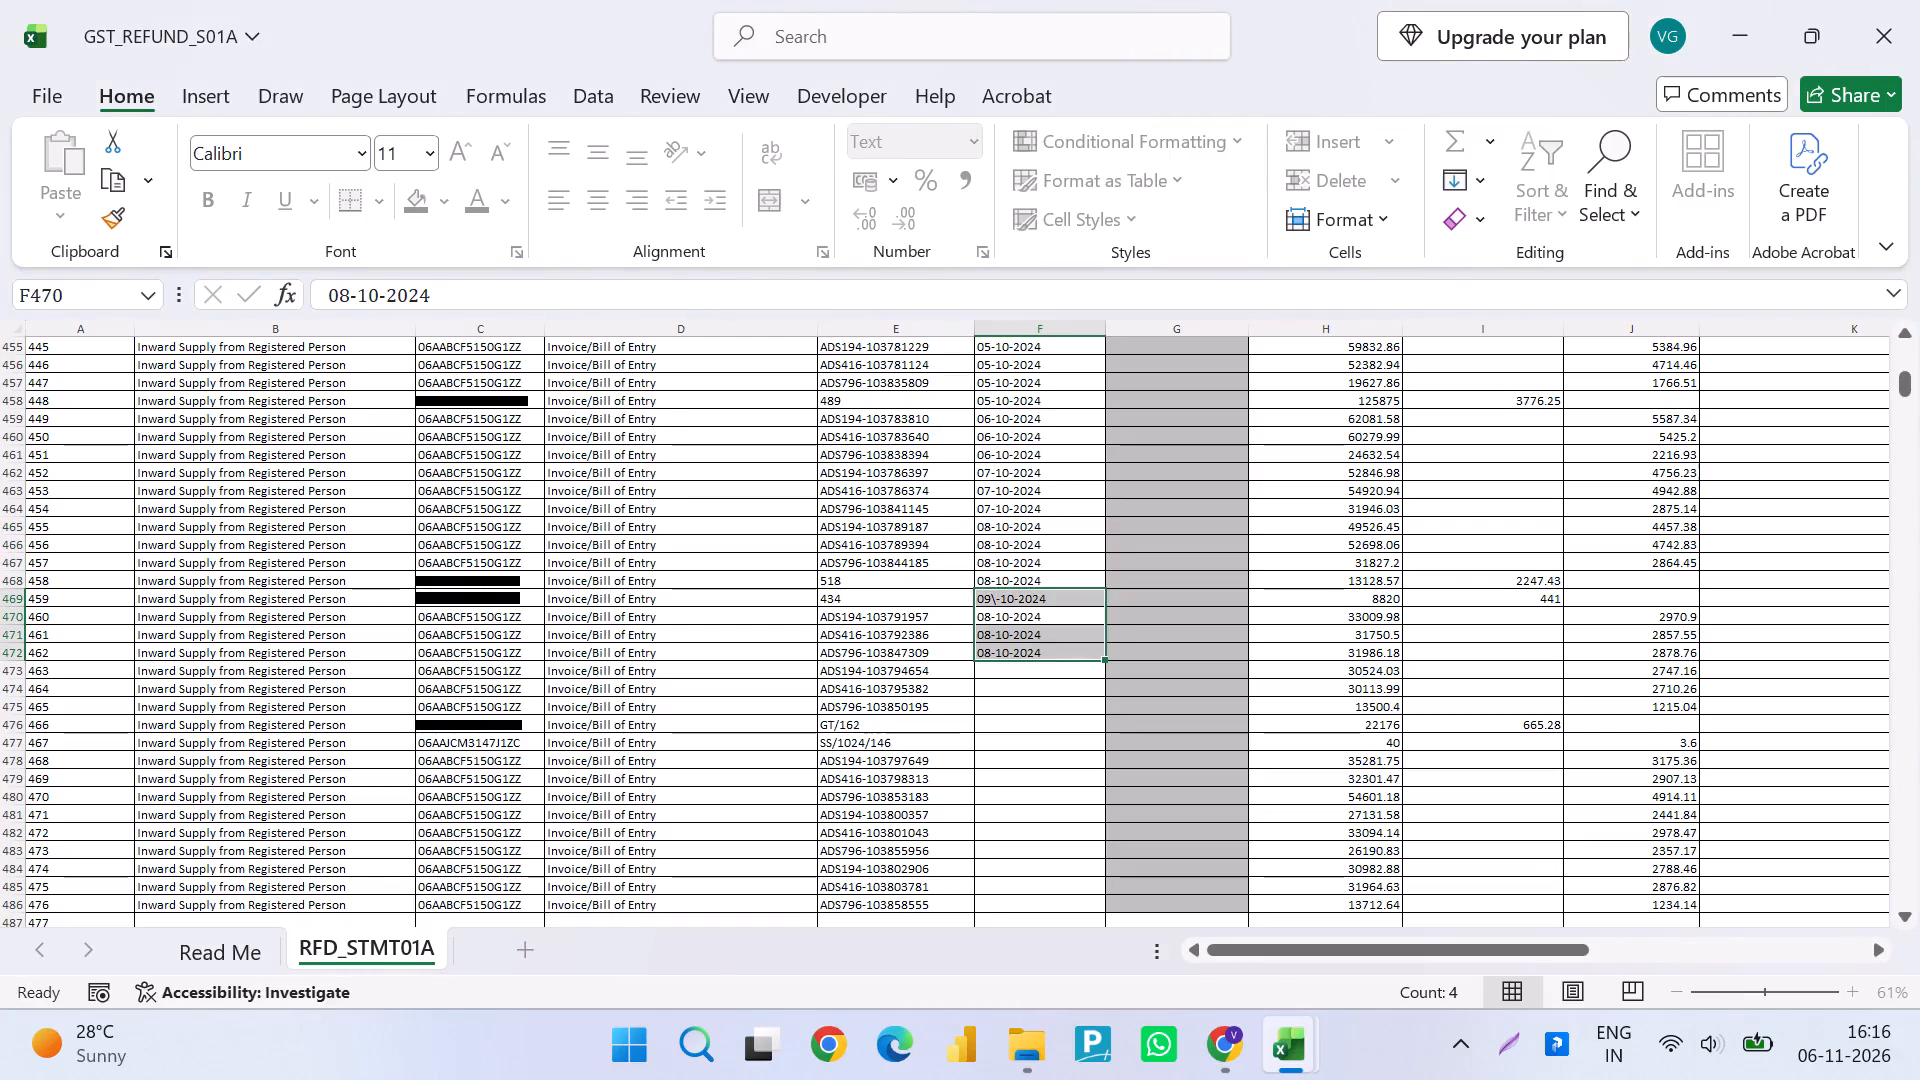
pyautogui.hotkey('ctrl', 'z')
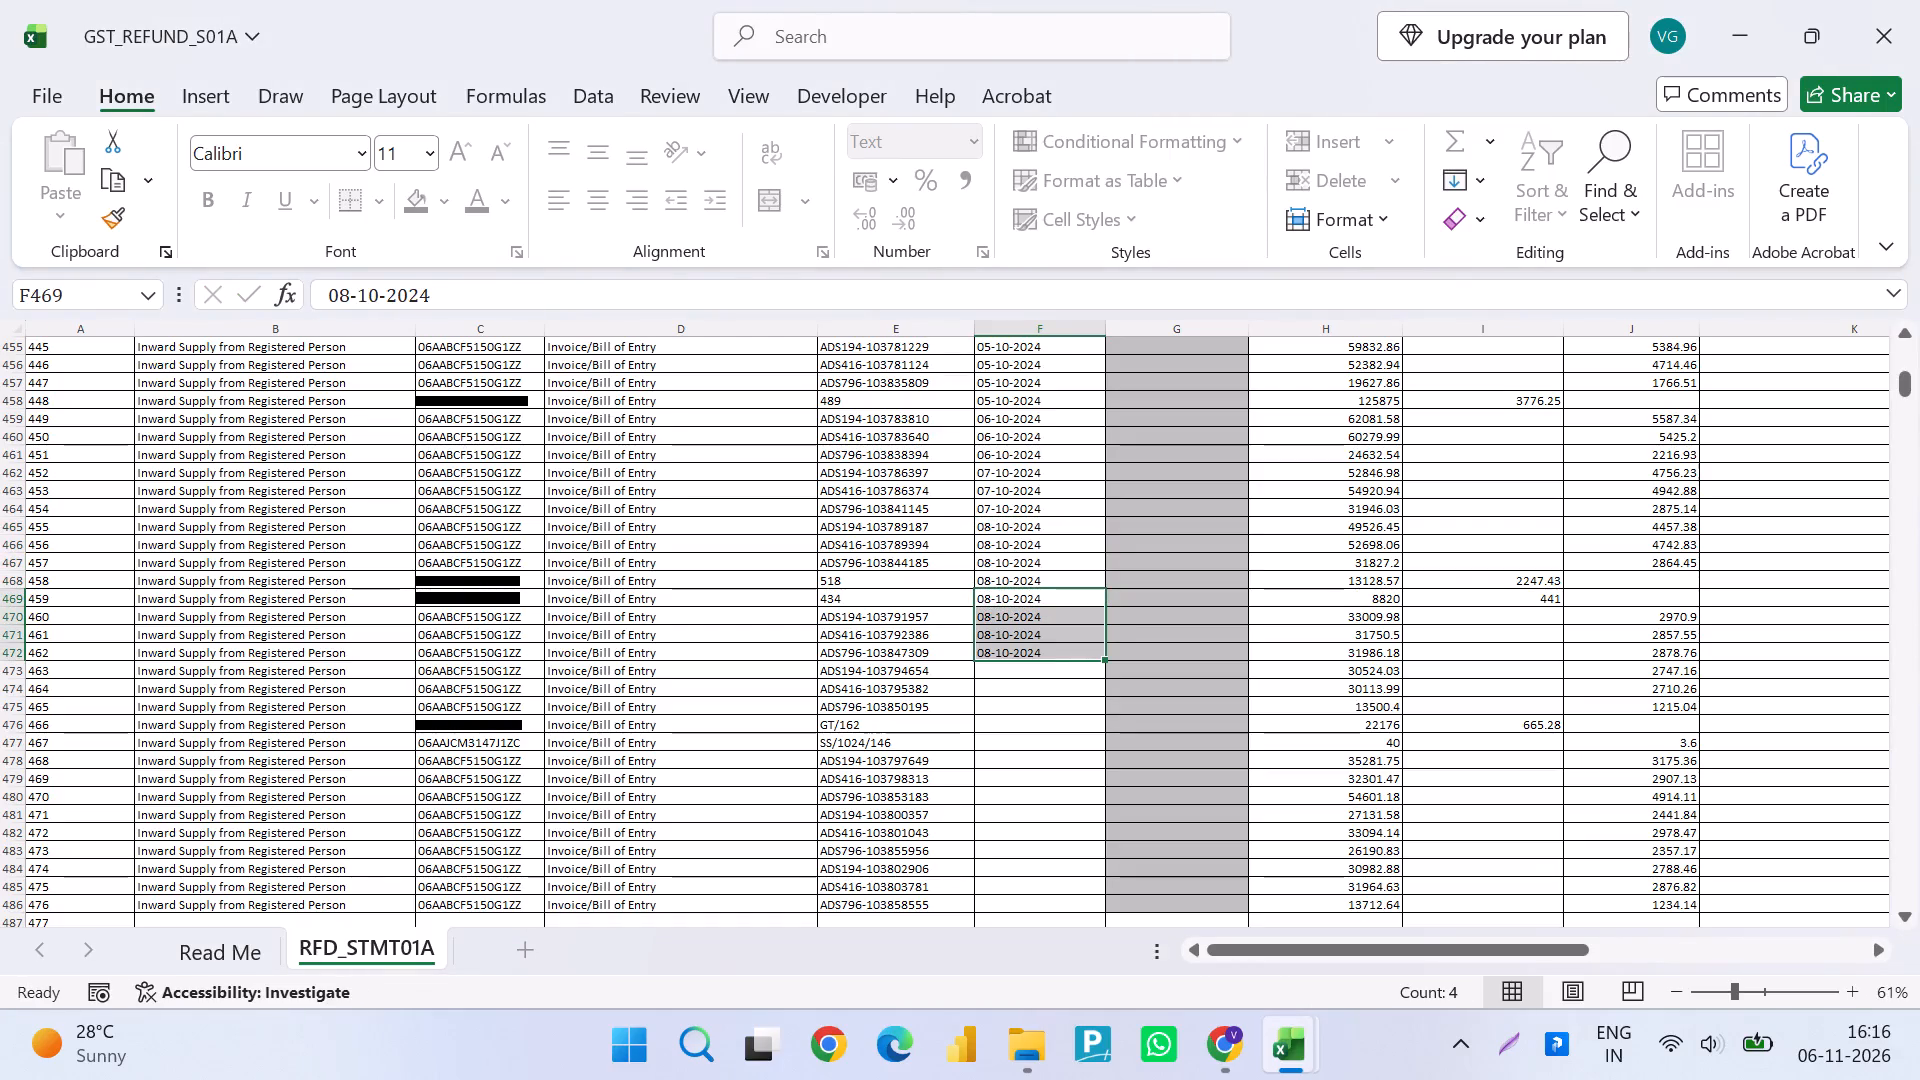
# Change the date in F469 of the refund sheet to 09-10-2024 and fill it down through F472.
pyautogui.press('F2')
pyautogui.press('Left')
pyautogui.press('Left')
pyautogui.press('Left')
pyautogui.press('Left')
pyautogui.press('Left')
pyautogui.press('Left')
pyautogui.press('Left')
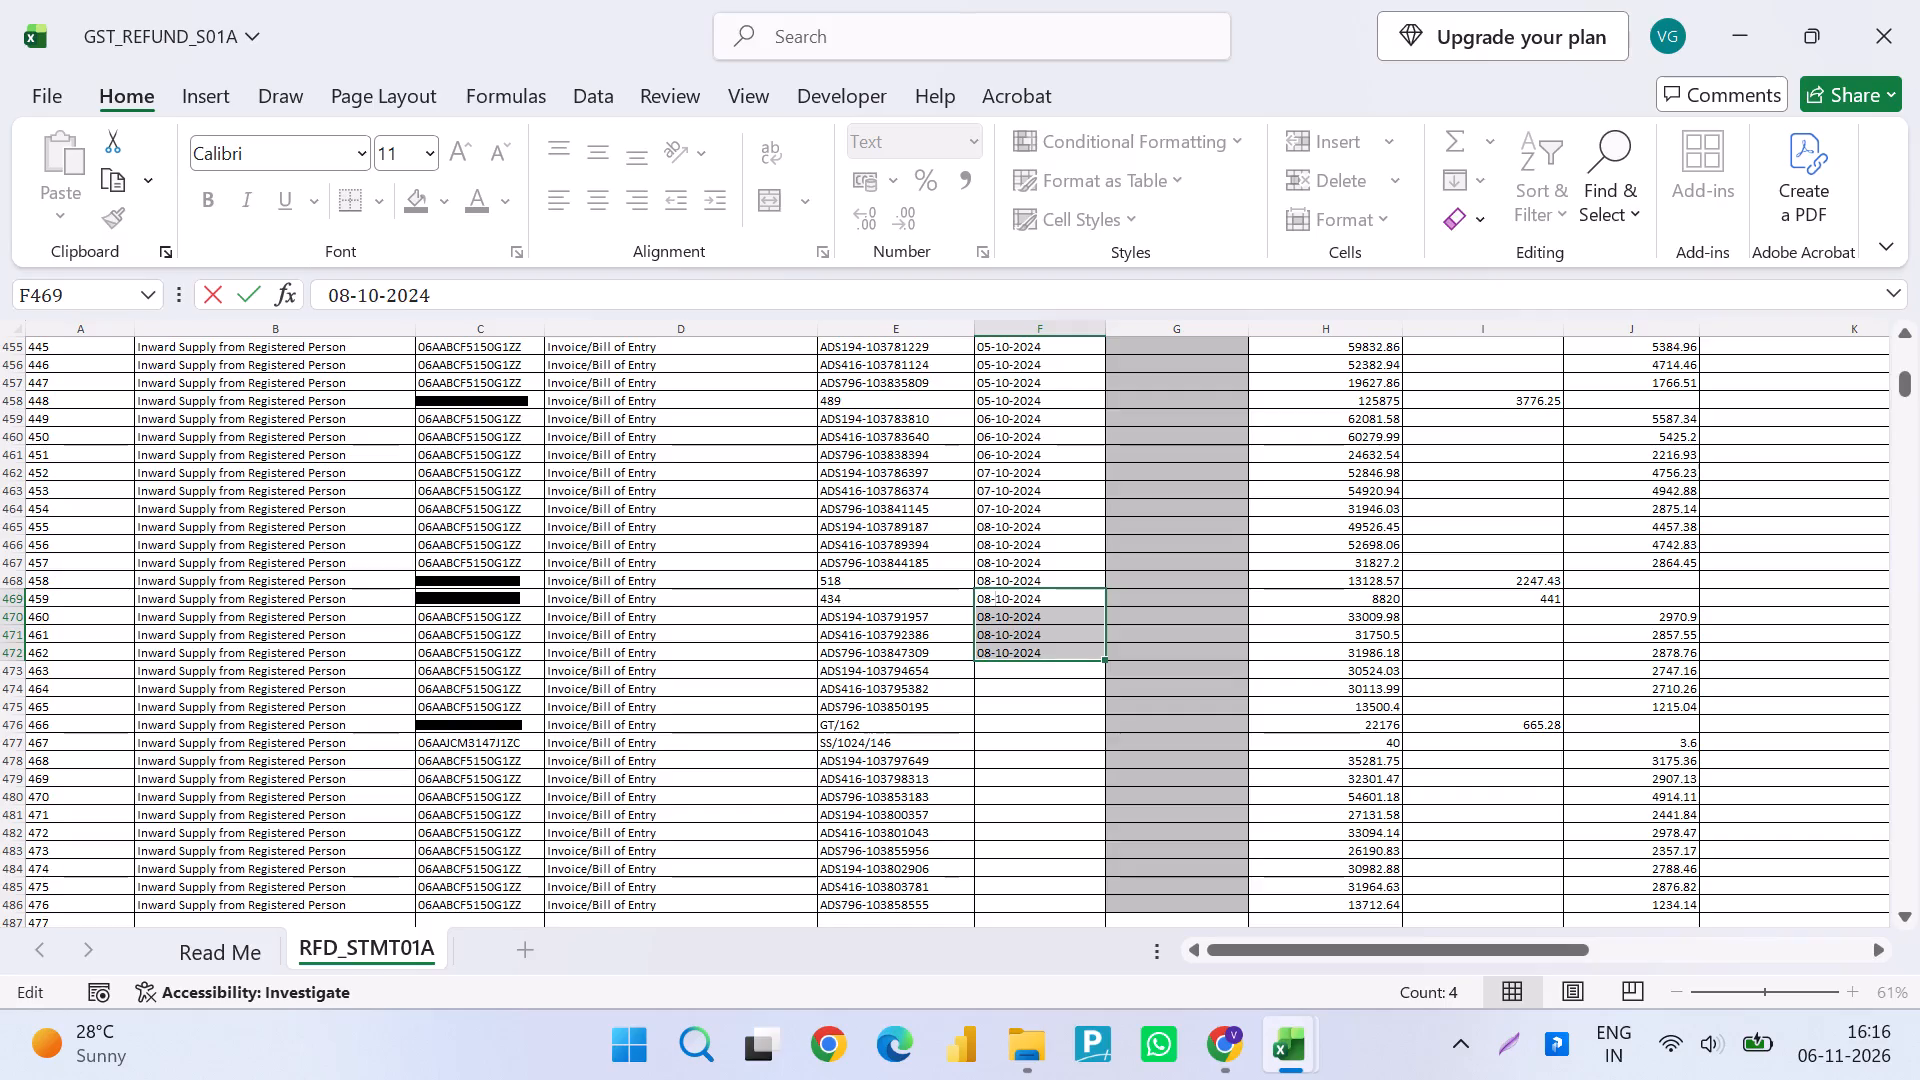
pyautogui.press('Left')
pyautogui.press('BackSpace')
pyautogui.press('9')
pyautogui.press('Return')
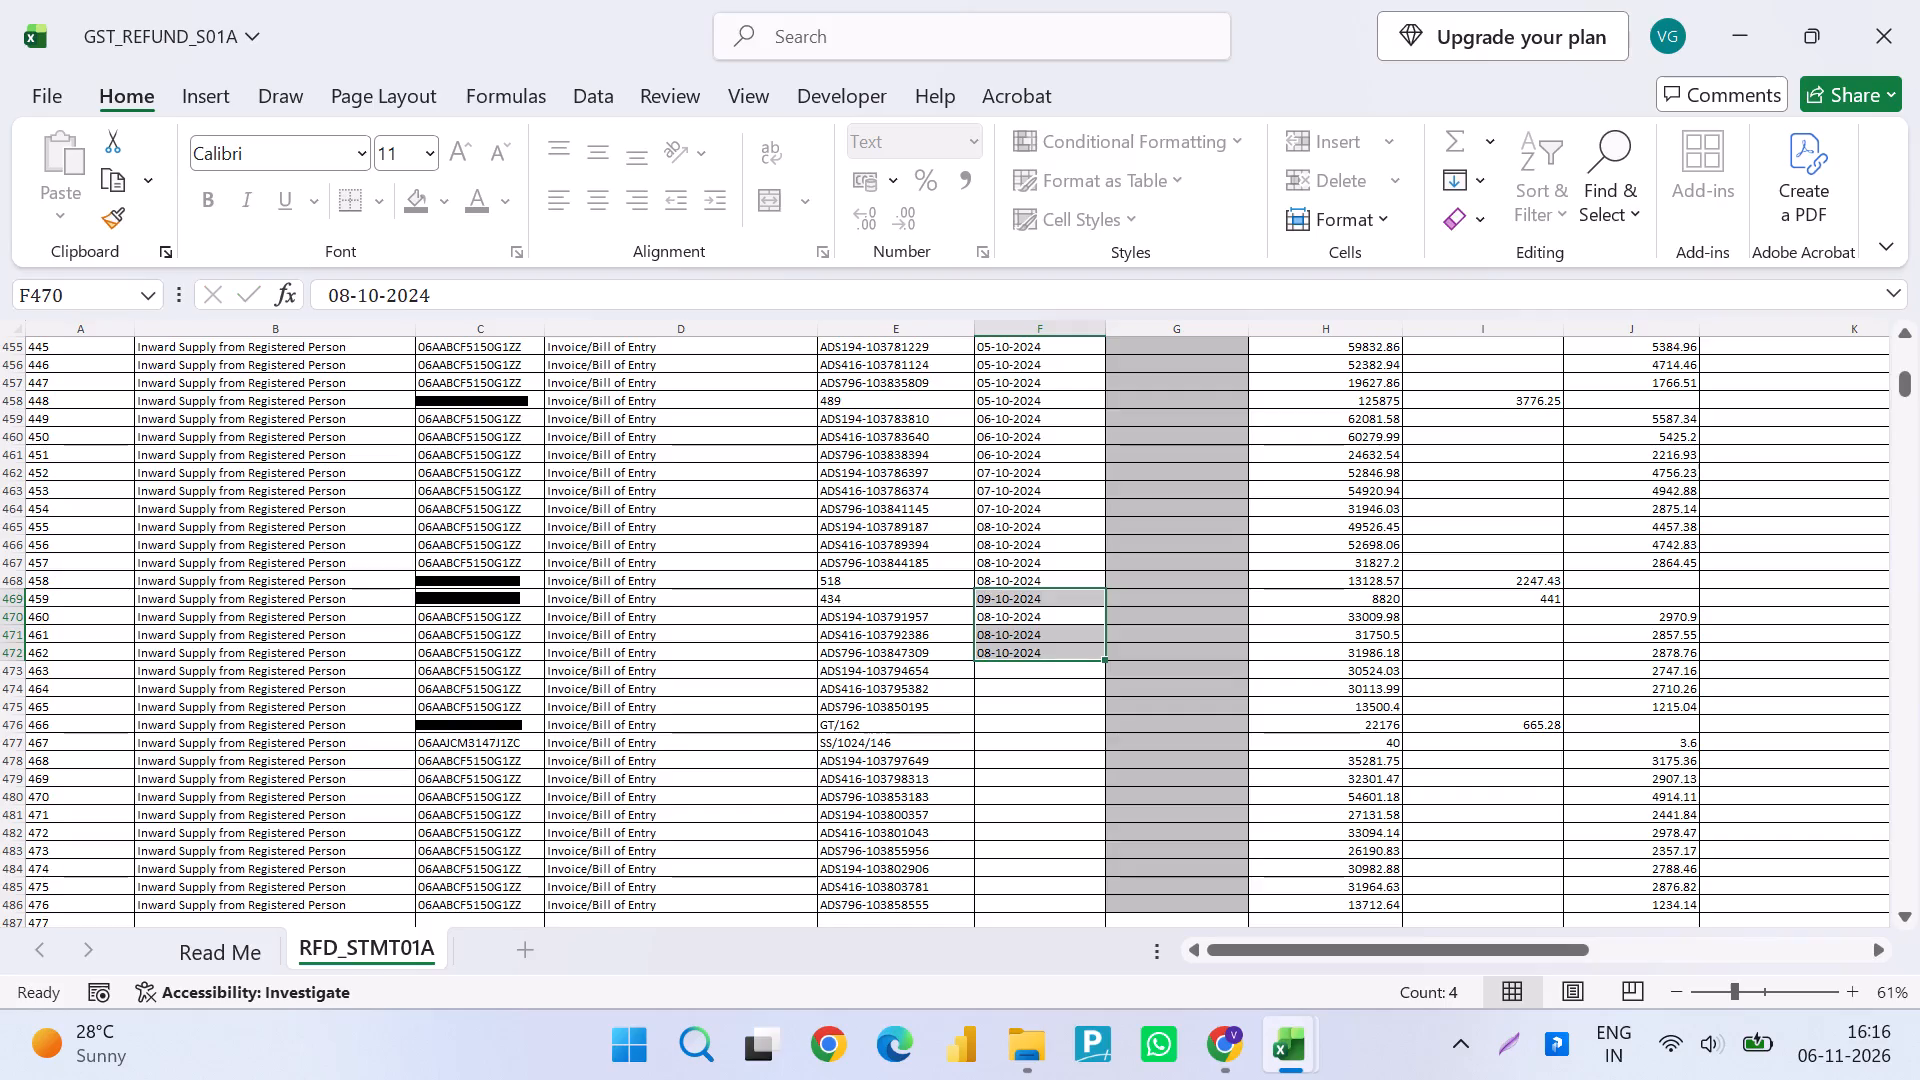
pyautogui.hotkey('ctrl', 'd')
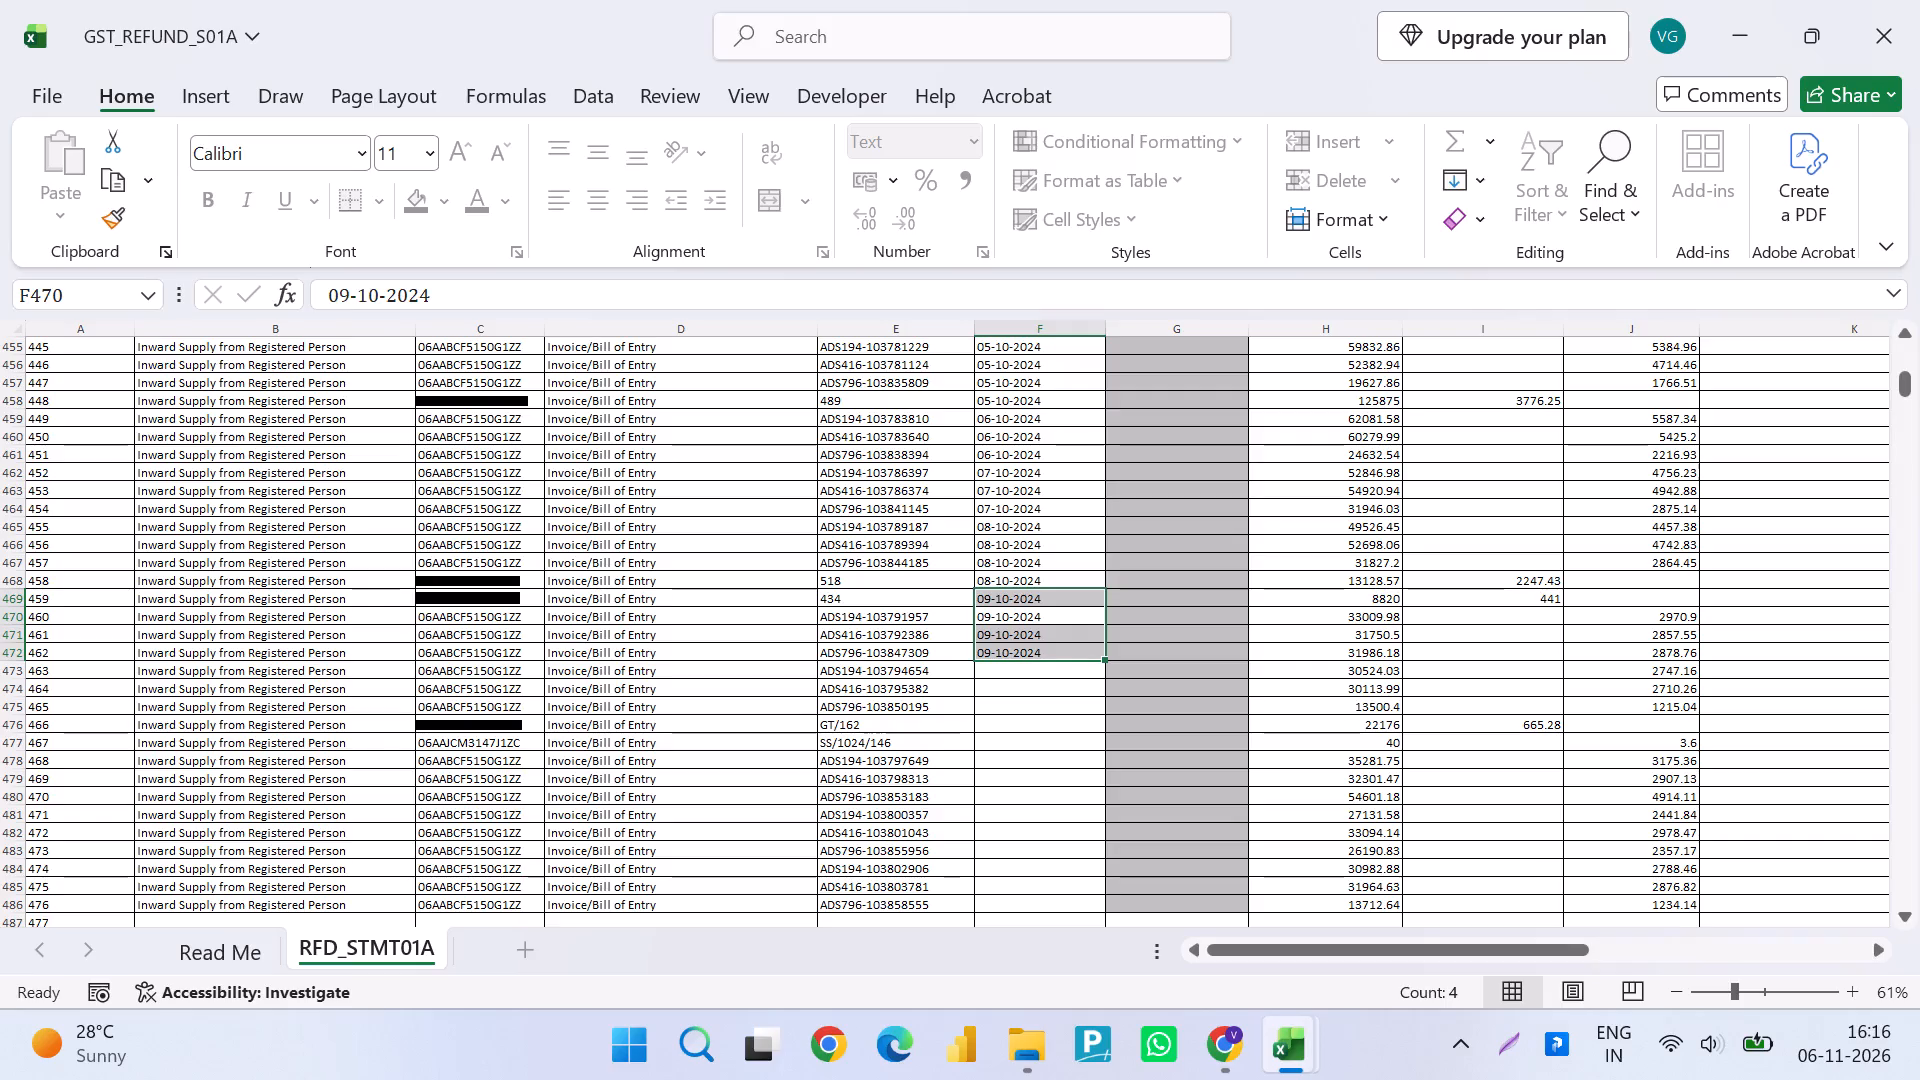
# Compare the undated invoices from E473 down with the 10-10-2024 rows F580:F584 in PURCHASE 24-25.
pyautogui.press('Down')
pyautogui.press('Down')
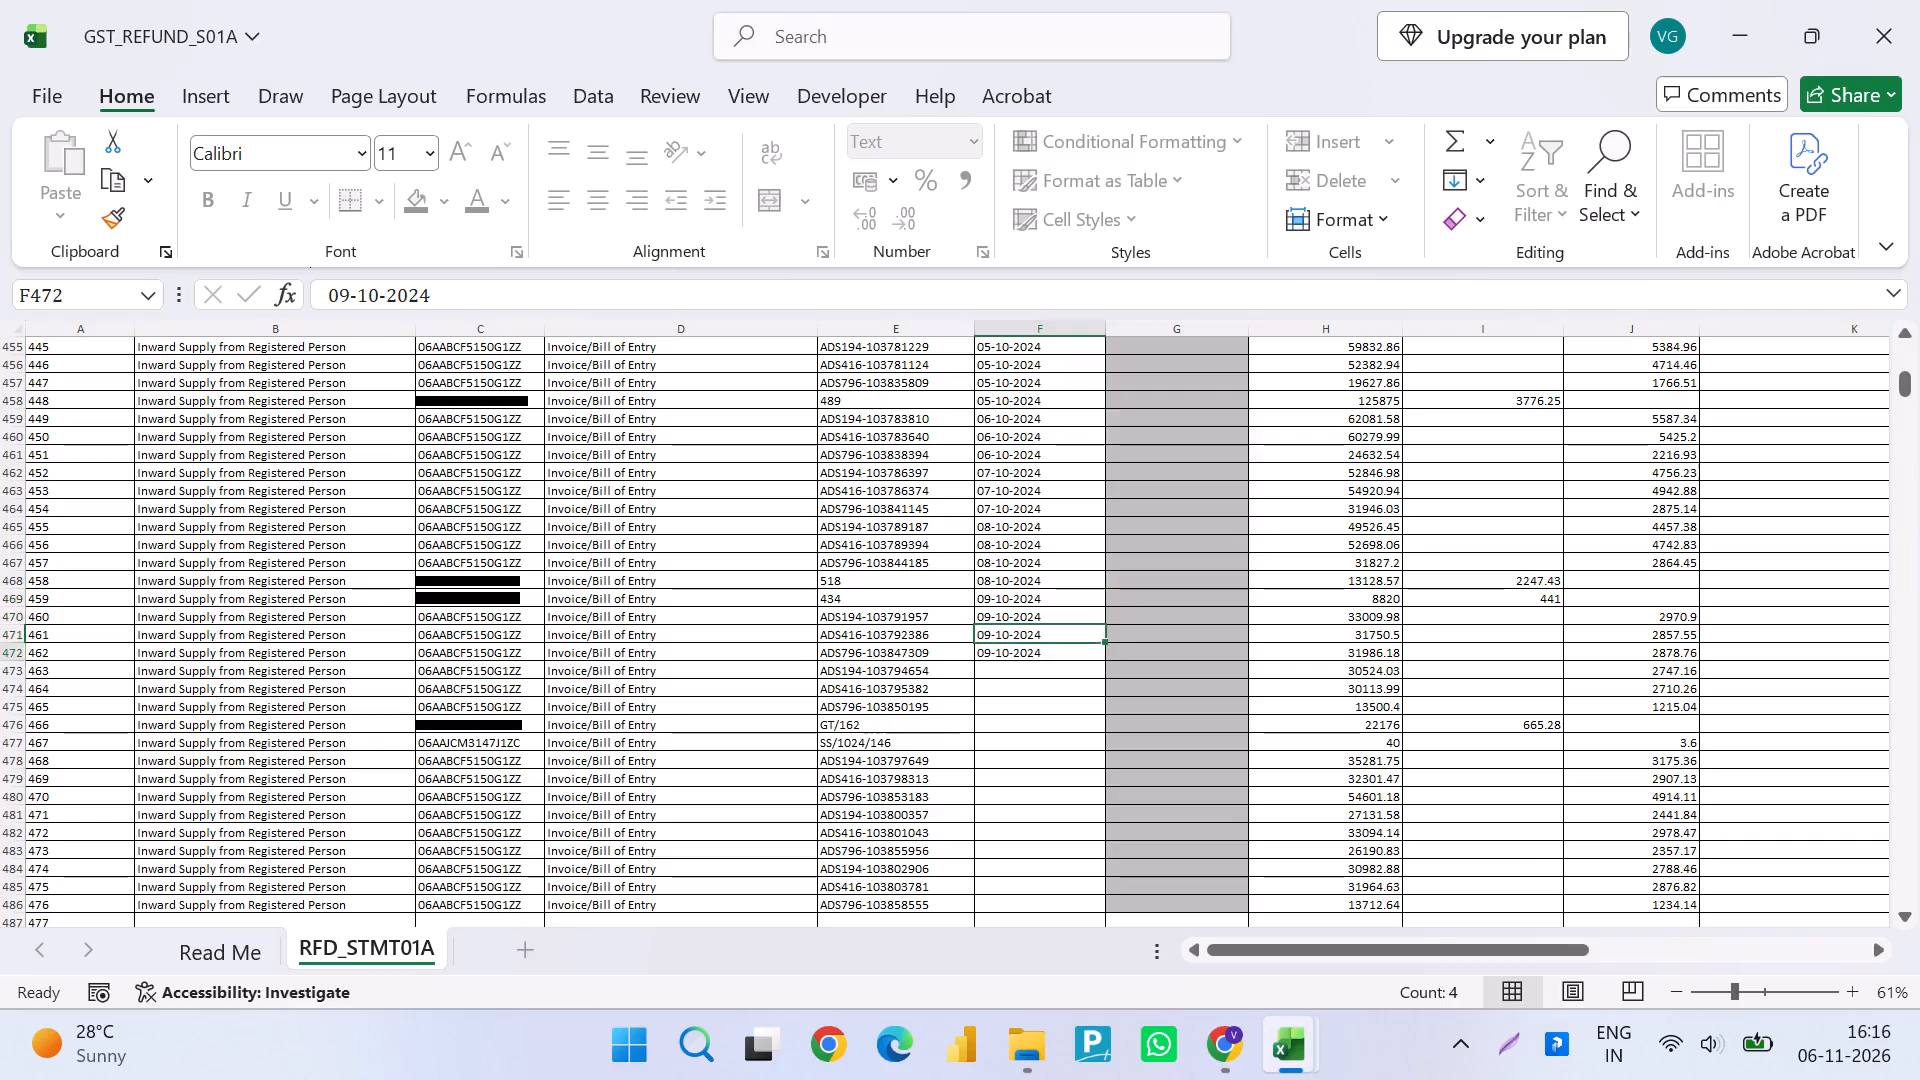
pyautogui.press('Down')
pyautogui.press('Left')
pyautogui.hotkey('shift', 'Down')
pyautogui.hotkey('ctrl', 'shift', 'Down')
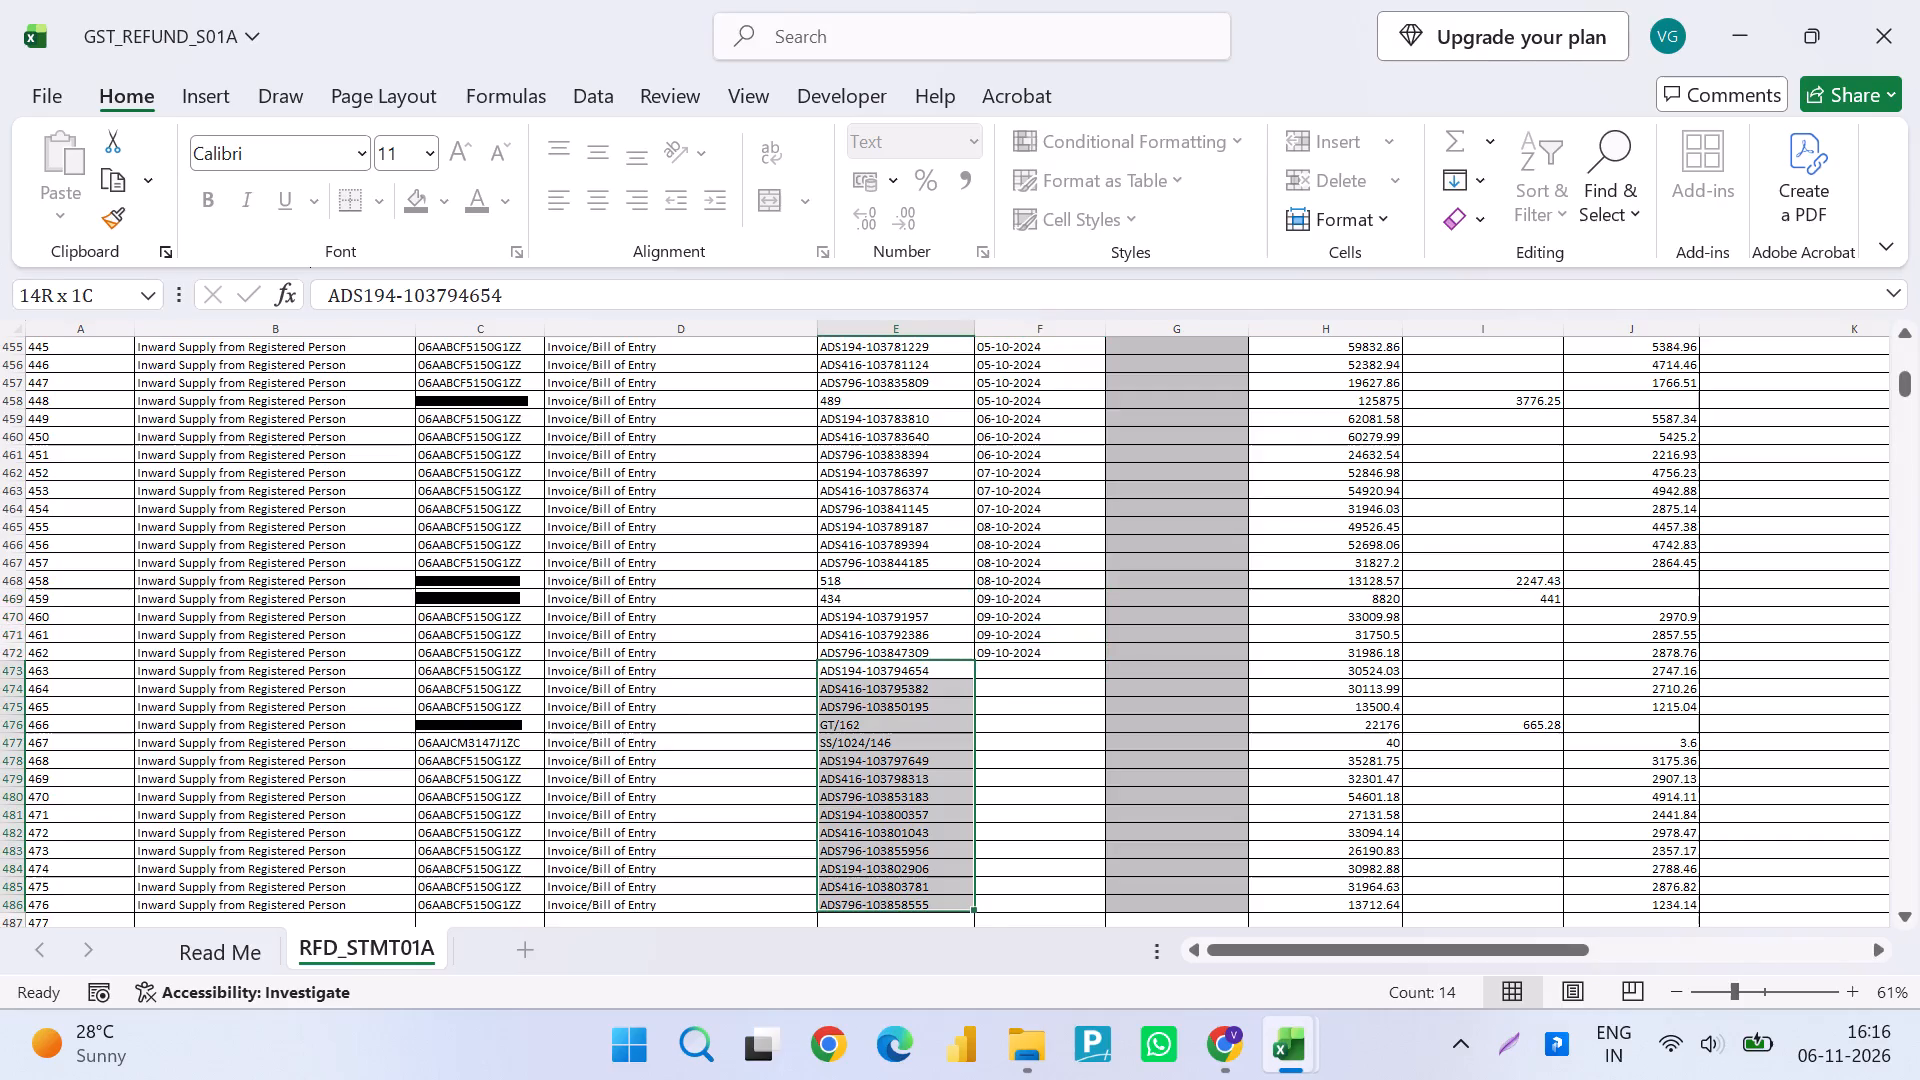
pyautogui.hotkey('alt', 'Tab')
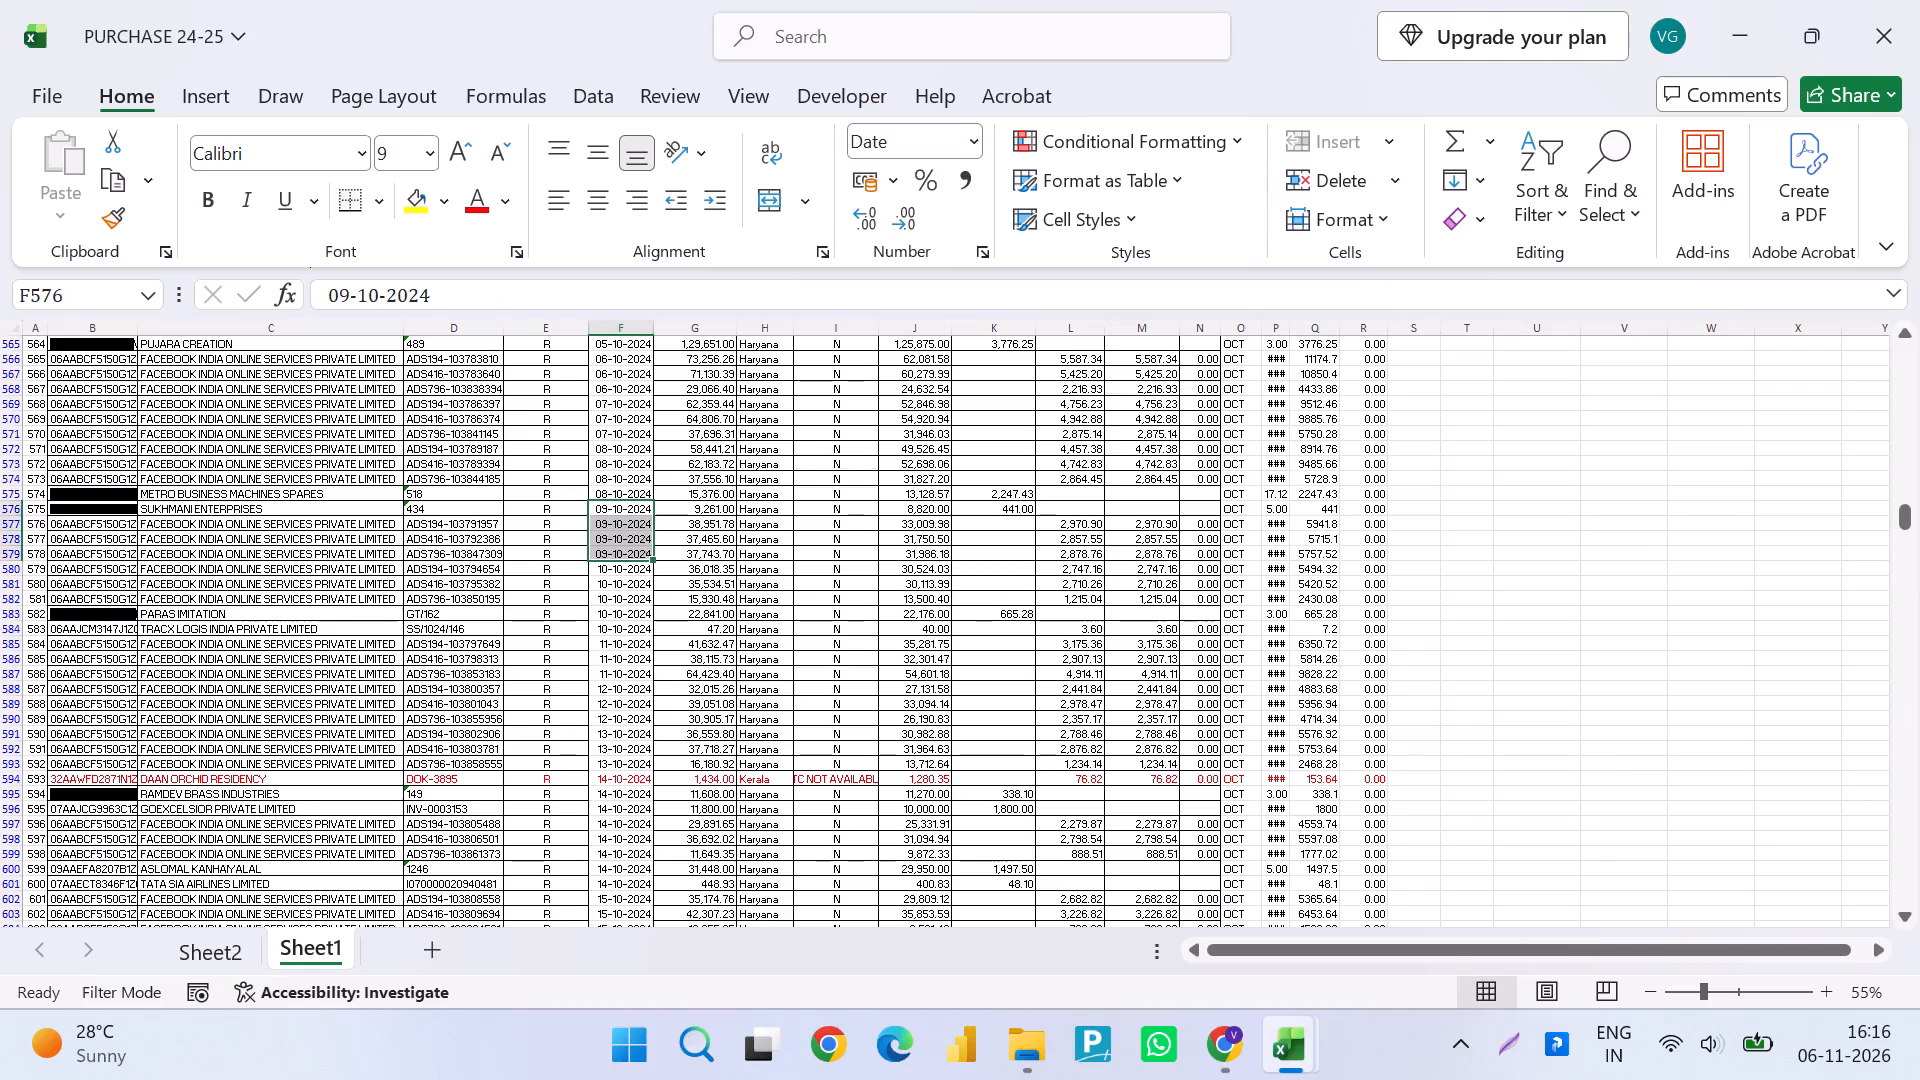
pyautogui.press('Down')
pyautogui.press('Down')
pyautogui.press('Down')
pyautogui.press('Down')
pyautogui.hotkey('shift', 'Down')
pyautogui.hotkey('shift', 'Down')
pyautogui.hotkey('shift', 'Down')
pyautogui.hotkey('shift', 'Down')
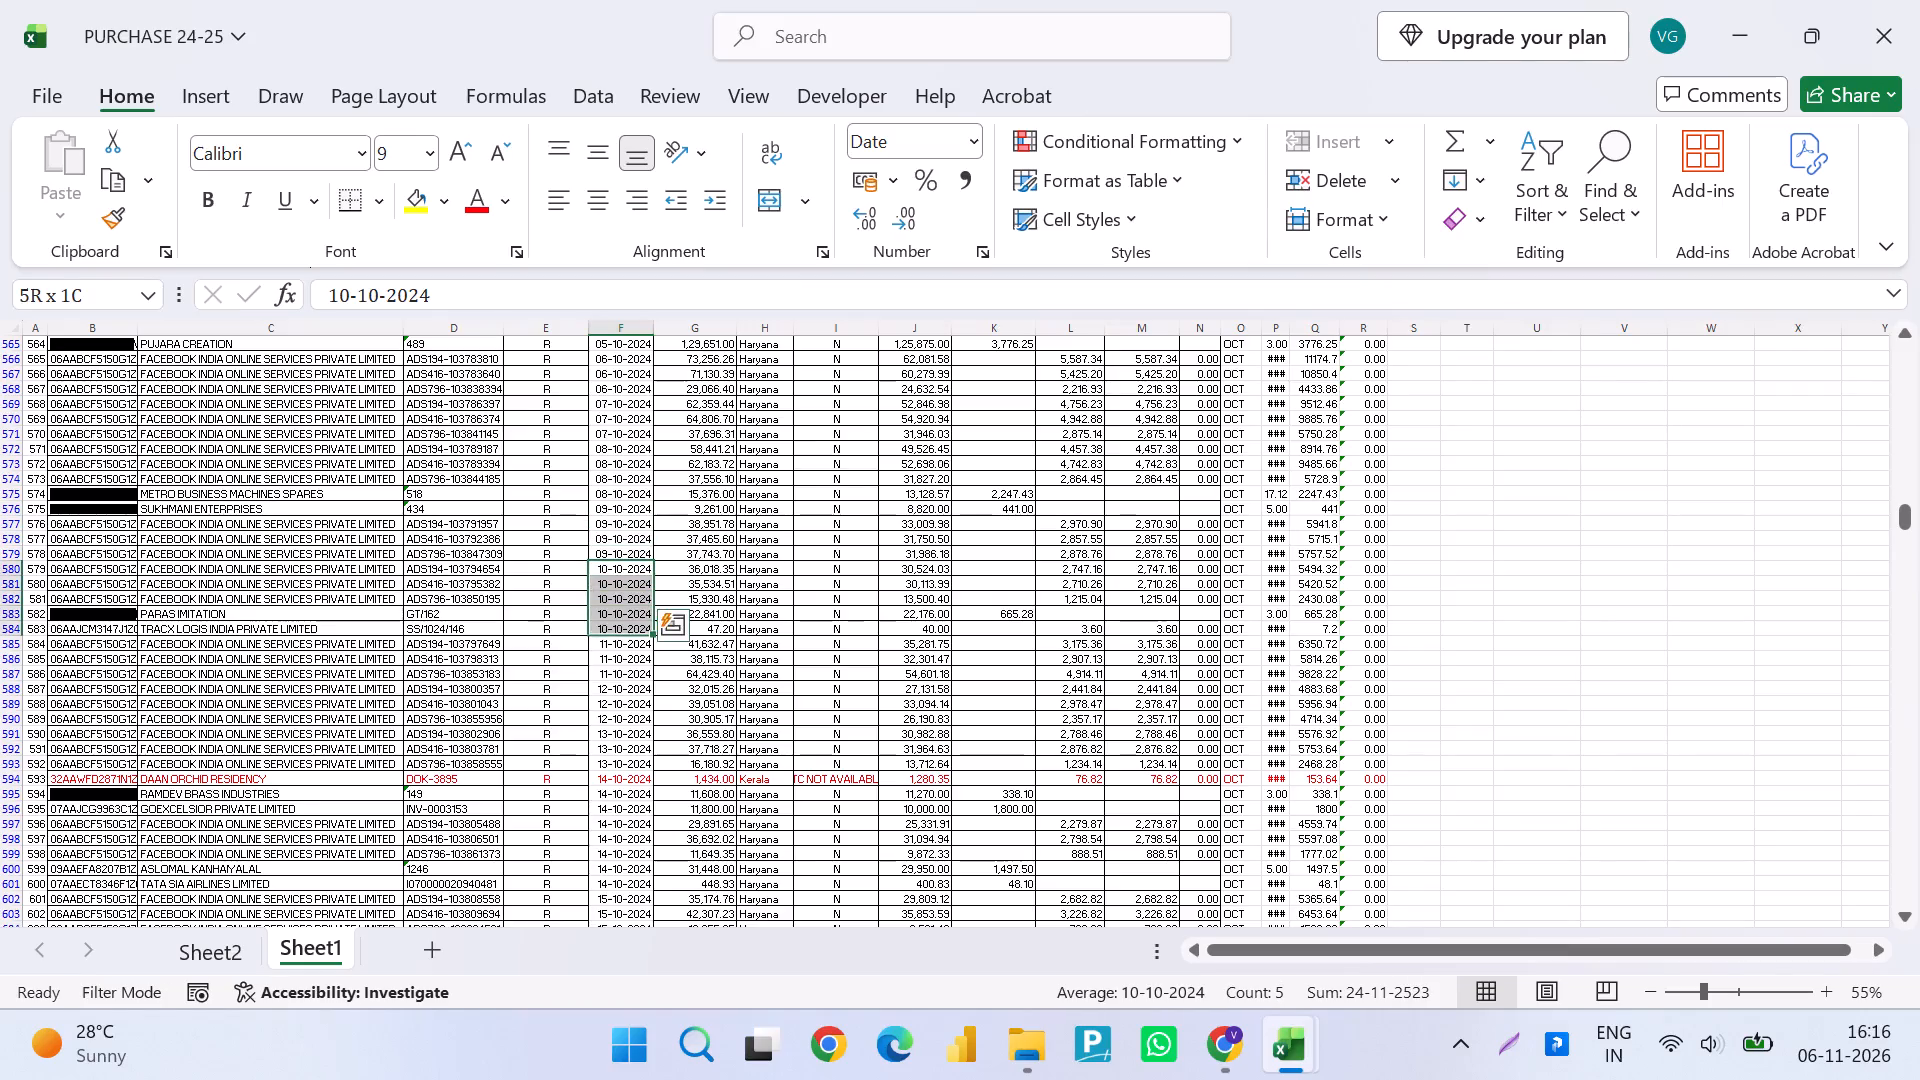
# In the refund sheet, copy the date above into F473 and change it to 10-10-2024.
pyautogui.hotkey('alt', 'Tab')
pyautogui.press('Right')
pyautogui.press('Up')
pyautogui.press('Down')
pyautogui.hotkey('ctrl', 'd')
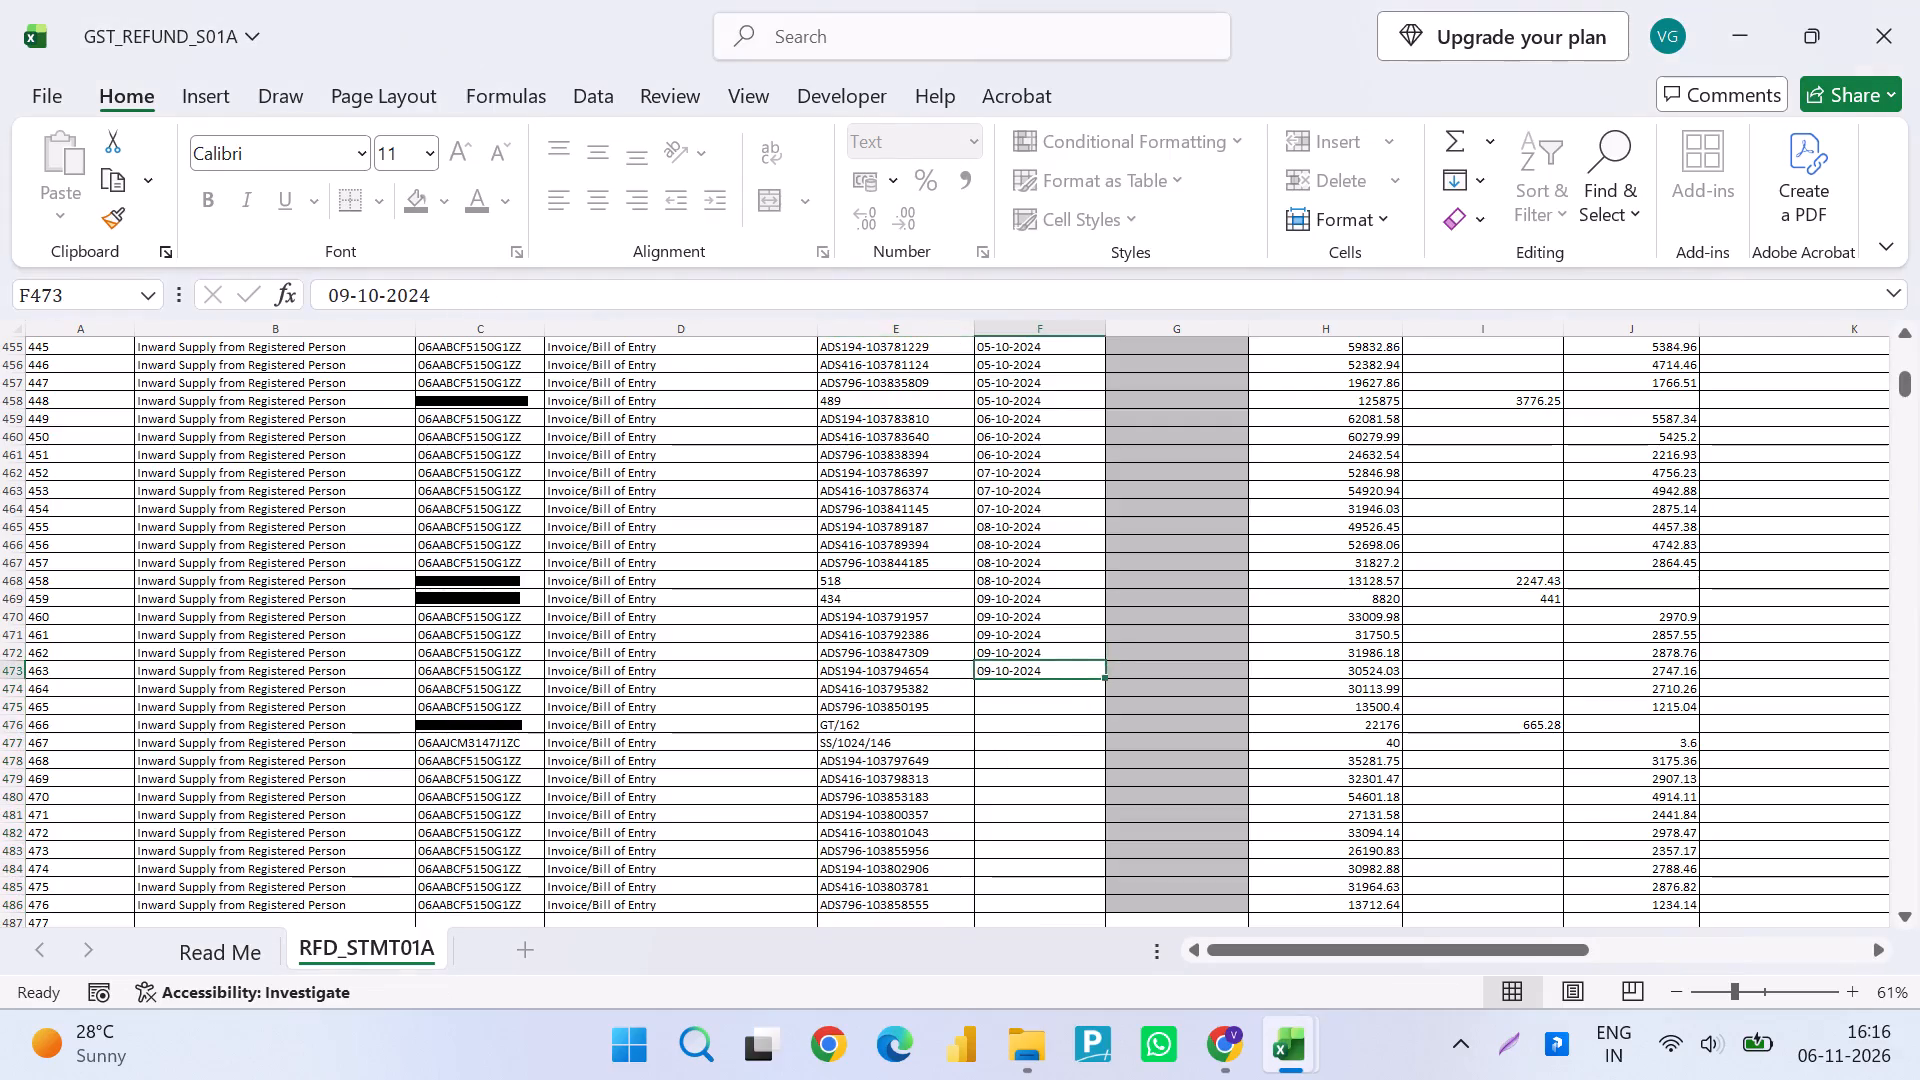
pyautogui.press('F2')
pyautogui.press('Left')
pyautogui.press('Left')
pyautogui.press('Left')
pyautogui.press('Left')
pyautogui.press('Left')
pyautogui.press('Left')
pyautogui.press('Left')
pyautogui.press('Left')
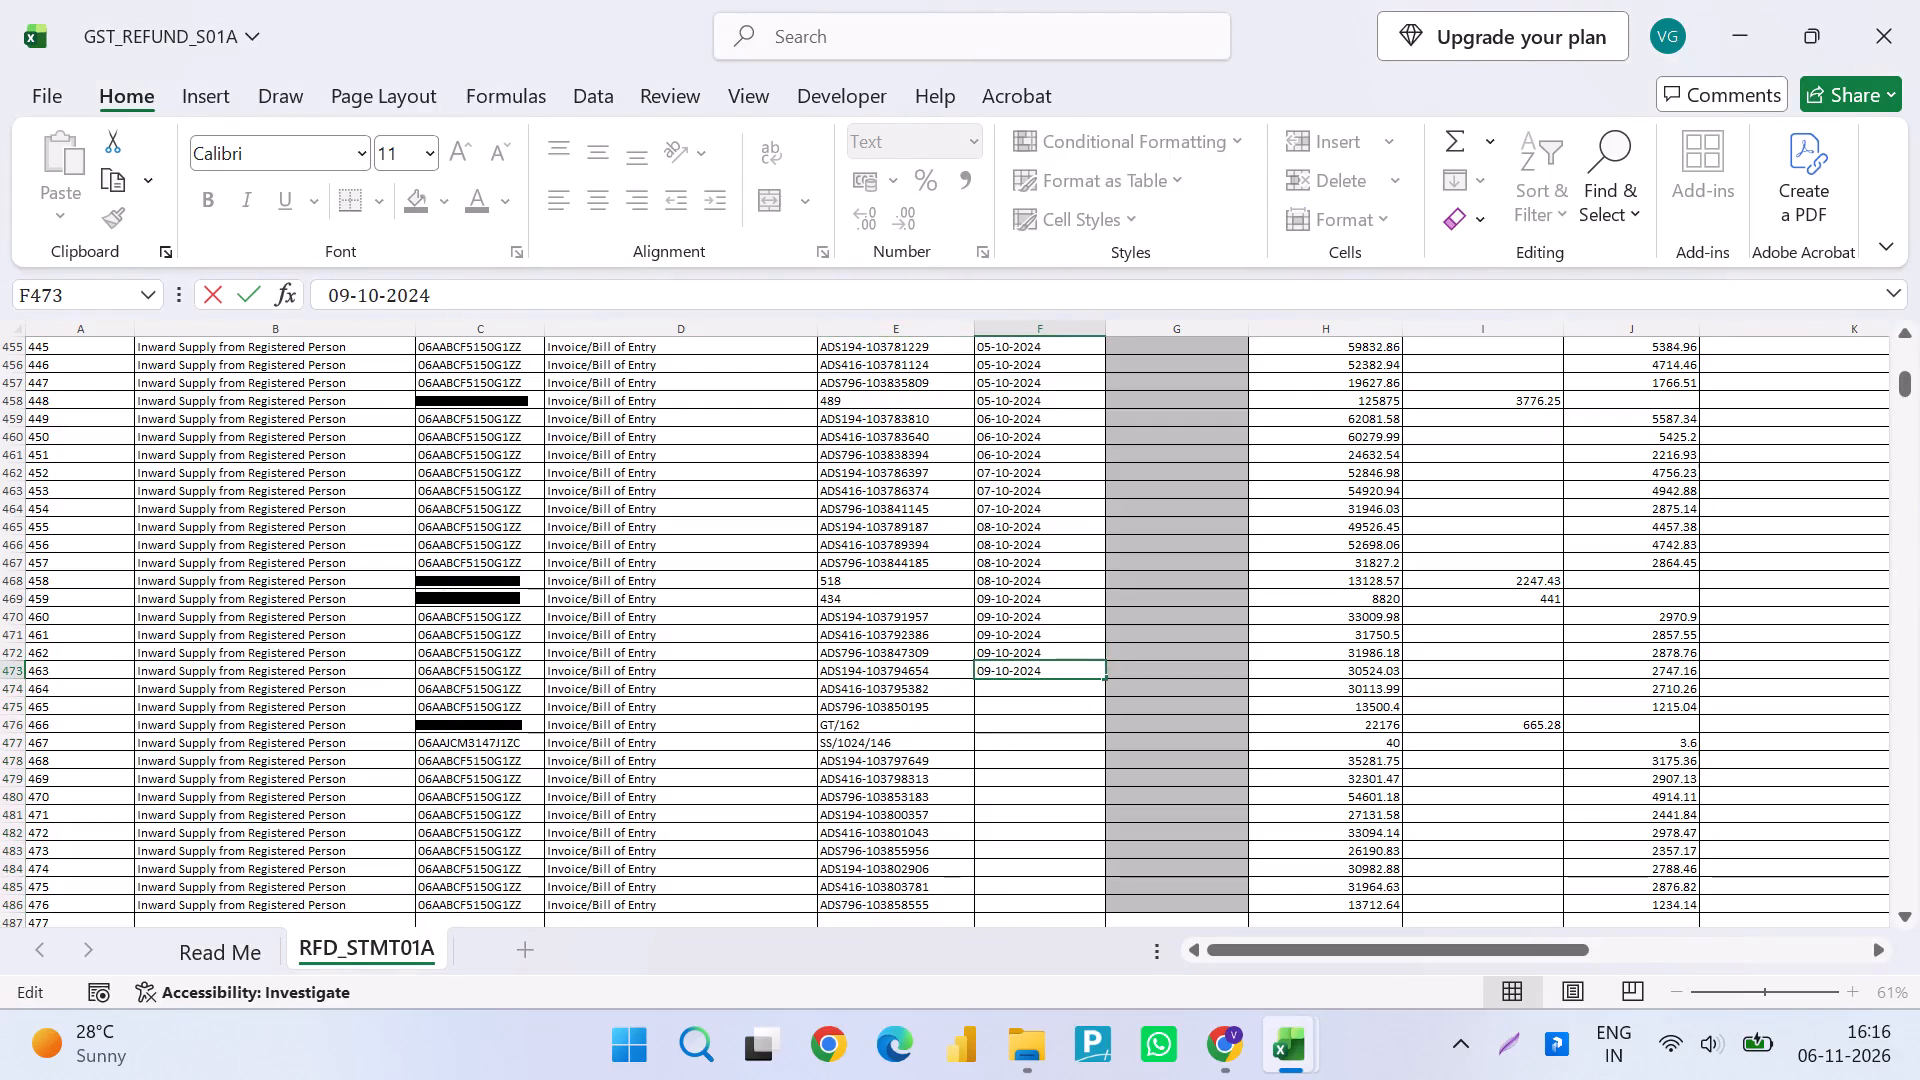
pyautogui.hotkey('shift', 'Left')
pyautogui.hotkey('shift', 'Left')
pyautogui.hotkey('shift', 'Left')
pyautogui.write('10')
pyautogui.press('Return')
# Fill the 10-10-2024 date from F473 down through F477, one cell at a time.
pyautogui.hotkey('ctrl', 'd')
pyautogui.press('Down')
pyautogui.hotkey('ctrl', 'd')
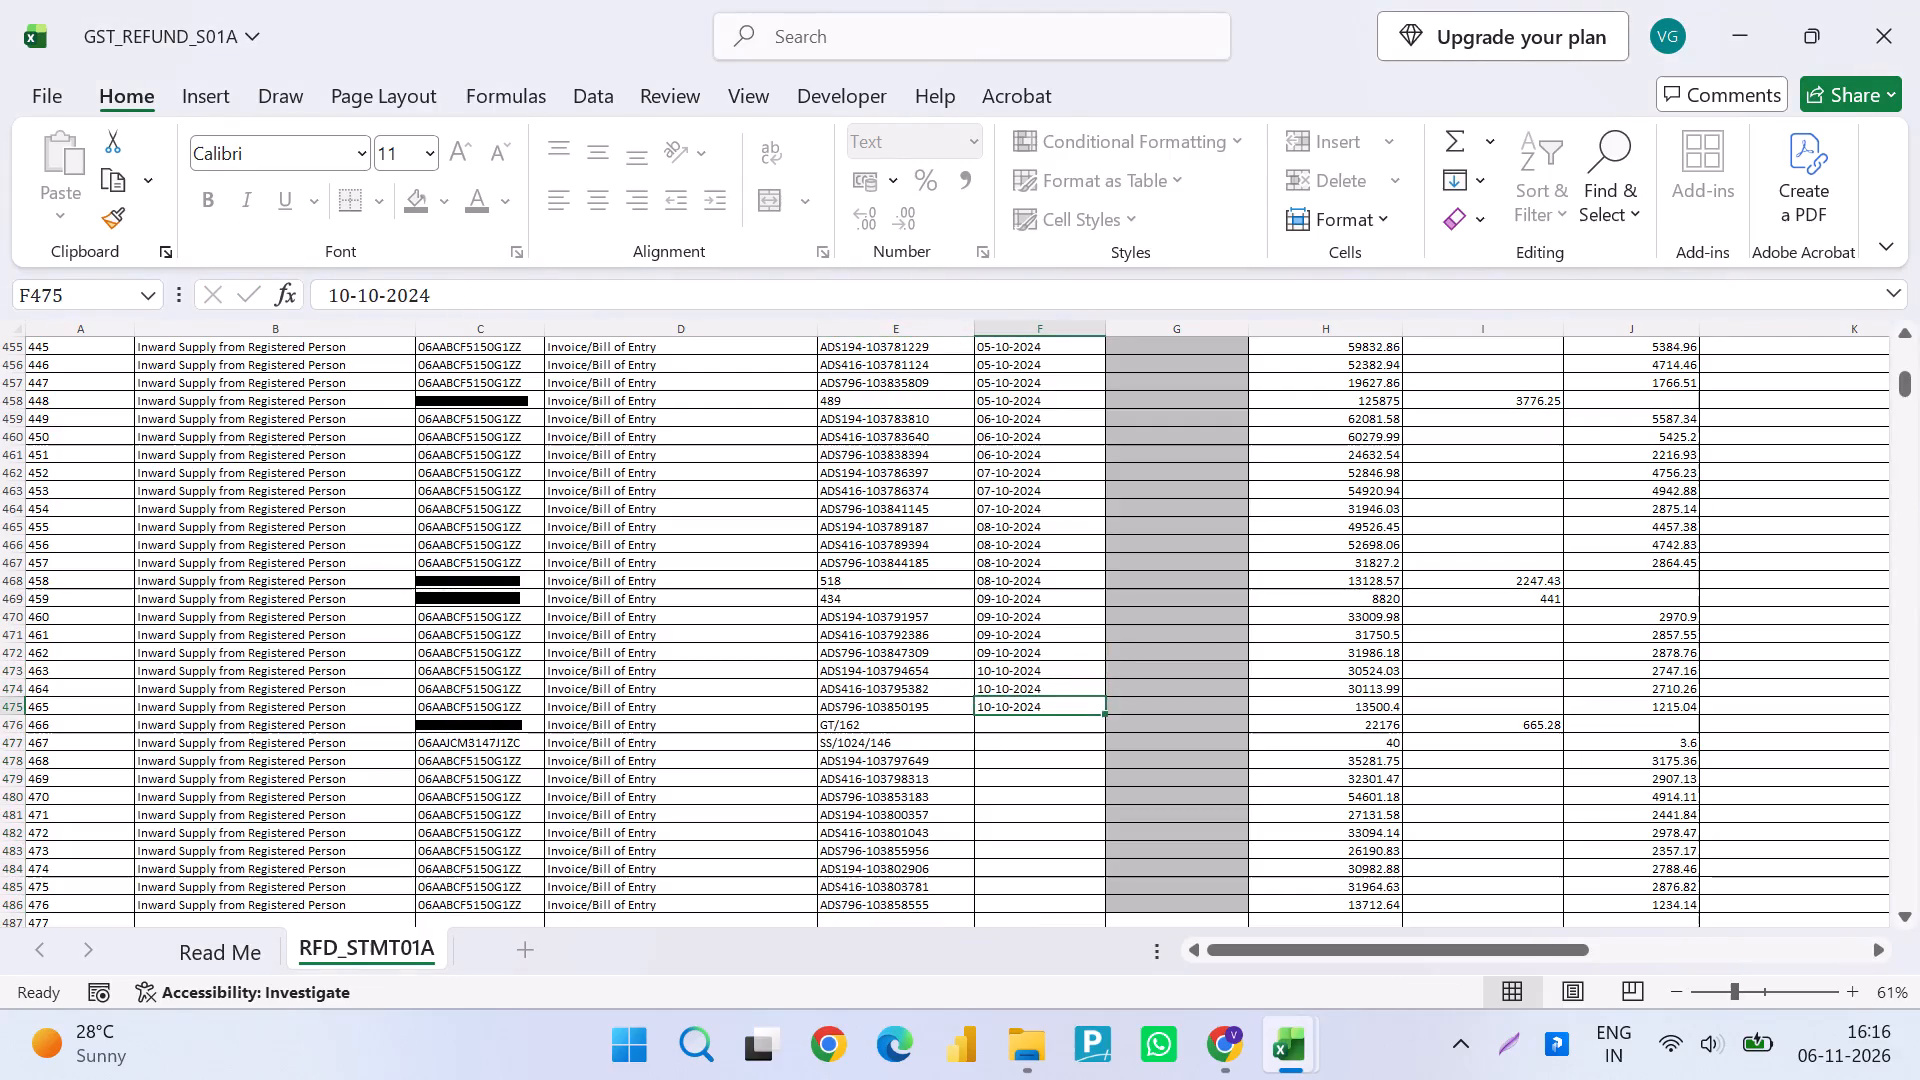
pyautogui.press('Down')
pyautogui.hotkey('ctrl', 'd')
pyautogui.press('Down')
pyautogui.hotkey('ctrl', 'd')
# Copy the date above into F478, check rows F585:F587 in PURCHASE 24-25, and change F478 to 11-10-2024.
pyautogui.press('Down')
pyautogui.hotkey('ctrl', 'd')
pyautogui.hotkey('alt', 'Tab')
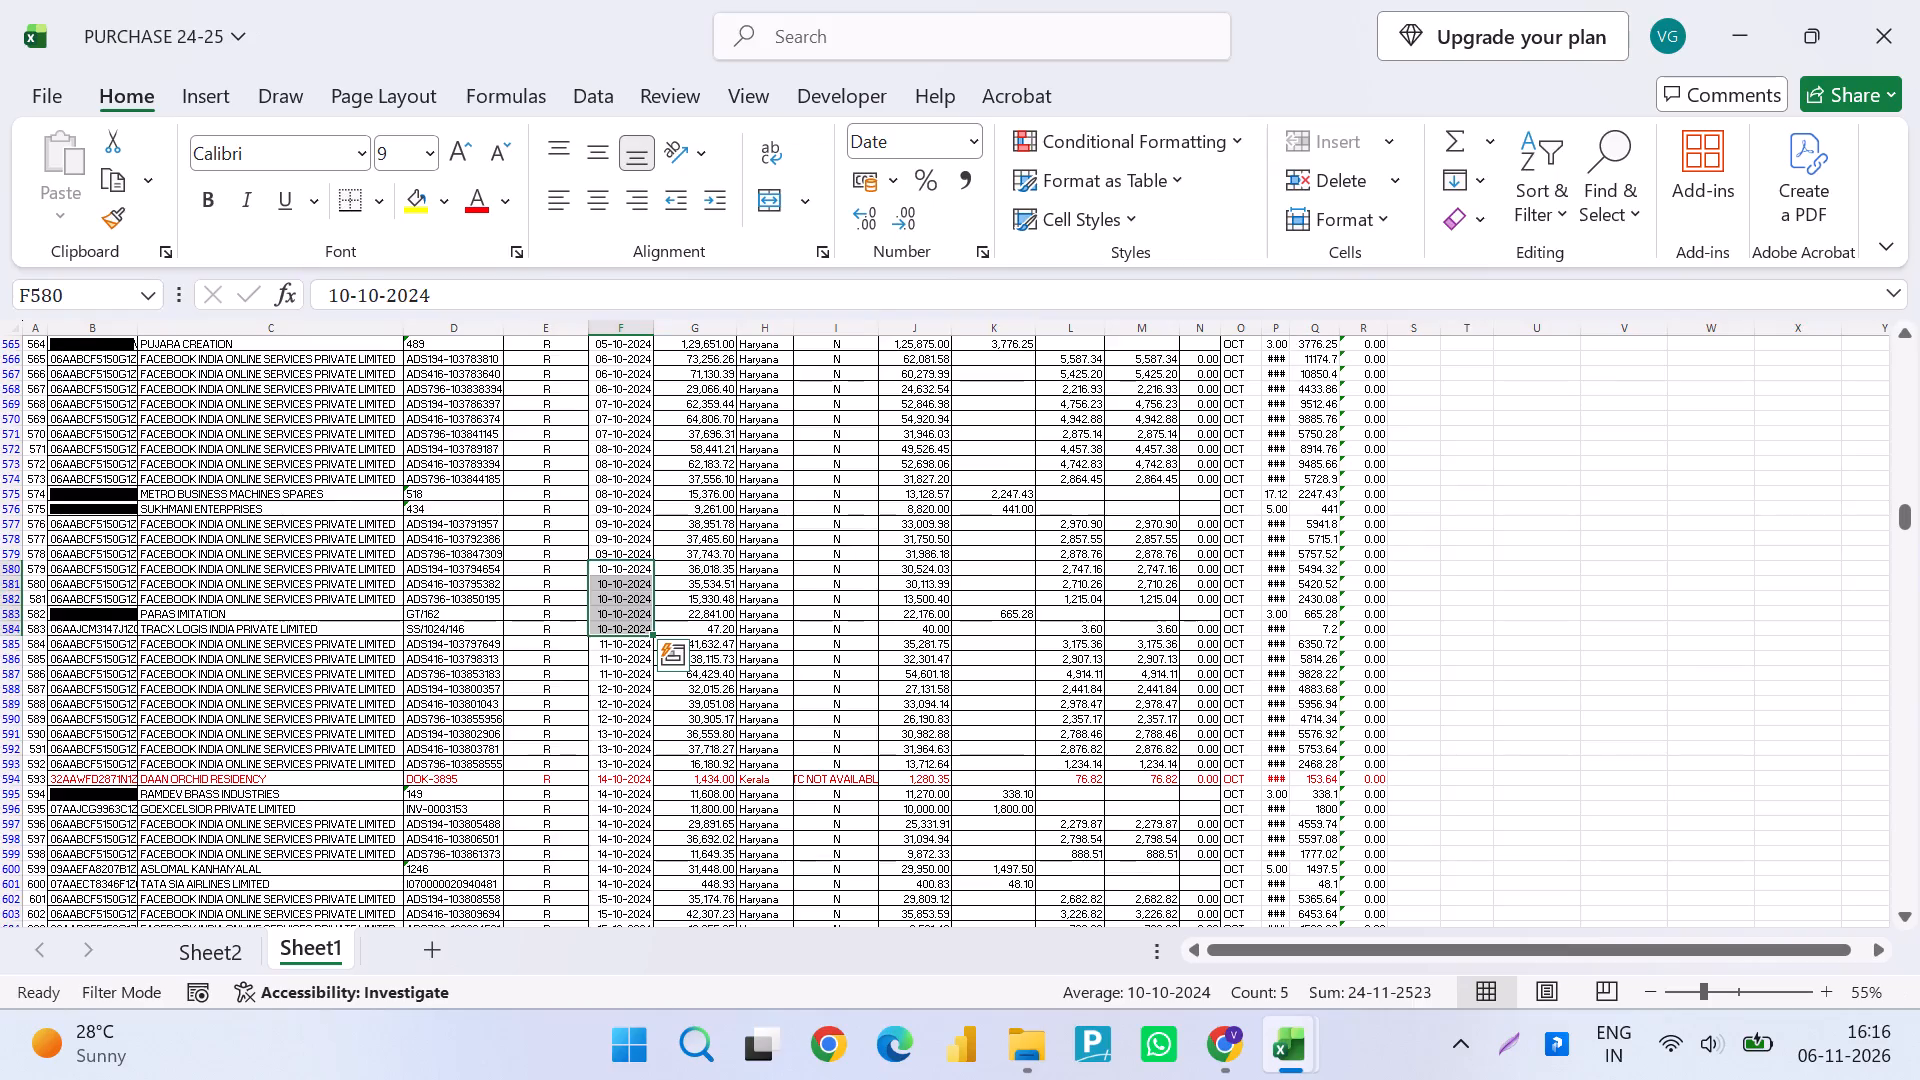
pyautogui.press('Down')
pyautogui.press('Down')
pyautogui.press('Down')
pyautogui.press('Down')
pyautogui.press('Down')
pyautogui.hotkey('shift', 'Down')
pyautogui.hotkey('shift', 'Down')
pyautogui.hotkey('alt', 'Tab')
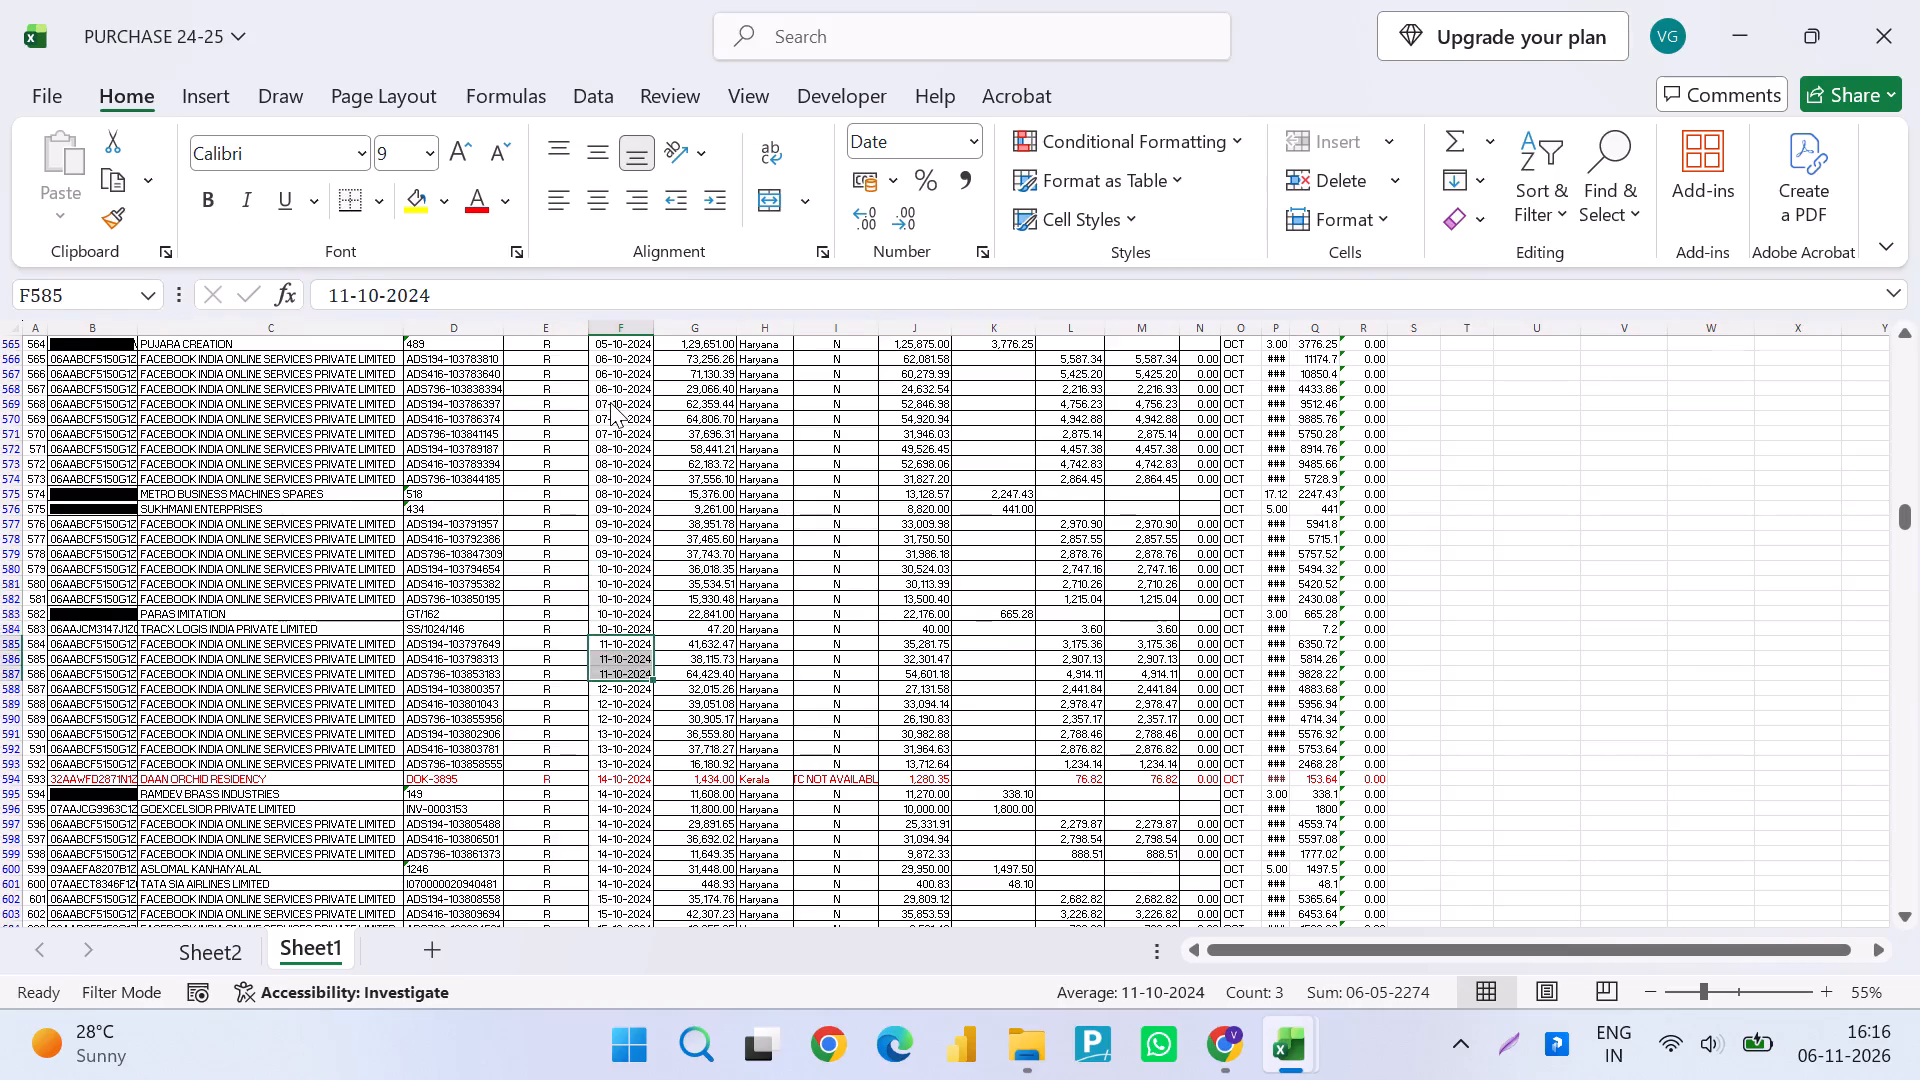
pyautogui.hotkey('alt', 'Tab')
pyautogui.hotkey('alt', 'Tab')
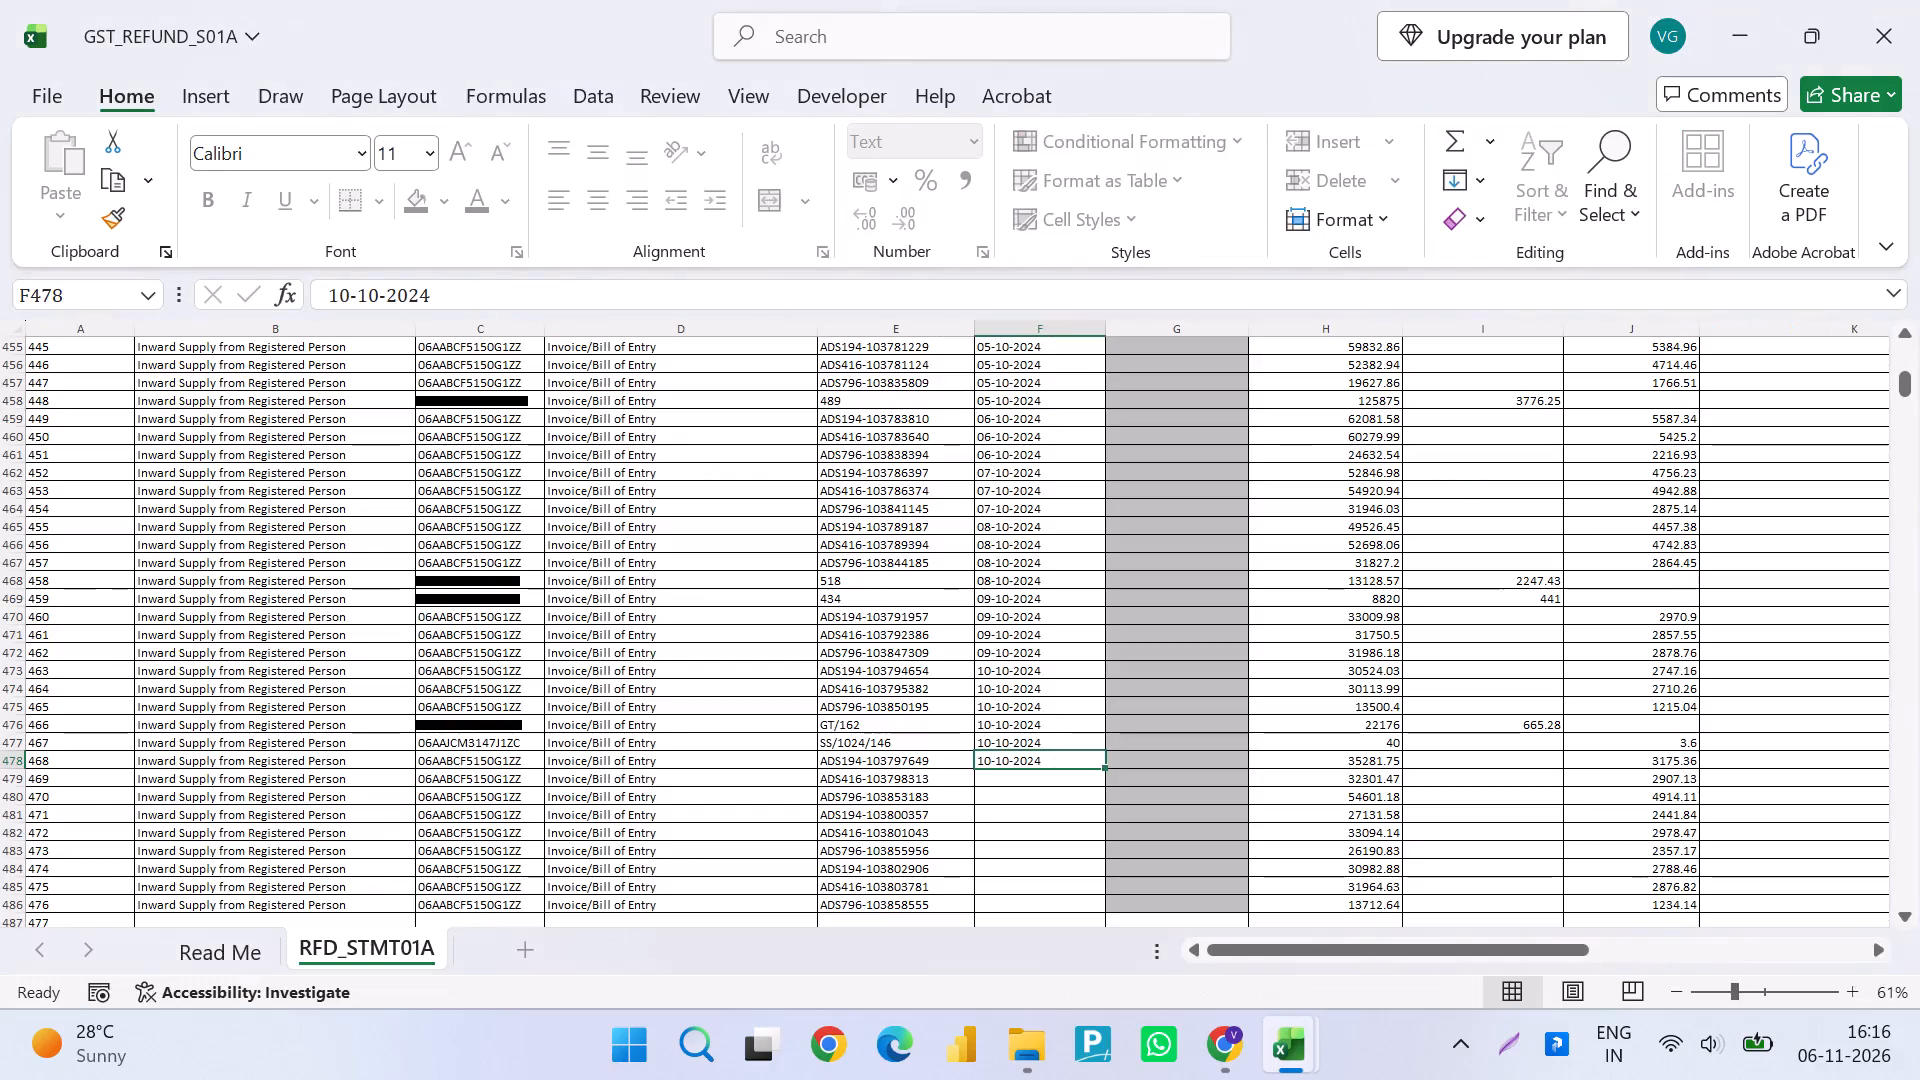
pyautogui.press('F2')
pyautogui.hotkey('ctrl', 'Left')
pyautogui.hotkey('ctrl', 'Left')
pyautogui.hotkey('ctrl', 'Left')
pyautogui.hotkey('ctrl', 'Left')
pyautogui.press('BackSpace')
pyautogui.press('1')
pyautogui.press('Return')
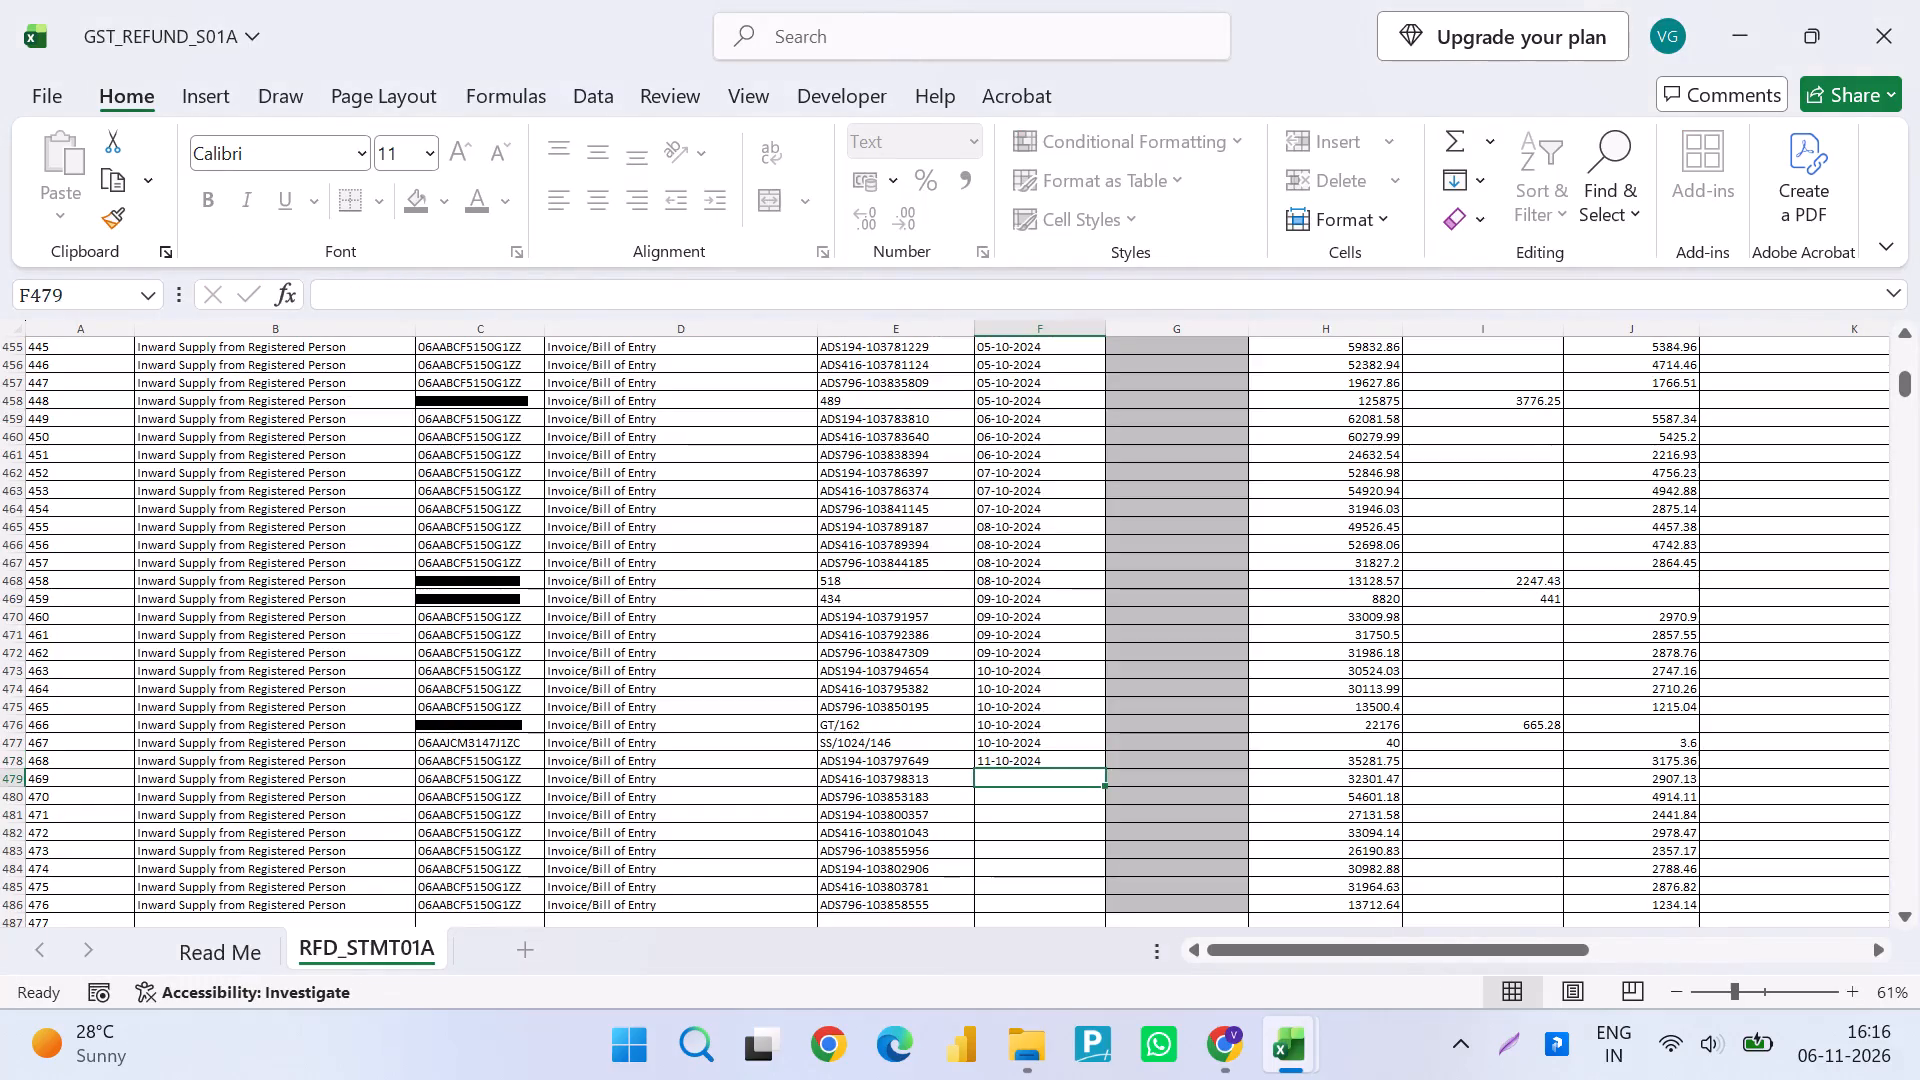
# Fill the 11-10-2024 date from F478 down into F479 and F480.
pyautogui.press('Down')
pyautogui.press('Up')
pyautogui.hotkey('ctrl', 'd')
pyautogui.press('Down')
pyautogui.hotkey('ctrl', 'd')
pyautogui.press('Down')
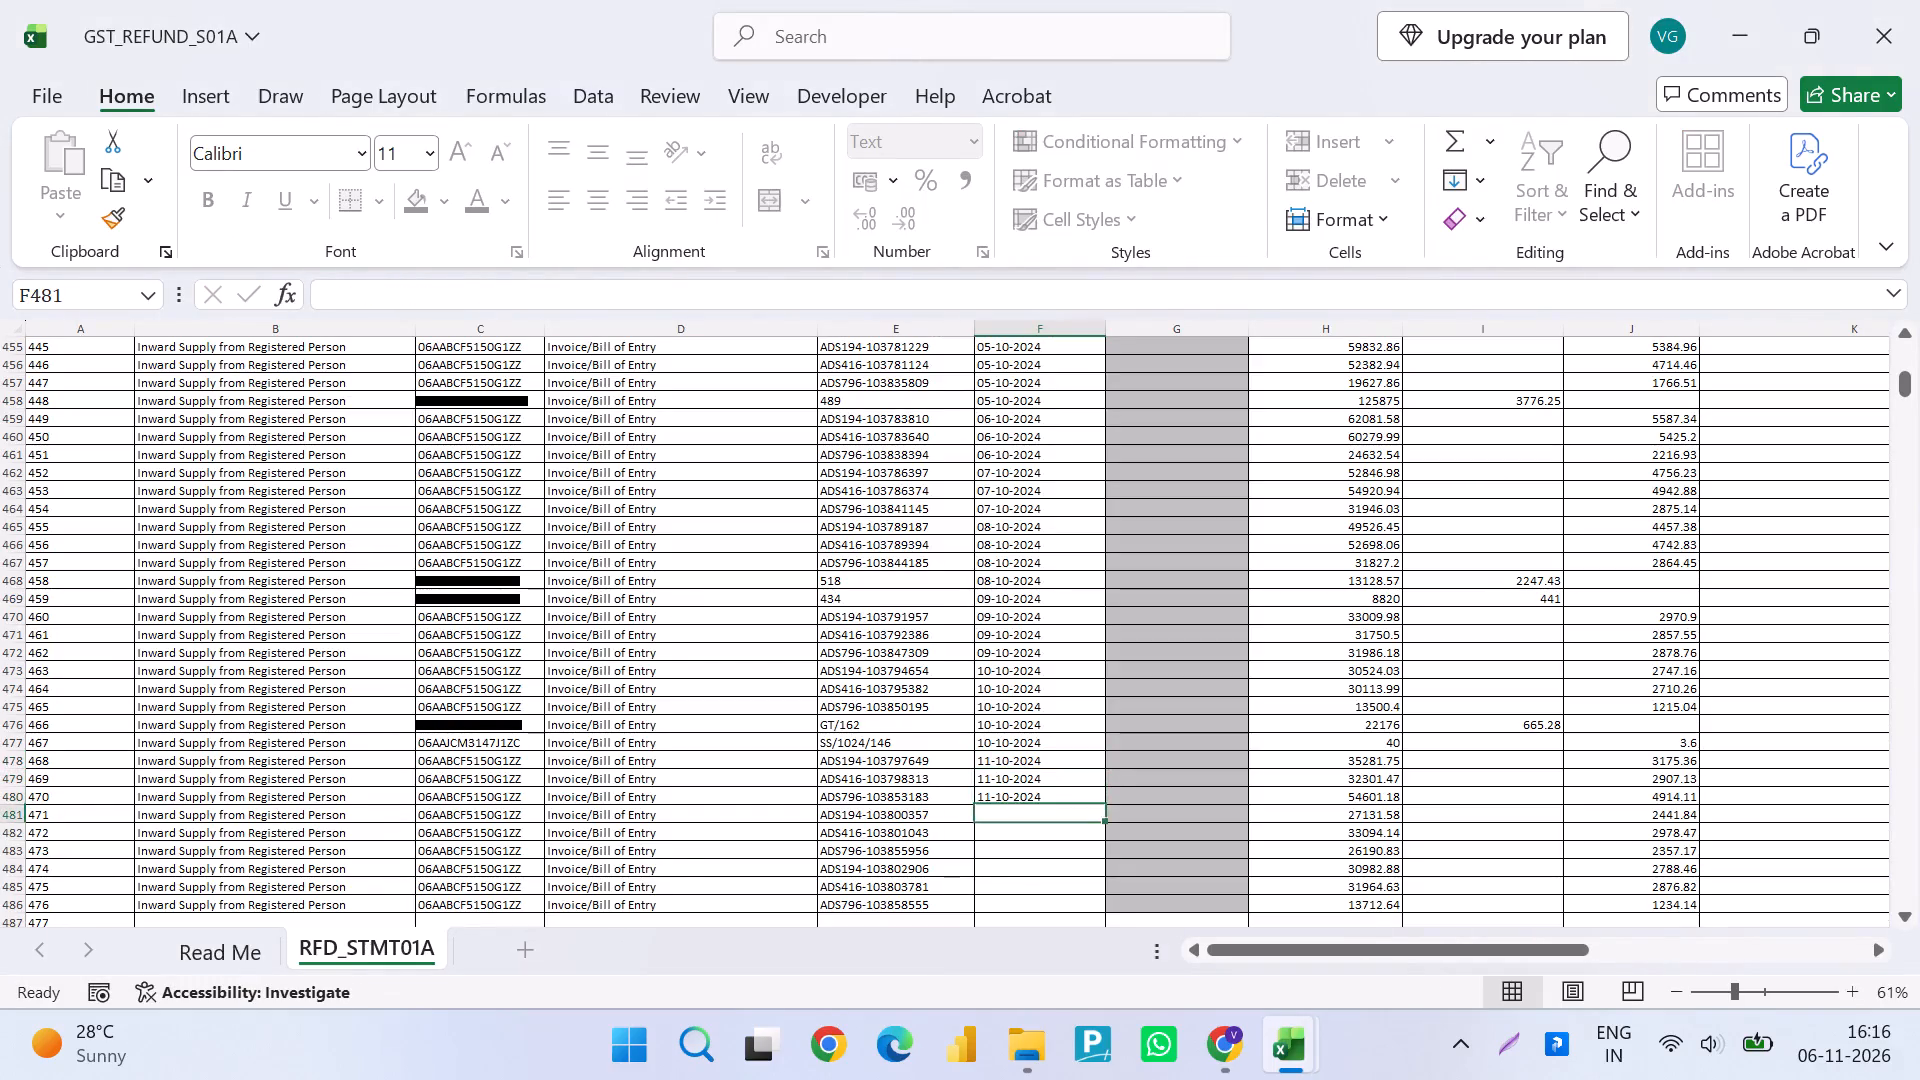
# Examine the 12-10-2024 rows F588:F590 in PURCHASE 24-25, then return to the refund sheet.
pyautogui.hotkey('alt', 'Tab')
pyautogui.press('Down')
pyautogui.press('Down')
pyautogui.press('Down')
pyautogui.hotkey('shift', 'Down')
pyautogui.hotkey('shift', 'Down')
pyautogui.hotkey('shift', 'Down')
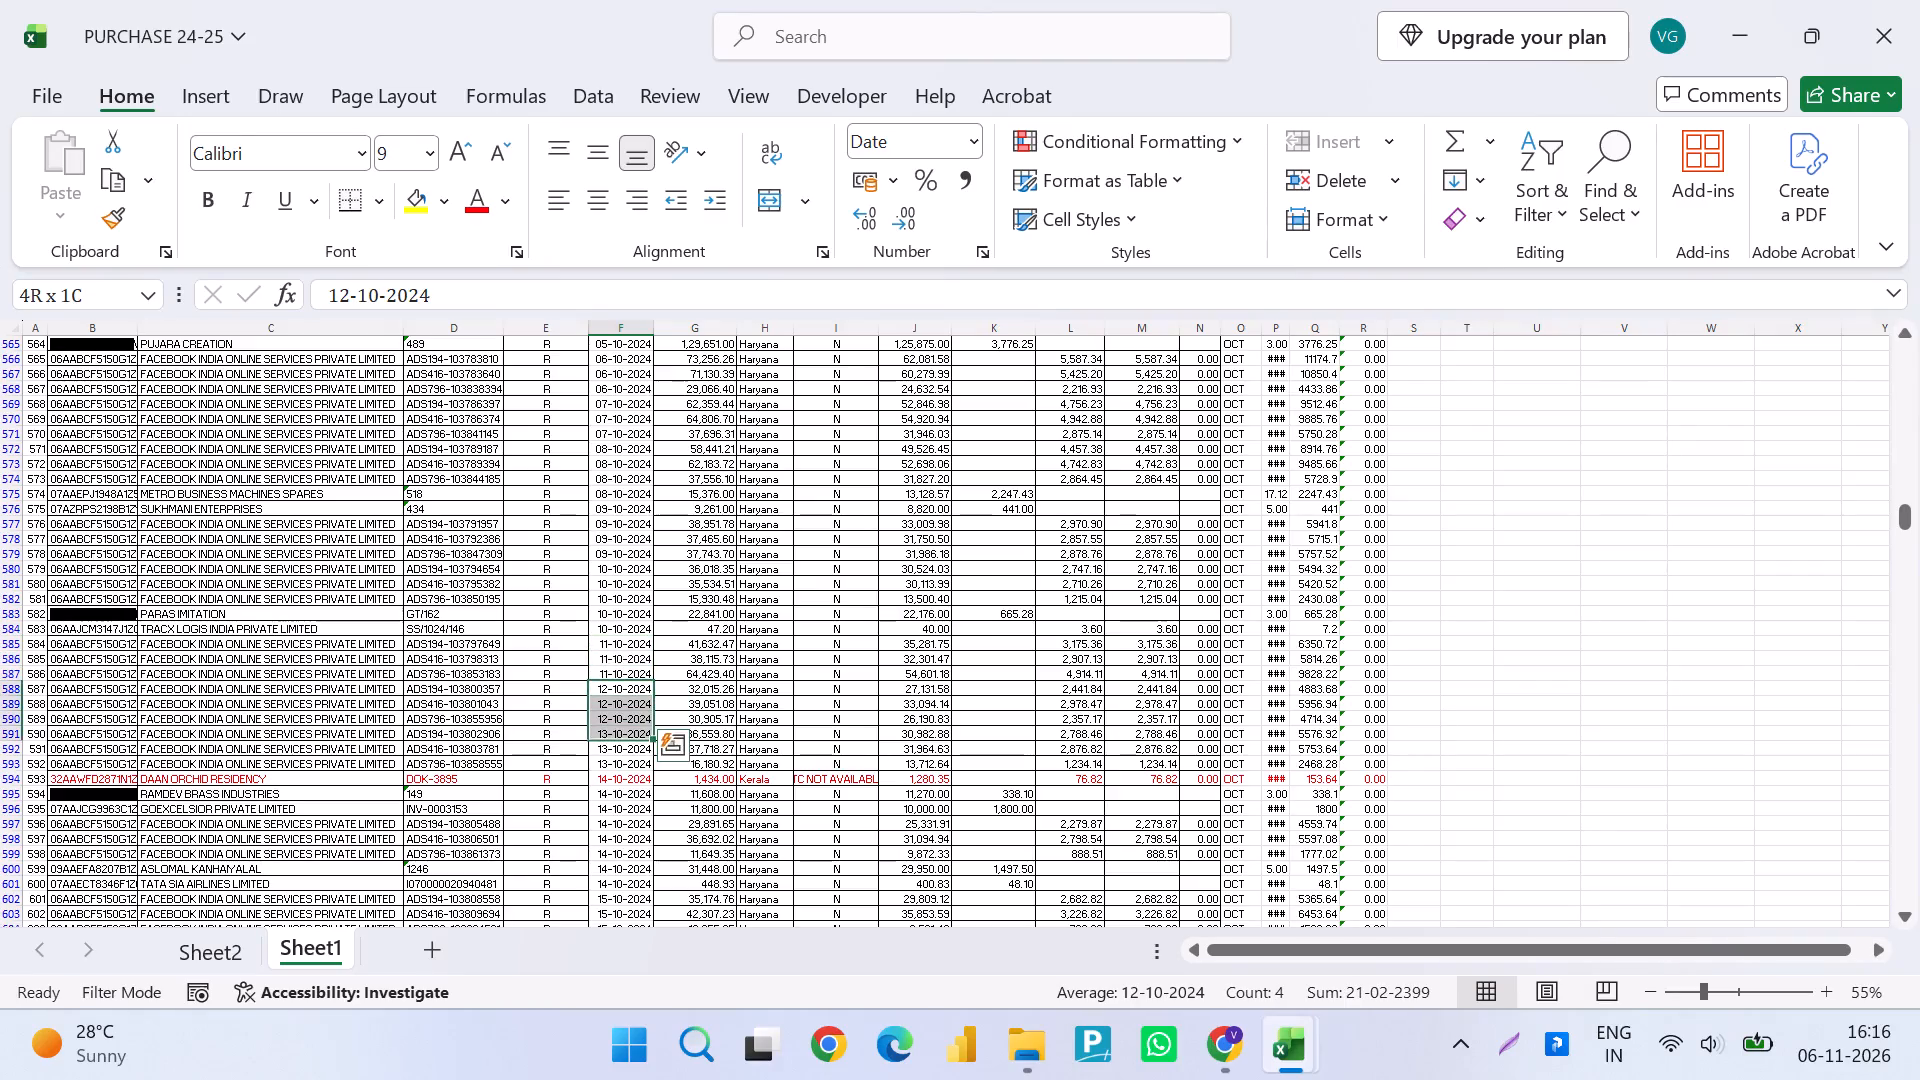
pyautogui.hotkey('shift', 'Up')
pyautogui.hotkey('alt', 'Tab')
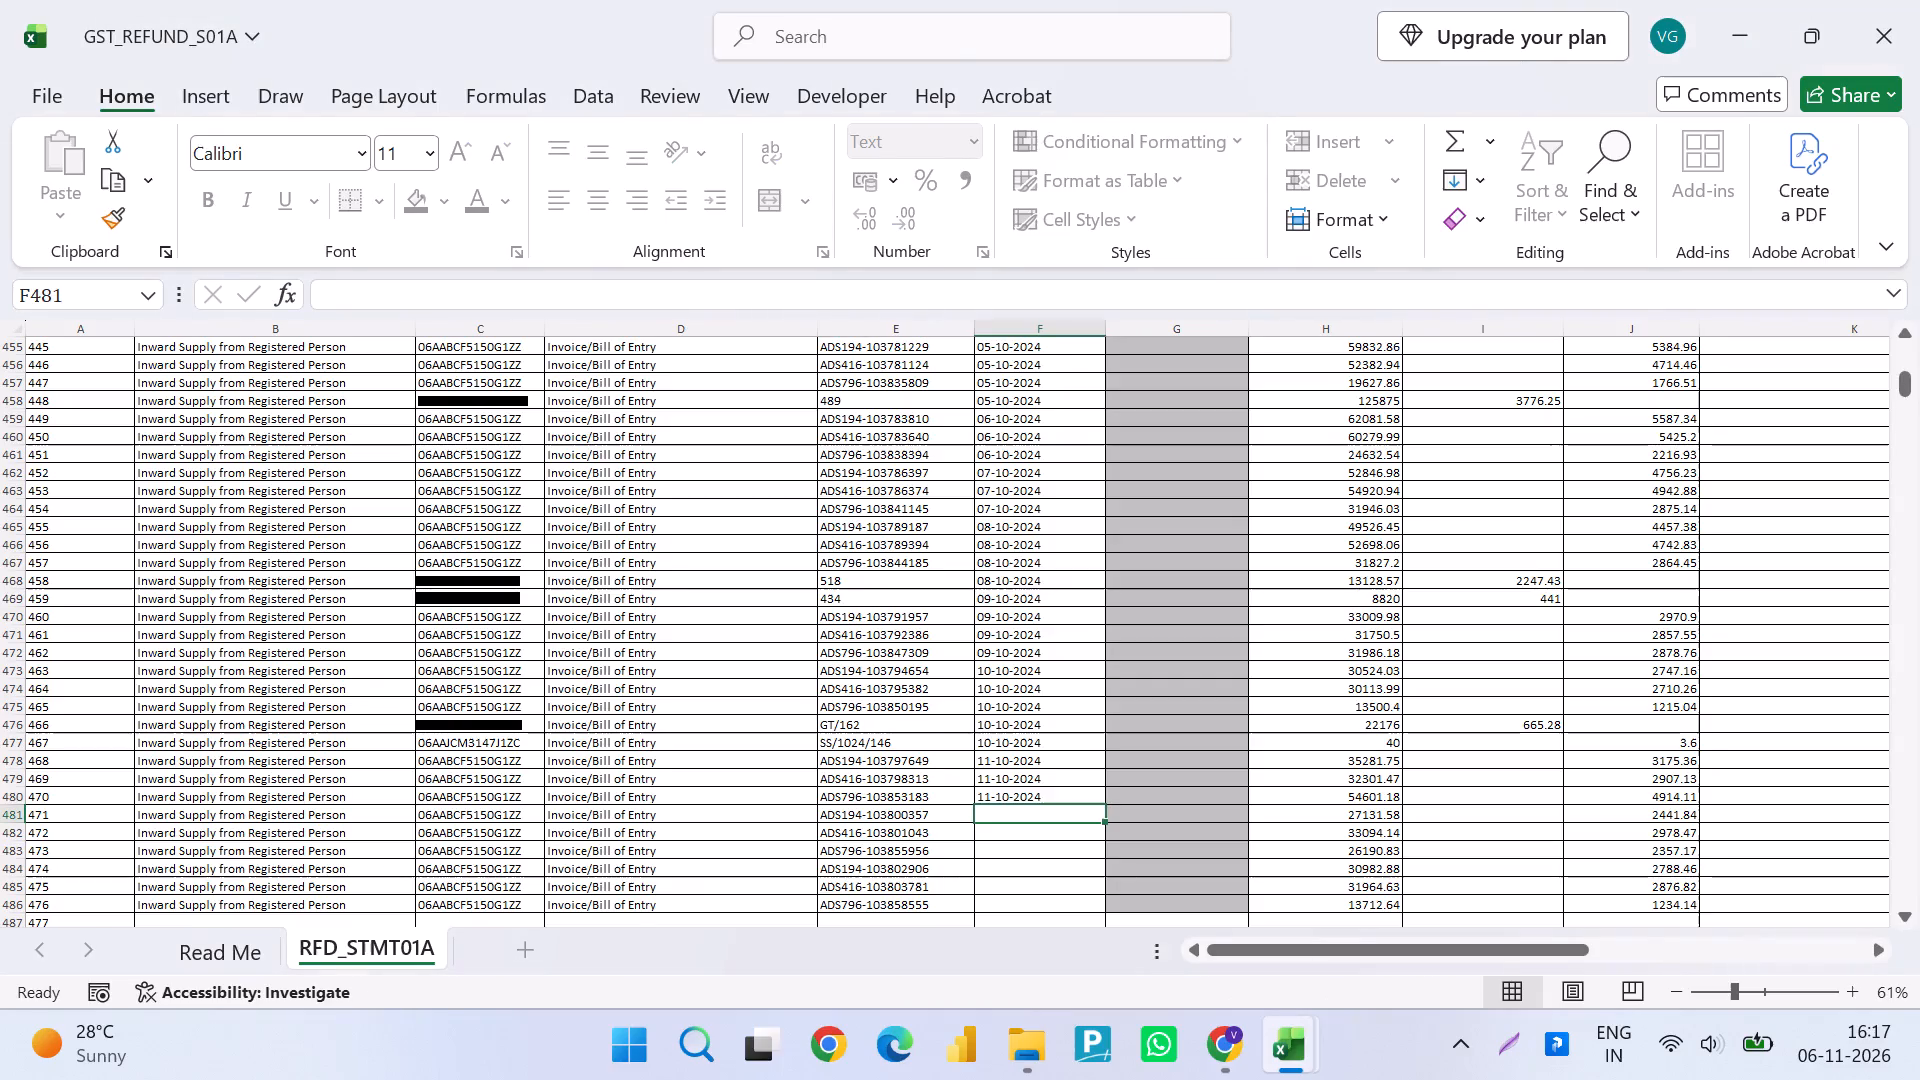
# Copy the three dates F478:F480 of the refund sheet into F481:F483.
pyautogui.press('Up')
pyautogui.hotkey('shift', 'Up')
pyautogui.hotkey('shift', 'Up')
pyautogui.hotkey('ctrl', 'c')
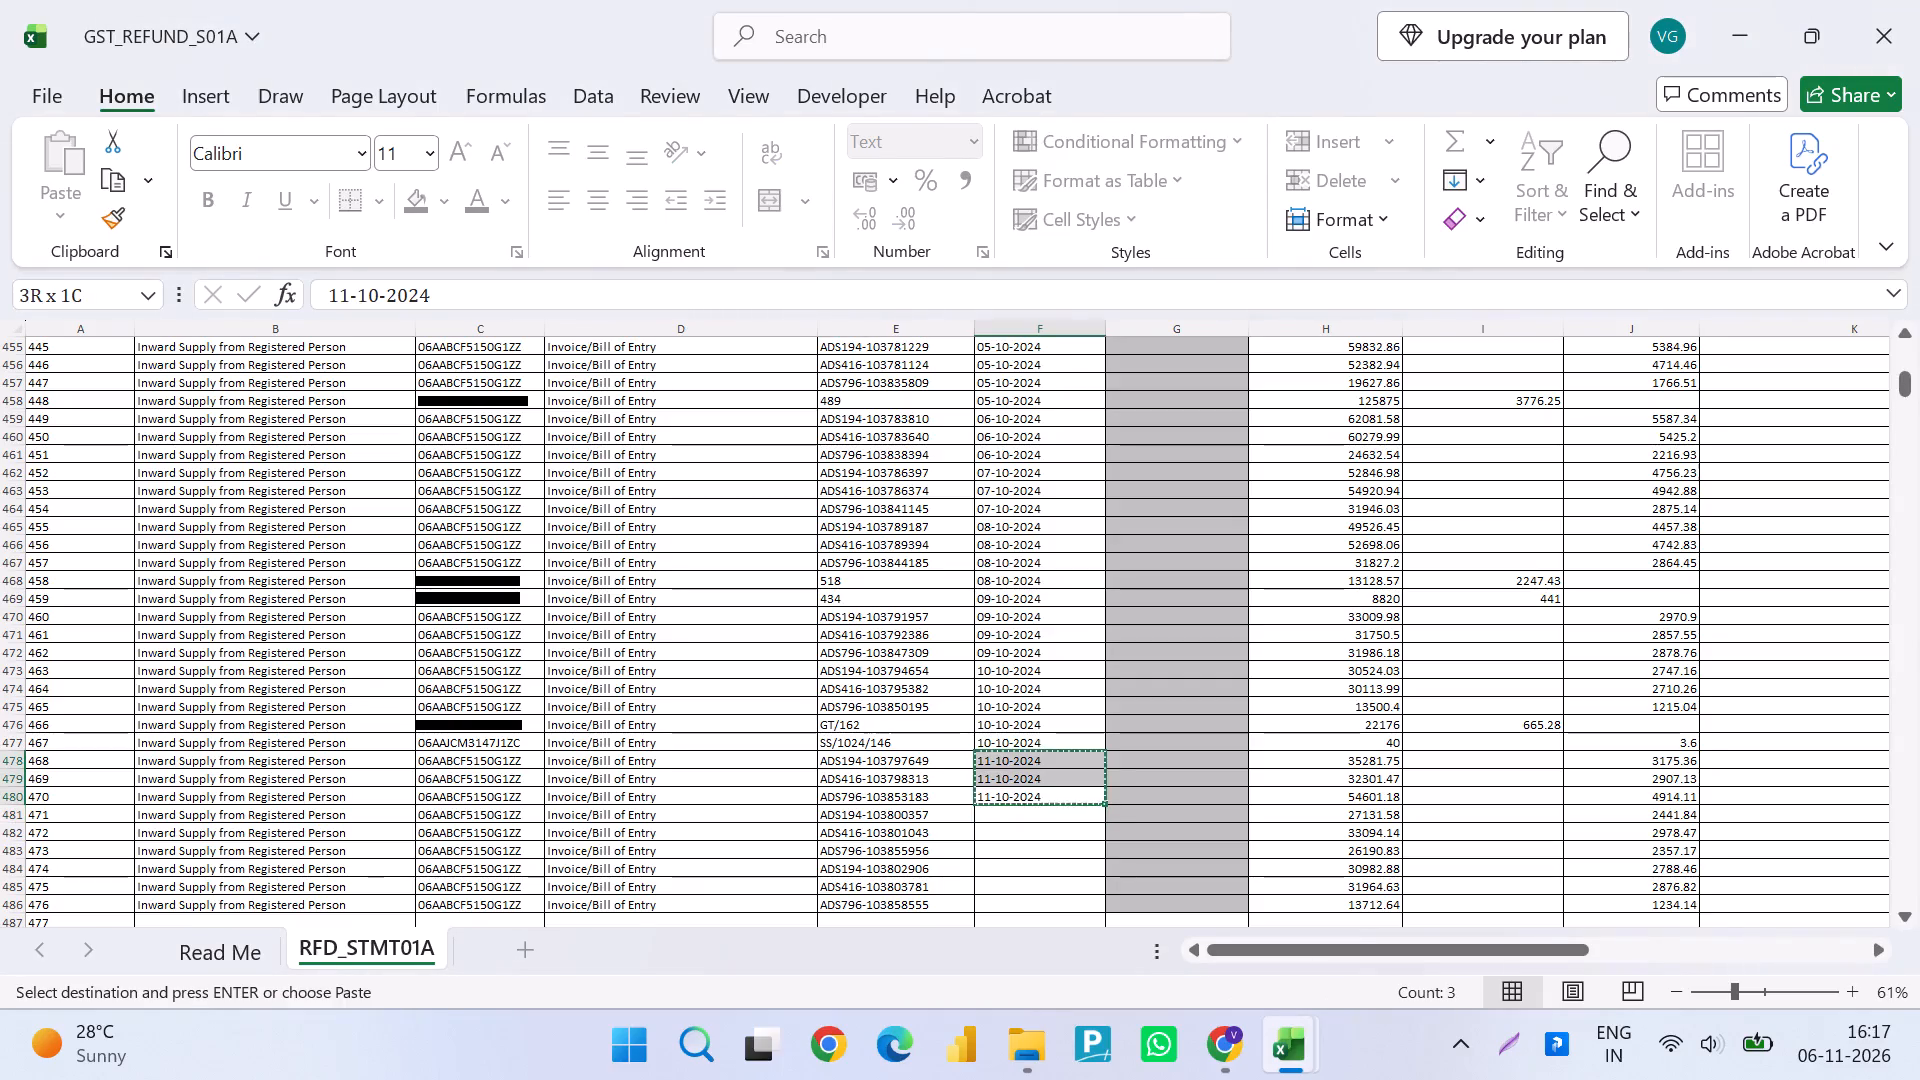
pyautogui.press('Down')
pyautogui.press('Down')
pyautogui.press('Up')
pyautogui.press('Return')
# Change the date in F481 to 12-10-2024 and fill it down through F483.
pyautogui.press('F2')
pyautogui.press('Left')
pyautogui.hotkey('ctrl', 'Left')
pyautogui.hotkey('ctrl', 'Left')
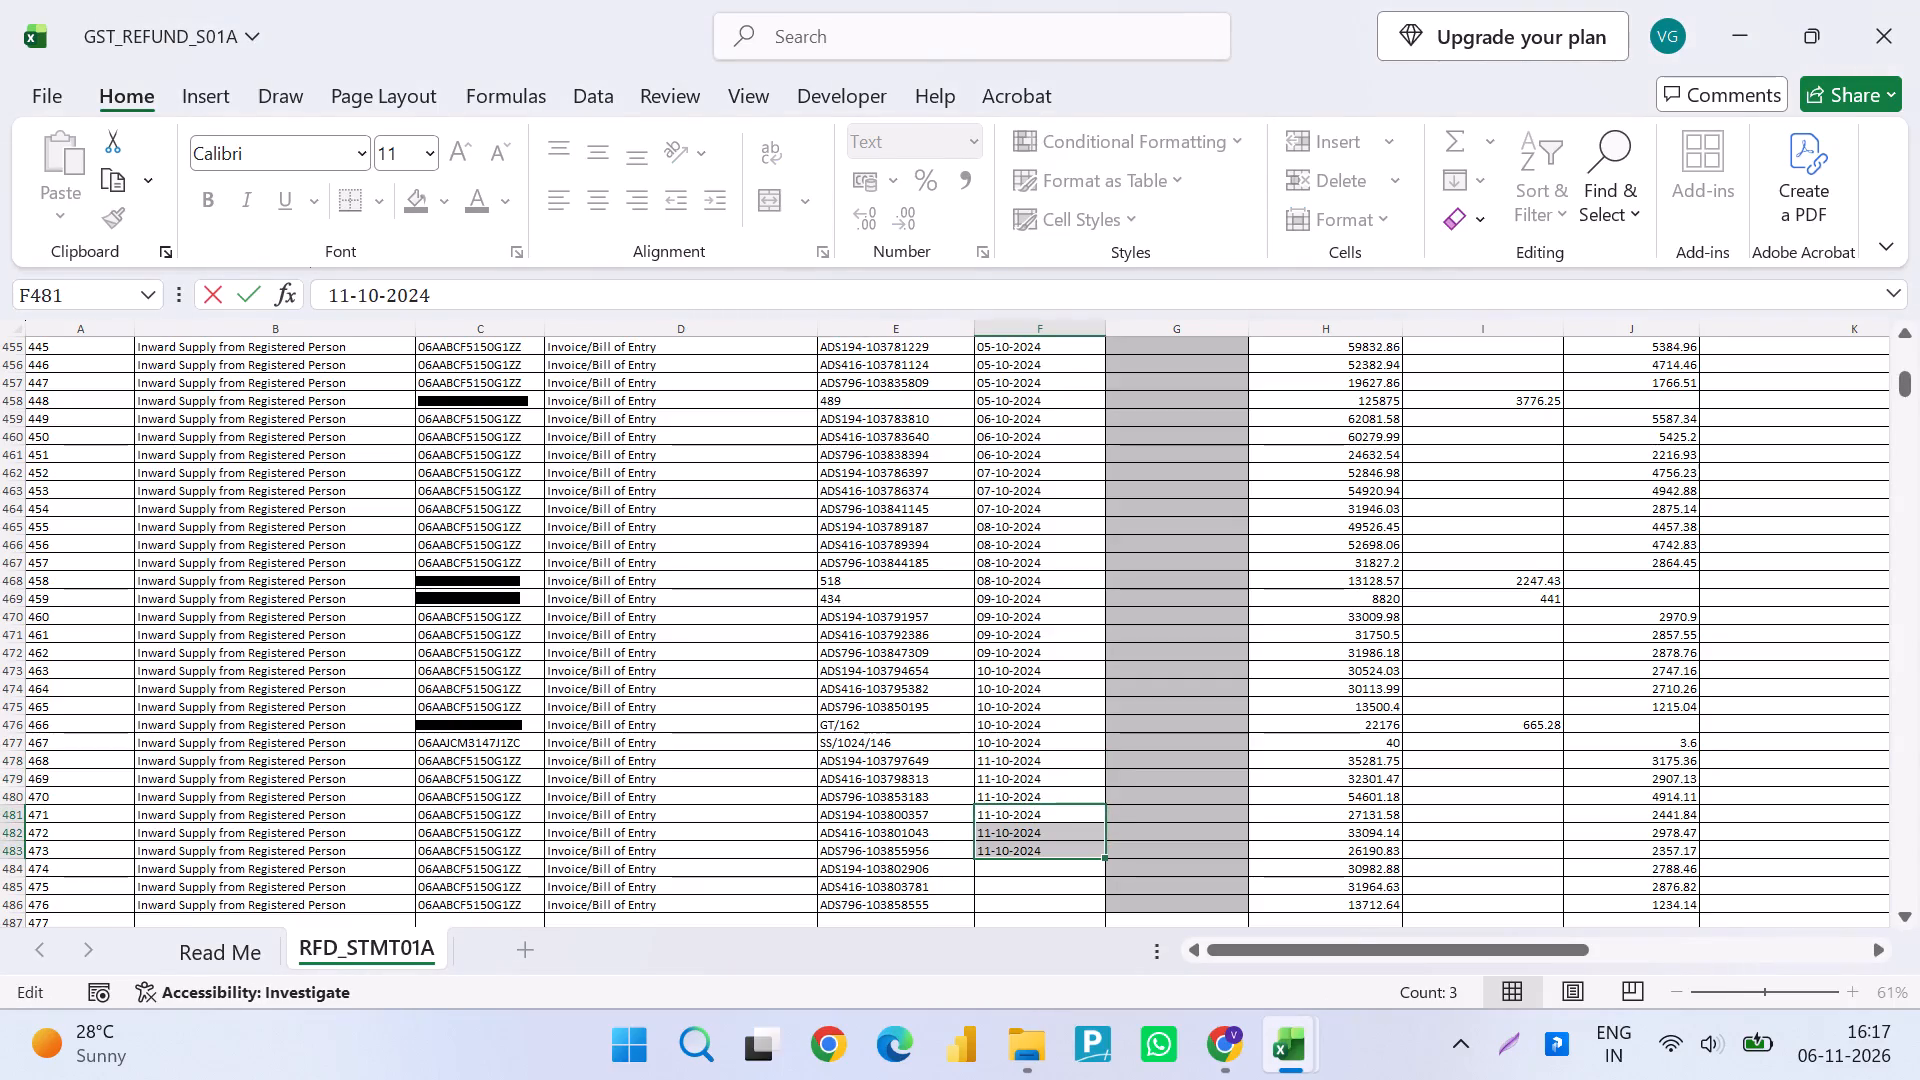
pyautogui.hotkey('ctrl', 'Left')
pyautogui.hotkey('ctrl', 'Left')
pyautogui.press('BackSpace')
pyautogui.press('2')
pyautogui.press('Return')
pyautogui.hotkey('ctrl', 'd')
# Check the 13-10-2024 rows from F591 in PURCHASE 24-25, then copy F481:F483 of the refund sheet into F484:F486.
pyautogui.hotkey('alt', 'Tab')
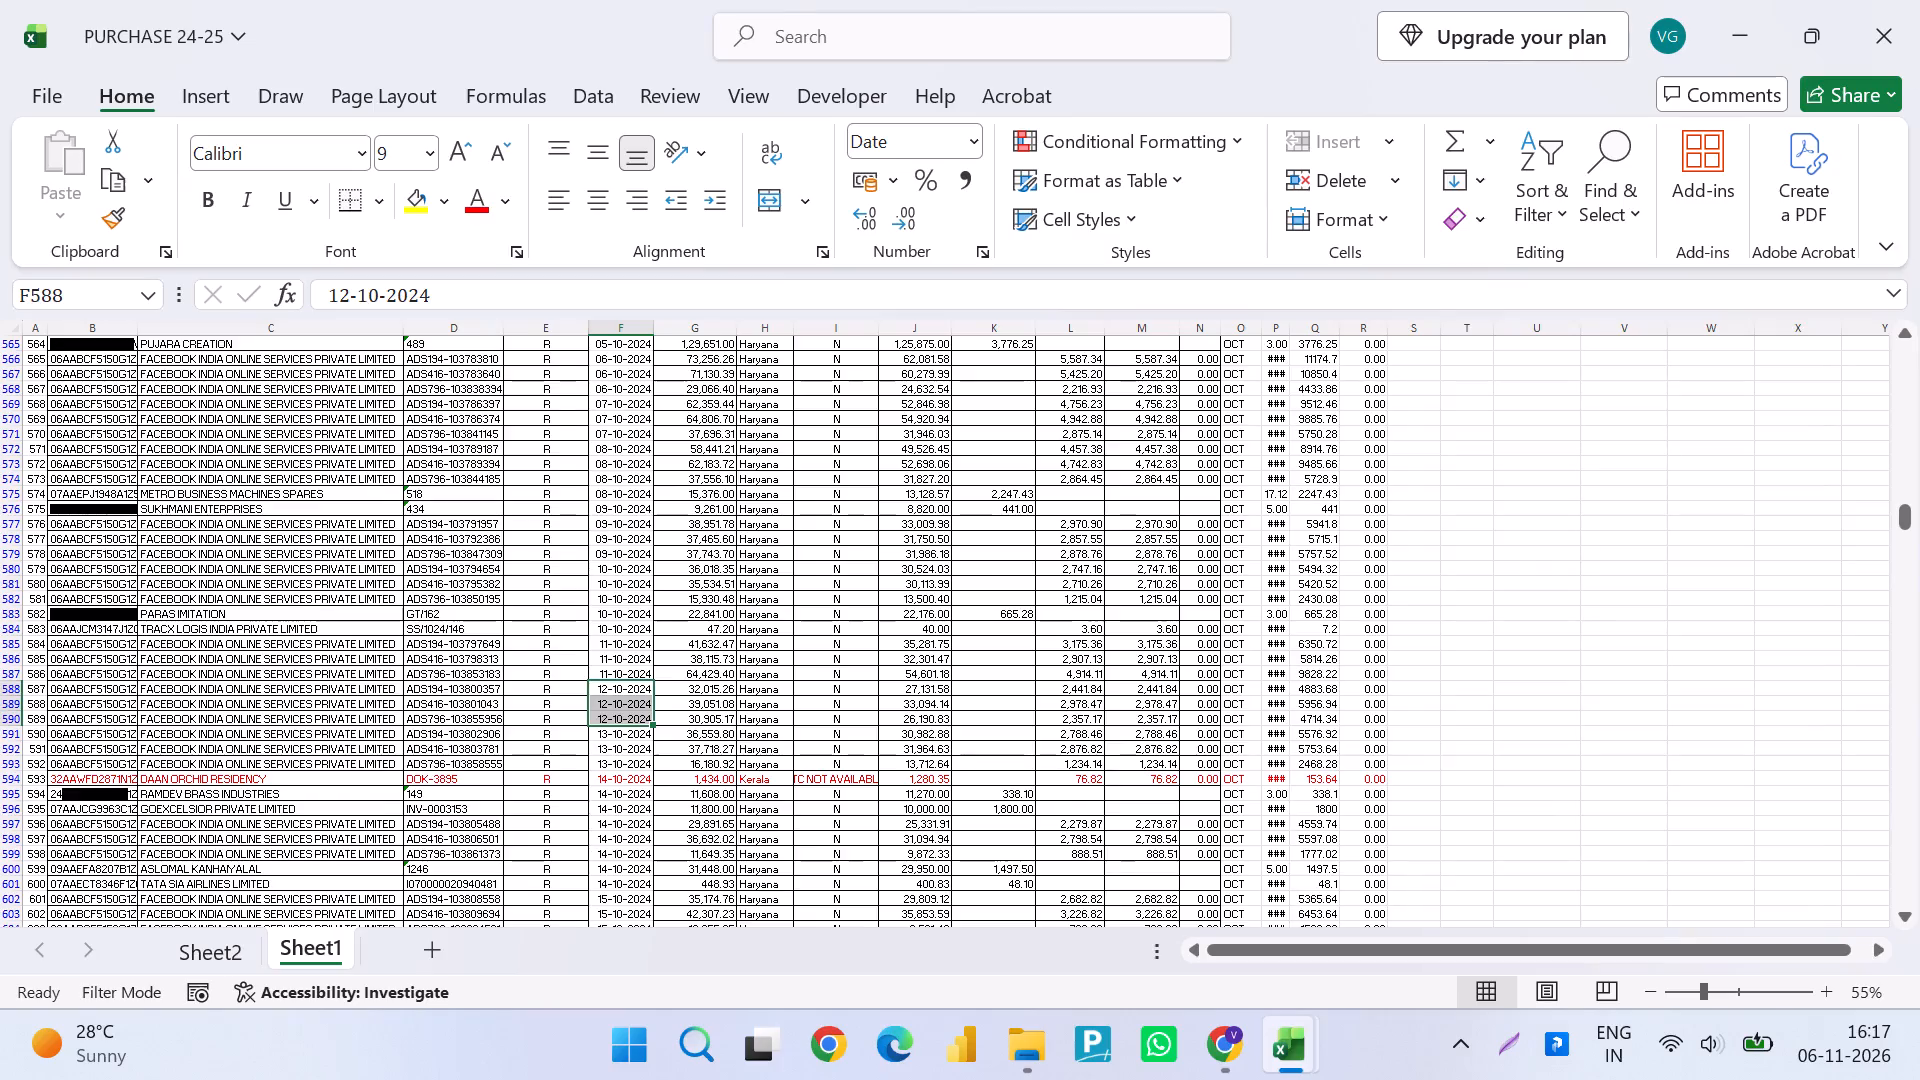
pyautogui.press('Down')
pyautogui.press('Down')
pyautogui.press('Down')
pyautogui.hotkey('alt', 'Tab')
pyautogui.hotkey('ctrl', 'c')
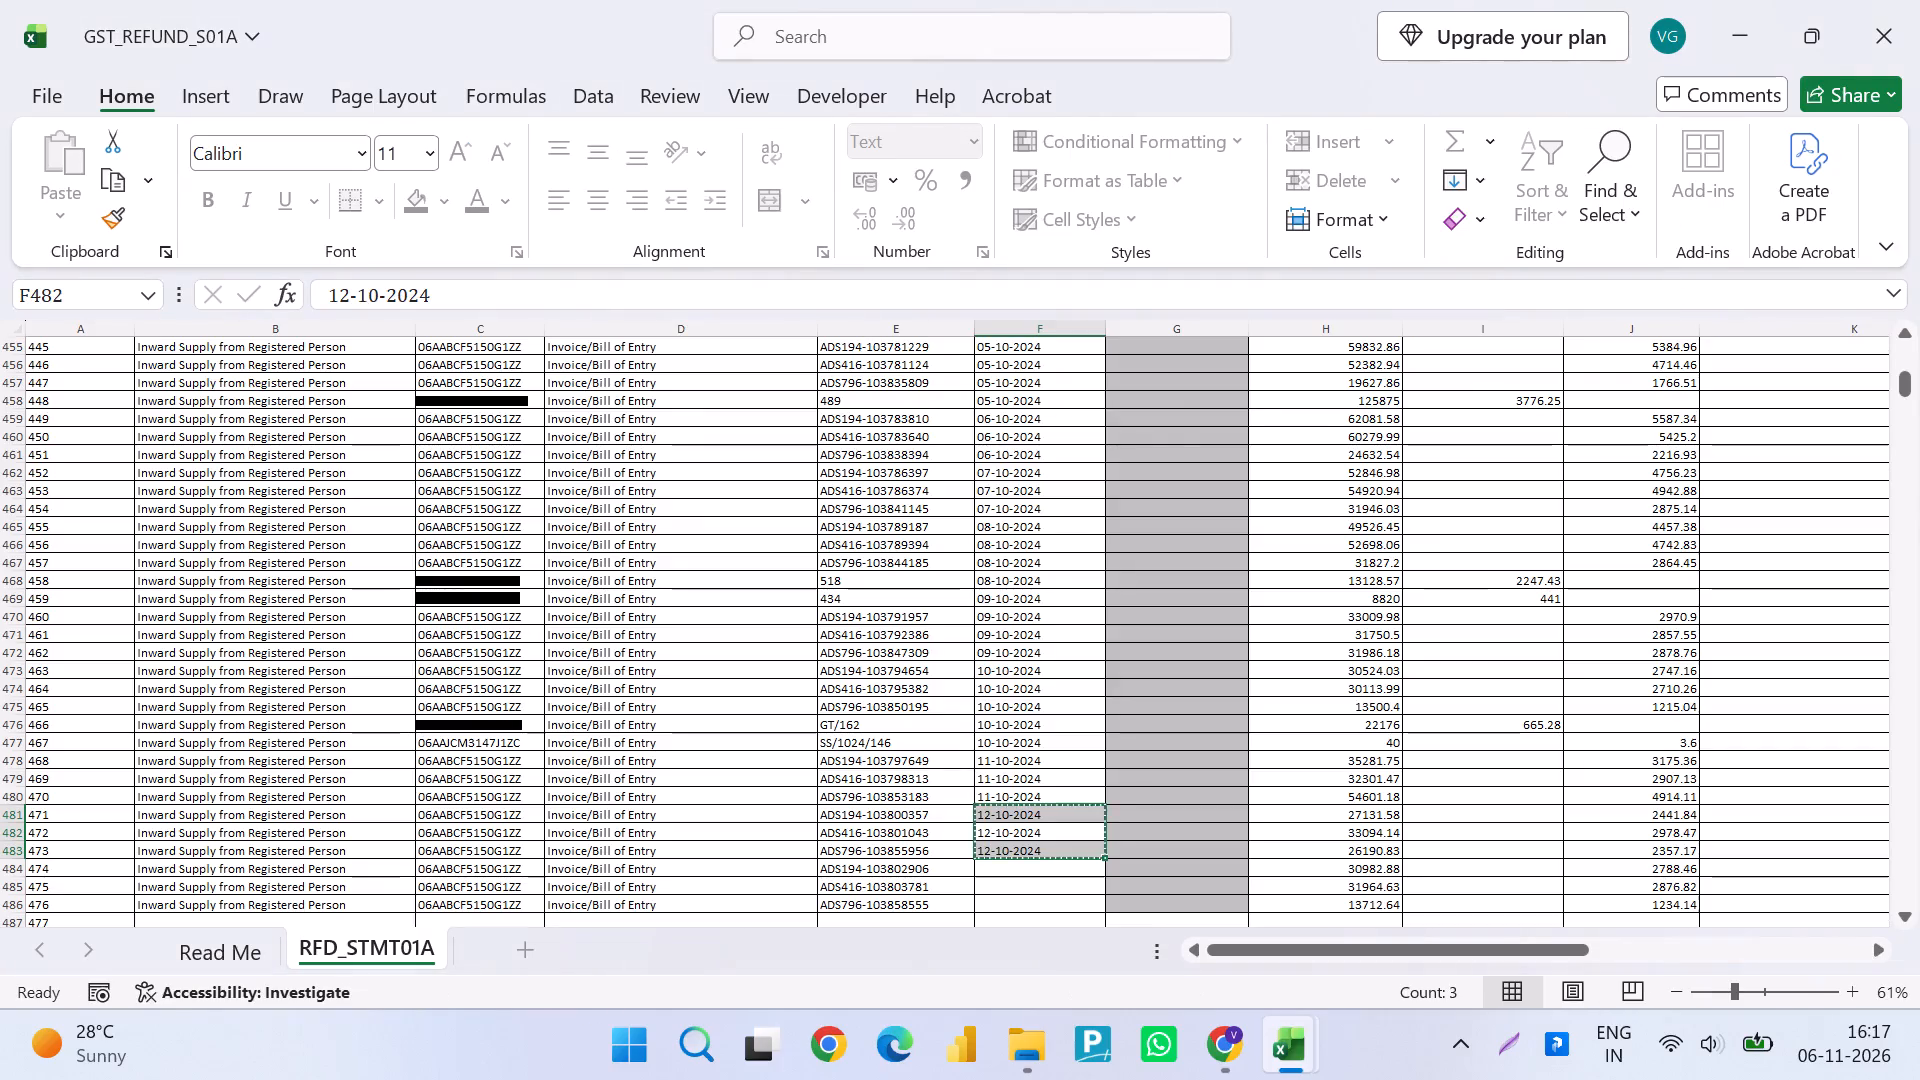
pyautogui.press('Down')
pyautogui.press('Down')
pyautogui.press('Return')
# Change the date in F484 to 13-10-2024 and fill it down through F486.
pyautogui.press('F2')
pyautogui.hotkey('ctrl', 'Left')
pyautogui.hotkey('ctrl', 'Left')
pyautogui.hotkey('ctrl', 'Left')
pyautogui.hotkey('ctrl', 'Left')
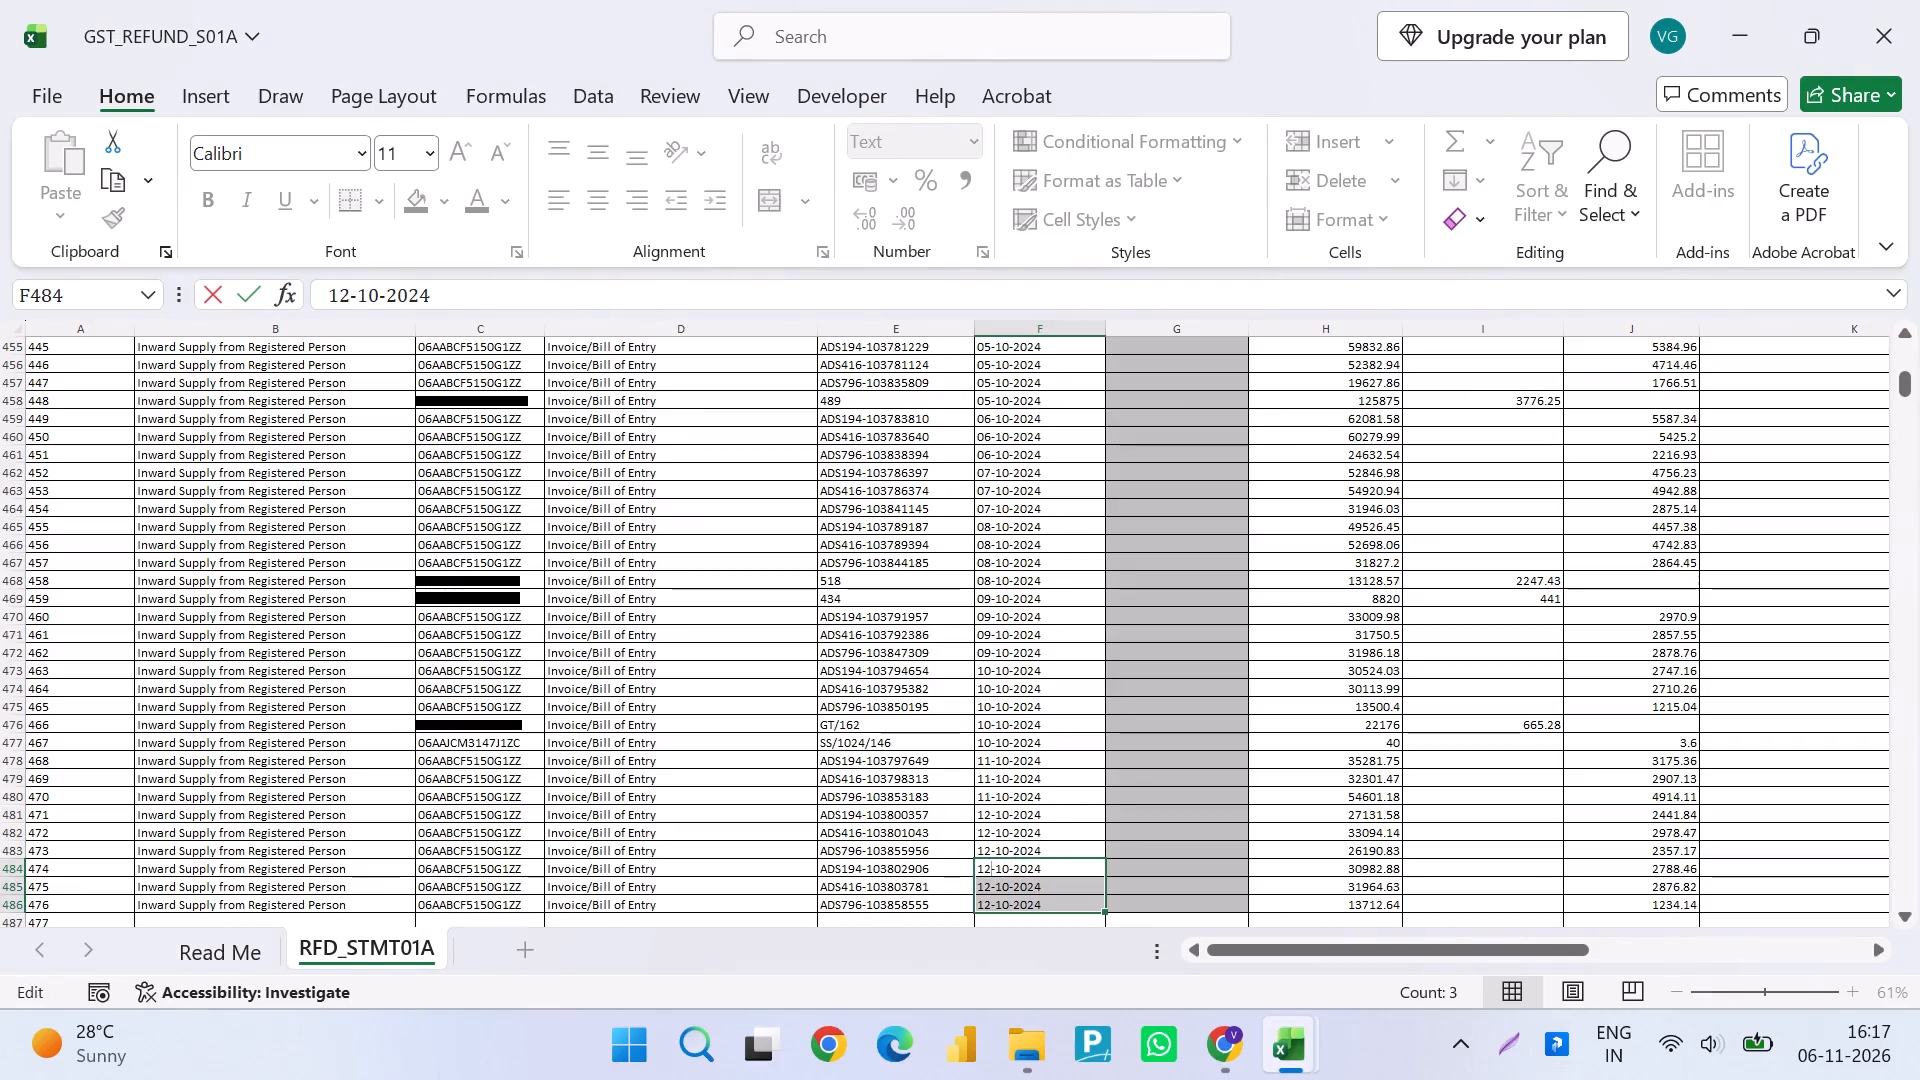
pyautogui.press('BackSpace')
pyautogui.press('3')
pyautogui.press('Return')
pyautogui.hotkey('ctrl', 'd')
# Examine the empty rows from row 487 on and the remaining serial numbers in column A of the refund sheet.
pyautogui.press('Down')
pyautogui.press('Down')
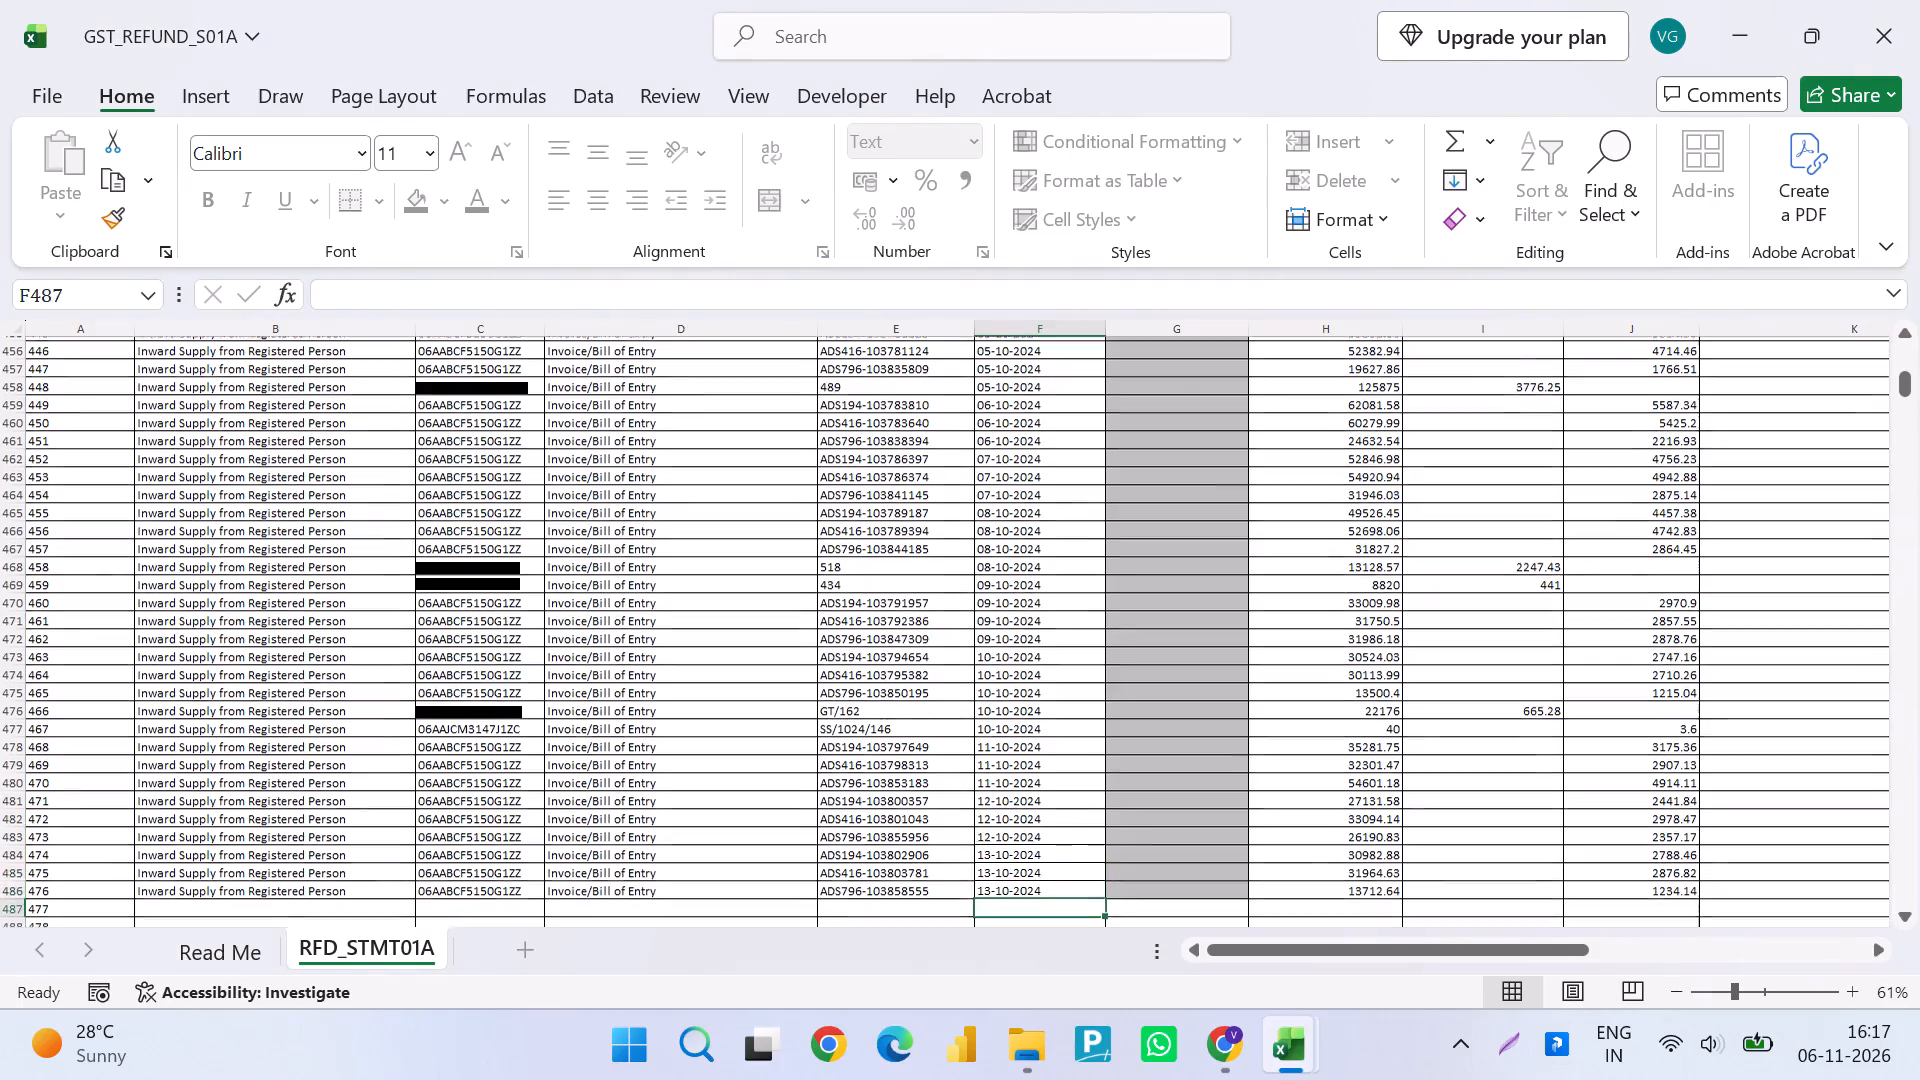
pyautogui.press('Down')
pyautogui.press('Down')
pyautogui.press('Up')
pyautogui.press('Left')
pyautogui.press('Left')
pyautogui.press('Left')
pyautogui.press('Left')
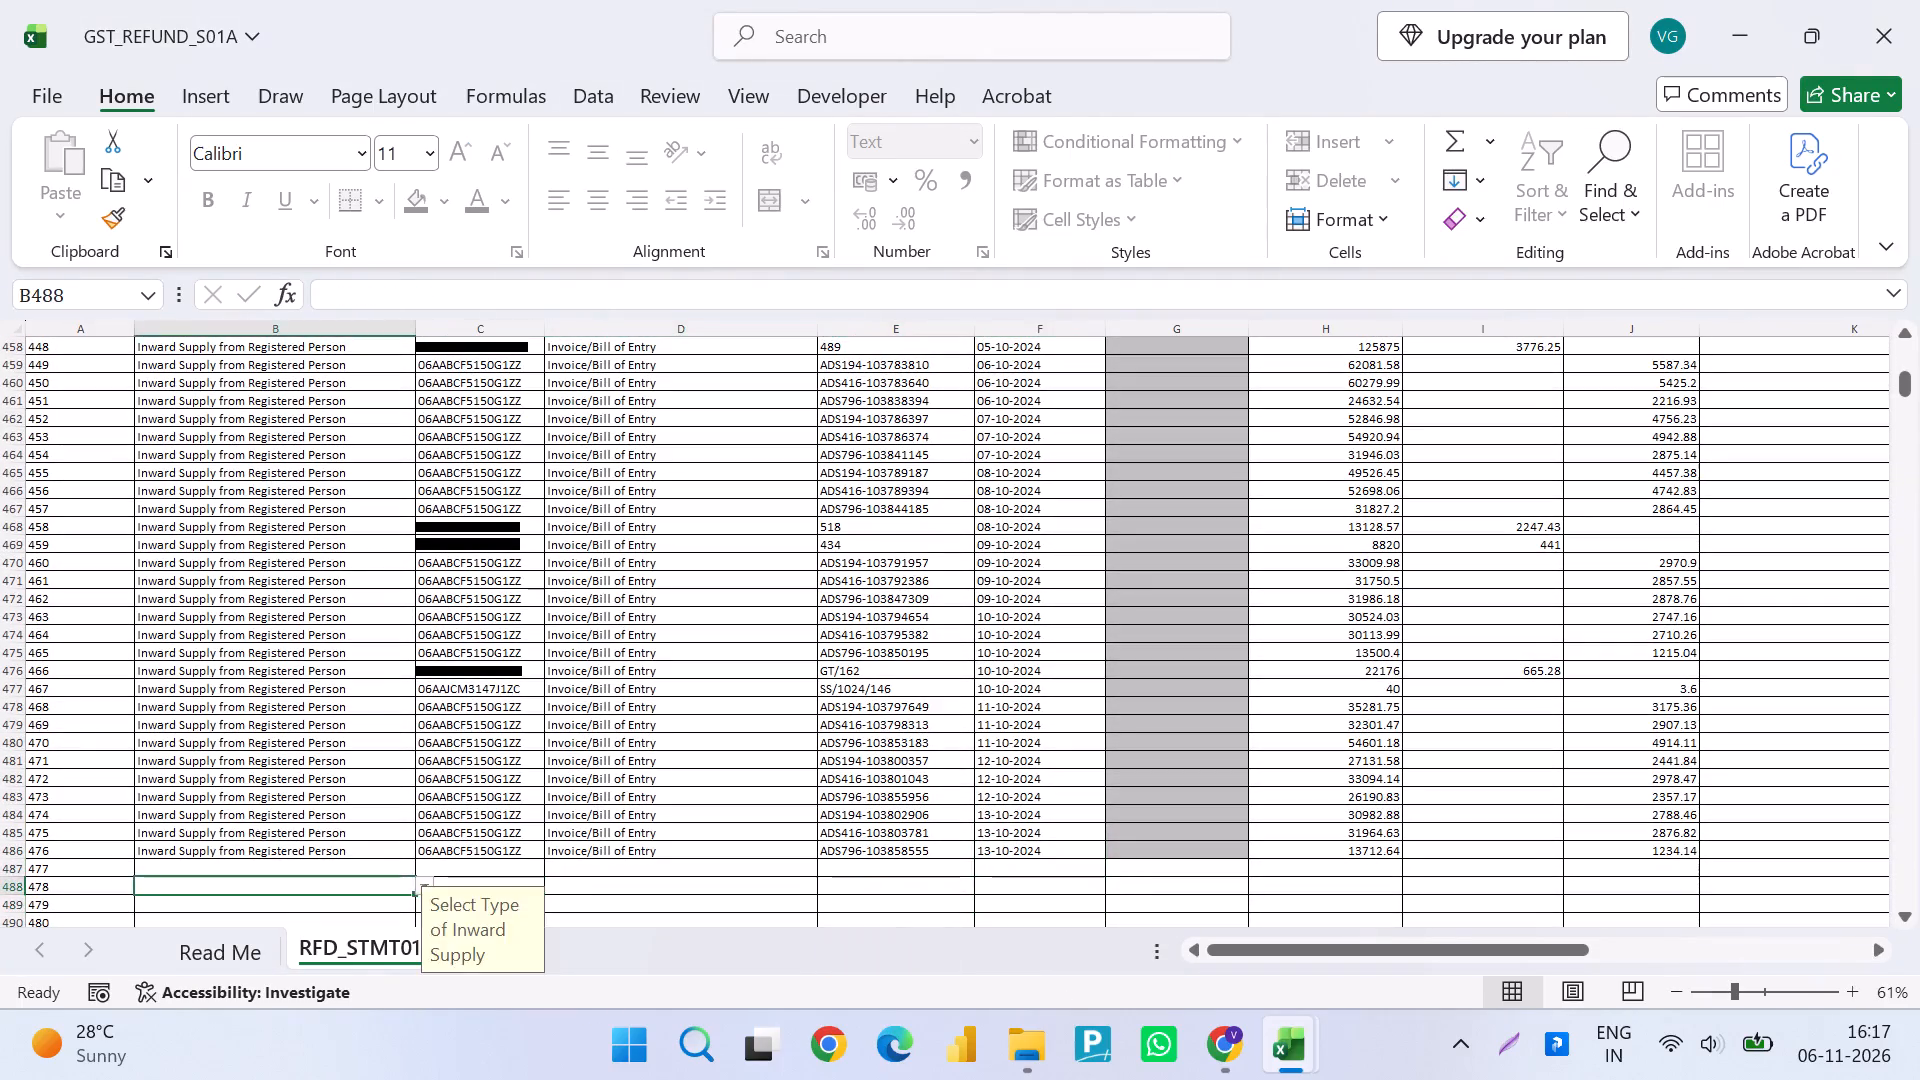
pyautogui.press('Left')
pyautogui.press('Up')
pyautogui.press('Left')
pyautogui.hotkey('ctrl', 'shift', 'Down')
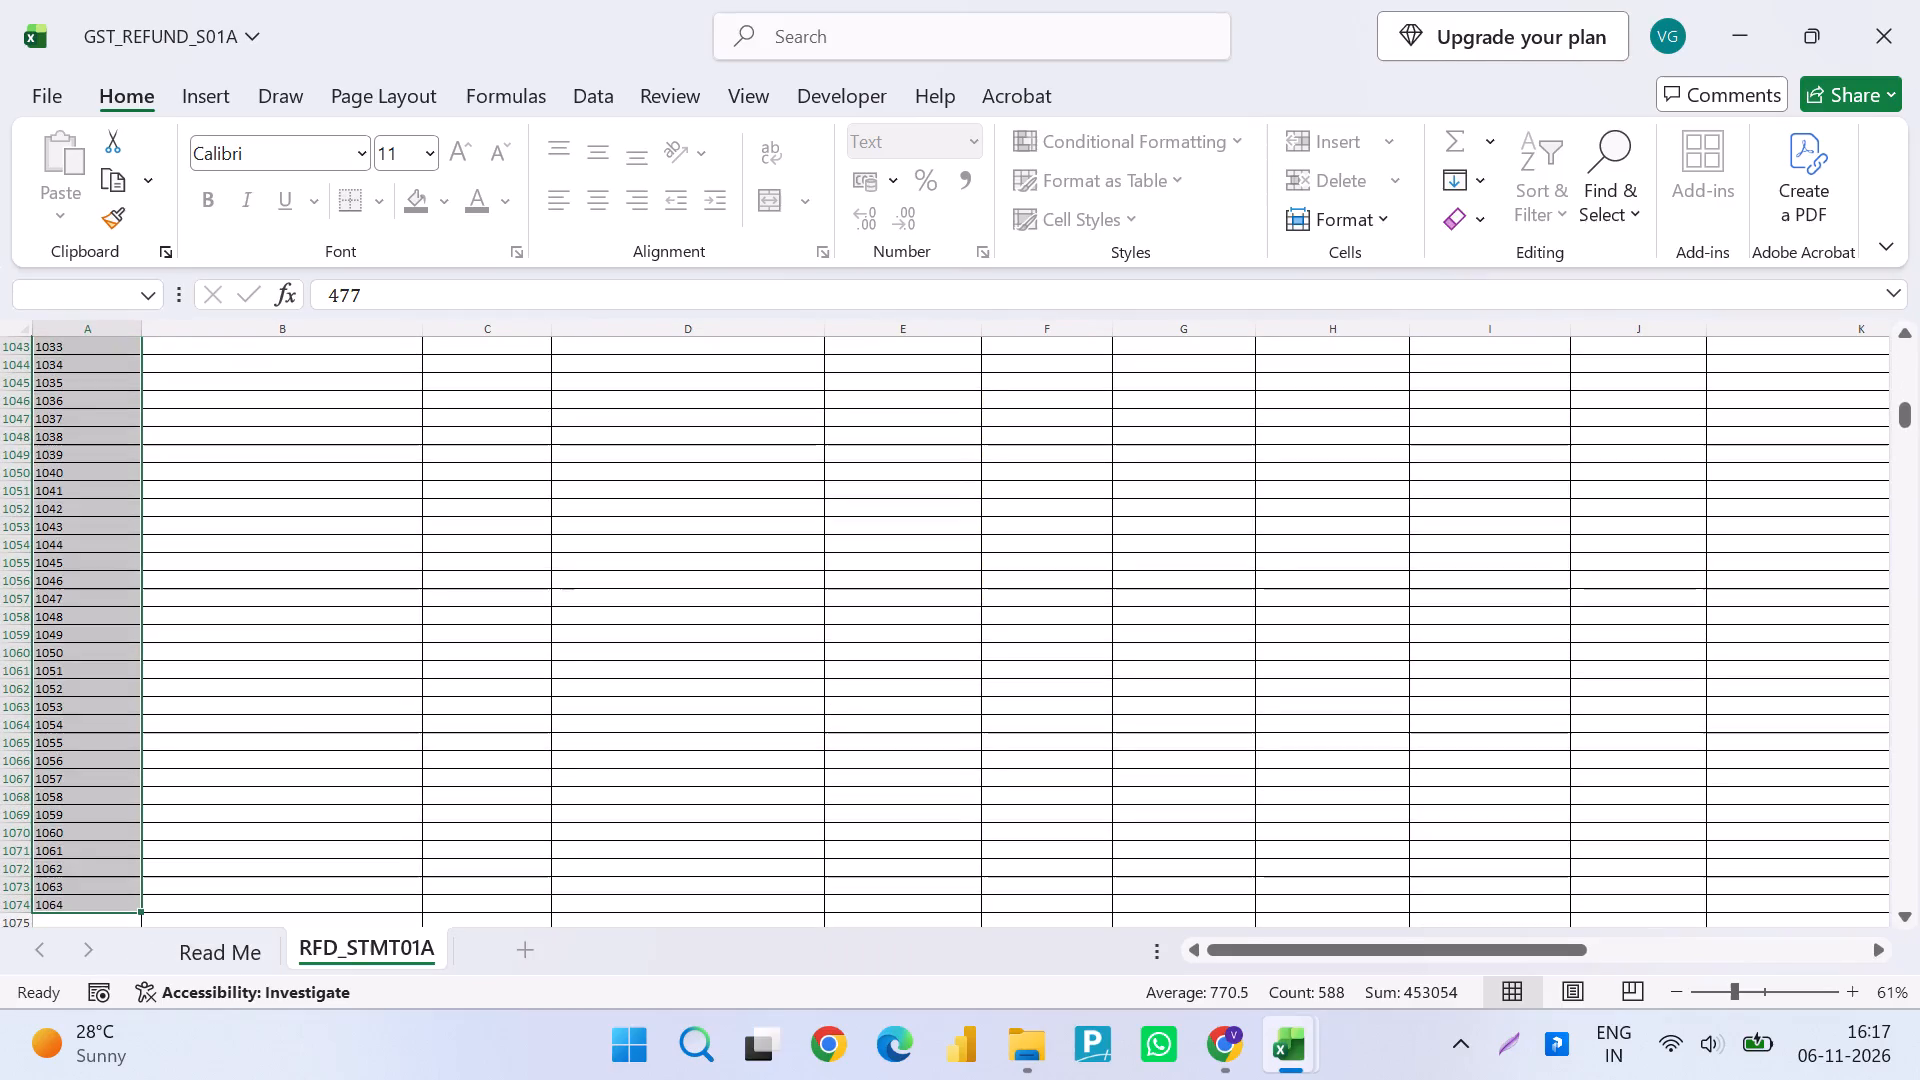
pyautogui.press('Up')
pyautogui.press('Right')
pyautogui.press('Down')
# In PURCHASE 24-25, highlight the visible processed rows down to row 593 across their full width with yellow fill.
pyautogui.hotkey('alt', 'Tab')
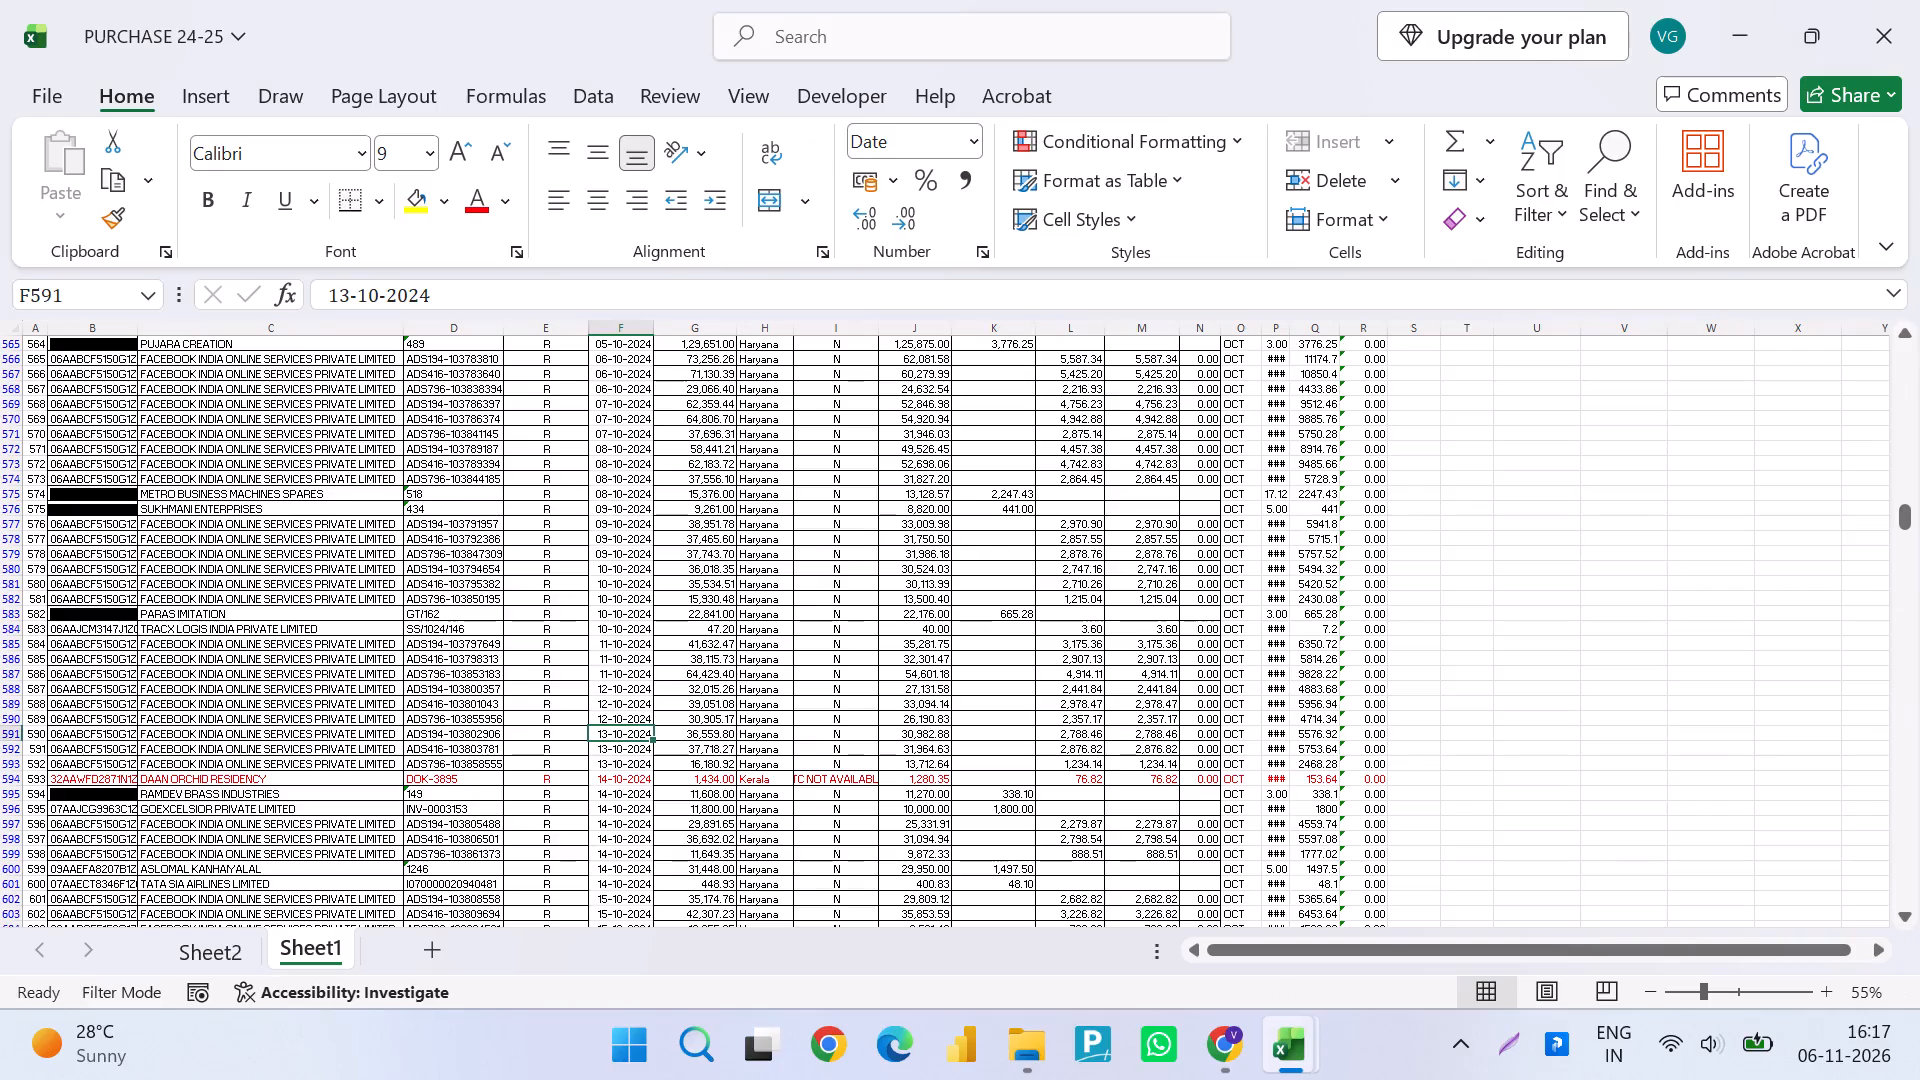
pyautogui.press('Left')
pyautogui.press('Down')
pyautogui.press('Left')
pyautogui.press('Right')
pyautogui.press('Right')
pyautogui.press('Down')
pyautogui.press('Left')
pyautogui.press('Left')
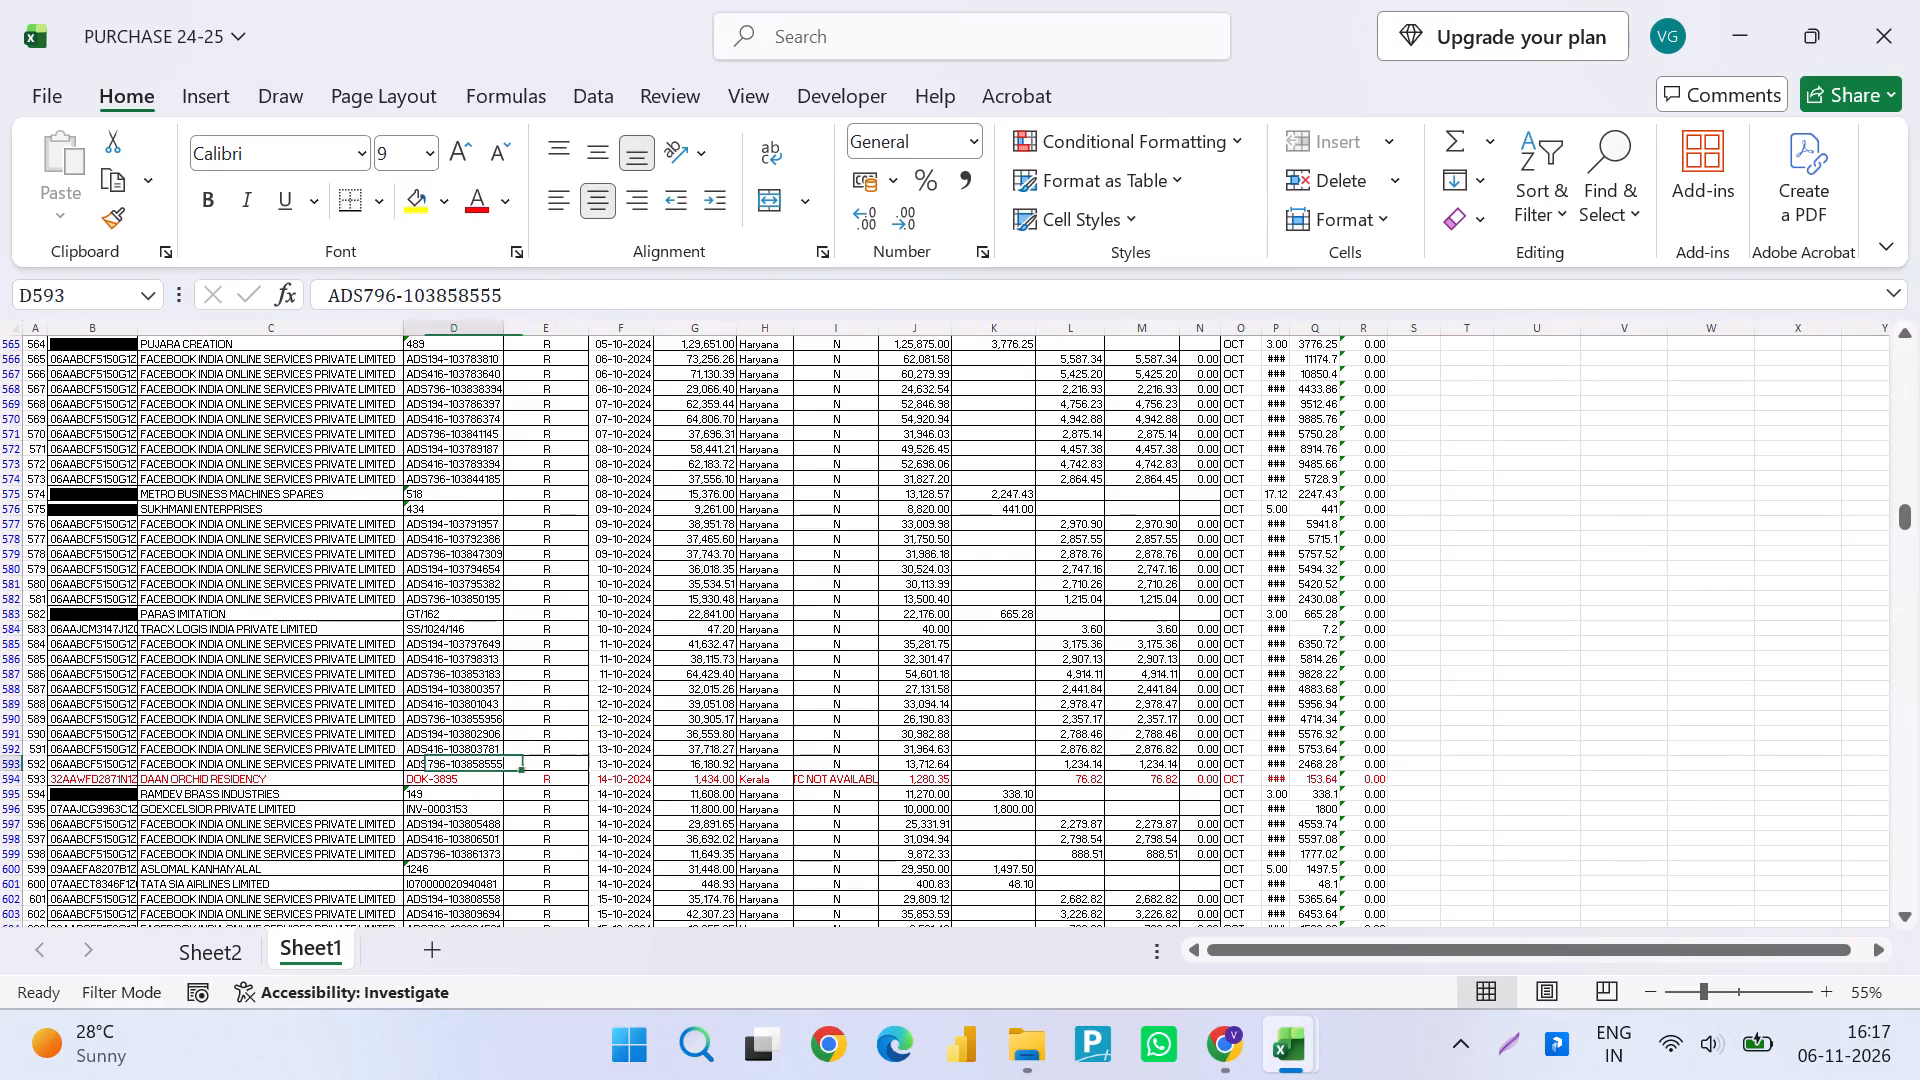
pyautogui.press('Left')
pyautogui.press('Left')
pyautogui.press('Left')
pyautogui.press('Left')
pyautogui.hotkey('ctrl', 'shift', 'Right')
pyautogui.hotkey('ctrl', 'shift', 'Up')
pyautogui.hotkey('shift', 'Right')
pyautogui.hotkey('shift', 'Right')
pyautogui.hotkey('shift', 'Up')
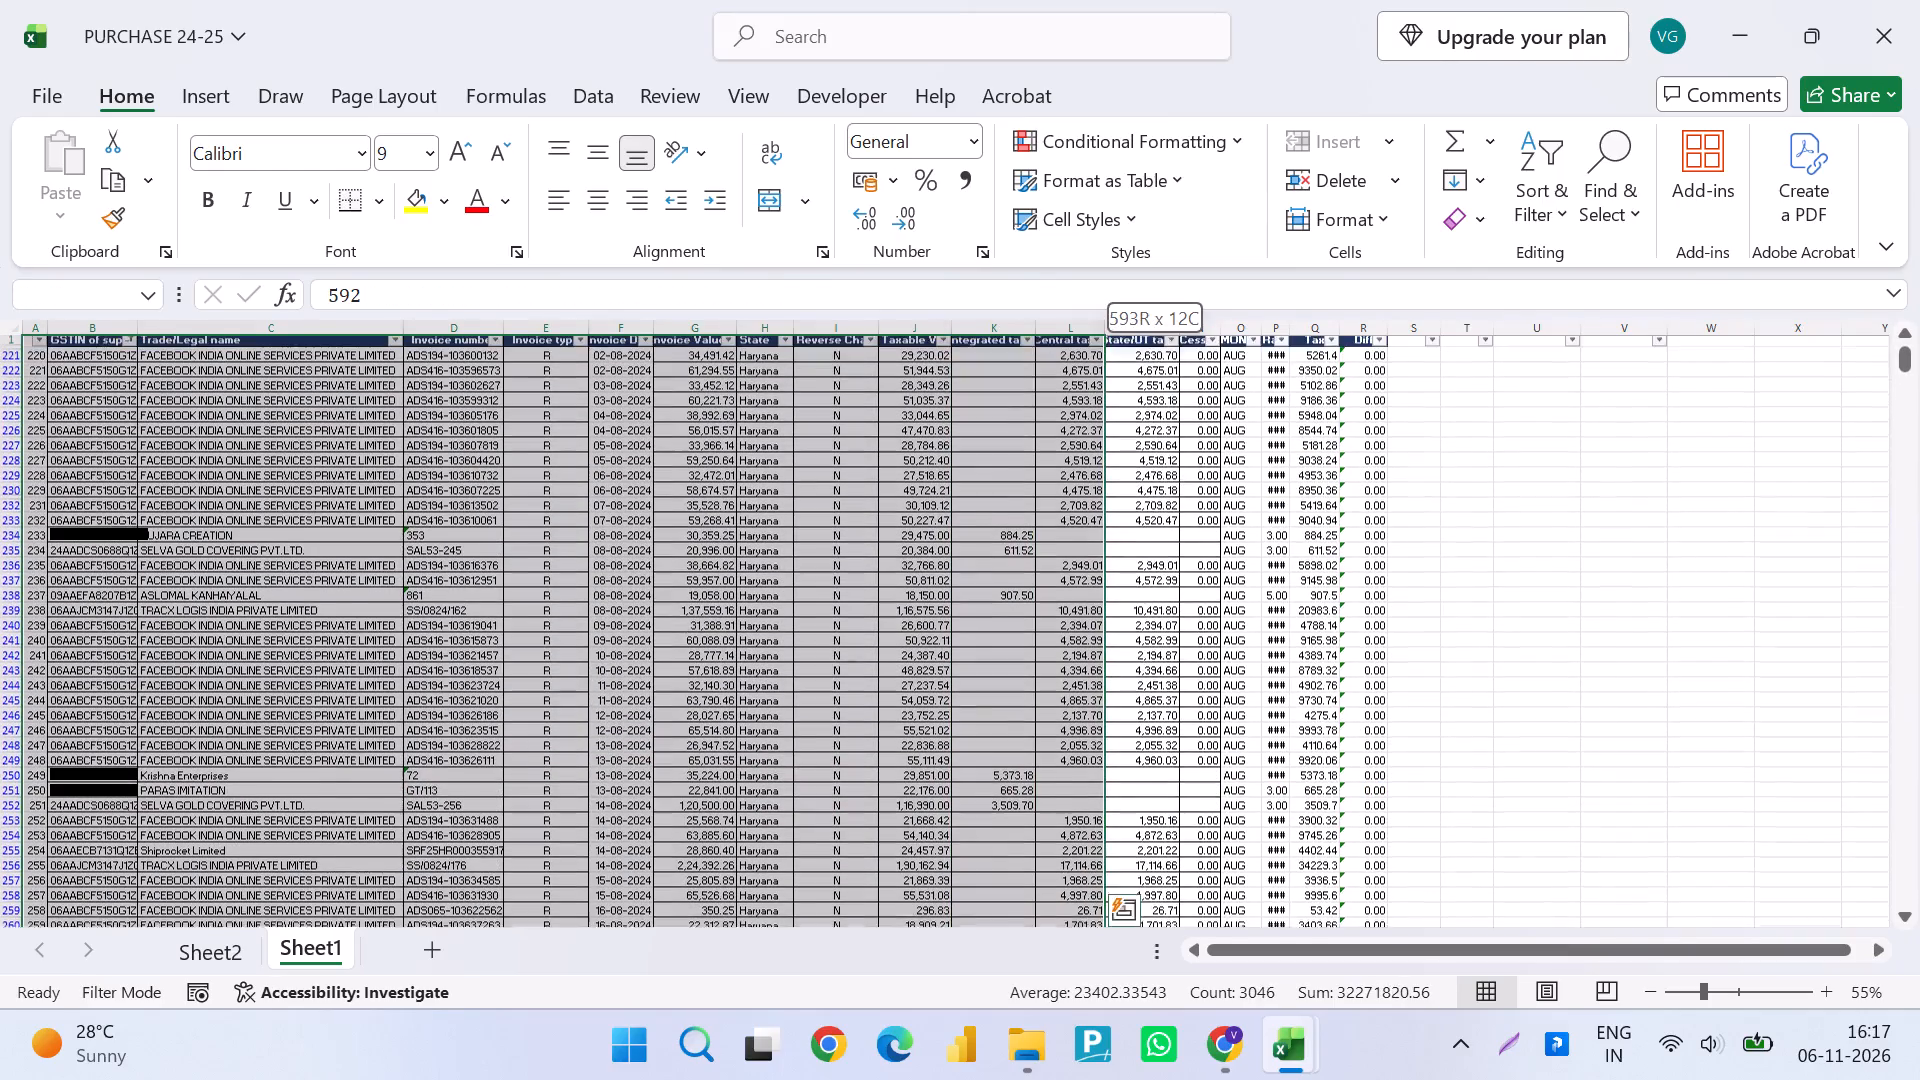
pyautogui.hotkey('shift', 'Up')
pyautogui.hotkey('shift', 'Right')
pyautogui.hotkey('shift', 'Right')
pyautogui.hotkey('shift', 'Down')
pyautogui.hotkey('shift', 'Right')
pyautogui.hotkey('shift', 'Right')
pyautogui.hotkey('shift', 'Right')
pyautogui.hotkey('shift', 'Right')
pyautogui.hotkey('alt', ';')
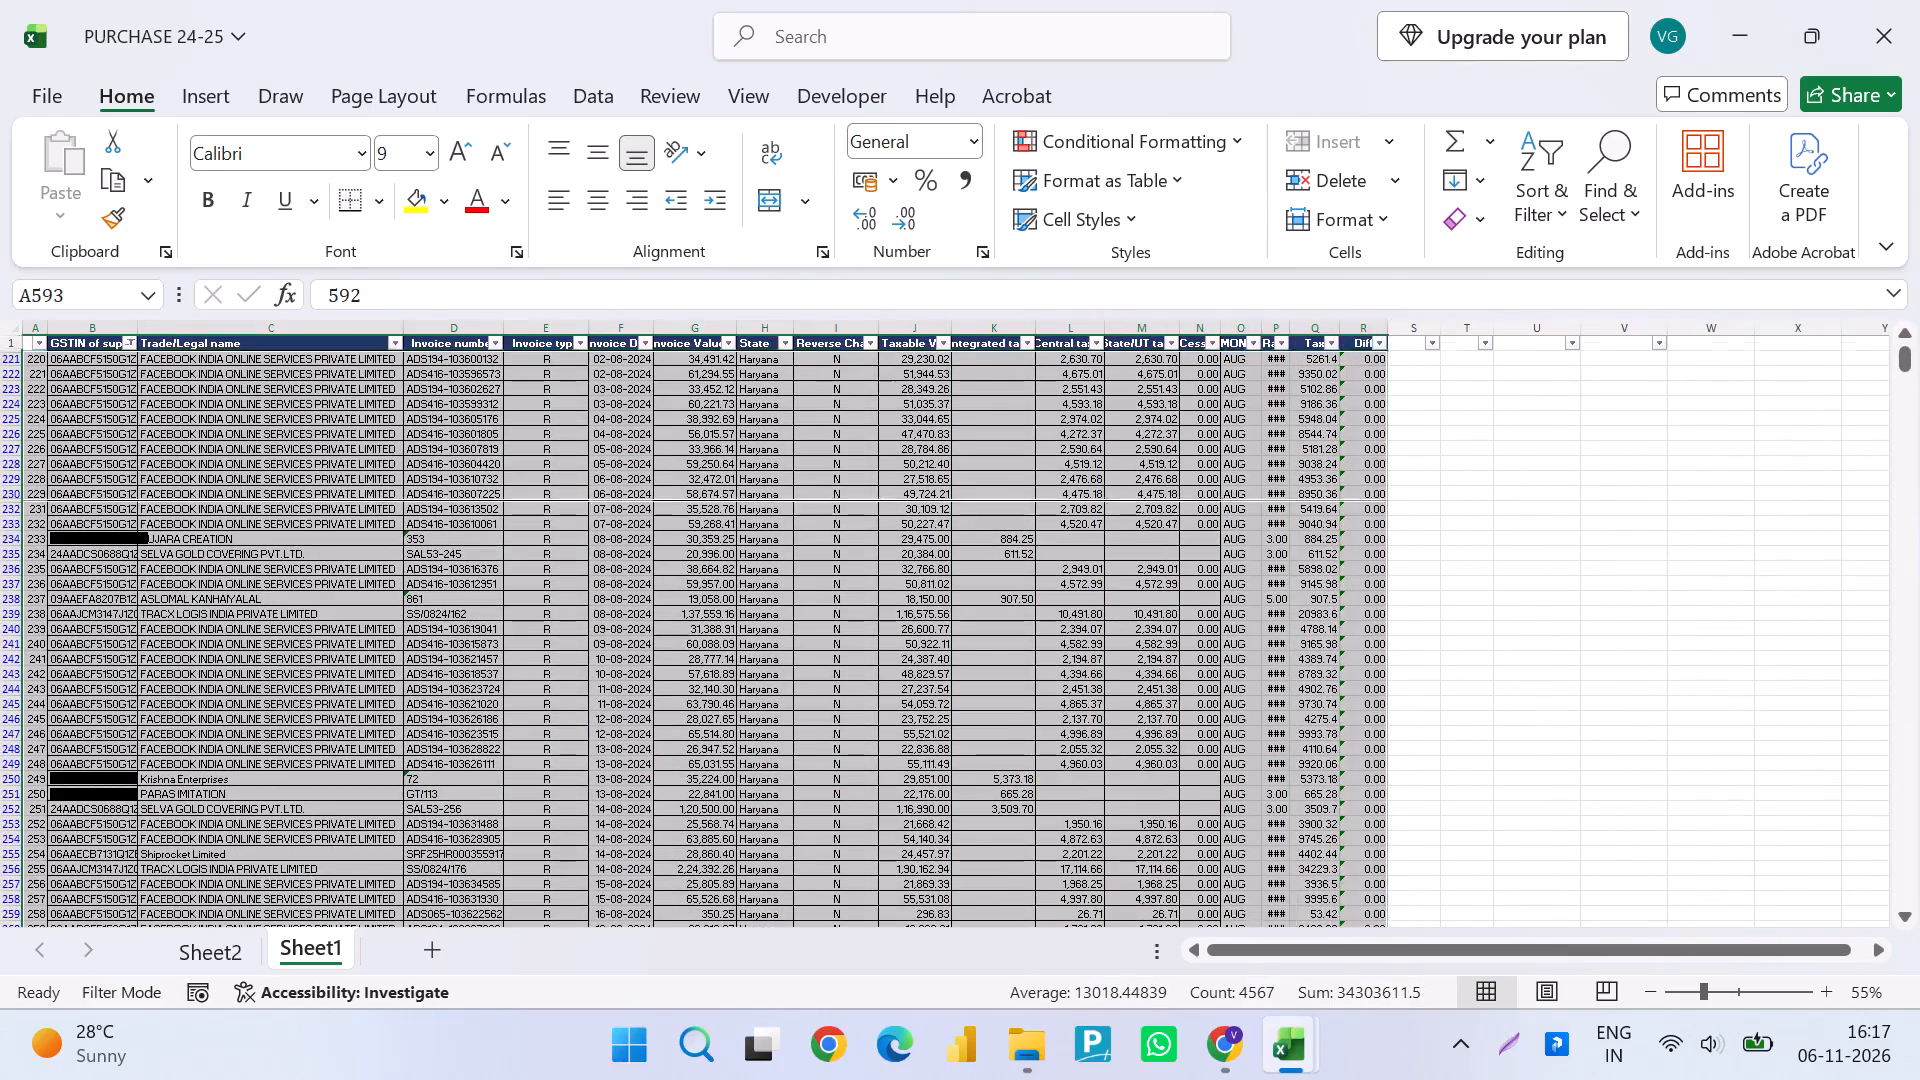
pyautogui.hotkey('shift', 'space')
pyautogui.hotkey('alt', ';')
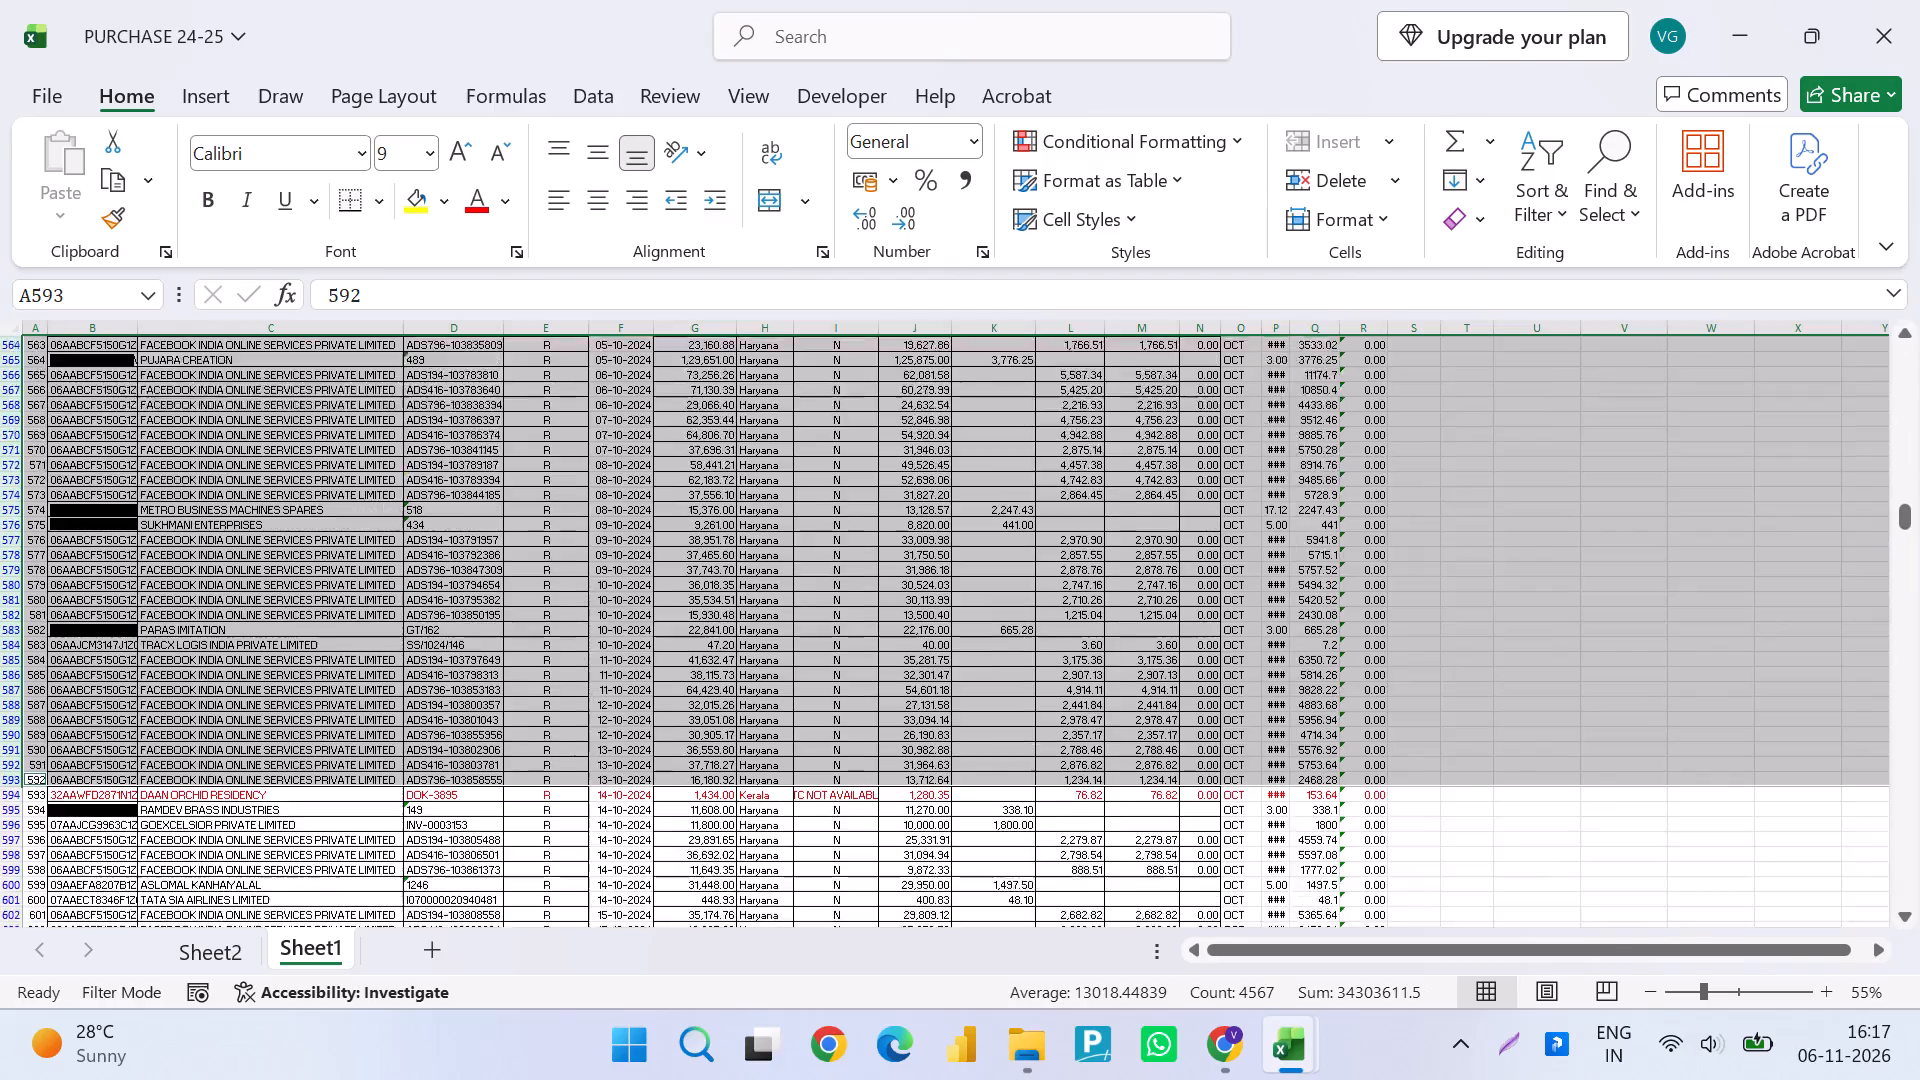
pyautogui.click(415, 199)
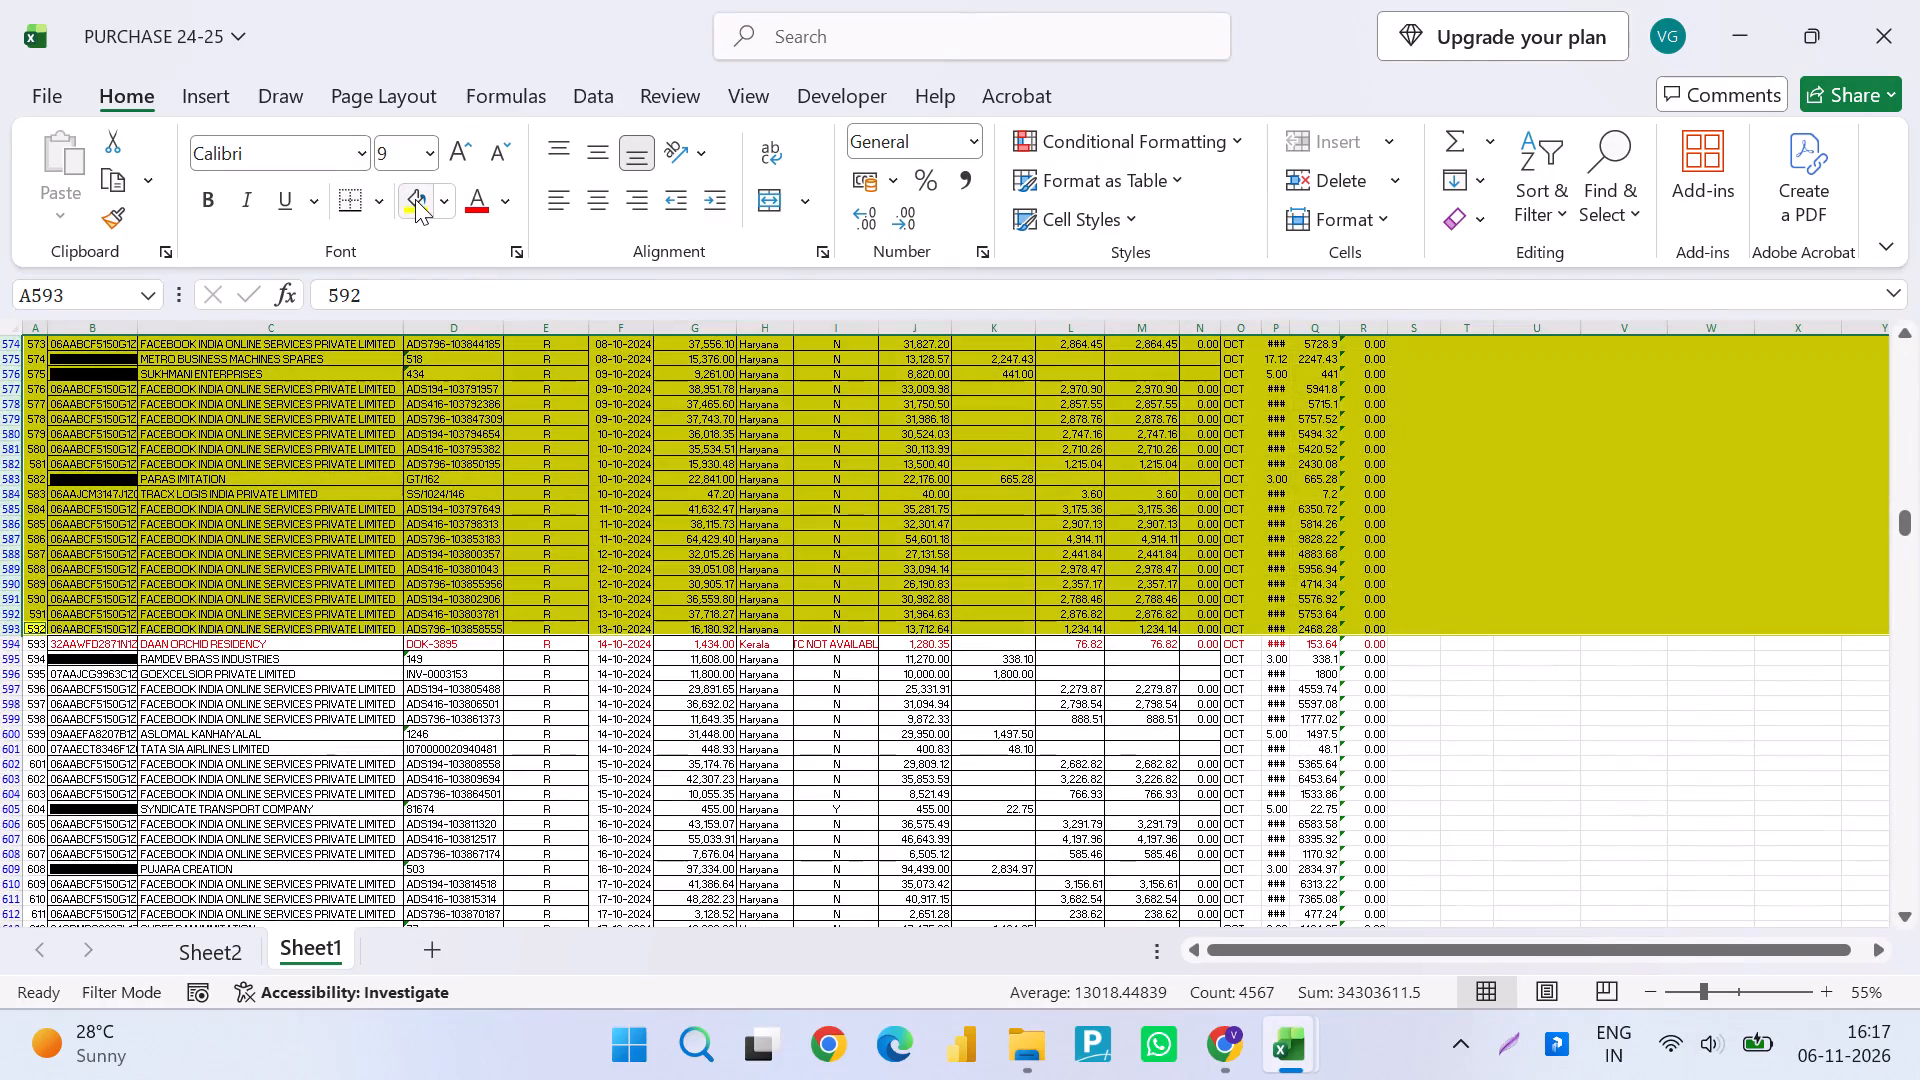
# Examine the unhighlighted purchase rows below row 593, down to row 633.
pyautogui.press('Down')
pyautogui.press('Down')
pyautogui.press('Down')
pyautogui.press('Down')
pyautogui.press('Down')
pyautogui.press('Down')
pyautogui.press('Down')
pyautogui.press('Down')
pyautogui.press('Down')
pyautogui.press('Down')
pyautogui.press('Down')
pyautogui.press('Down')
pyautogui.press('Down')
pyautogui.press('Down')
pyautogui.press('Down')
pyautogui.press('Down')
pyautogui.press('Down')
pyautogui.press('Down')
pyautogui.press('Down')
pyautogui.press('Down')
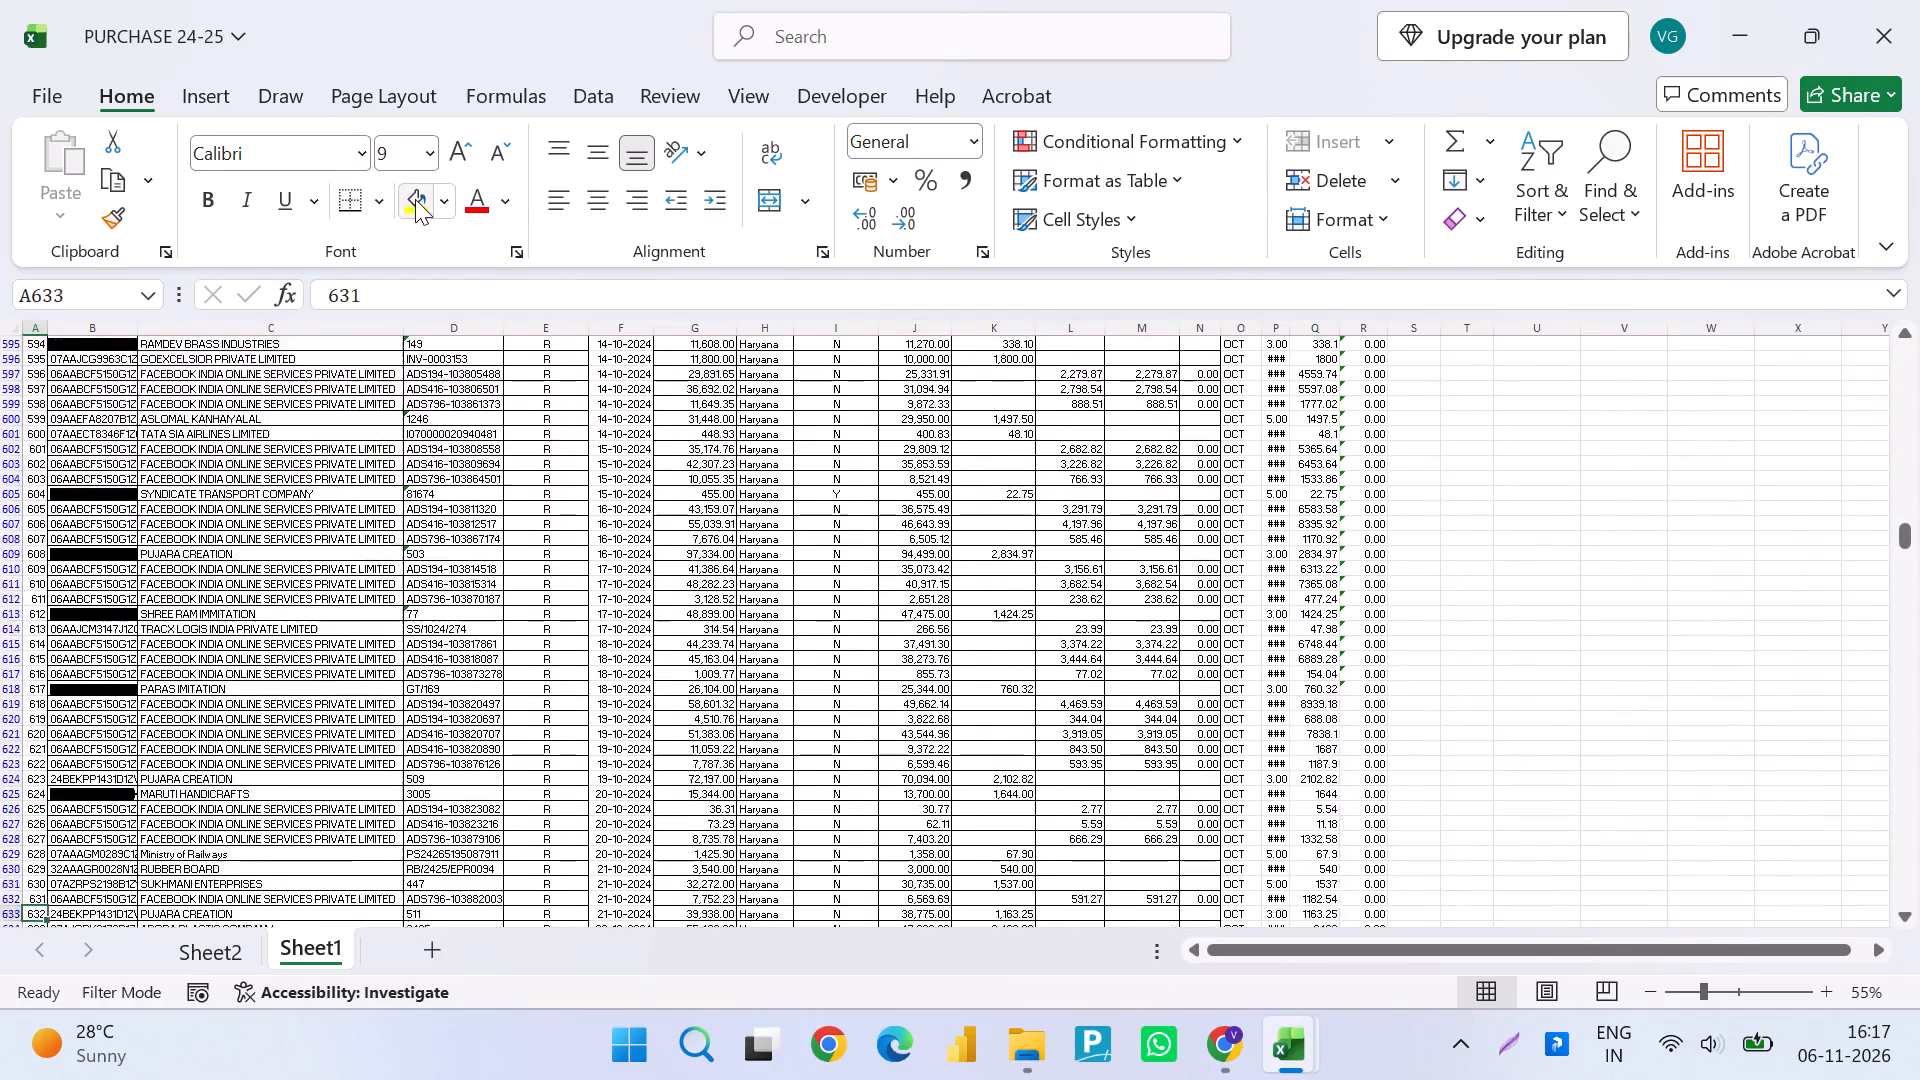
# Return to the GST_REFUND_S01A workbook and save it.
pyautogui.hotkey('alt', 'Tab')
pyautogui.press('Up')
pyautogui.press('Down')
pyautogui.press('Left')
pyautogui.press('Up')
pyautogui.press('Right')
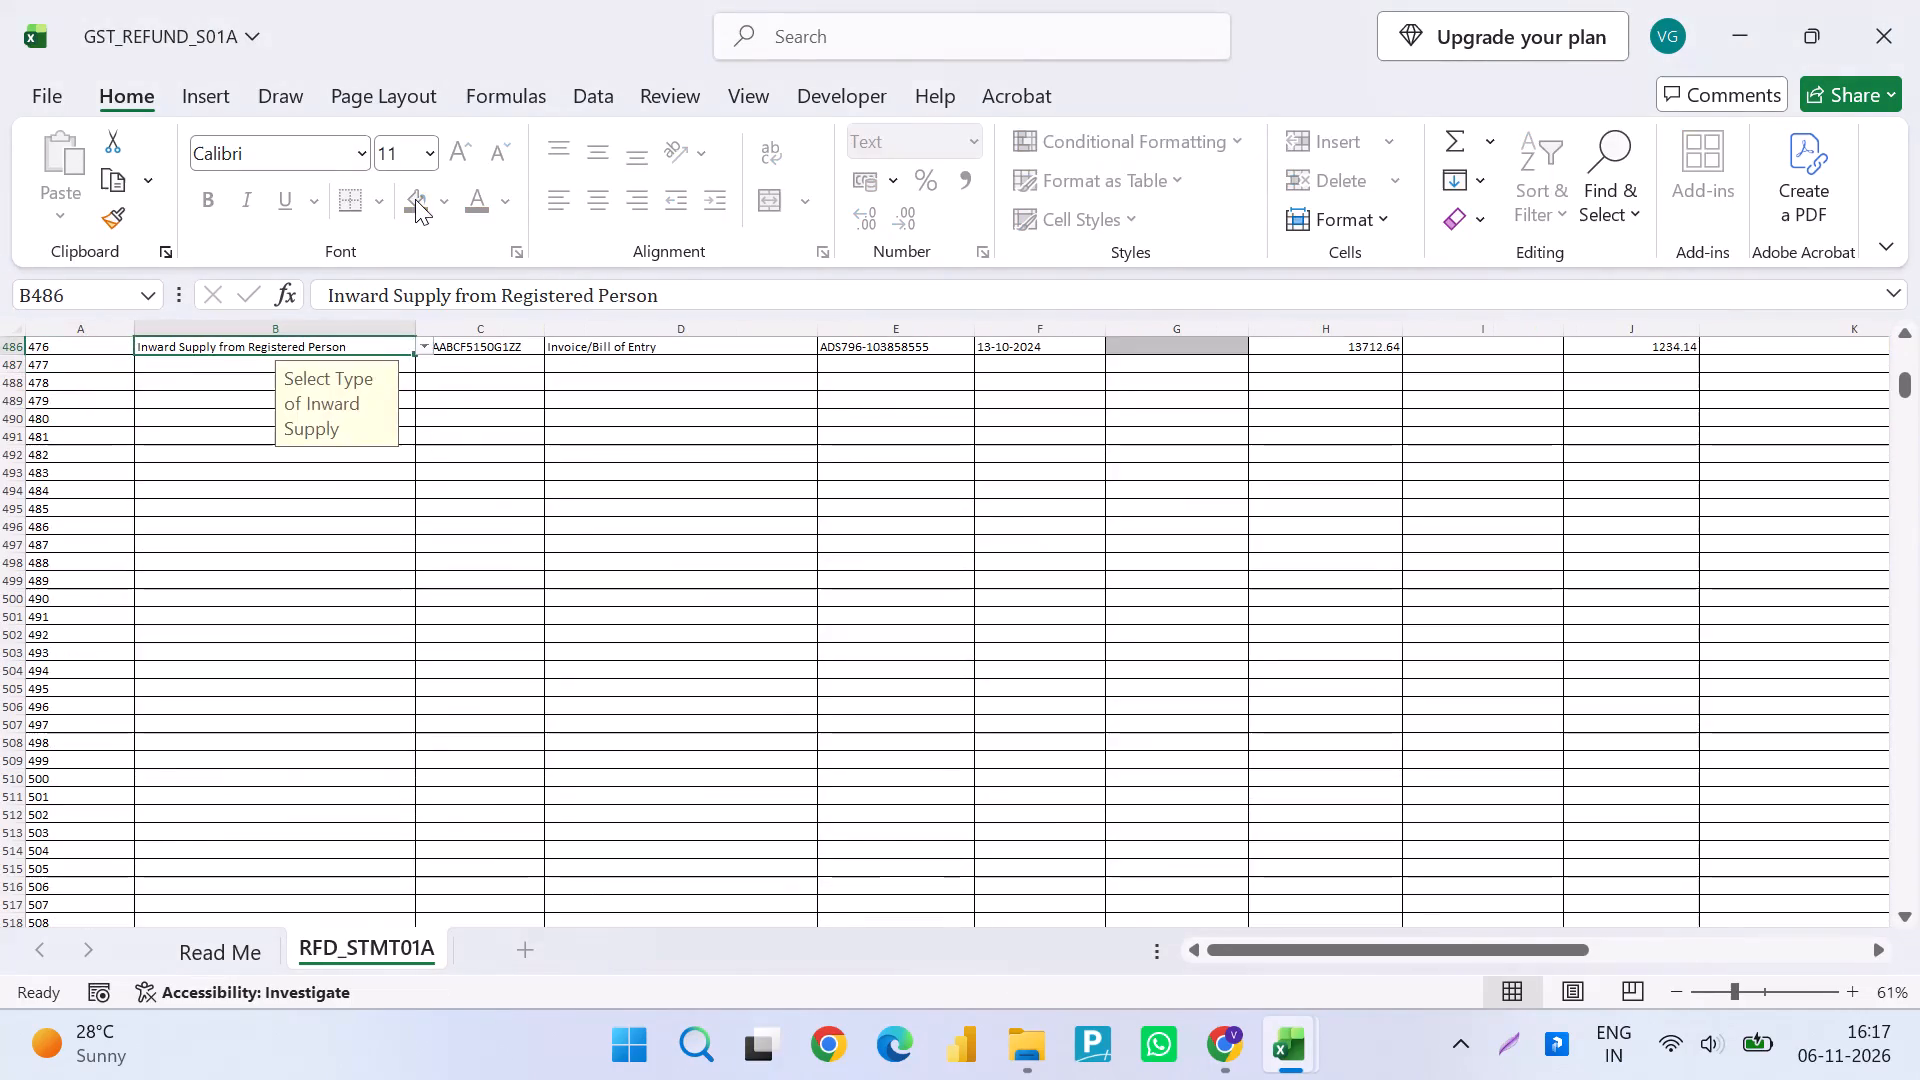
pyautogui.hotkey('ctrl', 's')
pyautogui.hotkey('ctrl', 's')
pyautogui.hotkey('ctrl', 's')
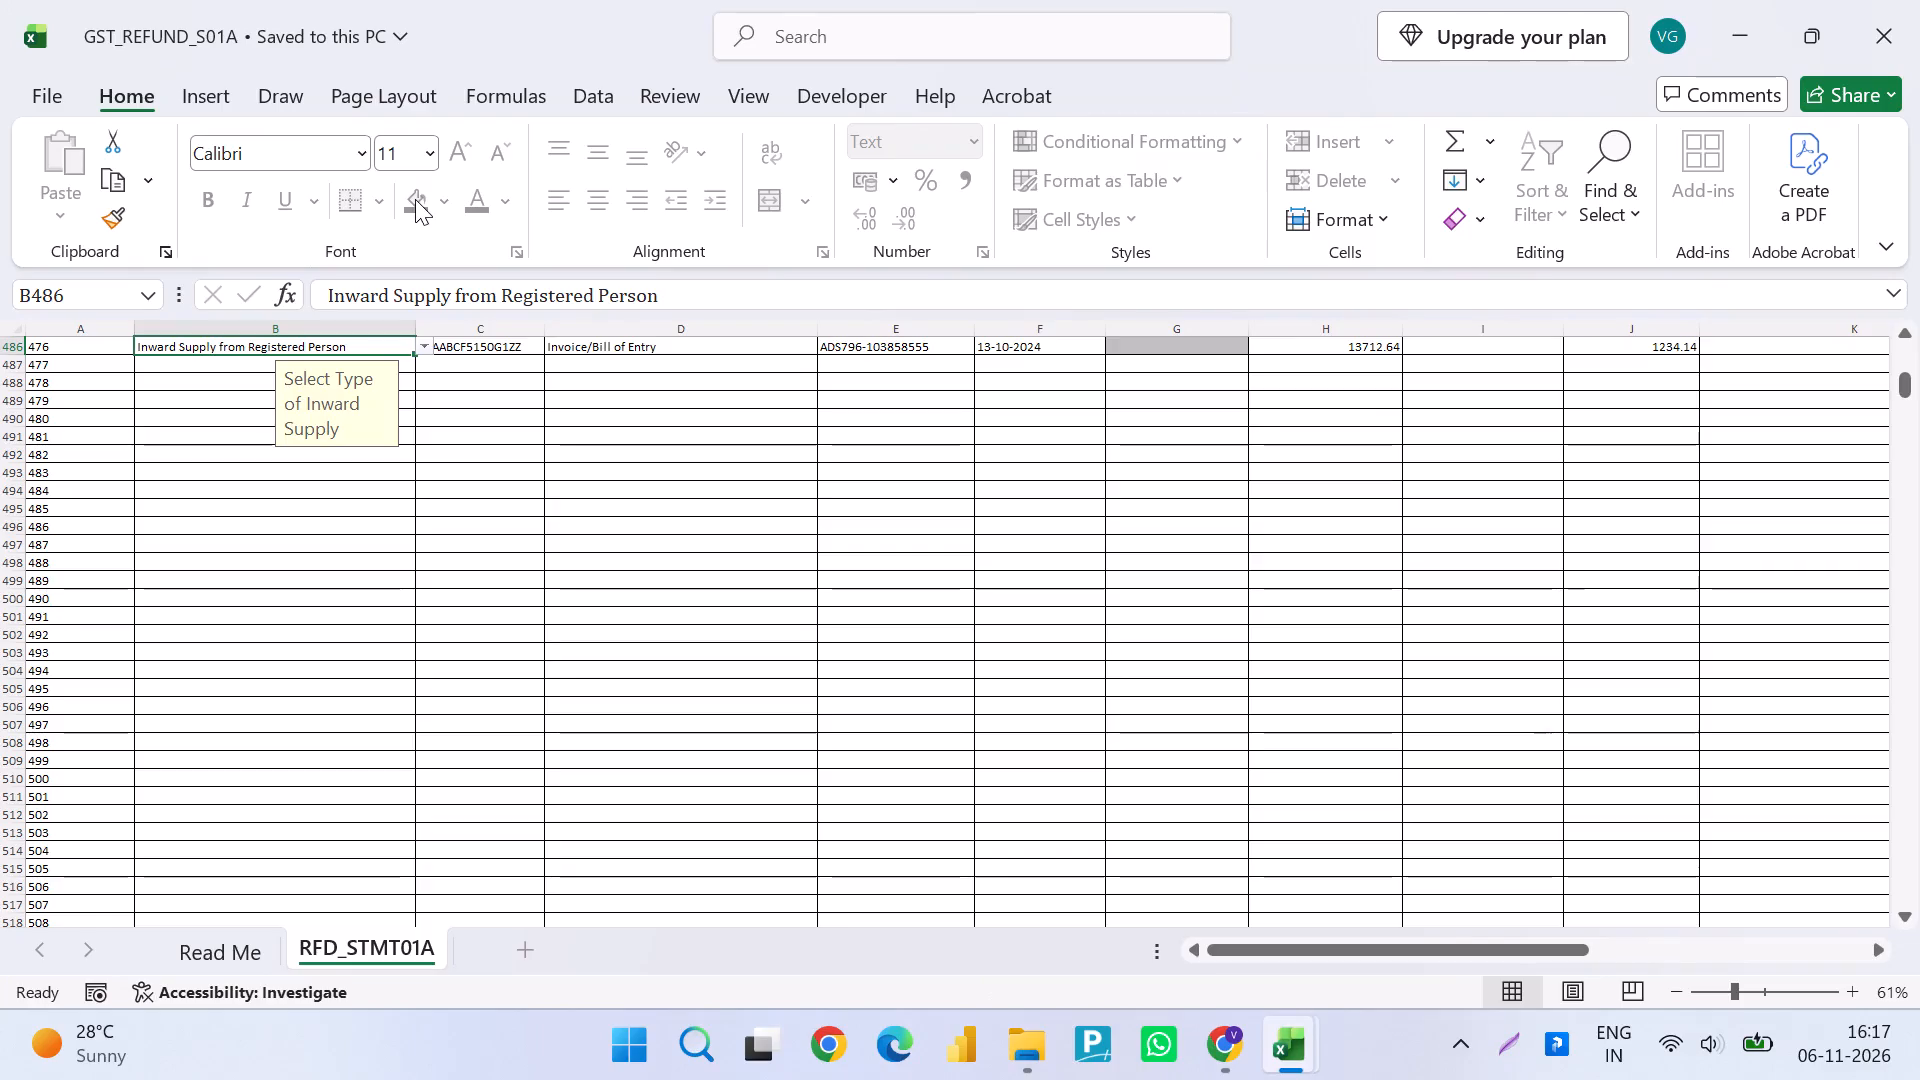
# Run the validation and calculation of the RFD_STMT01A statement from its header area and dismiss the resulting notice.
pyautogui.scroll(20, 441, 373)
pyautogui.scroll(3, 441, 373)
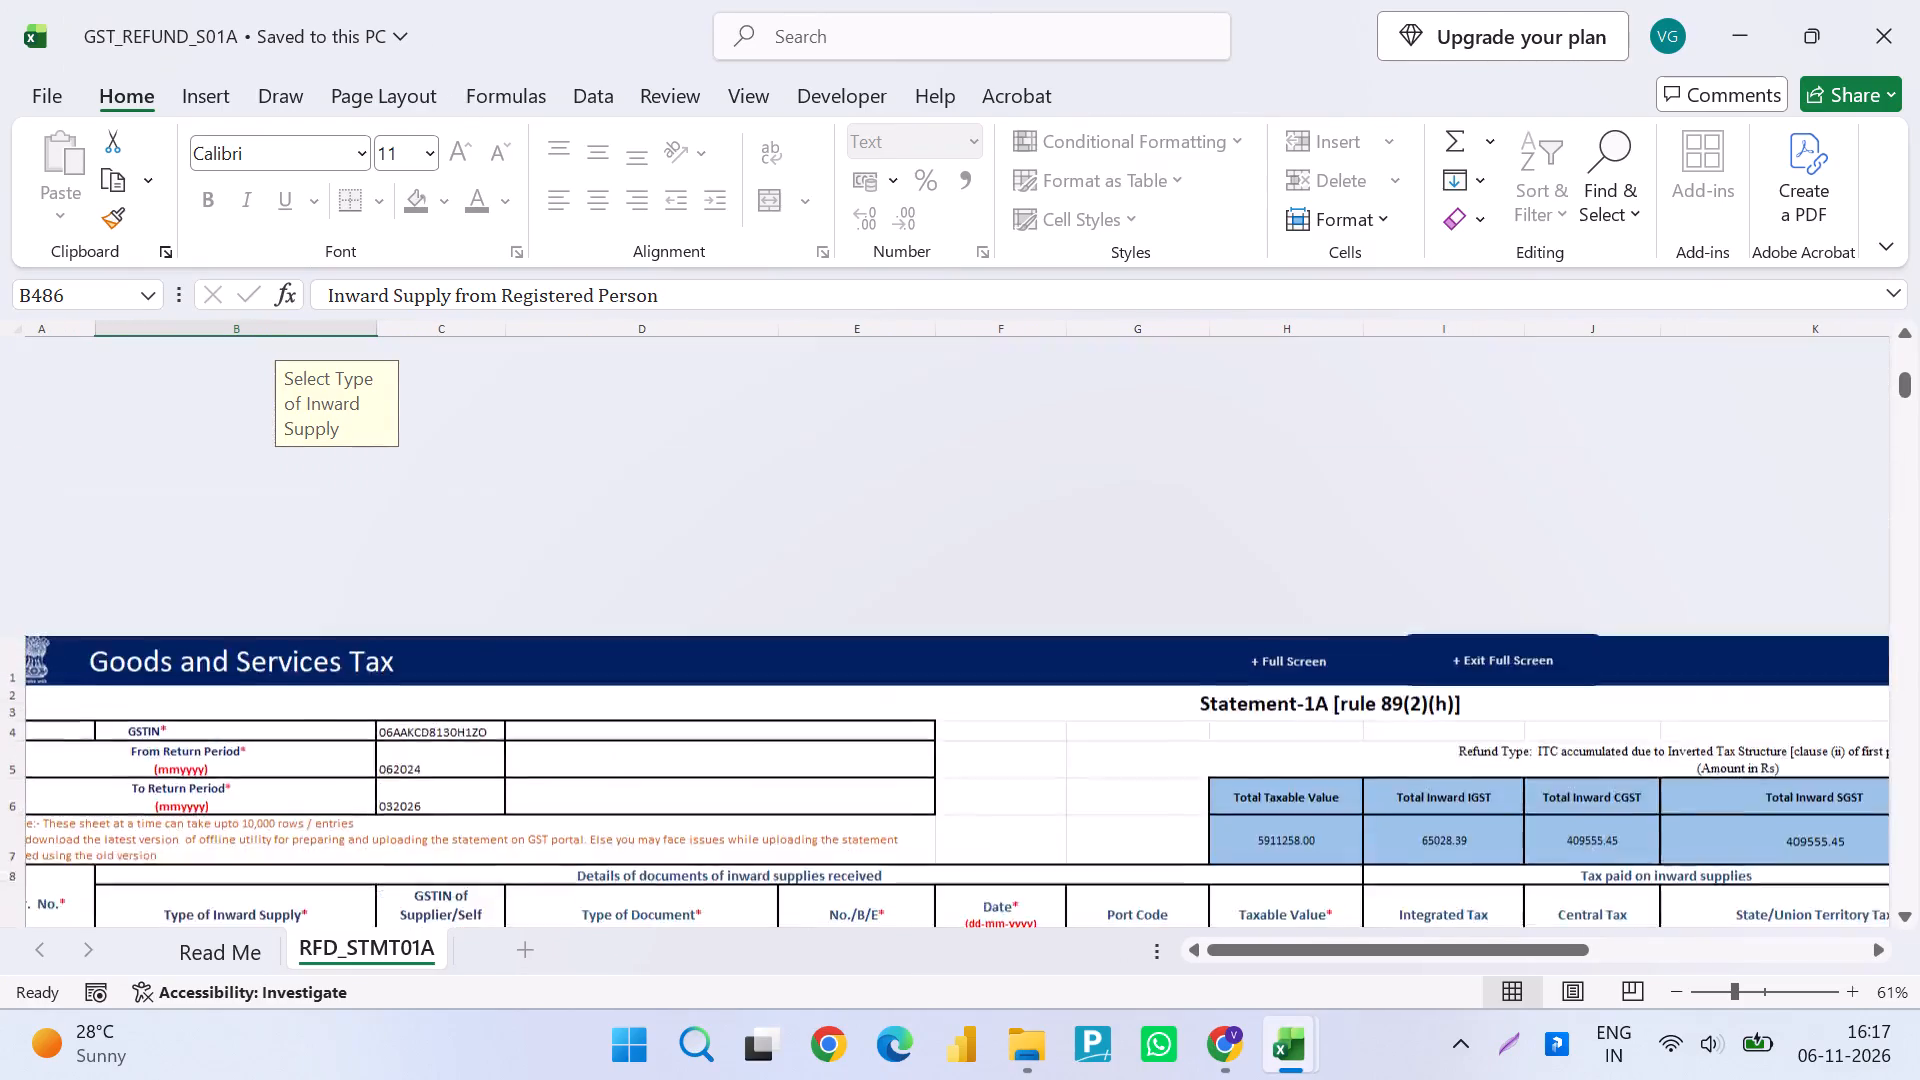
pyautogui.scroll(13, 441, 373)
pyautogui.hscroll(3, 682, 443)
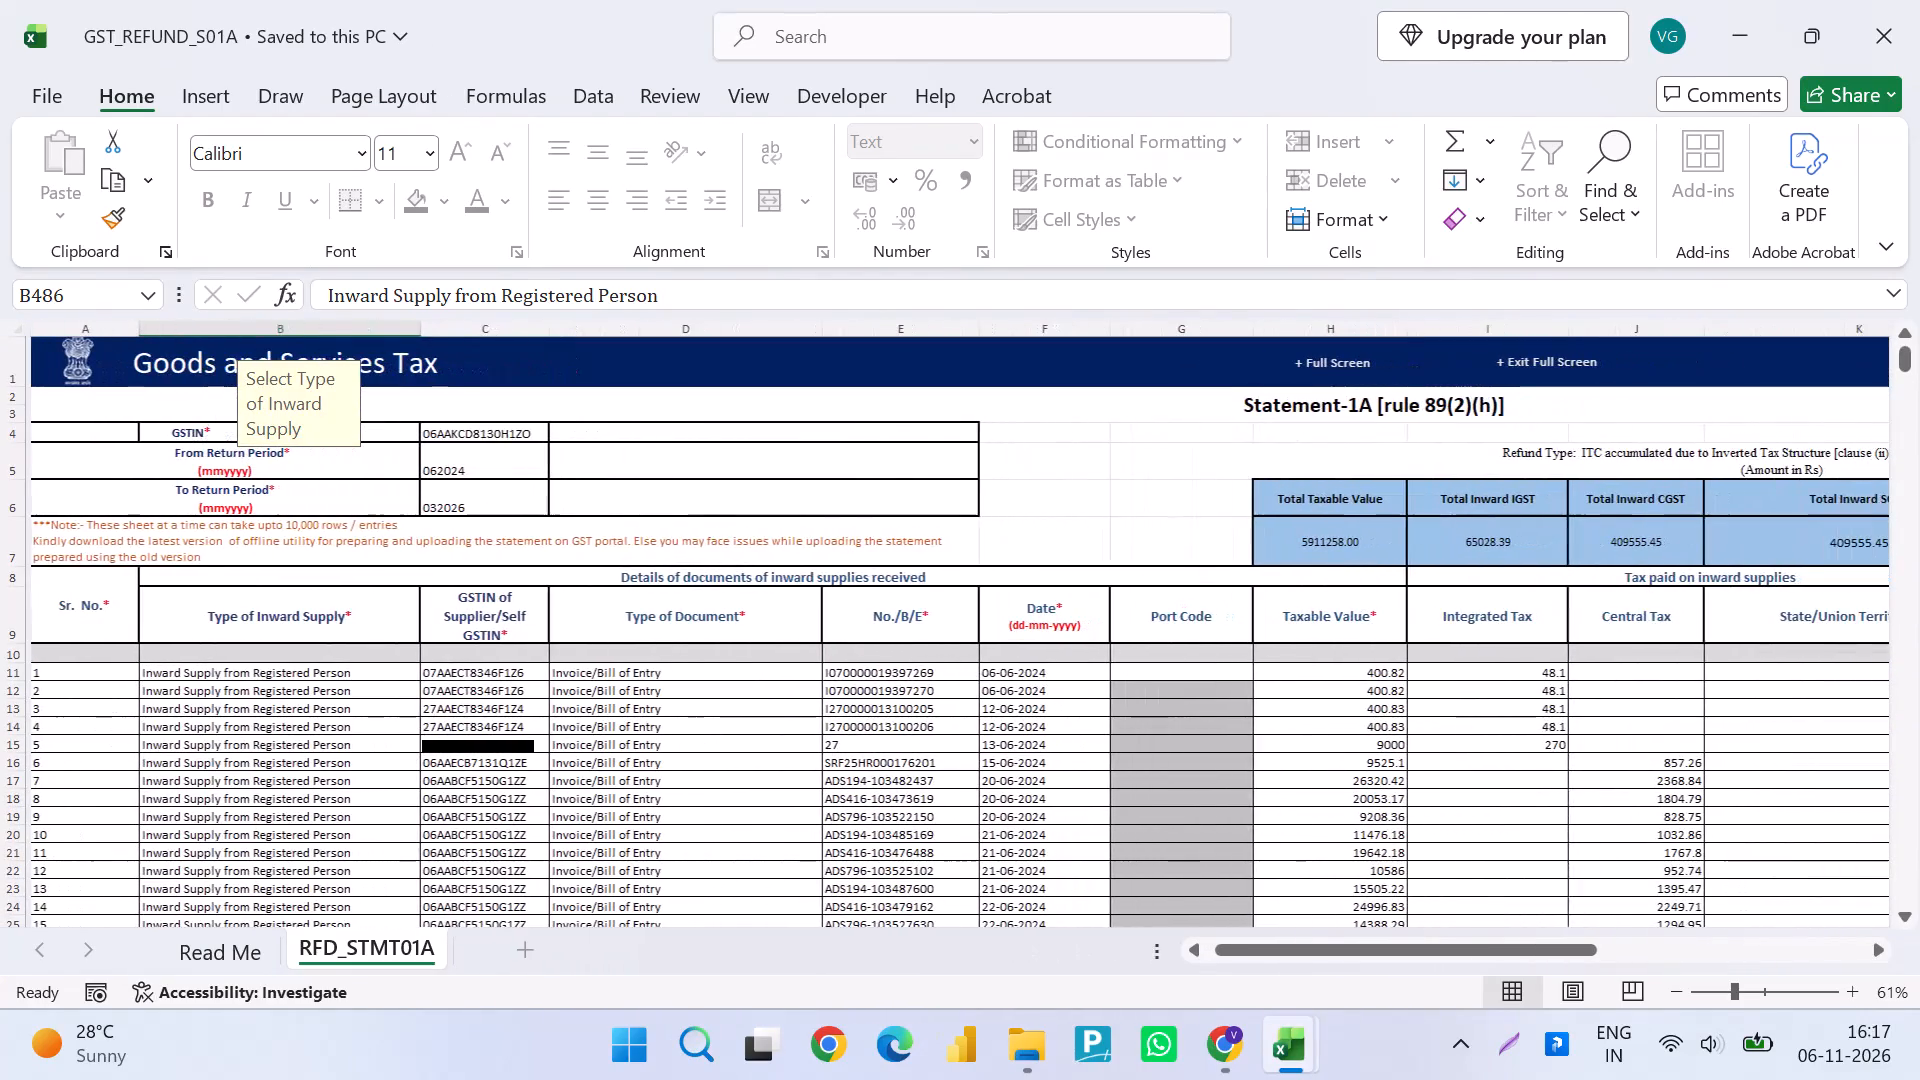
pyautogui.click(496, 727)
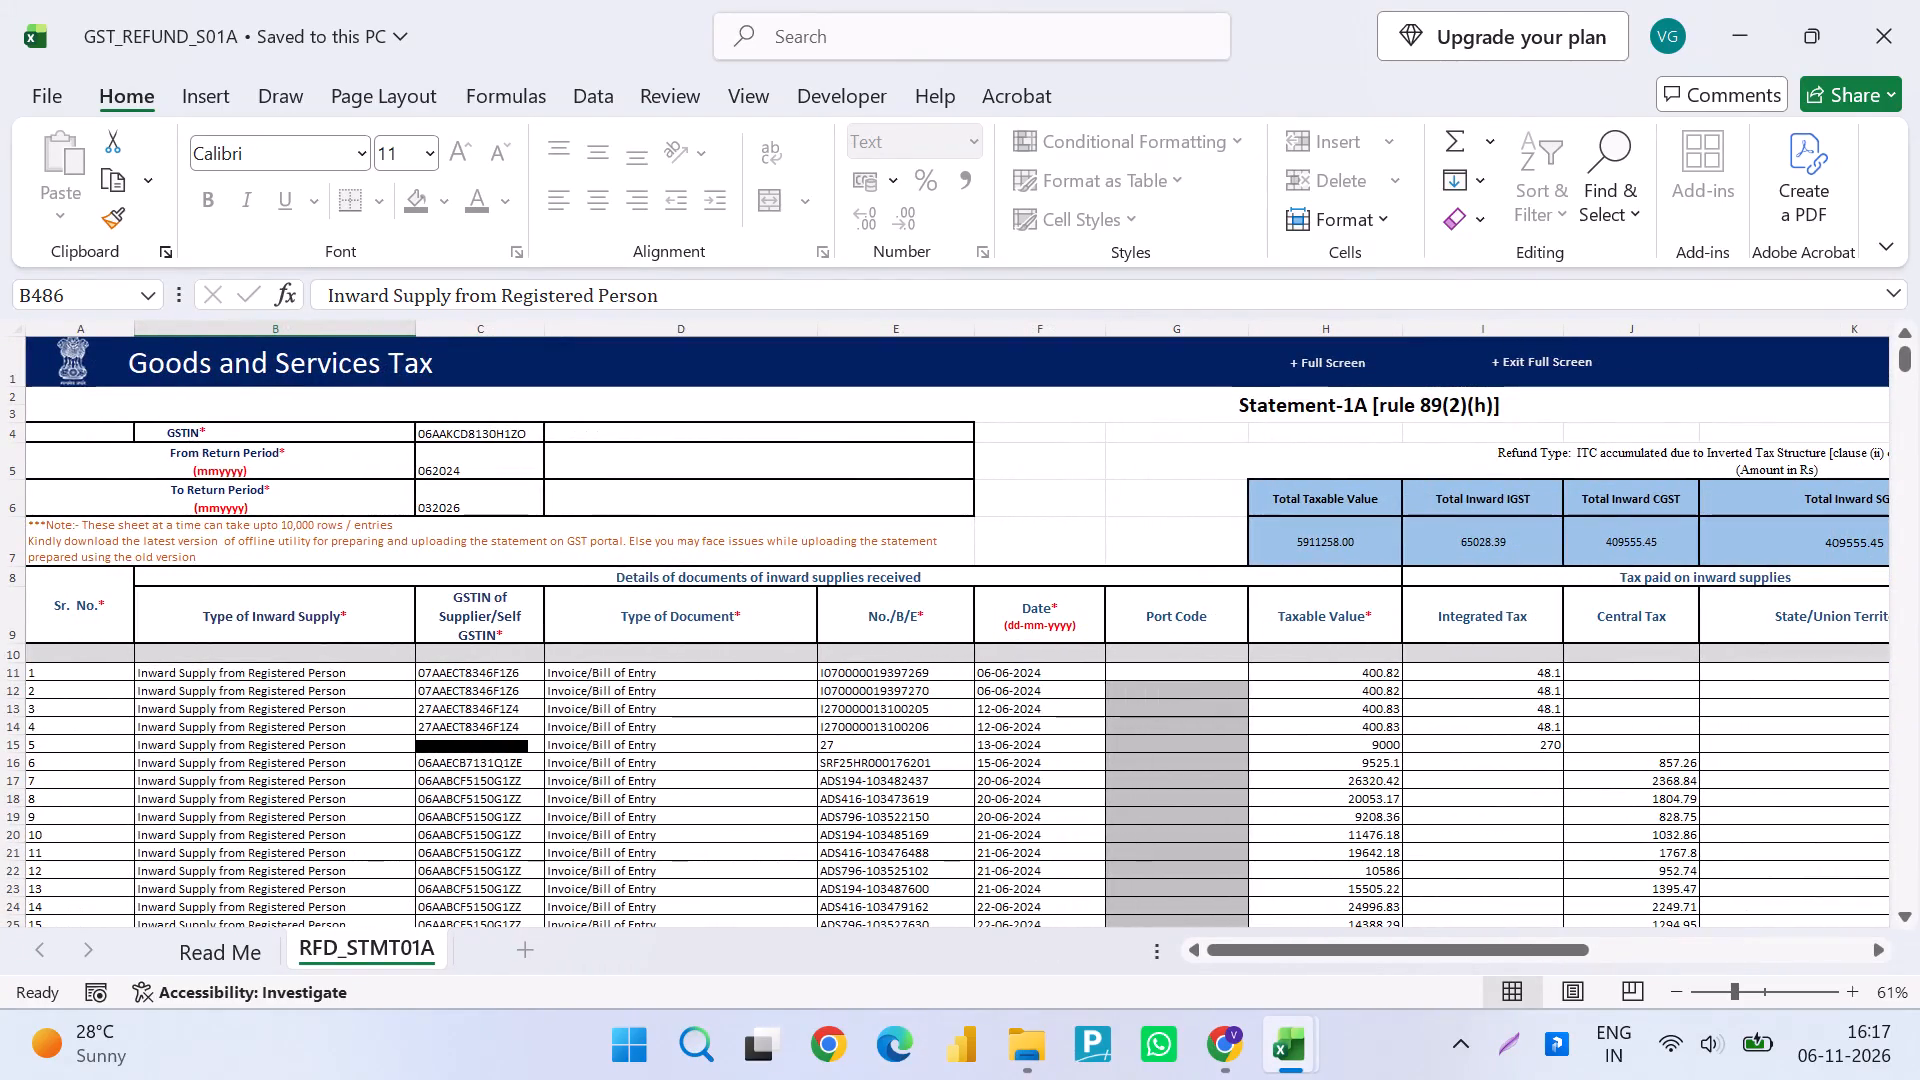
pyautogui.hscroll(2, 441, 588)
pyautogui.scroll(-1, 508, 712)
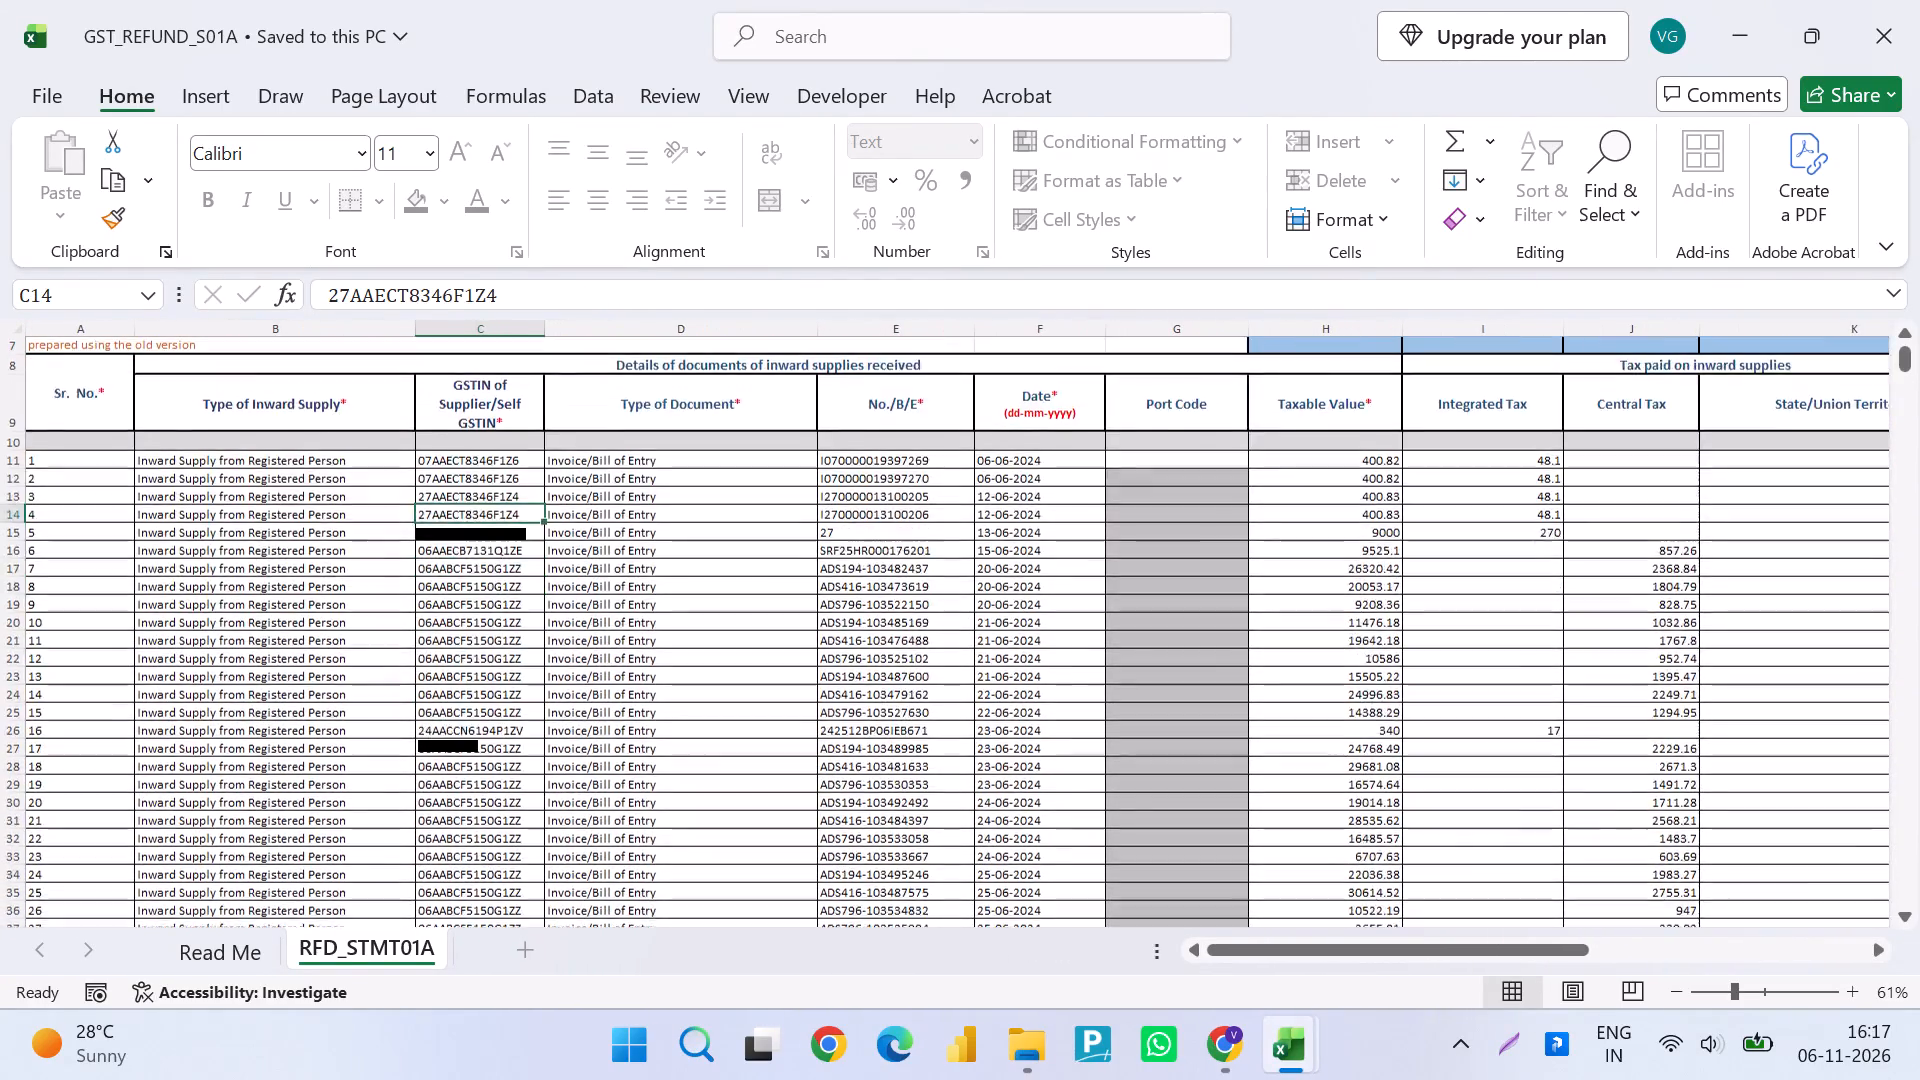
pyautogui.scroll(1, 508, 712)
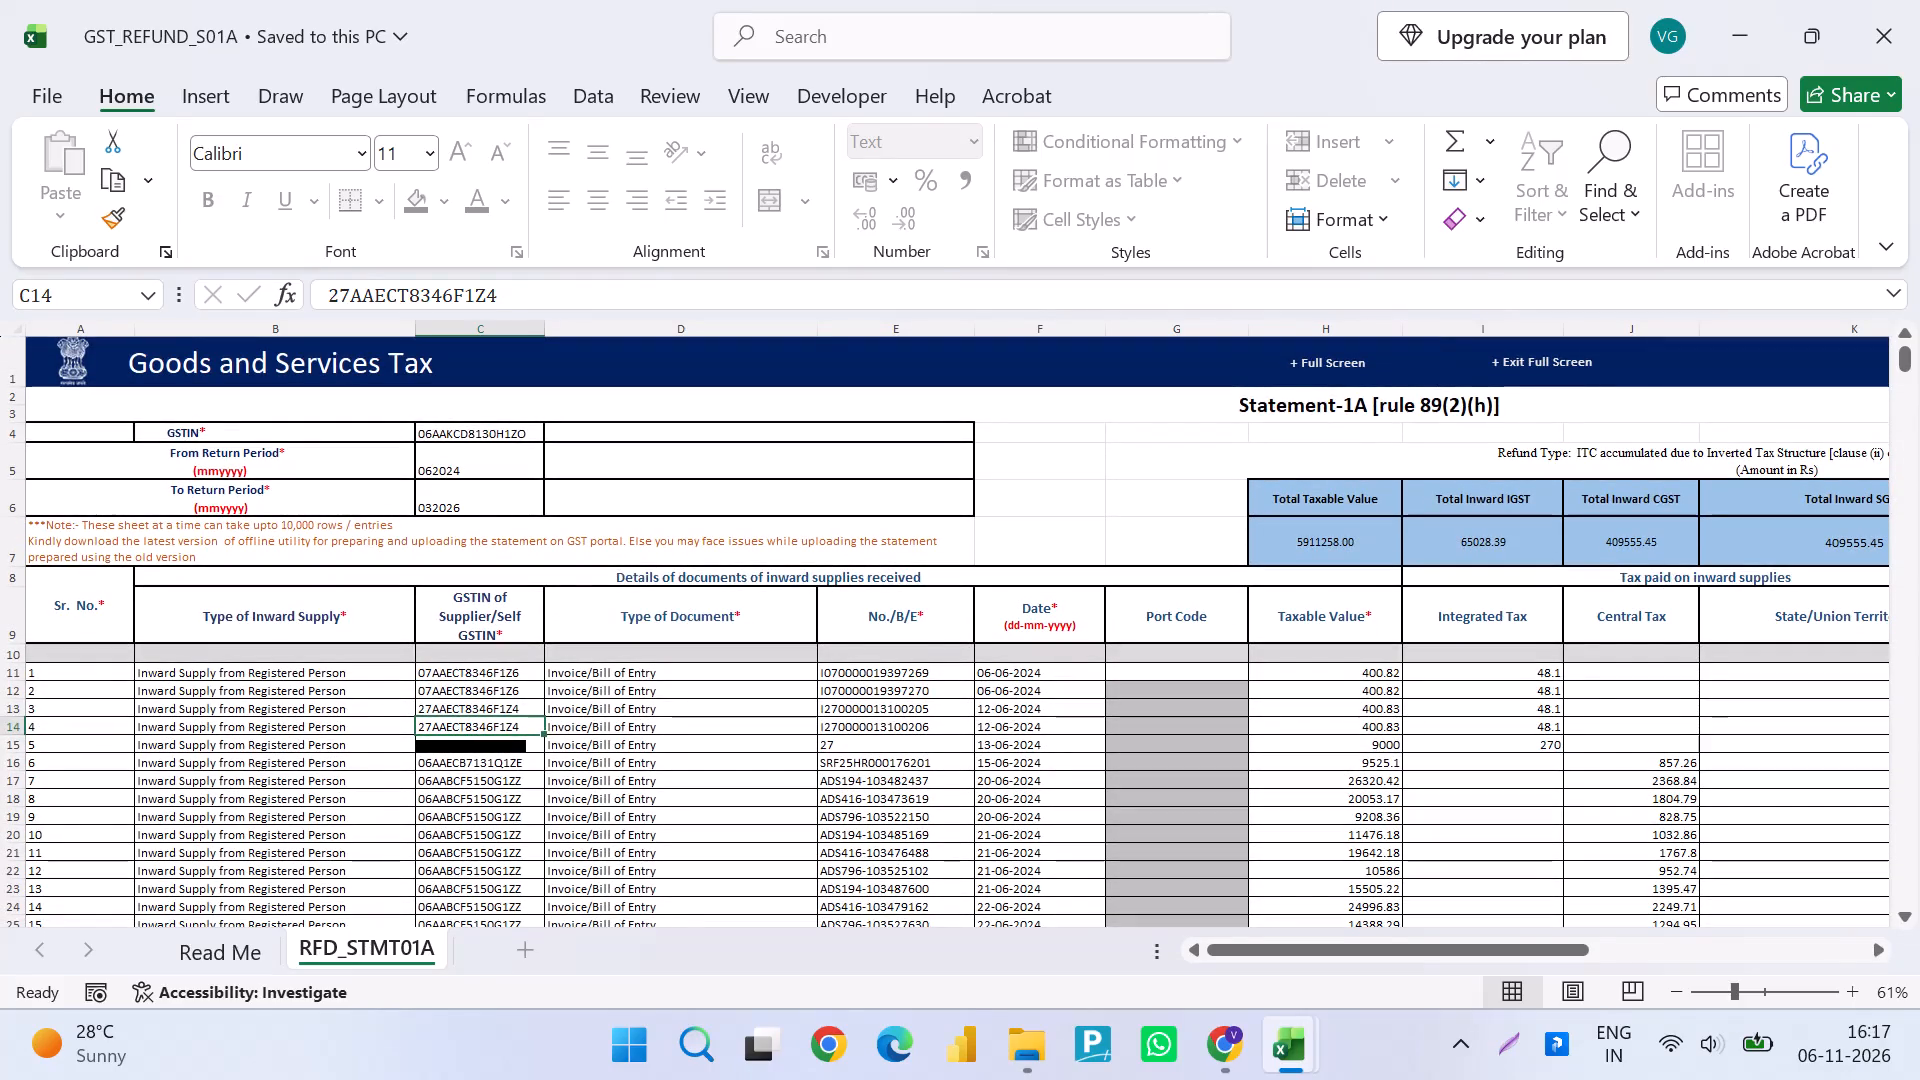
pyautogui.click(631, 741)
pyautogui.scroll(-2, 631, 741)
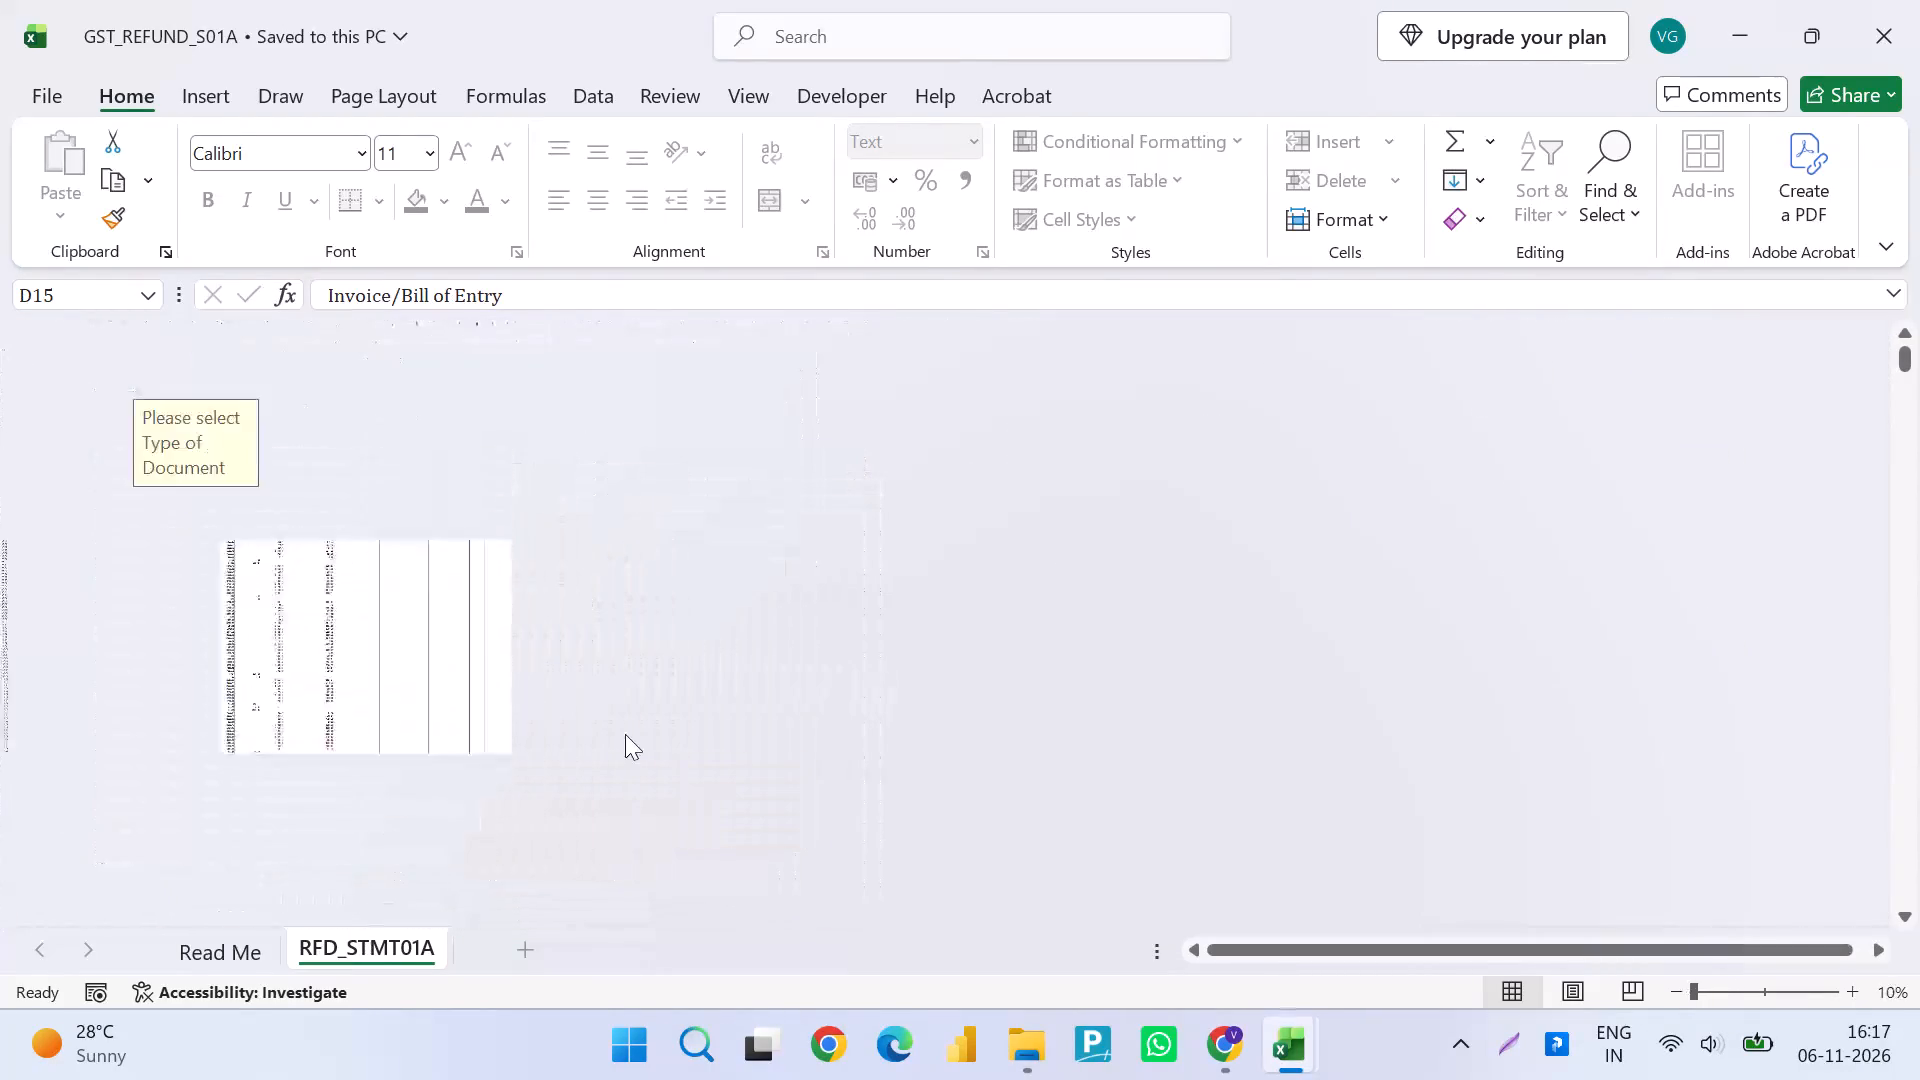
pyautogui.hscroll(4, 625, 734)
pyautogui.scroll(1, 625, 734)
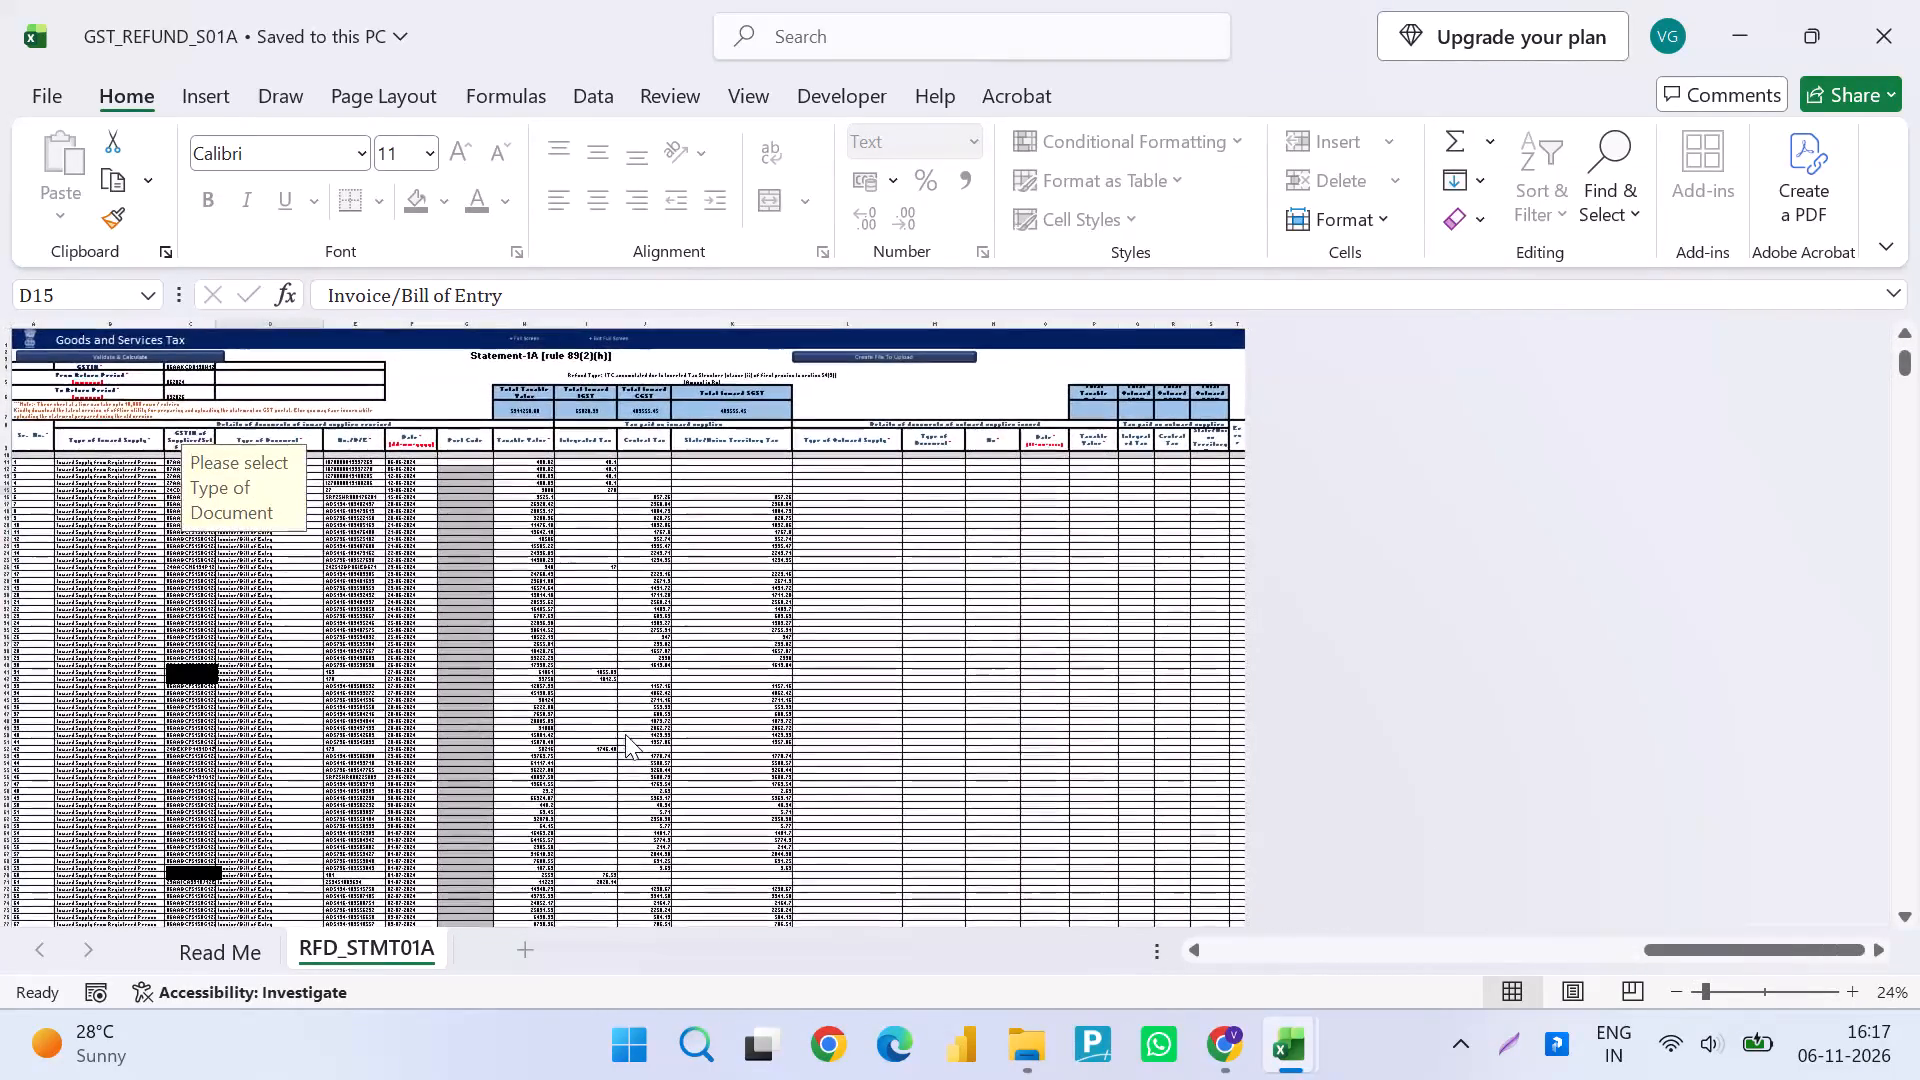
pyautogui.click(142, 352)
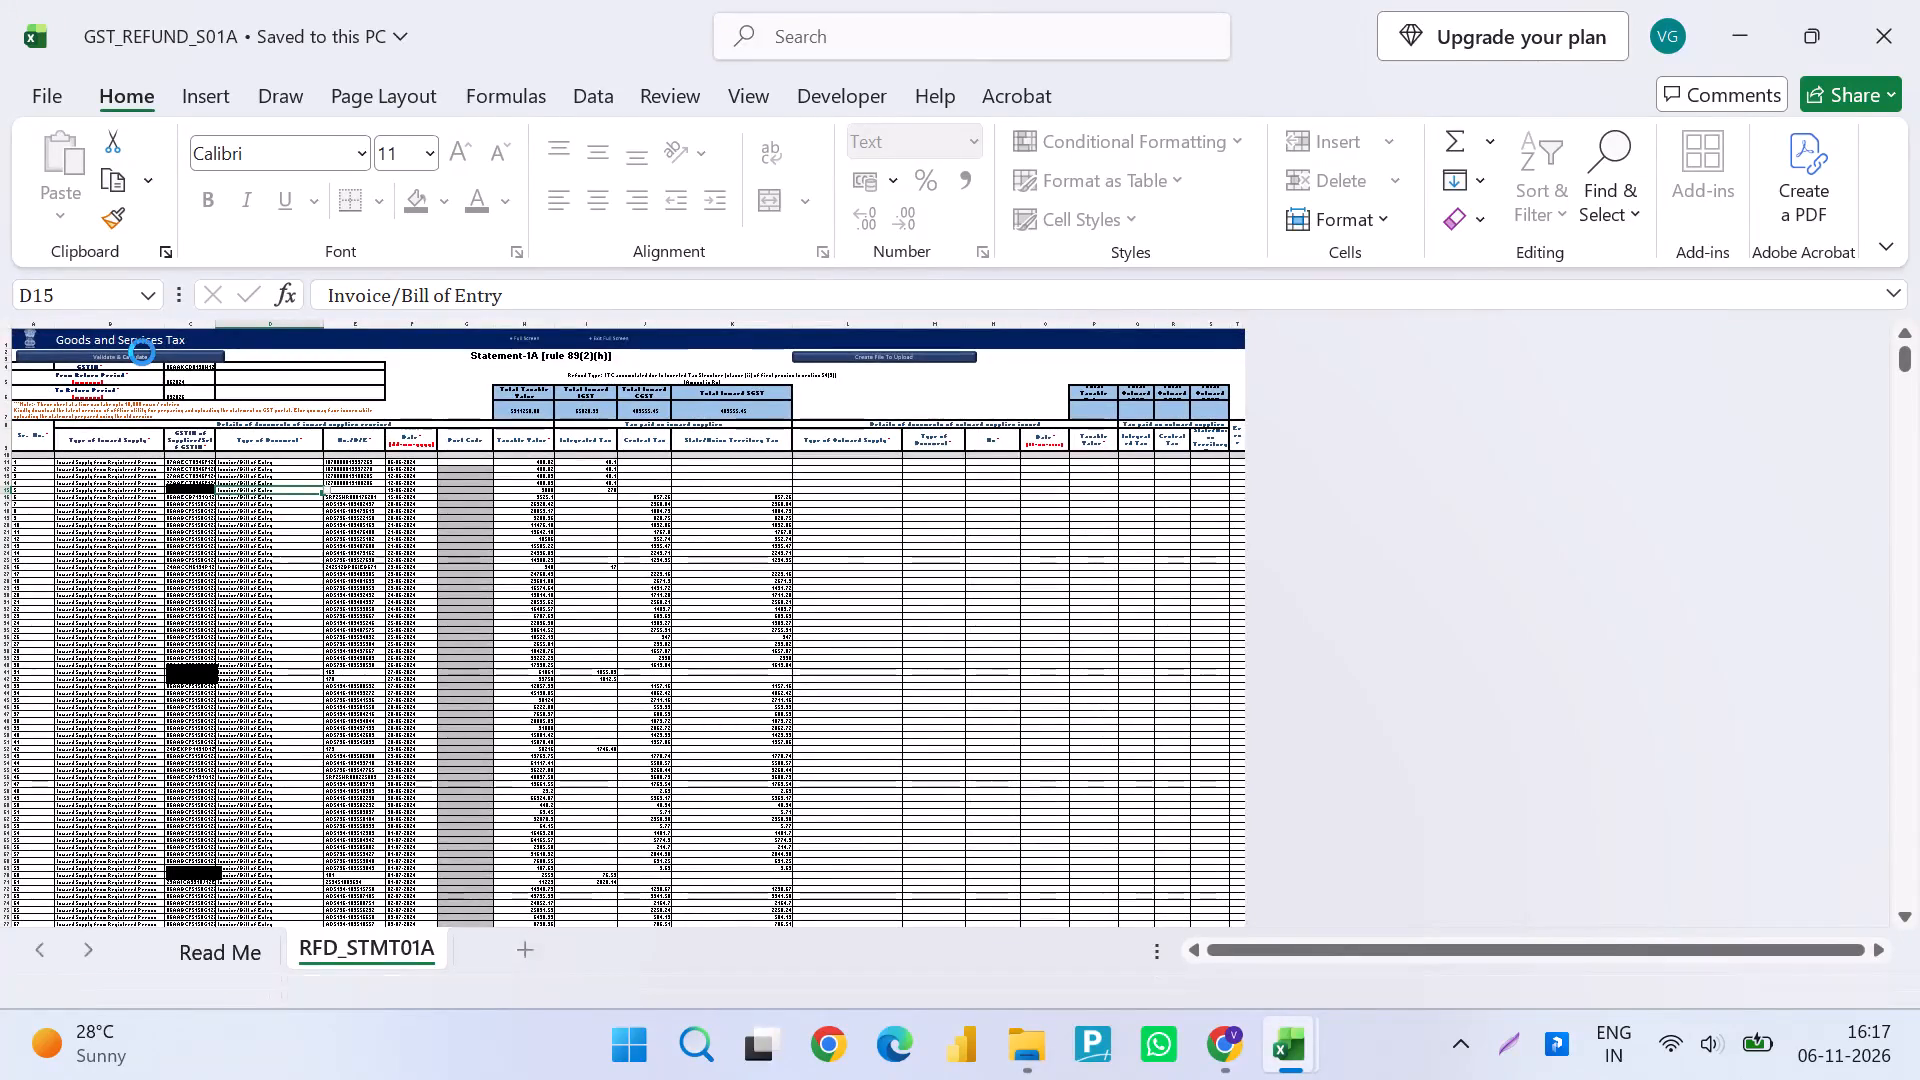
pyautogui.press('Return')
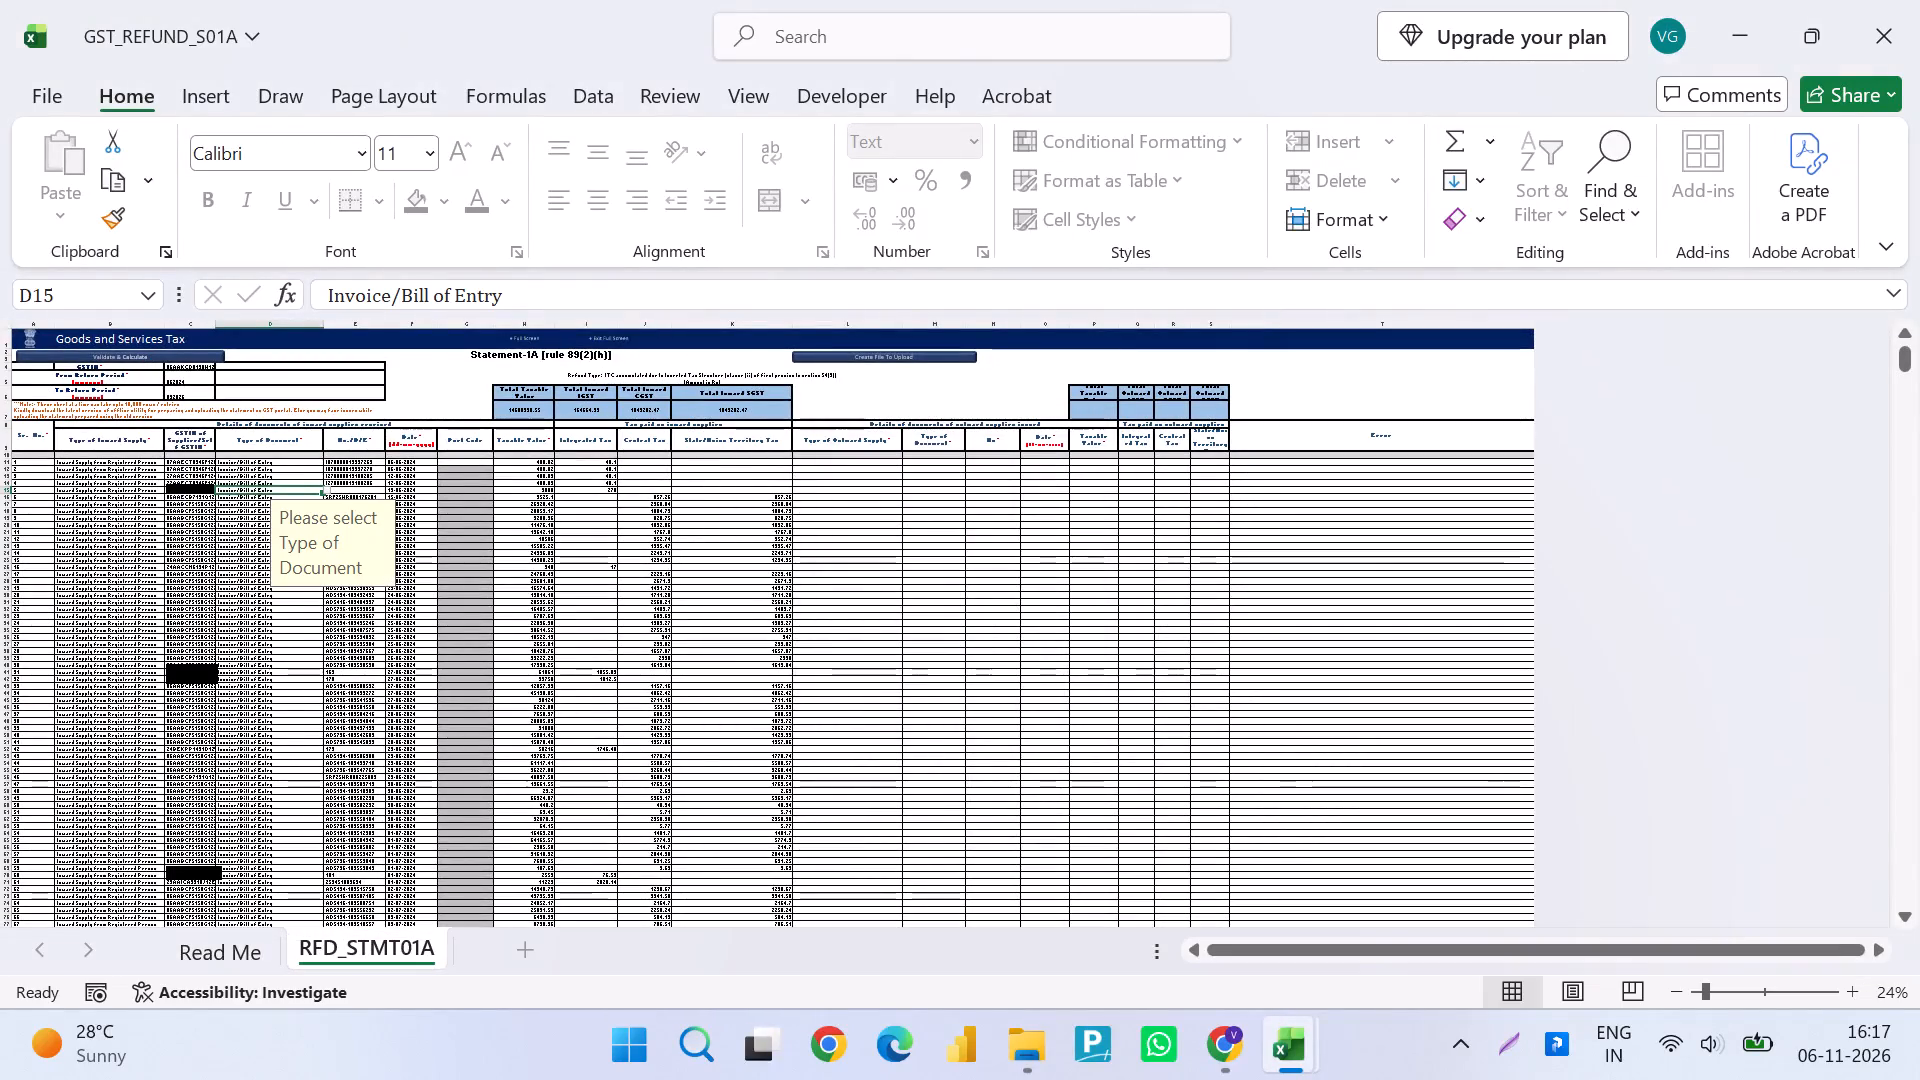
# Review the validation errors in column T of the refund sheet, from the filled entries down to the empty rows.
pyautogui.scroll(-3, 1489, 685)
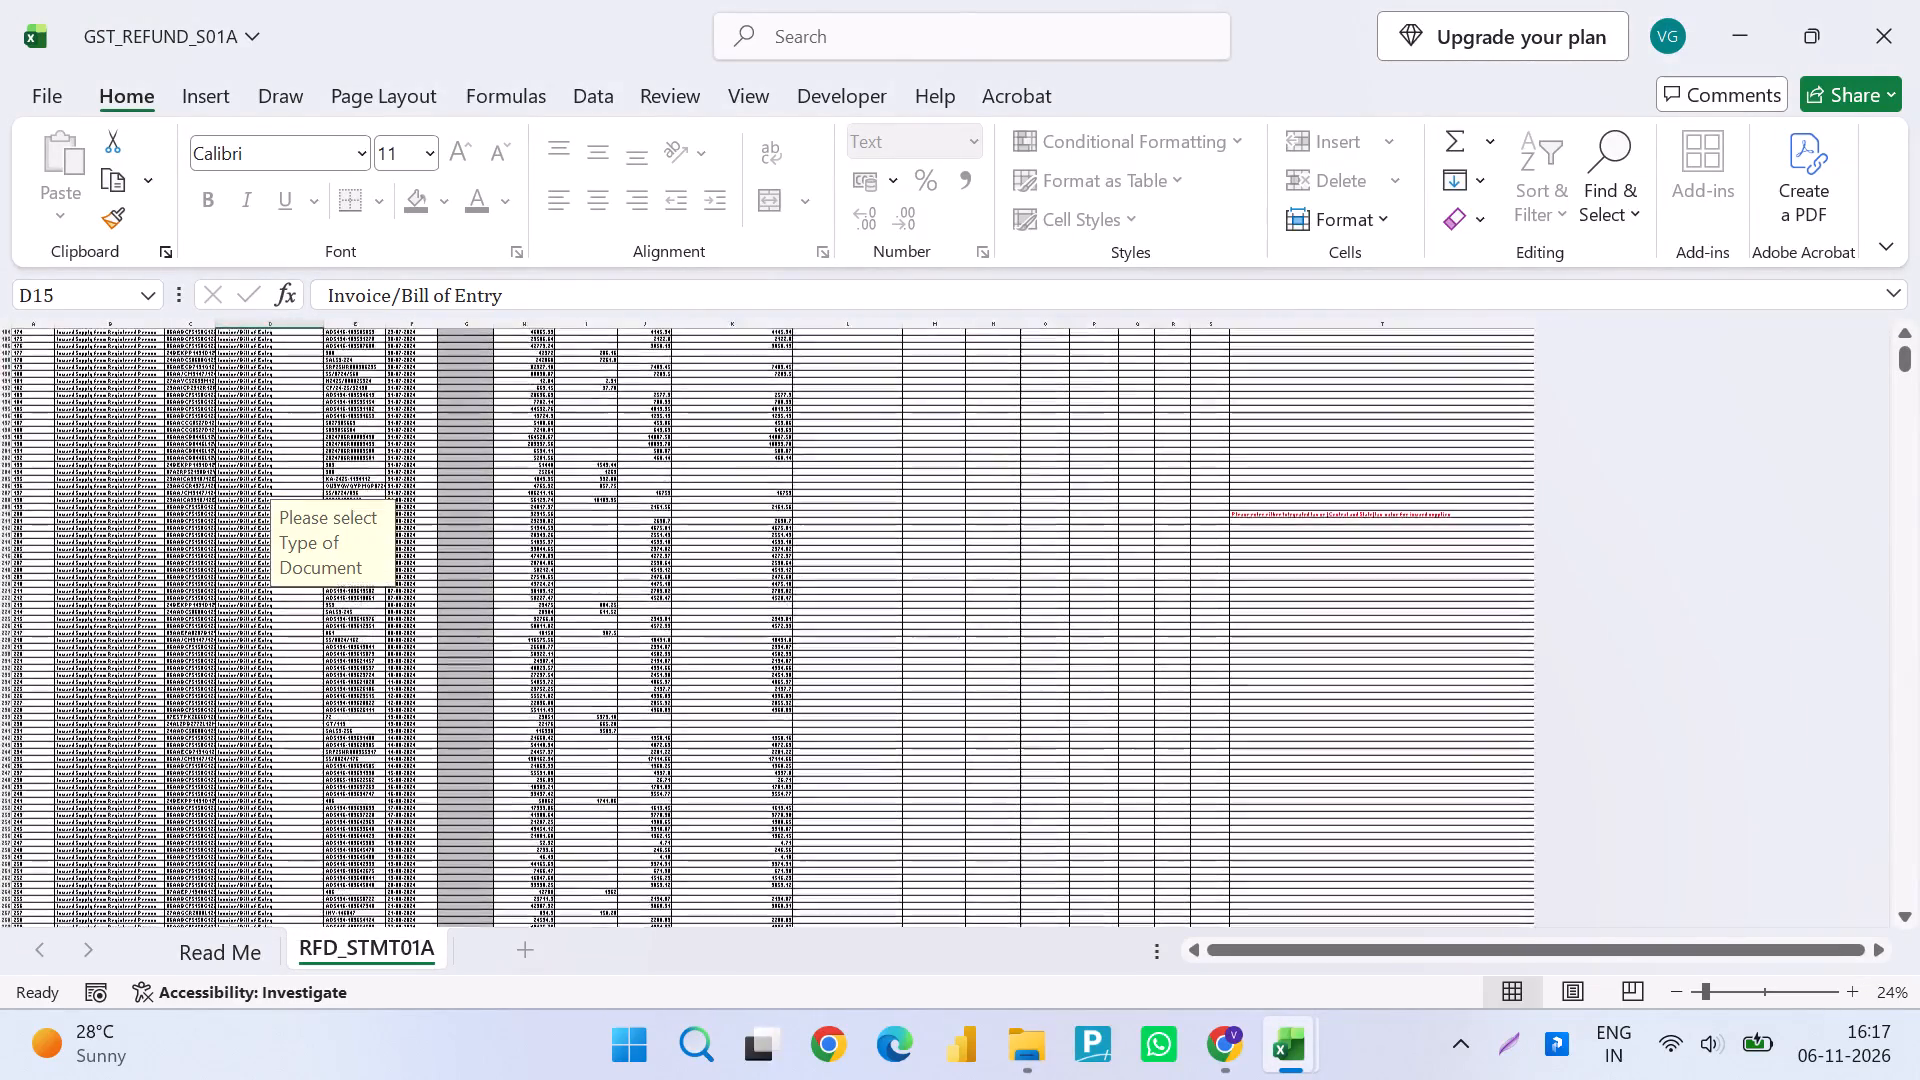
pyautogui.scroll(-4, 1489, 685)
pyautogui.scroll(1, 1489, 685)
pyautogui.scroll(-1, 1489, 685)
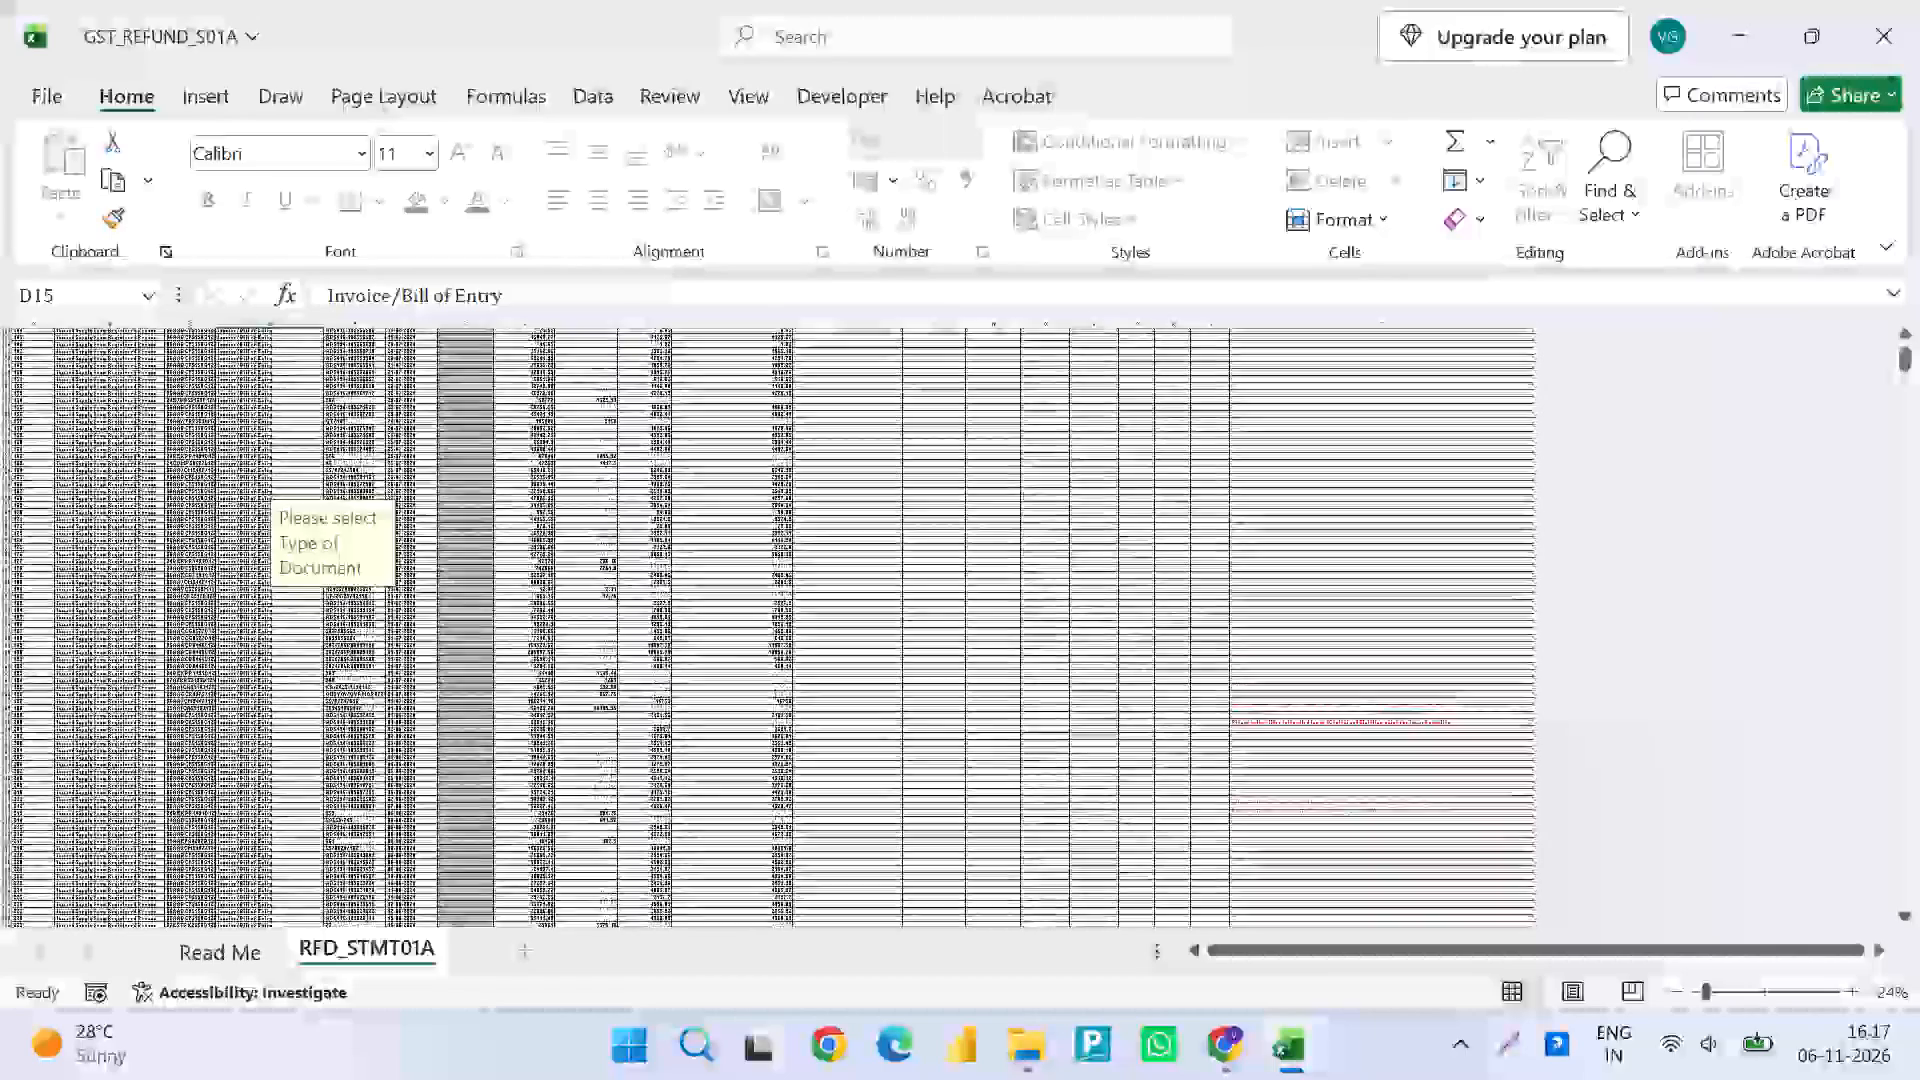
pyautogui.scroll(-6, 1489, 685)
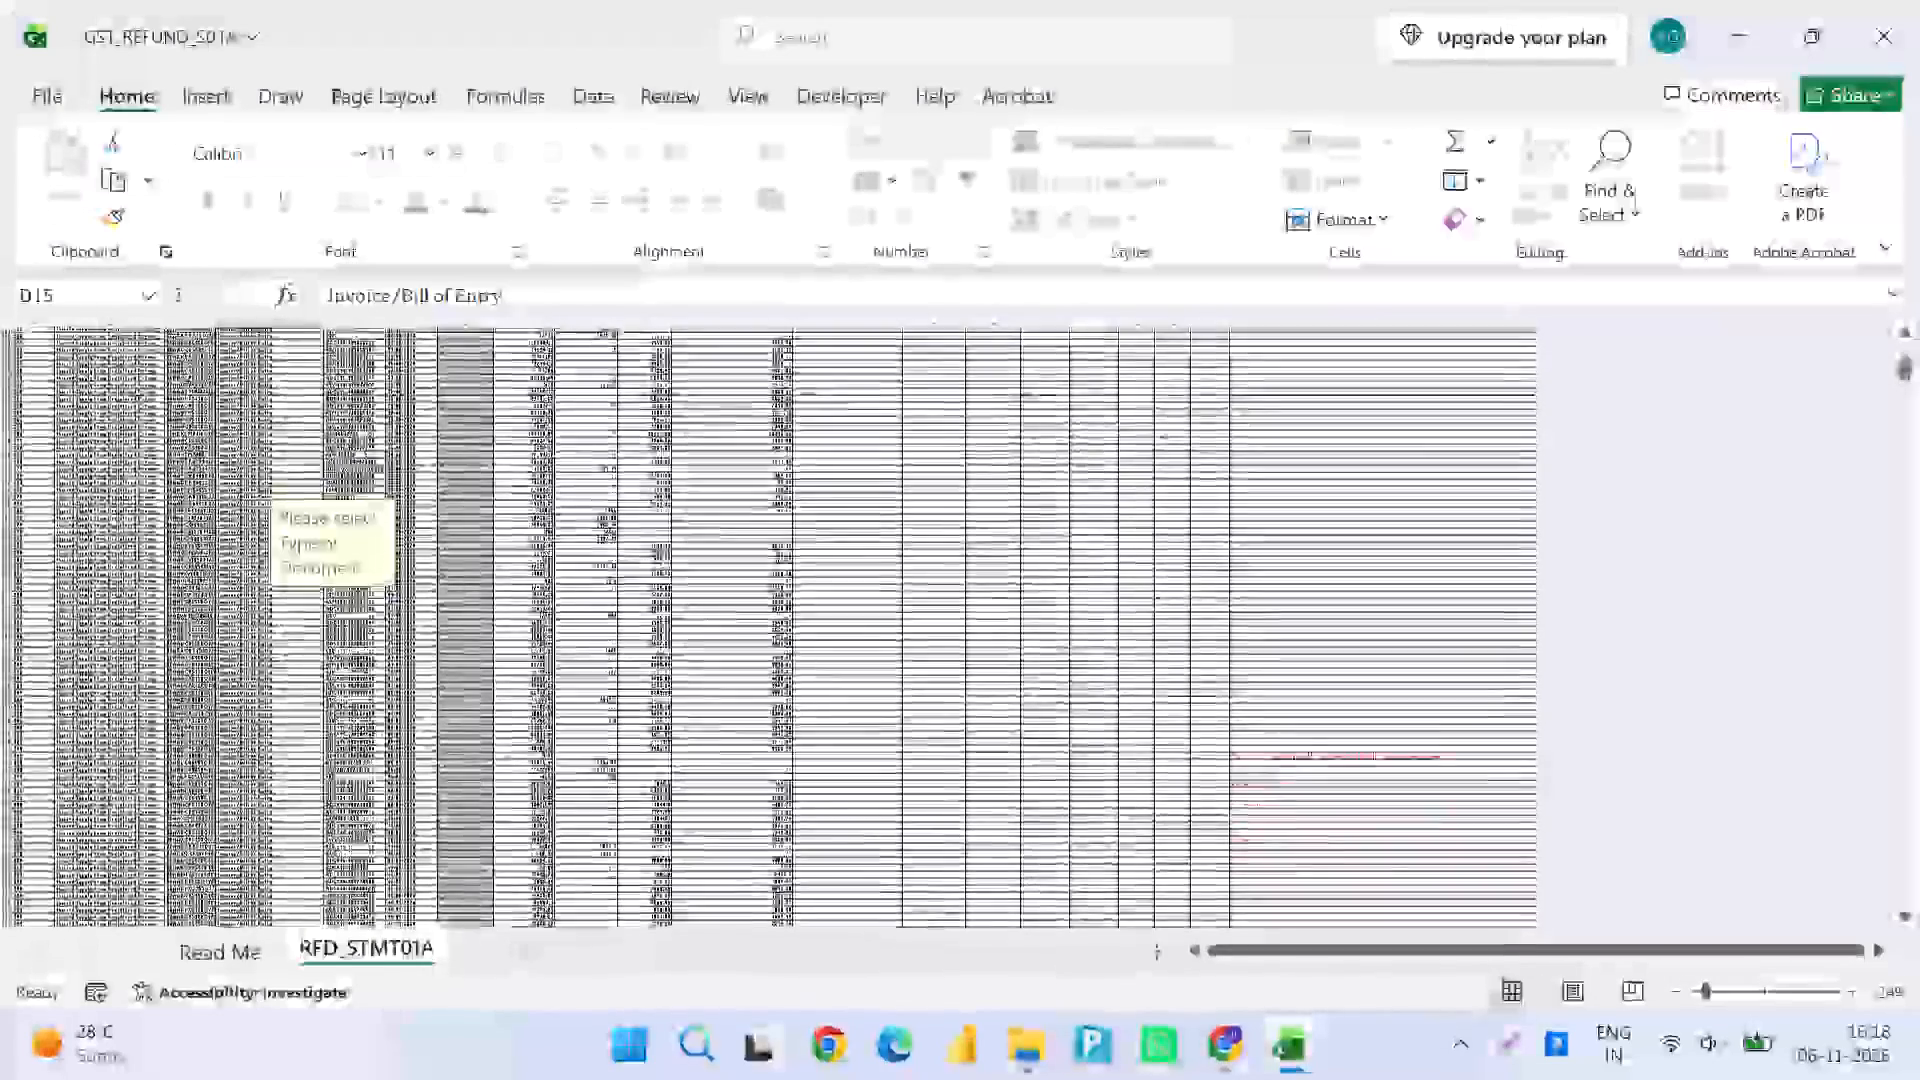
pyautogui.scroll(-6, 1489, 685)
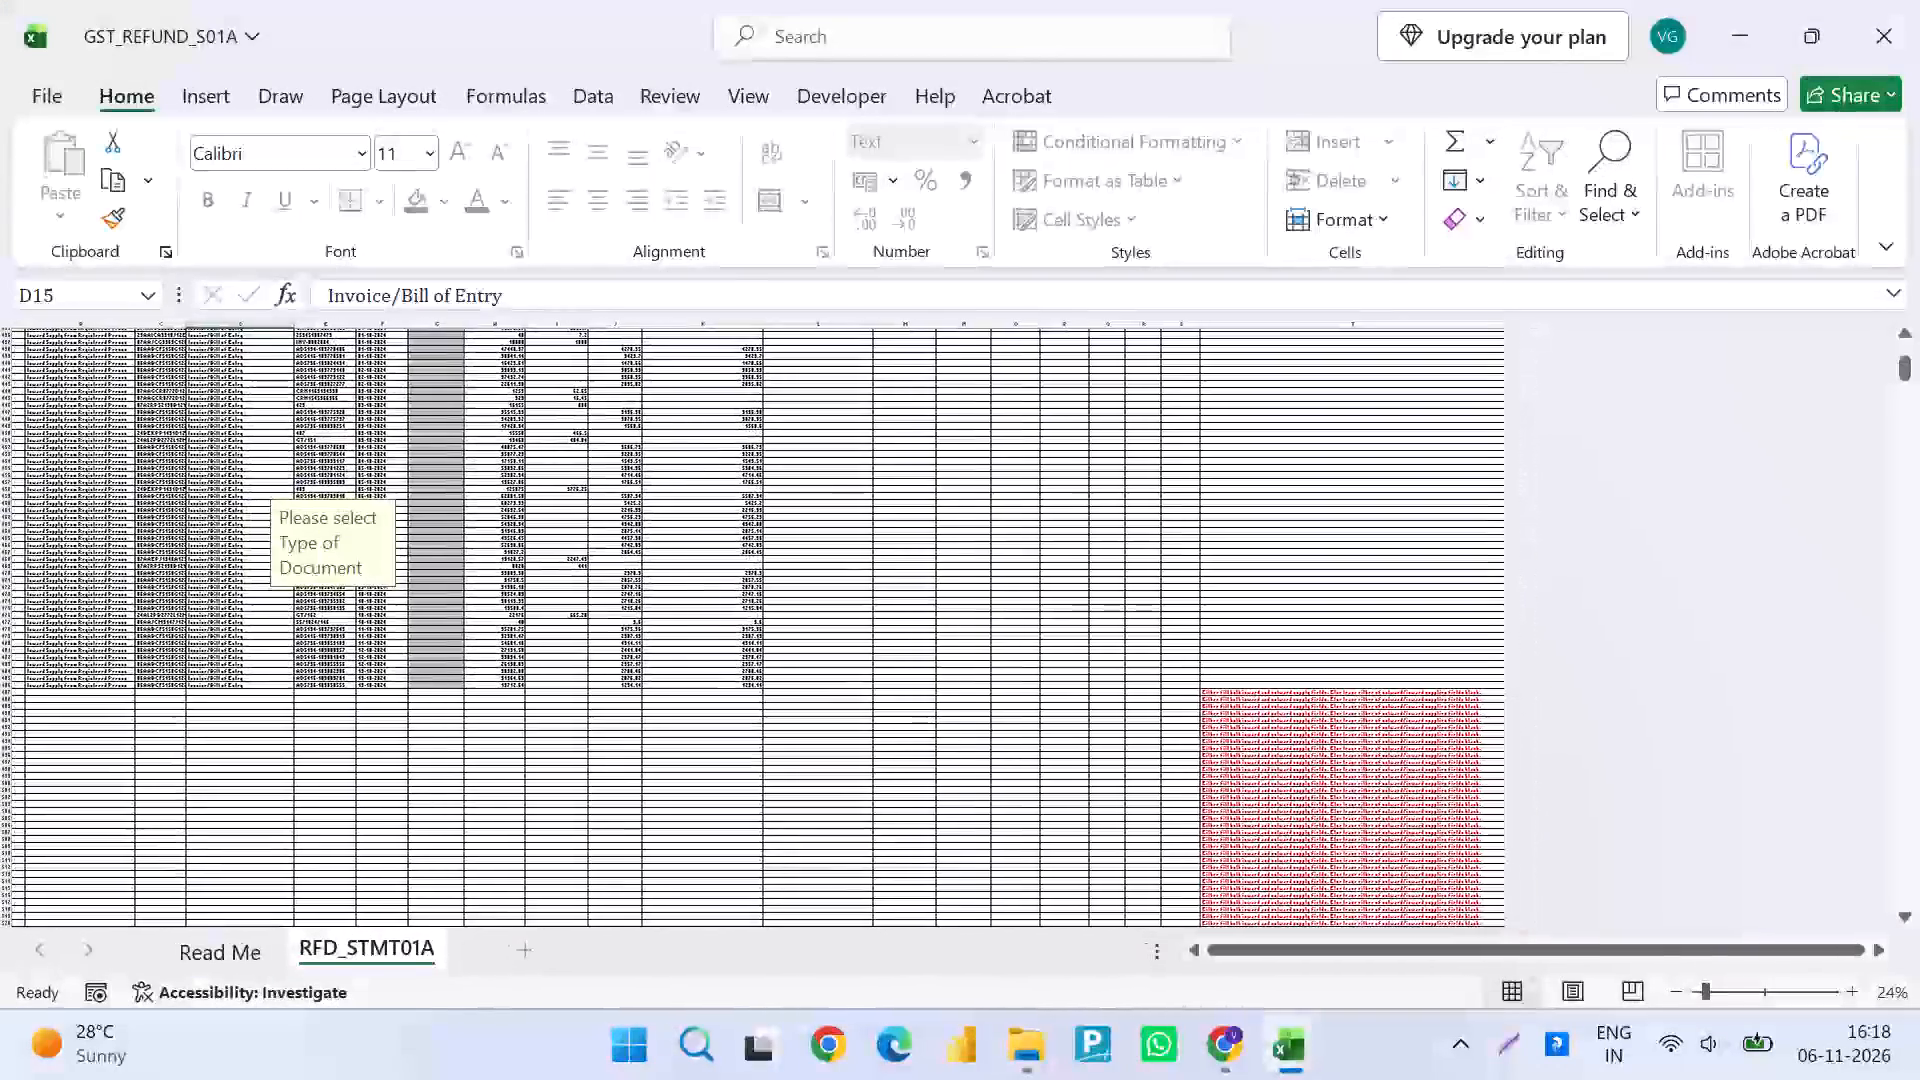
pyautogui.hscroll(5, 1265, 710)
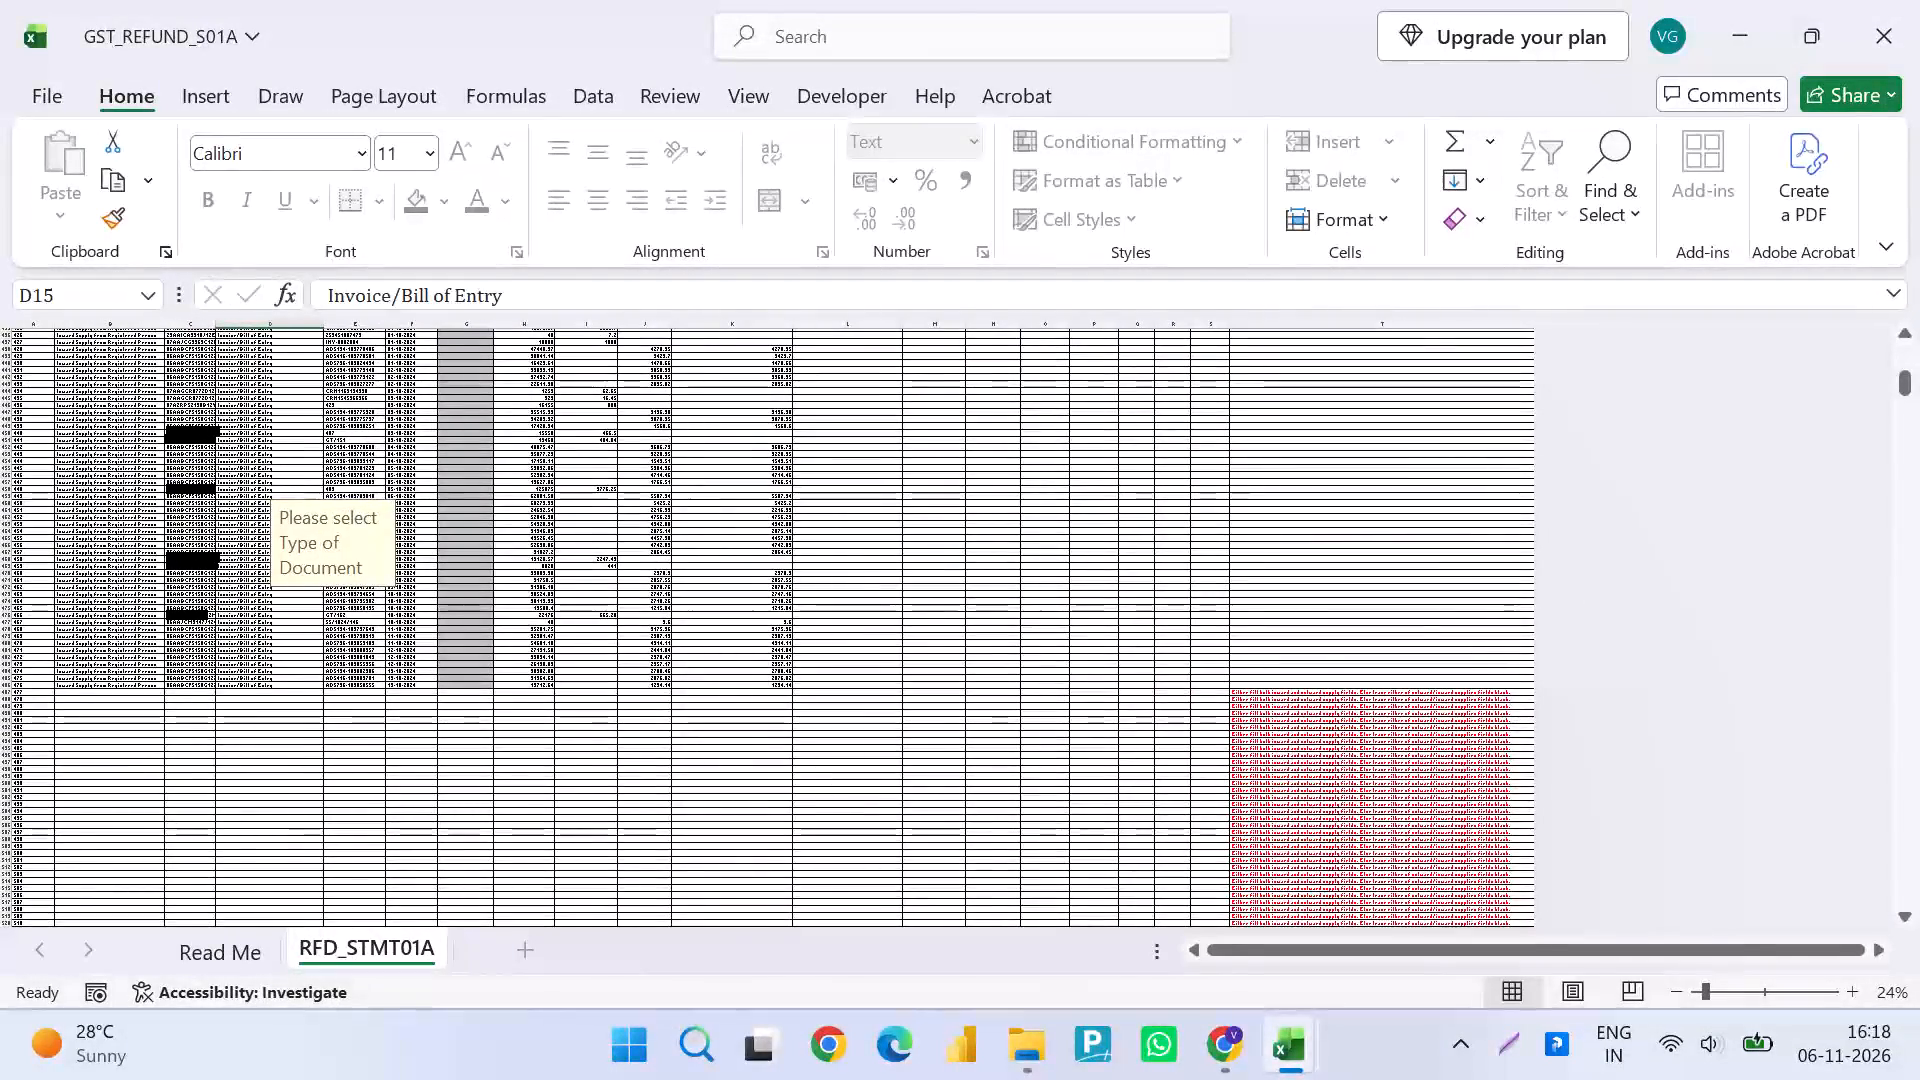
pyautogui.click(1280, 688)
pyautogui.hotkey('shift', 'space')
pyautogui.press('Down')
pyautogui.hotkey('shift', 'space')
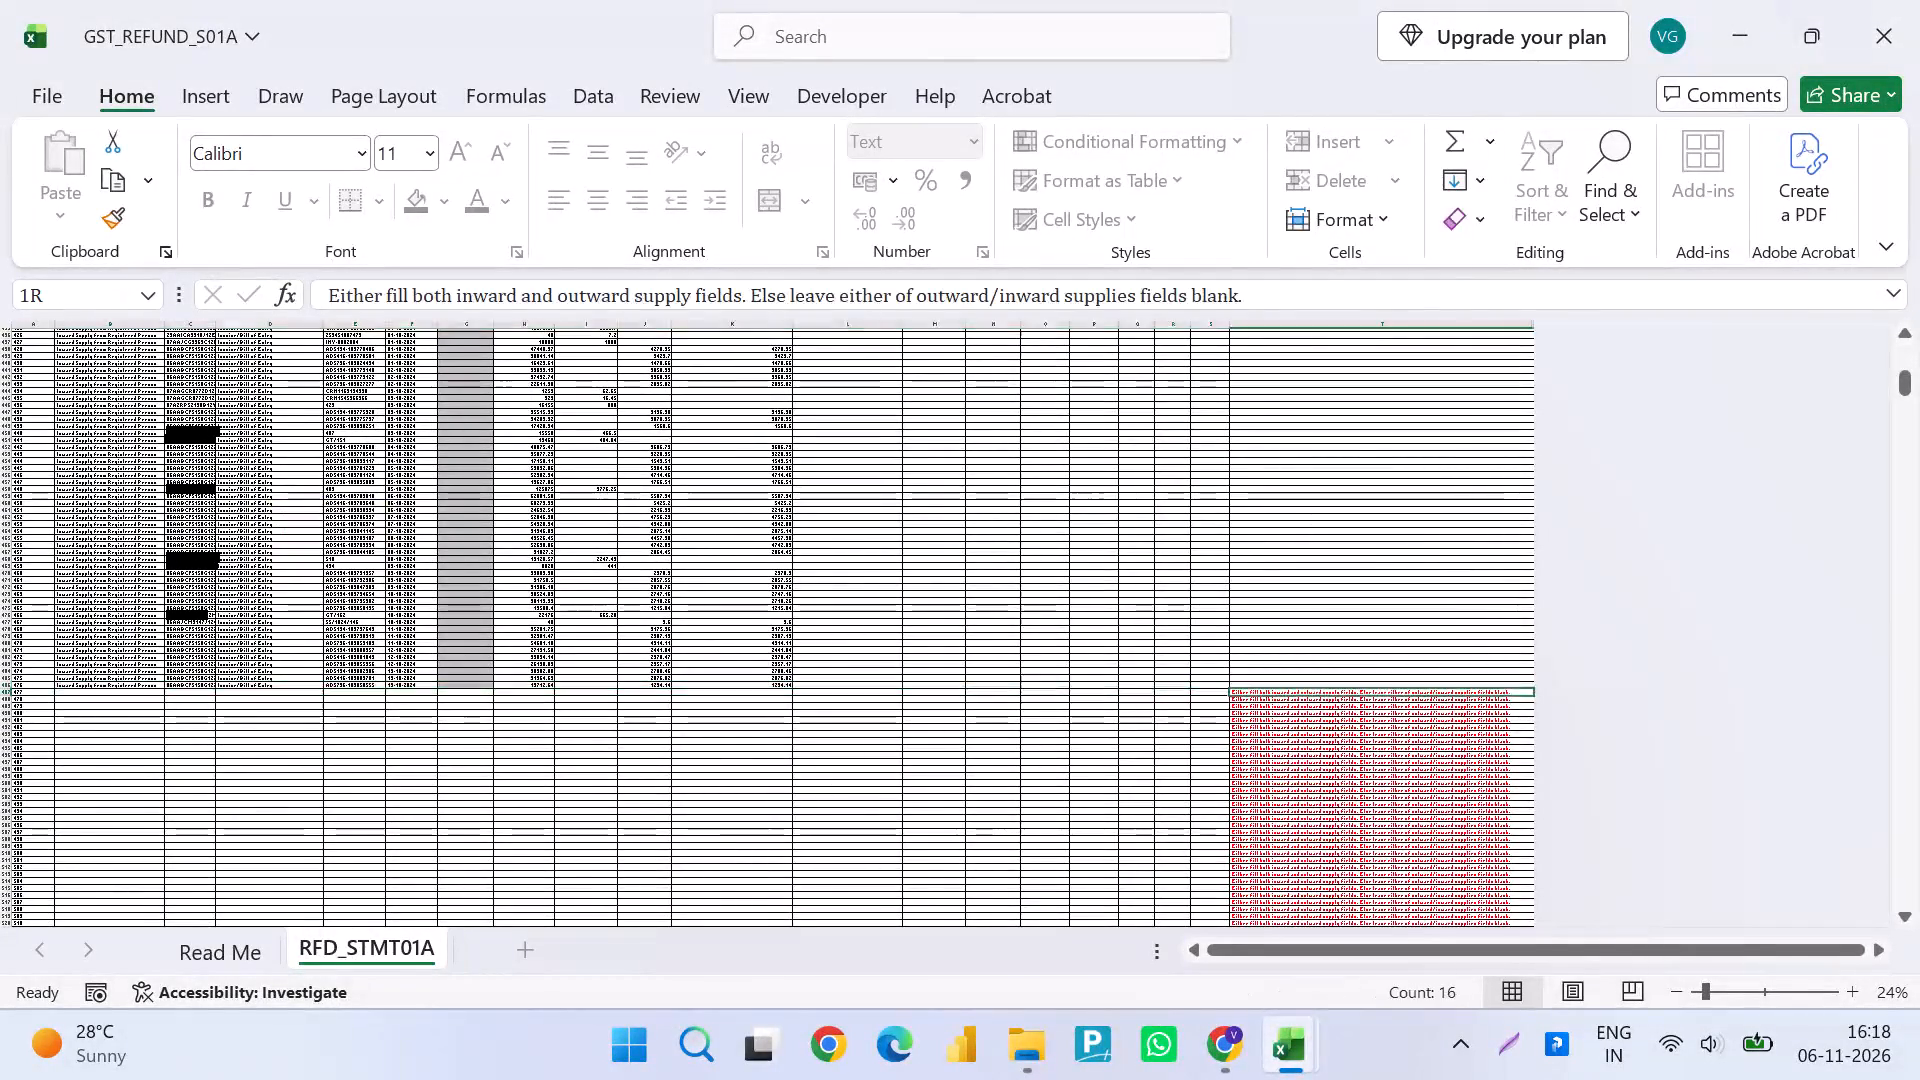
pyautogui.scroll(5, 1280, 688)
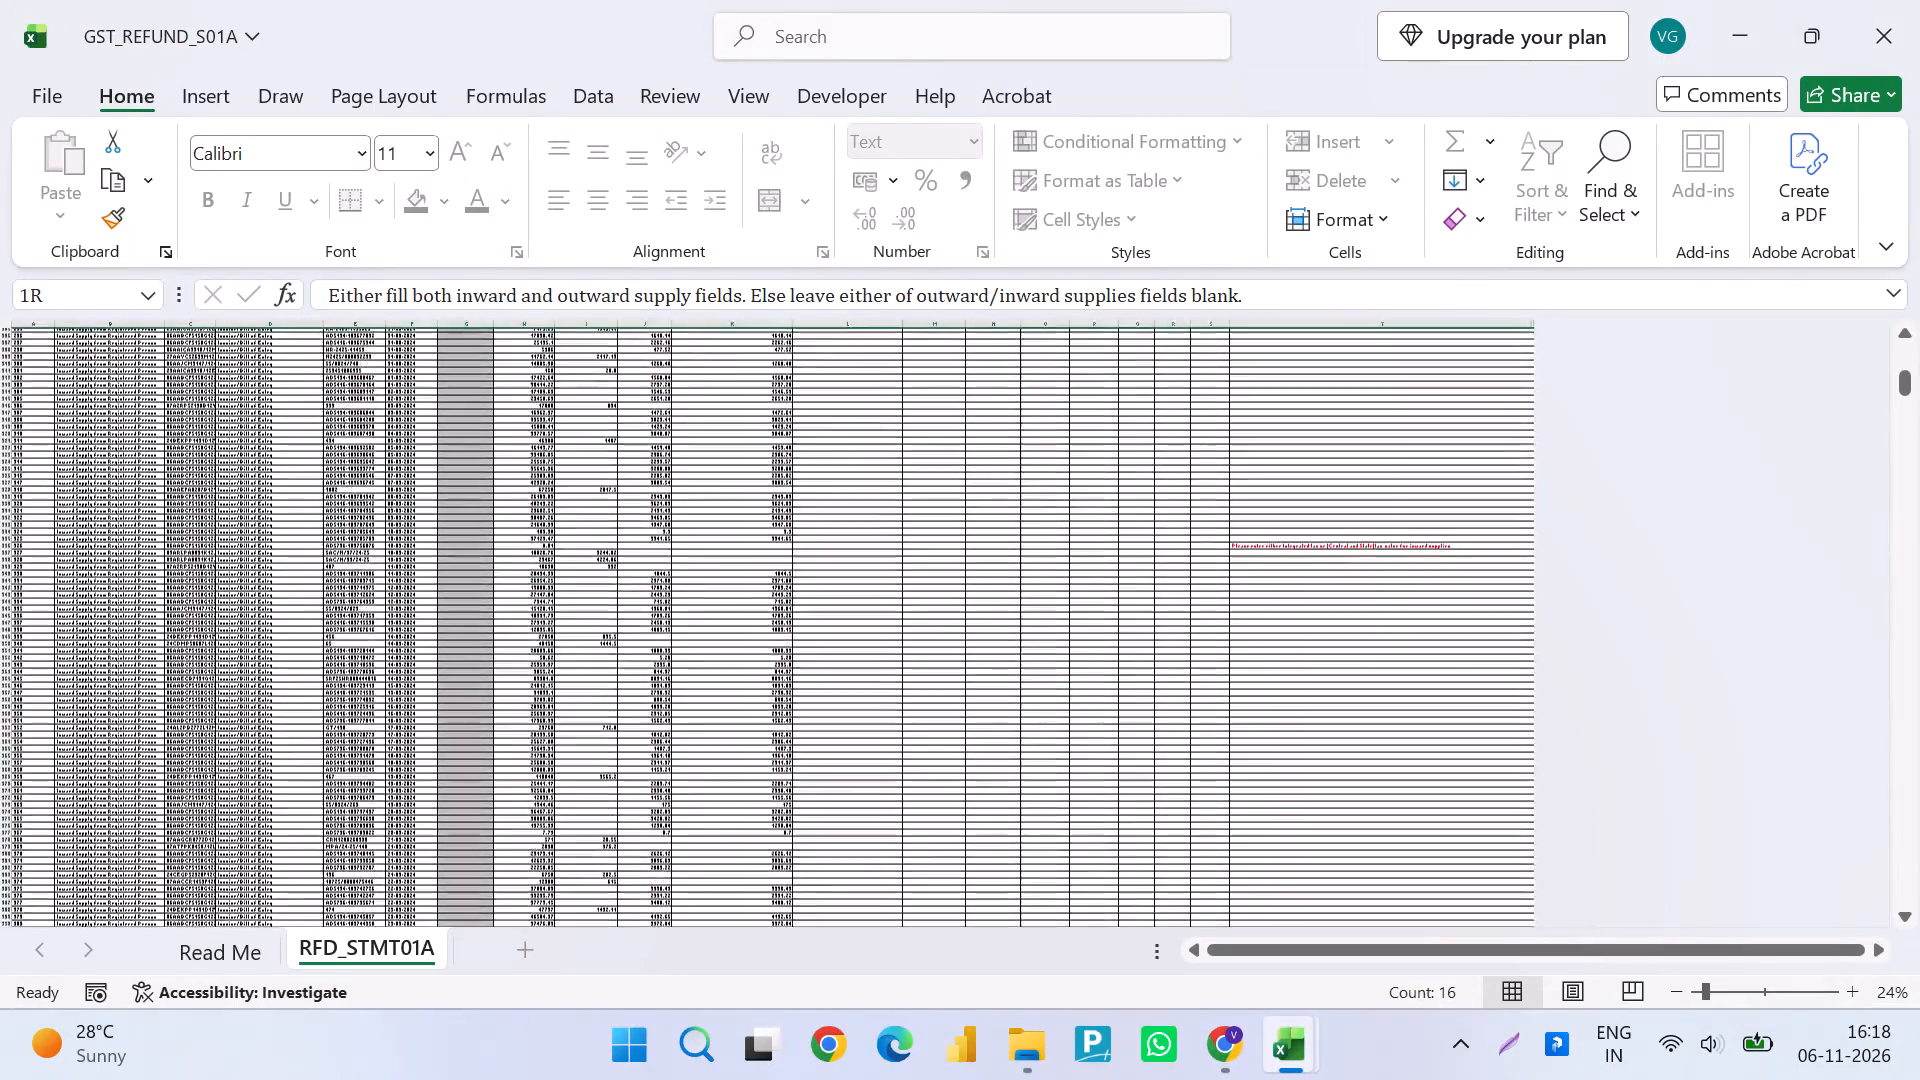
pyautogui.scroll(2, 1280, 688)
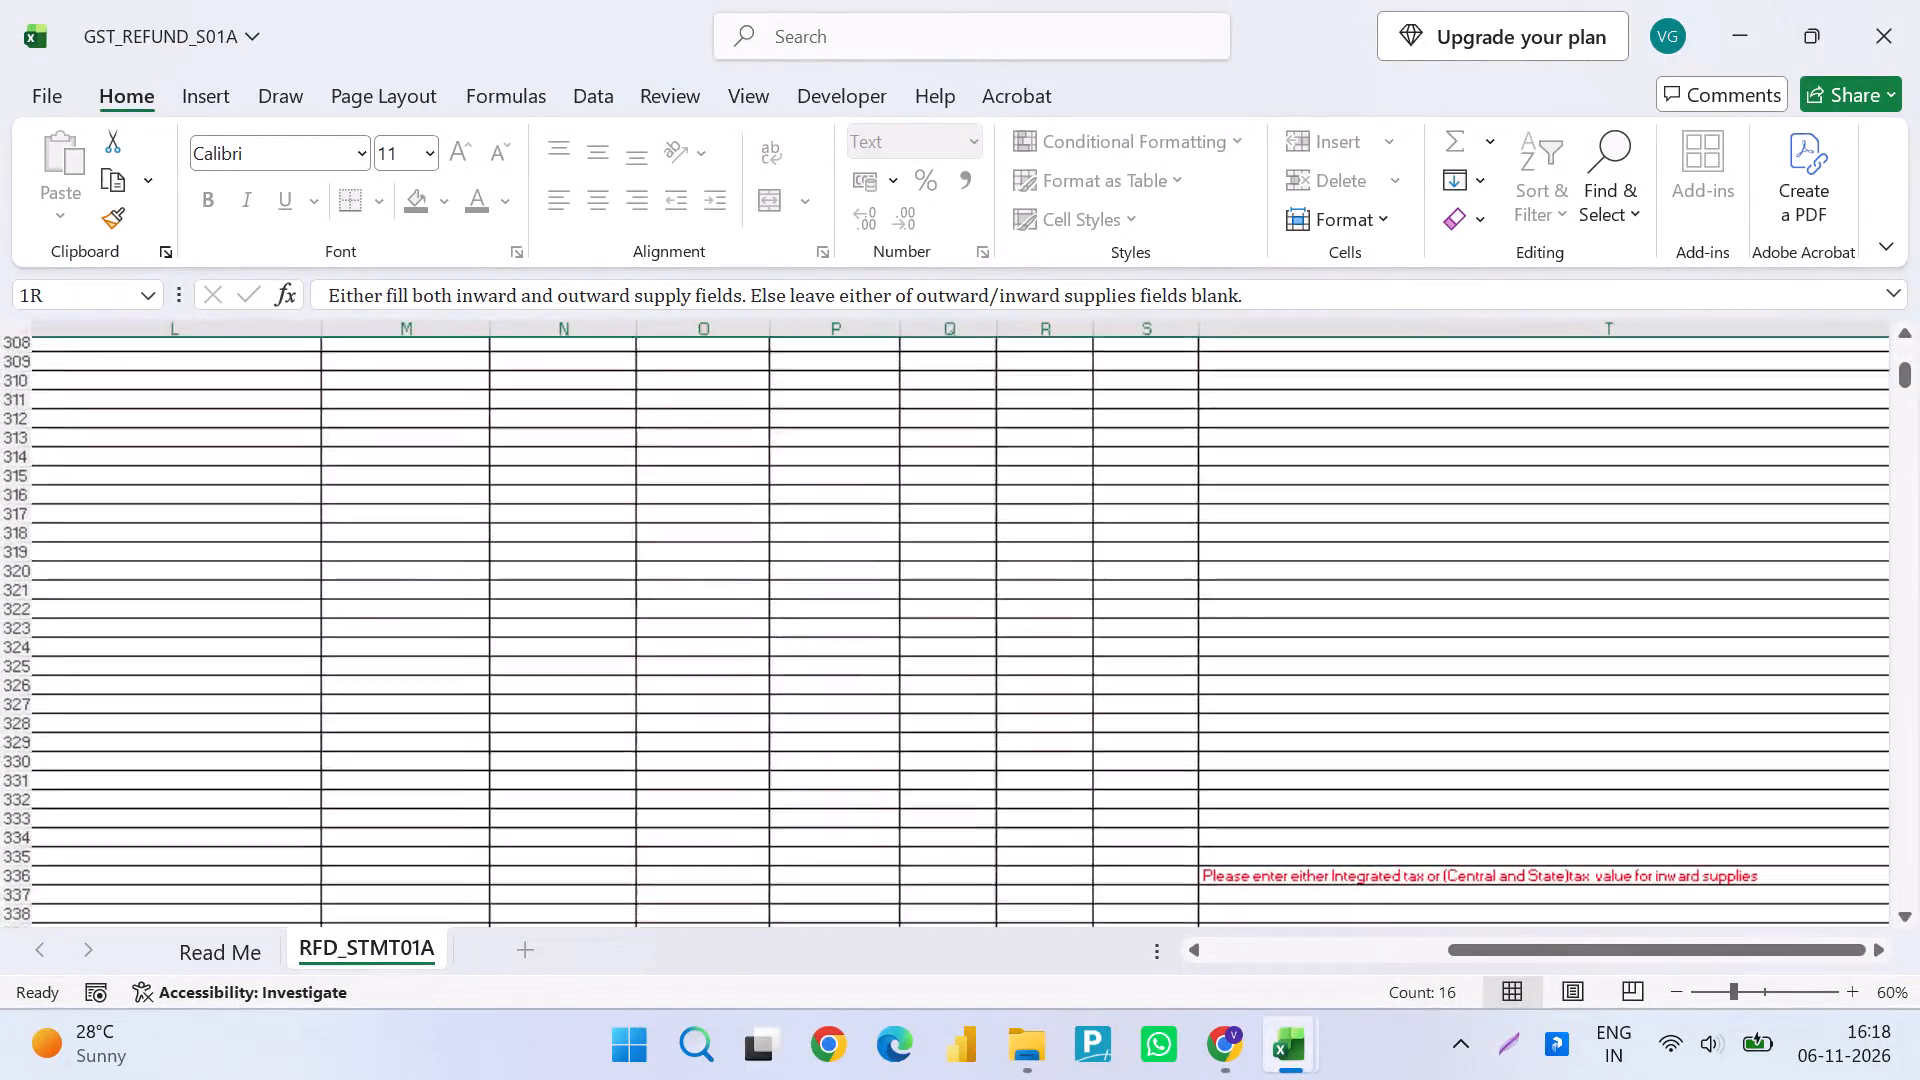
# Examine the entries in row 336 of the refund sheet, from the column T error to the supplier, document and tax fields.
pyautogui.click(1316, 864)
pyautogui.press('Left')
pyautogui.press('Left')
pyautogui.press('Left')
pyautogui.press('Left')
pyautogui.press('Left')
pyautogui.press('Left')
pyautogui.press('Left')
pyautogui.press('Left')
pyautogui.press('Left')
pyautogui.press('Left')
pyautogui.press('Left')
pyautogui.press('Left')
pyautogui.press('Left')
pyautogui.press('Left')
pyautogui.press('Left')
pyautogui.press('Left')
pyautogui.press('Left')
pyautogui.press('Left')
pyautogui.press('Left')
pyautogui.press('Left')
pyautogui.press('Left')
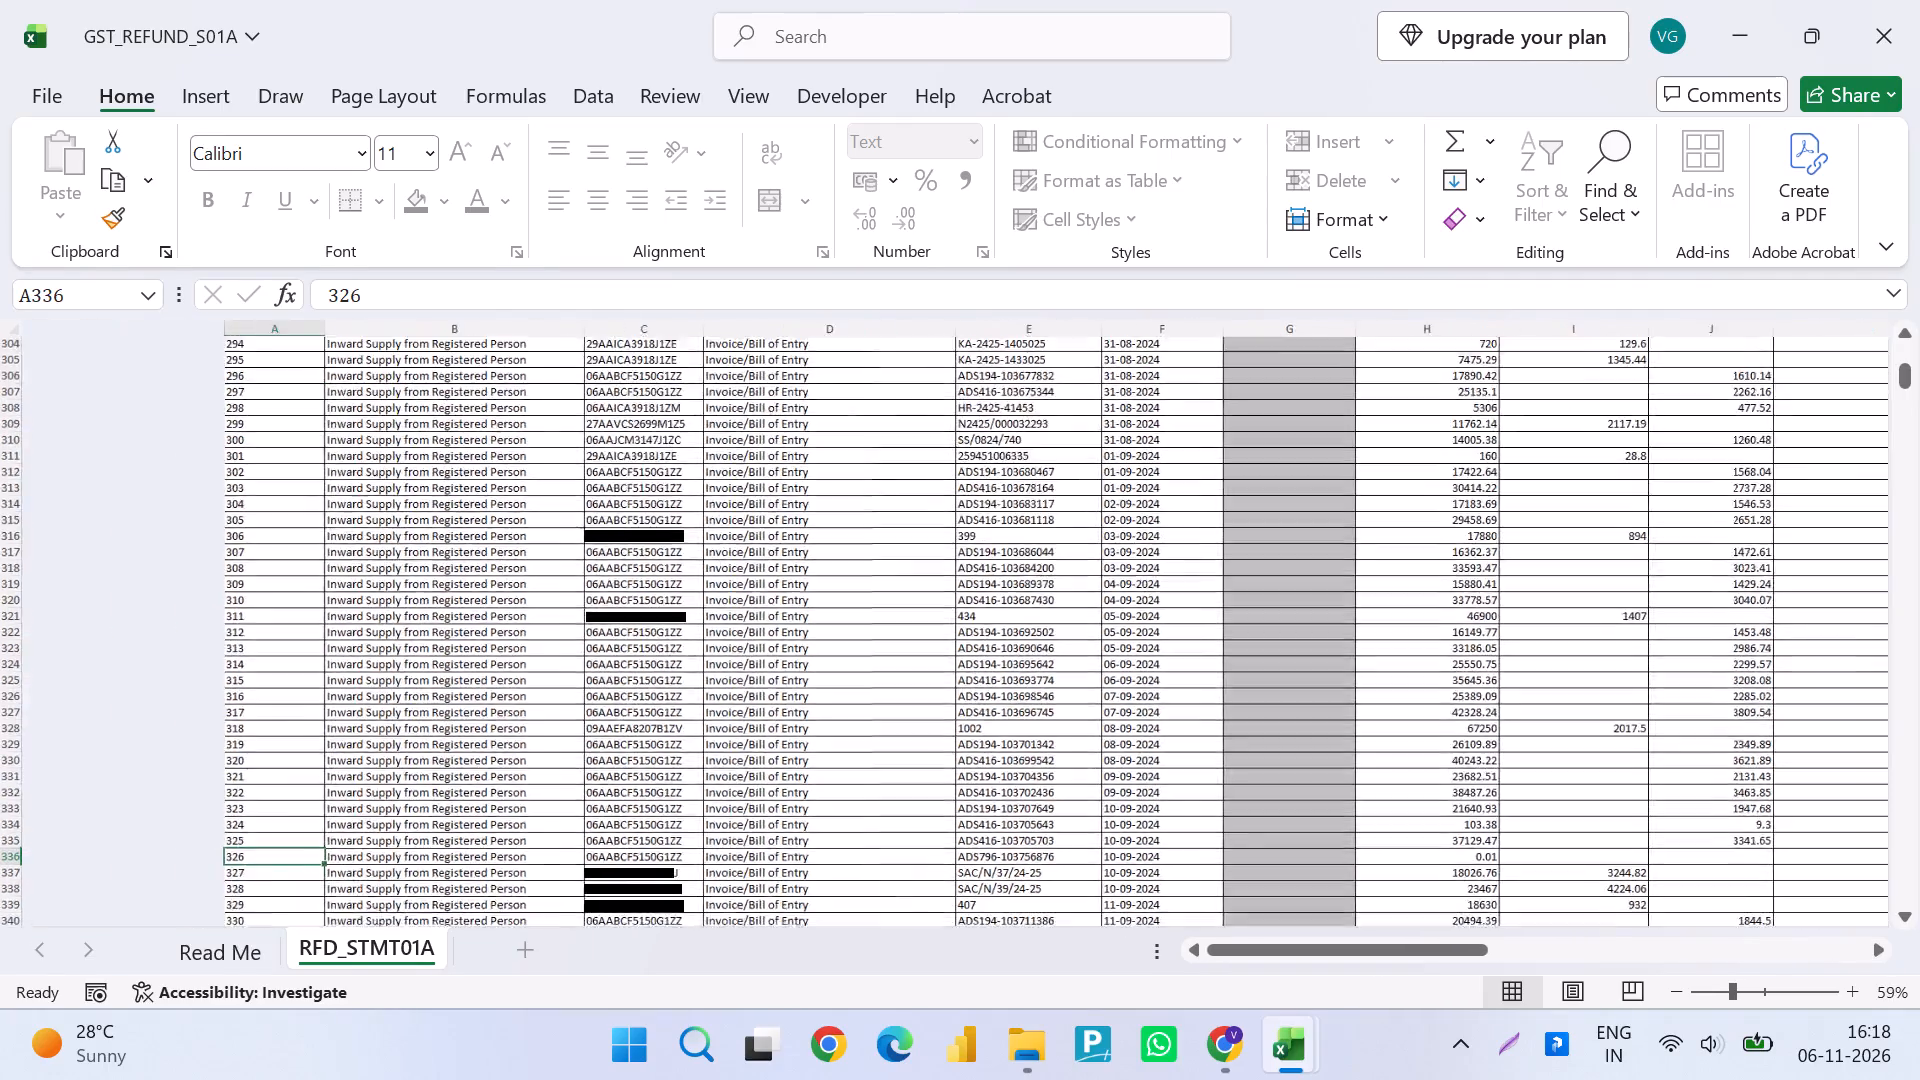
pyautogui.press('Right')
pyautogui.press('Right')
pyautogui.press('Right')
pyautogui.press('Right')
pyautogui.press('Right')
pyautogui.press('Left')
pyautogui.press('Left')
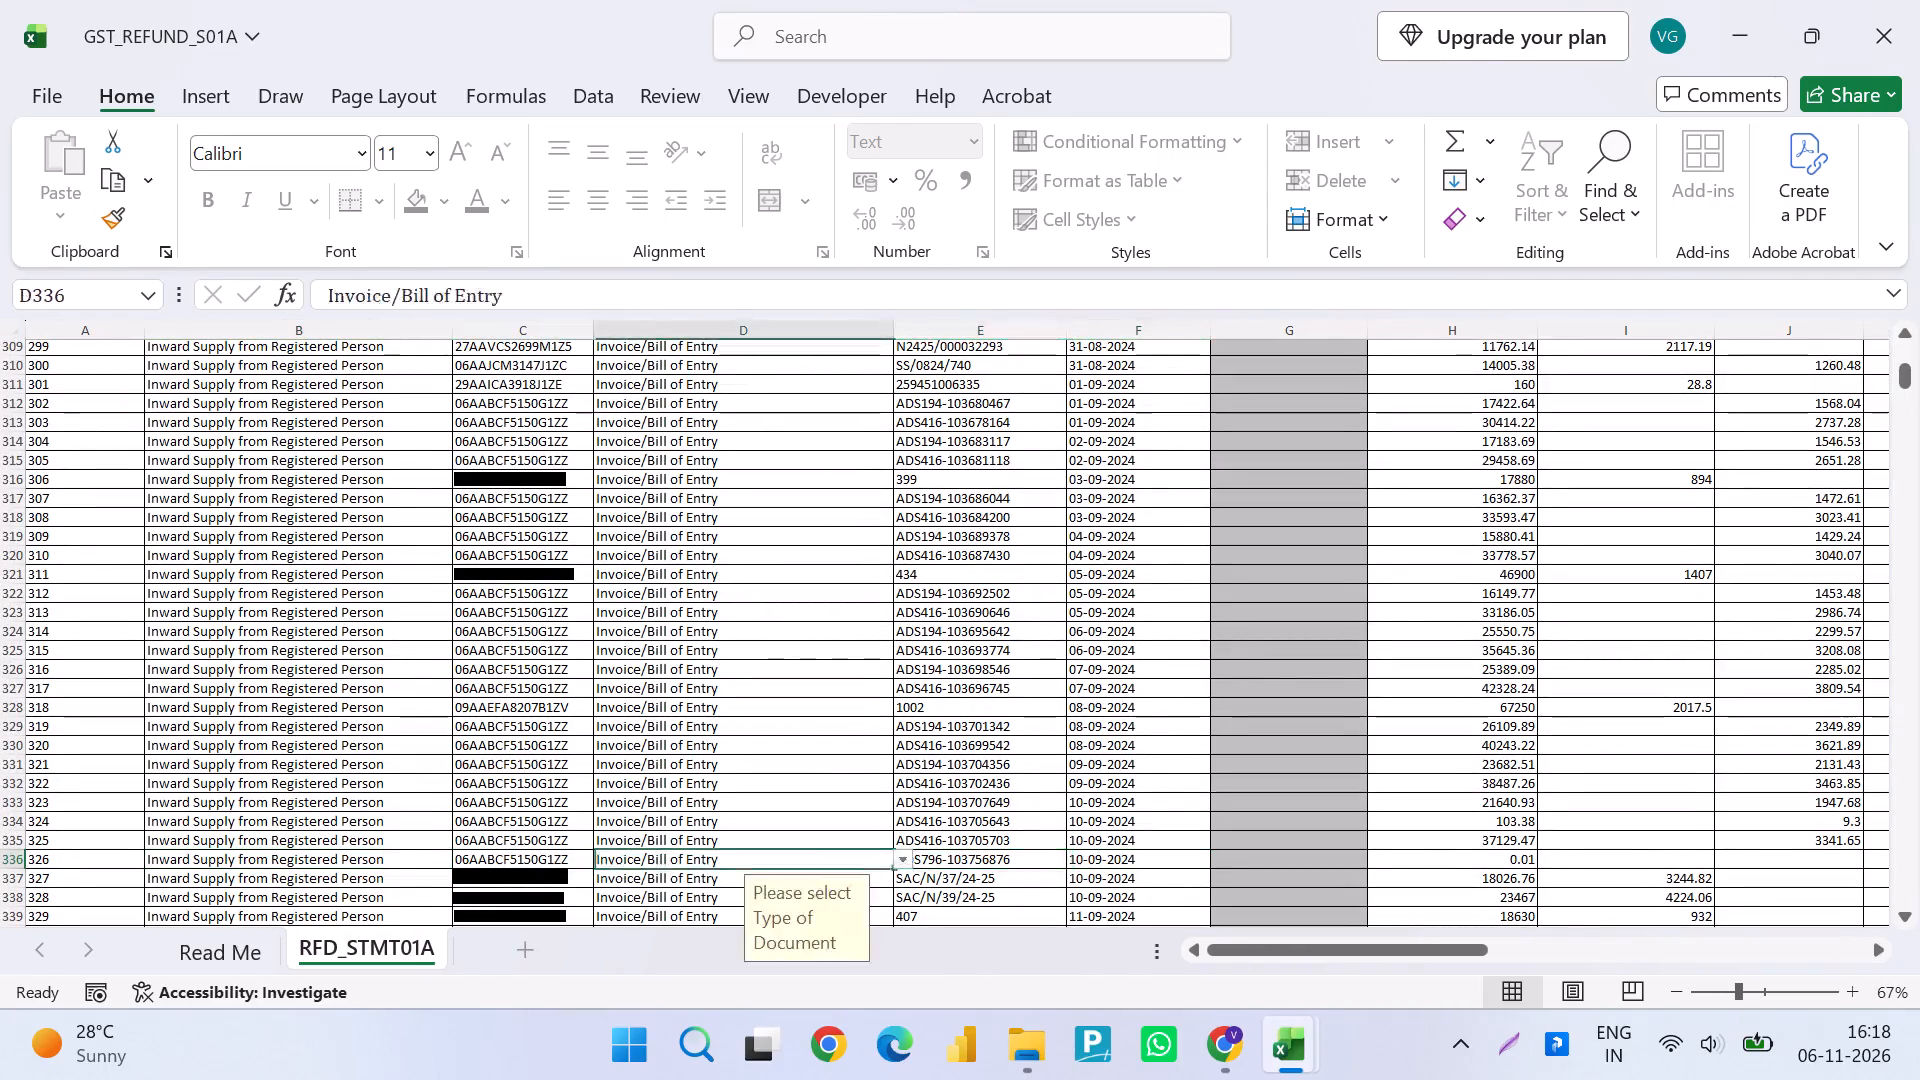
pyautogui.press('Left')
pyautogui.press('Left')
pyautogui.press('Right')
pyautogui.press('Right')
pyautogui.press('Right')
pyautogui.press('Right')
pyautogui.press('Right')
pyautogui.press('Right')
pyautogui.press('Right')
pyautogui.press('Right')
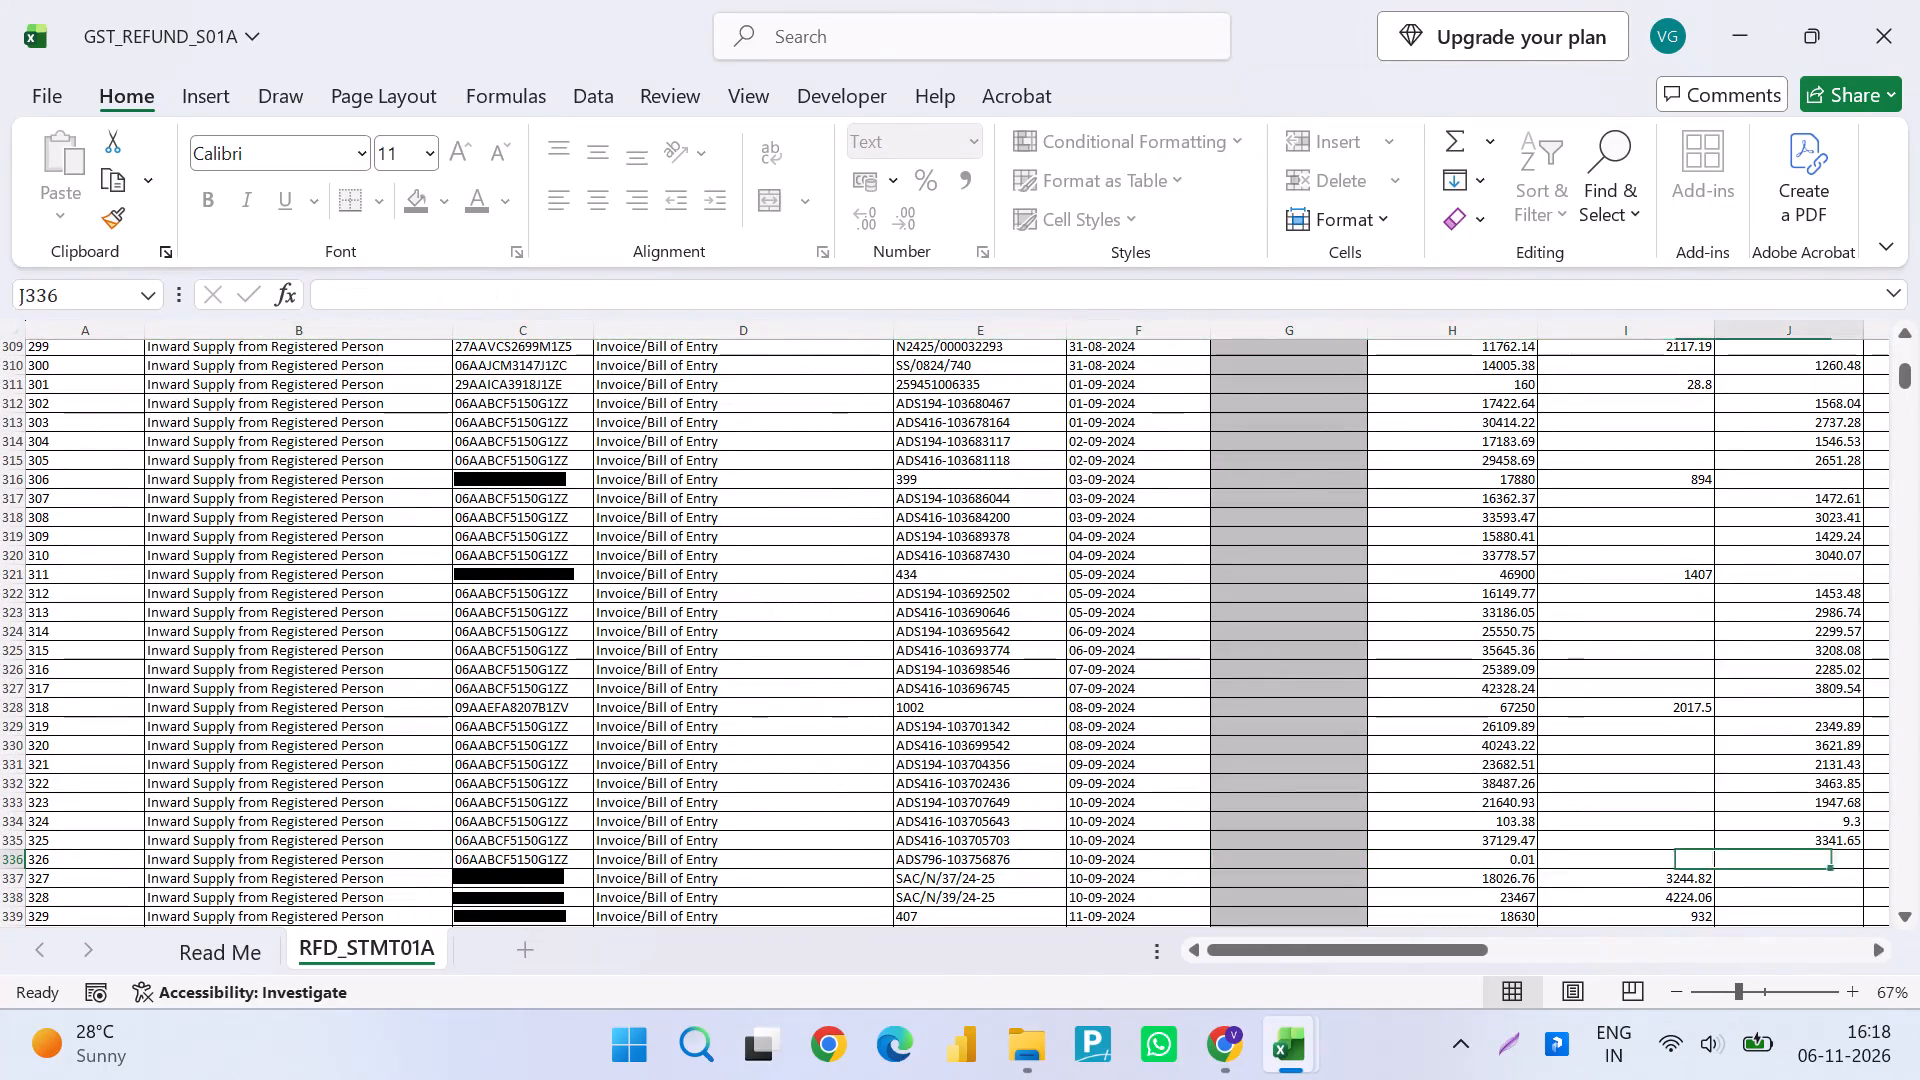
pyautogui.press('Right')
pyautogui.press('Right')
pyautogui.press('Left')
pyautogui.press('Left')
pyautogui.press('Left')
pyautogui.press('Left')
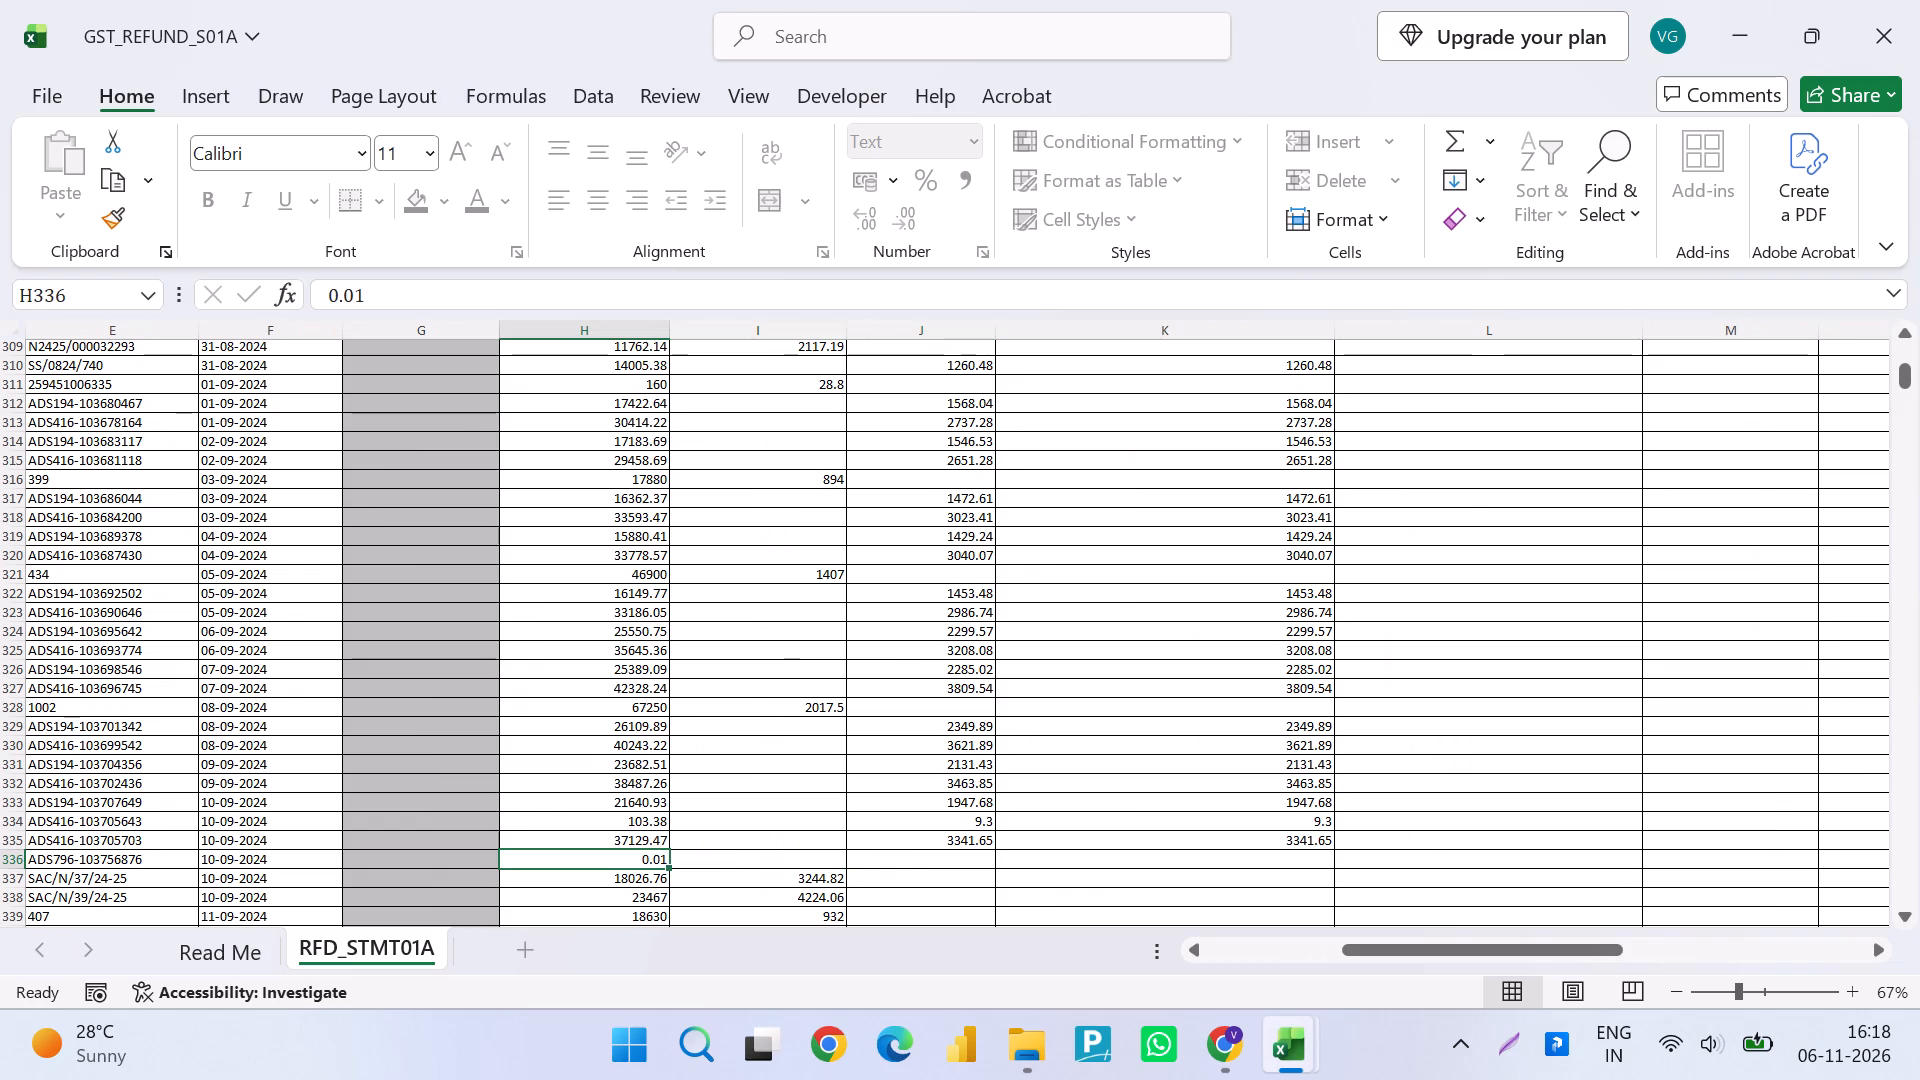
# Enter .01 as the central tax in J336 and fill it across into the state tax cell K336.
pyautogui.press('Right')
pyautogui.press('Right')
pyautogui.write('.01')
pyautogui.press('Tab')
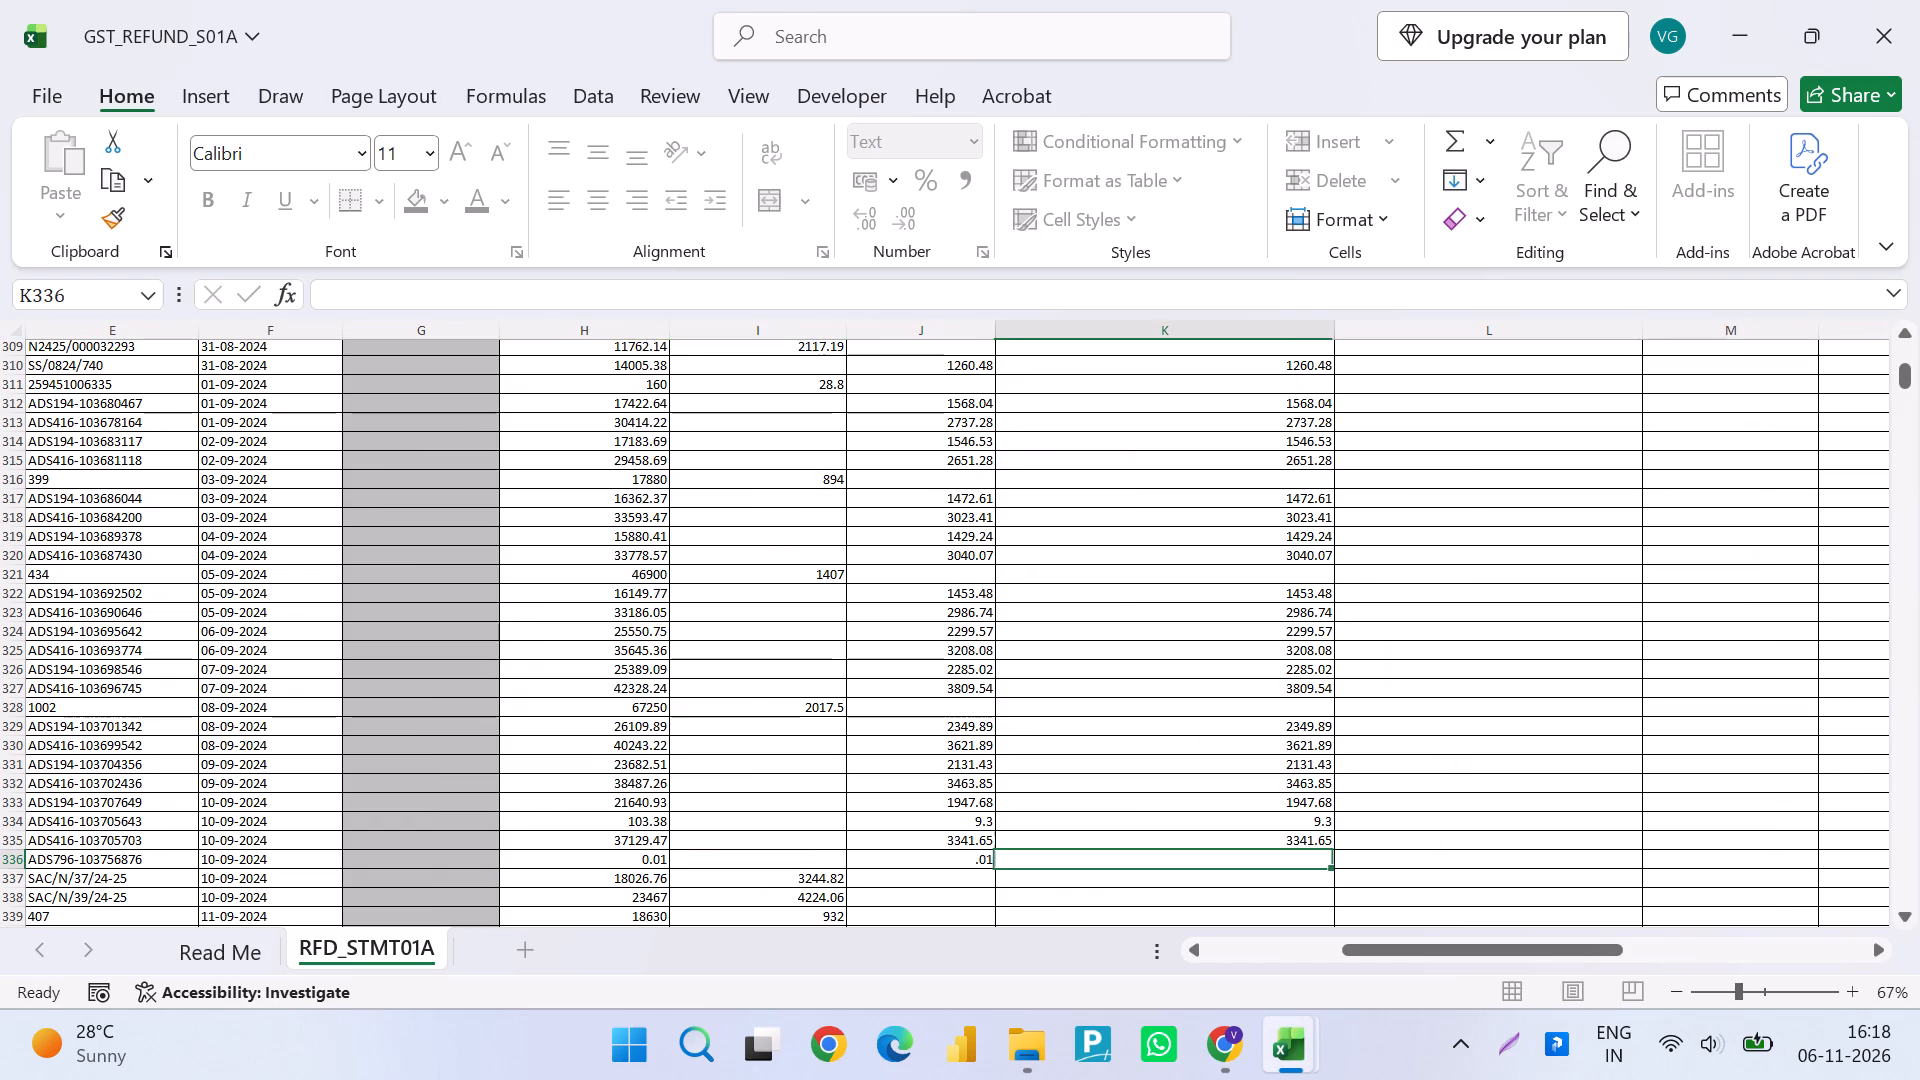
pyautogui.press('Left')
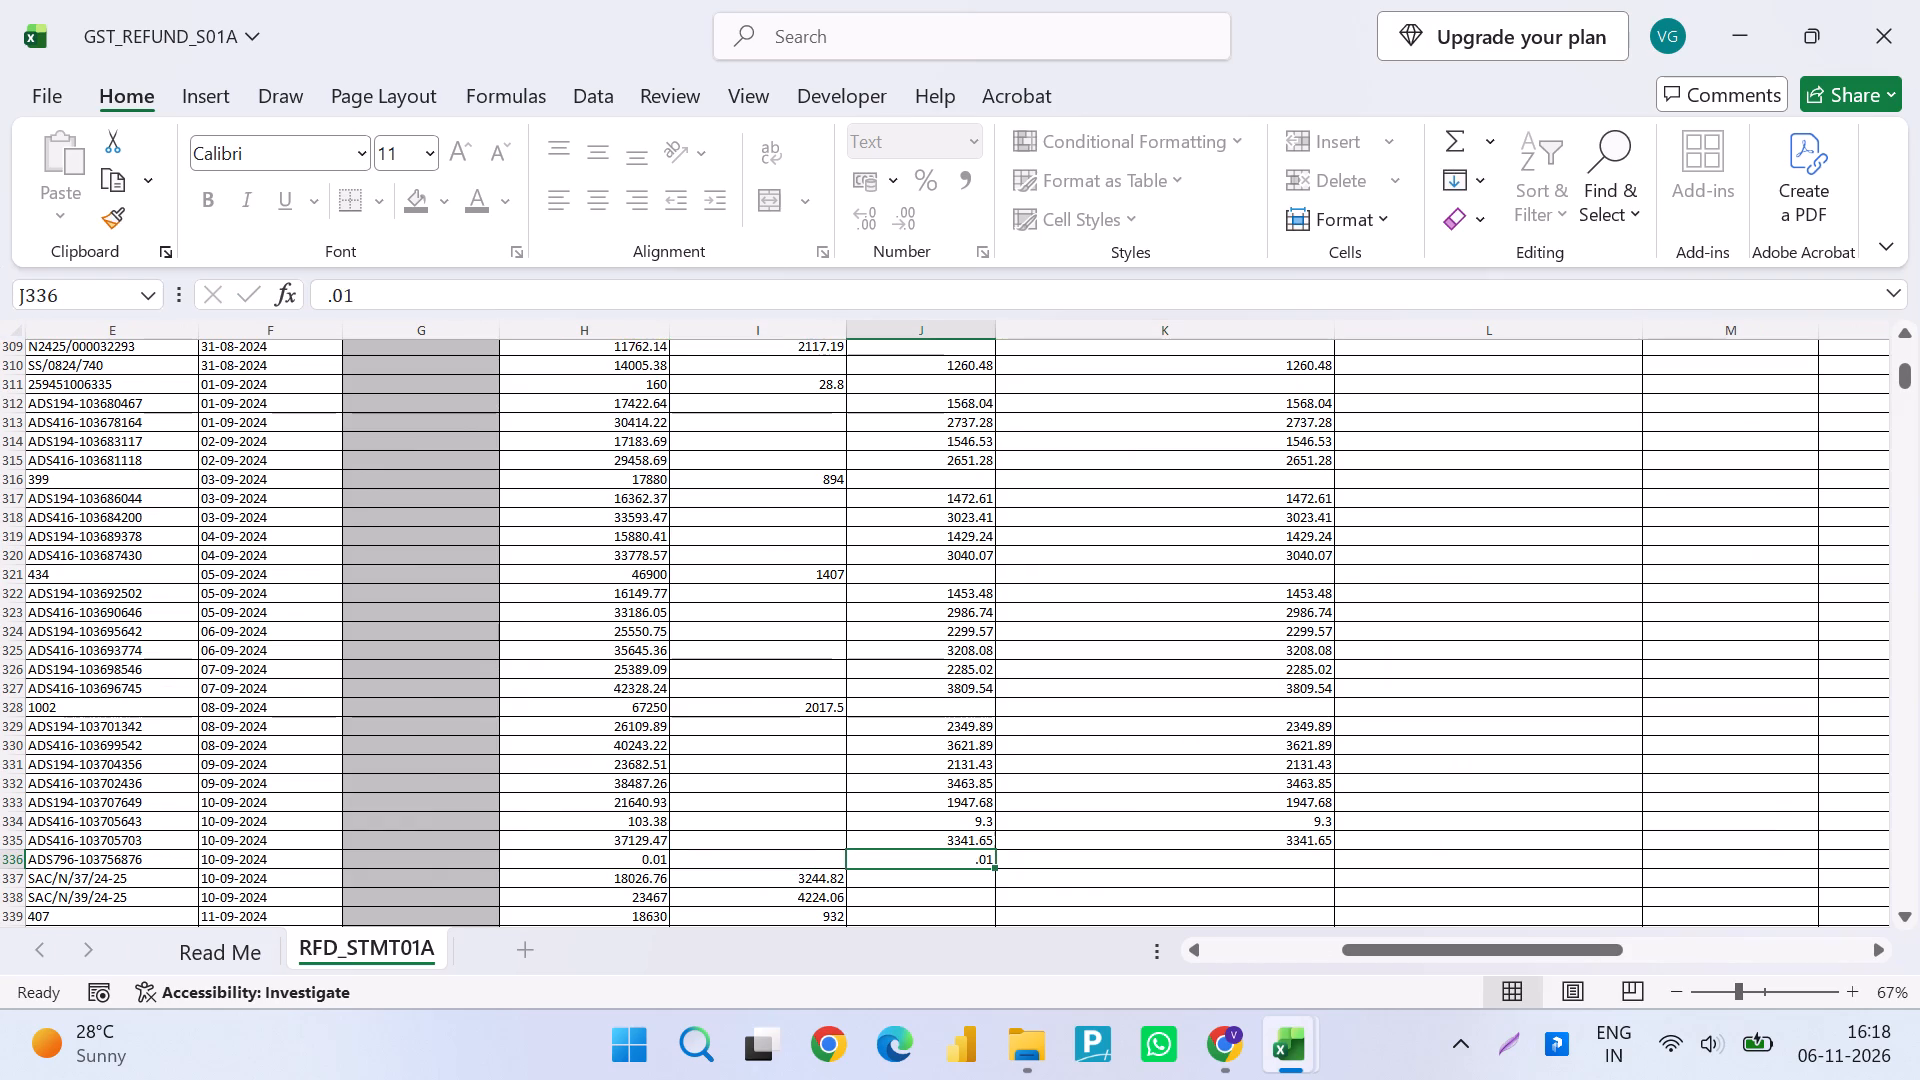
pyautogui.write('.01')
pyautogui.press('Tab')
pyautogui.hotkey('ctrl', 'r')
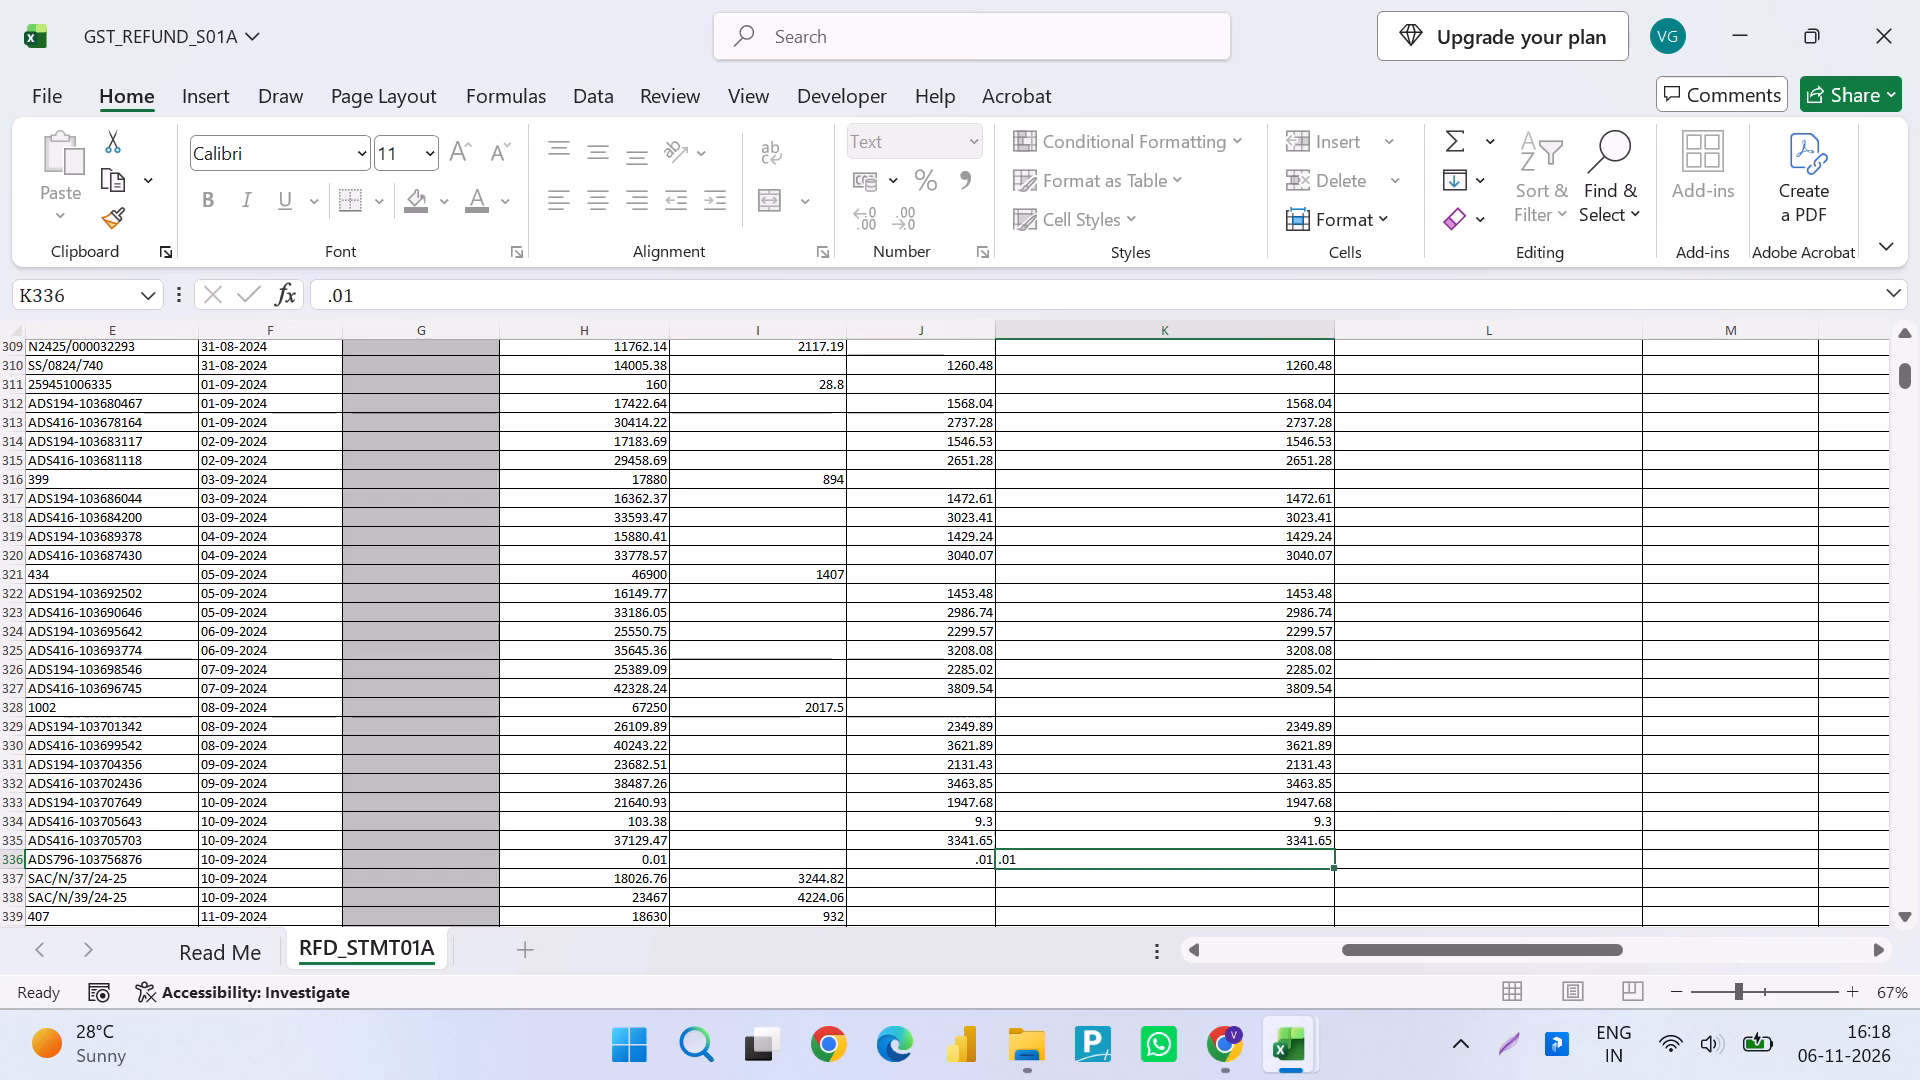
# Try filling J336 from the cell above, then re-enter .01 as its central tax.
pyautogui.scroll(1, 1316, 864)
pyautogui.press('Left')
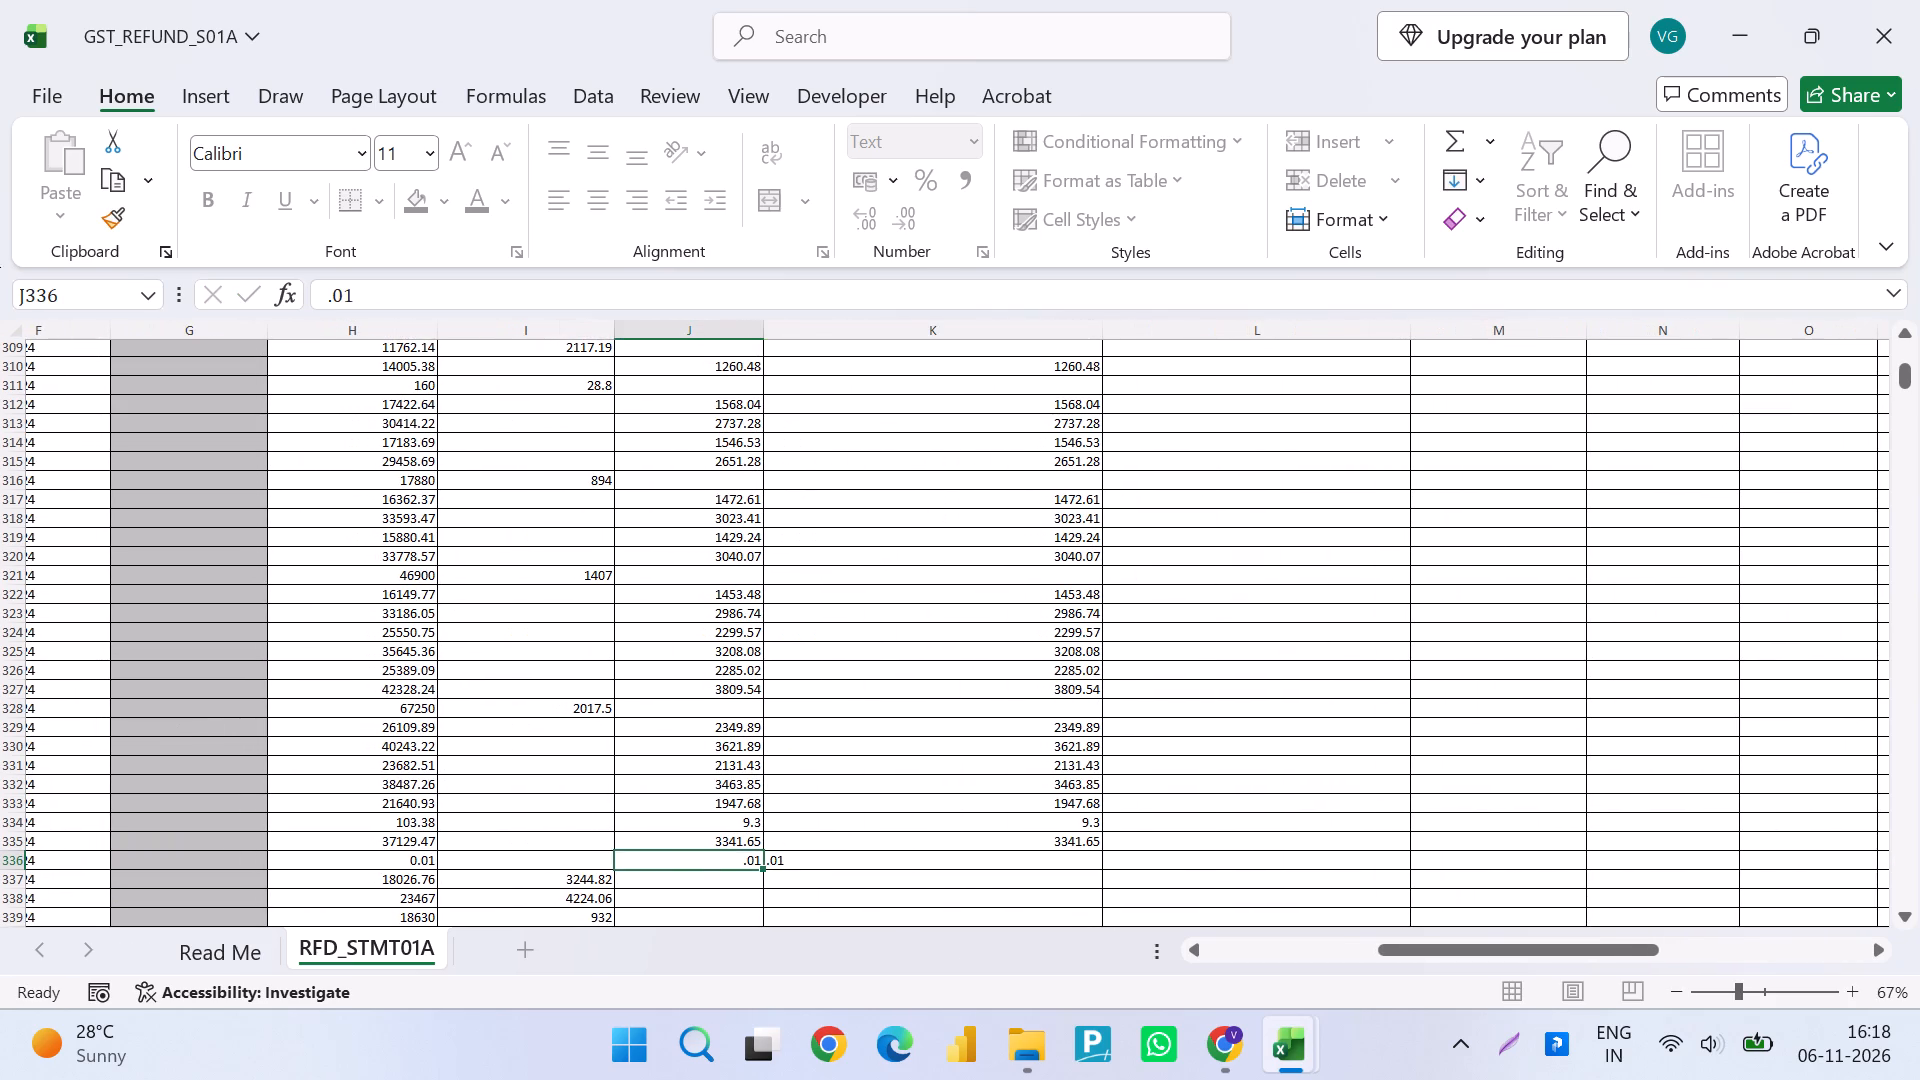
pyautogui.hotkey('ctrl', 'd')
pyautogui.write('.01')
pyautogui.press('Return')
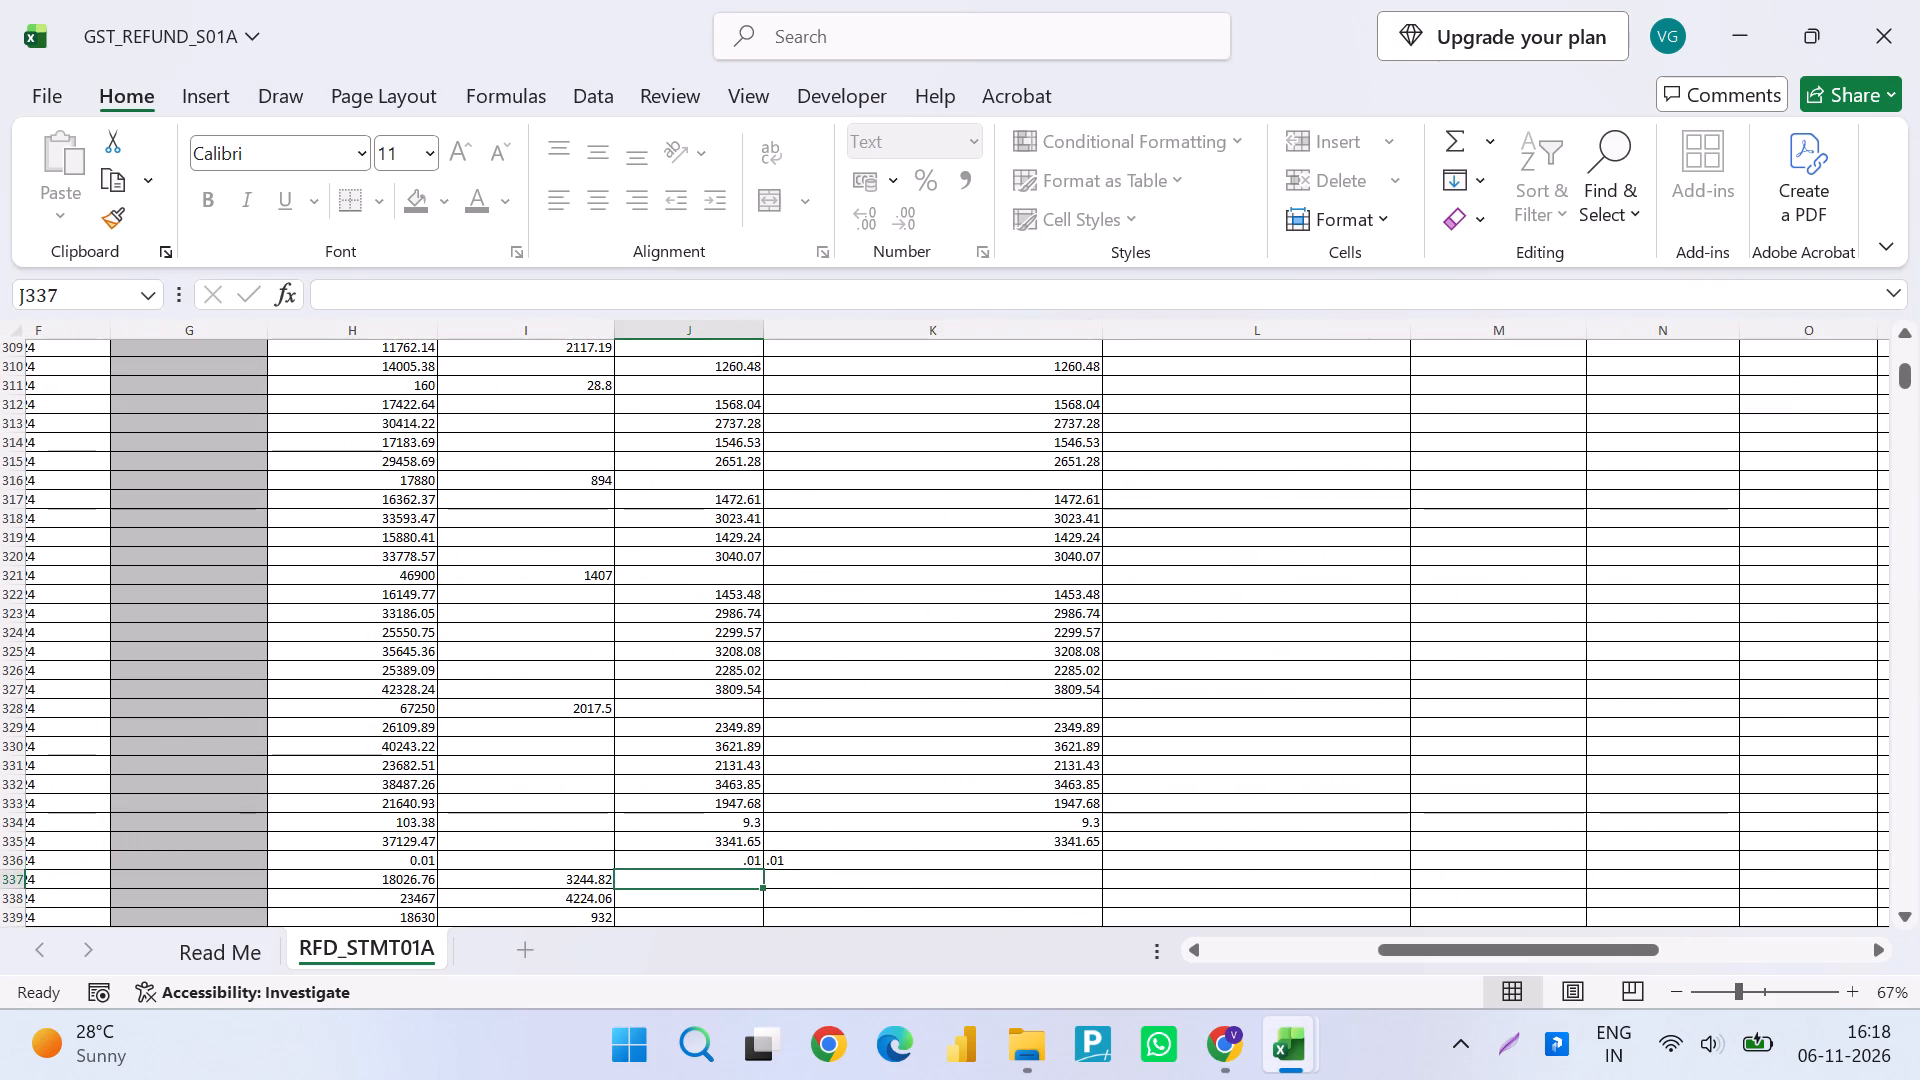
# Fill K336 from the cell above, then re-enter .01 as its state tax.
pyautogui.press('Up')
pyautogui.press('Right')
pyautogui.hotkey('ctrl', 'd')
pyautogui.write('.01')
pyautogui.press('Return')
# Locate flagged row 210 in the refund sheet and copy its document number from E210.
pyautogui.hscroll(-5, 1316, 864)
pyautogui.scroll(10, 1316, 864)
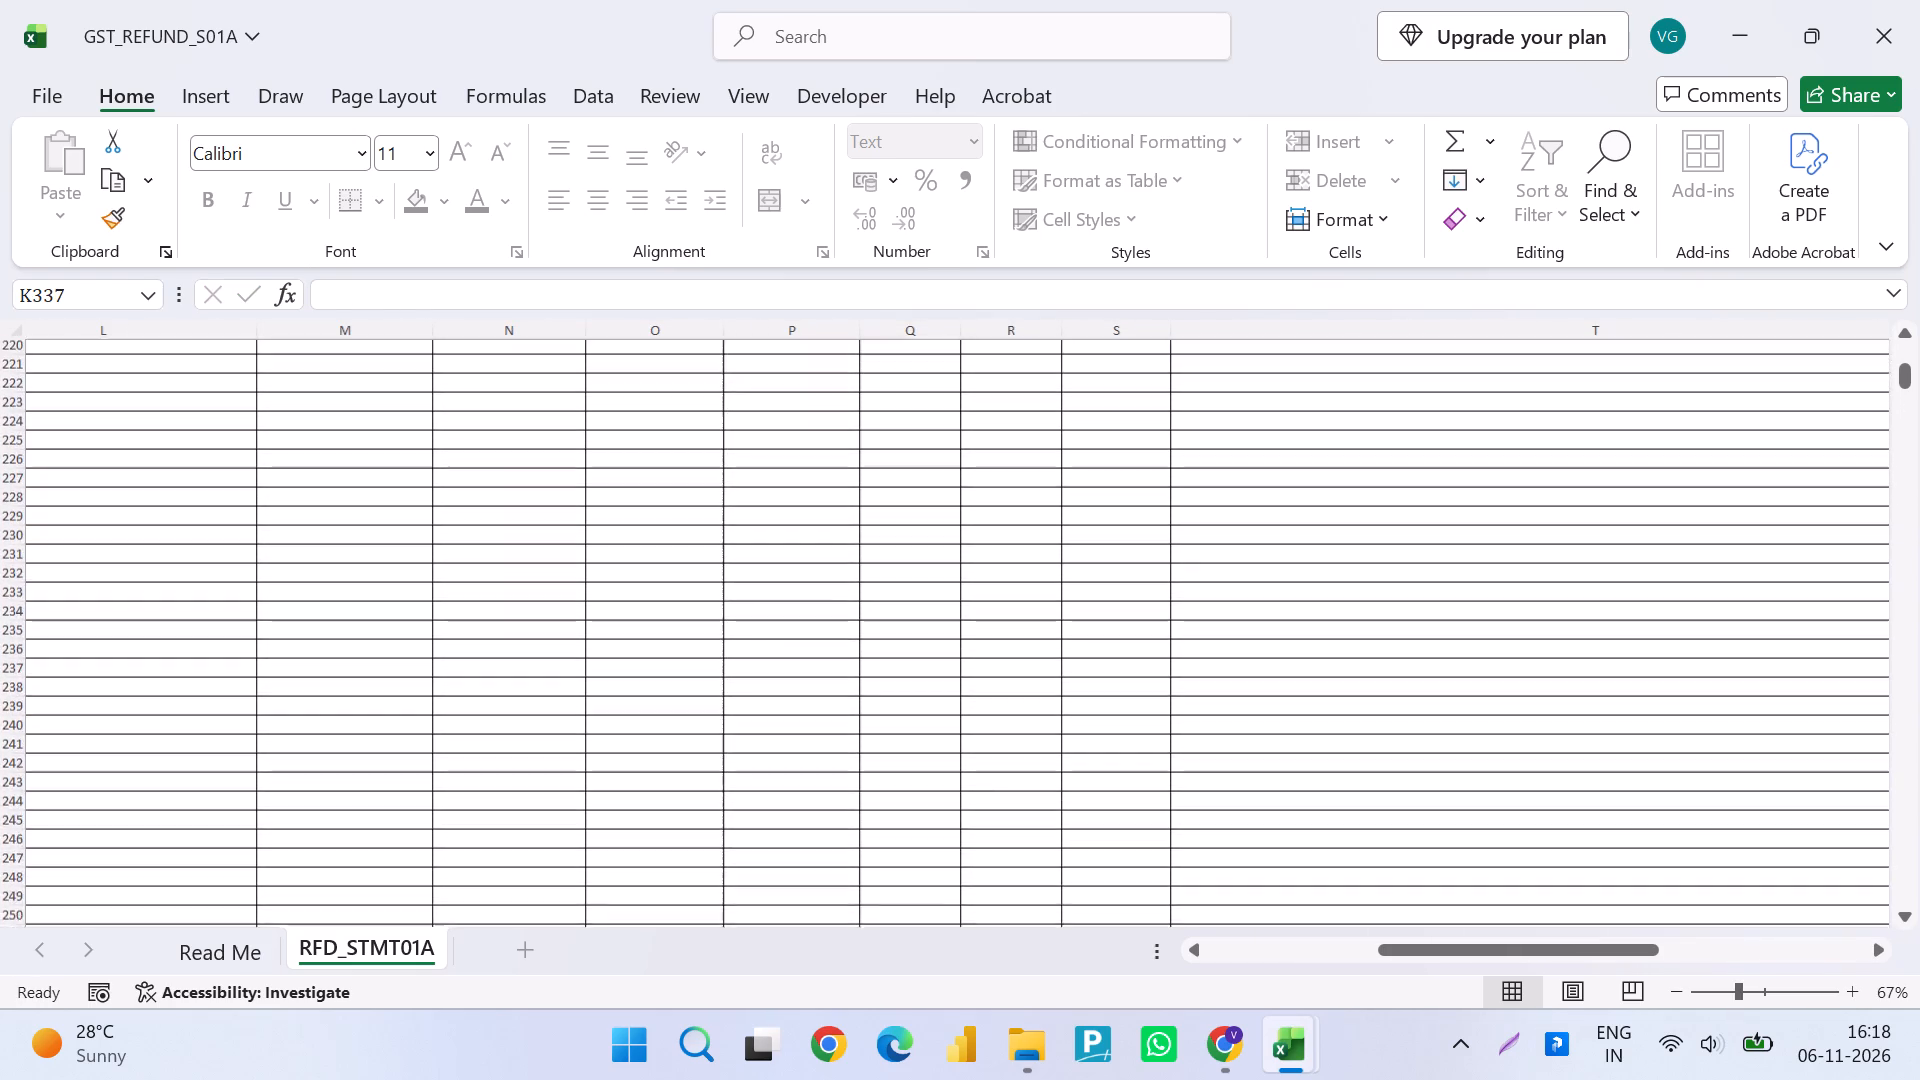
pyautogui.scroll(4, 1316, 864)
pyautogui.hscroll(5, 1316, 864)
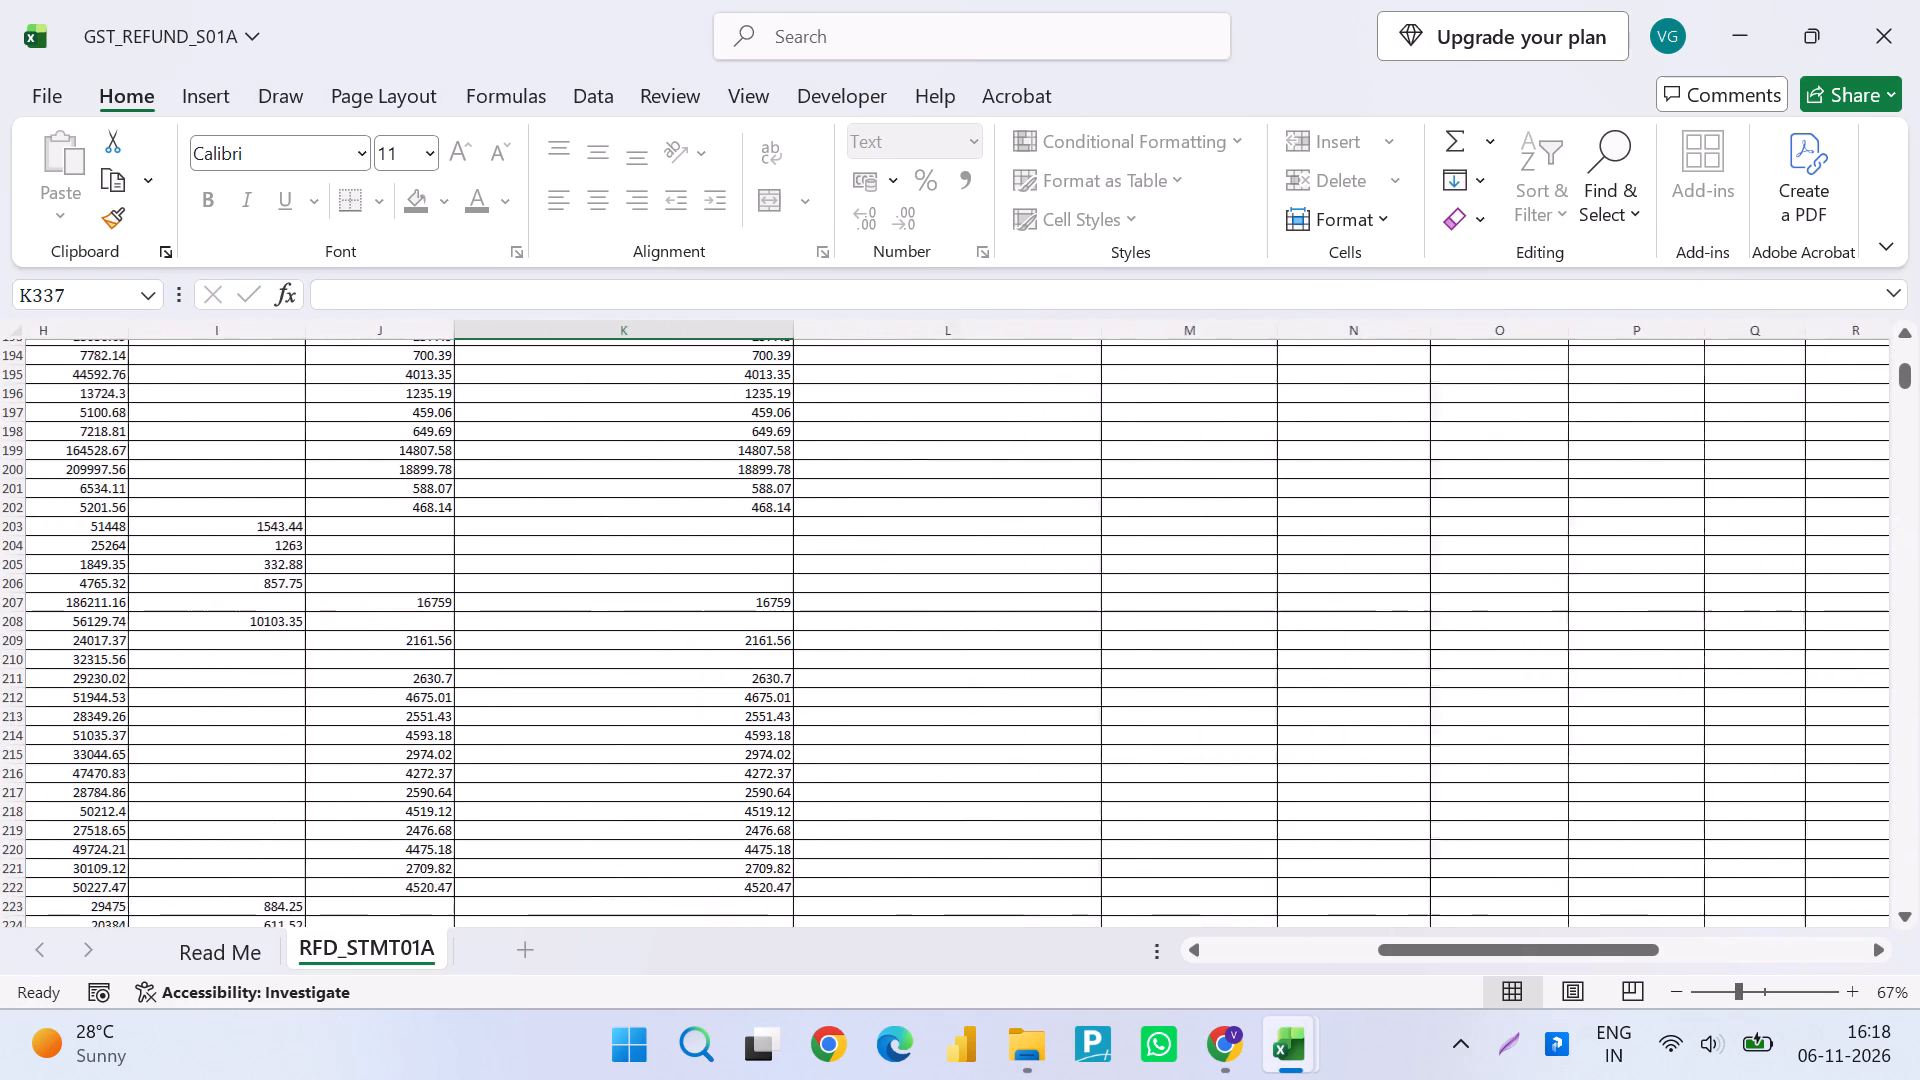
pyautogui.click(1061, 645)
pyautogui.hscroll(-2, 1061, 645)
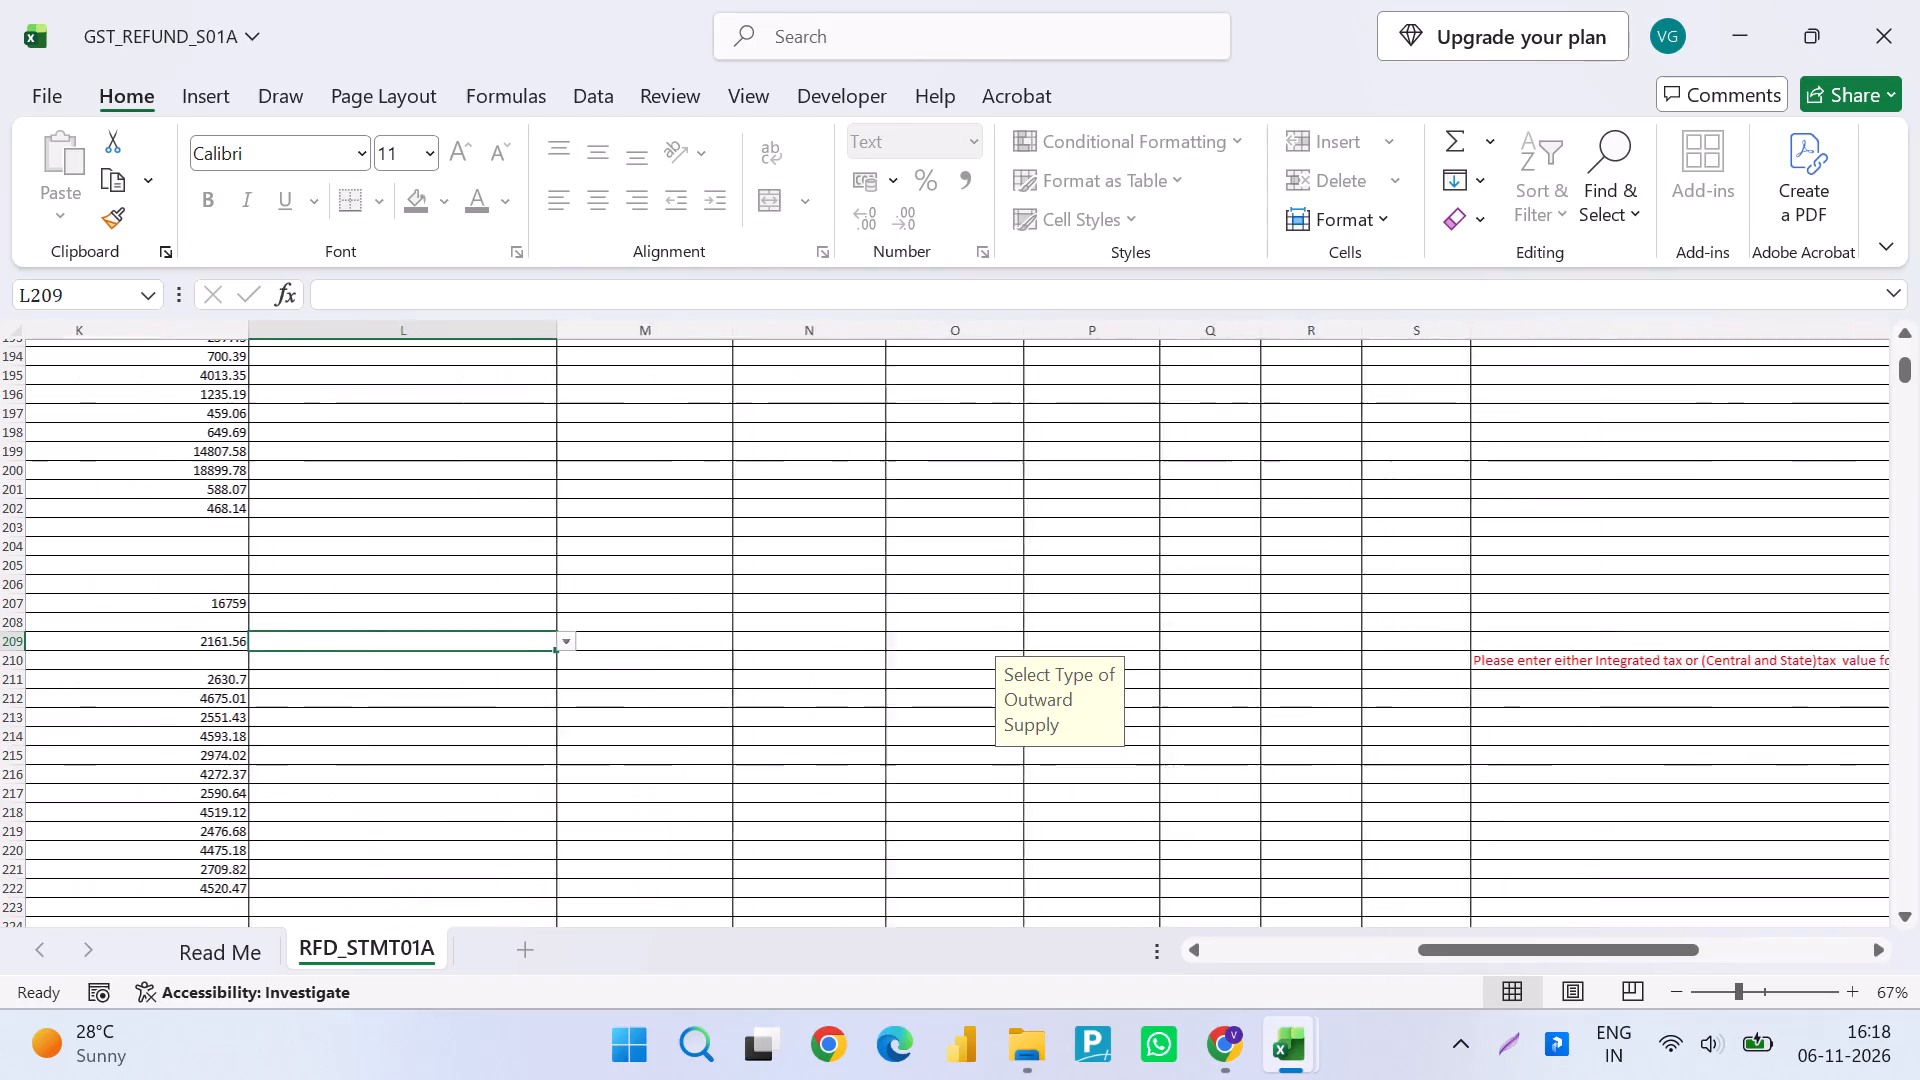
pyautogui.hscroll(-2, 1061, 645)
pyautogui.hotkey('shift', 'space')
pyautogui.press('Down')
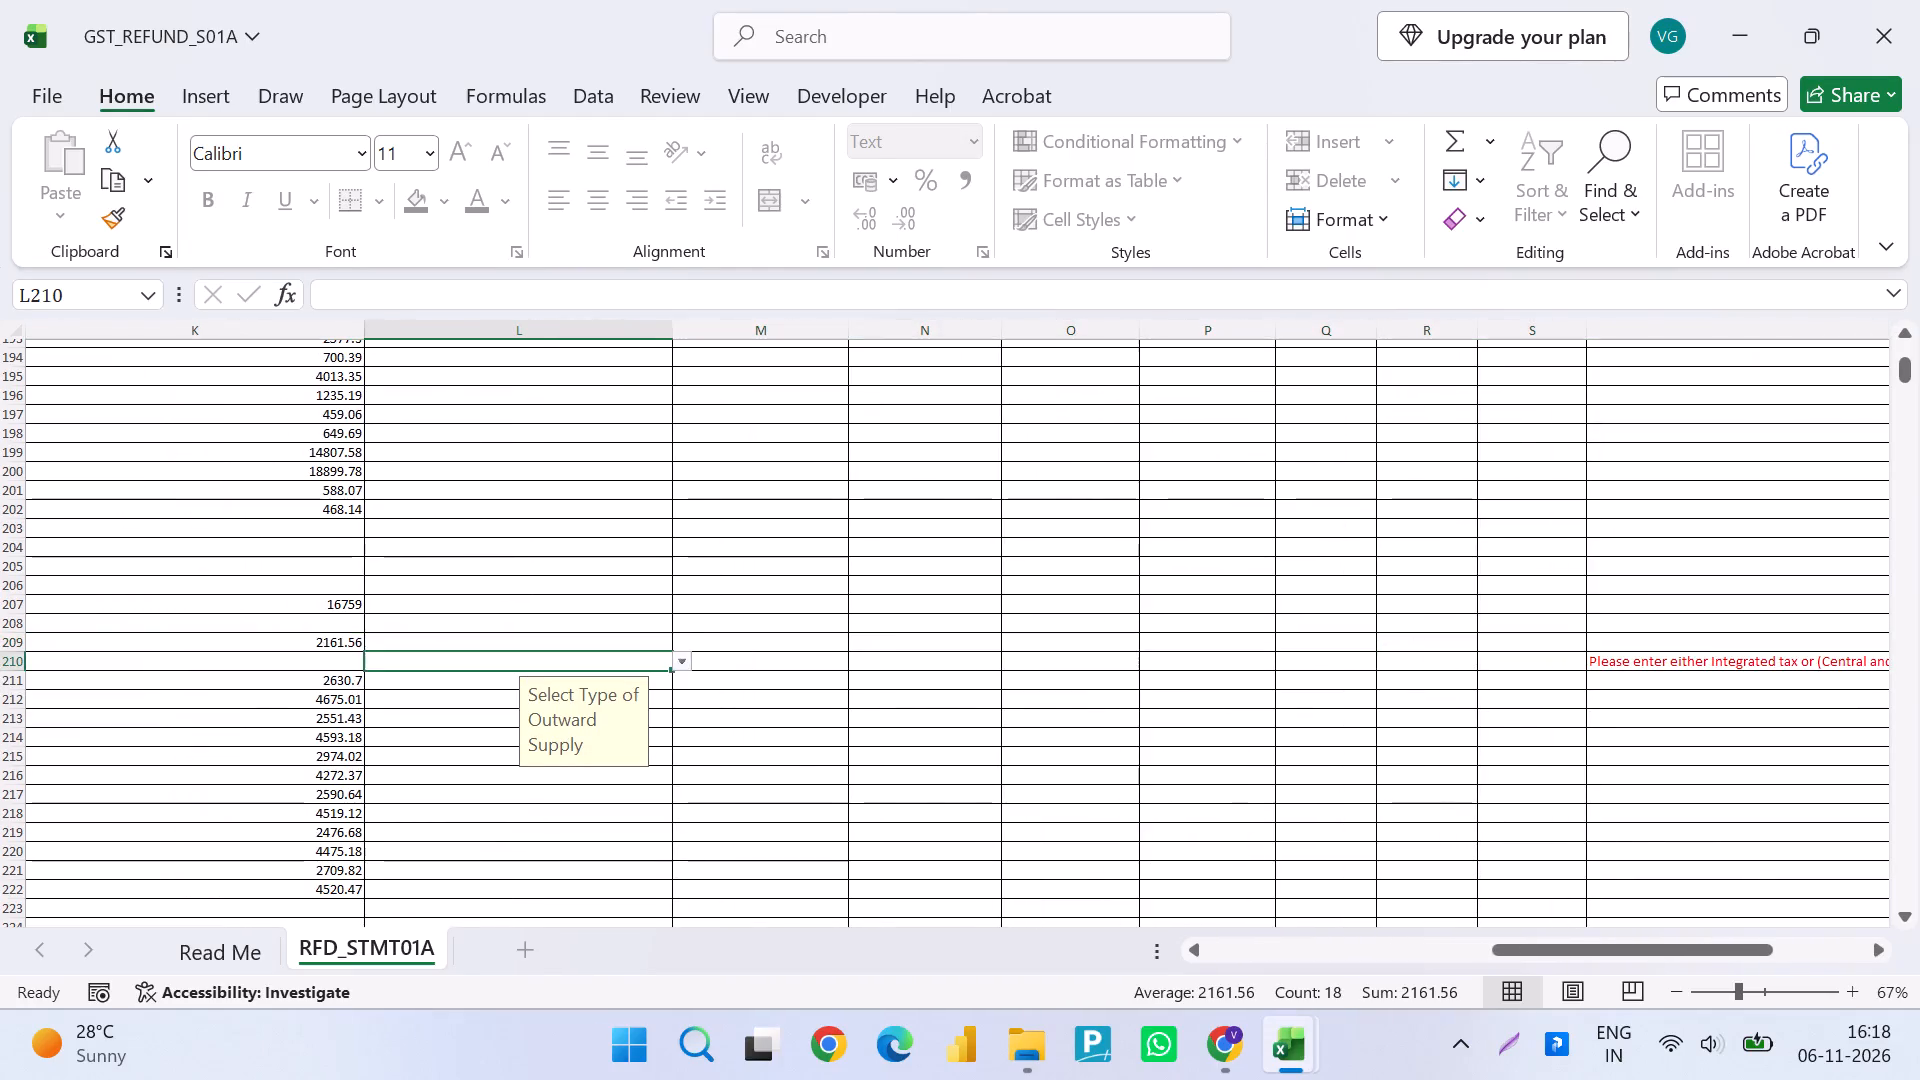
pyautogui.hscroll(3, 1061, 645)
pyautogui.press('Left')
pyautogui.press('Left')
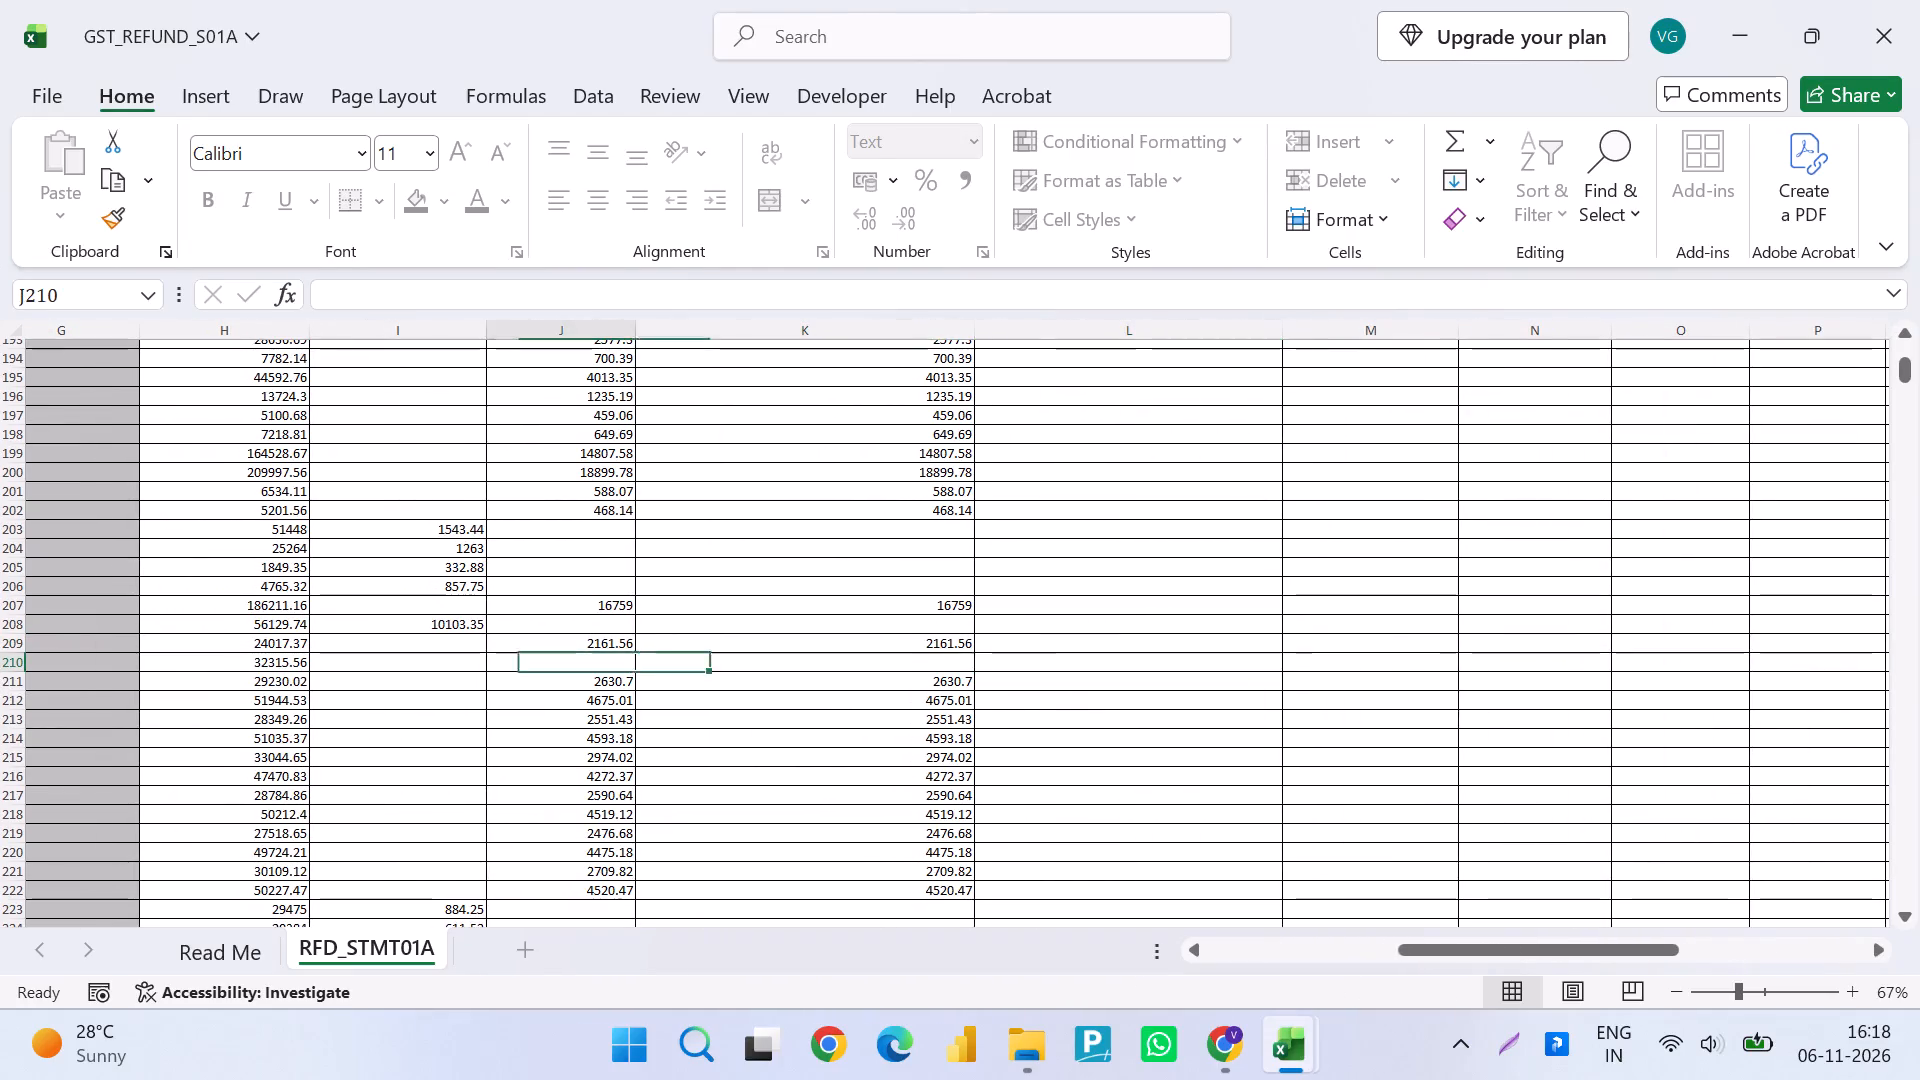
pyautogui.press('Left')
pyautogui.press('Left')
pyautogui.press('Left')
pyautogui.press('Left')
pyautogui.press('Left')
pyautogui.press('Left')
pyautogui.press('Left')
pyautogui.press('Left')
pyautogui.press('Left')
pyautogui.press('Left')
pyautogui.press('Left')
pyautogui.press('Left')
pyautogui.press('Left')
pyautogui.press('Left')
pyautogui.press('Left')
pyautogui.press('Left')
pyautogui.press('Left')
pyautogui.press('Left')
pyautogui.press('Left')
pyautogui.press('Left')
pyautogui.press('Right')
pyautogui.press('Right')
pyautogui.press('Right')
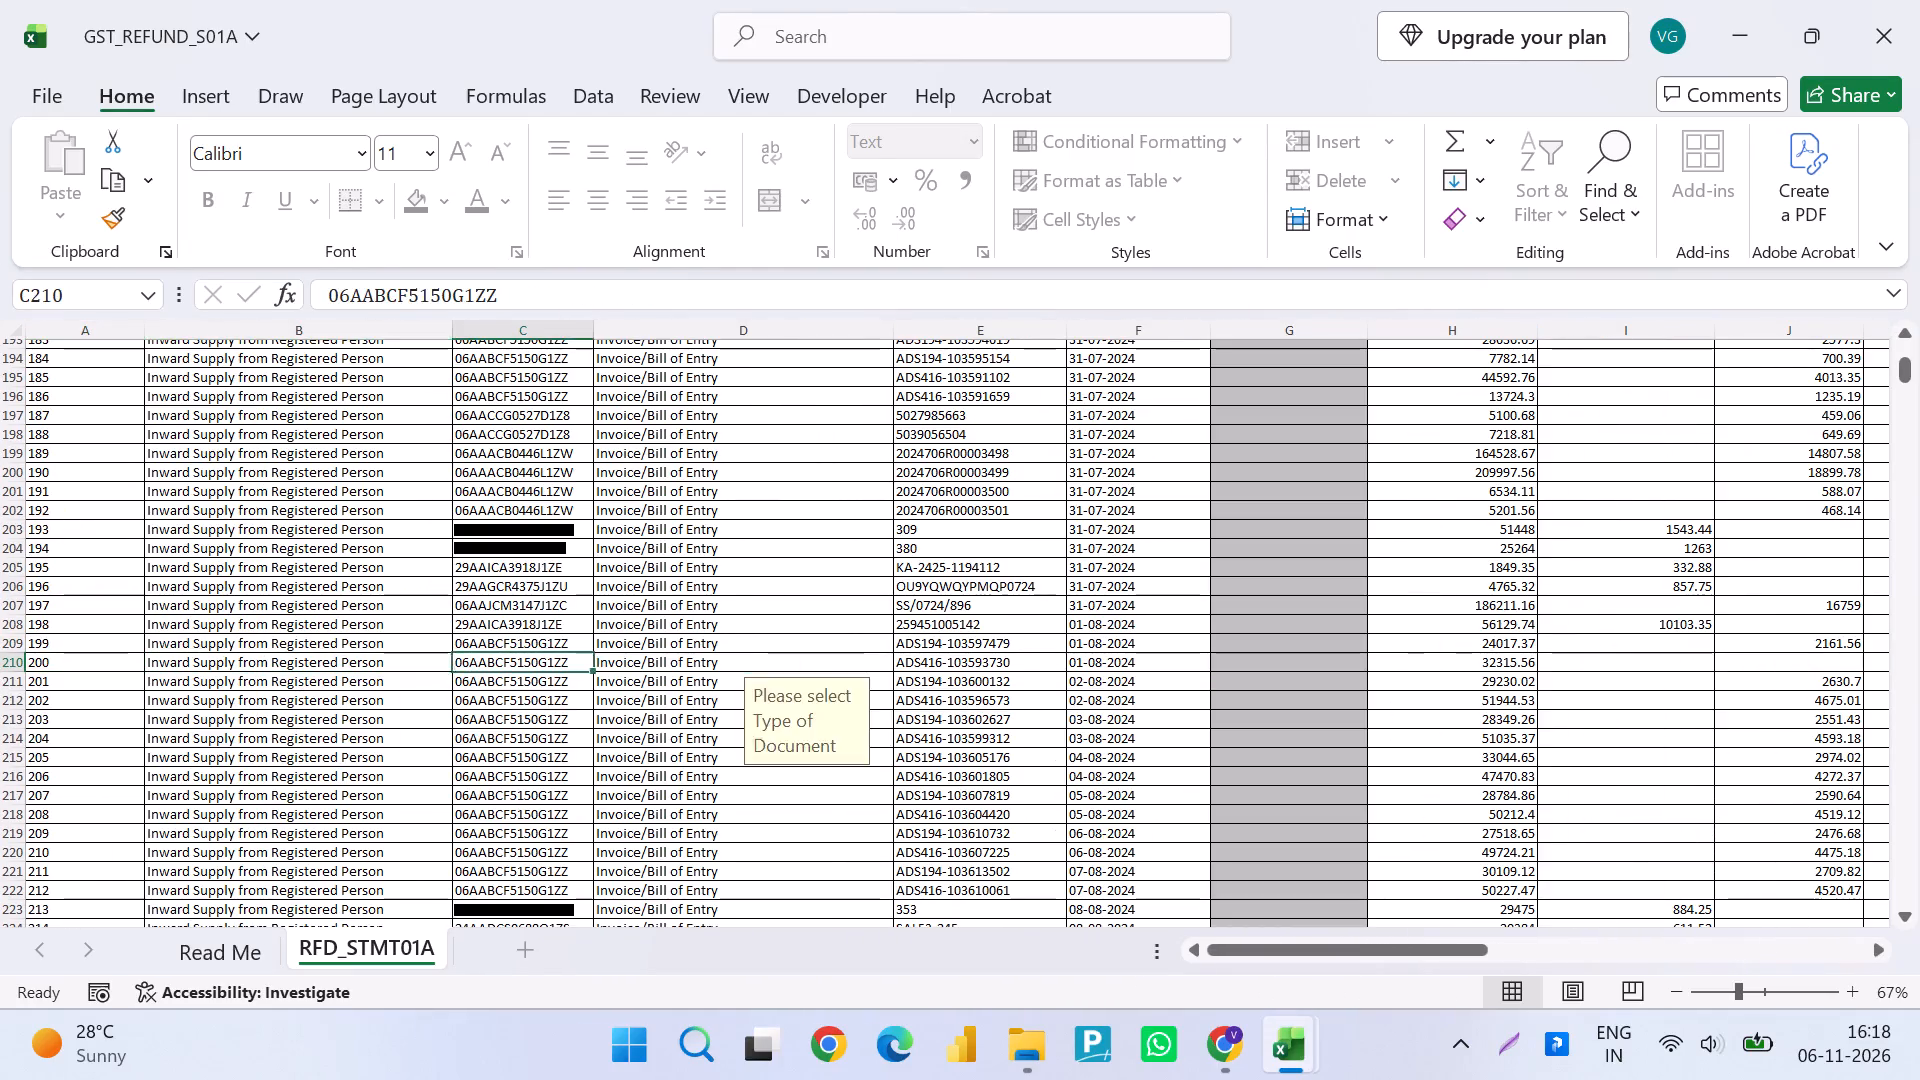
pyautogui.press('Right')
pyautogui.hotkey('ctrl', 'c')
pyautogui.hotkey('alt', 'Tab')
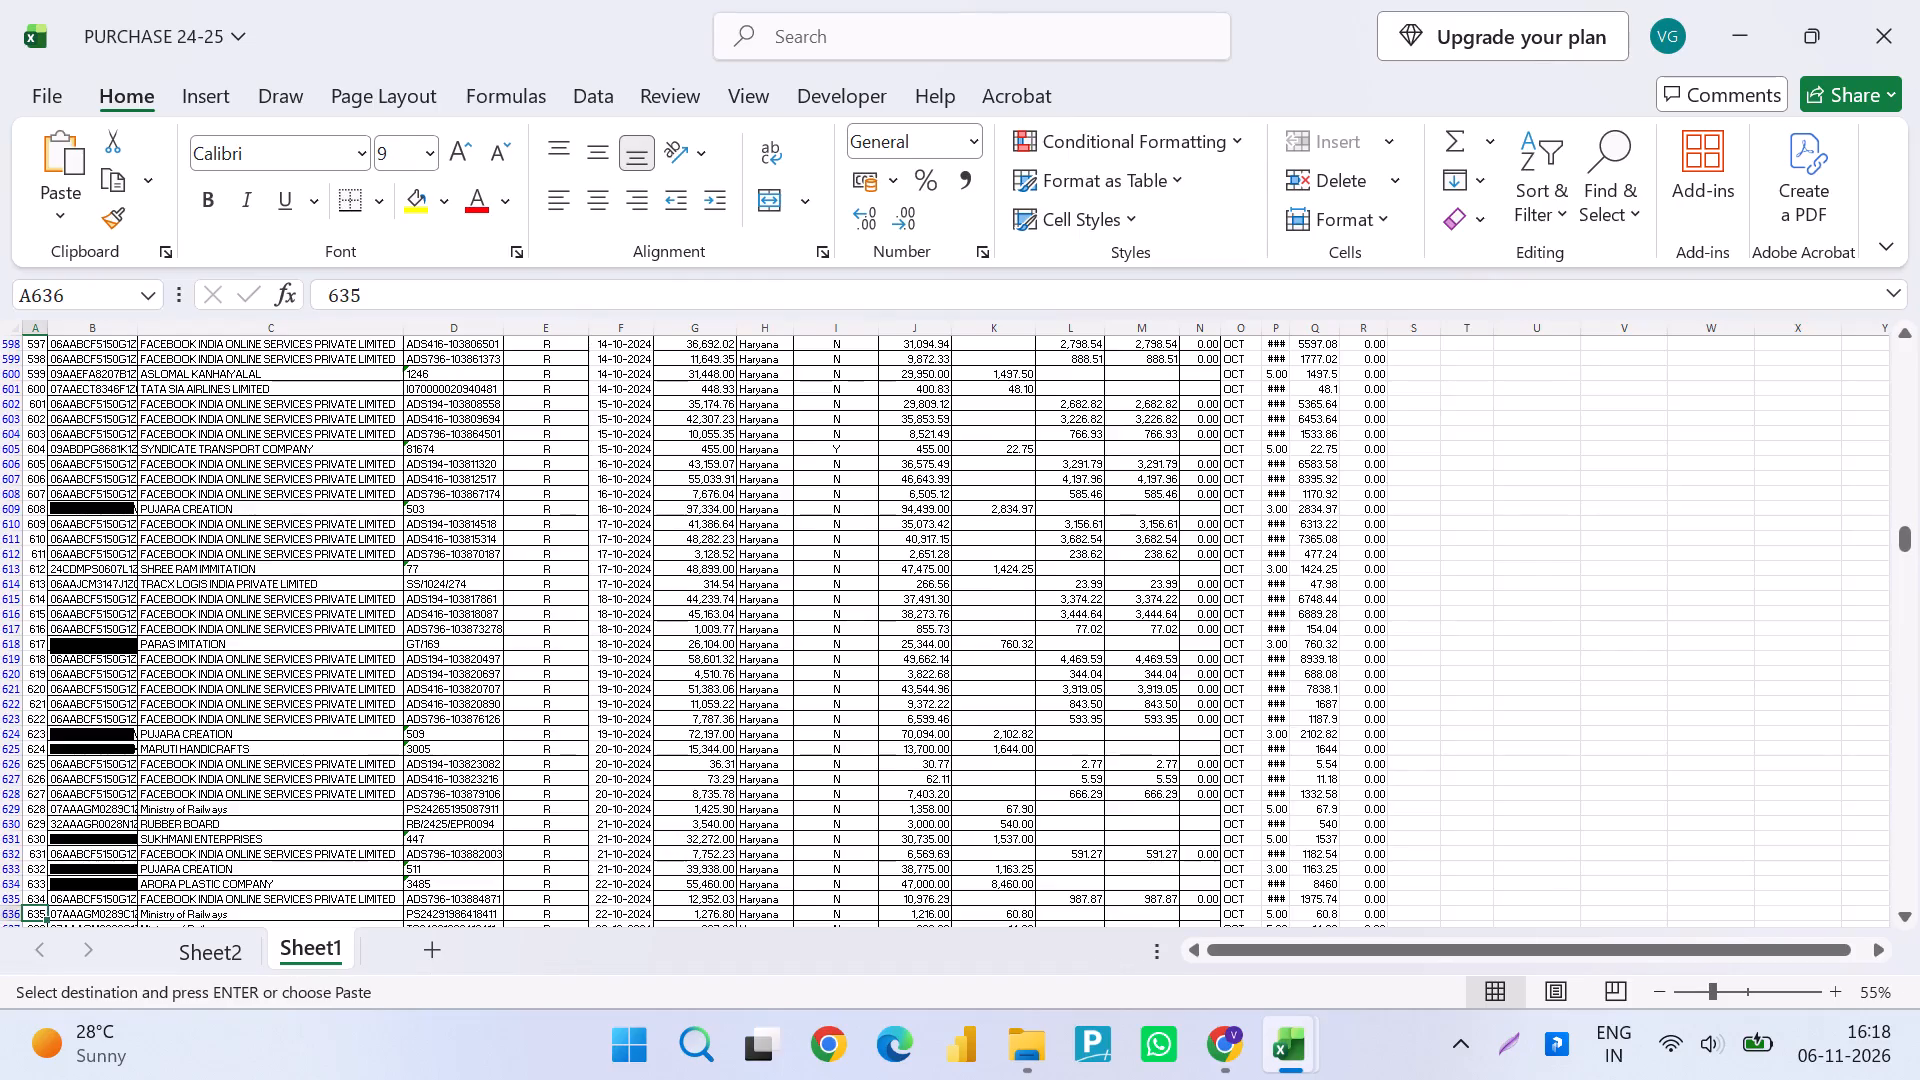
pyautogui.press('Down')
pyautogui.press('Up')
pyautogui.press('Left')
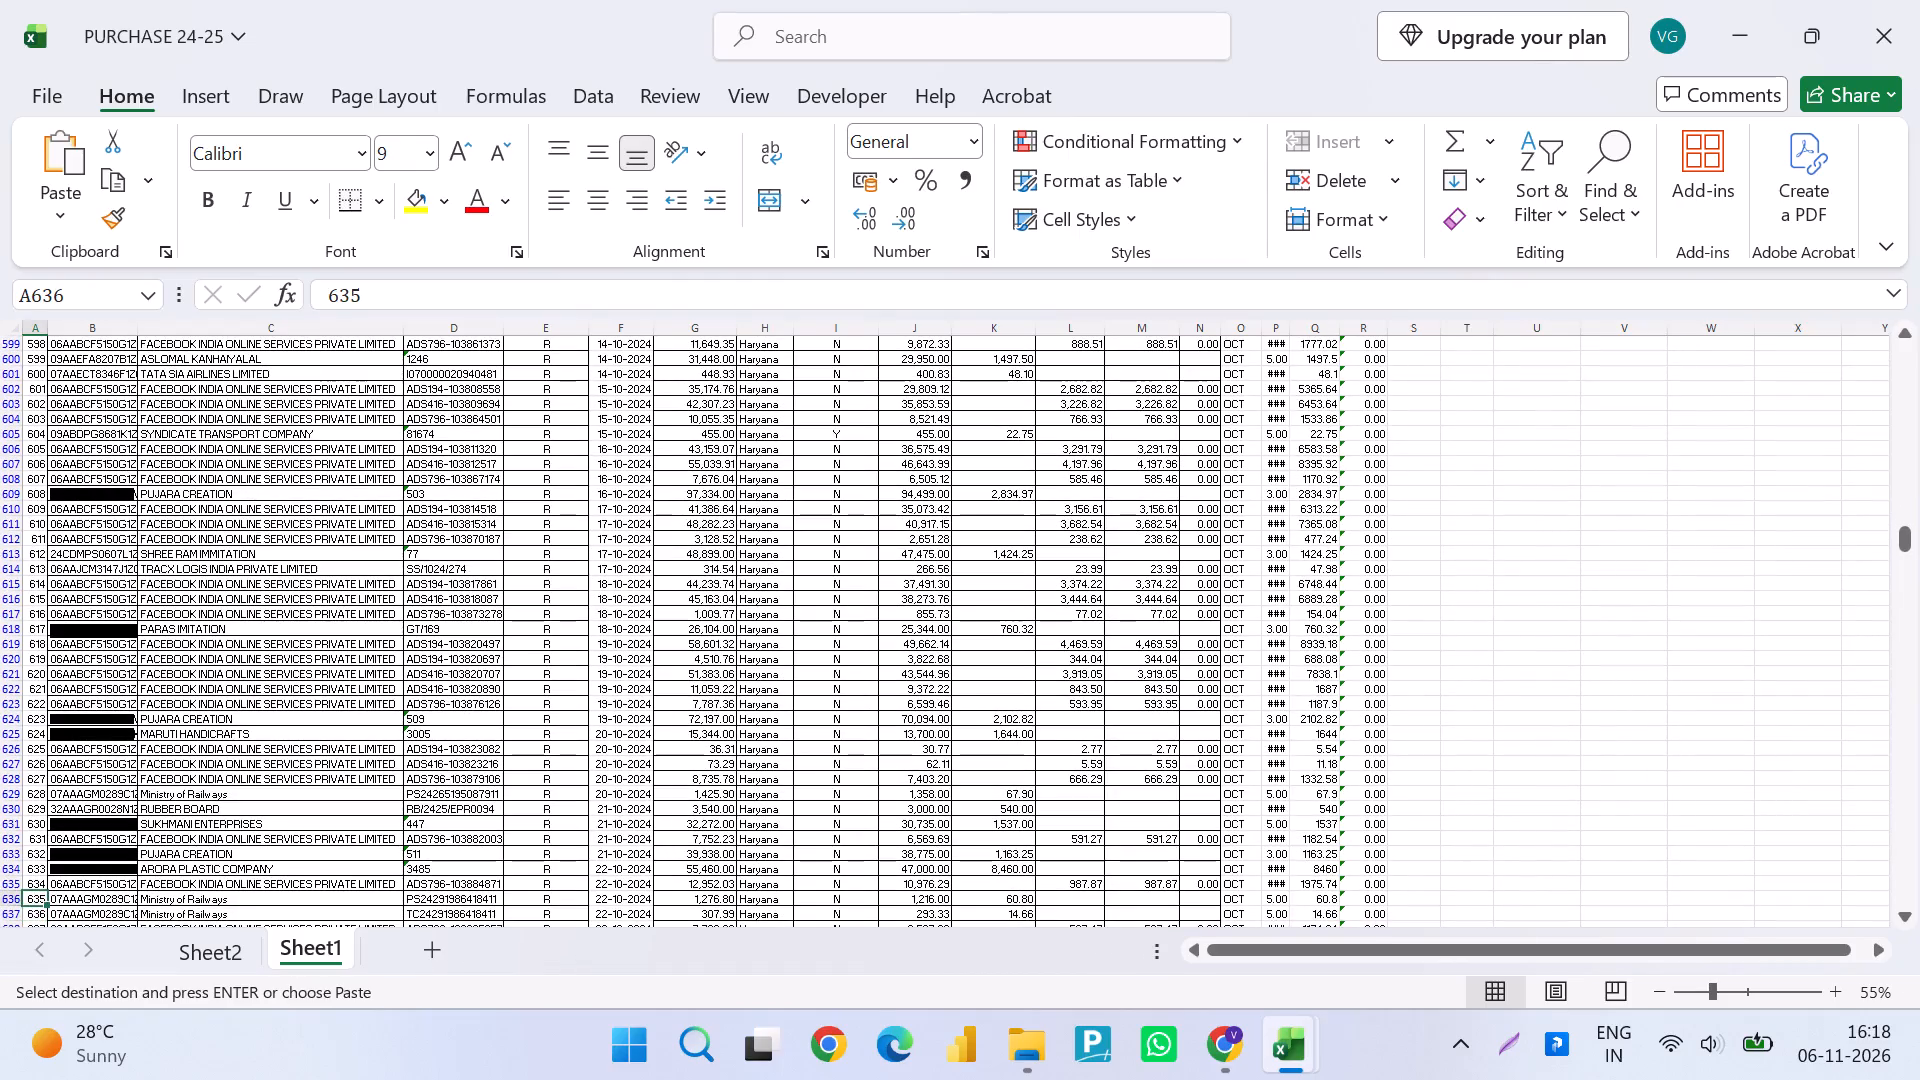
pyautogui.press('Up')
pyautogui.hotkey('ctrl', 'Up')
pyautogui.hotkey('ctrl', 'Up')
pyautogui.hotkey('ctrl', 'f')
pyautogui.hotkey('ctrl', 'v')
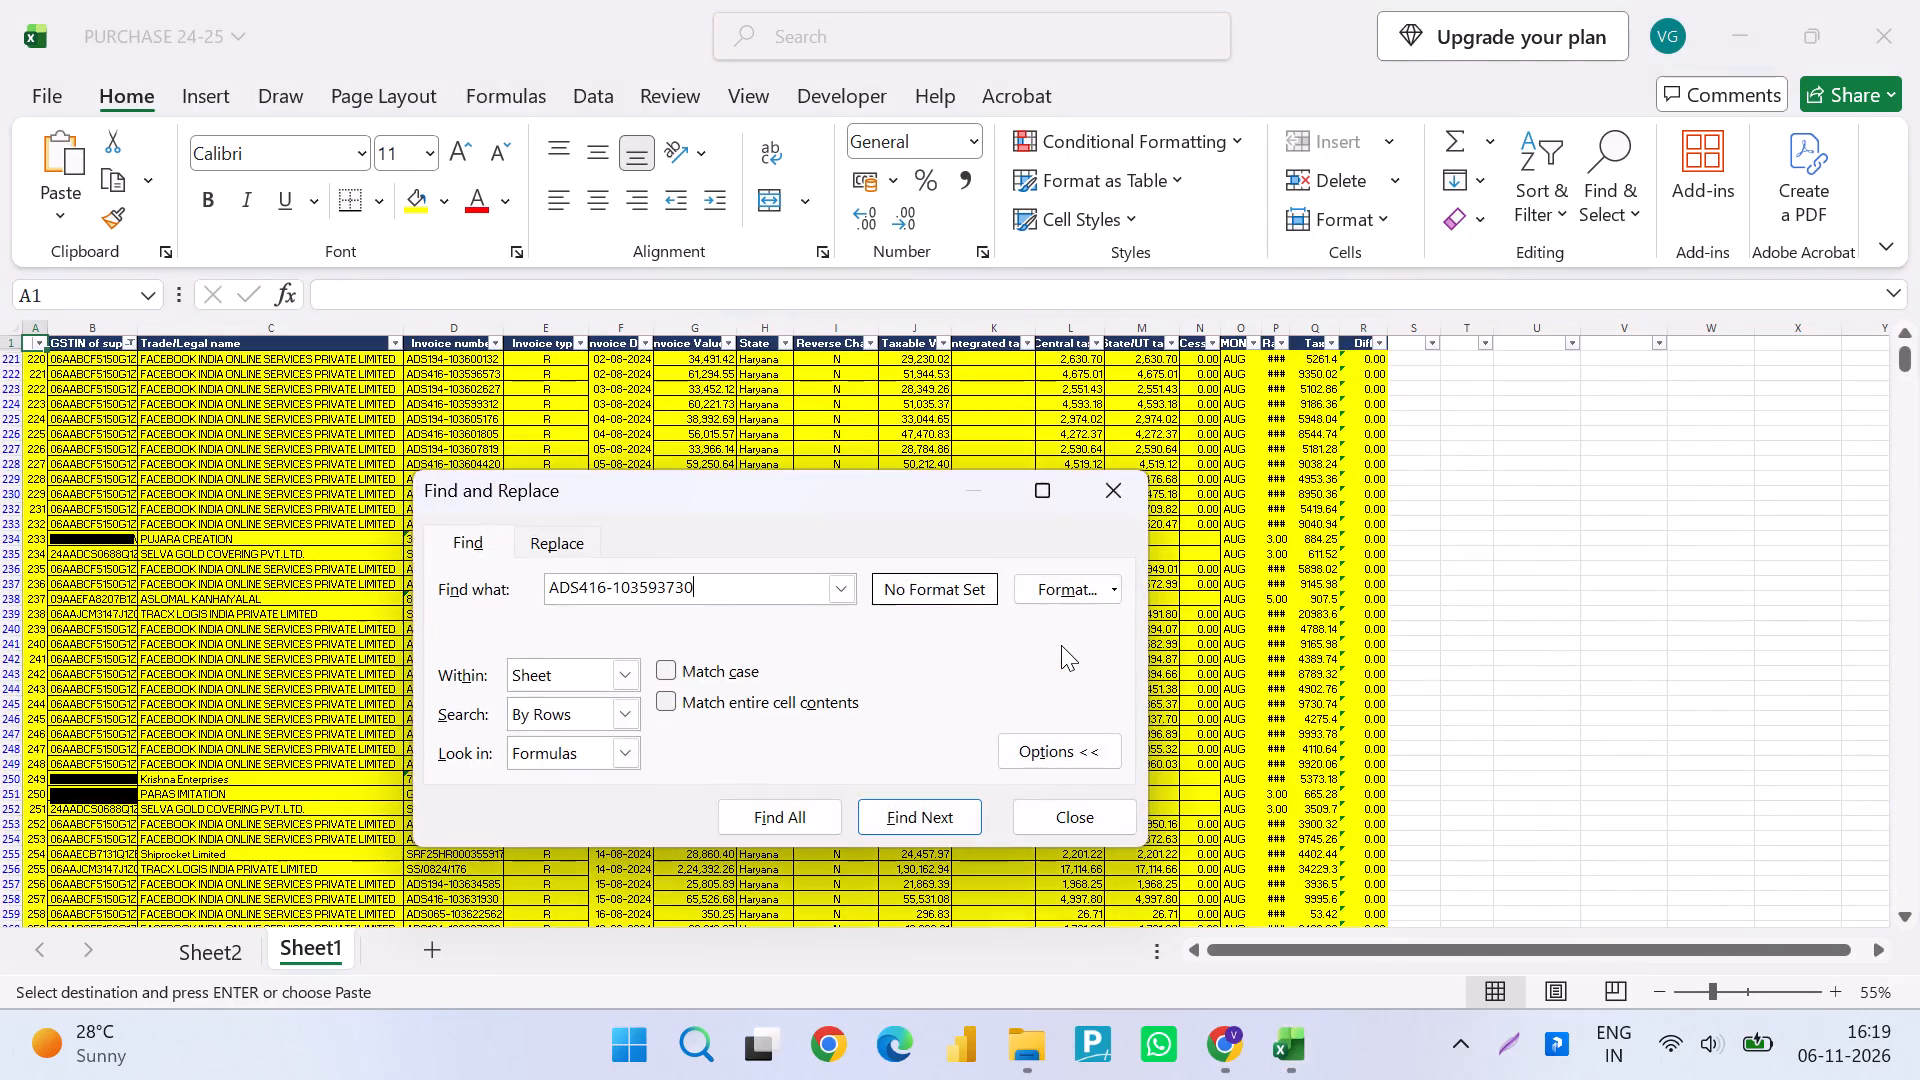
pyautogui.press('Return')
pyautogui.press('Escape')
pyautogui.press('Escape')
pyautogui.hotkey('ctrl', 'shift', 'l')
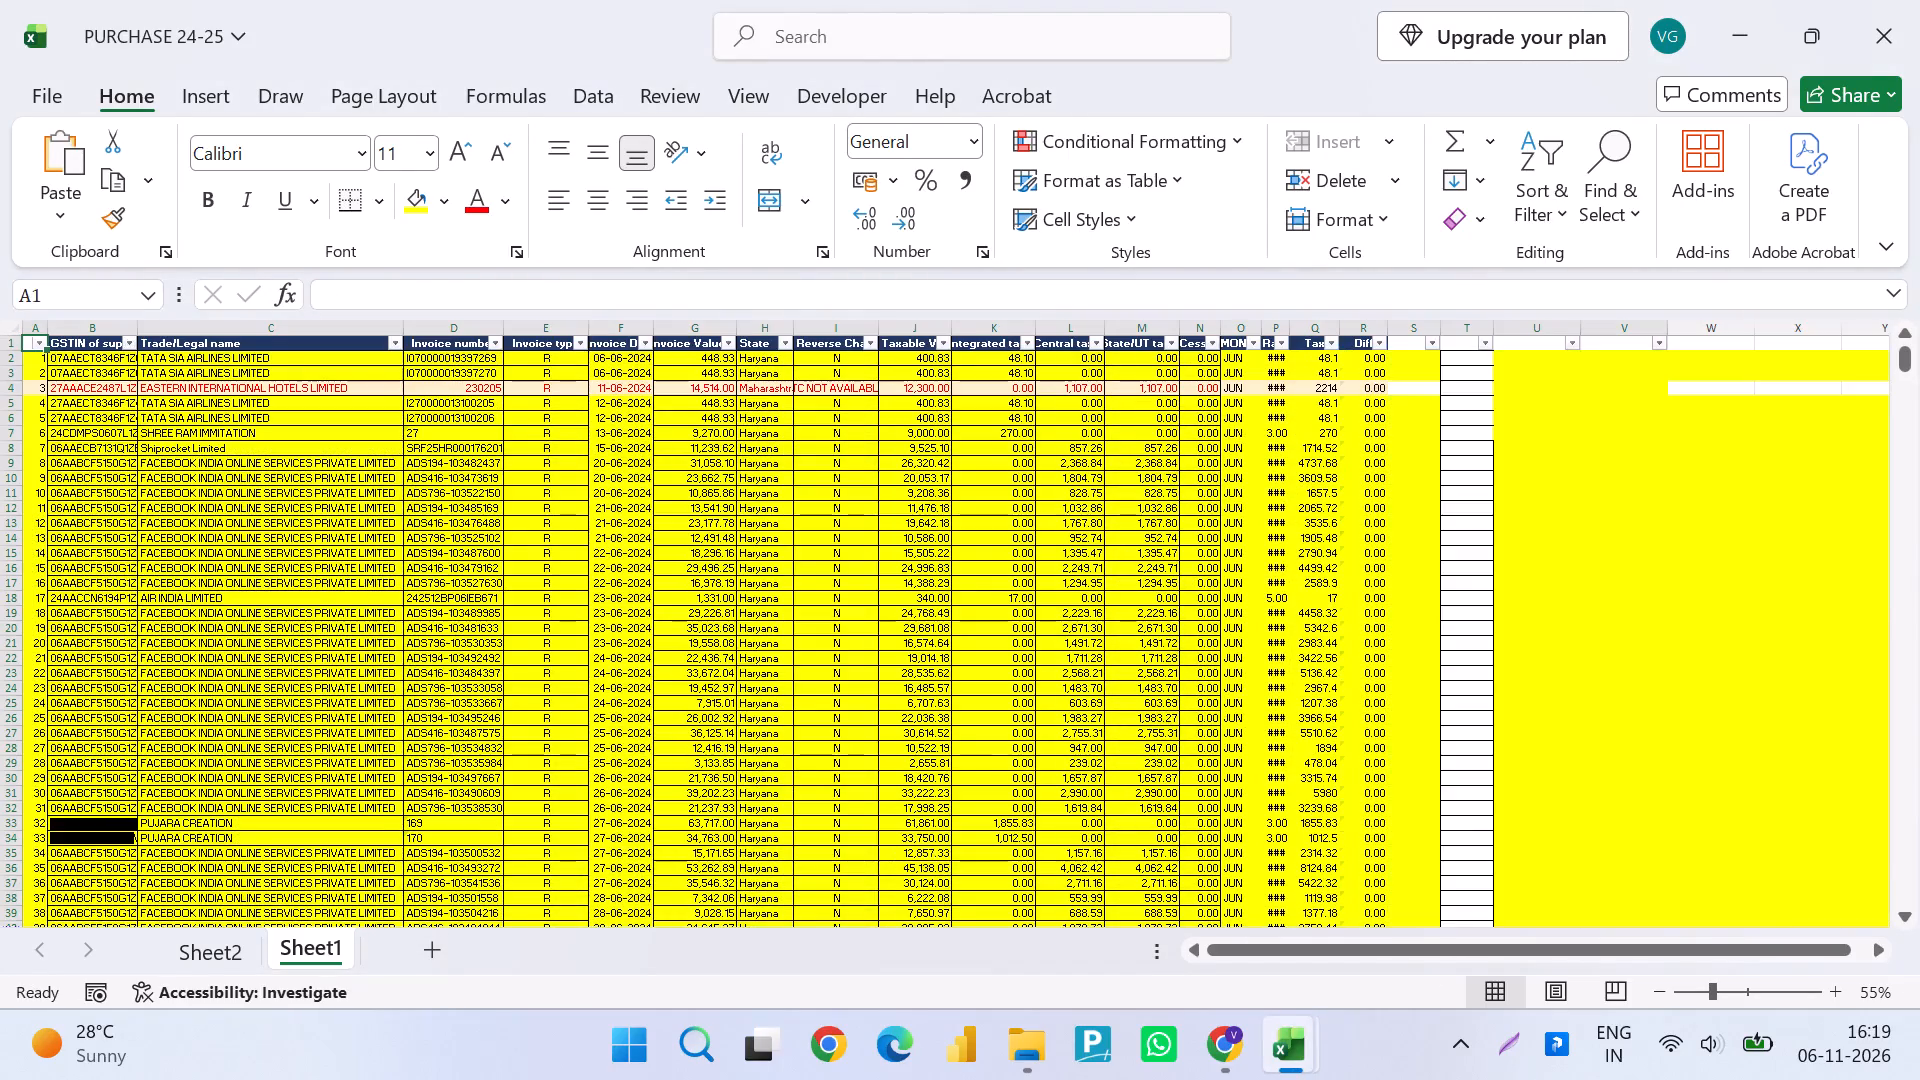
pyautogui.hotkey('ctrl', 'f')
pyautogui.hotkey('ctrl', 'v')
pyautogui.press('Return')
pyautogui.press('Escape')
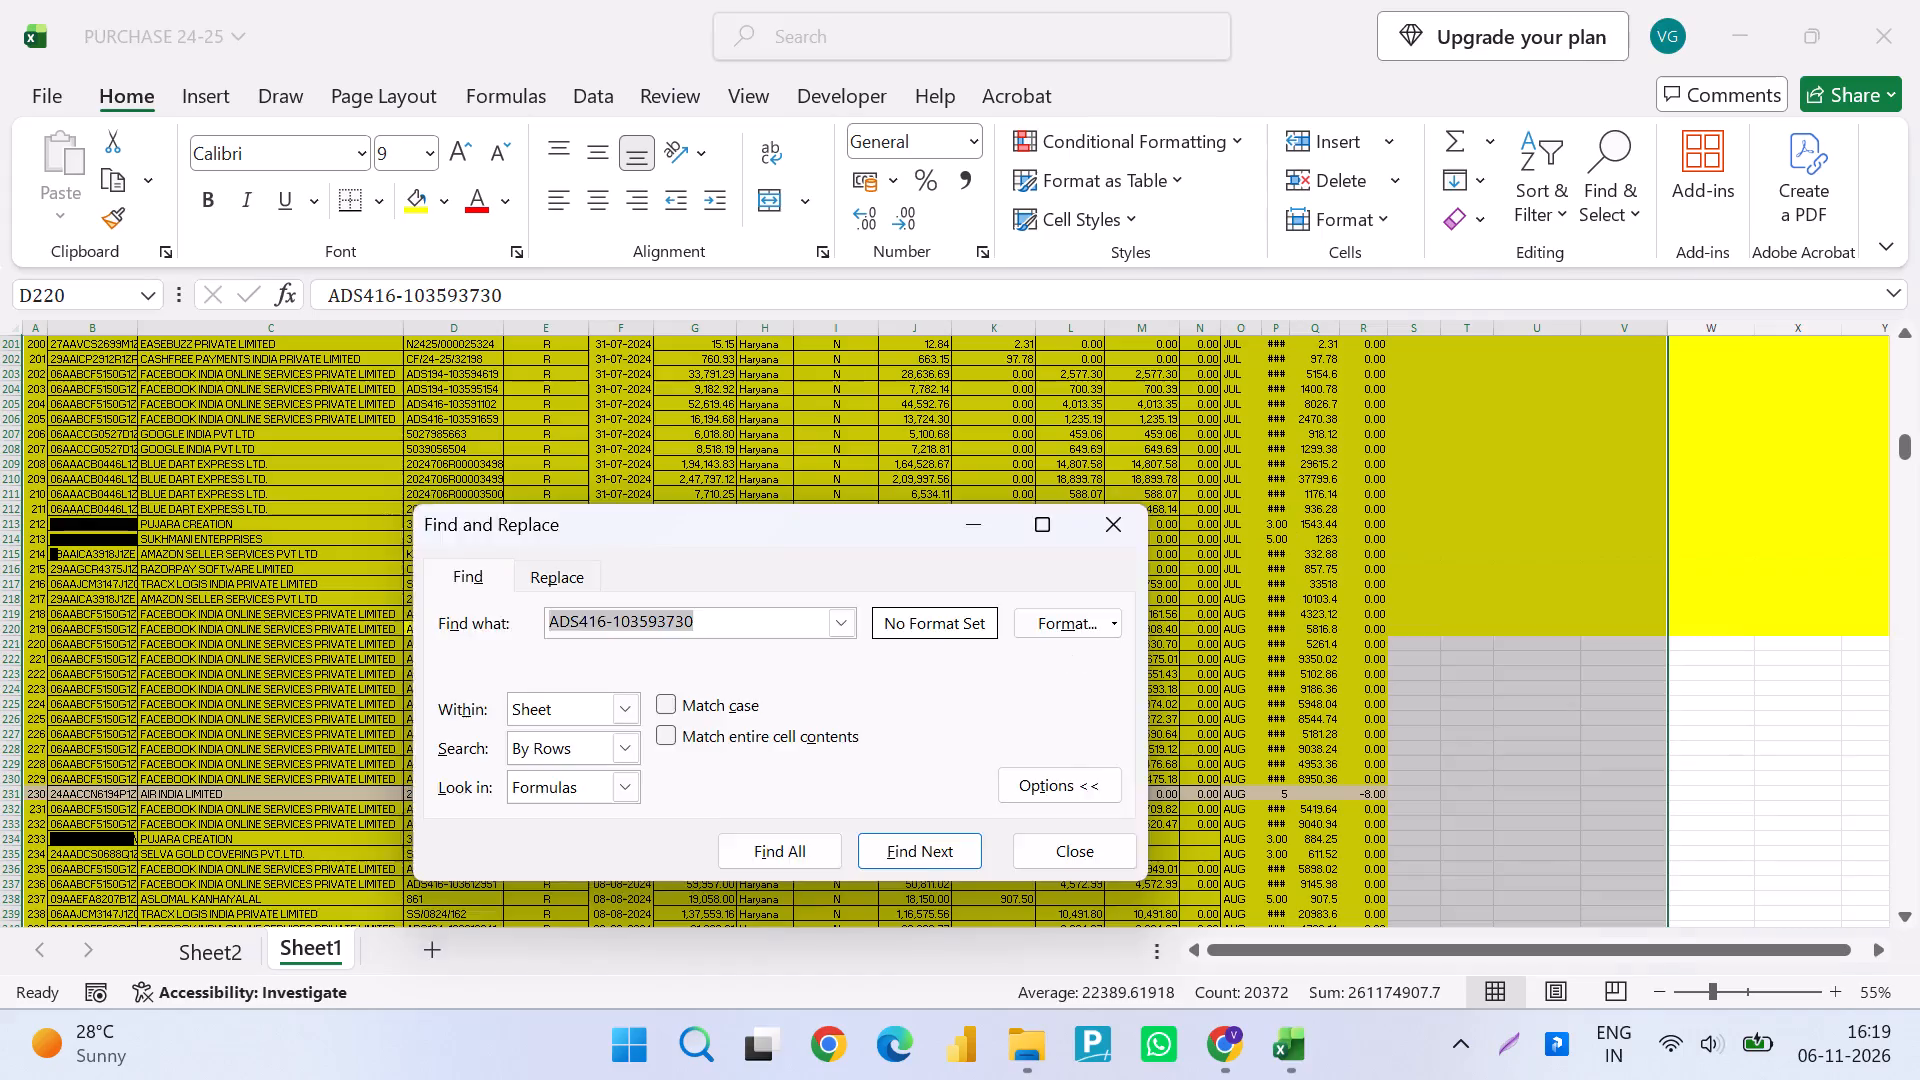
pyautogui.press('Right')
pyautogui.press('Left')
pyautogui.press('Right')
pyautogui.press('Right')
pyautogui.press('Right')
pyautogui.press('Right')
pyautogui.press('Right')
pyautogui.press('Right')
pyautogui.press('Right')
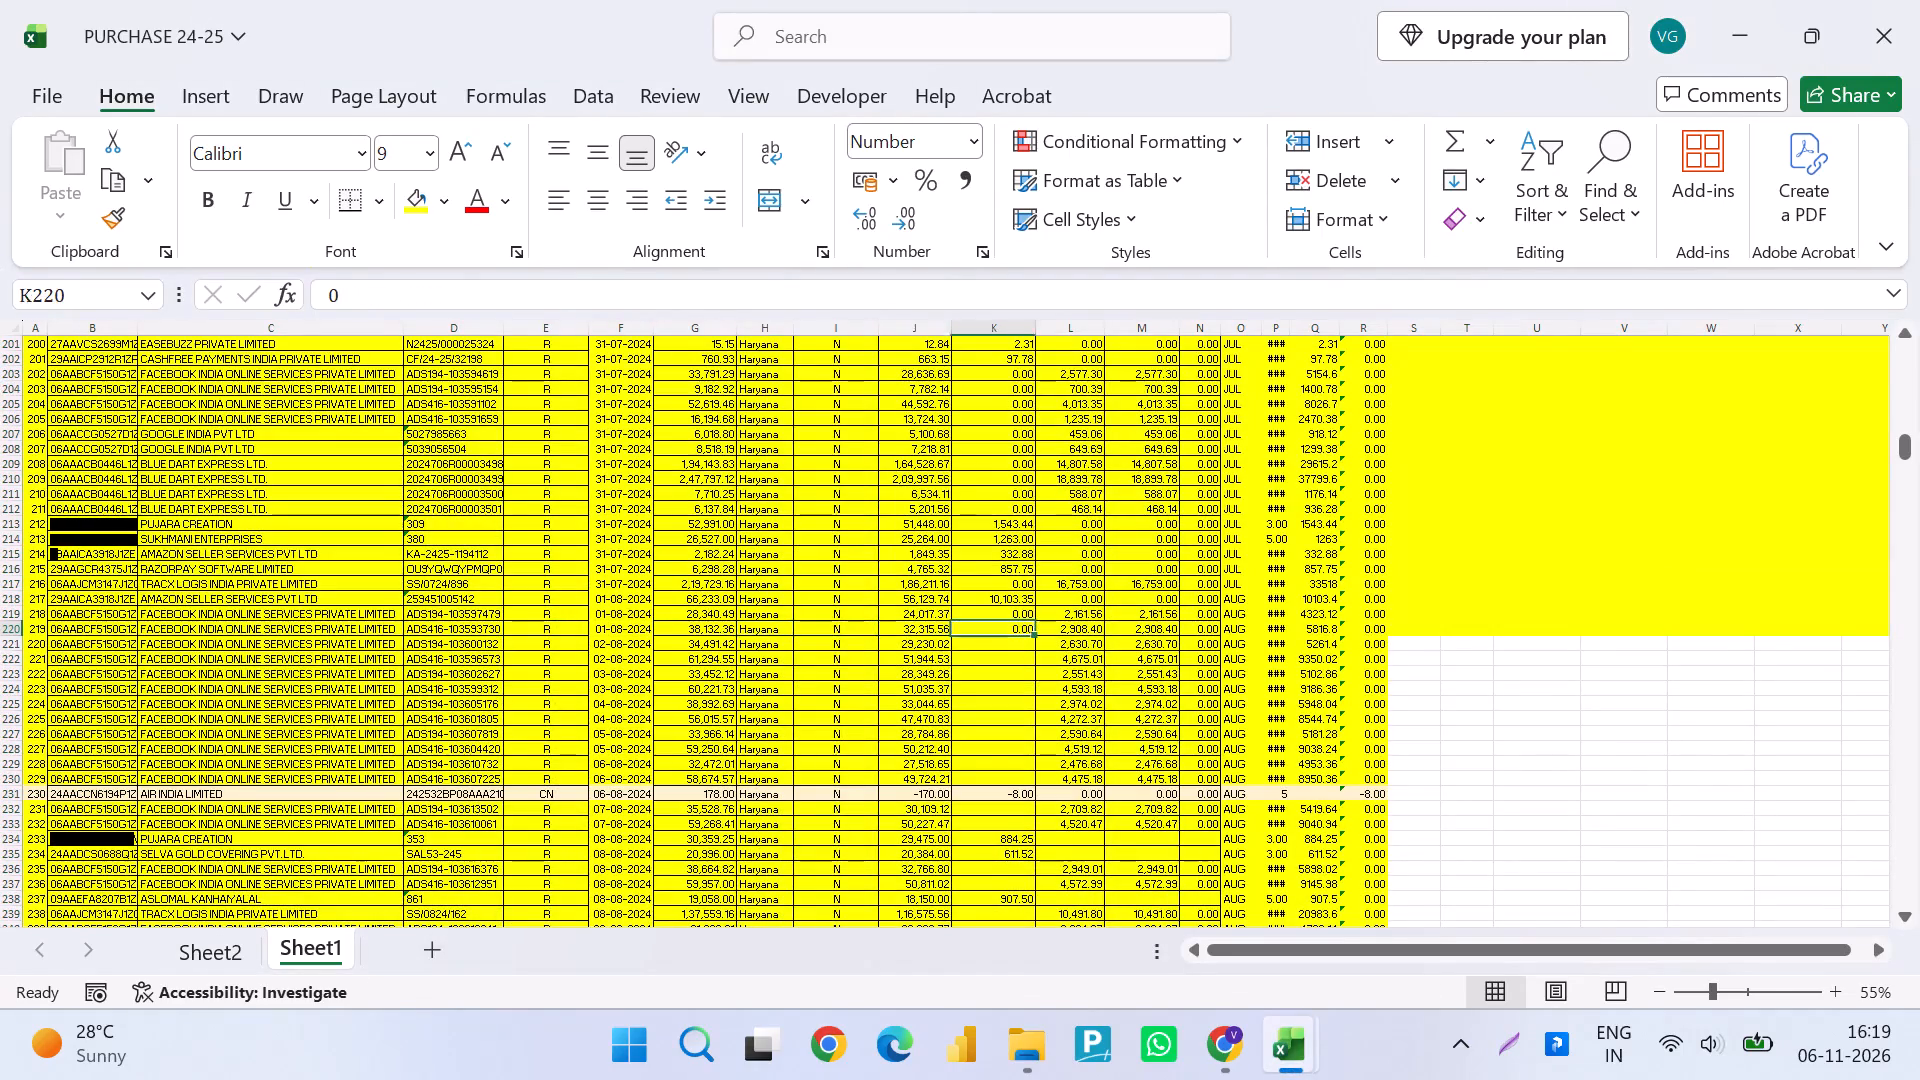
pyautogui.press('Right')
# In GST_REFUND_S01A, enter 2908.4 as the central tax in J210 and fill K210 with 2161.56 from the cell above.
pyautogui.hotkey('alt', 'Tab')
pyautogui.press('Right')
pyautogui.press('Right')
pyautogui.press('Right')
pyautogui.press('Right')
pyautogui.press('Right')
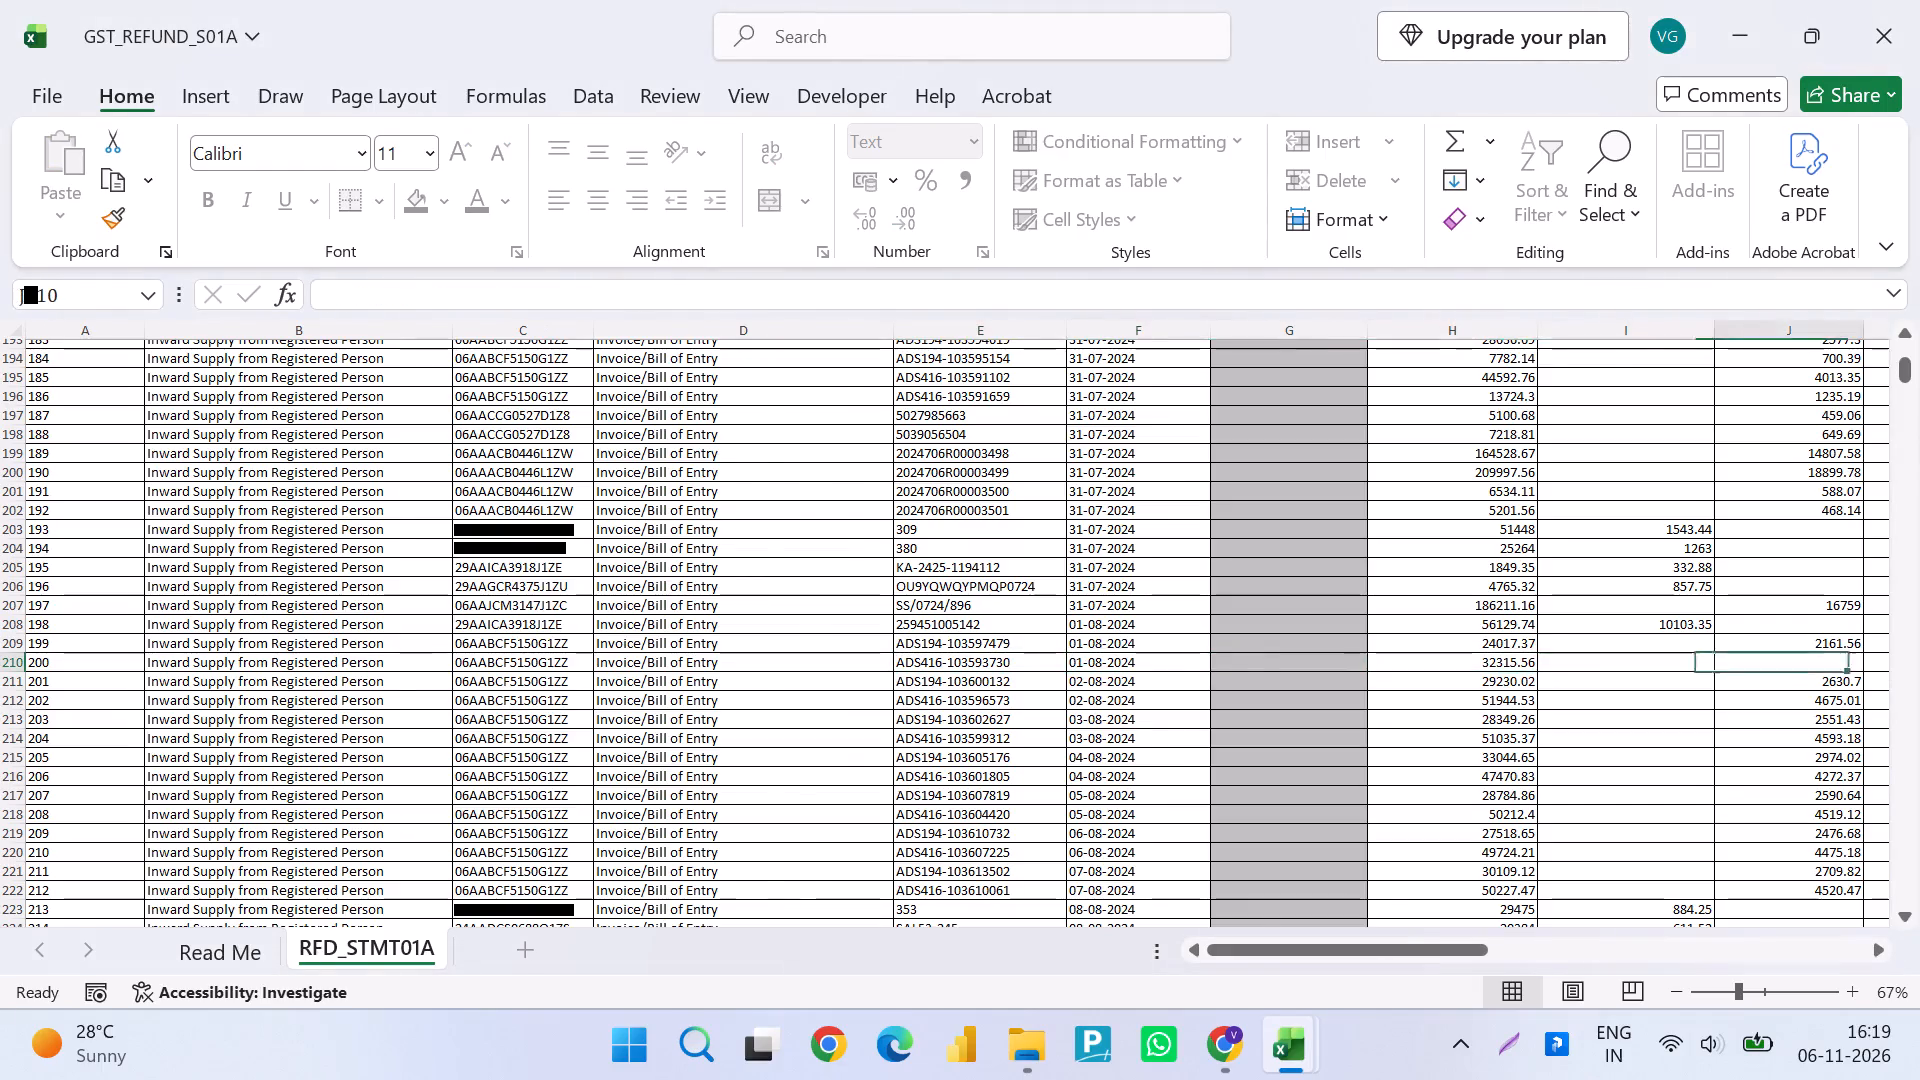
pyautogui.press('Right')
pyautogui.press('Right')
pyautogui.press('Left')
pyautogui.press('Left')
pyautogui.press('Left')
pyautogui.hotkey('alt', 'Tab')
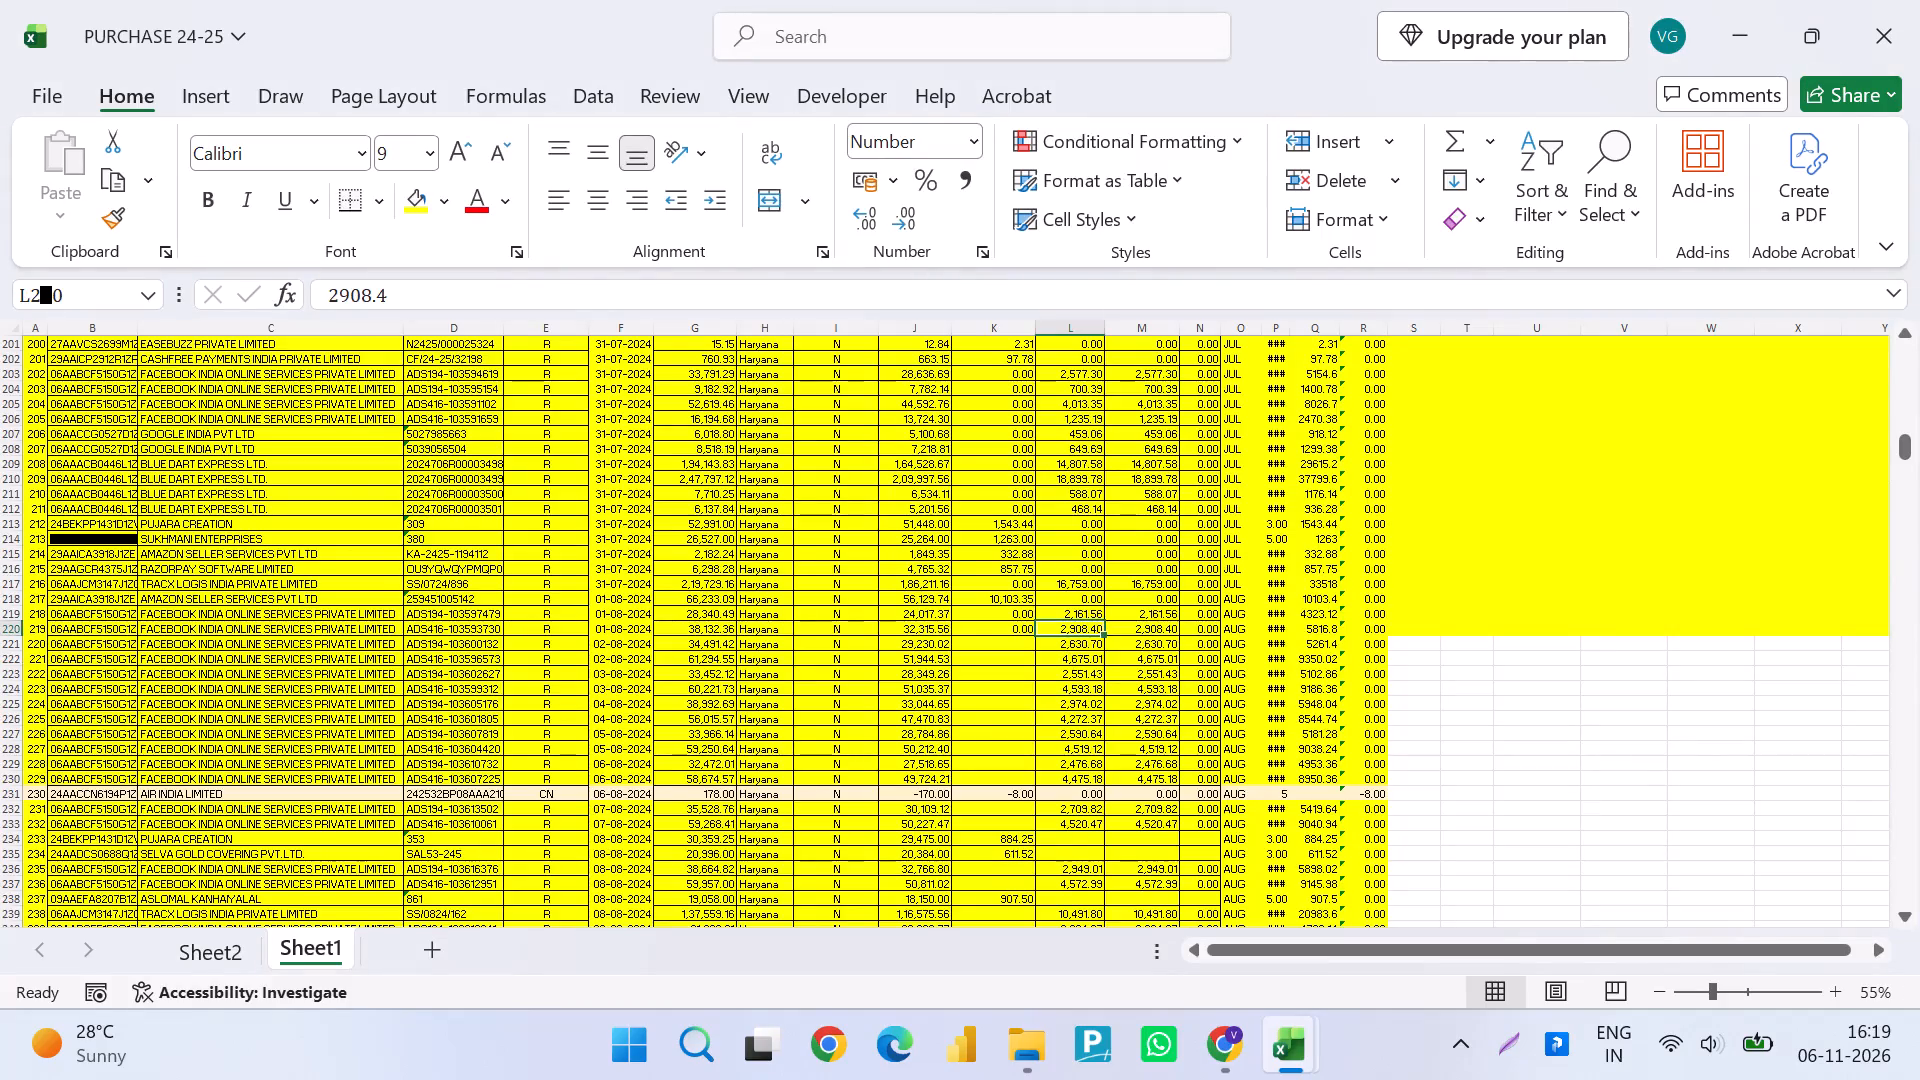
pyautogui.hotkey('alt', 'Tab')
pyautogui.press('Right')
pyautogui.write('2908.4')
pyautogui.press('Tab')
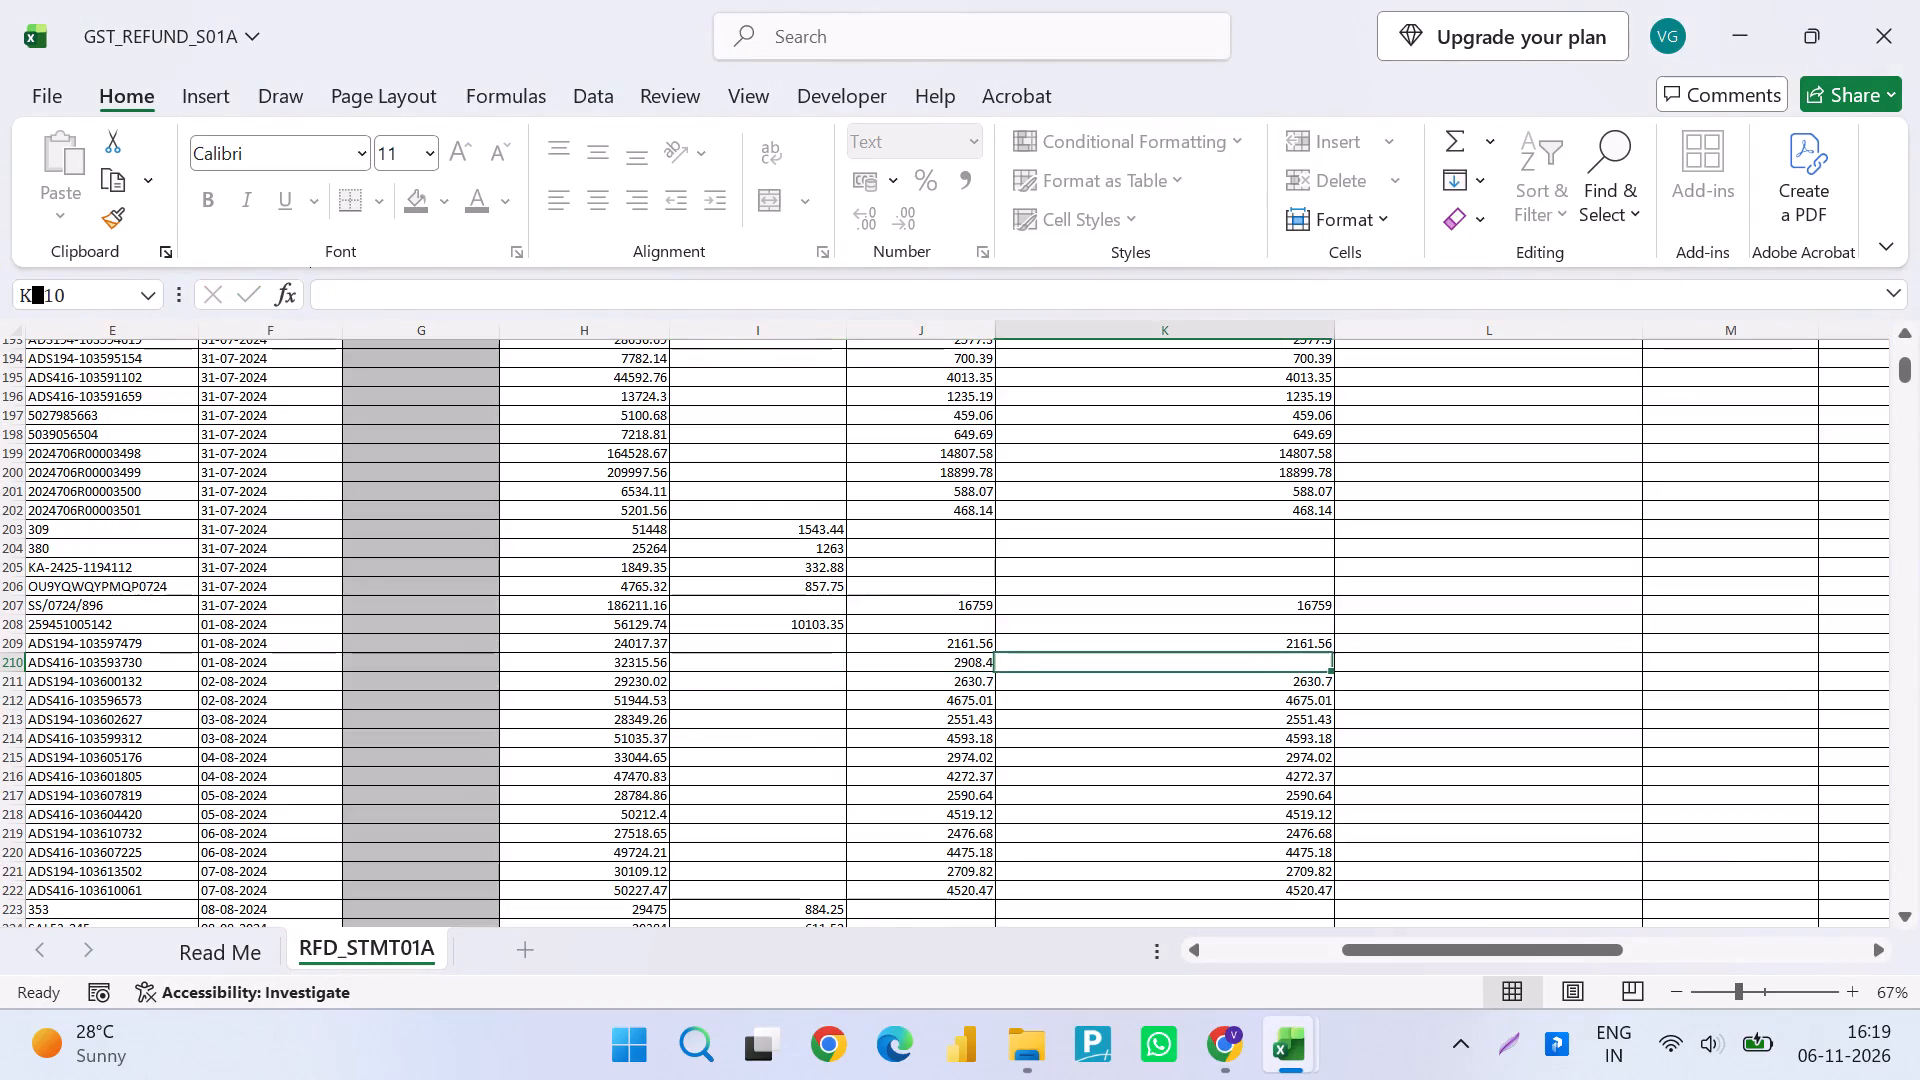
pyautogui.hotkey('ctrl', 'd')
# Run Validate & Calculate on the refund statement.
pyautogui.hscroll(3, 1061, 645)
pyautogui.scroll(7, 1061, 645)
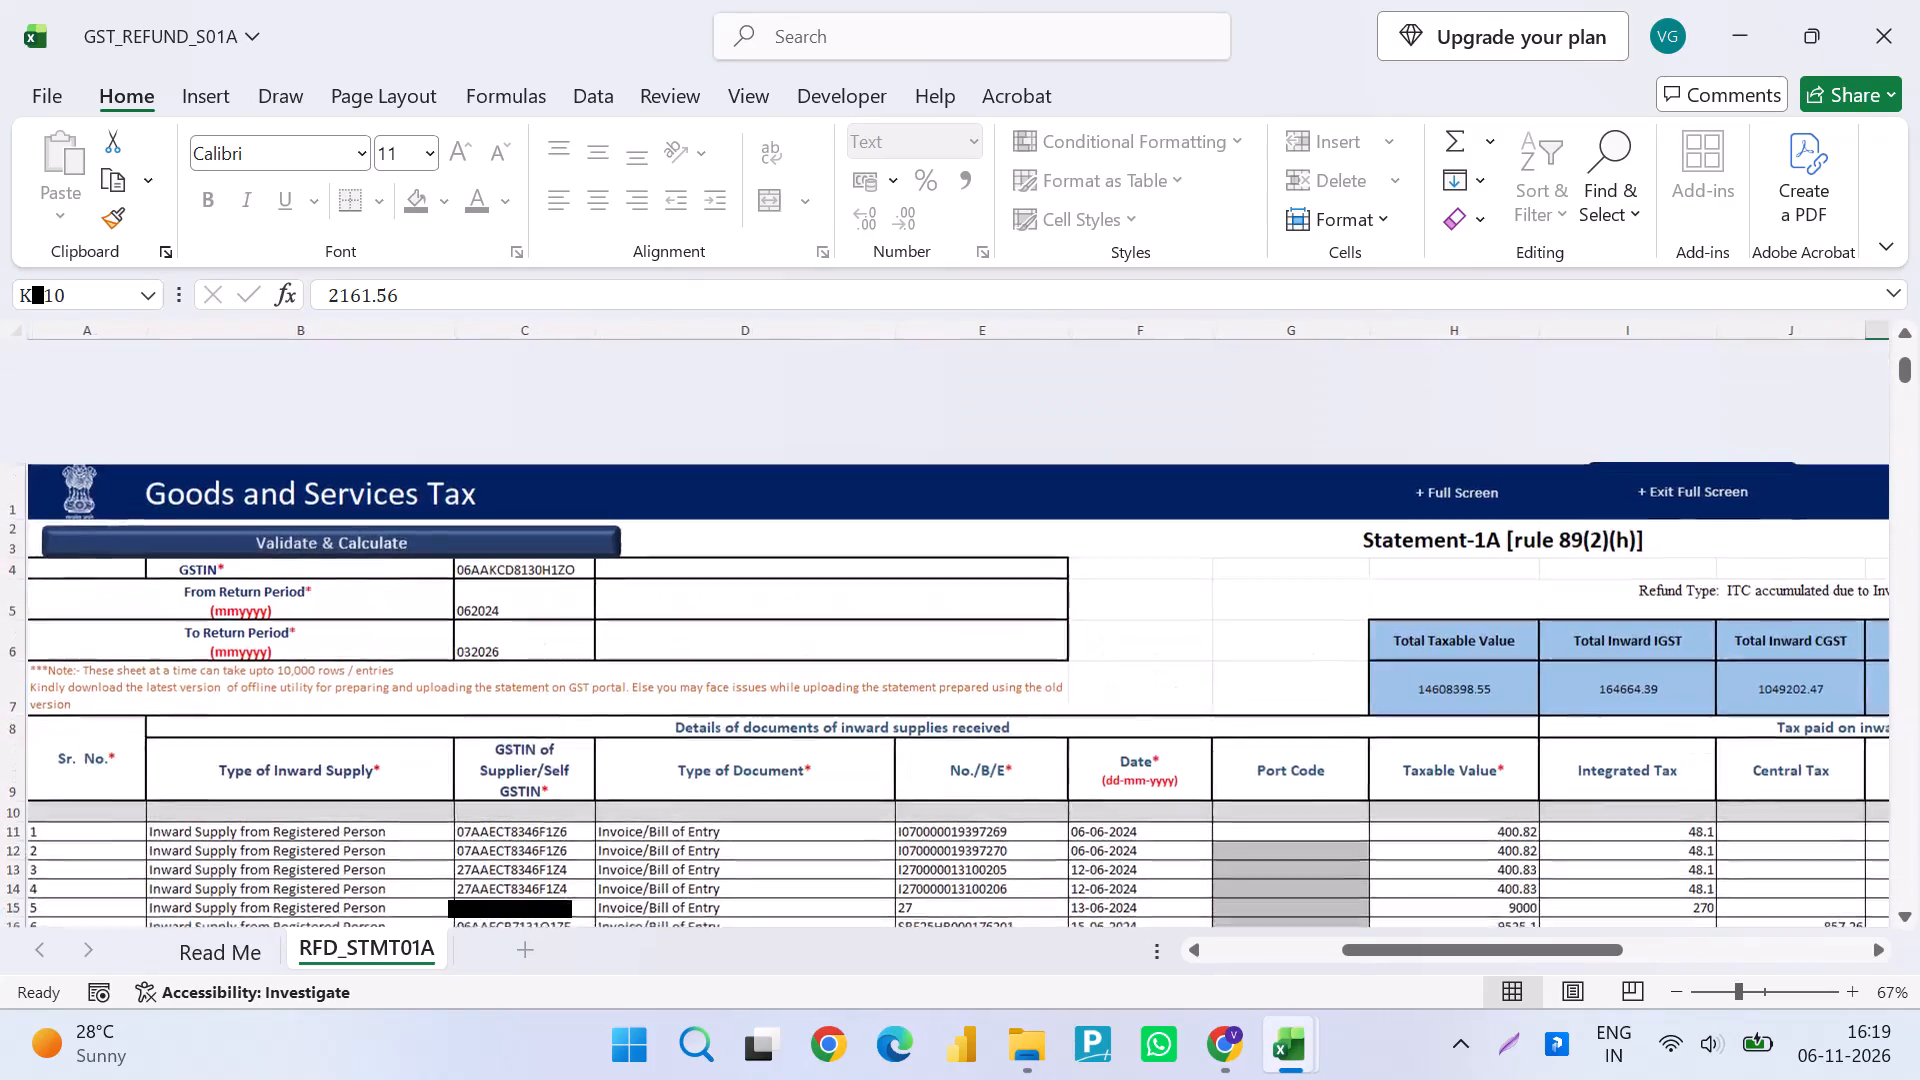
pyautogui.scroll(1, 1061, 645)
pyautogui.click(358, 412)
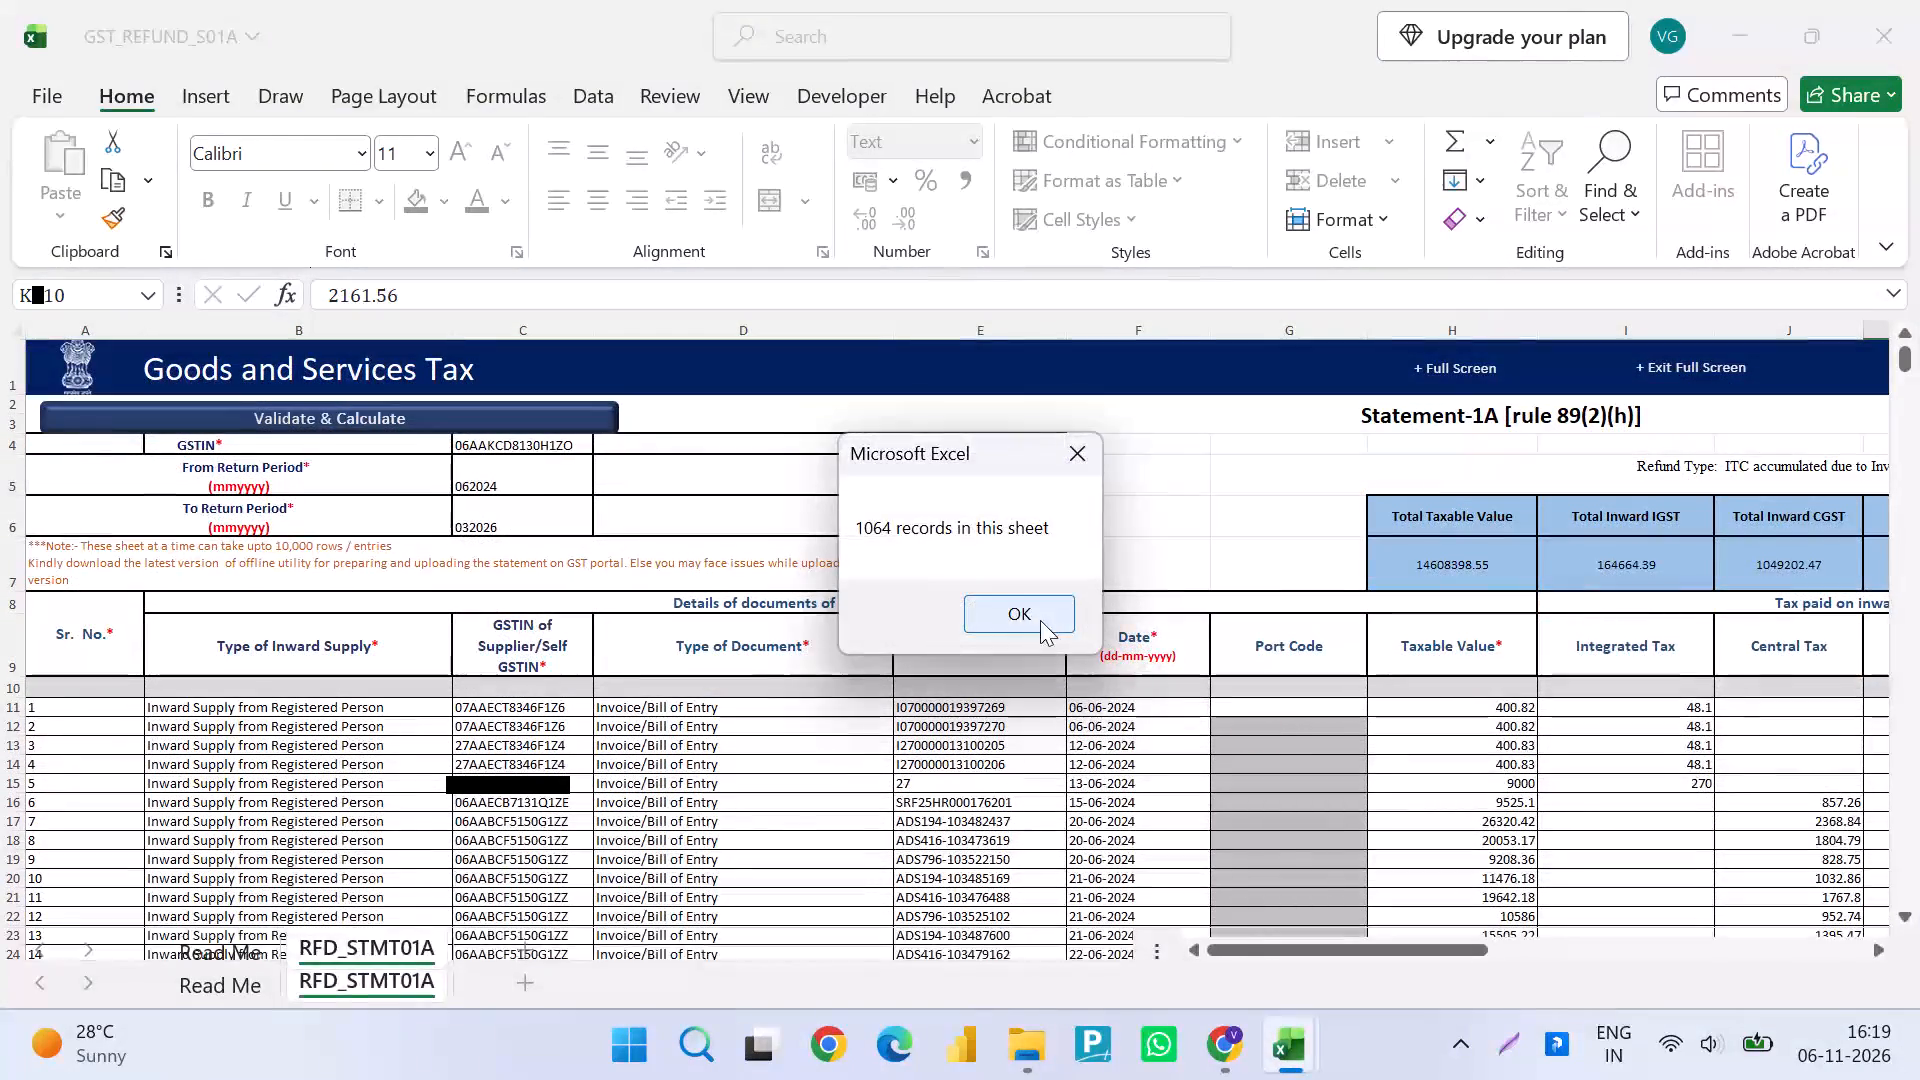
pyautogui.click(1038, 612)
# Review the column T validation errors across the refund sheet and compare them with the tax entries of row 336.
pyautogui.scroll(-1, 1091, 628)
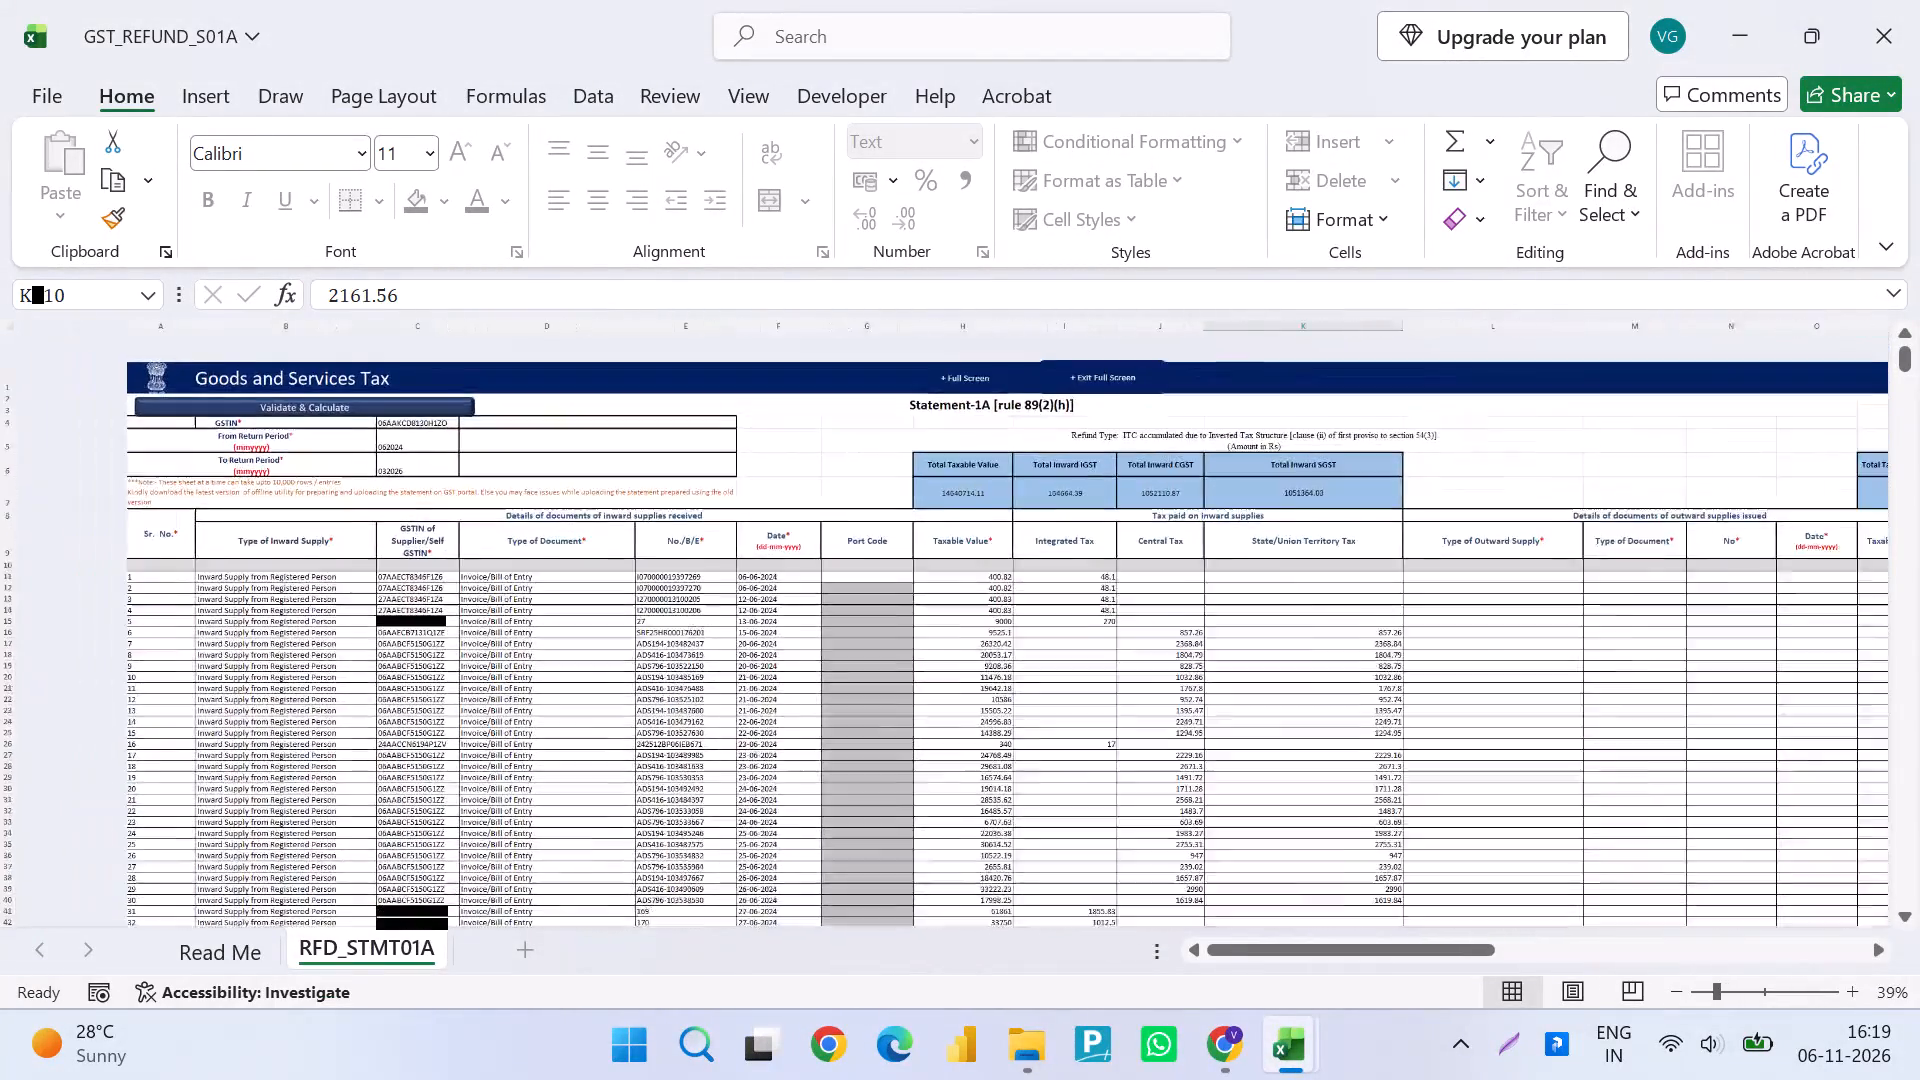
pyautogui.scroll(-4, 1091, 628)
pyautogui.scroll(3, 1091, 628)
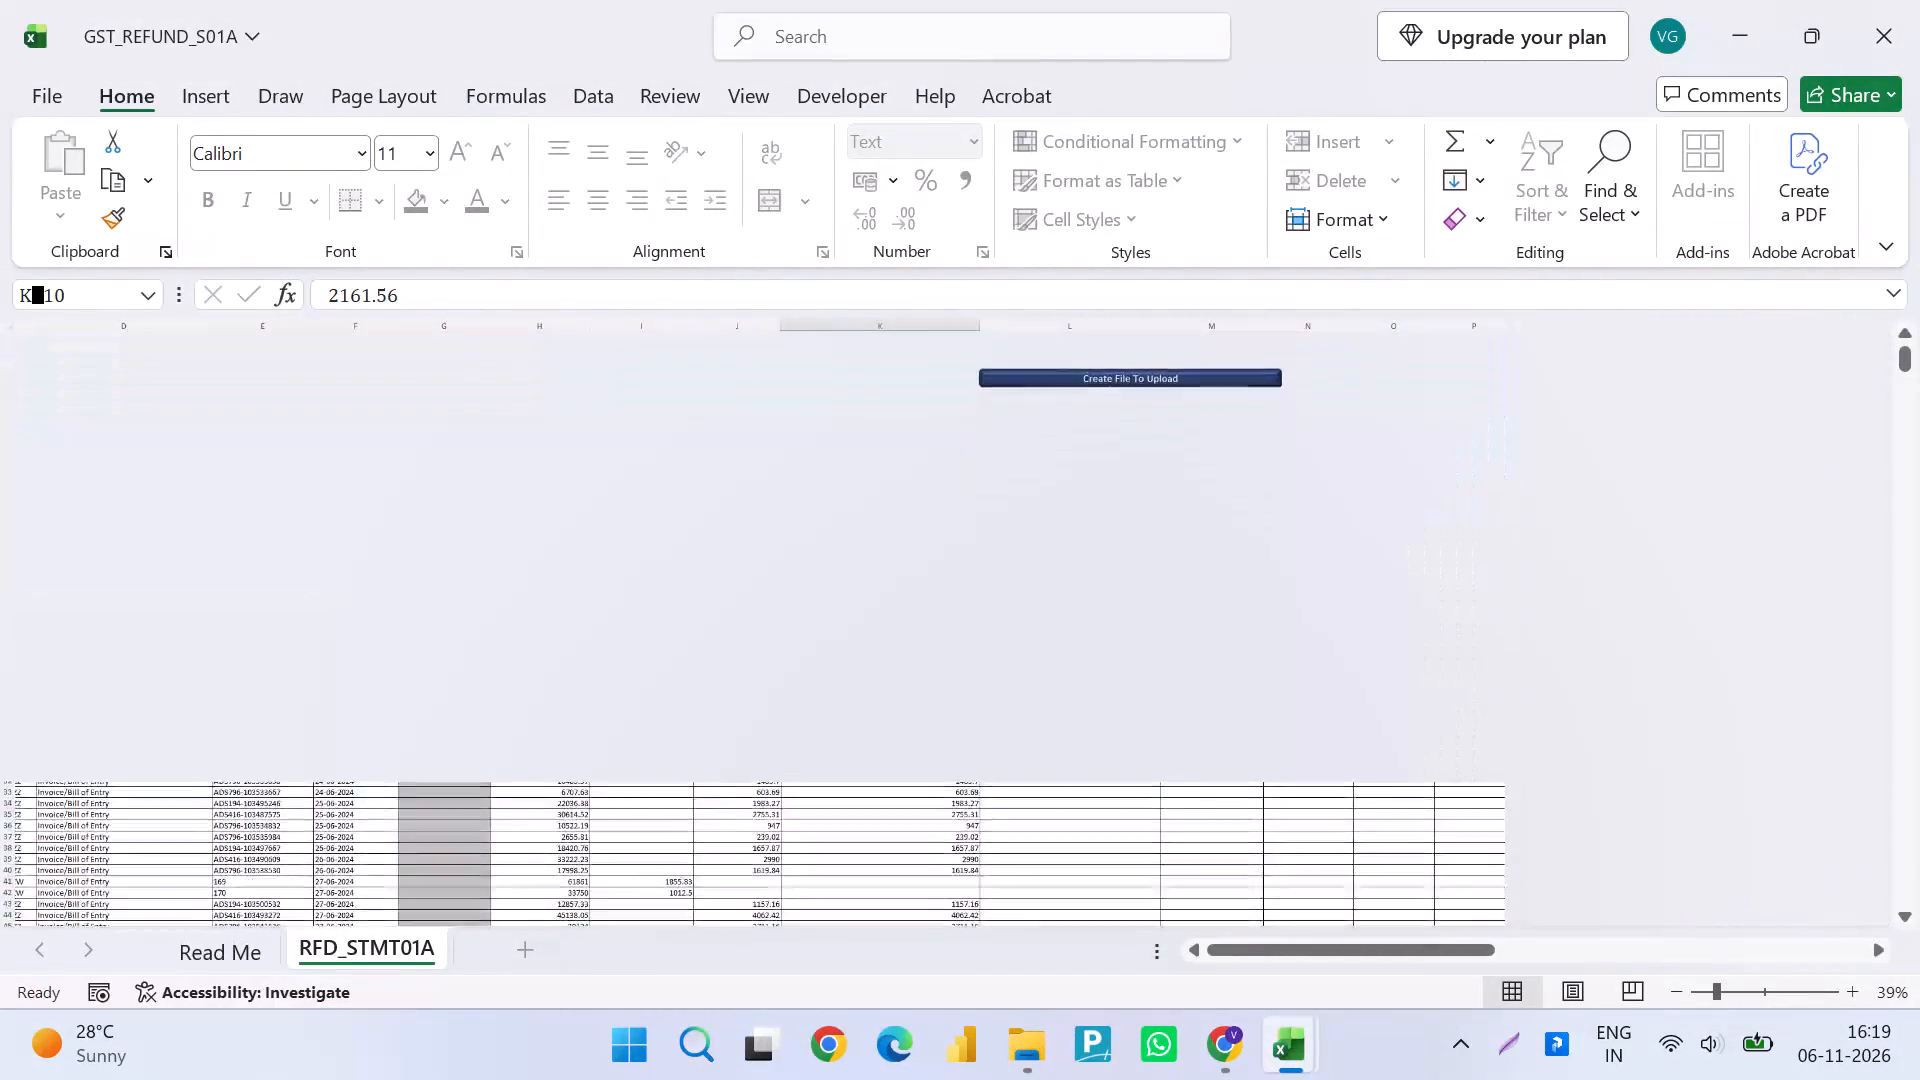
pyautogui.scroll(-5, 1148, 704)
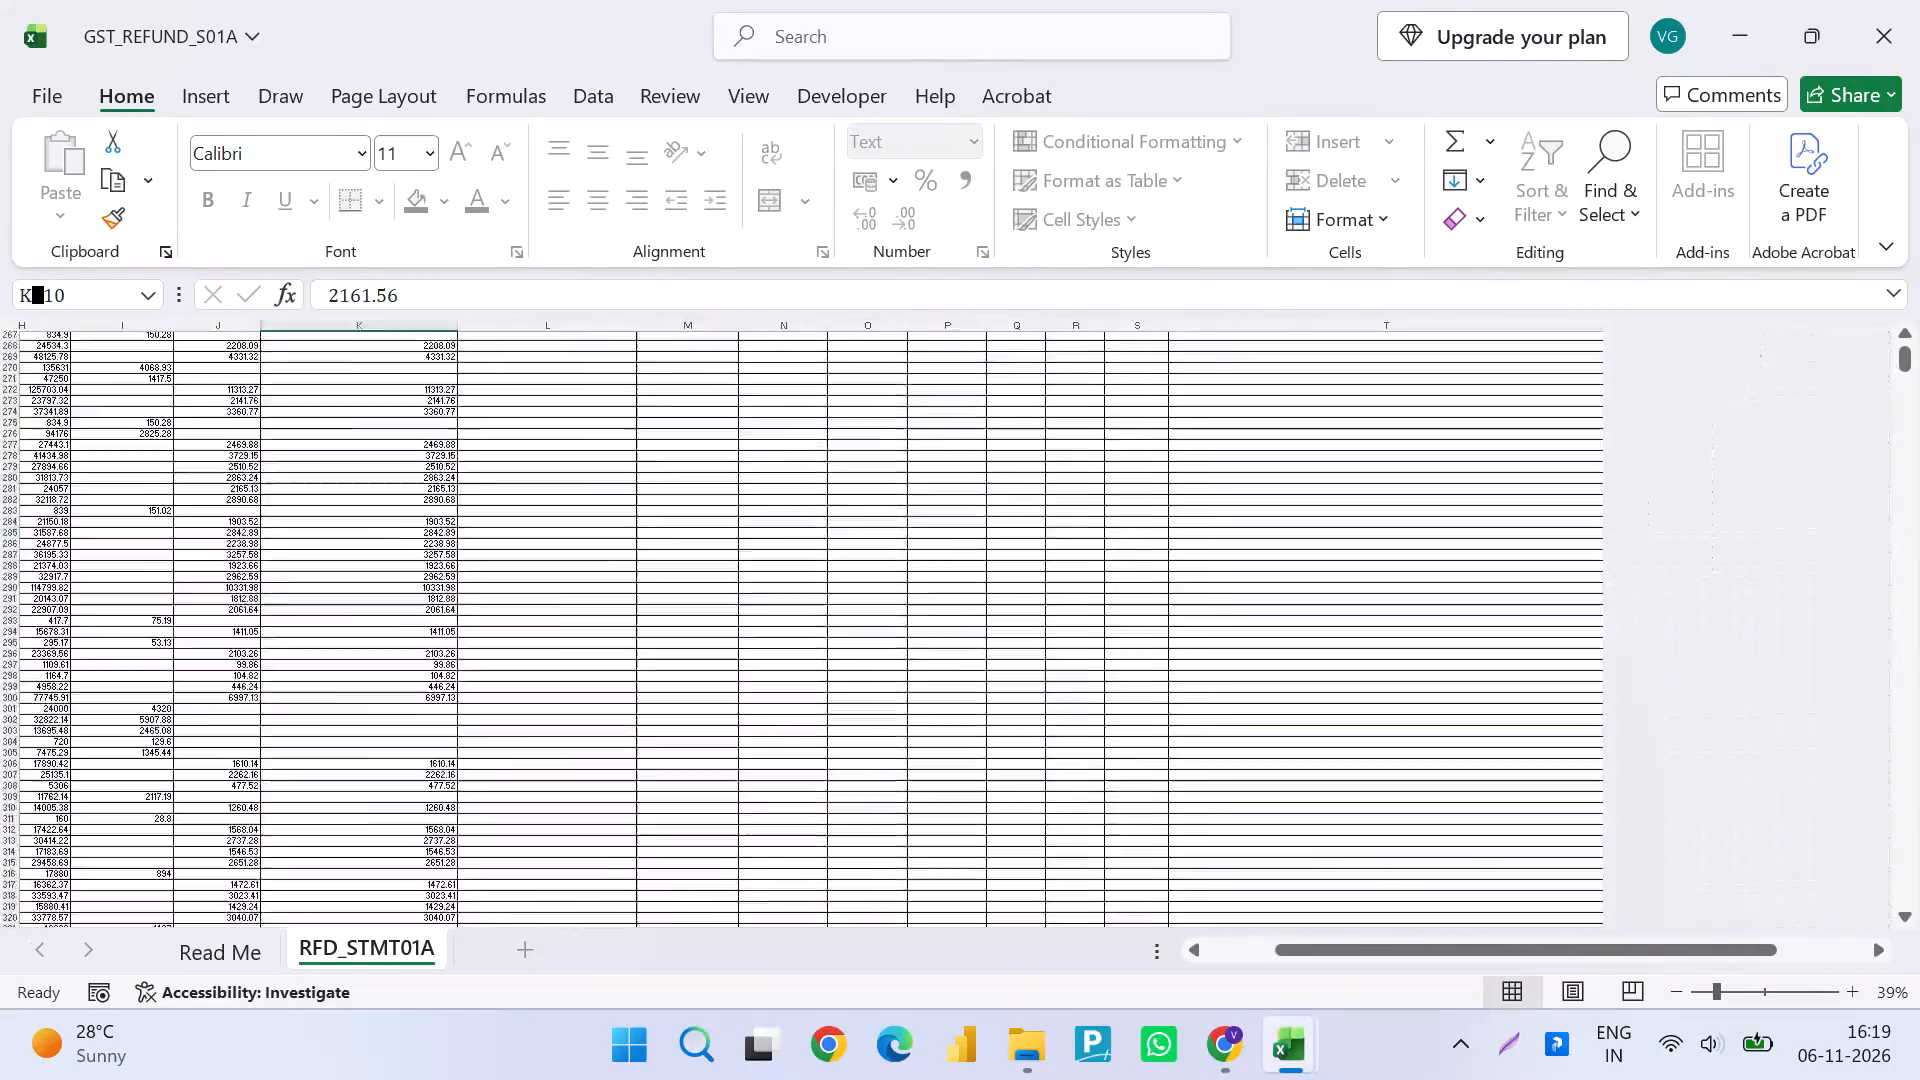
pyautogui.scroll(3, 1148, 704)
pyautogui.scroll(-2, 1148, 704)
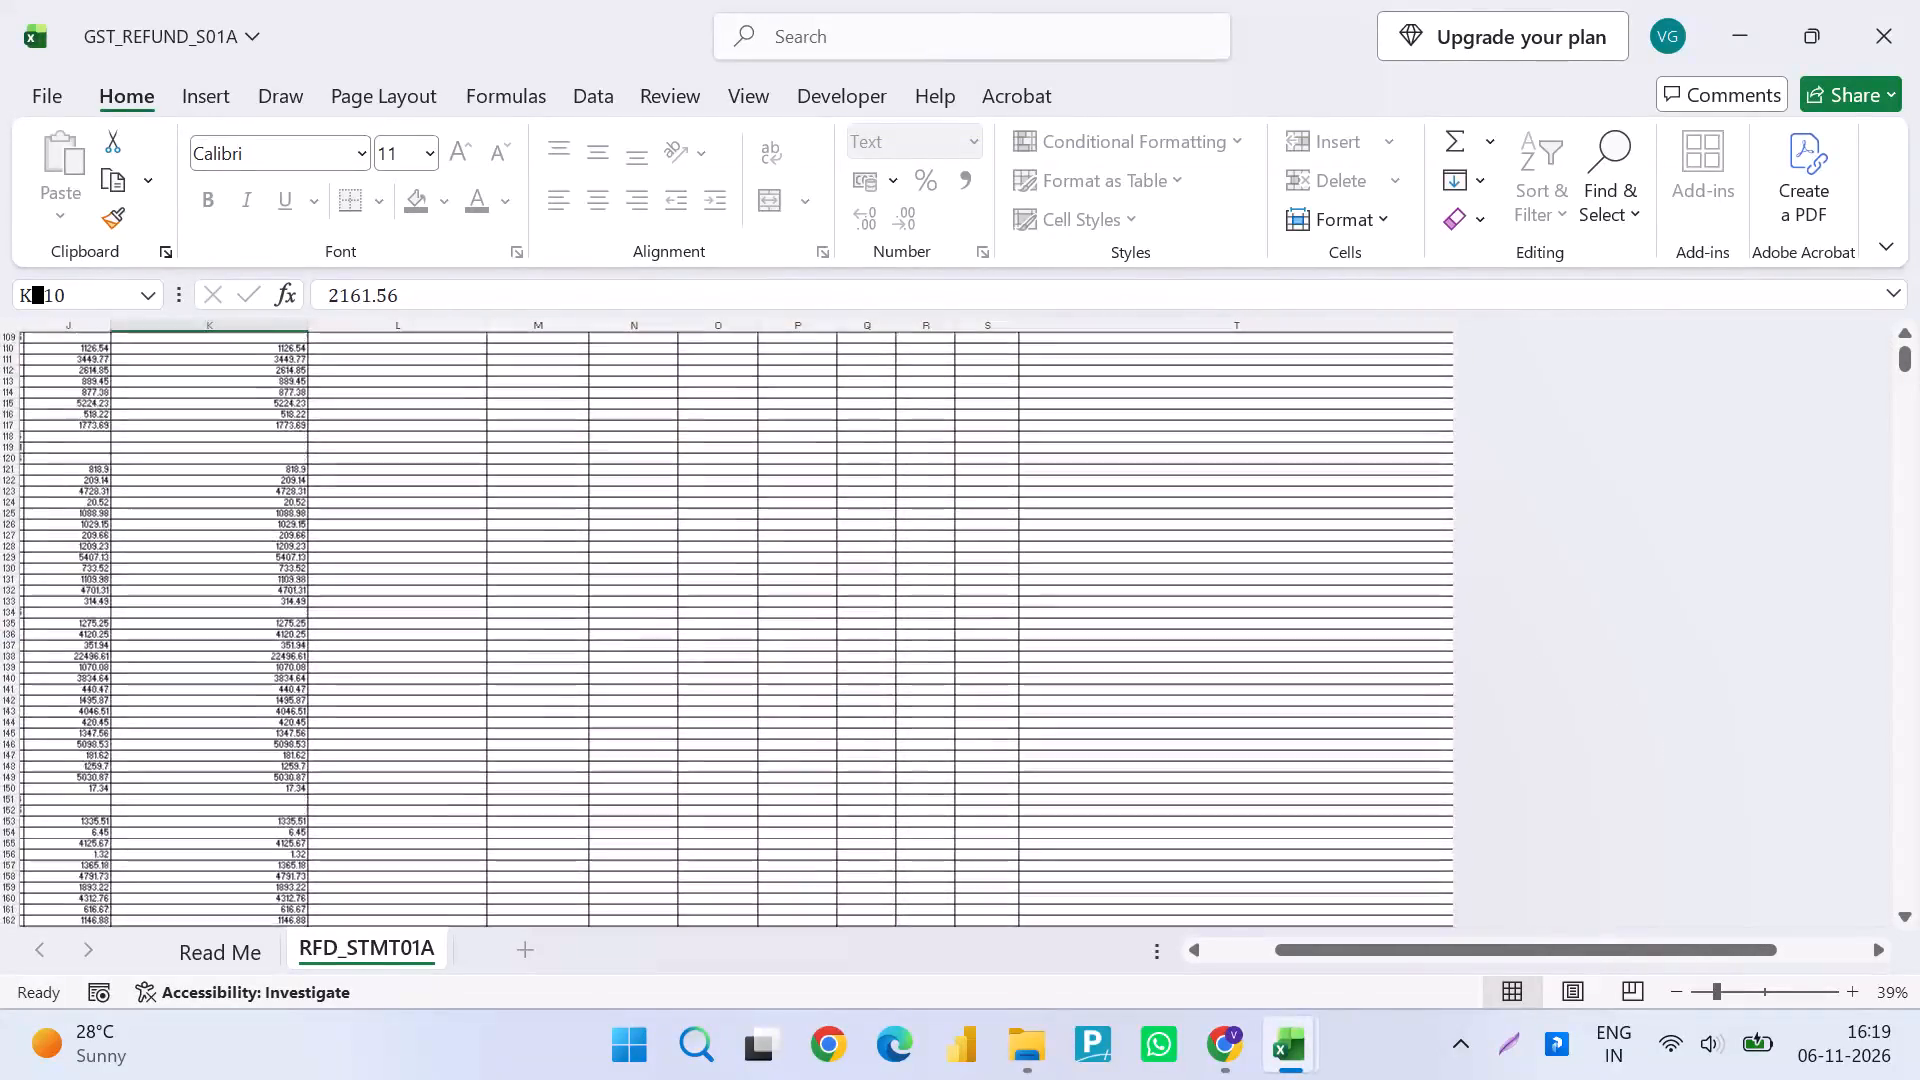
pyautogui.scroll(-7, 1148, 704)
pyautogui.scroll(2, 1148, 704)
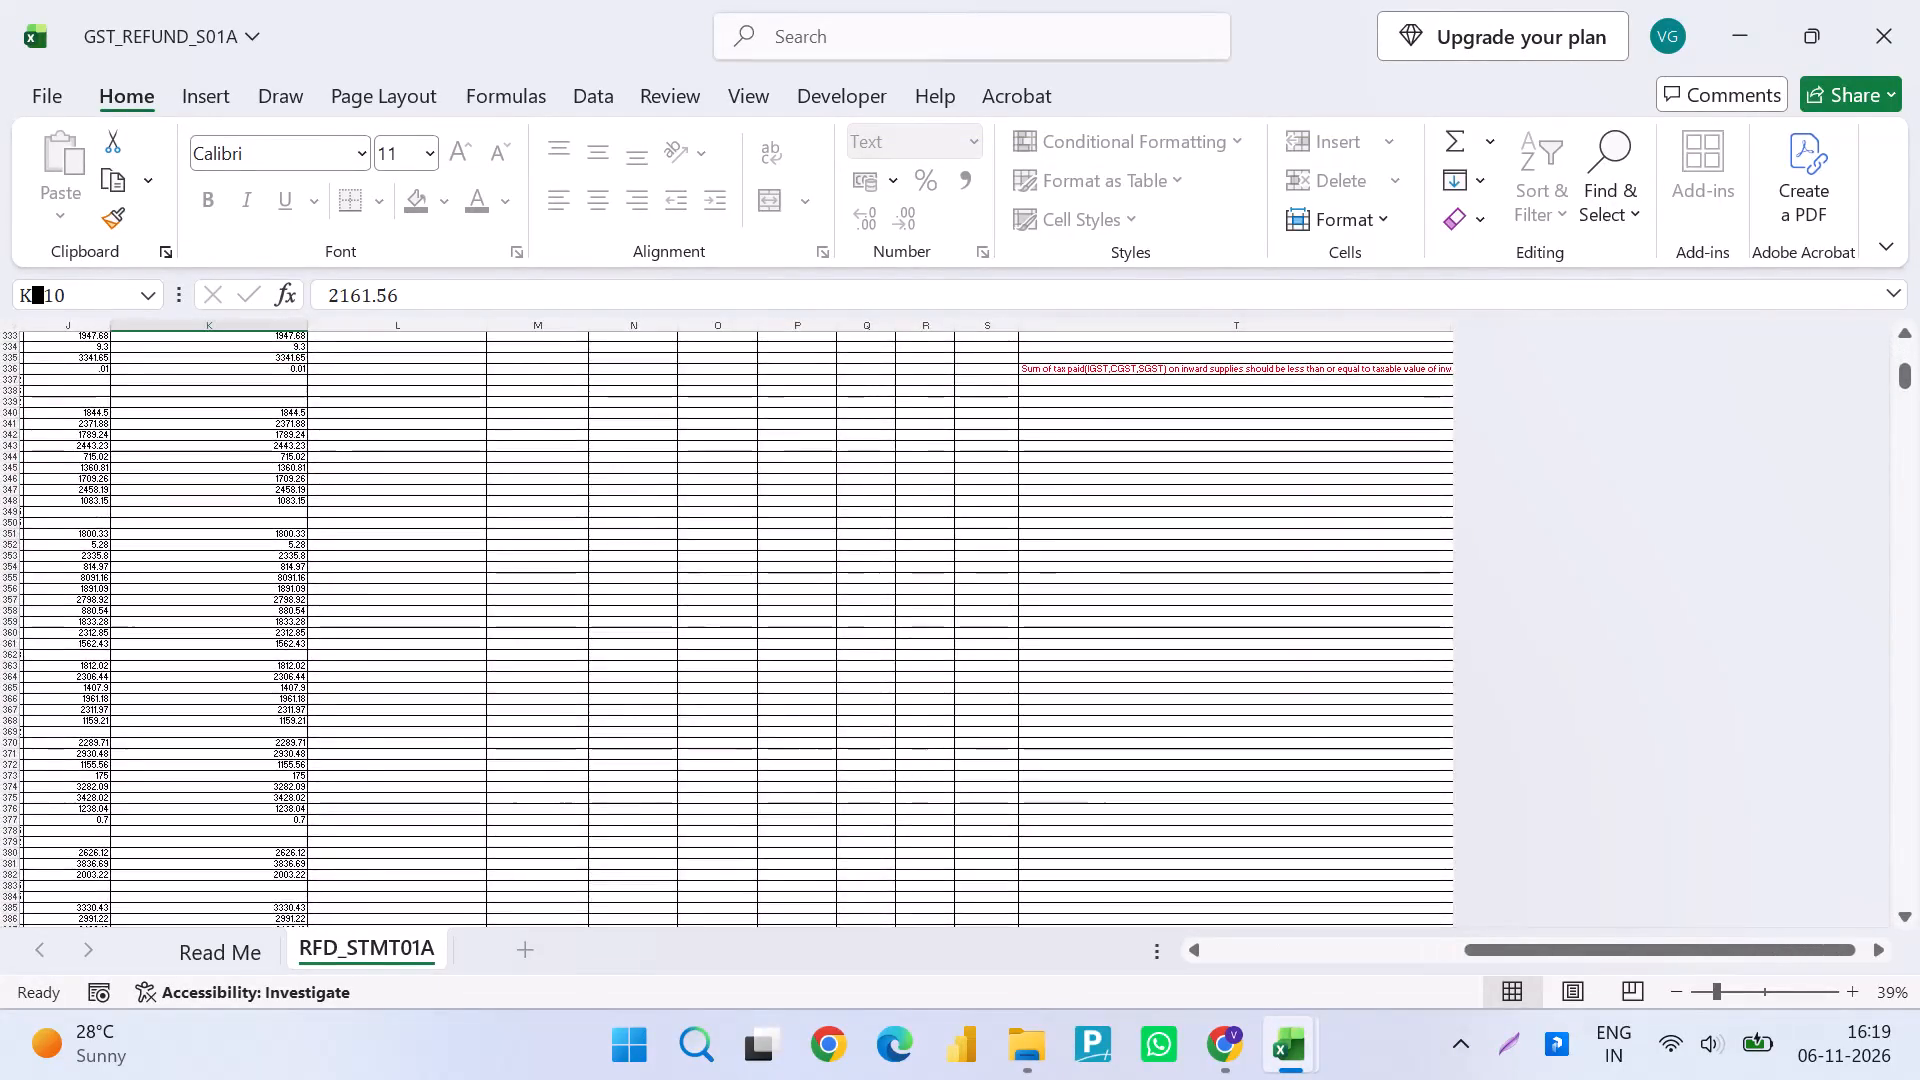
pyautogui.hscroll(3, 1148, 704)
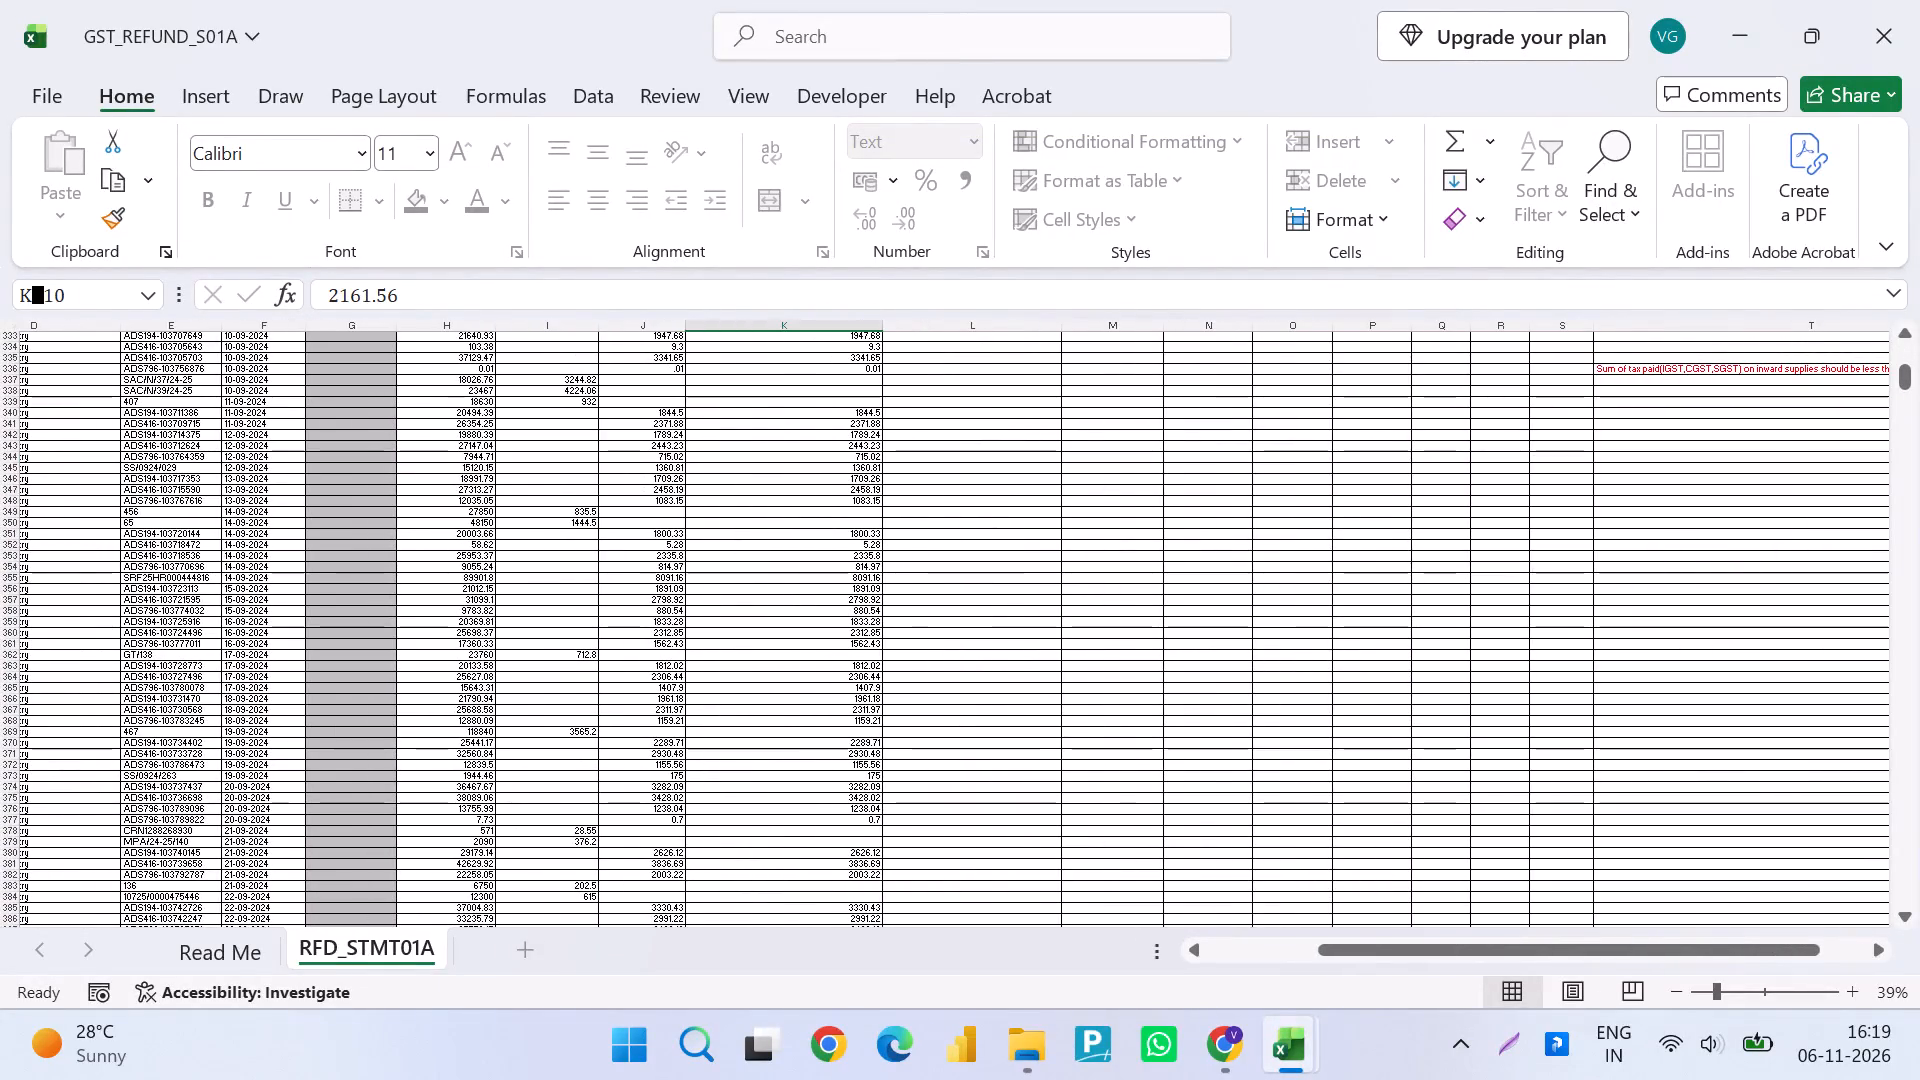
pyautogui.hscroll(-2, 1425, 603)
pyautogui.scroll(-8, 1425, 603)
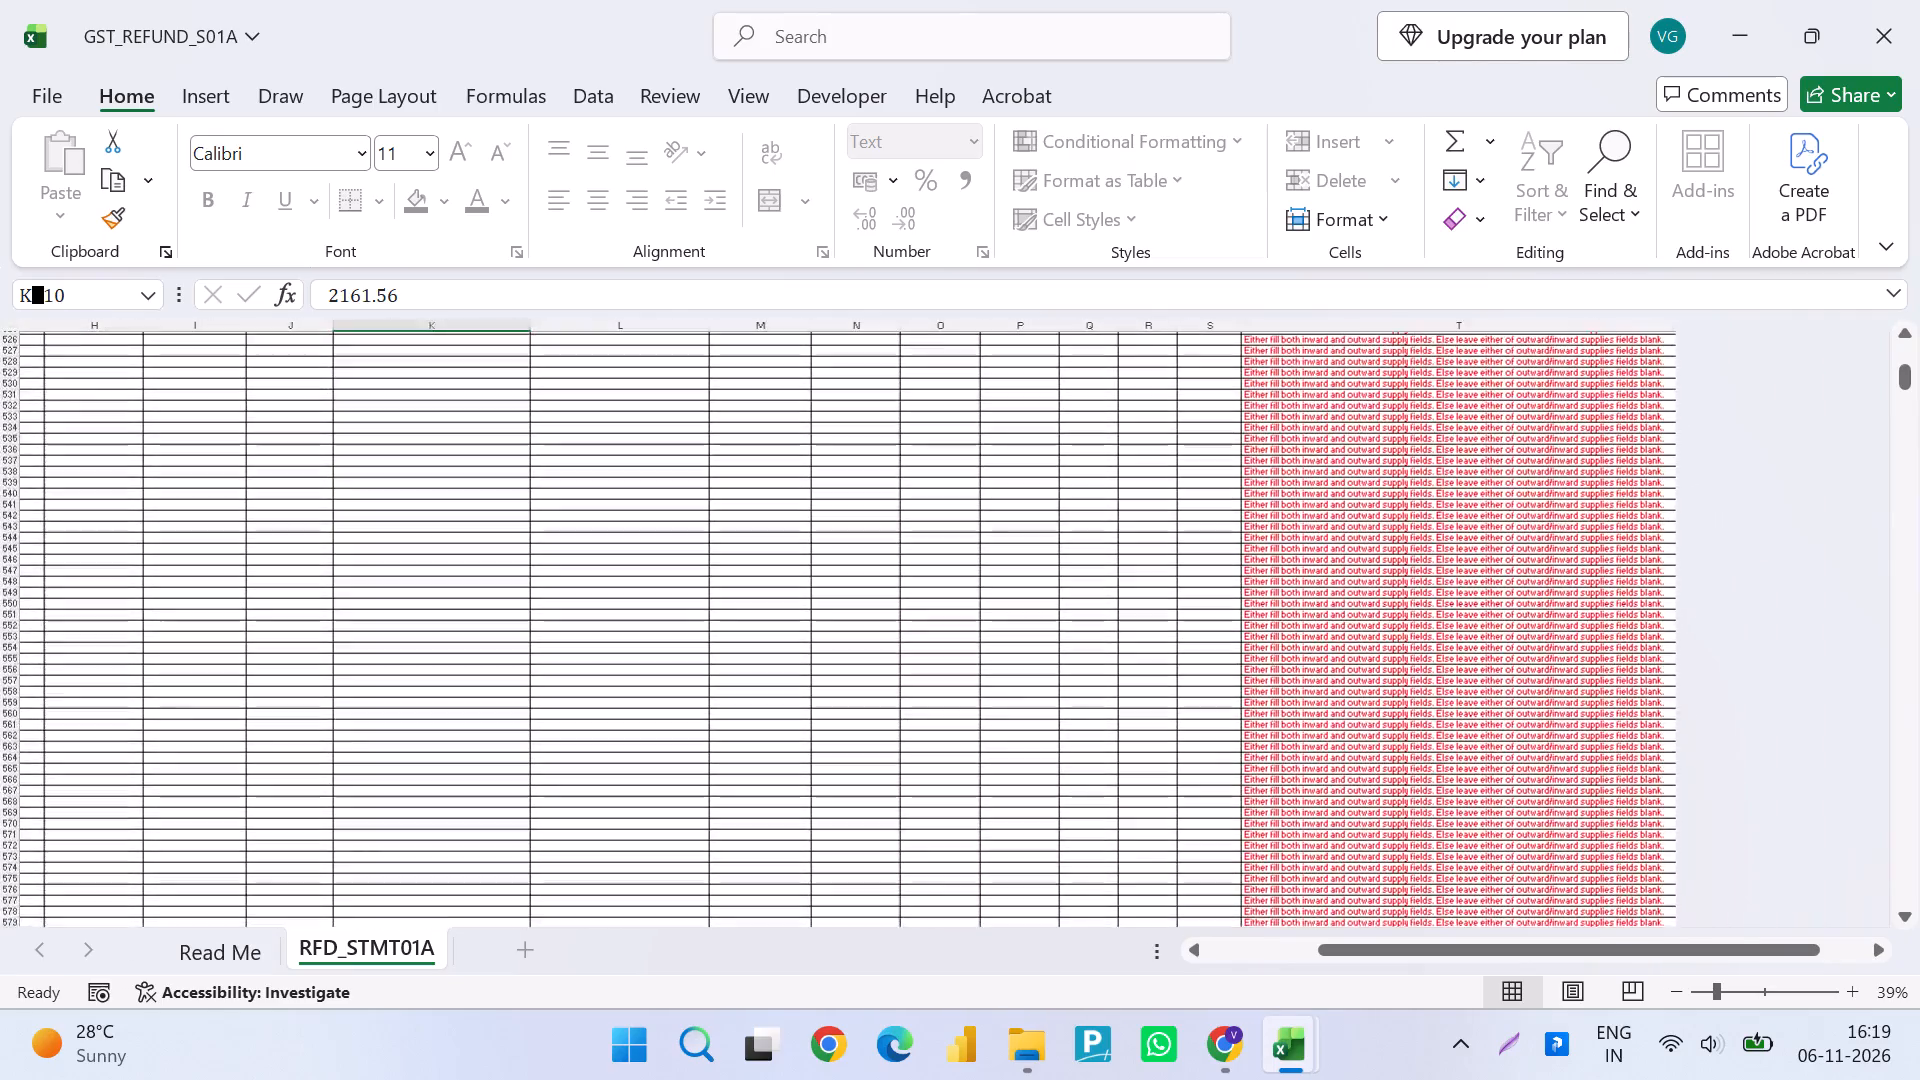
pyautogui.scroll(3, 1425, 603)
pyautogui.hscroll(2, 1425, 603)
pyautogui.scroll(2, 1425, 603)
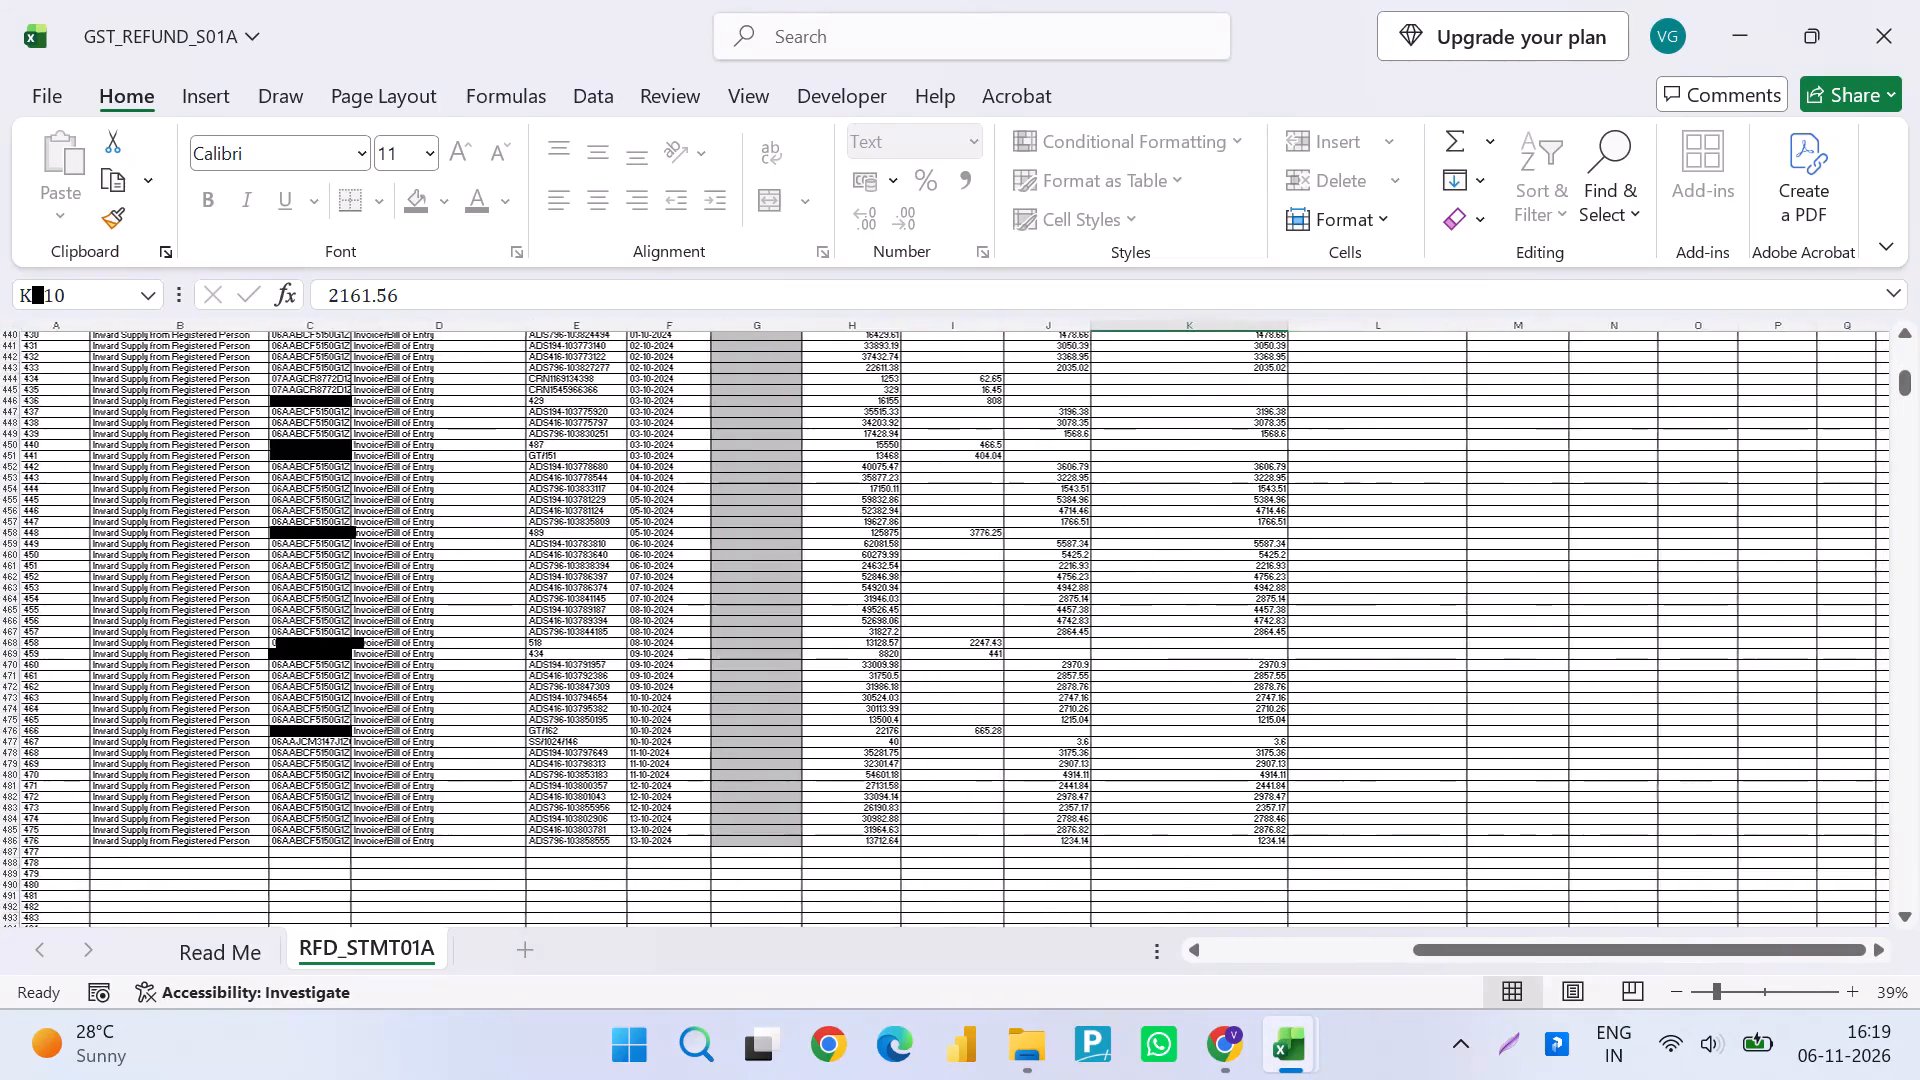
pyautogui.scroll(9, 1425, 603)
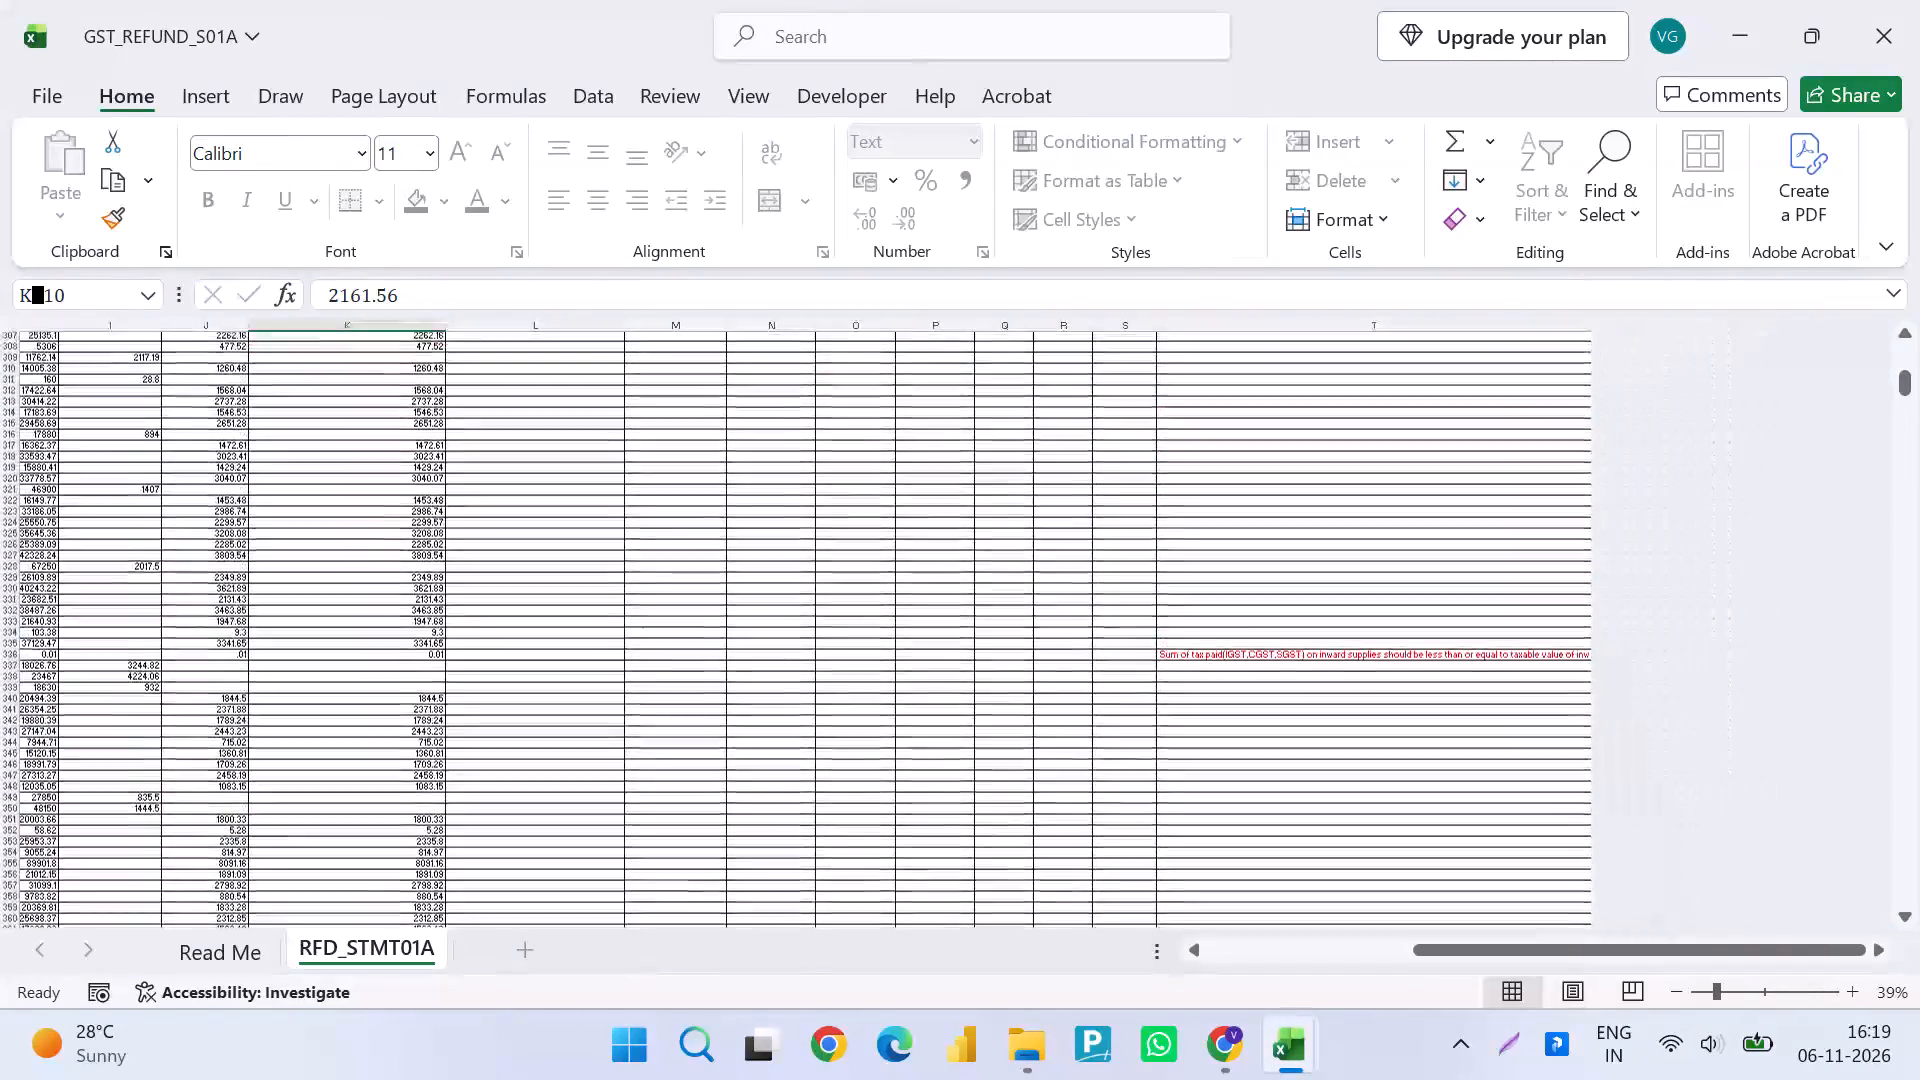
pyautogui.hscroll(3, 1425, 603)
pyautogui.hscroll(-1, 1425, 603)
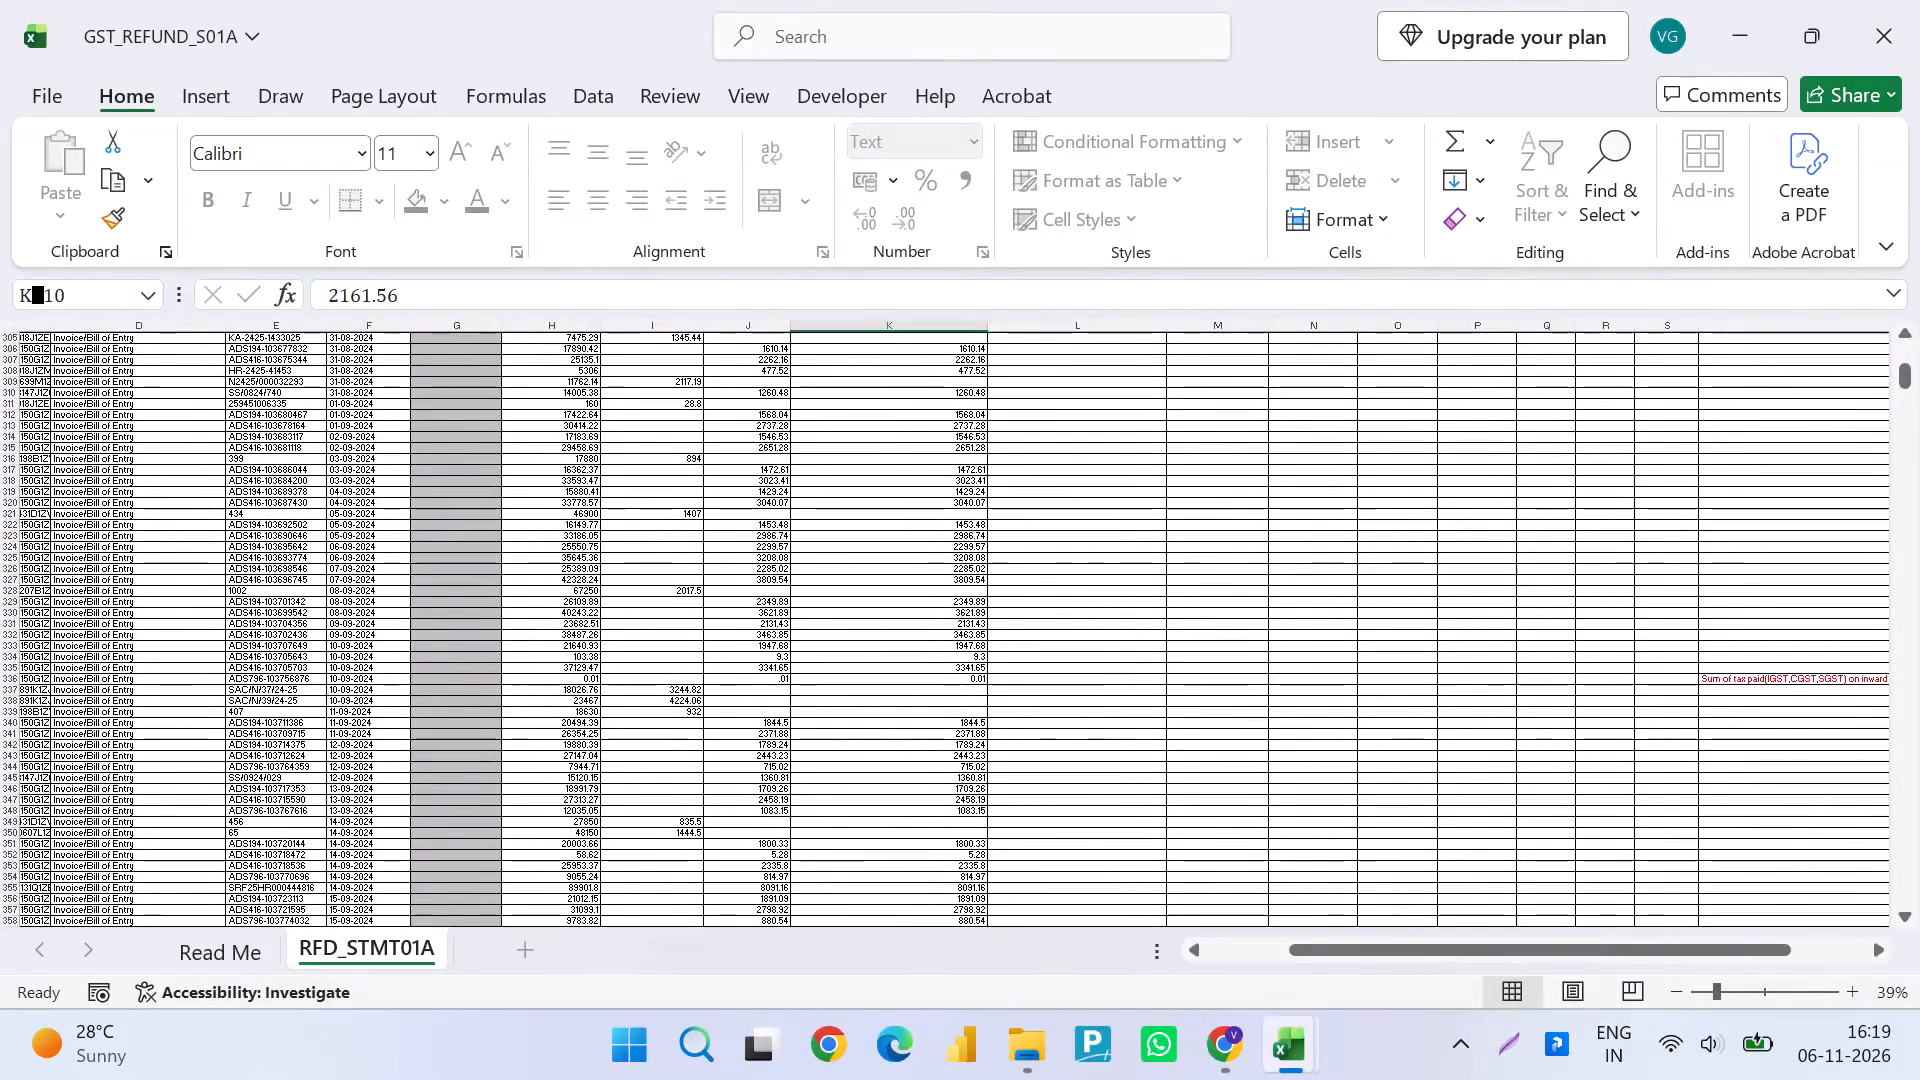
# Set both the central tax in J336 and the state tax in K336 to 0.
pyautogui.click(1185, 678)
pyautogui.press('Left')
pyautogui.press('Left')
pyautogui.press('Left')
pyautogui.press('0')
pyautogui.press('Tab')
pyautogui.press('0')
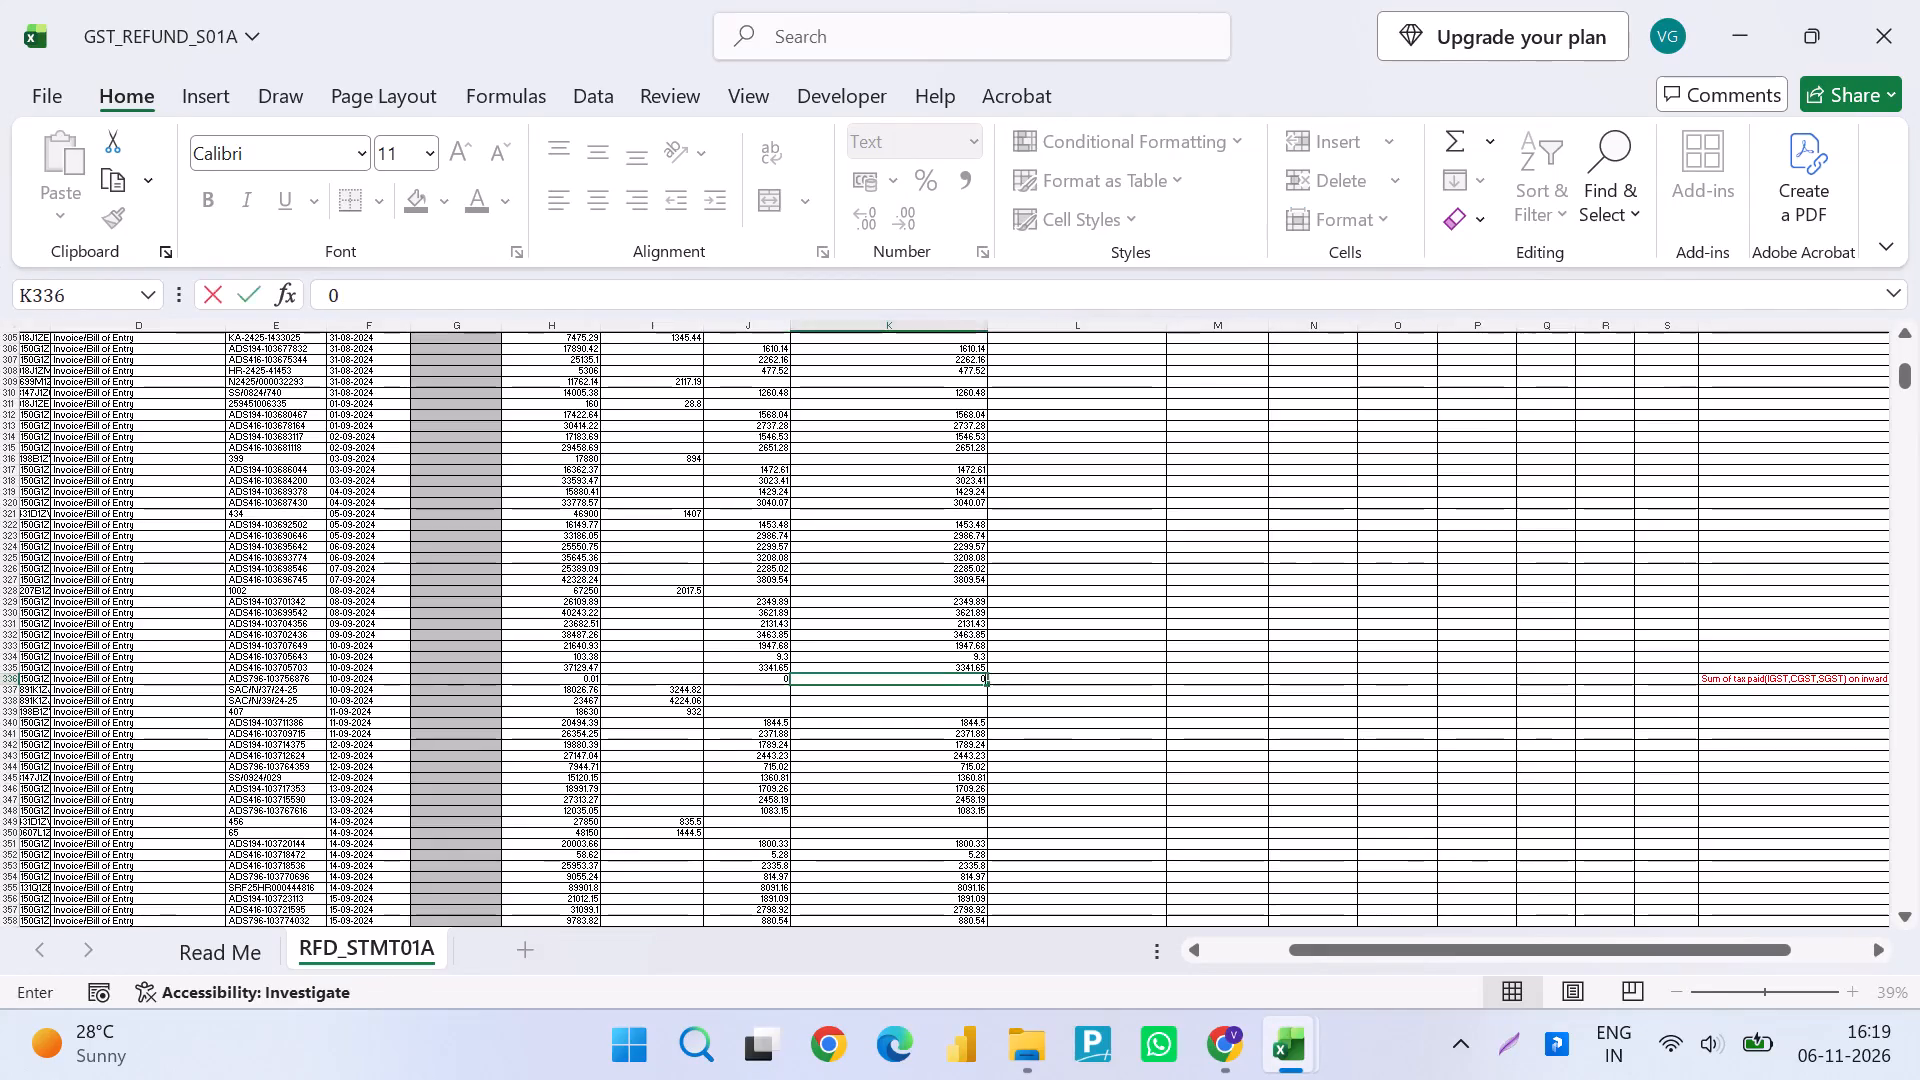
pyautogui.press('Tab')
# Run Validate & Calculate again on the corrected refund statement.
pyautogui.hscroll(3, 1185, 678)
pyautogui.scroll(4, 1185, 678)
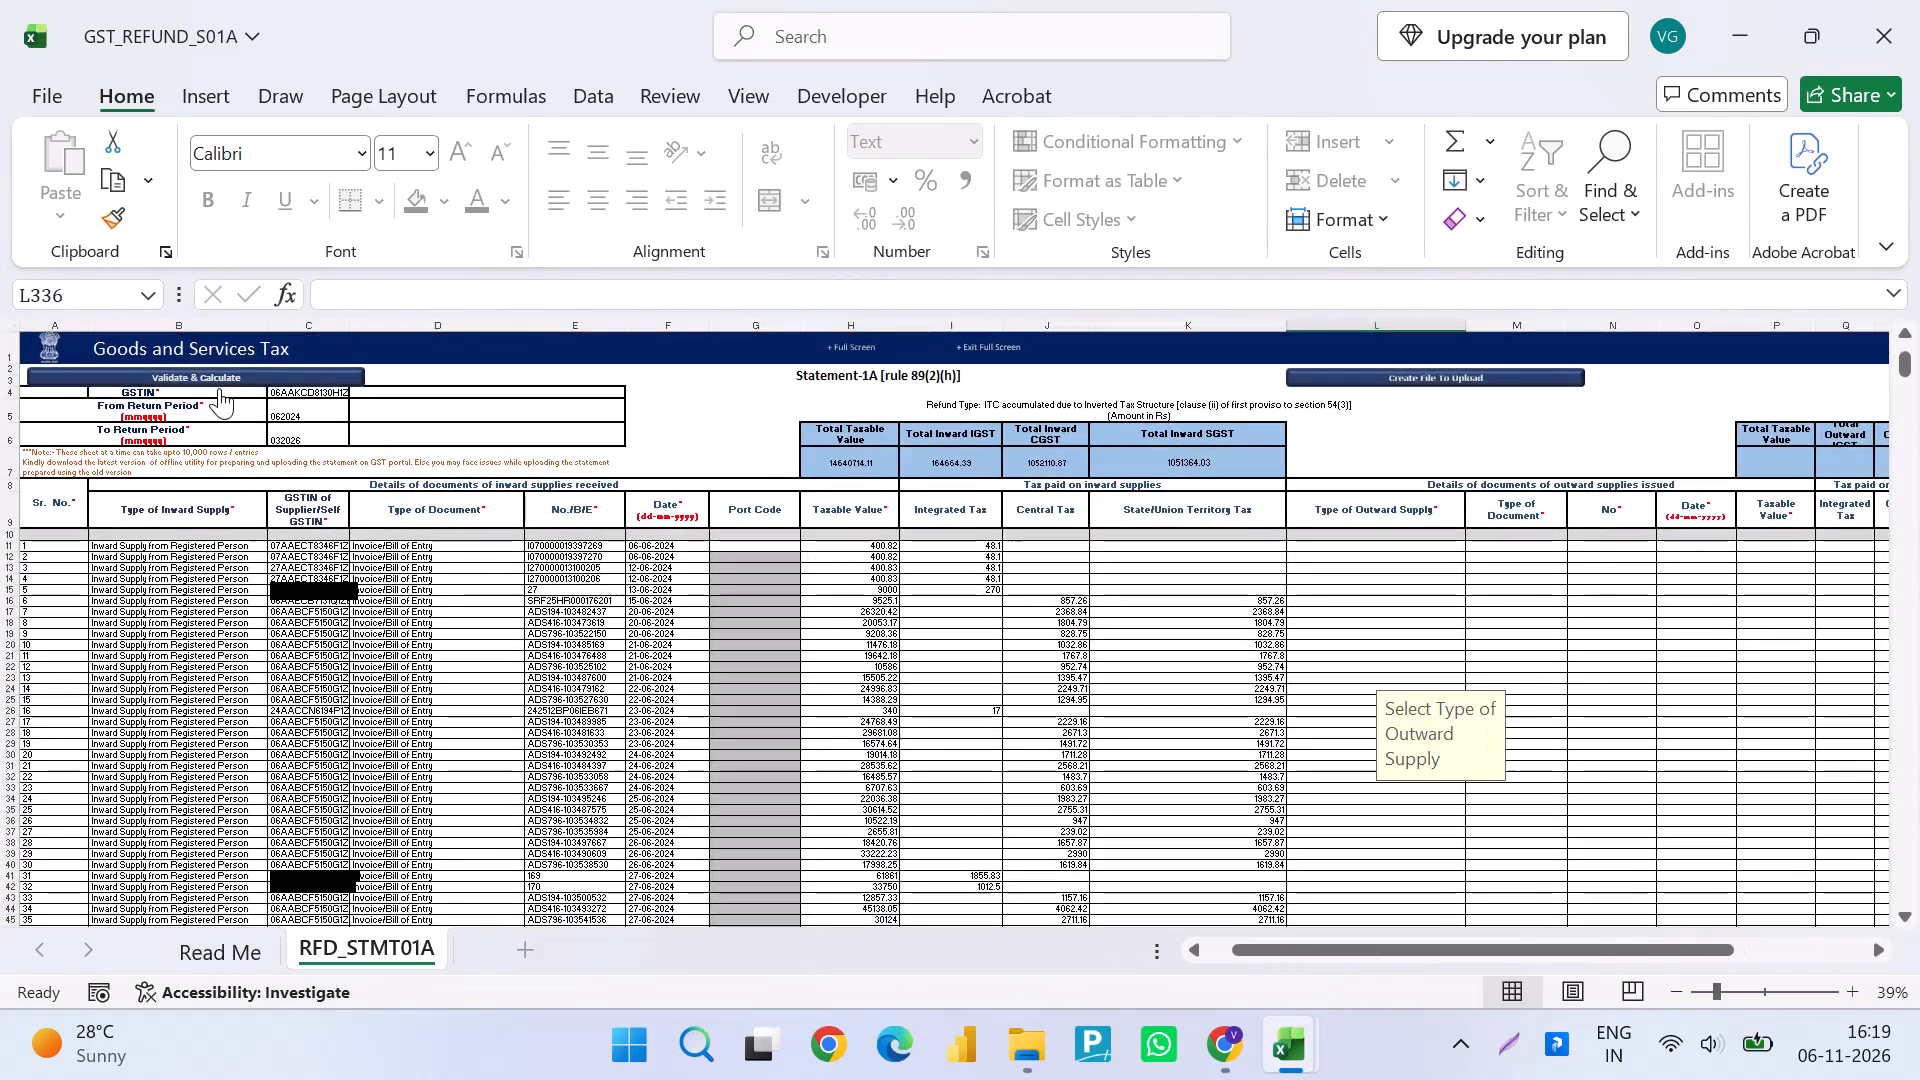
pyautogui.click(198, 373)
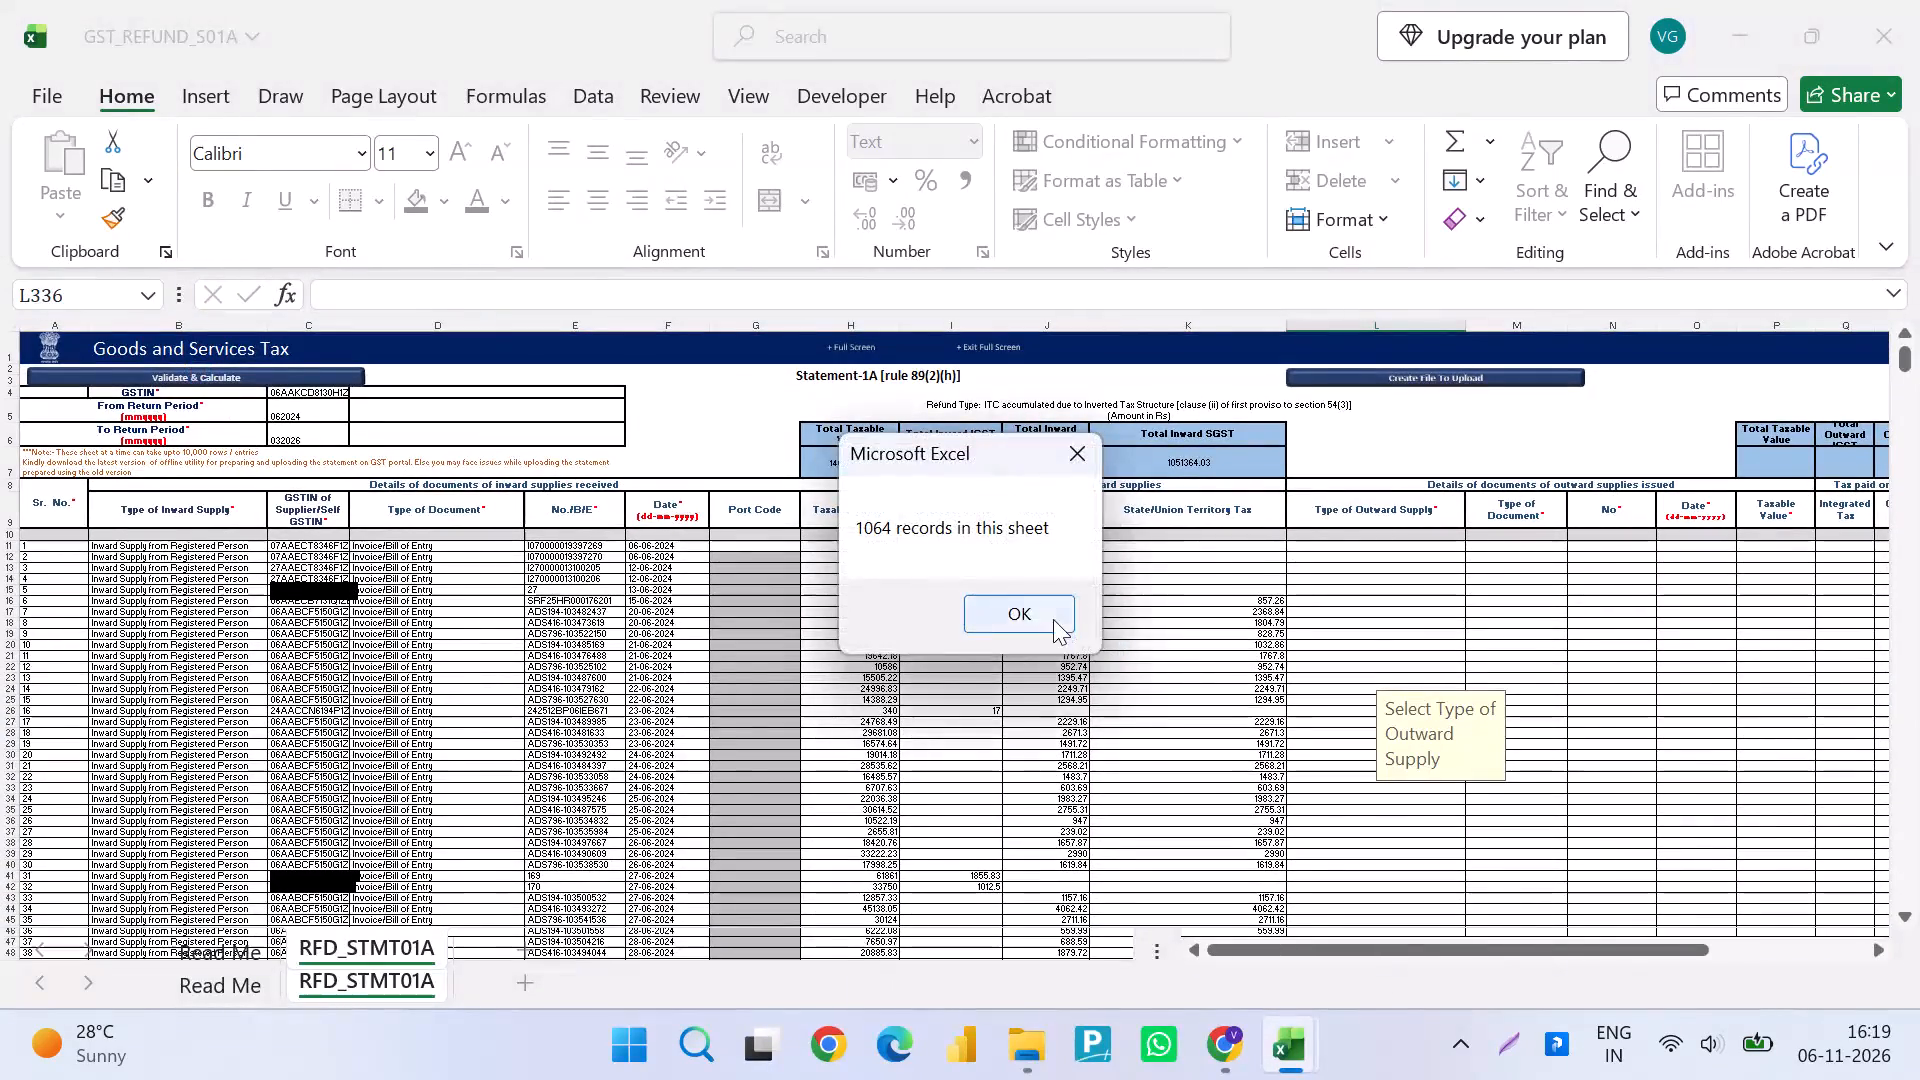
pyautogui.click(1053, 619)
# Examine the column T errors again and the rows around the last entry dated 13-10-2024.
pyautogui.hscroll(-6, 1281, 666)
pyautogui.scroll(-6, 1281, 666)
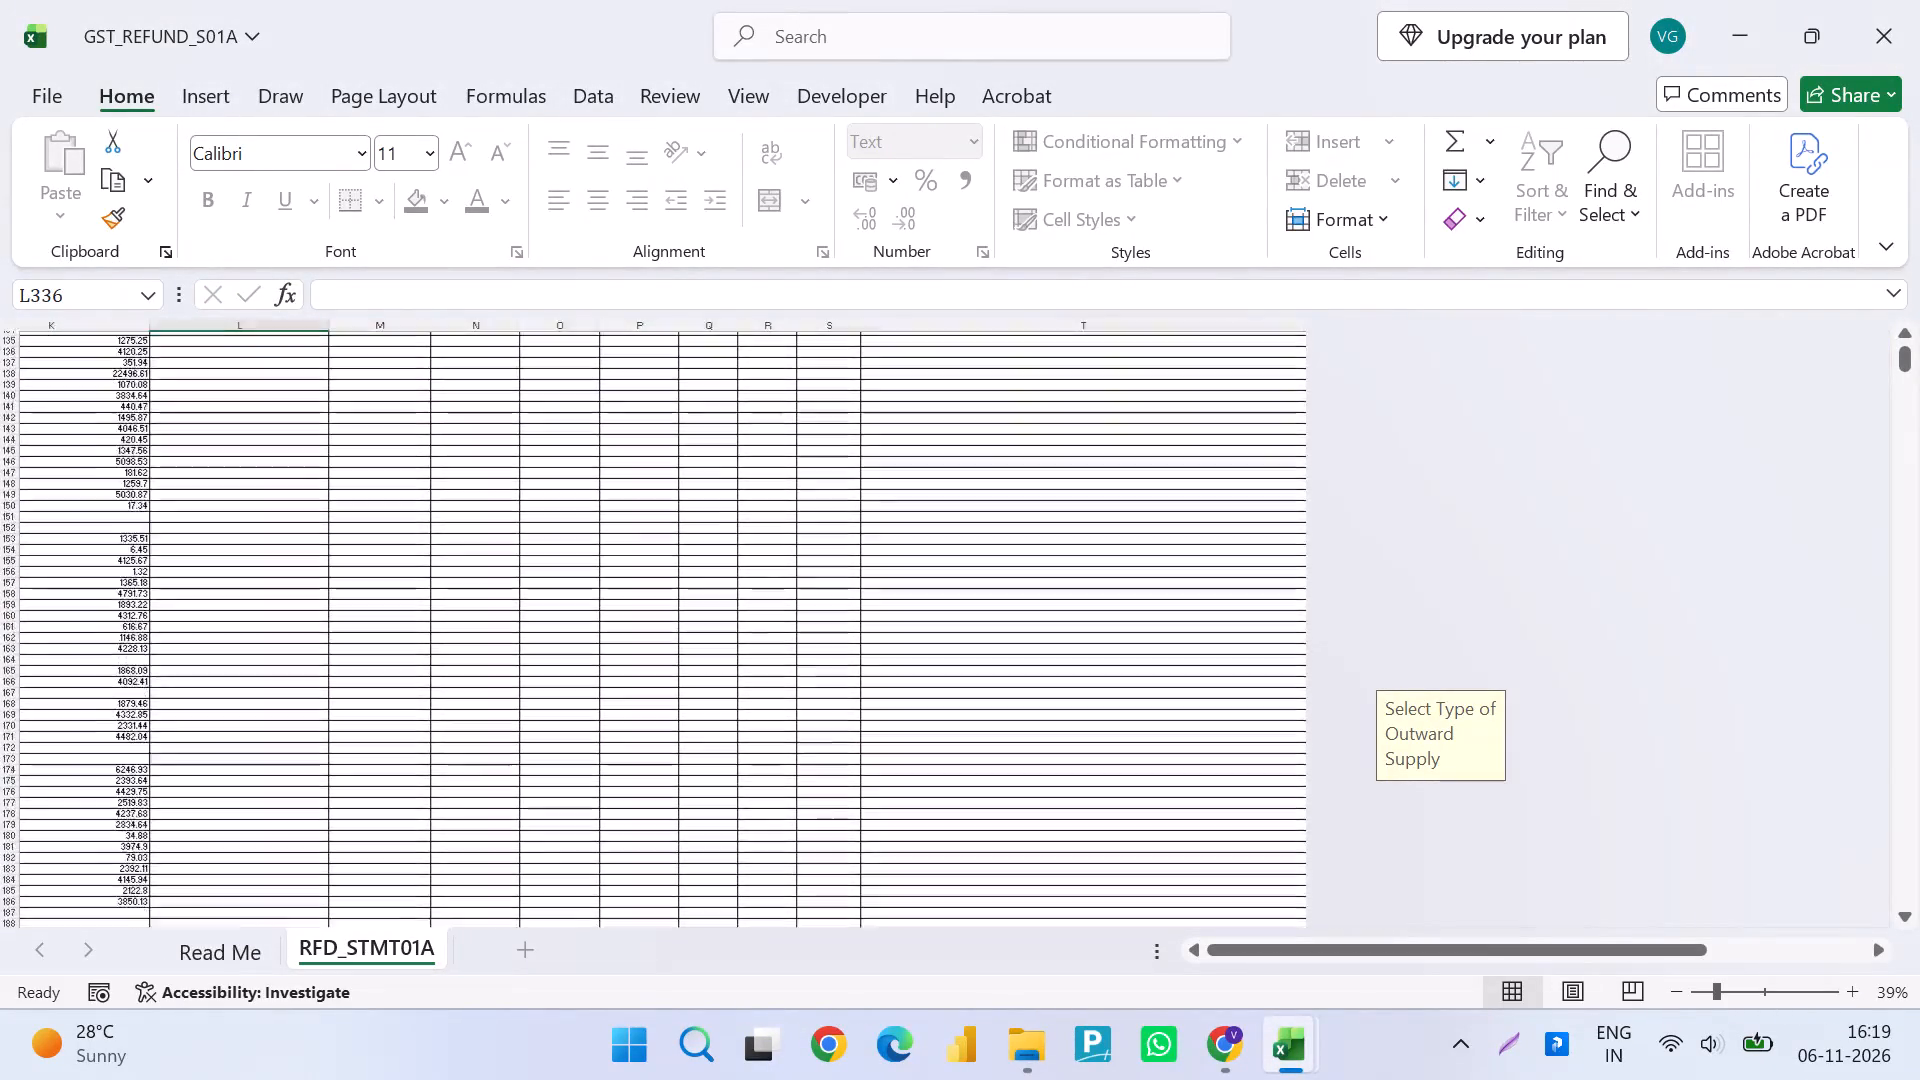
pyautogui.scroll(-5, 1281, 666)
pyautogui.scroll(2, 1281, 666)
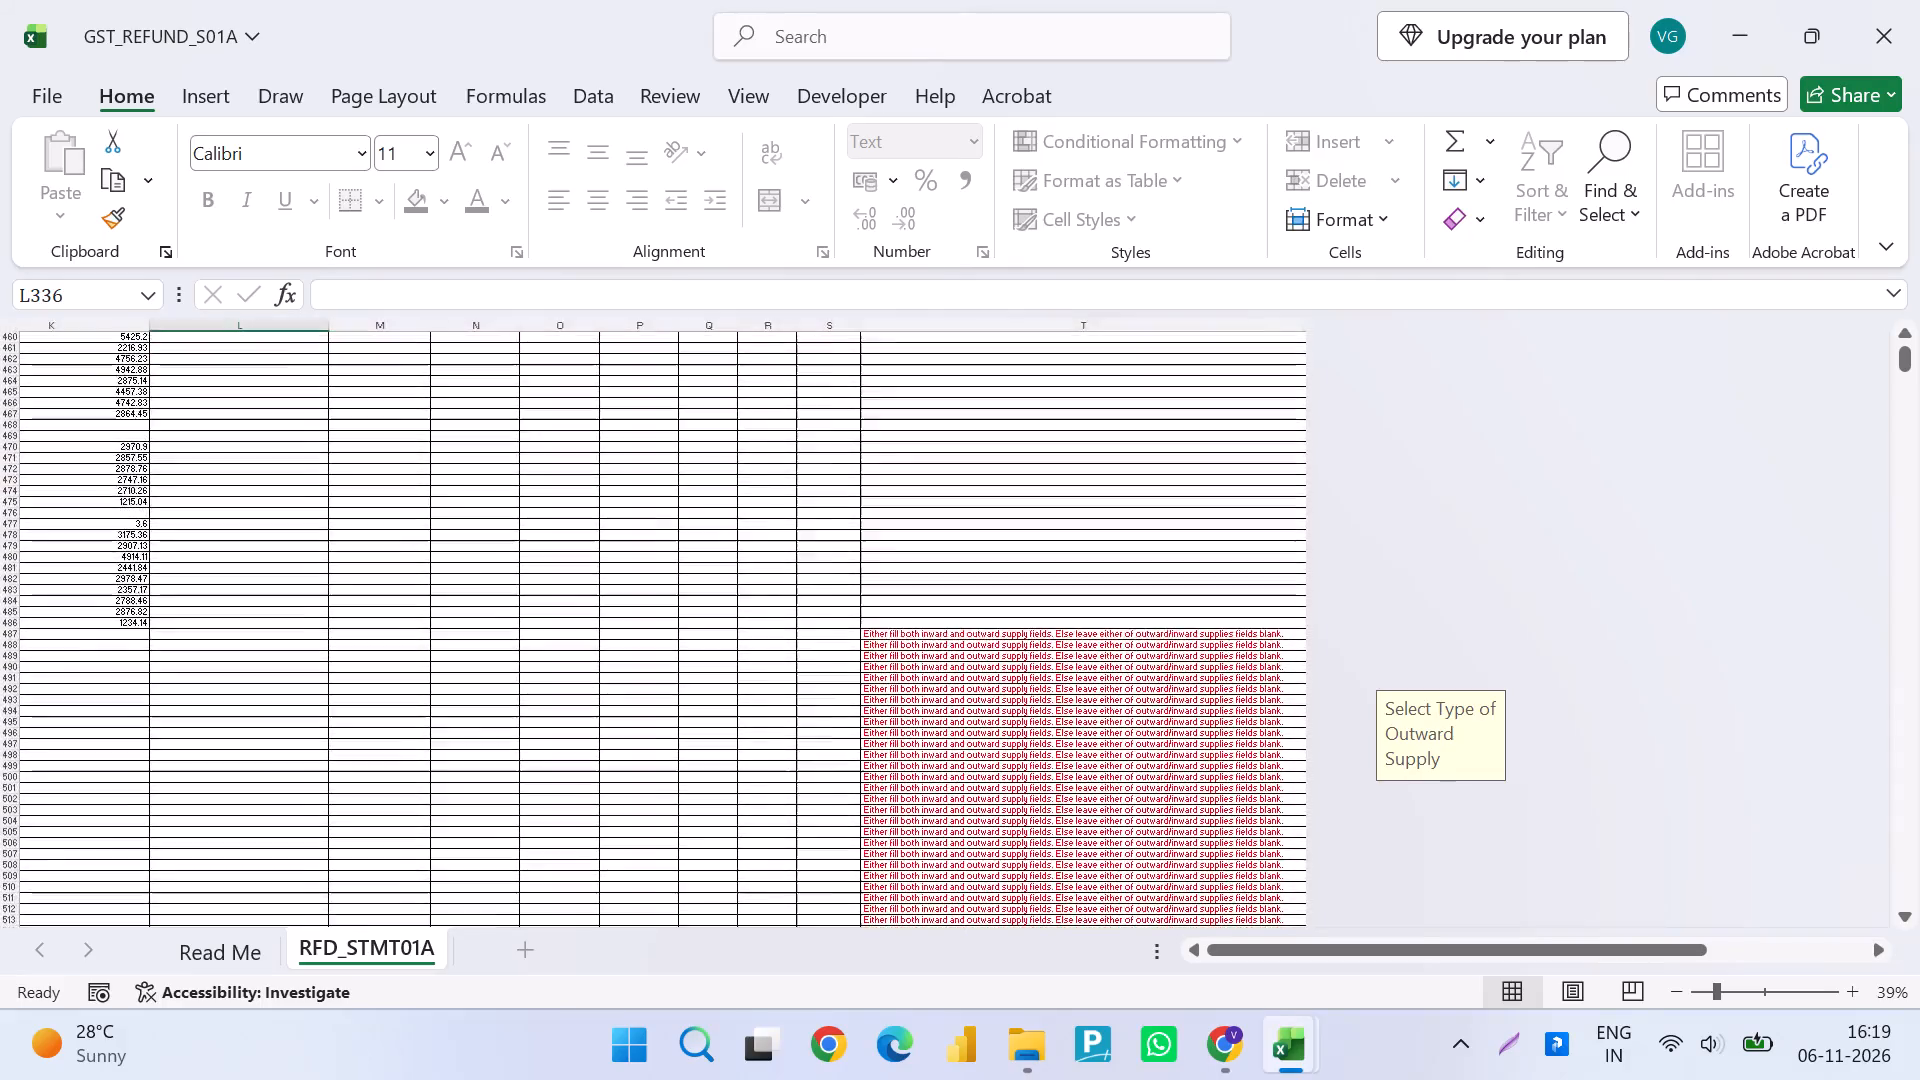
pyautogui.scroll(1, 1281, 666)
pyautogui.hscroll(4, 1281, 666)
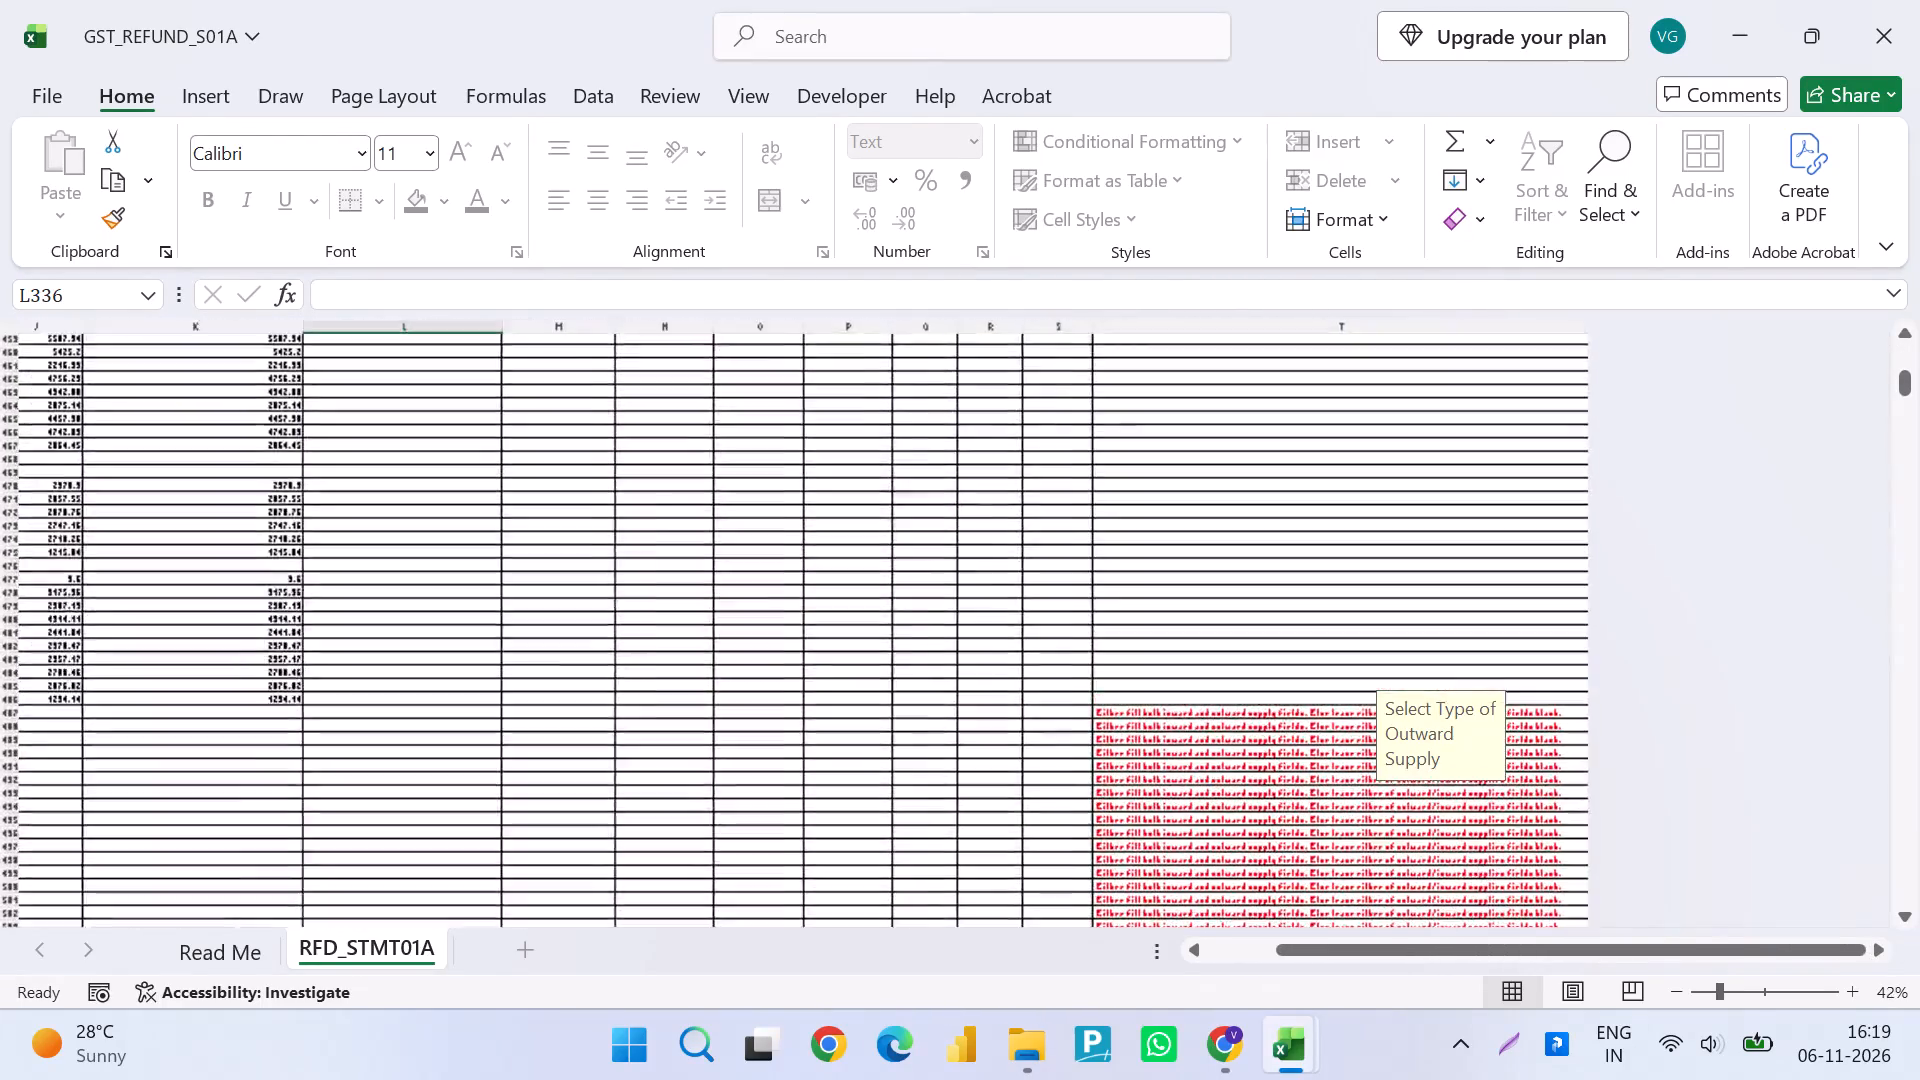
pyautogui.hscroll(8, 1281, 666)
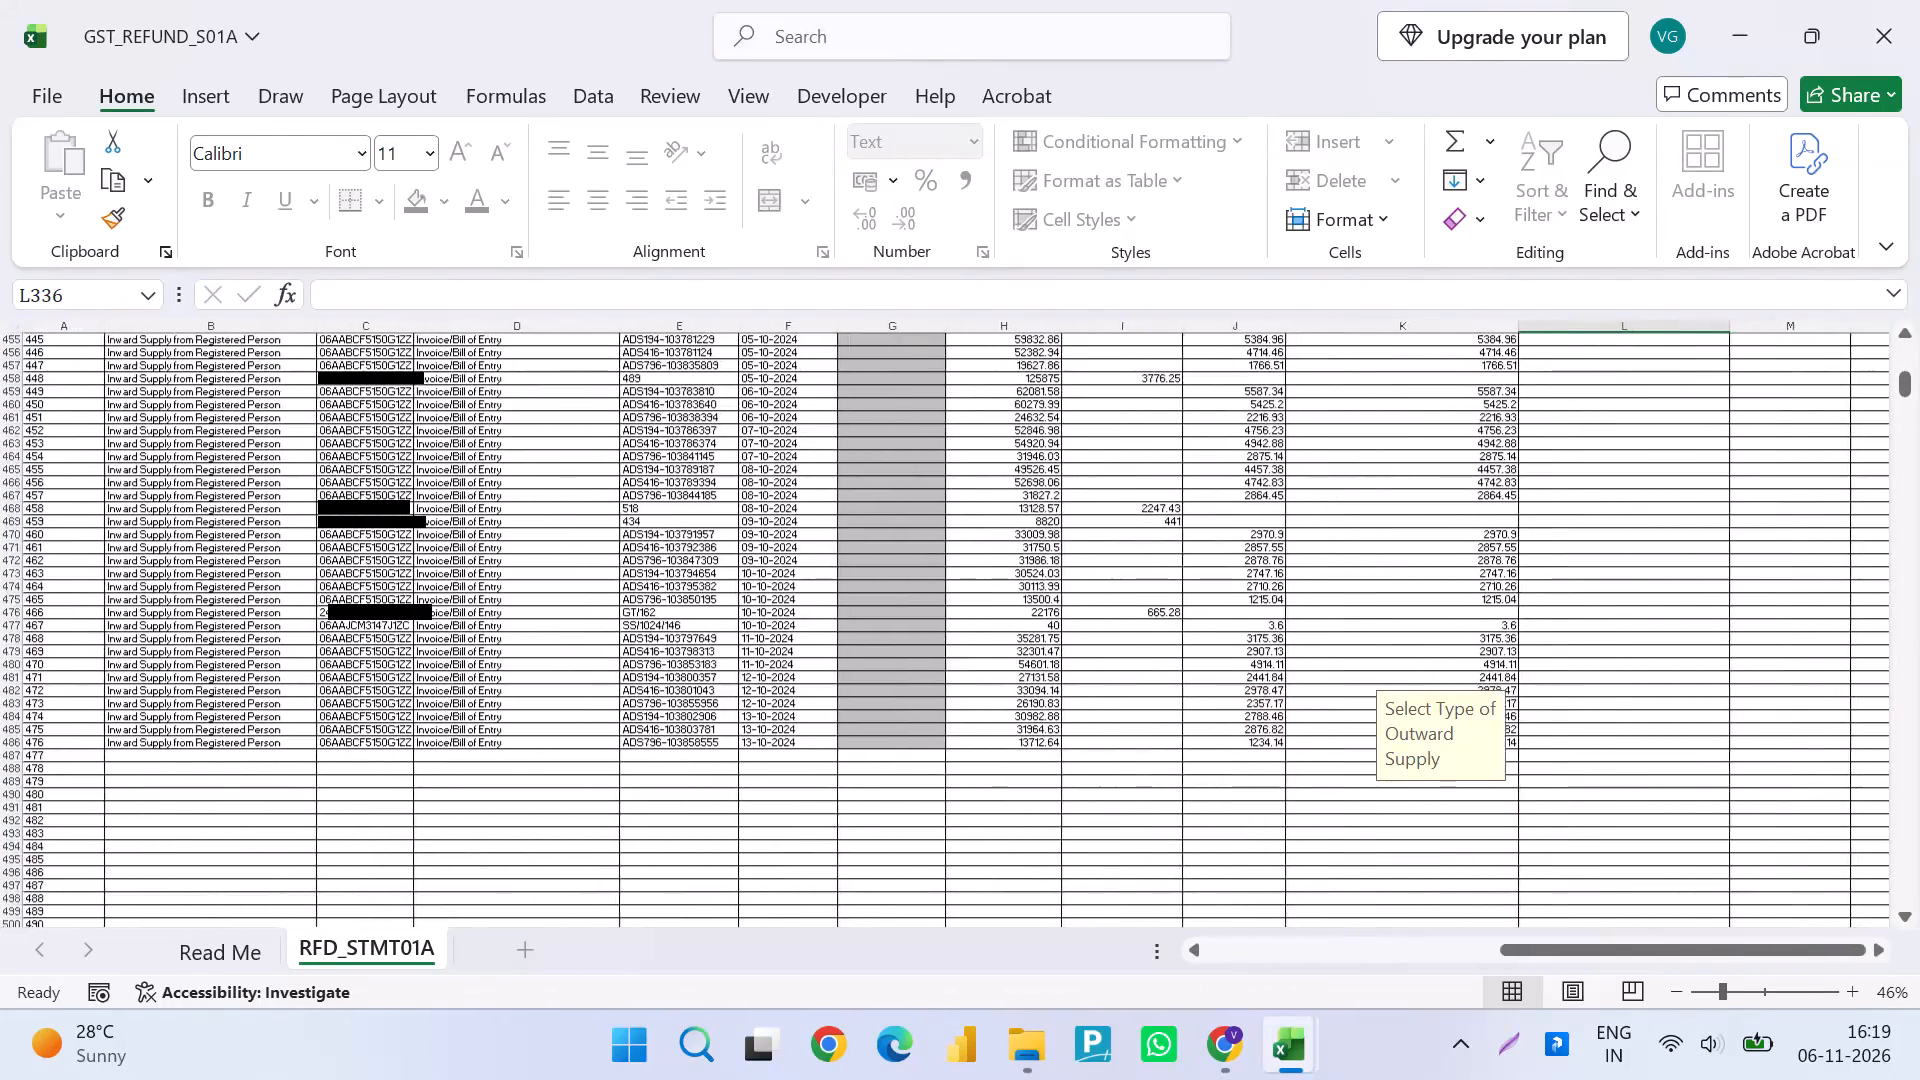
pyautogui.hscroll(5, 1360, 622)
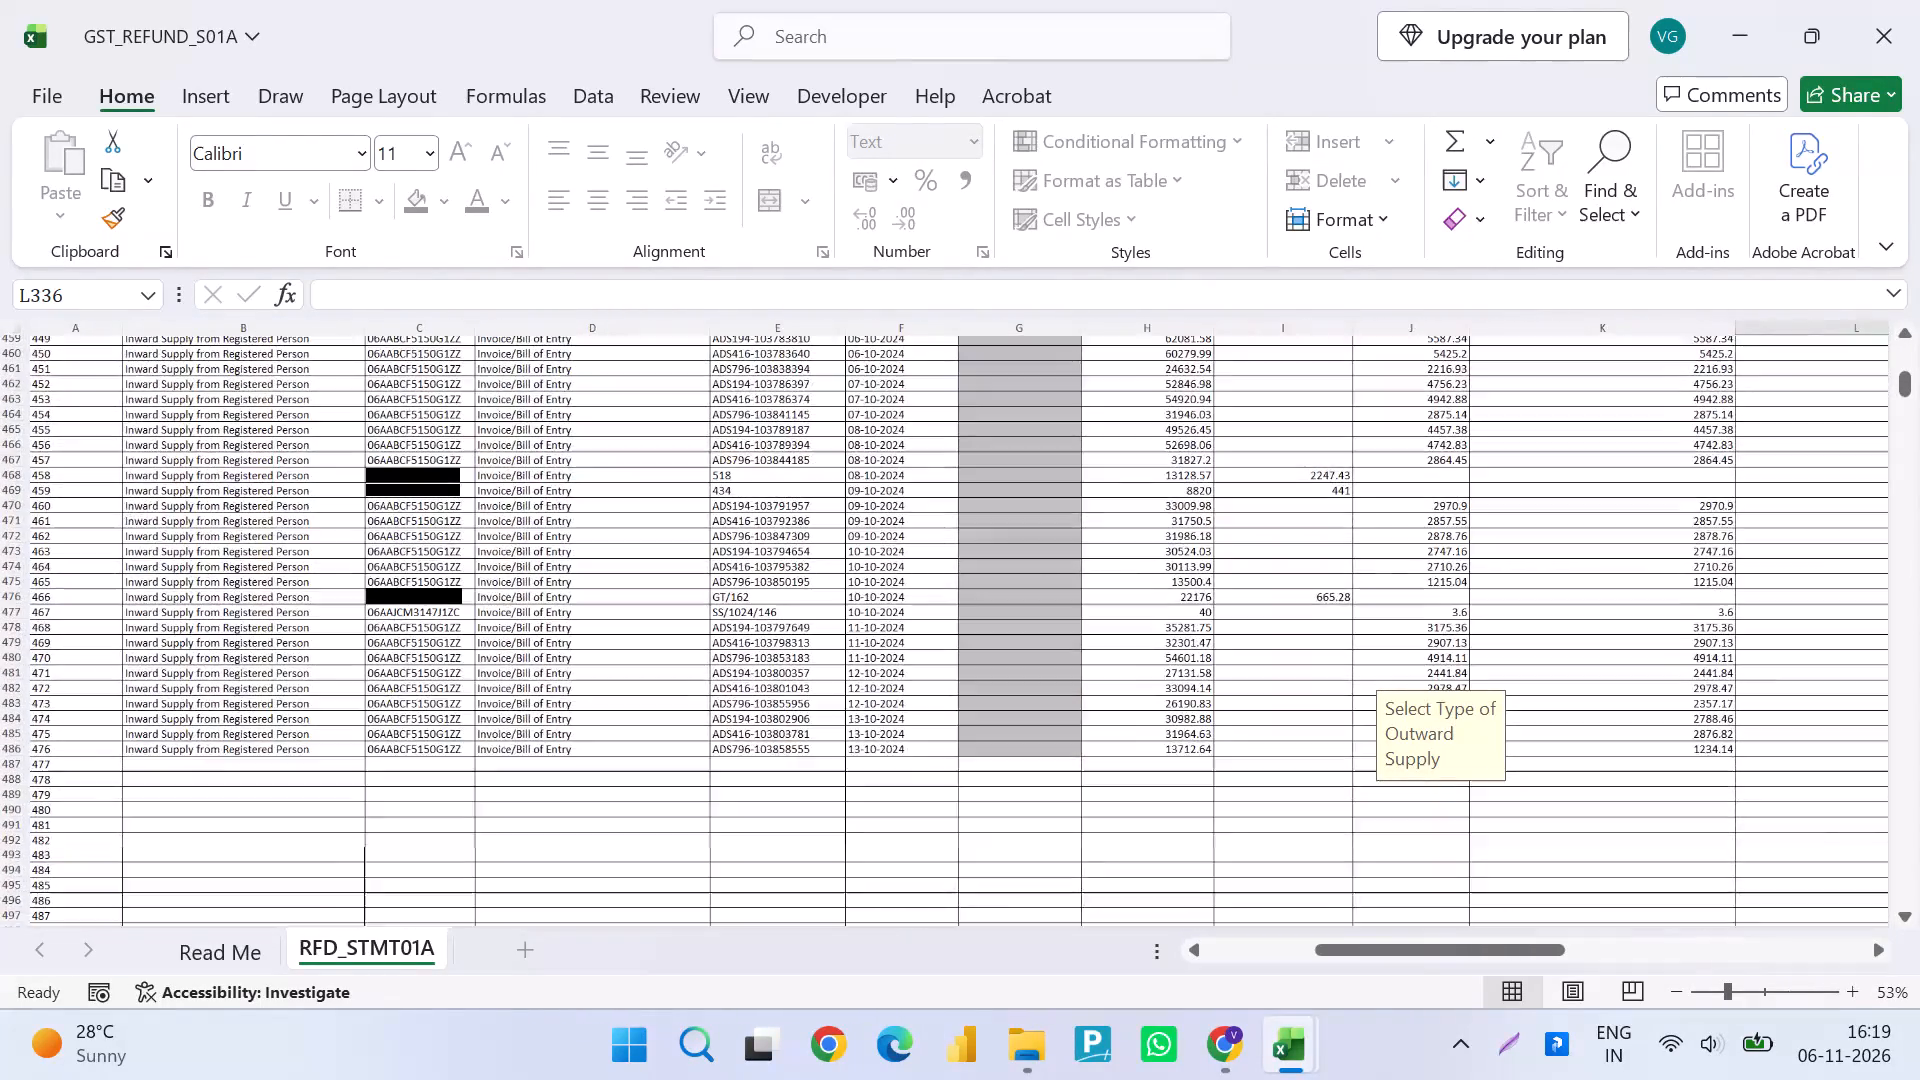
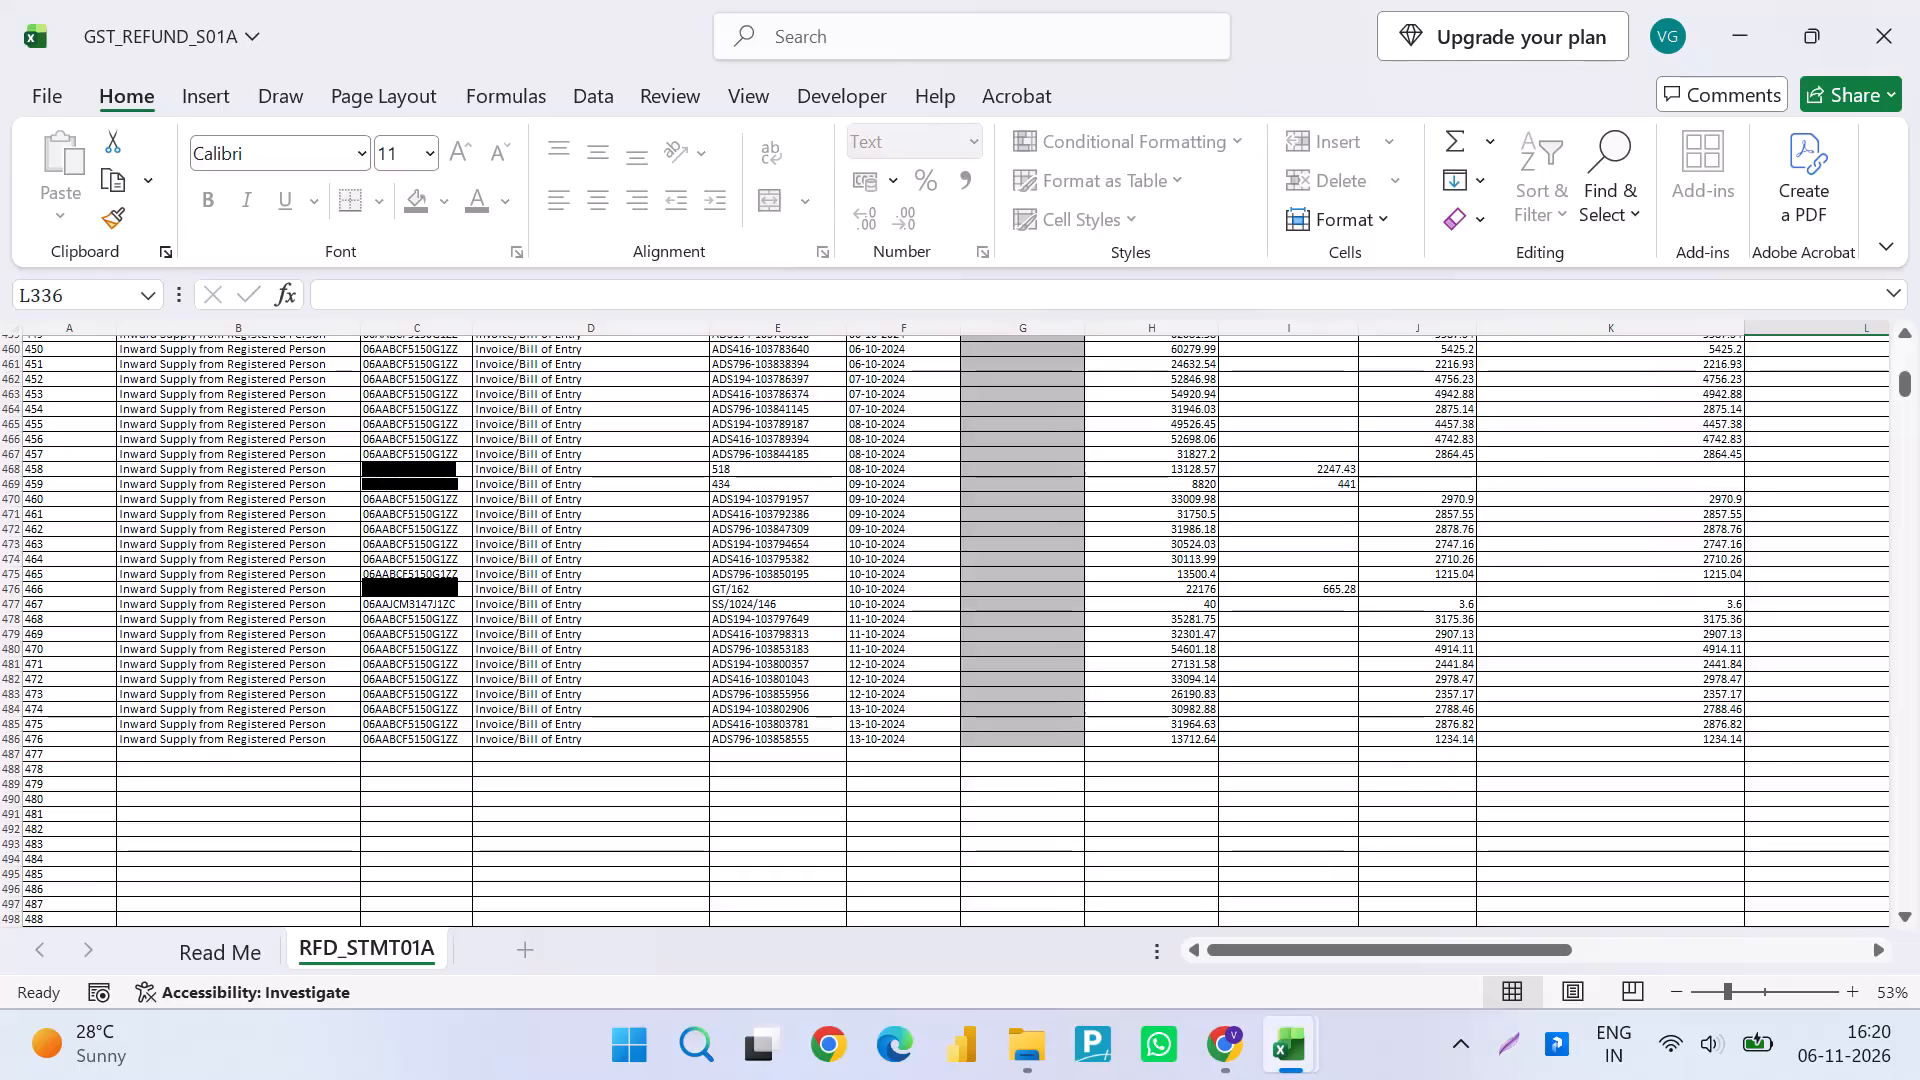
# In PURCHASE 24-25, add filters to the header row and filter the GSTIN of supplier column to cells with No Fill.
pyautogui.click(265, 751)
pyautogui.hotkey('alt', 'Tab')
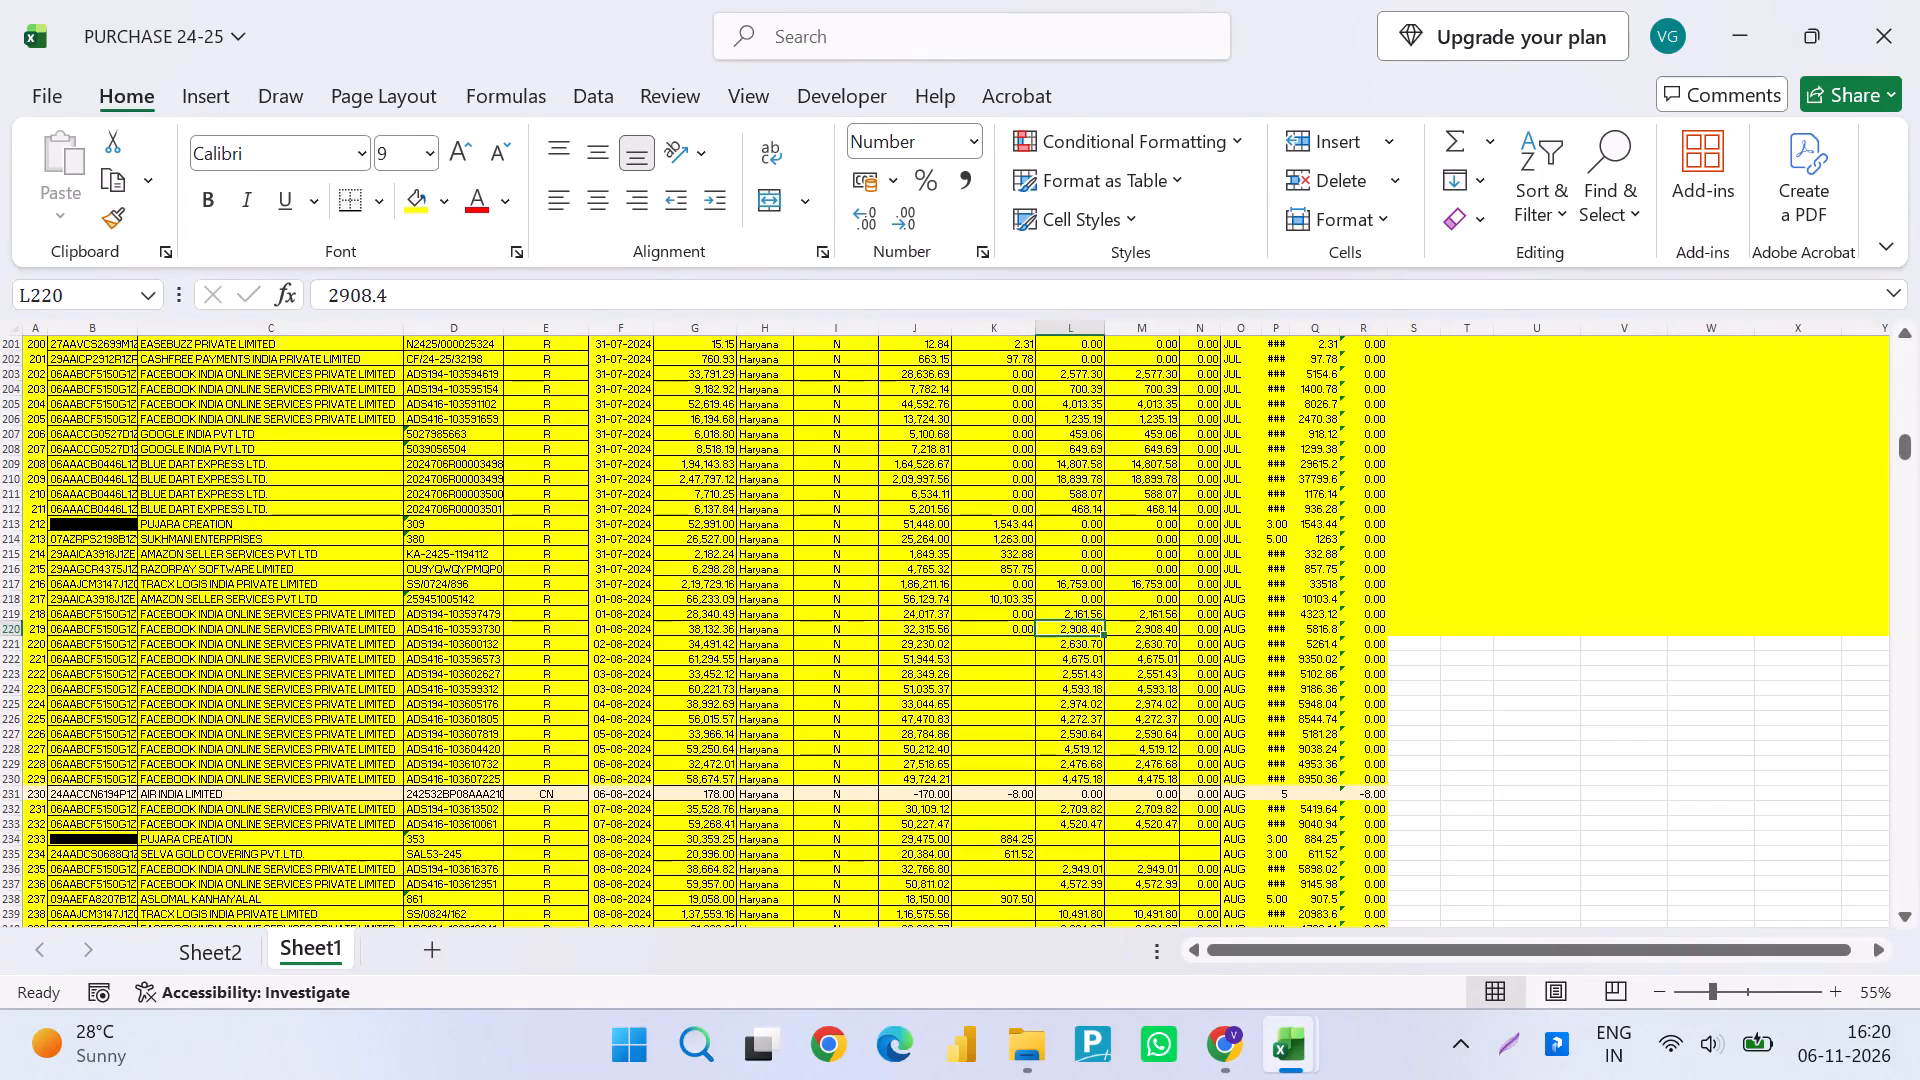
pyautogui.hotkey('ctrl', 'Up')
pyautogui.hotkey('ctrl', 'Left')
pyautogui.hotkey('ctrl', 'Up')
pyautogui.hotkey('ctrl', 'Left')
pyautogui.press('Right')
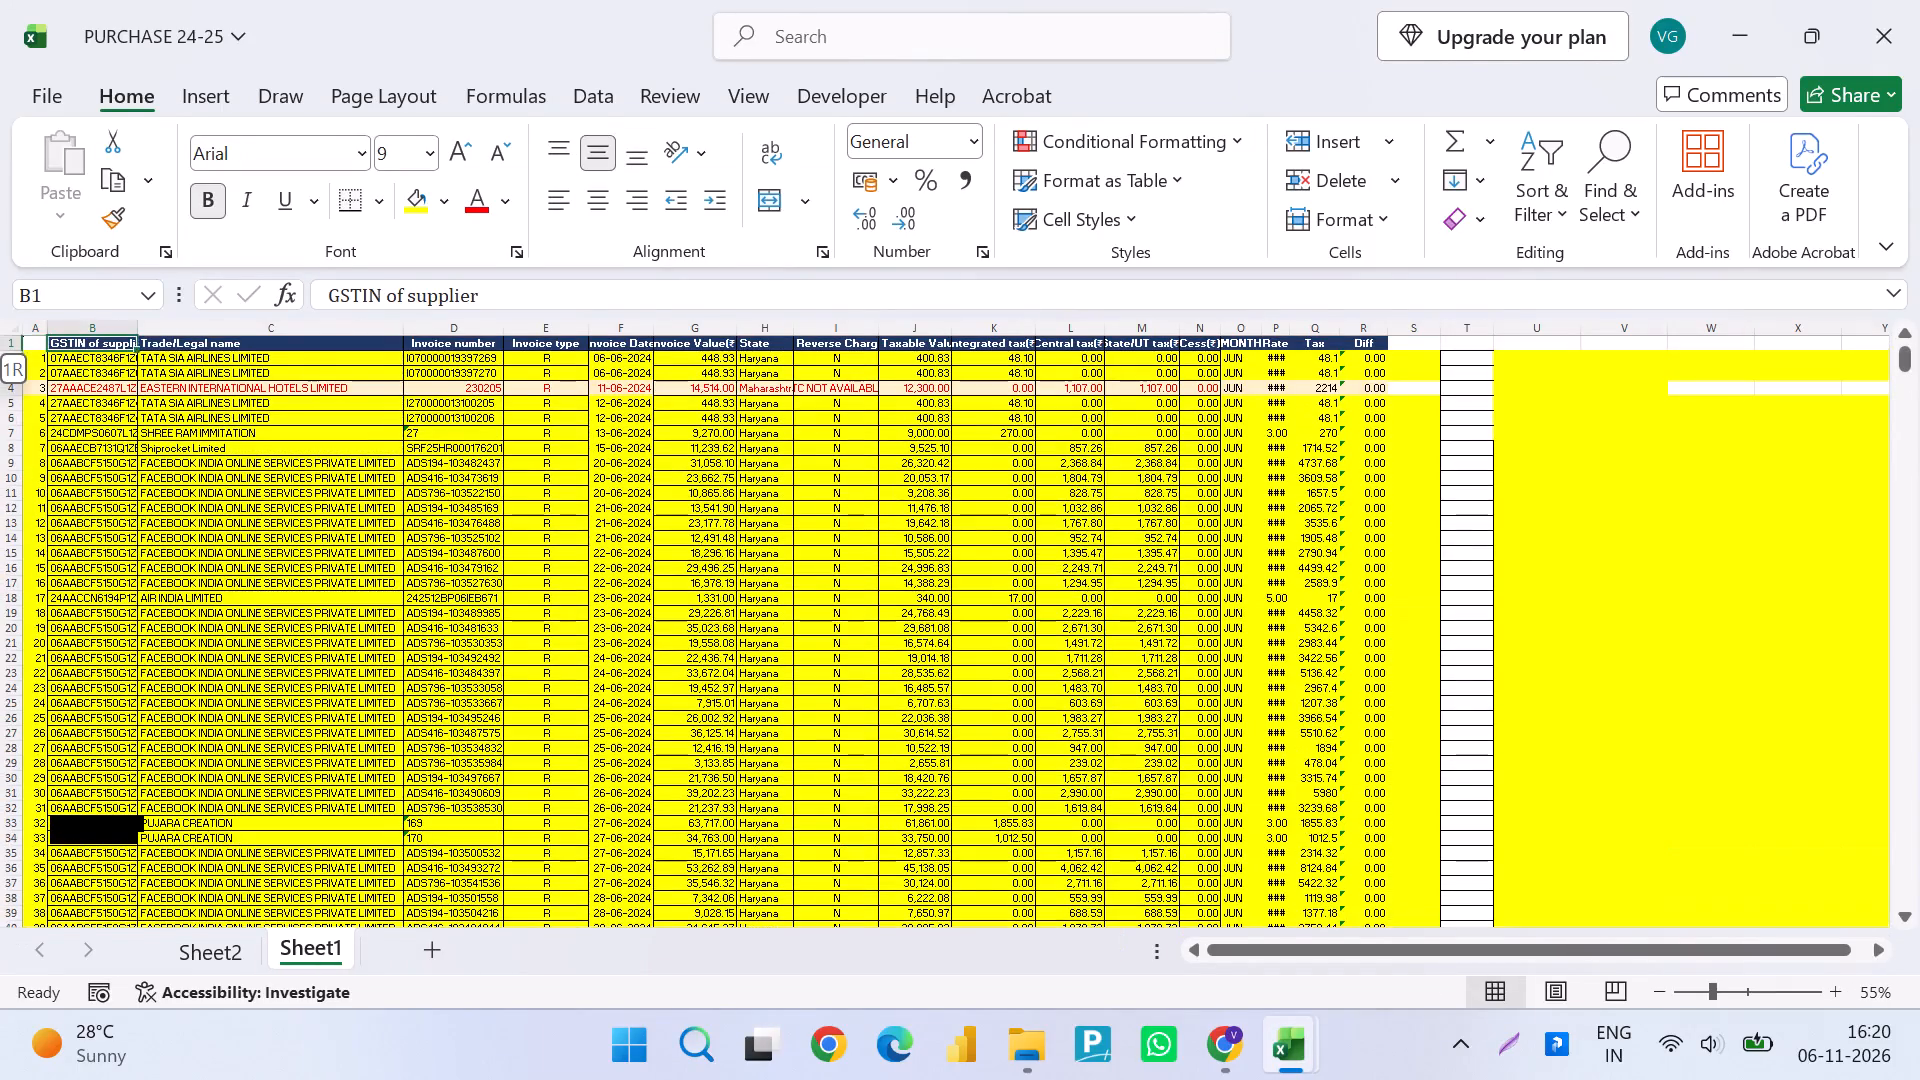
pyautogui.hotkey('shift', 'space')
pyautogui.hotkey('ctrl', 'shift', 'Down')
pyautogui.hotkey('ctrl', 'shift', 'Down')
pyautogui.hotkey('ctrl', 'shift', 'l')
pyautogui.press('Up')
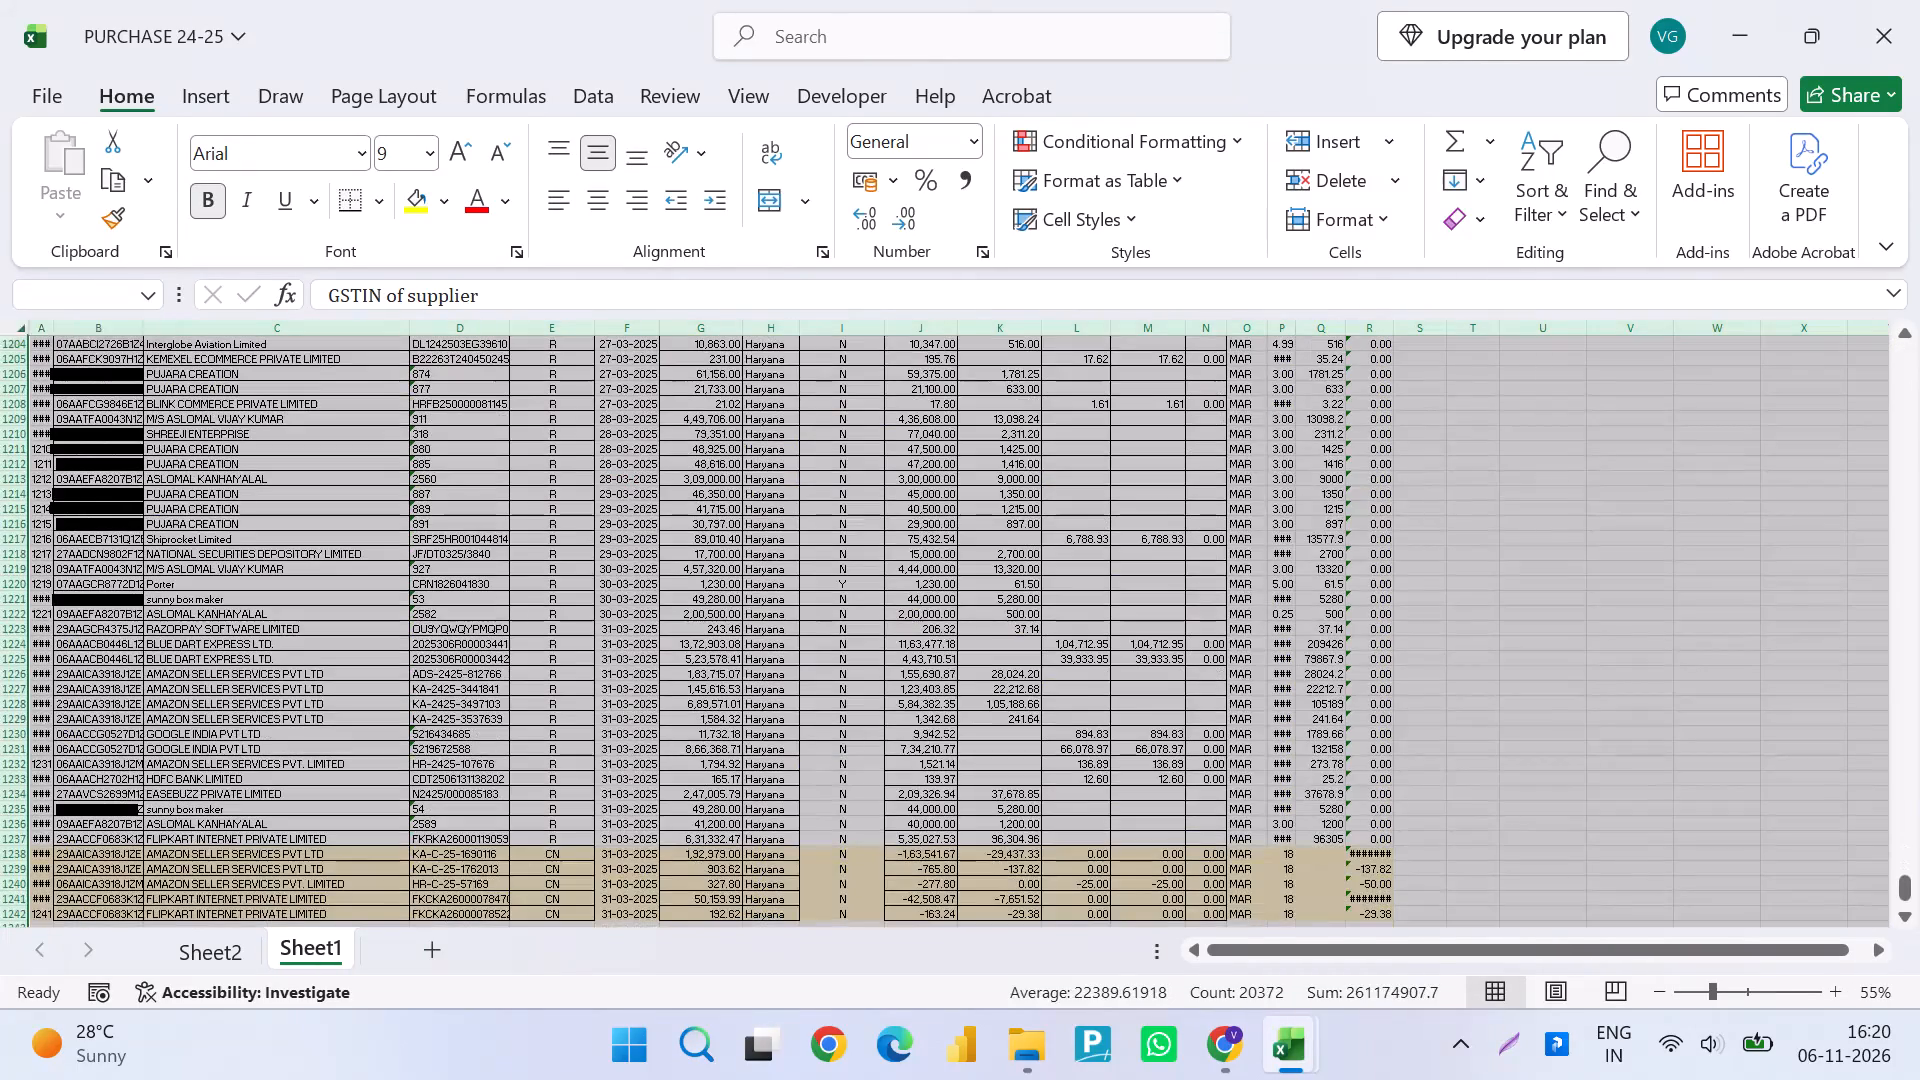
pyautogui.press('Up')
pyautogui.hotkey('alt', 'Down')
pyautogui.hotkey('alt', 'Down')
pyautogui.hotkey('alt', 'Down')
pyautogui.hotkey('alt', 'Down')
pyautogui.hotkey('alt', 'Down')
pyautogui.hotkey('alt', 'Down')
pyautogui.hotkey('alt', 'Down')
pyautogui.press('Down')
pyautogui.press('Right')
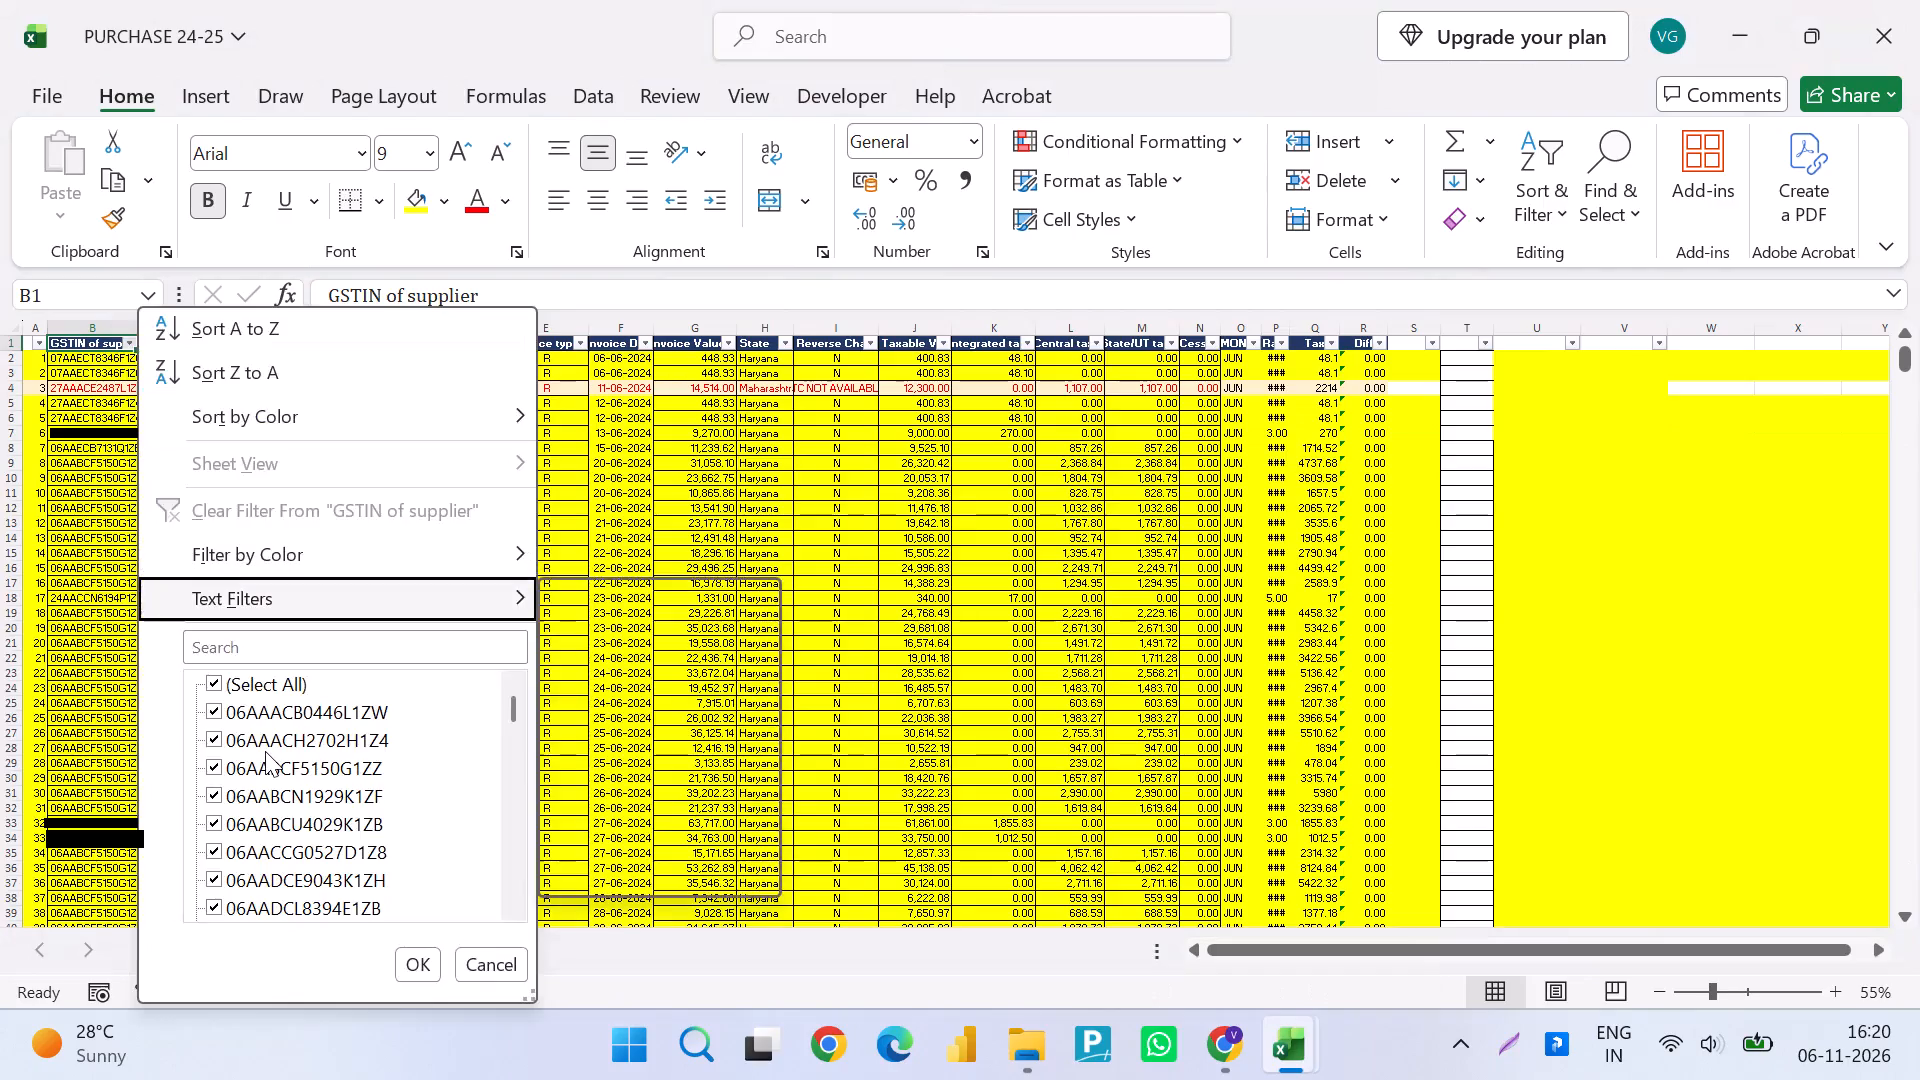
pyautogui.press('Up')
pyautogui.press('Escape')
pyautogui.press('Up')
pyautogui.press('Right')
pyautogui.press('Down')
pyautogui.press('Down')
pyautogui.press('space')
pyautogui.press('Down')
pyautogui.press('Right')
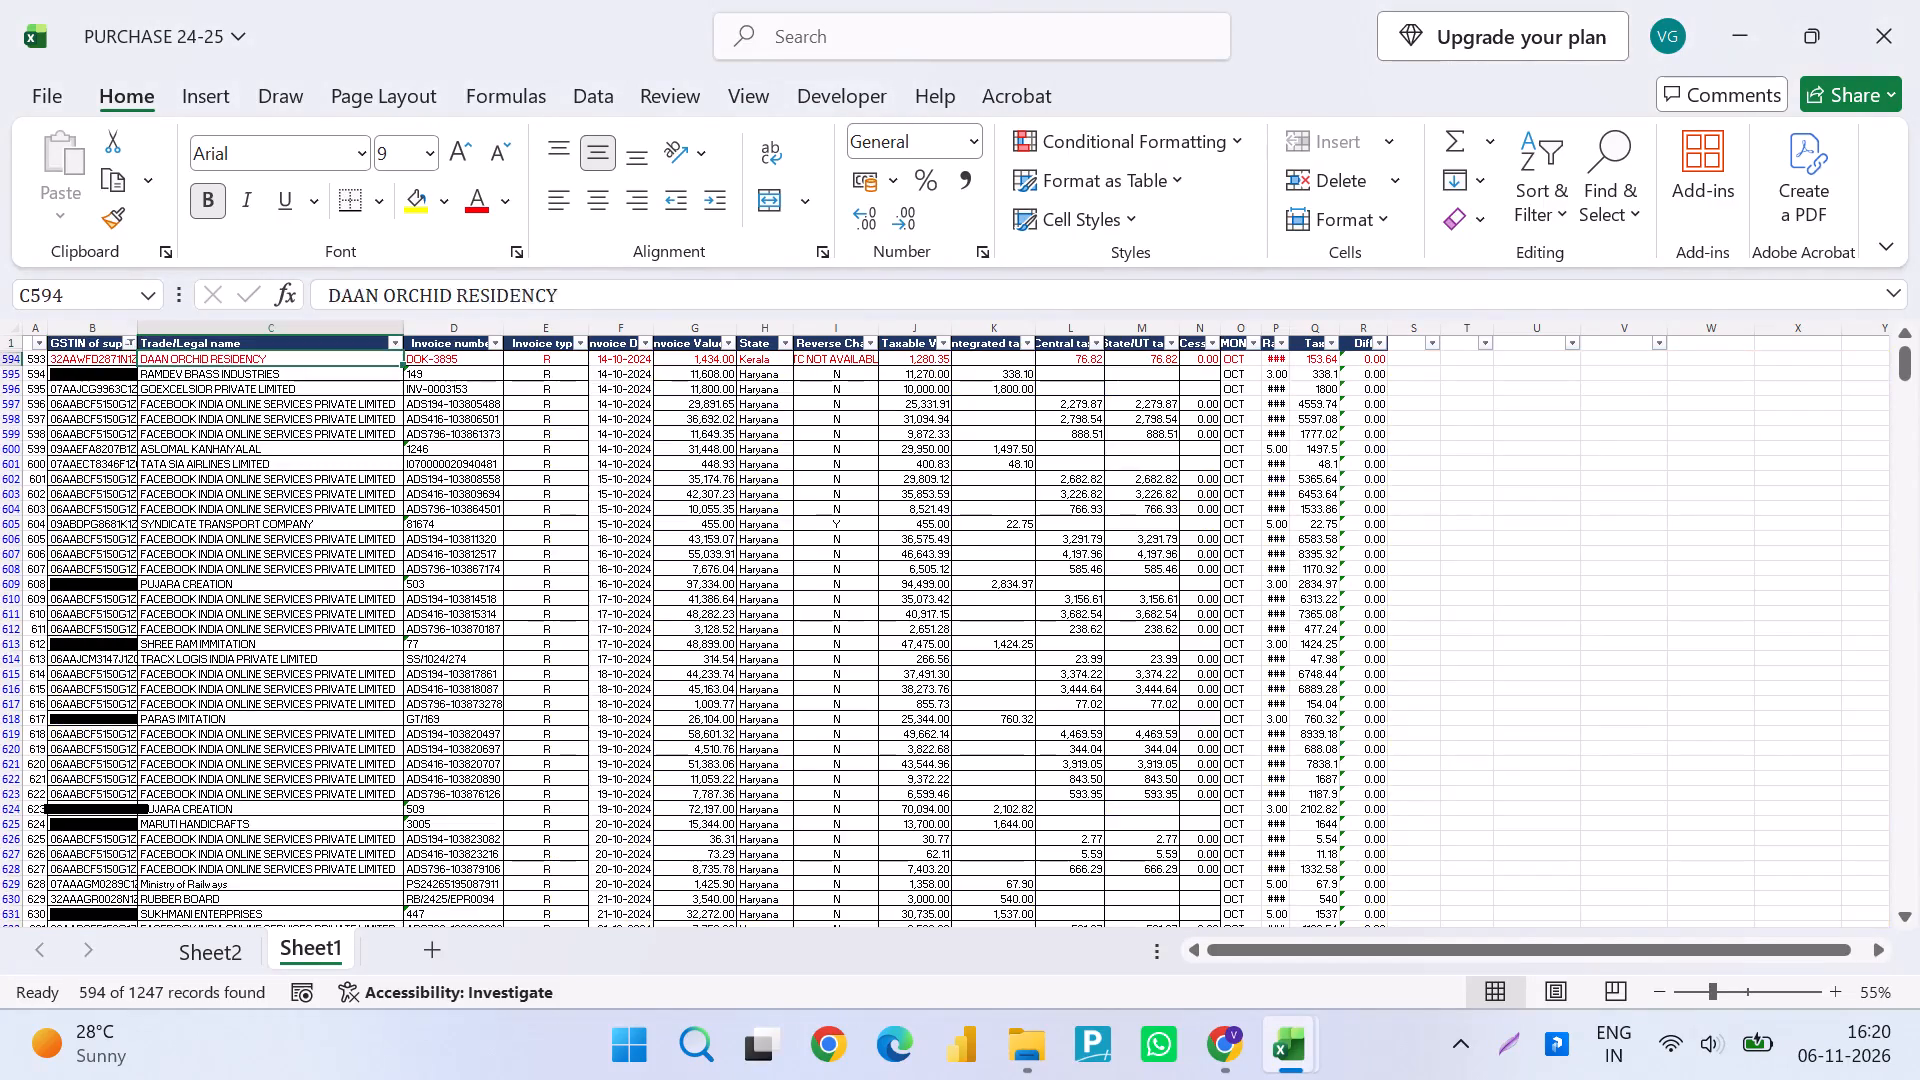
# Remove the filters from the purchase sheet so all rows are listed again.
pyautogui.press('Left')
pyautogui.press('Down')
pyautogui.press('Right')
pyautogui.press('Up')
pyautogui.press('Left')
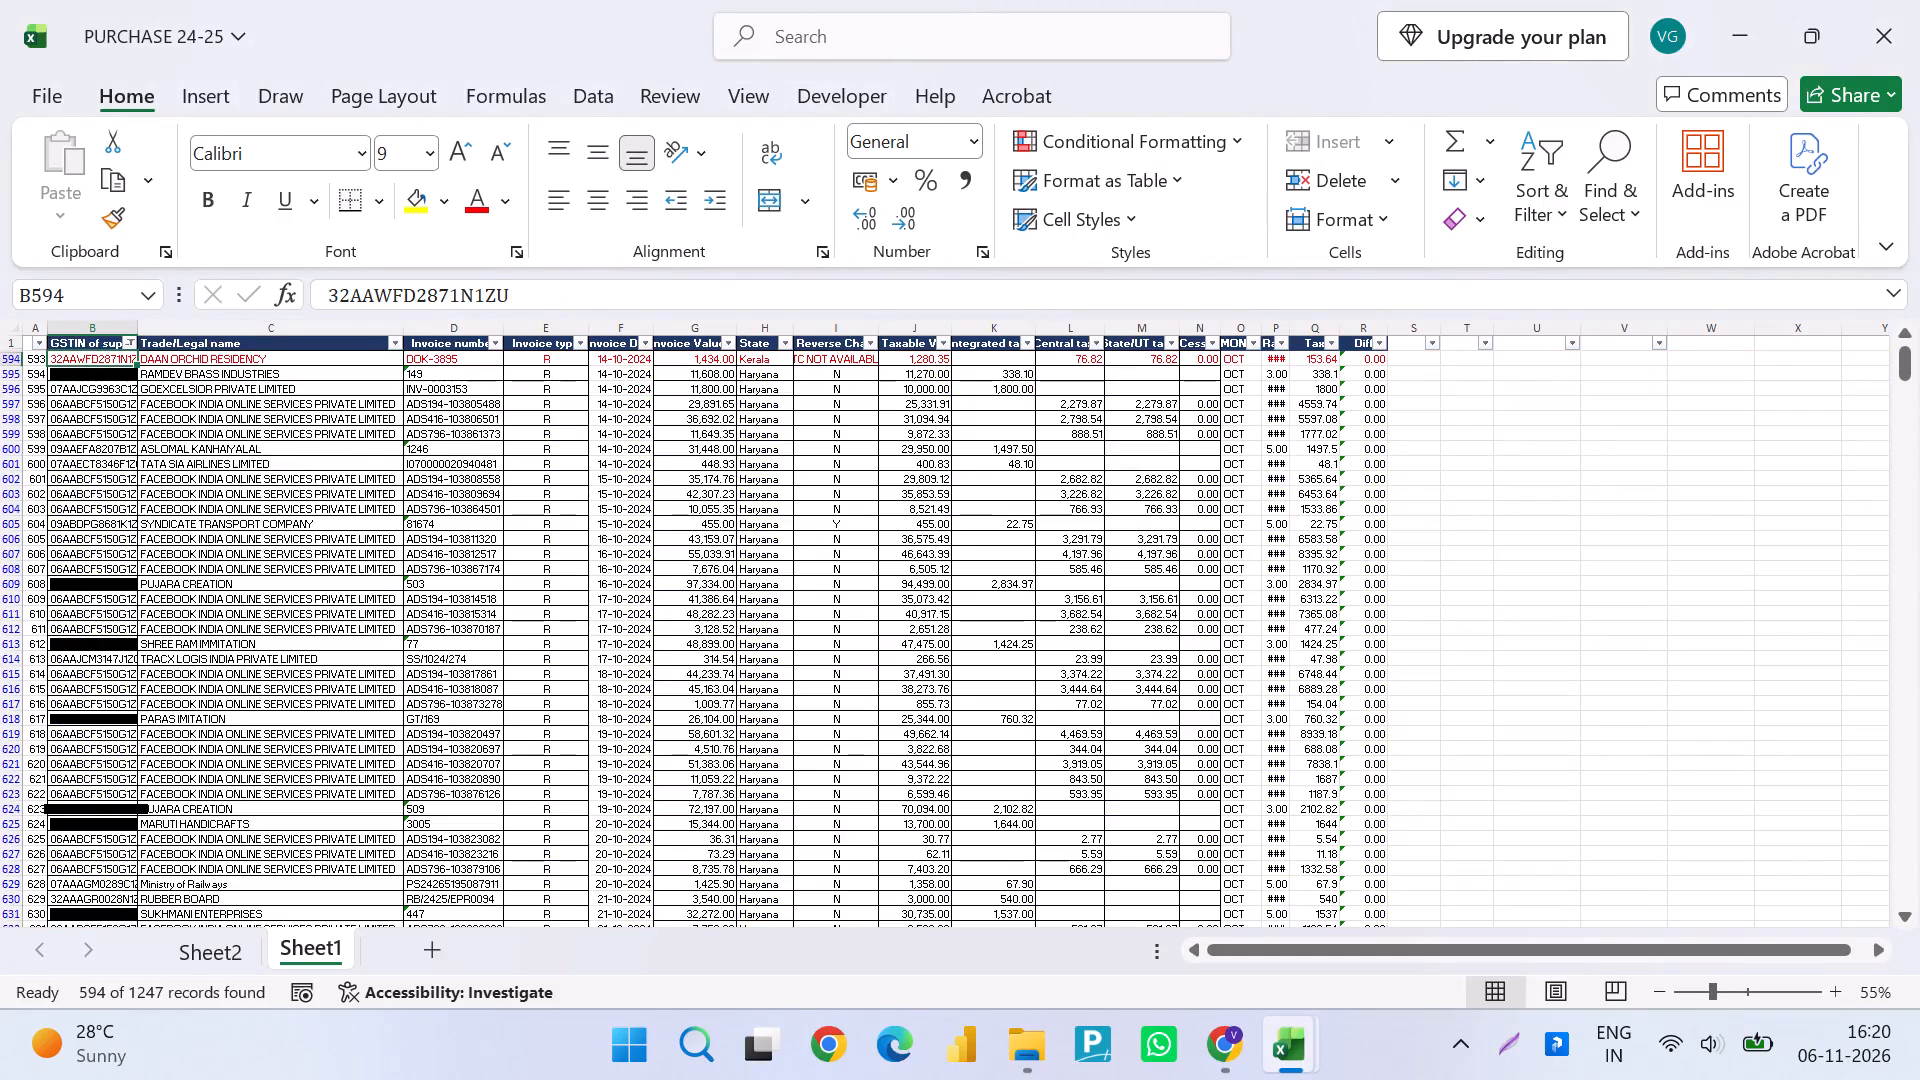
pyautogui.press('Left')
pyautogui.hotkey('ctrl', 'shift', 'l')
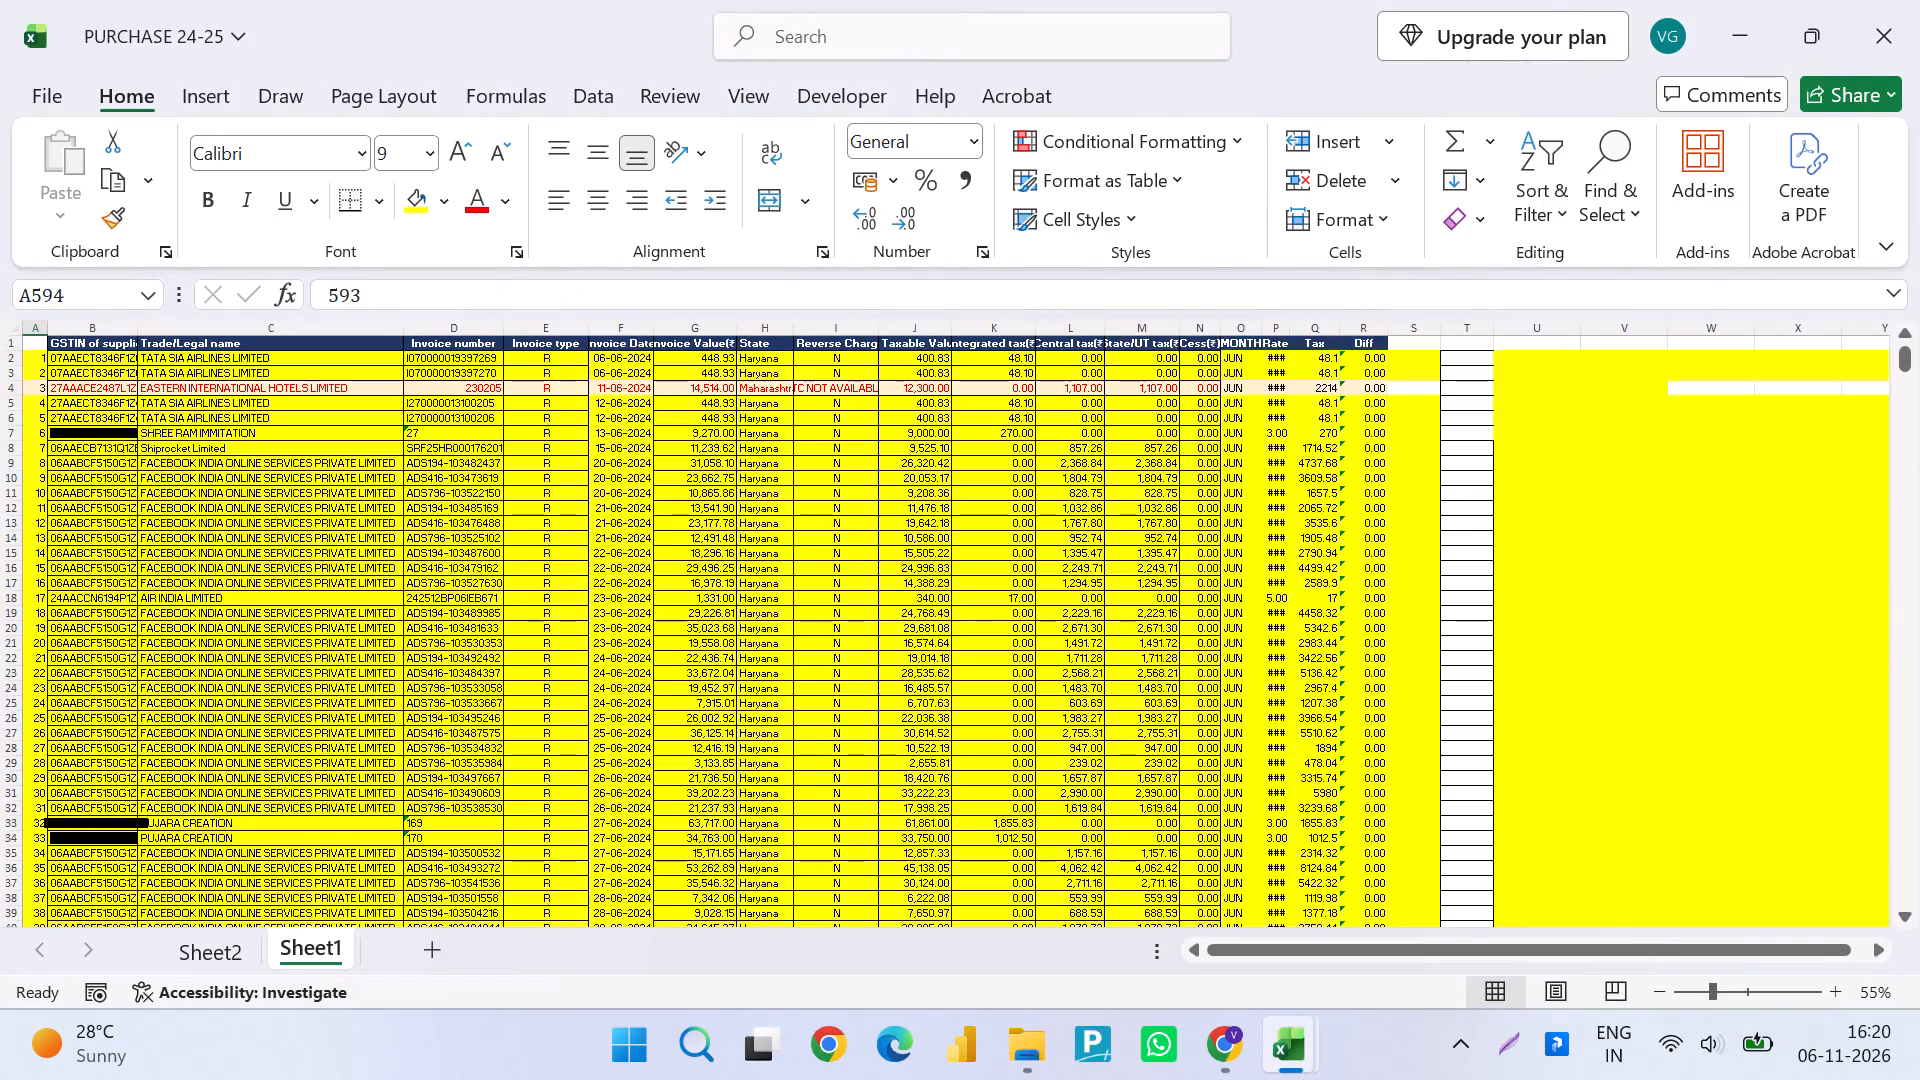
# Copy only the formatting of the EASTERN INTERNATIONAL HOTELS LIMITED row onto the DAAN ORCHID RESIDENCY row and save the workbook.
pyautogui.click(332, 389)
pyautogui.hotkey('shift', 'space')
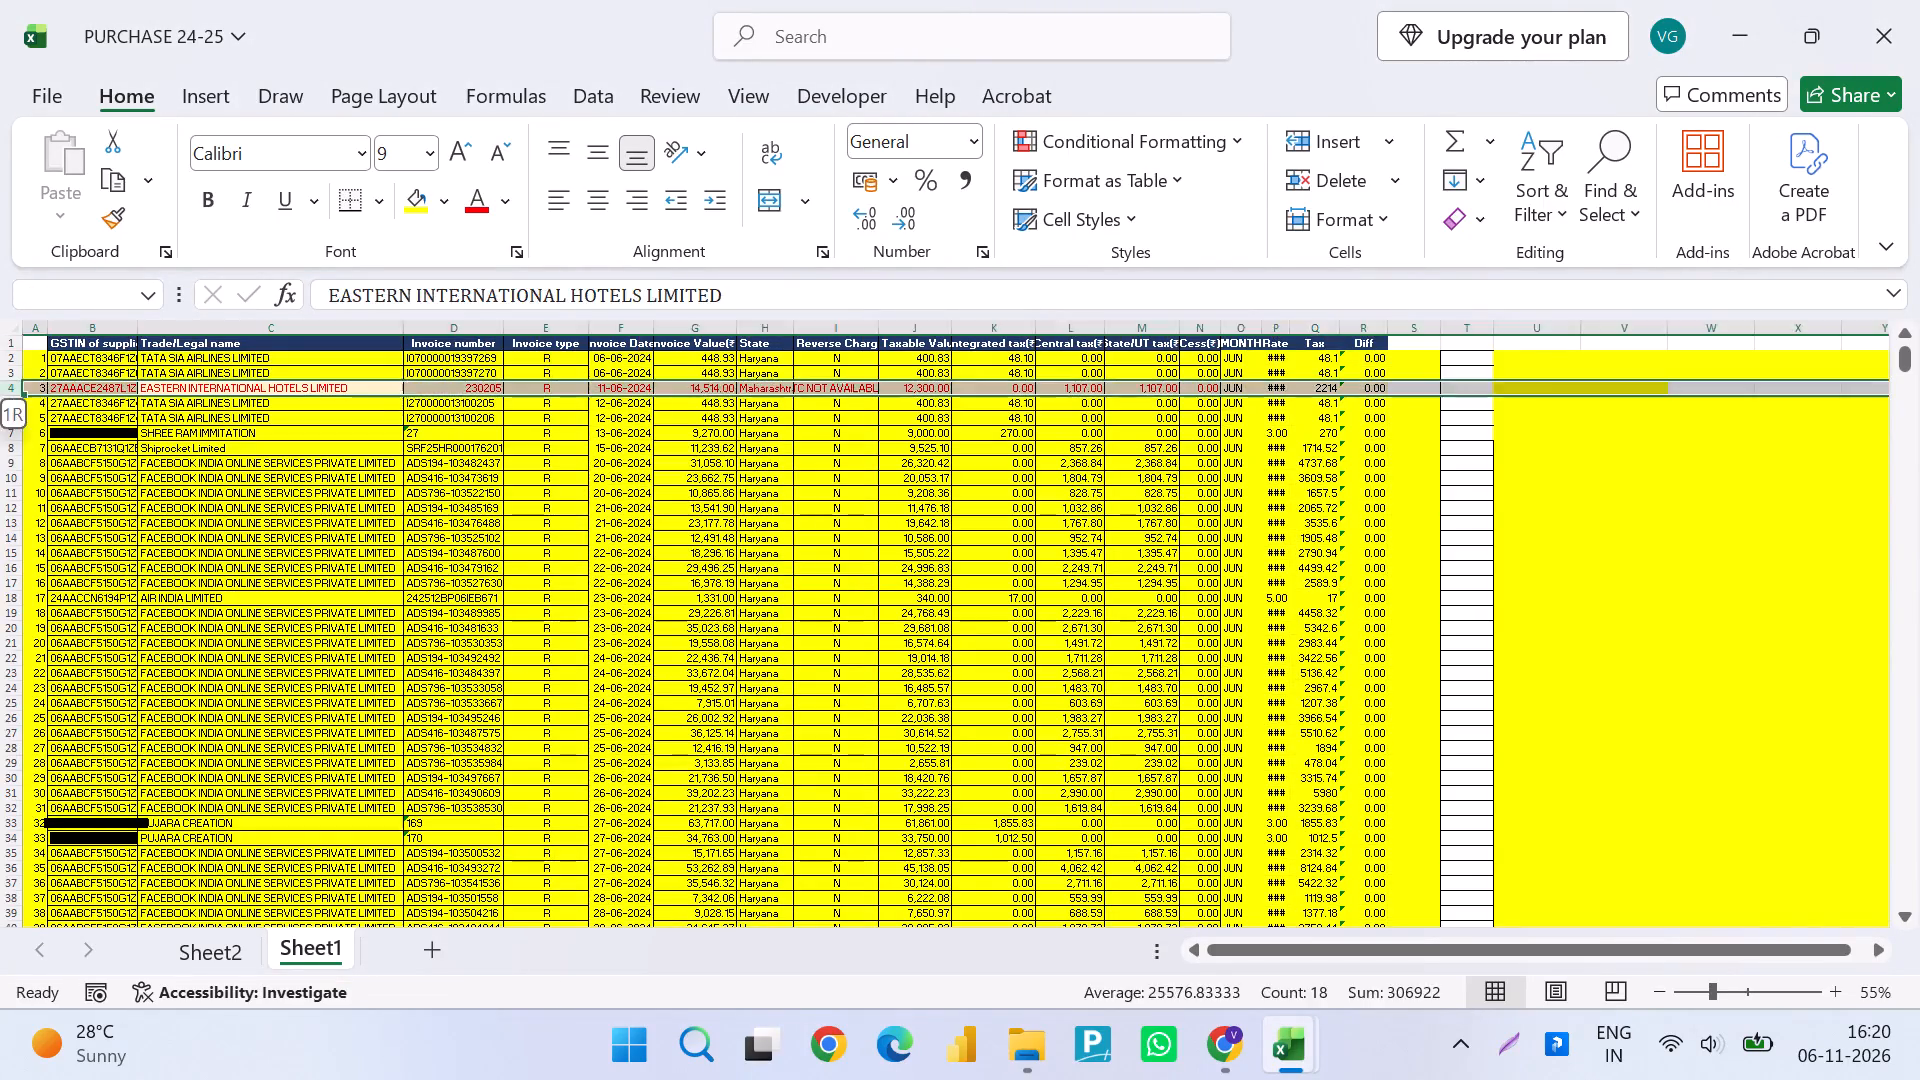
pyautogui.hotkey('ctrl', 'c')
pyautogui.scroll(-12, 332, 389)
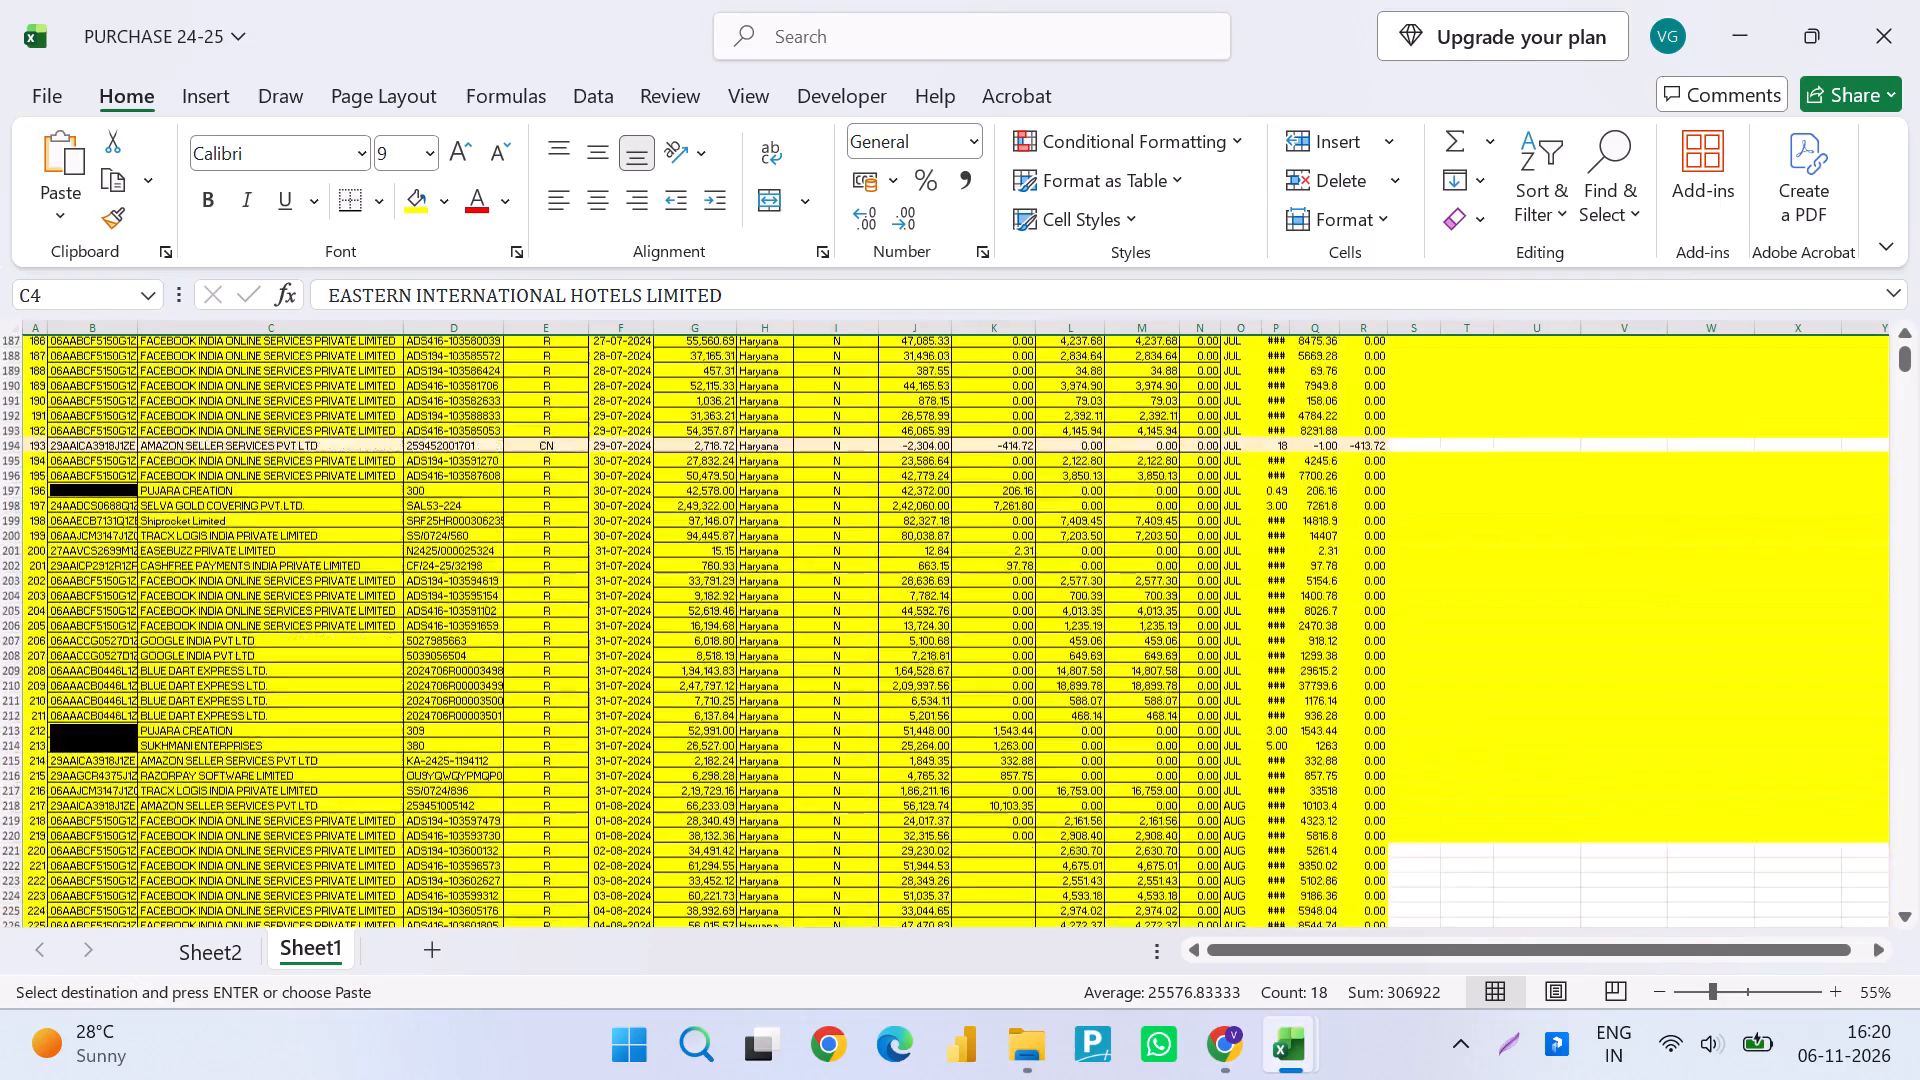
pyautogui.scroll(1, 332, 389)
pyautogui.scroll(-3, 332, 389)
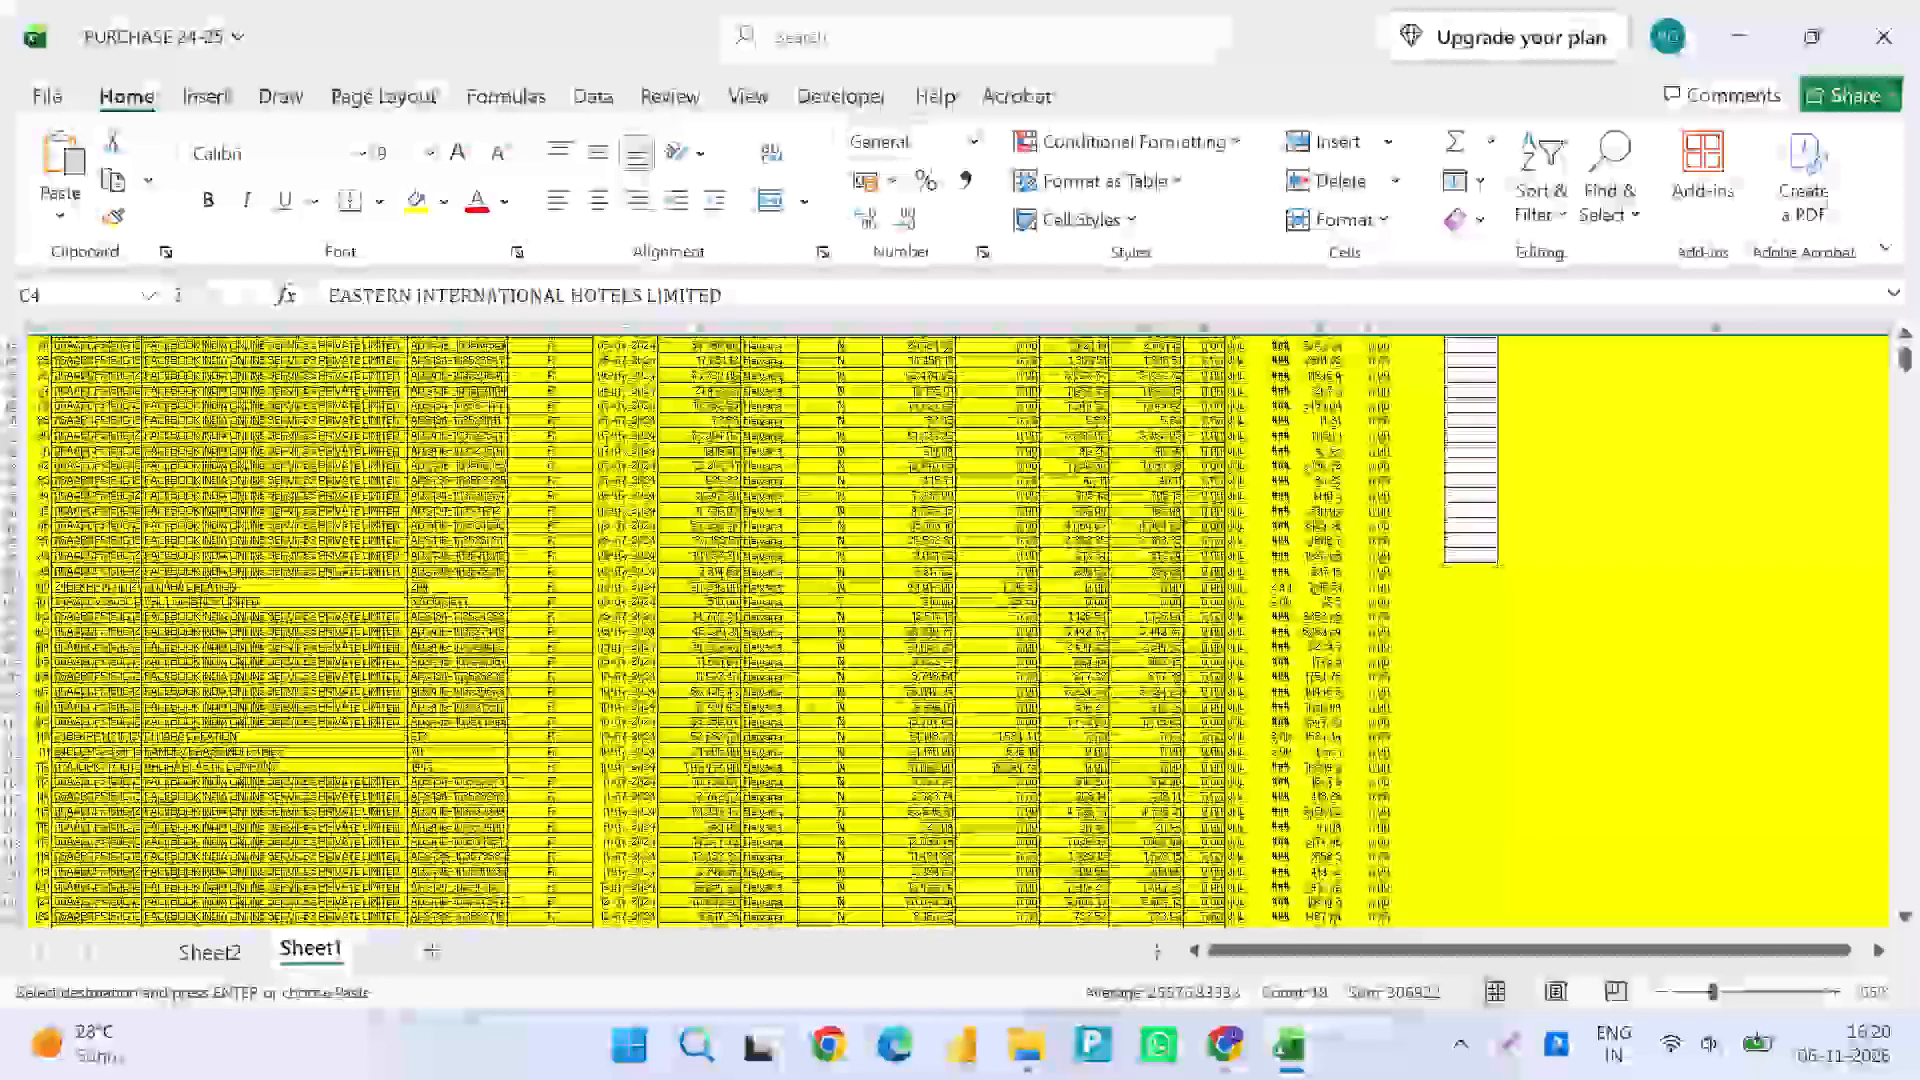
pyautogui.scroll(-8, 332, 389)
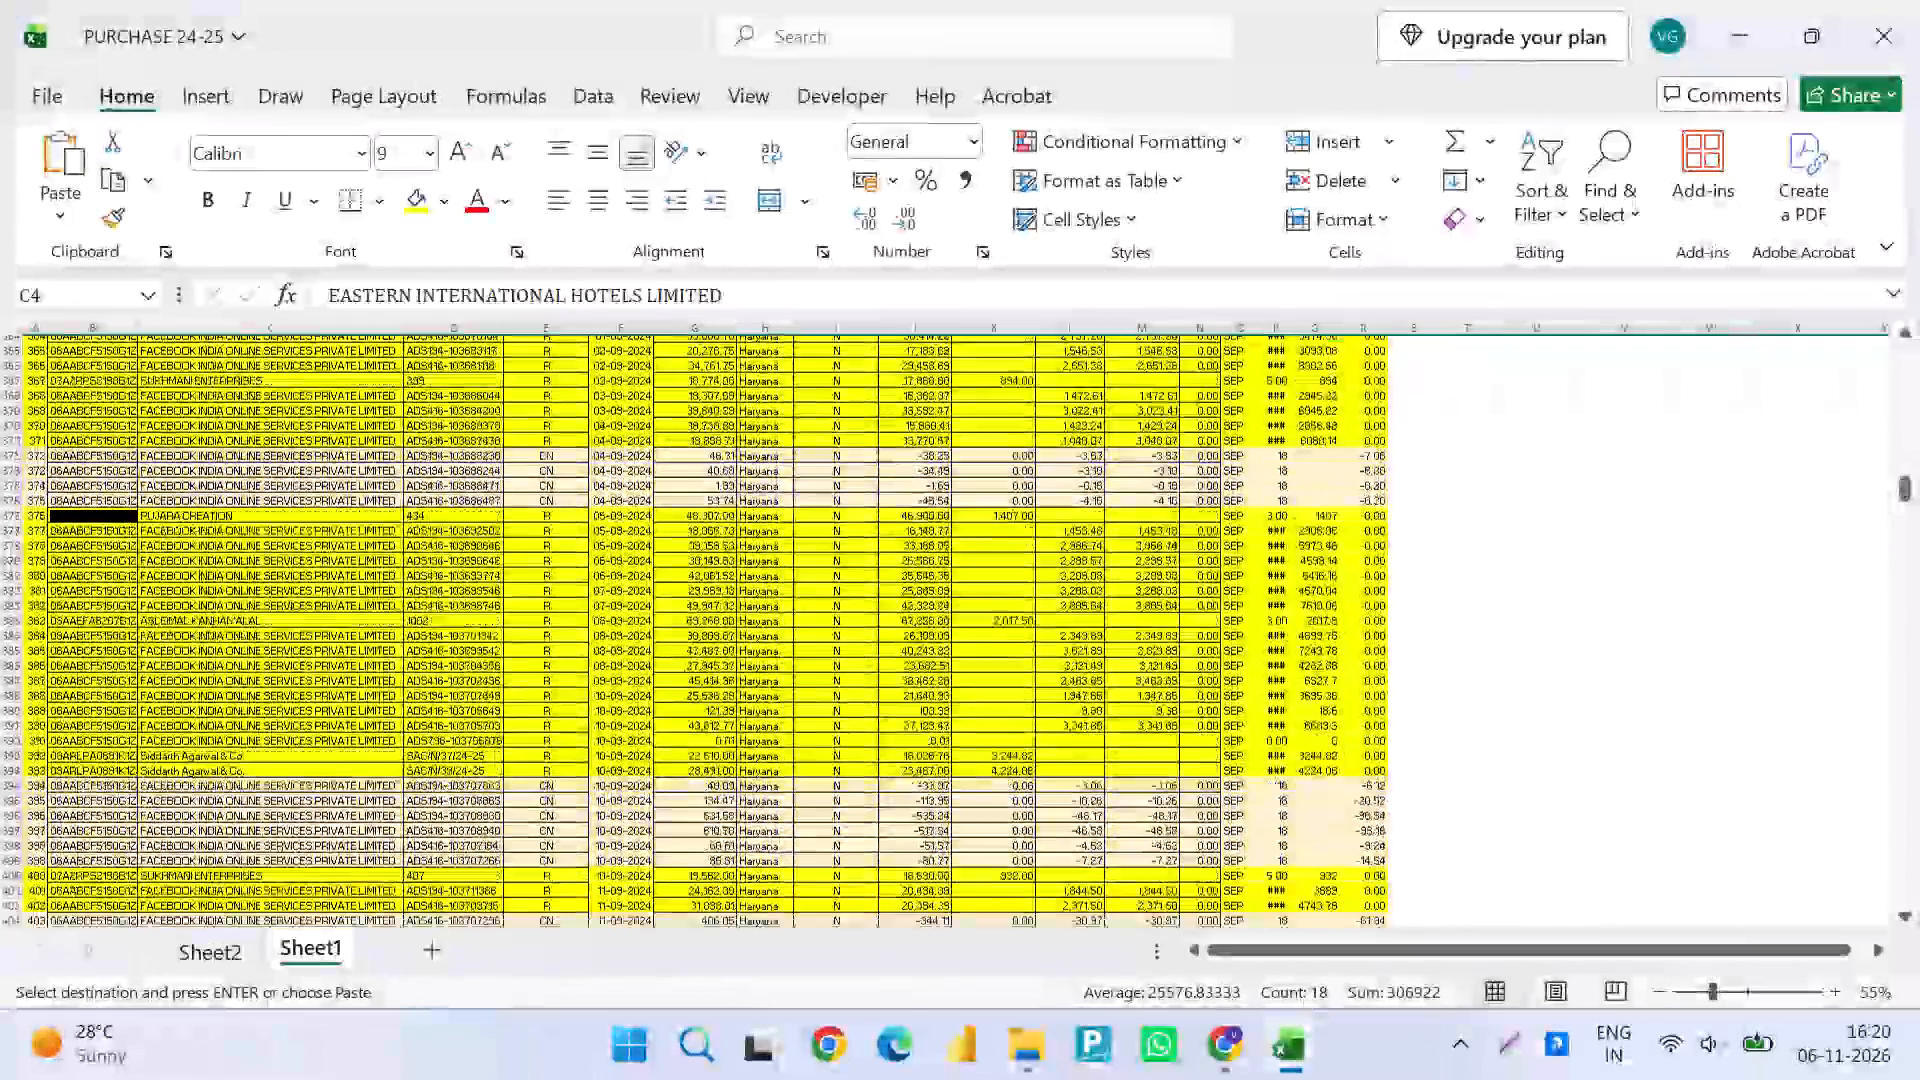
pyautogui.scroll(-11, 332, 389)
pyautogui.scroll(1, 332, 389)
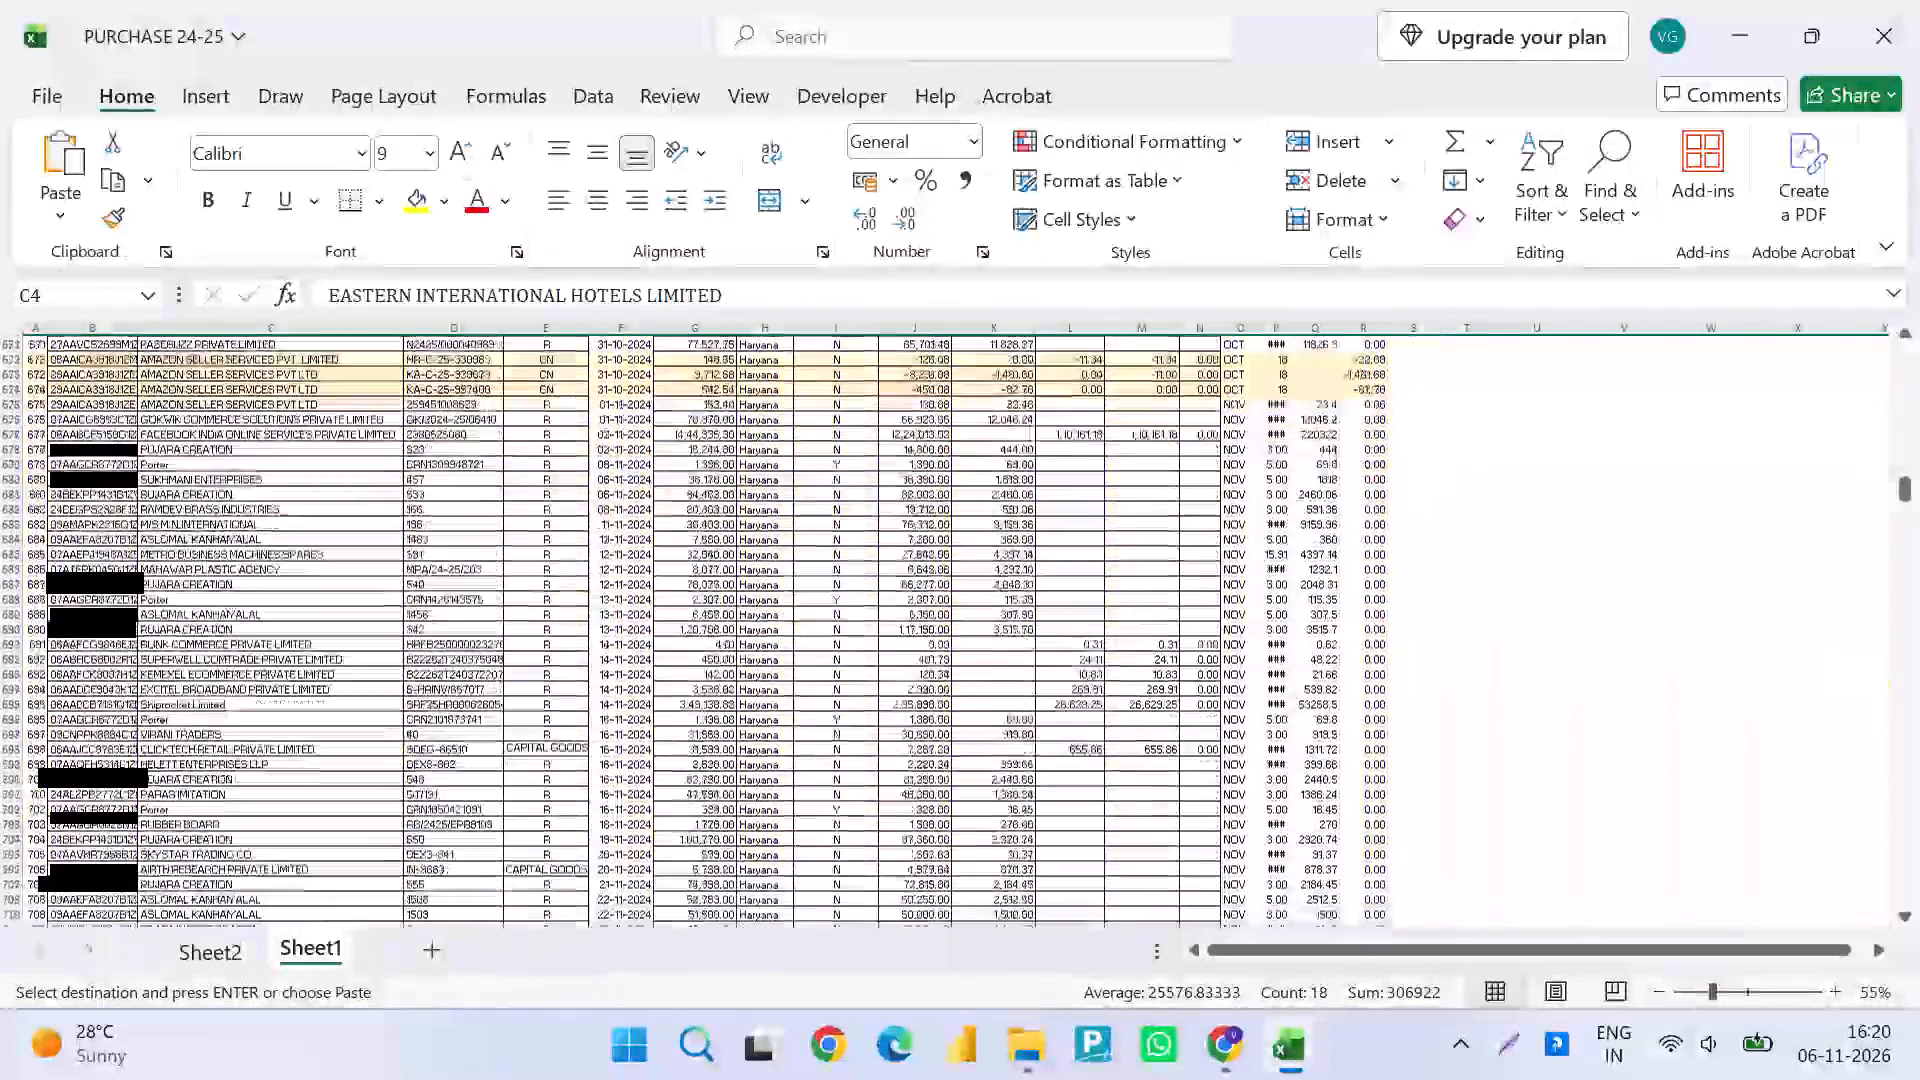
pyautogui.scroll(1, 332, 389)
pyautogui.scroll(-6, 332, 389)
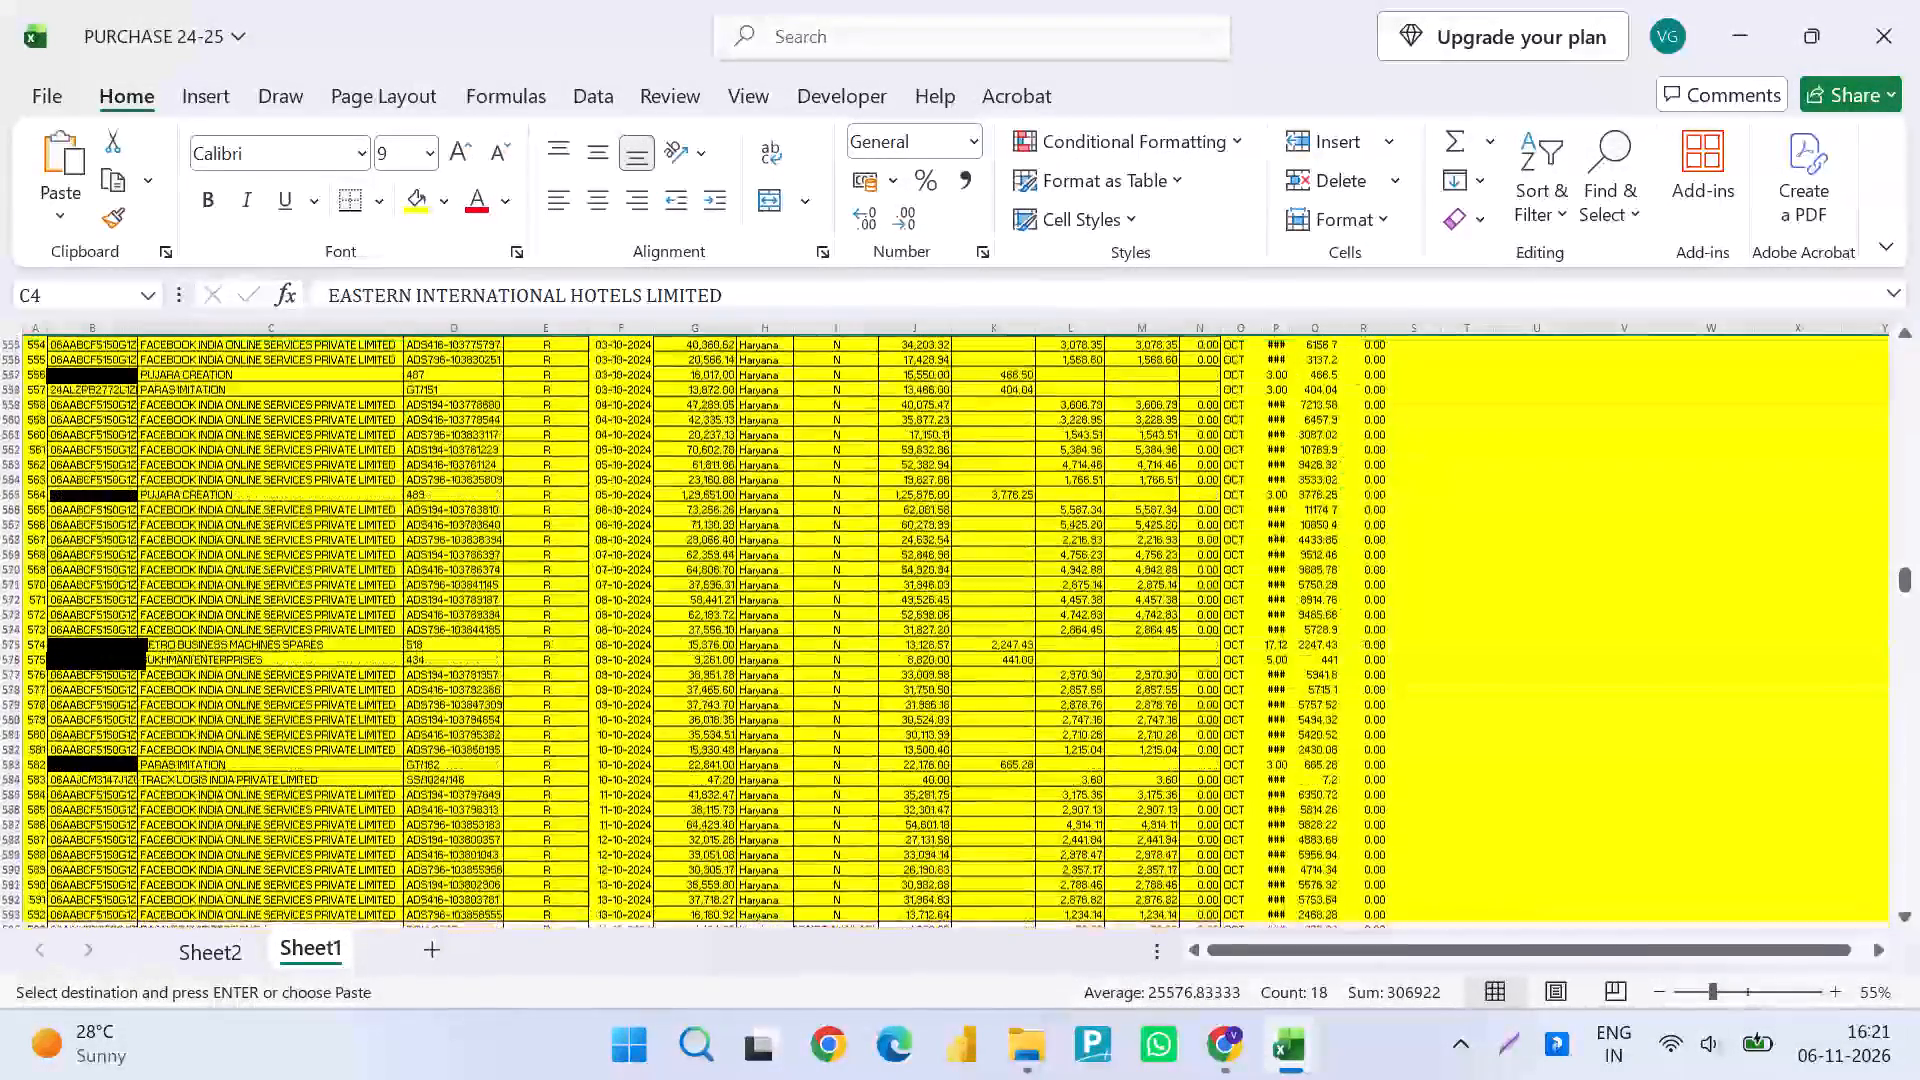
pyautogui.scroll(-4, 332, 389)
pyautogui.click(291, 386)
pyautogui.hotkey('shift', 'space')
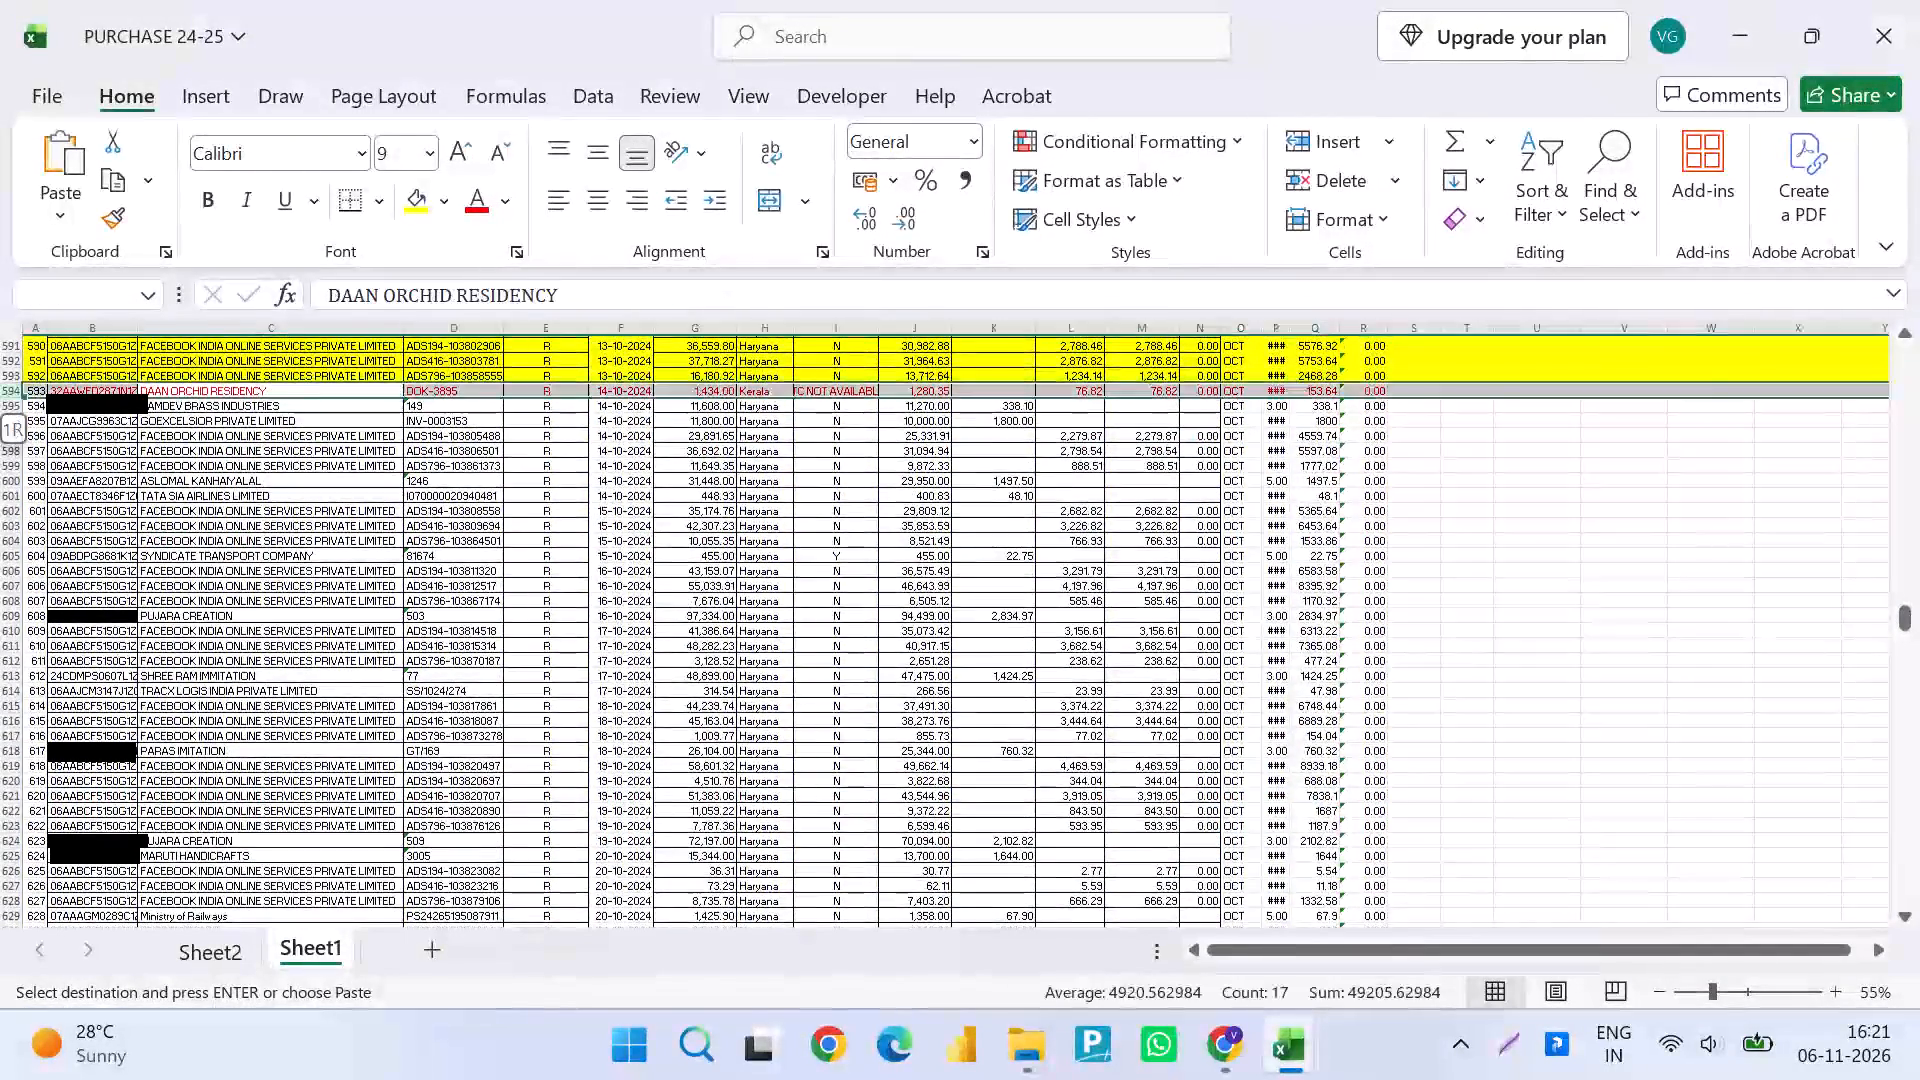
pyautogui.hotkey('ctrl', 'alt', 'v')
pyautogui.press('Down')
pyautogui.press('Down')
pyautogui.press('Down')
pyautogui.press('Down')
pyautogui.press('Up')
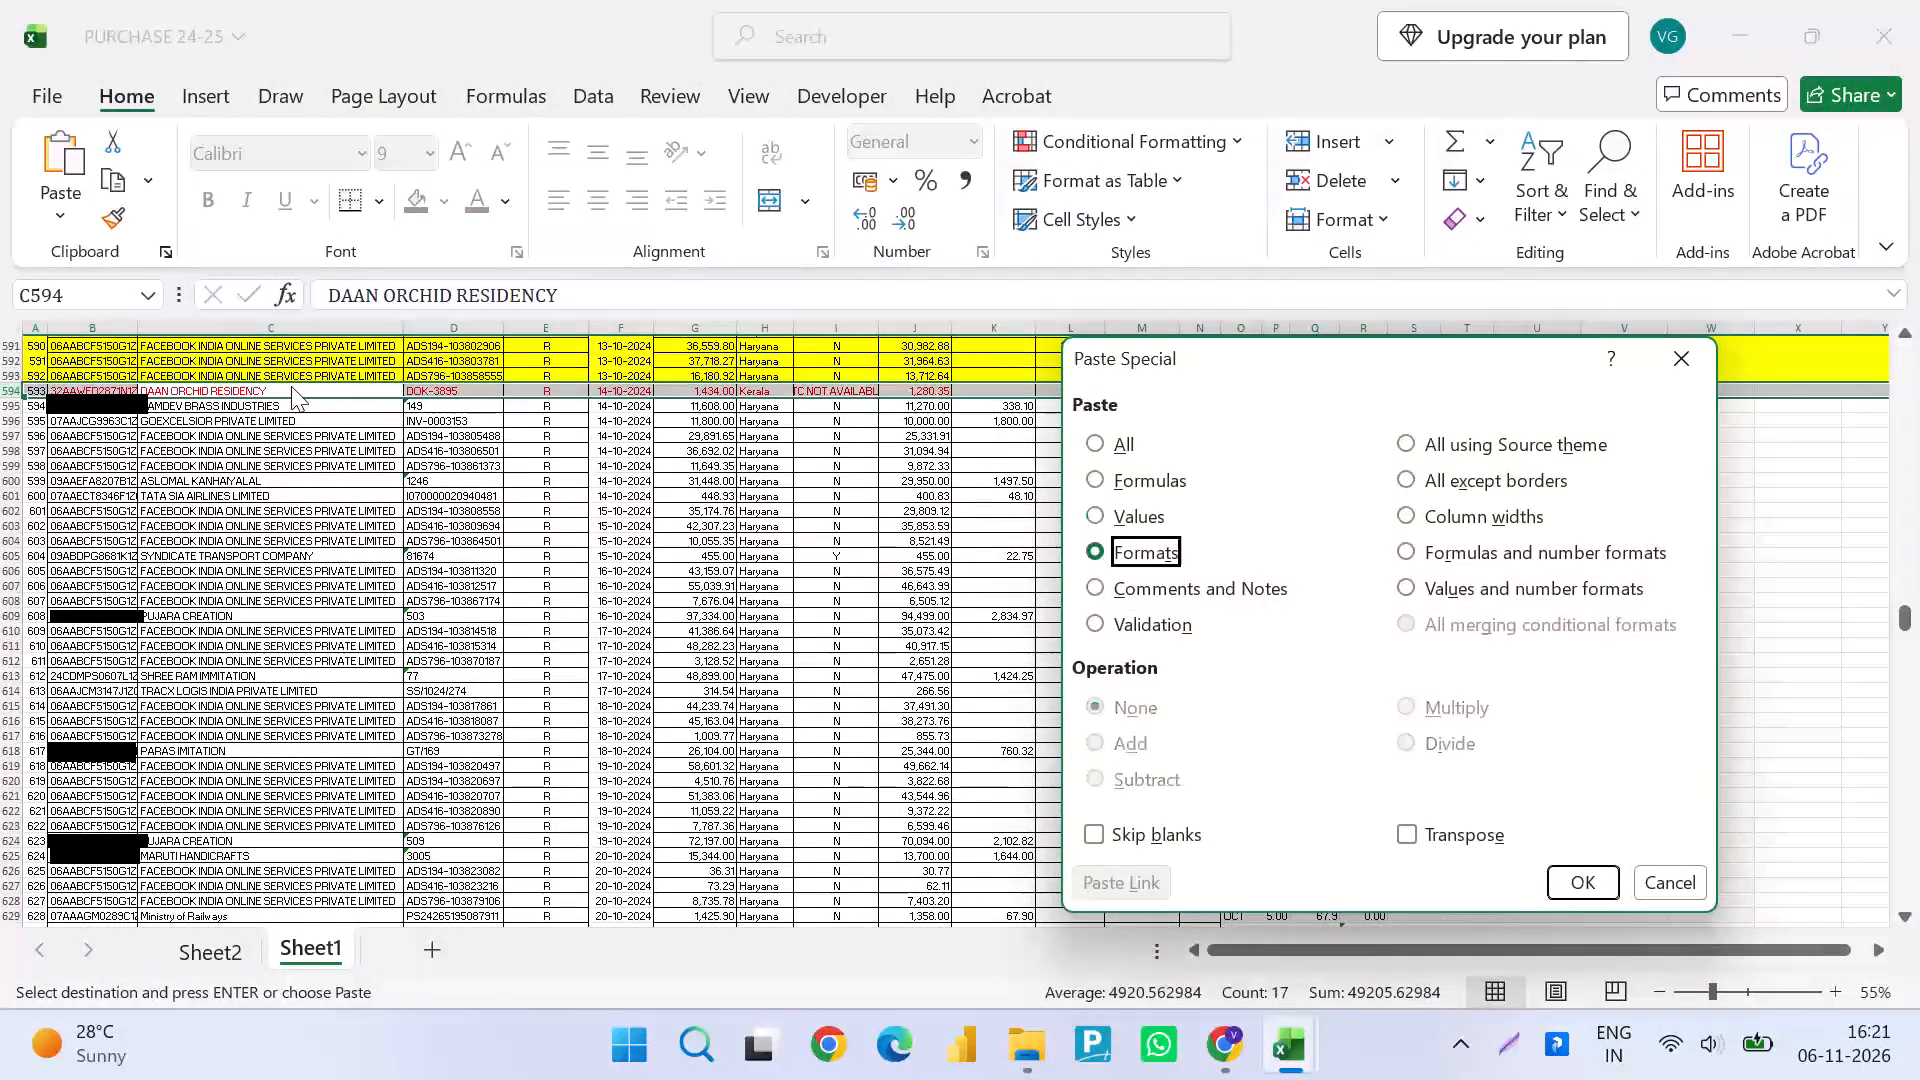
pyautogui.press('Return')
pyautogui.hotkey('ctrl', 's')
# Reapply filters to the header row and filter the GSTIN of supplier column to cells with No Fill.
pyautogui.hotkey('ctrl', 'Up')
pyautogui.hotkey('ctrl', 'Up')
pyautogui.press('Left')
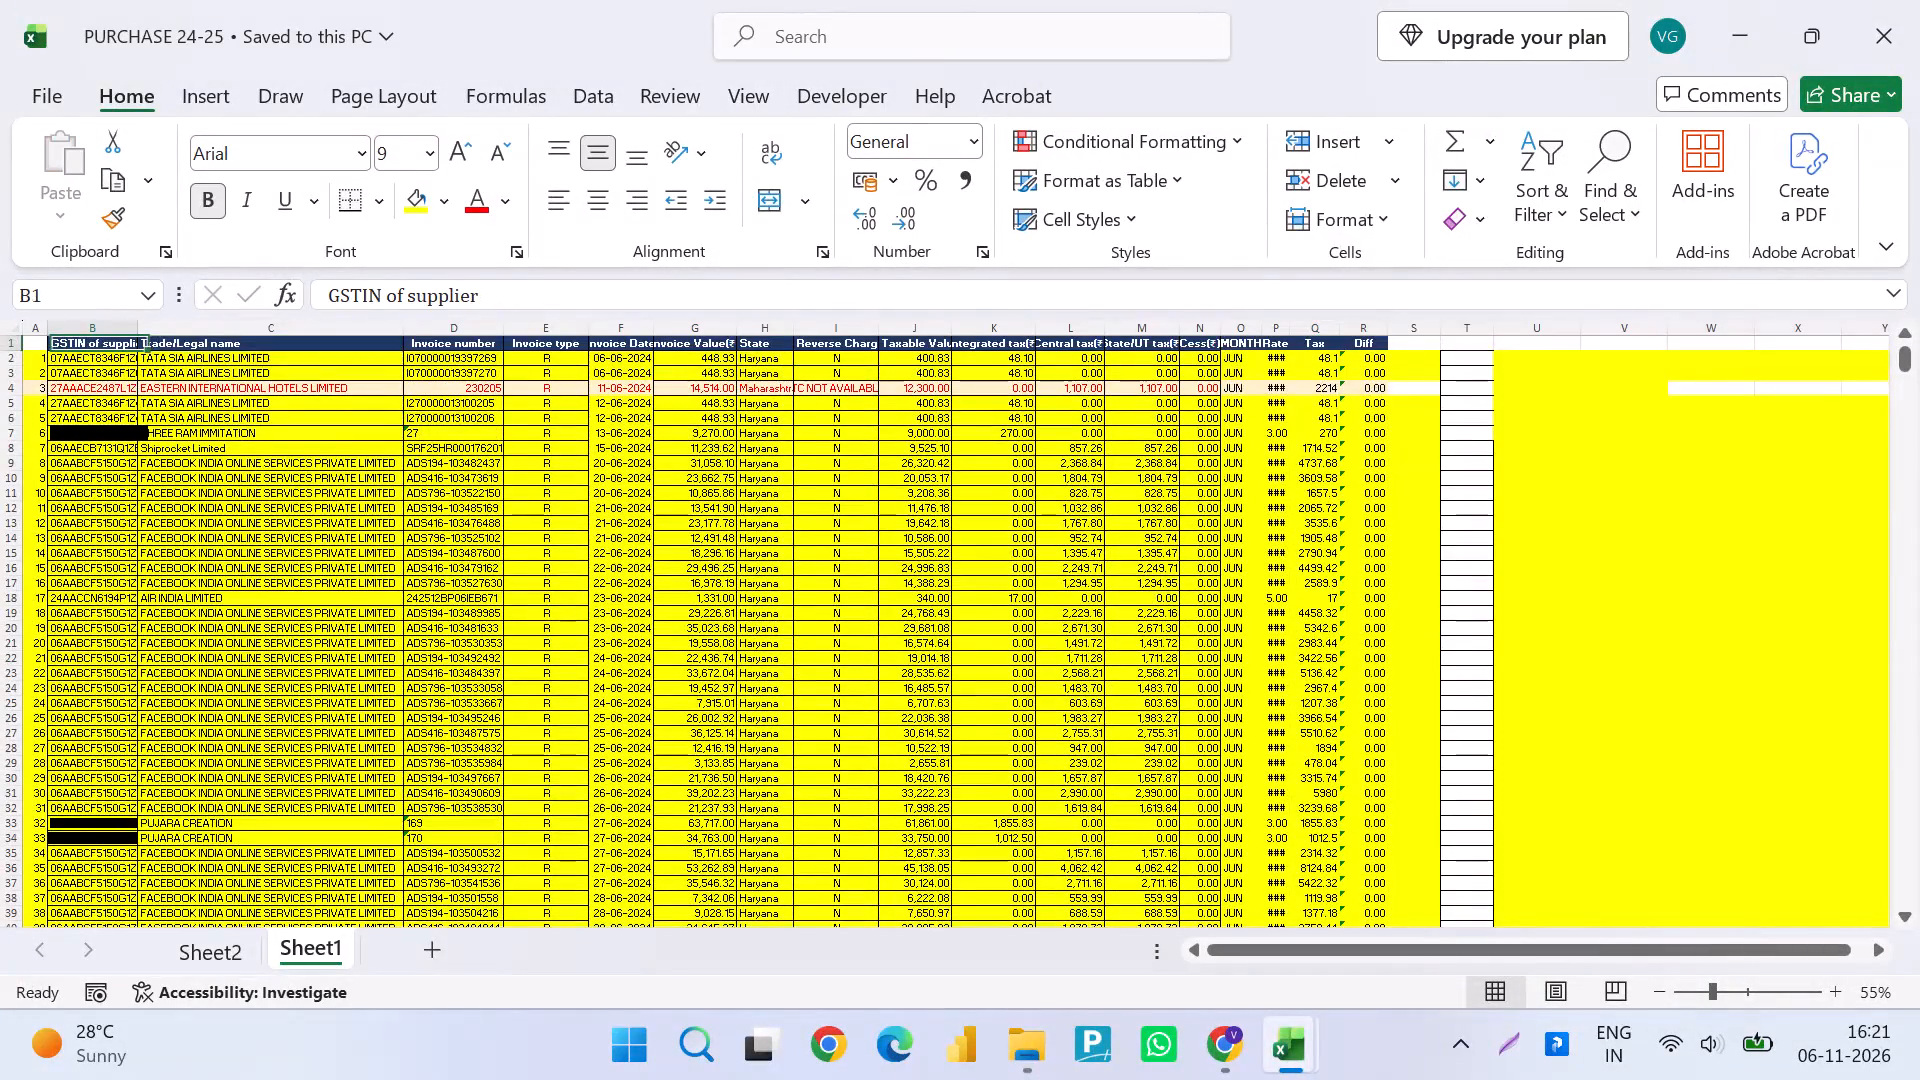
pyautogui.hotkey('shift', 'space')
pyautogui.hotkey('ctrl', 'shift', 'Down')
pyautogui.hotkey('ctrl', 'shift', 'Down')
pyautogui.hotkey('ctrl', 'shift', 'l')
pyautogui.press('Up')
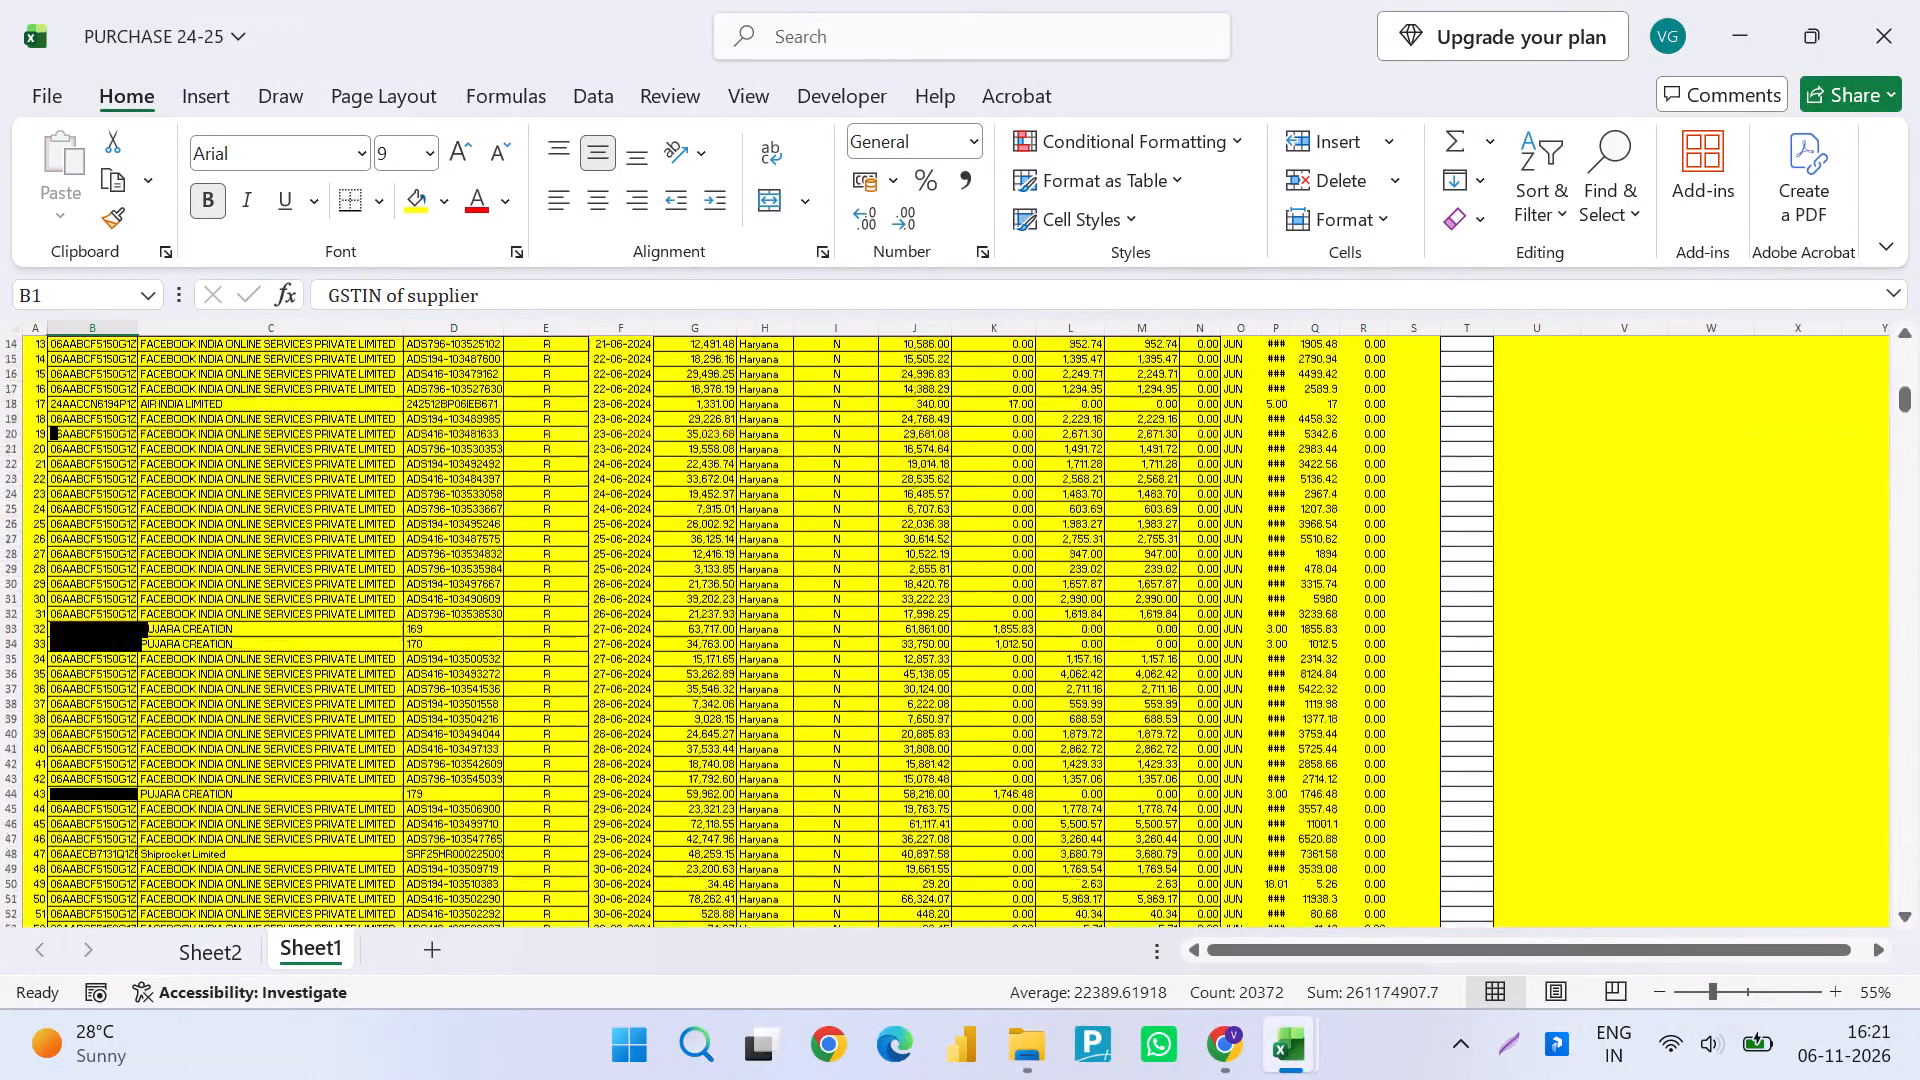
pyautogui.hotkey('alt', 'Down')
pyautogui.hotkey('alt', 'Down')
pyautogui.hotkey('alt', 'Down')
pyautogui.hotkey('alt', 'Down')
pyautogui.hotkey('alt', 'Down')
pyautogui.press('Down')
pyautogui.press('Down')
pyautogui.press('Right')
pyautogui.press('Down')
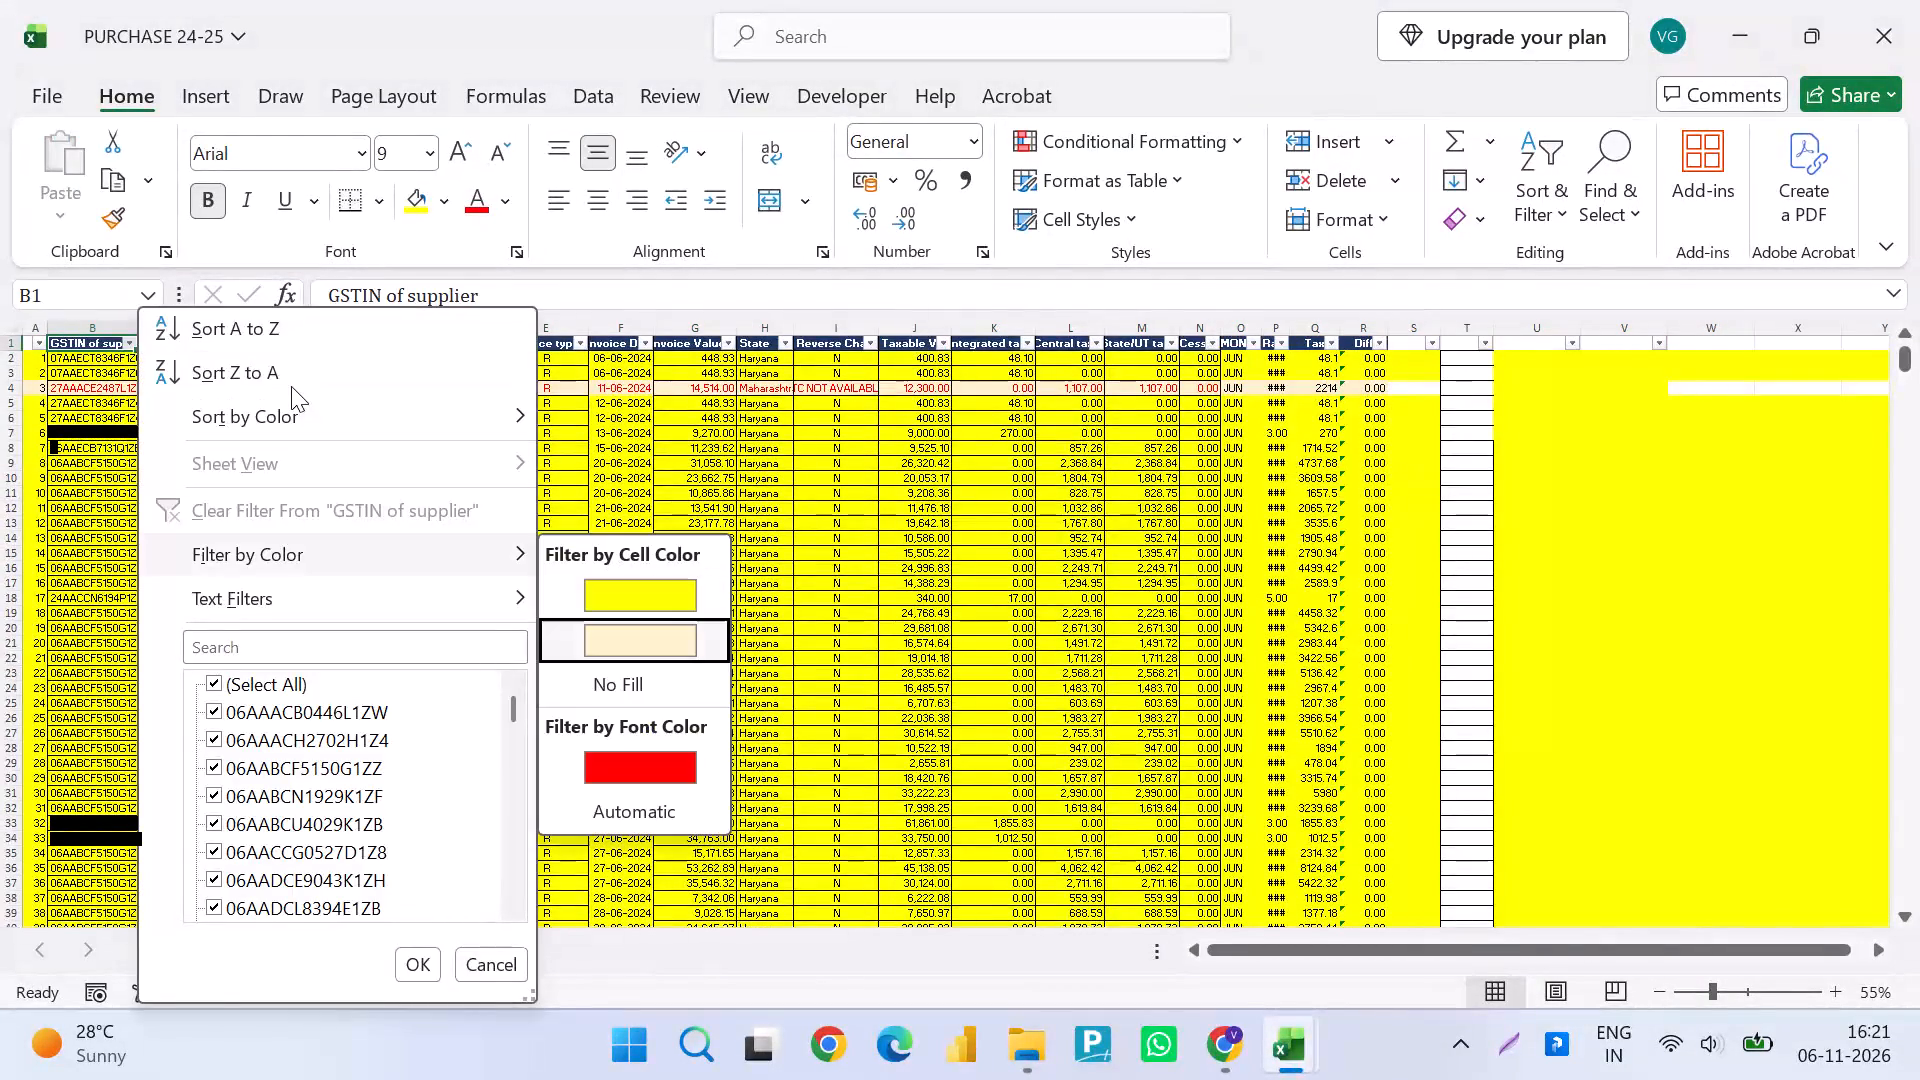
pyautogui.press('Down')
pyautogui.press('space')
pyautogui.press('Right')
pyautogui.press('Down')
# Autofit all column widths in the filtered purchase sheet.
pyautogui.hotkey('ctrl', 'shift', 'Down')
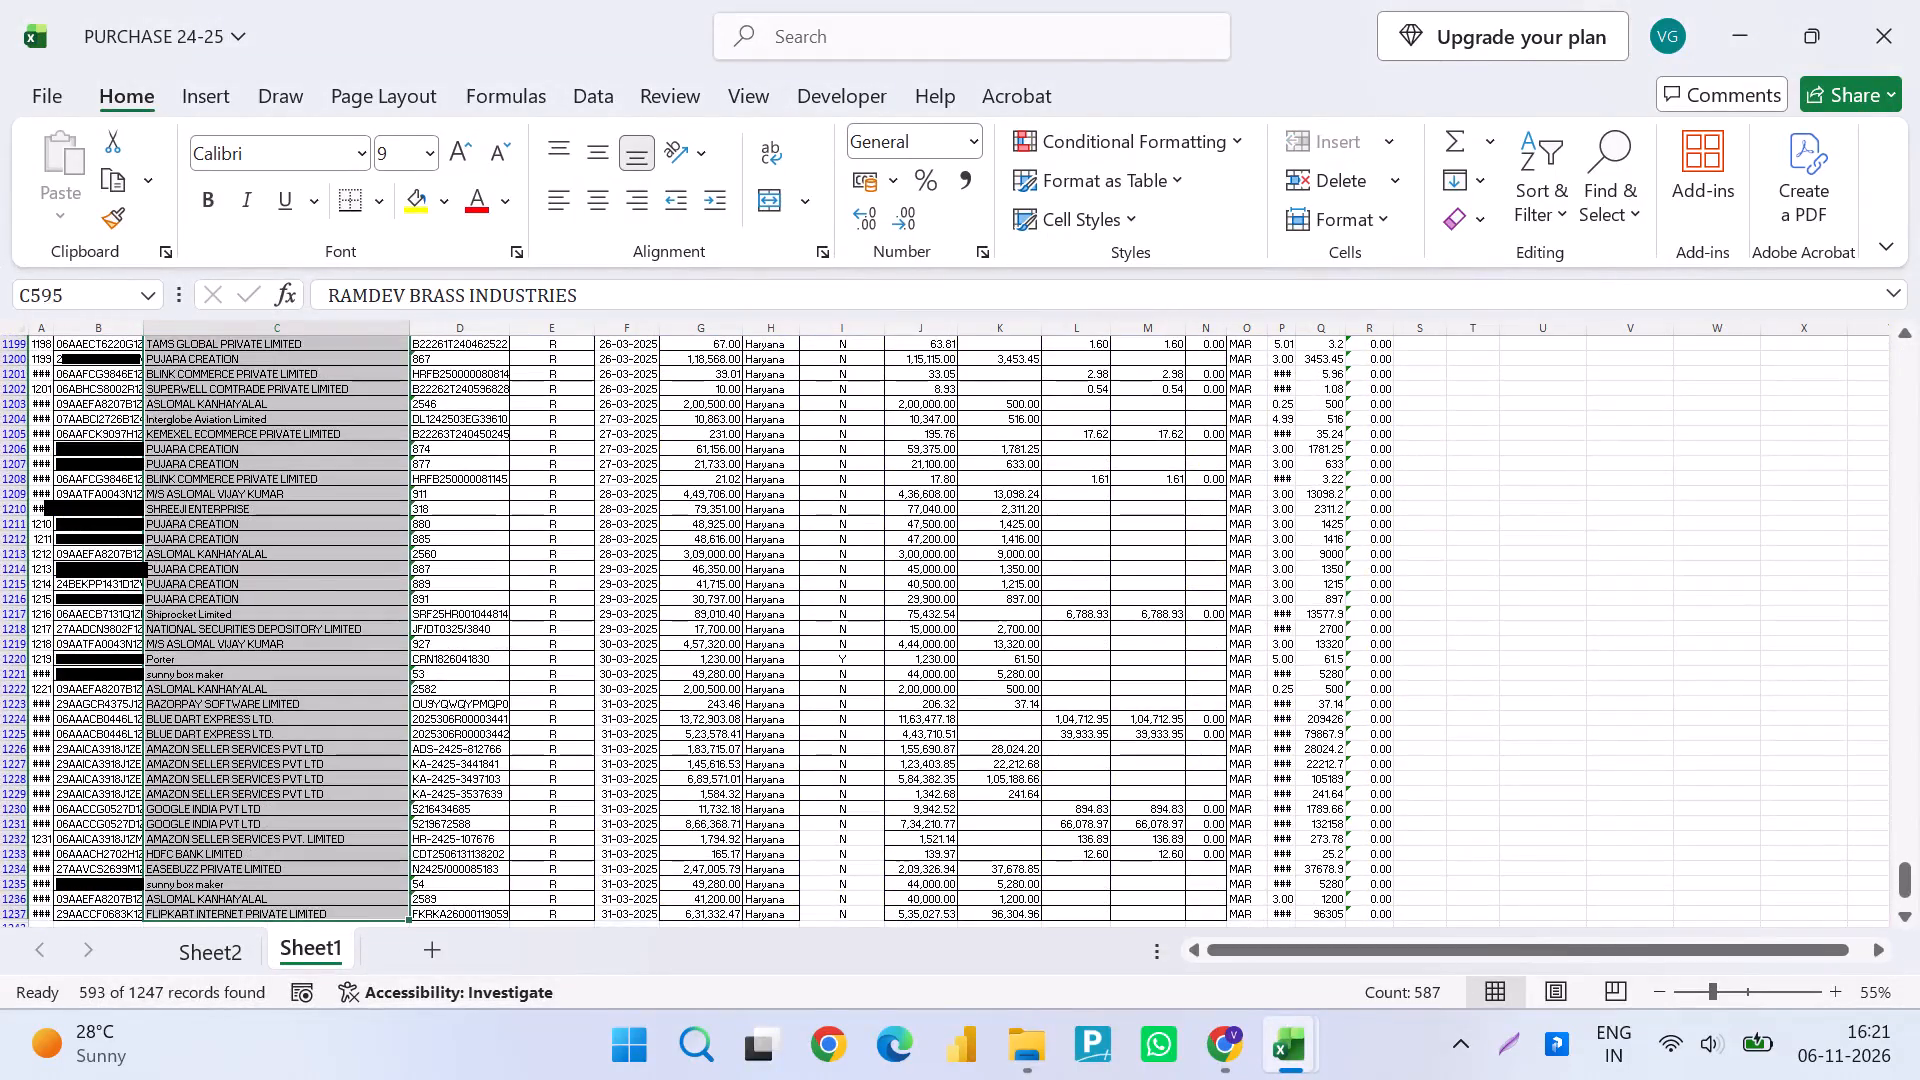
pyautogui.hotkey('ctrl', 'a')
pyautogui.hotkey('ctrl', 'a')
pyautogui.hotkey('alt', 'h')
pyautogui.write('oi')
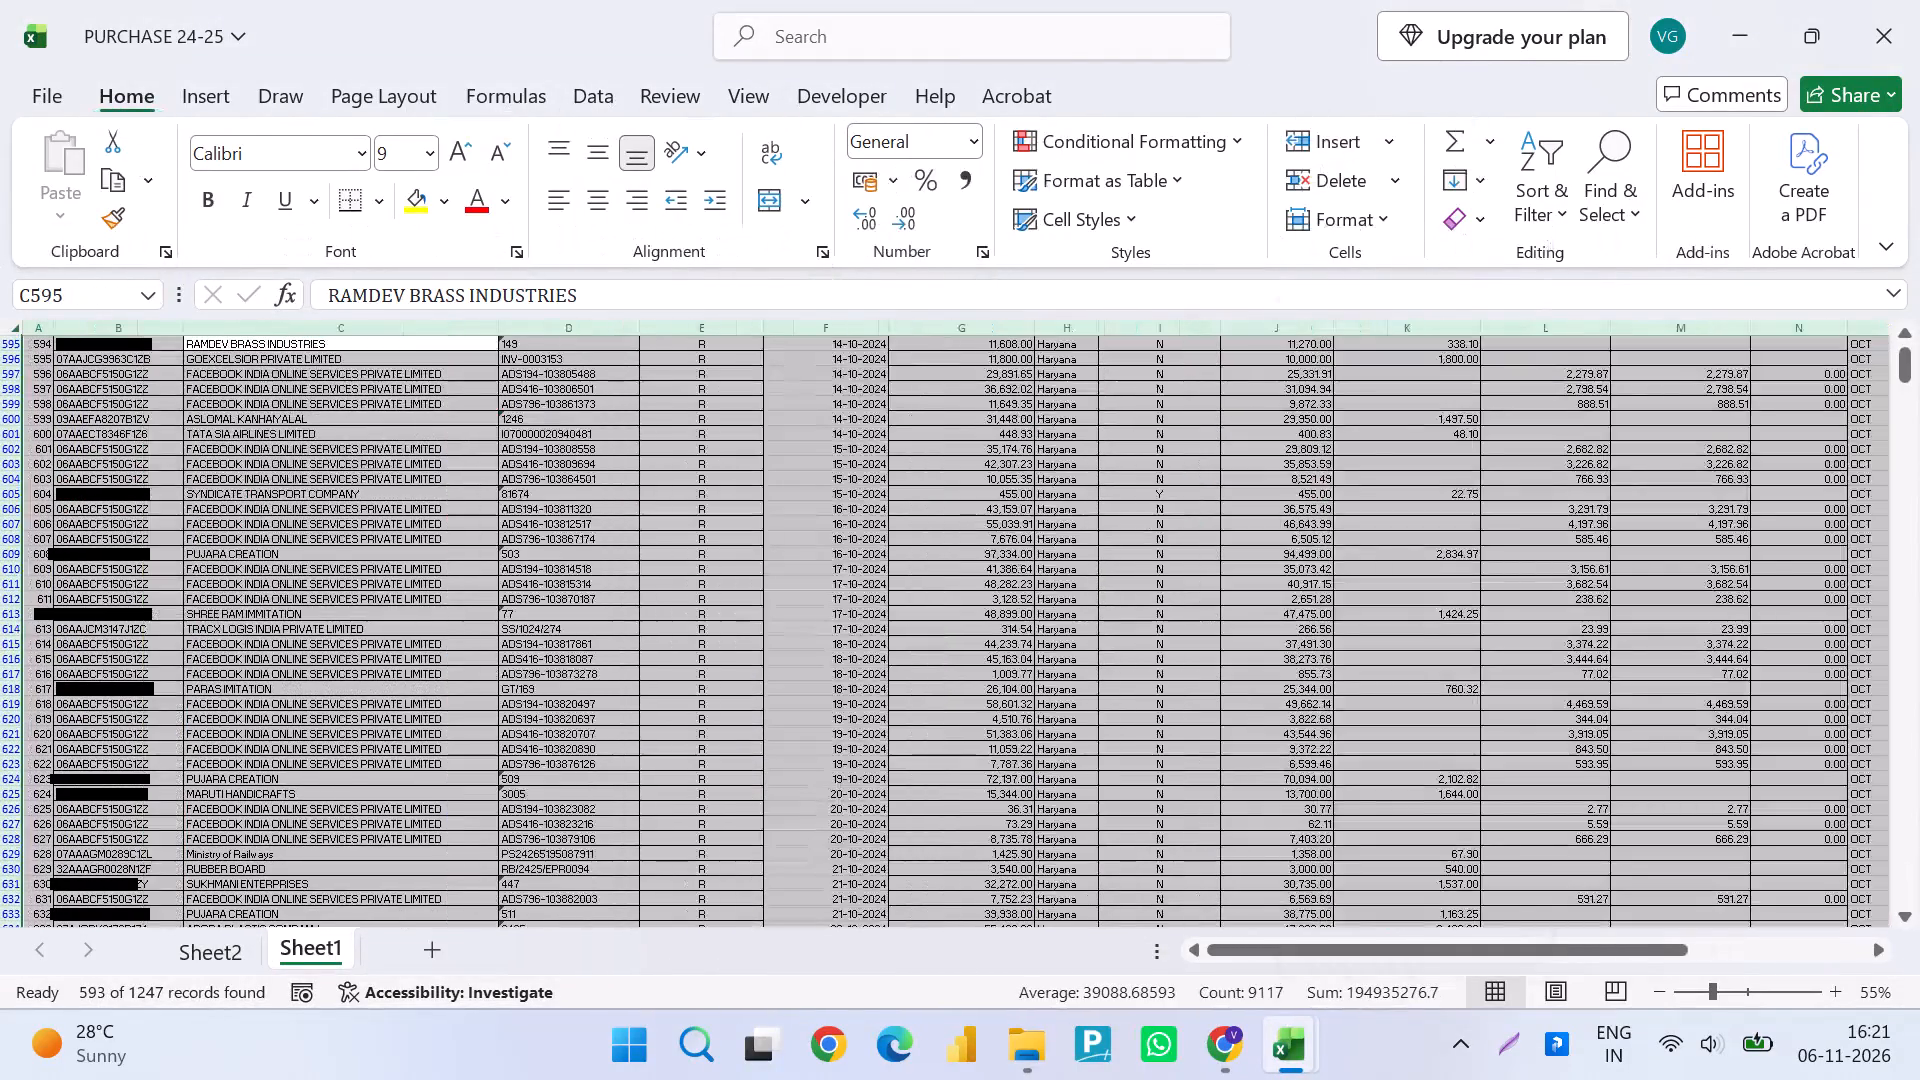
pyautogui.scroll(3, 458, 334)
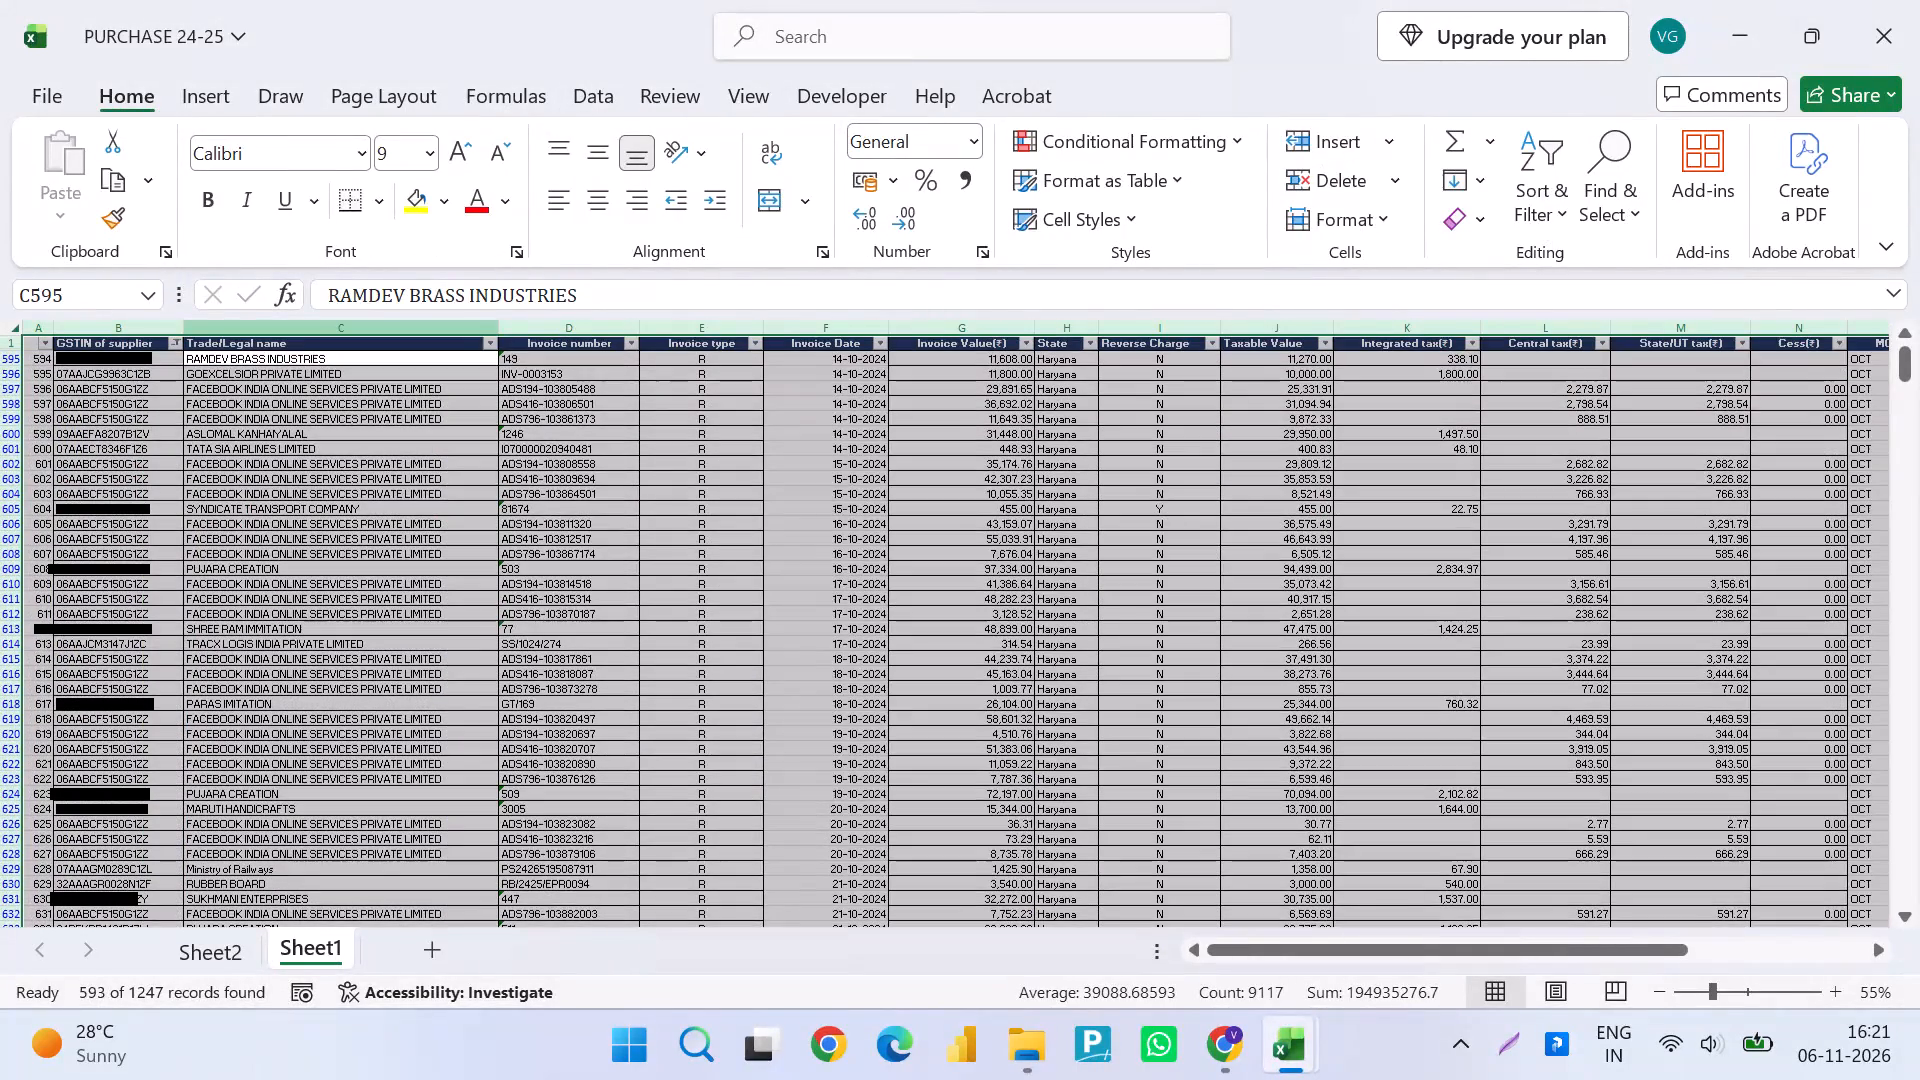
pyautogui.hscroll(1, 458, 334)
# Check the serial numbers from A487 down in GST_REFUND_S01A against the count of filtered serial entries in PURCHASE 24-25.
pyautogui.hotkey('alt', 'Tab')
pyautogui.press('Left')
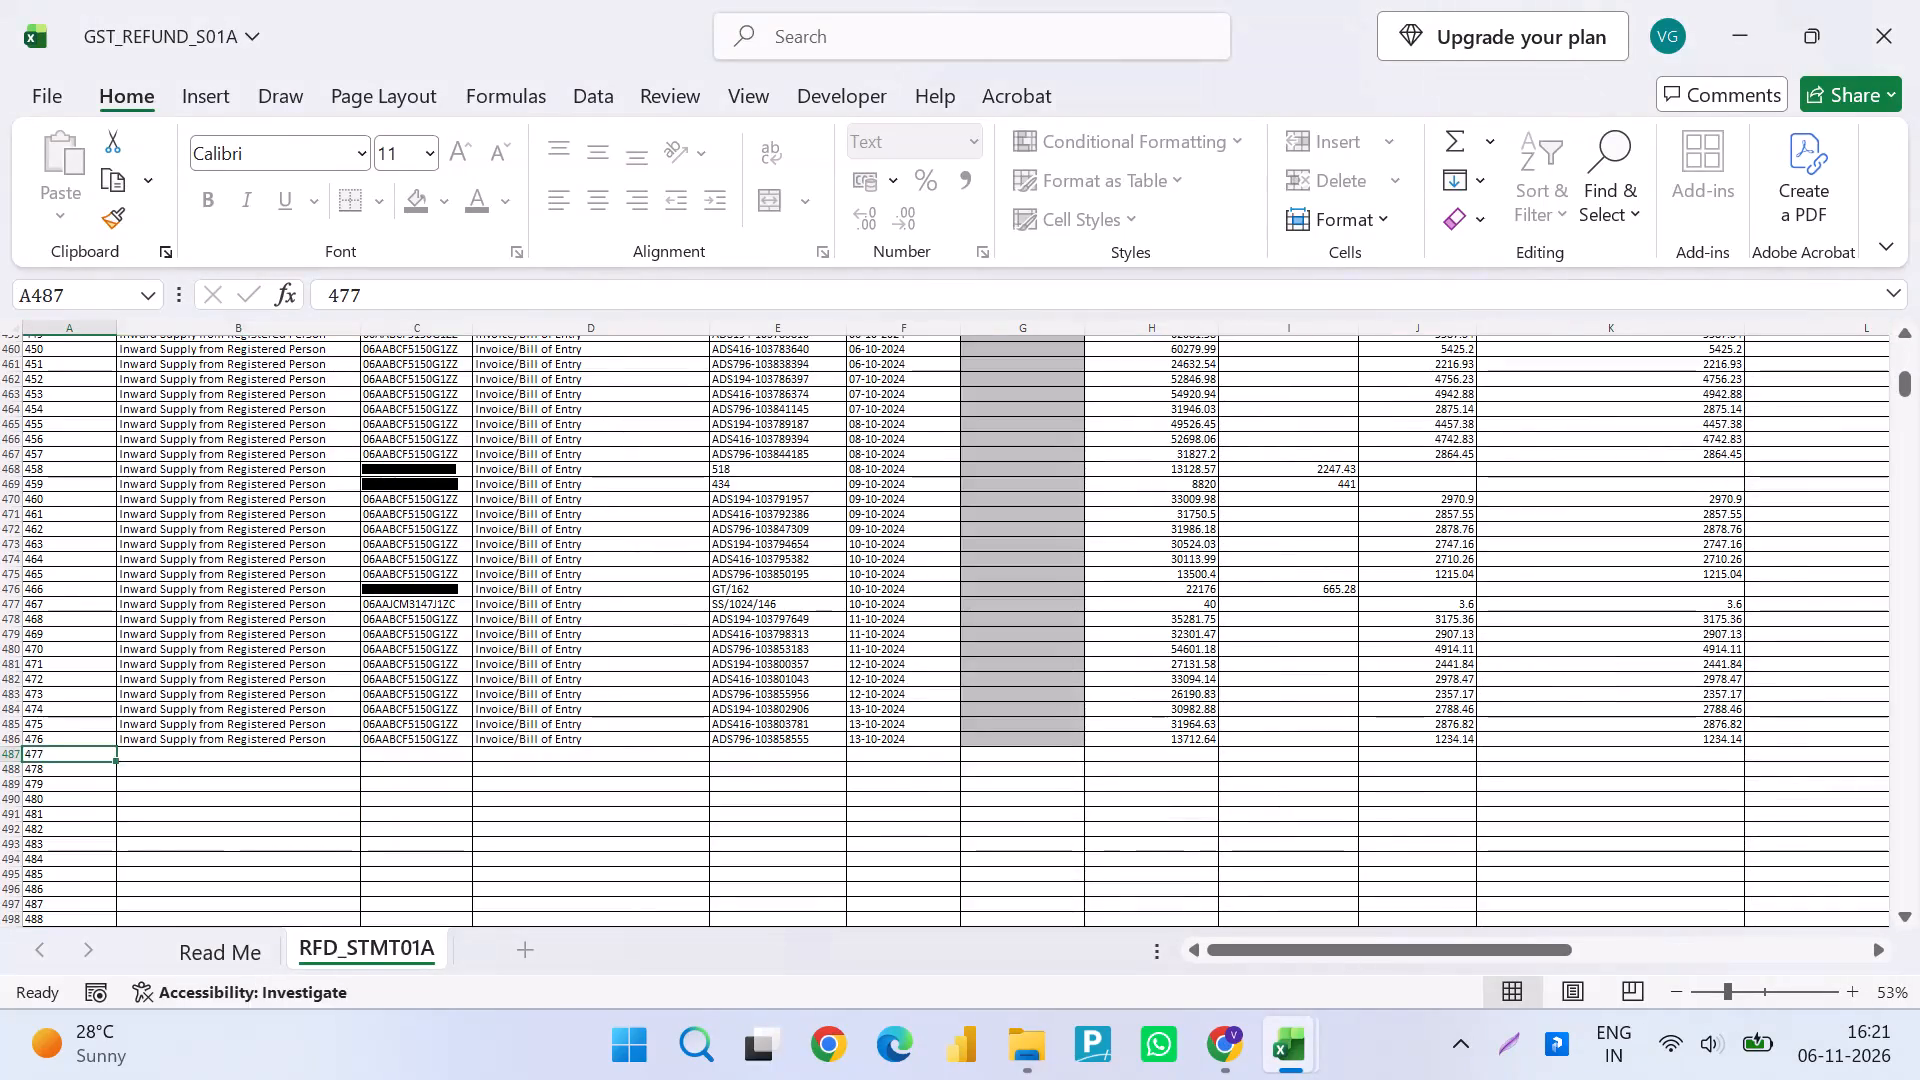
pyautogui.hotkey('ctrl', 'shift', 'Down')
pyautogui.hotkey('alt', 'Tab')
pyautogui.press('Up')
pyautogui.press('Down')
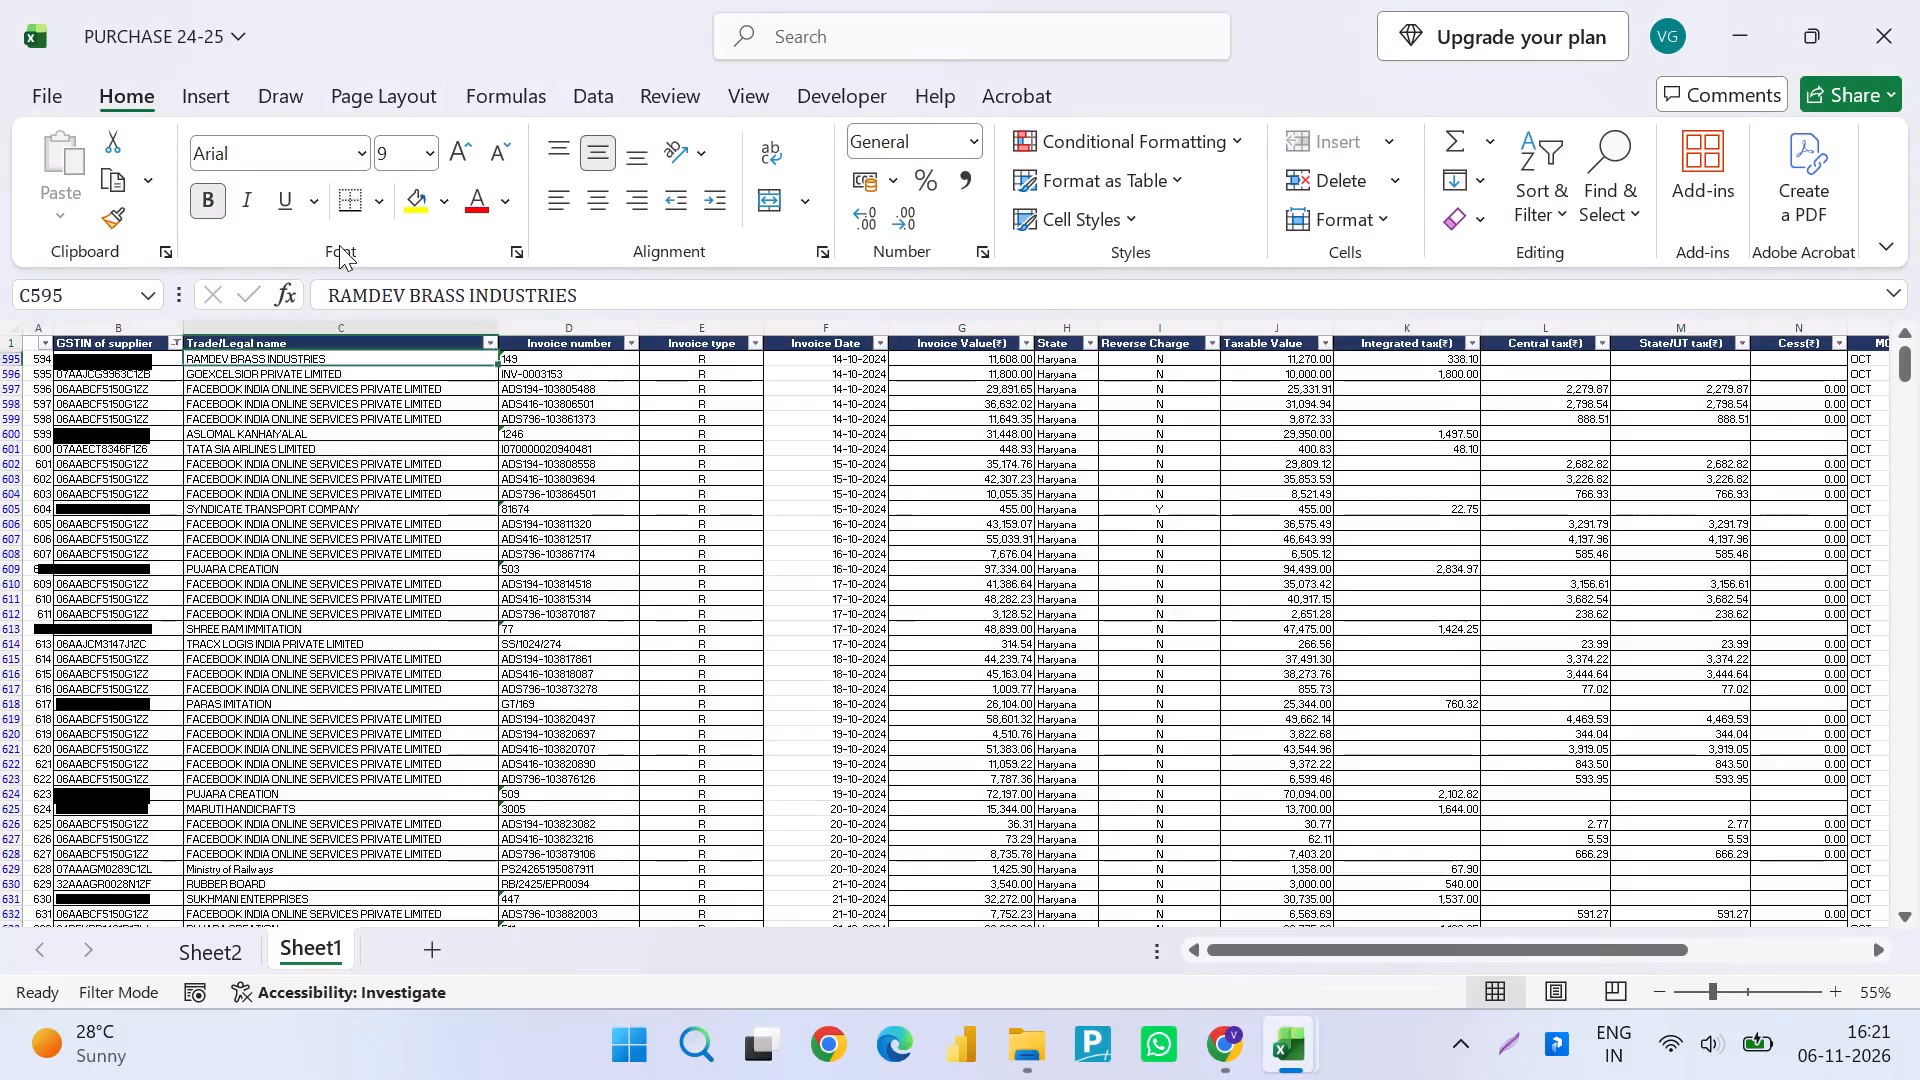
pyautogui.press('Left')
pyautogui.press('Left')
pyautogui.hotkey('ctrl', 'shift', 'Down')
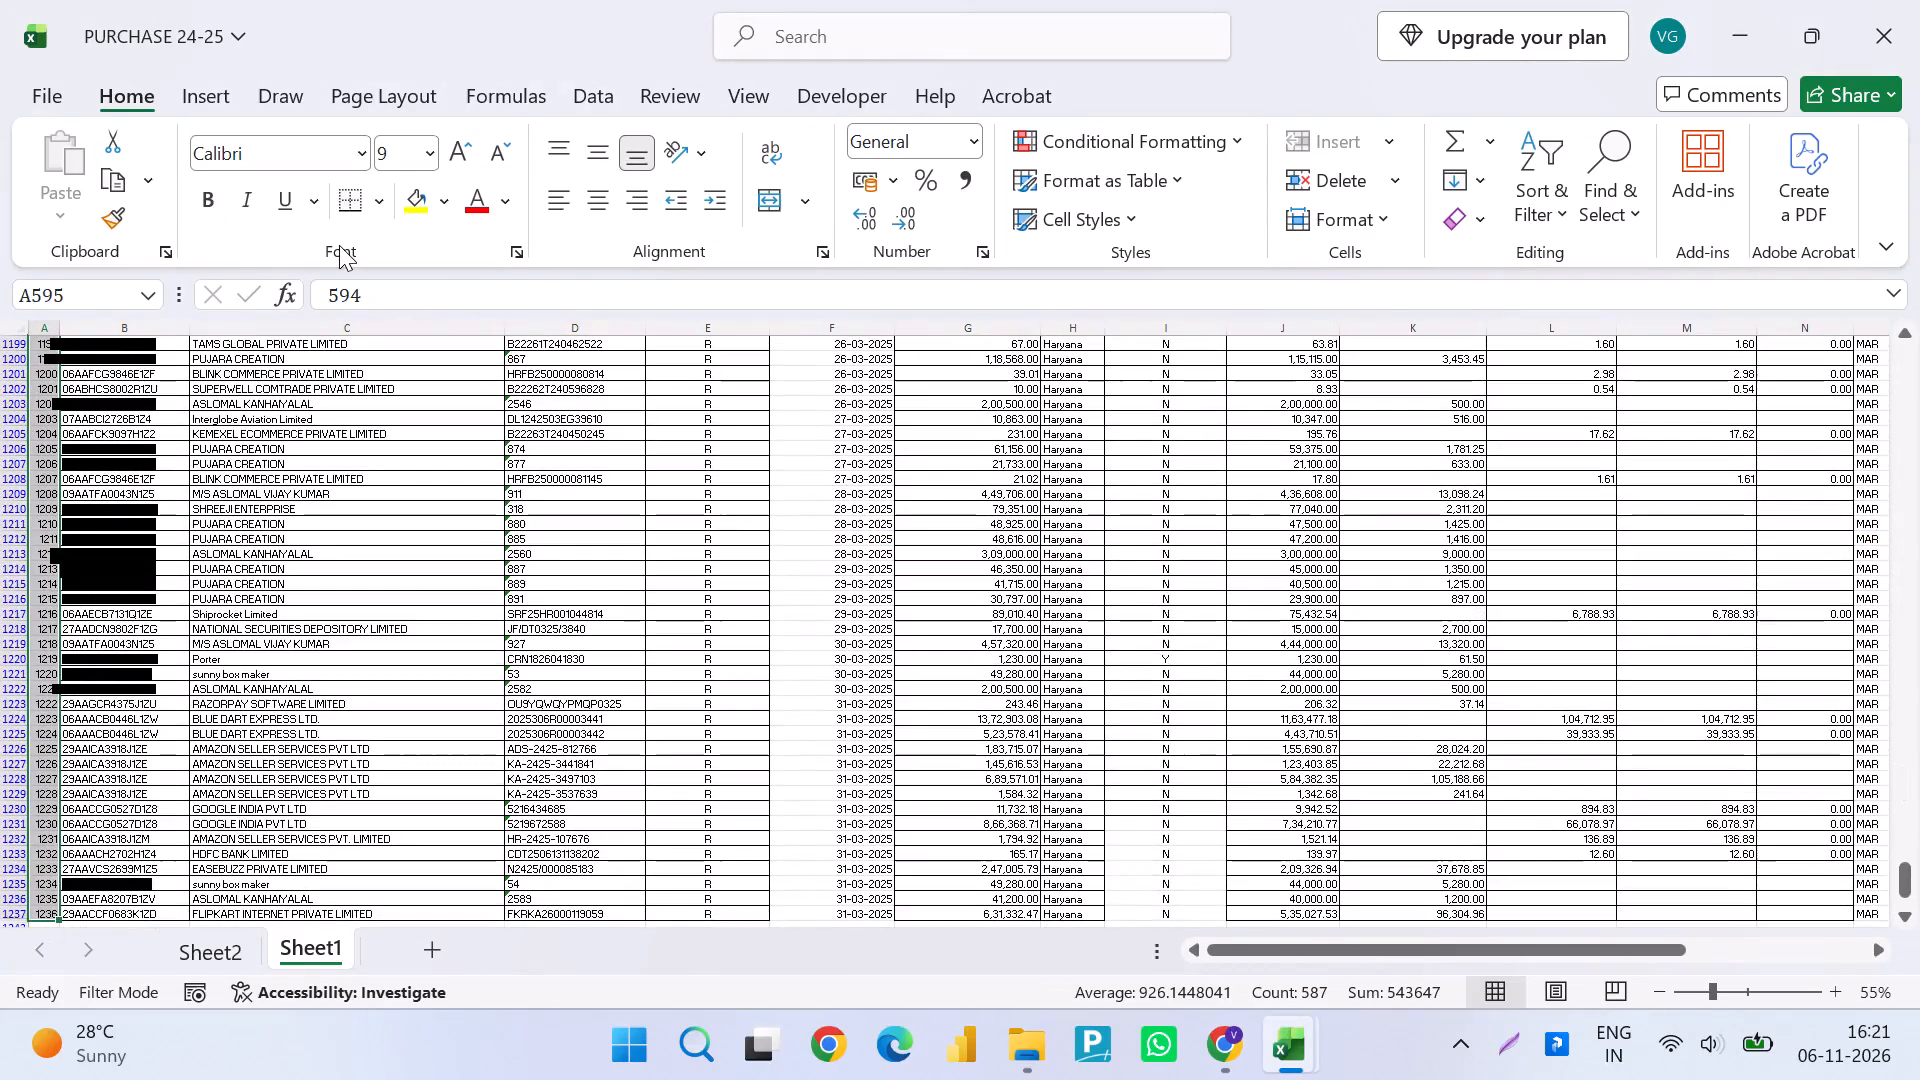
pyautogui.press('Up')
pyautogui.press('Right')
pyautogui.press('Down')
pyautogui.press('Up')
# Switch back to GST_REFUND_S01A and clear the last serial number below row 487, in A1074.
pyautogui.hotkey('alt', 'Tab')
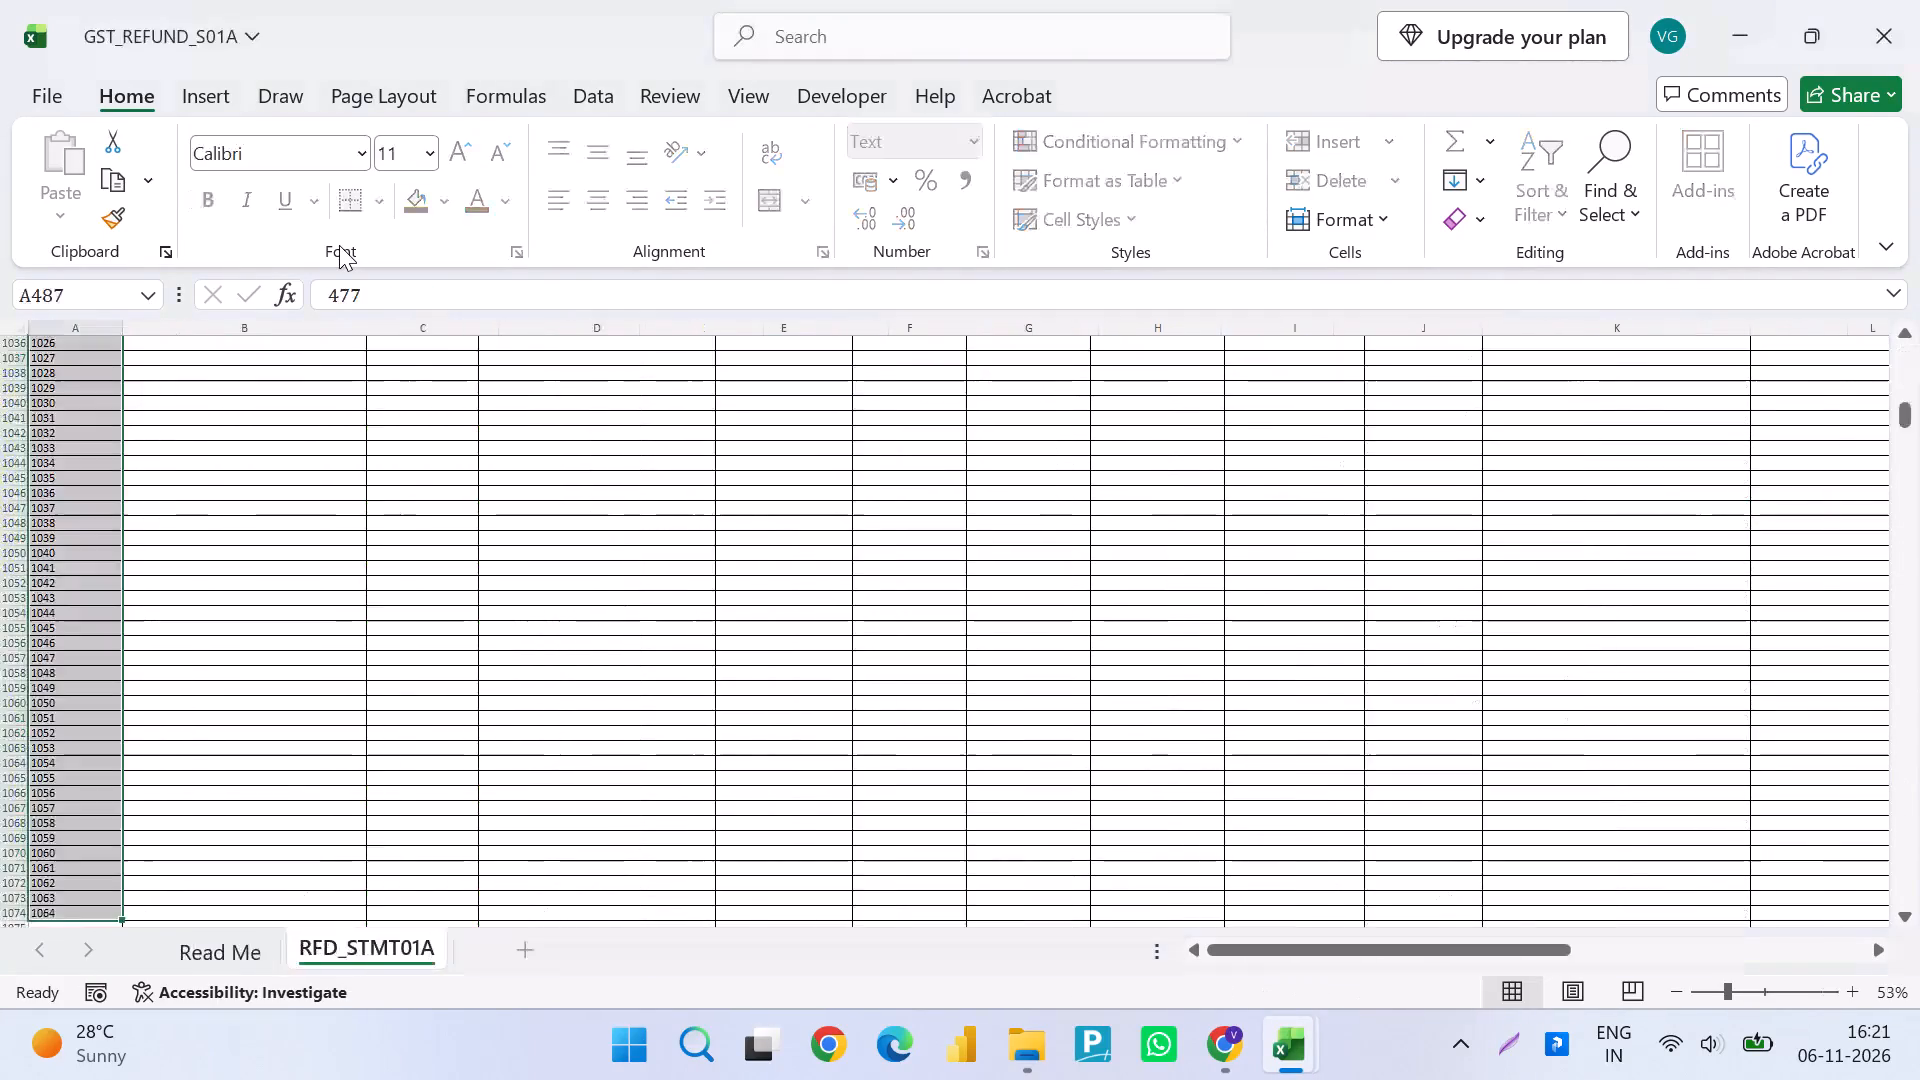
pyautogui.press('Down')
pyautogui.press('Left')
pyautogui.press('Up')
pyautogui.press('Up')
pyautogui.press('Right')
pyautogui.press('Down')
pyautogui.press('Left')
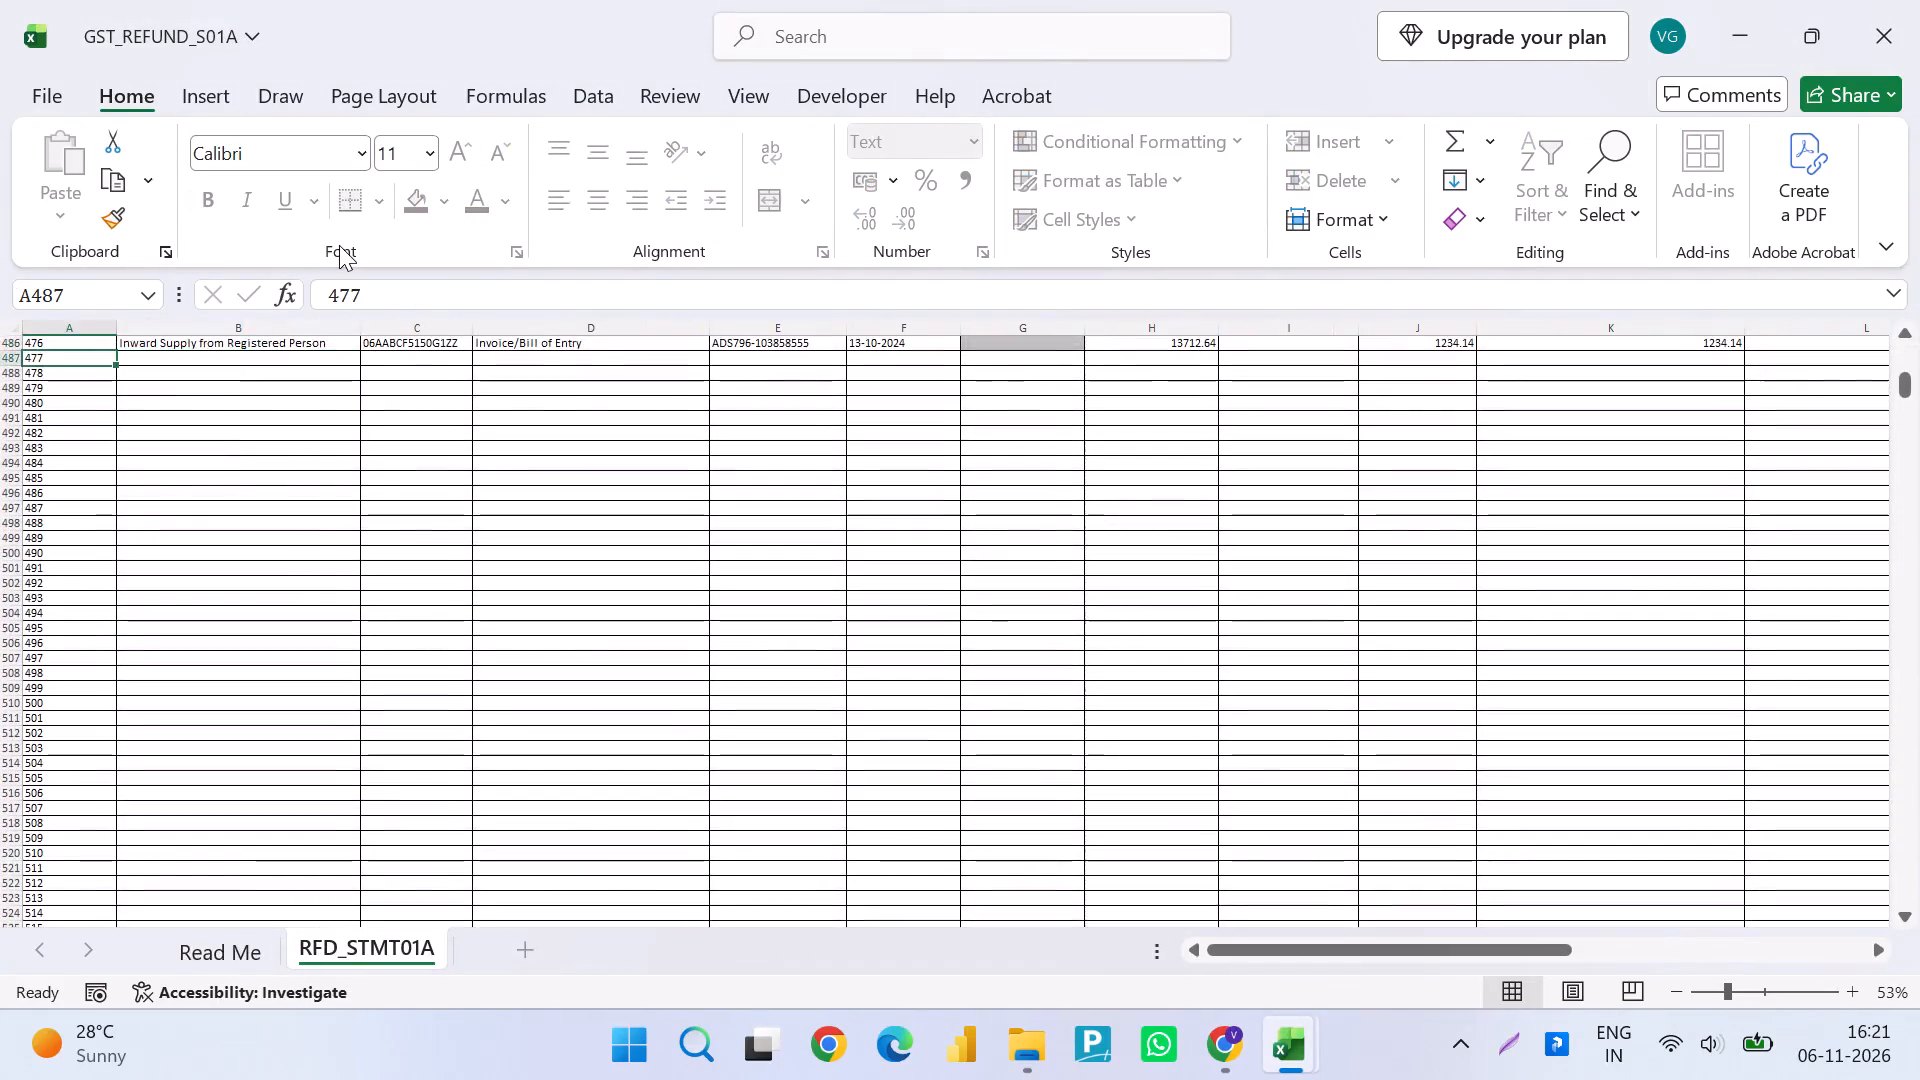
pyautogui.hotkey('ctrl', 'Down')
pyautogui.press('Delete')
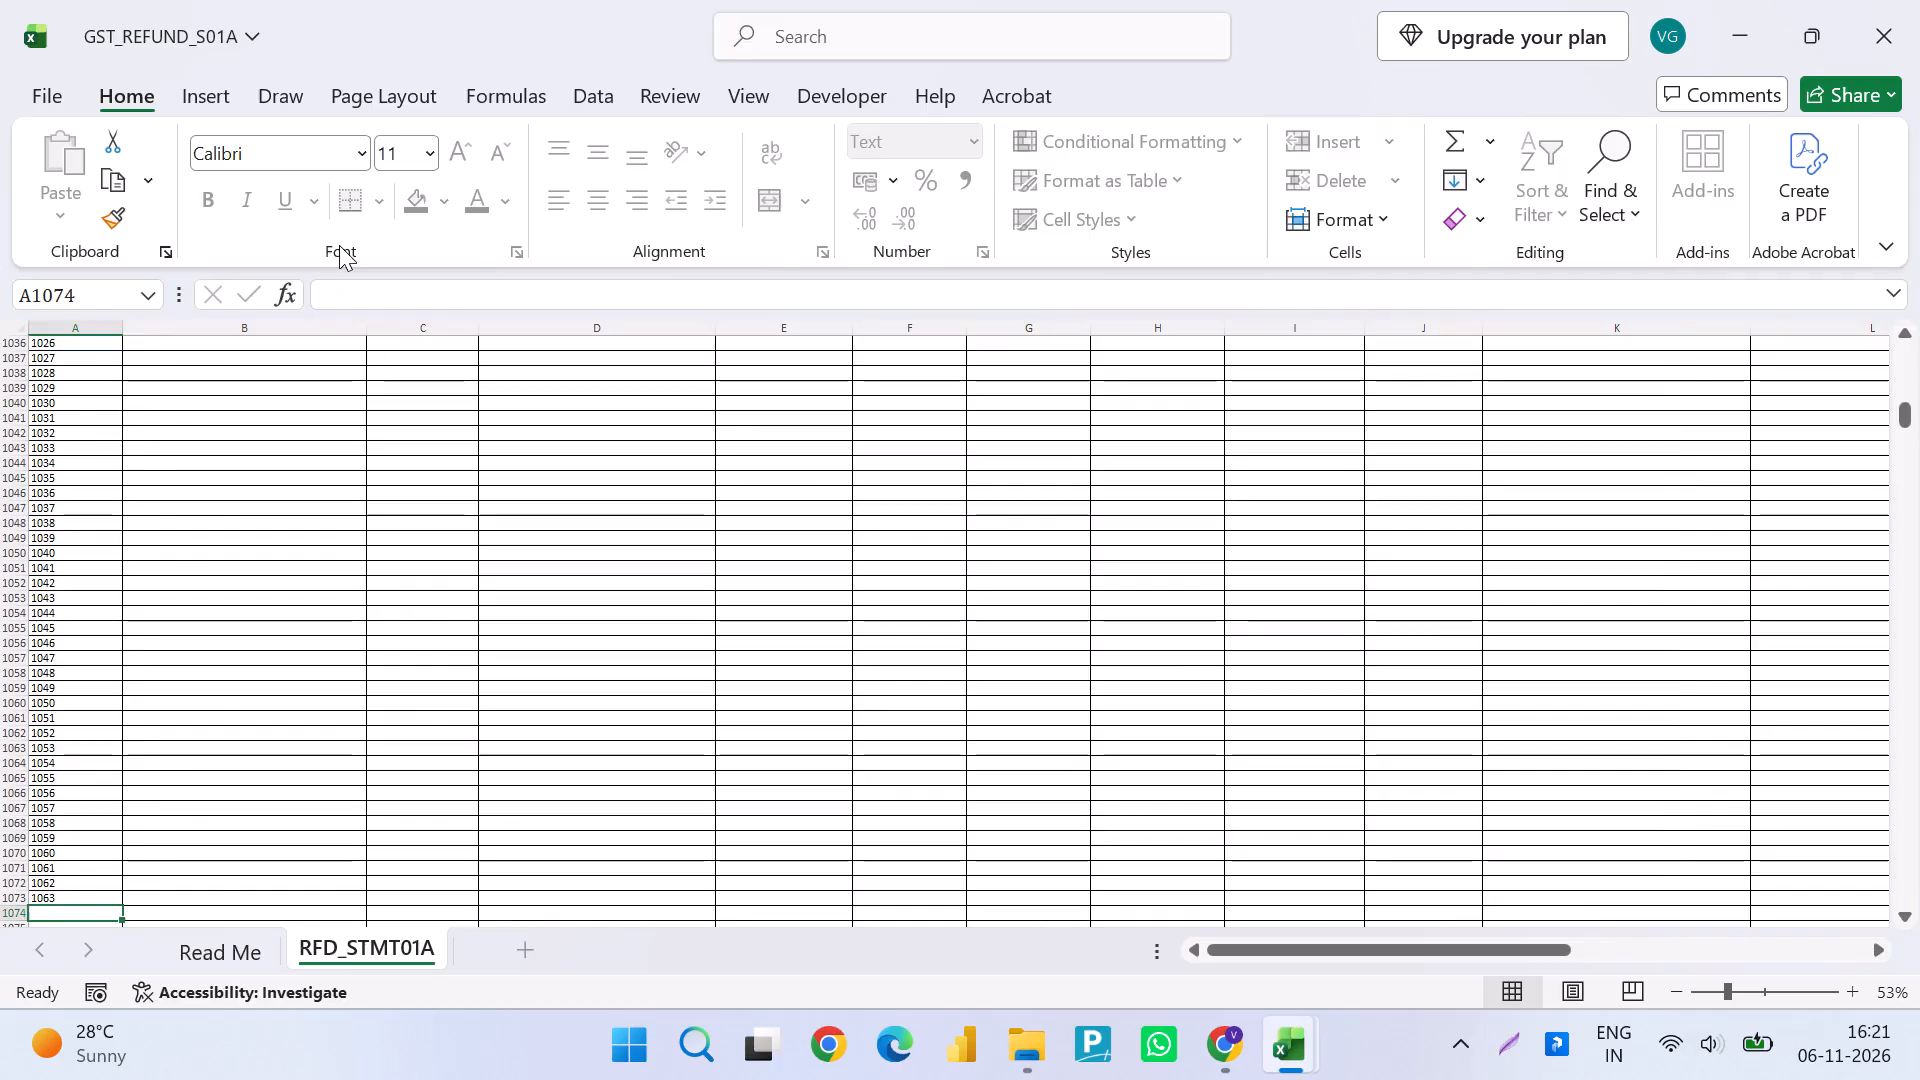
# Recheck the count of filtered purchase rows against the refund statement's serial numbers from row 487 down.
pyautogui.hotkey('alt', 'Tab')
pyautogui.press('Down')
pyautogui.press('Left')
pyautogui.hotkey('ctrl', 'shift', 'Down')
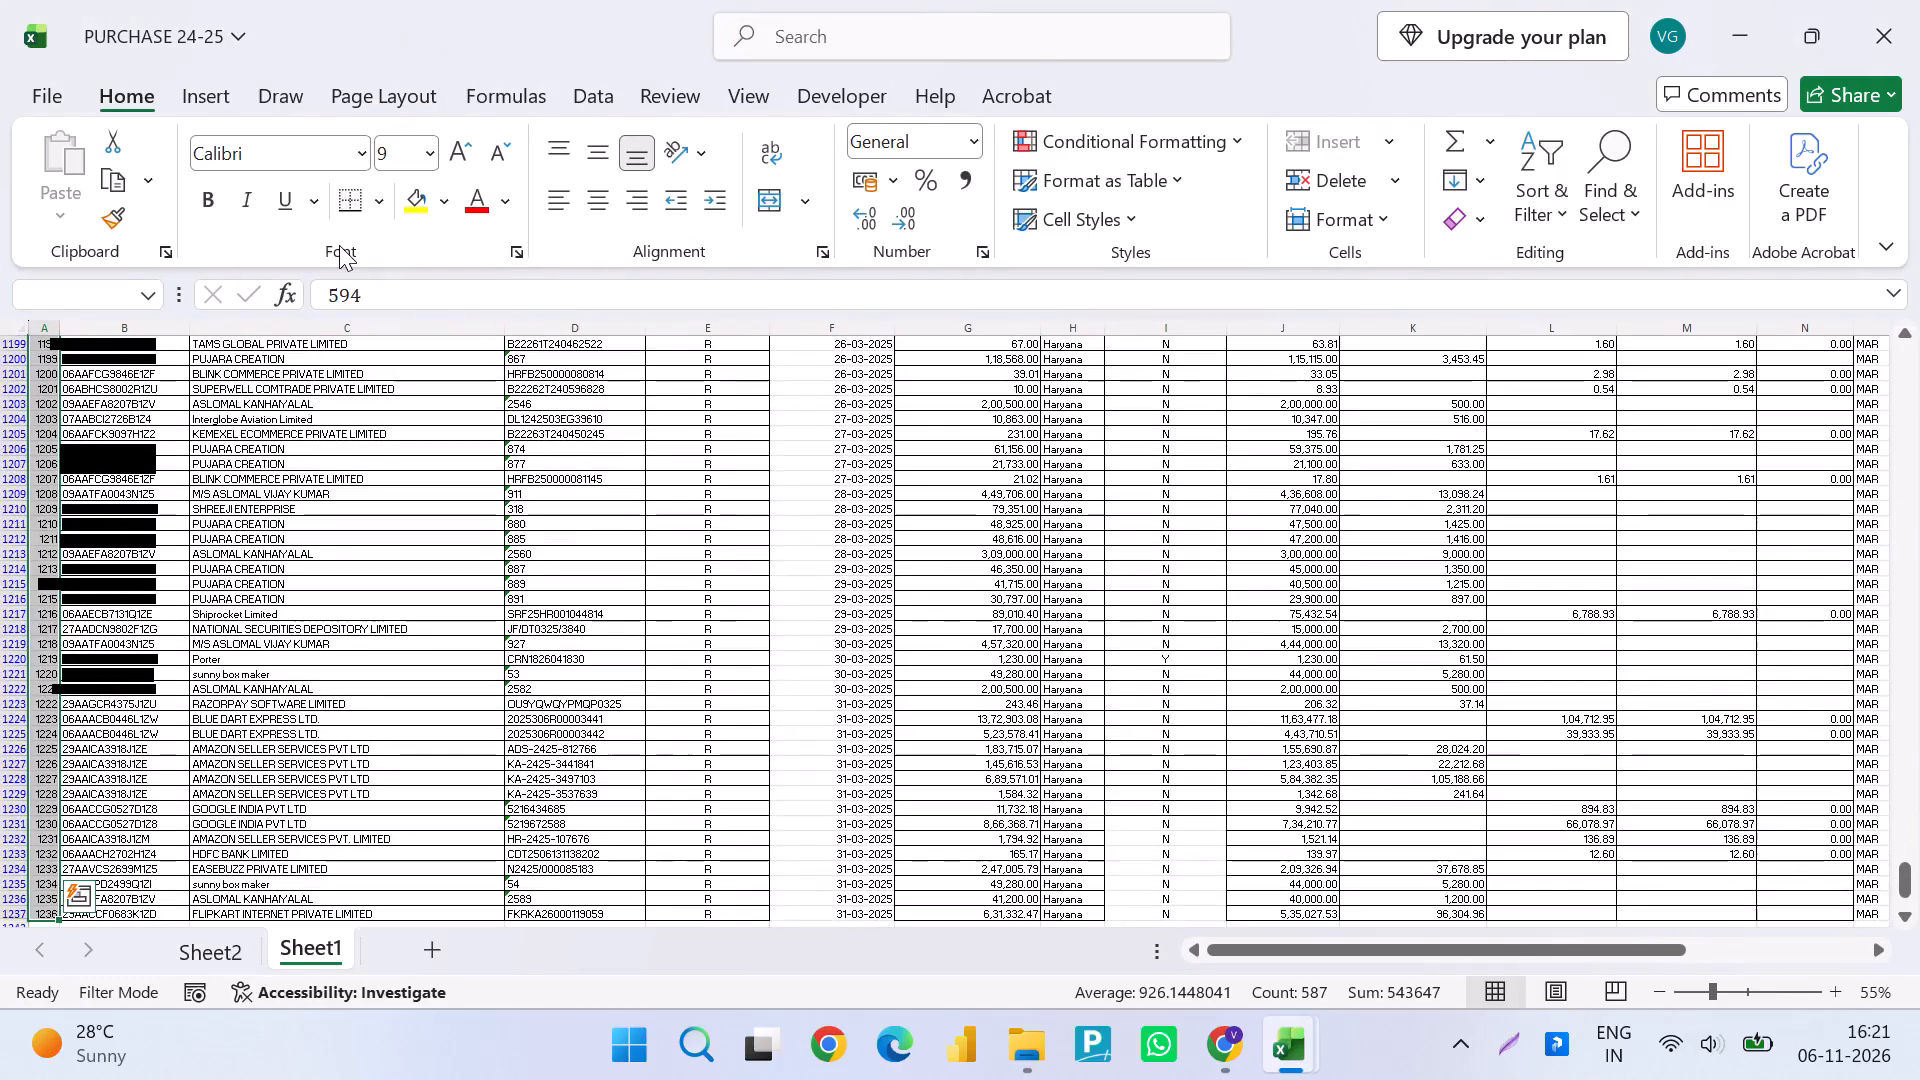
pyautogui.press('Up')
pyautogui.press('Down')
pyautogui.hotkey('alt', 'Tab')
pyautogui.press('Up')
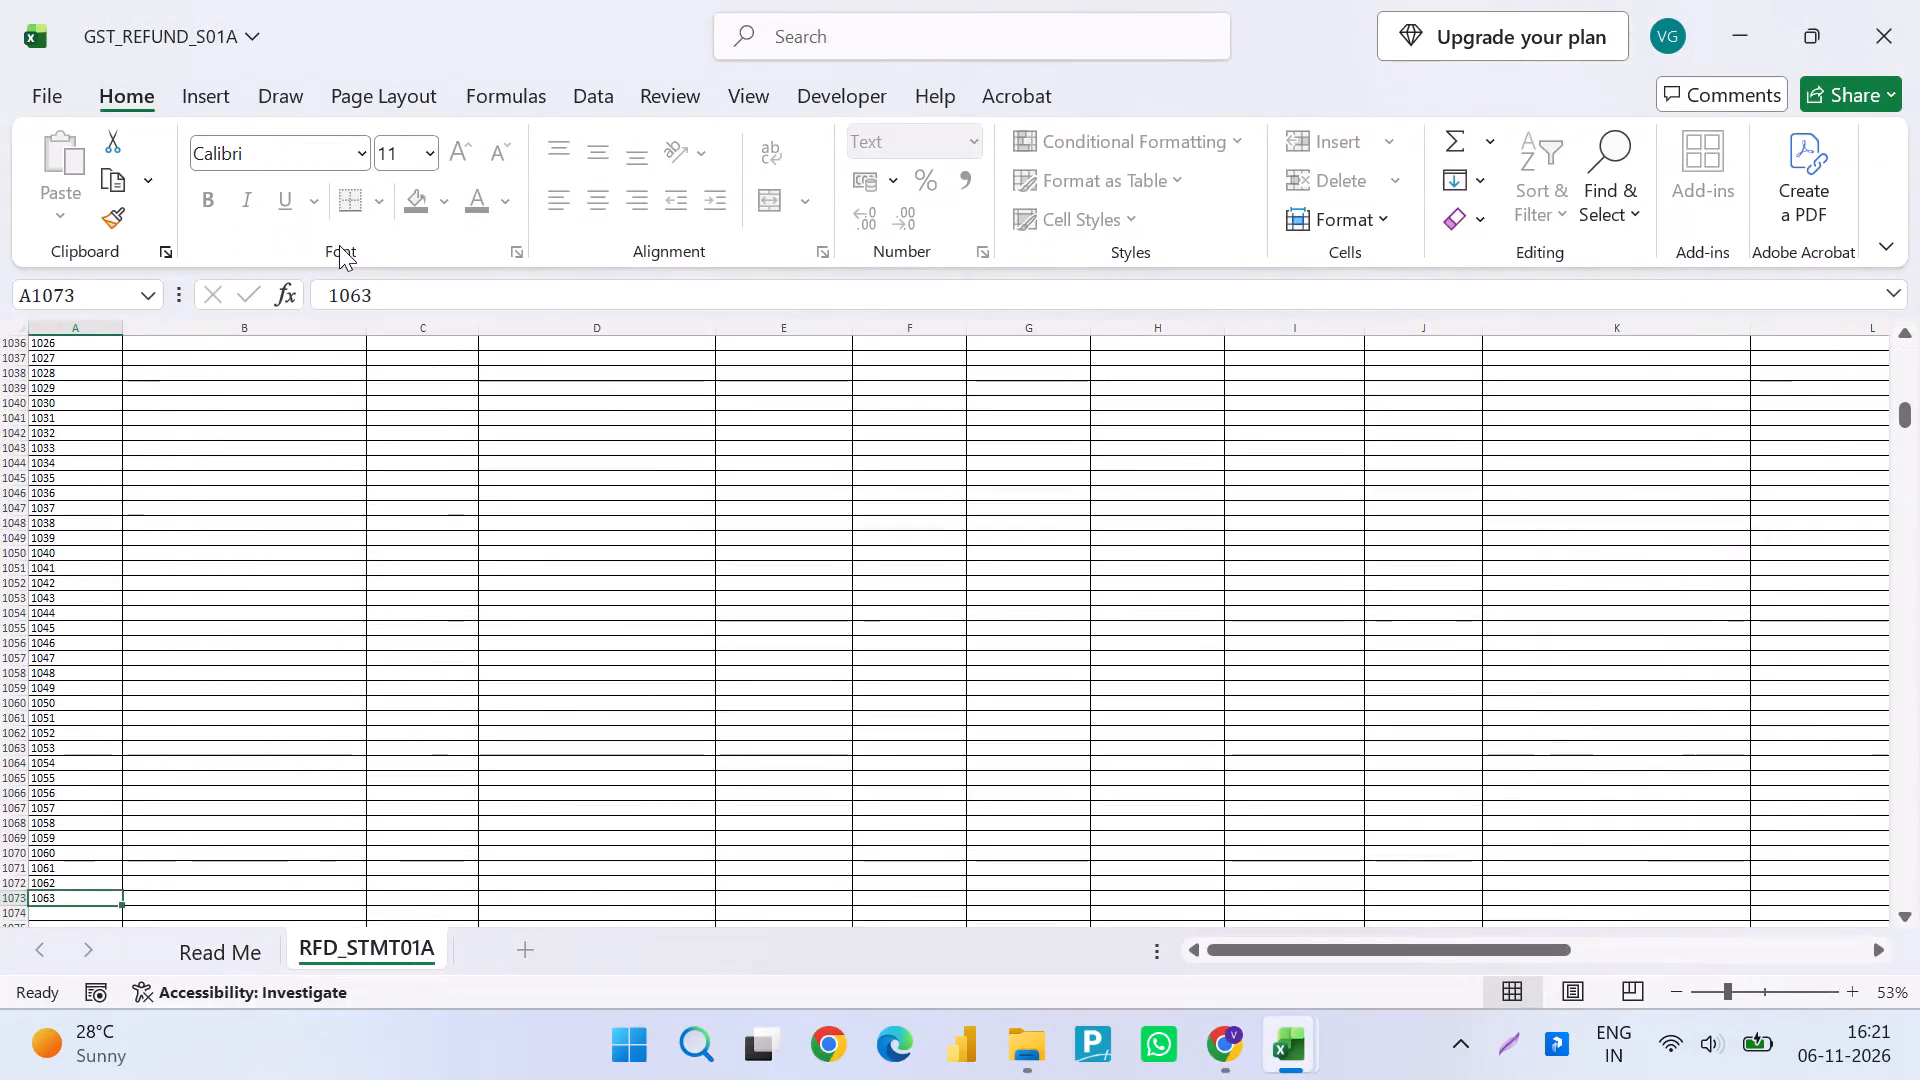
pyautogui.press('Right')
pyautogui.press('Up')
pyautogui.press('Down')
pyautogui.press('Up')
pyautogui.hotkey('ctrl', 'Up')
pyautogui.press('Down')
pyautogui.press('Left')
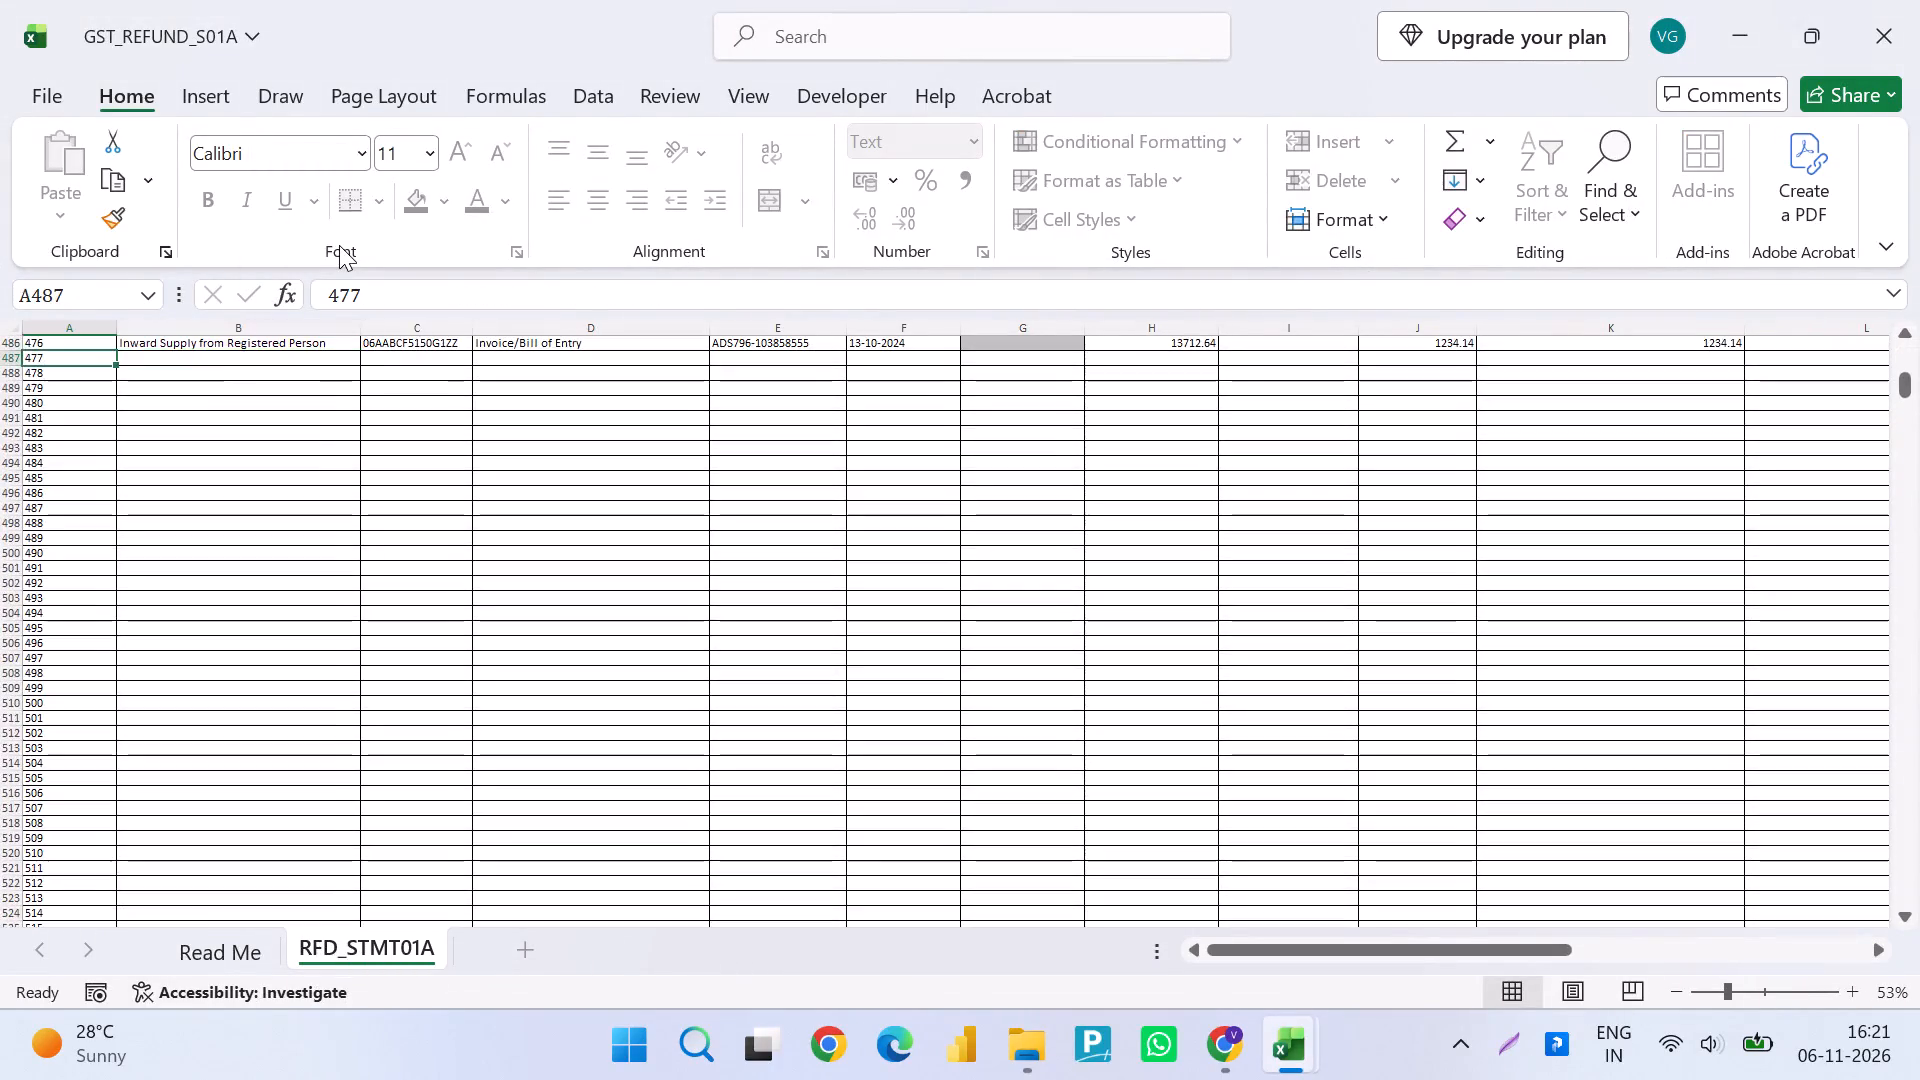
pyautogui.hotkey('ctrl', 'shift', 'Down')
pyautogui.press('Up')
pyautogui.press('Down')
pyautogui.press('Right')
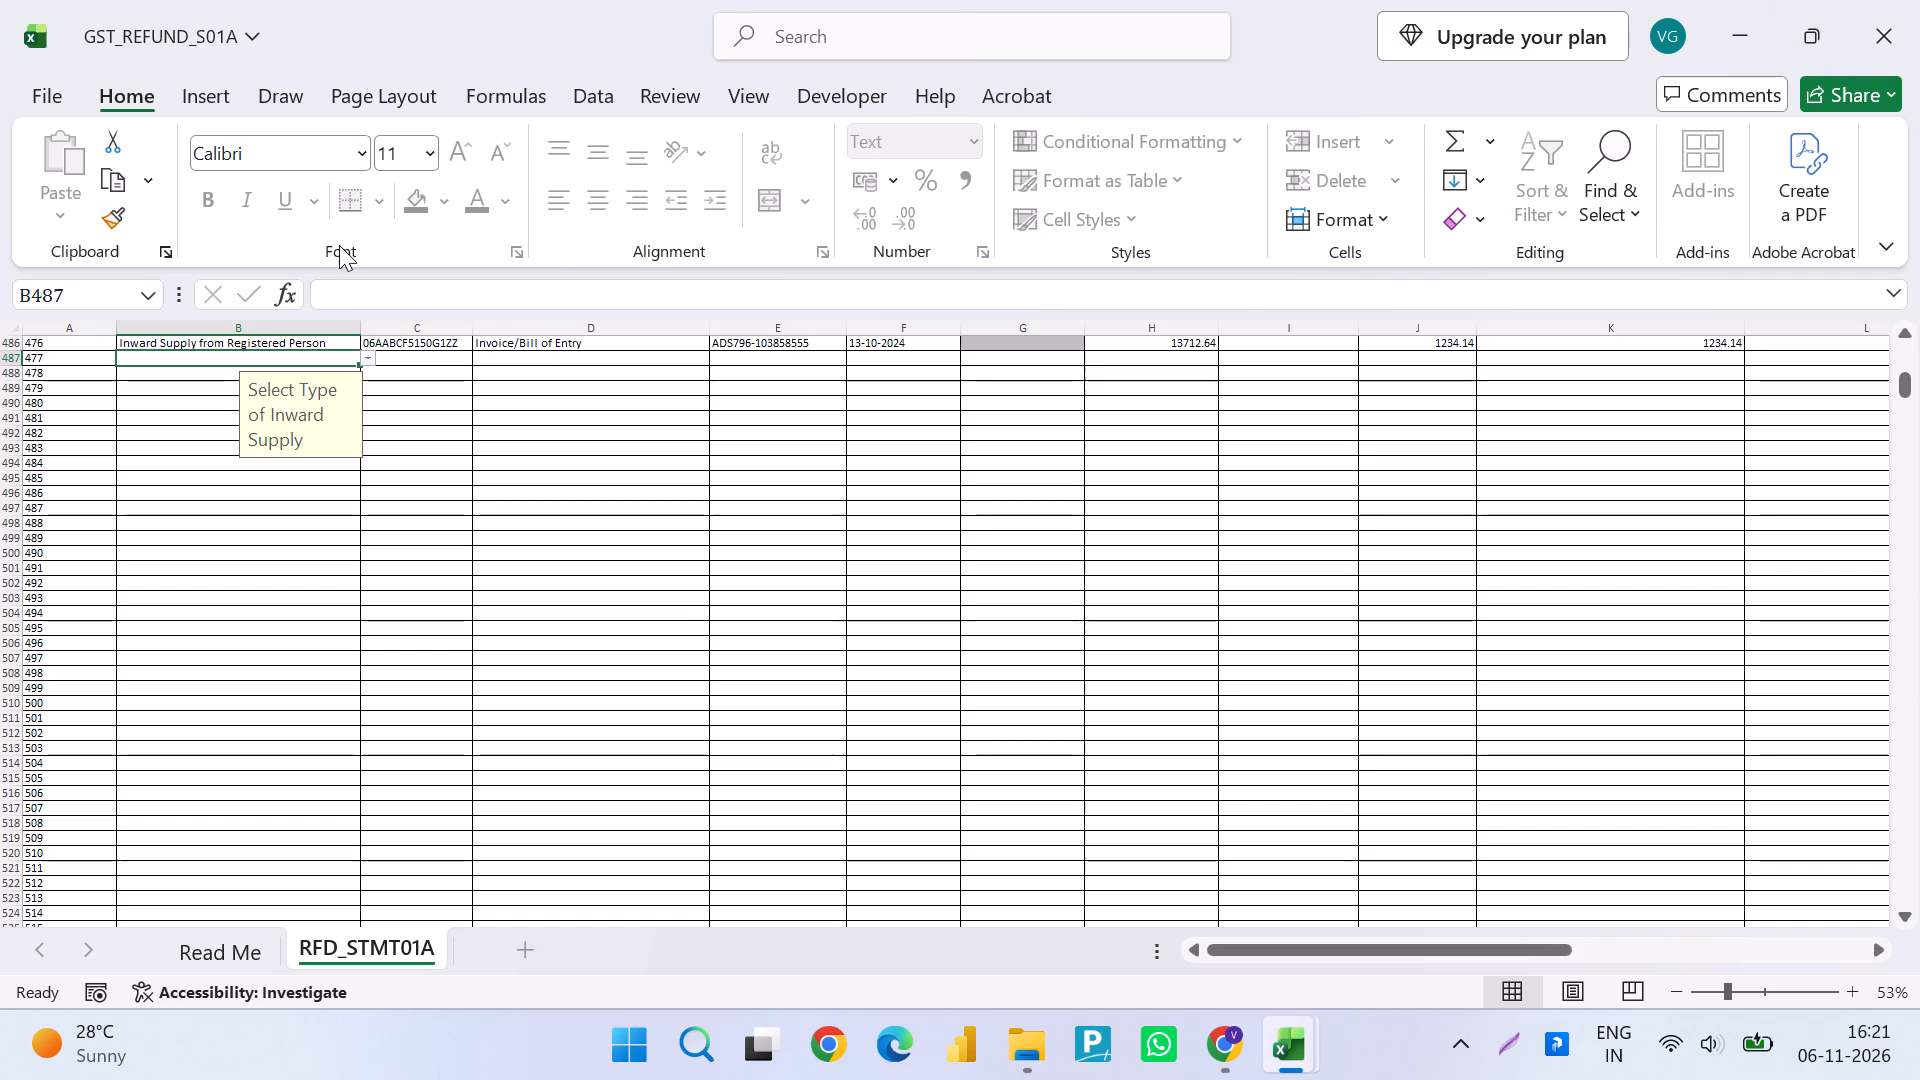
# Copy the "Inward Supply from Registered Person" text from B486 and paste it into each cell of B487:B490.
pyautogui.press('Up')
pyautogui.press('F2')
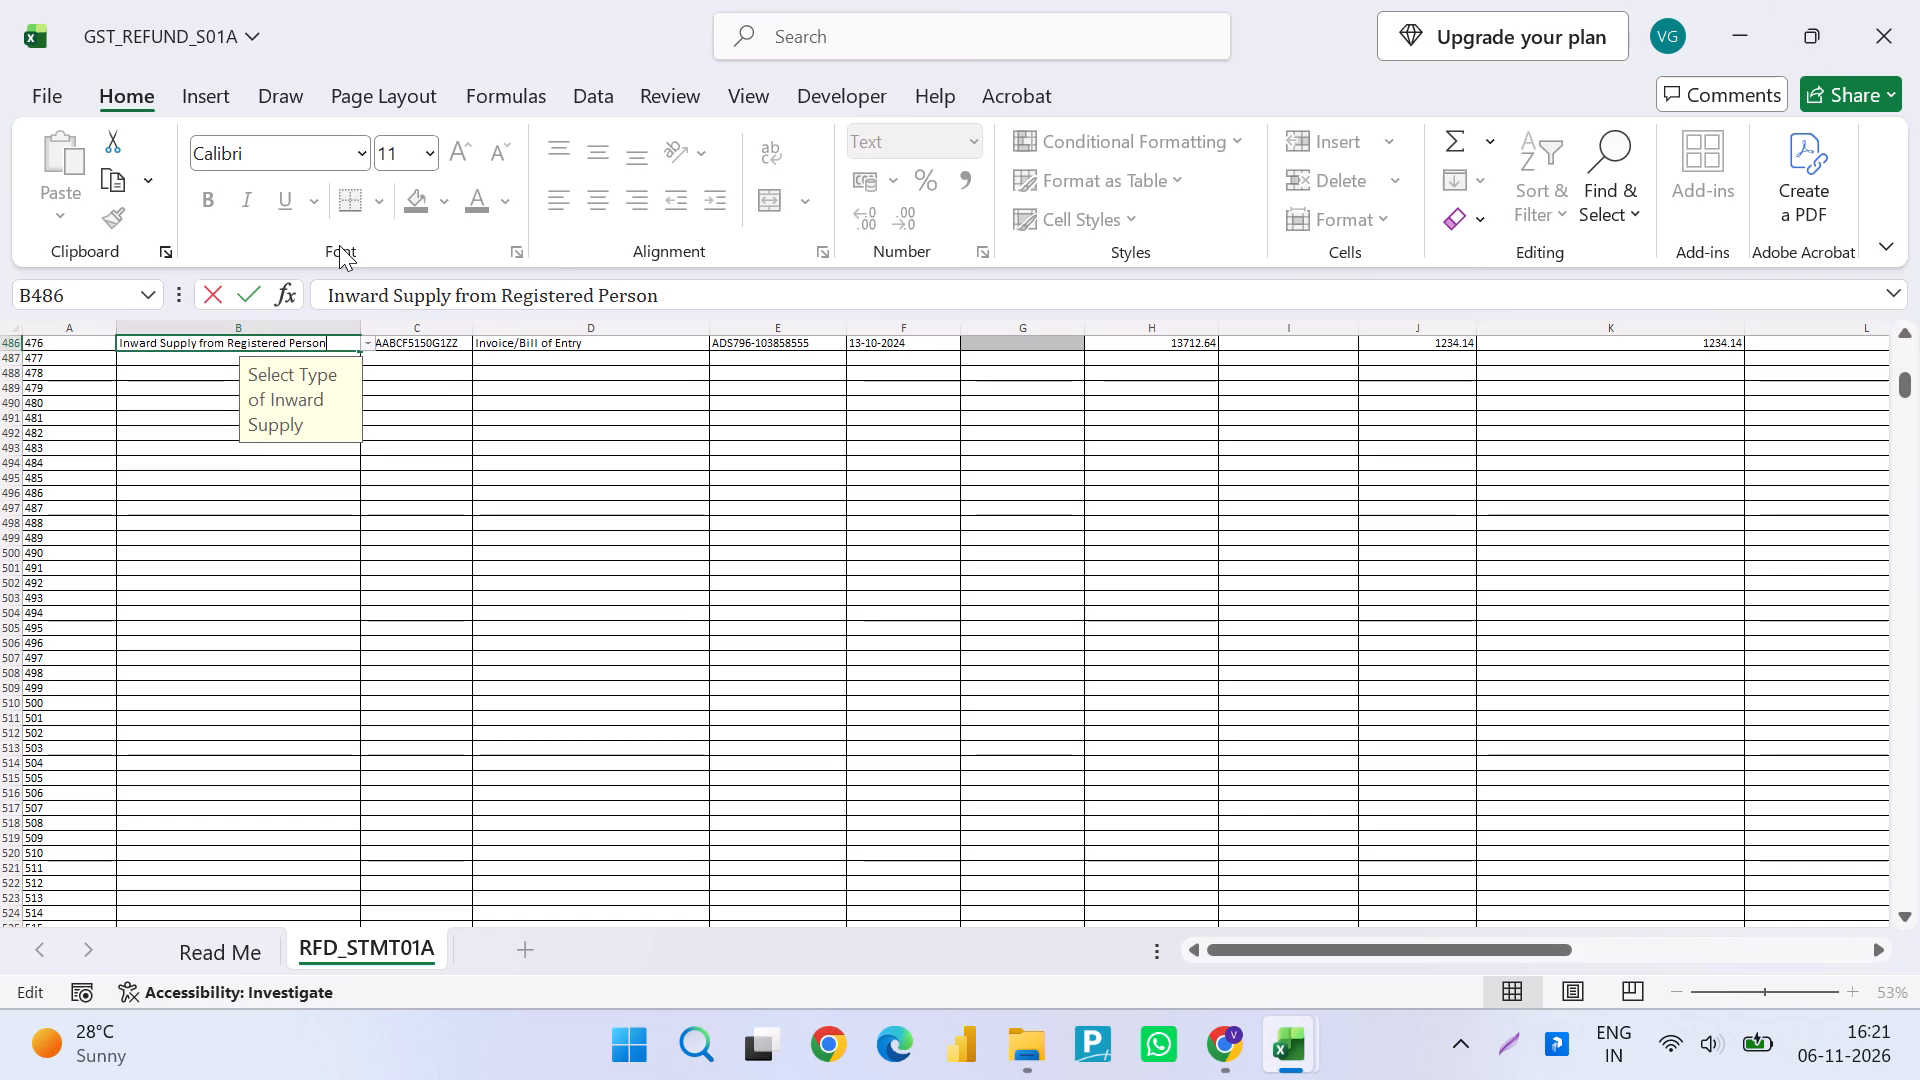
pyautogui.hotkey('ctrl', 'a')
pyautogui.hotkey('ctrl', 'c')
pyautogui.press('Return')
pyautogui.press('F2')
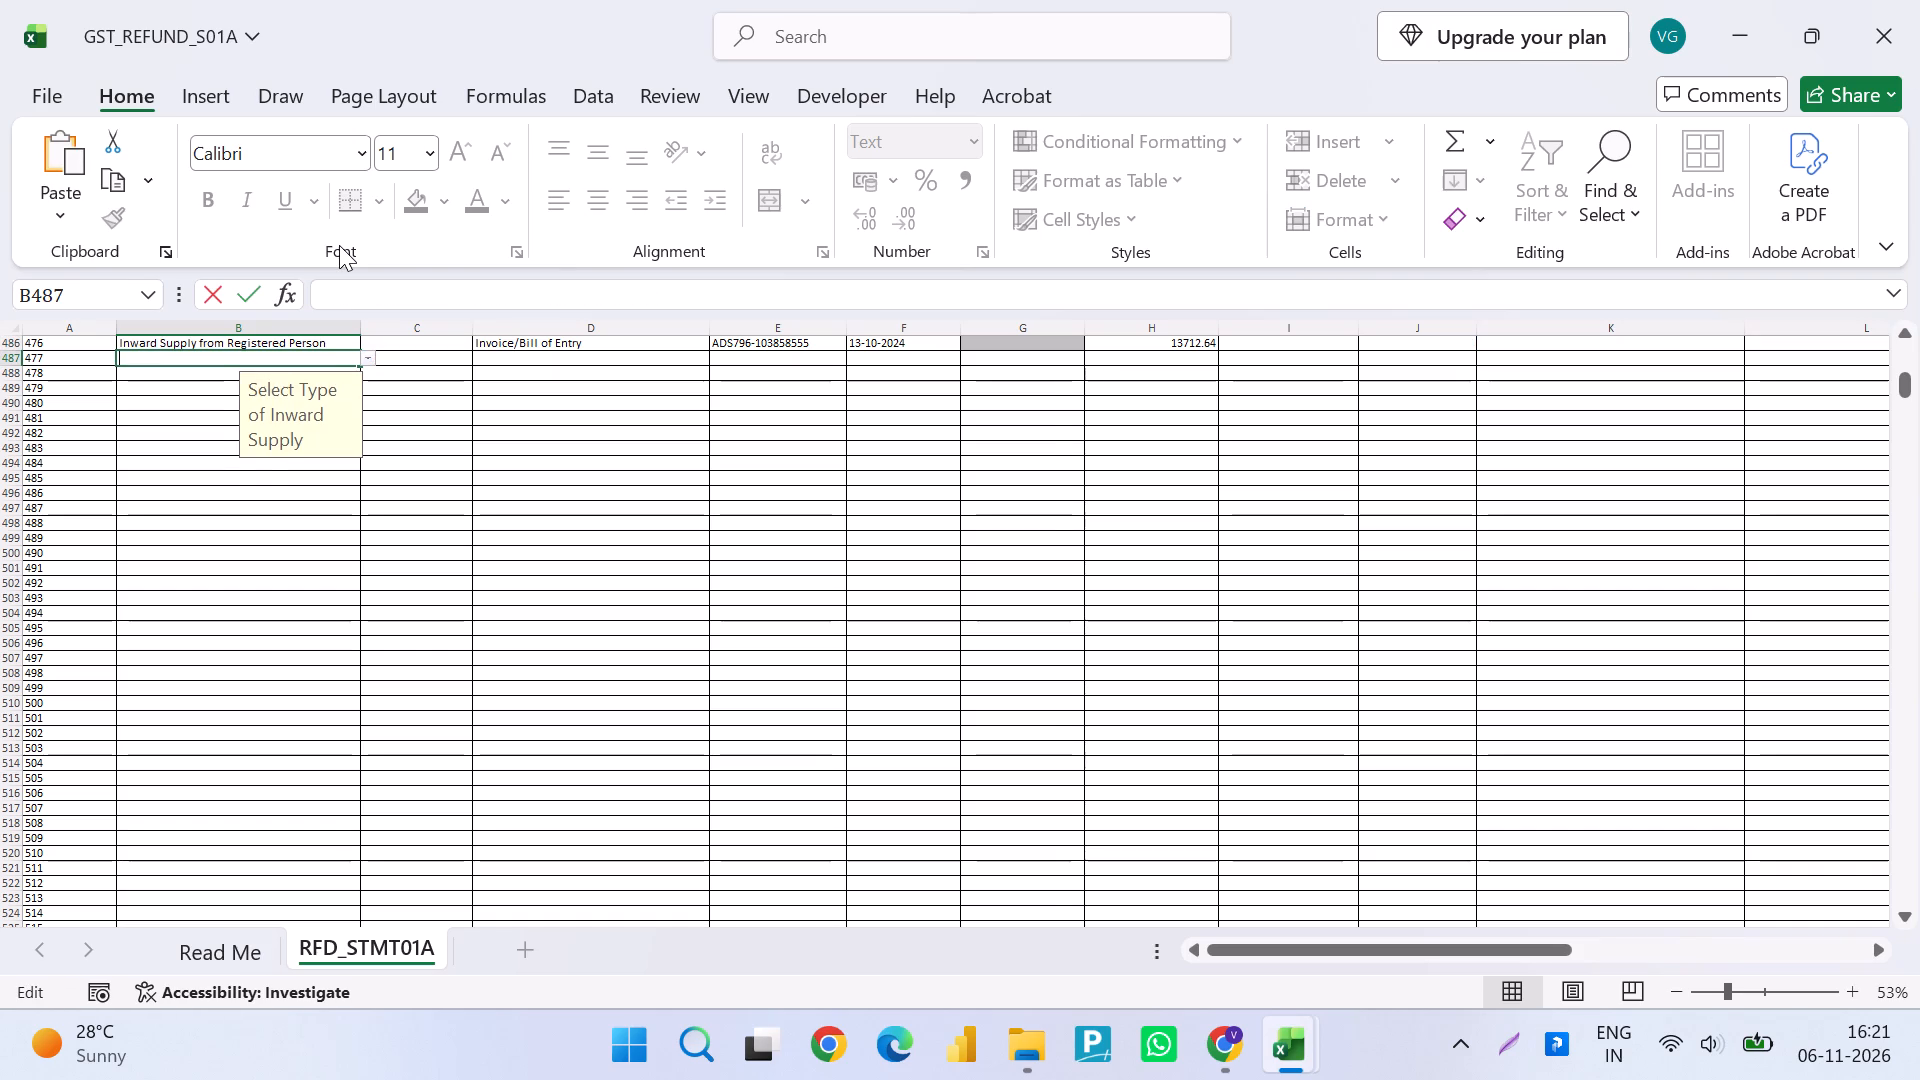
pyautogui.hotkey('ctrl', 'v')
pyautogui.press('Return')
pyautogui.hotkey('ctrl', 'v')
pyautogui.press('Return')
pyautogui.hotkey('ctrl', 'v')
pyautogui.press('Return')
pyautogui.hotkey('ctrl', 'v')
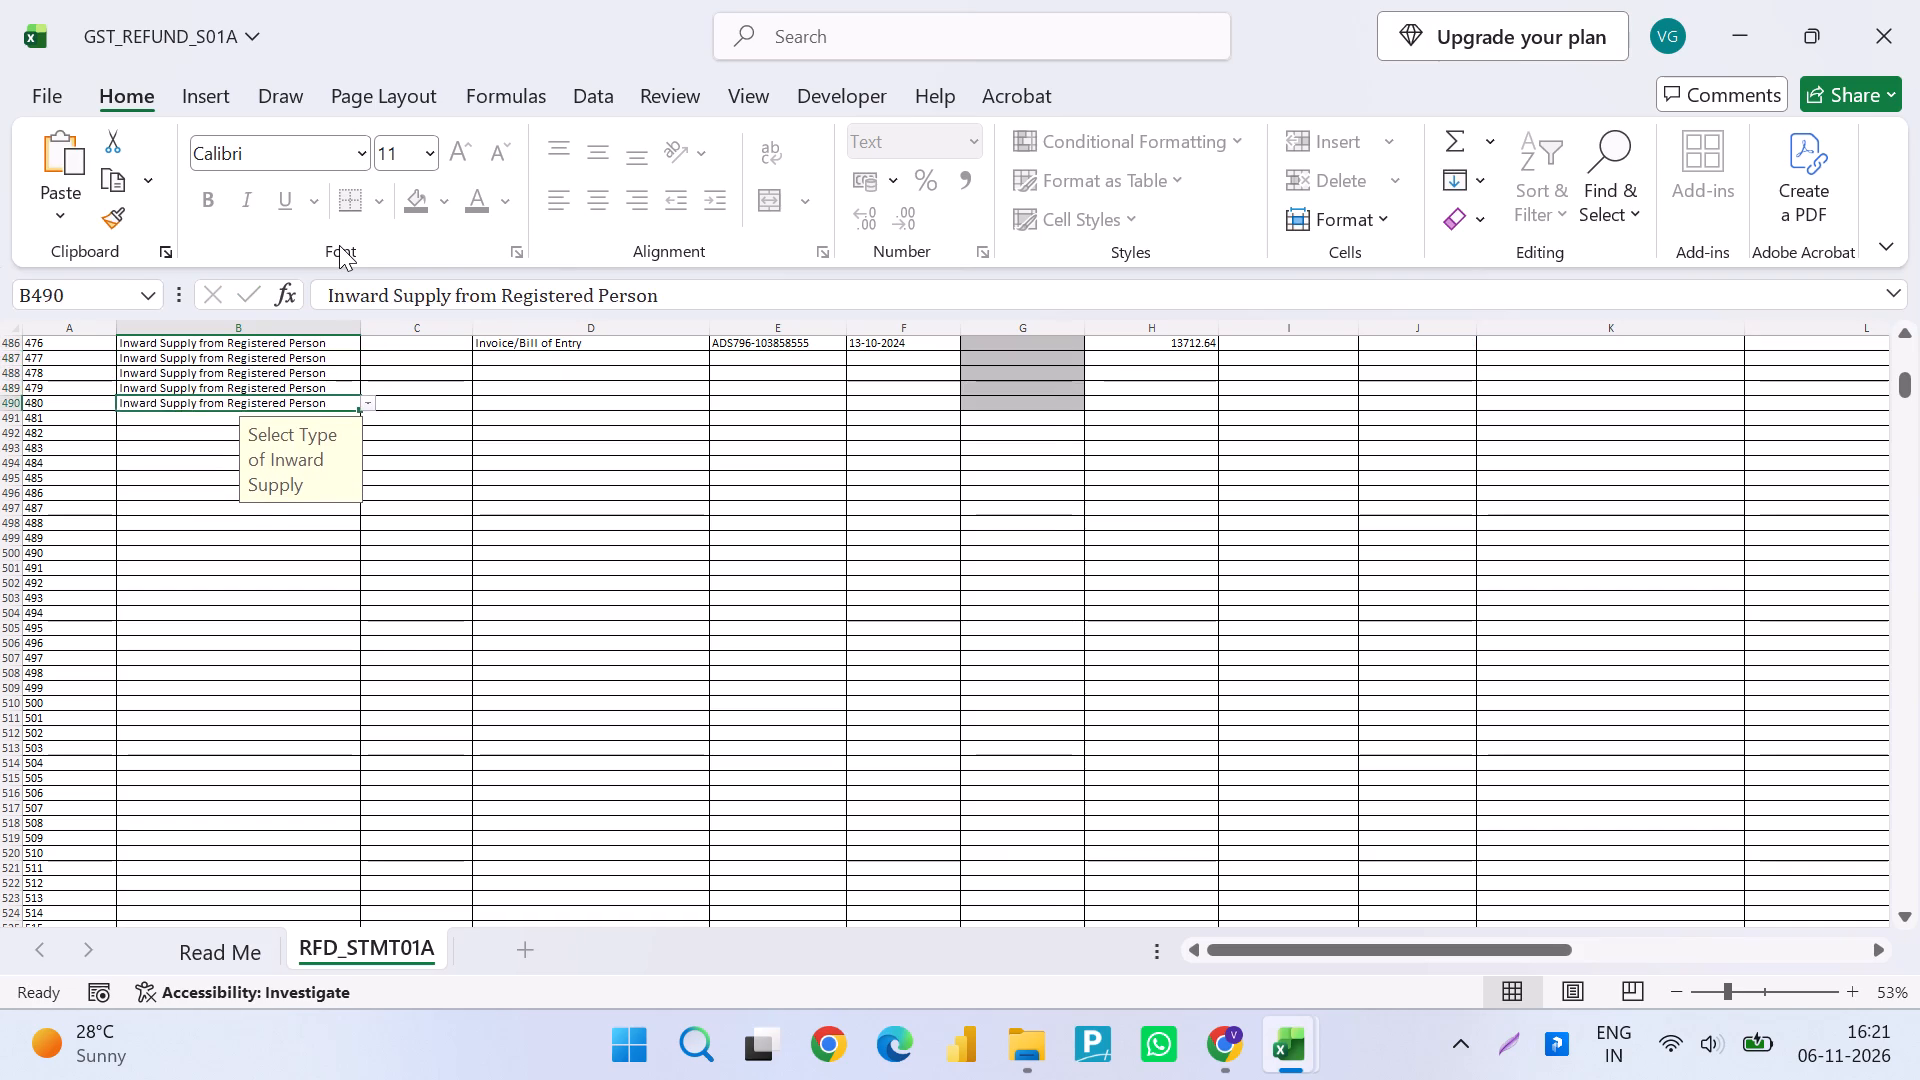
pyautogui.press('Return')
# Continue the inward supply type column by pasting "Inward Supply from Registered Person" into each cell of B491:B497.
pyautogui.hotkey('ctrl', 'v')
pyautogui.press('Return')
pyautogui.hotkey('ctrl', 'v')
pyautogui.press('Return')
pyautogui.hotkey('ctrl', 'v')
pyautogui.press('Return')
pyautogui.hotkey('ctrl', 'v')
pyautogui.press('Return')
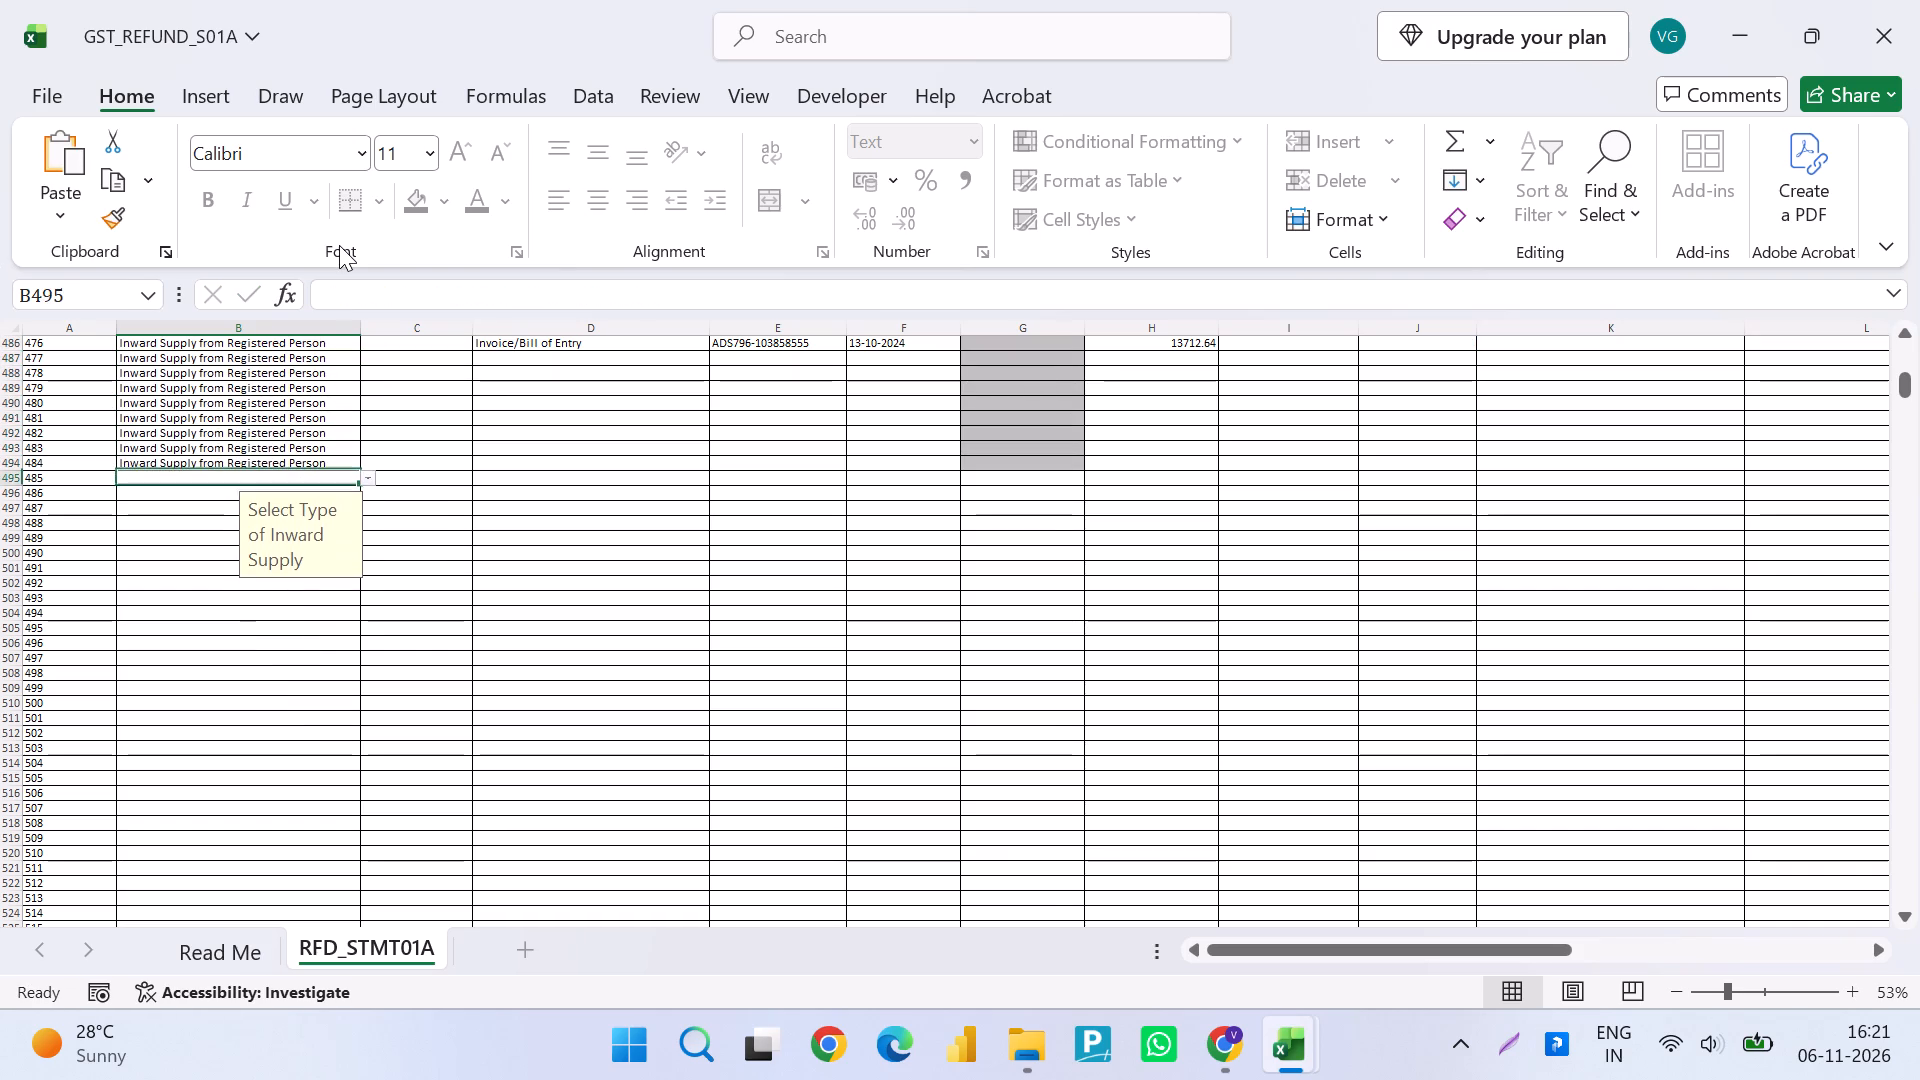
pyautogui.hotkey('ctrl', 'v')
pyautogui.press('Return')
pyautogui.hotkey('ctrl', 'v')
pyautogui.press('Return')
pyautogui.hotkey('ctrl', 'v')
pyautogui.hotkey('ctrl', 'Return')
pyautogui.hotkey('ctrl', 'v')
pyautogui.press('Return')
# Paste "Inward Supply from Registered Person" as the inward supply type into each cell of B498:B503.
pyautogui.hotkey('ctrl', 'v')
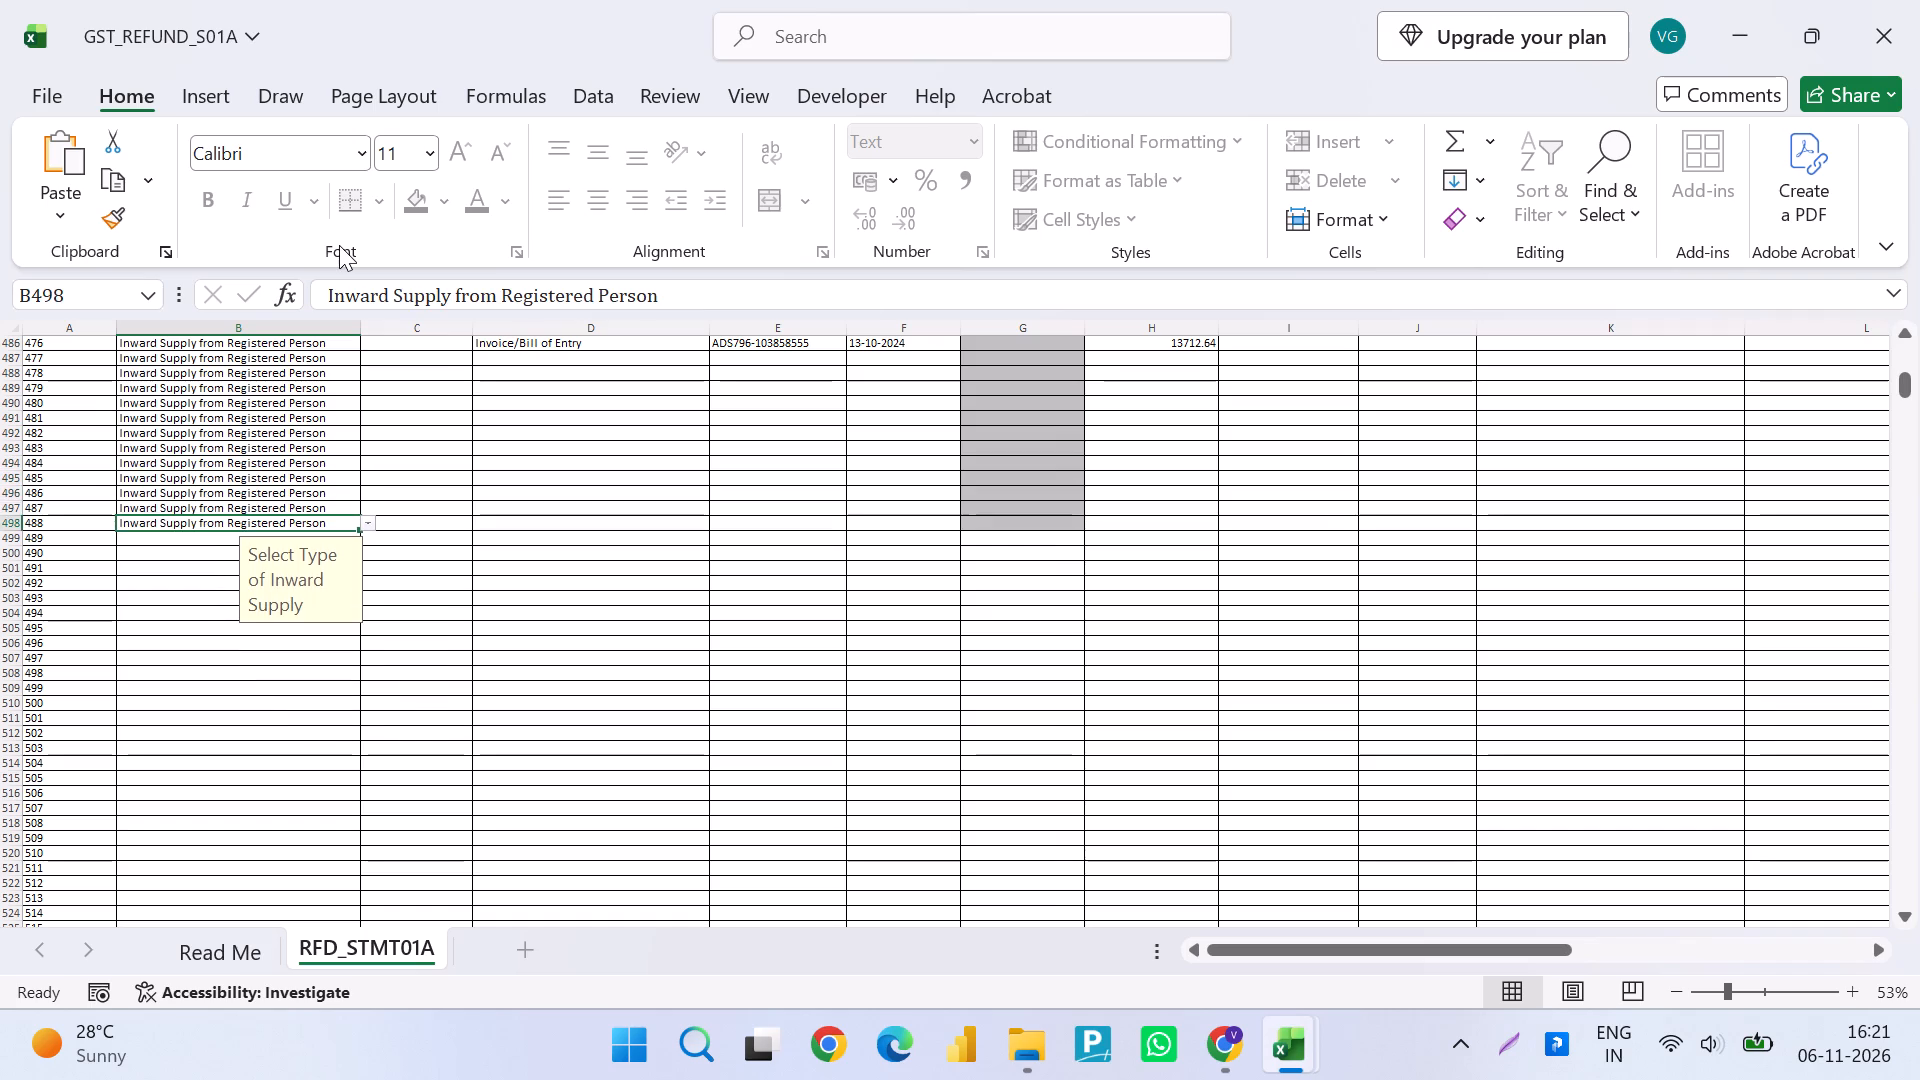
pyautogui.hotkey('ctrl', 'Return')
pyautogui.hotkey('ctrl', 'v')
pyautogui.hotkey('ctrl', 'Return')
pyautogui.hotkey('ctrl', 'v')
pyautogui.press('Return')
pyautogui.hotkey('ctrl', 'v')
pyautogui.hotkey('ctrl', 'Return')
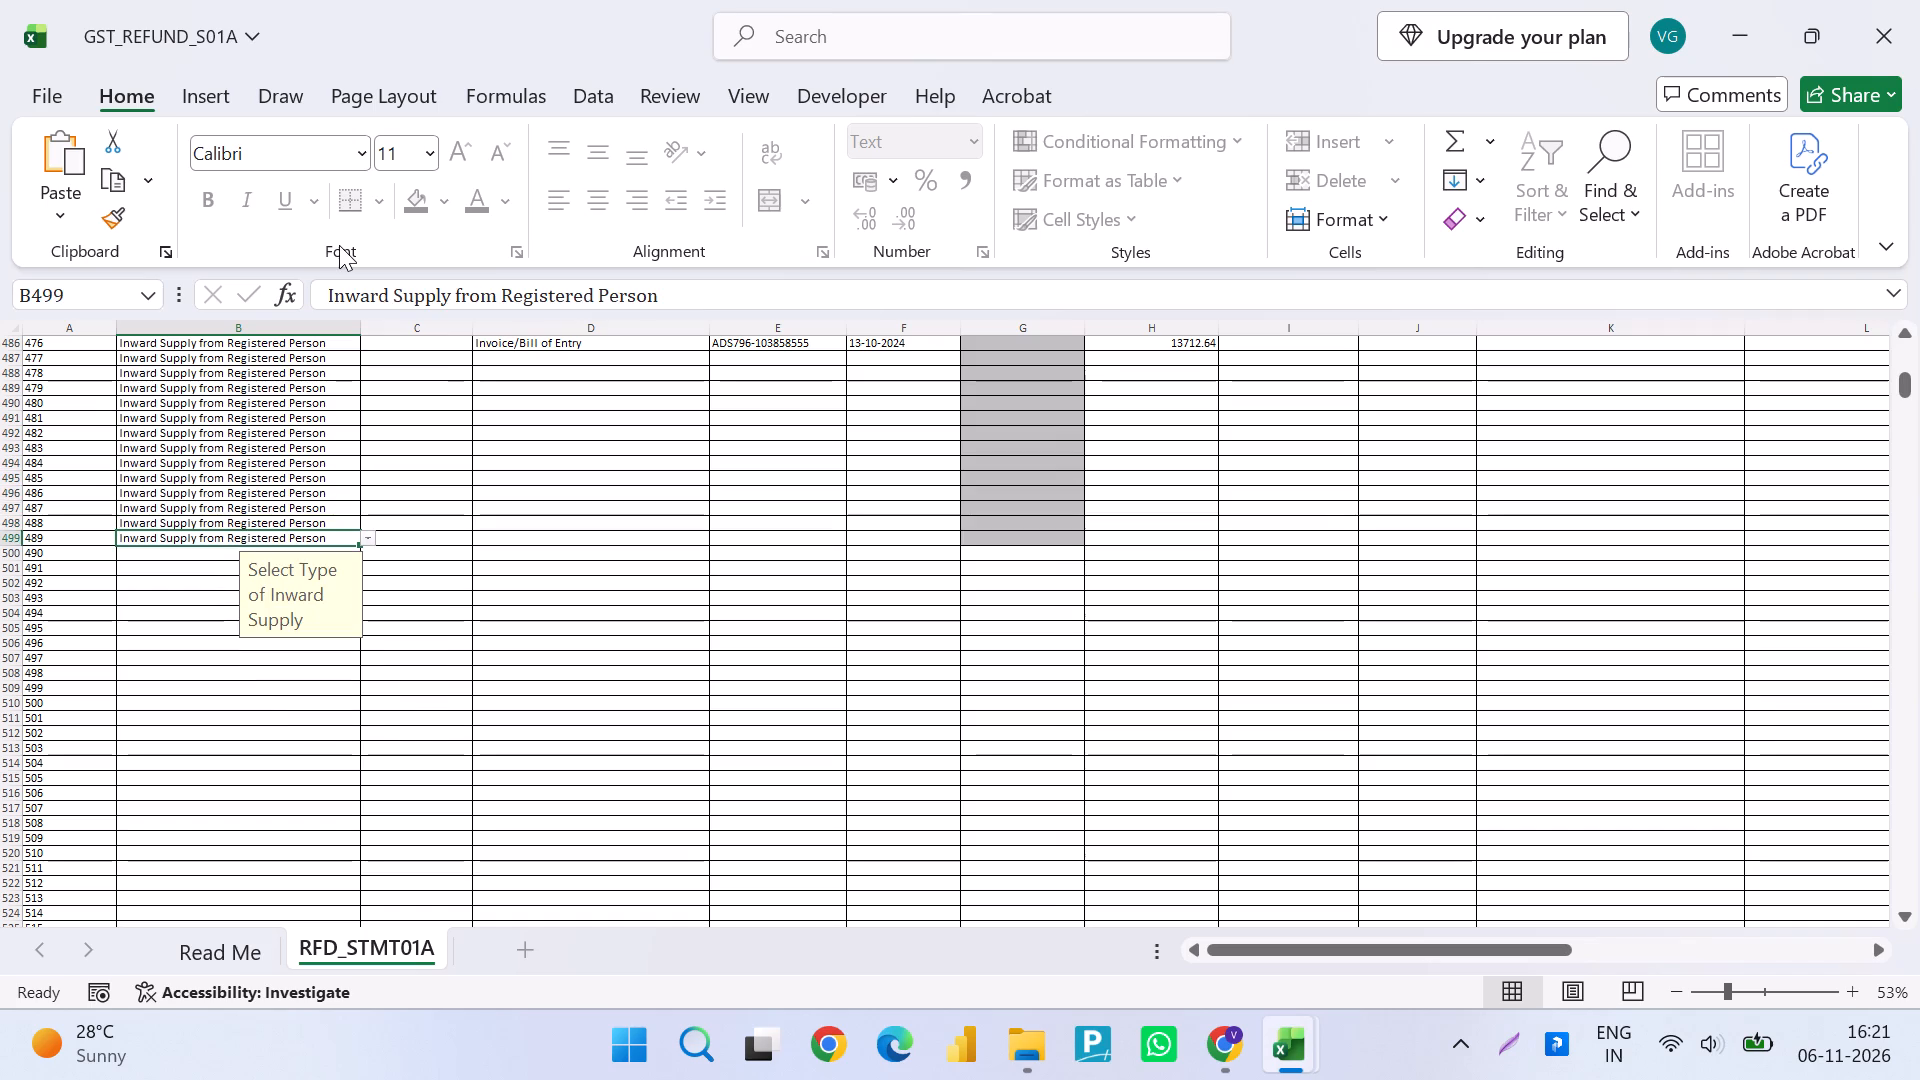
pyautogui.hotkey('ctrl', 'v')
pyautogui.press('Return')
pyautogui.hotkey('ctrl', 'v')
pyautogui.press('Return')
pyautogui.hotkey('ctrl', 'v')
pyautogui.press('Return')
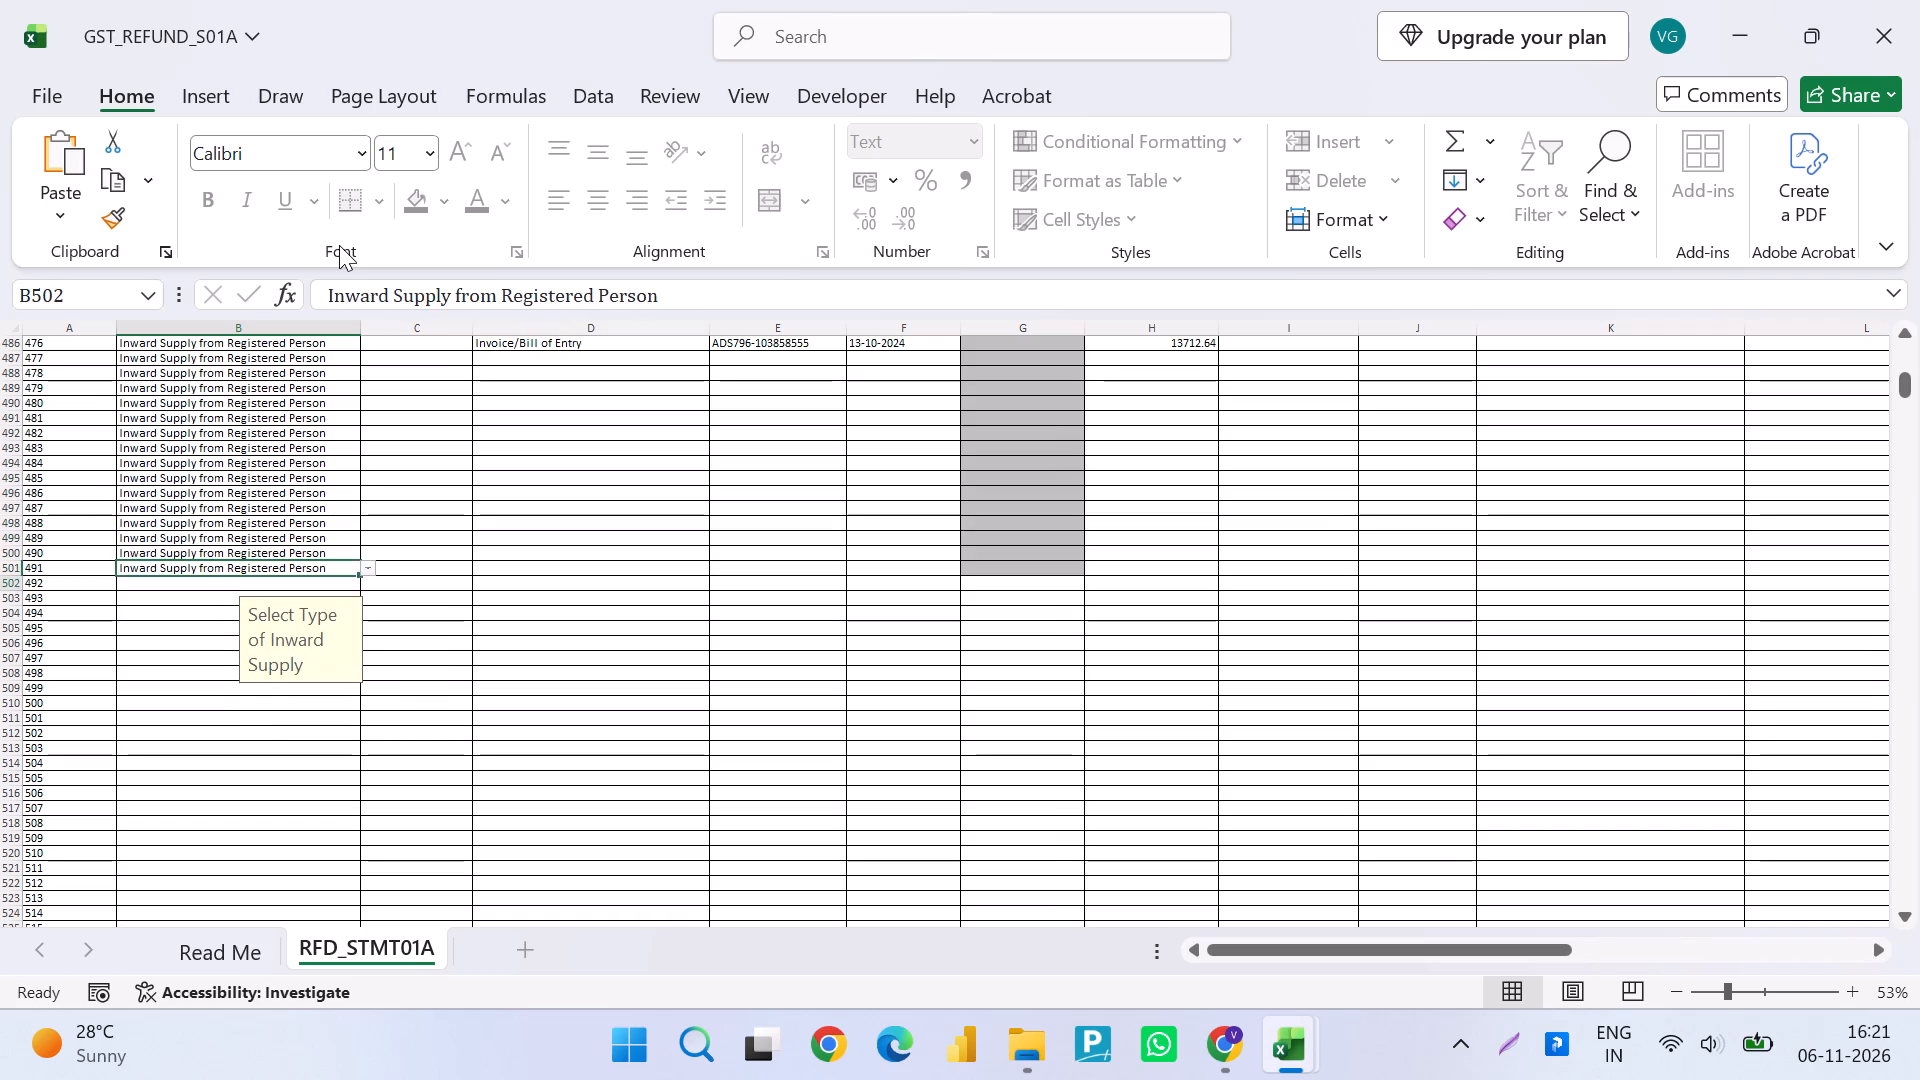
pyautogui.hotkey('ctrl', 'v')
pyautogui.press('Return')
pyautogui.hotkey('ctrl', 'v')
pyautogui.press('Return')
# Paste "Inward Supply from Registered Person" as the inward supply type into each cell of B504:B509.
pyautogui.hotkey('ctrl', 'v')
pyautogui.hotkey('ctrl', 'Return')
pyautogui.hotkey('ctrl', 'v')
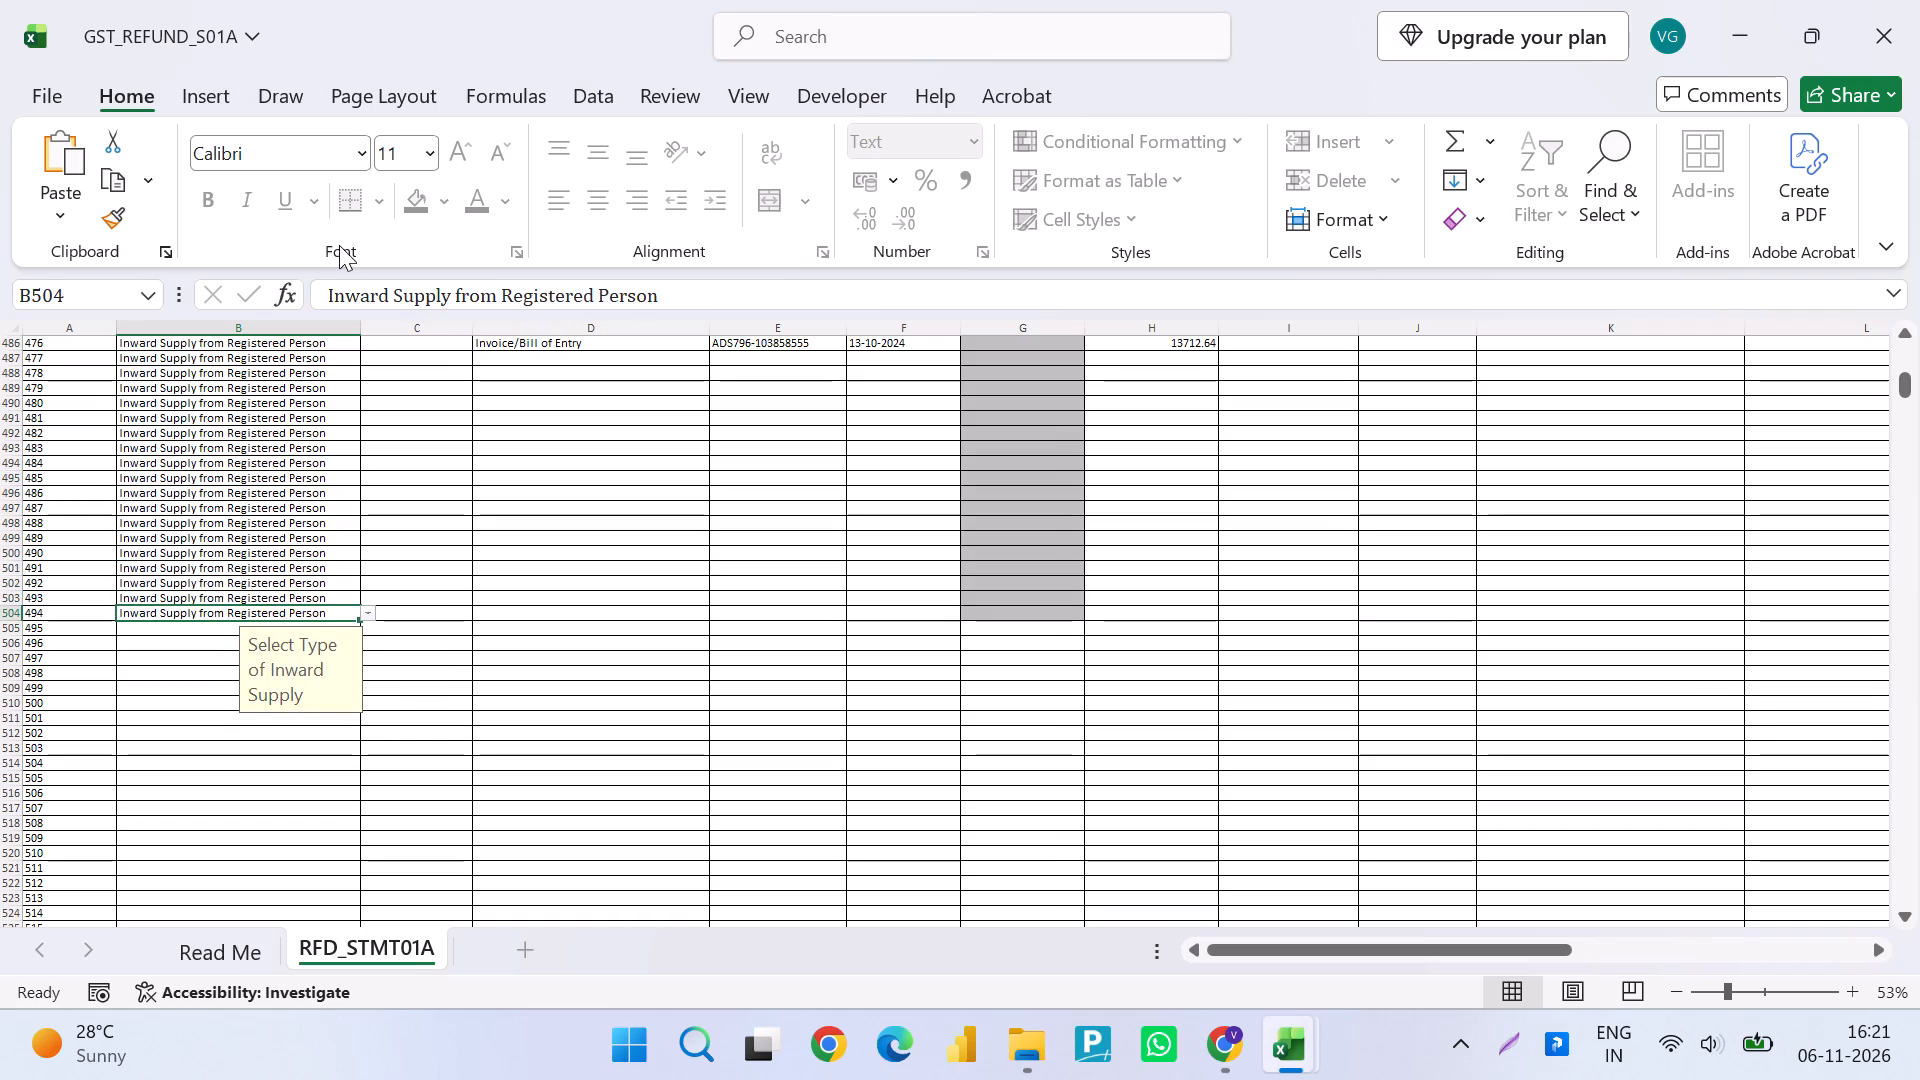
pyautogui.press('Return')
pyautogui.hotkey('ctrl', 'v')
pyautogui.press('Return')
pyautogui.hotkey('ctrl', 'v')
pyautogui.press('Return')
pyautogui.hotkey('ctrl', 'v')
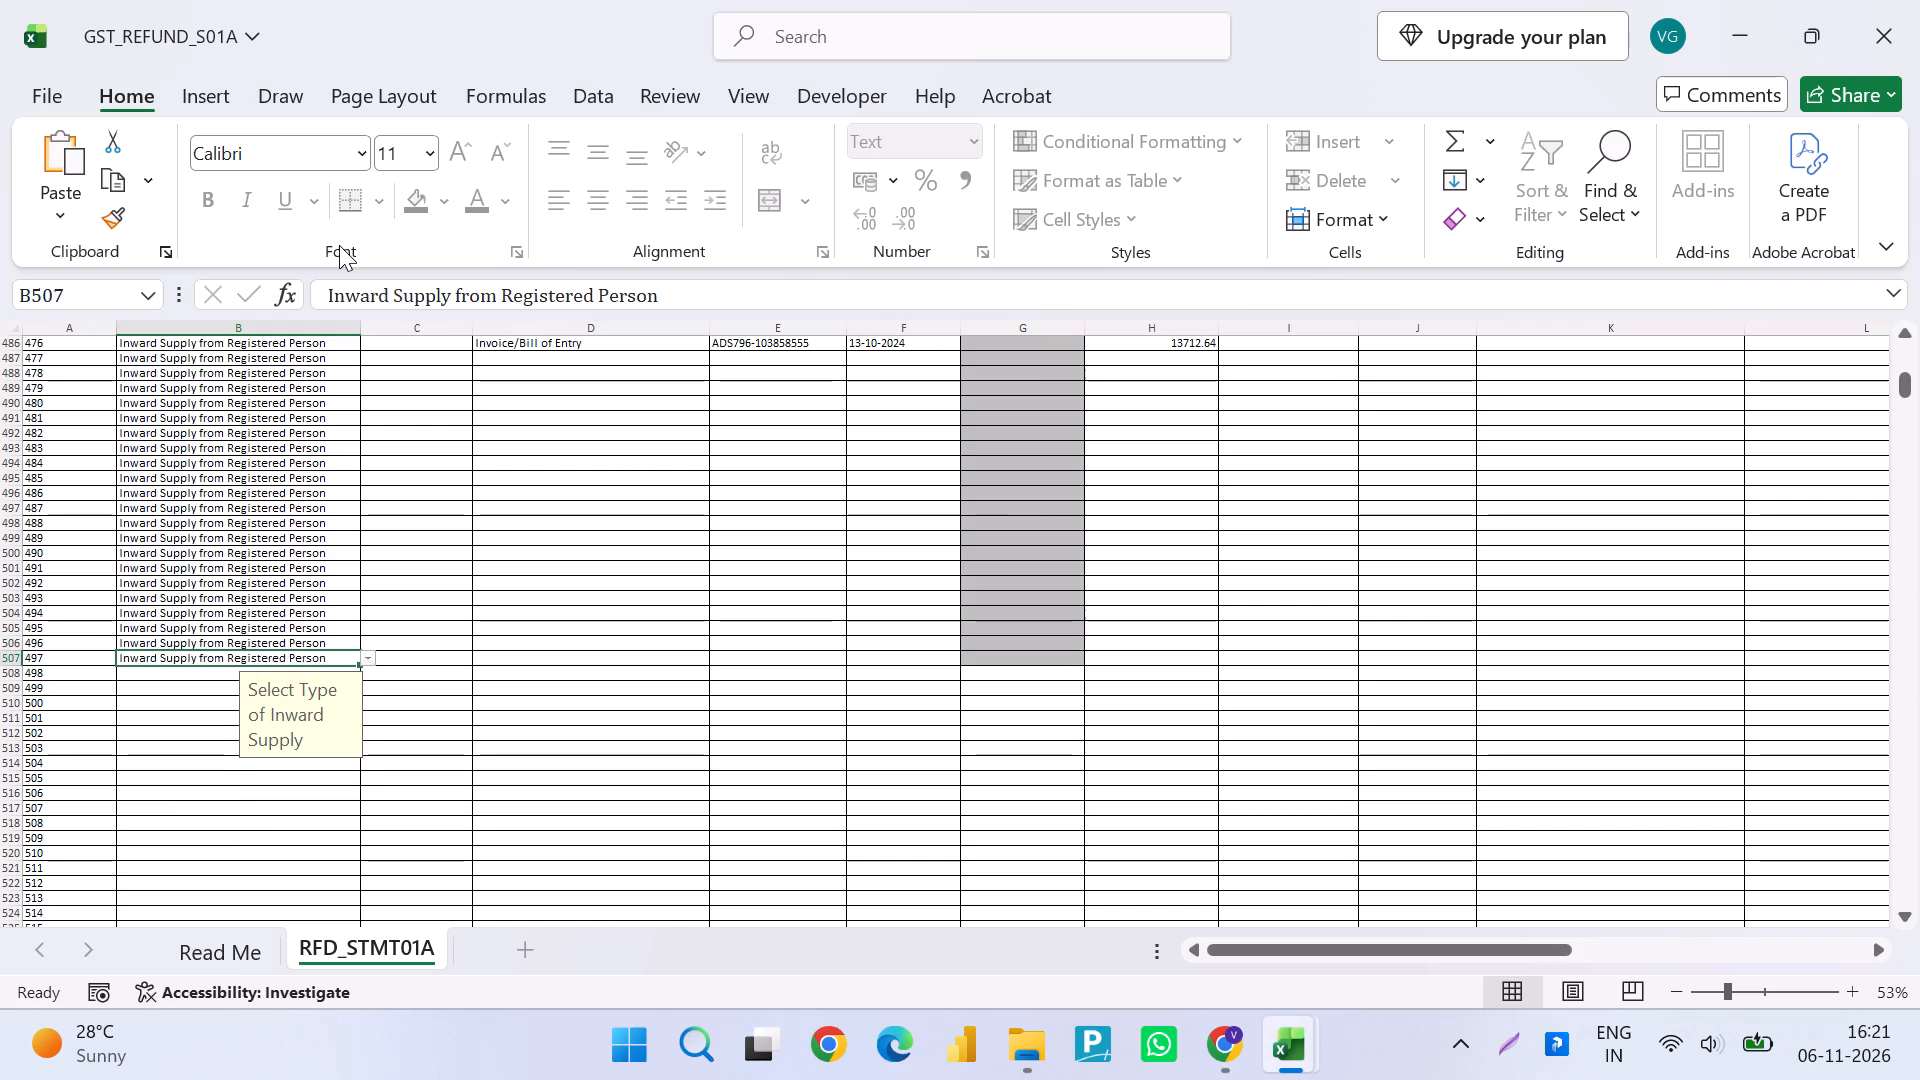
pyautogui.press('Return')
pyautogui.hotkey('ctrl', 'v')
pyautogui.press('Return')
pyautogui.hotkey('ctrl', 'v')
pyautogui.hotkey('ctrl', 'Return')
pyautogui.hotkey('ctrl', 'v')
pyautogui.press('Return')
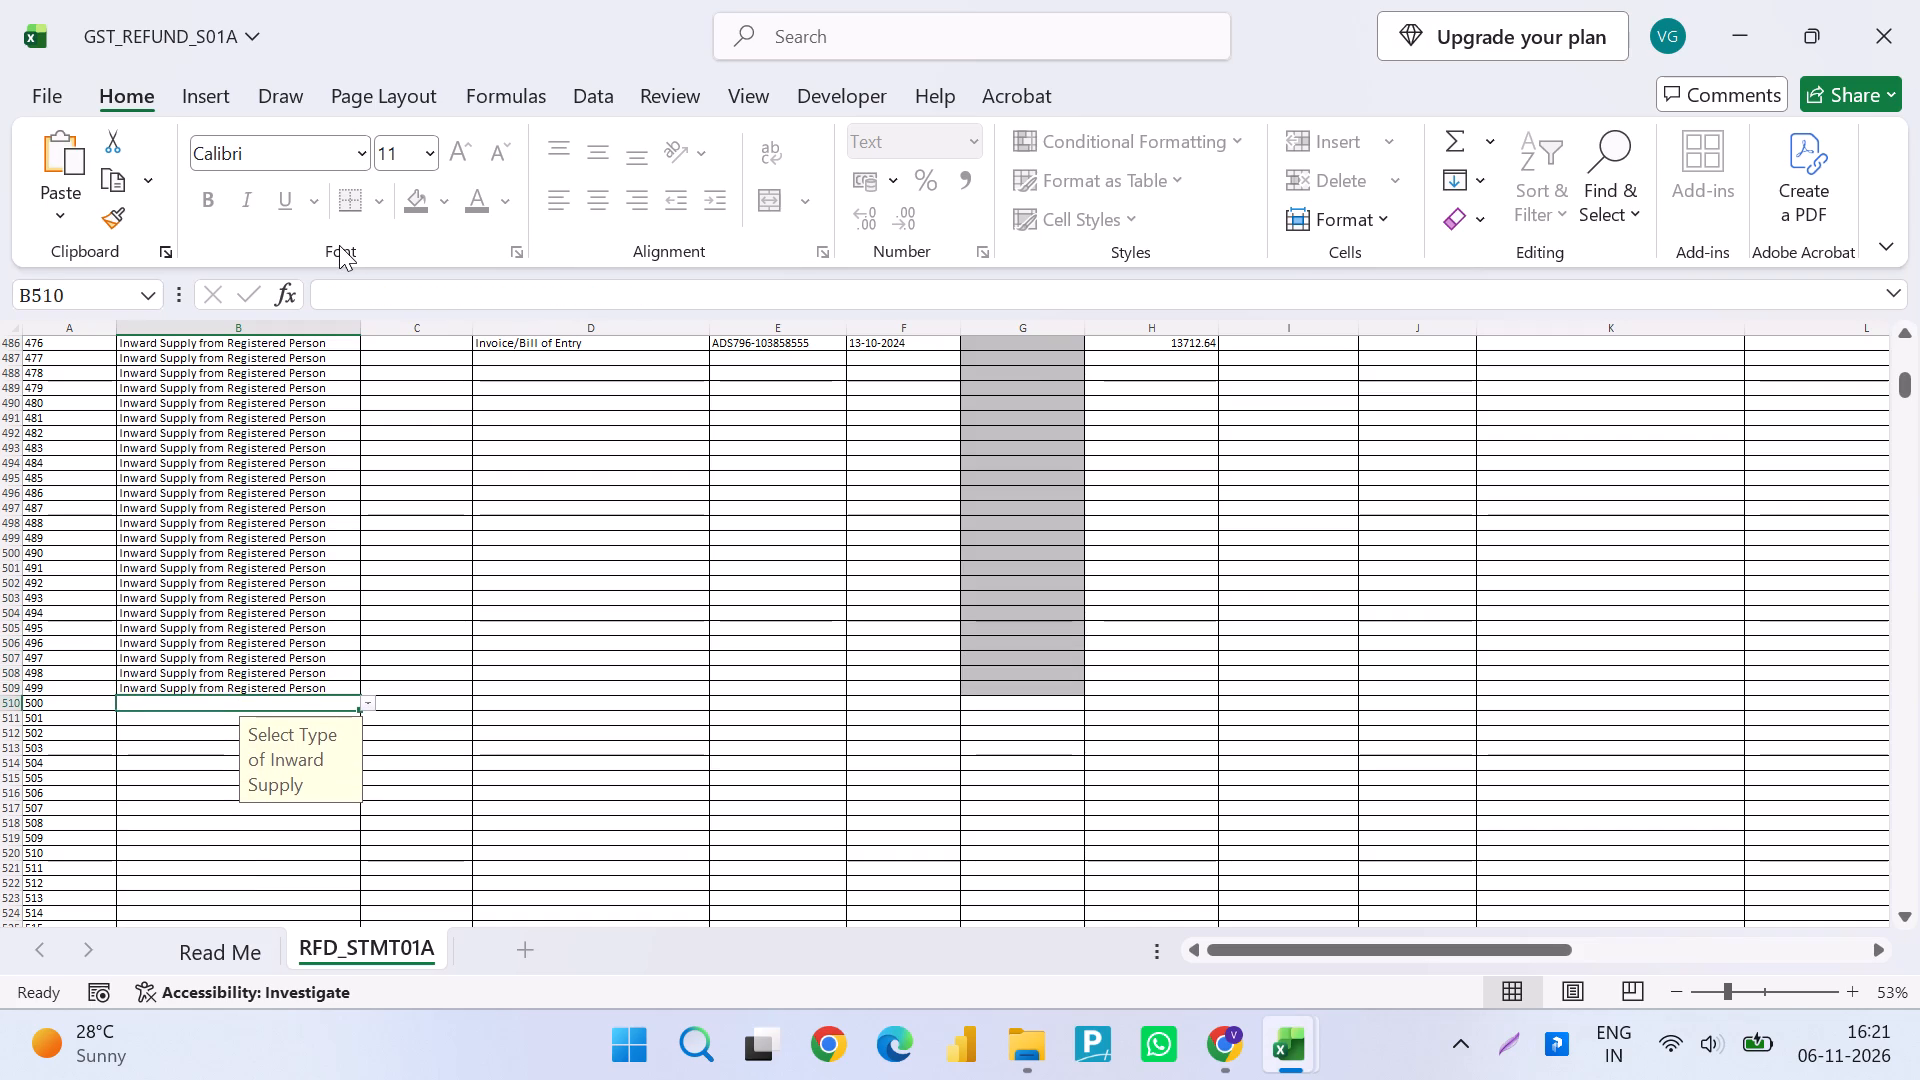
# Paste "Inward Supply from Registered Person" as the inward supply type into each cell of B510:B516.
pyautogui.hotkey('ctrl', 'v')
pyautogui.press('Return')
pyautogui.hotkey('ctrl', 'v')
pyautogui.press('Return')
pyautogui.hotkey('ctrl', 'v')
pyautogui.press('Return')
pyautogui.hotkey('ctrl', 'v')
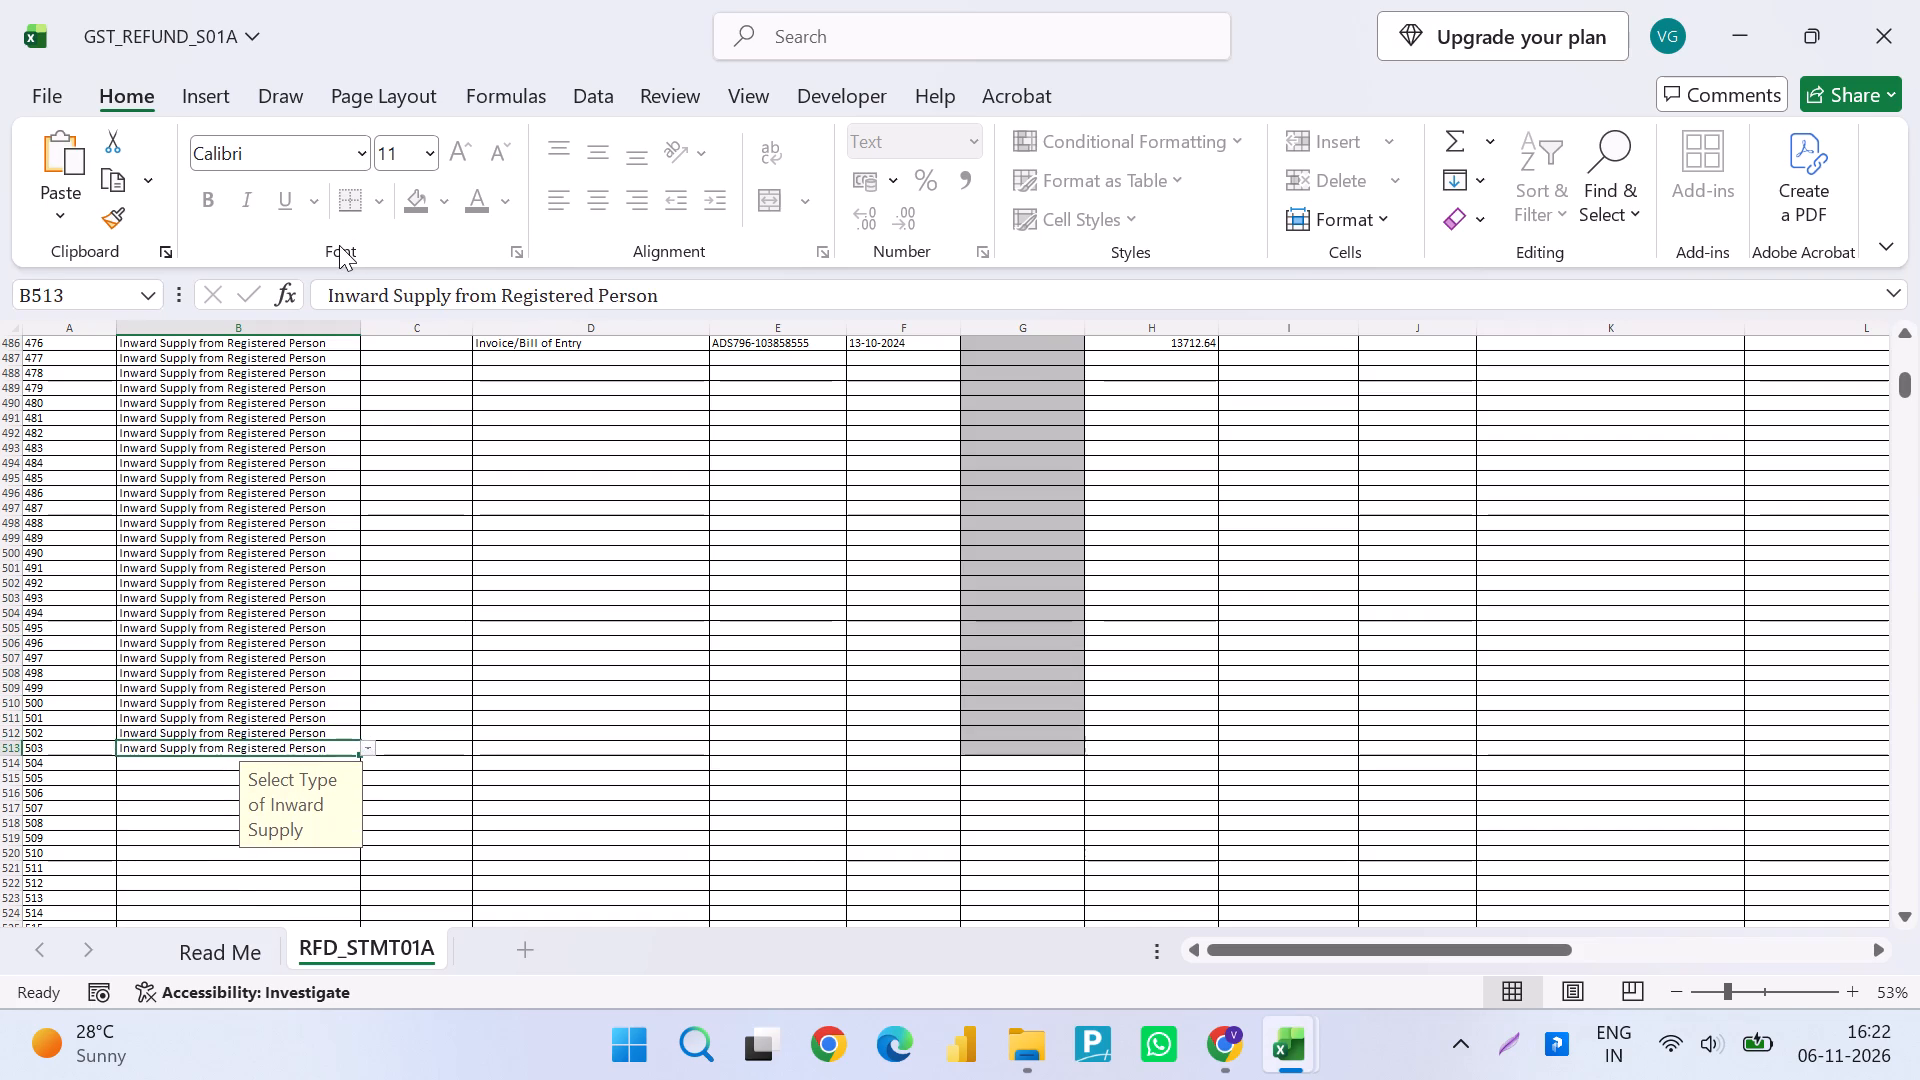
pyautogui.press('Return')
pyautogui.hotkey('ctrl', 'v')
pyautogui.press('Return')
pyautogui.hotkey('ctrl', 'v')
pyautogui.press('Return')
pyautogui.hotkey('ctrl', 'v')
pyautogui.press('Return')
# Paste "Inward Supply from Registered Person" as the inward supply type into each cell of B517:B522.
pyautogui.hotkey('ctrl', 'v')
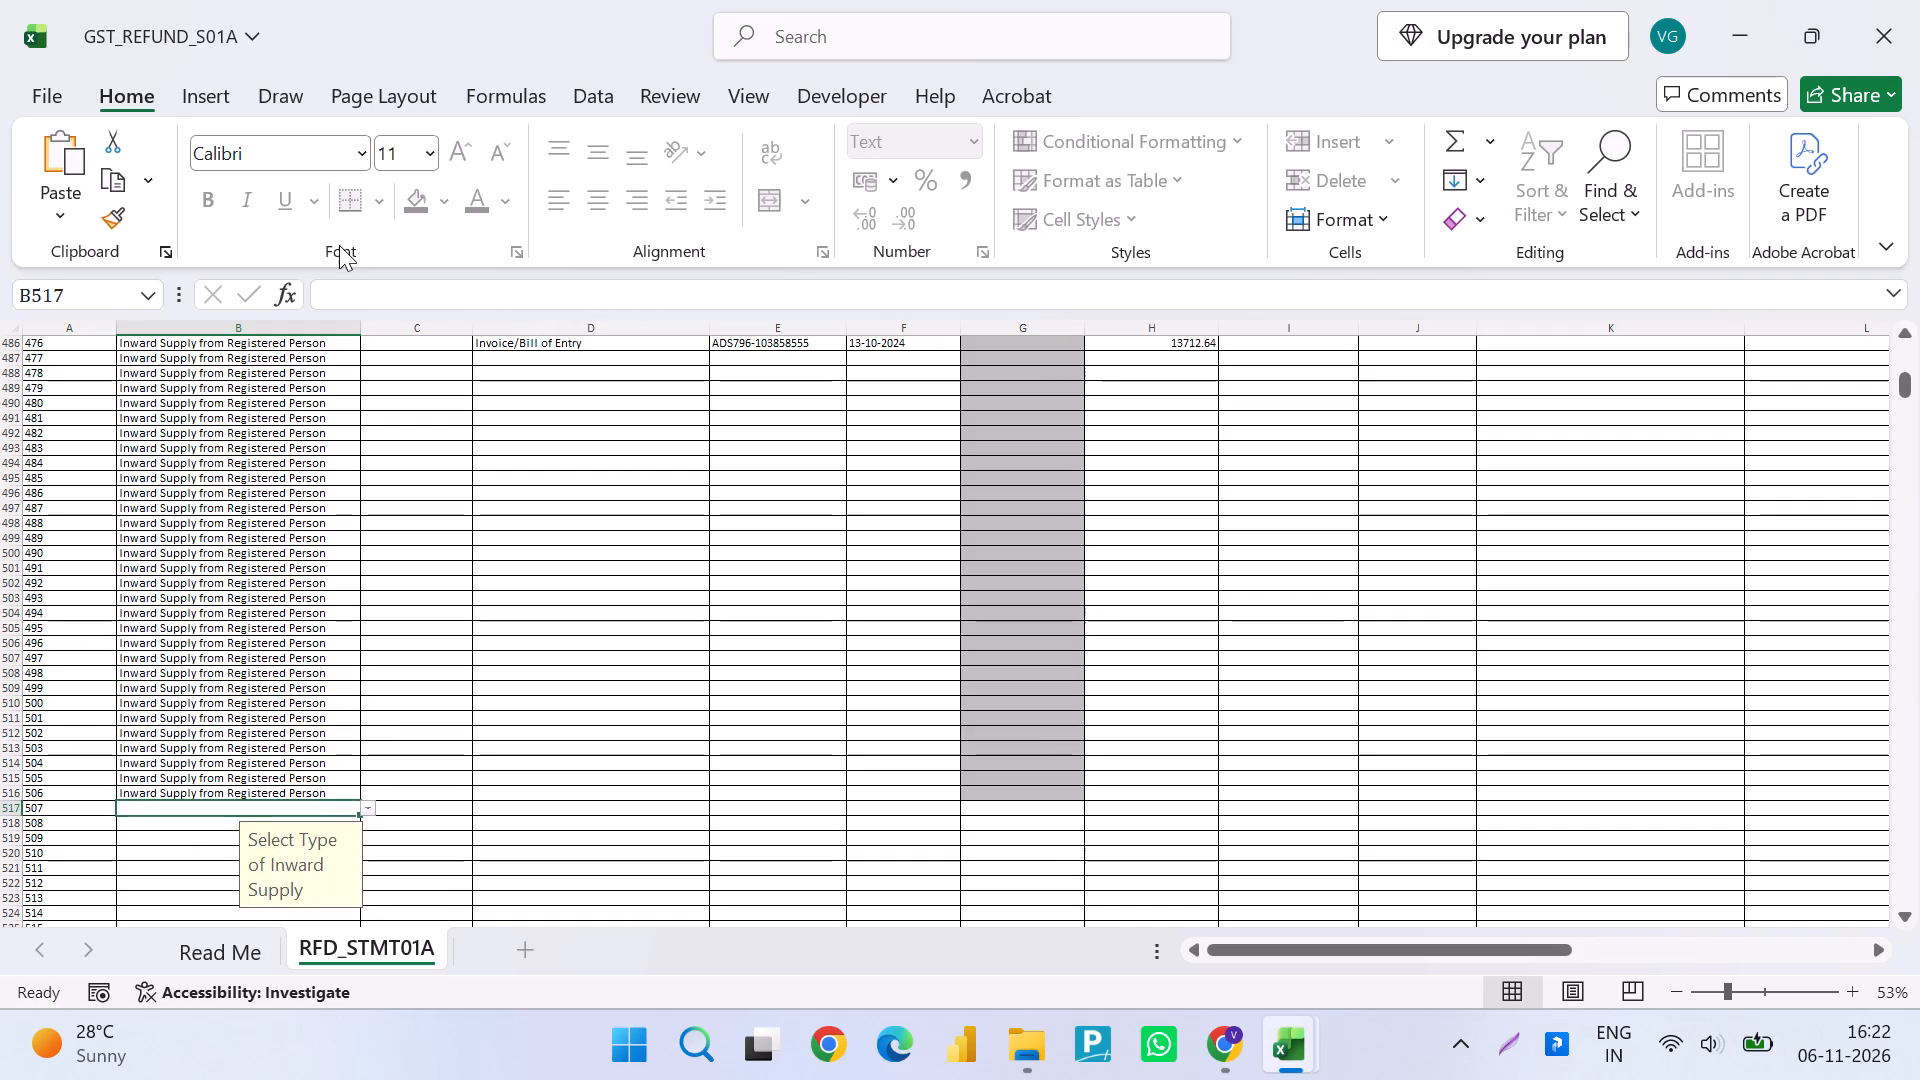
pyautogui.press('Return')
pyautogui.hotkey('ctrl', 'Return')
pyautogui.hotkey('ctrl', 'v')
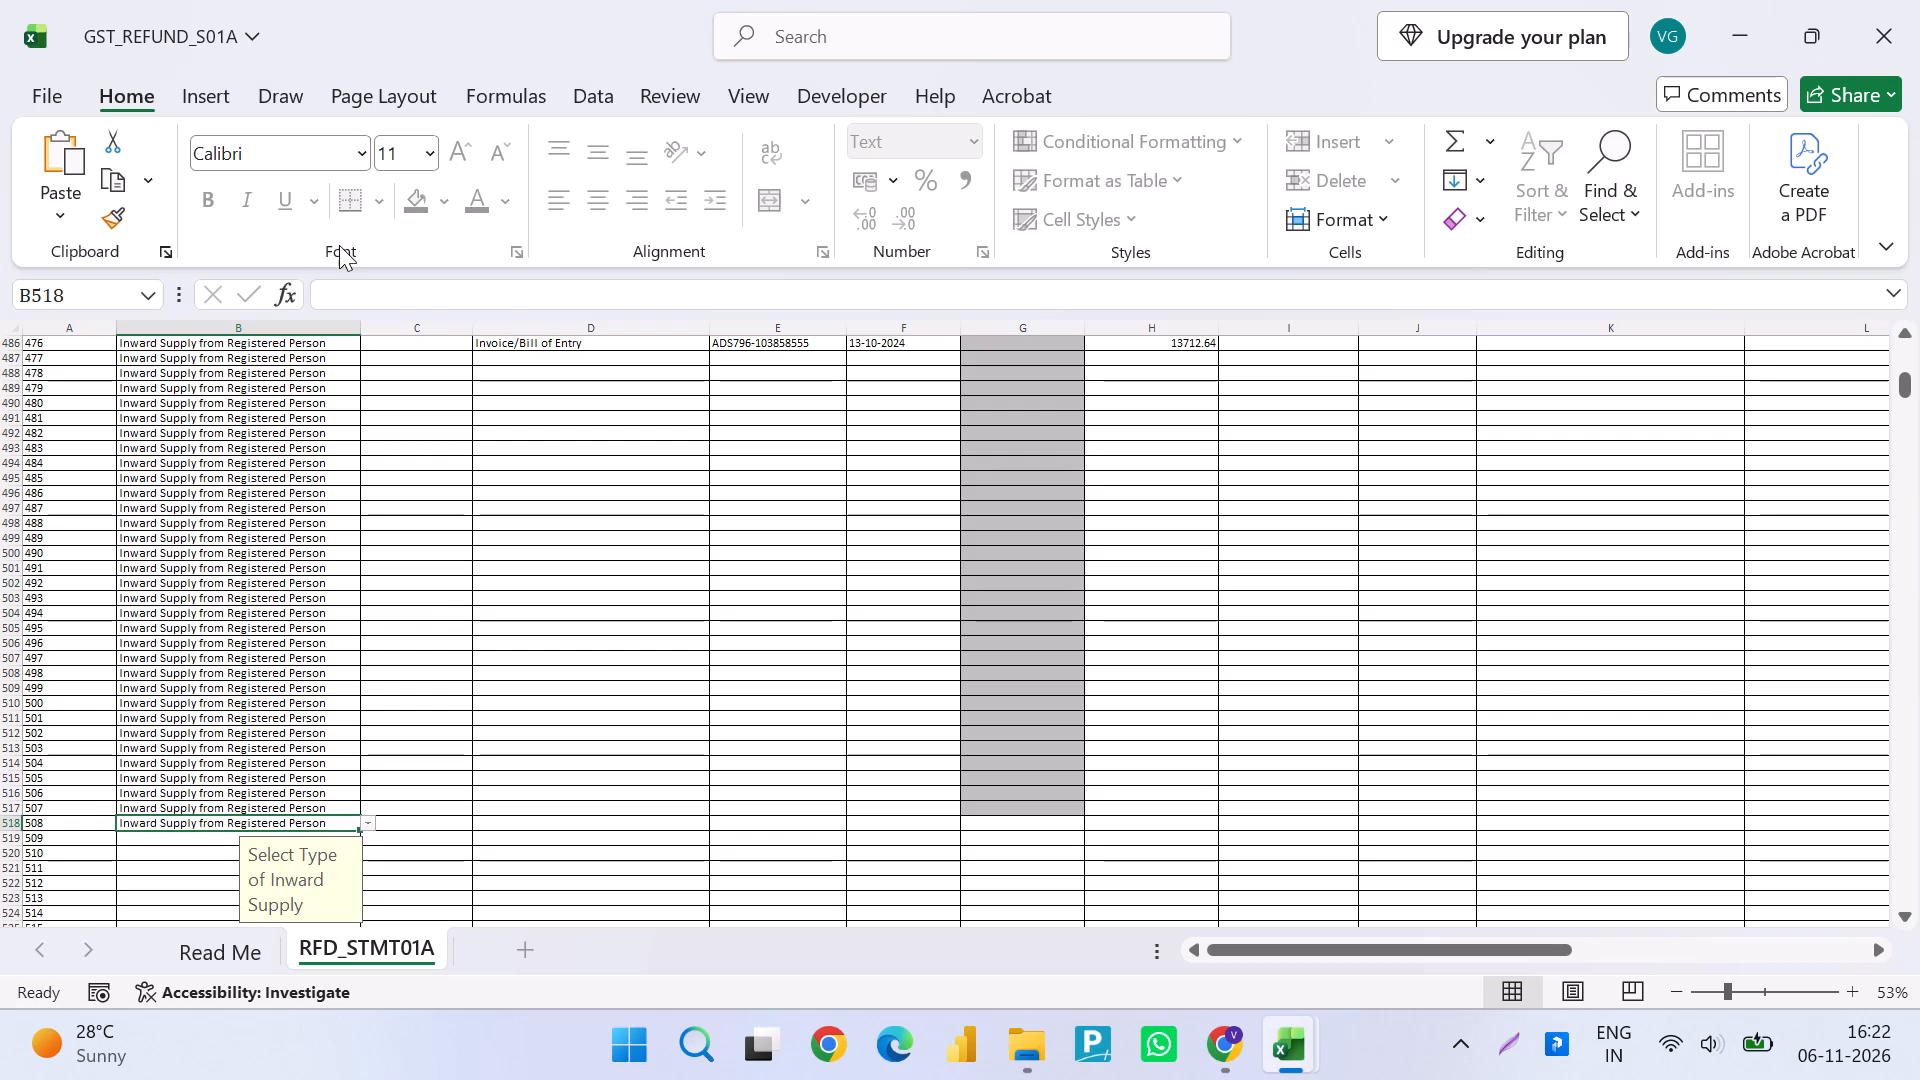
pyautogui.press('Return')
pyautogui.hotkey('ctrl', 'v')
pyautogui.press('Return')
pyautogui.hotkey('ctrl', 'v')
pyautogui.press('Return')
pyautogui.hotkey('ctrl', 'v')
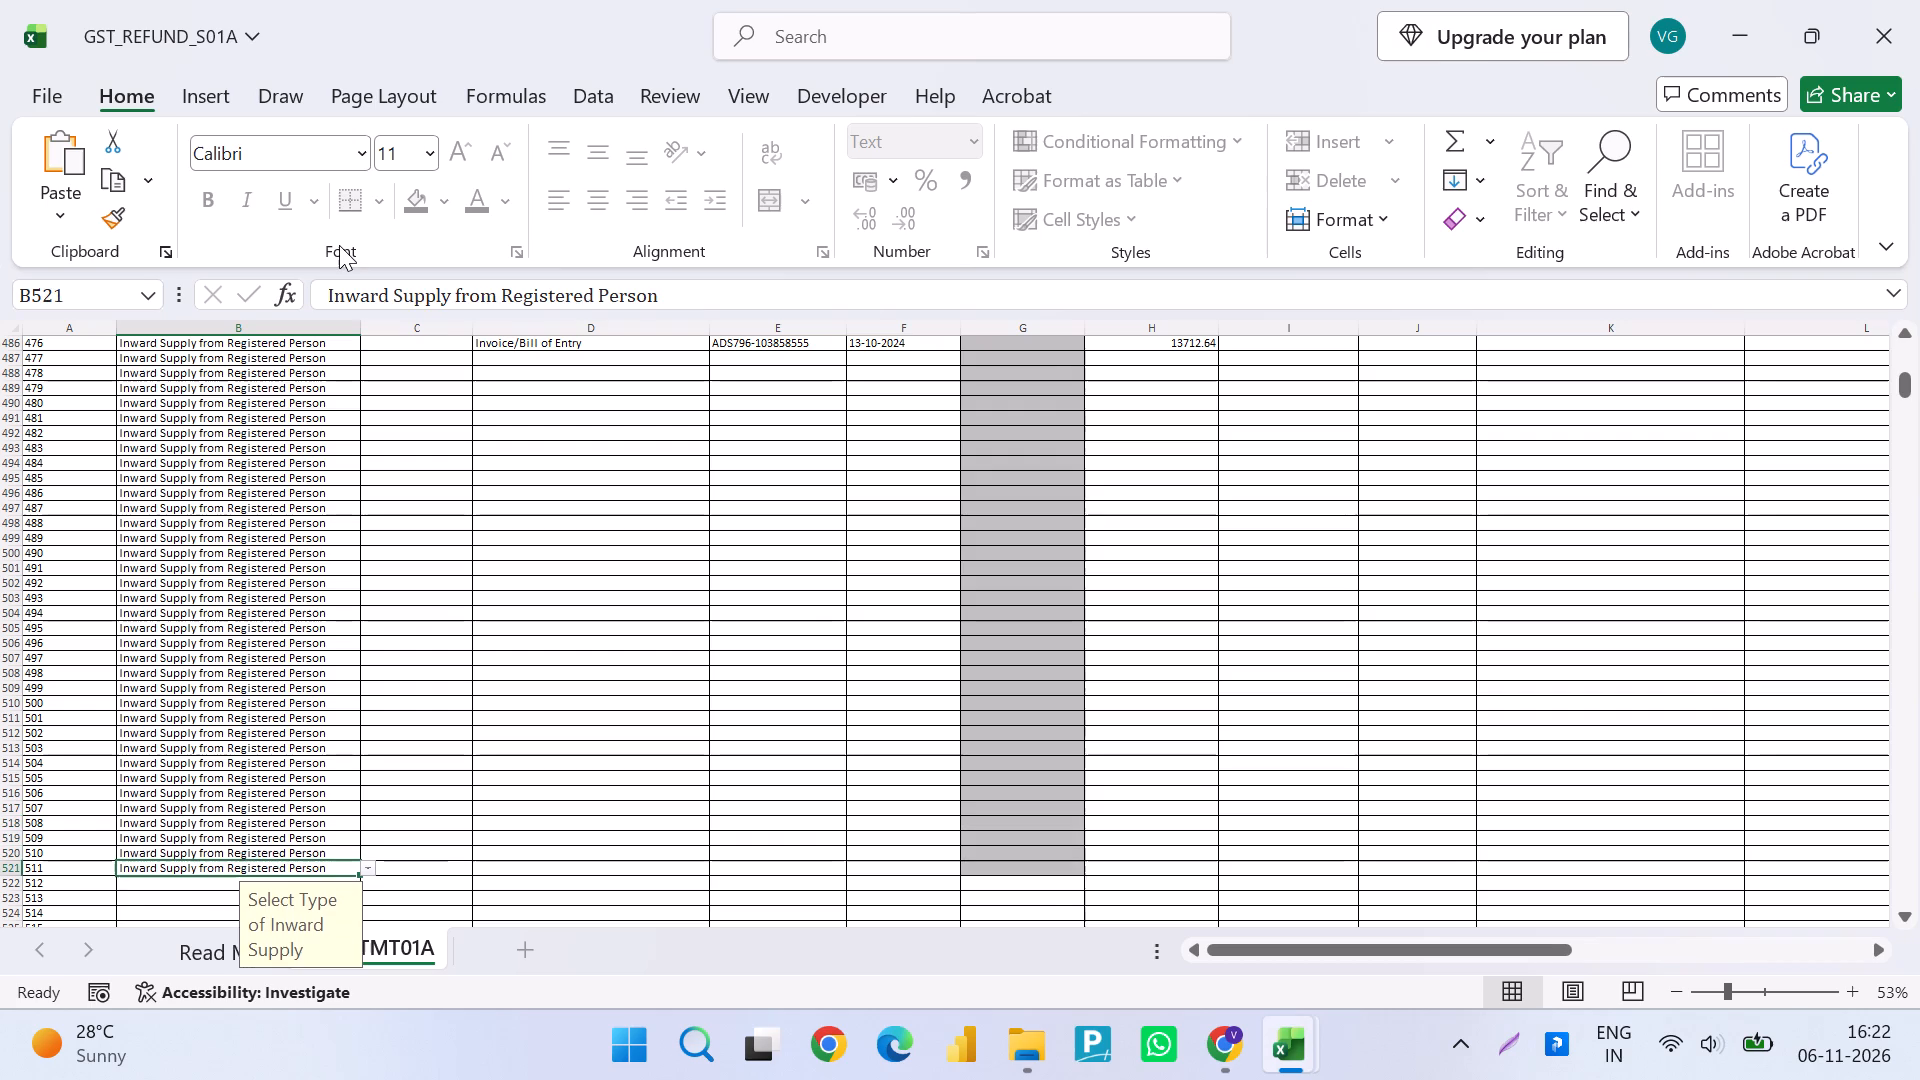
pyautogui.hotkey('ctrl', 'Return')
pyautogui.hotkey('ctrl', 'v')
pyautogui.press('Return')
pyautogui.hotkey('ctrl', 'v')
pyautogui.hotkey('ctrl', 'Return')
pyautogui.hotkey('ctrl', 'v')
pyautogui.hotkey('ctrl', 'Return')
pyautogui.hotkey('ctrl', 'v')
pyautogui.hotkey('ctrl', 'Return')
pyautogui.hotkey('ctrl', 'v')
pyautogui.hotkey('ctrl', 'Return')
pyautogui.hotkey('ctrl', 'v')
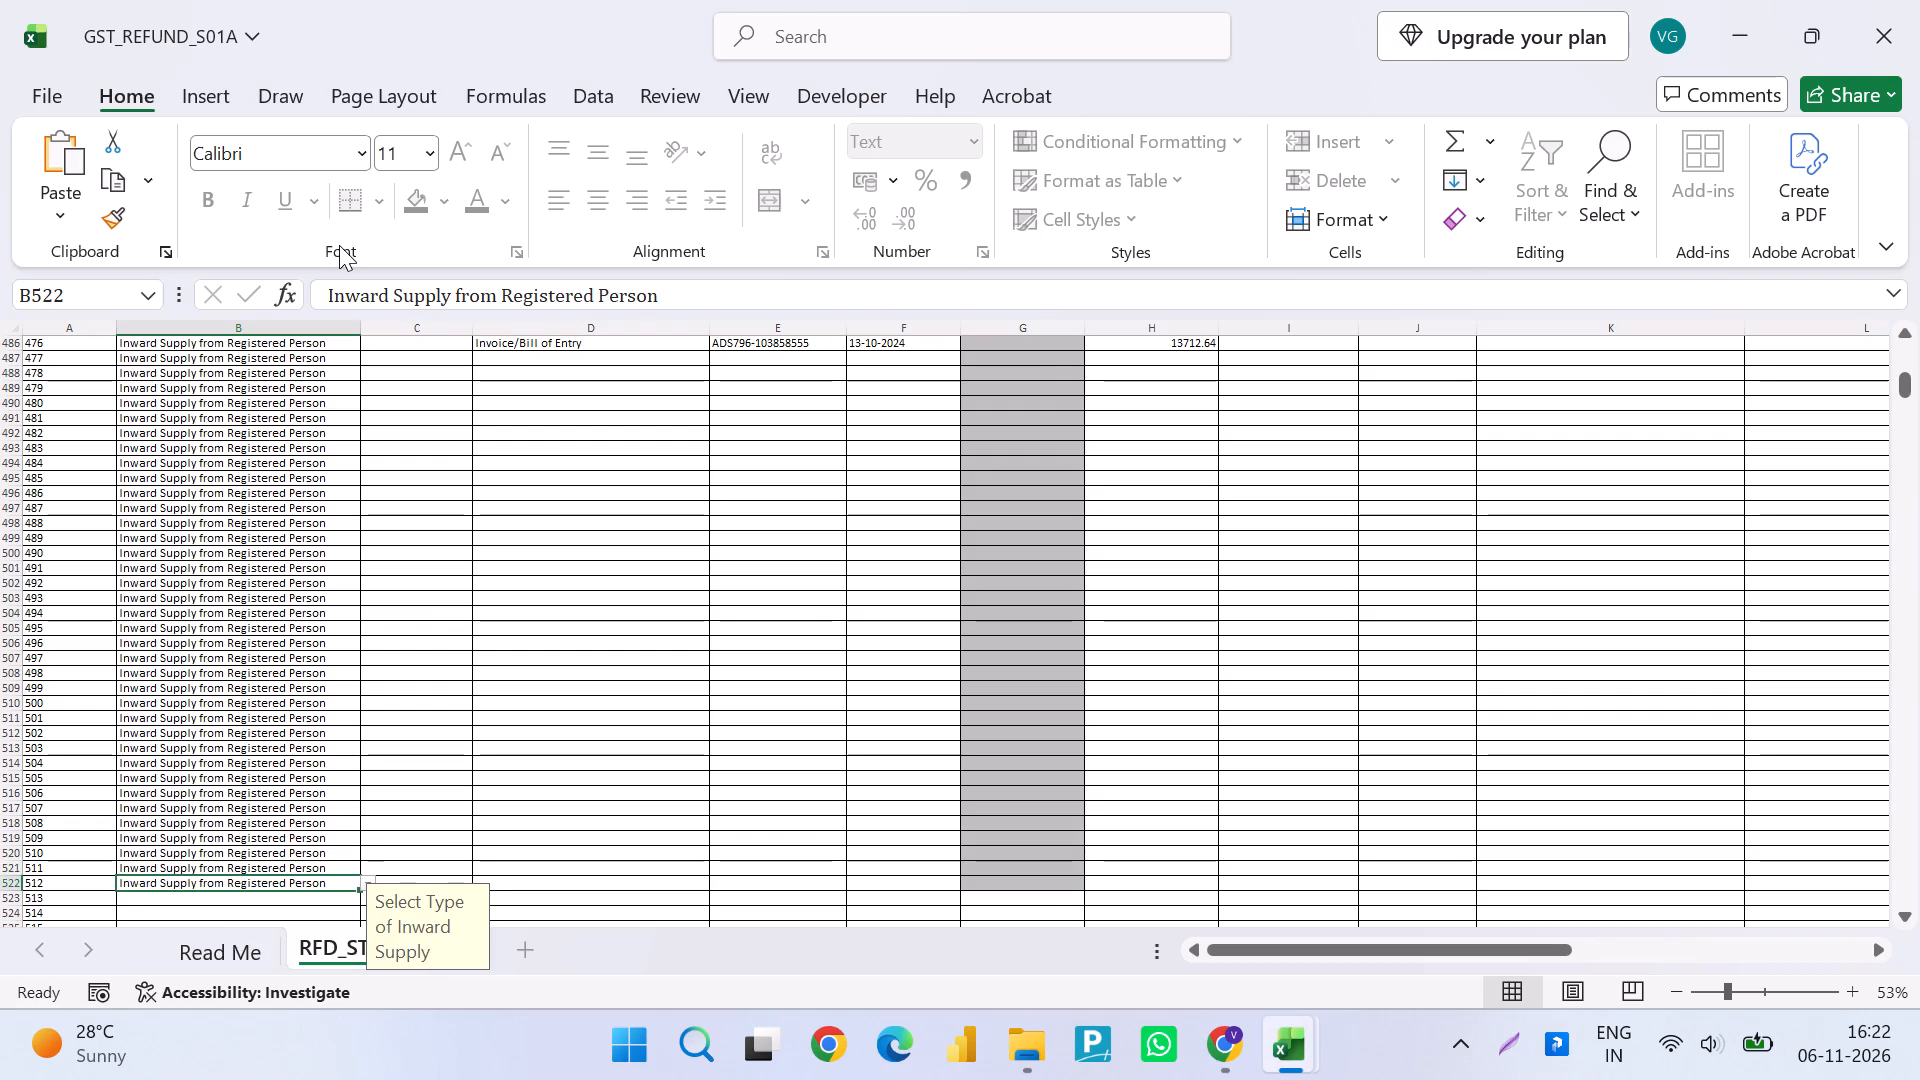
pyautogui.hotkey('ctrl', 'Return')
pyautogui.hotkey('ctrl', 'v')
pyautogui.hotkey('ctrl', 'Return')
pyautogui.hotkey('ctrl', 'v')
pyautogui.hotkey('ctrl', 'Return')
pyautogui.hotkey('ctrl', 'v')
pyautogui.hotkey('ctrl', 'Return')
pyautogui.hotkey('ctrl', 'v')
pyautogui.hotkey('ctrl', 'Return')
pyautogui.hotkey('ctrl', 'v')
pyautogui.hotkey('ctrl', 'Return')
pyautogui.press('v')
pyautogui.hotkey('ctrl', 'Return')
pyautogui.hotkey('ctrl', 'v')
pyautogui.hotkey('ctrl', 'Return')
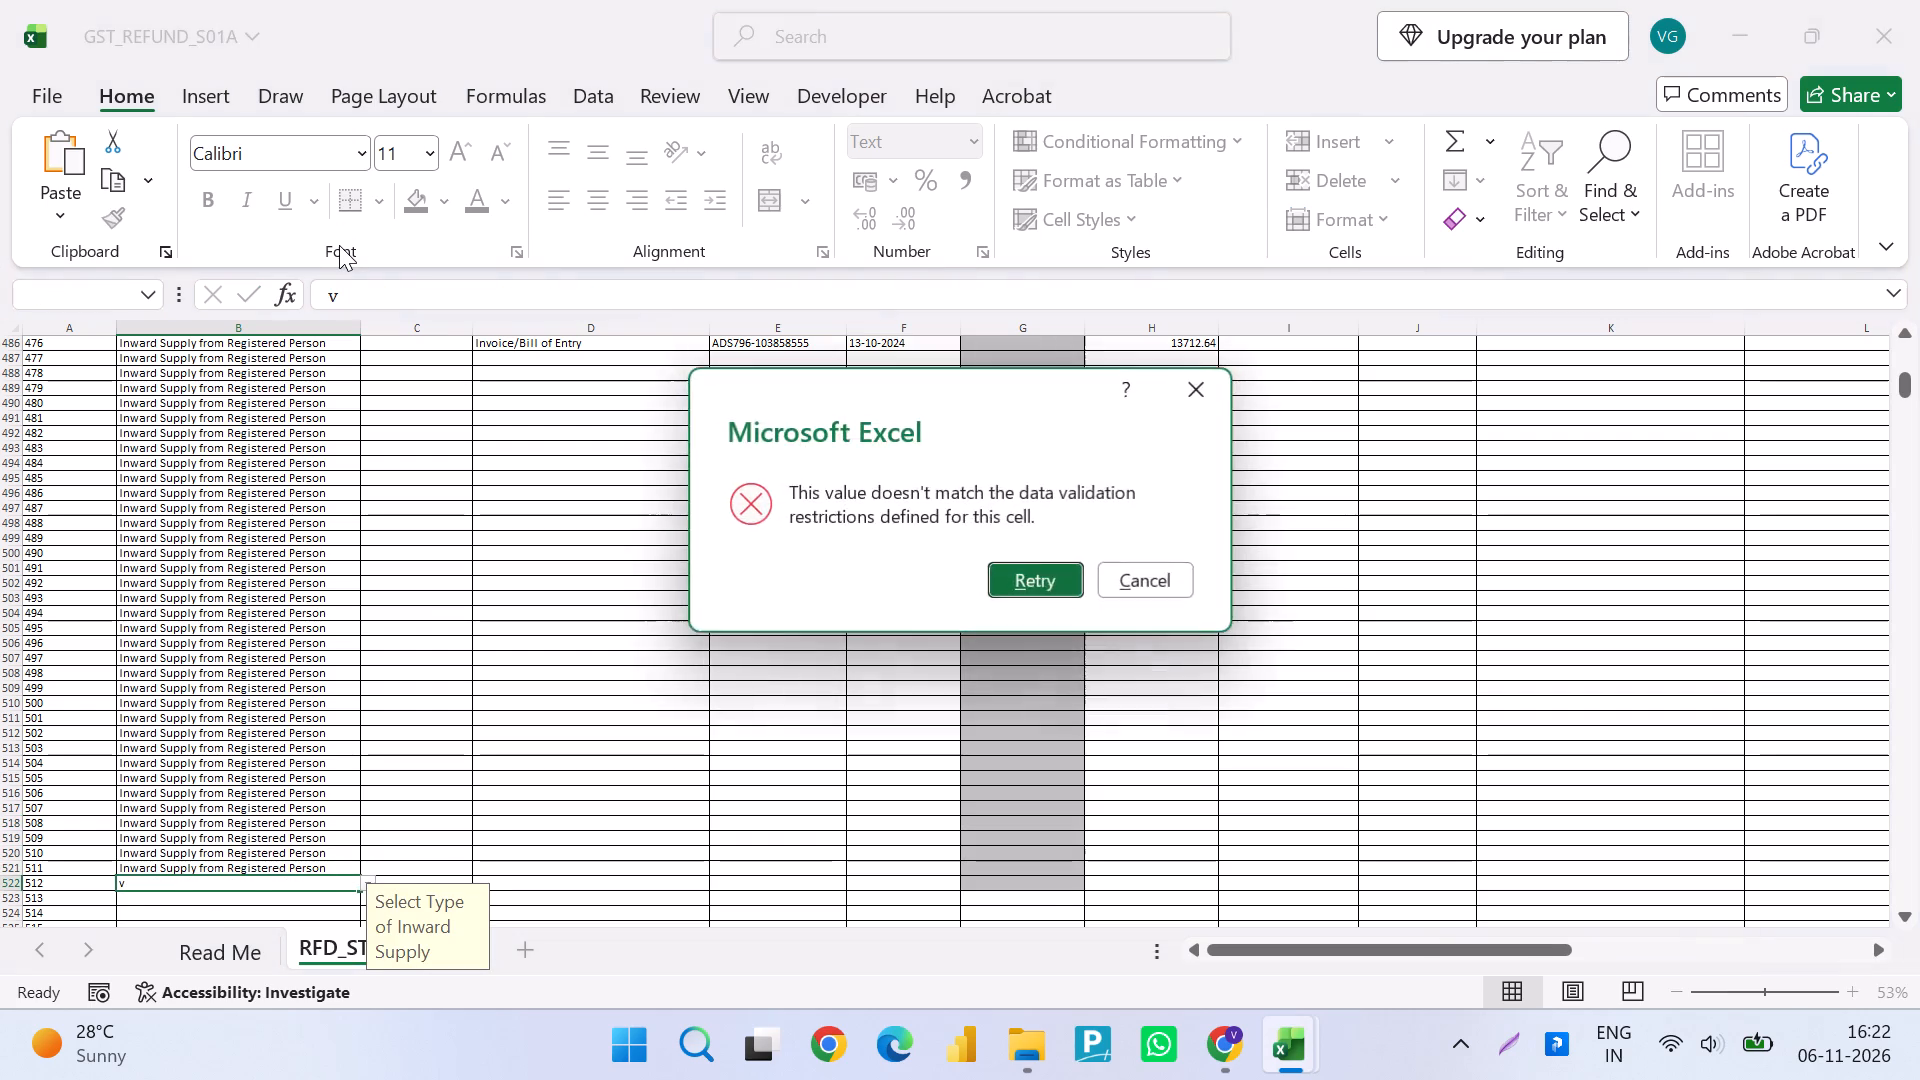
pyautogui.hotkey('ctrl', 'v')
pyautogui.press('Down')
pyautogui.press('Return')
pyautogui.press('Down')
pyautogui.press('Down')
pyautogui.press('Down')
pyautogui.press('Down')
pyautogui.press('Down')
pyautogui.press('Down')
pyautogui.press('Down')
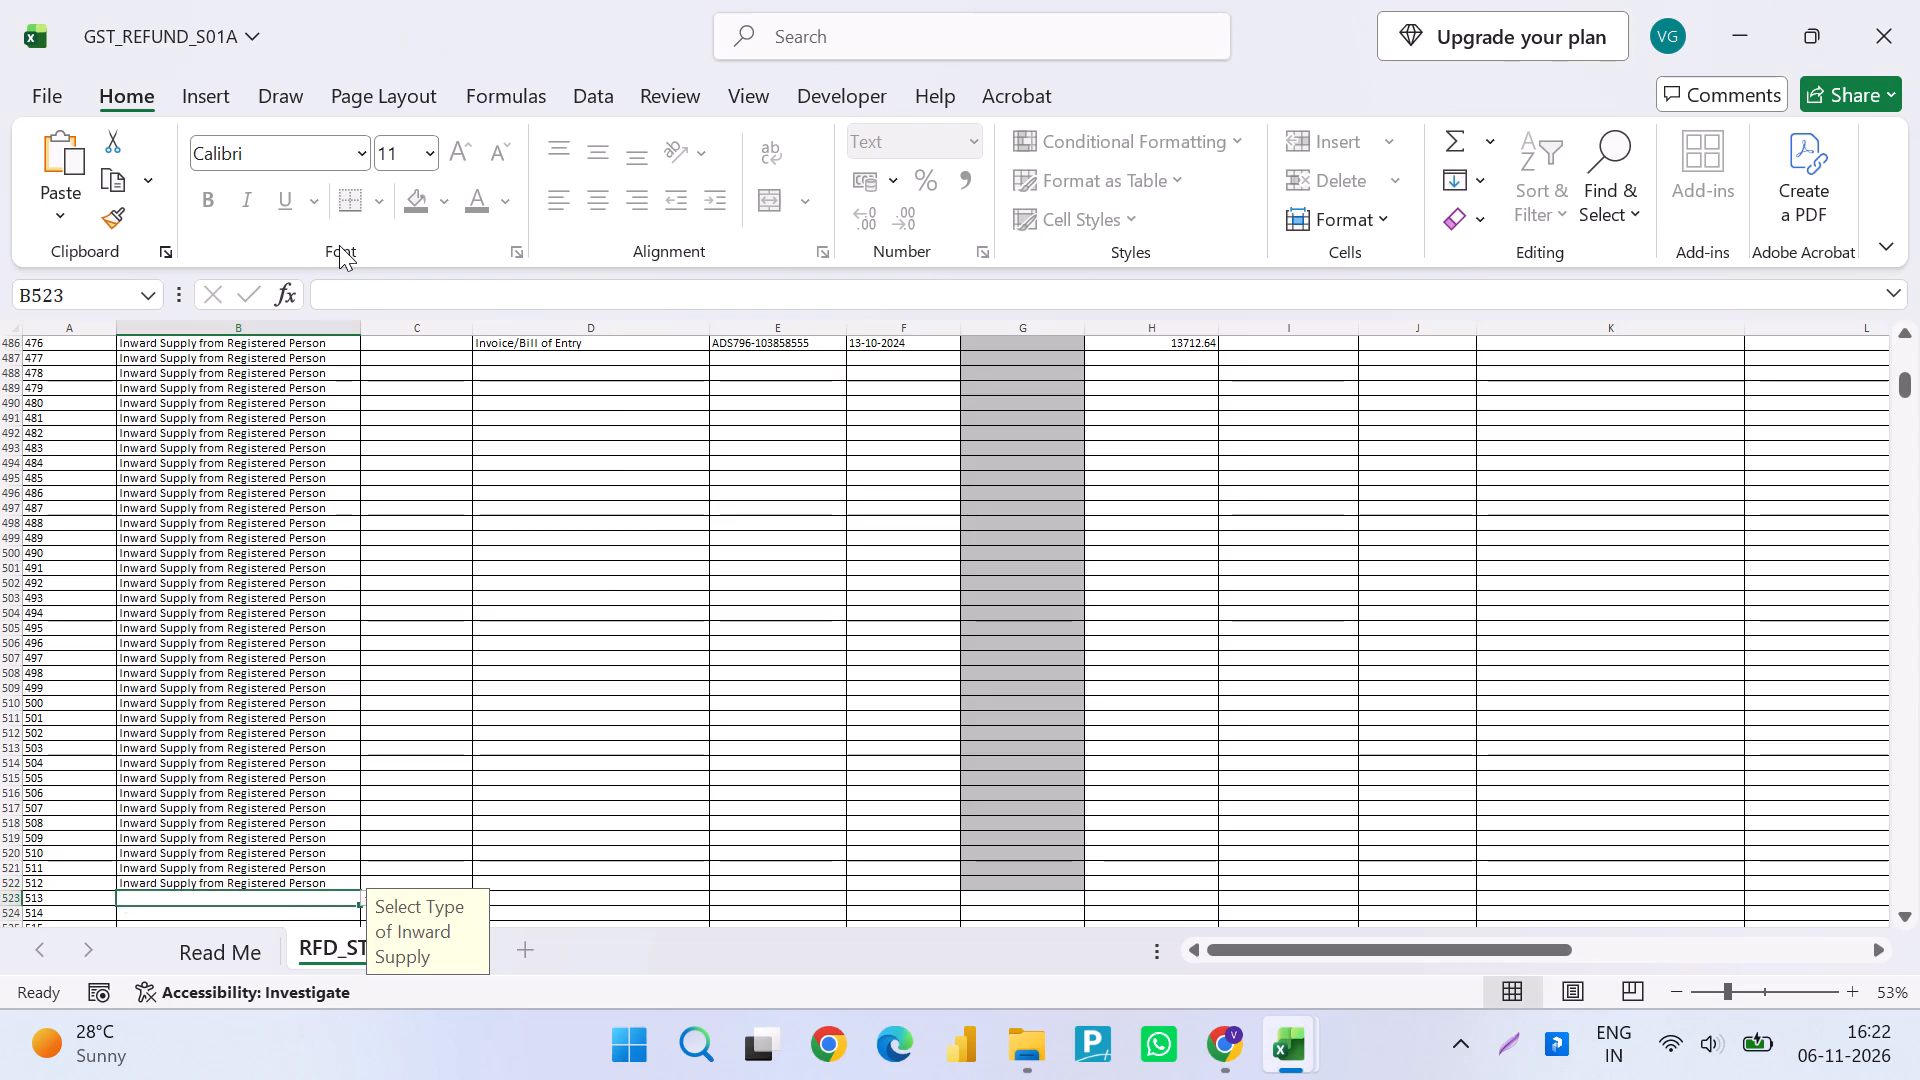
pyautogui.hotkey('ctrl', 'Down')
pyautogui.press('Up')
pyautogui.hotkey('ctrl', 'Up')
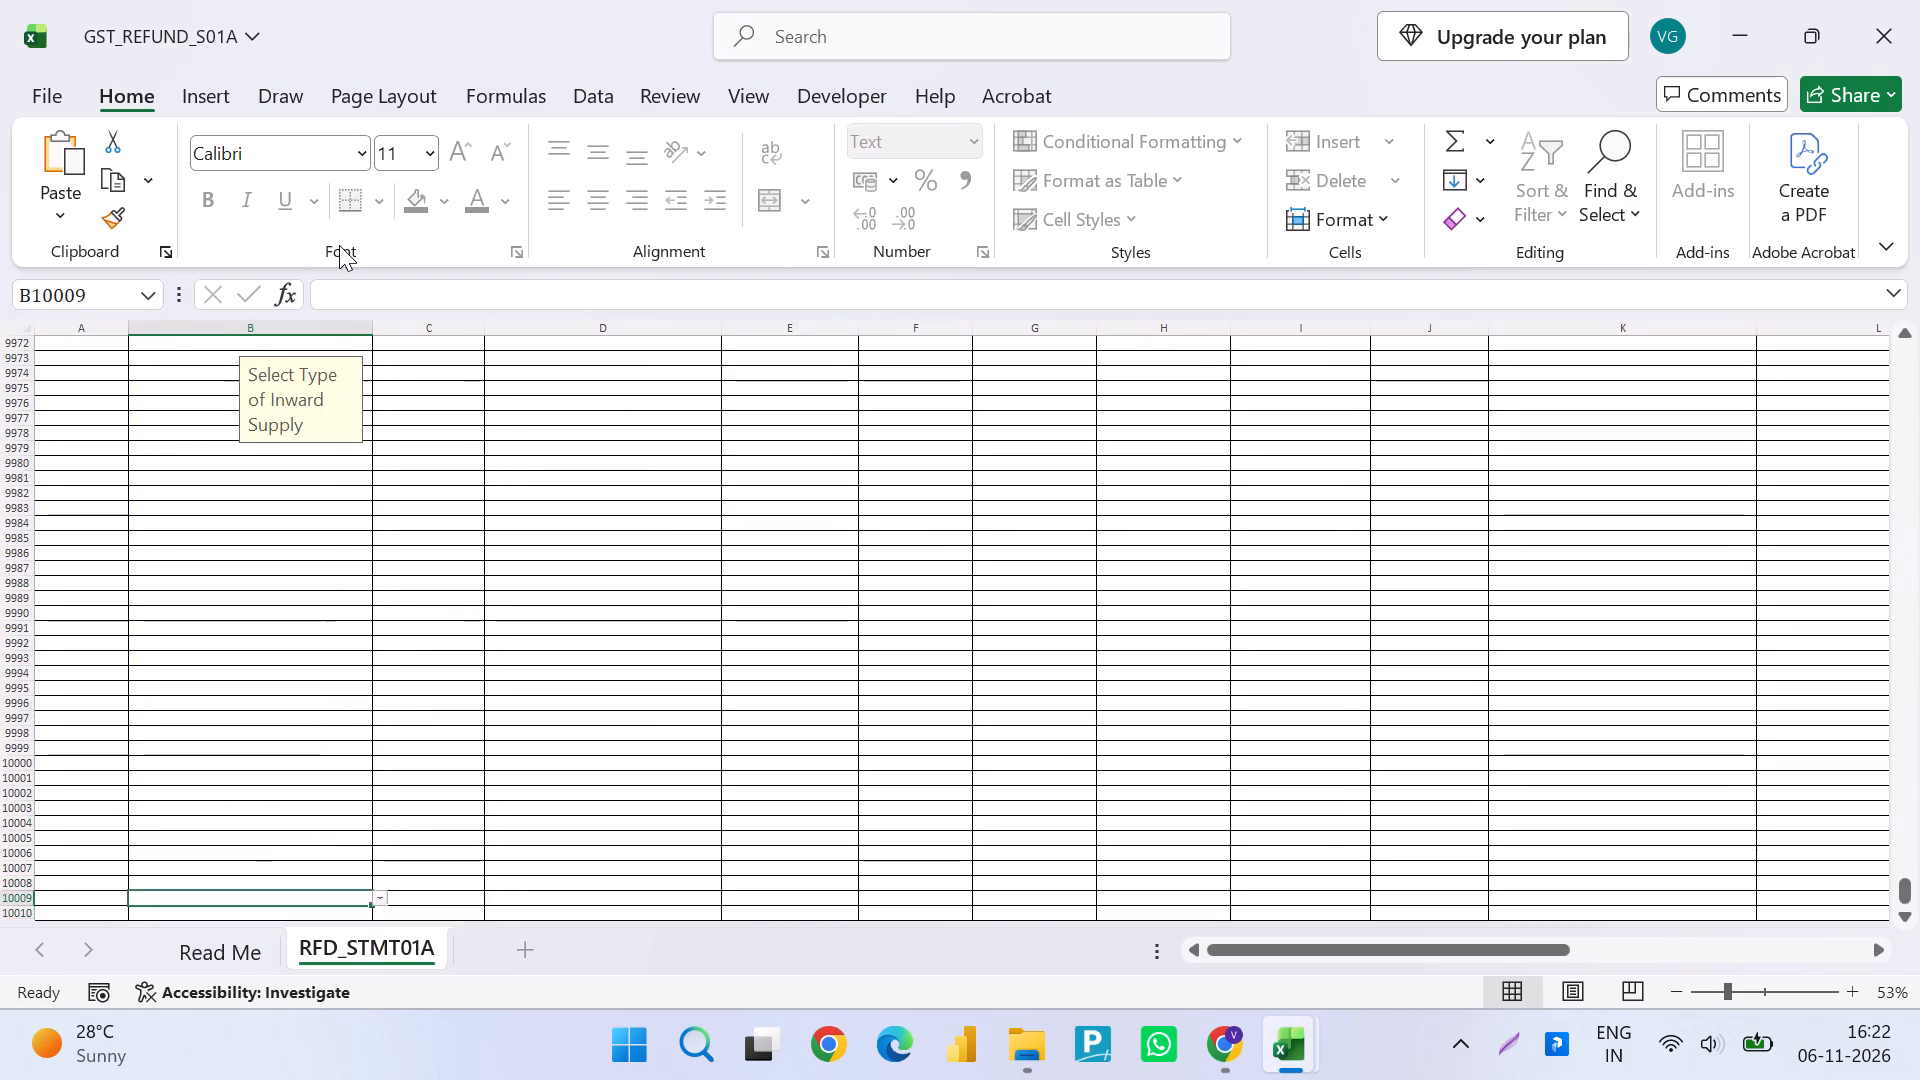
# Resume at the first empty supply type cell and paste "Inward Supply from Registered Person" into each cell of B523:B527.
pyautogui.press('Down')
pyautogui.hotkey('ctrl', 'v')
pyautogui.press('Return')
pyautogui.hotkey('ctrl', 'v')
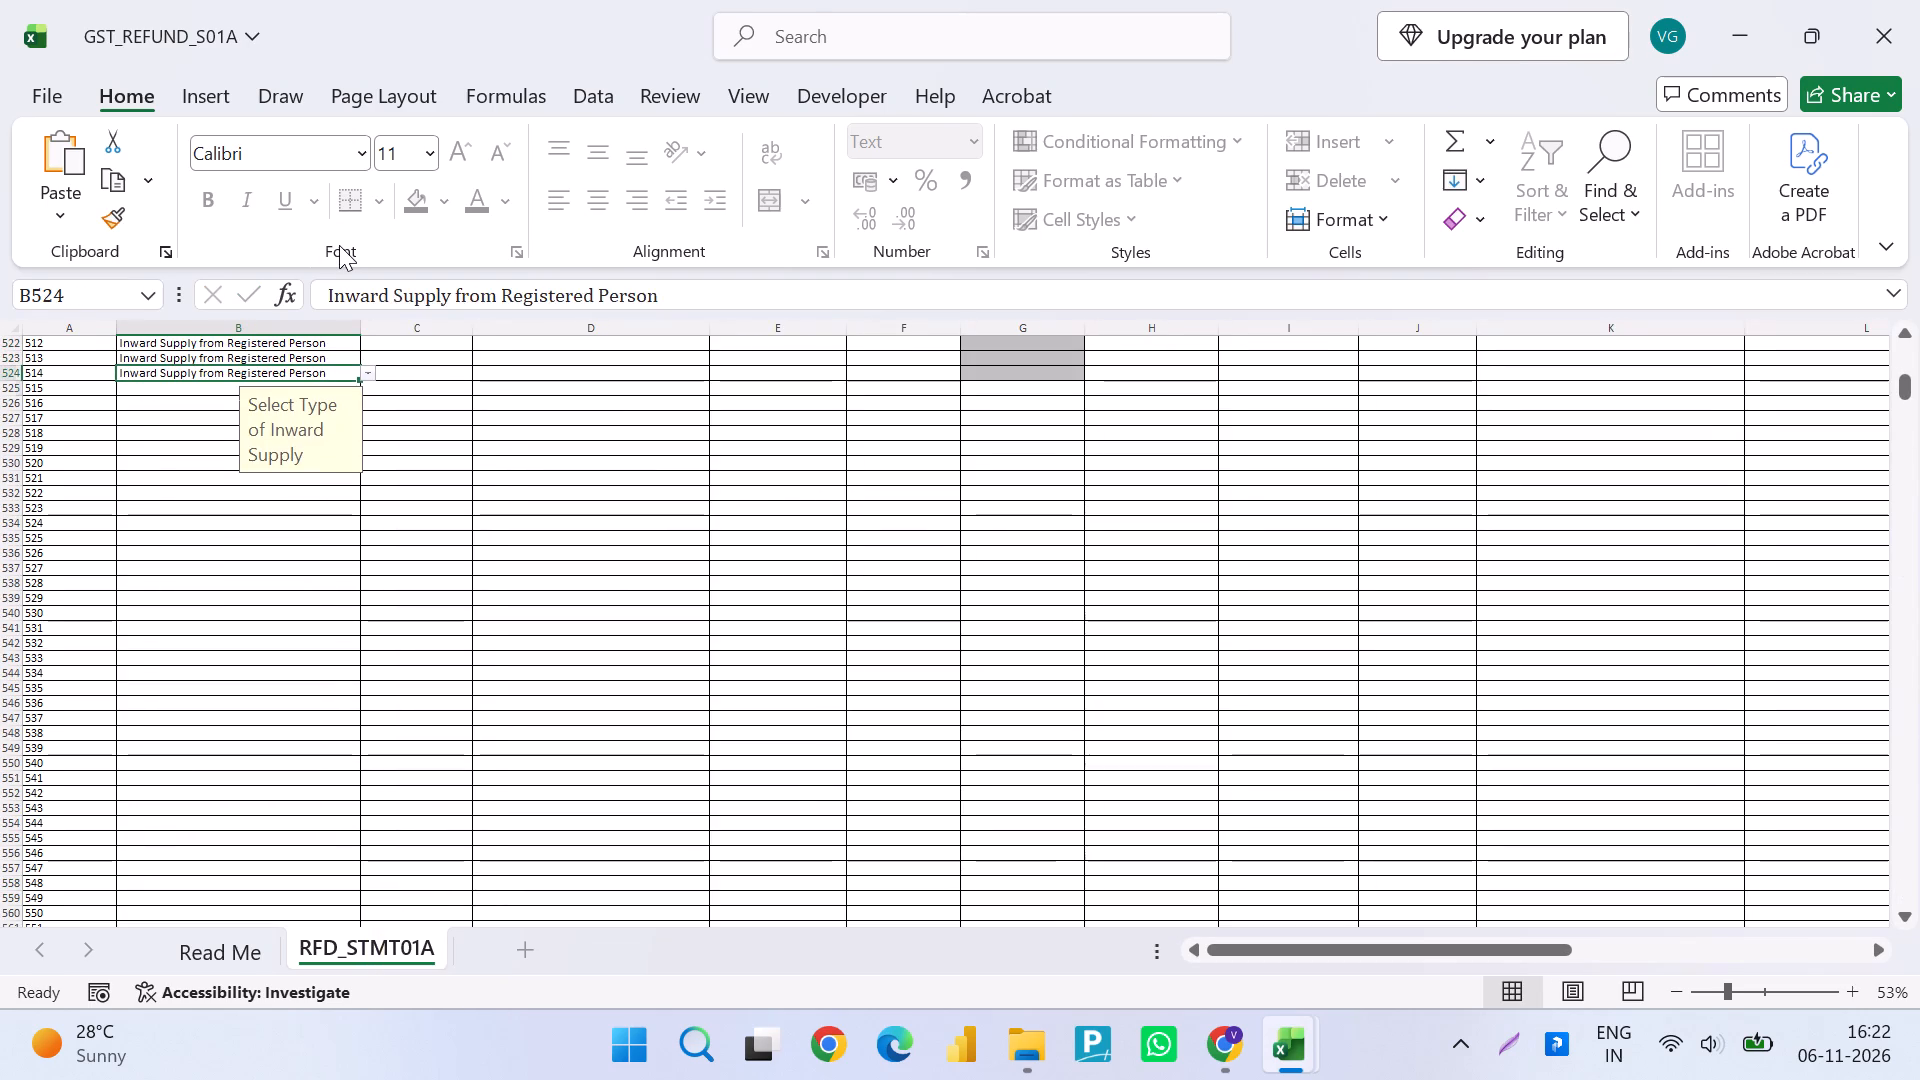
pyautogui.press('Return')
pyautogui.hotkey('ctrl', 'v')
pyautogui.press('Return')
pyautogui.hotkey('ctrl', 'v')
pyautogui.press('Return')
pyautogui.hotkey('ctrl', 'v')
pyautogui.press('Return')
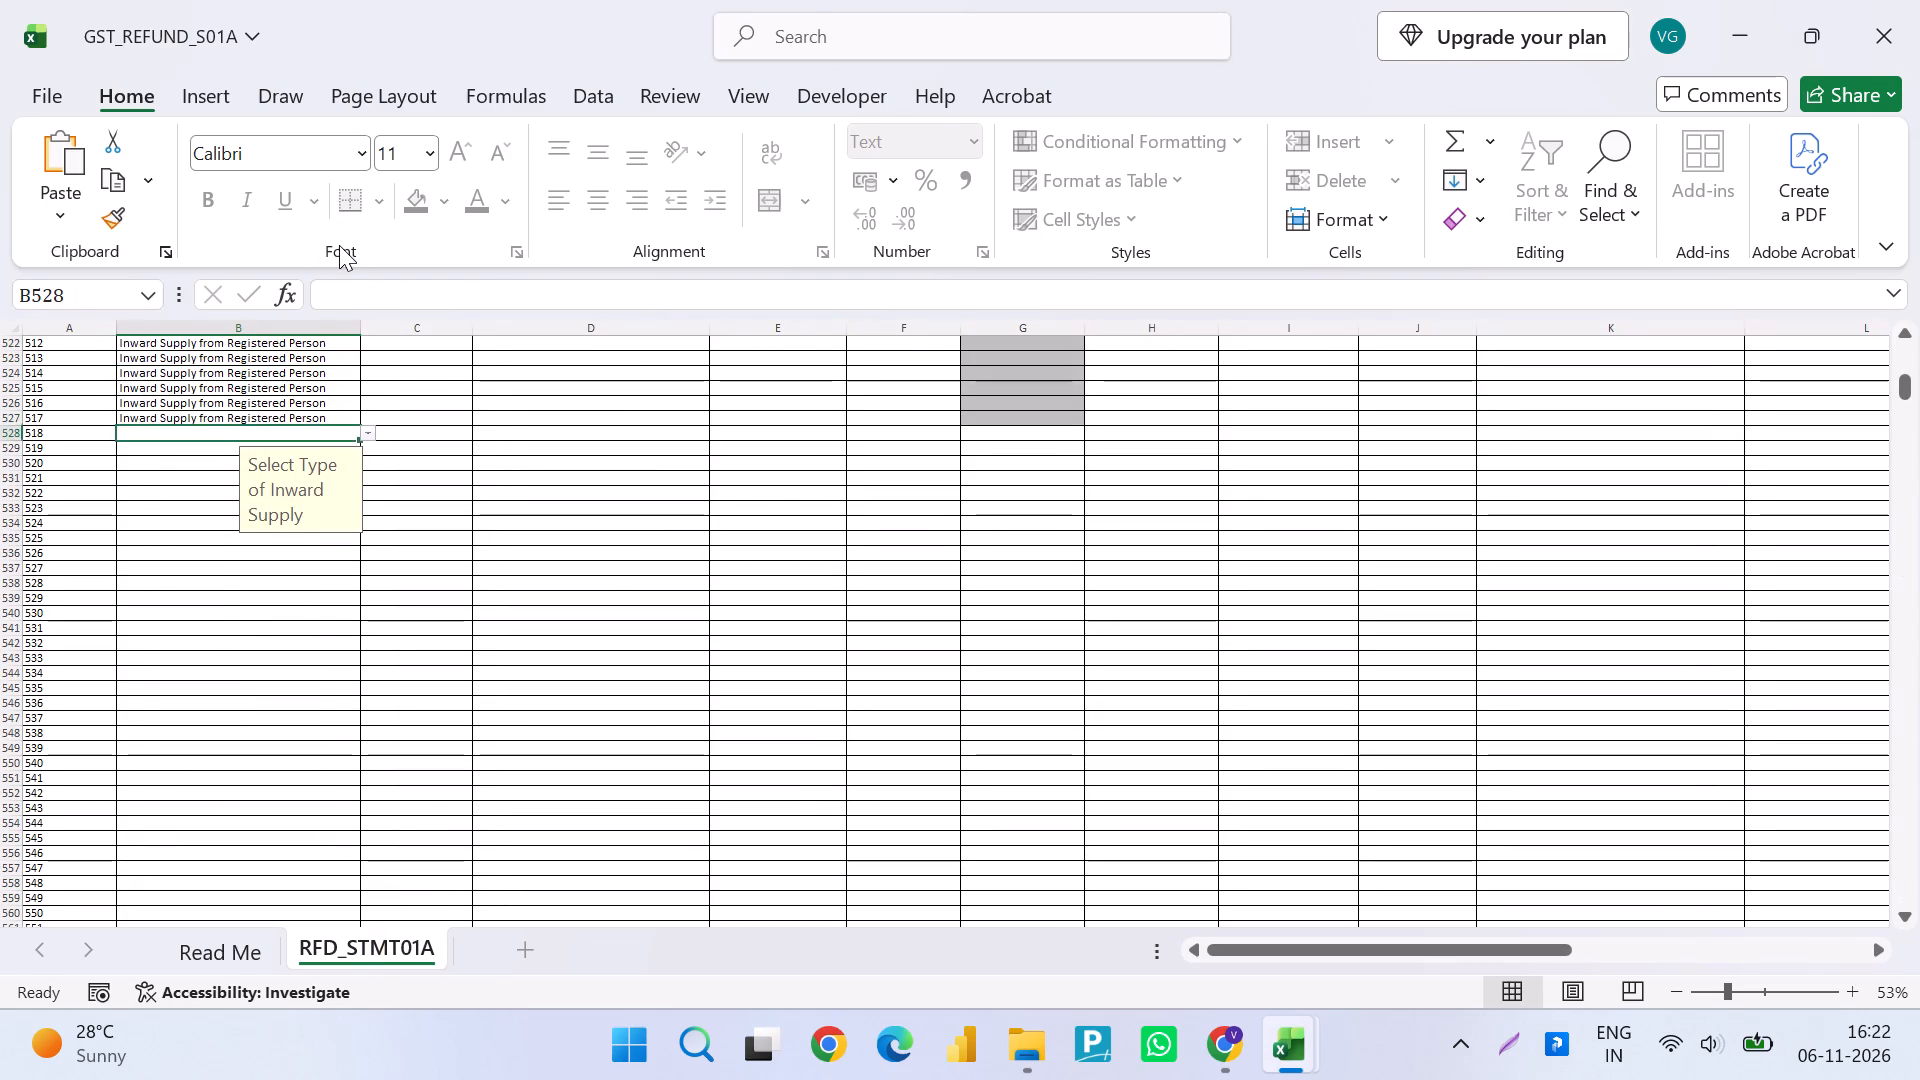
# Paste "Inward Supply from Registered Person" as the inward supply type into each cell of B528:B534.
pyautogui.hotkey('ctrl', 'v')
pyautogui.press('Return')
pyautogui.hotkey('ctrl', 'v')
pyautogui.press('Return')
pyautogui.hotkey('ctrl', 'v')
pyautogui.press('Return')
pyautogui.hotkey('ctrl', 'v')
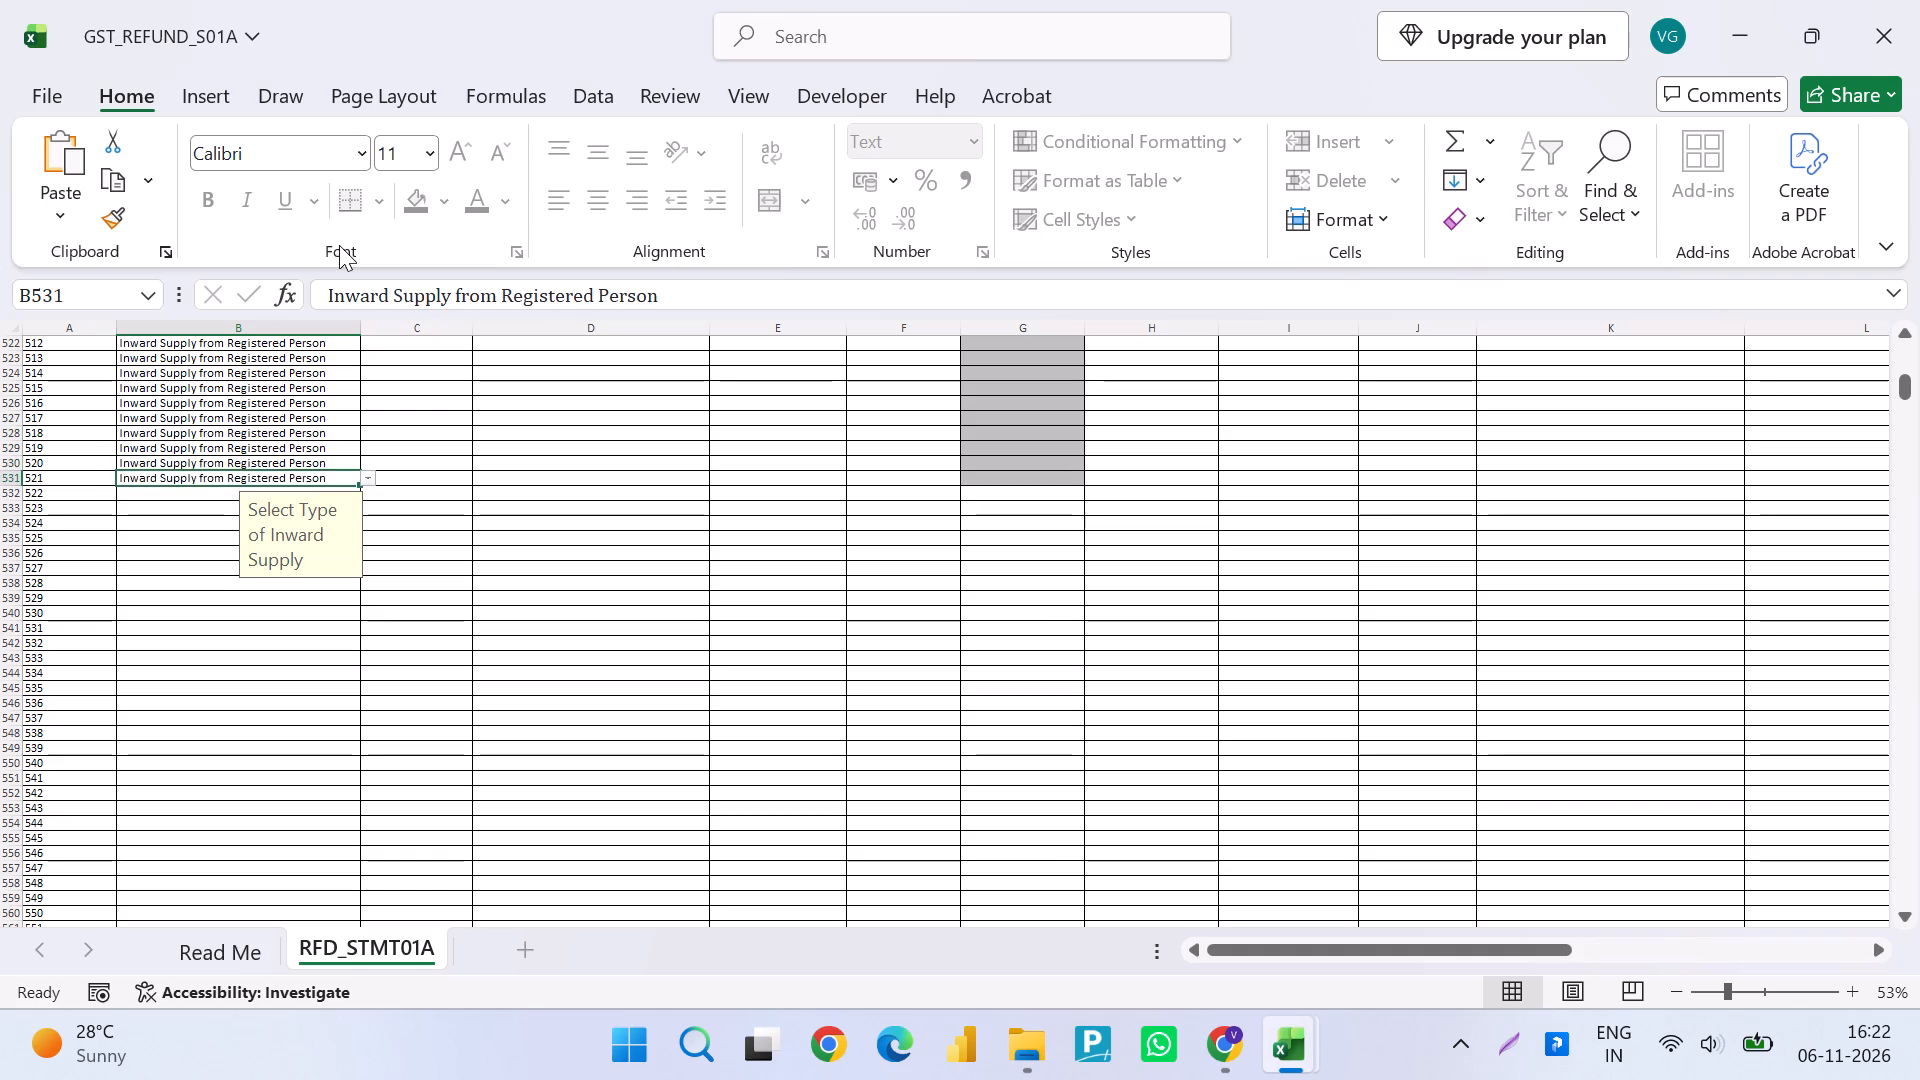
pyautogui.press('Return')
pyautogui.hotkey('ctrl', 'v')
pyautogui.press('Return')
pyautogui.hotkey('ctrl', 'v')
pyautogui.press('Return')
pyautogui.hotkey('ctrl', 'v')
pyautogui.press('Return')
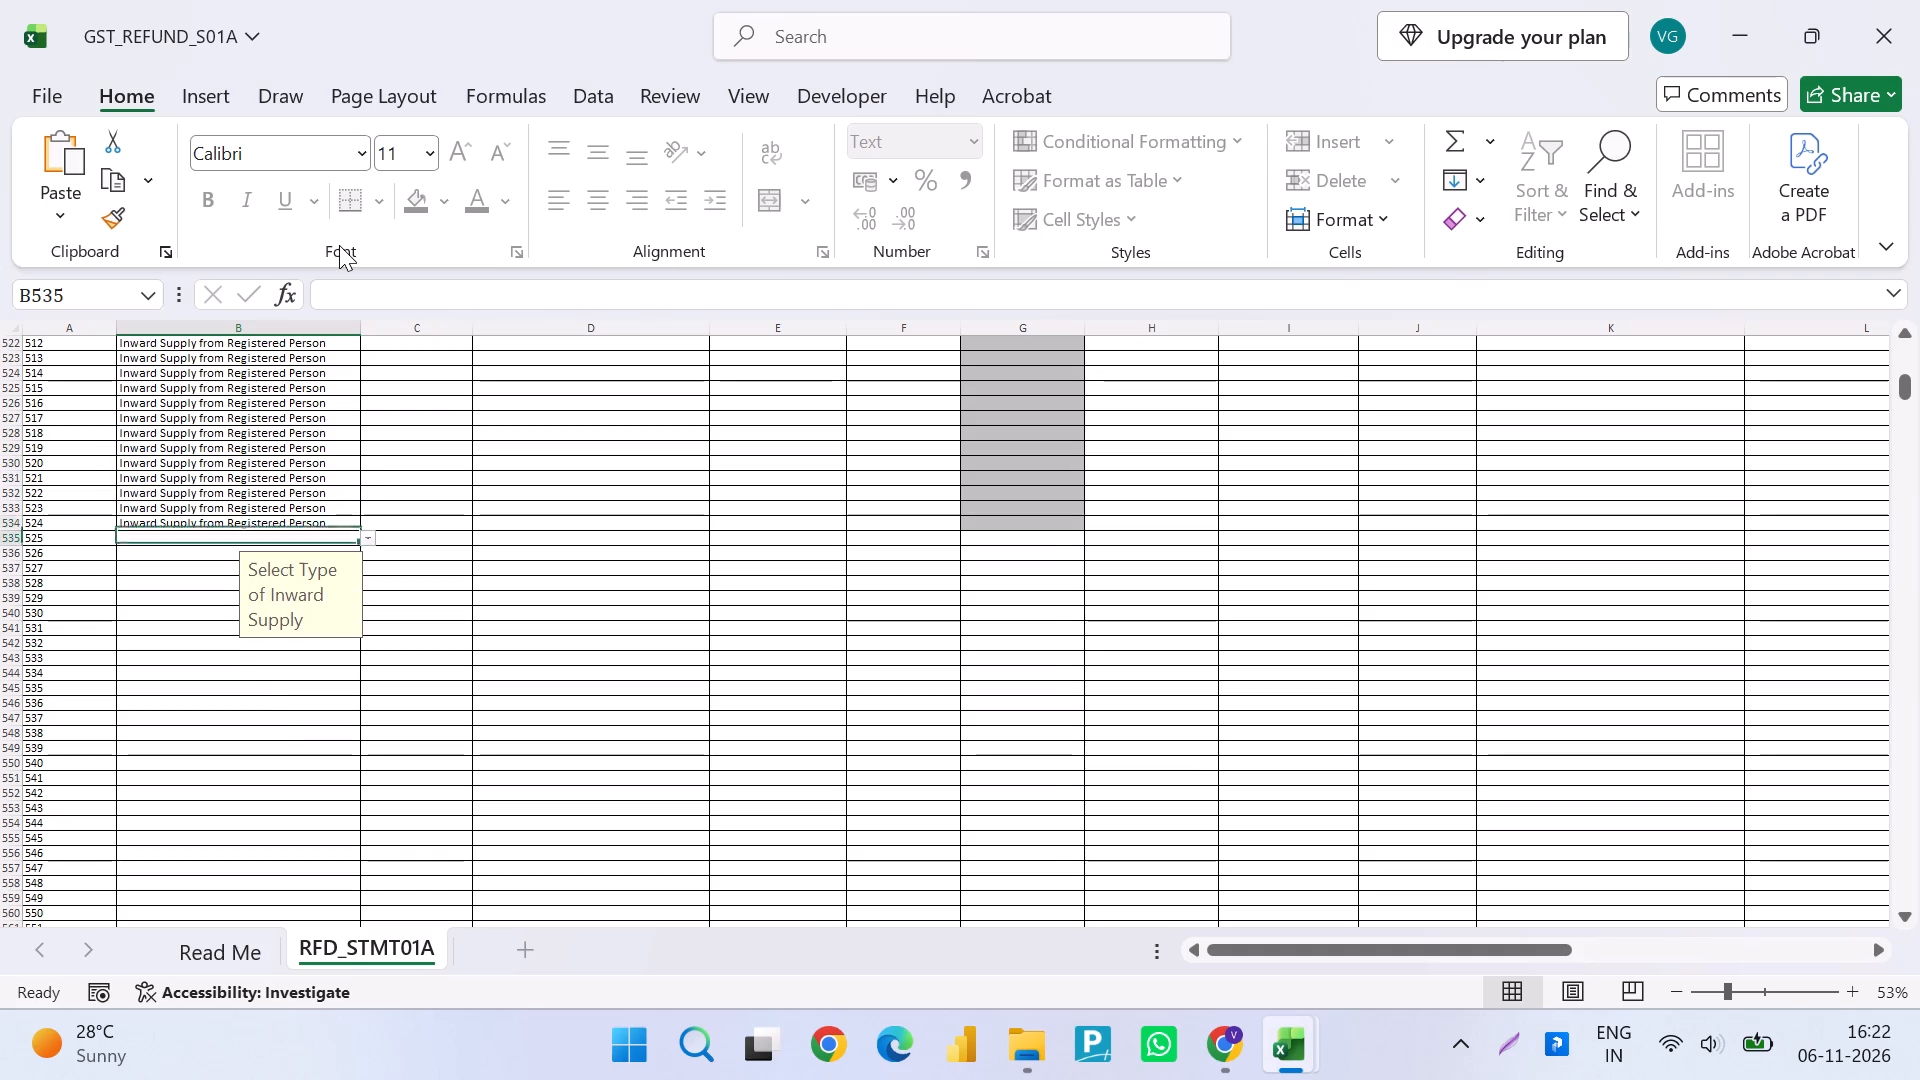
# Paste "Inward Supply from Registered Person" as the inward supply type into each cell of B535:B541.
pyautogui.hotkey('ctrl', 'v')
pyautogui.press('Return')
pyautogui.hotkey('ctrl', 'v')
pyautogui.press('Return')
pyautogui.hotkey('ctrl', 'v')
pyautogui.press('Return')
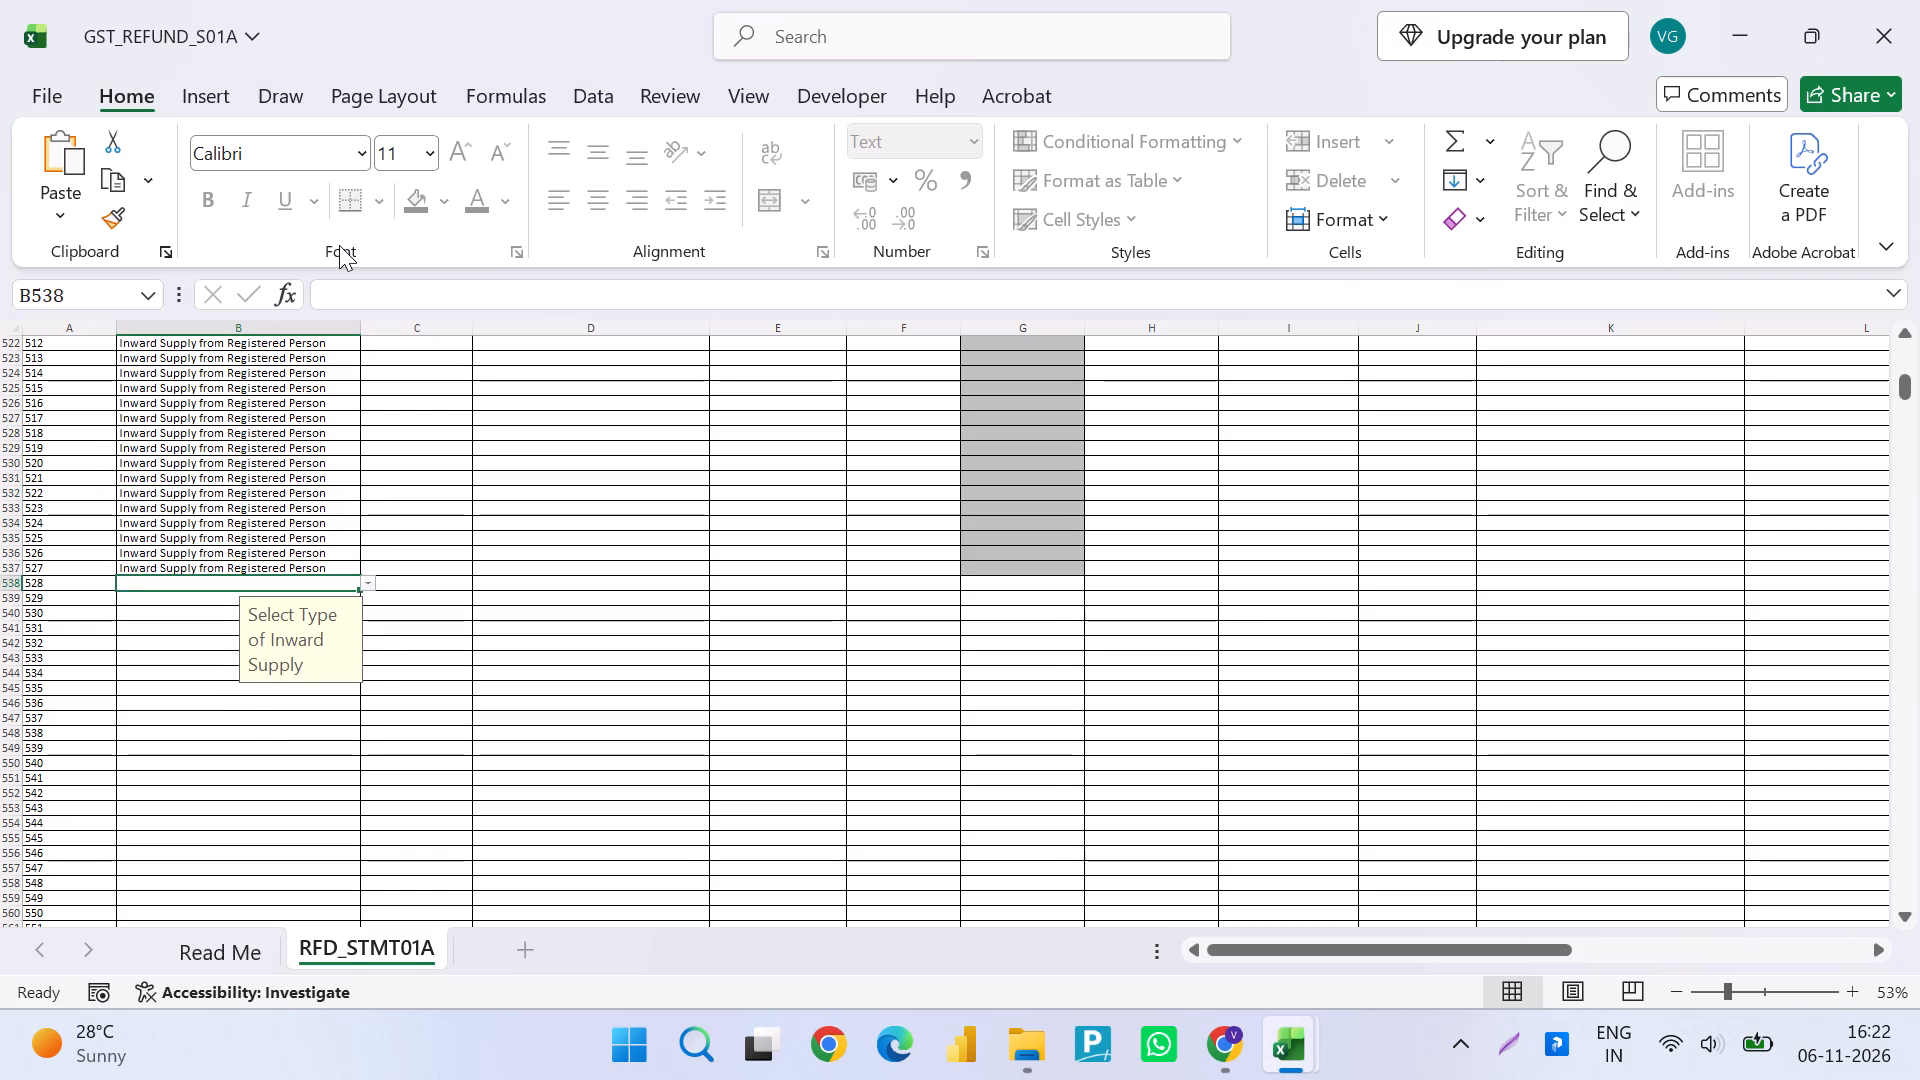
pyautogui.hotkey('ctrl', 'v')
pyautogui.press('Return')
pyautogui.hotkey('ctrl', 'v')
pyautogui.press('Return')
pyautogui.hotkey('ctrl', 'v')
pyautogui.press('Return')
pyautogui.hotkey('ctrl', 'v')
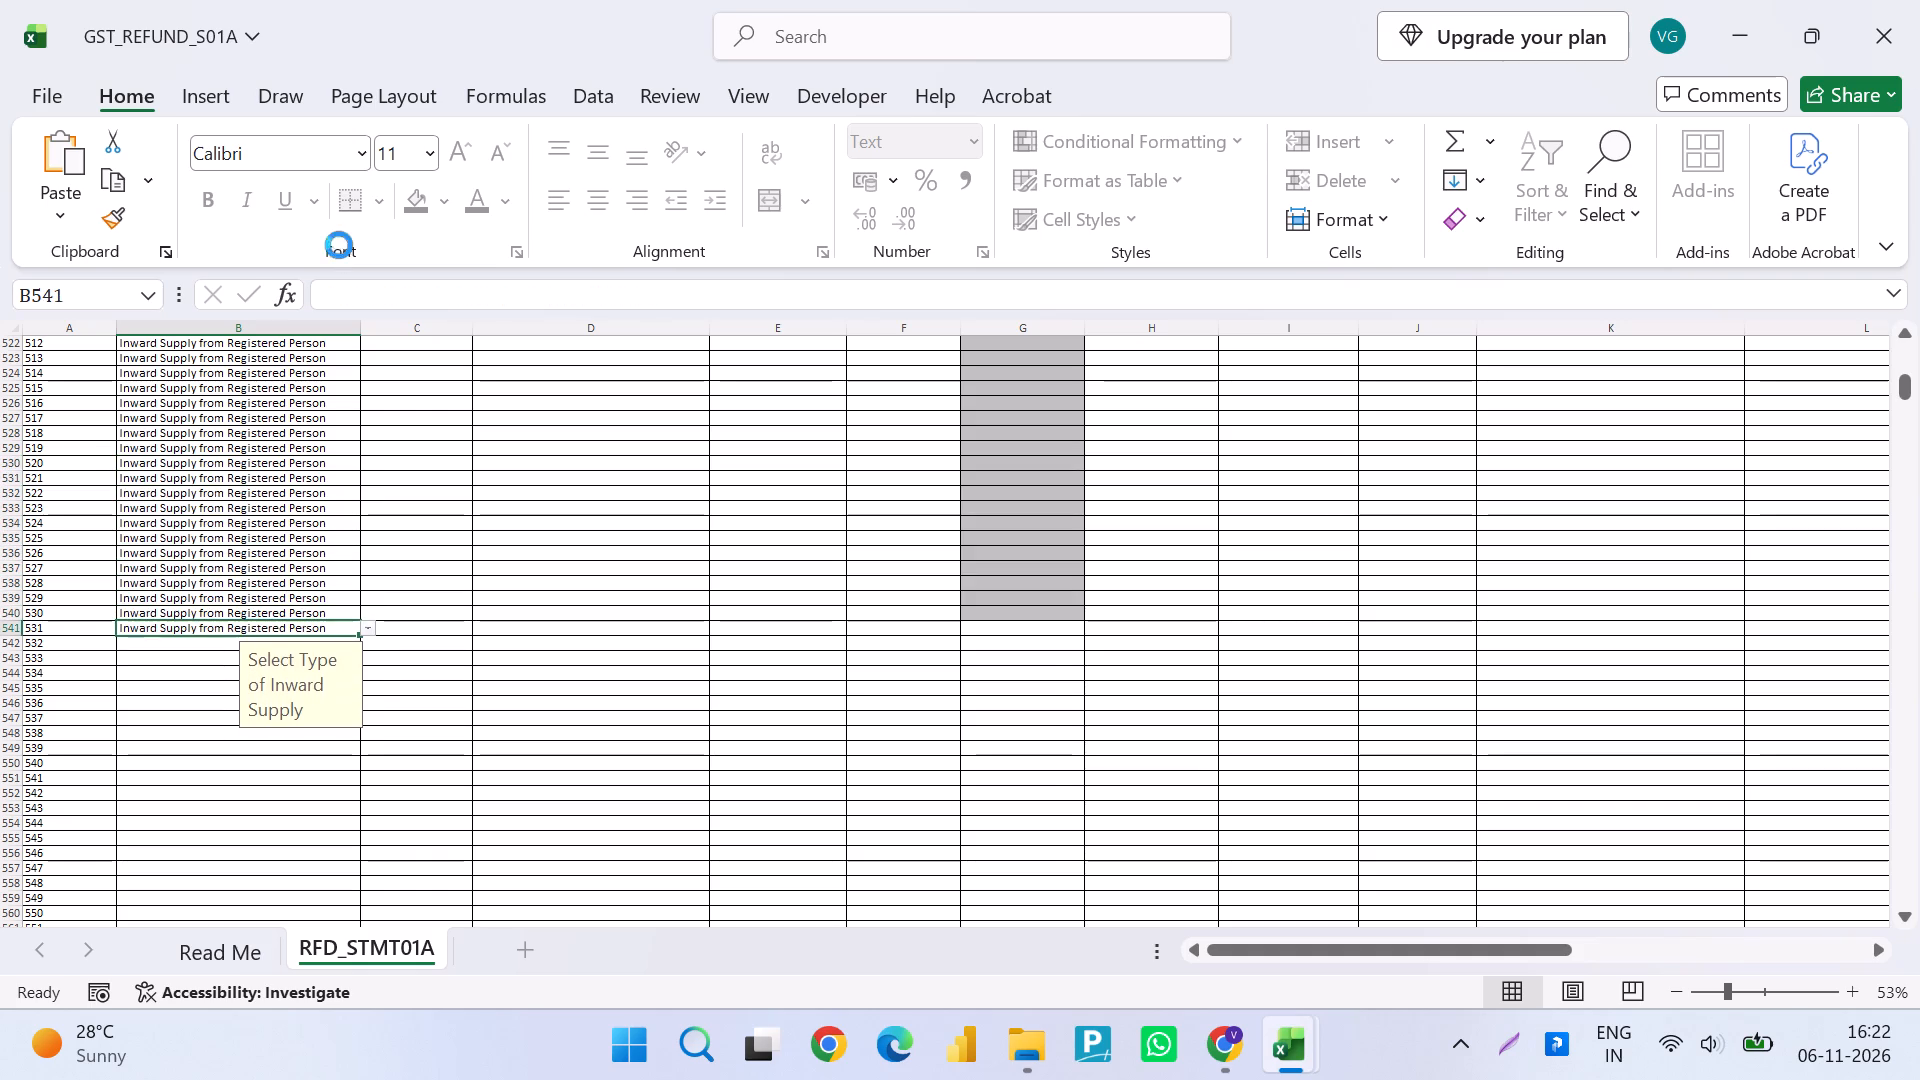
pyautogui.press('Return')
# Paste "Inward Supply from Registered Person" as the inward supply type into each cell of B542:B547.
pyautogui.hotkey('ctrl', 'v')
pyautogui.press('Return')
pyautogui.hotkey('ctrl', 'v')
pyautogui.press('Return')
pyautogui.hotkey('ctrl', 'v')
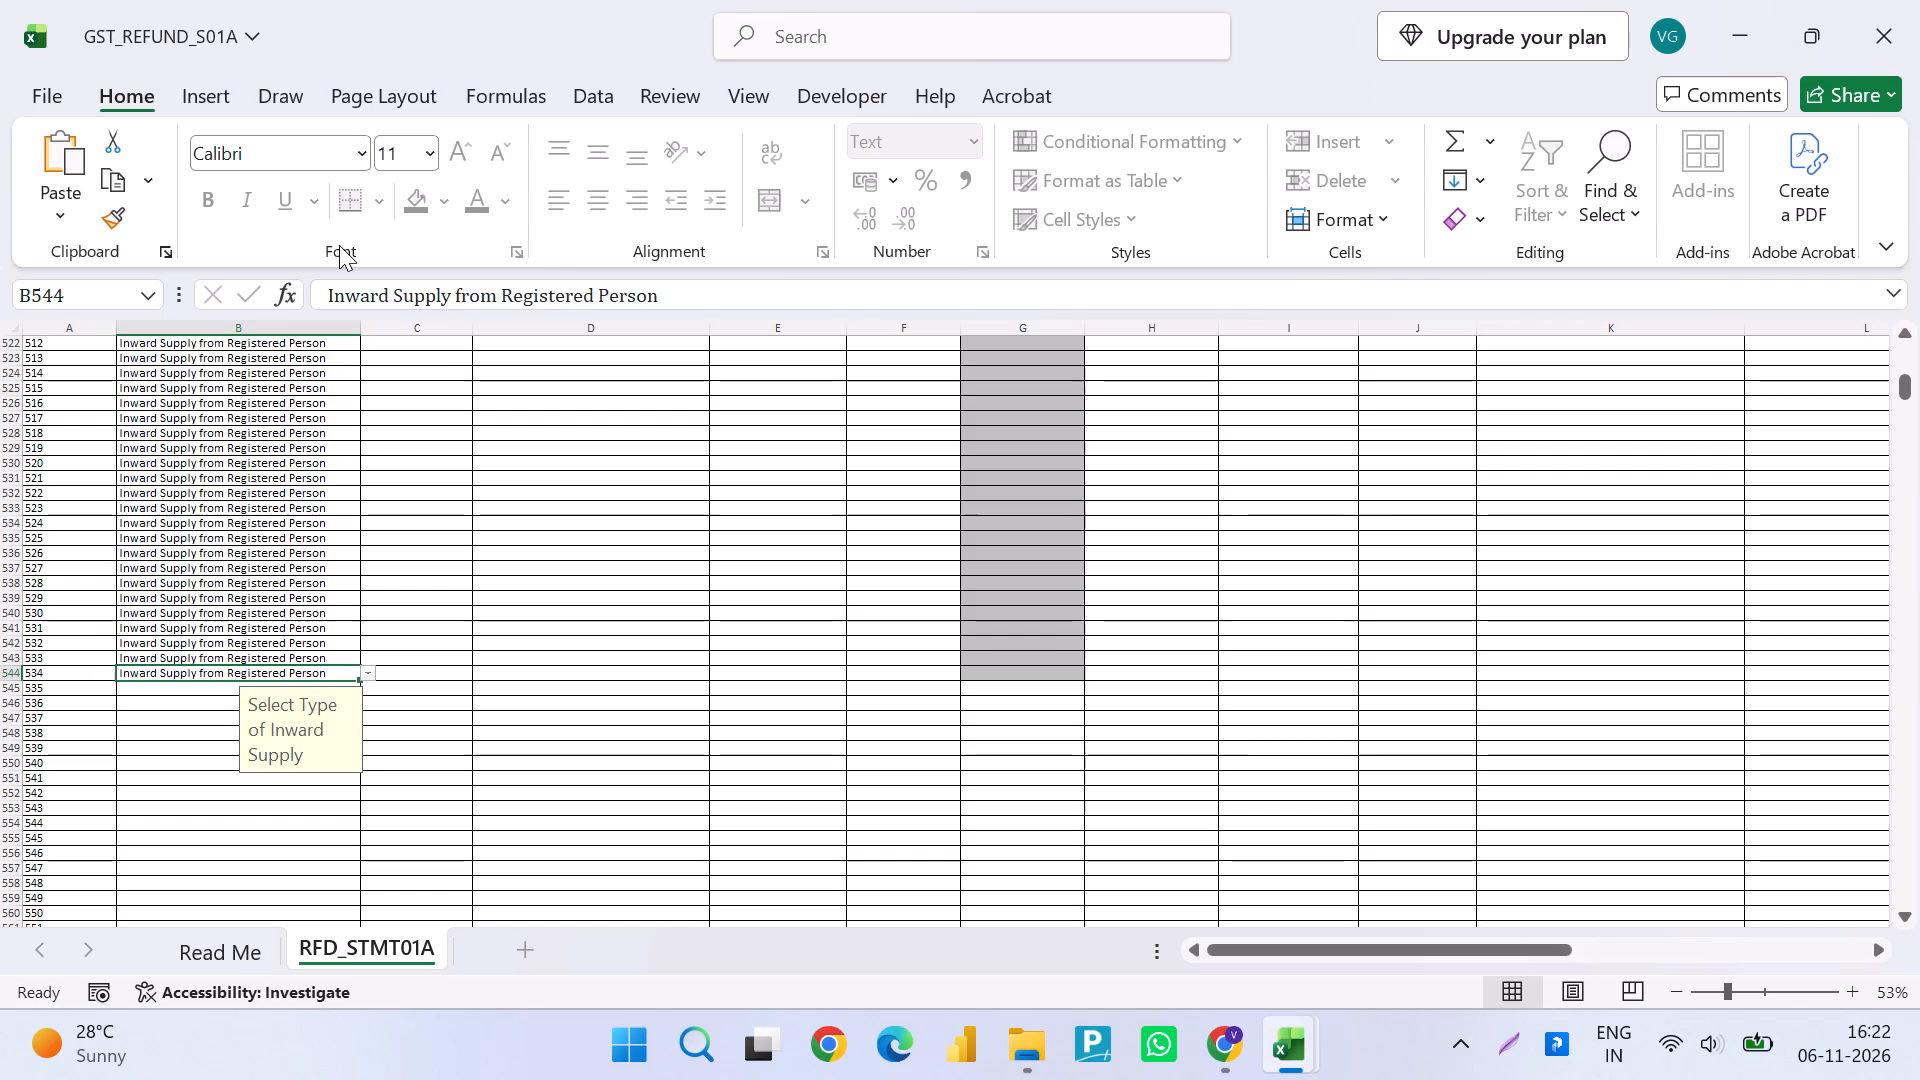
pyautogui.press('Return')
pyautogui.hotkey('ctrl', 'v')
pyautogui.press('Return')
pyautogui.hotkey('ctrl', 'v')
pyautogui.press('Return')
pyautogui.hotkey('ctrl', 'v')
pyautogui.press('Return')
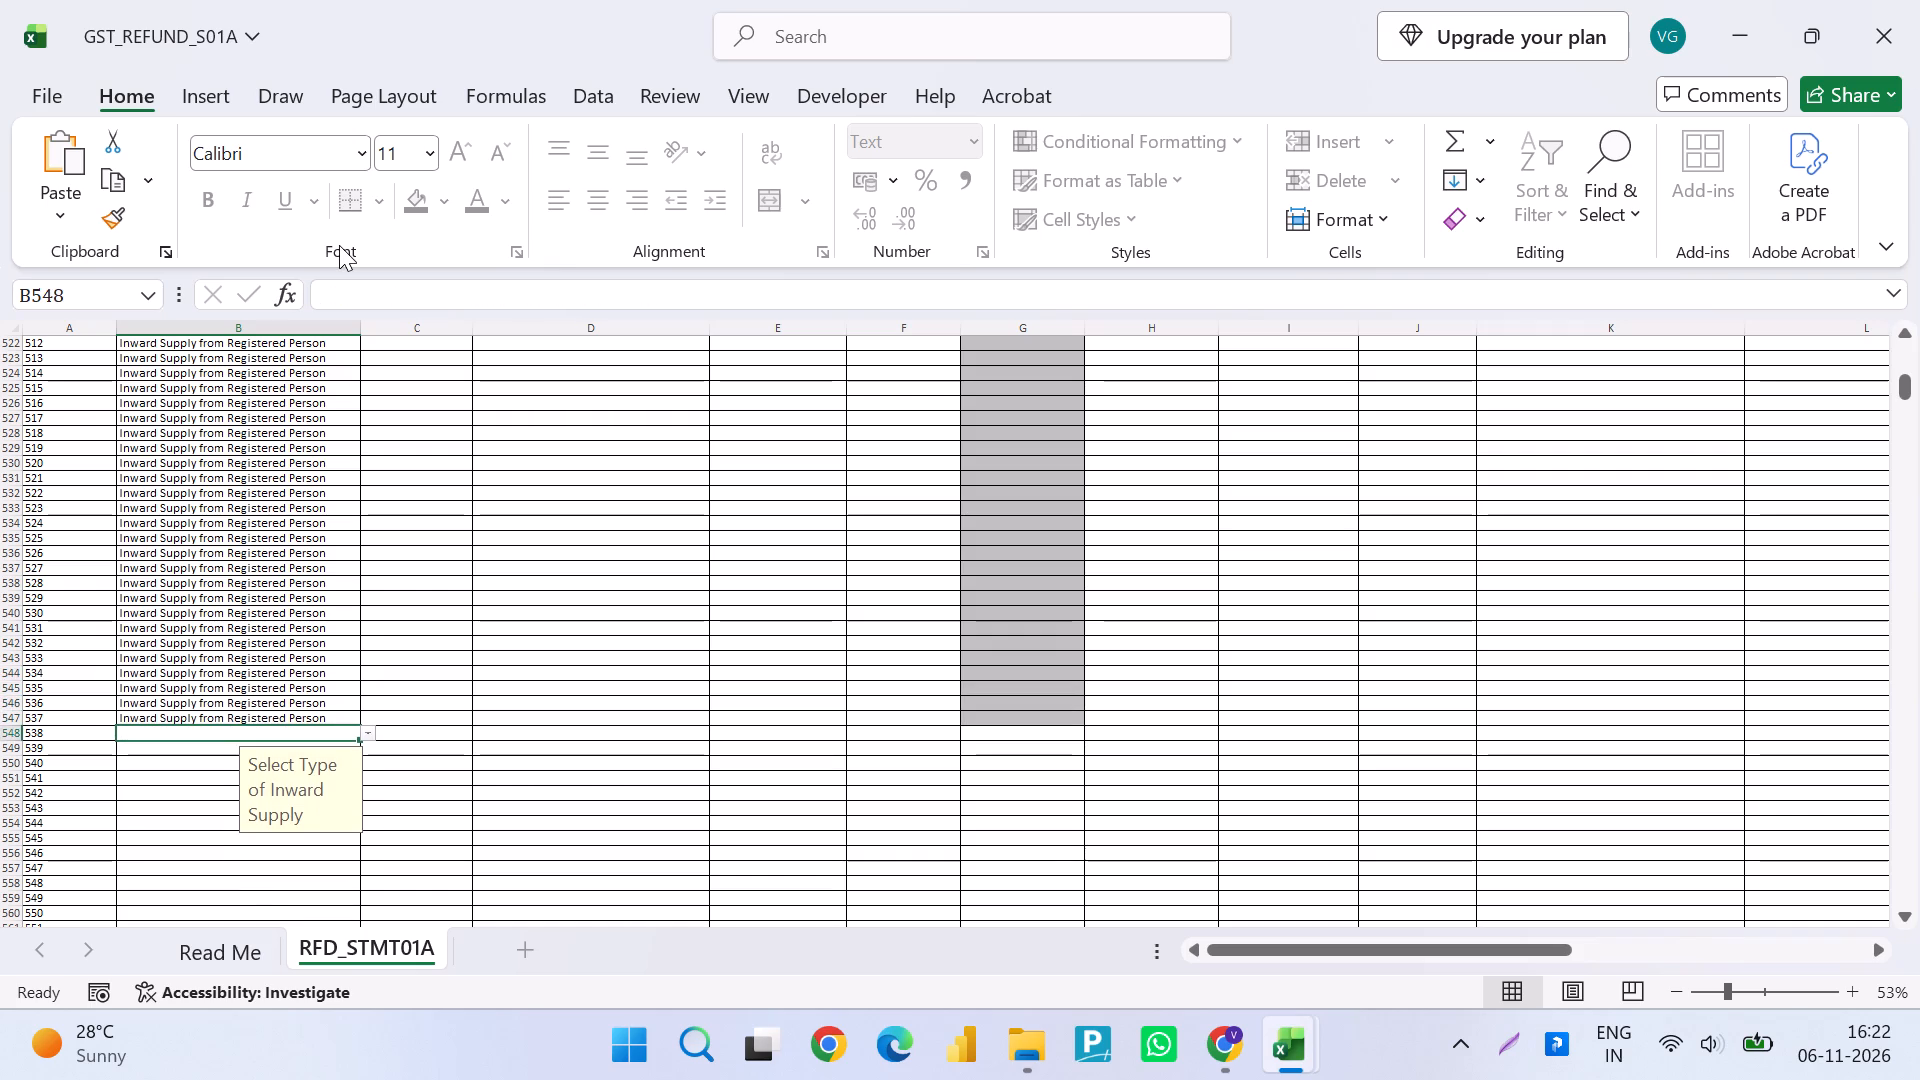
# Paste "Inward Supply from Registered Person" as the inward supply type into each cell of B548:B553.
pyautogui.hotkey('ctrl', 'v')
pyautogui.press('Return')
pyautogui.hotkey('ctrl', 'v')
pyautogui.press('Return')
pyautogui.hotkey('ctrl', 'v')
pyautogui.press('Return')
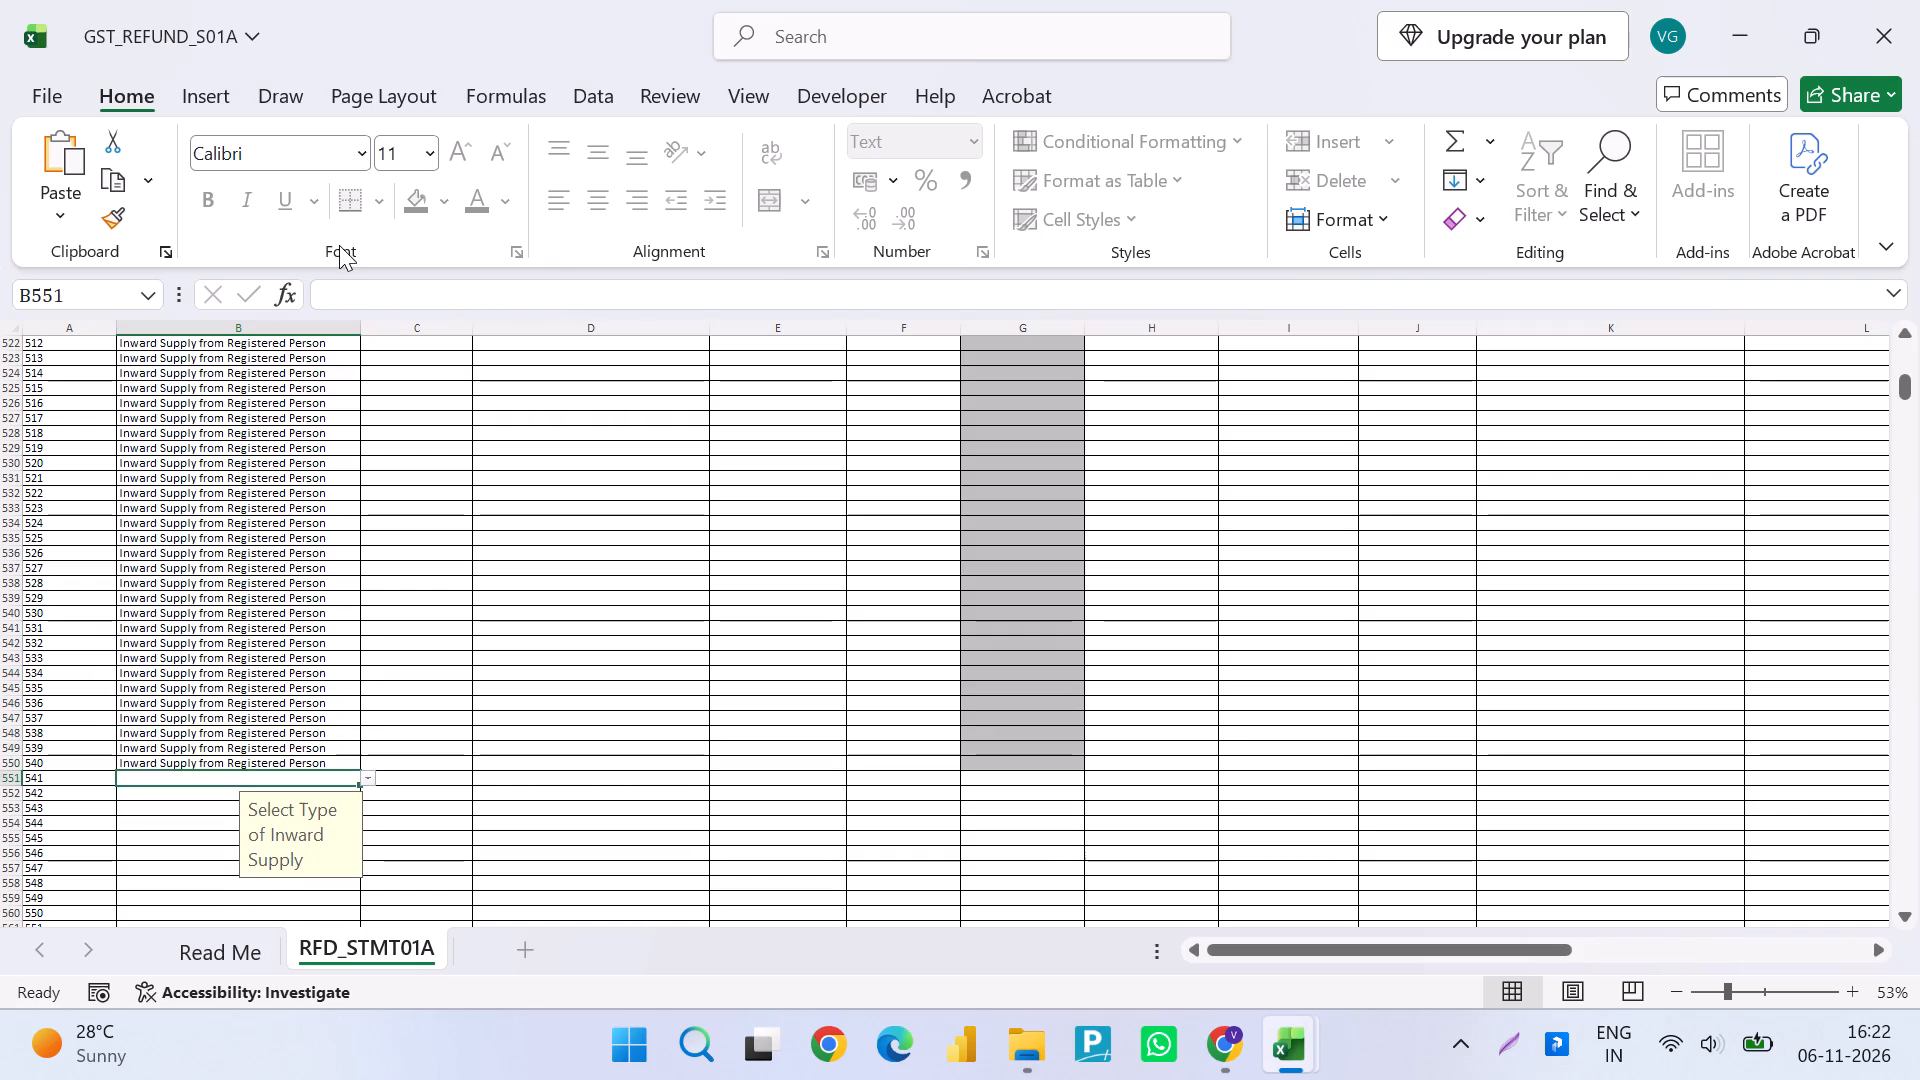
pyautogui.hotkey('ctrl', 'v')
pyautogui.press('Return')
pyautogui.hotkey('ctrl', 'v')
pyautogui.press('Return')
pyautogui.hotkey('ctrl', 'v')
pyautogui.press('Return')
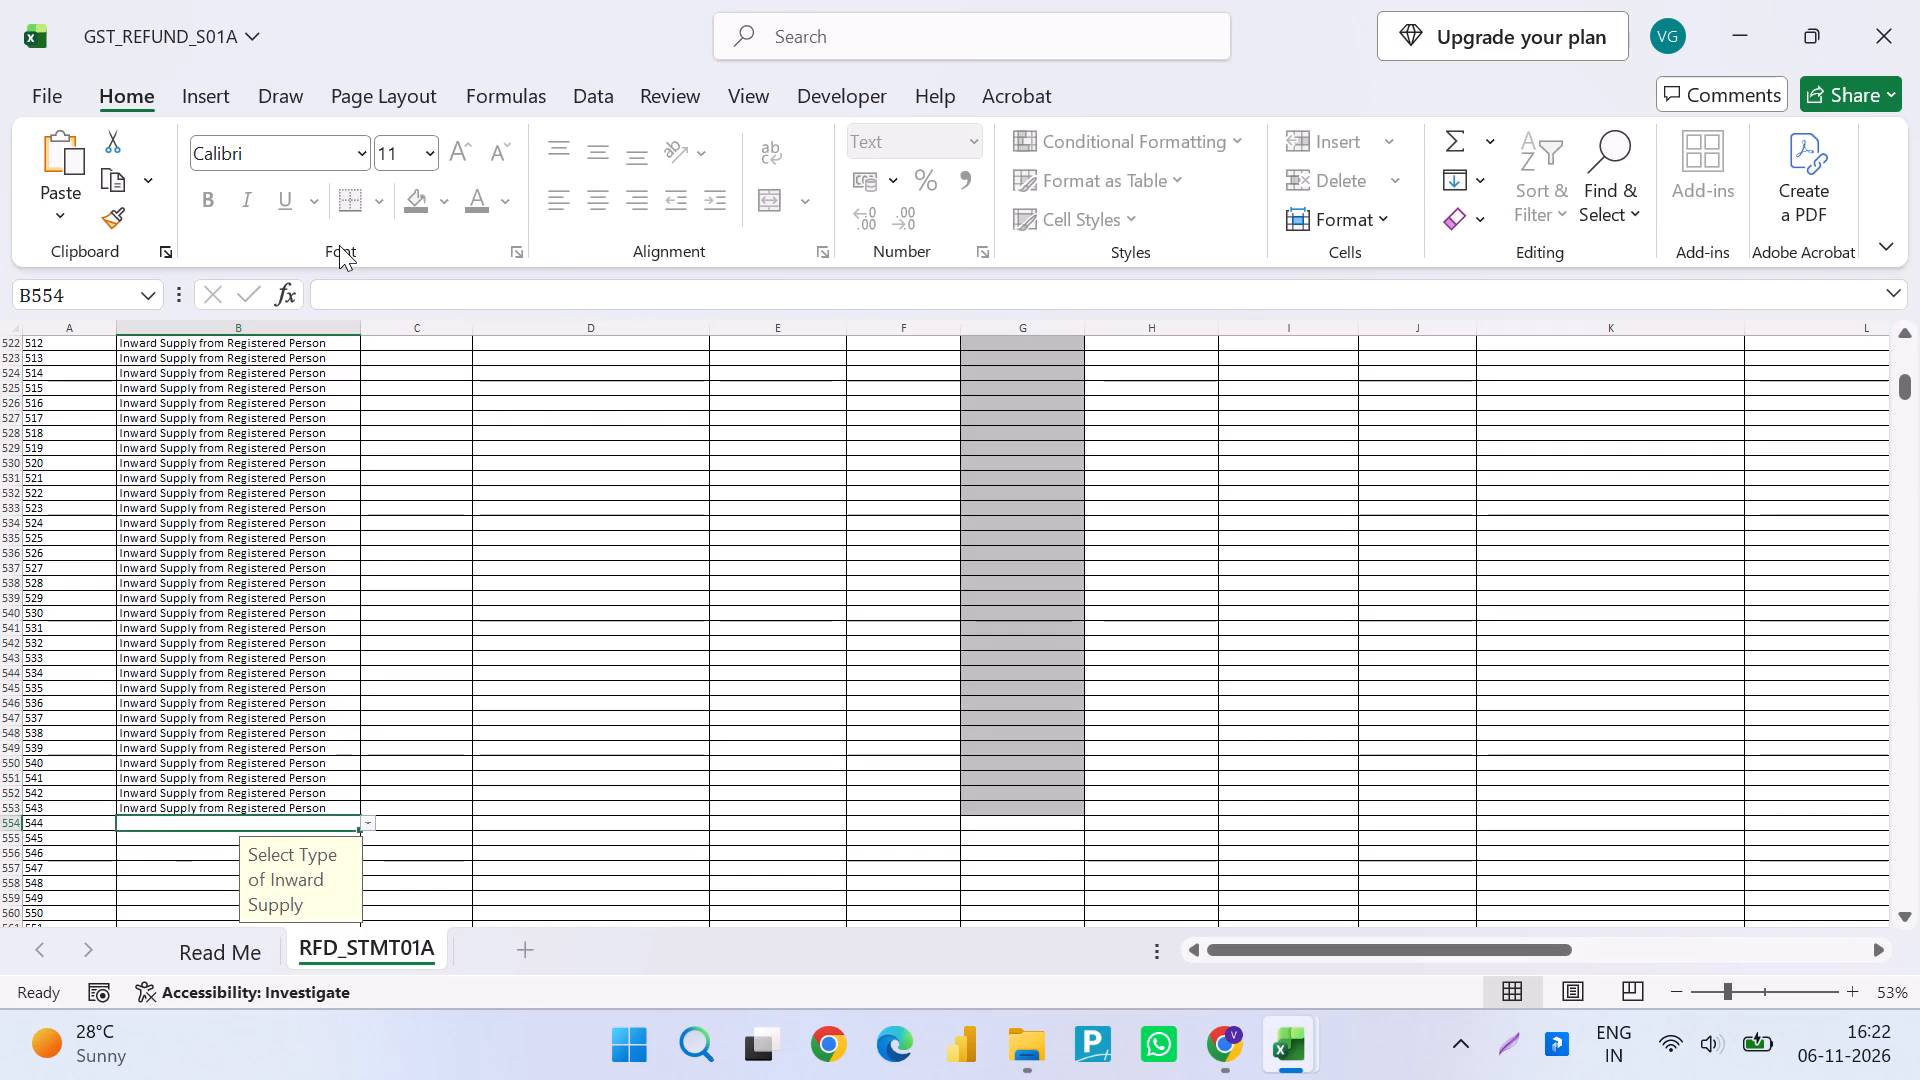
# Paste "Inward Supply from Registered Person" as the inward supply type into each cell of B554:B560.
pyautogui.hotkey('ctrl', 'v')
pyautogui.press('Return')
pyautogui.hotkey('ctrl', 'v')
pyautogui.press('Return')
pyautogui.hotkey('ctrl', 'v')
pyautogui.press('Return')
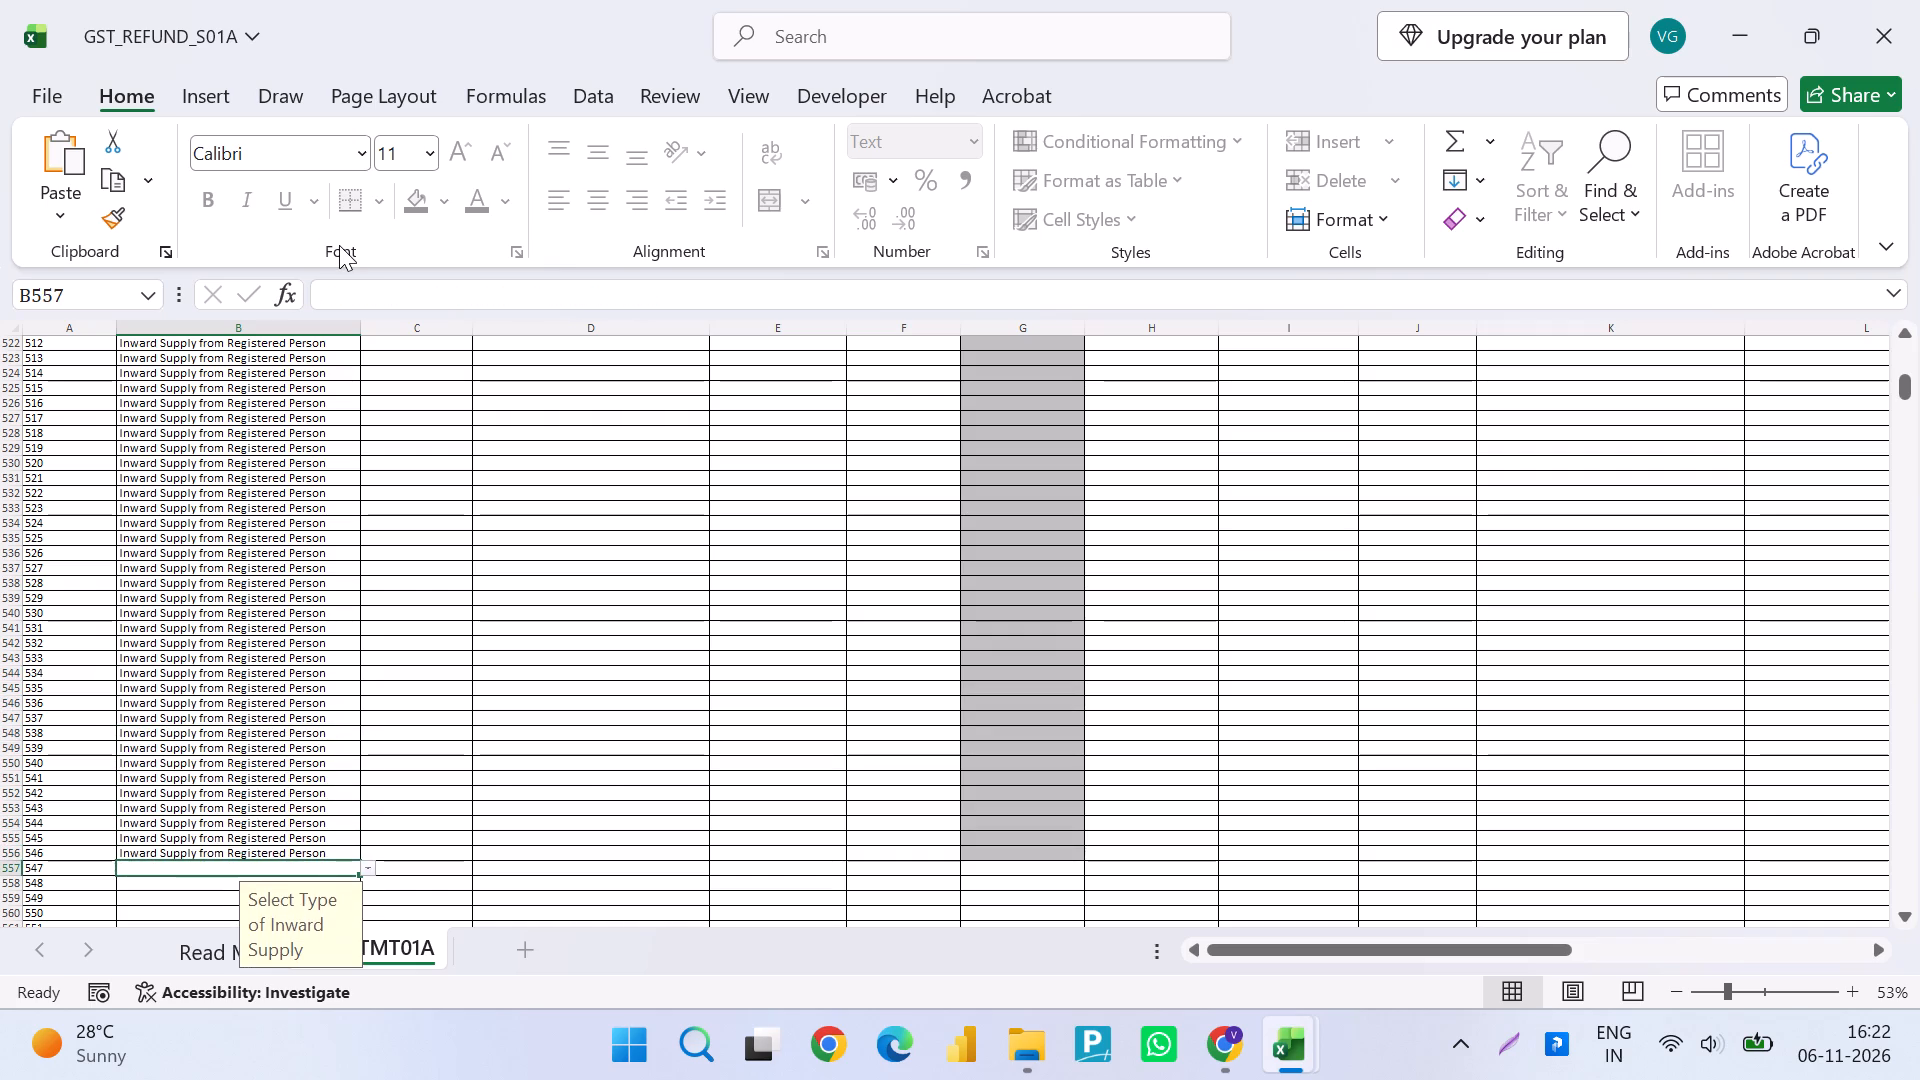
pyautogui.hotkey('ctrl', 'v')
pyautogui.press('Return')
pyautogui.hotkey('ctrl', 'v')
pyautogui.press('Return')
pyautogui.hotkey('ctrl', 'v')
pyautogui.press('Return')
pyautogui.hotkey('ctrl', 'v')
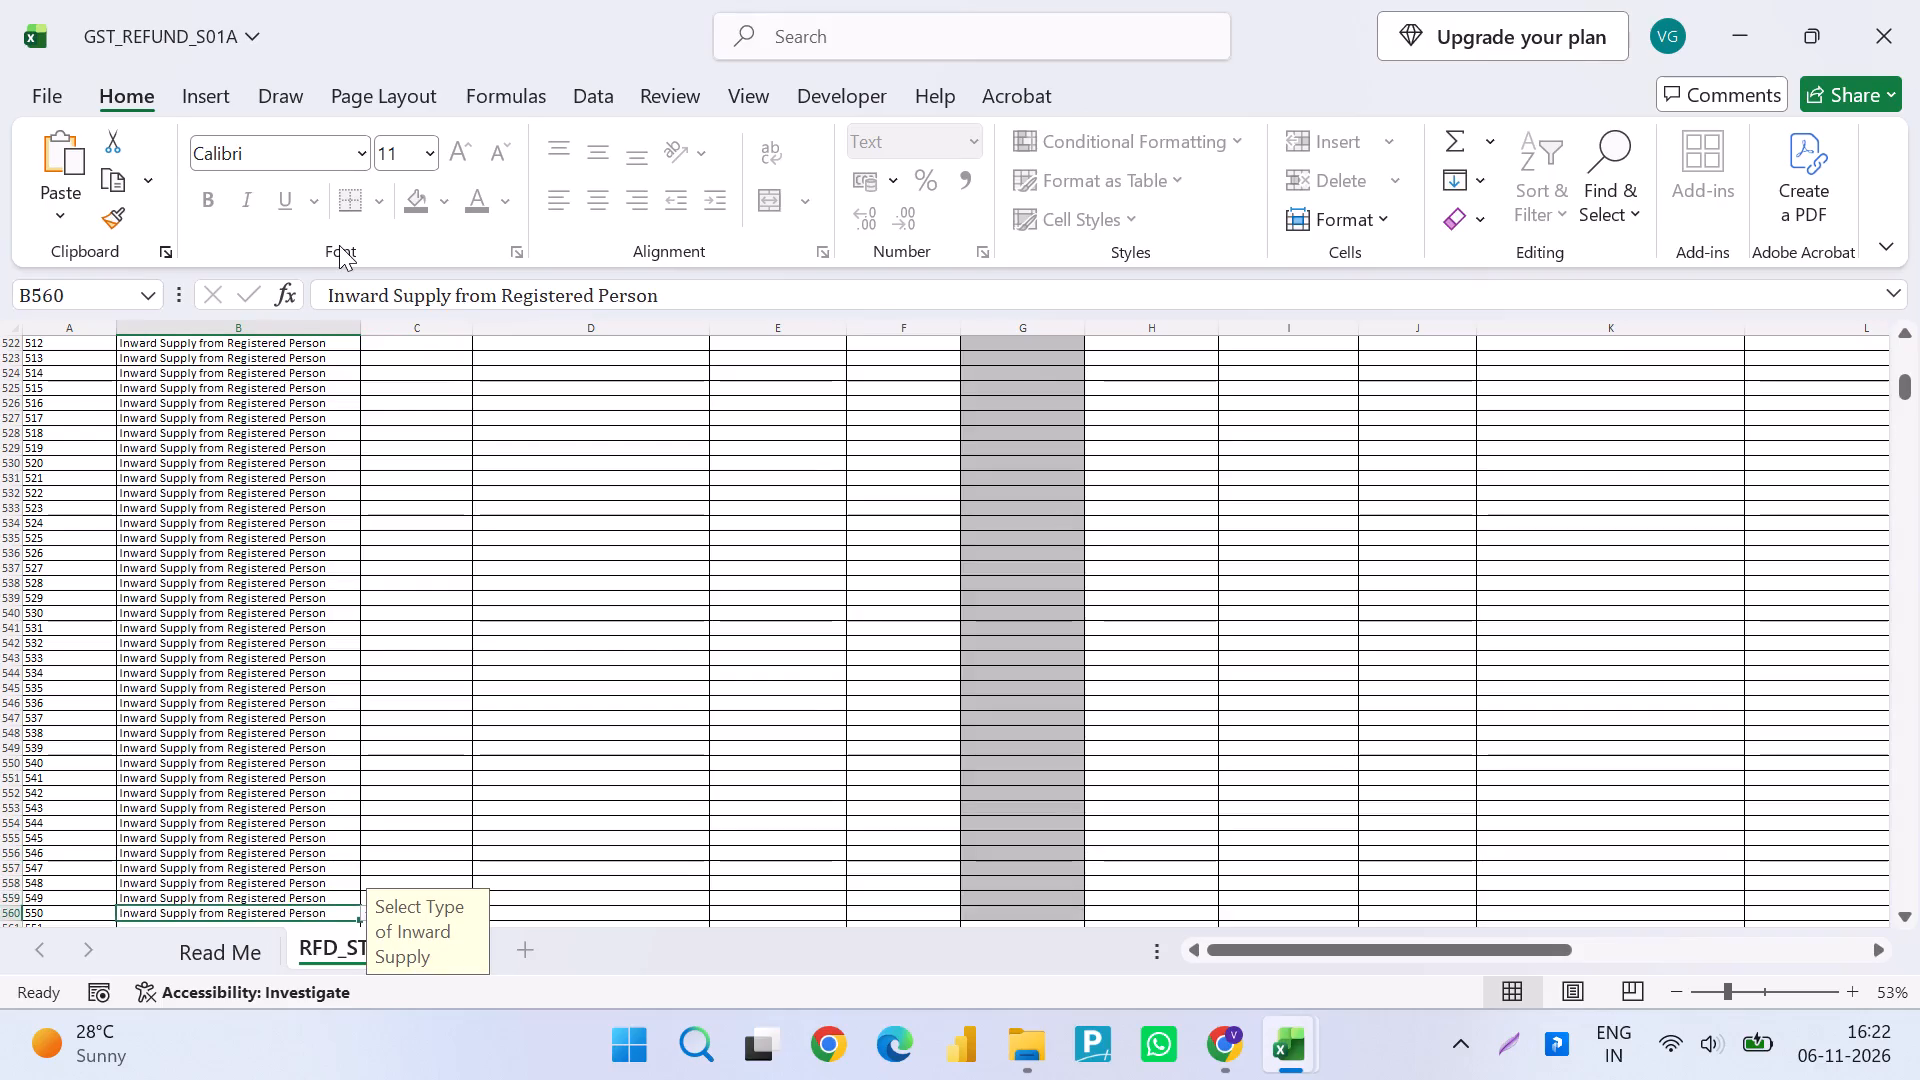
pyautogui.press('Return')
# Paste "Inward Supply from Registered Person" as the inward supply type into each cell of B561:B564.
pyautogui.hotkey('ctrl', 'v')
pyautogui.press('Return')
pyautogui.hotkey('ctrl', 'v')
pyautogui.press('Return')
pyautogui.hotkey('ctrl', 'v')
pyautogui.press('Return')
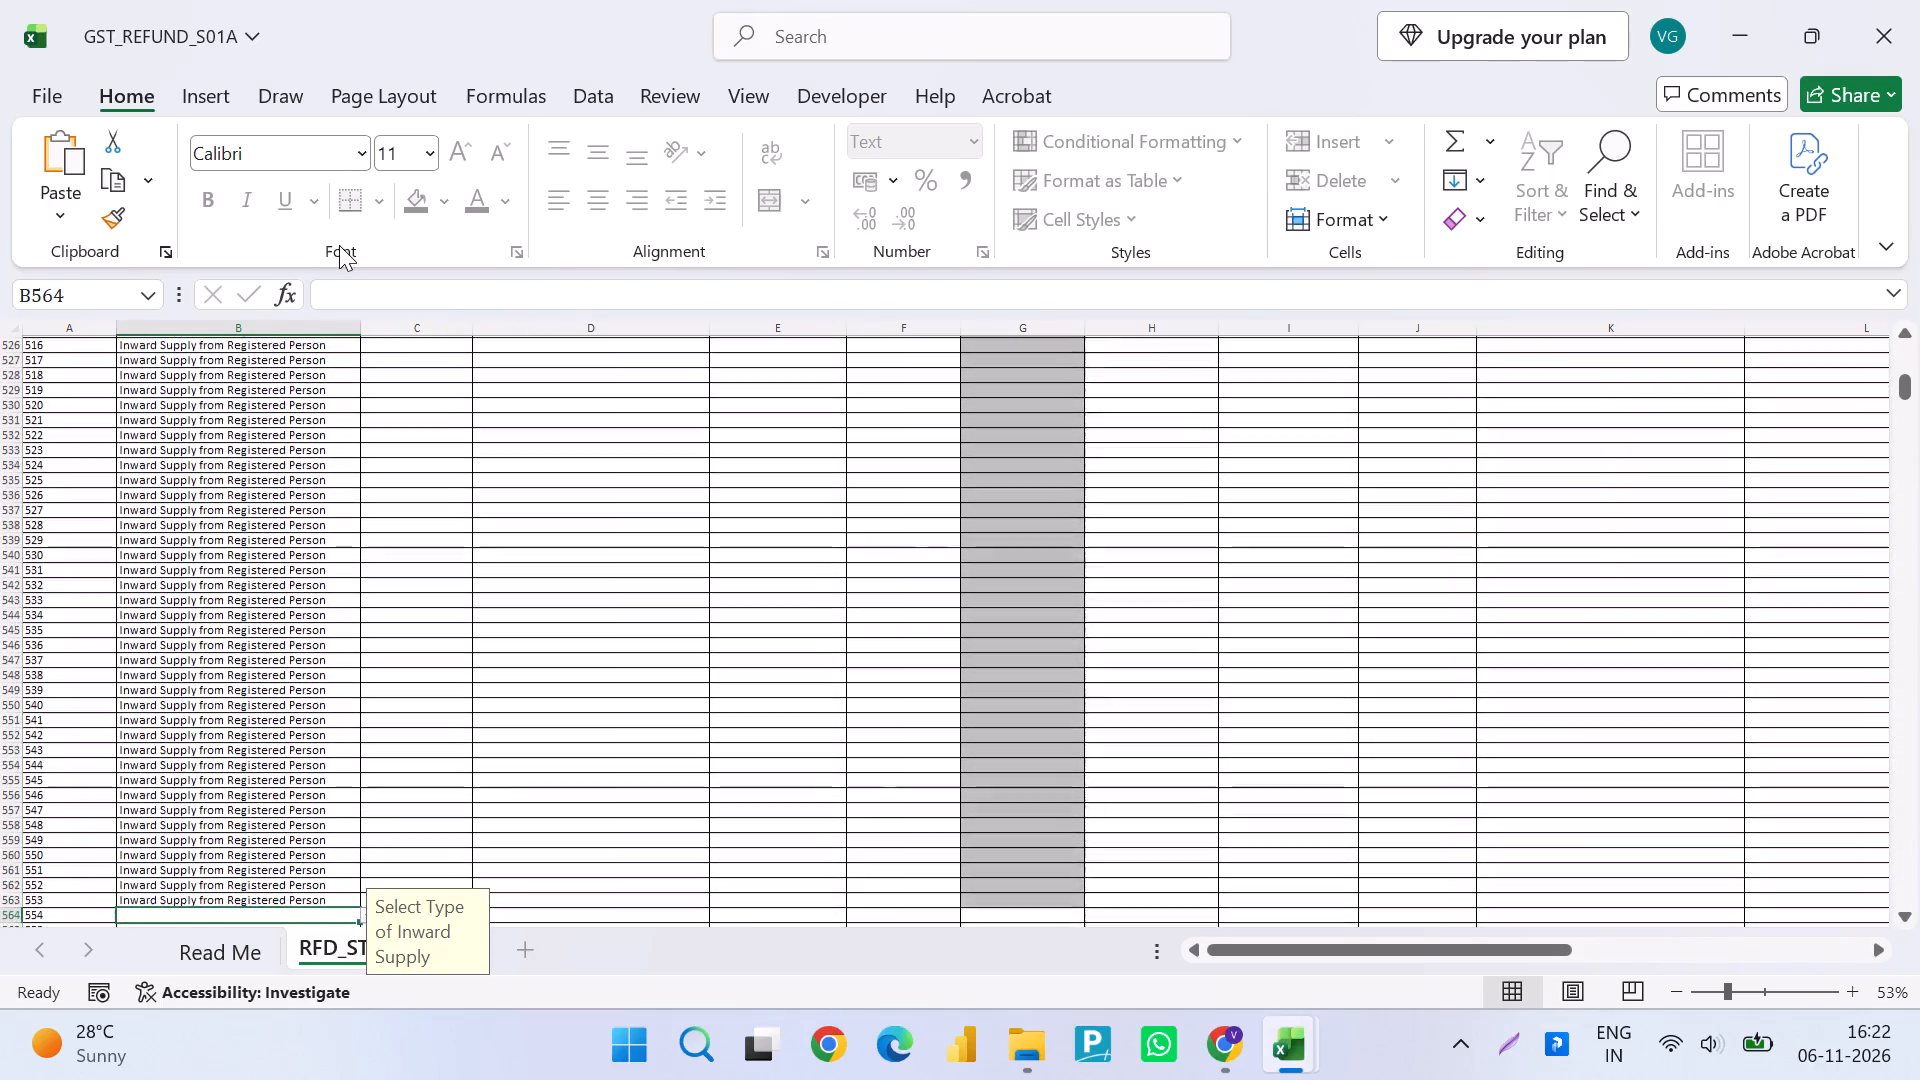
pyautogui.hotkey('ctrl', 'v')
pyautogui.hotkey('ctrl', 'Return')
# Review the statement from the first entries and header totals down to the last serial number in column A.
pyautogui.press('Left')
pyautogui.press('Up')
pyautogui.hotkey('ctrl', 'Up')
pyautogui.press('Right')
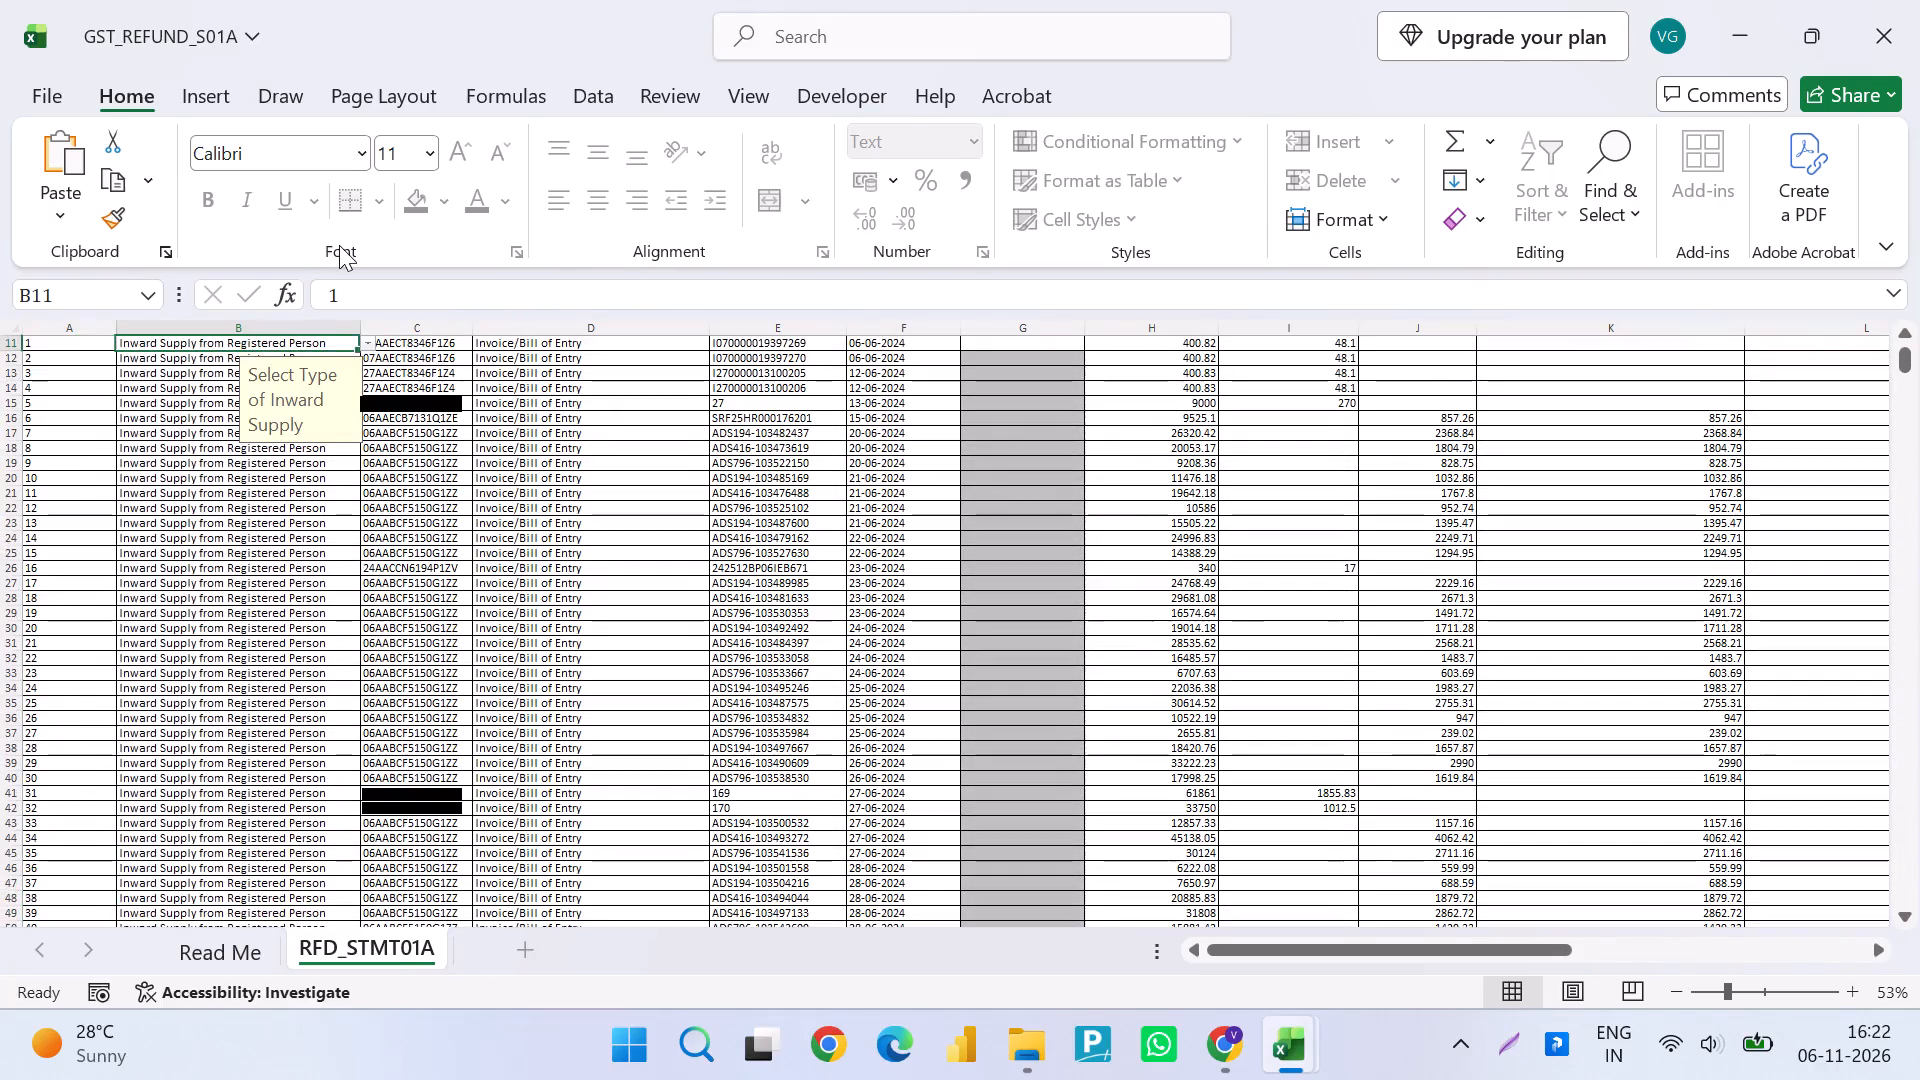
pyautogui.press('Up')
pyautogui.press('Left')
pyautogui.press('Up')
pyautogui.press('Right')
pyautogui.press('Up')
pyautogui.press('Left')
pyautogui.press('Up')
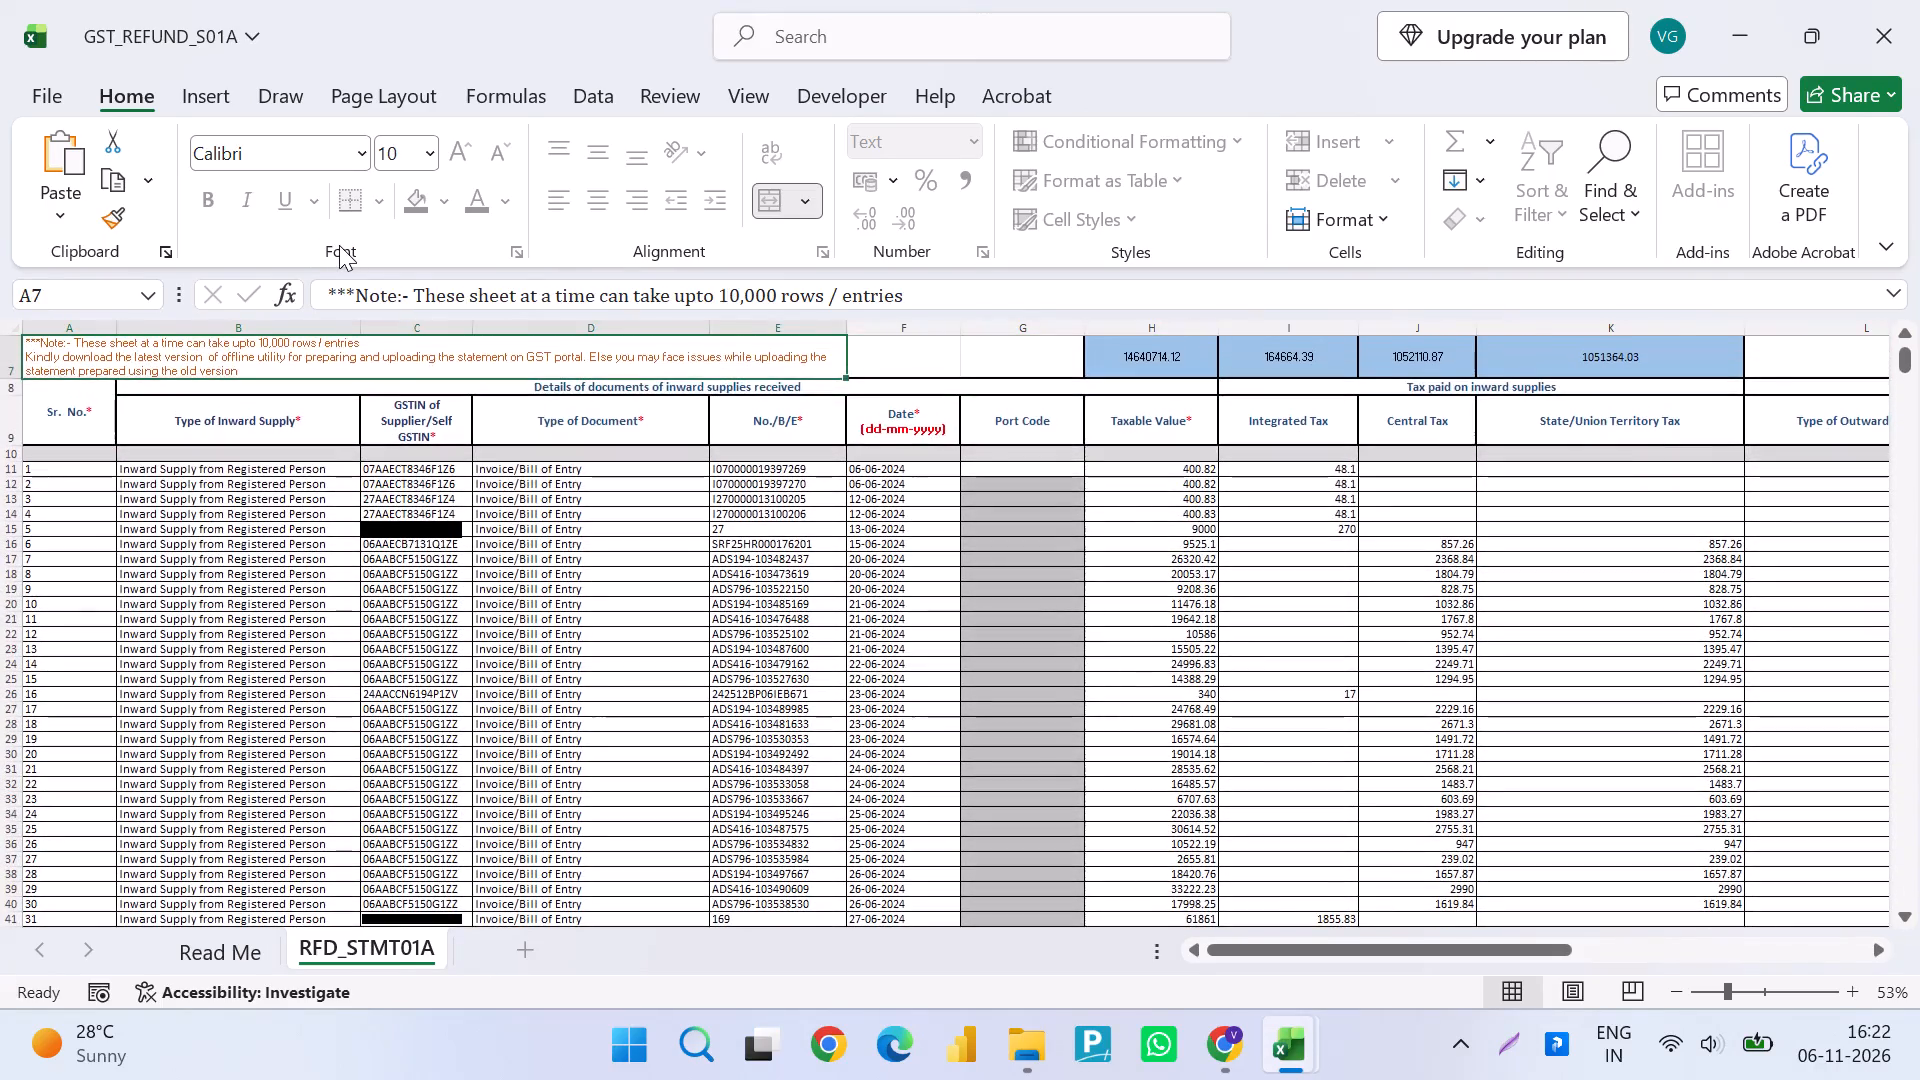
pyautogui.hotkey('ctrl', 'Up')
pyautogui.hotkey('ctrl', 'Up')
pyautogui.press('Up')
pyautogui.hotkey('ctrl', 'Up')
pyautogui.hotkey('ctrl', 'Up')
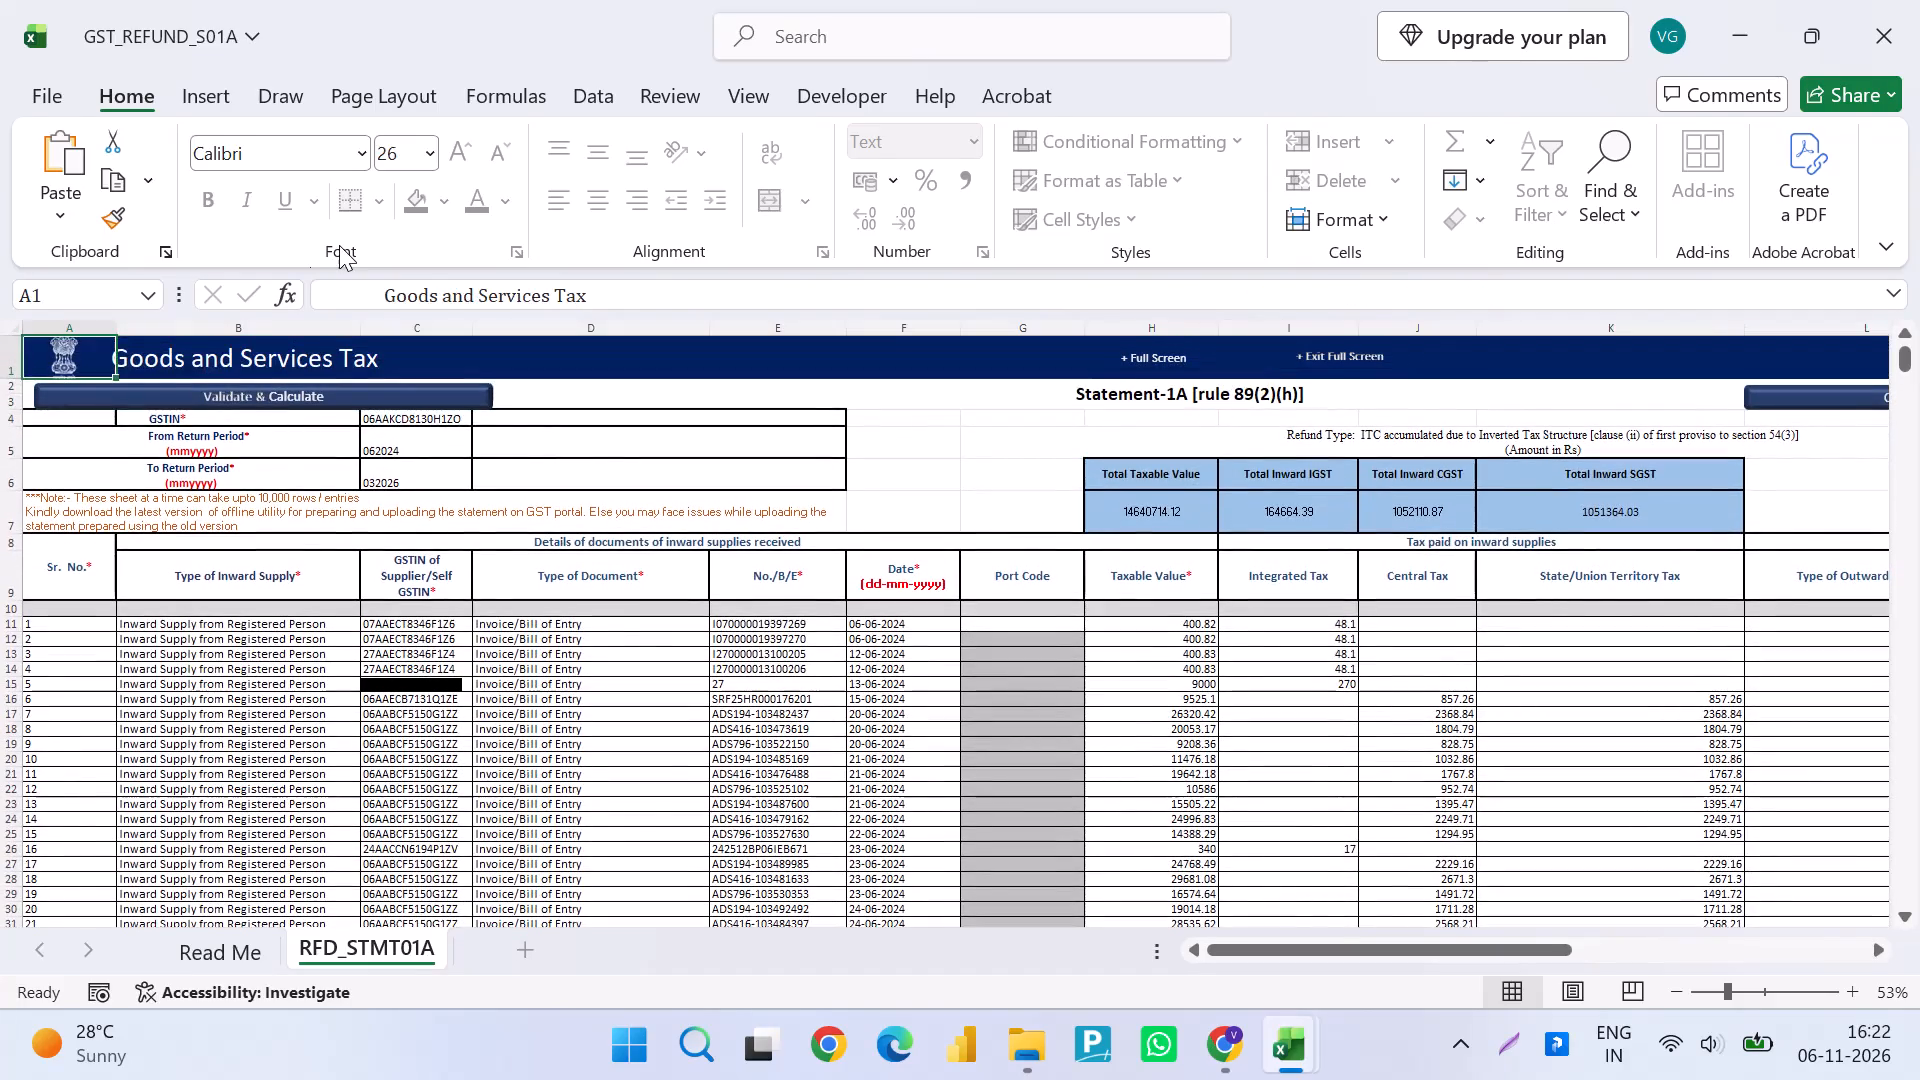
pyautogui.hotkey('ctrl', 'Down')
pyautogui.hotkey('ctrl', 'Down')
pyautogui.hotkey('ctrl', 'Down')
pyautogui.hotkey('ctrl', 'Down')
pyautogui.hotkey('ctrl', 'Down')
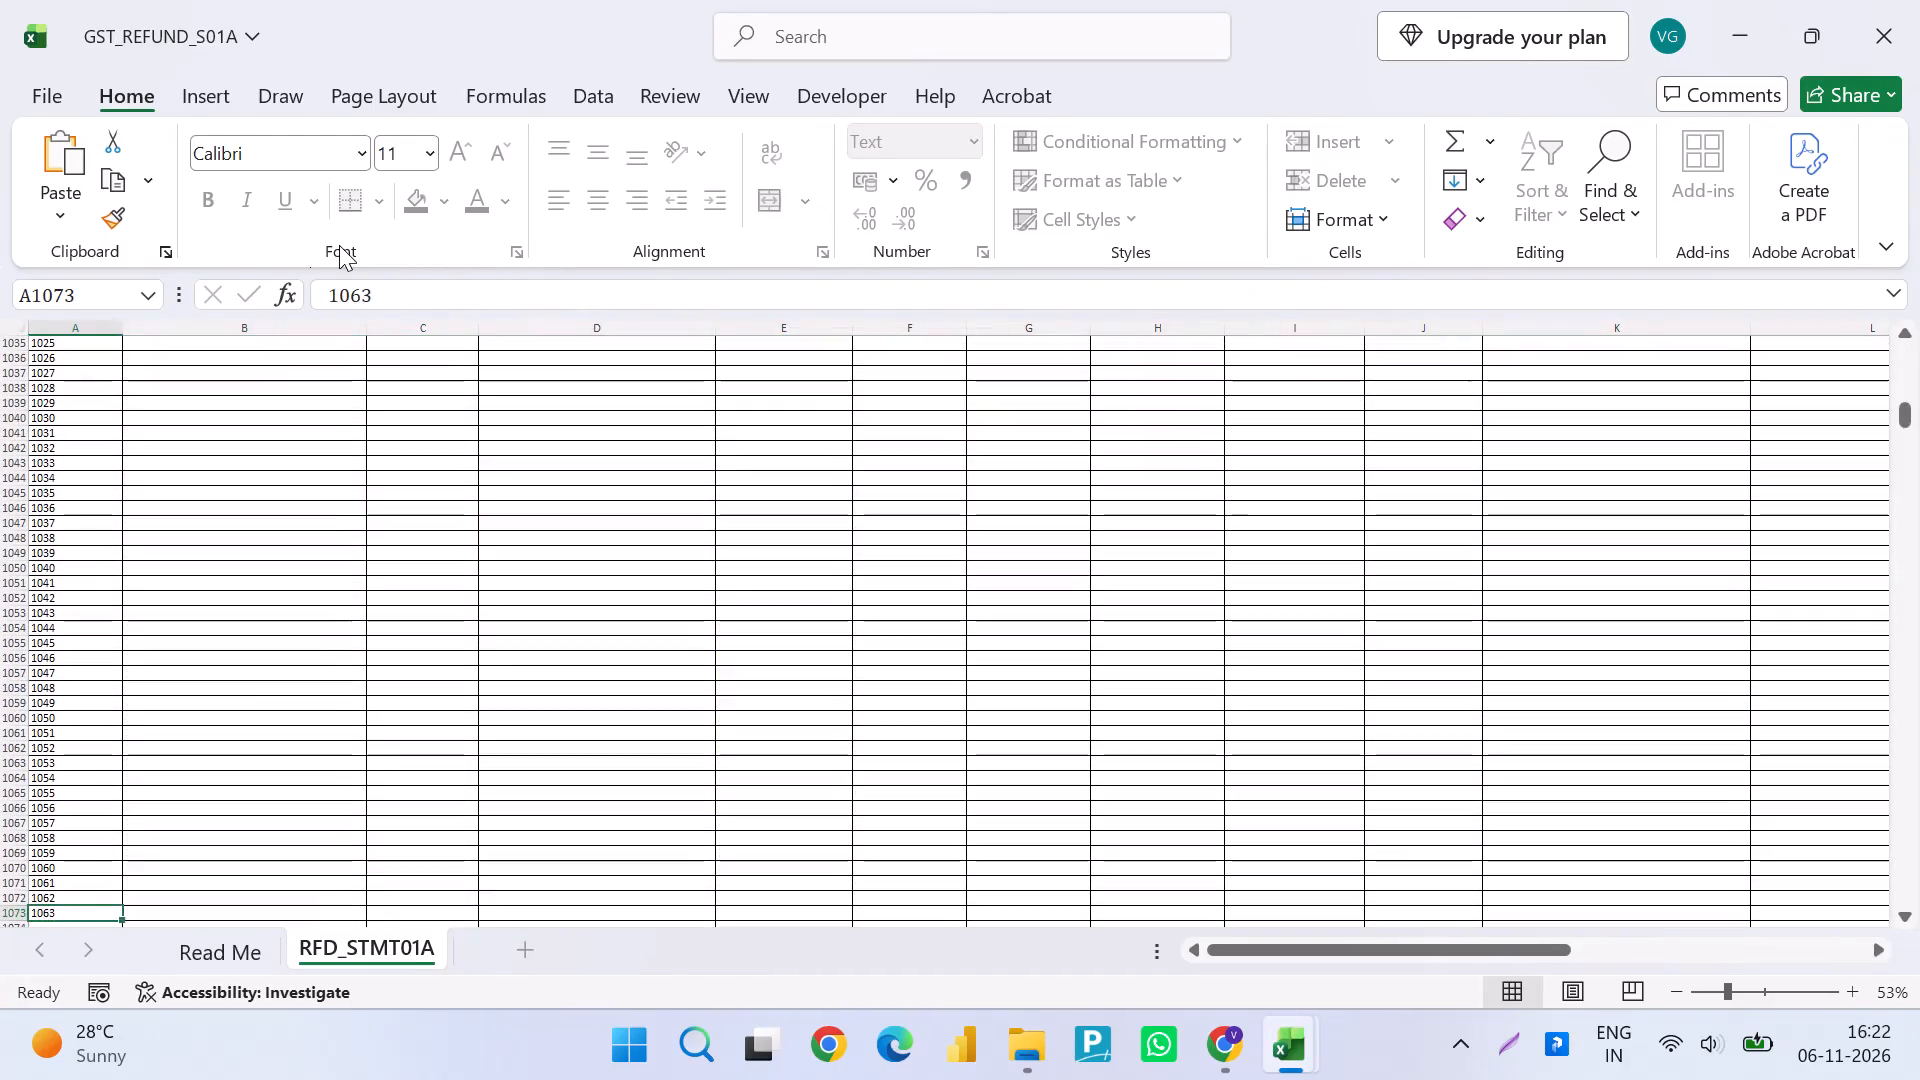
# Resume at the first empty supply type cell and paste "Inward Supply from Registered Person" into each cell of B565:B568.
pyautogui.press('Right')
pyautogui.press('Left')
pyautogui.press('Right')
pyautogui.hotkey('ctrl', 'Up')
pyautogui.press('Down')
pyautogui.press('Left')
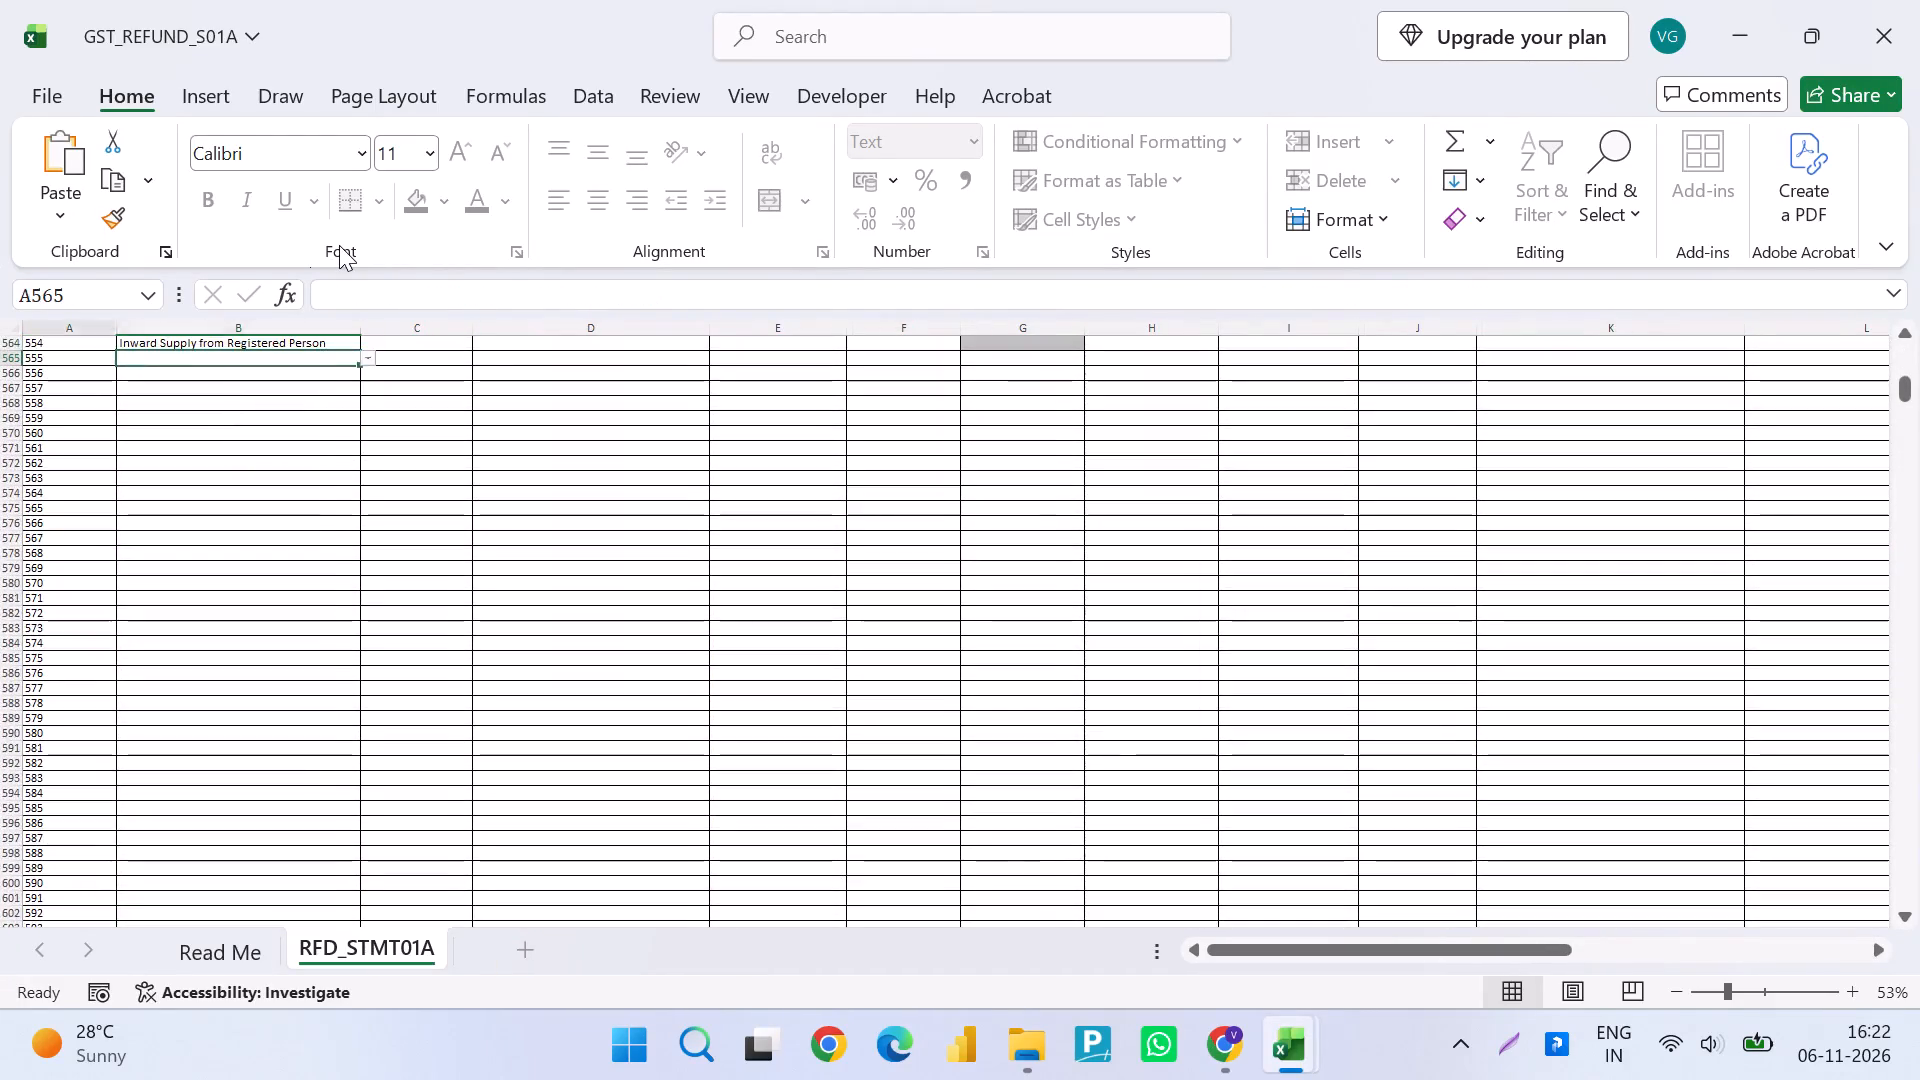
pyautogui.hotkey('ctrl', 'shift', 'Down')
pyautogui.press('Up')
pyautogui.press('Right')
pyautogui.press('Down')
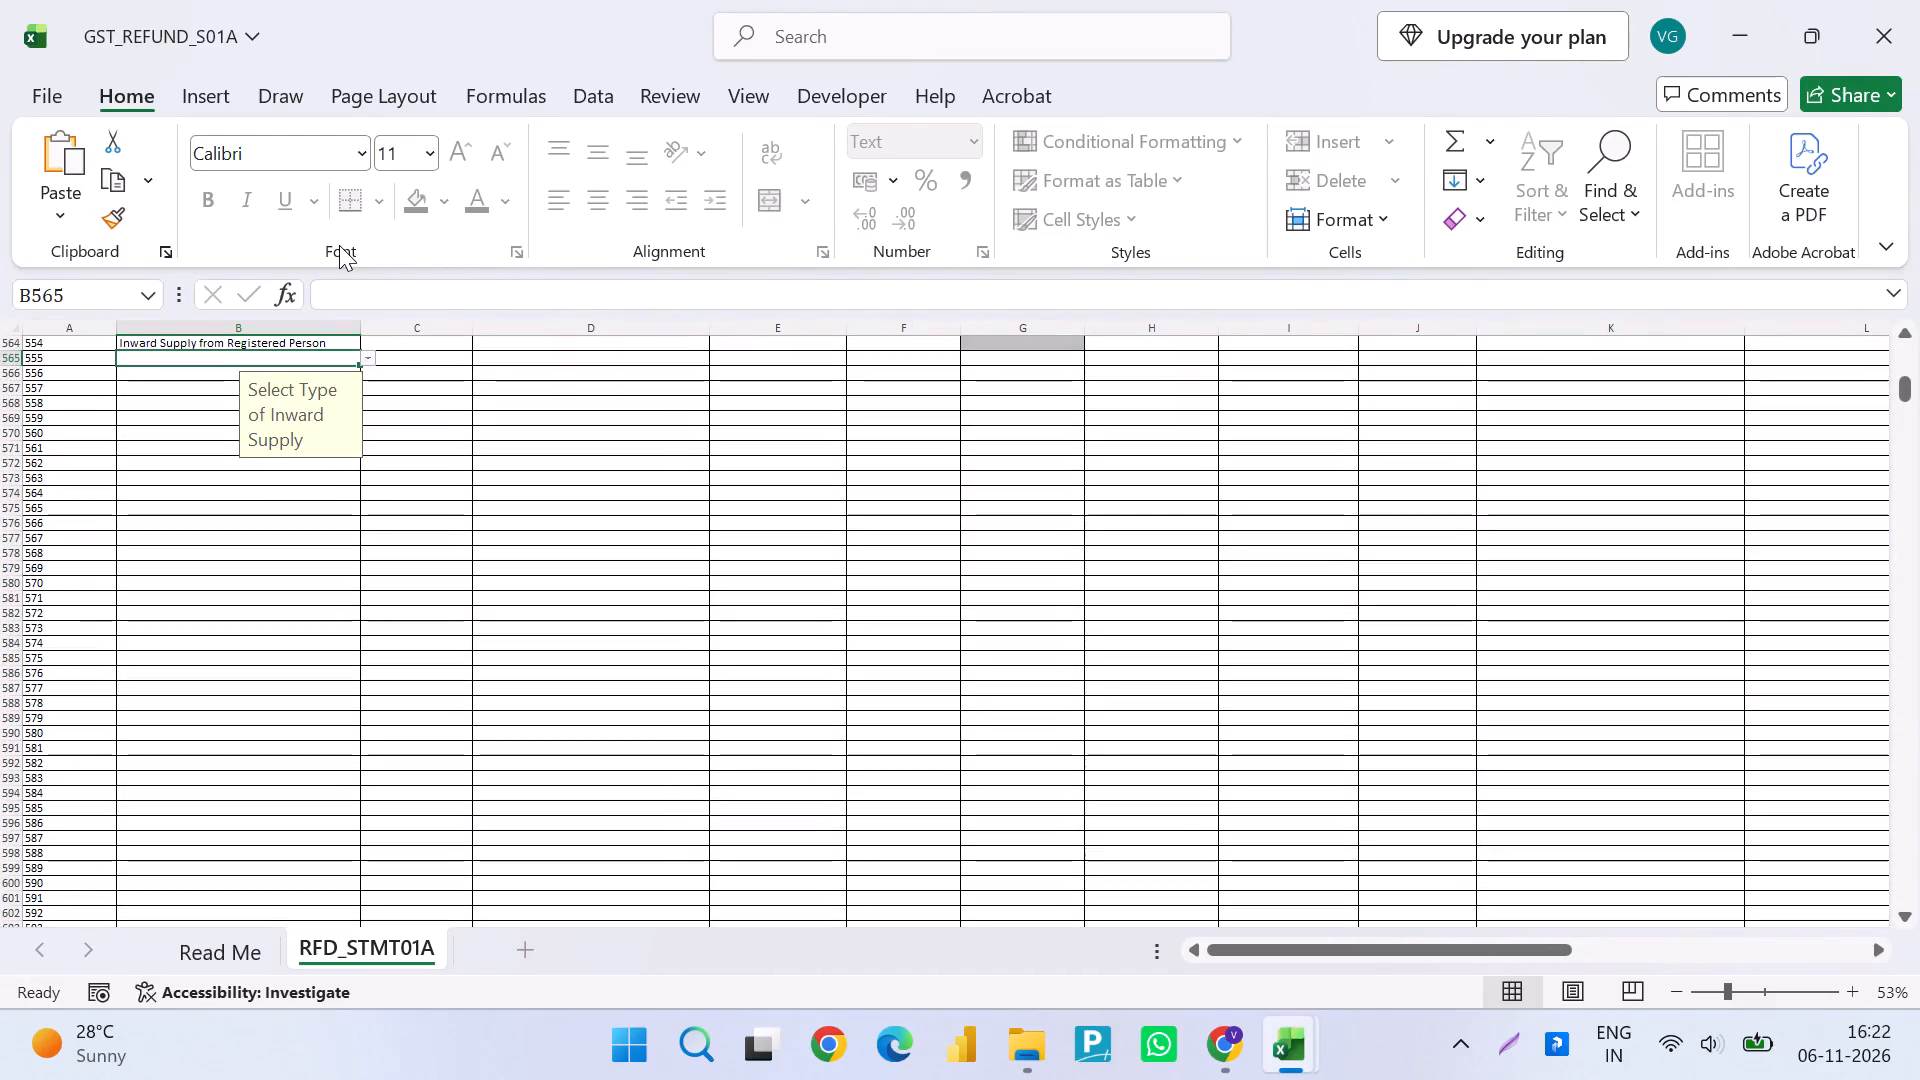
pyautogui.hotkey('ctrl', 'v')
pyautogui.press('Return')
pyautogui.hotkey('ctrl', 'v')
pyautogui.press('Return')
pyautogui.hotkey('ctrl', 'v')
pyautogui.press('Return')
pyautogui.hotkey('ctrl', 'v')
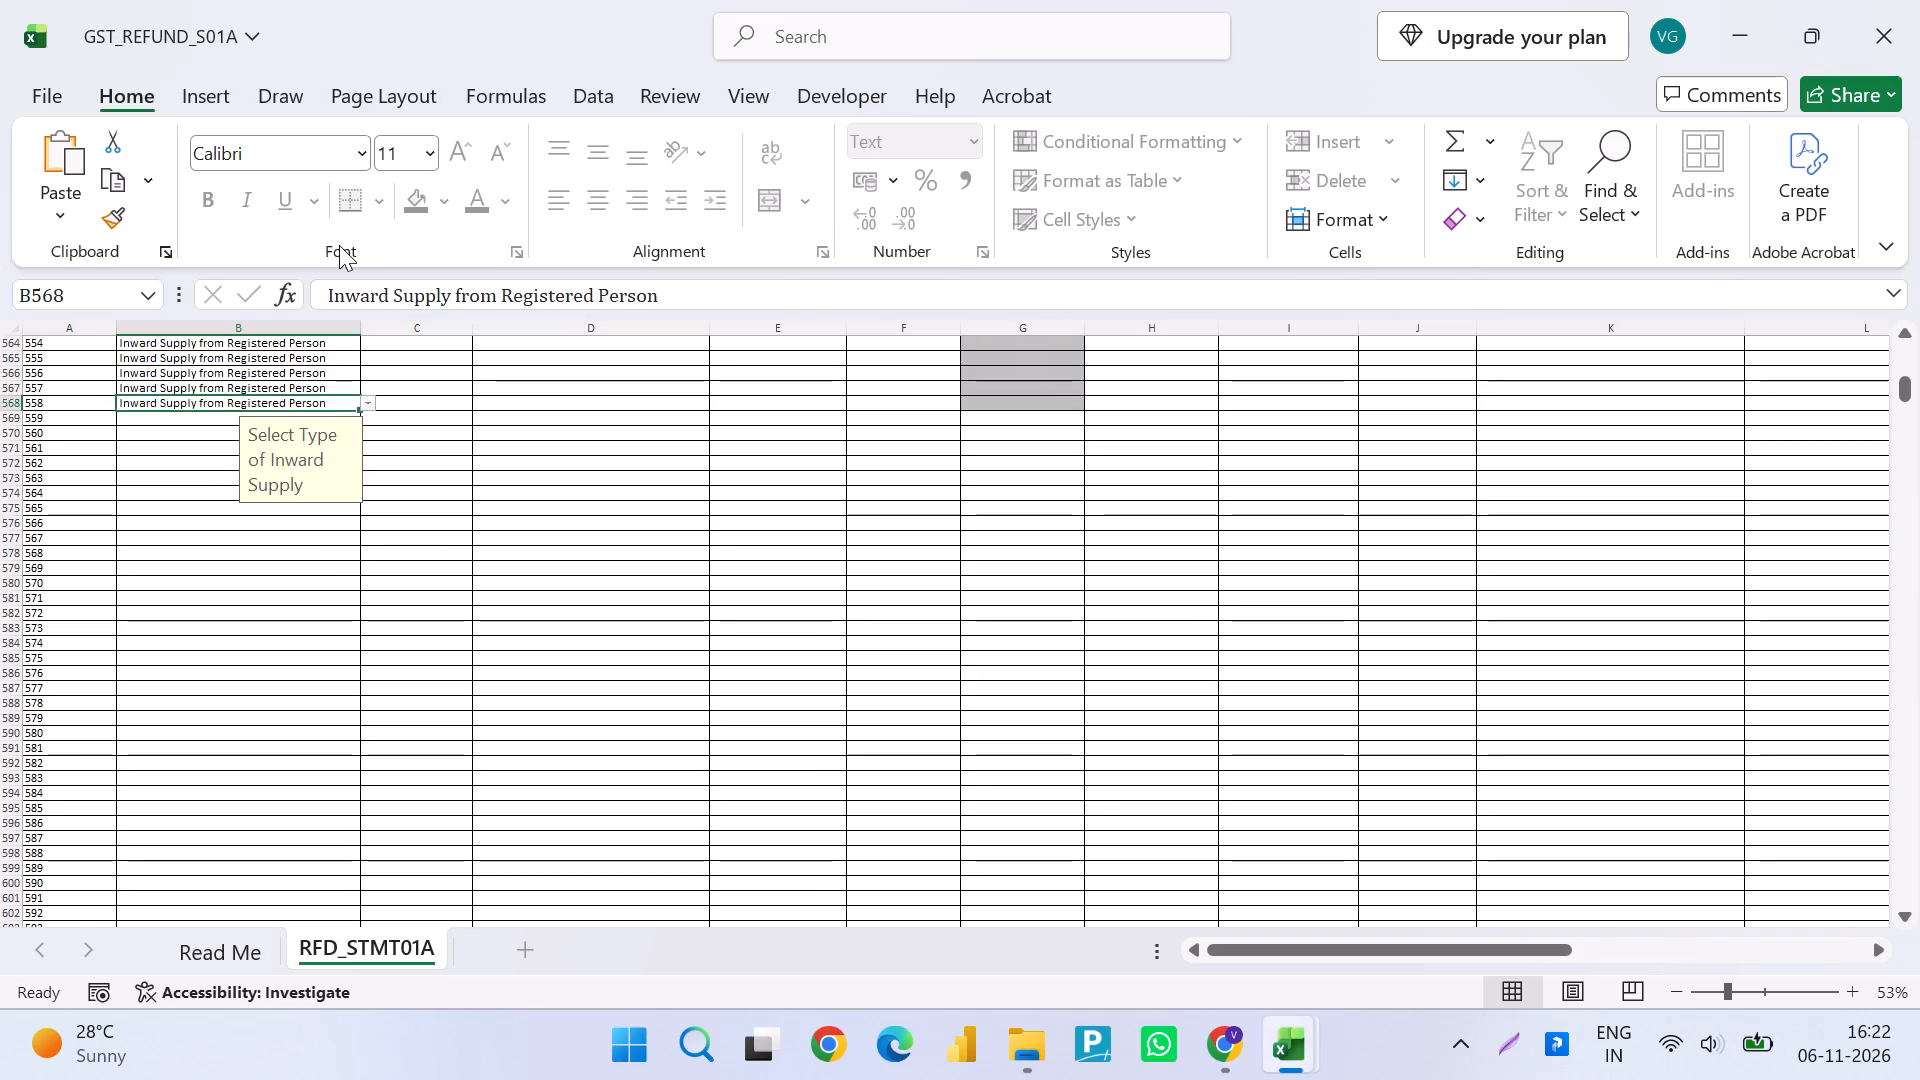
pyautogui.press('Return')
# Paste "Inward Supply from Registered Person" as the inward supply type into each cell of B569:B576.
pyautogui.hotkey('ctrl', 'v')
pyautogui.press('Return')
pyautogui.hotkey('ctrl', 'v')
pyautogui.press('Return')
pyautogui.hotkey('ctrl', 'v')
pyautogui.press('Return')
pyautogui.hotkey('ctrl', 'v')
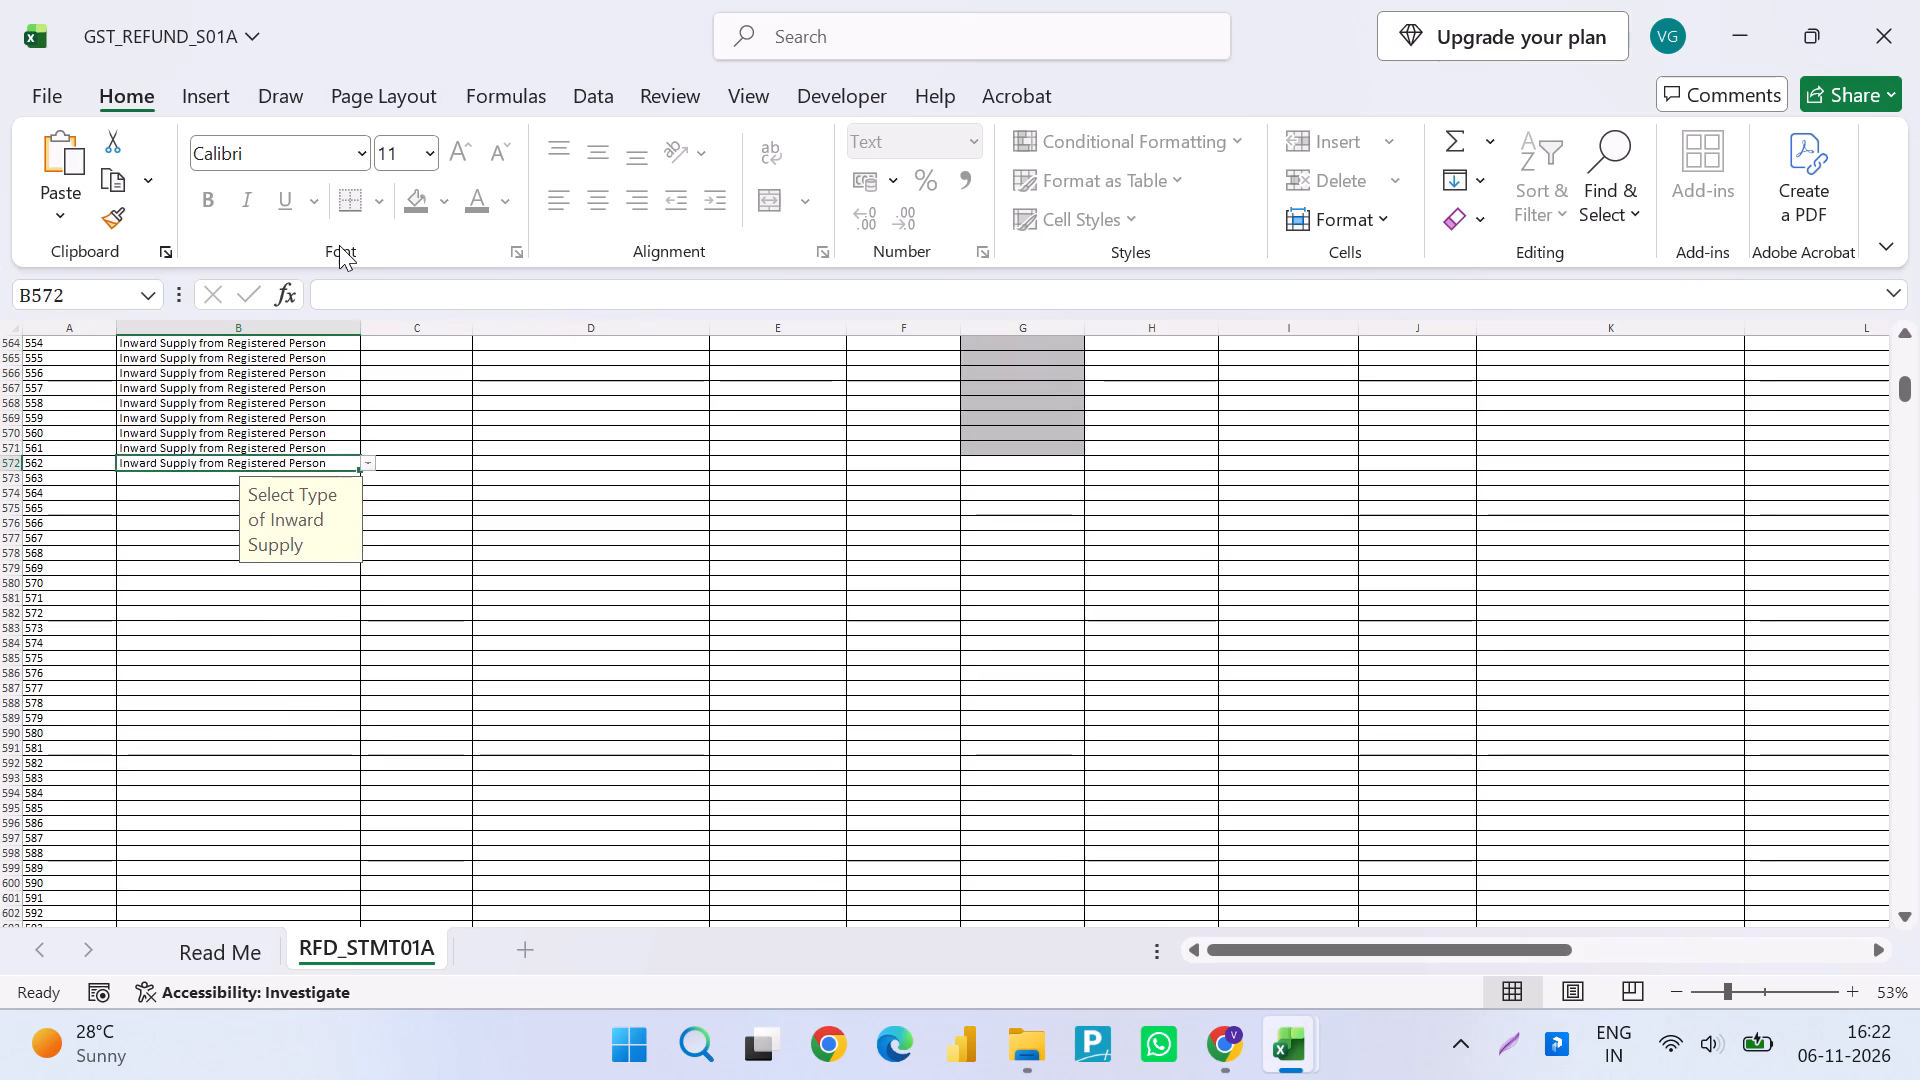
pyautogui.press('Return')
pyautogui.hotkey('ctrl', 'v')
pyautogui.press('Return')
pyautogui.hotkey('ctrl', 'v')
pyautogui.press('Return')
pyautogui.hotkey('ctrl', 'v')
pyautogui.press('Return')
pyautogui.hotkey('ctrl', 'v')
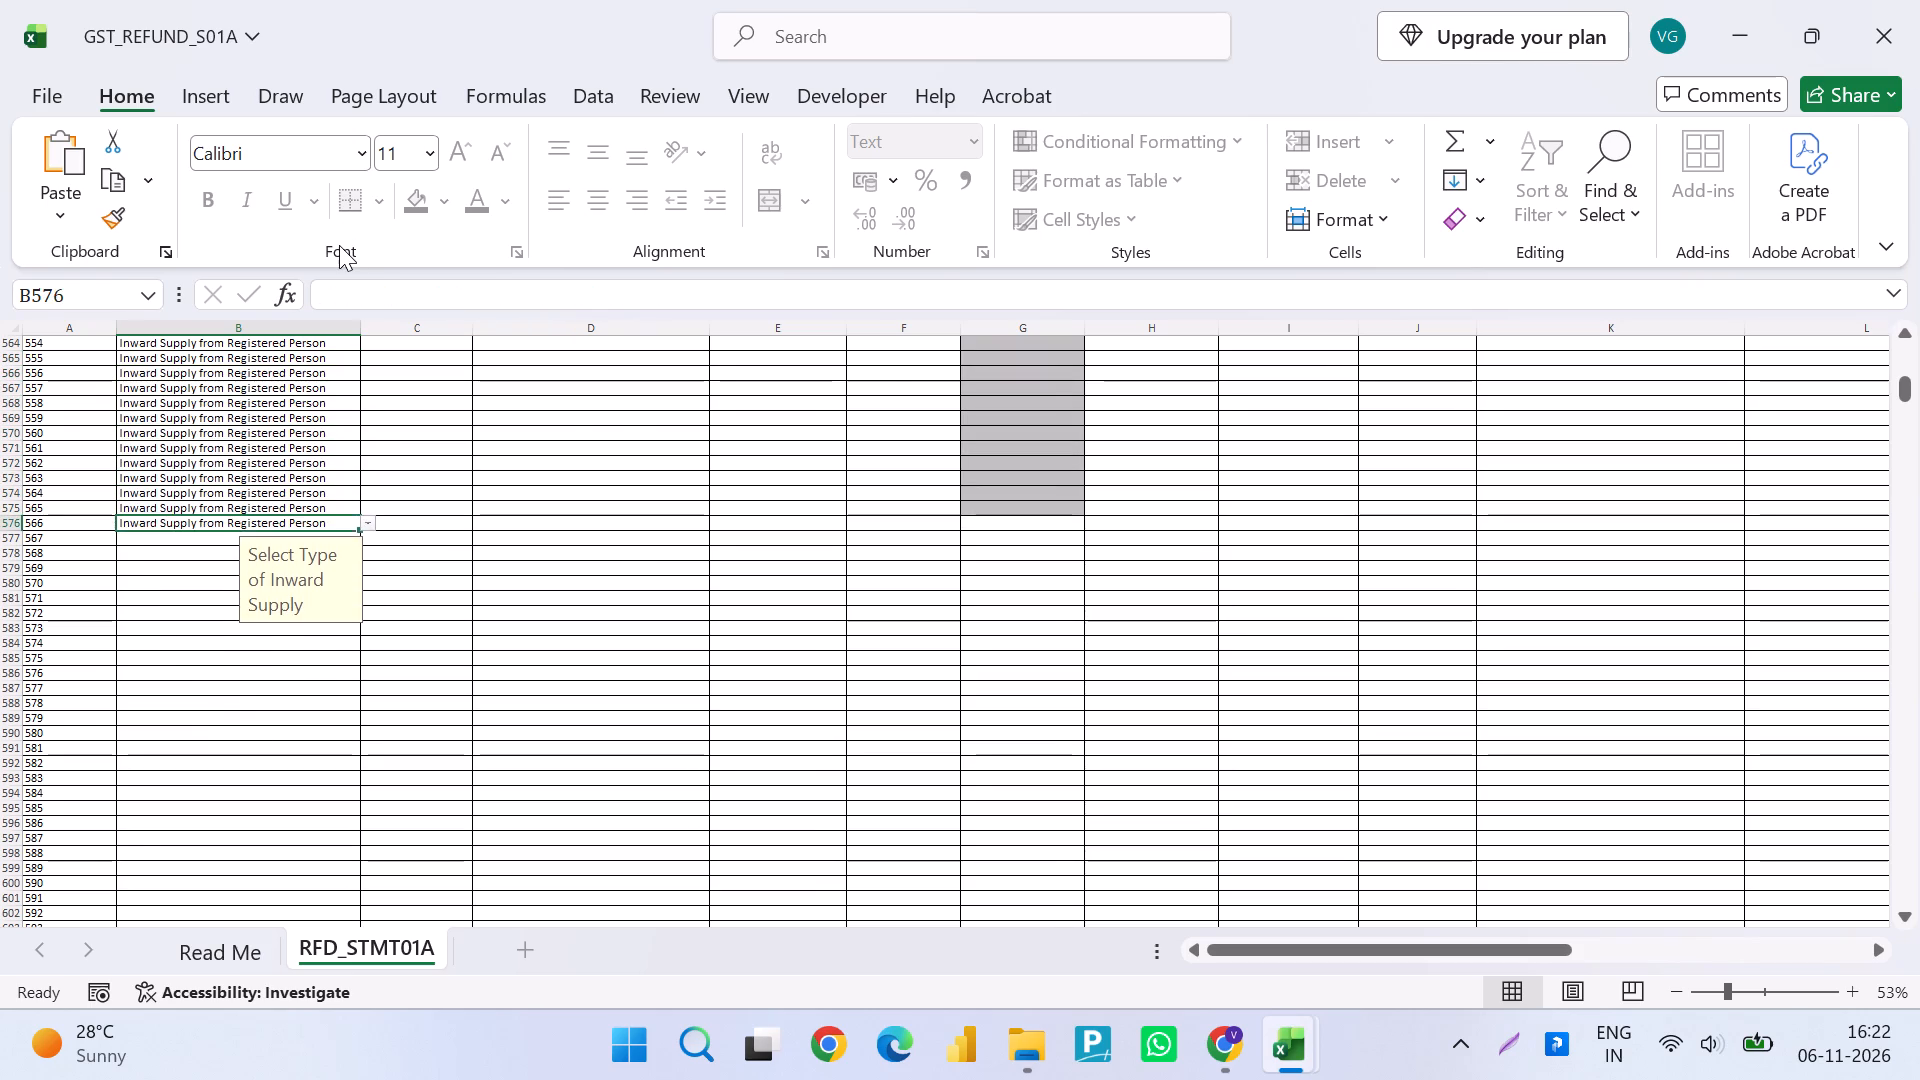
pyautogui.press('Return')
# Switch to the PURCHASE 24-25 workbook and look through the filtered invoices from October into January for specially marked rows.
pyautogui.hotkey('alt', 'Tab')
pyautogui.press('Down')
pyautogui.press('Down')
pyautogui.scroll(-1, 339, 245)
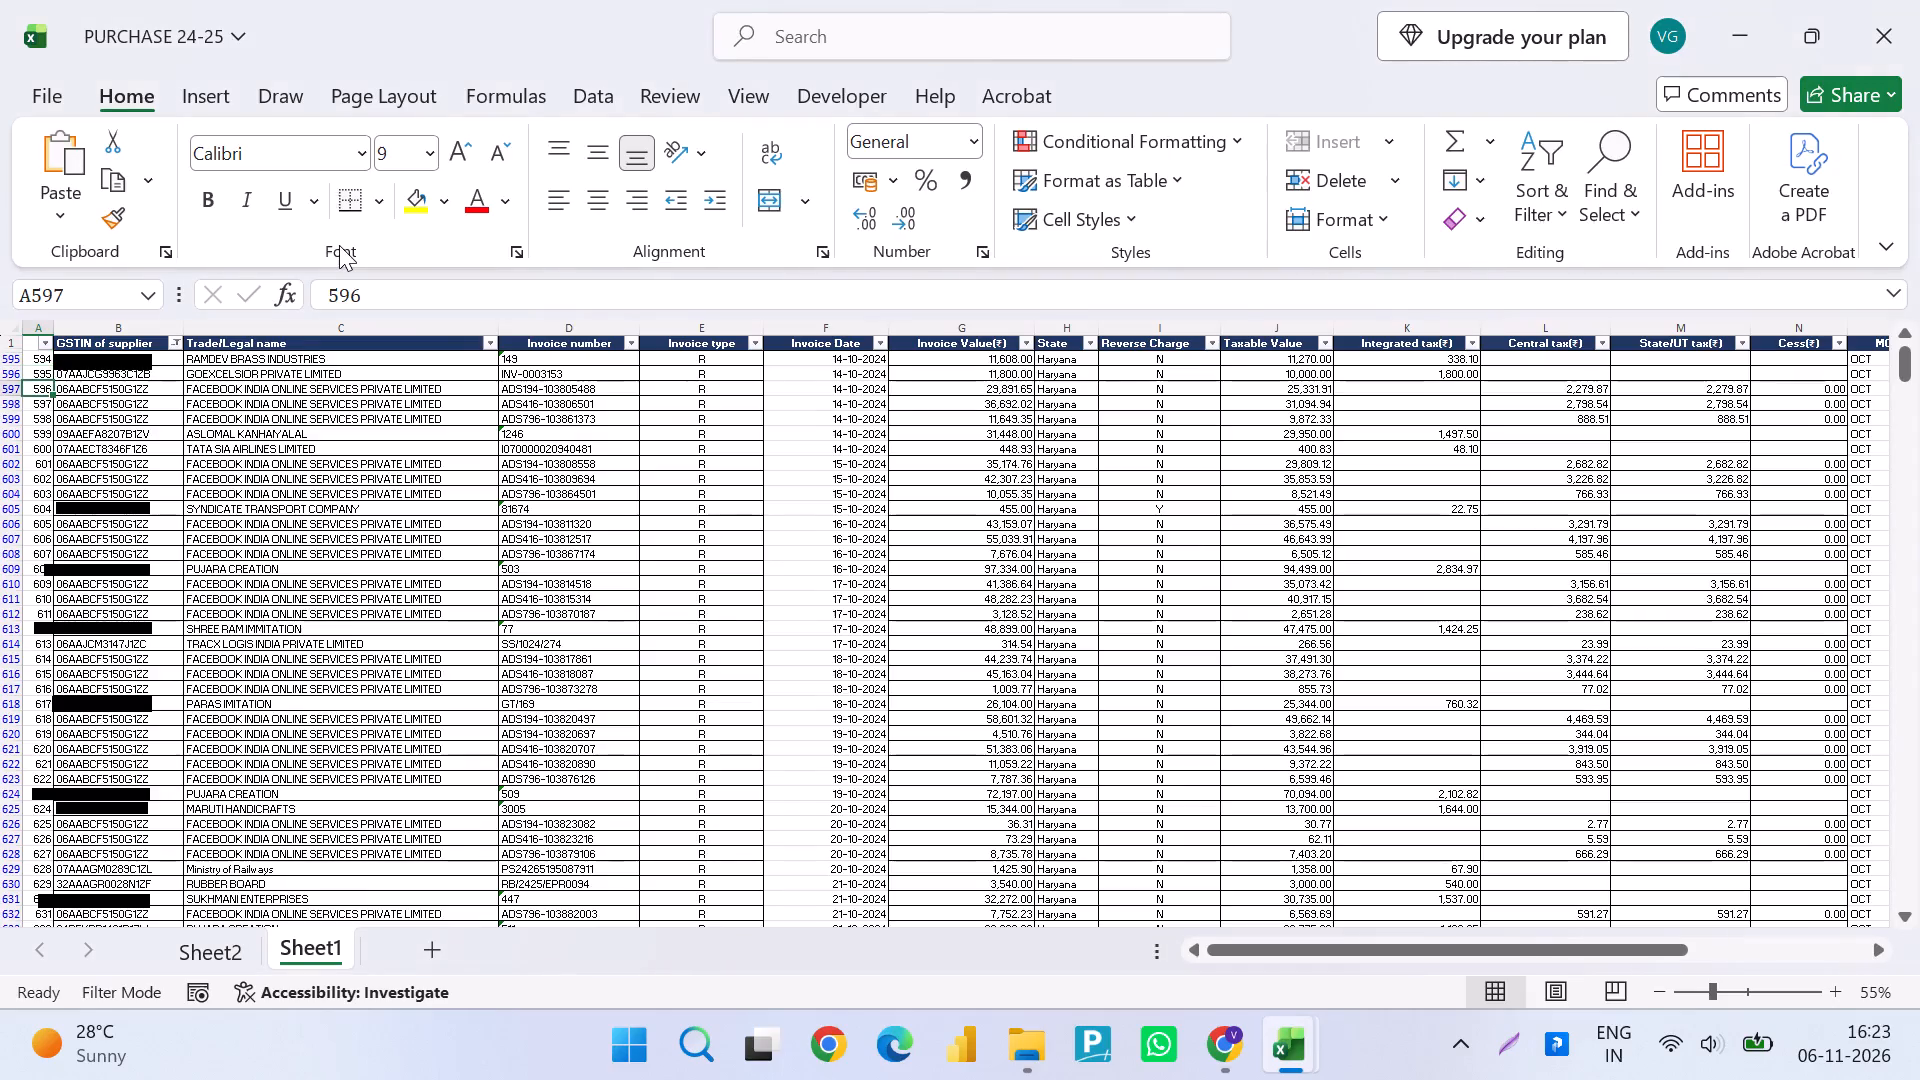
pyautogui.scroll(-2, 339, 245)
pyautogui.scroll(6, 339, 245)
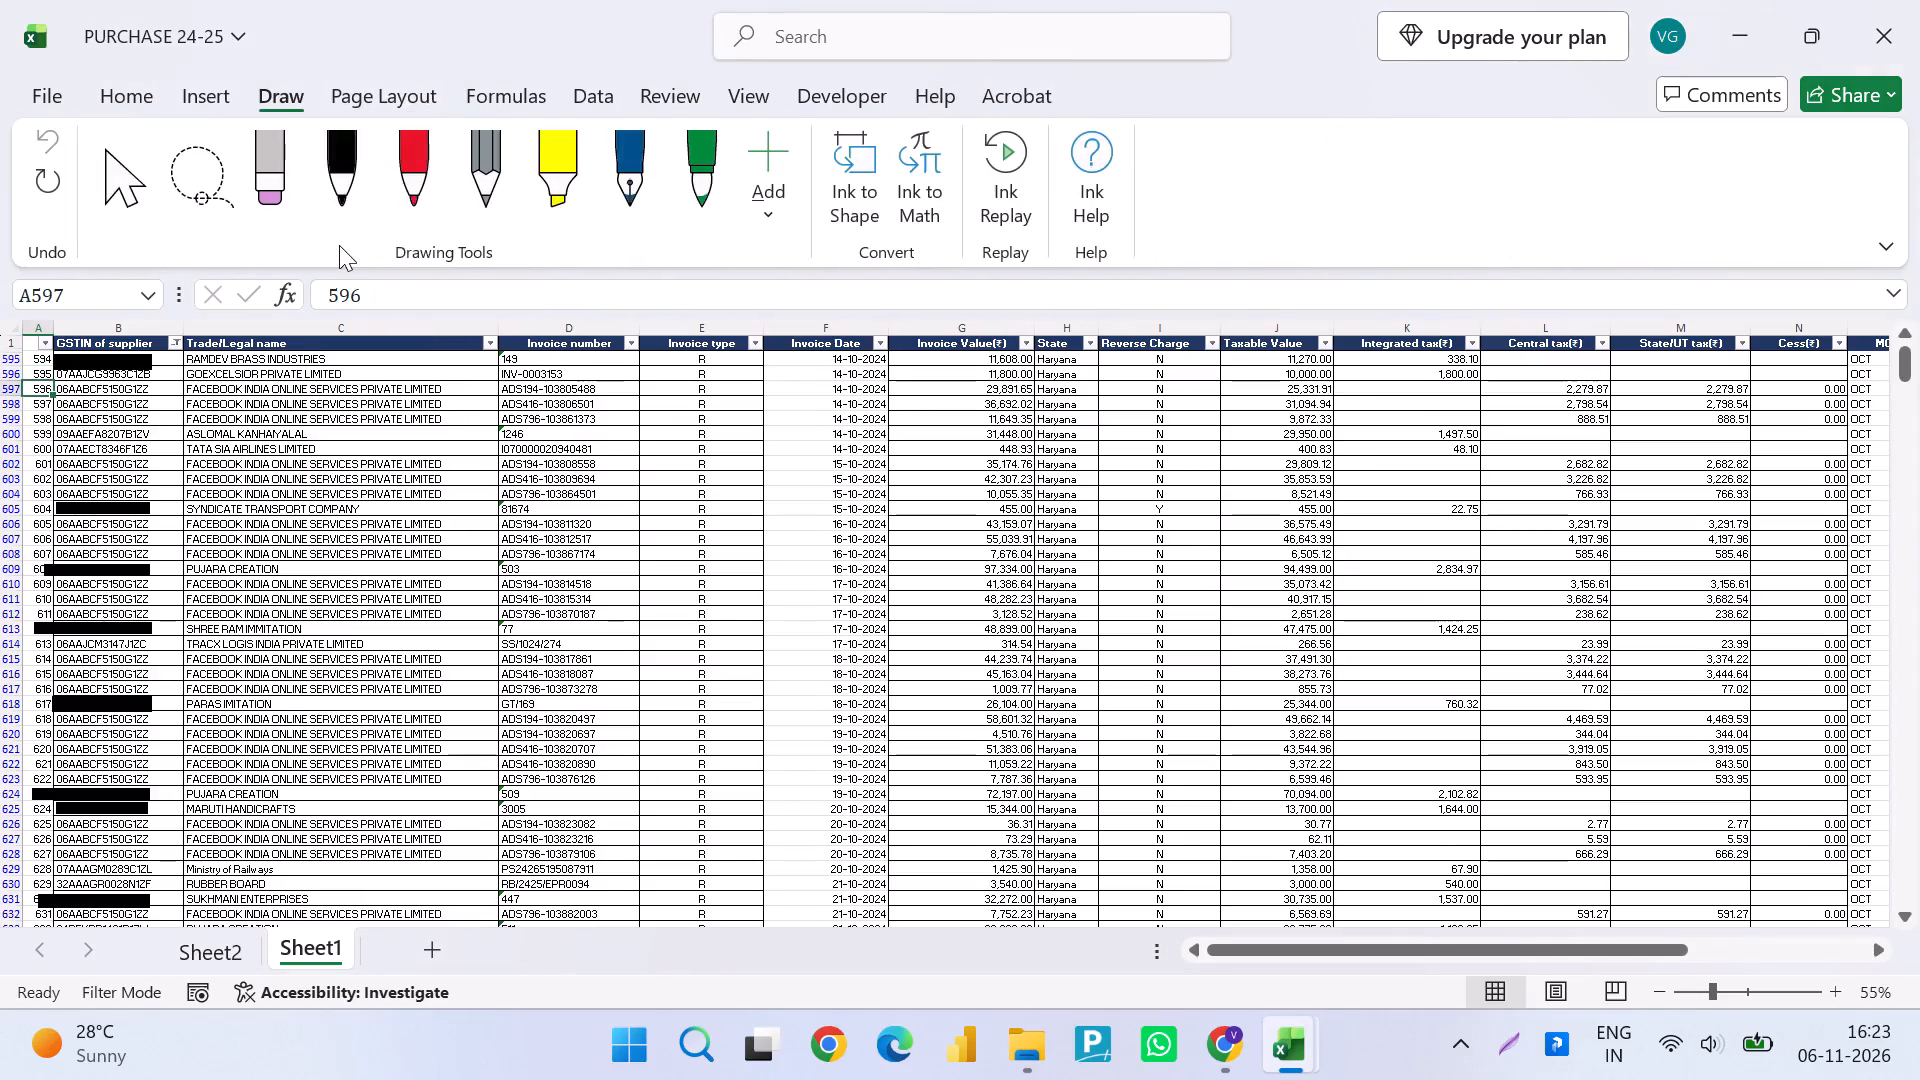
pyautogui.scroll(1, 339, 245)
pyautogui.scroll(-5, 387, 464)
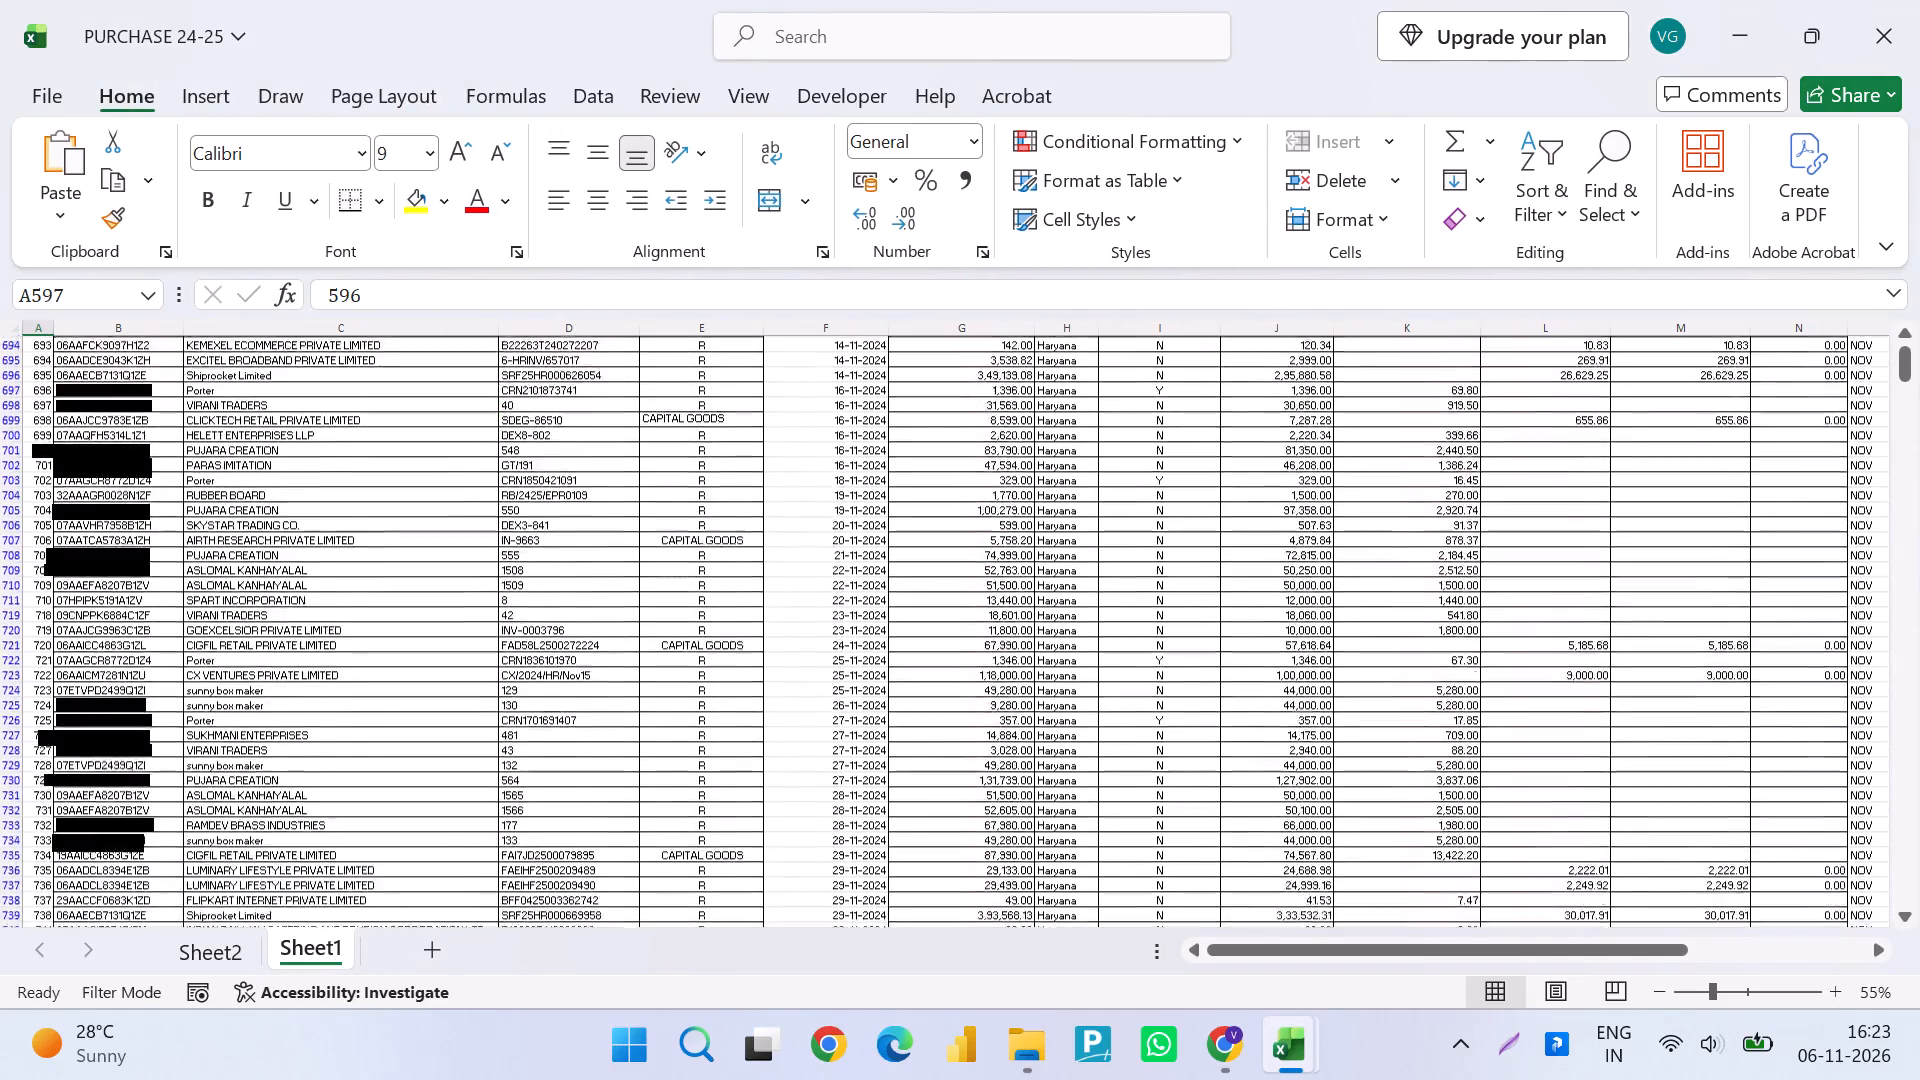
pyautogui.scroll(-4, 387, 464)
pyautogui.scroll(1, 387, 464)
pyautogui.scroll(-1, 387, 464)
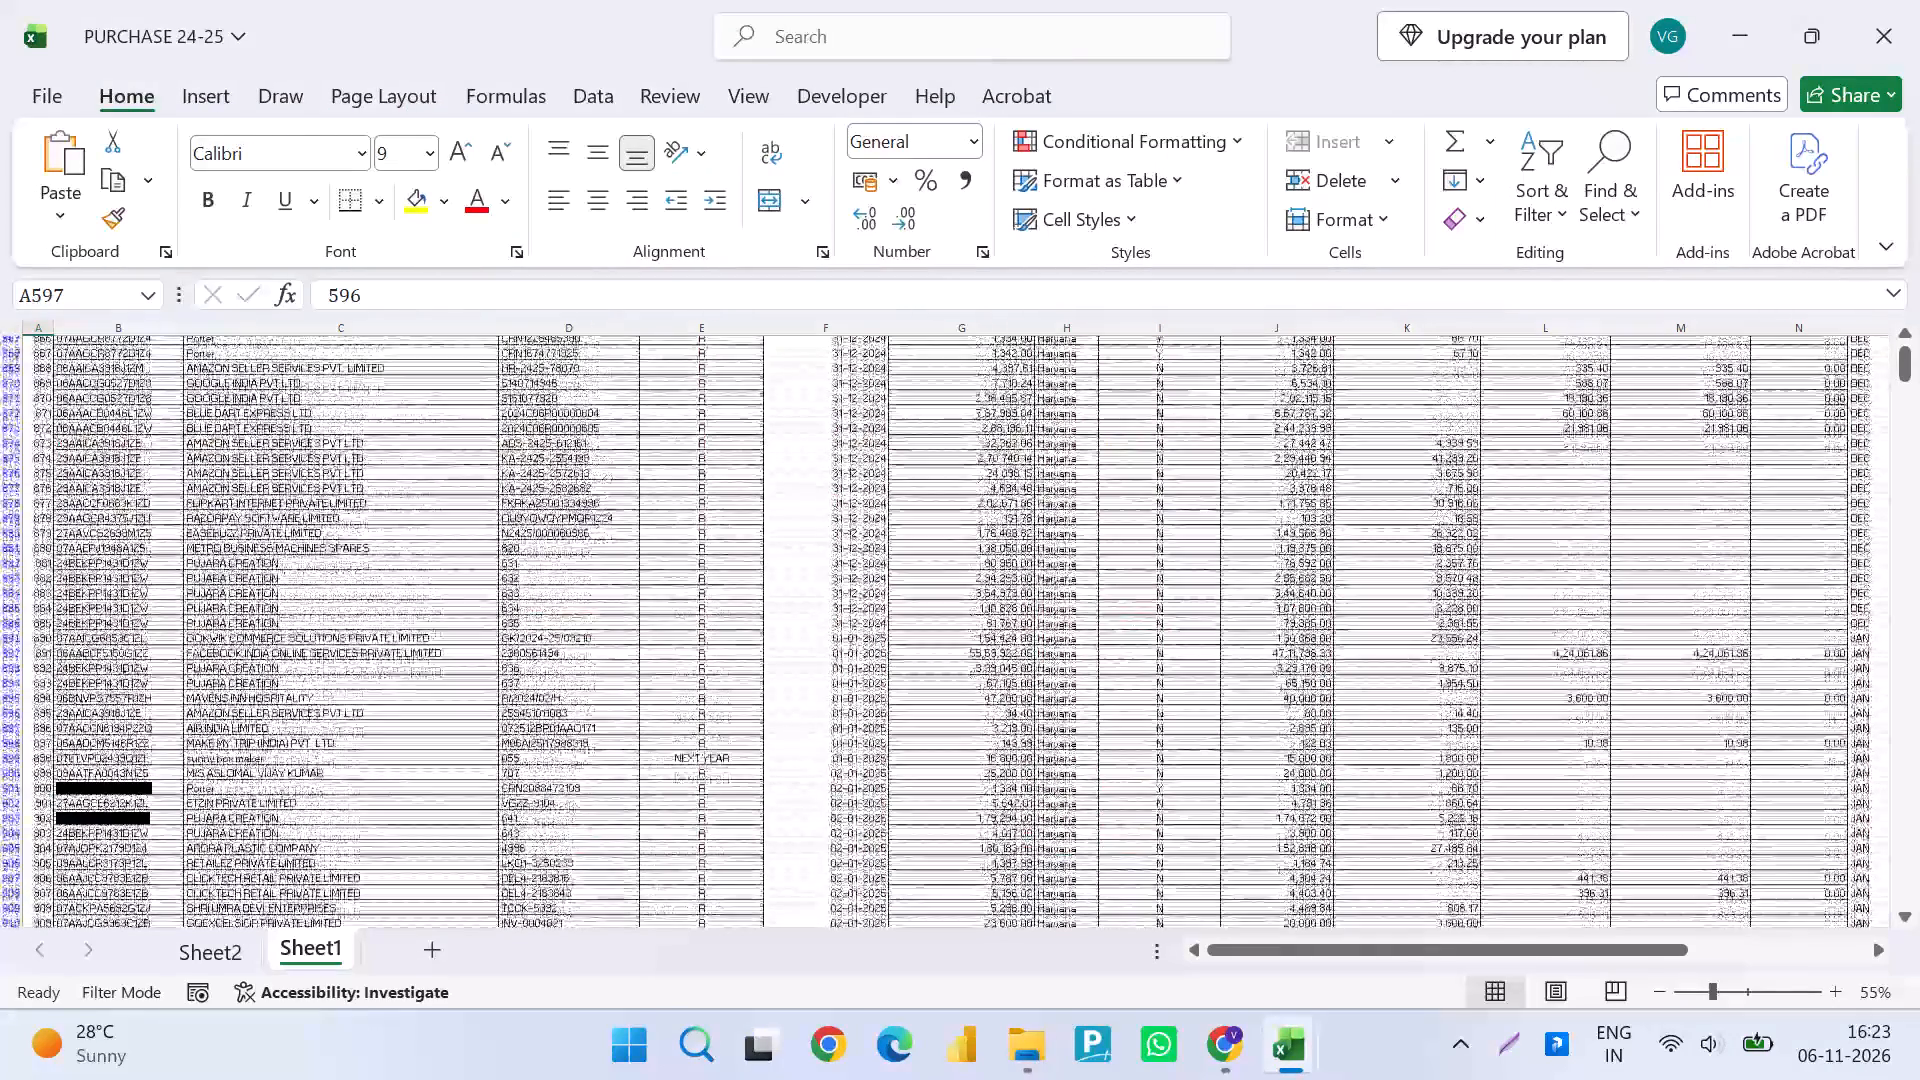
pyautogui.scroll(-3, 387, 464)
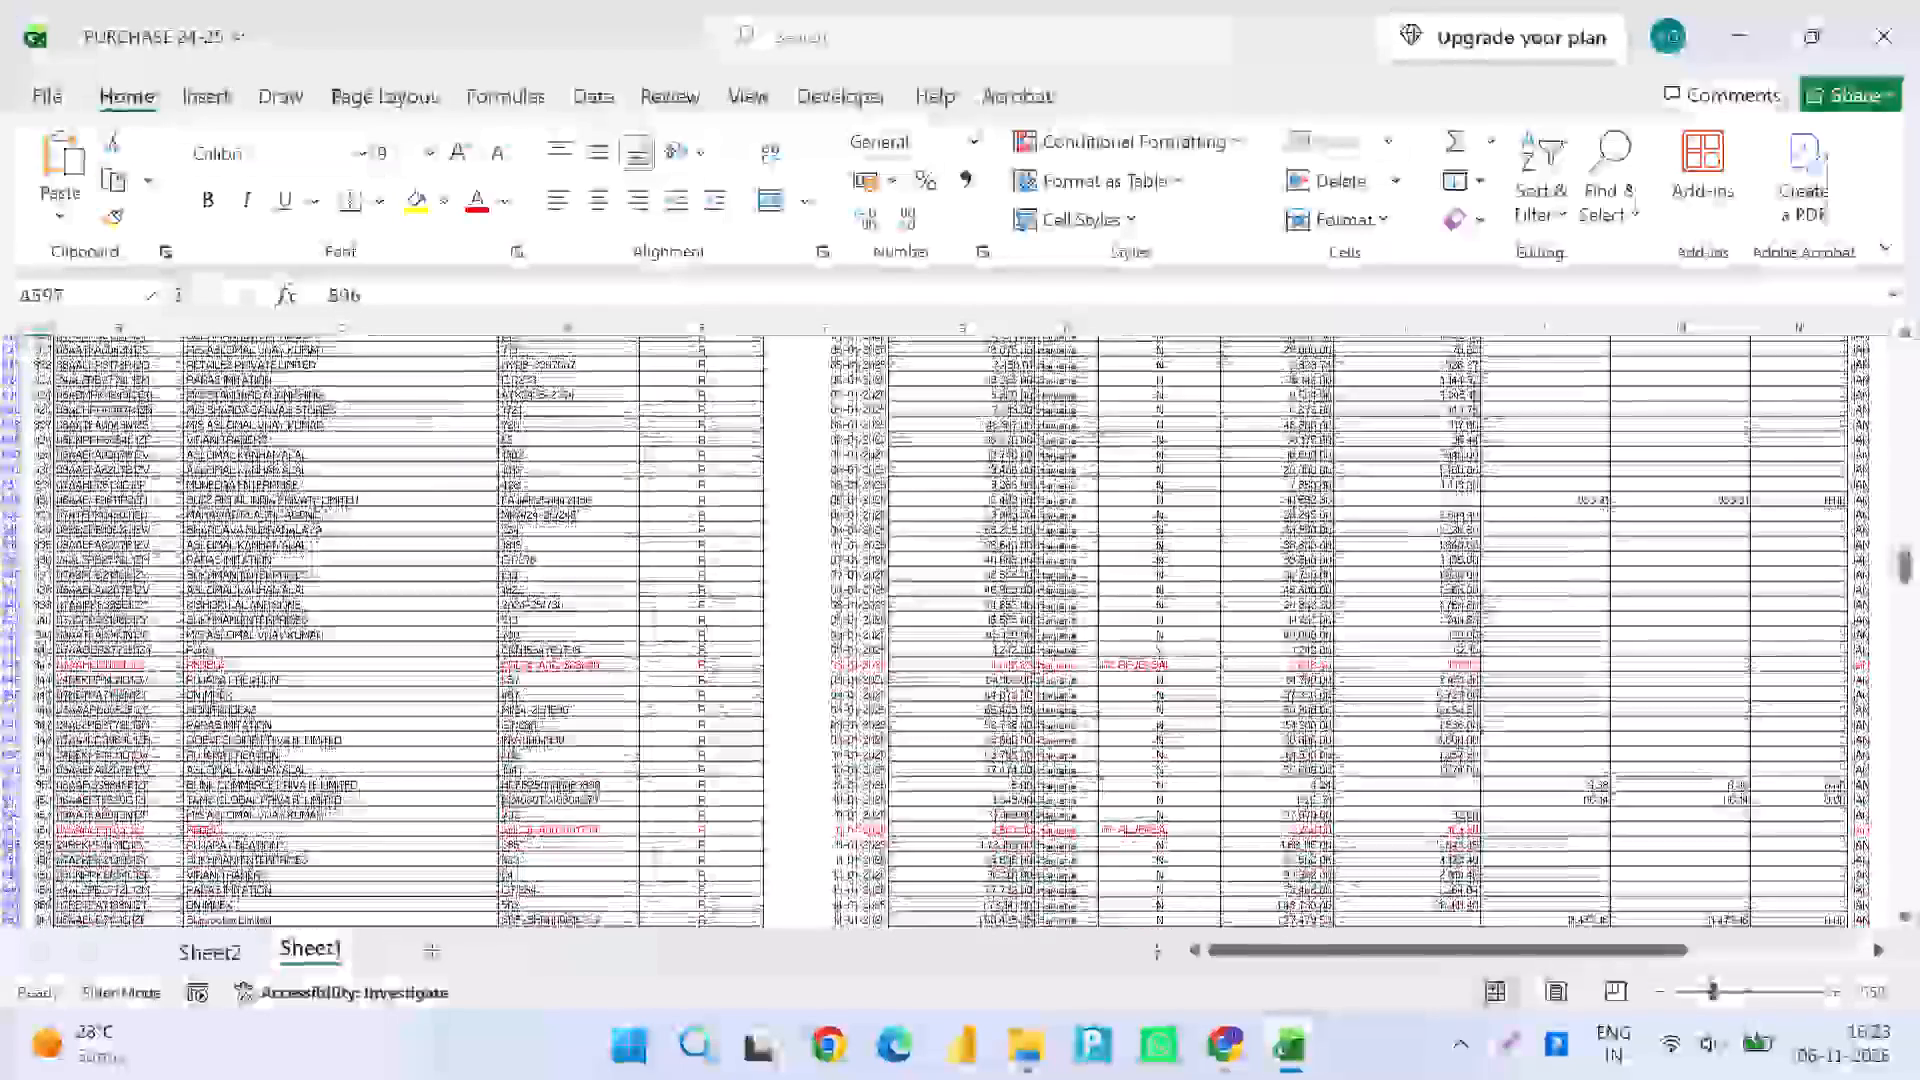
# Fill the REDBUS ITC REVERSAL invoice in A944:R944 with a light gold colour.
pyautogui.click(45, 665)
pyautogui.hotkey('ctrl', 'shift', 'Right')
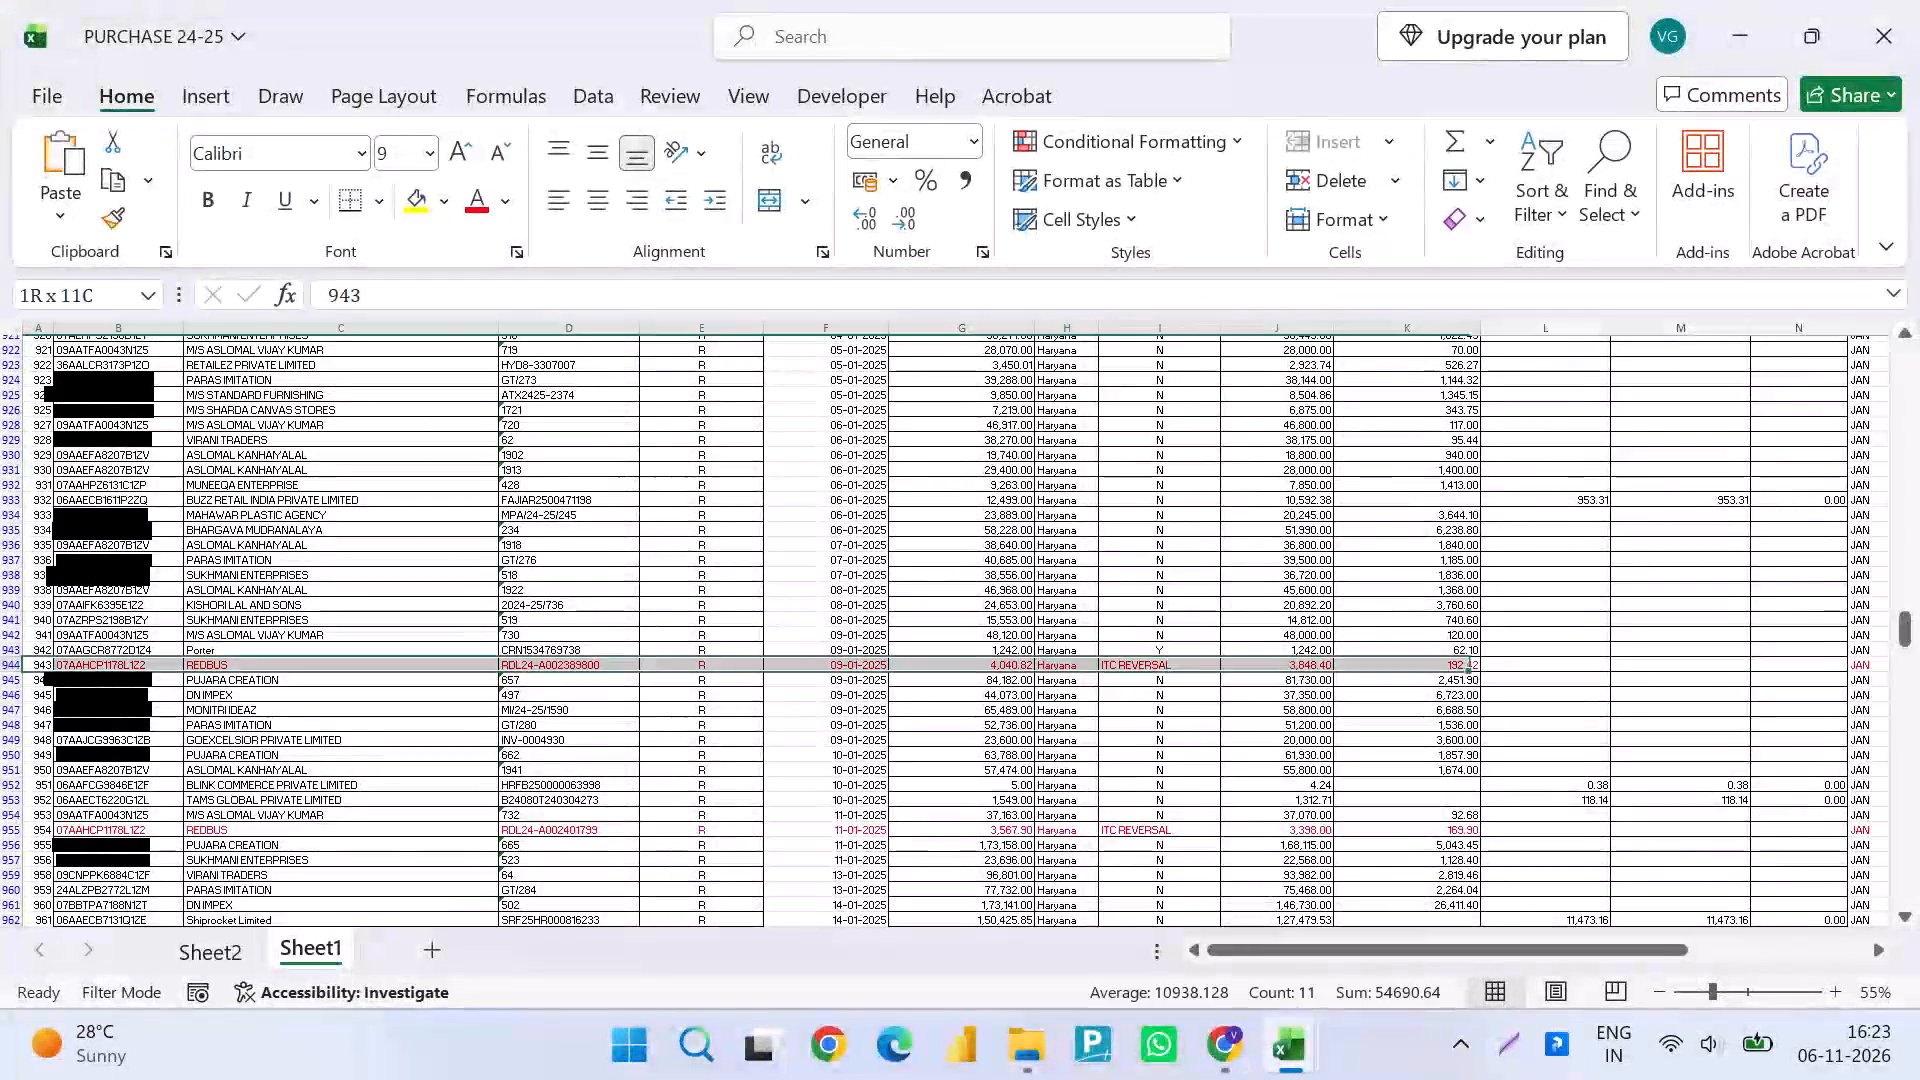
pyautogui.hotkey('ctrl', 'shift', 'Right')
pyautogui.hotkey('ctrl', 'shift', 'Right')
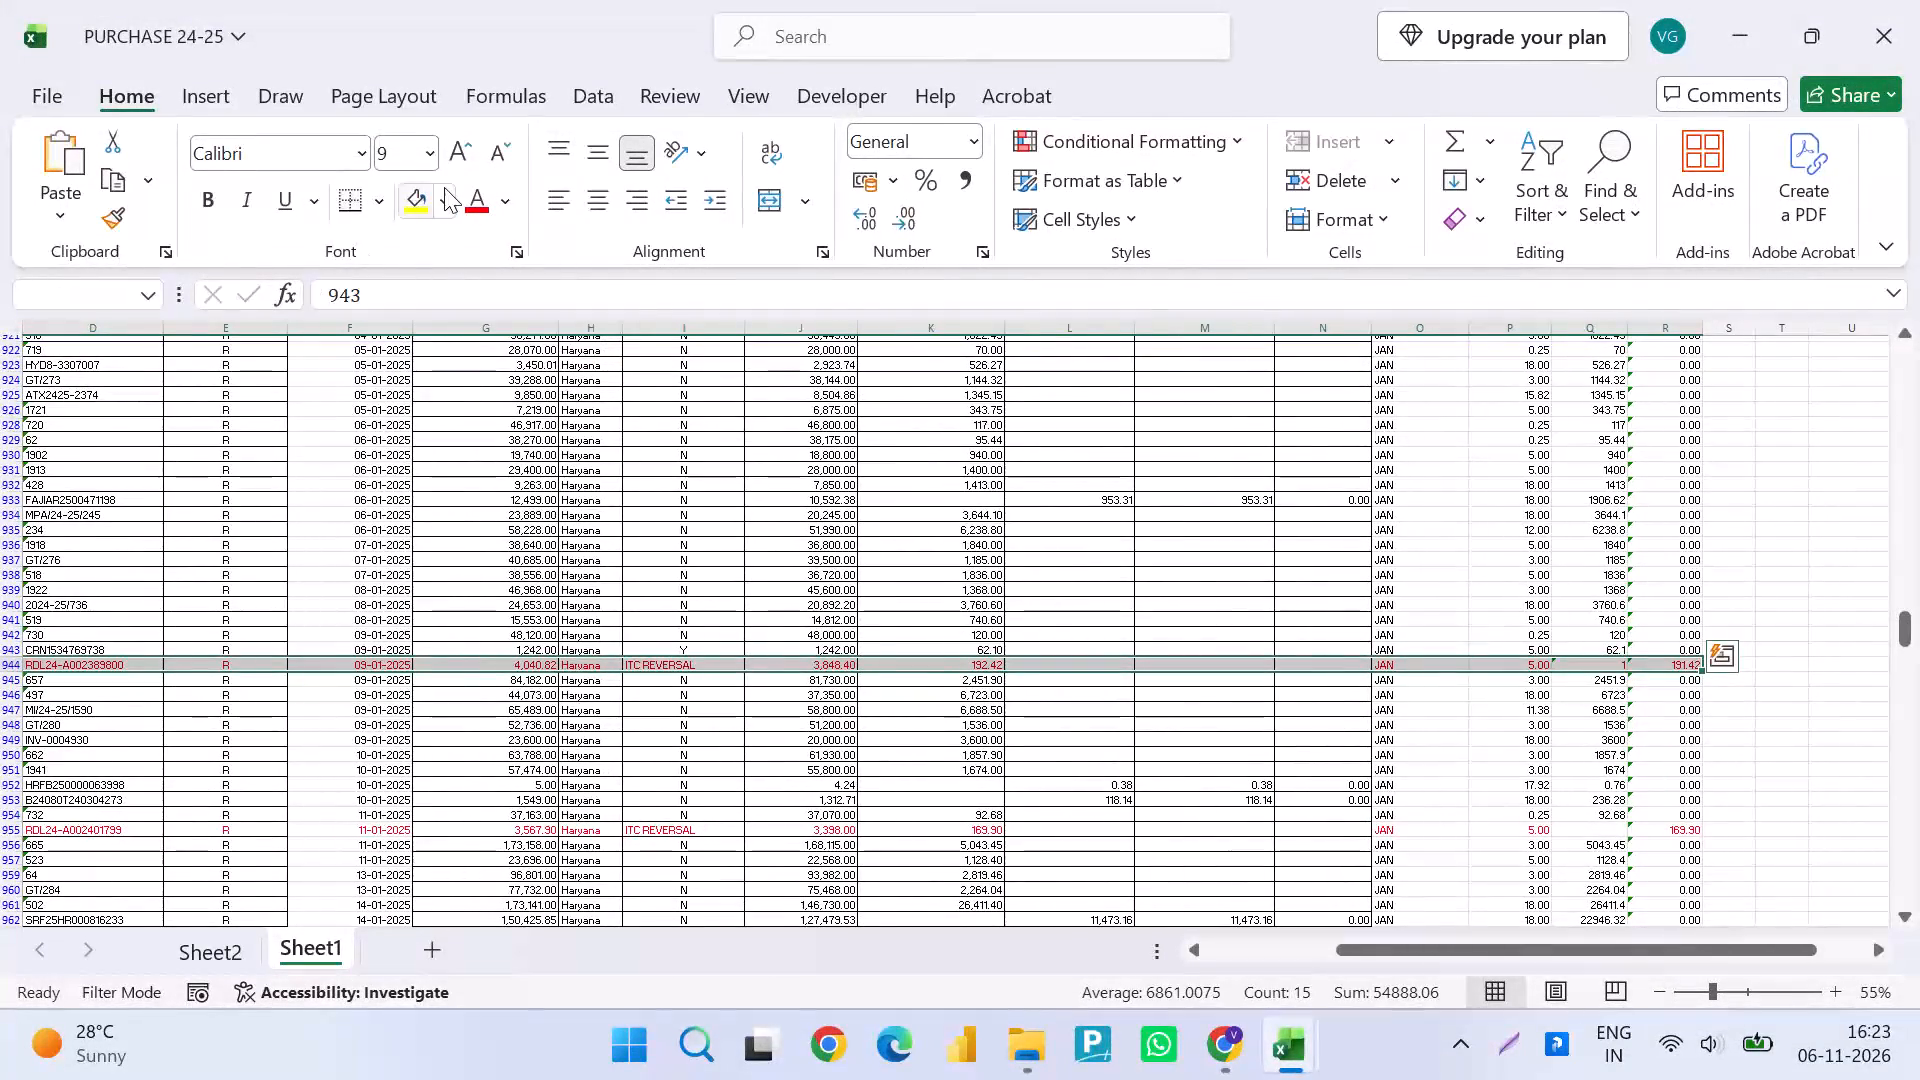
pyautogui.click(444, 188)
pyautogui.click(715, 401)
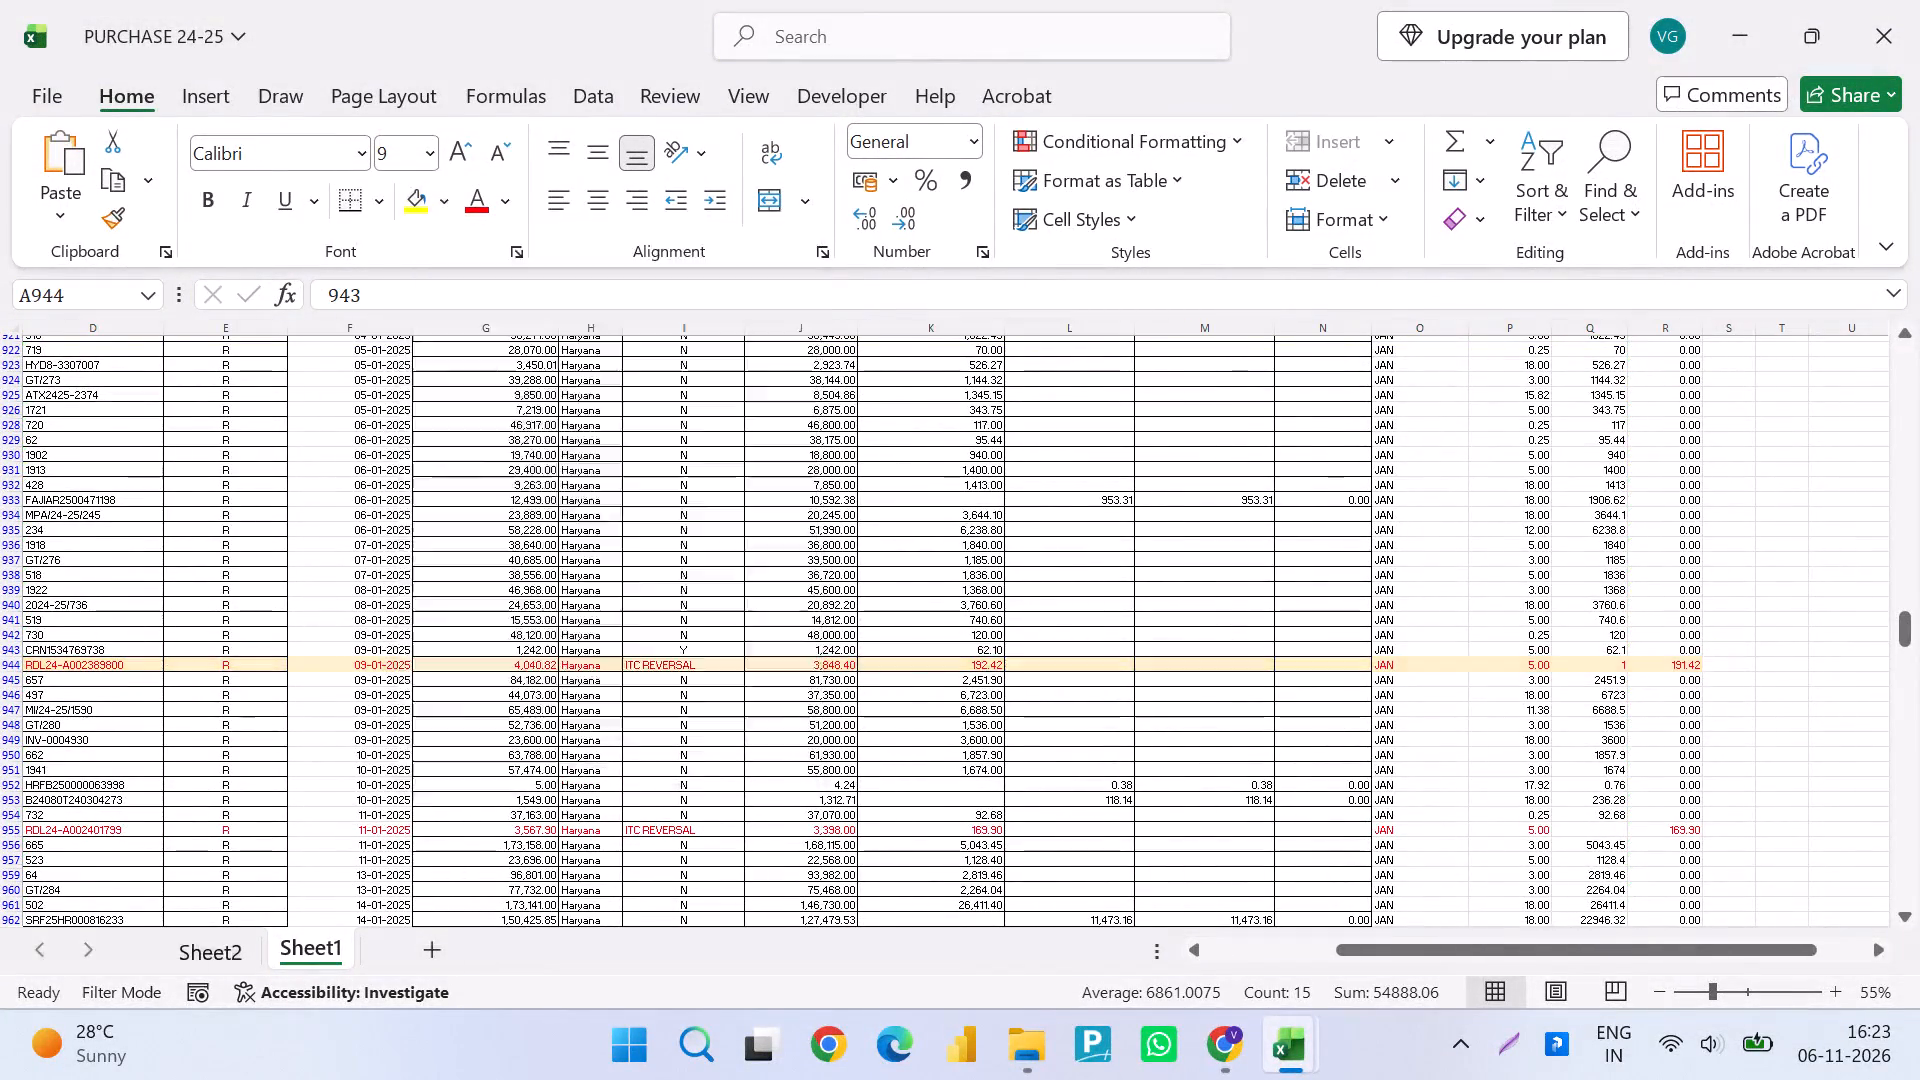
# Apply the same light gold fill to the second REDBUS ITC REVERSAL invoice in A955:R955.
pyautogui.press('Left')
pyautogui.press('Down')
pyautogui.press('Down')
pyautogui.press('Down')
pyautogui.press('Down')
pyautogui.press('Down')
pyautogui.press('Down')
pyautogui.press('Down')
pyautogui.press('Down')
pyautogui.press('Down')
pyautogui.press('Down')
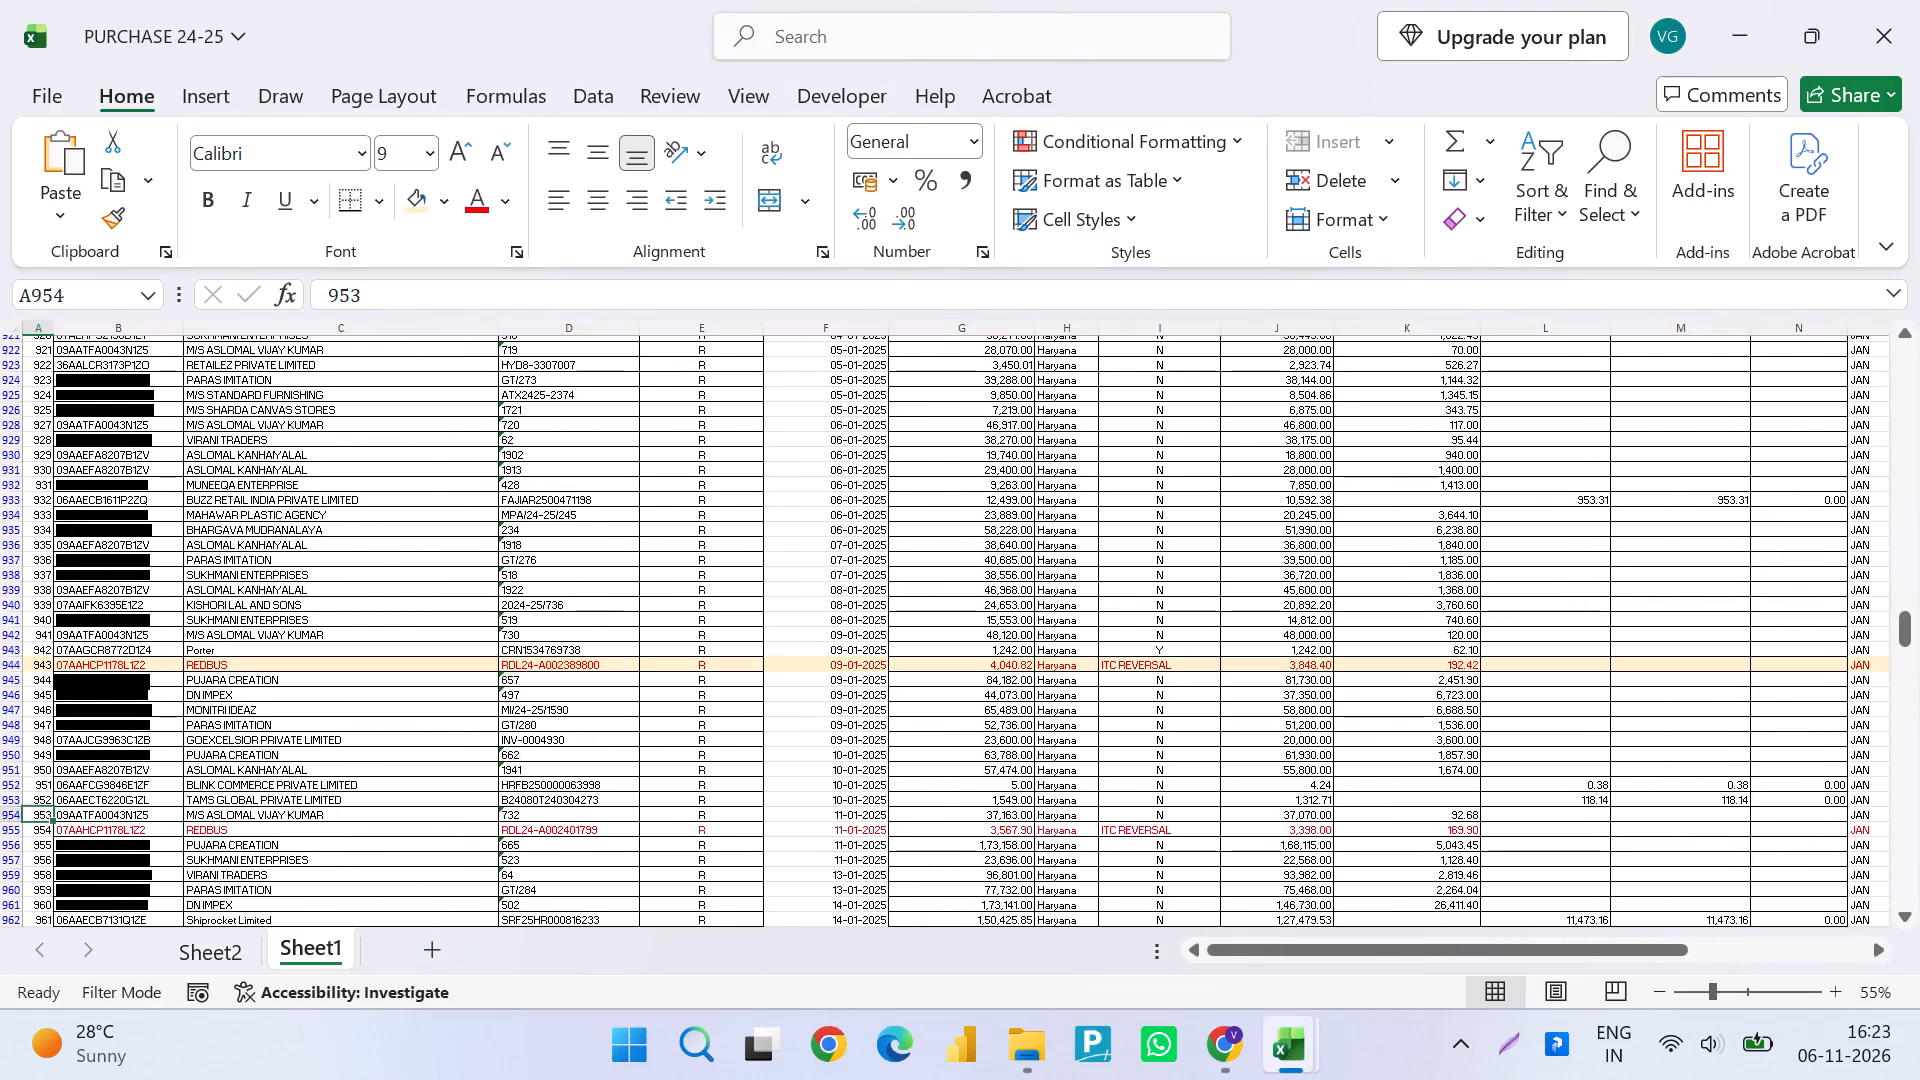
pyautogui.press('Down')
pyautogui.hotkey('ctrl', 'shift', 'Right')
pyautogui.hotkey('ctrl', 'shift', 'Right')
pyautogui.hotkey('ctrl', 'shift', 'Right')
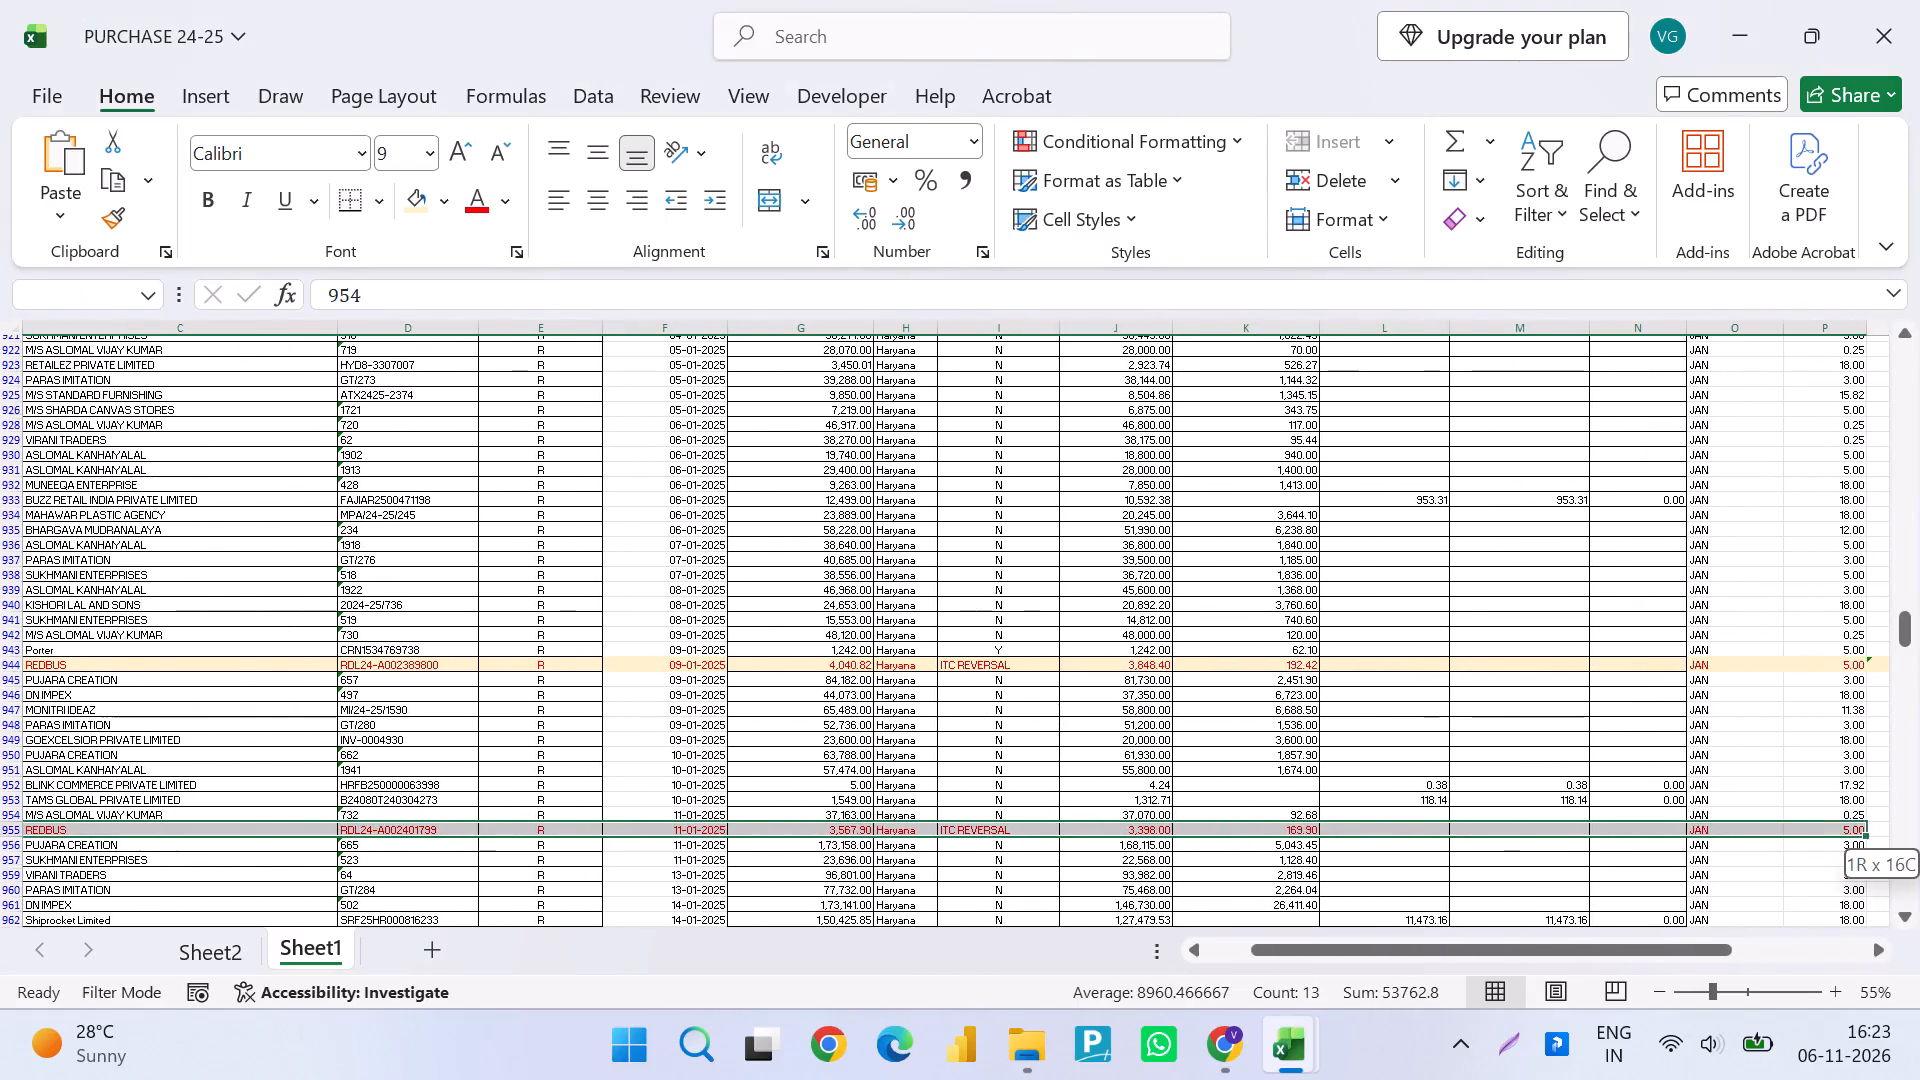
pyautogui.hotkey('ctrl', 'shift', 'Right')
pyautogui.press('F4')
# Filter the Trade/Legal name column by the red font colour.
pyautogui.hotkey('ctrl', 'Up')
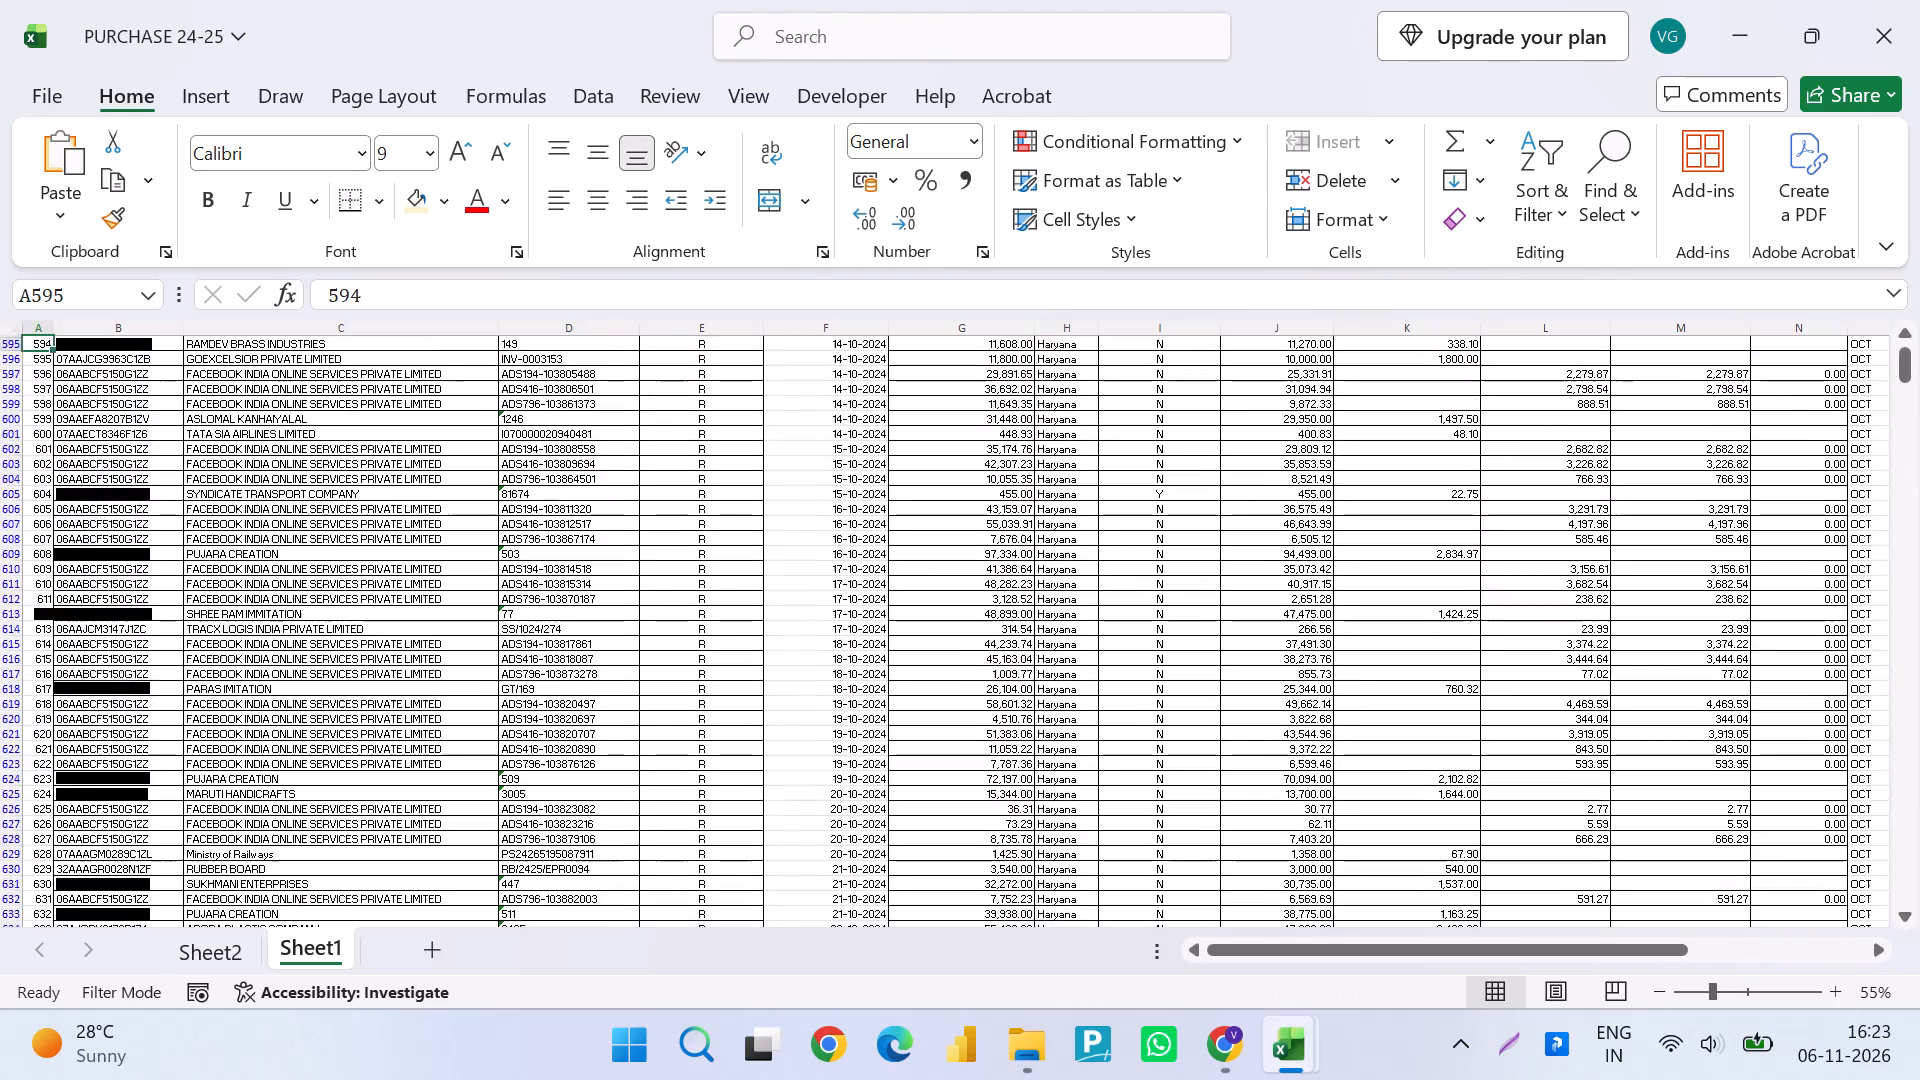
pyautogui.press('Right')
pyautogui.press('Right')
pyautogui.press('Right')
pyautogui.press('Up')
pyautogui.press('Left')
pyautogui.hotkey('alt', 'Down')
pyautogui.hotkey('alt', 'Down')
pyautogui.hotkey('alt', 'Down')
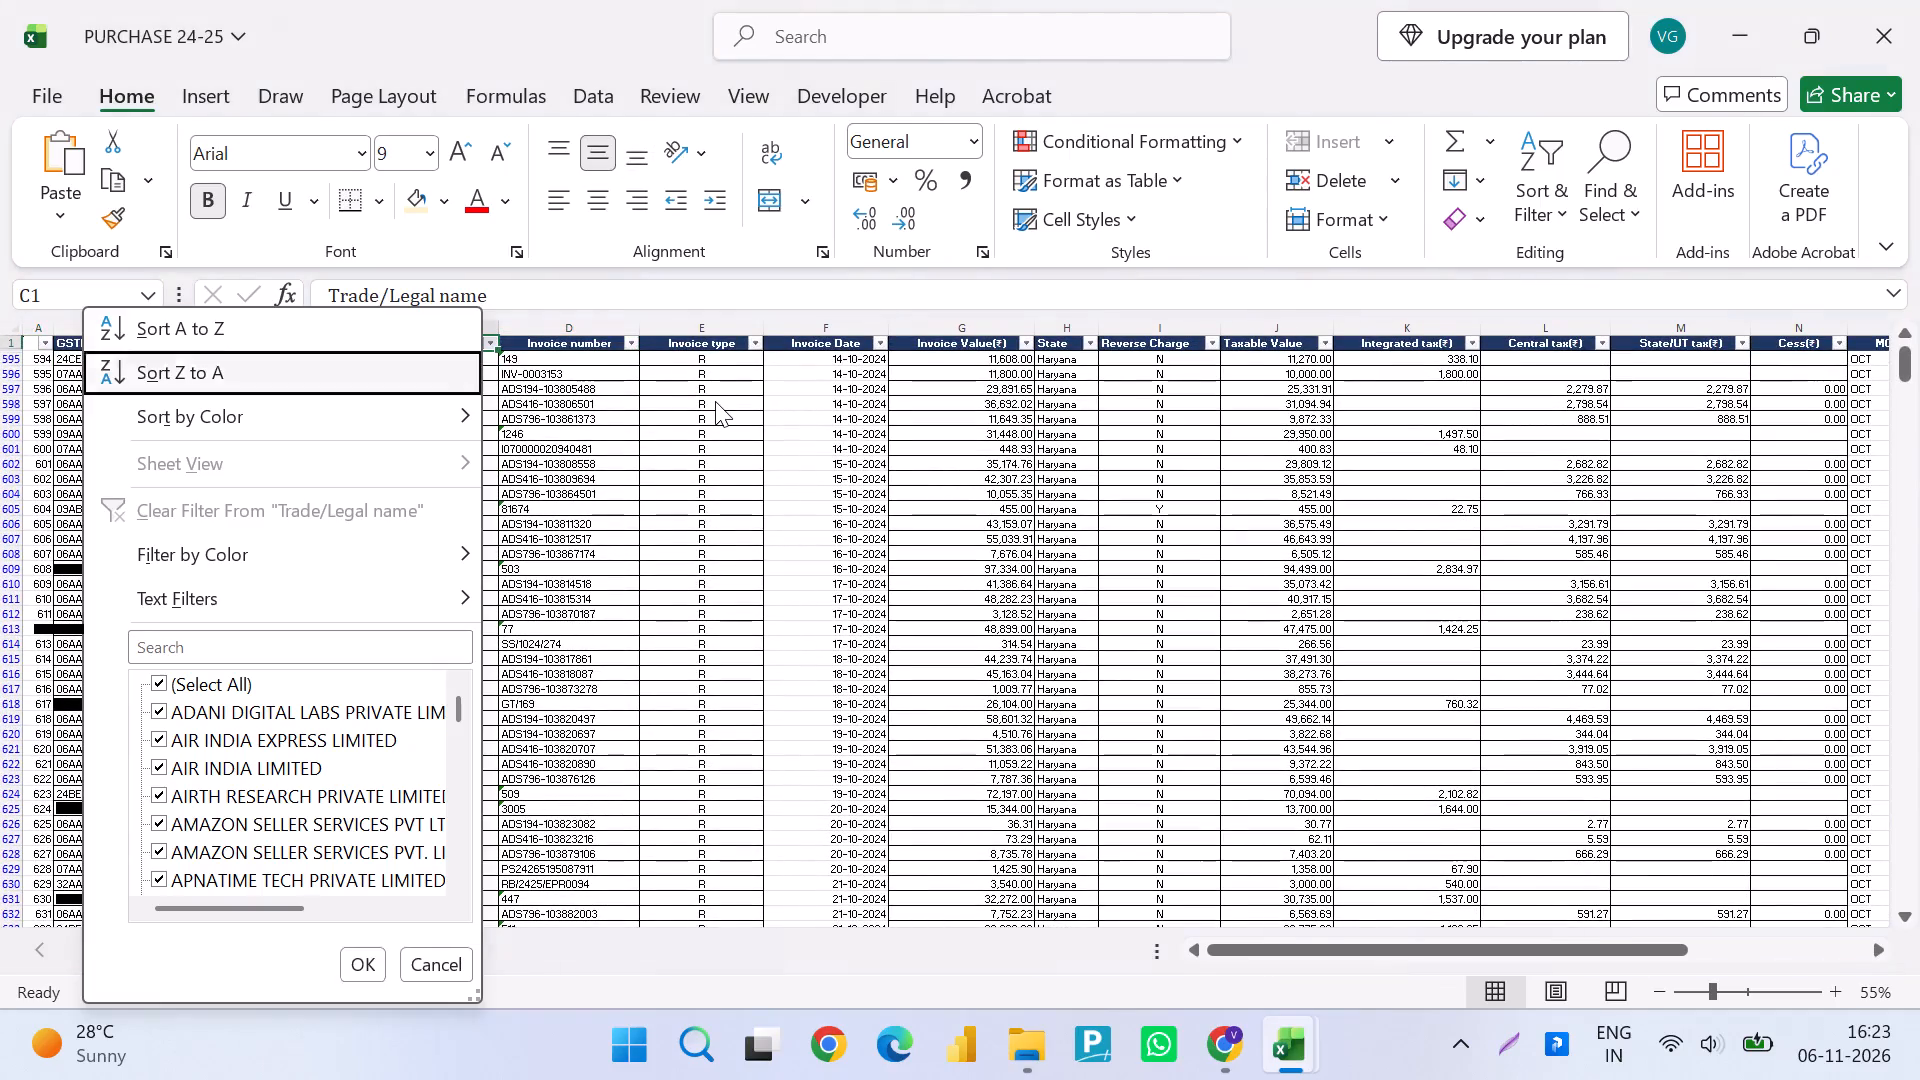
pyautogui.press('Down')
pyautogui.press('Down')
pyautogui.press('Down')
pyautogui.press('Down')
pyautogui.press('Down')
pyautogui.press('Right')
pyautogui.press('Down')
pyautogui.press('Escape')
pyautogui.press('Up')
pyautogui.press('Right')
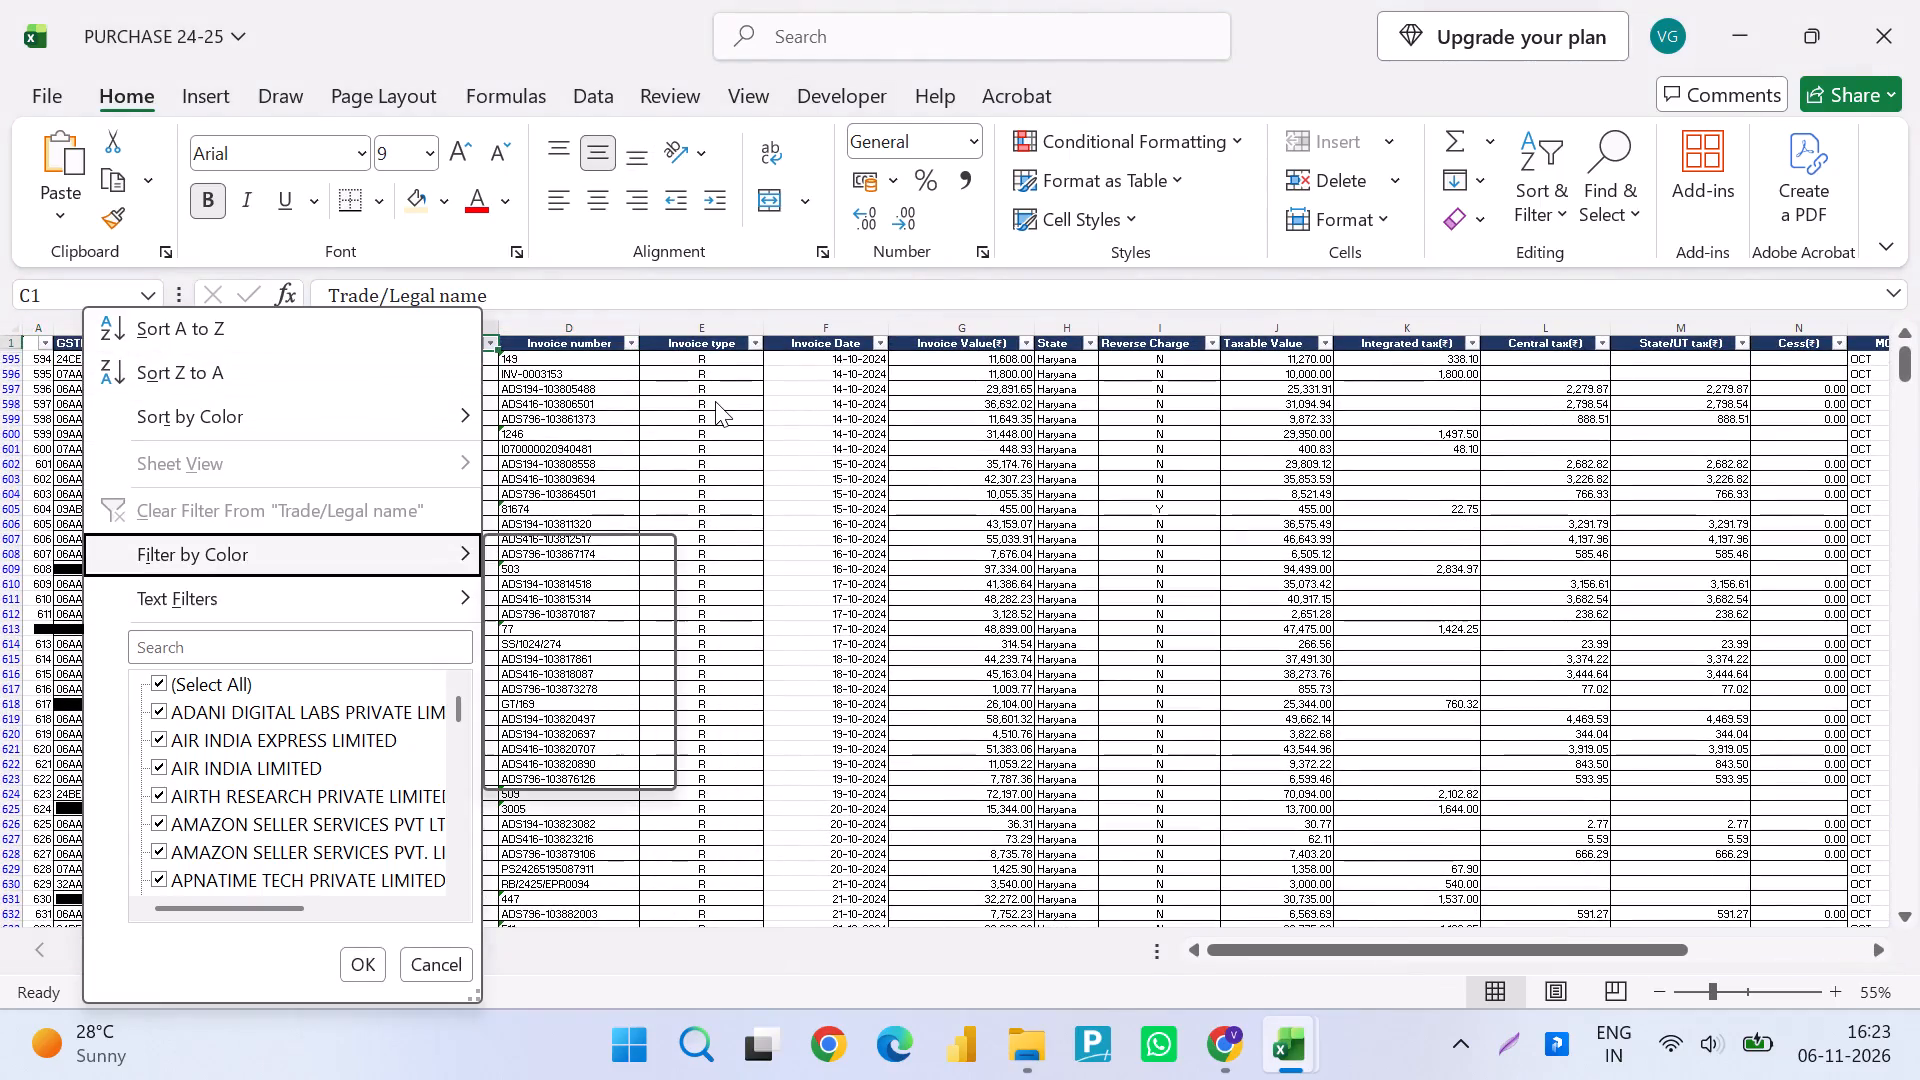
pyautogui.press('Down')
pyautogui.press('Down')
pyautogui.press('space')
pyautogui.press('Down')
pyautogui.press('Down')
pyautogui.press('Left')
pyautogui.press('Up')
pyautogui.press('Left')
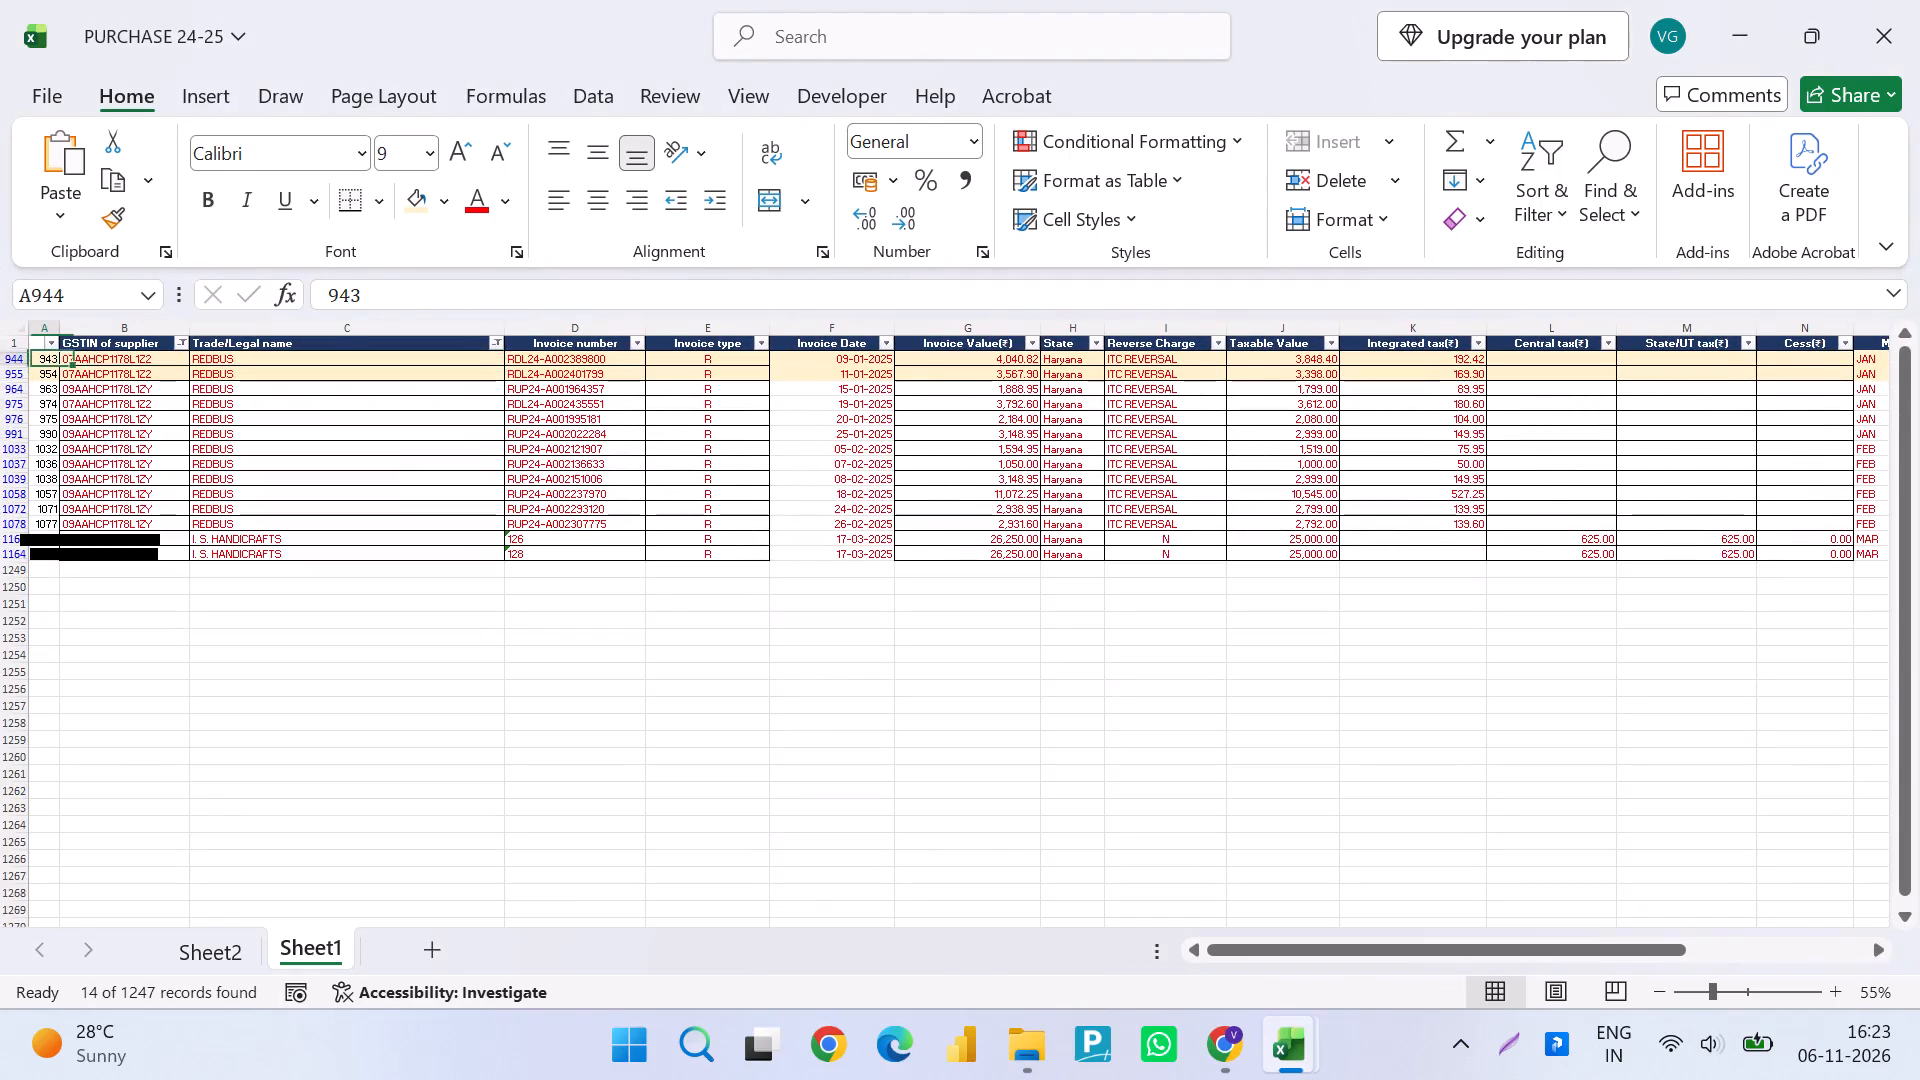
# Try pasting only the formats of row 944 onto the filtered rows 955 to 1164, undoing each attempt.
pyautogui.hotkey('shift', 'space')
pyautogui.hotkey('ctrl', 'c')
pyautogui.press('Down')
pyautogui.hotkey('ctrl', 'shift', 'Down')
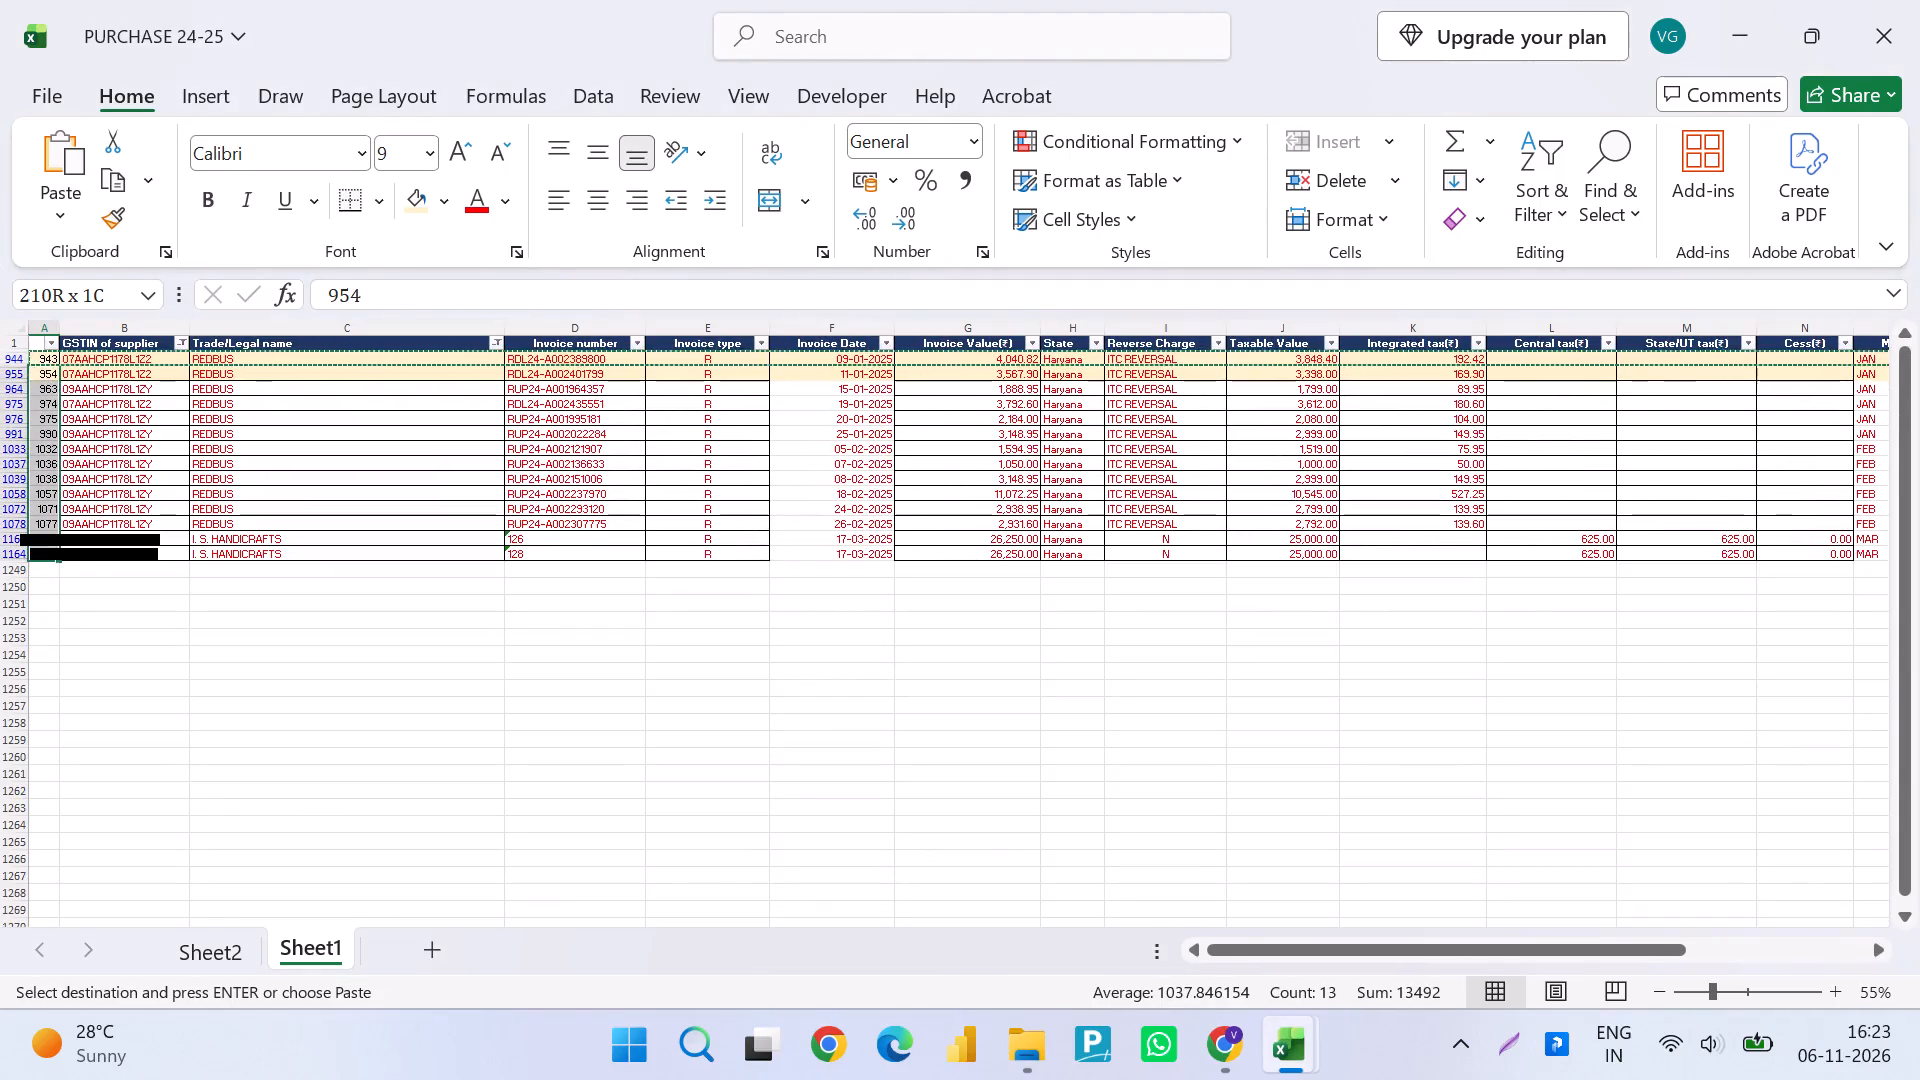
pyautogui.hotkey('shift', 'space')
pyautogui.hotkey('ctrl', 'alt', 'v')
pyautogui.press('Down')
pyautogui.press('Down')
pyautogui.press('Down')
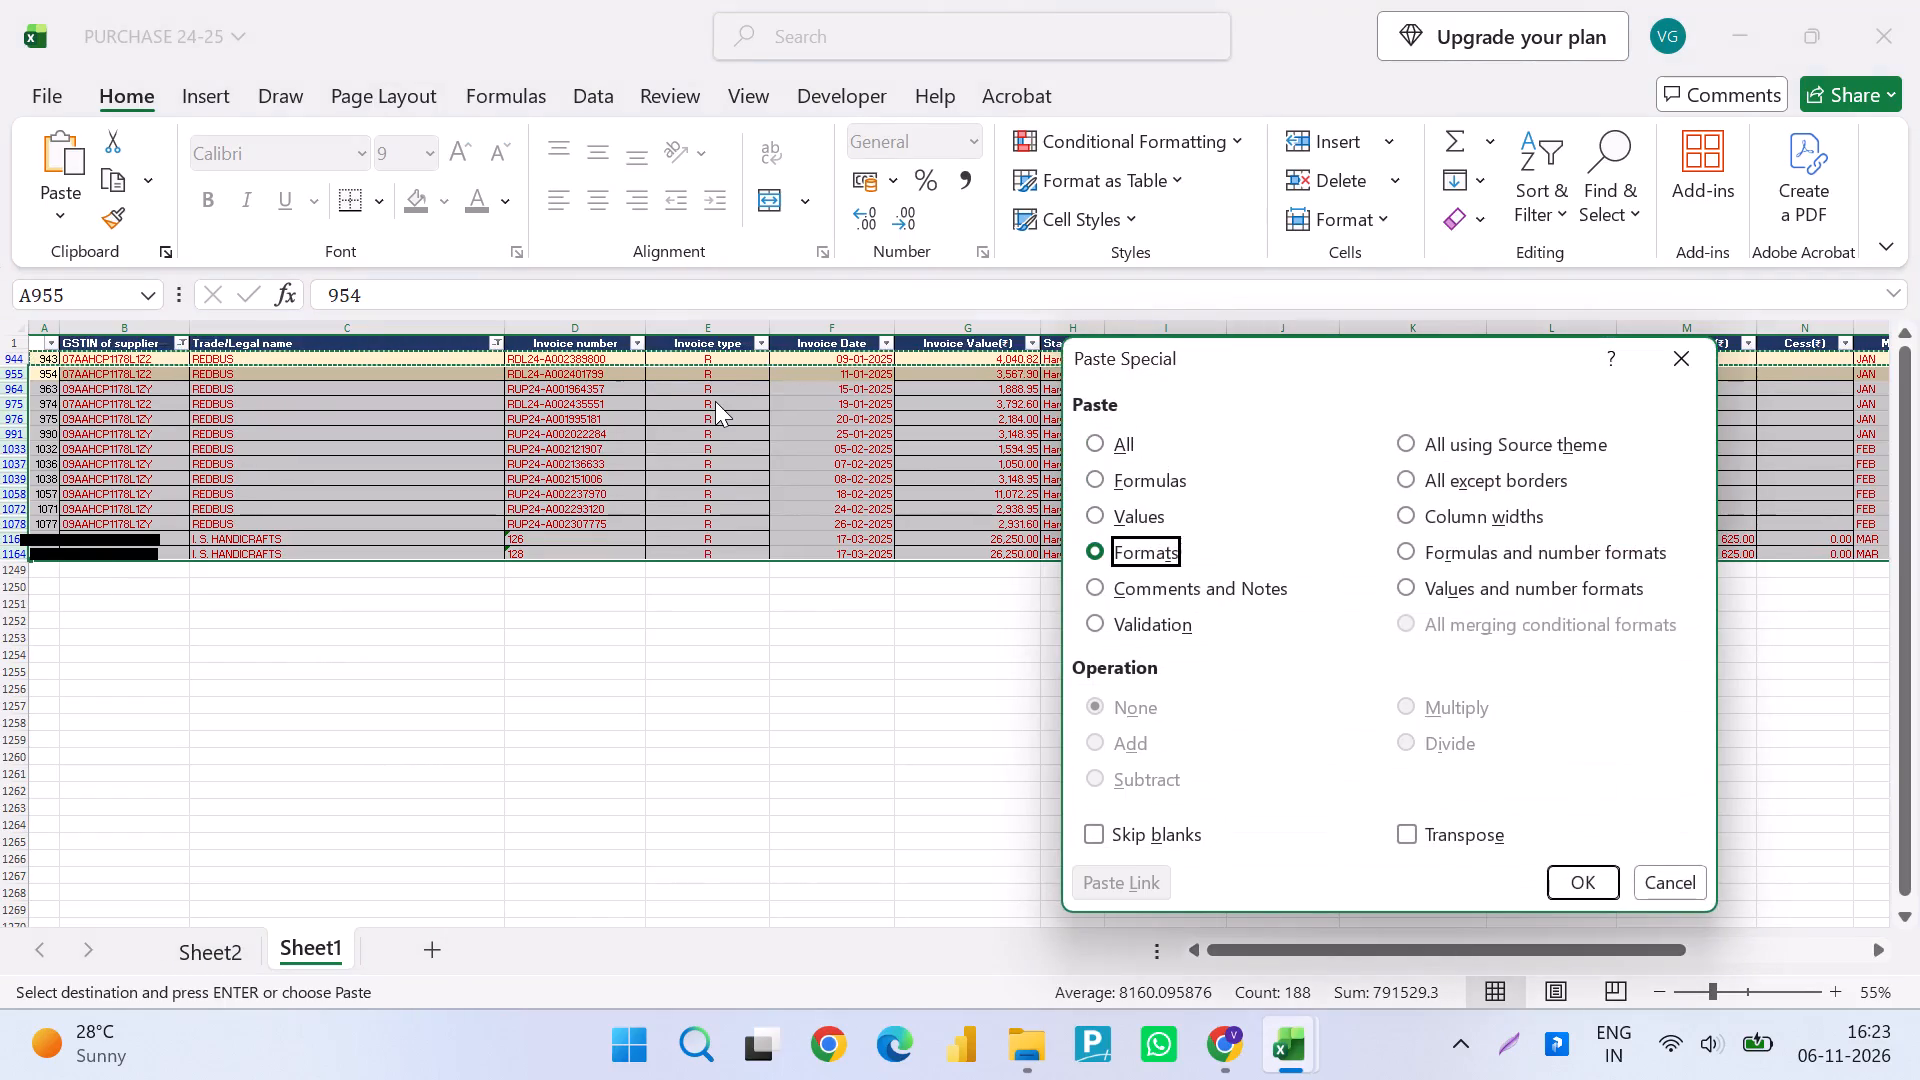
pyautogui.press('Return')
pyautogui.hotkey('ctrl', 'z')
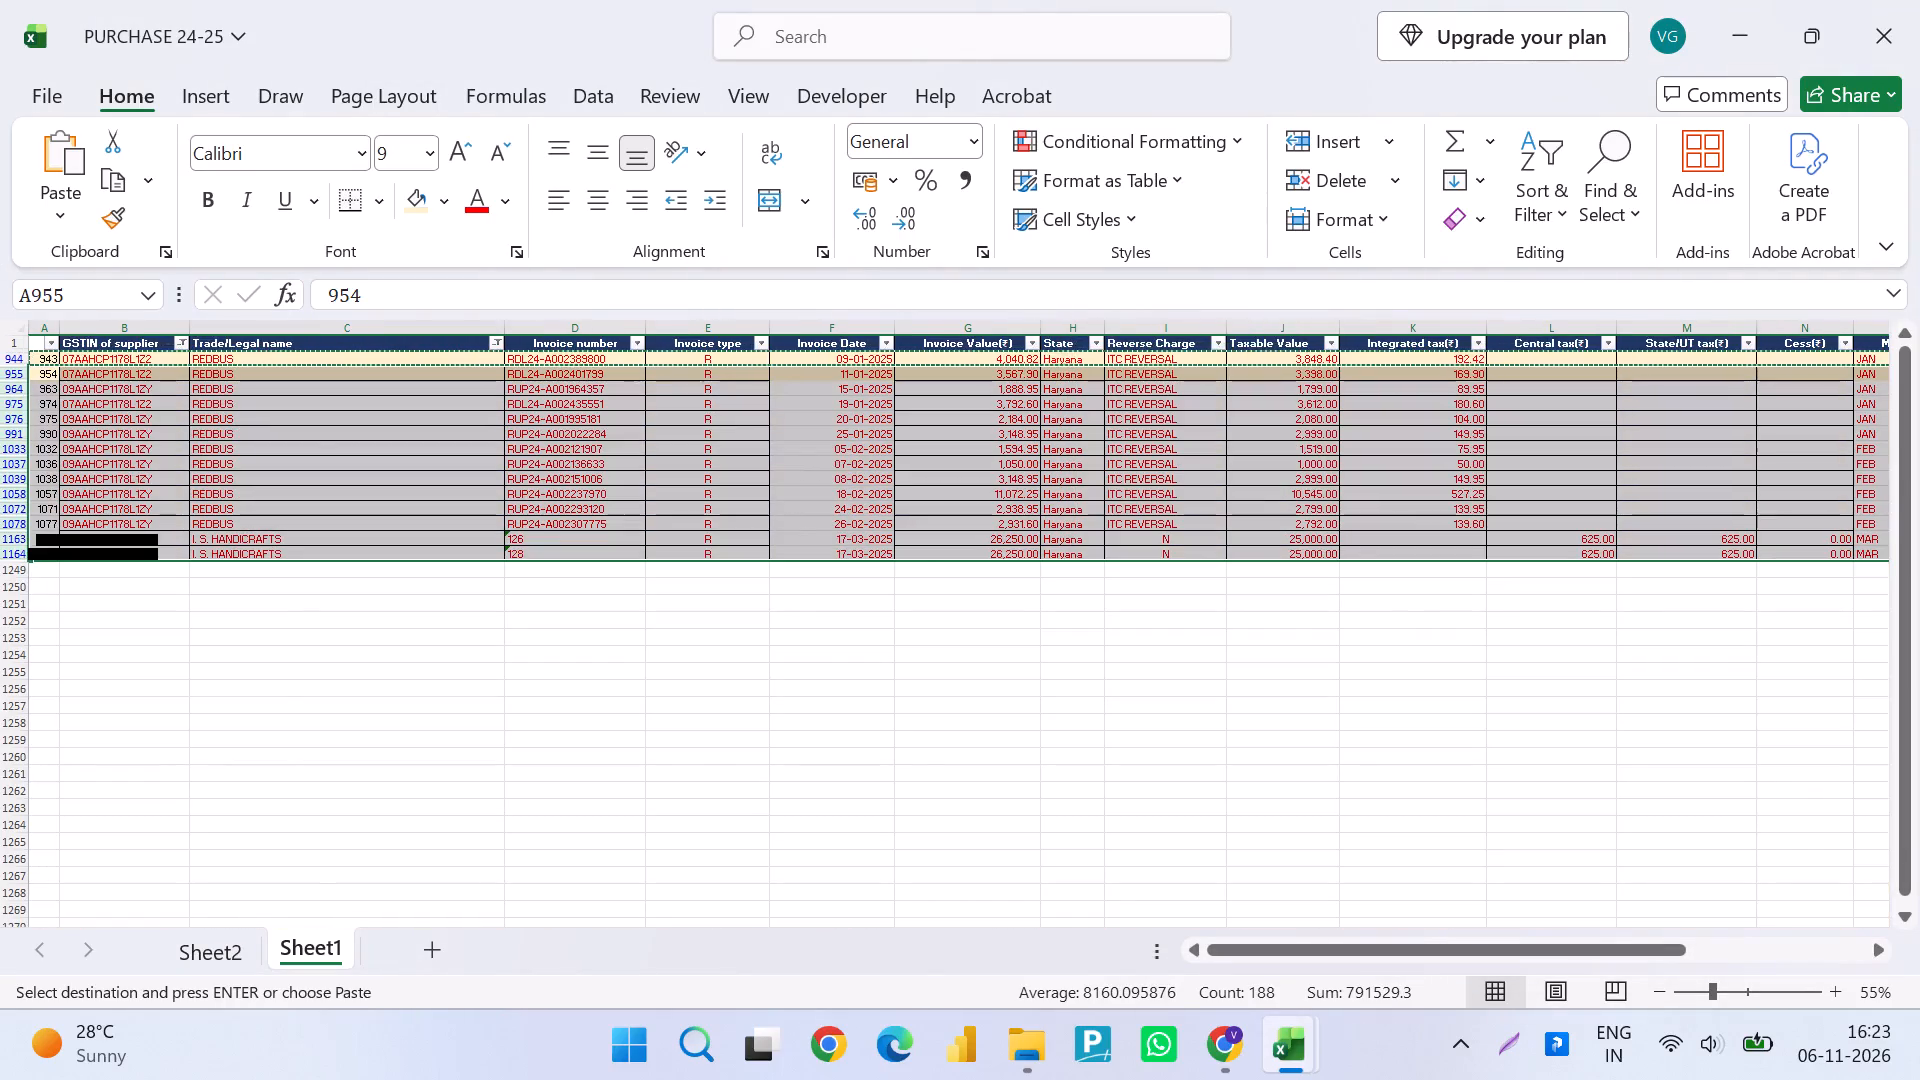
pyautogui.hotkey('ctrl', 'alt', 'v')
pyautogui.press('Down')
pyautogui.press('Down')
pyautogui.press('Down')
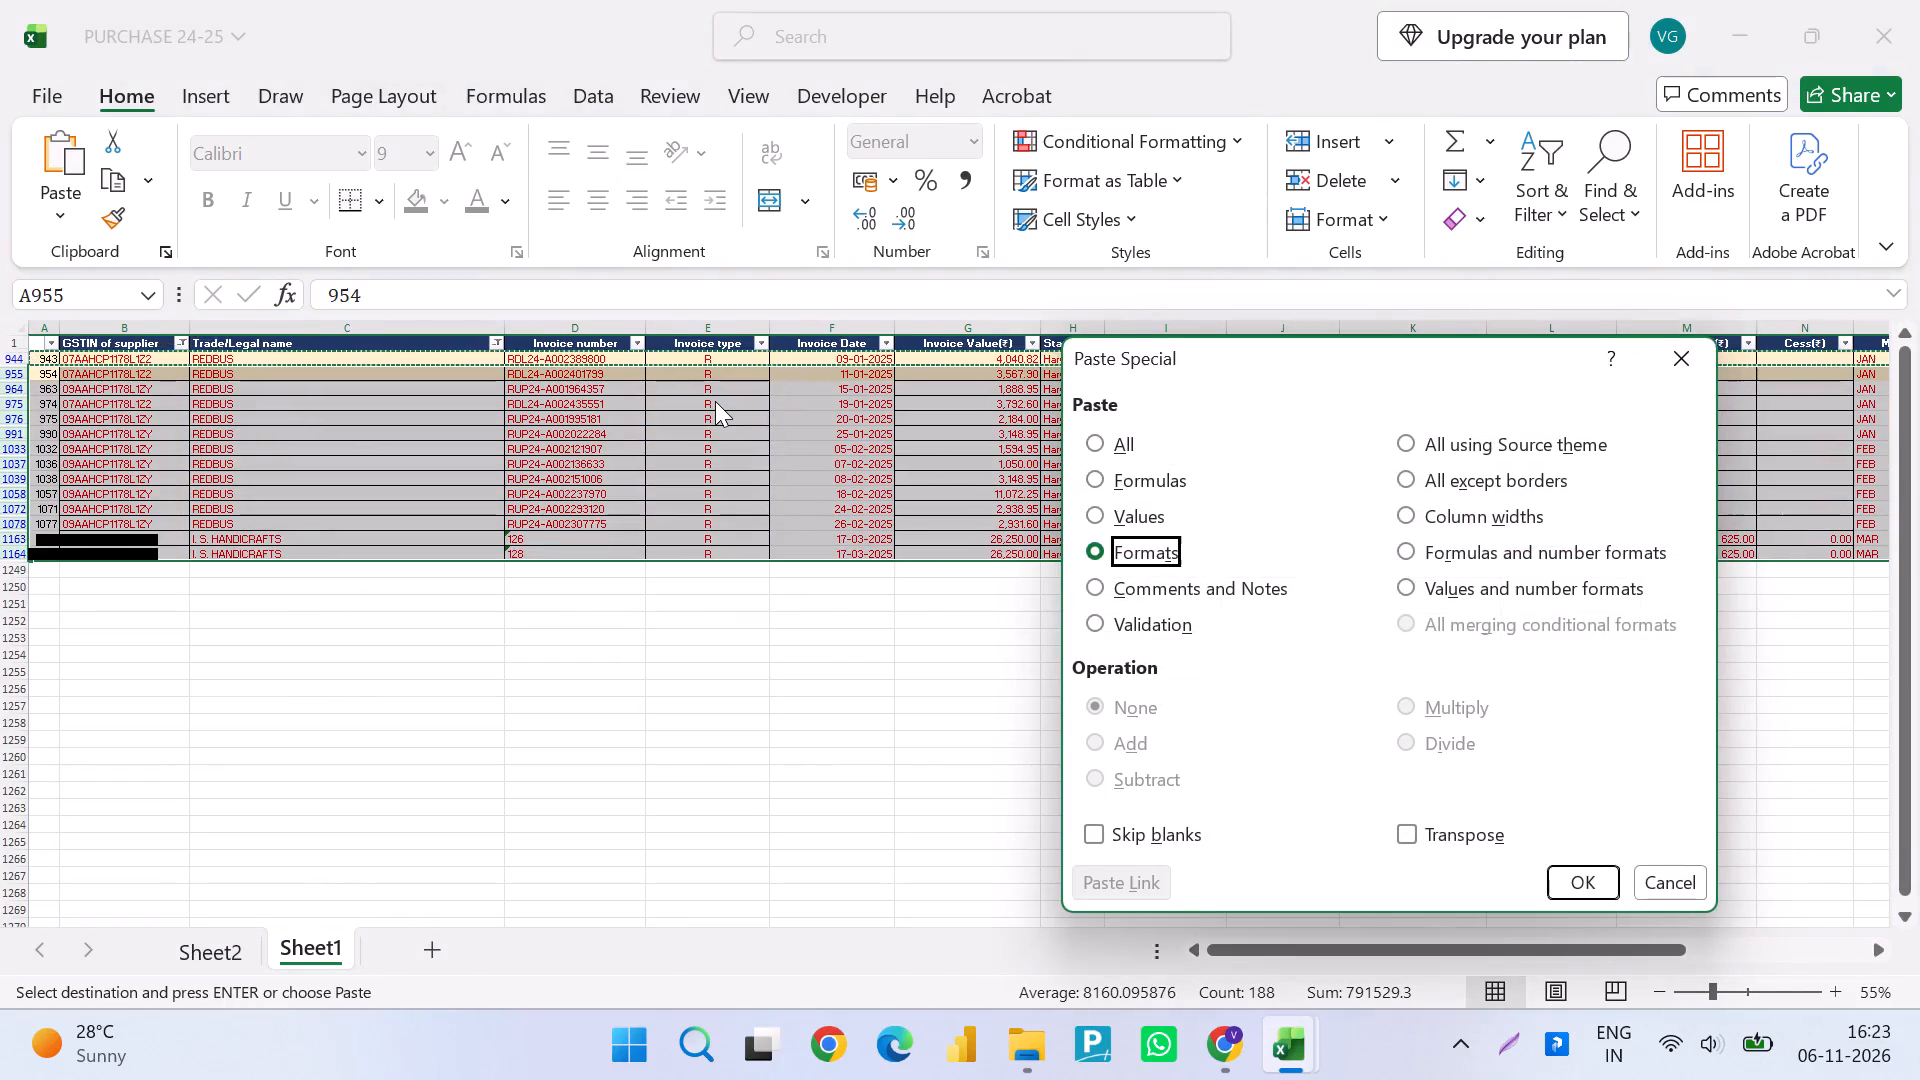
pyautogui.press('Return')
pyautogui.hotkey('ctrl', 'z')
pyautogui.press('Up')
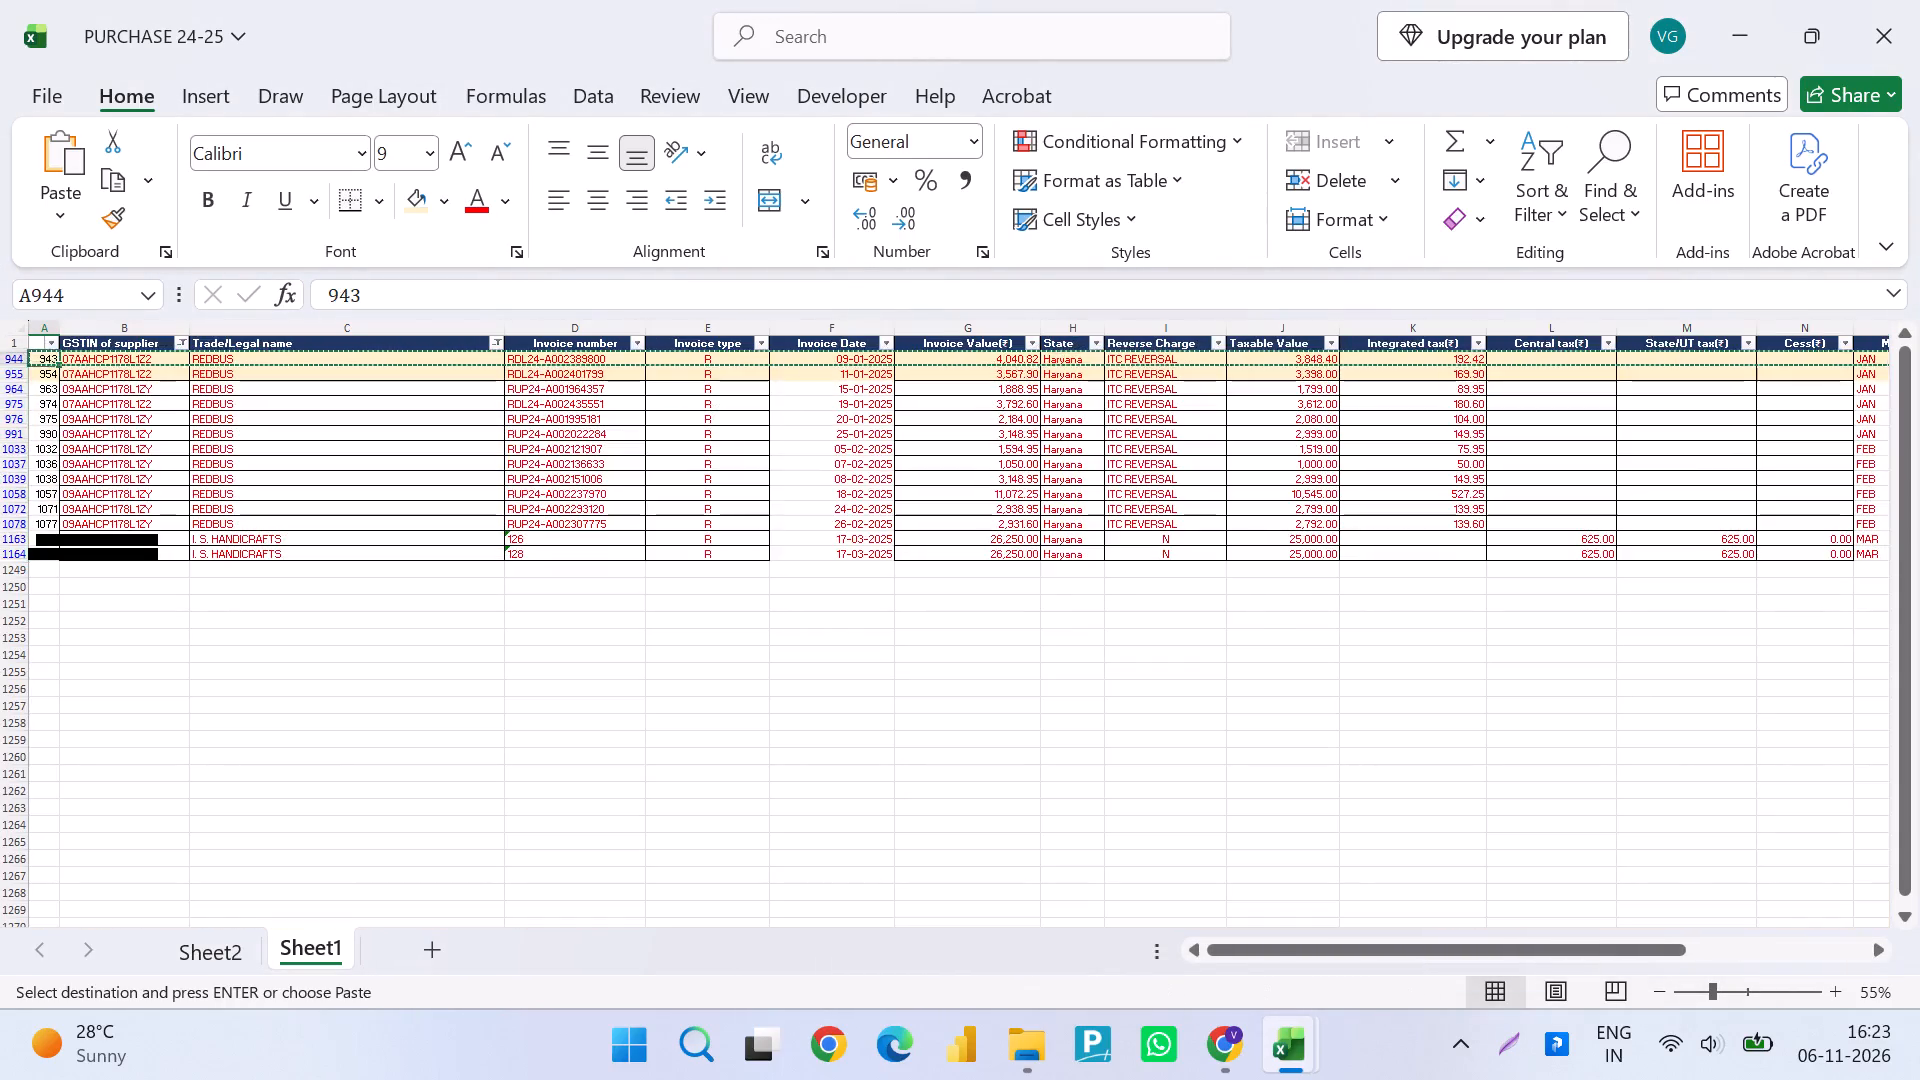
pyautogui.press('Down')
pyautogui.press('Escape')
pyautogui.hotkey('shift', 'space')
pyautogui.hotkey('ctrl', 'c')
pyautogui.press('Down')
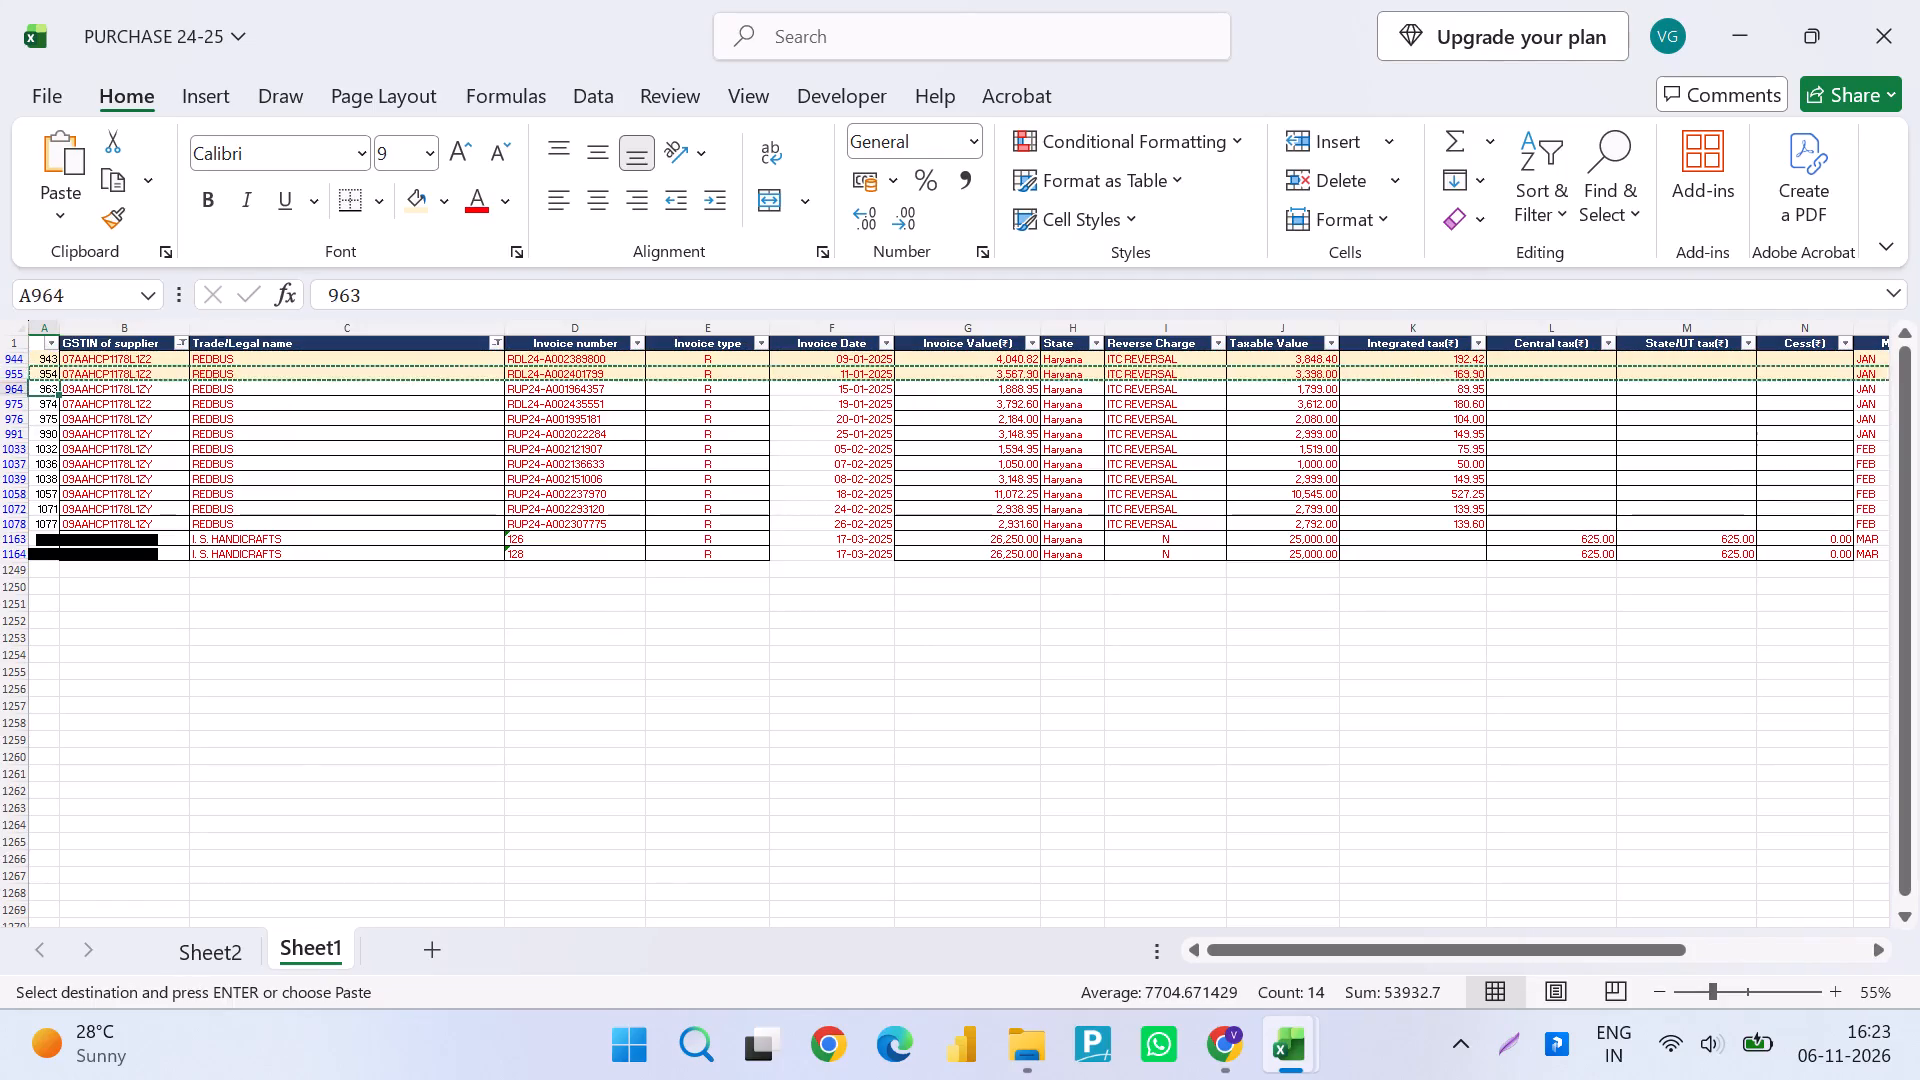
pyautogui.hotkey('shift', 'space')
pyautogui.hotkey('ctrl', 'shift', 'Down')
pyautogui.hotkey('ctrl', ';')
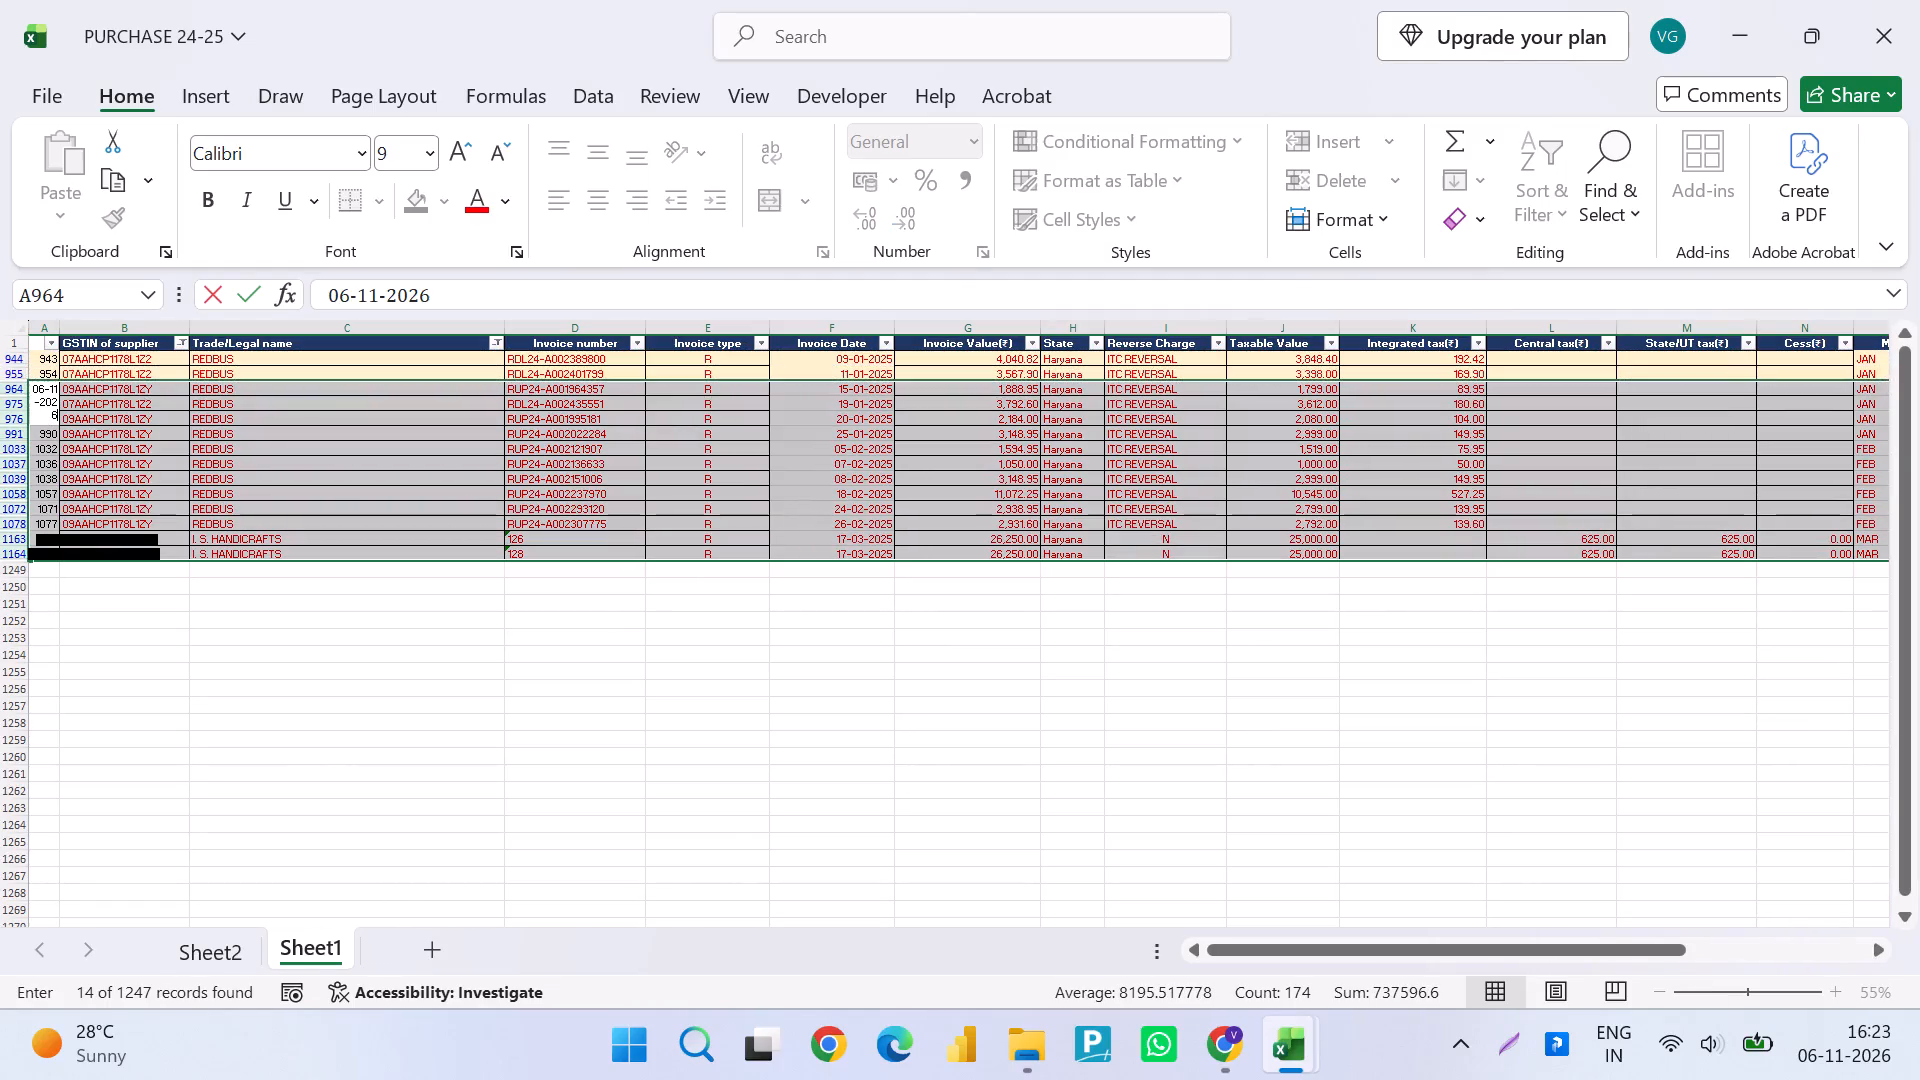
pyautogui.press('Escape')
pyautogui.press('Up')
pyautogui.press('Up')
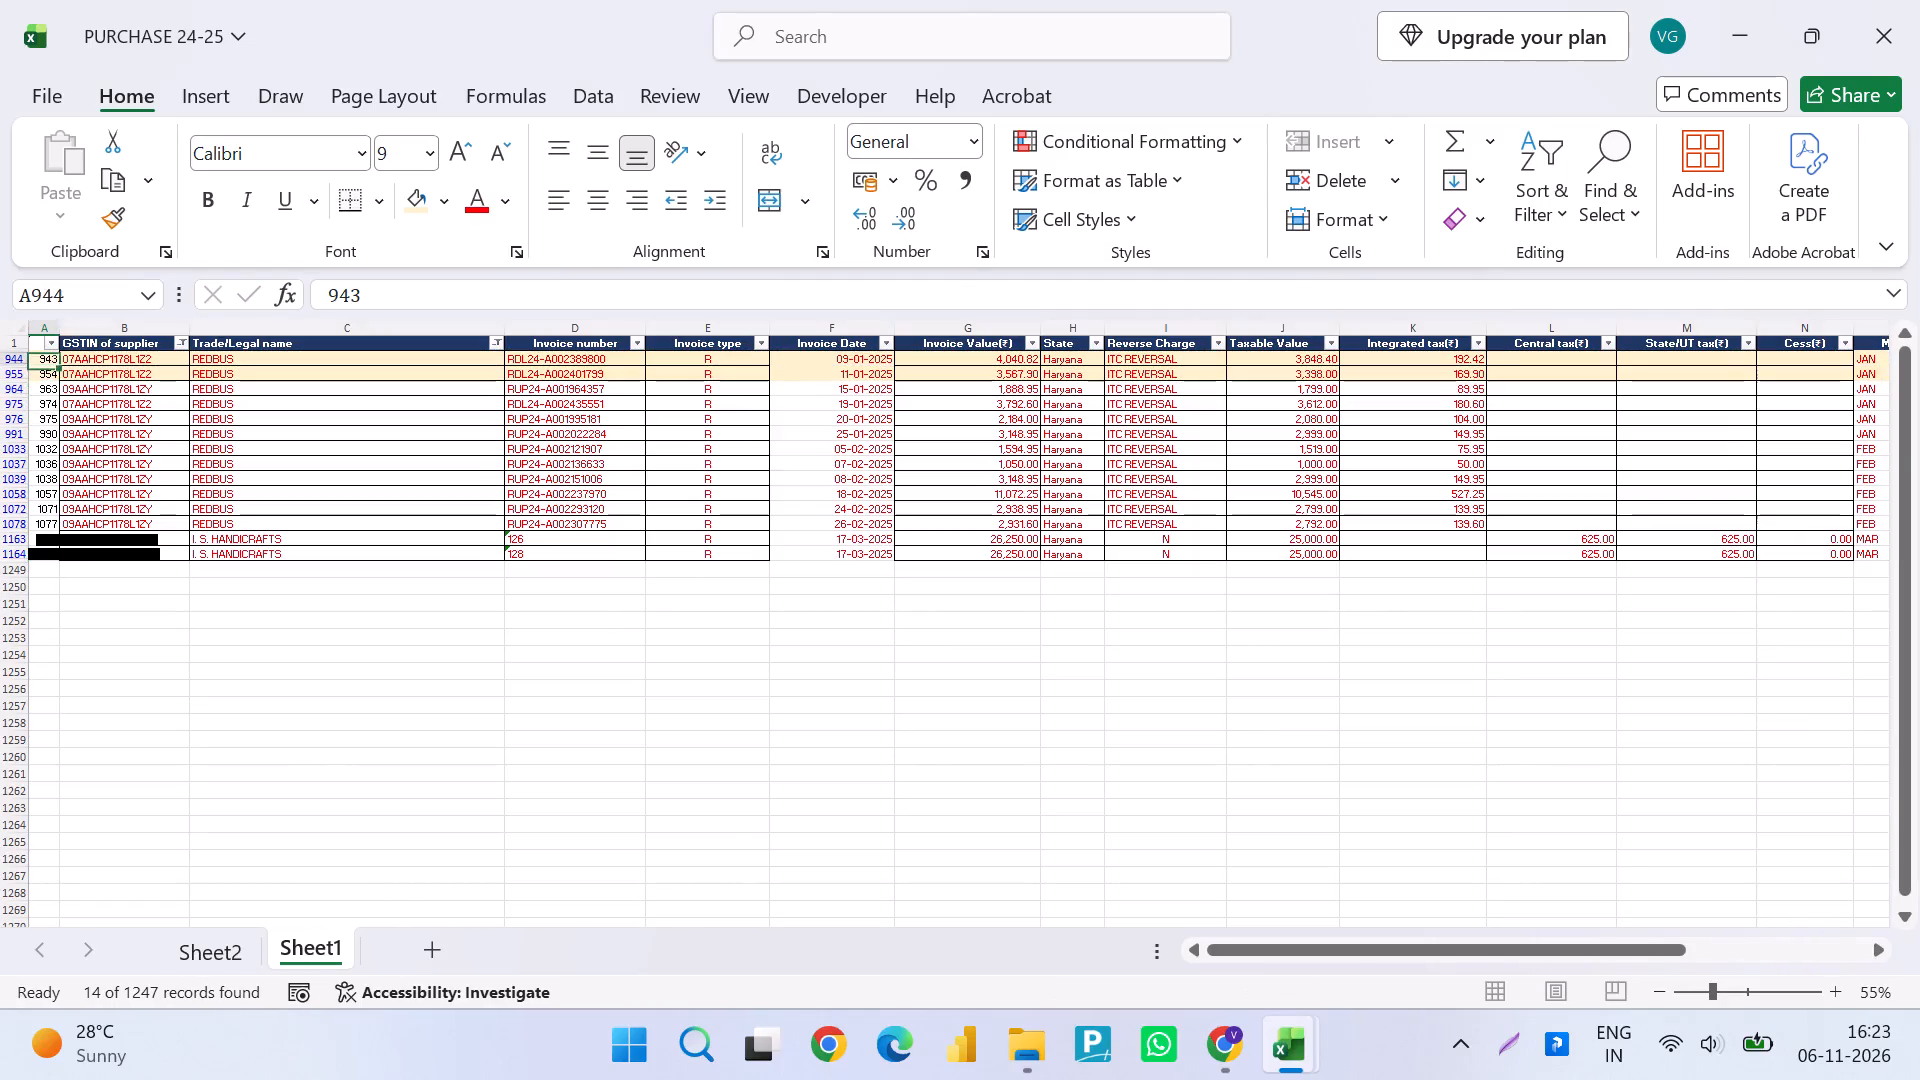
# Paste only the formats of row 944 onto the visible filtered rows from 964 to 1164.
pyautogui.hotkey('shift', 'space')
pyautogui.hotkey('ctrl', 'c')
pyautogui.press('Down')
pyautogui.press('Down')
pyautogui.hotkey('ctrl', 'shift', 'Right')
pyautogui.hotkey('ctrl', 'shift', 'Down')
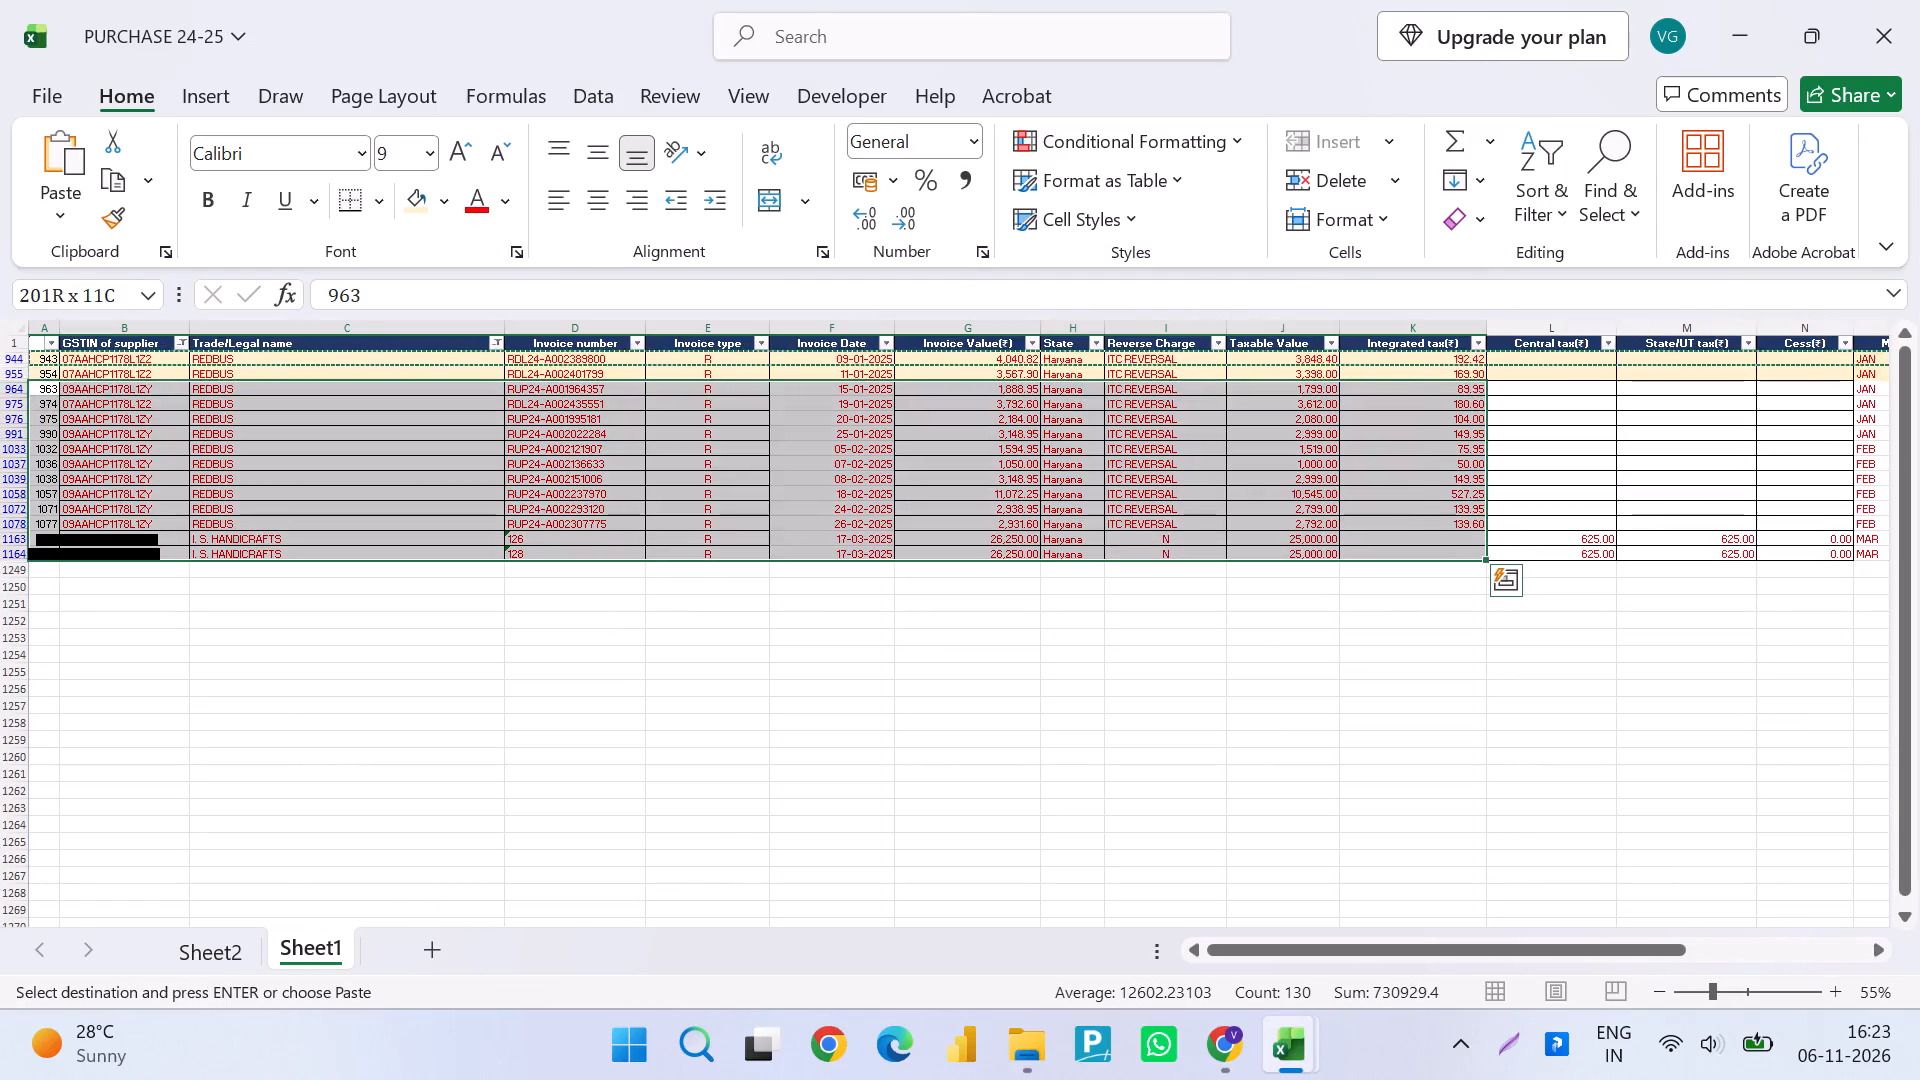
pyautogui.hotkey('shift', 'space')
pyautogui.hotkey('alt', ';')
pyautogui.hotkey('ctrl', 'alt', 'v')
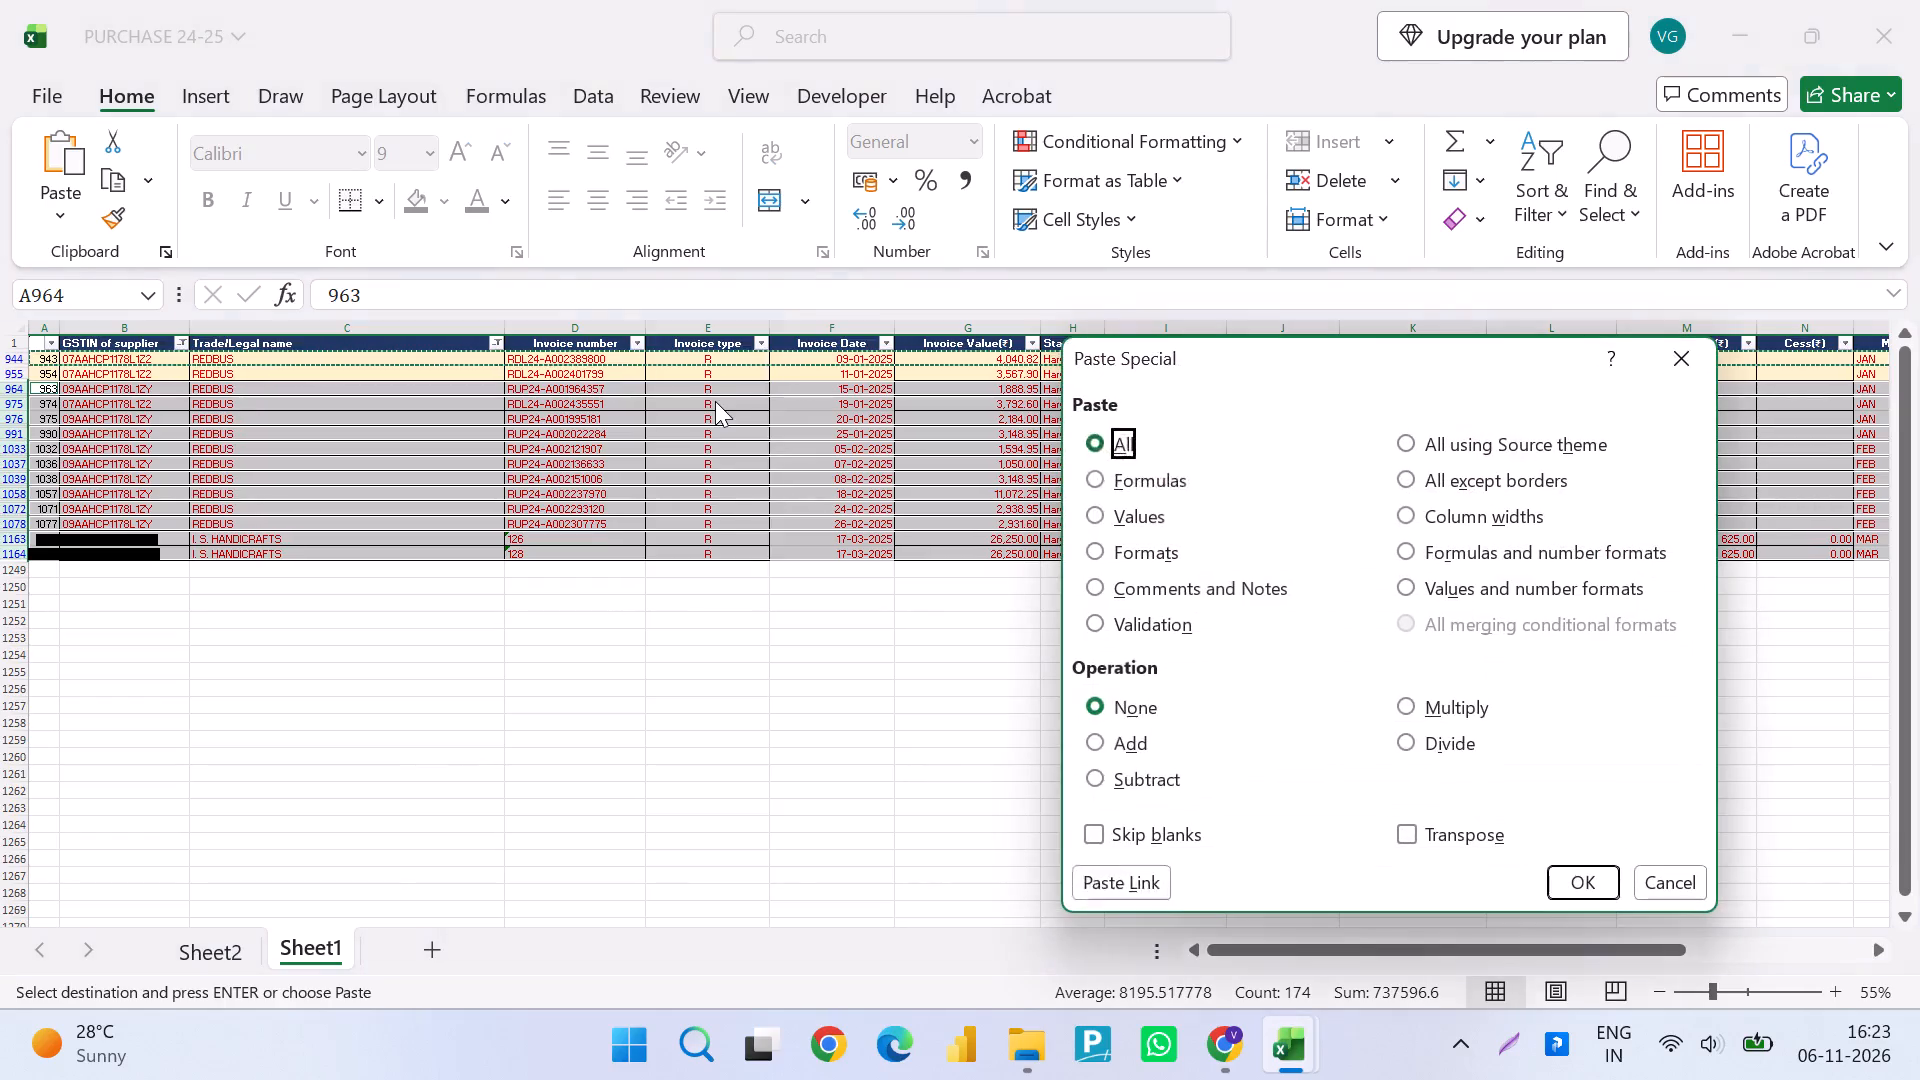
pyautogui.press('Down')
pyautogui.press('Down')
pyautogui.press('Down')
pyautogui.press('Return')
pyautogui.press('Escape')
pyautogui.press('Up')
pyautogui.press('Up')
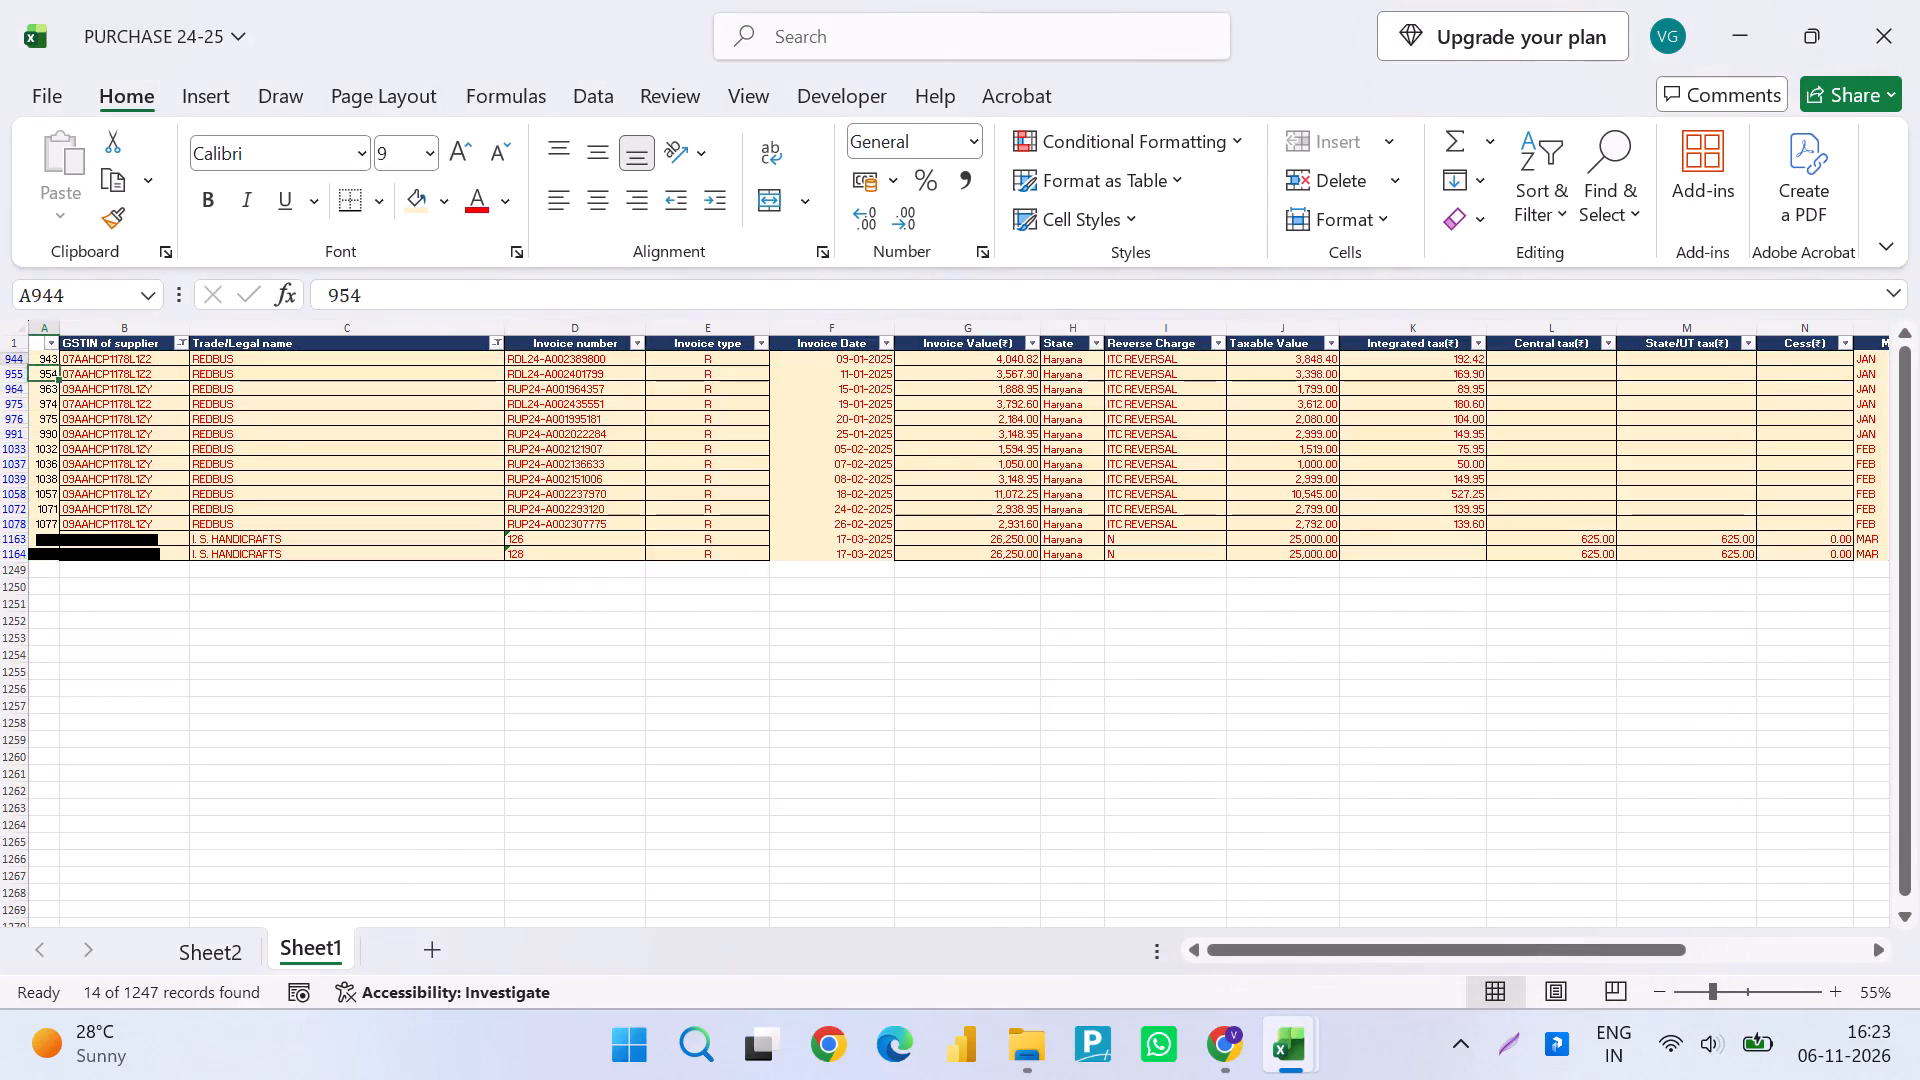
# Remove the font colour filter and reapply filtering across the full purchase list, starting from the header row.
pyautogui.press('Right')
pyautogui.hotkey('ctrl', 'shift', 'l')
pyautogui.press('Up')
pyautogui.hotkey('shift', 'space')
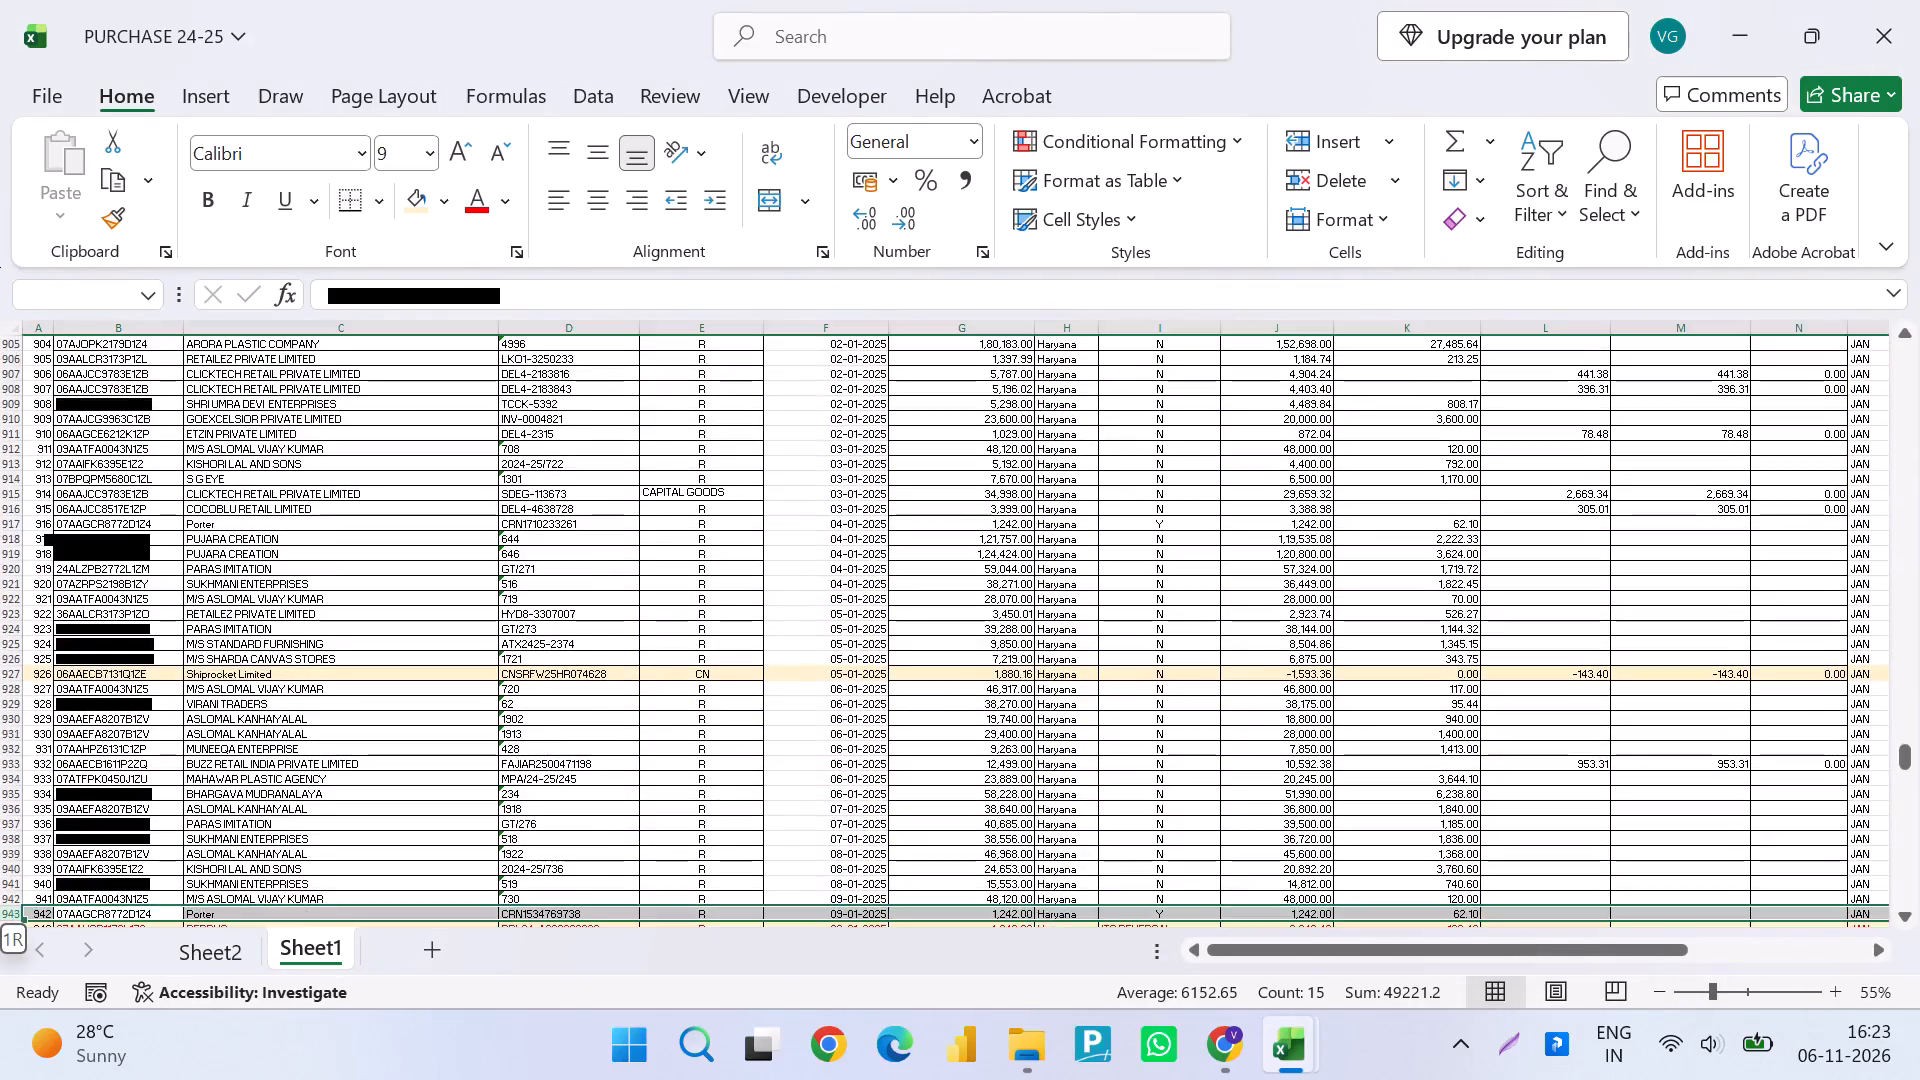
pyautogui.press('Up')
pyautogui.hotkey('ctrl', 'Up')
pyautogui.hotkey('ctrl', 'Up')
pyautogui.hotkey('shift', 'space')
pyautogui.hotkey('ctrl', 'shift', 'Down')
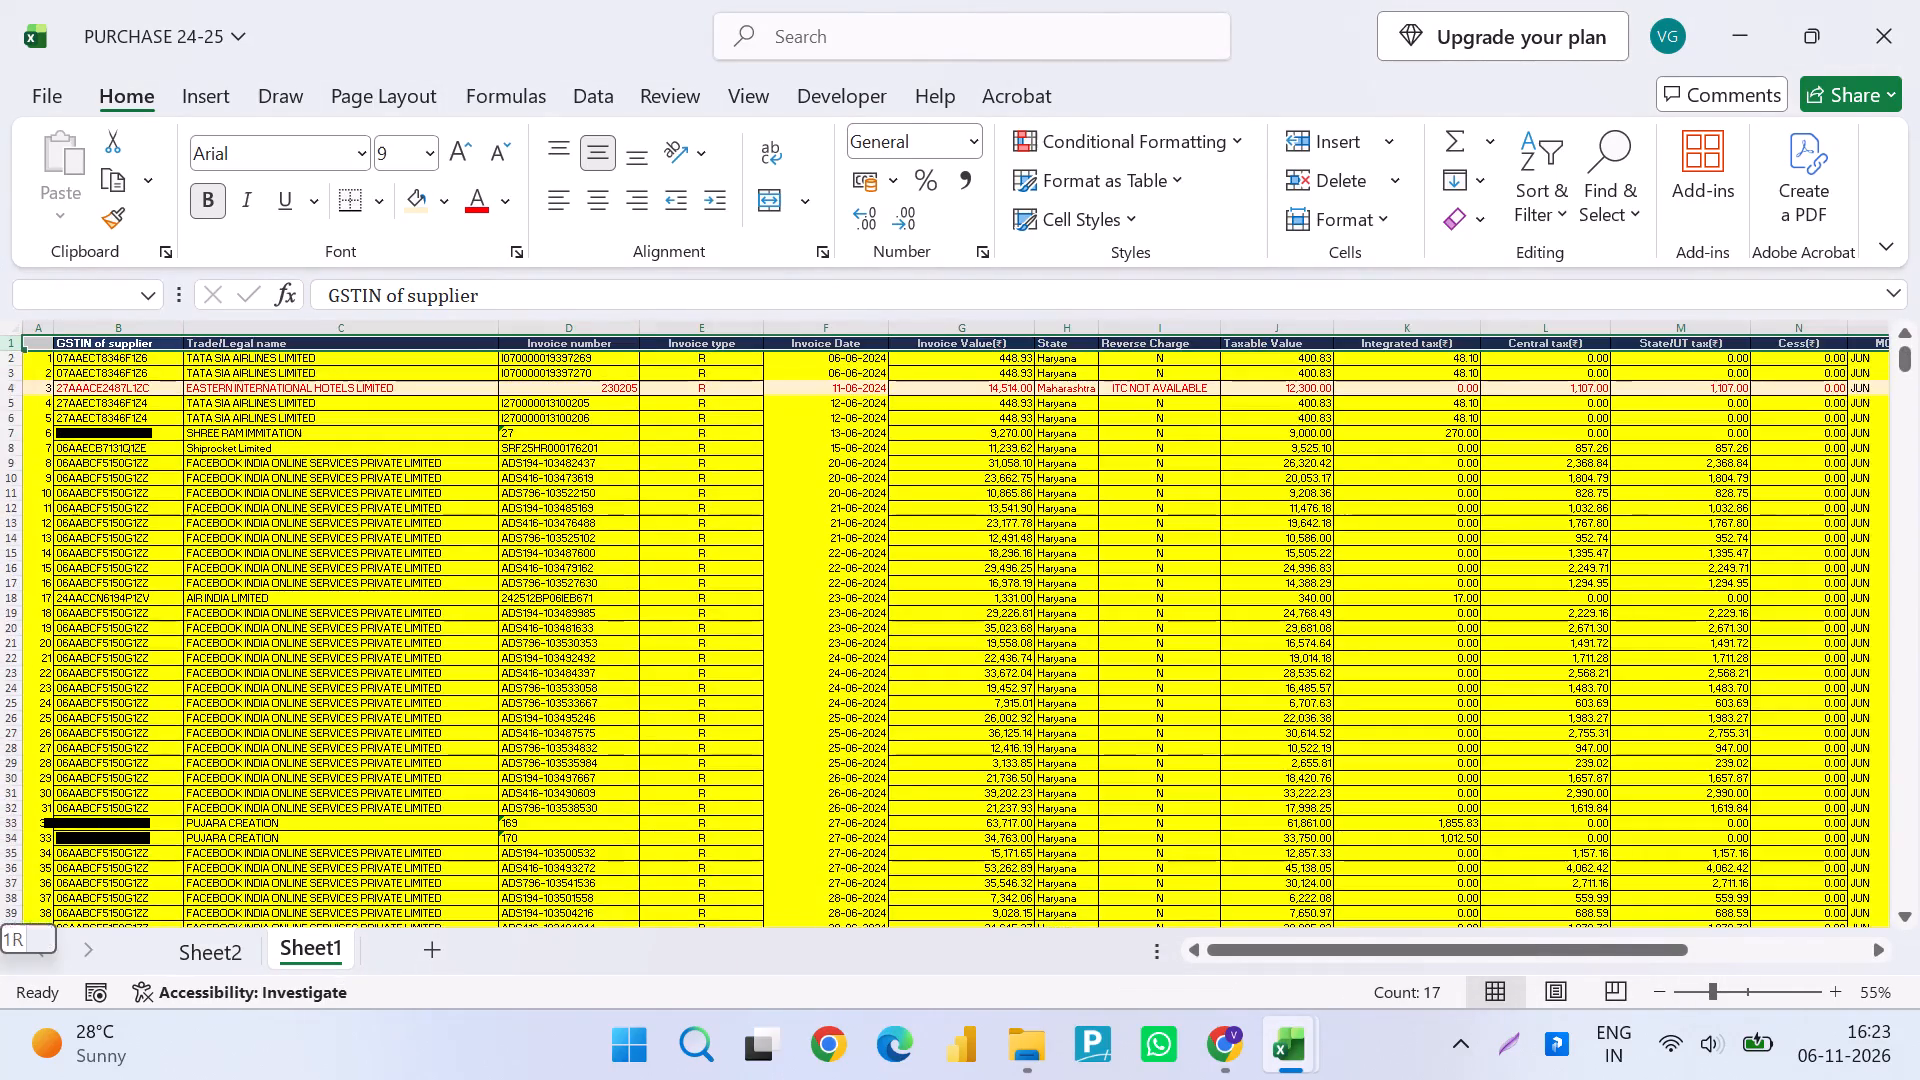
pyautogui.hotkey('ctrl', 'shift', 'l')
# Filter the GSTIN of supplier column by colour to show only rows with no fill.
pyautogui.hotkey('alt', 'Down')
pyautogui.hotkey('alt', 'Down')
pyautogui.hotkey('alt', 'Down')
pyautogui.press('Down')
pyautogui.press('Down')
pyautogui.press('Down')
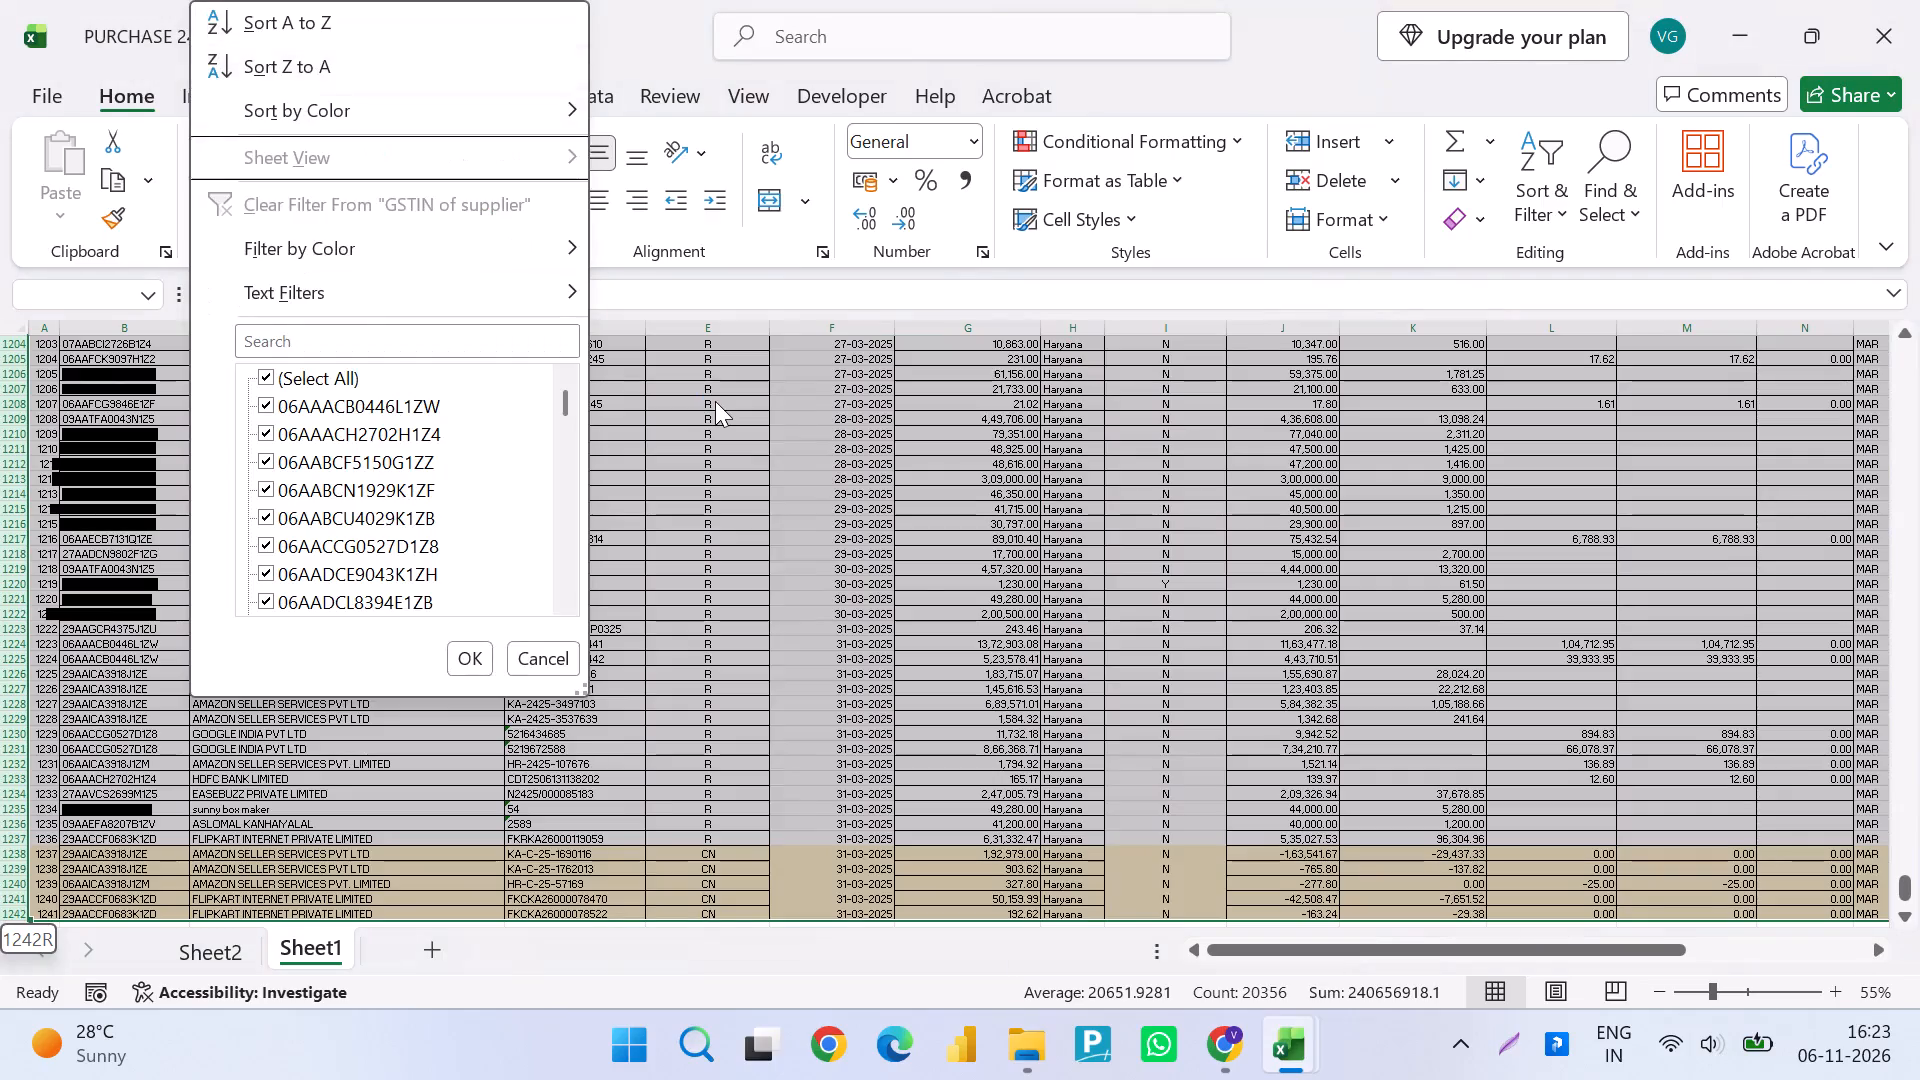
pyautogui.press('Down')
pyautogui.press('Right')
pyautogui.press('Down')
pyautogui.press('Down')
pyautogui.press('space')
pyautogui.press('Down')
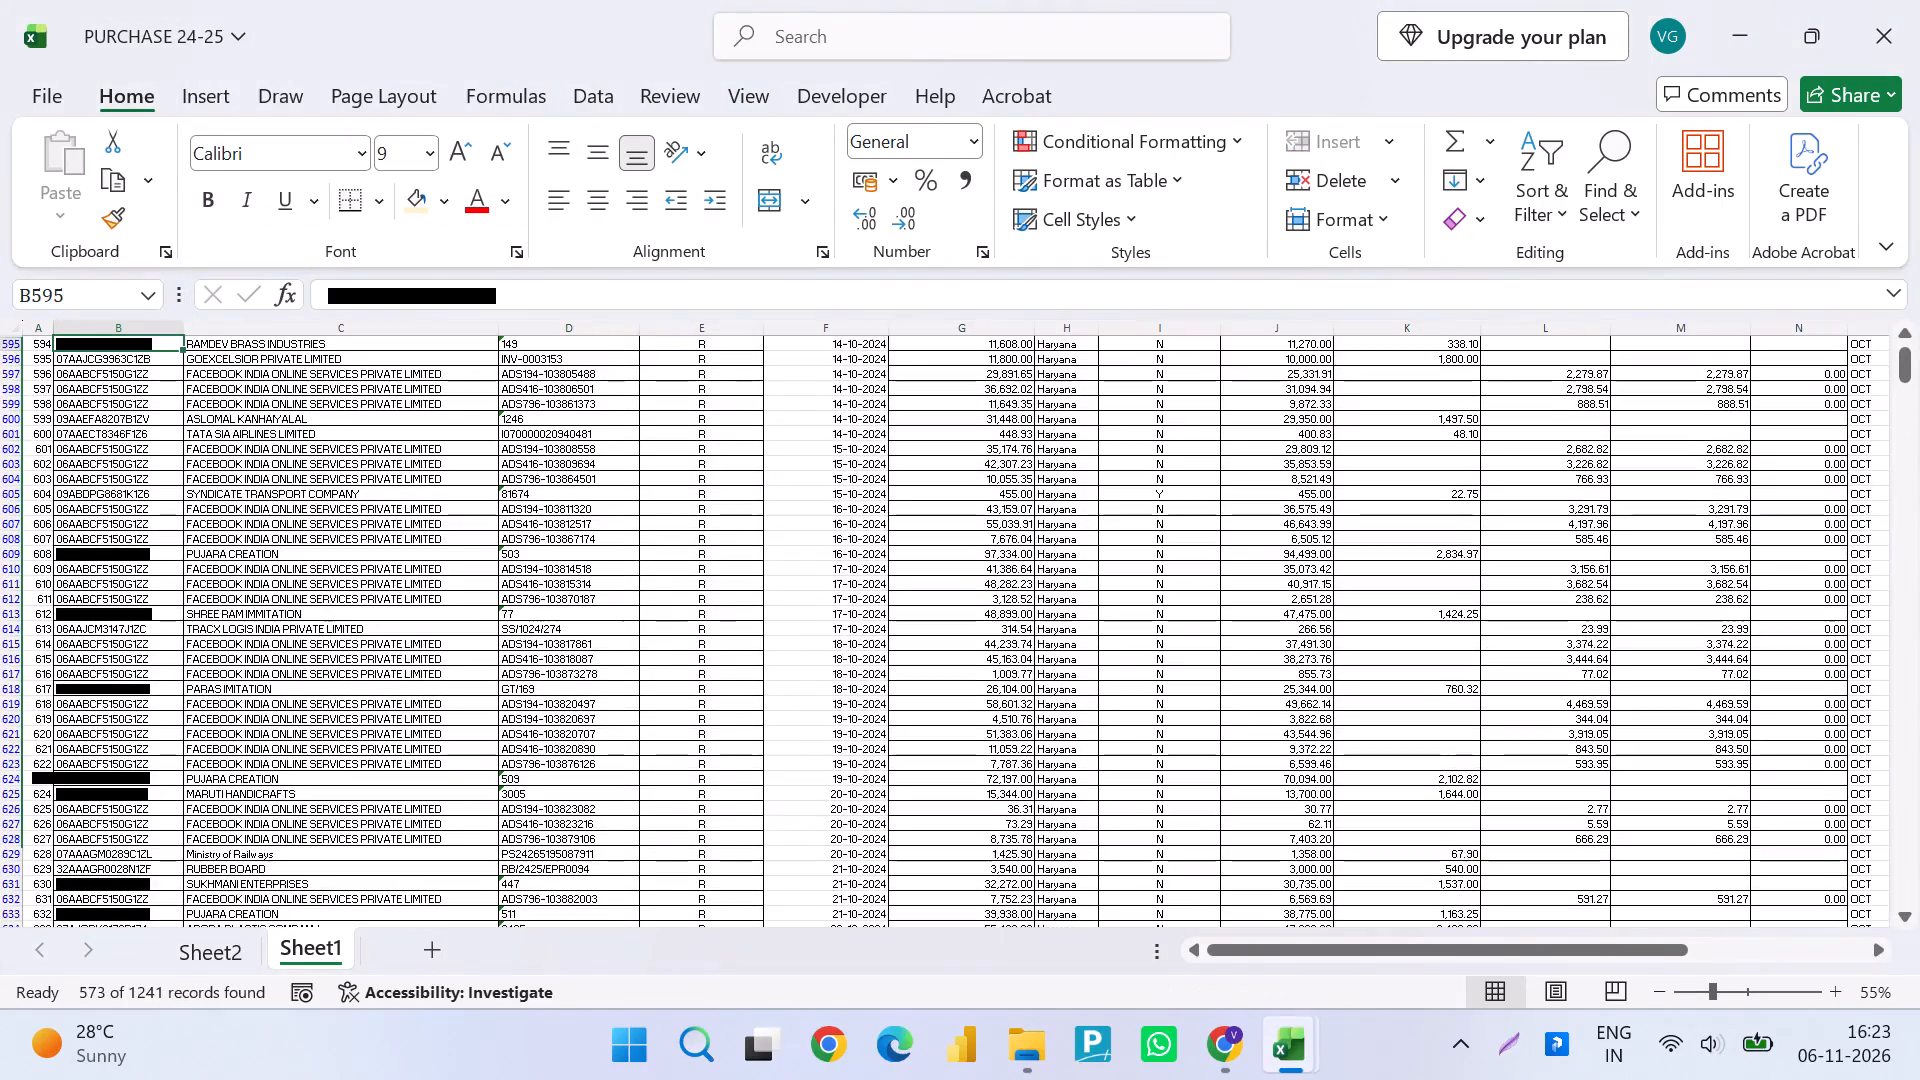
# Look through the unfilled invoices and select their serial numbers from A595 to the end of the list.
pyautogui.scroll(3, 560, 584)
pyautogui.scroll(-11, 560, 584)
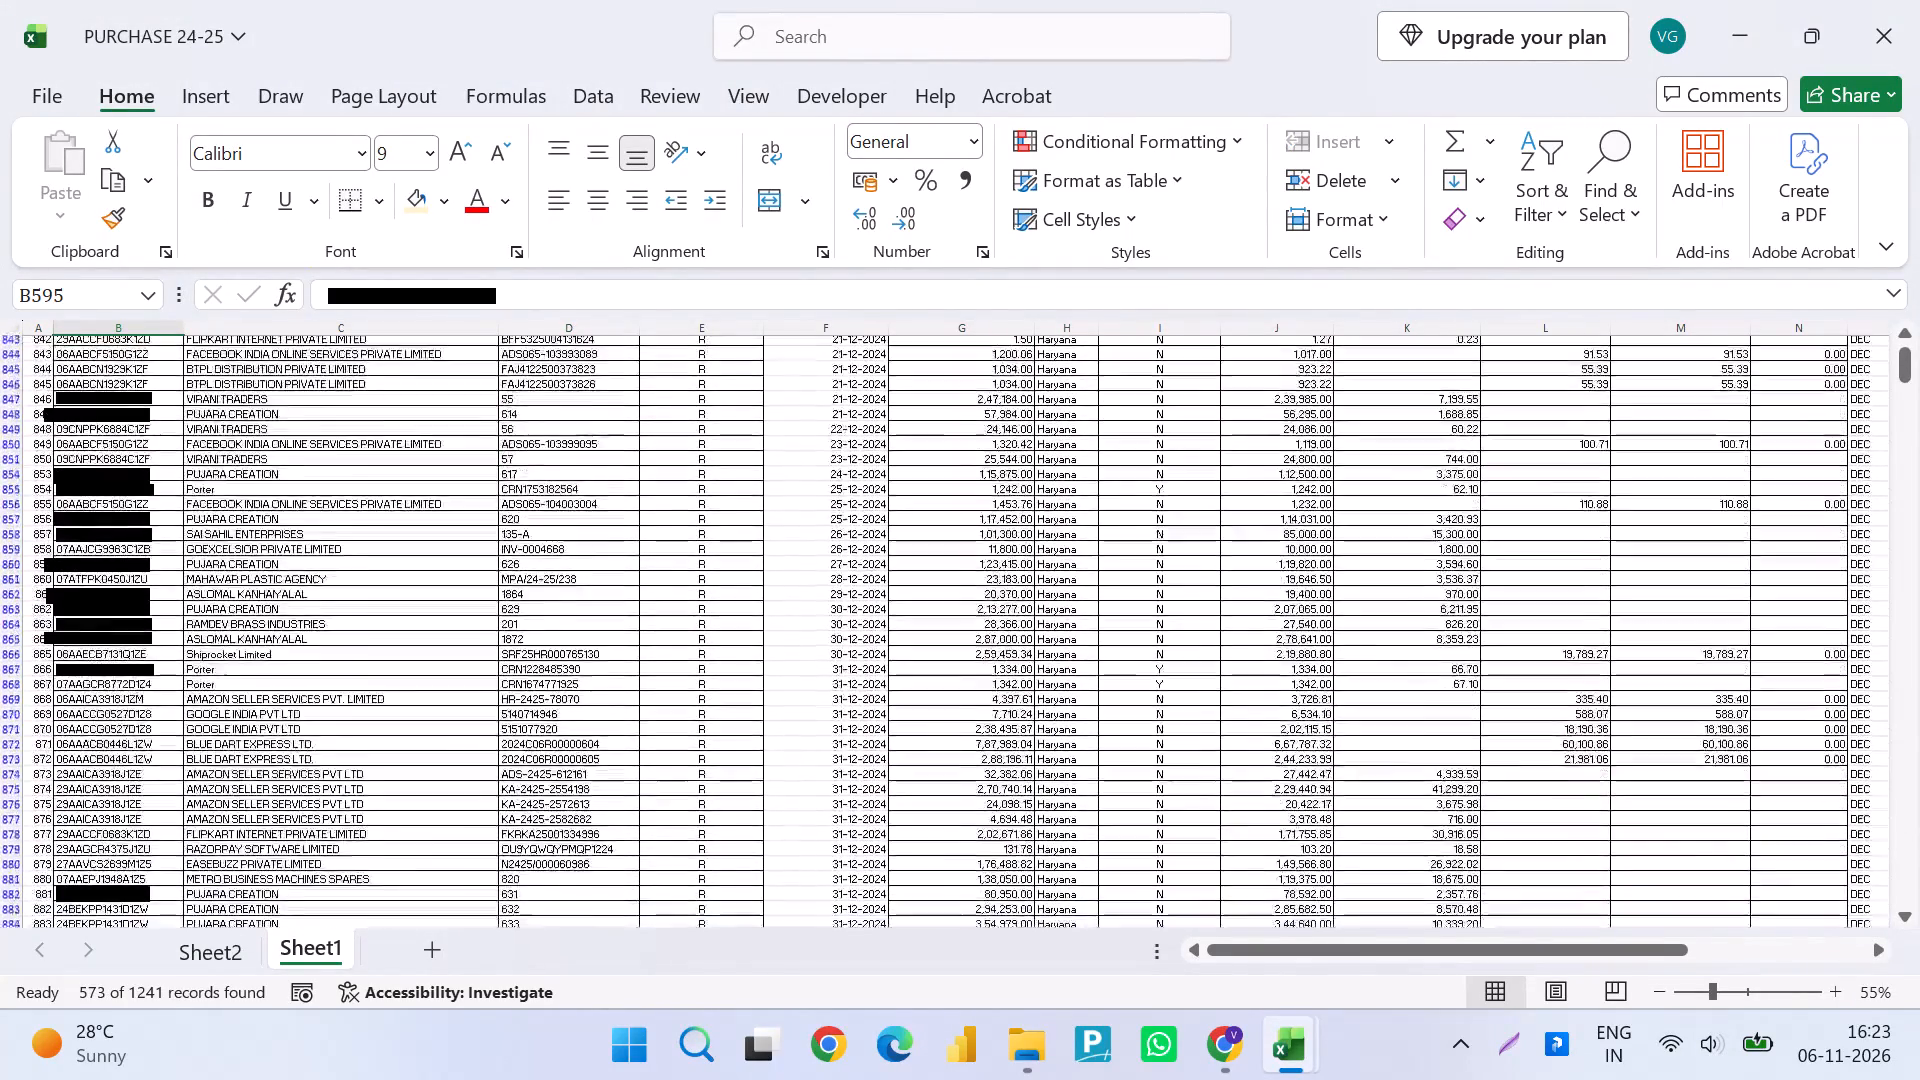
pyautogui.scroll(-9, 560, 584)
pyautogui.scroll(6, 560, 584)
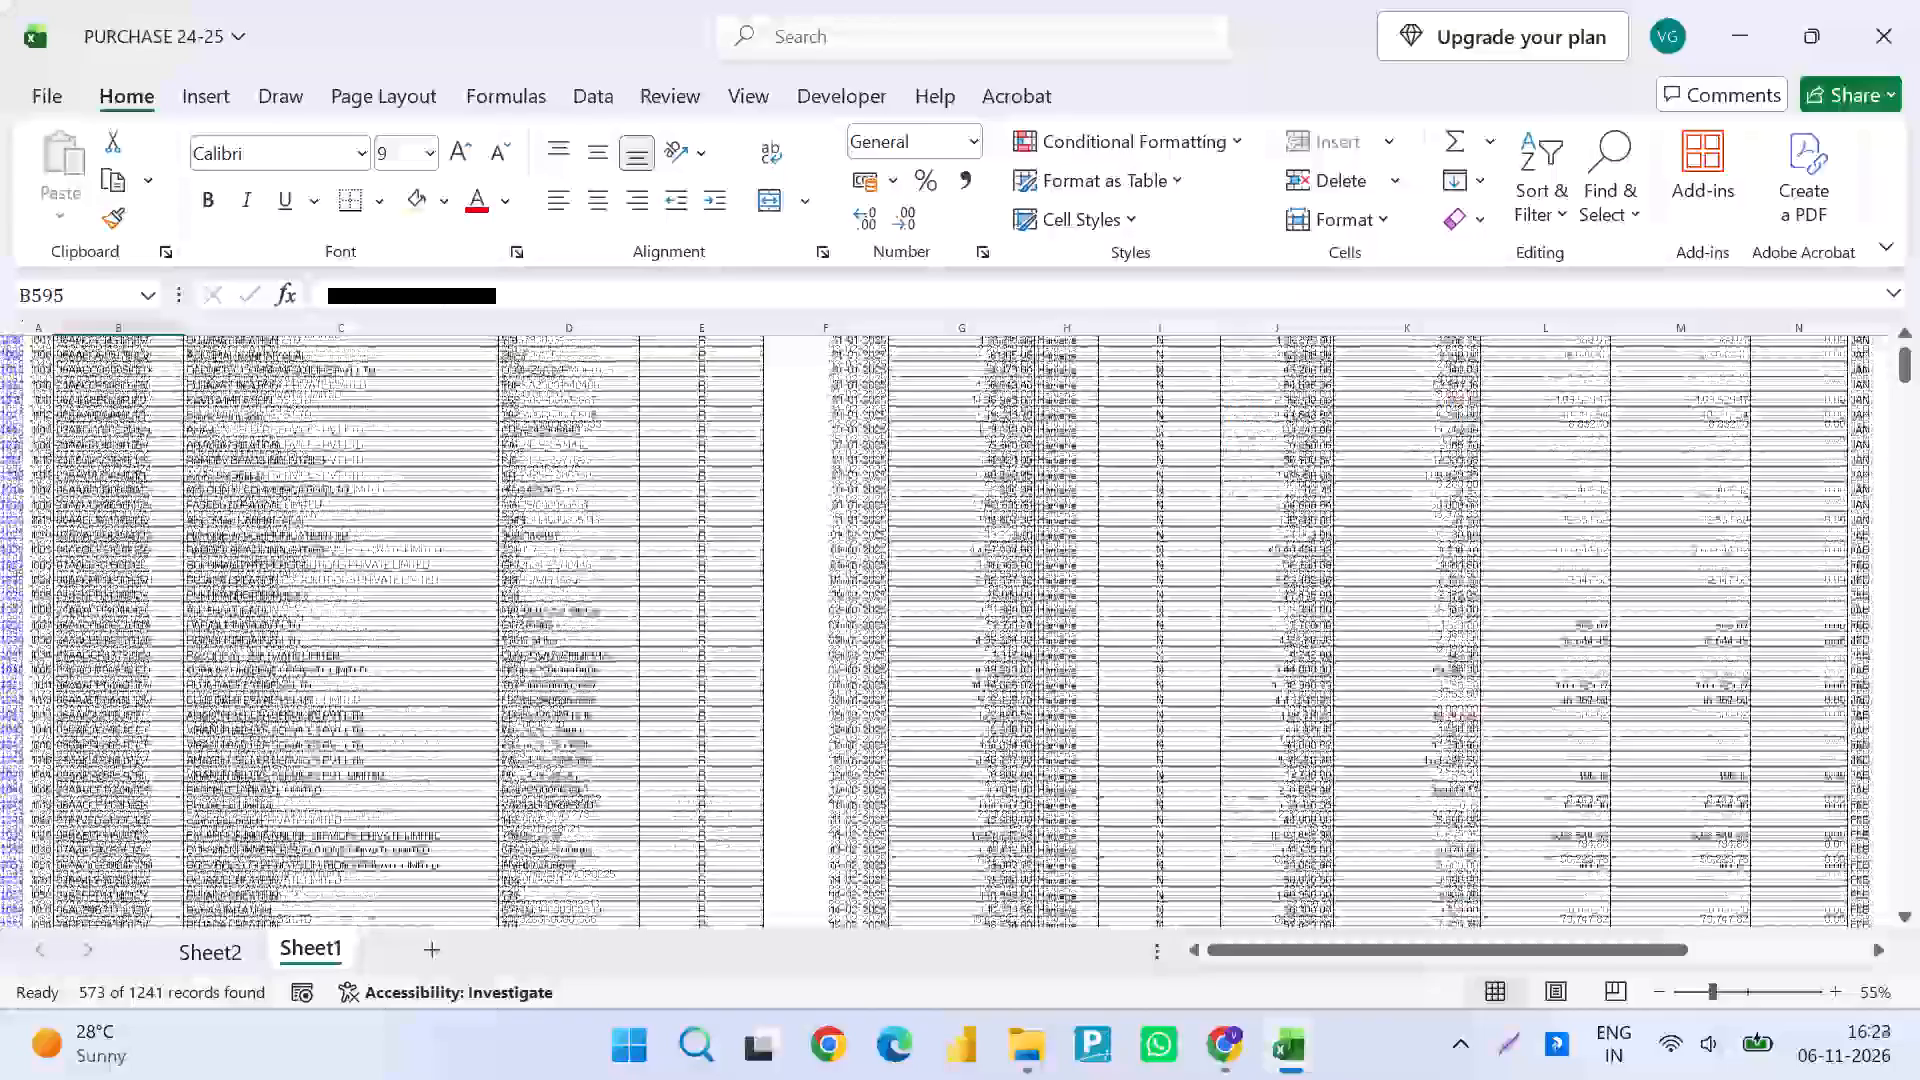
pyautogui.scroll(2, 560, 584)
pyautogui.press('Up')
pyautogui.press('Up')
pyautogui.press('Down')
pyautogui.press('Left')
pyautogui.hotkey('ctrl', 'shift', 'Down')
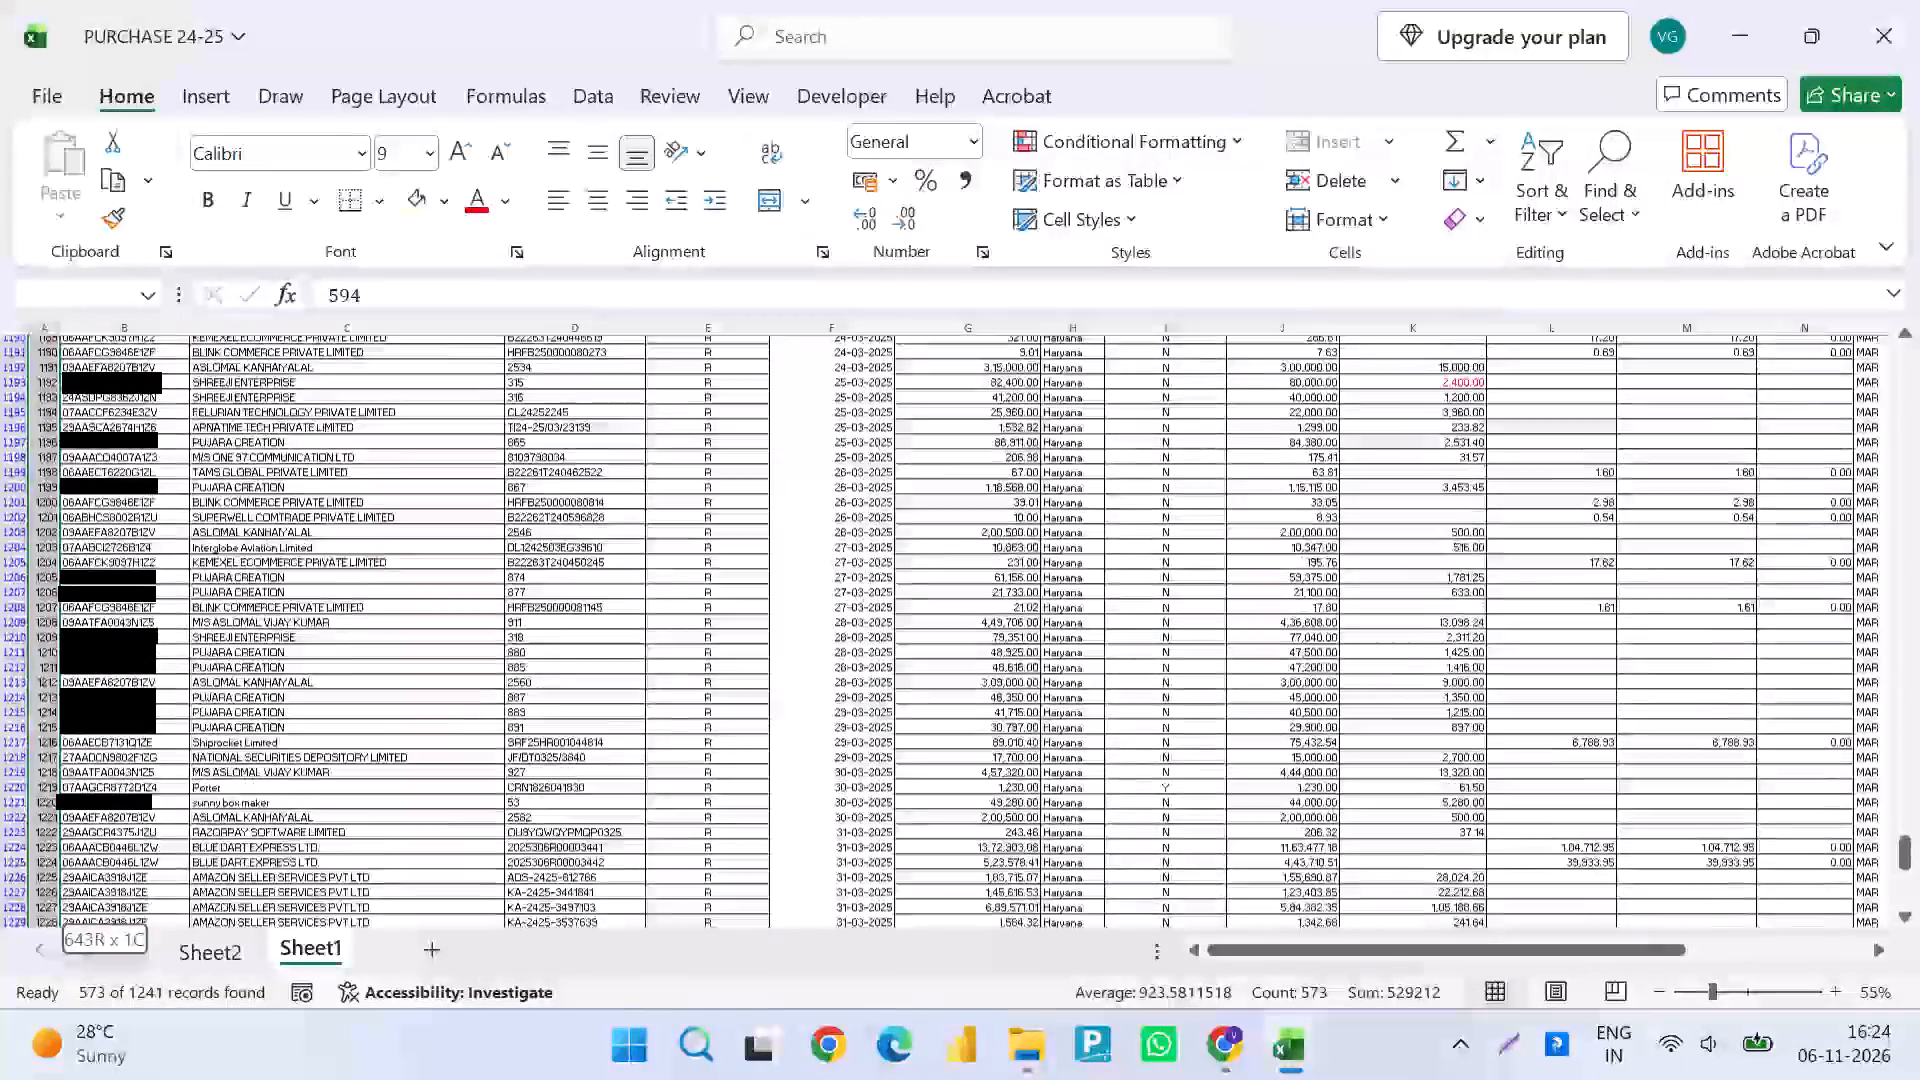
# Switch to the GST_REFUND_S01A workbook and examine the partially filled row 486 across its inward and outward supply columns.
pyautogui.hotkey('alt', 'Tab')
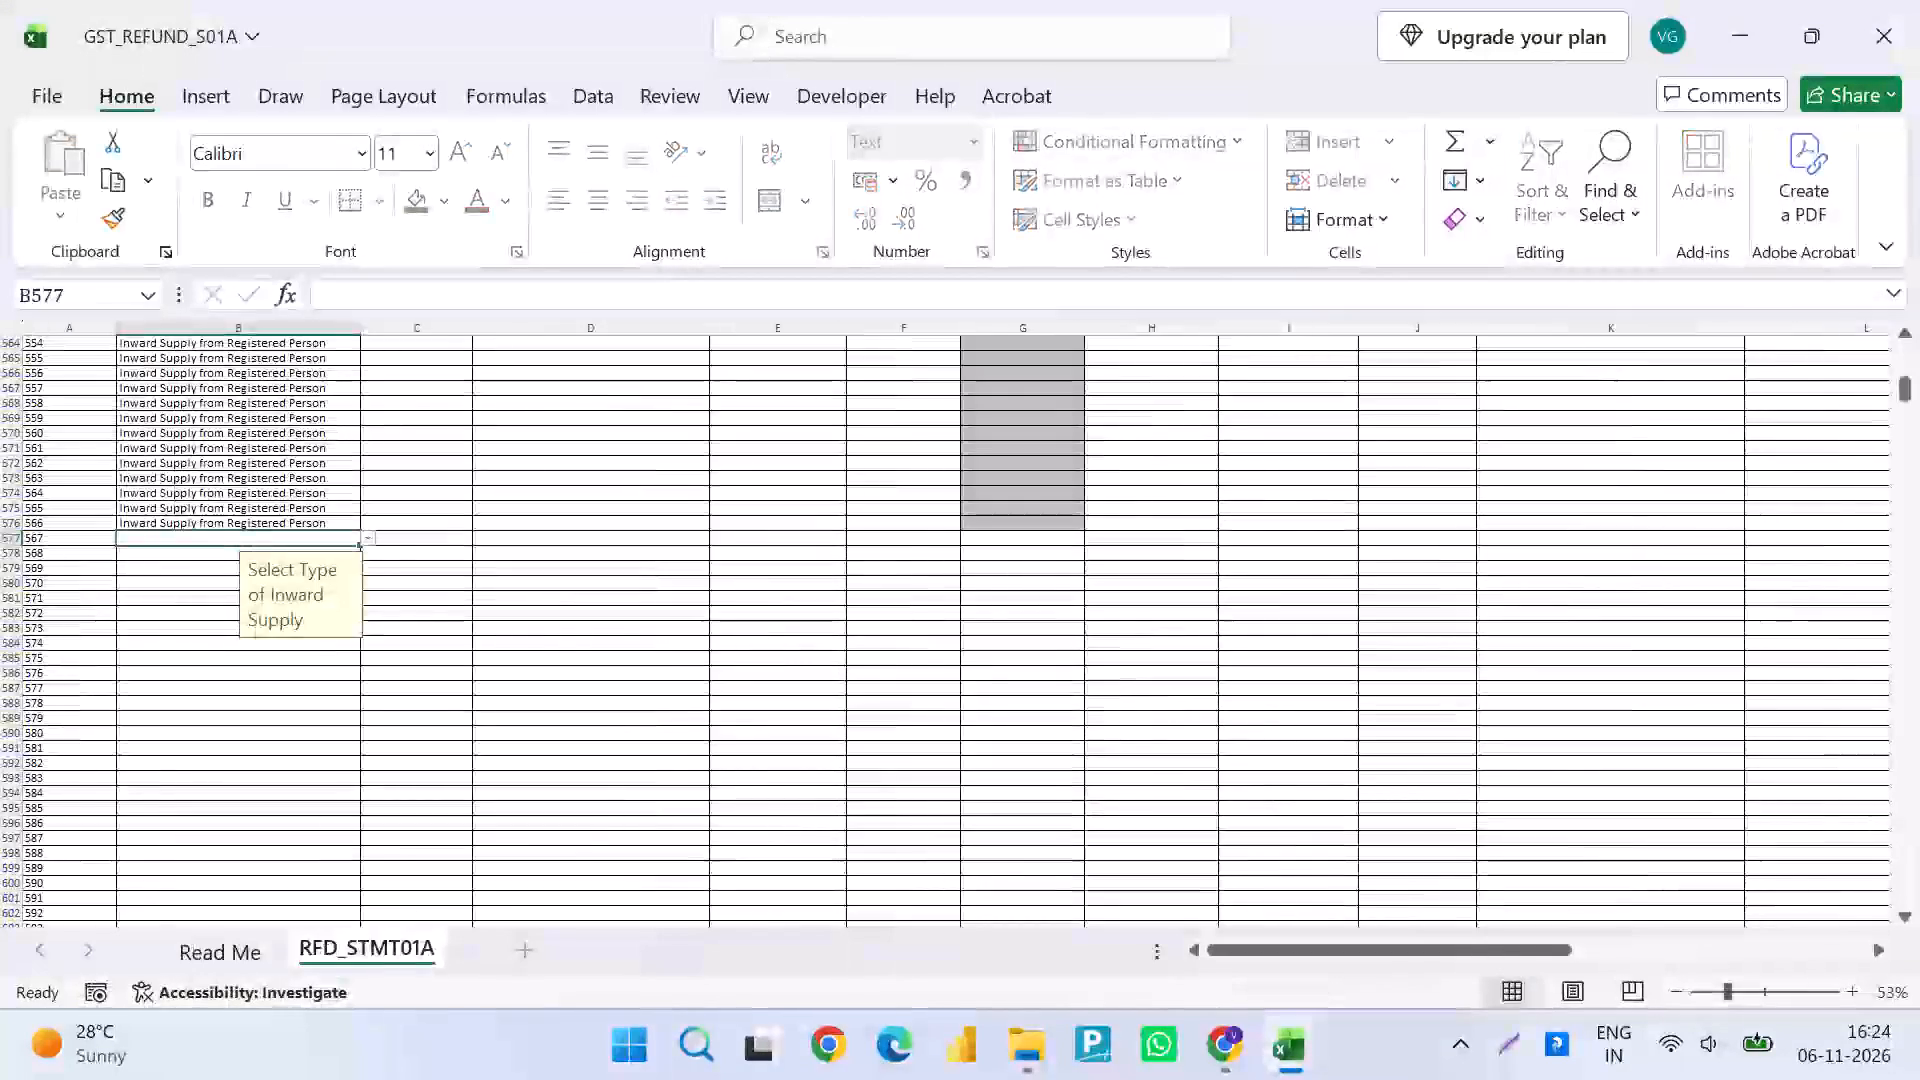
pyautogui.press('Left')
pyautogui.press('Right')
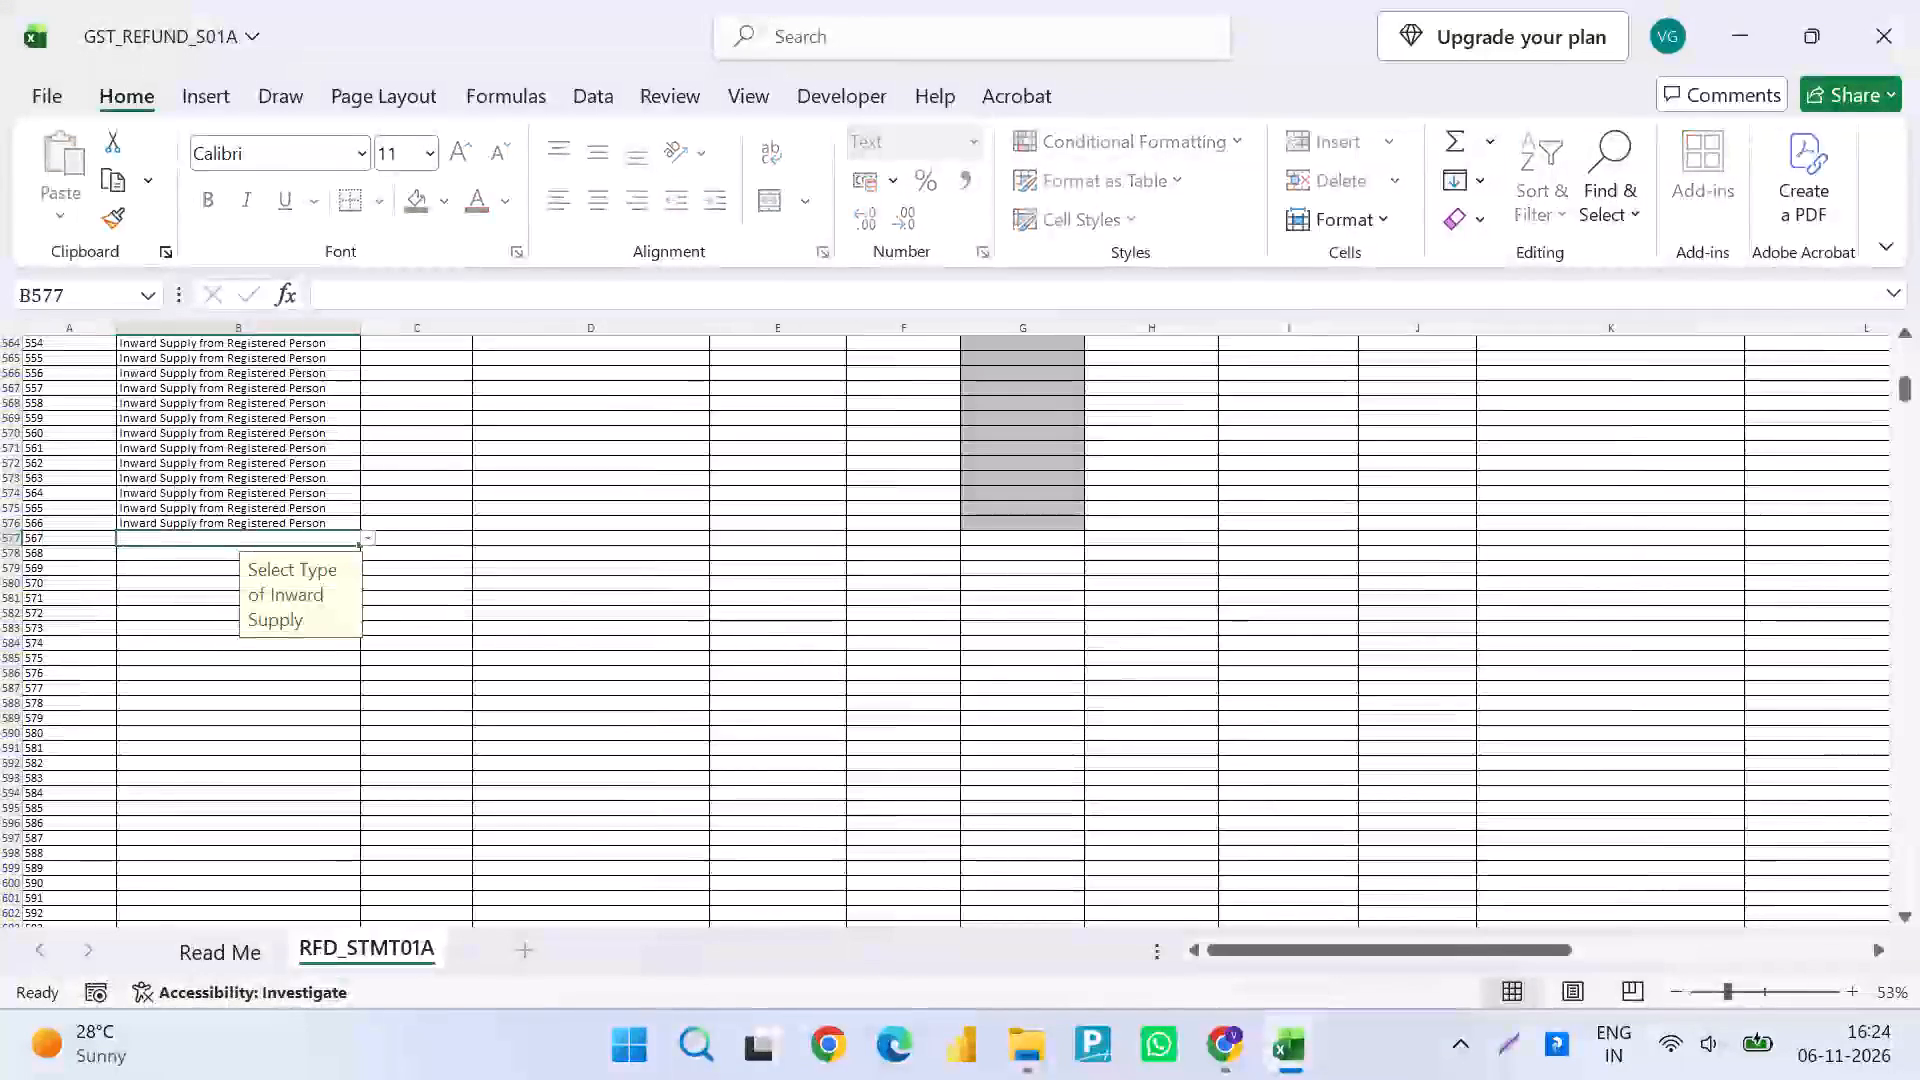
pyautogui.scroll(8, 547, 529)
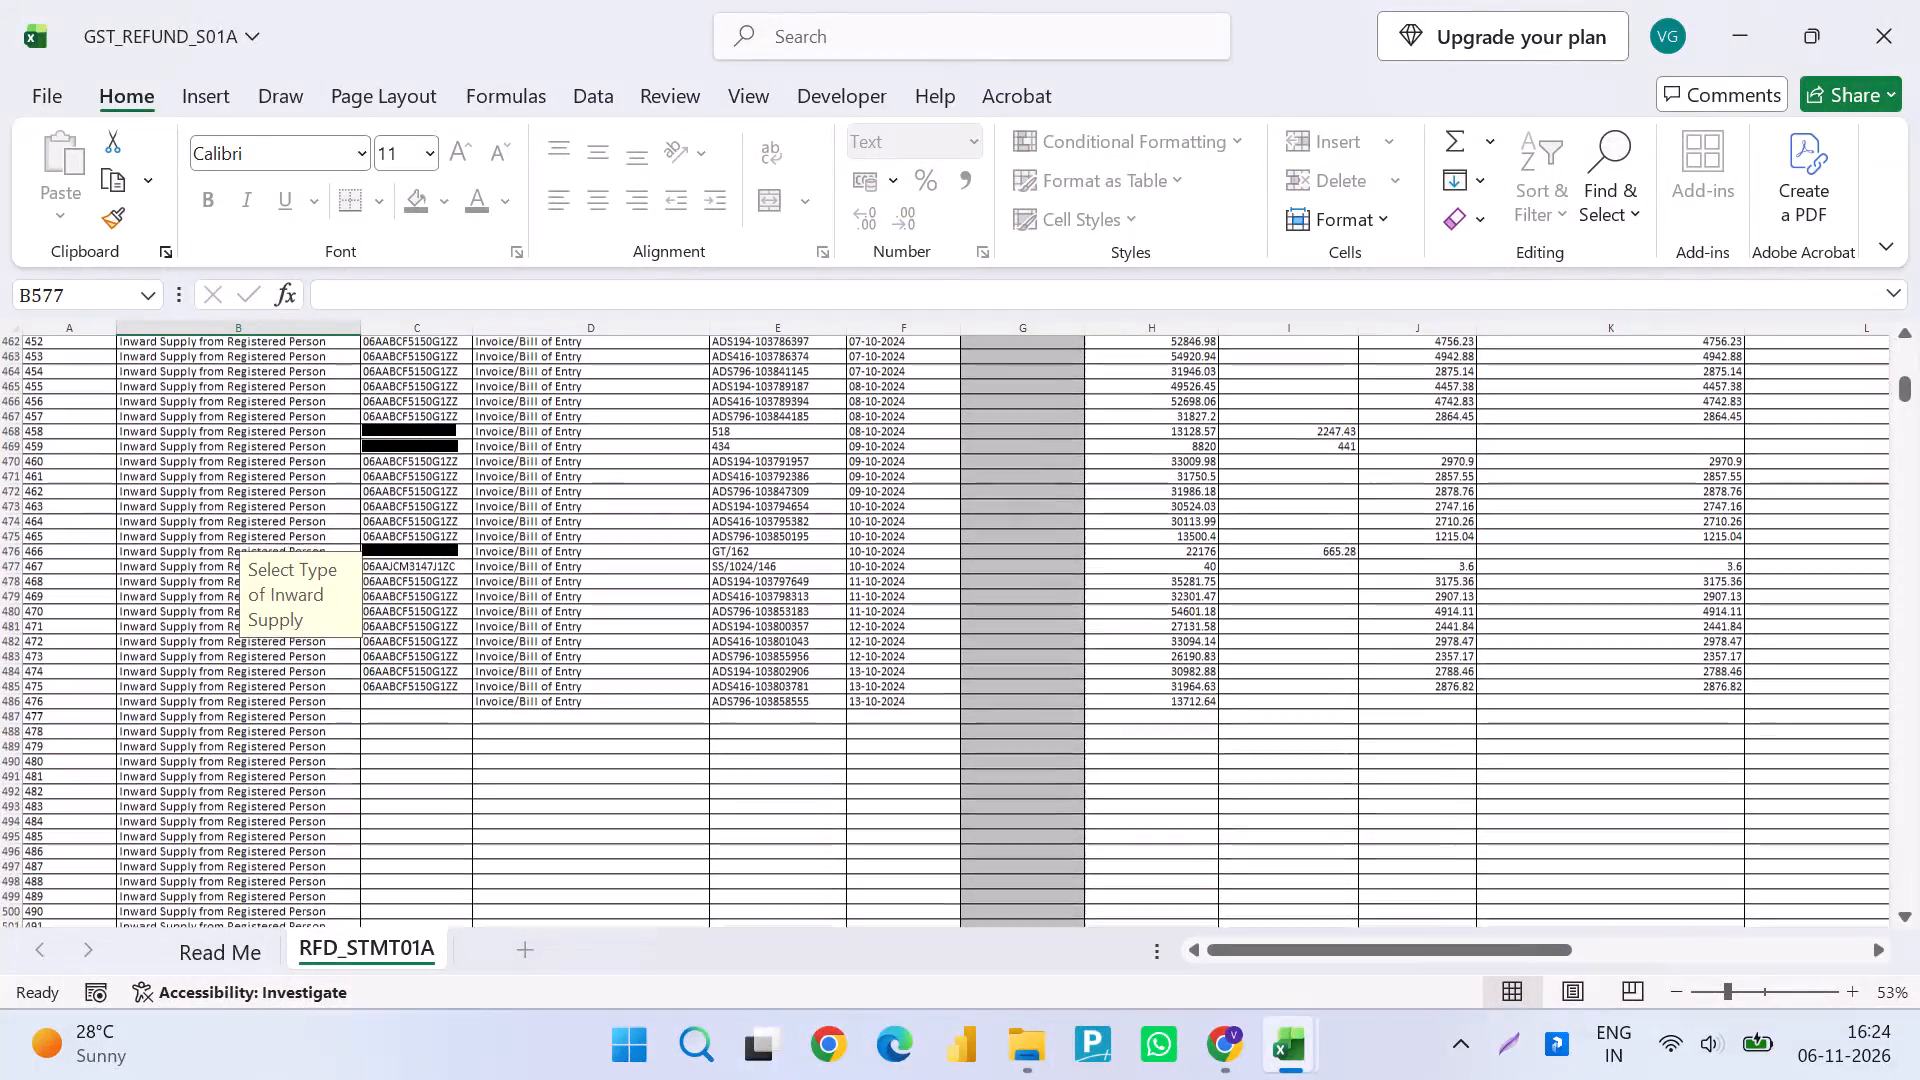
pyautogui.click(421, 708)
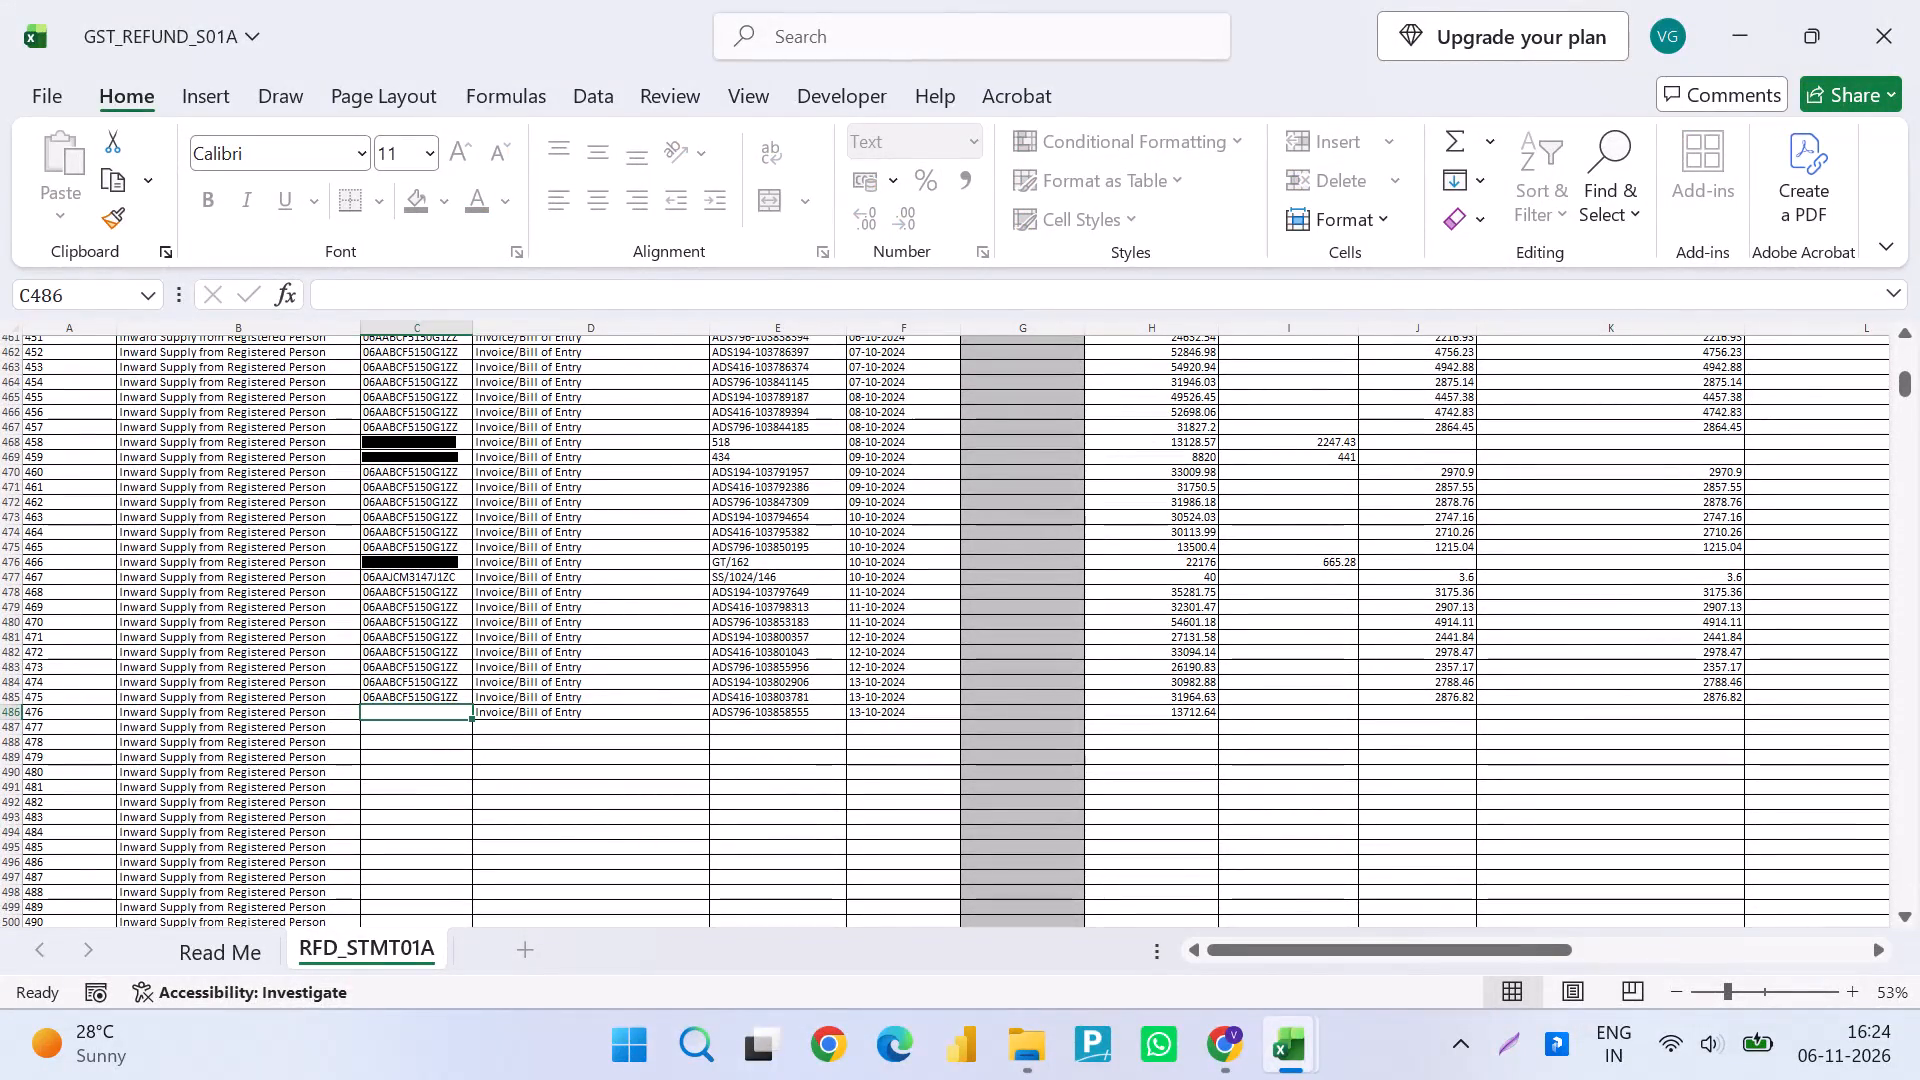
pyautogui.press('Right')
pyautogui.press('Right')
pyautogui.press('Right')
pyautogui.press('Right')
pyautogui.press('Right')
pyautogui.press('Right')
pyautogui.press('Right')
pyautogui.press('Right')
pyautogui.press('Right')
pyautogui.press('Right')
pyautogui.press('Left')
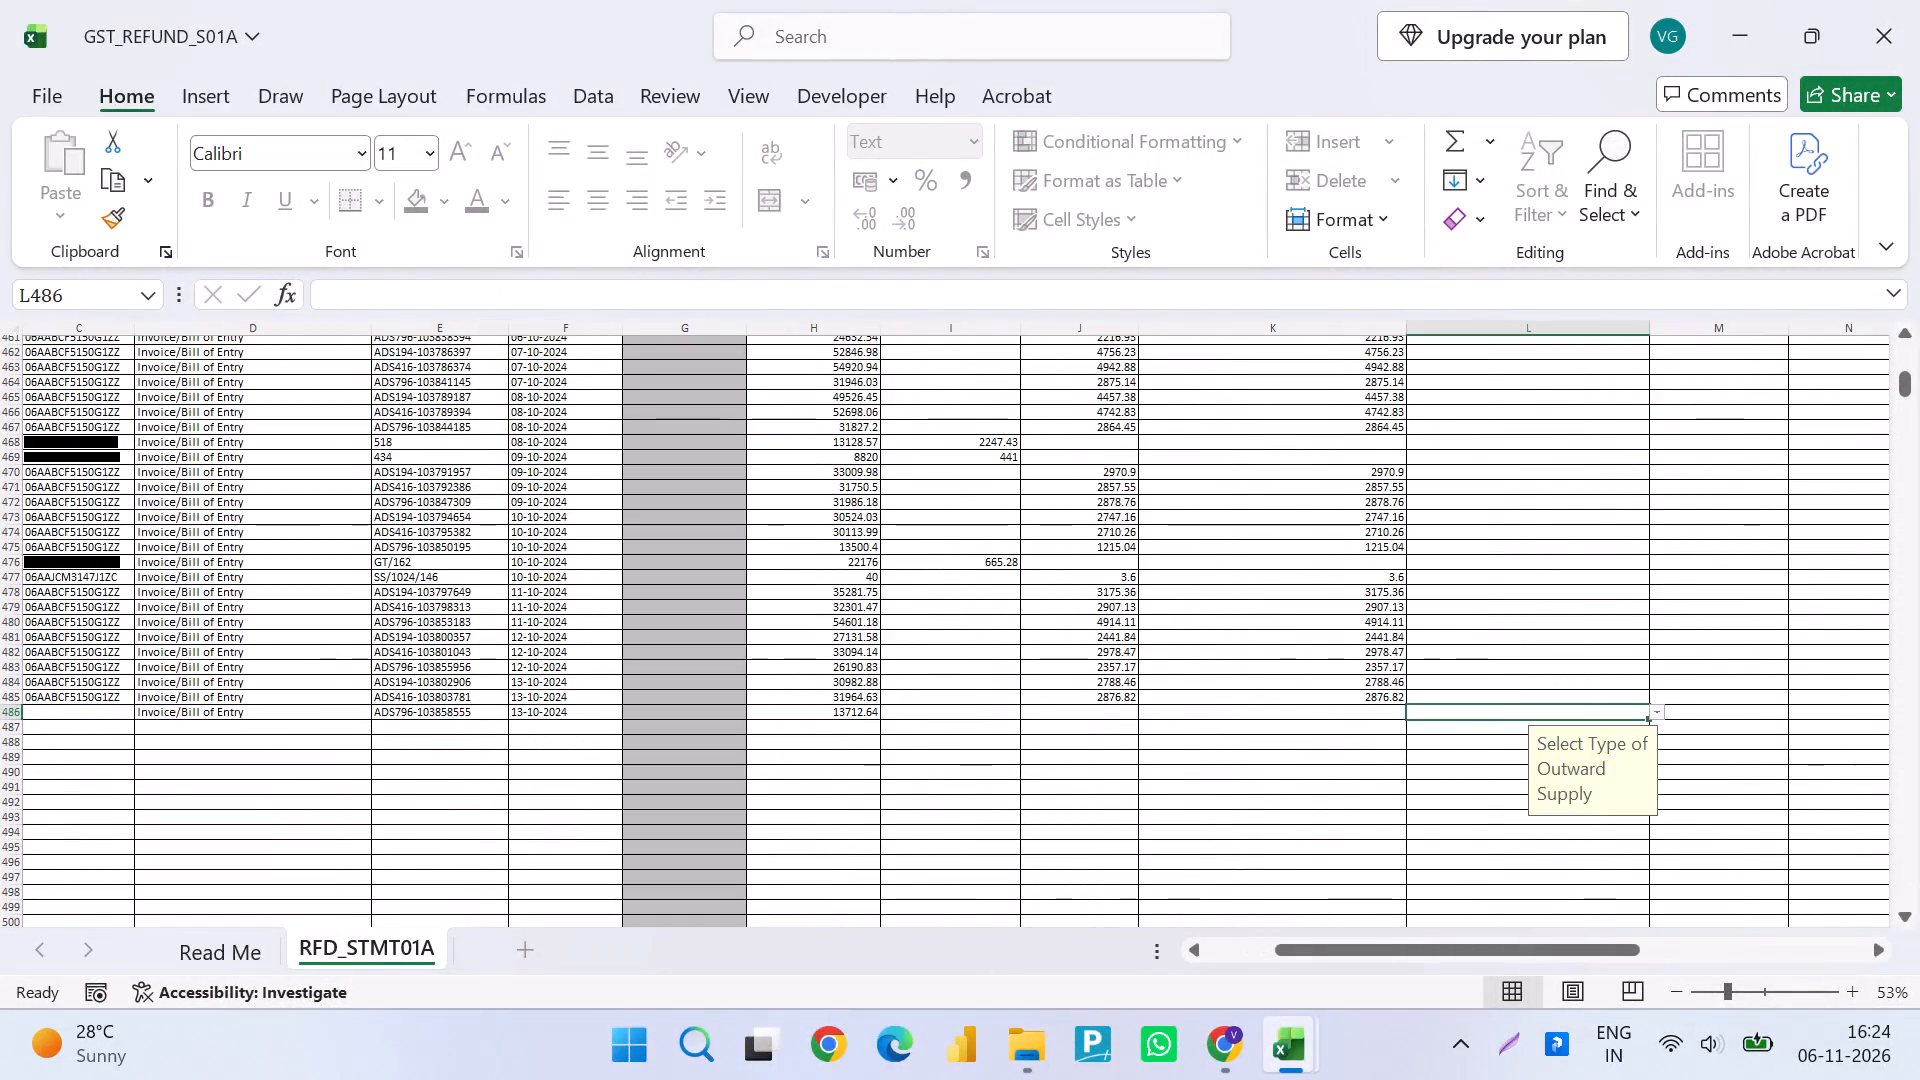
pyautogui.press('Right')
pyautogui.press('Right')
pyautogui.press('Right')
pyautogui.press('Right')
pyautogui.press('Right')
pyautogui.press('Right')
pyautogui.press('Right')
pyautogui.press('Right')
pyautogui.press('Right')
pyautogui.press('Left')
pyautogui.press('Left')
pyautogui.press('Left')
pyautogui.press('Left')
pyautogui.press('Left')
pyautogui.press('Left')
pyautogui.press('Left')
pyautogui.press('Left')
pyautogui.press('Left')
pyautogui.press('Left')
pyautogui.press('Left')
pyautogui.press('Left')
pyautogui.press('Left')
pyautogui.press('Left')
pyautogui.press('Left')
pyautogui.press('Left')
pyautogui.press('Left')
pyautogui.press('Left')
pyautogui.press('Left')
pyautogui.press('Left')
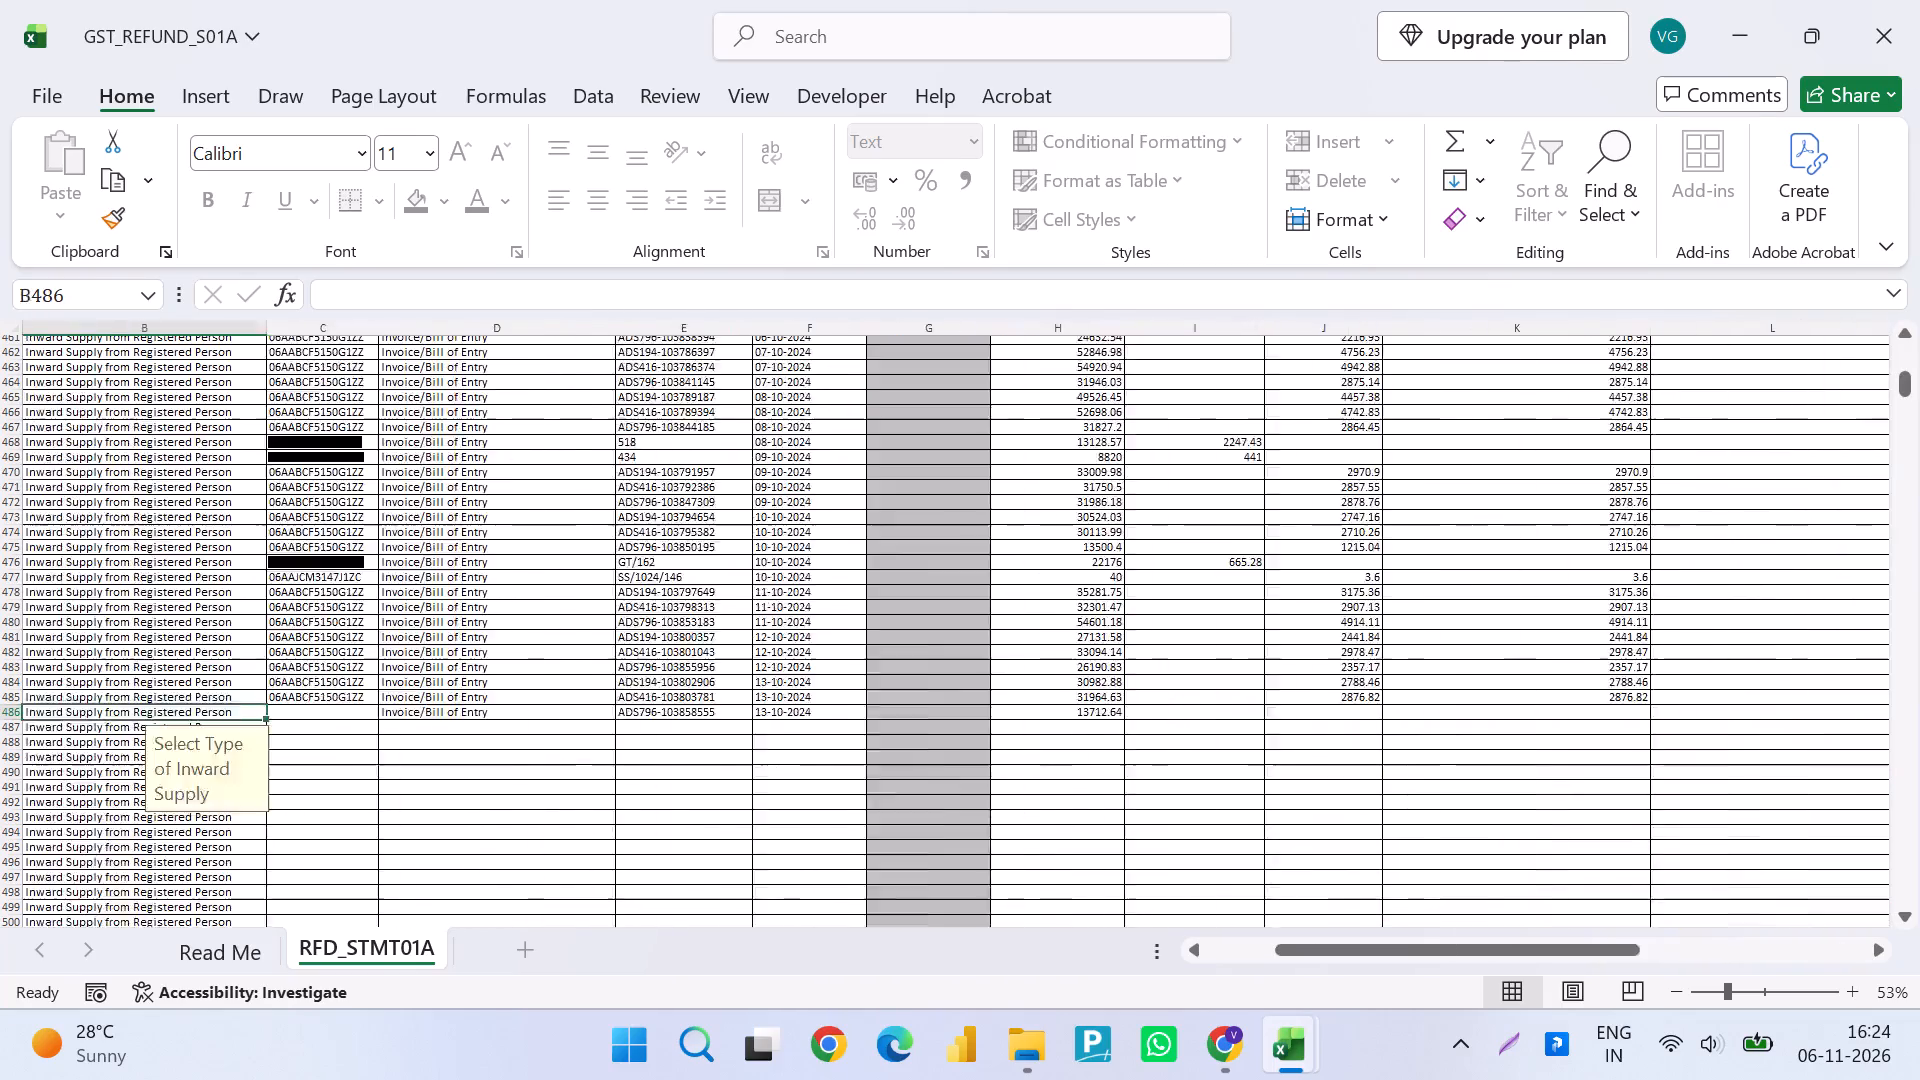
# Copy the supplier GSTIN from the row above into the empty GSTIN cell C486.
pyautogui.press('Right')
pyautogui.press('Right')
pyautogui.press('F2')
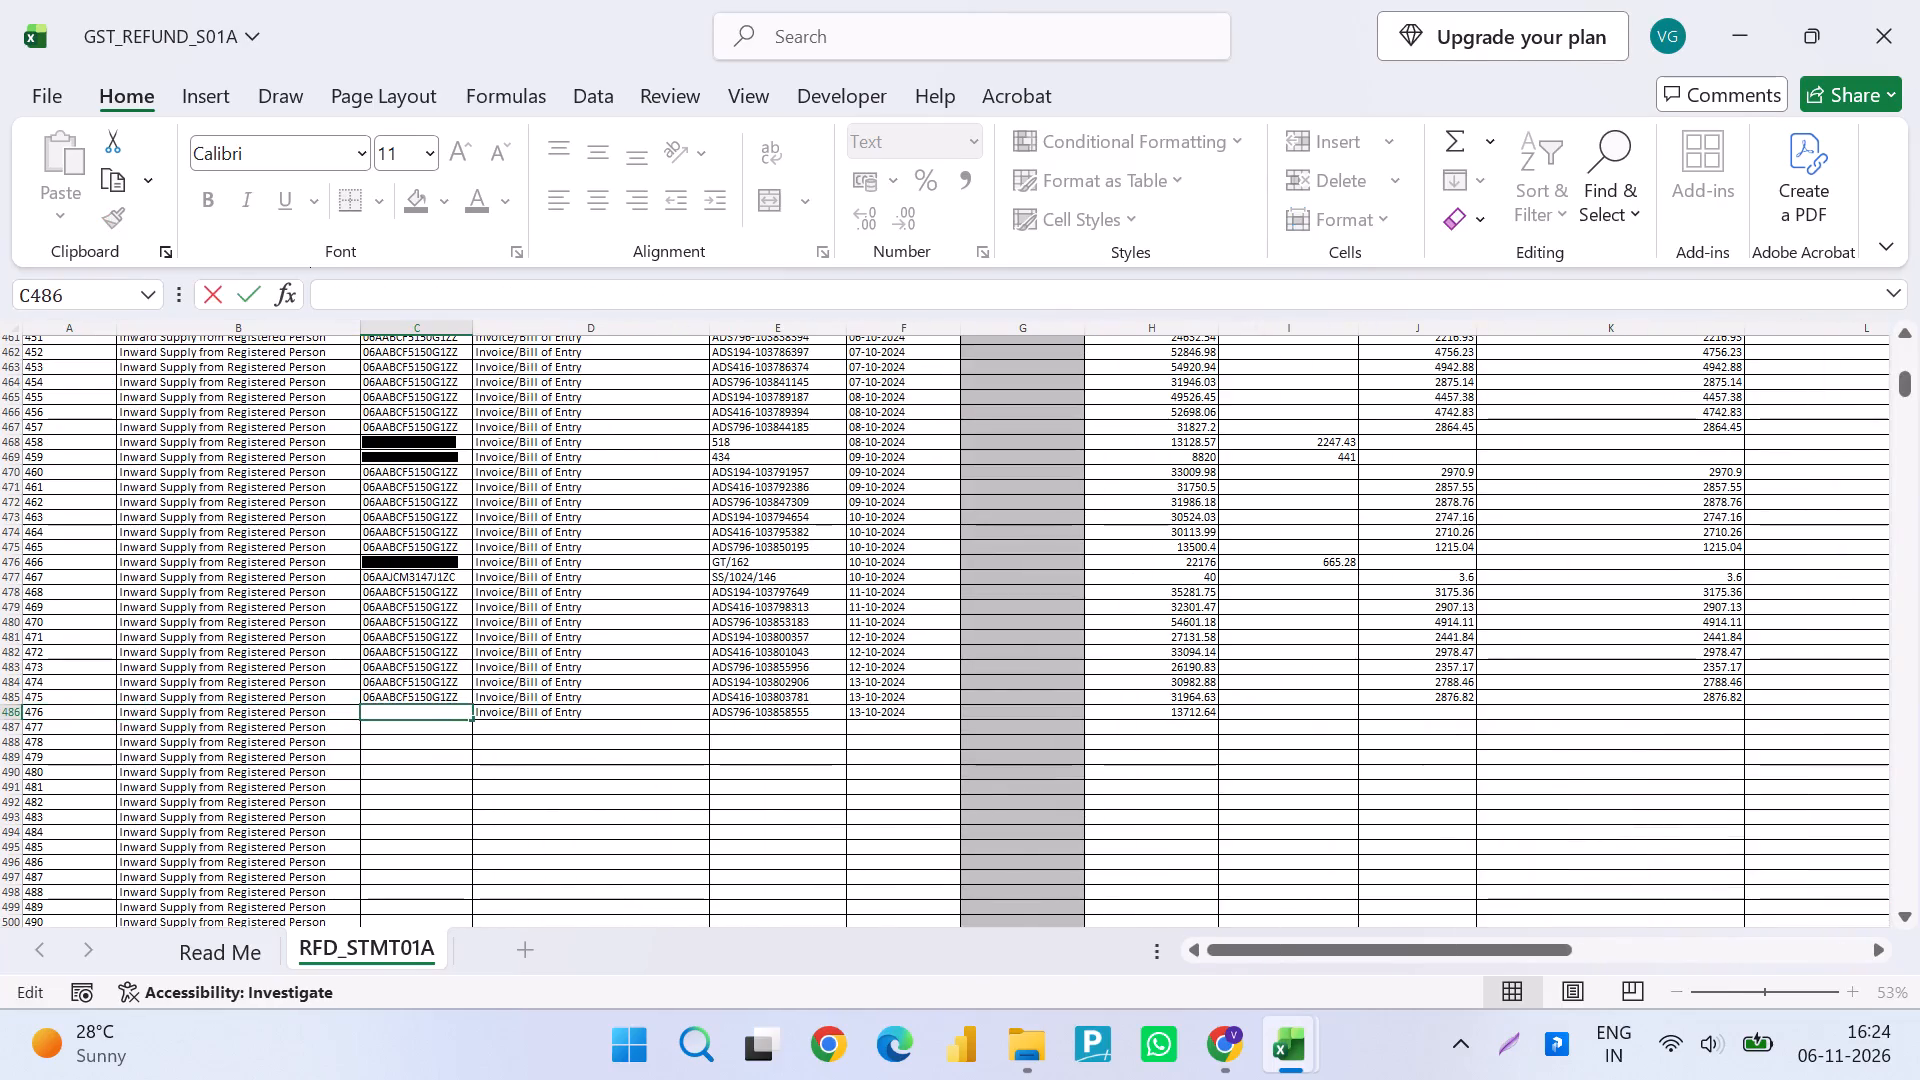
pyautogui.press('Escape')
pyautogui.press('Up')
pyautogui.hotkey('ctrl', 'c')
pyautogui.press('Down')
pyautogui.press('Return')
# Switch to the PURCHASE 24-25 workbook, remove its filter to show the full invoice list, and save it.
pyautogui.hotkey('alt', 'Tab')
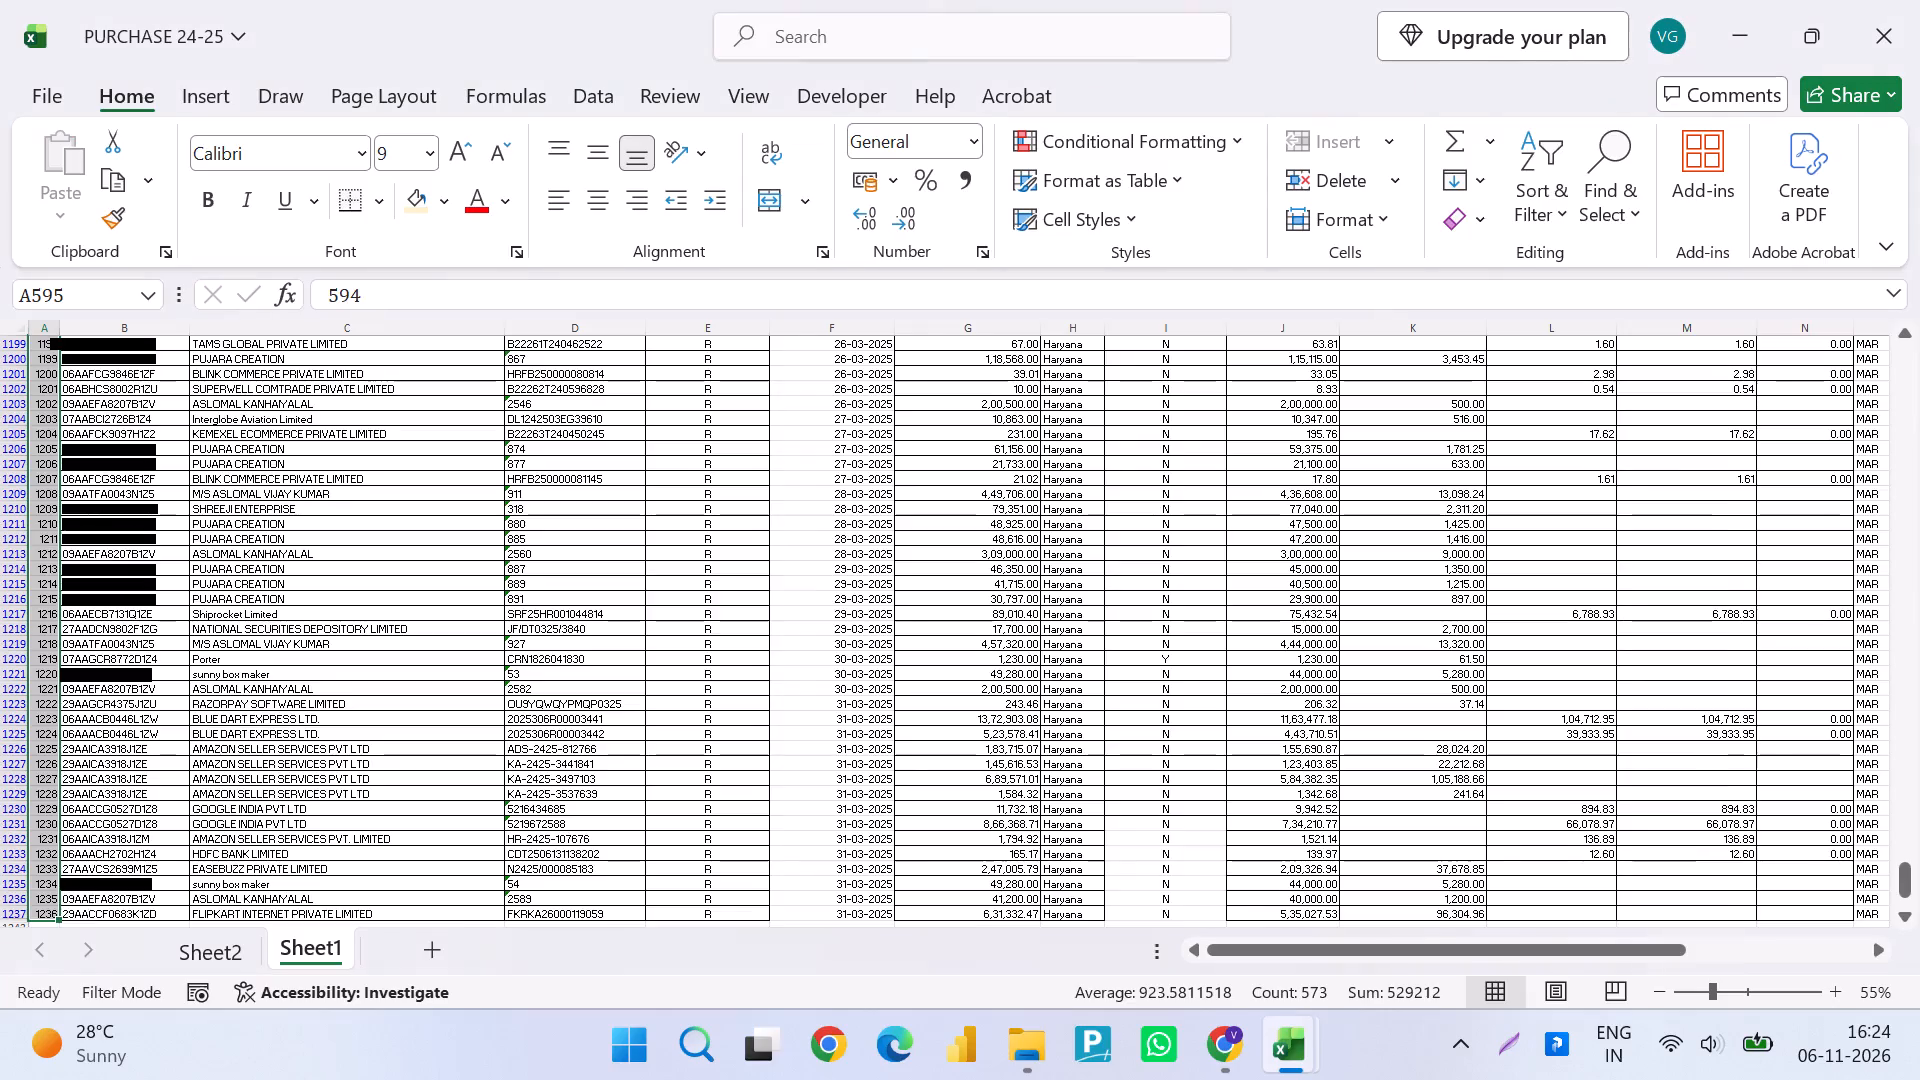
pyautogui.hotkey('ctrl', 'shift', 'l')
pyautogui.hotkey('ctrl', 's')
pyautogui.hotkey('ctrl', 'Up')
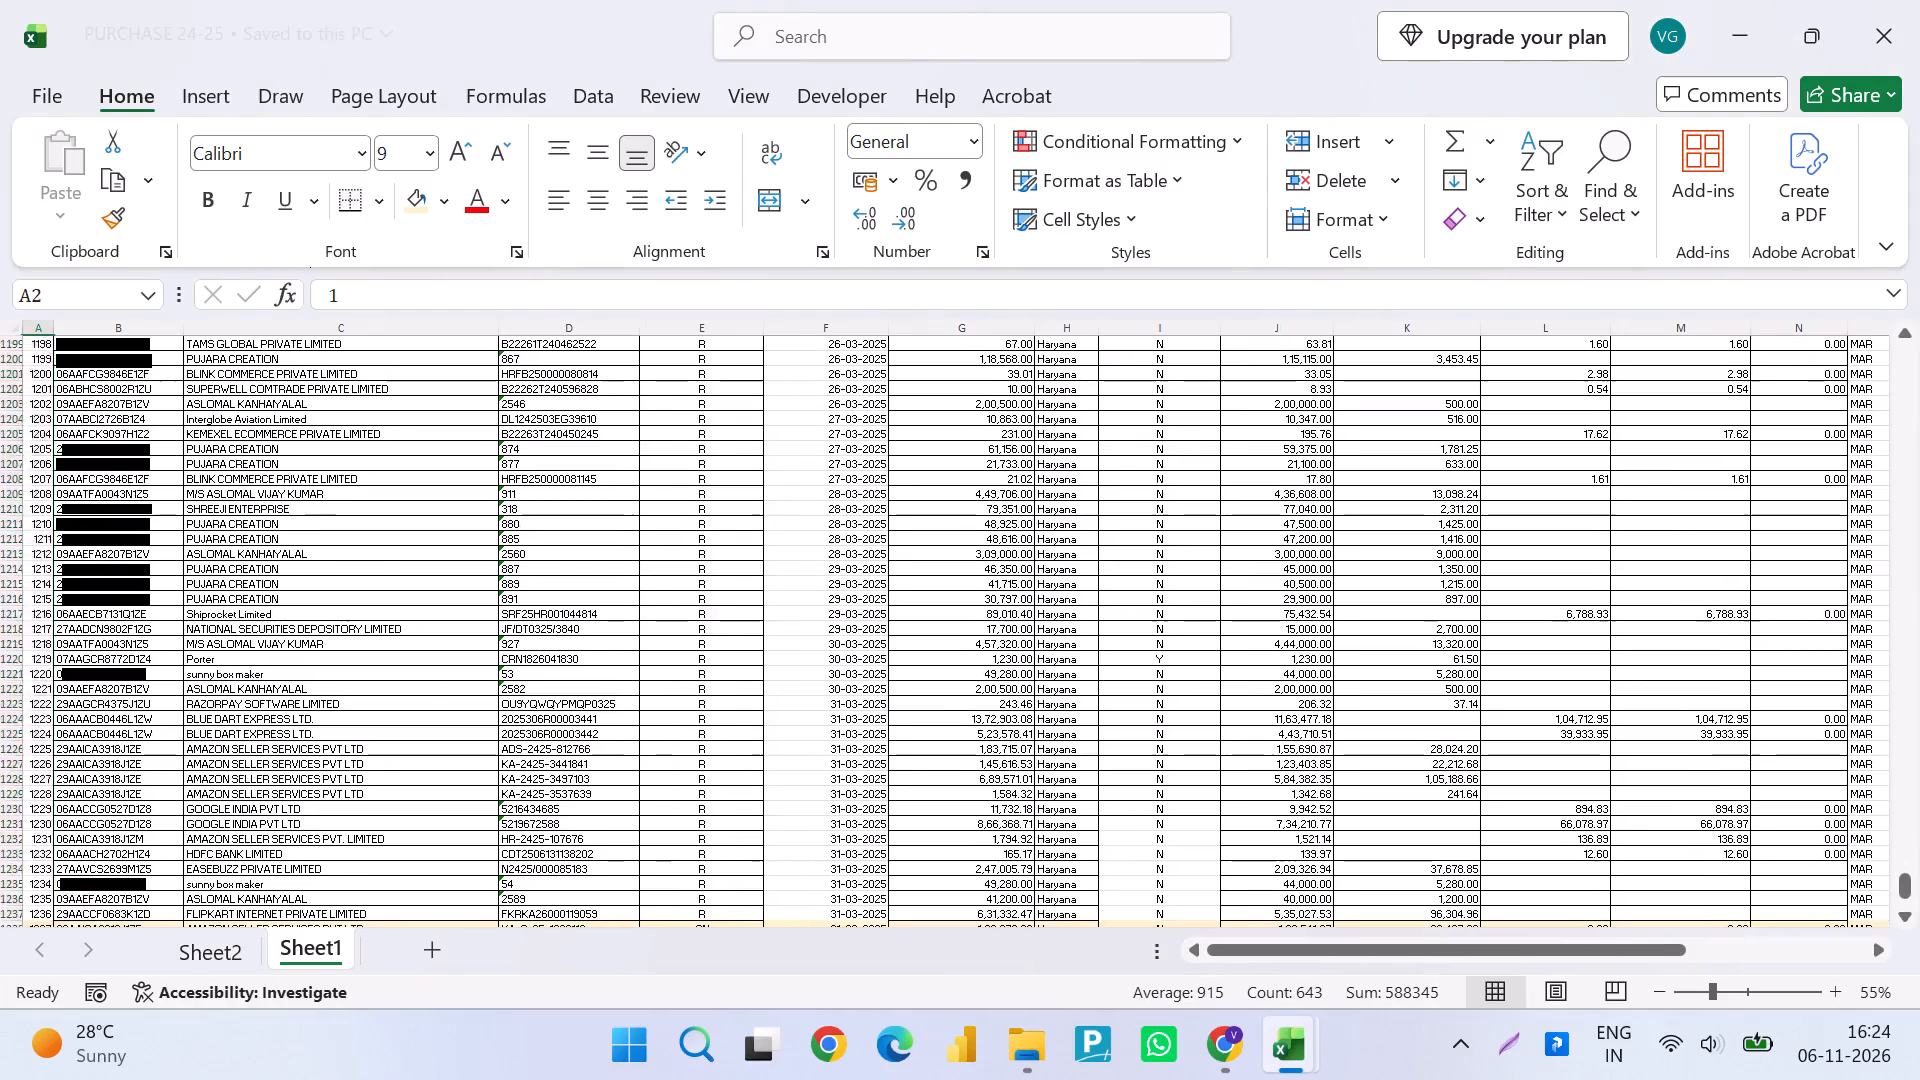
pyautogui.hotkey('ctrl', 'Up')
pyautogui.press('Down')
pyautogui.hotkey('alt', 'Tab')
pyautogui.press('Right')
pyautogui.press('Right')
pyautogui.press('Right')
pyautogui.press('Left')
pyautogui.hotkey('ctrl', 'c')
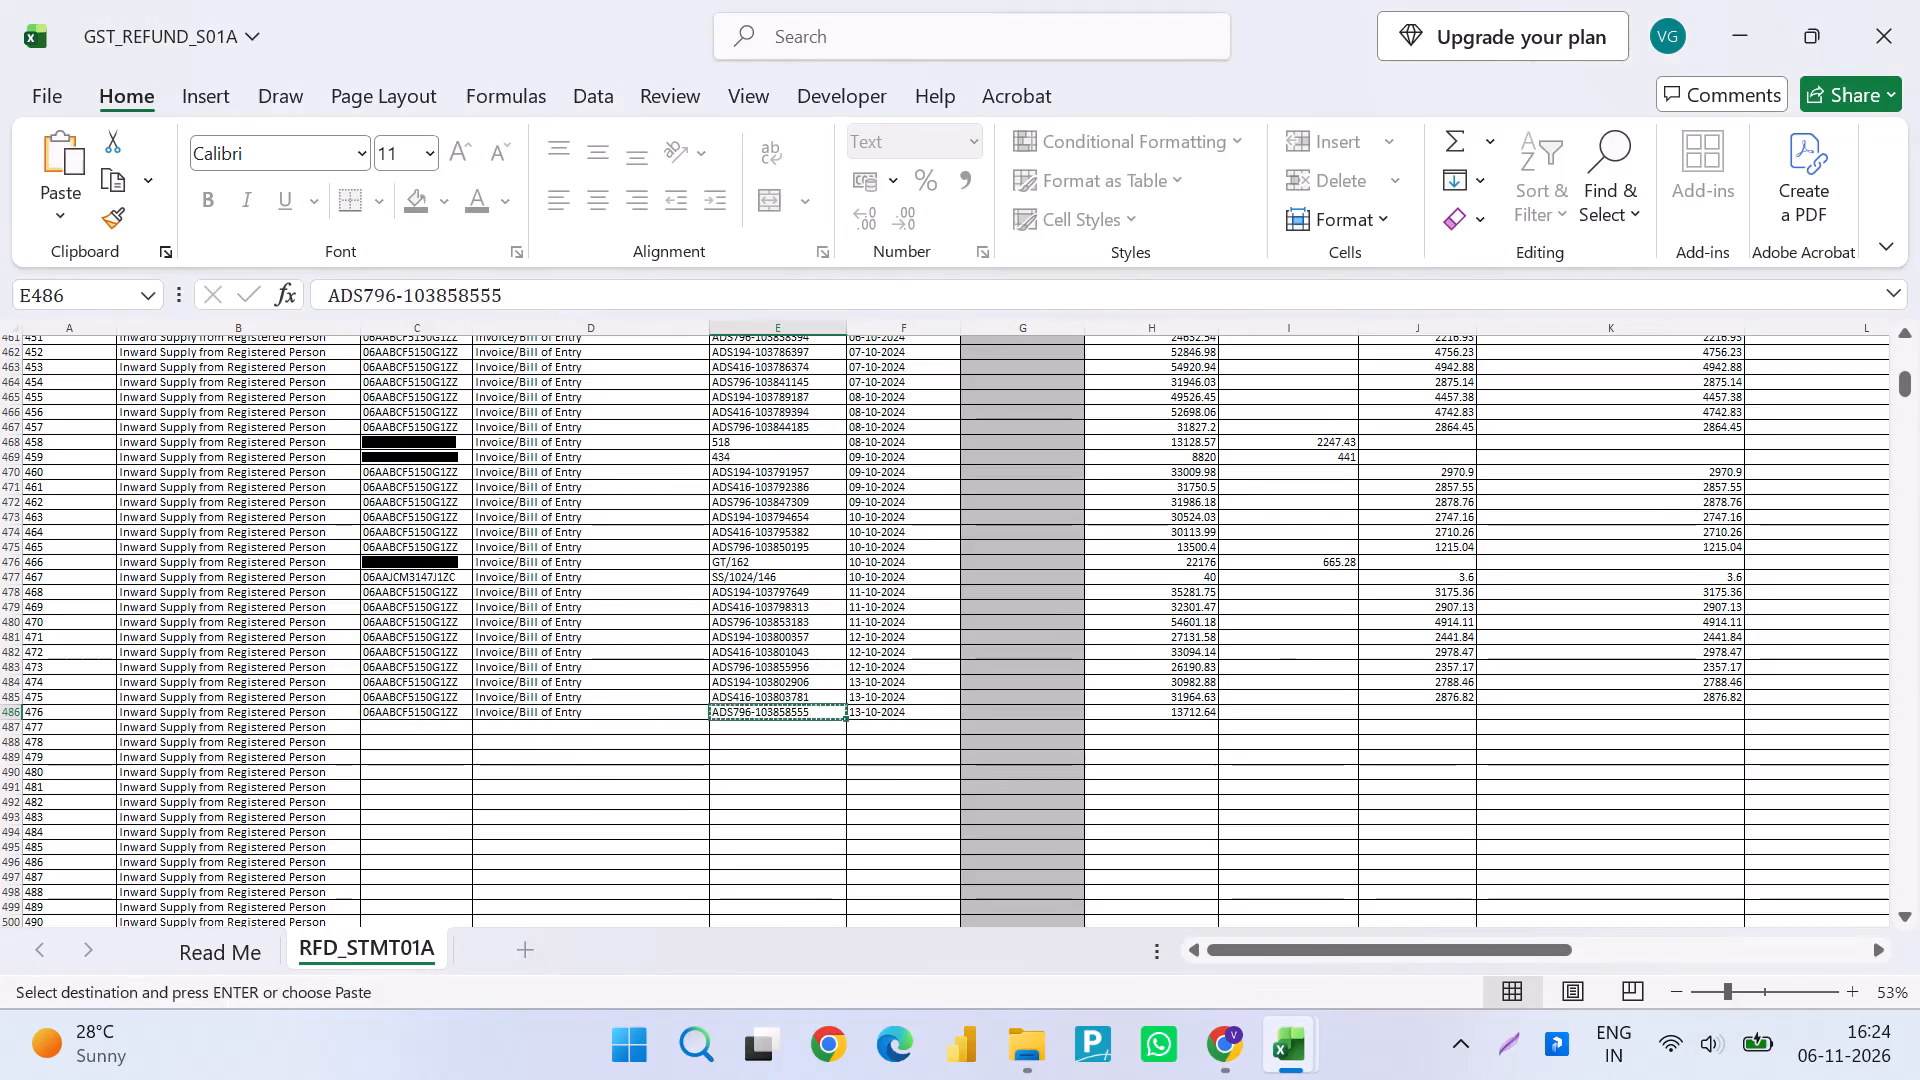
pyautogui.hotkey('alt', 'Tab')
pyautogui.hotkey('ctrl', 'f')
pyautogui.hotkey('ctrl', 'v')
pyautogui.press('Return')
pyautogui.press('Escape')
pyautogui.press('Right')
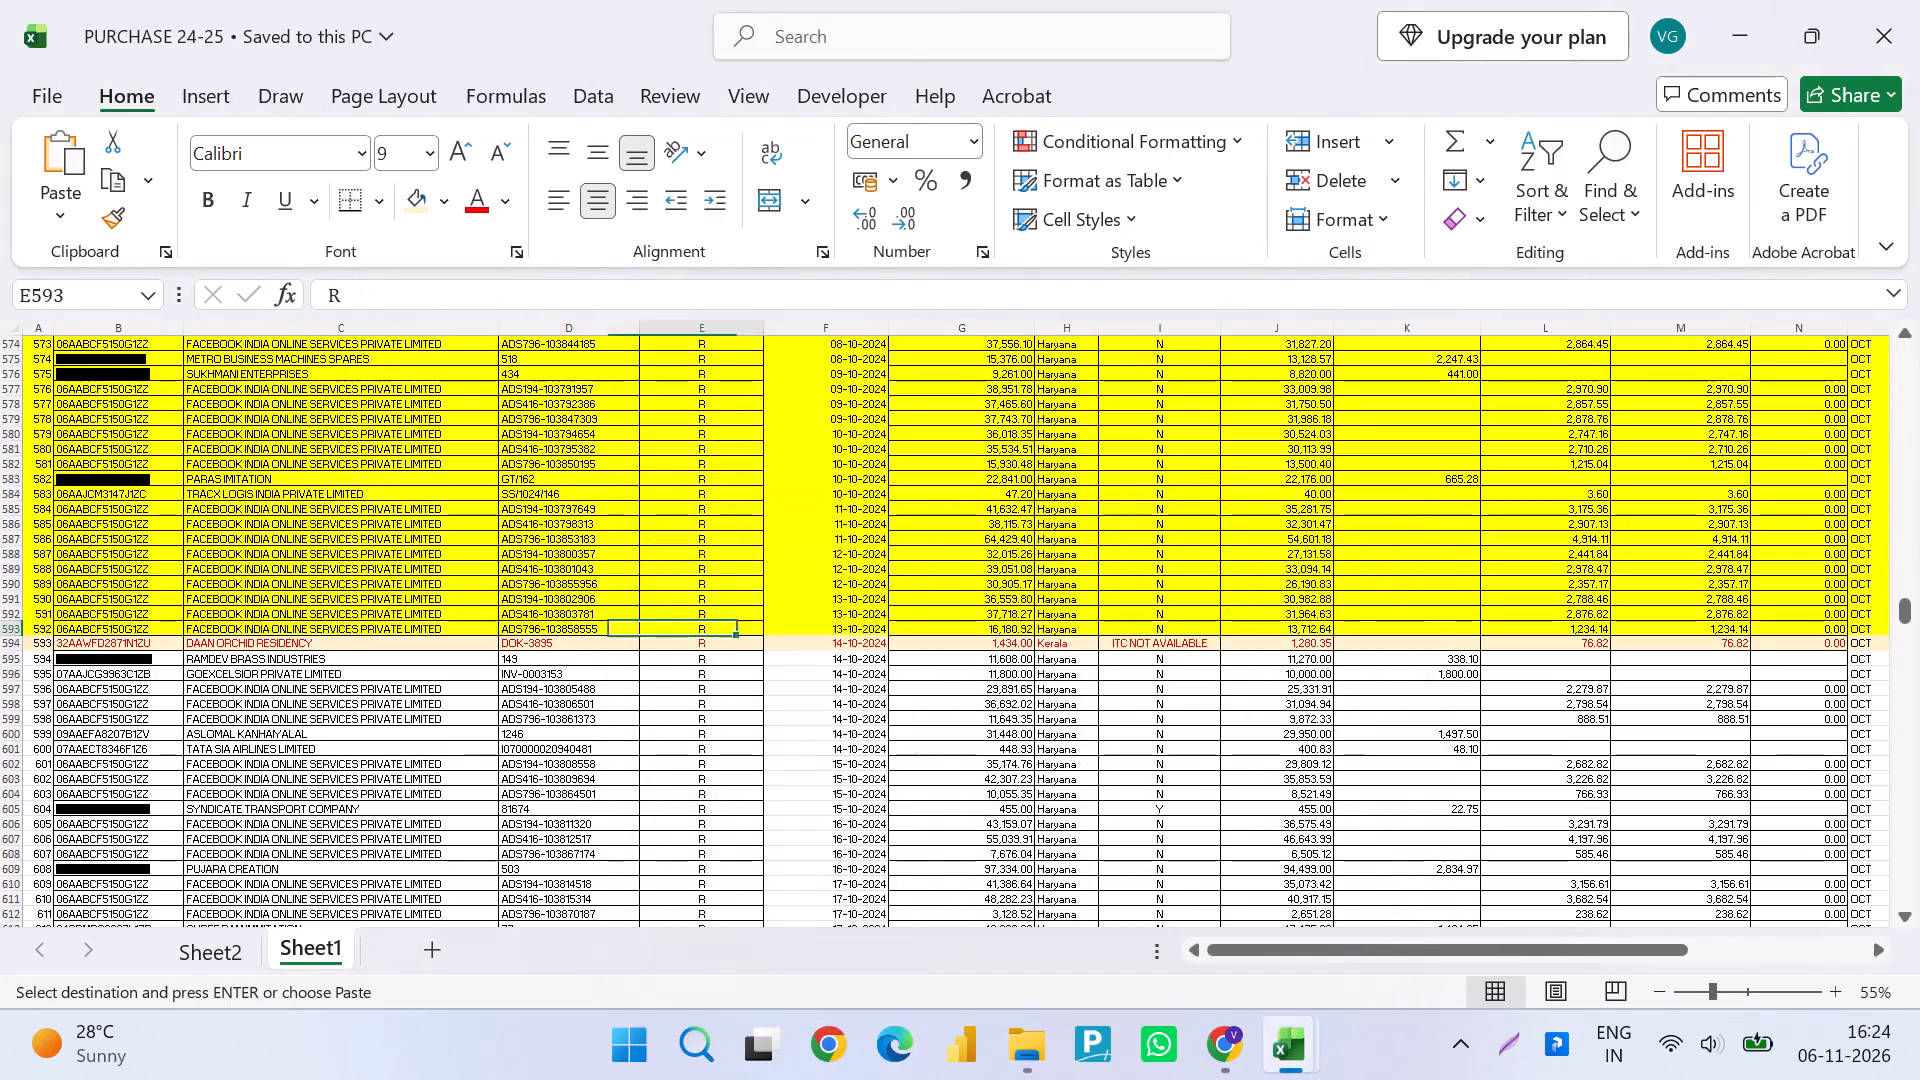
# Read across the found invoice's row 593 to its tax amounts in columns L and M.
pyautogui.press('Left')
pyautogui.press('Right')
pyautogui.press('Right')
pyautogui.press('Right')
pyautogui.press('Right')
pyautogui.press('Right')
pyautogui.press('Right')
pyautogui.press('Right')
pyautogui.press('Right')
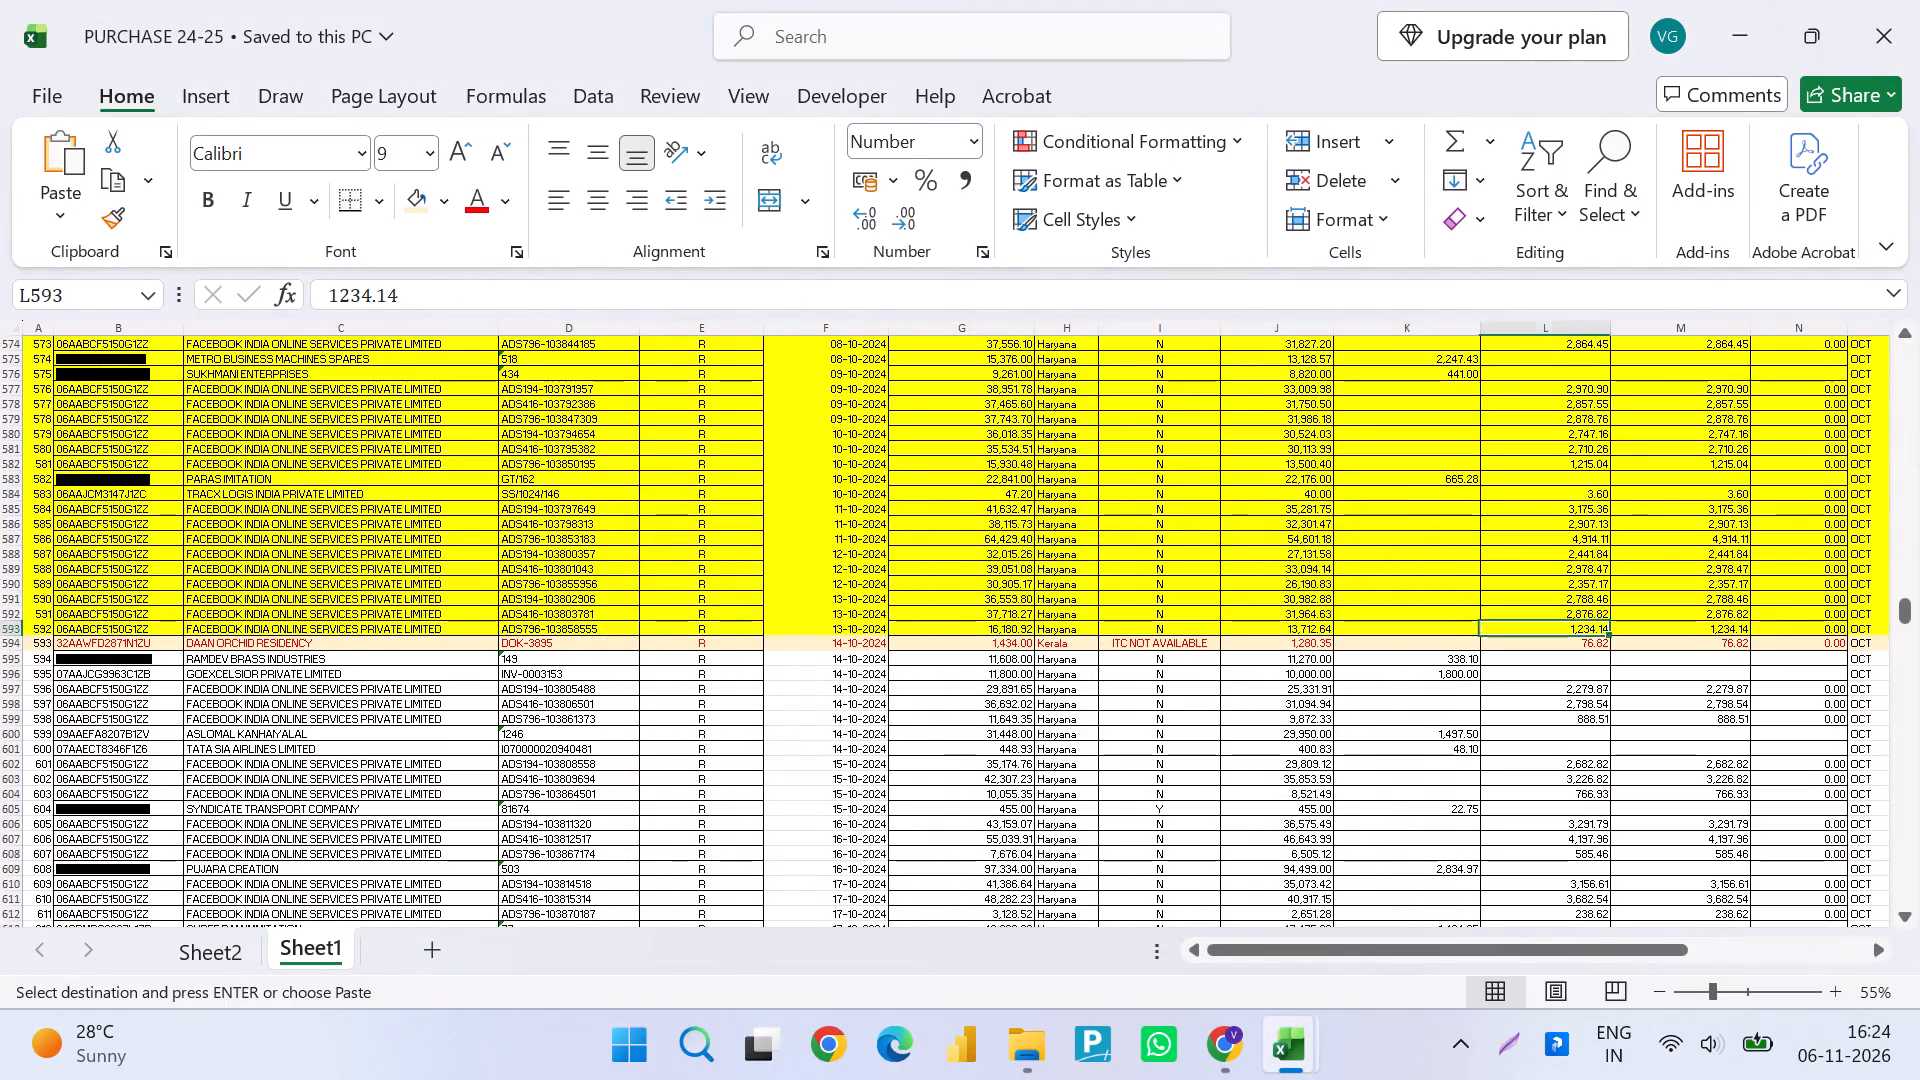
pyautogui.press('Right')
pyautogui.press('Left')
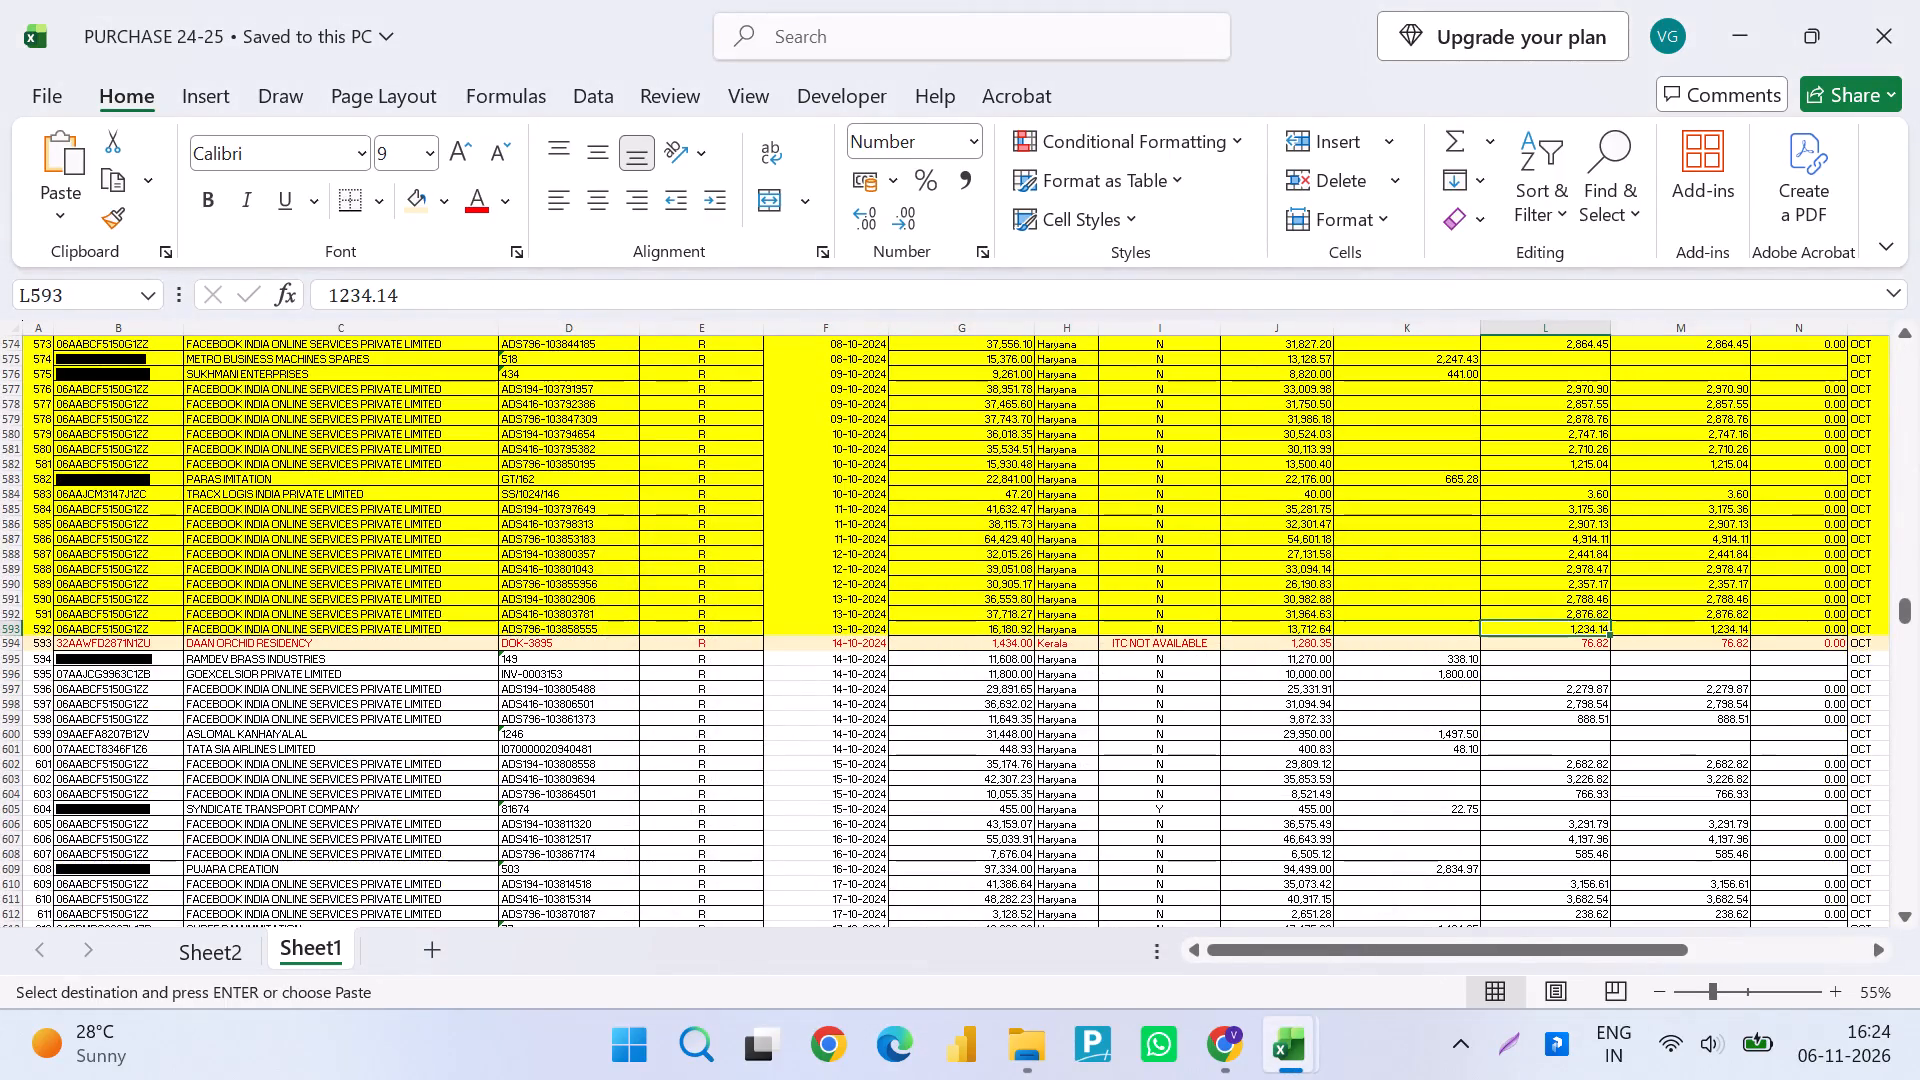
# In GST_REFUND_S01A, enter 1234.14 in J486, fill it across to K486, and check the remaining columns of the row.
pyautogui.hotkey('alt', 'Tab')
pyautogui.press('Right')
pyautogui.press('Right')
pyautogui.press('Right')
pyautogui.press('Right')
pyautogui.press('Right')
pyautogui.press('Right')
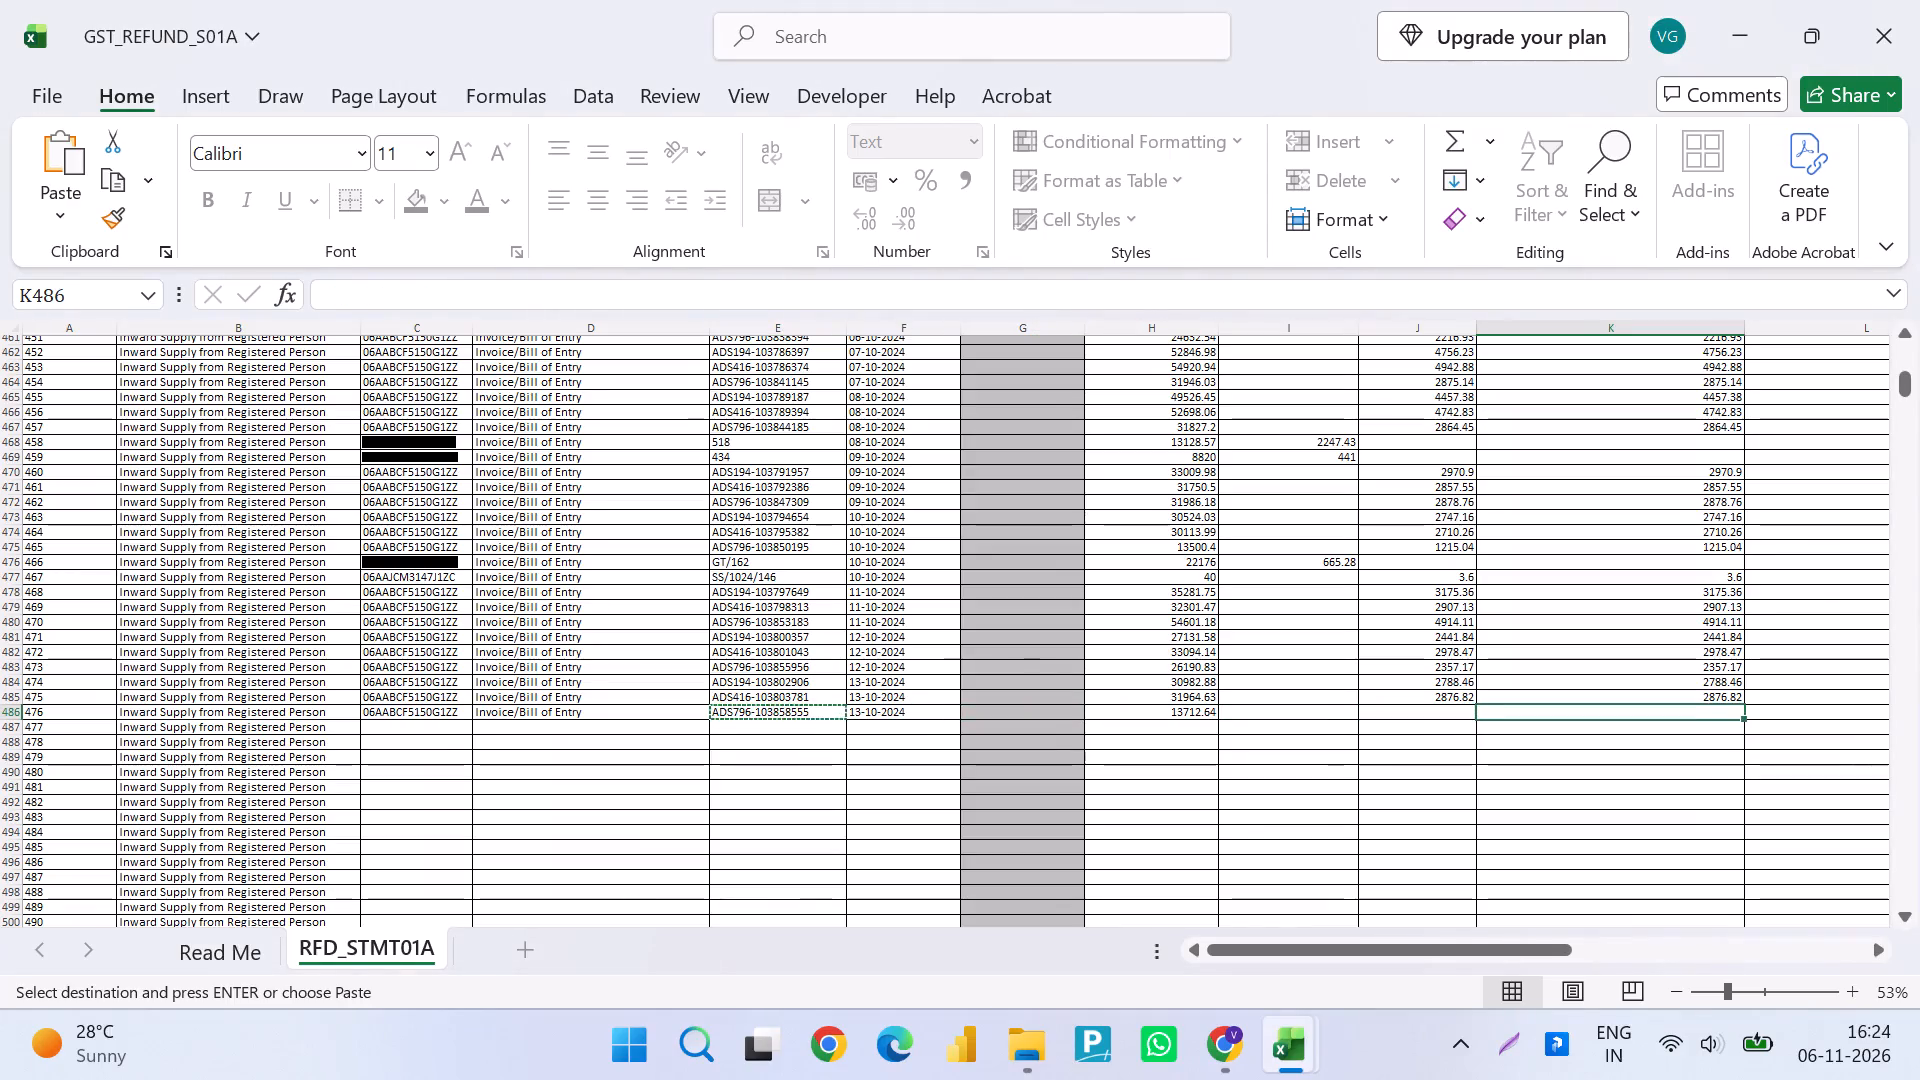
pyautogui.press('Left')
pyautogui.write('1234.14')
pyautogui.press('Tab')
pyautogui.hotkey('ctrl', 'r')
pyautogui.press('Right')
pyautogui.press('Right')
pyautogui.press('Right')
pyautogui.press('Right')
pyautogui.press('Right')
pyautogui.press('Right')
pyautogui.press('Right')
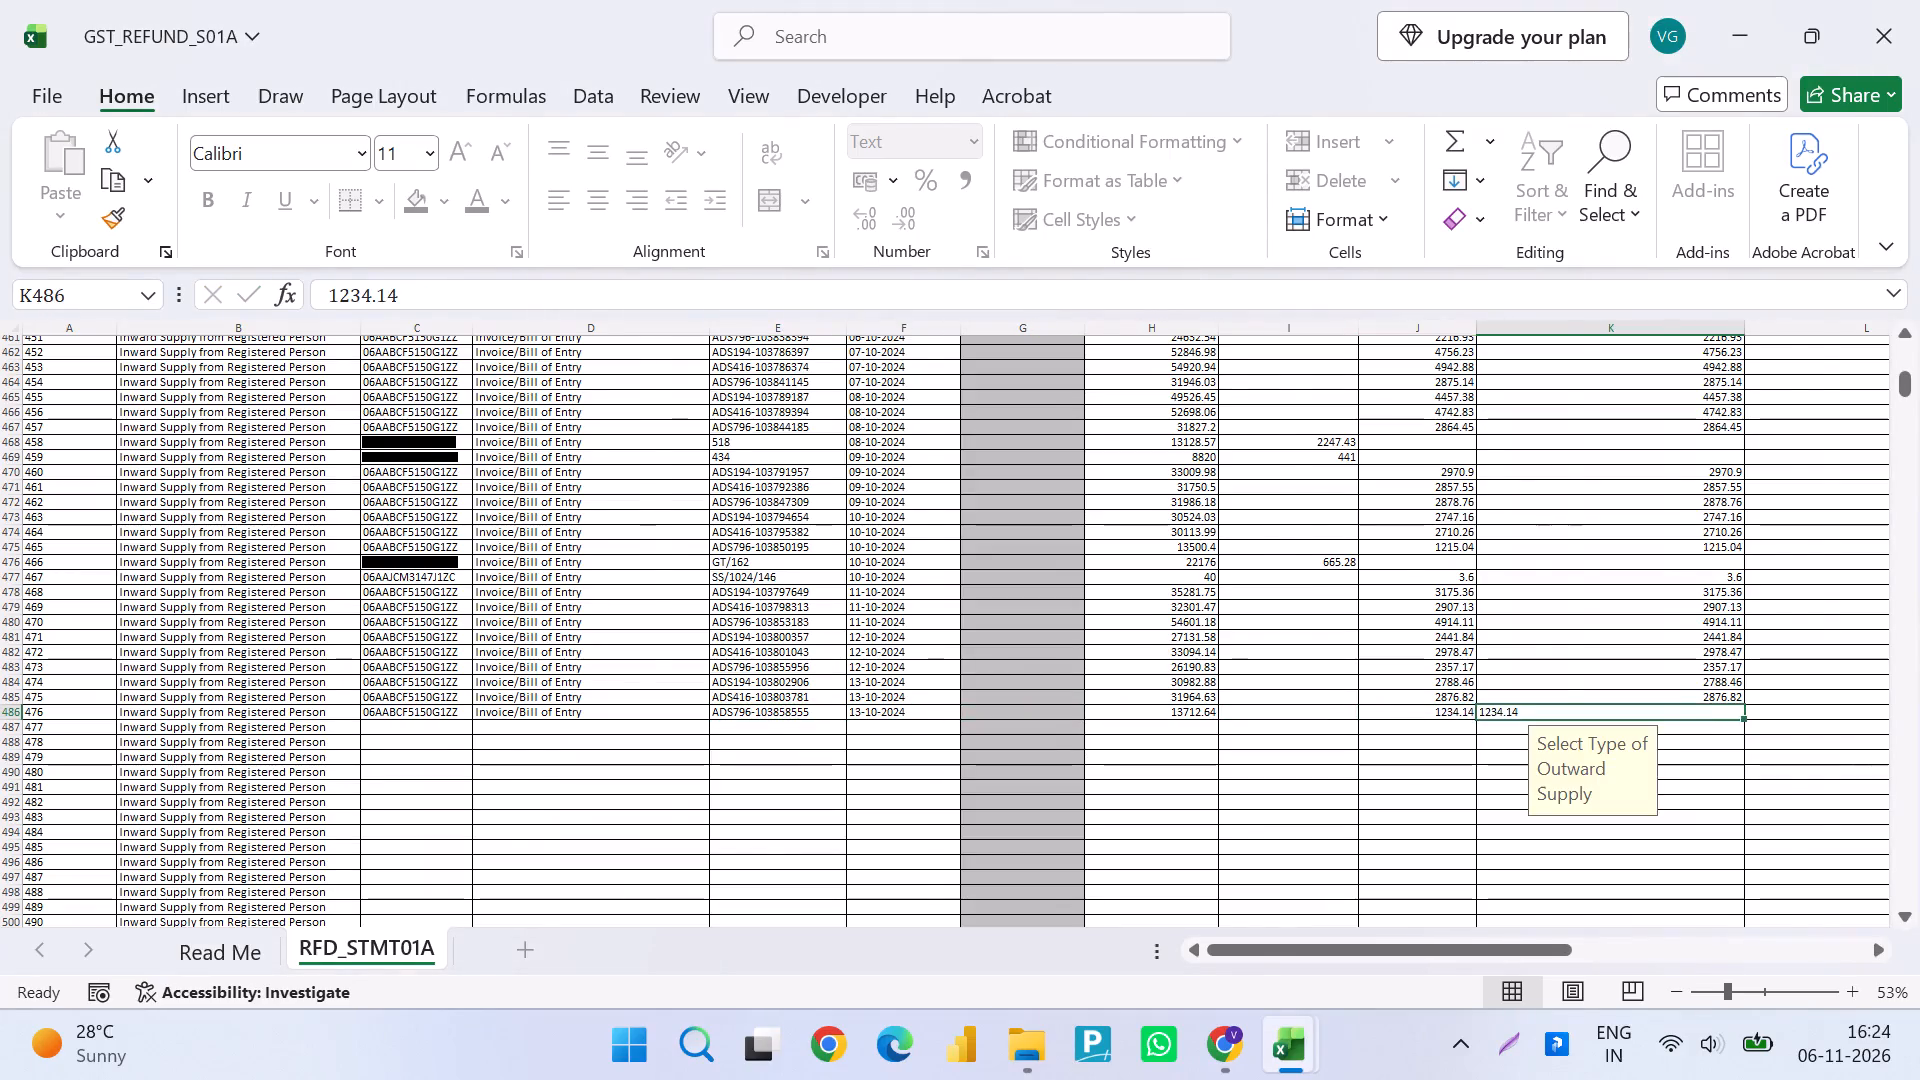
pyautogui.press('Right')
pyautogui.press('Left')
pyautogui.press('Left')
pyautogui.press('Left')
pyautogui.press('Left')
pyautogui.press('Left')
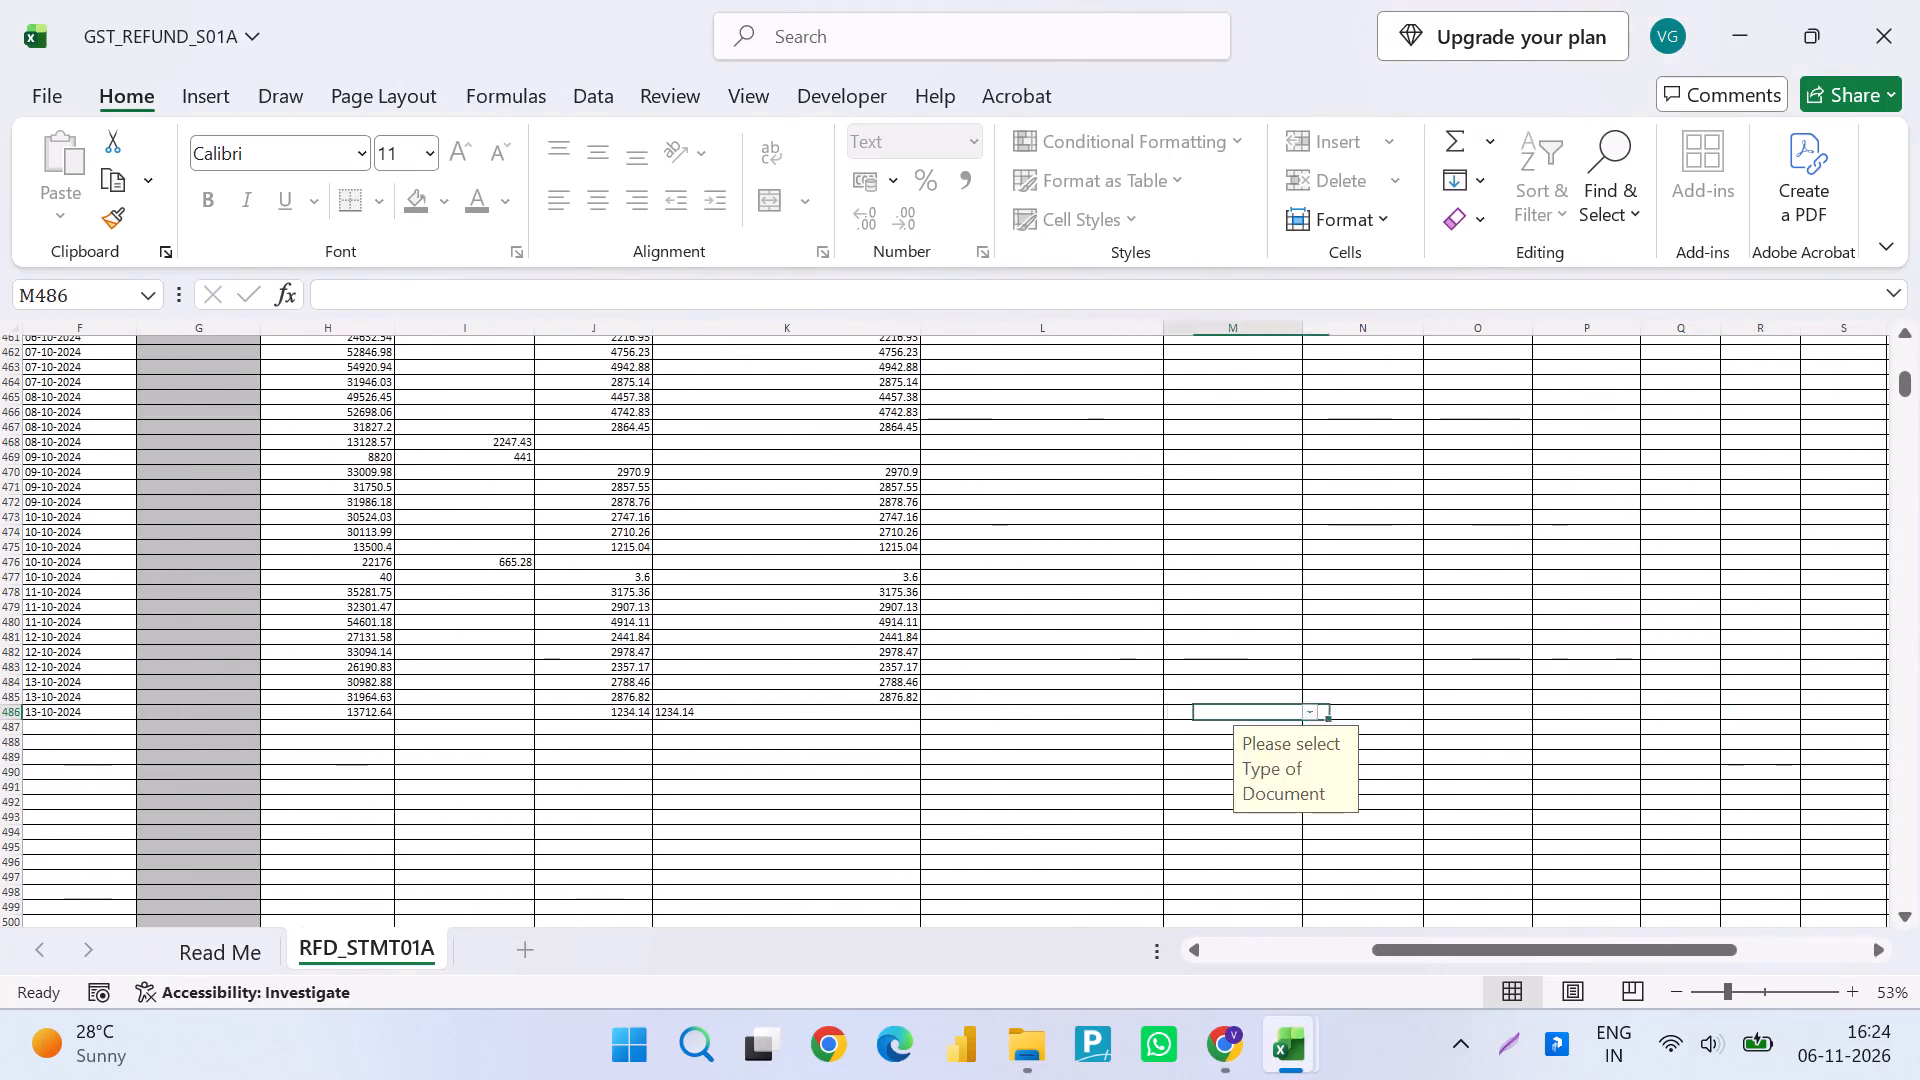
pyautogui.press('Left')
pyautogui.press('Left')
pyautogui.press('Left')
# Undo the fill into K486 and enter 1234.14 again in J486.
pyautogui.hotkey('ctrl', 'z')
pyautogui.press('Right')
pyautogui.press('Left')
pyautogui.write('123')
pyautogui.write('4.13')
pyautogui.press('BackSpace')
pyautogui.press('4')
pyautogui.press('Return')
# Save GST_REFUND_S01A and select its serial numbers from 477 in A487 to the end of the list.
pyautogui.hotkey('ctrl', 'Left')
pyautogui.hotkey('ctrl', 'Left')
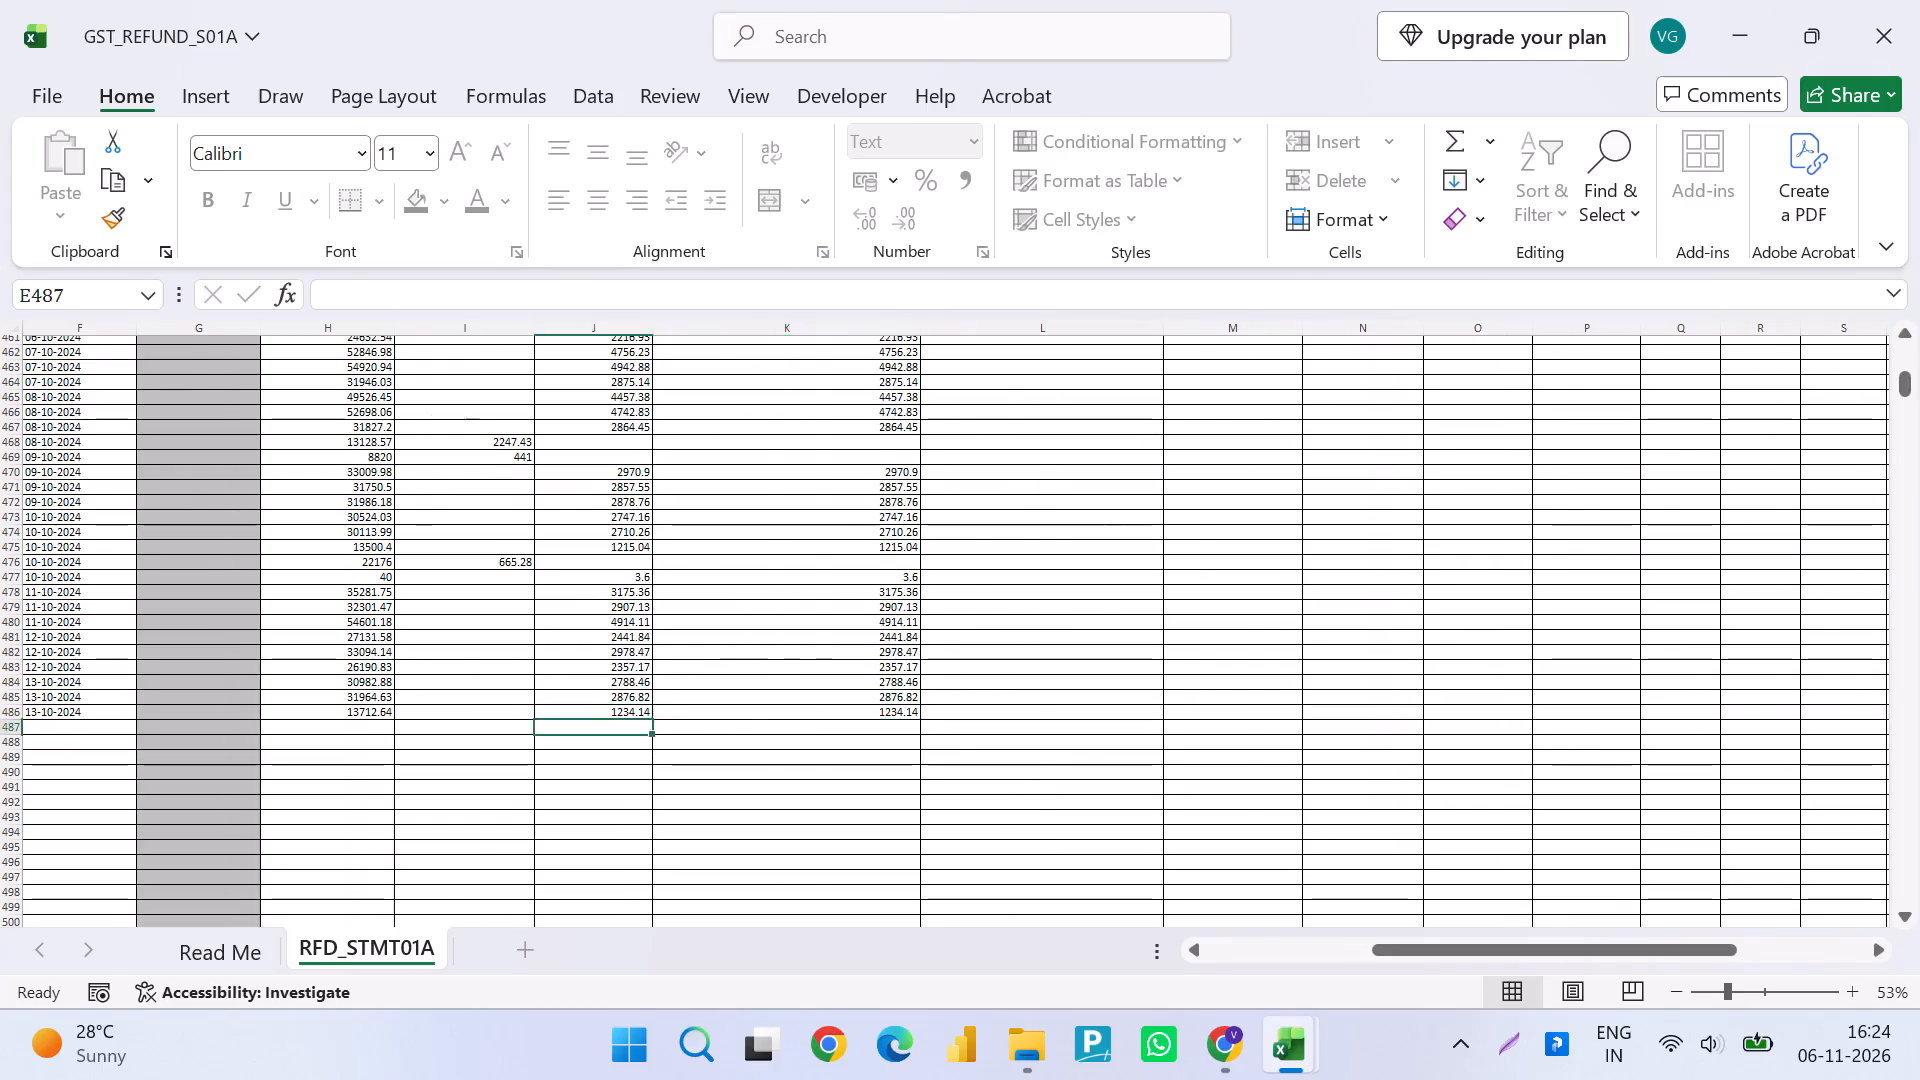
pyautogui.hotkey('ctrl', 'Left')
pyautogui.hotkey('ctrl', 'Left')
pyautogui.hotkey('ctrl', 'Left')
pyautogui.hotkey('ctrl', 's')
pyautogui.hotkey('ctrl', 's')
pyautogui.hotkey('ctrl', 'shift', 'Down')
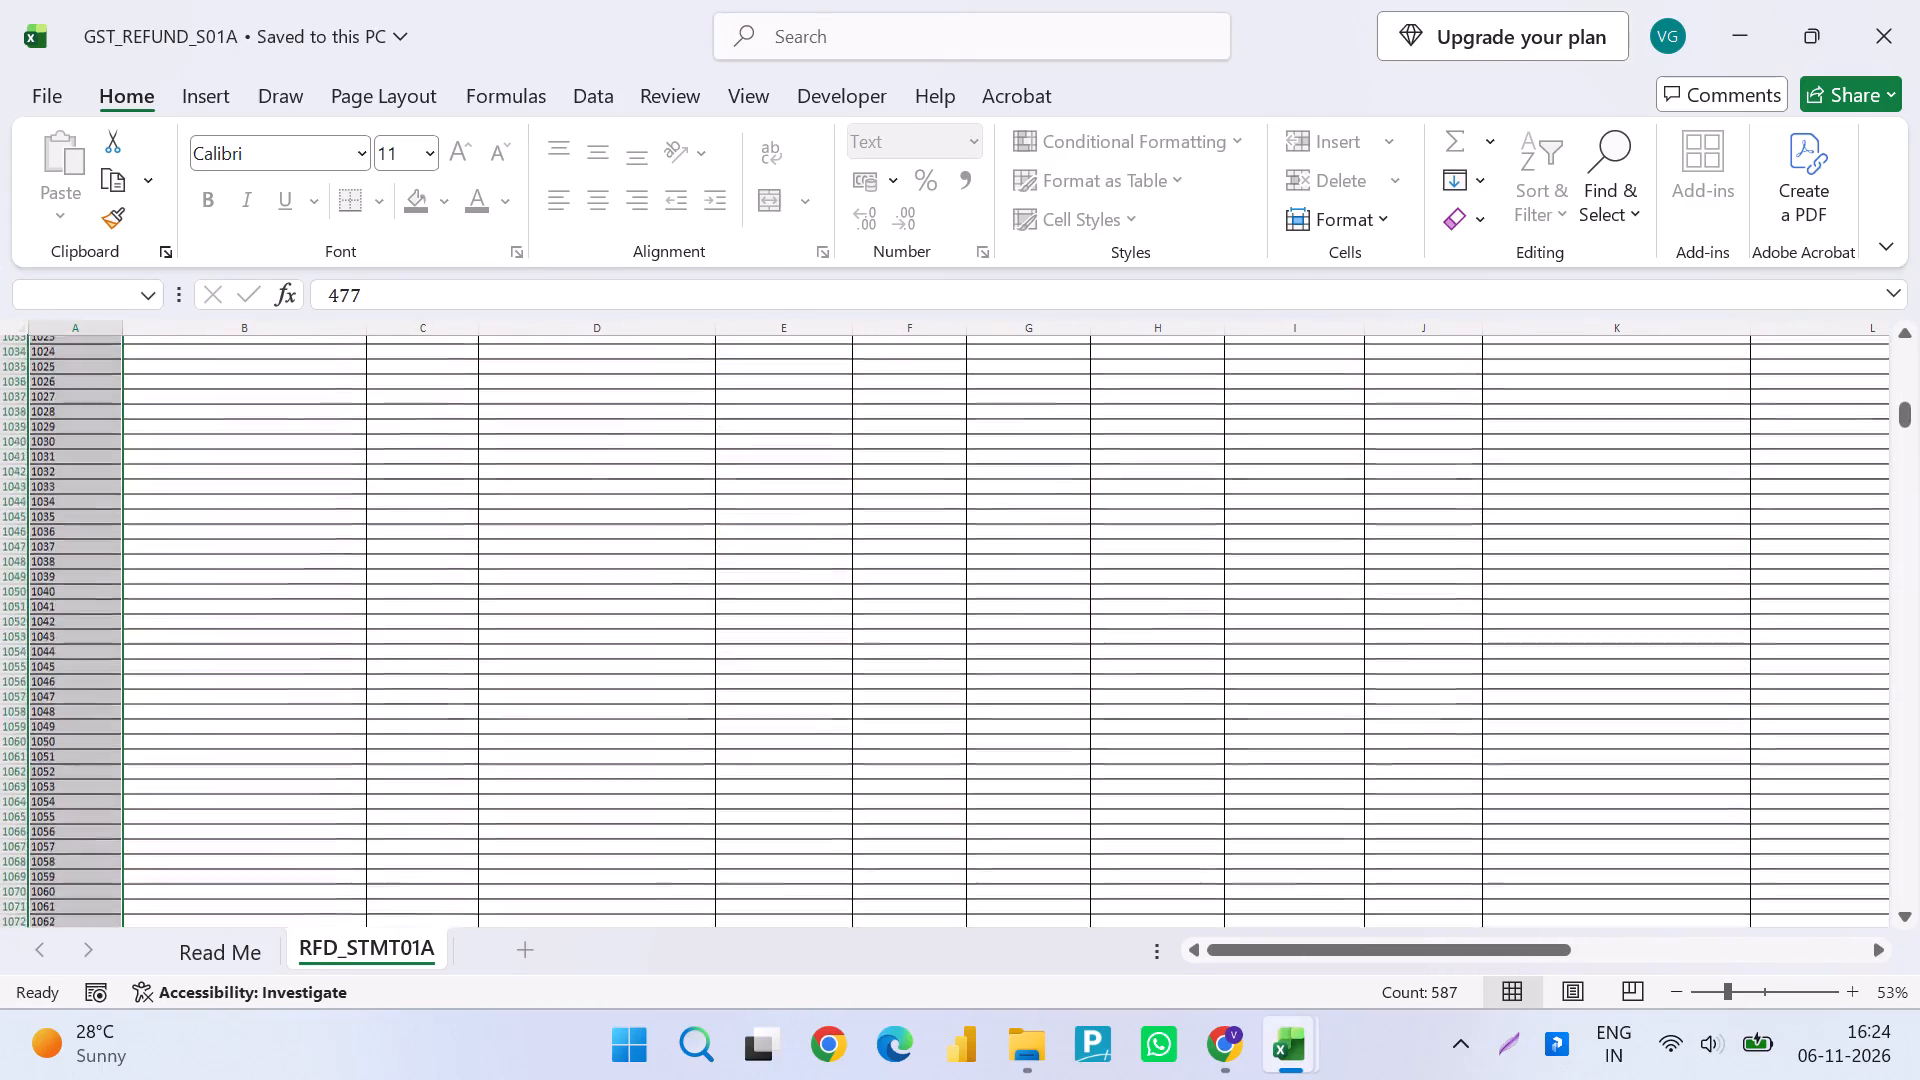
pyautogui.hotkey('shift', 'Down')
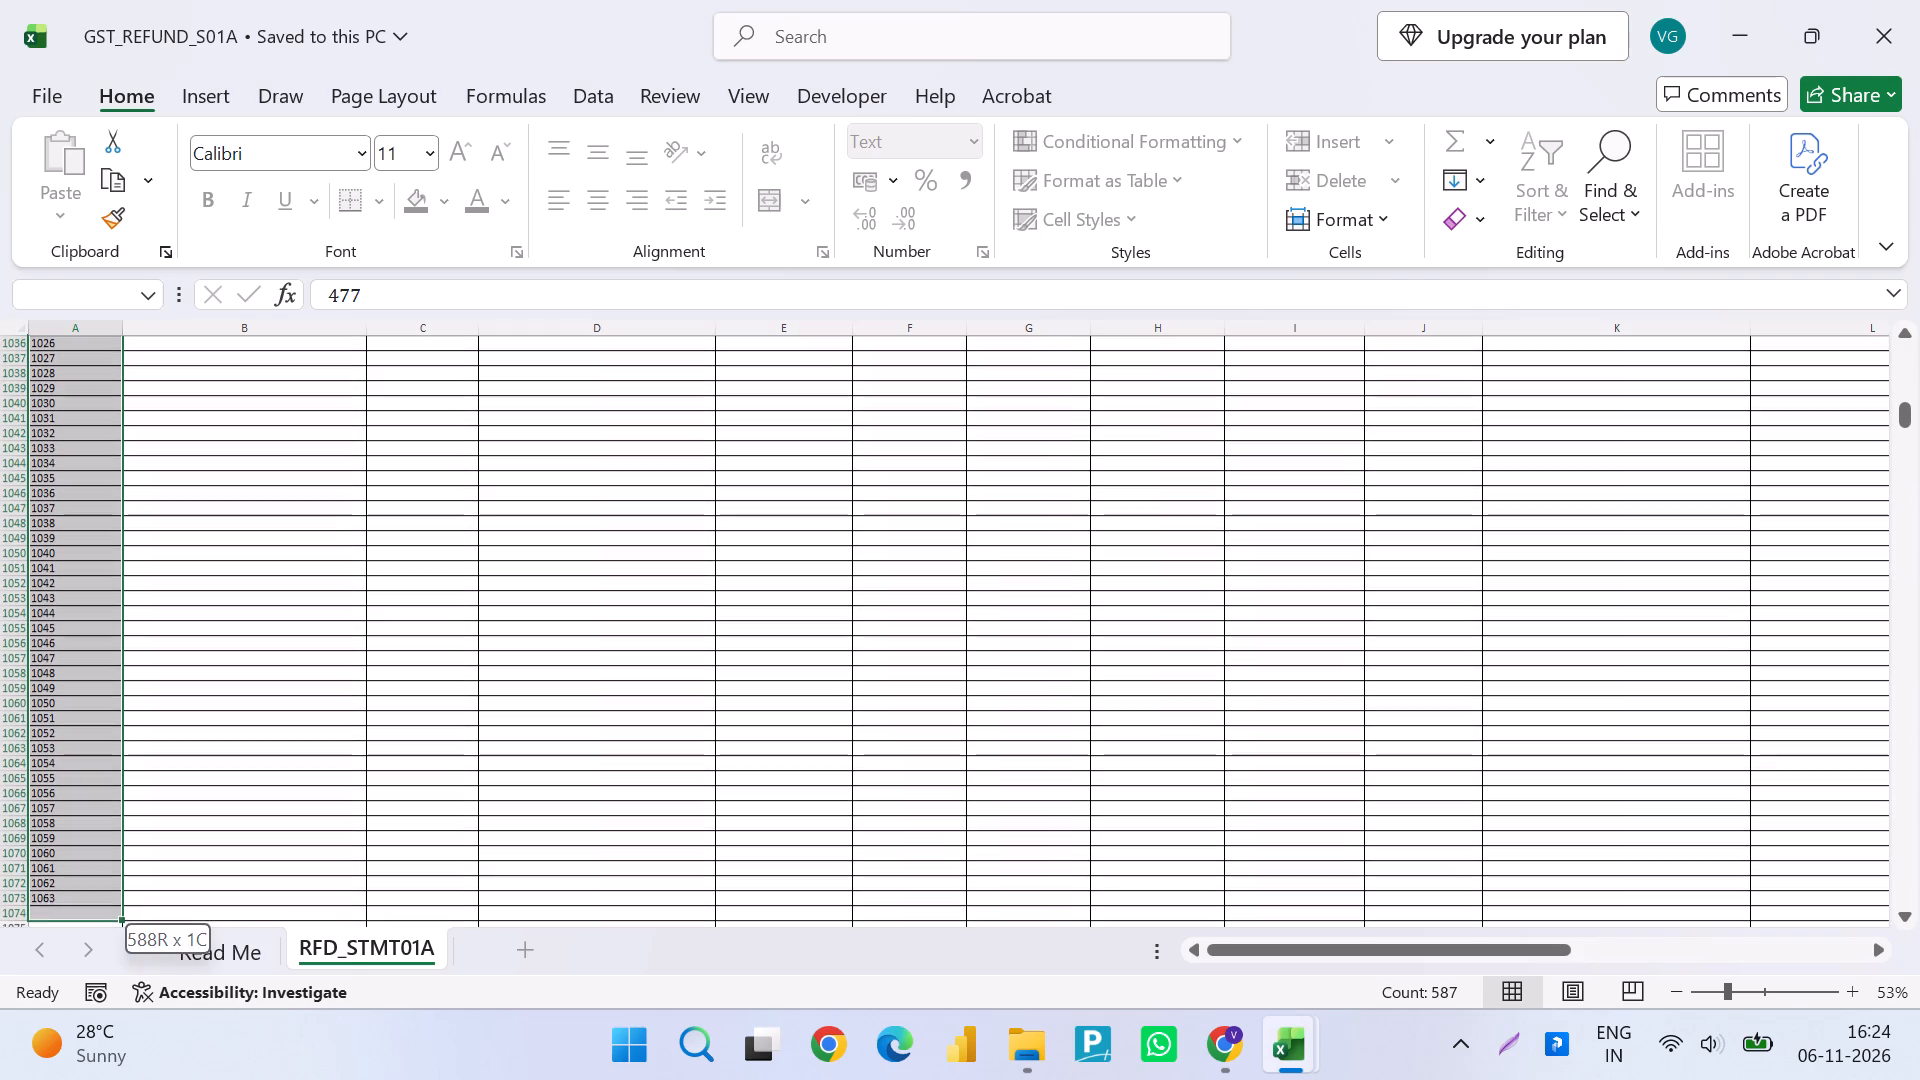
pyautogui.hotkey('shift', 'Up')
# Switch to PURCHASE 24-25 and reapply filtering across the whole purchase list, starting from its header row.
pyautogui.hotkey('alt', 'Tab')
pyautogui.press('Up')
pyautogui.hotkey('ctrl', 'Up')
pyautogui.hotkey('ctrl', 'Left')
pyautogui.press('Up')
pyautogui.press('Left')
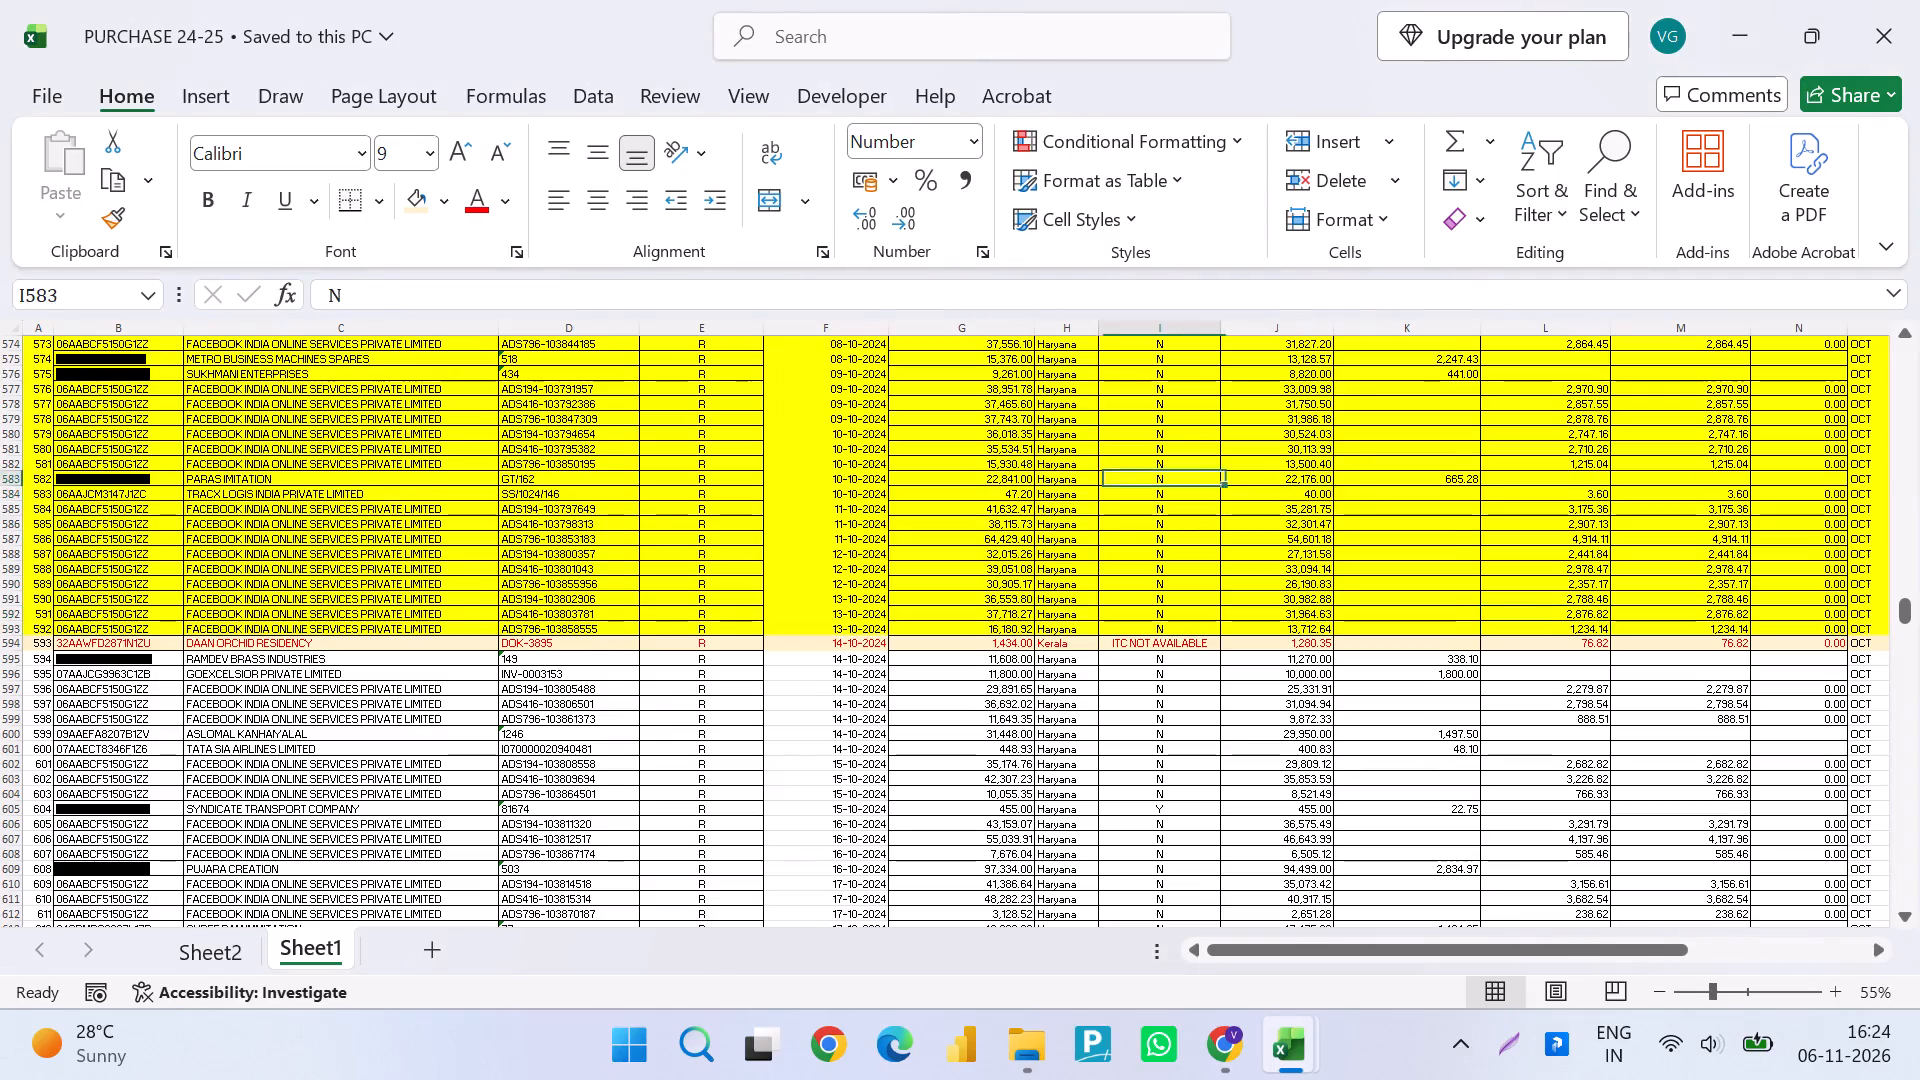
pyautogui.press('Up')
pyautogui.press('Left')
pyautogui.hotkey('ctrl', 'Up')
pyautogui.hotkey('ctrl', 'Left')
pyautogui.hotkey('ctrl', 'Up')
pyautogui.hotkey('ctrl', 'Left')
pyautogui.hotkey('ctrl', 'Up')
pyautogui.press('Left')
pyautogui.hotkey('shift', 'space')
pyautogui.hotkey('ctrl', 'shift', 'Down')
pyautogui.hotkey('ctrl', 'shift', 'Down')
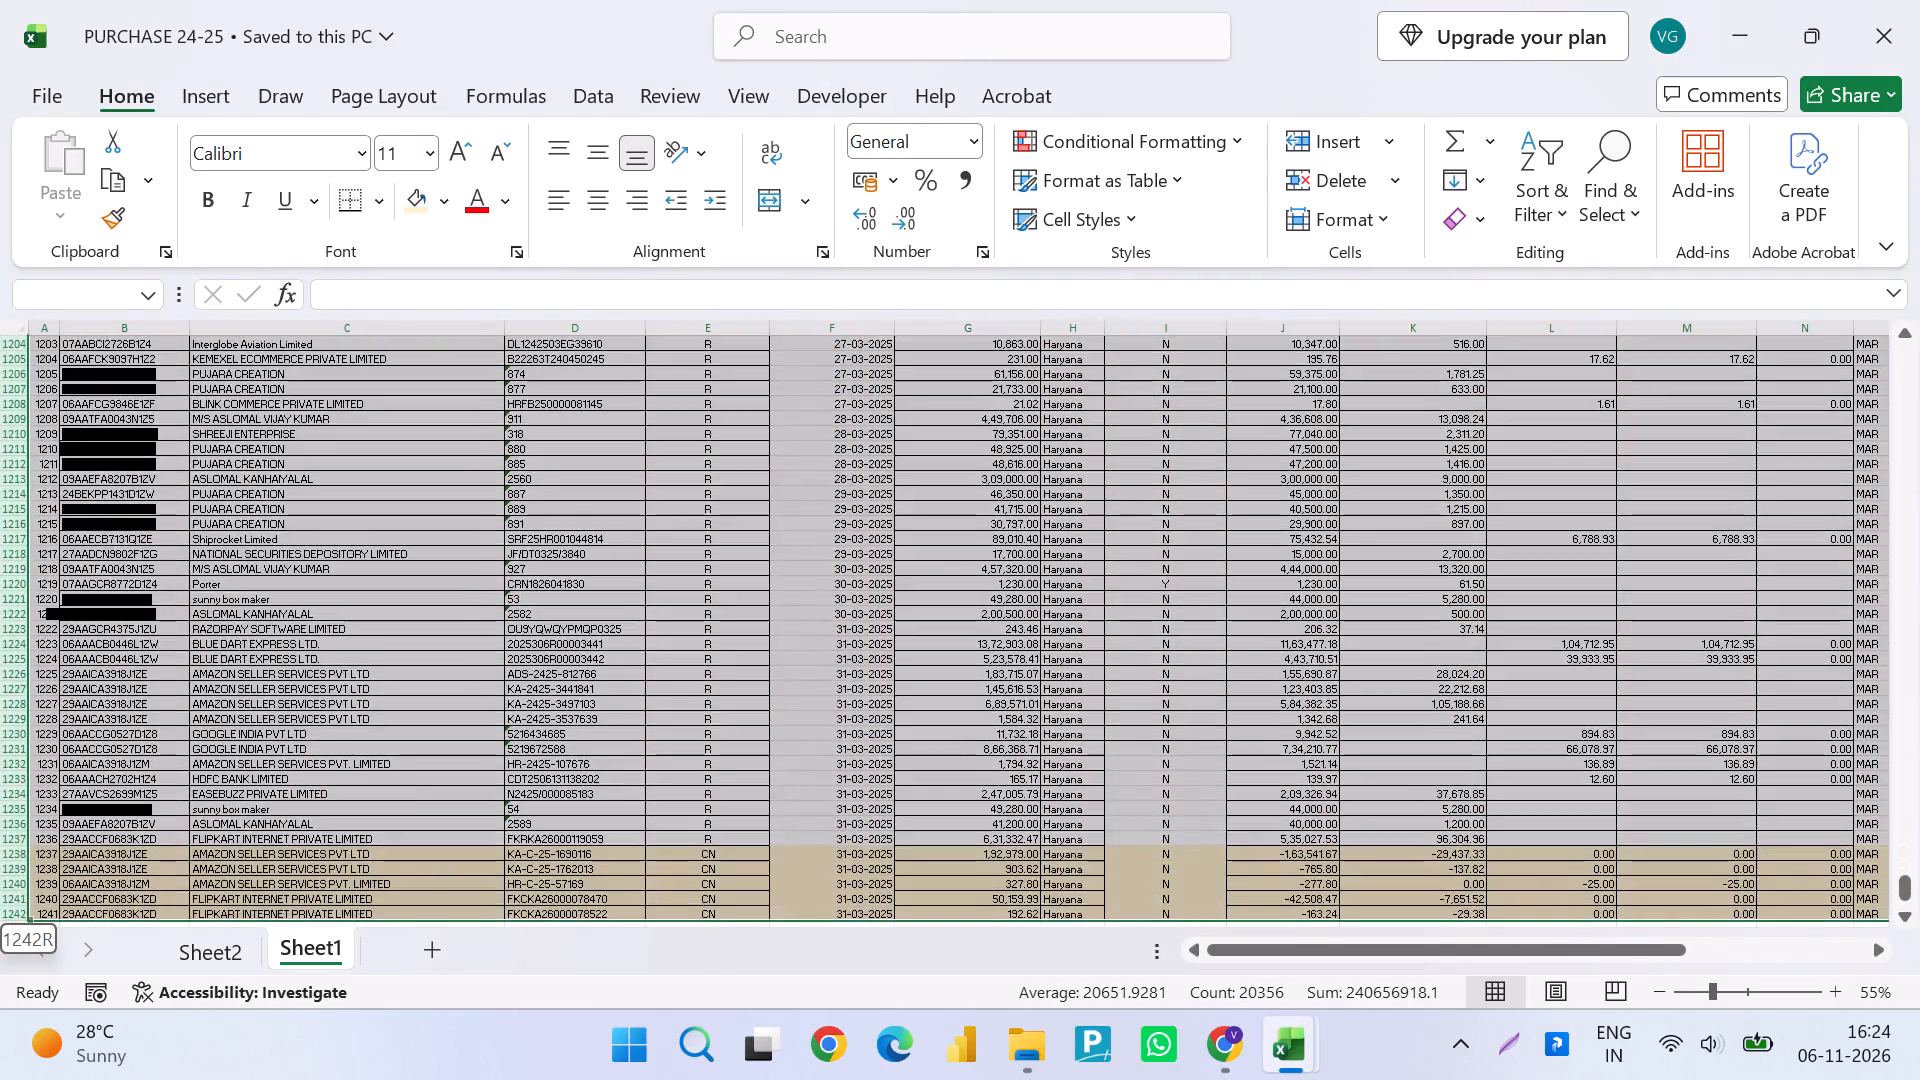
pyautogui.hotkey('ctrl', 'shift', 'l')
# Filter column A by cell colour to show only the rows with no fill.
pyautogui.hotkey('alt', 'Down')
pyautogui.hotkey('alt', 'Down')
pyautogui.hotkey('alt', 'Down')
pyautogui.hotkey('alt', 'Down')
pyautogui.hotkey('alt', 'Down')
pyautogui.press('Down')
pyautogui.press('Down')
pyautogui.press('Right')
pyautogui.press('Down')
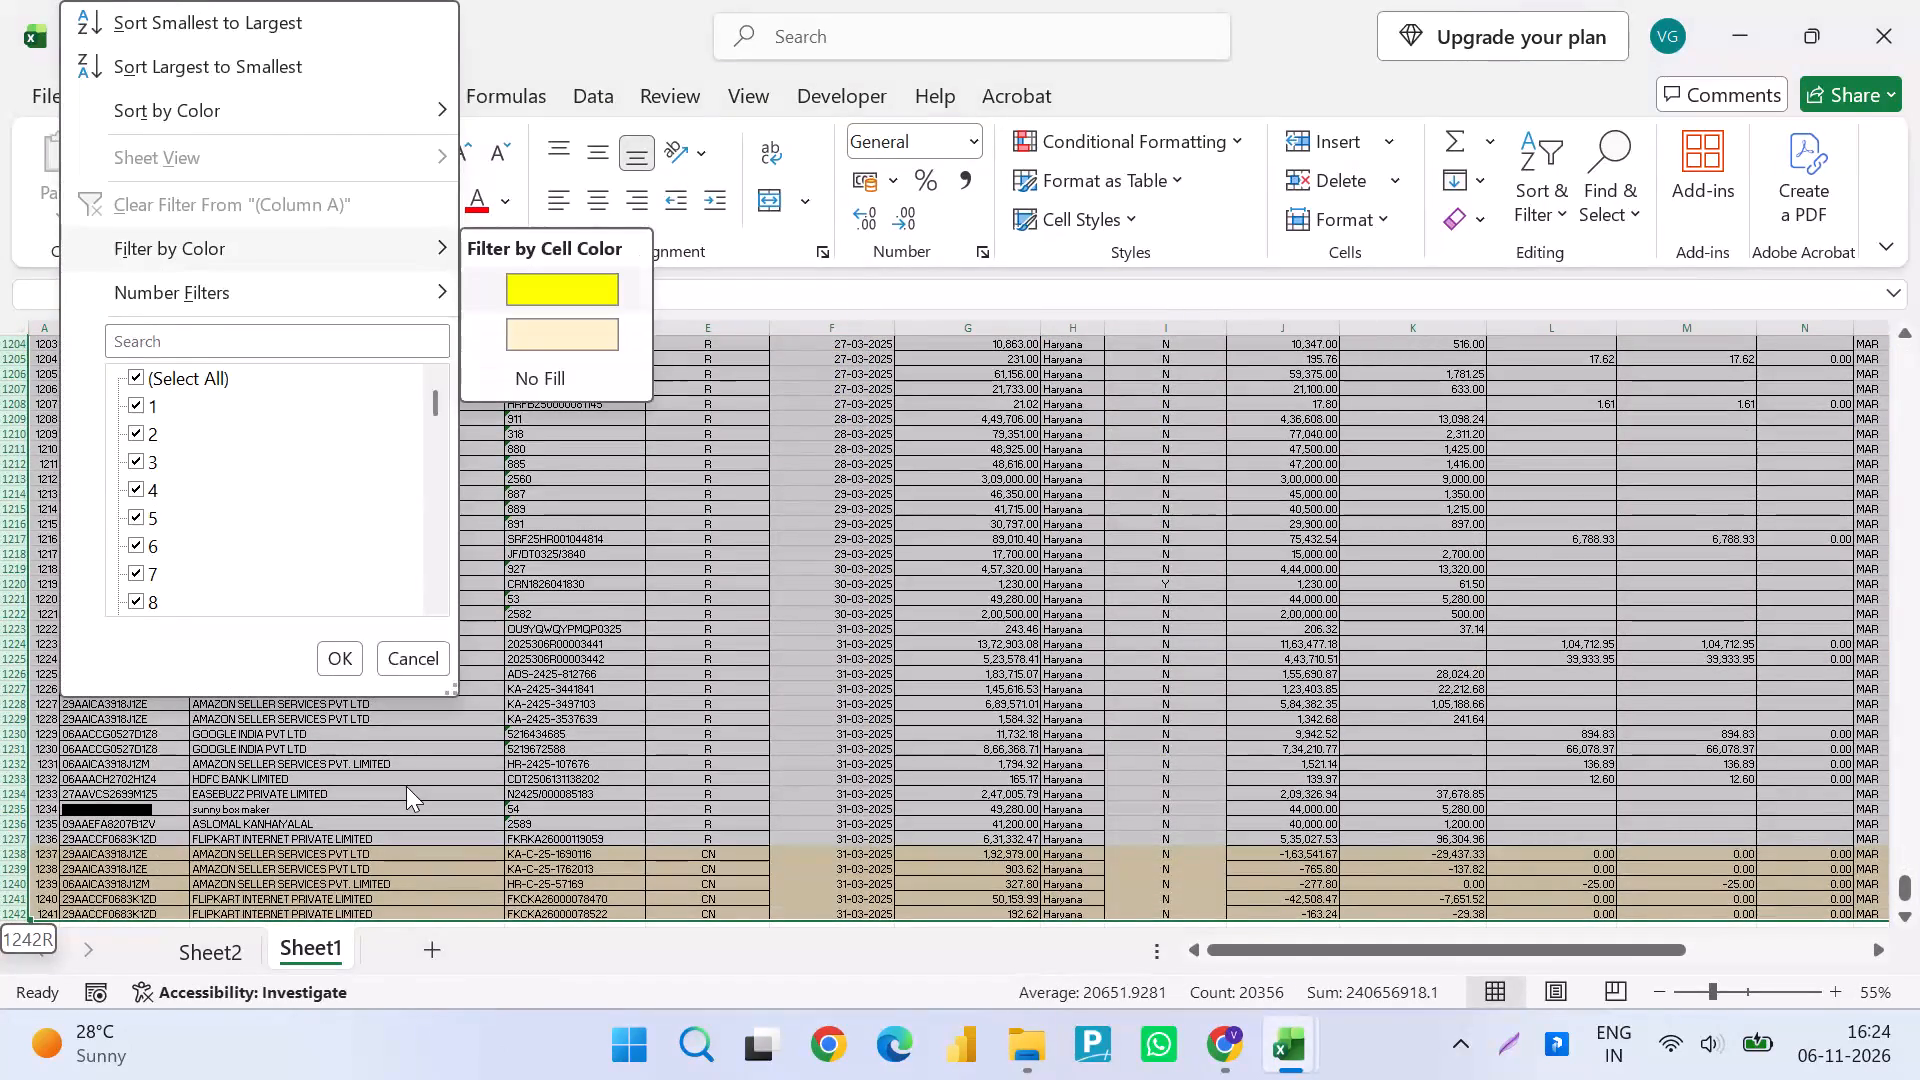
pyautogui.press('Down')
pyautogui.press('space')
# Select the filtered serial numbers from 594 to the end of the list to count the unfilled invoices.
pyautogui.press('Down')
pyautogui.press('Up')
pyautogui.press('Down')
pyautogui.hotkey('ctrl', 'shift', 'Down')
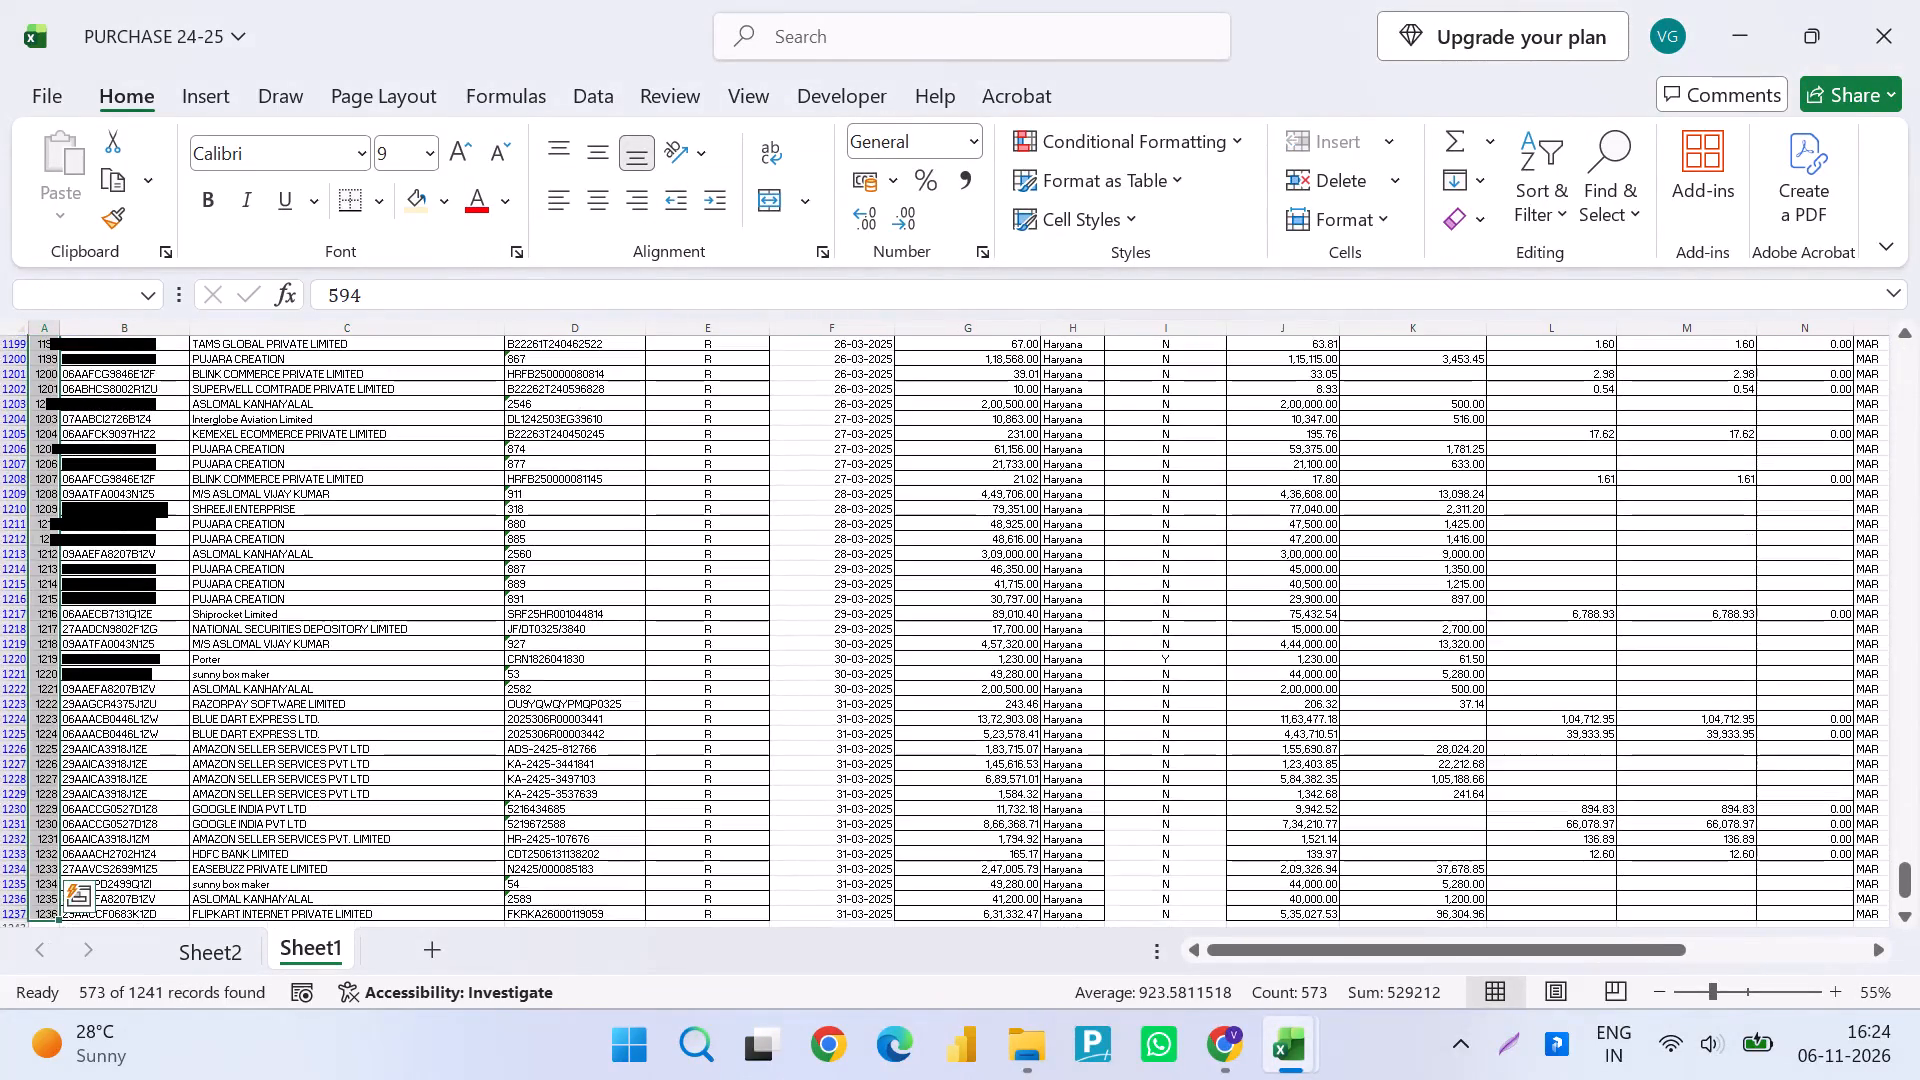
# In GST_REFUND_S01A, count off 573 serial numbers from 477 to 1049 and delete the surplus ones from 1050 to 1063.
pyautogui.hotkey('alt', 'Tab')
pyautogui.hotkey('shift', 'Up')
pyautogui.hotkey('shift', 'Up')
pyautogui.hotkey('shift', 'Up')
pyautogui.hotkey('shift', 'Up')
pyautogui.hotkey('shift', 'Up')
pyautogui.hotkey('shift', 'Up')
pyautogui.hotkey('shift', 'Up')
pyautogui.hotkey('shift', 'Up')
pyautogui.hotkey('shift', 'Up')
pyautogui.hotkey('shift', 'Up')
pyautogui.hotkey('shift', 'Up')
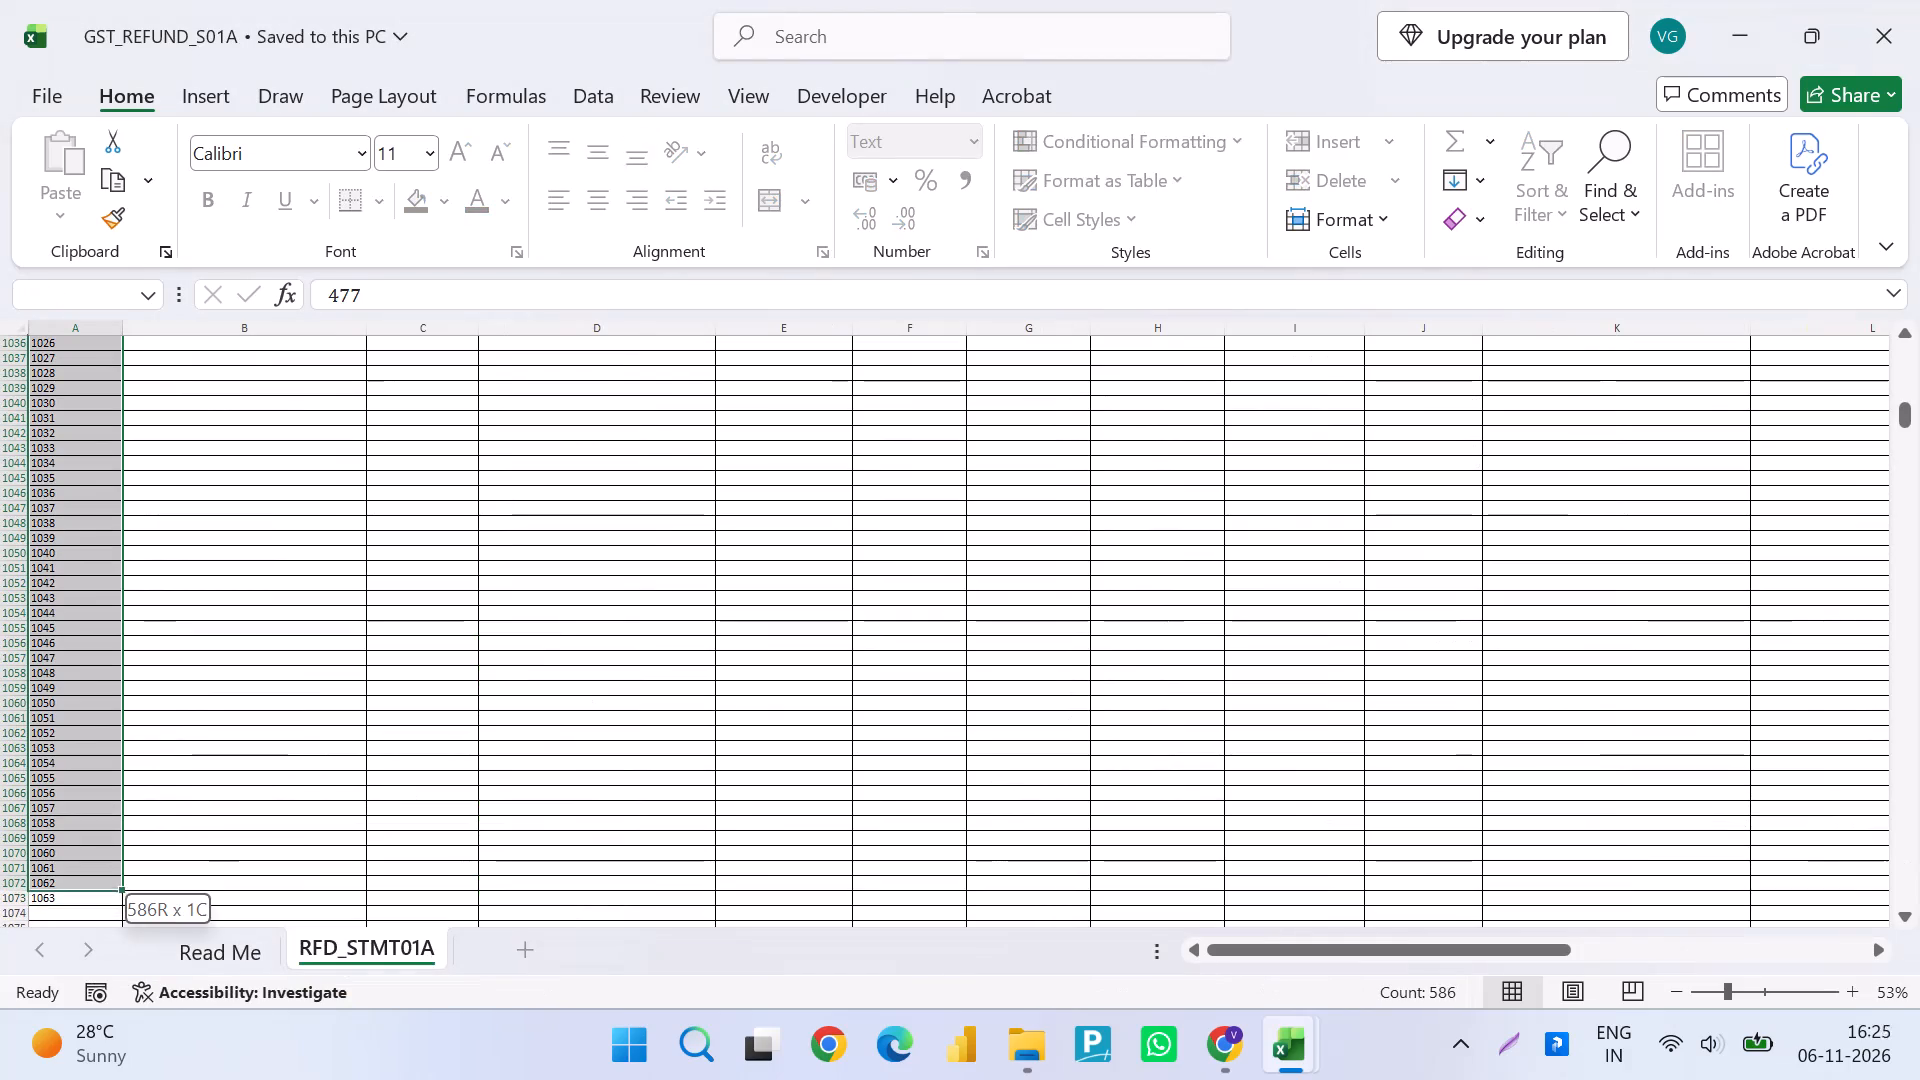
pyautogui.hotkey('shift', 'Up')
pyautogui.hotkey('shift', 'Up')
pyautogui.hotkey('shift', 'Up')
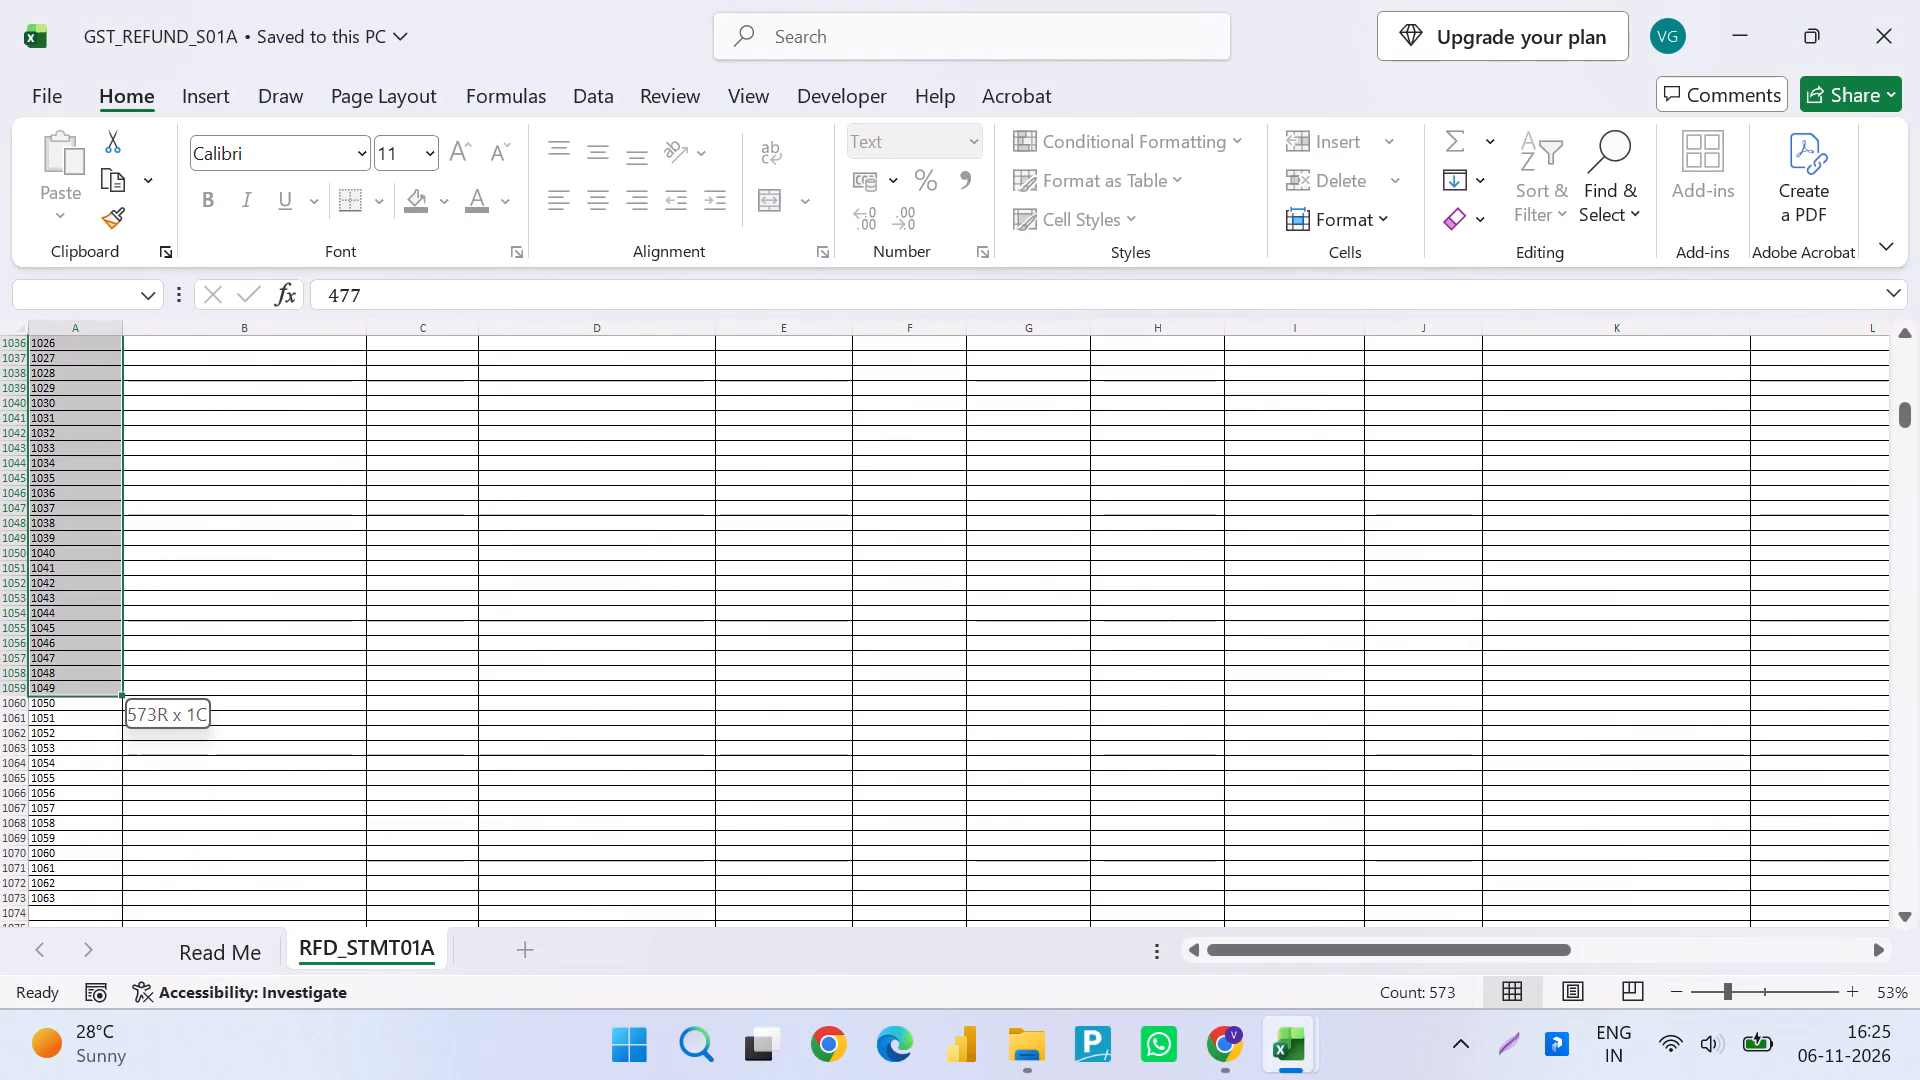
pyautogui.click(88, 700)
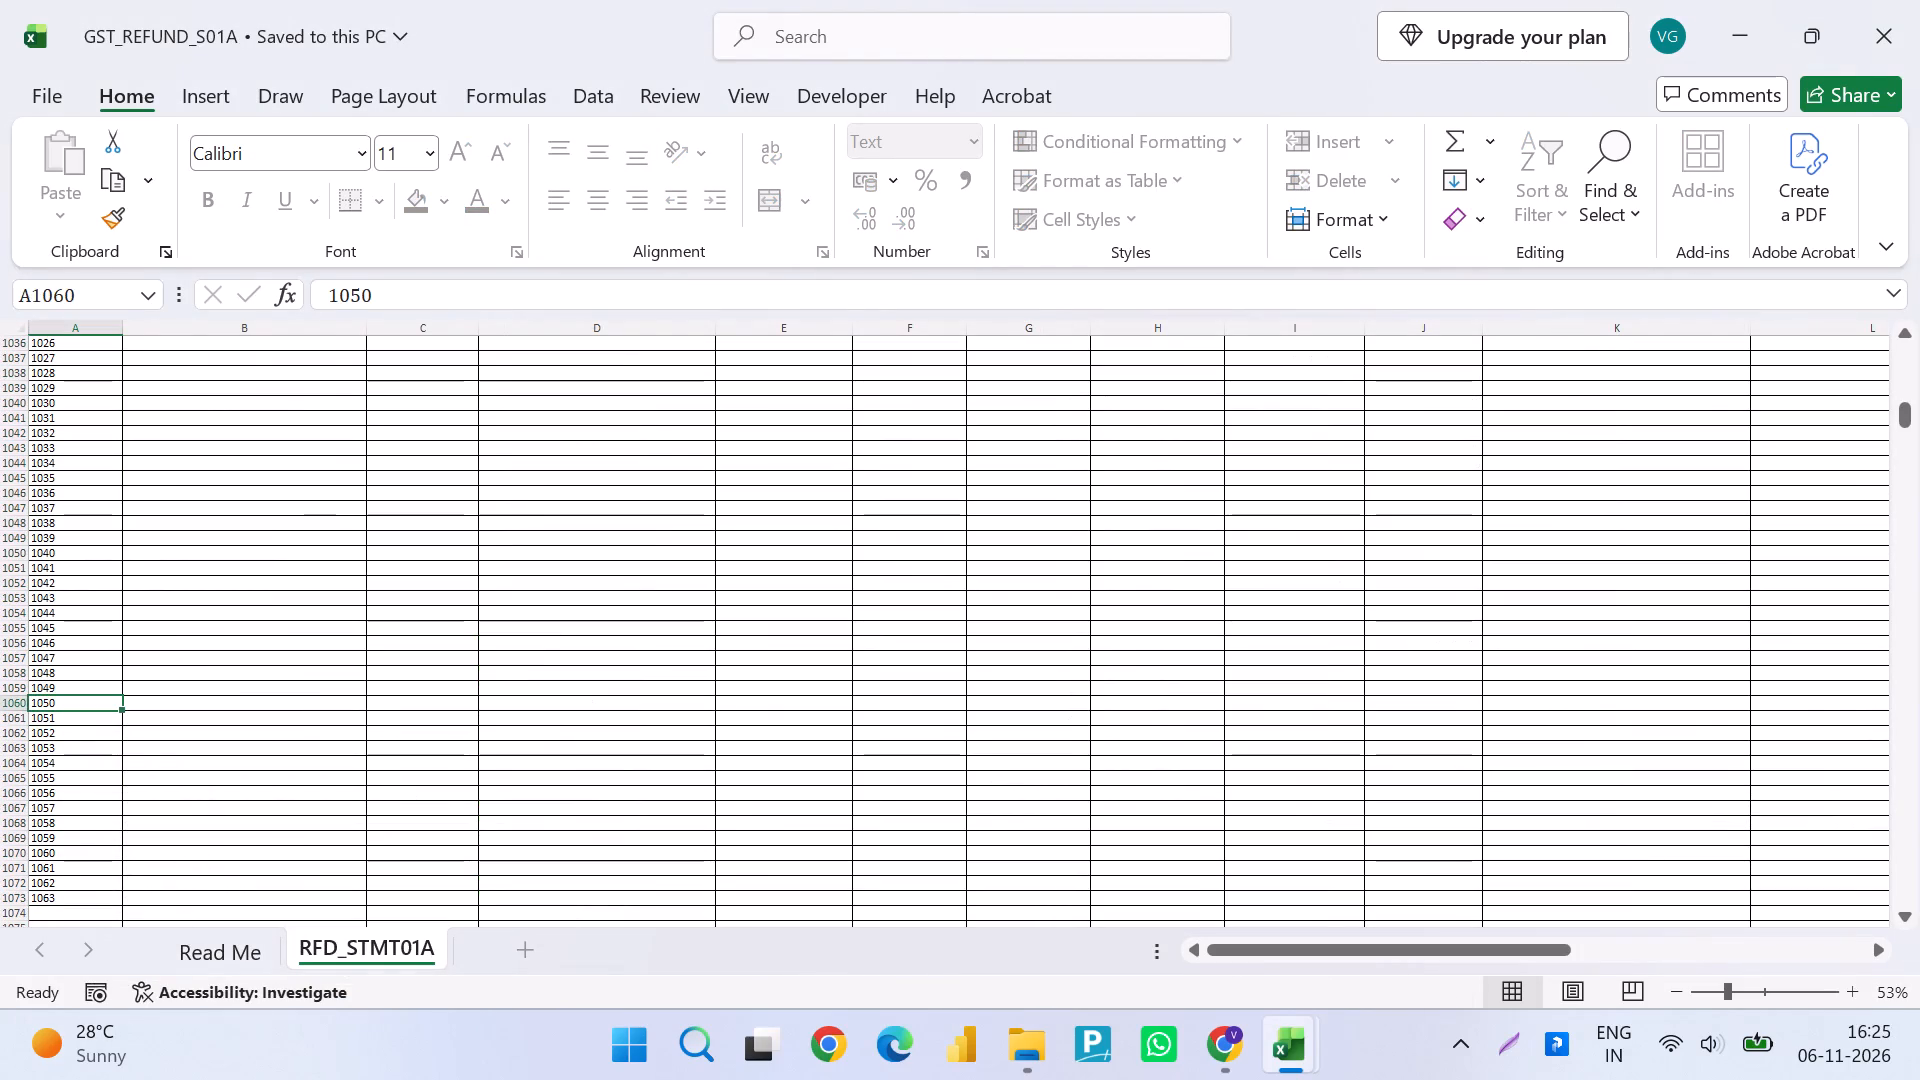
pyautogui.hotkey('ctrl', 'shift', 'Down')
pyautogui.press('Delete')
# Copy the text "Inward Supply from Registered Person" from B576 into the empty cell B577.
pyautogui.press('Right')
pyautogui.hotkey('ctrl', 'Up')
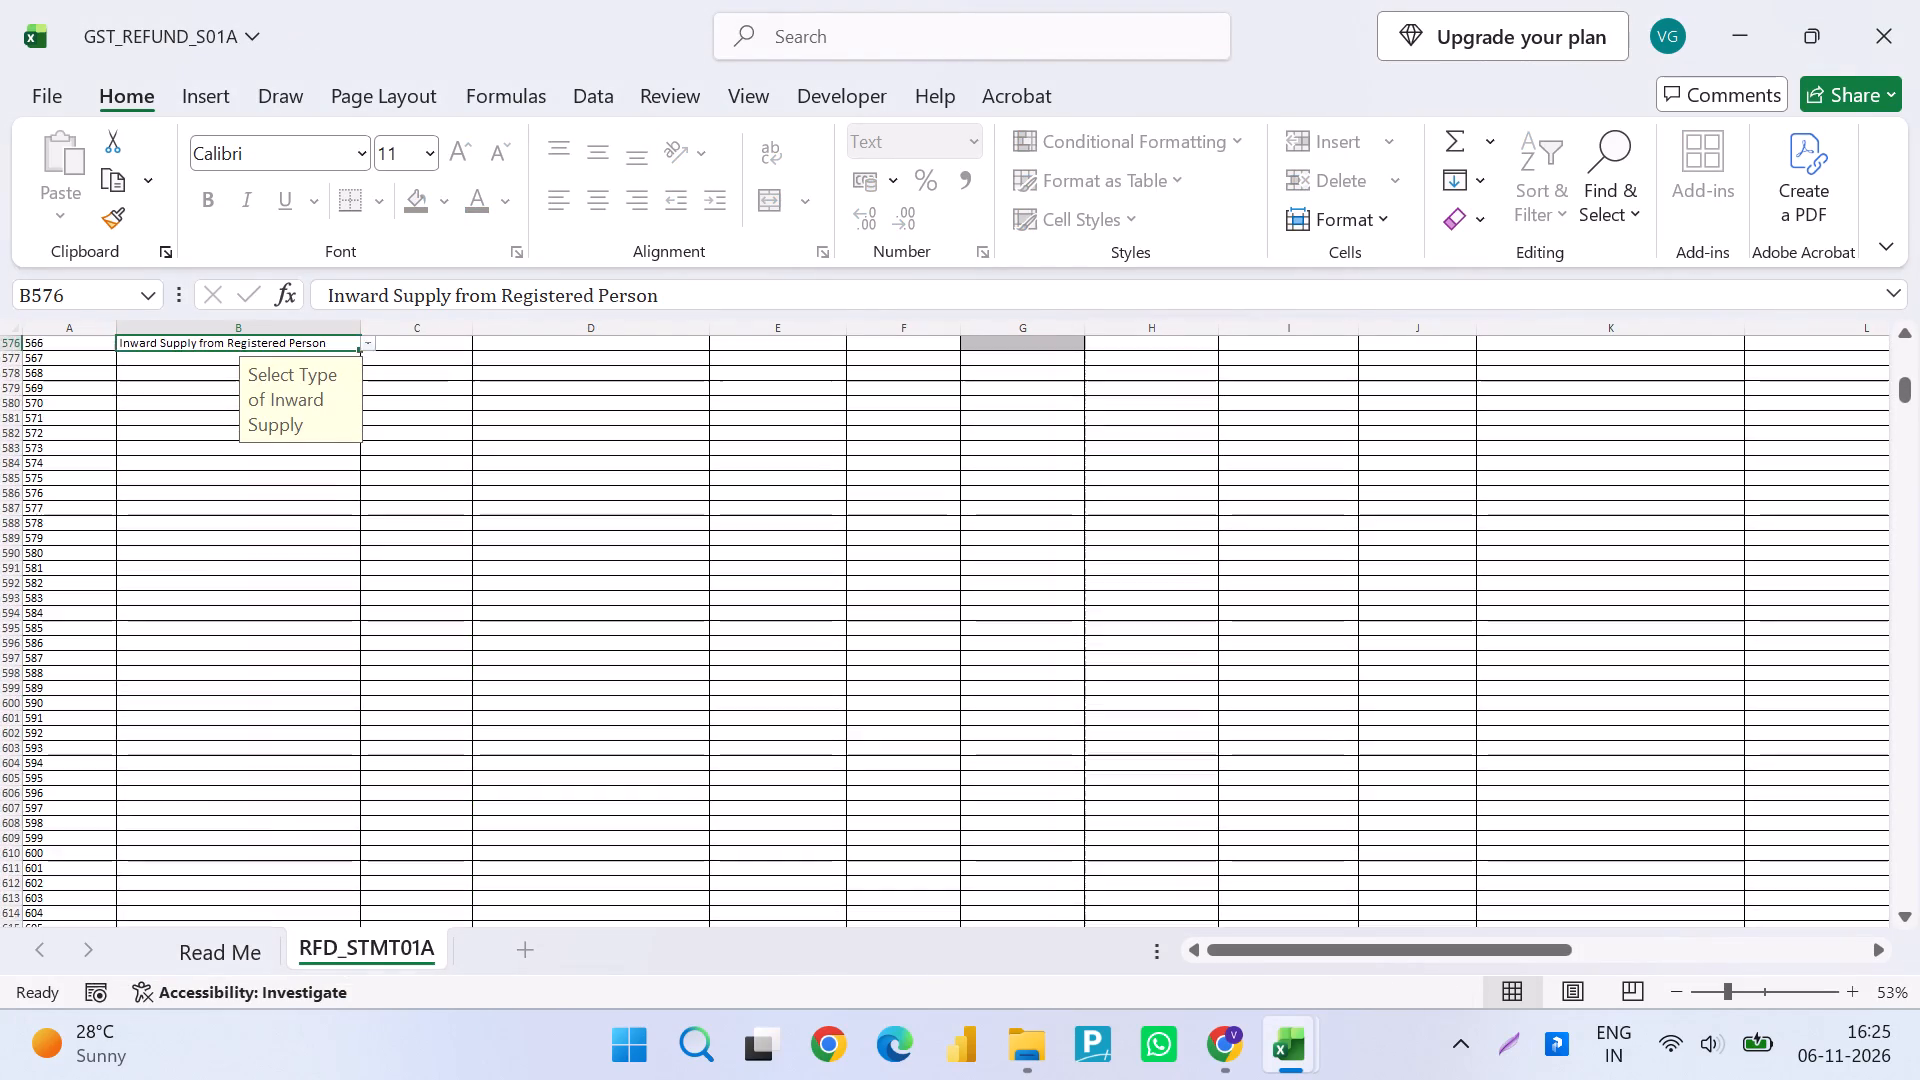
pyautogui.press('Up')
pyautogui.press('Down')
pyautogui.press('Down')
pyautogui.press('Up')
pyautogui.press('F2')
pyautogui.hotkey('ctrl', 'Left')
pyautogui.hotkey('ctrl', 'shift', 'Left')
pyautogui.hotkey('ctrl', 'shift', 'Left')
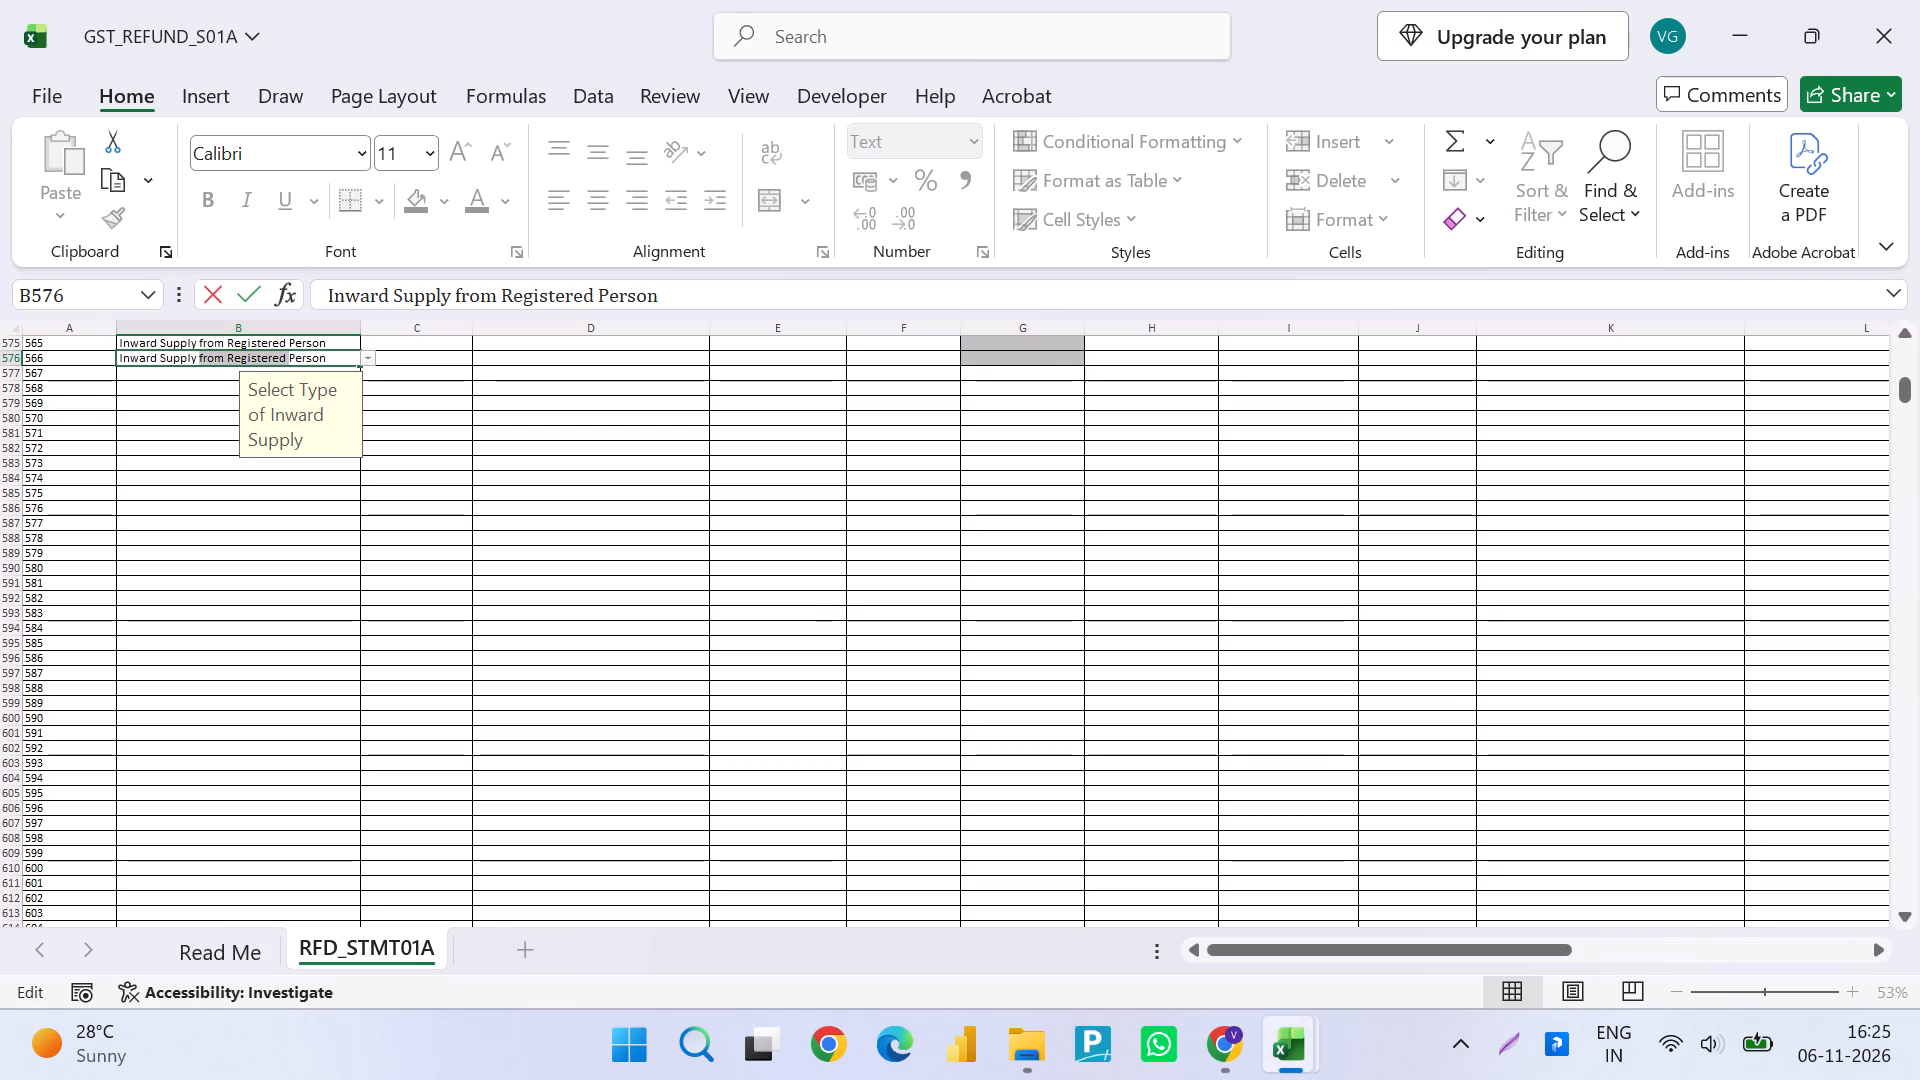
pyautogui.hotkey('ctrl', 'a')
pyautogui.hotkey('ctrl', 'c')
pyautogui.press('Return')
pyautogui.press('F2')
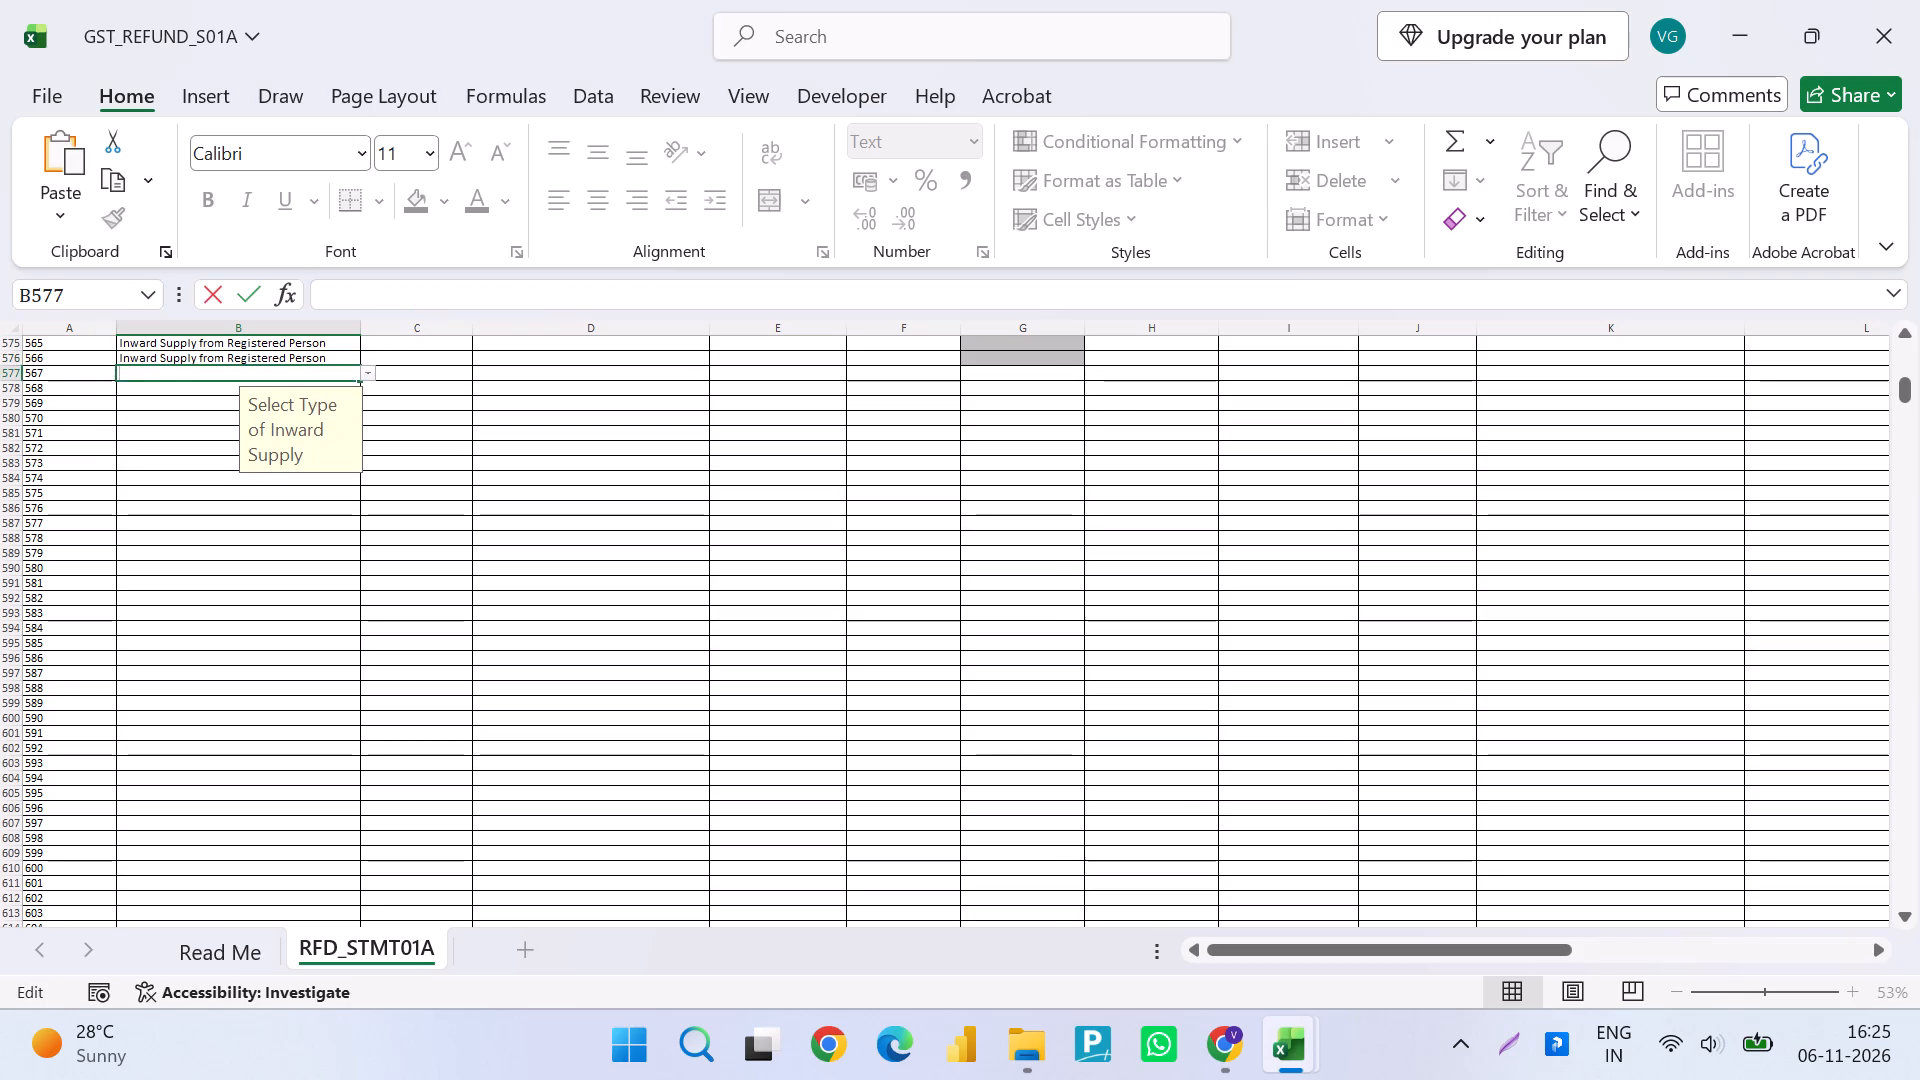
pyautogui.hotkey('ctrl', 'v')
pyautogui.press('Return')
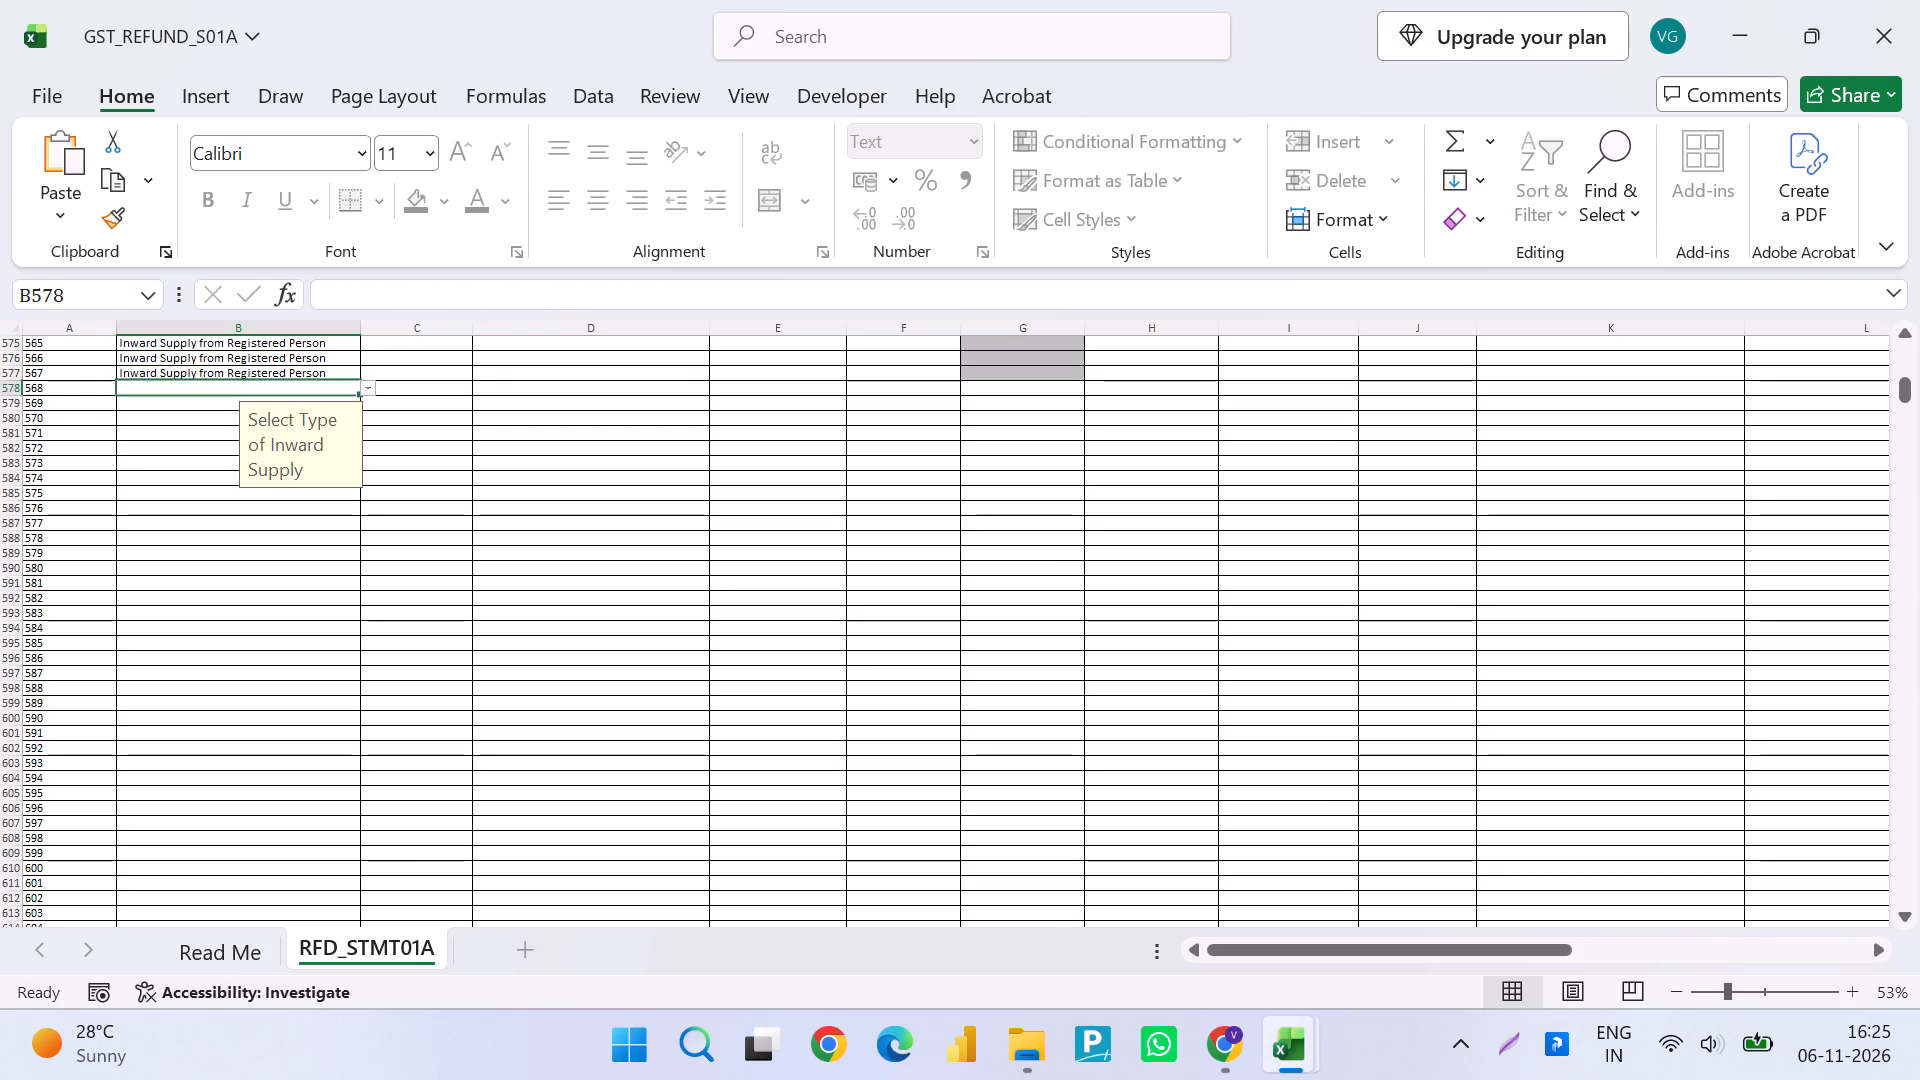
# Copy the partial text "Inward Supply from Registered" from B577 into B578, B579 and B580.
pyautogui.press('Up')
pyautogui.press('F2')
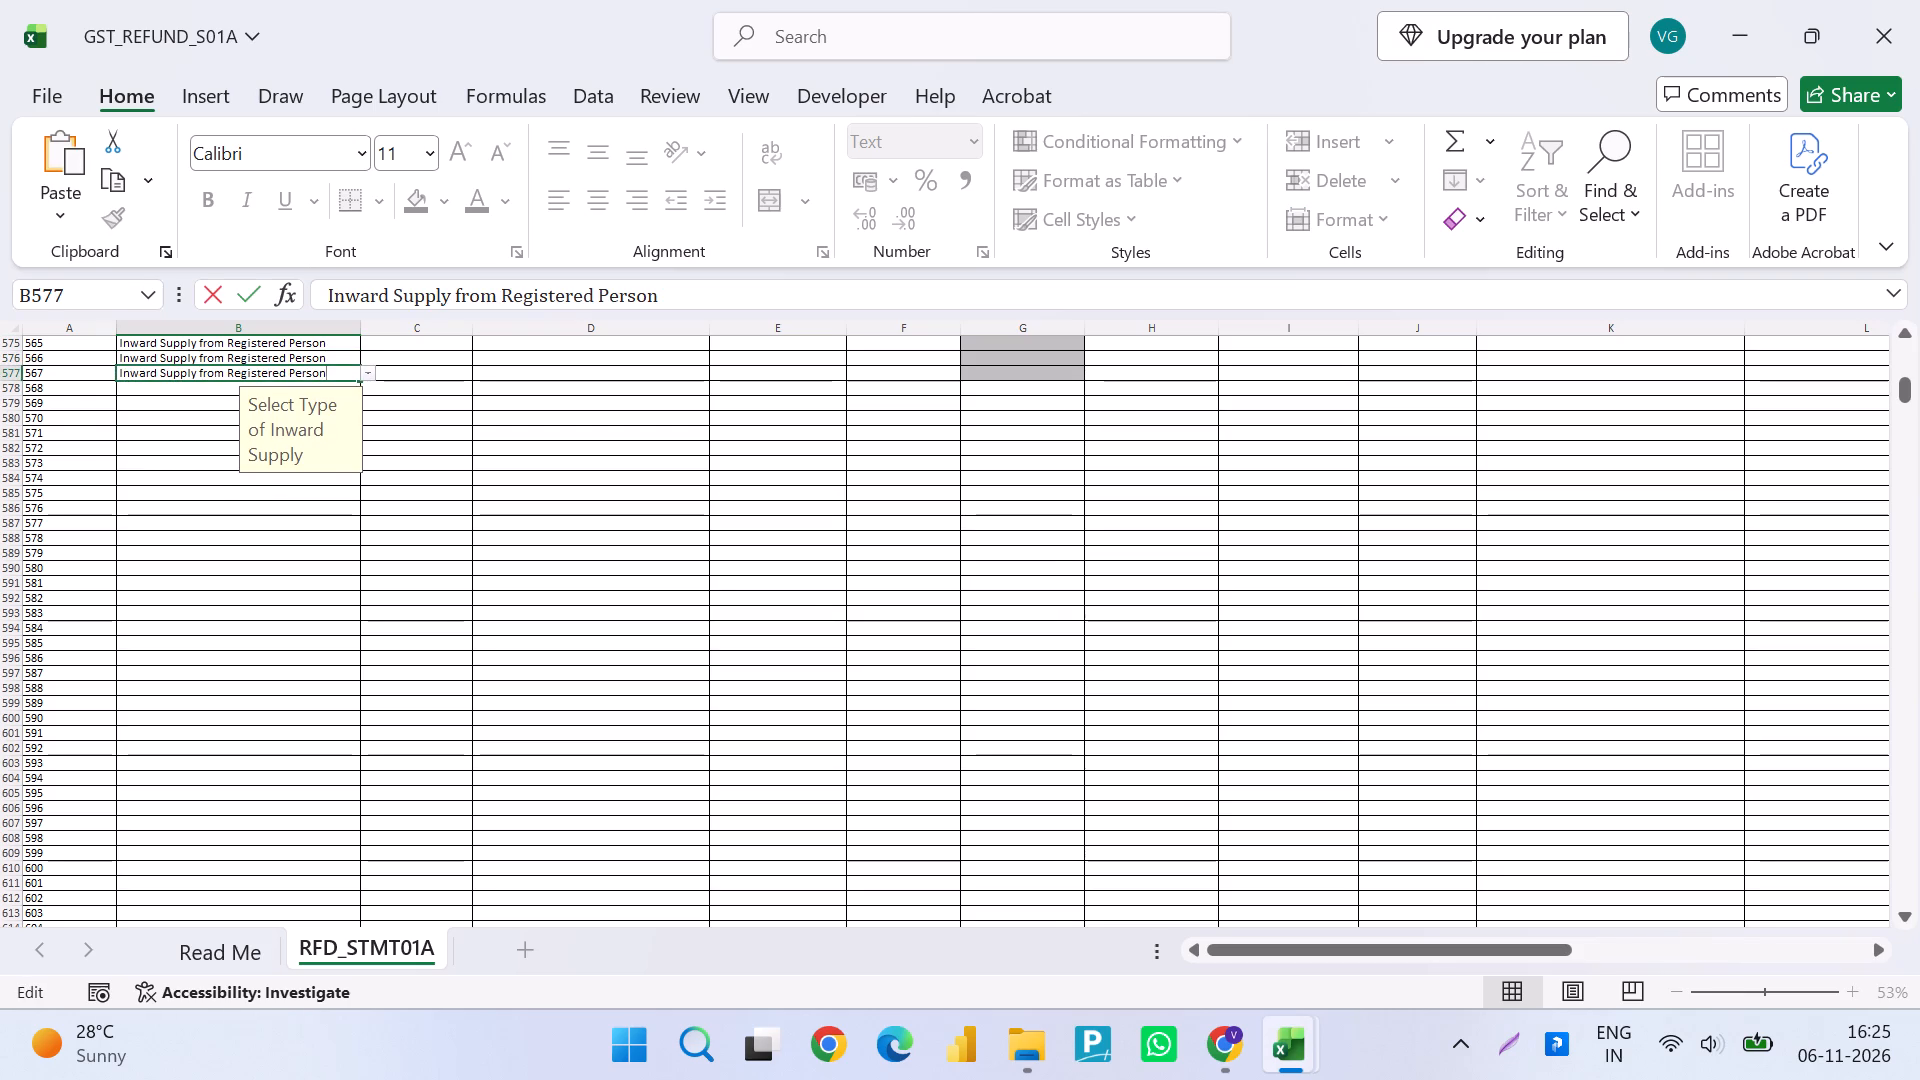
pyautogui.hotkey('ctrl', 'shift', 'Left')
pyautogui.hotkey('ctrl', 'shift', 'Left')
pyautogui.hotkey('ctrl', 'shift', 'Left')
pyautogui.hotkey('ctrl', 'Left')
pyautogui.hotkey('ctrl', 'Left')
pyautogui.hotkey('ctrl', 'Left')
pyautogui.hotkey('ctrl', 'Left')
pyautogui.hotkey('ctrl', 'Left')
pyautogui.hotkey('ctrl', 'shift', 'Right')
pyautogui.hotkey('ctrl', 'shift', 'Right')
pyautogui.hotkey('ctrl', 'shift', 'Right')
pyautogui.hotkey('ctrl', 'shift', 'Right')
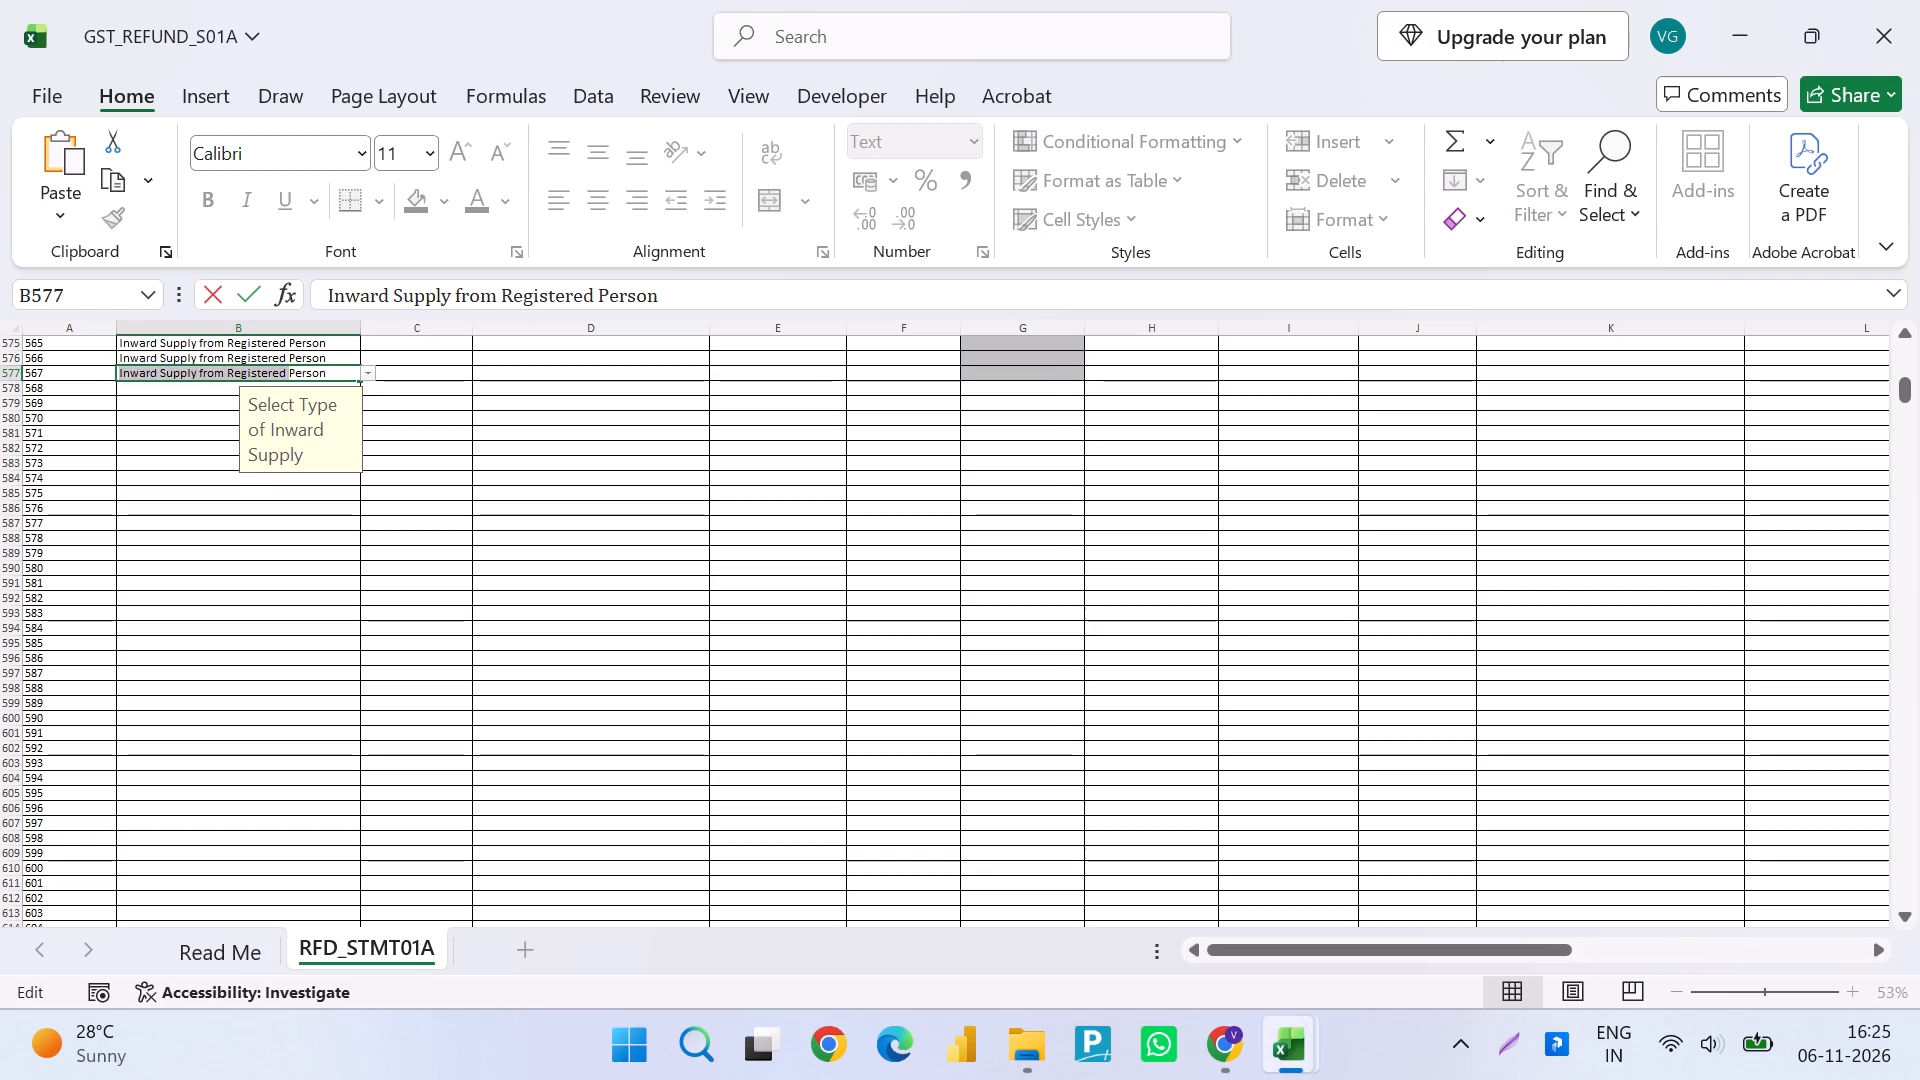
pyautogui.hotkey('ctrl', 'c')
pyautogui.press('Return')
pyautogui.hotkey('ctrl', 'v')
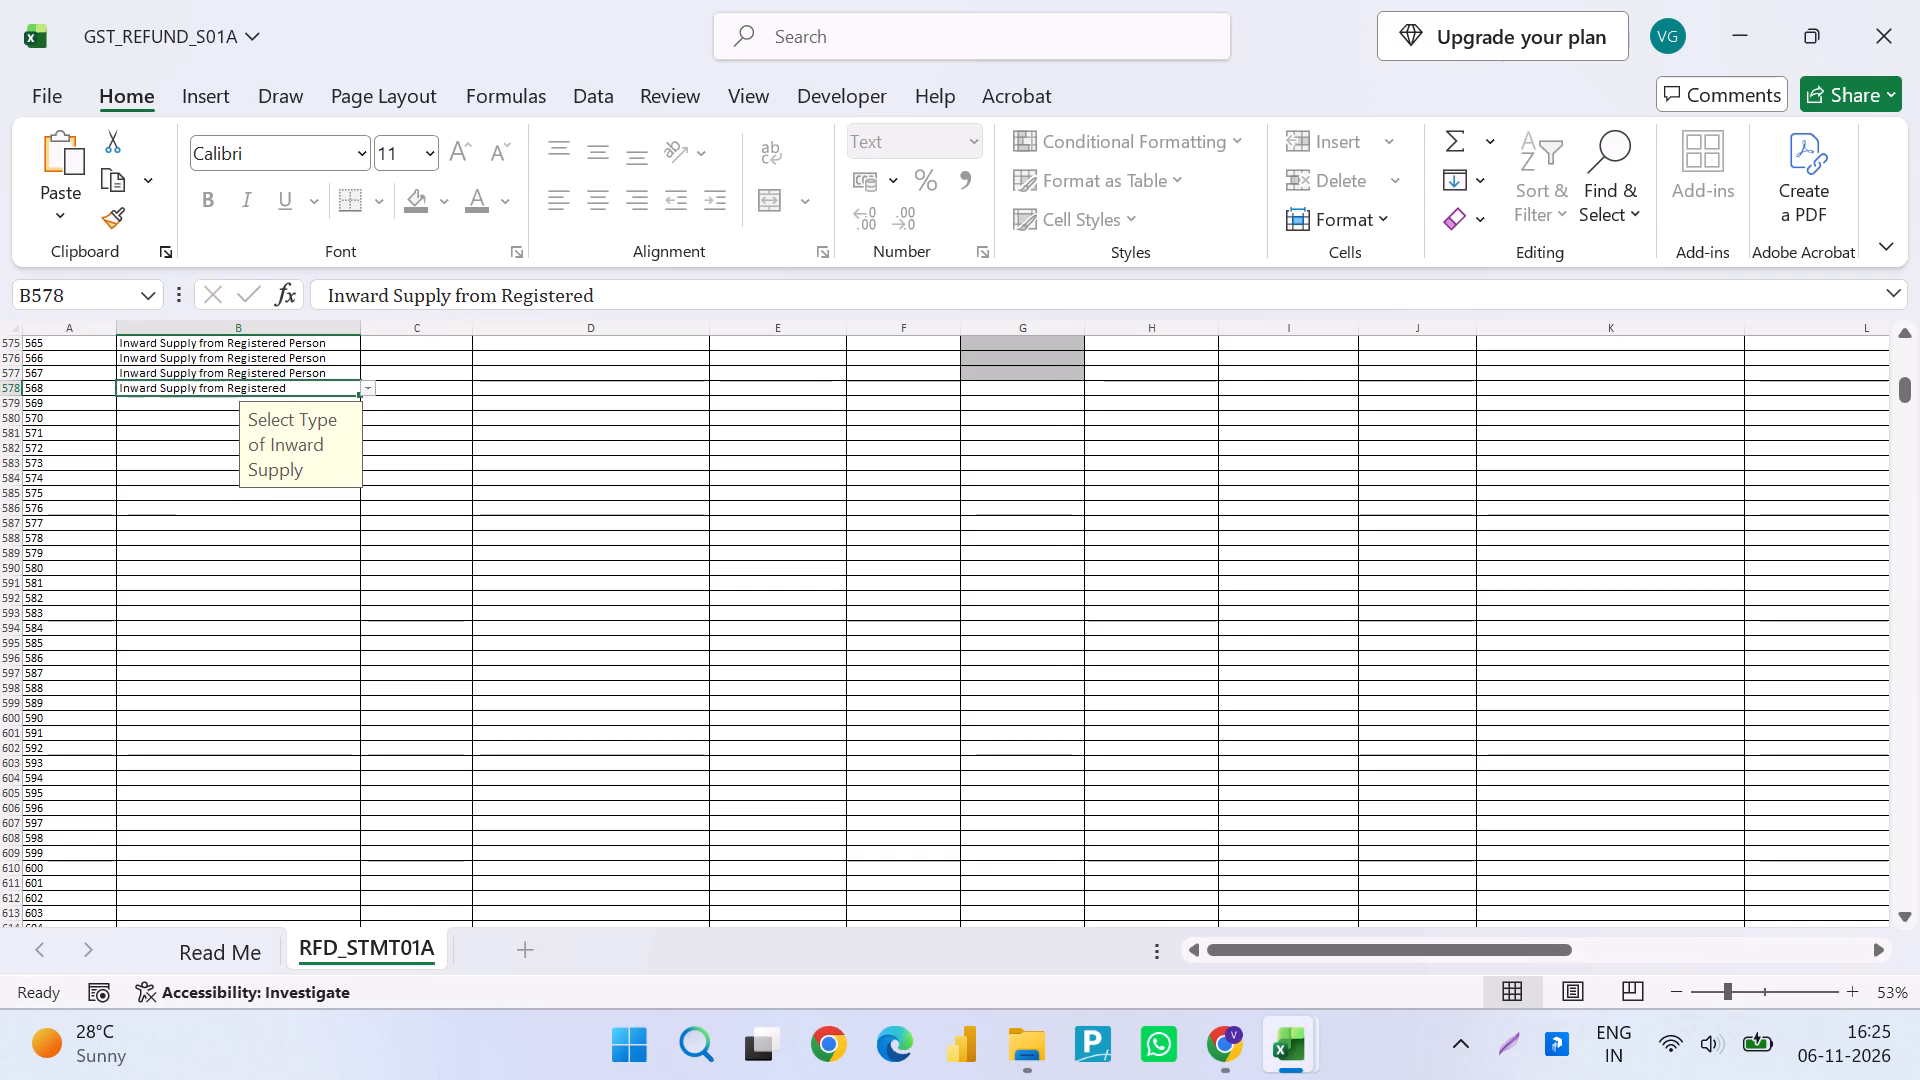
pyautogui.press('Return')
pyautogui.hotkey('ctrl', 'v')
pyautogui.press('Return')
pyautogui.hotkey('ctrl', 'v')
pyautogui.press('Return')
# Replace the entries in B578 to B580 with the full "Inward Supply from Registered Person" text copied from B577.
pyautogui.press('Up')
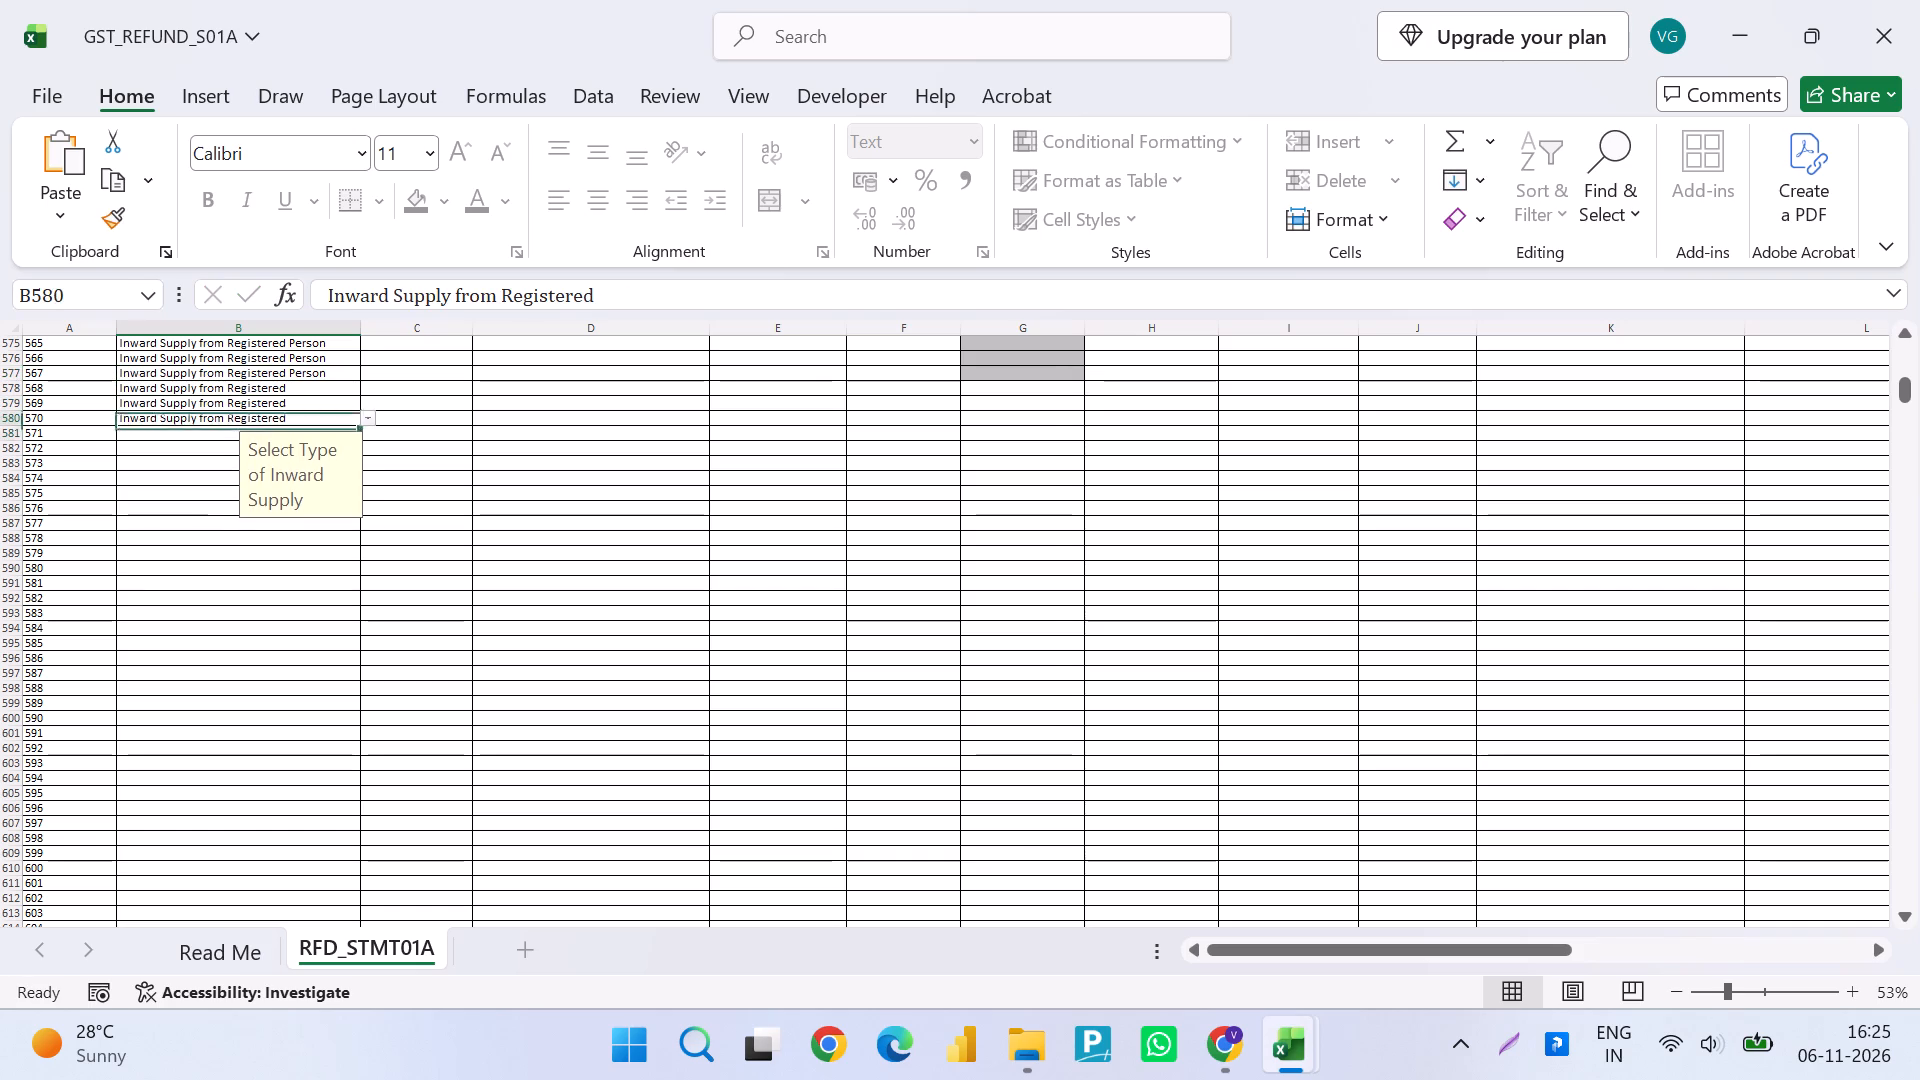
pyautogui.press('Up')
pyautogui.press('Up')
pyautogui.press('Up')
pyautogui.press('F2')
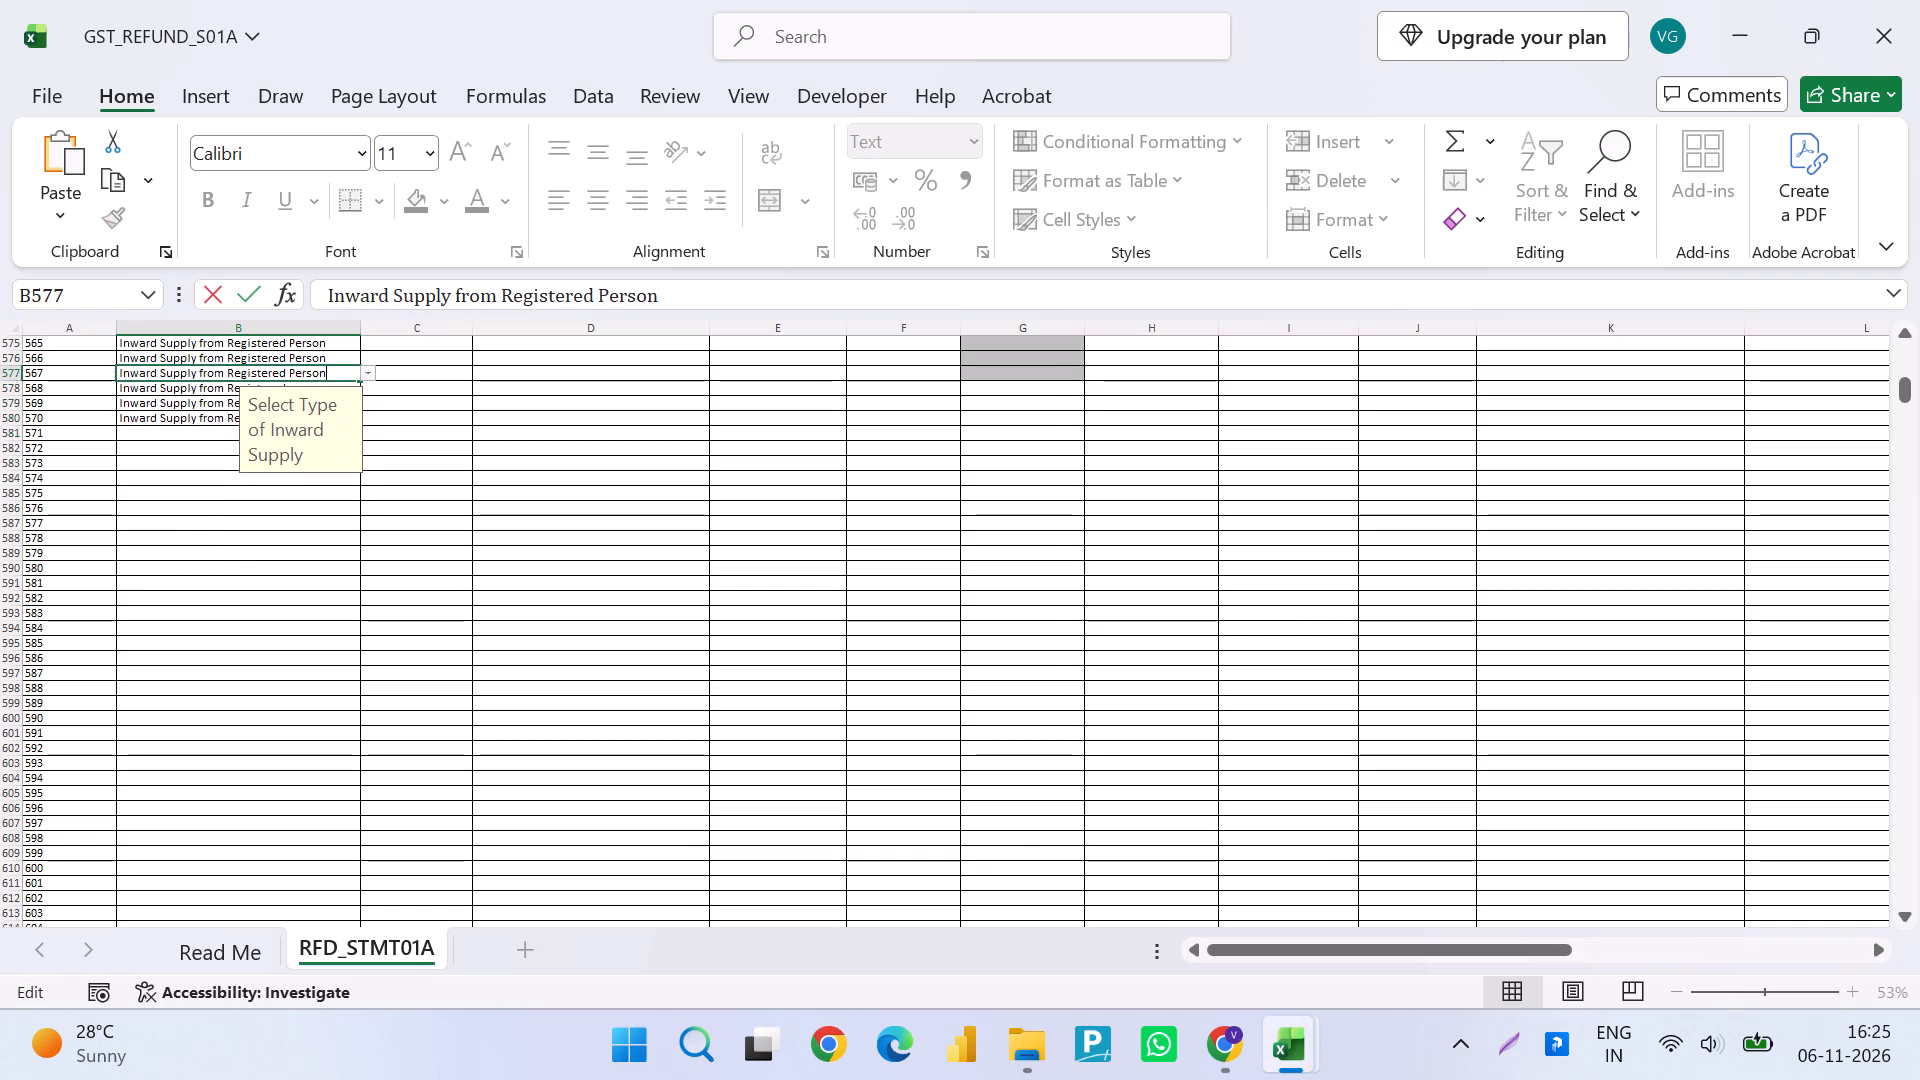
pyautogui.hotkey('ctrl', 'a')
pyautogui.hotkey('ctrl', 'c')
pyautogui.press('Return')
pyautogui.hotkey('ctrl', 'v')
pyautogui.press('Return')
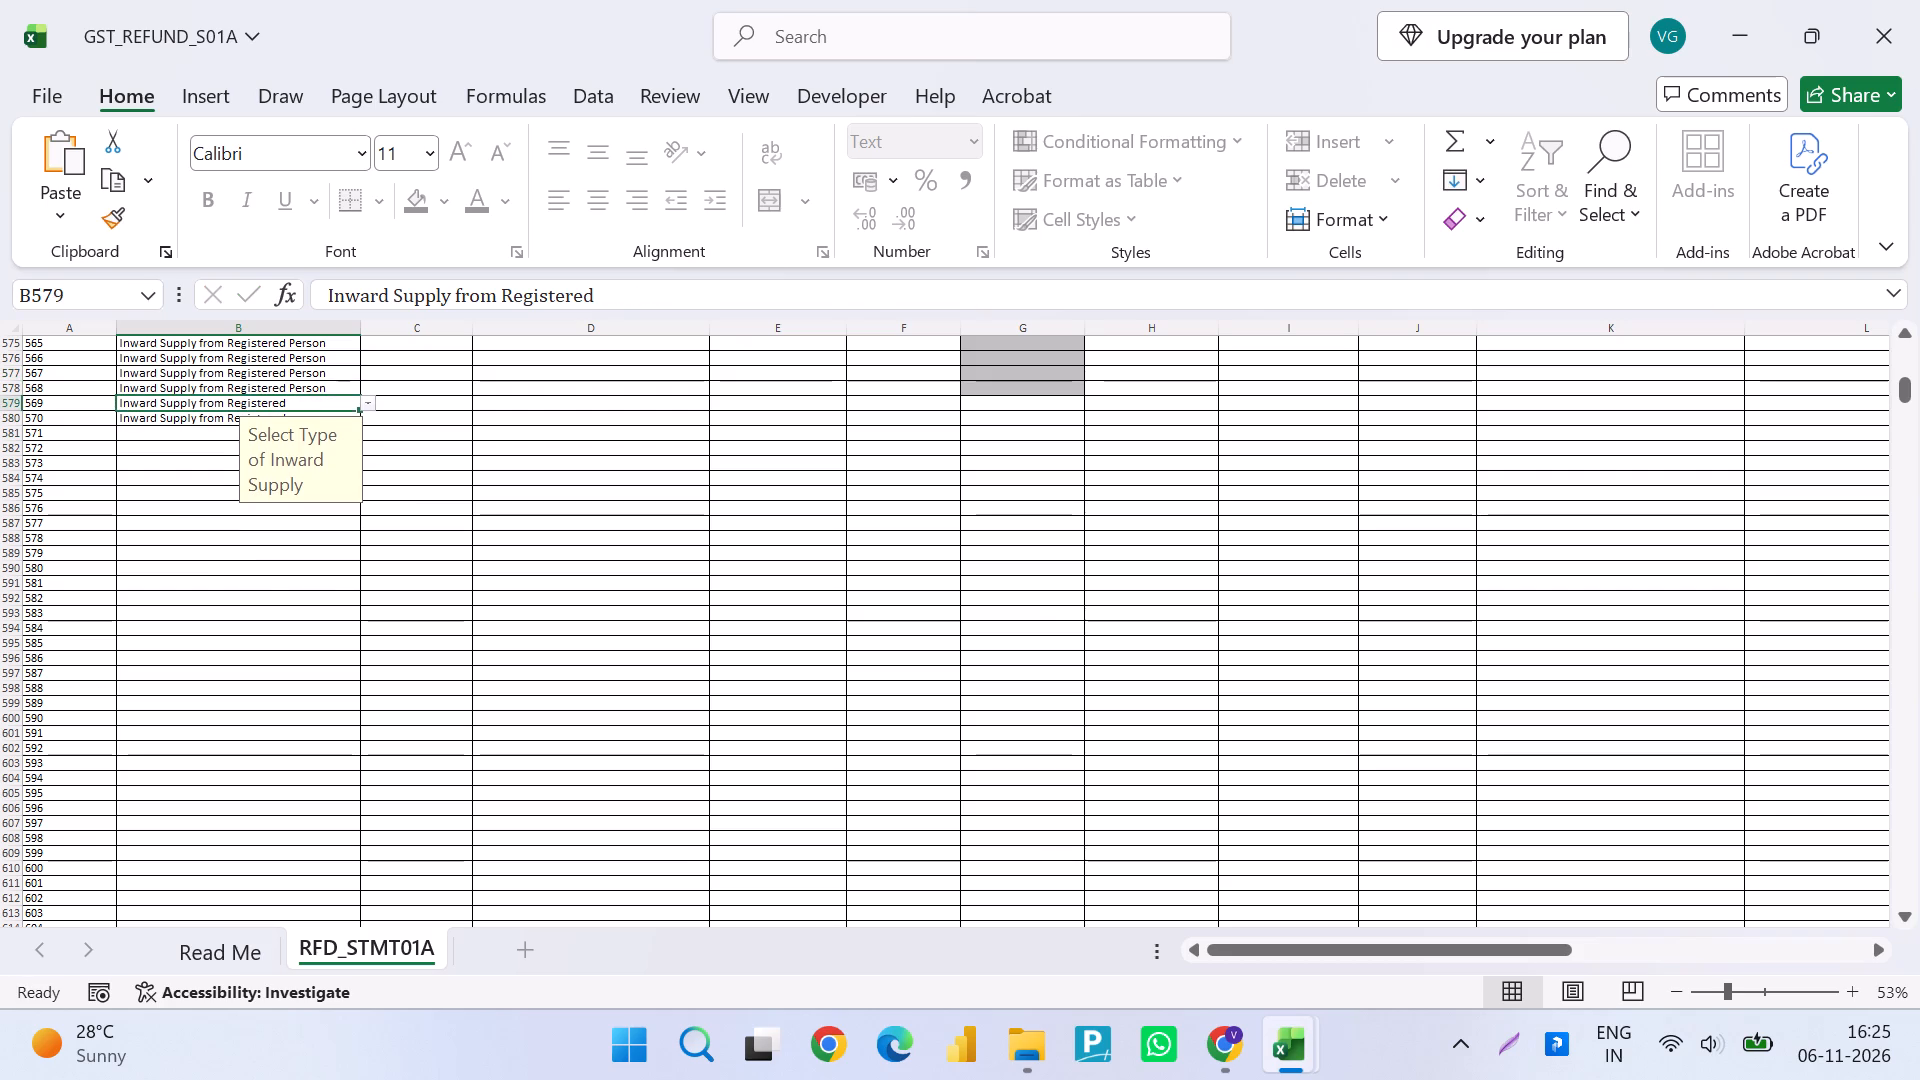
pyautogui.hotkey('ctrl', 'v')
pyautogui.press('Return')
pyautogui.hotkey('ctrl', 'v')
pyautogui.press('Return')
# Paste the copied "Inward Supply from Registered Person" text into cells B581 to B587, one after another.
pyautogui.hotkey('ctrl', 'v')
pyautogui.press('Return')
pyautogui.hotkey('ctrl', 'v')
pyautogui.press('Return')
pyautogui.hotkey('ctrl', 'v')
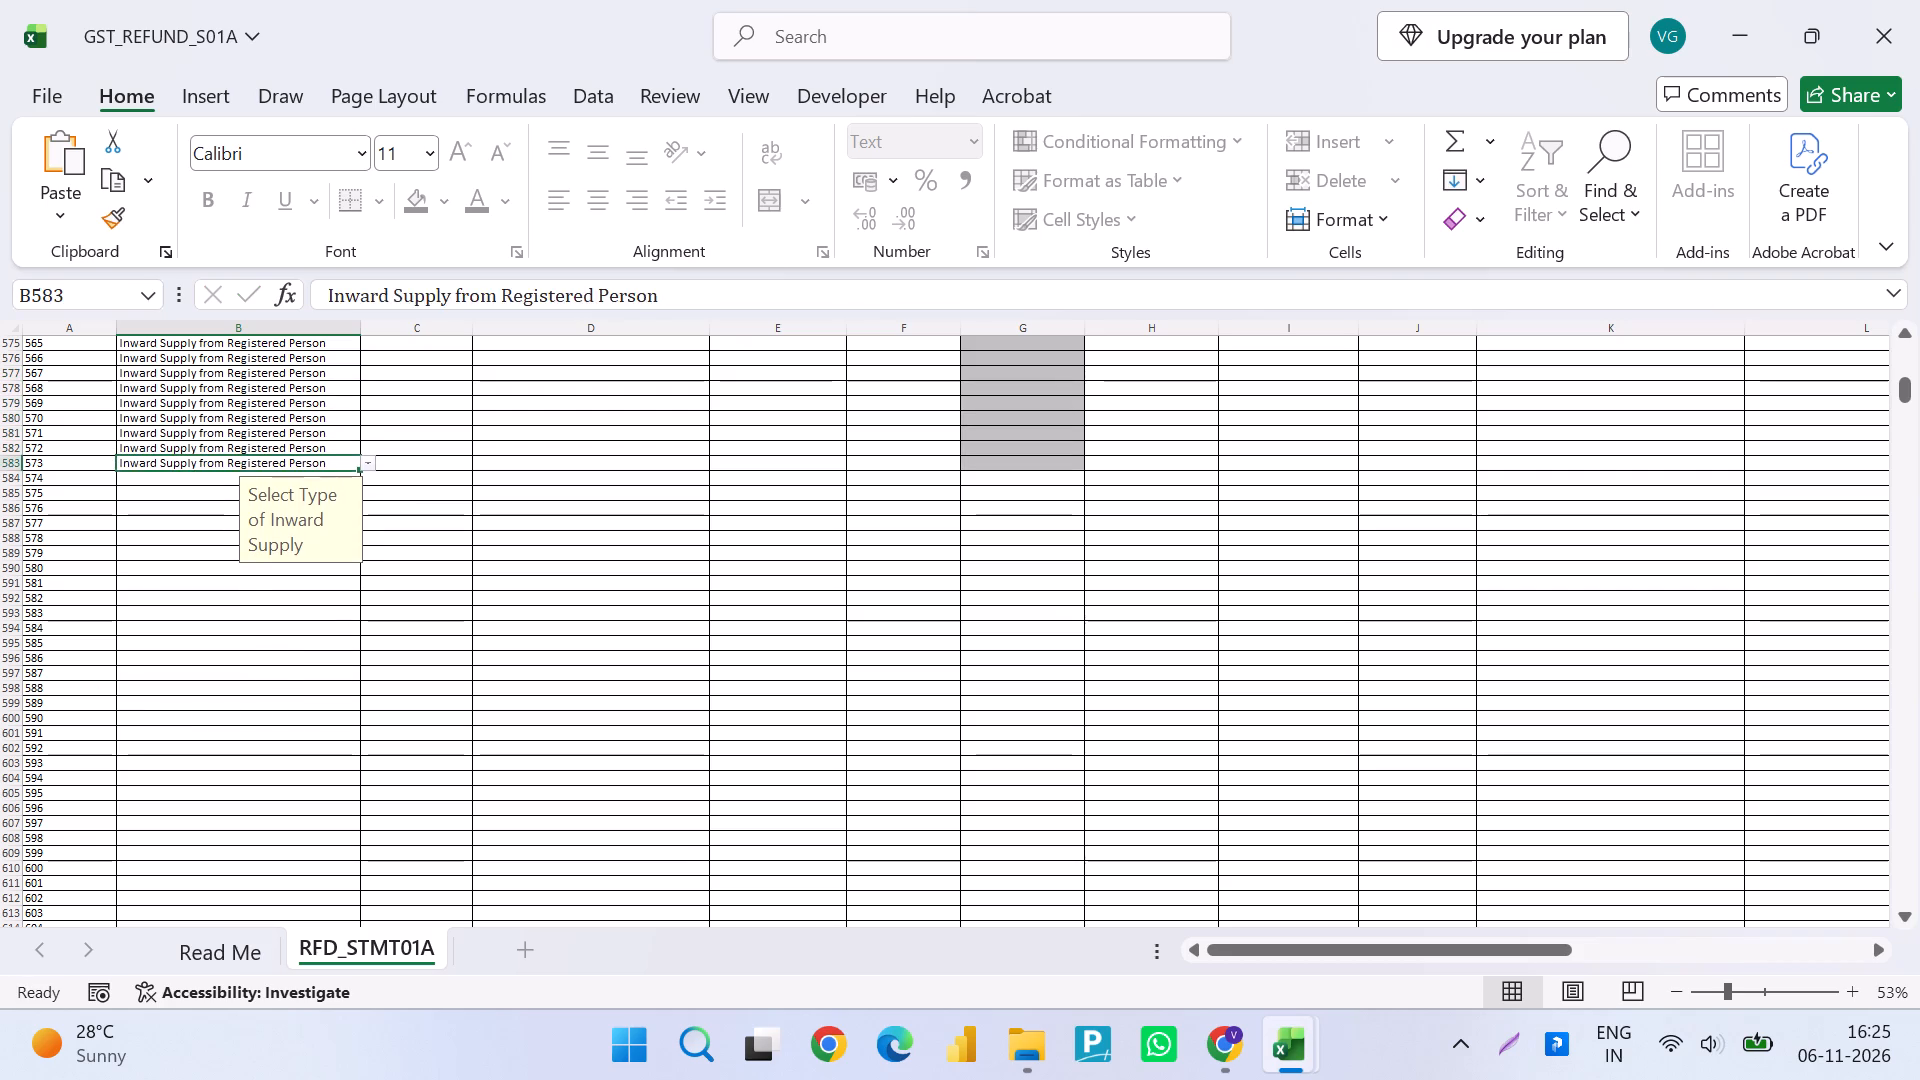
pyautogui.press('Return')
pyautogui.hotkey('ctrl', 'v')
pyautogui.press('Return')
pyautogui.hotkey('ctrl', 'v')
pyautogui.press('Return')
pyautogui.hotkey('ctrl', 'v')
pyautogui.press('Return')
pyautogui.hotkey('ctrl', 'v')
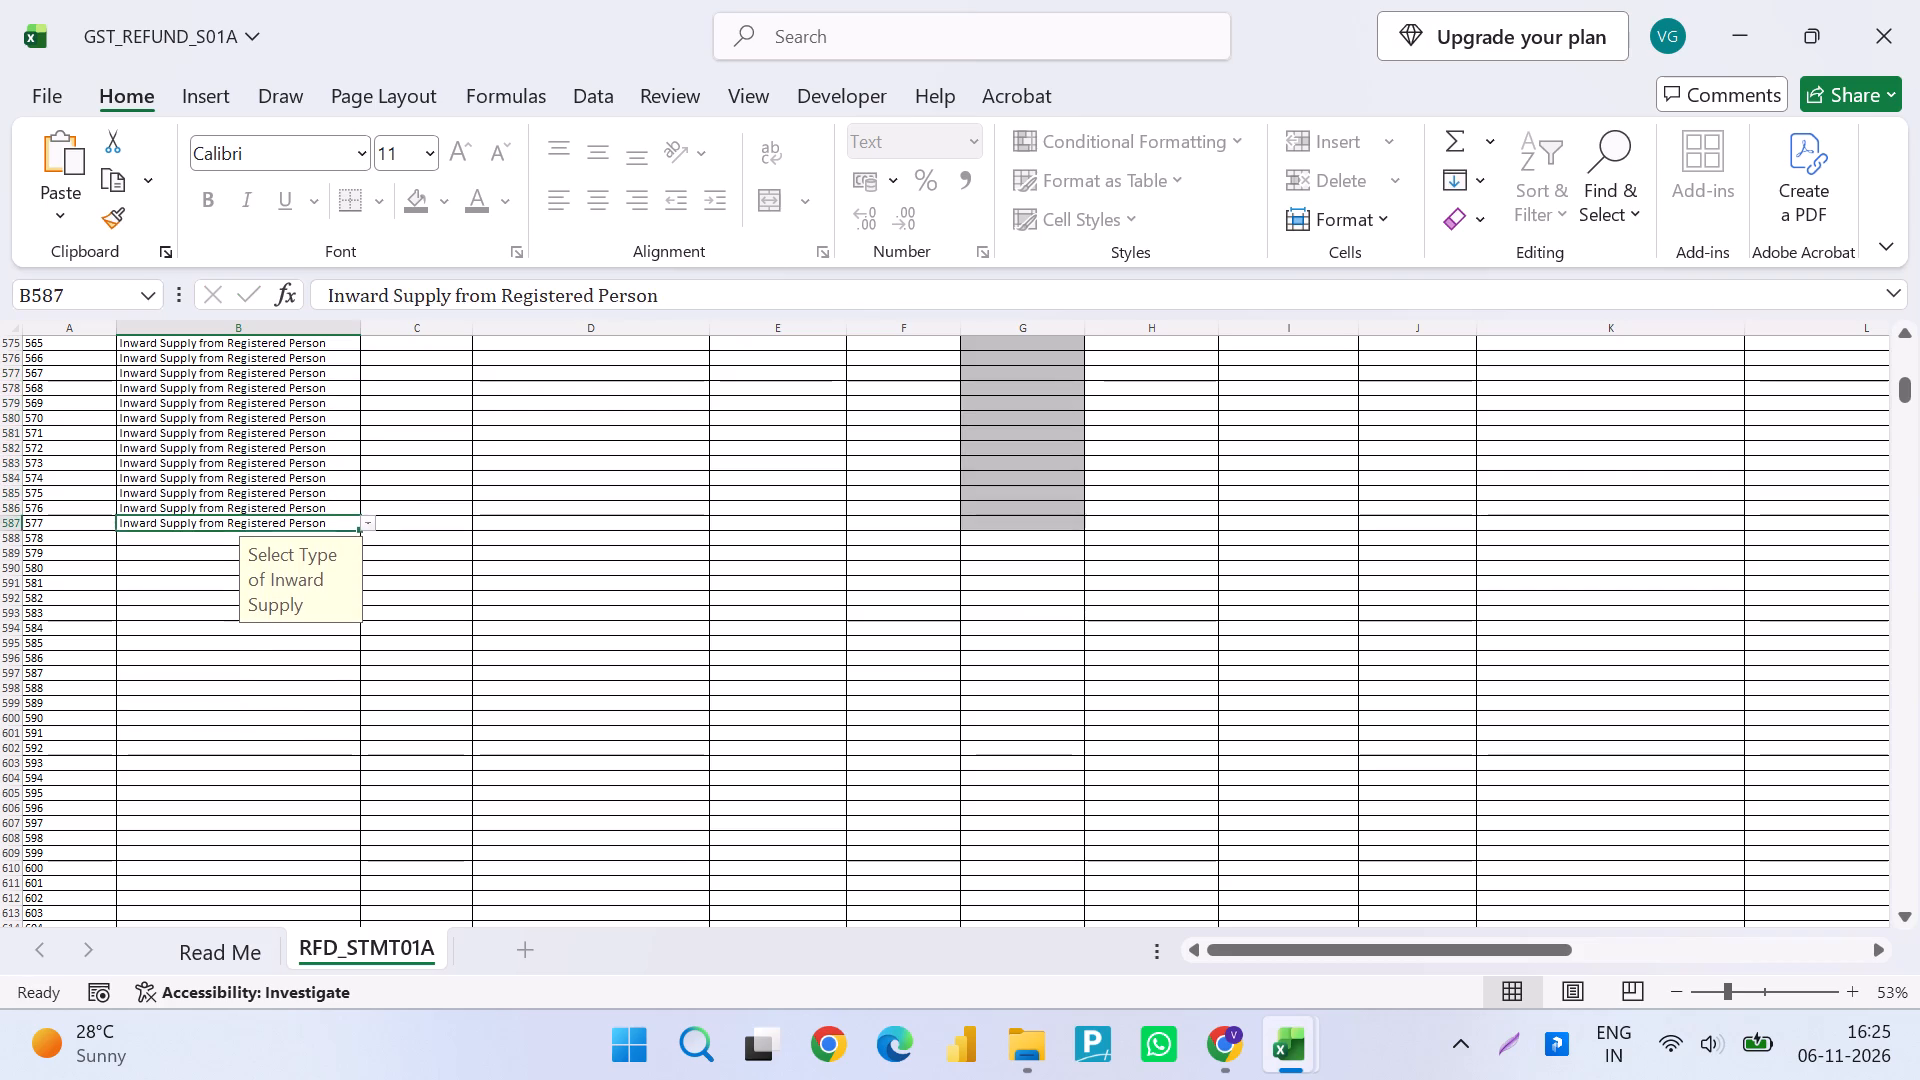
pyautogui.press('Return')
# Fill cells B588 to B594 with the copied "Inward Supply from Registered Person" text.
pyautogui.hotkey('ctrl', 'v')
pyautogui.press('Return')
pyautogui.hotkey('ctrl', 'v')
pyautogui.press('Return')
pyautogui.hotkey('ctrl', 'v')
pyautogui.press('Return')
pyautogui.hotkey('ctrl', 'v')
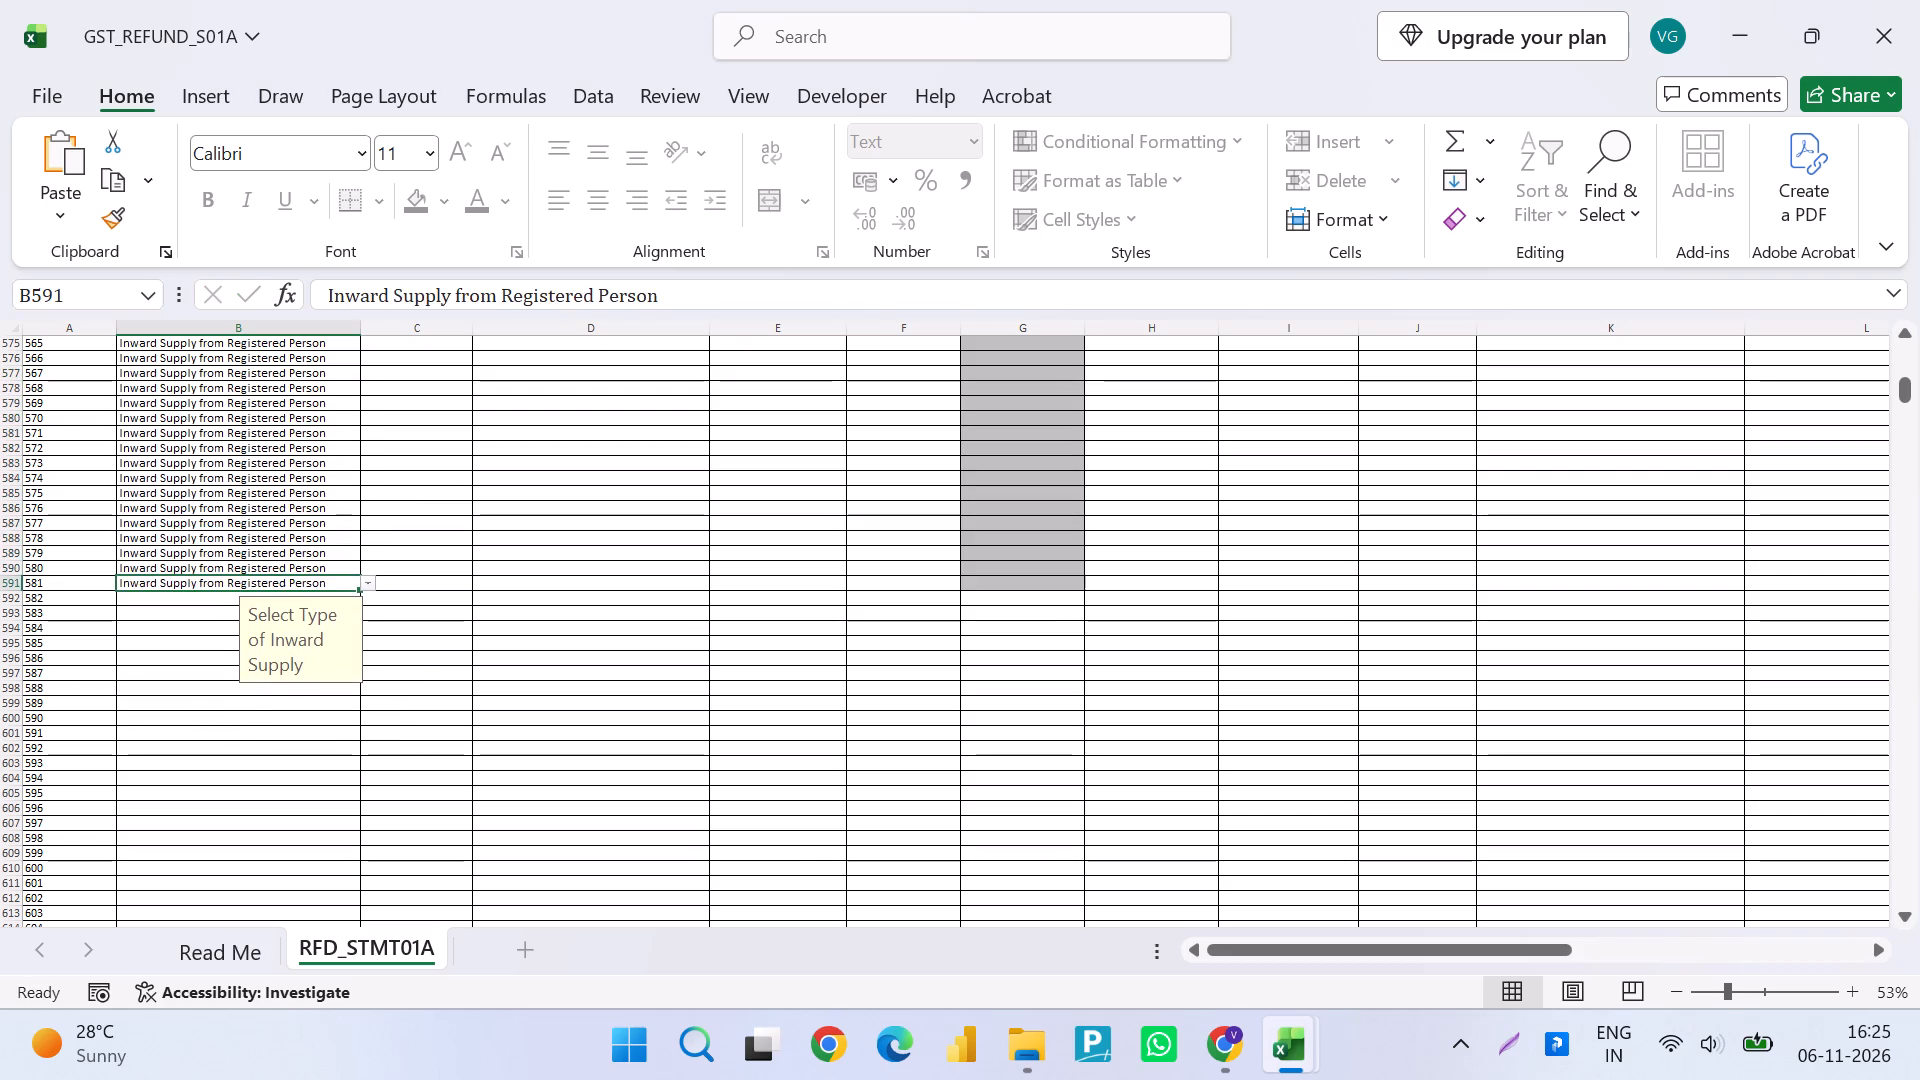
pyautogui.press('Return')
pyautogui.hotkey('ctrl', 'v')
pyautogui.press('Return')
pyautogui.hotkey('ctrl', 'v')
pyautogui.hotkey('ctrl', 'Return')
pyautogui.hotkey('ctrl', 'v')
pyautogui.press('Return')
pyautogui.hotkey('ctrl', 'v')
pyautogui.press('Return')
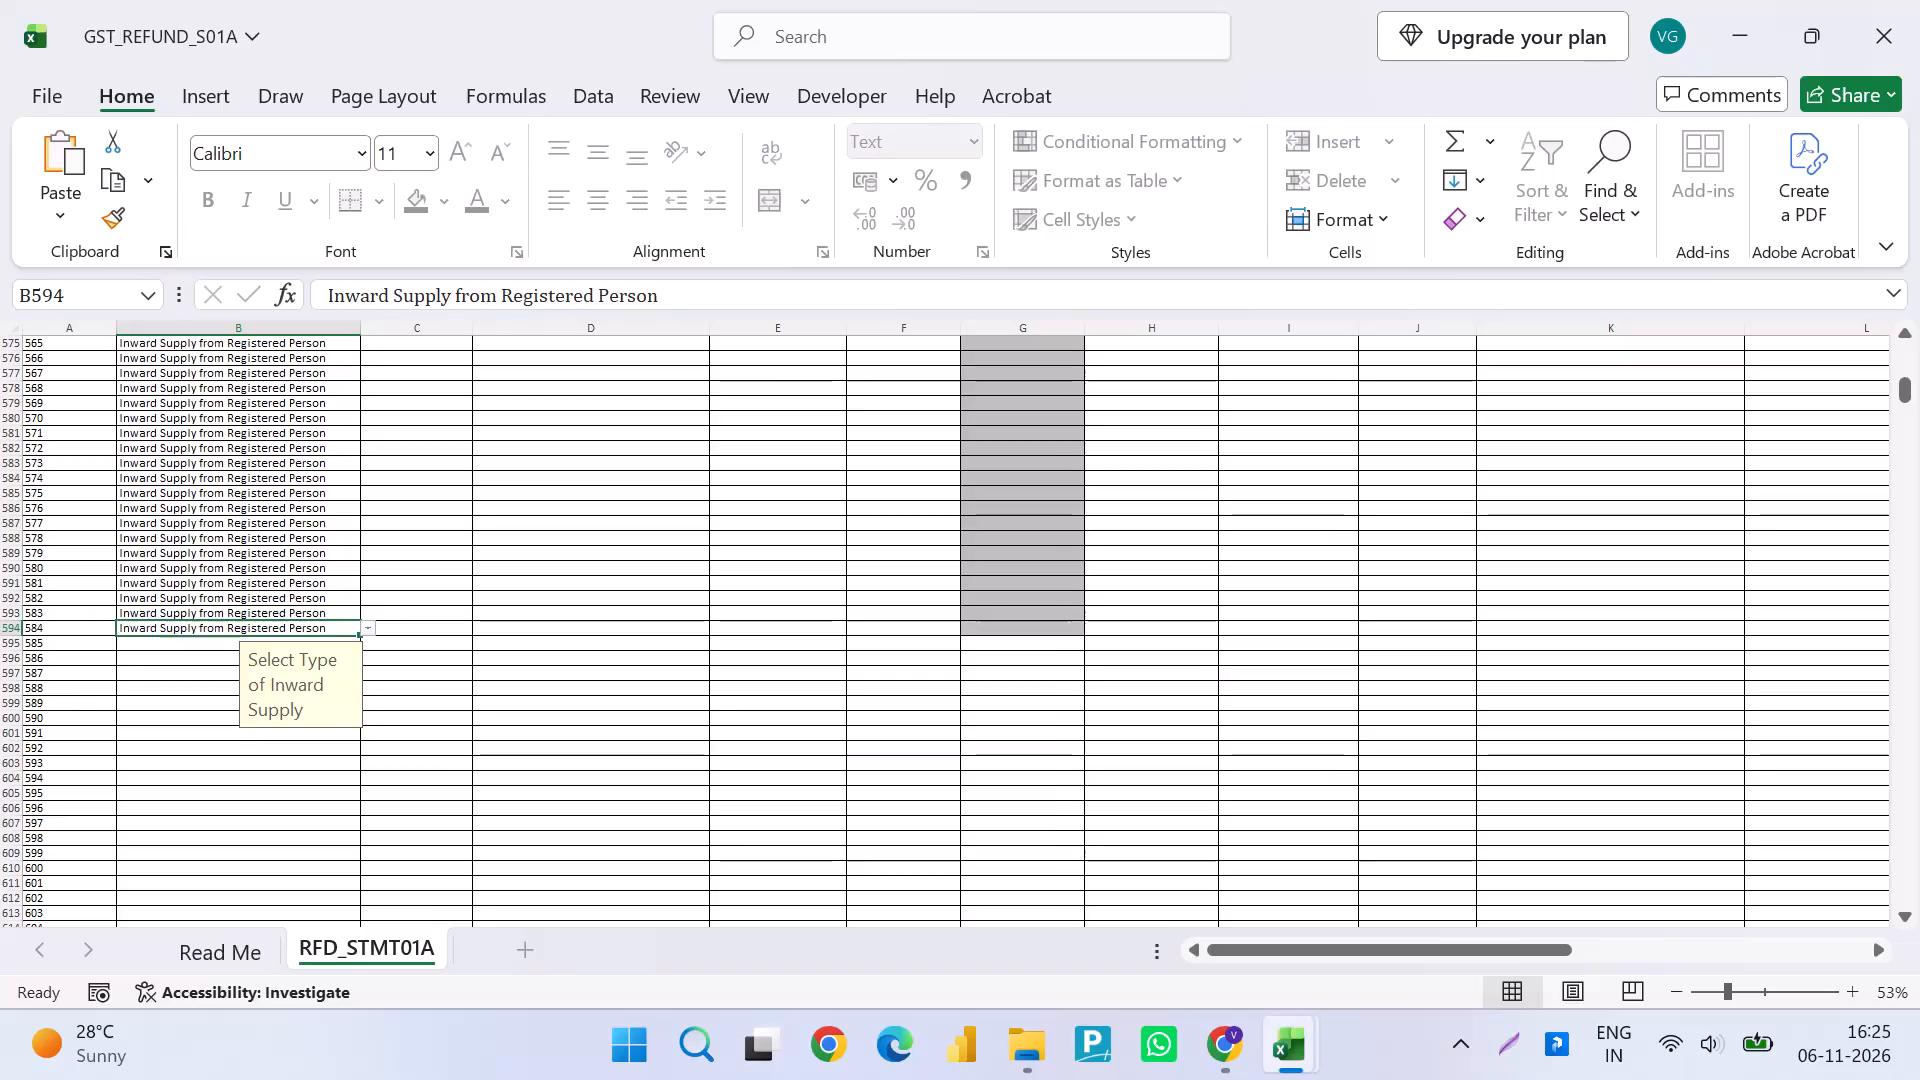
# Fill cells B595 to B602 with the copied "Inward Supply from Registered Person" text.
pyautogui.hotkey('ctrl', 'v')
pyautogui.press('Return')
pyautogui.hotkey('ctrl', 'v')
pyautogui.press('Return')
pyautogui.hotkey('ctrl', 'v')
pyautogui.press('Return')
pyautogui.hotkey('ctrl', 'v')
pyautogui.press('Return')
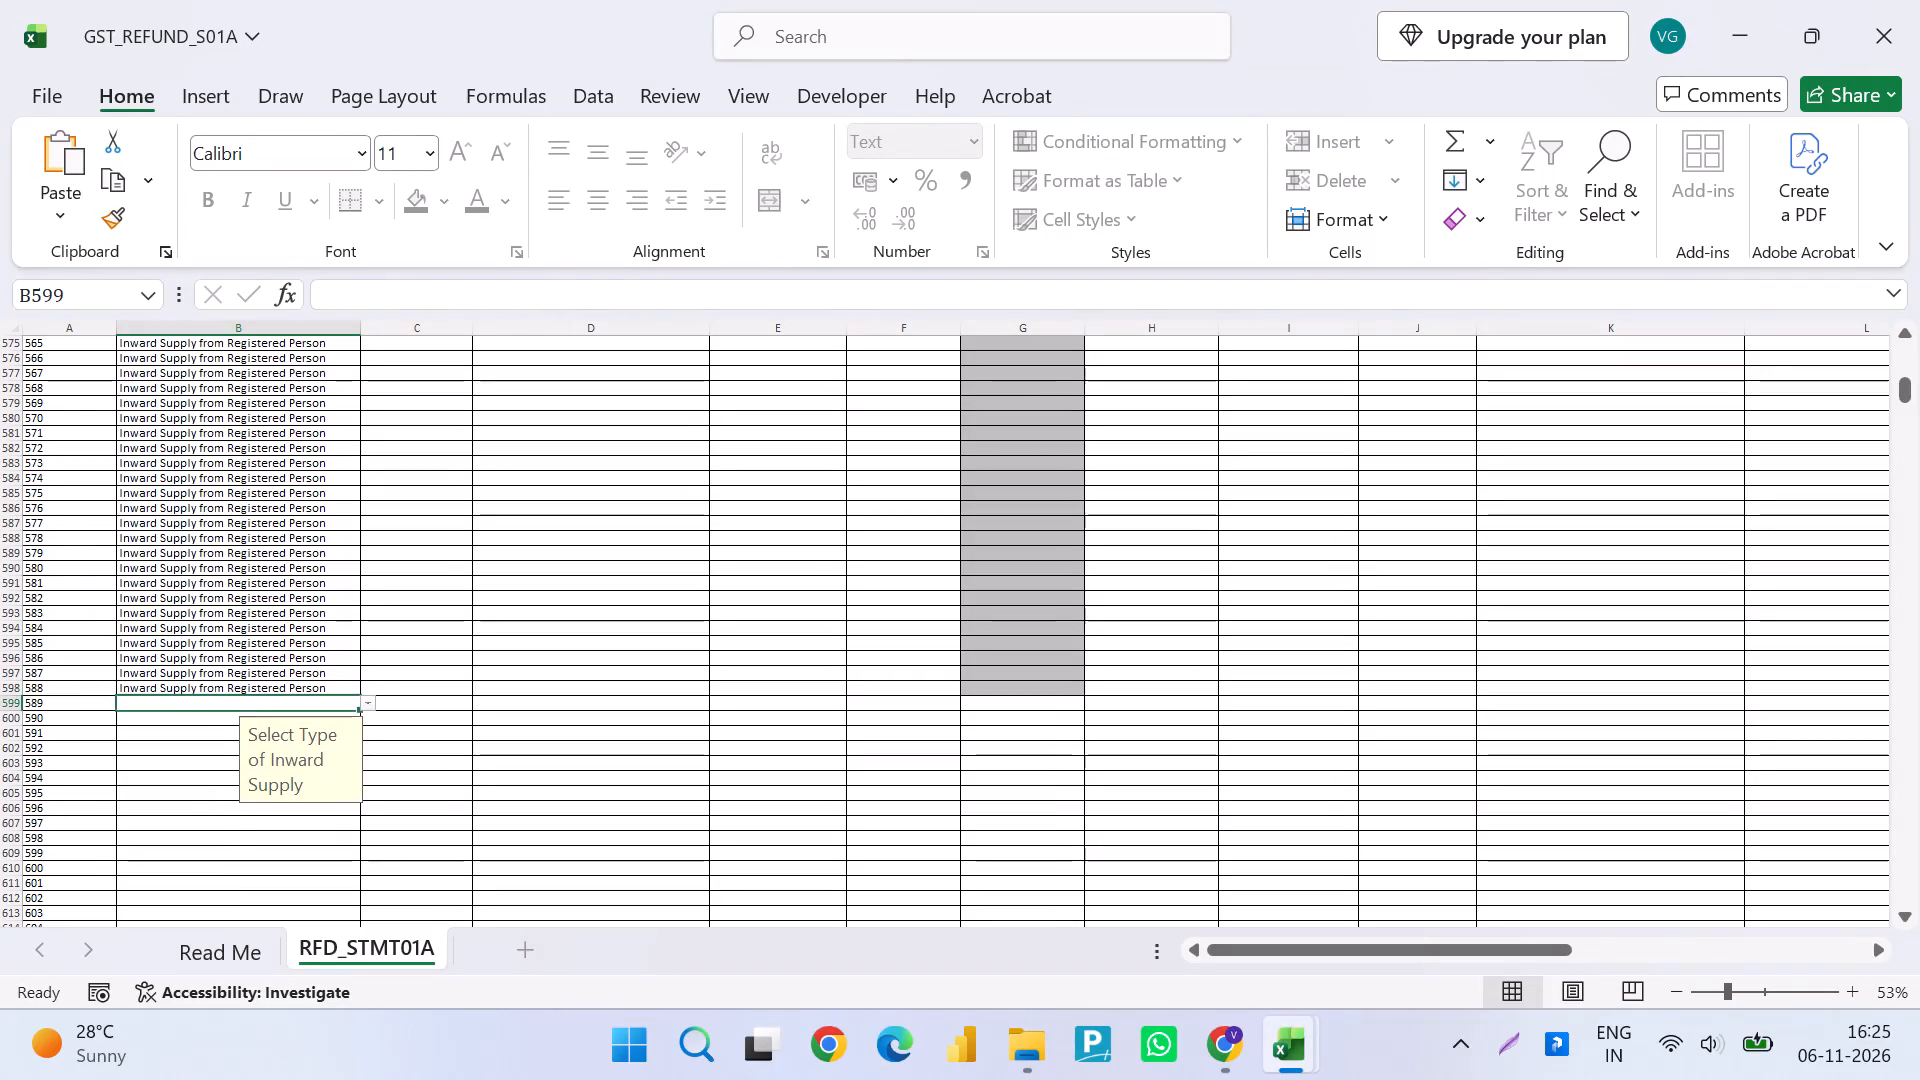
pyautogui.hotkey('ctrl', 'v')
pyautogui.press('Return')
pyautogui.hotkey('ctrl', 'v')
pyautogui.press('Return')
pyautogui.hotkey('ctrl', 'v')
pyautogui.press('Return')
pyautogui.hotkey('ctrl', 'v')
pyautogui.press('Return')
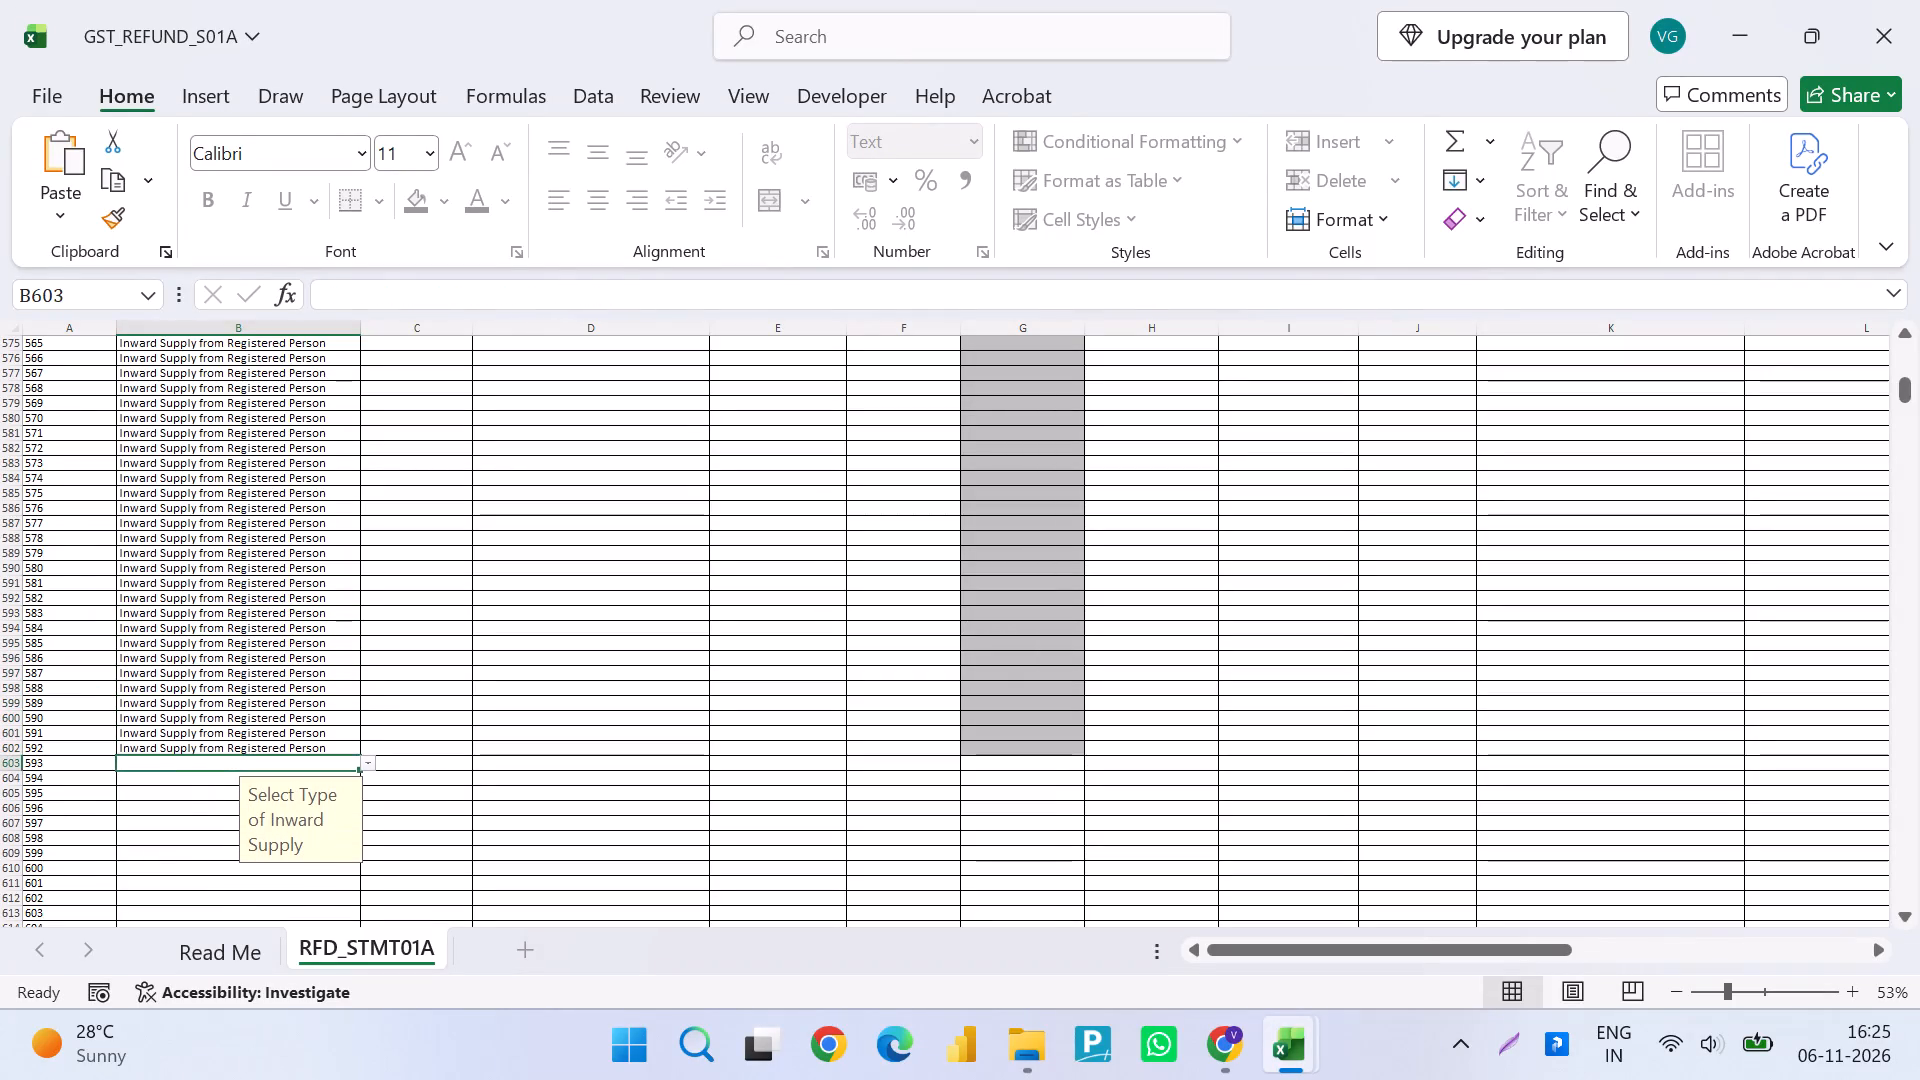
# Fill cells B603 to B609 with the copied "Inward Supply from Registered Person" text.
pyautogui.hotkey('ctrl', 'v')
pyautogui.press('Return')
pyautogui.hotkey('ctrl', 'v')
pyautogui.press('Return')
pyautogui.hotkey('ctrl', 'v')
pyautogui.press('Return')
pyautogui.hotkey('ctrl', 'v')
pyautogui.press('Return')
pyautogui.hotkey('ctrl', 'v')
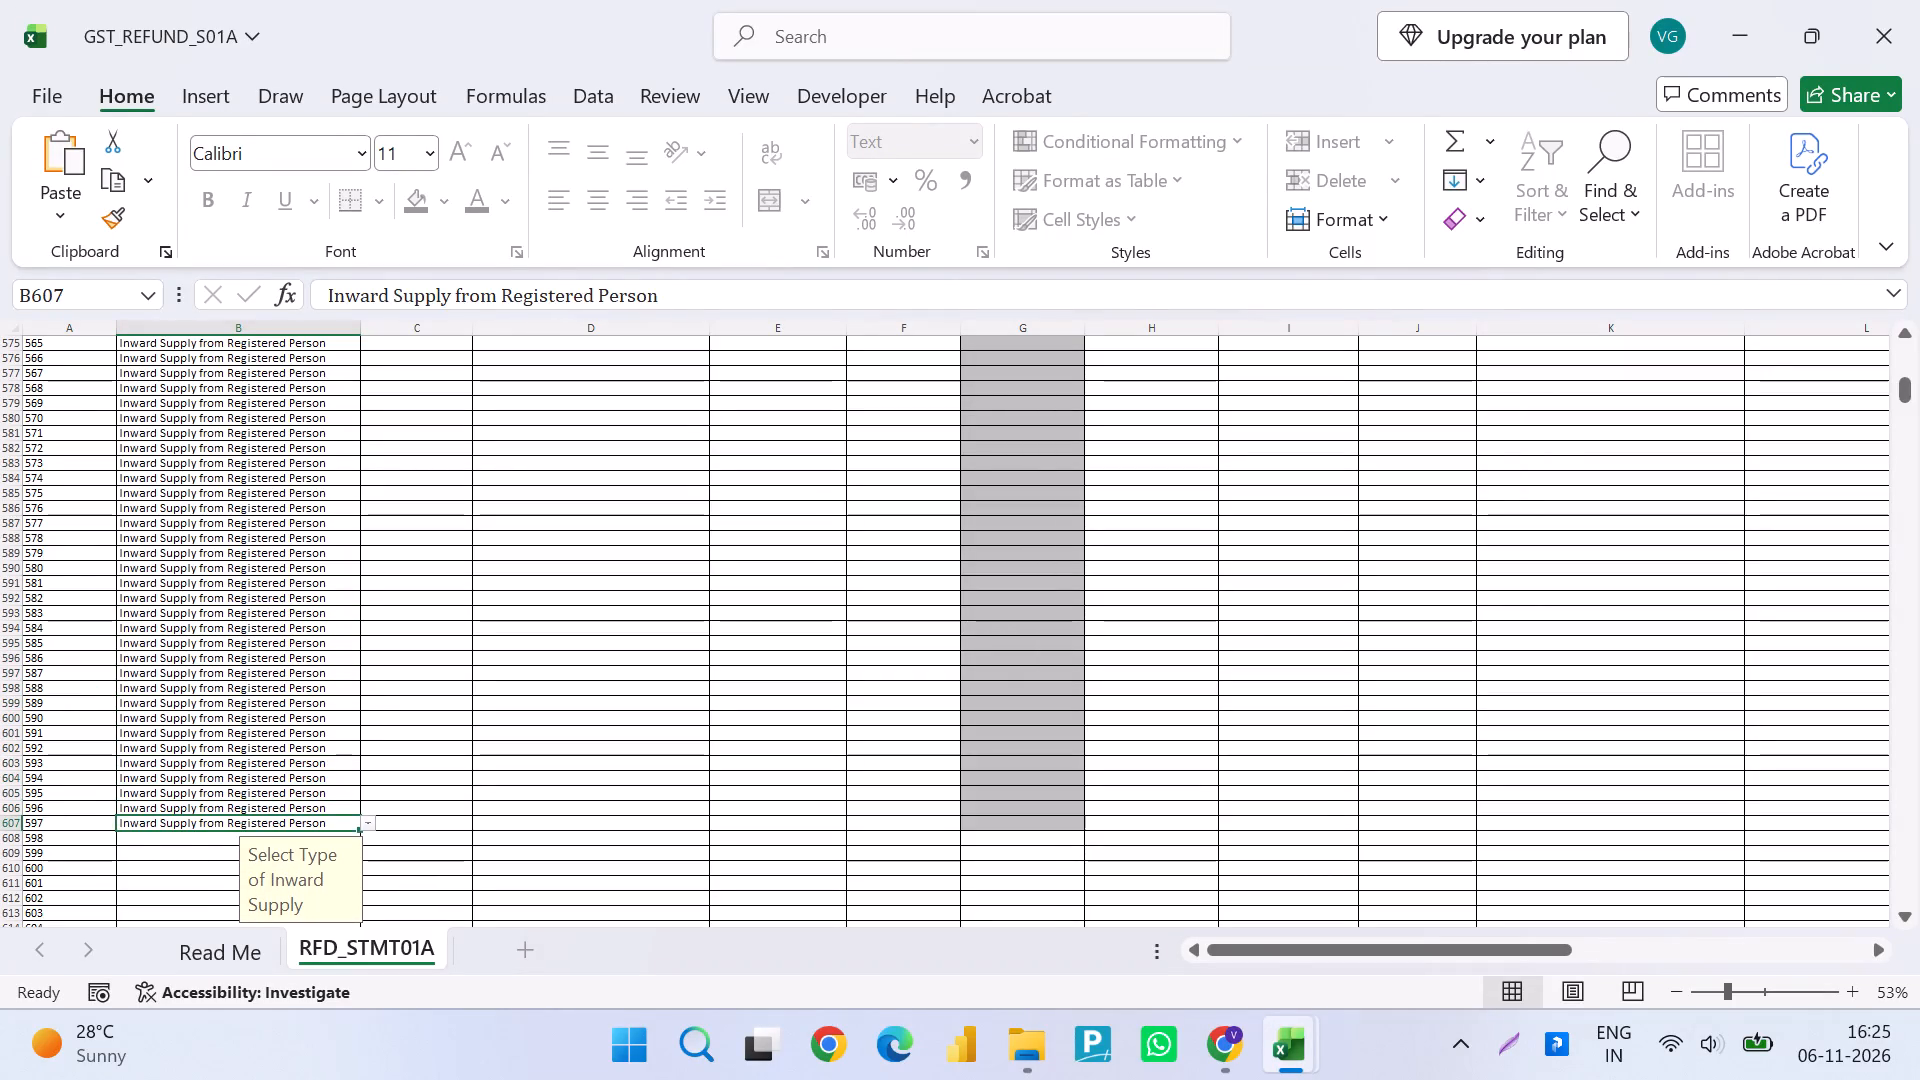
pyautogui.press('Return')
pyautogui.hotkey('ctrl', 'v')
pyautogui.hotkey('ctrl', 'Return')
pyautogui.hotkey('ctrl', 'v')
pyautogui.hotkey('ctrl', 'Return')
pyautogui.hotkey('ctrl', 'v')
pyautogui.press('Return')
pyautogui.hotkey('ctrl', 'v')
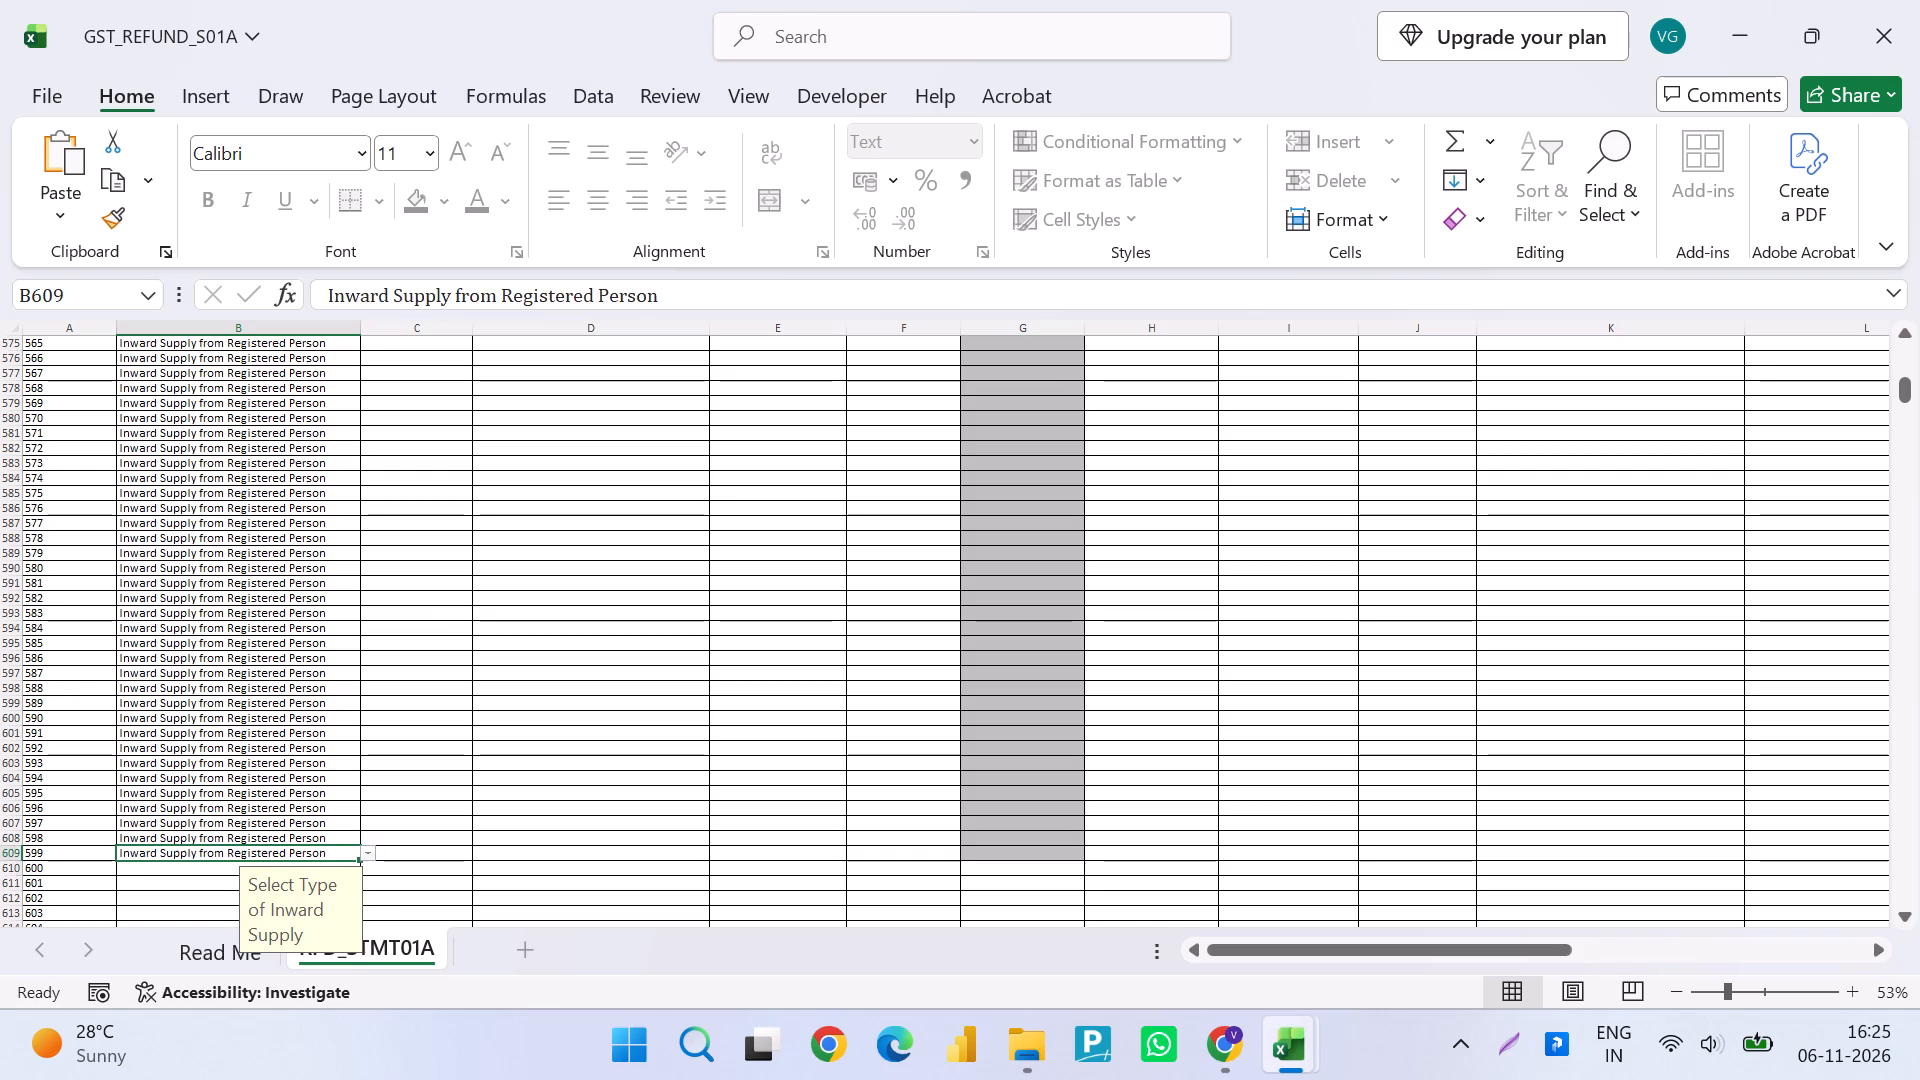
pyautogui.press('Return')
# Fill cells B610 to B617 with the copied "Inward Supply from Registered Person" text.
pyautogui.hotkey('ctrl', 'v')
pyautogui.press('Return')
pyautogui.hotkey('ctrl', 'v')
pyautogui.press('Return')
pyautogui.hotkey('ctrl', 'v')
pyautogui.press('Return')
pyautogui.hotkey('ctrl', 'v')
pyautogui.press('Return')
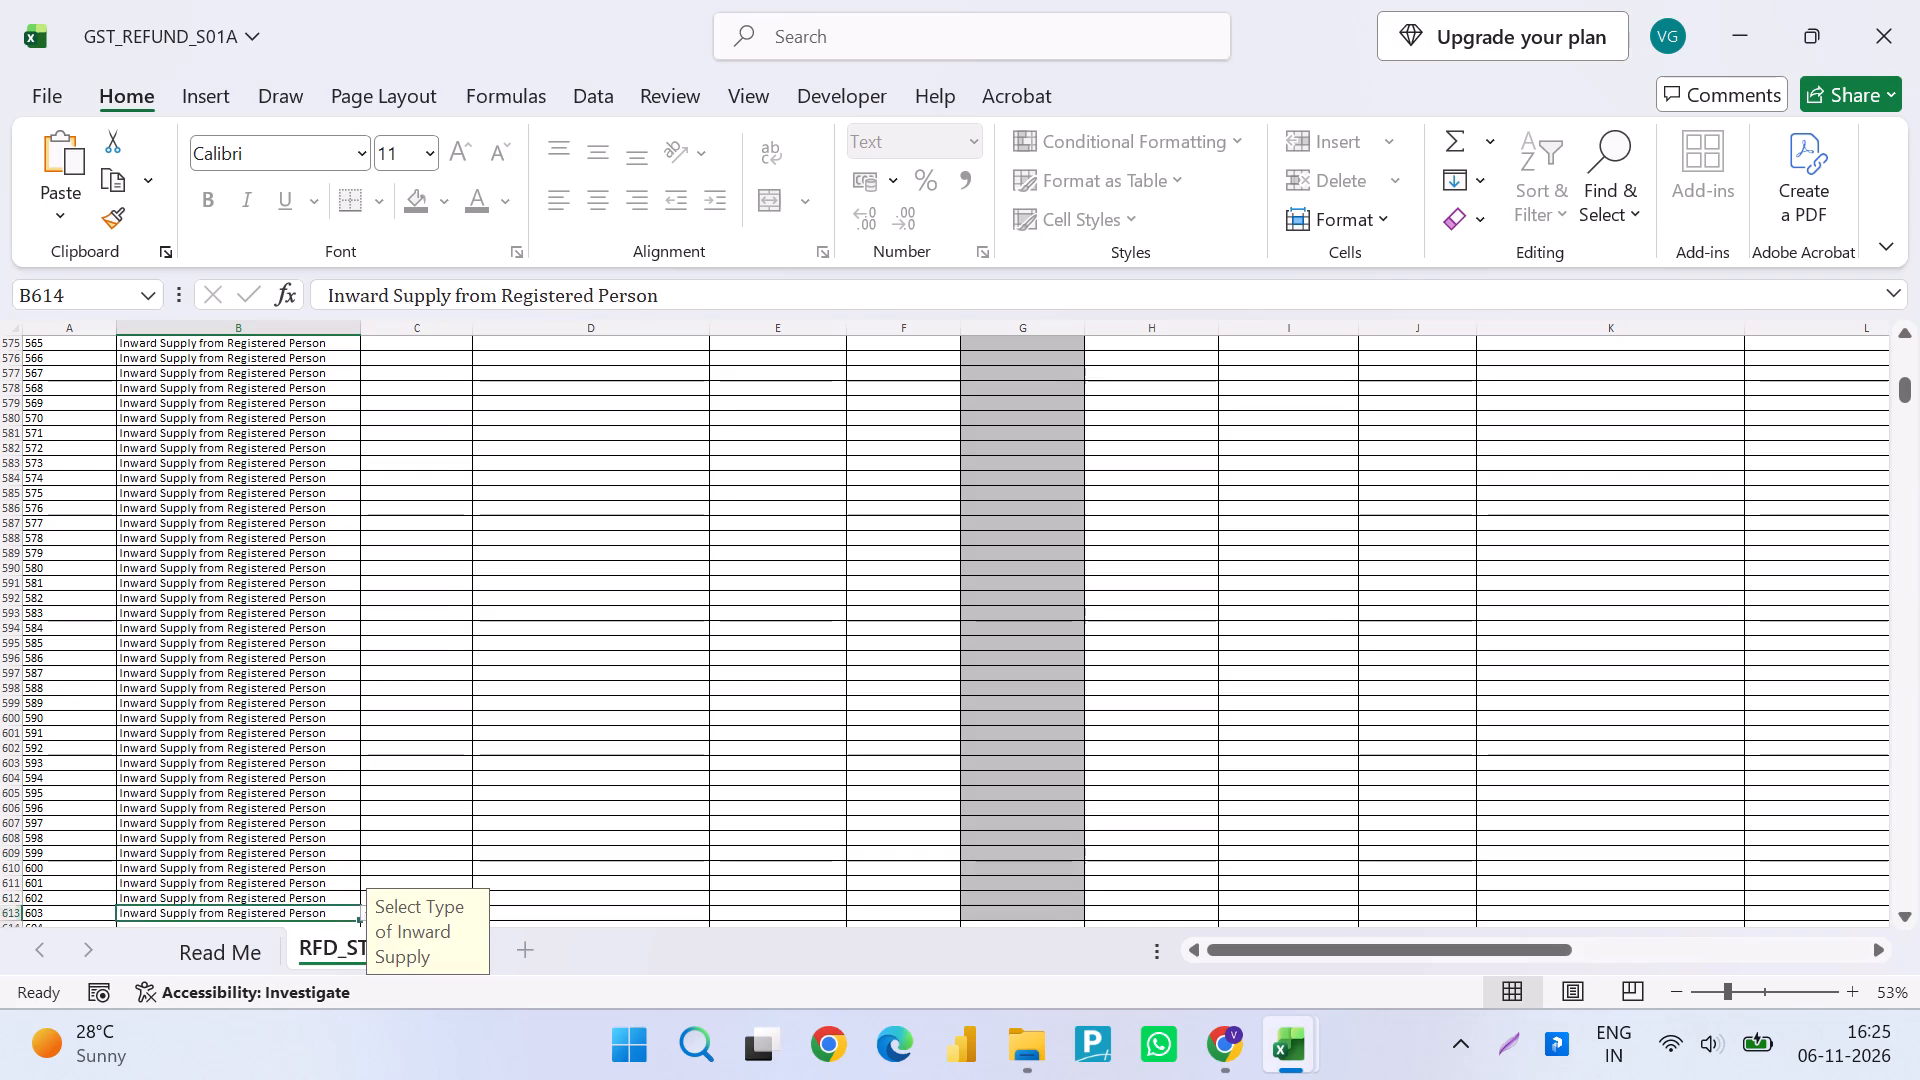
pyautogui.hotkey('ctrl', 'v')
pyautogui.press('Return')
pyautogui.hotkey('ctrl', 'v')
pyautogui.press('Return')
pyautogui.hotkey('ctrl', 'v')
pyautogui.press('Return')
pyautogui.hotkey('ctrl', 'v')
pyautogui.press('Return')
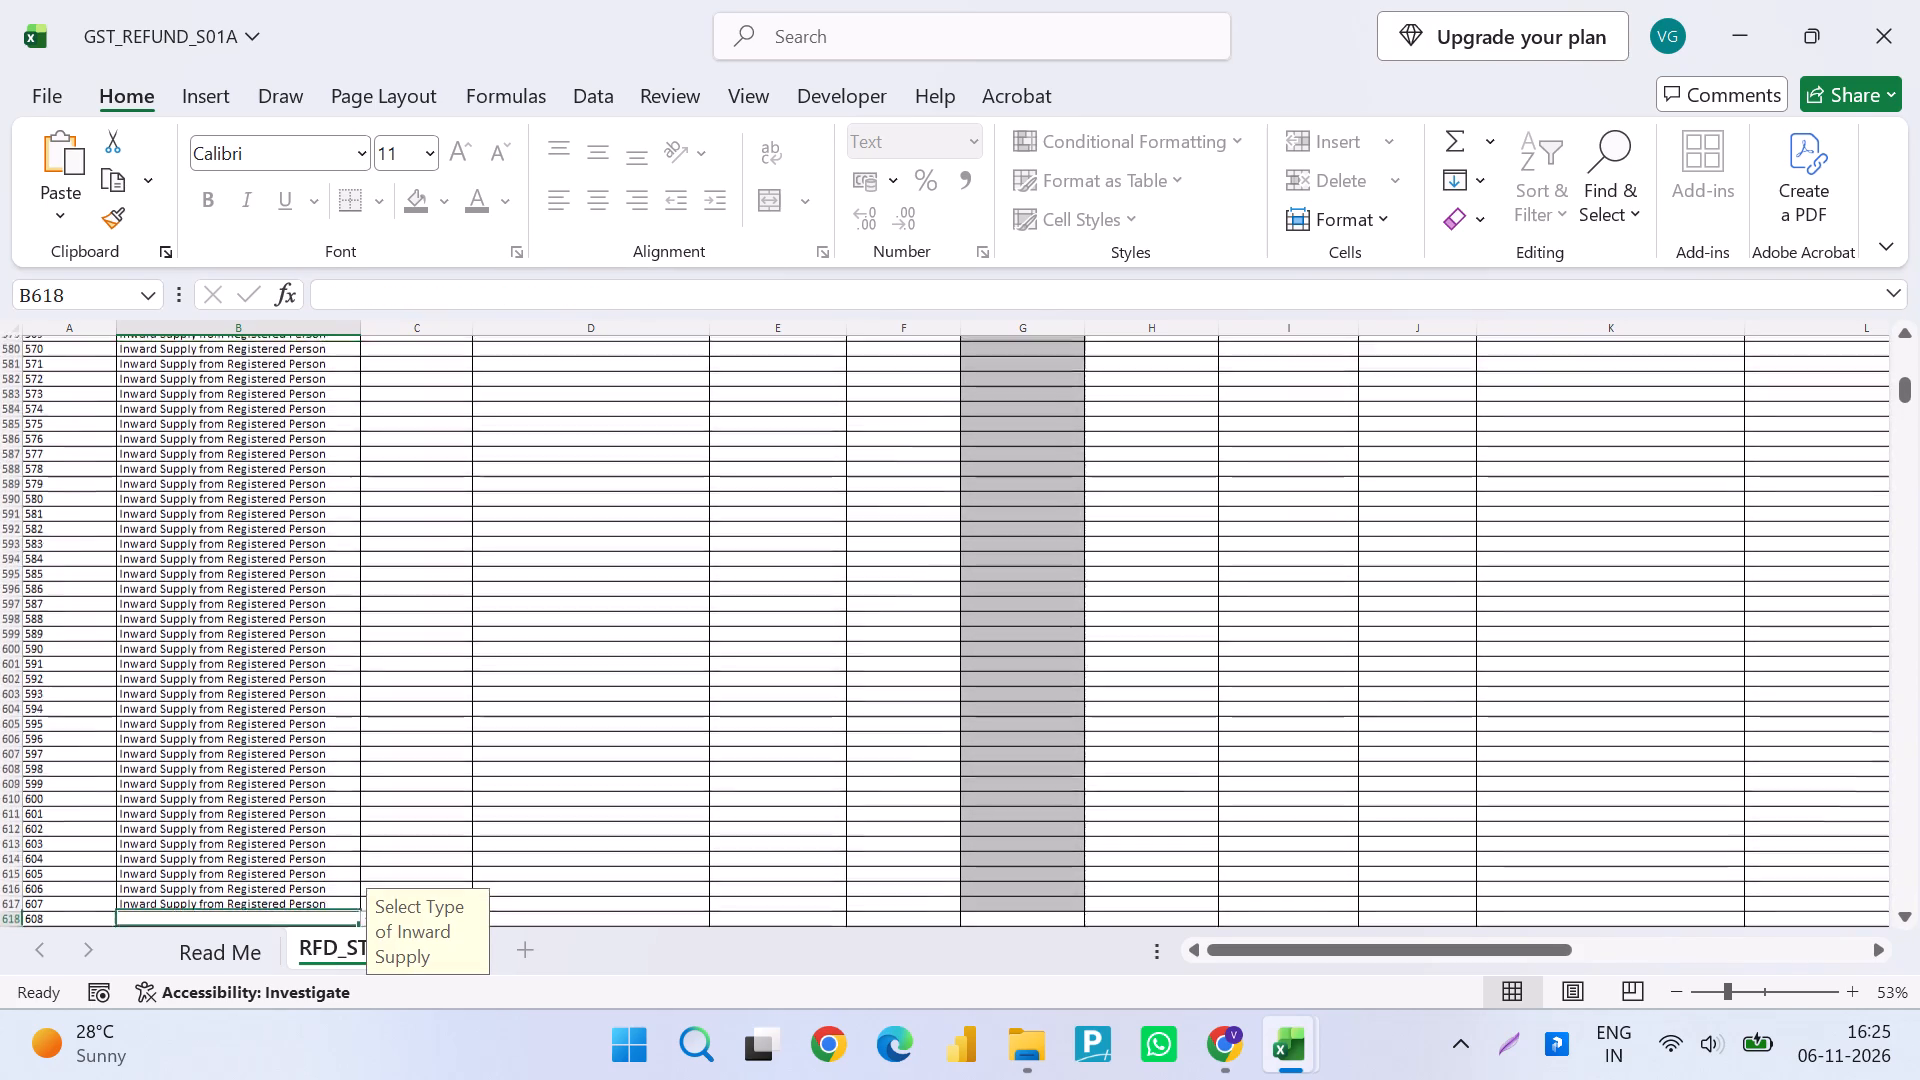
# Fill cells B618 to B624 with the copied "Inward Supply from Registered Person" text.
pyautogui.hotkey('ctrl', 'v')
pyautogui.press('Return')
pyautogui.hotkey('ctrl', 'v')
pyautogui.press('Return')
pyautogui.hotkey('ctrl', 'v')
pyautogui.hotkey('ctrl', 'Return')
pyautogui.hotkey('ctrl', 'v')
pyautogui.press('Return')
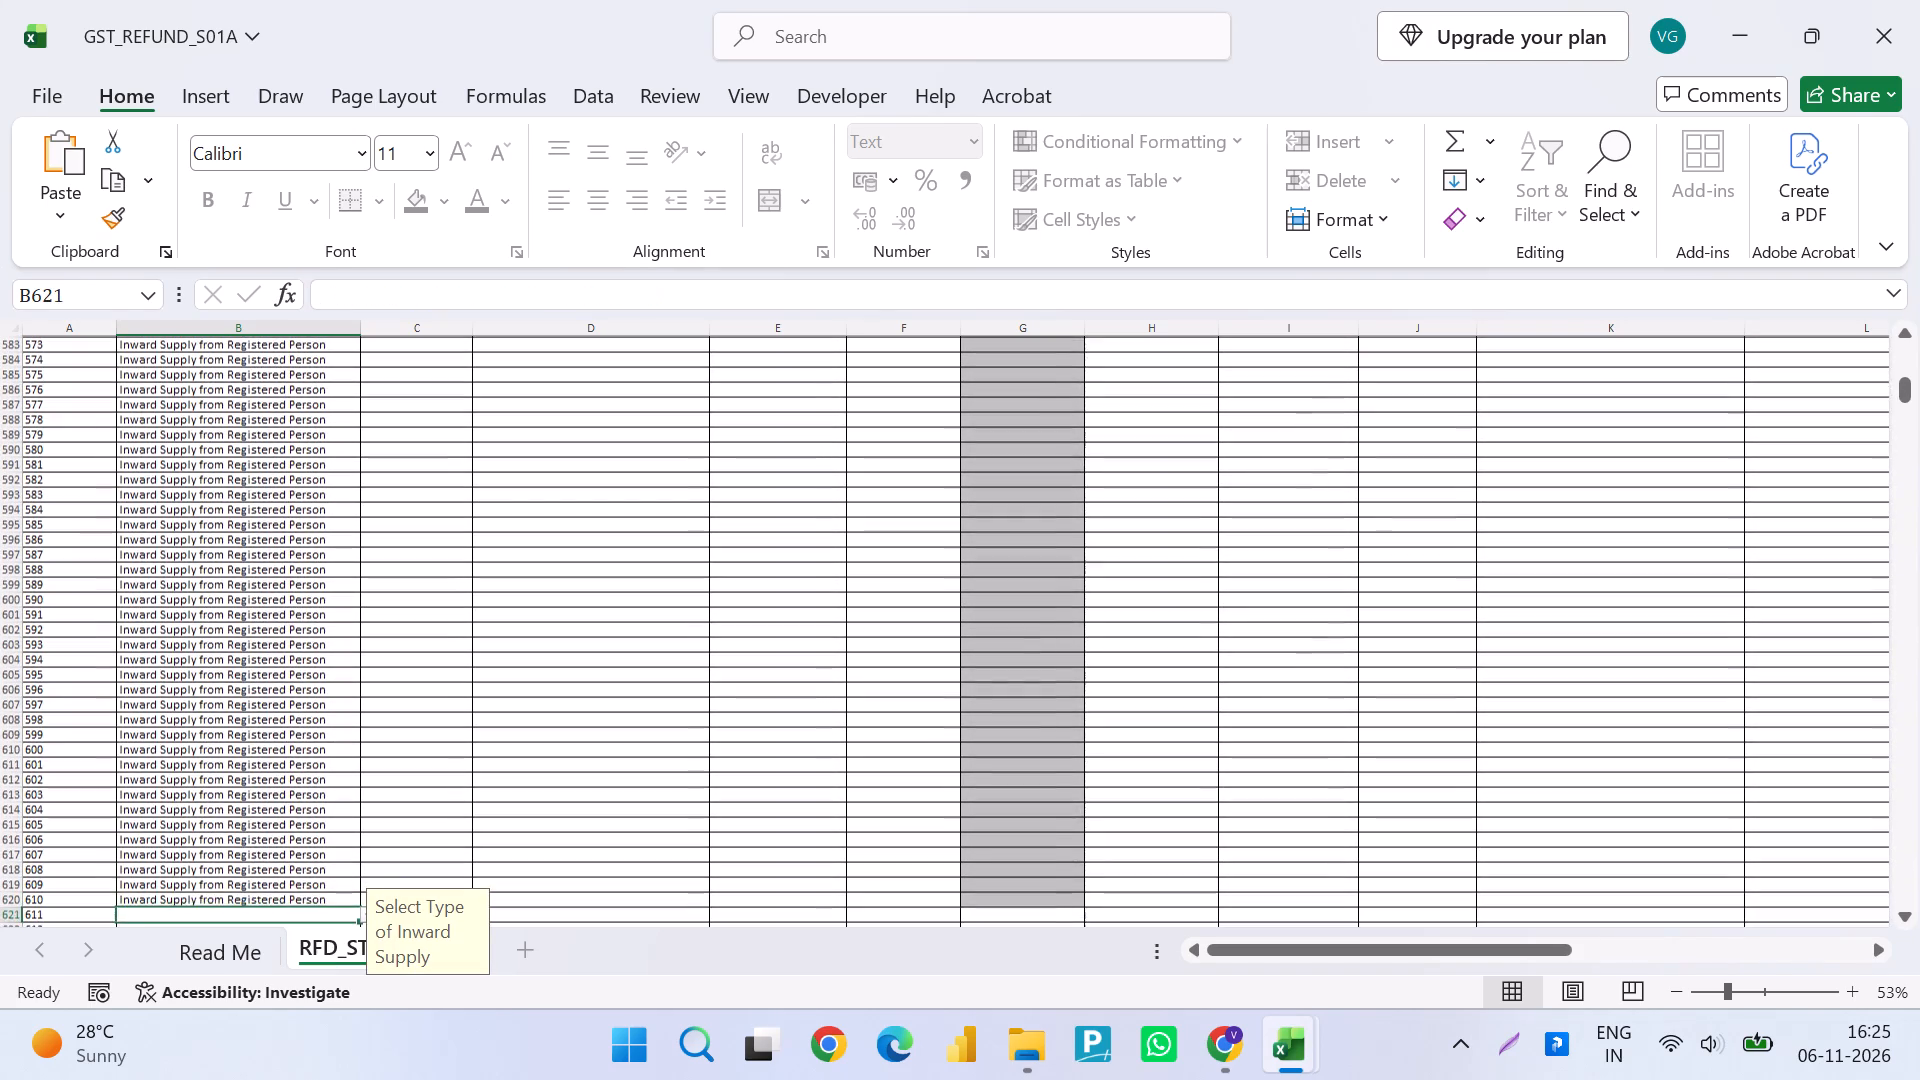
pyautogui.hotkey('ctrl', 'v')
pyautogui.press('Return')
pyautogui.hotkey('ctrl', 'v')
pyautogui.hotkey('ctrl', 'Return')
pyautogui.hotkey('ctrl', 'v')
pyautogui.press('Return')
pyautogui.hotkey('ctrl', 'v')
pyautogui.press('Return')
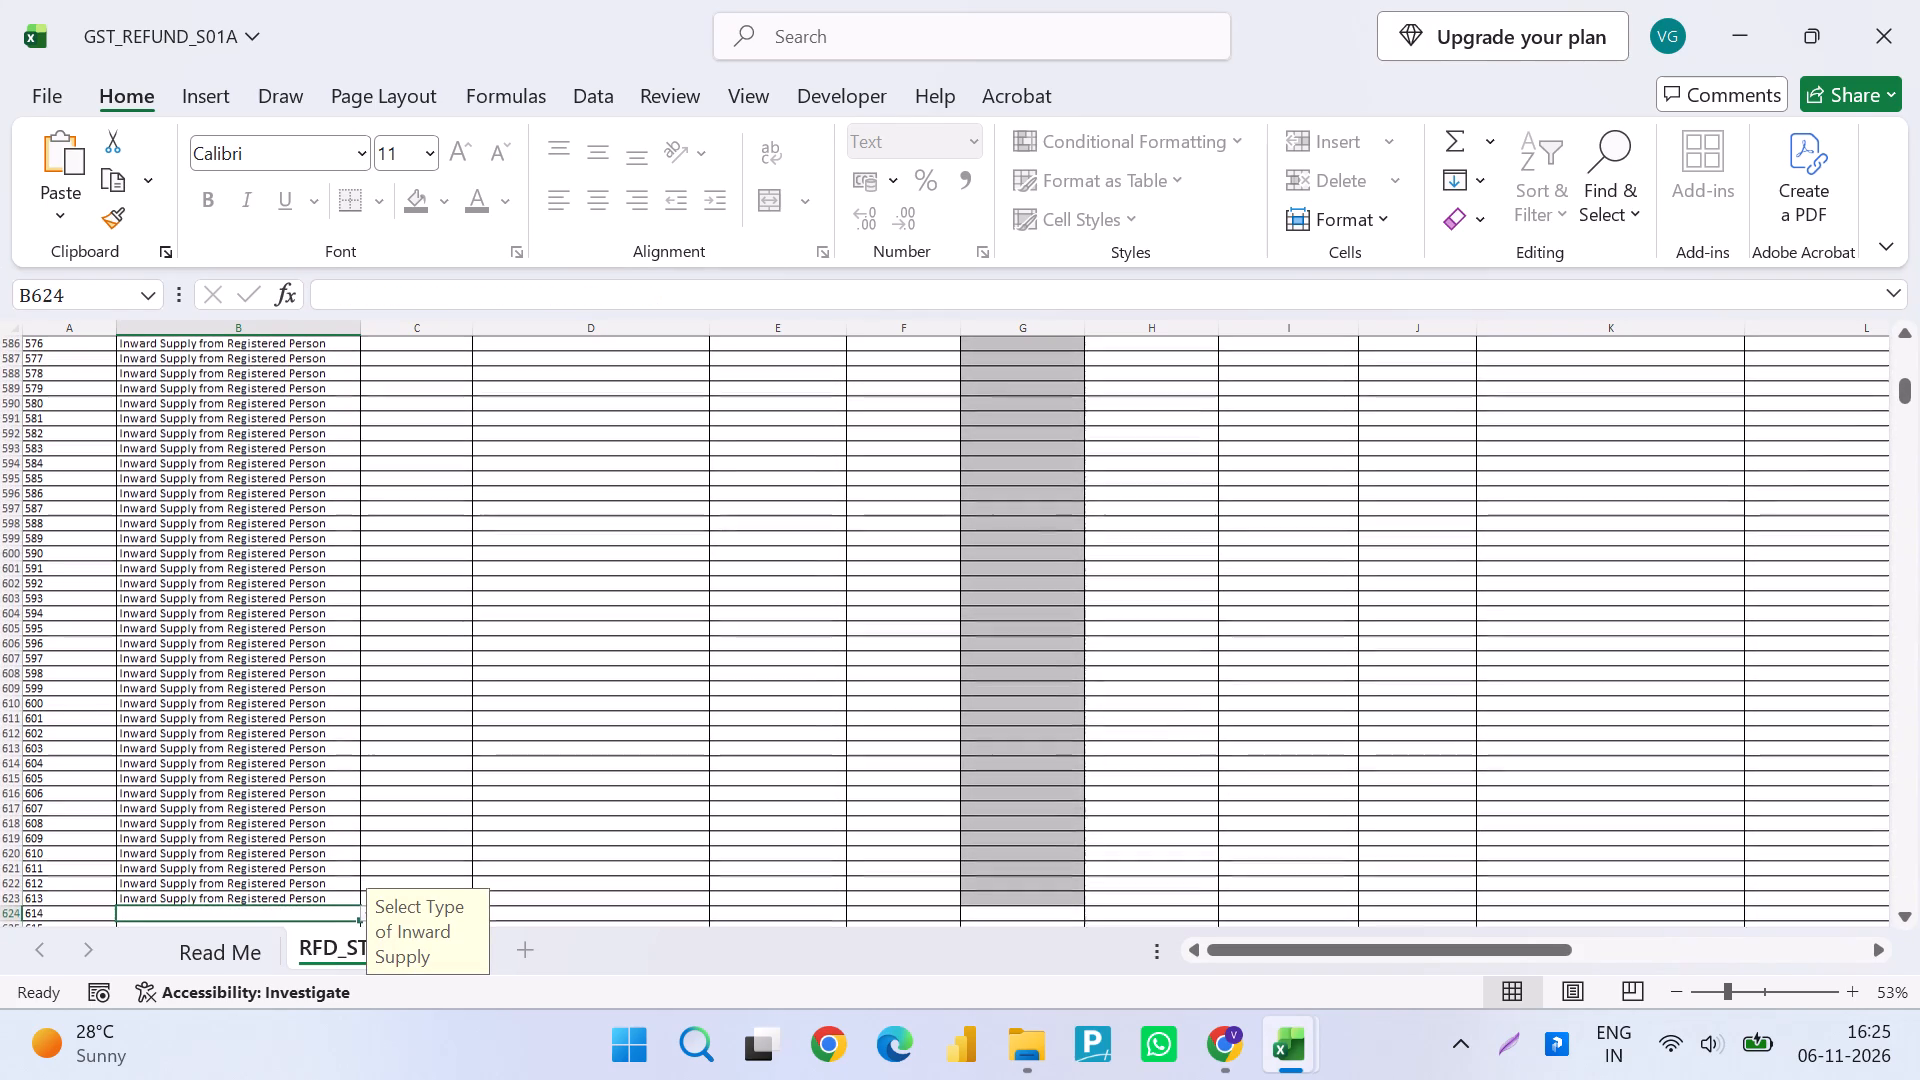
pyautogui.hotkey('ctrl', 'v')
pyautogui.hotkey('ctrl', 'Return')
pyautogui.hotkey('ctrl', 'v')
pyautogui.hotkey('ctrl', 'Return')
pyautogui.hotkey('ctrl', 'v')
pyautogui.hotkey('ctrl', 'Return')
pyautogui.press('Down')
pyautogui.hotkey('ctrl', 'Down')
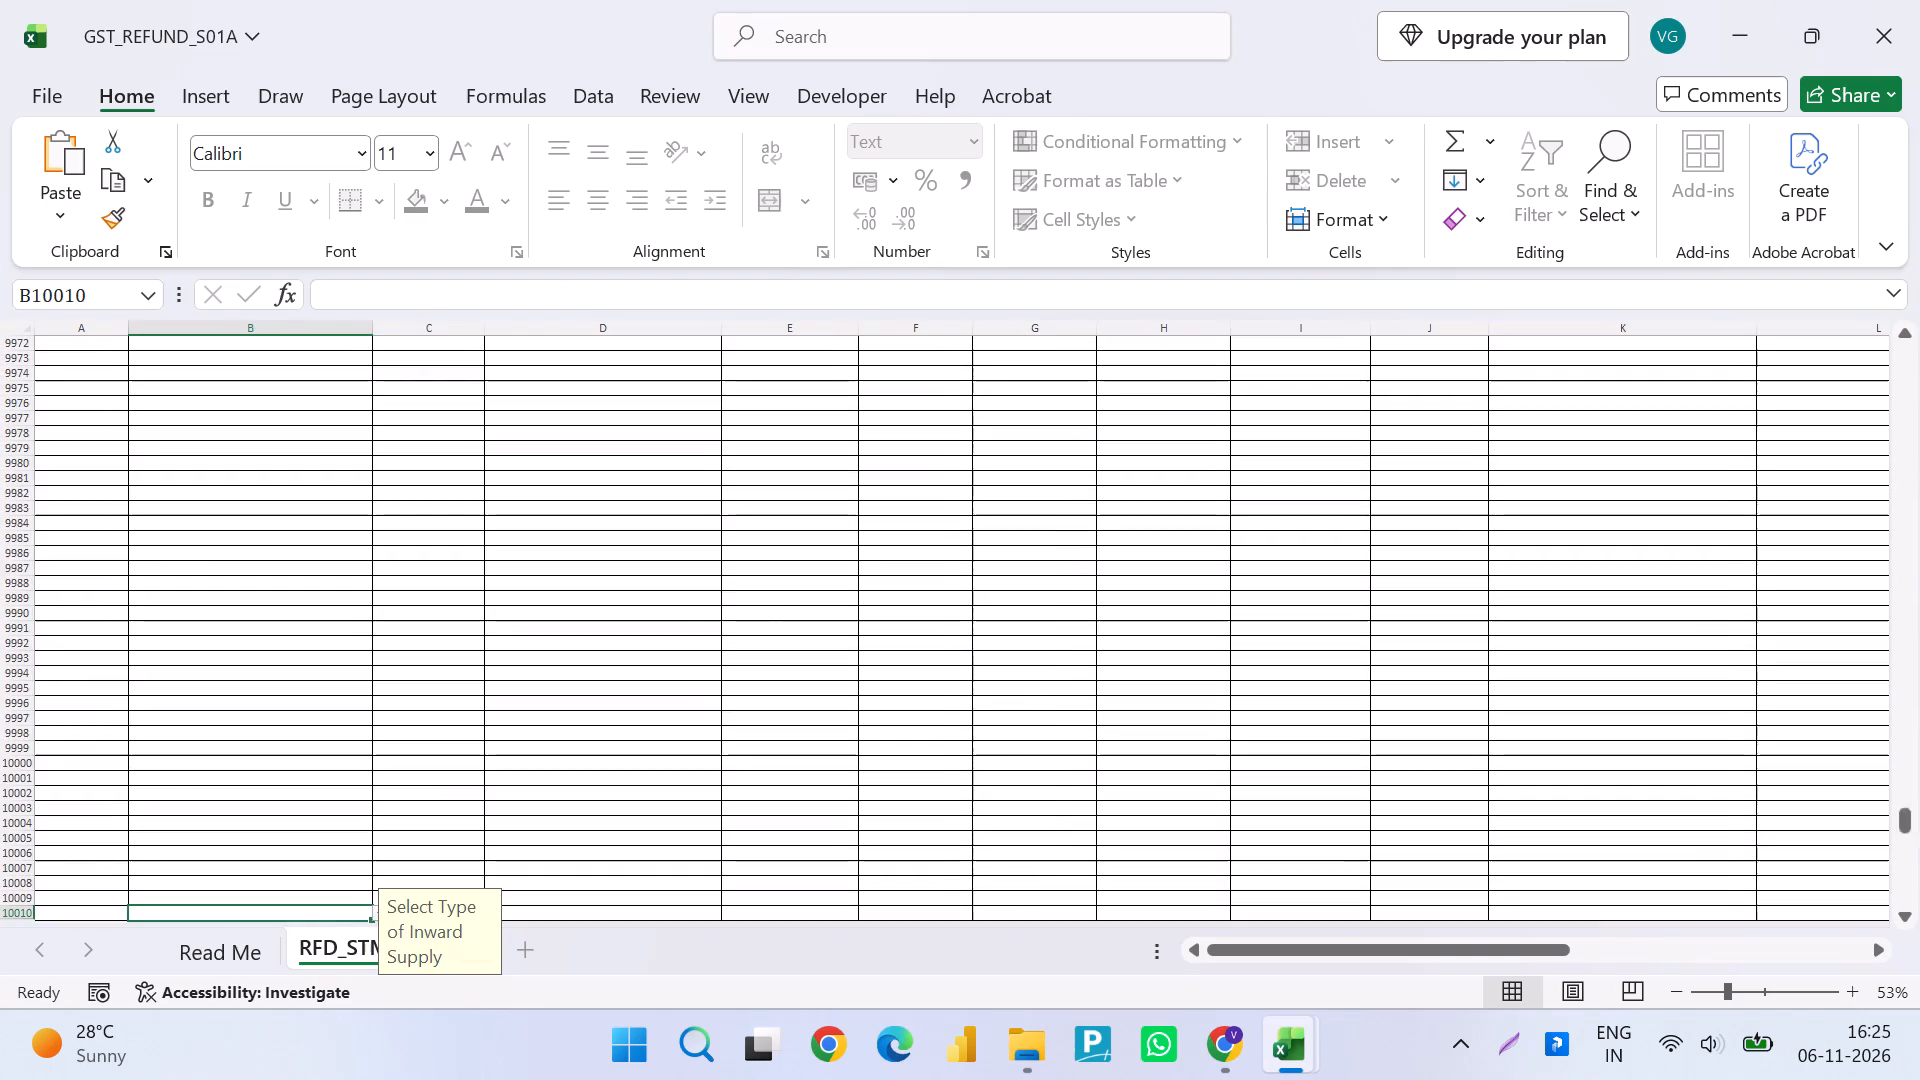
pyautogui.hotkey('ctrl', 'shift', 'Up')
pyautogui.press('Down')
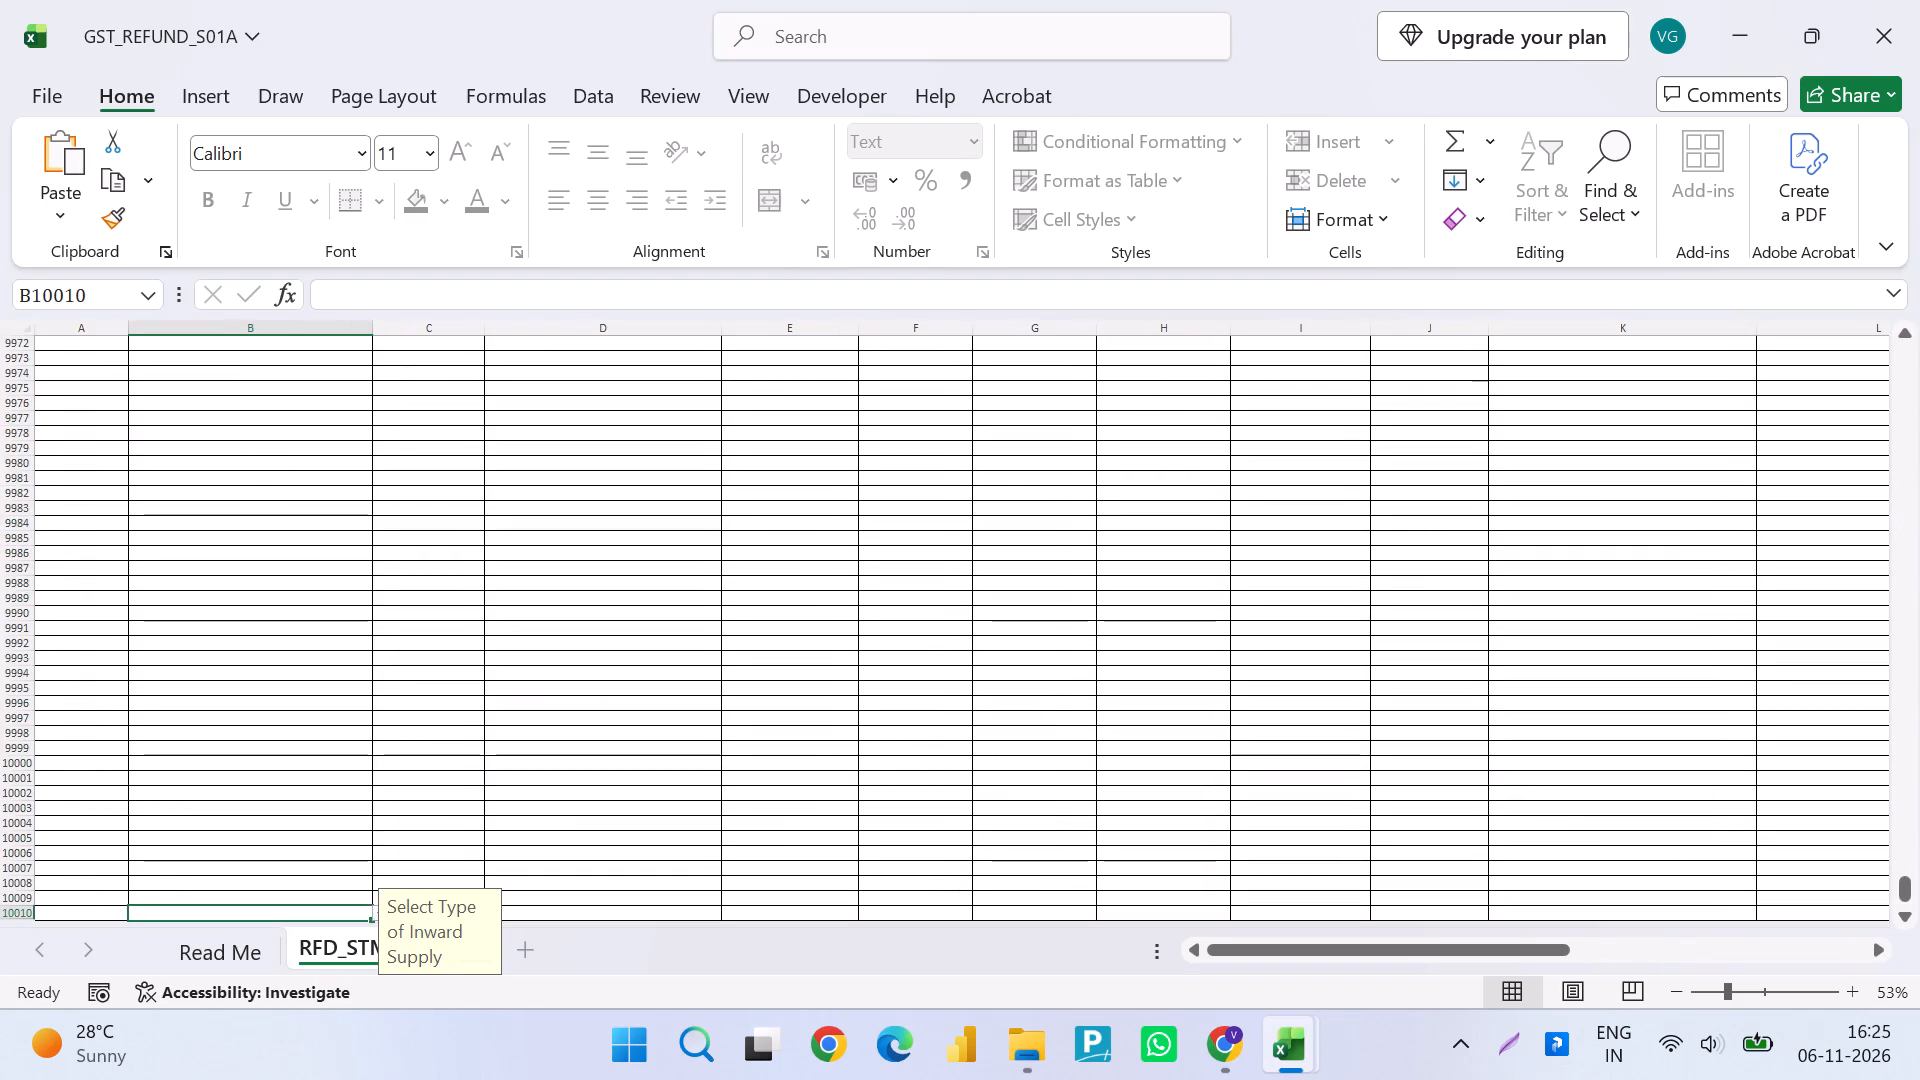
# Fill cells B625 to B629 with the copied "Inward Supply from Registered Person" text.
pyautogui.hotkey('ctrl', 'Up')
pyautogui.press('Down')
pyautogui.hotkey('ctrl', 'v')
pyautogui.press('Return')
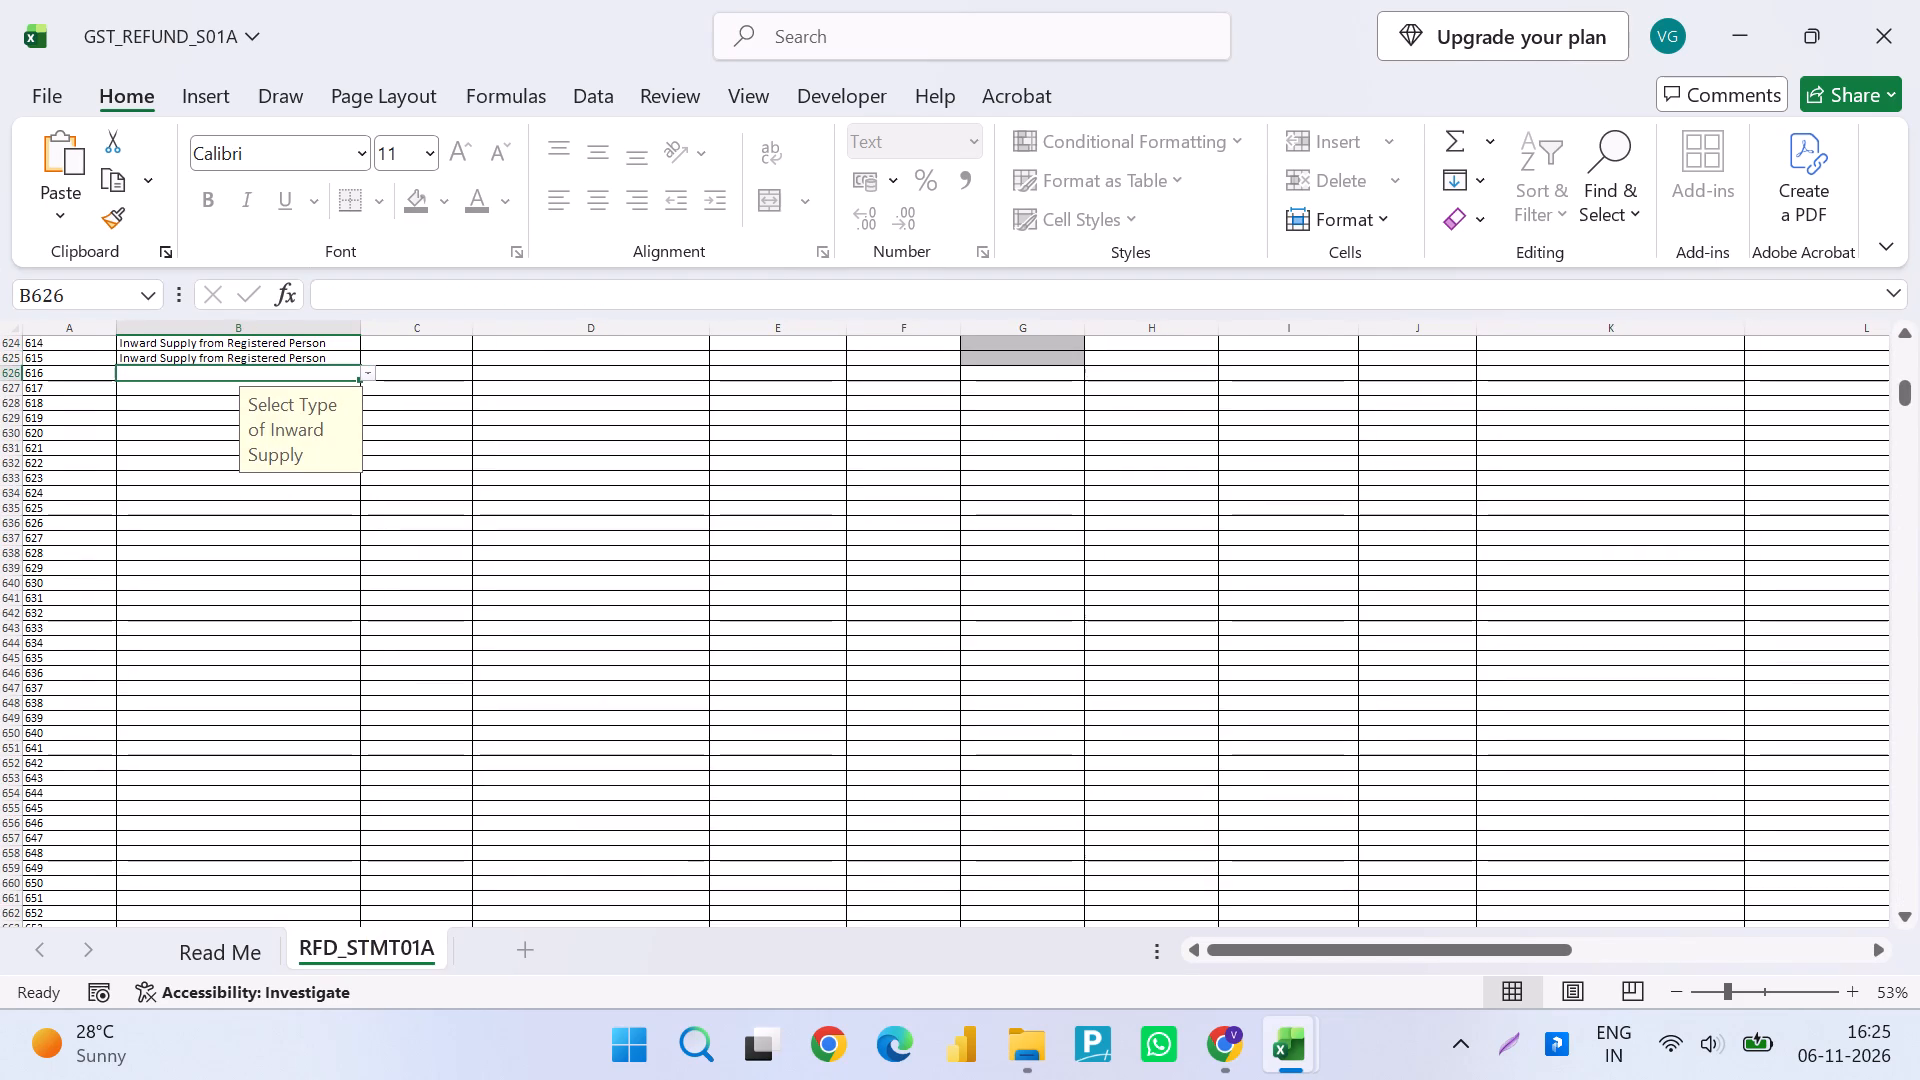
pyautogui.hotkey('ctrl', 'v')
pyautogui.press('Return')
pyautogui.hotkey('ctrl', 'v')
pyautogui.hotkey('ctrl', 'Return')
pyautogui.hotkey('ctrl', 'v')
pyautogui.press('Return')
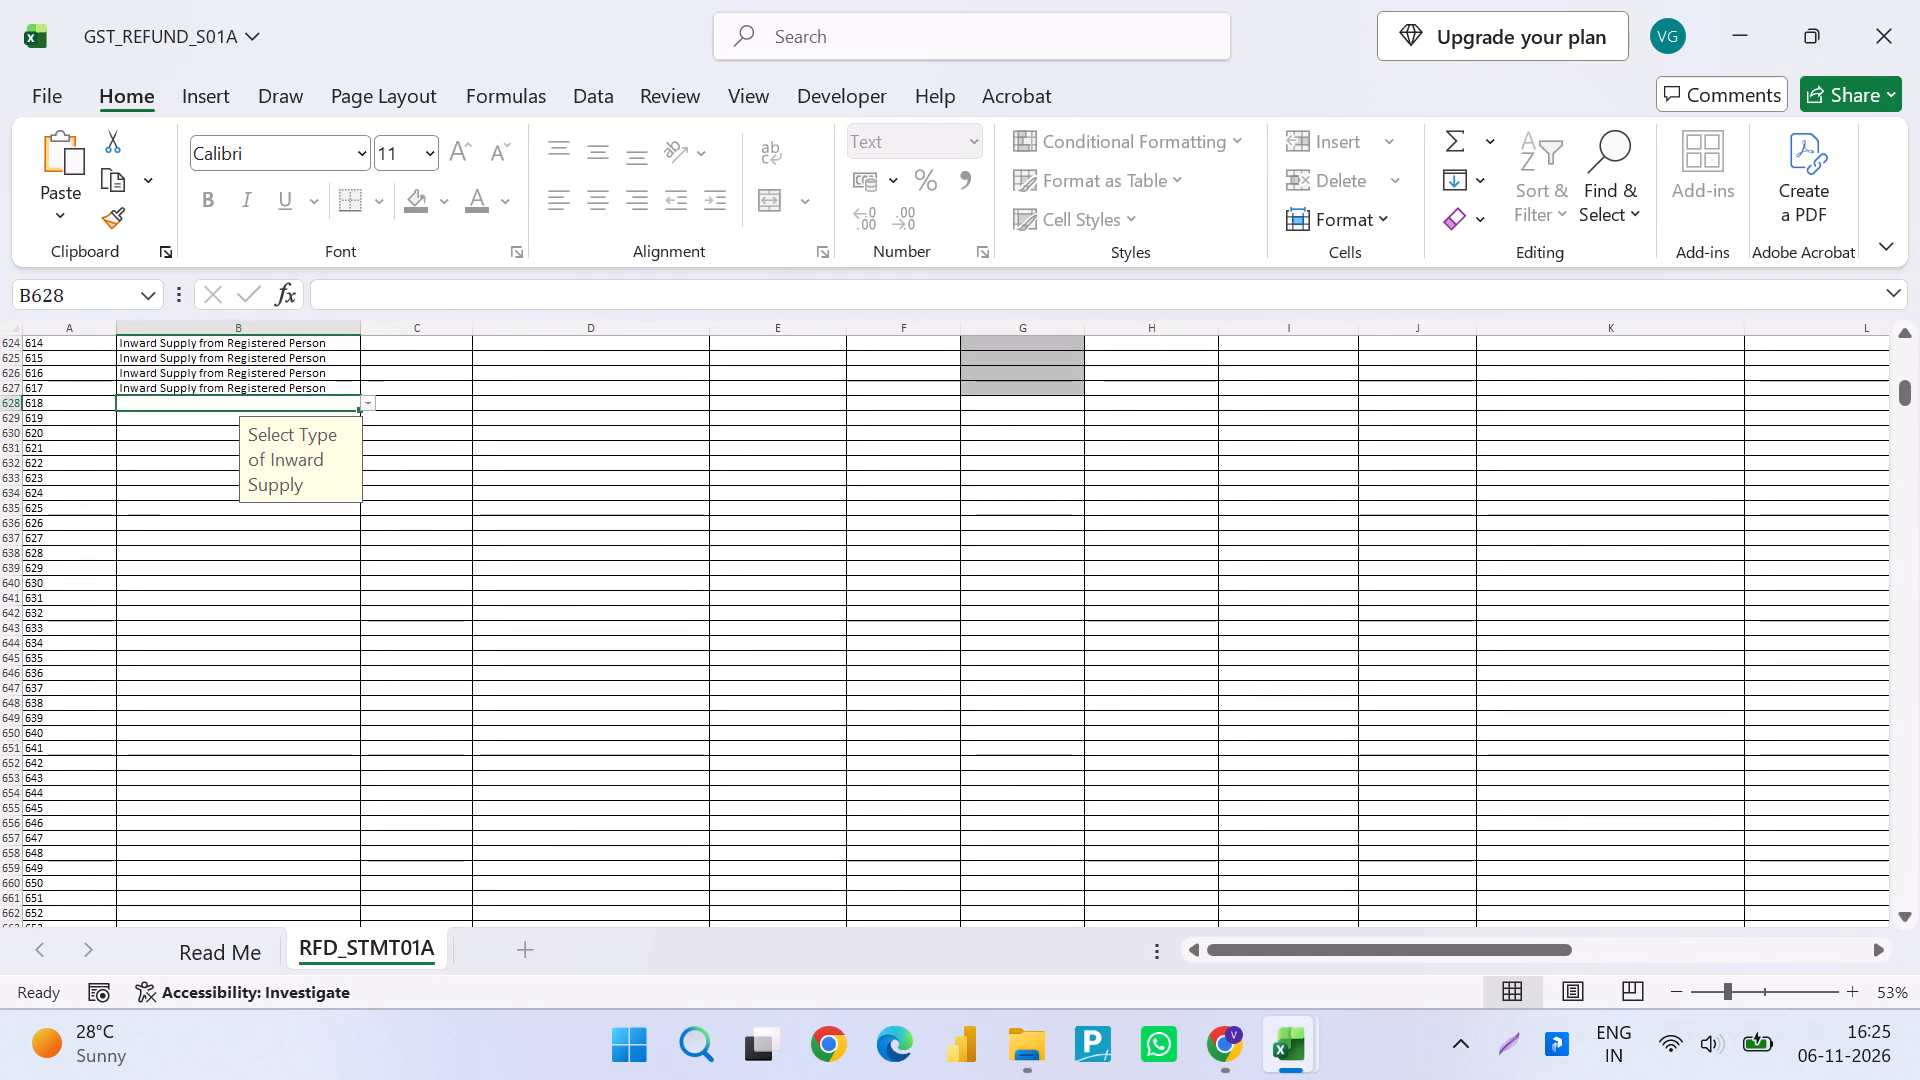
pyautogui.hotkey('ctrl', 'v')
pyautogui.press('Return')
pyautogui.hotkey('ctrl', 'v')
pyautogui.press('Return')
# Fill cells B630 to B635 with the copied "Inward Supply from Registered Person" text.
pyautogui.hotkey('ctrl', 'v')
pyautogui.hotkey('ctrl', 'Return')
pyautogui.hotkey('ctrl', 'v')
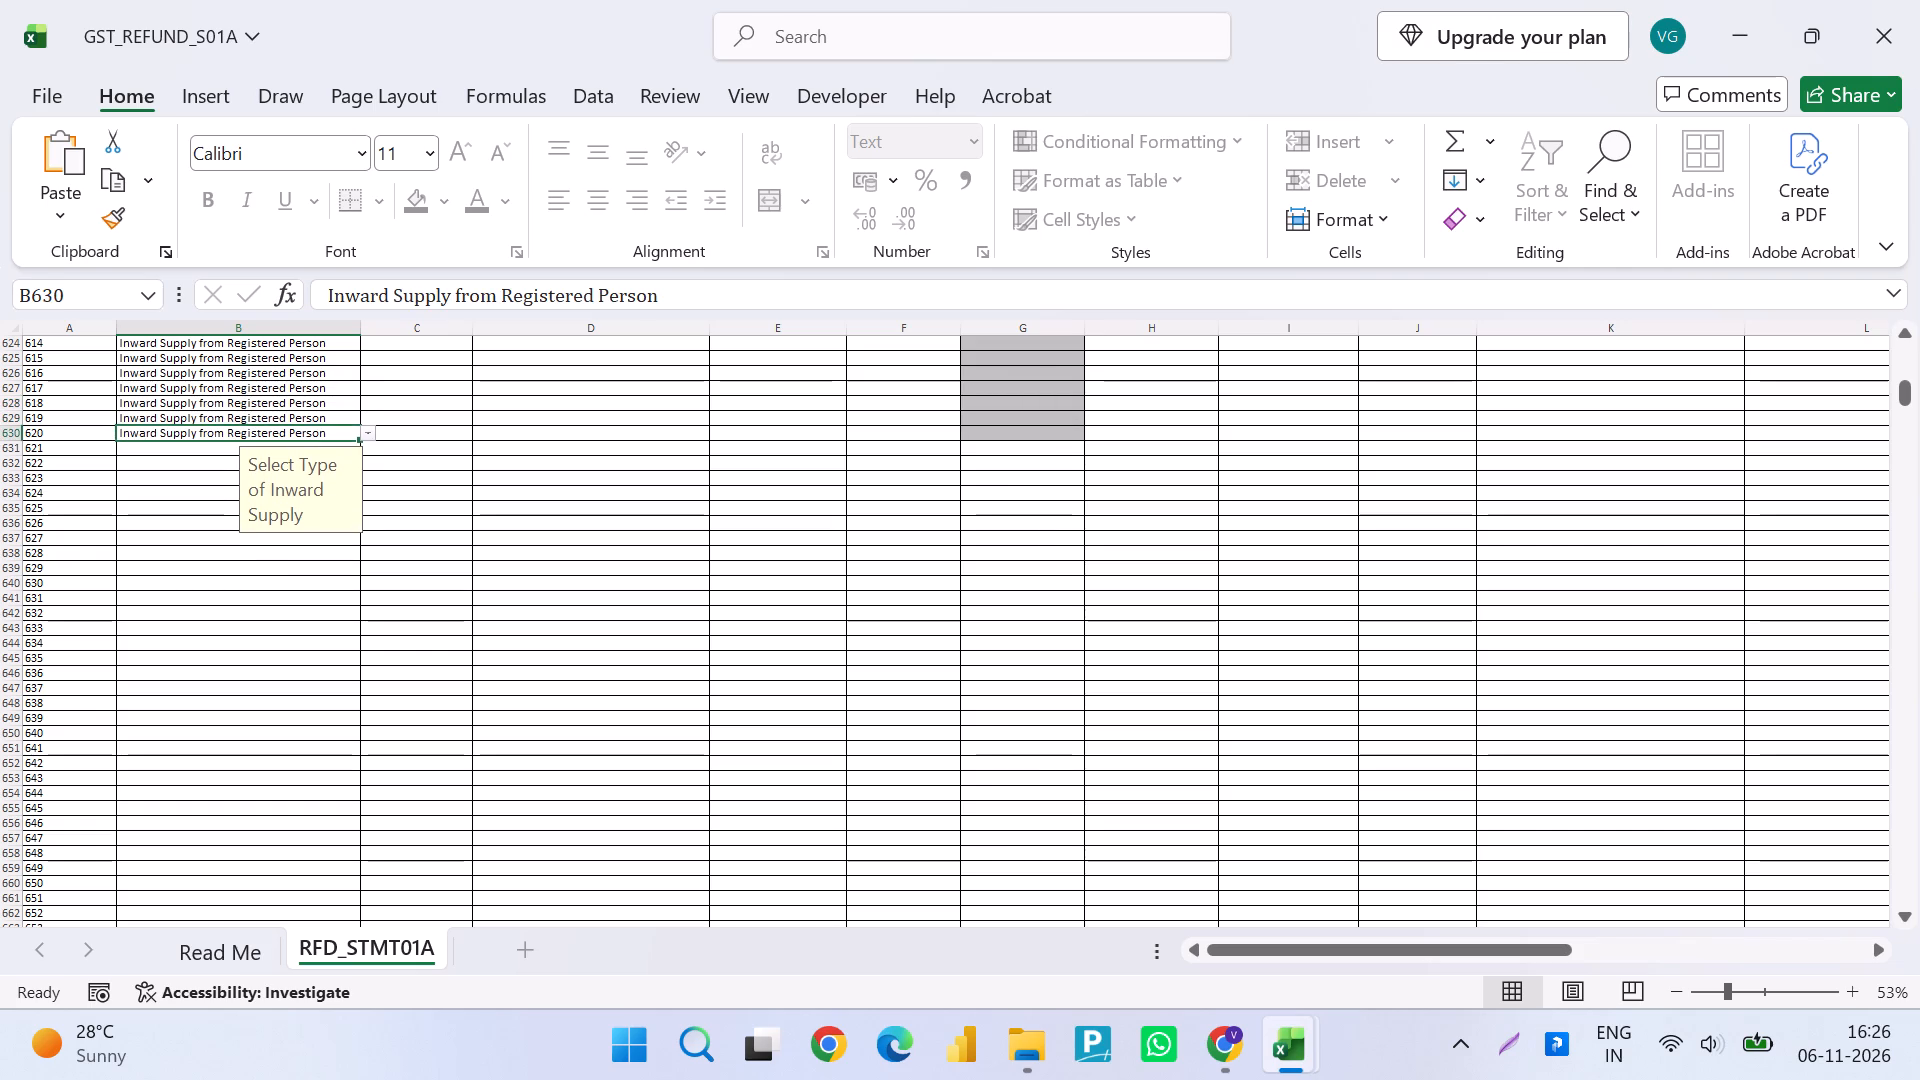
pyautogui.press('Return')
pyautogui.hotkey('ctrl', 'v')
pyautogui.press('Return')
pyautogui.hotkey('ctrl', 'v')
pyautogui.press('Return')
pyautogui.hotkey('ctrl', 'v')
pyautogui.press('Return')
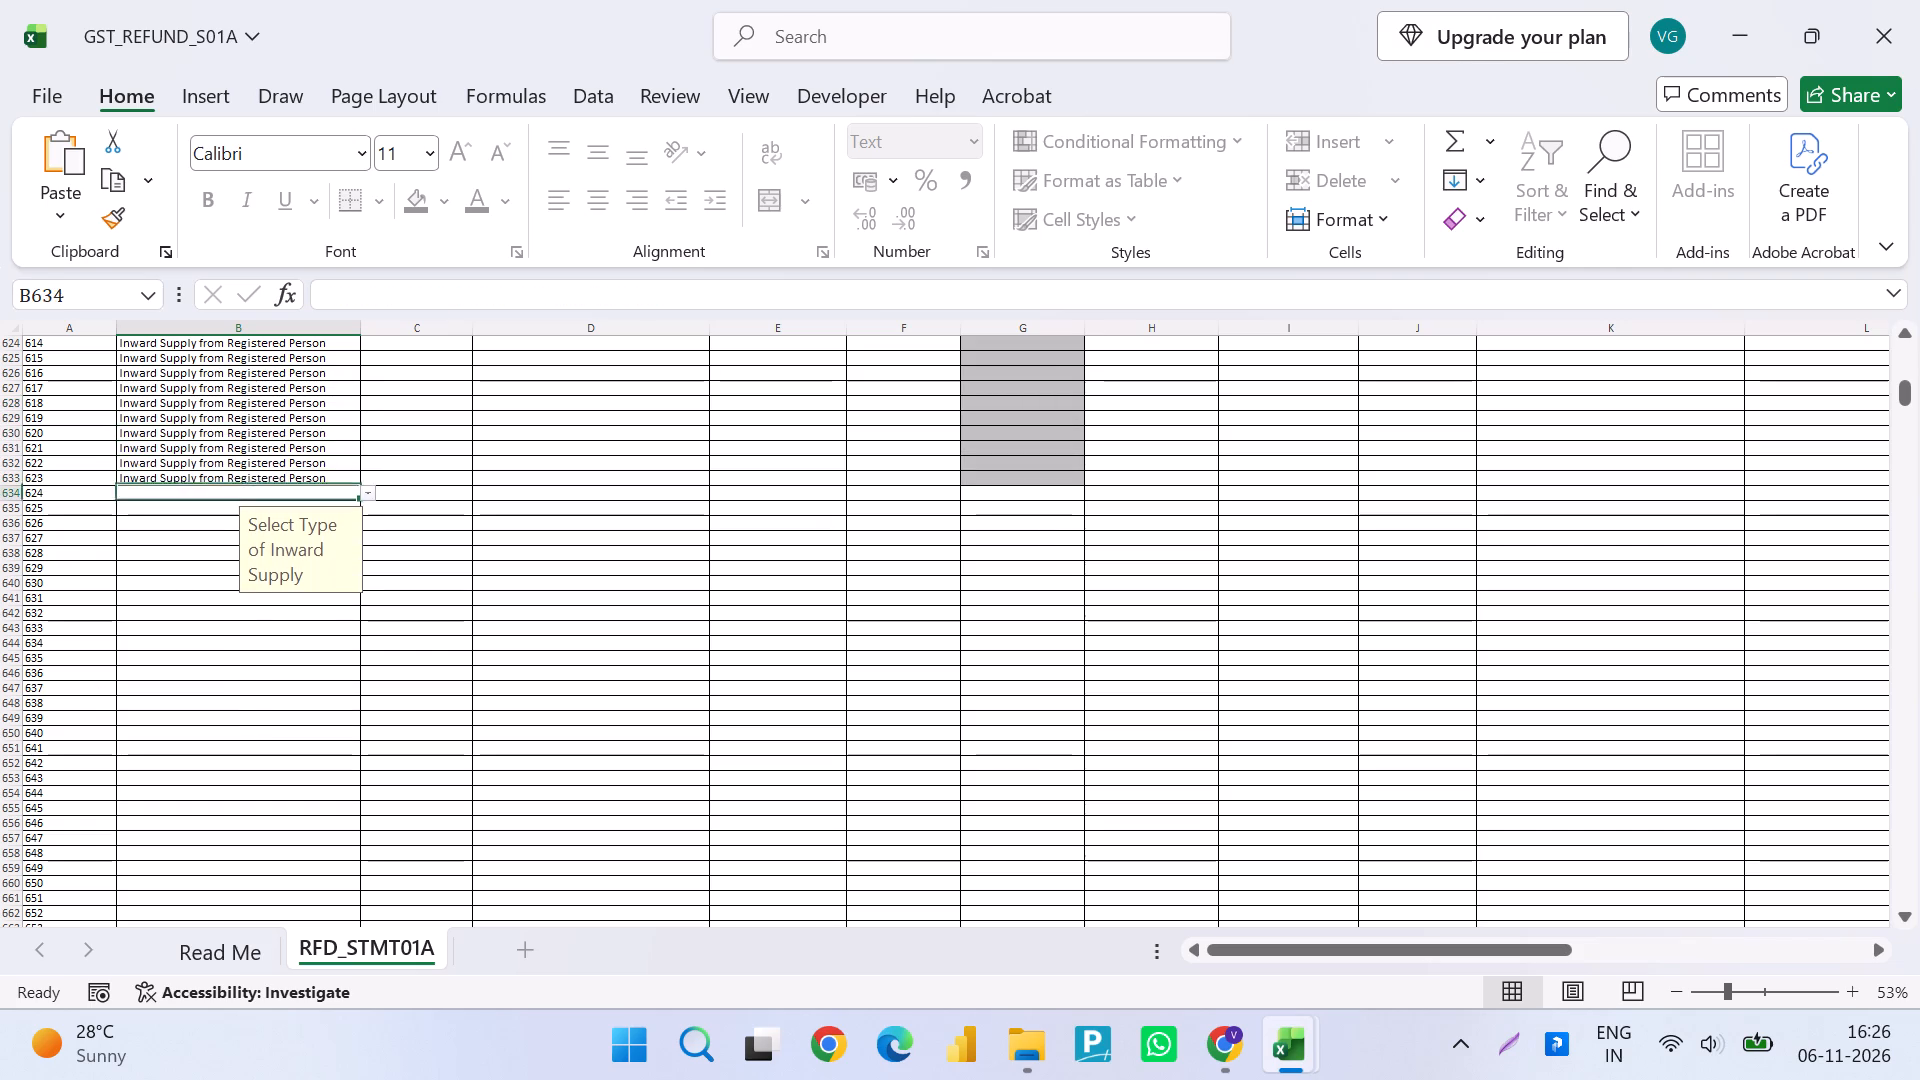
pyautogui.hotkey('ctrl', 'v')
pyautogui.press('Return')
pyautogui.hotkey('ctrl', 'v')
pyautogui.press('Return')
# Fill cells B636 to B642 with the copied "Inward Supply from Registered Person" text.
pyautogui.hotkey('ctrl', 'v')
pyautogui.press('Return')
pyautogui.hotkey('ctrl', 'v')
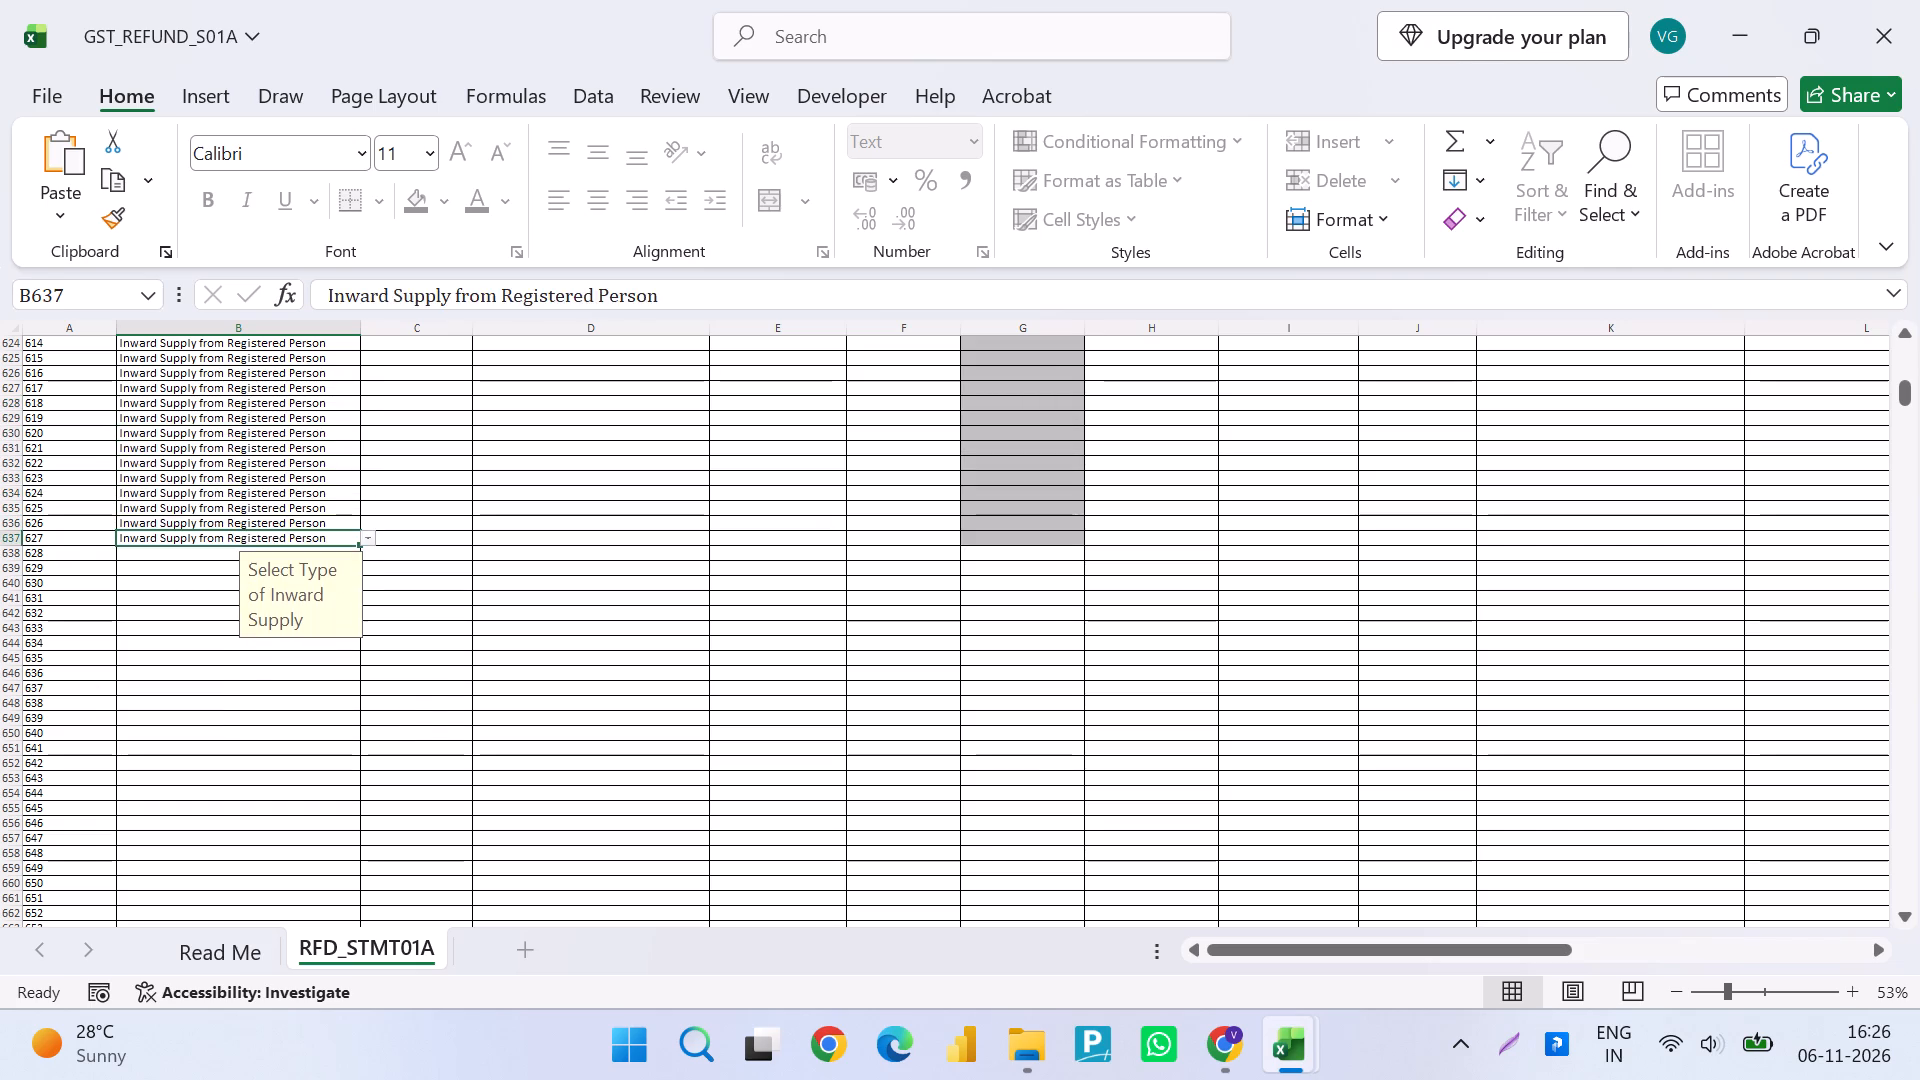
pyautogui.press('Return')
pyautogui.hotkey('ctrl', 'v')
pyautogui.press('Return')
pyautogui.hotkey('ctrl', 'v')
pyautogui.press('Return')
pyautogui.hotkey('ctrl', 'v')
pyautogui.press('Return')
pyautogui.hotkey('ctrl', 'v')
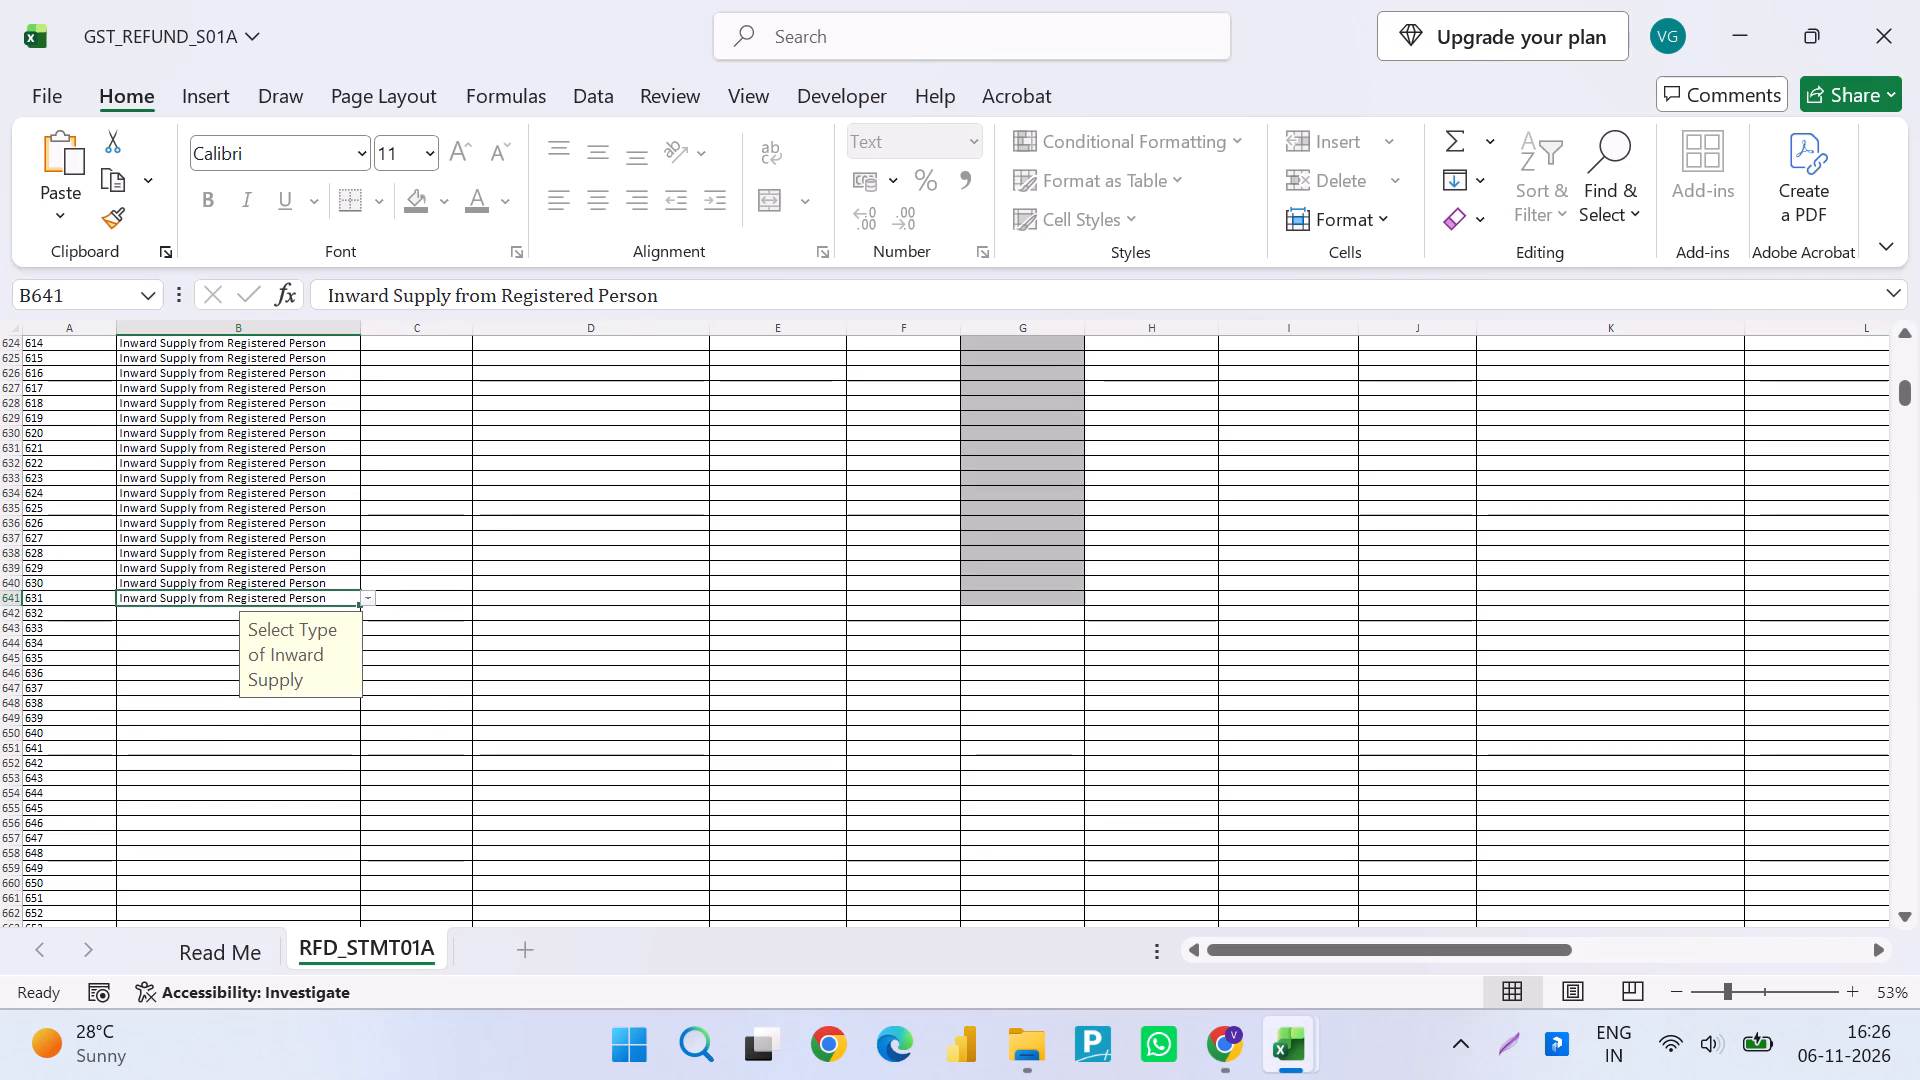
pyautogui.press('Return')
pyautogui.hotkey('ctrl', 'v')
pyautogui.press('Return')
# Fill cells B643 to B649 with the copied "Inward Supply from Registered Person" text.
pyautogui.hotkey('ctrl', 'v')
pyautogui.press('Return')
pyautogui.hotkey('ctrl', 'v')
pyautogui.press('Return')
pyautogui.hotkey('ctrl', 'v')
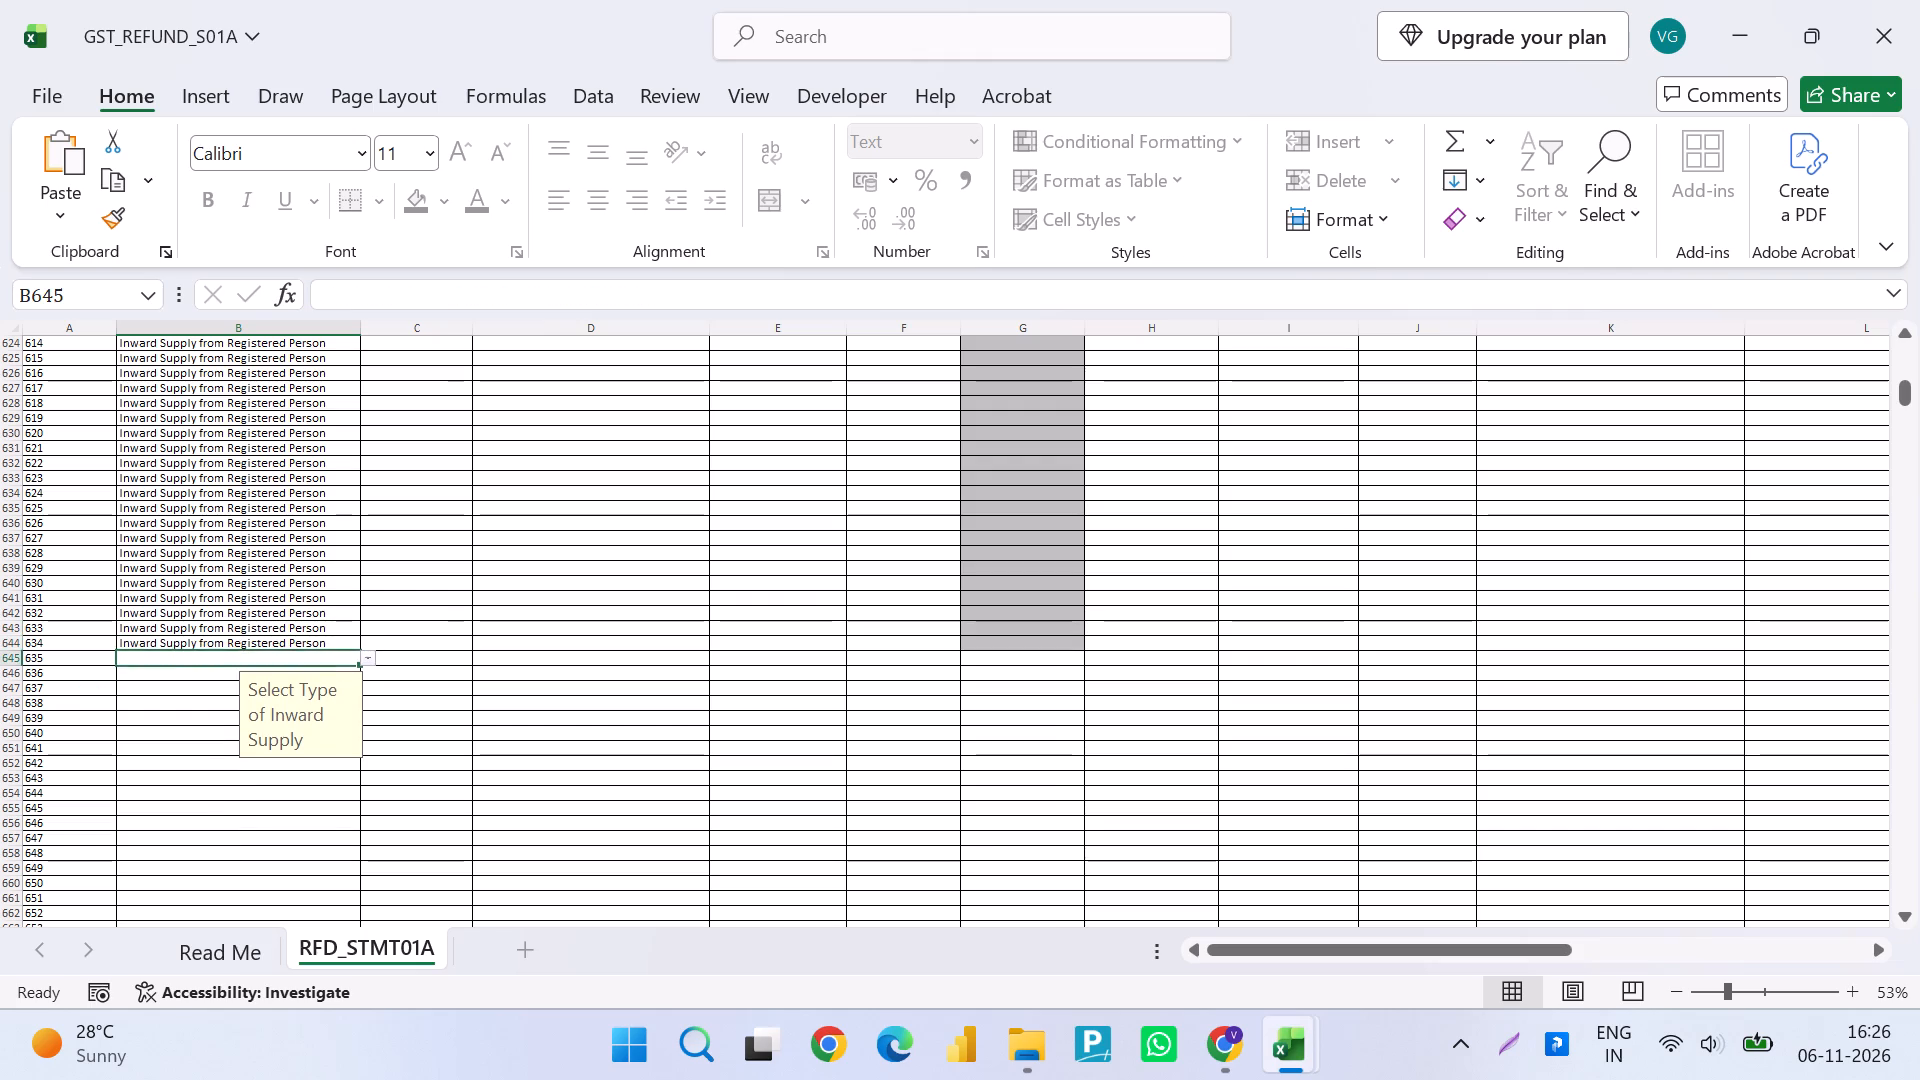
pyautogui.press('Return')
pyautogui.hotkey('ctrl', 'v')
pyautogui.press('Return')
pyautogui.hotkey('ctrl', 'v')
pyautogui.press('Return')
pyautogui.hotkey('ctrl', 'v')
pyautogui.press('Return')
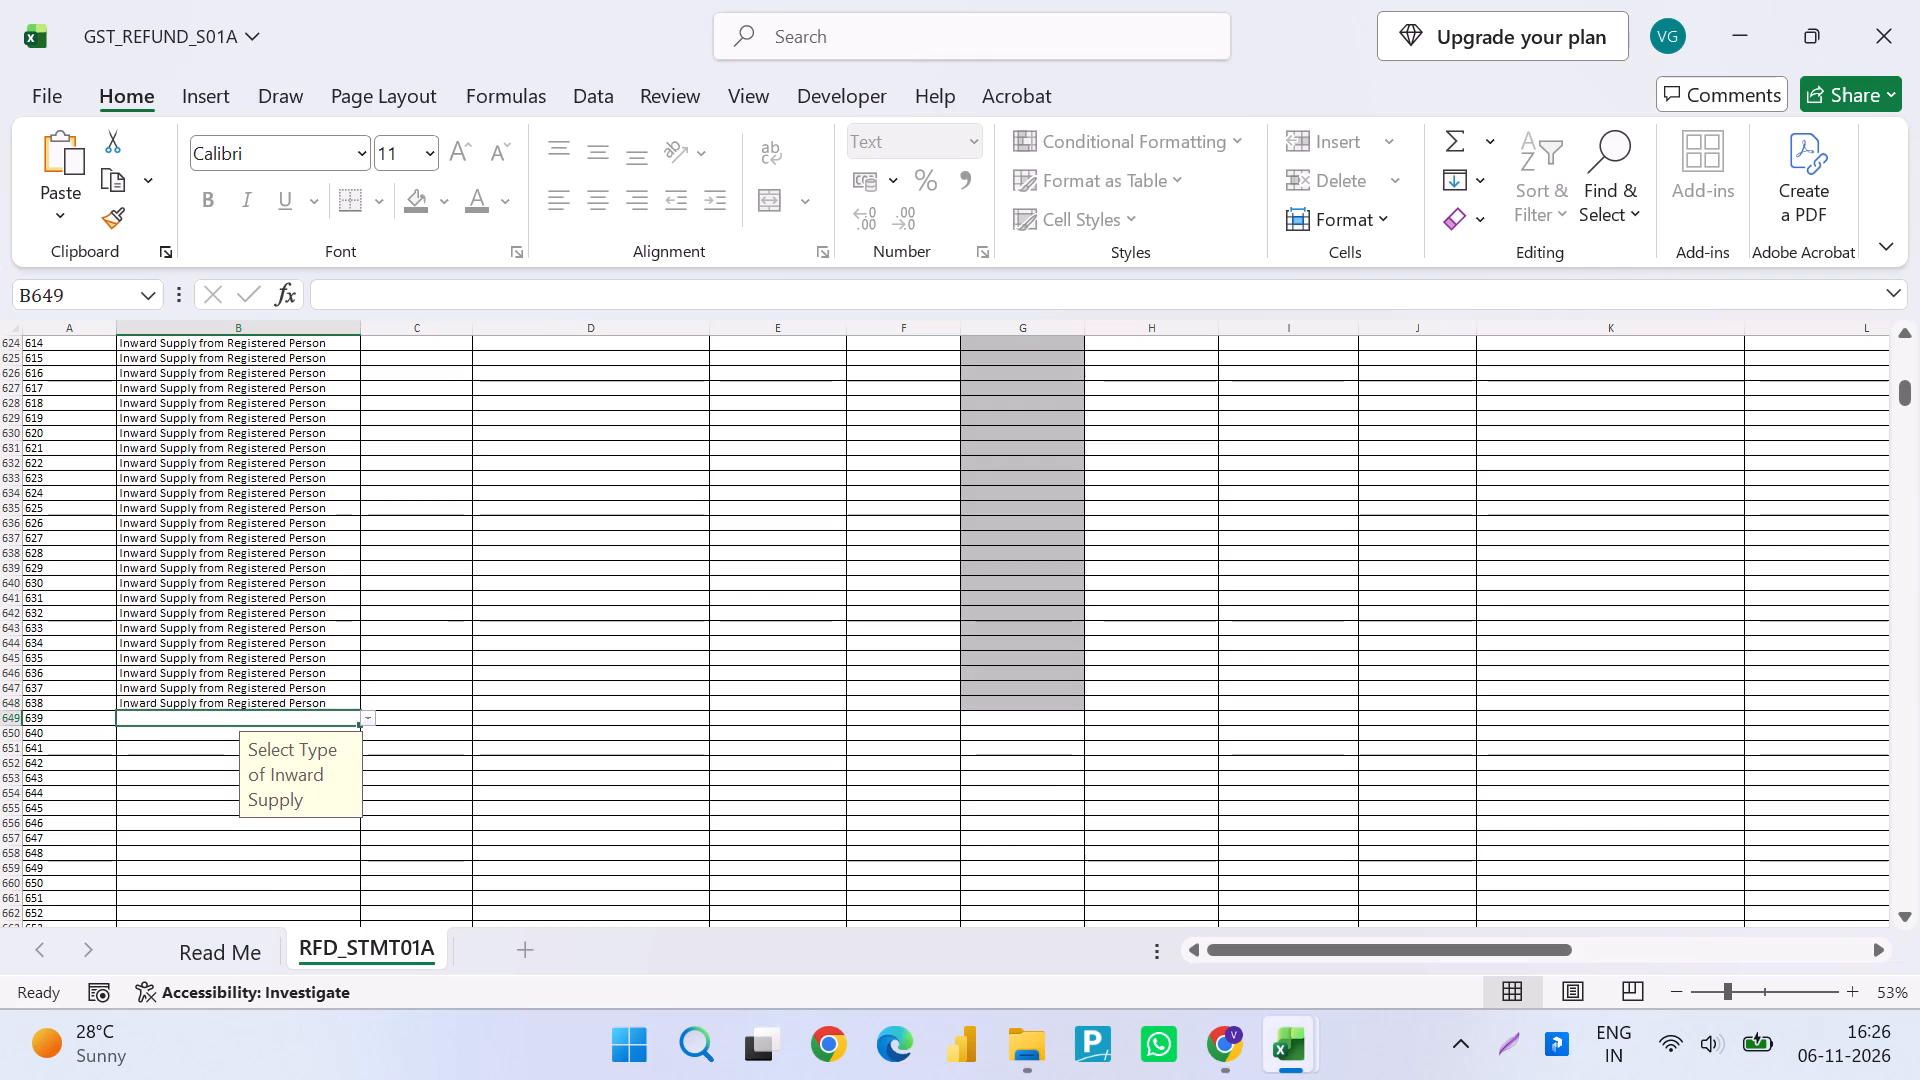
pyautogui.hotkey('ctrl', 'v')
pyautogui.press('Return')
# Fill cells B650 to B656 with the copied "Inward Supply from Registered Person" text.
pyautogui.hotkey('ctrl', 'v')
pyautogui.press('Return')
pyautogui.hotkey('ctrl', 'v')
pyautogui.press('Return')
pyautogui.hotkey('ctrl', 'v')
pyautogui.press('Return')
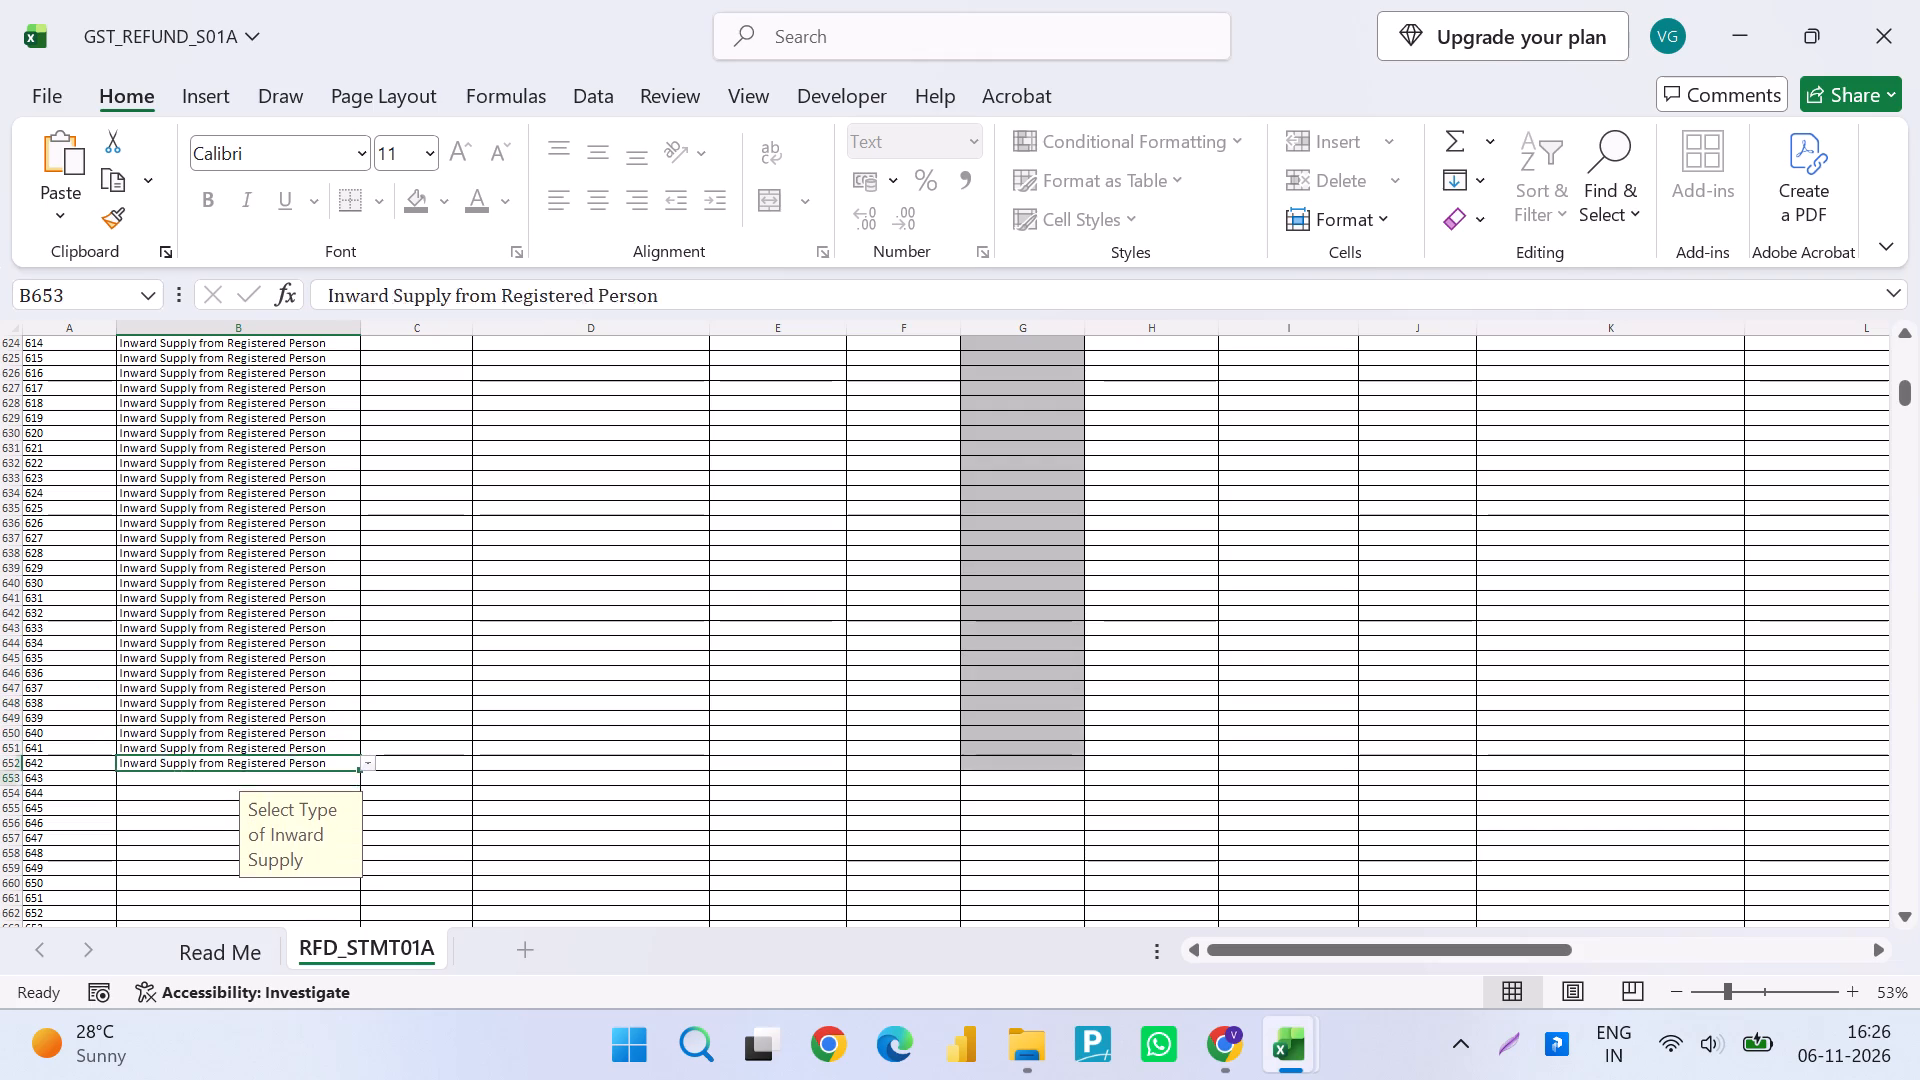
pyautogui.hotkey('ctrl', 'v')
pyautogui.press('Return')
pyautogui.hotkey('ctrl', 'v')
pyautogui.press('Return')
pyautogui.hotkey('ctrl', 'v')
pyautogui.press('Return')
pyautogui.hotkey('ctrl', 'v')
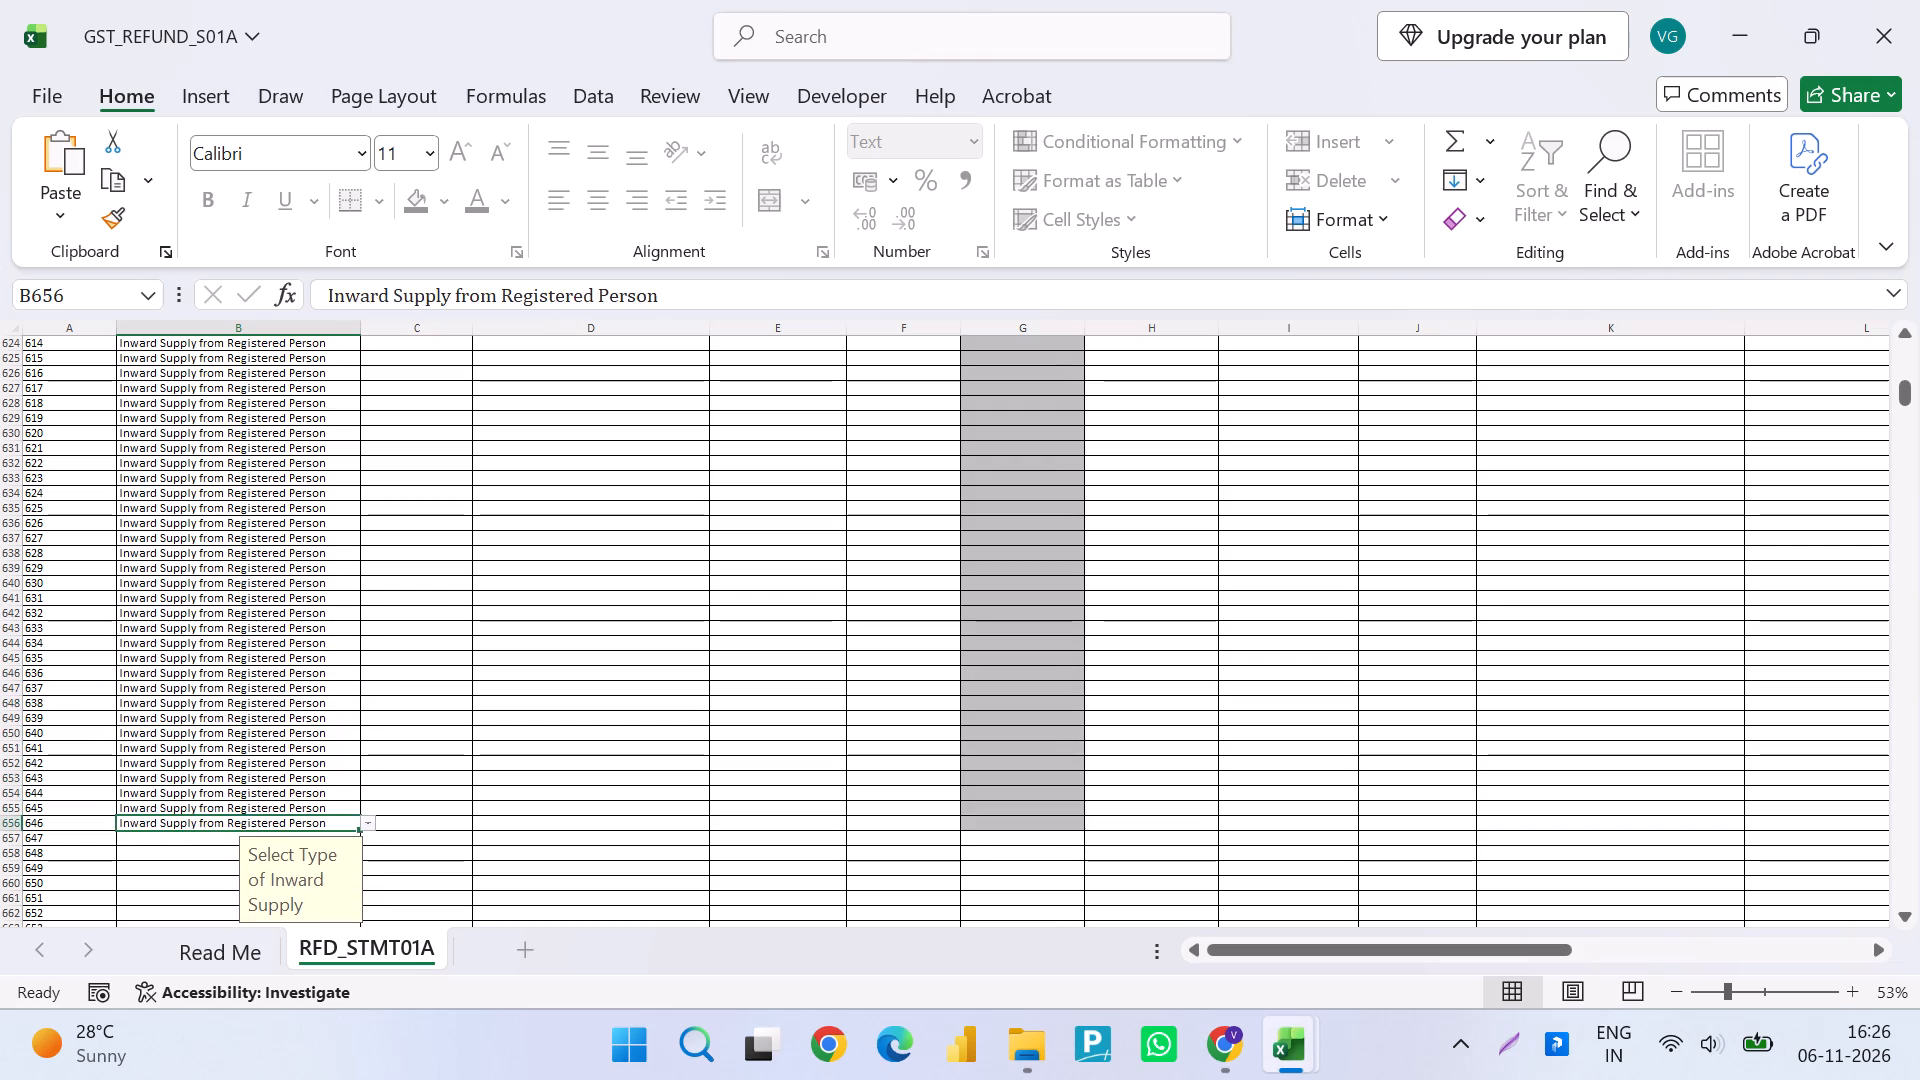
pyautogui.press('Return')
# Fill cells B657 to B663 with the copied "Inward Supply from Registered Person" text.
pyautogui.hotkey('ctrl', 'v')
pyautogui.press('Return')
pyautogui.hotkey('ctrl', 'v')
pyautogui.press('Return')
pyautogui.hotkey('ctrl', 'v')
pyautogui.press('Return')
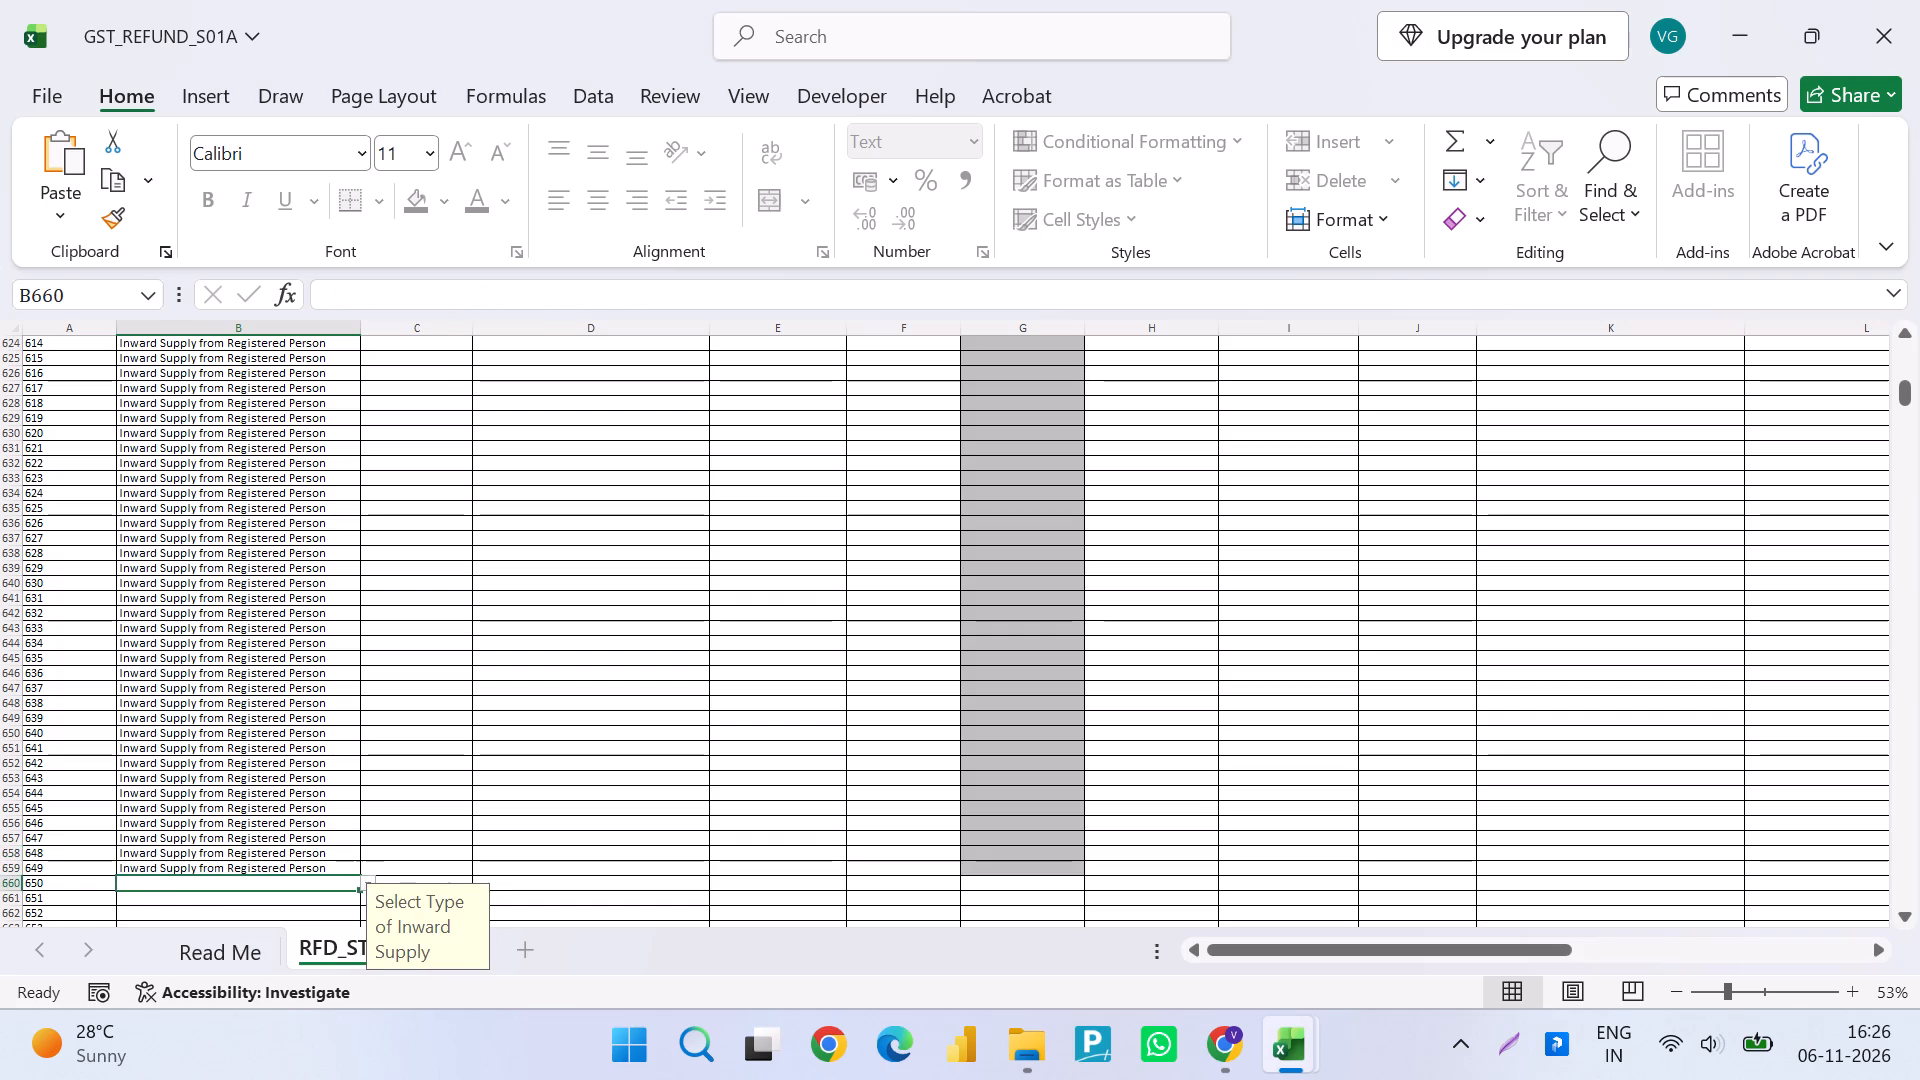
pyautogui.hotkey('ctrl', 'v')
pyautogui.press('Return')
pyautogui.hotkey('ctrl', 'v')
pyautogui.press('Return')
pyautogui.hotkey('ctrl', 'v')
pyautogui.press('Return')
pyautogui.hotkey('ctrl', 'v')
pyautogui.press('Return')
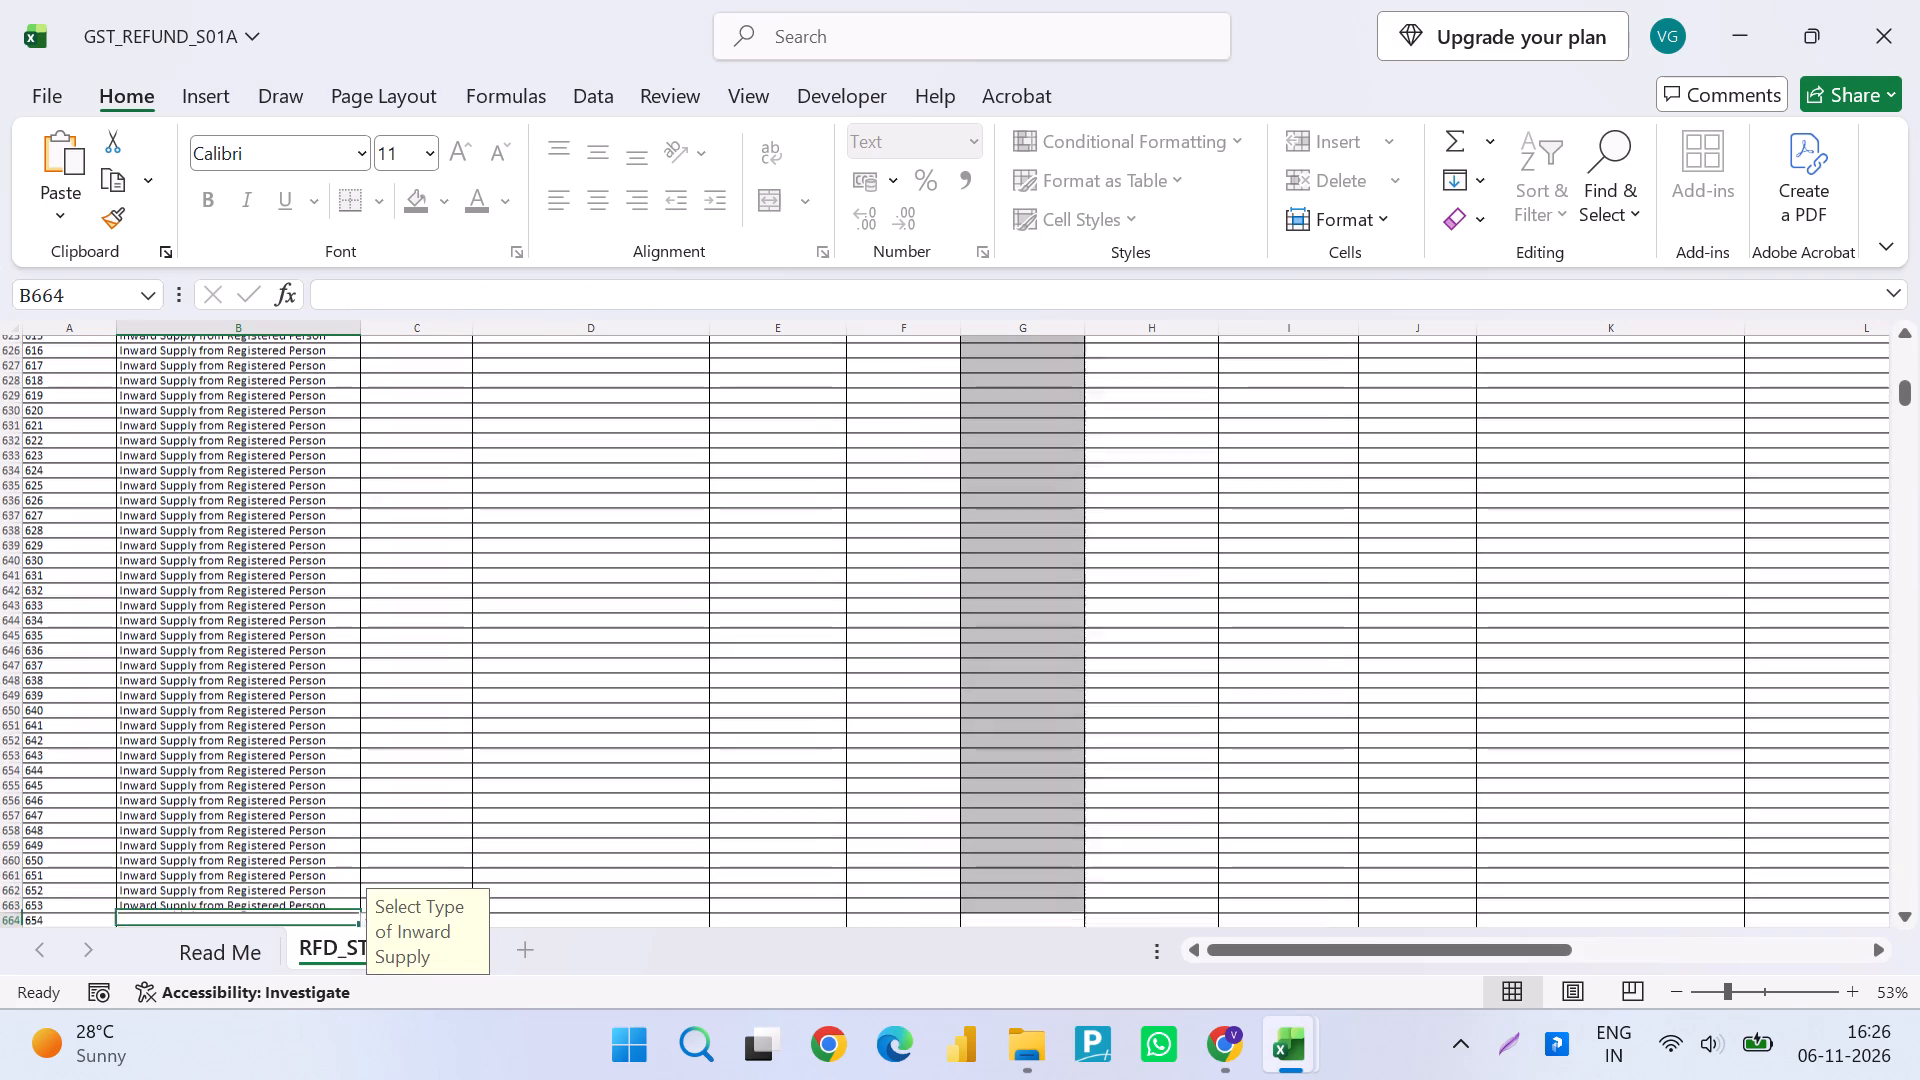
# Fill cells B664 to B669 with the copied "Inward Supply from Registered Person" text.
pyautogui.hotkey('ctrl', 'v')
pyautogui.hotkey('ctrl', 'Return')
pyautogui.hotkey('ctrl', 'v')
pyautogui.press('Return')
pyautogui.hotkey('ctrl', 'v')
pyautogui.press('Return')
pyautogui.hotkey('ctrl', 'v')
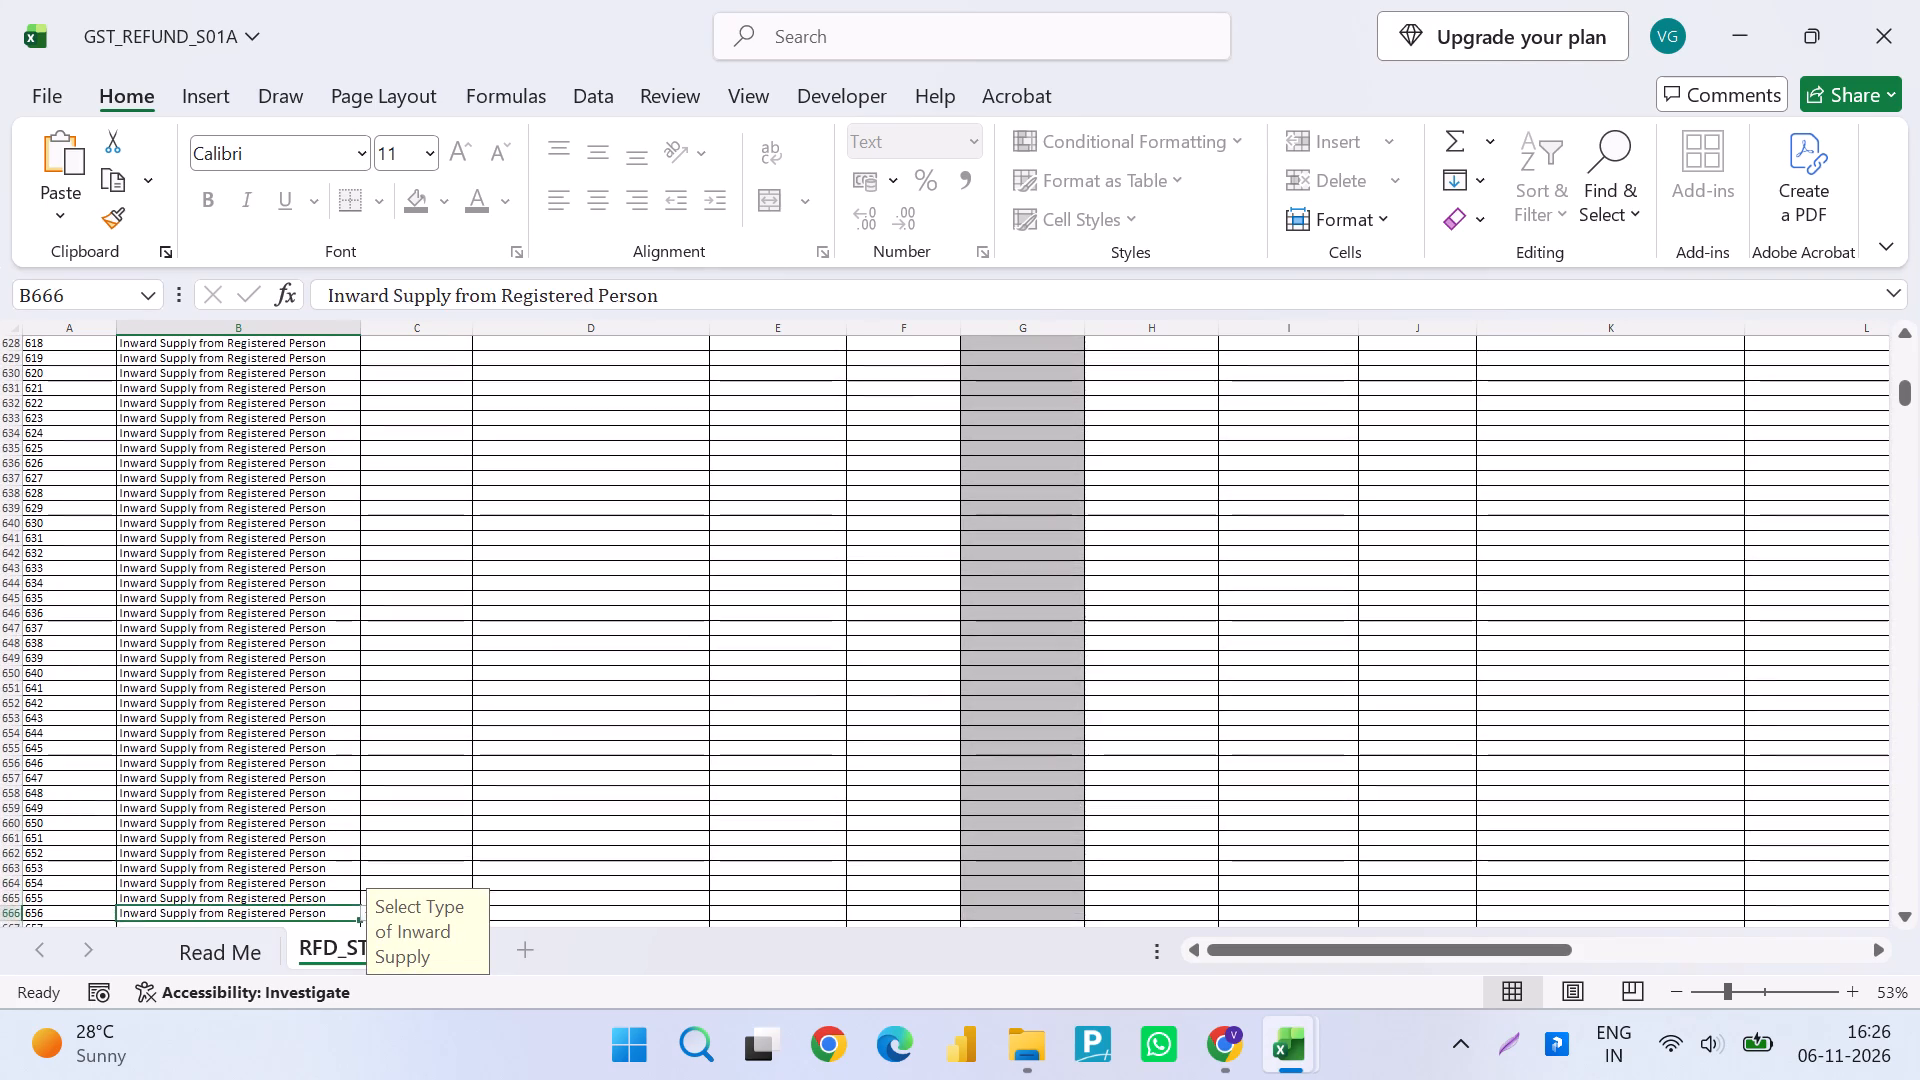
pyautogui.press('Return')
pyautogui.hotkey('ctrl', 'v')
pyautogui.press('Return')
pyautogui.hotkey('ctrl', 'v')
pyautogui.press('Return')
pyautogui.hotkey('ctrl', 'v')
pyautogui.press('Return')
# Fill cells B670 to B676 with the copied "Inward Supply from Registered Person" text.
pyautogui.hotkey('ctrl', 'v')
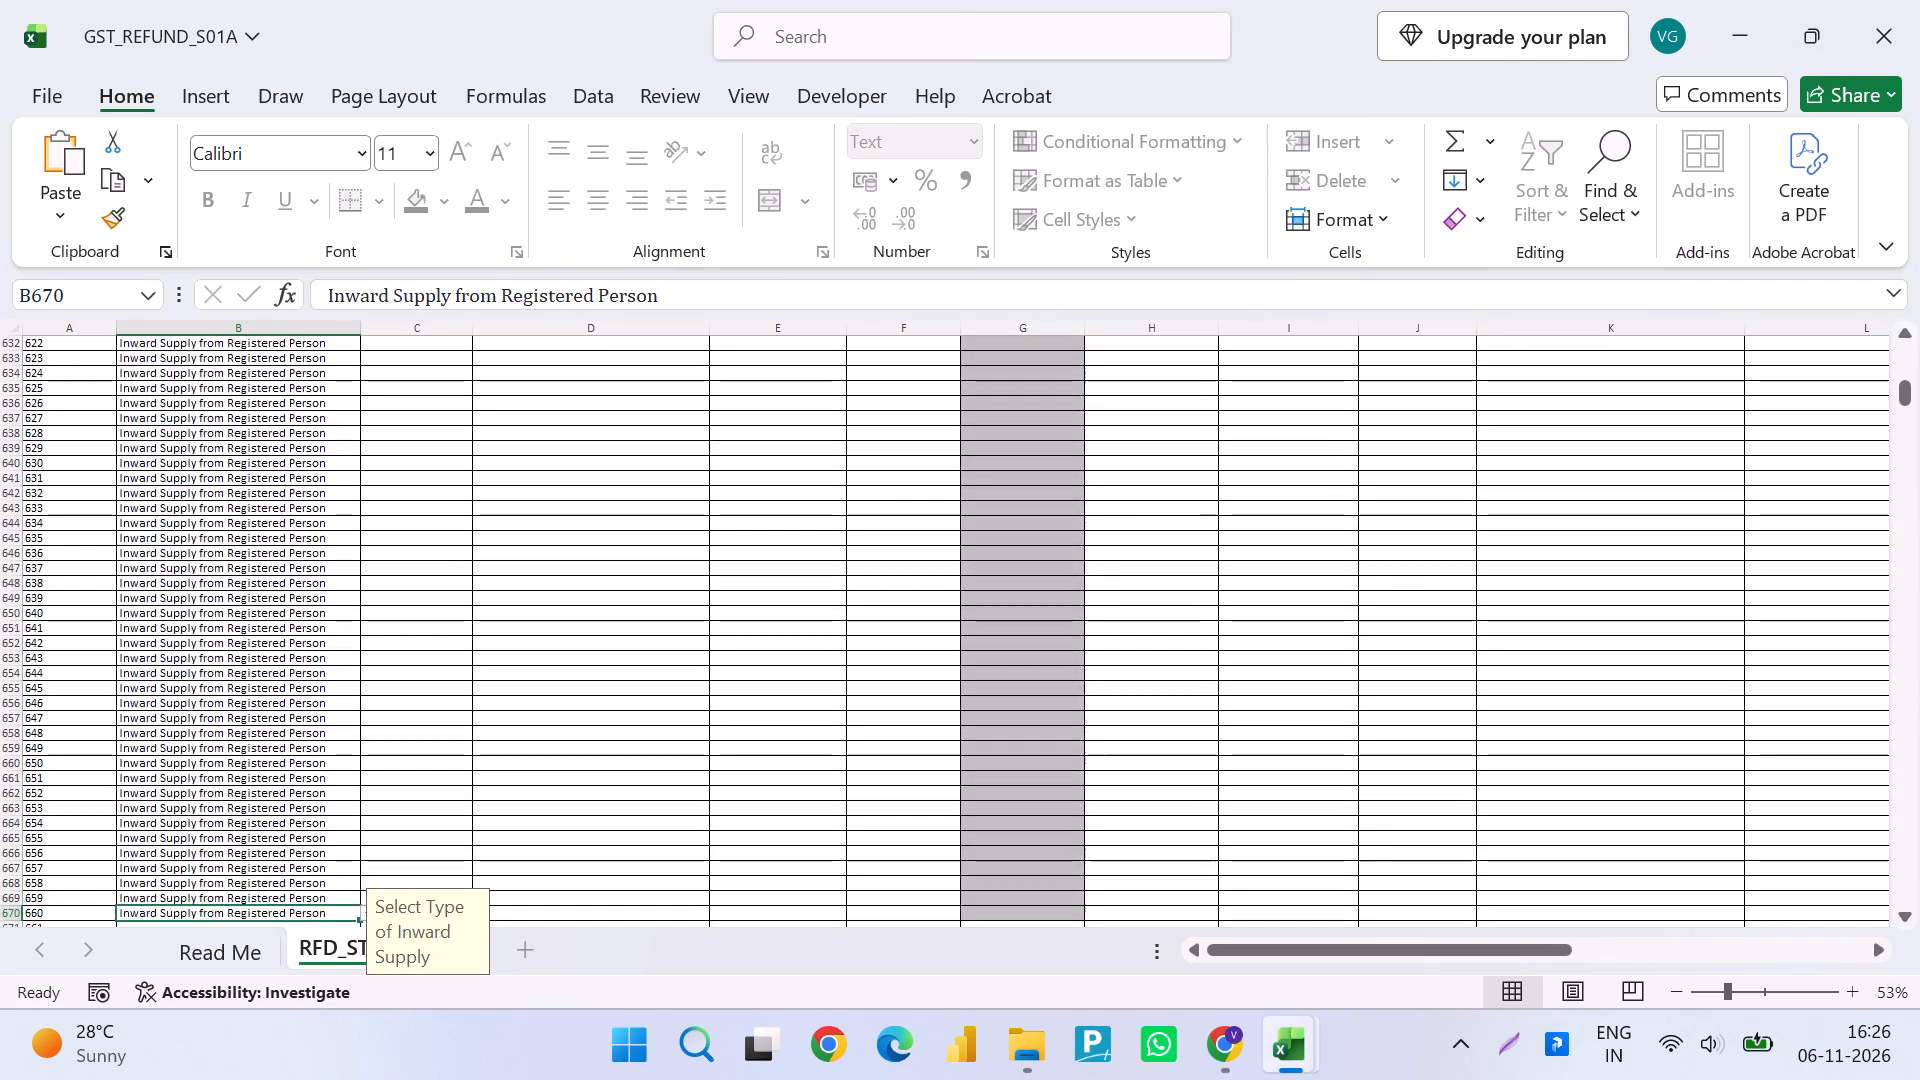
pyautogui.press('Return')
pyautogui.hotkey('ctrl', 'v')
pyautogui.press('Return')
pyautogui.hotkey('ctrl', 'v')
pyautogui.press('Return')
pyautogui.hotkey('ctrl', 'v')
pyautogui.press('Return')
pyautogui.hotkey('ctrl', 'v')
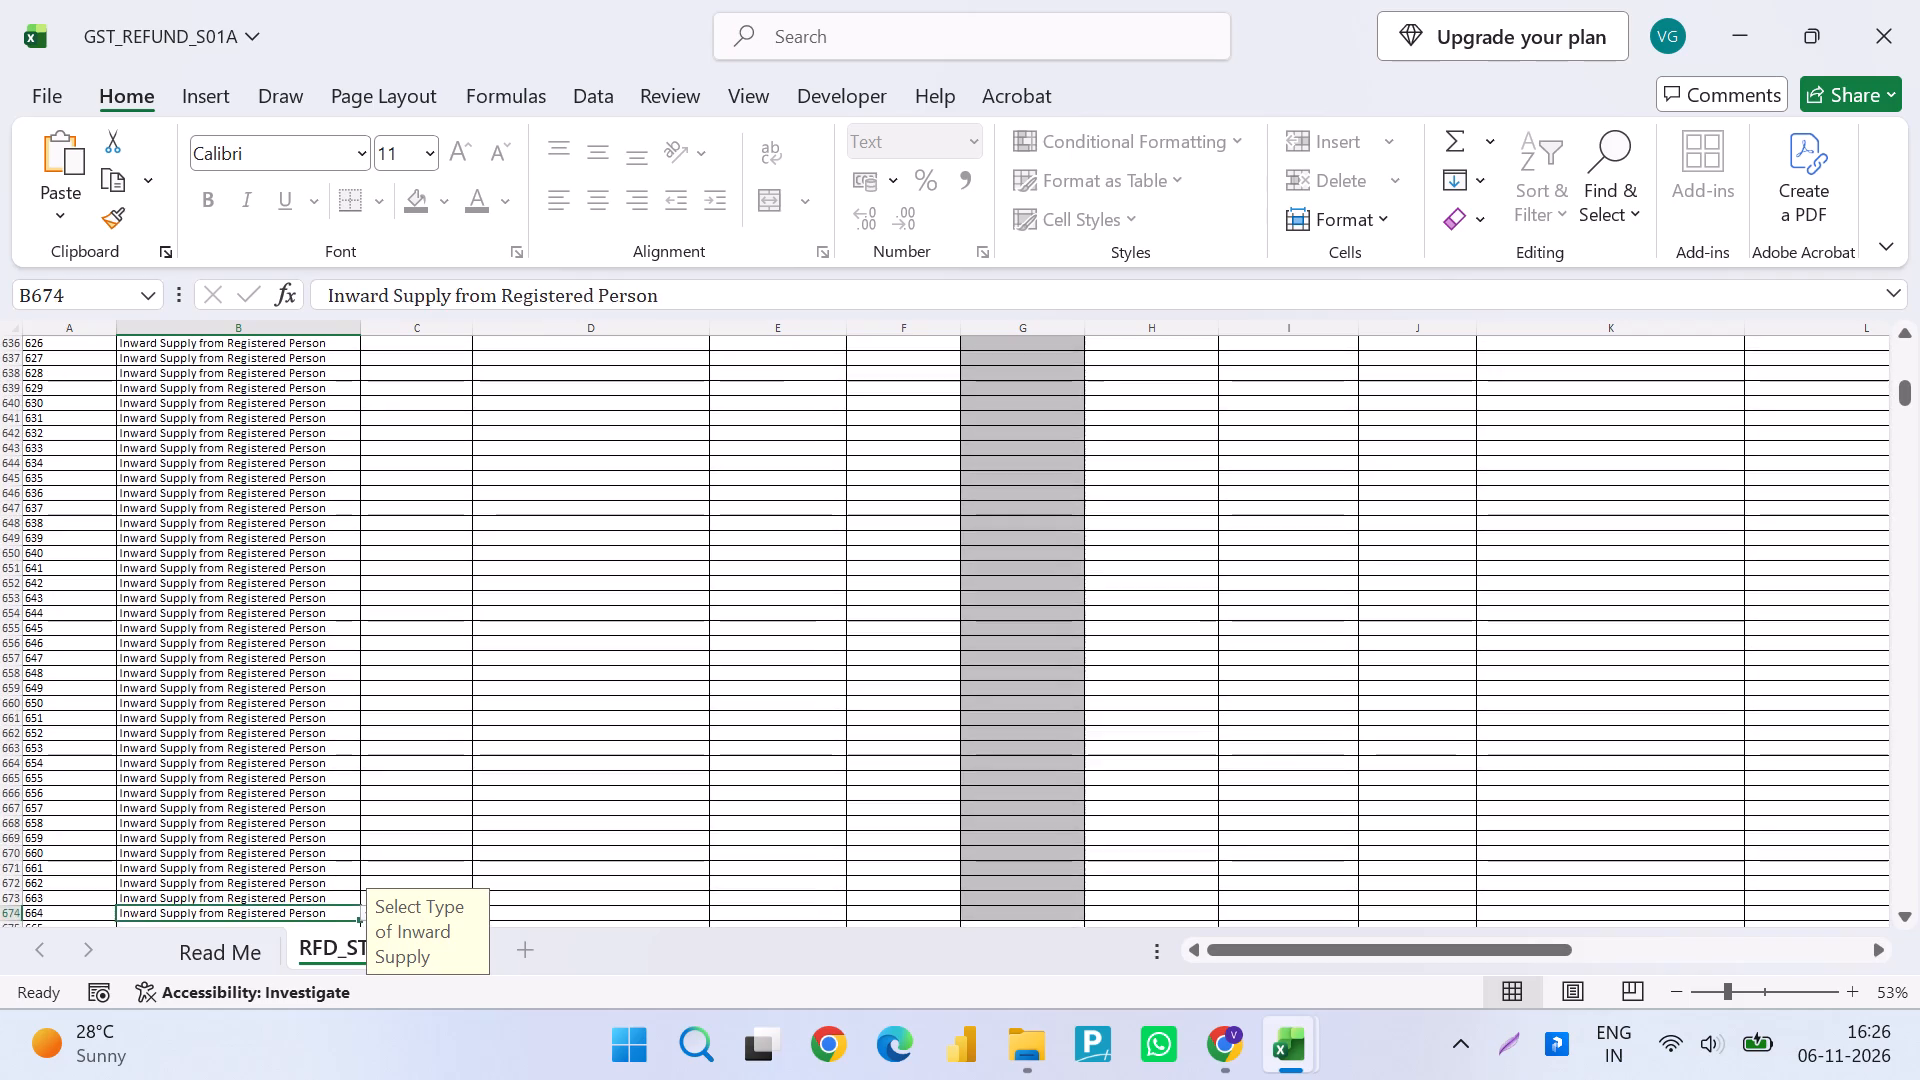
pyautogui.press('Return')
pyautogui.hotkey('ctrl', 'v')
pyautogui.press('Return')
pyautogui.hotkey('ctrl', 'v')
pyautogui.press('Return')
# Fill cells B677 to B683 with the copied "Inward Supply from Registered Person" text.
pyautogui.hotkey('ctrl', 'v')
pyautogui.press('Return')
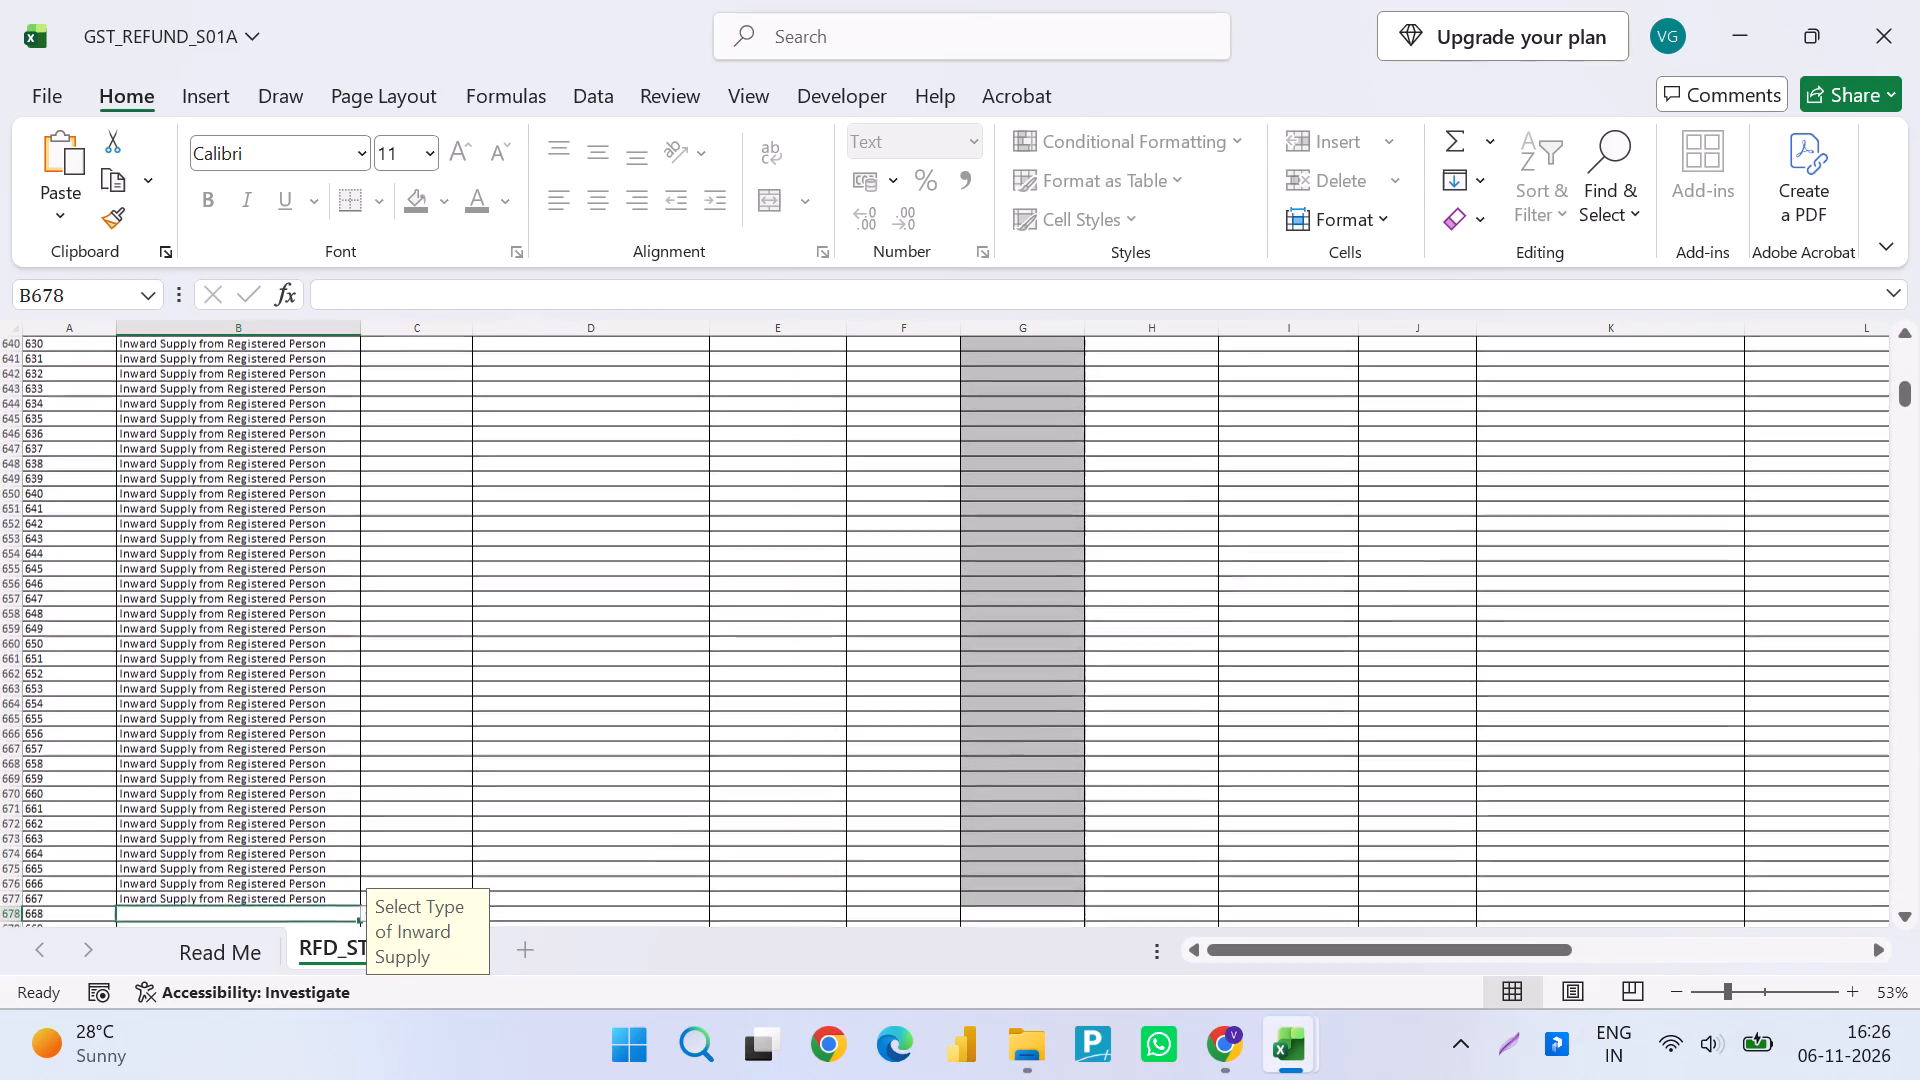
pyautogui.hotkey('ctrl', 'v')
pyautogui.press('Return')
pyautogui.hotkey('ctrl', 'v')
pyautogui.press('Return')
pyautogui.hotkey('ctrl', 'v')
pyautogui.press('Return')
pyautogui.hotkey('ctrl', 'v')
pyautogui.press('Return')
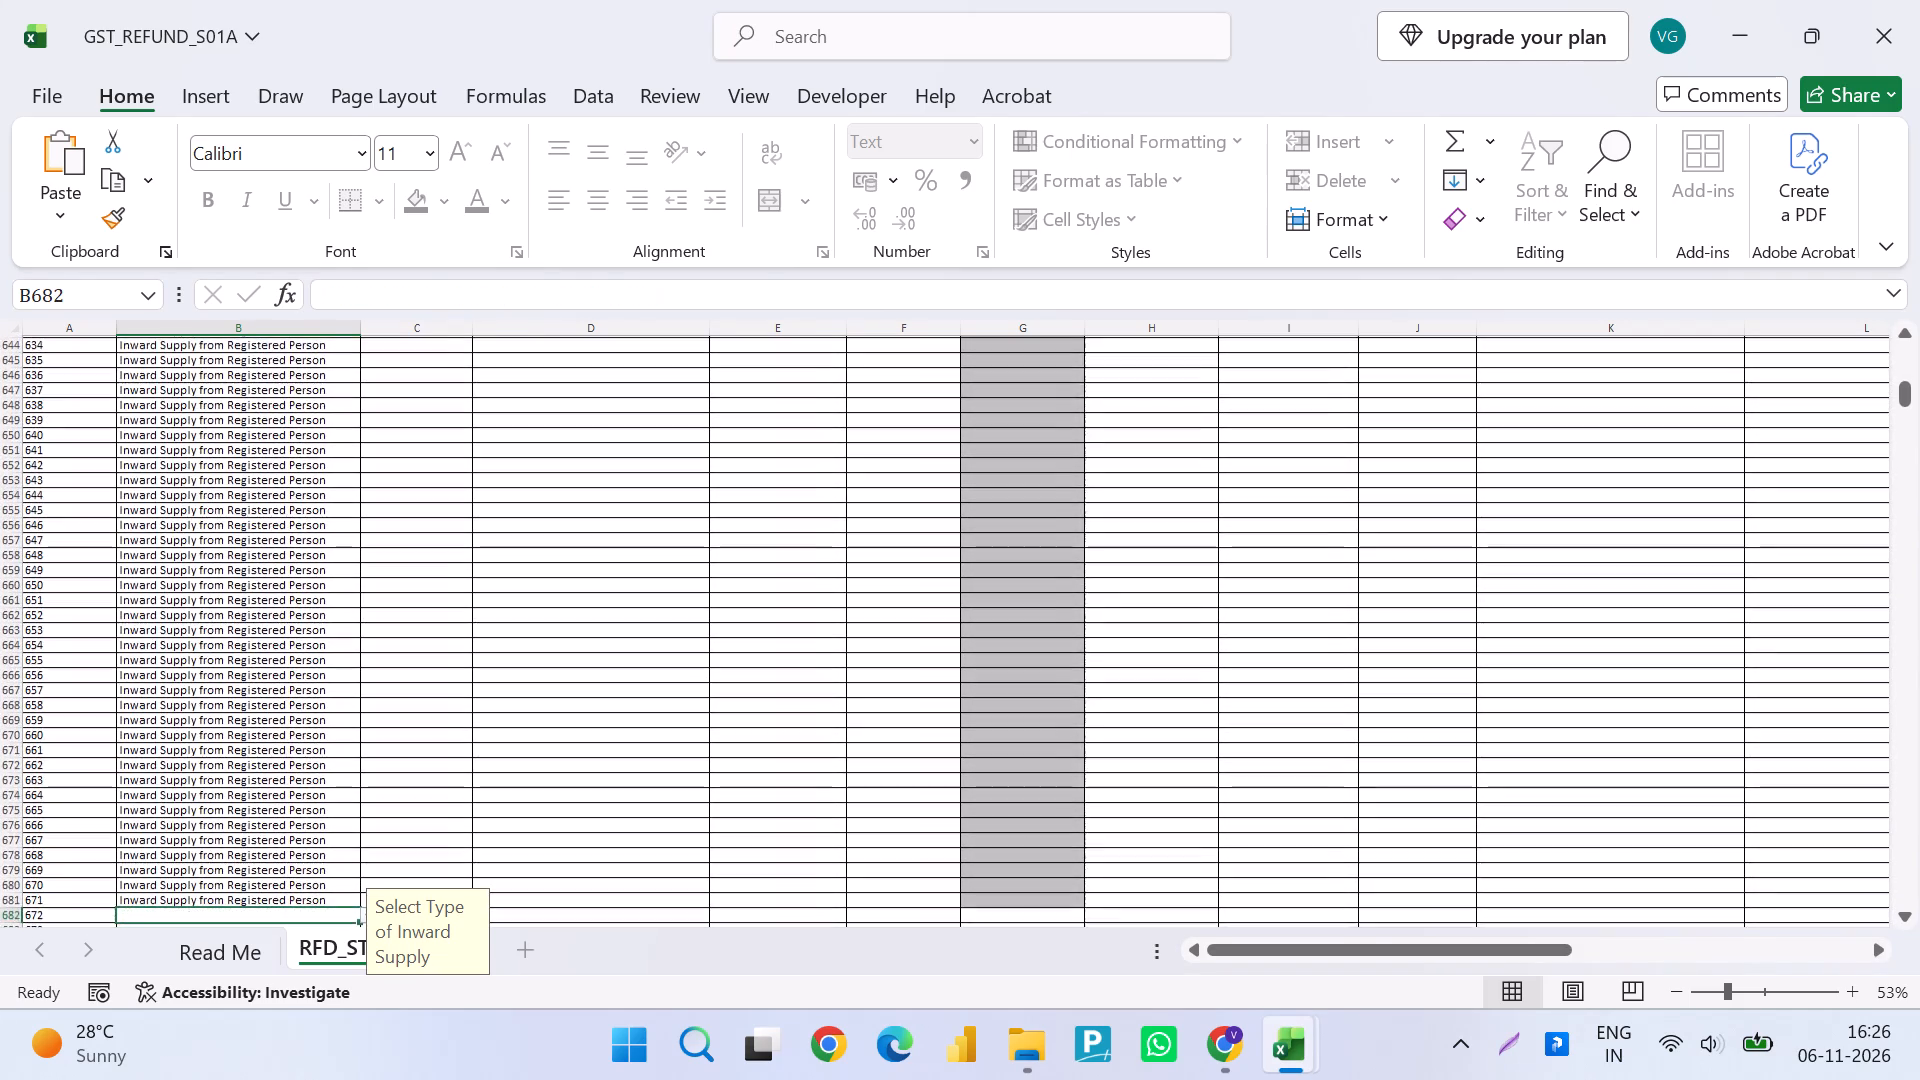
pyautogui.hotkey('ctrl', 'v')
pyautogui.press('Return')
pyautogui.hotkey('ctrl', 'v')
pyautogui.press('Return')
# Fill cells B684 to B688 with the copied "Inward Supply from Registered Person" text.
pyautogui.hotkey('ctrl', 'v')
pyautogui.press('Return')
pyautogui.hotkey('ctrl', 'v')
pyautogui.press('Return')
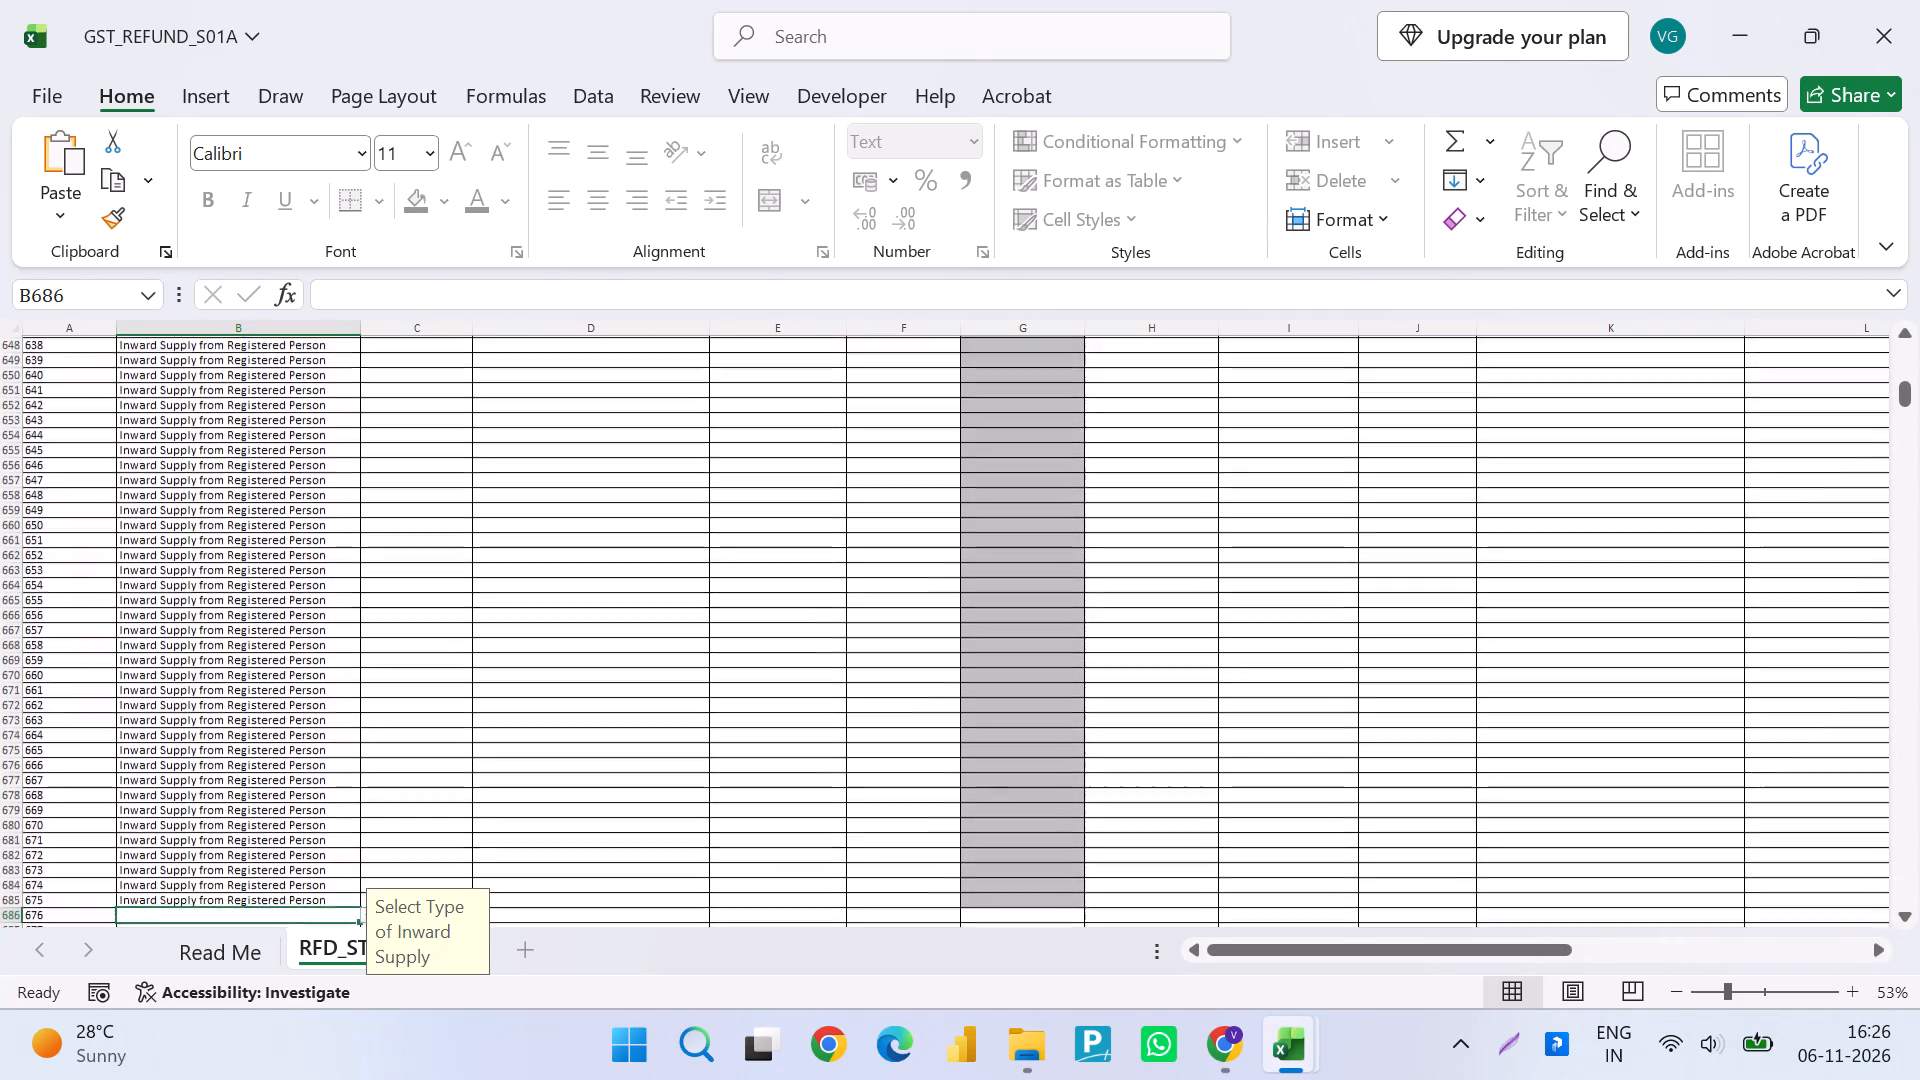
pyautogui.hotkey('ctrl', 'v')
pyautogui.press('Return')
pyautogui.hotkey('ctrl', 'v')
pyautogui.hotkey('ctrl', 'Return')
pyautogui.hotkey('ctrl', 'v')
pyautogui.press('Return')
pyautogui.hotkey('ctrl', 'v')
pyautogui.press('Return')
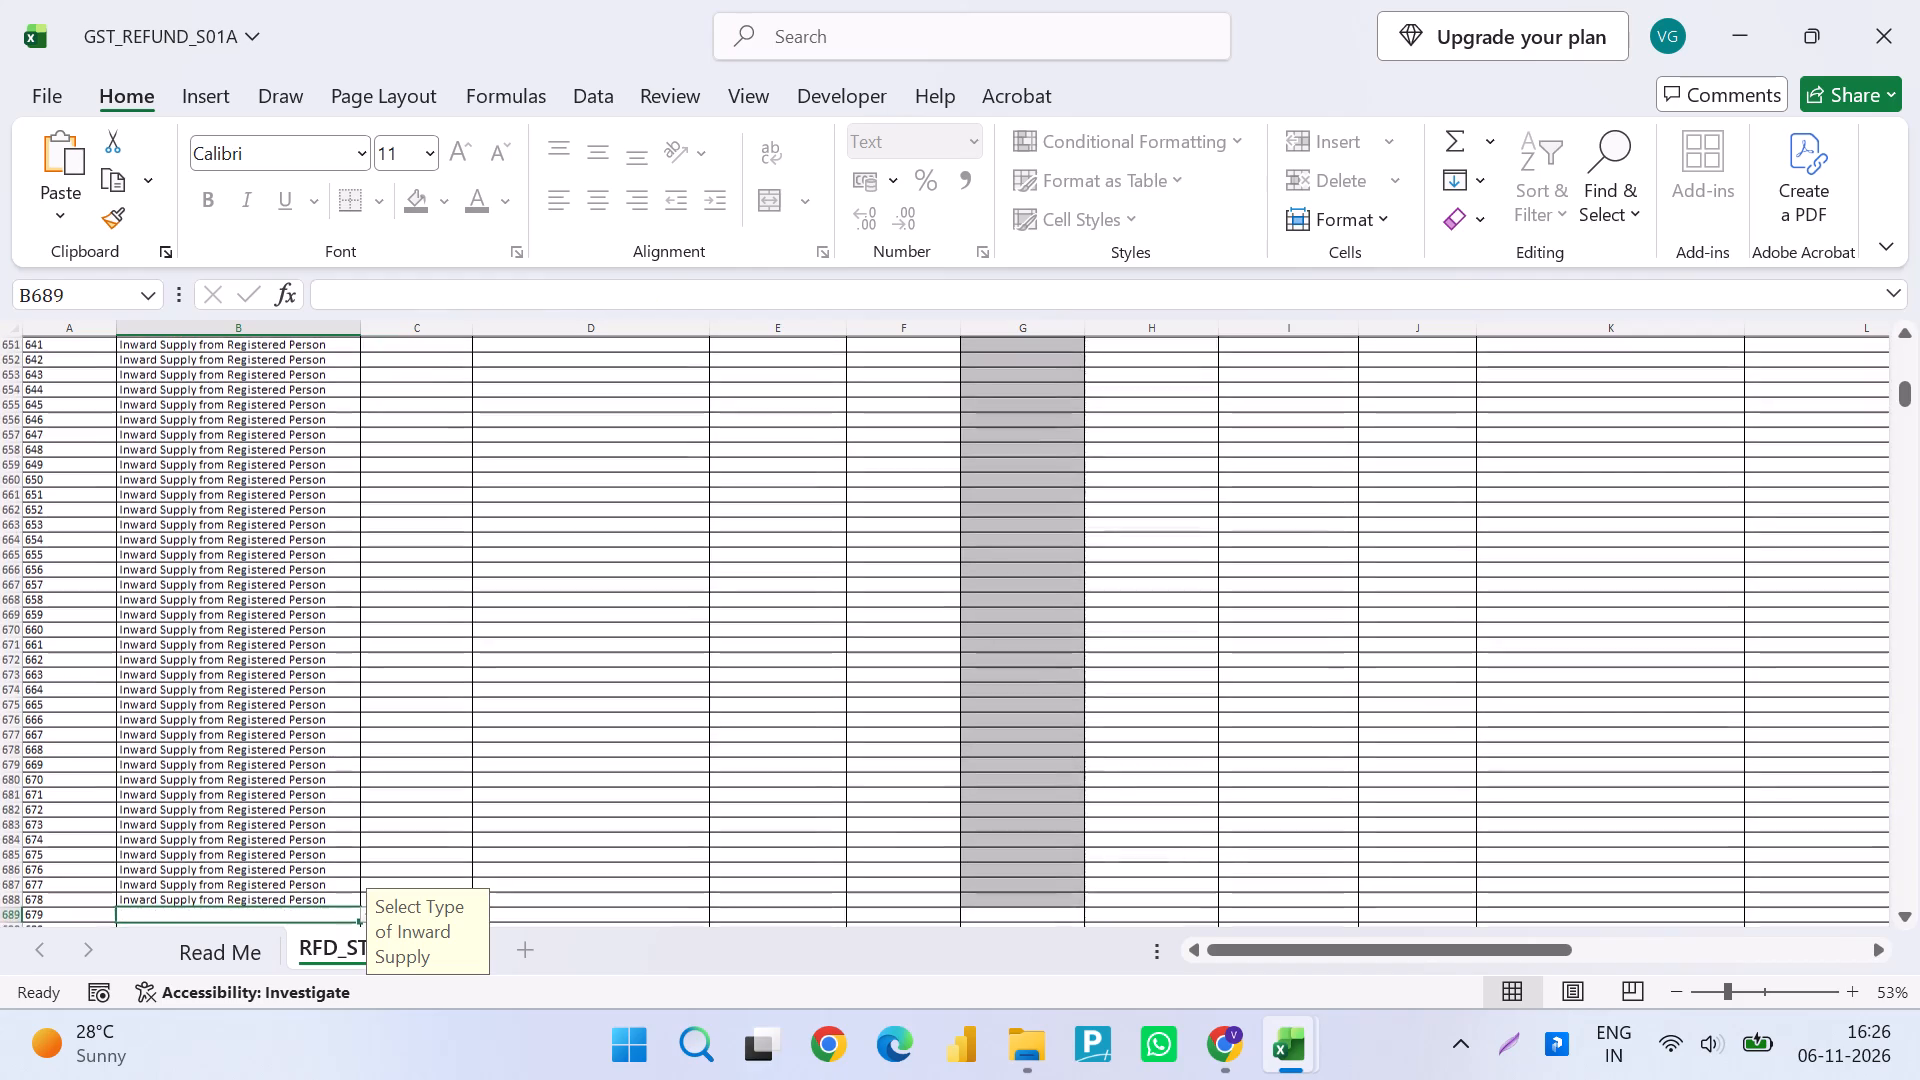
# Fill cells B689 to B691 with the copied "Inward Supply from Registered Person" text.
pyautogui.hotkey('ctrl', 'v')
pyautogui.press('Return')
pyautogui.hotkey('ctrl', 'v')
pyautogui.hotkey('ctrl', 'Return')
pyautogui.hotkey('ctrl', 'v')
pyautogui.press('Return')
pyautogui.hotkey('ctrl', 'v')
pyautogui.hotkey('ctrl', 'Return')
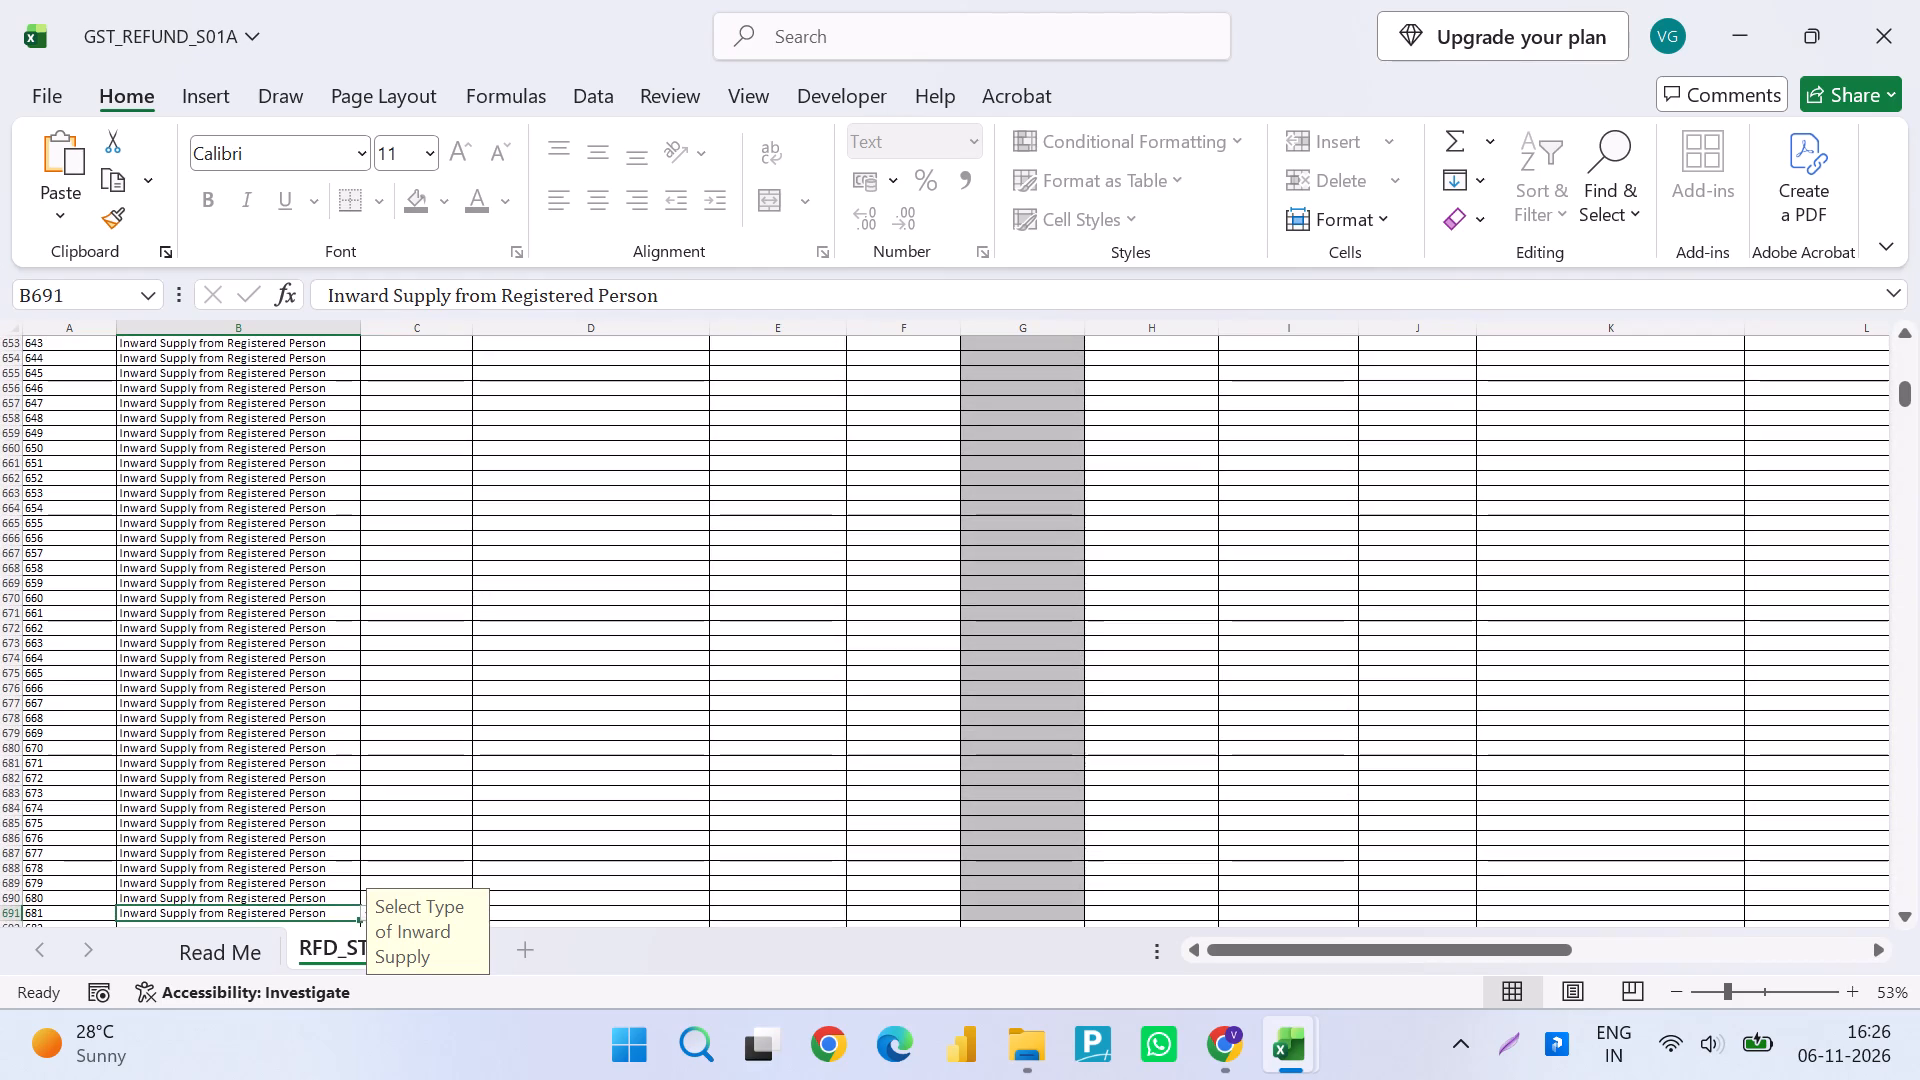
# Check where the serial numbers in column A end and count those still without a supply type, from cell A692 down.
pyautogui.press('Down')
pyautogui.press('Left')
pyautogui.hotkey('ctrl', 'Down')
pyautogui.press('Right')
pyautogui.press('Up')
pyautogui.press('Down')
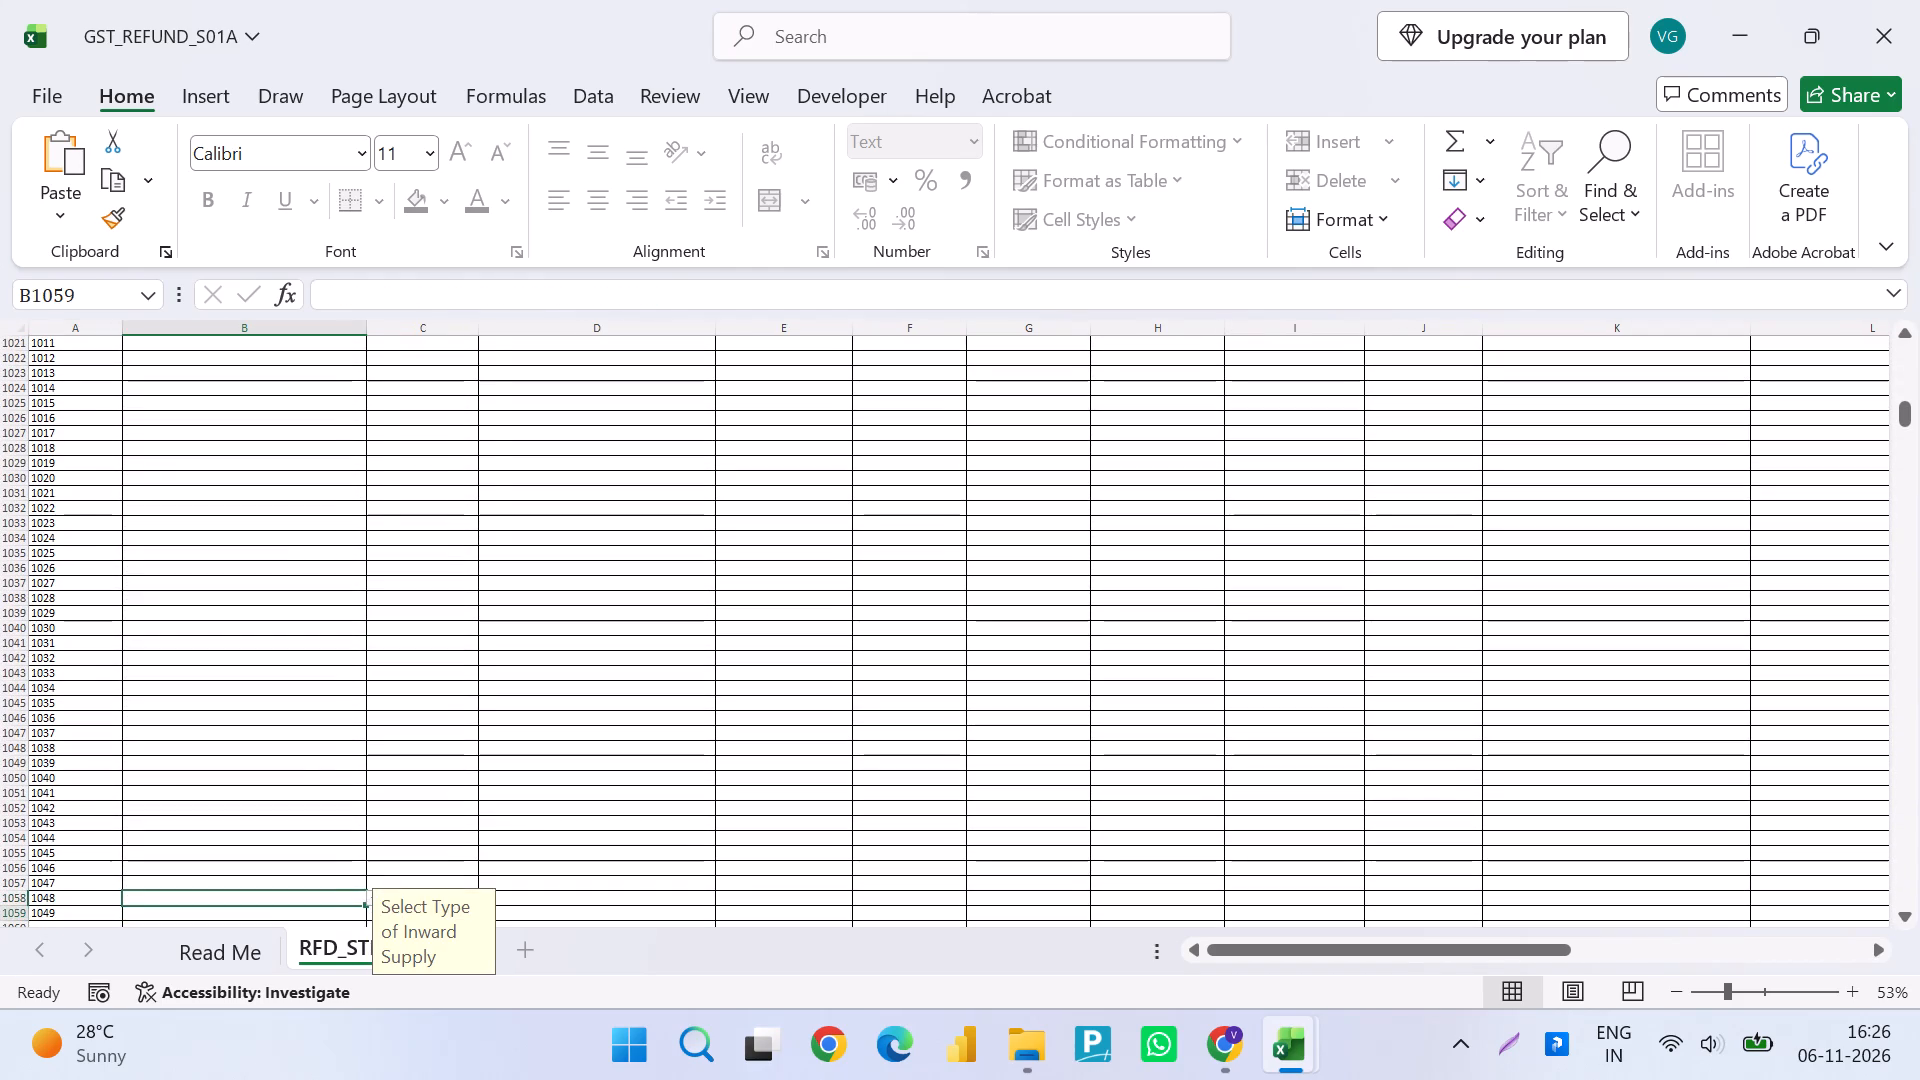
pyautogui.press('Left')
pyautogui.press('Right')
pyautogui.hotkey('ctrl', 'Up')
pyautogui.press('Down')
pyautogui.press('Left')
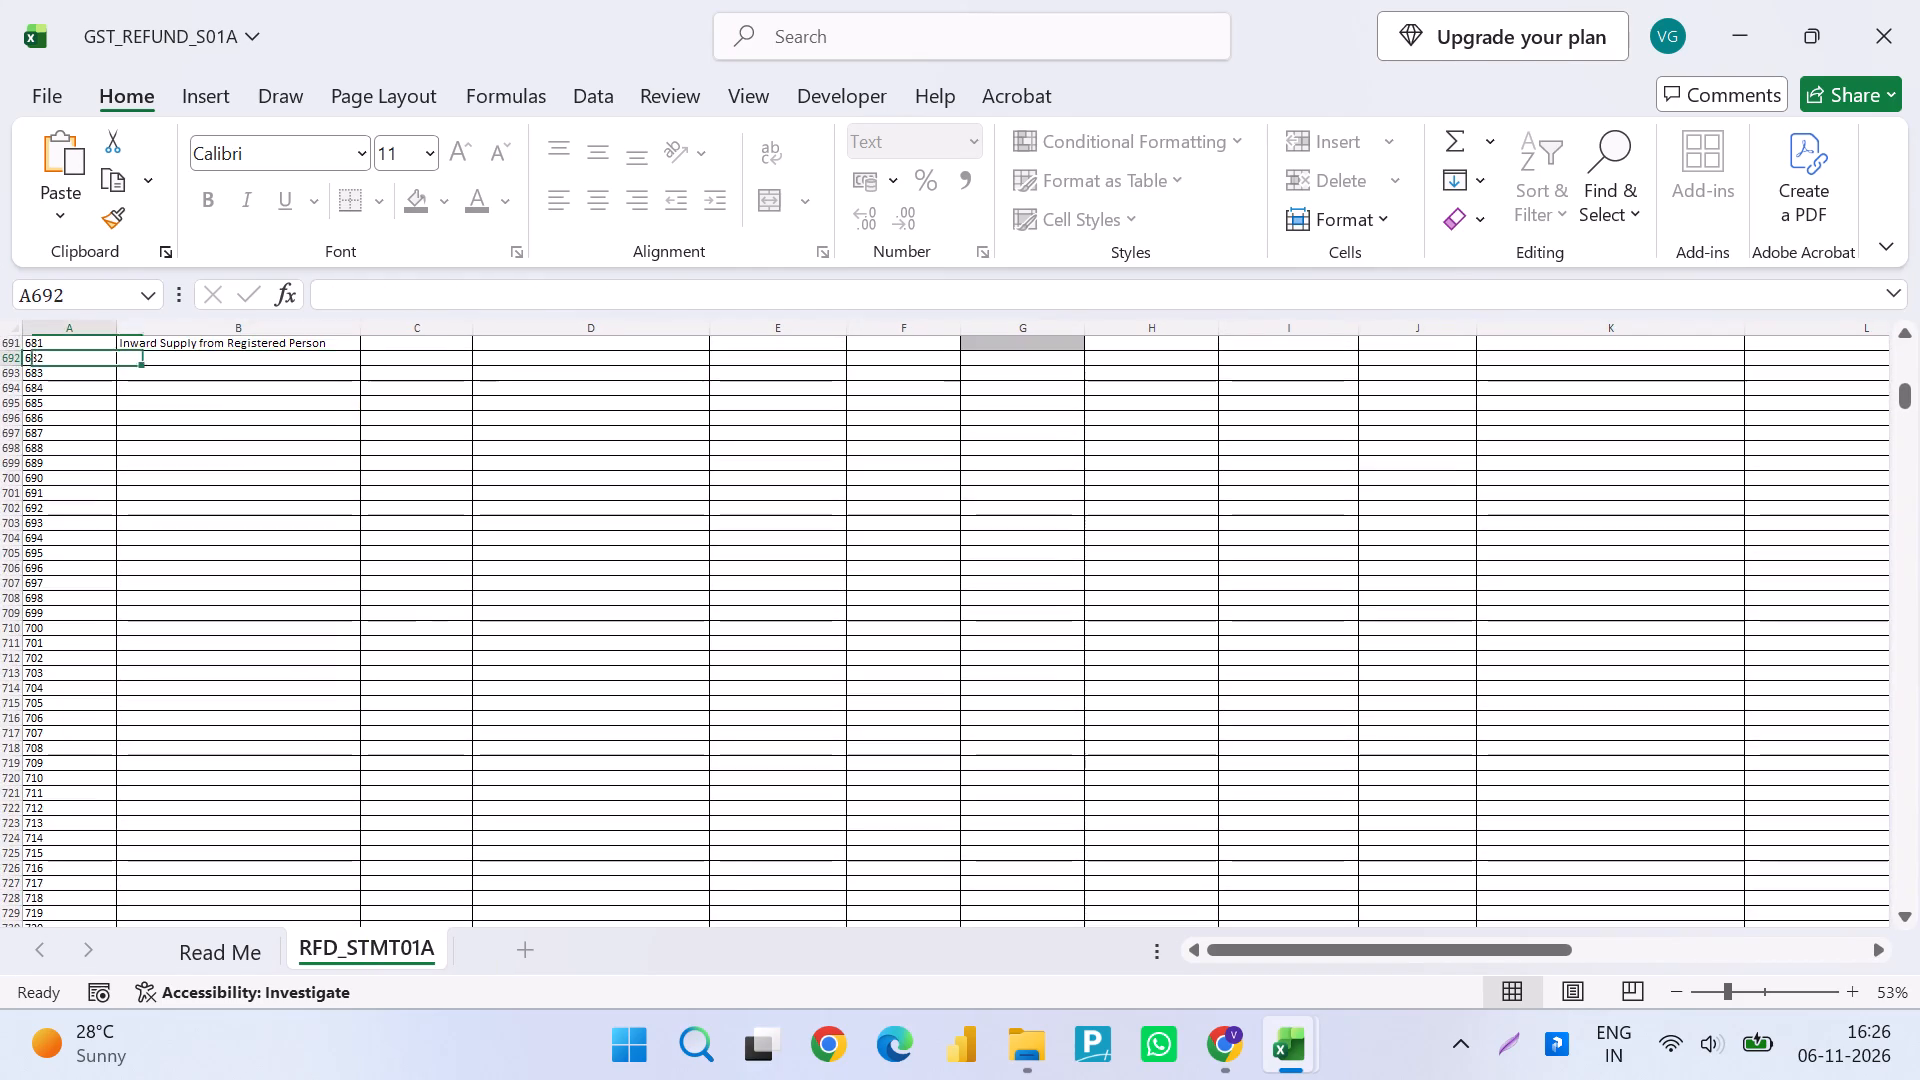
pyautogui.hotkey('ctrl', 'shift', 'Down')
pyautogui.press('Up')
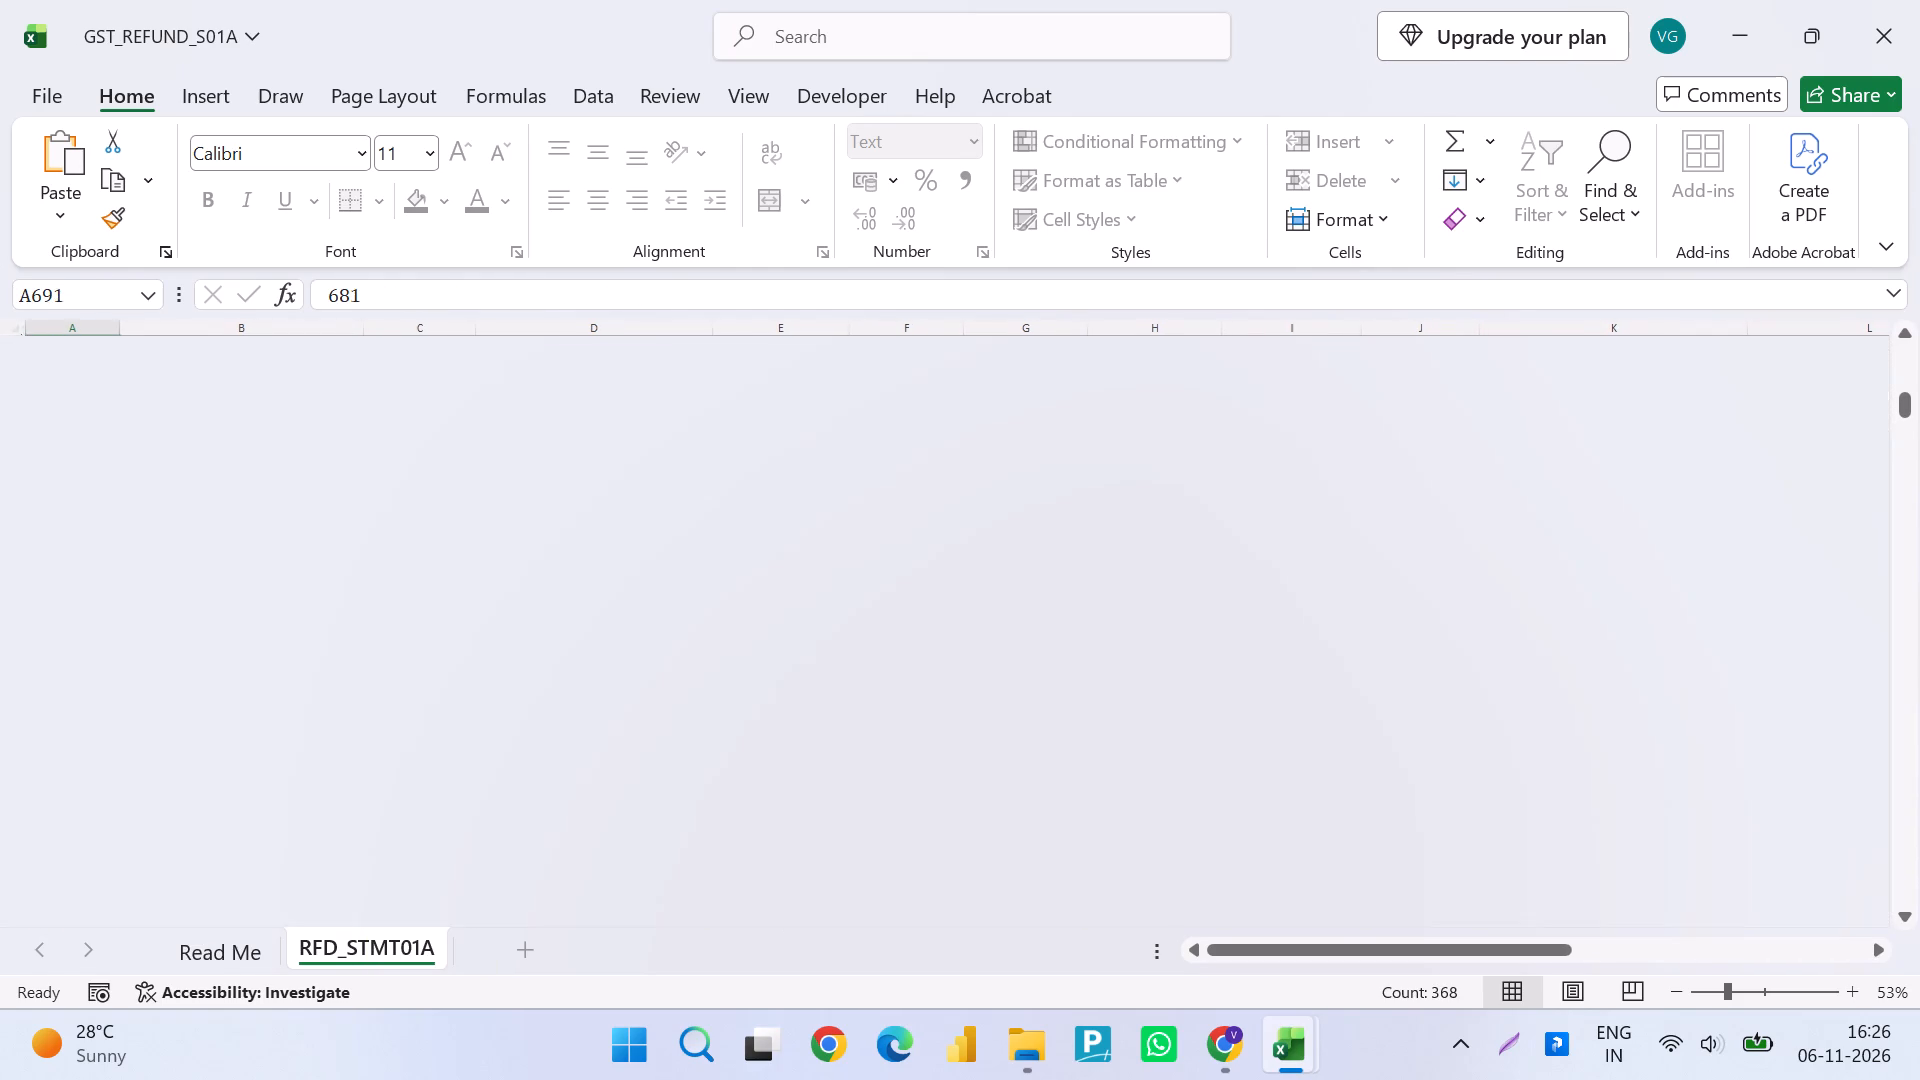
# Fill cells B692 to B696 with the copied "Inward Supply from Registered Person" text.
pyautogui.press('Right')
pyautogui.press('Down')
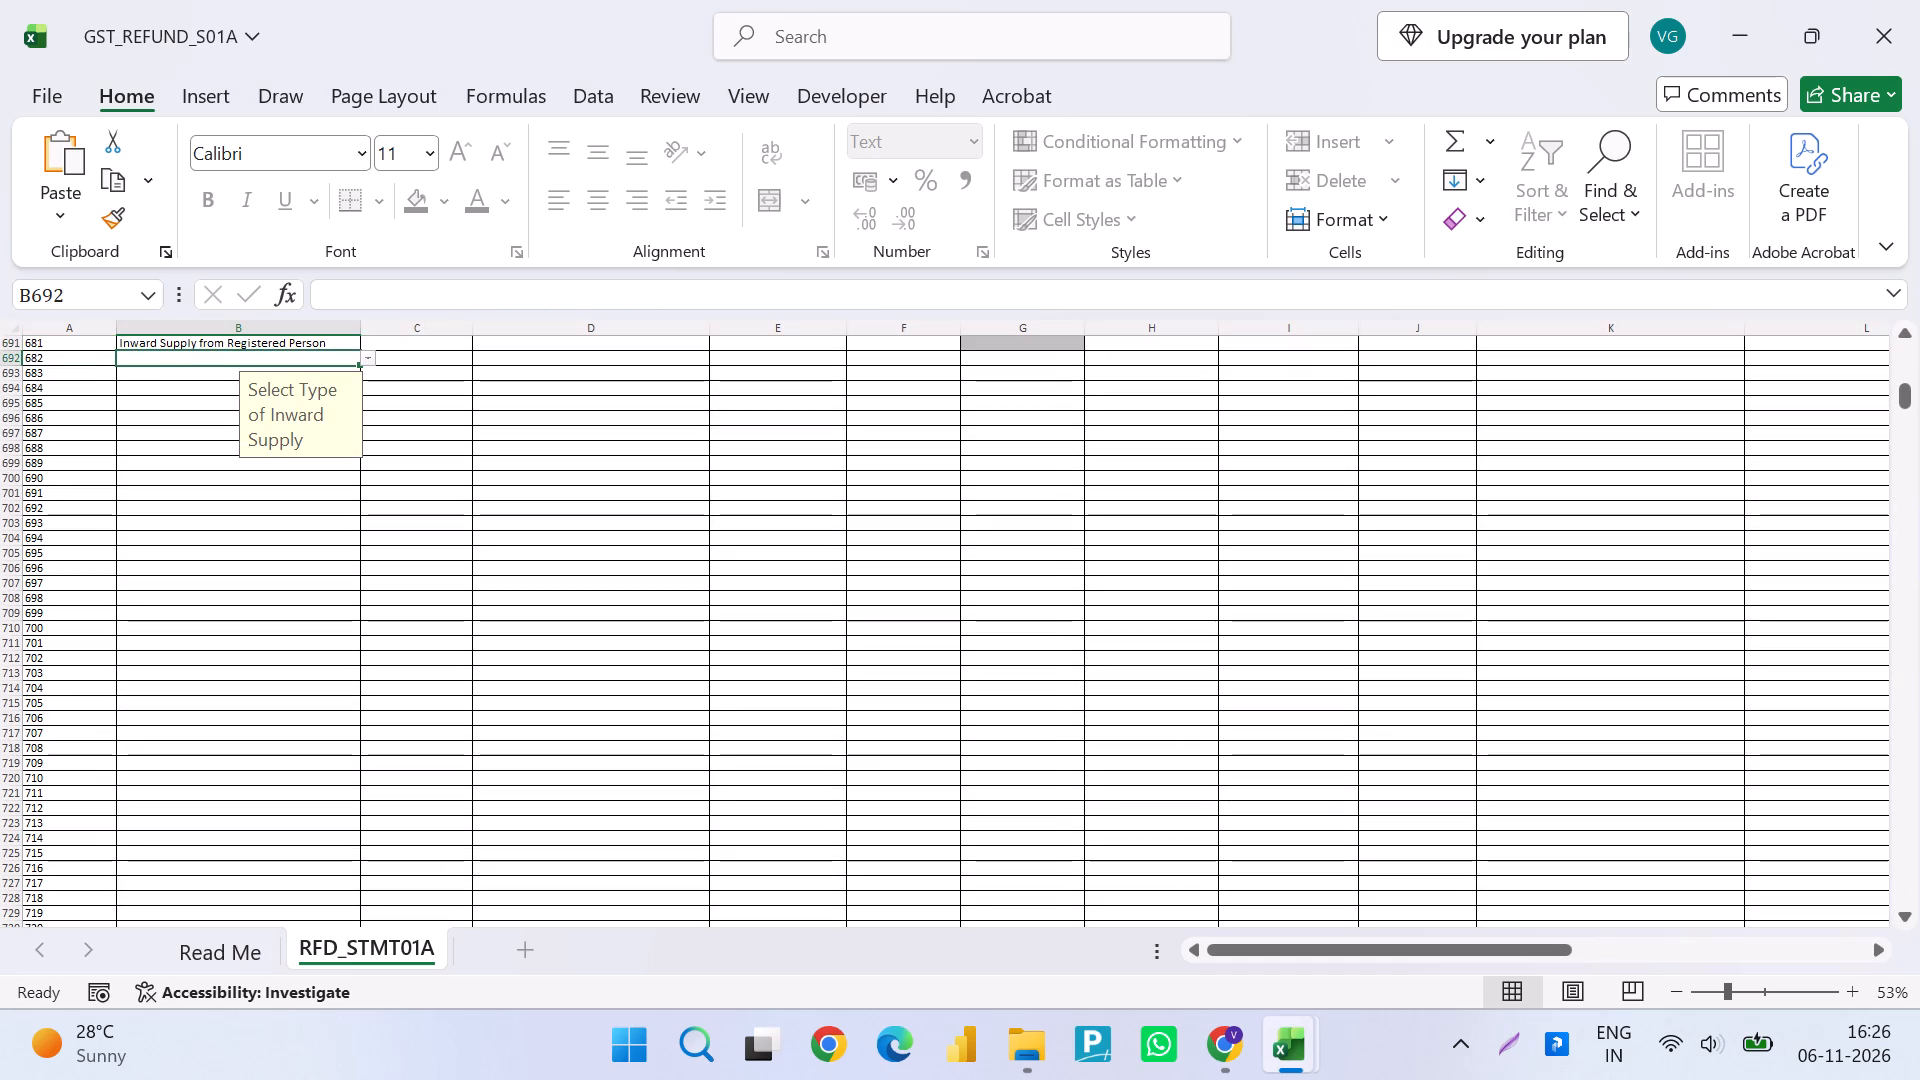
pyautogui.hotkey('ctrl', 'v')
pyautogui.press('Return')
pyautogui.hotkey('ctrl', 'v')
pyautogui.press('Return')
pyautogui.hotkey('ctrl', 'v')
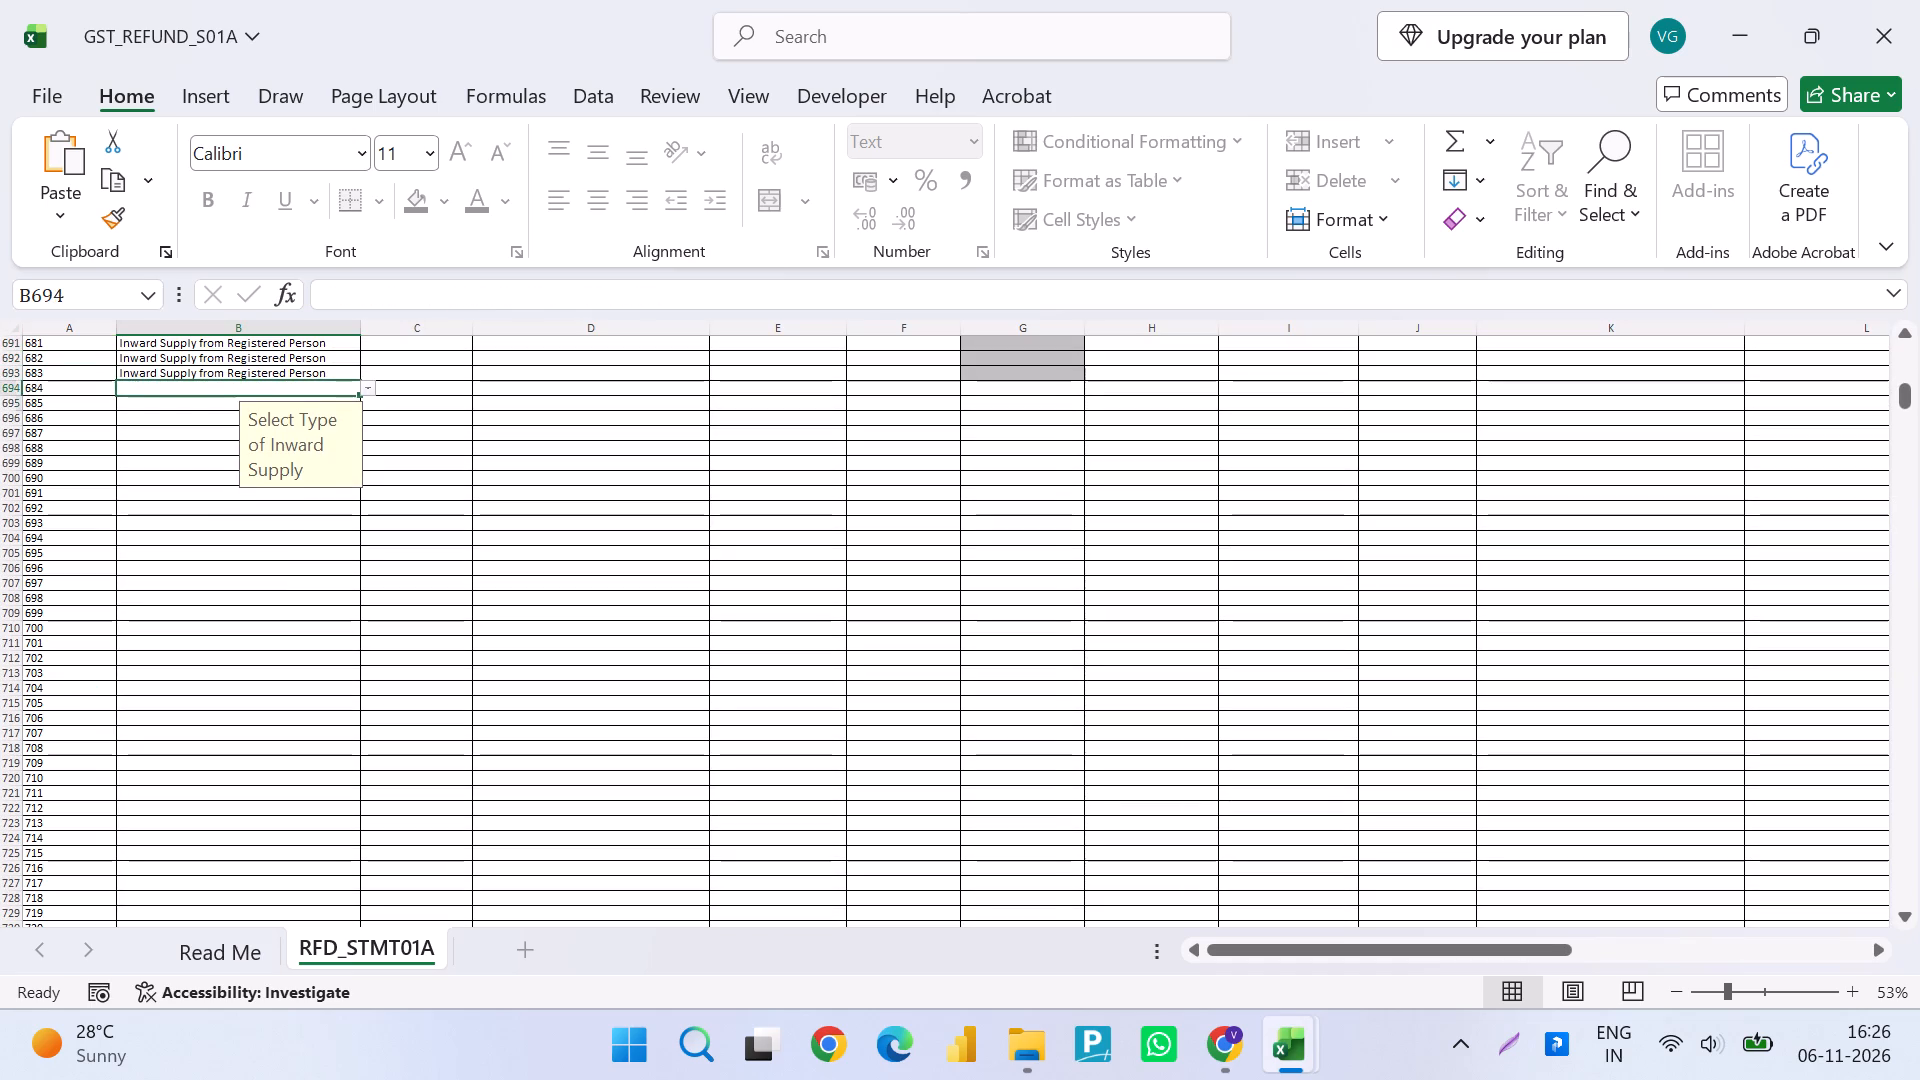
pyautogui.press('Return')
pyautogui.hotkey('ctrl', 'v')
pyautogui.hotkey('ctrl', 'Return')
pyautogui.hotkey('ctrl', 'v')
pyautogui.press('Return')
pyautogui.hotkey('ctrl', 'v')
pyautogui.press('Return')
# Fill cells B697 to B700 with the copied "Inward Supply from Registered Person" text.
pyautogui.hotkey('ctrl', 'v')
pyautogui.press('Return')
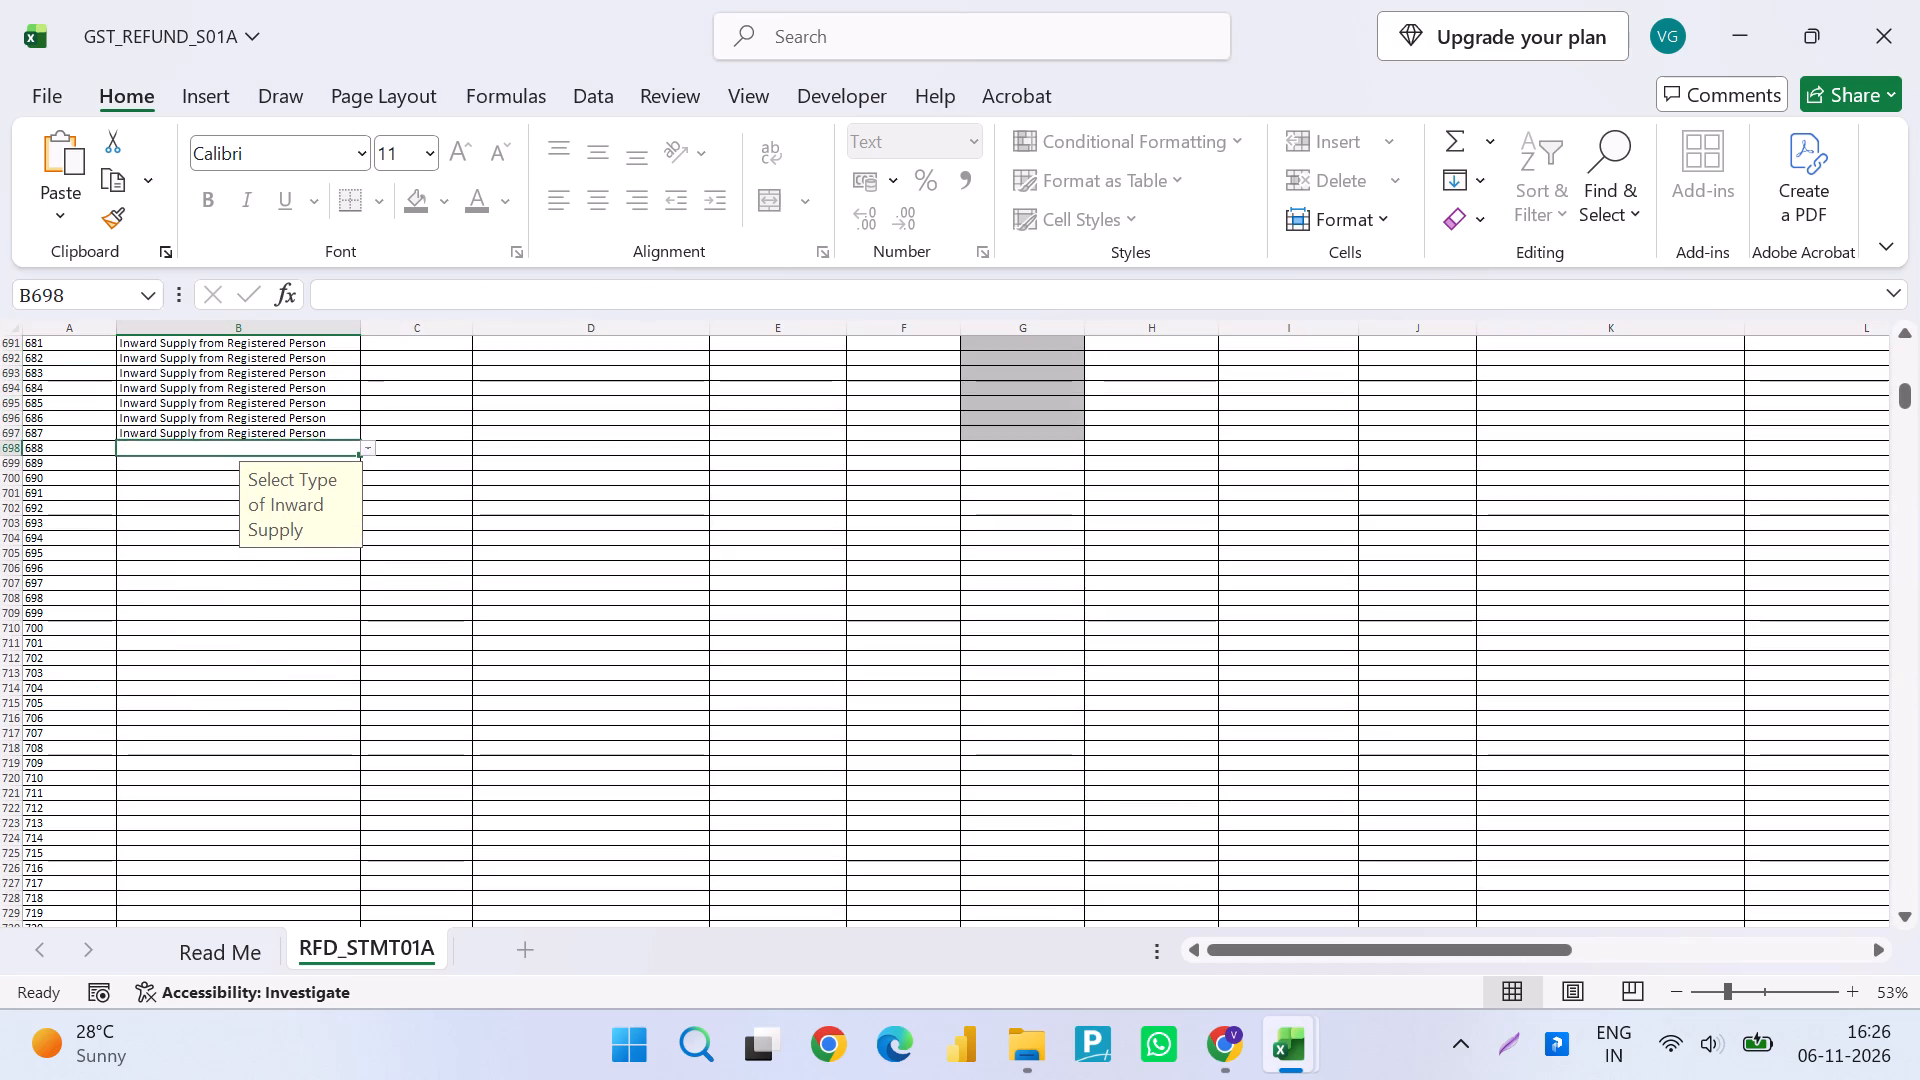
pyautogui.hotkey('ctrl', 'v')
pyautogui.hotkey('ctrl', 'Return')
pyautogui.hotkey('ctrl', 'v')
pyautogui.press('Return')
pyautogui.hotkey('ctrl', 'v')
pyautogui.press('Return')
pyautogui.hotkey('ctrl', 'v')
pyautogui.press('Return')
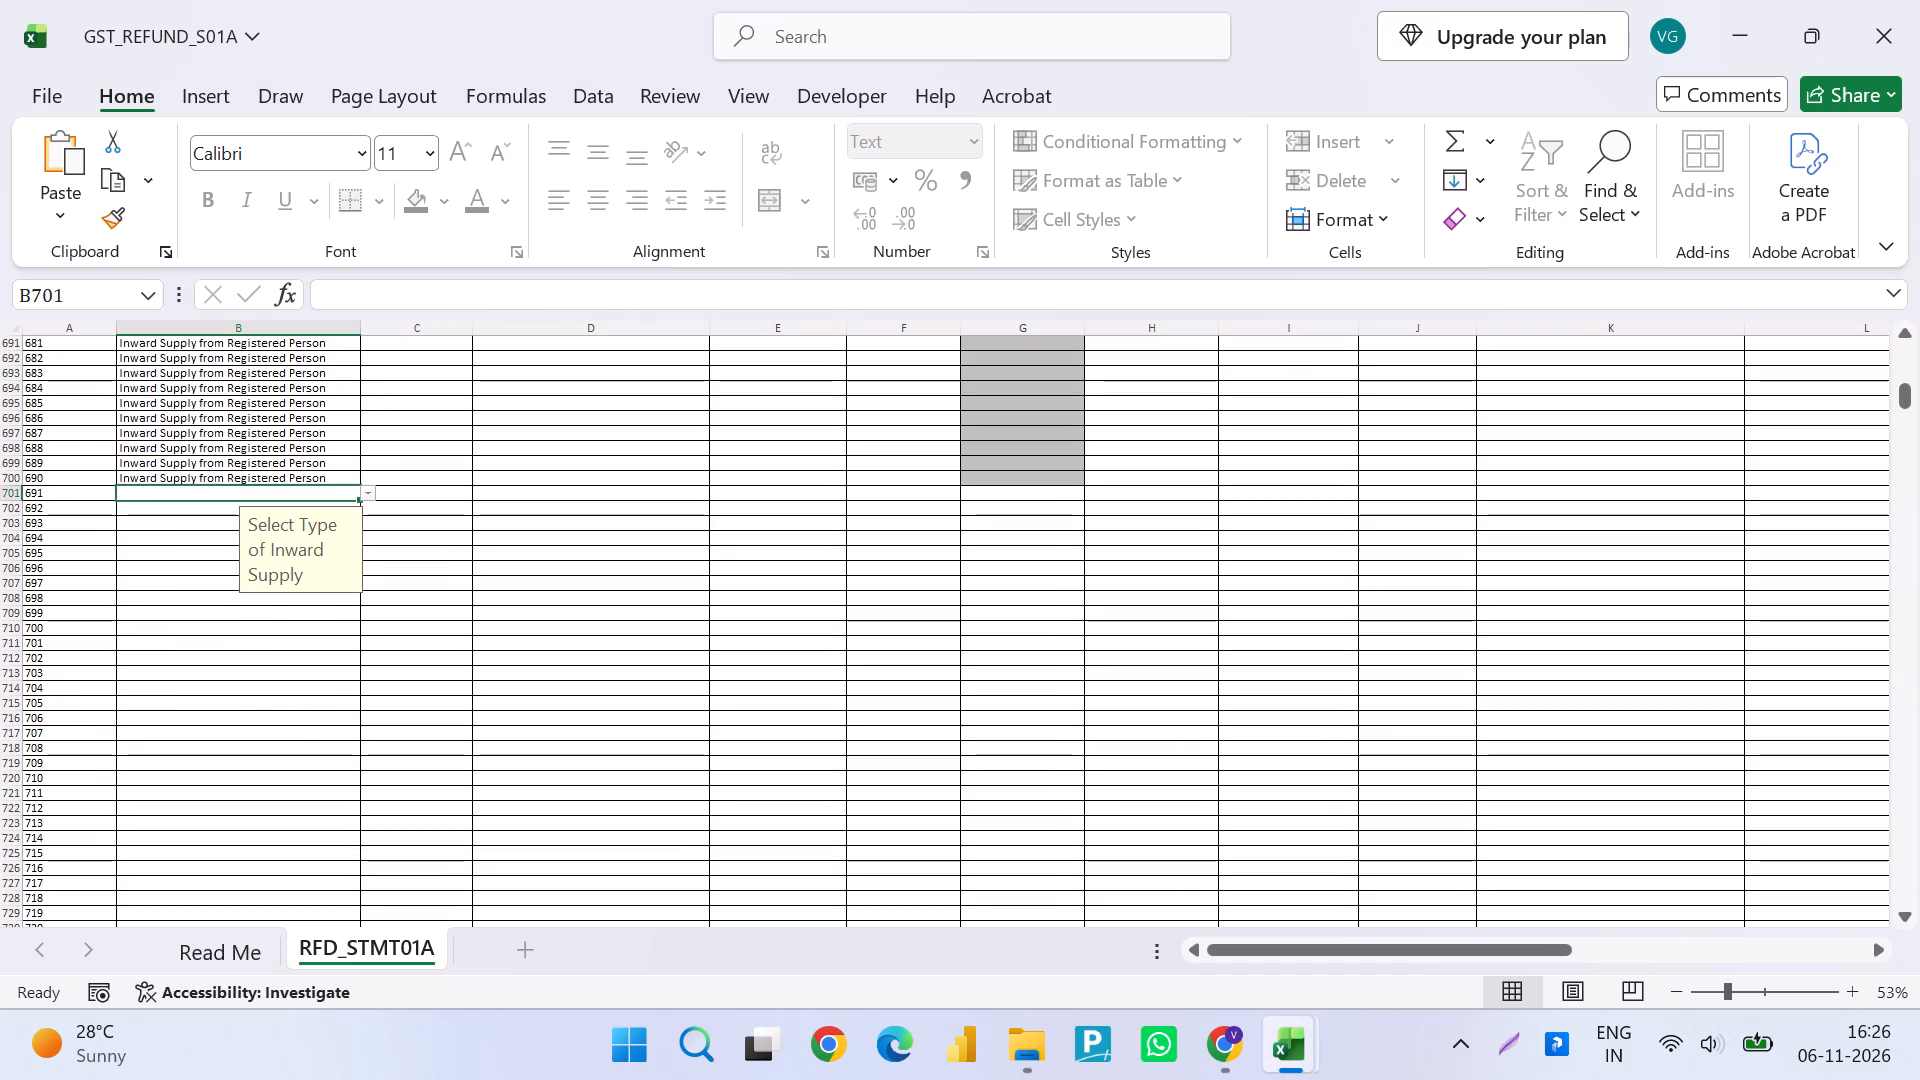
# Fill cells B701 to B706 with the copied "Inward Supply from Registered Person" text.
pyautogui.hotkey('ctrl', 'v')
pyautogui.press('Return')
pyautogui.hotkey('ctrl', 'v')
pyautogui.press('Return')
pyautogui.hotkey('ctrl', 'v')
pyautogui.press('Return')
pyautogui.hotkey('ctrl', 'v')
pyautogui.press('Return')
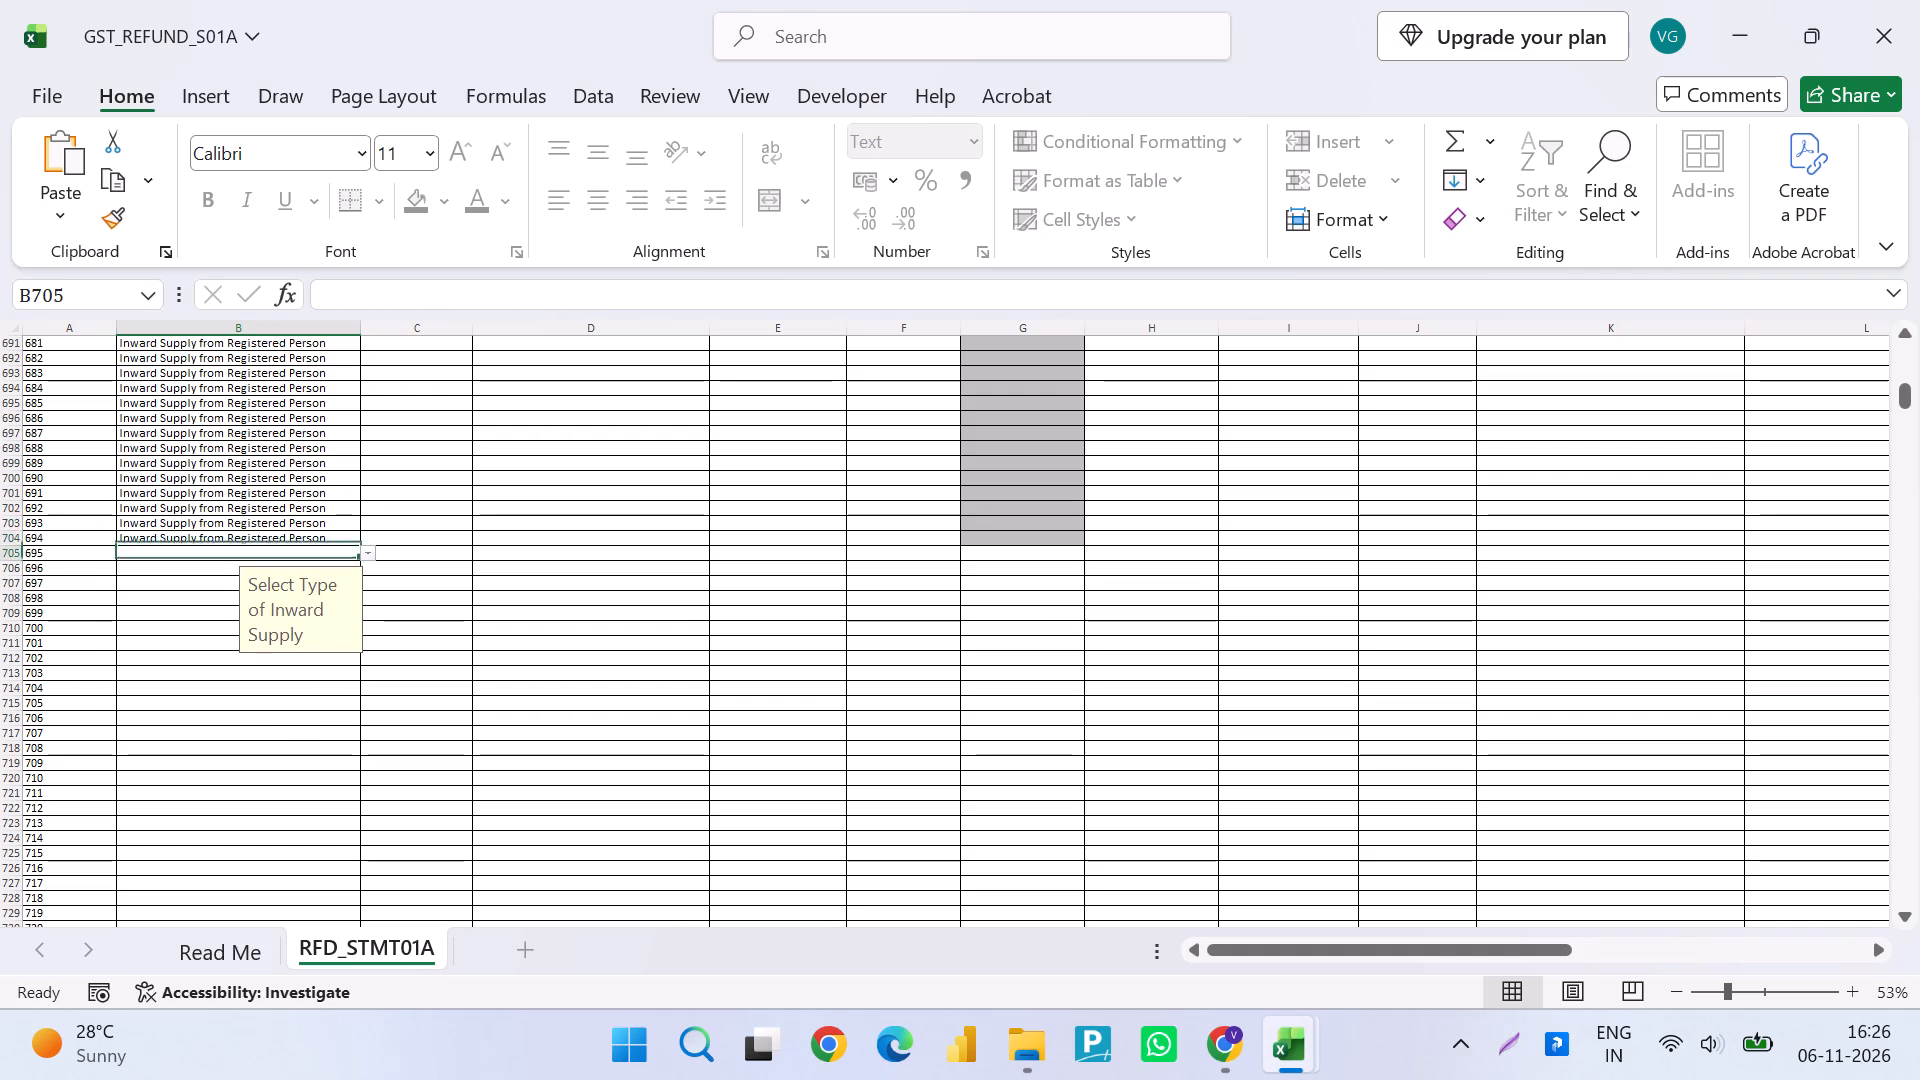
pyautogui.hotkey('ctrl', 'v')
pyautogui.press('Return')
pyautogui.hotkey('ctrl', 'v')
pyautogui.press('Return')
# Fill cells B707 to B712 with the copied "Inward Supply from Registered Person" text.
pyautogui.hotkey('ctrl', 'v')
pyautogui.press('Return')
pyautogui.hotkey('ctrl', 'v')
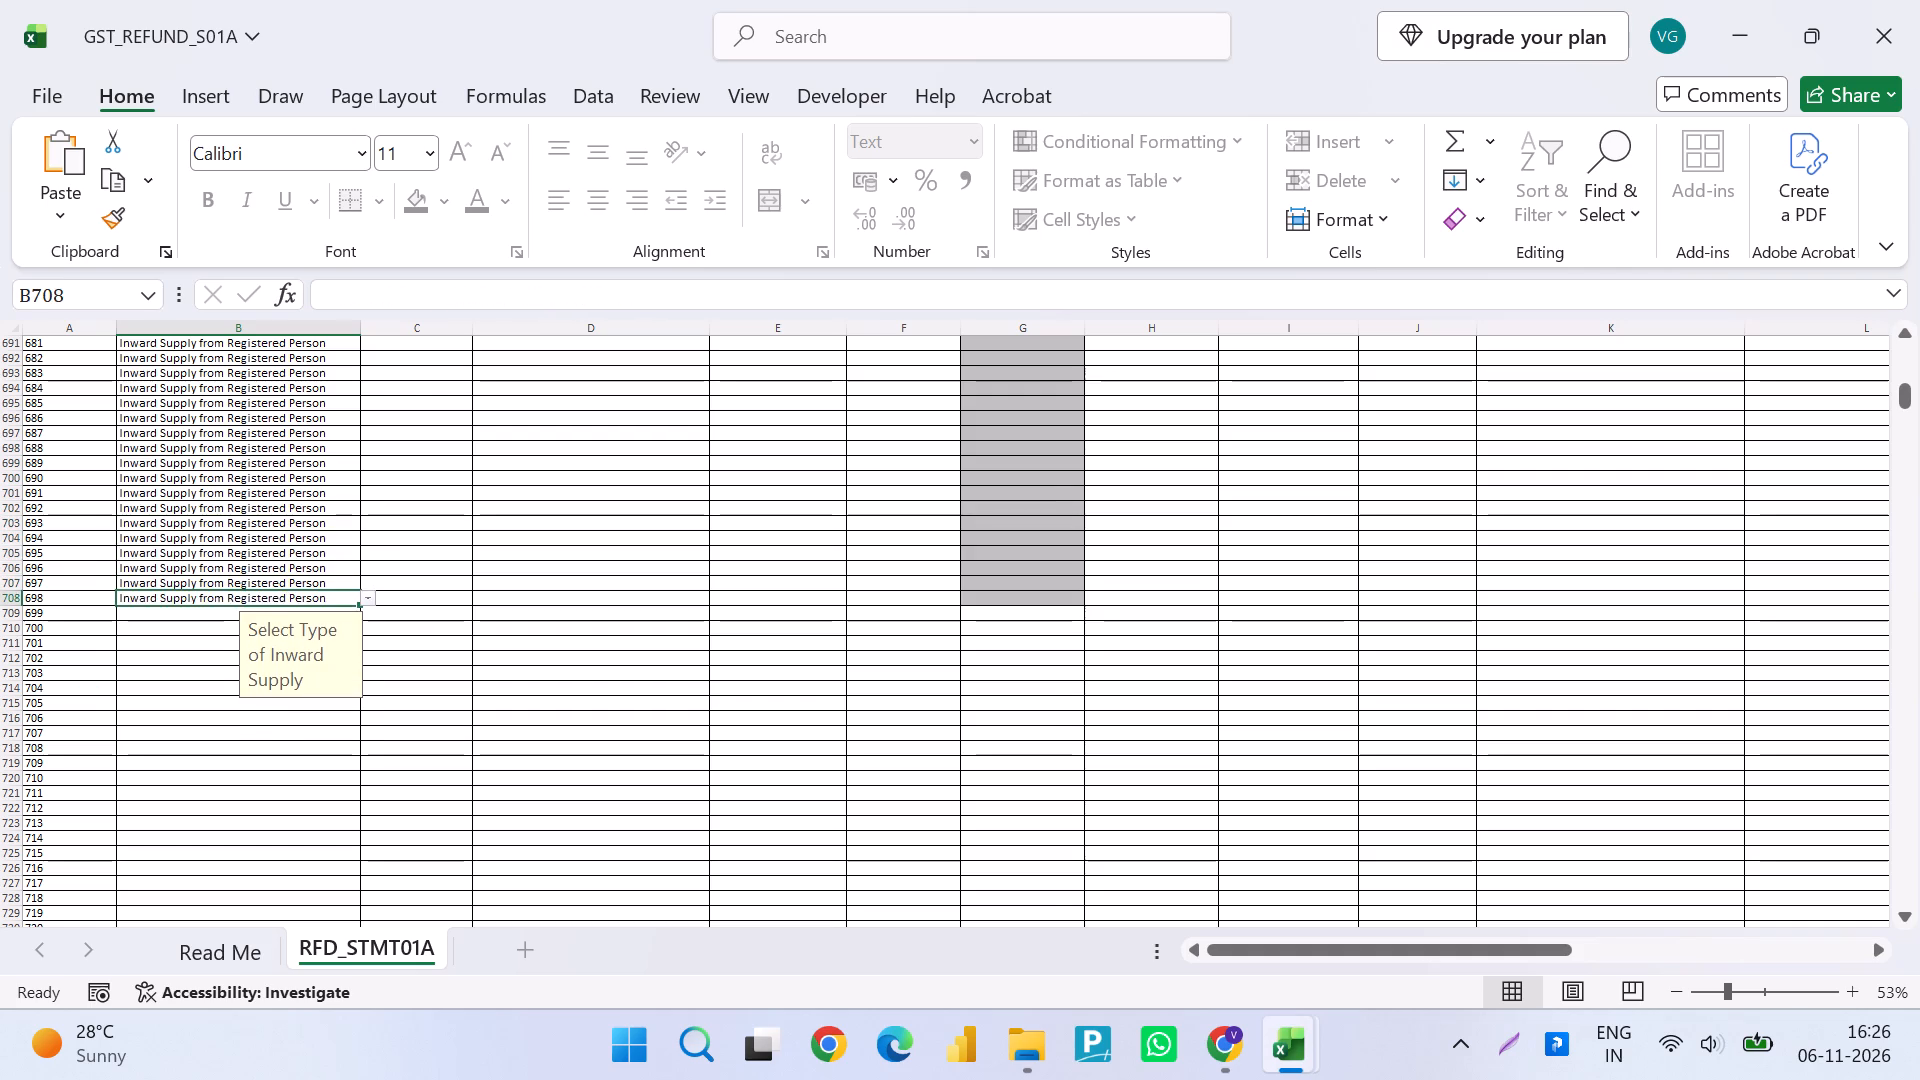
pyautogui.press('Return')
pyautogui.hotkey('ctrl', 'v')
pyautogui.press('Return')
pyautogui.hotkey('ctrl', 'v')
pyautogui.press('Return')
pyautogui.hotkey('ctrl', 'v')
pyautogui.press('Return')
pyautogui.hotkey('ctrl', 'v')
pyautogui.press('Return')
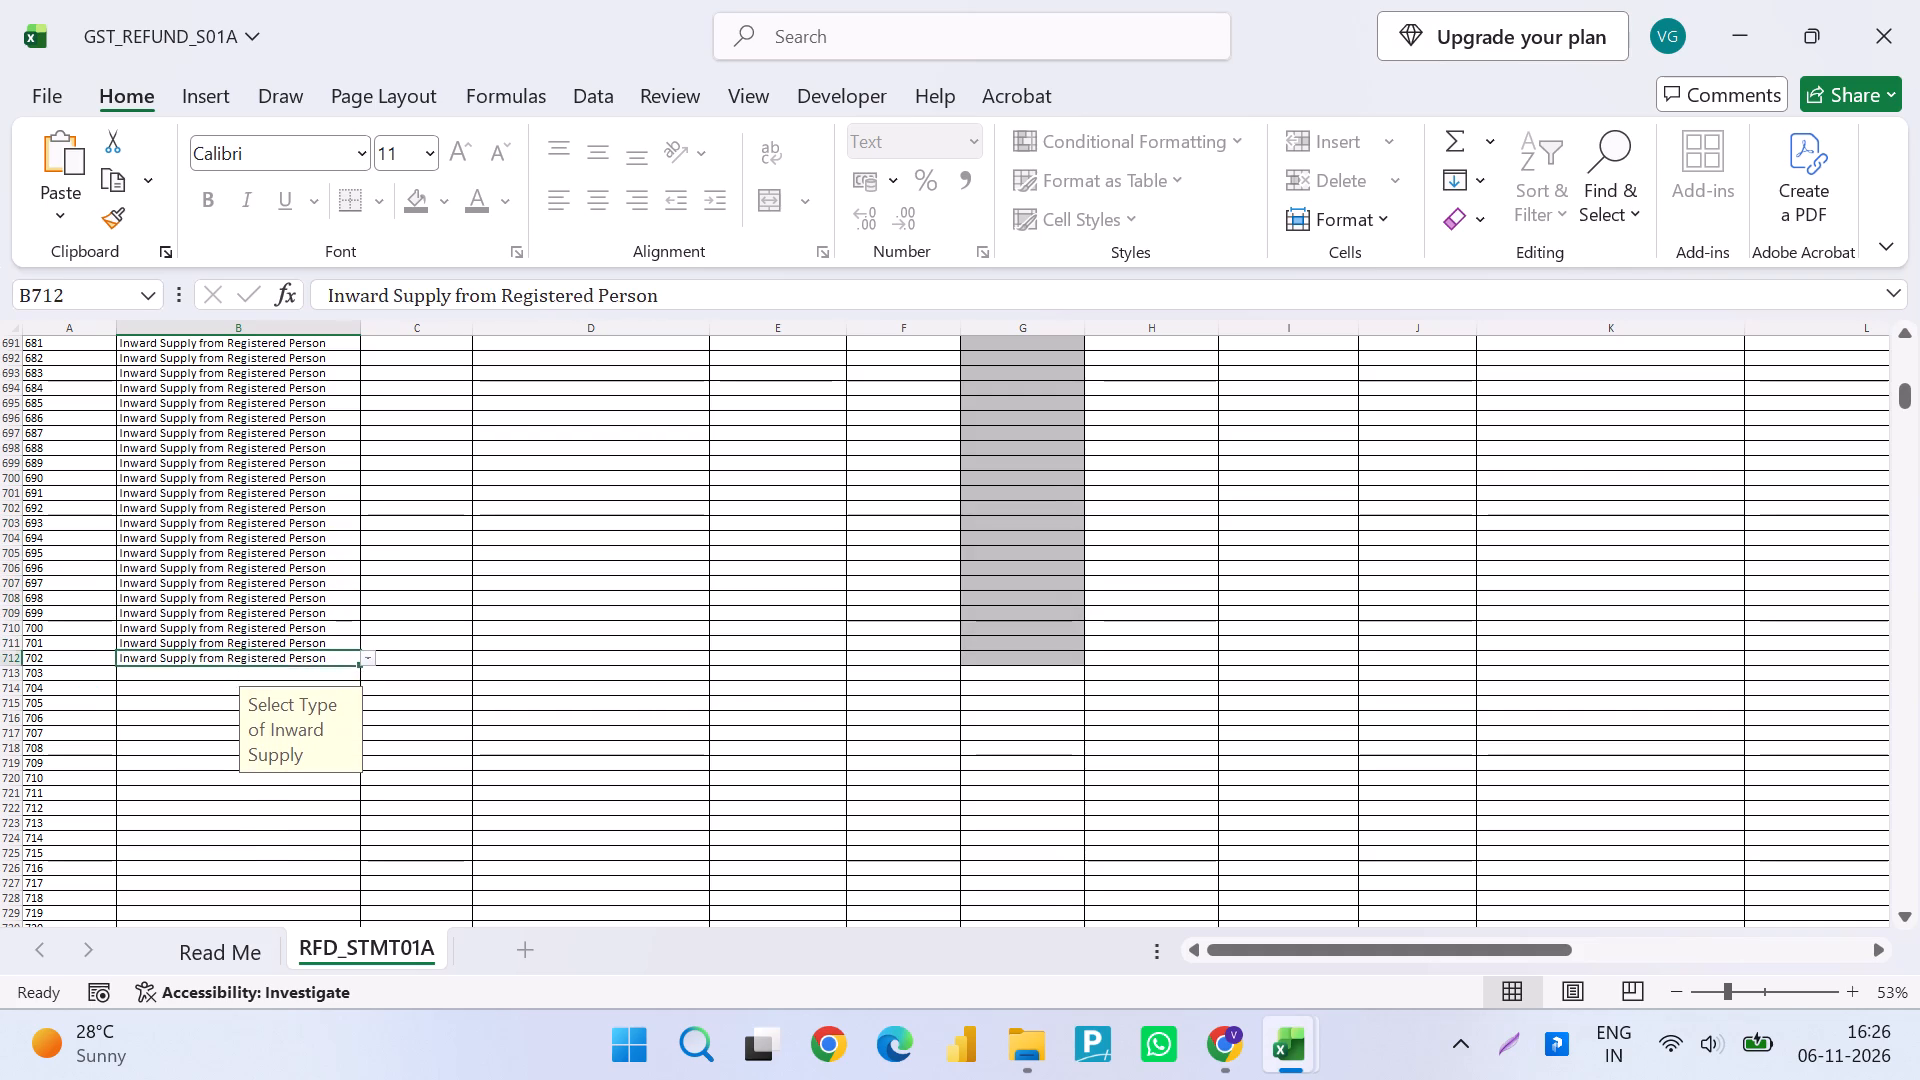
# Fill cells B713 to B718 with the copied "Inward Supply from Registered Person" text.
pyautogui.hotkey('ctrl', 'v')
pyautogui.press('Return')
pyautogui.hotkey('ctrl', 'v')
pyautogui.press('Return')
pyautogui.hotkey('ctrl', 'v')
pyautogui.press('Return')
pyautogui.hotkey('ctrl', 'v')
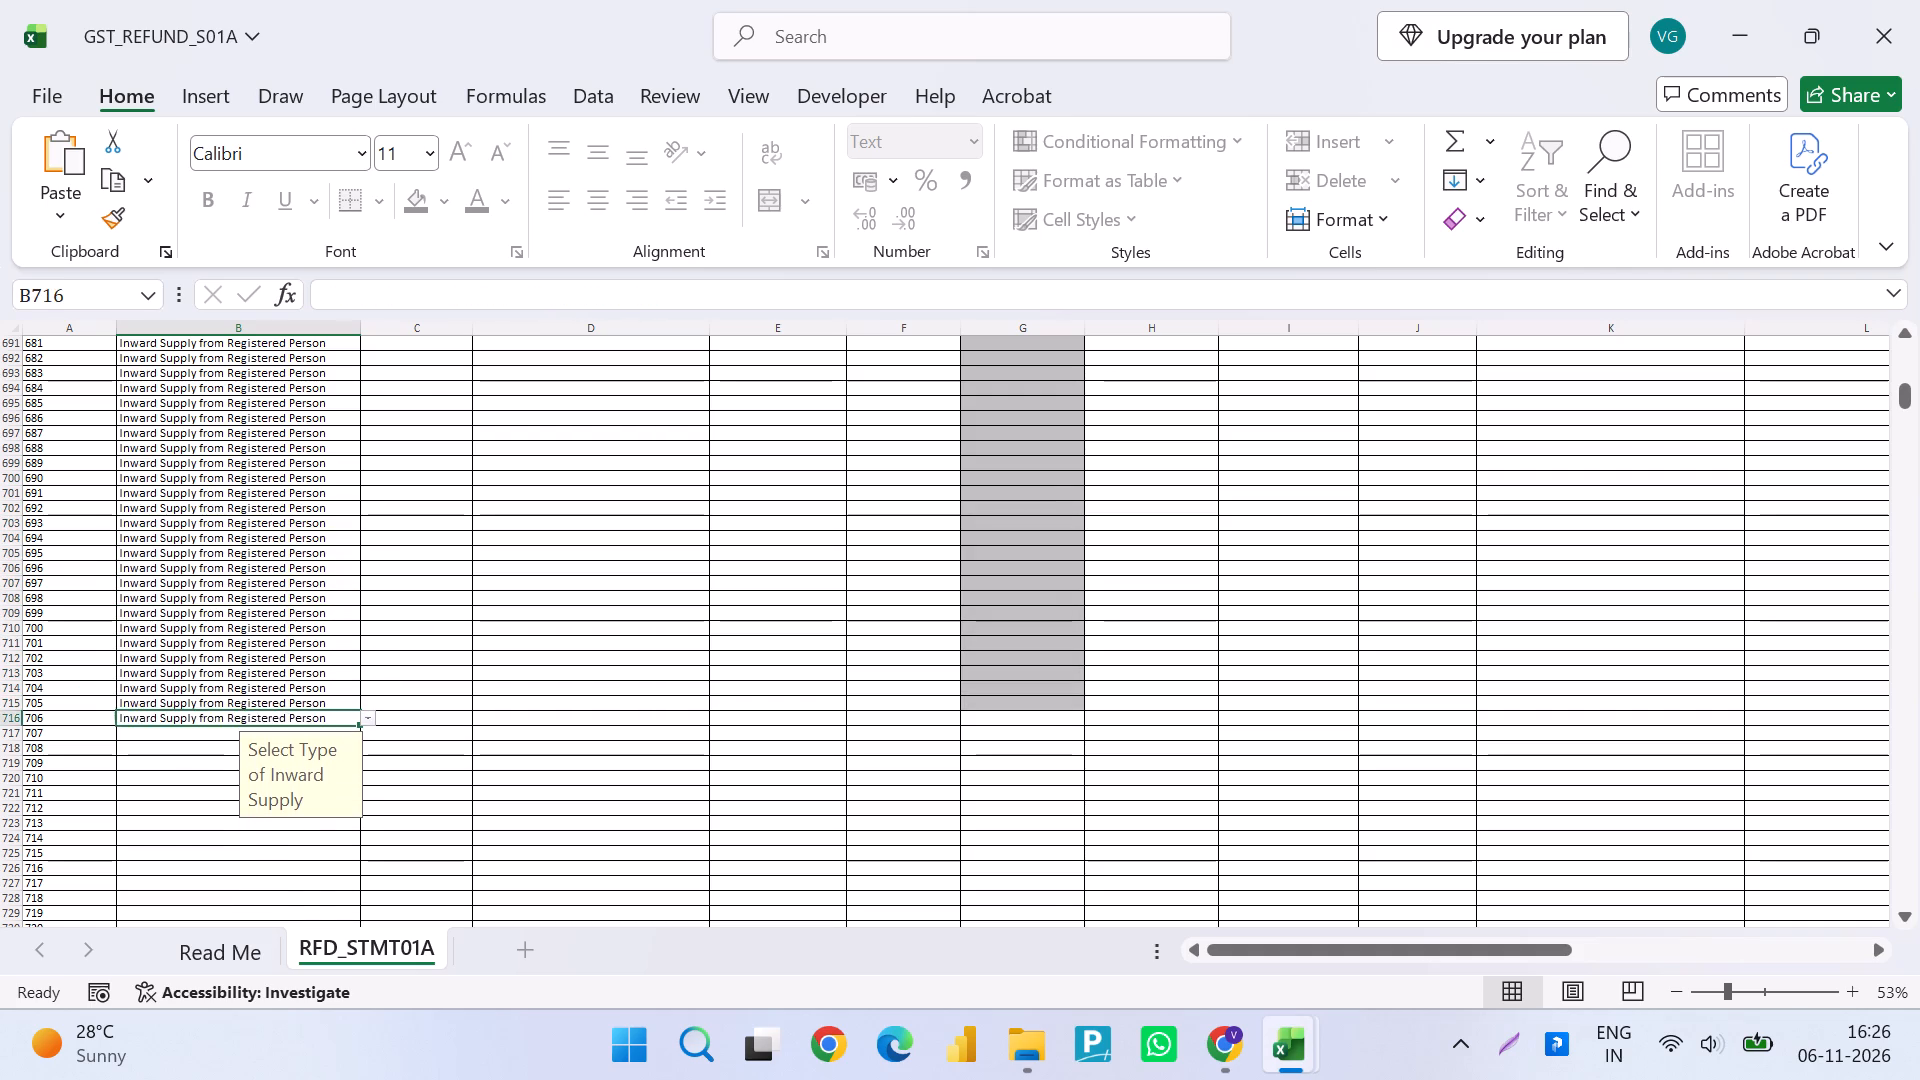
pyautogui.press('Return')
pyautogui.hotkey('ctrl', 'v')
pyautogui.press('Return')
pyautogui.hotkey('ctrl', 'v')
pyautogui.press('Return')
# Fill cells B719 to B724 with the copied "Inward Supply from Registered Person" text.
pyautogui.hotkey('ctrl', 'v')
pyautogui.press('Return')
pyautogui.hotkey('ctrl', 'v')
pyautogui.press('Return')
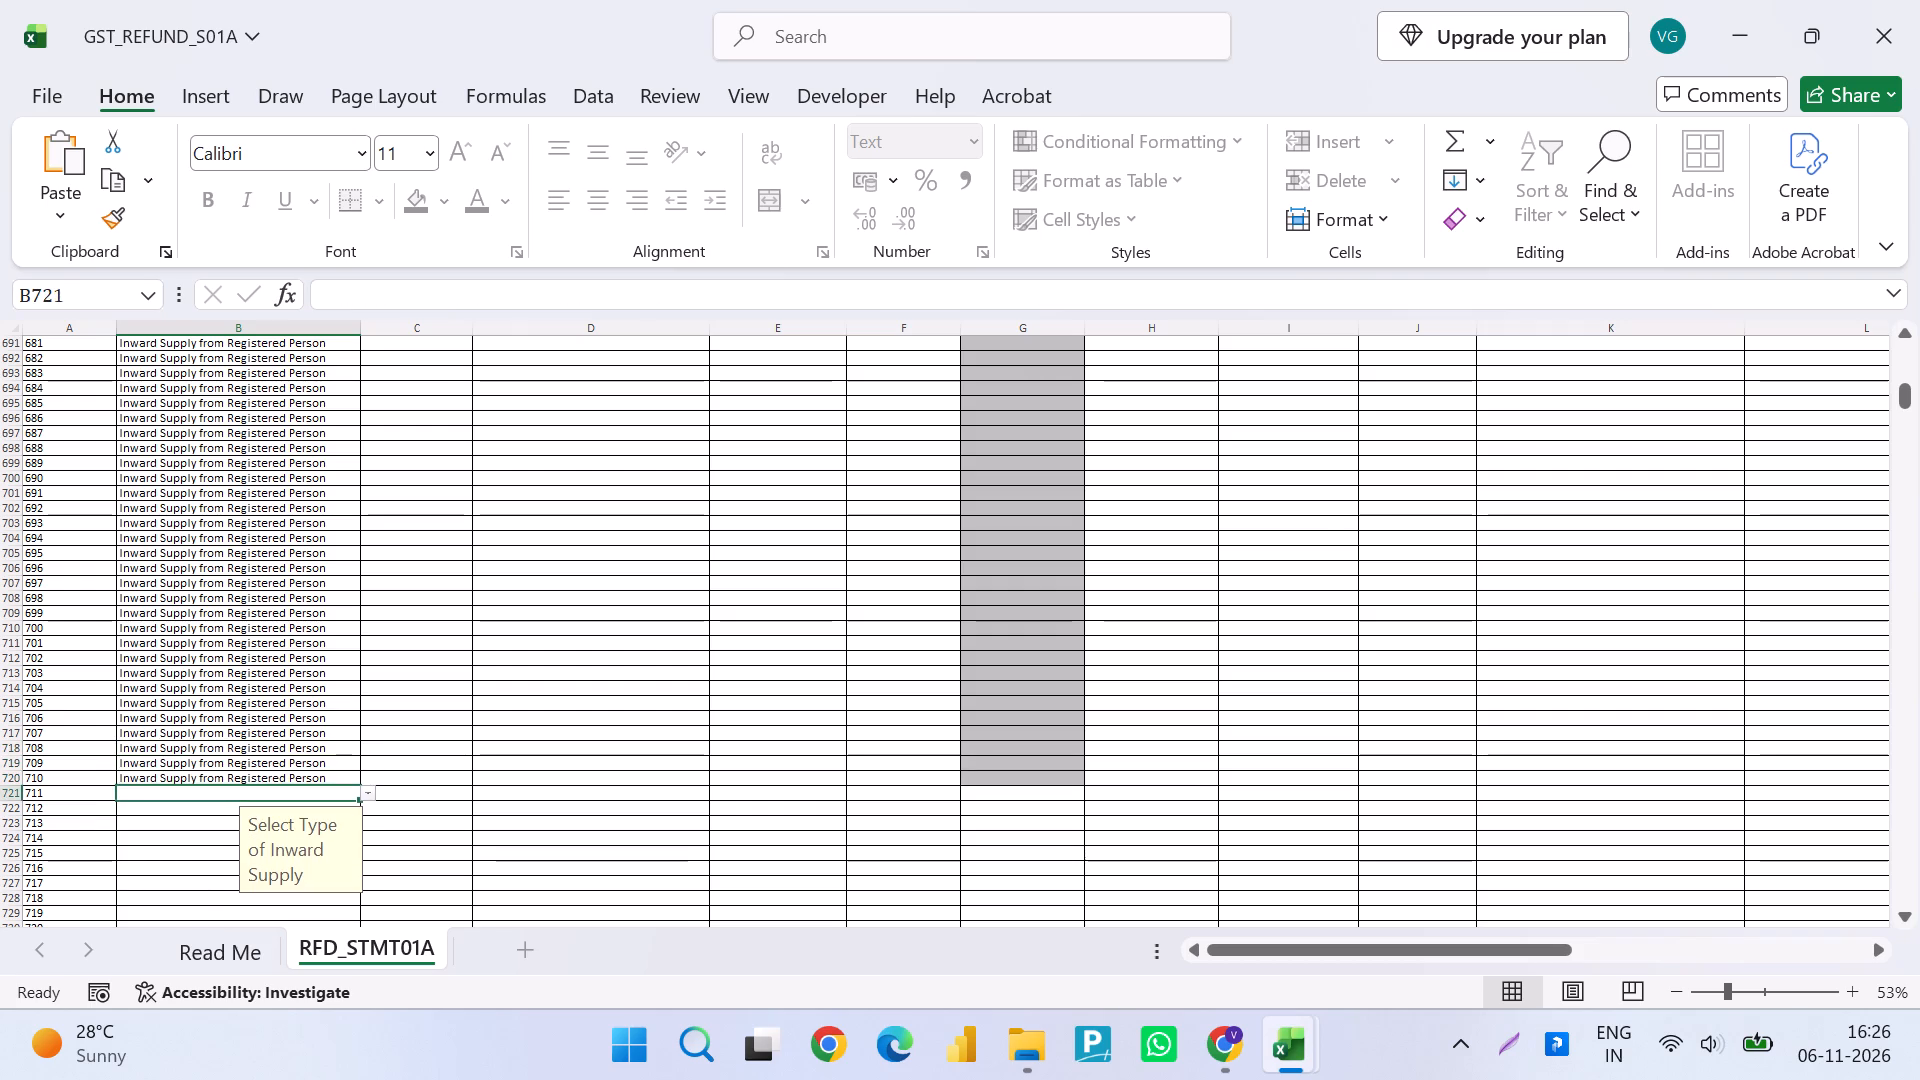
pyautogui.hotkey('ctrl', 'v')
pyautogui.press('Return')
pyautogui.hotkey('ctrl', 'v')
pyautogui.press('Return')
pyautogui.hotkey('ctrl', 'v')
pyautogui.press('Return')
pyautogui.hotkey('ctrl', 'v')
pyautogui.press('Return')
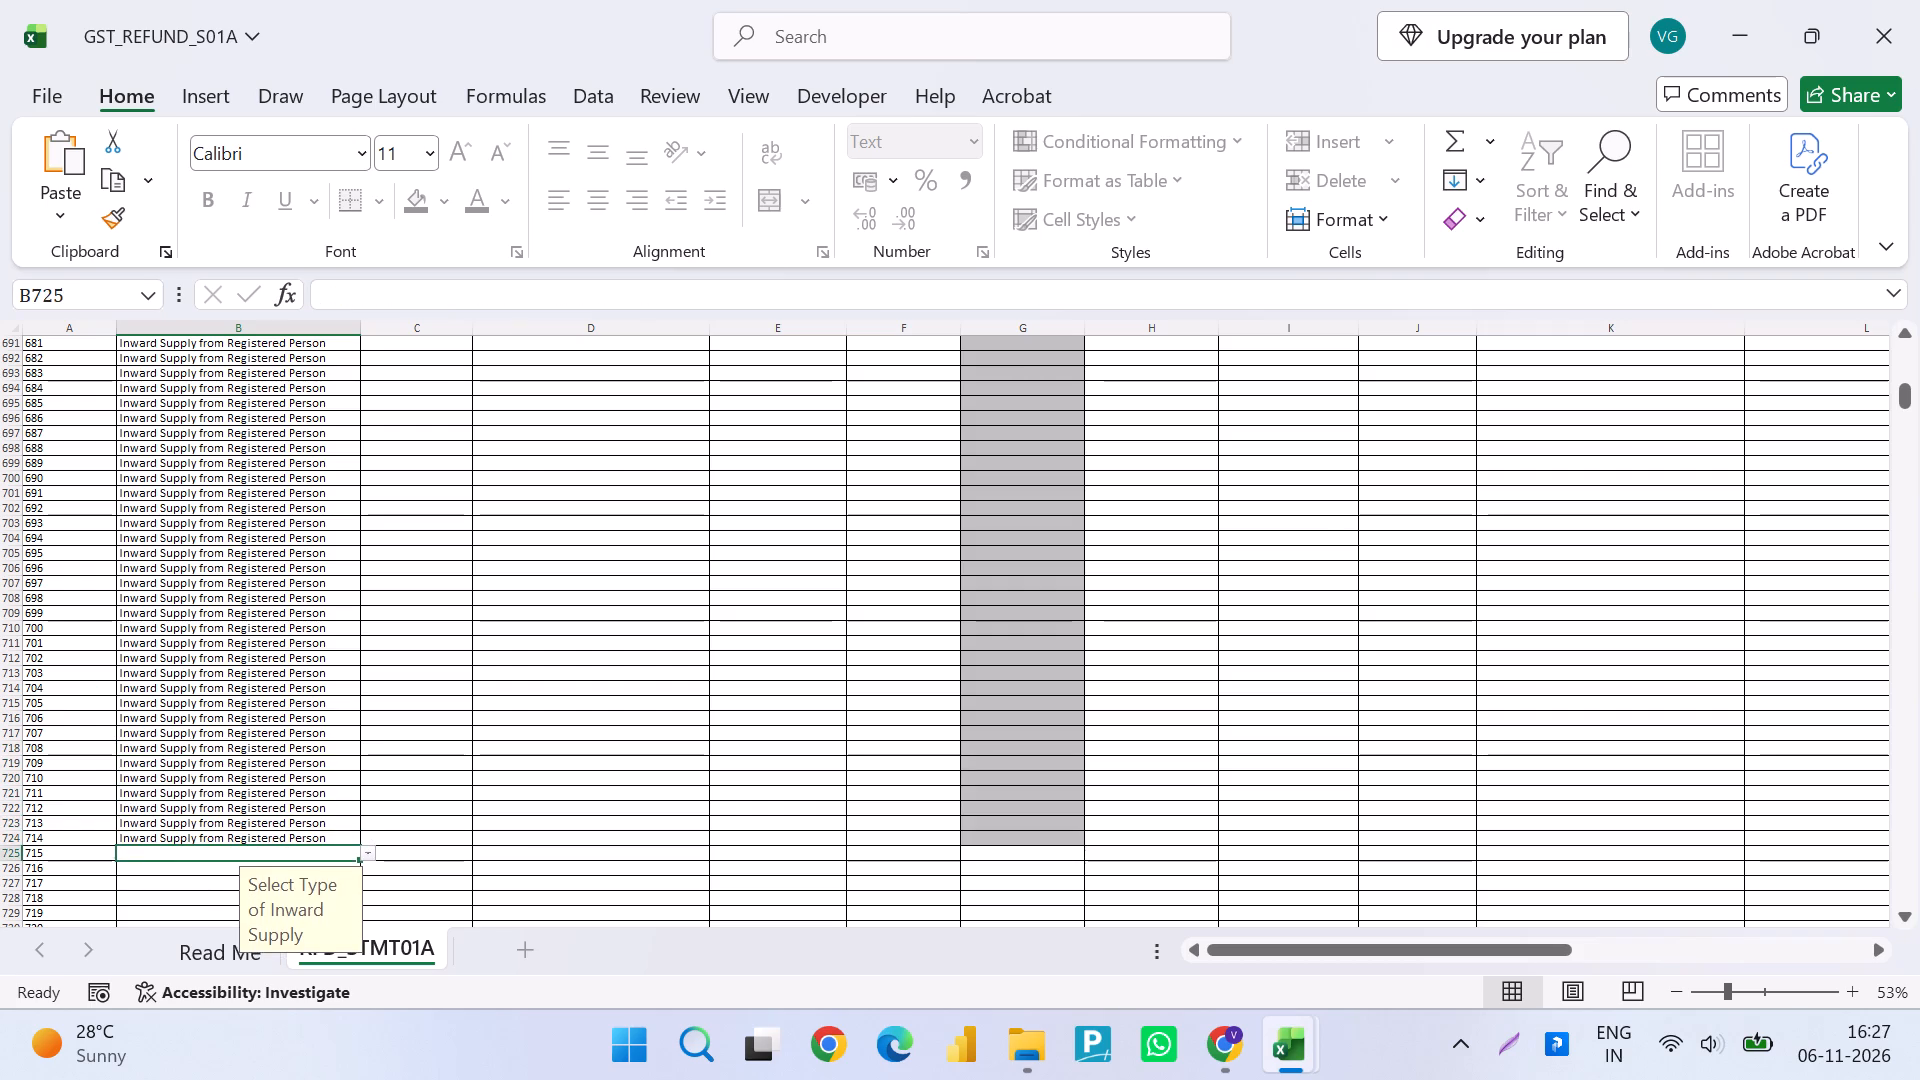
# Fill cells B725 to B730 with the copied "Inward Supply from Registered Person" text.
pyautogui.hotkey('ctrl', 'v')
pyautogui.press('Return')
pyautogui.hotkey('ctrl', 'v')
pyautogui.press('Return')
pyautogui.hotkey('ctrl', 'v')
pyautogui.press('Return')
pyautogui.hotkey('ctrl', 'v')
pyautogui.press('Return')
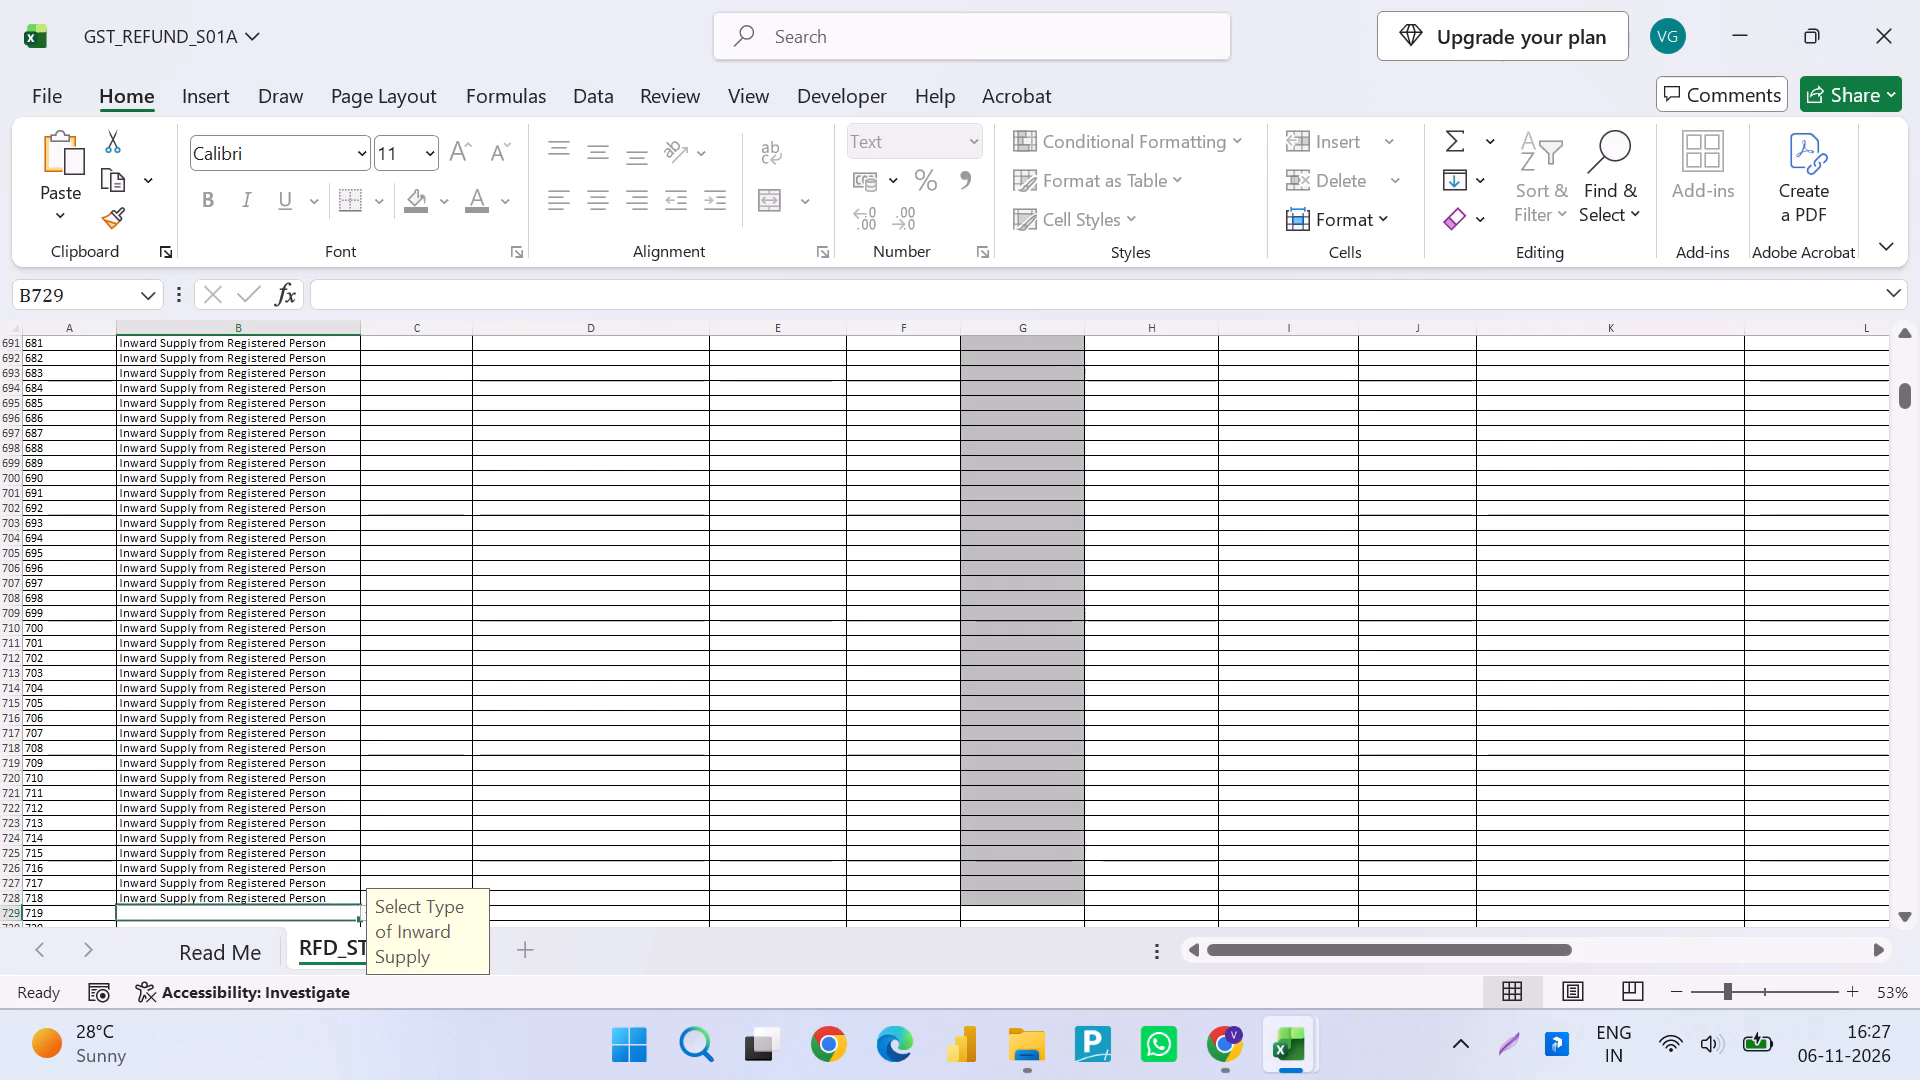
pyautogui.hotkey('ctrl', 'v')
pyautogui.press('Return')
pyautogui.hotkey('ctrl', 'v')
pyautogui.press('Return')
# Fill cells B731 to B735 with the copied "Inward Supply from Registered Person" text.
pyautogui.hotkey('ctrl', 'v')
pyautogui.press('Return')
pyautogui.hotkey('ctrl', 'v')
pyautogui.press('Return')
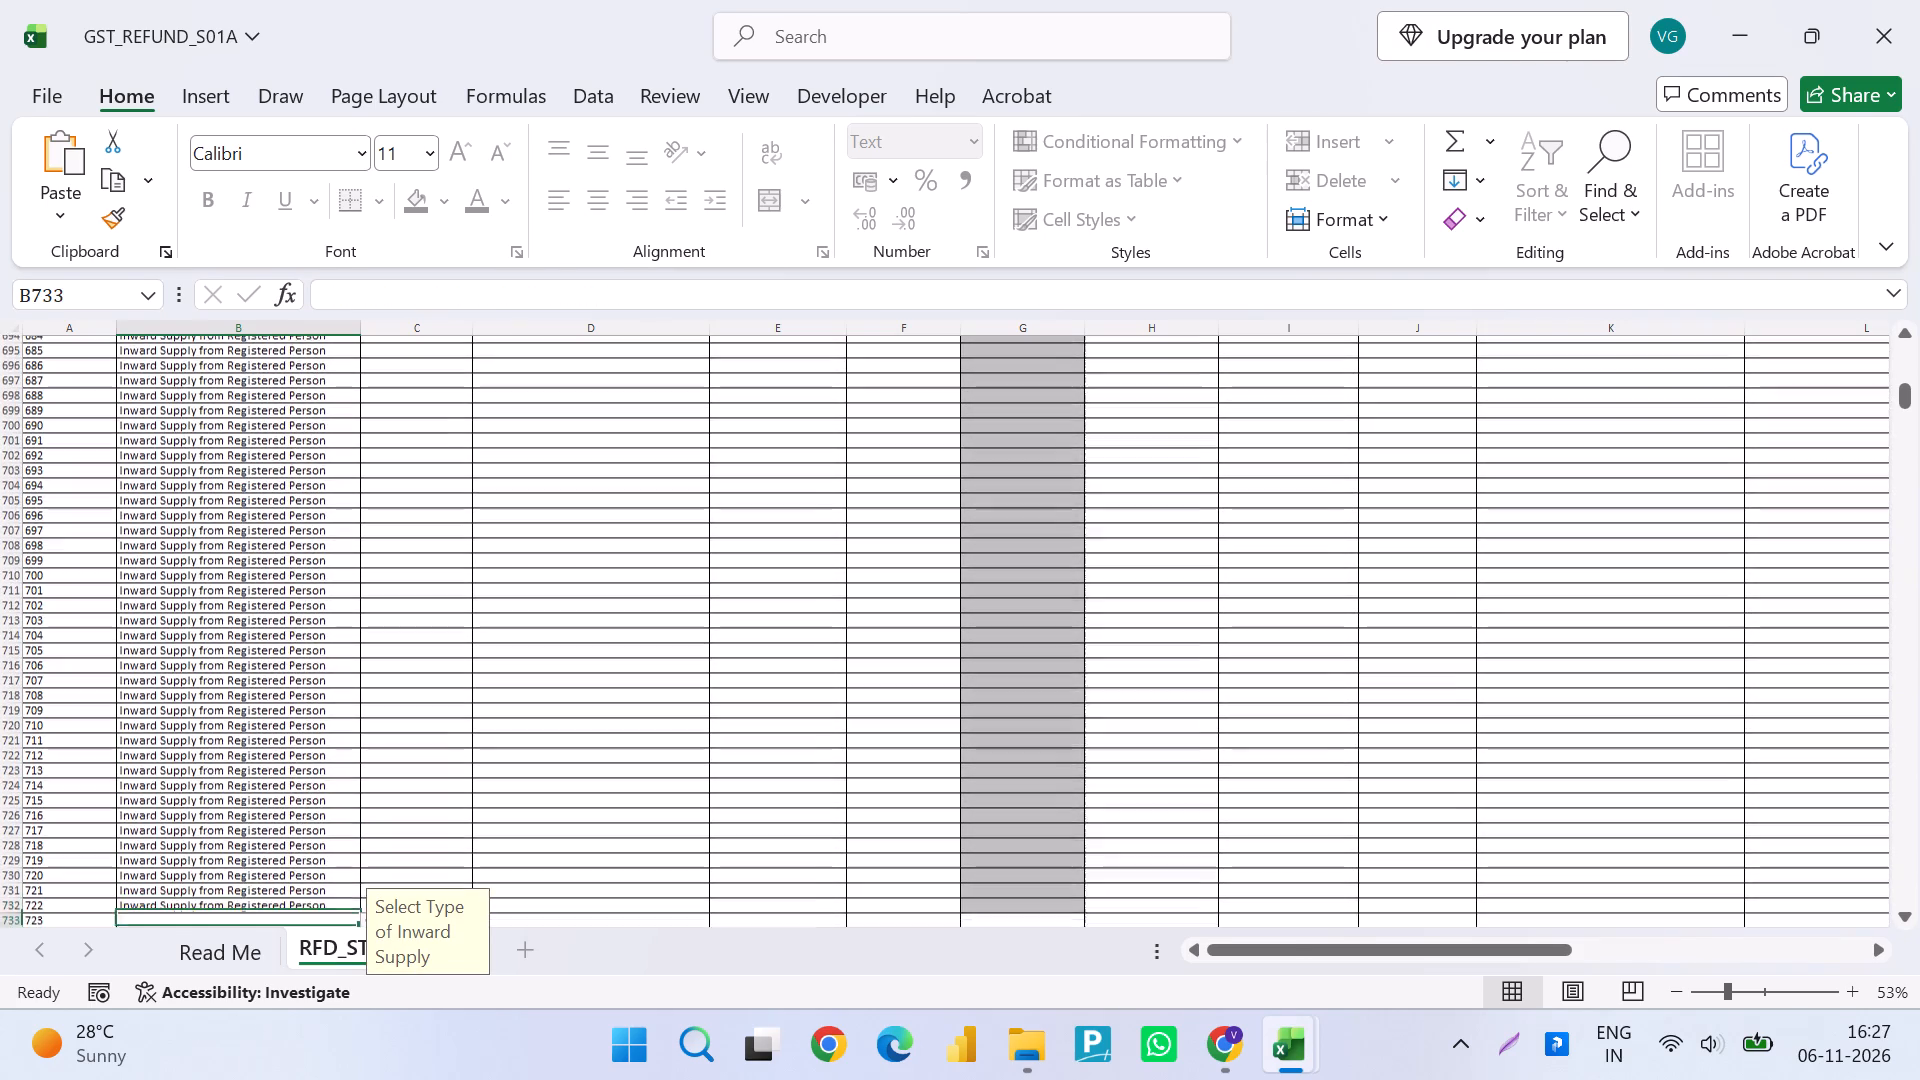
pyautogui.hotkey('ctrl', 'v')
pyautogui.press('Return')
pyautogui.hotkey('ctrl', 'v')
pyautogui.hotkey('ctrl', 'Return')
pyautogui.hotkey('ctrl', 'v')
pyautogui.press('Return')
pyautogui.hotkey('ctrl', 'v')
pyautogui.hotkey('ctrl', 'Return')
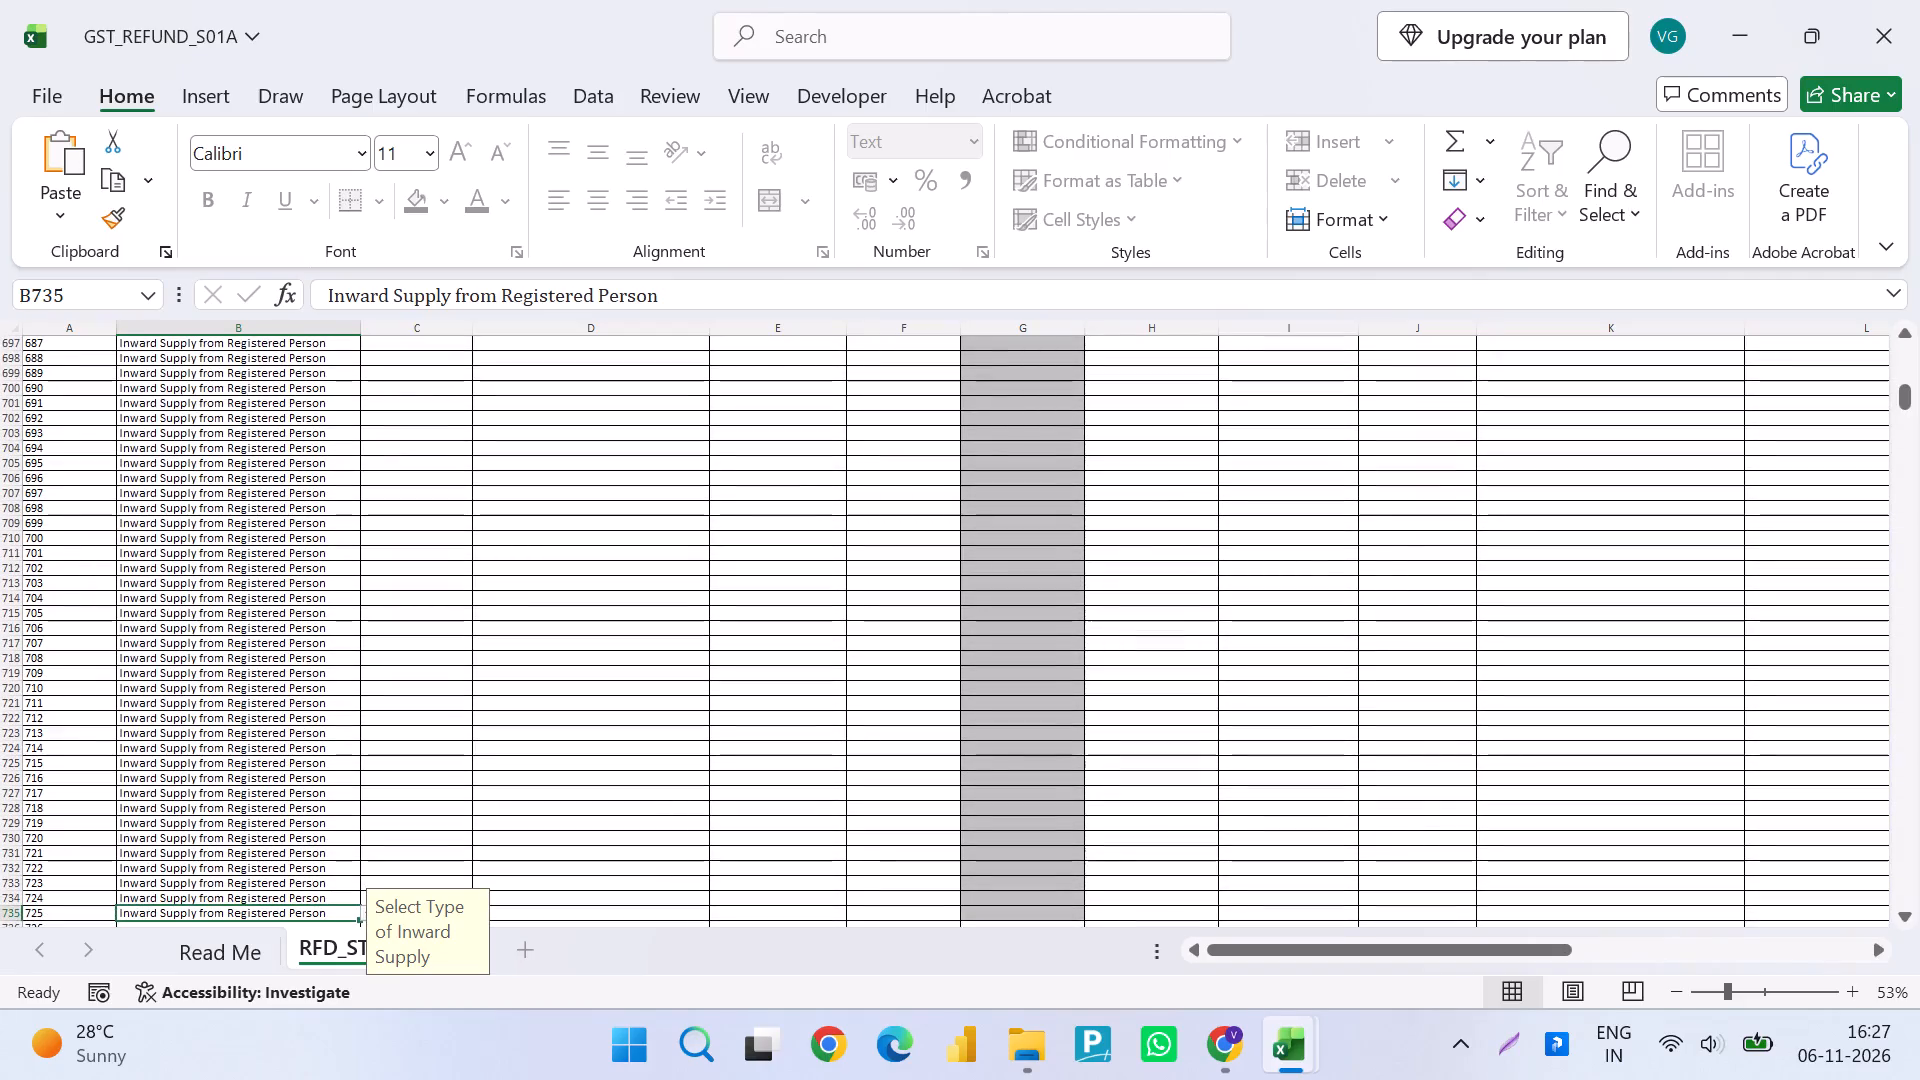
pyautogui.hotkey('ctrl', 'v')
pyautogui.press('Return')
# Fill cells B736 to B738 with the copied "Inward Supply from Registered Person" text.
pyautogui.hotkey('ctrl', 'v')
pyautogui.press('Return')
pyautogui.hotkey('ctrl', 'v')
pyautogui.press('Return')
pyautogui.hotkey('ctrl', 'v')
pyautogui.hotkey('ctrl', 'Return')
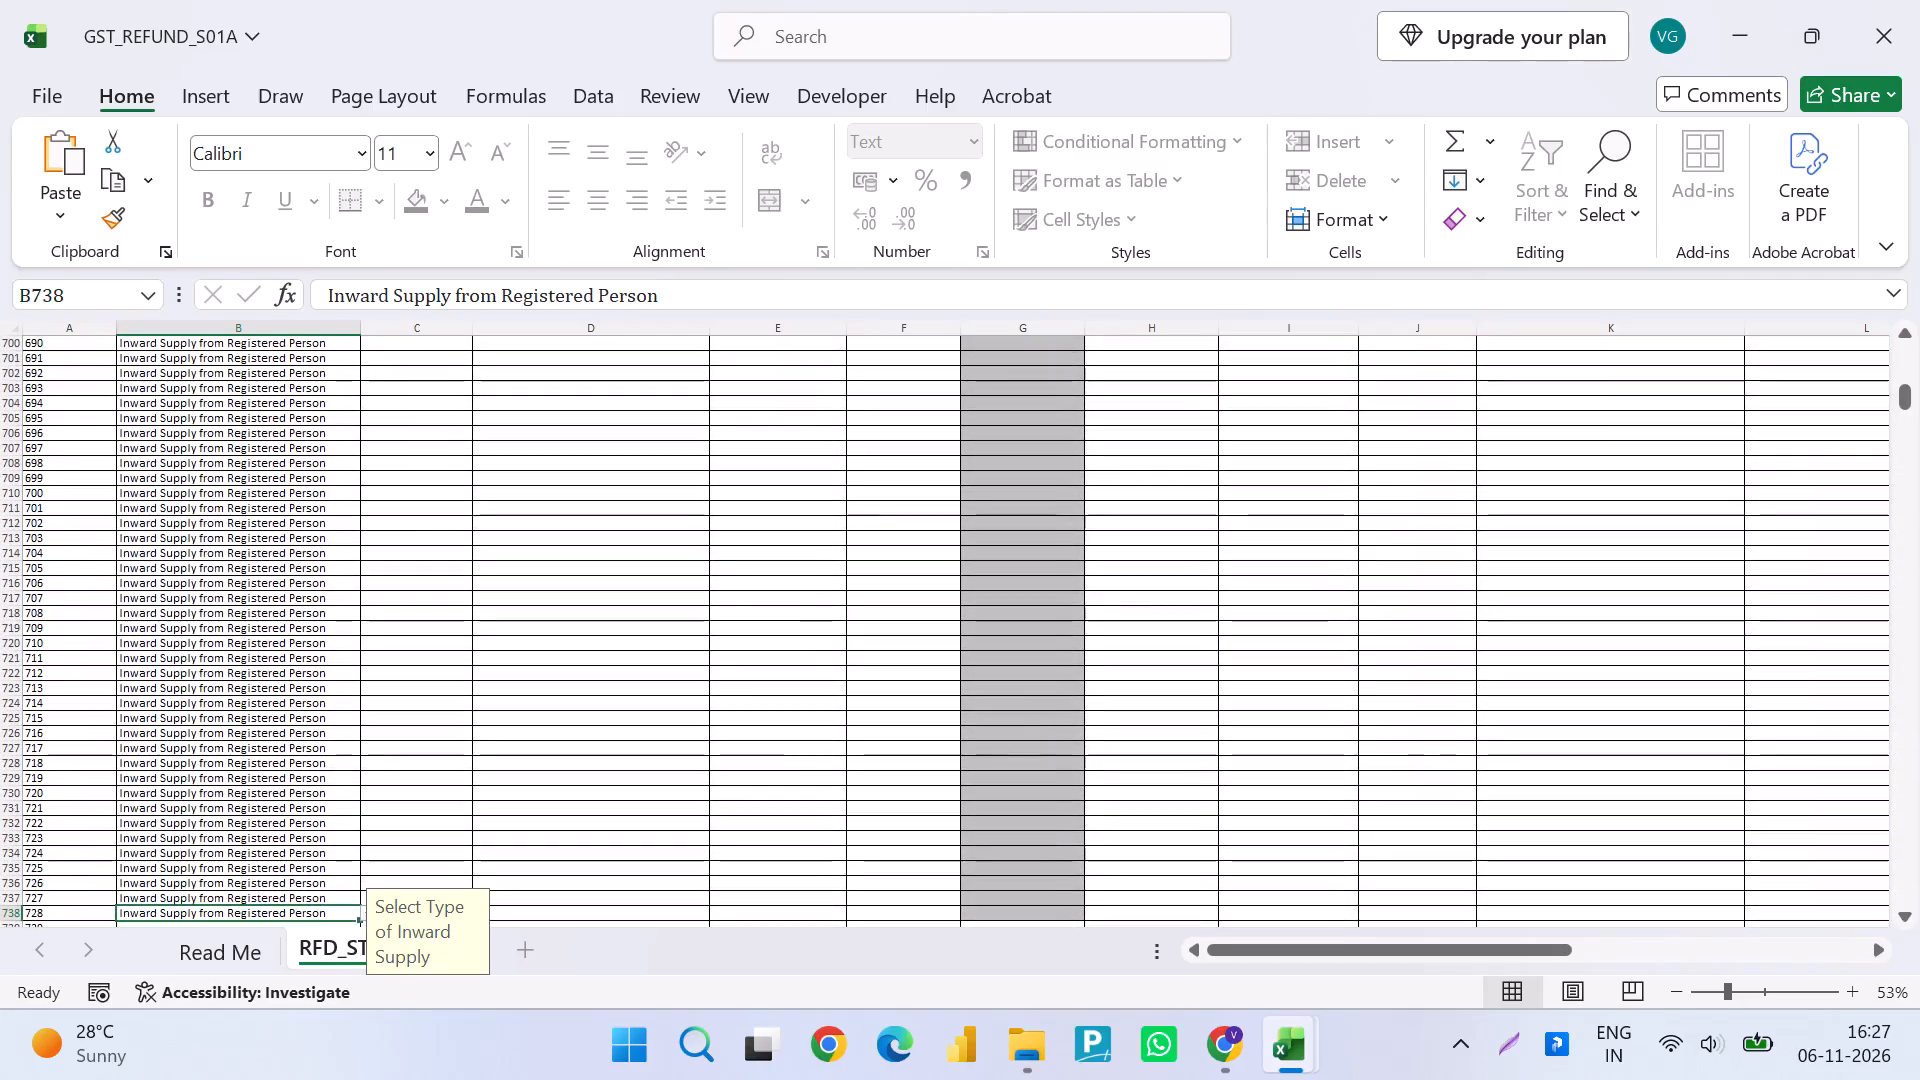
pyautogui.hotkey('ctrl', 'v')
pyautogui.press('Return')
# Check where the supply types in column B start and end, and where the serial numbers in column A end.
pyautogui.press('Up')
pyautogui.press('Up')
pyautogui.hotkey('ctrl', 'Up')
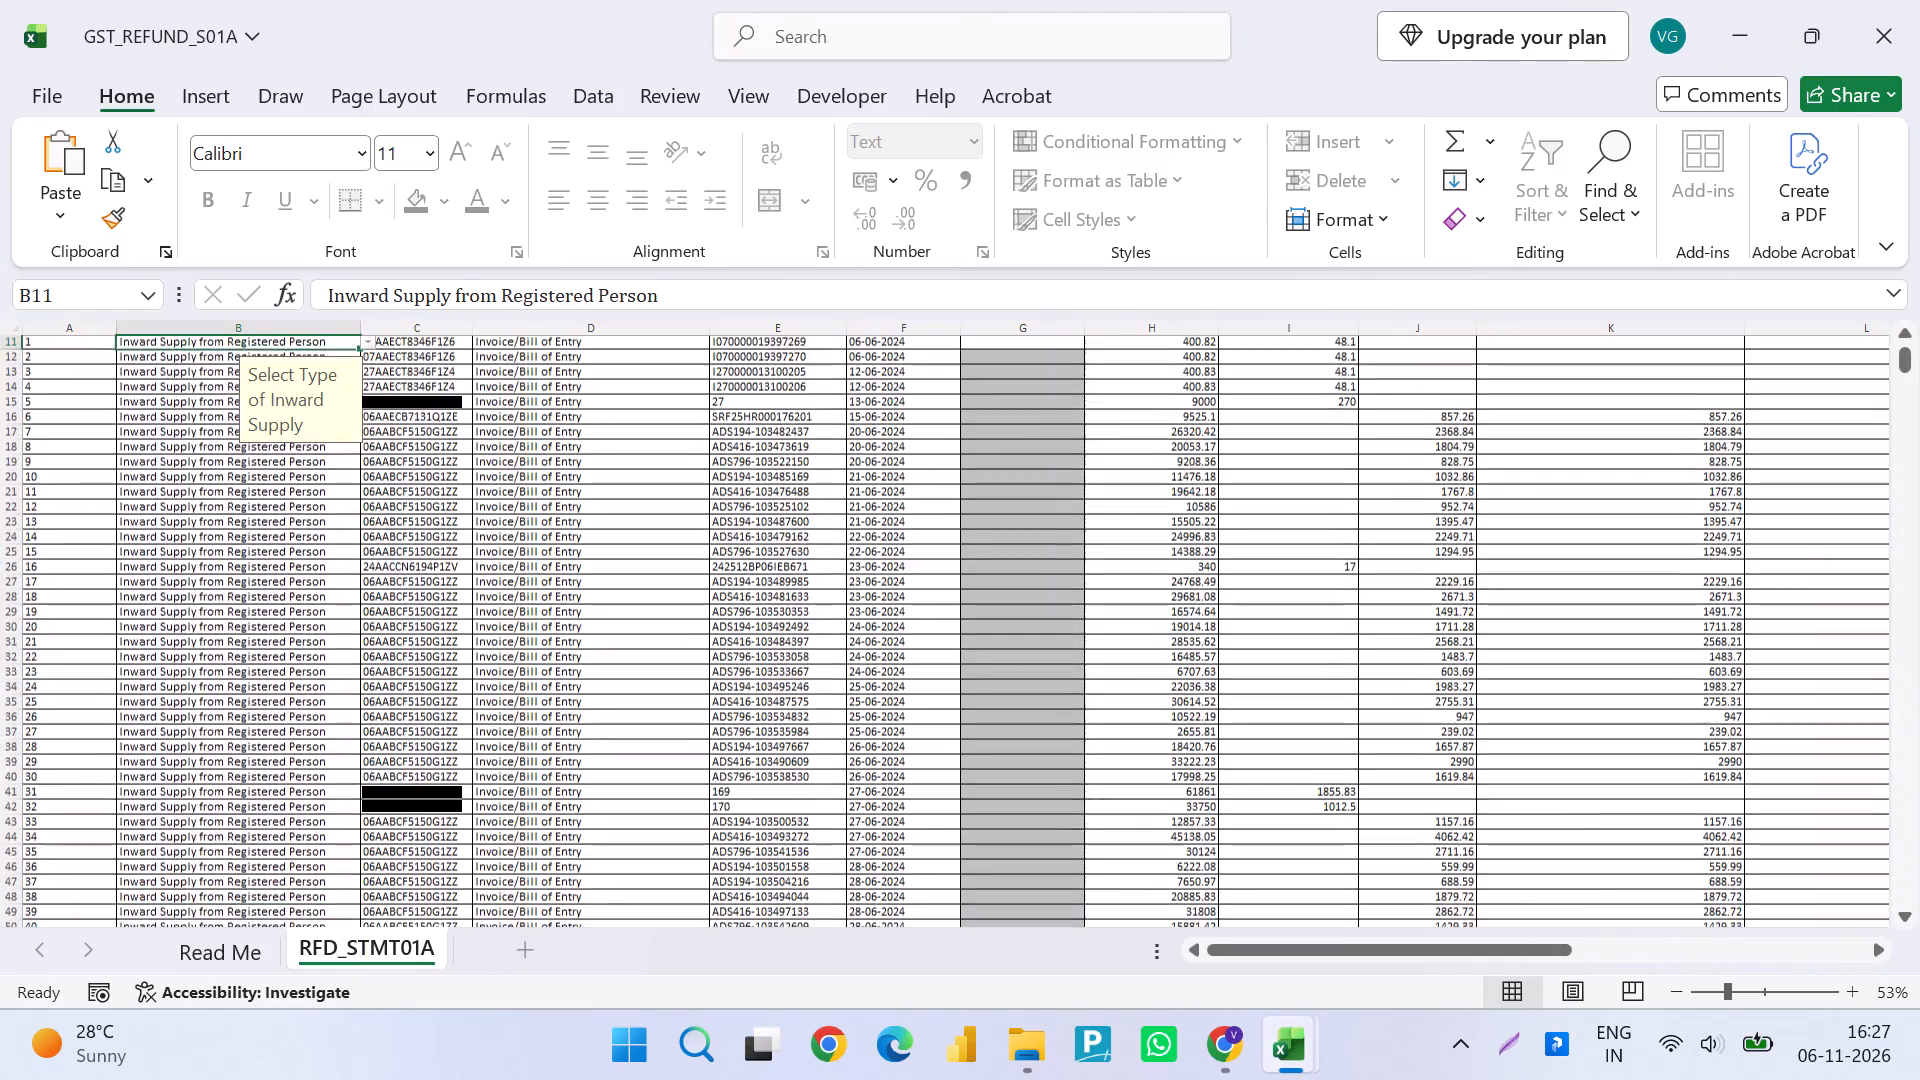
pyautogui.hotkey('ctrl', 'Up')
pyautogui.hotkey('ctrl', 'Down')
pyautogui.hotkey('ctrl', 'Down')
pyautogui.hotkey('ctrl', 'Down')
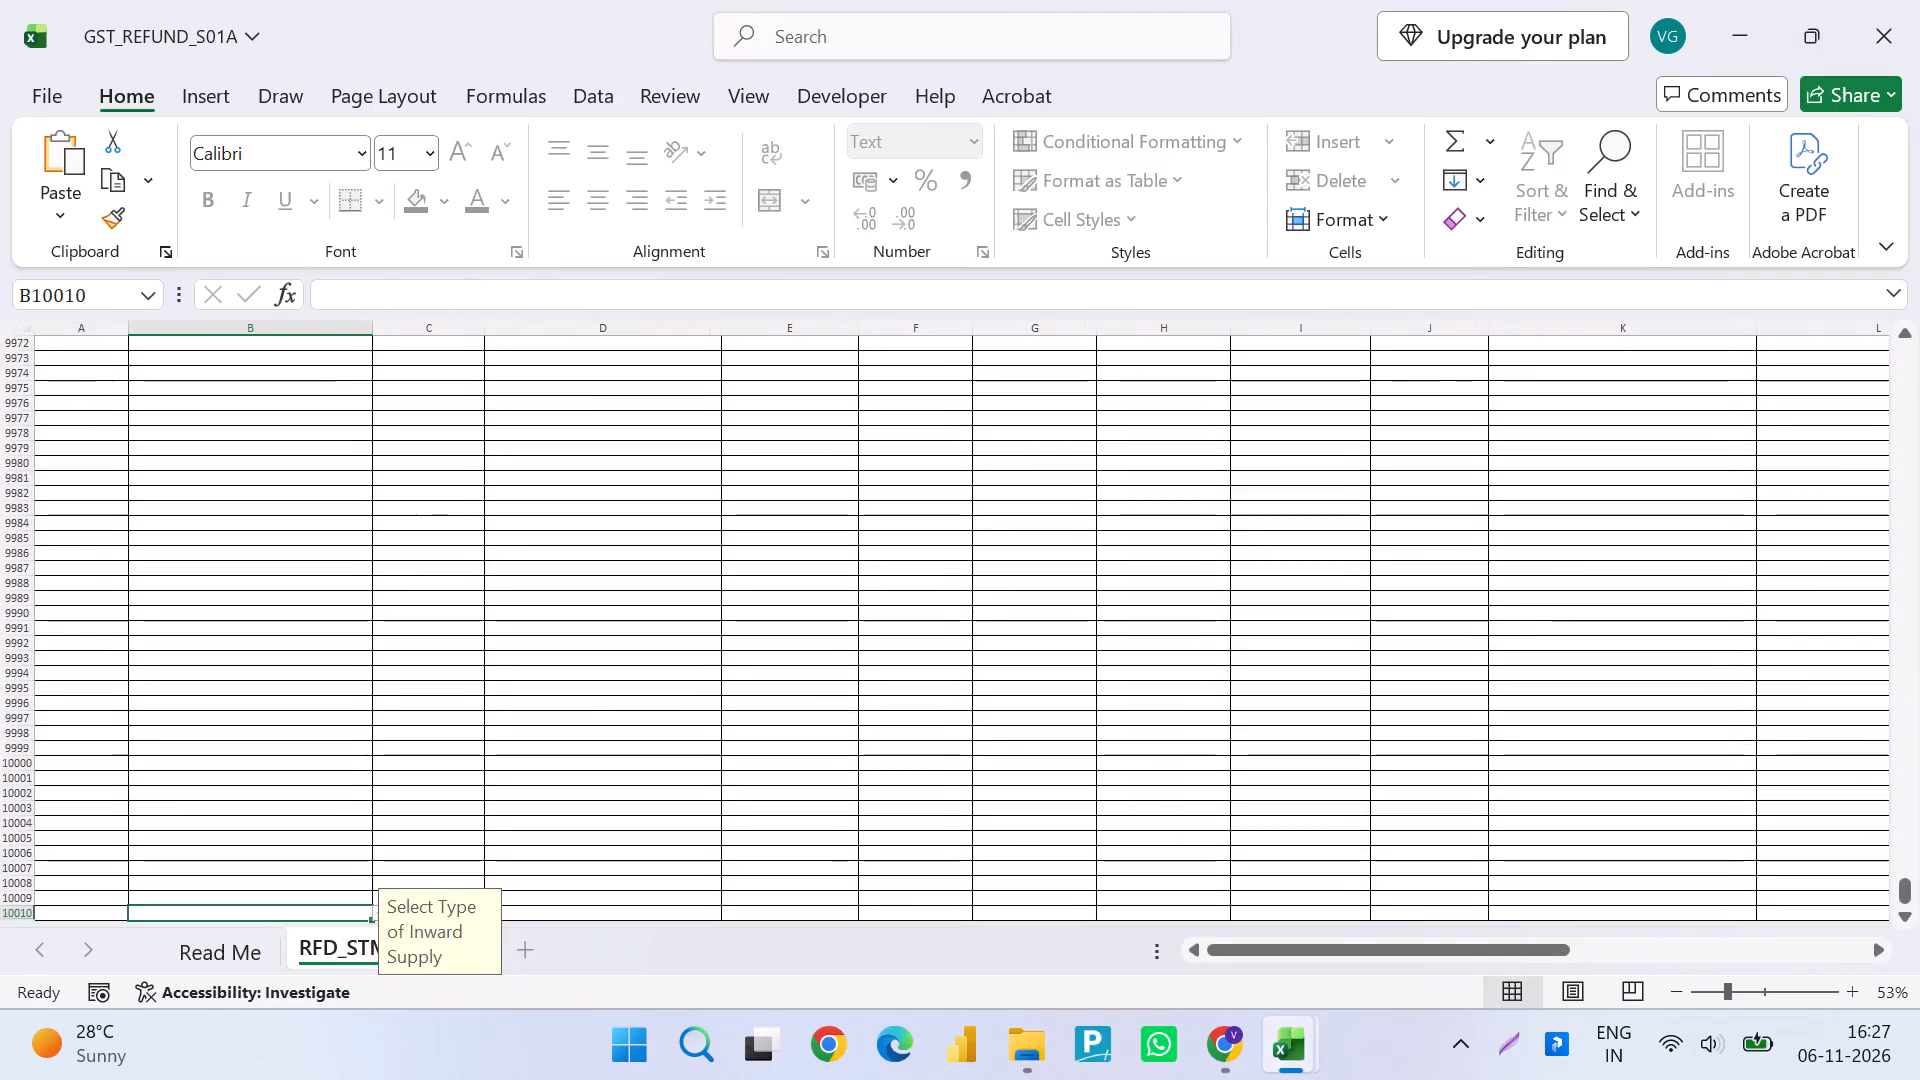
pyautogui.hotkey('ctrl', 'Left')
pyautogui.hotkey('ctrl', 'Up')
# Fill cells B739 to B742 with the copied "Inward Supply from Registered Person" text.
pyautogui.press('Right')
pyautogui.hotkey('ctrl', 'Up')
pyautogui.press('Down')
pyautogui.hotkey('ctrl', 'v')
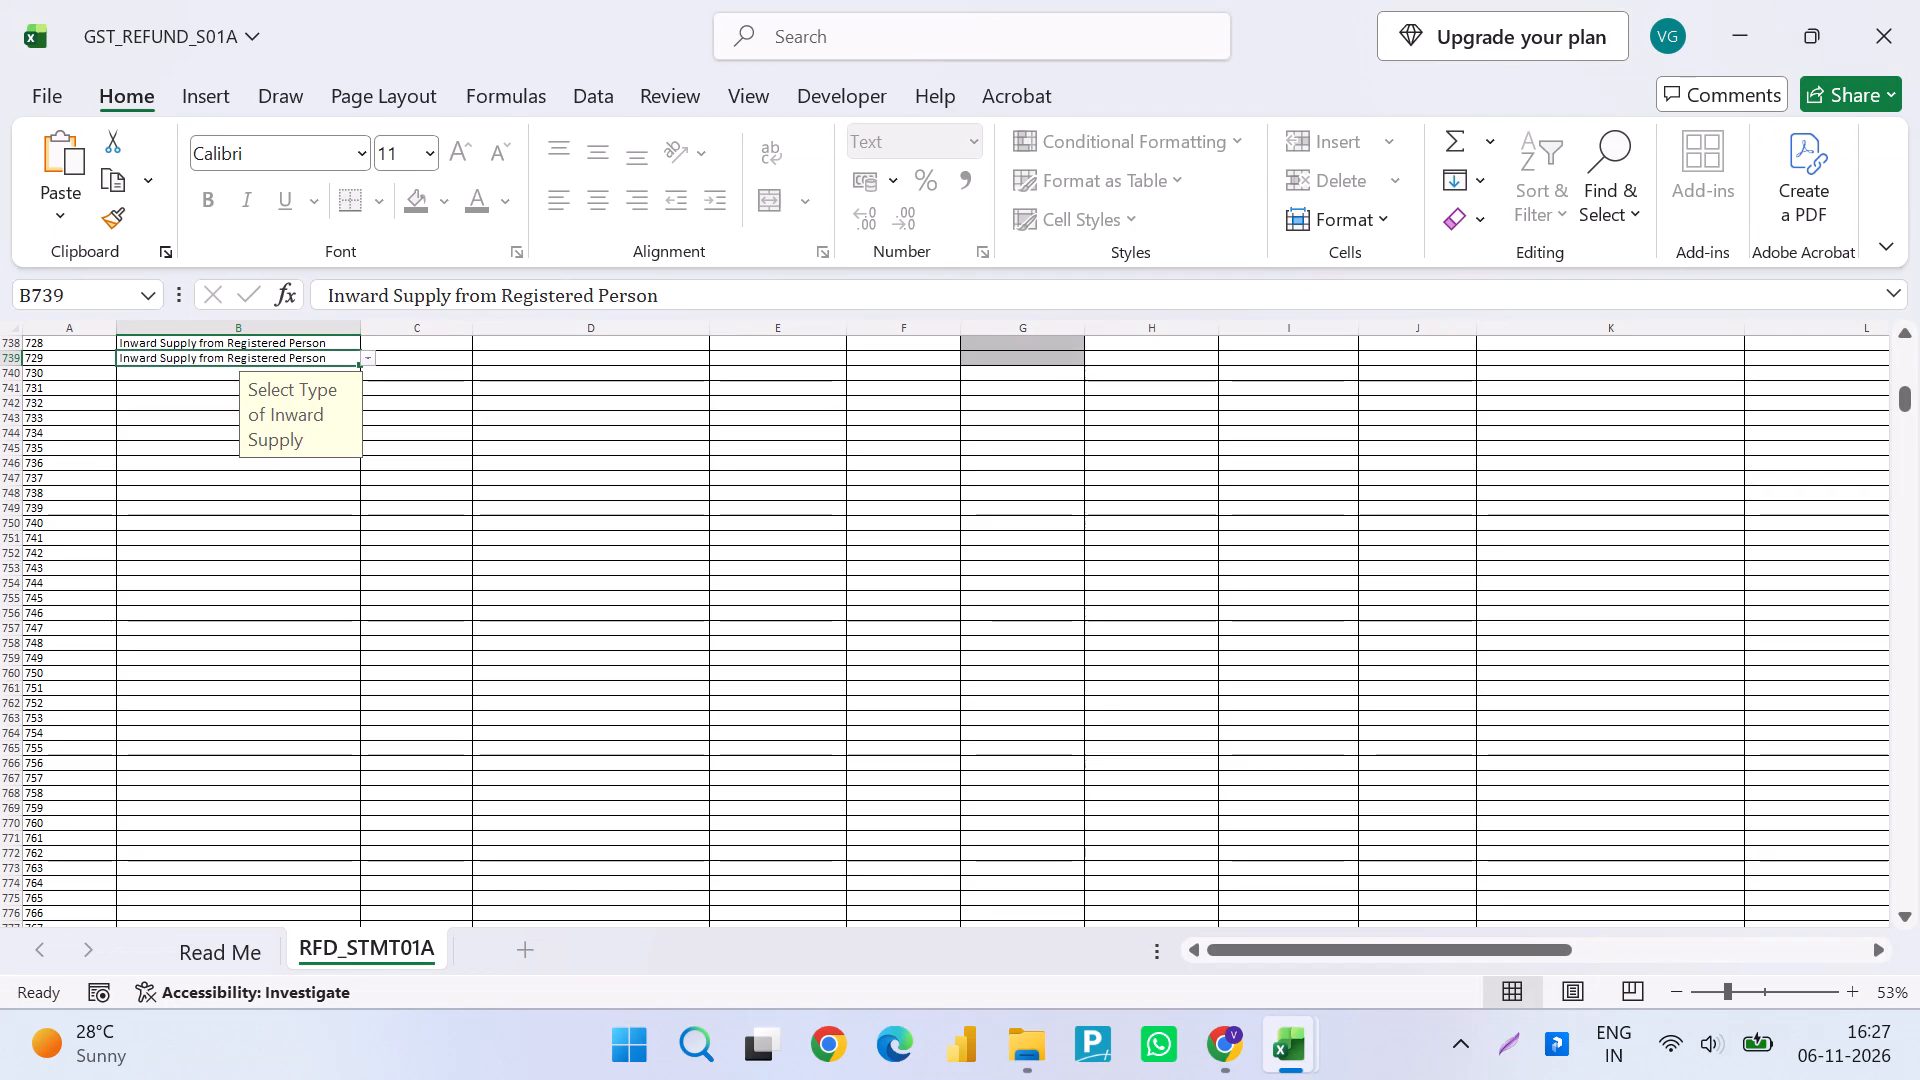
pyautogui.press('Return')
pyautogui.hotkey('ctrl', 'v')
pyautogui.press('Return')
pyautogui.hotkey('ctrl', 'v')
pyautogui.press('Return')
pyautogui.hotkey('ctrl', 'v')
pyautogui.press('Return')
# Fill cells B743 to B745 with the copied "Inward Supply from Registered Person" text.
pyautogui.hotkey('ctrl', 'v')
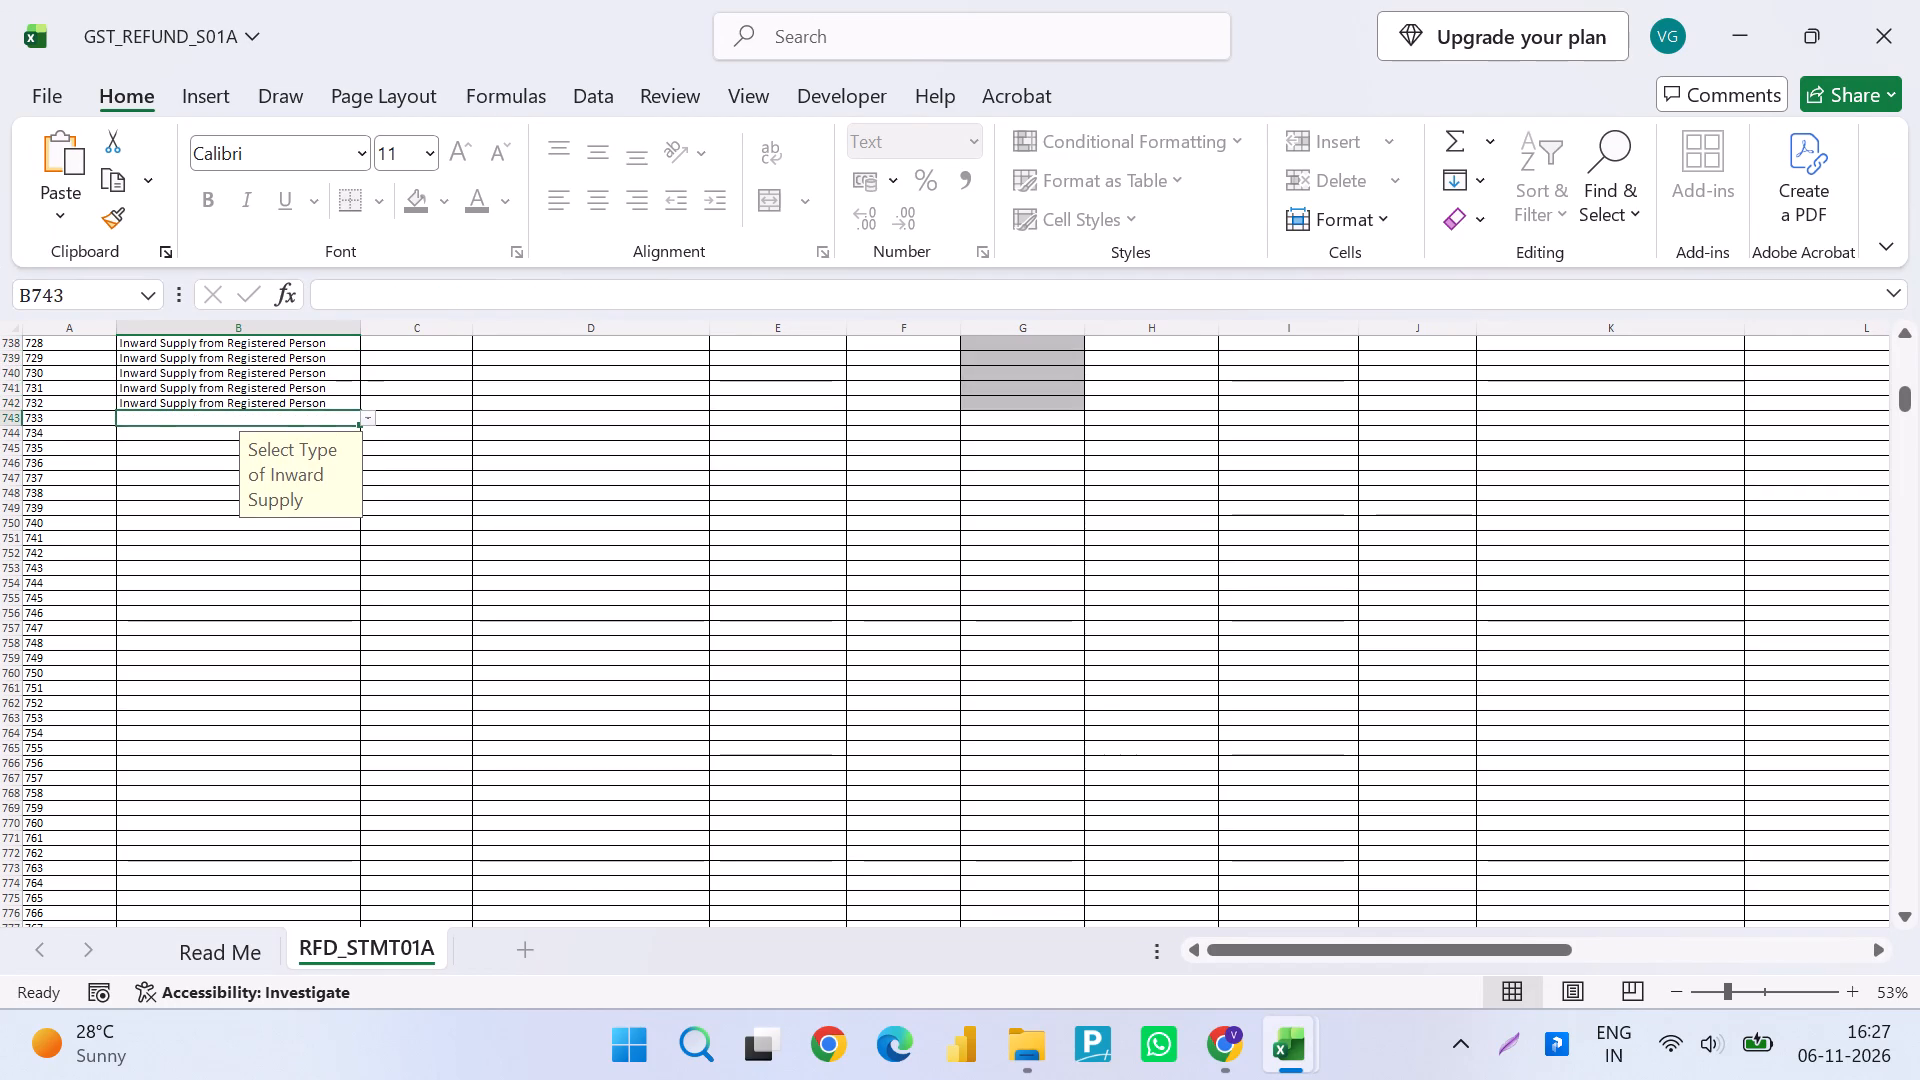
pyautogui.hotkey('ctrl', 'Return')
pyautogui.hotkey('ctrl', 'v')
pyautogui.press('Return')
pyautogui.hotkey('ctrl', 'v')
pyautogui.press('Return')
pyautogui.hotkey('ctrl', 'v')
pyautogui.hotkey('ctrl', 'Return')
pyautogui.hotkey('ctrl', 'v')
pyautogui.hotkey('ctrl', 'Return')
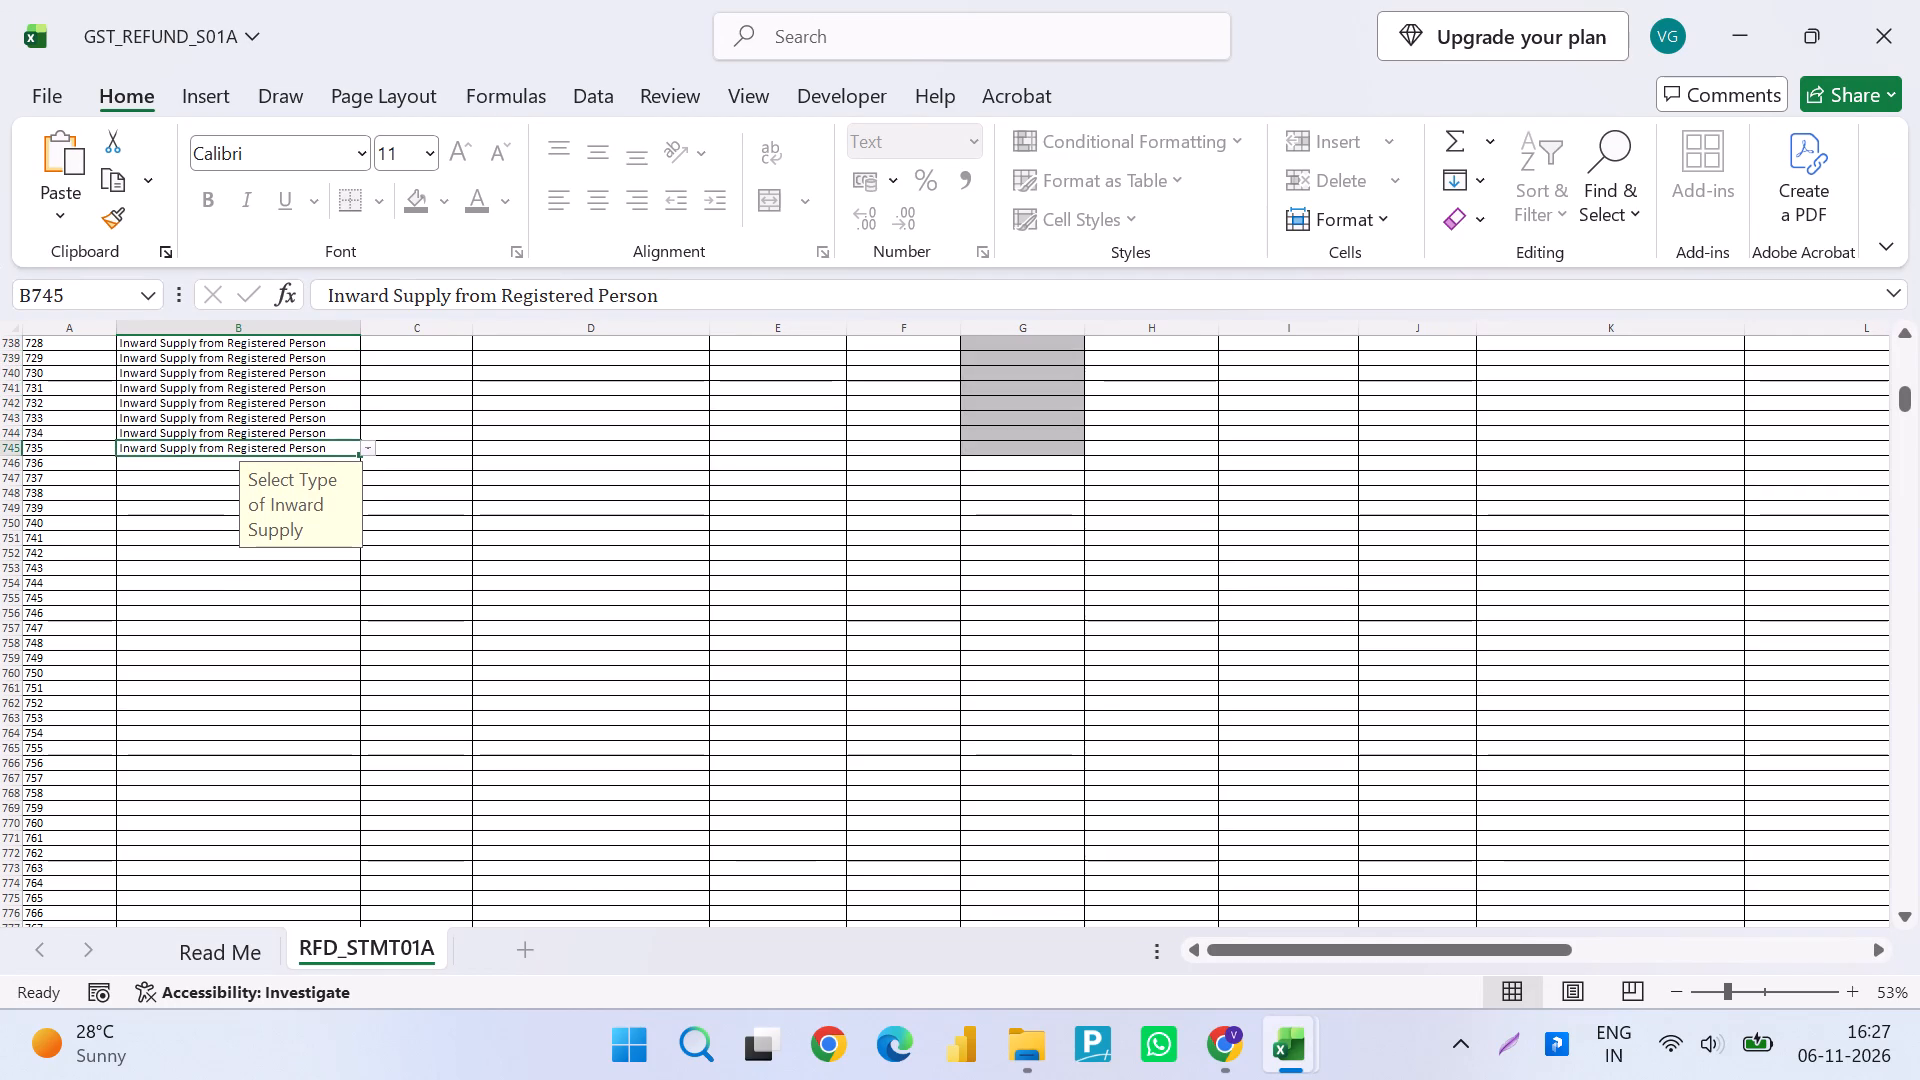
pyautogui.hotkey('ctrl', 'v')
pyautogui.press('Return')
# Fill cells B746 to B748 with the copied "Inward Supply from Registered Person" text.
pyautogui.hotkey('ctrl', 'v')
pyautogui.press('Return')
pyautogui.hotkey('ctrl', 'v')
pyautogui.hotkey('ctrl', 'Return')
pyautogui.hotkey('ctrl', 'v')
pyautogui.hotkey('ctrl', 'Return')
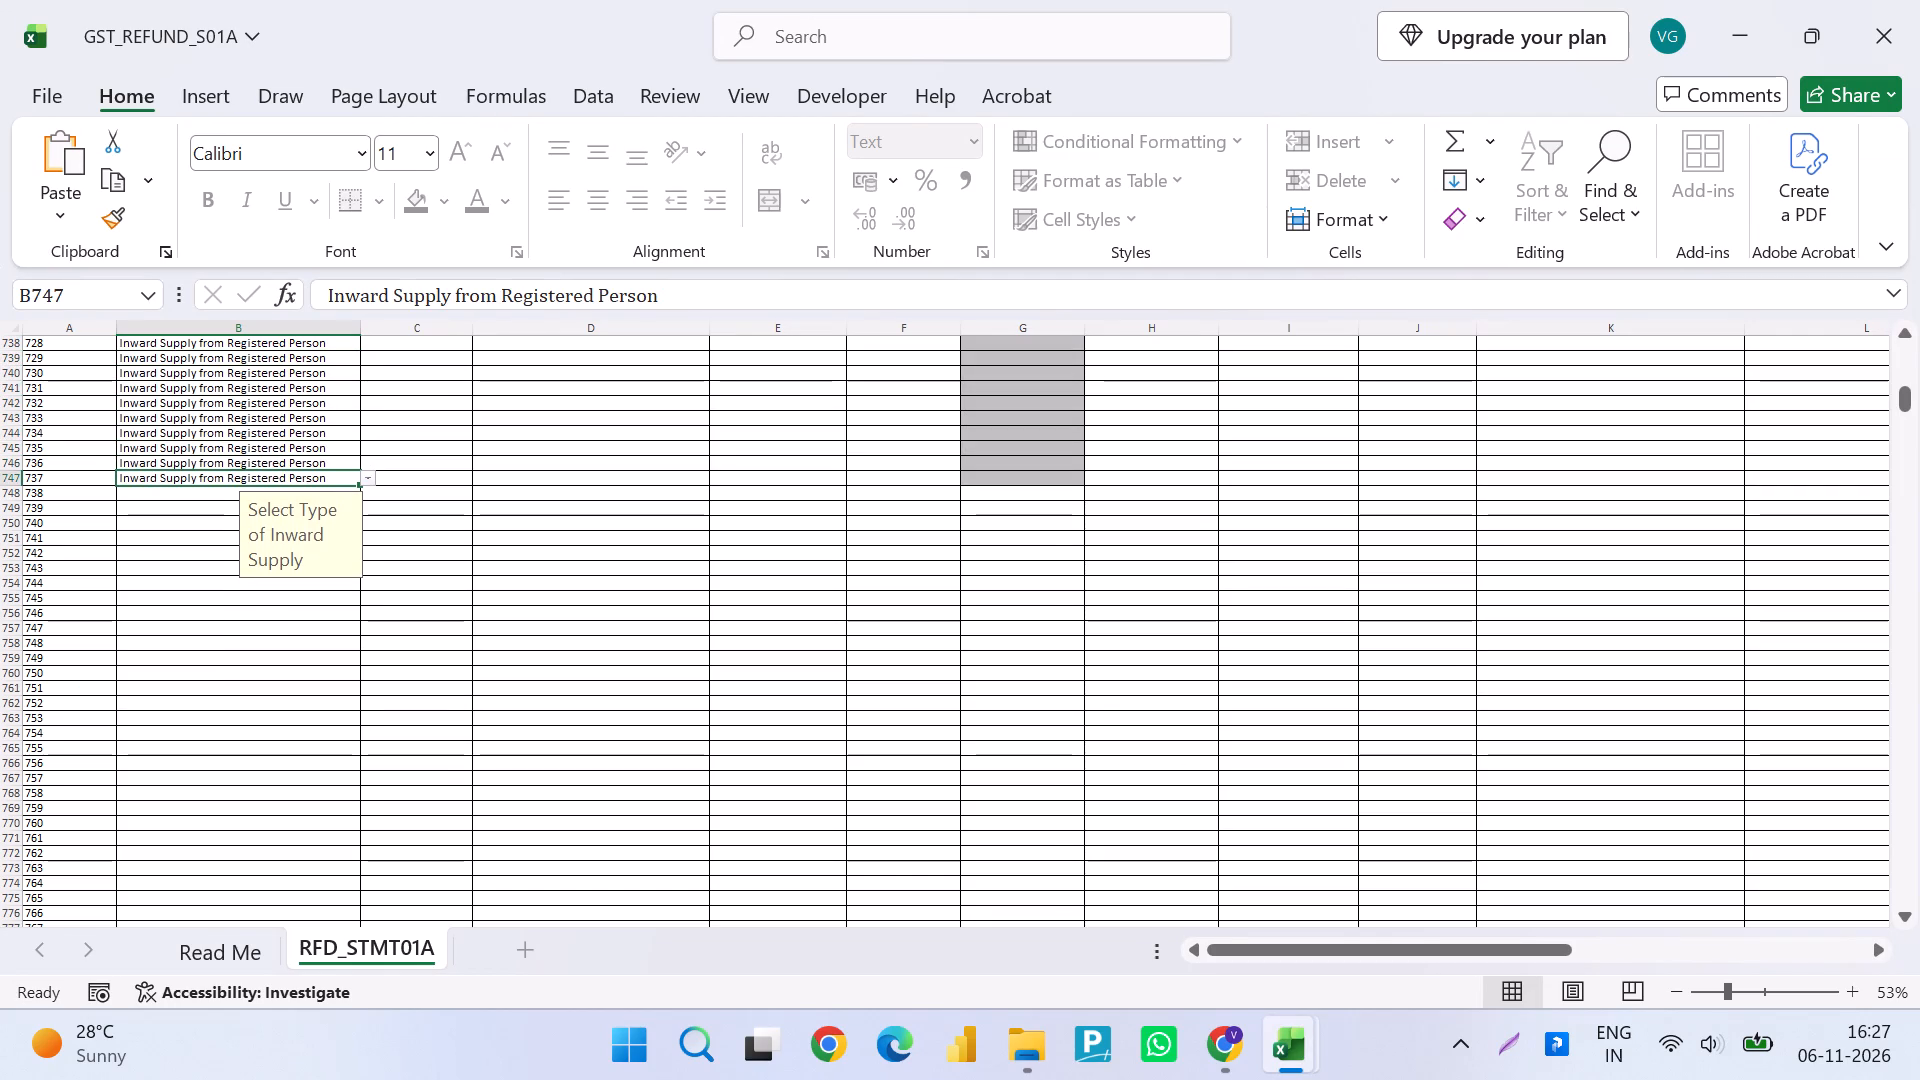
pyautogui.hotkey('ctrl', 'v')
pyautogui.press('Return')
pyautogui.hotkey('ctrl', 'v')
pyautogui.press('Return')
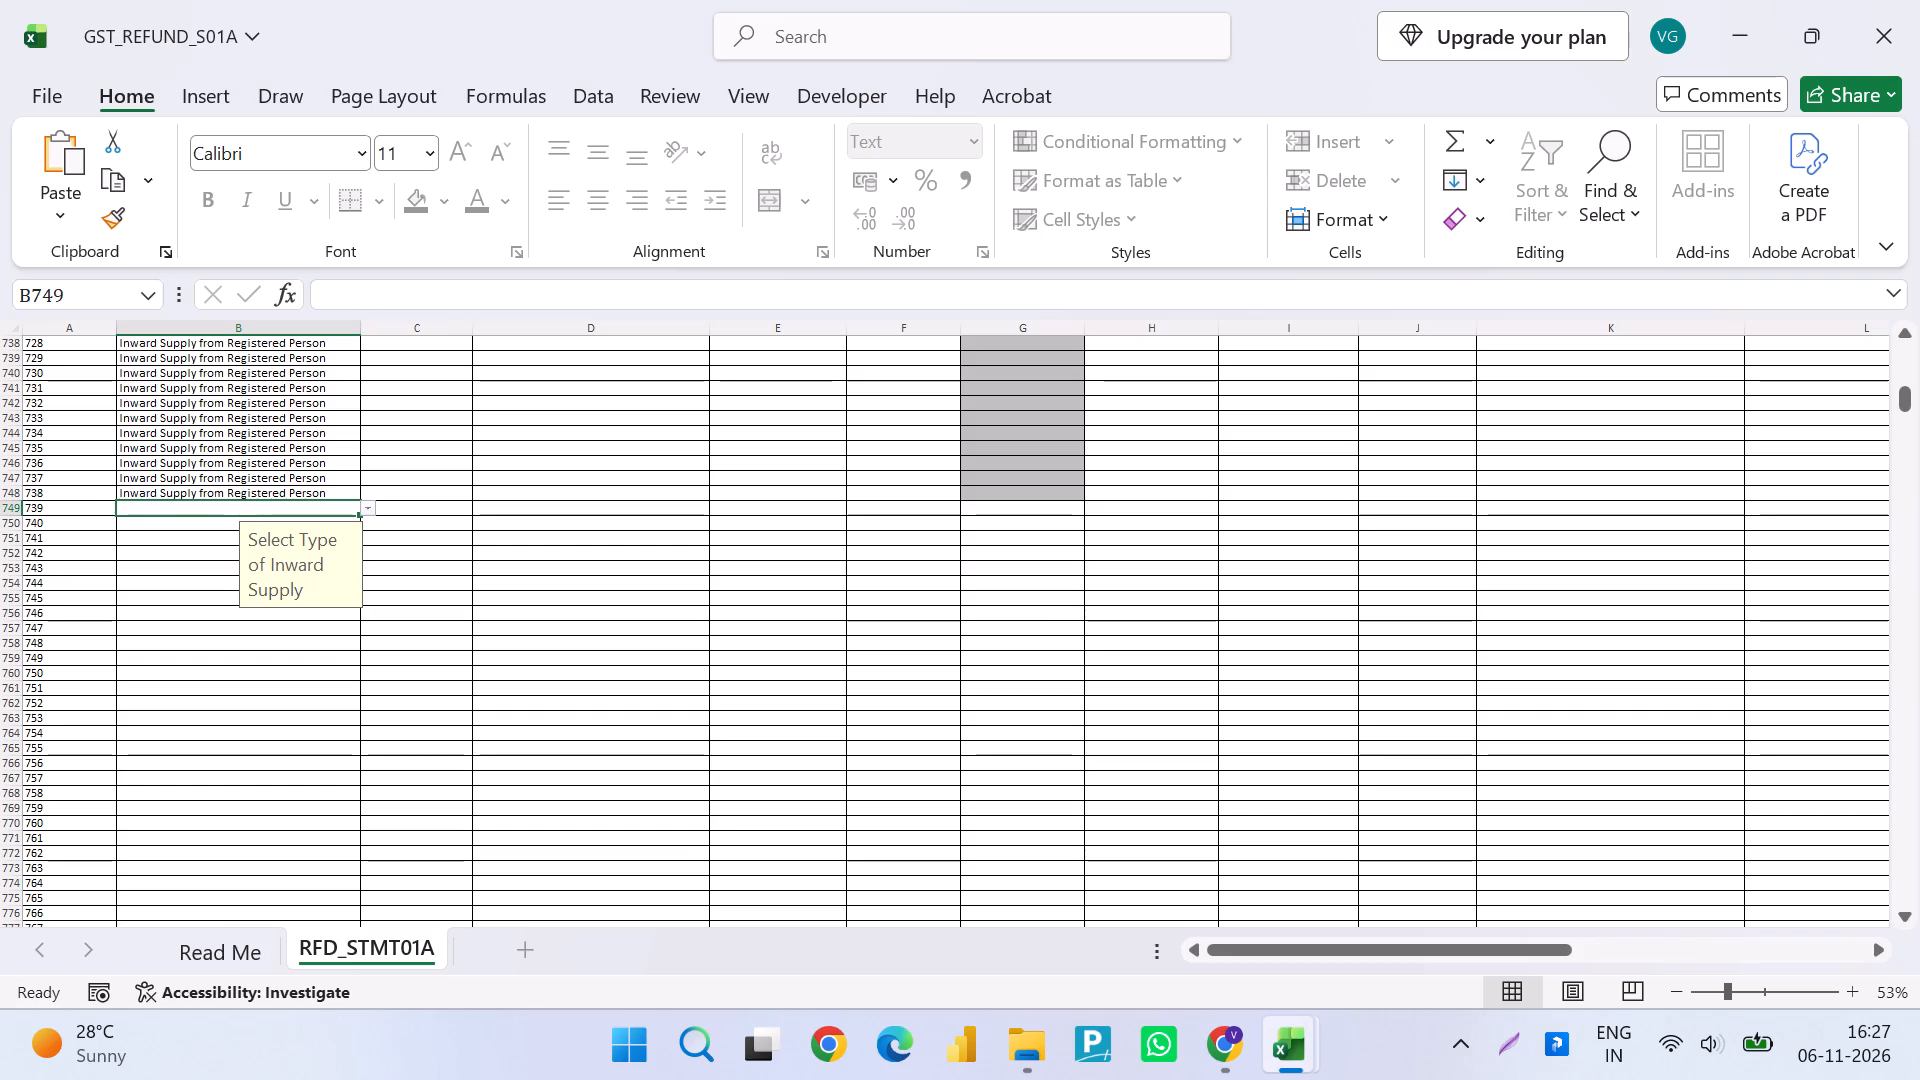
# Fill cells B749 to B752 with the copied "Inward Supply from Registered Person" text.
pyautogui.hotkey('ctrl', 'v')
pyautogui.press('Return')
pyautogui.hotkey('ctrl', 'v')
pyautogui.press('Down')
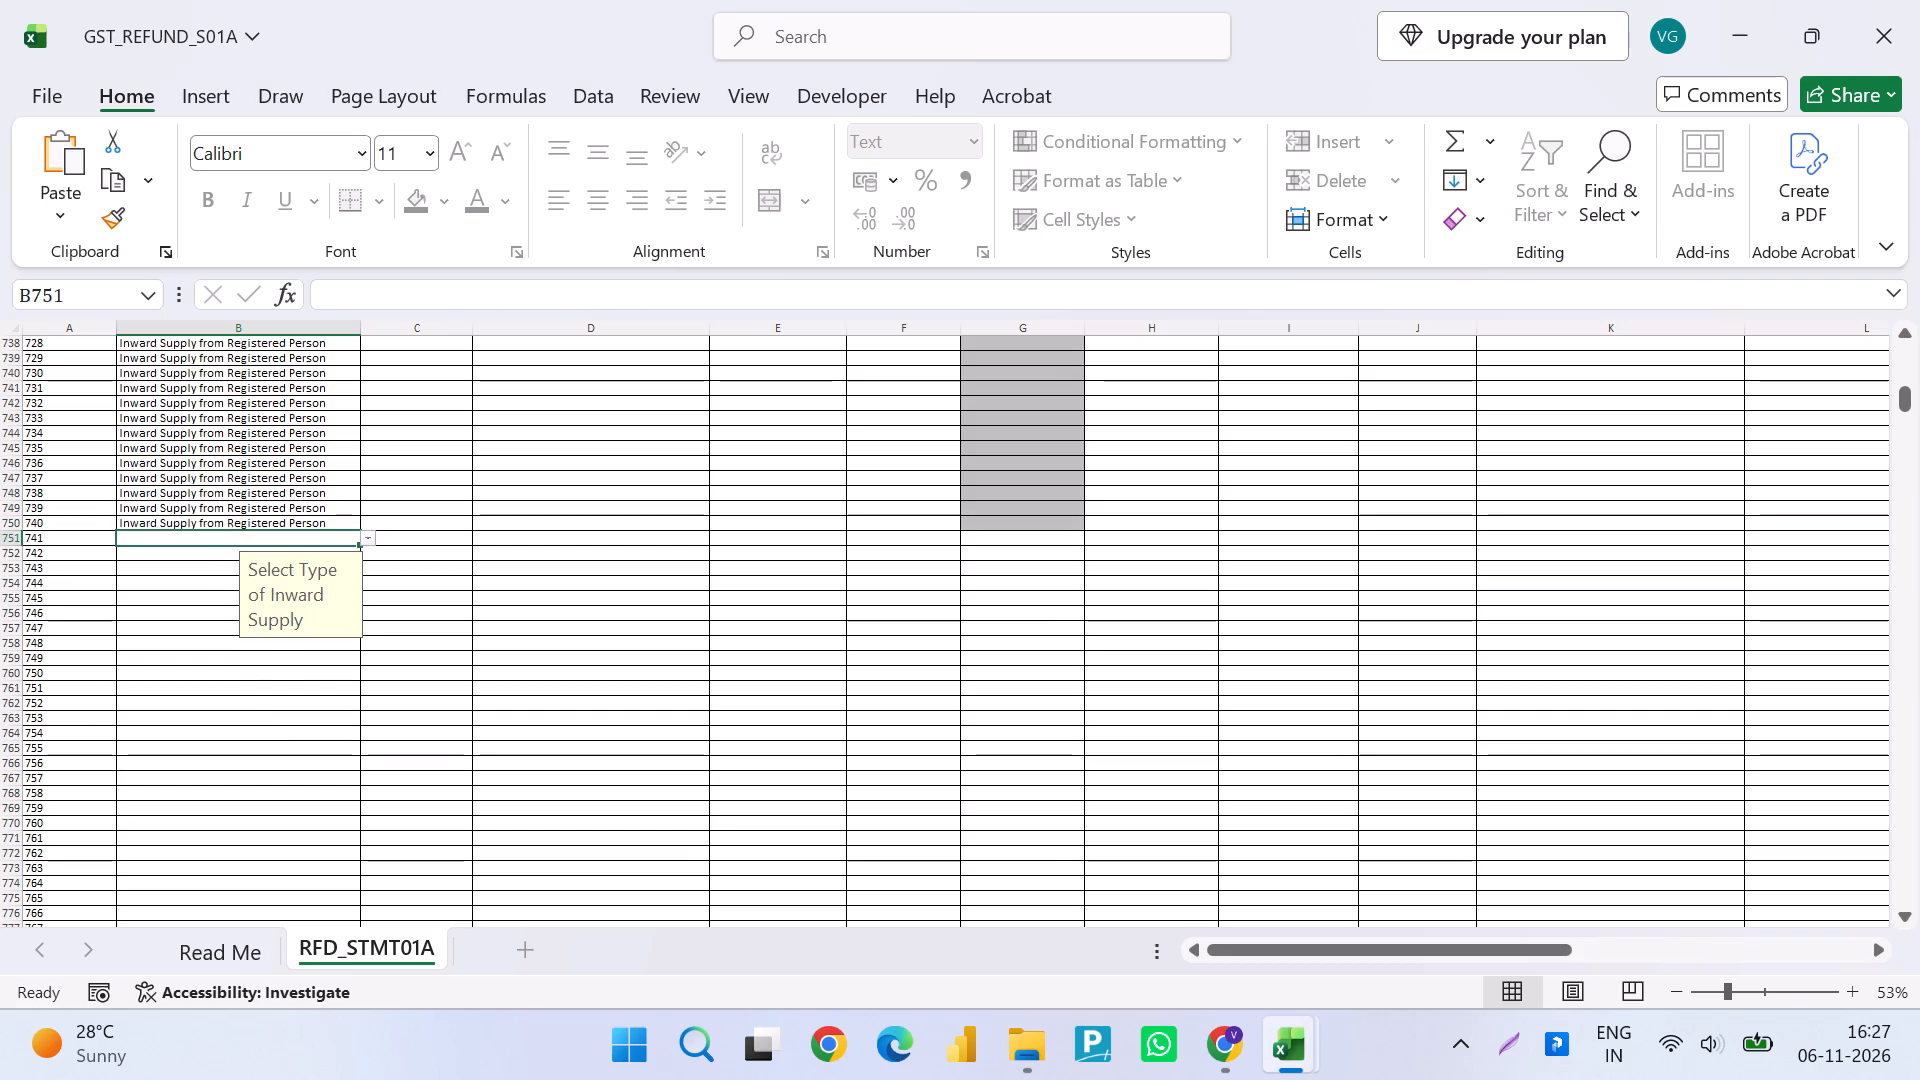
pyautogui.hotkey('ctrl', 'v')
pyautogui.press('Down')
pyautogui.press('Up')
pyautogui.press('Down')
pyautogui.hotkey('ctrl', 'v')
pyautogui.press('Down')
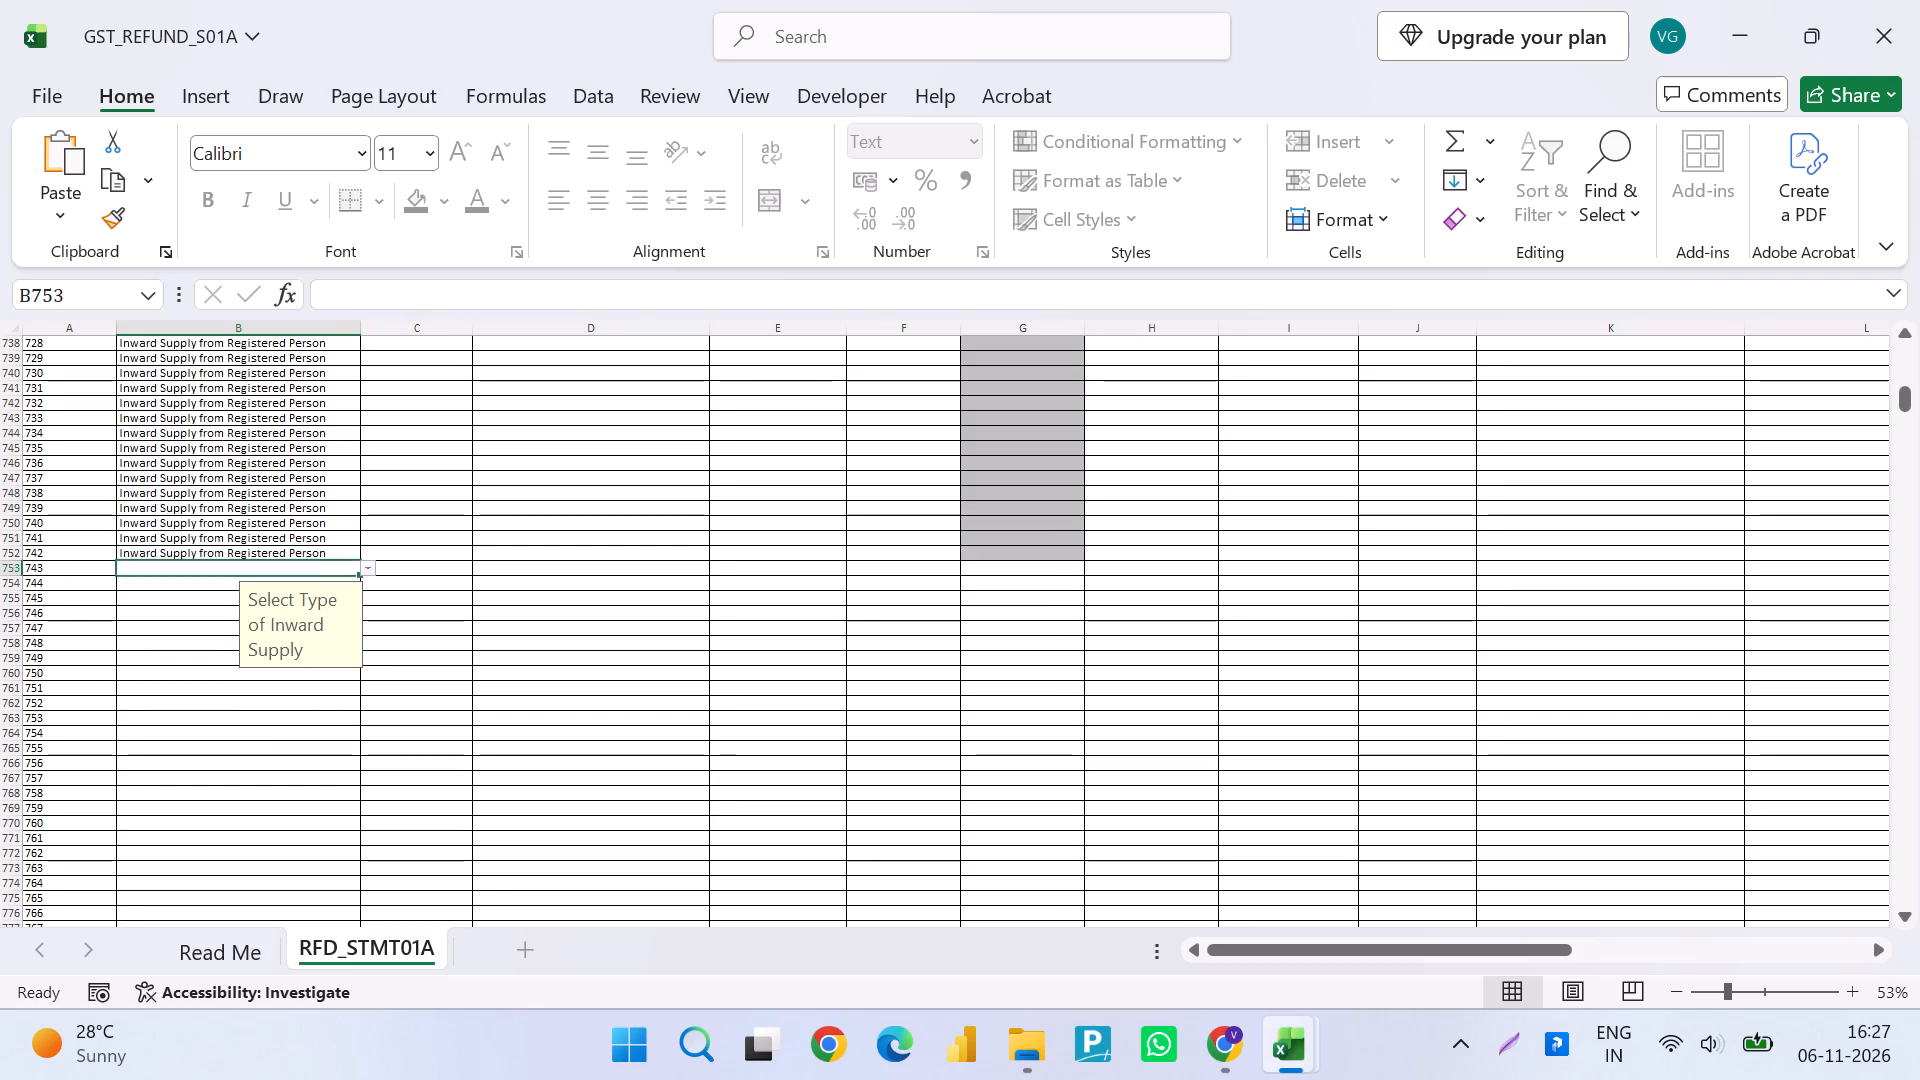
# Fill cells B753 to B755 with the copied "Inward Supply from Registered Person" text.
pyautogui.hotkey('ctrl', 'v')
pyautogui.hotkey('ctrl', 'Down')
pyautogui.press('Up')
pyautogui.hotkey('ctrl', 'Up')
pyautogui.press('Down')
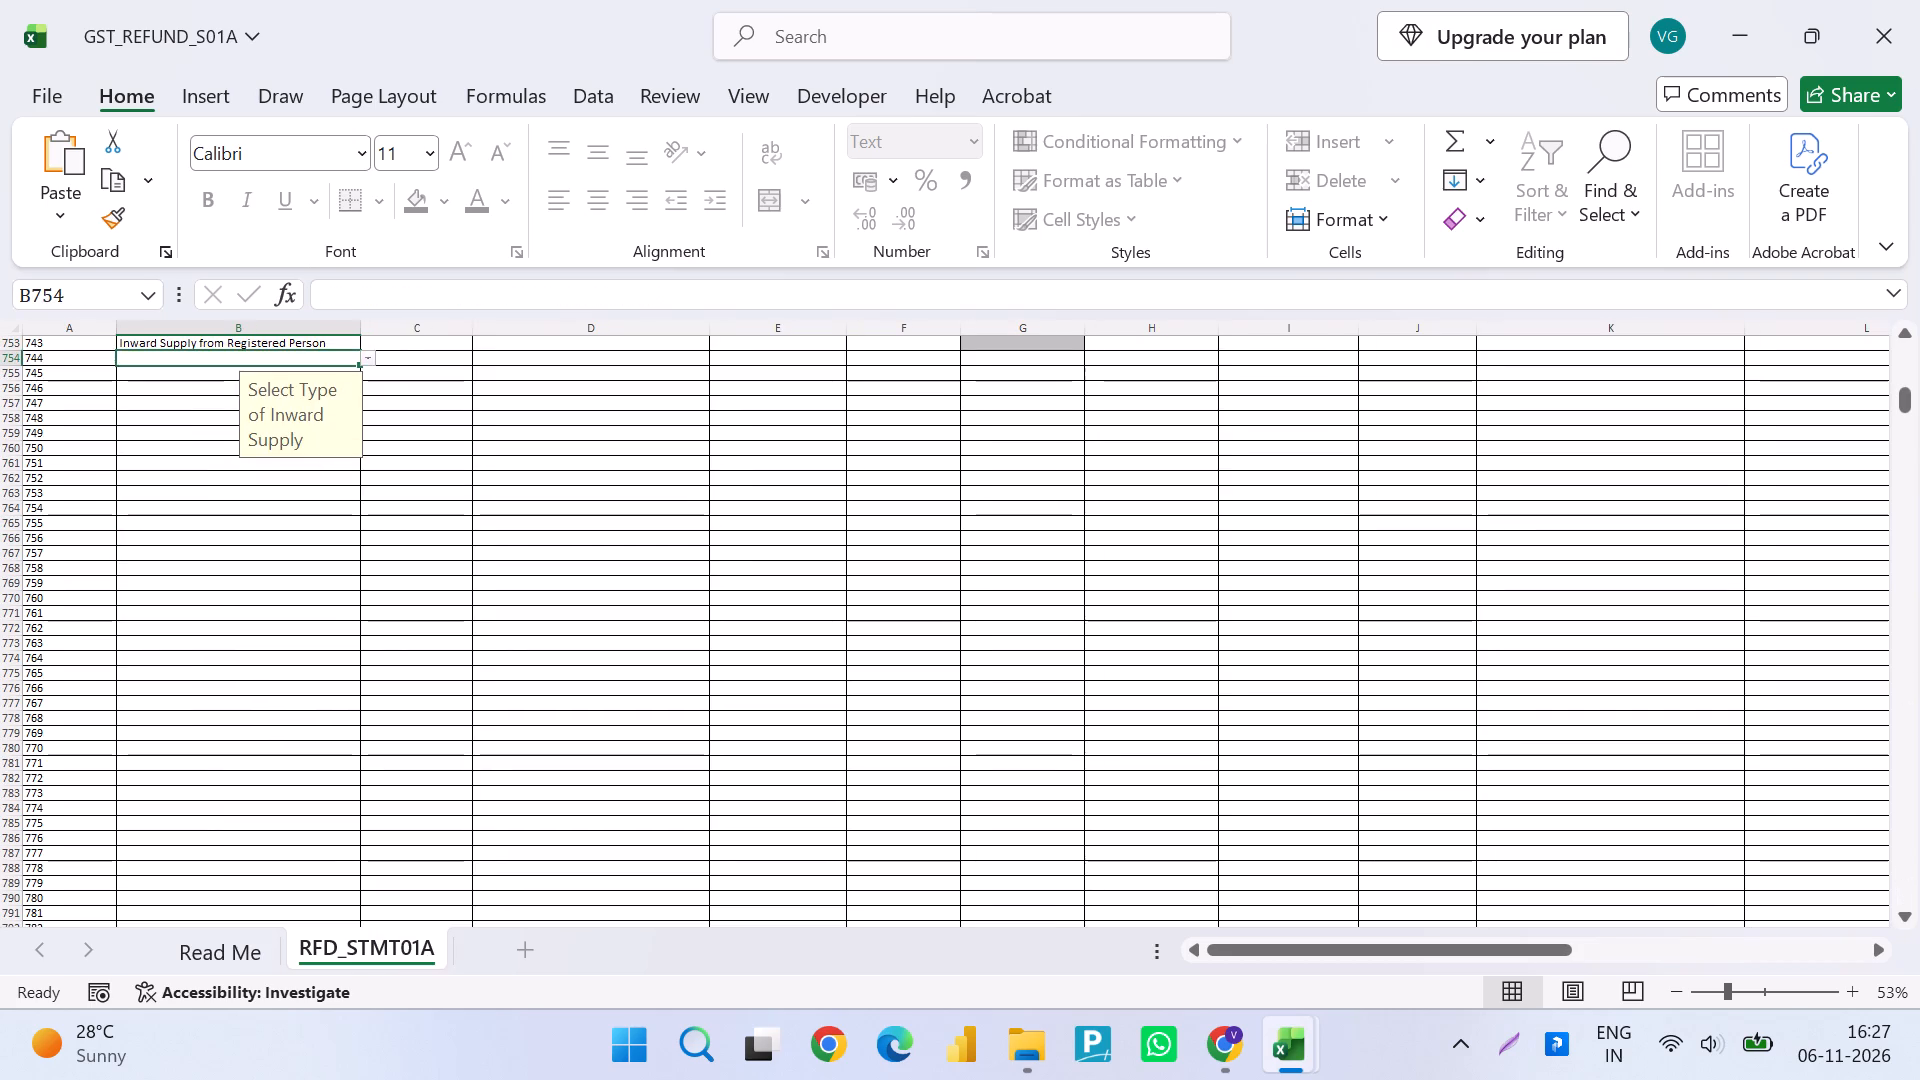
pyautogui.hotkey('ctrl', 'v')
pyautogui.press('Down')
pyautogui.hotkey('ctrl', 'v')
pyautogui.hotkey('ctrl', 'Down')
pyautogui.hotkey('ctrl', 'Up')
pyautogui.press('Down')
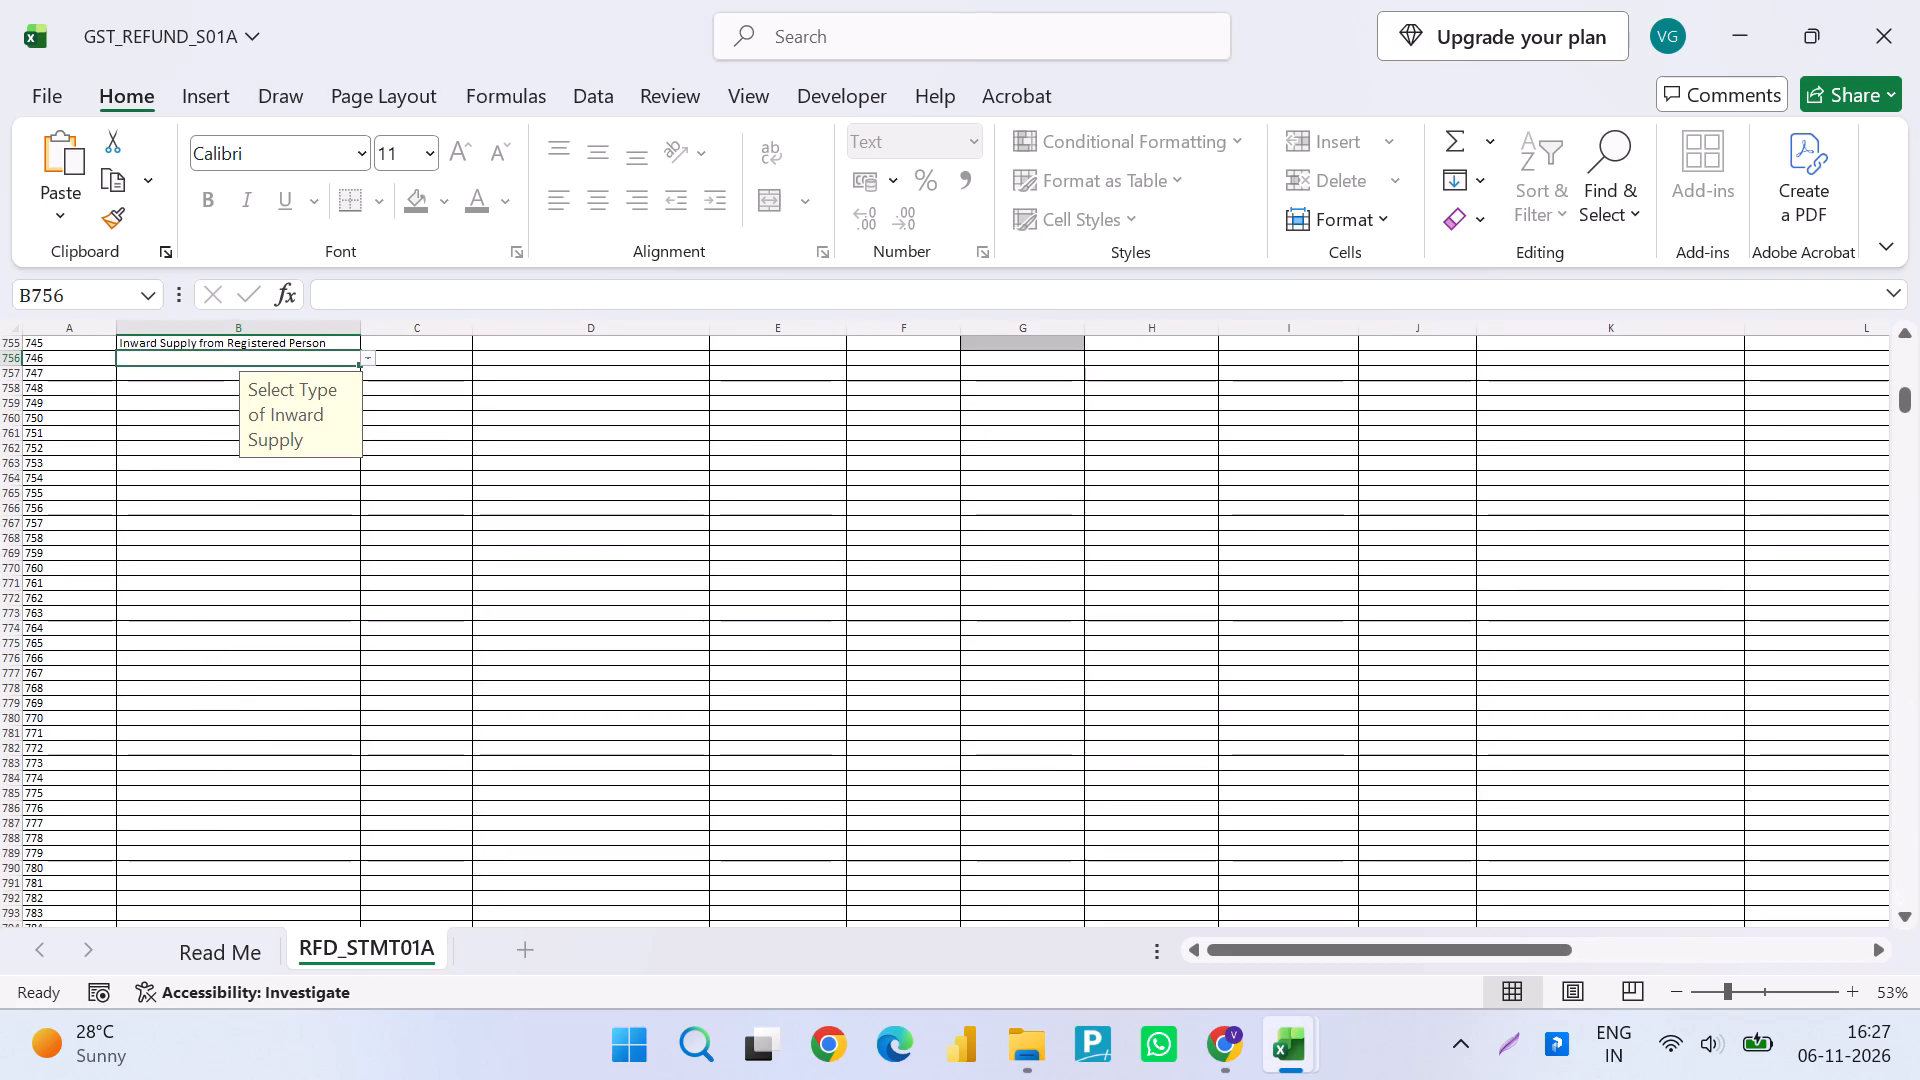
# Fill cells B756 to B762 with the copied "Inward Supply from Registered Person" text.
pyautogui.hotkey('ctrl', 'v')
pyautogui.press('Down')
pyautogui.hotkey('ctrl', 'v')
pyautogui.press('Down')
pyautogui.hotkey('ctrl', 'v')
pyautogui.press('Down')
pyautogui.hotkey('ctrl', 'v')
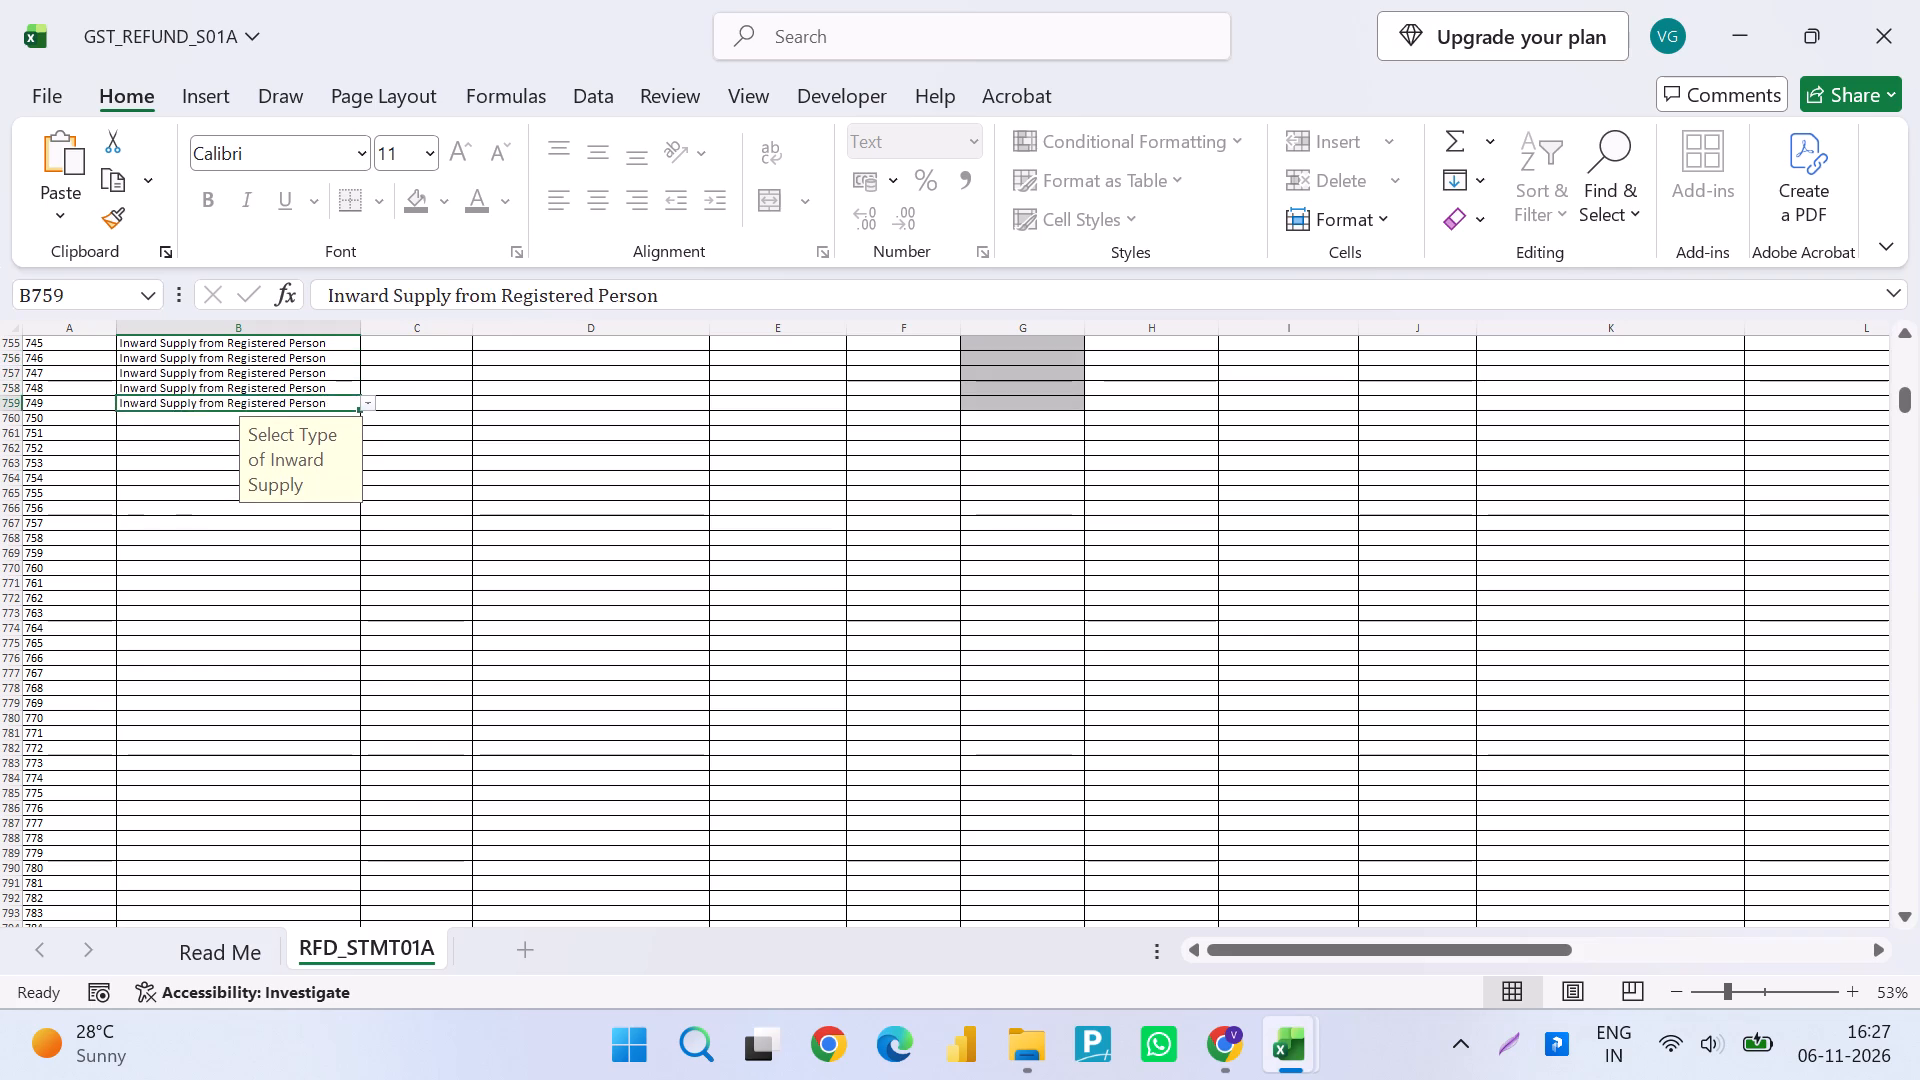
pyautogui.press('Down')
pyautogui.hotkey('ctrl', 'v')
pyautogui.press('Down')
pyautogui.hotkey('ctrl', 'v')
pyautogui.press('Down')
pyautogui.hotkey('ctrl', 'v')
pyautogui.press('Down')
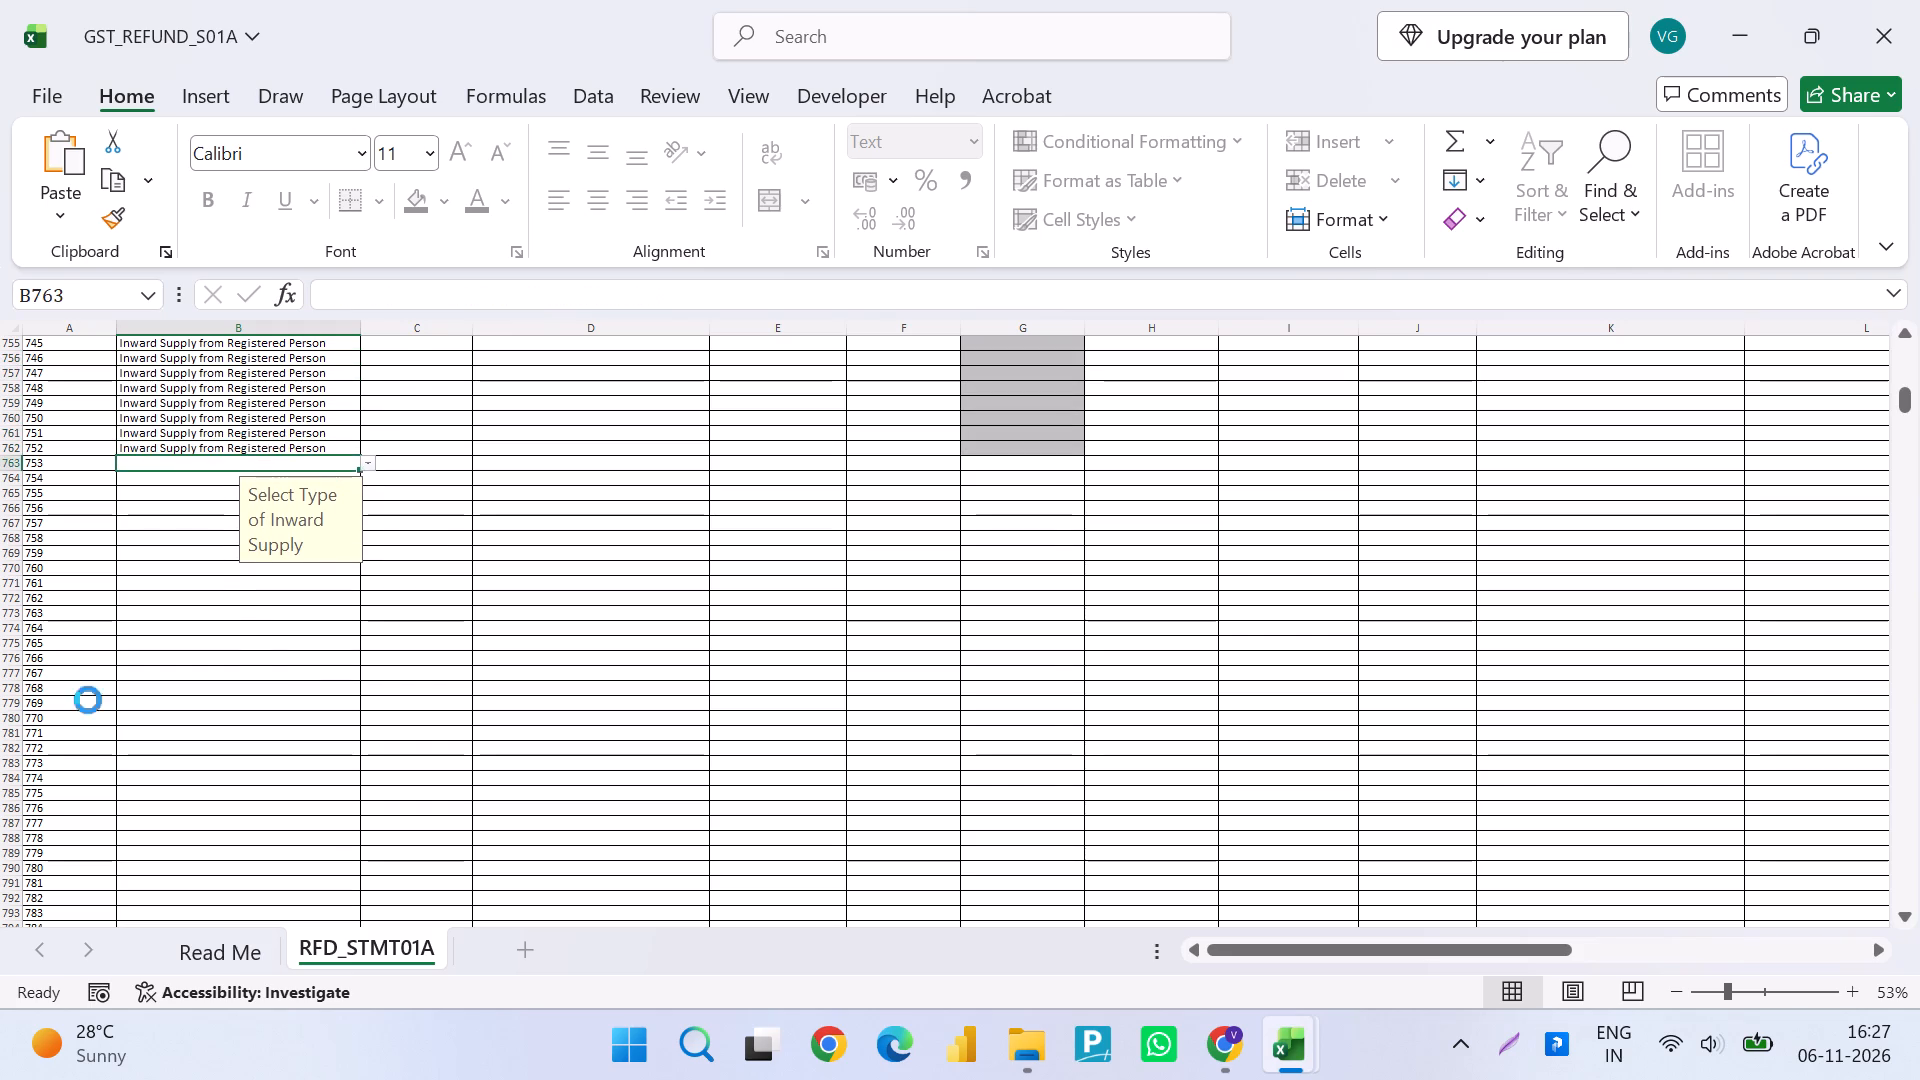
# Fill cells B763 to B768 with the copied "Inward Supply from Registered Person" text.
pyautogui.hotkey('ctrl', 'v')
pyautogui.press('Down')
pyautogui.hotkey('ctrl', 'v')
pyautogui.press('Down')
pyautogui.hotkey('ctrl', 'v')
pyautogui.press('Down')
pyautogui.hotkey('ctrl', 'v')
pyautogui.press('Down')
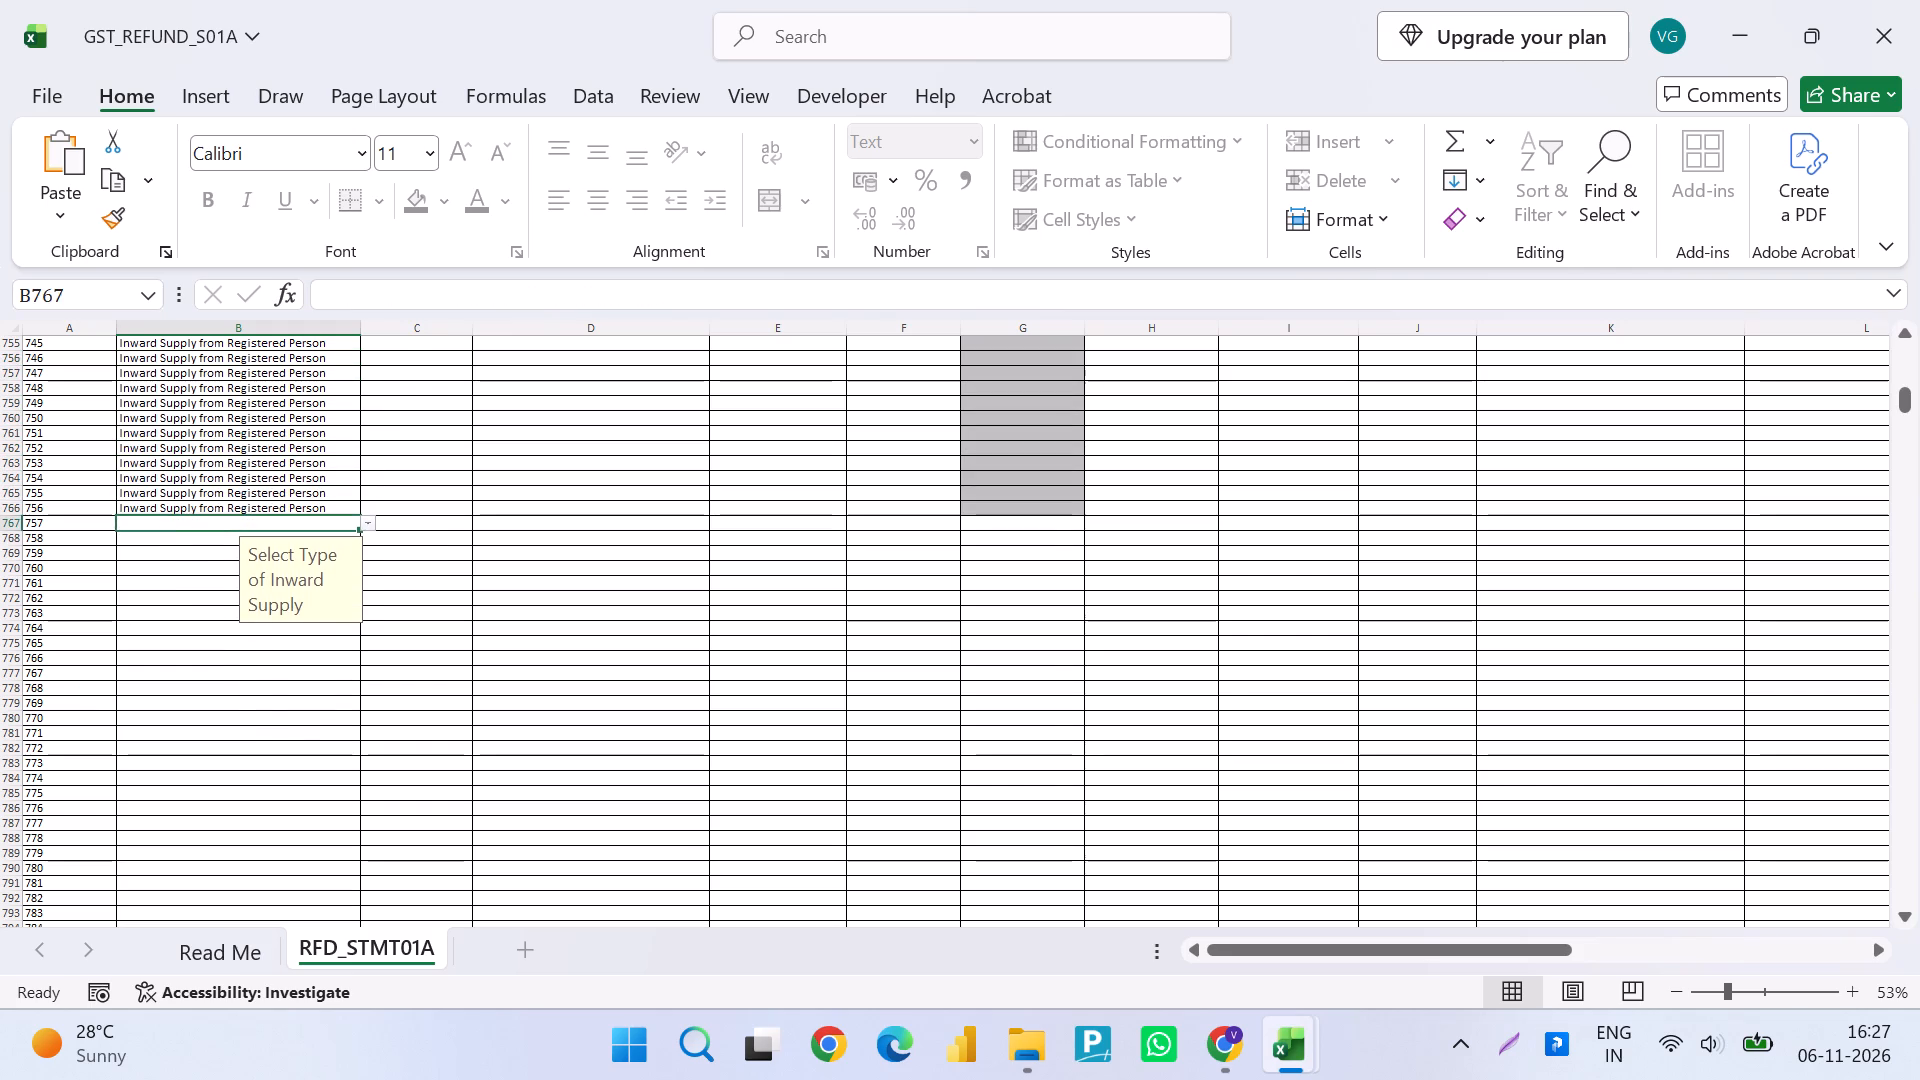
pyautogui.hotkey('ctrl', 'v')
pyautogui.press('Down')
pyautogui.hotkey('ctrl', 'v')
pyautogui.hotkey('ctrl', 'Down')
pyautogui.hotkey('ctrl', 'Up')
pyautogui.press('Down')
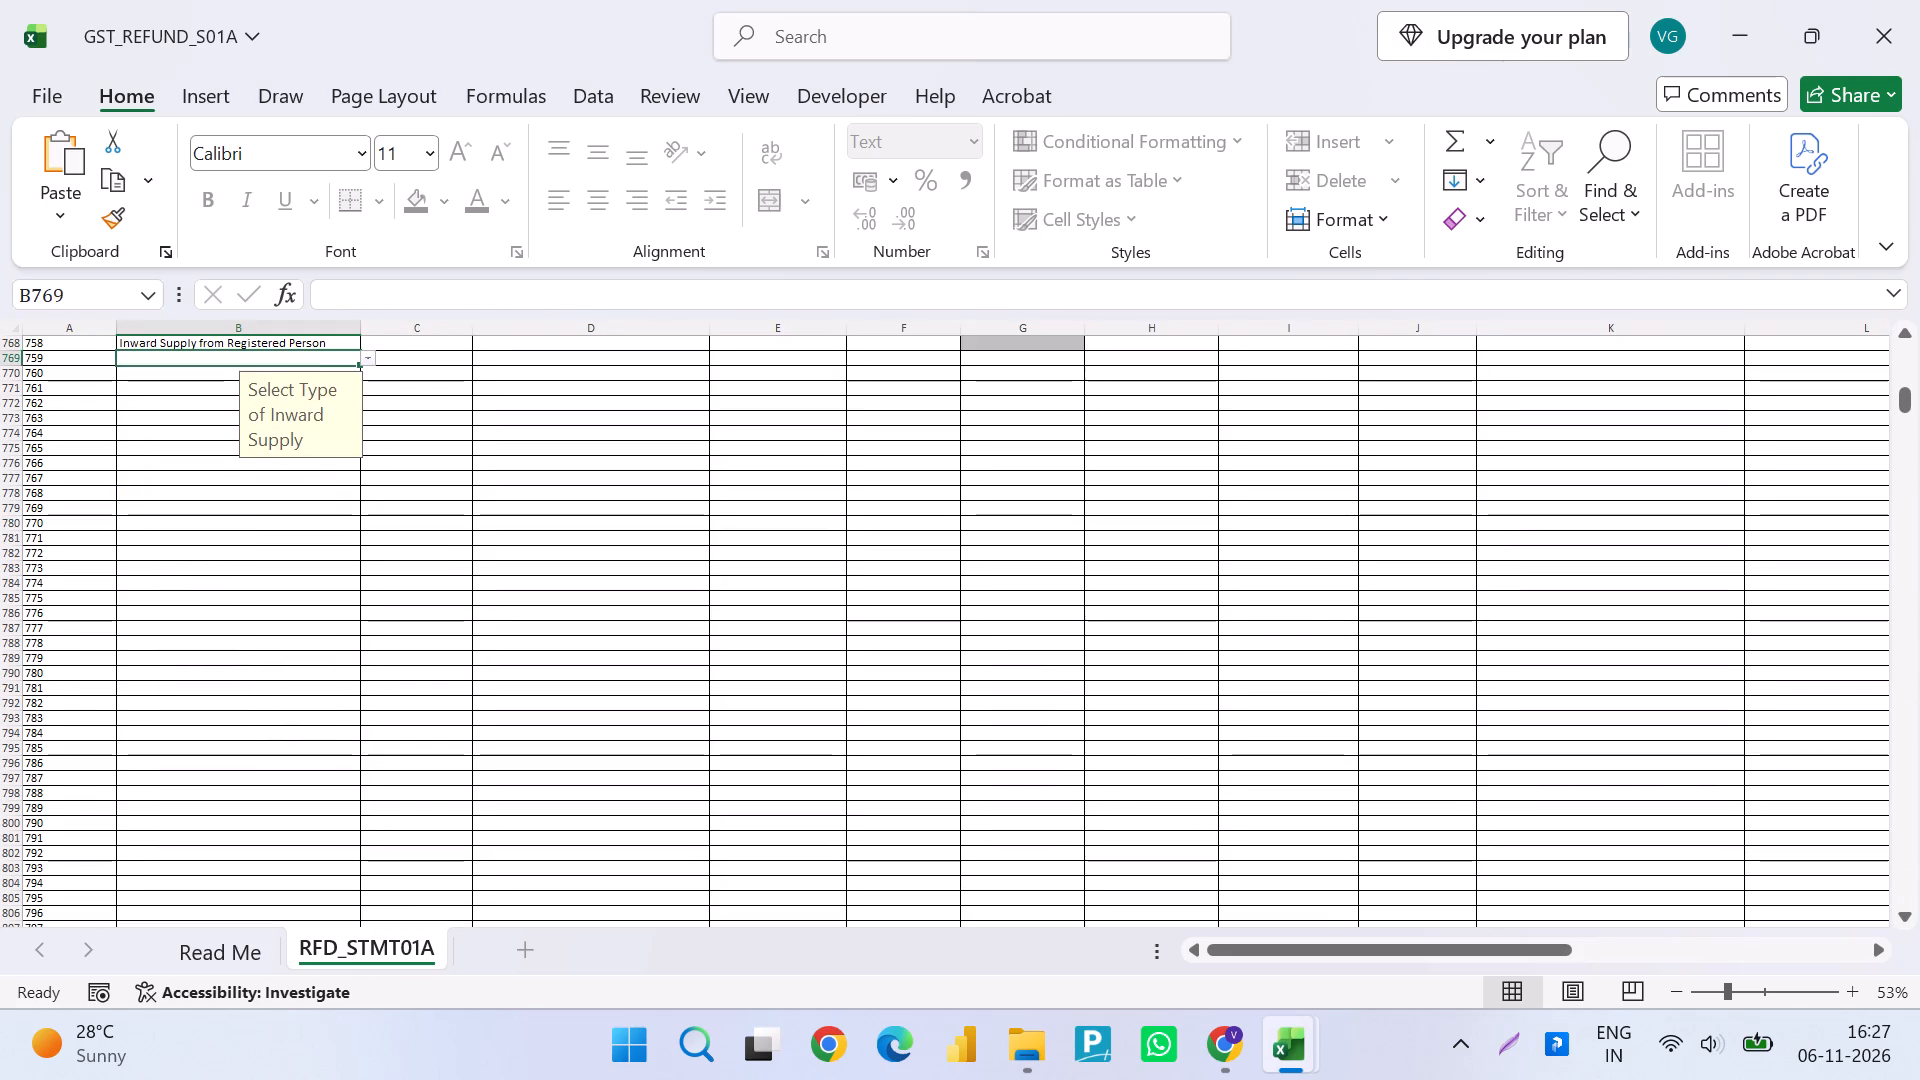
# Fill cells B769 to B775 with the copied "Inward Supply from Registered Person" text.
pyautogui.hotkey('ctrl', 'v')
pyautogui.press('Down')
pyautogui.hotkey('ctrl', 'v')
pyautogui.press('Down')
pyautogui.hotkey('ctrl', 'v')
pyautogui.press('Down')
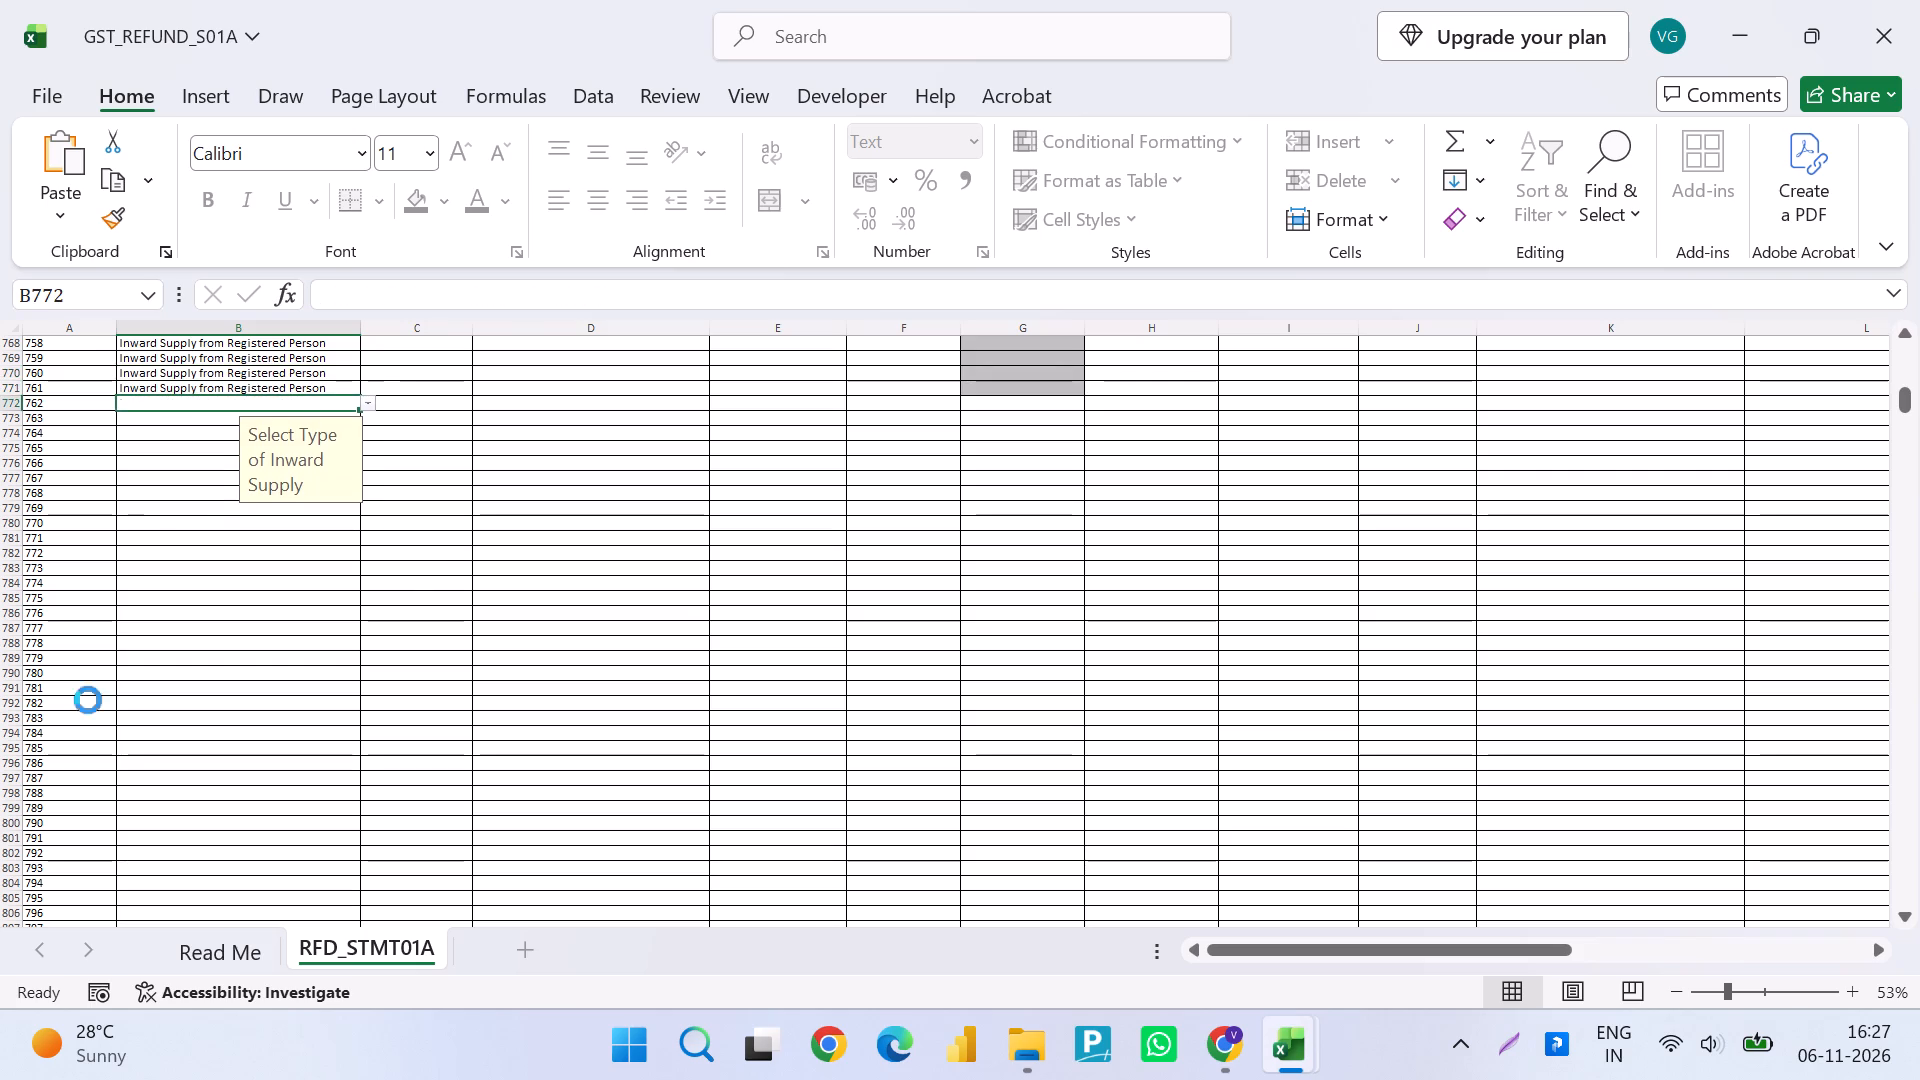
pyautogui.hotkey('ctrl', 'v')
pyautogui.press('Down')
pyautogui.hotkey('ctrl', 'v')
pyautogui.press('Down')
pyautogui.hotkey('ctrl', 'v')
pyautogui.press('Down')
pyautogui.hotkey('ctrl', 'v')
pyautogui.press('Down')
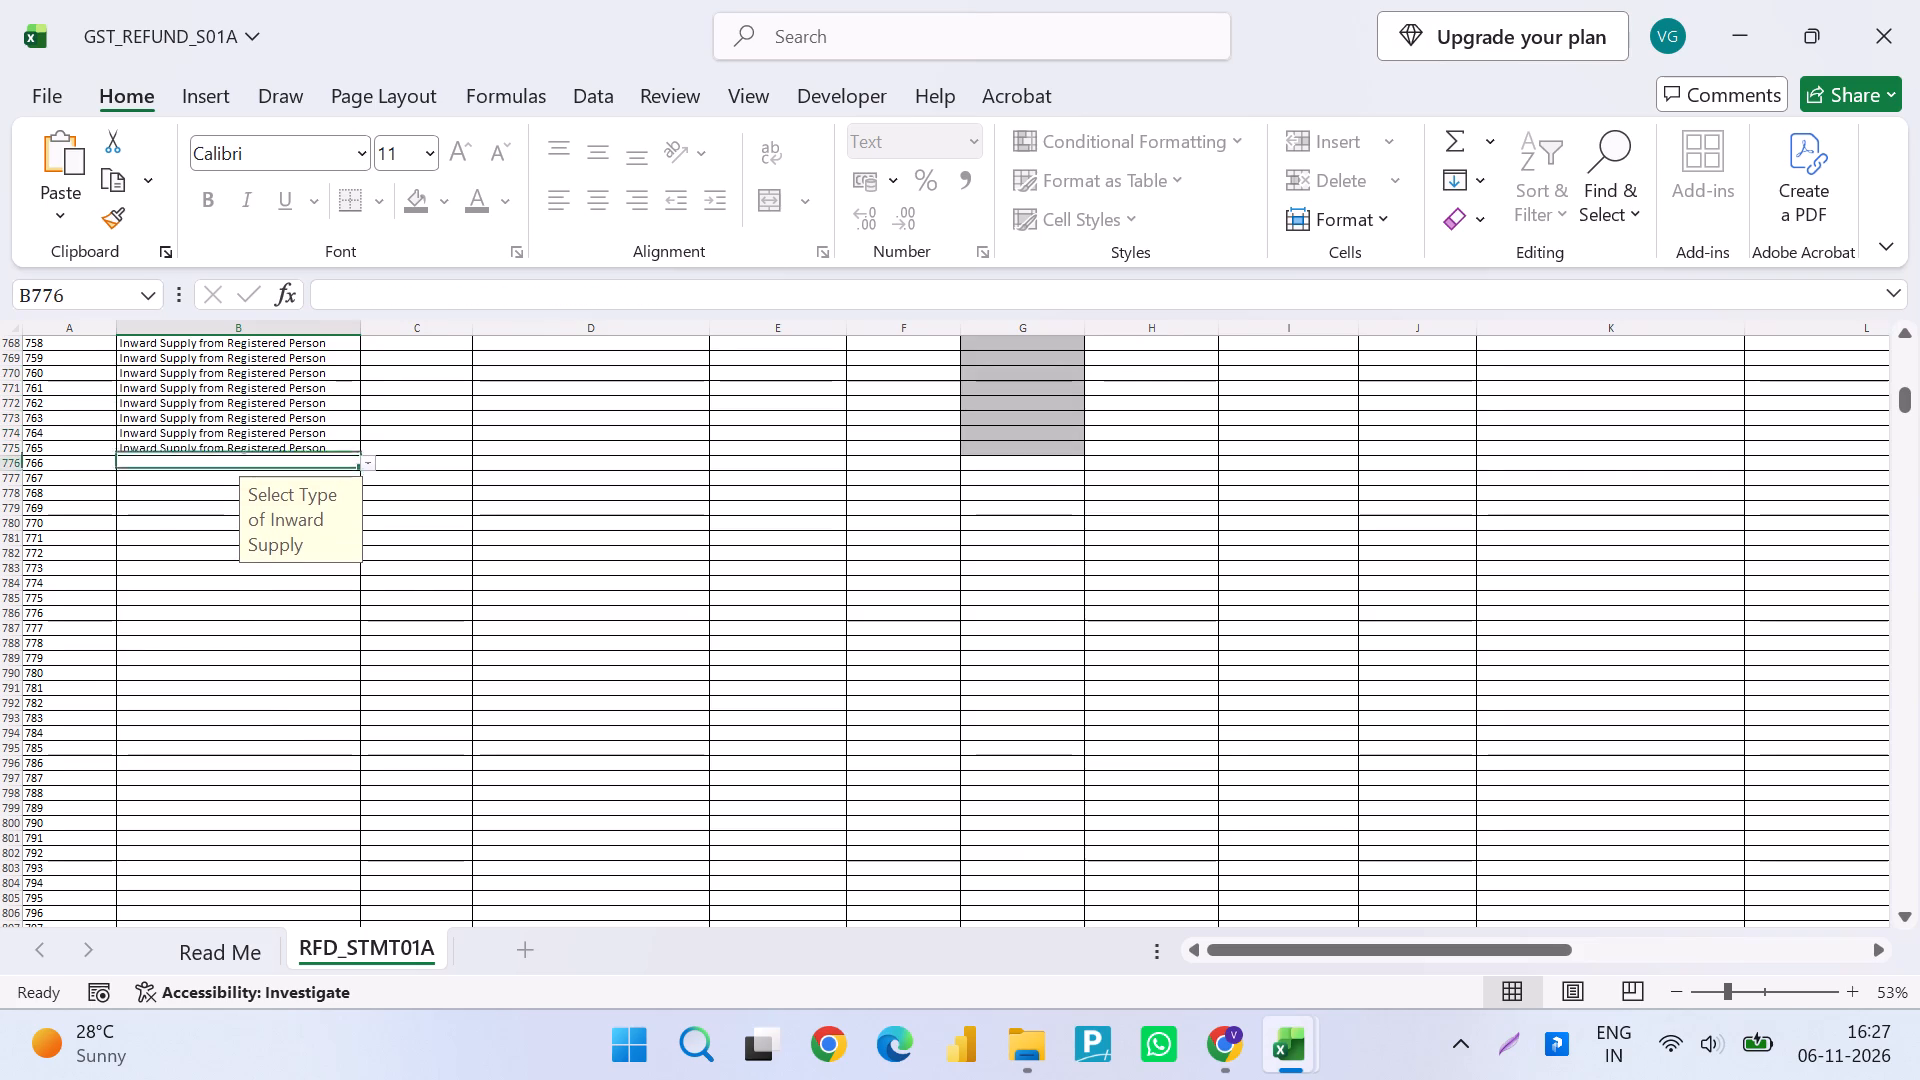
# Fill cells B776 and B777 with the copied "Inward Supply from Registered Person" text.
pyautogui.hotkey('ctrl', 'v')
pyautogui.hotkey('ctrl', 'Down')
pyautogui.hotkey('ctrl', 'Up')
pyautogui.press('Down')
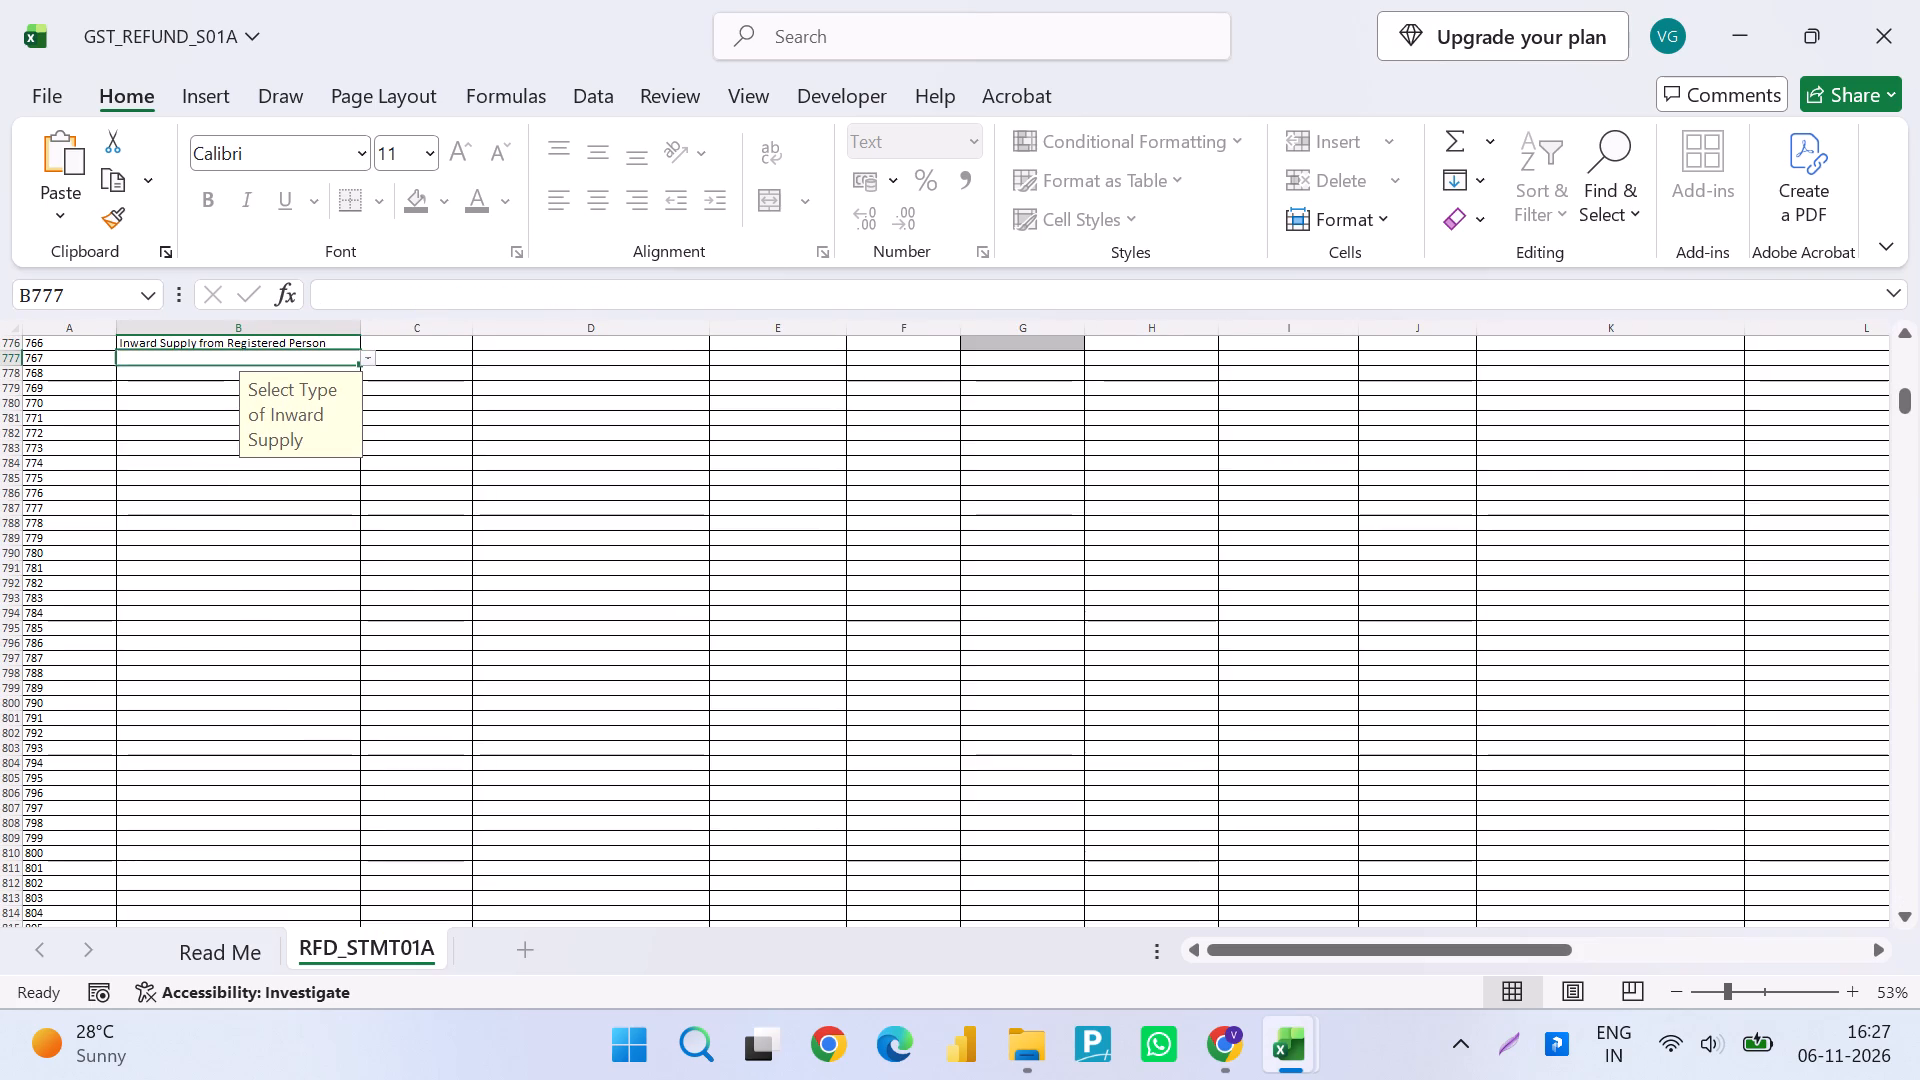
pyautogui.hotkey('ctrl', 'v')
# Fill cell B1059, beside the last serial number 1049, with the copied "Inward Supply from Registered Person" text.
pyautogui.press('Left')
pyautogui.hotkey('ctrl', 'Down')
pyautogui.press('Right')
pyautogui.hotkey('ctrl', 'v')
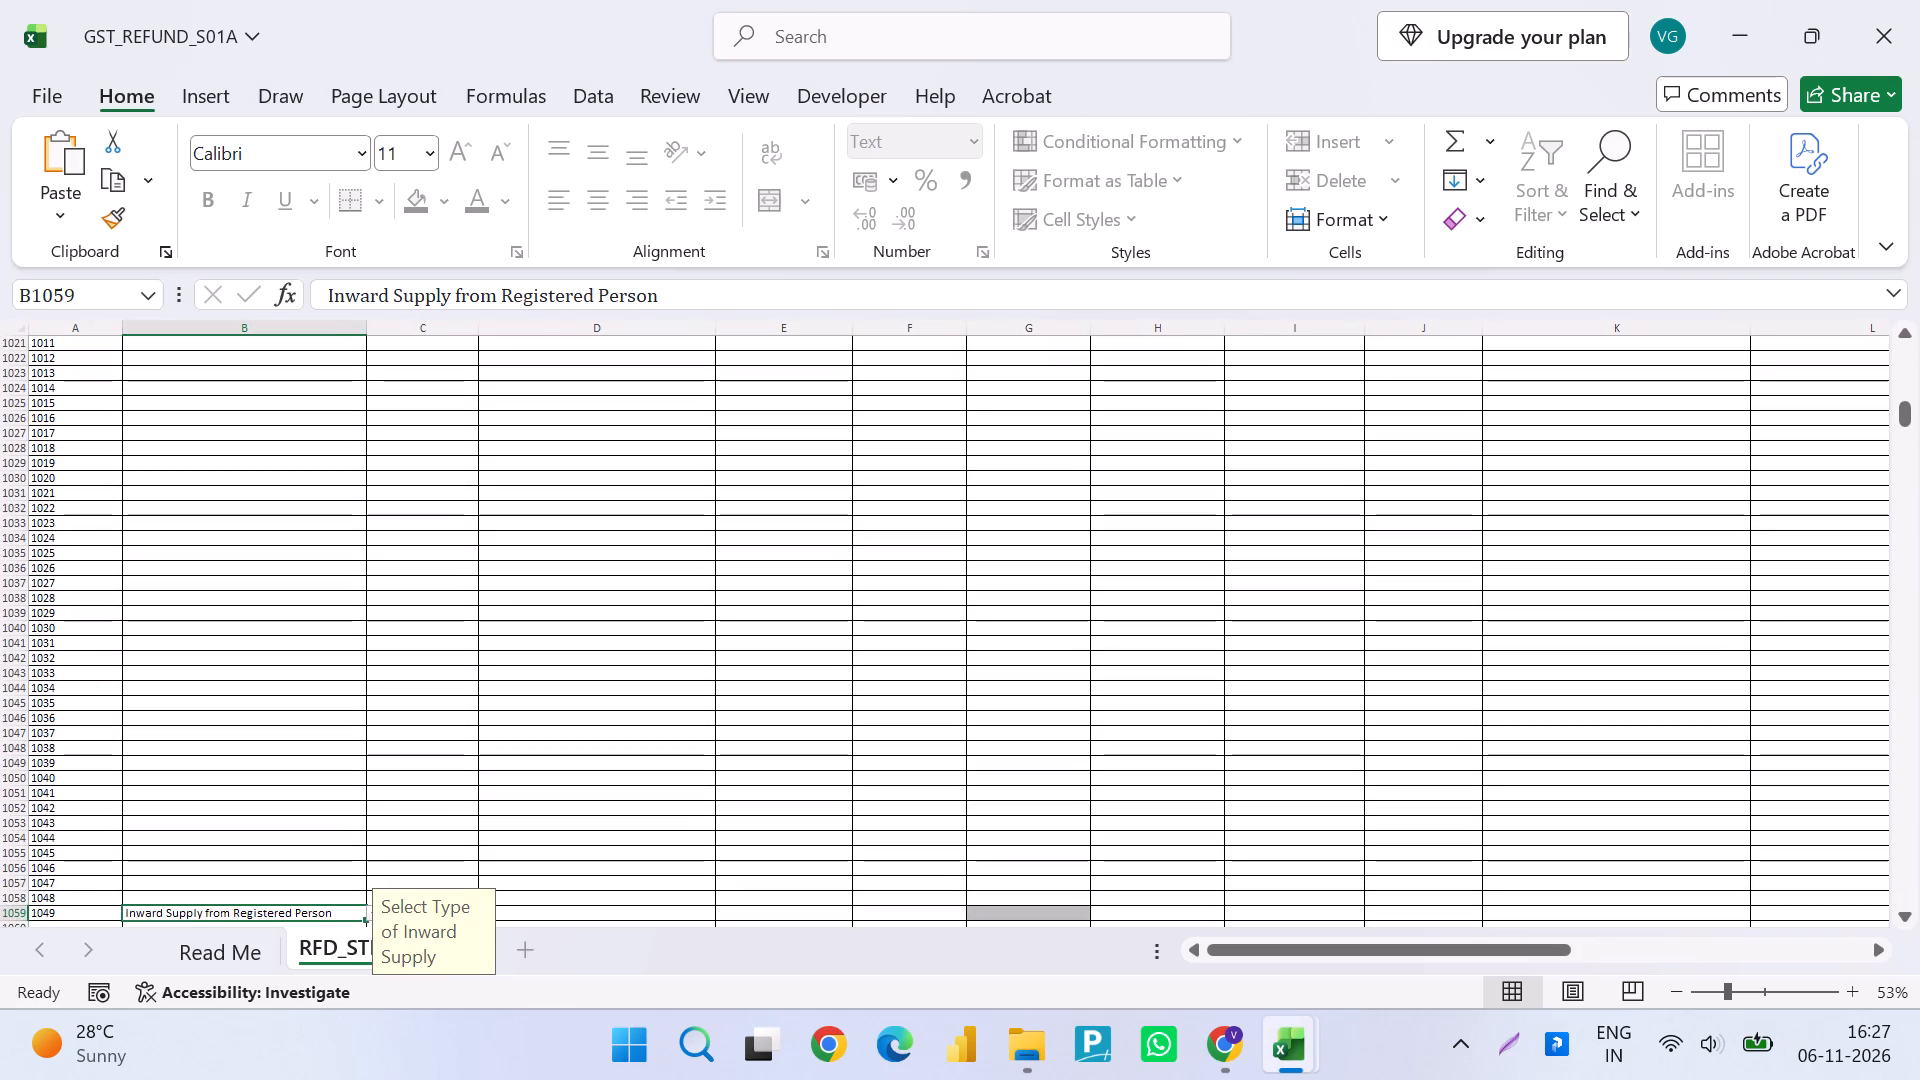
# Return to the upper filled block and fill cells B778 and B779 with the copied "Inward Supply from Registered Person" text.
pyautogui.press('Down')
pyautogui.press('Up')
pyautogui.hotkey('ctrl', 'Up')
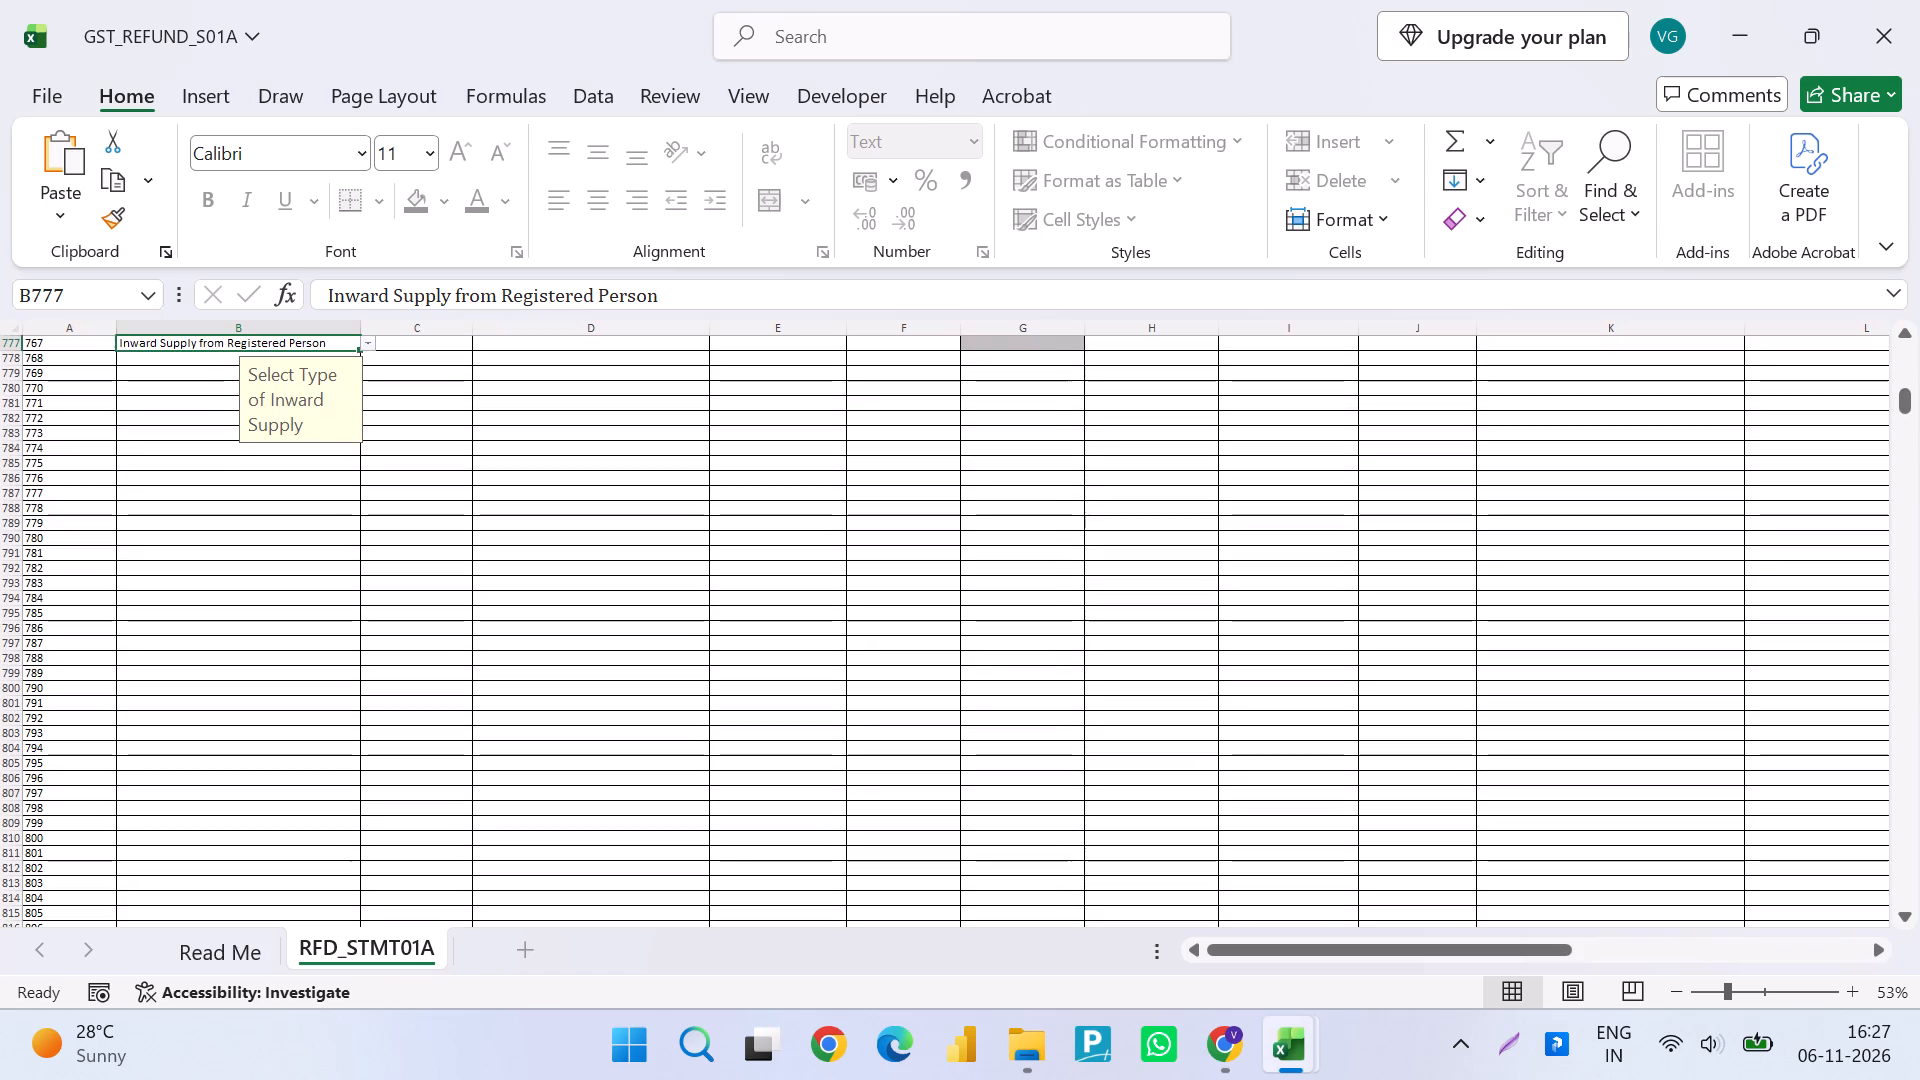
pyautogui.press('Down')
pyautogui.hotkey('ctrl', 'v')
pyautogui.press('Down')
pyautogui.hotkey('ctrl', 'v')
# Fill cells B781 to B785 with the copied "Inward Supply from Registered Person" text.
pyautogui.hotkey('ctrl', 'Down')
pyautogui.hotkey('ctrl', 'v')
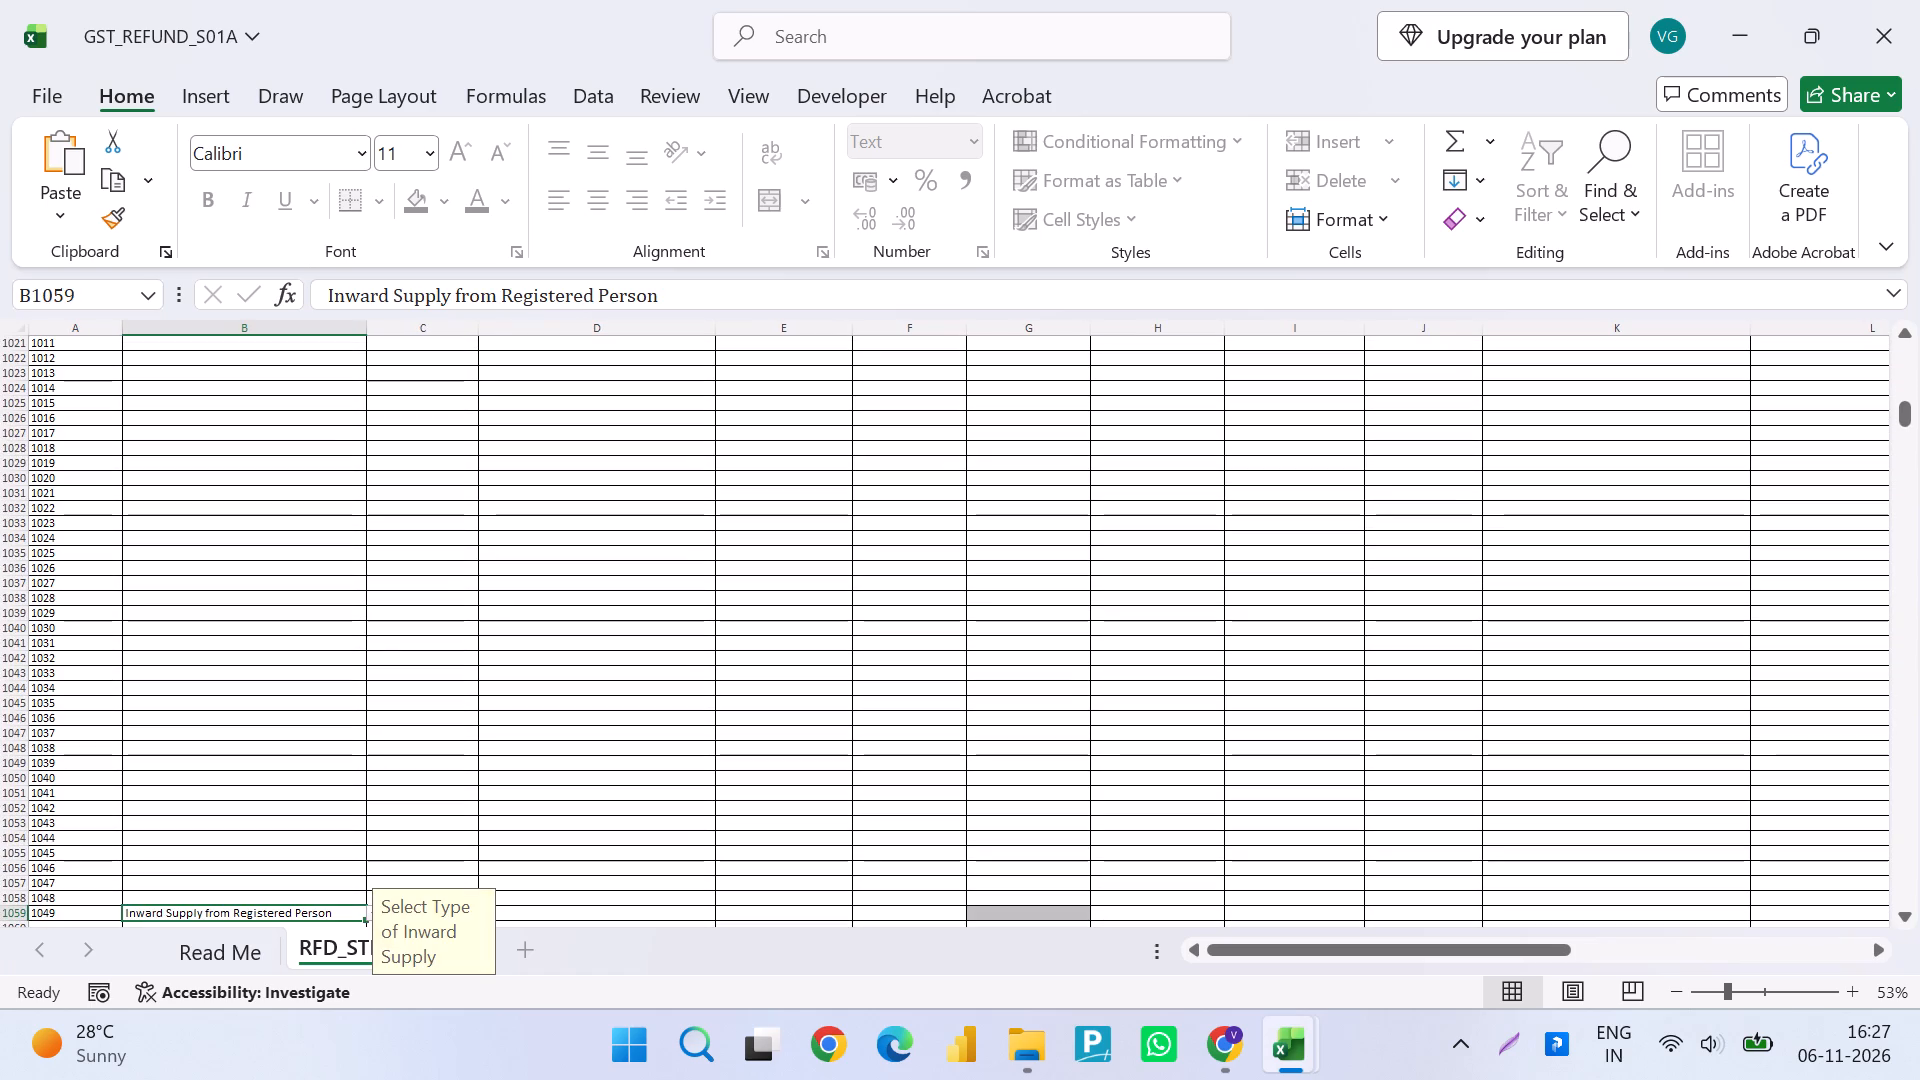
pyautogui.press('Up')
pyautogui.hotkey('ctrl', 'Up')
pyautogui.press('Down')
pyautogui.press('Down')
pyautogui.hotkey('ctrl', 'v')
pyautogui.press('Down')
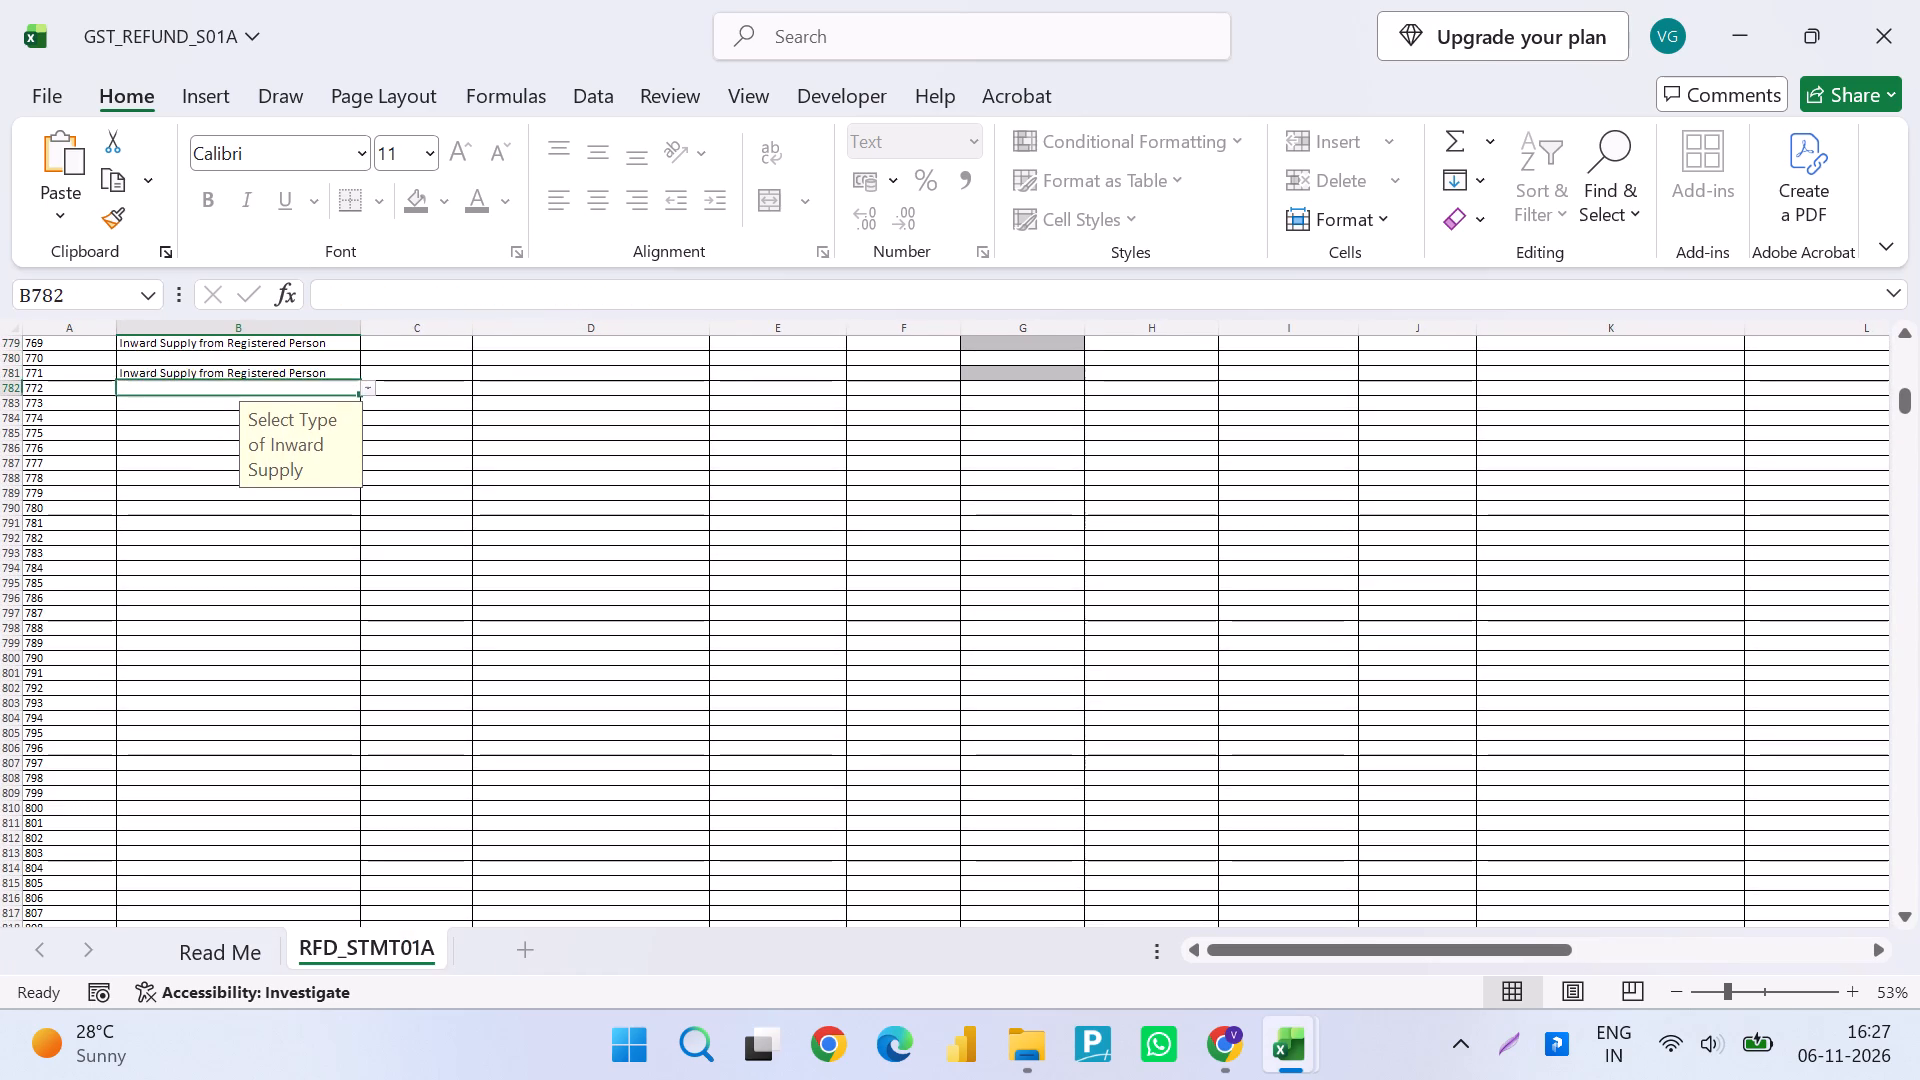
pyautogui.hotkey('ctrl', 'v')
pyautogui.press('Down')
pyautogui.hotkey('ctrl', 'v')
pyautogui.press('Down')
pyautogui.hotkey('ctrl', 'v')
pyautogui.press('Down')
pyautogui.hotkey('ctrl', 'v')
# Fill cell B1058, just above the last serial row, with the copied "Inward Supply from Registered Person" text.
pyautogui.hotkey('ctrl', 'Down')
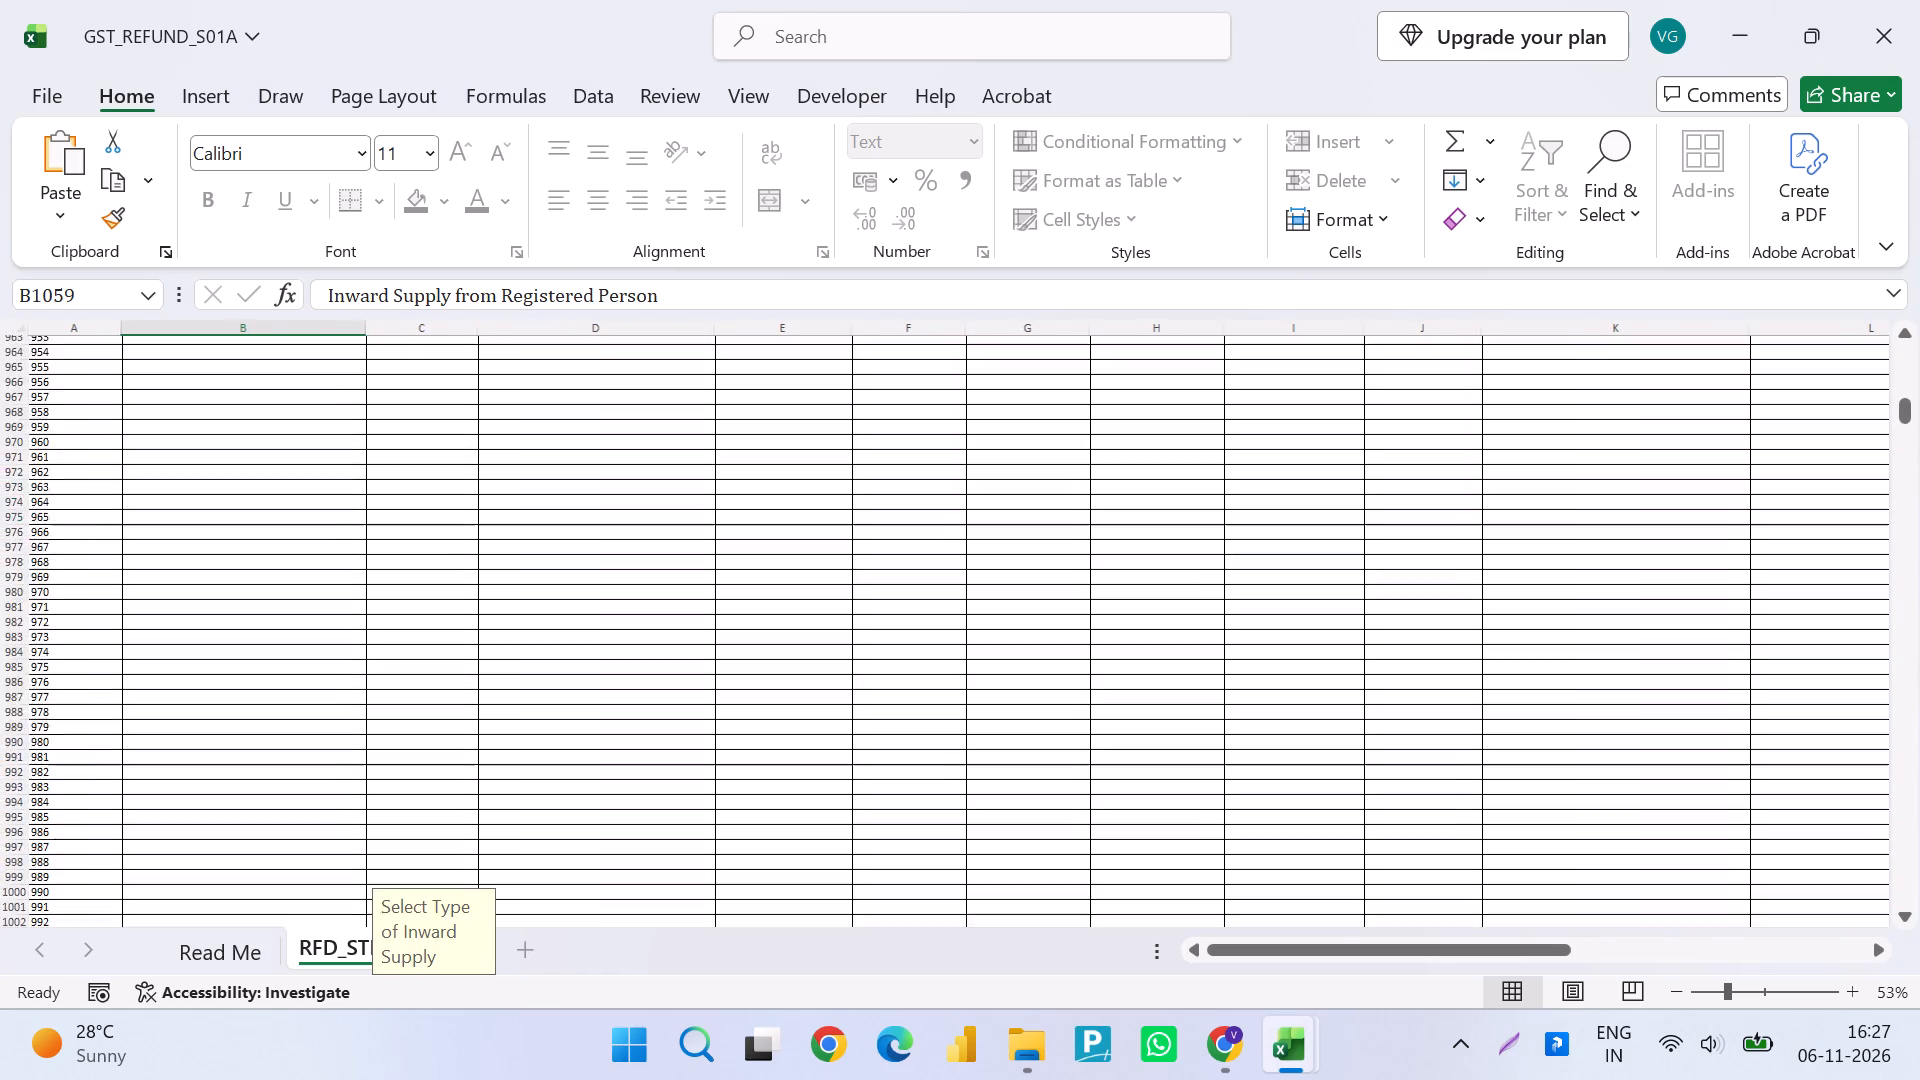
pyautogui.hotkey('ctrl', 'v')
pyautogui.press('Up')
pyautogui.hotkey('ctrl', 'v')
# Fill the skipped cell B780 with the copied "Inward Supply from Registered Person" text.
pyautogui.hotkey('ctrl', 'Up')
pyautogui.hotkey('ctrl', 'v')
pyautogui.hotkey('ctrl', 'Up')
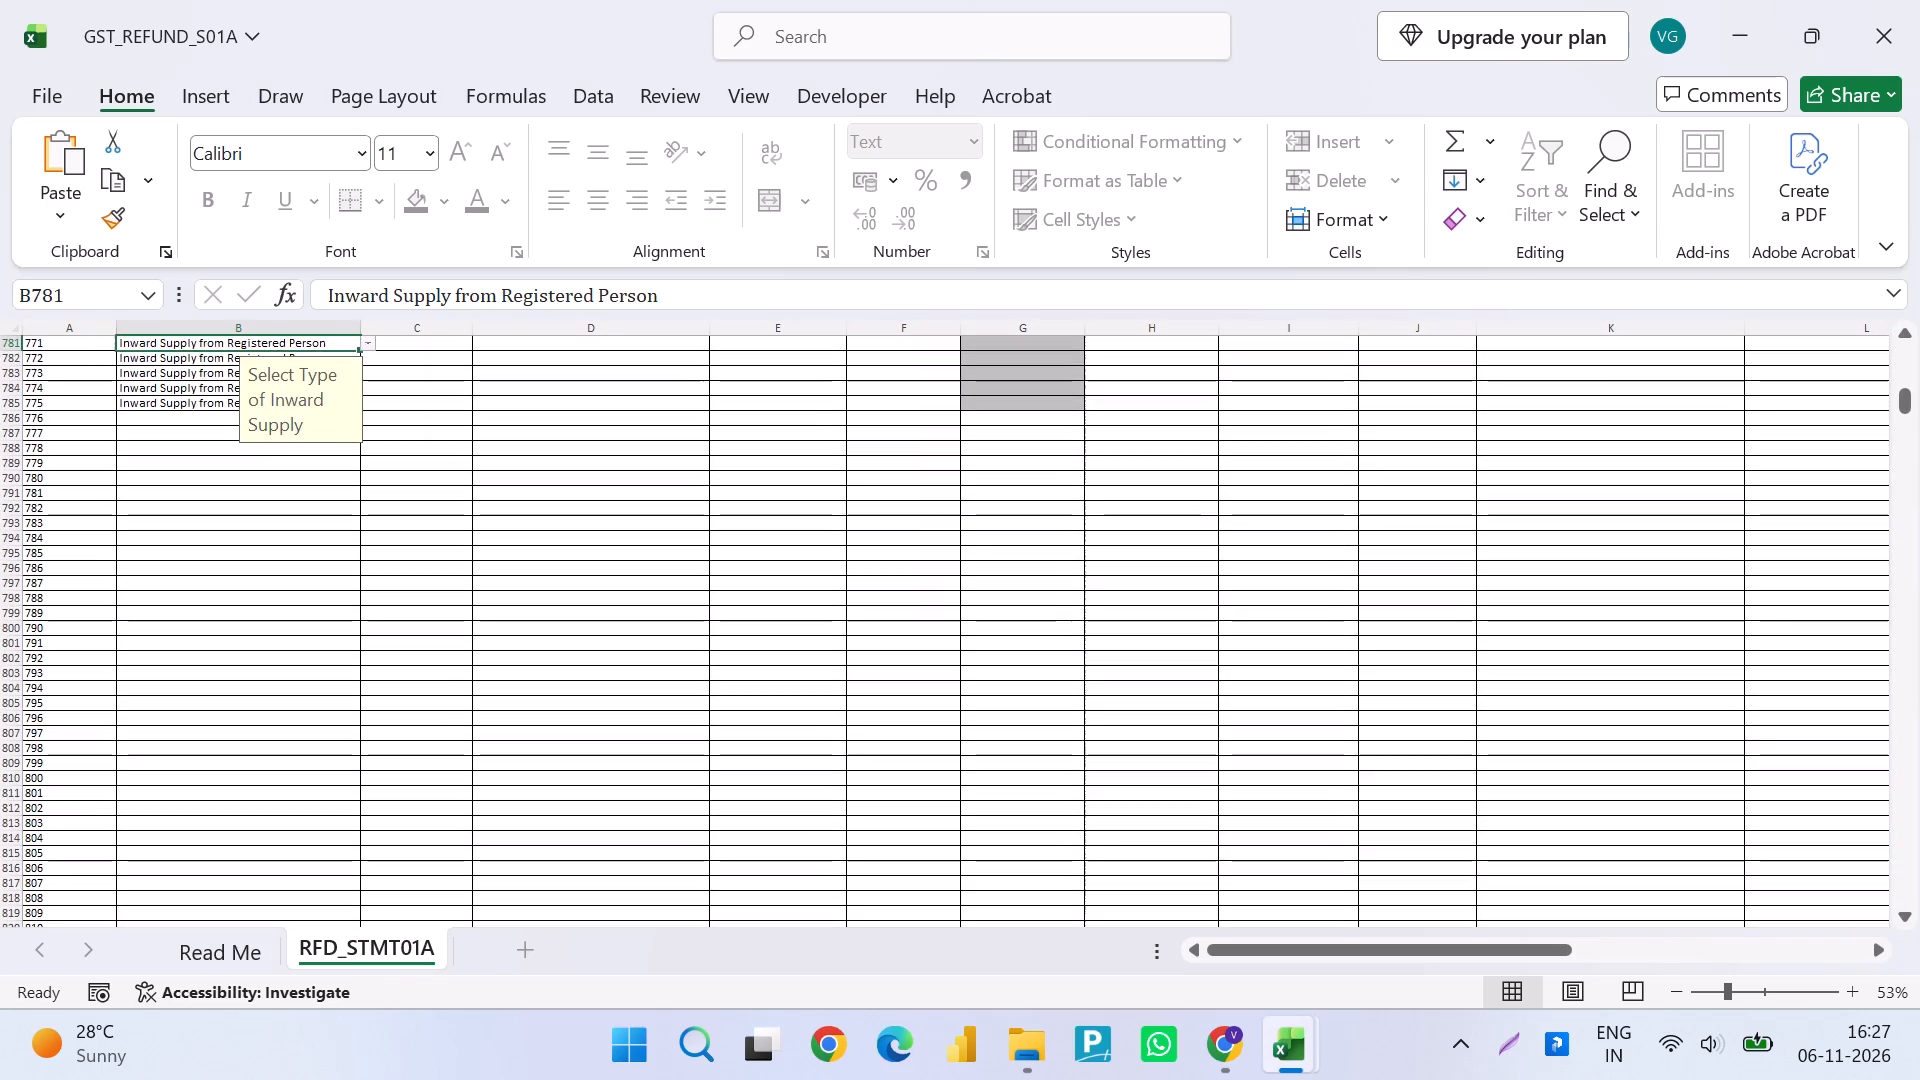
pyautogui.press('Down')
pyautogui.press('Up')
pyautogui.press('Up')
pyautogui.press('Up')
pyautogui.press('Up')
pyautogui.press('Down')
pyautogui.press('Down')
pyautogui.hotkey('ctrl', 'v')
# Fill cells B786 to B790 with the copied "Inward Supply from Registered Person" text.
pyautogui.press('Down')
pyautogui.press('Down')
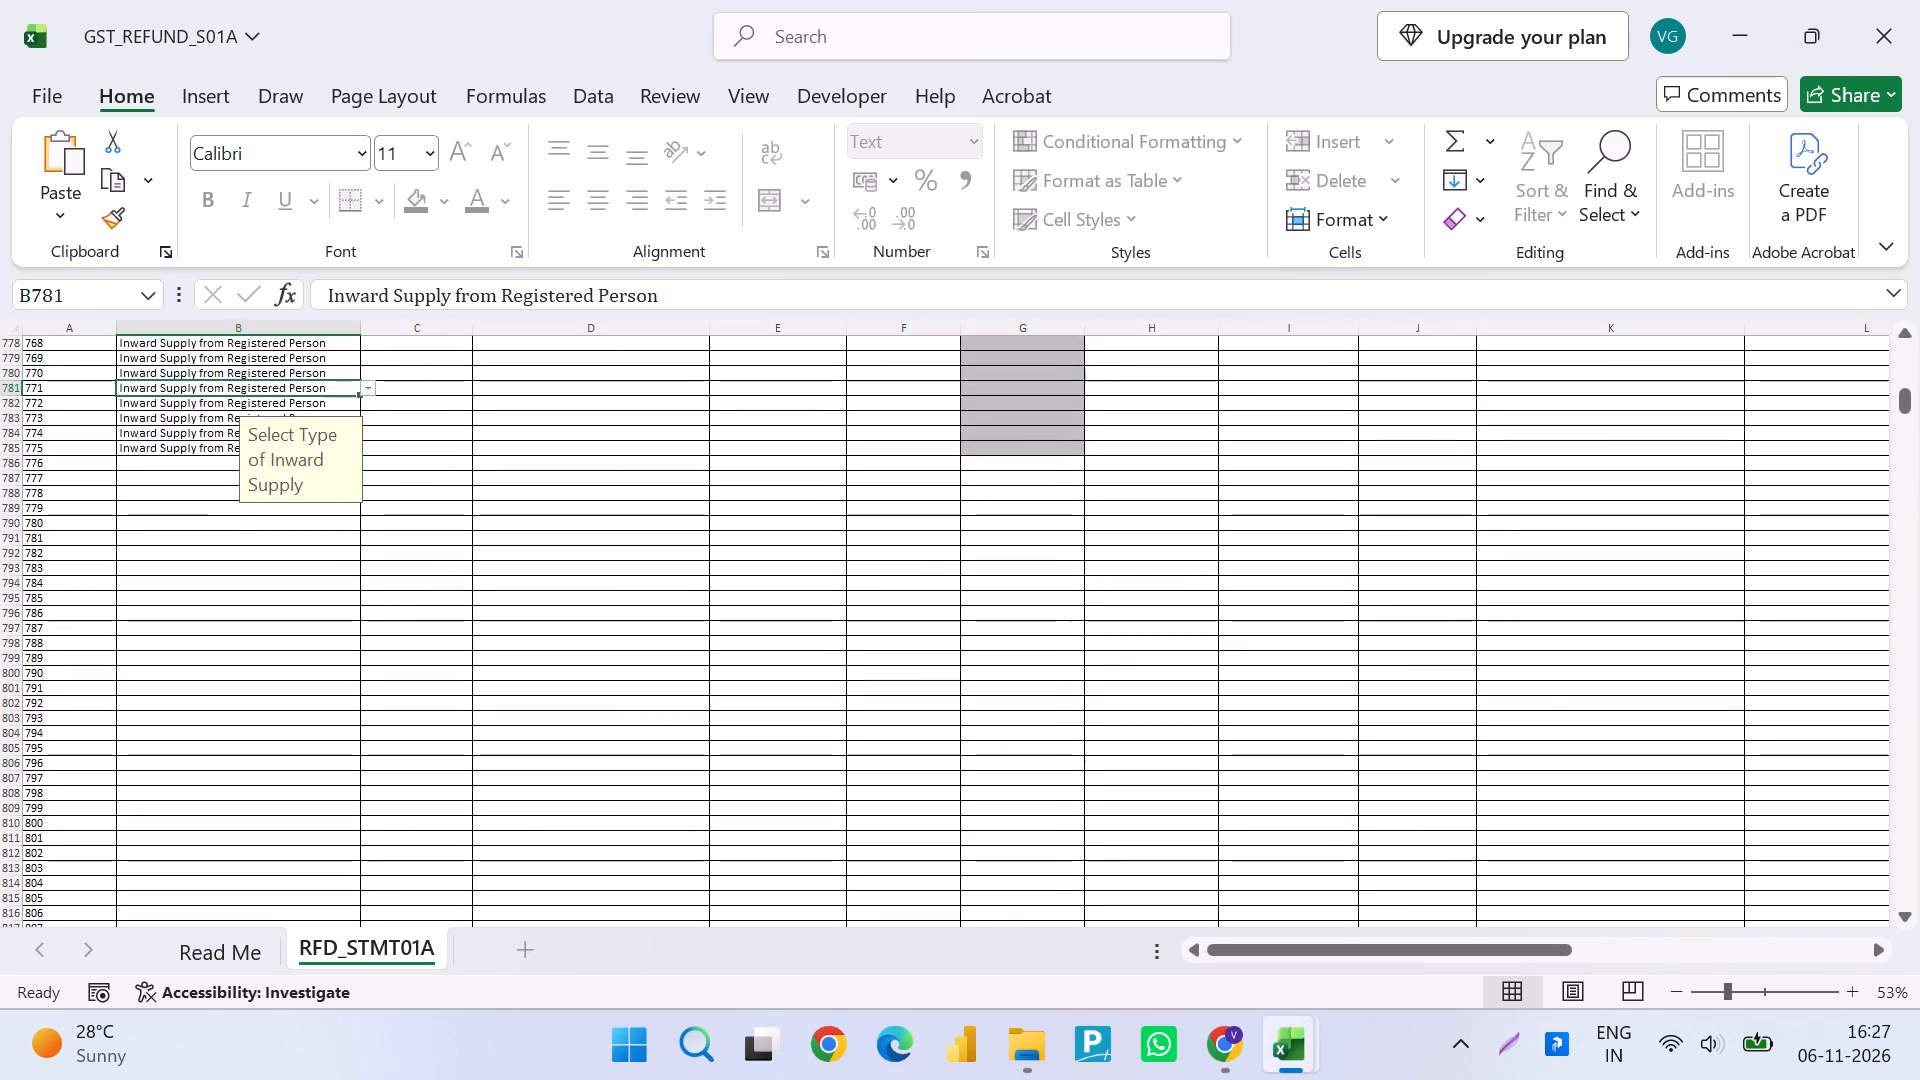
pyautogui.press('Down')
pyautogui.press('Down')
pyautogui.press('Down')
pyautogui.press('Down')
pyautogui.hotkey('ctrl', 'v')
pyautogui.press('Down')
pyautogui.hotkey('ctrl', 'v')
pyautogui.press('Down')
pyautogui.hotkey('ctrl', 'v')
pyautogui.press('Down')
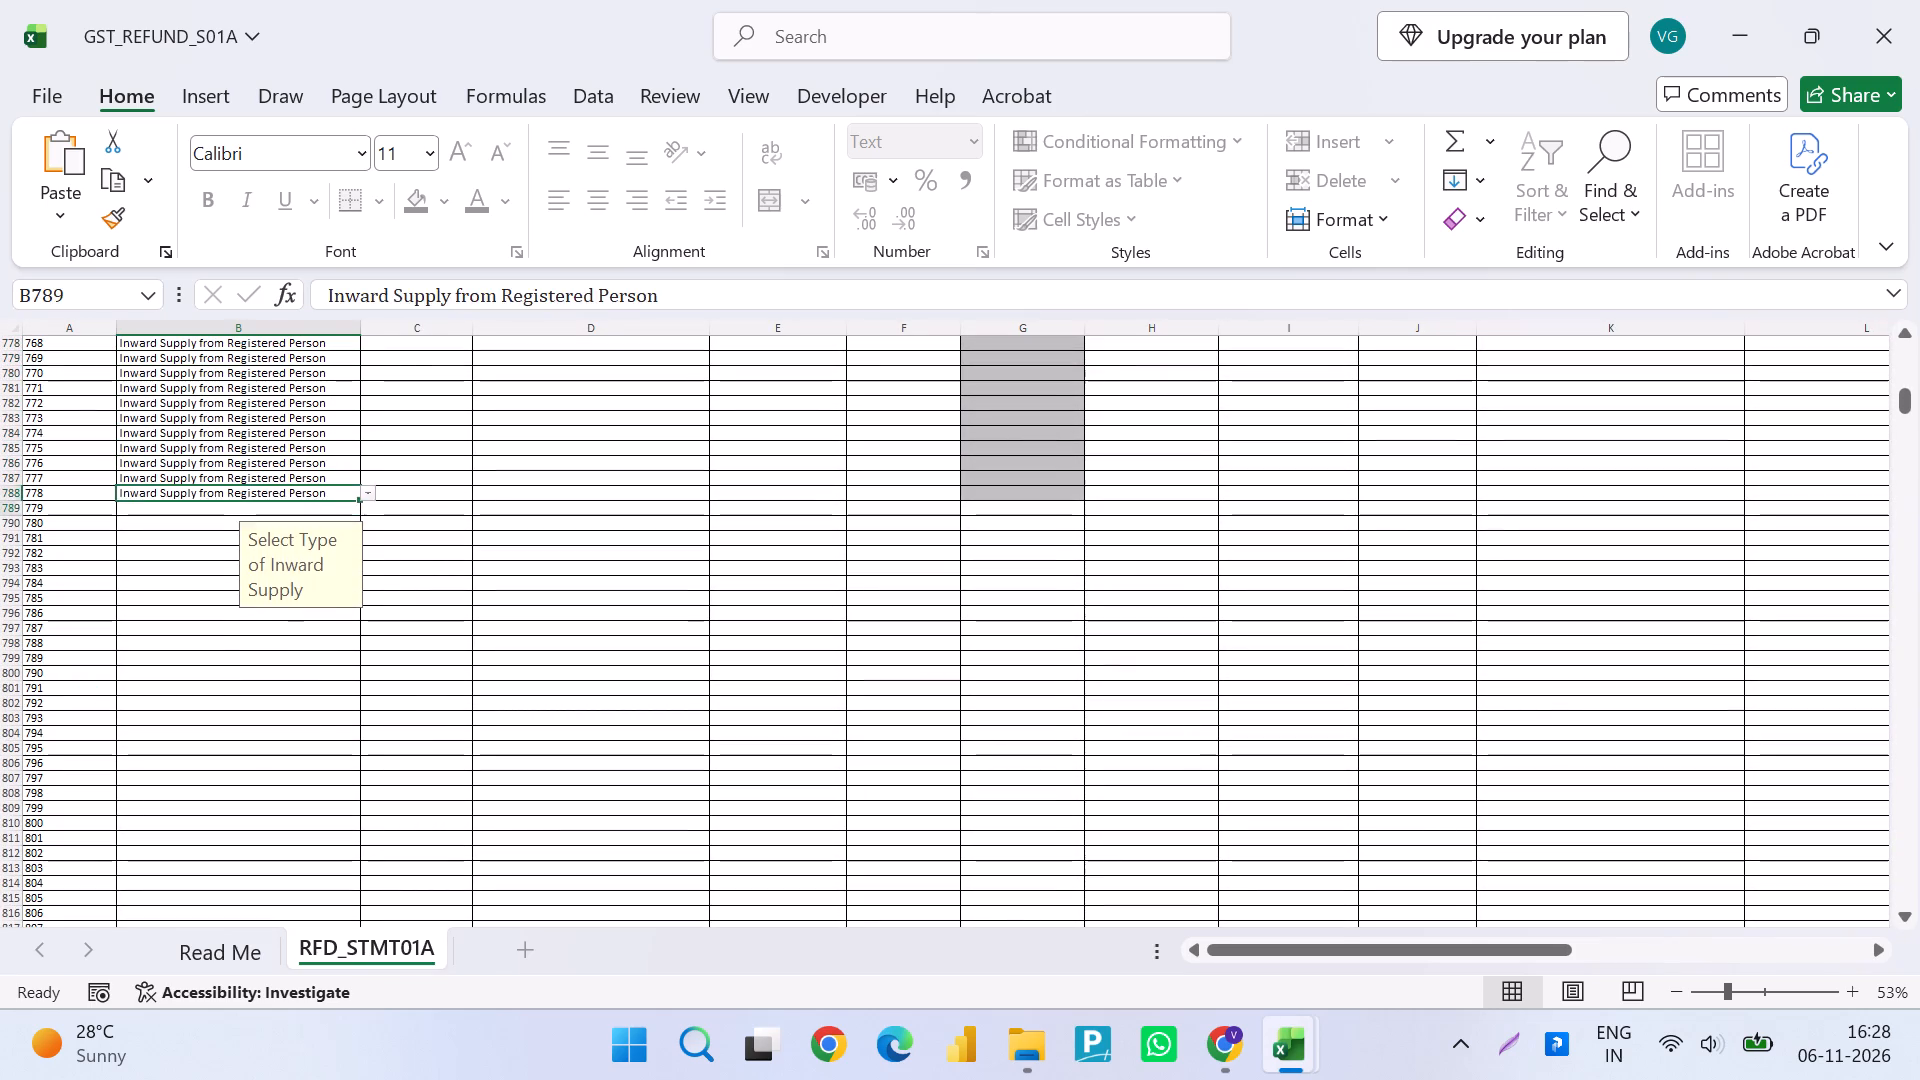
pyautogui.hotkey('ctrl', 'v')
pyautogui.press('Down')
pyautogui.hotkey('ctrl', 'v')
# Fill cells B791 to B794 with the copied "Inward Supply from Registered Person" text.
pyautogui.hotkey('ctrl', 'Down')
pyautogui.hotkey('ctrl', 'Up')
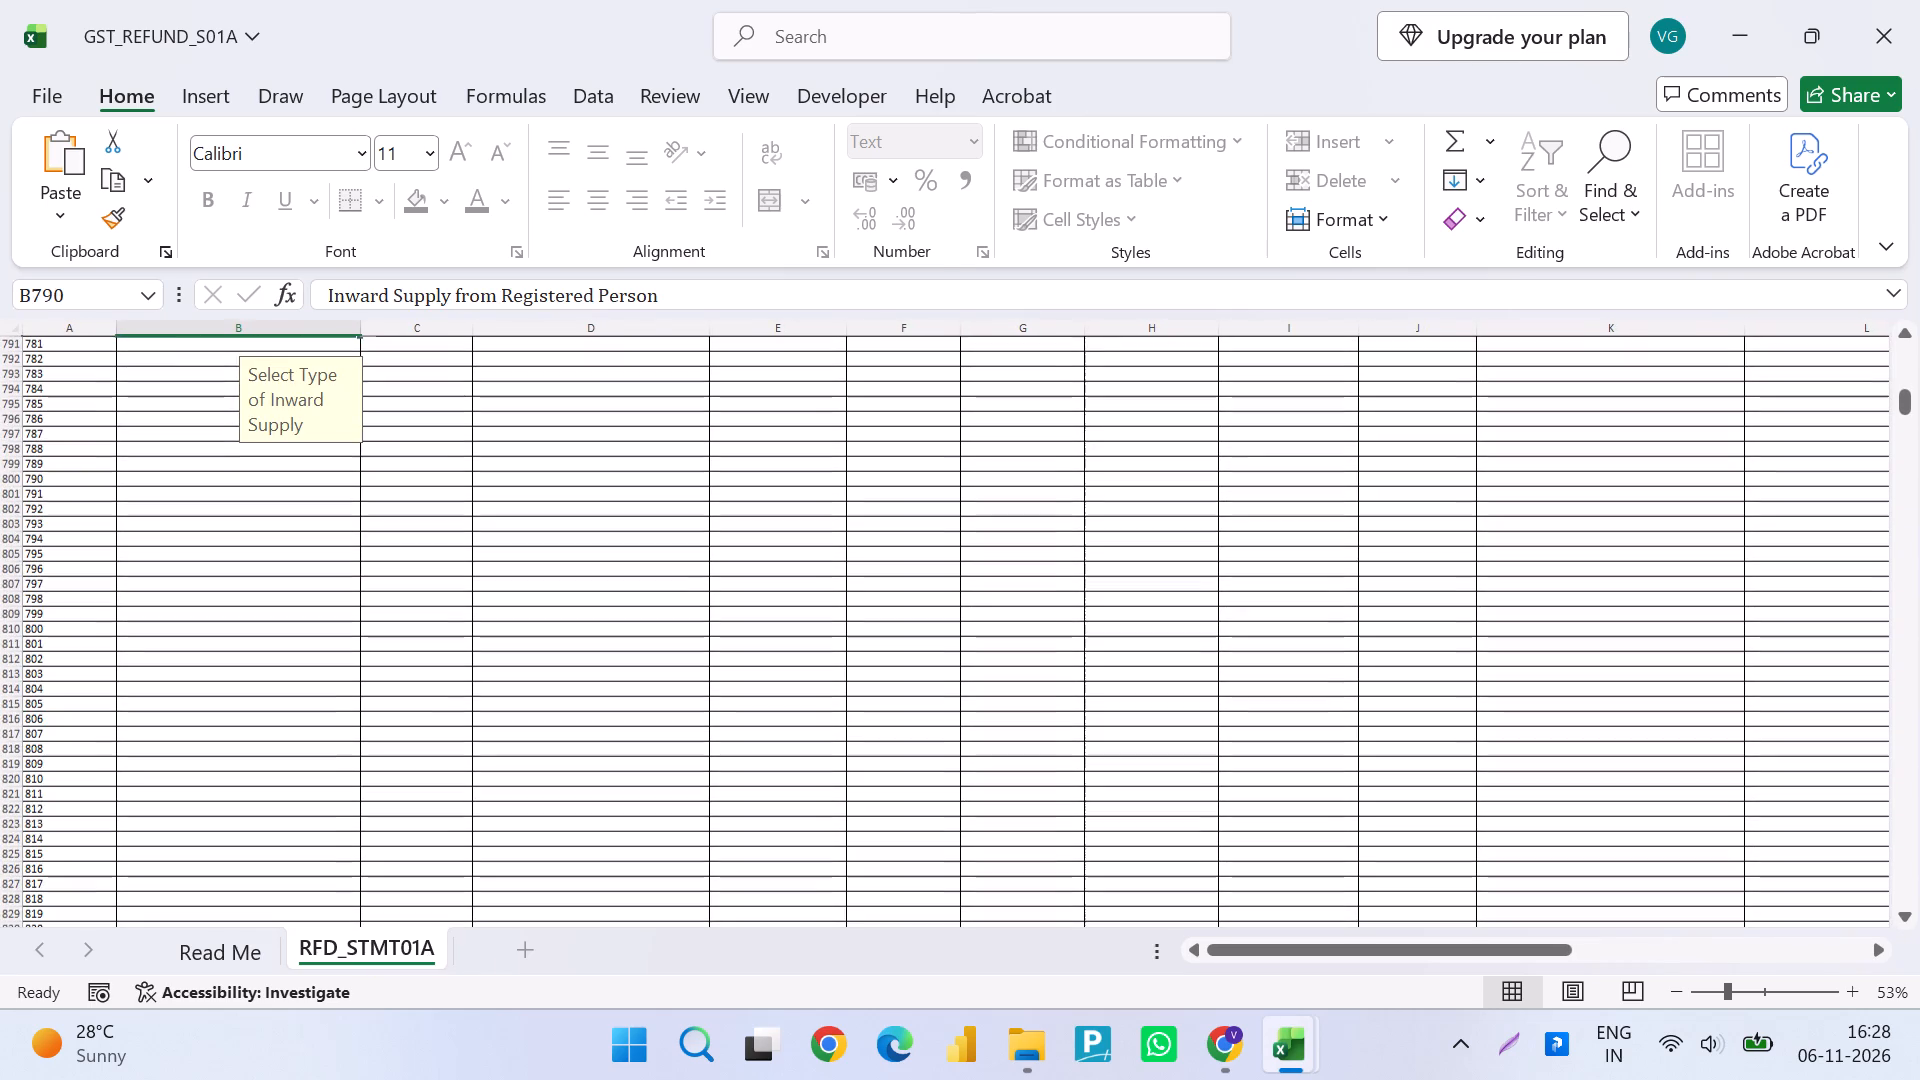
pyautogui.press('Down')
pyautogui.hotkey('ctrl', 'v')
pyautogui.press('Down')
pyautogui.hotkey('ctrl', 'v')
pyautogui.hotkey('ctrl', 'Down')
pyautogui.hotkey('ctrl', 'Up')
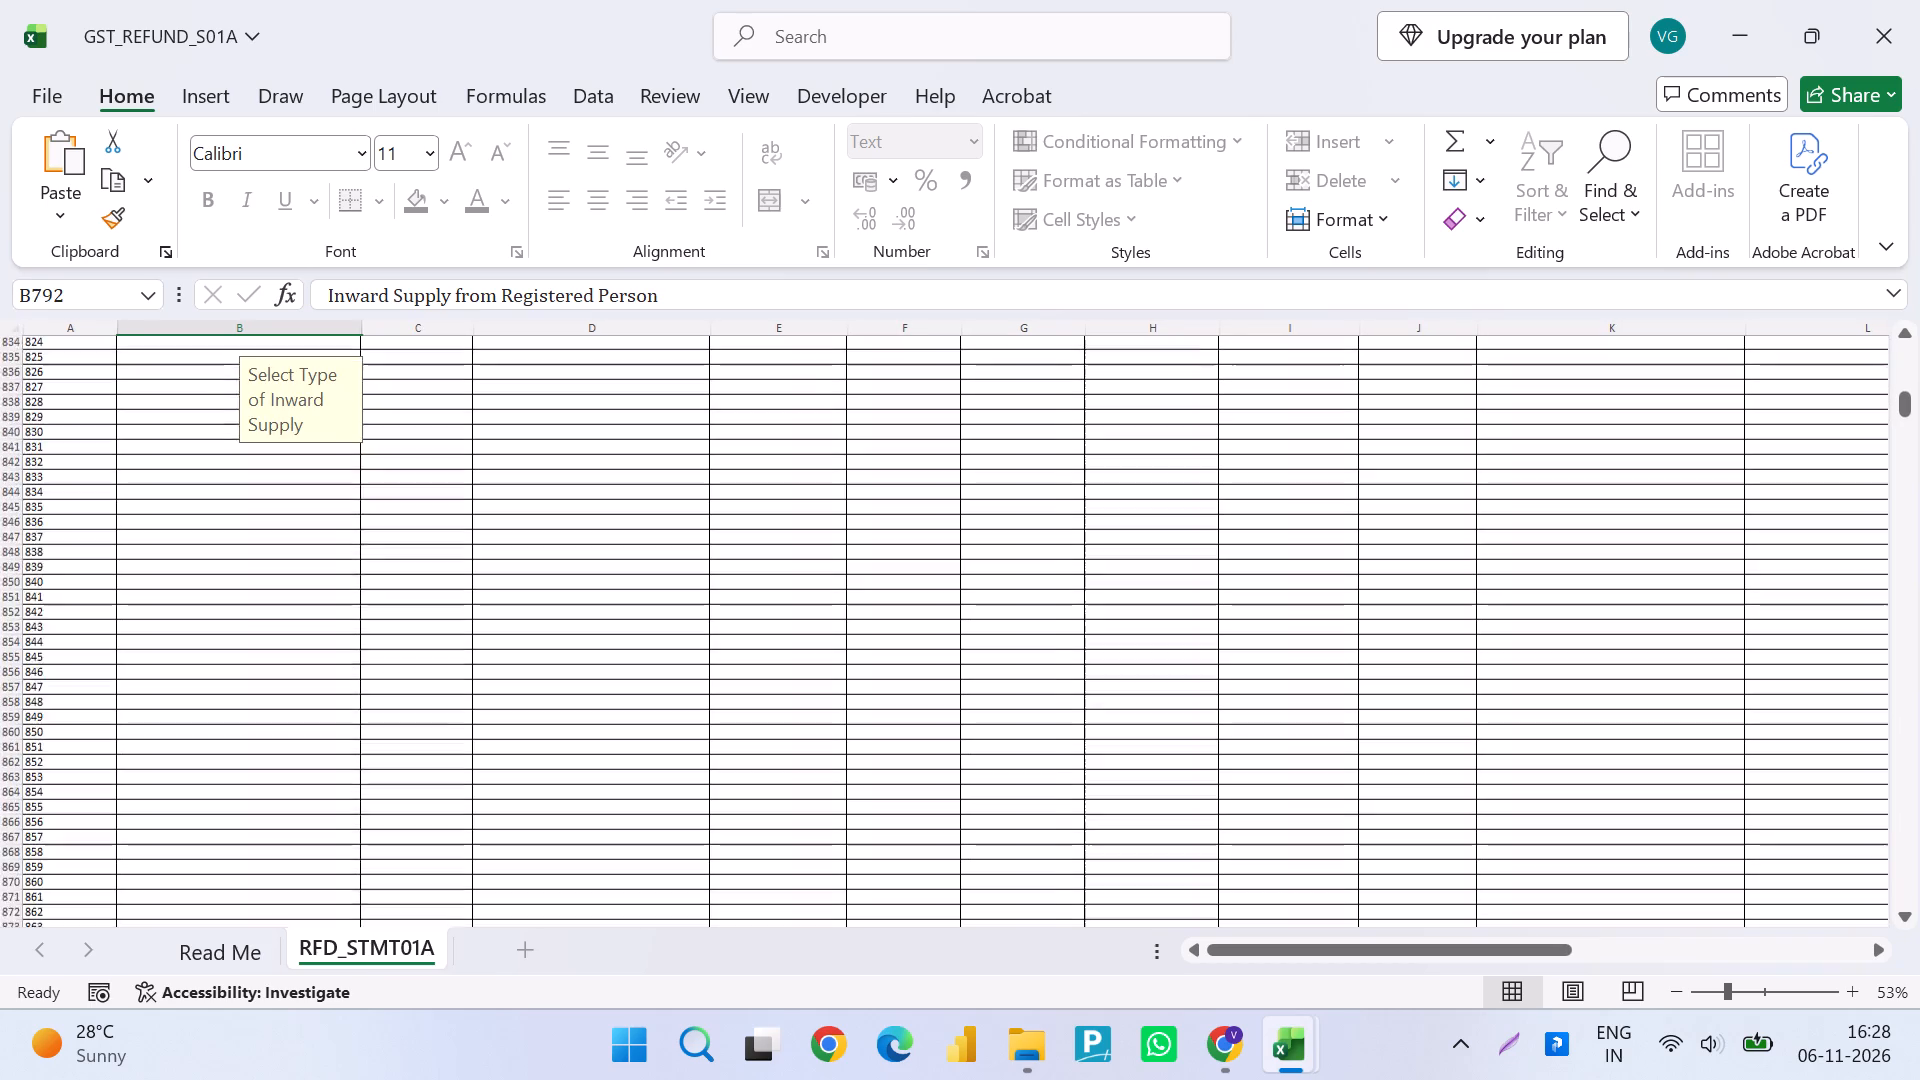
pyautogui.press('Down')
pyautogui.hotkey('ctrl', 'v')
pyautogui.press('Down')
pyautogui.hotkey('ctrl', 'v')
# Fill cells B1057 and B1056, near the end of the serial numbers, with the copied "Inward Supply from Registered Person" text.
pyautogui.hotkey('ctrl', 'Down')
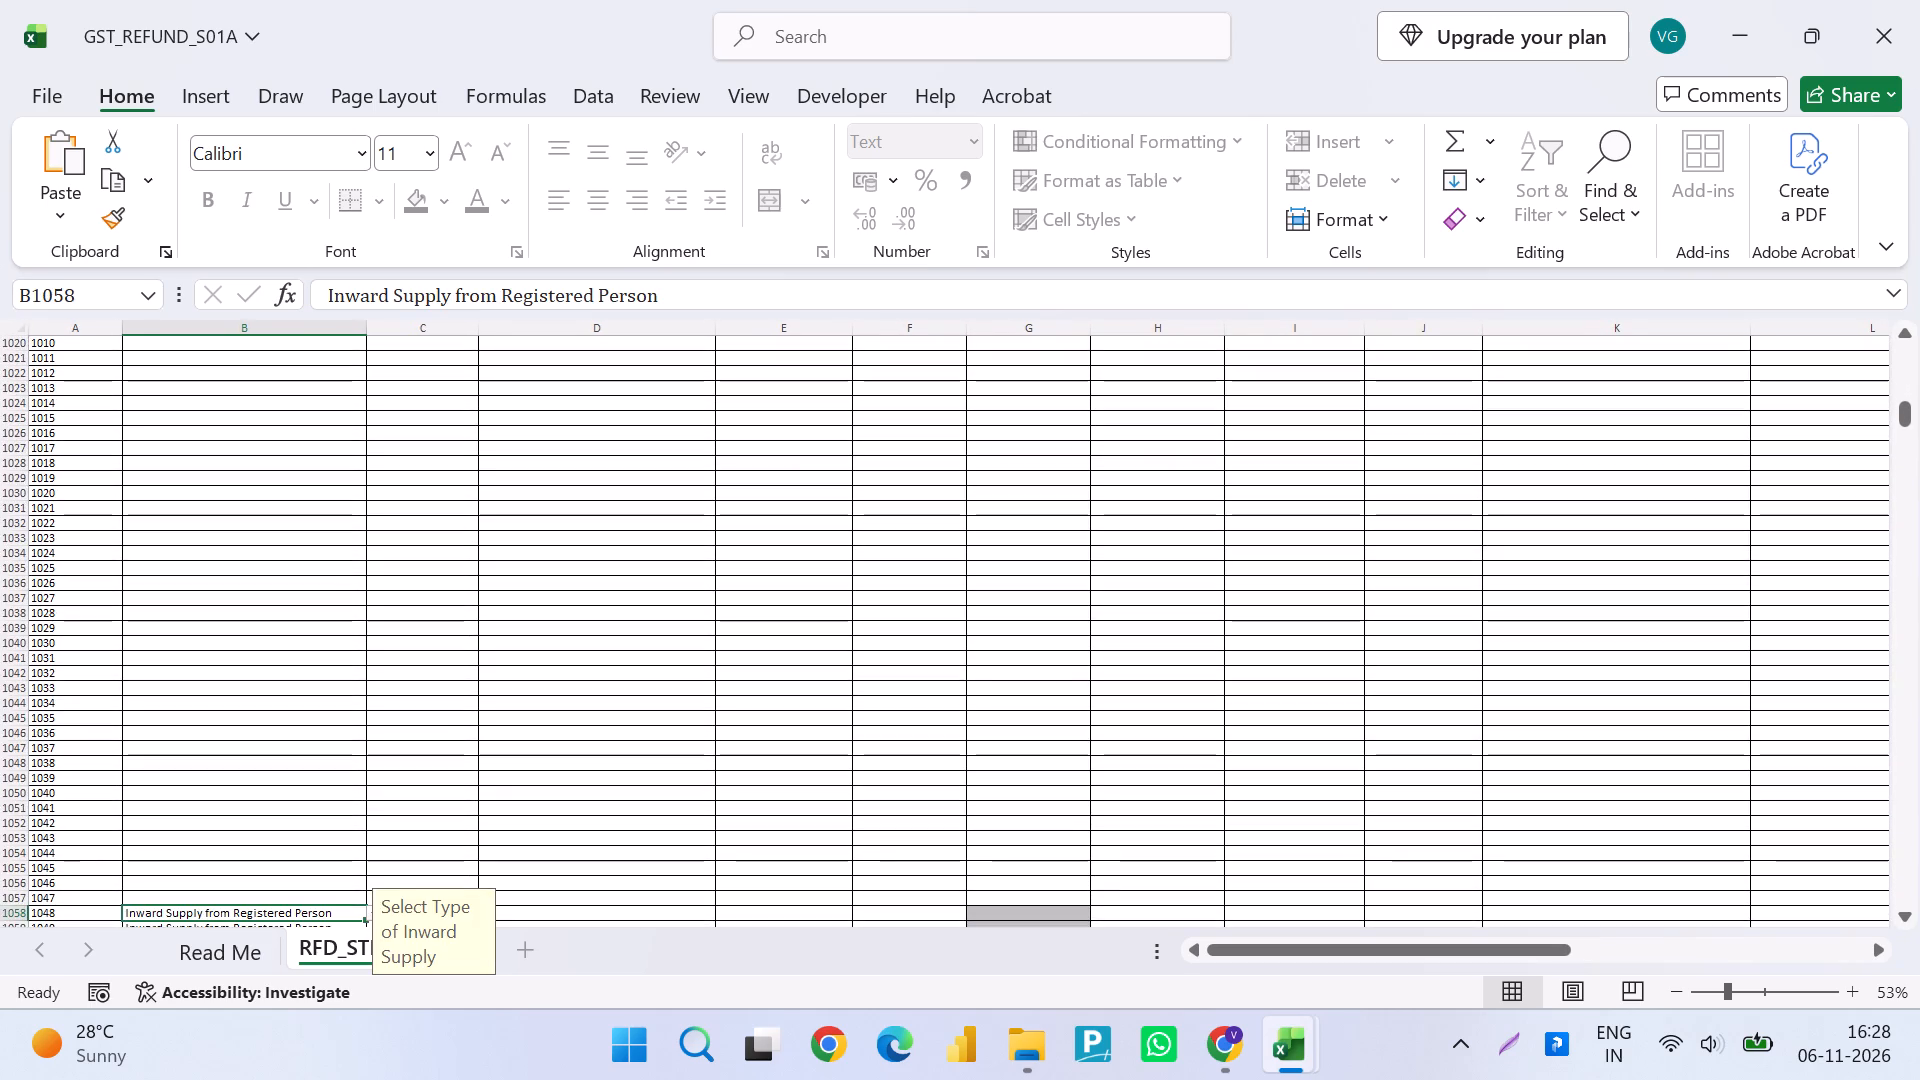
pyautogui.press('Down')
pyautogui.press('Down')
pyautogui.press('Up')
pyautogui.press('Up')
pyautogui.press('Up')
pyautogui.hotkey('ctrl', 'v')
pyautogui.press('Up')
pyautogui.hotkey('ctrl', 'v')
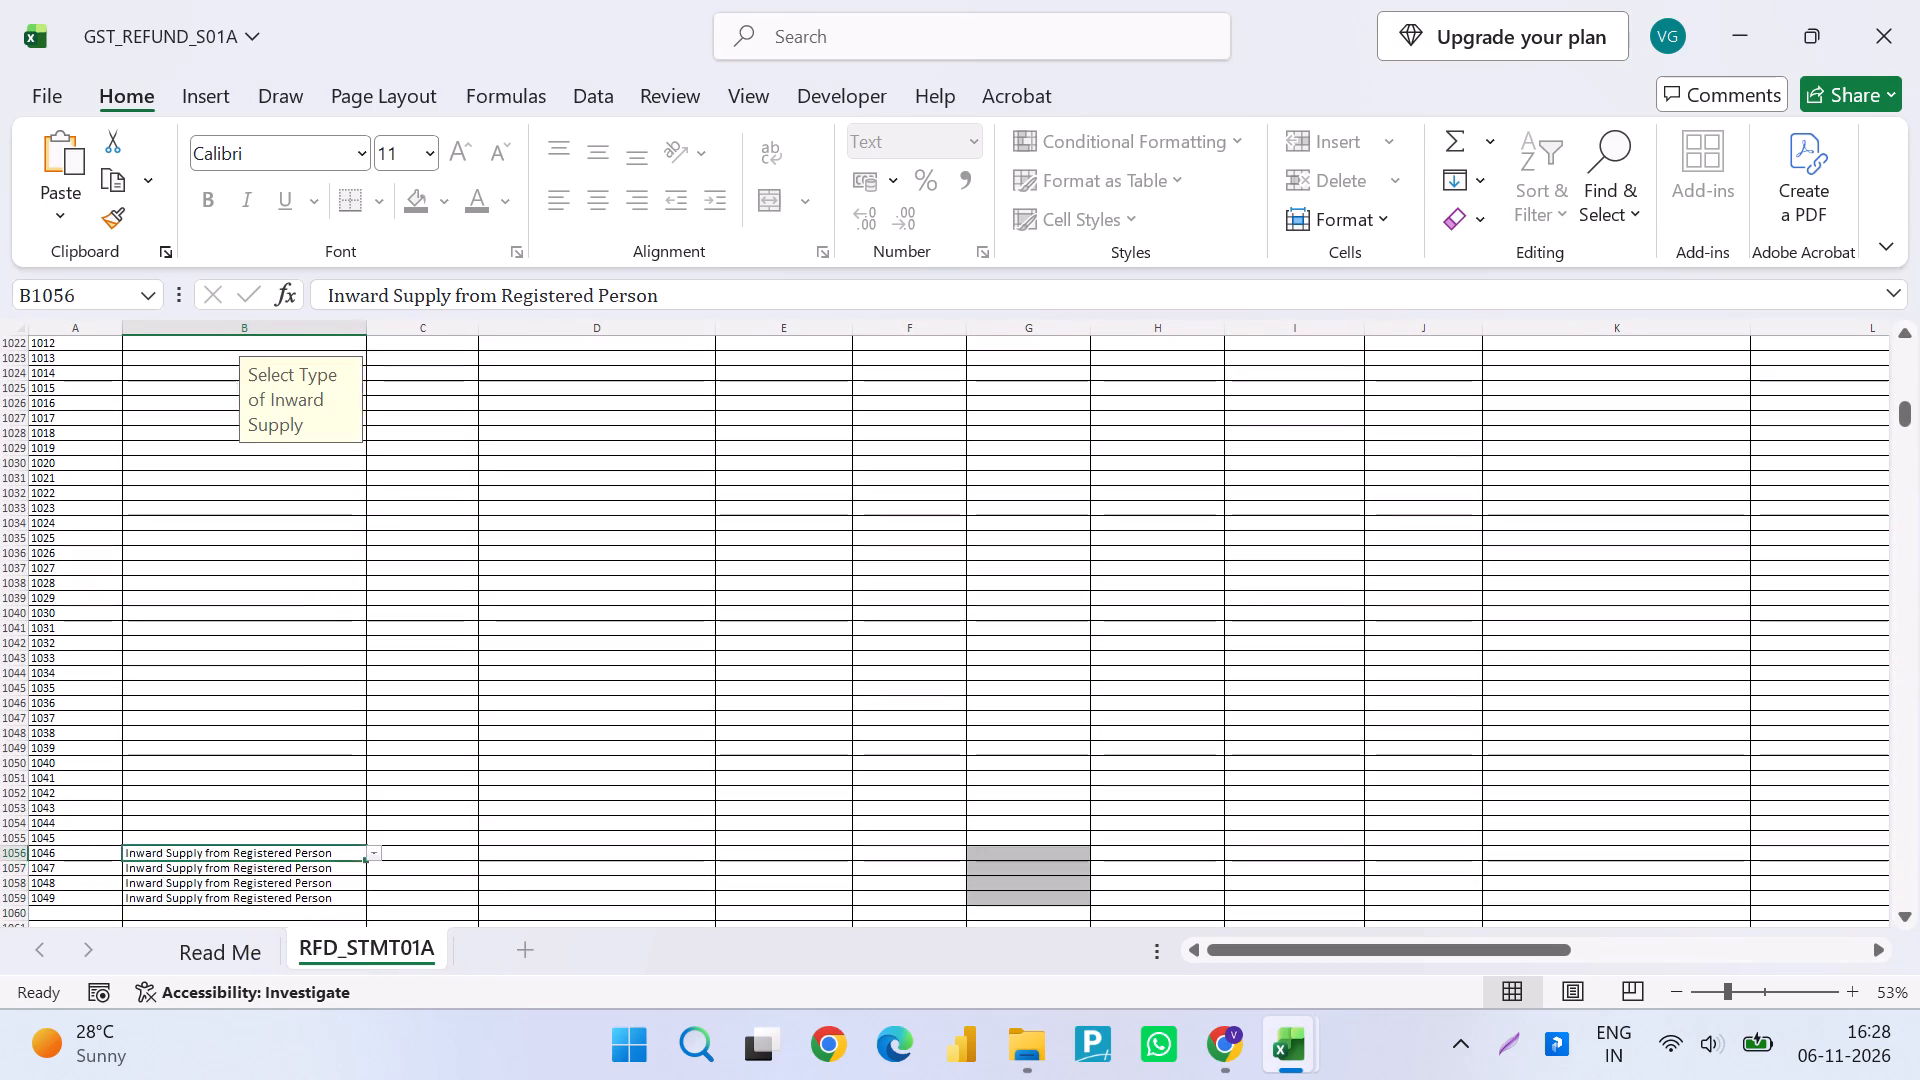
# Return to the upper filled block and fill cells B795 to B798 with the copied "Inward Supply from Registered Person" text.
pyautogui.hotkey('ctrl', 'Up')
pyautogui.hotkey('ctrl', 'v')
pyautogui.press('Down')
pyautogui.hotkey('ctrl', 'v')
pyautogui.press('Down')
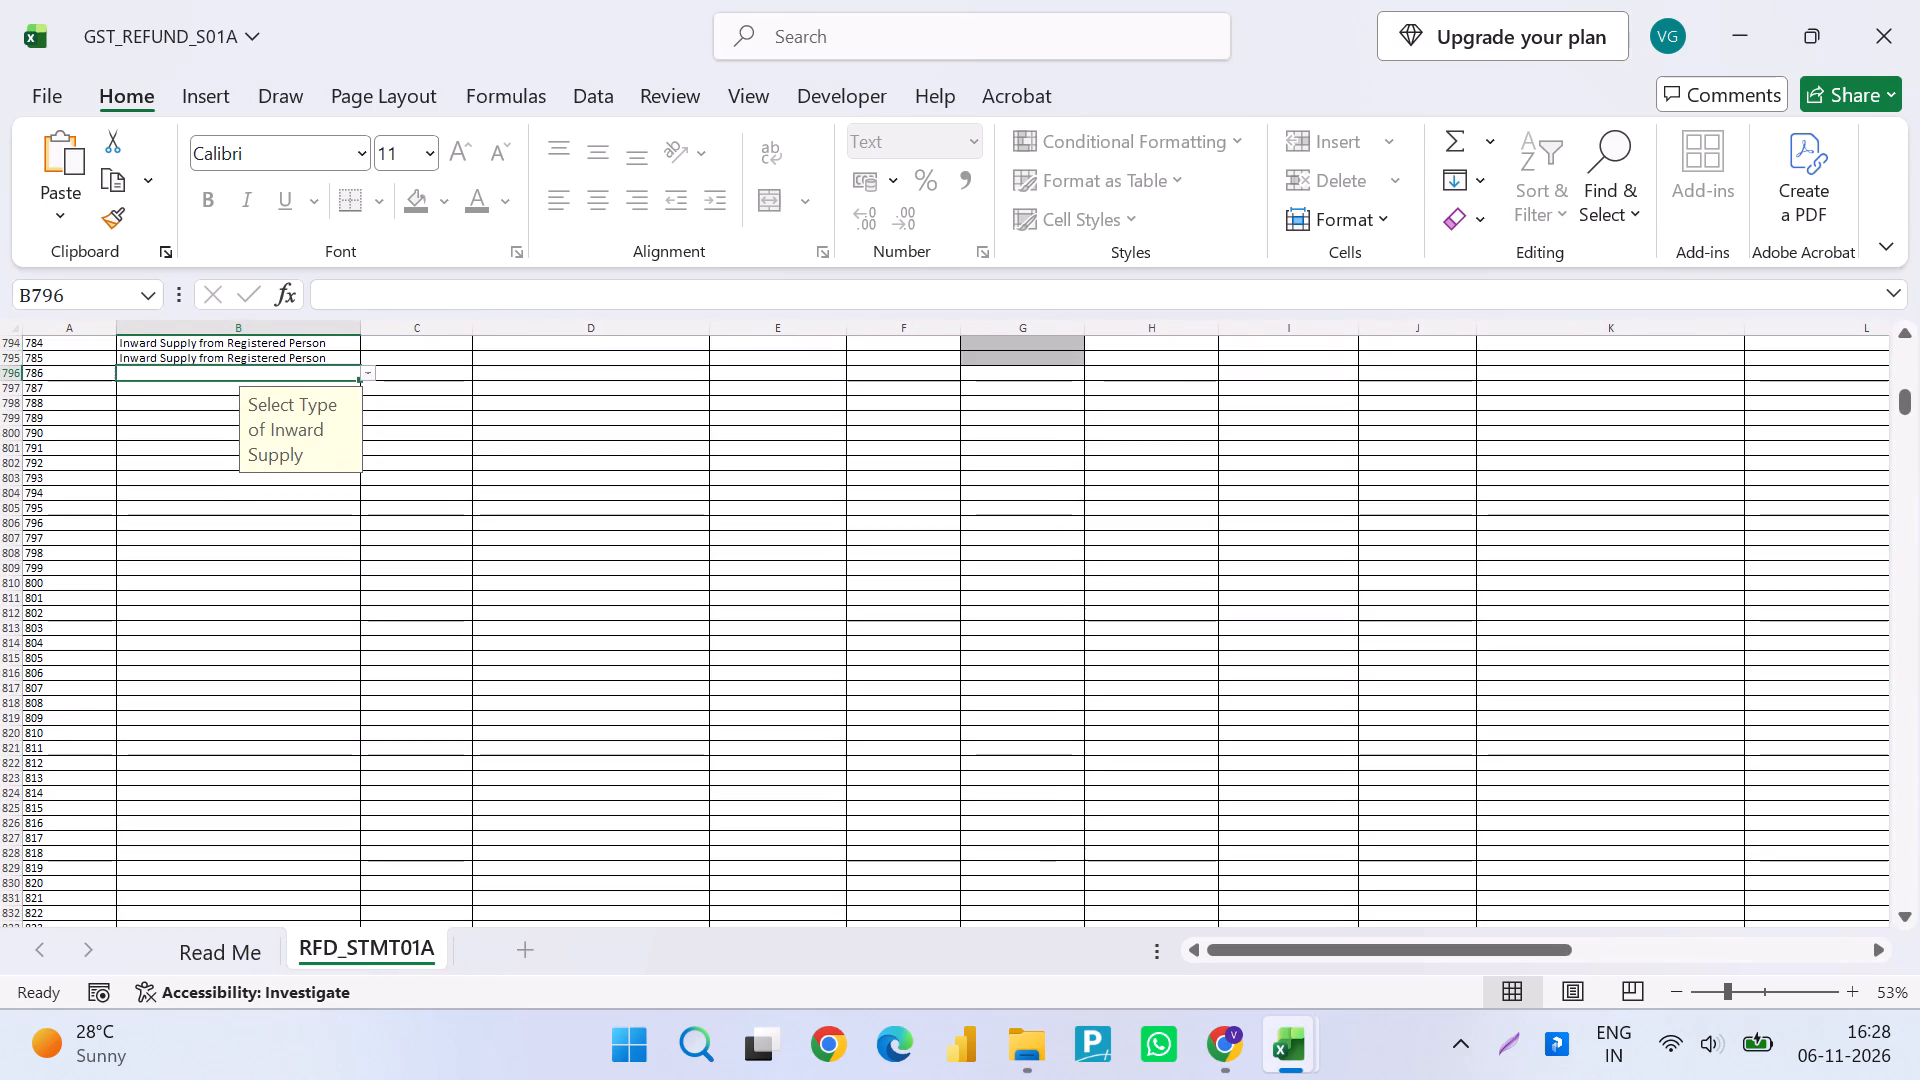
pyautogui.hotkey('ctrl', 'v')
pyautogui.press('Down')
pyautogui.hotkey('ctrl', 'v')
pyautogui.press('Down')
pyautogui.hotkey('ctrl', 'v')
# Fill cells B1055 up to B1050, working upward from the bottom block, with the copied "Inward Supply from Registered Person" text.
pyautogui.hotkey('ctrl', 'Down')
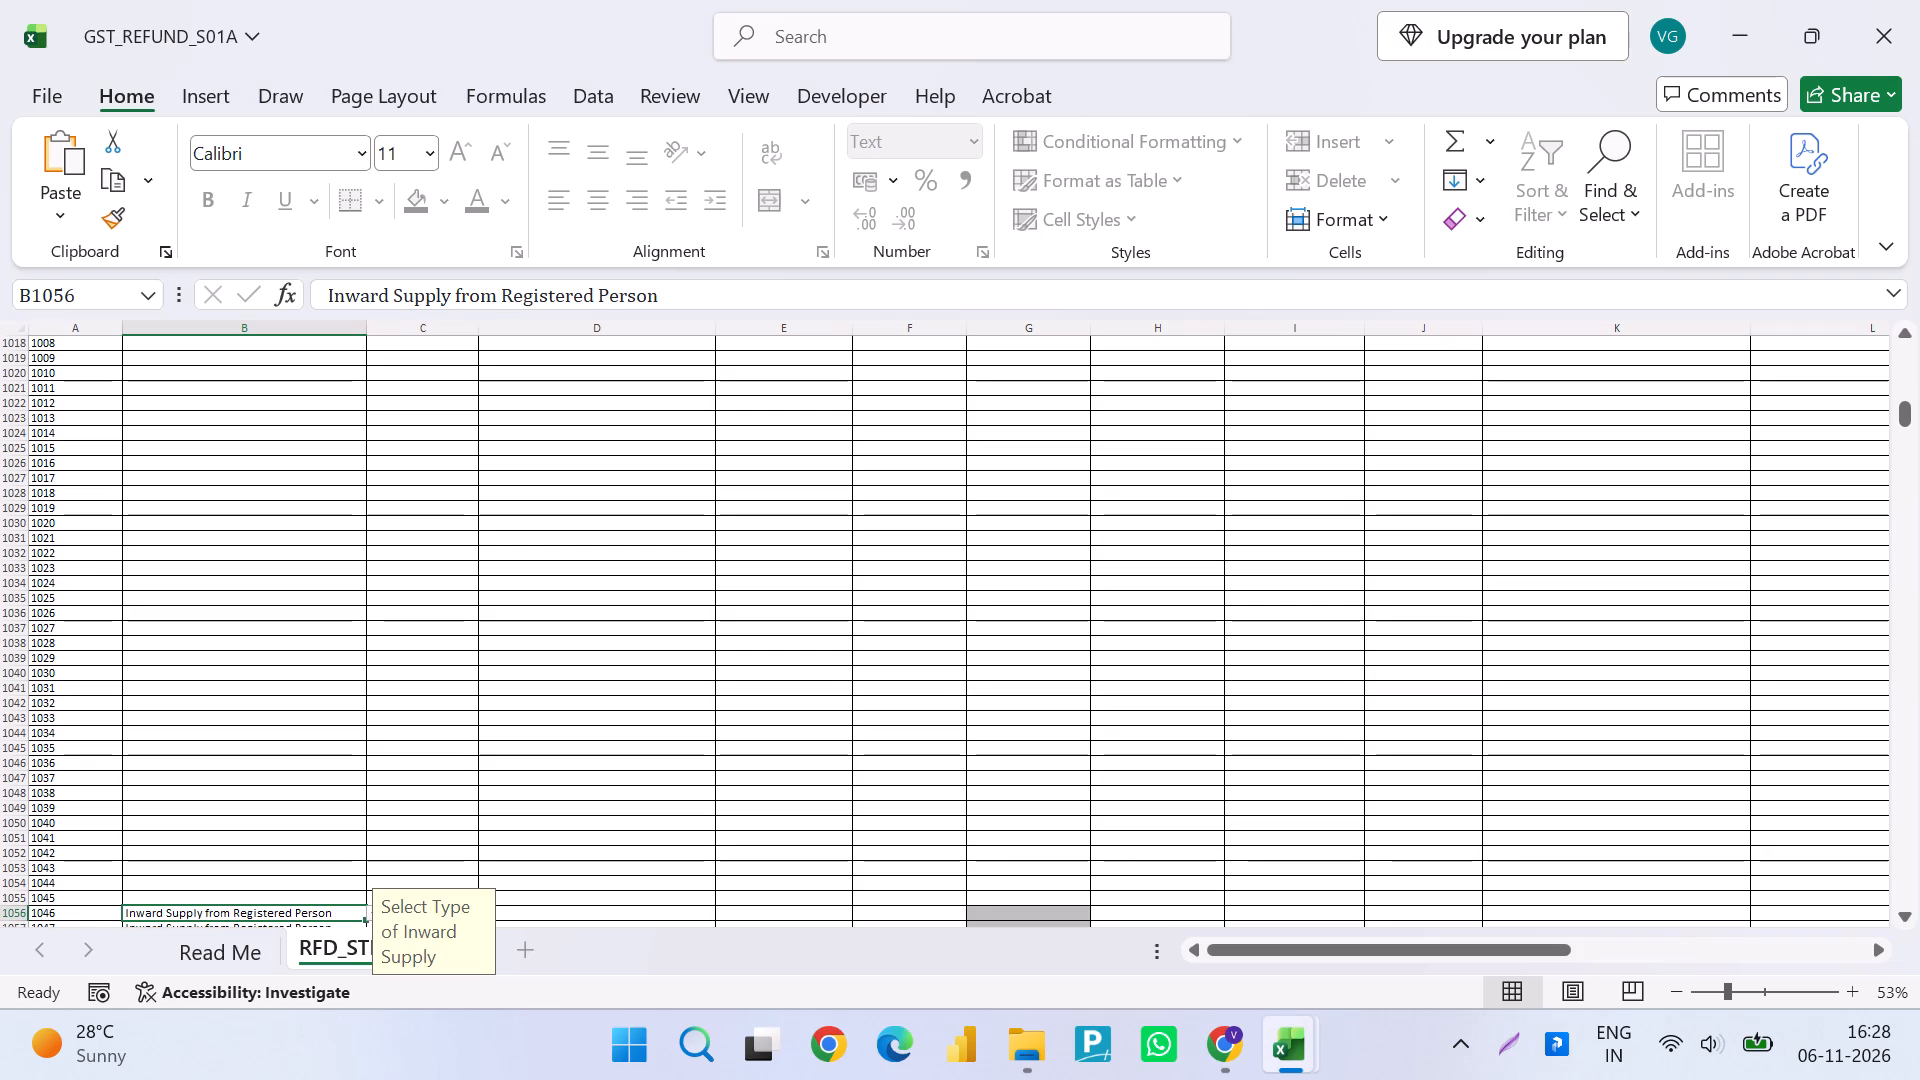
pyautogui.press('Up')
pyautogui.hotkey('ctrl', 'v')
pyautogui.press('Up')
pyautogui.hotkey('ctrl', 'v')
pyautogui.press('Up')
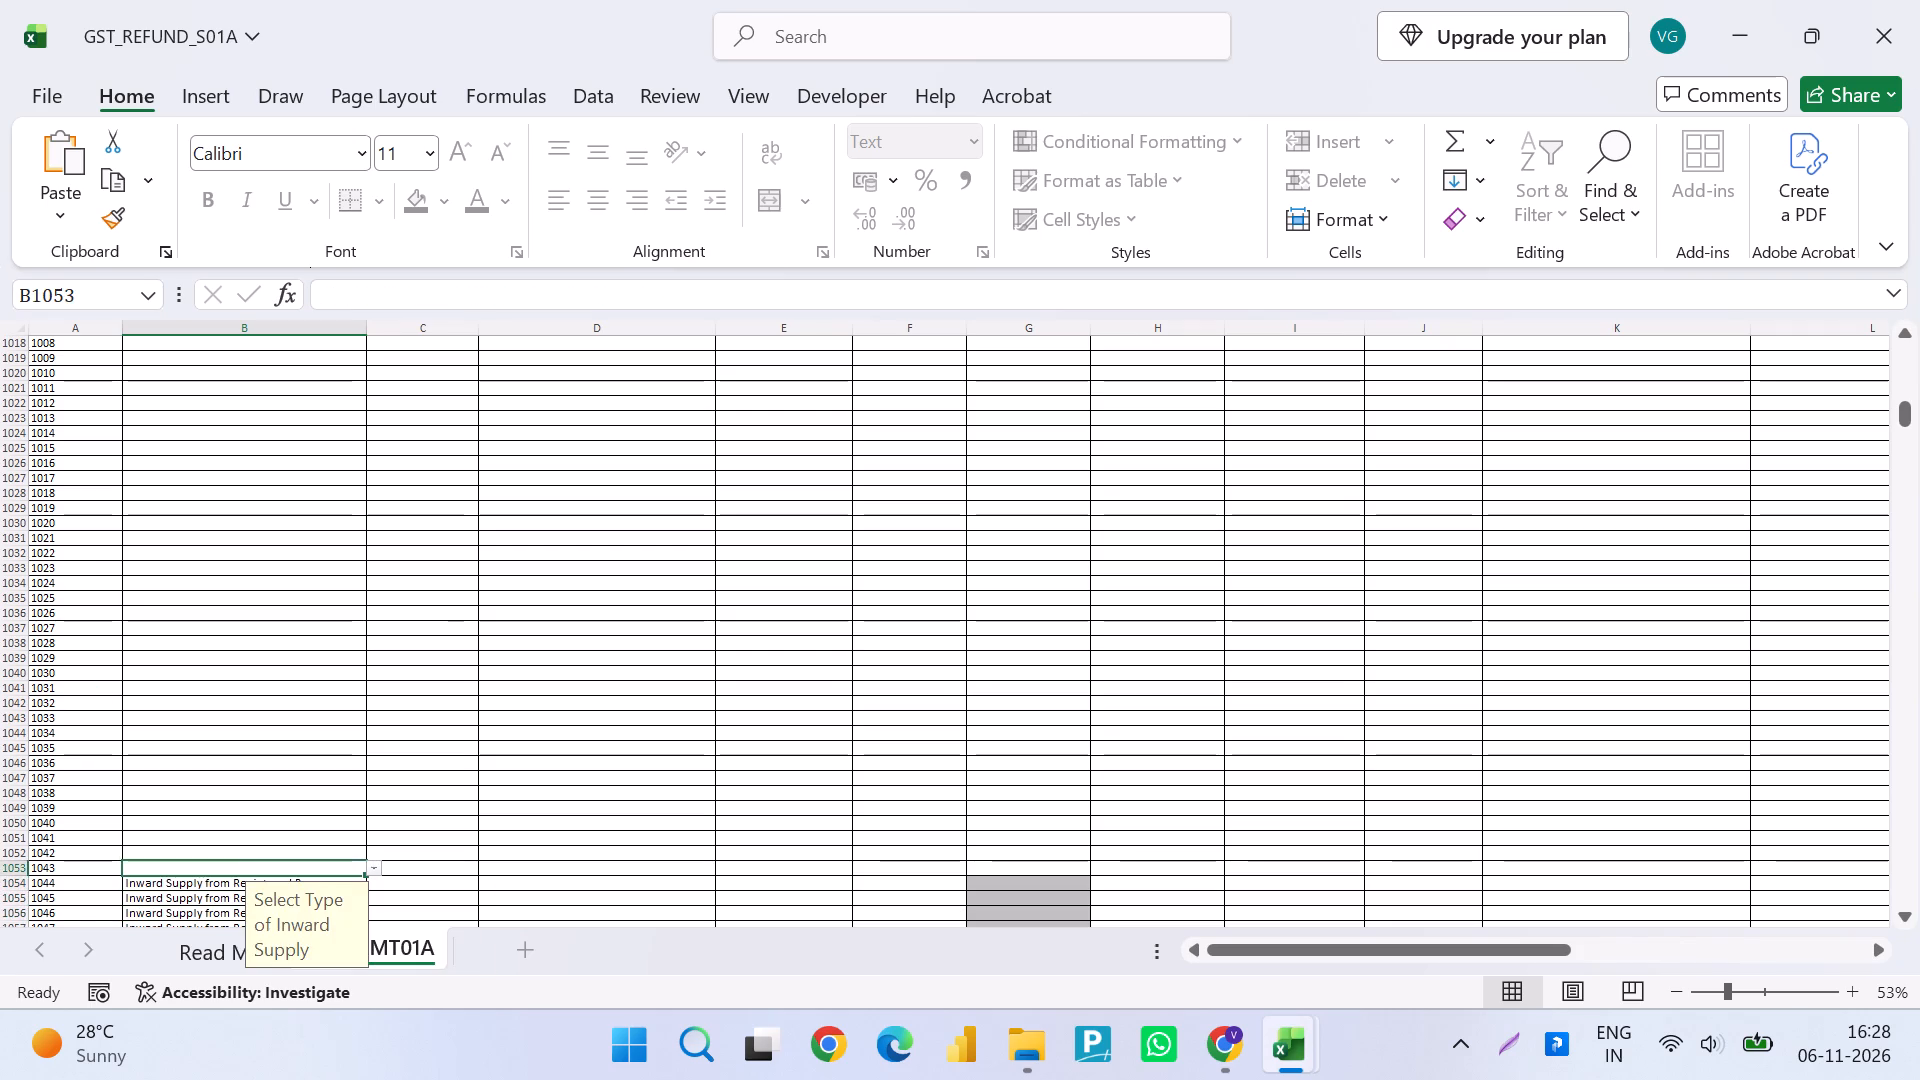
pyautogui.hotkey('ctrl', 'v')
pyautogui.press('Up')
pyautogui.hotkey('ctrl', 'v')
pyautogui.press('Up')
pyautogui.hotkey('ctrl', 'v')
pyautogui.press('Up')
pyautogui.hotkey('ctrl', 'v')
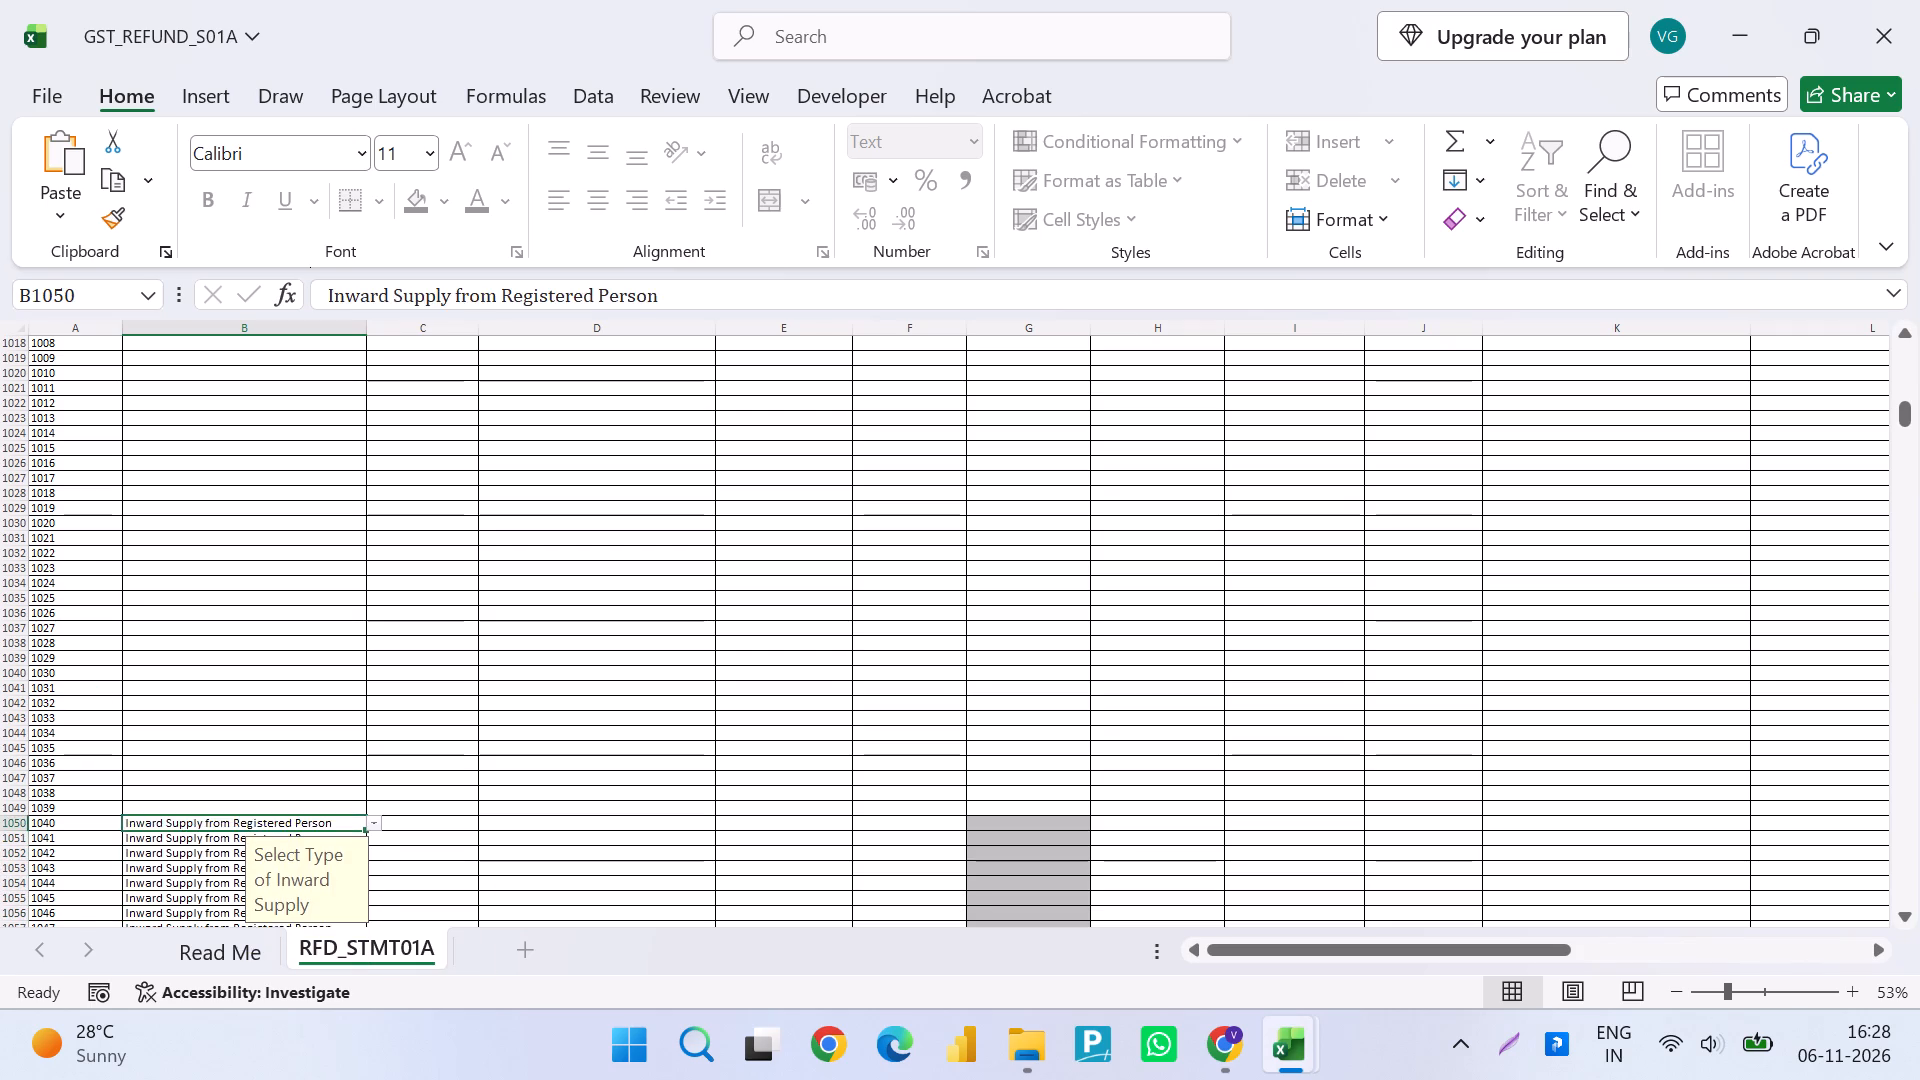
# Fill cells B1049 up to B1044, working upward, with the copied "Inward Supply from Registered Person" text.
pyautogui.press('Up')
pyautogui.hotkey('ctrl', 'v')
pyautogui.press('Up')
pyautogui.hotkey('ctrl', 'v')
pyautogui.press('Up')
pyautogui.hotkey('ctrl', 'v')
pyautogui.press('Up')
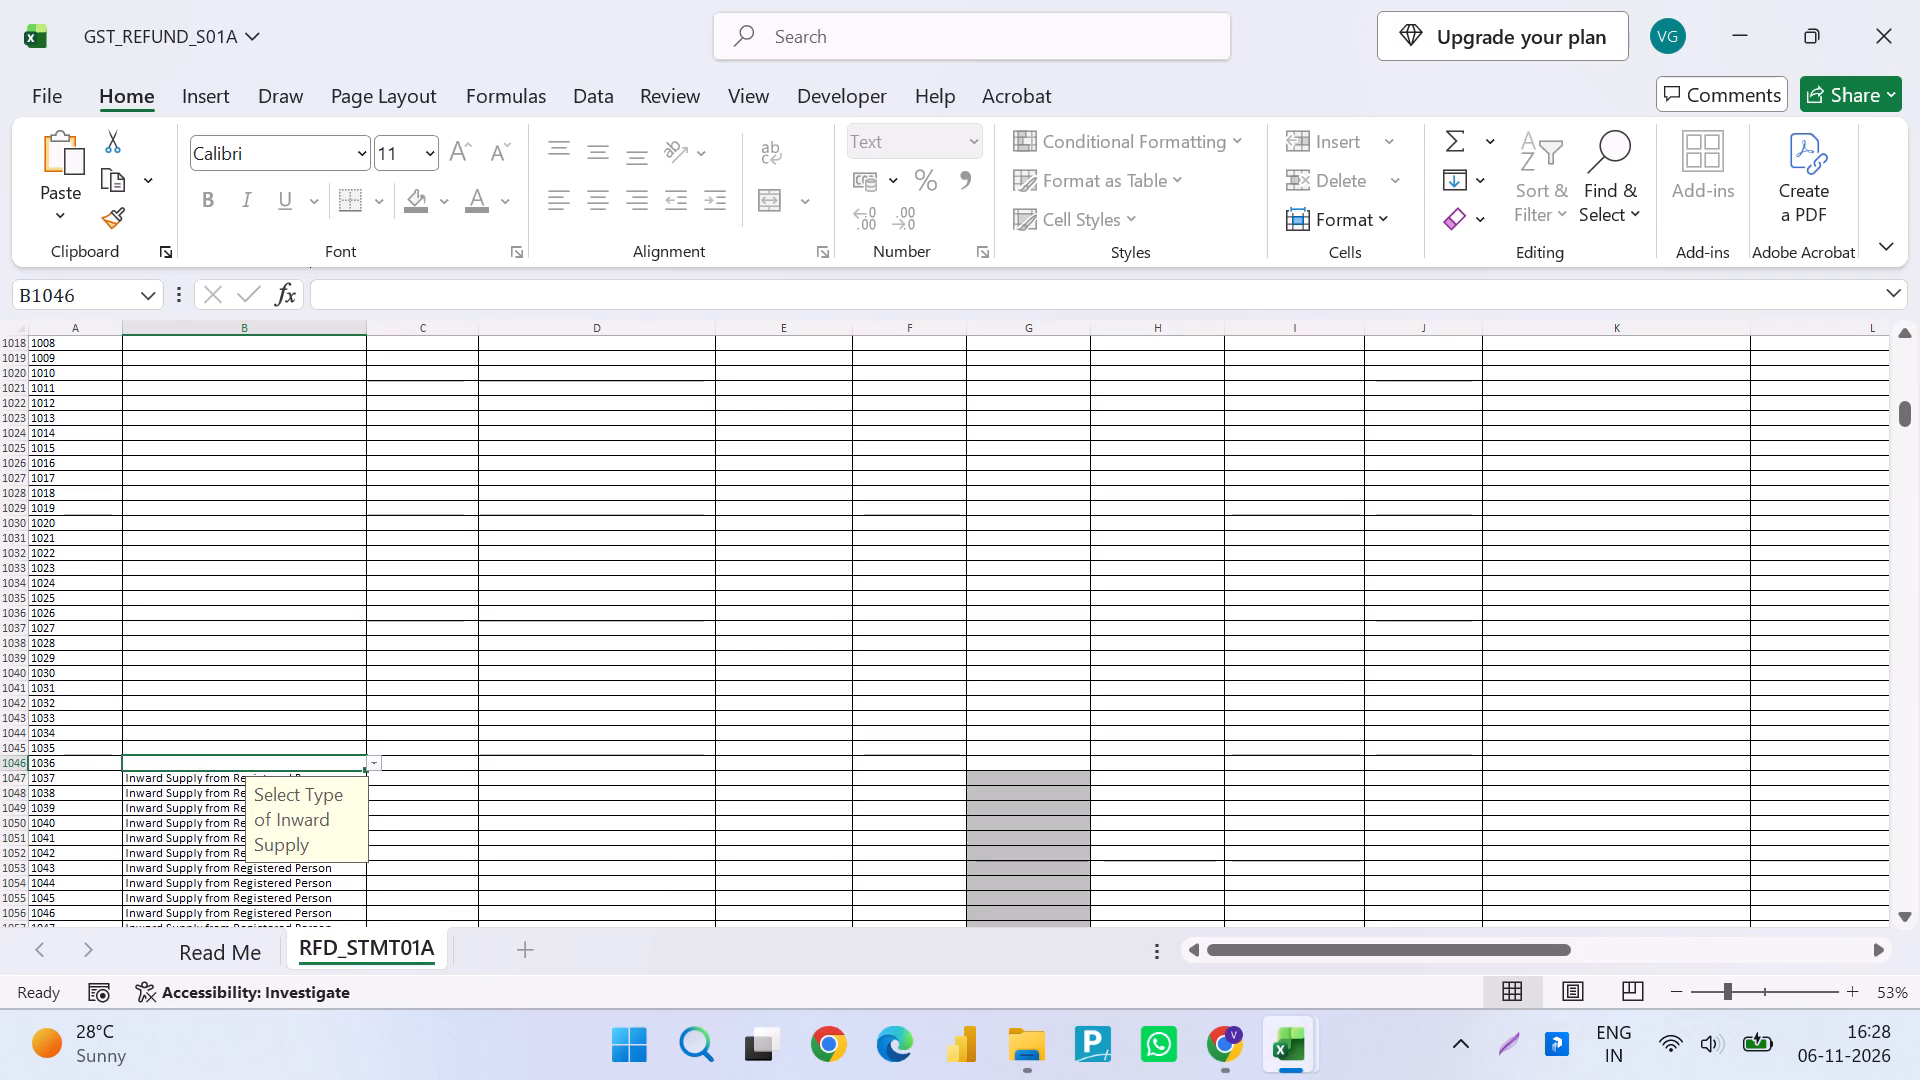
pyautogui.hotkey('ctrl', 'v')
pyautogui.press('Up')
pyautogui.hotkey('ctrl', 'v')
pyautogui.press('Up')
pyautogui.hotkey('ctrl', 'v')
# Continue upward and fill cells B1043 to B1038 with the copied "Inward Supply from Registered Person" text.
pyautogui.press('Up')
pyautogui.hotkey('ctrl', 'v')
pyautogui.press('Up')
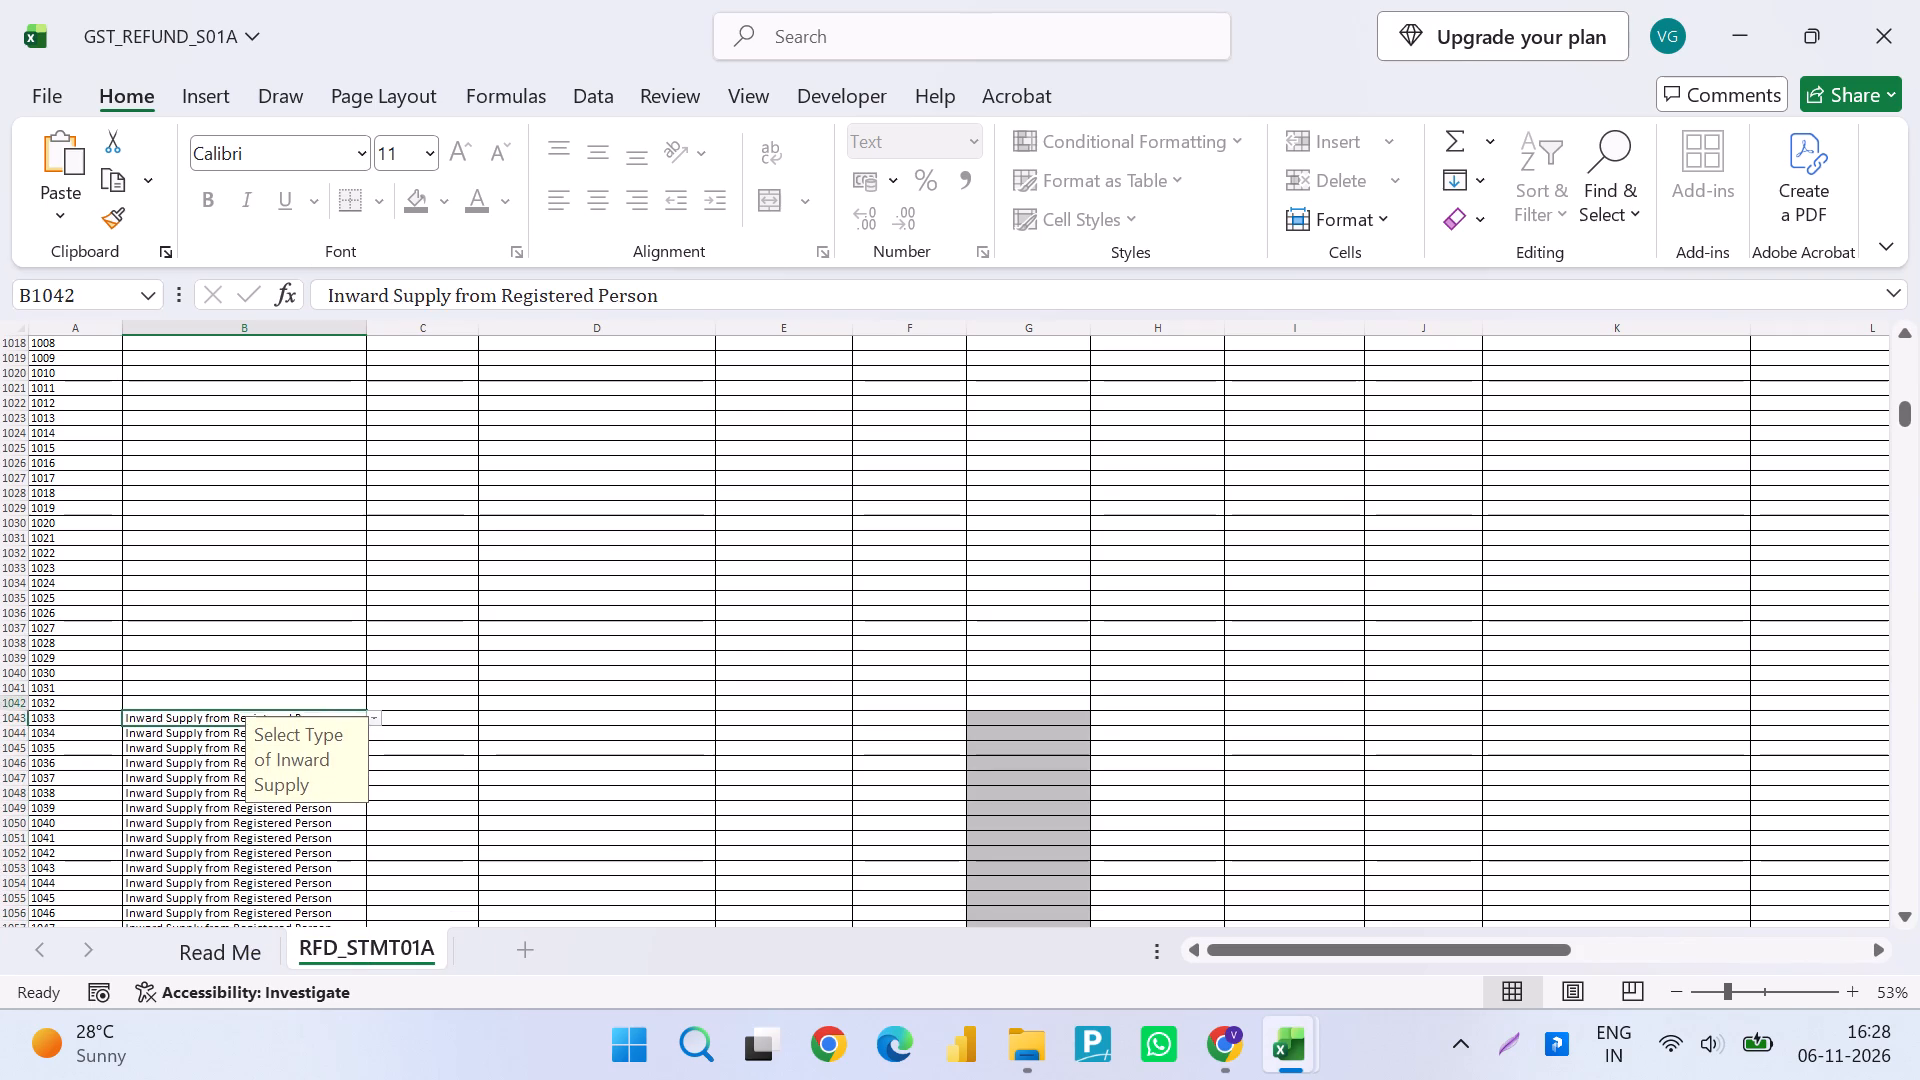
pyautogui.hotkey('ctrl', 'v')
pyautogui.press('Up')
pyautogui.hotkey('ctrl', 'v')
pyautogui.press('Up')
pyautogui.hotkey('ctrl', 'v')
pyautogui.press('Up')
pyautogui.hotkey('ctrl', 'v')
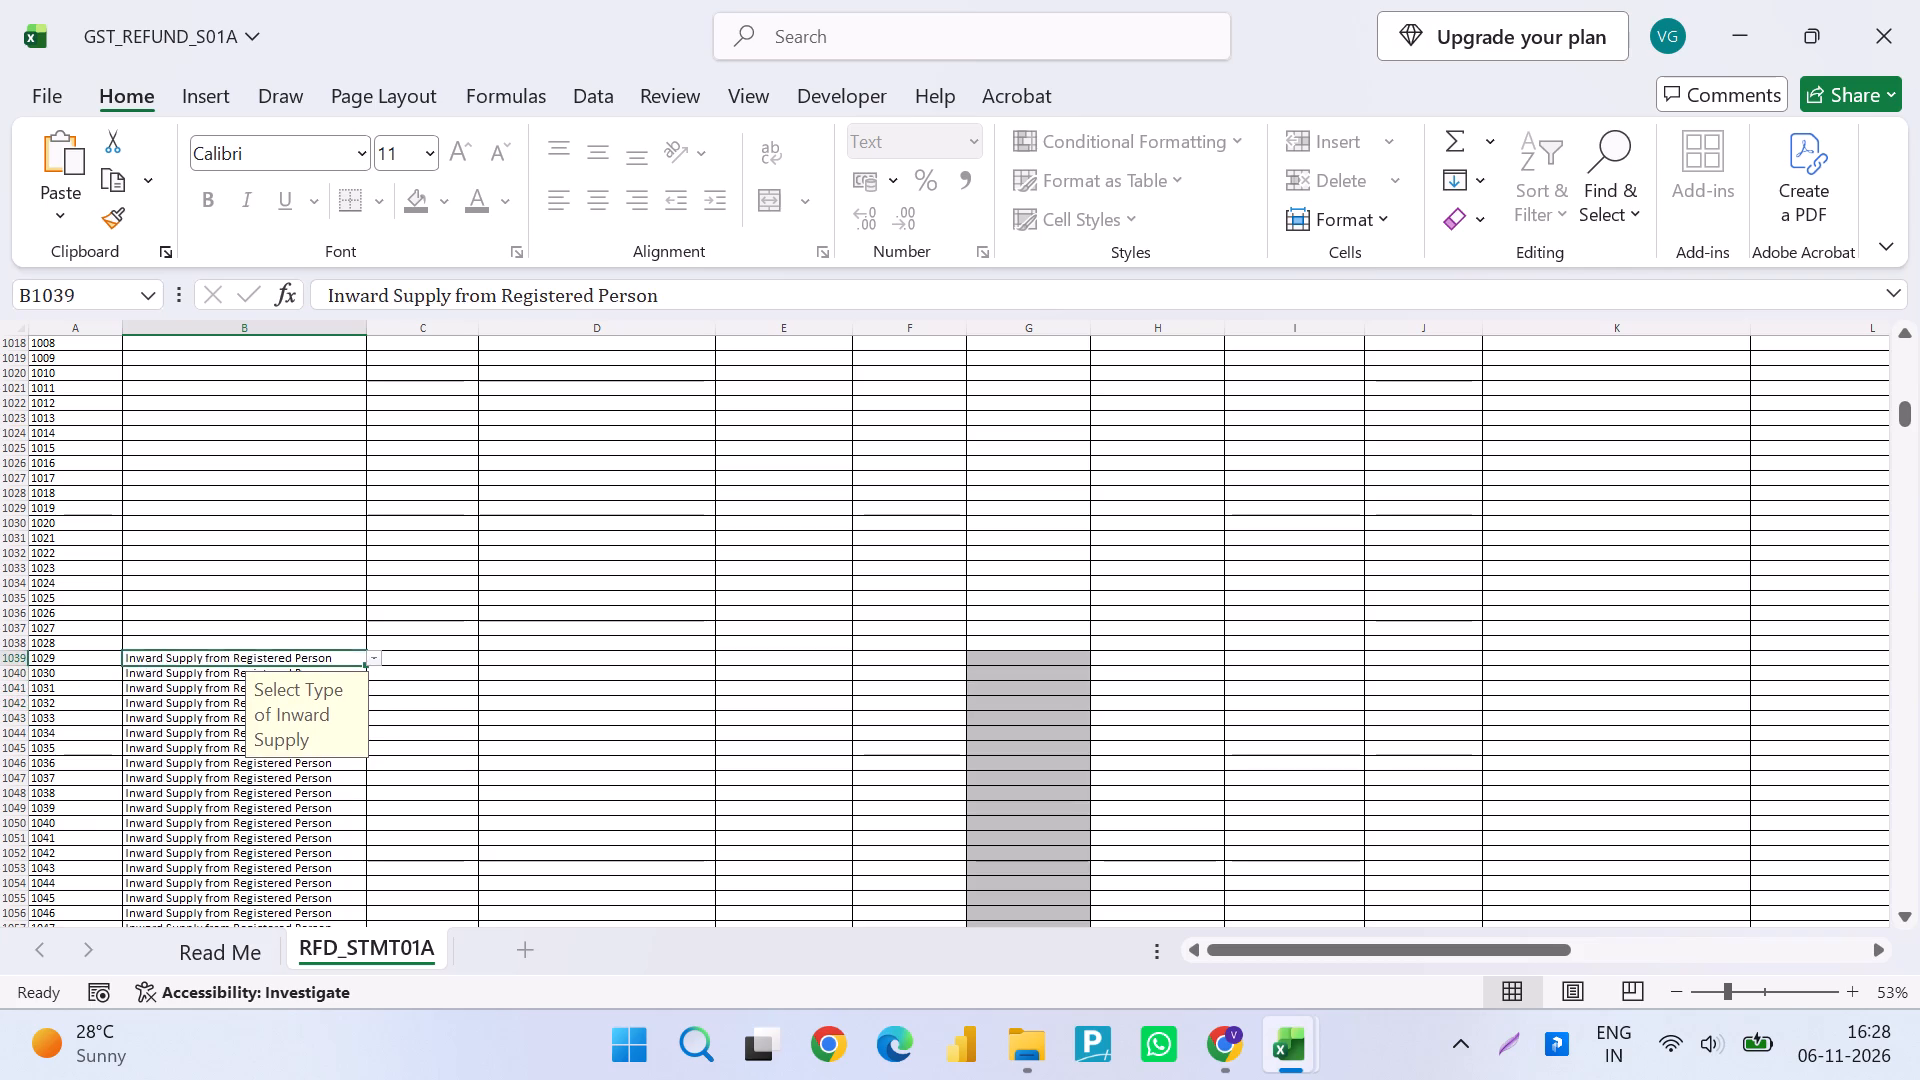
pyautogui.press('Up')
pyautogui.hotkey('ctrl', 'v')
# Fill cells B1037 up to B1033 with the copied "Inward Supply from Registered Person" text.
pyautogui.press('Up')
pyautogui.hotkey('ctrl', 'v')
pyautogui.press('Up')
pyautogui.hotkey('ctrl', 'v')
pyautogui.press('Up')
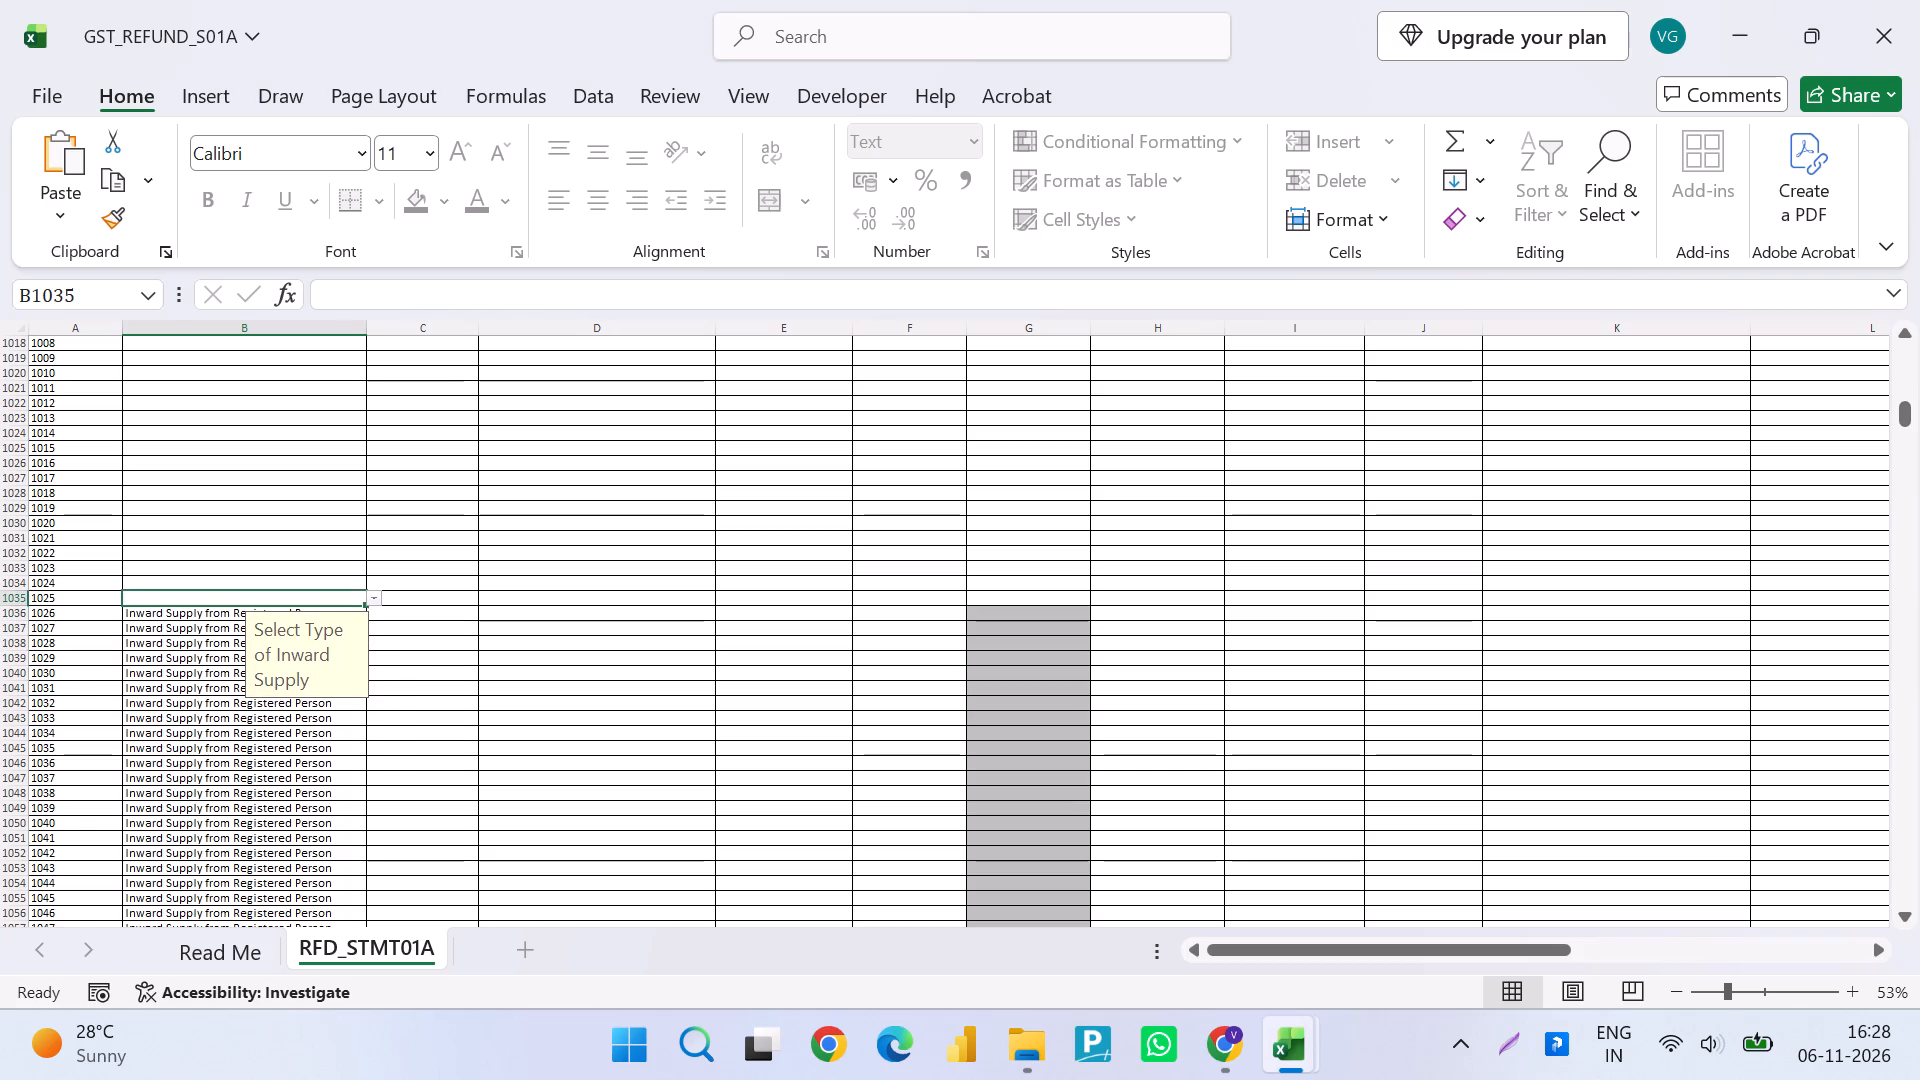
pyautogui.hotkey('ctrl', 'v')
pyautogui.press('Up')
pyautogui.hotkey('ctrl', 'v')
pyautogui.press('Up')
pyautogui.hotkey('ctrl', 'v')
# Return to the upper filled block and fill cells B799 to B803 with the copied "Inward Supply from Registered Person" text.
pyautogui.hotkey('ctrl', 'Up')
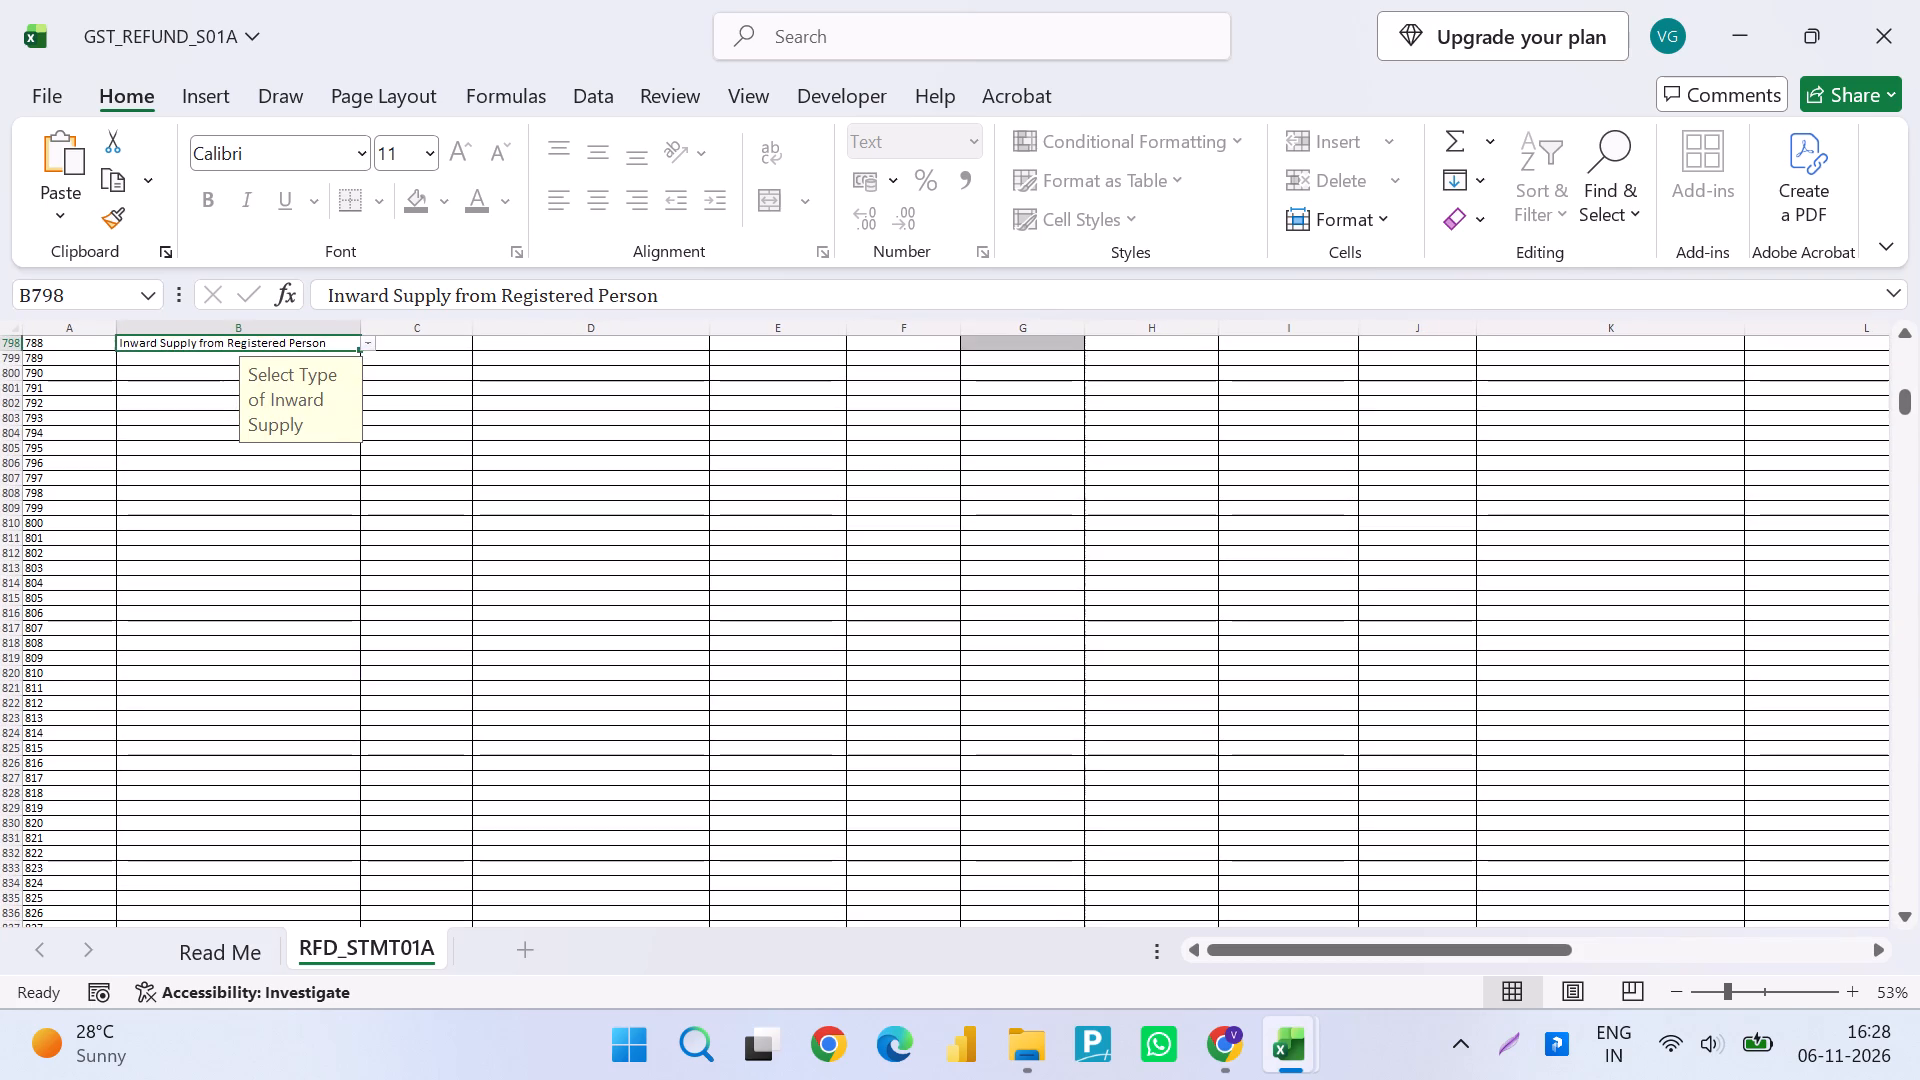
pyautogui.press('Down')
pyautogui.hotkey('ctrl', 'v')
pyautogui.press('Down')
pyautogui.hotkey('ctrl', 'v')
pyautogui.press('Down')
pyautogui.hotkey('ctrl', 'v')
pyautogui.press('Down')
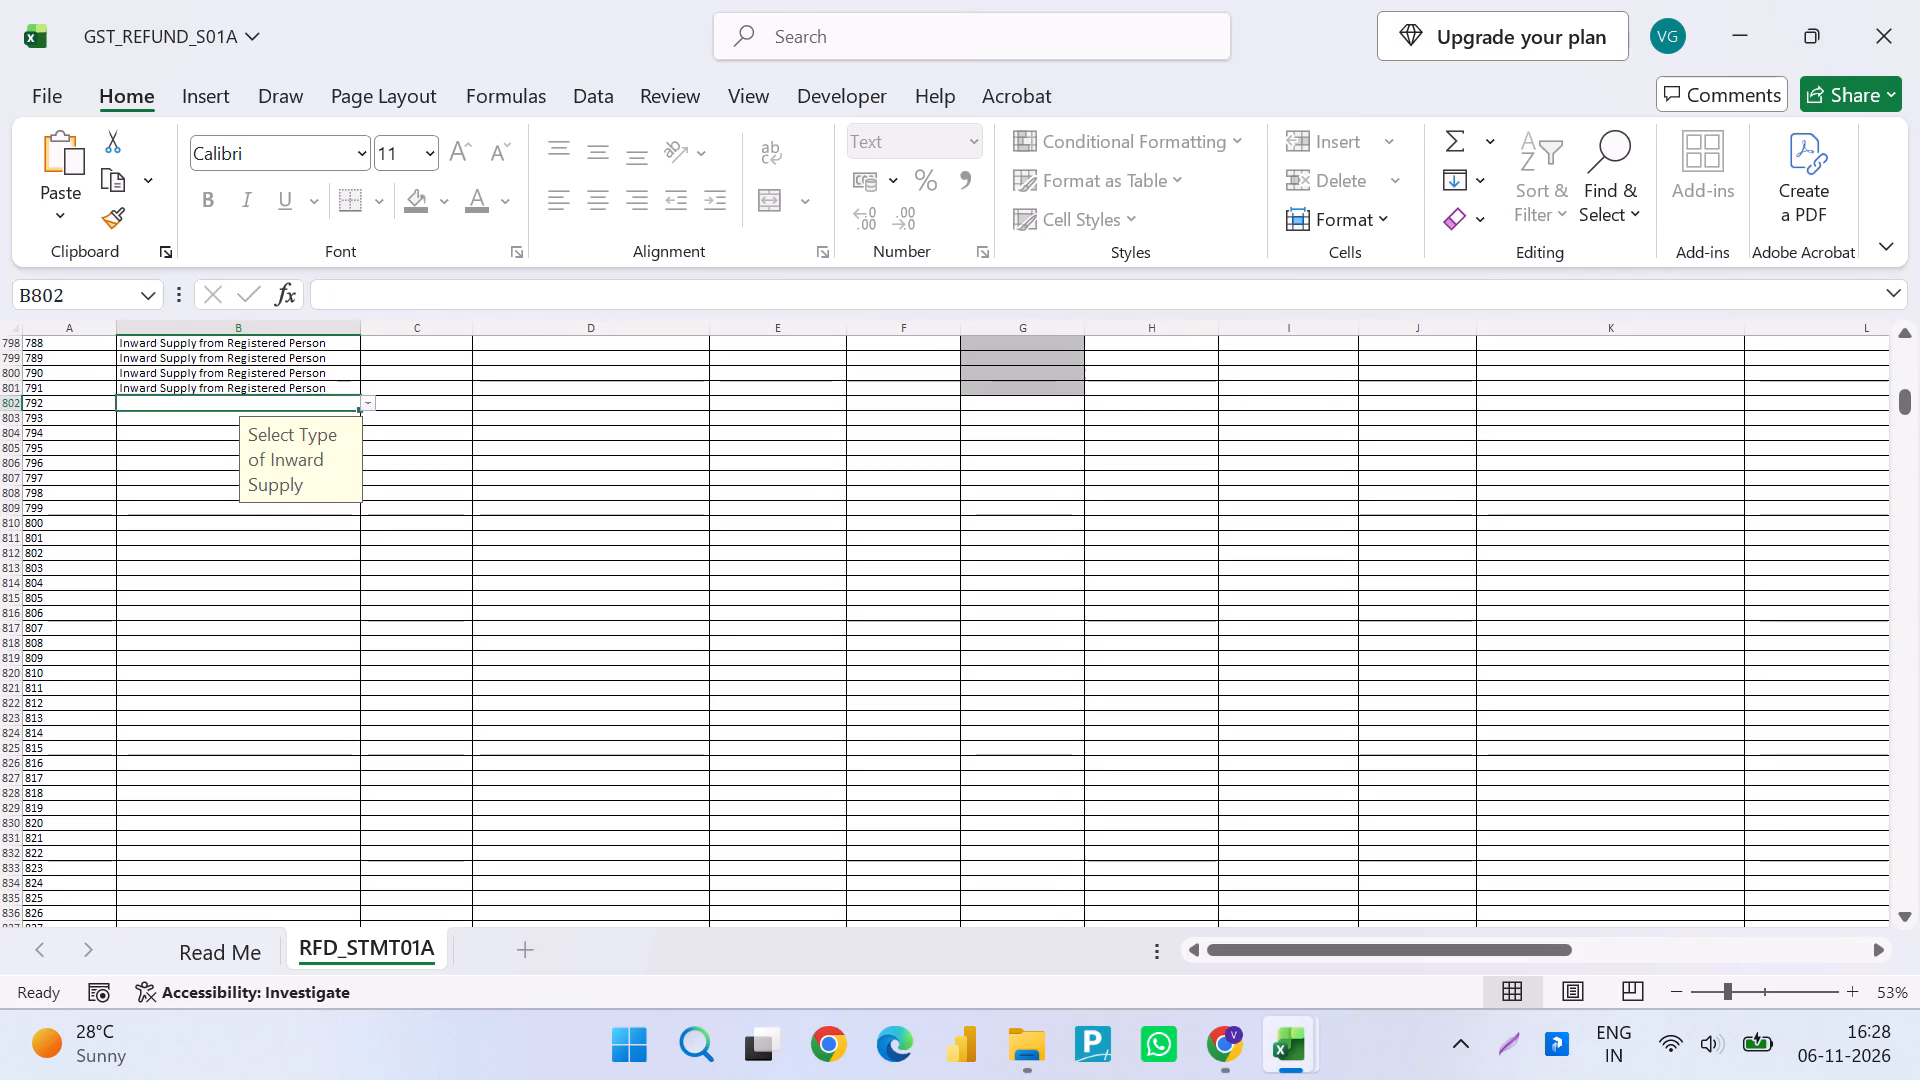
pyautogui.hotkey('ctrl', 'v')
pyautogui.press('Down')
pyautogui.hotkey('ctrl', 'v')
# Go back to the bottom block and fill cells B1032 and B1031 with the copied "Inward Supply from Registered Person" text.
pyautogui.hotkey('ctrl', 'Down')
pyautogui.press('Up')
pyautogui.hotkey('ctrl', 'v')
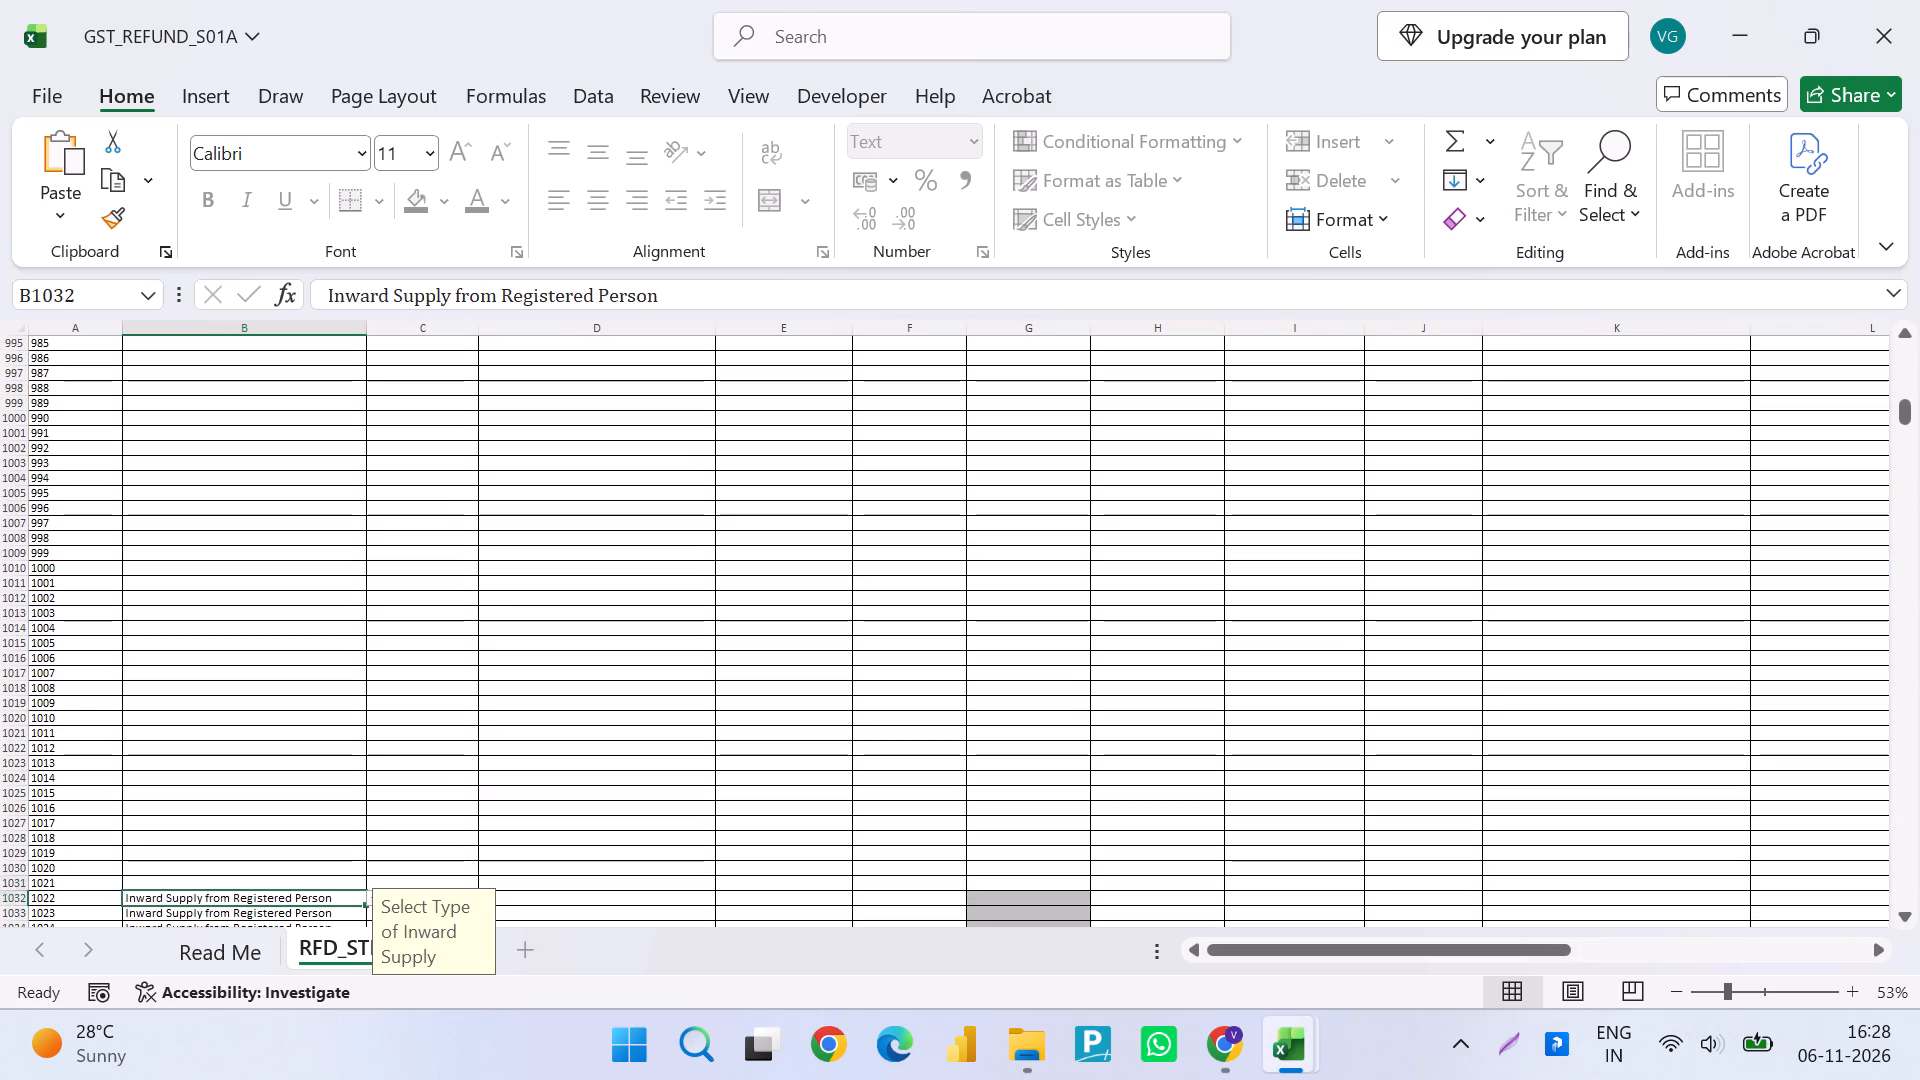
pyautogui.press('Up')
pyautogui.hotkey('ctrl', 'v')
# Return to the upper filled block and fill cells B804 to B807 with the copied "Inward Supply from Registered Person" text.
pyautogui.hotkey('ctrl', 'Up')
pyautogui.press('Down')
pyautogui.hotkey('ctrl', 'v')
pyautogui.press('Down')
pyautogui.hotkey('ctrl', 'v')
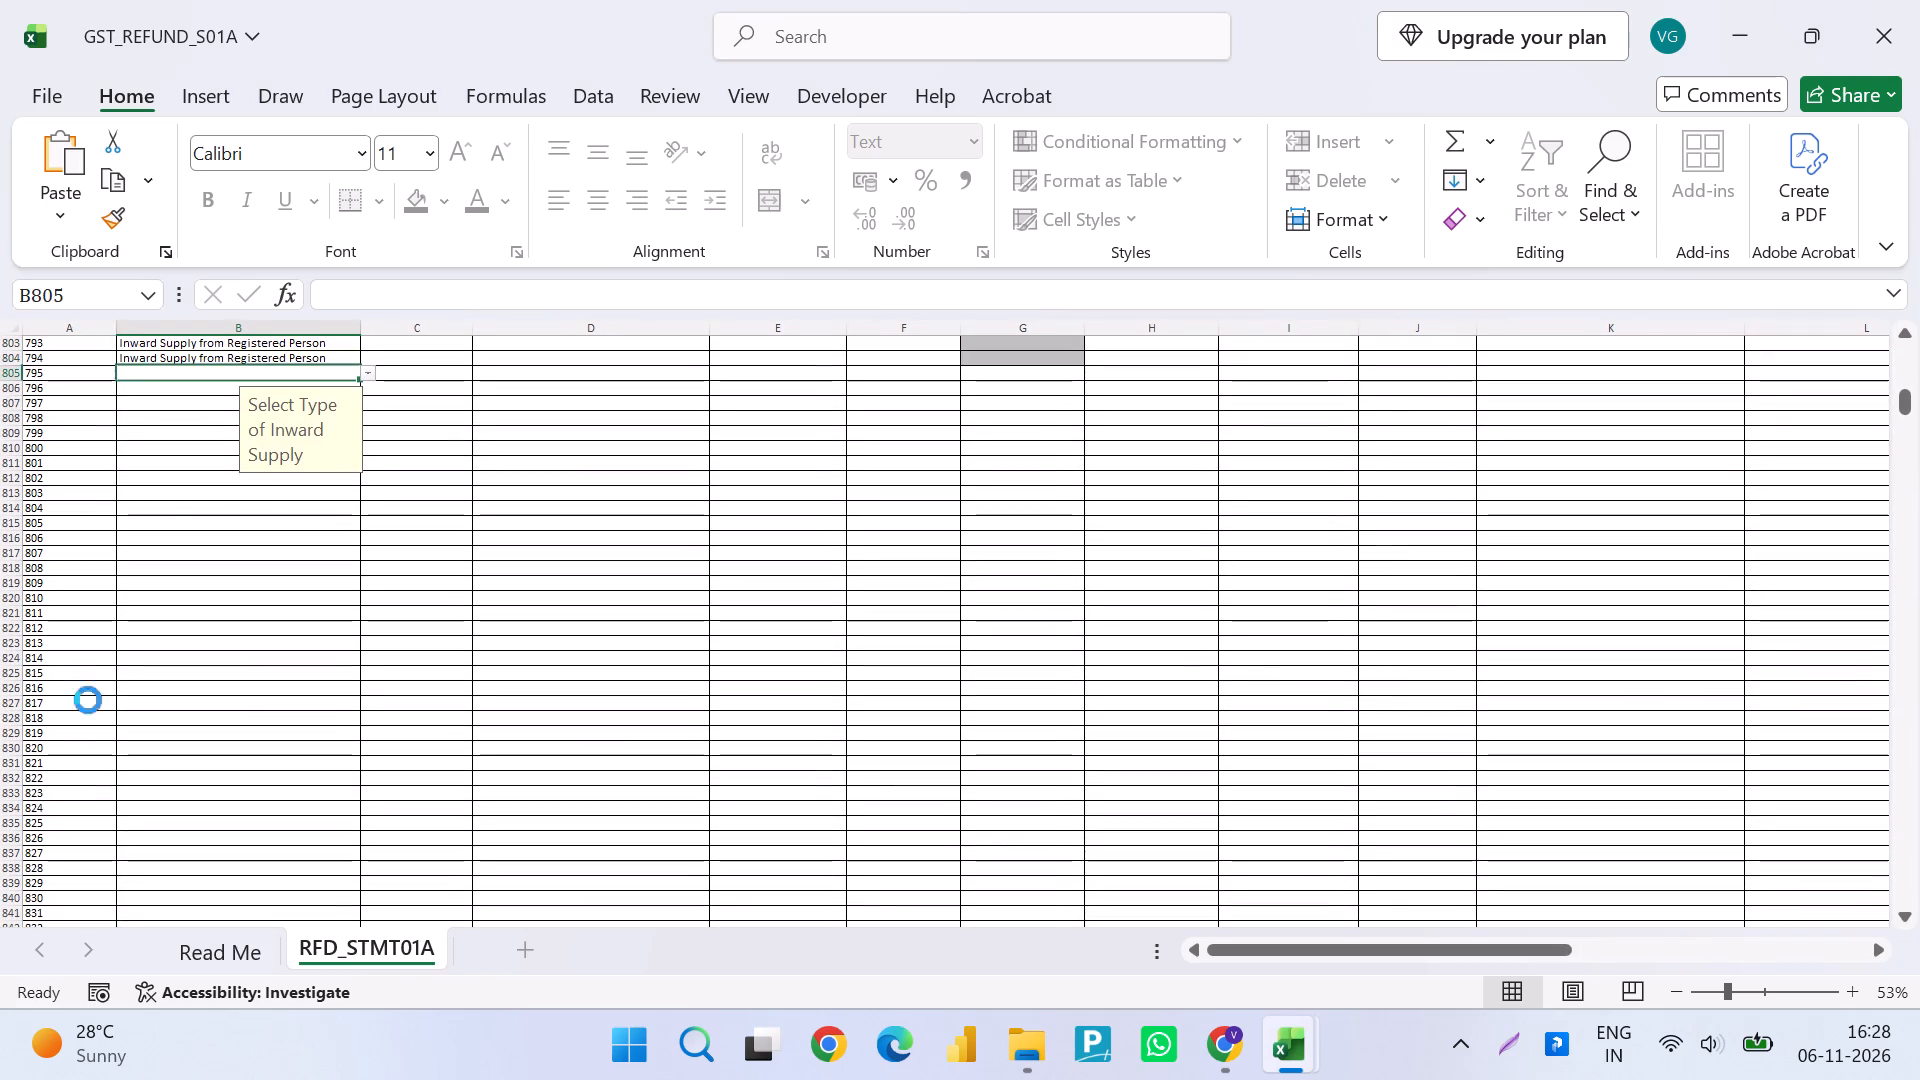
pyautogui.press('Down')
pyautogui.hotkey('ctrl', 'v')
pyautogui.press('Down')
pyautogui.hotkey('ctrl', 'v')
# Go back to the bottom block and fill cells B1030 up to B1025 with the copied "Inward Supply from Registered Person" text.
pyautogui.hotkey('ctrl', 'Down')
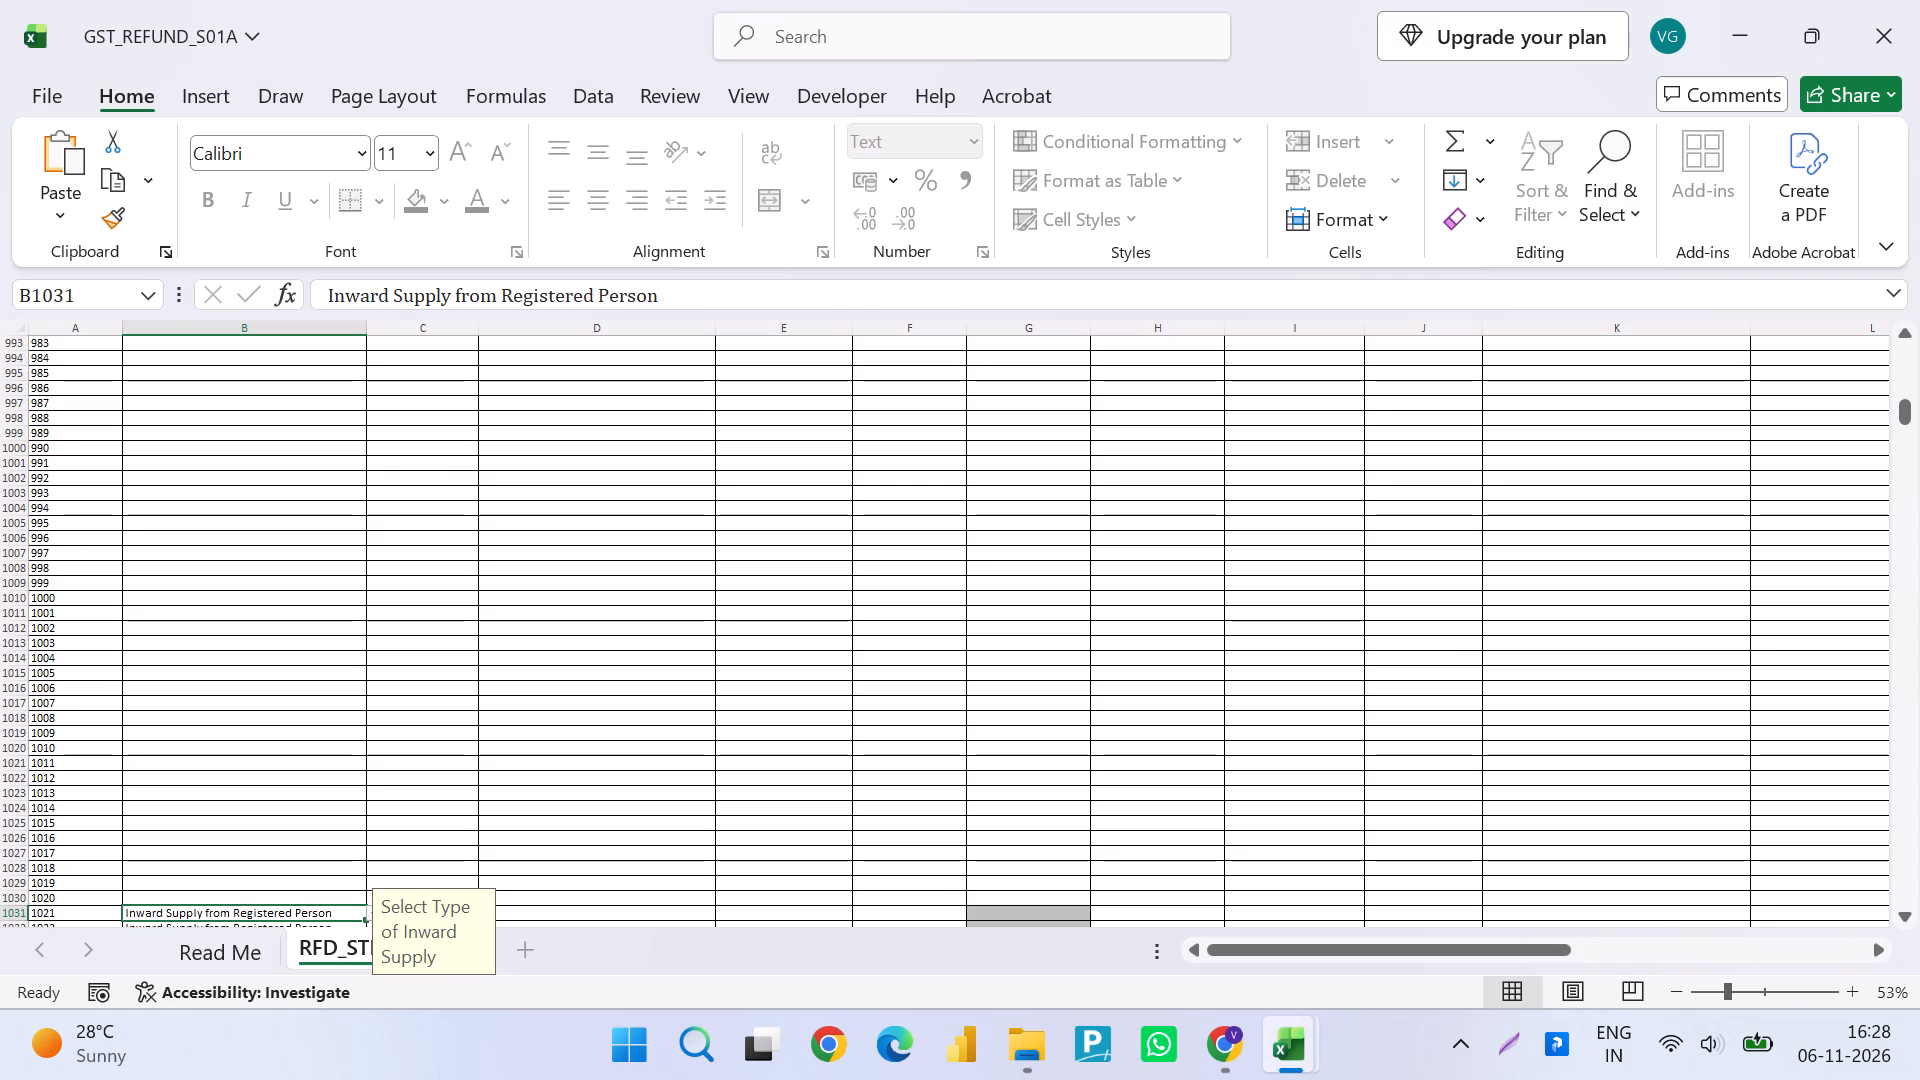
pyautogui.press('Up')
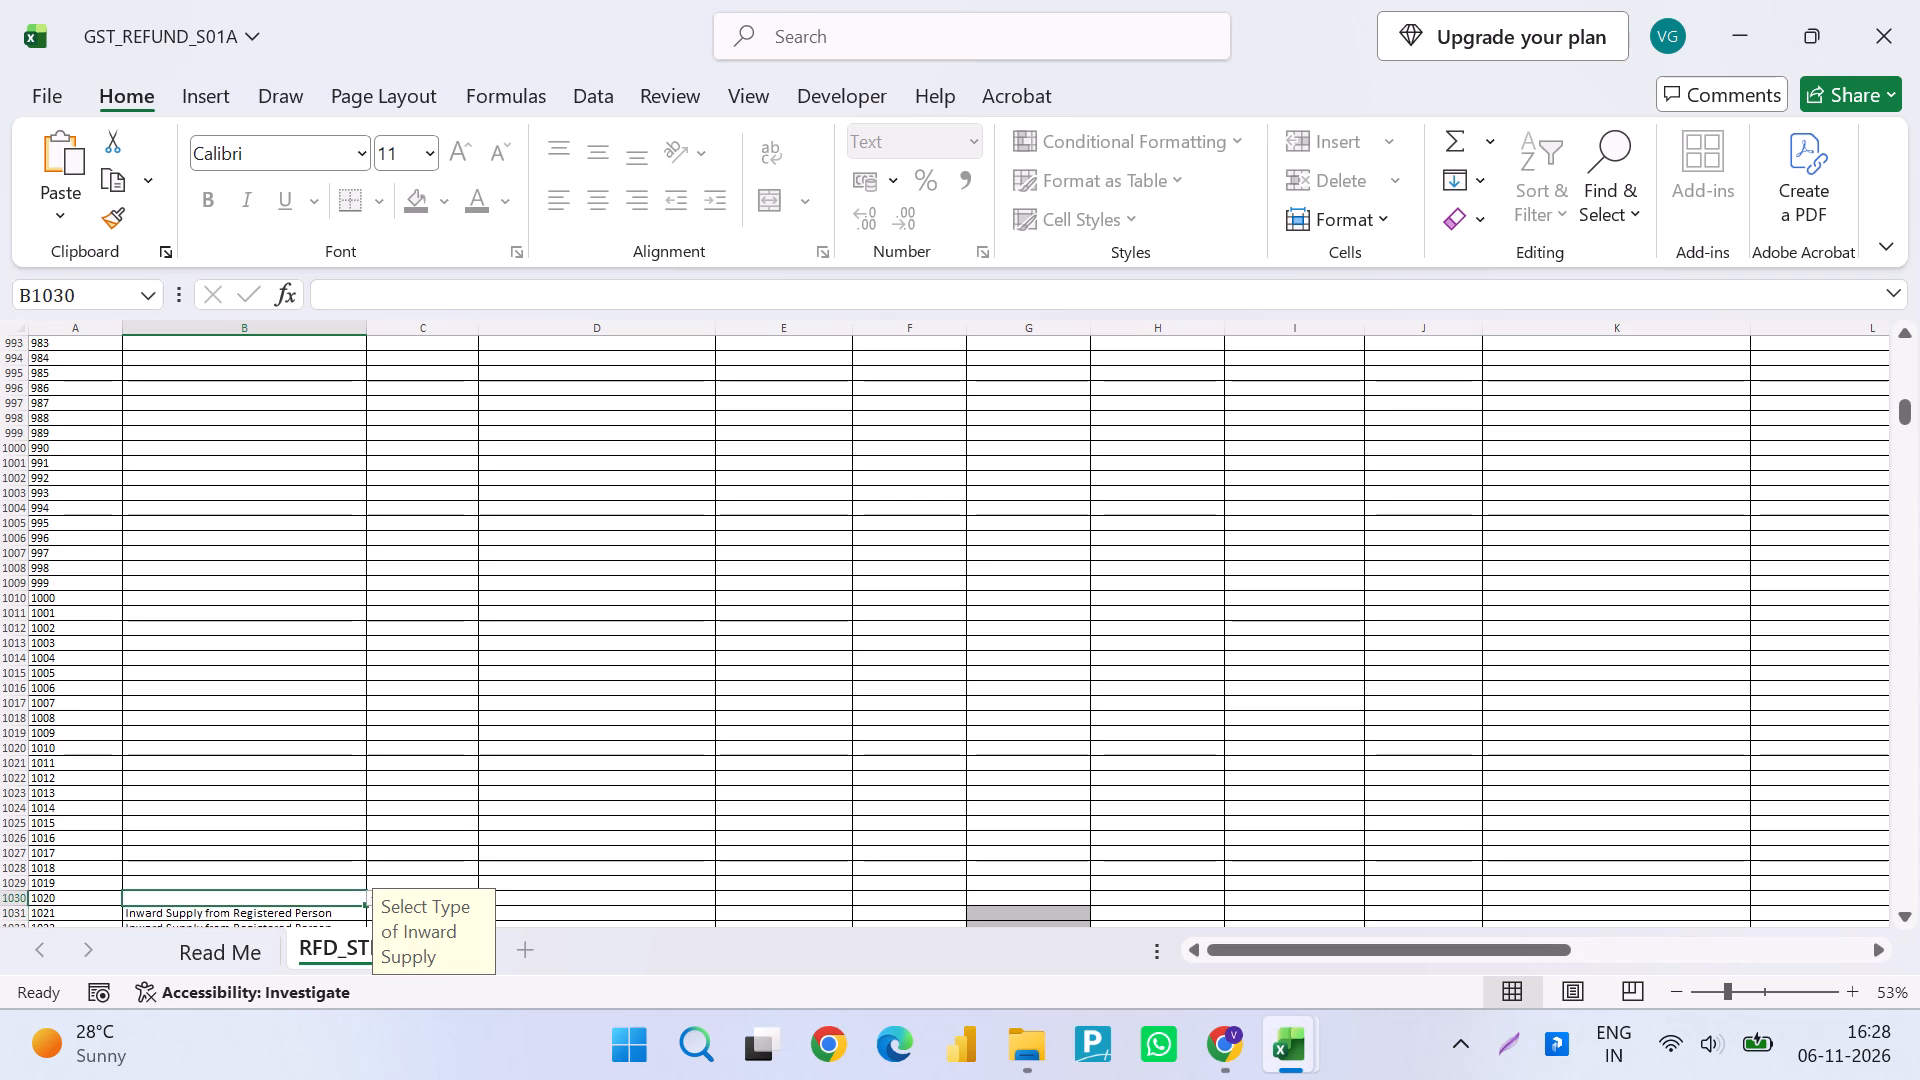
pyautogui.hotkey('ctrl', 'v')
pyautogui.press('Up')
pyautogui.hotkey('ctrl', 'v')
pyautogui.press('Up')
pyautogui.hotkey('ctrl', 'v')
pyautogui.press('Up')
pyautogui.hotkey('ctrl', 'v')
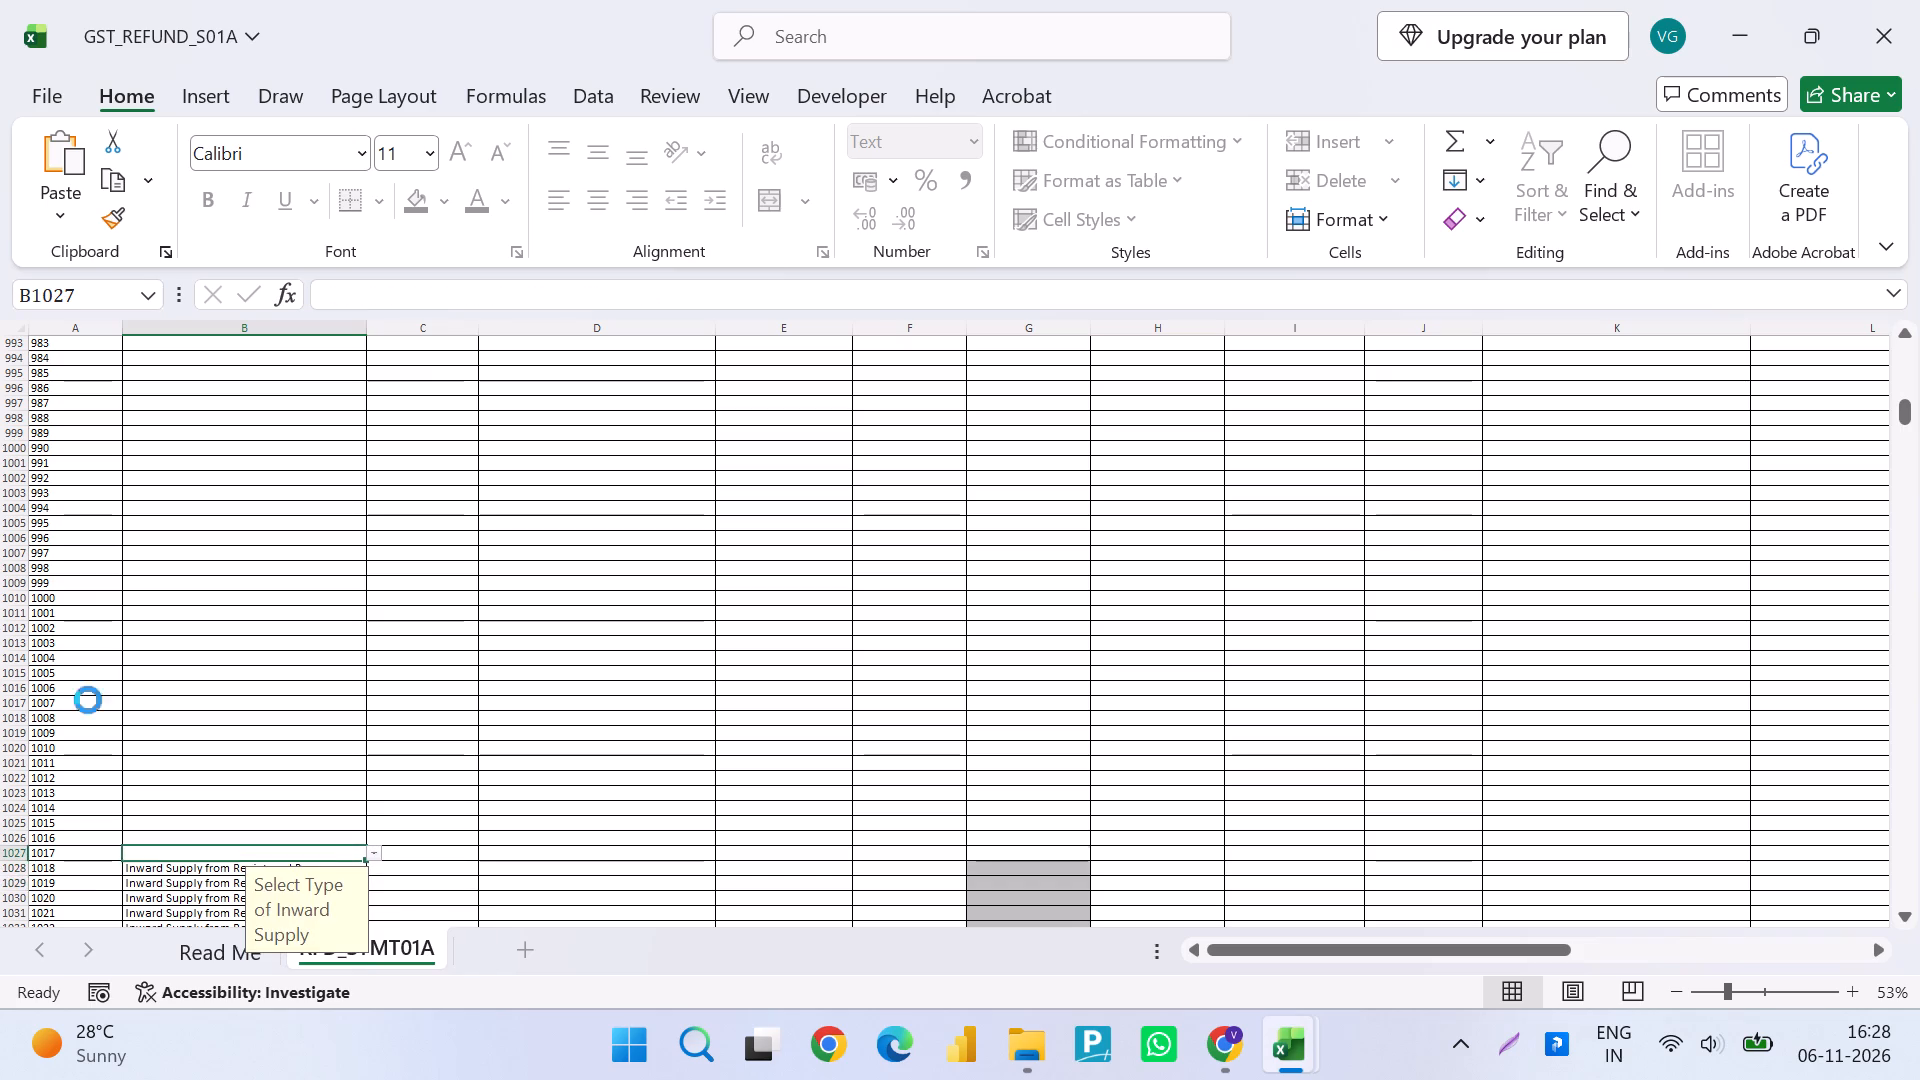
pyautogui.press('Up')
pyautogui.hotkey('ctrl', 'v')
pyautogui.press('Up')
pyautogui.hotkey('ctrl', 'v')
# Fill cells B1024 up to B1020 with the copied "Inward Supply from Registered Person" text.
pyautogui.press('Up')
pyautogui.hotkey('ctrl', 'v')
pyautogui.press('Up')
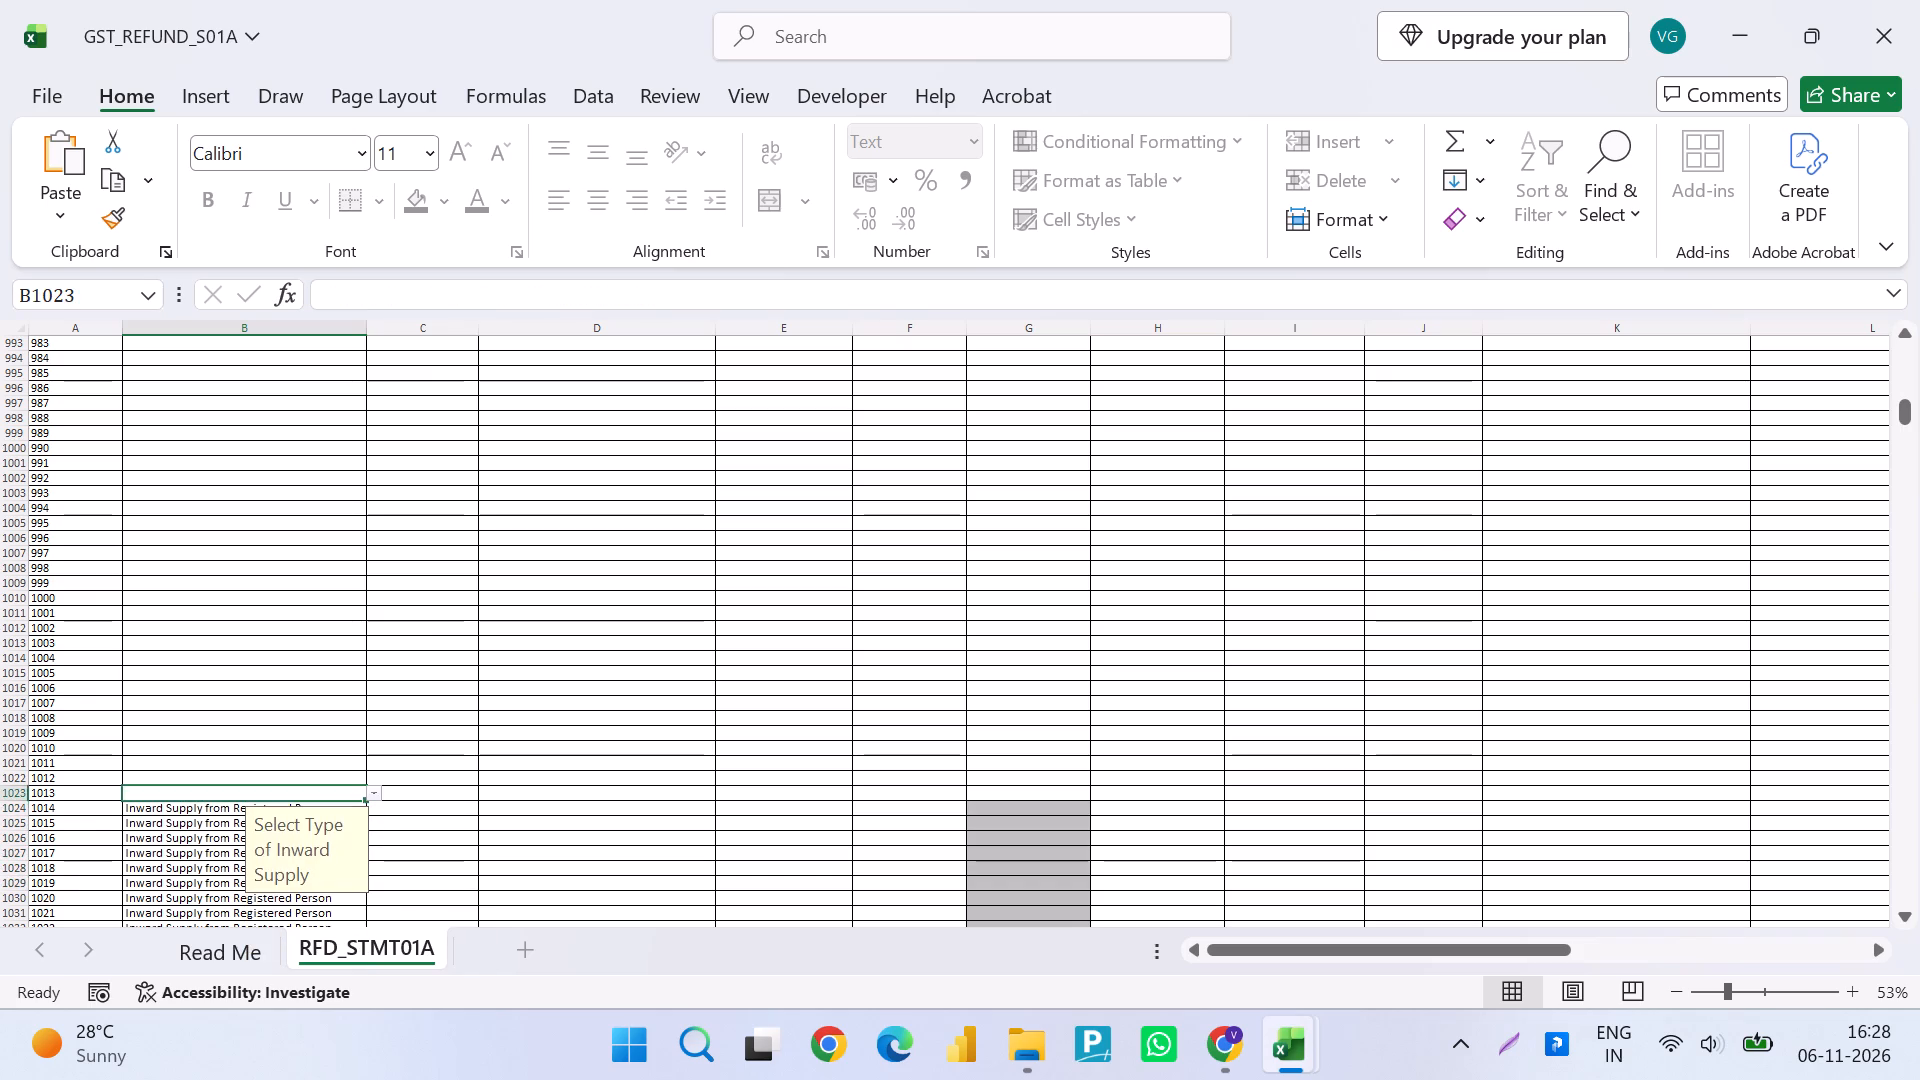
pyautogui.hotkey('ctrl', 'v')
pyautogui.press('Up')
pyautogui.hotkey('ctrl', 'v')
pyautogui.press('Up')
pyautogui.hotkey('ctrl', 'v')
pyautogui.press('Up')
pyautogui.hotkey('ctrl', 'v')
# Continue upward and fill cells B1019 to B1014 with the copied "Inward Supply from Registered Person" text.
pyautogui.press('Up')
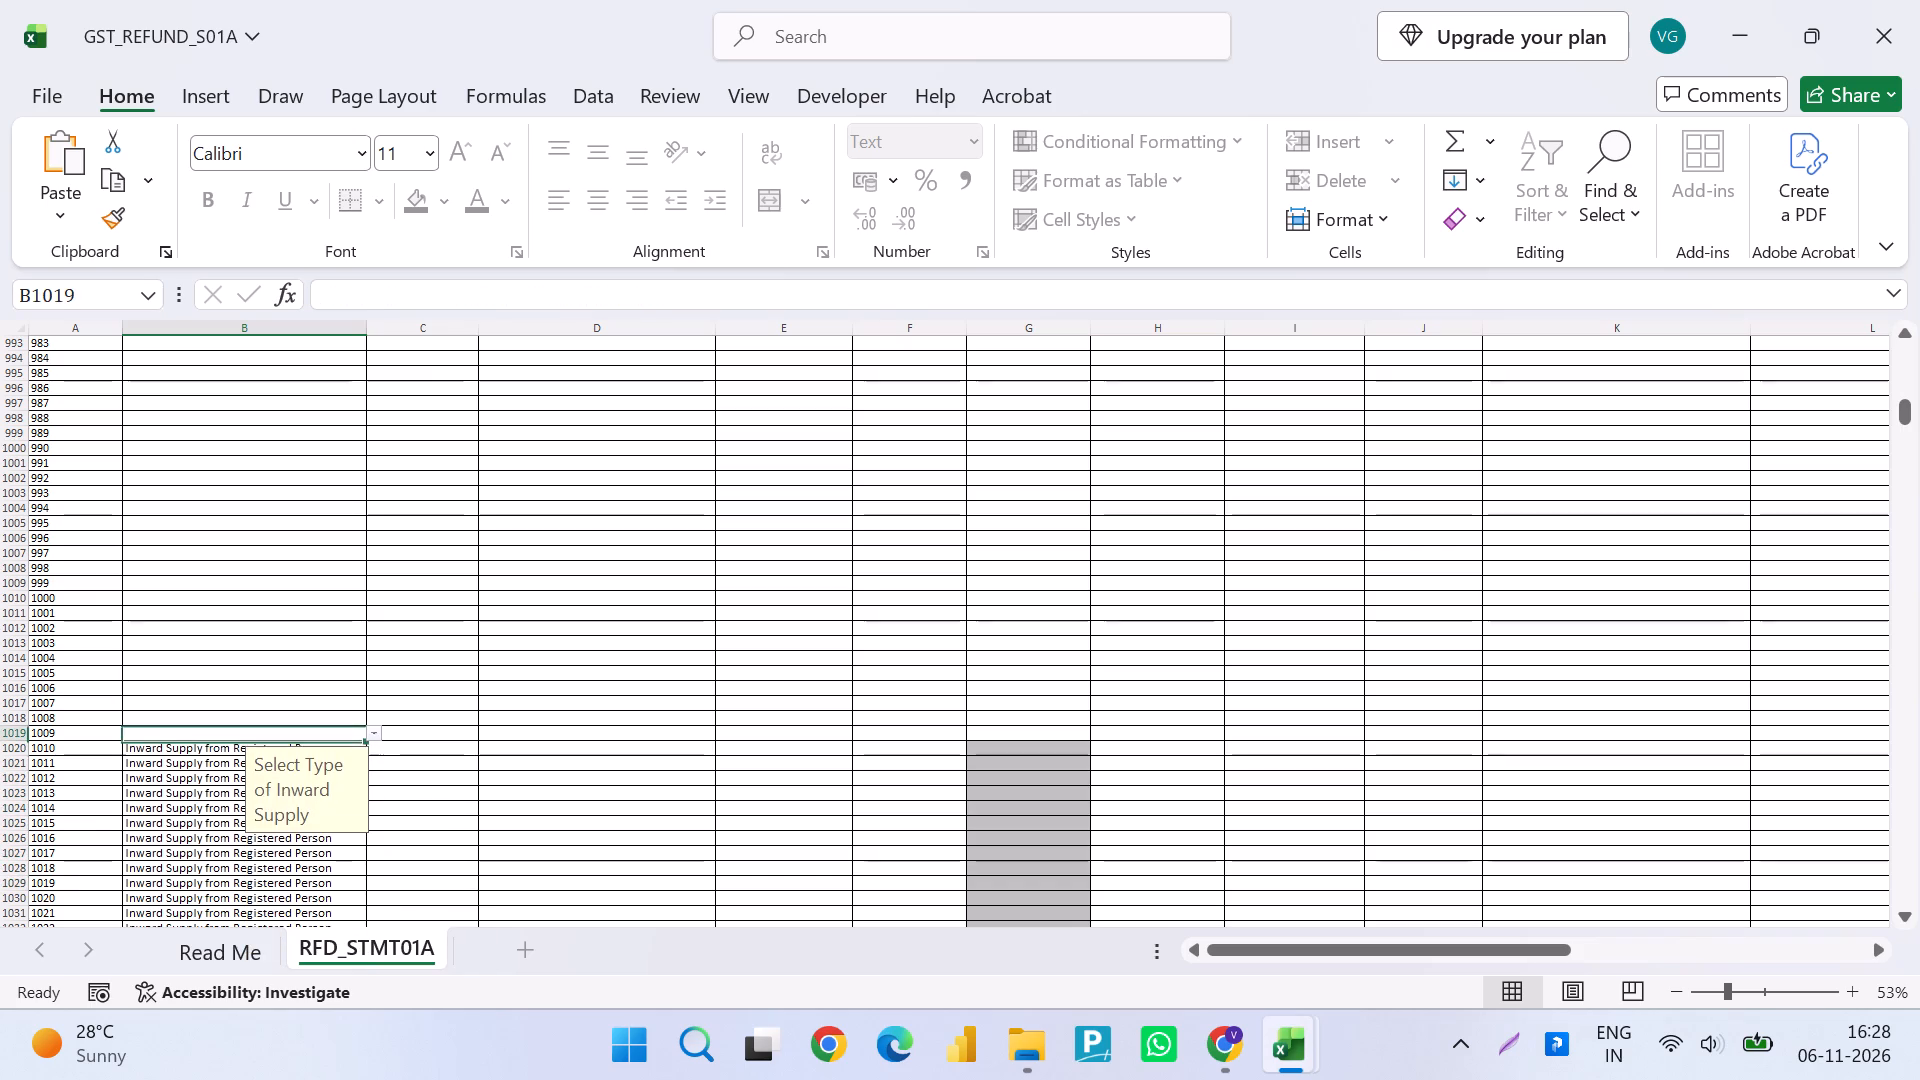
pyautogui.hotkey('ctrl', 'v')
pyautogui.press('Up')
pyautogui.hotkey('ctrl', 'v')
pyautogui.press('Up')
pyautogui.hotkey('ctrl', 'v')
pyautogui.press('Up')
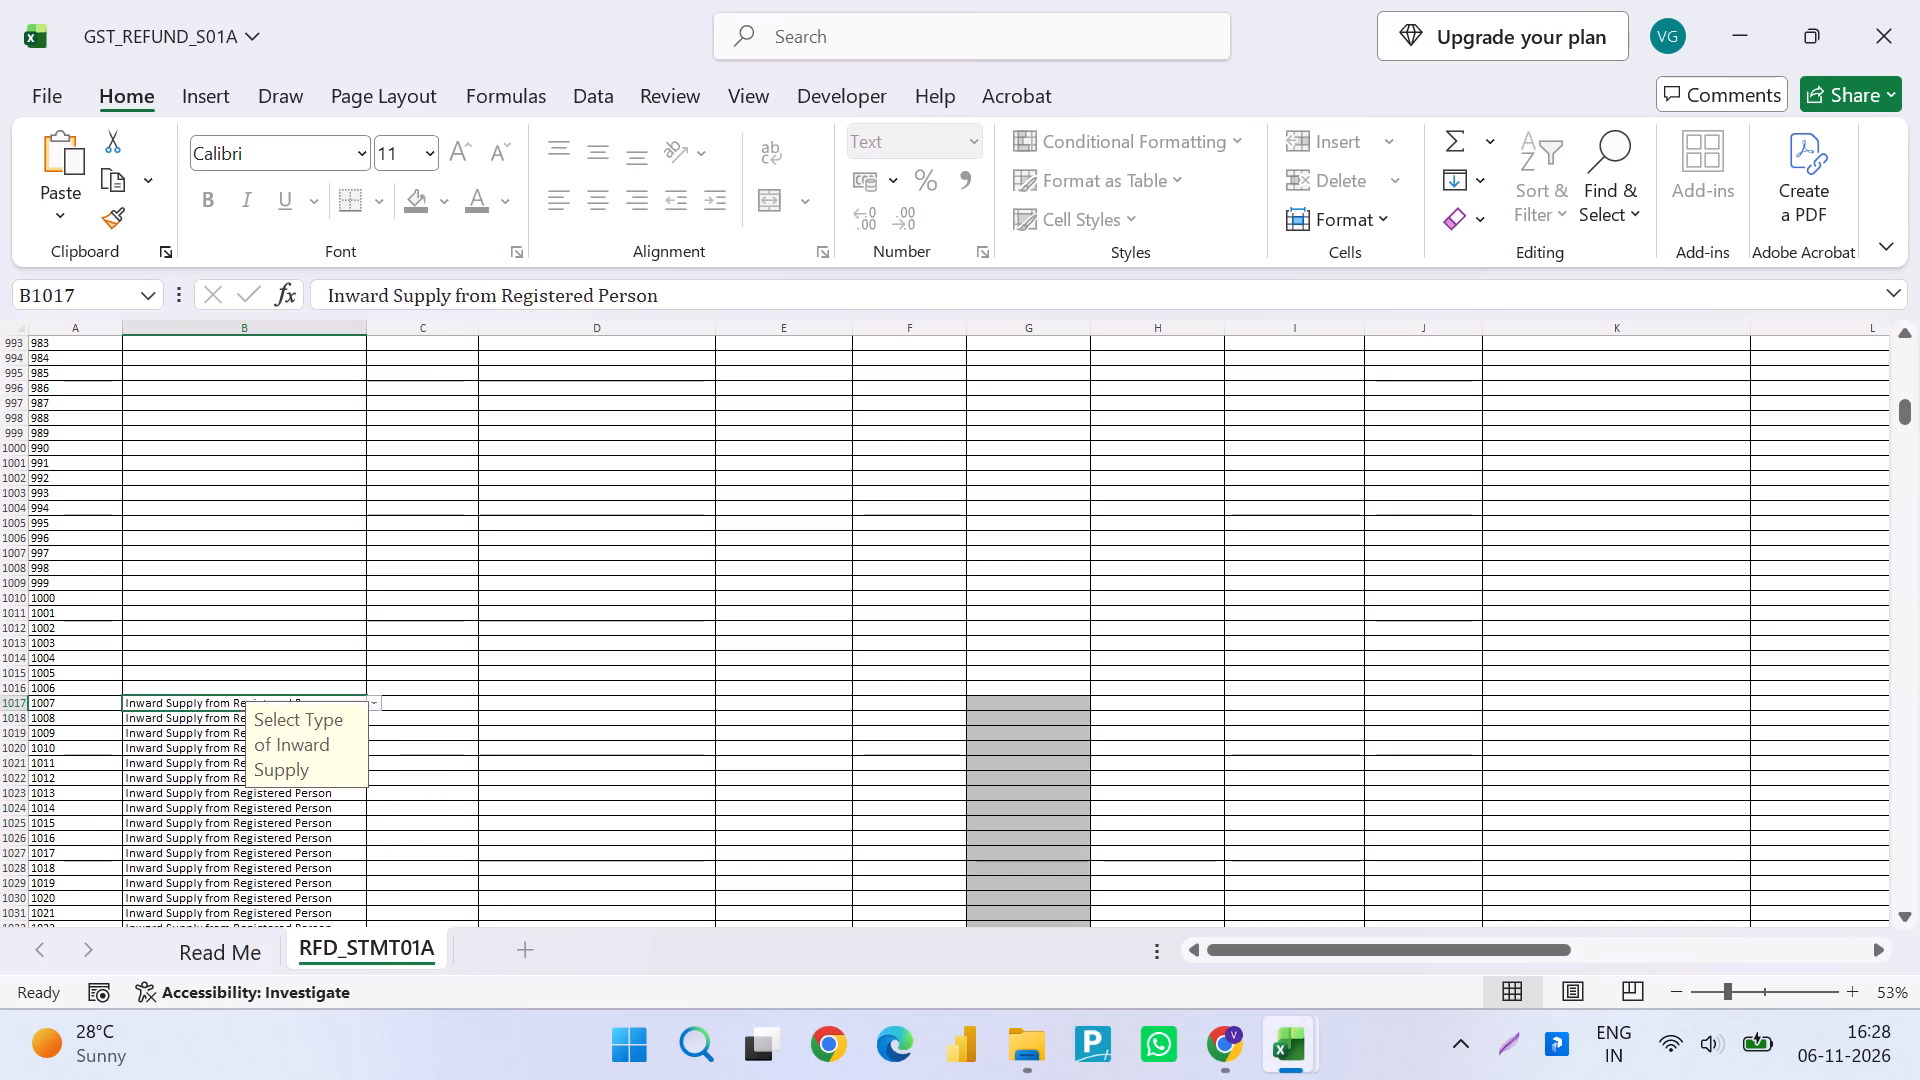
pyautogui.hotkey('ctrl', 'v')
pyautogui.press('Up')
pyautogui.hotkey('ctrl', 'v')
pyautogui.press('Up')
pyautogui.hotkey('ctrl', 'v')
# Fill cells B1013 up to B1009 with the copied "Inward Supply from Registered Person" text.
pyautogui.press('Up')
pyautogui.hotkey('ctrl', 'v')
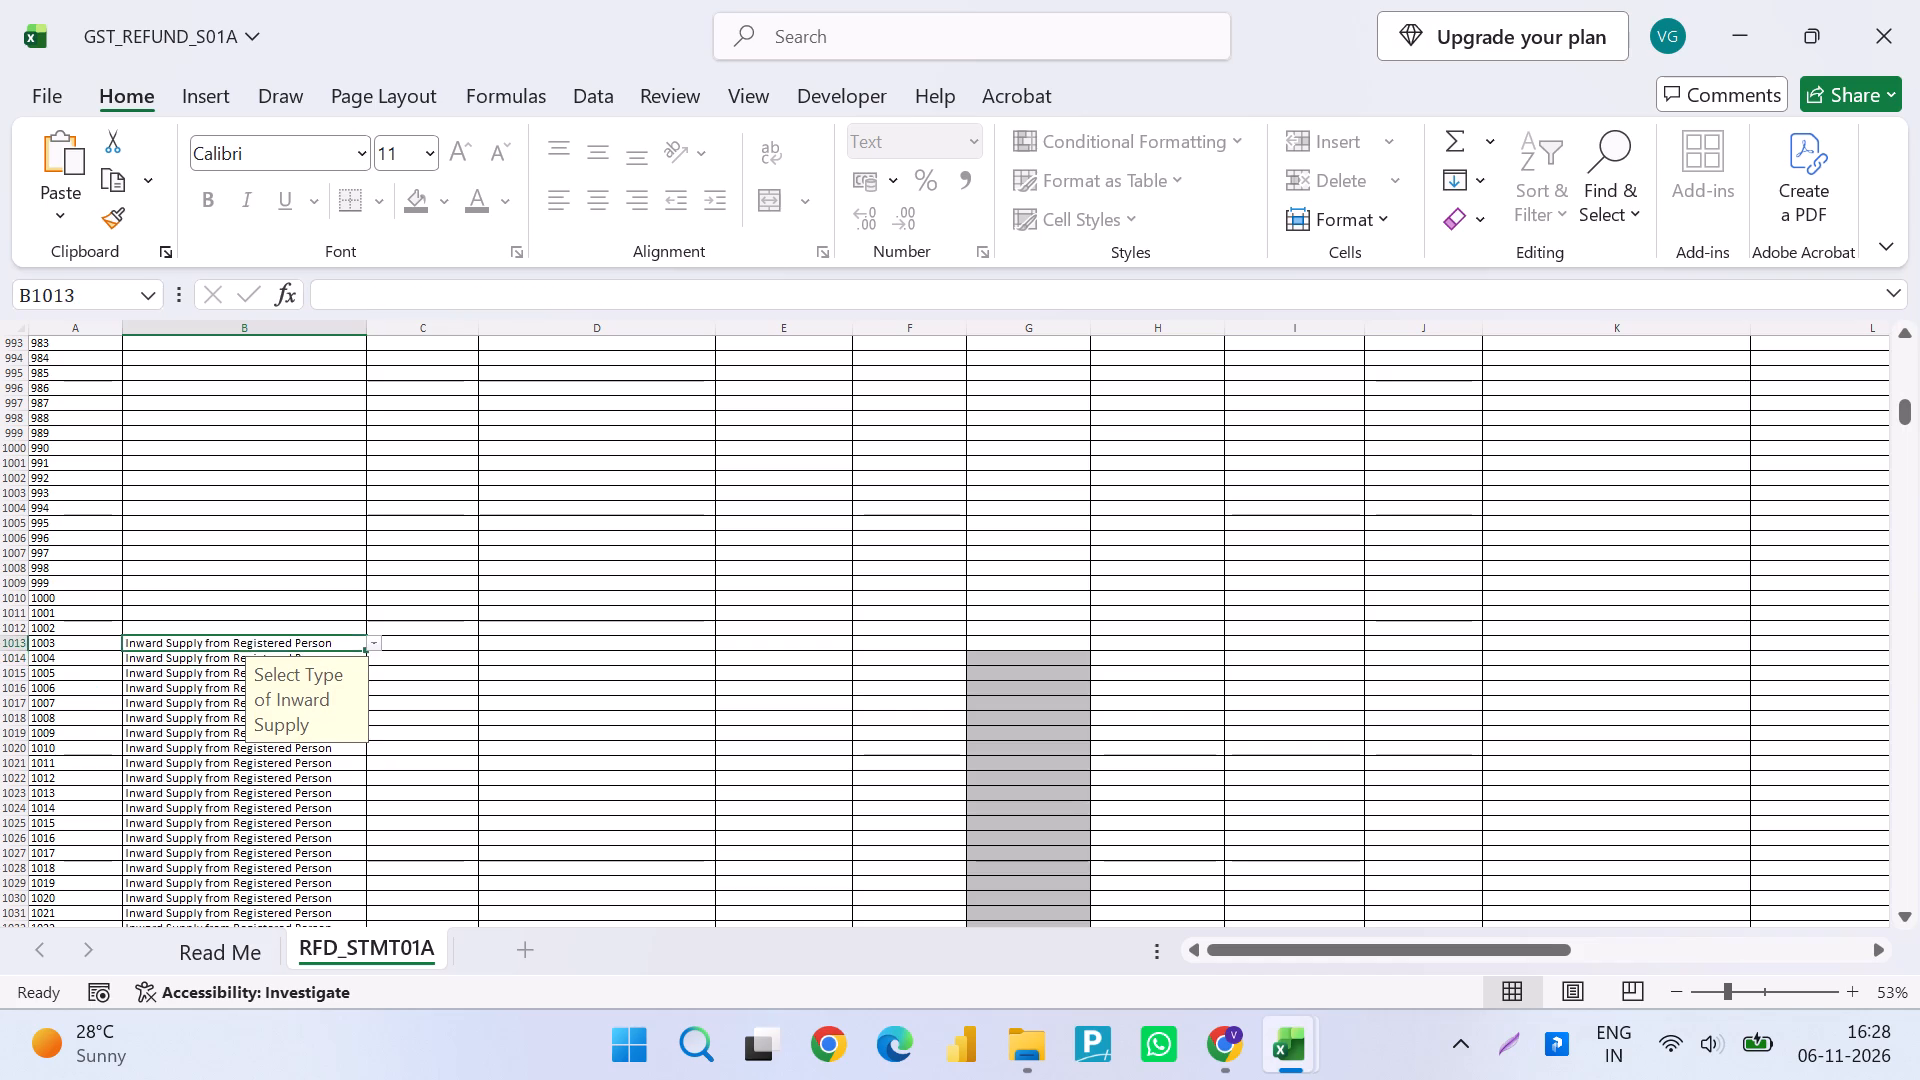
pyautogui.press('Up')
pyautogui.hotkey('ctrl', 'v')
pyautogui.press('Up')
pyautogui.hotkey('ctrl', 'v')
pyautogui.press('Up')
pyautogui.hotkey('ctrl', 'v')
pyautogui.press('Up')
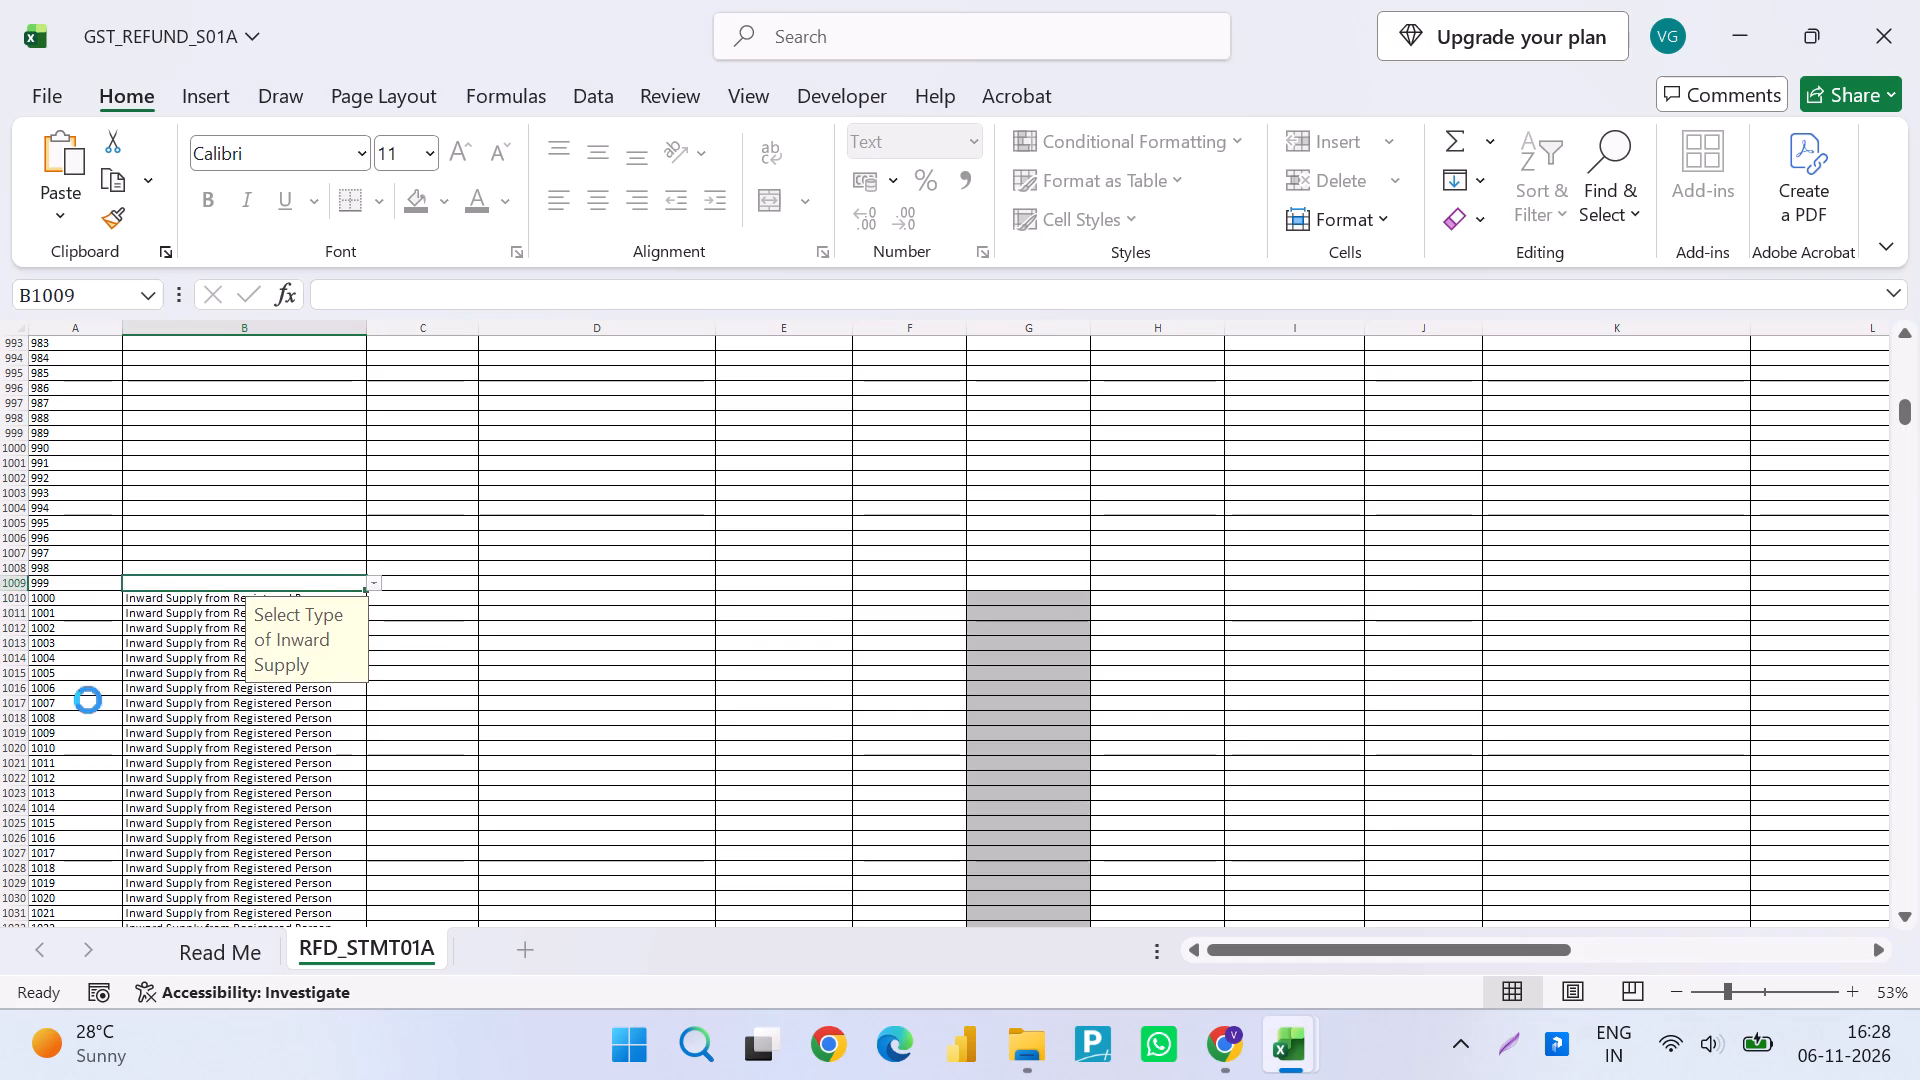
pyautogui.hotkey('ctrl', 'v')
# Return to the upper filled block and fill cells B809 and B808 with the copied "Inward Supply from Registered Person" text.
pyautogui.hotkey('ctrl', 'Up')
pyautogui.press('Down')
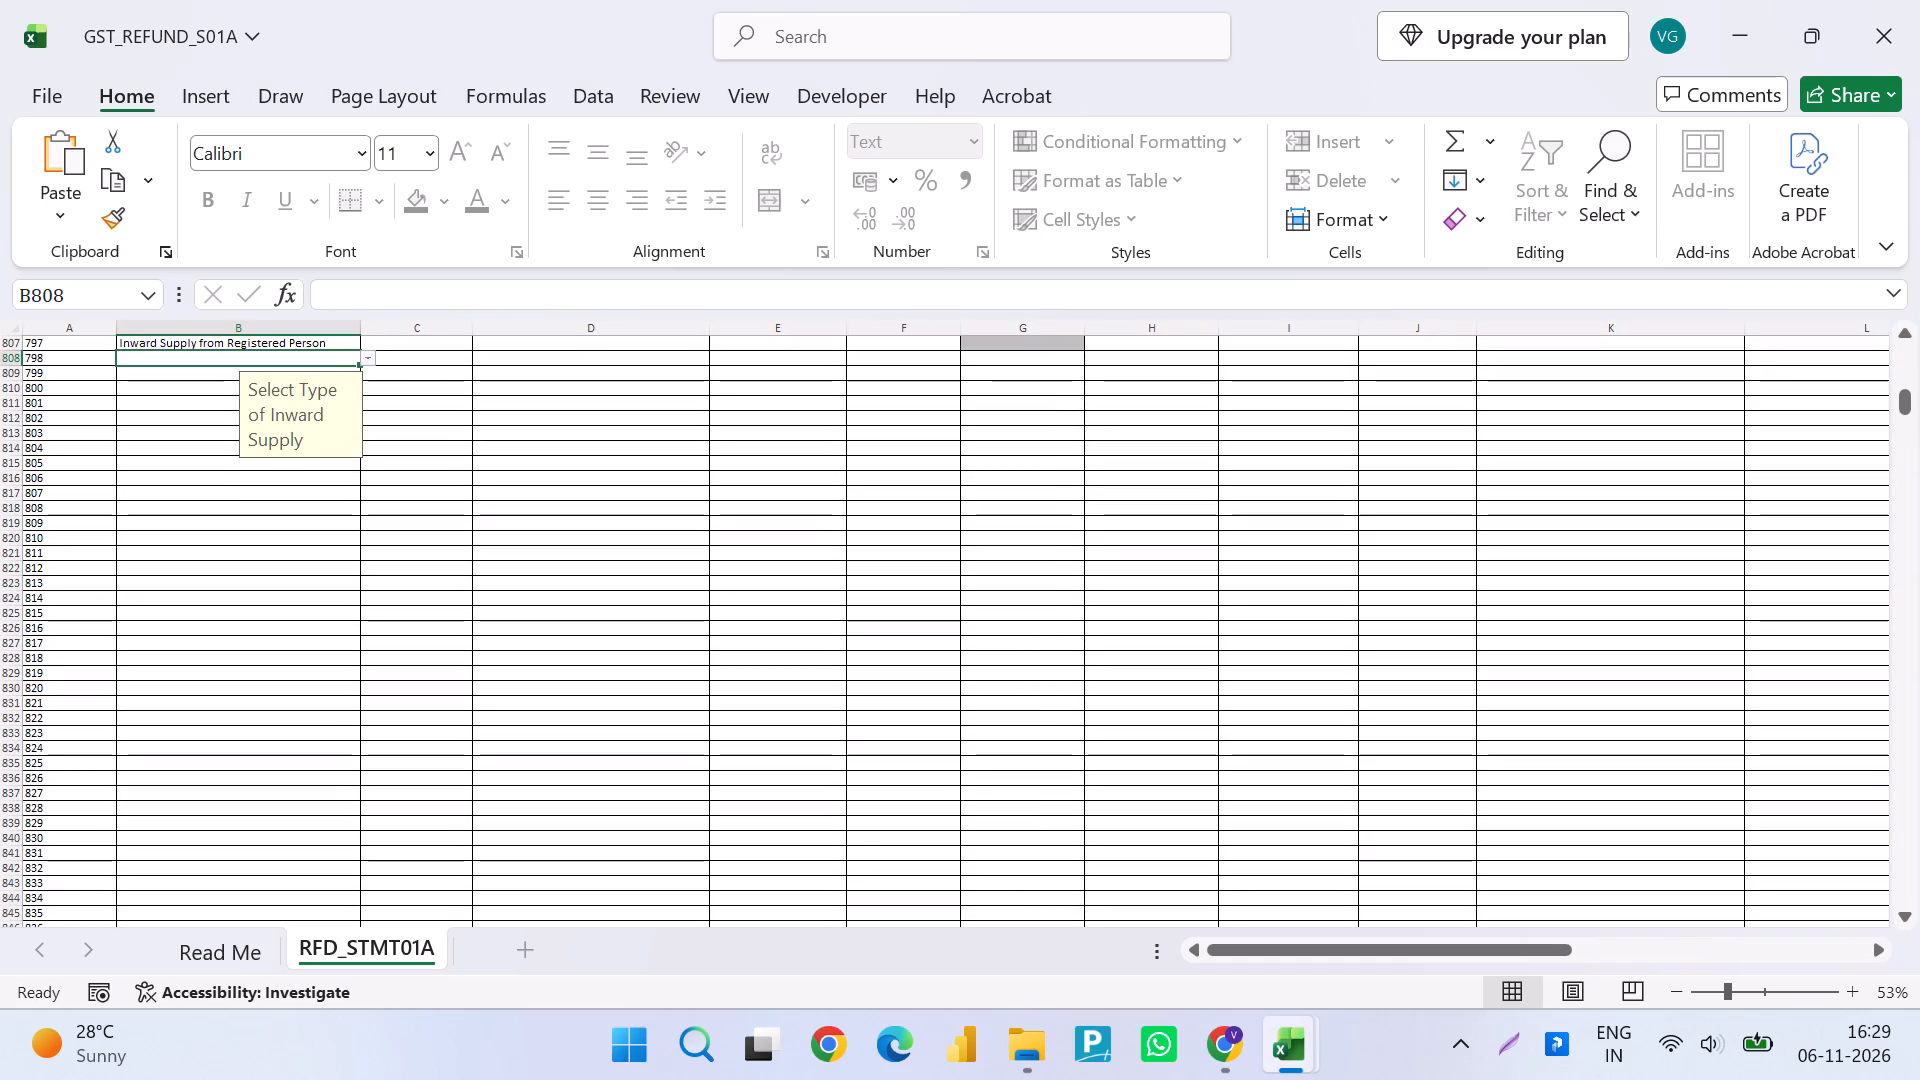
pyautogui.press('Down')
pyautogui.hotkey('ctrl', 'v')
pyautogui.keyDown('ctrl'); pyautogui.click(88, 700); pyautogui.keyUp('ctrl')
pyautogui.press('Up')
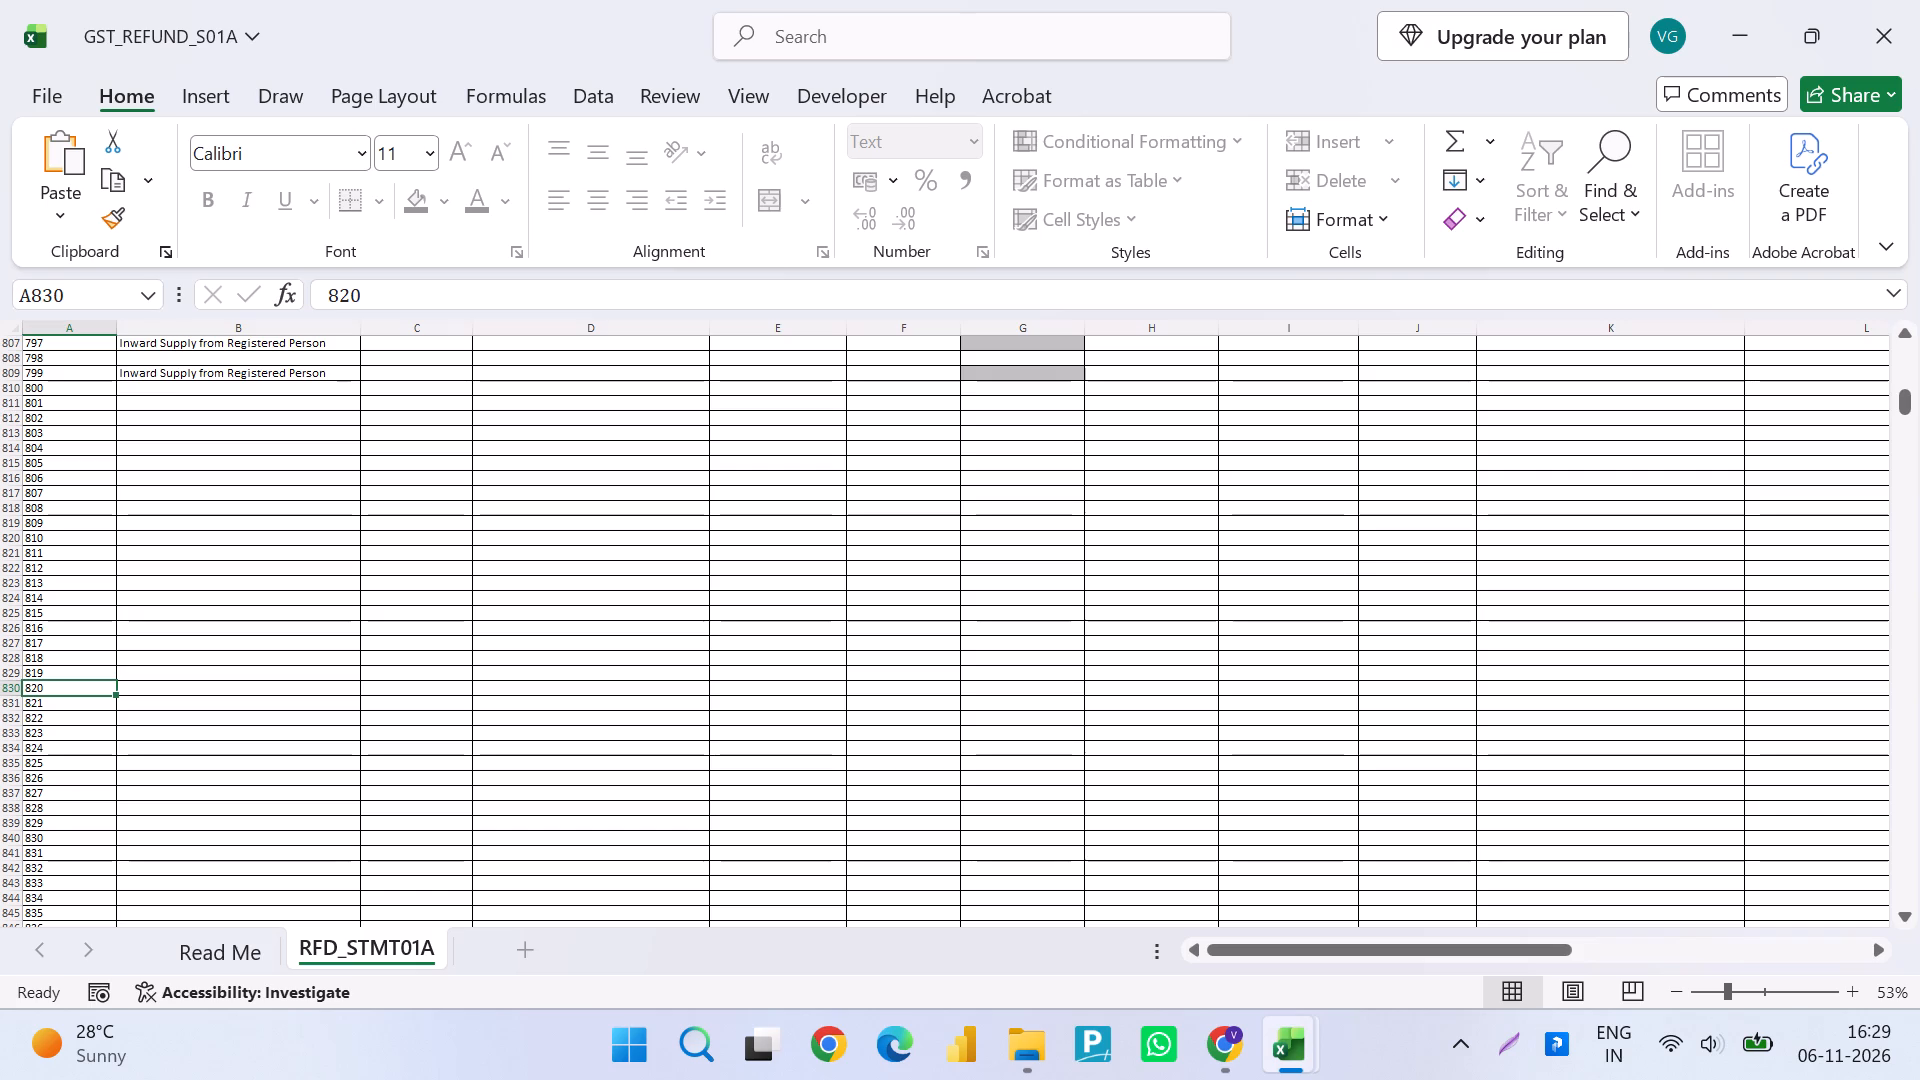
pyautogui.press('Up')
pyautogui.press('Right')
pyautogui.hotkey('ctrl', 'Up')
pyautogui.press('Up')
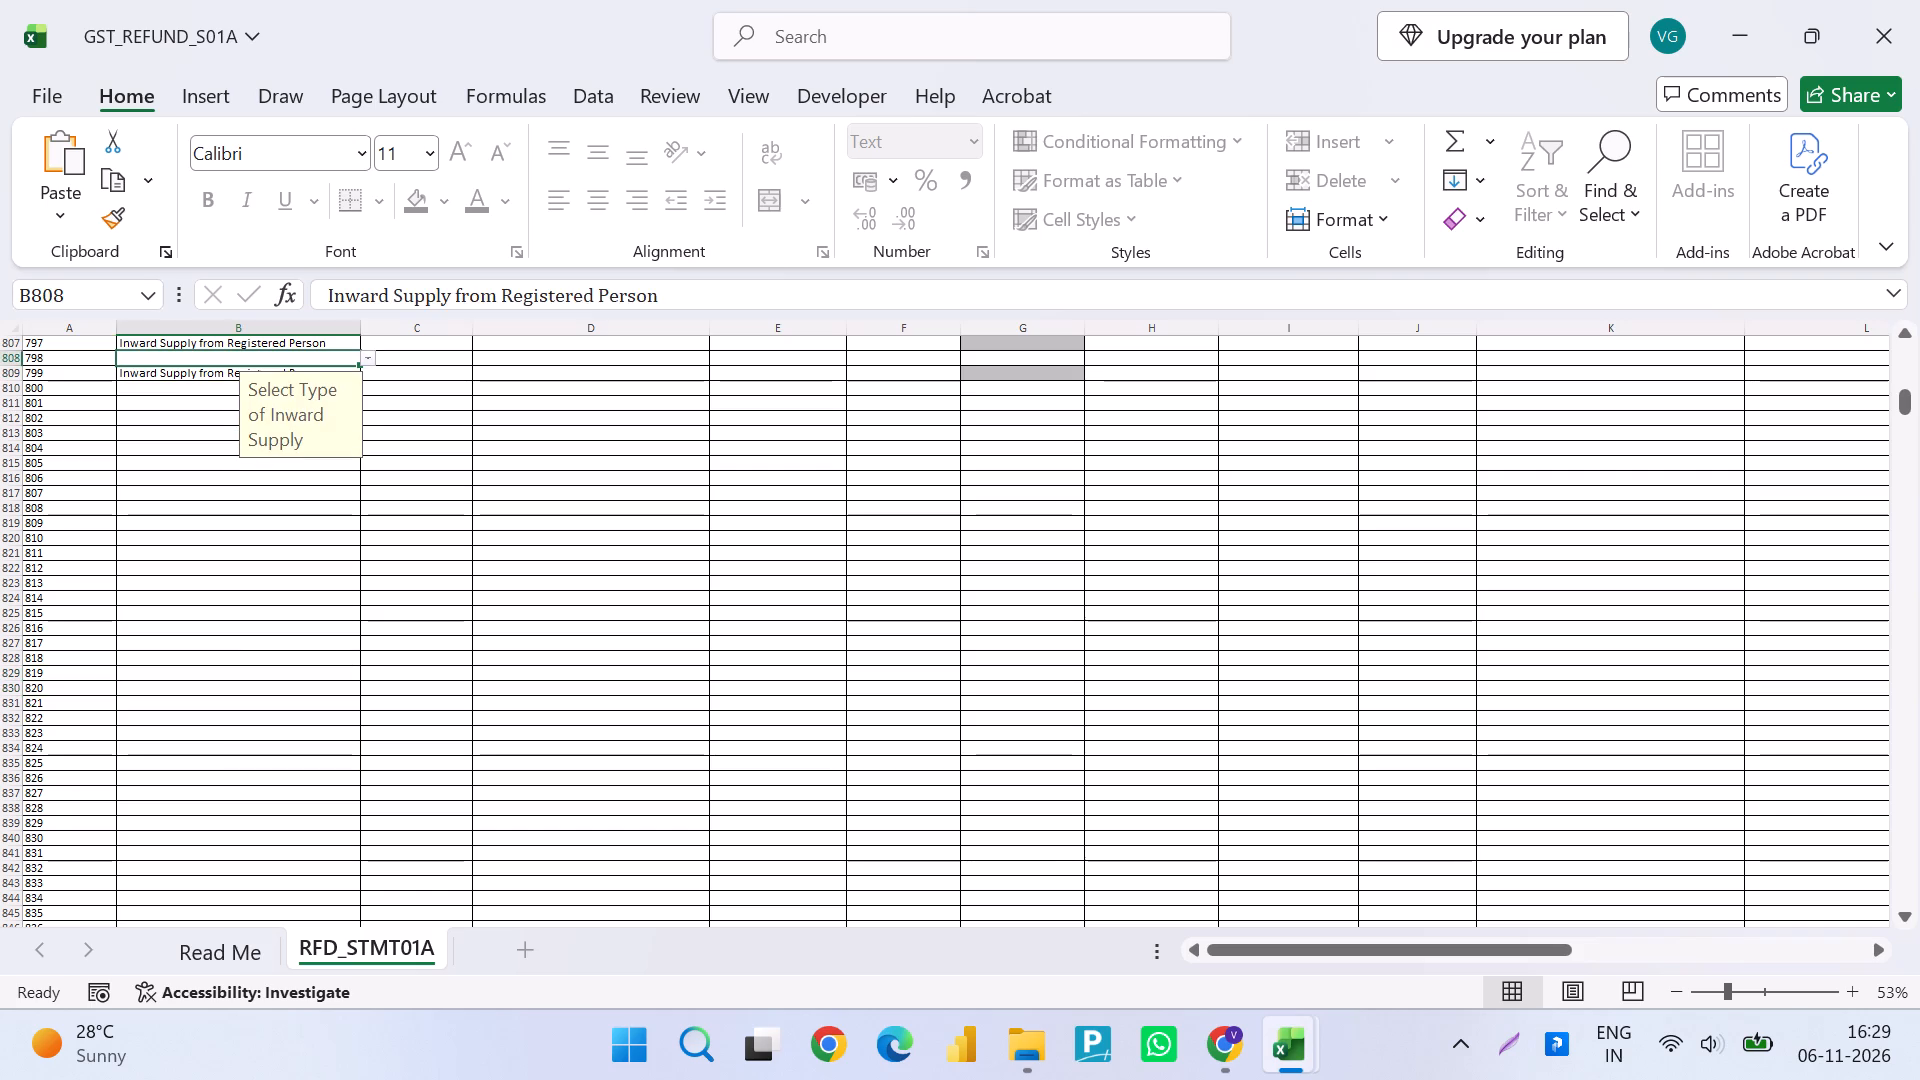
pyautogui.hotkey('ctrl', 'v')
# Fill cells B810 and B811 with the copied "Inward Supply from Registered Person" text.
pyautogui.press('Down')
pyautogui.press('Down')
pyautogui.hotkey('ctrl', 'v')
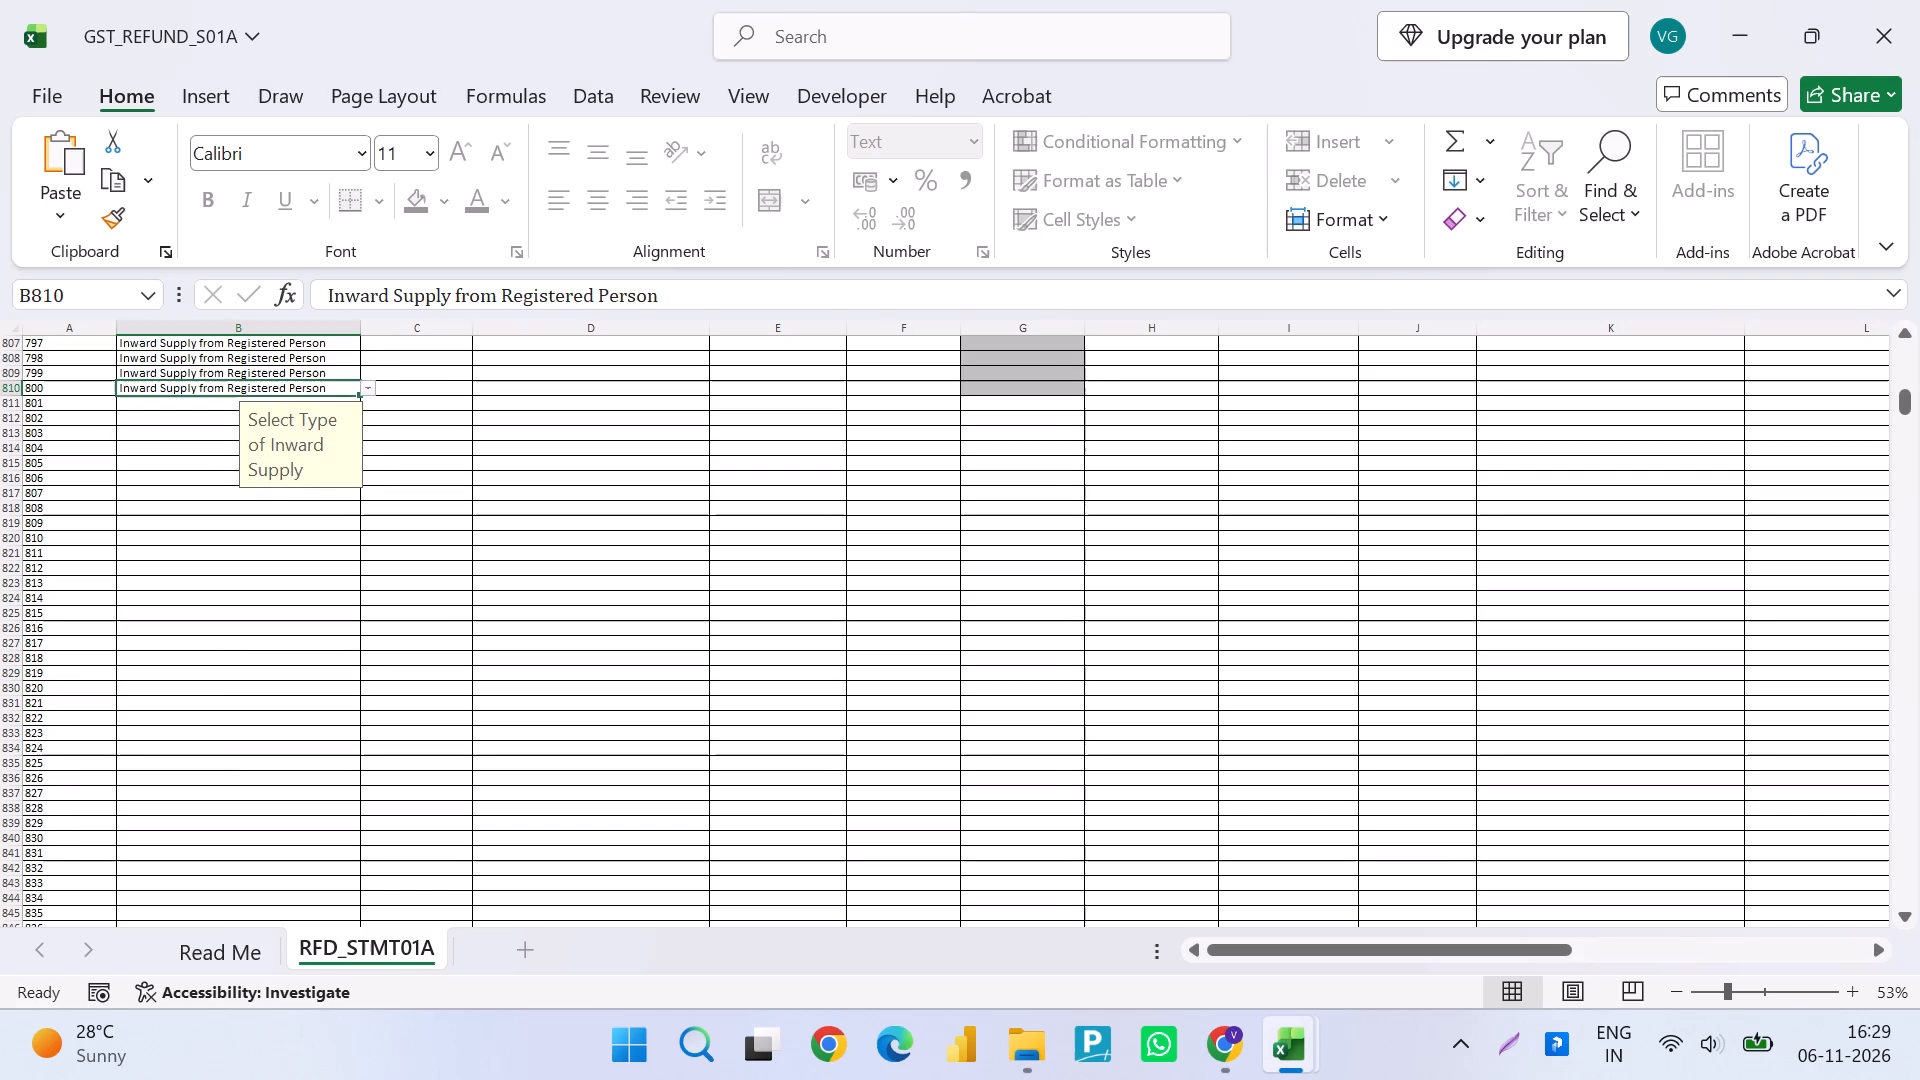
pyautogui.press('Down')
pyautogui.hotkey('ctrl', 'v')
pyautogui.press('Return')
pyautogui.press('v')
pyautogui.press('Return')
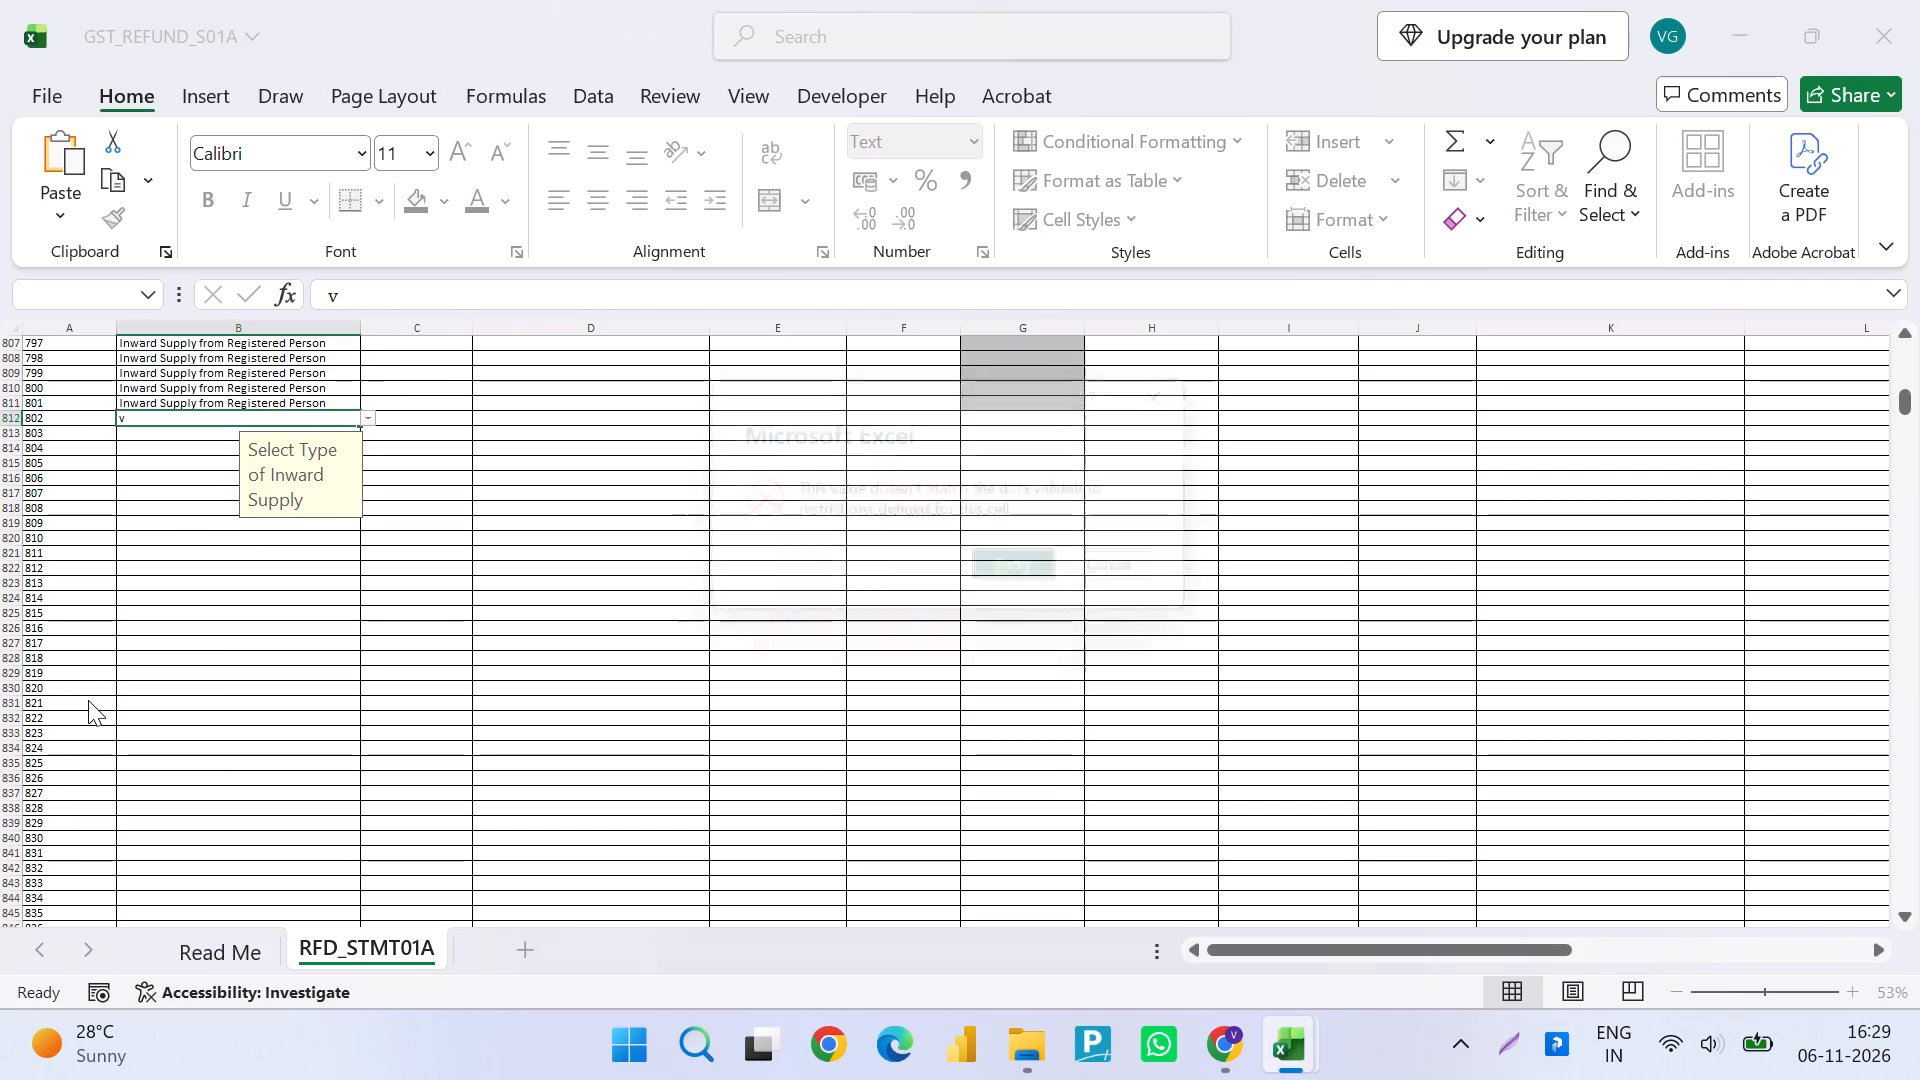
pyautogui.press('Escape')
# Fill cells B812 down to B817 with the copied "Inward Supply from Registered Person" text.
pyautogui.hotkey('ctrl', 'v')
pyautogui.press('Return')
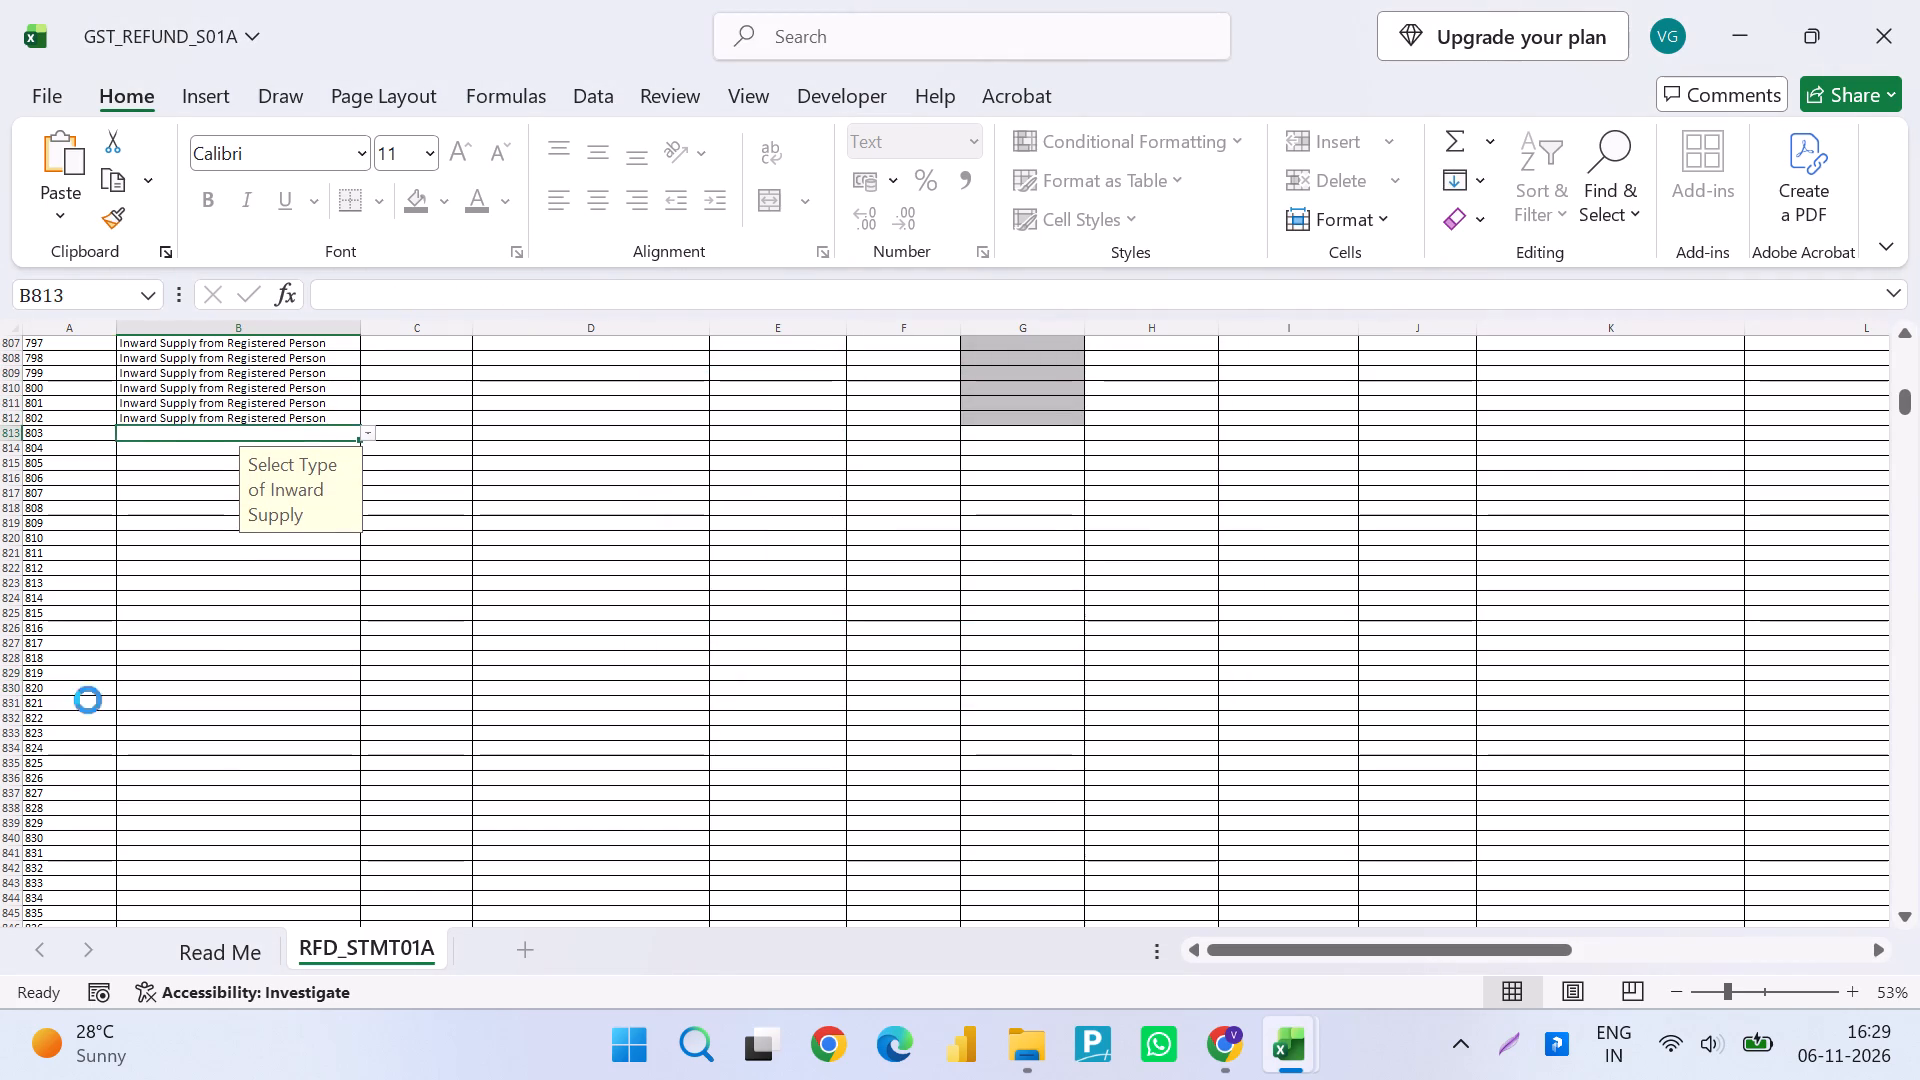
pyautogui.hotkey('ctrl', 'v')
pyautogui.press('Return')
pyautogui.hotkey('ctrl', 'v')
pyautogui.press('Return')
pyautogui.hotkey('ctrl', 'v')
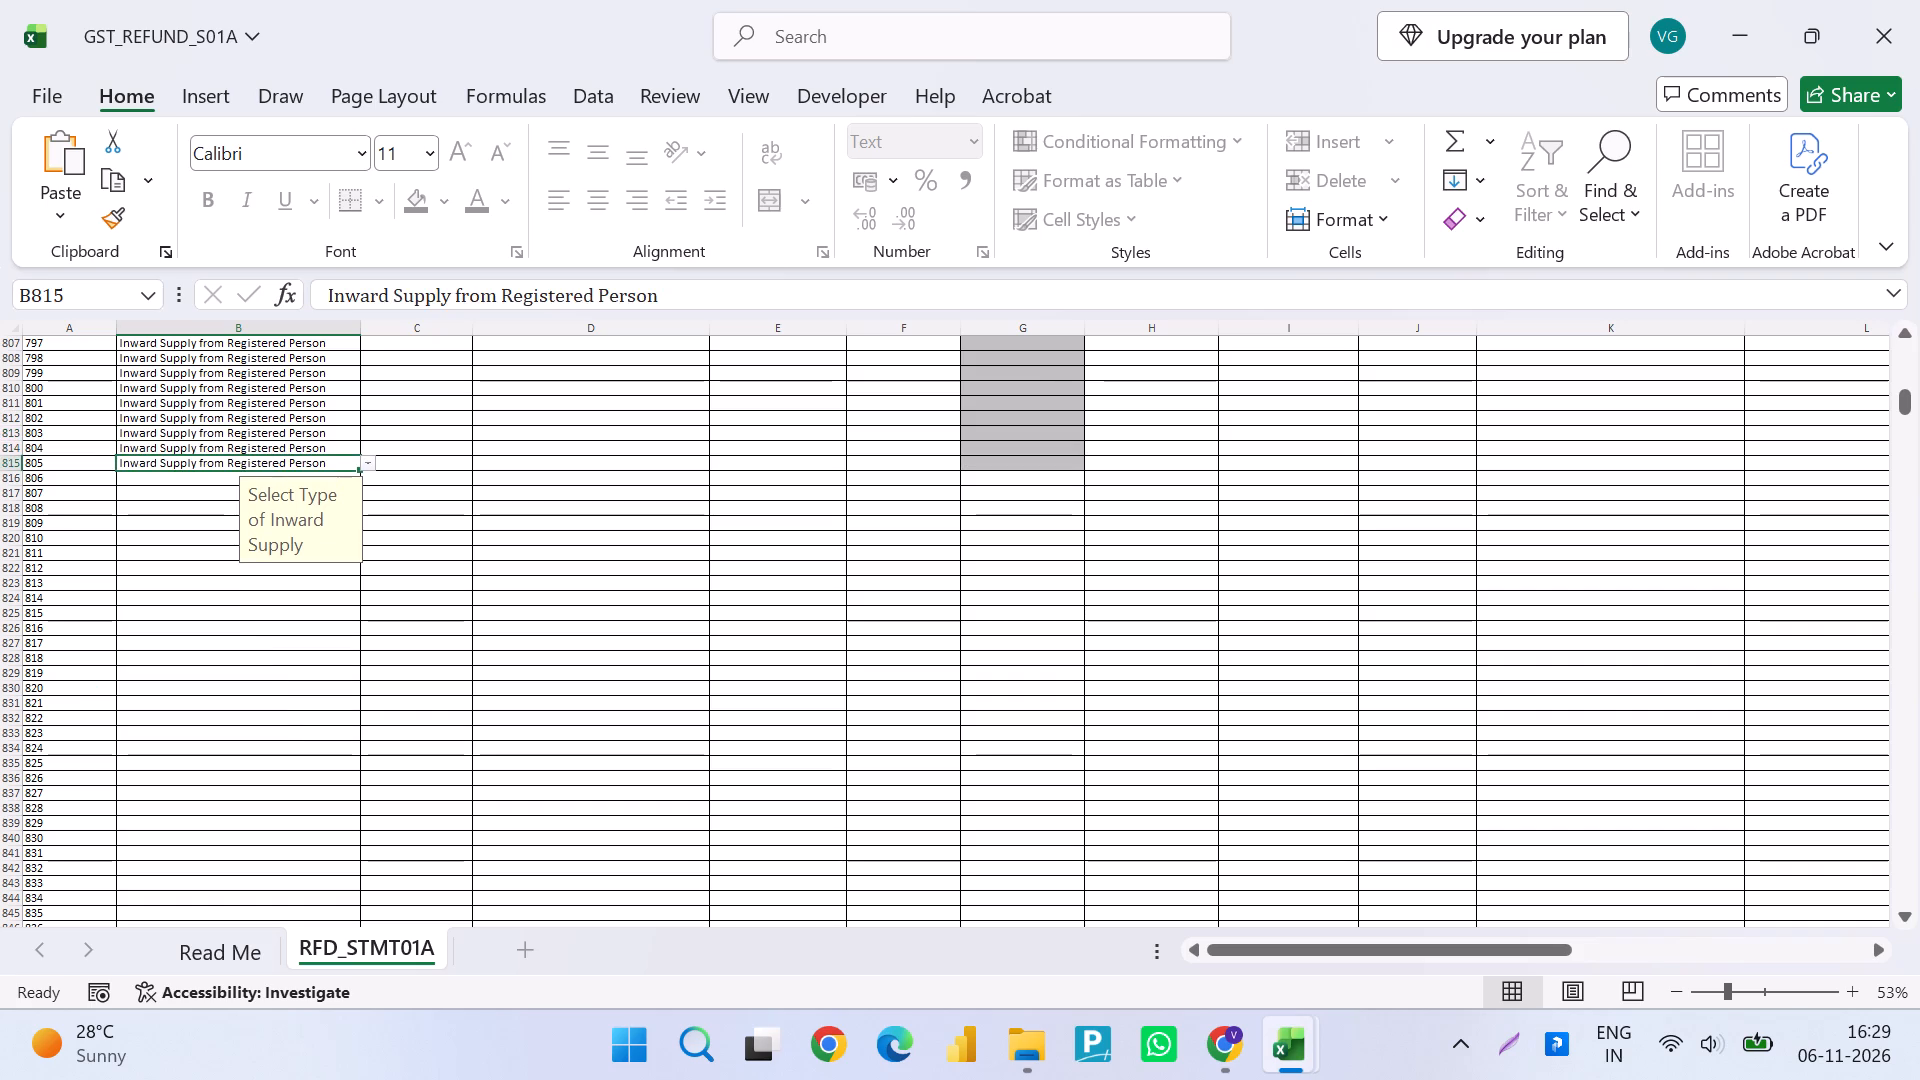
pyautogui.press('Return')
pyautogui.hotkey('ctrl', 'v')
pyautogui.press('Return')
pyautogui.hotkey('ctrl', 'v')
pyautogui.press('Return')
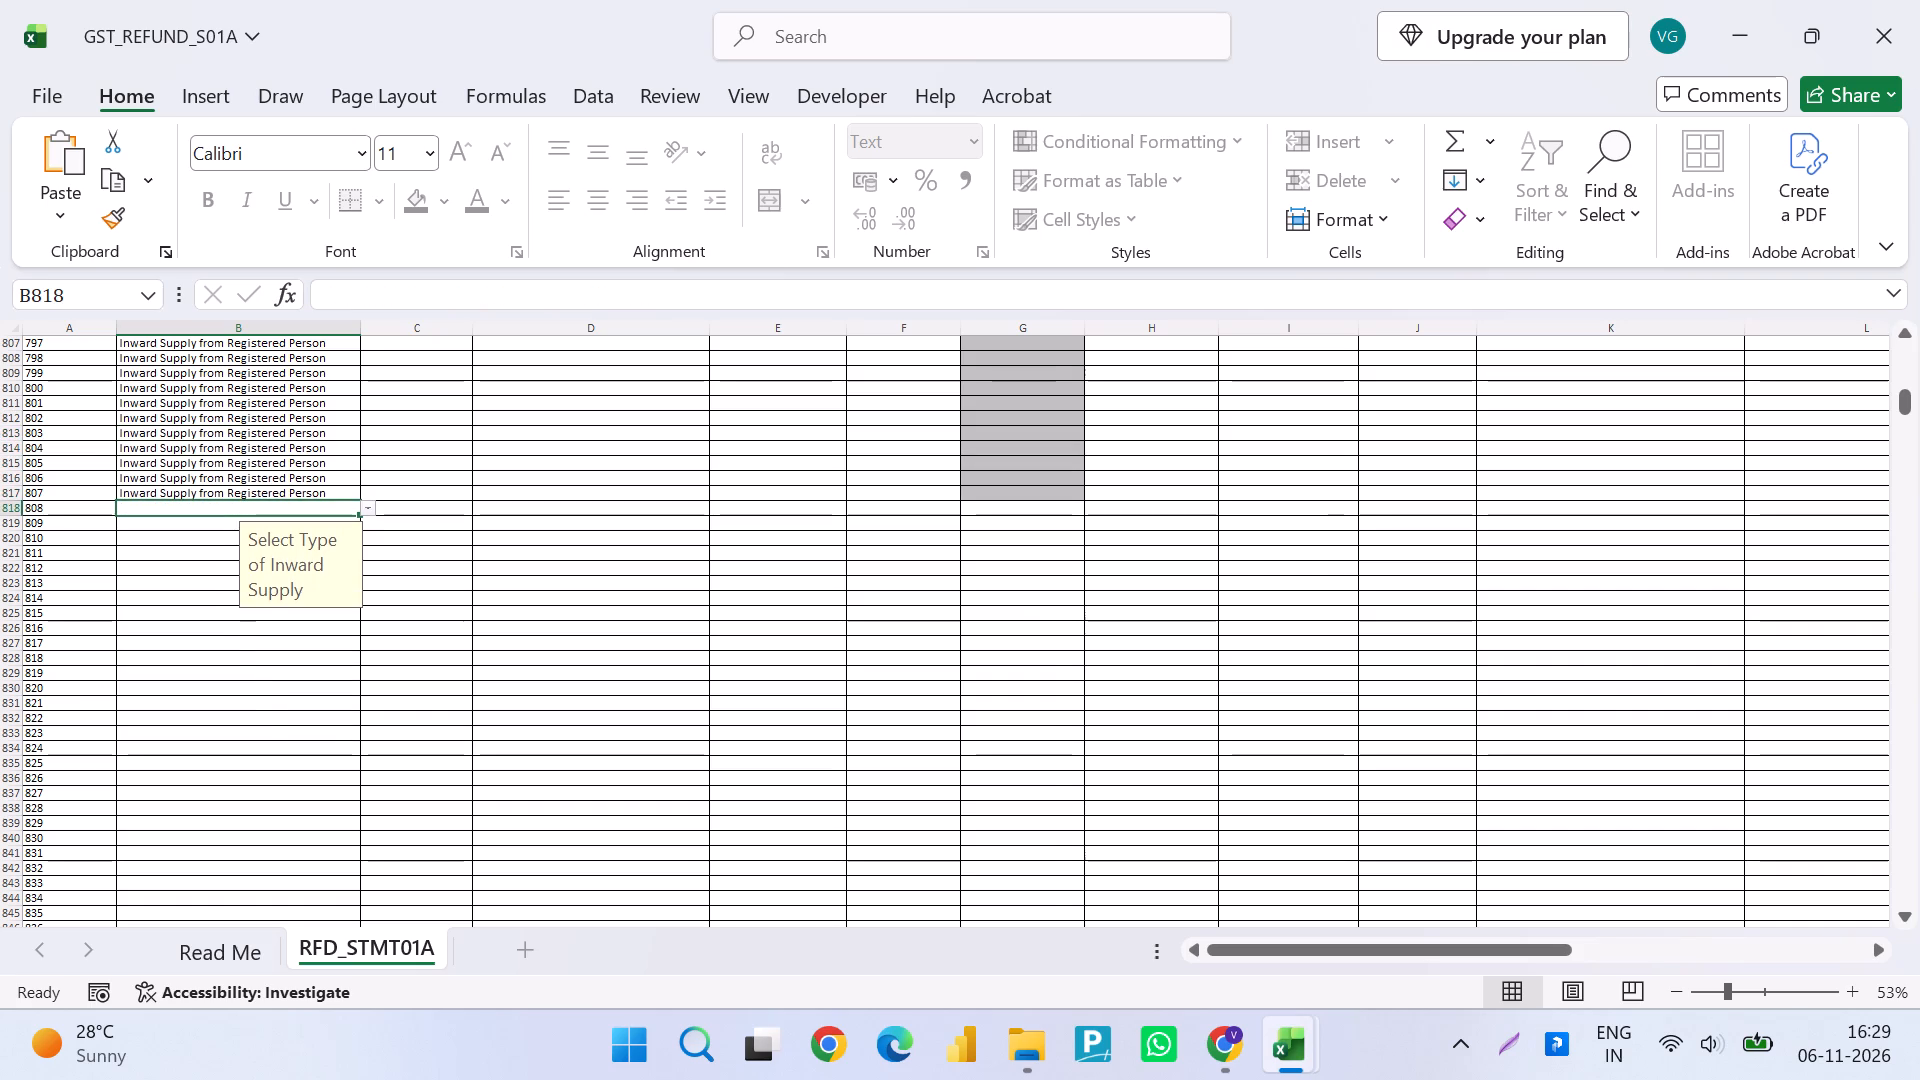
# Continue downward and fill cells B818 to B823 with the copied "Inward Supply from Registered Person" text.
pyautogui.hotkey('ctrl', 'v')
pyautogui.press('Return')
pyautogui.hotkey('ctrl', 'v')
pyautogui.press('Return')
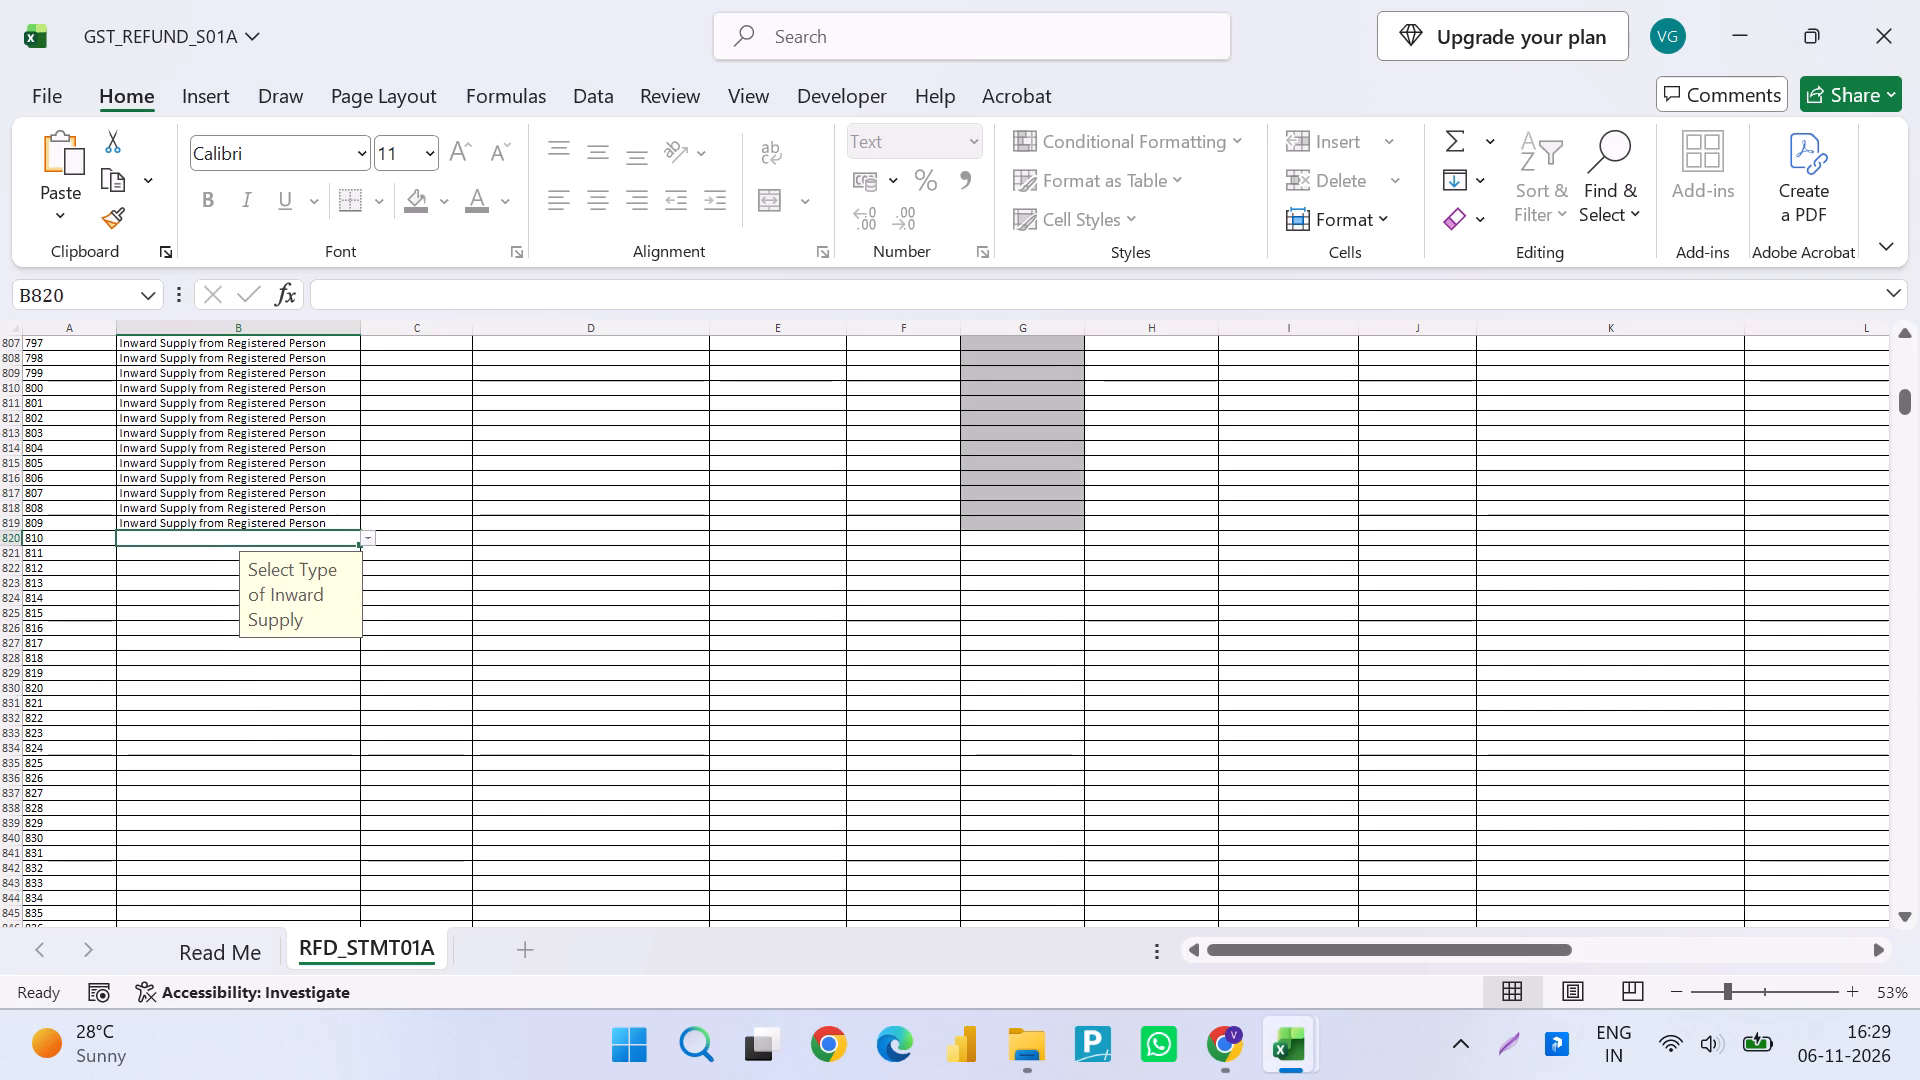
pyautogui.hotkey('ctrl', 'v')
pyautogui.press('Return')
pyautogui.hotkey('ctrl', 'v')
pyautogui.press('Return')
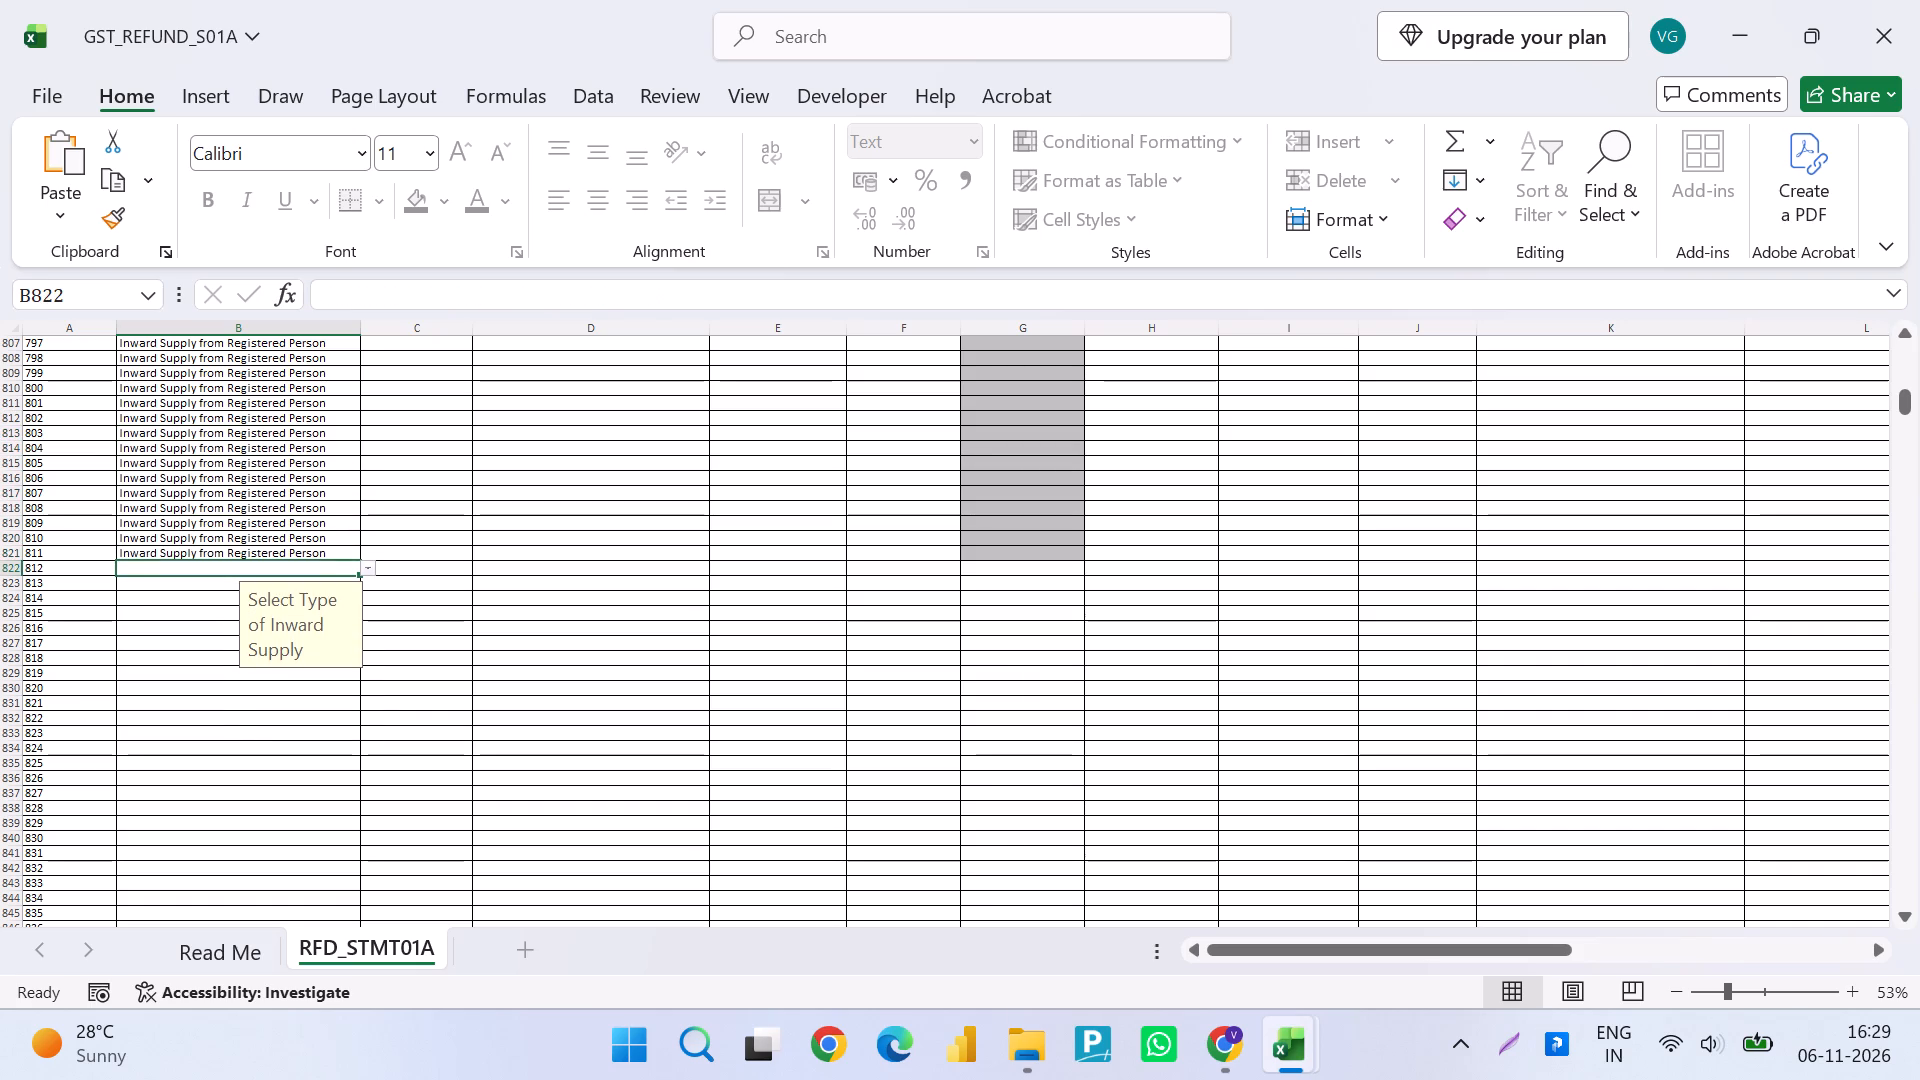
pyautogui.hotkey('ctrl', 'v')
pyautogui.press('Return')
pyautogui.hotkey('ctrl', 'v')
pyautogui.press('Return')
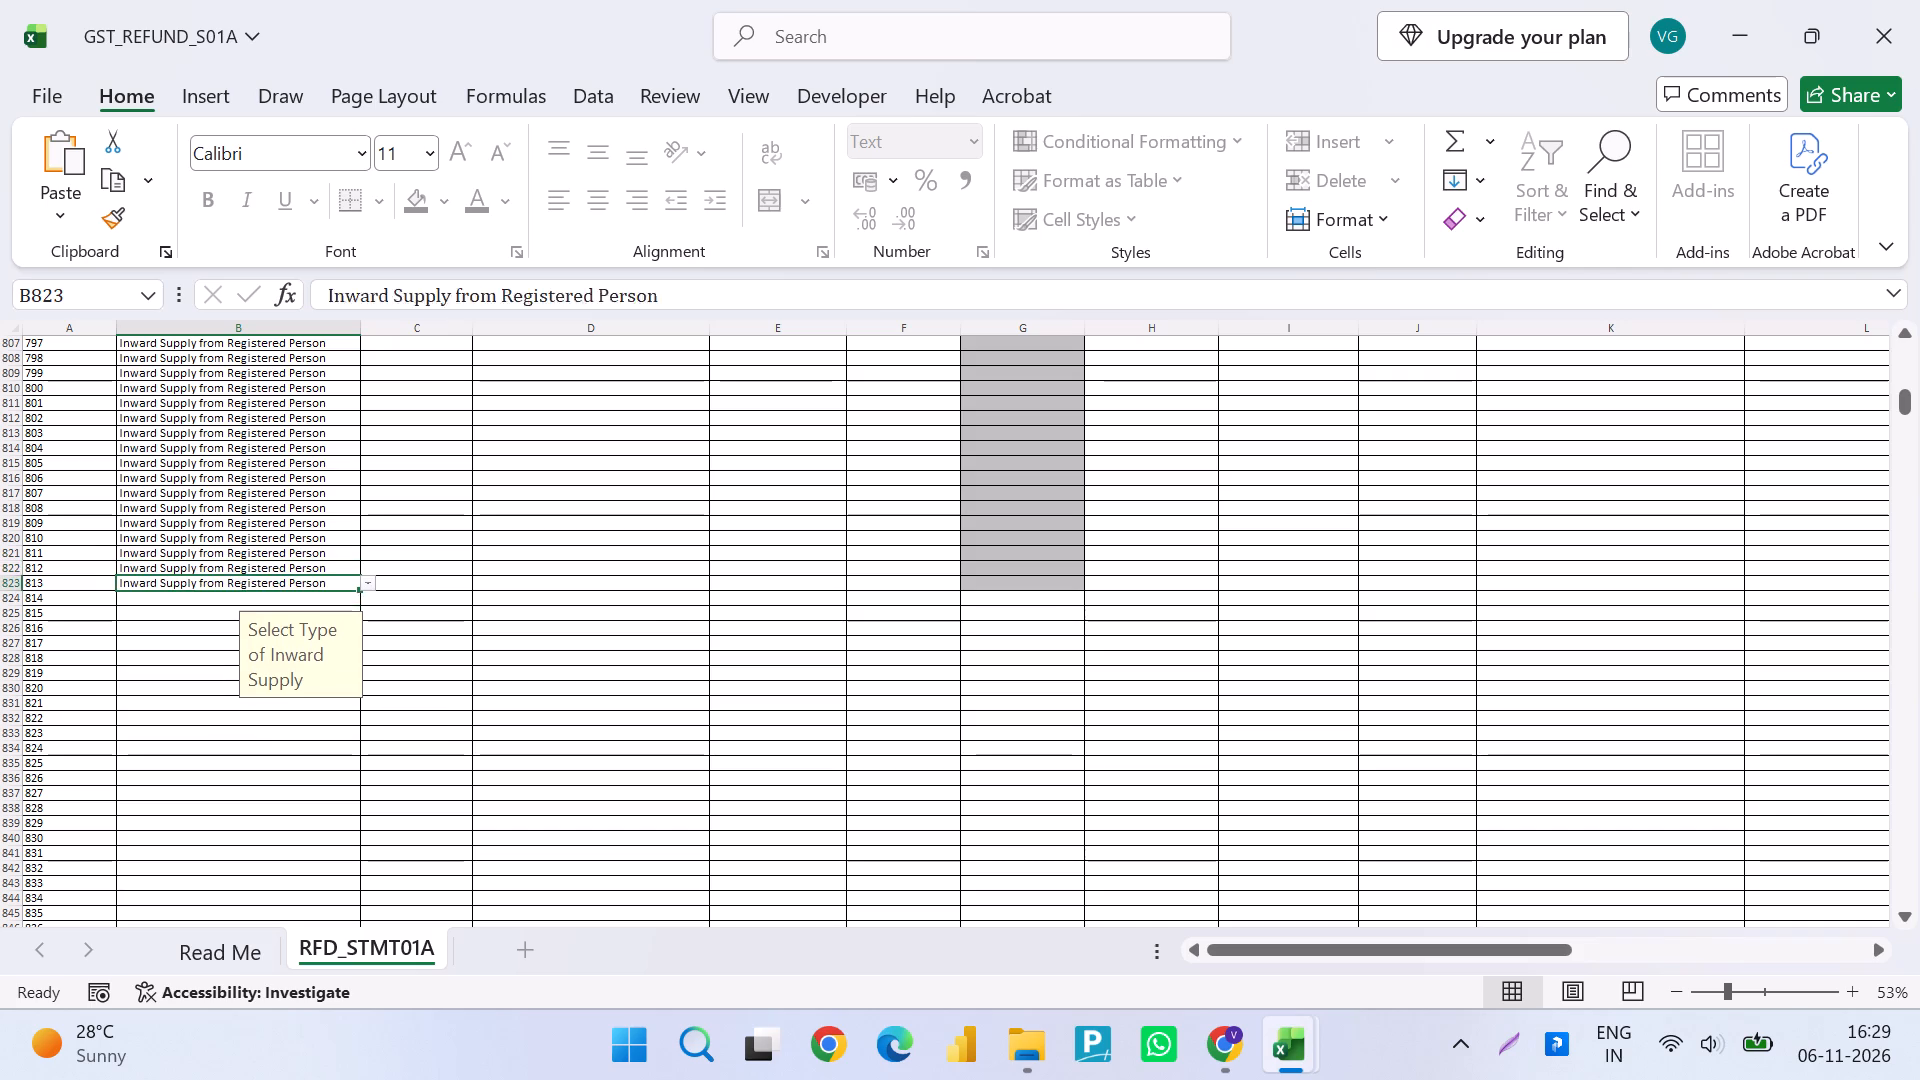
# Fill cells B824 down to B829 with the copied "Inward Supply from Registered Person" text.
pyautogui.hotkey('ctrl', 'v')
pyautogui.press('Return')
pyautogui.hotkey('ctrl', 'v')
pyautogui.press('Return')
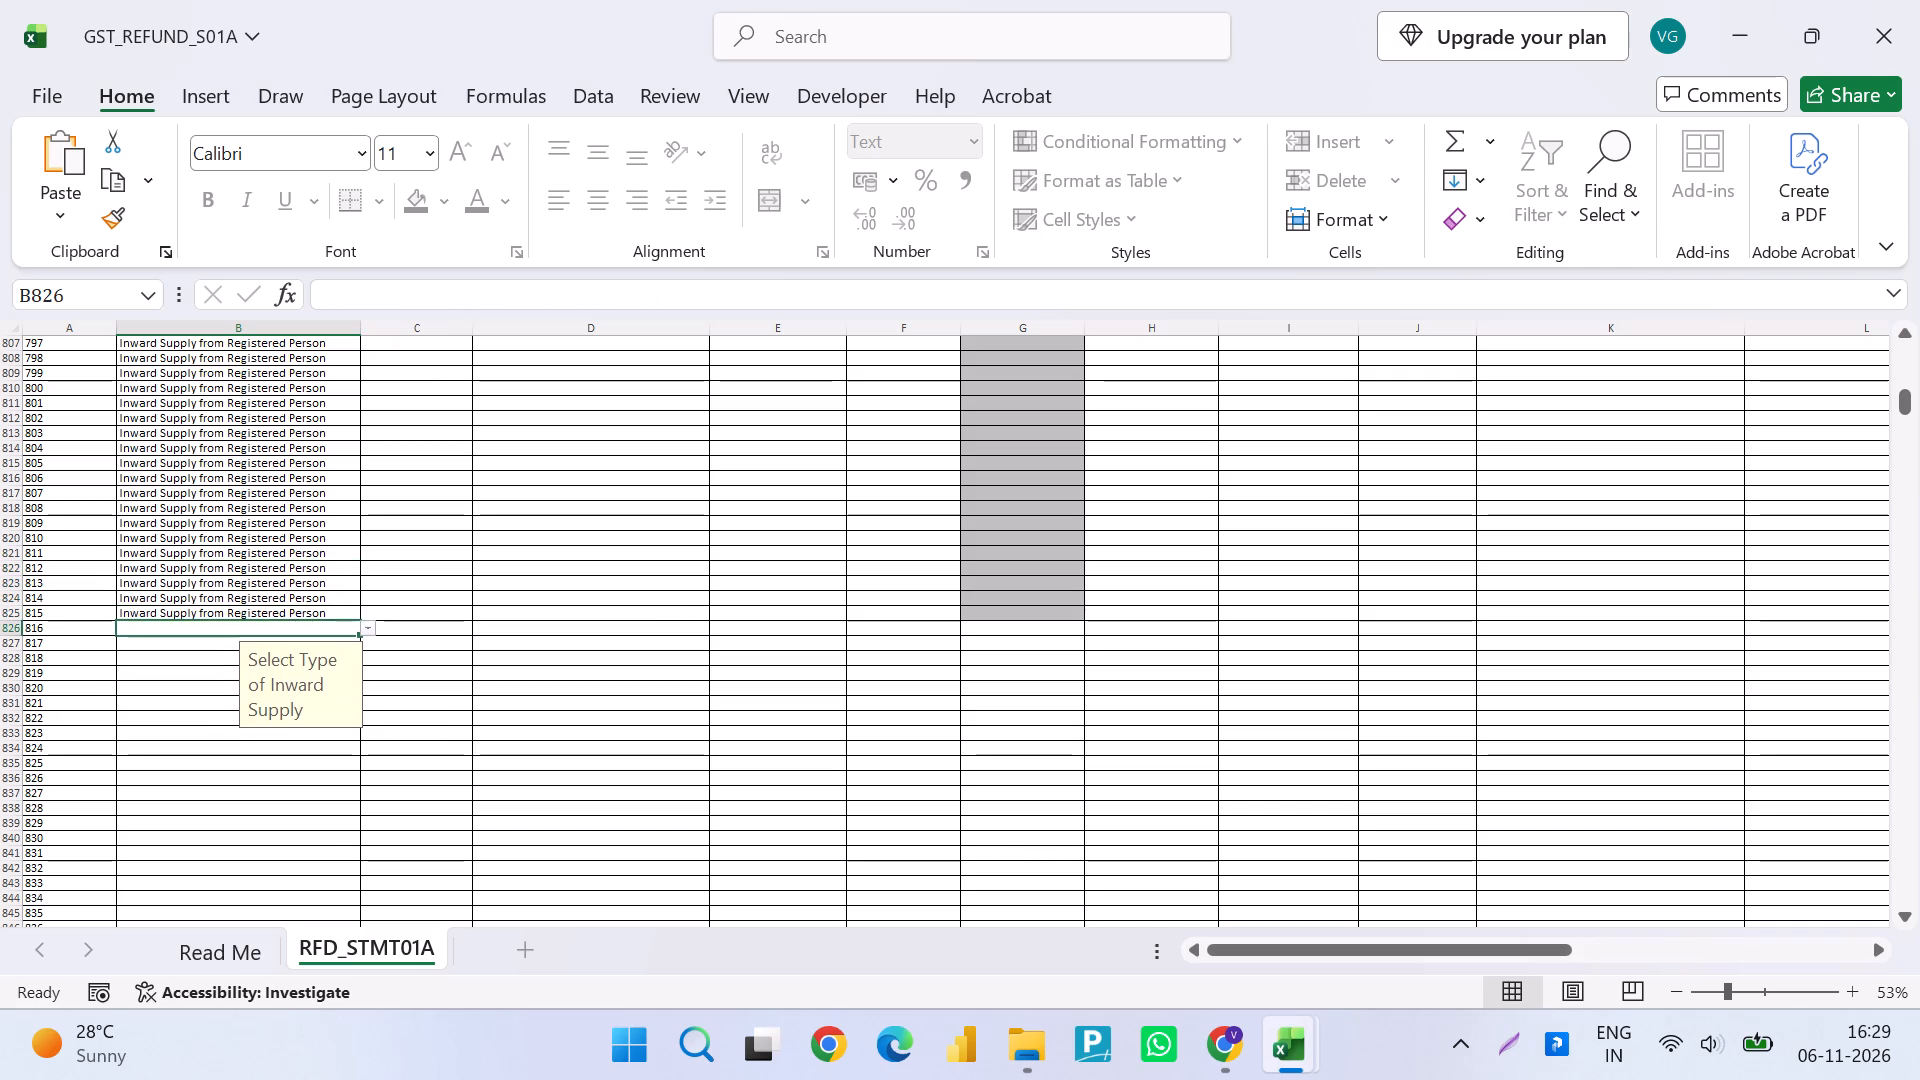
pyautogui.hotkey('ctrl', 'v')
pyautogui.press('Return')
pyautogui.hotkey('ctrl', 'v')
pyautogui.press('Return')
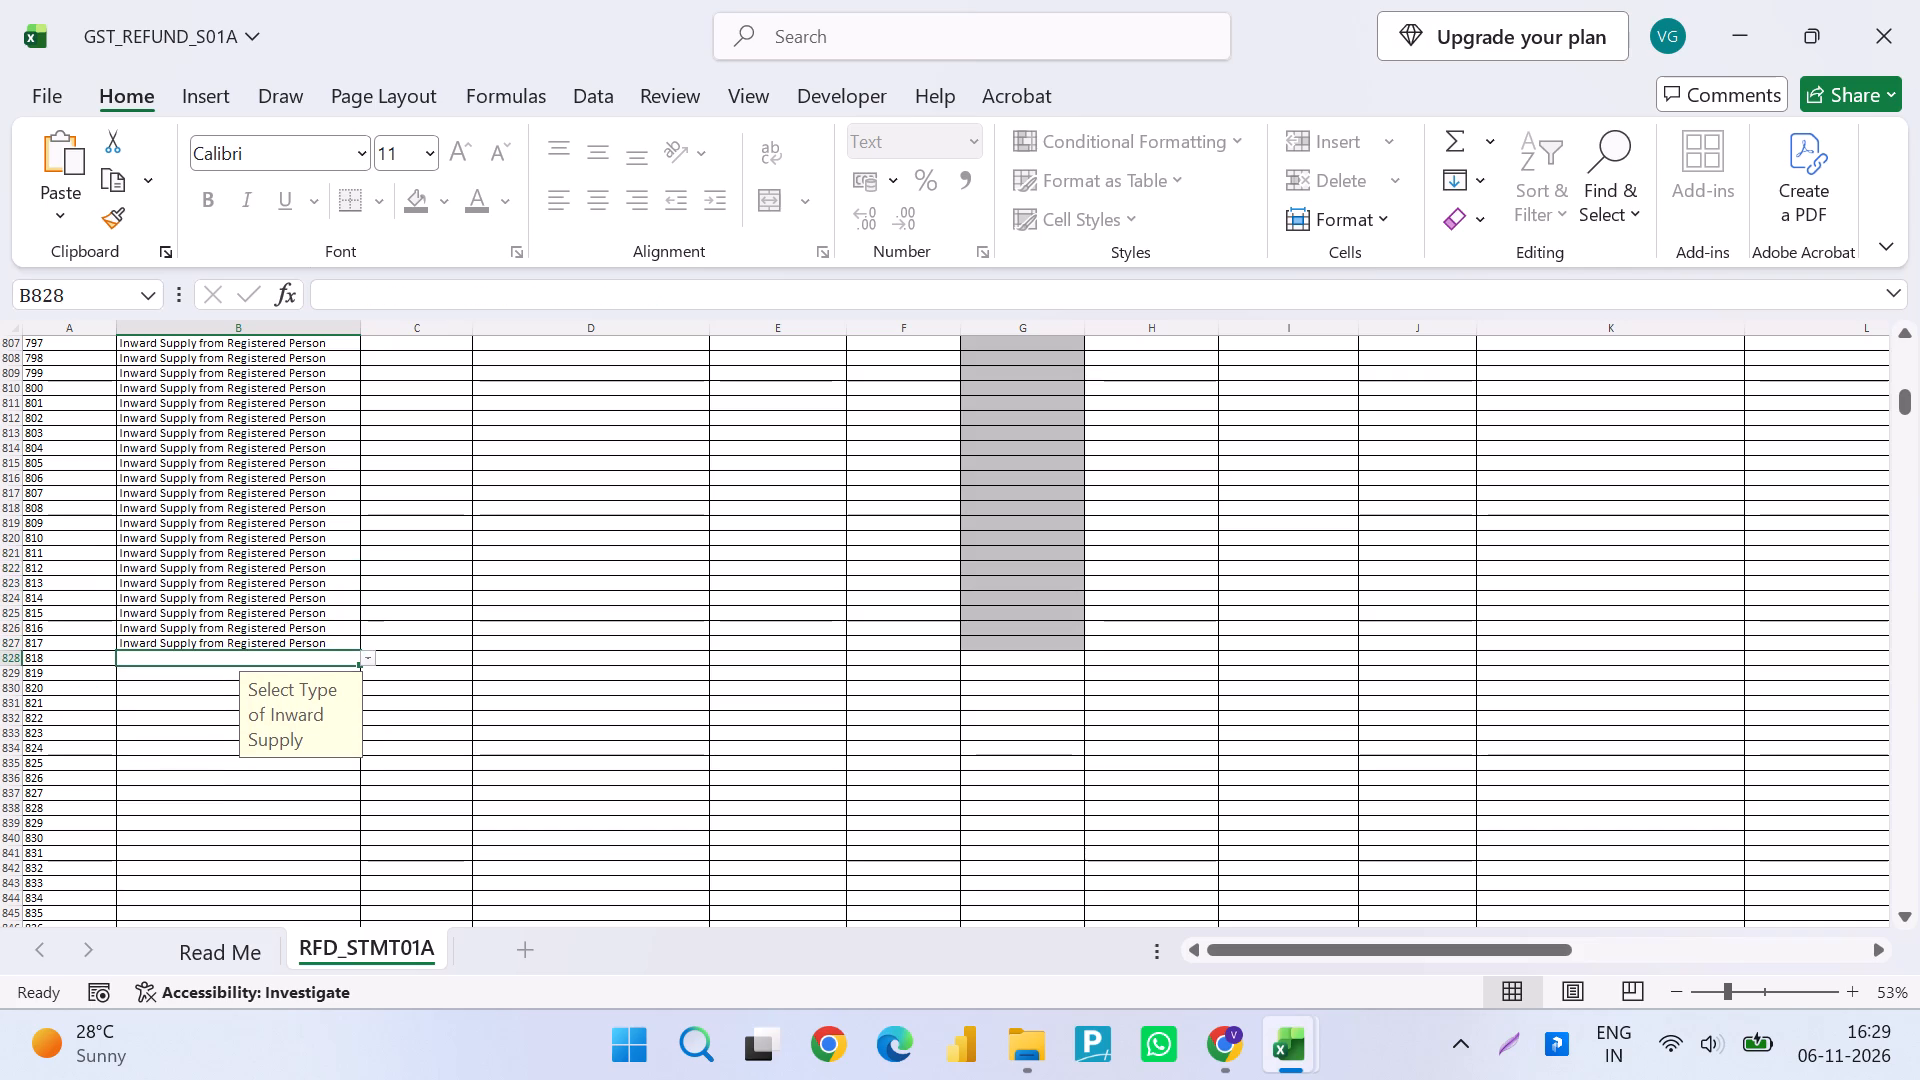
pyautogui.hotkey('ctrl', 'v')
pyautogui.press('Return')
pyautogui.hotkey('ctrl', 'v')
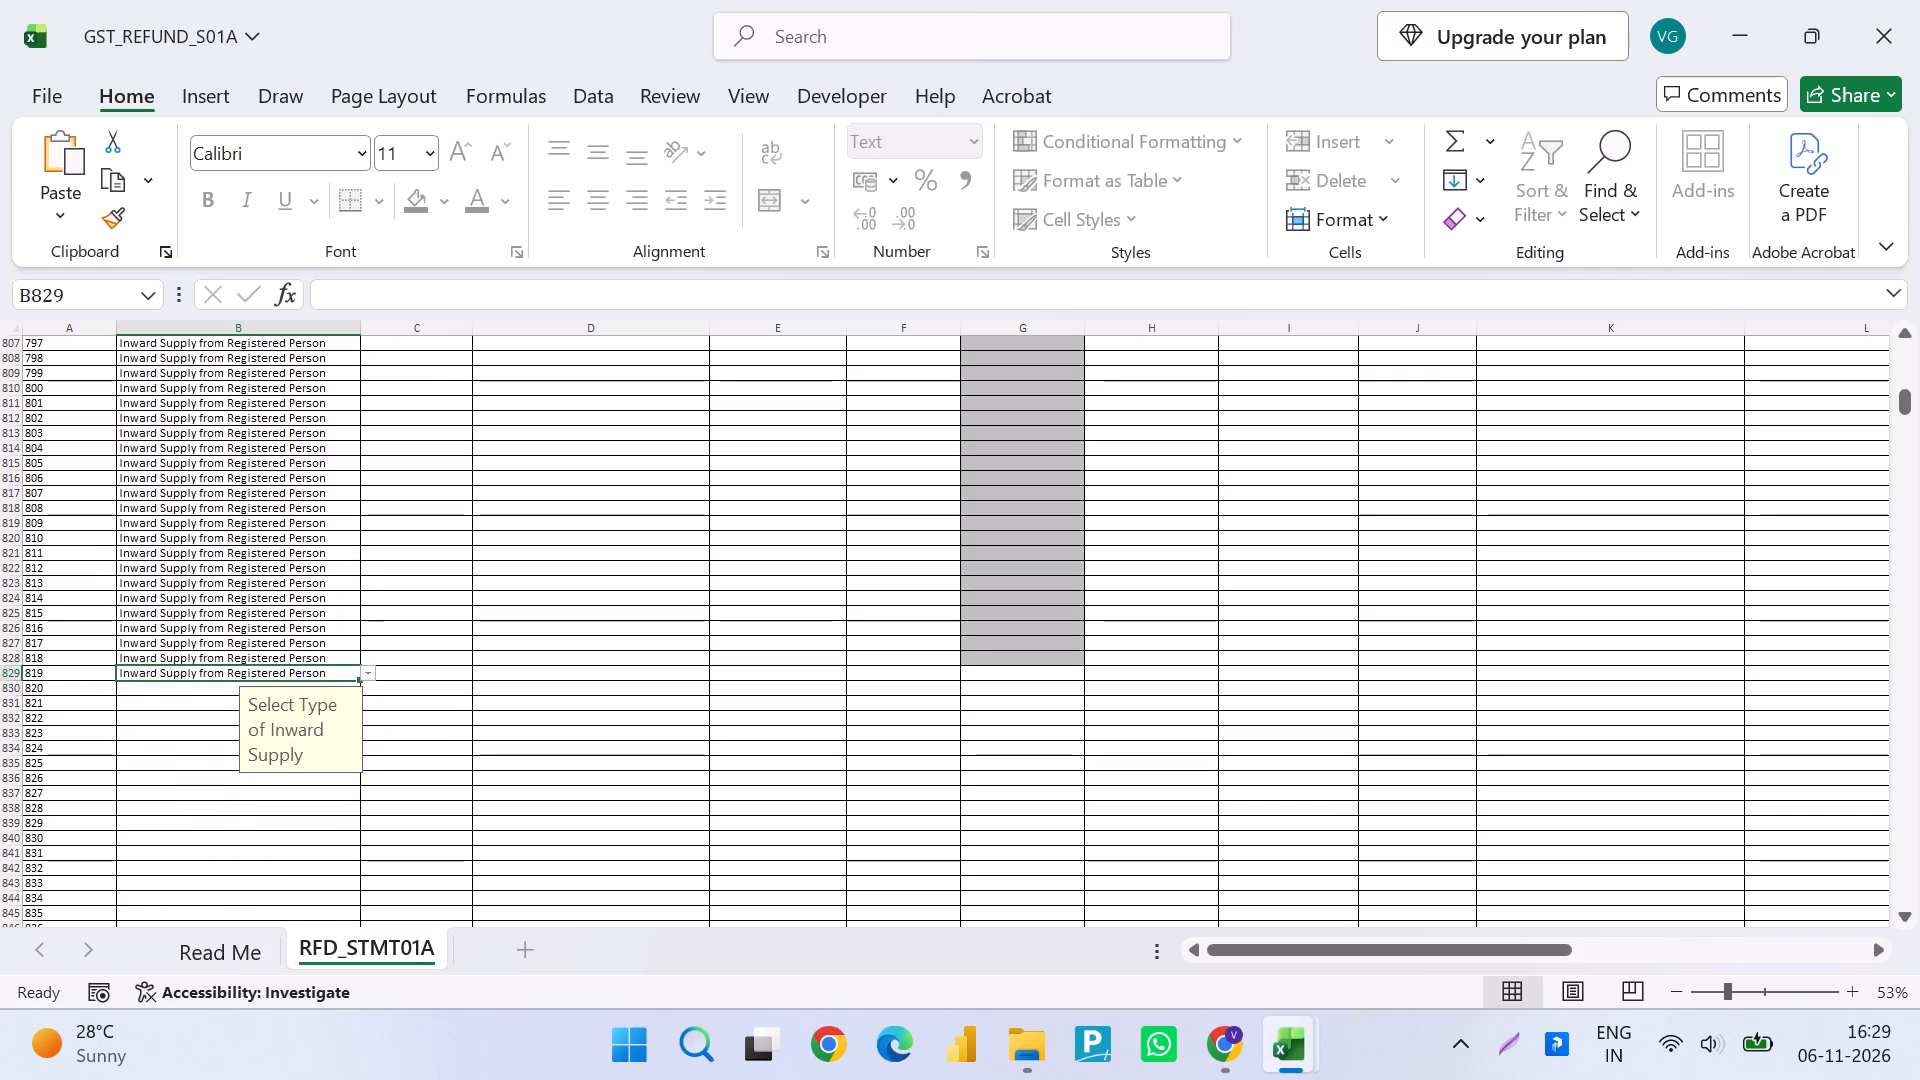
# Fill cells B830 down to B833 with the copied "Inward Supply from Registered Person" text.
pyautogui.press('Return')
pyautogui.hotkey('ctrl', 'v')
pyautogui.press('Return')
pyautogui.hotkey('ctrl', 'v')
pyautogui.press('Return')
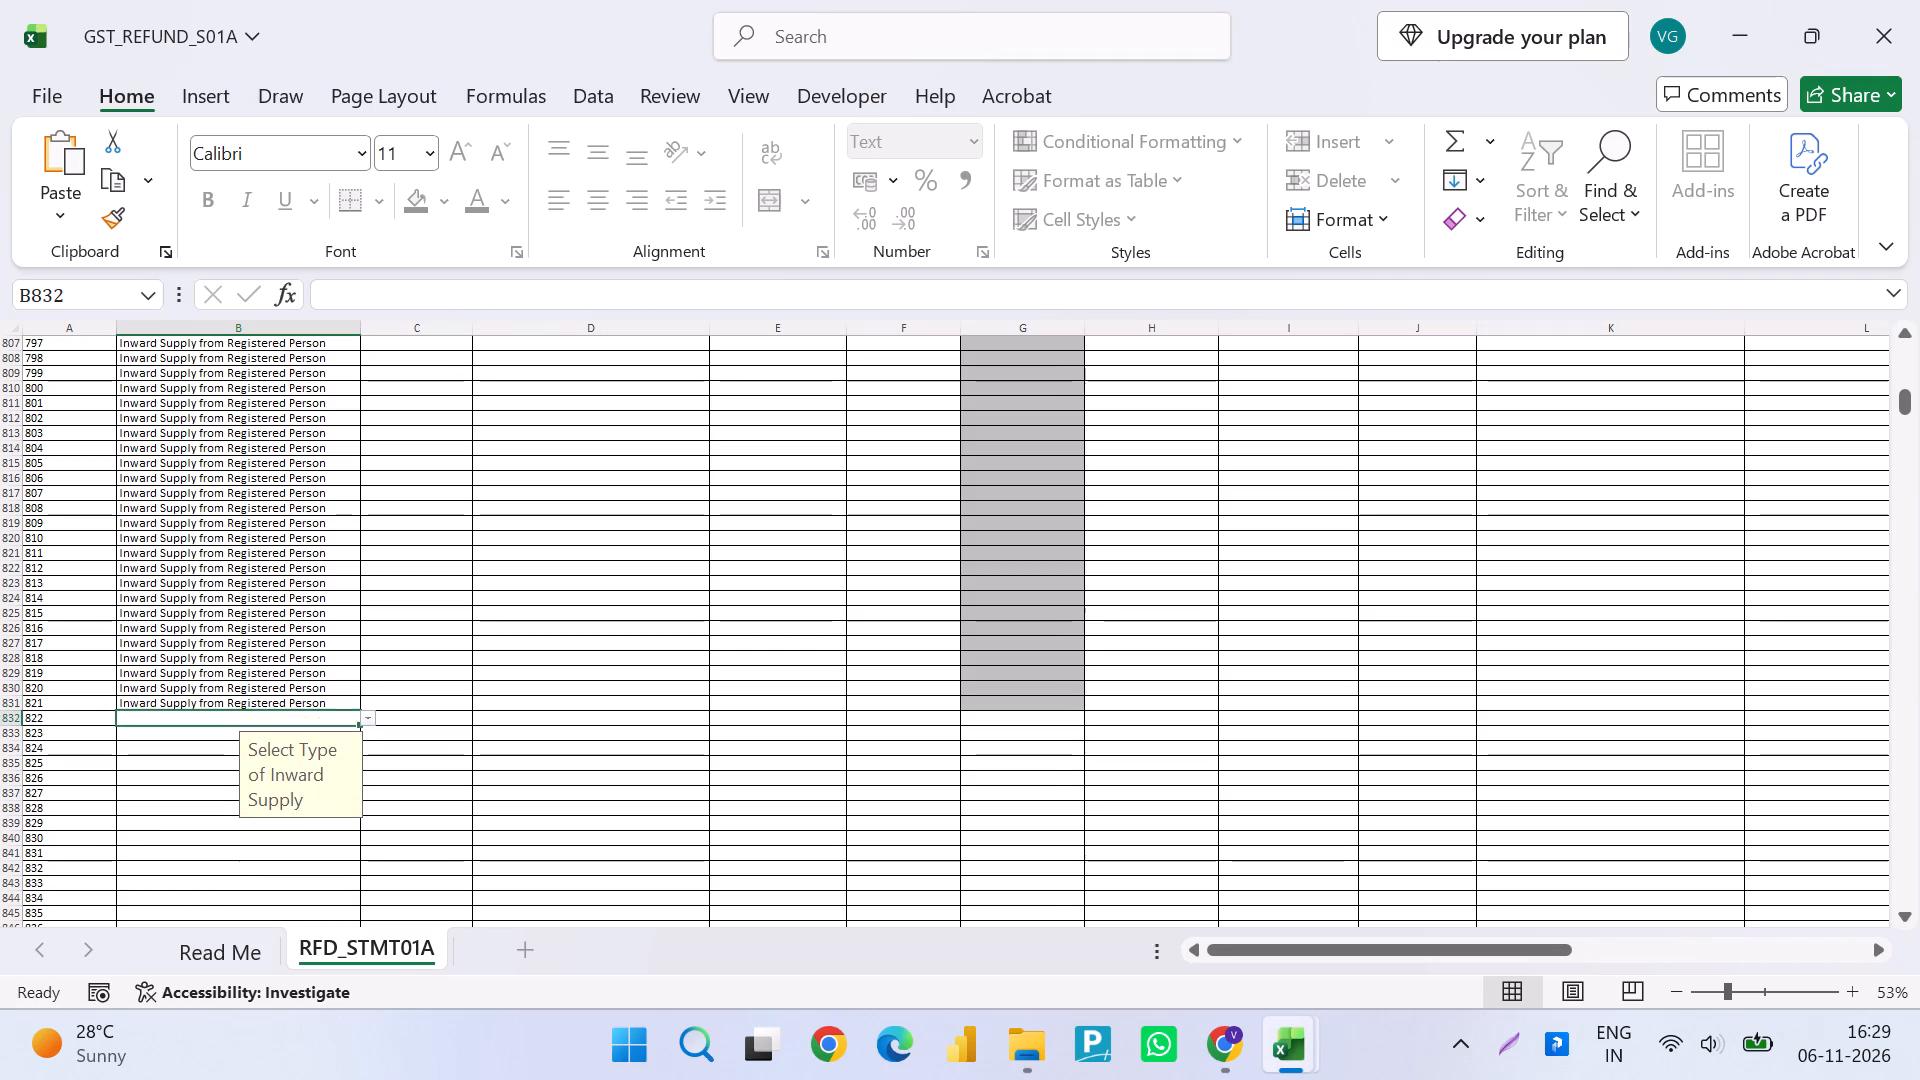
pyautogui.hotkey('ctrl', 'v')
pyautogui.press('Return')
pyautogui.hotkey('ctrl', 'v')
pyautogui.press('Return')
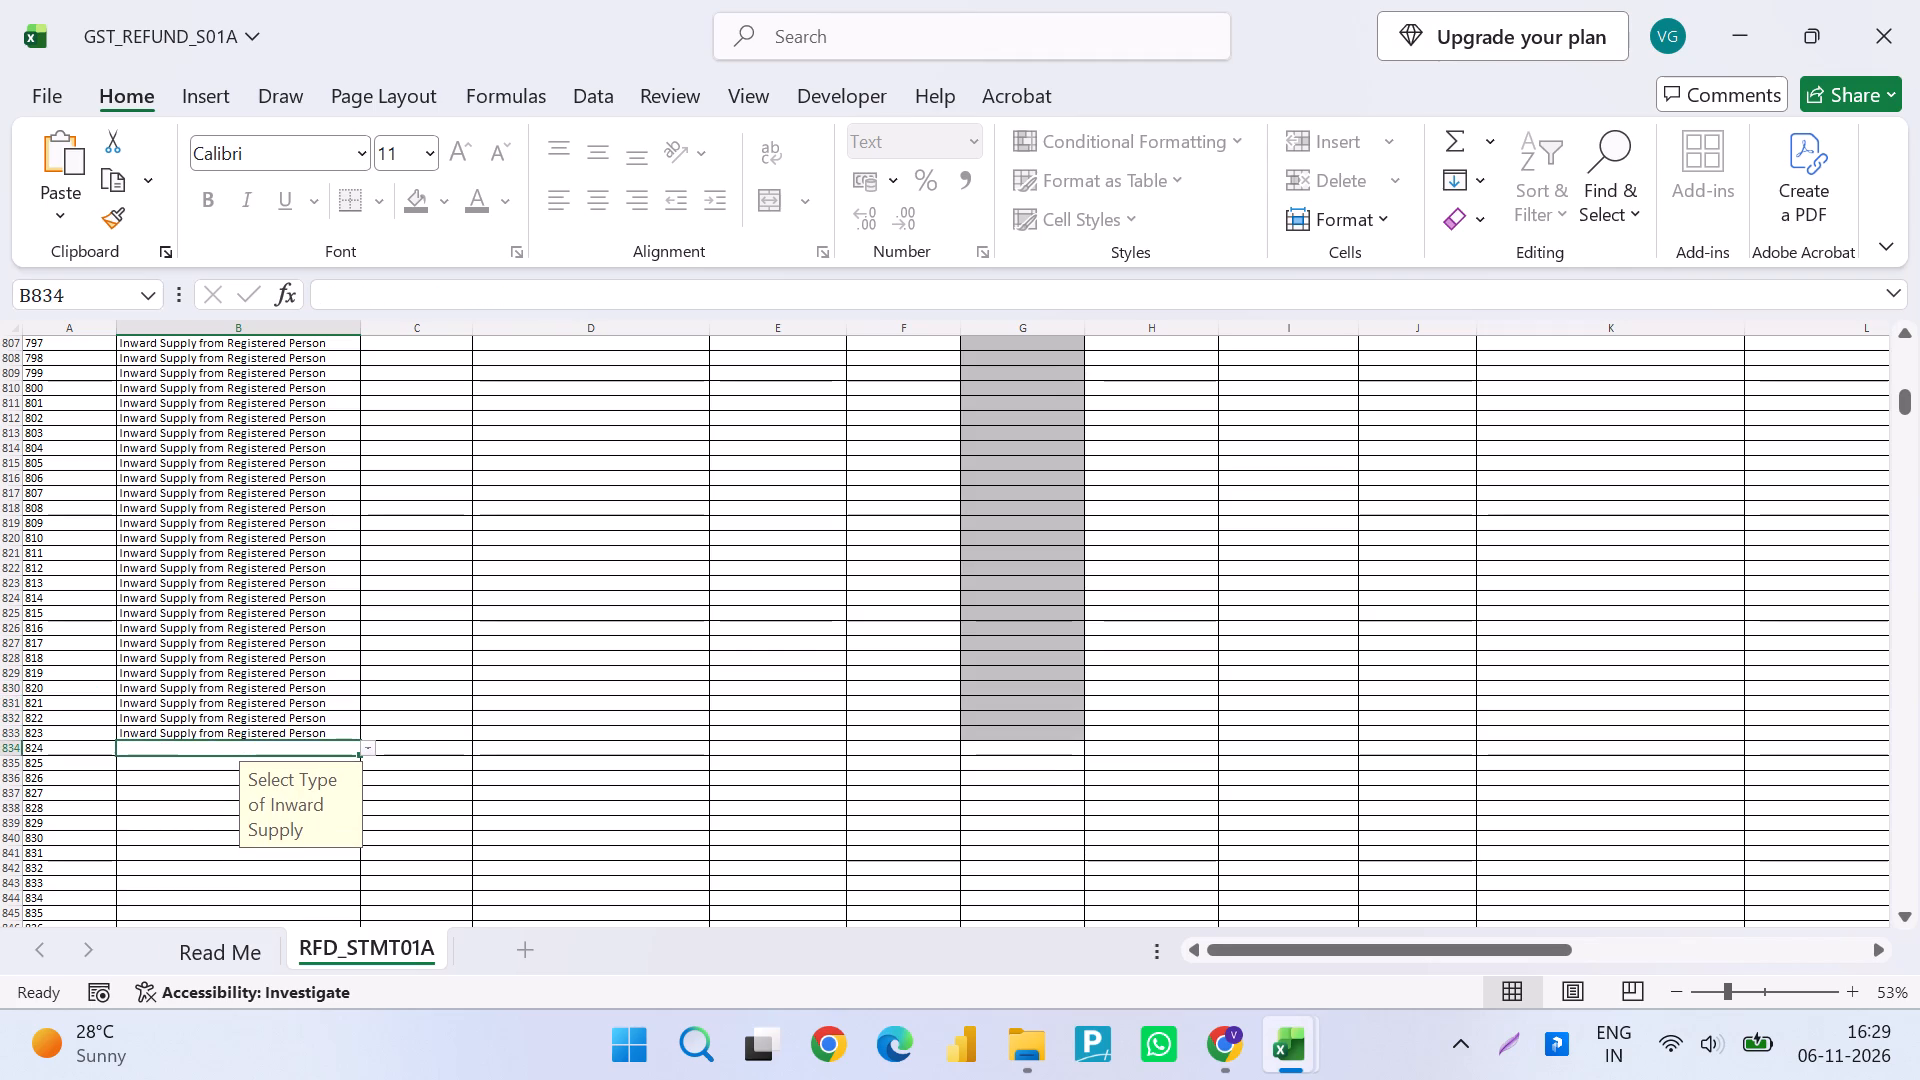
# Continue downward and fill cells B834 to B837 with the copied "Inward Supply from Registered Person" text.
pyautogui.hotkey('ctrl', 'v')
pyautogui.press('Return')
pyautogui.hotkey('ctrl', 'v')
pyautogui.press('Return')
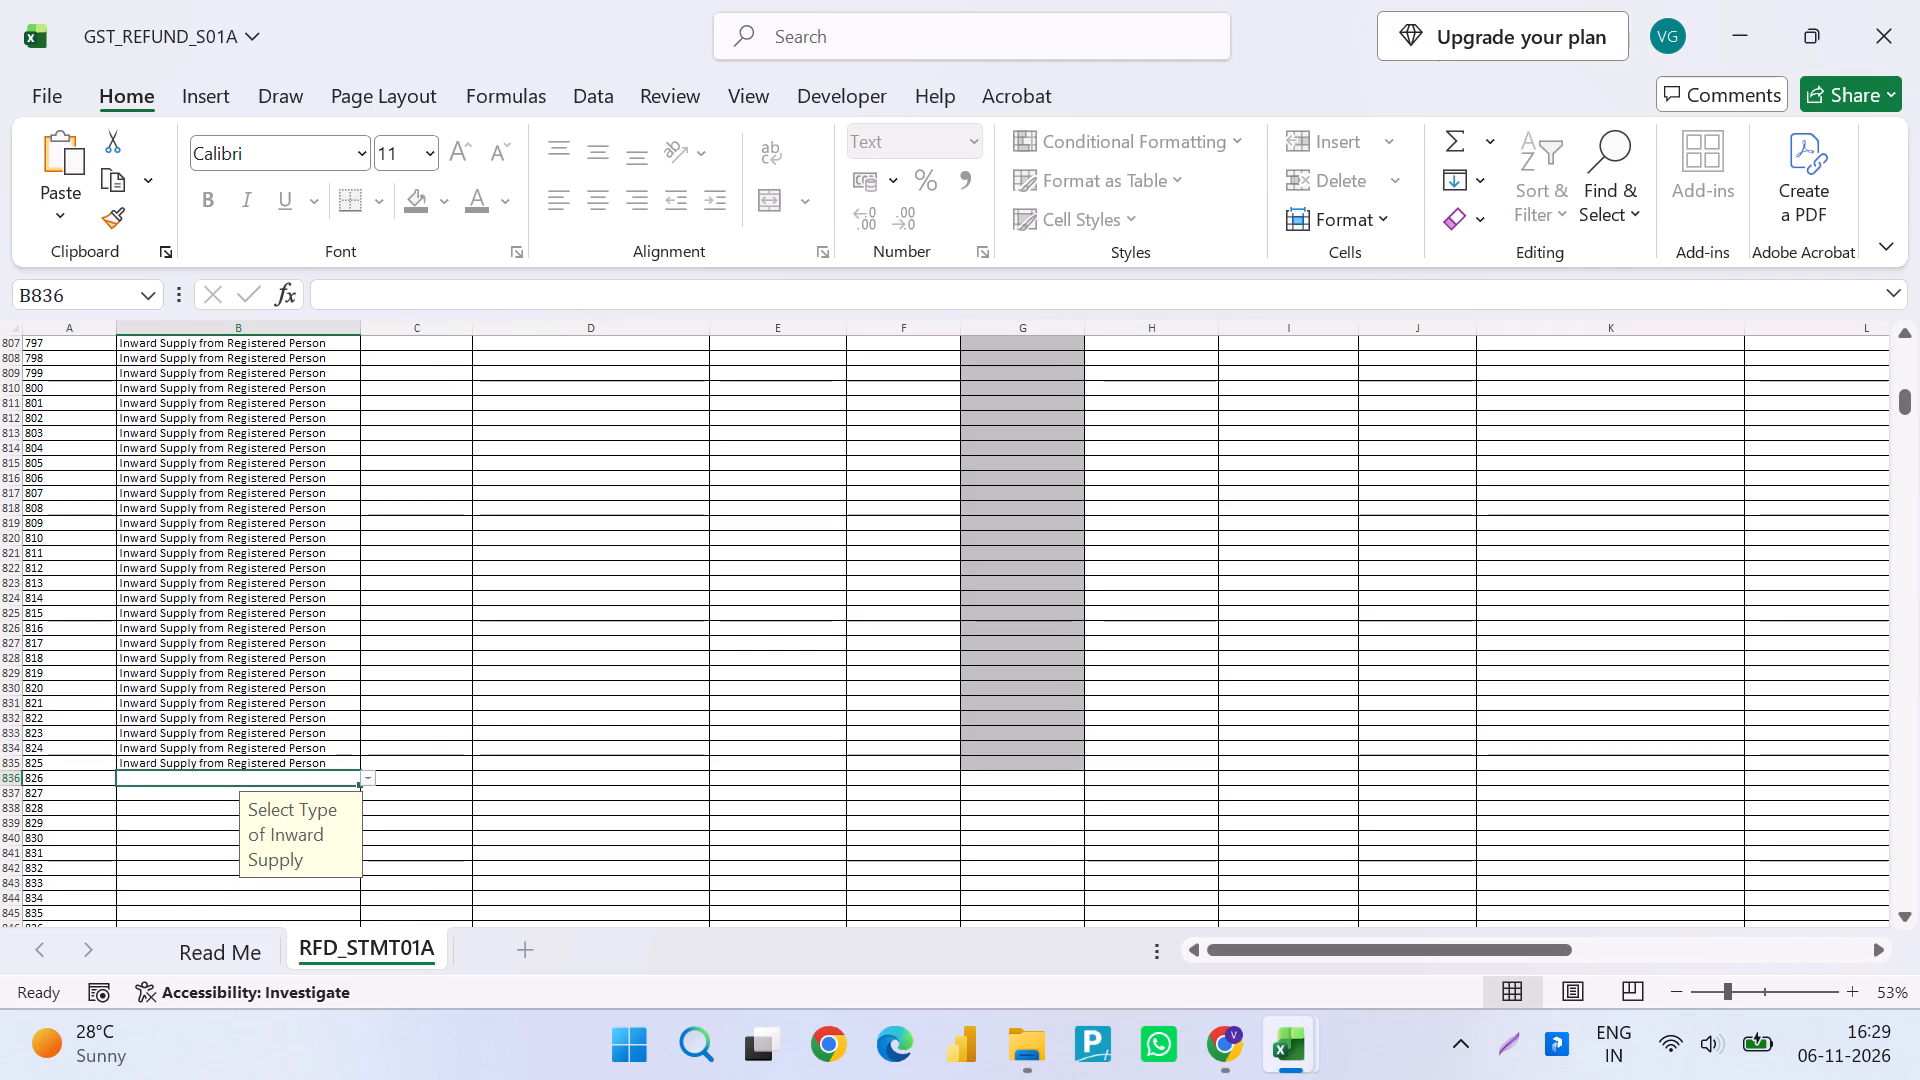
pyautogui.hotkey('ctrl', 'v')
pyautogui.press('Return')
pyautogui.hotkey('ctrl', 'v')
pyautogui.keyDown('ctrl'); pyautogui.click(88, 700); pyautogui.keyUp('ctrl')
pyautogui.press('Return')
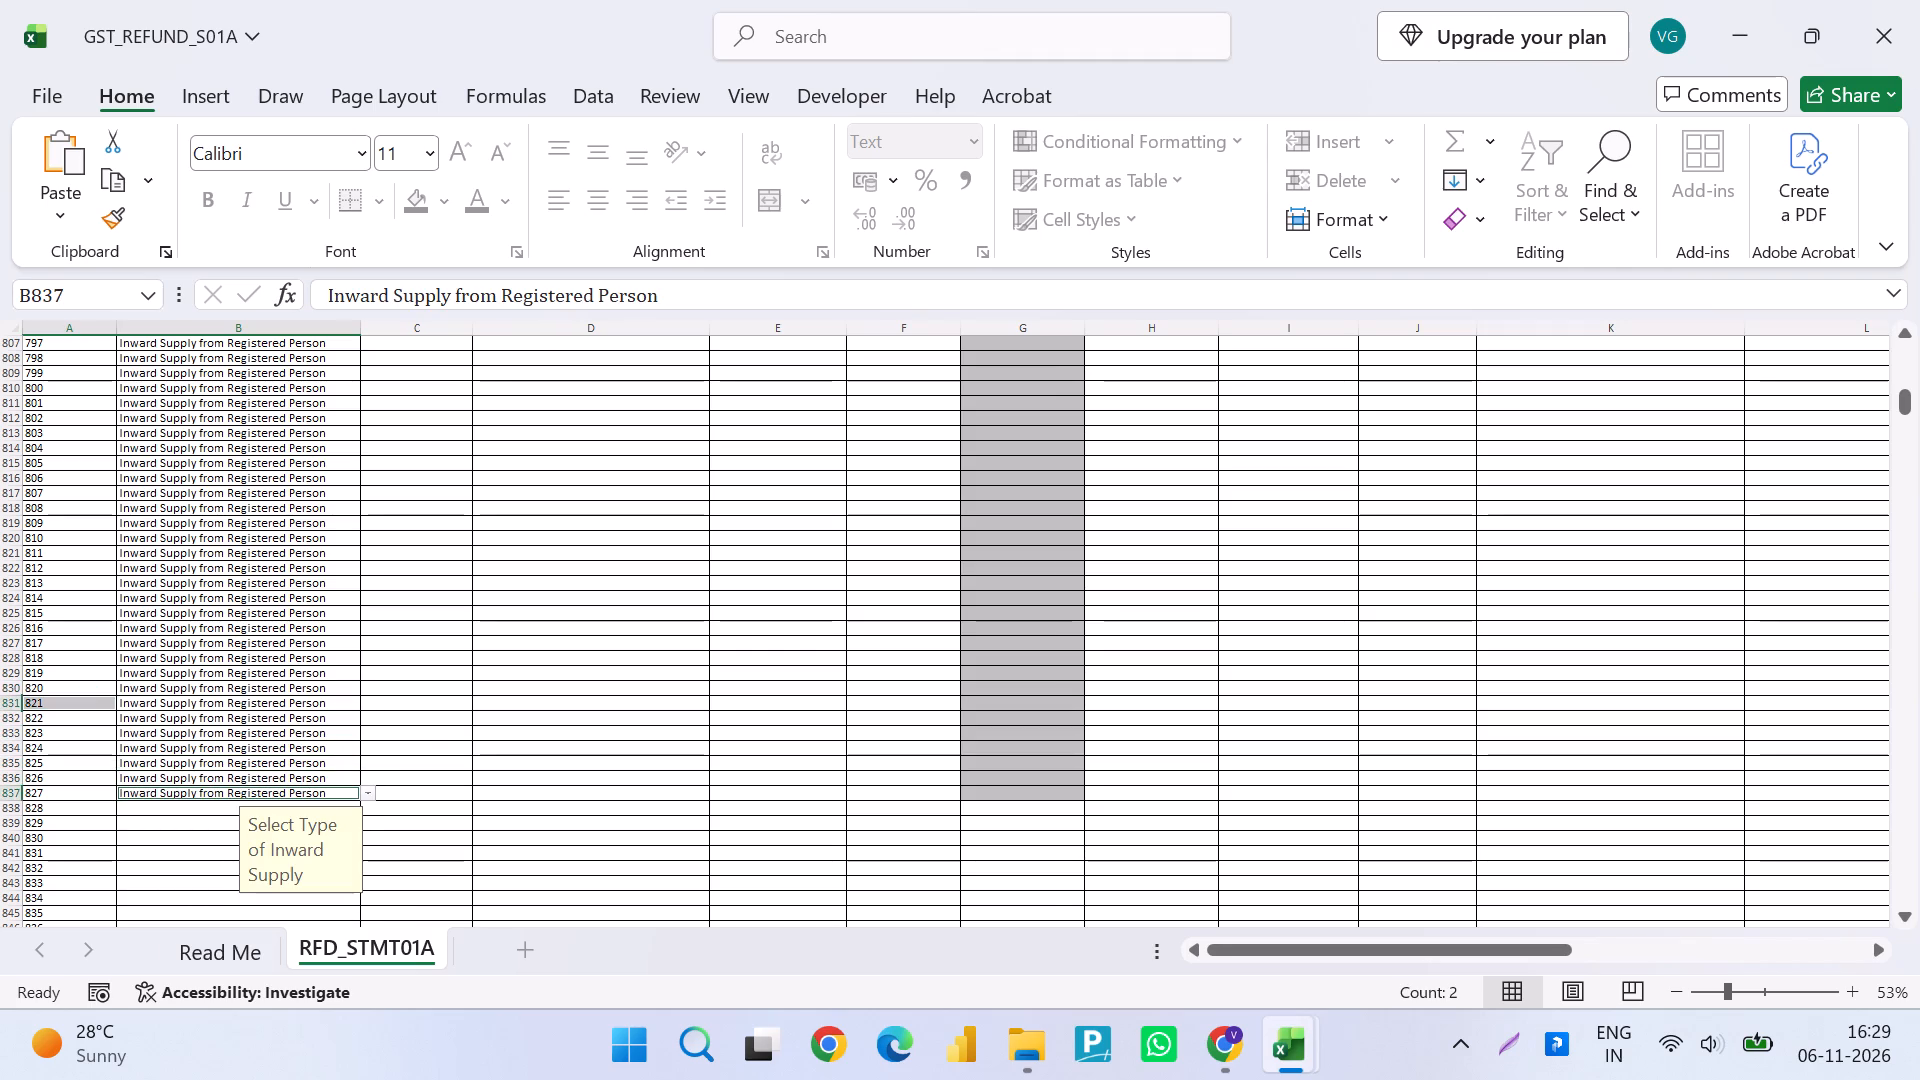
# Go to the lower end of the blank gap in column B and fill B1007 and B1008 with "Inward Supply from Registered Person".
pyautogui.press('Down')
pyautogui.press('Down')
pyautogui.hotkey('ctrl', 'Down')
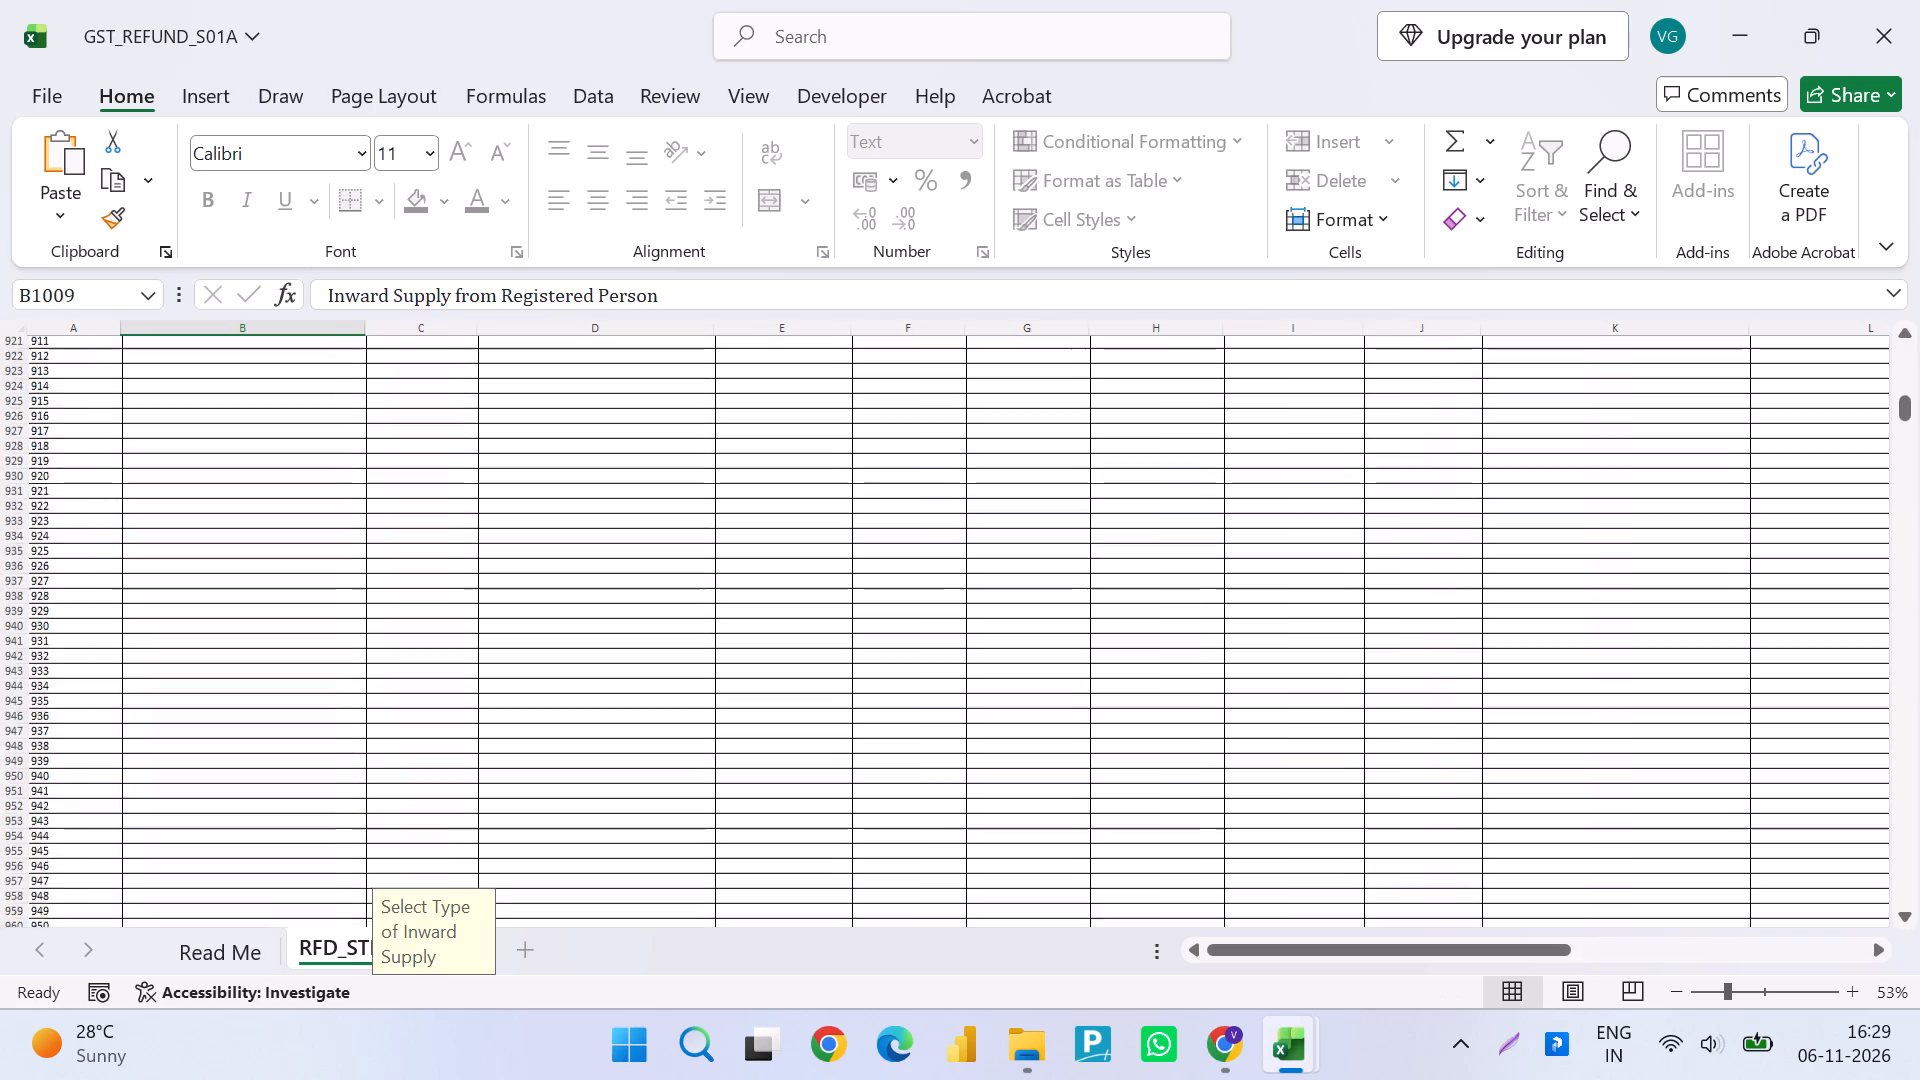
pyautogui.press('Up')
pyautogui.press('Up')
pyautogui.hotkey('ctrl', 'v')
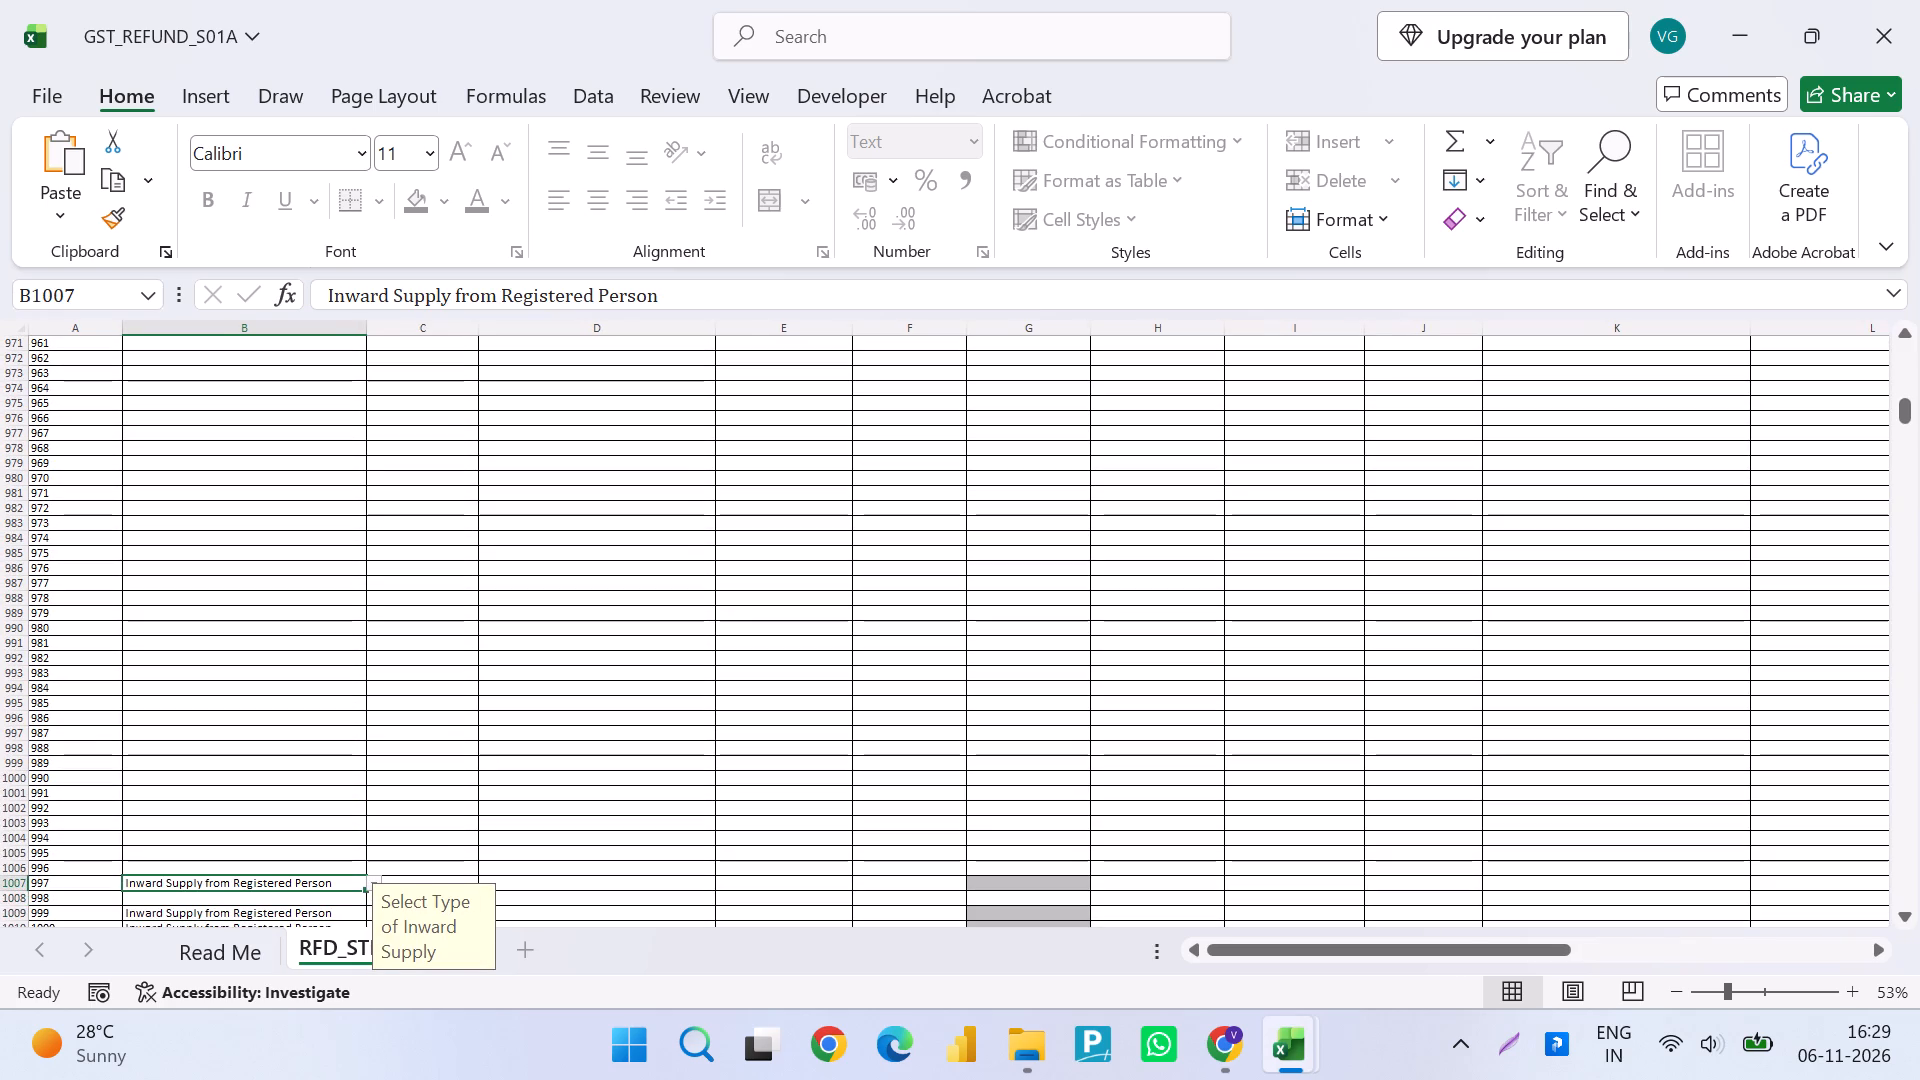
pyautogui.press('Return')
pyautogui.hotkey('ctrl', 'v')
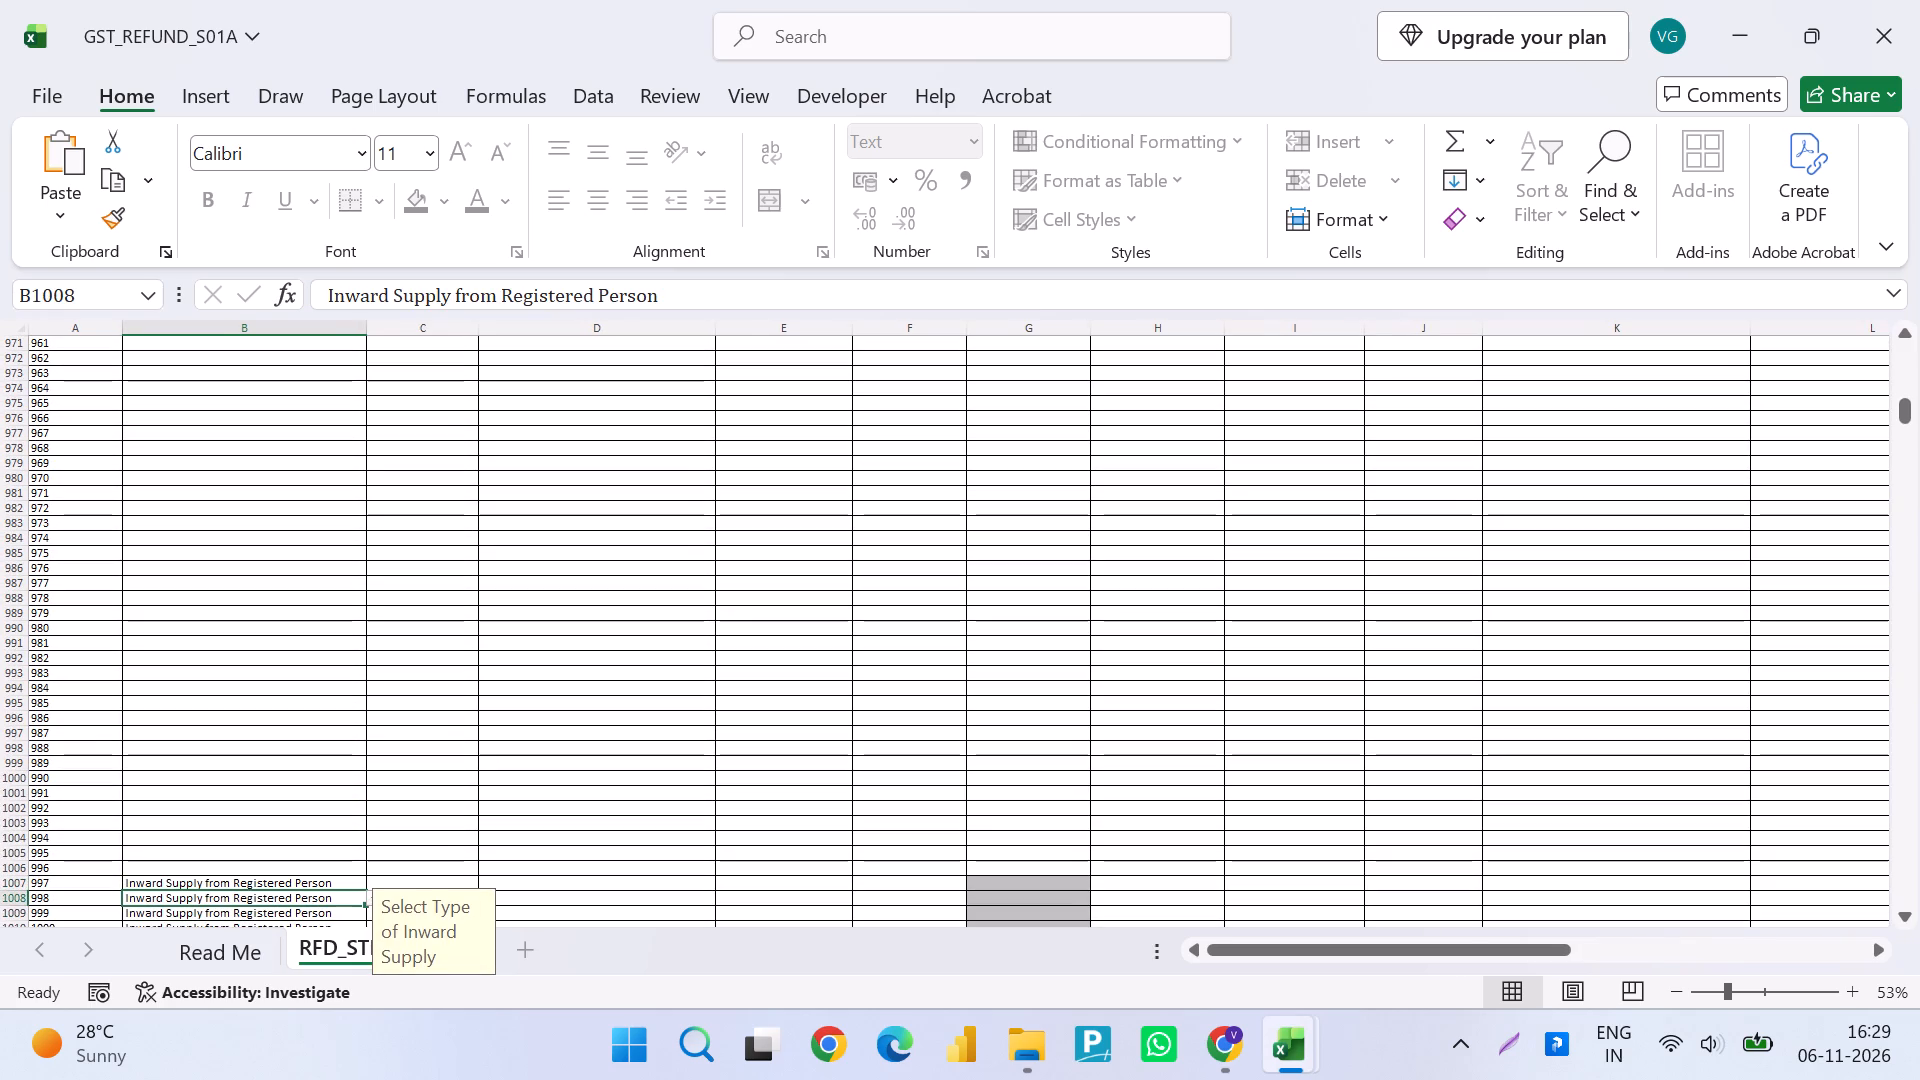
# Go up to cell B972 and fill B972 down to B975 with the copied "Inward Supply from Registered Person" text.
pyautogui.press('Up')
pyautogui.press('Up')
pyautogui.press('Up')
pyautogui.press('Up')
pyautogui.press('Up')
pyautogui.press('Up')
pyautogui.press('Up')
pyautogui.press('Up')
pyautogui.press('Up')
pyautogui.press('Up')
pyautogui.press('Up')
pyautogui.press('Up')
pyautogui.press('Up')
pyautogui.press('Up')
pyautogui.press('Up')
pyautogui.press('Up')
pyautogui.press('Up')
pyautogui.press('Up')
pyautogui.press('Up')
pyautogui.press('Up')
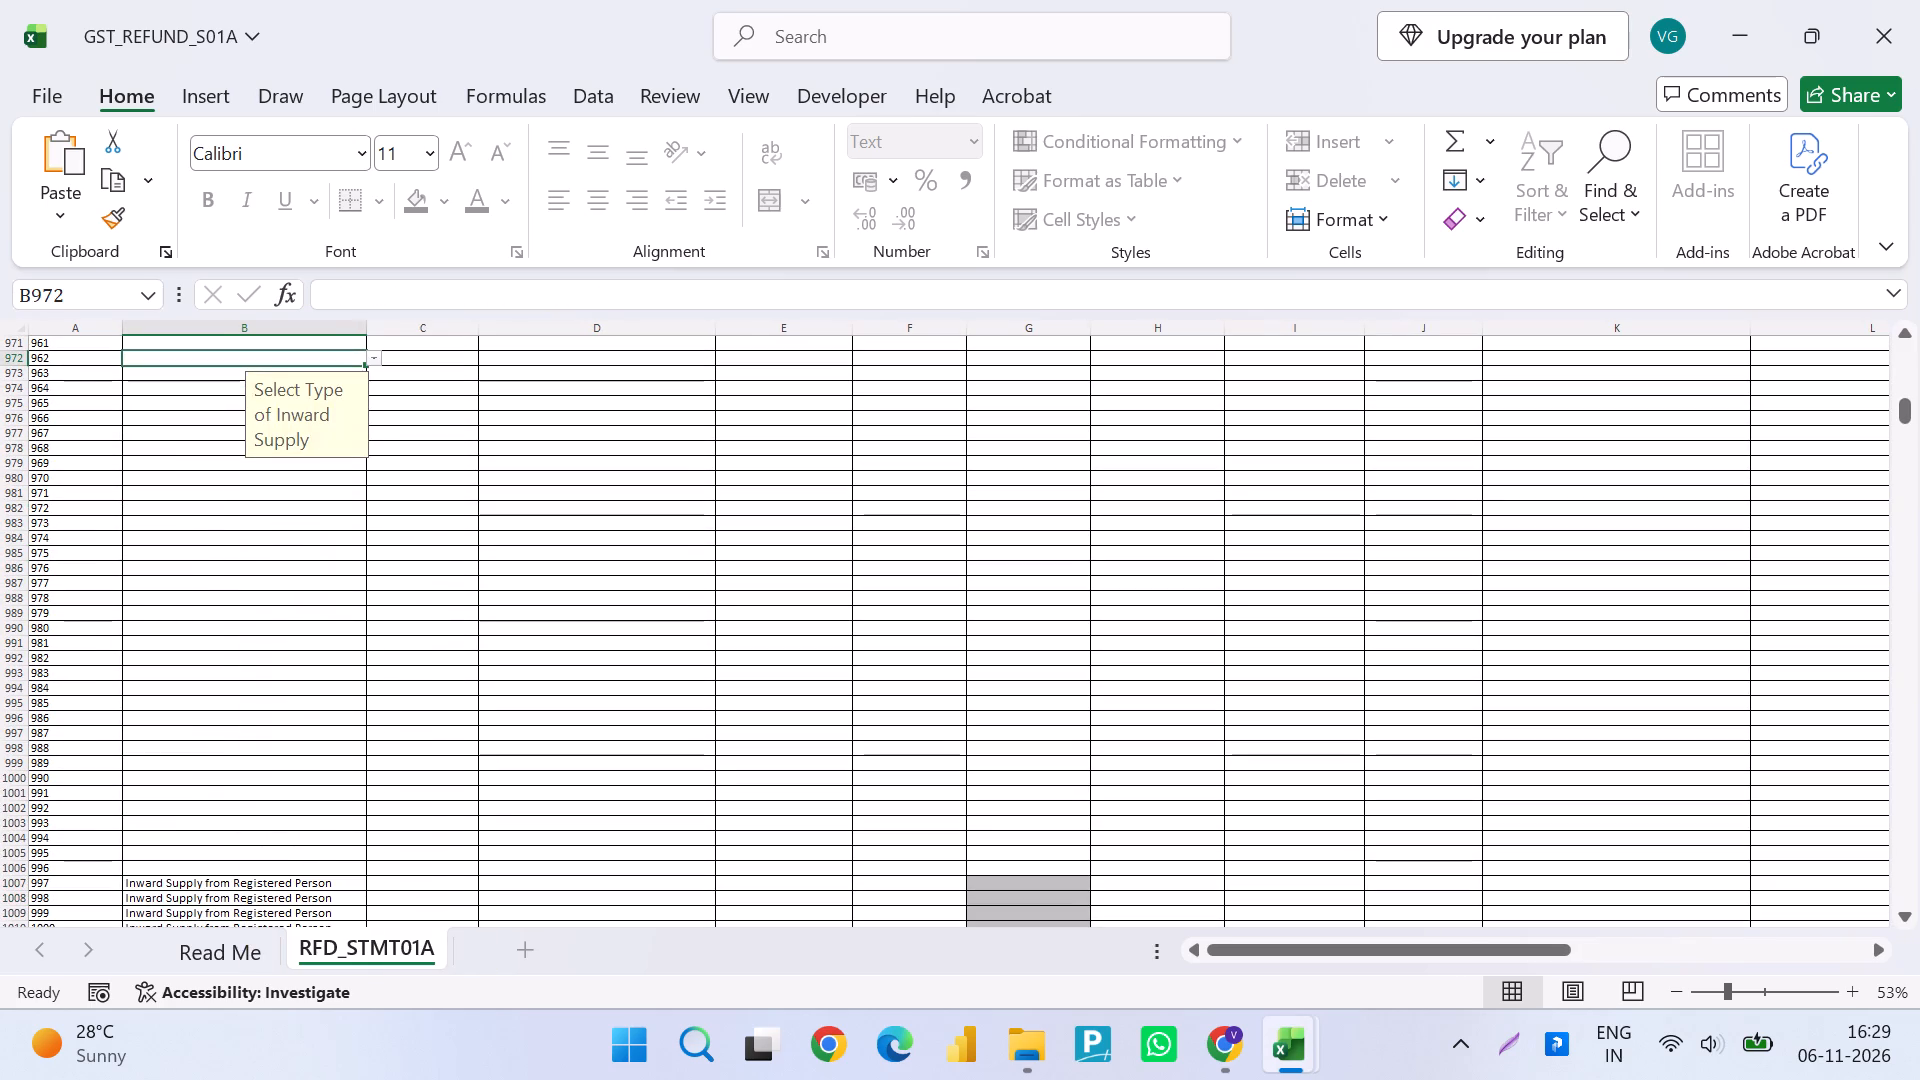
pyautogui.hotkey('ctrl', 'v')
pyautogui.press('Return')
pyautogui.hotkey('ctrl', 'v')
pyautogui.press('Return')
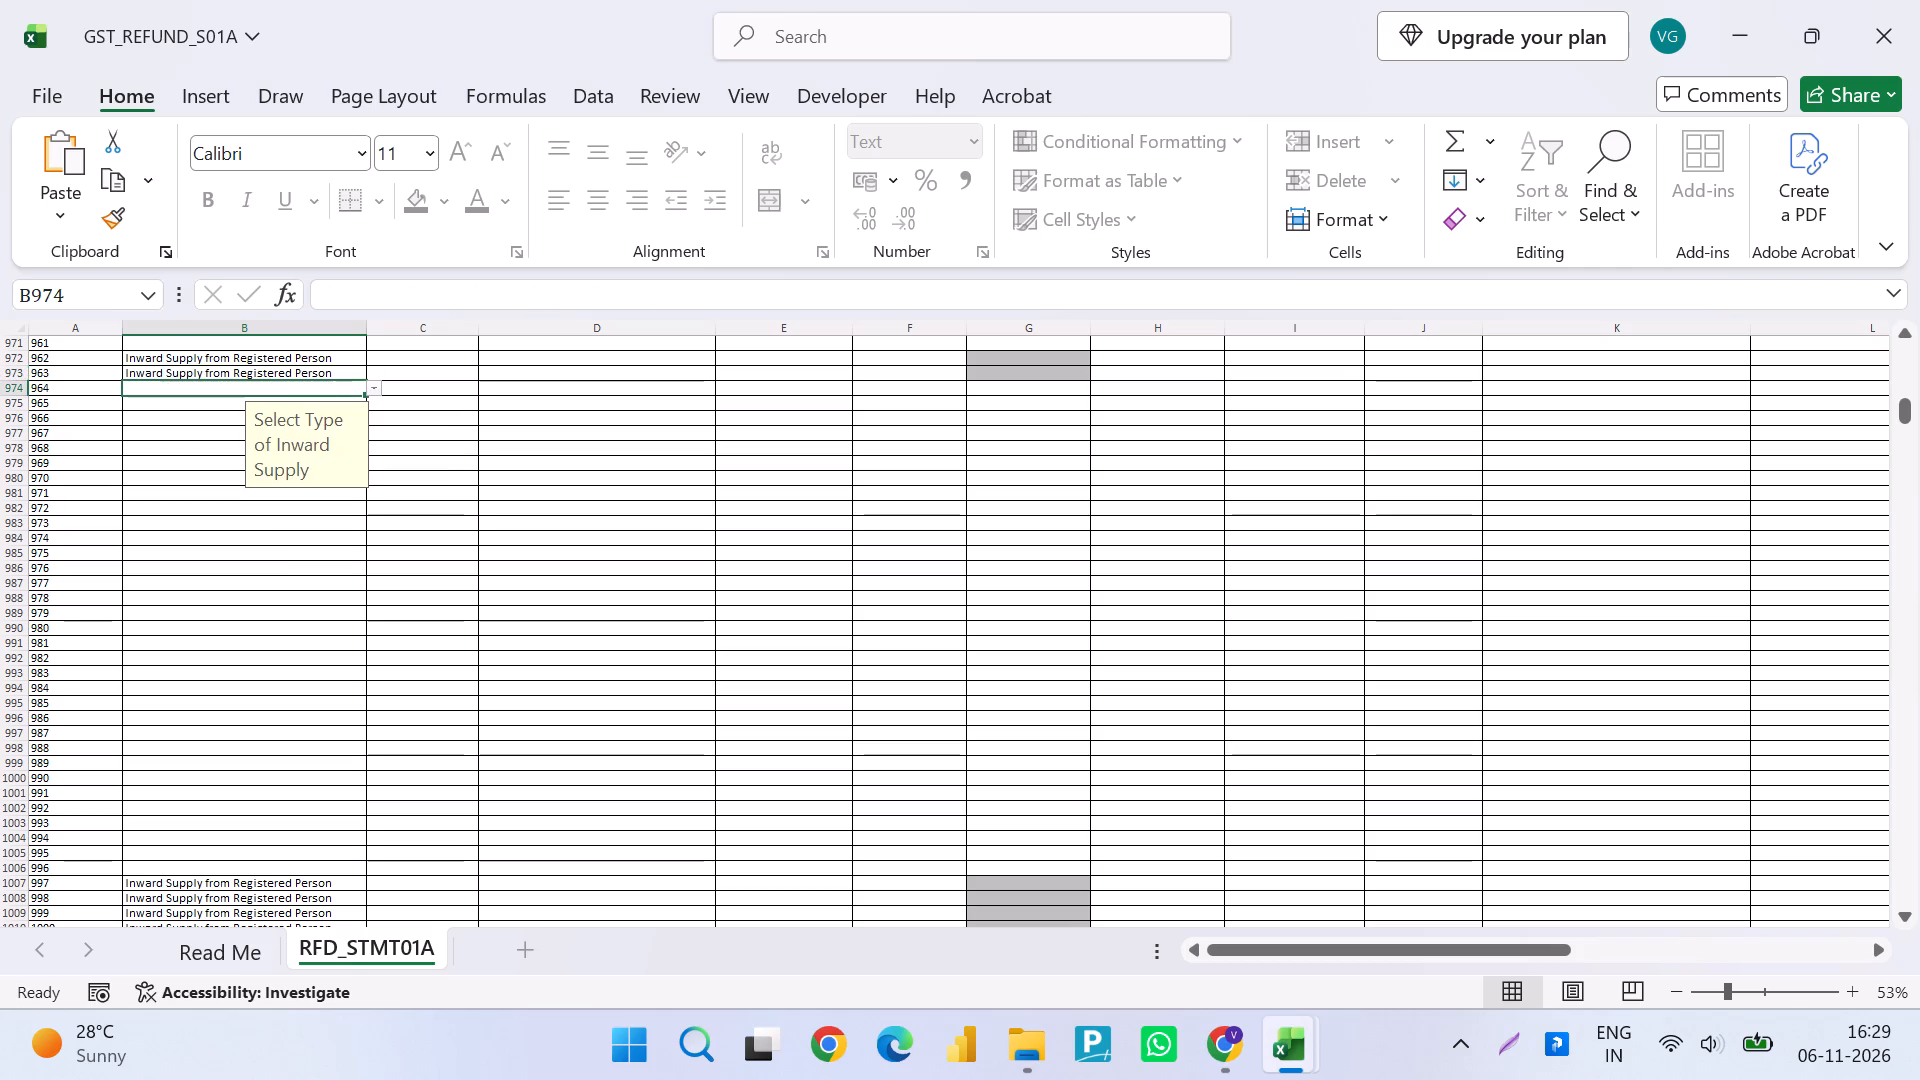
pyautogui.hotkey('ctrl', 'v')
pyautogui.press('Return')
pyautogui.hotkey('ctrl', 'v')
pyautogui.press('Return')
# Fill cells B976 down to B980 with the copied "Inward Supply from Registered Person" text.
pyautogui.hotkey('ctrl', 'v')
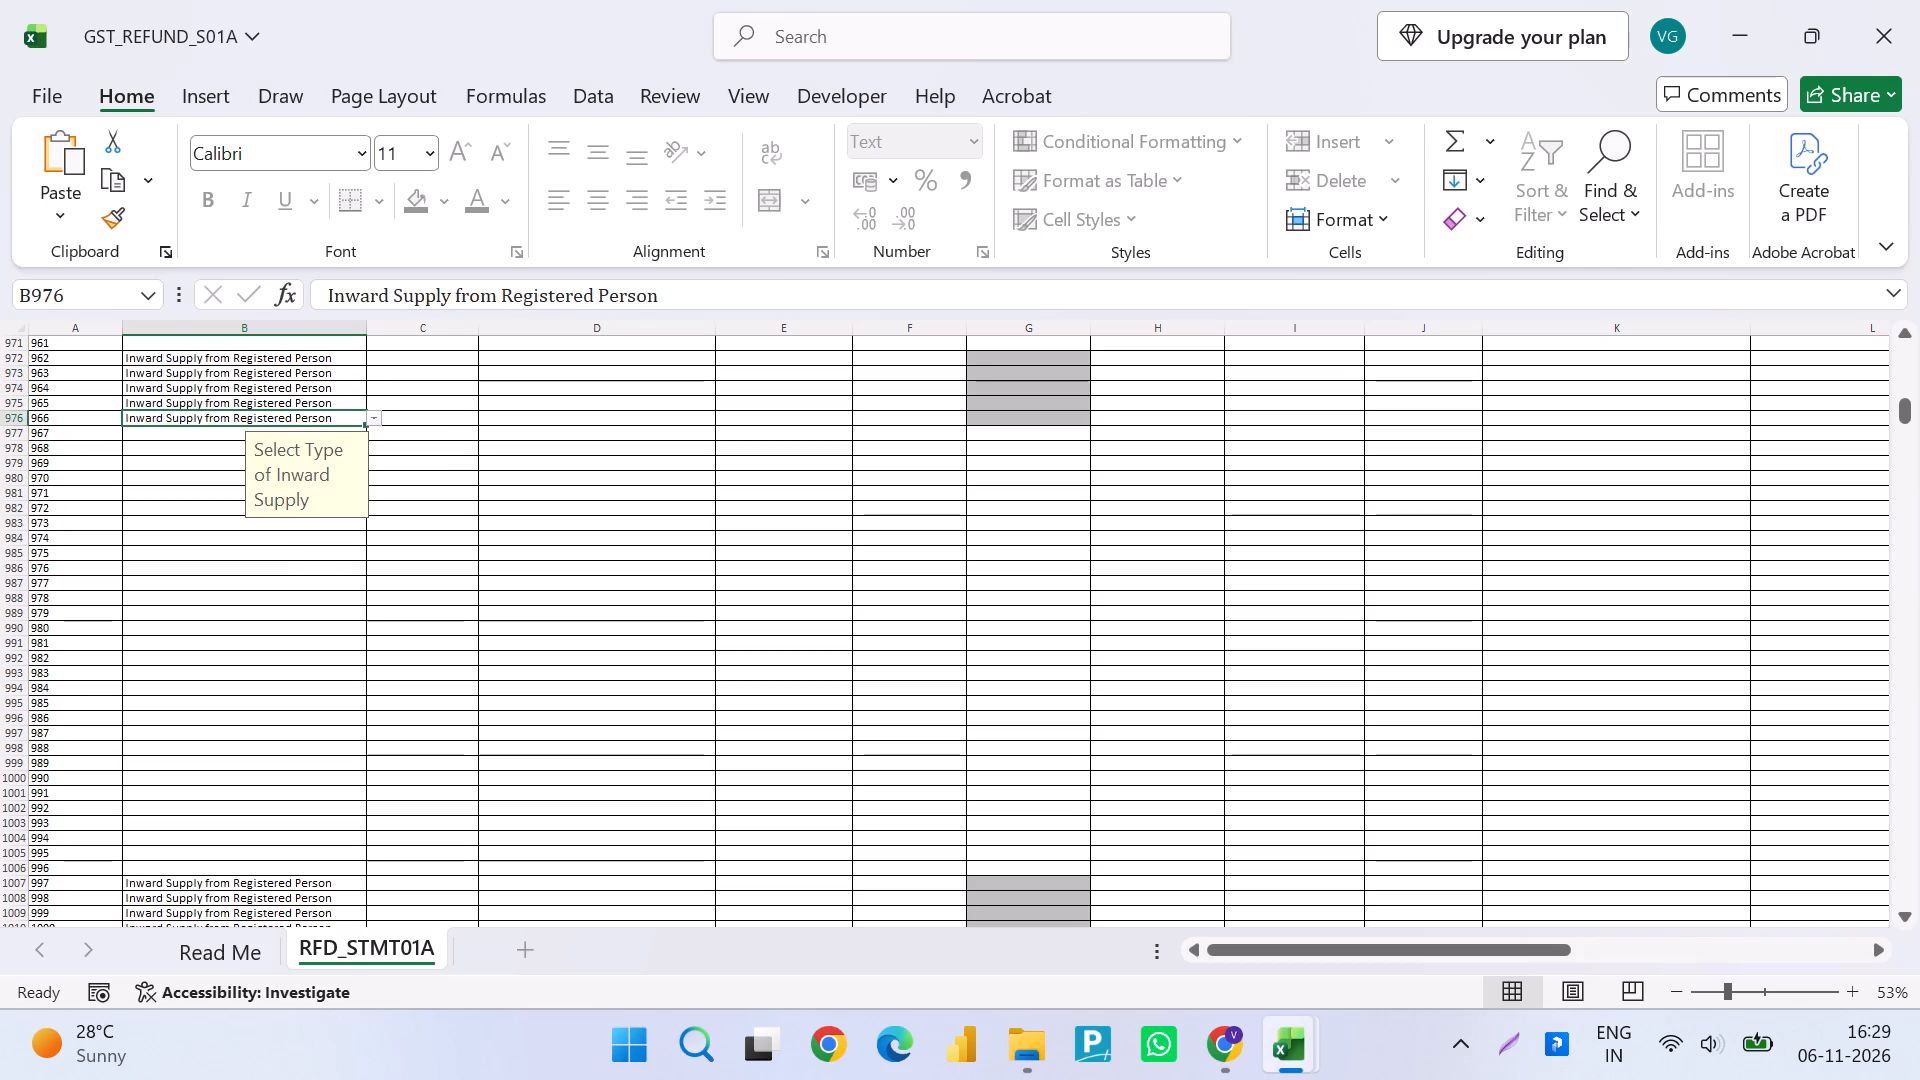
pyautogui.press('Return')
pyautogui.hotkey('ctrl', 'v')
pyautogui.press('Return')
pyautogui.hotkey('ctrl', 'v')
pyautogui.press('Return')
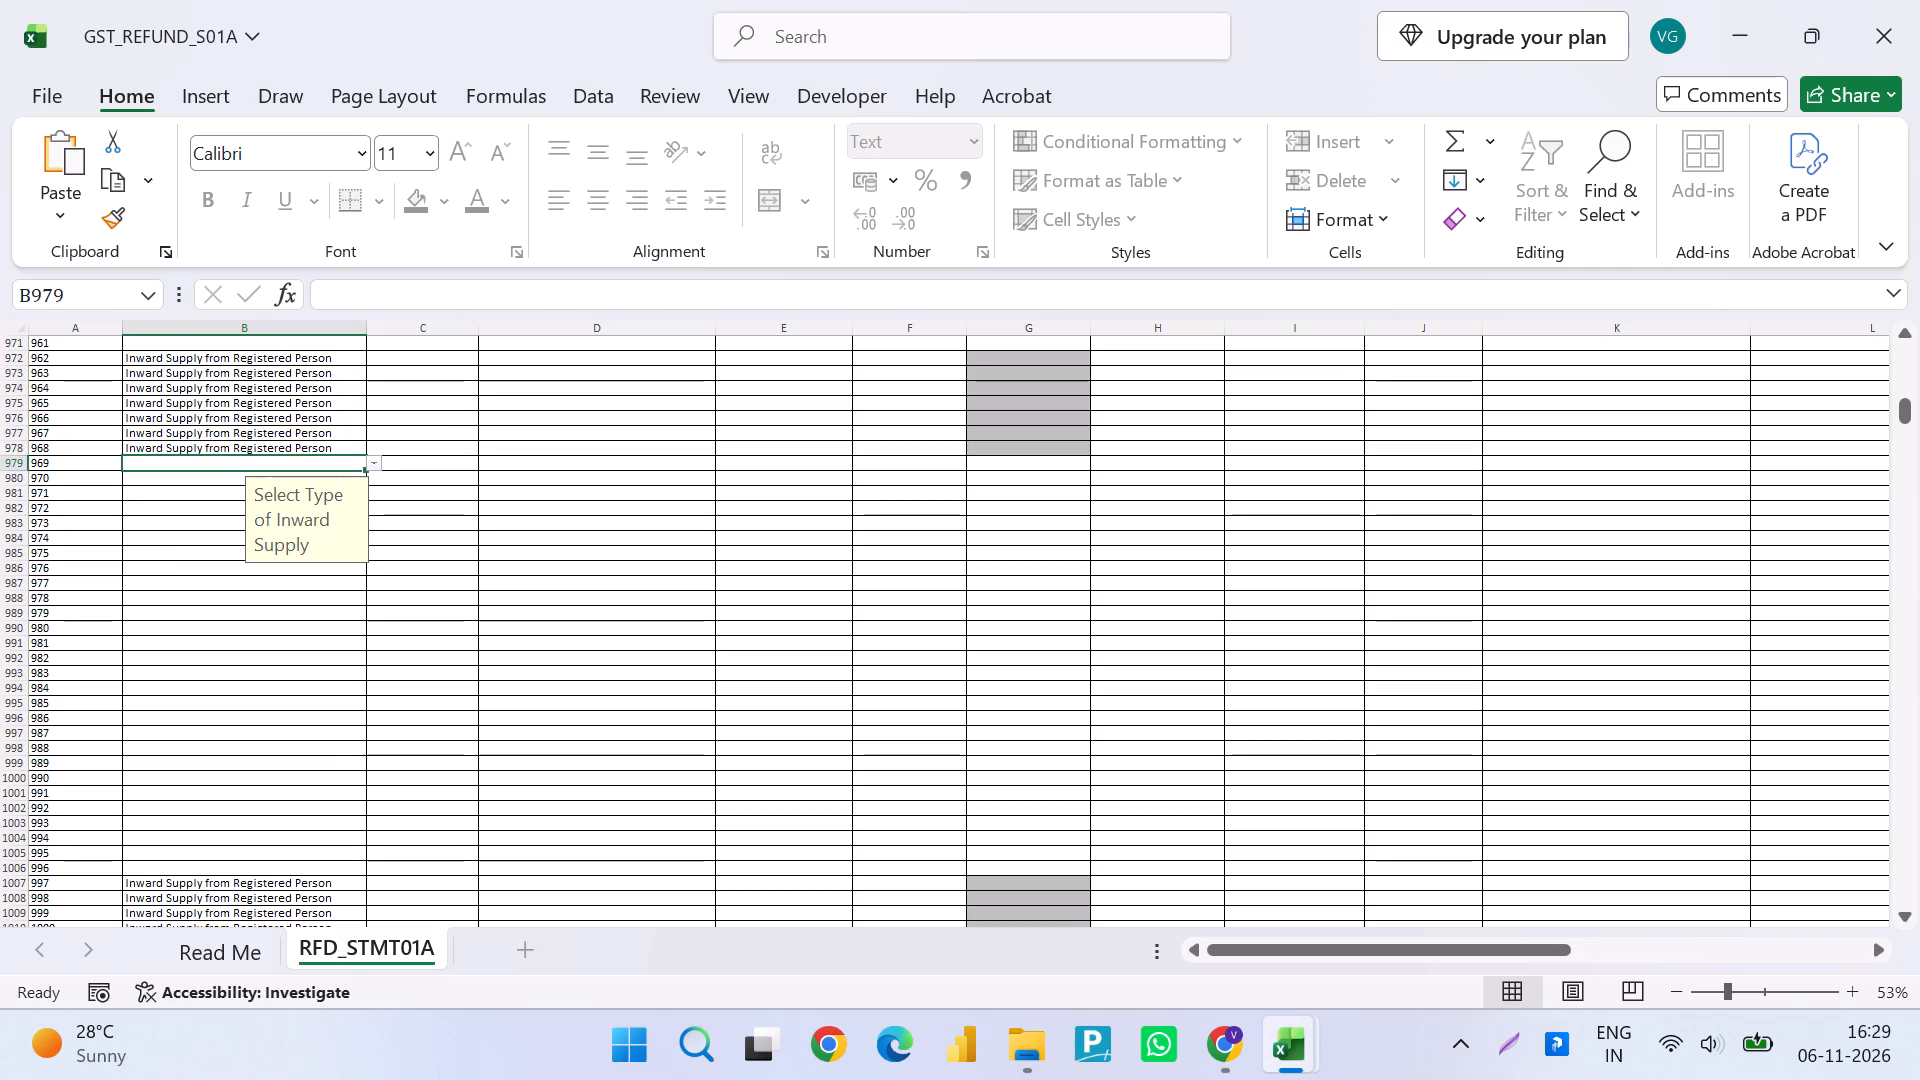
pyautogui.hotkey('ctrl', 'v')
pyautogui.press('Return')
pyautogui.hotkey('ctrl', 'v')
pyautogui.press('Return')
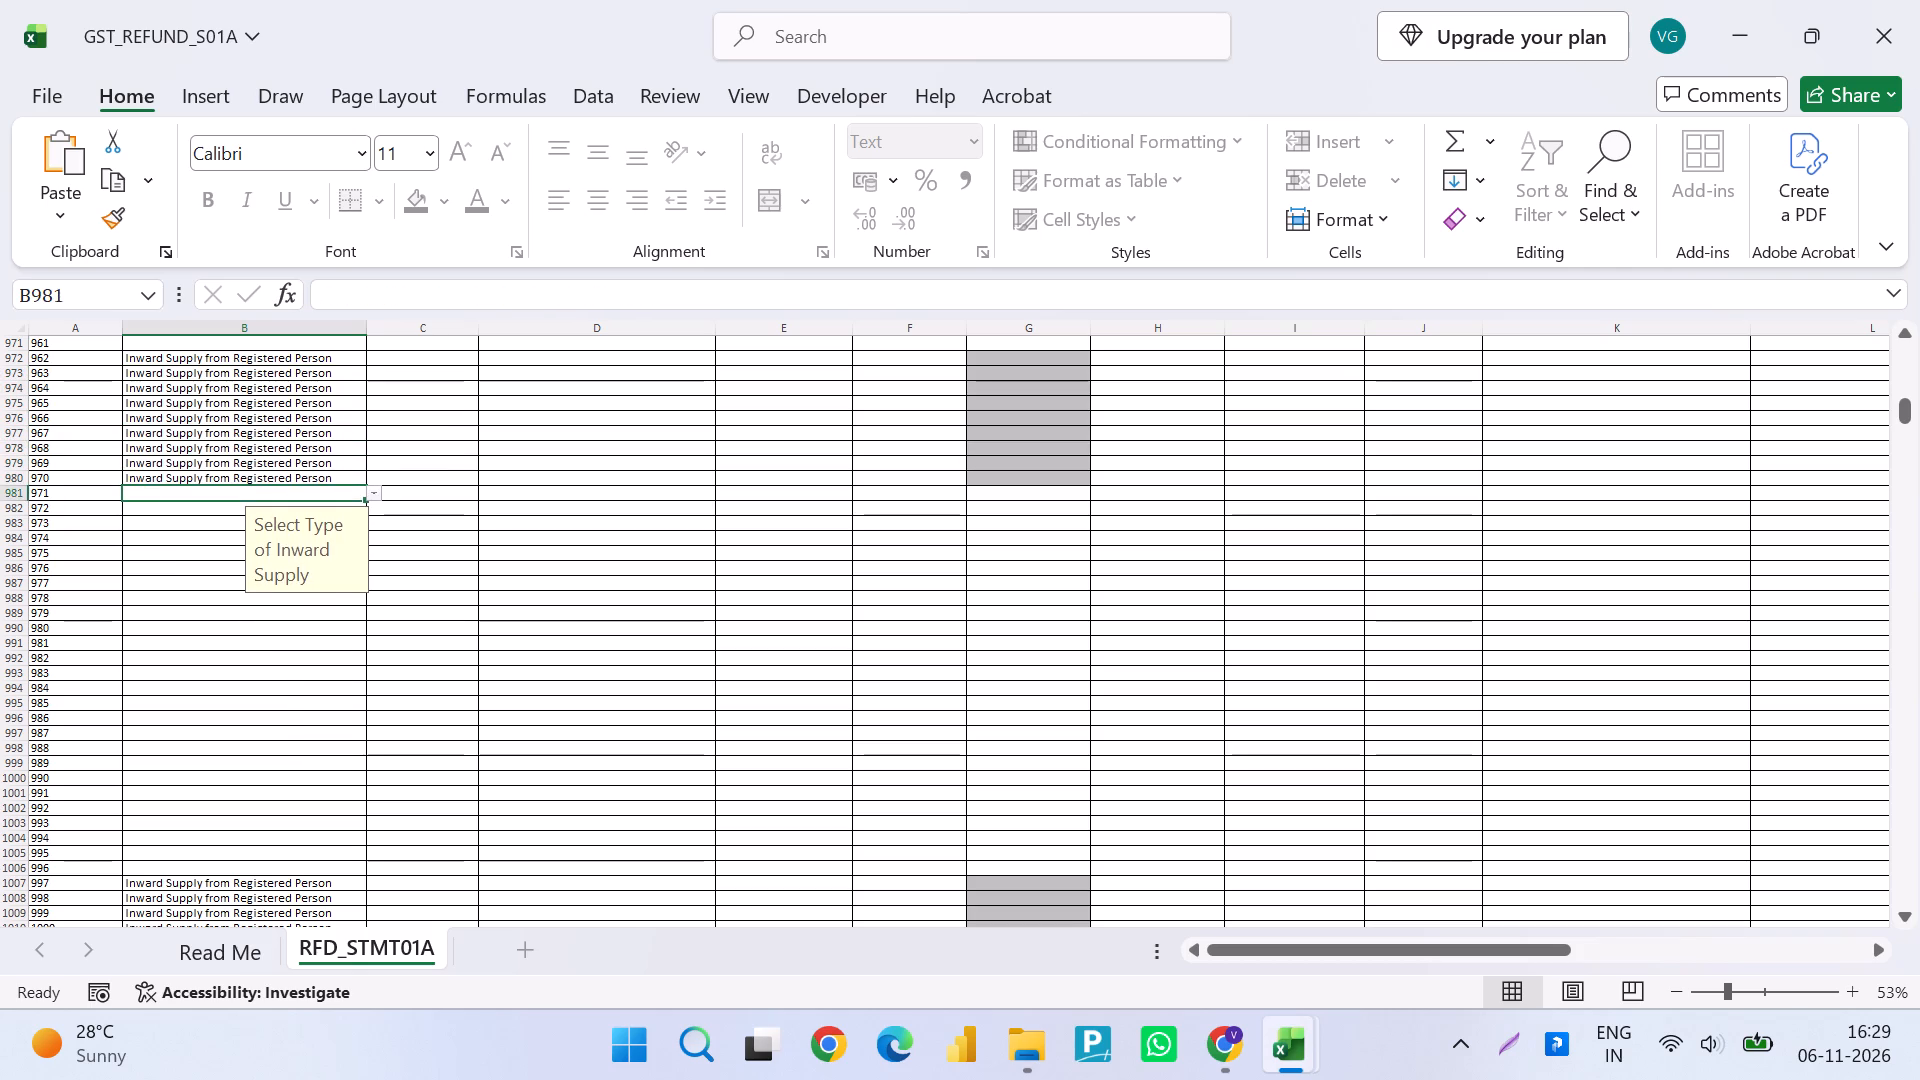
# Continue downward and fill cells B981 to B985 with the copied "Inward Supply from Registered Person" text.
pyautogui.hotkey('ctrl', 'v')
pyautogui.press('Return')
pyautogui.hotkey('ctrl', 'v')
pyautogui.press('Return')
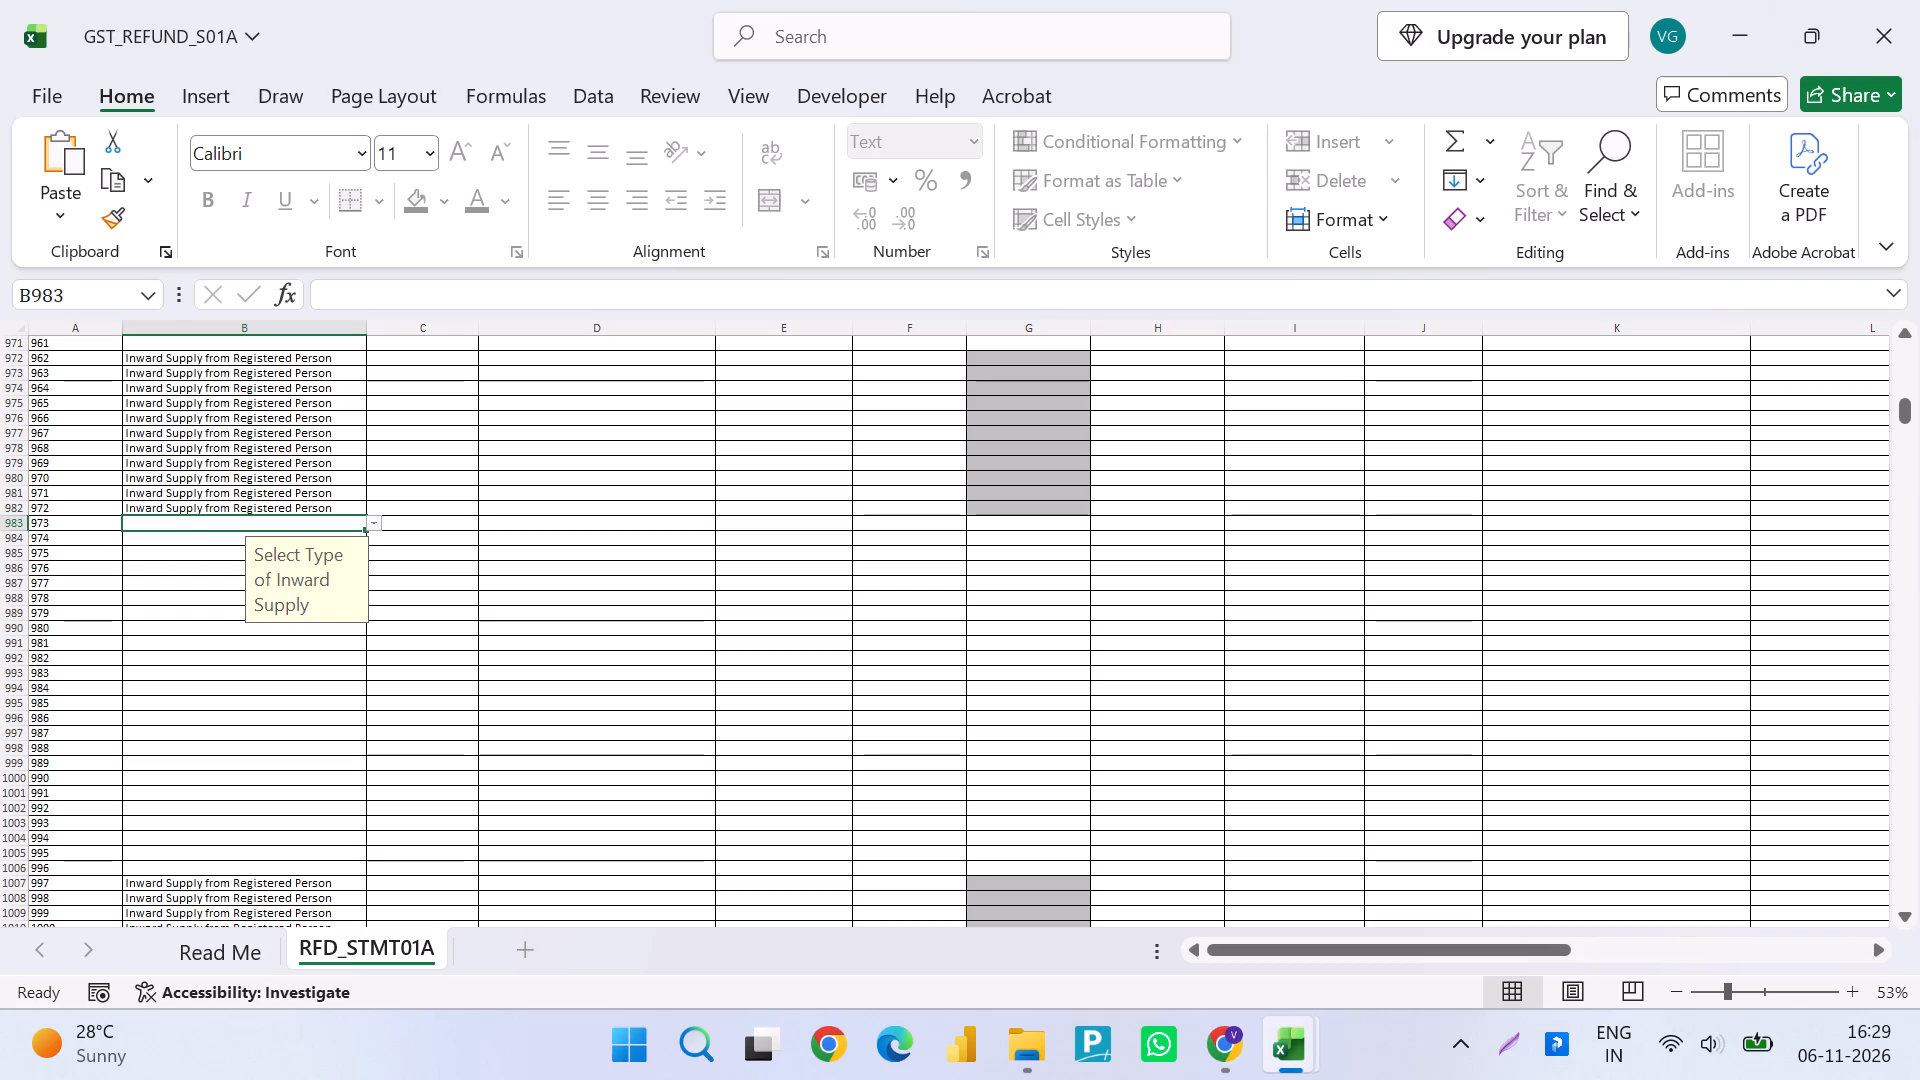
pyautogui.hotkey('ctrl', 'v')
pyautogui.press('Return')
pyautogui.hotkey('ctrl', 'v')
pyautogui.press('Return')
pyautogui.hotkey('ctrl', 'v')
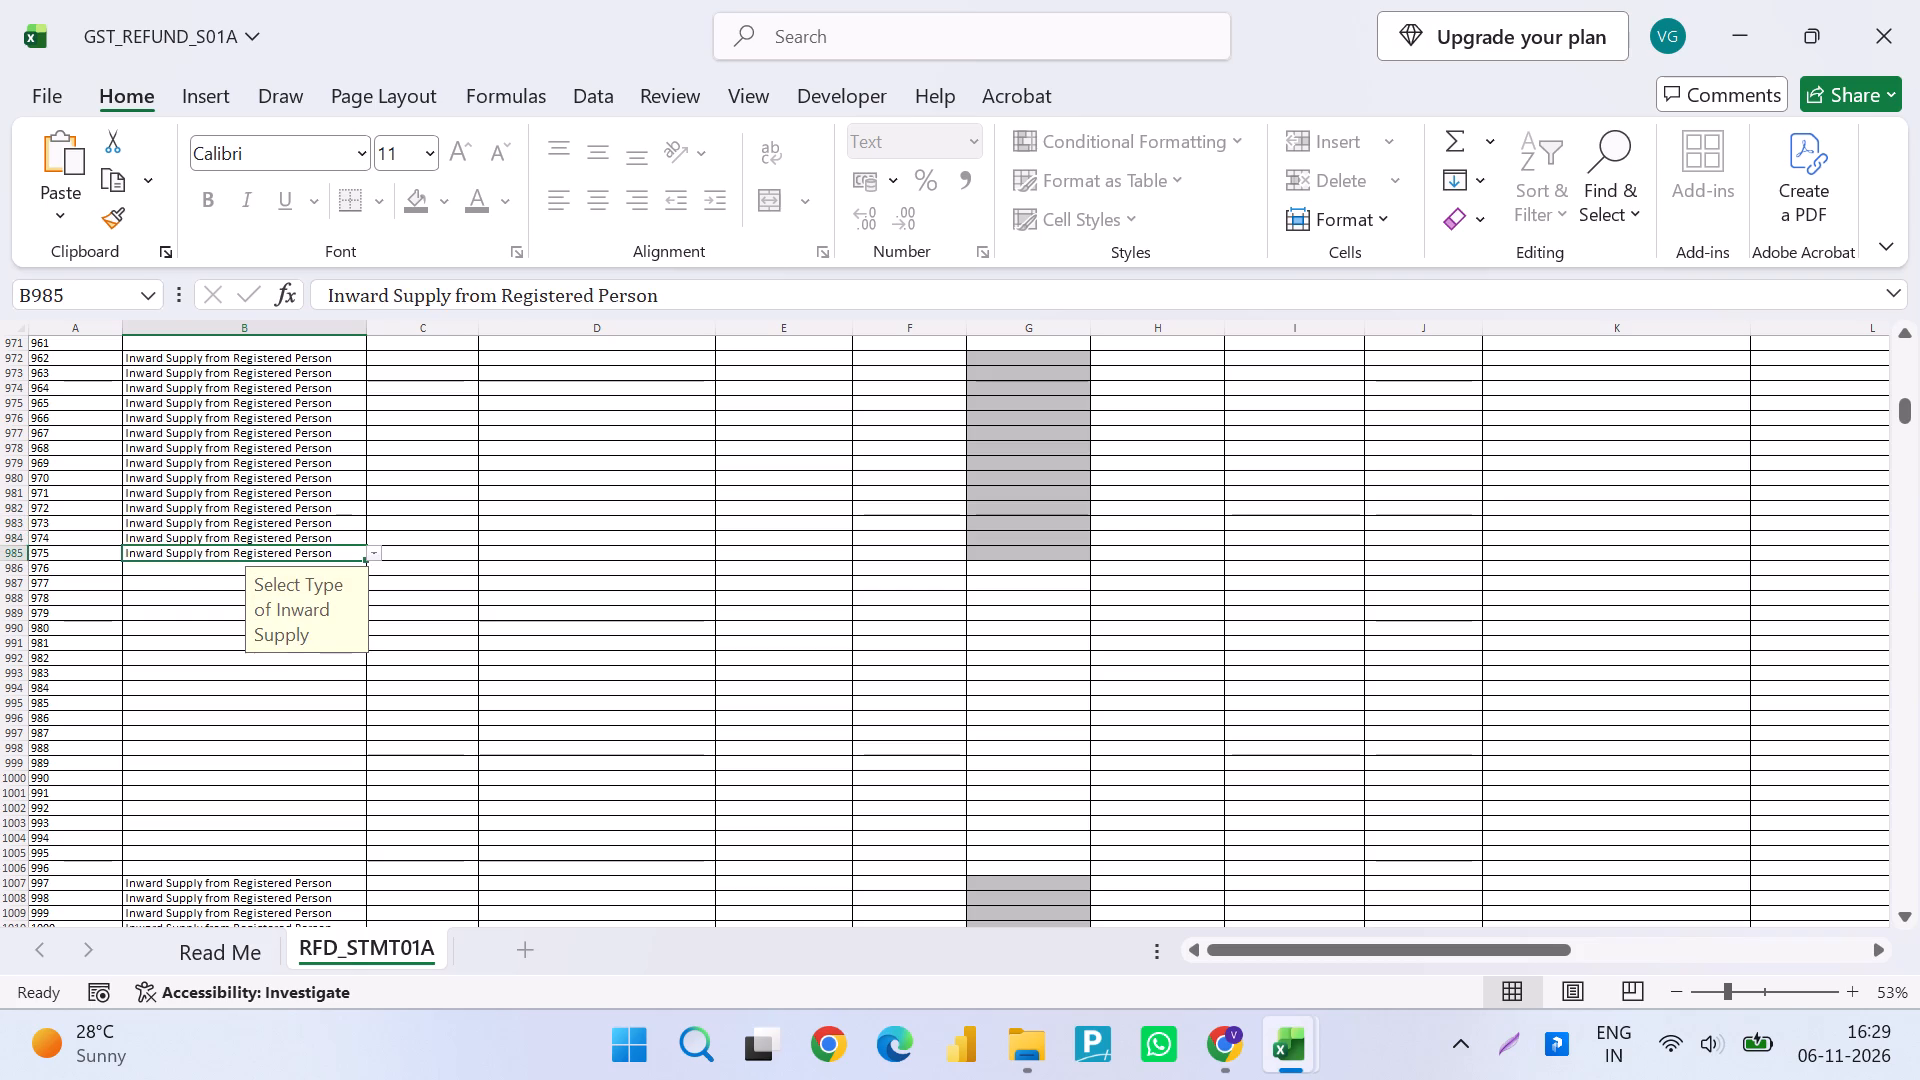
pyautogui.press('Return')
# Fill cells B986 down to B991 with the copied "Inward Supply from Registered Person" text.
pyautogui.hotkey('ctrl', 'v')
pyautogui.press('Return')
pyautogui.hotkey('ctrl', 'v')
pyautogui.press('Return')
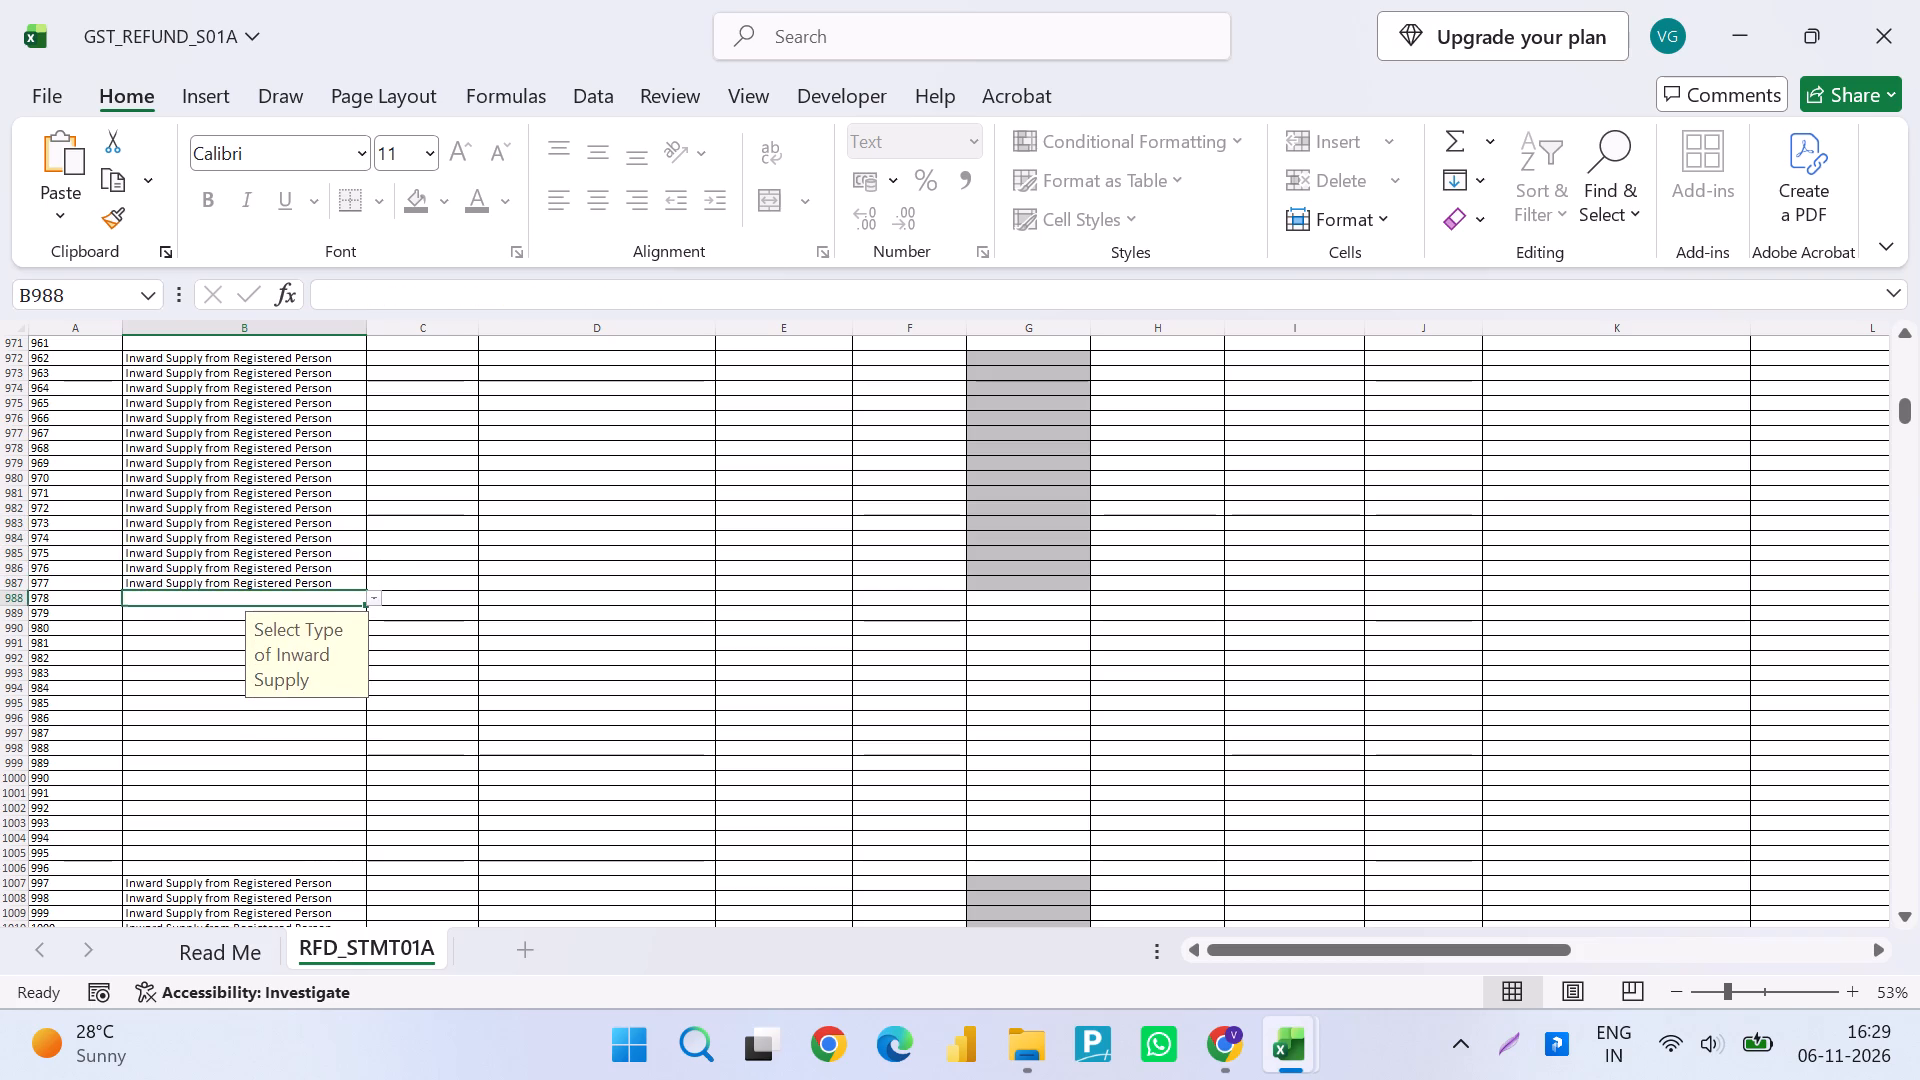
pyautogui.hotkey('ctrl', 'v')
pyautogui.press('Return')
pyautogui.hotkey('ctrl', 'v')
pyautogui.press('Return')
pyautogui.hotkey('ctrl', 'v')
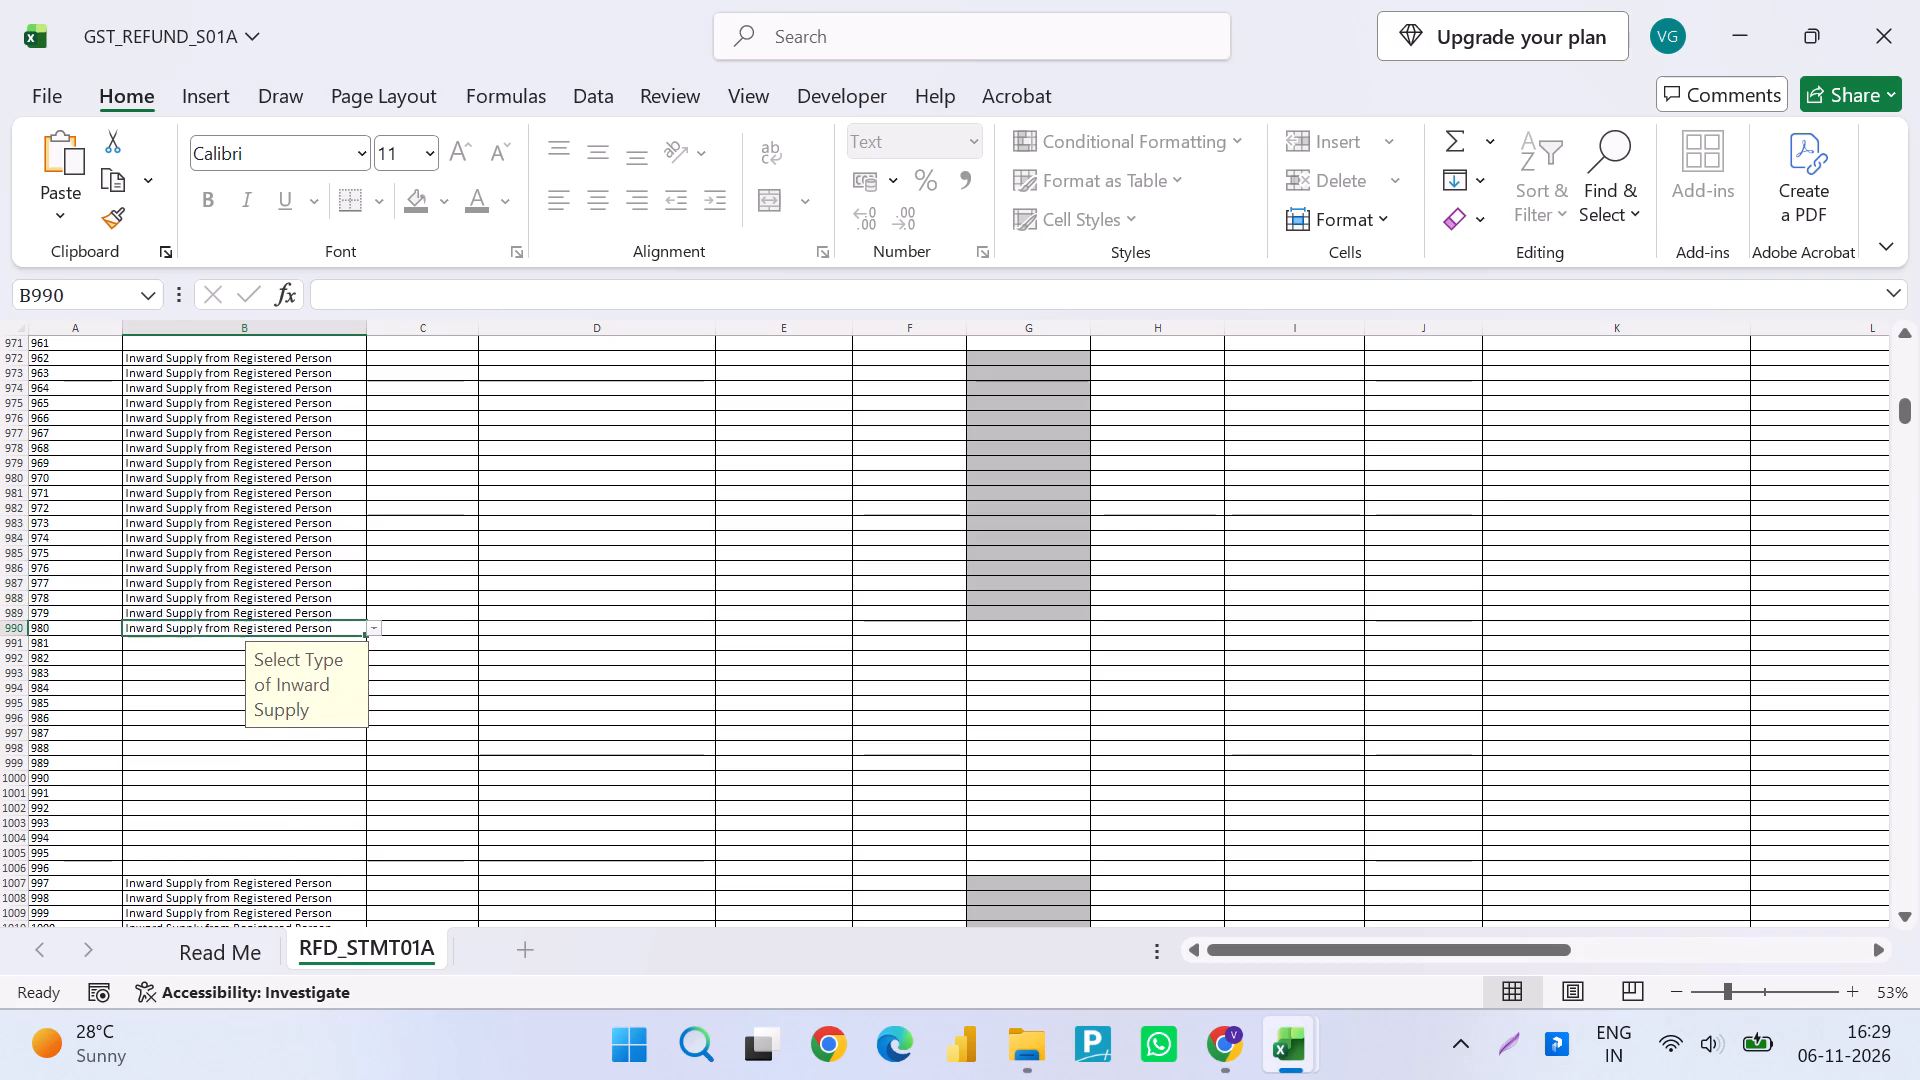
pyautogui.press('Return')
pyautogui.hotkey('ctrl', 'v')
pyautogui.press('Return')
# Fill cells B993 down to B998 with the copied "Inward Supply from Registered Person" text, passing over B992.
pyautogui.hotkey('ctrl', 'b')
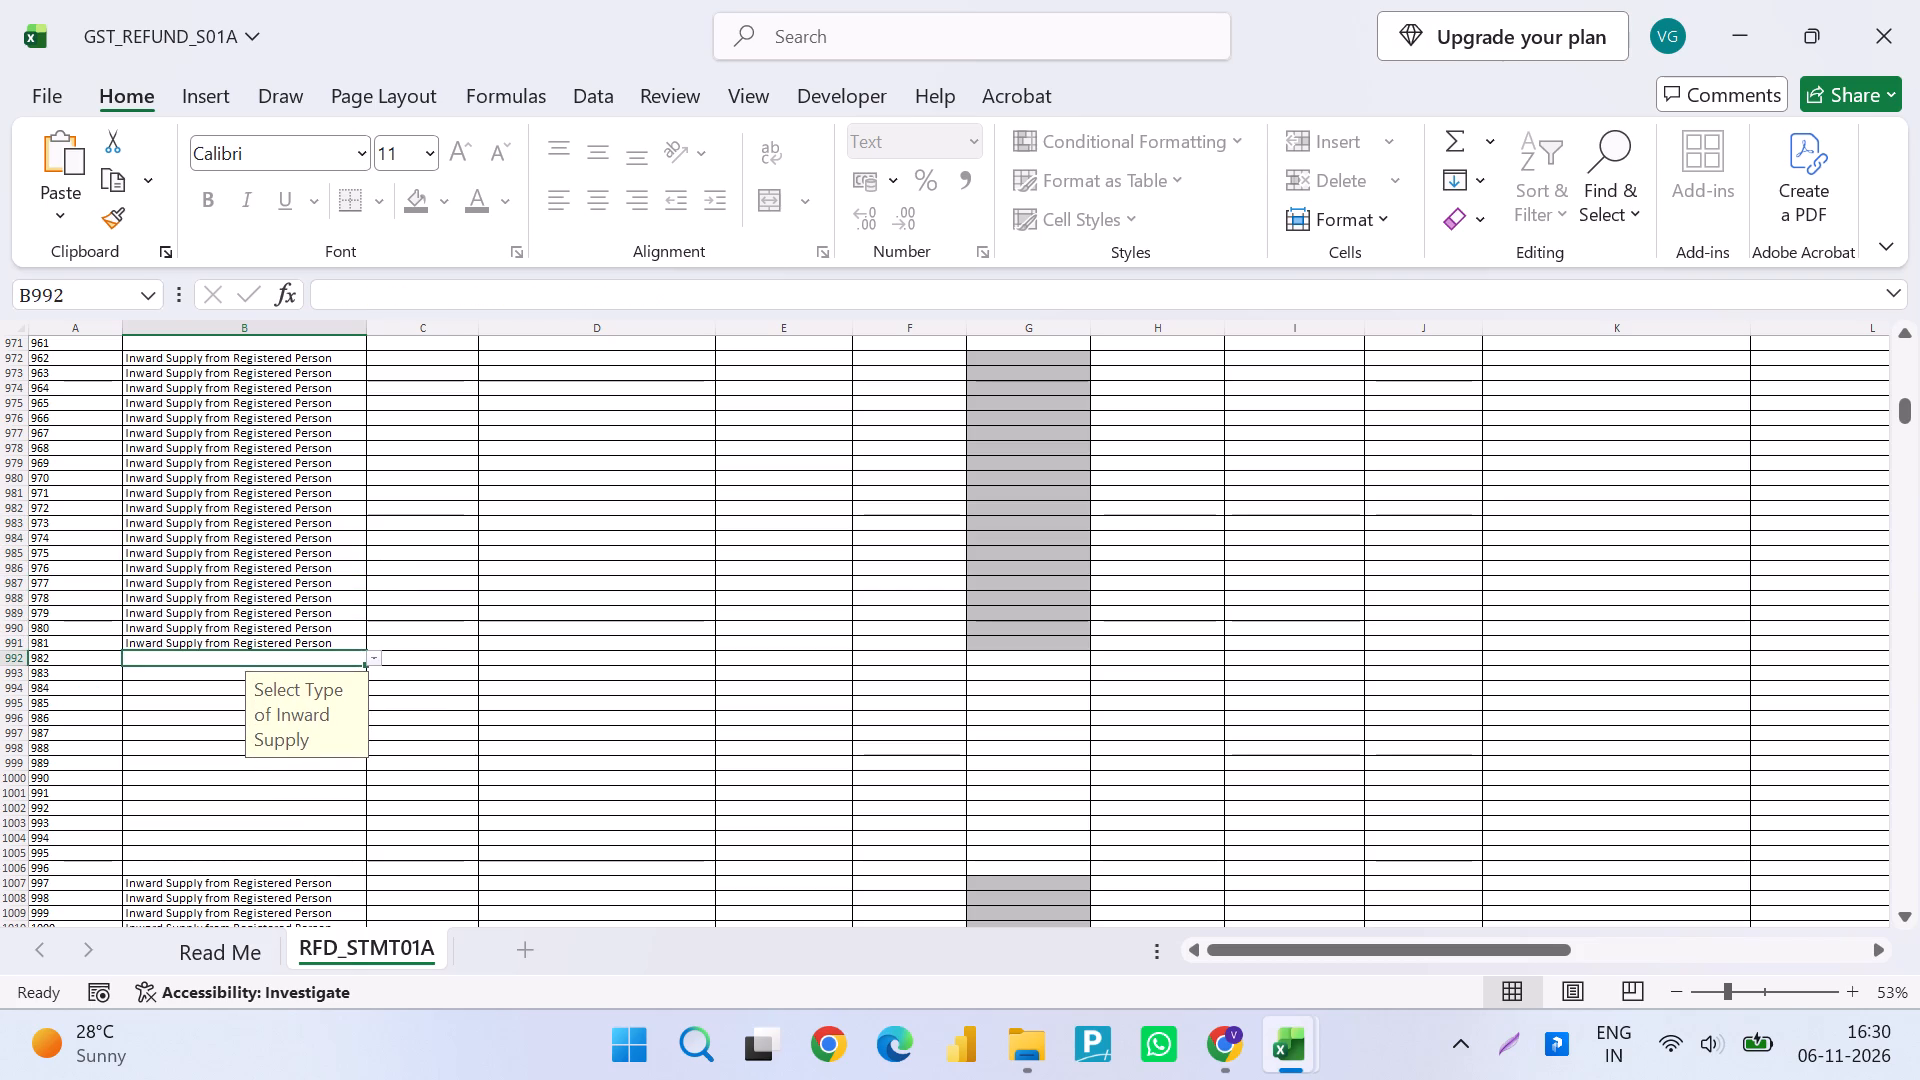
pyautogui.press('Return')
pyautogui.hotkey('ctrl', 'v')
pyautogui.press('Return')
pyautogui.hotkey('ctrl', 'v')
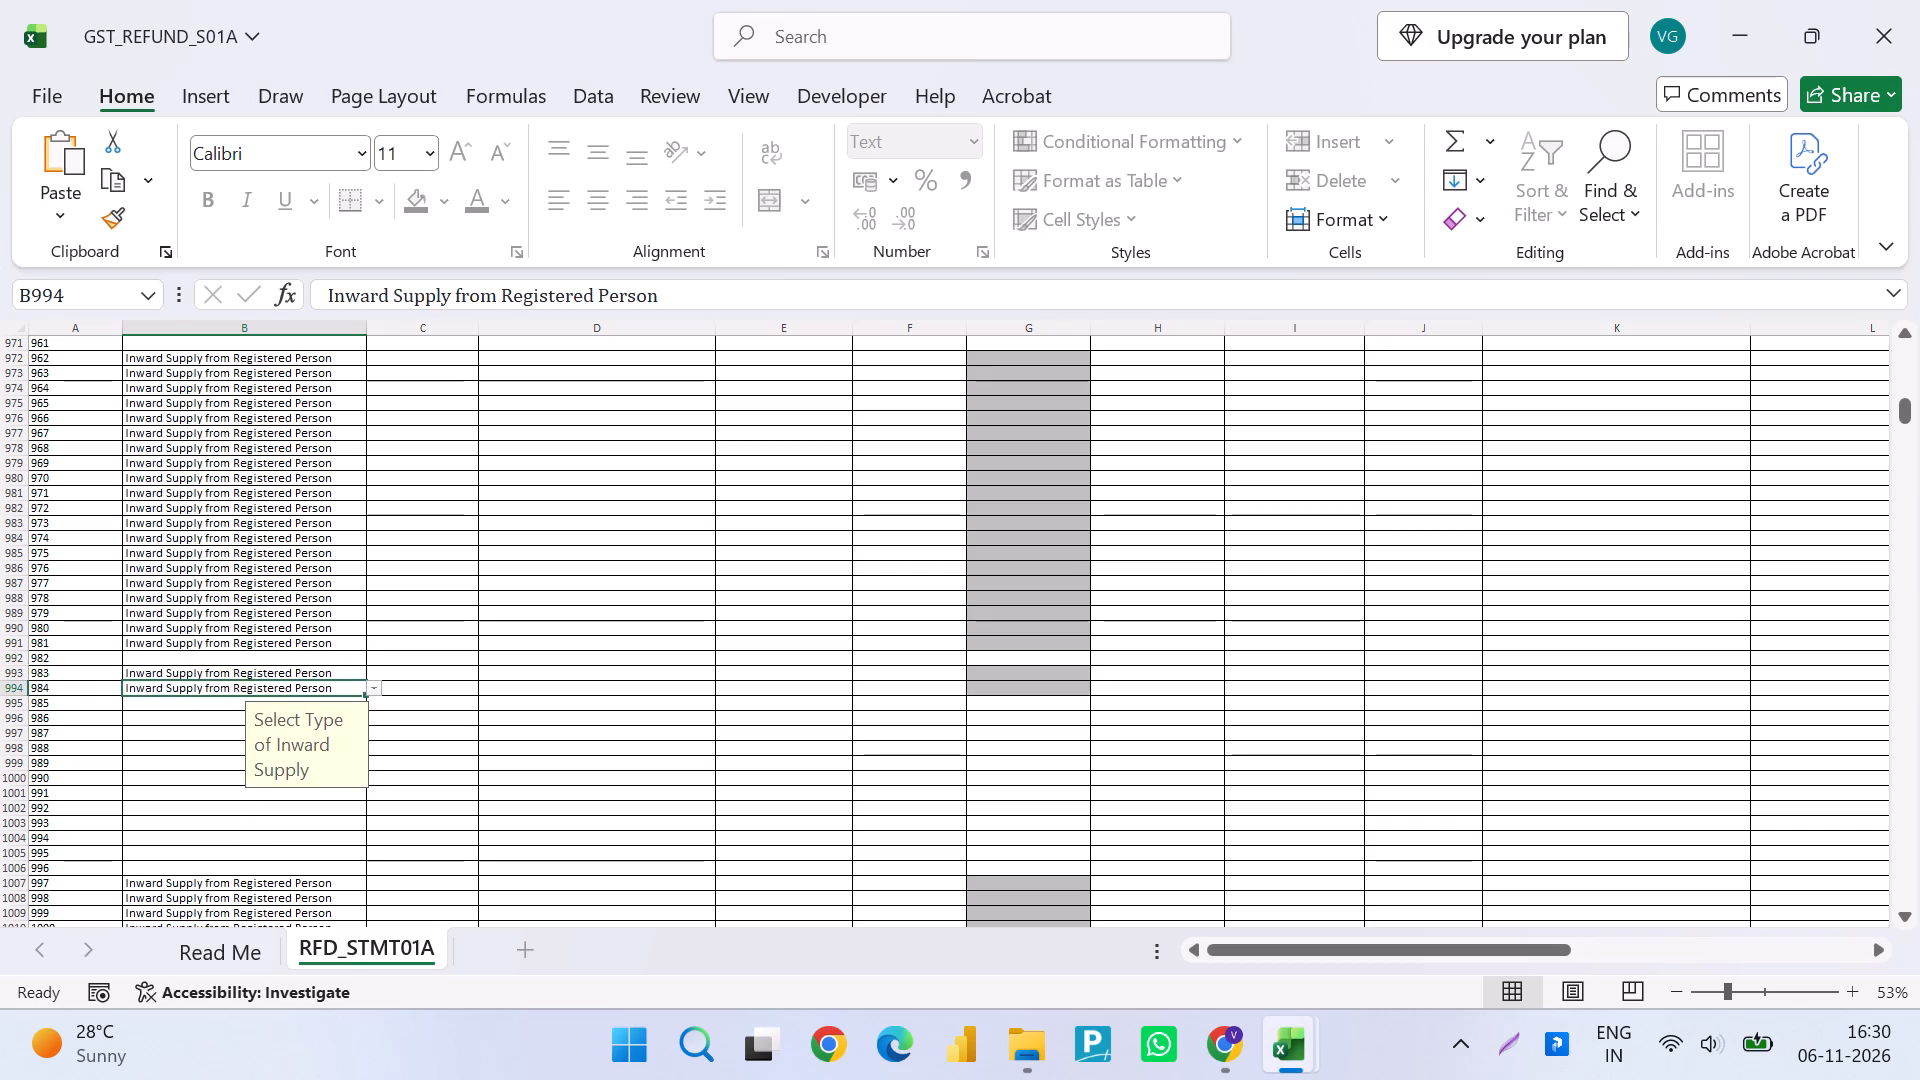
pyautogui.press('Return')
pyautogui.hotkey('ctrl', 'v')
pyautogui.press('Return')
pyautogui.hotkey('ctrl', 'v')
pyautogui.press('Return')
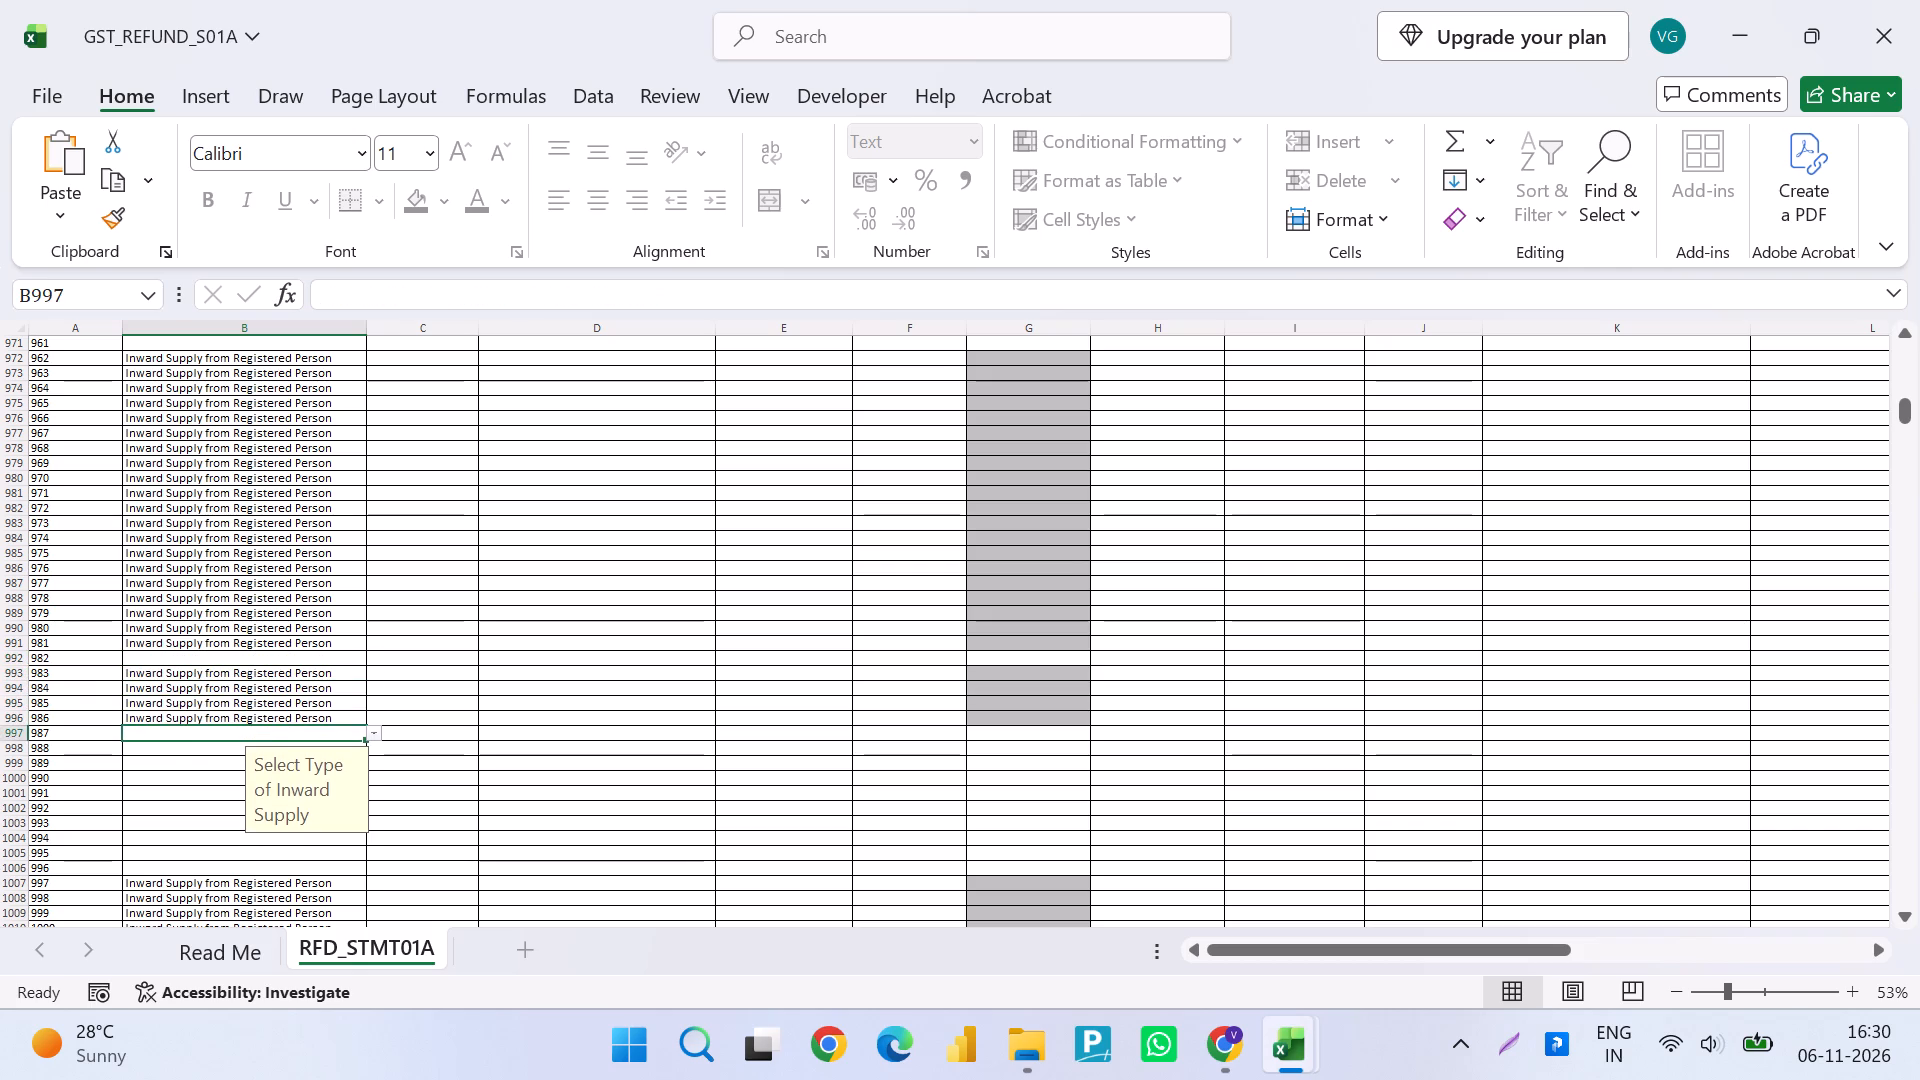
pyautogui.hotkey('ctrl', 'v')
pyautogui.press('Return')
pyautogui.hotkey('ctrl', 'v')
pyautogui.press('Return')
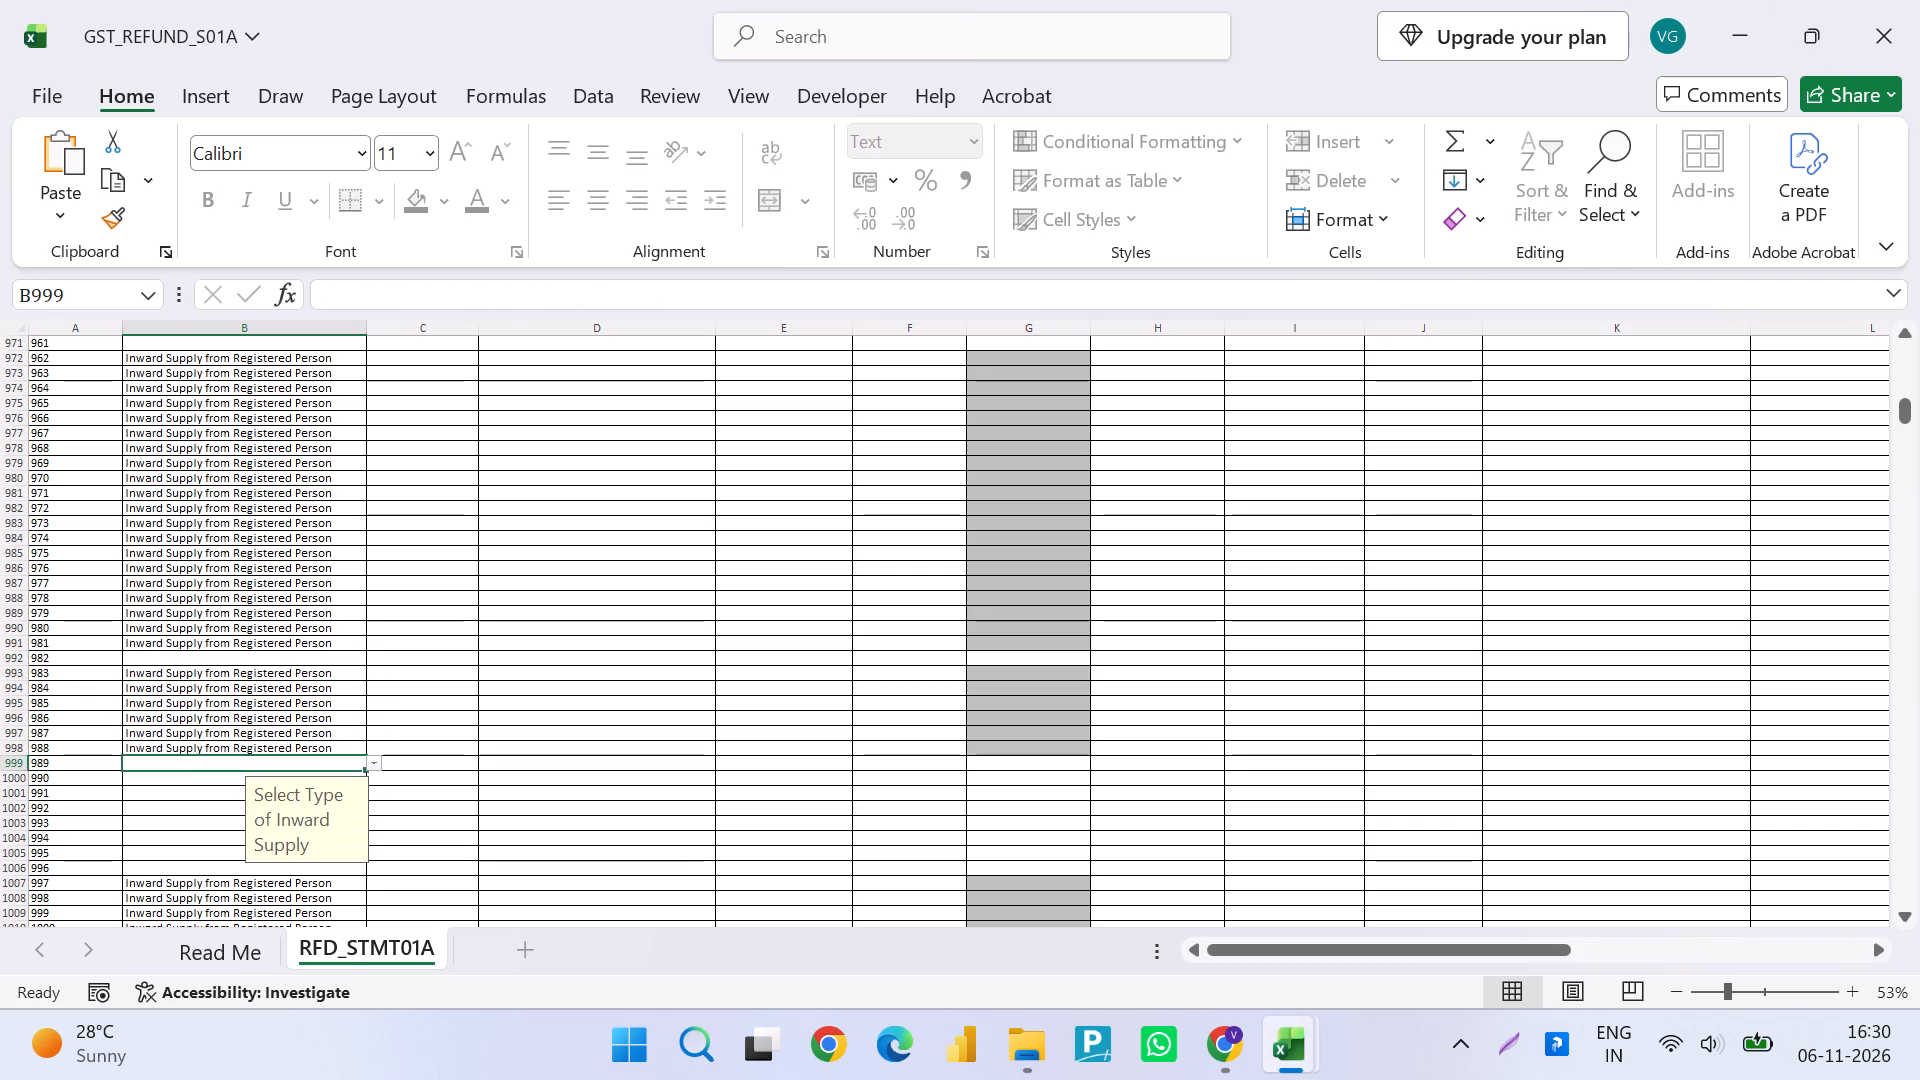
# Fill cells B999 down to B1002 with the copied "Inward Supply from Registered Person" text.
pyautogui.hotkey('ctrl', 'v')
pyautogui.press('Return')
pyautogui.hotkey('ctrl', 'v')
pyautogui.press('Return')
pyautogui.hotkey('ctrl', 'v')
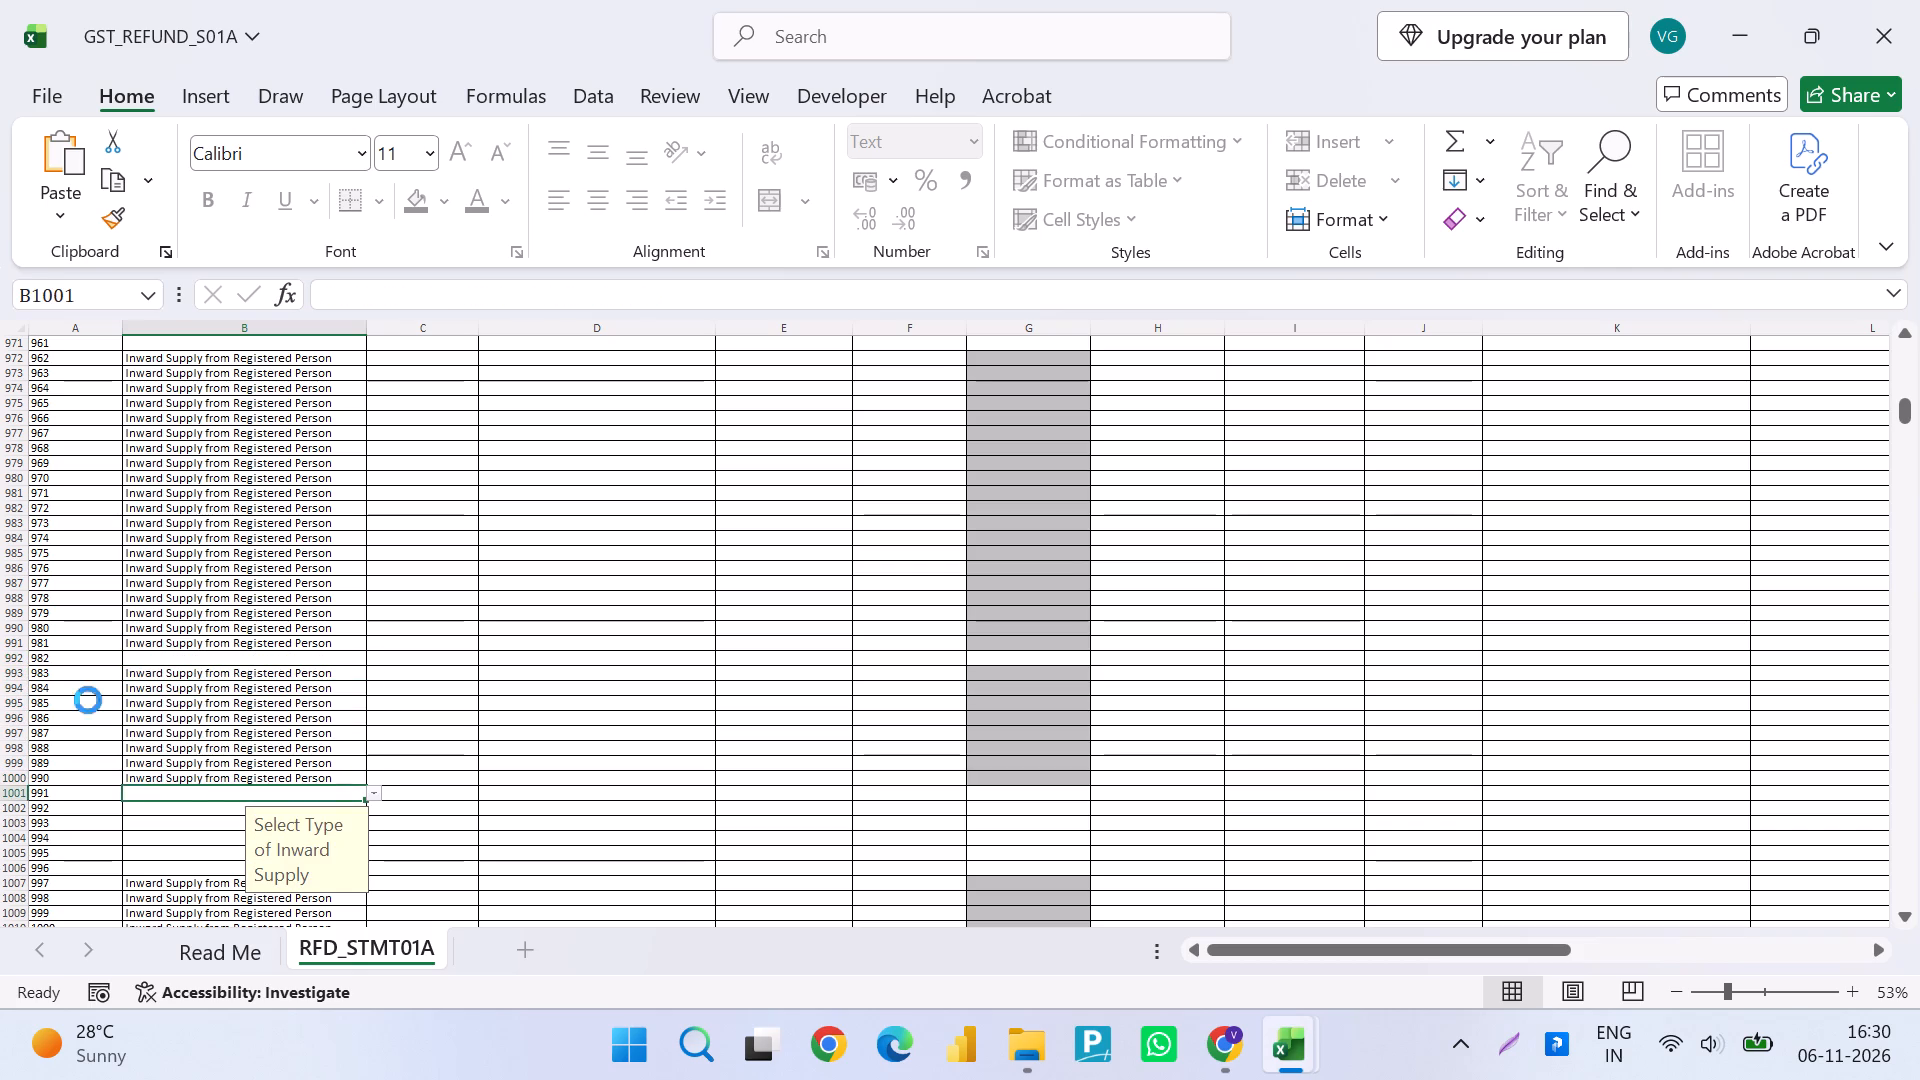
pyautogui.press('Return')
pyautogui.hotkey('ctrl', 'v')
pyautogui.press('Return')
# Close the gap above B1007 by filling B1003 to B1006 with the copied "Inward Supply from Registered Person" text.
pyautogui.hotkey('ctrl', 'v')
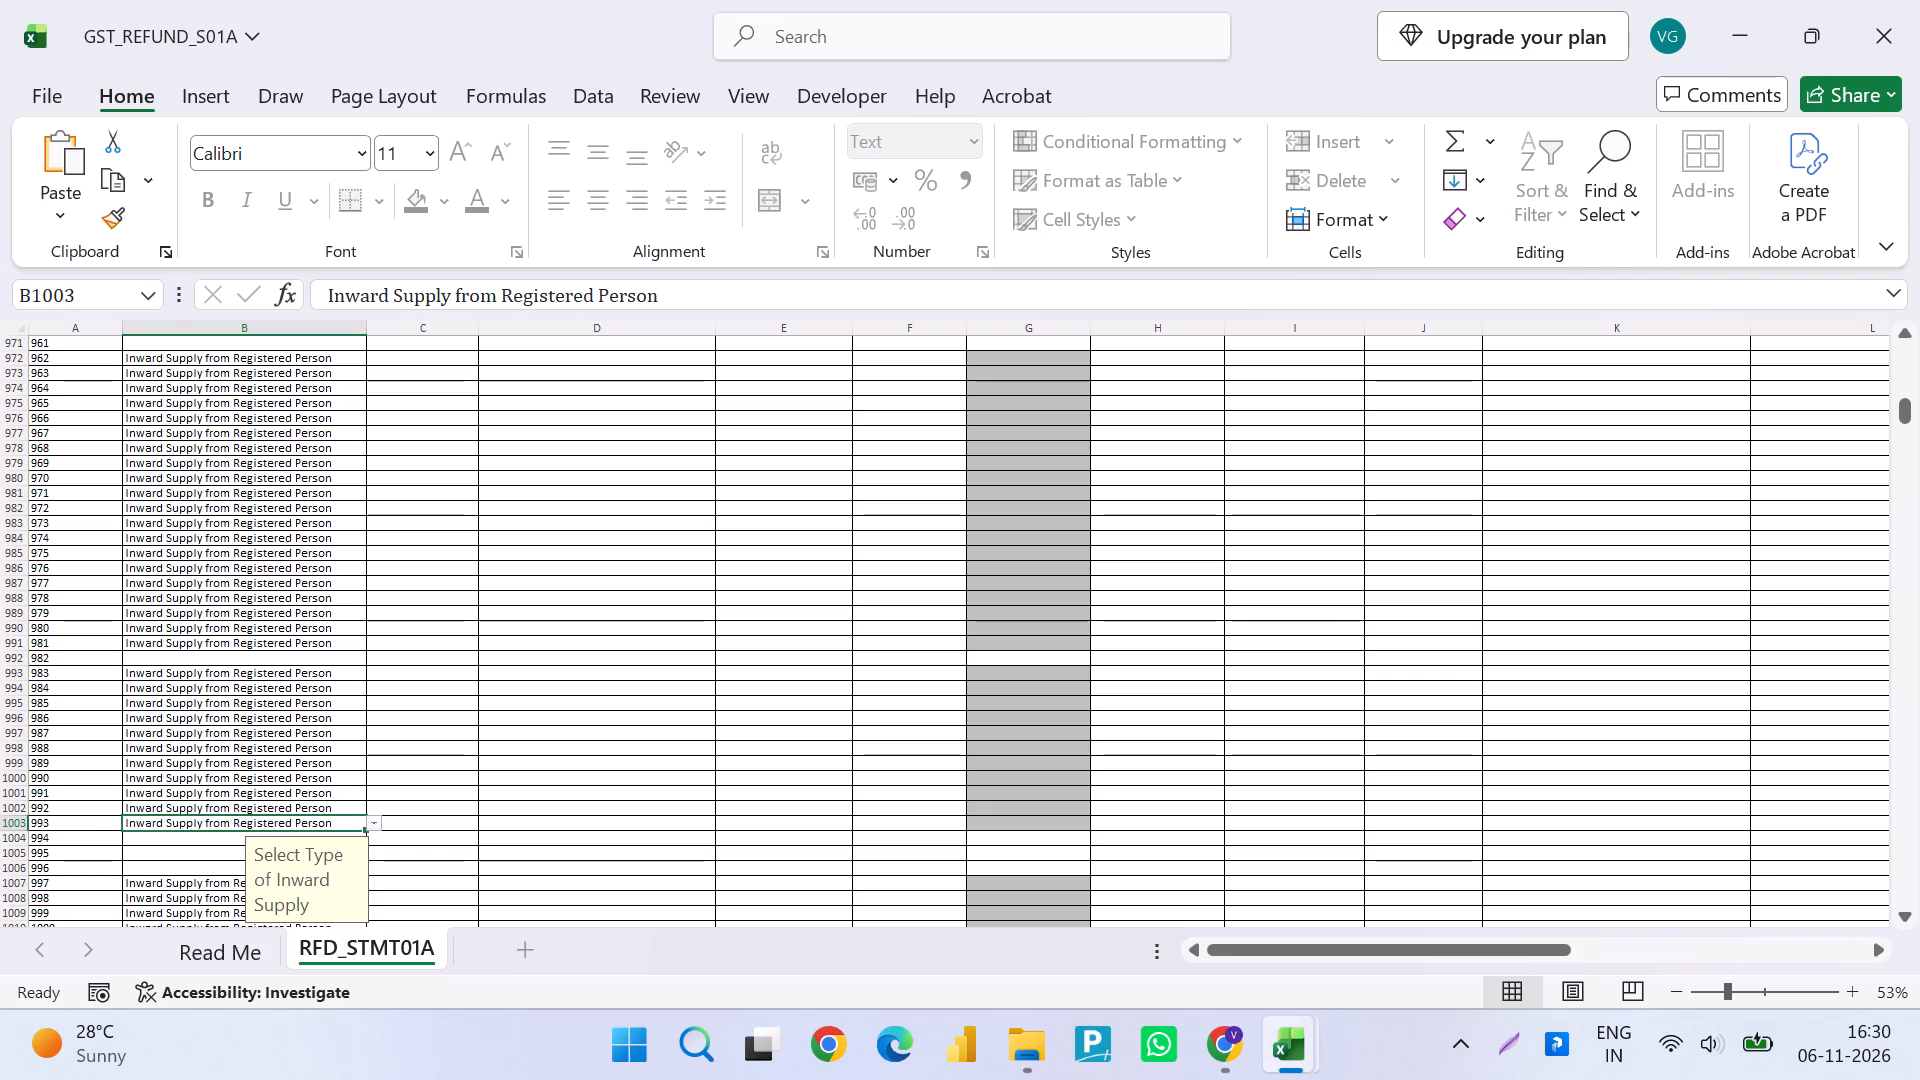
pyautogui.press('Return')
pyautogui.hotkey('ctrl', 'v')
pyautogui.press('Return')
pyautogui.hotkey('ctrl', 'v')
pyautogui.press('Return')
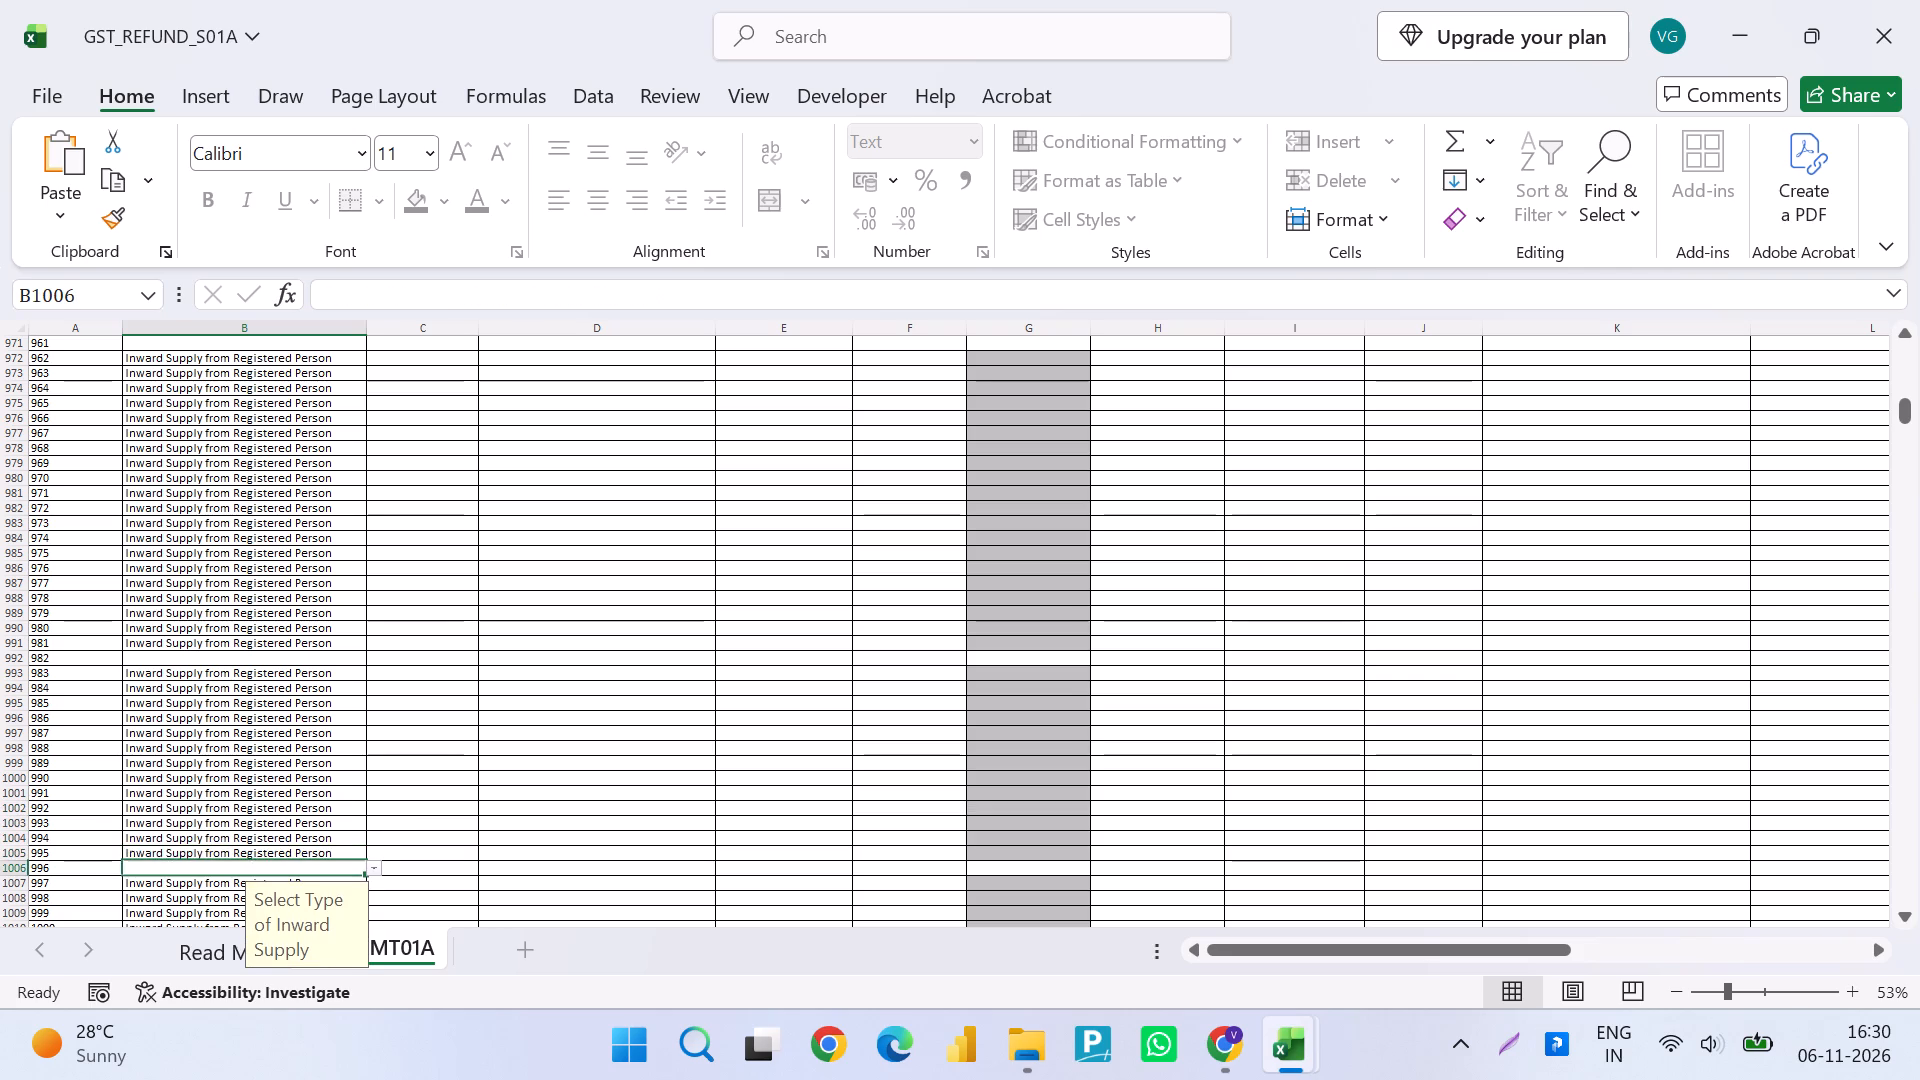
pyautogui.hotkey('ctrl', 'b')
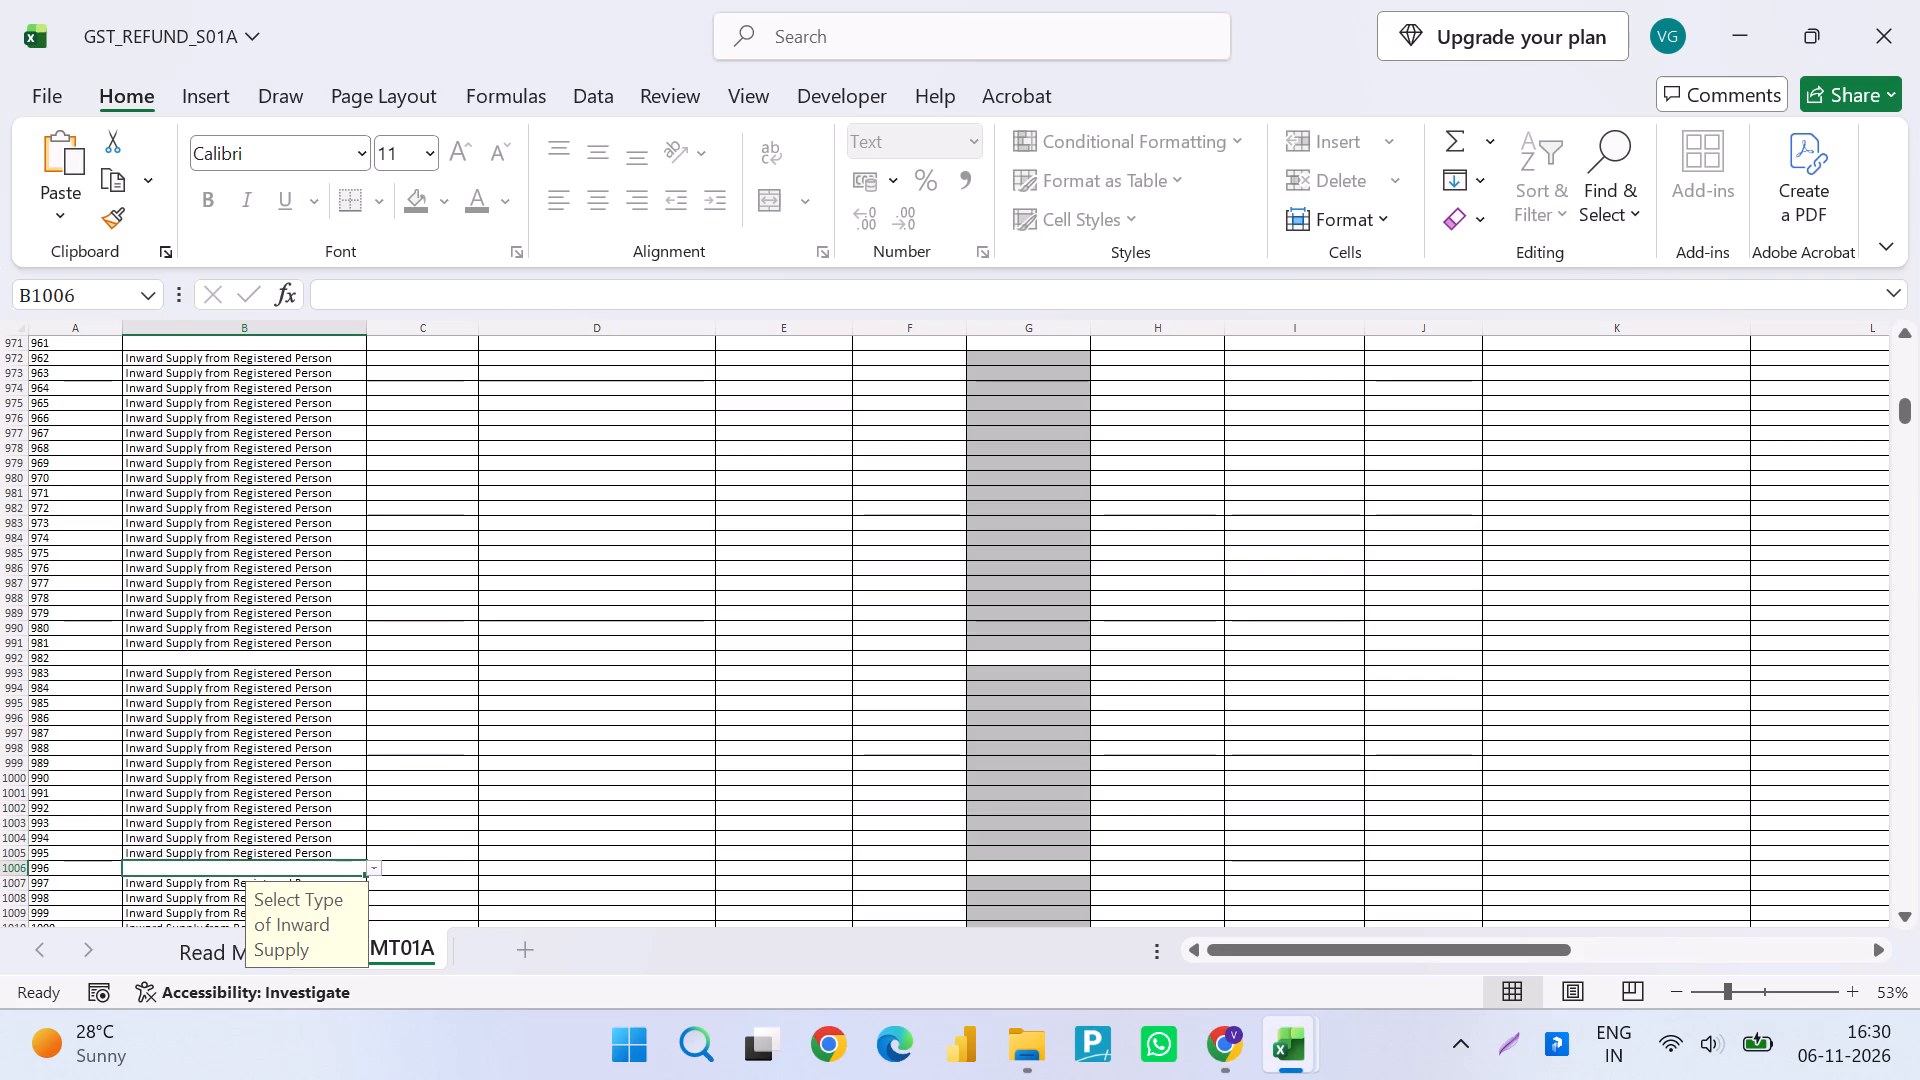
pyautogui.hotkey('ctrl', 'v')
pyautogui.press('Return')
# Locate the skipped cell B992 in column B and fill it with the copied "Inward Supply from Registered Person" text.
pyautogui.hotkey('ctrl', 'Up')
pyautogui.hotkey('ctrl', 'Down')
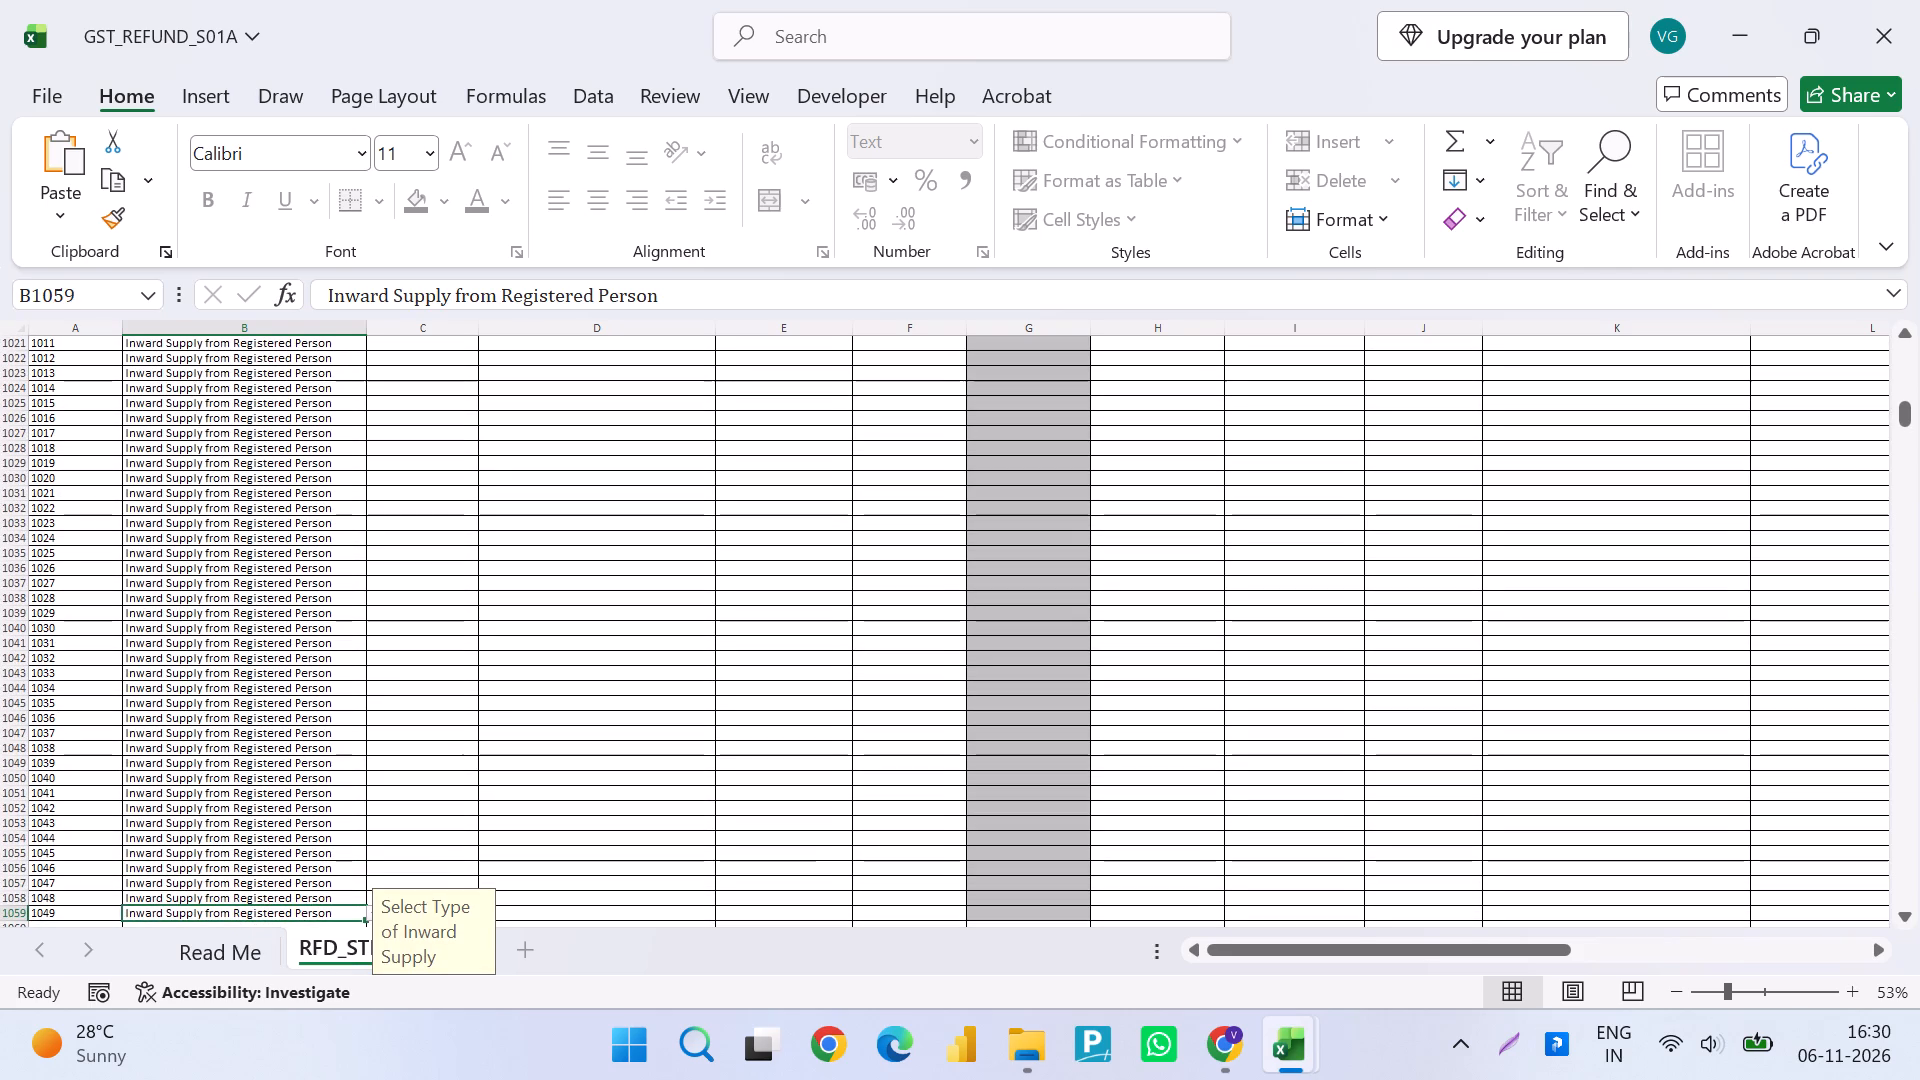
pyautogui.hotkey('ctrl', 'Down')
pyautogui.hotkey('ctrl', 'Up')
pyautogui.hotkey('ctrl', 'Up')
pyautogui.press('Up')
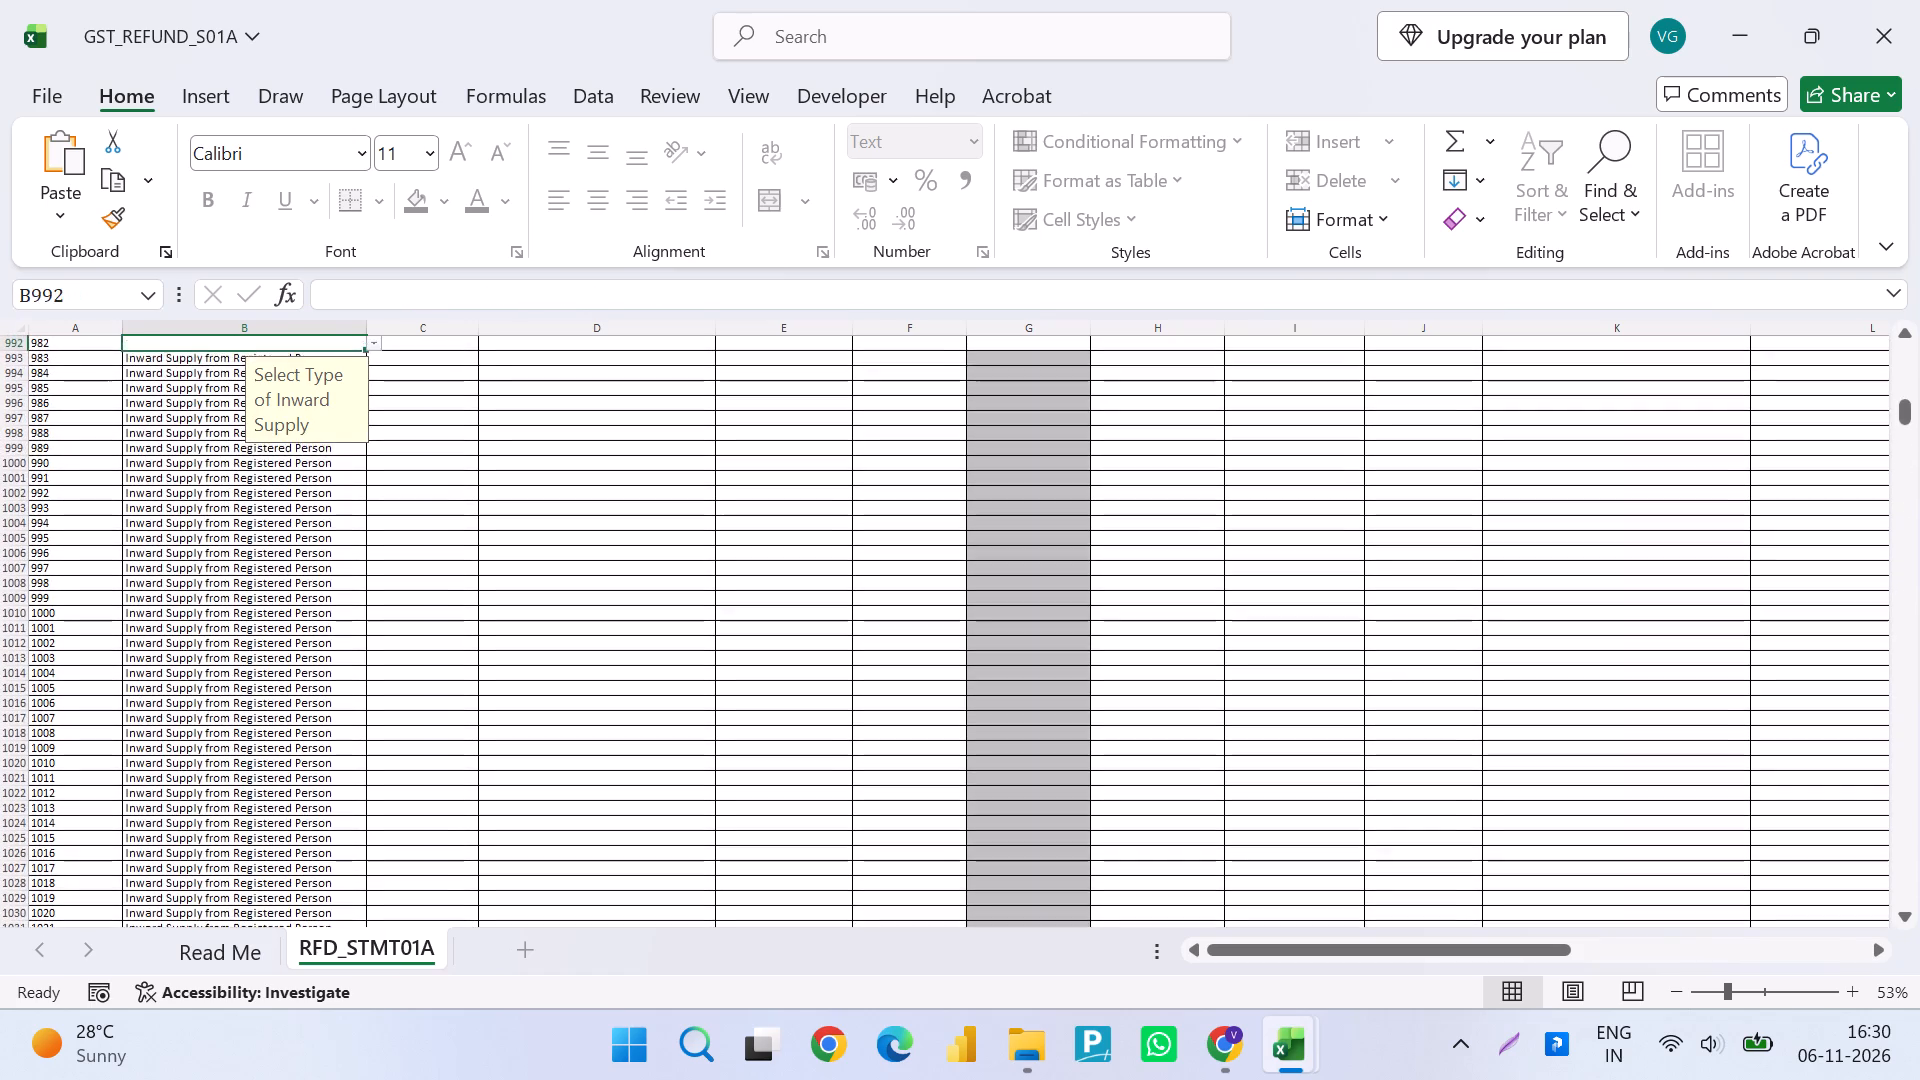
pyautogui.press('Up')
pyautogui.press('Down')
pyautogui.hotkey('ctrl', 'v')
# Return to the first blank cell below B837 and fill B838 and B839 with the copied "Inward Supply from Registered Person" text.
pyautogui.press('Up')
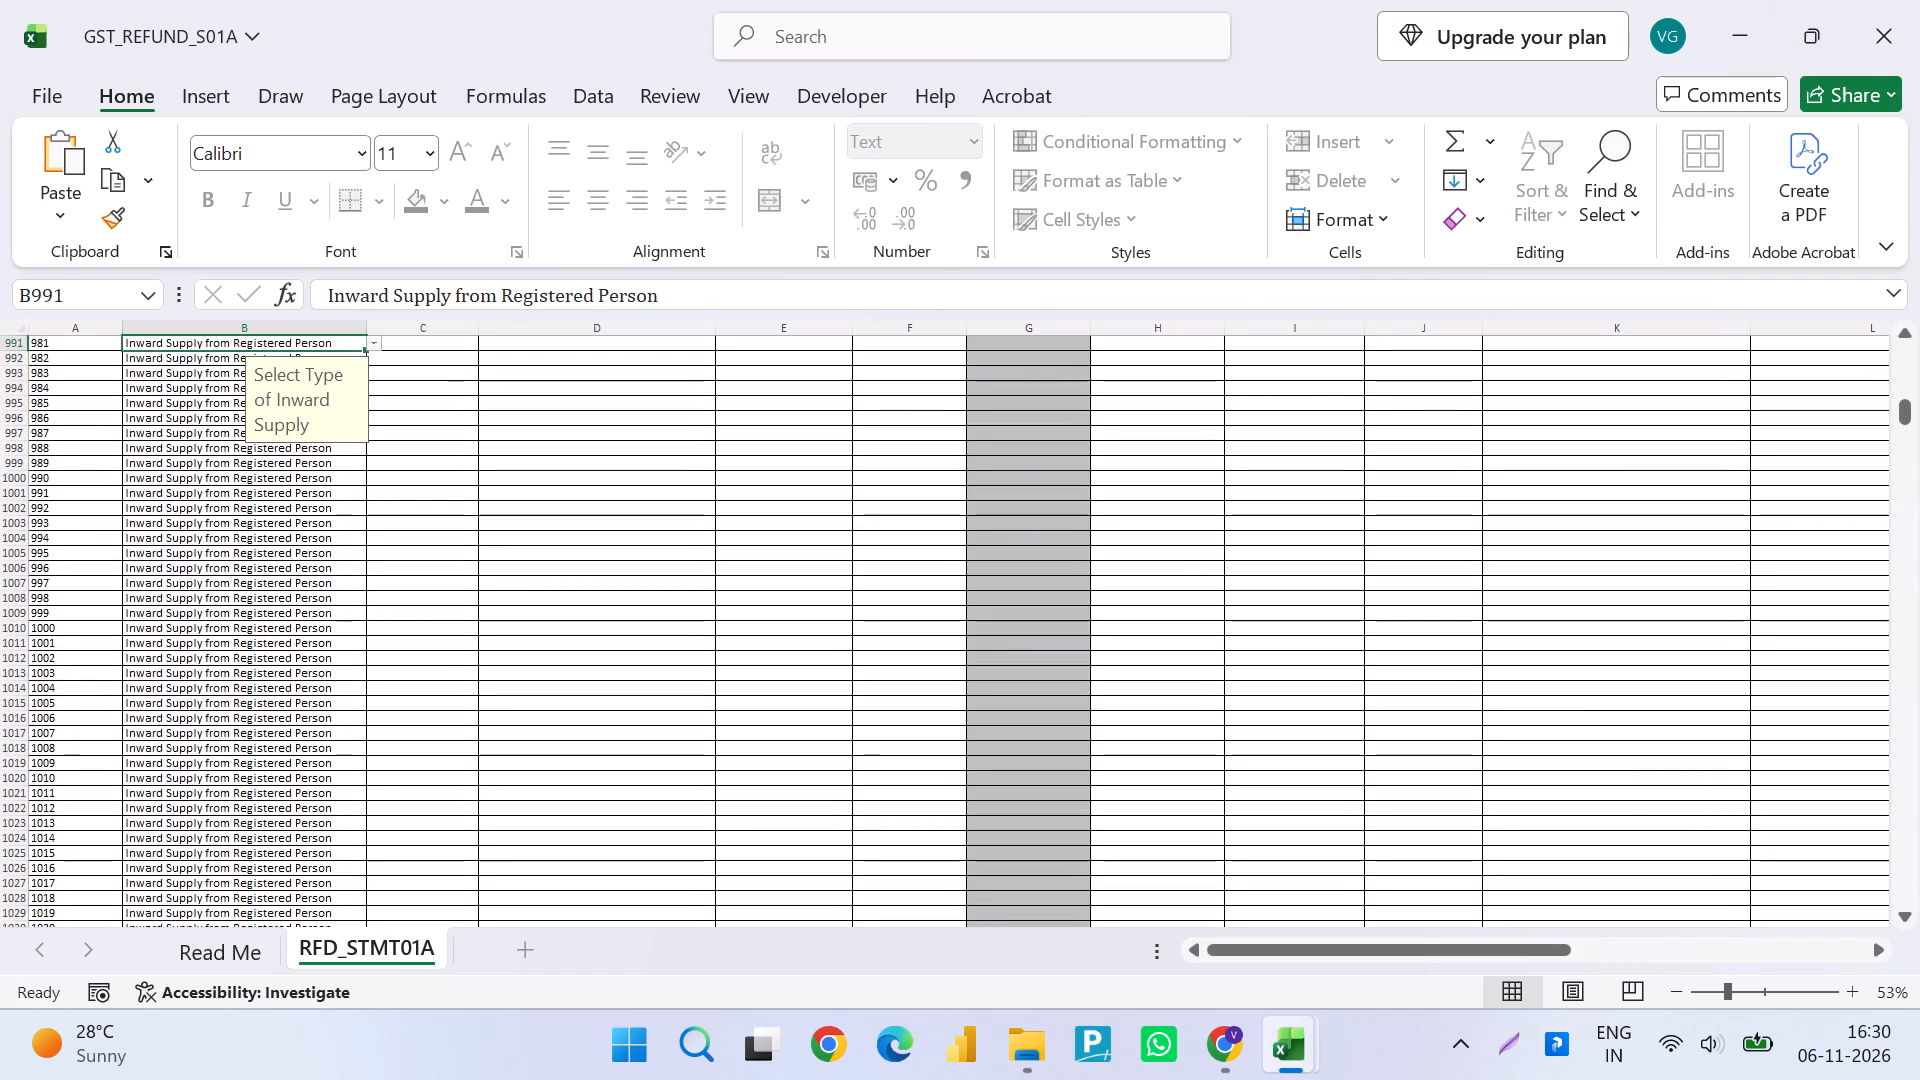
pyautogui.hotkey('ctrl', 'Up')
pyautogui.press('Up')
pyautogui.press('Up')
pyautogui.press('Up')
pyautogui.hotkey('ctrl', 'Up')
pyautogui.press('Down')
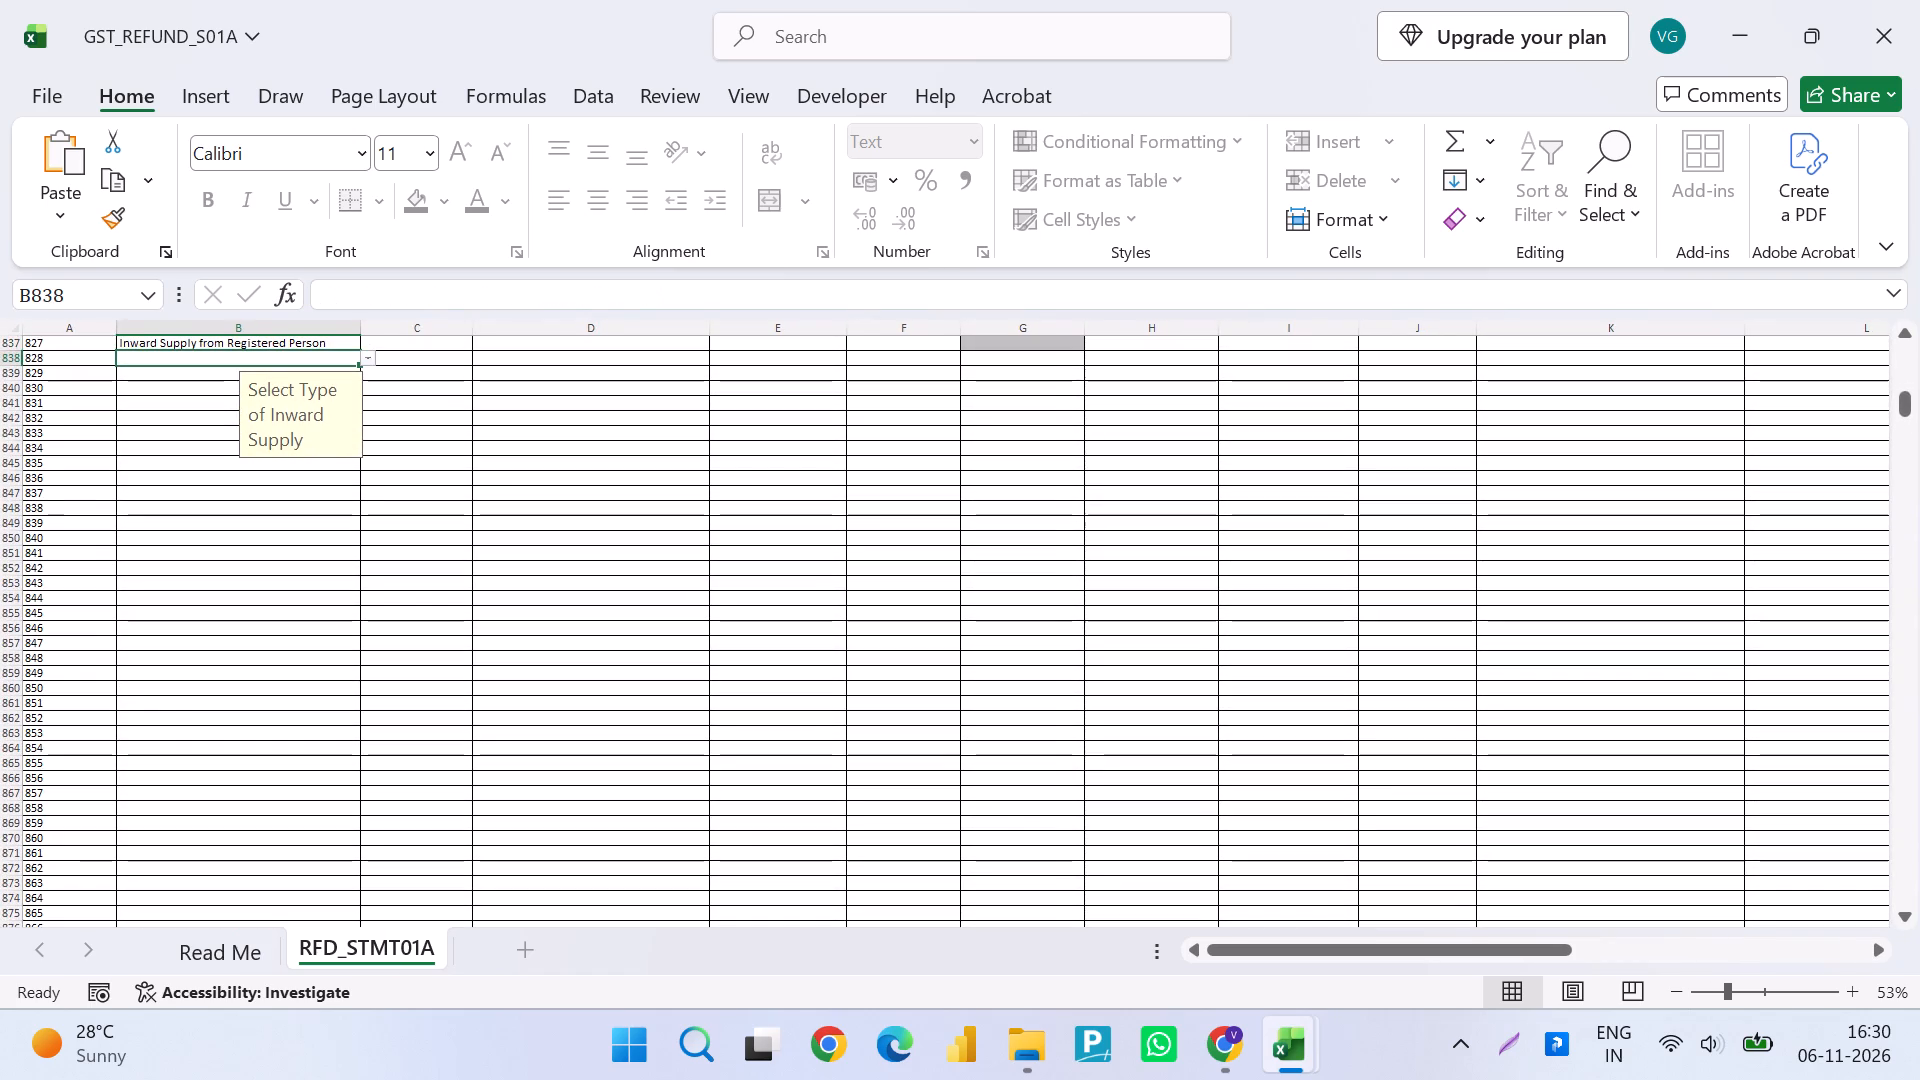
pyautogui.press('Left')
pyautogui.press('Right')
pyautogui.press('Down')
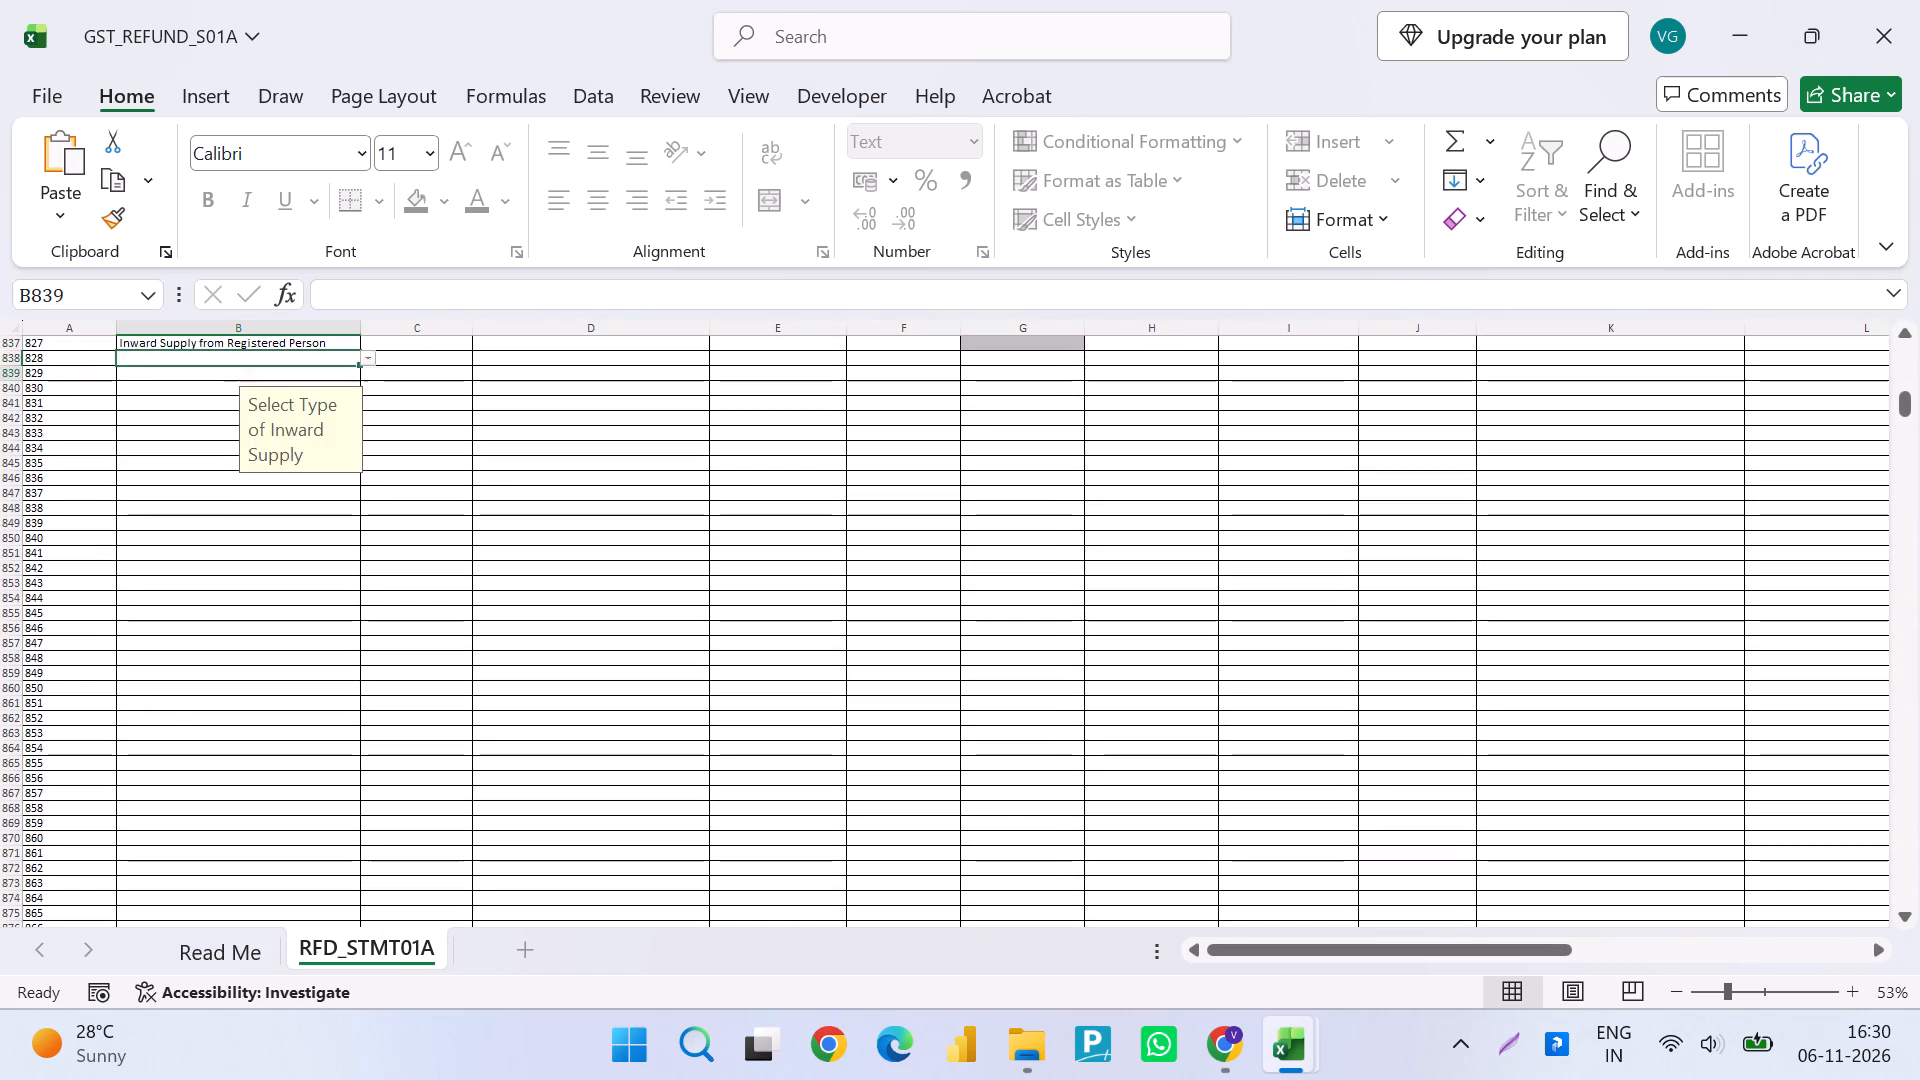
pyautogui.press('Up')
pyautogui.hotkey('ctrl', 'v')
pyautogui.press('Return')
pyautogui.hotkey('ctrl', 'v')
pyautogui.press('Return')
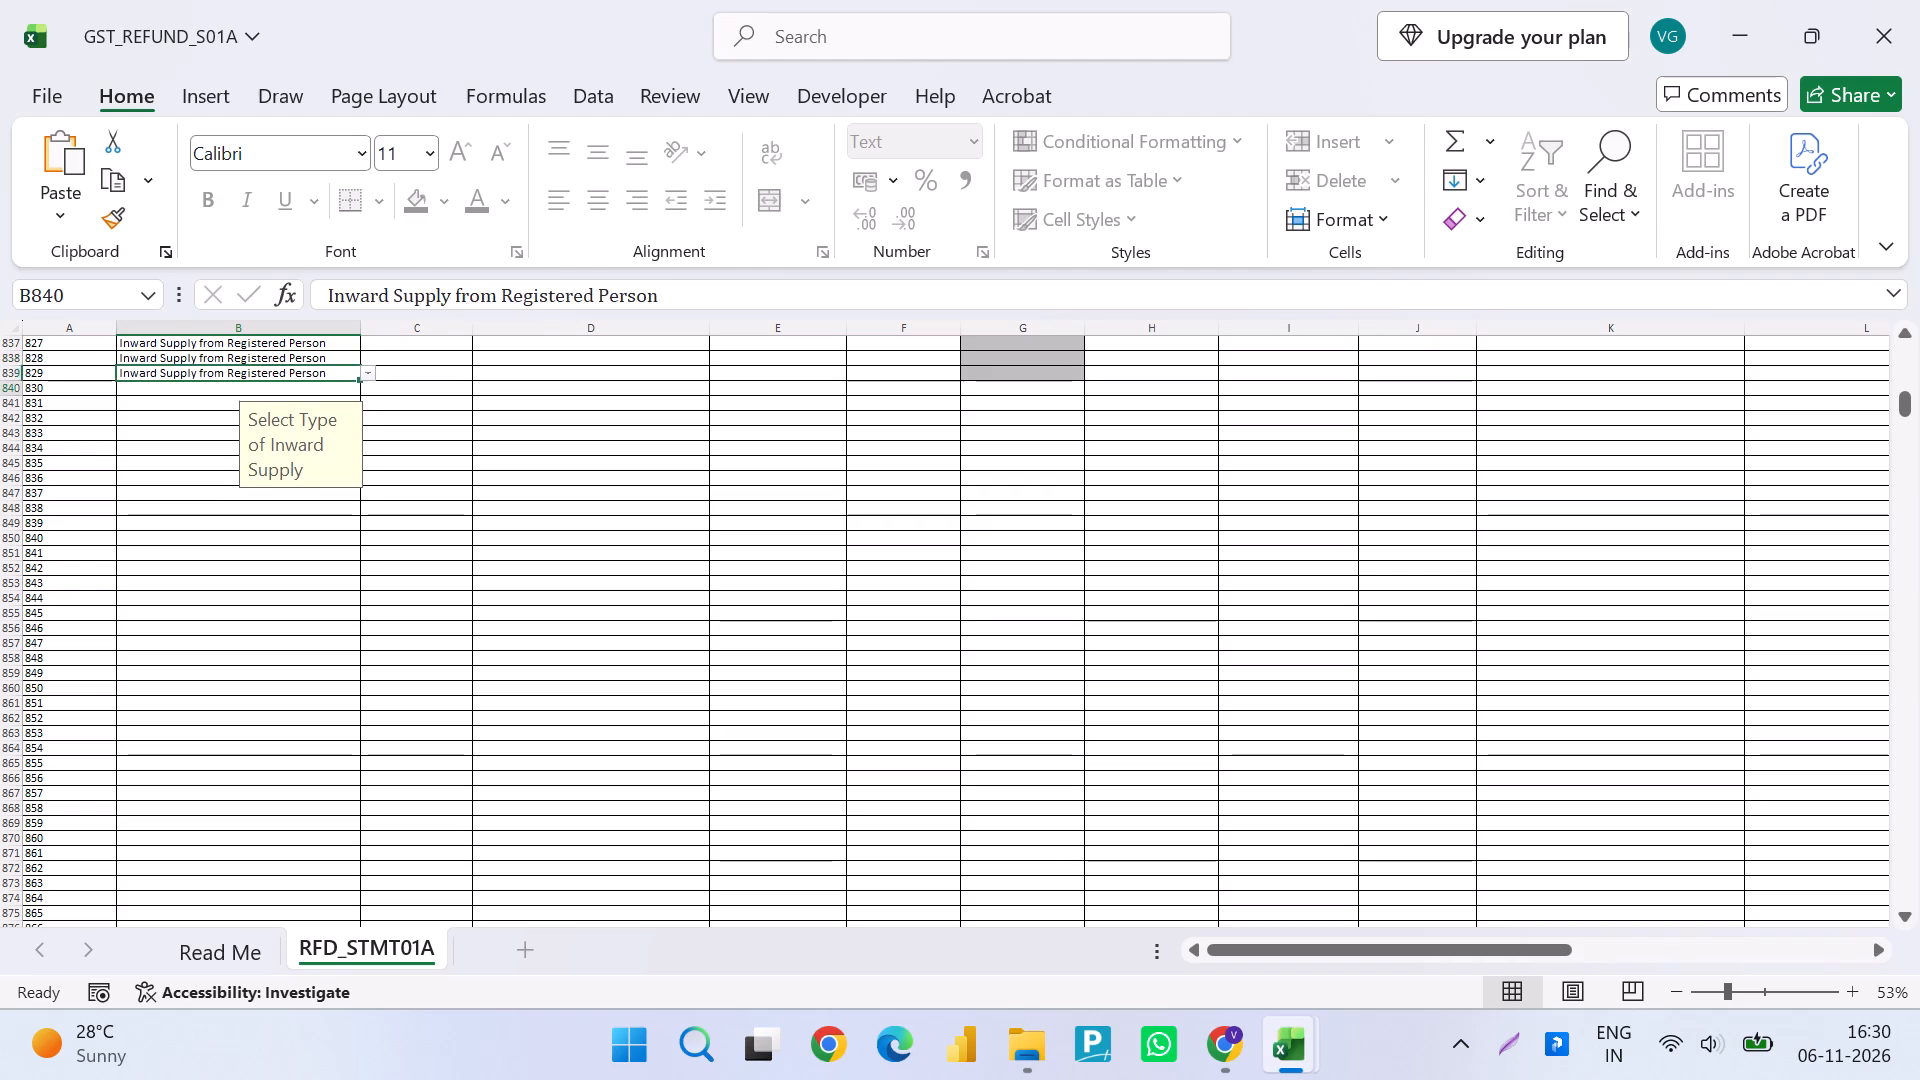
# Fill cells B840 down to B844 with the copied "Inward Supply from Registered Person" text.
pyautogui.hotkey('ctrl', 'v')
pyautogui.press('Return')
pyautogui.hotkey('ctrl', 'v')
pyautogui.press('Return')
pyautogui.hotkey('ctrl', 'v')
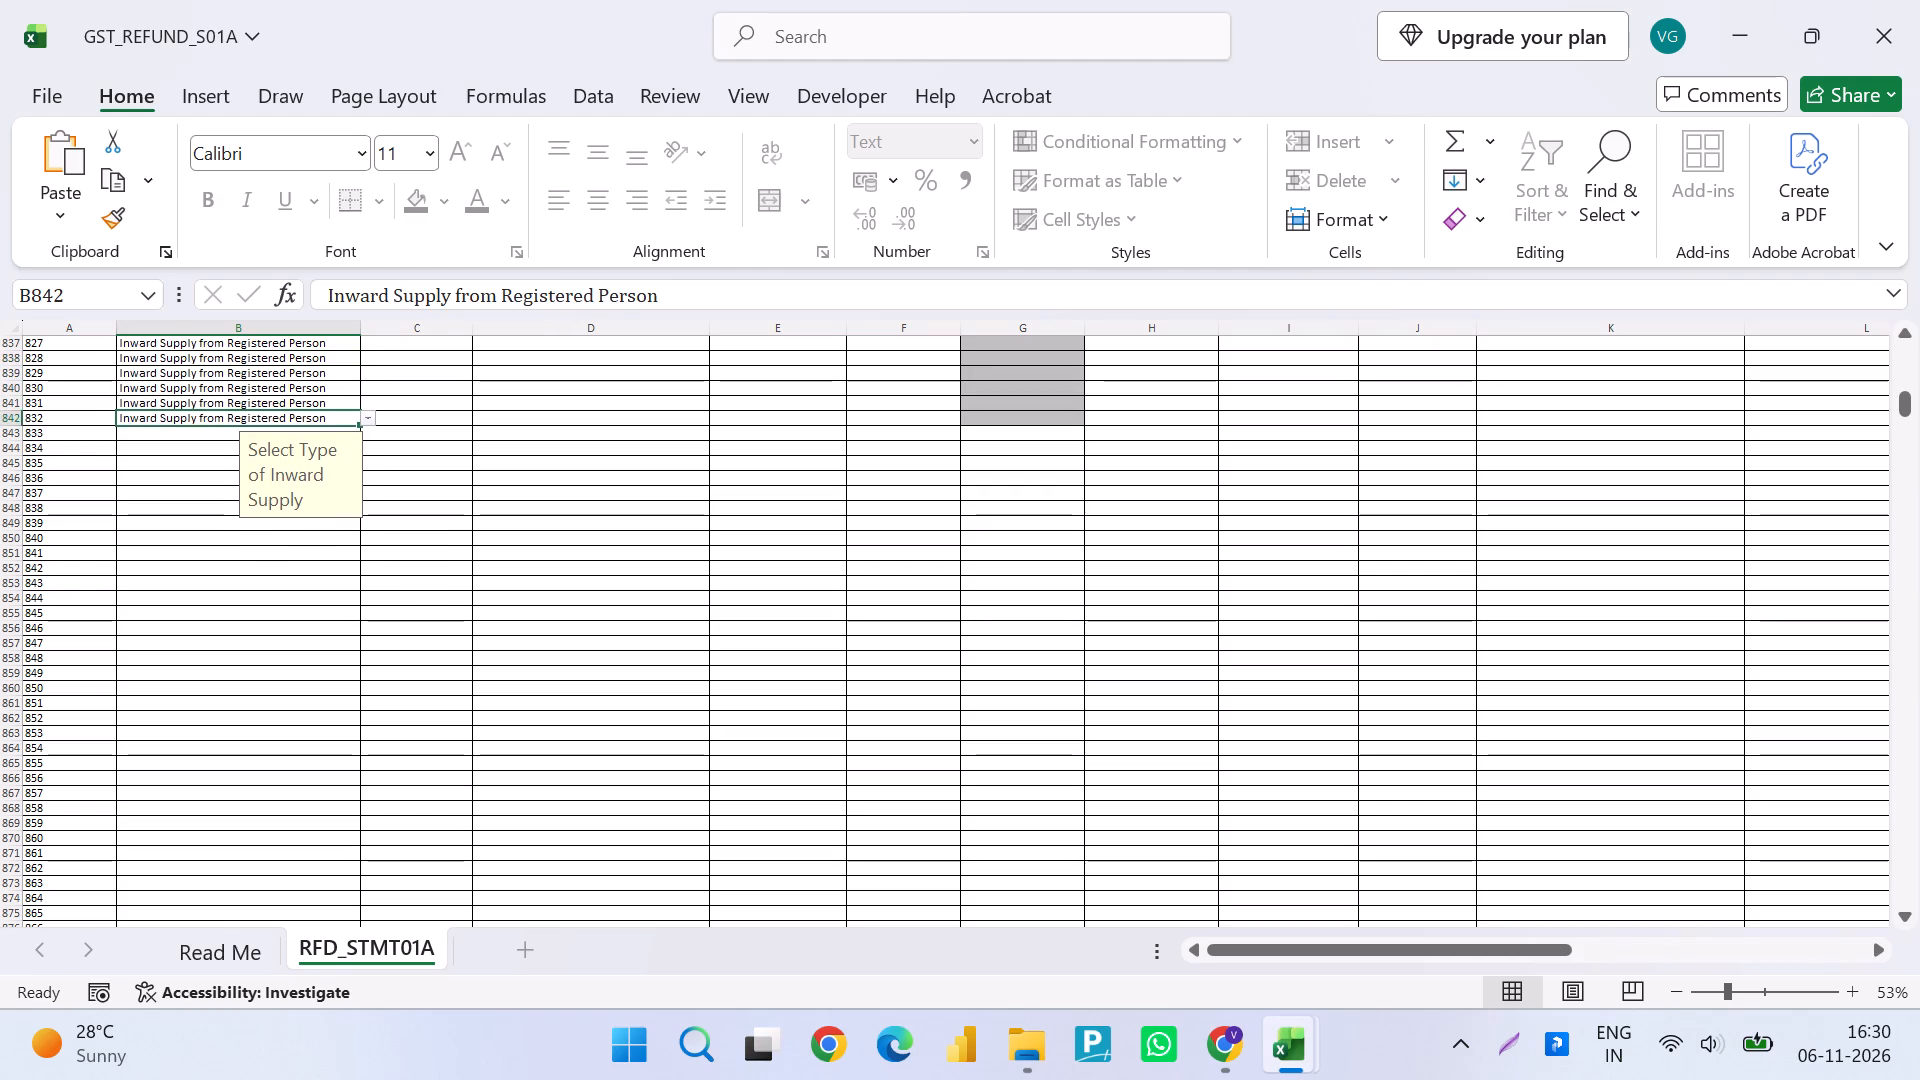
pyautogui.press('Return')
pyautogui.hotkey('ctrl', 'v')
pyautogui.press('Return')
pyautogui.hotkey('ctrl', 'v')
pyautogui.press('Return')
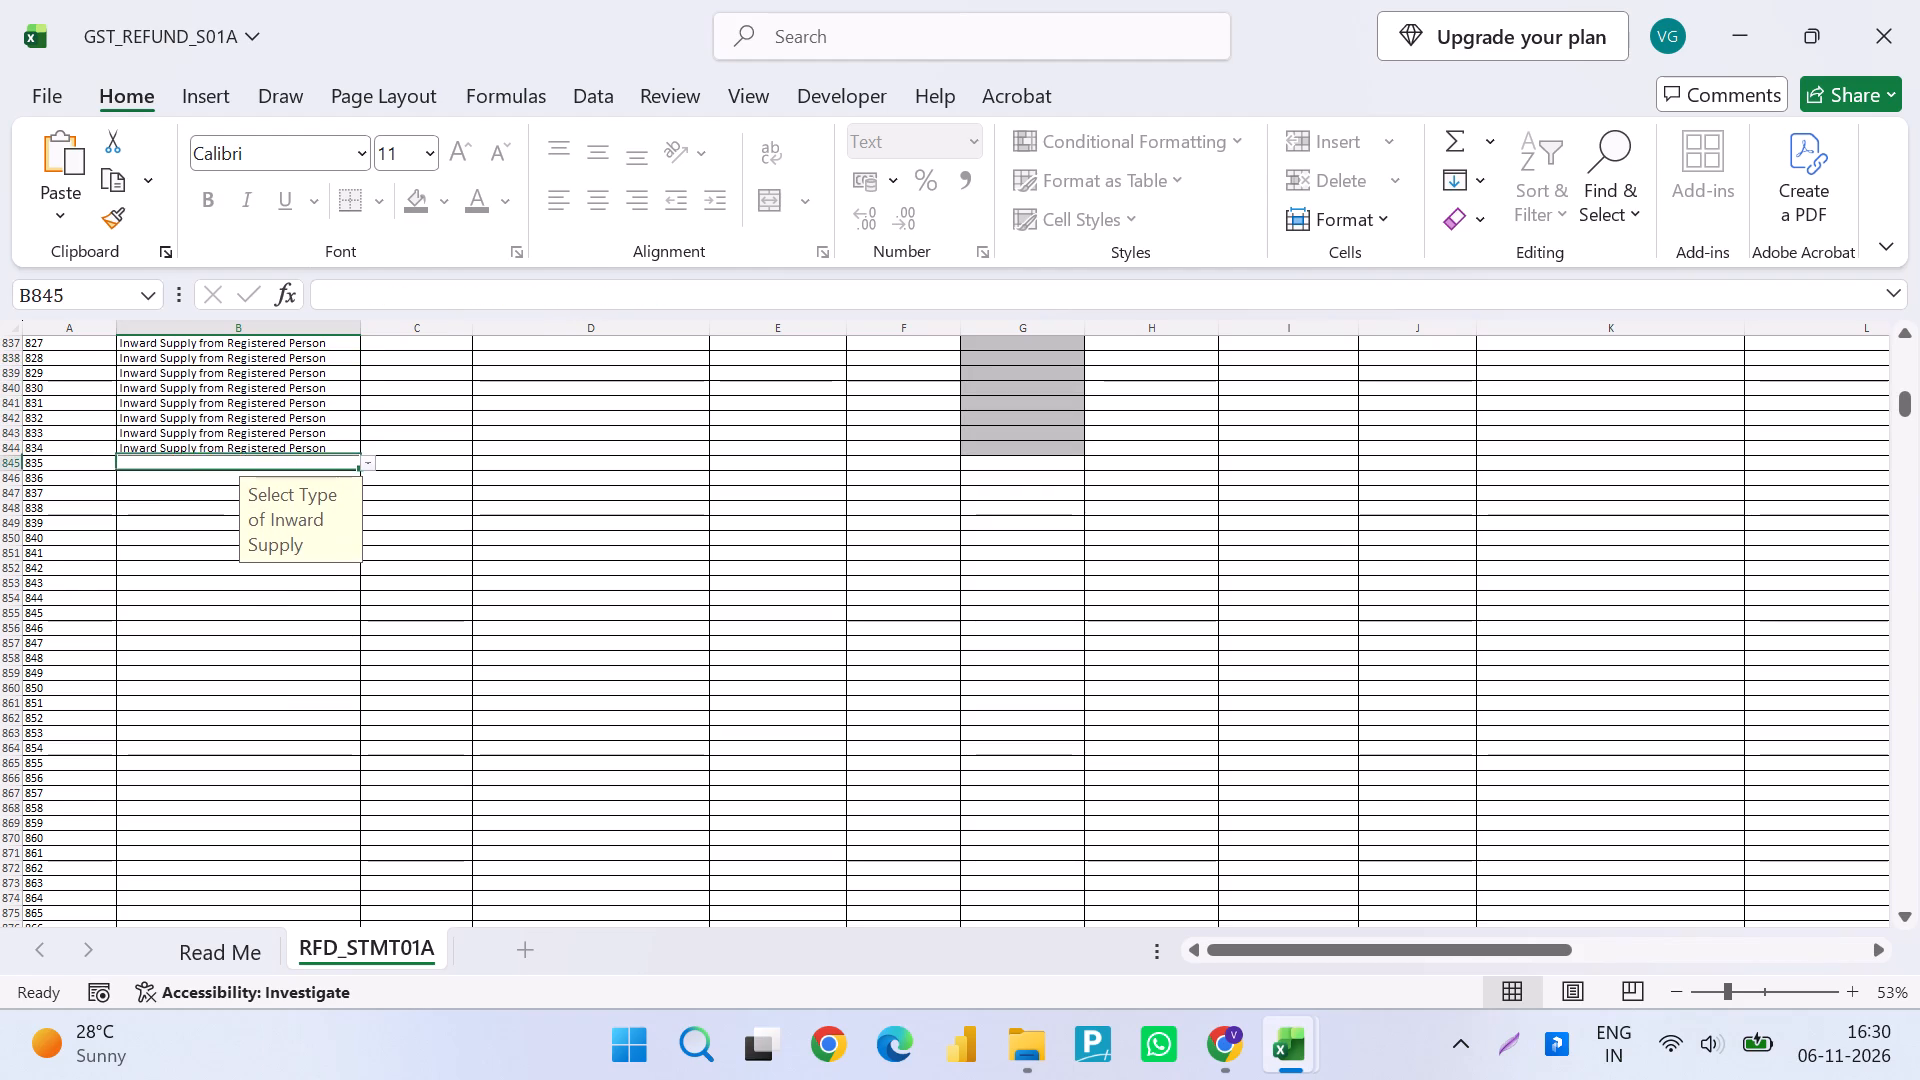
# Continue downward and fill cells B845 to B849 with the copied "Inward Supply from Registered Person" text.
pyautogui.hotkey('ctrl', 'v')
pyautogui.press('Return')
pyautogui.hotkey('ctrl', 'v')
pyautogui.press('Return')
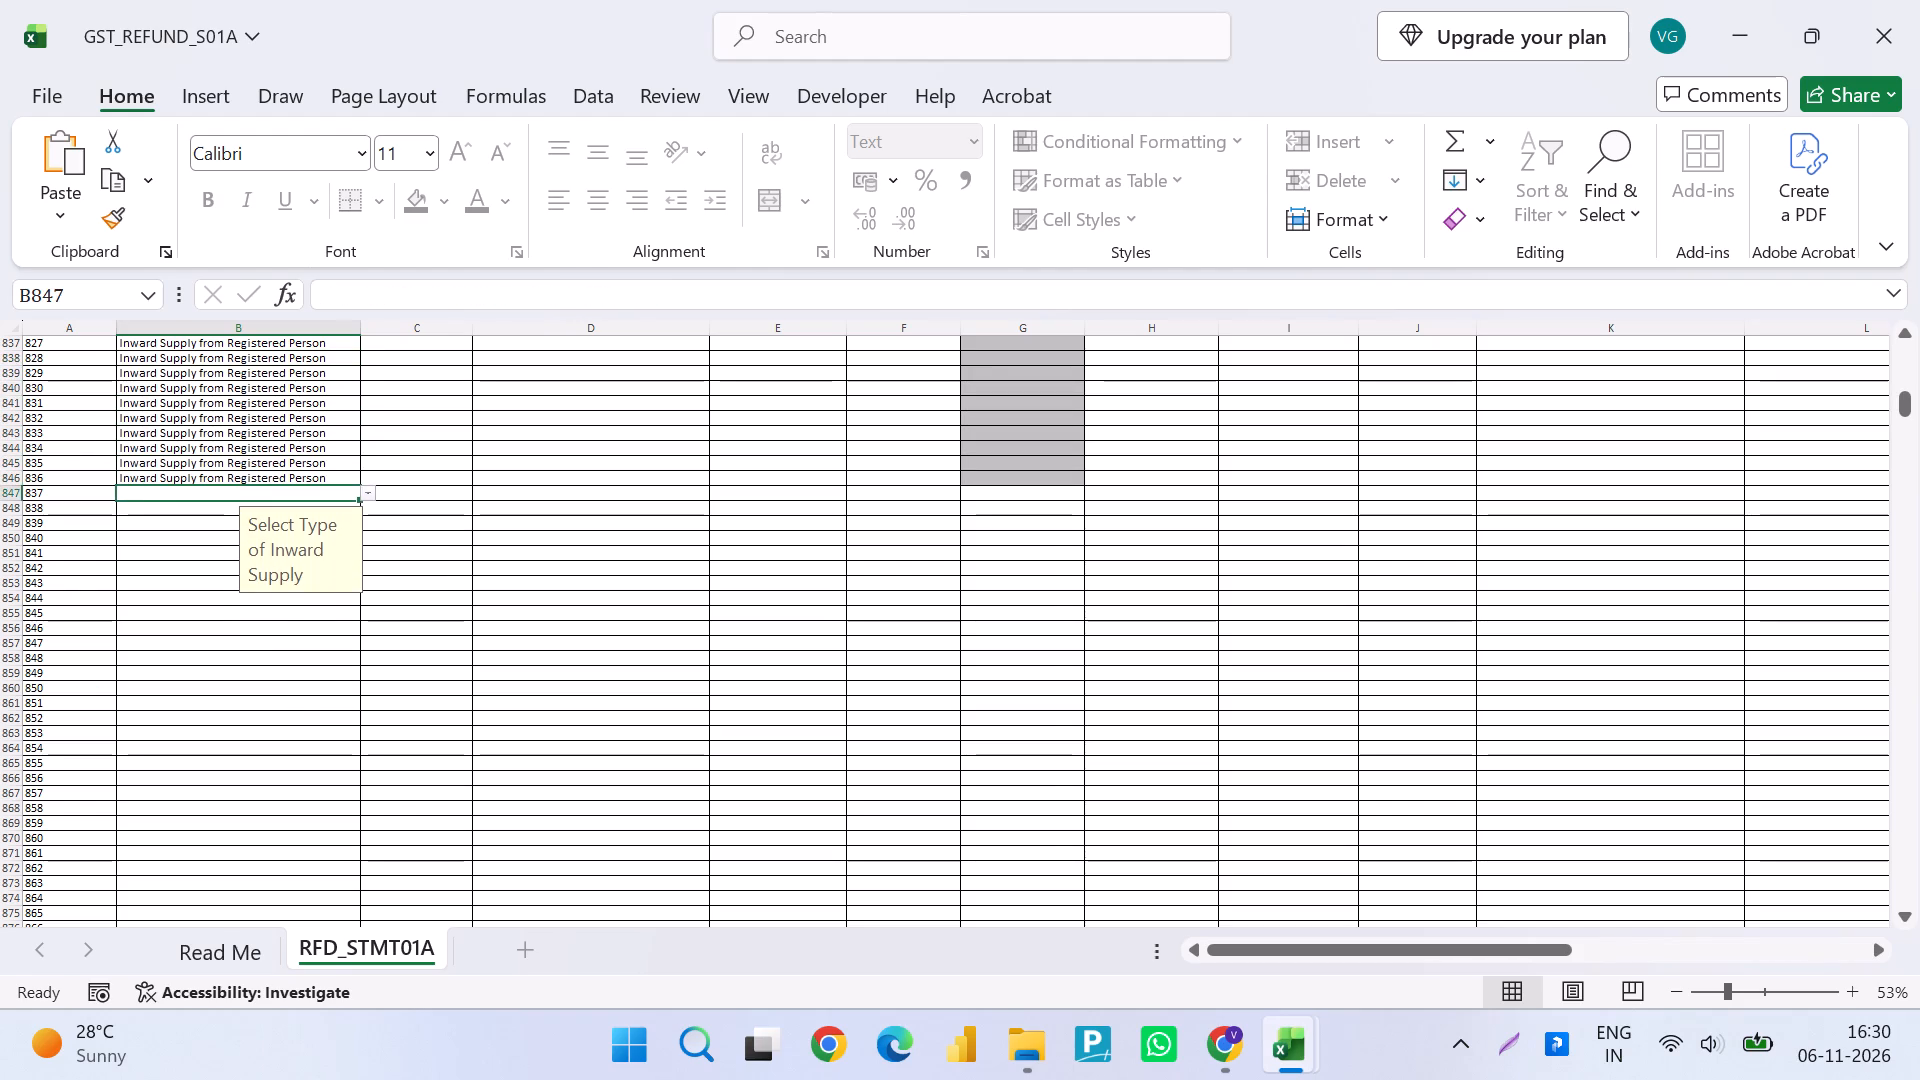
pyautogui.hotkey('ctrl', 'v')
pyautogui.press('Return')
pyautogui.hotkey('ctrl', 'v')
pyautogui.press('Return')
pyautogui.hotkey('ctrl', 'v')
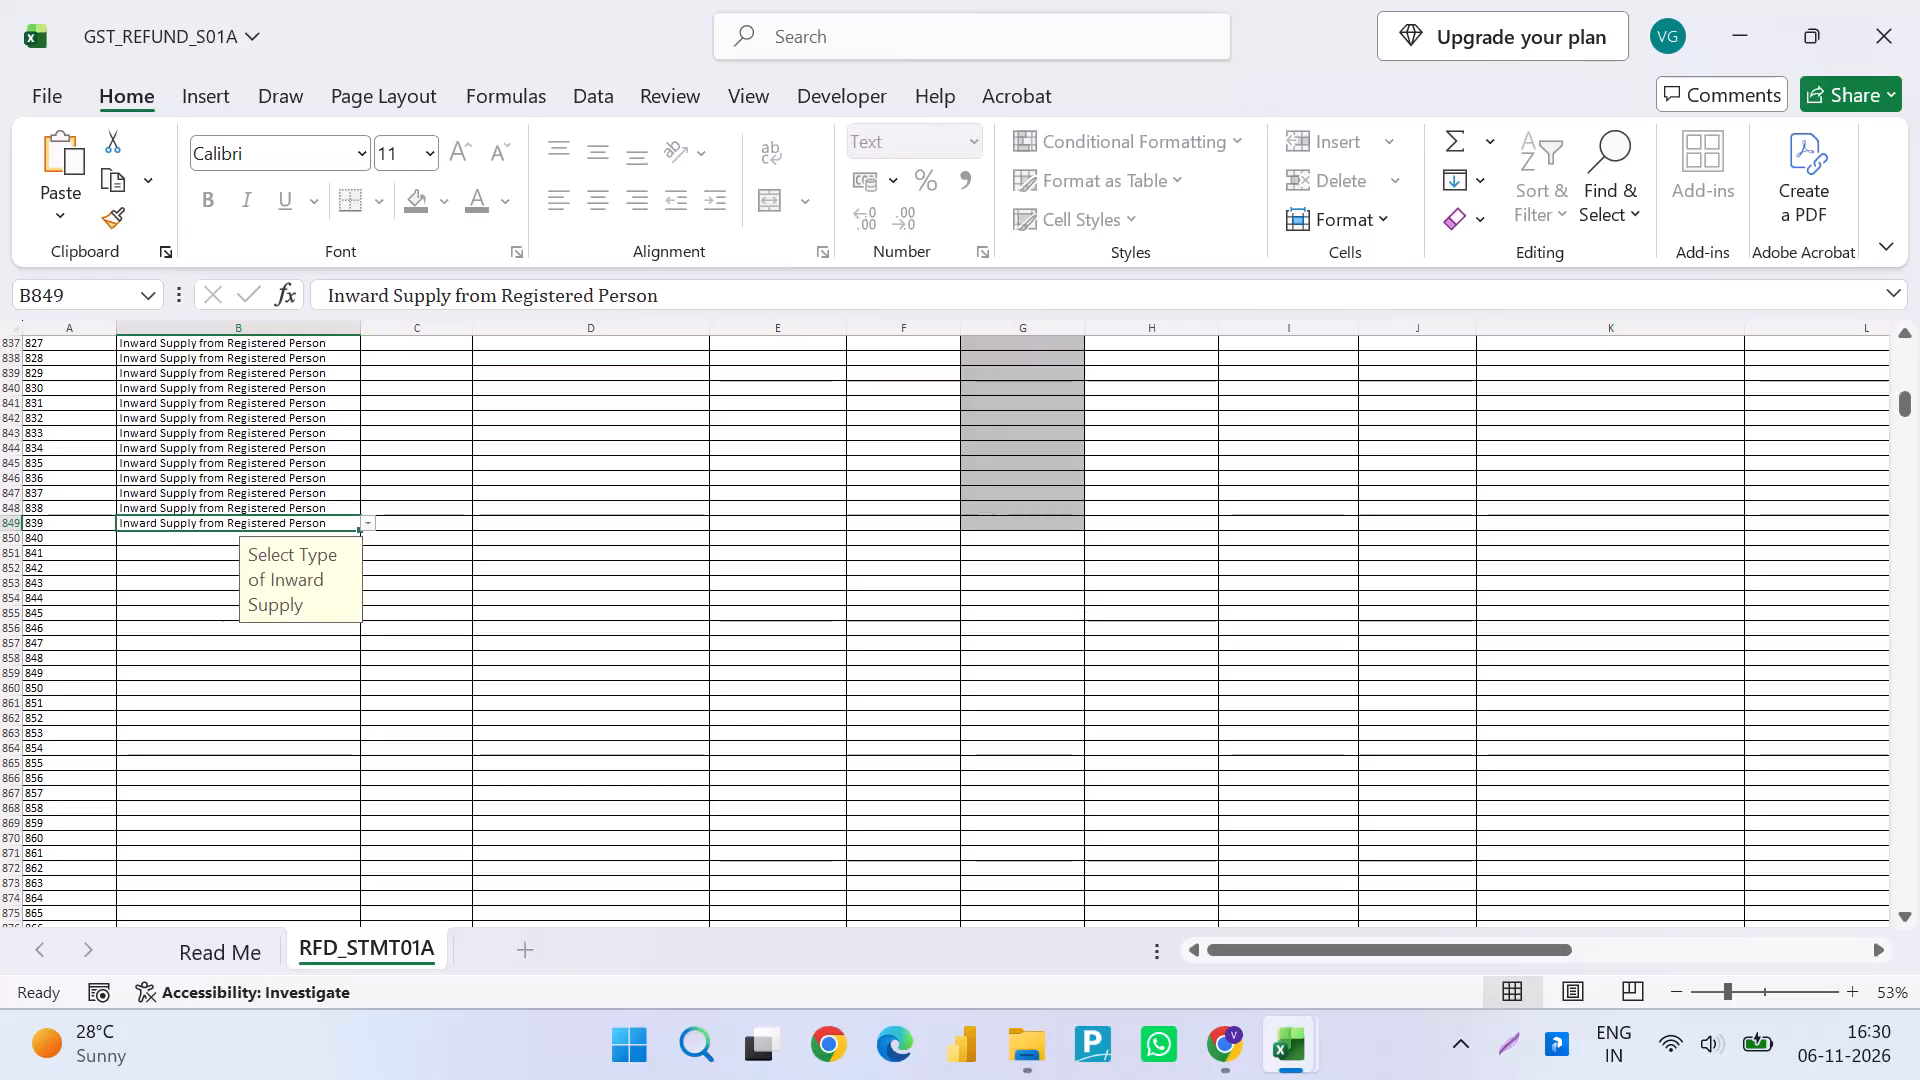
# Fill cells B850 to B853 with the copied "Inward Supply from Registered Person" text.
pyautogui.press('Return')
pyautogui.hotkey('ctrl', 'v')
pyautogui.press('Return')
pyautogui.hotkey('ctrl', 'v')
pyautogui.press('Return')
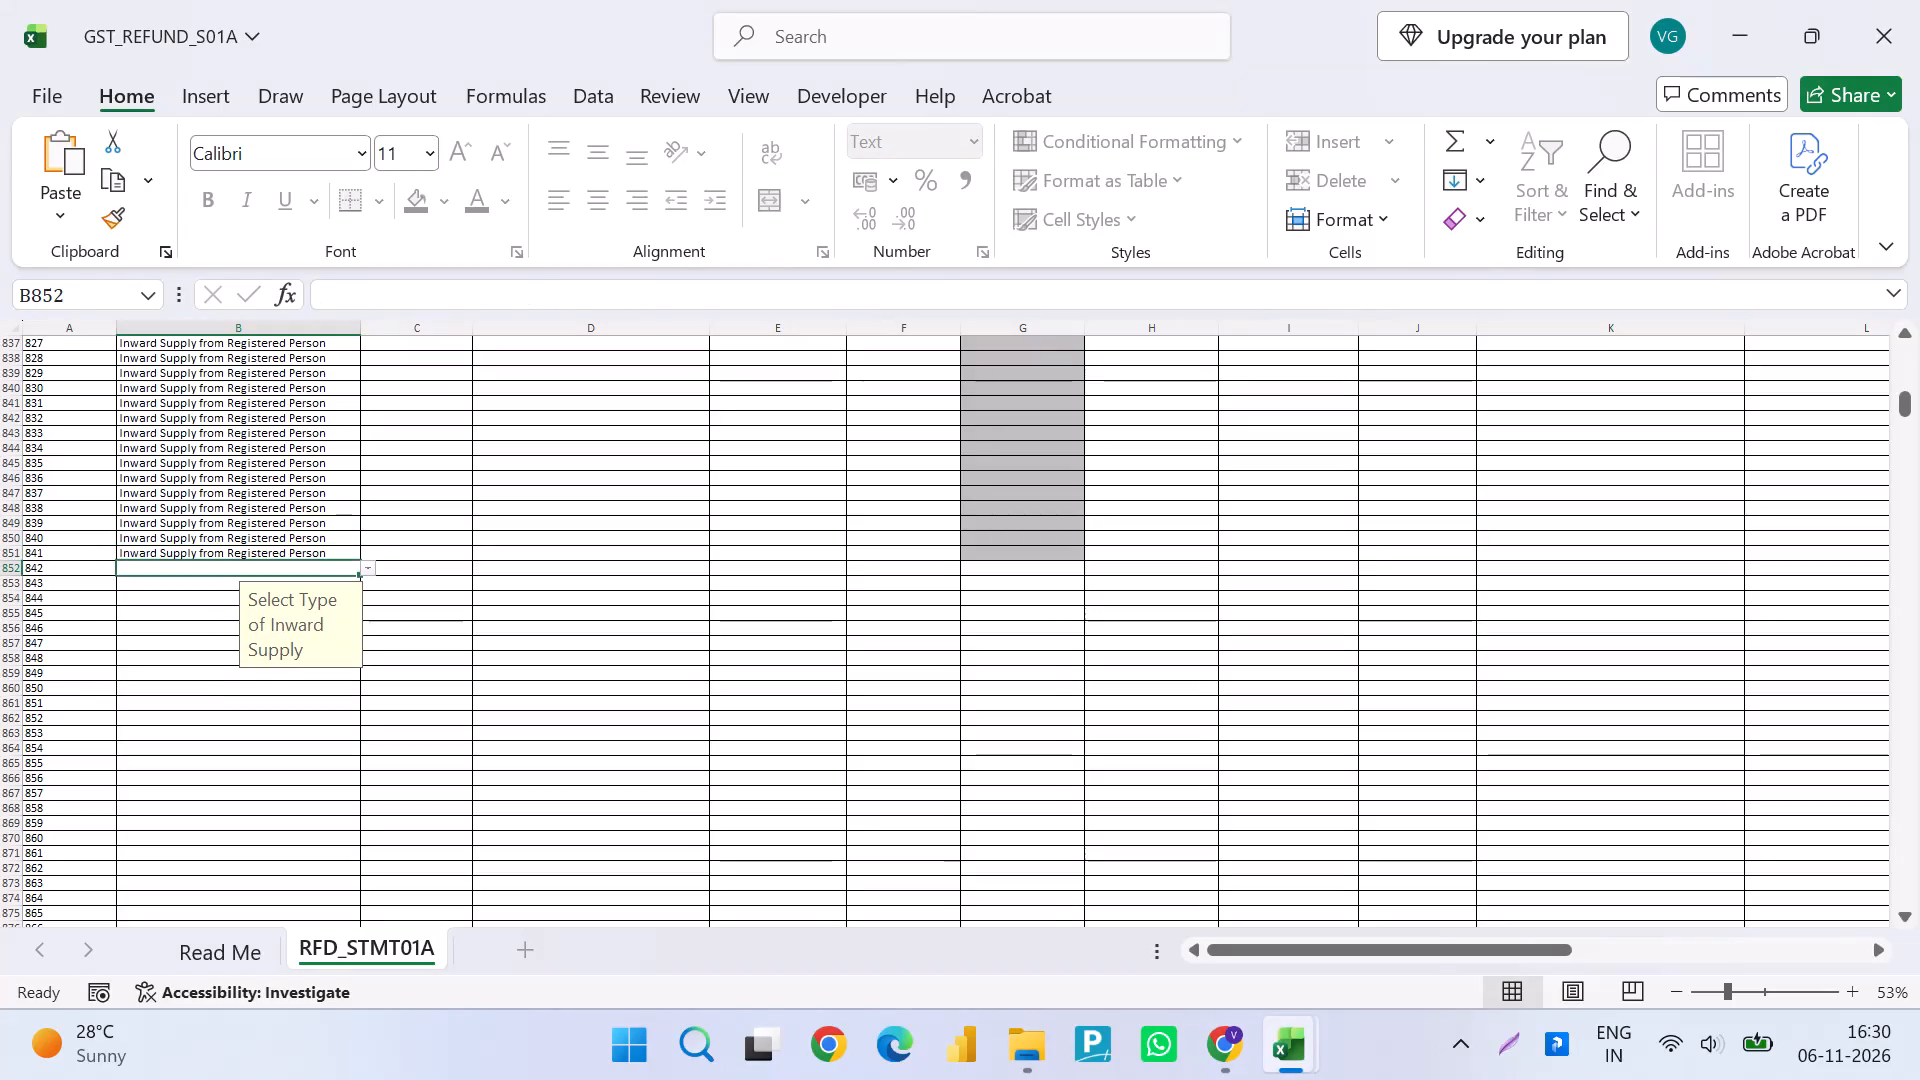
pyautogui.hotkey('ctrl', 'v')
pyautogui.press('Return')
pyautogui.hotkey('ctrl', 'v')
pyautogui.press('Down')
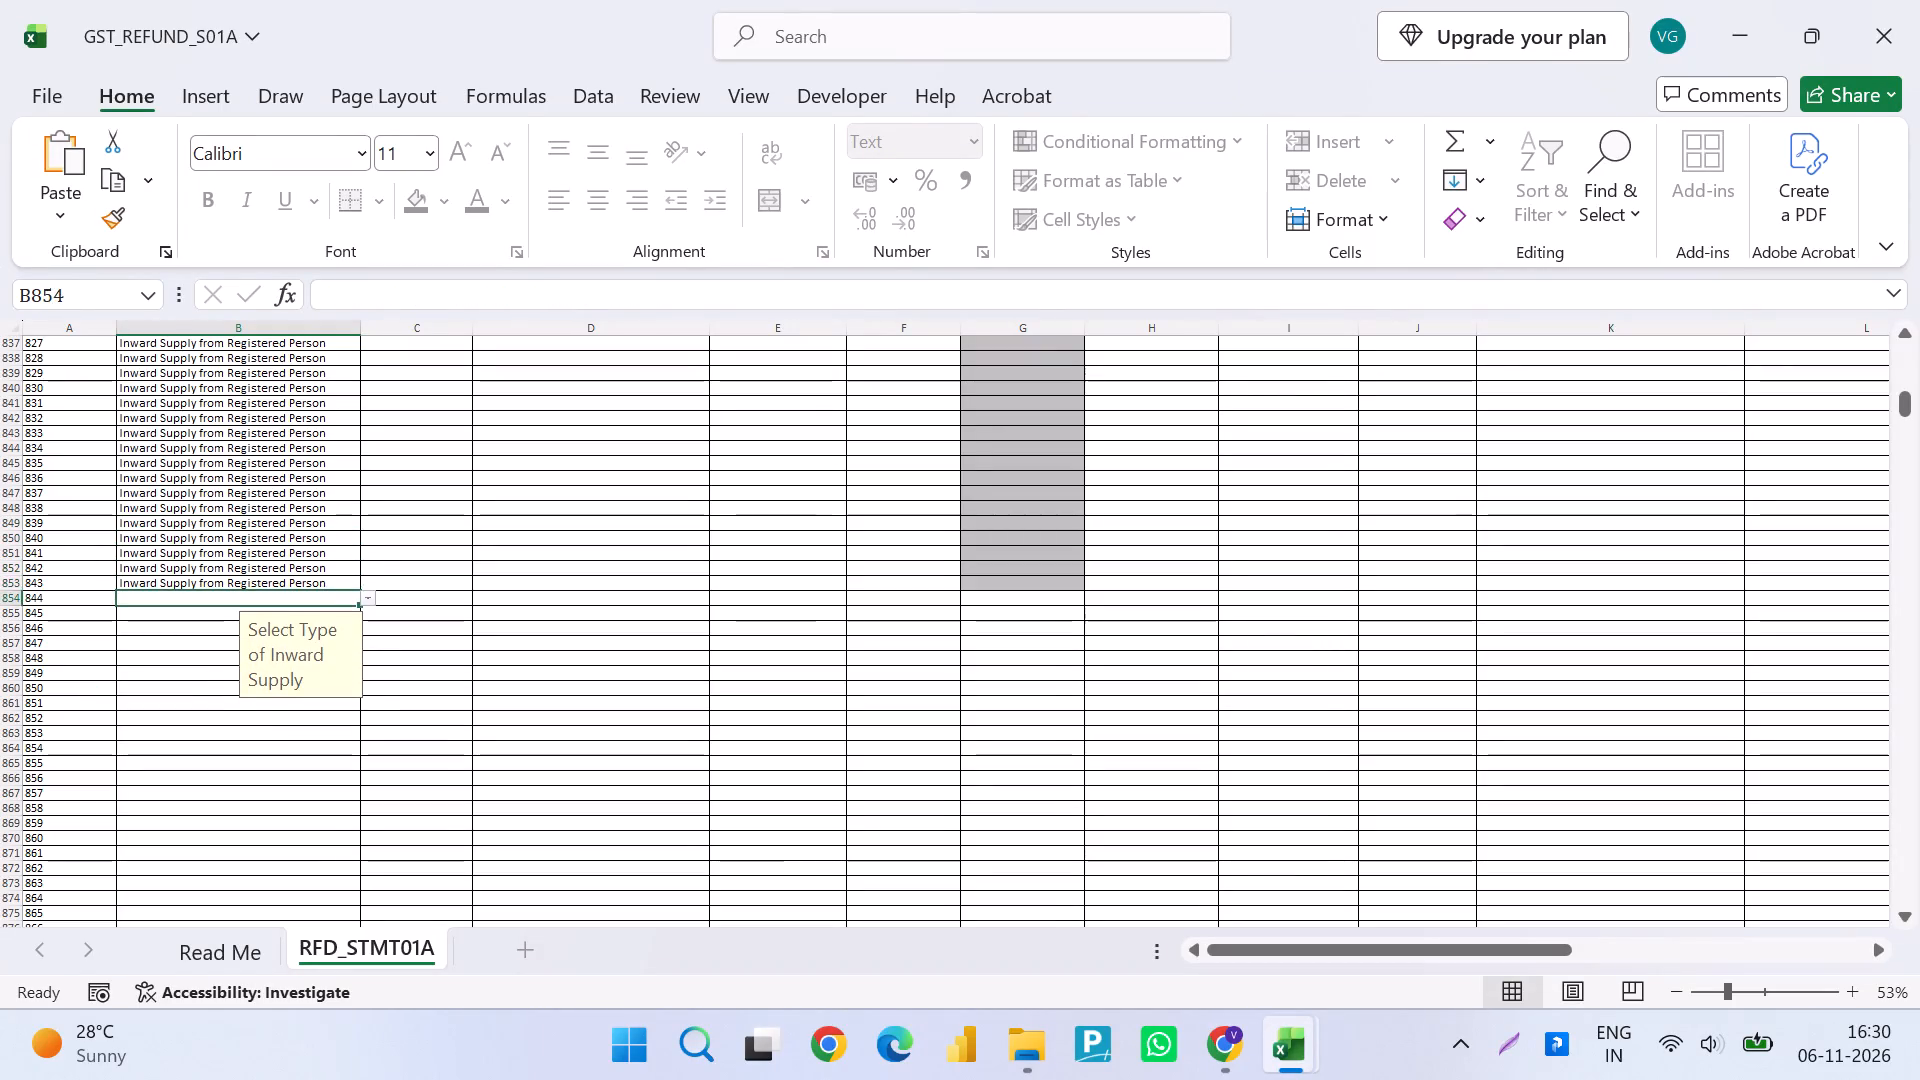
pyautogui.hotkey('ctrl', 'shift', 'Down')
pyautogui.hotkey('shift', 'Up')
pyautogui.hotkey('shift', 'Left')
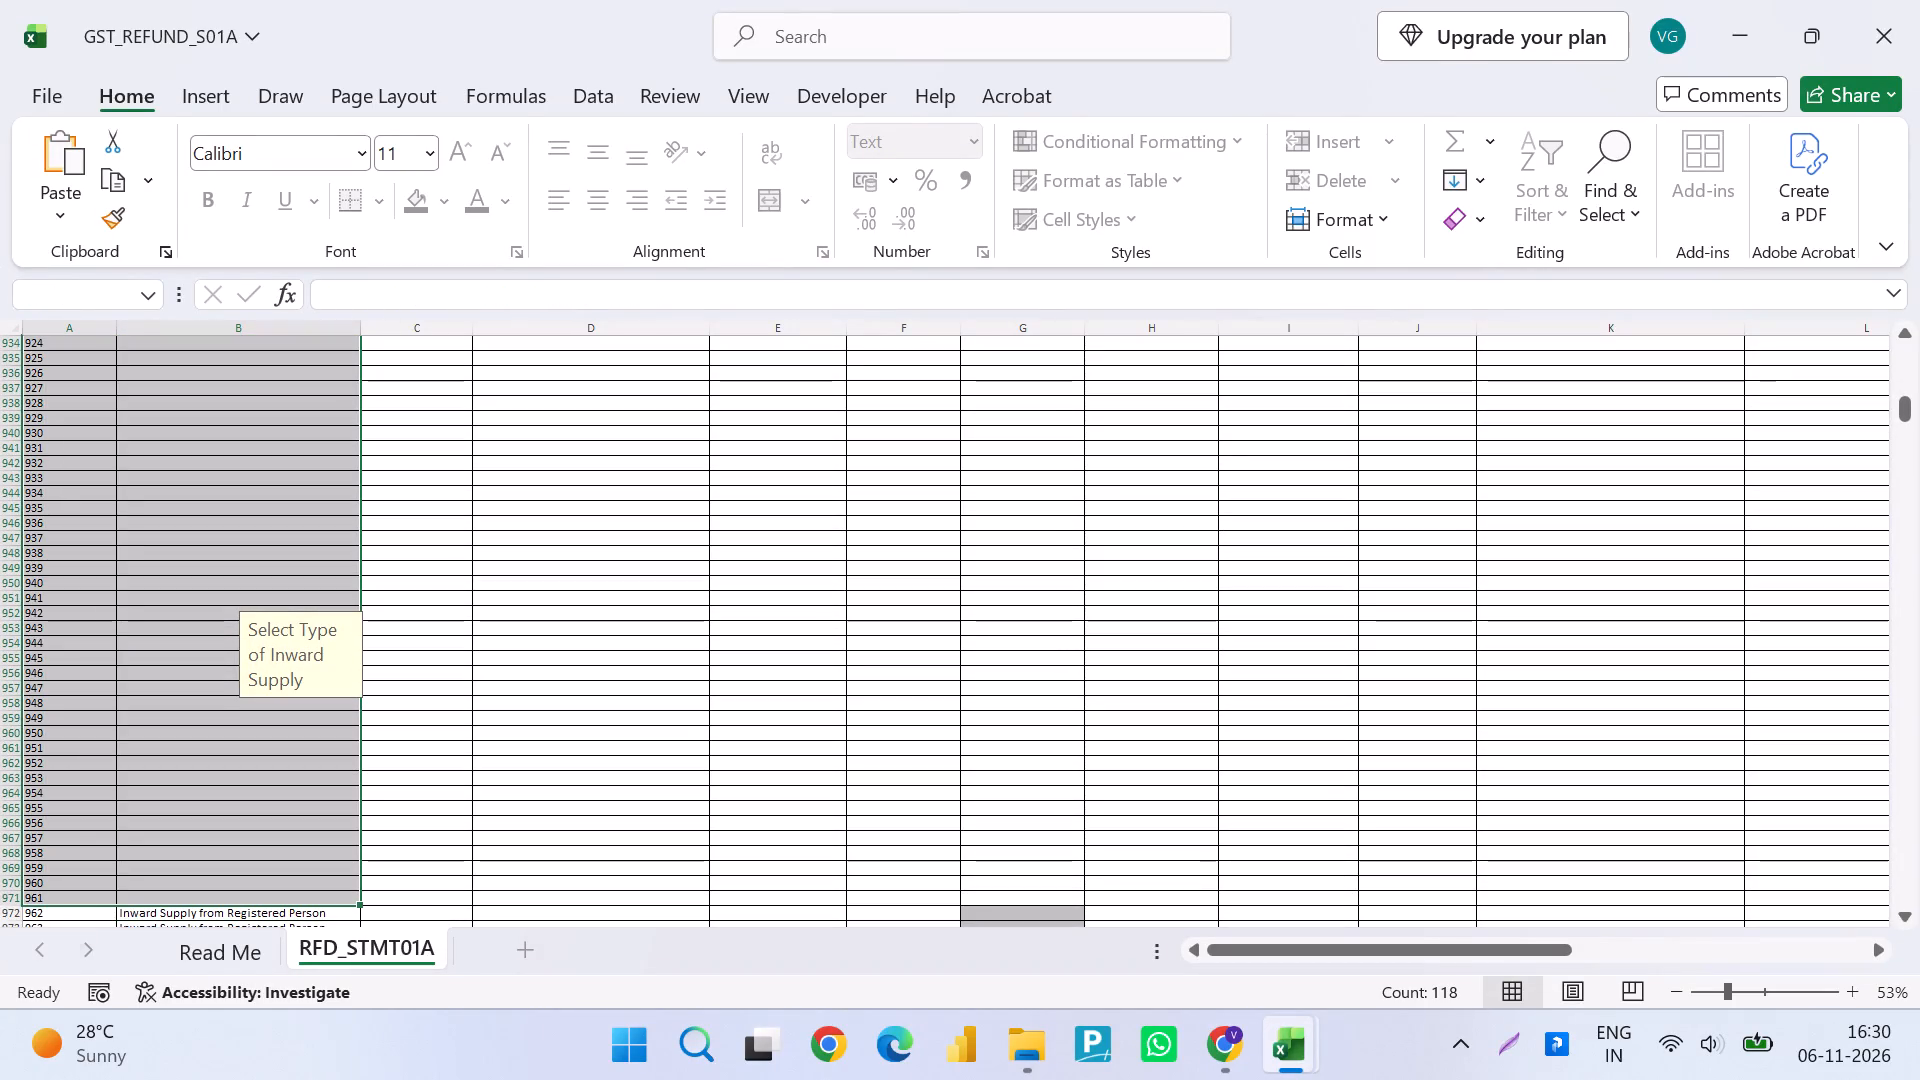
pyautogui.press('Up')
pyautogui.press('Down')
# Fill cells B854 down to B859 with the copied "Inward Supply from Registered Person" text.
pyautogui.hotkey('ctrl', 'v')
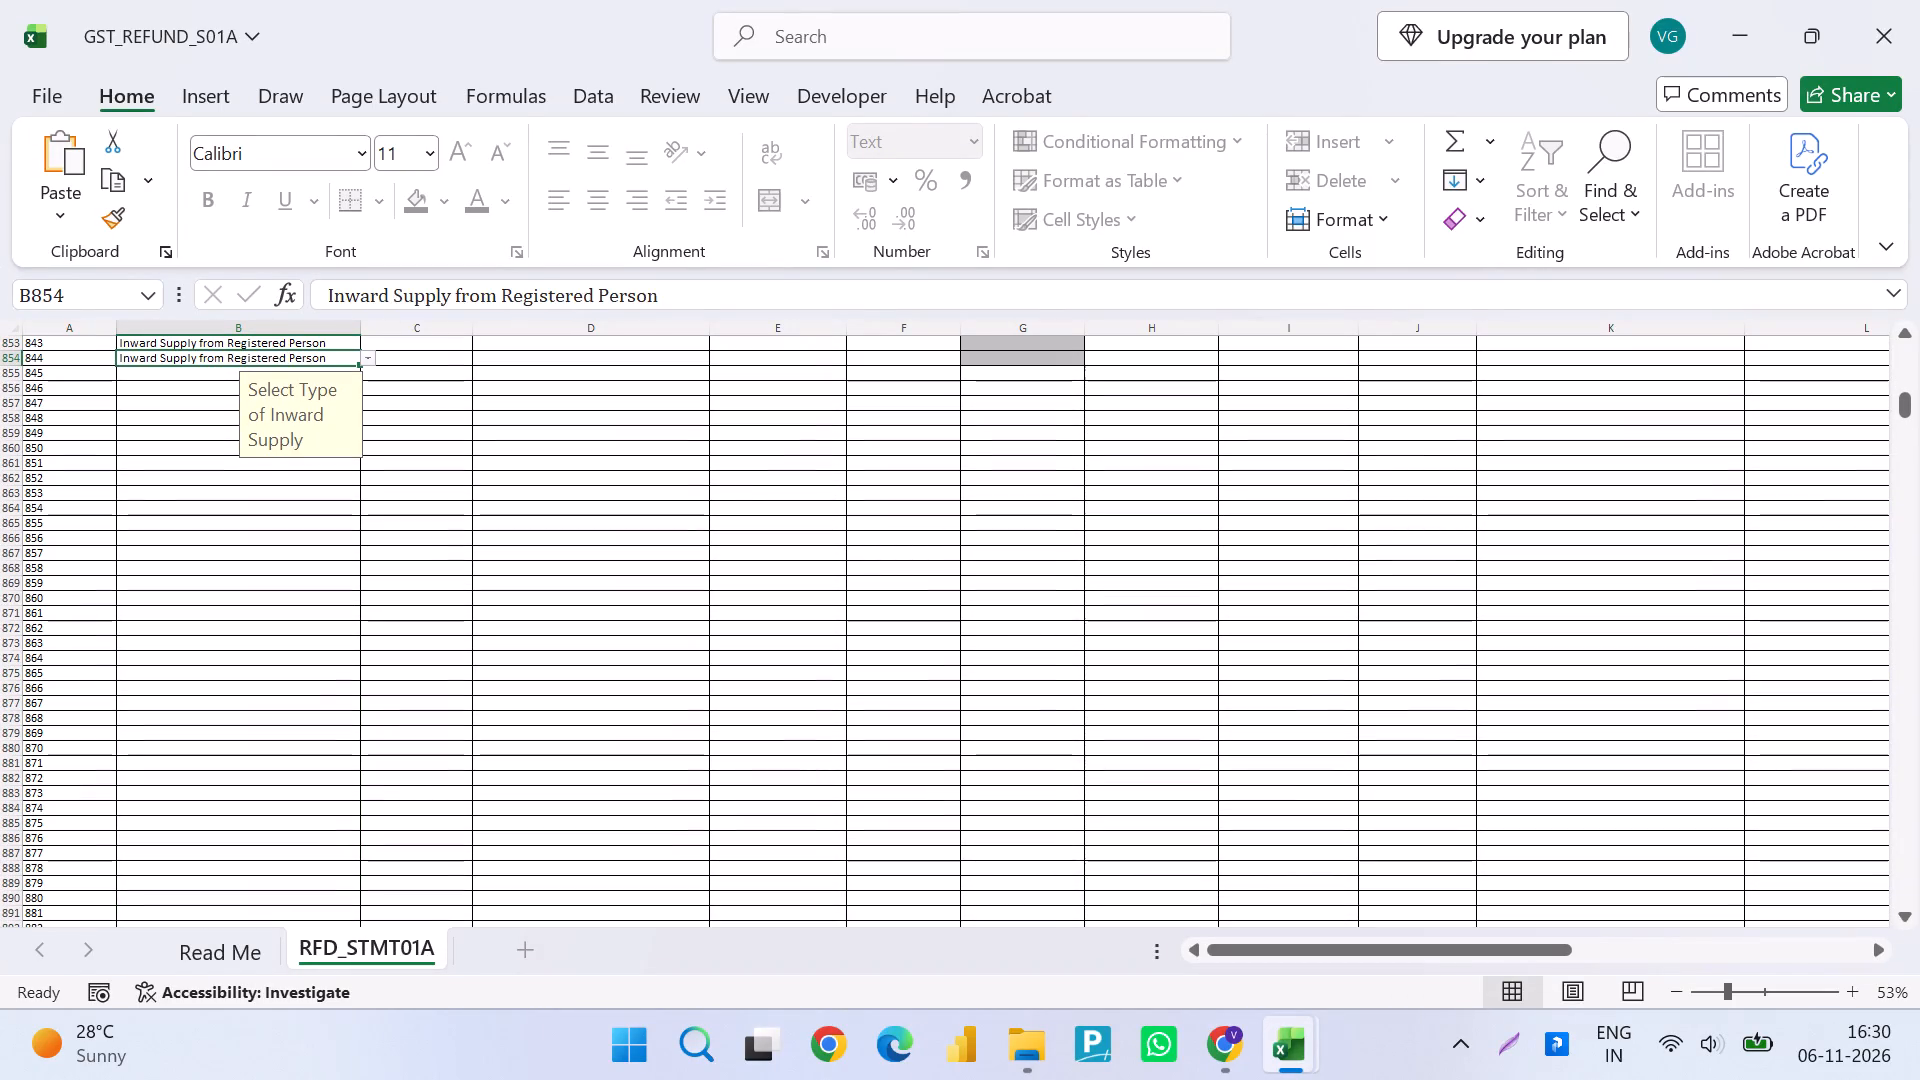
pyautogui.press('Return')
pyautogui.hotkey('ctrl', 'v')
pyautogui.press('Return')
pyautogui.hotkey('ctrl', 'v')
pyautogui.press('Return')
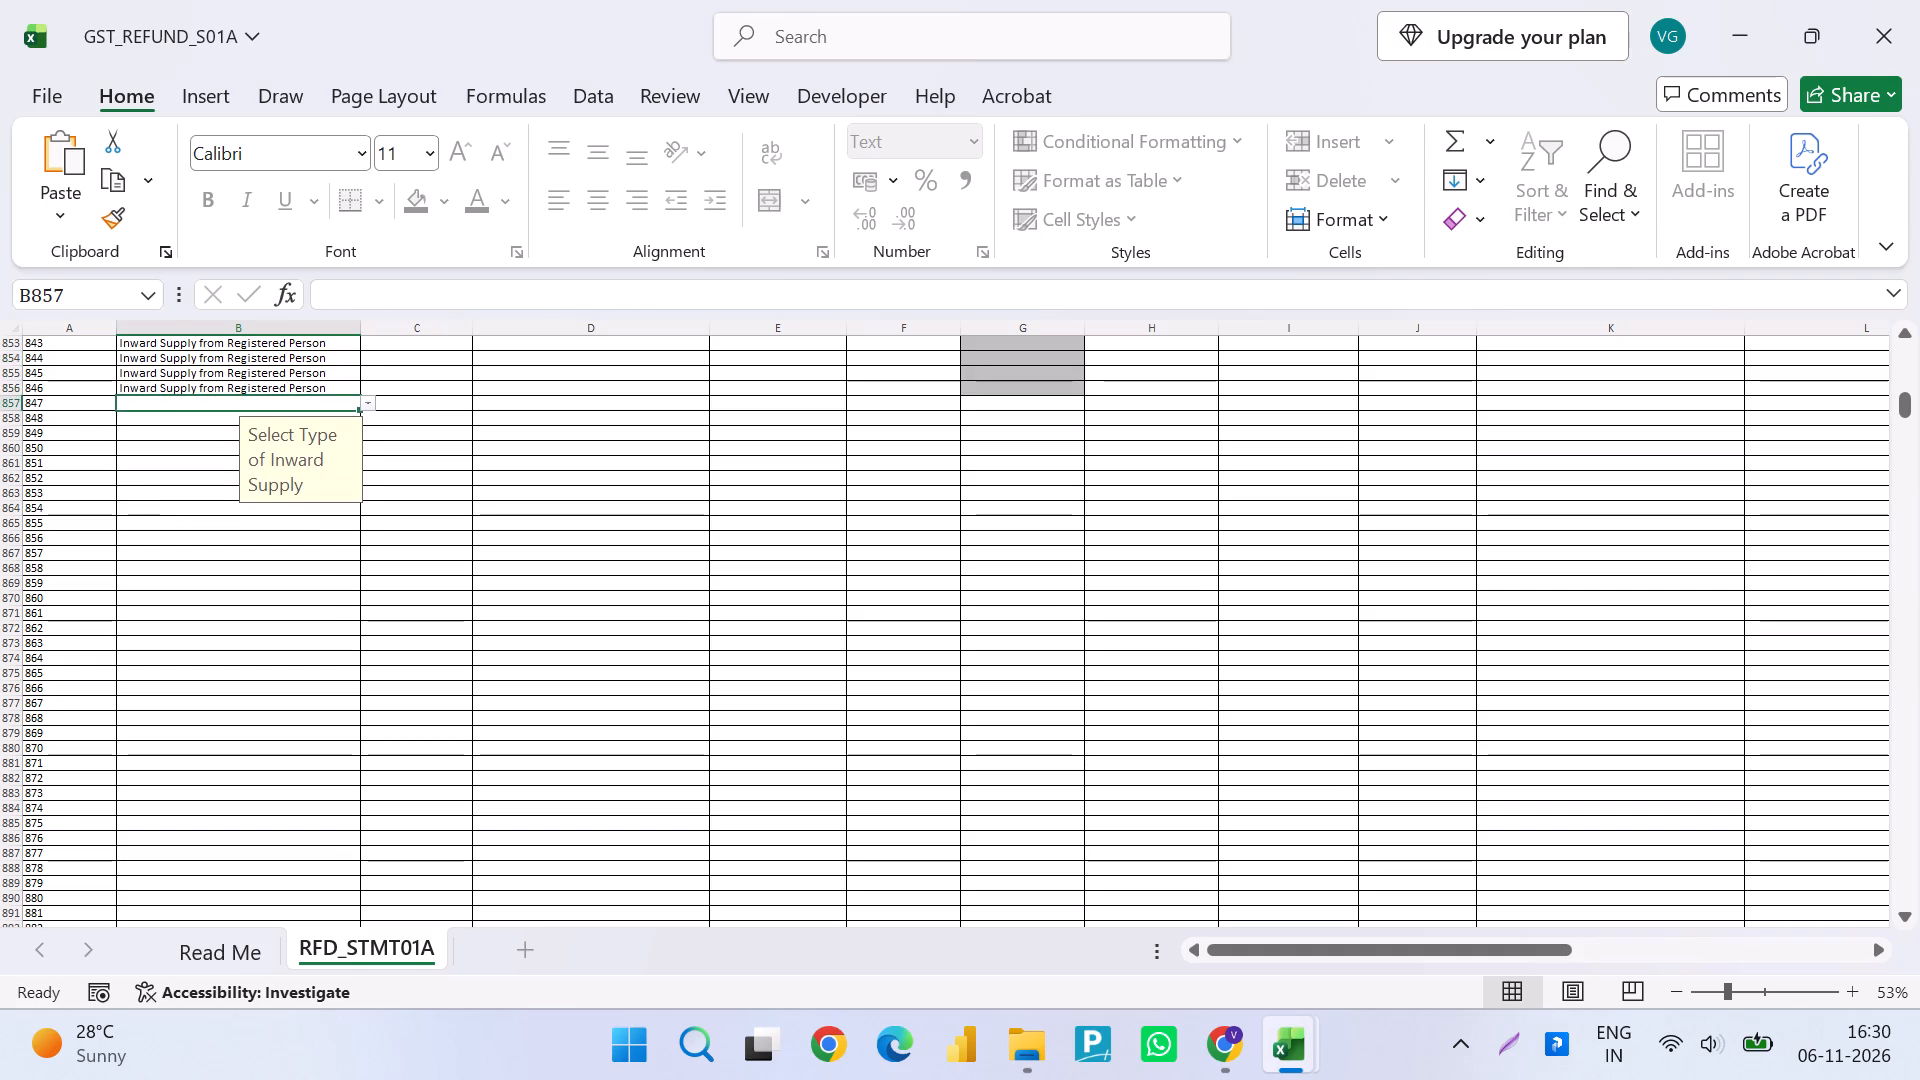
pyautogui.hotkey('ctrl', 'v')
pyautogui.press('Return')
pyautogui.hotkey('ctrl', 'v')
pyautogui.press('Return')
pyautogui.hotkey('ctrl', 'v')
pyautogui.press('Return')
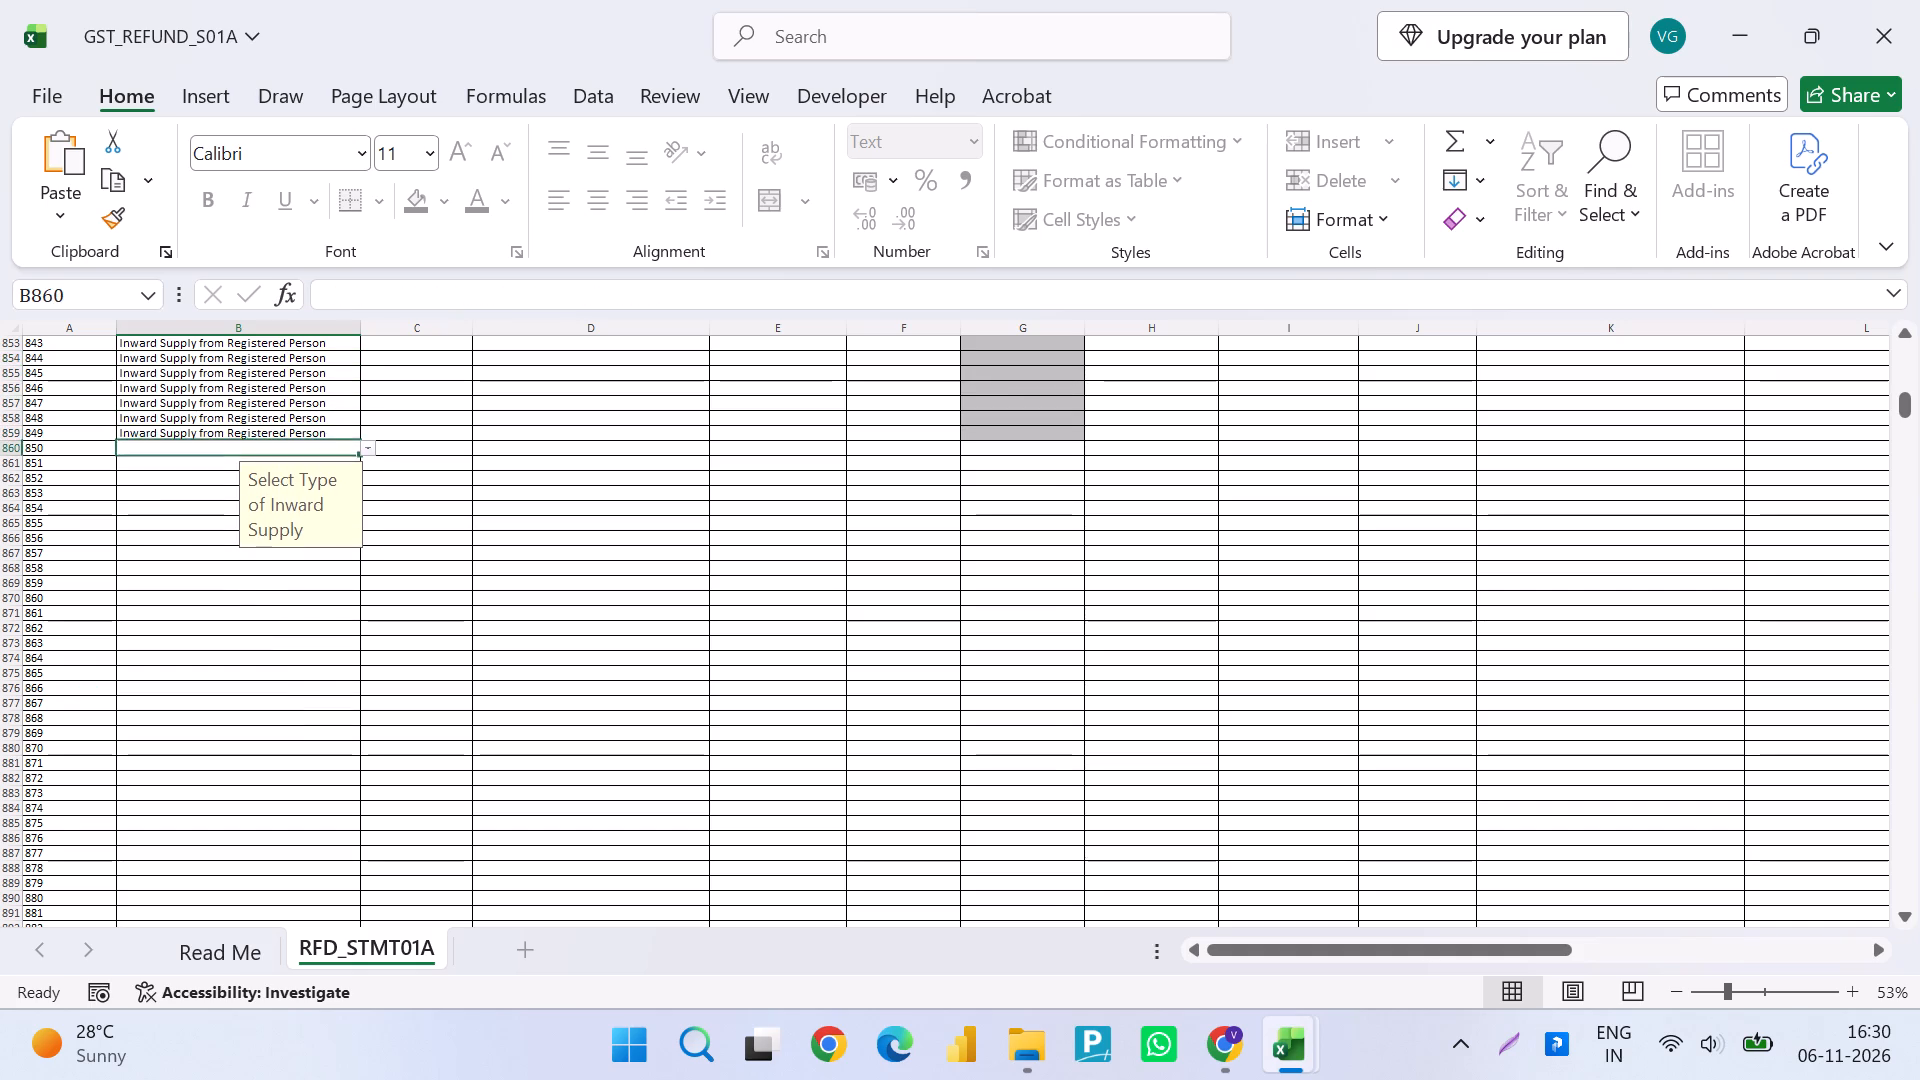
# Continue down column B and fill B860 to B864 with the copied "Inward Supply from Registered Person" text.
pyautogui.hotkey('ctrl', 'v')
pyautogui.press('Return')
pyautogui.hotkey('ctrl', 'v')
pyautogui.press('Return')
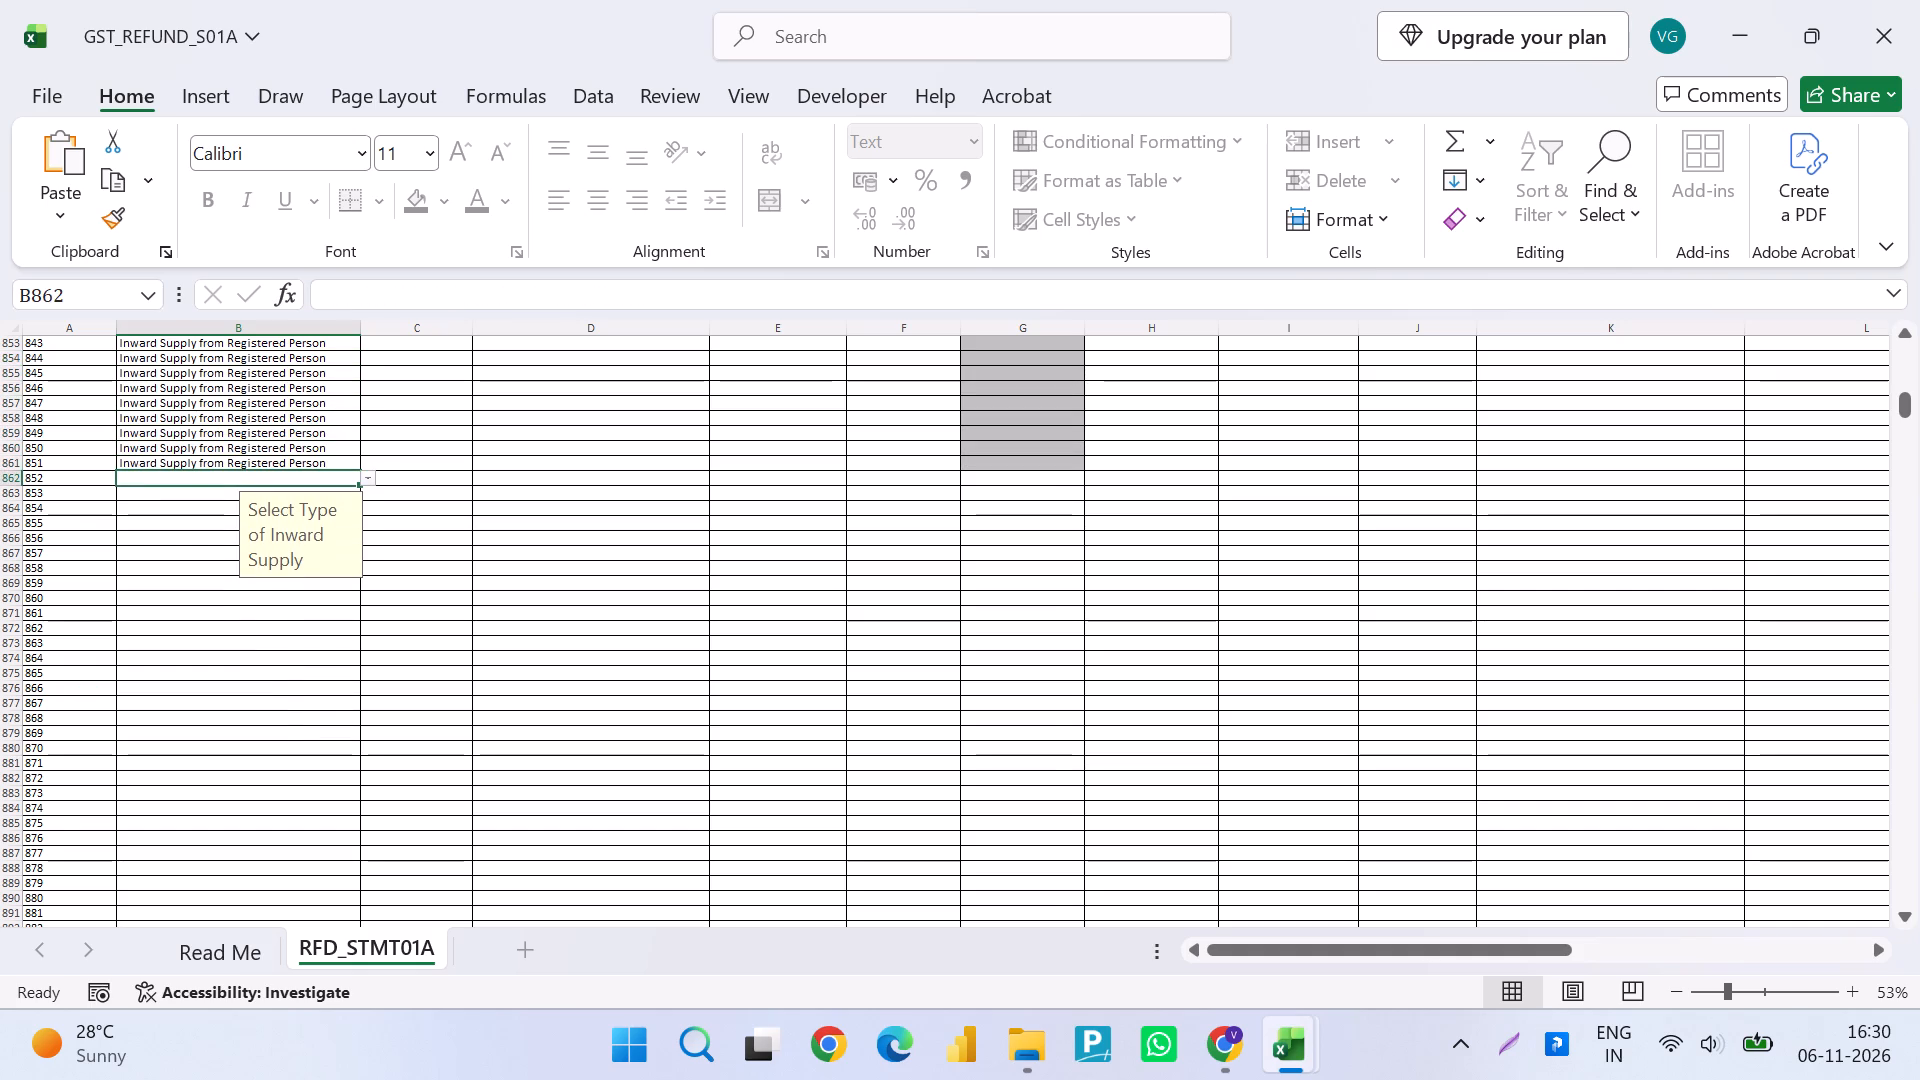
pyautogui.hotkey('ctrl', 'v')
pyautogui.press('Return')
pyautogui.hotkey('ctrl', 'v')
pyautogui.press('Return')
pyautogui.hotkey('ctrl', 'v')
pyautogui.press('Return')
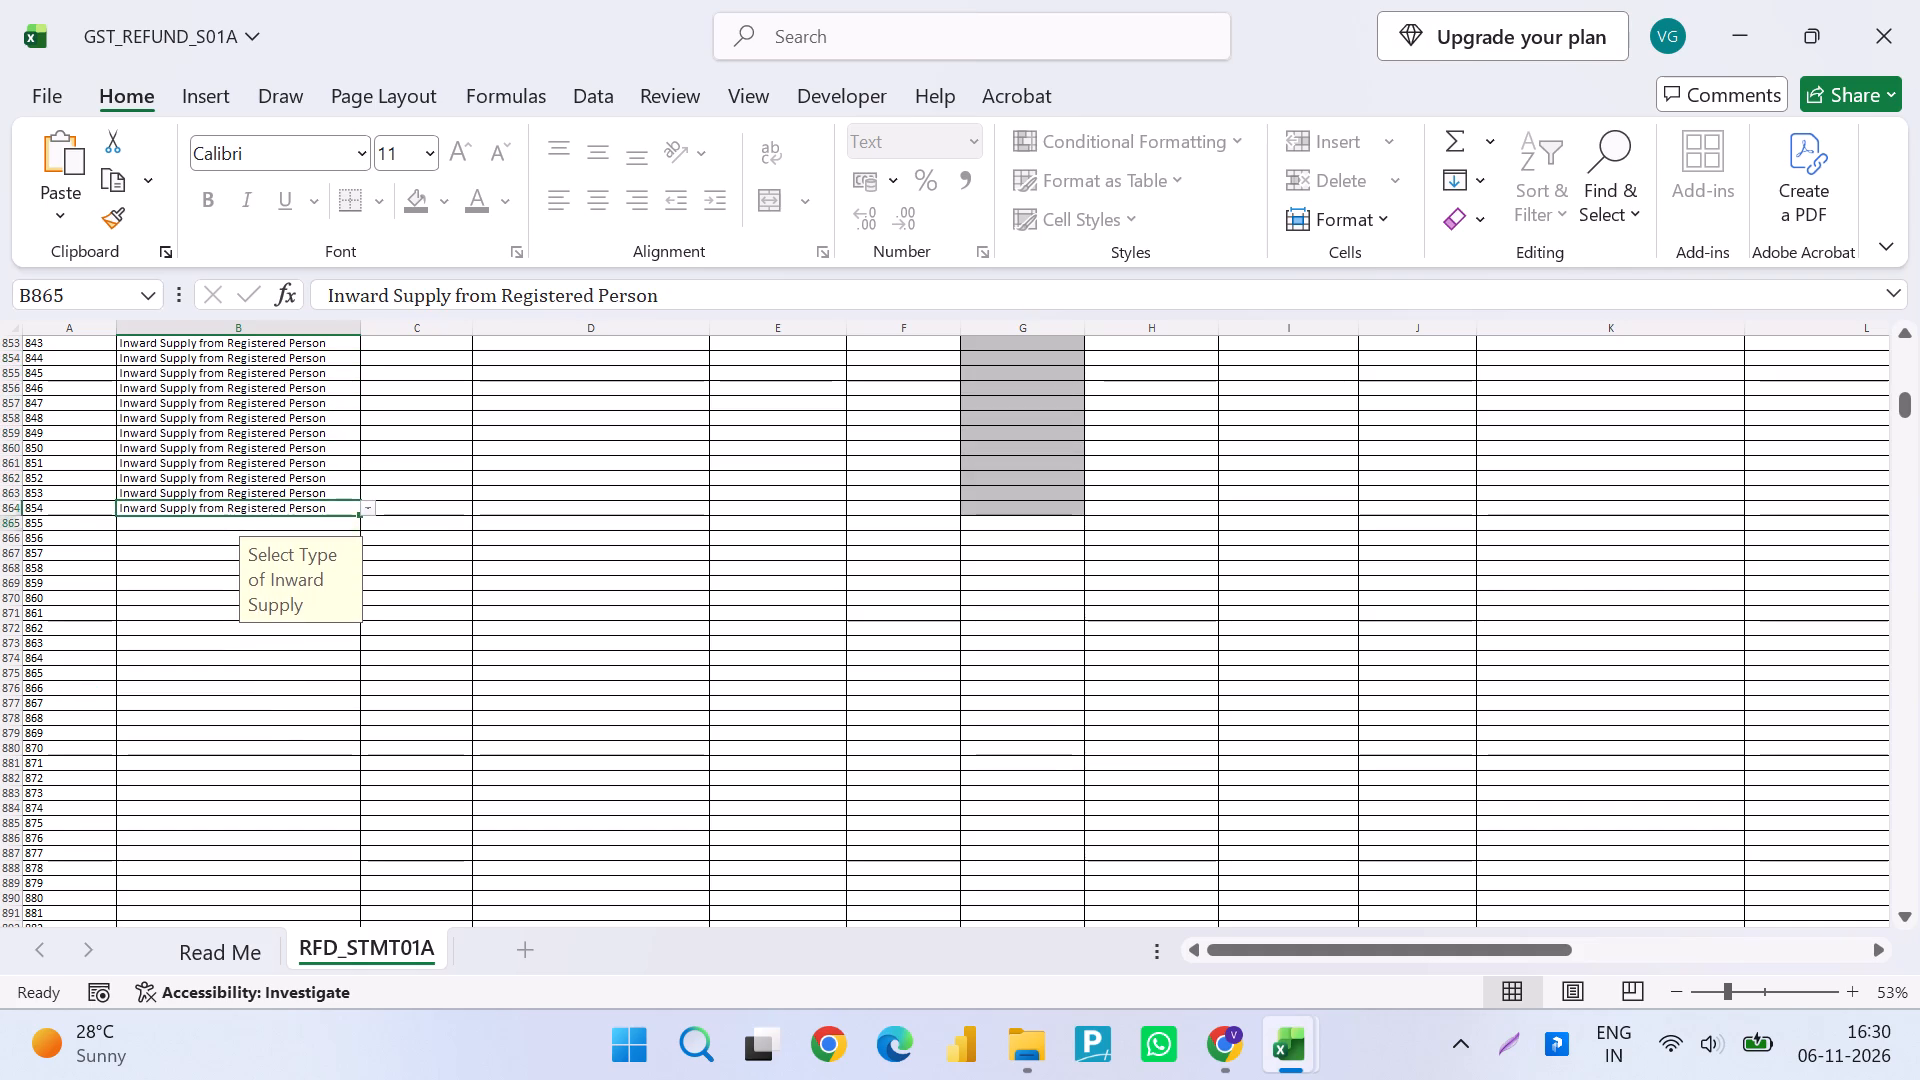
# Fill cells B865 to B868 with the copied "Inward Supply from Registered Person" text.
pyautogui.hotkey('ctrl', 'v')
pyautogui.press('Return')
pyautogui.hotkey('ctrl', 'v')
pyautogui.press('Return')
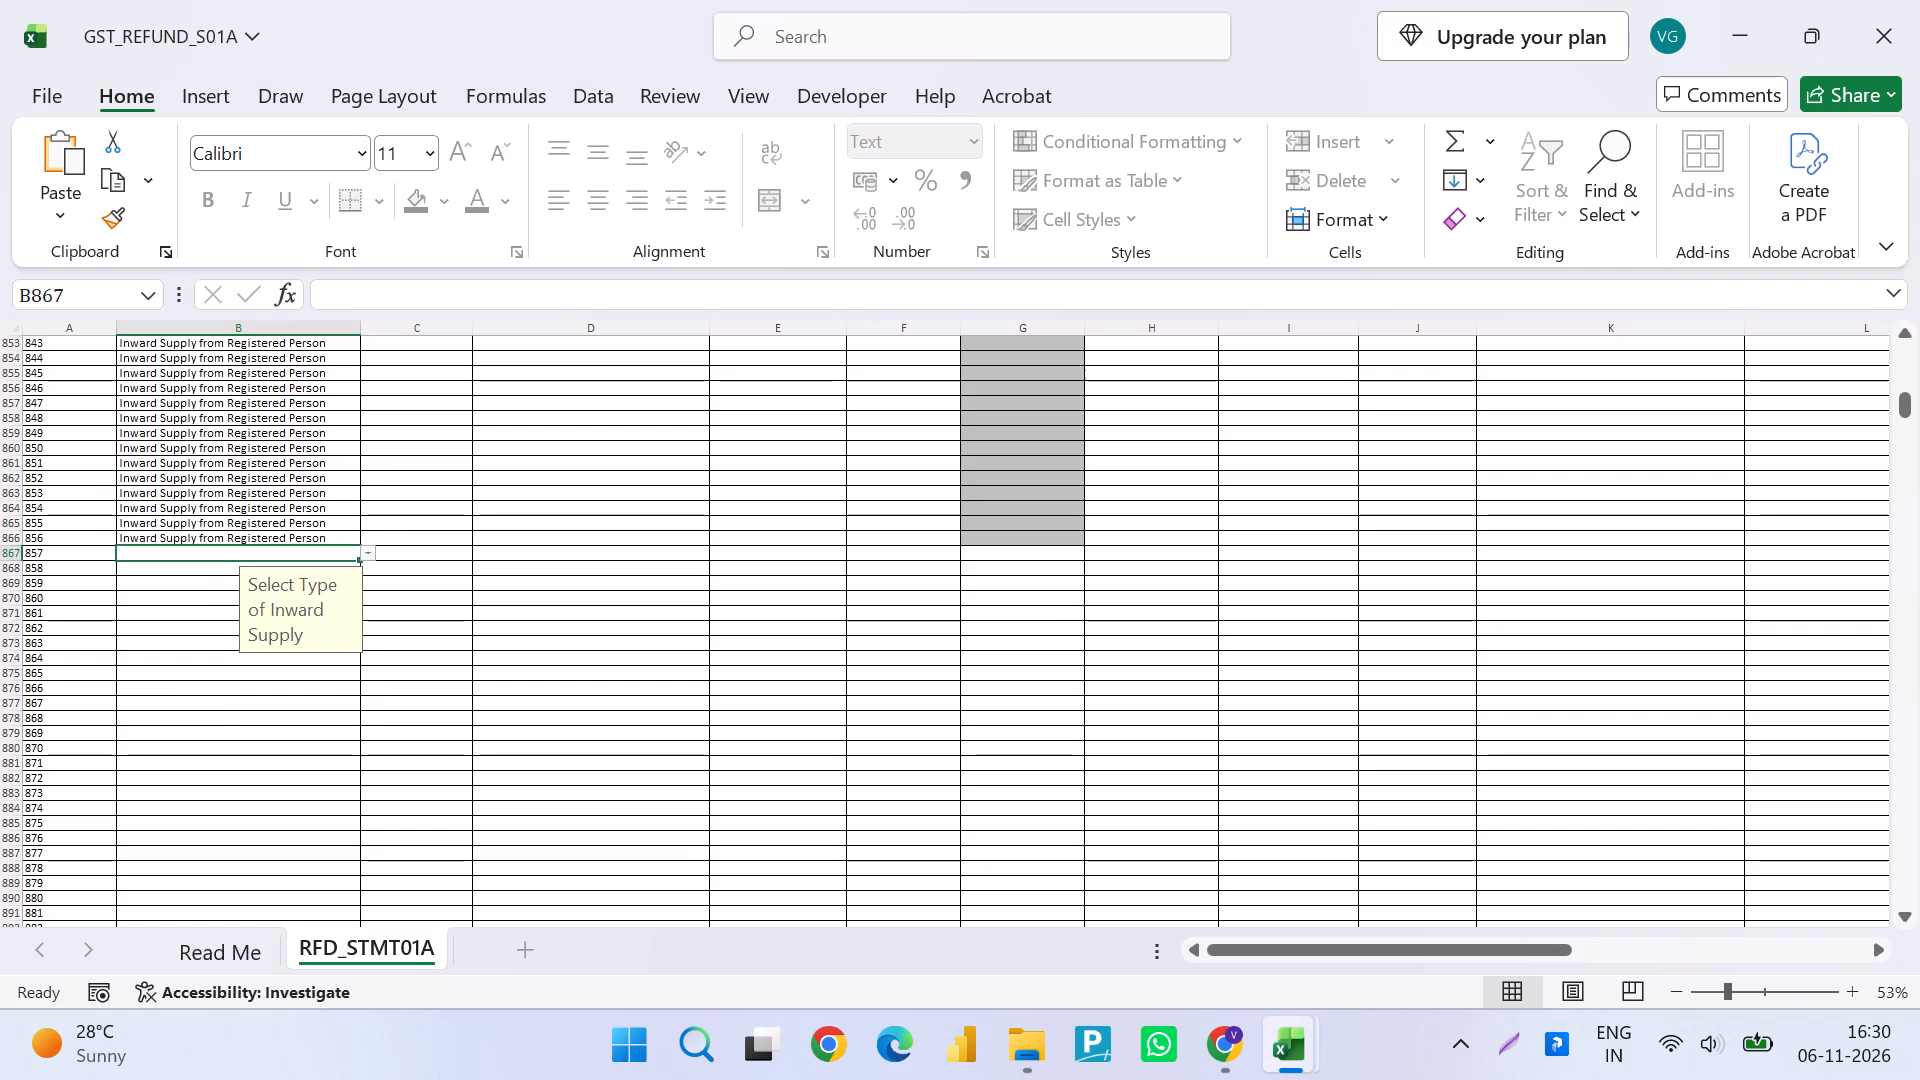
pyautogui.hotkey('ctrl', 'v')
pyautogui.press('Return')
pyautogui.hotkey('ctrl', 'v')
pyautogui.press('Return')
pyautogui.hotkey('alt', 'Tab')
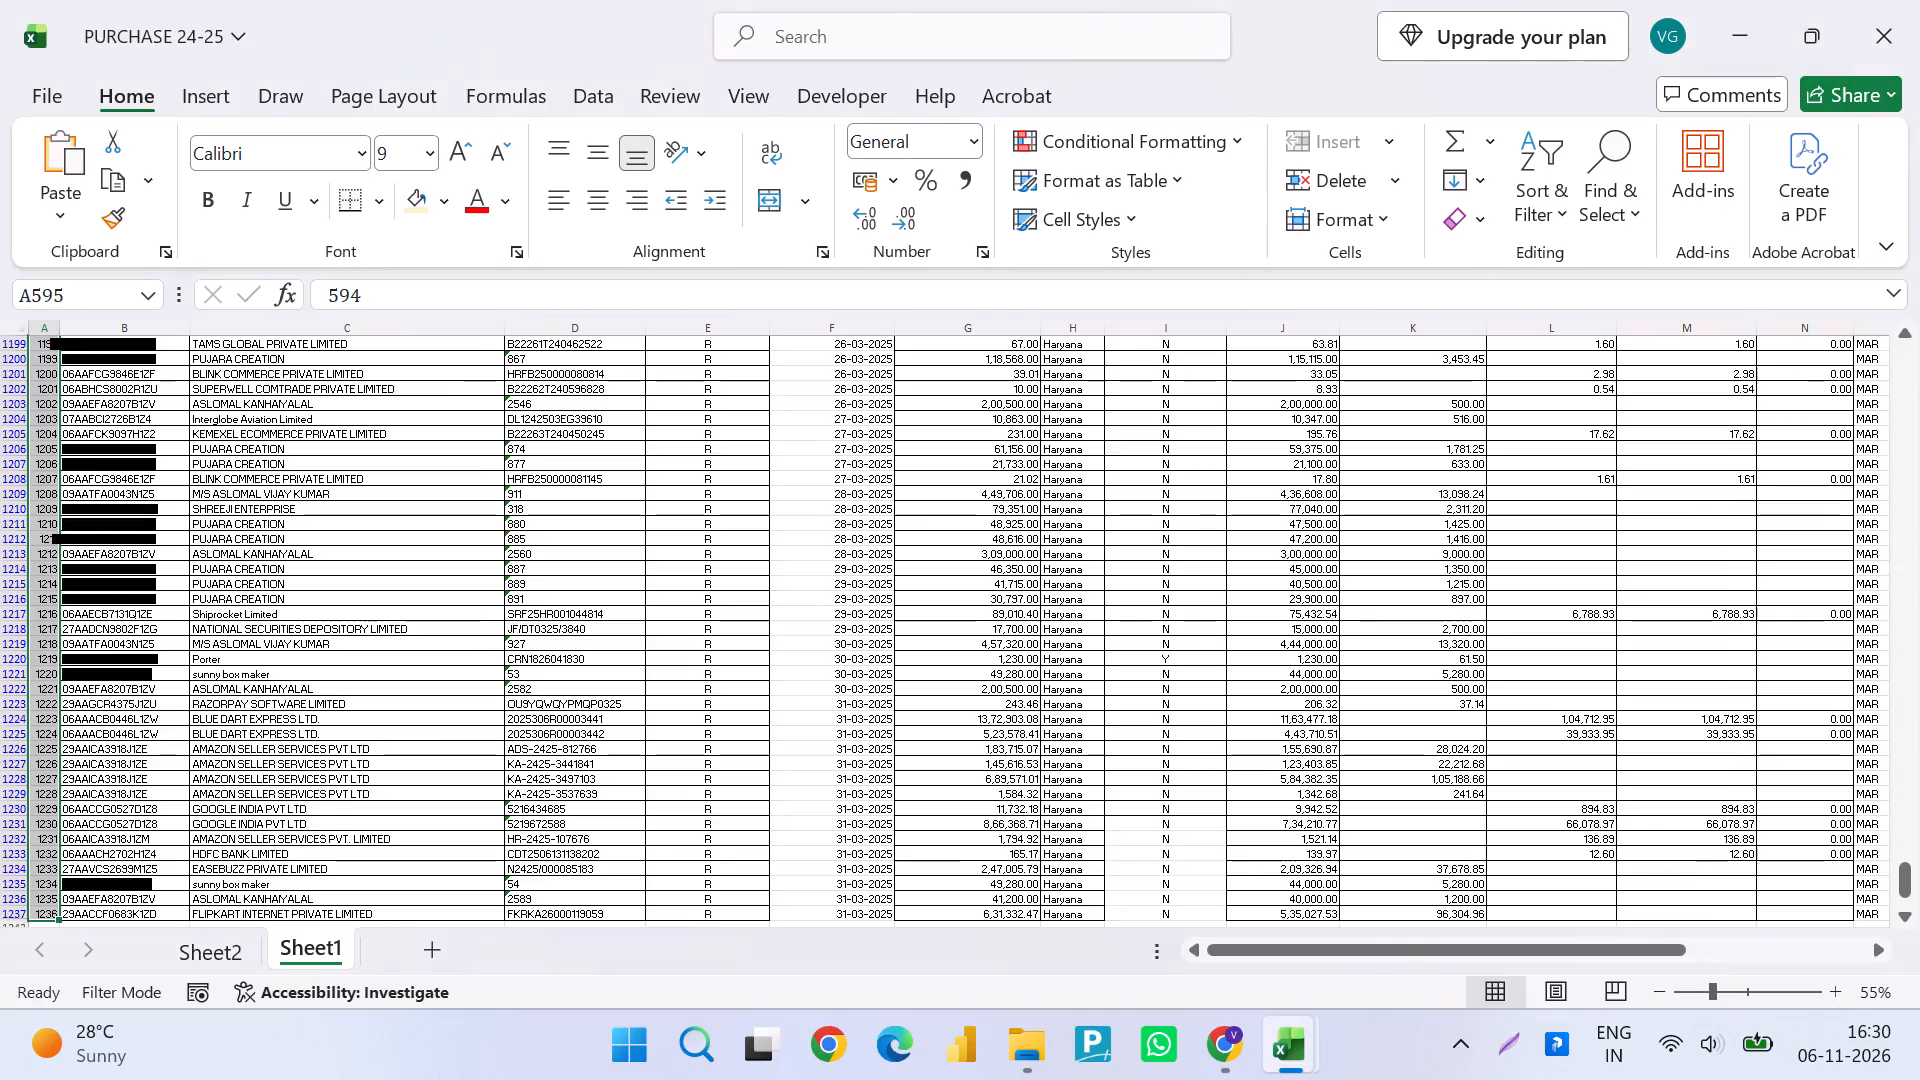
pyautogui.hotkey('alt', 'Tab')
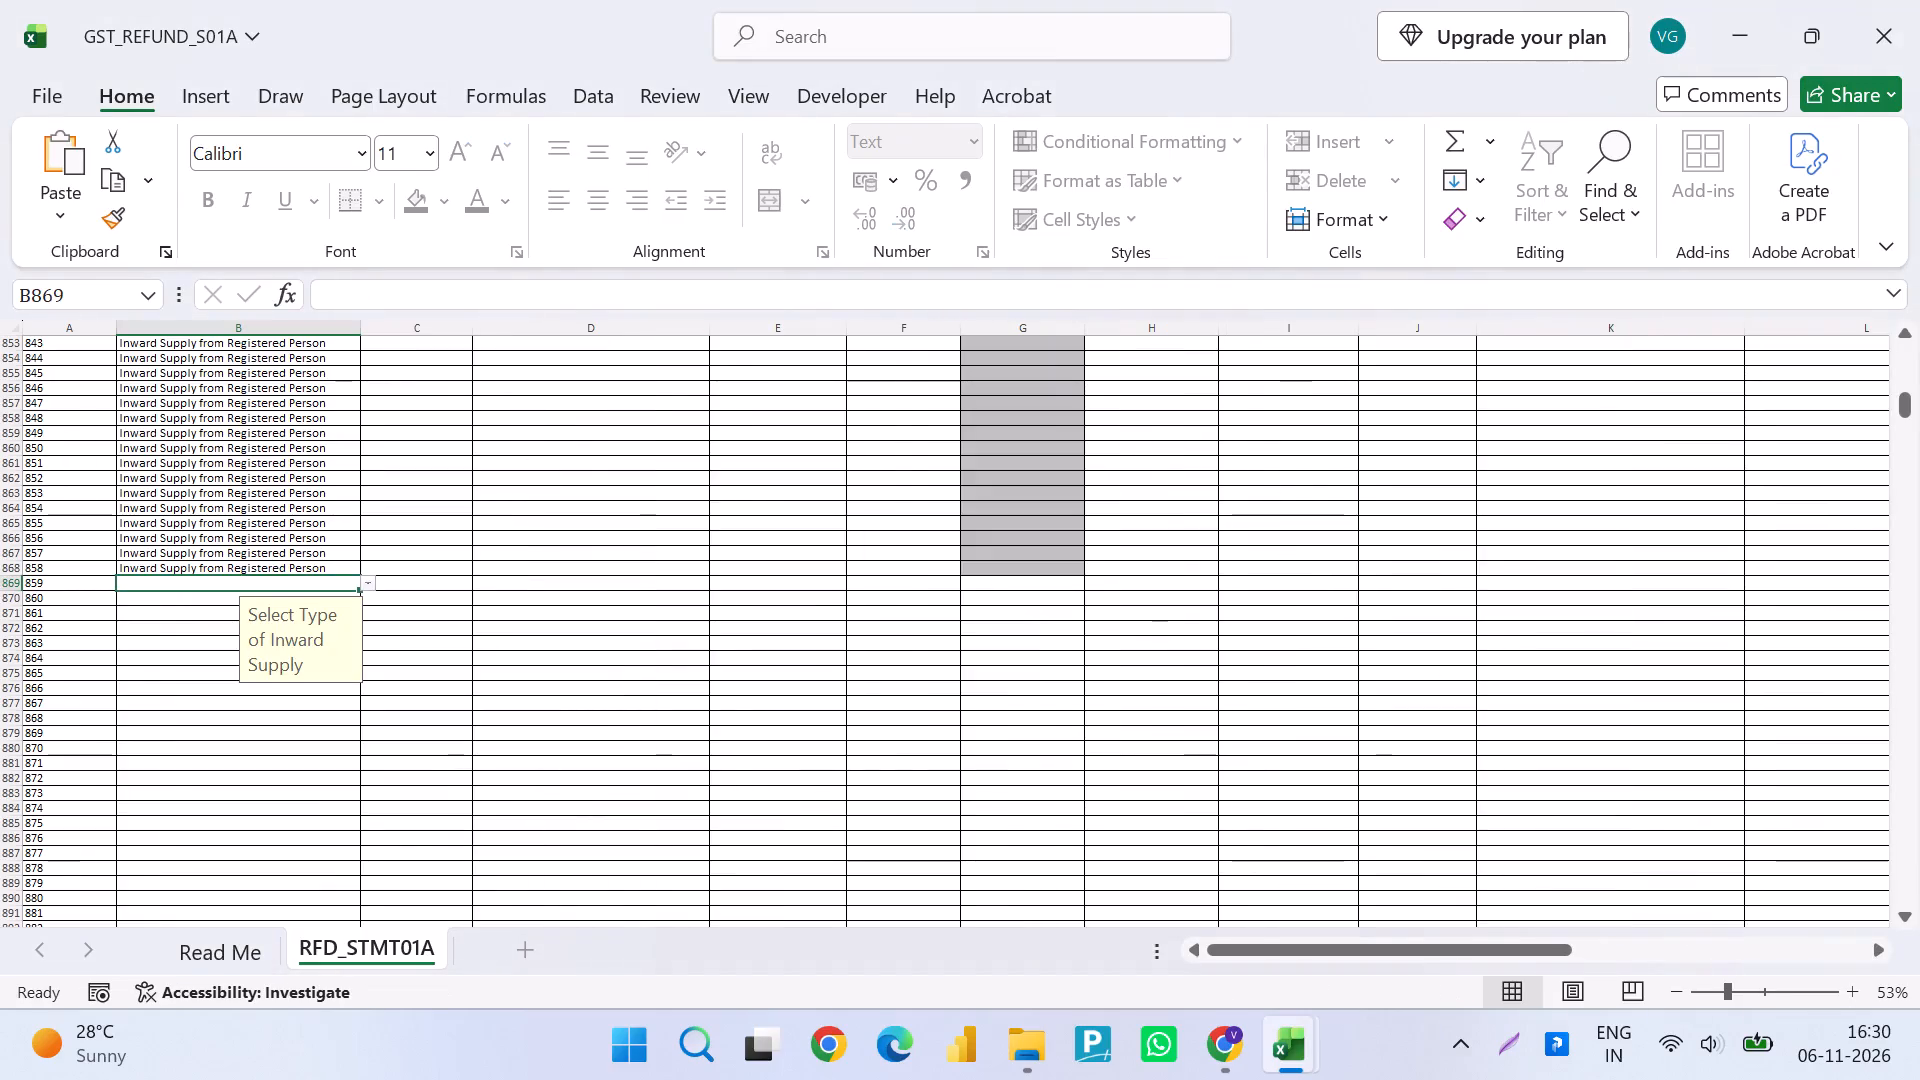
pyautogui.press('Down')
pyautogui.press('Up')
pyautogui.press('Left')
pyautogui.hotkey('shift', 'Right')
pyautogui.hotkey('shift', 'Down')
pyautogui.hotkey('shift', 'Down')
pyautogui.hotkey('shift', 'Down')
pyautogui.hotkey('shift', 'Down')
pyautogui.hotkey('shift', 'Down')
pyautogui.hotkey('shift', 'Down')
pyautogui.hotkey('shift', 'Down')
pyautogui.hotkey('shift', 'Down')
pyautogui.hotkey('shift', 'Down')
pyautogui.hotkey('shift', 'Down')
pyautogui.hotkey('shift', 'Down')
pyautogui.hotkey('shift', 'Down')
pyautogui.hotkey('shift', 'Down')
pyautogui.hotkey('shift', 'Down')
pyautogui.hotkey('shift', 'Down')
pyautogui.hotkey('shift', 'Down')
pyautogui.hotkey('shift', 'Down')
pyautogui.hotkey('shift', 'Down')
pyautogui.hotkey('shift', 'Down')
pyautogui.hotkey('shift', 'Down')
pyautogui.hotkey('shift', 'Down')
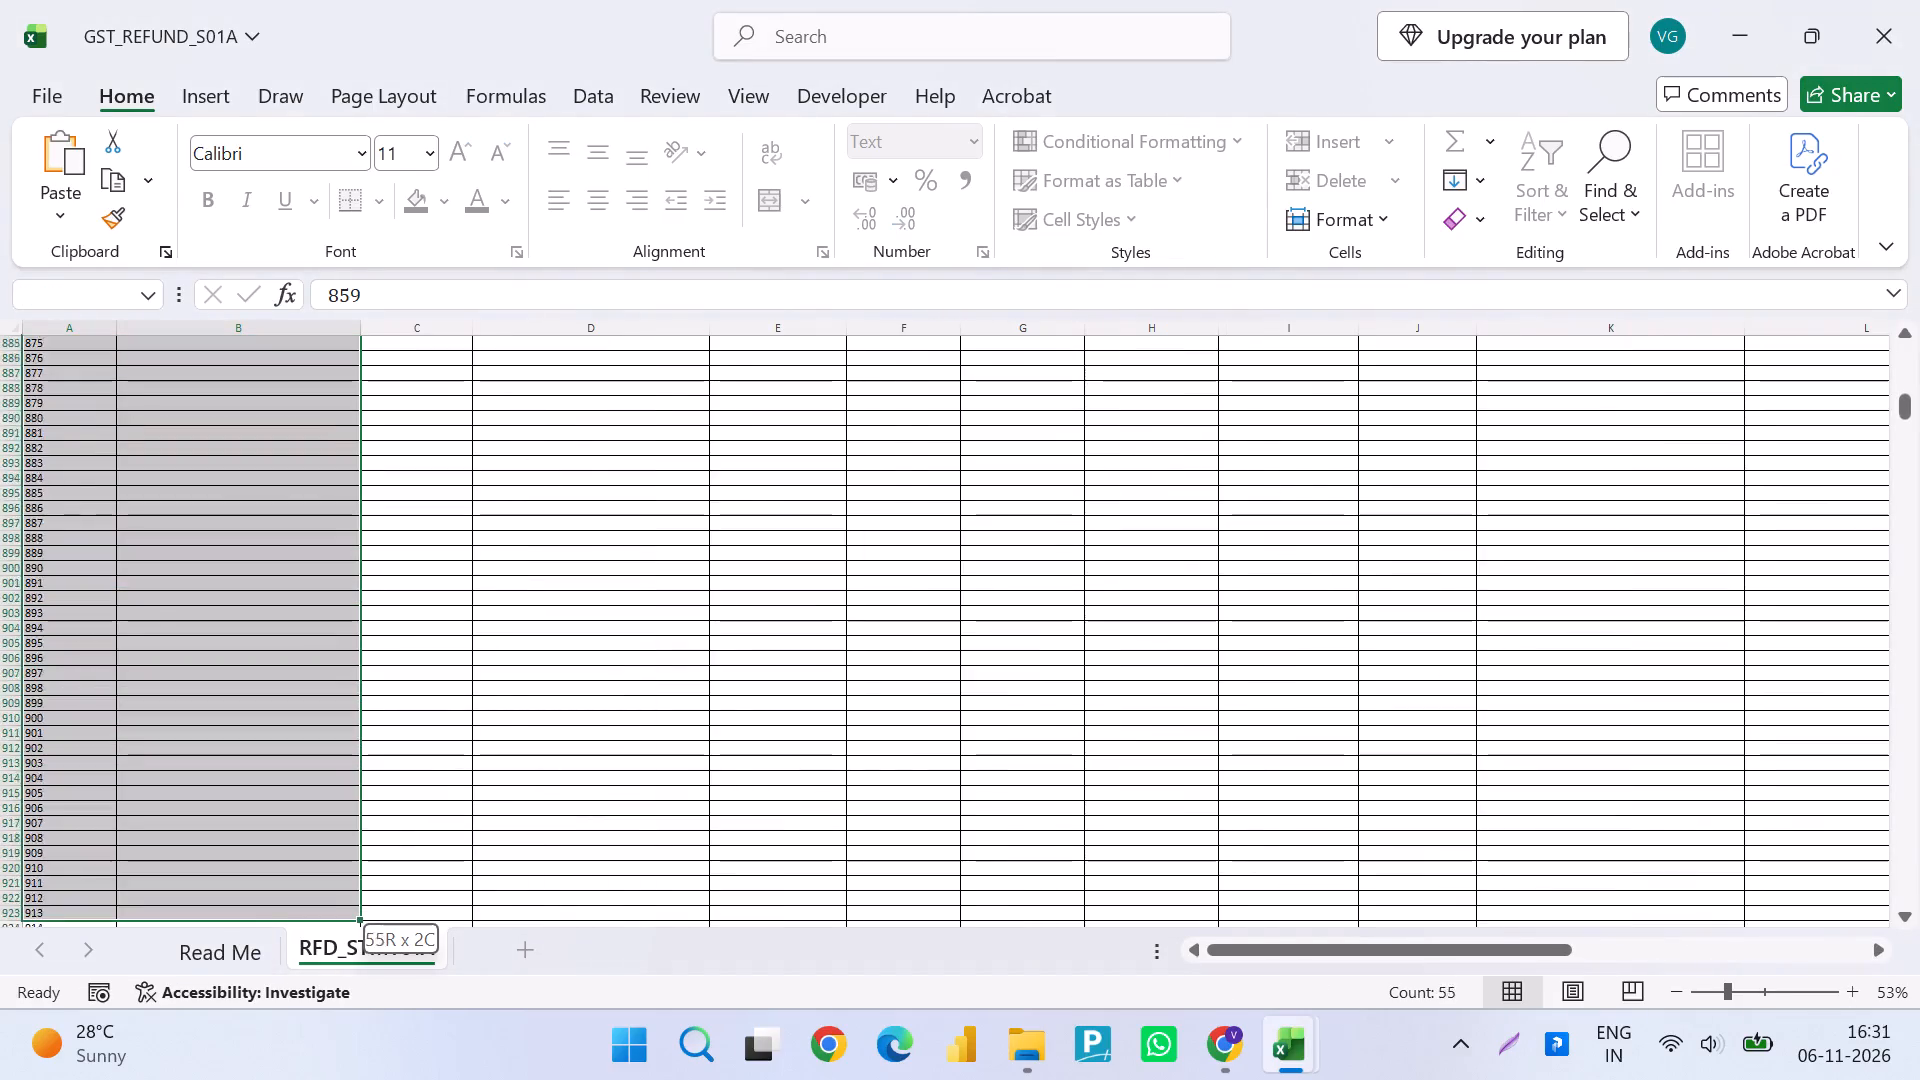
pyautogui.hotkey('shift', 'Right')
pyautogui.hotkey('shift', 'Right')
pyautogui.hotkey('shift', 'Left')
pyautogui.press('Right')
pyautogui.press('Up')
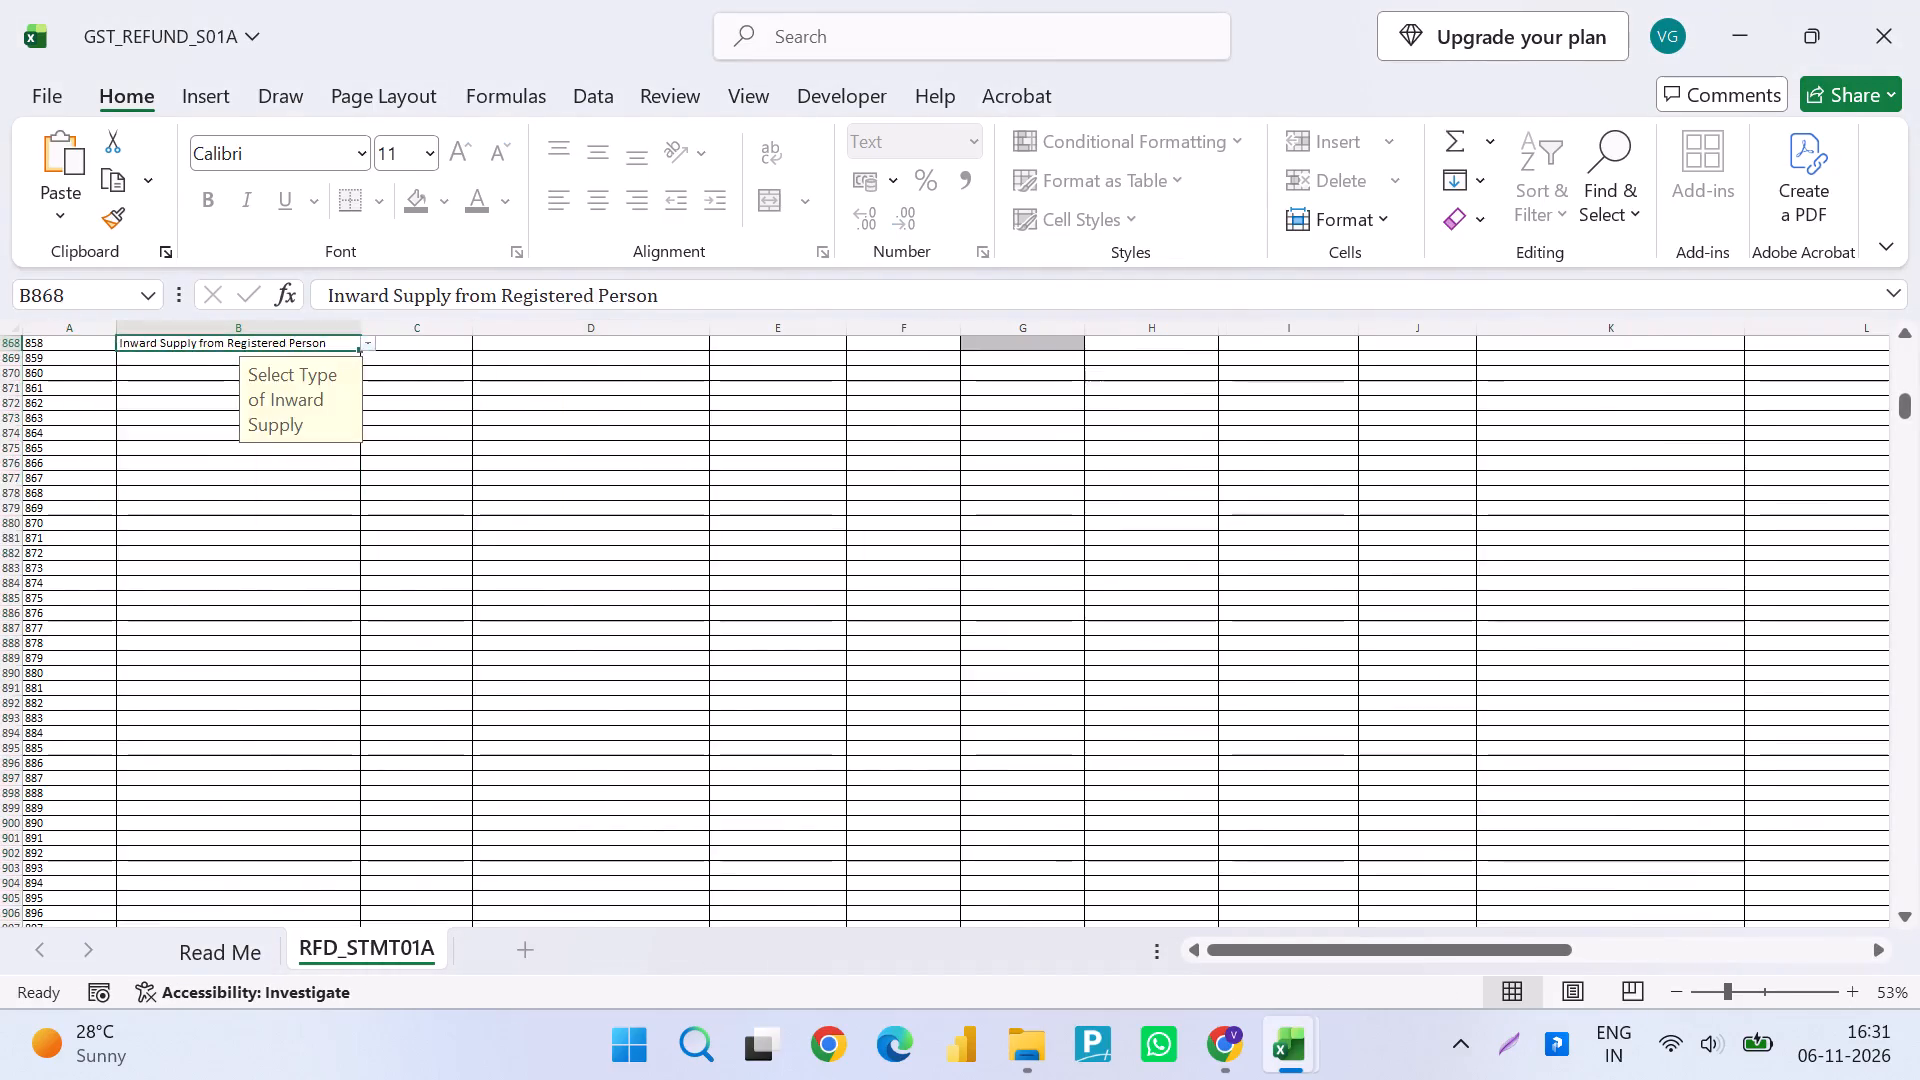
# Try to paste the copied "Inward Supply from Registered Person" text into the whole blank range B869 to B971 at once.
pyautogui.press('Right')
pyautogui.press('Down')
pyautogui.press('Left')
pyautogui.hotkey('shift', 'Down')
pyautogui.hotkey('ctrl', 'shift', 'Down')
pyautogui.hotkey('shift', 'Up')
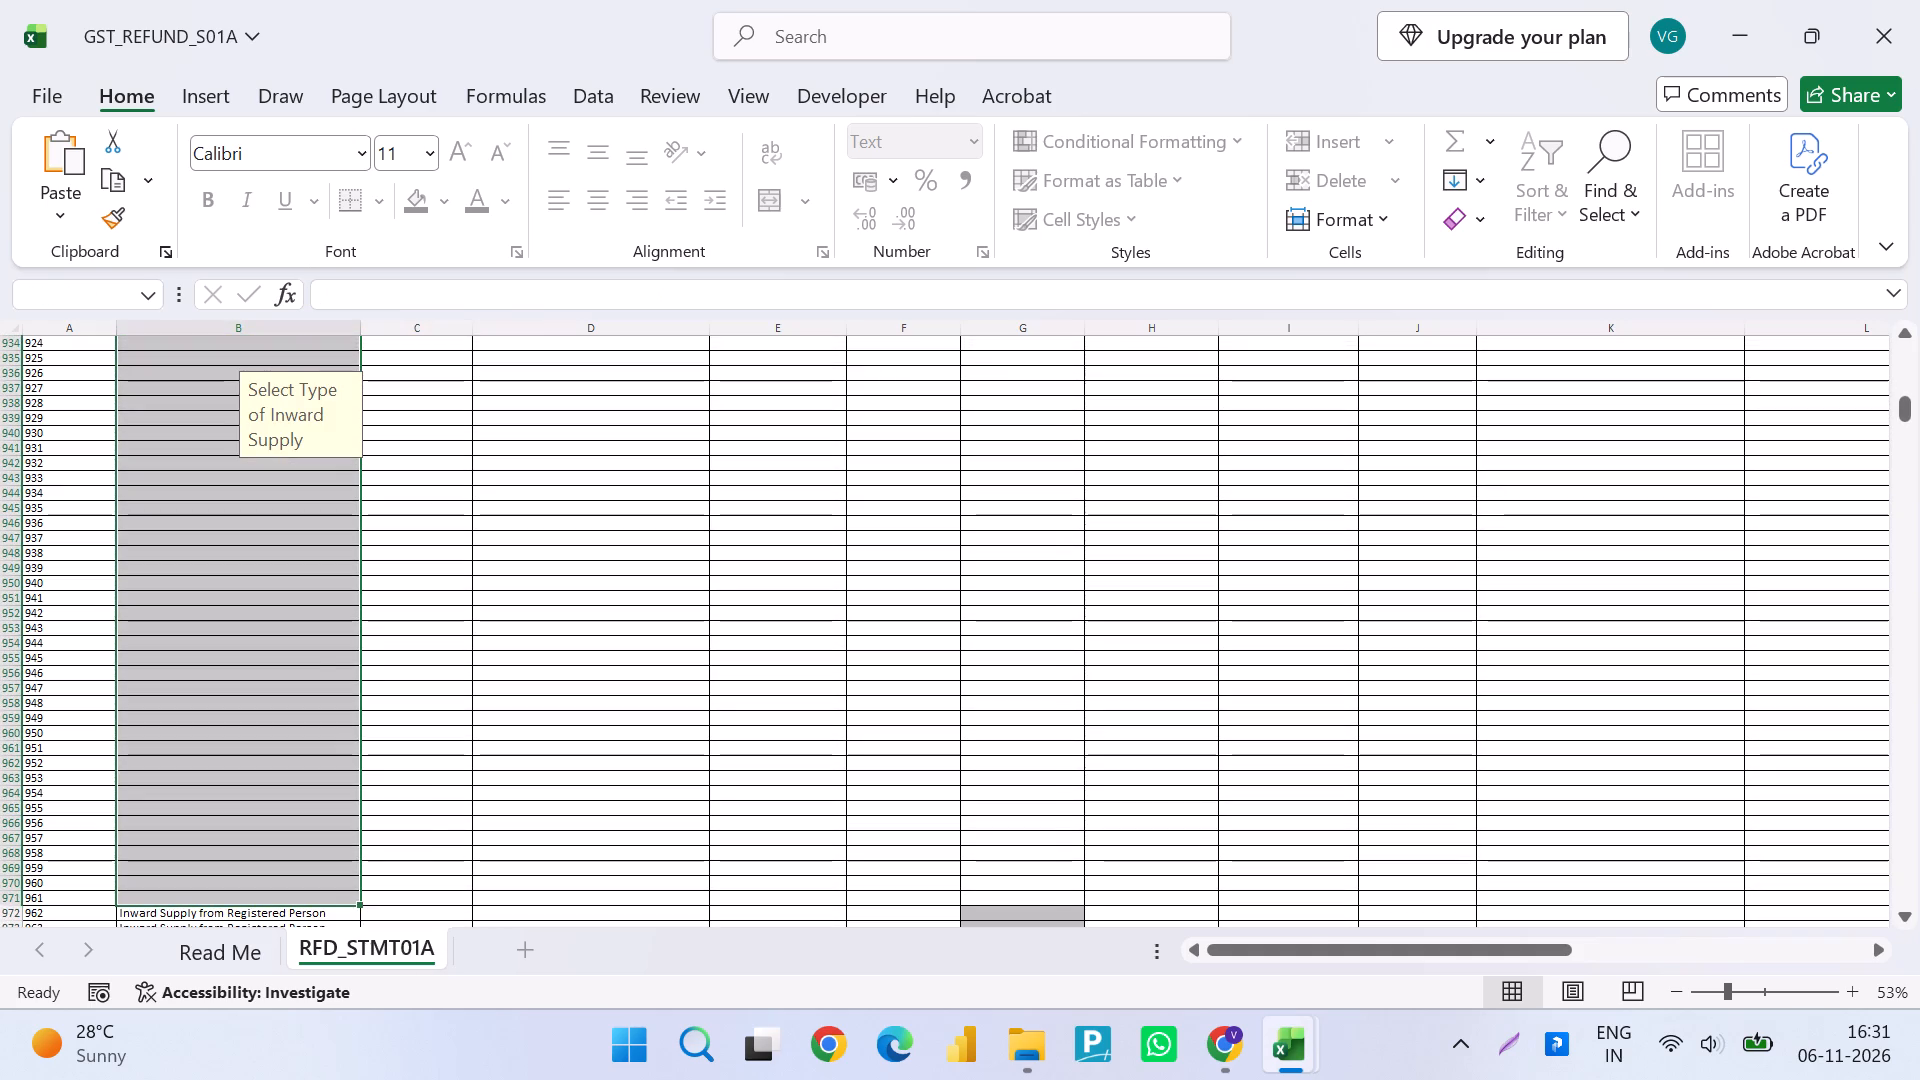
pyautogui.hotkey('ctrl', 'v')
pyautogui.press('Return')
# Fill cells B869 to B873 one by one with the copied "Inward Supply from Registered Person" text.
pyautogui.hotkey('ctrl', 'v')
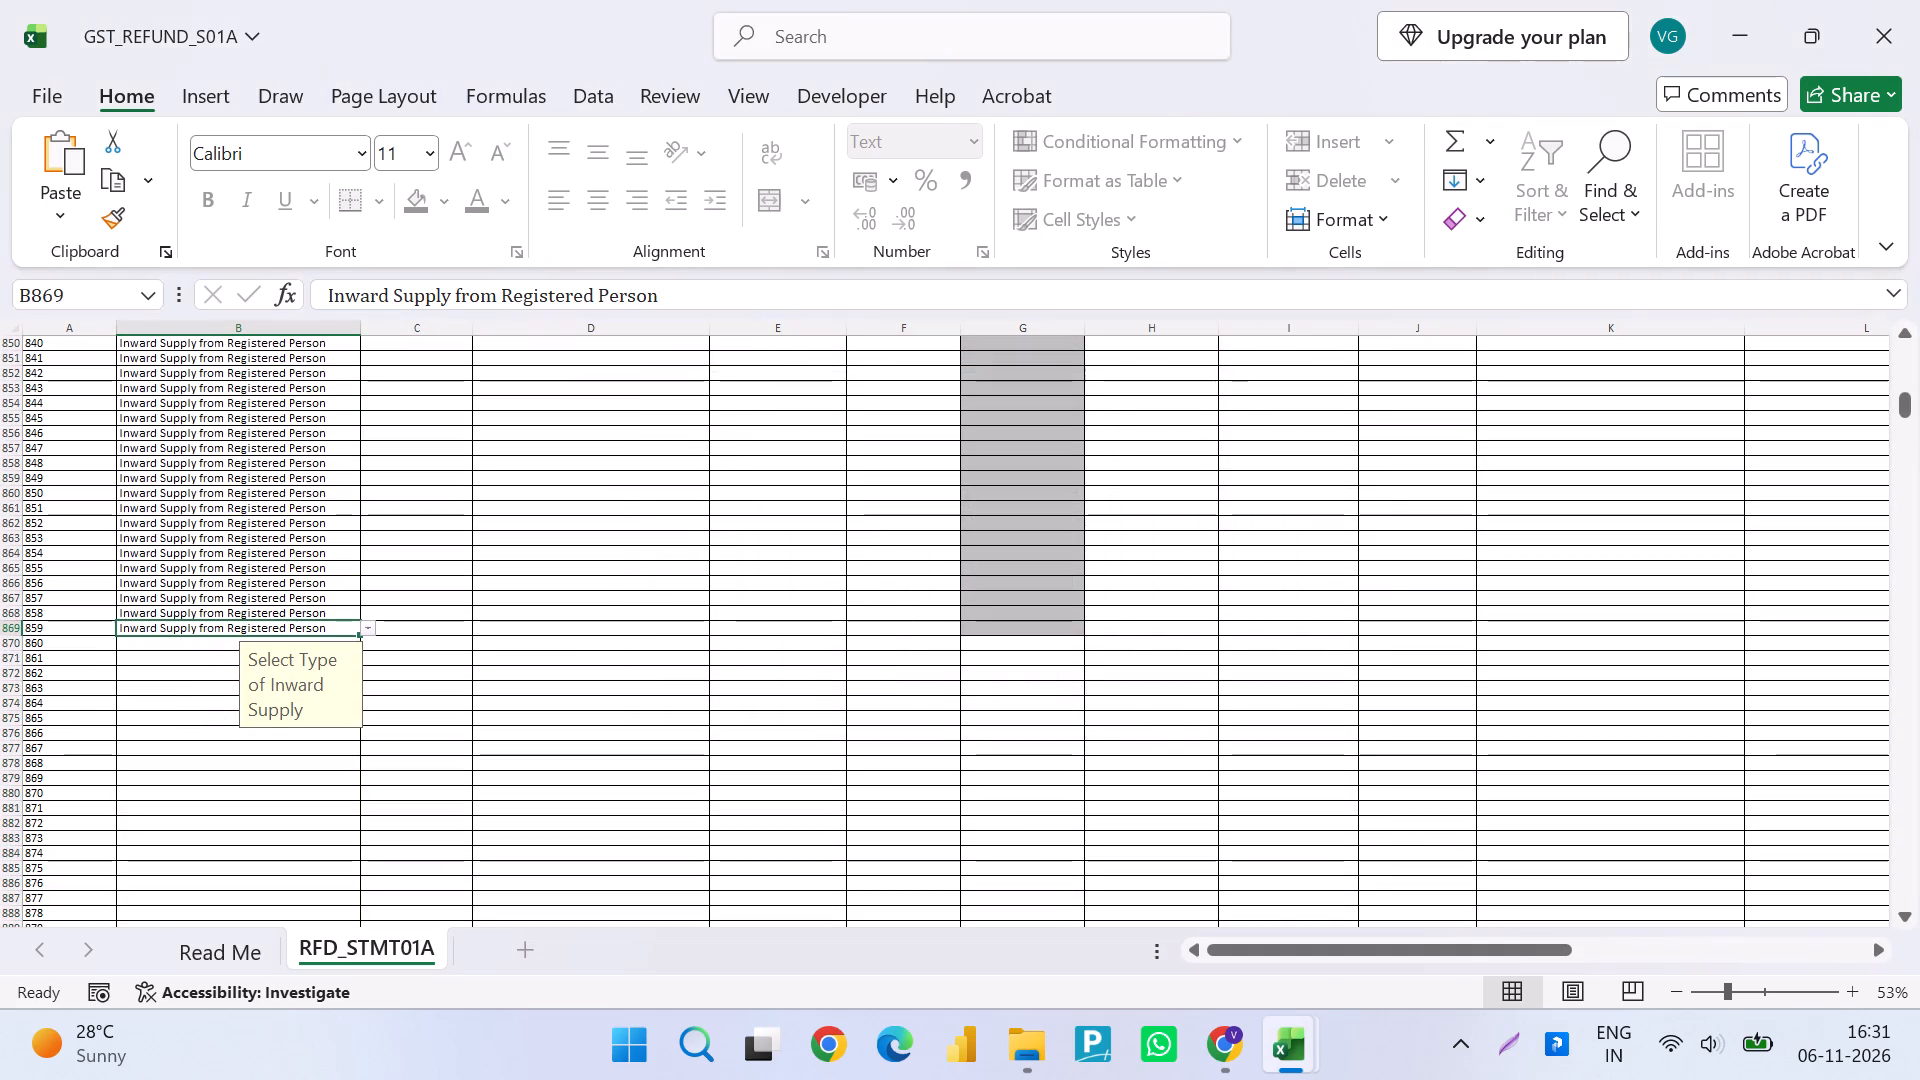
pyautogui.press('Return')
pyautogui.hotkey('ctrl', 'v')
pyautogui.press('Return')
pyautogui.hotkey('ctrl', 'v')
pyautogui.press('Return')
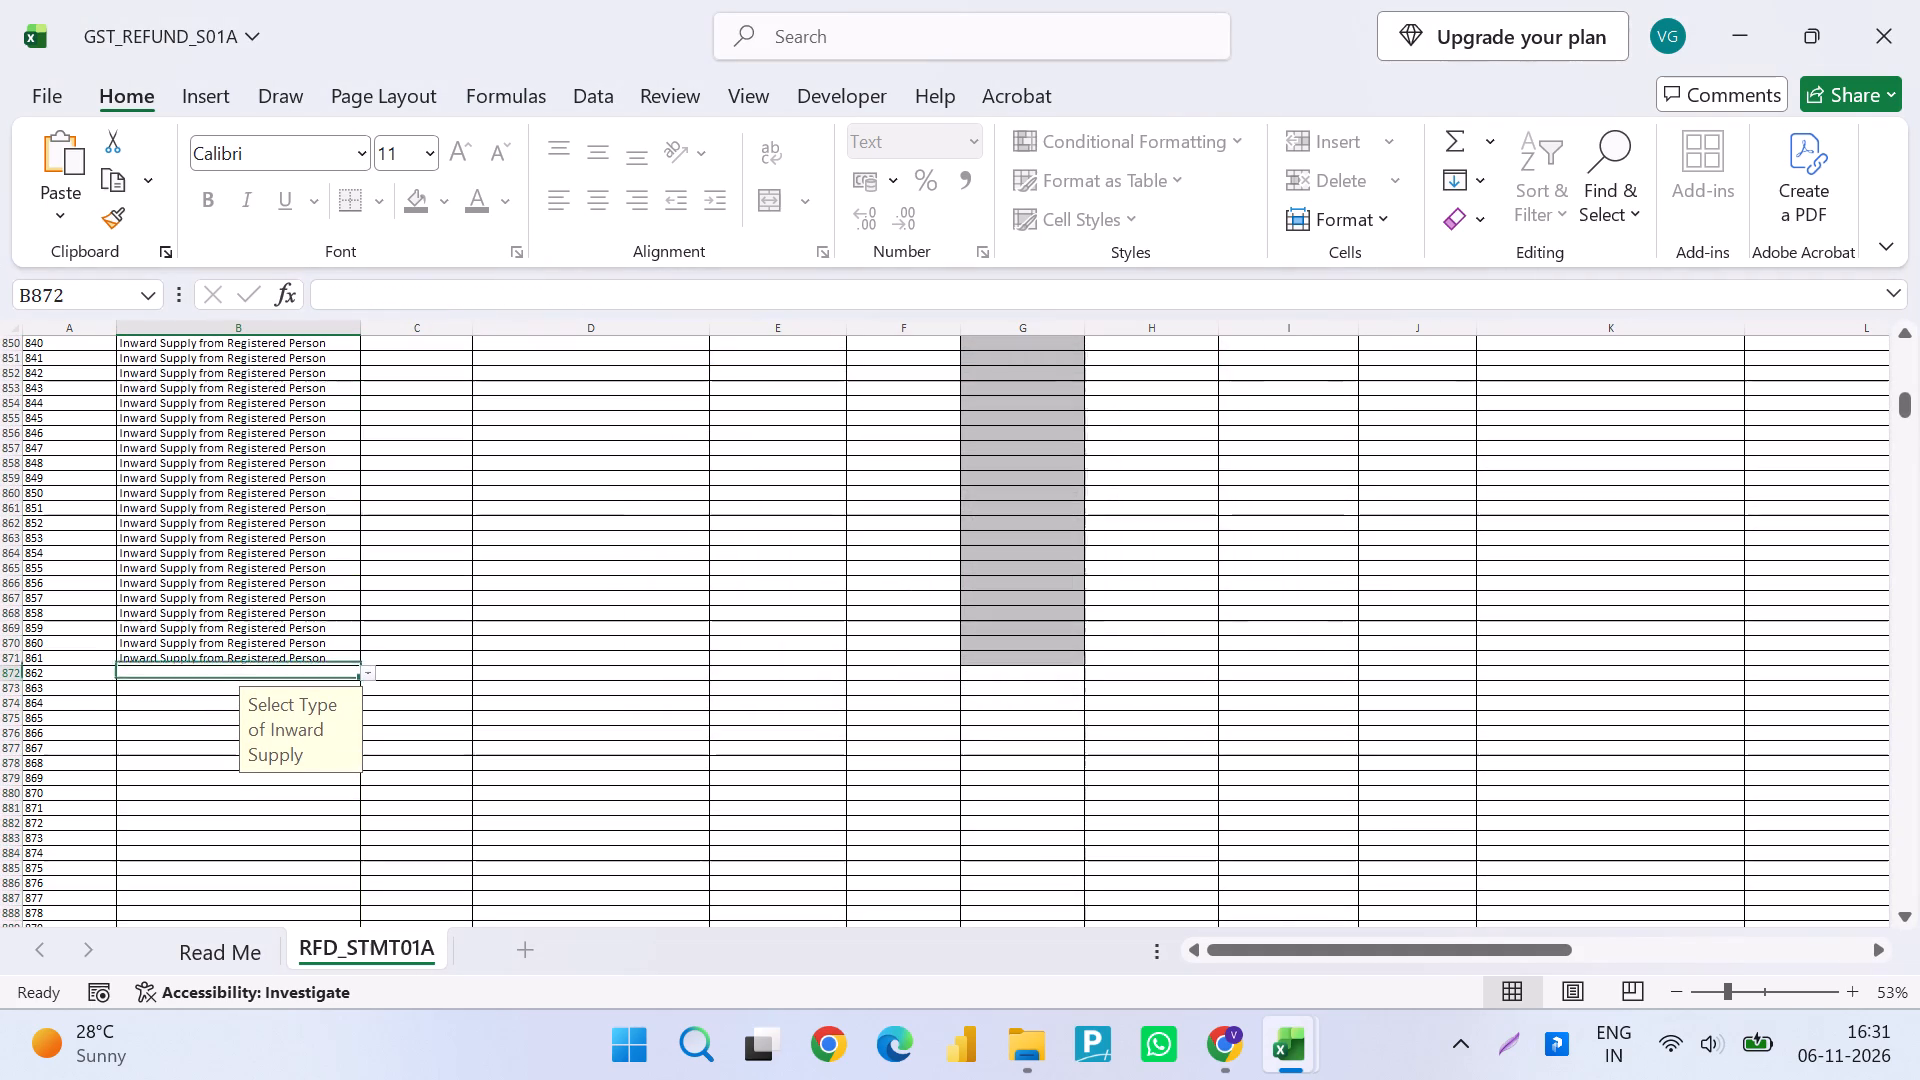
pyautogui.hotkey('ctrl', 'v')
pyautogui.press('Return')
pyautogui.hotkey('ctrl', 'v')
pyautogui.press('Return')
# Continue downward and fill cells B874 to B880 with the copied "Inward Supply from Registered Person" text.
pyautogui.hotkey('ctrl', 'v')
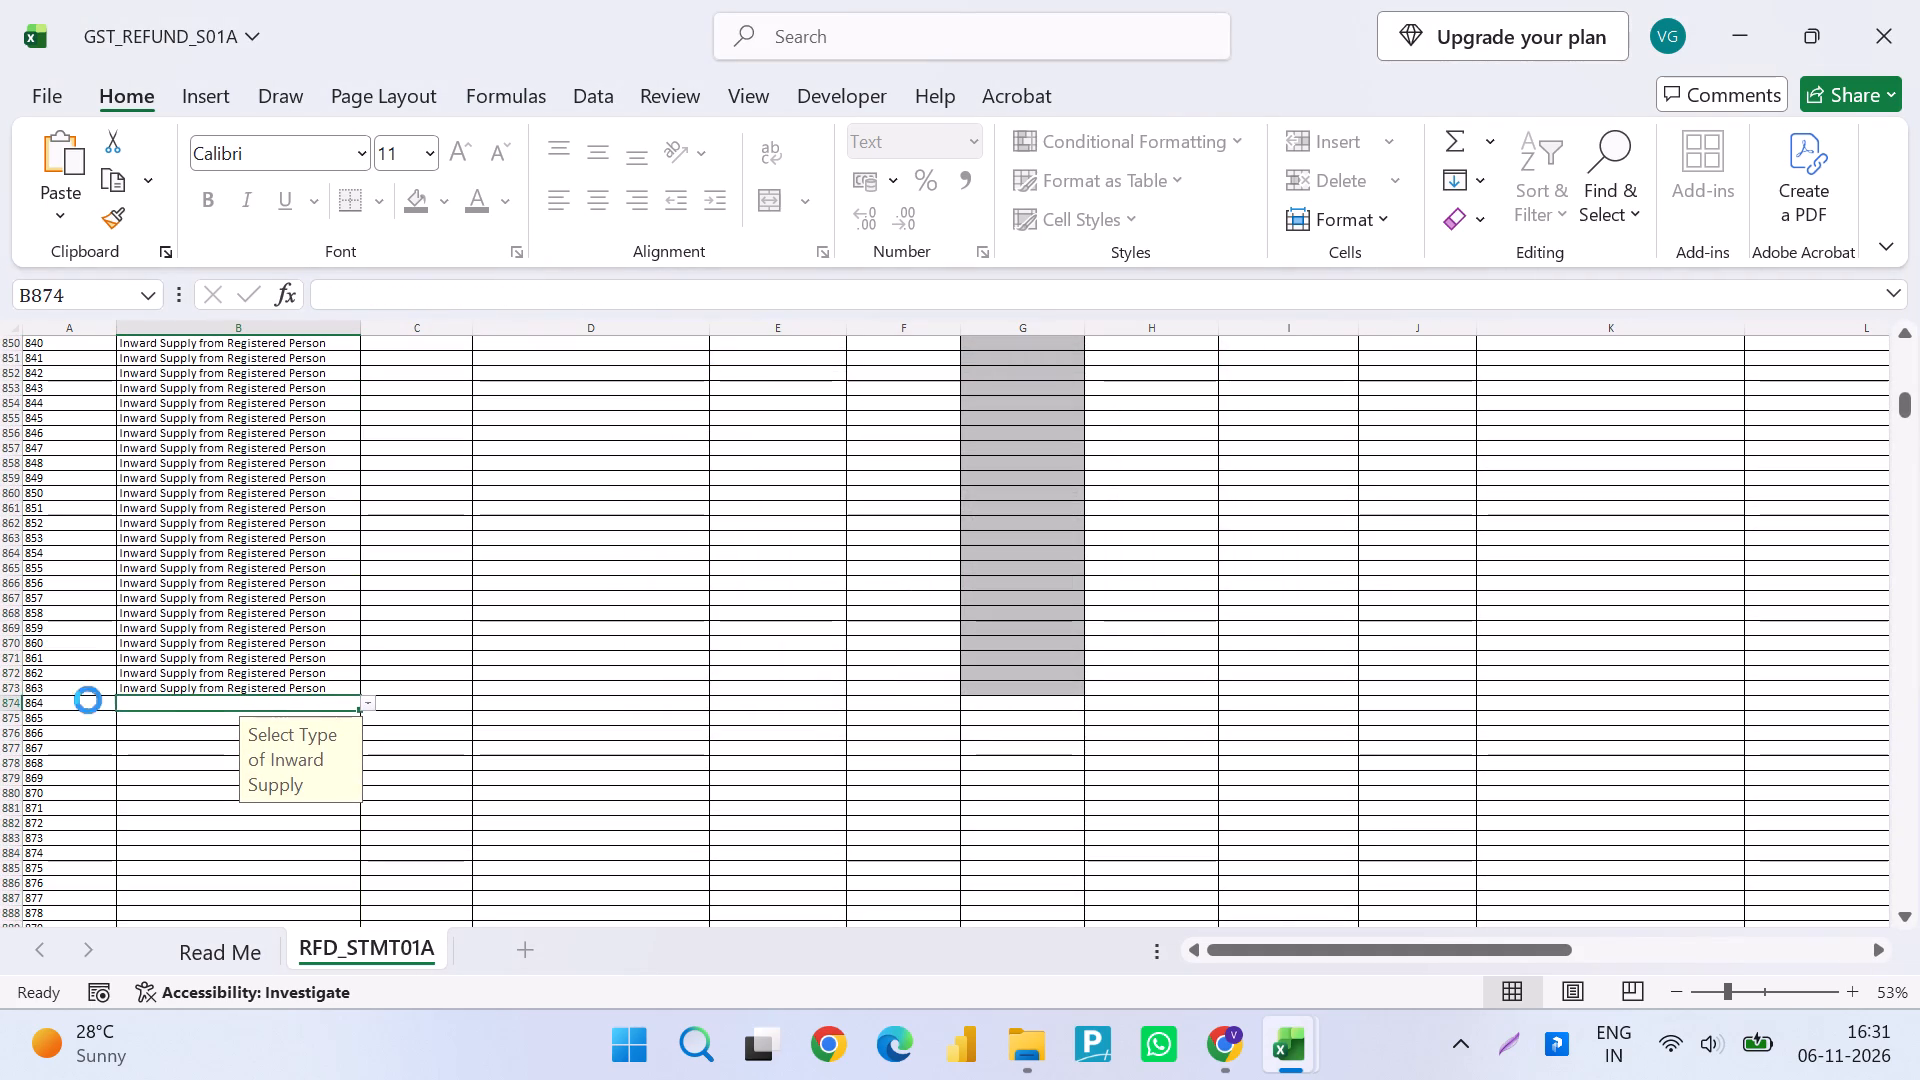
pyautogui.press('Return')
pyautogui.hotkey('ctrl', 'v')
pyautogui.press('Return')
pyautogui.hotkey('ctrl', 'v')
pyautogui.press('Return')
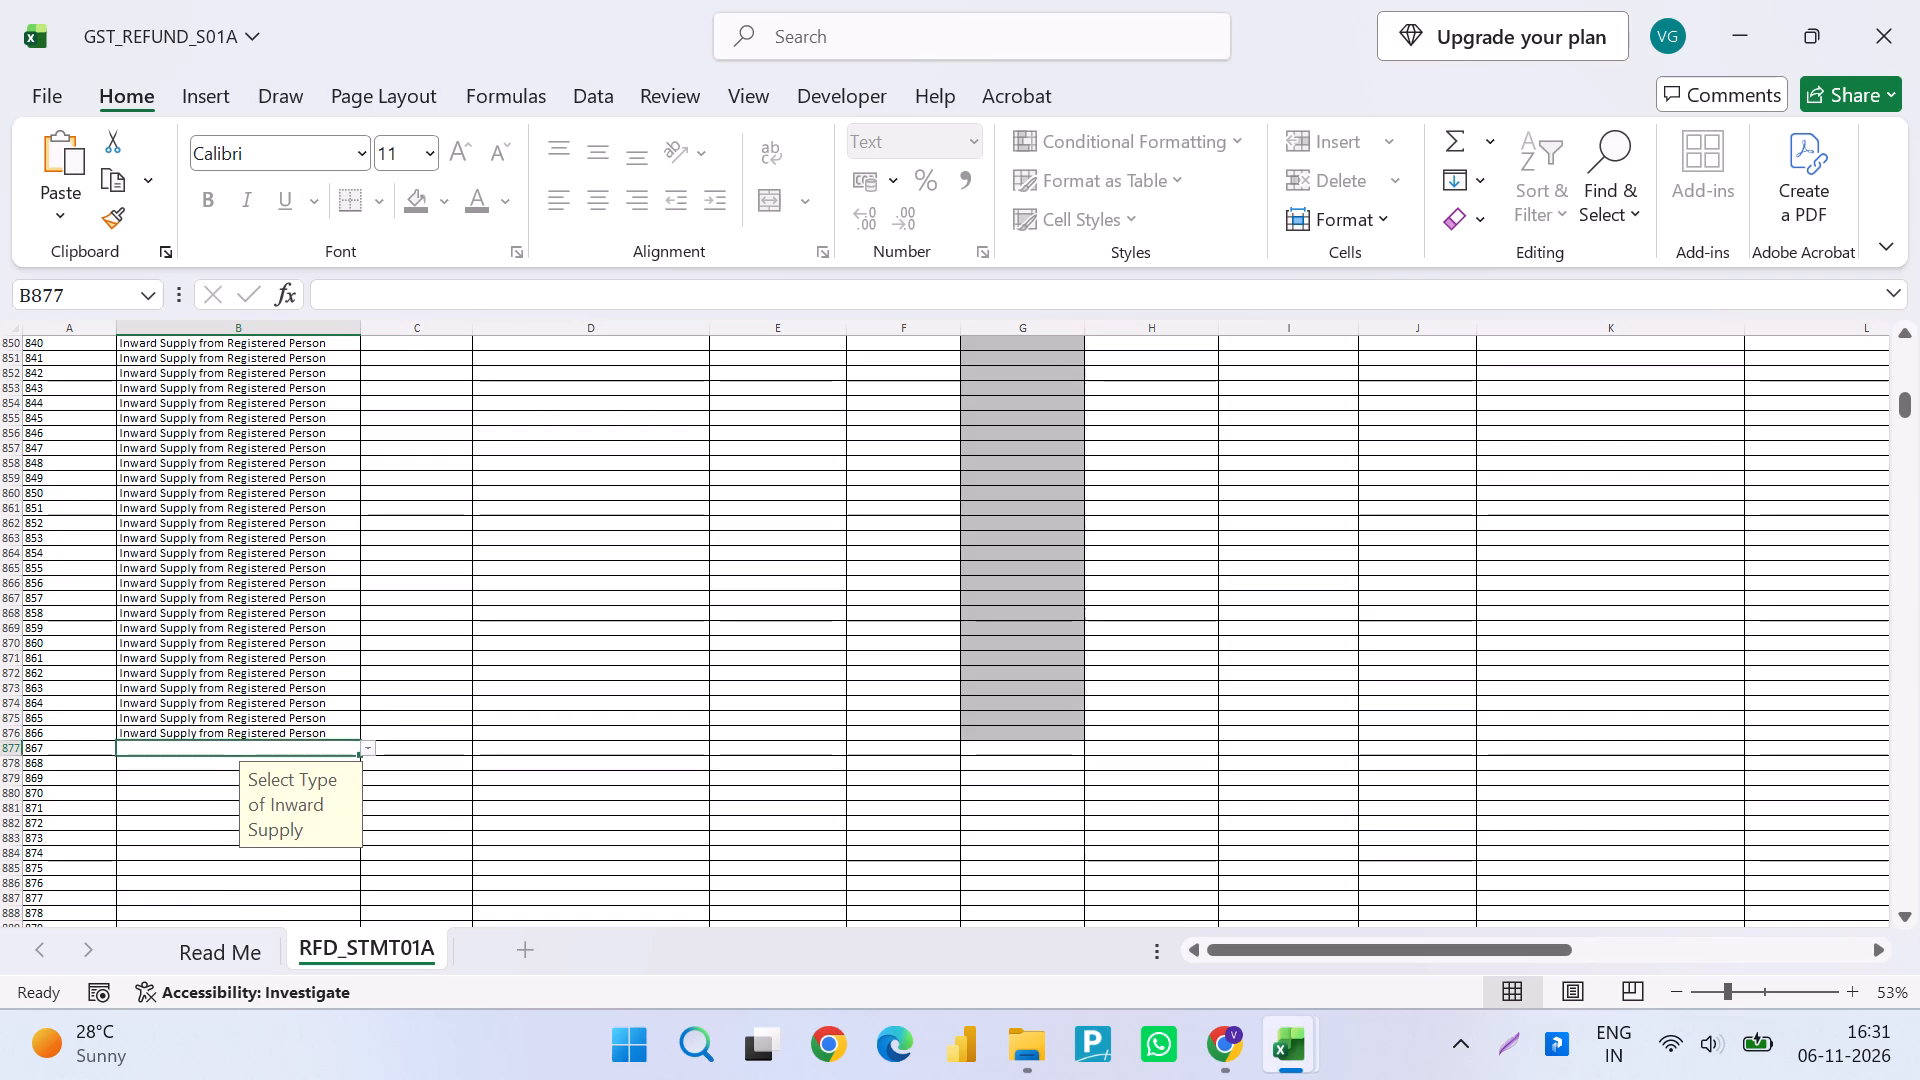
pyautogui.hotkey('ctrl', 'v')
pyautogui.press('Return')
pyautogui.hotkey('ctrl', 'v')
pyautogui.press('Return')
pyautogui.hotkey('ctrl', 'v')
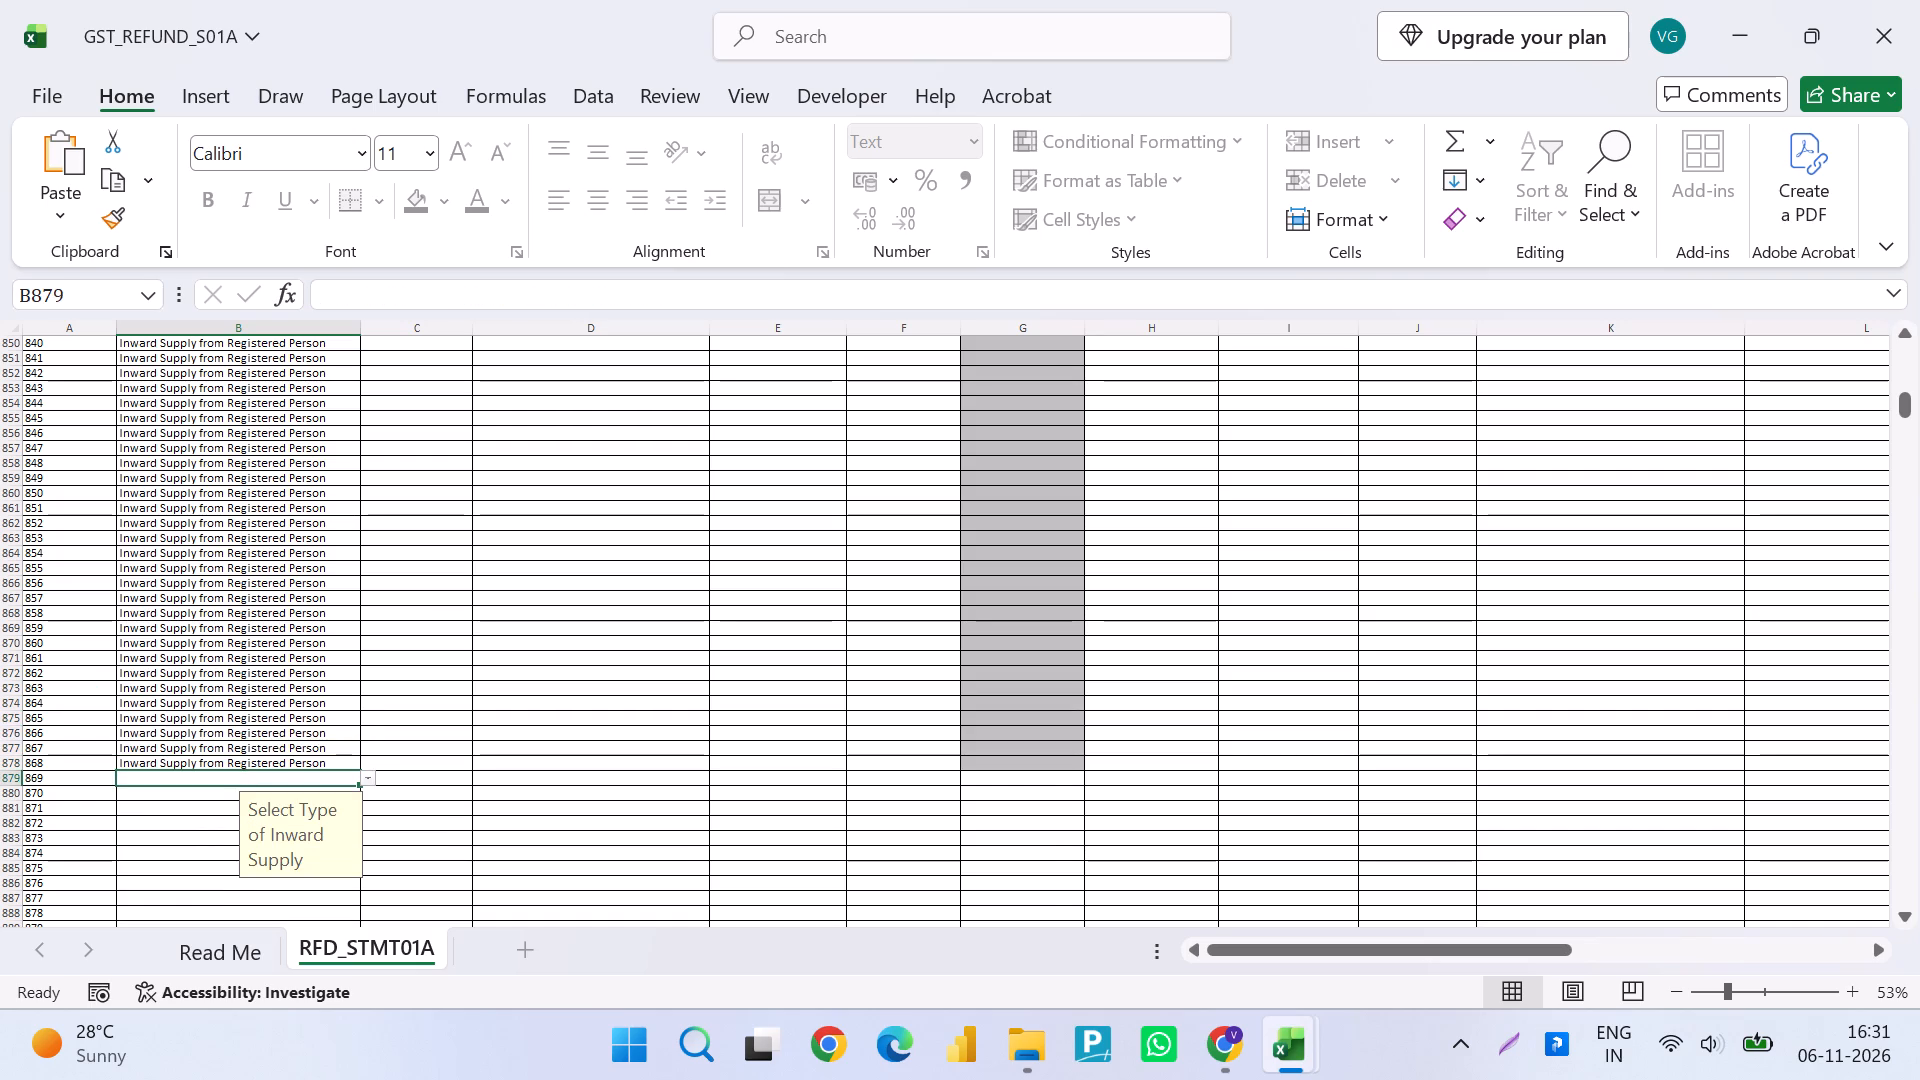
pyautogui.press('Return')
pyautogui.hotkey('ctrl', 'v')
pyautogui.press('Return')
# Fill cells B882 to B885 with the copied "Inward Supply from Registered Person" text.
pyautogui.hotkey('ctrl', 'b')
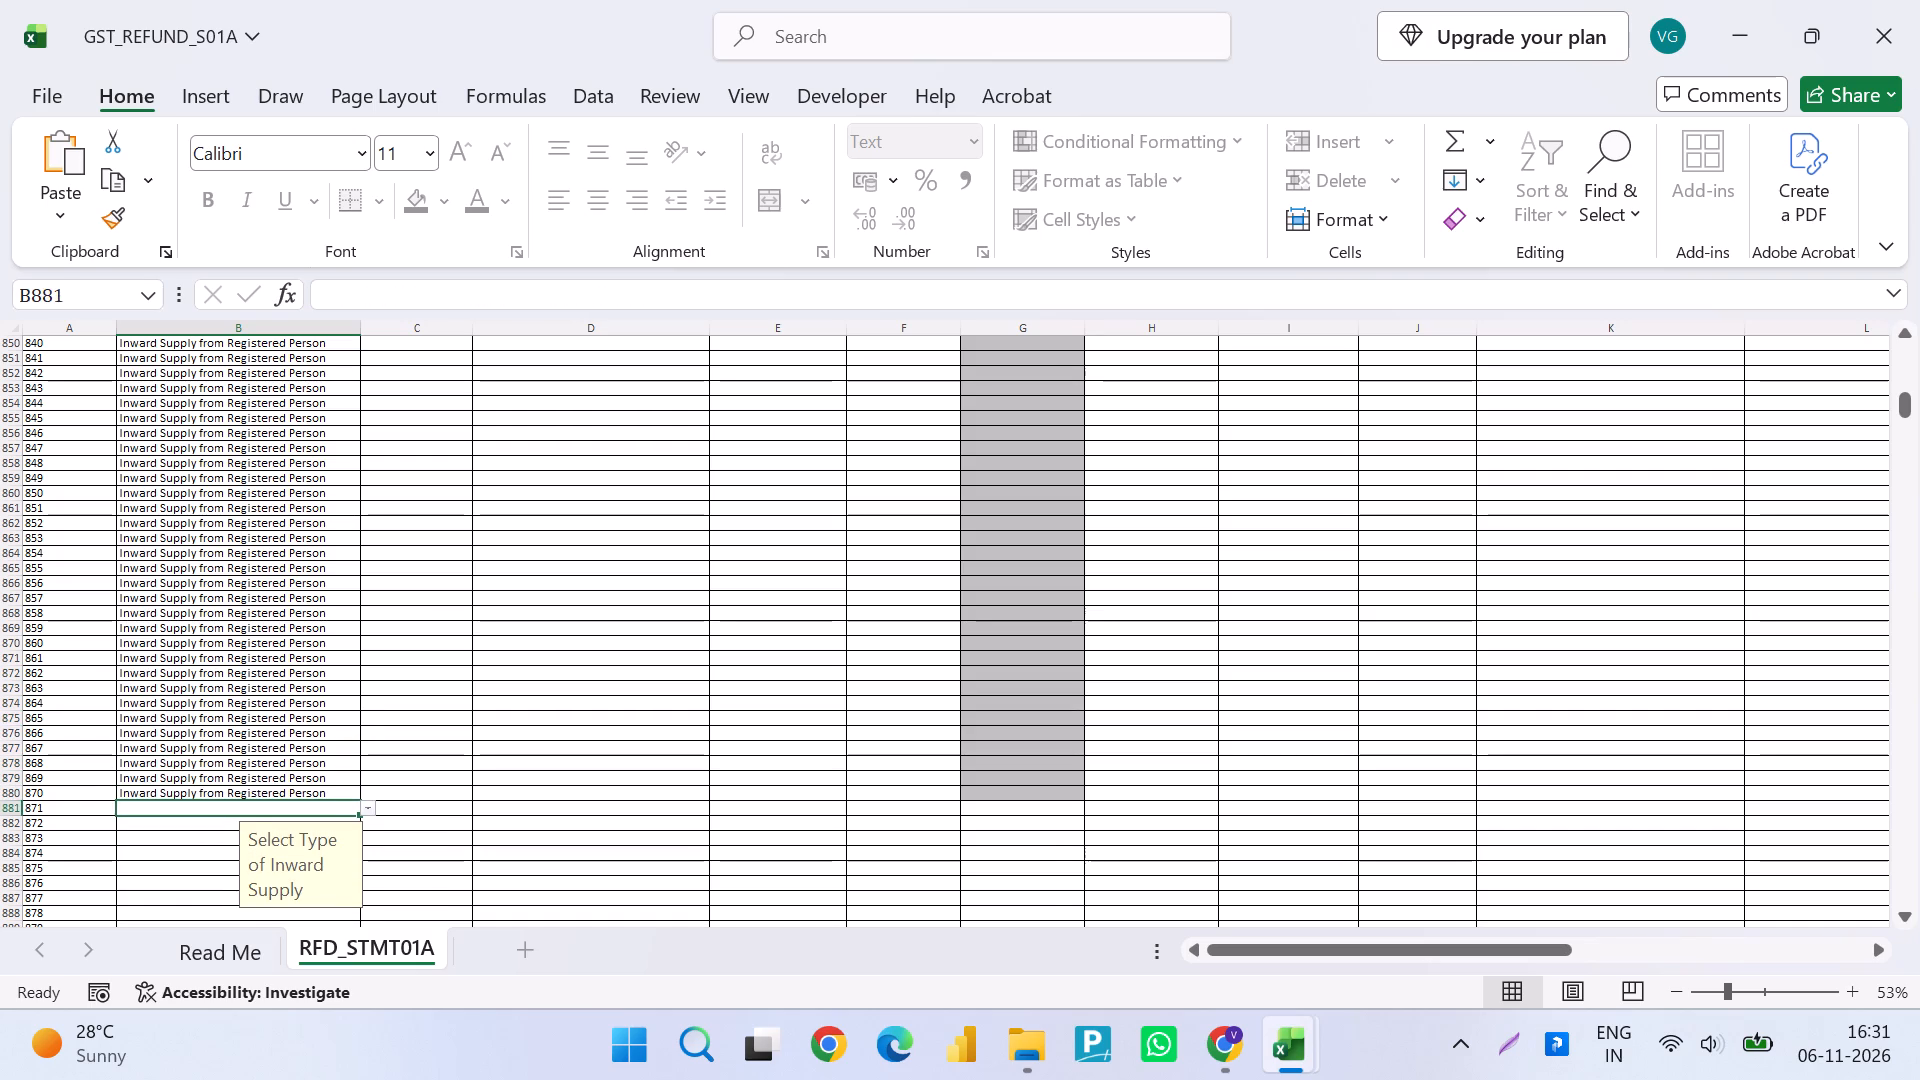
pyautogui.press('Return')
pyautogui.hotkey('ctrl', 'v')
pyautogui.press('Return')
pyautogui.hotkey('ctrl', 'v')
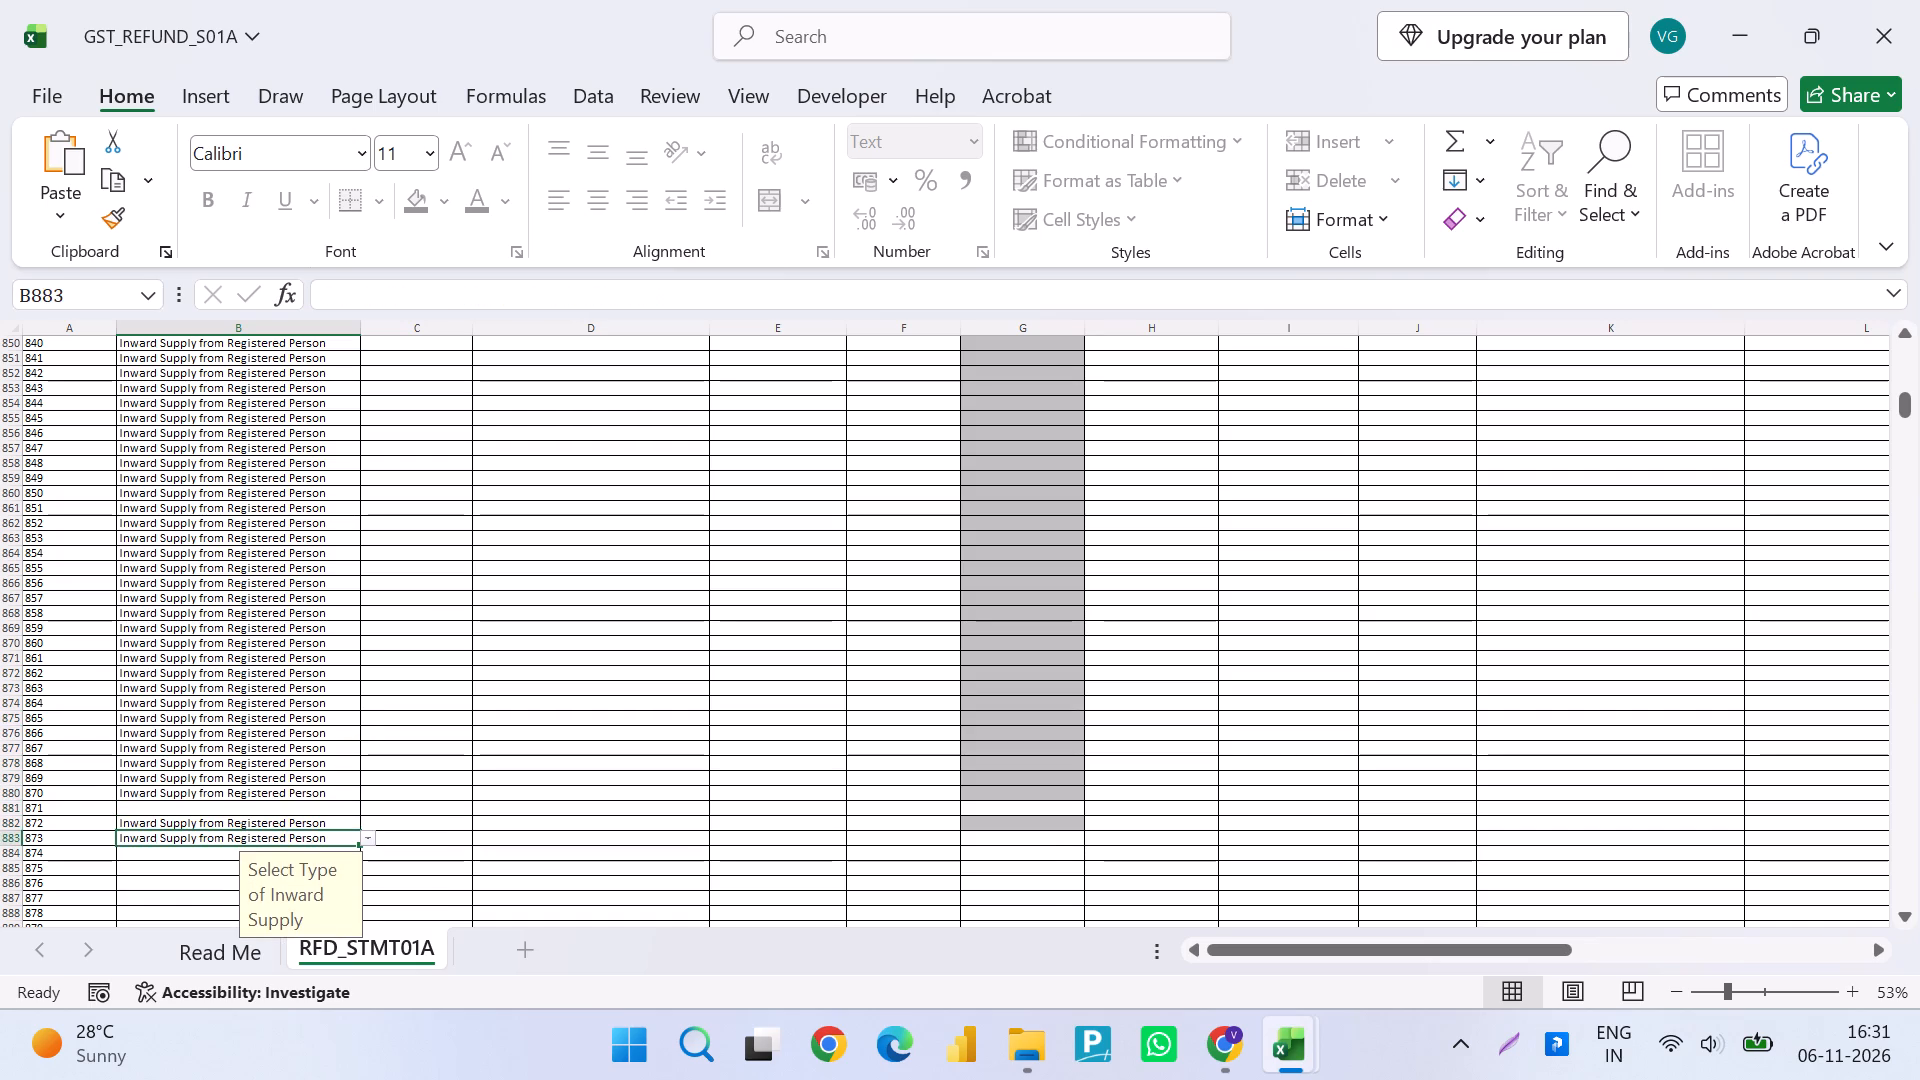
pyautogui.press('Return')
pyautogui.hotkey('ctrl', 'v')
pyautogui.press('Return')
pyautogui.hotkey('ctrl', 'v')
pyautogui.press('Return')
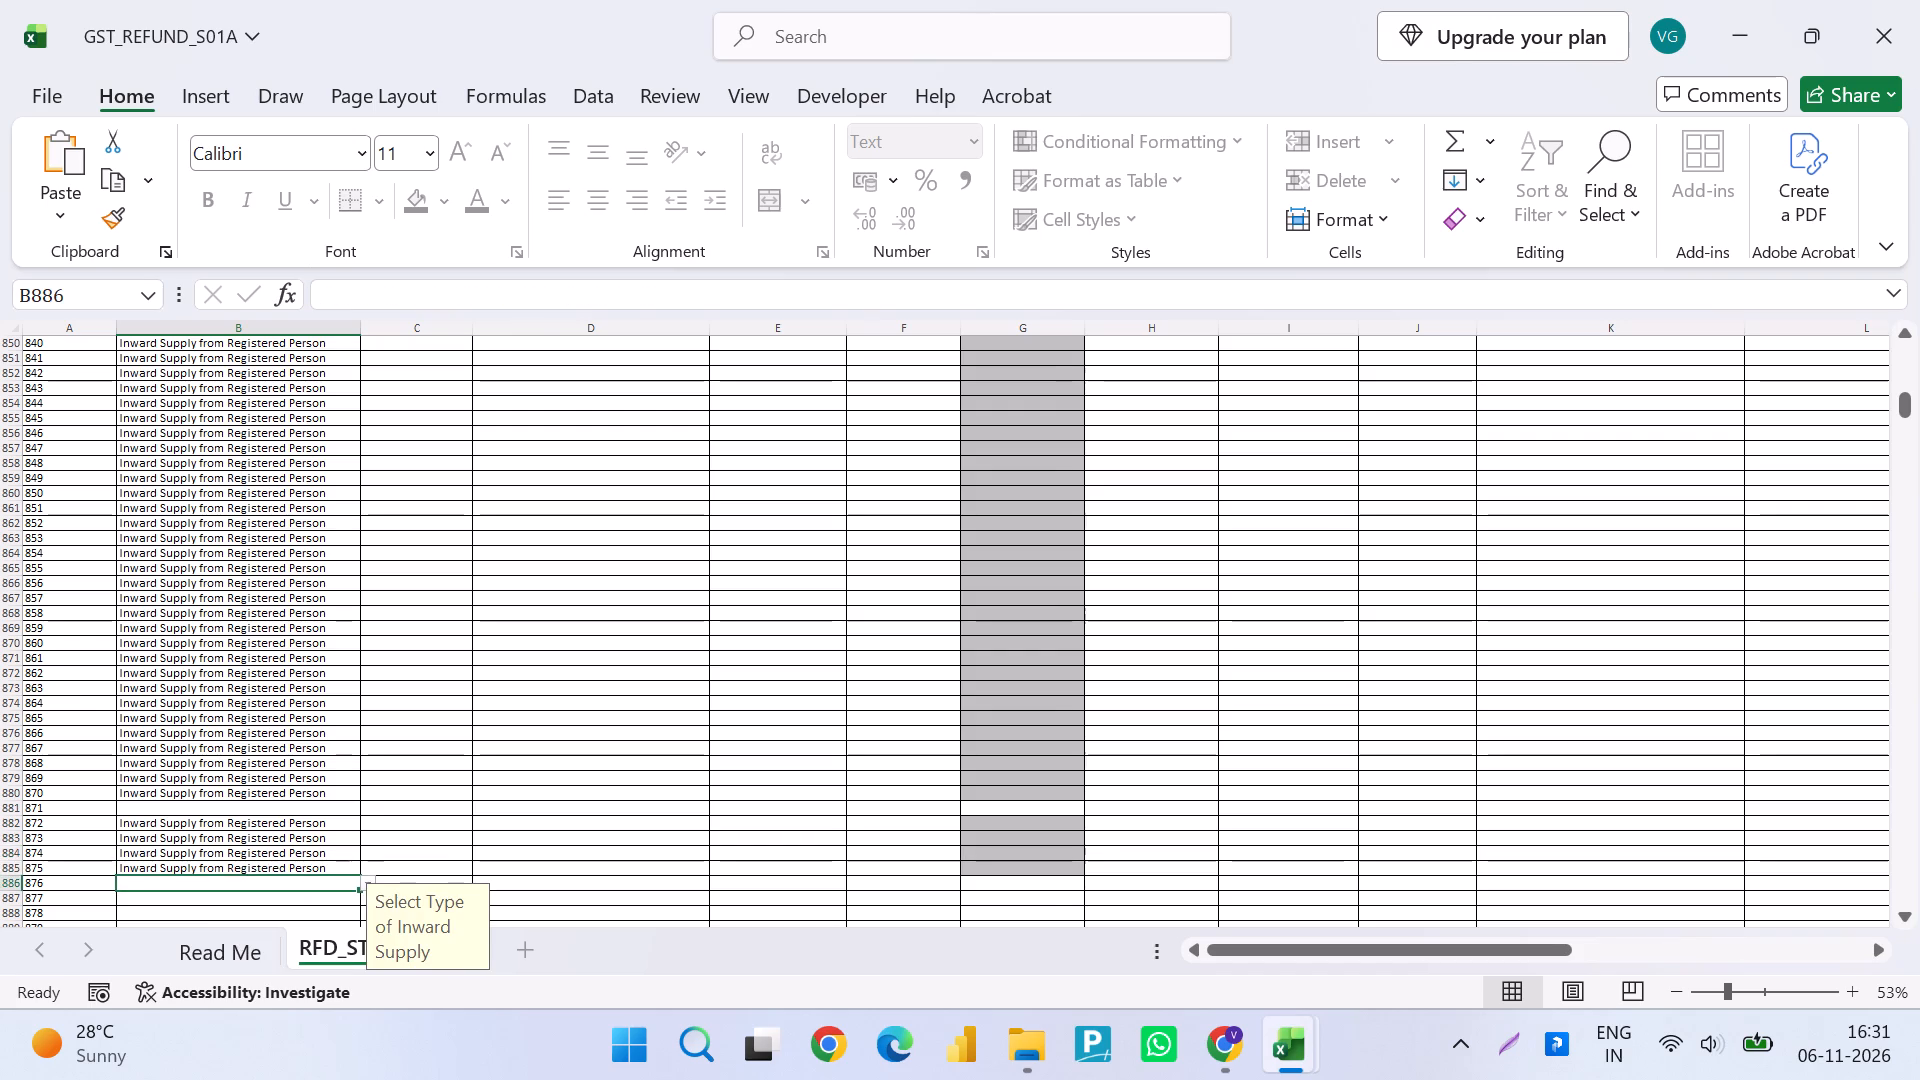
# Fill cells B886 to B888 with the copied "Inward Supply from Registered Person" text.
pyautogui.hotkey('ctrl', 'v')
pyautogui.press('Return')
pyautogui.hotkey('ctrl', 'v')
pyautogui.press('Return')
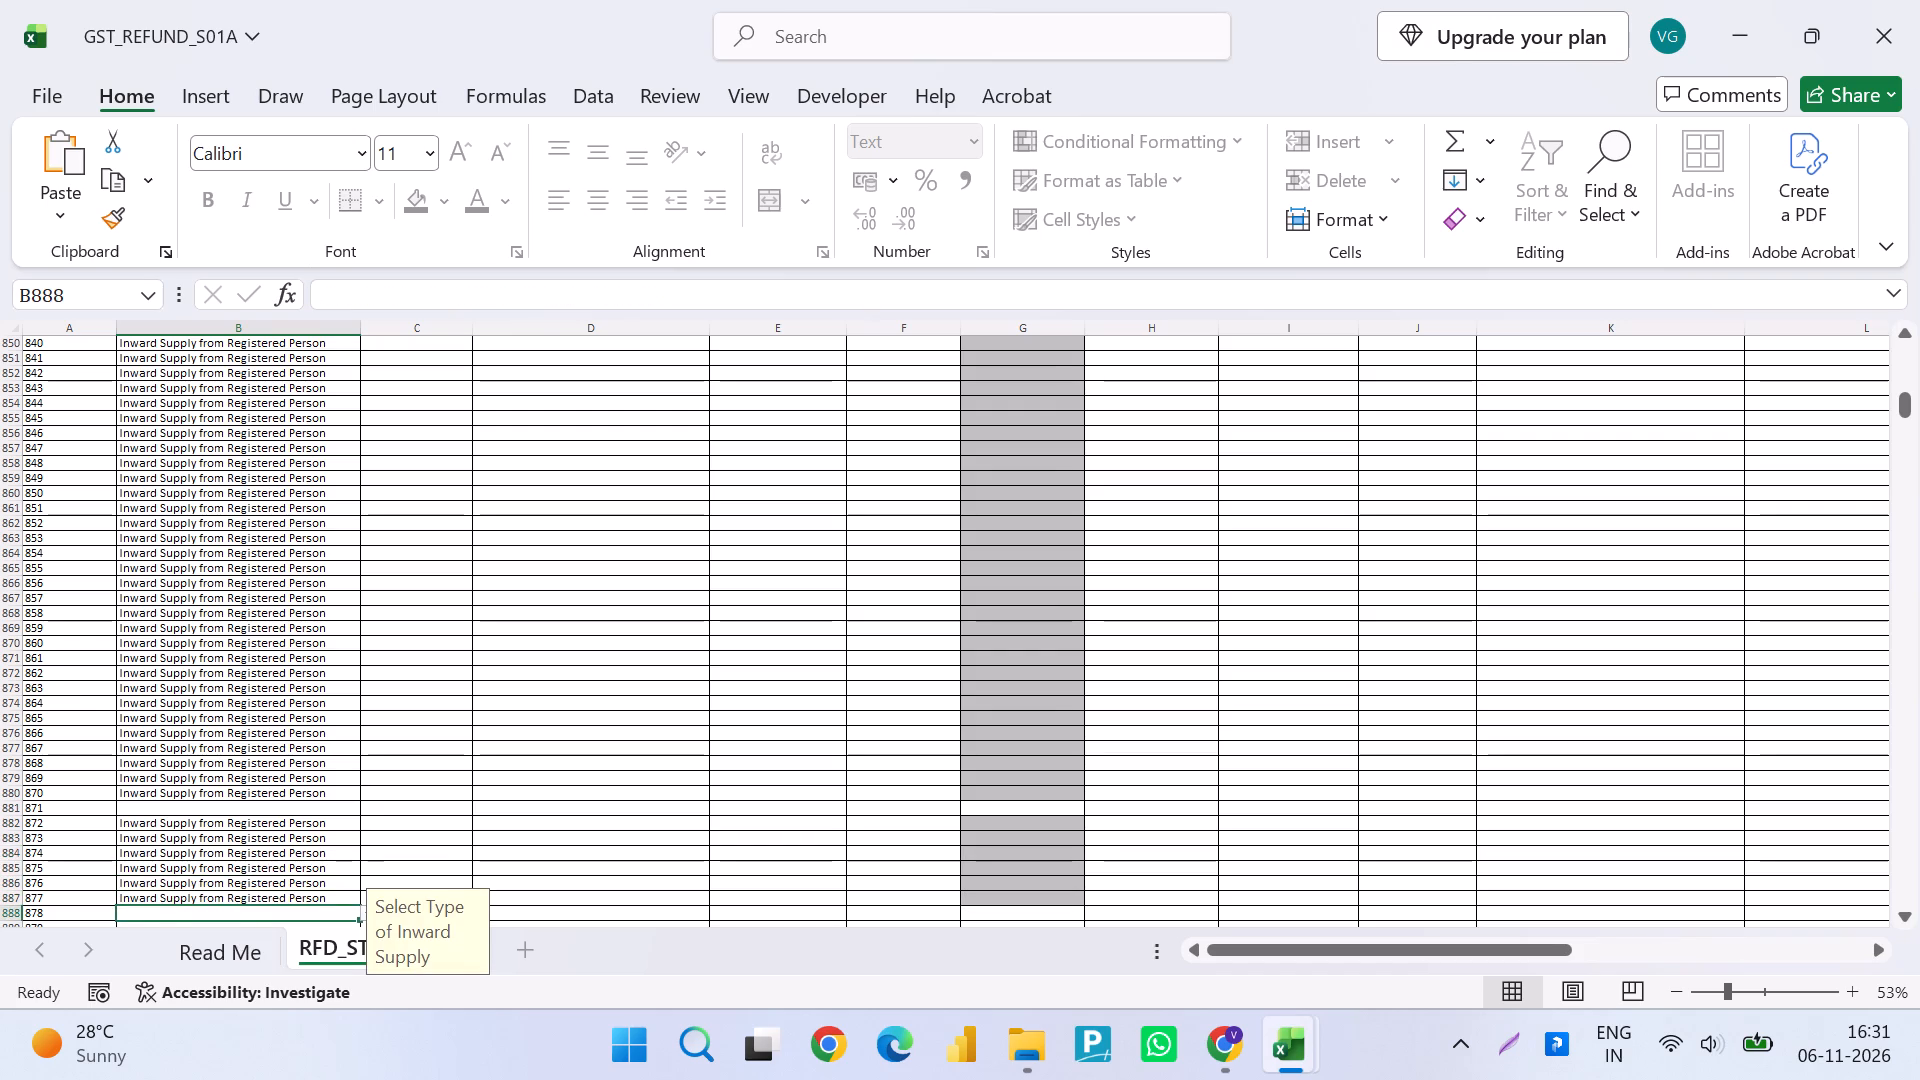
pyautogui.hotkey('ctrl', 'v')
pyautogui.press('Return')
# Go back to the skipped cell B881 and fill it with the copied "Inward Supply from Registered Person" text.
pyautogui.press('Up')
pyautogui.press('Up')
pyautogui.press('Up')
pyautogui.press('Up')
pyautogui.press('Up')
pyautogui.press('Up')
pyautogui.press('Up')
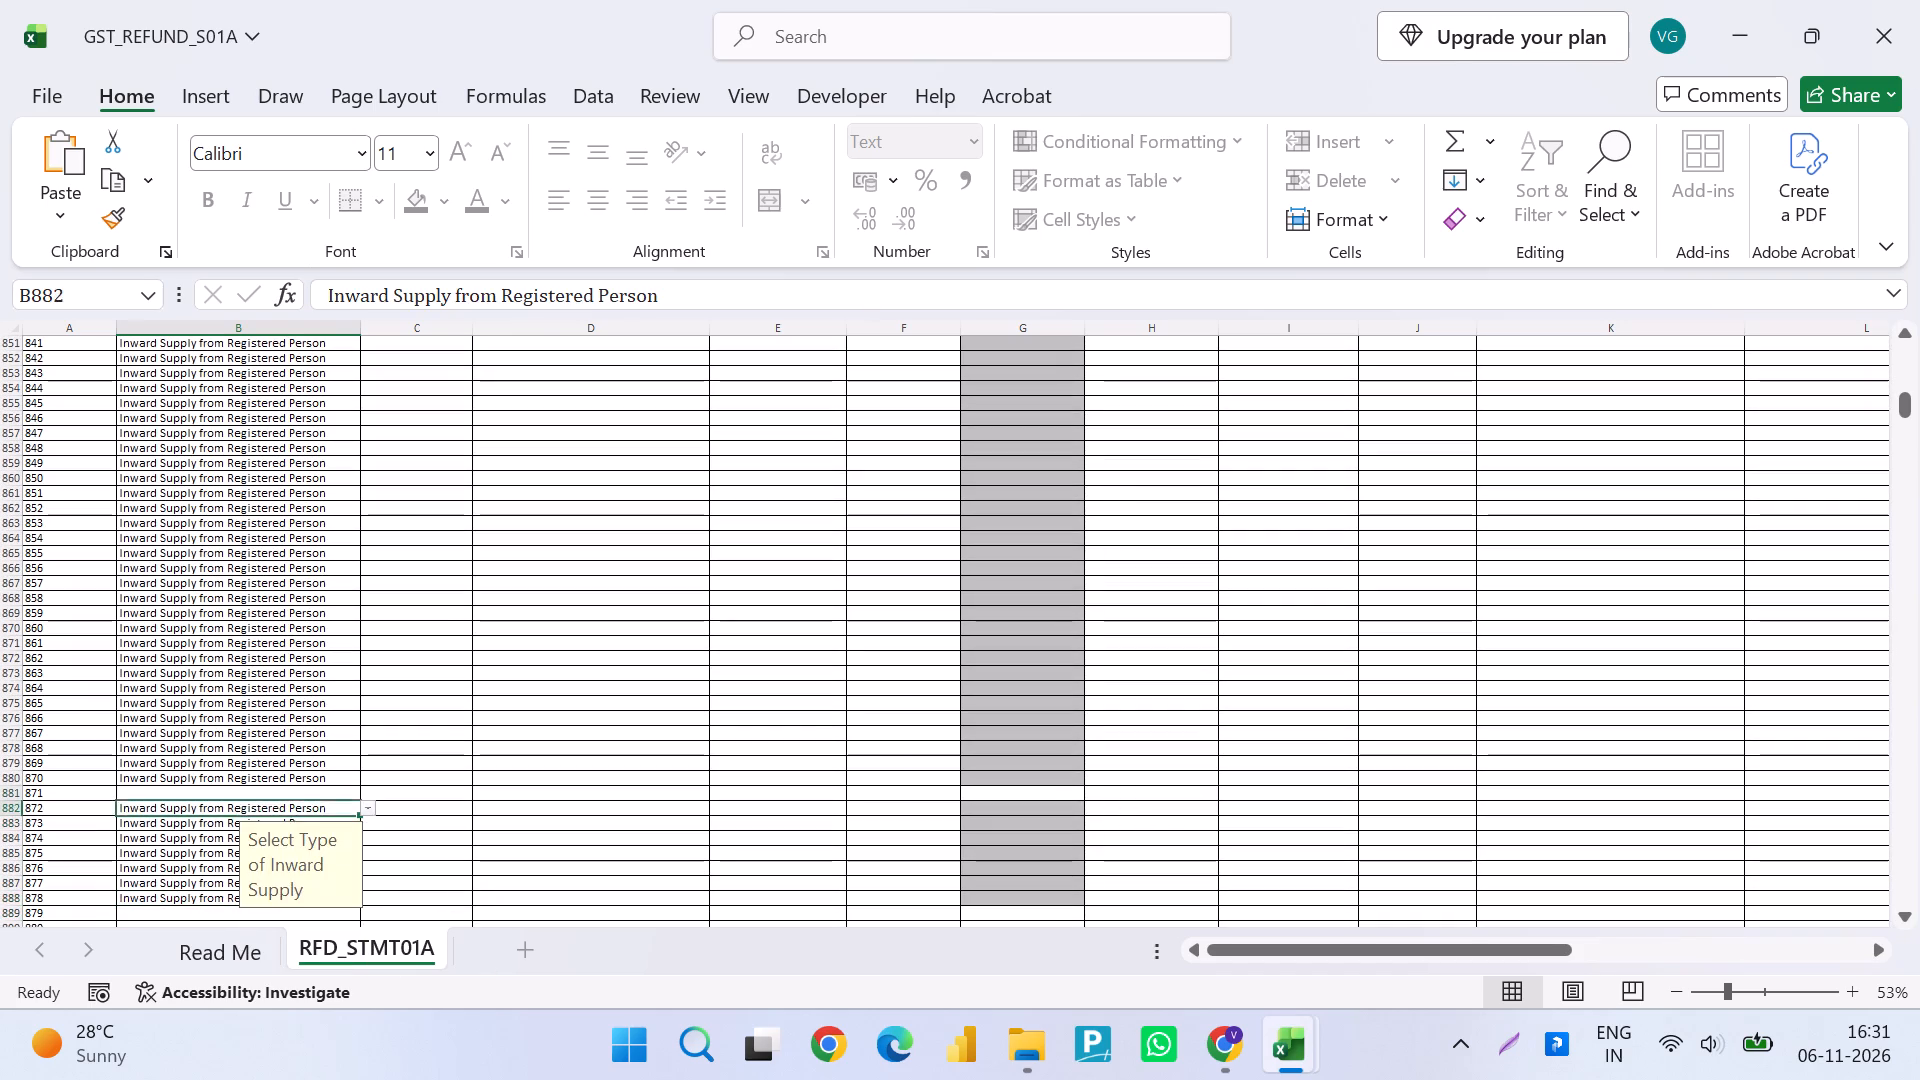
pyautogui.press('Up')
pyautogui.hotkey('ctrl', 'v')
# Return to the first blank cell below B888 and fill B889 to B891 with the copied "Inward Supply from Registered Person" text.
pyautogui.hotkey('ctrl', 'Down')
pyautogui.hotkey('ctrl', 'Down')
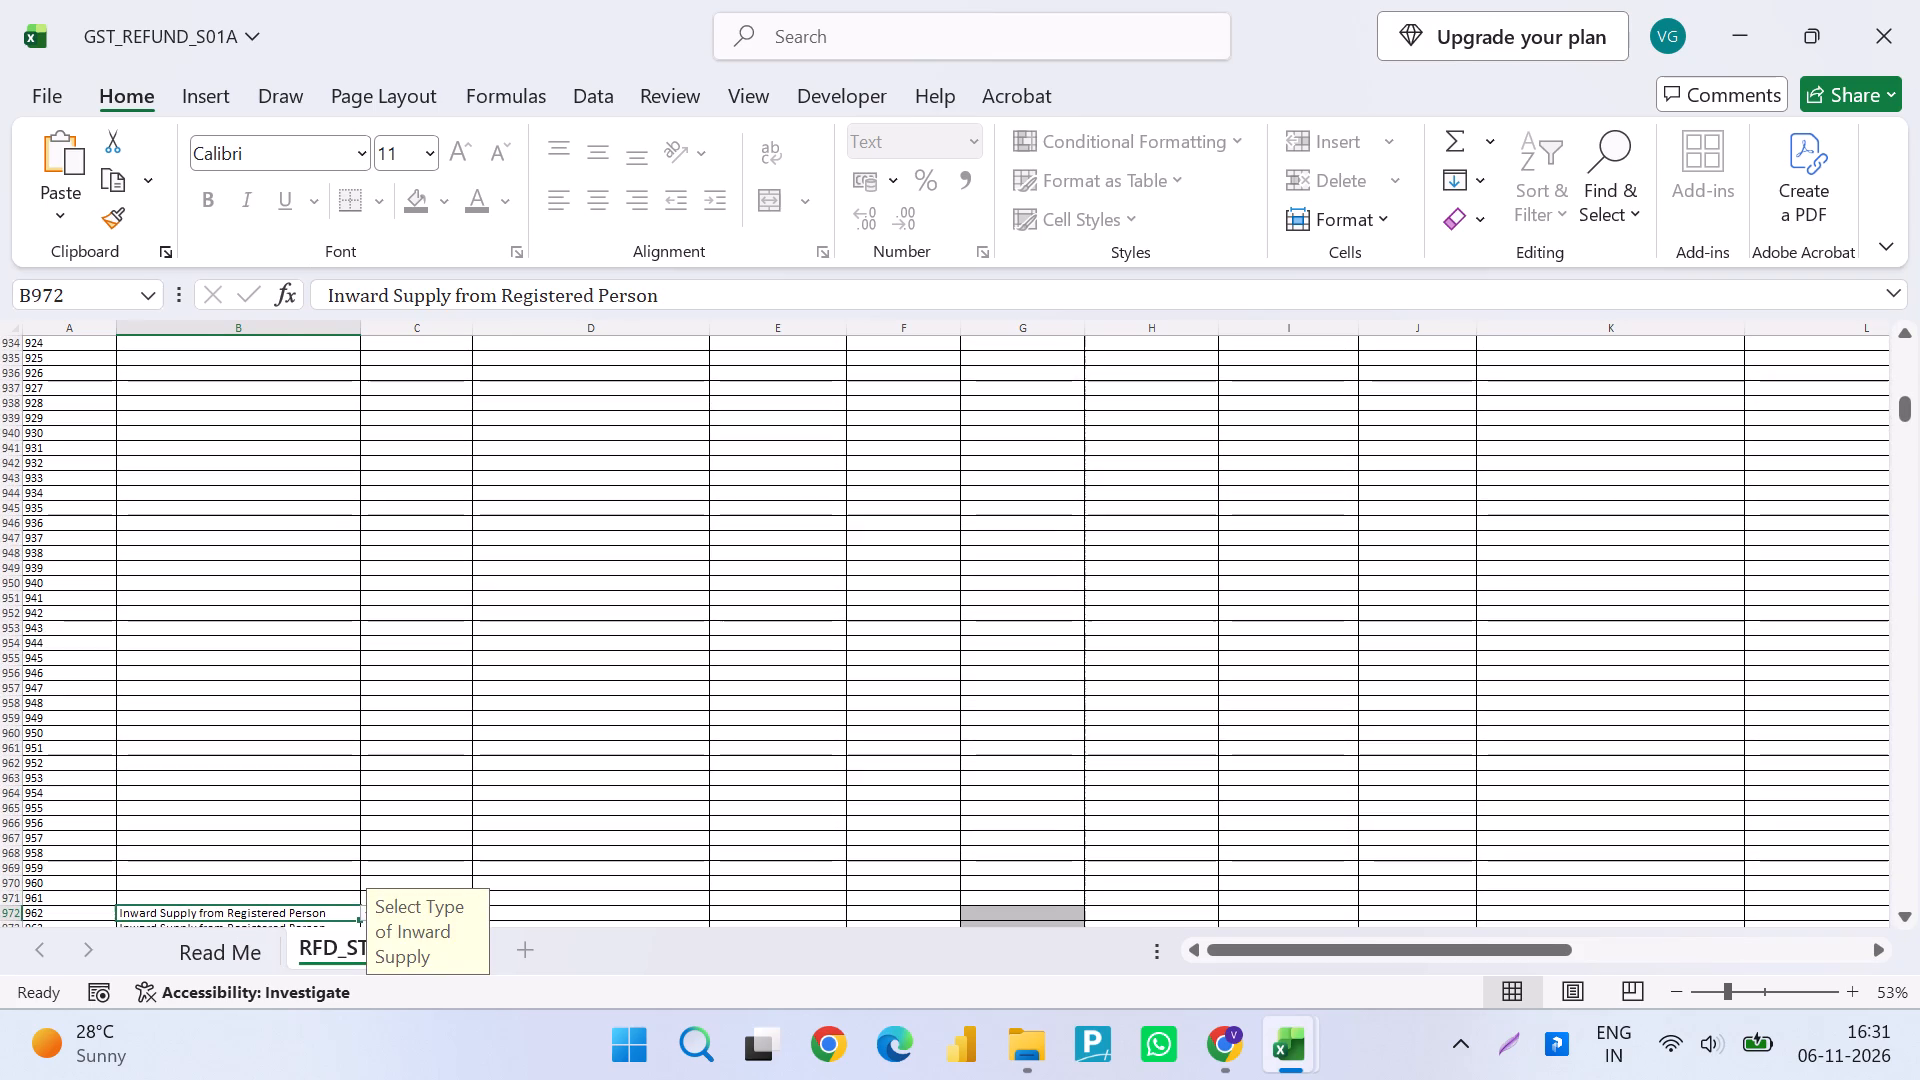
pyautogui.press('Up')
pyautogui.hotkey('ctrl', 'Up')
pyautogui.press('Down')
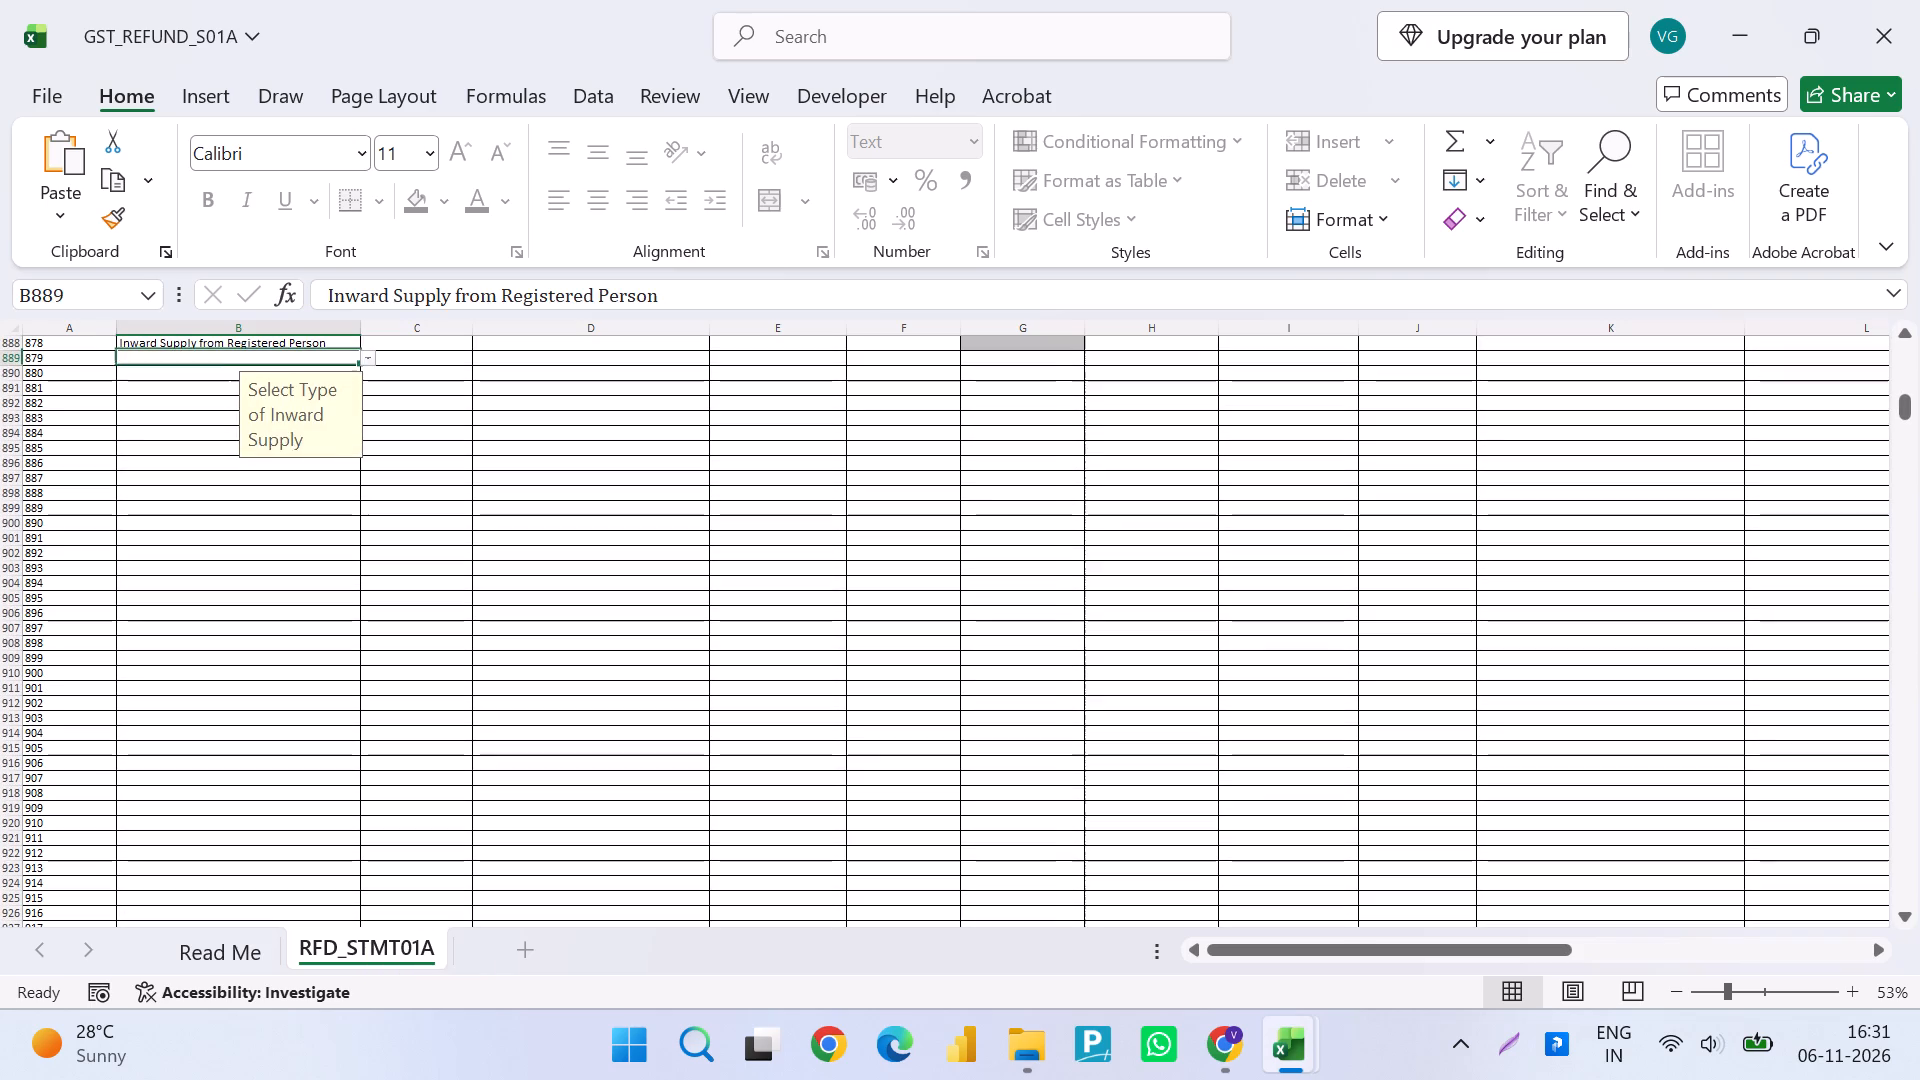
pyautogui.press('Down')
pyautogui.press('Up')
pyautogui.hotkey('ctrl', 'v')
pyautogui.press('Return')
pyautogui.hotkey('ctrl', 'v')
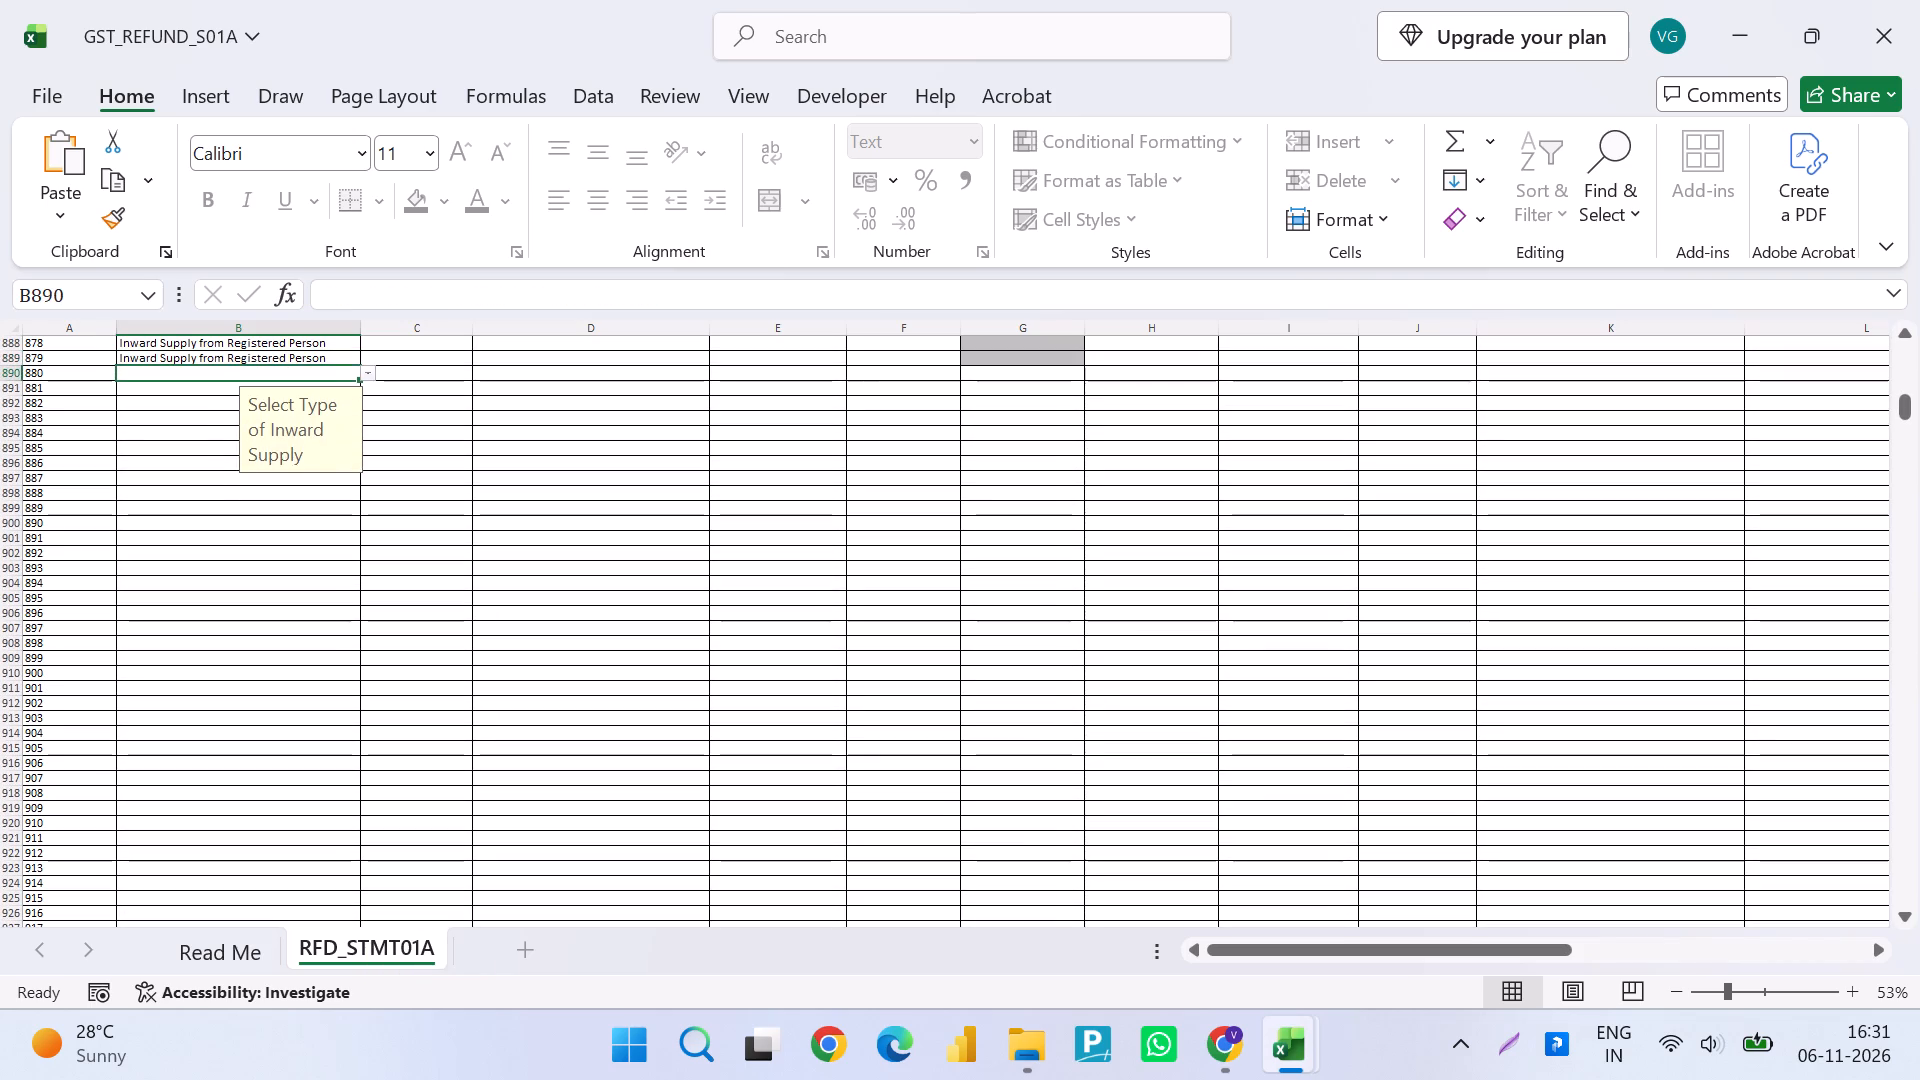
pyautogui.press('Return')
pyautogui.hotkey('ctrl', 'v')
pyautogui.press('Return')
# Continue down column B and fill cells B892 to B898 with the copied "Inward Supply from Registered Person" text.
pyautogui.hotkey('ctrl', 'v')
pyautogui.press('Return')
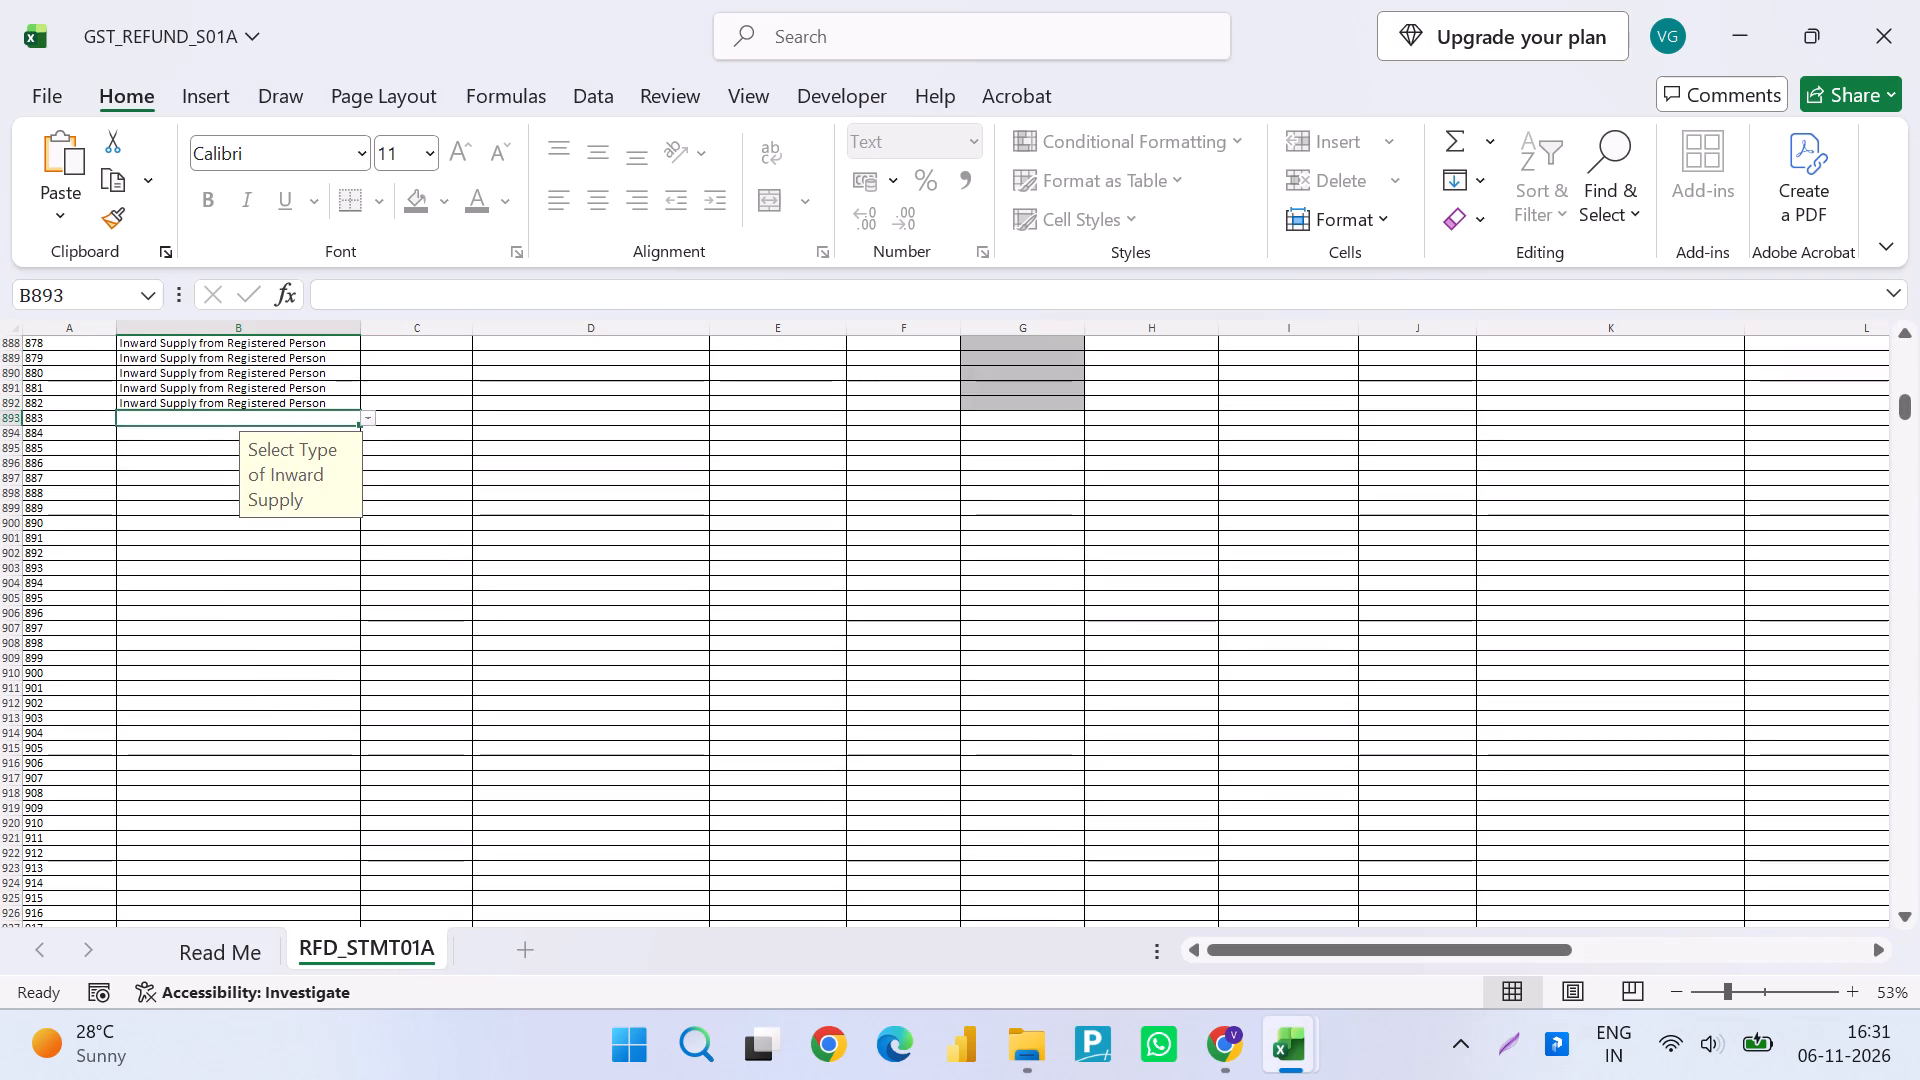
pyautogui.hotkey('ctrl', 'v')
pyautogui.press('Return')
pyautogui.hotkey('ctrl', 'v')
pyautogui.press('Return')
pyautogui.hotkey('ctrl', 'v')
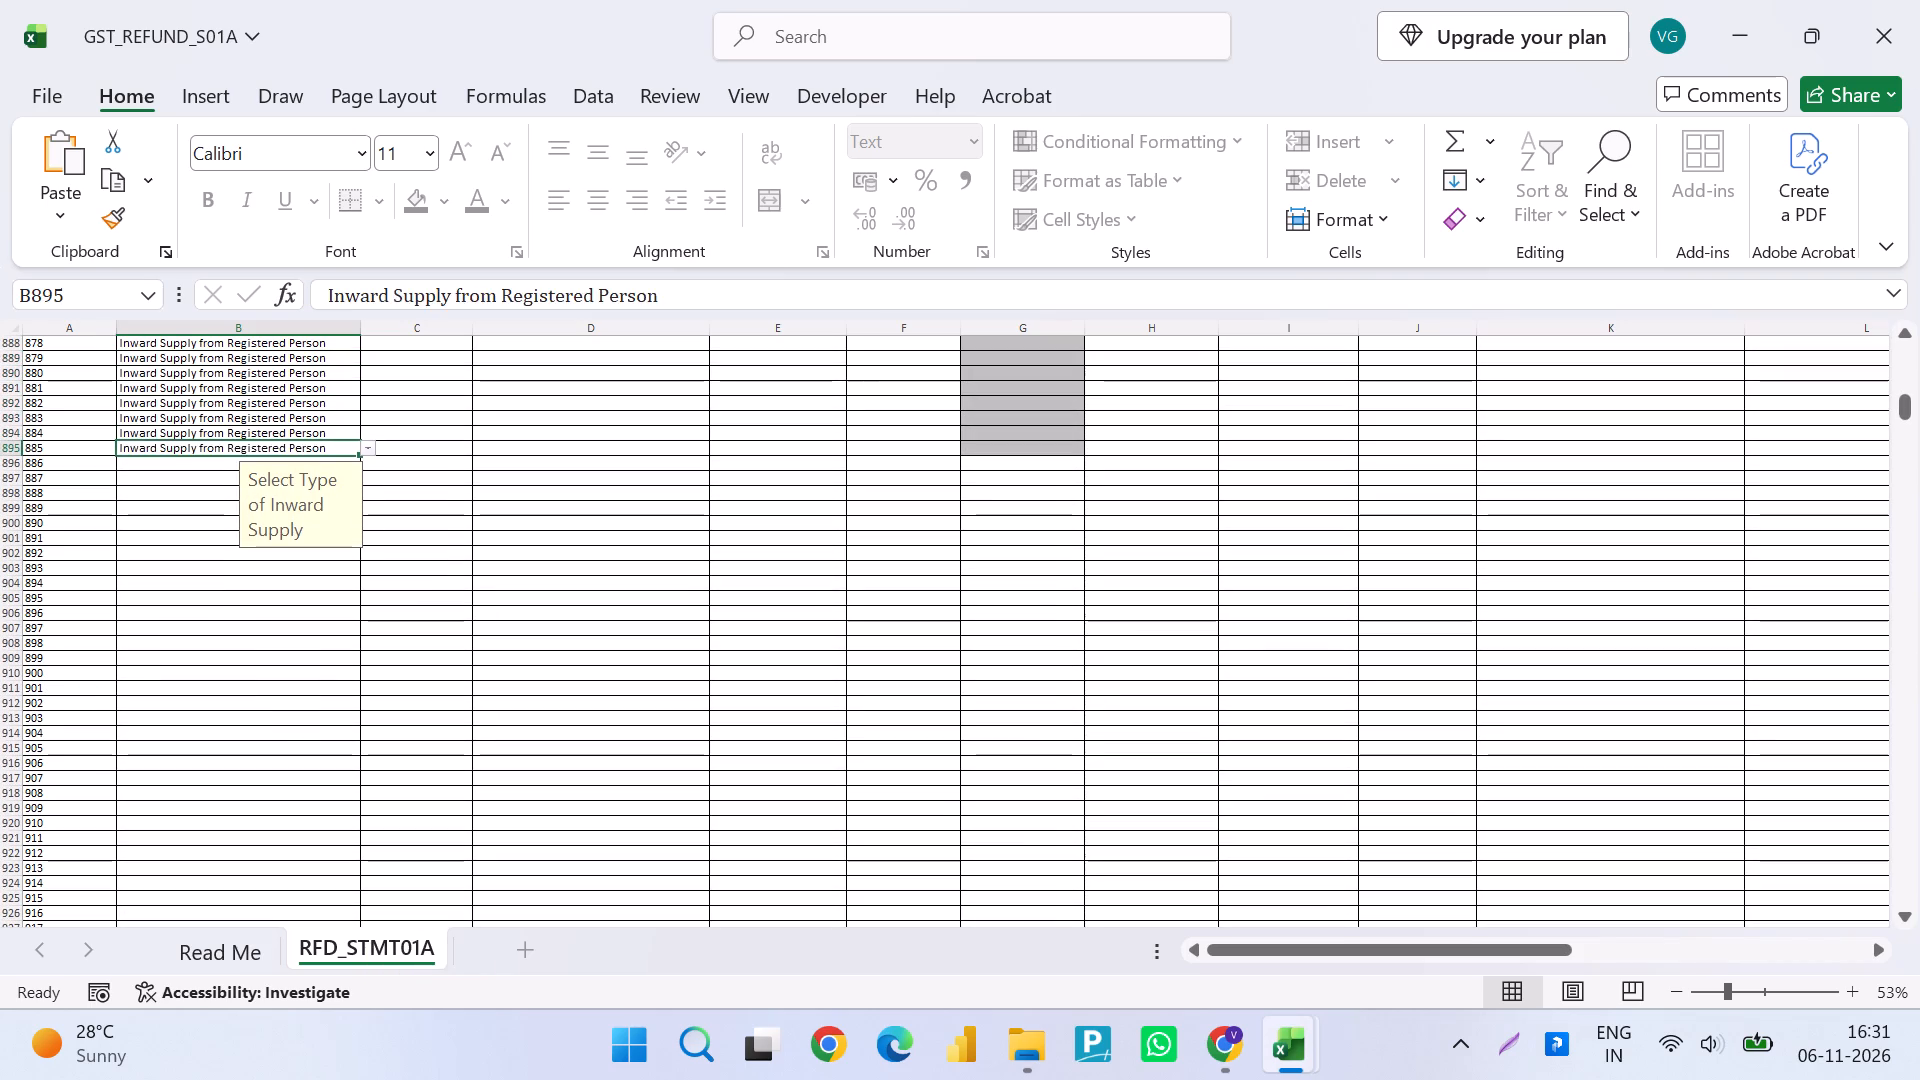
pyautogui.press('Return')
pyautogui.hotkey('ctrl', 'v')
pyautogui.press('Return')
pyautogui.hotkey('ctrl', 'v')
pyautogui.press('Return')
pyautogui.hotkey('ctrl', 'v')
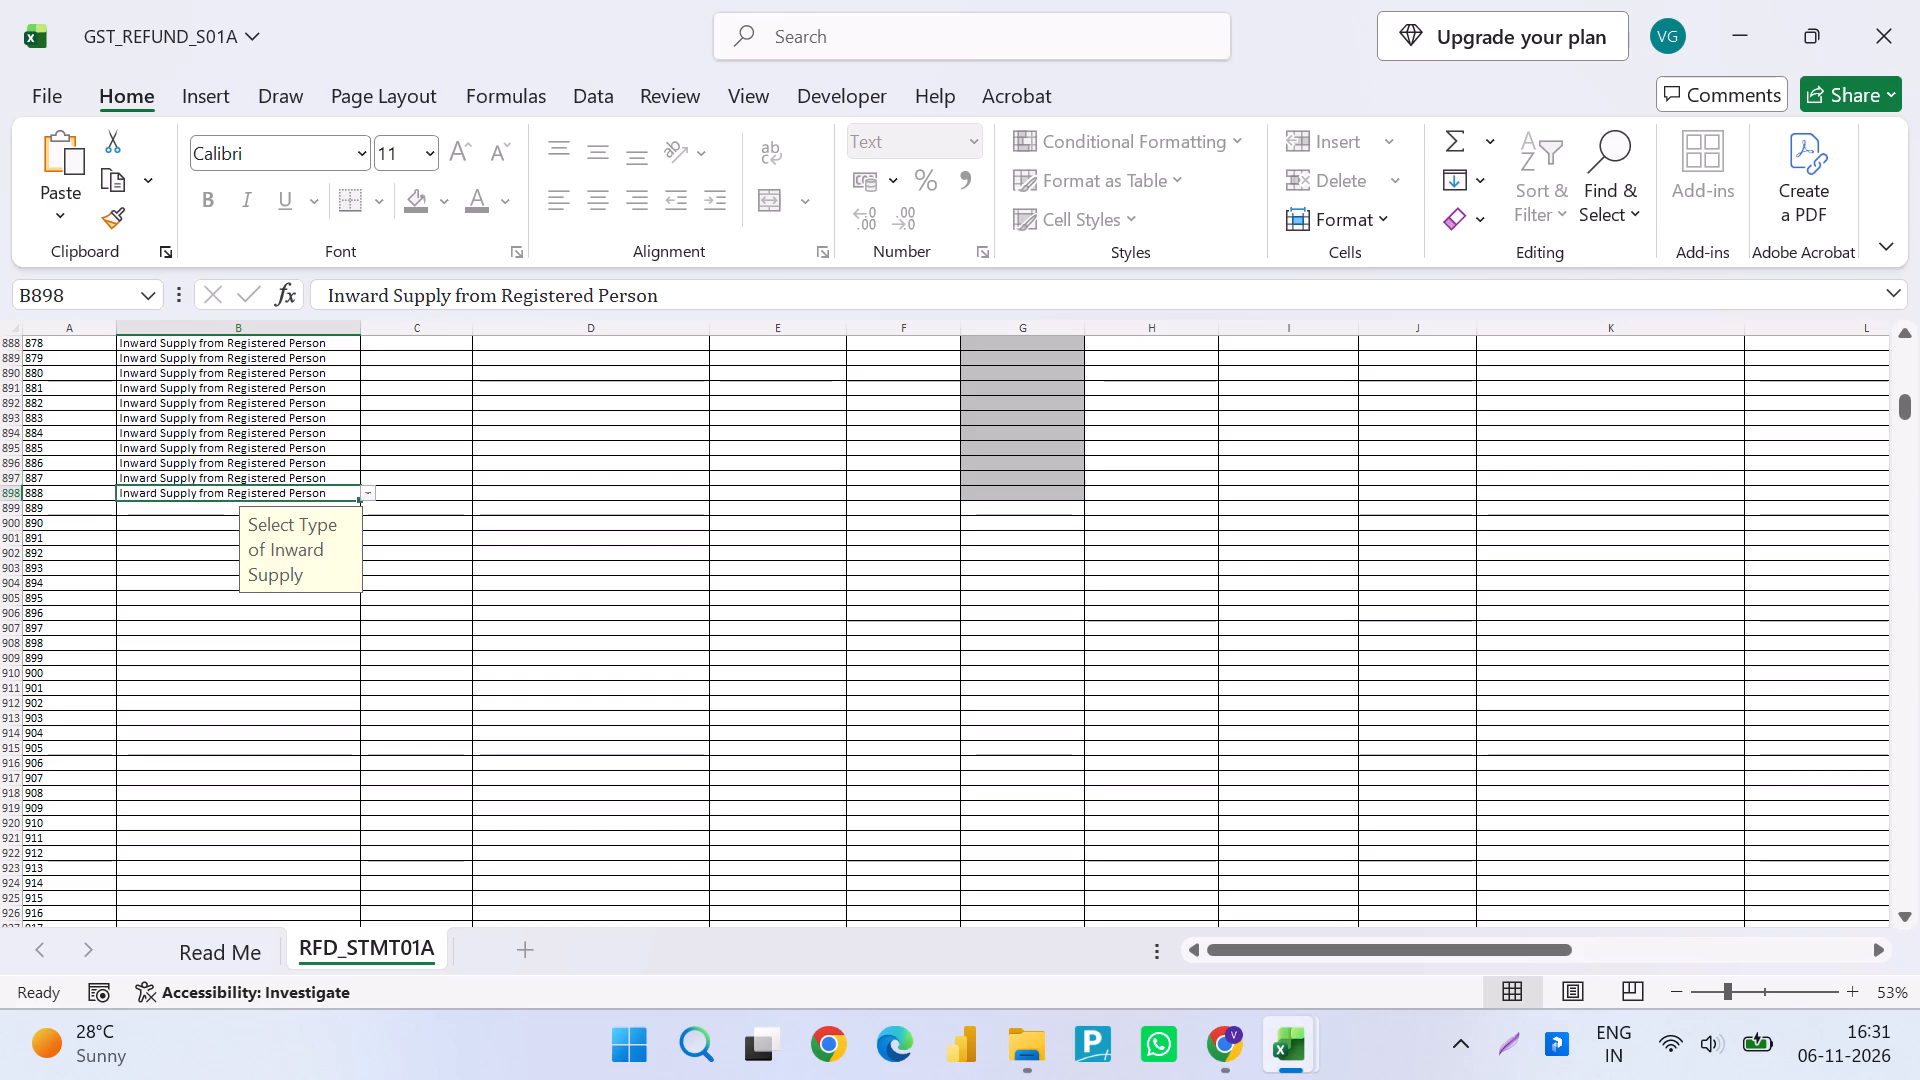
# Fill cells B899 to B904 with the copied "Inward Supply from Registered Person" text.
pyautogui.press('Return')
pyautogui.hotkey('ctrl', 'v')
pyautogui.press('Return')
pyautogui.hotkey('ctrl', 'v')
pyautogui.press('Return')
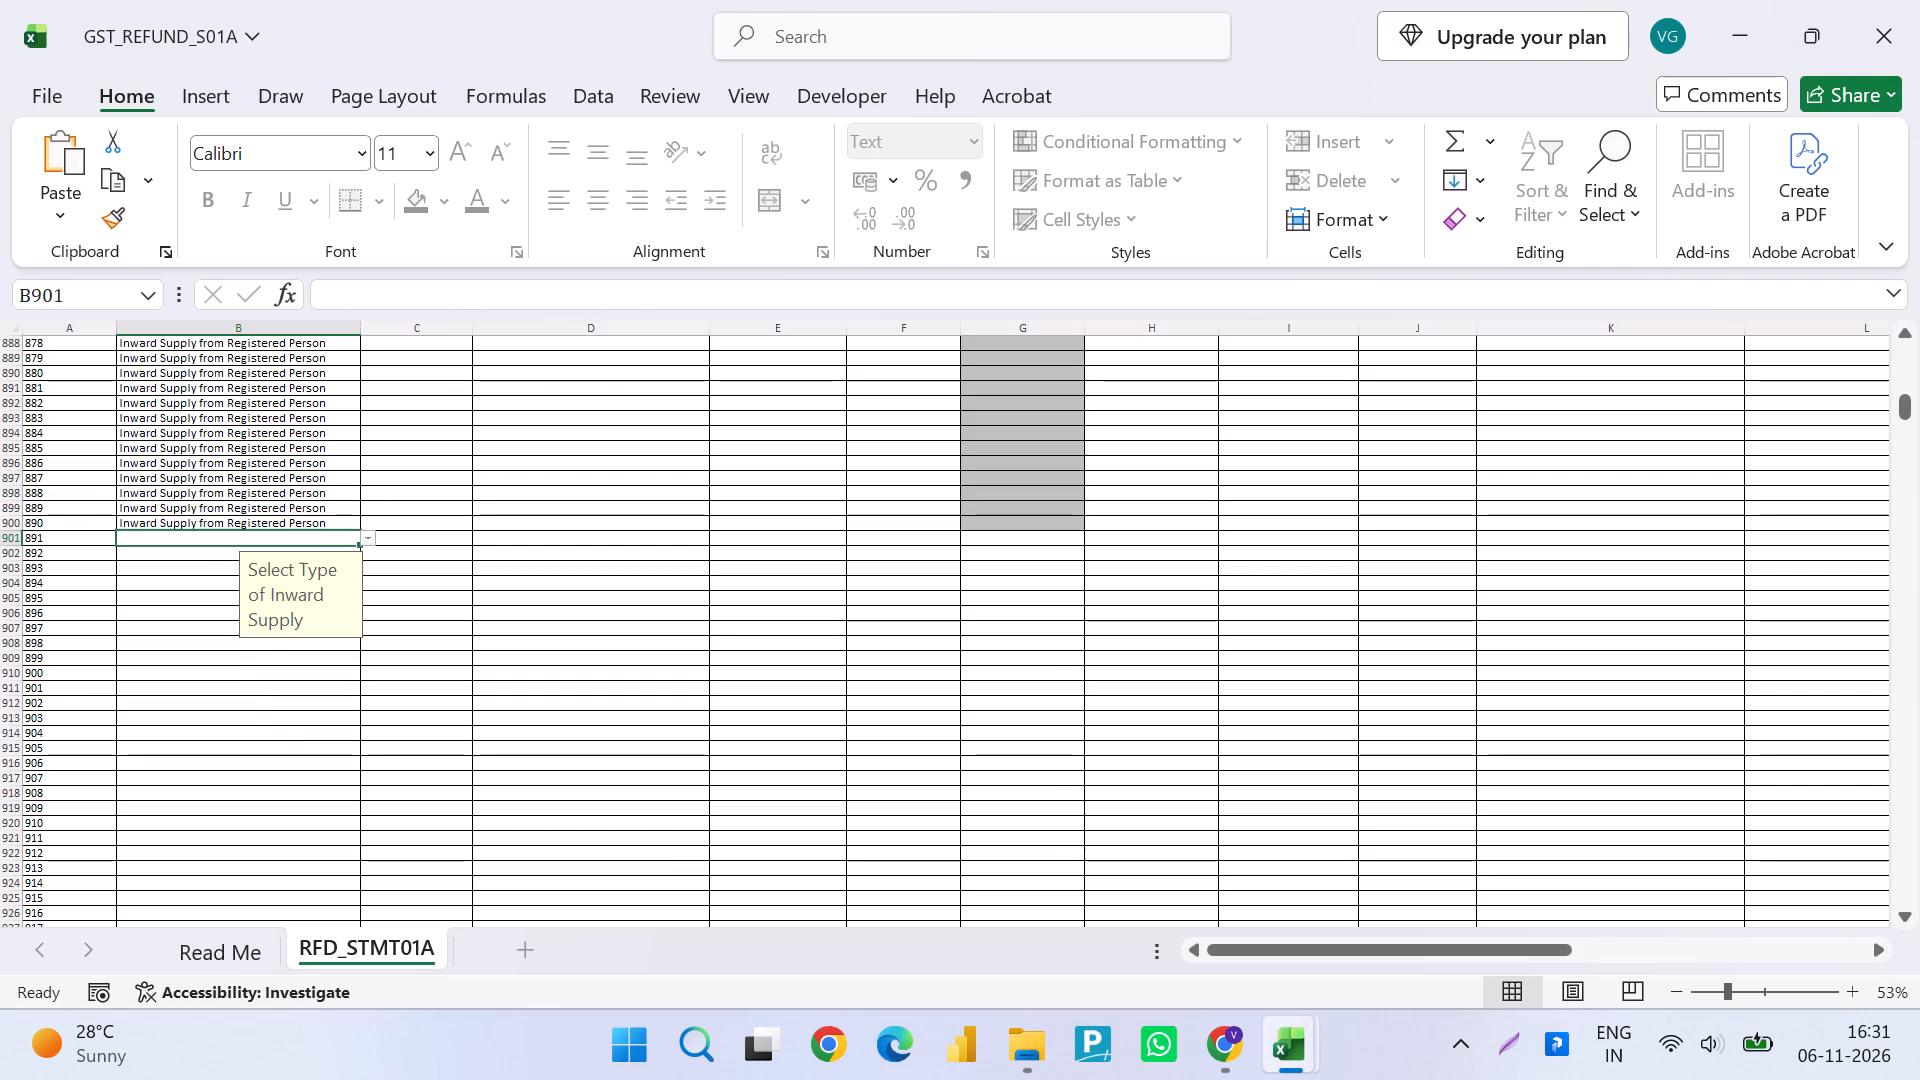
pyautogui.hotkey('ctrl', 'v')
pyautogui.press('Return')
pyautogui.hotkey('ctrl', 'v')
pyautogui.press('Return')
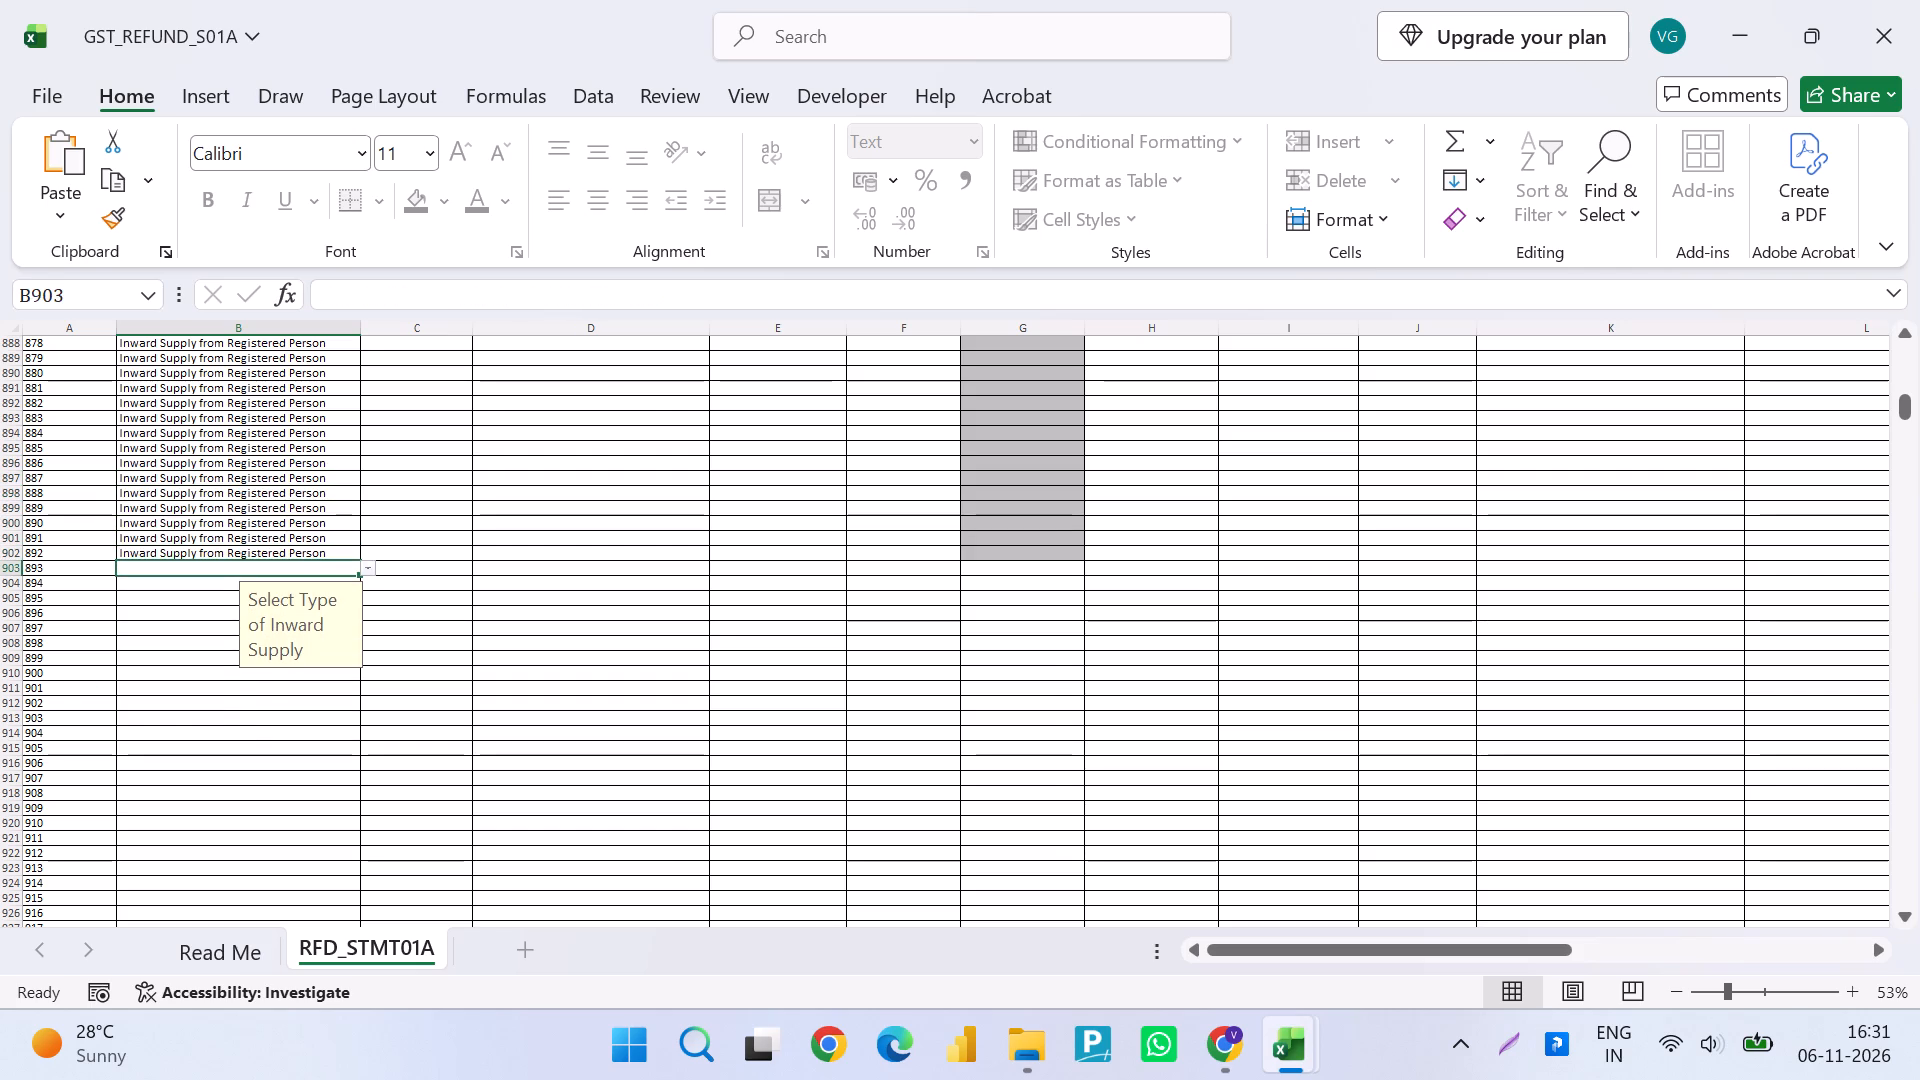
pyautogui.hotkey('ctrl', 'v')
pyautogui.press('Return')
pyautogui.hotkey('ctrl', 'v')
pyautogui.press('Return')
# Continue down column B and fill cells B905 to B910 with the copied "Inward Supply from Registered Person" text.
pyautogui.hotkey('ctrl', 'v')
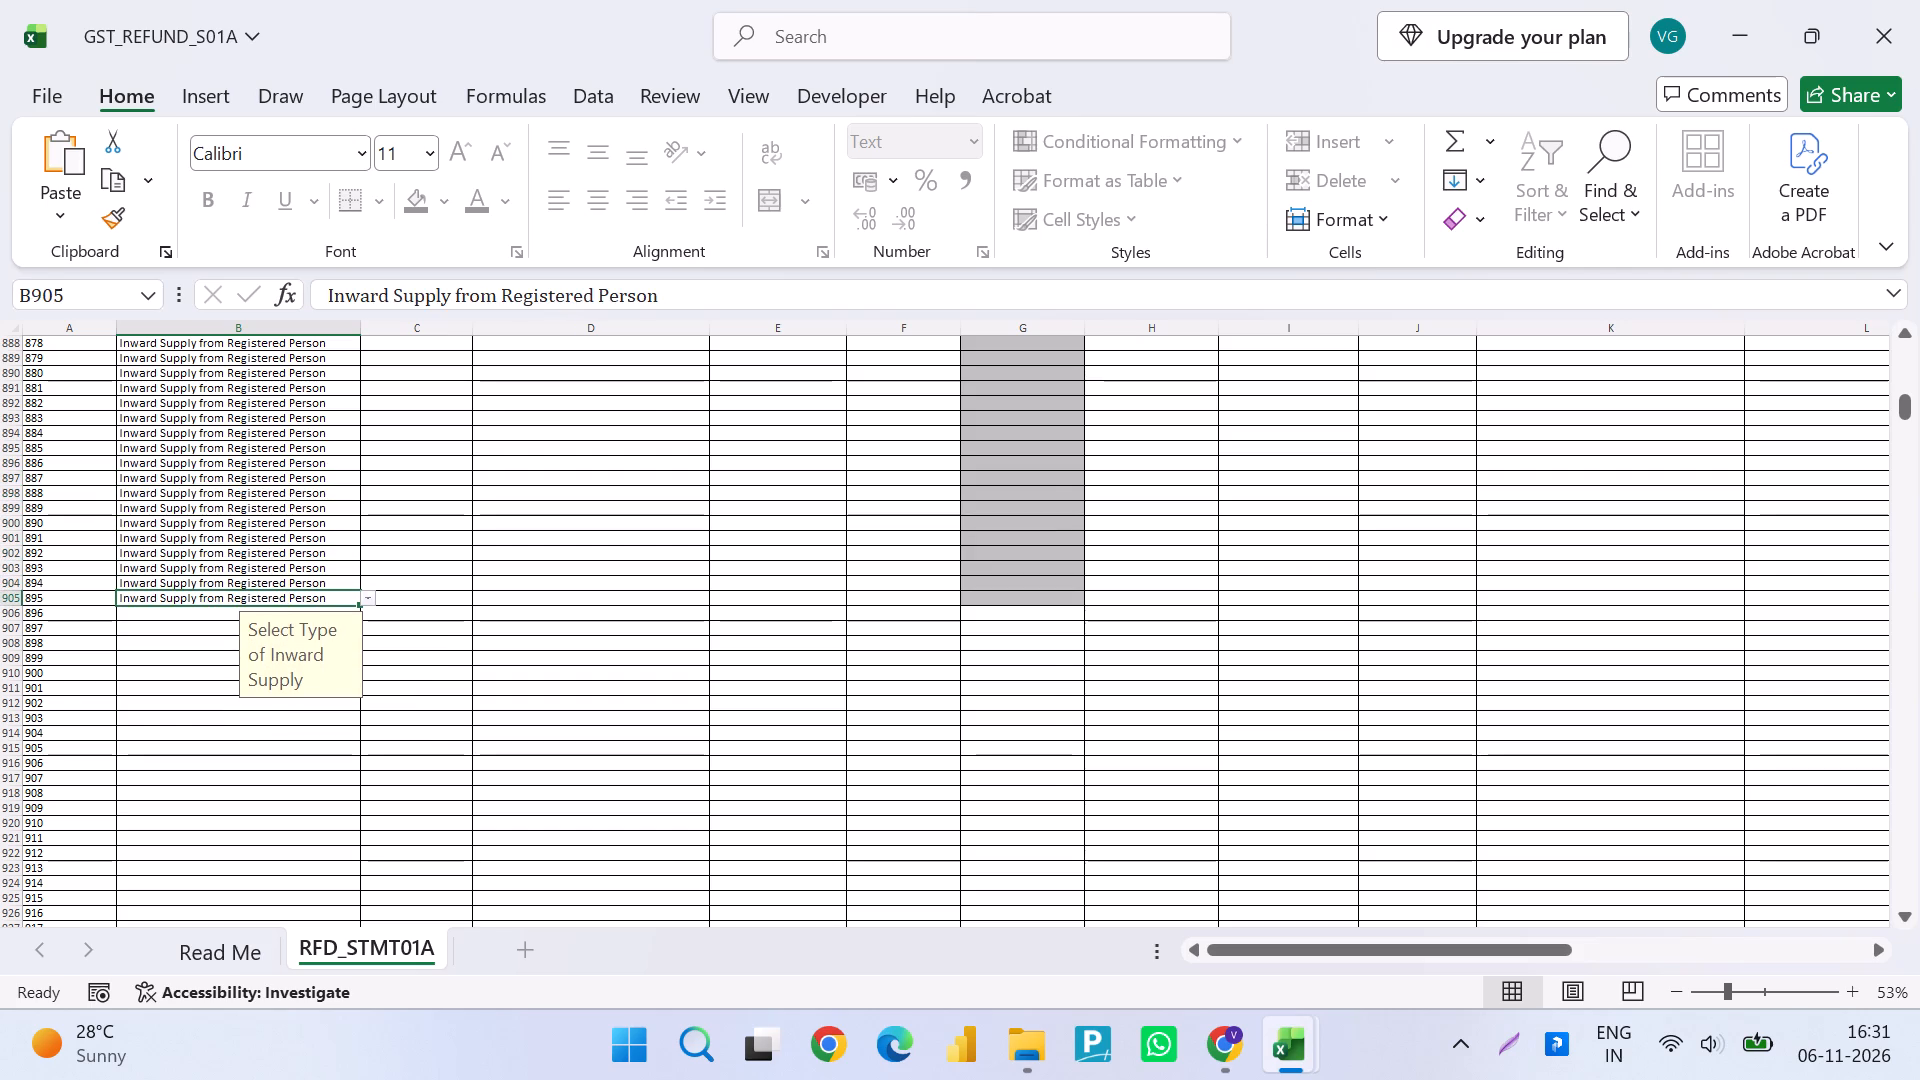
pyautogui.press('Return')
pyautogui.hotkey('ctrl', 'v')
pyautogui.press('Return')
pyautogui.hotkey('ctrl', 'v')
pyautogui.press('Return')
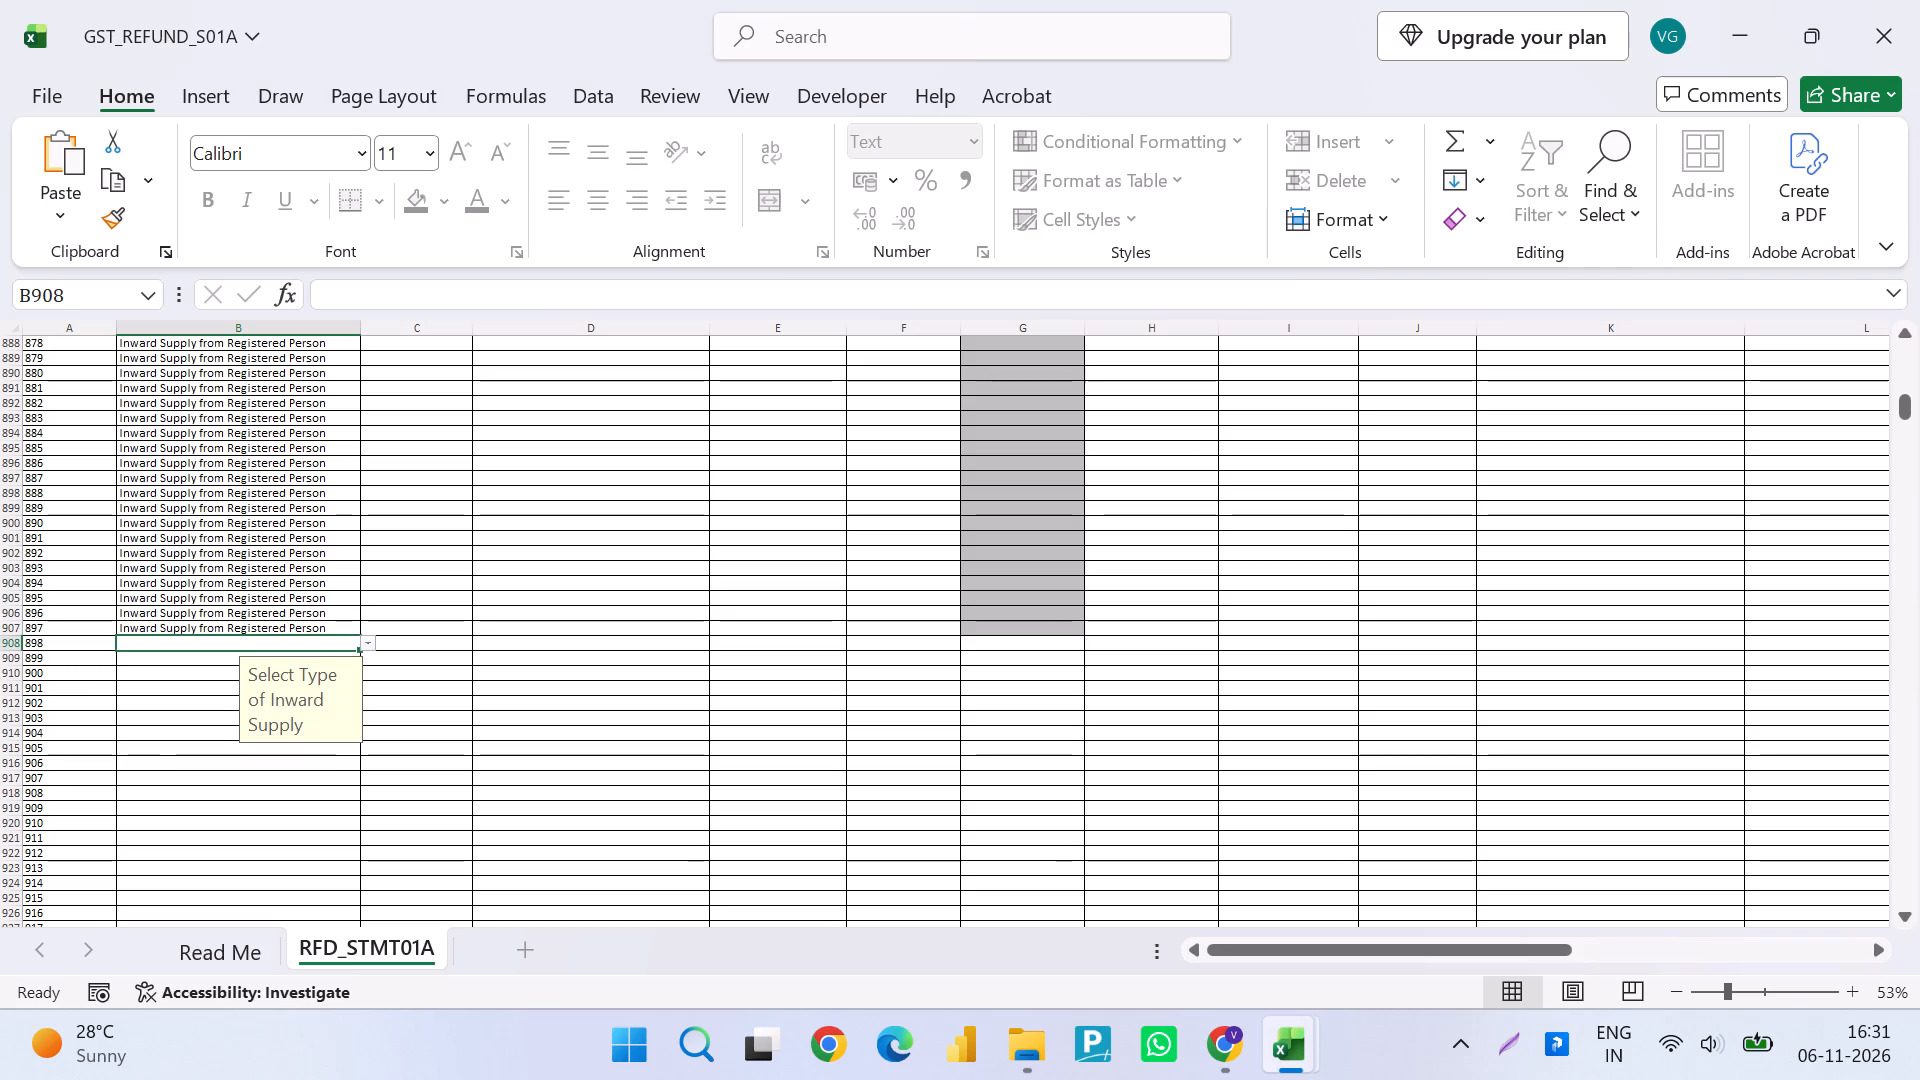
pyautogui.hotkey('ctrl', 'v')
pyautogui.press('Return')
pyautogui.hotkey('ctrl', 'v')
pyautogui.press('Return')
pyautogui.hotkey('ctrl', 'v')
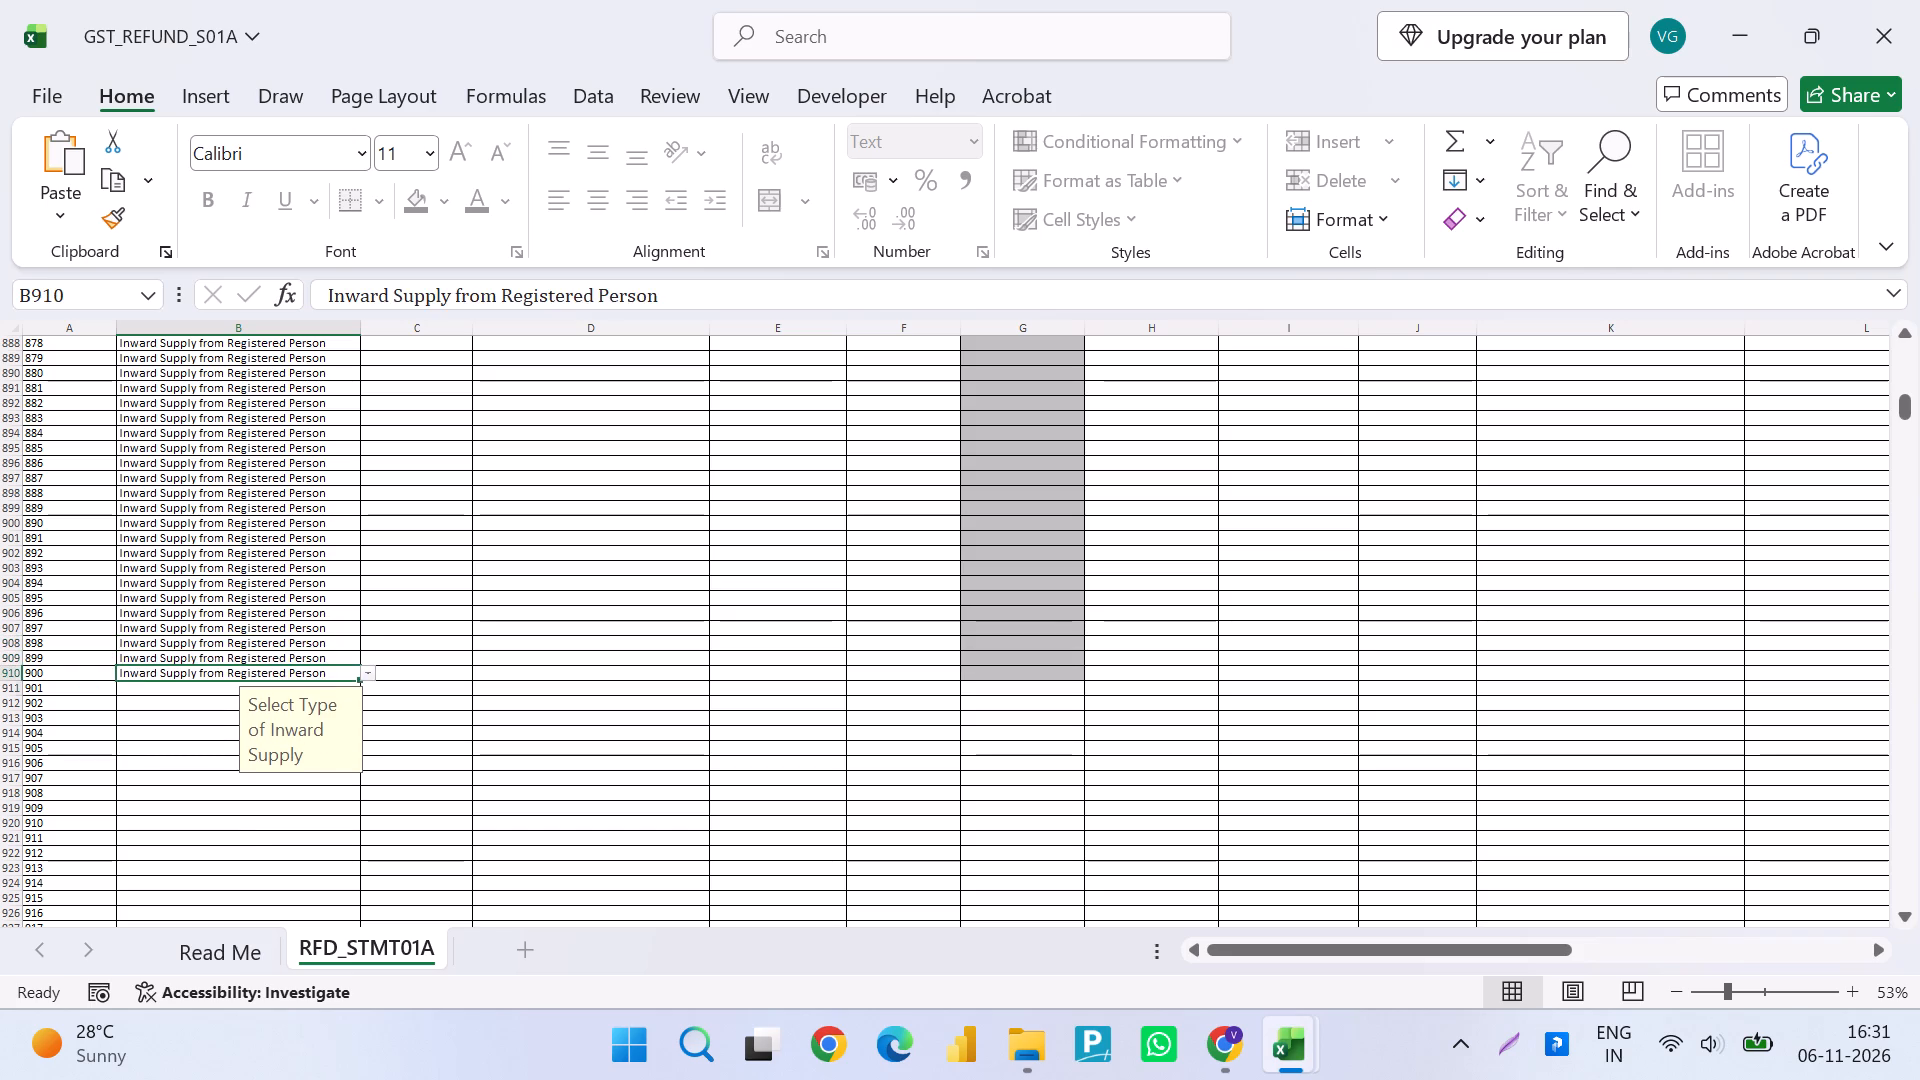
pyautogui.press('Return')
# Move past B911 and fill cells B912 and B913 with the copied "Inward Supply from Registered Person" text.
pyautogui.hotkey('ctrl', 'b')
pyautogui.press('Return')
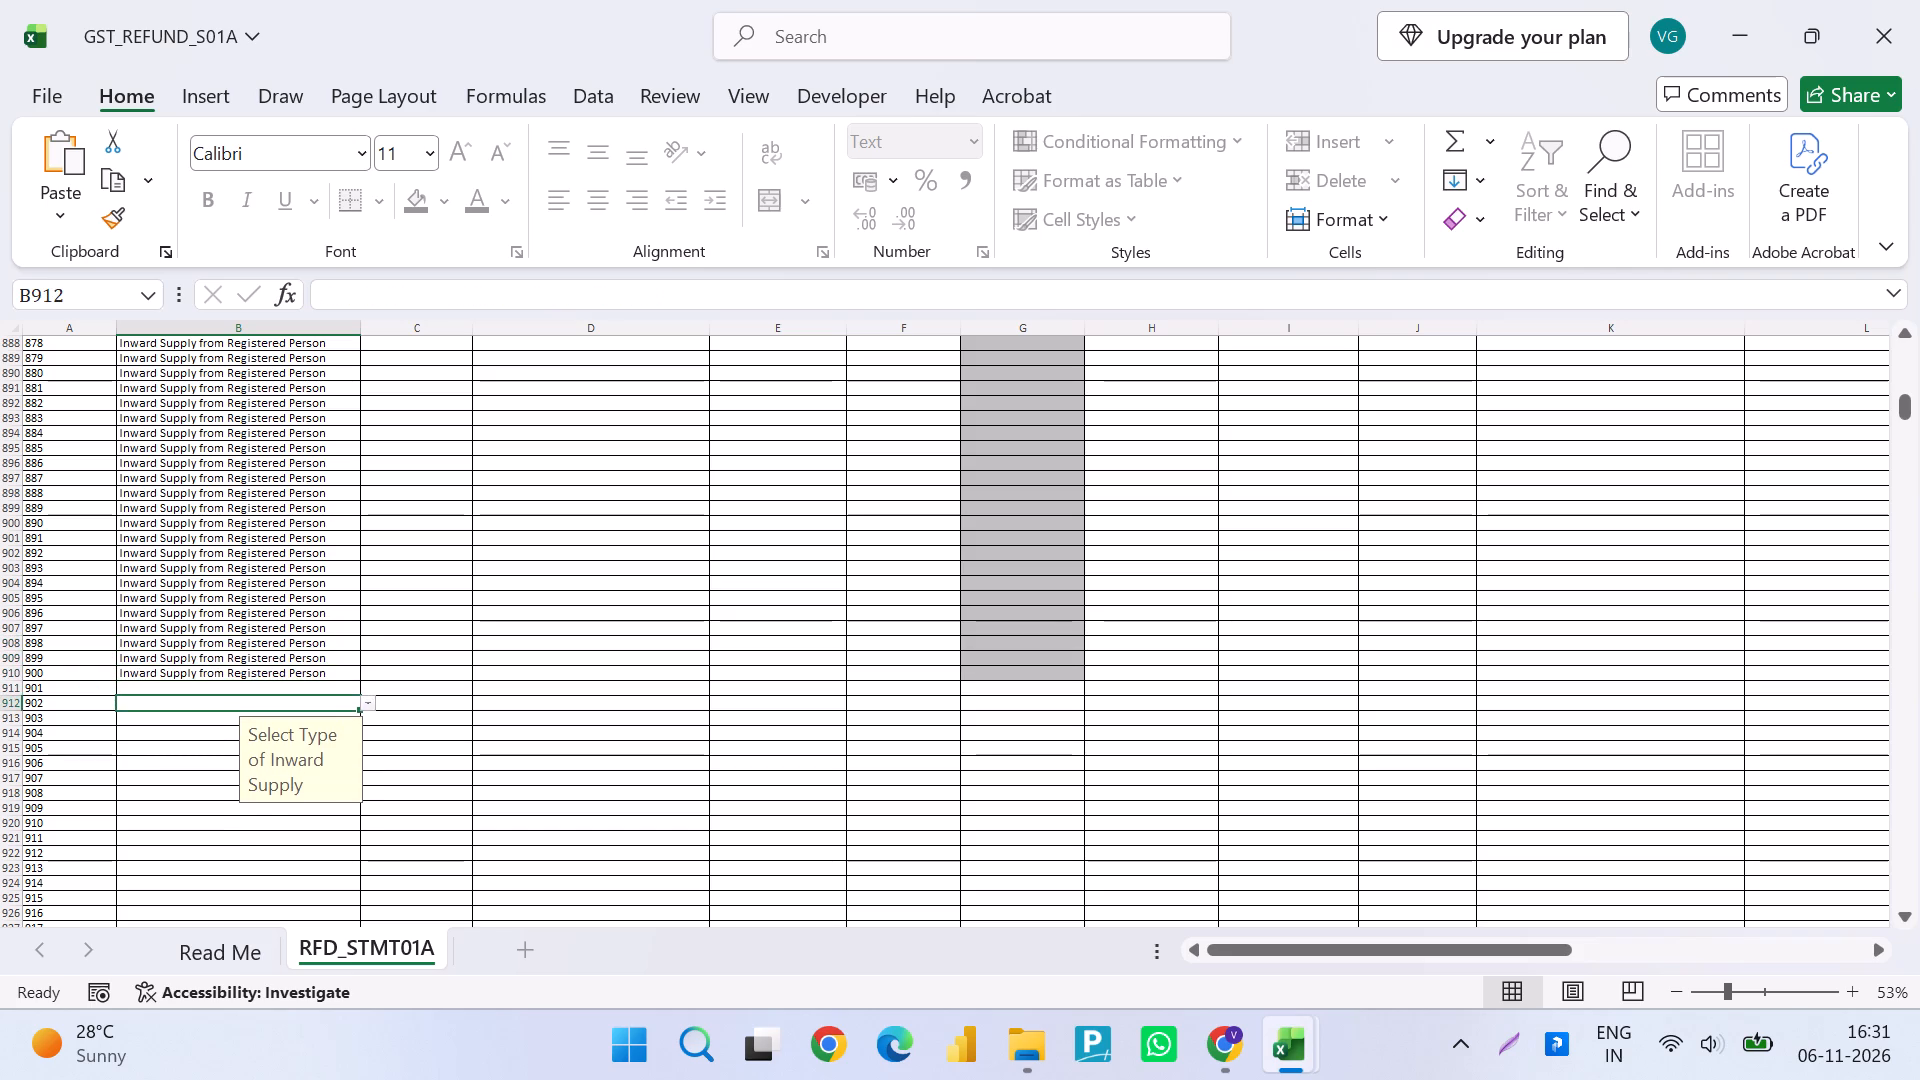
pyautogui.hotkey('ctrl', 'v')
pyautogui.press('Return')
pyautogui.hotkey('ctrl', 'v')
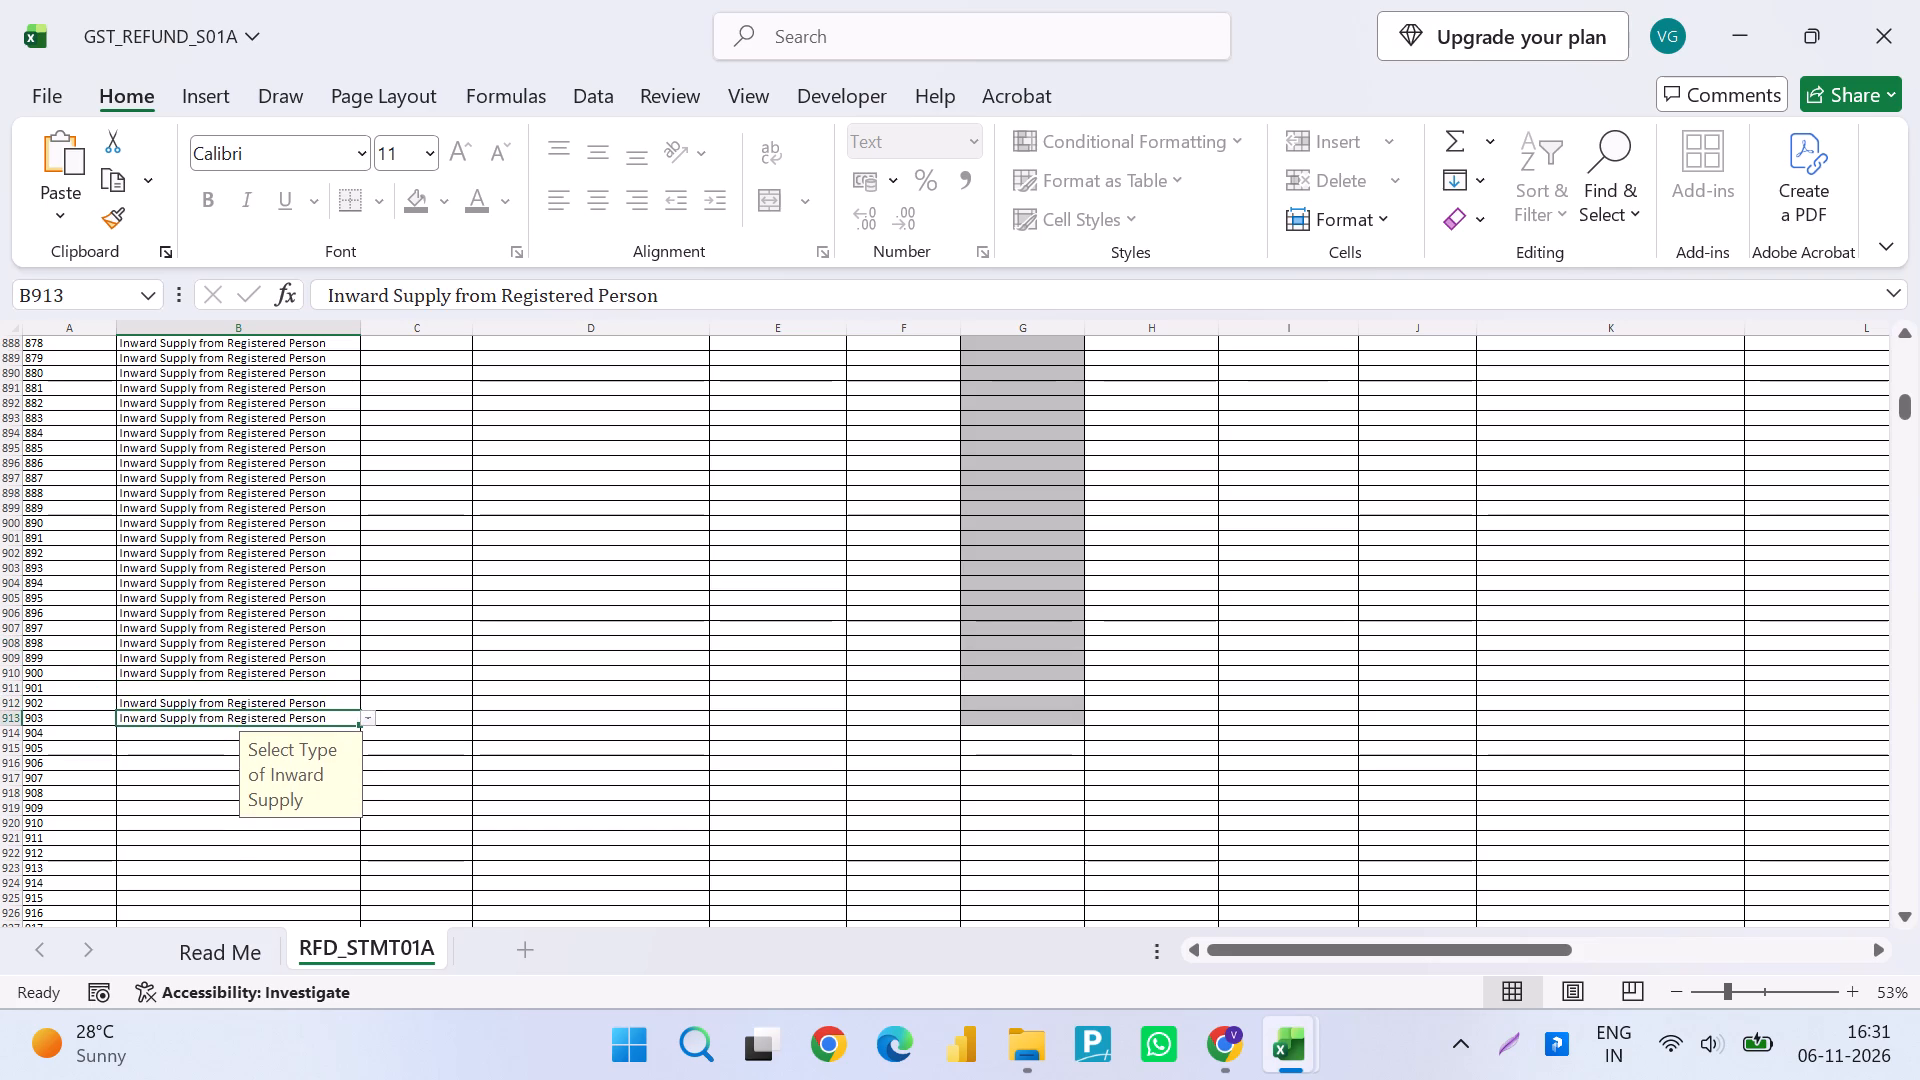
# Go back to the skipped cell B911 and fill it with the copied "Inward Supply from Registered Person" text.
pyautogui.press('Up')
pyautogui.press('Up')
pyautogui.hotkey('ctrl', 'v')
# Return to the first blank cell below B913 and fill B914 to B917 with the copied "Inward Supply from Registered Person" text.
pyautogui.press('Return')
pyautogui.press('Return')
pyautogui.press('Return')
pyautogui.hotkey('ctrl', 'v')
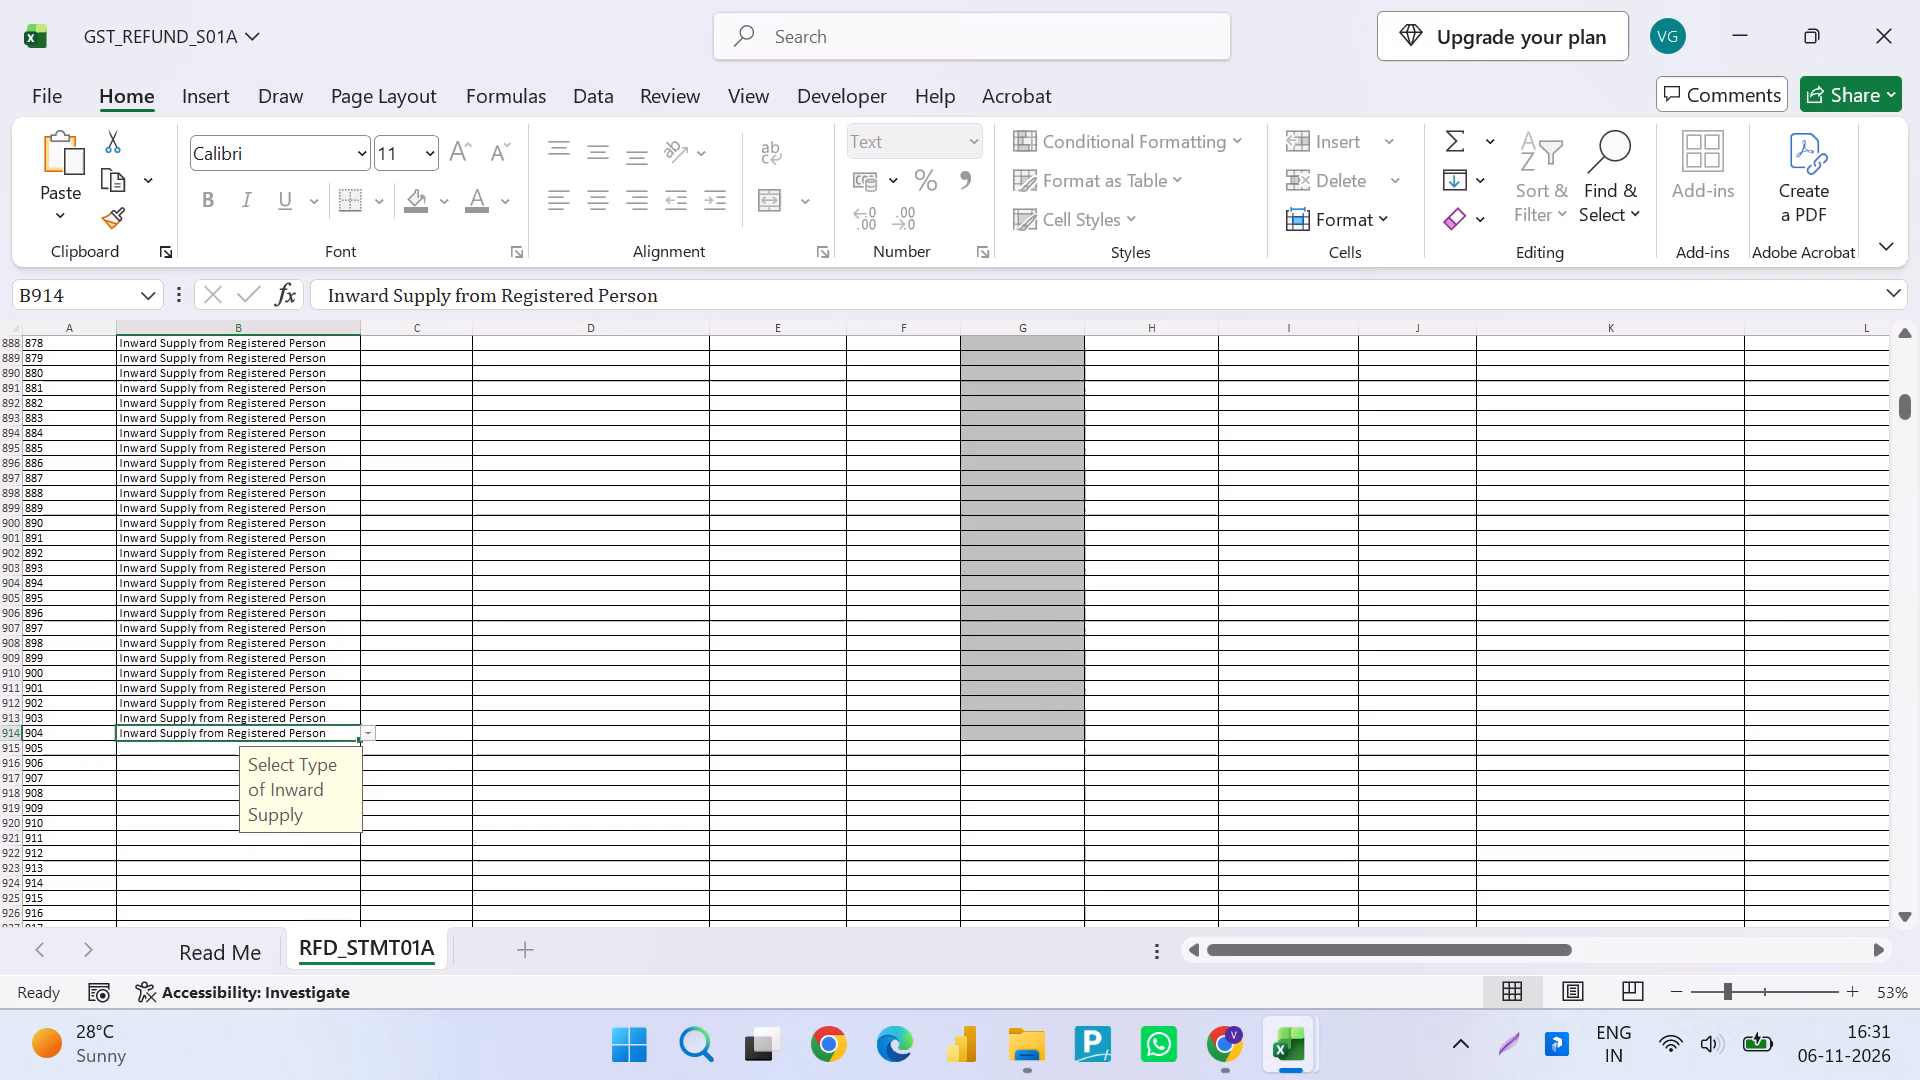
pyautogui.press('Return')
pyautogui.hotkey('ctrl', 'v')
pyautogui.press('Return')
pyautogui.hotkey('ctrl', 'v')
pyautogui.press('Return')
pyautogui.hotkey('ctrl', 'v')
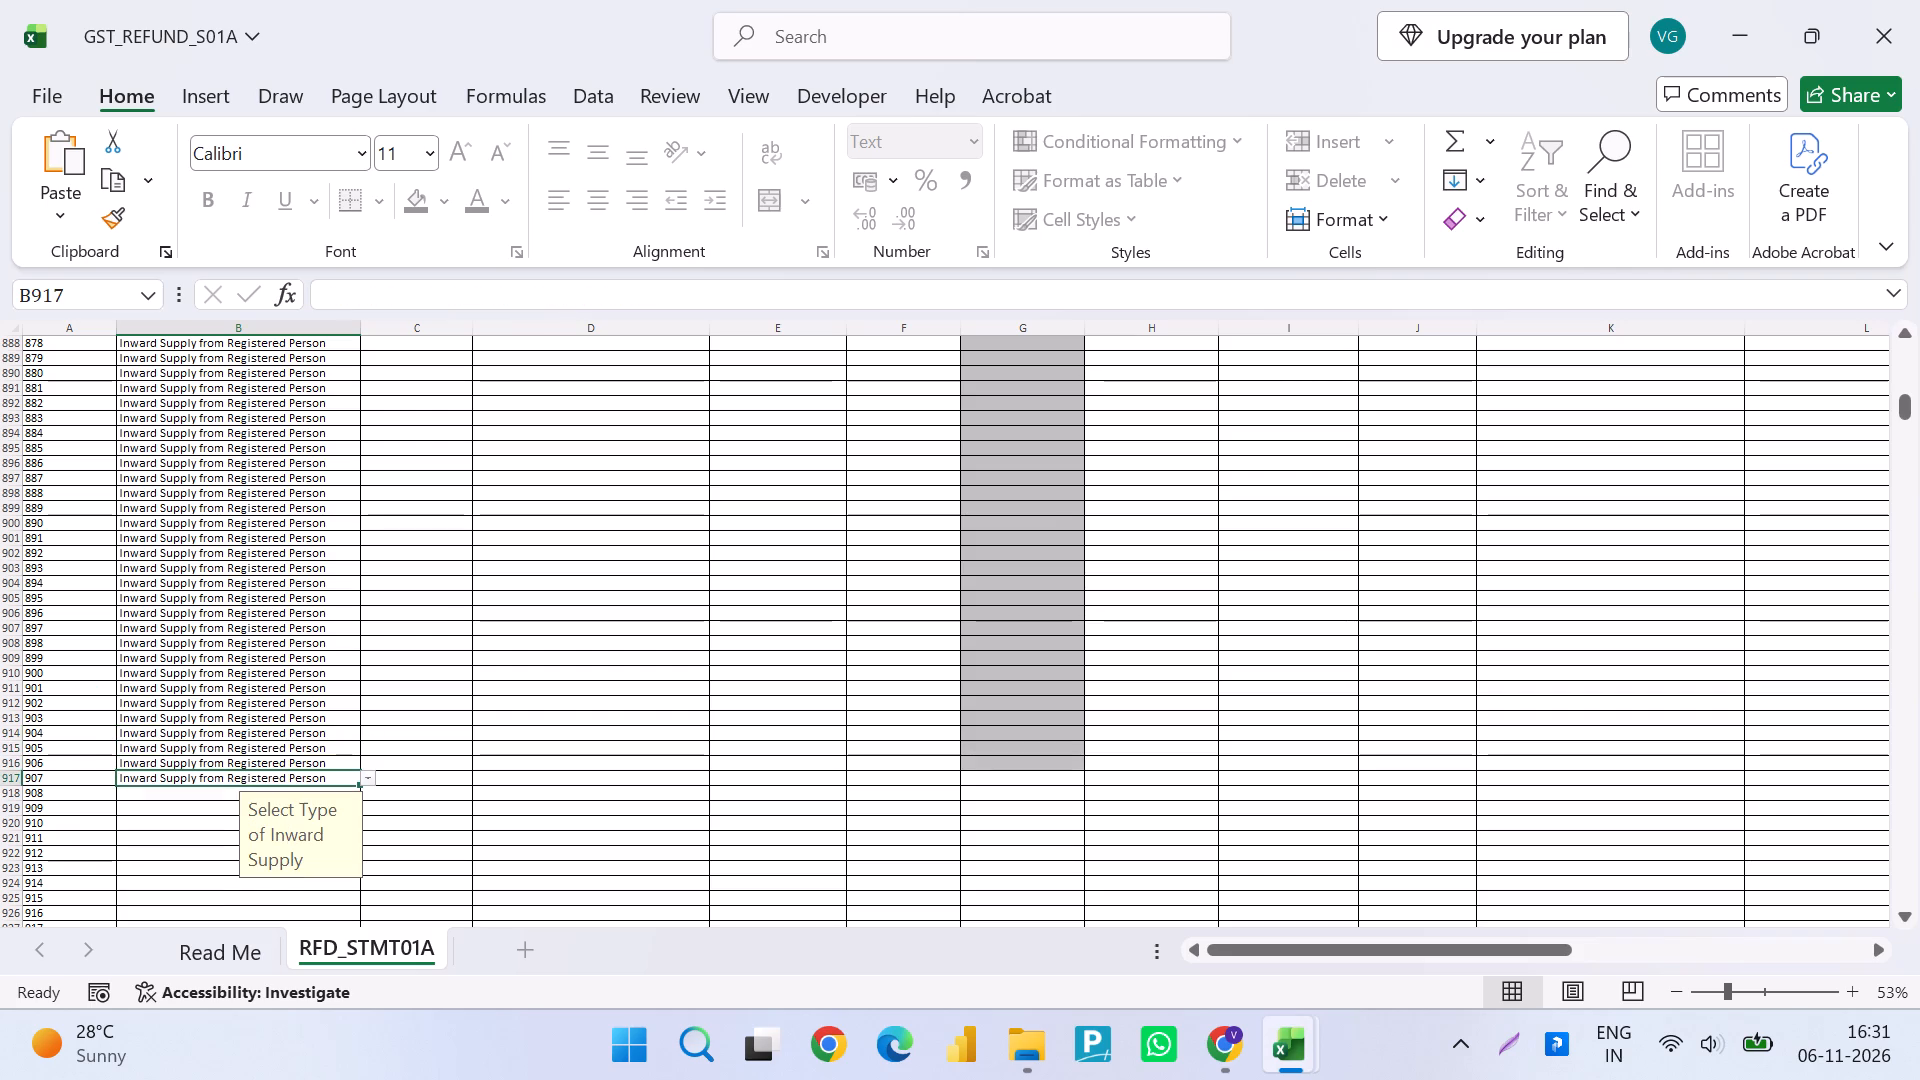
pyautogui.press('Return')
# Fill cells B918 to B923 with the copied "Inward Supply from Registered Person" text.
pyautogui.hotkey('ctrl', 'v')
pyautogui.press('Return')
pyautogui.hotkey('ctrl', 'v')
pyautogui.press('Return')
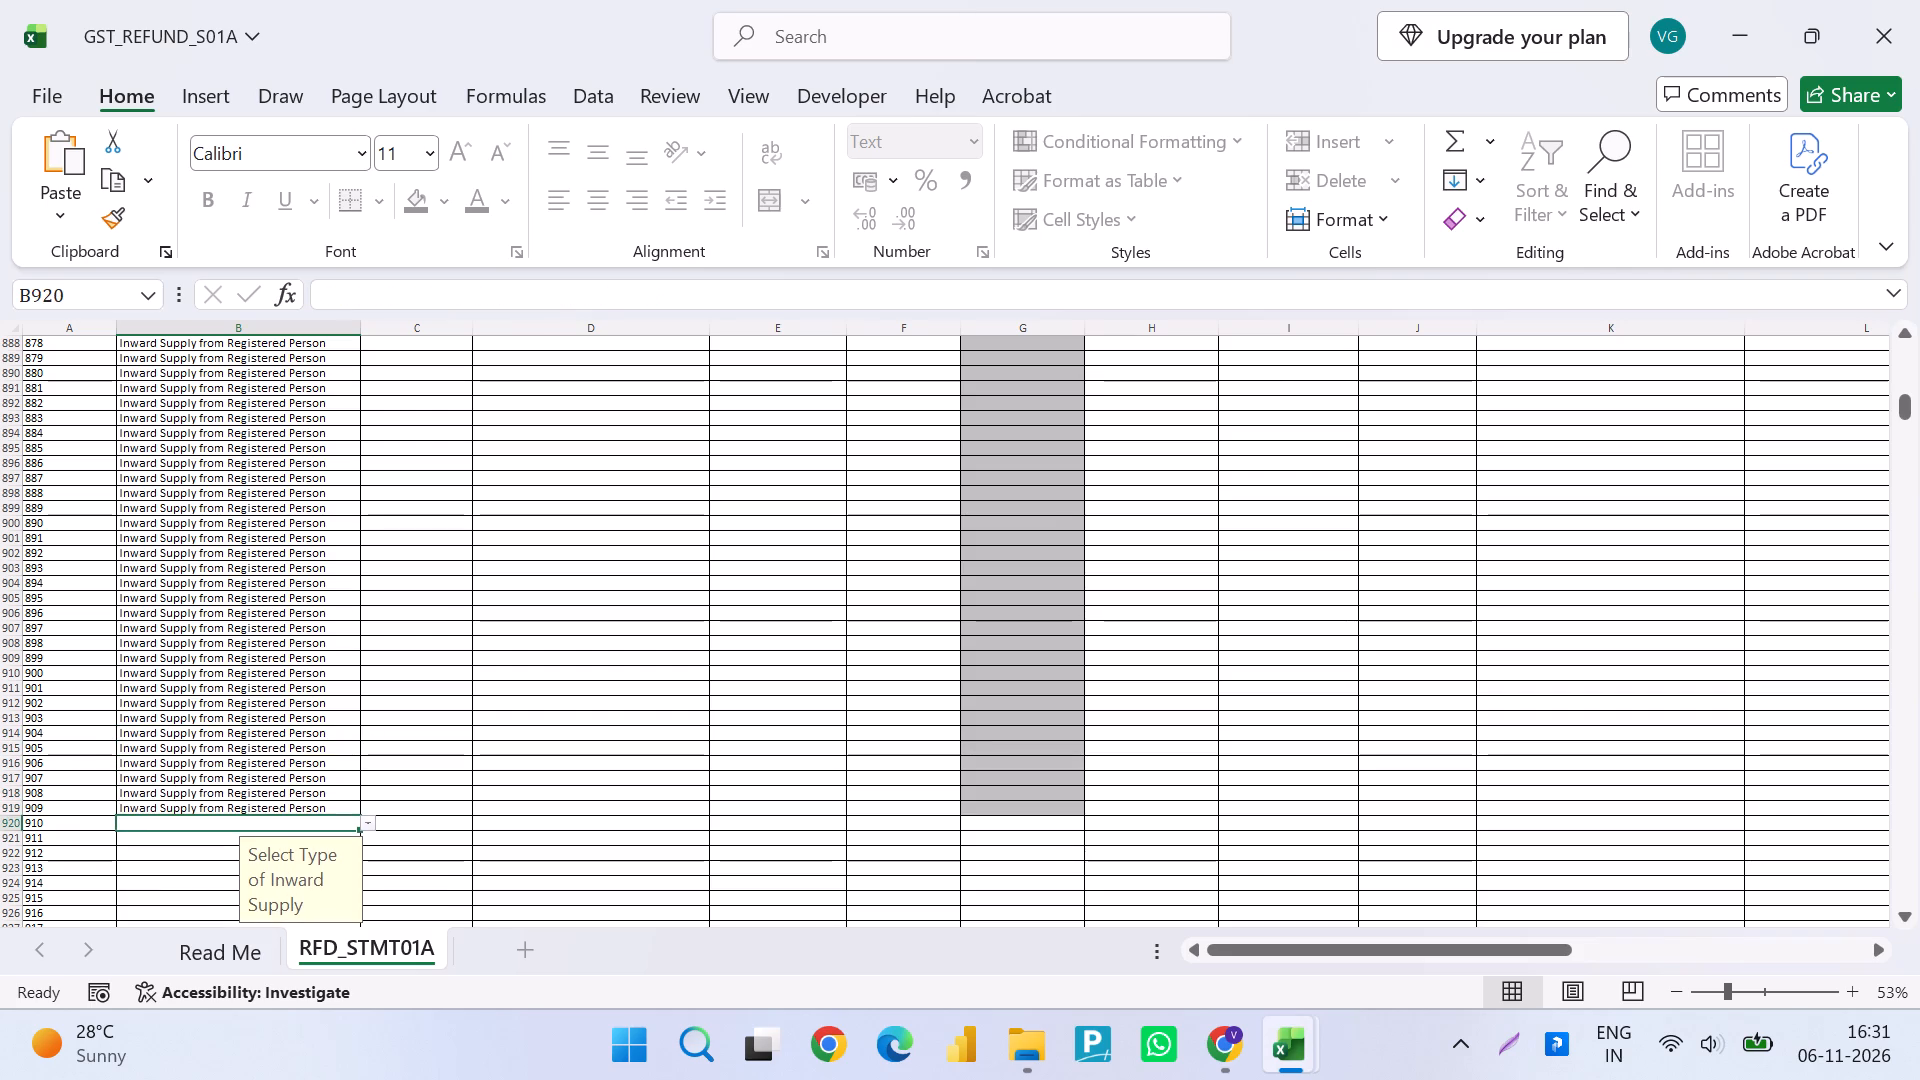
pyautogui.hotkey('ctrl', 'v')
pyautogui.press('Return')
pyautogui.hotkey('ctrl', 'v')
pyautogui.press('Return')
pyautogui.hotkey('ctrl', 'v')
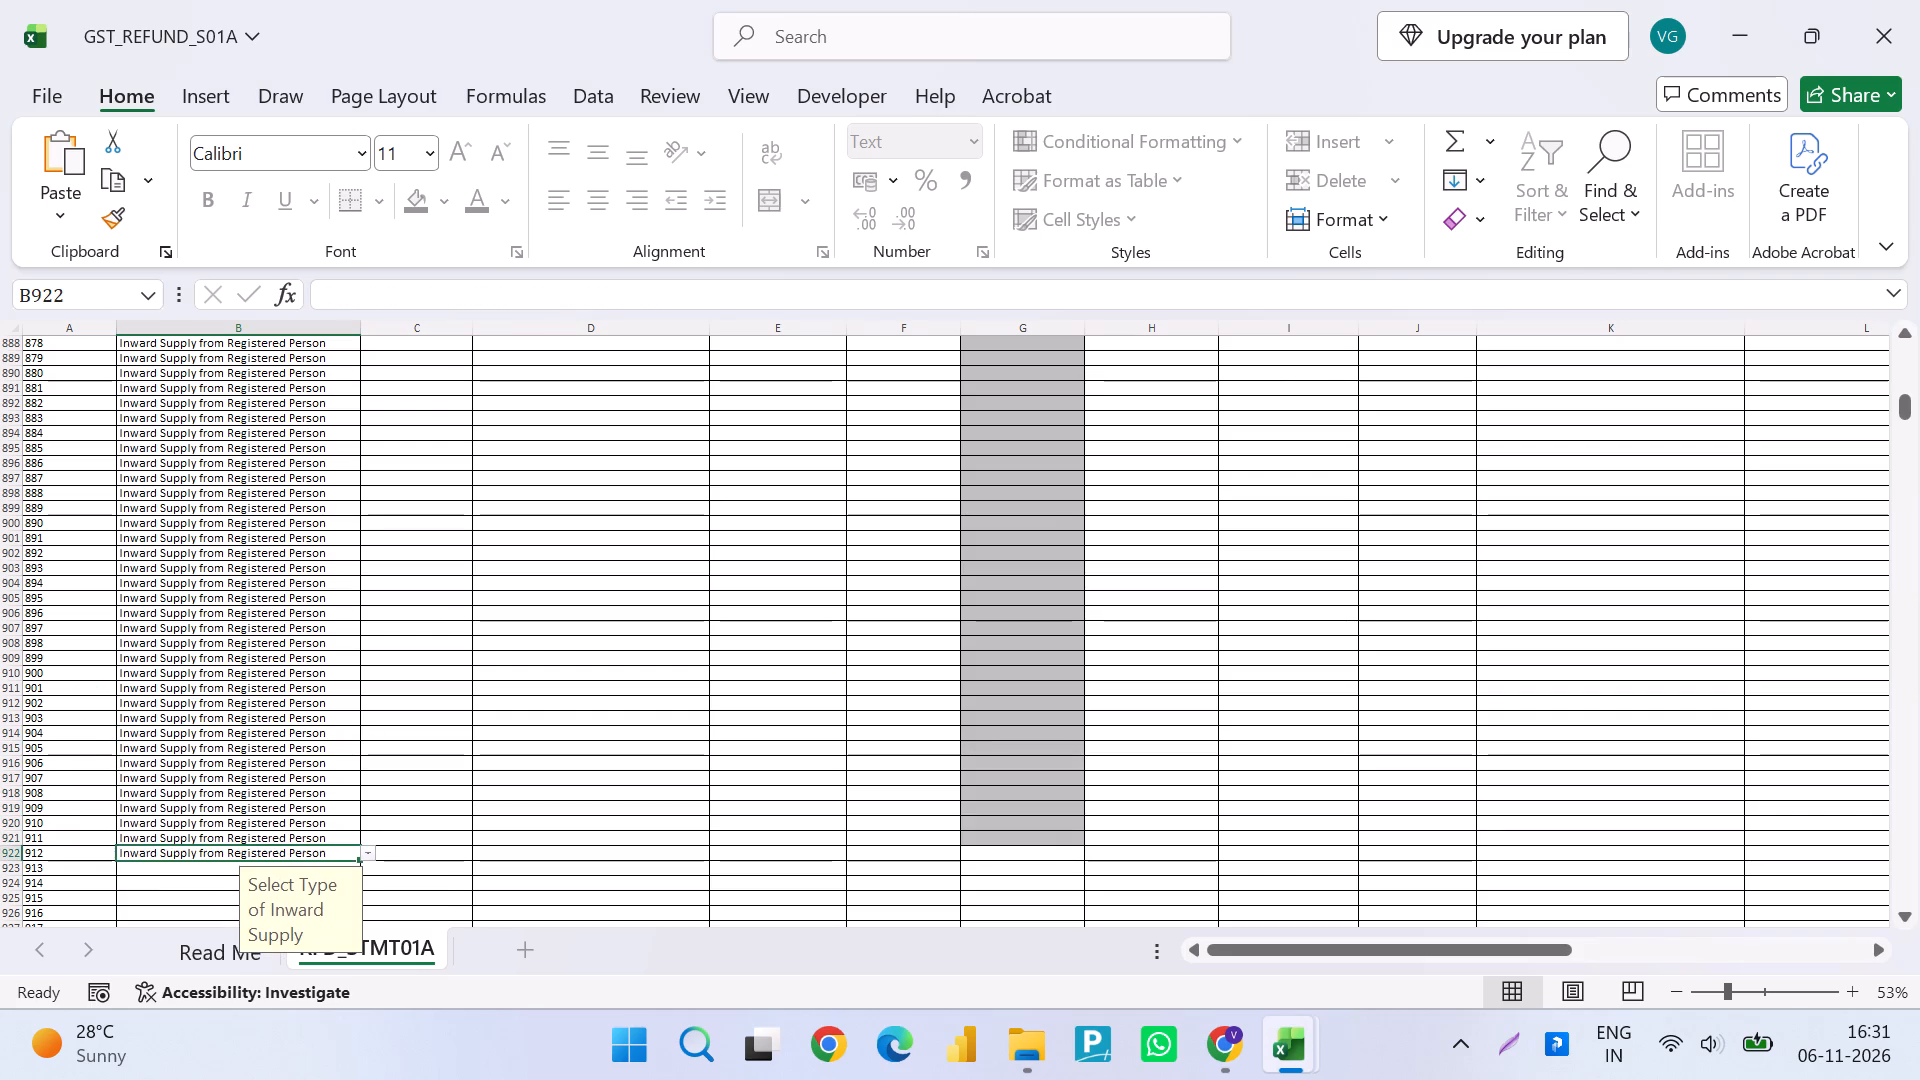
pyautogui.press('Return')
pyautogui.hotkey('ctrl', 'v')
pyautogui.press('Return')
# Continue down column B and fill cells B924 to B928 with the copied "Inward Supply from Registered Person" text.
pyautogui.hotkey('ctrl', 'v')
pyautogui.press('Return')
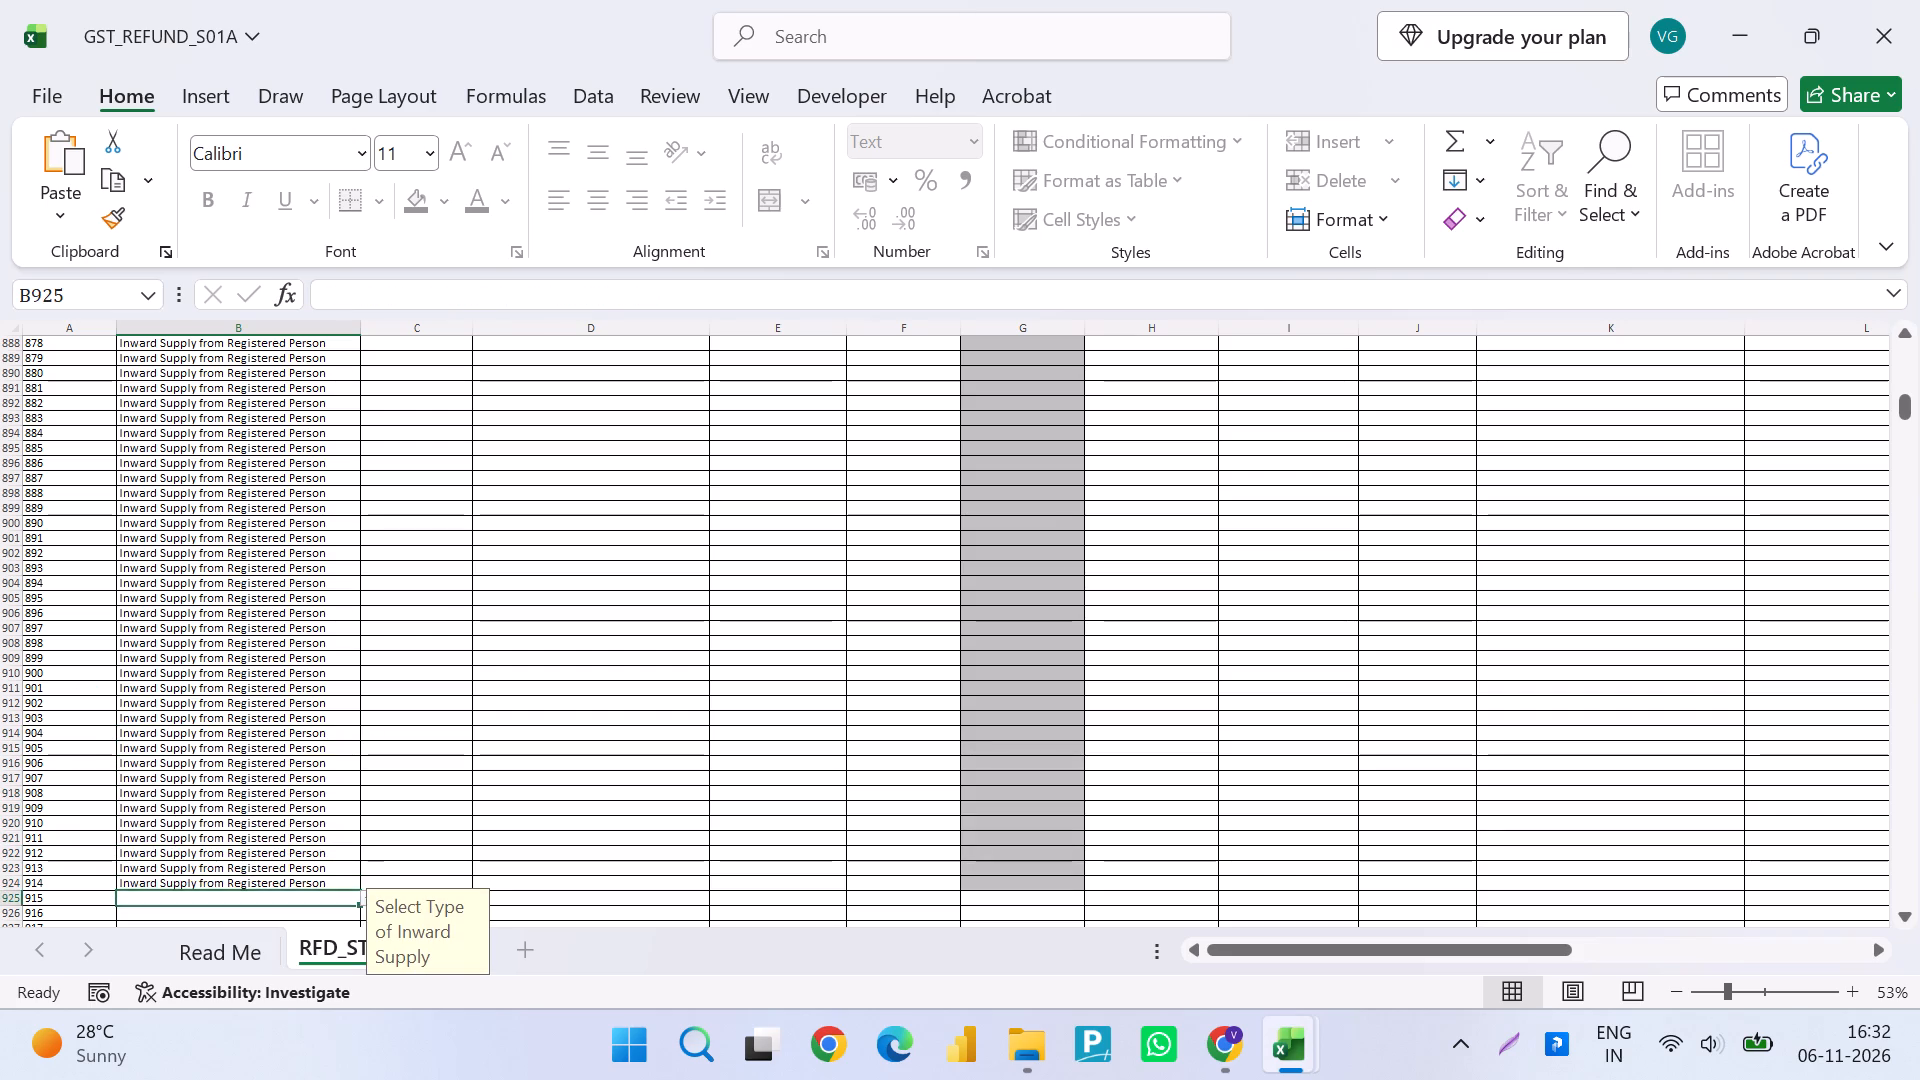
pyautogui.hotkey('ctrl', 'v')
pyautogui.press('Return')
pyautogui.hotkey('ctrl', 'v')
pyautogui.press('Return')
pyautogui.hotkey('ctrl', 'v')
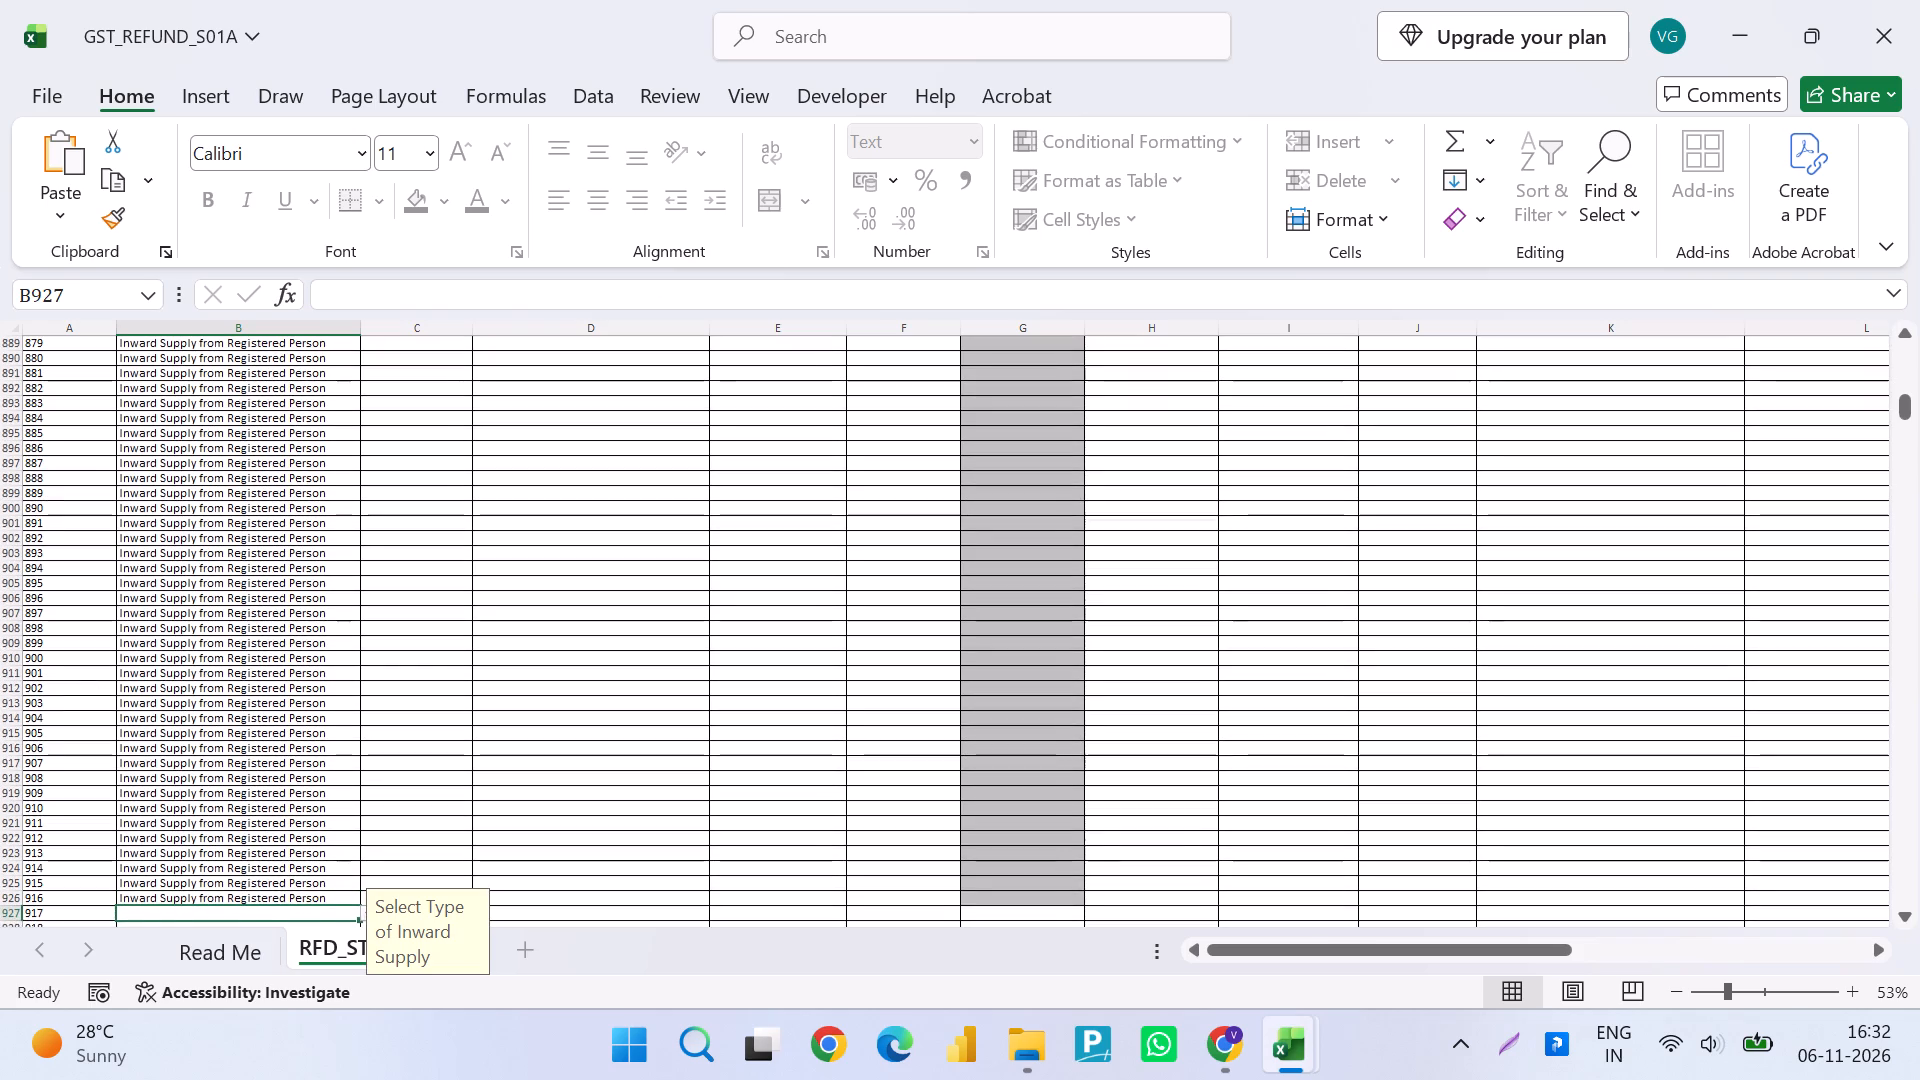
pyautogui.press('Return')
pyautogui.hotkey('ctrl', 'b')
pyautogui.hotkey('ctrl', 'v')
pyautogui.press('Return')
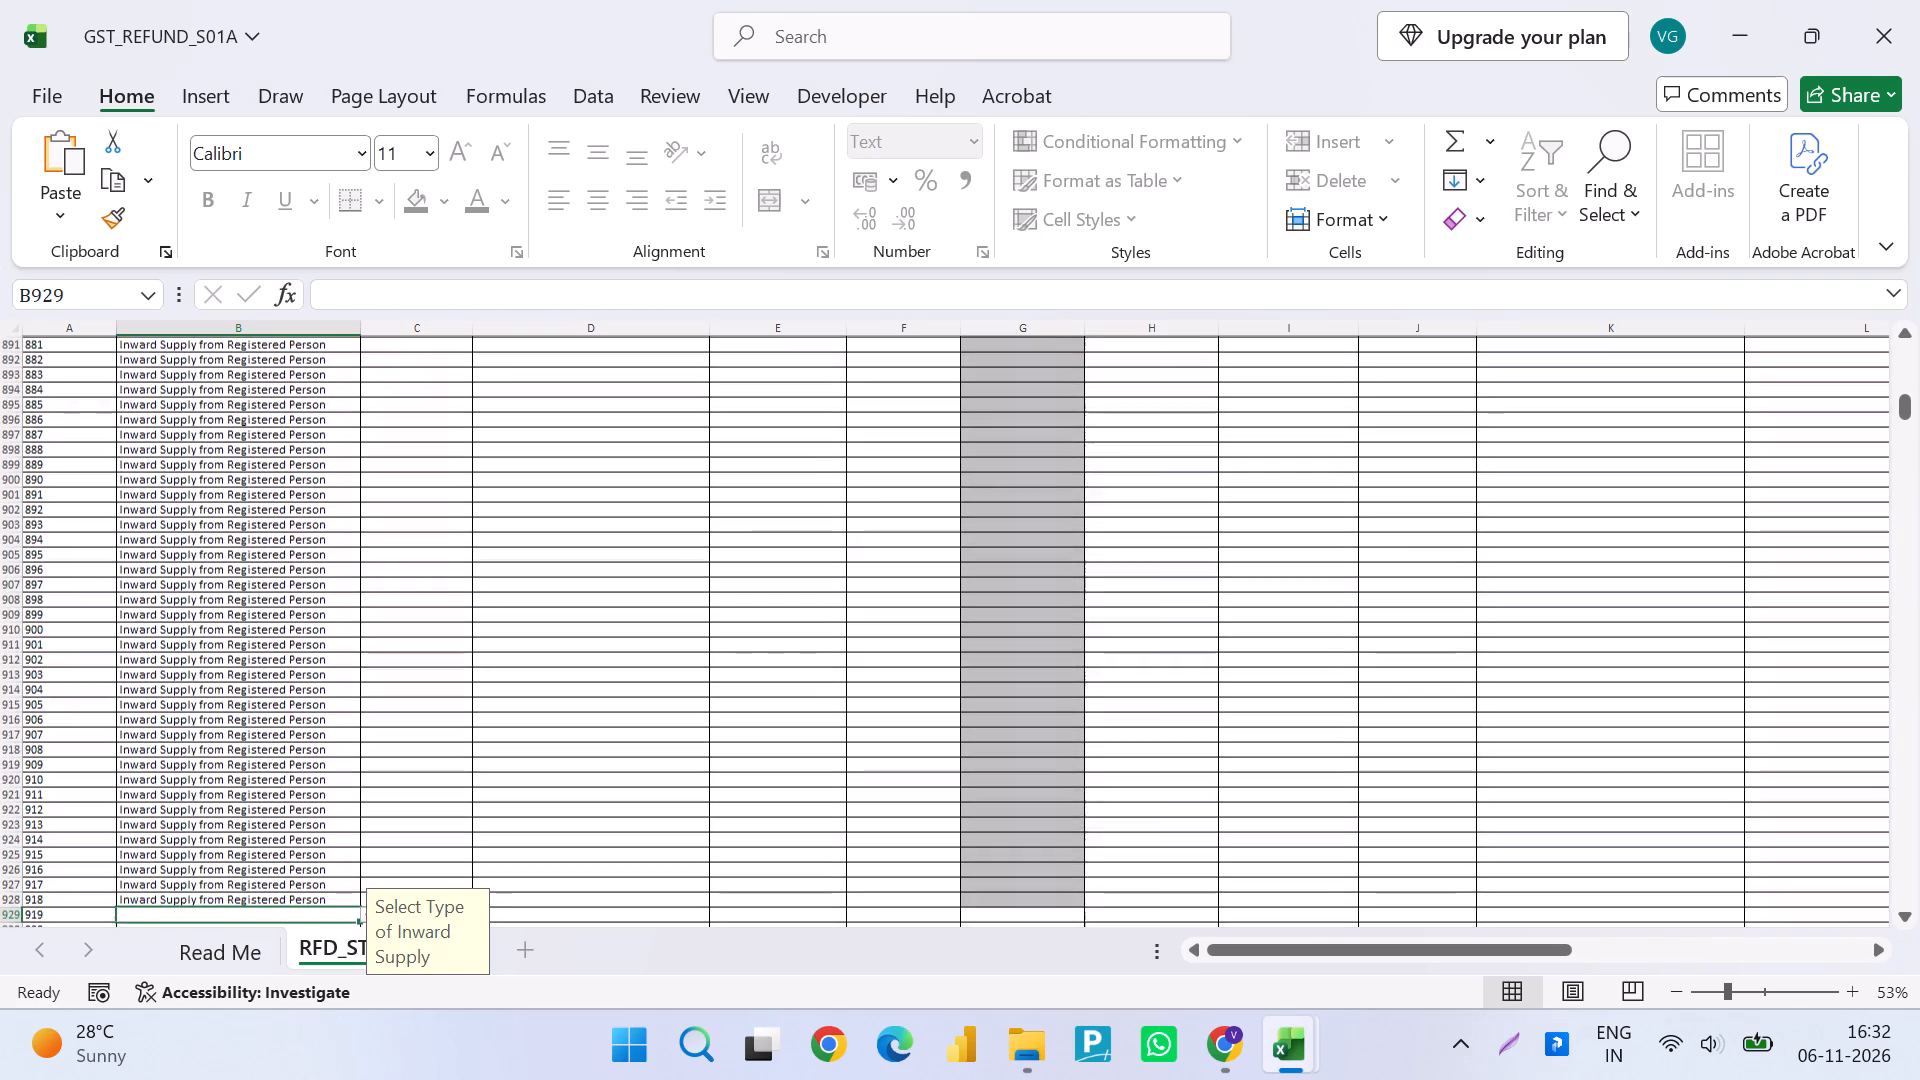
# Fill cells B929 to B932 with the copied "Inward Supply from Registered Person" text.
pyautogui.hotkey('ctrl', 'v')
pyautogui.press('Return')
pyautogui.hotkey('ctrl', 'v')
pyautogui.press('Return')
pyautogui.hotkey('ctrl', 'v')
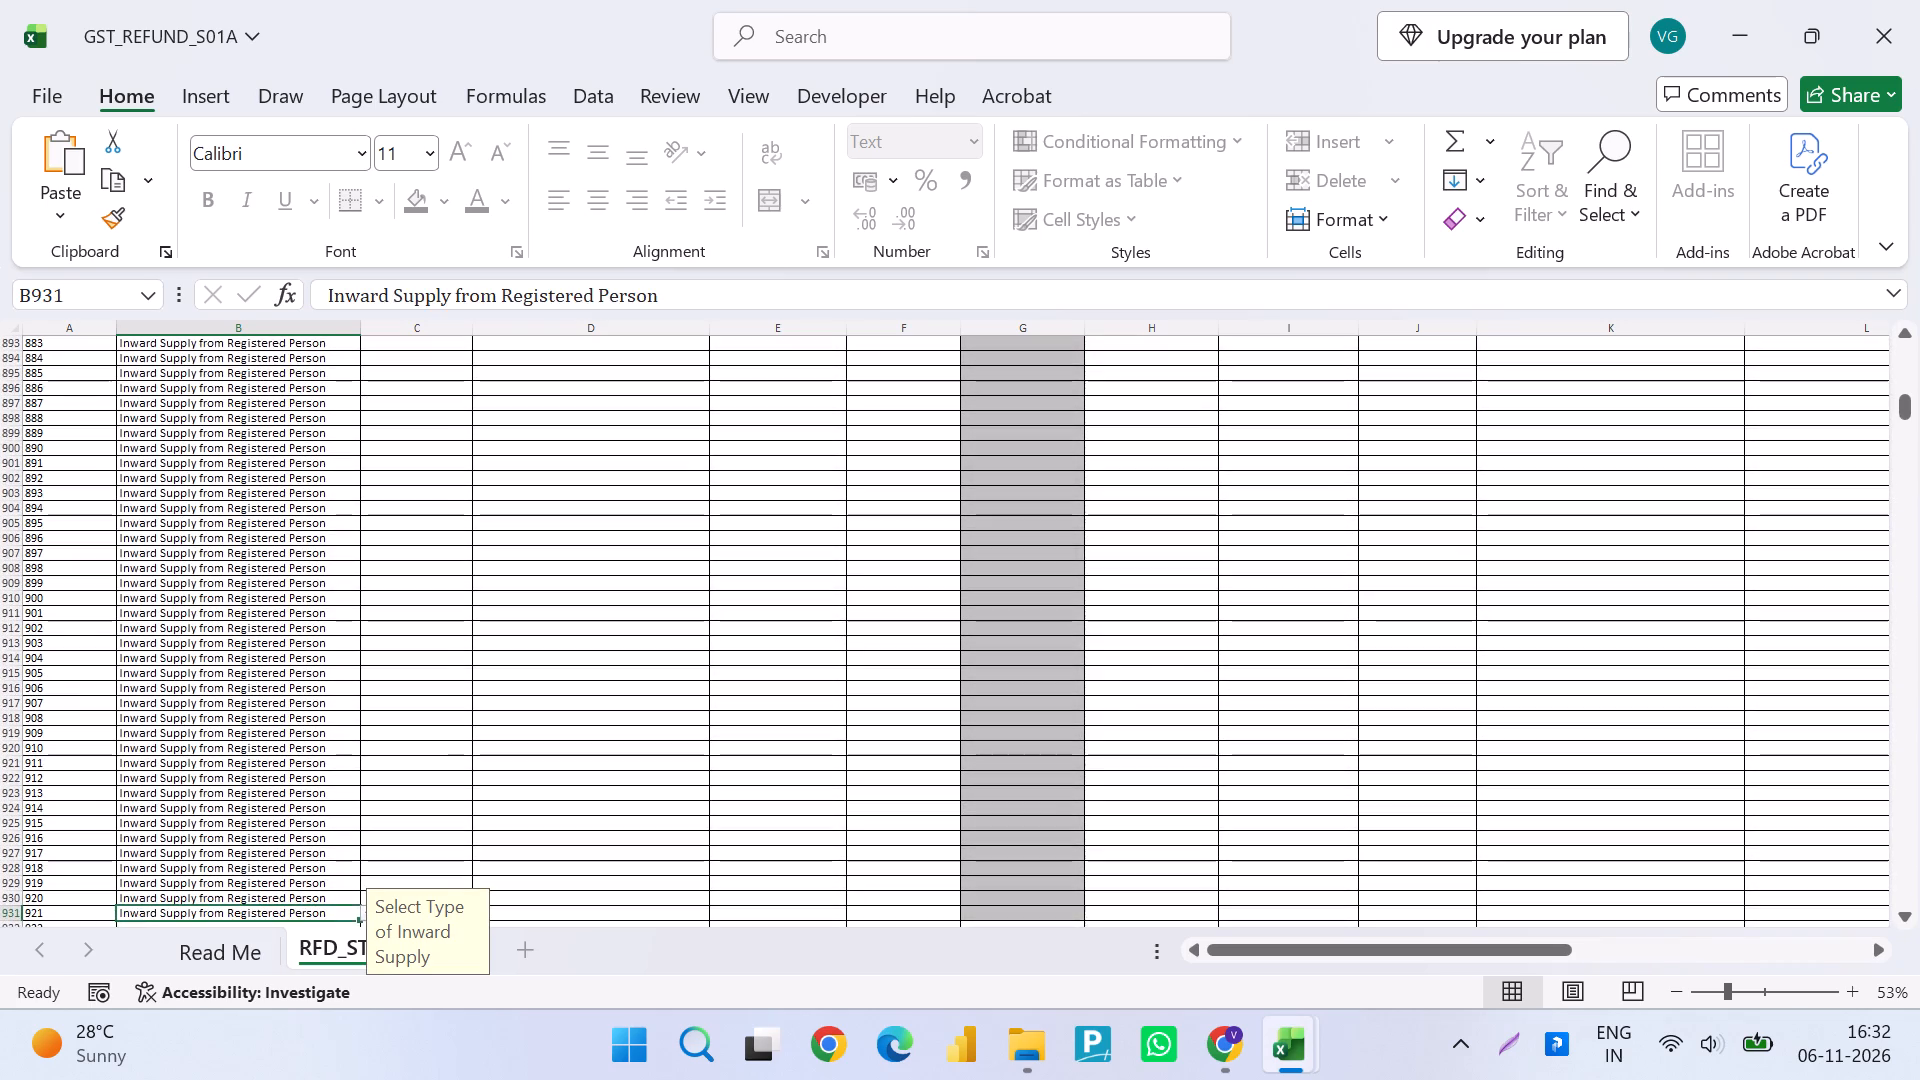
pyautogui.press('Return')
pyautogui.hotkey('ctrl', 'v')
pyautogui.press('Return')
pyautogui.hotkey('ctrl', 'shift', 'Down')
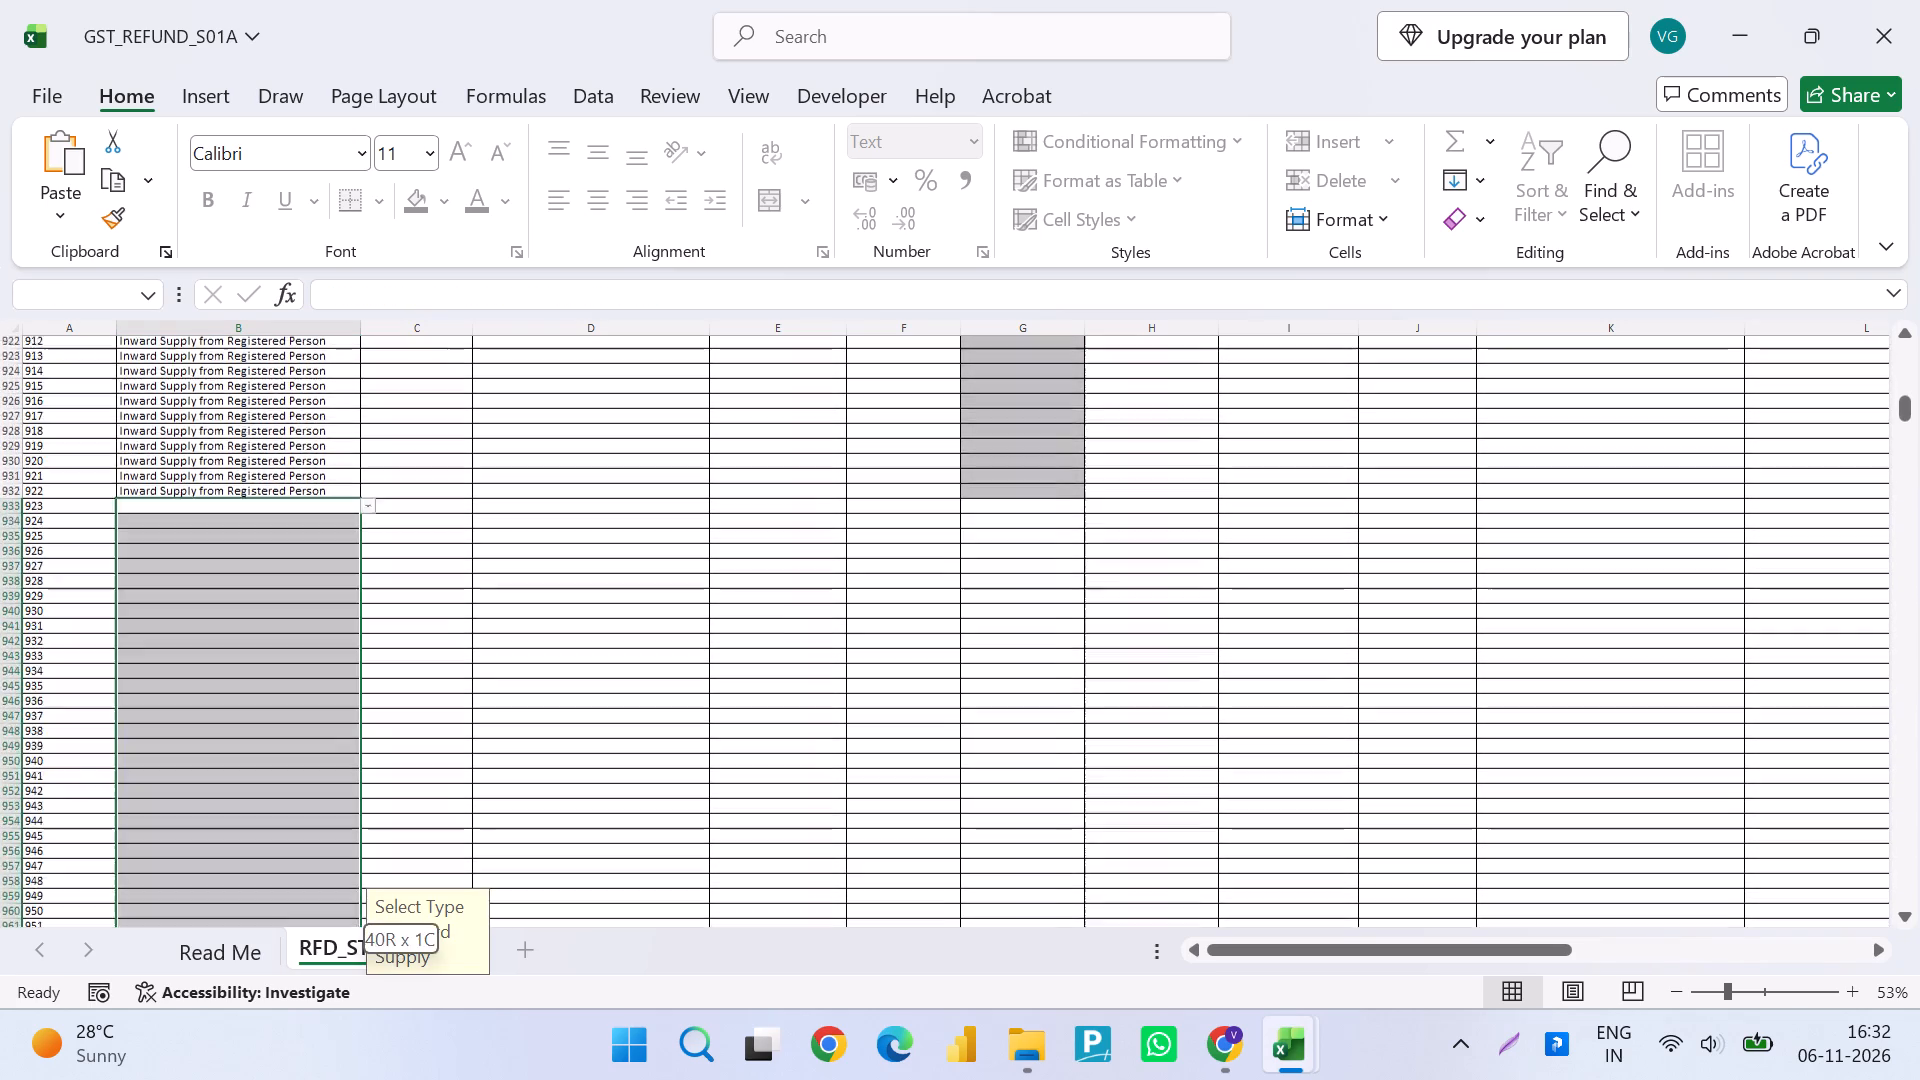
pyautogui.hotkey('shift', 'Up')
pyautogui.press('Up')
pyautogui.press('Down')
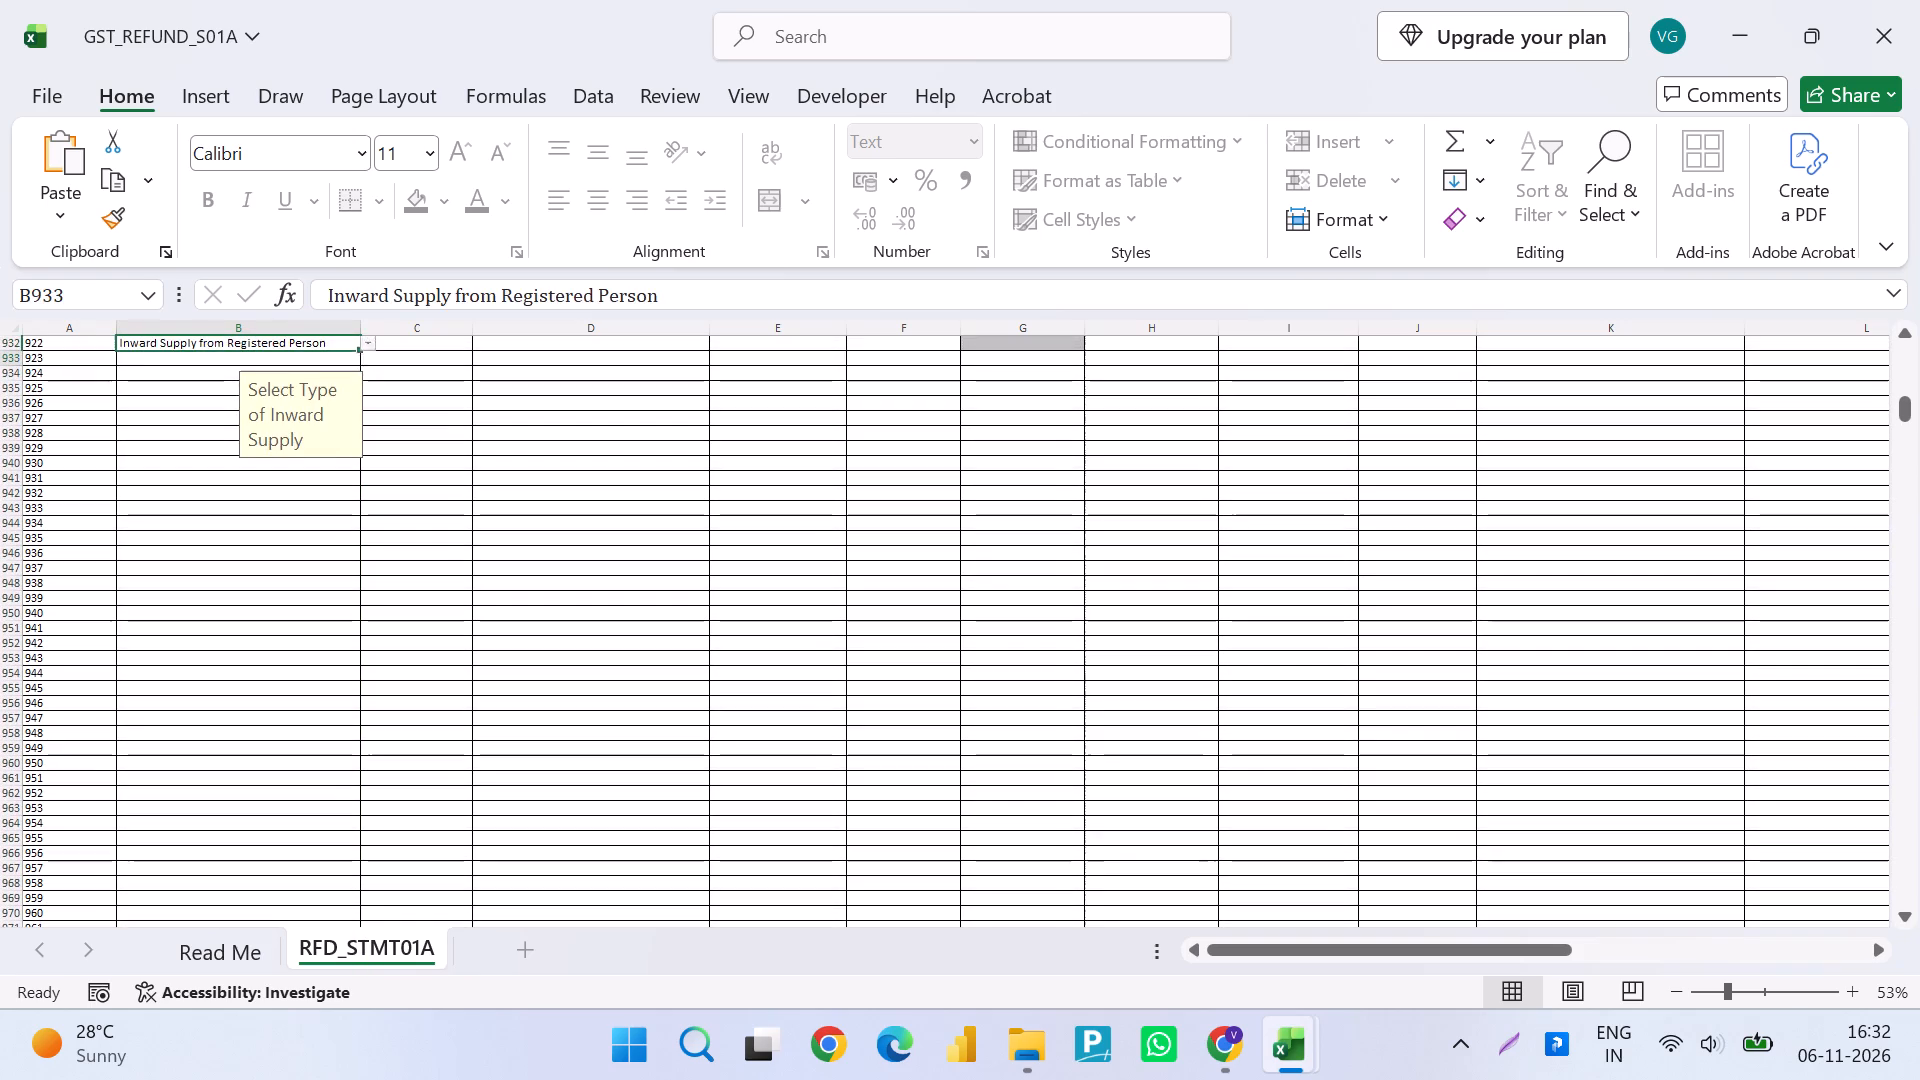
# Fill cells B933 to B938 with the copied "Inward Supply from Registered Person" text.
pyautogui.hotkey('ctrl', 'v')
pyautogui.press('Return')
pyautogui.hotkey('ctrl', 'v')
pyautogui.press('Return')
pyautogui.hotkey('ctrl', 'v')
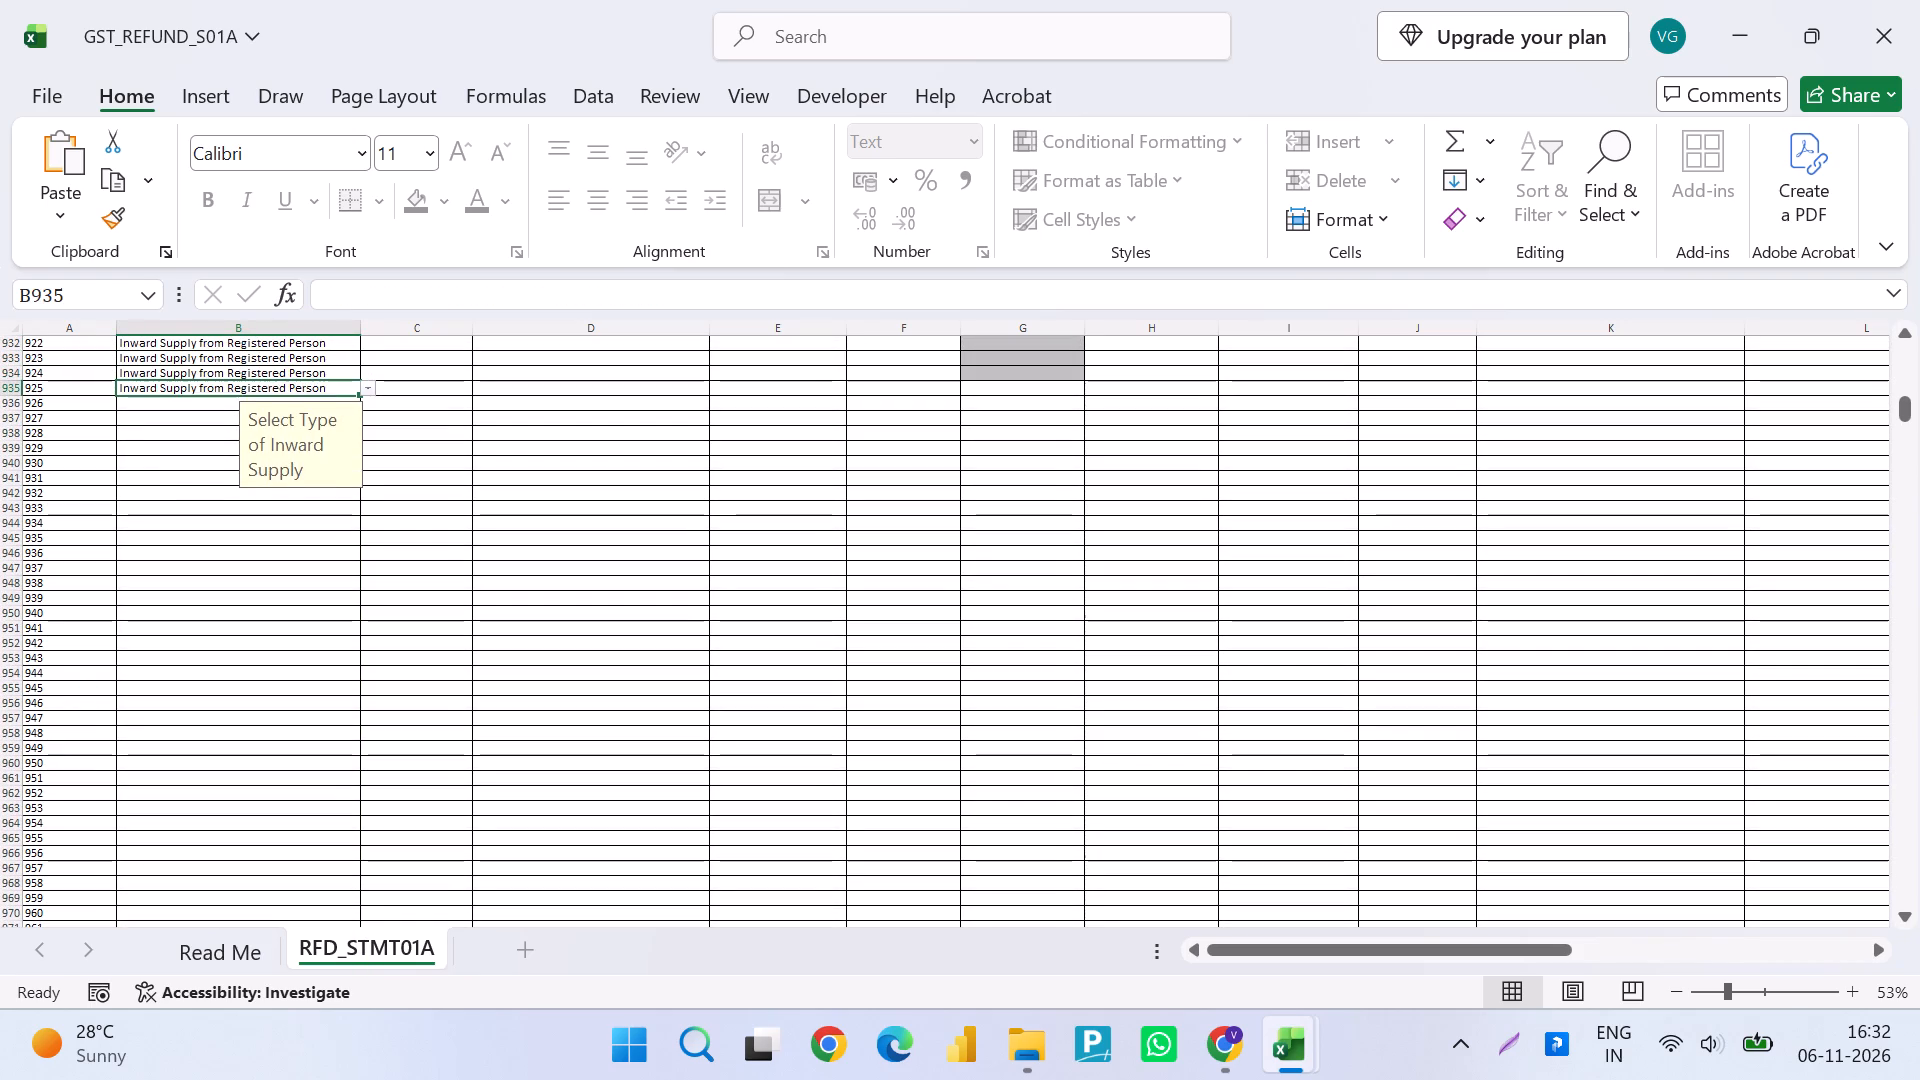
pyautogui.press('Return')
pyautogui.hotkey('ctrl', 'v')
pyautogui.press('Return')
pyautogui.hotkey('ctrl', 'v')
pyautogui.press('Return')
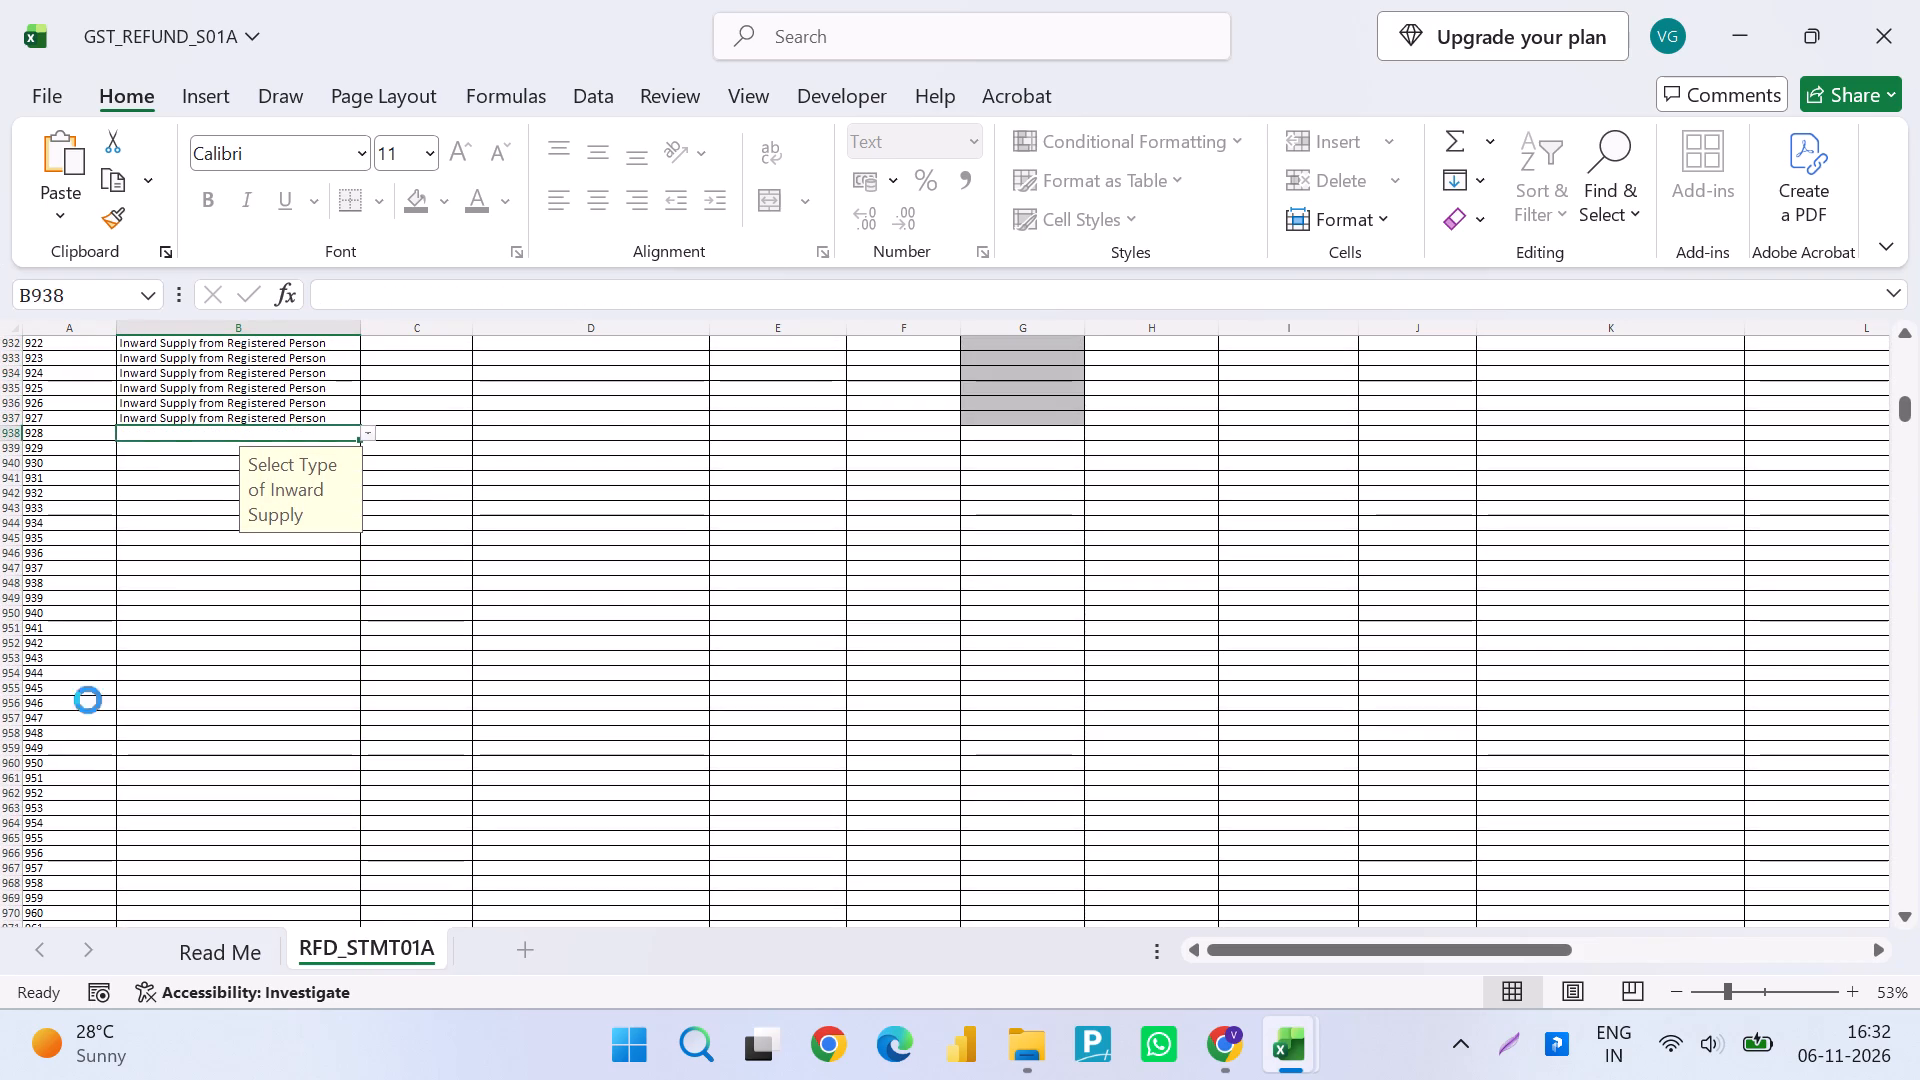
pyautogui.hotkey('ctrl', 'v')
pyautogui.press('Return')
# Continue down column B and fill cells B939 to B944 with the copied "Inward Supply from Registered Person" text.
pyautogui.hotkey('ctrl', 'v')
pyautogui.press('Return')
pyautogui.hotkey('ctrl', 'v')
pyautogui.press('Return')
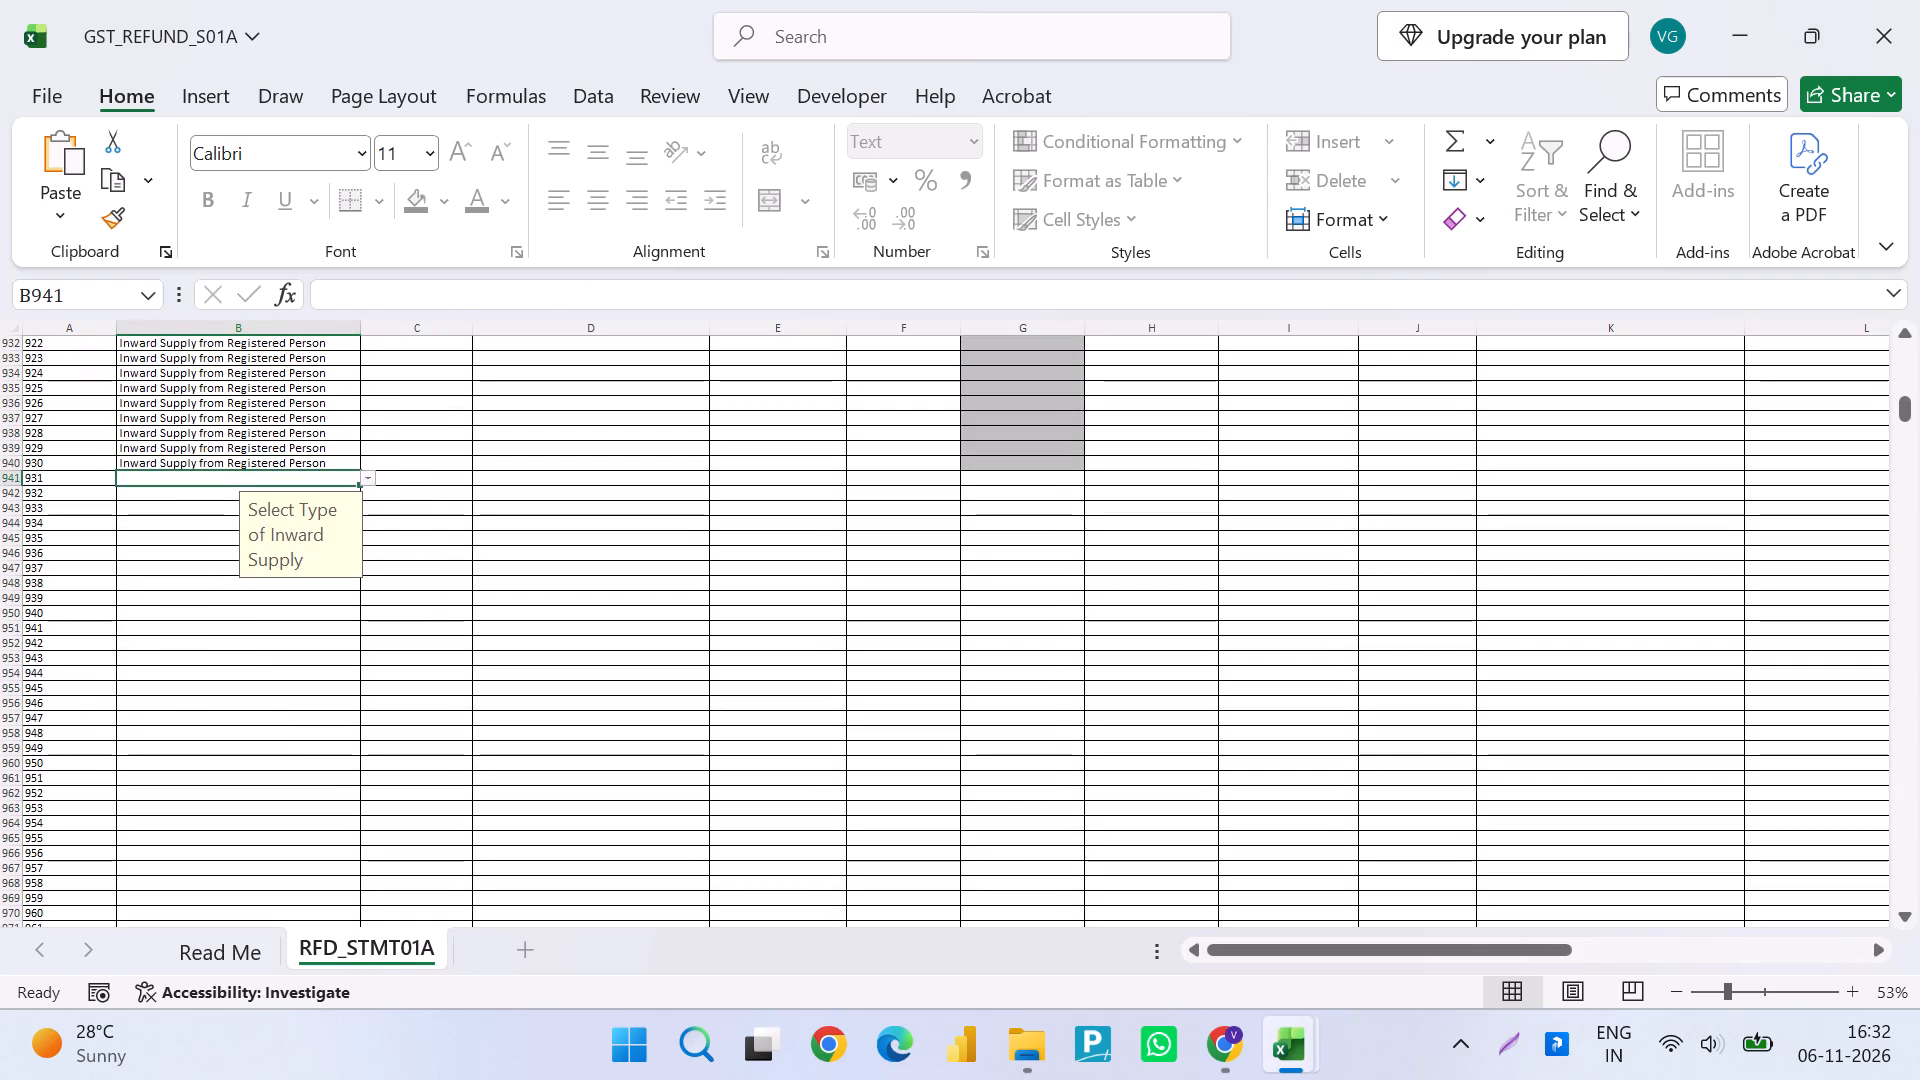
pyautogui.hotkey('ctrl', 'v')
pyautogui.press('Return')
pyautogui.hotkey('ctrl', 'v')
pyautogui.press('Return')
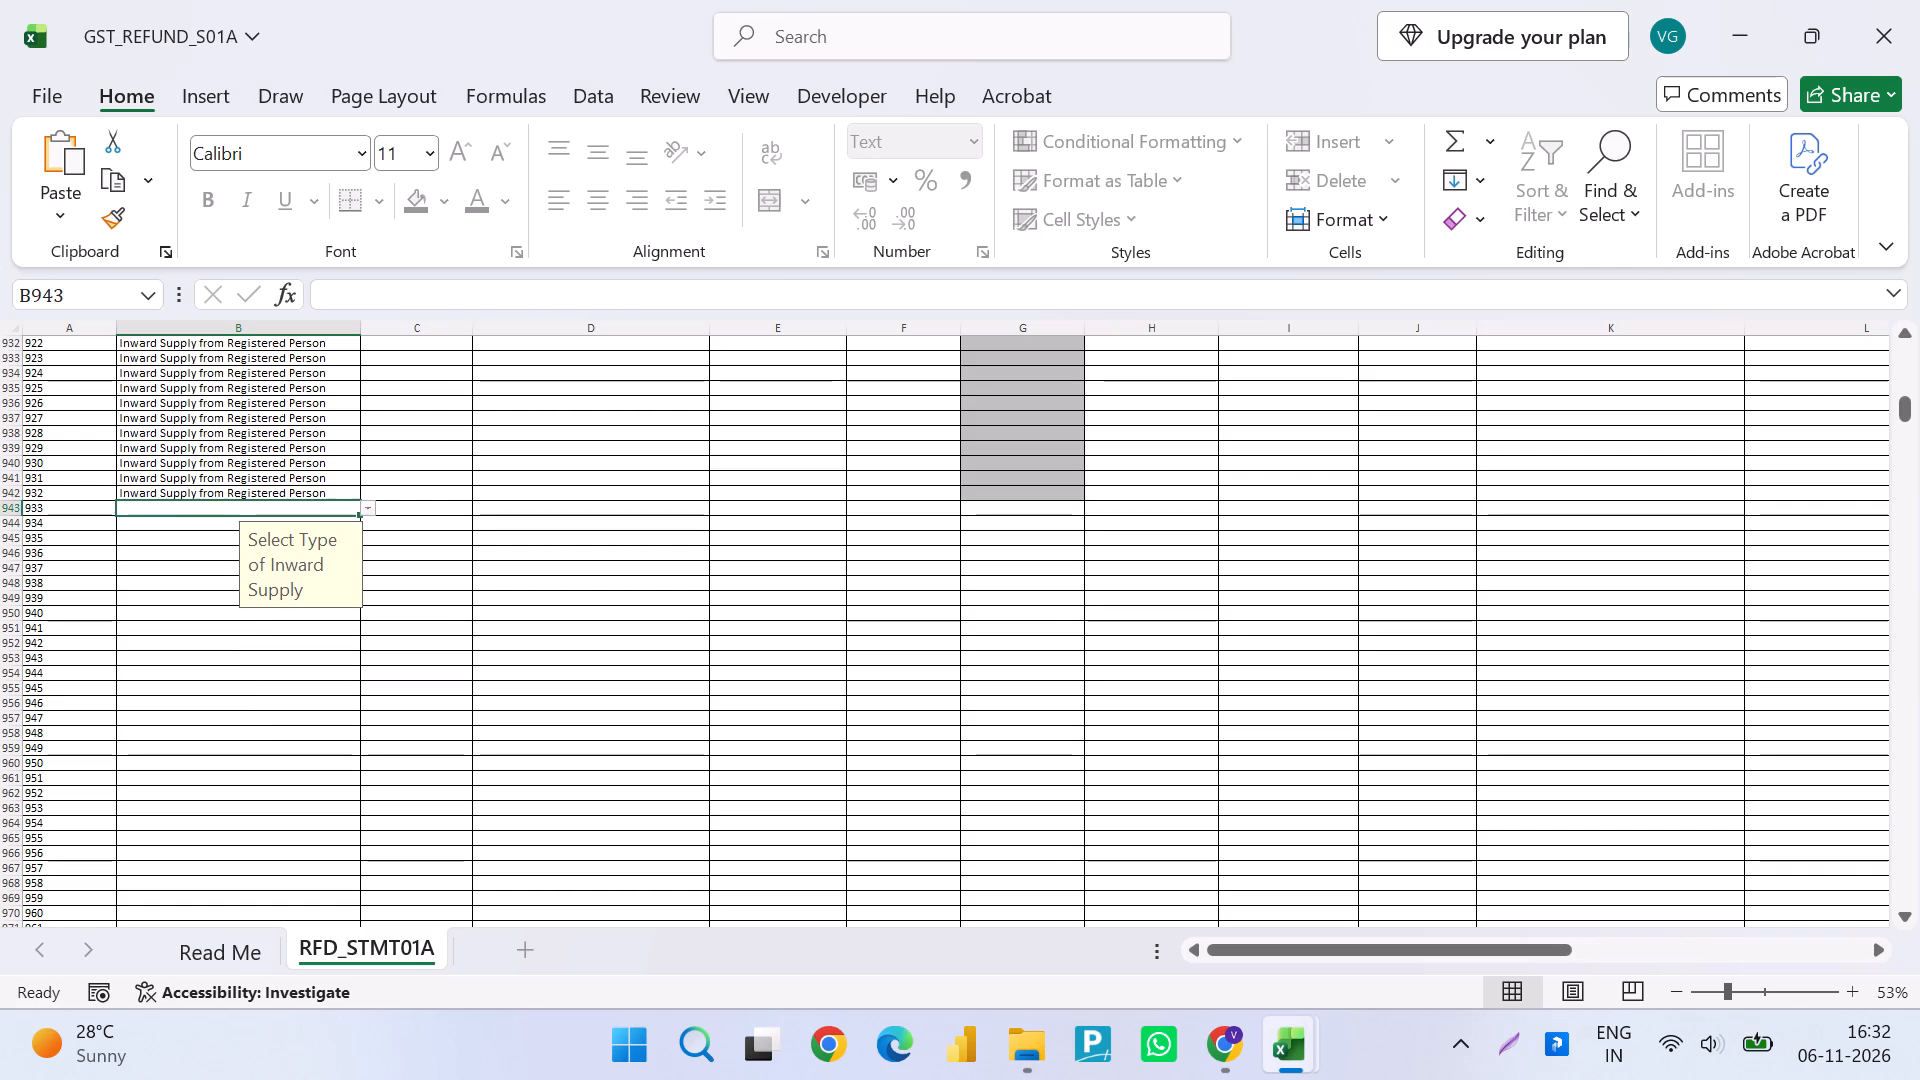
pyautogui.hotkey('ctrl', 'v')
pyautogui.press('Return')
pyautogui.hotkey('ctrl', 'v')
pyautogui.press('Return')
# Fill cells B945 to B950 with the copied "Inward Supply from Registered Person" text.
pyautogui.hotkey('ctrl', 'v')
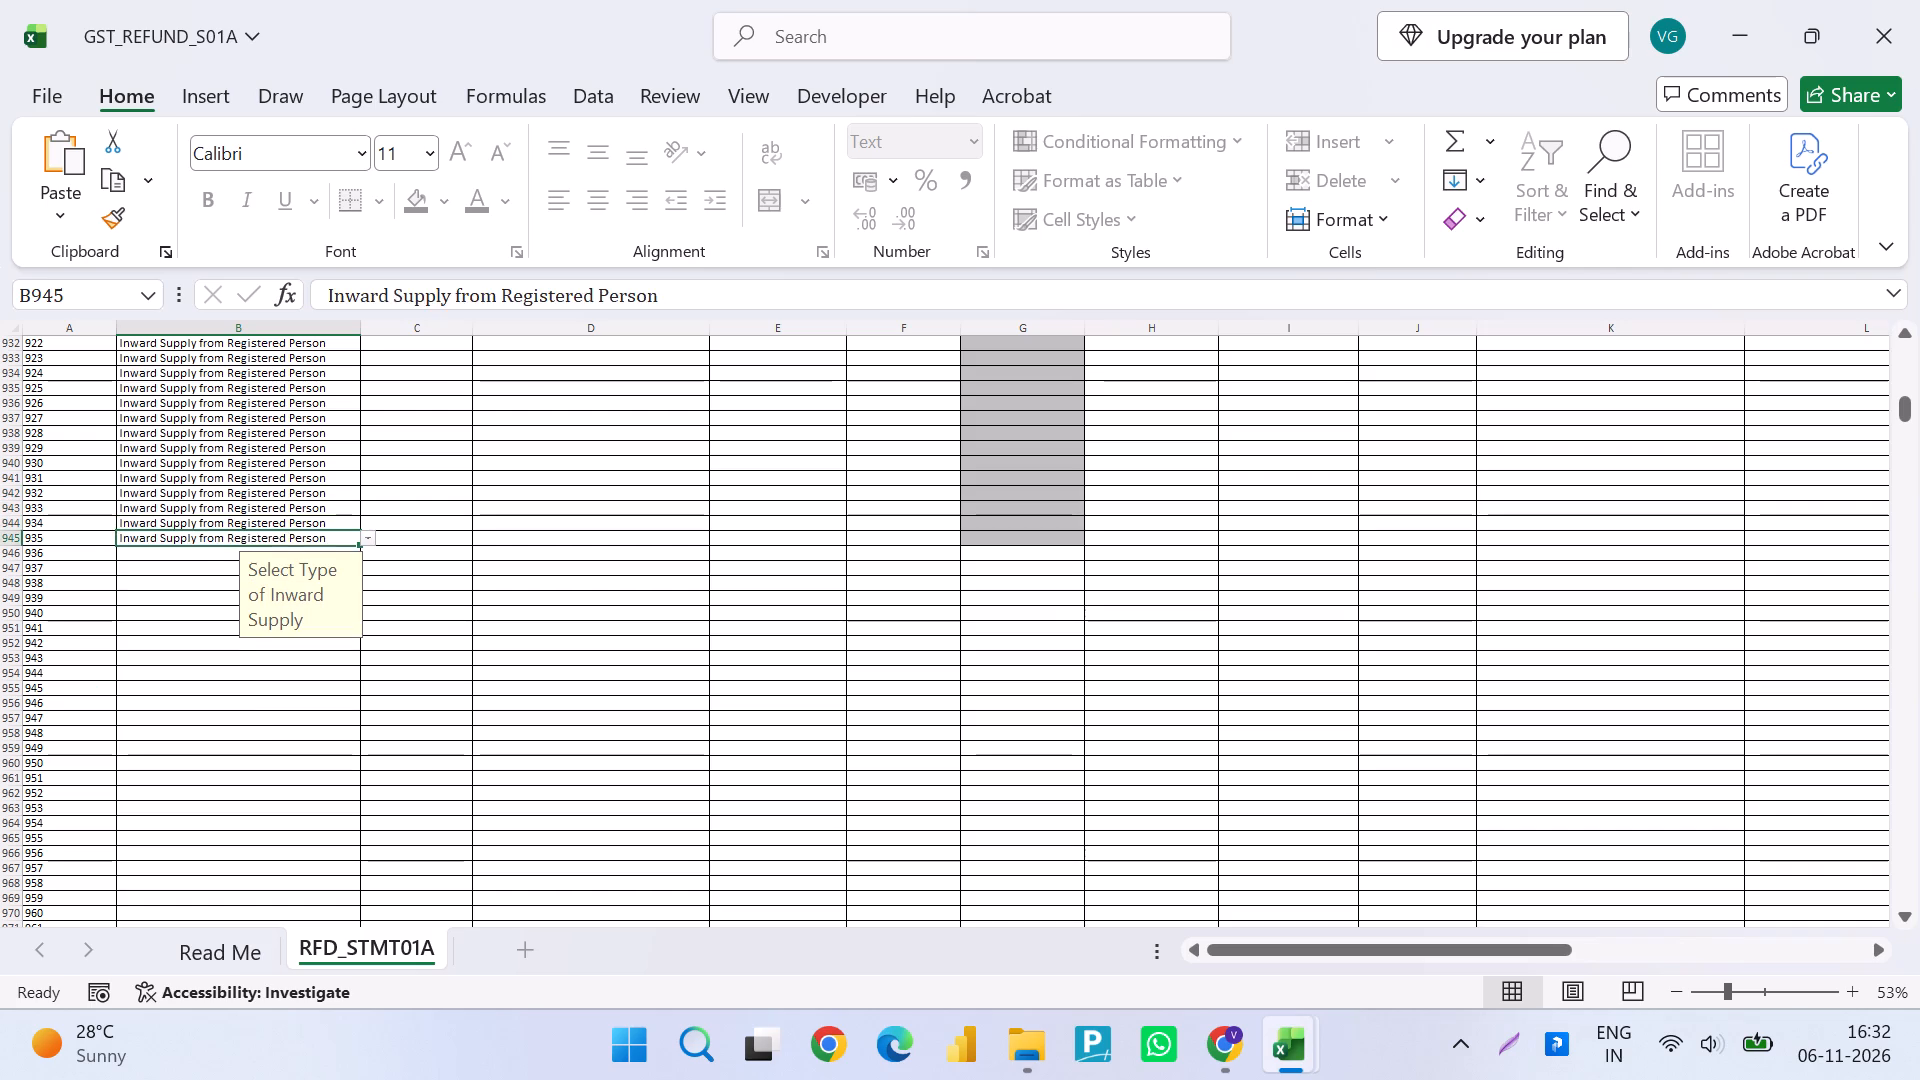
pyautogui.press('Return')
pyautogui.hotkey('ctrl', 'v')
pyautogui.press('Return')
pyautogui.hotkey('ctrl', 'v')
pyautogui.press('Return')
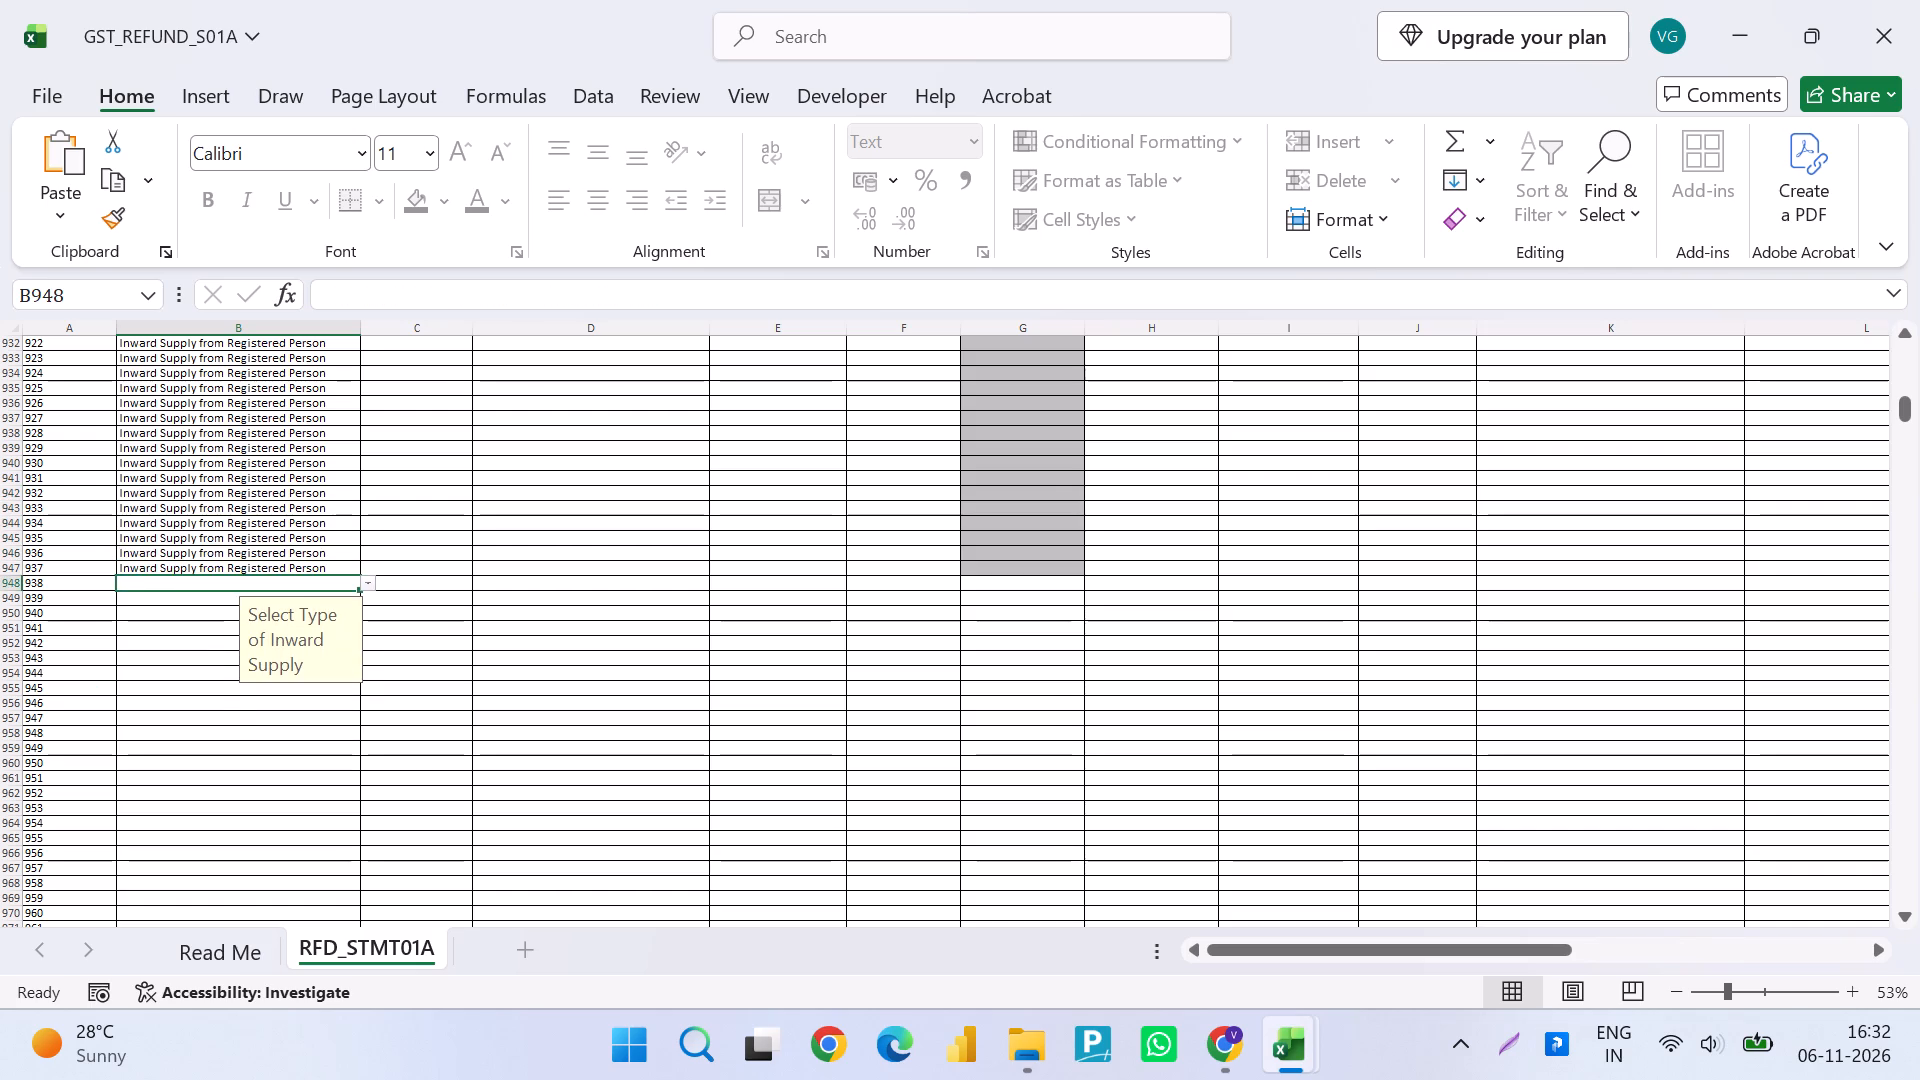
pyautogui.hotkey('ctrl', 'v')
pyautogui.press('Return')
pyautogui.hotkey('ctrl', 'v')
pyautogui.press('Return')
pyautogui.hotkey('ctrl', 'v')
pyautogui.press('Return')
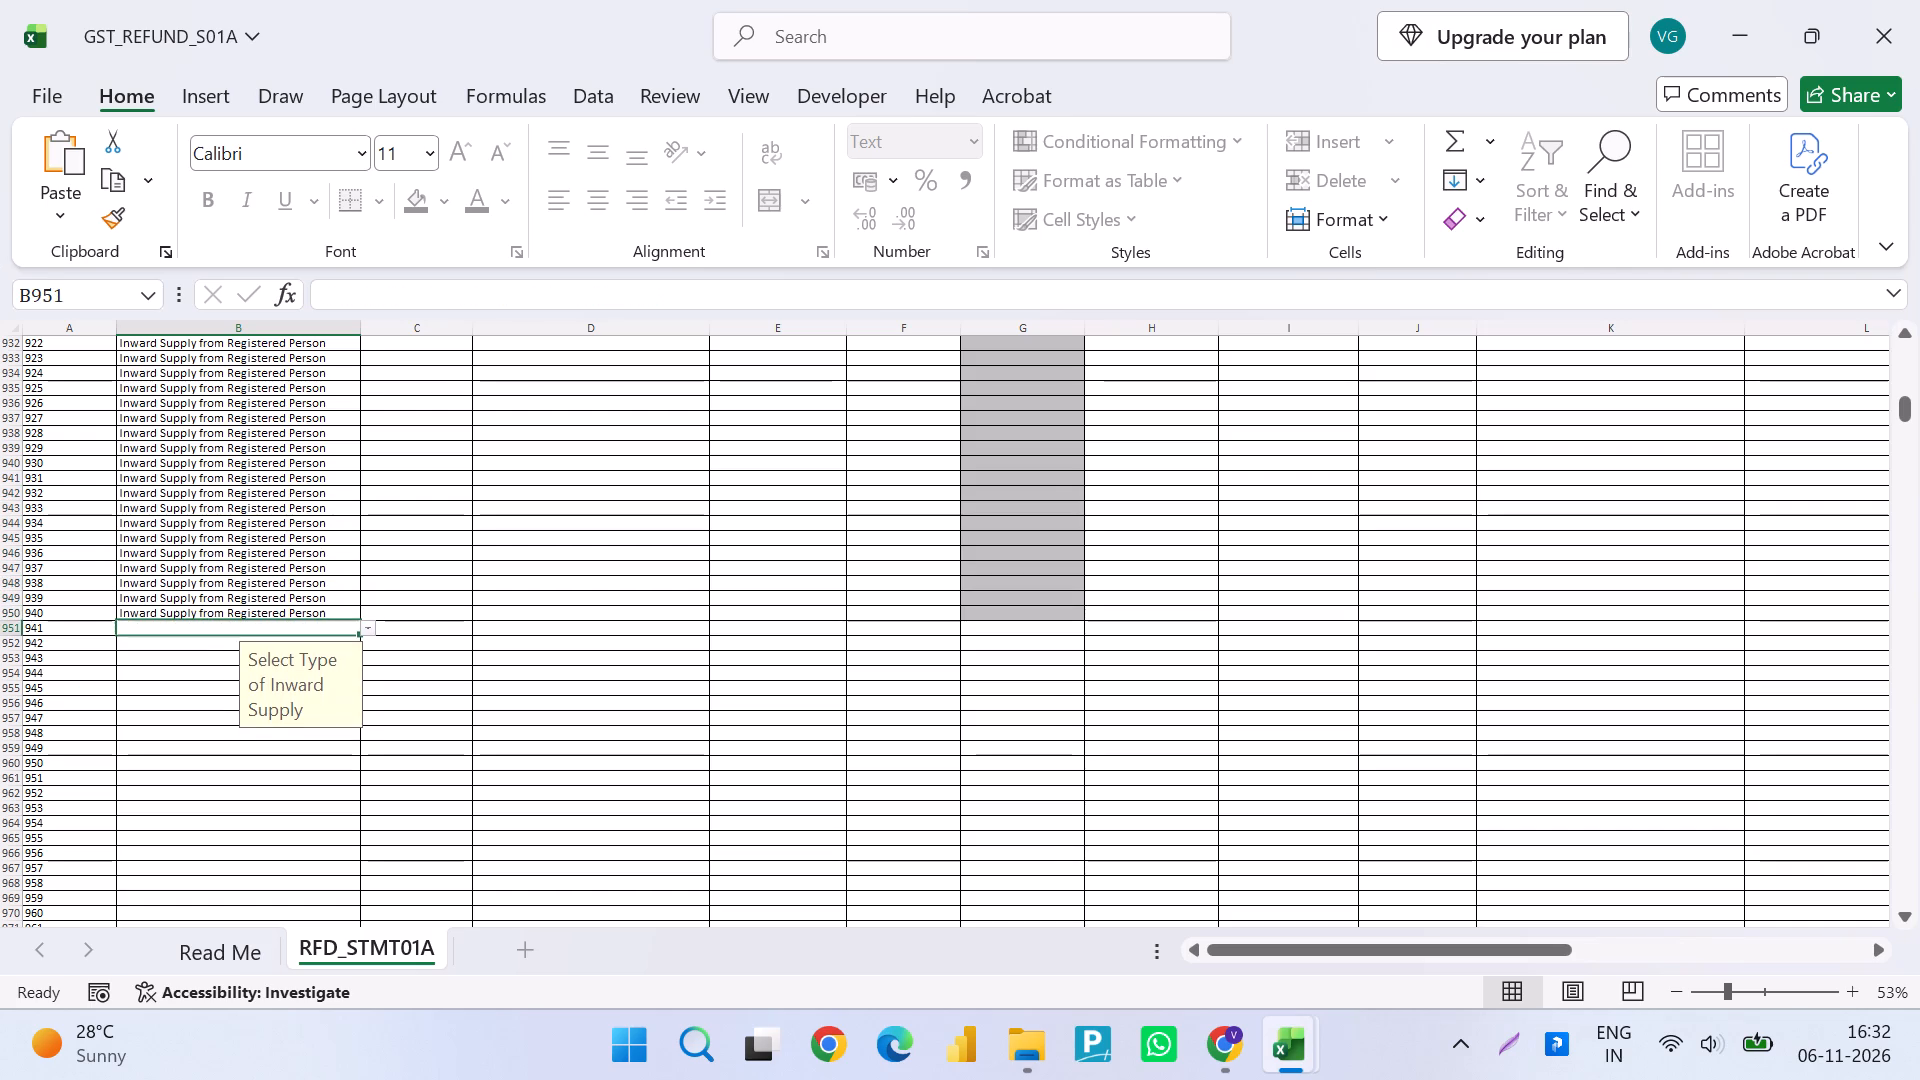
# Continue down column B and fill cells B951 to B957 with the copied "Inward Supply from Registered Person" text.
pyautogui.hotkey('ctrl', 'v')
pyautogui.press('Return')
pyautogui.hotkey('ctrl', 'v')
pyautogui.press('Return')
pyautogui.hotkey('ctrl', 'v')
pyautogui.press('Return')
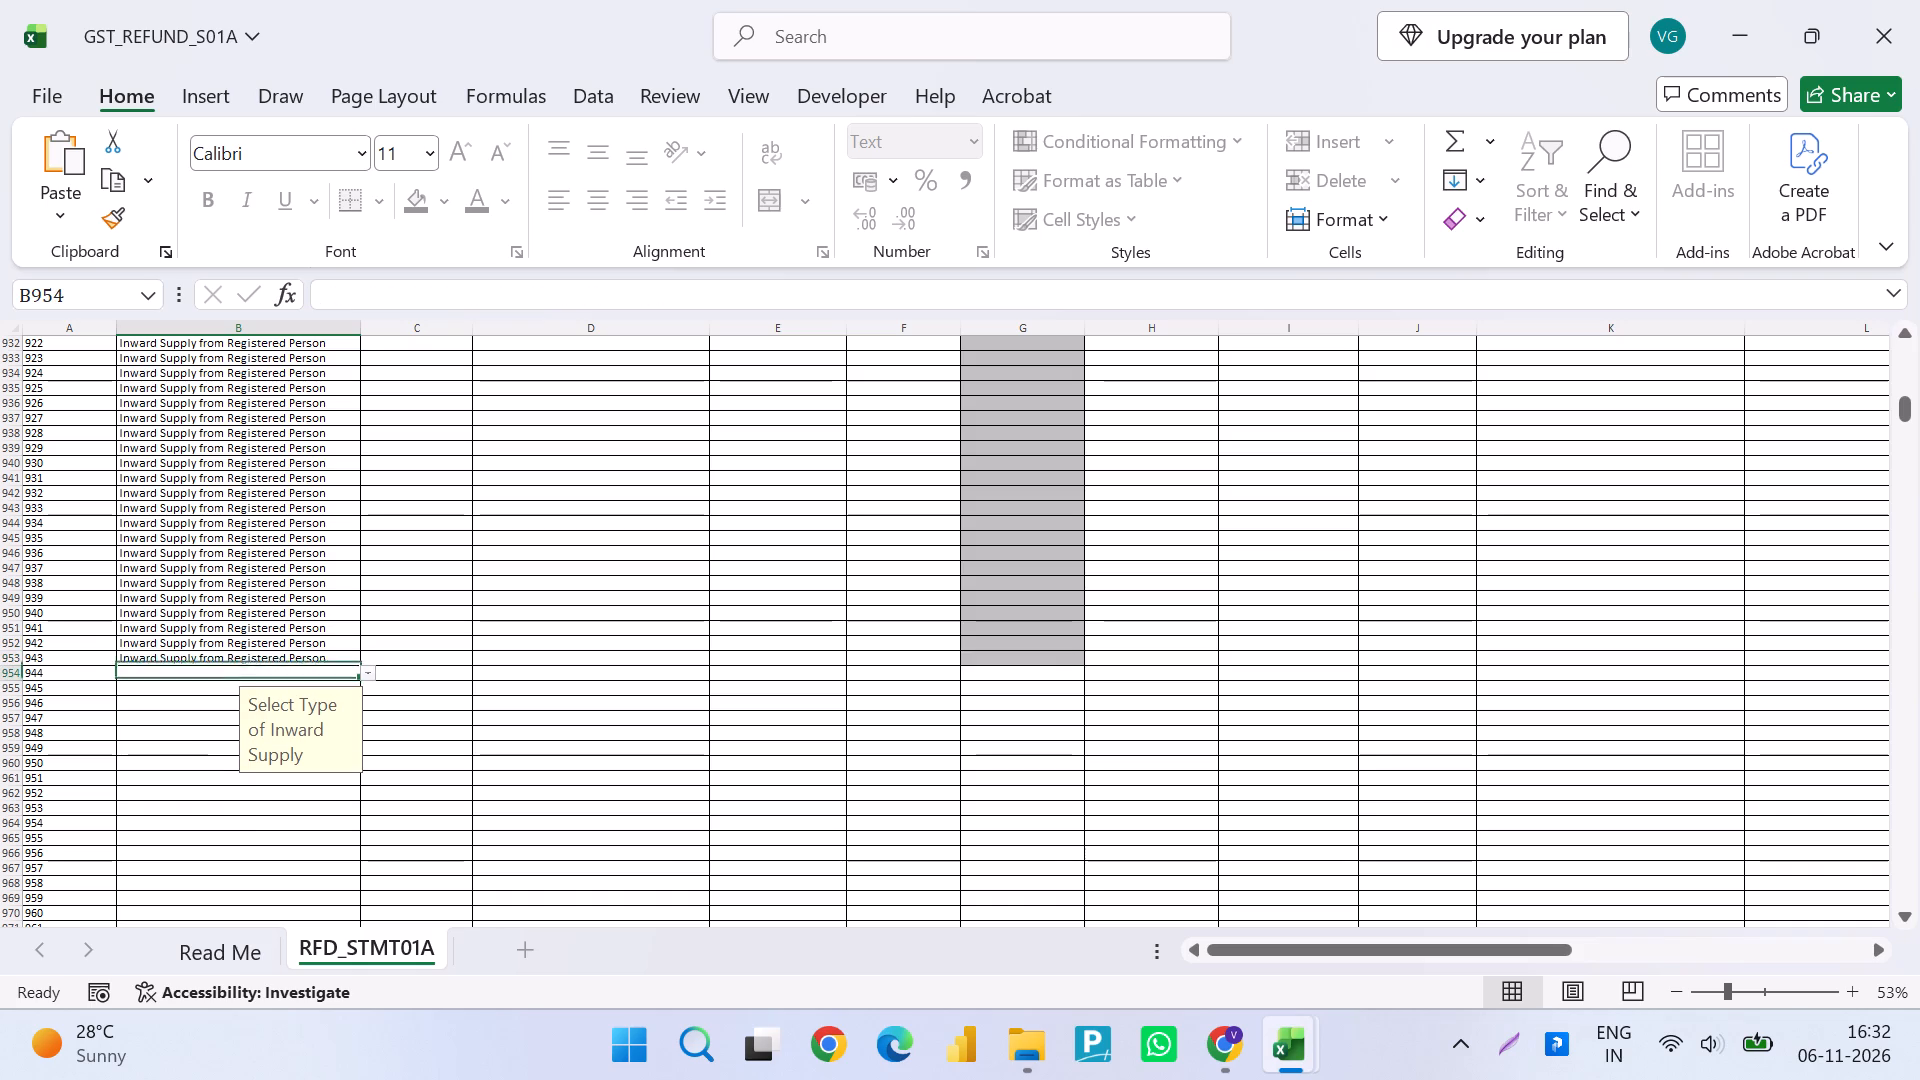
pyautogui.hotkey('ctrl', 'v')
pyautogui.press('Return')
pyautogui.hotkey('ctrl', 'v')
pyautogui.press('Return')
pyautogui.hotkey('ctrl', 'v')
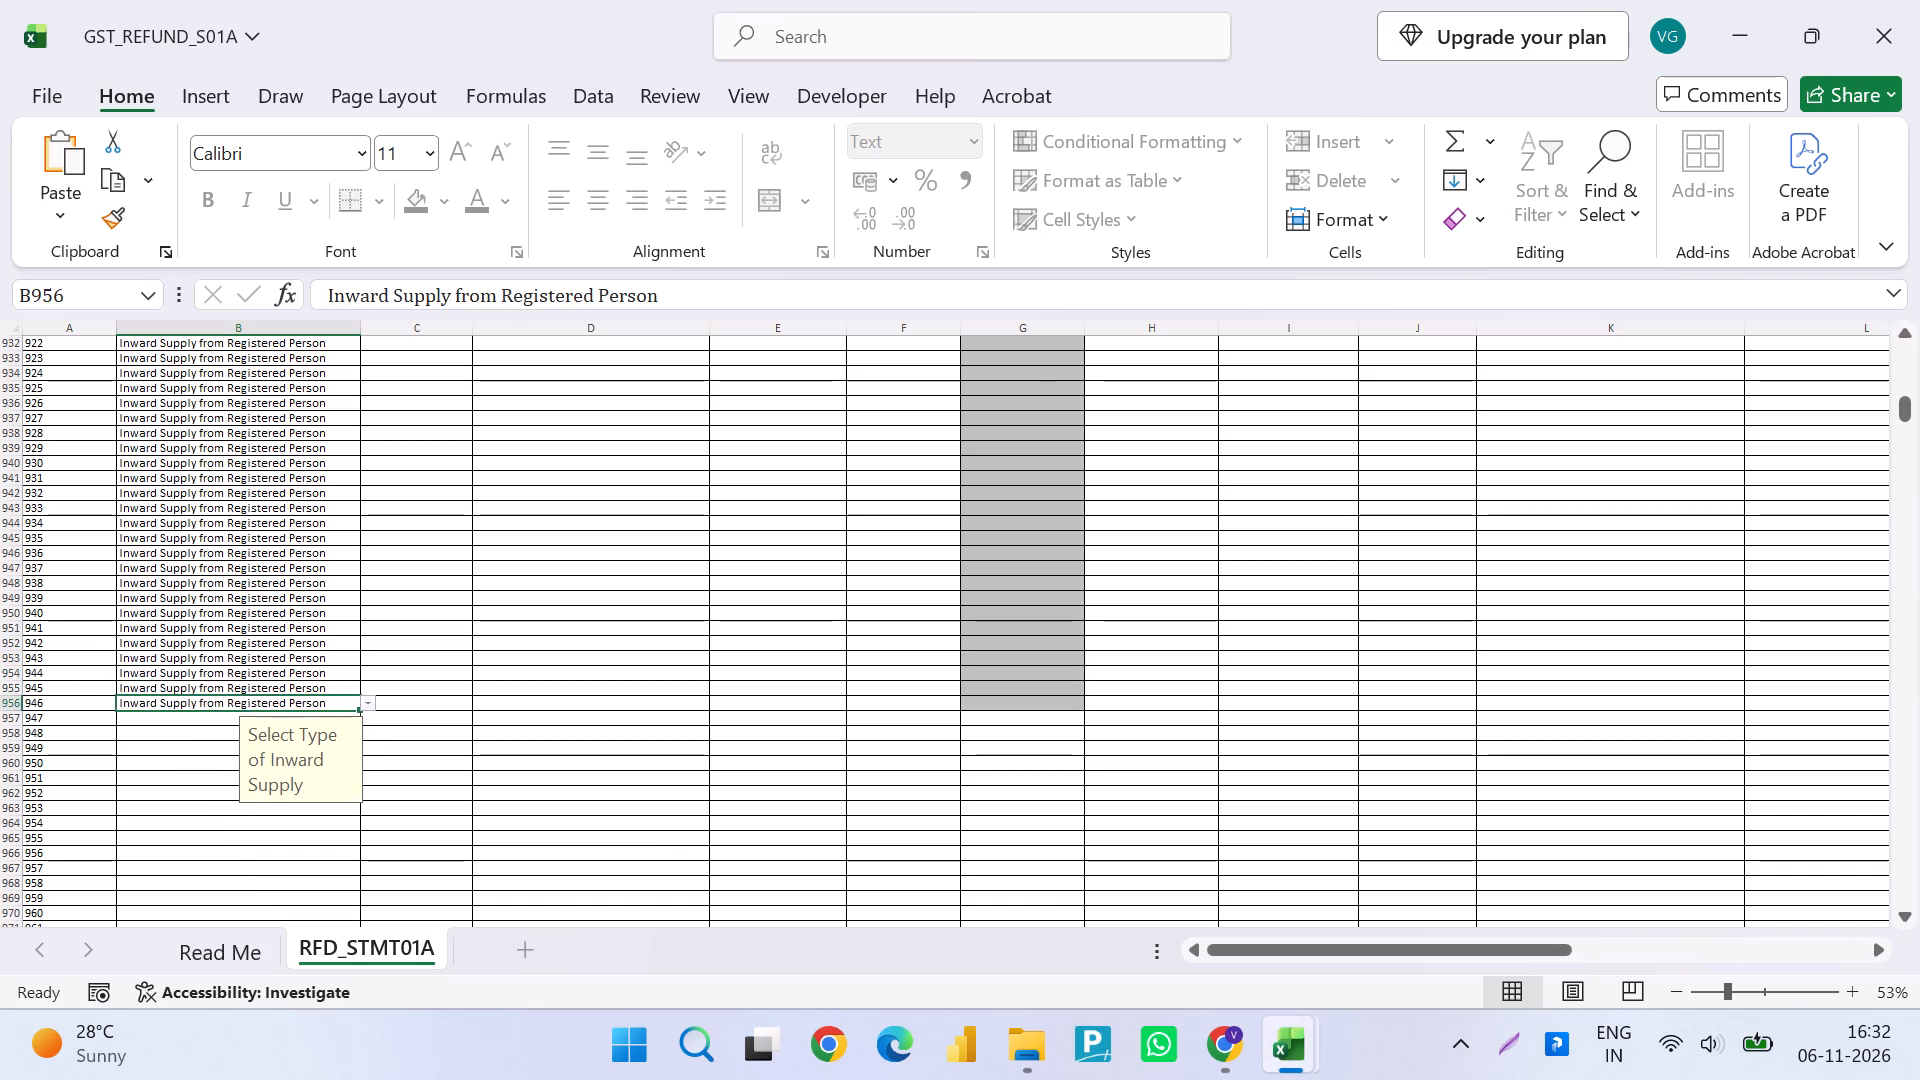
pyautogui.press('Return')
pyautogui.hotkey('ctrl', 'v')
pyautogui.press('Return')
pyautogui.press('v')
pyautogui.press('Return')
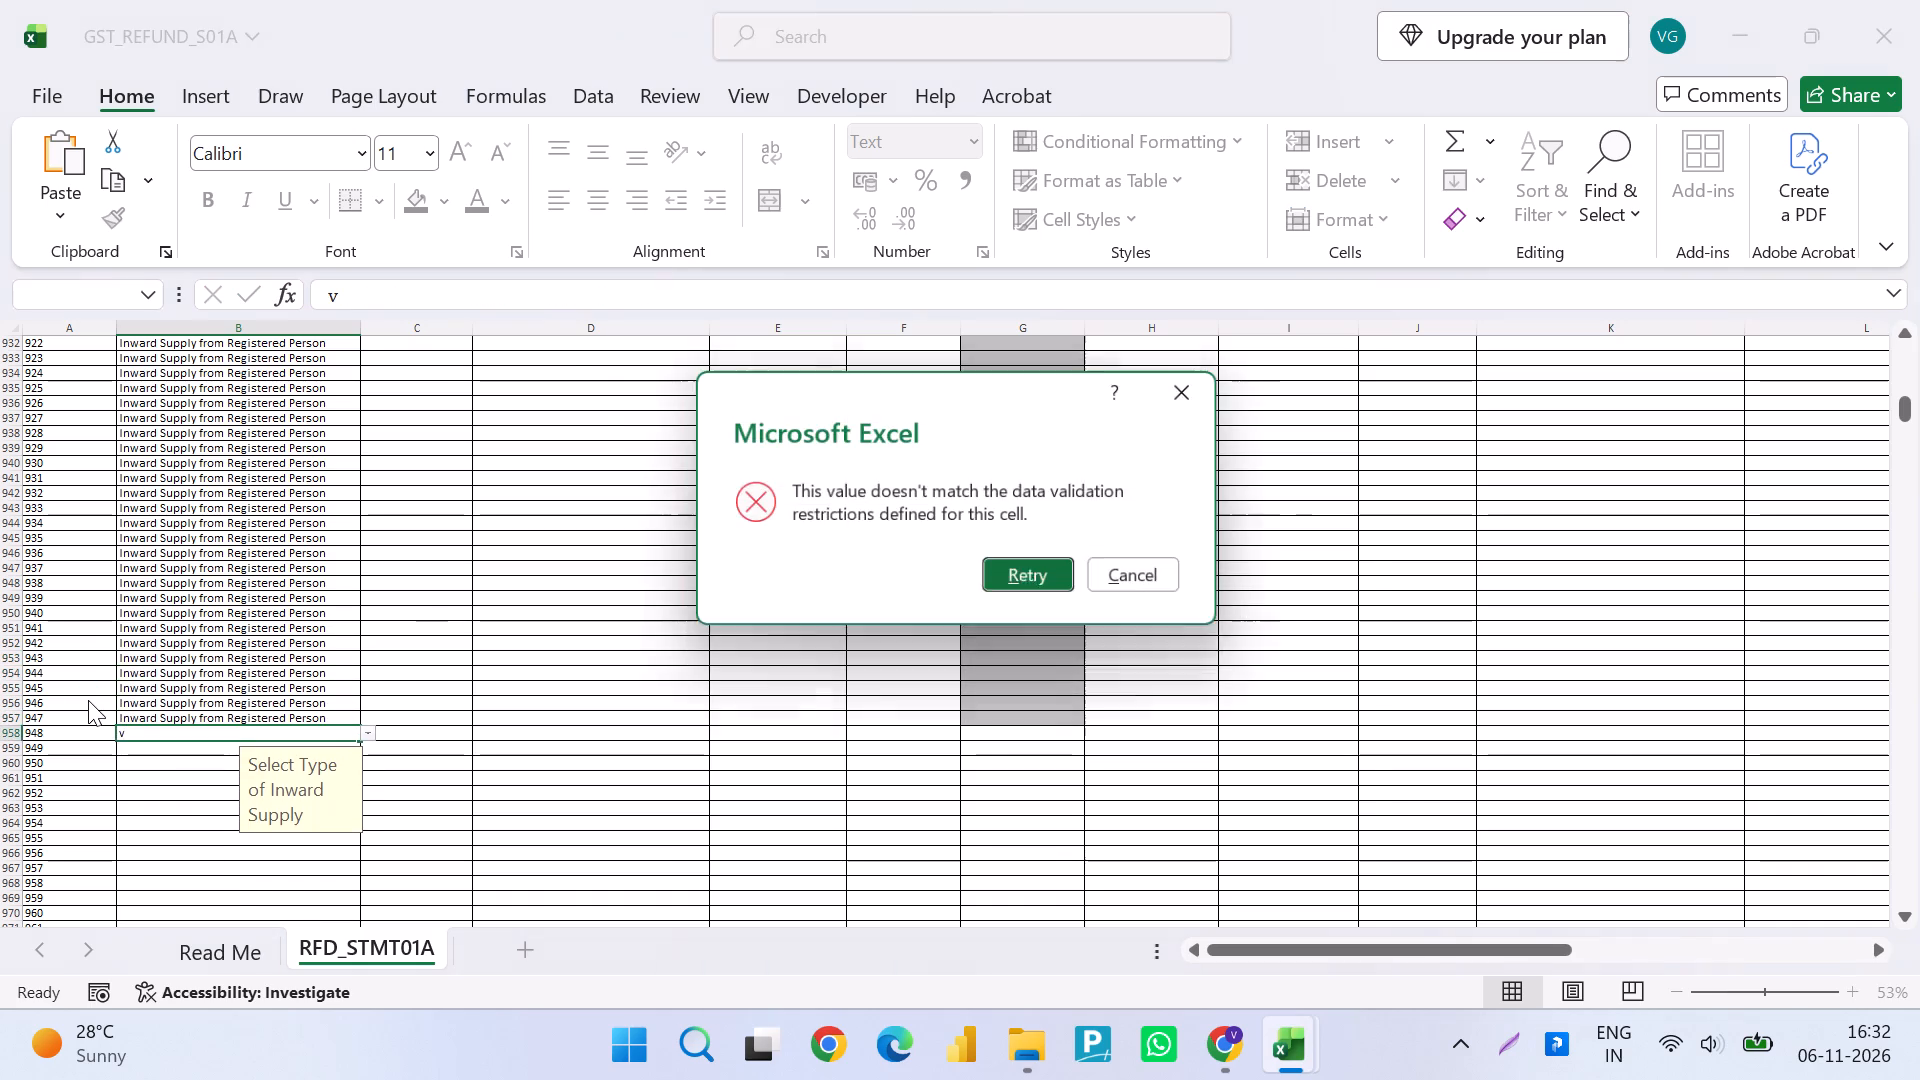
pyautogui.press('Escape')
# Fill cells B958 to B962 with the copied "Inward Supply from Registered Person" text.
pyautogui.hotkey('ctrl', 'v')
pyautogui.press('Return')
pyautogui.hotkey('ctrl', 'v')
pyautogui.press('Return')
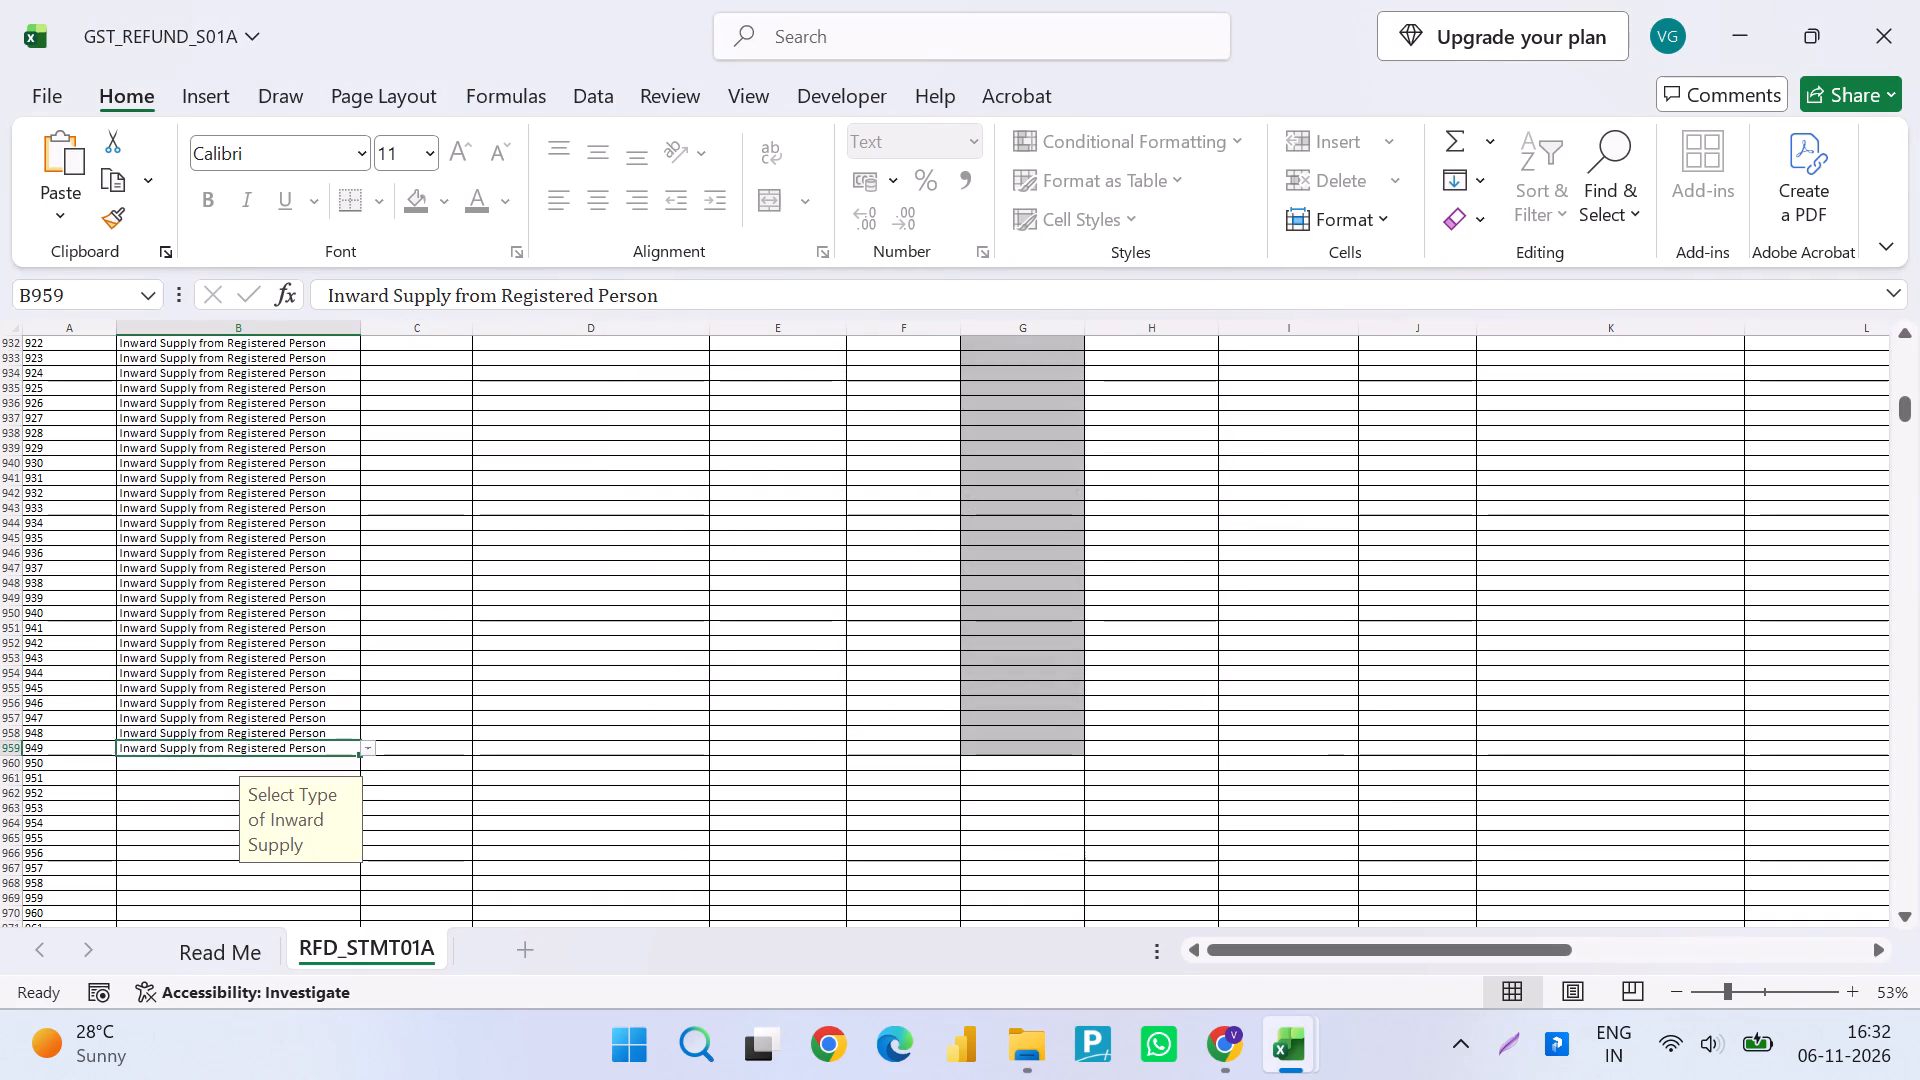
pyautogui.hotkey('ctrl', 'v')
pyautogui.press('Return')
pyautogui.hotkey('ctrl', 'v')
pyautogui.press('Return')
pyautogui.hotkey('ctrl', 'v')
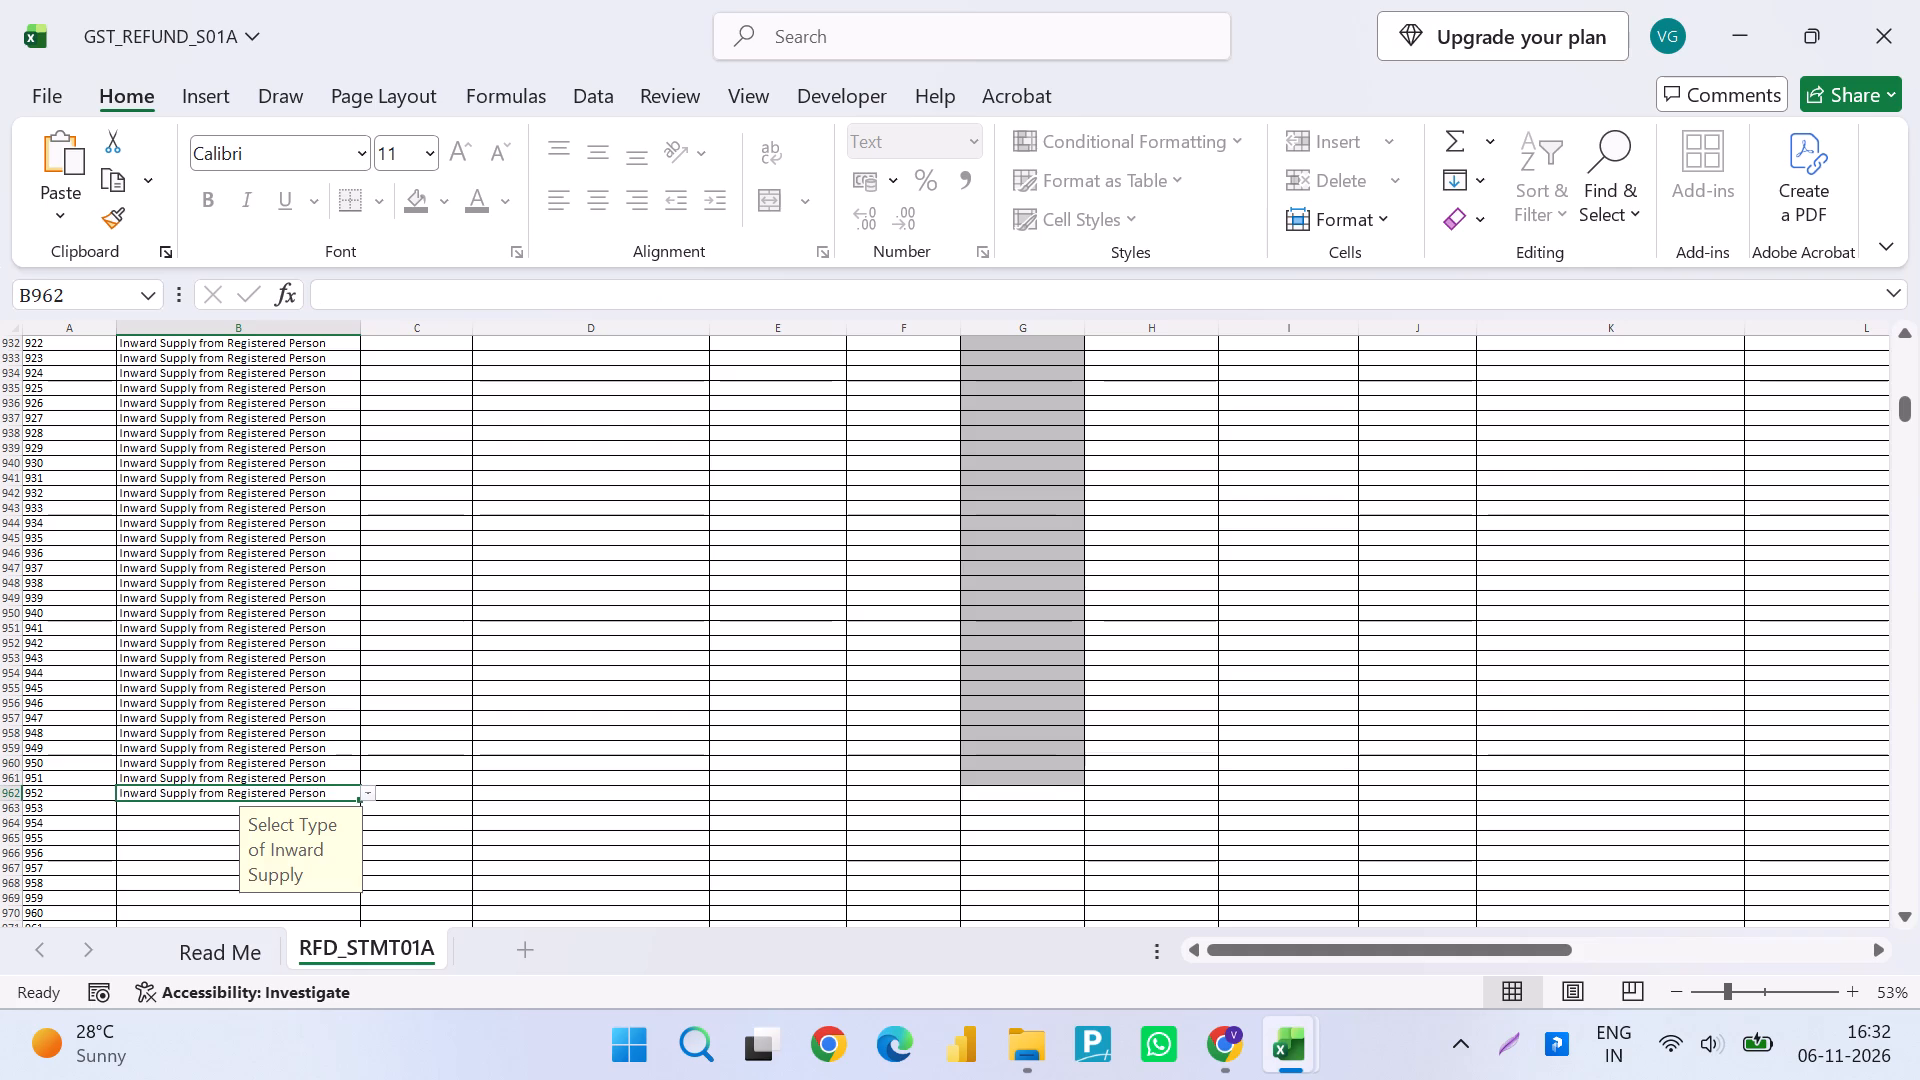
pyautogui.press('Return')
# Continue down column B and fill cells B963 to B967 with the copied "Inward Supply from Registered Person" text.
pyautogui.hotkey('ctrl', 'v')
pyautogui.press('Return')
pyautogui.hotkey('ctrl', 'v')
pyautogui.press('Return')
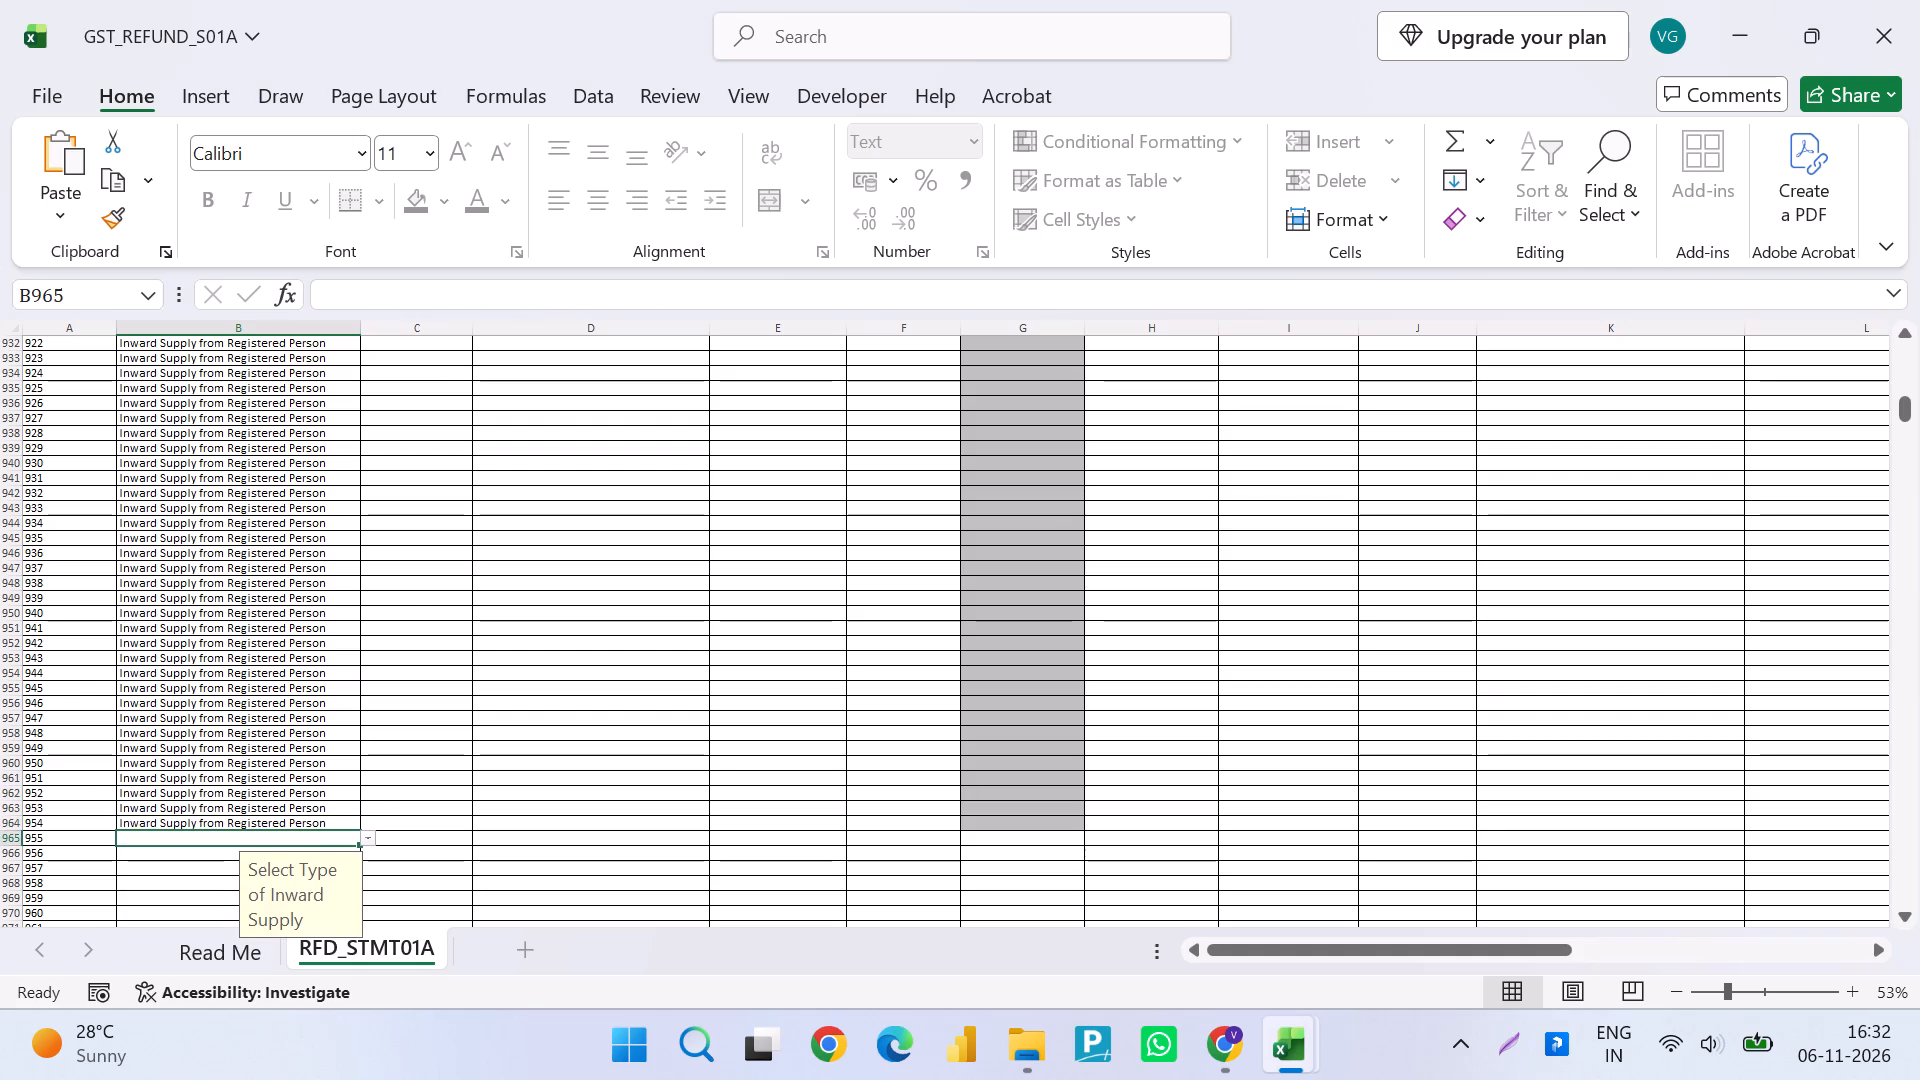
pyautogui.hotkey('ctrl', 'v')
pyautogui.press('Return')
pyautogui.hotkey('ctrl', 'v')
pyautogui.press('Return')
pyautogui.hotkey('ctrl', 'v')
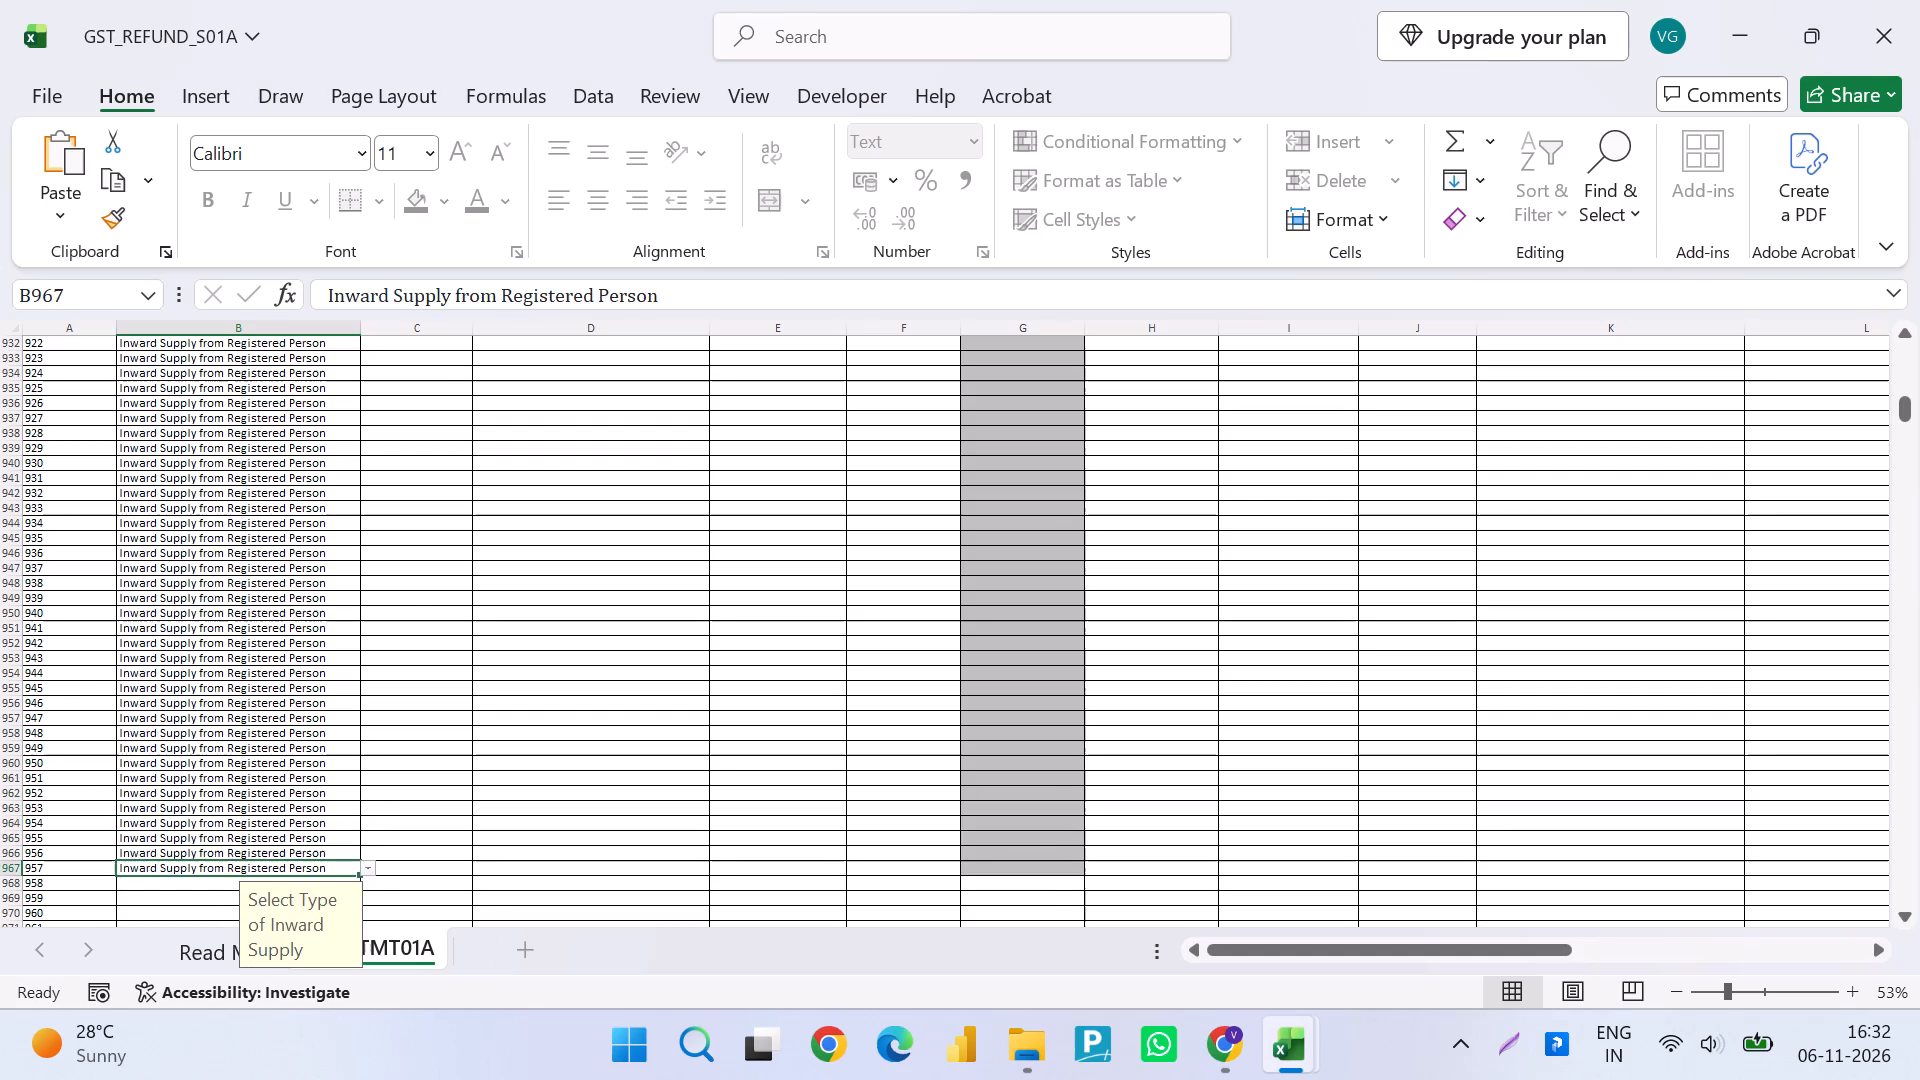
# Fill the remaining gap in column B, cells B968 to B971, with the copied "Inward Supply from Registered Person" text.
pyautogui.press('Return')
pyautogui.hotkey('ctrl', 'v')
pyautogui.press('Return')
pyautogui.press('Down')
pyautogui.press('Down')
pyautogui.press('Down')
pyautogui.press('Down')
pyautogui.press('Down')
pyautogui.press('Down')
pyautogui.press('Down')
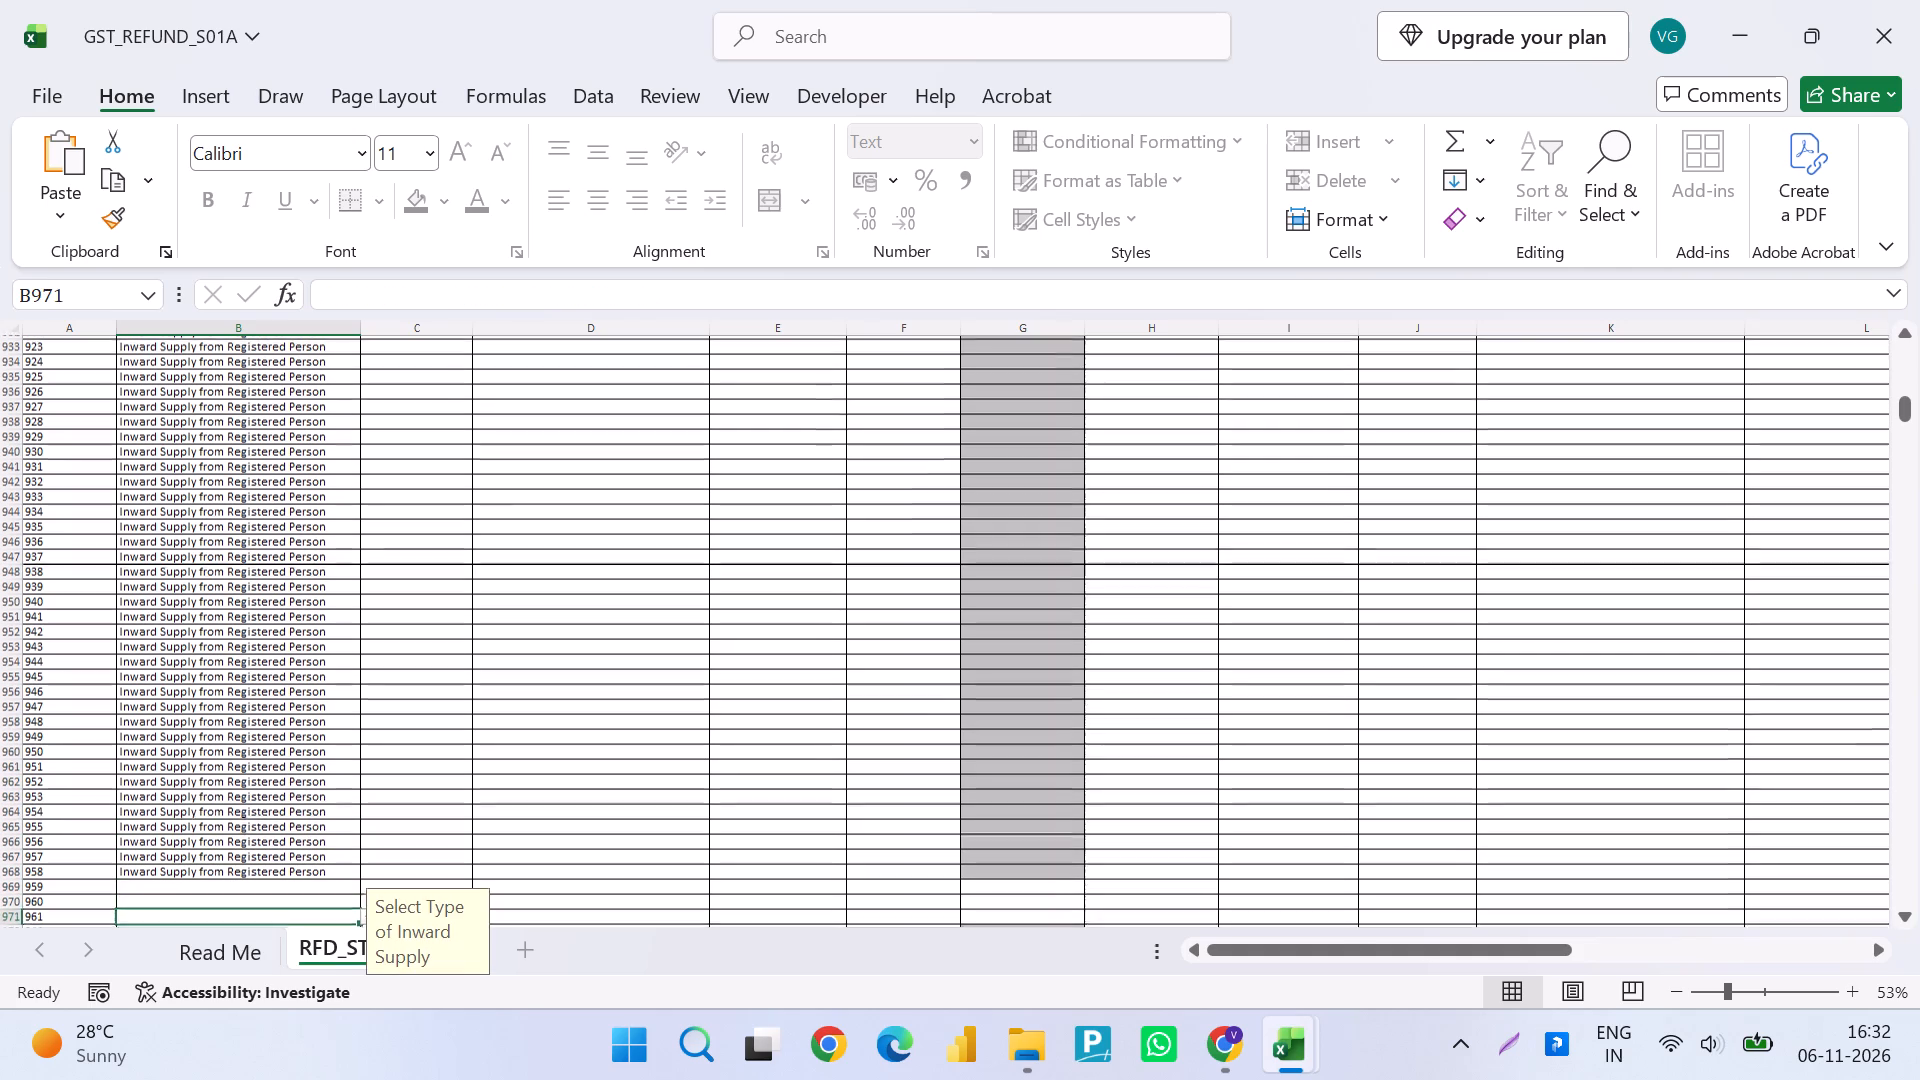
pyautogui.press('Up')
pyautogui.press('Up')
pyautogui.press('Up')
pyautogui.press('Up')
pyautogui.press('Up')
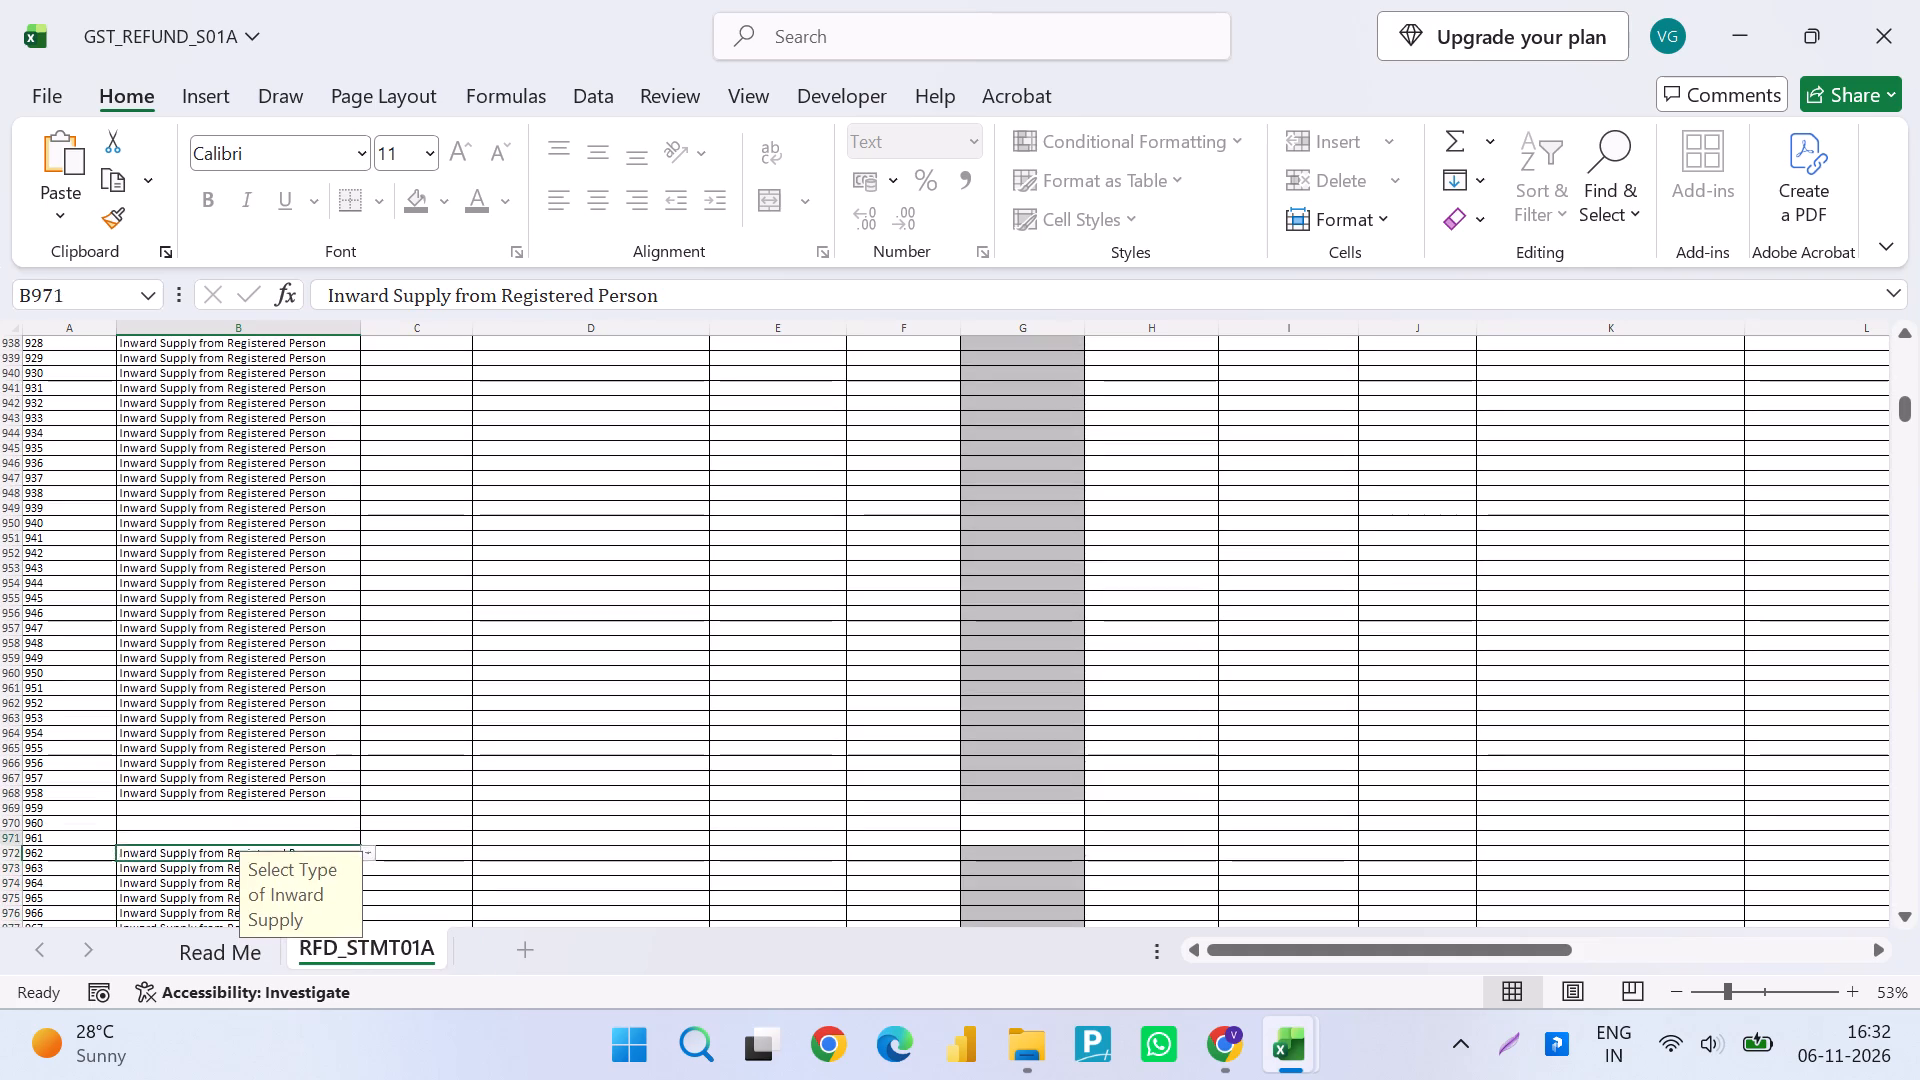
pyautogui.press('Up')
pyautogui.press('Up')
pyautogui.hotkey('ctrl', 'v')
pyautogui.press('Return')
pyautogui.hotkey('ctrl', 'v')
pyautogui.press('Return')
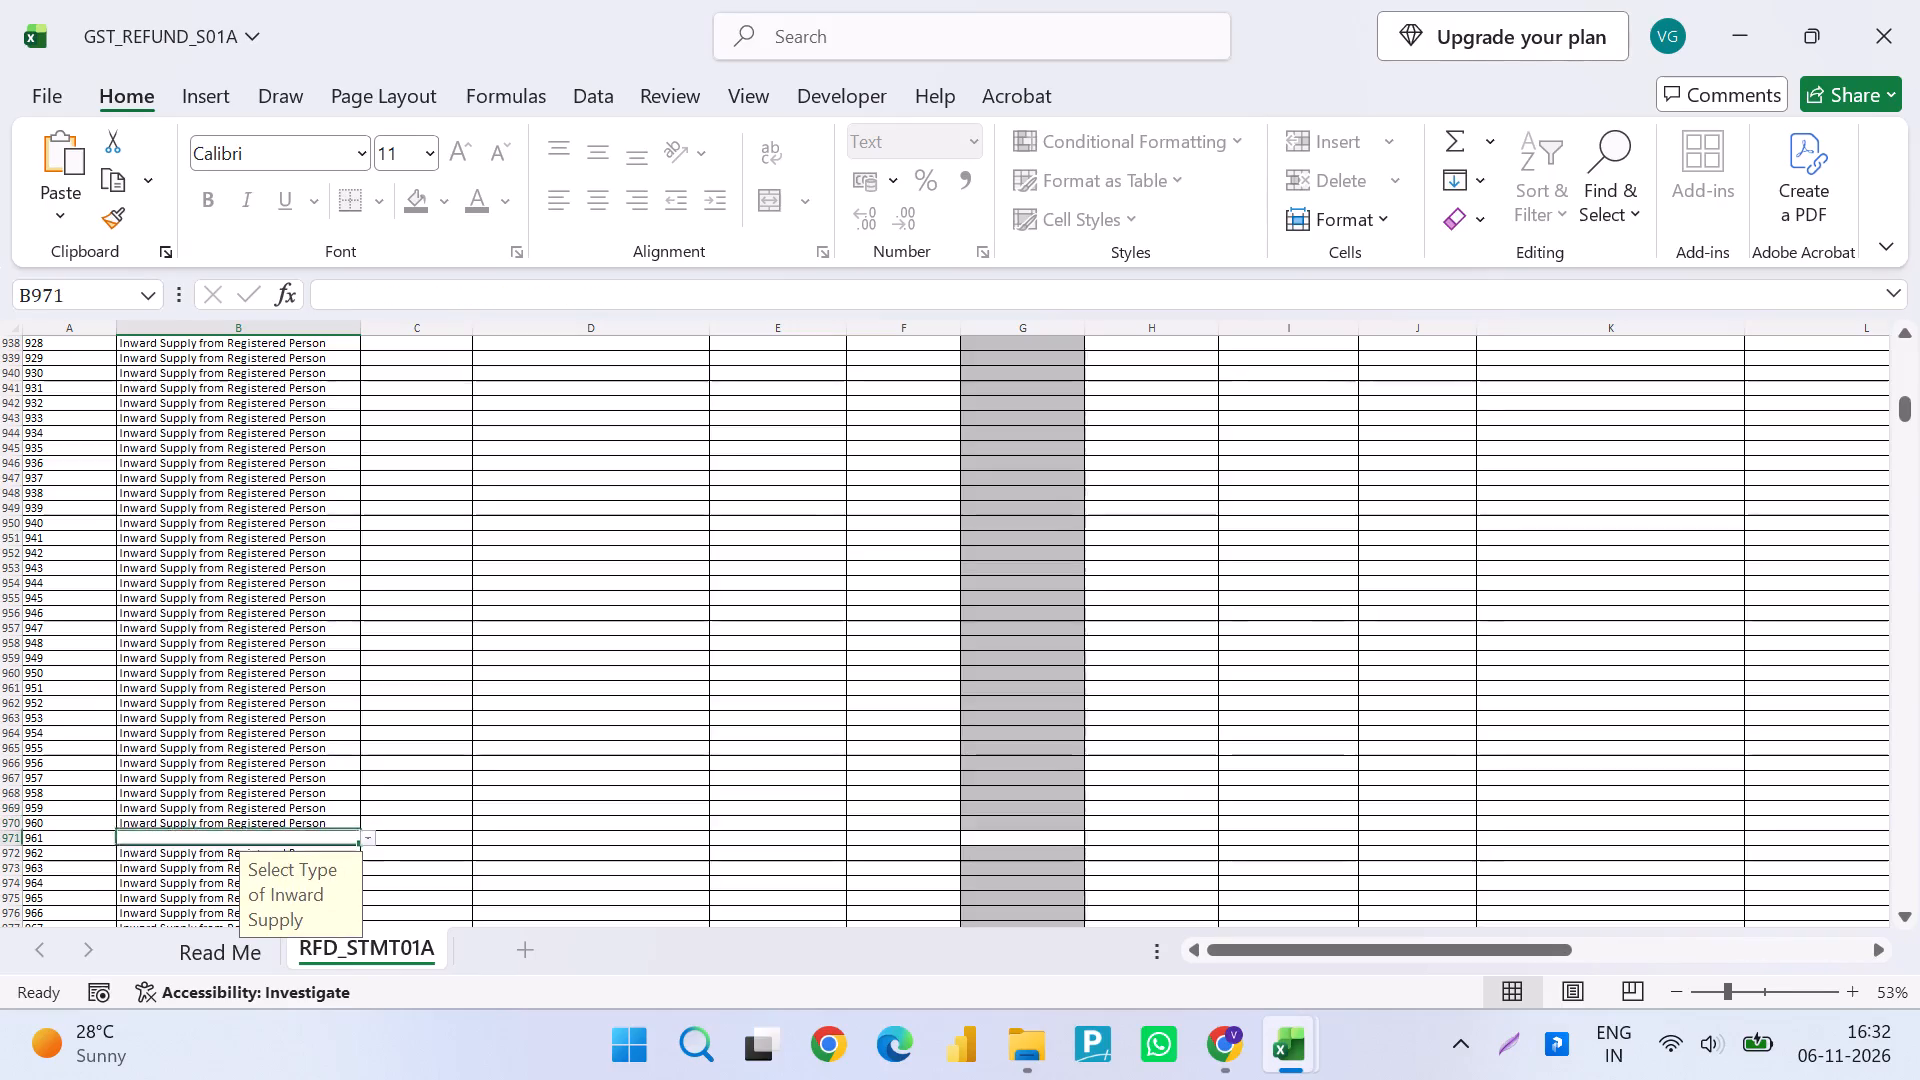
pyautogui.hotkey('ctrl', 'v')
# Find the first row of GST_REFUND_S01A without a supplier GSTIN, and copy the filtered "GSTIN of supplier" entries from PURCHASE 24-25.
pyautogui.hotkey('ctrl', 'Up')
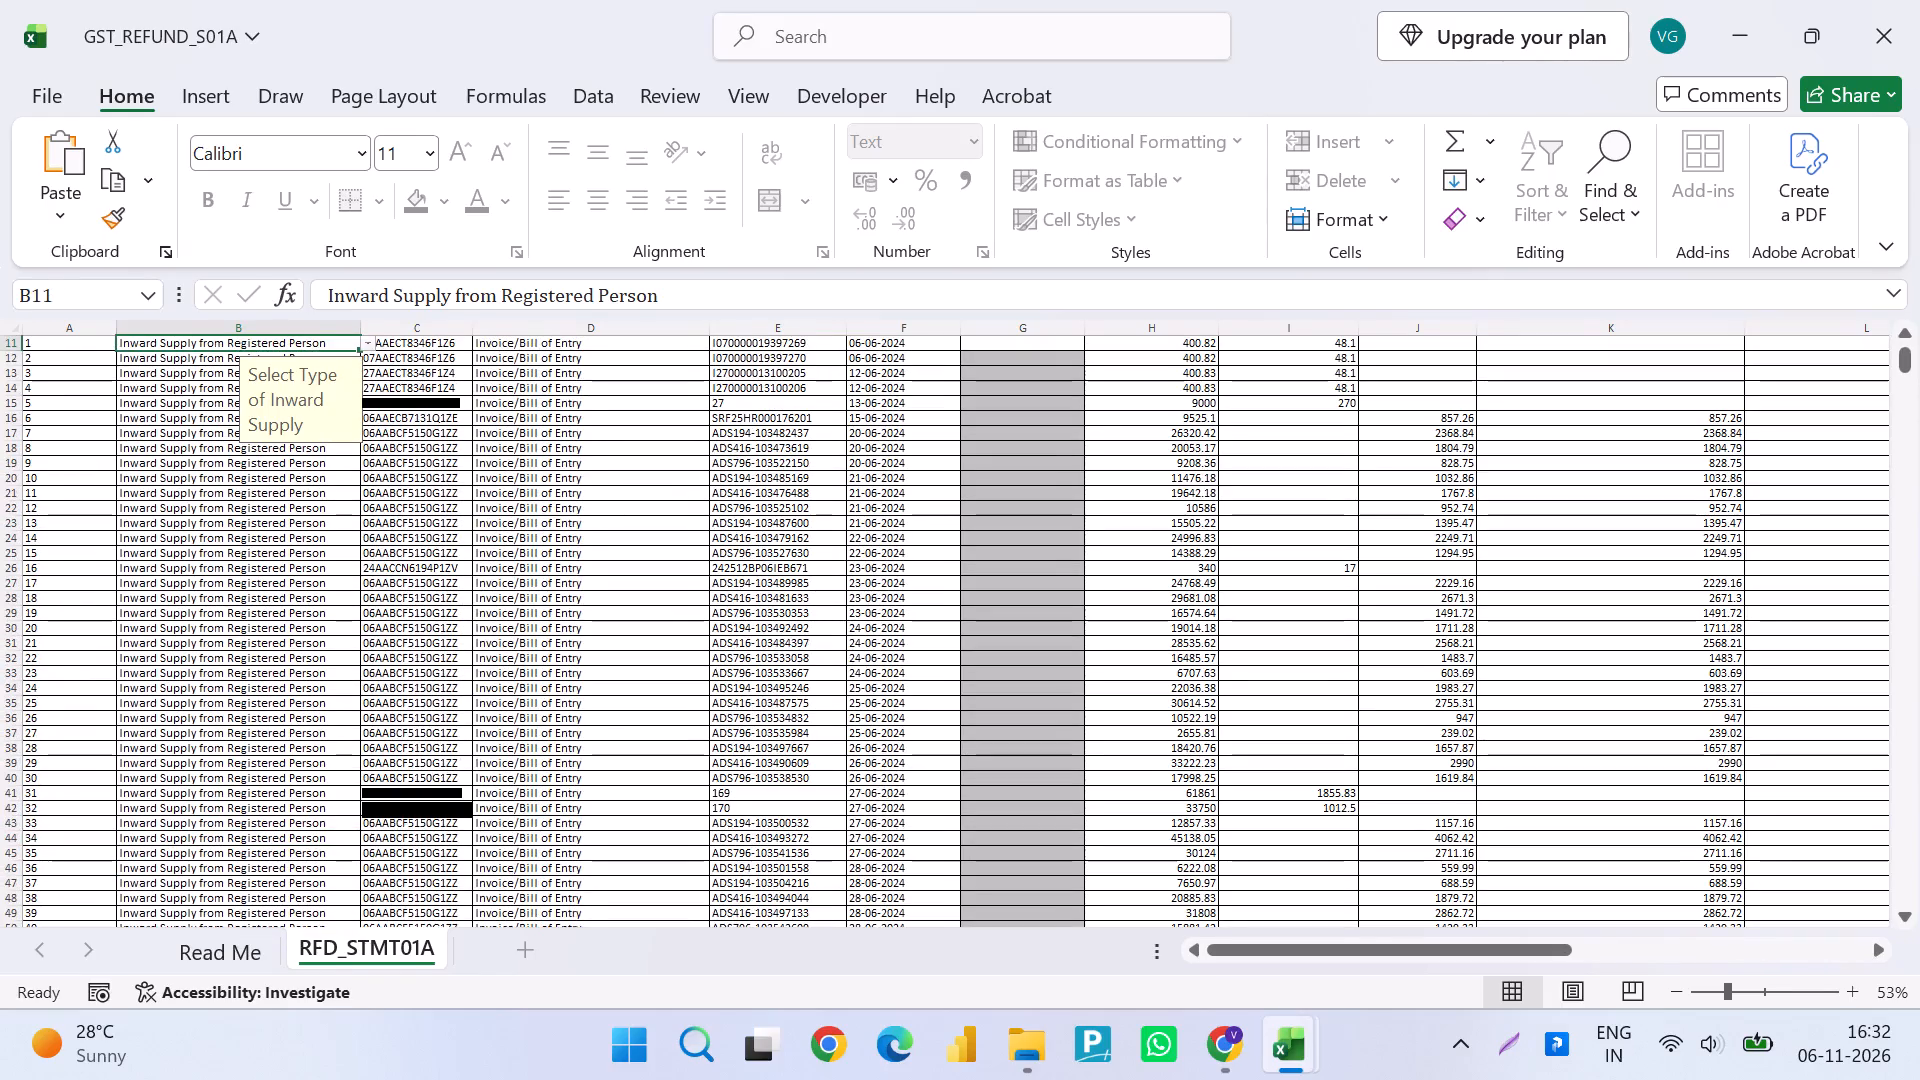
pyautogui.hotkey('ctrl', 'Down')
pyautogui.press('Right')
pyautogui.hotkey('ctrl', 'Up')
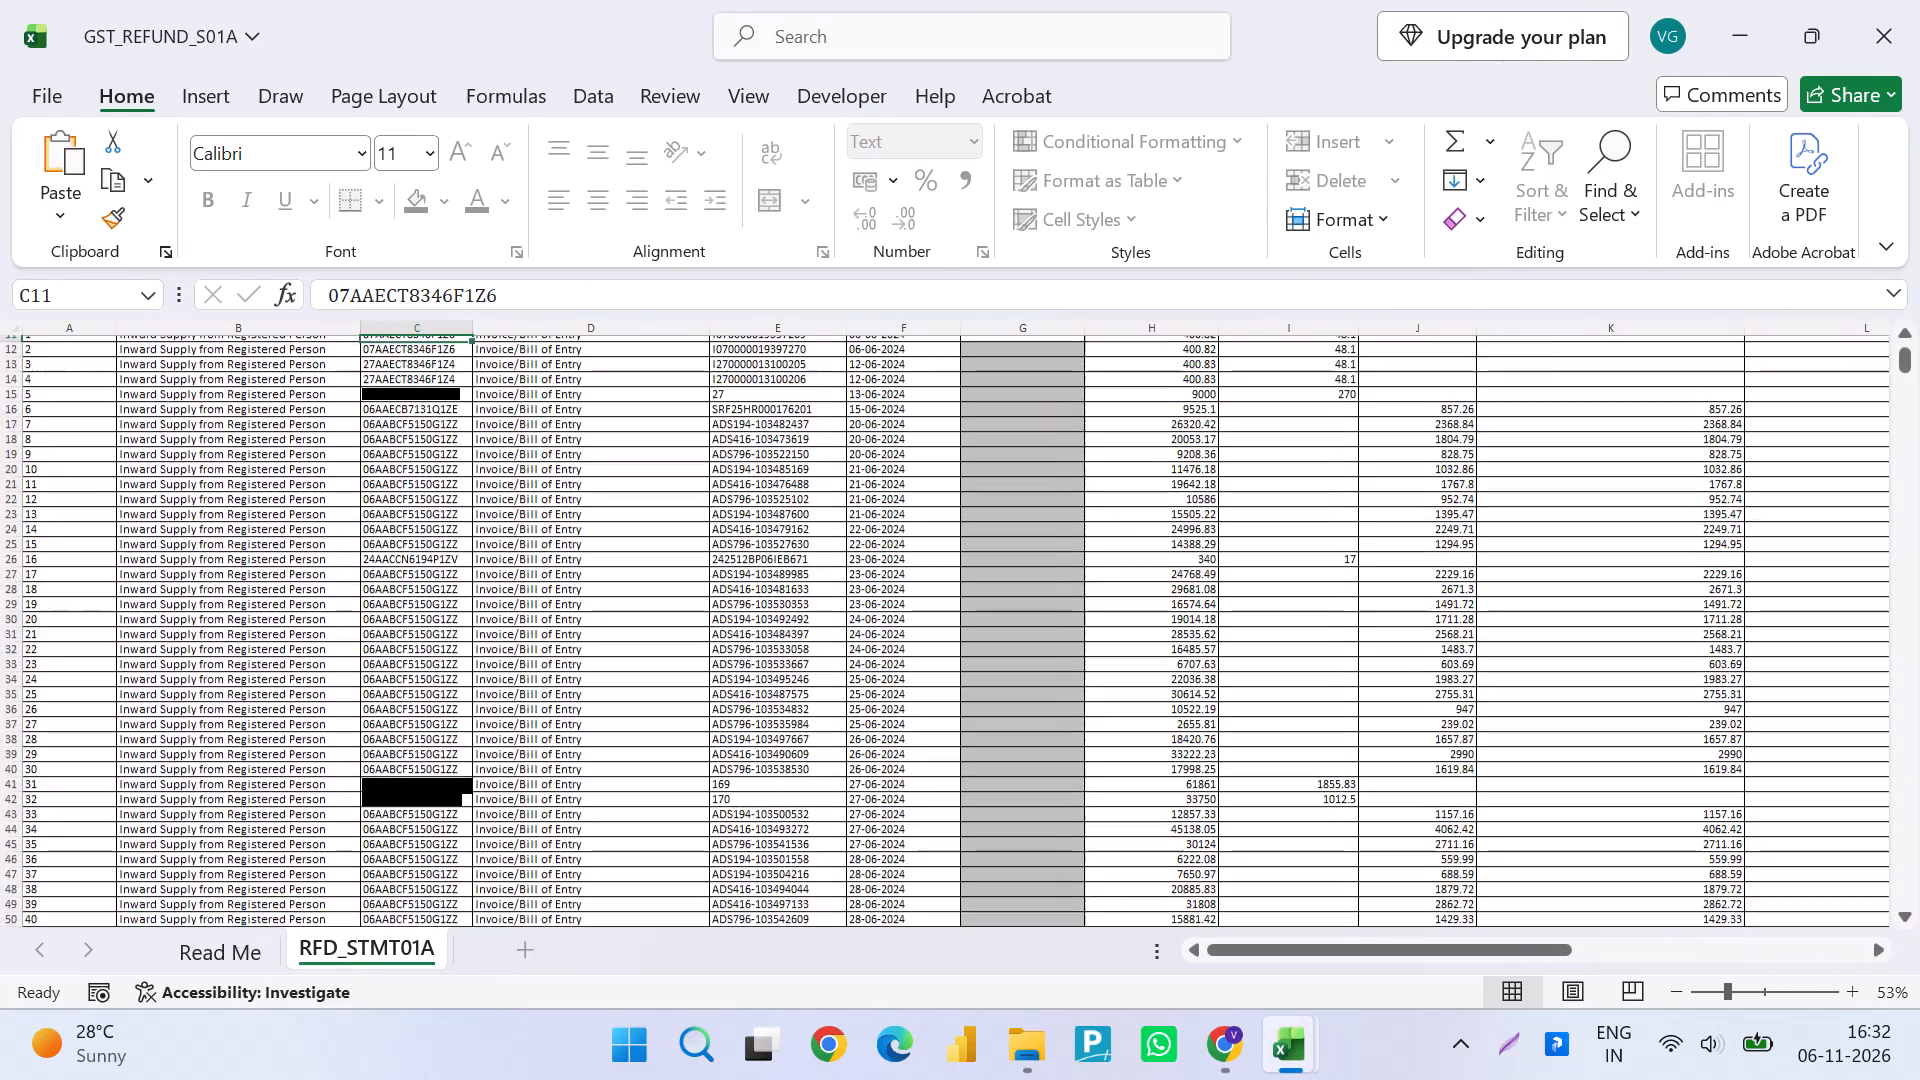
pyautogui.press('Down')
pyautogui.press('Down')
pyautogui.press('Right')
pyautogui.hotkey('ctrl', 'Down')
pyautogui.press('Down')
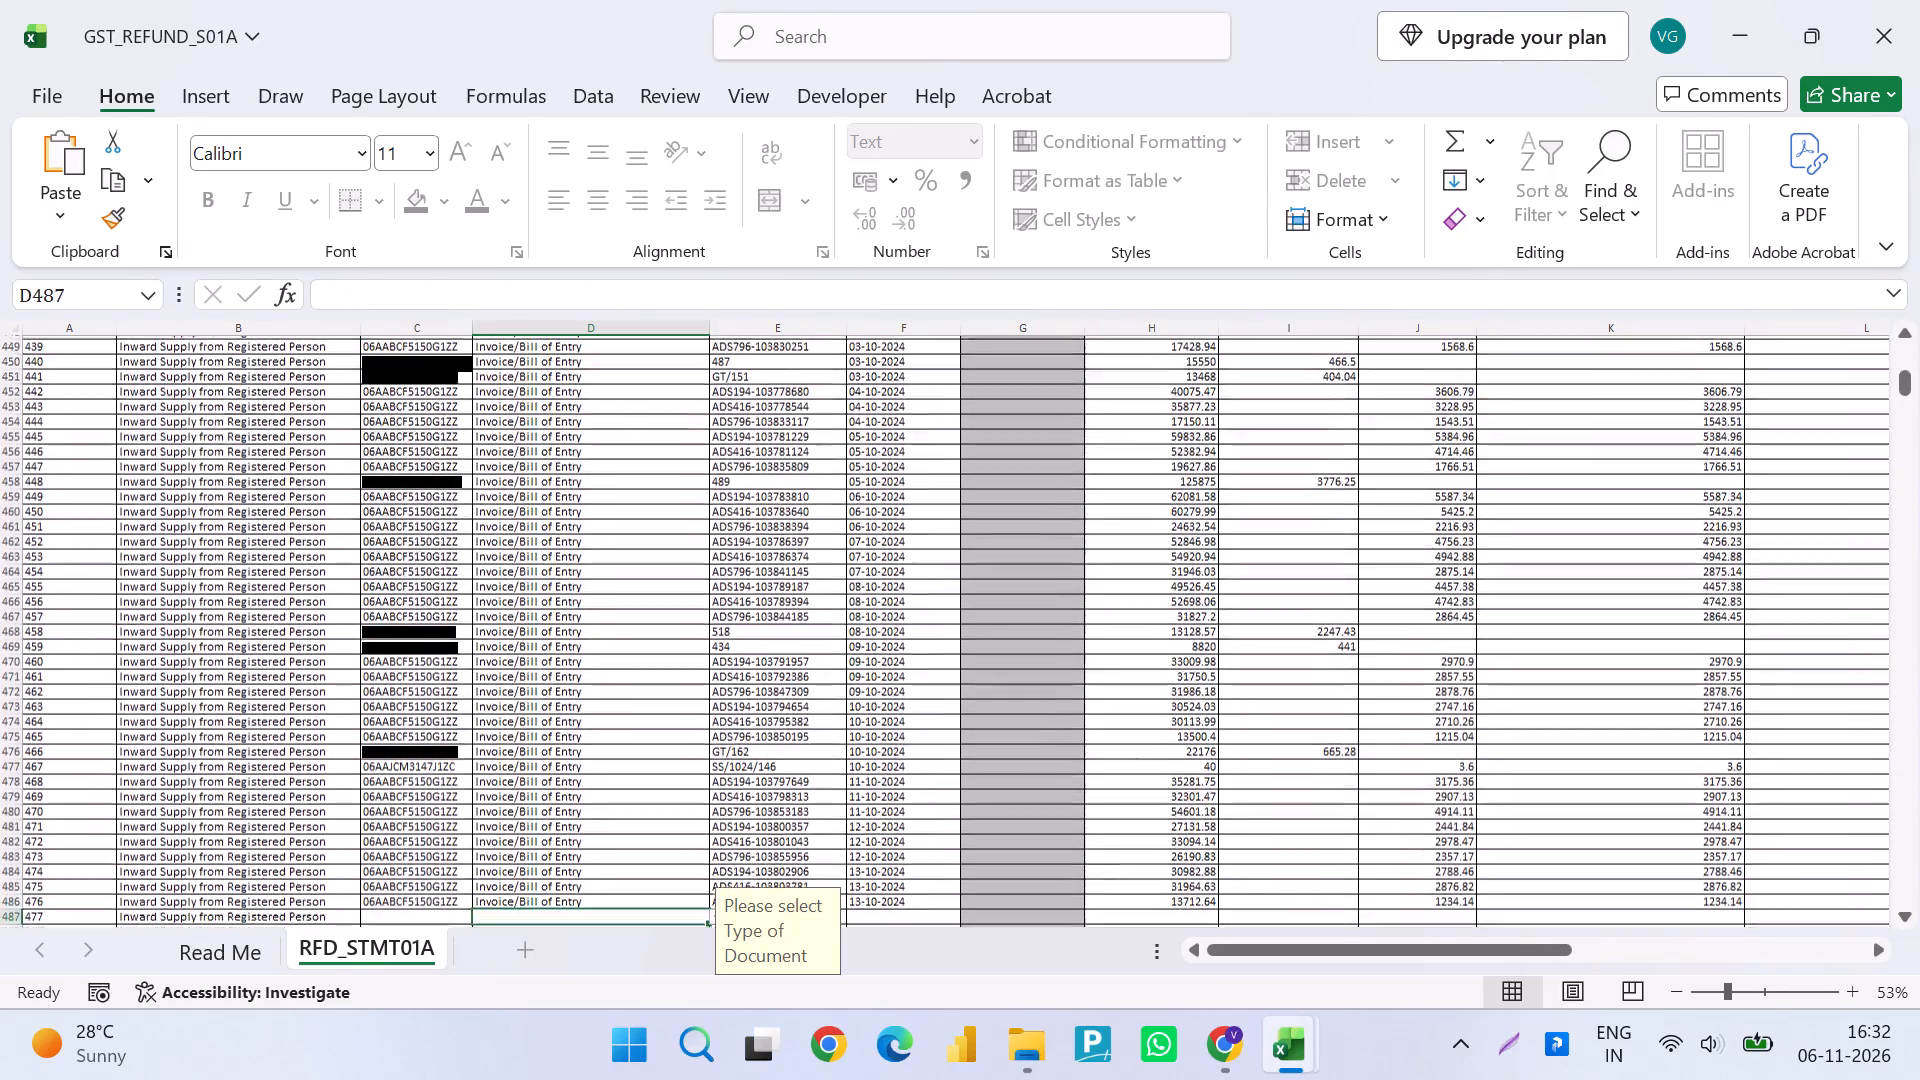
pyautogui.press('Left')
pyautogui.hotkey('alt', 'Tab')
pyautogui.press('Up')
pyautogui.press('Right')
pyautogui.press('Down')
pyautogui.press('Up')
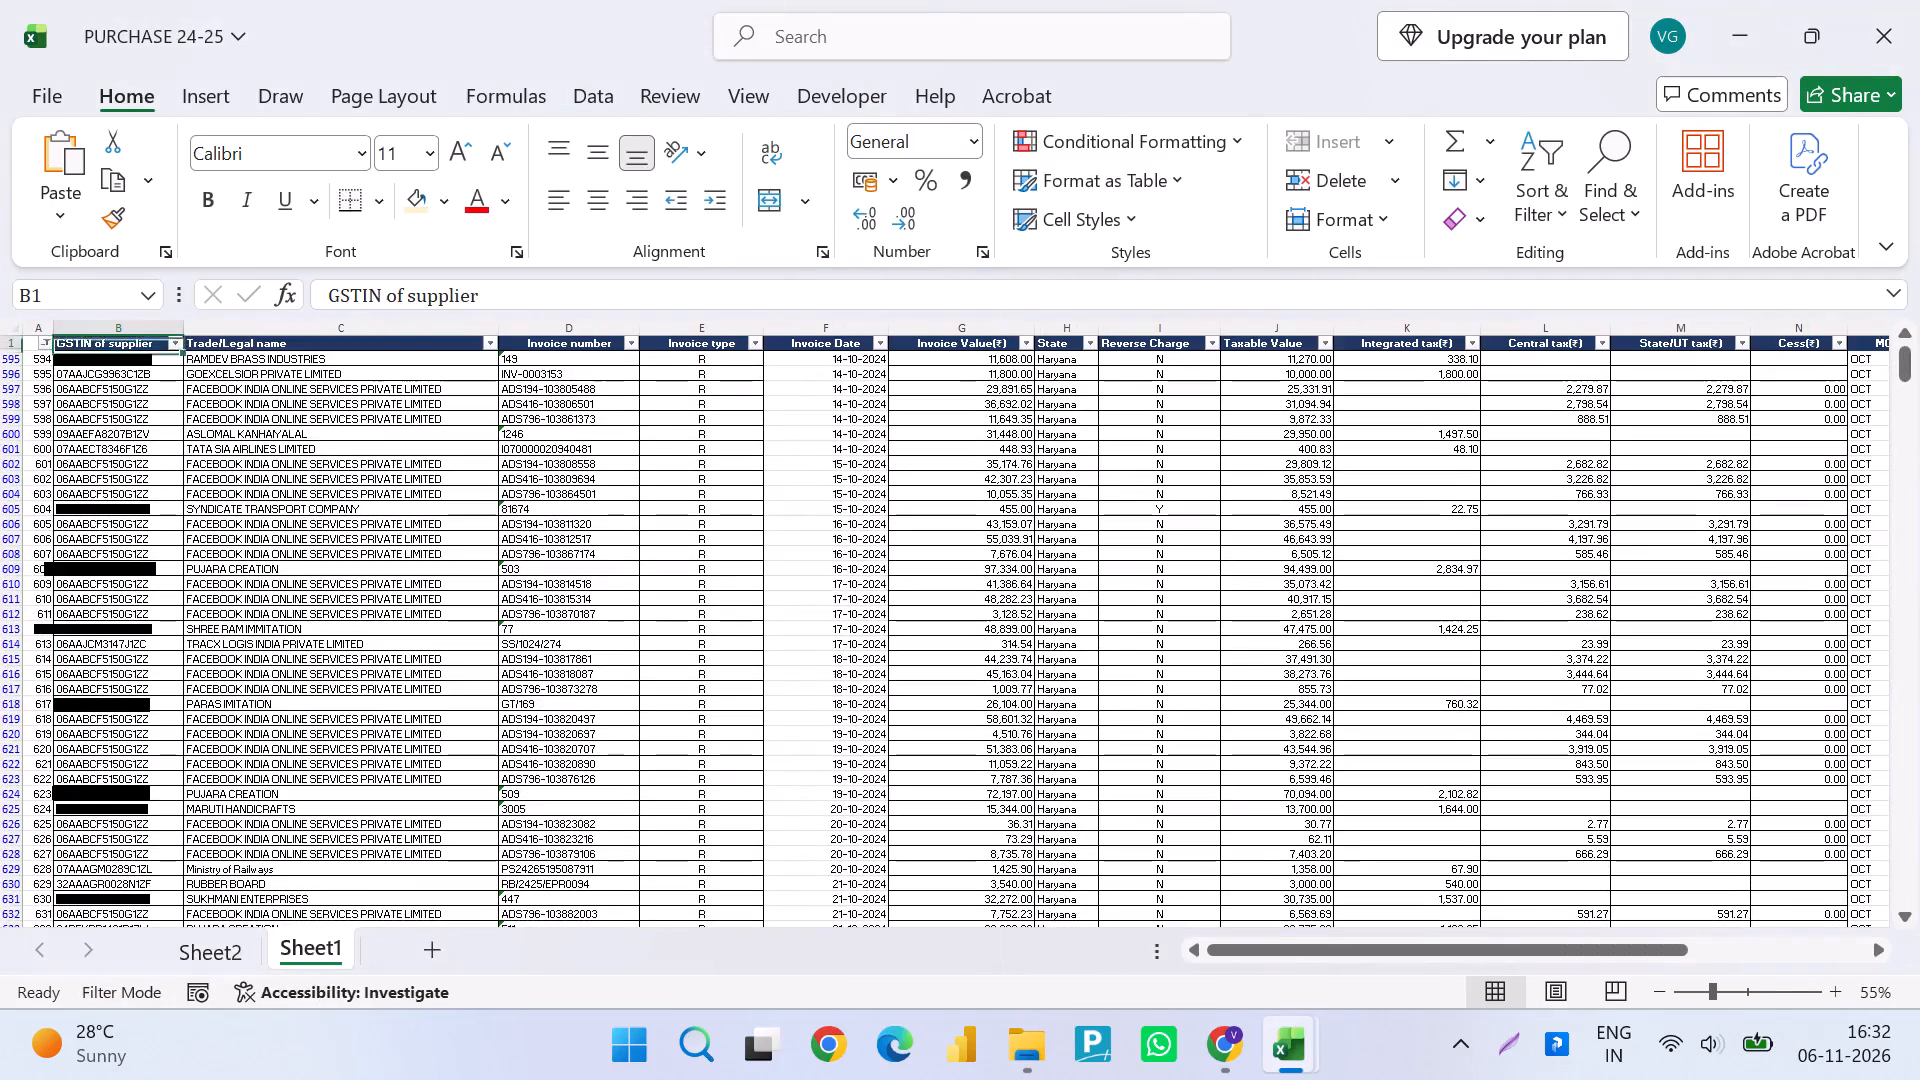
pyautogui.press('Down')
pyautogui.hotkey('ctrl', 'shift', 'Down')
pyautogui.hotkey('ctrl', 'c')
# Paste the copied supplier GSTINs as values only into column C of GST_REFUND_S01A, starting at C487.
pyautogui.hotkey('alt', 'Tab')
pyautogui.press('Down')
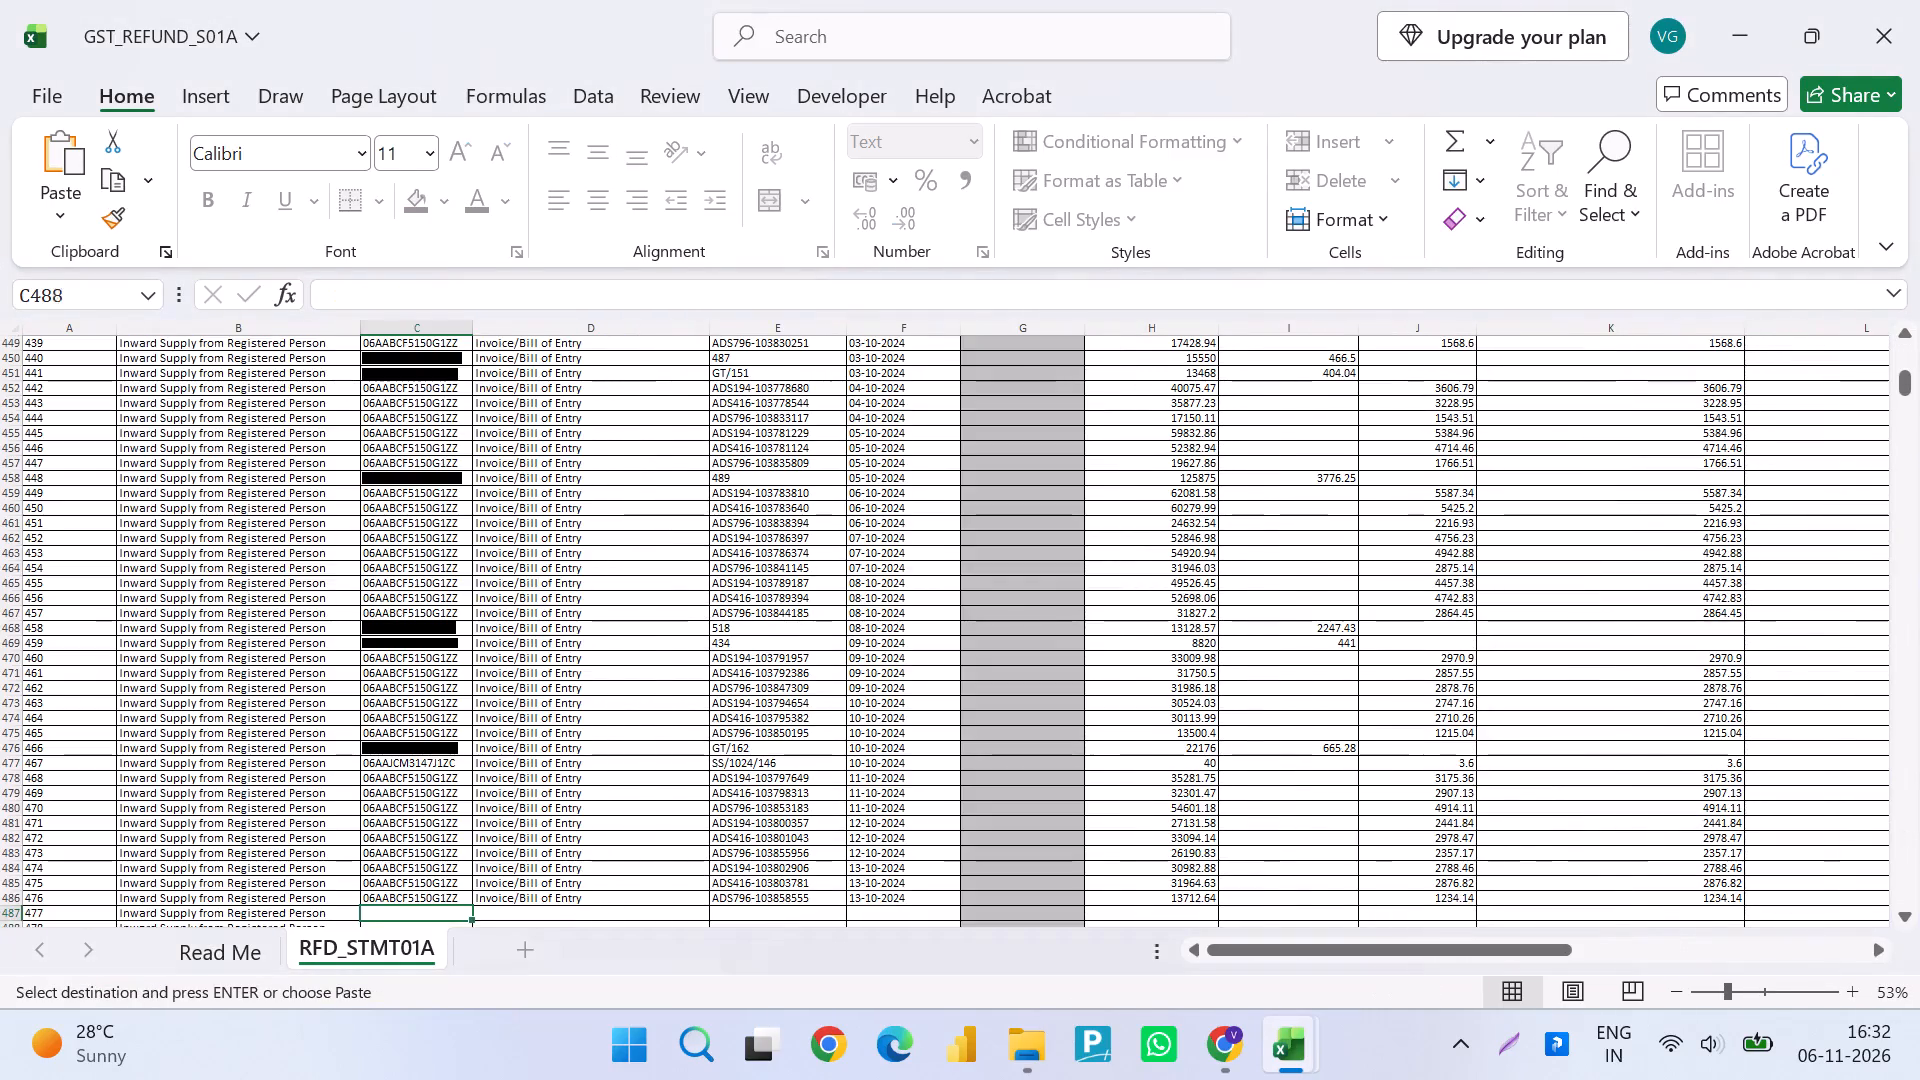
pyautogui.press('Up')
pyautogui.hotkey('ctrl', 'alt', 'v')
pyautogui.press('Down')
pyautogui.press('Down')
pyautogui.press('Return')
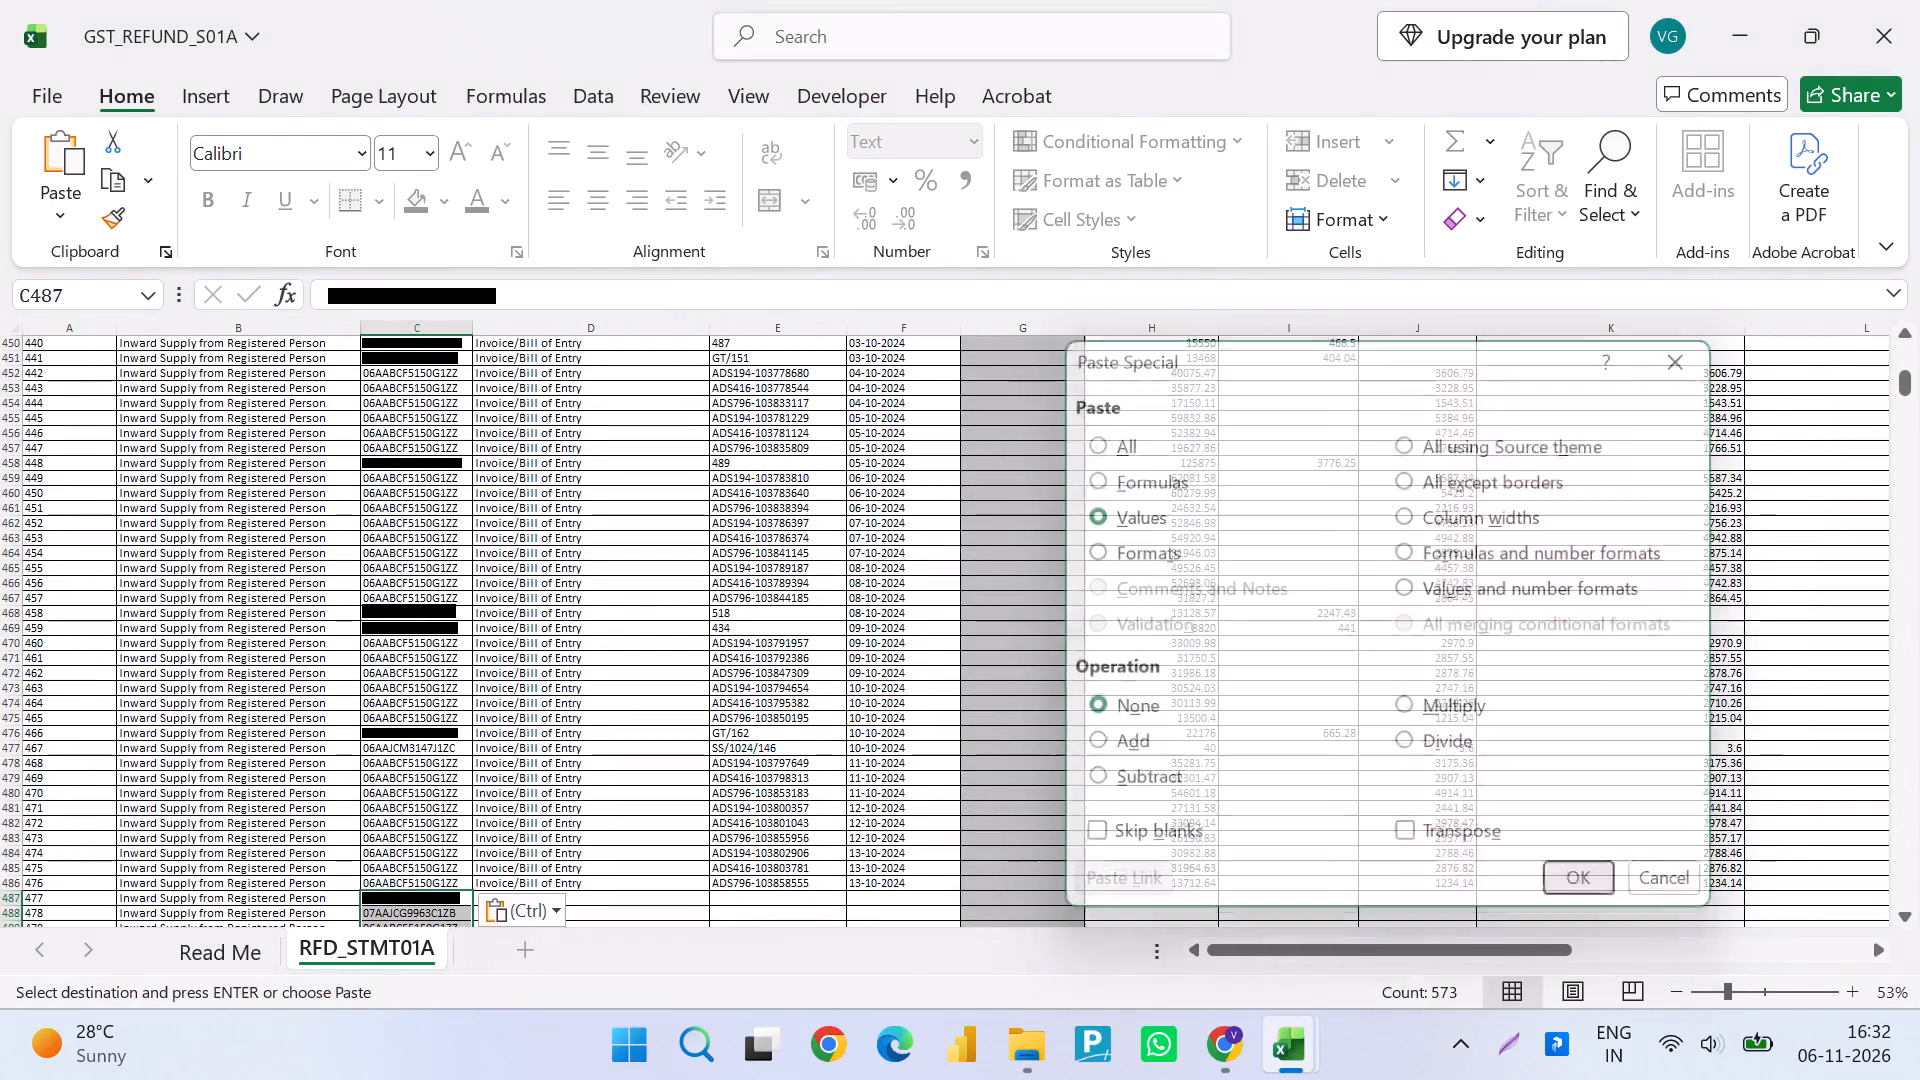
# Enter "Invoice/Bill of Entry" as the document type in cells D487 to D489.
pyautogui.press('Right')
pyautogui.press('i')
pyautogui.press('Return')
pyautogui.press('i')
pyautogui.press('Return')
pyautogui.press('i')
pyautogui.press('Return')
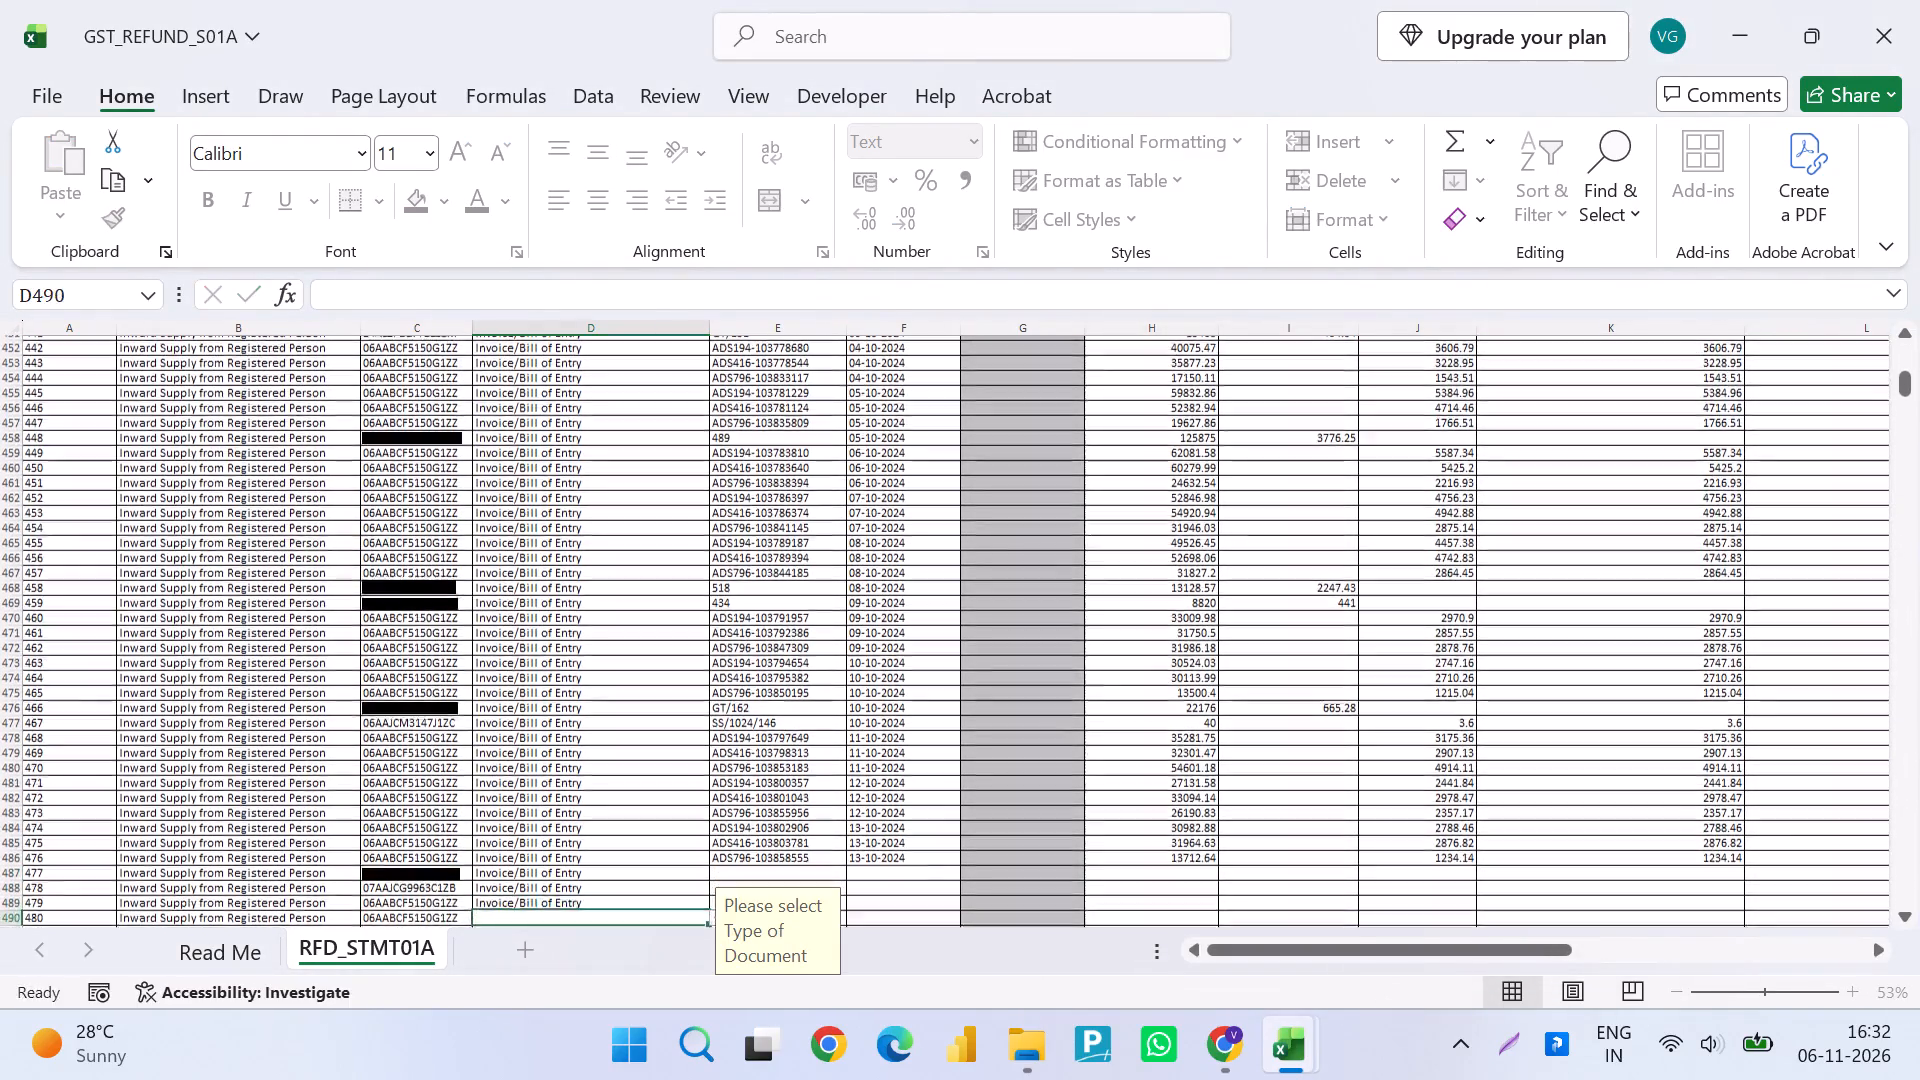
# Continue down column D and enter "Invoice/Bill of Entry" as the document type in cells D490 to D495.
pyautogui.press('i')
pyautogui.press('Return')
pyautogui.press('i')
pyautogui.press('Return')
pyautogui.press('i')
pyautogui.press('Return')
pyautogui.write('ii')
pyautogui.press('Return')
pyautogui.press('i')
pyautogui.press('Return')
pyautogui.press('i')
pyautogui.press('Return')
pyautogui.press('i')
pyautogui.press('Return')
pyautogui.write('ii')
pyautogui.press('Return')
pyautogui.press('i')
pyautogui.press('Return')
pyautogui.press('i')
pyautogui.press('Return')
pyautogui.press('i')
pyautogui.press('Return')
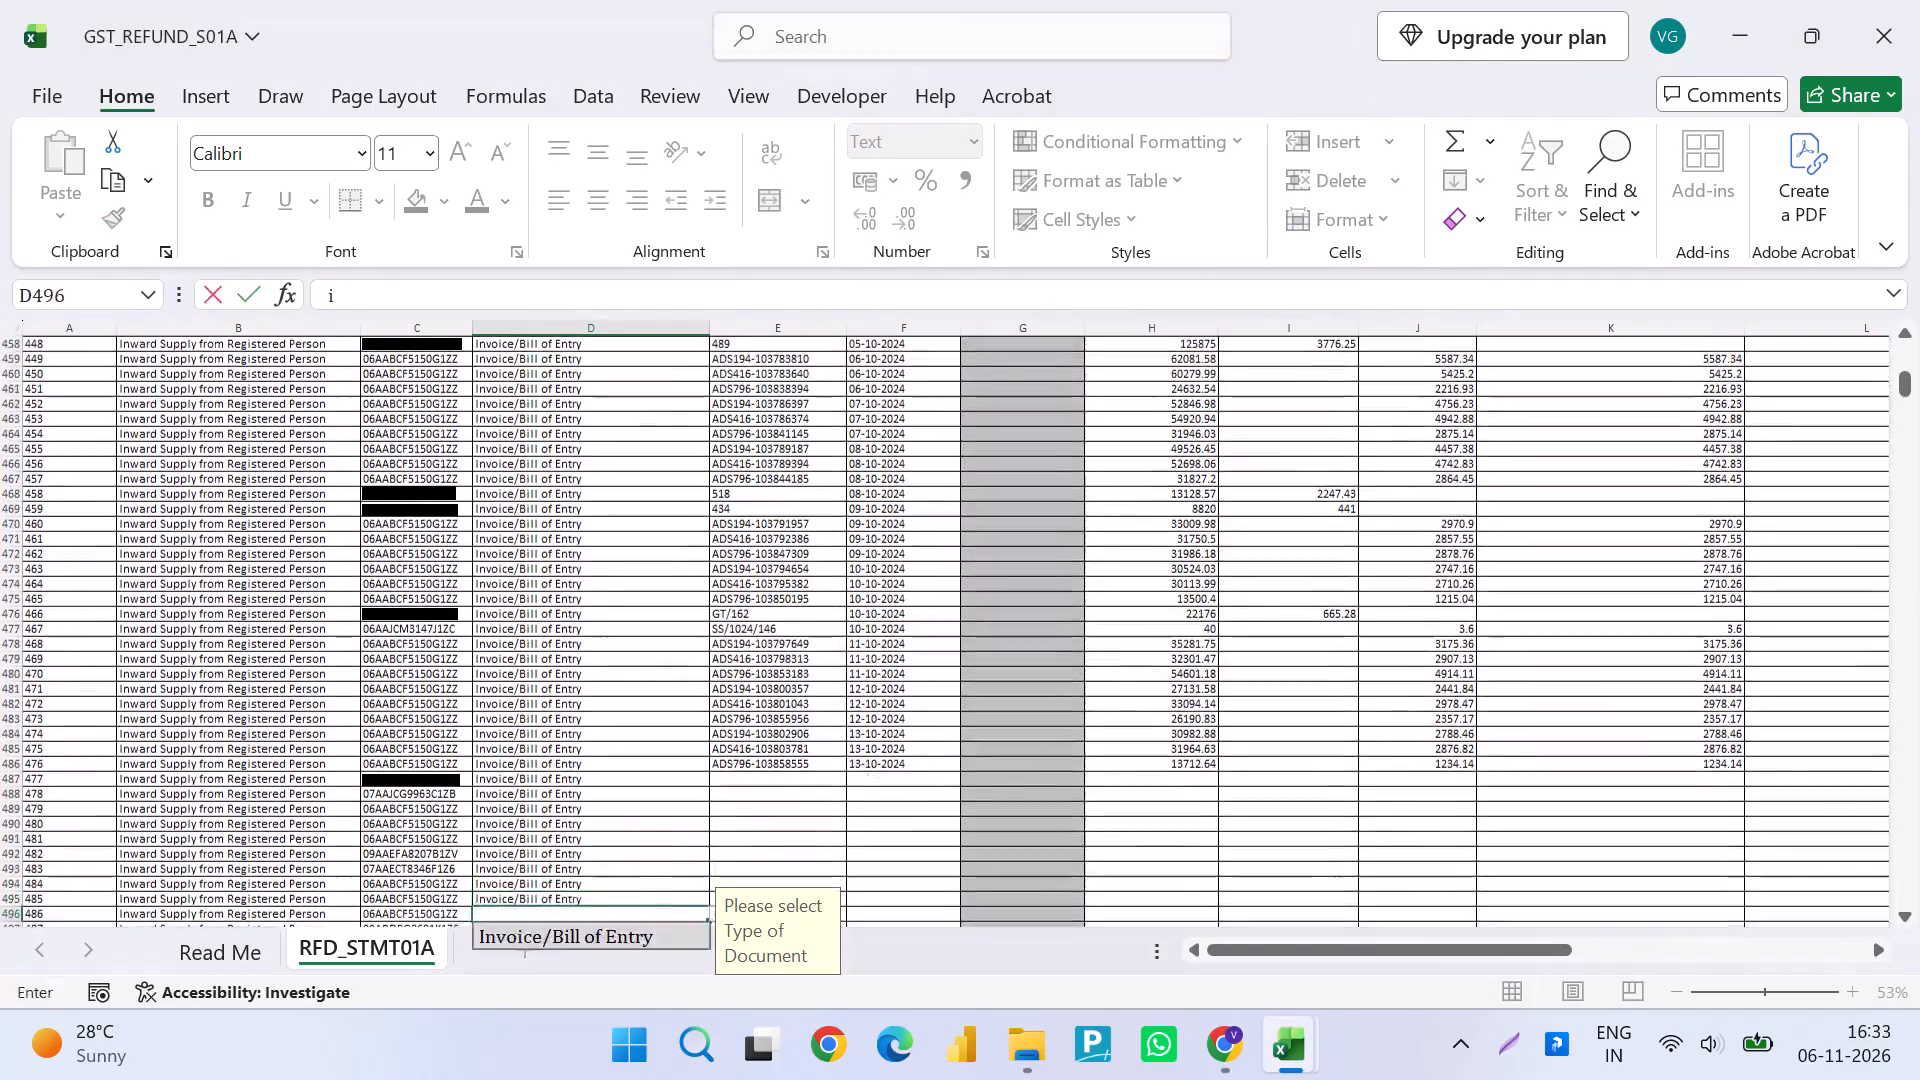
# Enter "Invoice/Bill of Entry" as the document type in cells D496 to D502.
pyautogui.press('i')
pyautogui.press('Return')
pyautogui.press('i')
pyautogui.press('Return')
pyautogui.write('ii')
pyautogui.press('Return')
pyautogui.press('i')
pyautogui.press('Return')
pyautogui.press('i')
pyautogui.press('Return')
pyautogui.press('i')
pyautogui.press('Return')
pyautogui.press('i')
pyautogui.press('Return')
pyautogui.write('ii')
pyautogui.press('Return')
pyautogui.press('i')
pyautogui.press('Return')
pyautogui.press('i')
pyautogui.press('Return')
# Enter "Invoice/Bill of Entry" as the document type in cells D503 to D507.
pyautogui.press('i')
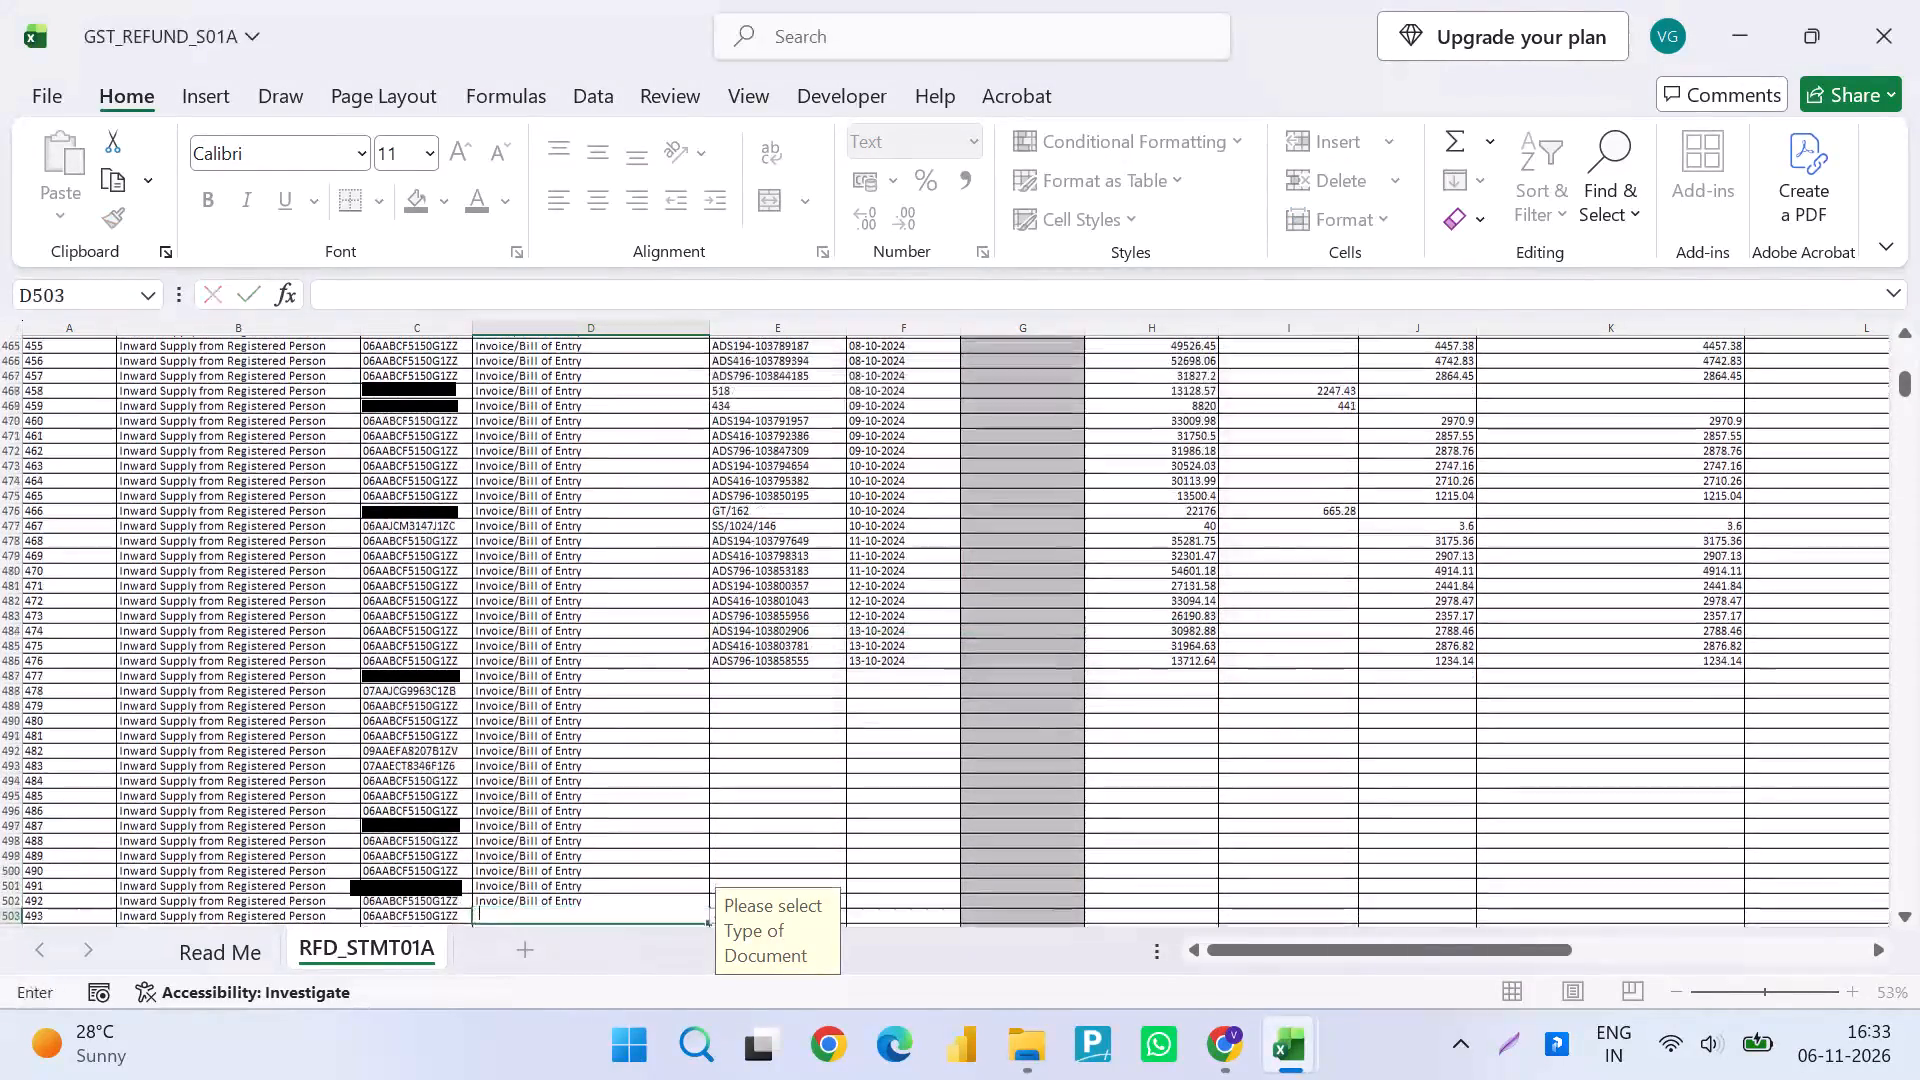
pyautogui.press('Return')
pyautogui.press('i')
pyautogui.press('Return')
pyautogui.press('i')
pyautogui.press('Return')
pyautogui.write('ii')
pyautogui.press('Return')
pyautogui.press('i')
pyautogui.press('Return')
pyautogui.press('i')
pyautogui.press('Return')
pyautogui.press('i')
pyautogui.press('Return')
# Continue down column D with "Invoice/Bill of Entry" as the document type in cells D508 to D512.
pyautogui.press('i')
pyautogui.press('Return')
pyautogui.press('i')
pyautogui.press('Return')
pyautogui.press('i')
pyautogui.press('Return')
pyautogui.write('ii')
pyautogui.press('Return')
pyautogui.press('i')
pyautogui.press('Return')
pyautogui.press('i')
pyautogui.press('Return')
pyautogui.press('i')
pyautogui.press('Return')
# Enter "Invoice/Bill of Entry" as the document type in cells D513 to D517.
pyautogui.press('i')
pyautogui.press('Return')
pyautogui.press('i')
pyautogui.press('Return')
pyautogui.write('ii')
pyautogui.press('Return')
pyautogui.press('i')
pyautogui.press('Return')
pyautogui.press('i')
pyautogui.press('Return')
pyautogui.press('i')
pyautogui.press('Return')
pyautogui.press('i')
pyautogui.press('Return')
# Fill cells D518 to D522 with the document type "Invoice/Bill of Entry".
pyautogui.press('i')
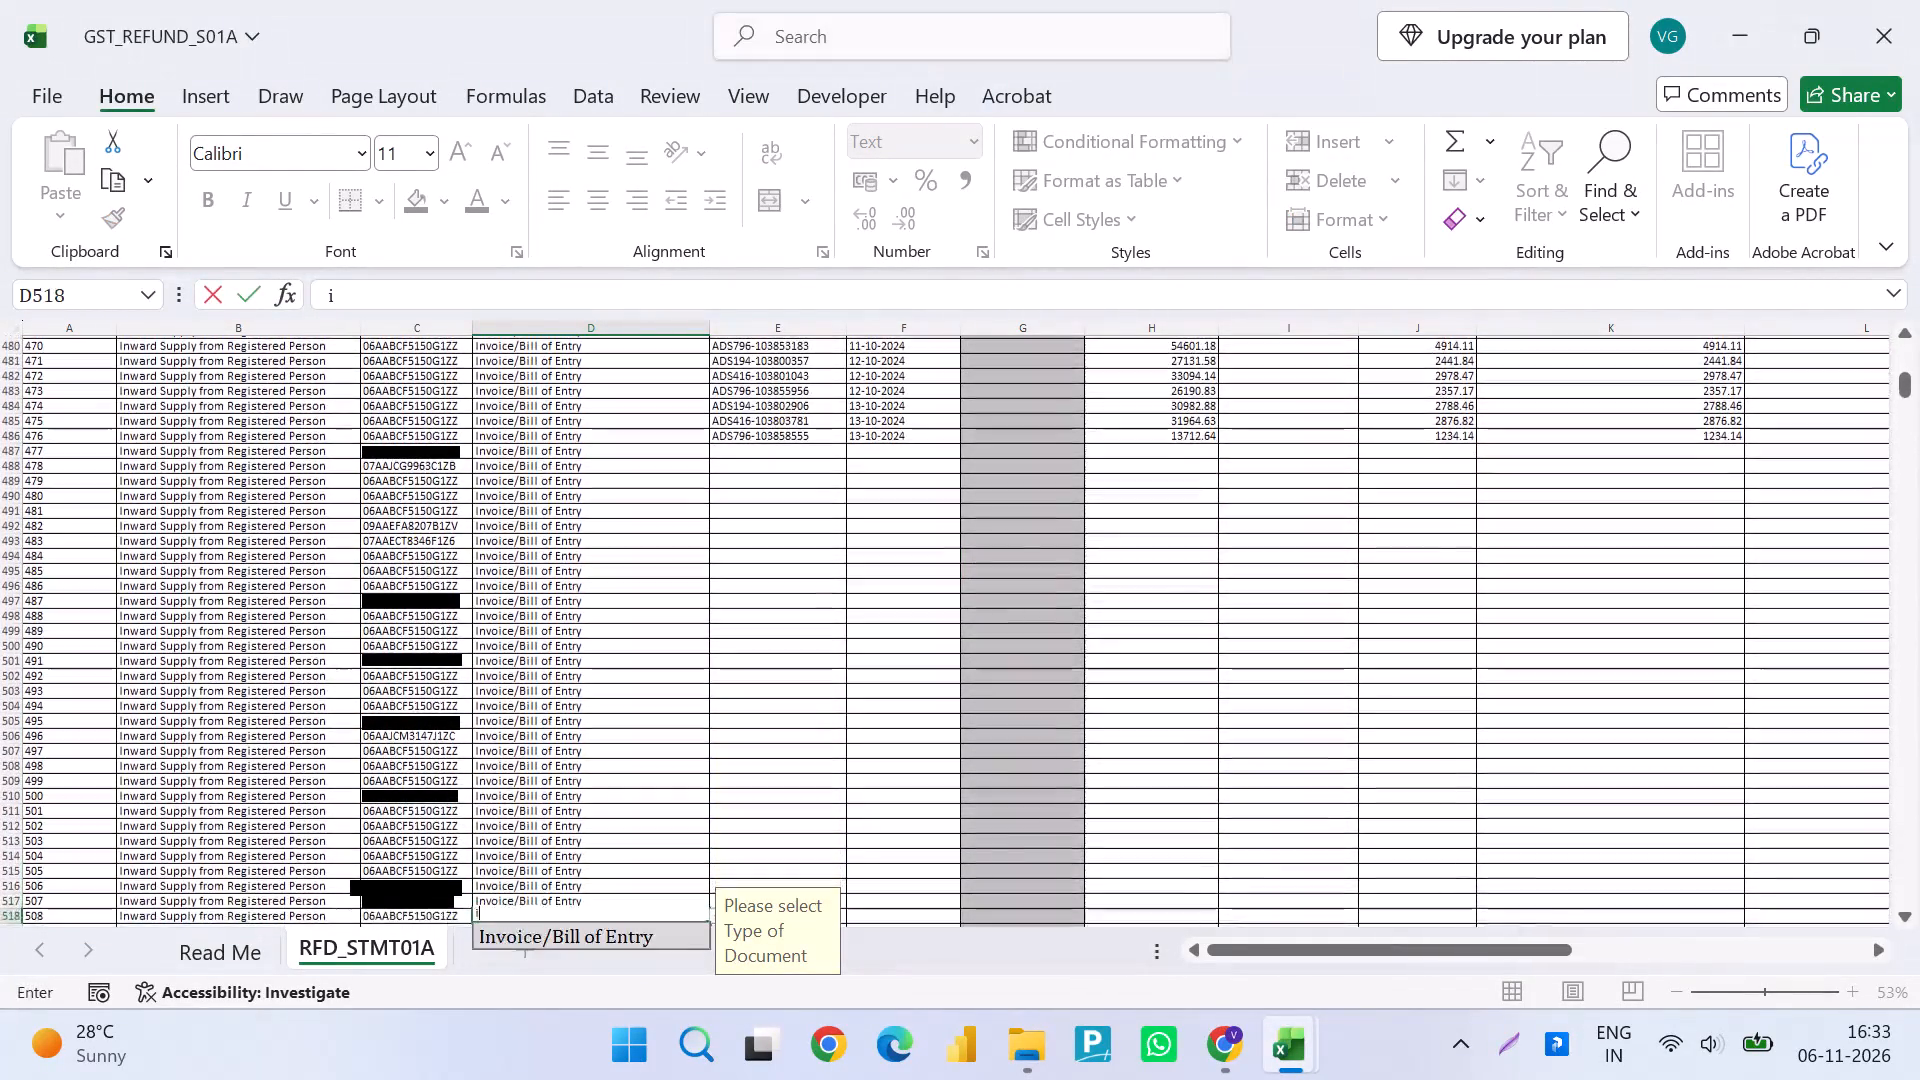
pyautogui.press('Return')
pyautogui.press('i')
pyautogui.press('Return')
pyautogui.press('i')
pyautogui.press('Return')
pyautogui.write('ii')
pyautogui.press('Return')
pyautogui.press('i')
pyautogui.press('Return')
pyautogui.press('i')
pyautogui.press('Return')
pyautogui.press('i')
pyautogui.press('Return')
# Enter "Invoice/Bill of Entry" as the document type in cells D523 to D526.
pyautogui.press('i')
pyautogui.press('Return')
pyautogui.press('i')
pyautogui.press('Return')
pyautogui.press('i')
pyautogui.press('Return')
pyautogui.write('ii')
pyautogui.press('Return')
pyautogui.press('i')
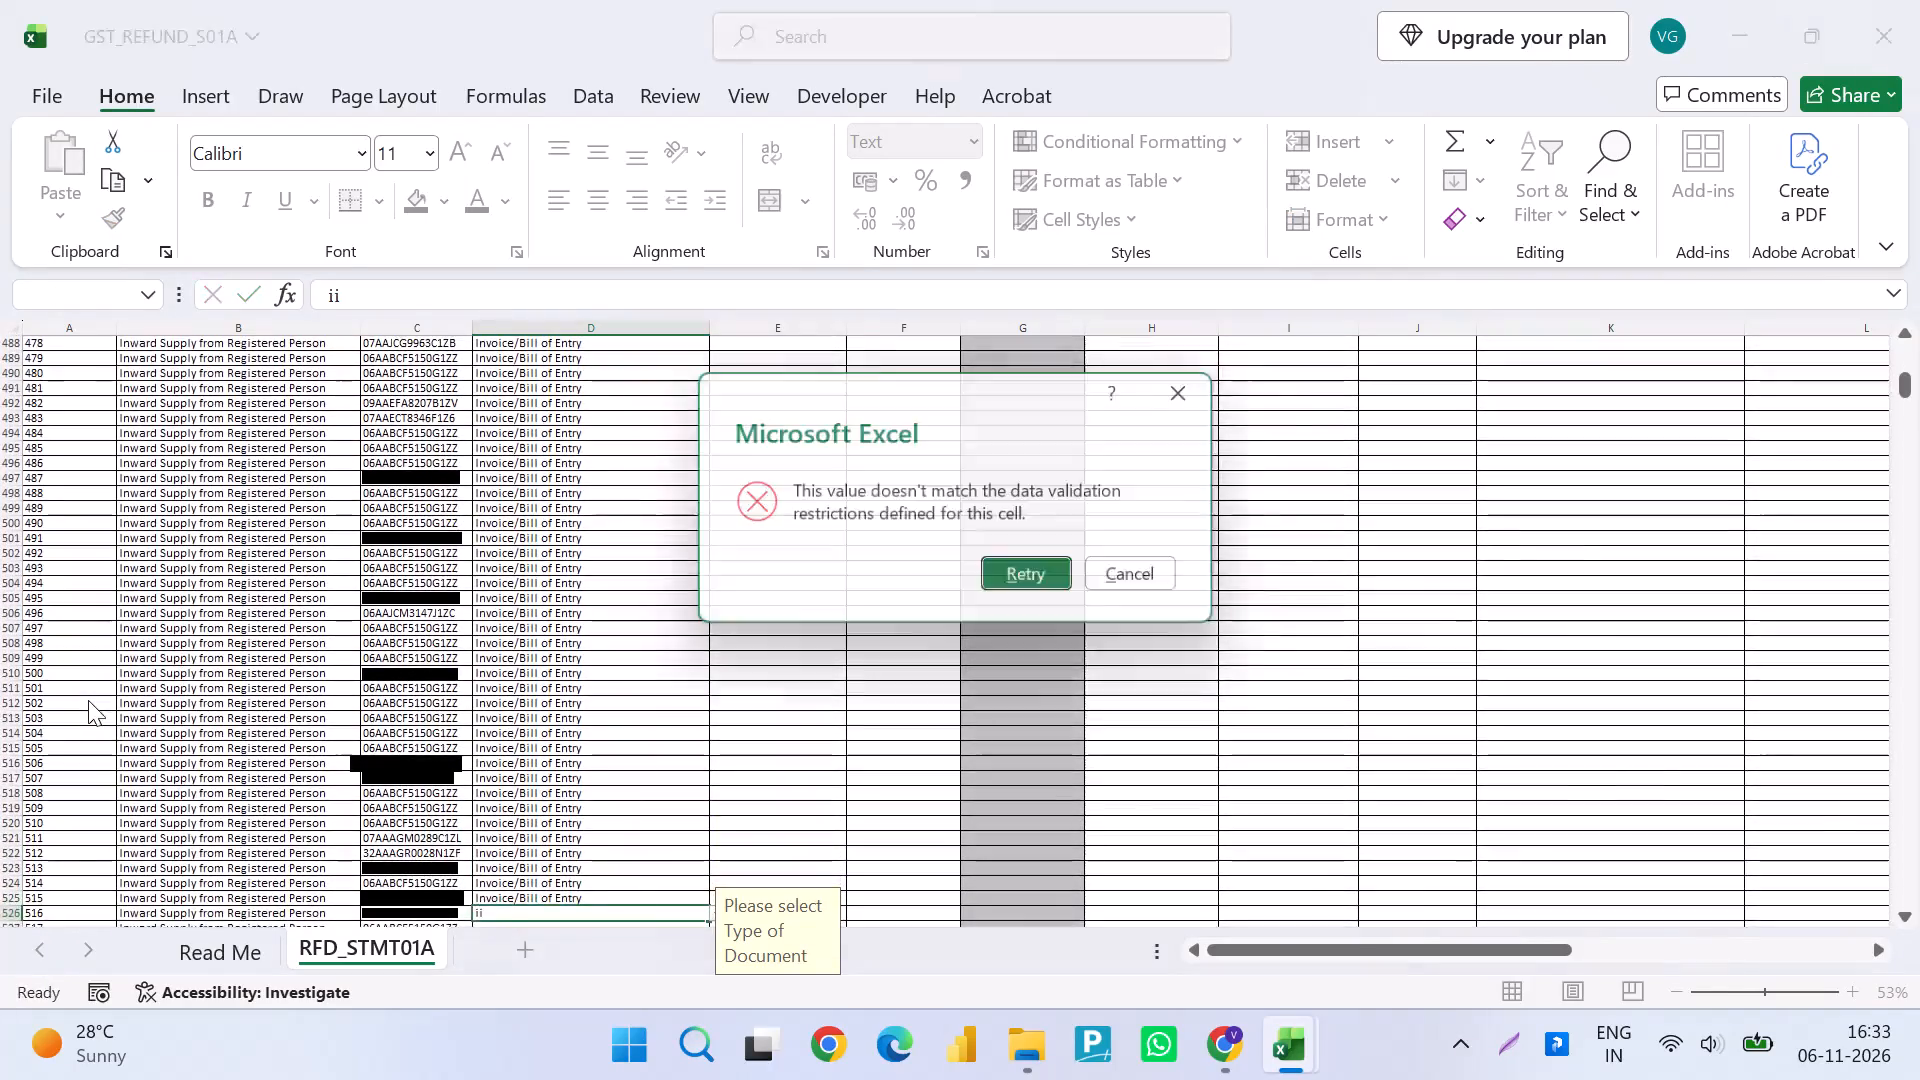
pyautogui.press('Return')
pyautogui.press('i')
pyautogui.press('Return')
# Enter "Invoice/Bill of Entry" as the document type in cells D527 to D529.
pyautogui.press('i')
pyautogui.press('Return')
pyautogui.press('i')
pyautogui.press('Return')
pyautogui.press('i')
pyautogui.press('Return')
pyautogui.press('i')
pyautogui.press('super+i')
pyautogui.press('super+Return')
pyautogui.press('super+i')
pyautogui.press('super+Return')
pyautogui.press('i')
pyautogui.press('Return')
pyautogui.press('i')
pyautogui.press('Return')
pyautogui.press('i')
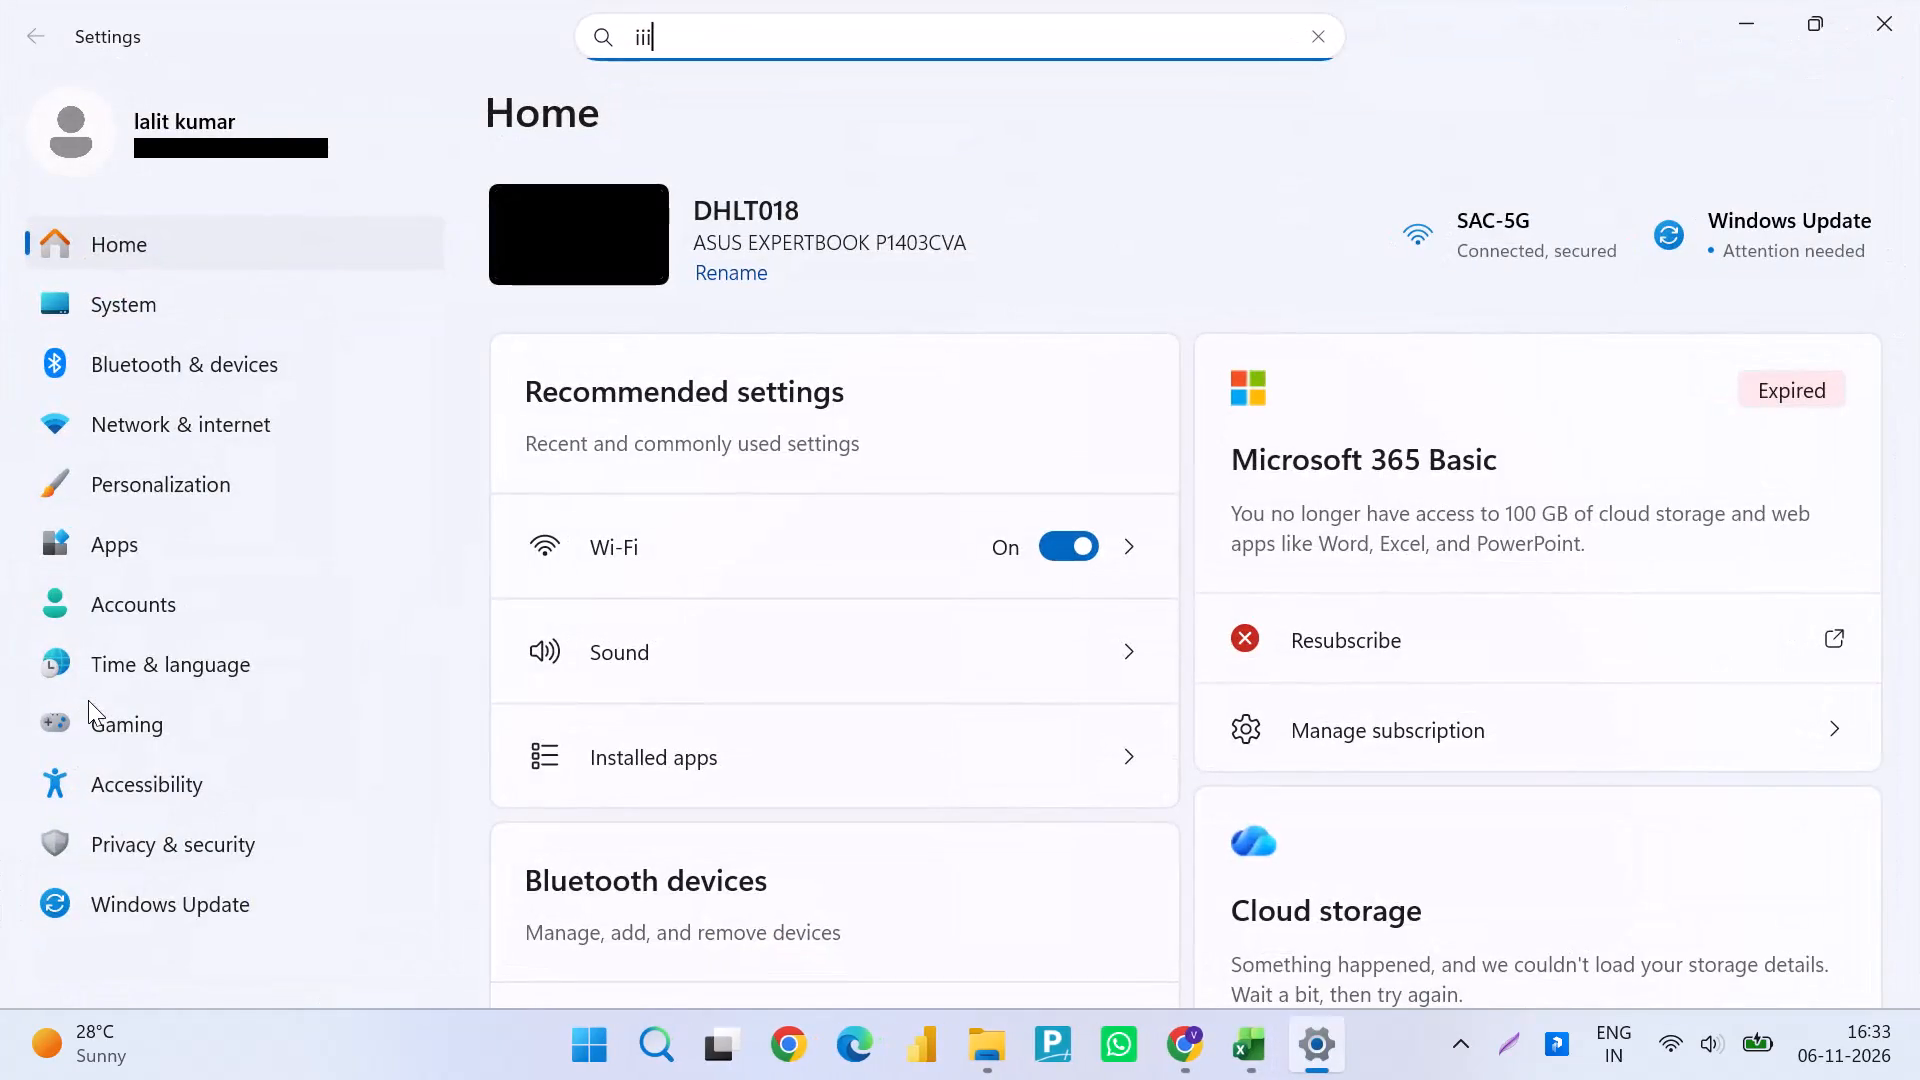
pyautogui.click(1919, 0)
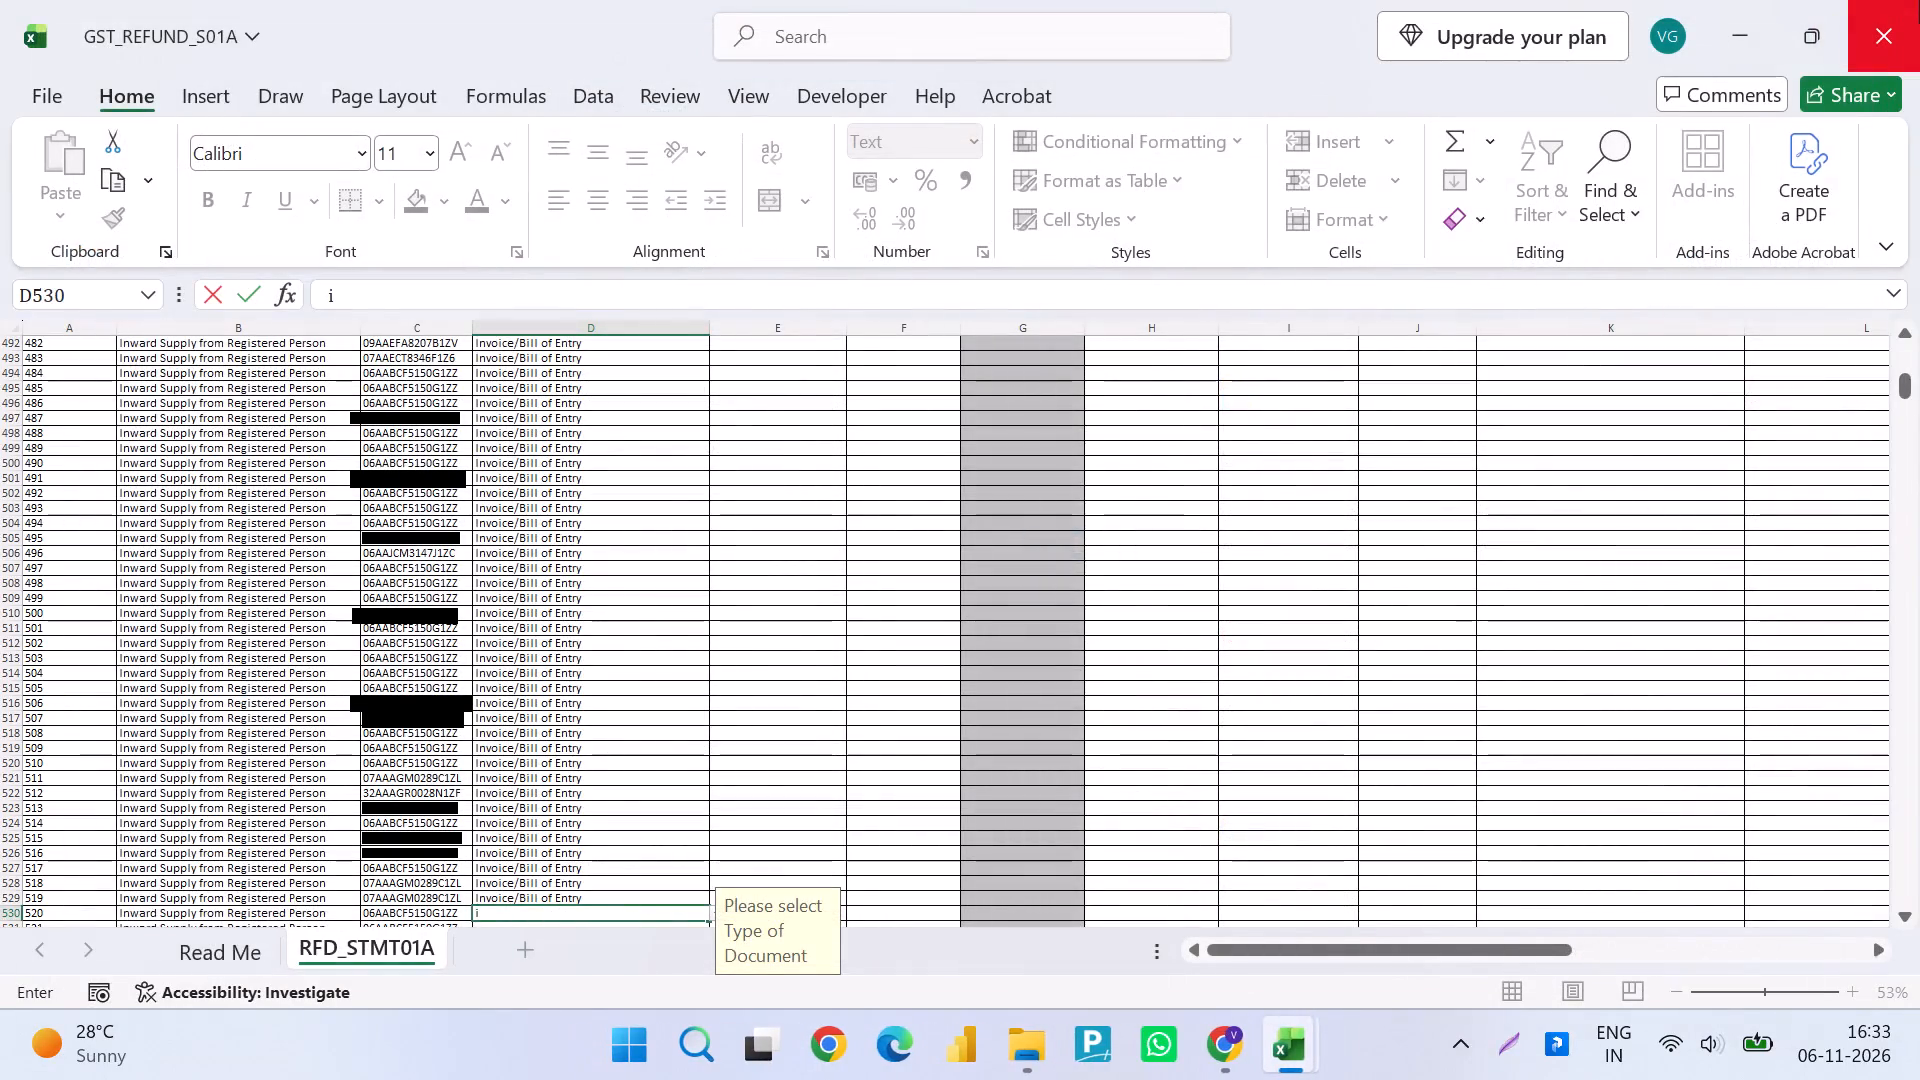
# Enter "Invoice/Bill of Entry" as the document type in cells D530 to D535.
pyautogui.press('Return')
pyautogui.press('Return')
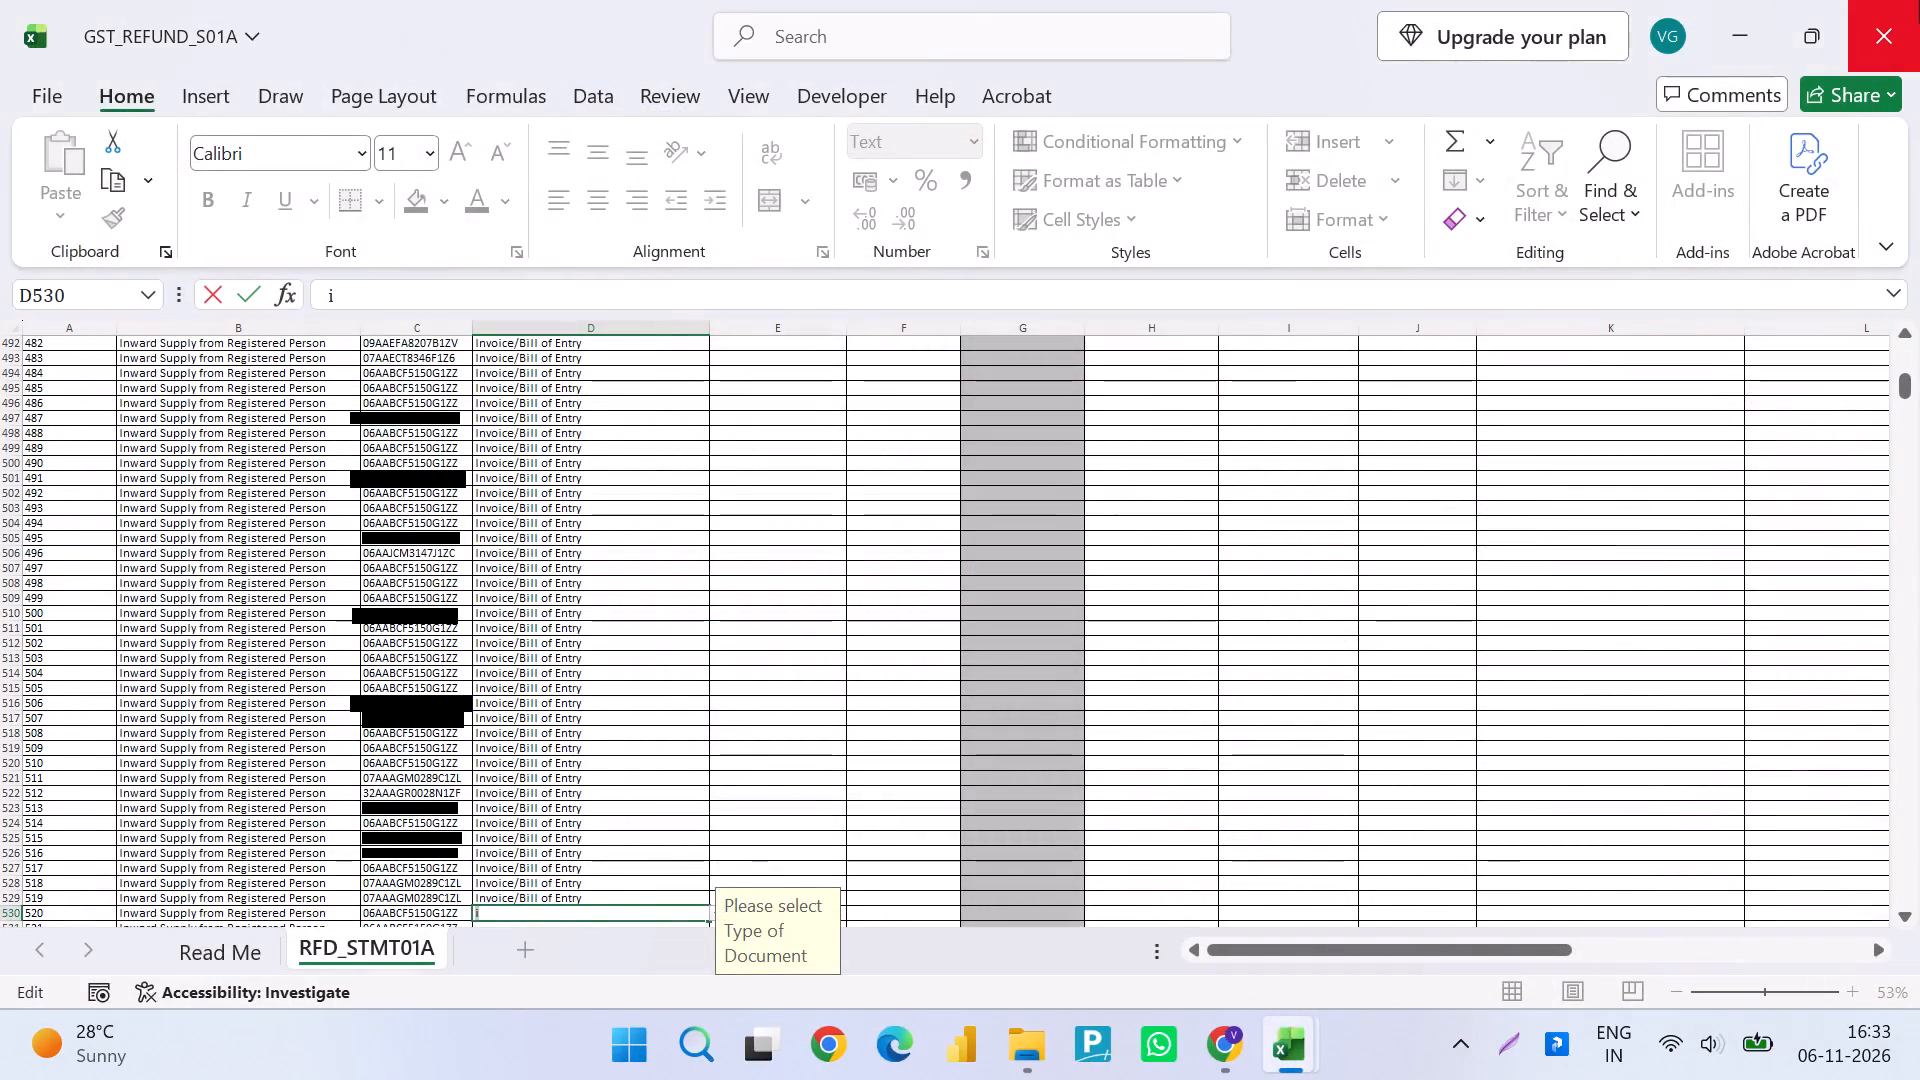
pyautogui.press('i')
pyautogui.press('Return')
pyautogui.press('i')
pyautogui.press('Return')
pyautogui.press('i')
pyautogui.press('Return')
pyautogui.press('i')
pyautogui.press('Return')
pyautogui.press('i')
pyautogui.press('Return')
pyautogui.press('i')
pyautogui.press('Return')
# Continue down column D with "Invoice/Bill of Entry" as the document type in cells D536 to D542.
pyautogui.press('i')
pyautogui.press('Return')
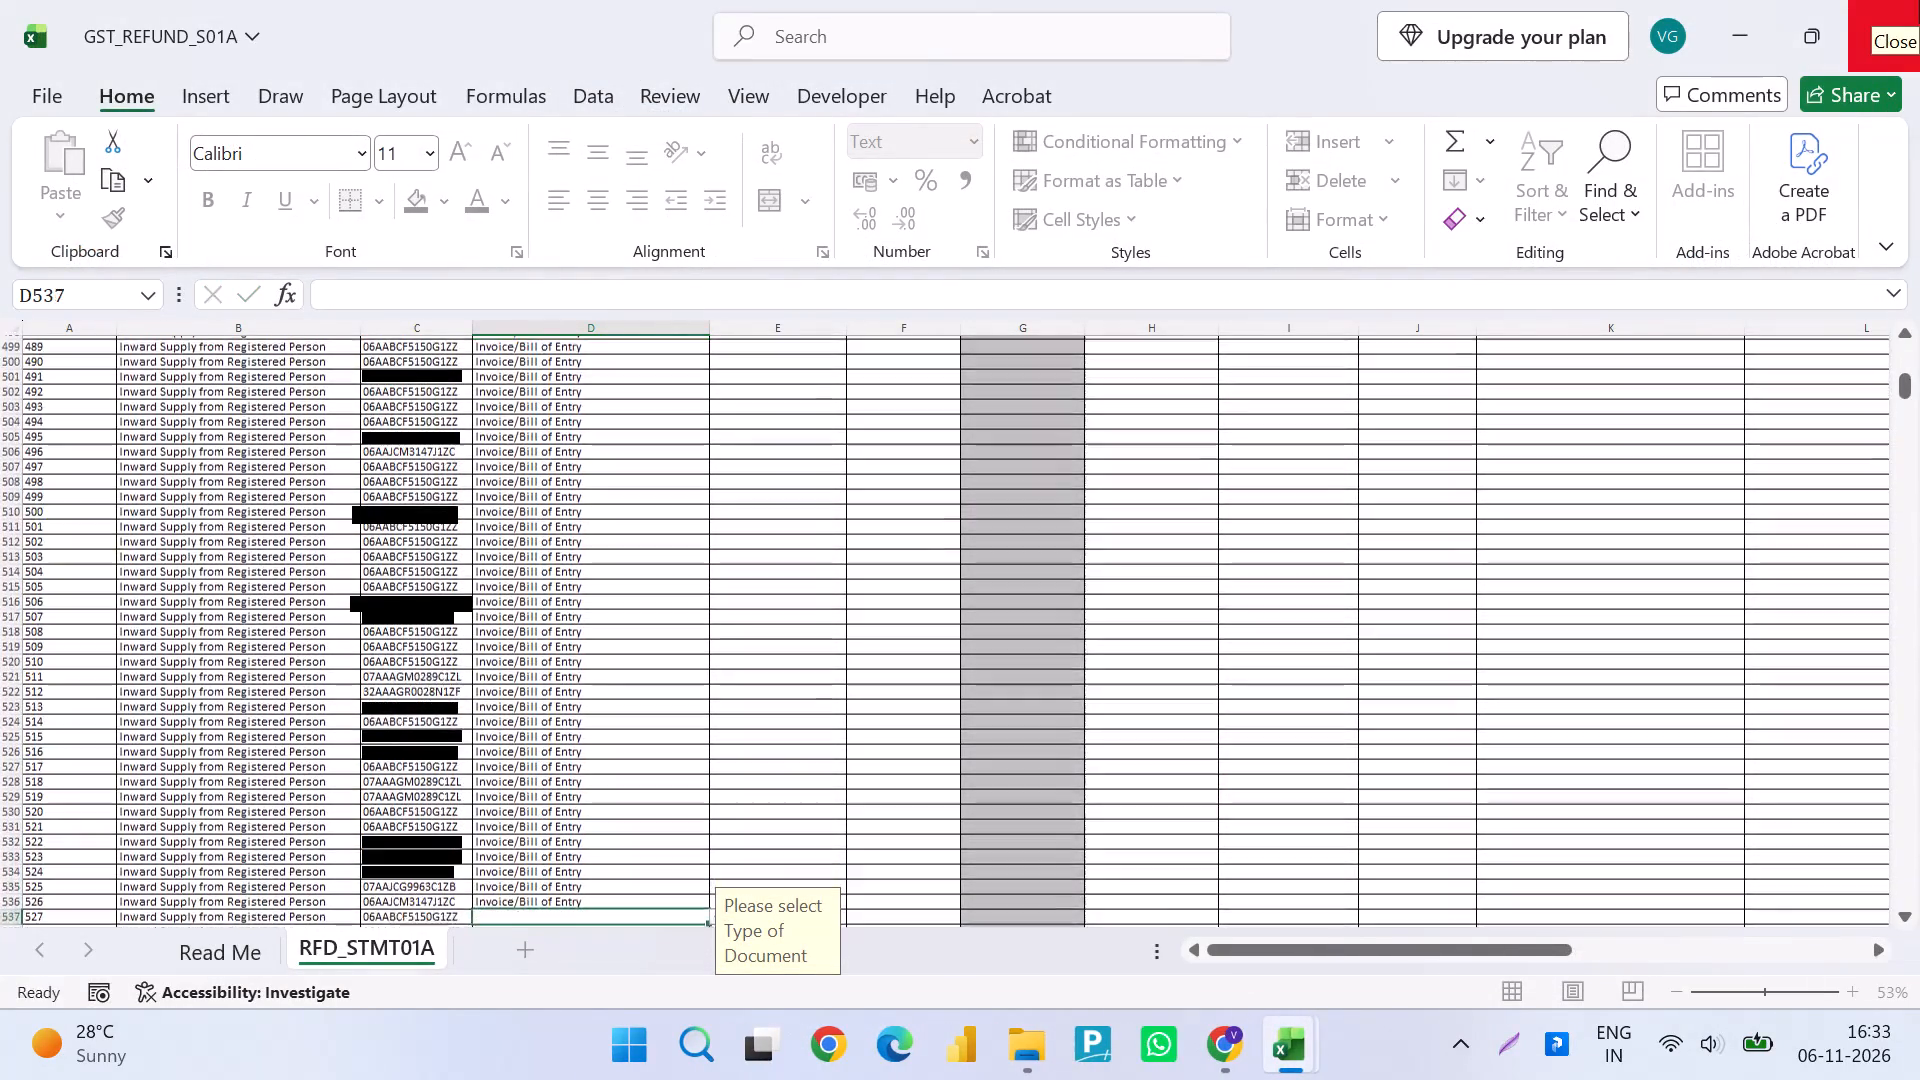
pyautogui.press('i')
pyautogui.press('Return')
pyautogui.press('i')
pyautogui.press('Return')
pyautogui.press('i')
pyautogui.press('Return')
pyautogui.press('i')
pyautogui.press('Return')
pyautogui.press('i')
pyautogui.press('Return')
pyautogui.press('i')
pyautogui.press('Return')
# Enter "Invoice/Bill of Entry" as the document type in cells D543 to D548.
pyautogui.press('i')
pyautogui.press('Return')
pyautogui.press('i')
pyautogui.press('Return')
pyautogui.press('i')
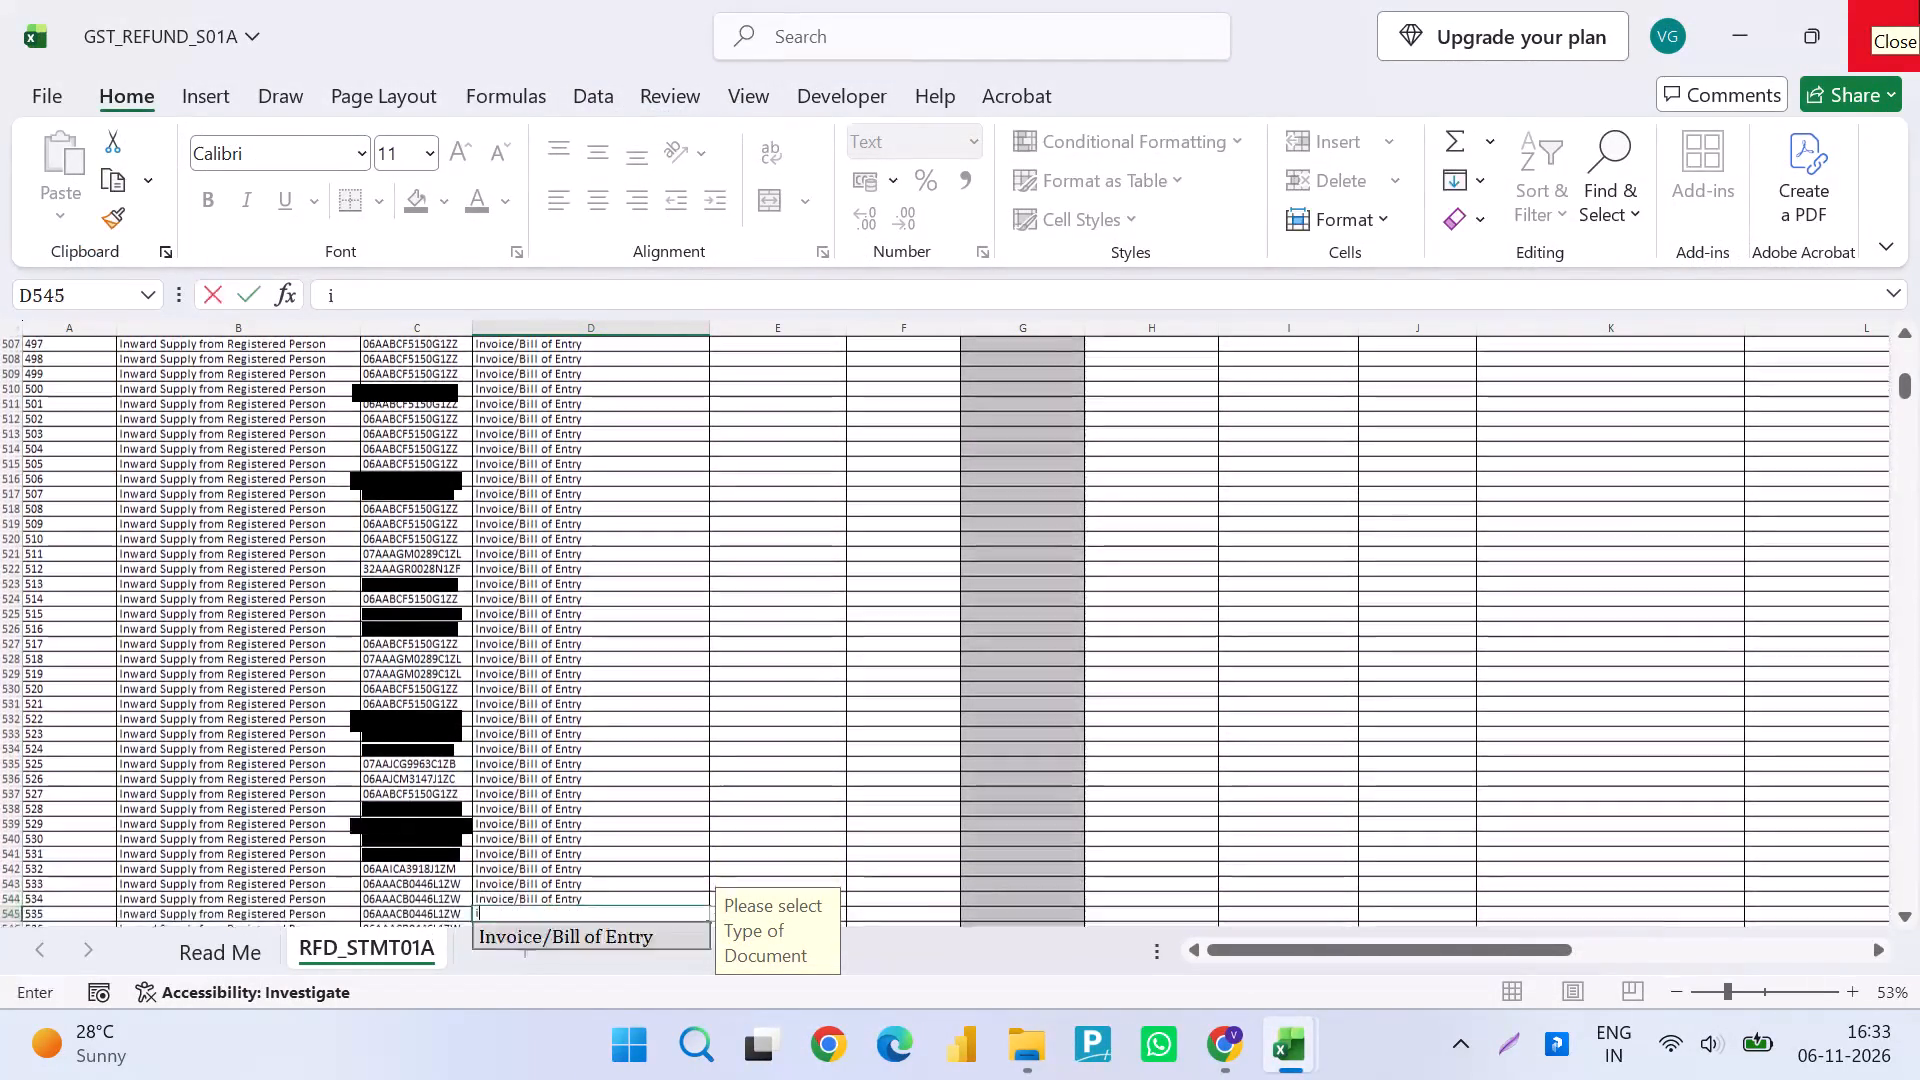
pyautogui.press('Return')
pyautogui.press('i')
pyautogui.press('Return')
pyautogui.press('i')
pyautogui.press('Return')
pyautogui.press('i')
pyautogui.press('Return')
# Fill cells D549 to D553 with the document type "Invoice/Bill of Entry".
pyautogui.press('i')
pyautogui.press('Return')
pyautogui.press('i')
pyautogui.press('Return')
pyautogui.press('i')
pyautogui.press('Return')
pyautogui.press('i')
pyautogui.press('Return')
pyautogui.press('i')
pyautogui.press('Return')
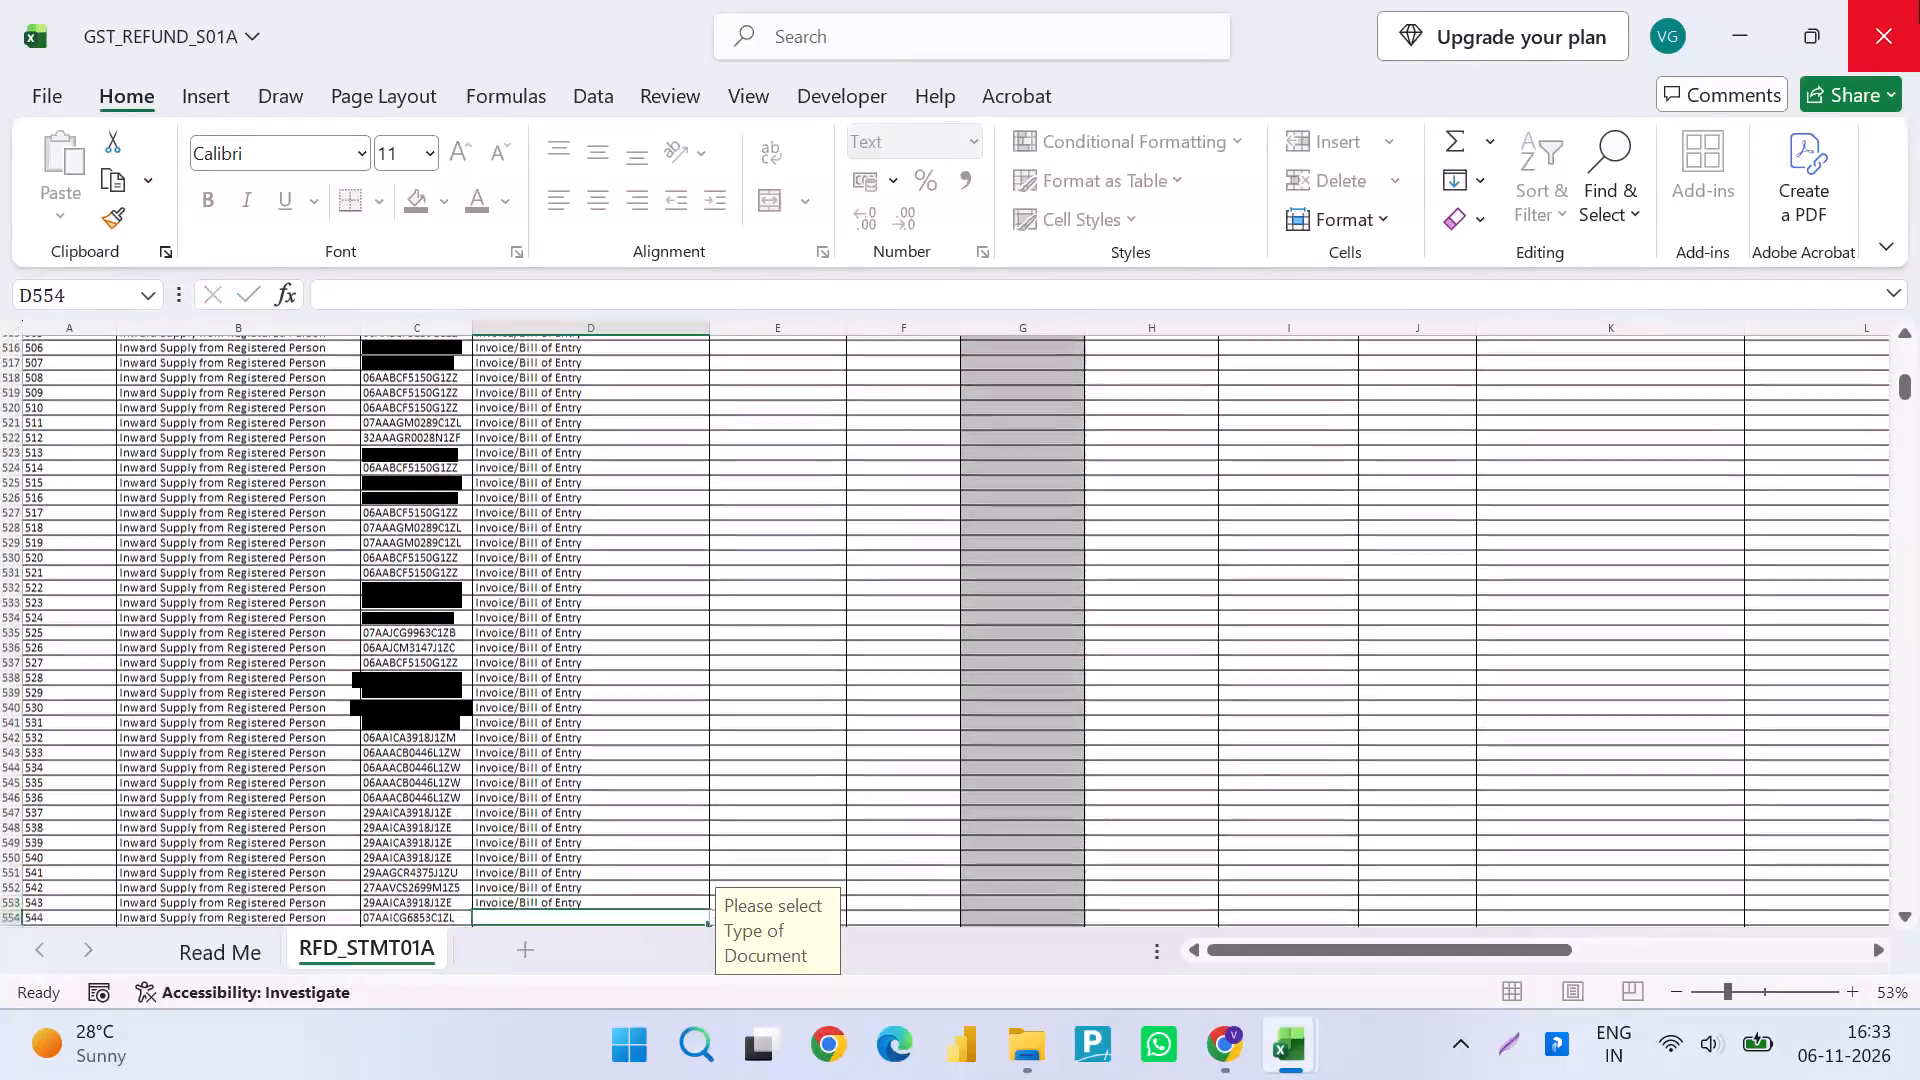
# Enter "Invoice/Bill of Entry" as the document type in cells D554 to D560.
pyautogui.press('i')
pyautogui.press('Return')
pyautogui.press('i')
pyautogui.press('Return')
pyautogui.press('i')
pyautogui.press('Return')
pyautogui.press('i')
pyautogui.press('Return')
pyautogui.press('i')
pyautogui.press('Return')
pyautogui.press('i')
pyautogui.press('Return')
pyautogui.press('i')
pyautogui.press('Return')
# Continue down column D with "Invoice/Bill of Entry" as the document type in cells D561 to D567.
pyautogui.press('i')
pyautogui.press('Return')
pyautogui.press('i')
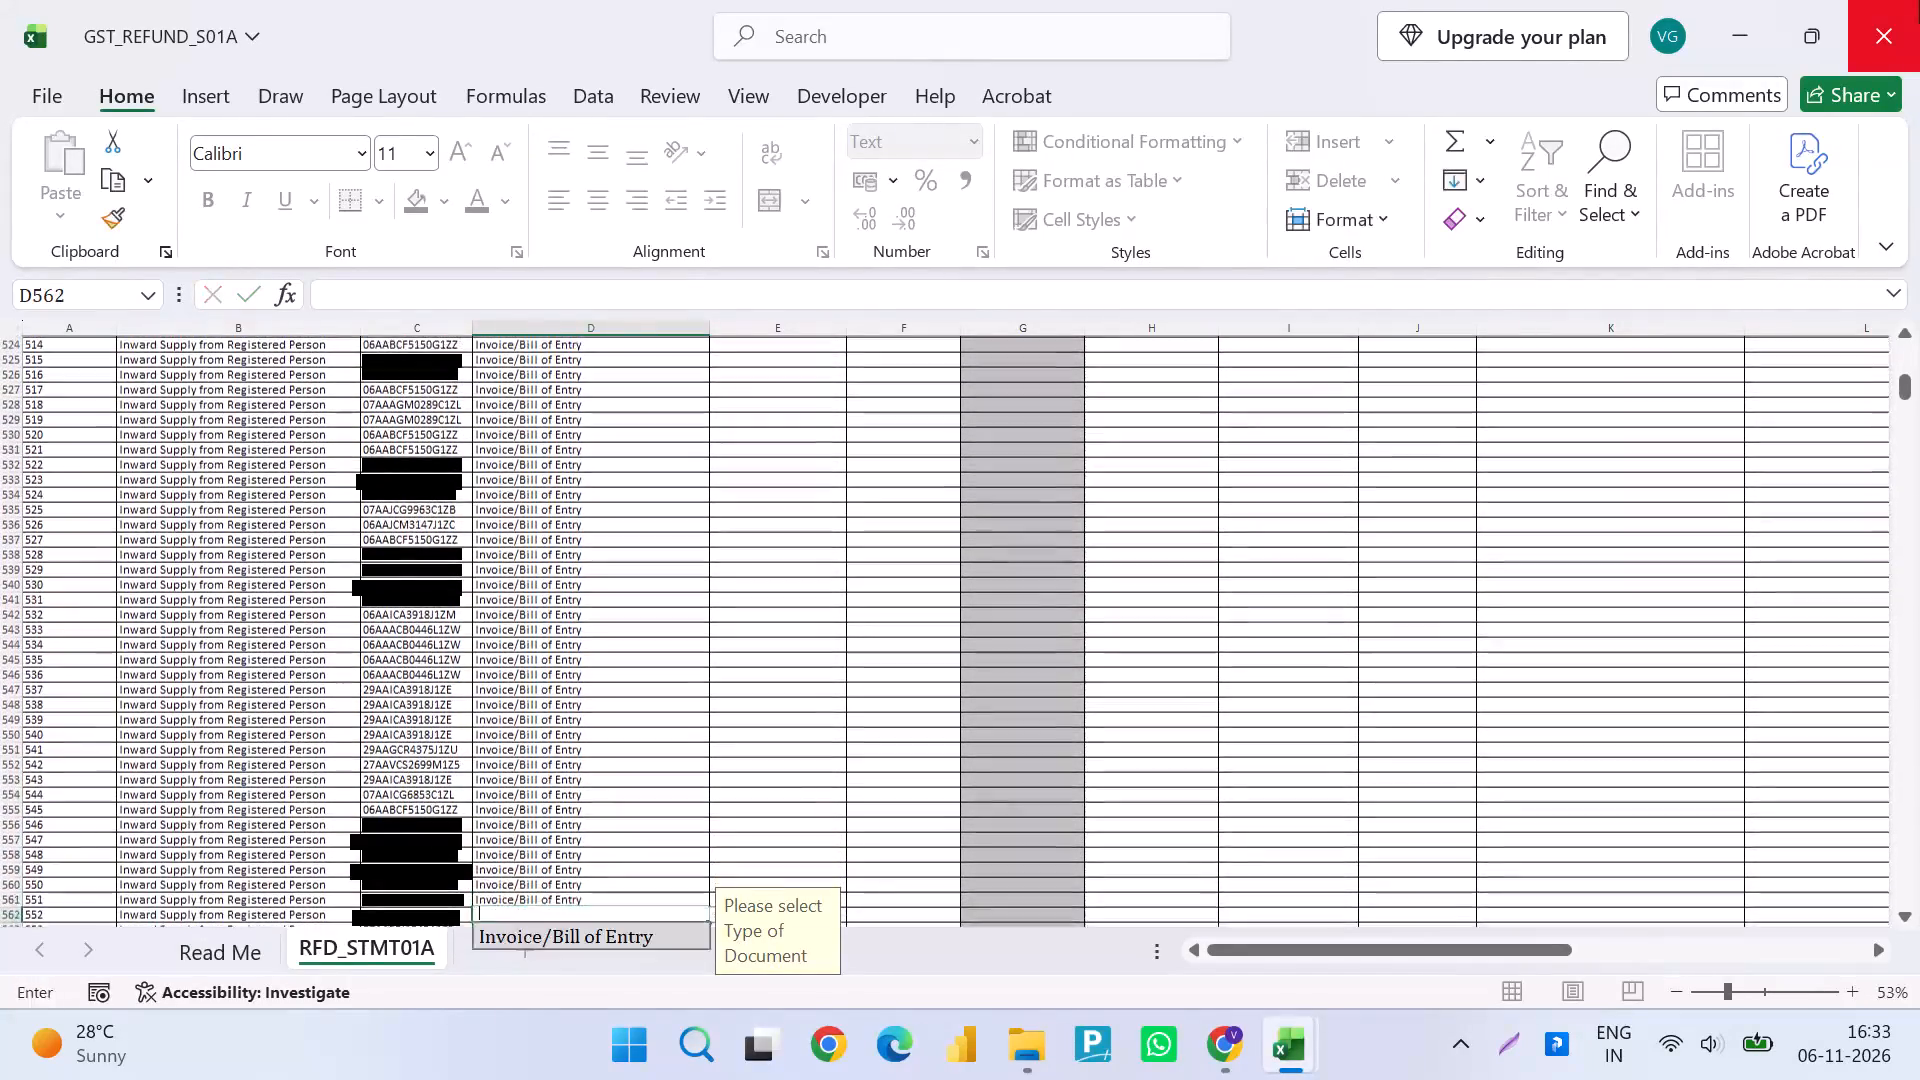
pyautogui.press('Return')
pyautogui.press('i')
pyautogui.press('Return')
pyautogui.press('i')
pyautogui.press('Return')
pyautogui.press('i')
pyautogui.press('Return')
pyautogui.press('i')
pyautogui.press('Return')
pyautogui.press('i')
pyautogui.press('Return')
# Fill cells D568 to D574 with the document type "Invoice/Bill of Entry".
pyautogui.press('i')
pyautogui.press('Return')
pyautogui.press('i')
pyautogui.press('Return')
pyautogui.press('i')
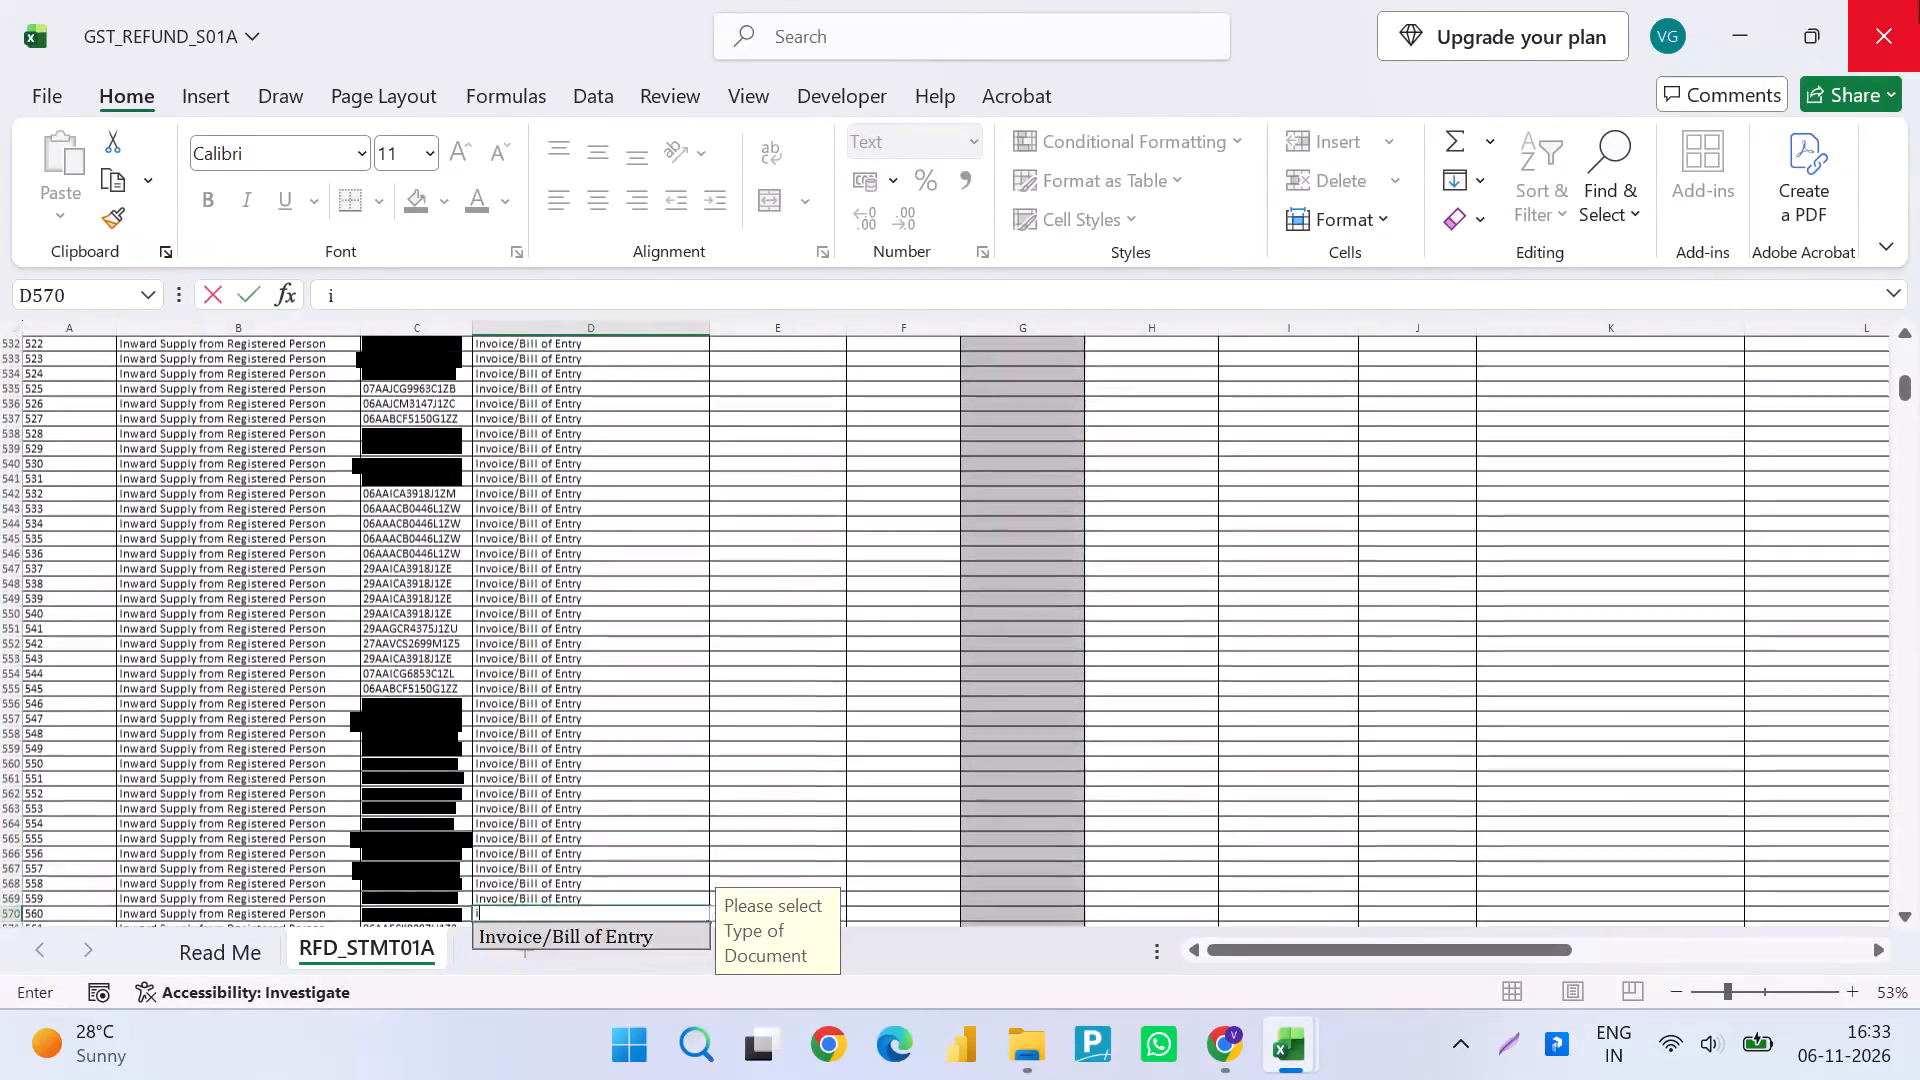
pyautogui.press('Return')
pyautogui.press('i')
pyautogui.press('Return')
pyautogui.press('i')
pyautogui.press('Return')
pyautogui.press('i')
pyautogui.press('Return')
pyautogui.press('i')
pyautogui.press('Return')
# Enter "Invoice/Bill of Entry" as the document type in cells D575 to D581.
pyautogui.press('i')
pyautogui.press('Return')
pyautogui.press('i')
pyautogui.press('Return')
pyautogui.press('i')
pyautogui.press('Return')
pyautogui.press('i')
pyautogui.press('Return')
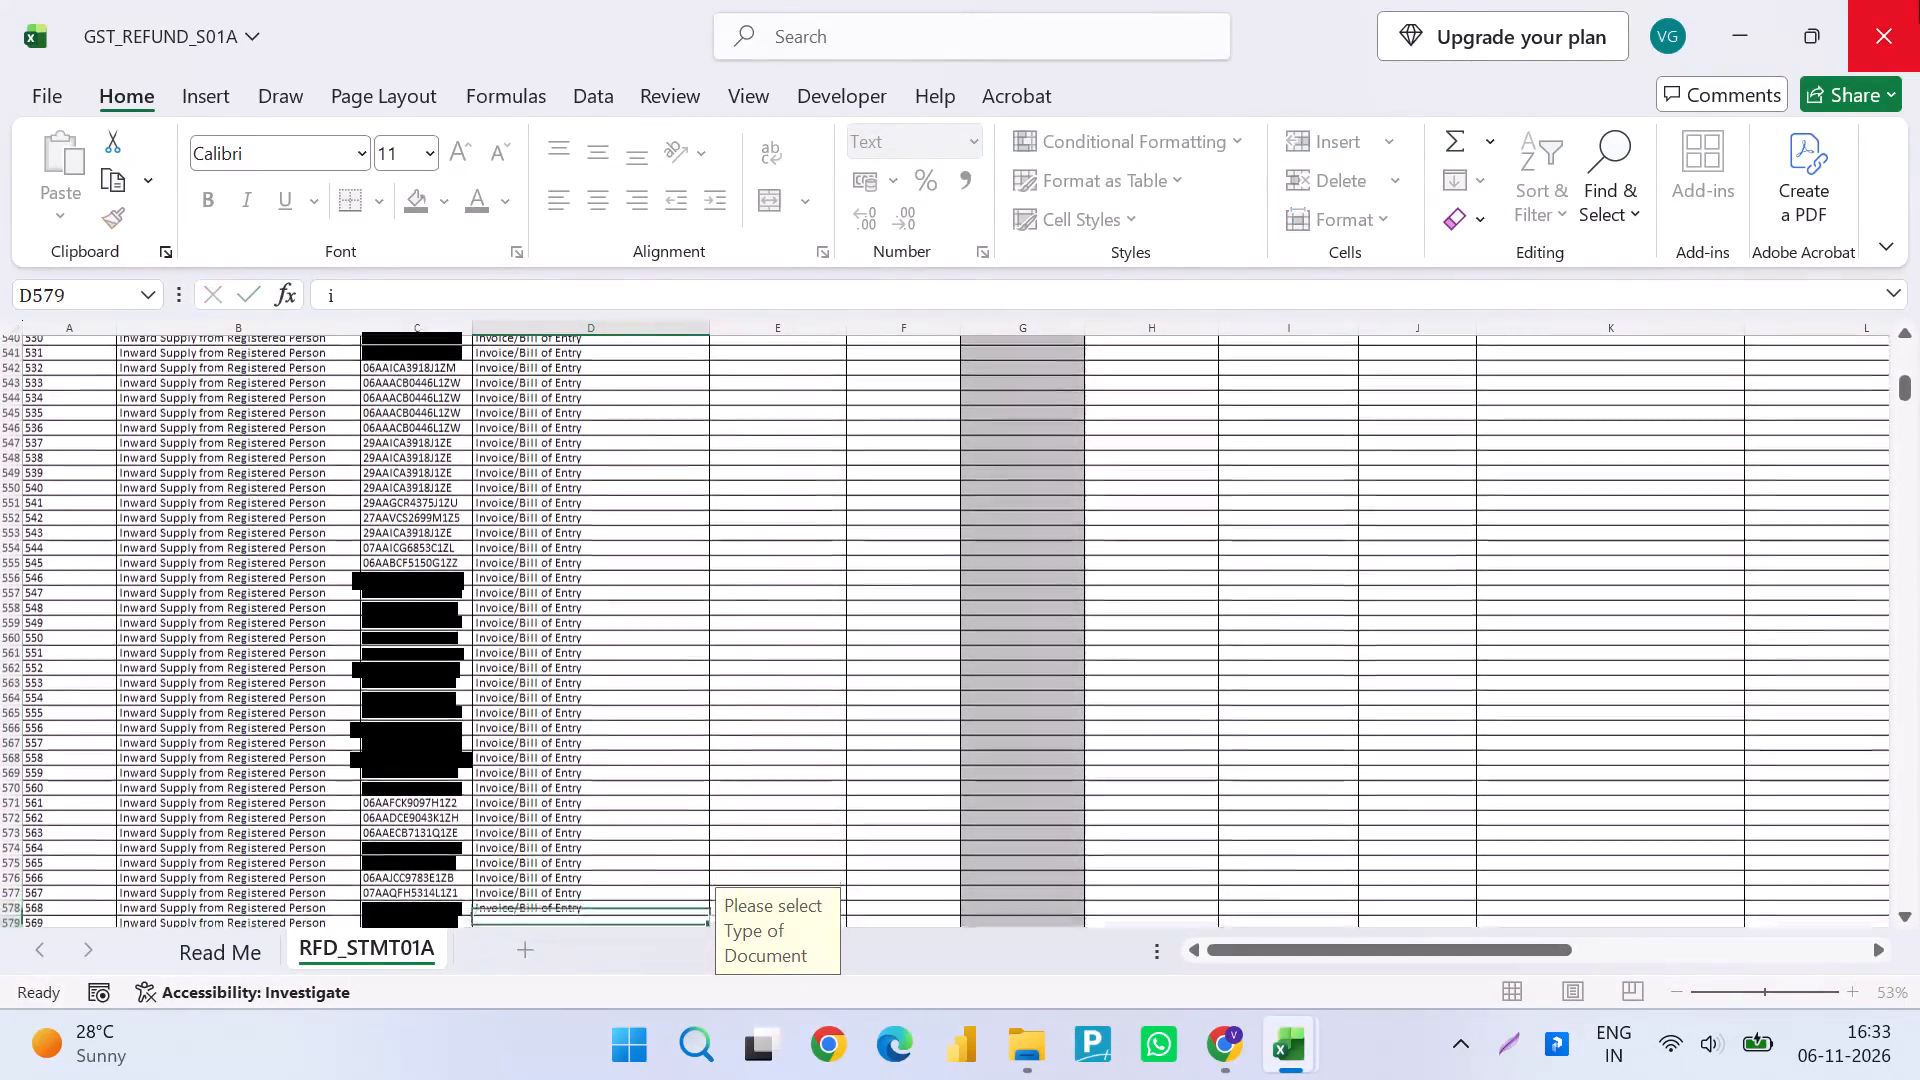
pyautogui.press('i')
pyautogui.press('Return')
pyautogui.press('i')
pyautogui.press('Return')
pyautogui.press('i')
pyautogui.press('Return')
# Set the document type in cells D582 to D587 to "Invoice/Bill of Entry".
pyautogui.press('i')
pyautogui.press('Return')
pyautogui.press('i')
pyautogui.press('Return')
pyautogui.press('i')
pyautogui.press('Return')
pyautogui.press('i')
pyautogui.press('Return')
pyautogui.press('i')
pyautogui.press('Return')
pyautogui.press('i')
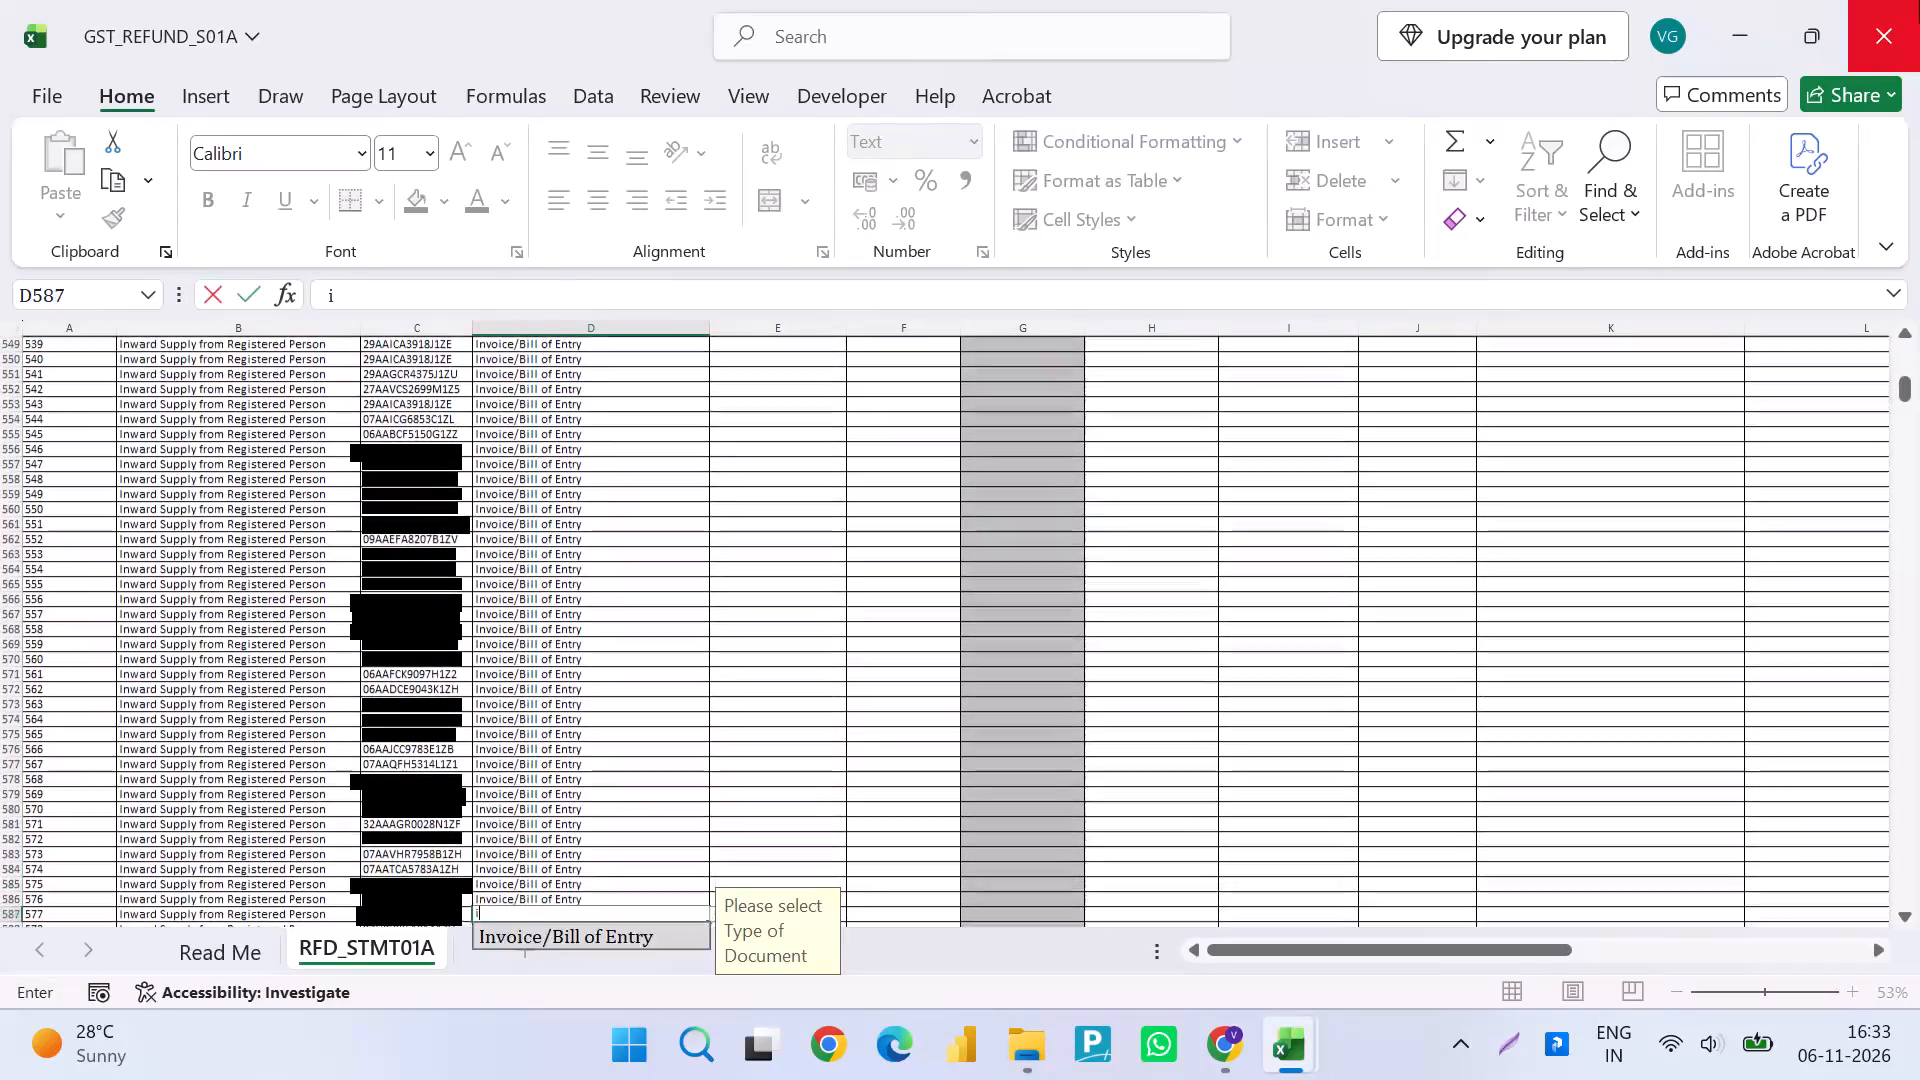
pyautogui.press('Return')
# Fill cells D588 to D590 with the document type "Invoice/Bill of Entry".
pyautogui.write('ii')
pyautogui.press('Return')
pyautogui.press('i')
pyautogui.press('Return')
pyautogui.press('i')
pyautogui.press('Return')
pyautogui.press('i')
pyautogui.press('Return')
pyautogui.press('i')
pyautogui.press('Return')
# Enter "Invoice/Bill of Entry" as the document type in cells D591 to D594.
pyautogui.write('ii')
pyautogui.press('Return')
pyautogui.press('i')
pyautogui.press('Return')
pyautogui.press('i')
pyautogui.press('Return')
pyautogui.press('i')
pyautogui.press('Return')
pyautogui.press('i')
pyautogui.press('Return')
pyautogui.press('i')
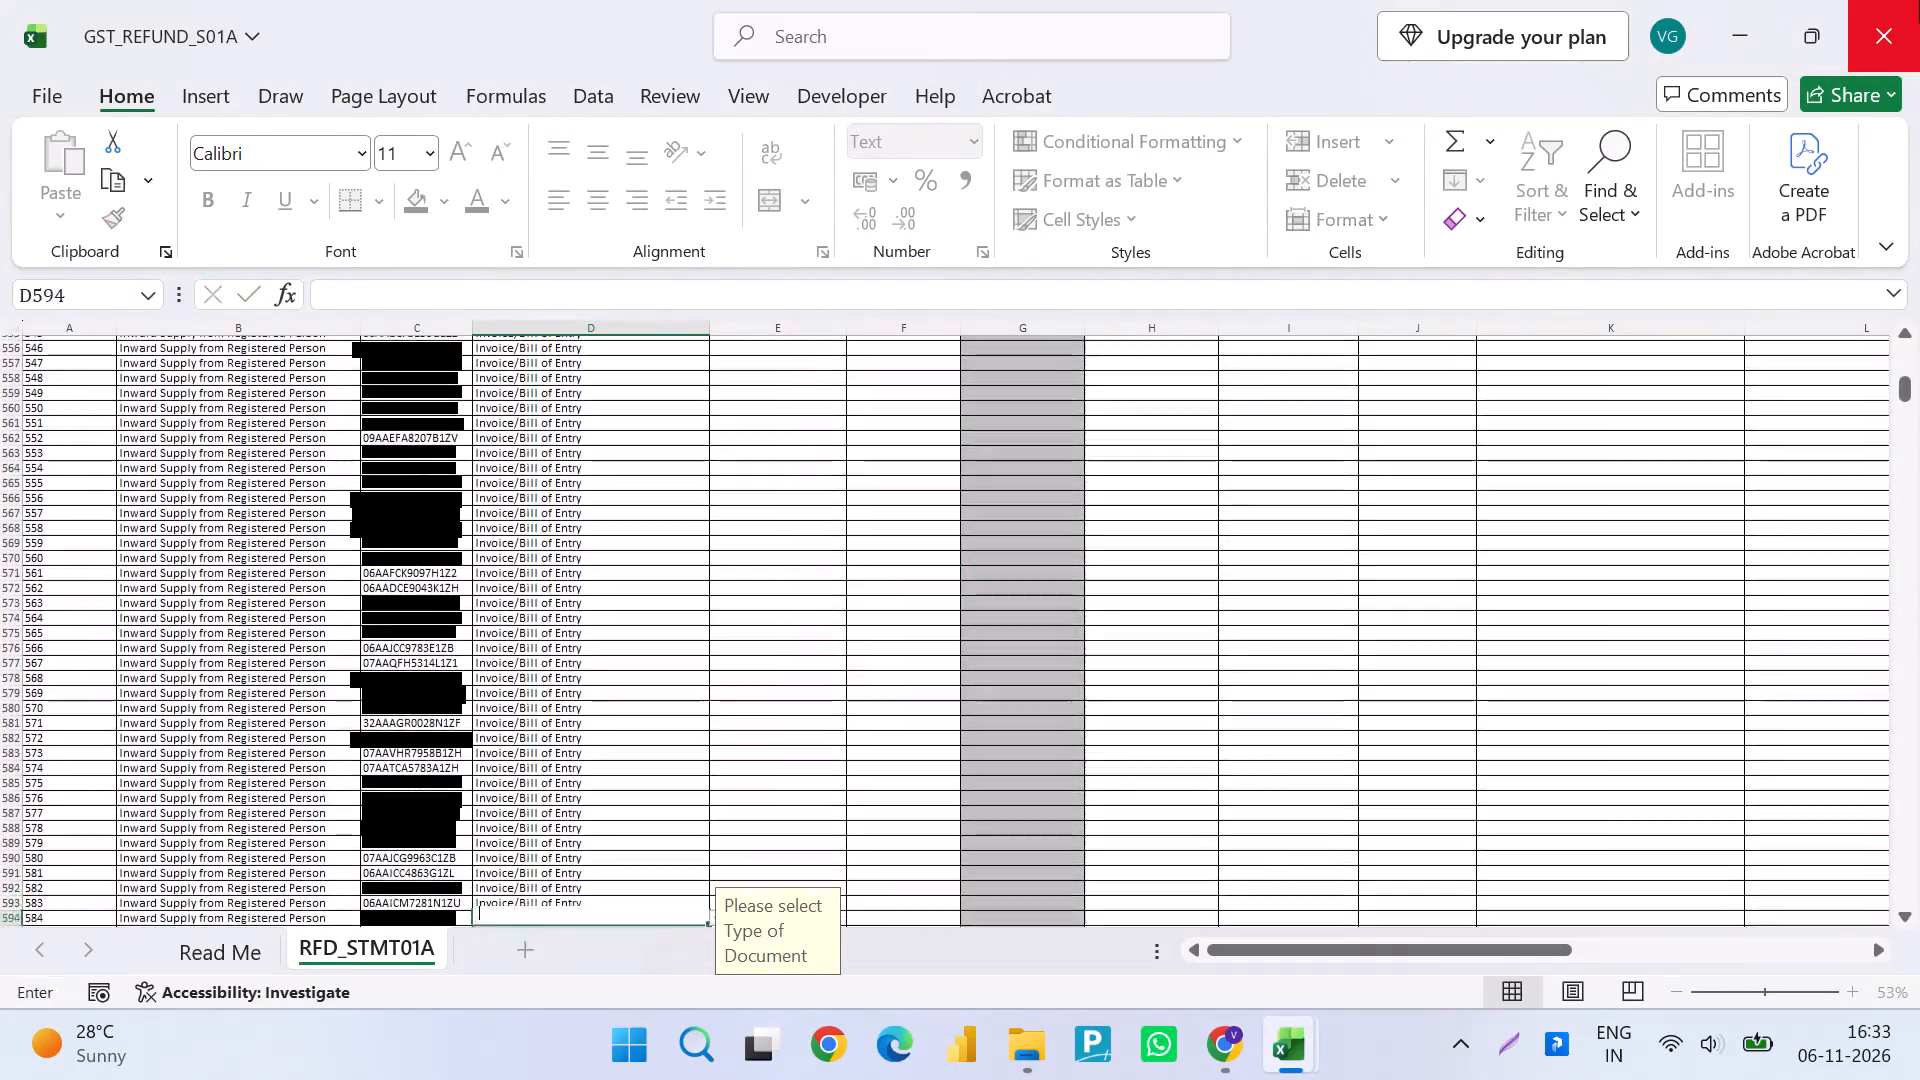
pyautogui.press('Return')
# Continue down column D with "Invoice/Bill of Entry" as the document type in cells D595 to D601.
pyautogui.press('i')
pyautogui.press('Return')
pyautogui.press('i')
pyautogui.press('Return')
pyautogui.press('i')
pyautogui.press('Return')
pyautogui.press('i')
pyautogui.press('Return')
pyautogui.press('i')
pyautogui.press('Return')
pyautogui.press('i')
pyautogui.press('Return')
pyautogui.press('i')
pyautogui.press('Return')
# Fill cells D602 to D607 with the document type "Invoice/Bill of Entry".
pyautogui.press('i')
pyautogui.press('Return')
pyautogui.press('i')
pyautogui.press('Return')
pyautogui.press('i')
pyautogui.press('Return')
pyautogui.press('i')
pyautogui.press('Return')
pyautogui.press('i')
pyautogui.press('Return')
pyautogui.press('i')
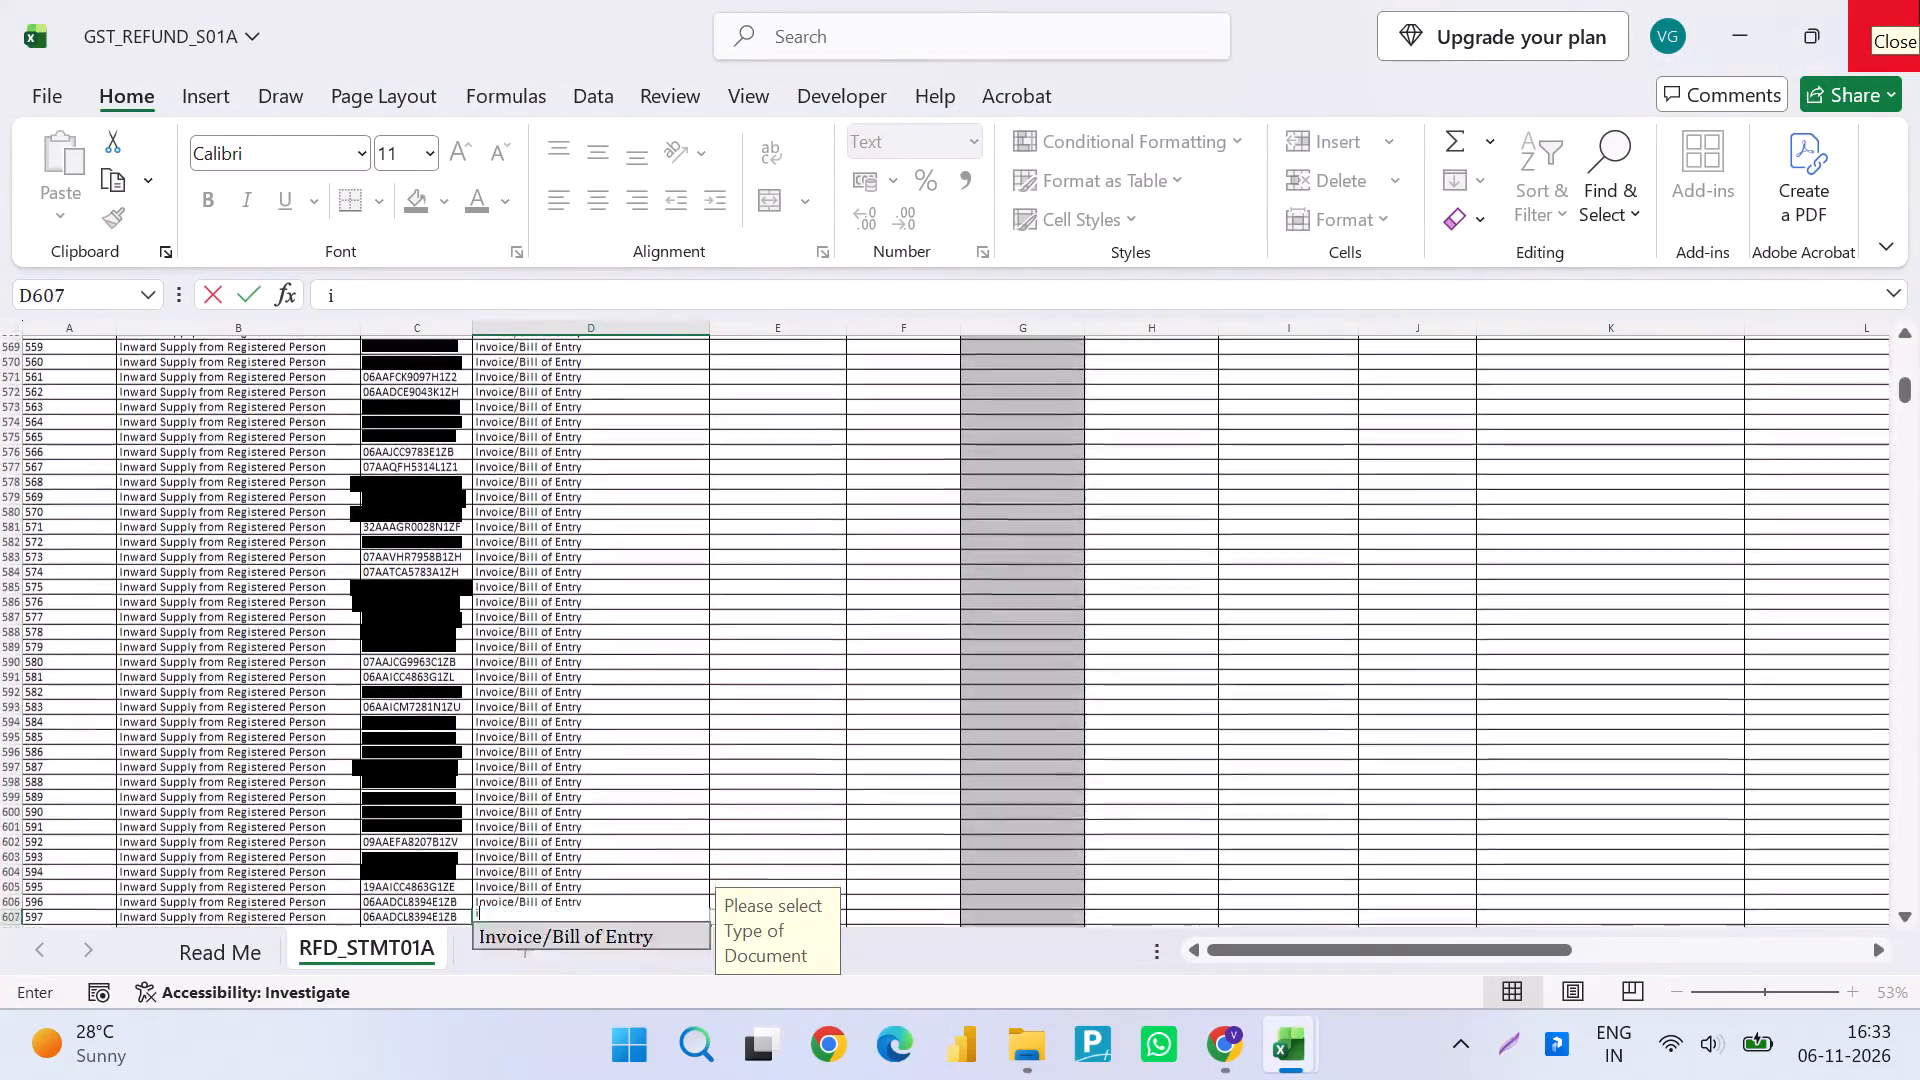
pyautogui.press('Return')
# Enter "Invoice/Bill of Entry" as the document type in cells D608 to D612.
pyautogui.press('i')
pyautogui.press('Return')
pyautogui.press('i')
pyautogui.press('Return')
pyautogui.press('i')
pyautogui.press('Return')
pyautogui.press('i')
pyautogui.press('Return')
pyautogui.write('ii')
pyautogui.press('Return')
pyautogui.press('i')
pyautogui.press('Return')
pyautogui.press('i')
pyautogui.press('Return')
# Enter "Invoice/Bill of Entry" as the document type in cells D613 to D617.
pyautogui.press('i')
pyautogui.press('Return')
pyautogui.press('i')
pyautogui.press('Return')
pyautogui.press('i')
pyautogui.press('Return')
pyautogui.press('i')
pyautogui.press('Return')
pyautogui.press('i')
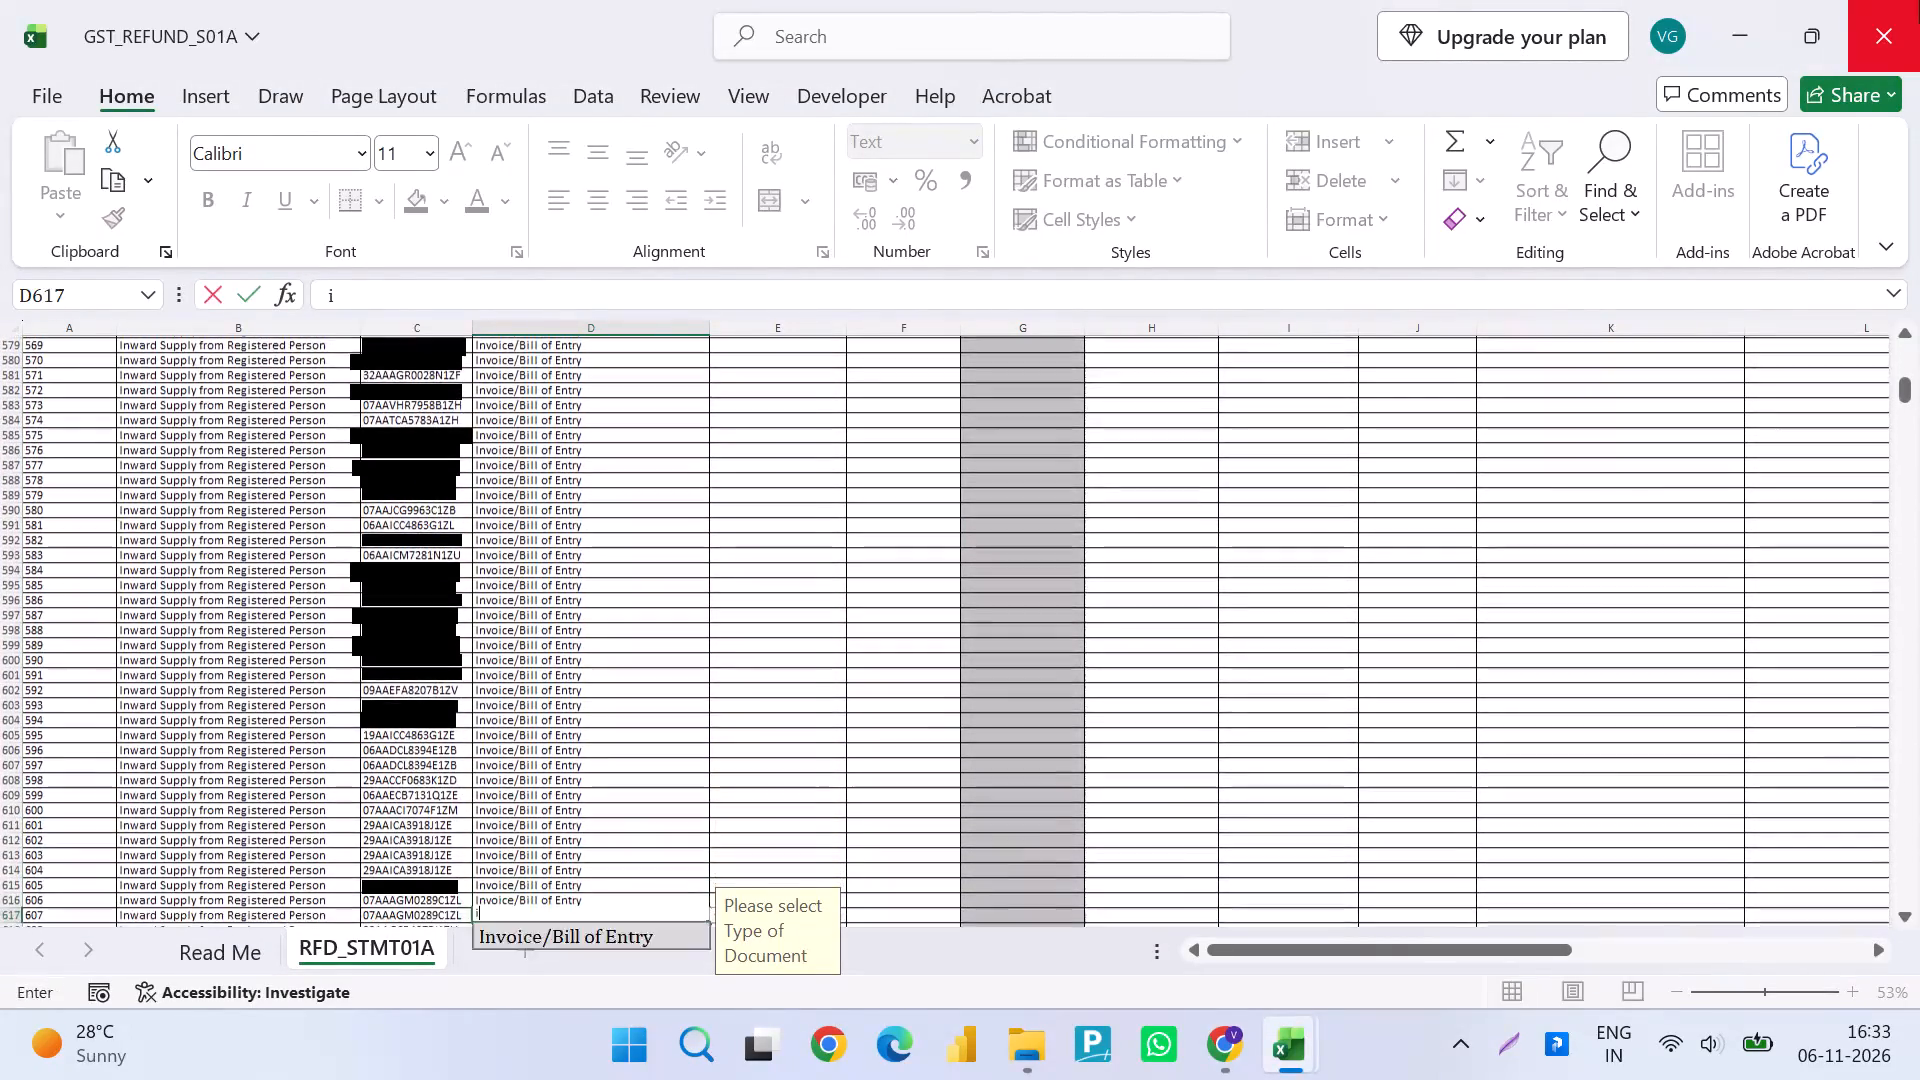
pyautogui.press('Return')
# Continue down column D with "Invoice/Bill of Entry" as the document type in cells D618 to D621.
pyautogui.press('i')
pyautogui.press('Return')
pyautogui.press('i')
pyautogui.press('Return')
pyautogui.press('i')
pyautogui.press('Return')
pyautogui.write('ii')
pyautogui.press('Return')
pyautogui.press('i')
pyautogui.press('Return')
pyautogui.press('i')
pyautogui.press('Return')
# Fill cells D622 to D625 with the document type "Invoice/Bill of Entry".
pyautogui.press('i')
pyautogui.press('Return')
pyautogui.press('i')
pyautogui.press('Return')
pyautogui.press('i')
pyautogui.press('Return')
pyautogui.write('ii')
pyautogui.press('Return')
pyautogui.press('i')
pyautogui.press('Return')
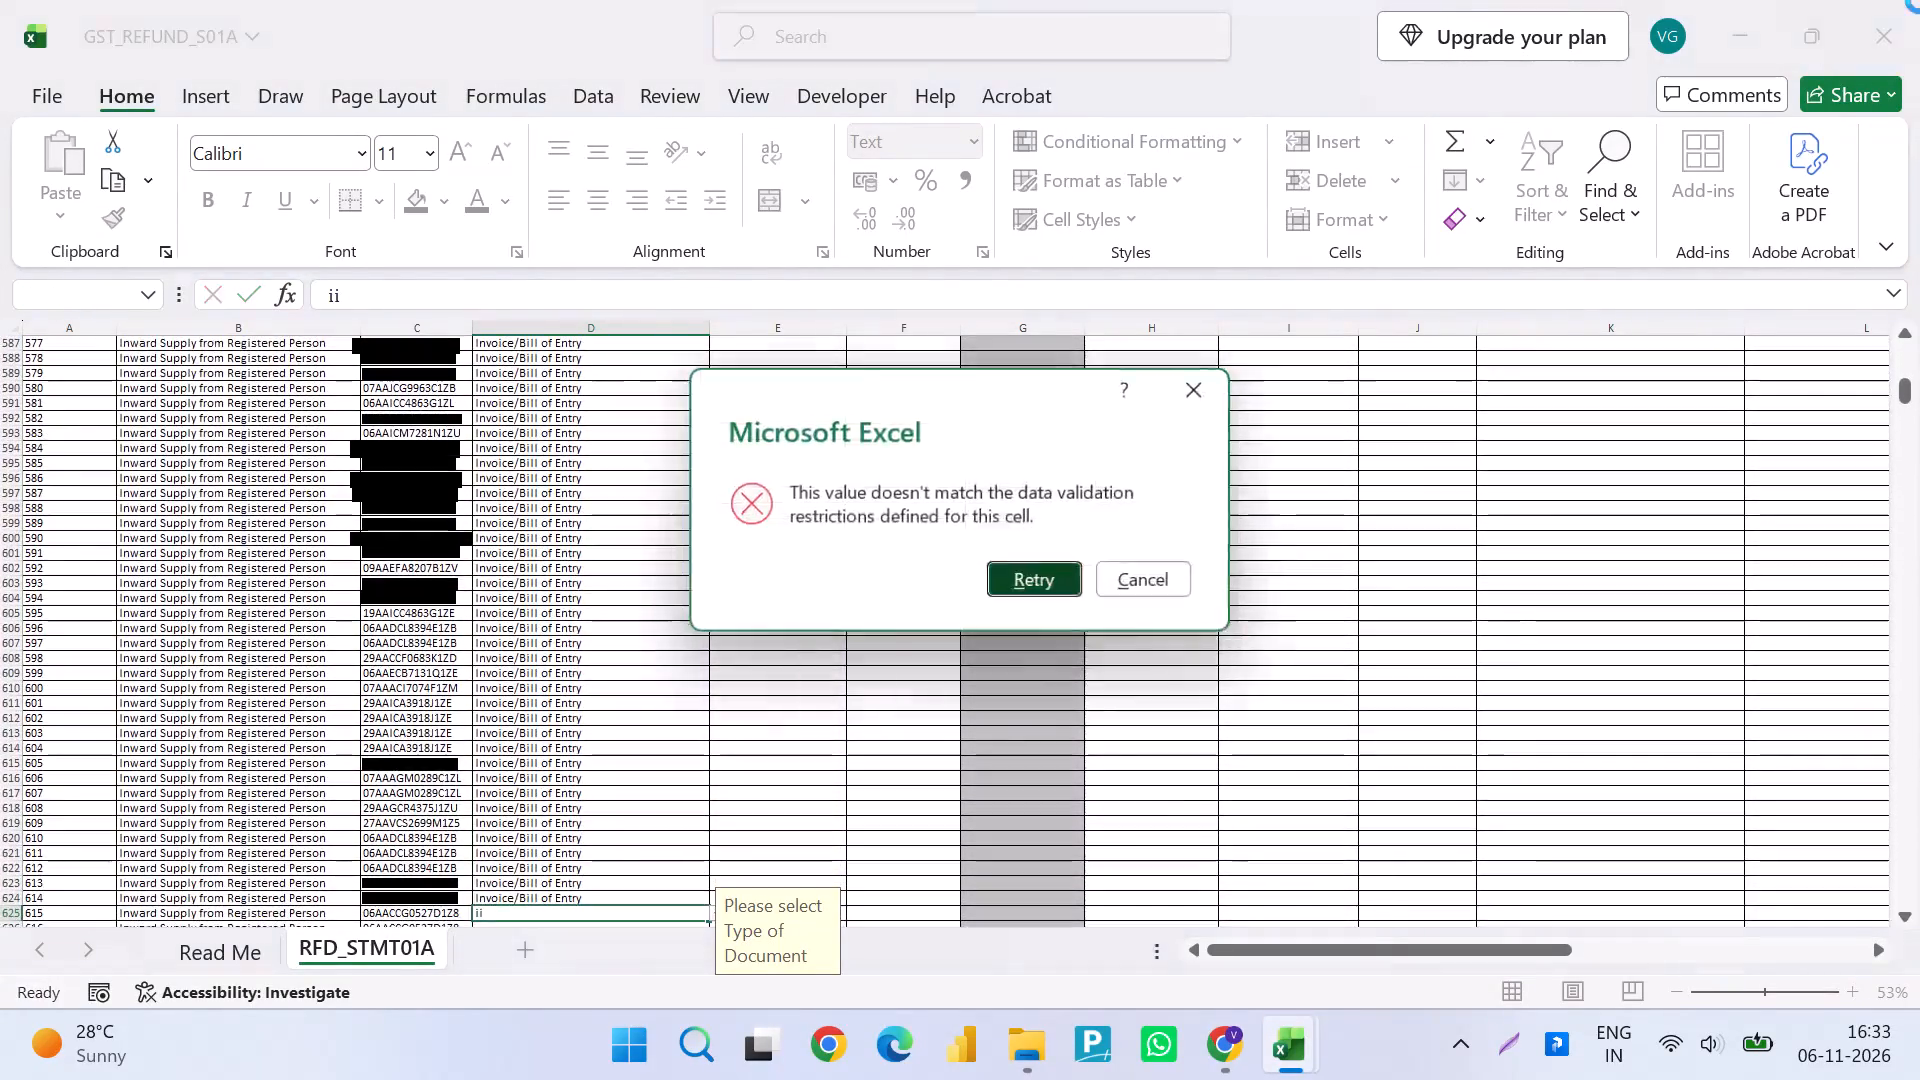
pyautogui.press('i')
pyautogui.press('Return')
# Enter "Invoice/Bill of Entry" as the document type in cells D626 to D631.
pyautogui.press('i')
pyautogui.press('Return')
pyautogui.press('i')
pyautogui.press('Return')
pyautogui.press('i')
pyautogui.press('Return')
pyautogui.press('i')
pyautogui.press('Return')
pyautogui.press('i')
pyautogui.press('Return')
pyautogui.press('i')
pyautogui.press('Return')
# Continue down column D with "Invoice/Bill of Entry" as the document type in cells D632 to D637.
pyautogui.press('i')
pyautogui.press('Return')
pyautogui.press('i')
pyautogui.press('Return')
pyautogui.press('i')
pyautogui.press('Return')
pyautogui.press('i')
pyautogui.press('Return')
pyautogui.press('i')
pyautogui.press('Return')
pyautogui.press('i')
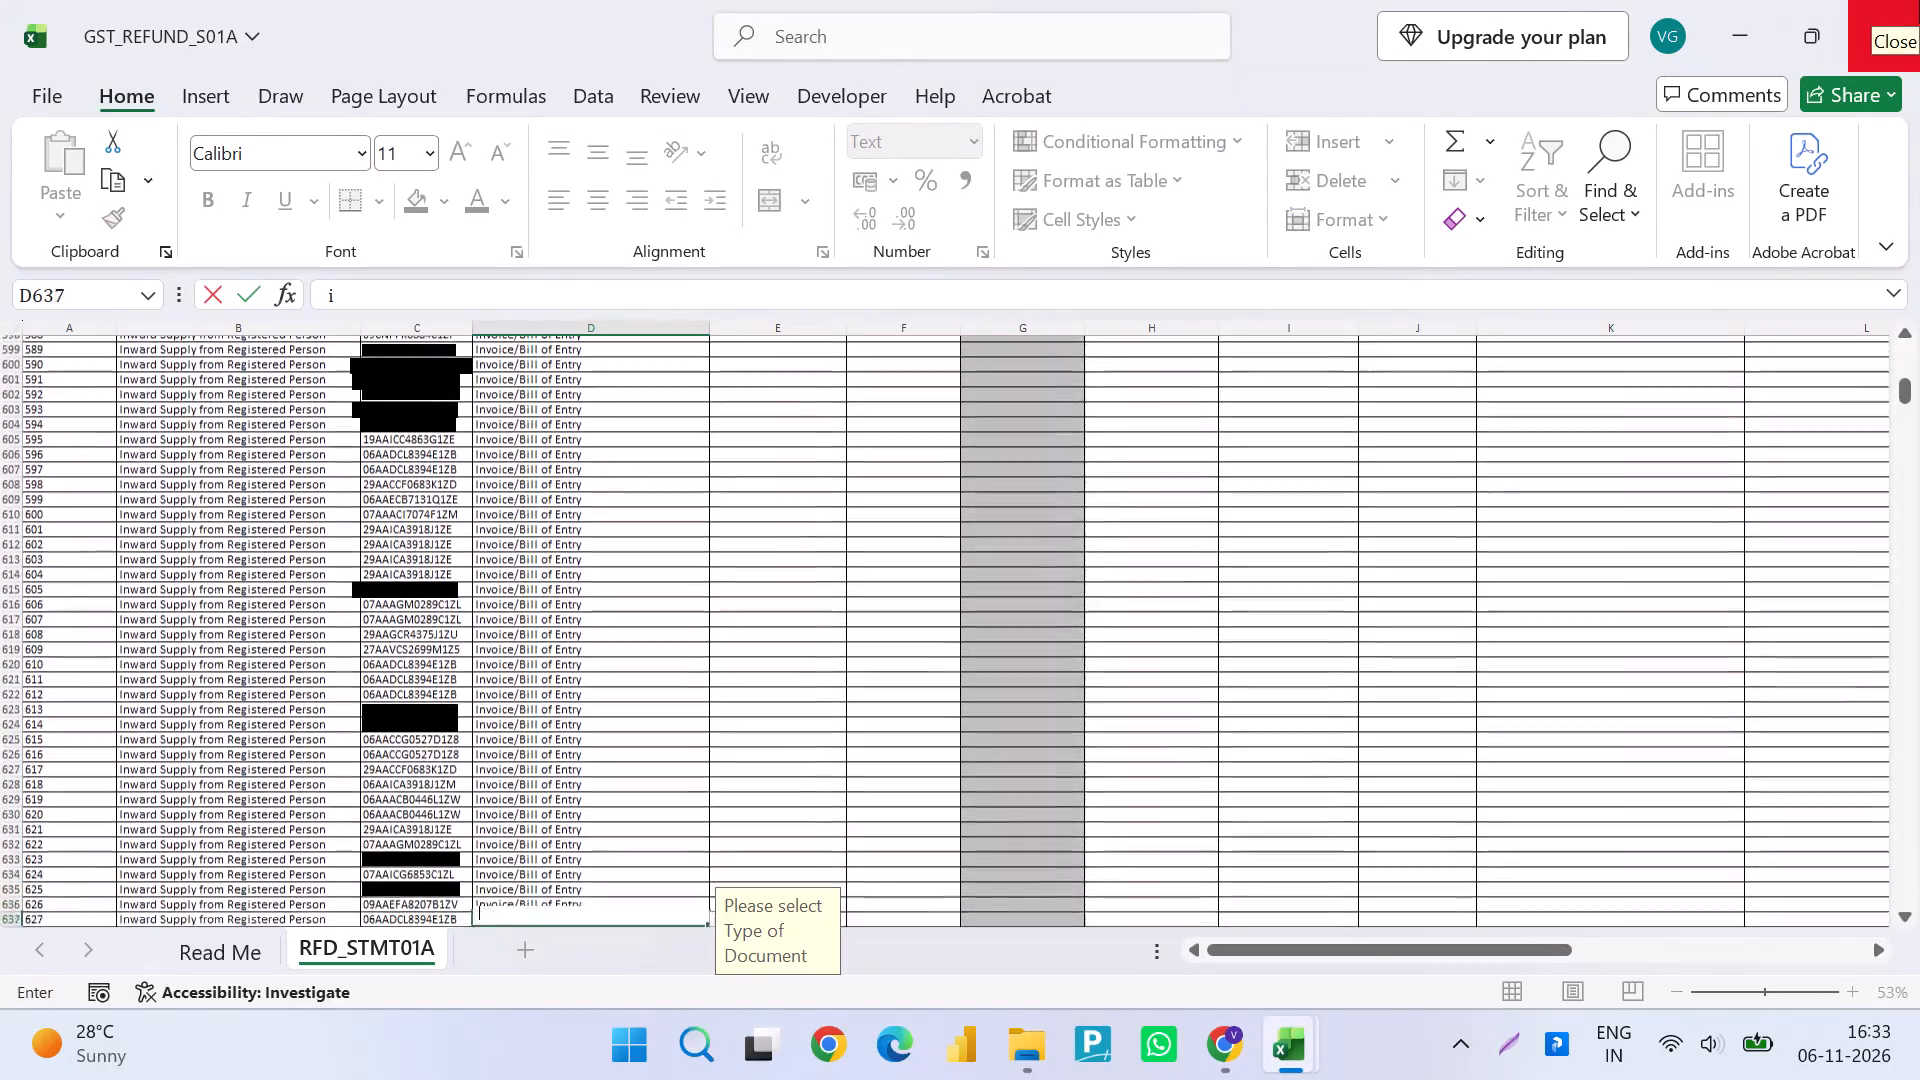
pyautogui.press('Return')
# Fill cells D638 to D642 with the document type "Invoice/Bill of Entry".
pyautogui.press('i')
pyautogui.press('Return')
pyautogui.press('i')
pyautogui.press('Return')
pyautogui.press('i')
pyautogui.press('Return')
pyautogui.press('i')
pyautogui.press('Return')
pyautogui.press('i')
pyautogui.press('Return')
# Enter "Invoice/Bill of Entry" as the document type in cells D643 to D646.
pyautogui.write('ii')
pyautogui.press('Return')
pyautogui.press('i')
pyautogui.press('Return')
pyautogui.press('i')
pyautogui.press('Return')
pyautogui.press('i')
pyautogui.press('Return')
pyautogui.press('i')
pyautogui.press('Return')
pyautogui.press('i')
pyautogui.press('Return')
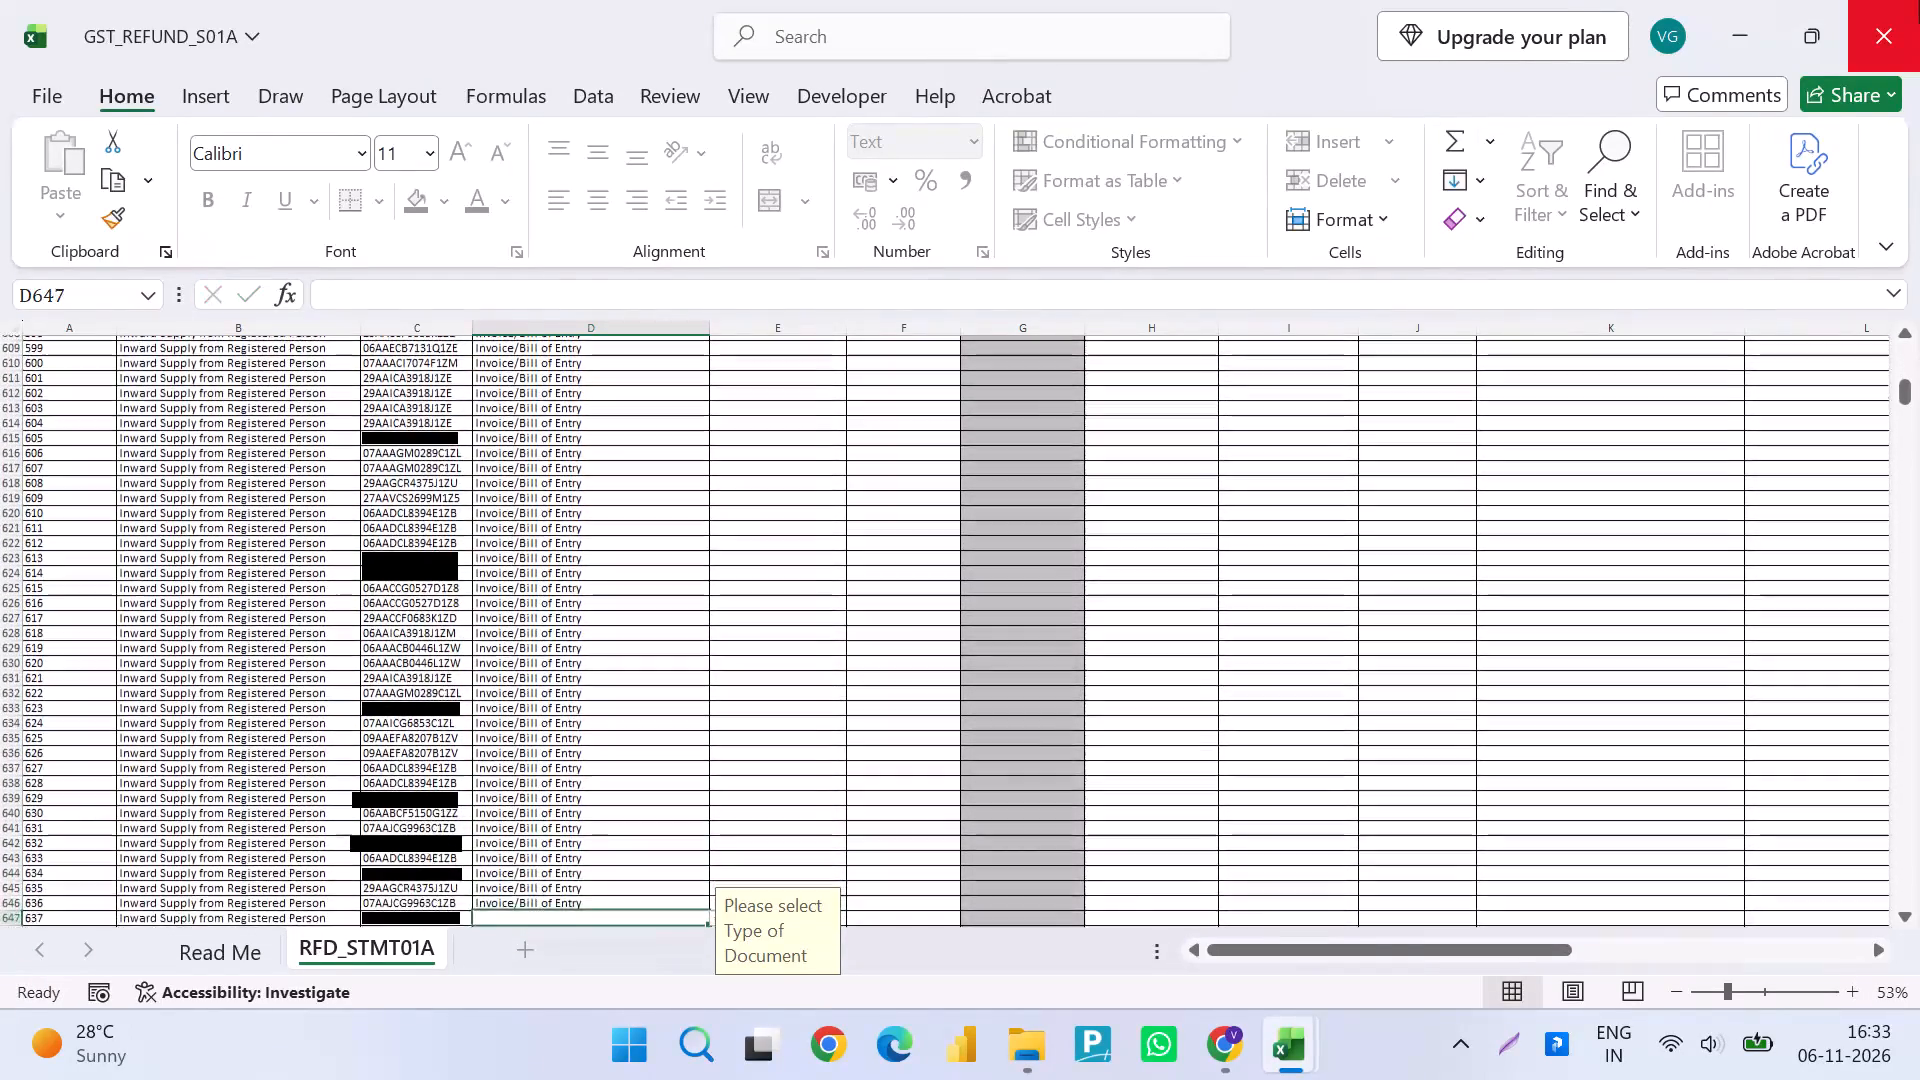
# Continue down column D with "Invoice/Bill of Entry" as the document type in cells D647 to D652.
pyautogui.press('i')
pyautogui.press('Return')
pyautogui.press('i')
pyautogui.press('Return')
pyautogui.press('i')
pyautogui.press('Return')
pyautogui.press('i')
pyautogui.press('Return')
pyautogui.press('i')
pyautogui.press('Return')
pyautogui.press('i')
pyautogui.press('Return')
# Fill cells D653 to D657 with the document type "Invoice/Bill of Entry".
pyautogui.press('i')
pyautogui.press('Return')
pyautogui.press('i')
pyautogui.press('Return')
pyautogui.press('i')
pyautogui.press('Return')
pyautogui.press('i')
pyautogui.press('Return')
pyautogui.press('i')
pyautogui.press('Return')
# Enter "Invoice/Bill of Entry" as the document type in cells D658 to D661.
pyautogui.write('ii')
pyautogui.press('Return')
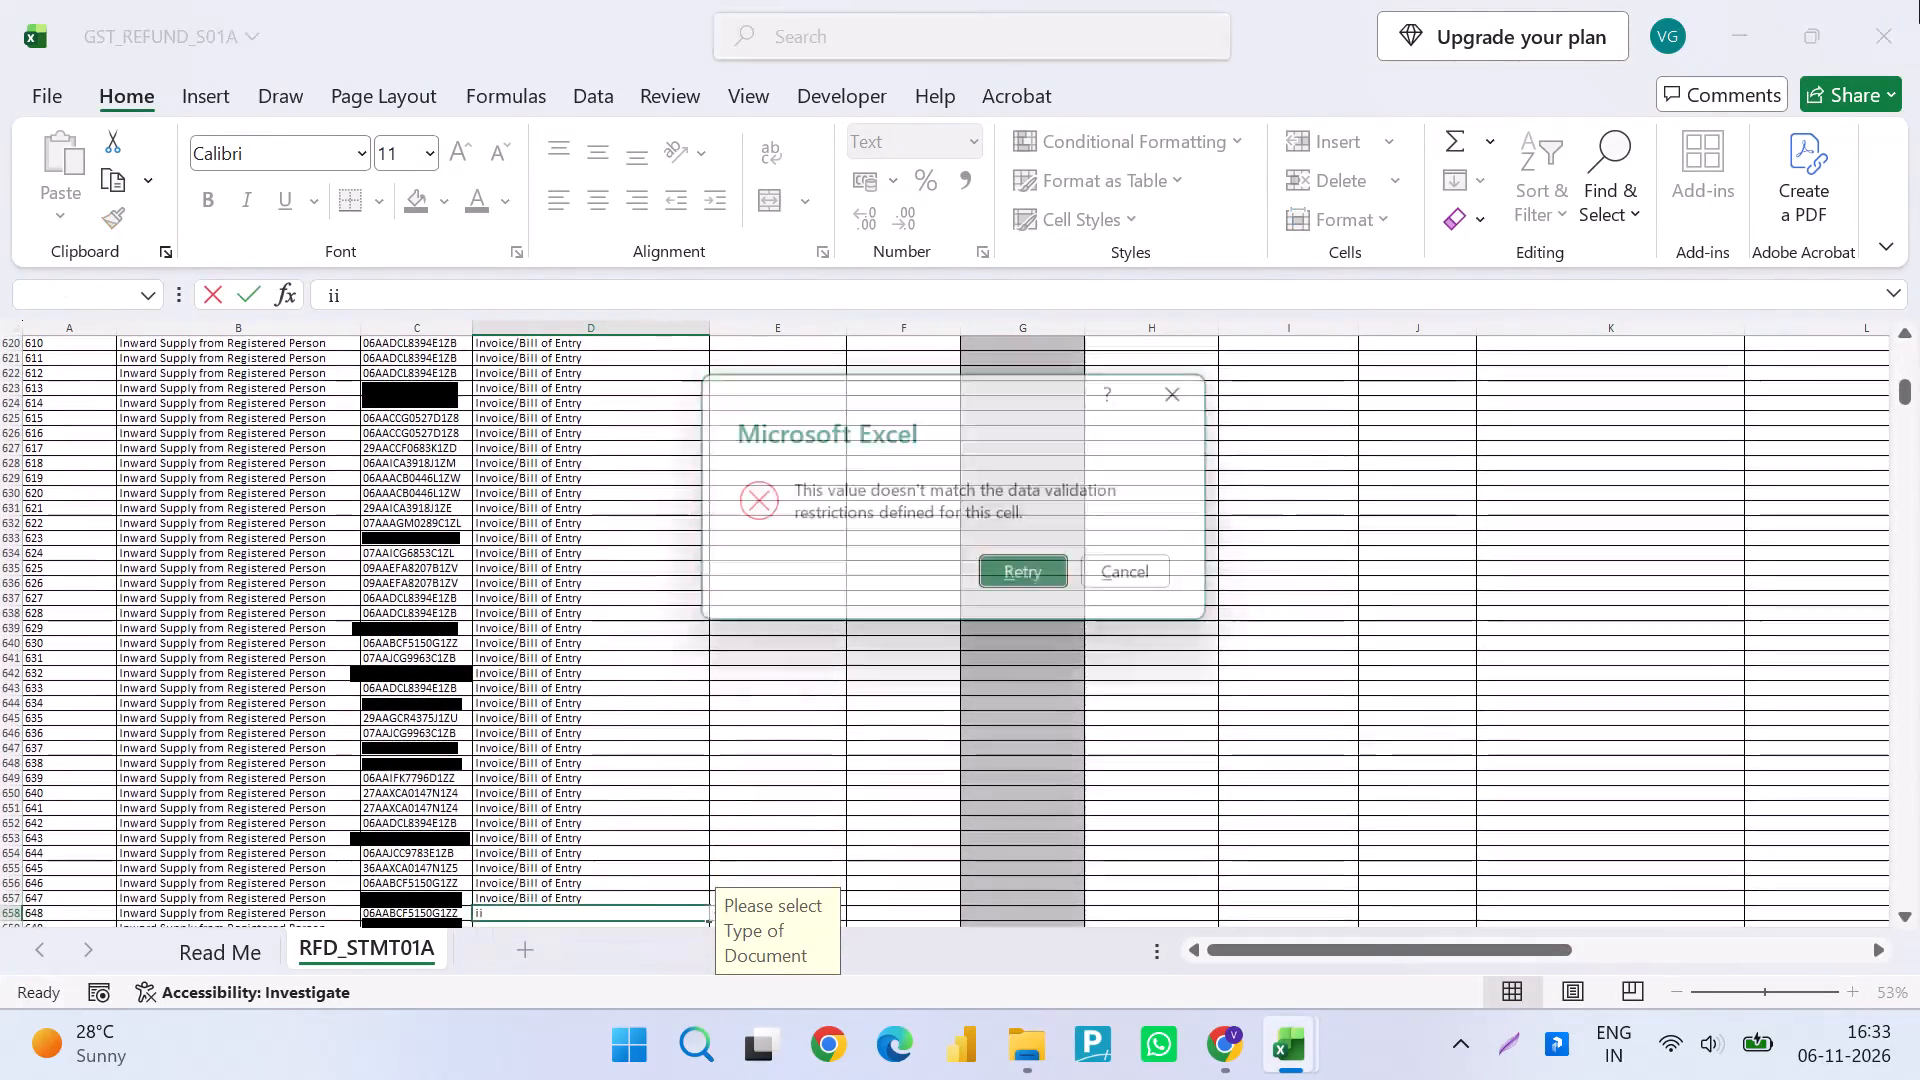
pyautogui.press('i')
pyautogui.press('Return')
pyautogui.press('i')
pyautogui.press('Return')
pyautogui.press('i')
pyautogui.press('Return')
pyautogui.press('i')
pyautogui.press('Return')
pyautogui.press('i')
pyautogui.press('Return')
# Continue down column D with "Invoice/Bill of Entry" as the document type in cells D662 to D668.
pyautogui.press('i')
pyautogui.press('Return')
pyautogui.press('i')
pyautogui.press('Return')
pyautogui.press('i')
pyautogui.press('Return')
pyautogui.press('i')
pyautogui.press('Return')
pyautogui.press('i')
pyautogui.press('Return')
pyautogui.press('i')
pyautogui.press('Return')
pyautogui.press('i')
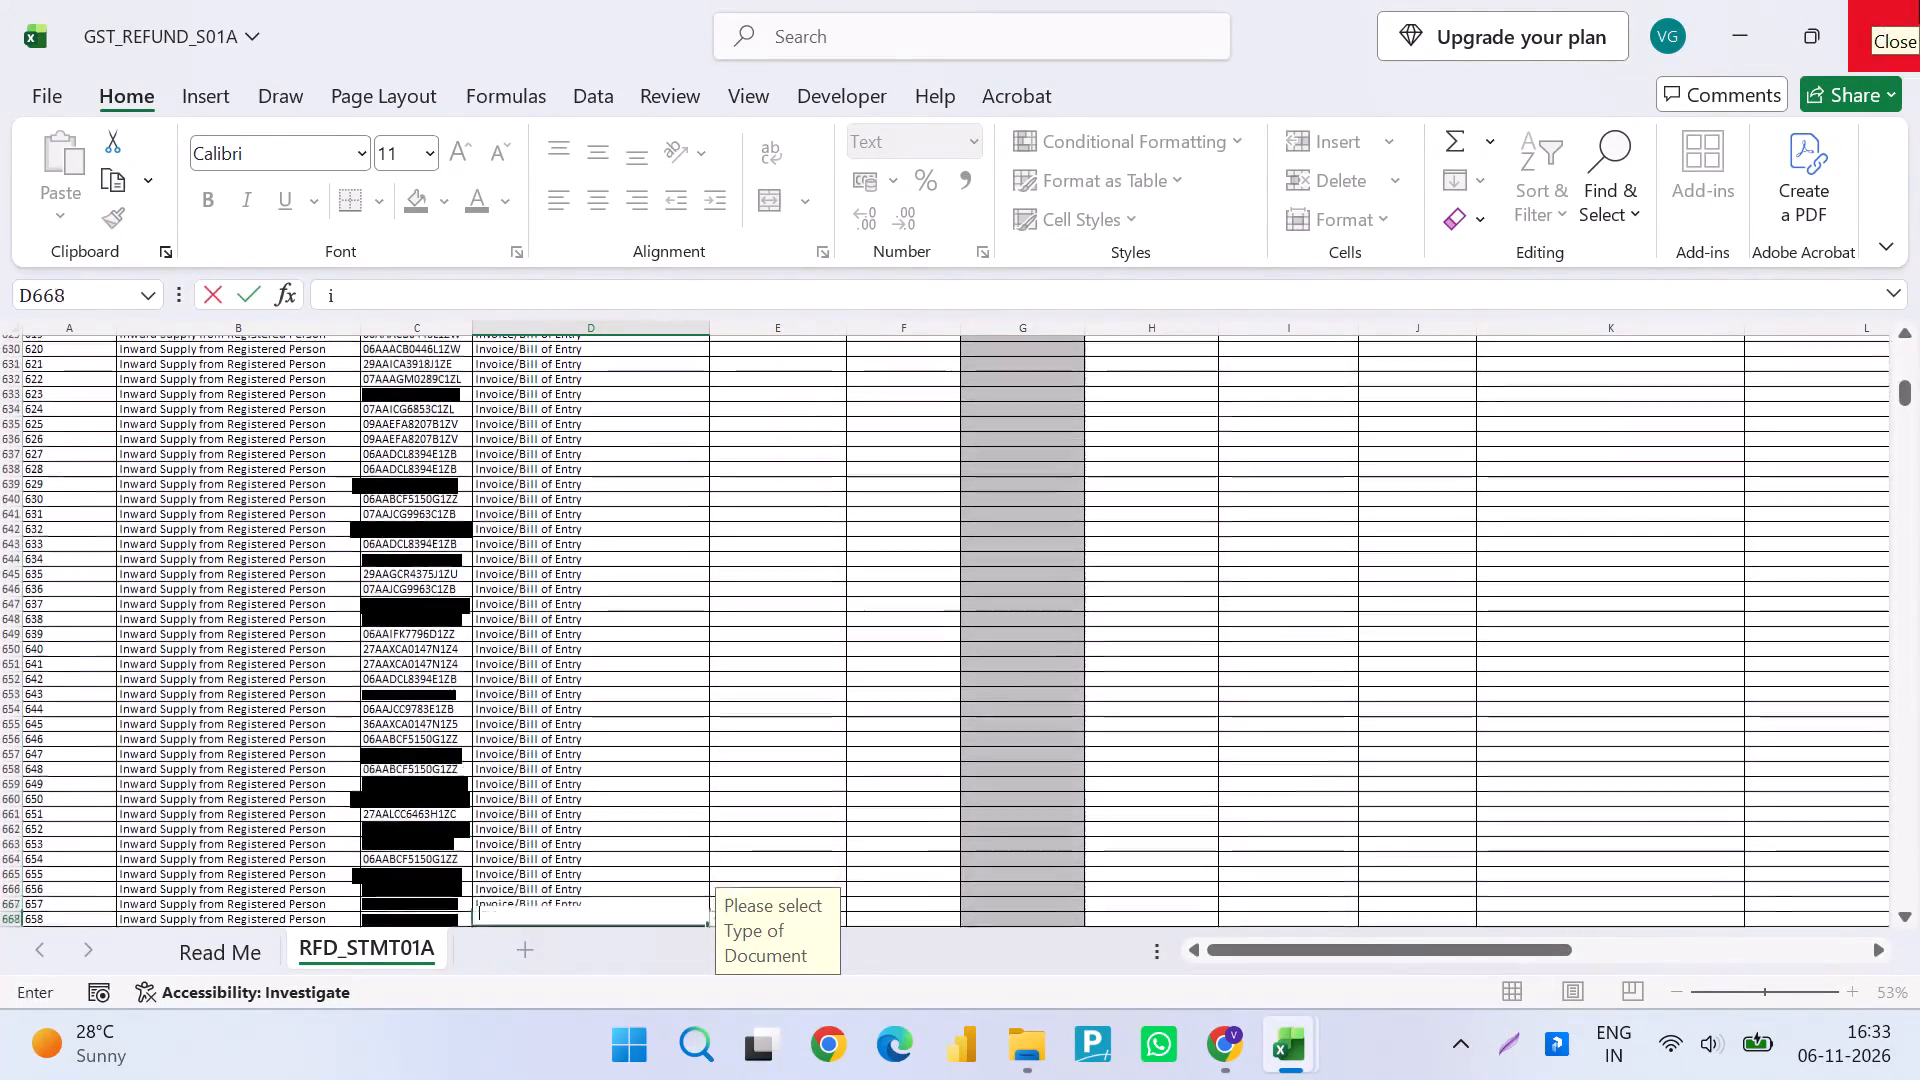
pyautogui.press('Return')
# Clear the column C cells below the last supplier GSTIN, from C1060 downward.
pyautogui.press('Left')
pyautogui.hotkey('ctrl', 'Down')
pyautogui.press('Right')
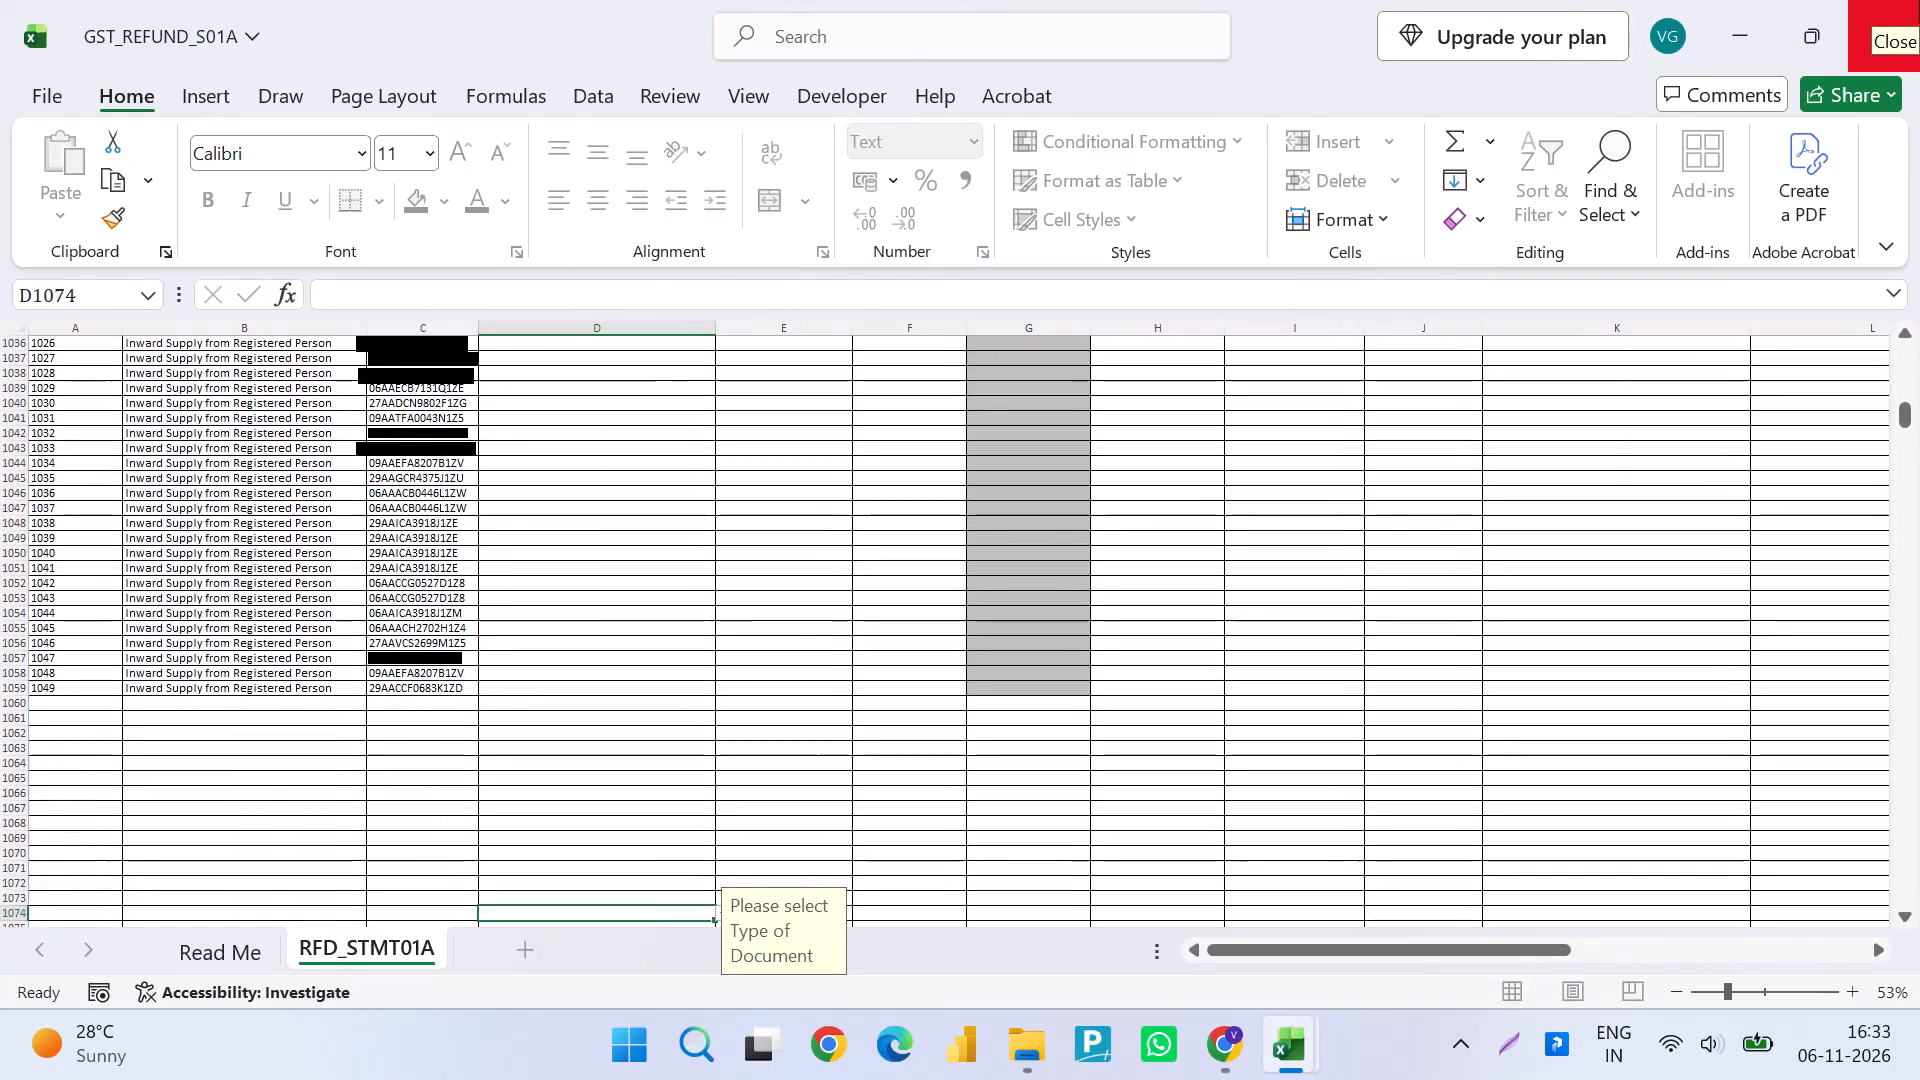
pyautogui.press('Up')
pyautogui.press('Up')
pyautogui.press('Down')
pyautogui.press('Left')
pyautogui.press('Up')
pyautogui.press('Right')
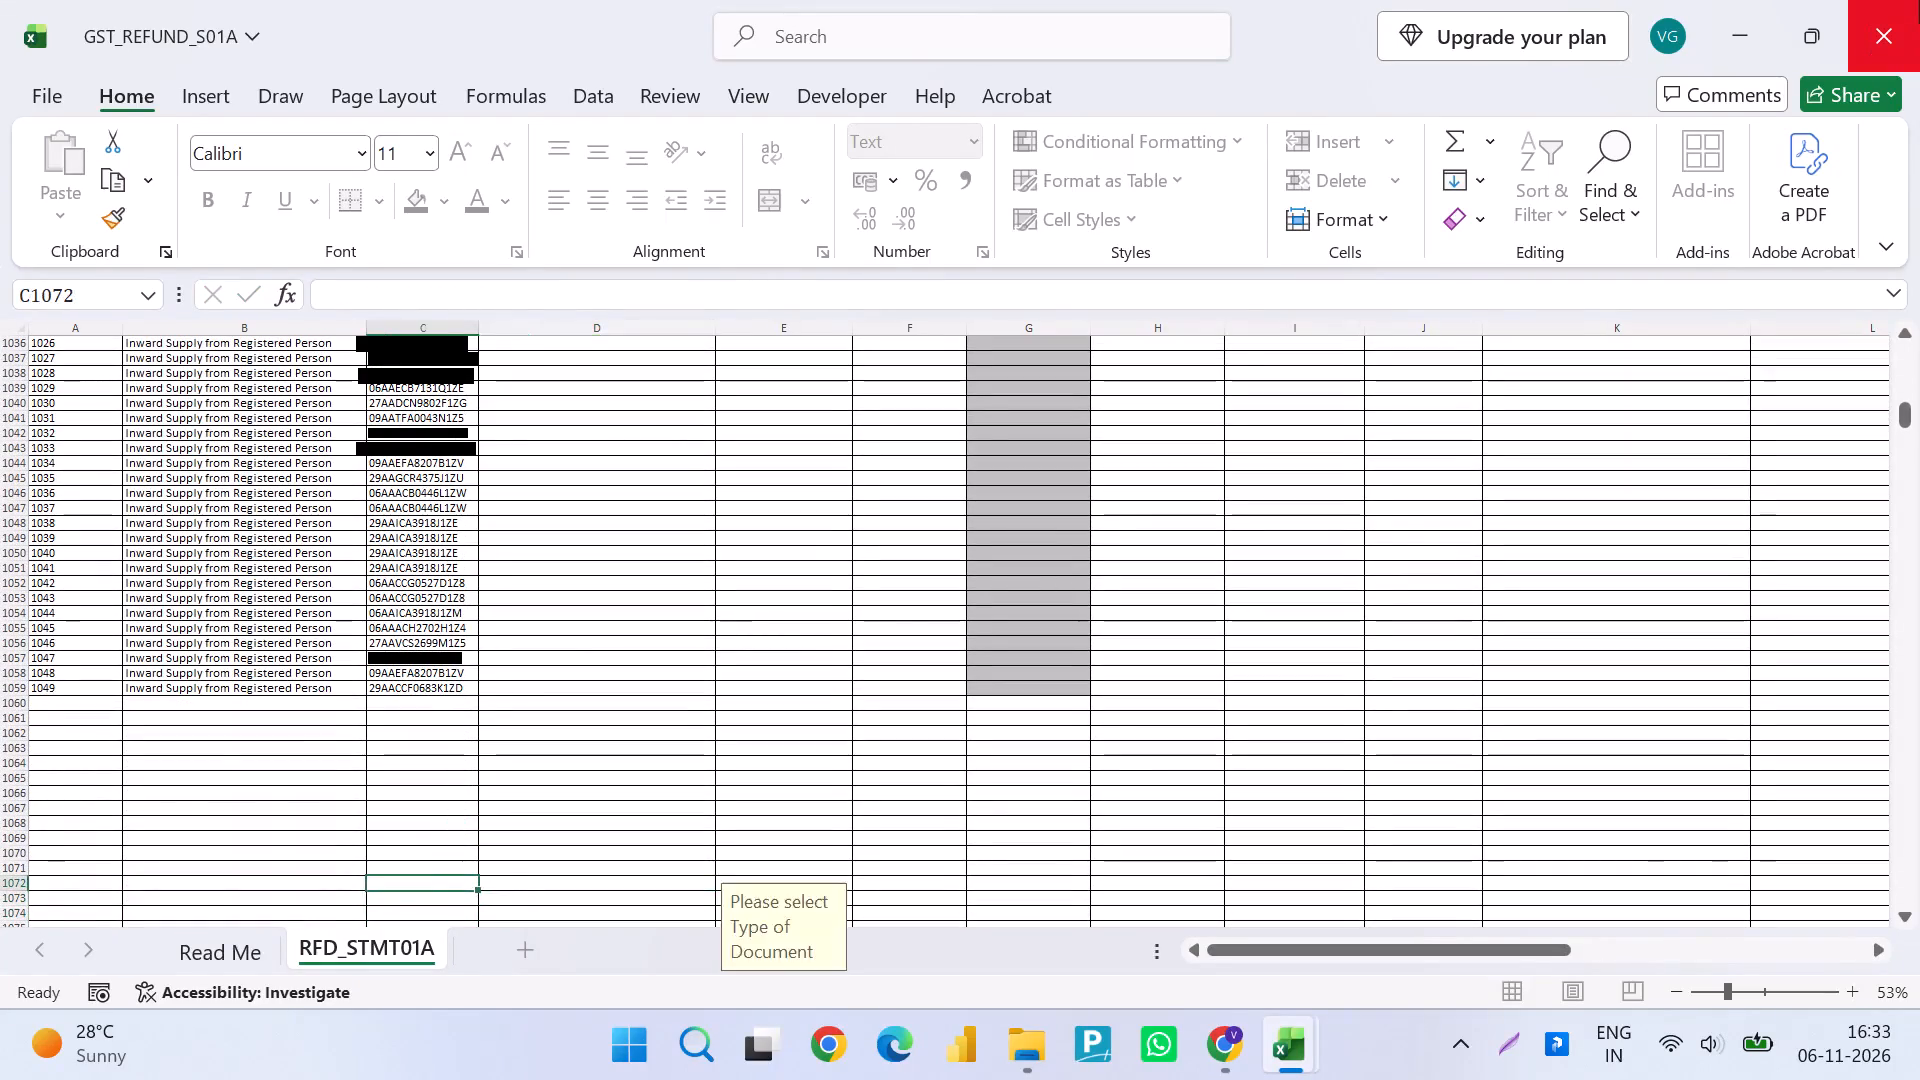
pyautogui.press('Up')
pyautogui.hotkey('ctrl', 'Up')
pyautogui.press('Down')
pyautogui.press('Left')
pyautogui.hotkey('ctrl', 'Down')
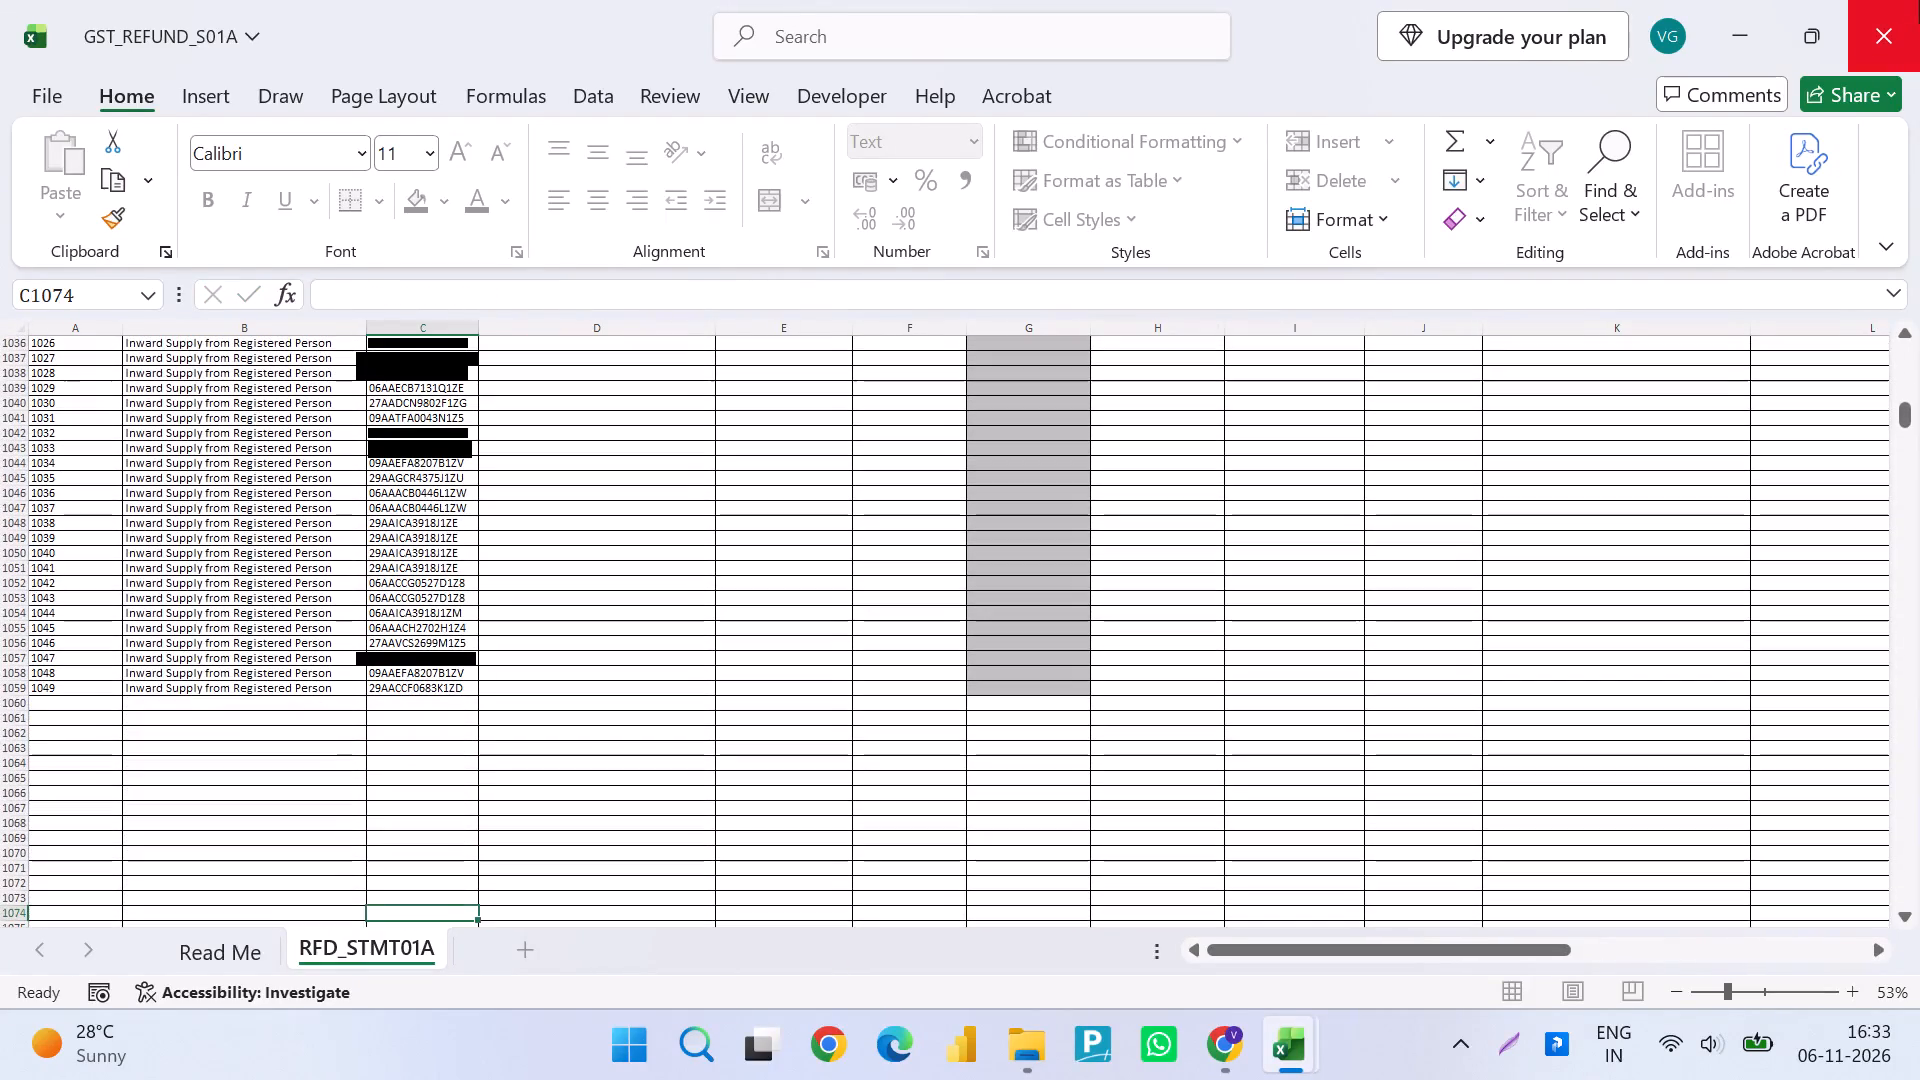
pyautogui.press('Up')
pyautogui.press('Left')
pyautogui.hotkey('ctrl', 'Up')
pyautogui.hotkey('ctrl', 'Up')
pyautogui.hotkey('ctrl', 'Down')
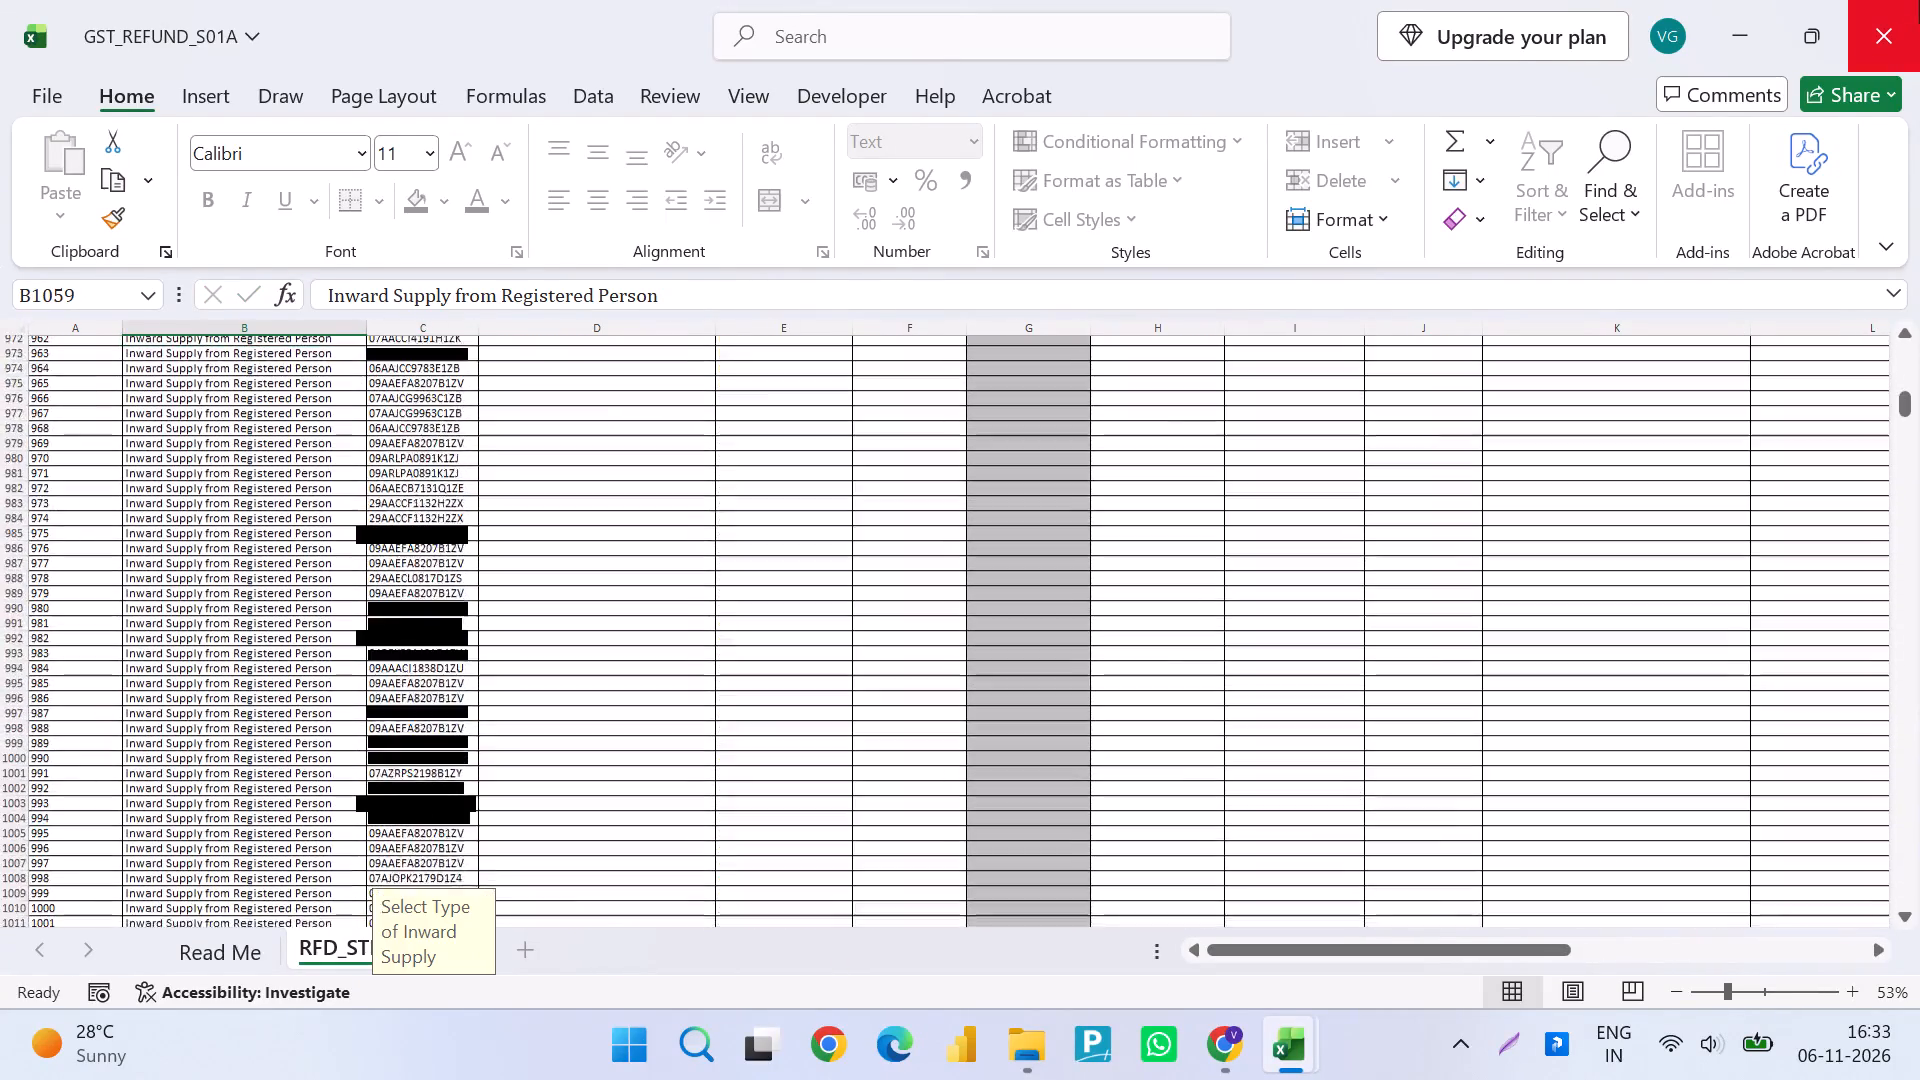
pyautogui.press('Down')
pyautogui.press('Right')
pyautogui.press('Down')
pyautogui.press('Up')
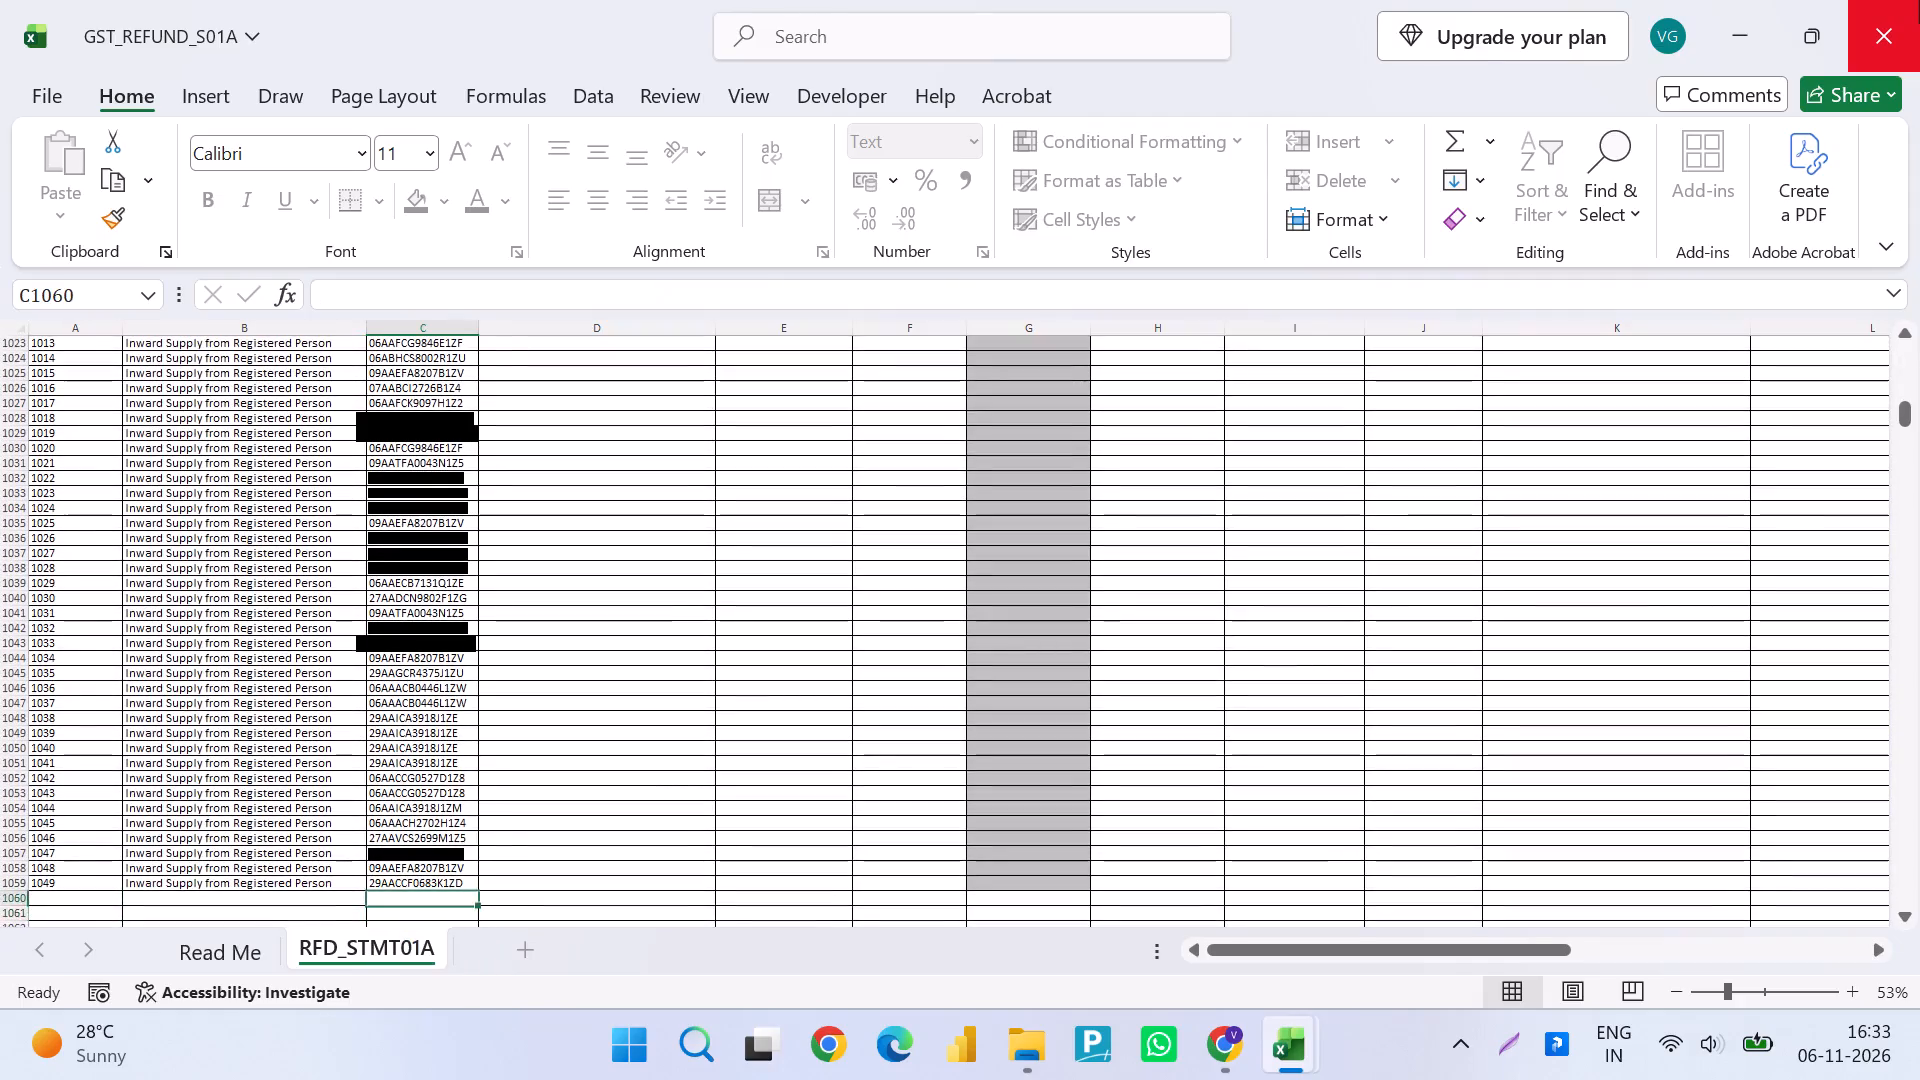
pyautogui.hotkey('ctrl', 'shift', 'Down')
pyautogui.press('Delete')
pyautogui.press('Up')
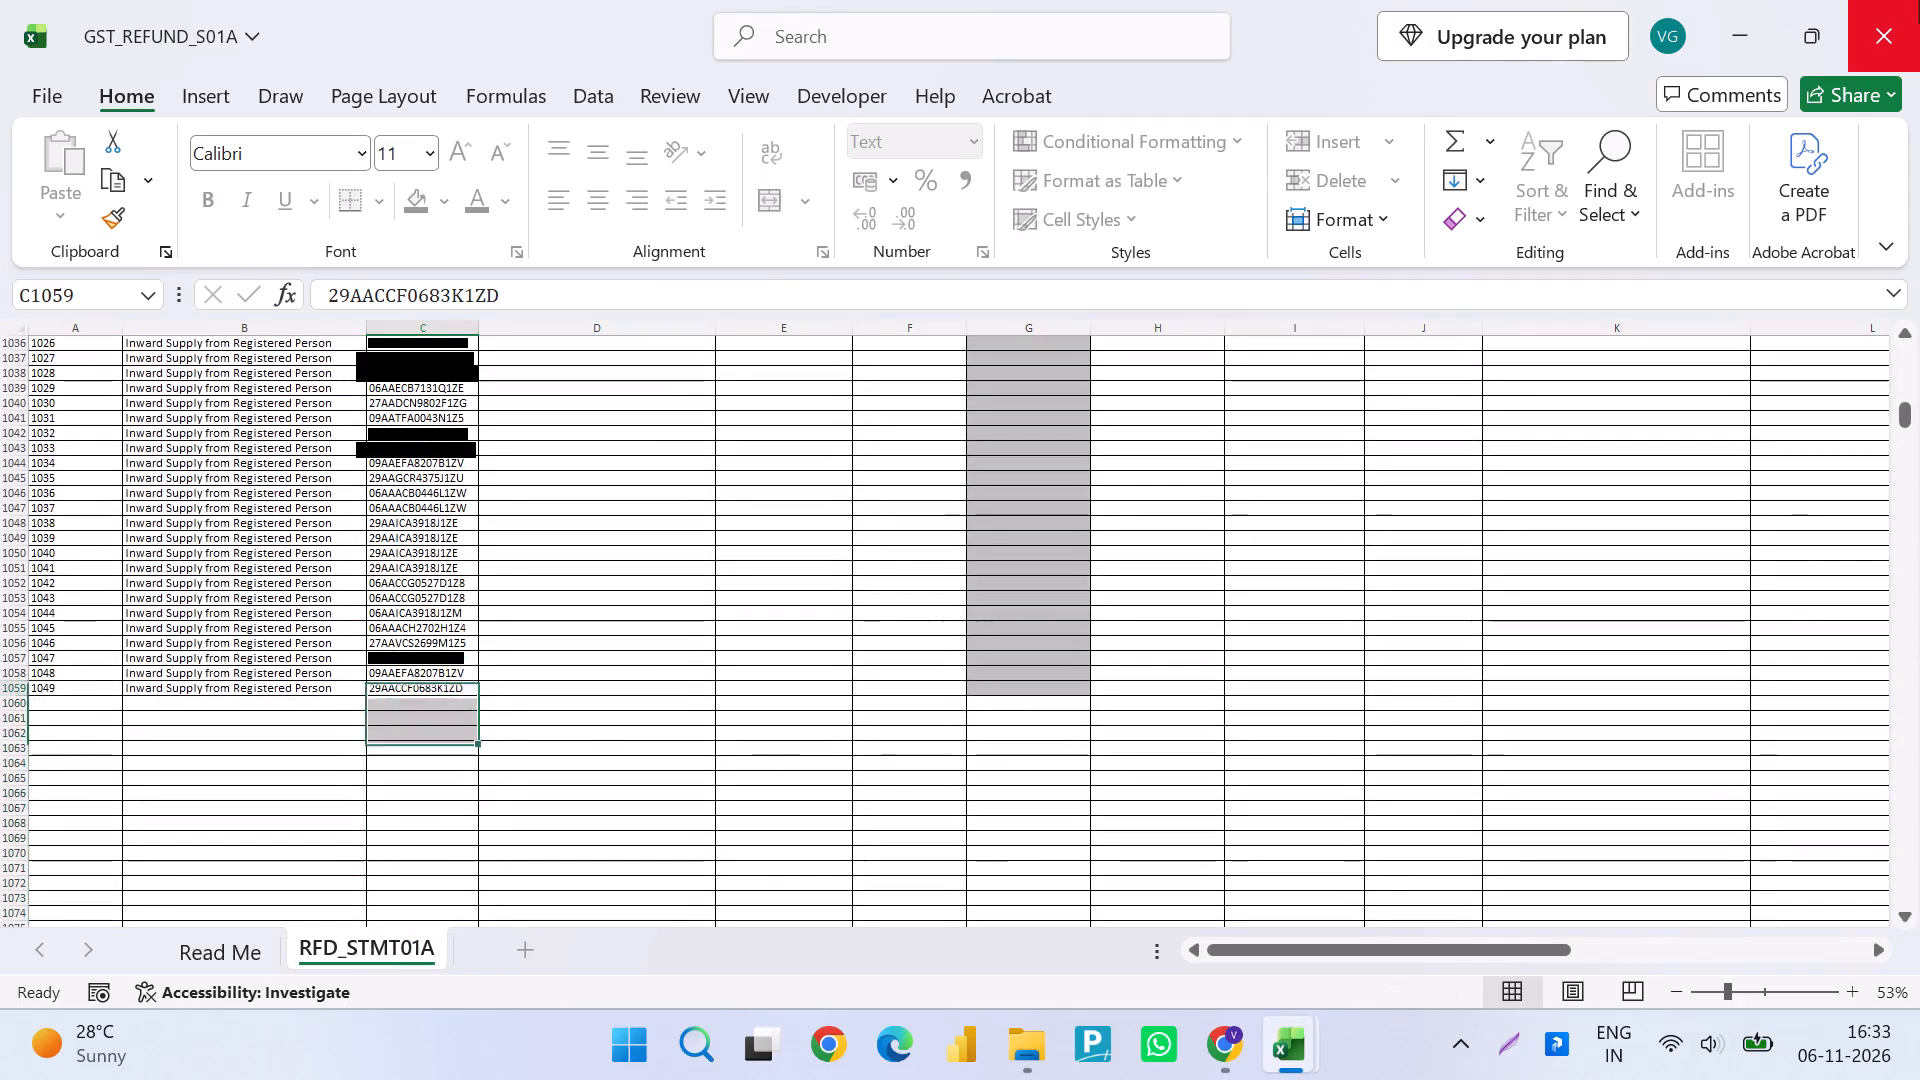
# Select D668 to D1059 in the document type column and enter "Invoice/Bill of Entry" in cells D669 to D672.
pyautogui.press('Right')
pyautogui.hotkey('ctrl', 'Up')
pyautogui.hotkey('ctrl', 'Left')
pyautogui.hotkey('ctrl', 'Down')
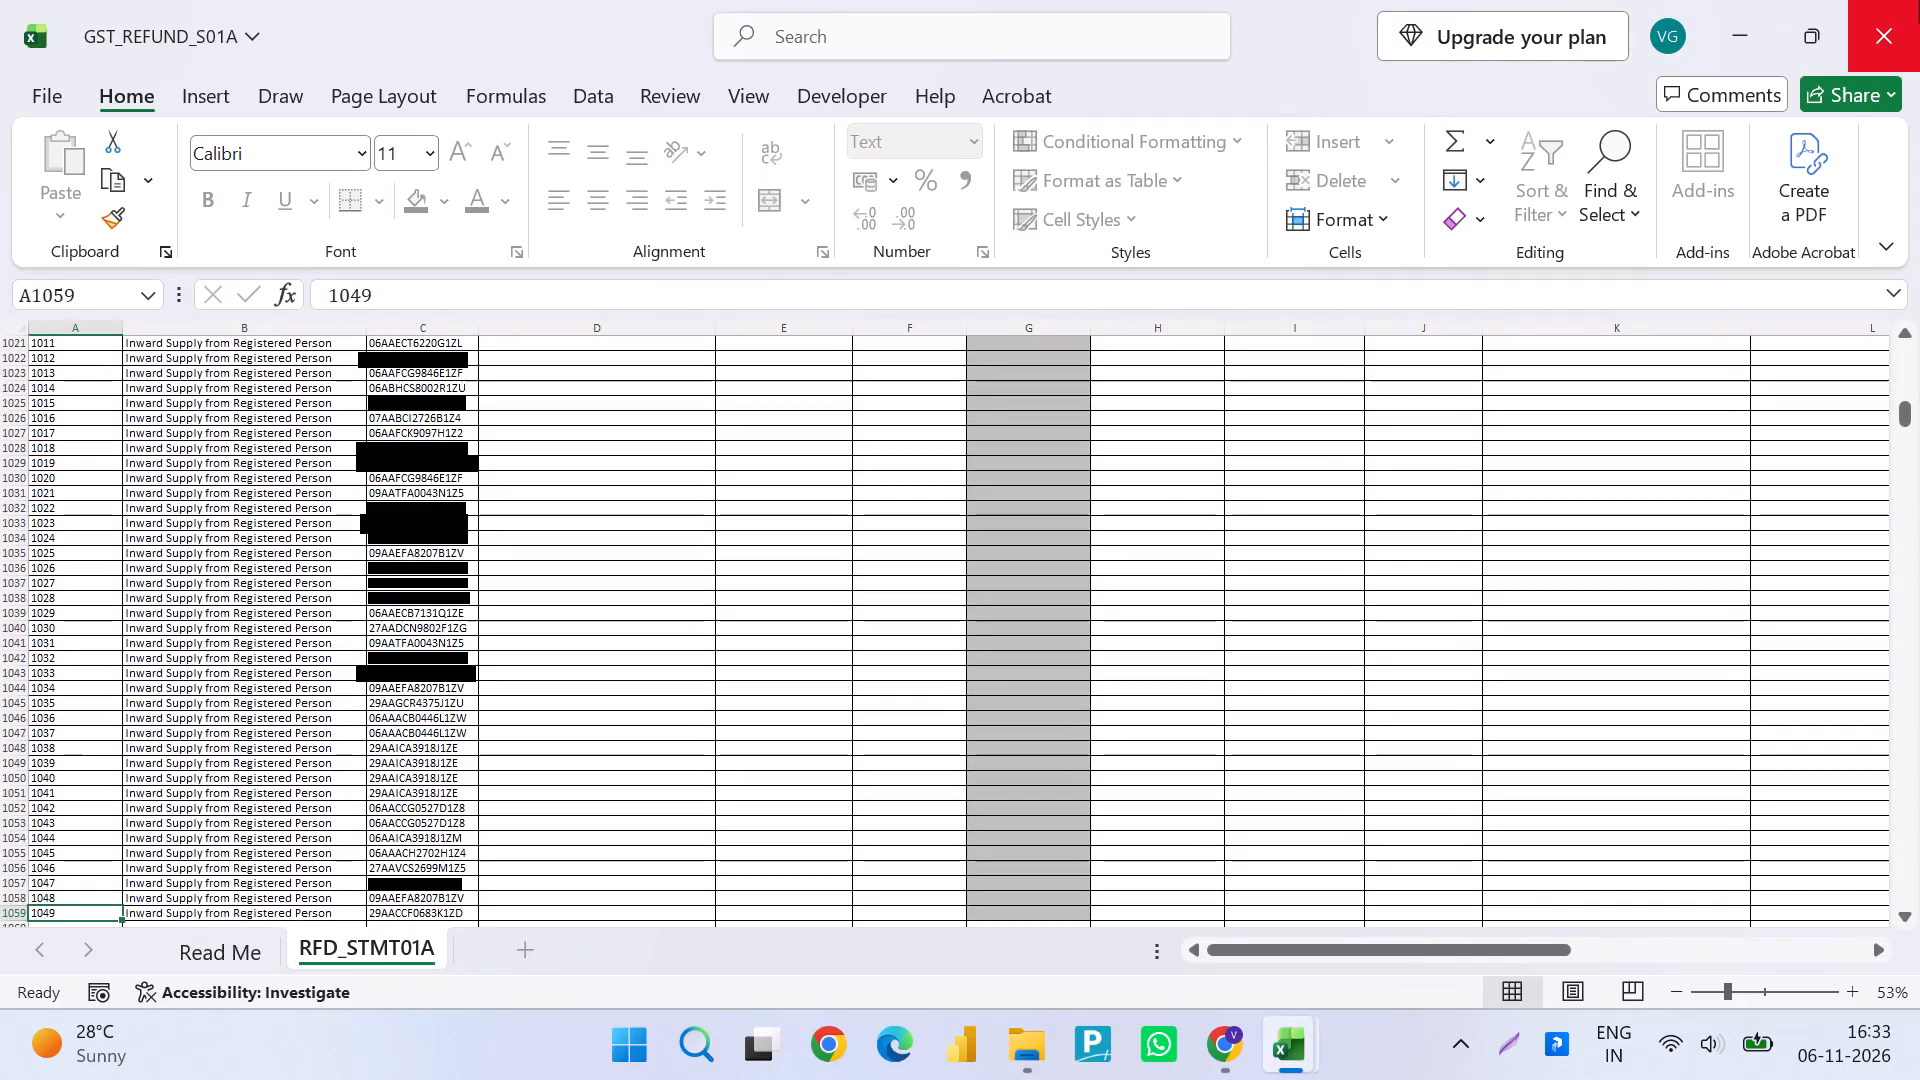
pyautogui.press('Right')
pyautogui.press('Down')
pyautogui.press('Right')
pyautogui.press('Up')
pyautogui.hotkey('ctrl', 'Up')
pyautogui.hotkey('ctrl', 'Down')
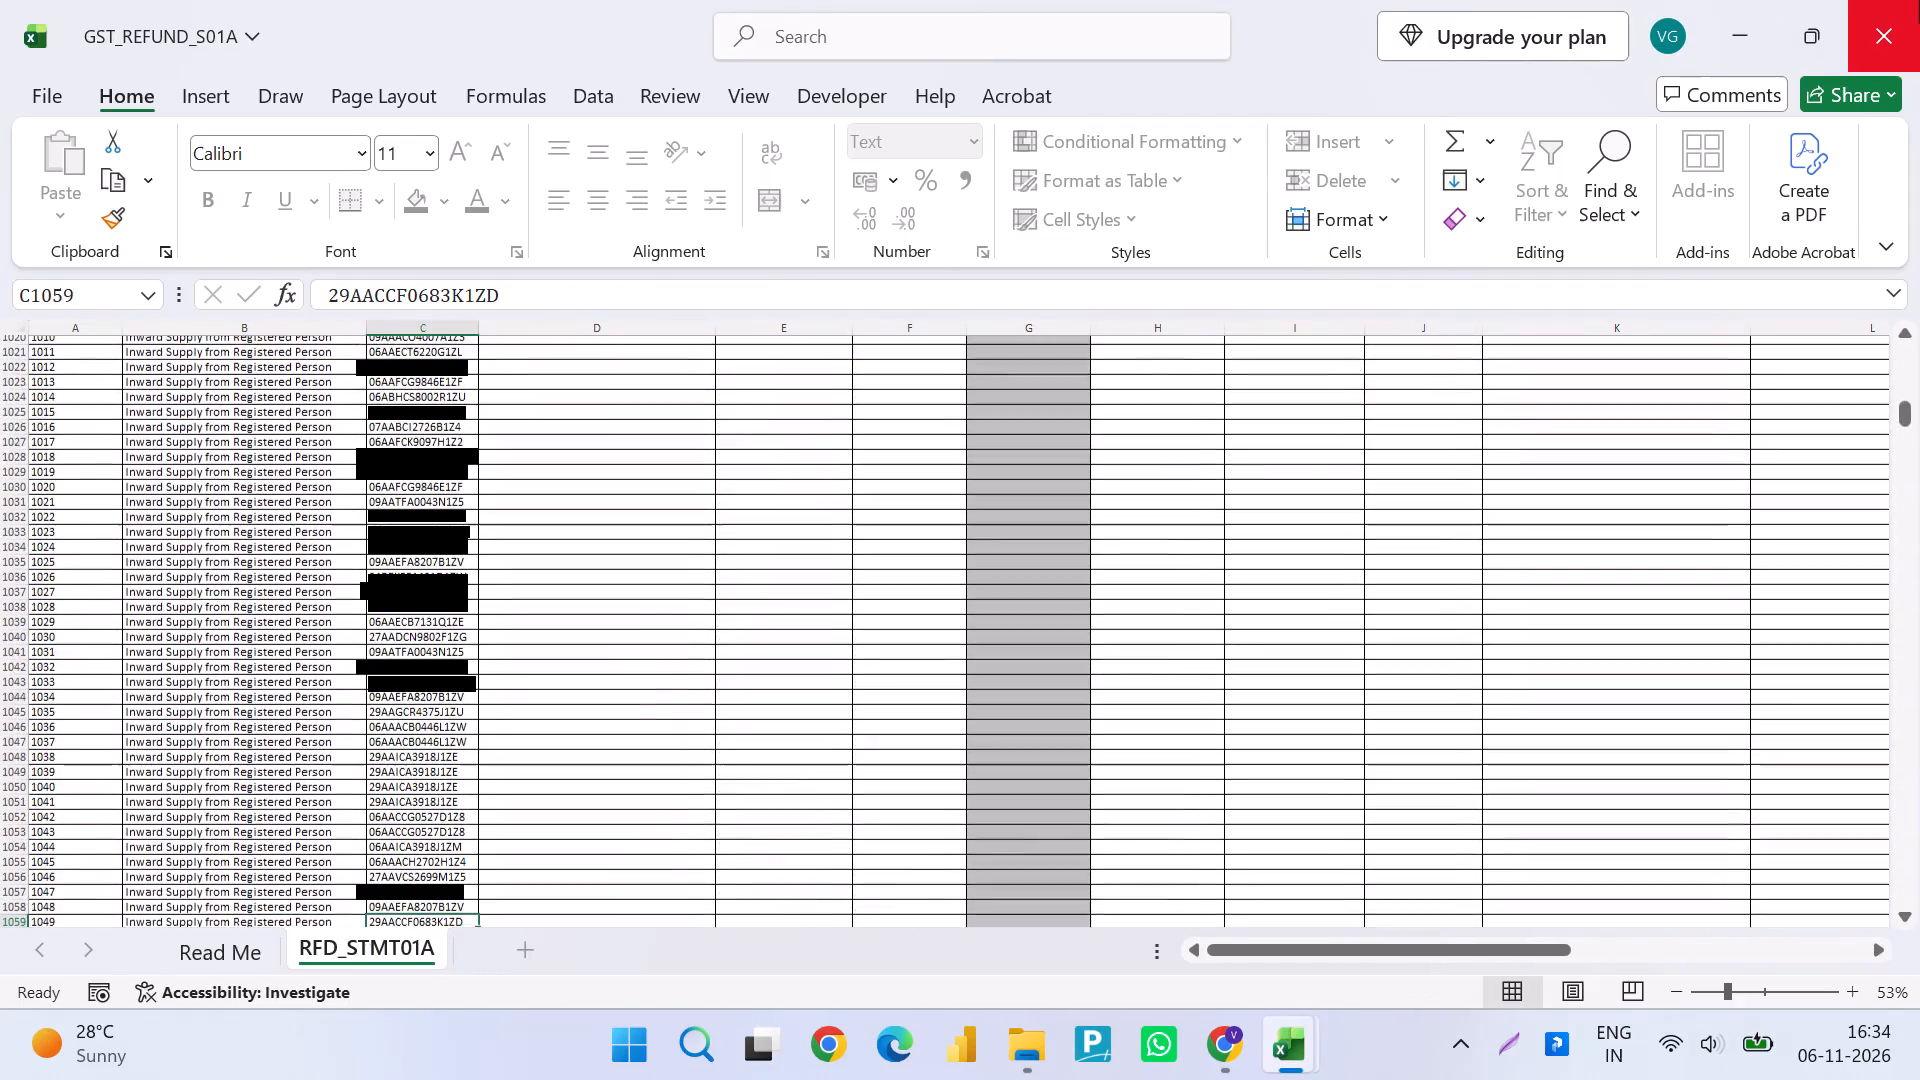
pyautogui.hotkey('ctrl', 'Down')
pyautogui.hotkey('ctrl', 'Up')
pyautogui.press('Right')
pyautogui.hotkey('ctrl', 'shift', 'Up')
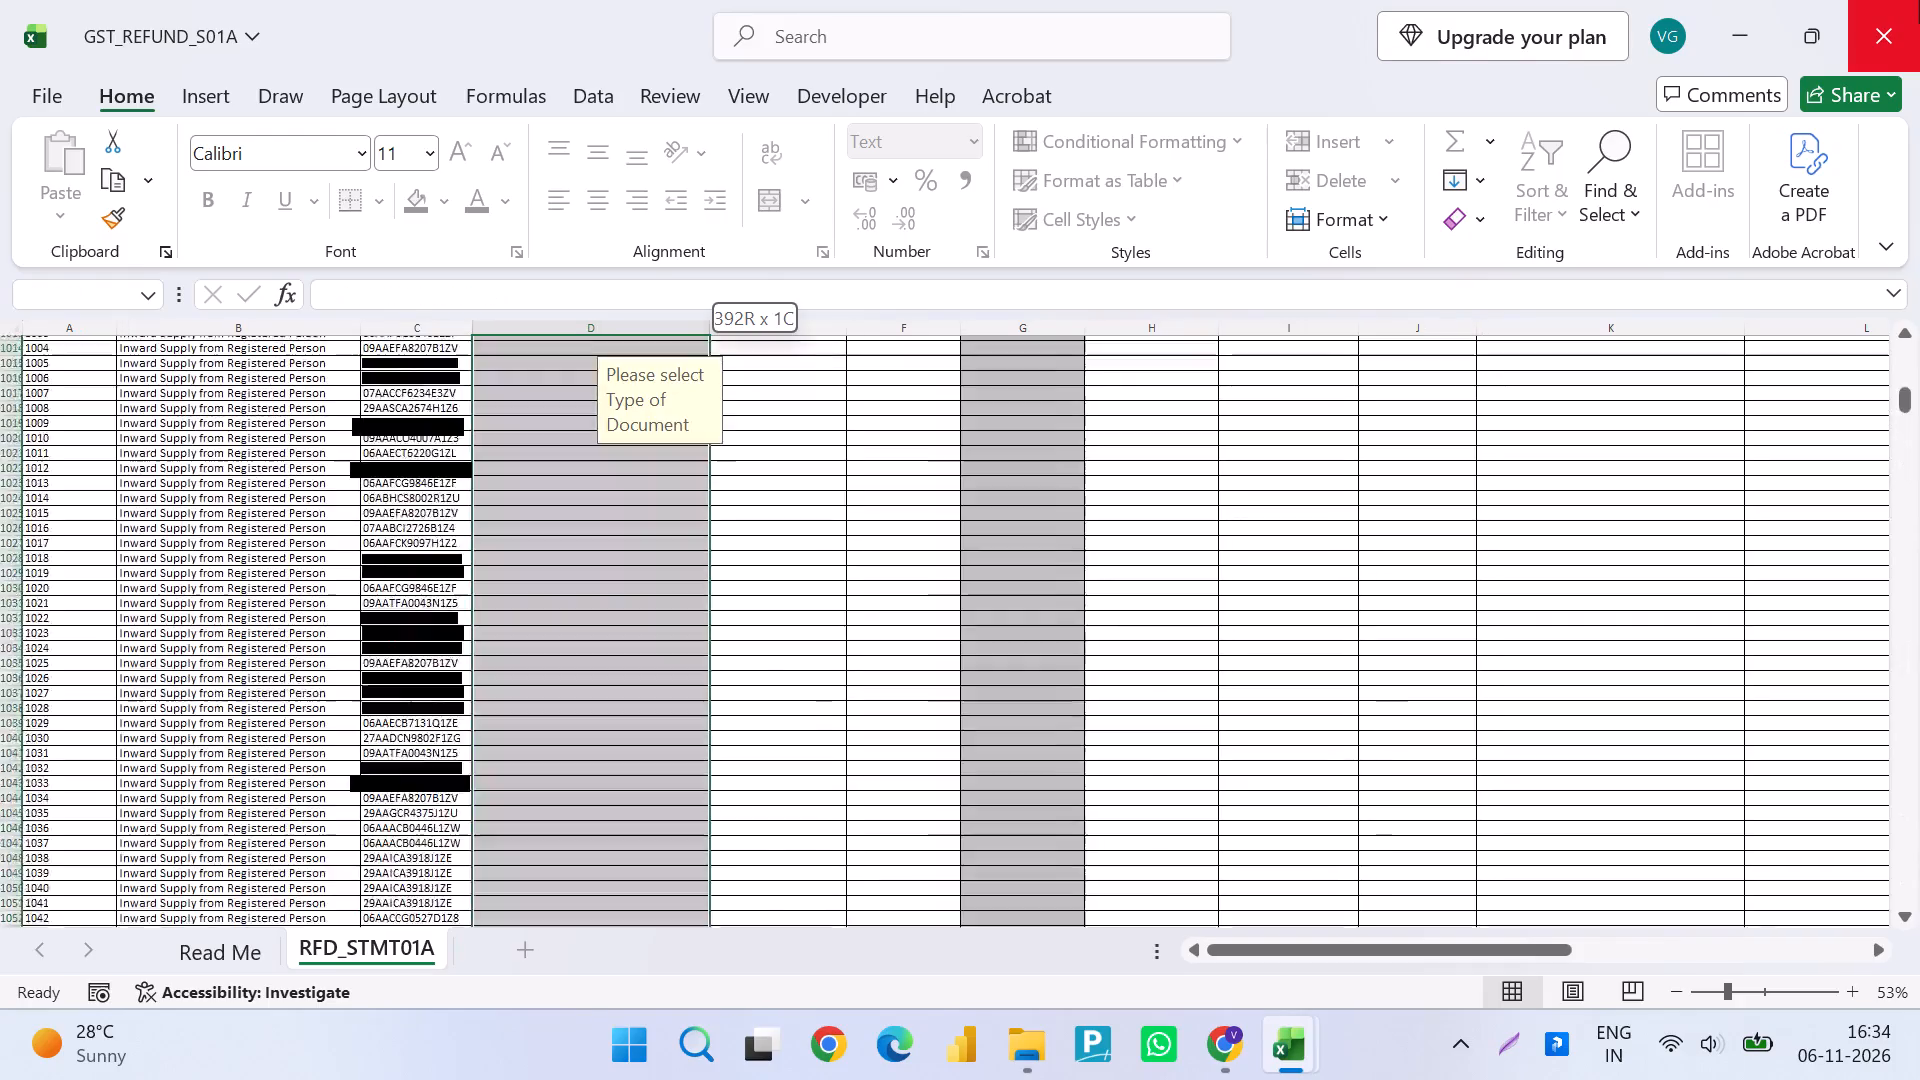
pyautogui.press('Tab')
pyautogui.press('Tab')
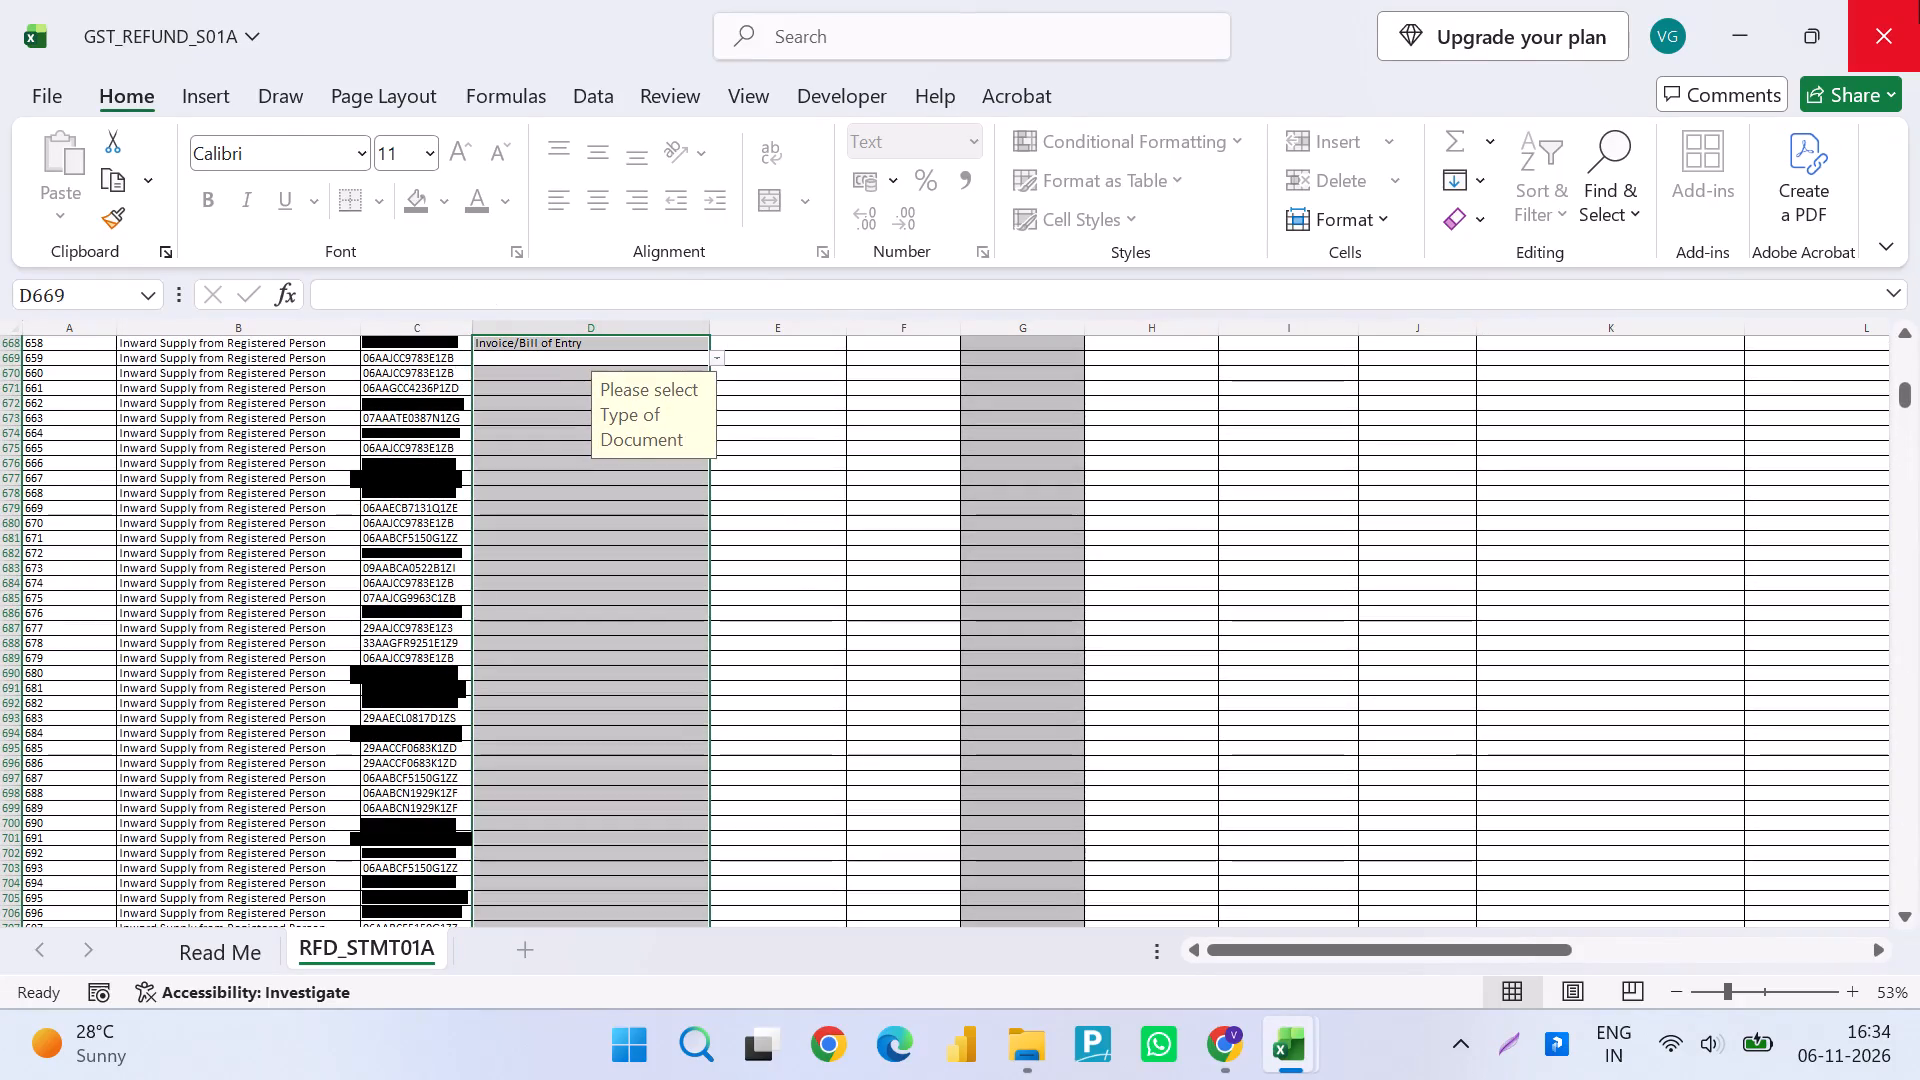
pyautogui.press('i')
pyautogui.press('Return')
pyautogui.press('i')
pyautogui.press('Return')
pyautogui.press('i')
pyautogui.press('Return')
pyautogui.press('i')
pyautogui.press('Return')
# Fill cells D673 to D676 with the document type "Invoice/Bill of Entry".
pyautogui.write('ii')
pyautogui.press('Return')
pyautogui.press('i')
pyautogui.press('Return')
pyautogui.press('i')
pyautogui.press('Return')
pyautogui.press('i')
pyautogui.press('Return')
pyautogui.press('i')
pyautogui.press('Return')
pyautogui.press('i')
pyautogui.press('Return')
# Enter "Invoice/Bill of Entry" as the document type in cells D677 to D679.
pyautogui.write('ii')
pyautogui.press('Return')
pyautogui.press('i')
pyautogui.press('Return')
pyautogui.press('i')
pyautogui.press('Return')
pyautogui.press('i')
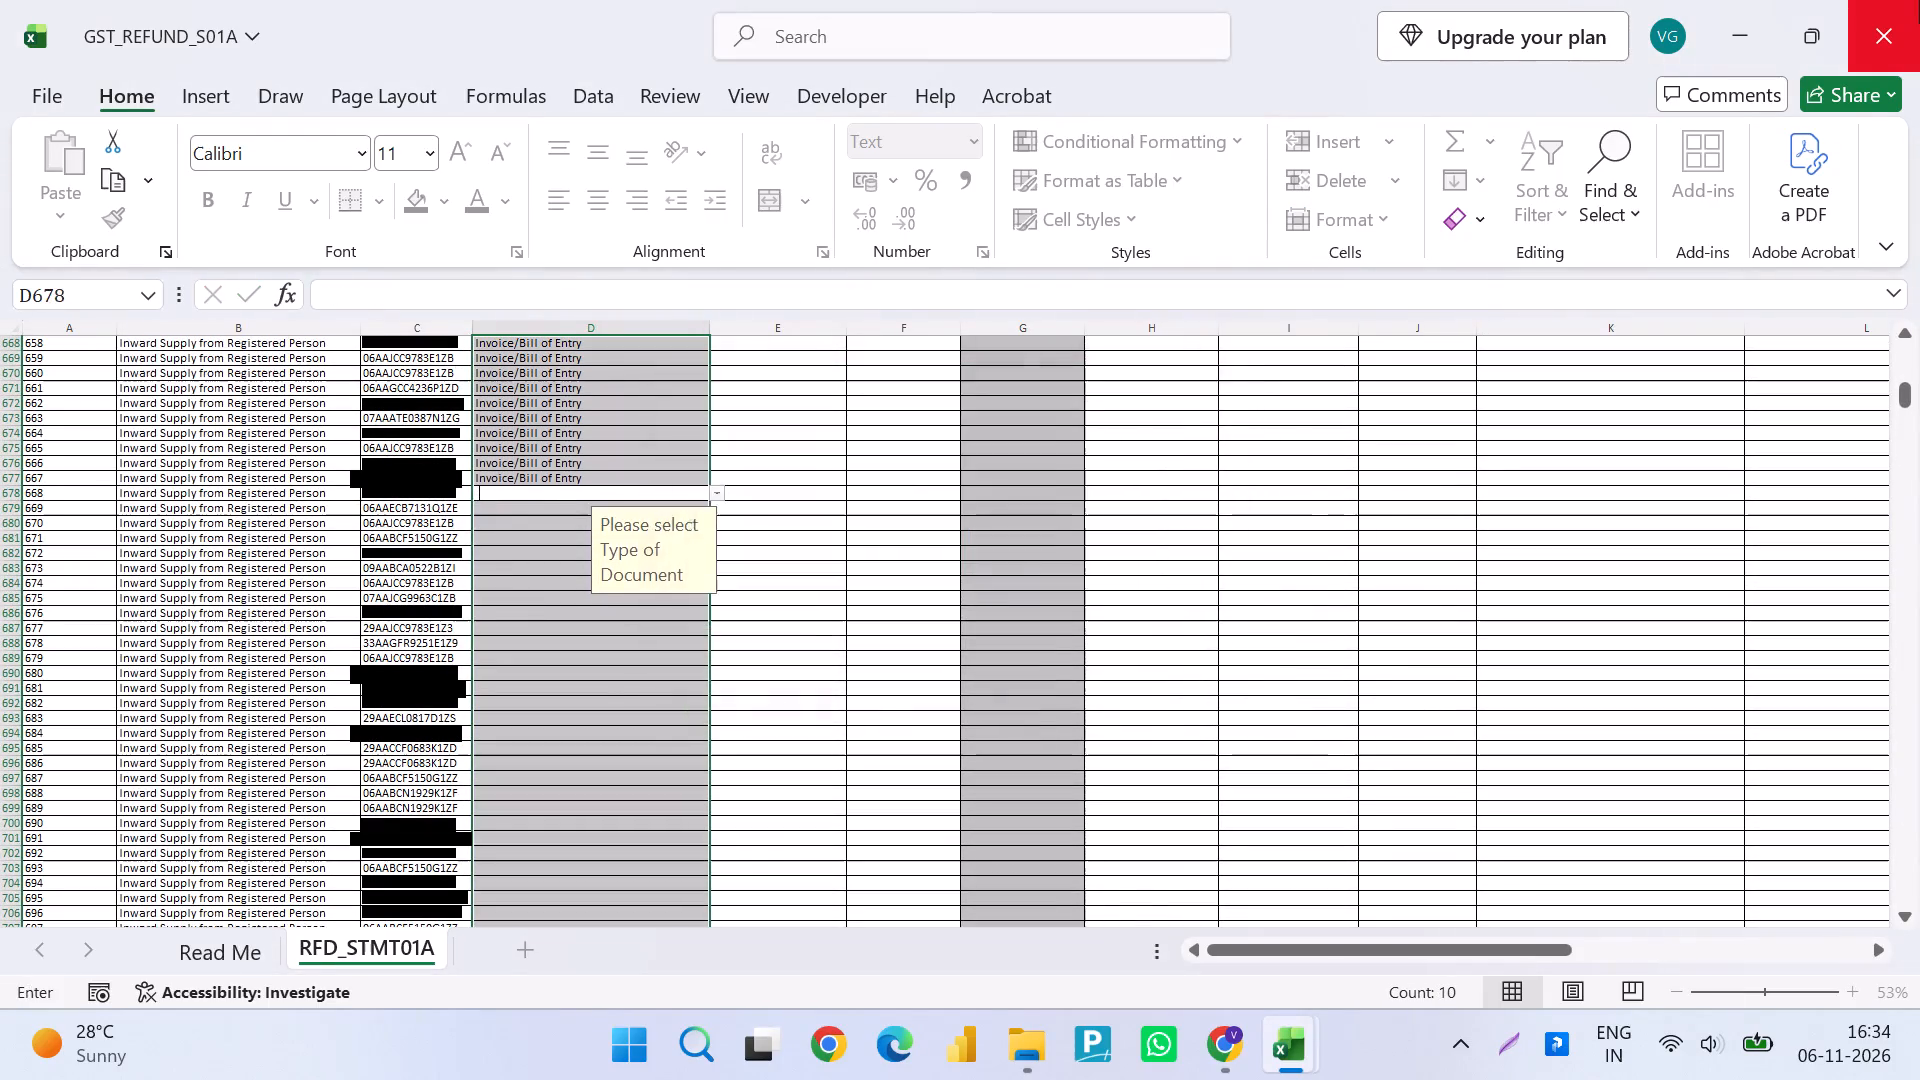
pyautogui.press('Return')
pyautogui.write('ii')
pyautogui.press('Return')
pyautogui.press('i')
pyautogui.press('Return')
pyautogui.press('i')
pyautogui.press('Return')
# Continue down column D with "Invoice/Bill of Entry" as the document type in cells D680 to D682.
pyautogui.write('ii')
pyautogui.press('Return')
pyautogui.press('i')
pyautogui.press('Return')
pyautogui.press('i')
pyautogui.press('Return')
pyautogui.press('i')
pyautogui.press('Return')
pyautogui.press('i')
pyautogui.press('Return')
# Fill cells D683 to D685 with the document type "Invoice/Bill of Entry".
pyautogui.write('ii')
pyautogui.press('Return')
pyautogui.press('i')
pyautogui.press('Return')
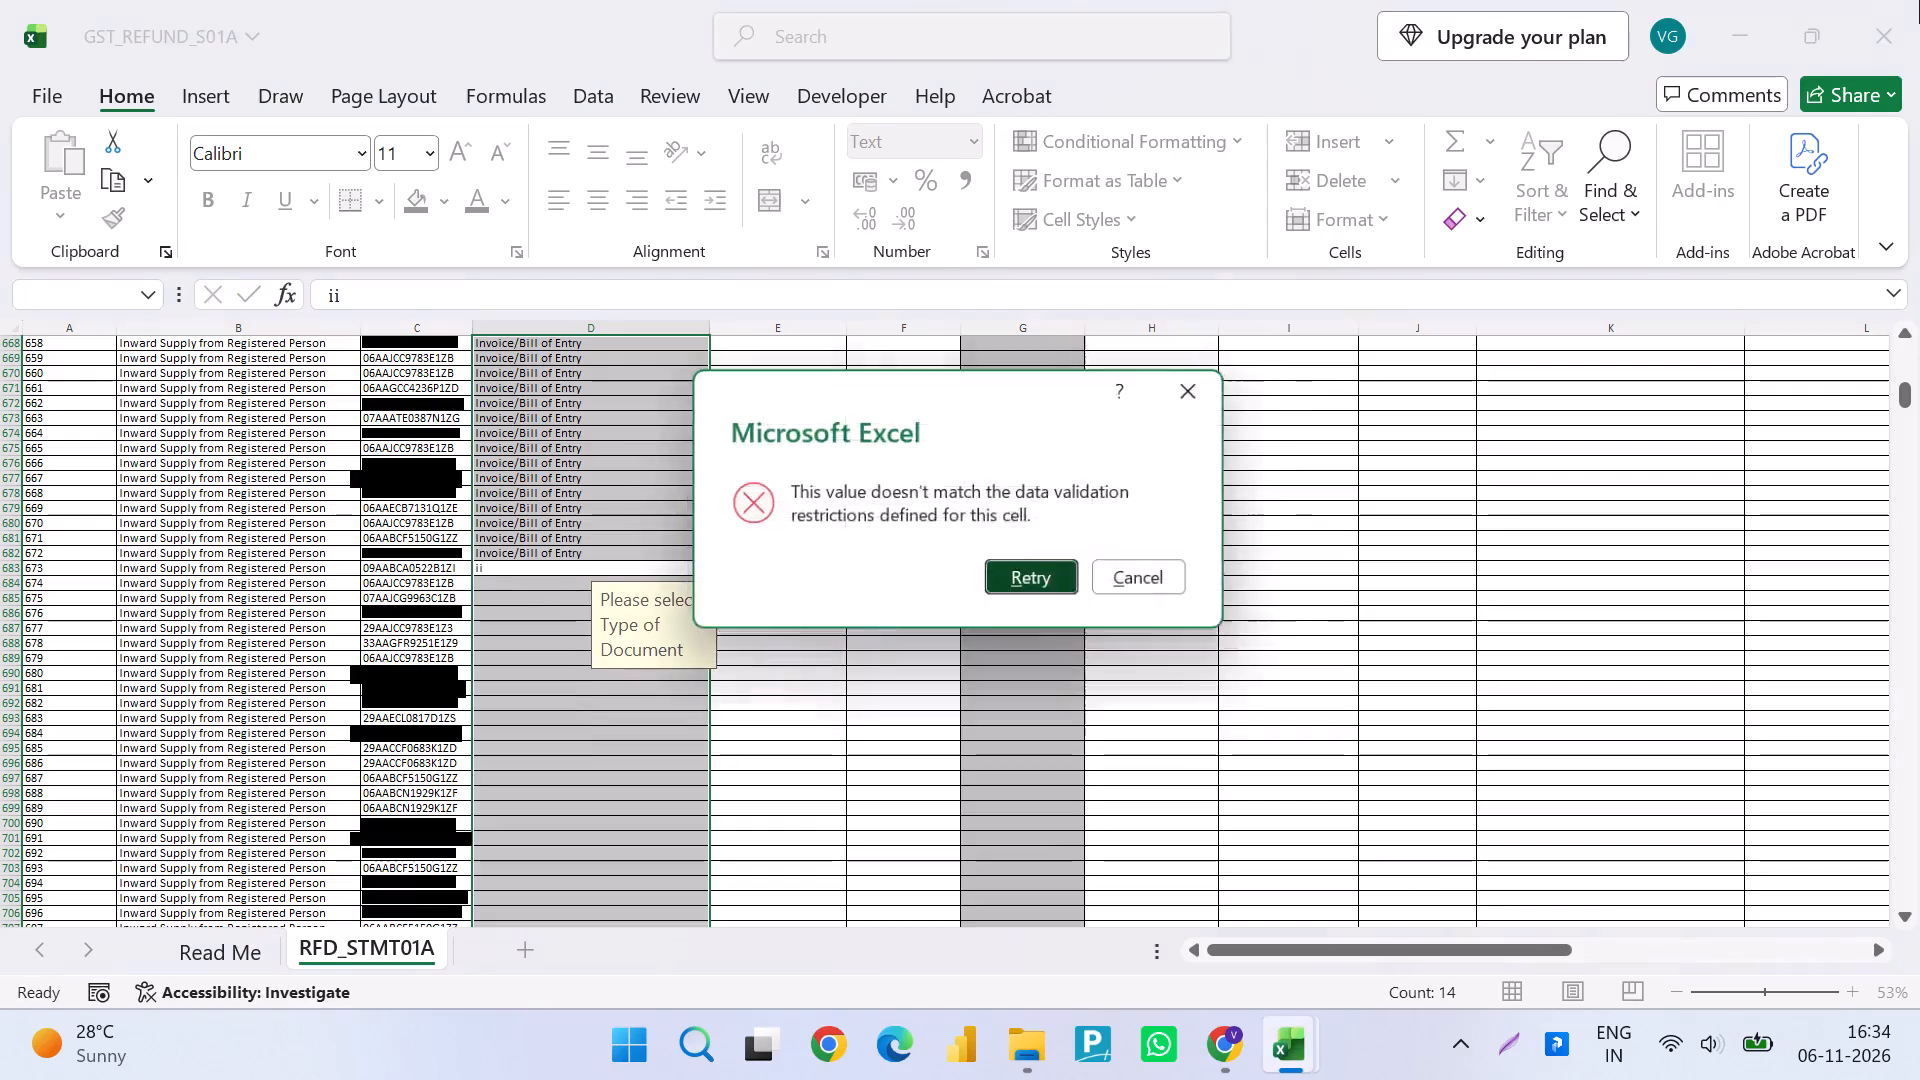
pyautogui.press('i')
pyautogui.press('Return')
pyautogui.press('i')
pyautogui.press('Return')
pyautogui.write('ii')
pyautogui.press('Return')
pyautogui.press('i')
pyautogui.press('Return')
pyautogui.press('i')
pyautogui.press('Return')
# Enter "Invoice/Bill of Entry" as the document type in cells D686 to D690.
pyautogui.press('i')
pyautogui.press('Return')
pyautogui.press('i')
pyautogui.press('Return')
pyautogui.write('ii')
pyautogui.press('Return')
pyautogui.press('i')
pyautogui.press('Return')
pyautogui.press('i')
pyautogui.press('Return')
pyautogui.press('i')
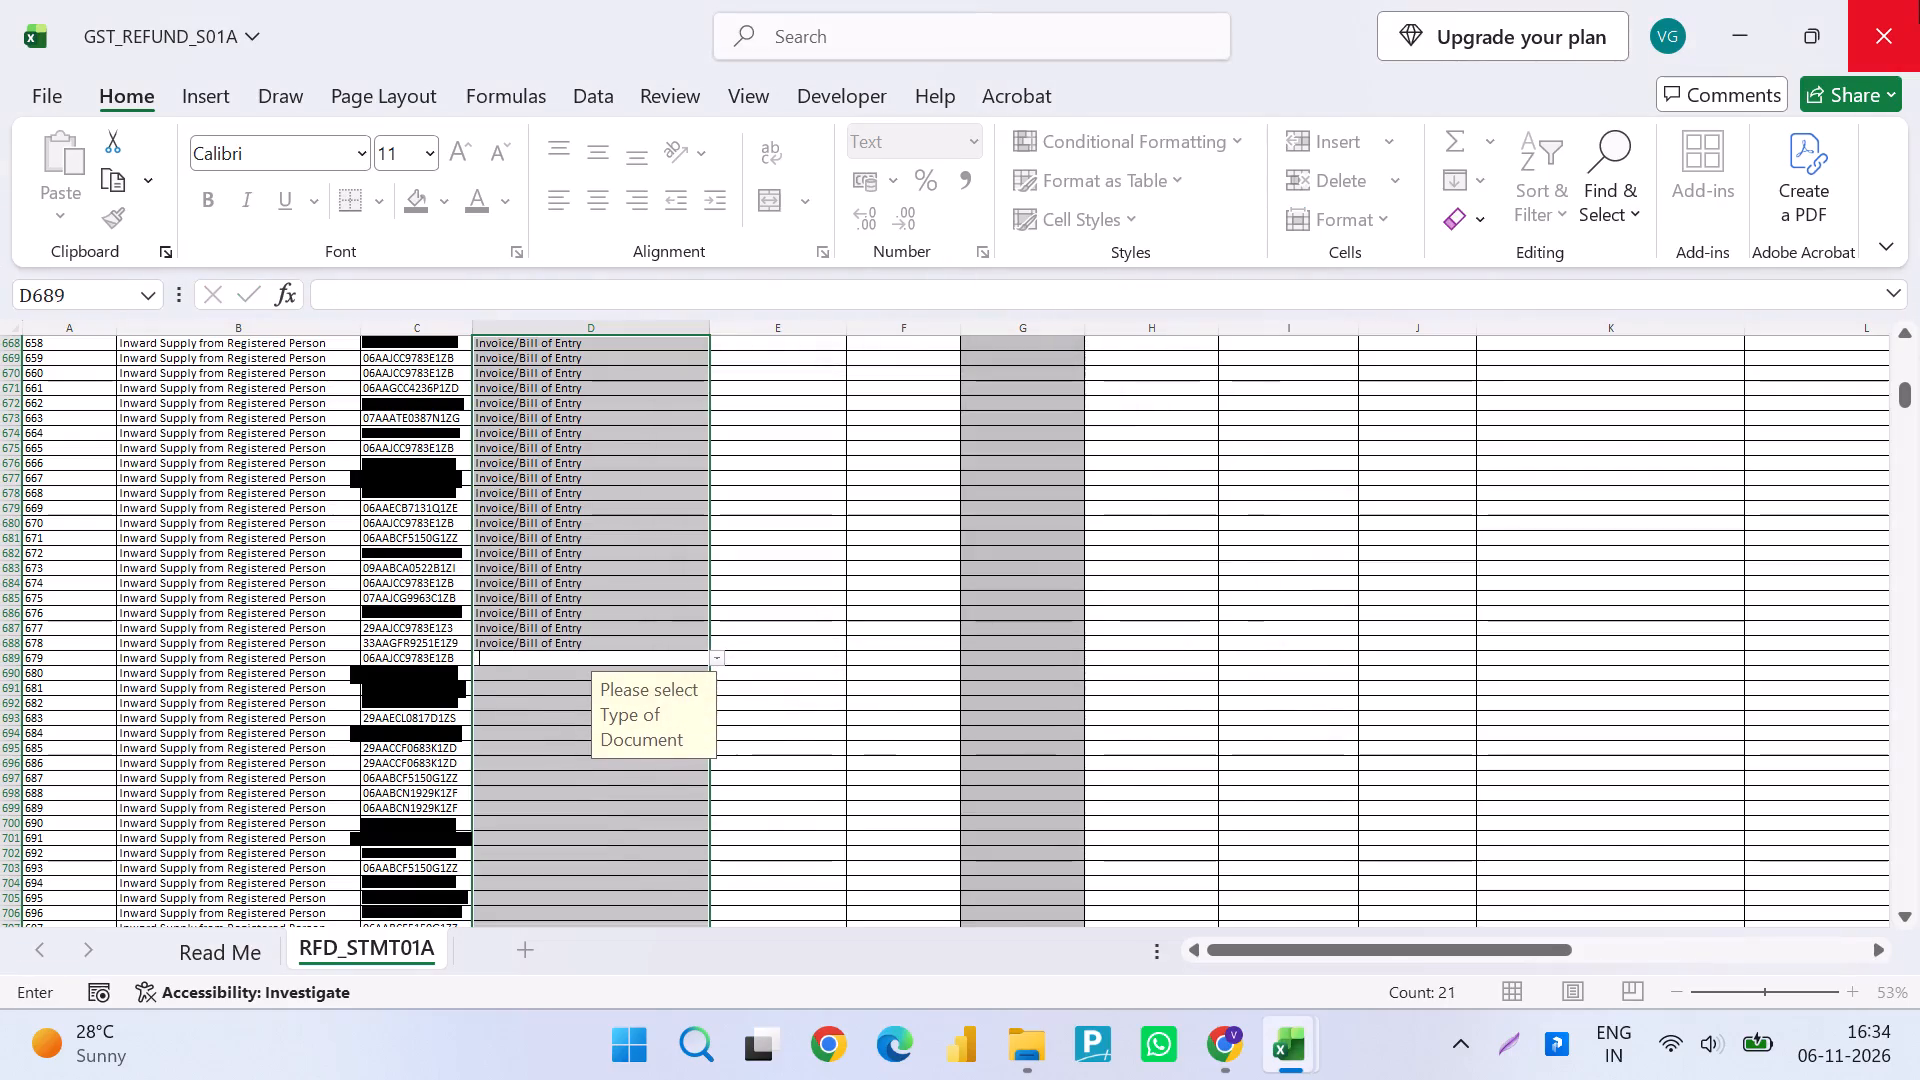
pyautogui.press('Return')
pyautogui.press('i')
pyautogui.press('Return')
# Continue down column D with "Invoice/Bill of Entry" as the document type in cells D691 to D693.
pyautogui.write('ii')
pyautogui.press('Return')
pyautogui.press('i')
pyautogui.press('Return')
pyautogui.press('i')
pyautogui.press('Return')
pyautogui.press('i')
pyautogui.press('Return')
pyautogui.write('ii')
pyautogui.press('Return')
pyautogui.press('i')
pyautogui.press('Return')
pyautogui.press('i')
pyautogui.press('Return')
# Fill cells D694 to D697 with the document type "Invoice/Bill of Entry".
pyautogui.press('i')
pyautogui.press('Return')
pyautogui.press('i')
pyautogui.press('Return')
pyautogui.press('i')
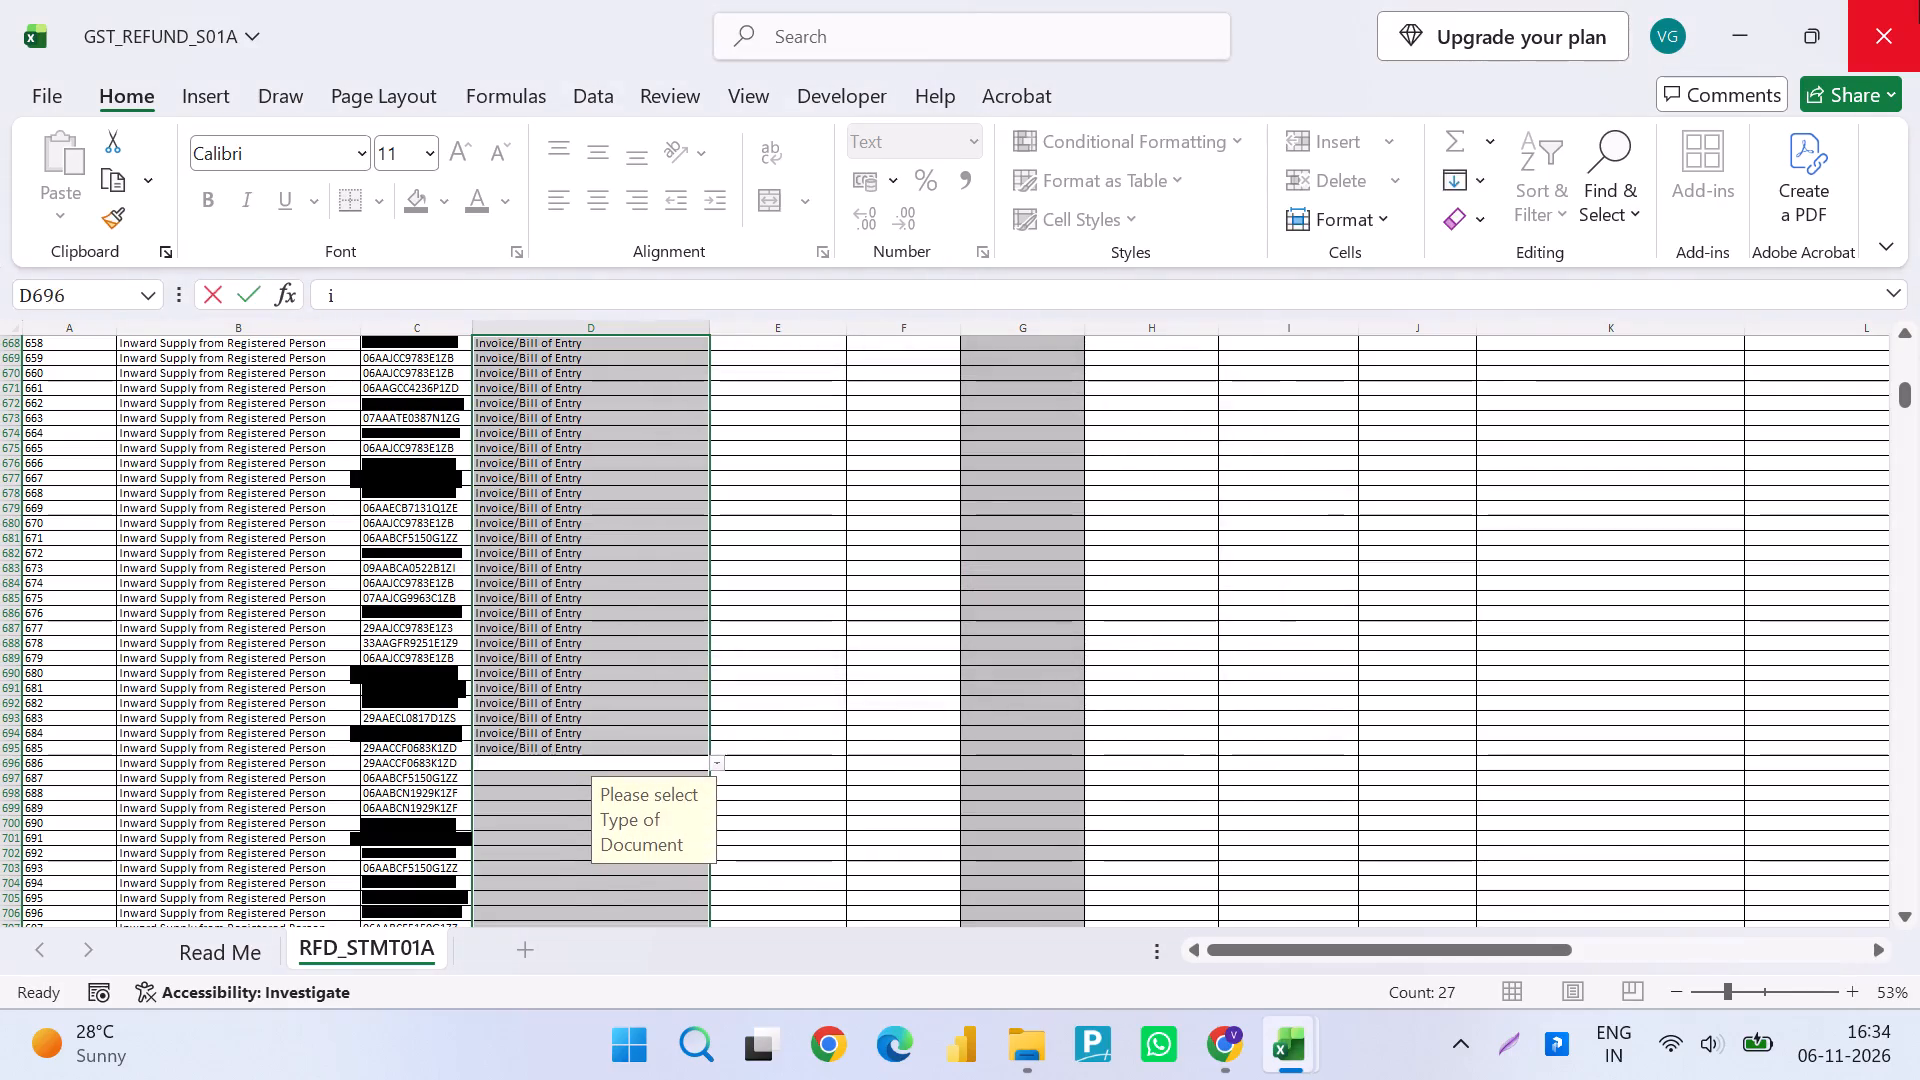
pyautogui.press('Return')
pyautogui.write('ii')
pyautogui.press('Return')
pyautogui.press('i')
pyautogui.press('Return')
pyautogui.press('i')
pyautogui.press('Return')
# Enter "Invoice/Bill of Entry" as the document type in cells D698 to D701.
pyautogui.press('i')
pyautogui.press('Return')
pyautogui.press('i')
pyautogui.press('Return')
pyautogui.write('ii')
pyautogui.press('Return')
pyautogui.press('i')
pyautogui.press('Return')
pyautogui.press('i')
pyautogui.press('Return')
pyautogui.press('i')
pyautogui.press('Return')
# Continue down column D, filling cells D702 to D706 with the document type "Invoice/Bill of Entry".
pyautogui.press('i')
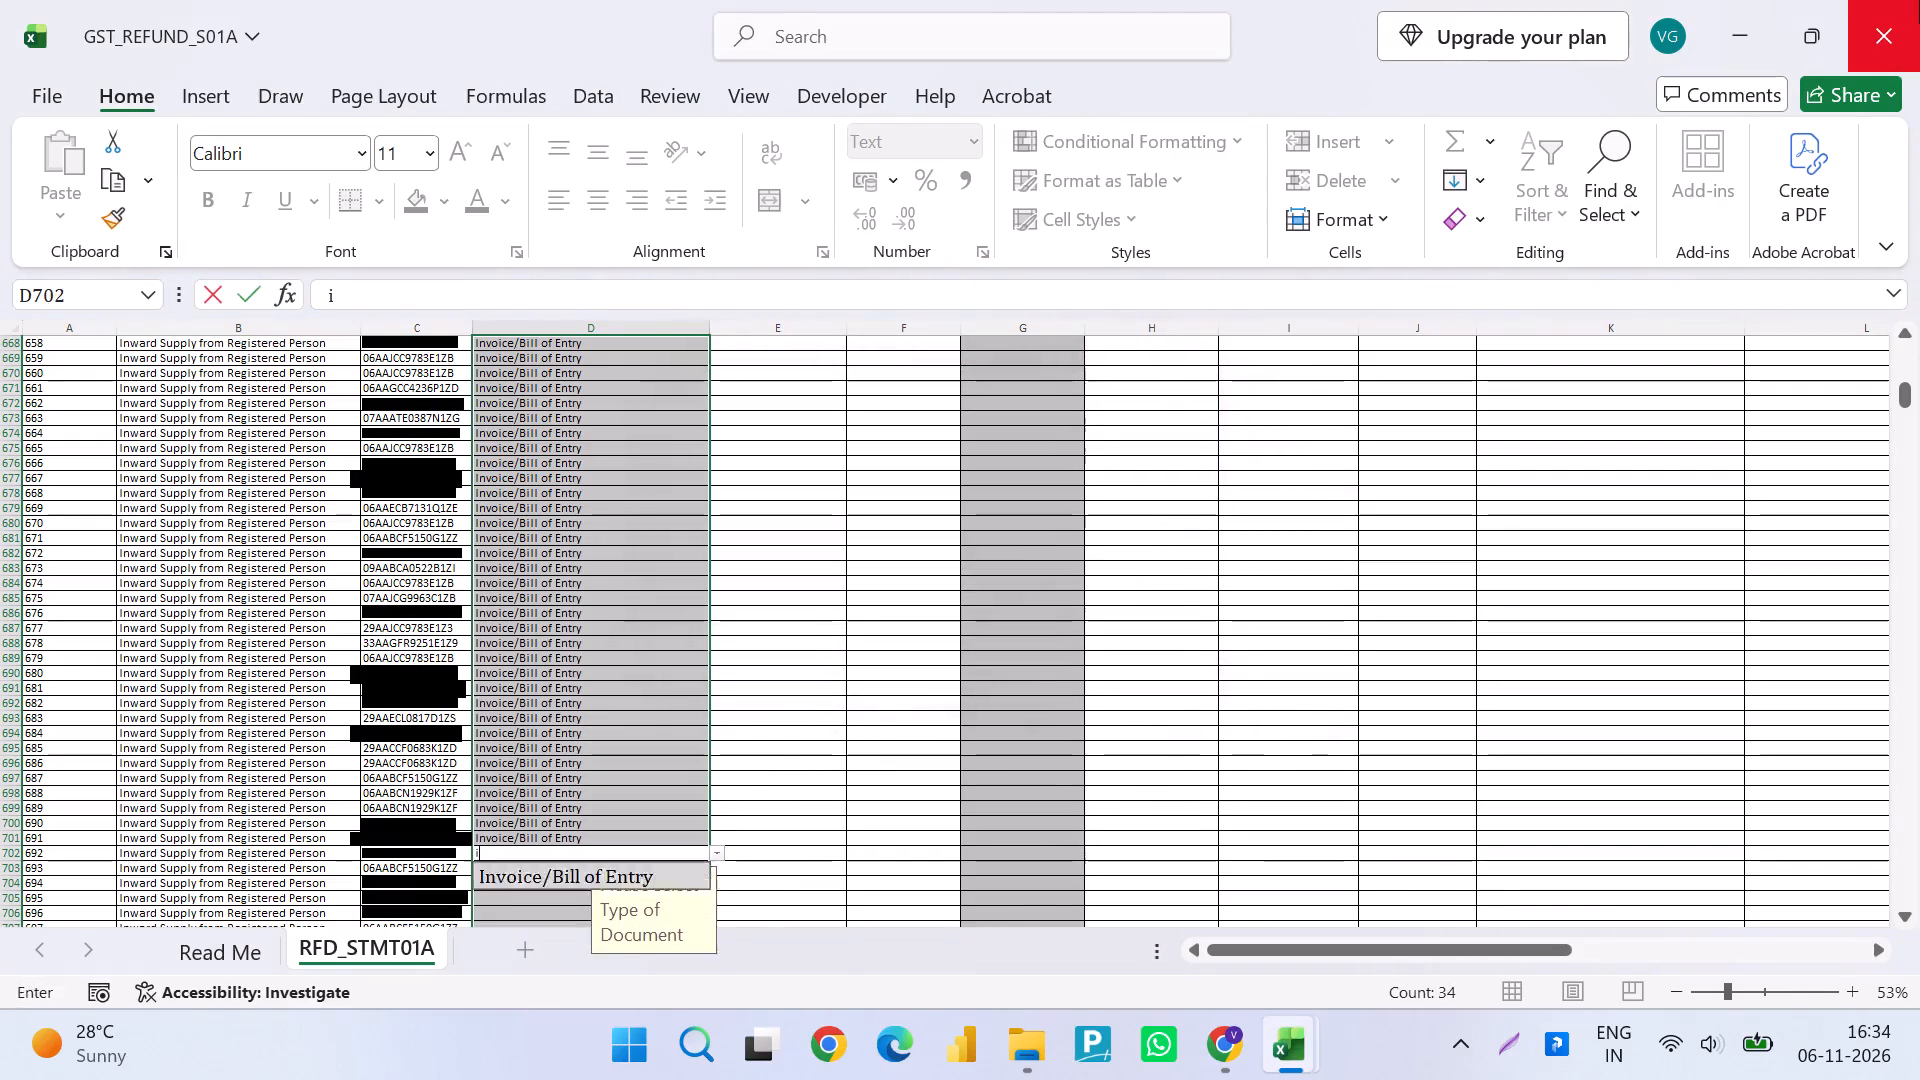
pyautogui.press('Return')
pyautogui.press('i')
pyautogui.press('Return')
pyautogui.press('i')
pyautogui.press('Return')
pyautogui.write('ii')
pyautogui.press('Return')
pyautogui.press('i')
pyautogui.press('Return')
pyautogui.press('i')
pyautogui.press('Return')
pyautogui.press('i')
pyautogui.press('Return')
# Fill cells D707 to D711 with the document type "Invoice/Bill of Entry".
pyautogui.press('i')
pyautogui.press('Return')
pyautogui.press('i')
pyautogui.press('Return')
pyautogui.press('i')
pyautogui.press('Return')
pyautogui.write('ii')
pyautogui.press('Return')
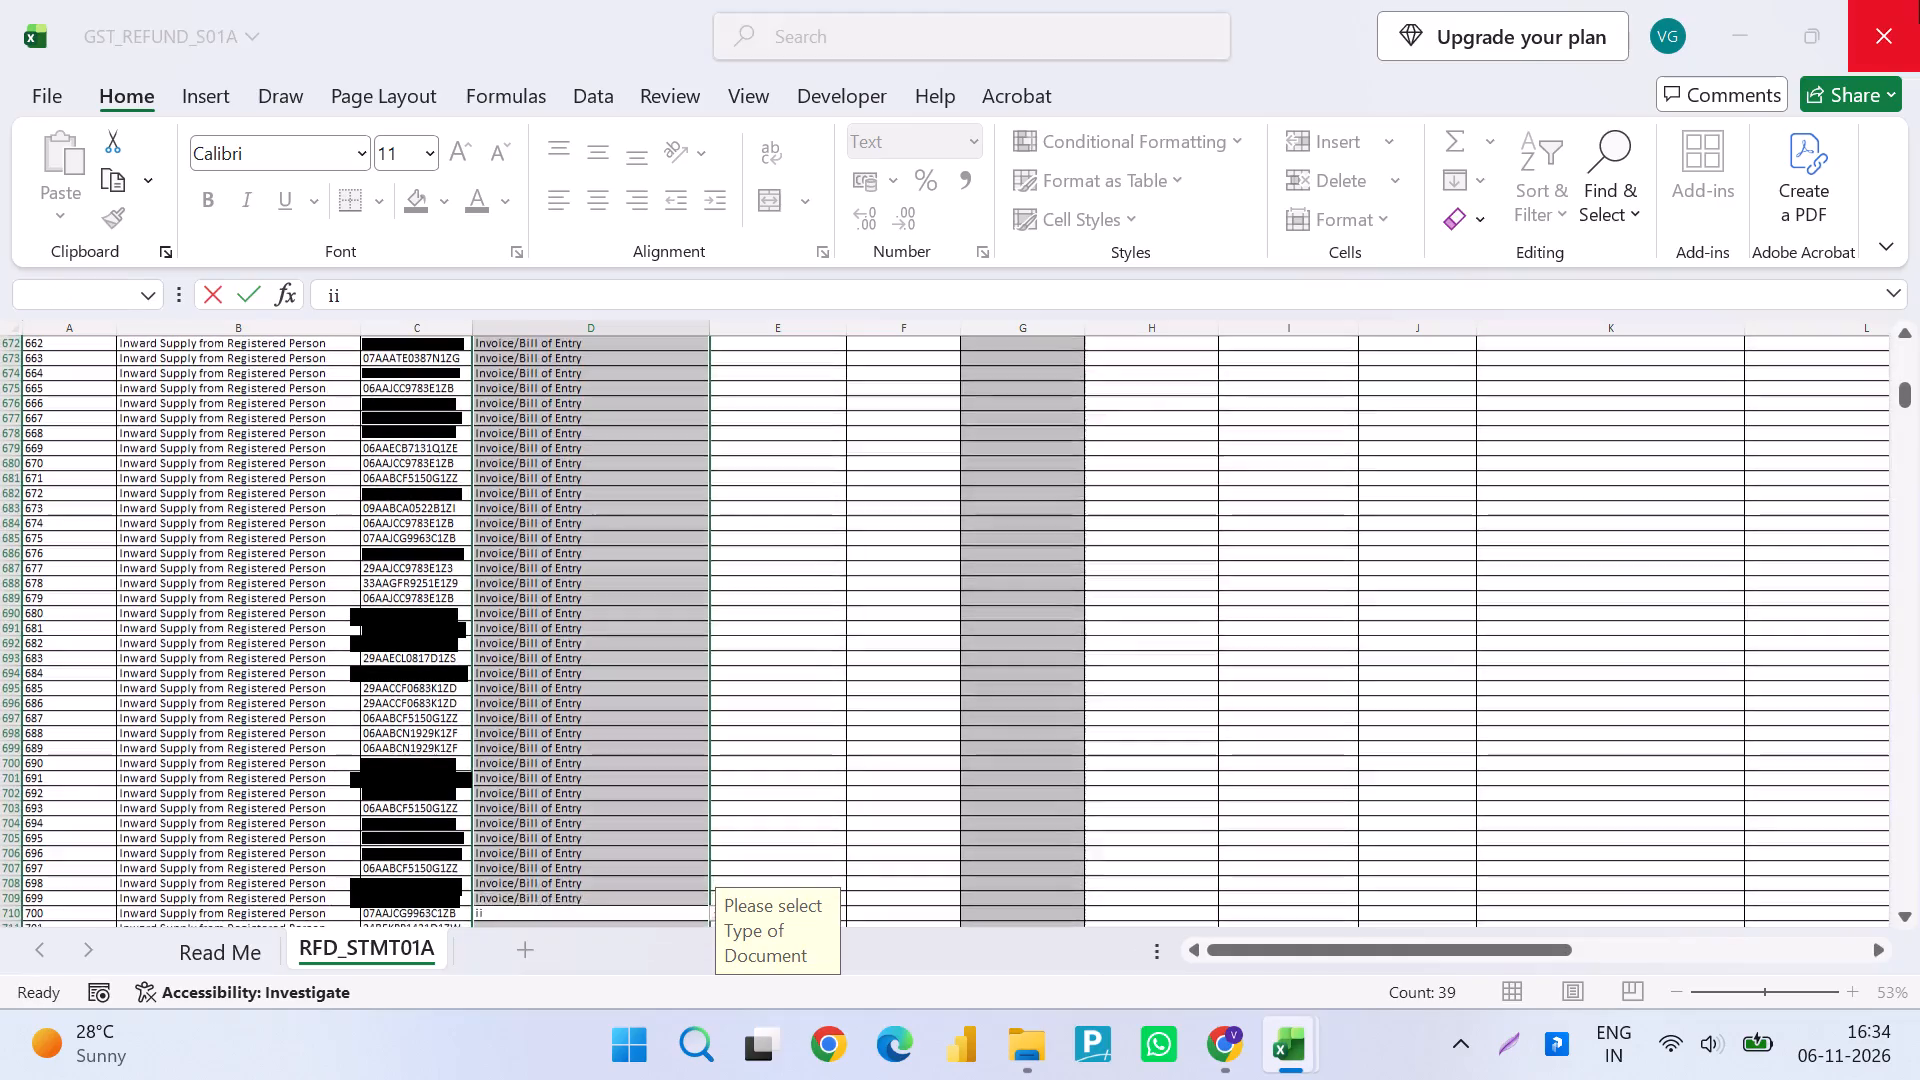
pyautogui.press('i')
pyautogui.press('Return')
pyautogui.press('i')
pyautogui.press('Return')
pyautogui.press('i')
pyautogui.press('Return')
# Skip cell D712 and enter "Invoice/Bill of Entry" as the document type in cells D713 to D716.
pyautogui.press('Return')
pyautogui.write('ii')
pyautogui.press('Return')
pyautogui.press('i')
pyautogui.press('Return')
pyautogui.press('i')
pyautogui.press('Return')
pyautogui.press('i')
pyautogui.press('Return')
pyautogui.press('i')
pyautogui.press('Return')
pyautogui.press('i')
pyautogui.press('Return')
# Enter the document type "Invoice/Bill of Entry" in cells D717 to D723.
pyautogui.press('i')
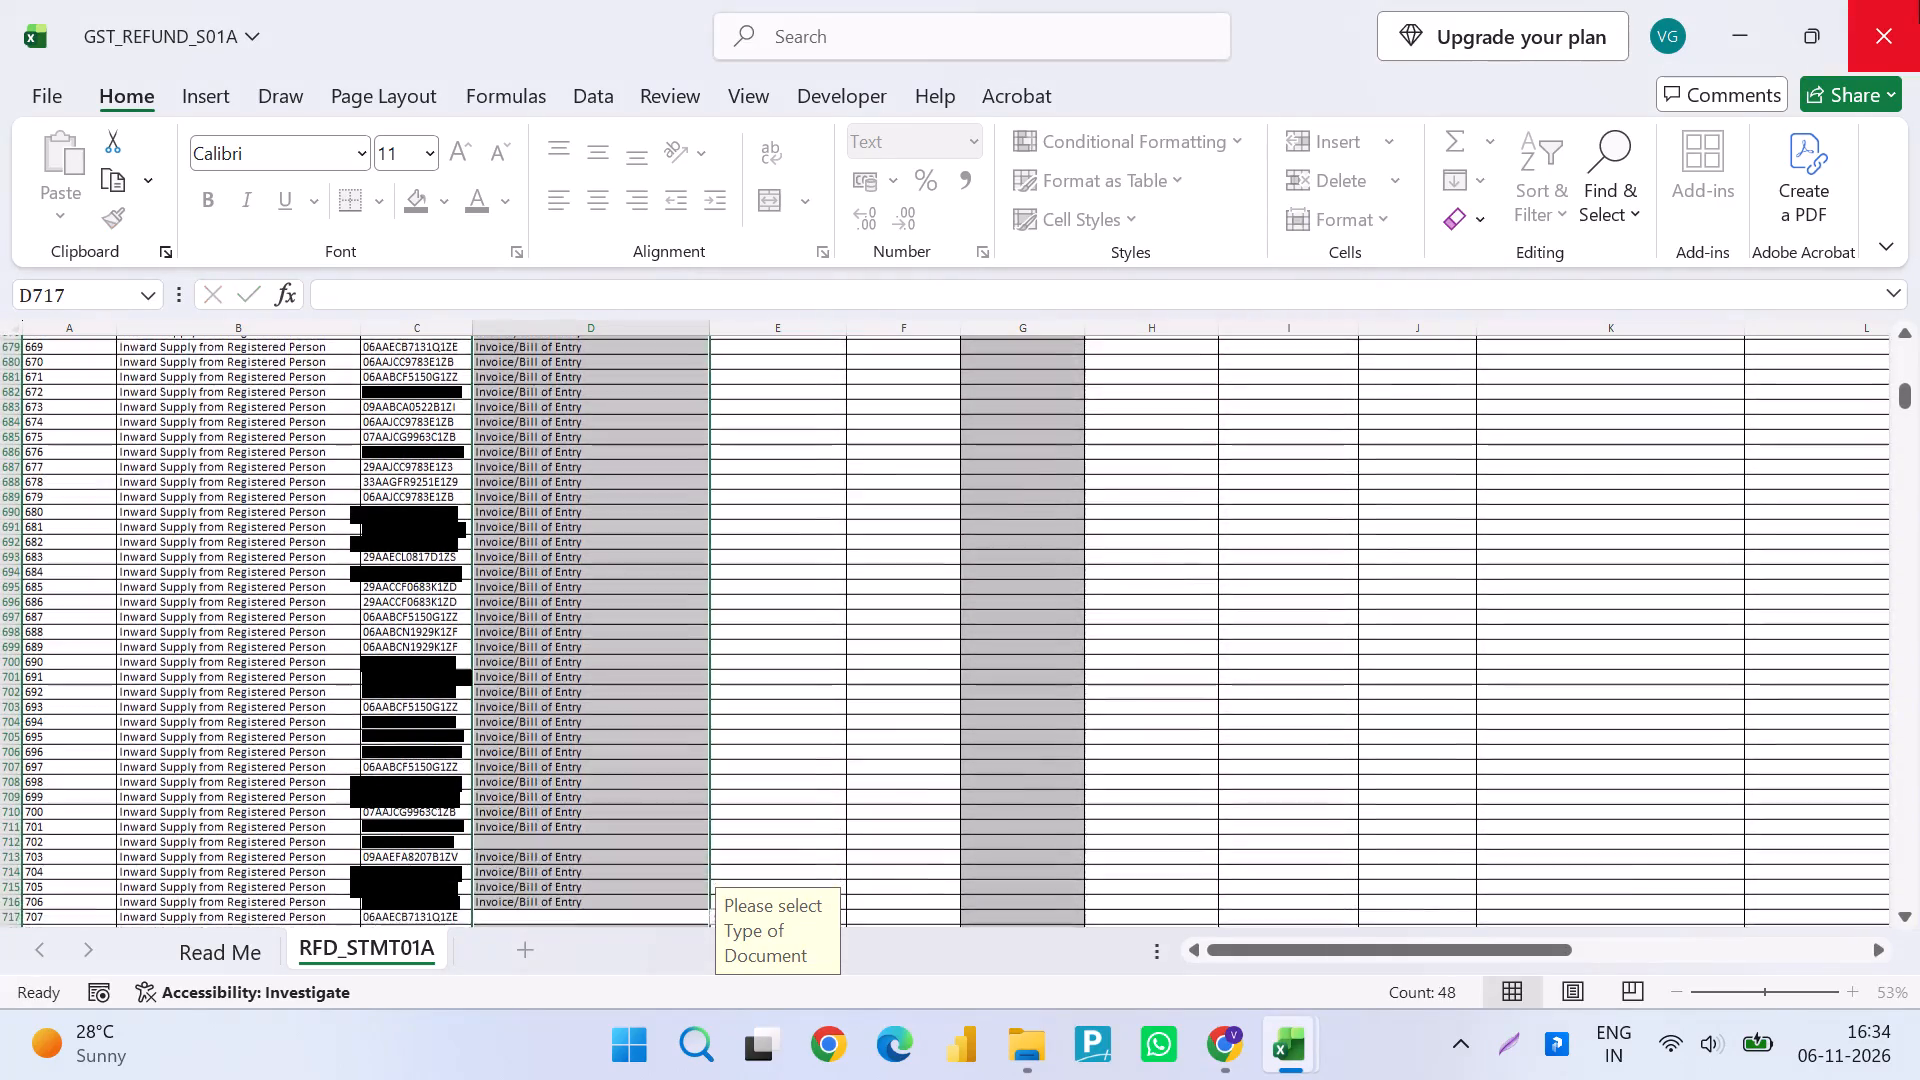
pyautogui.press('Return')
pyautogui.press('i')
pyautogui.press('Return')
pyautogui.press('i')
pyautogui.press('Return')
pyautogui.press('i')
pyautogui.press('Return')
pyautogui.press('i')
pyautogui.press('Return')
pyautogui.press('i')
pyautogui.press('Return')
pyautogui.press('i')
pyautogui.press('Return')
# Continue the document type column with "Invoice/Bill of Entry" in cells D724 to D730.
pyautogui.press('i')
pyautogui.press('Return')
pyautogui.press('i')
pyautogui.press('Return')
pyautogui.press('i')
pyautogui.press('Return')
pyautogui.press('i')
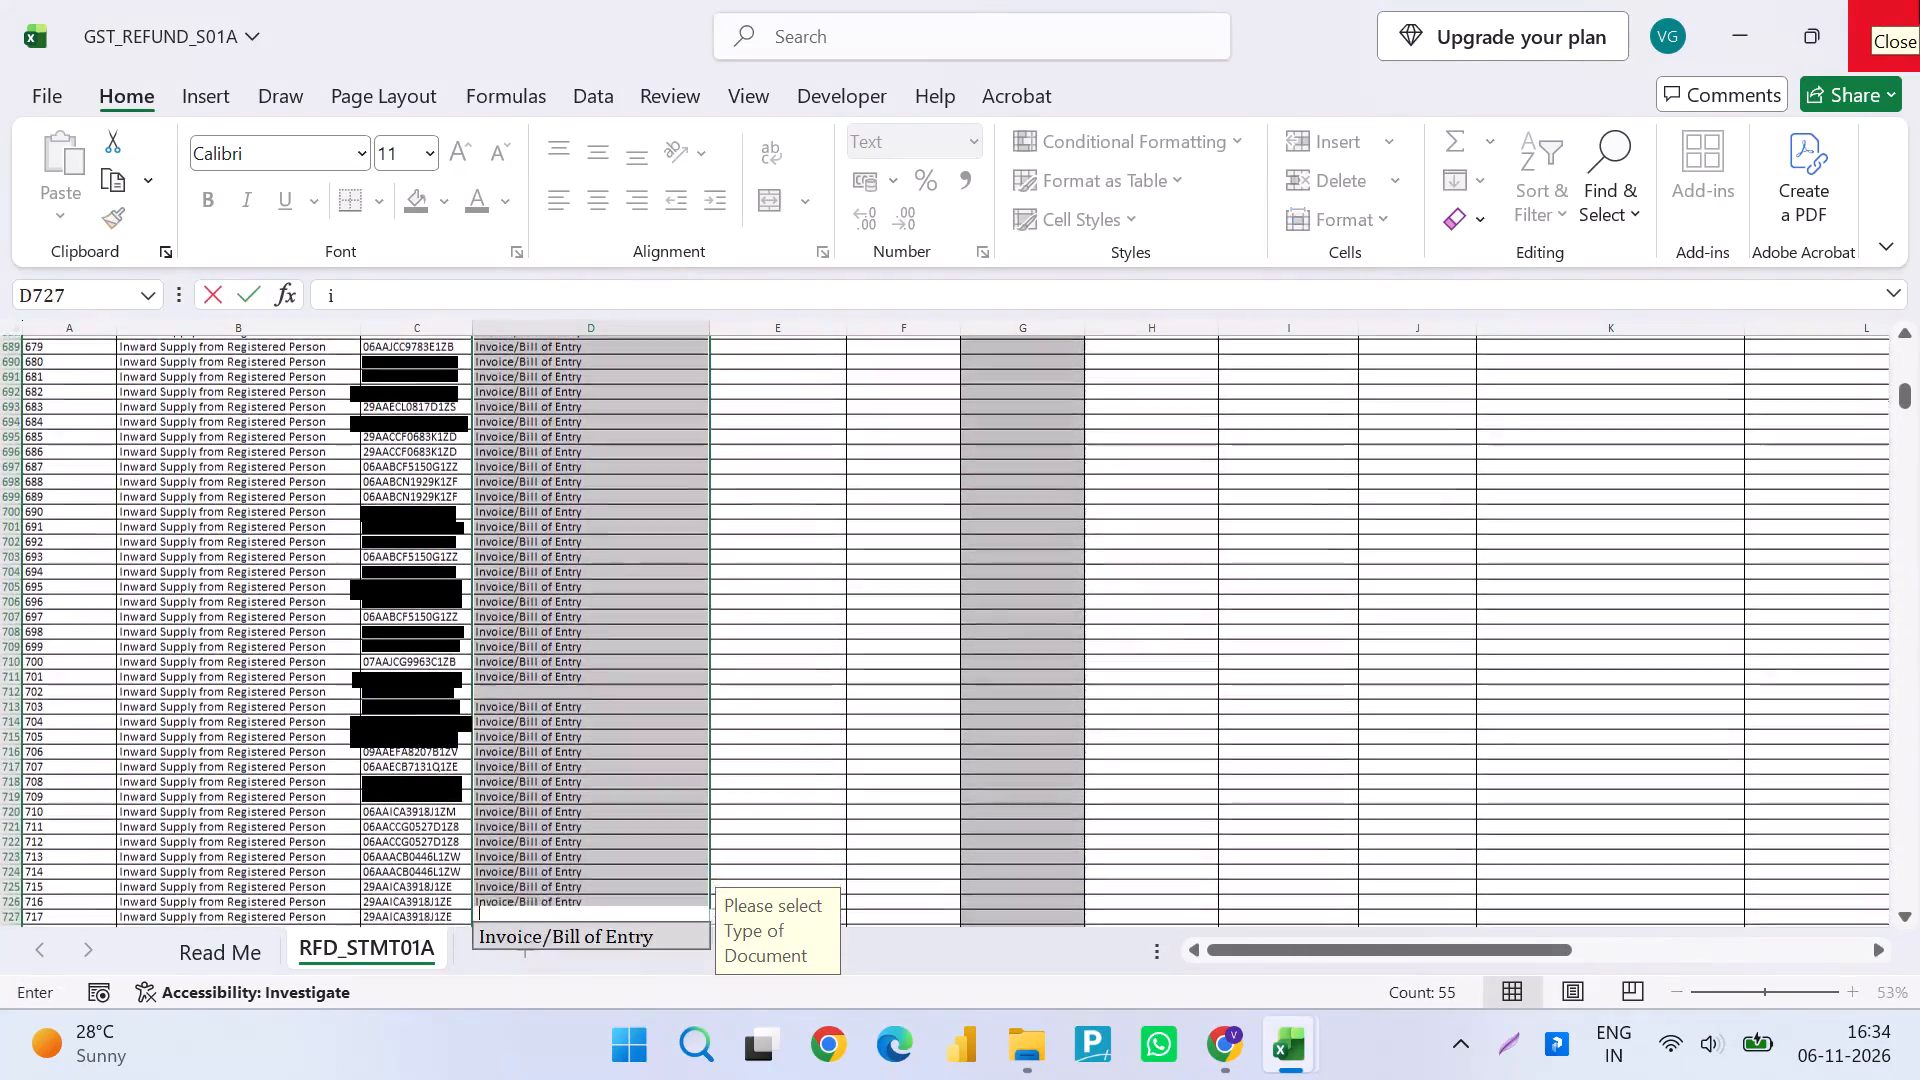
pyautogui.press('Return')
pyautogui.press('i')
pyautogui.press('Return')
pyautogui.press('i')
pyautogui.press('Return')
pyautogui.press('i')
pyautogui.press('Return')
# Fill cells D731 to D734 with the document type "Invoice/Bill of Entry".
pyautogui.press('i')
pyautogui.press('Return')
pyautogui.write('ii')
pyautogui.press('Return')
pyautogui.press('i')
pyautogui.press('Return')
pyautogui.press('i')
pyautogui.press('Return')
pyautogui.press('i')
pyautogui.press('Return')
pyautogui.press('i')
pyautogui.press('Return')
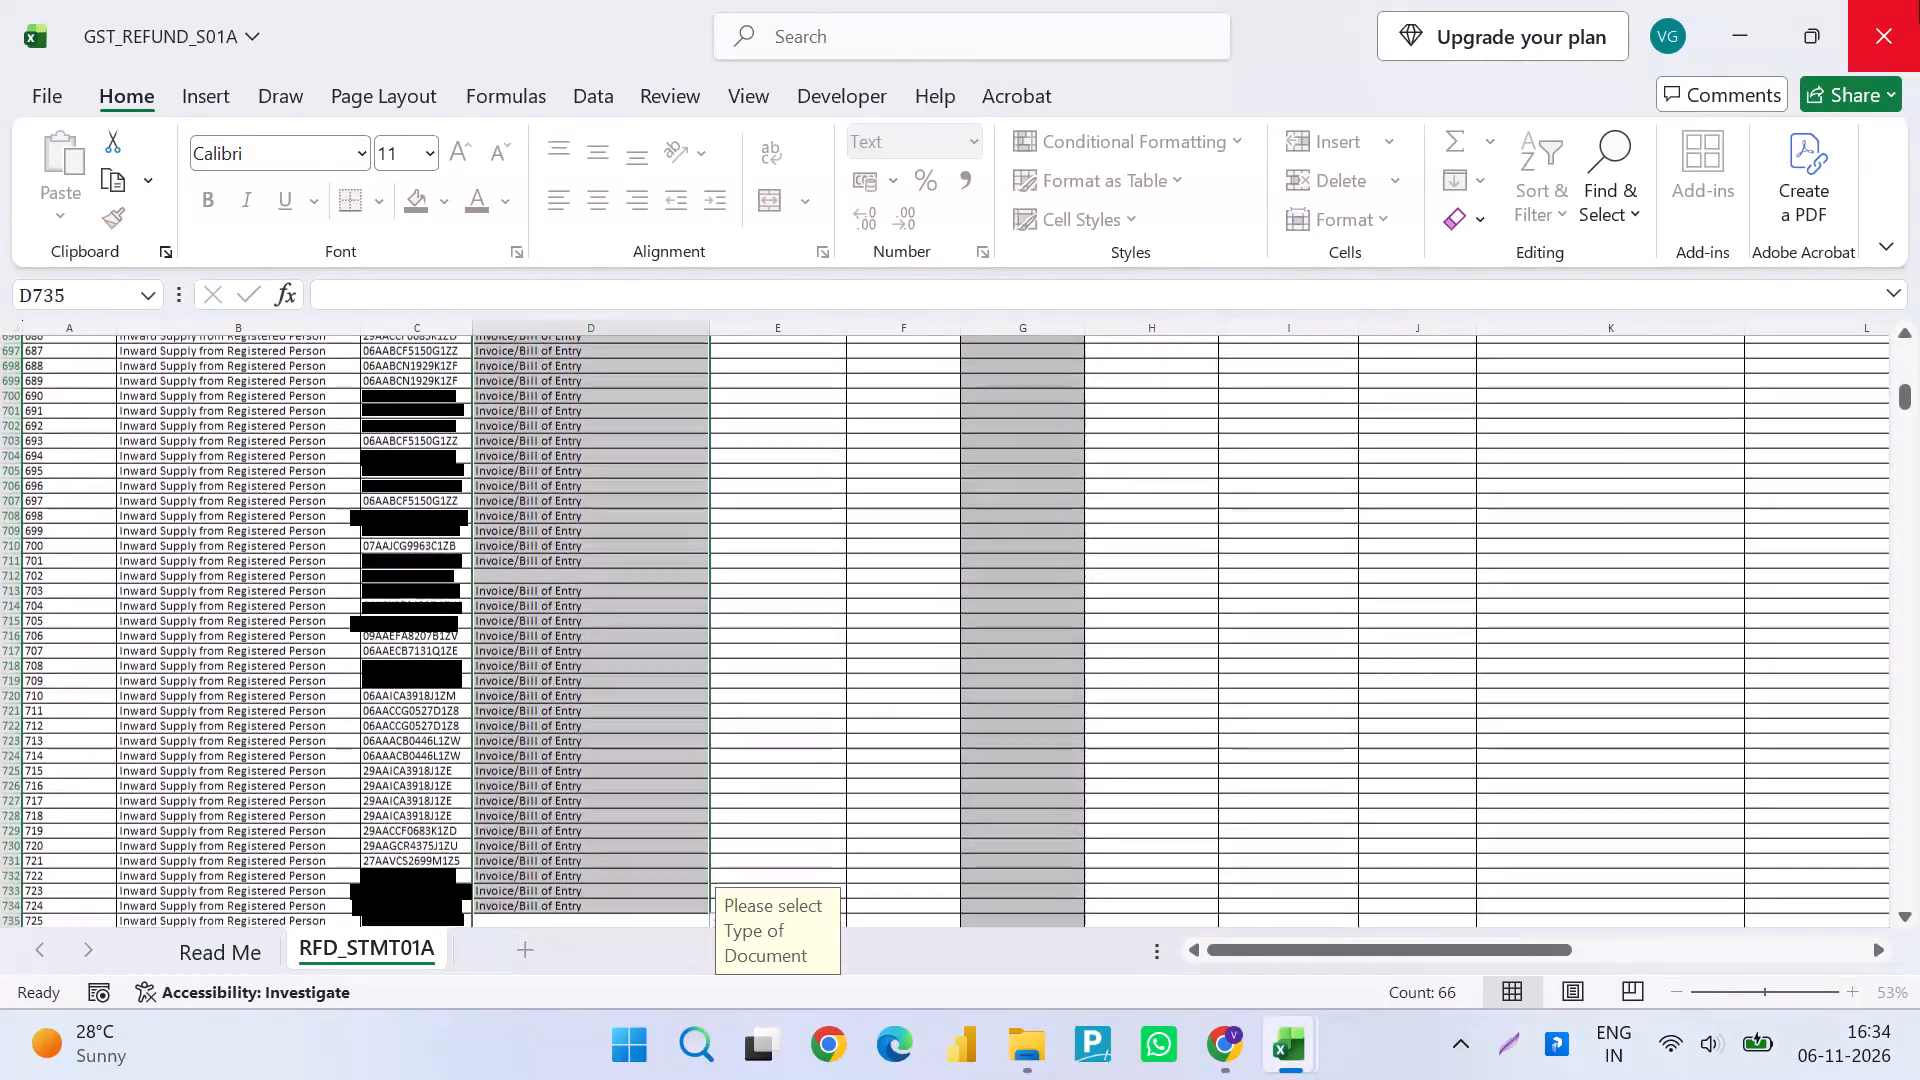
# Enter "Invoice/Bill of Entry" as the document type in cells D735 to D740.
pyautogui.press('i')
pyautogui.press('Return')
pyautogui.press('i')
pyautogui.press('Return')
pyautogui.press('i')
pyautogui.press('Return')
pyautogui.press('i')
pyautogui.press('Return')
pyautogui.press('i')
pyautogui.press('Return')
pyautogui.press('i')
pyautogui.press('Return')
# Set the document type to "Invoice/Bill of Entry" in cells D741 and D742.
pyautogui.write('ii')
pyautogui.press('Return')
pyautogui.press('i')
pyautogui.press('Return')
pyautogui.press('i')
pyautogui.press('Return')
pyautogui.press('i')
pyautogui.press('Return')
# Continue down column D with "Invoice/Bill of Entry" as the document type in cells D743 to D747.
pyautogui.write('ii')
pyautogui.press('Return')
pyautogui.press('i')
pyautogui.press('Return')
pyautogui.press('i')
pyautogui.press('Return')
pyautogui.press('i')
pyautogui.press('Return')
pyautogui.press('i')
pyautogui.press('Return')
pyautogui.press('i')
pyautogui.press('Return')
pyautogui.press('i')
pyautogui.press('Return')
# Skip cell D748 and fill cells D749 to D751 with the document type "Invoice/Bill of Entry".
pyautogui.press('Return')
pyautogui.press('i')
pyautogui.press('Return')
pyautogui.press('i')
pyautogui.press('Return')
pyautogui.press('i')
pyautogui.press('Return')
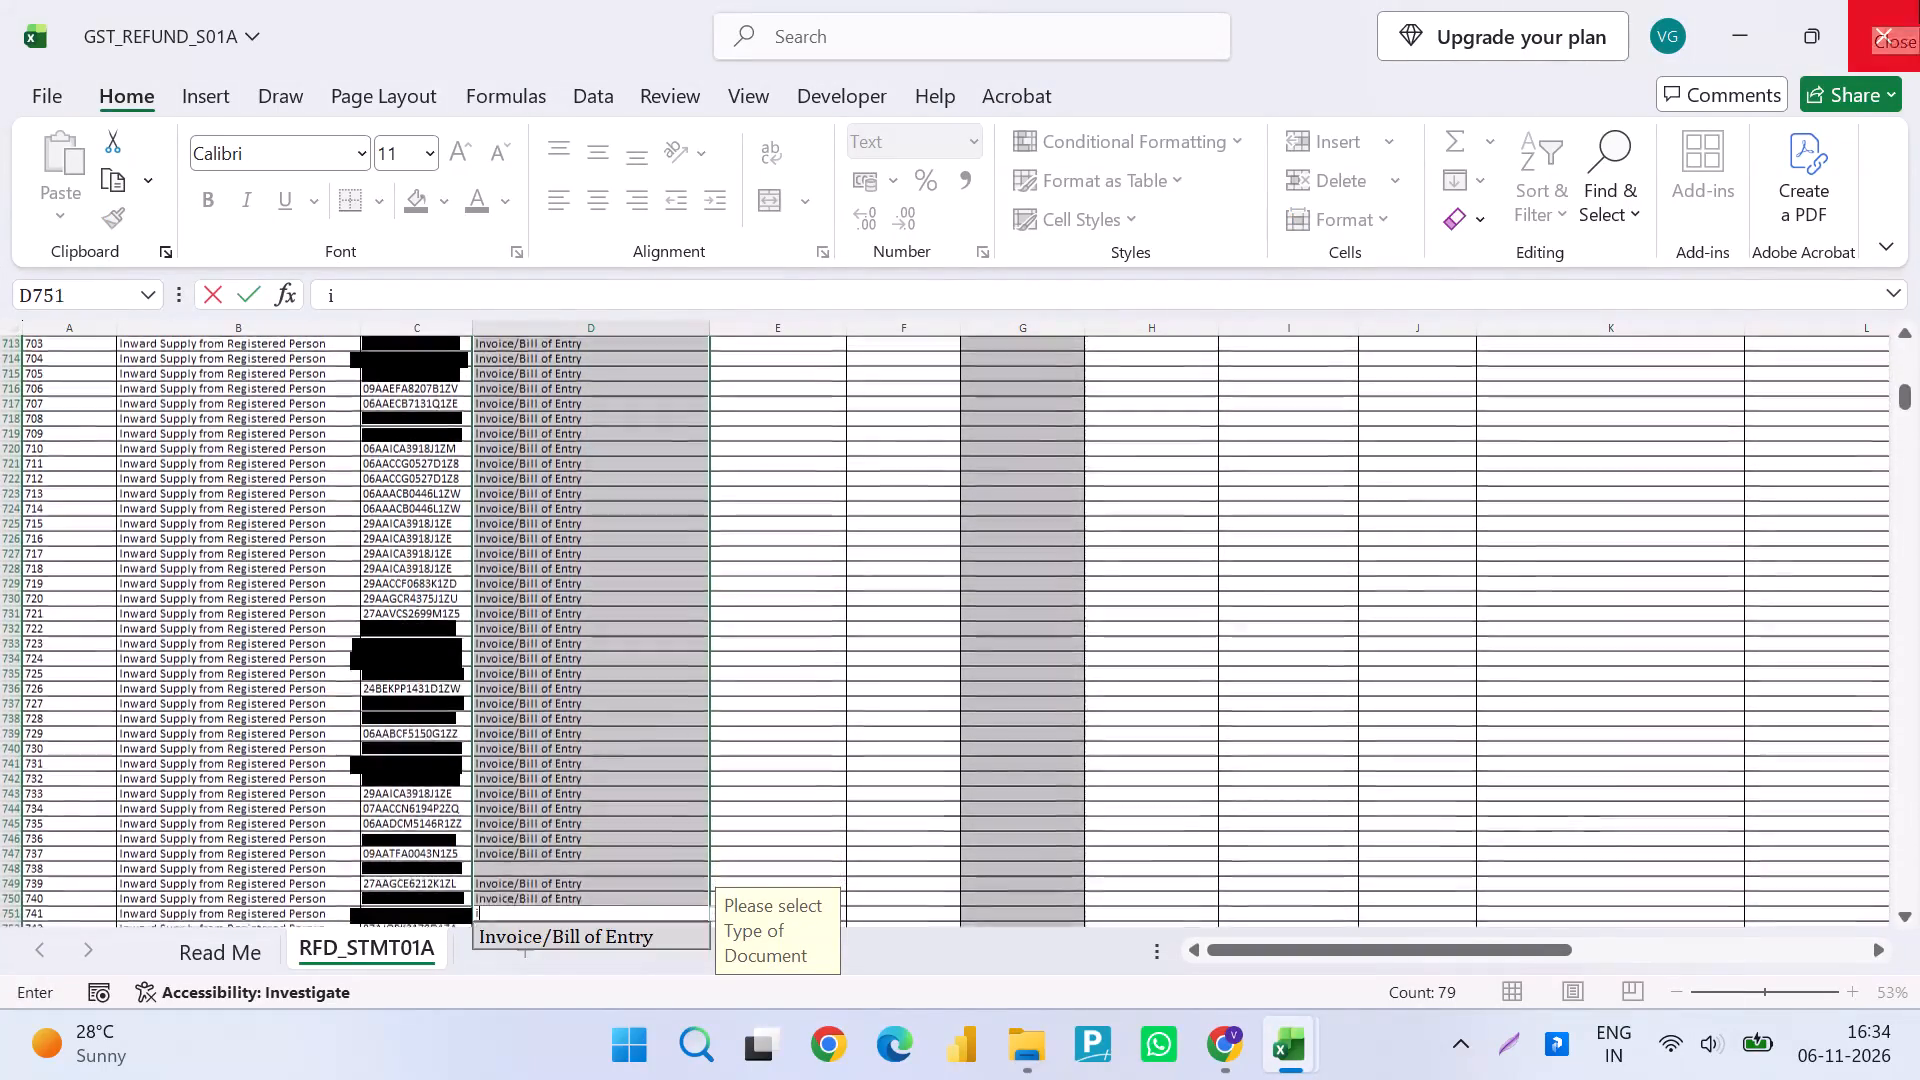
# Enter "Invoice/Bill of Entry" as the document type in cells D752 to D755.
pyautogui.press('i')
pyautogui.press('Return')
pyautogui.press('i')
pyautogui.press('Return')
pyautogui.press('i')
pyautogui.press('Return')
pyautogui.press('i')
pyautogui.press('Return')
# Continue down column D with "Invoice/Bill of Entry" as the document type in cells D756 to D760.
pyautogui.press('i')
pyautogui.press('Return')
pyautogui.press('i')
pyautogui.press('Return')
pyautogui.press('i')
pyautogui.press('Return')
pyautogui.press('i')
pyautogui.press('Return')
pyautogui.write('ii')
pyautogui.press('Return')
pyautogui.press('i')
pyautogui.press('Return')
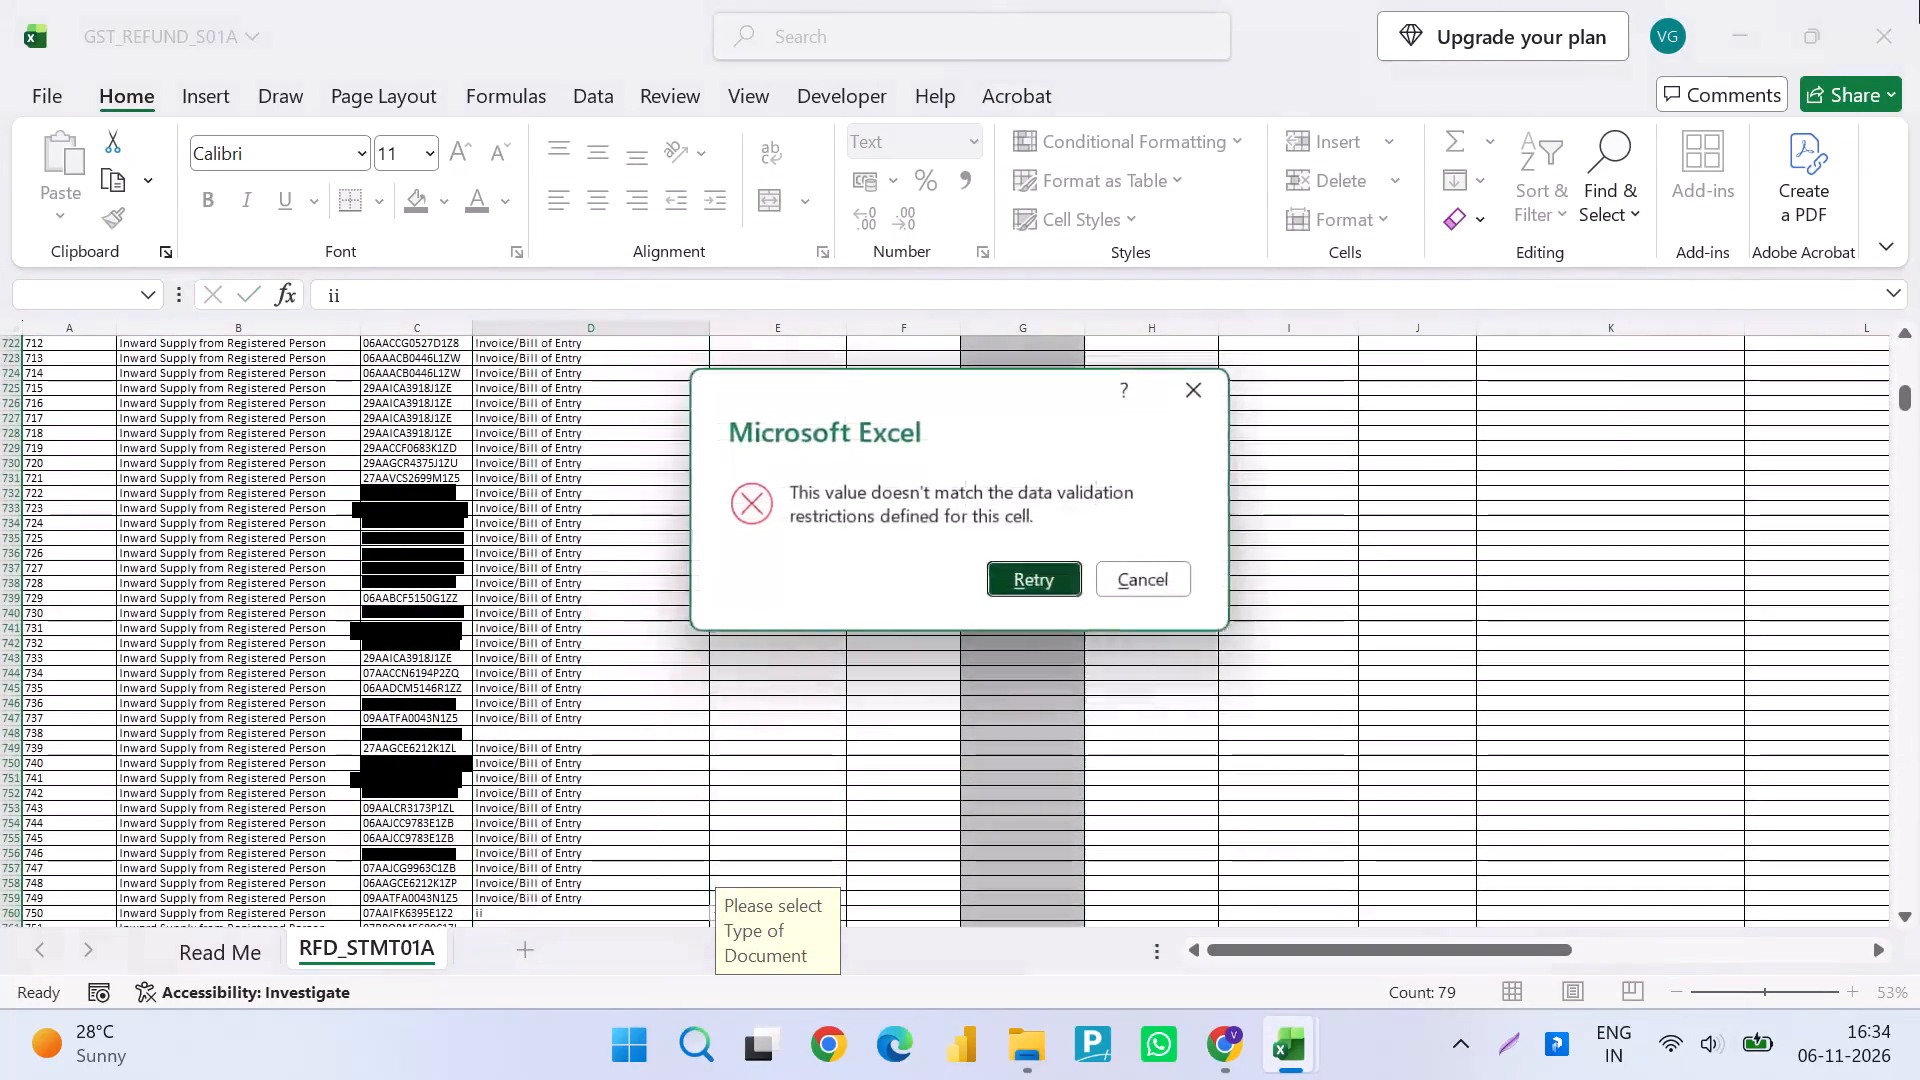
pyautogui.press('i')
pyautogui.press('Return')
# Set the document type to "Invoice/Bill of Entry" in cells D761 to D764.
pyautogui.press('i')
pyautogui.press('Return')
pyautogui.press('i')
pyautogui.press('Return')
pyautogui.press('i')
pyautogui.press('Return')
pyautogui.write('ii')
pyautogui.press('Return')
pyautogui.press('i')
pyautogui.press('Return')
pyautogui.press('i')
pyautogui.press('Return')
# Fill cells D765 and D766 with the document type "Invoice/Bill of Entry".
pyautogui.write('ii')
pyautogui.press('Return')
pyautogui.press('i')
pyautogui.press('Return')
pyautogui.press('i')
pyautogui.press('Return')
pyautogui.press('i')
pyautogui.press('Return')
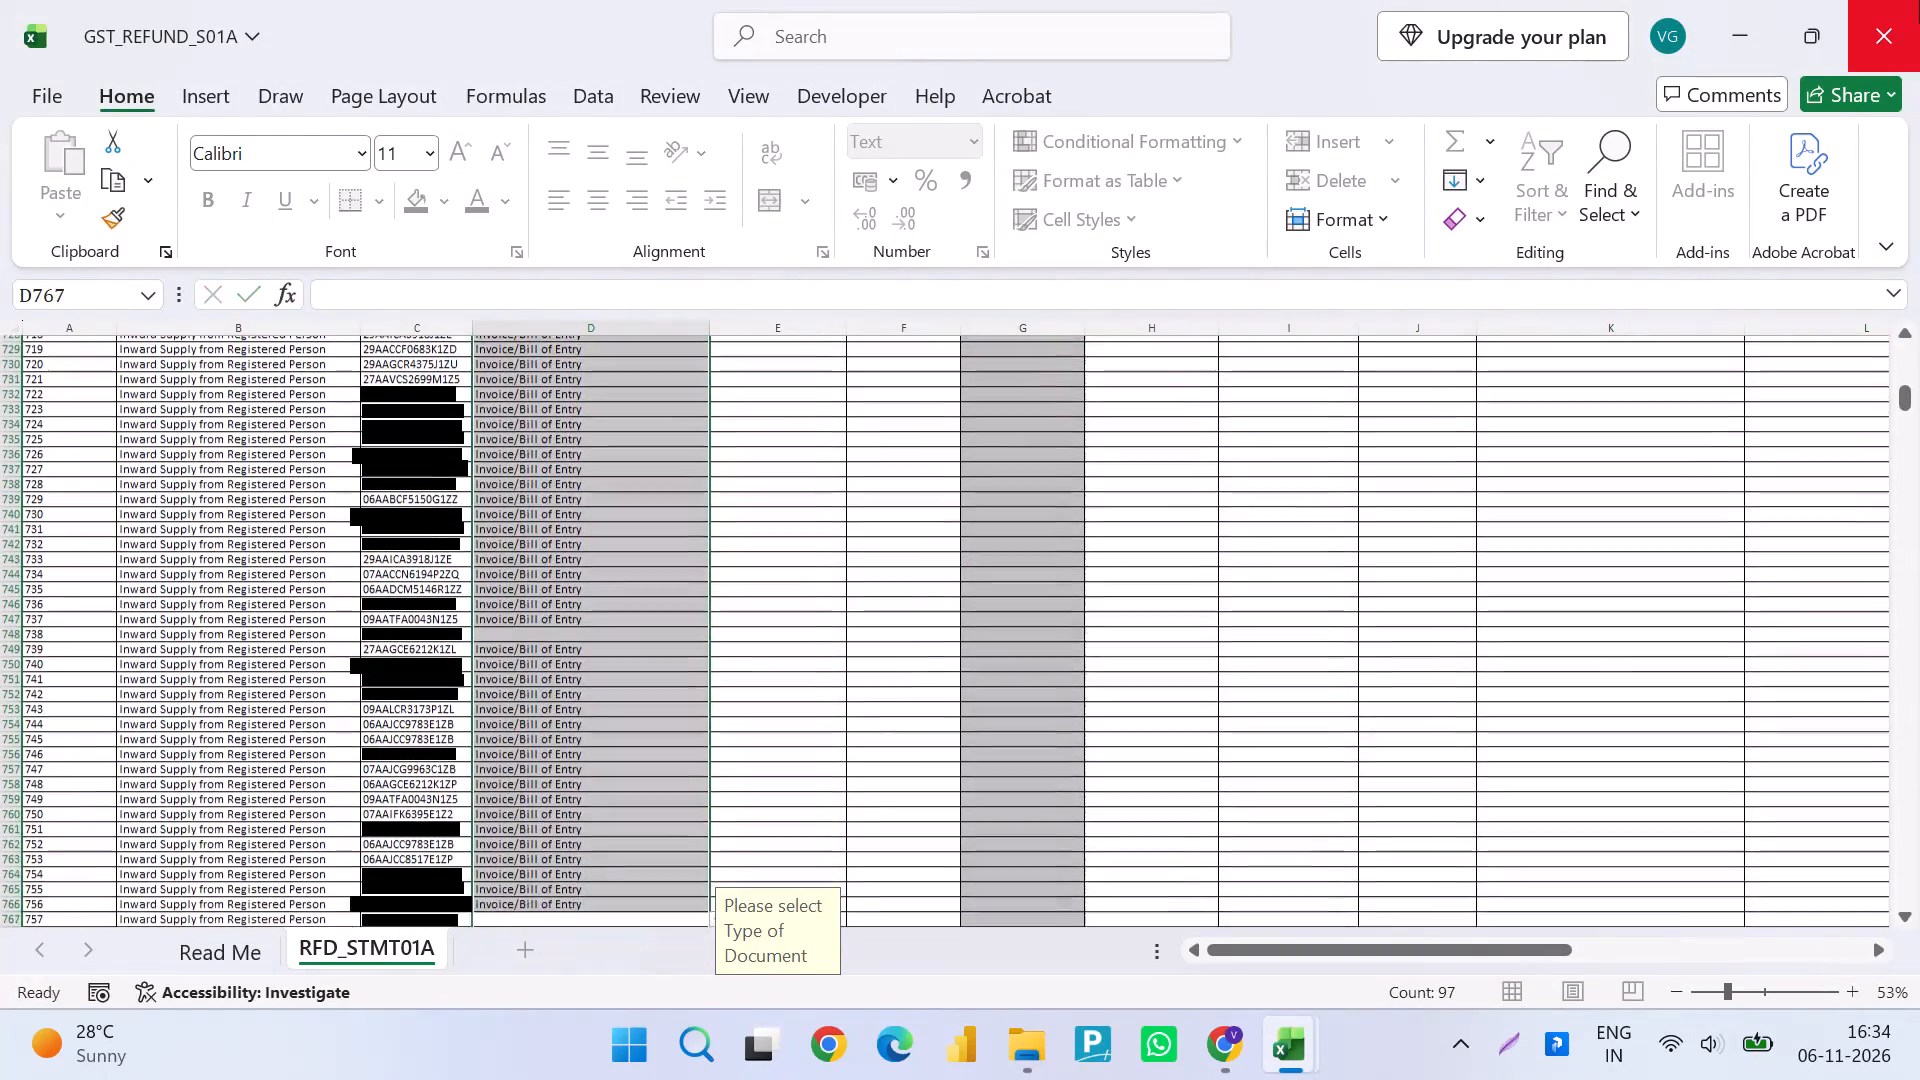
# Enter "Invoice/Bill of Entry" as the document type in cells D767 to D771.
pyautogui.press('i')
pyautogui.press('Return')
pyautogui.press('i')
pyautogui.press('Return')
pyautogui.press('i')
pyautogui.press('Return')
pyautogui.press('i')
pyautogui.press('Return')
pyautogui.press('i')
pyautogui.press('Return')
# Set the document type to "Invoice/Bill of Entry" in cells D772 and D773.
pyautogui.write('ii')
pyautogui.press('Return')
pyautogui.press('i')
pyautogui.press('Return')
pyautogui.press('Return')
pyautogui.press('i')
pyautogui.press('Return')
pyautogui.press('i')
pyautogui.press('Return')
pyautogui.press('i')
pyautogui.press('Return')
# Skip cell D774 and fill cells D775 and D776 with the document type "Invoice/Bill of Entry".
pyautogui.write('ii')
pyautogui.press('Return')
pyautogui.press('i')
pyautogui.press('Return')
pyautogui.press('Return')
pyautogui.press('i')
pyautogui.press('Return')
pyautogui.press('i')
pyautogui.press('Return')
# Go back to the skipped cell D774 and set its document type to "Invoice/Bill of Entry".
pyautogui.press('Up')
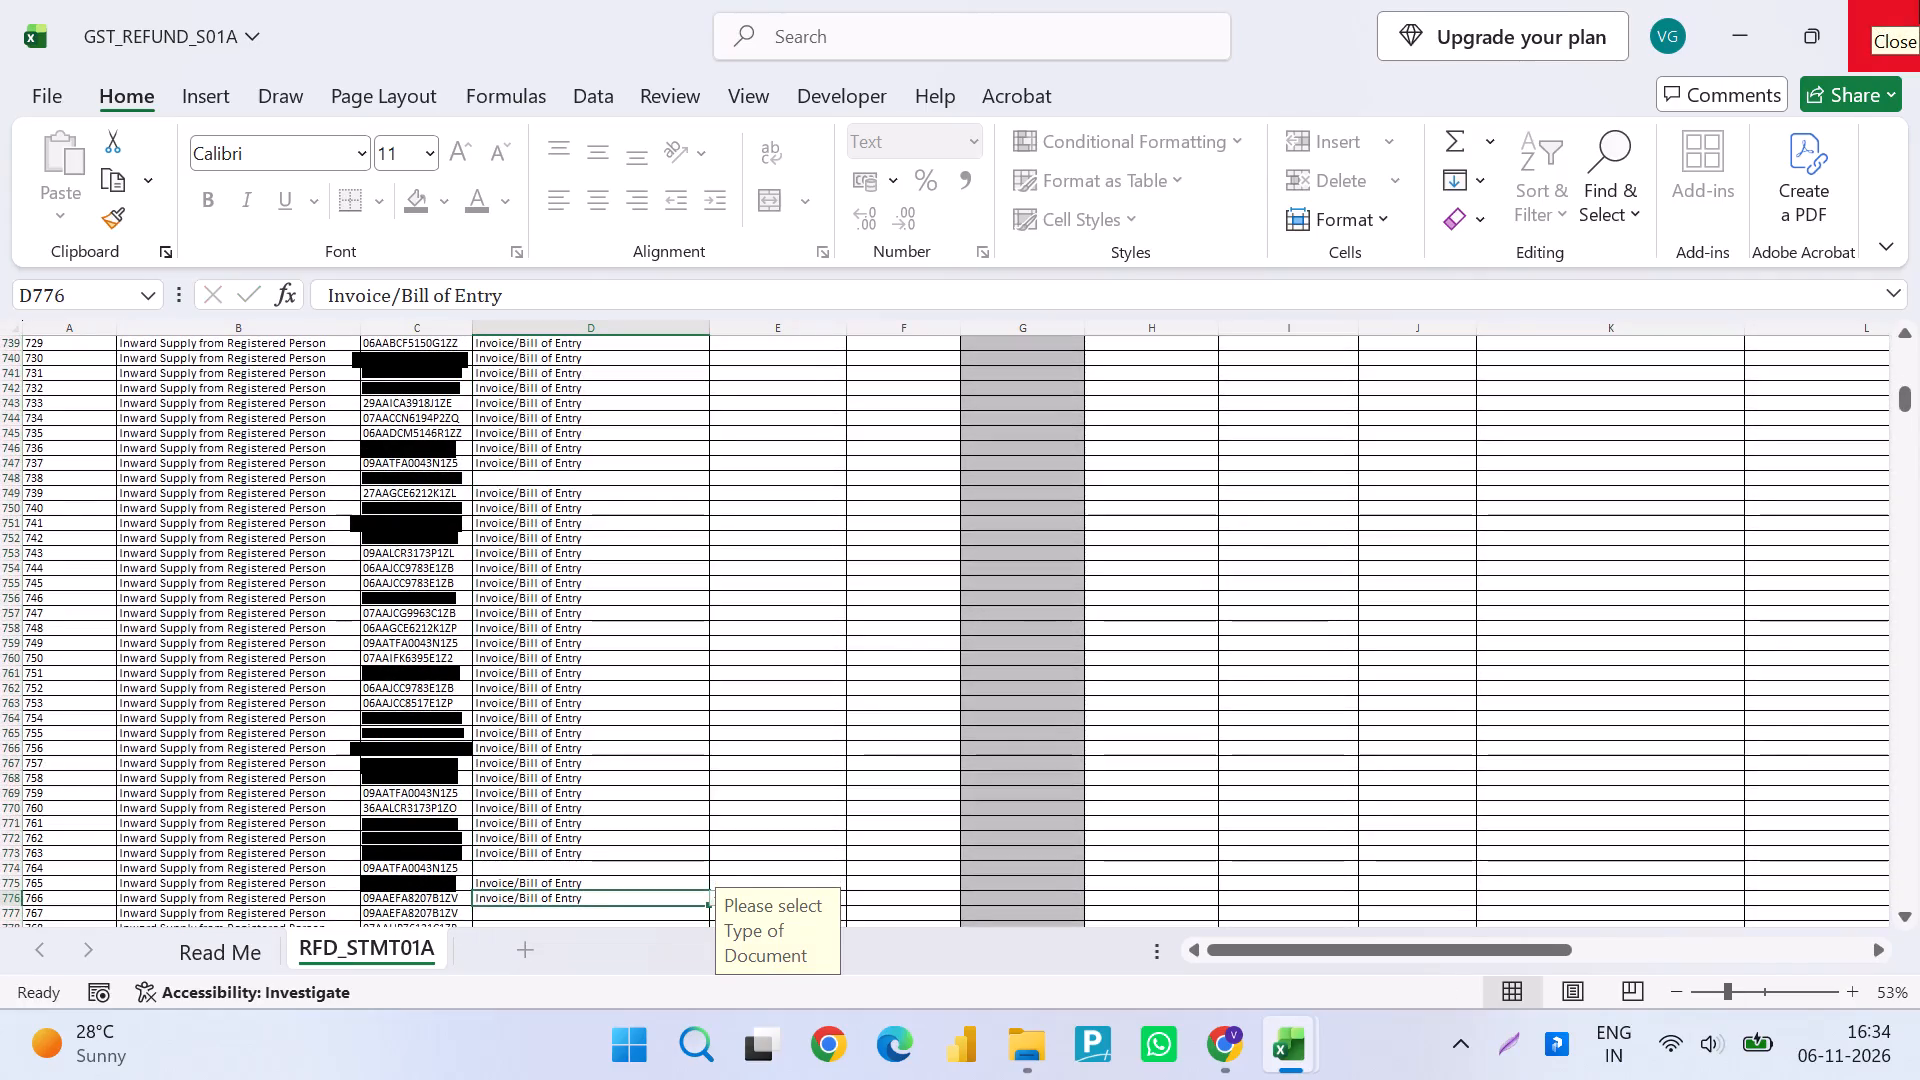
pyautogui.press('Up')
pyautogui.press('Down')
pyautogui.press('Down')
pyautogui.press('Down')
pyautogui.press('Down')
pyautogui.press('Down')
pyautogui.press('Down')
pyautogui.press('Down')
pyautogui.press('Down')
pyautogui.press('Down')
pyautogui.press('Down')
pyautogui.press('Down')
pyautogui.press('Down')
pyautogui.press('Down')
pyautogui.press('Down')
pyautogui.press('Down')
pyautogui.press('Down')
pyautogui.press('Down')
pyautogui.press('Down')
pyautogui.press('Down')
pyautogui.press('Down')
pyautogui.press('Down')
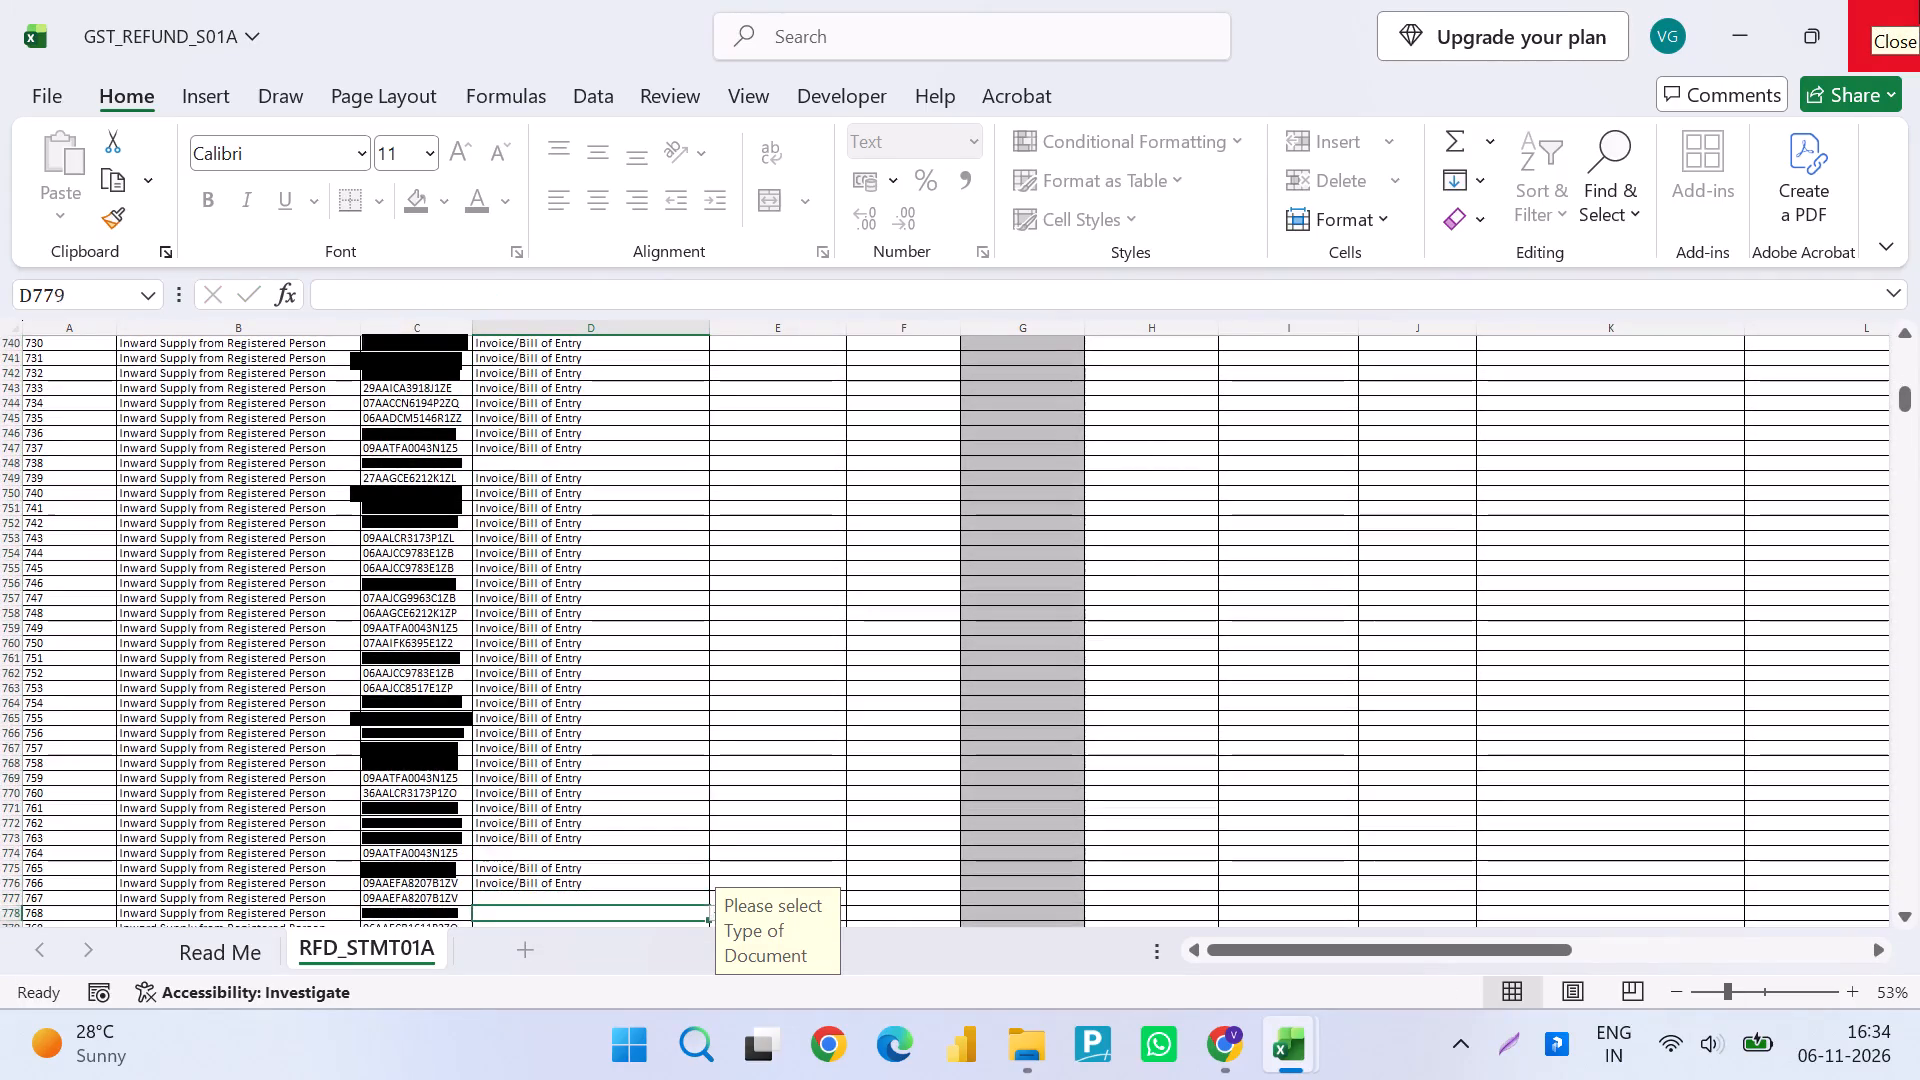
pyautogui.press('Up')
pyautogui.press('Up')
pyautogui.press('Up')
pyautogui.press('Up')
pyautogui.press('Up')
pyautogui.press('Up')
pyautogui.press('Up')
pyautogui.press('Up')
pyautogui.press('Up')
pyautogui.press('Up')
pyautogui.press('Up')
pyautogui.press('Up')
pyautogui.press('Up')
pyautogui.press('Up')
pyautogui.press('Up')
pyautogui.press('Up')
pyautogui.press('Up')
pyautogui.press('Up')
pyautogui.press('Up')
pyautogui.press('Up')
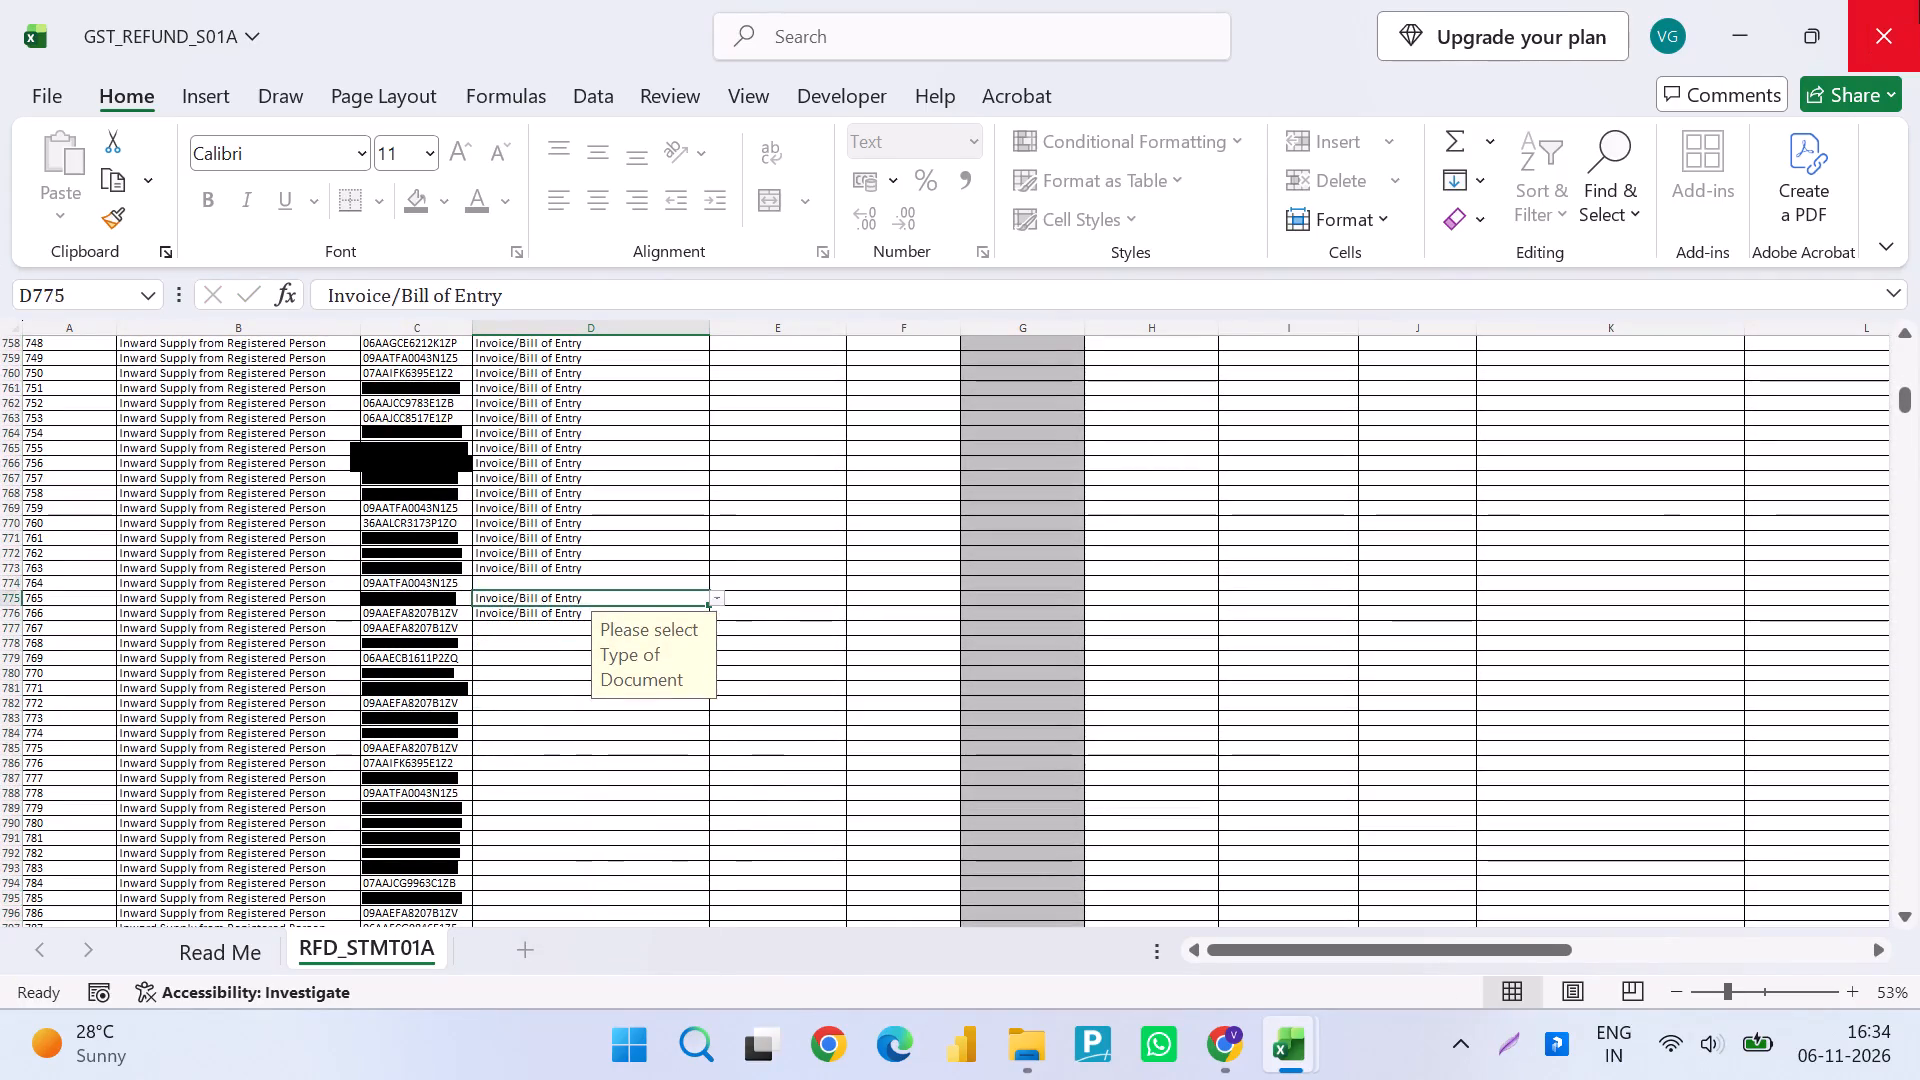
pyautogui.press('Up')
pyautogui.press('i')
pyautogui.press('Return')
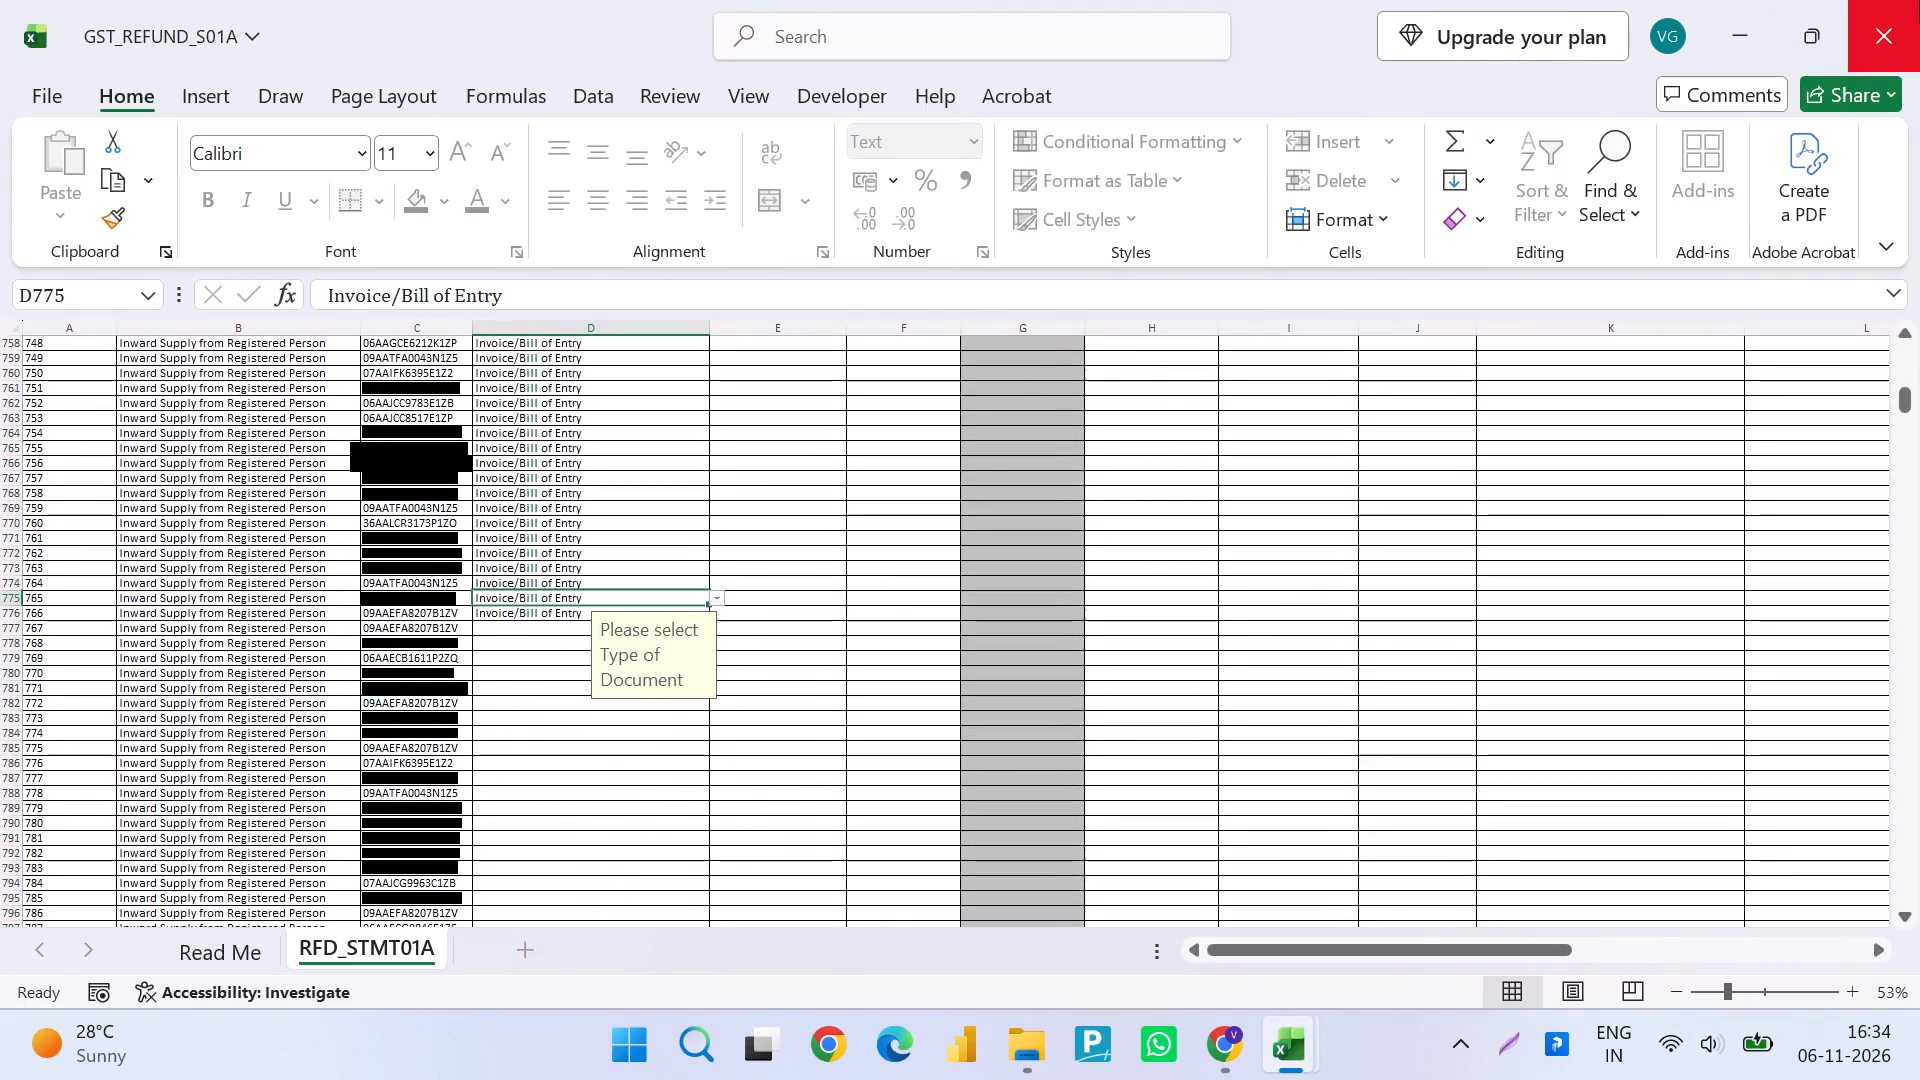
# Review the document type column from cell D775 back up to the first invoice row for skipped cells.
pyautogui.hotkey('ctrl', 'Up')
pyautogui.press('Up')
pyautogui.press('Up')
pyautogui.press('Up')
pyautogui.press('Up')
pyautogui.press('Up')
pyautogui.press('Up')
pyautogui.press('Up')
pyautogui.press('Up')
pyautogui.press('Up')
pyautogui.press('Up')
pyautogui.press('Up')
pyautogui.press('Up')
pyautogui.press('Up')
pyautogui.press('Up')
pyautogui.press('Up')
pyautogui.press('Up')
pyautogui.press('Up')
pyautogui.press('Up')
pyautogui.press('Up')
pyautogui.press('Up')
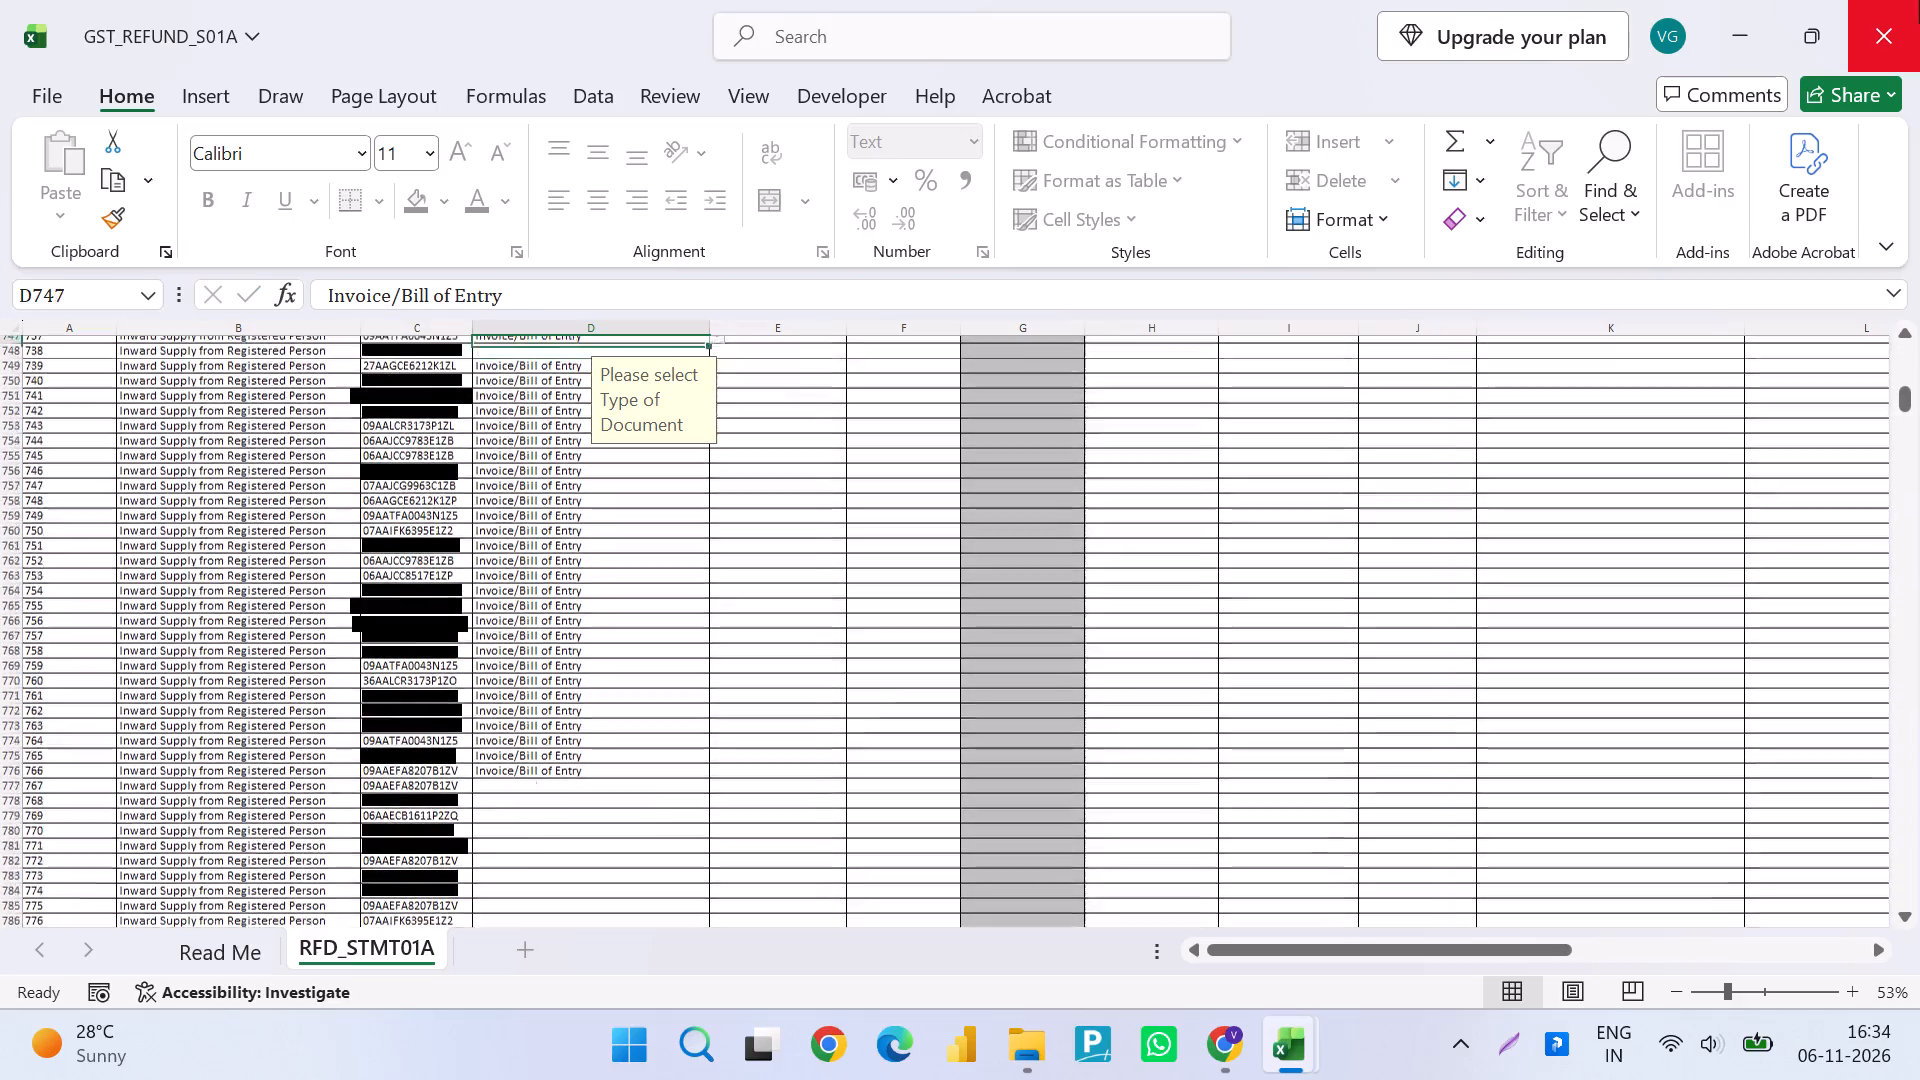
pyautogui.hotkey('ctrl', 'Up')
pyautogui.press('Up')
pyautogui.press('Up')
pyautogui.press('Up')
pyautogui.press('Up')
pyautogui.press('Up')
pyautogui.press('Up')
pyautogui.press('Up')
pyautogui.press('Up')
pyautogui.press('Up')
pyautogui.press('Up')
pyautogui.press('Up')
pyautogui.press('Up')
pyautogui.press('Up')
pyautogui.press('Up')
pyautogui.press('Up')
pyautogui.press('Up')
pyautogui.press('Up')
pyautogui.press('Up')
pyautogui.press('Up')
pyautogui.press('Up')
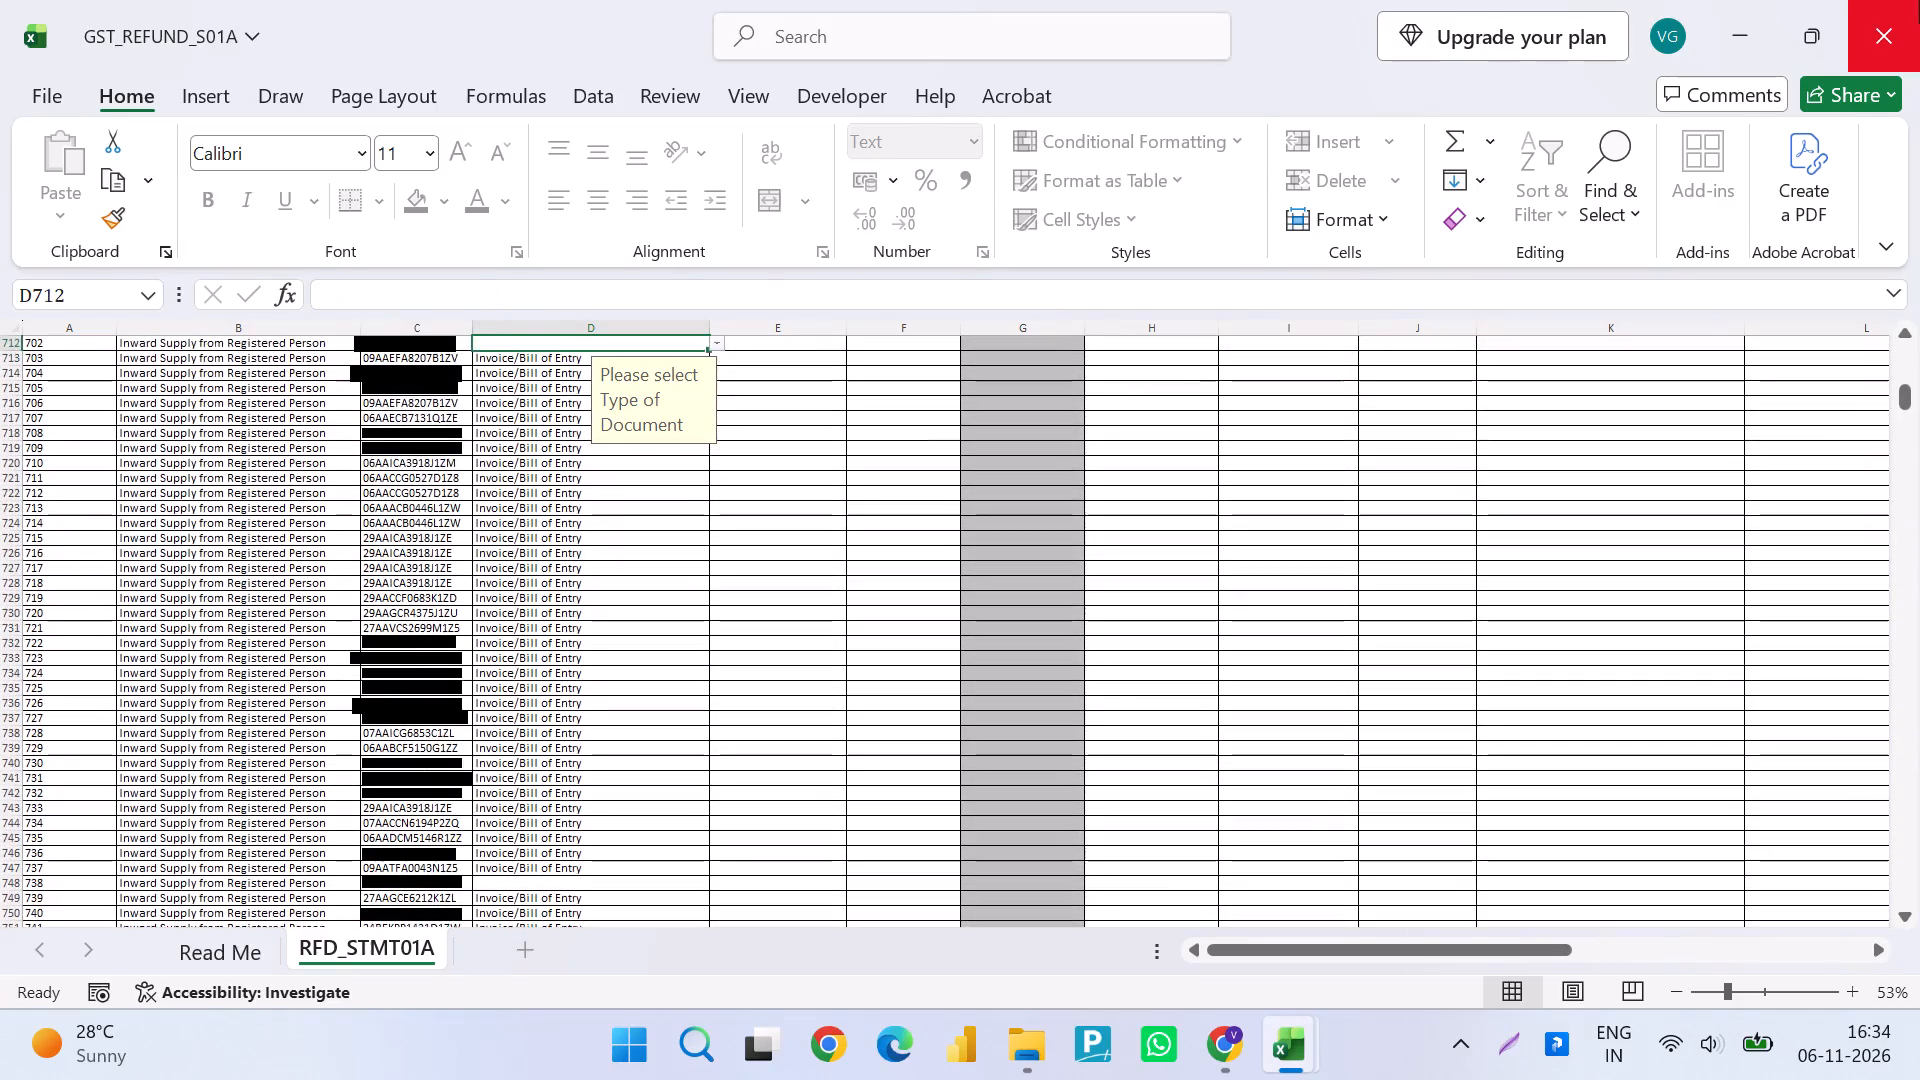
pyautogui.press('Up')
pyautogui.hotkey('ctrl', 'Up')
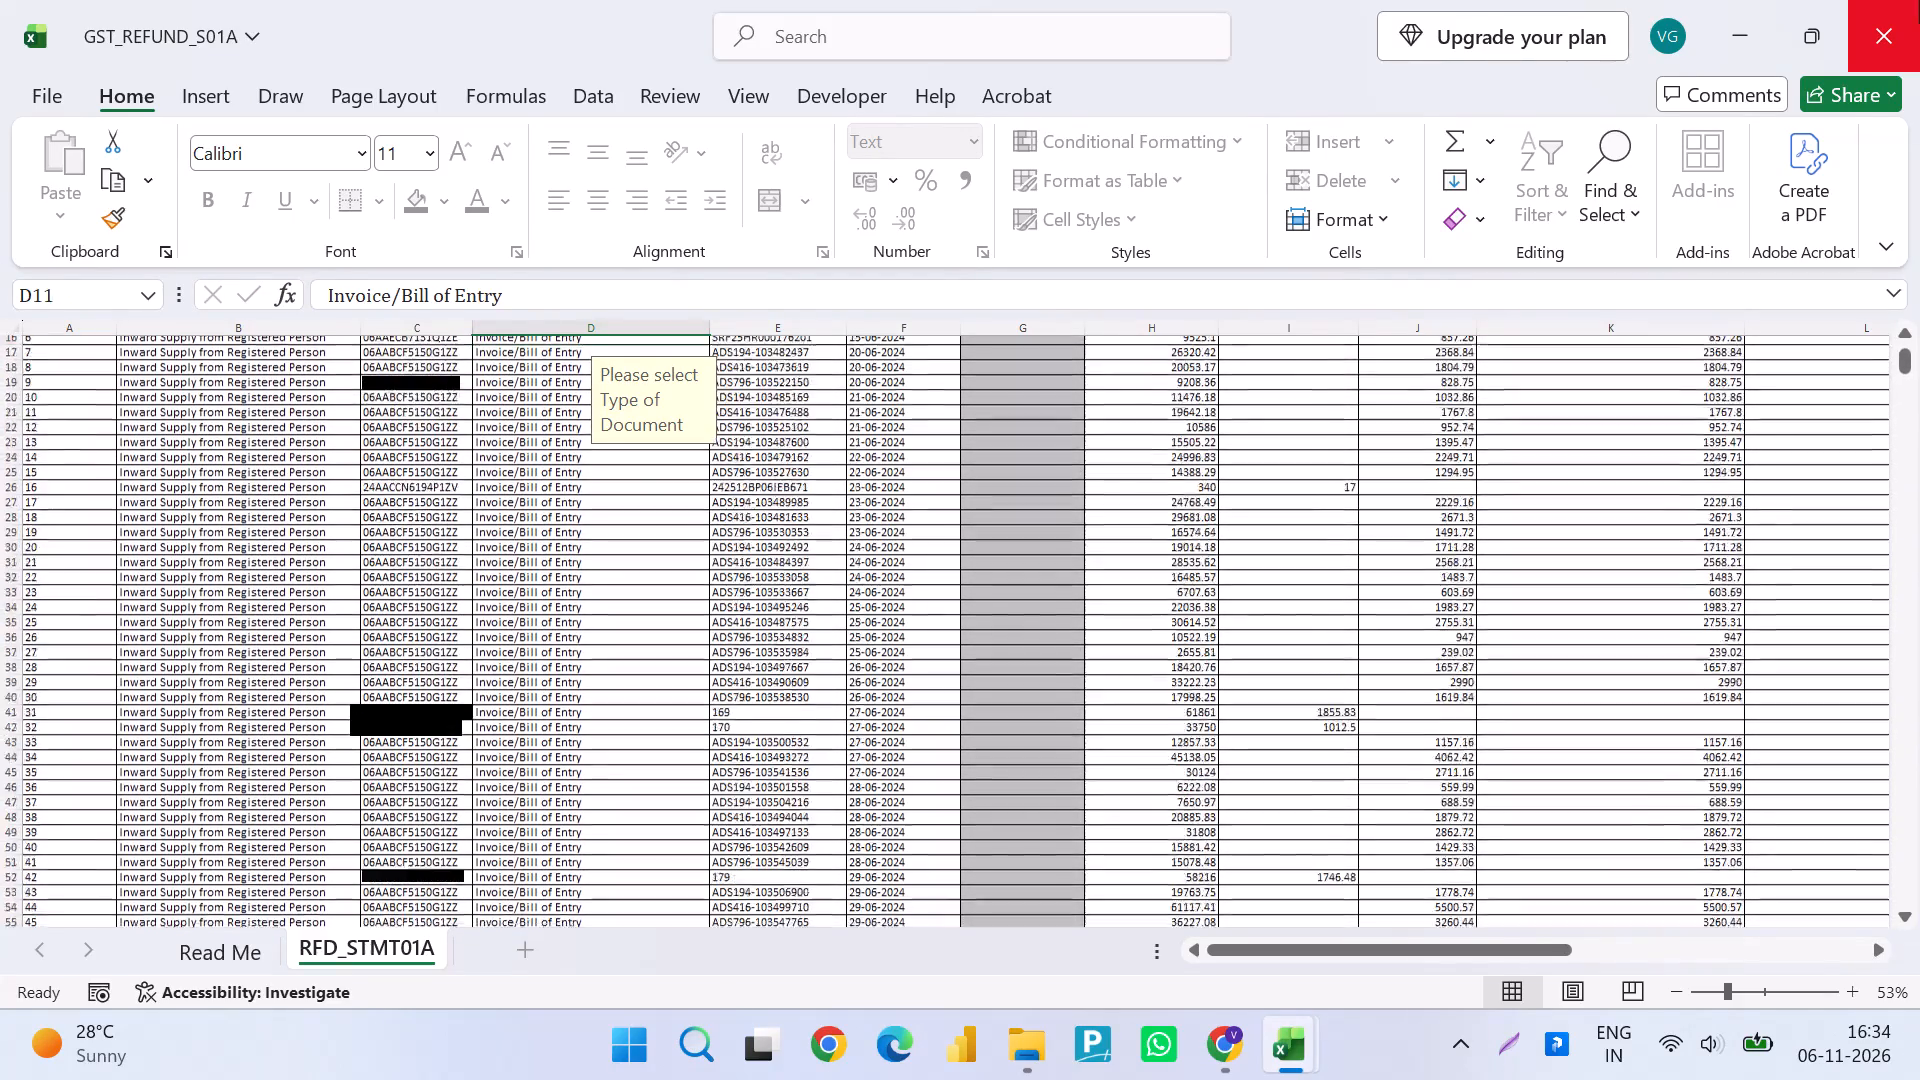
pyautogui.hotkey('ctrl', 'Down')
pyautogui.hotkey('ctrl', 'Up')
pyautogui.press('Down')
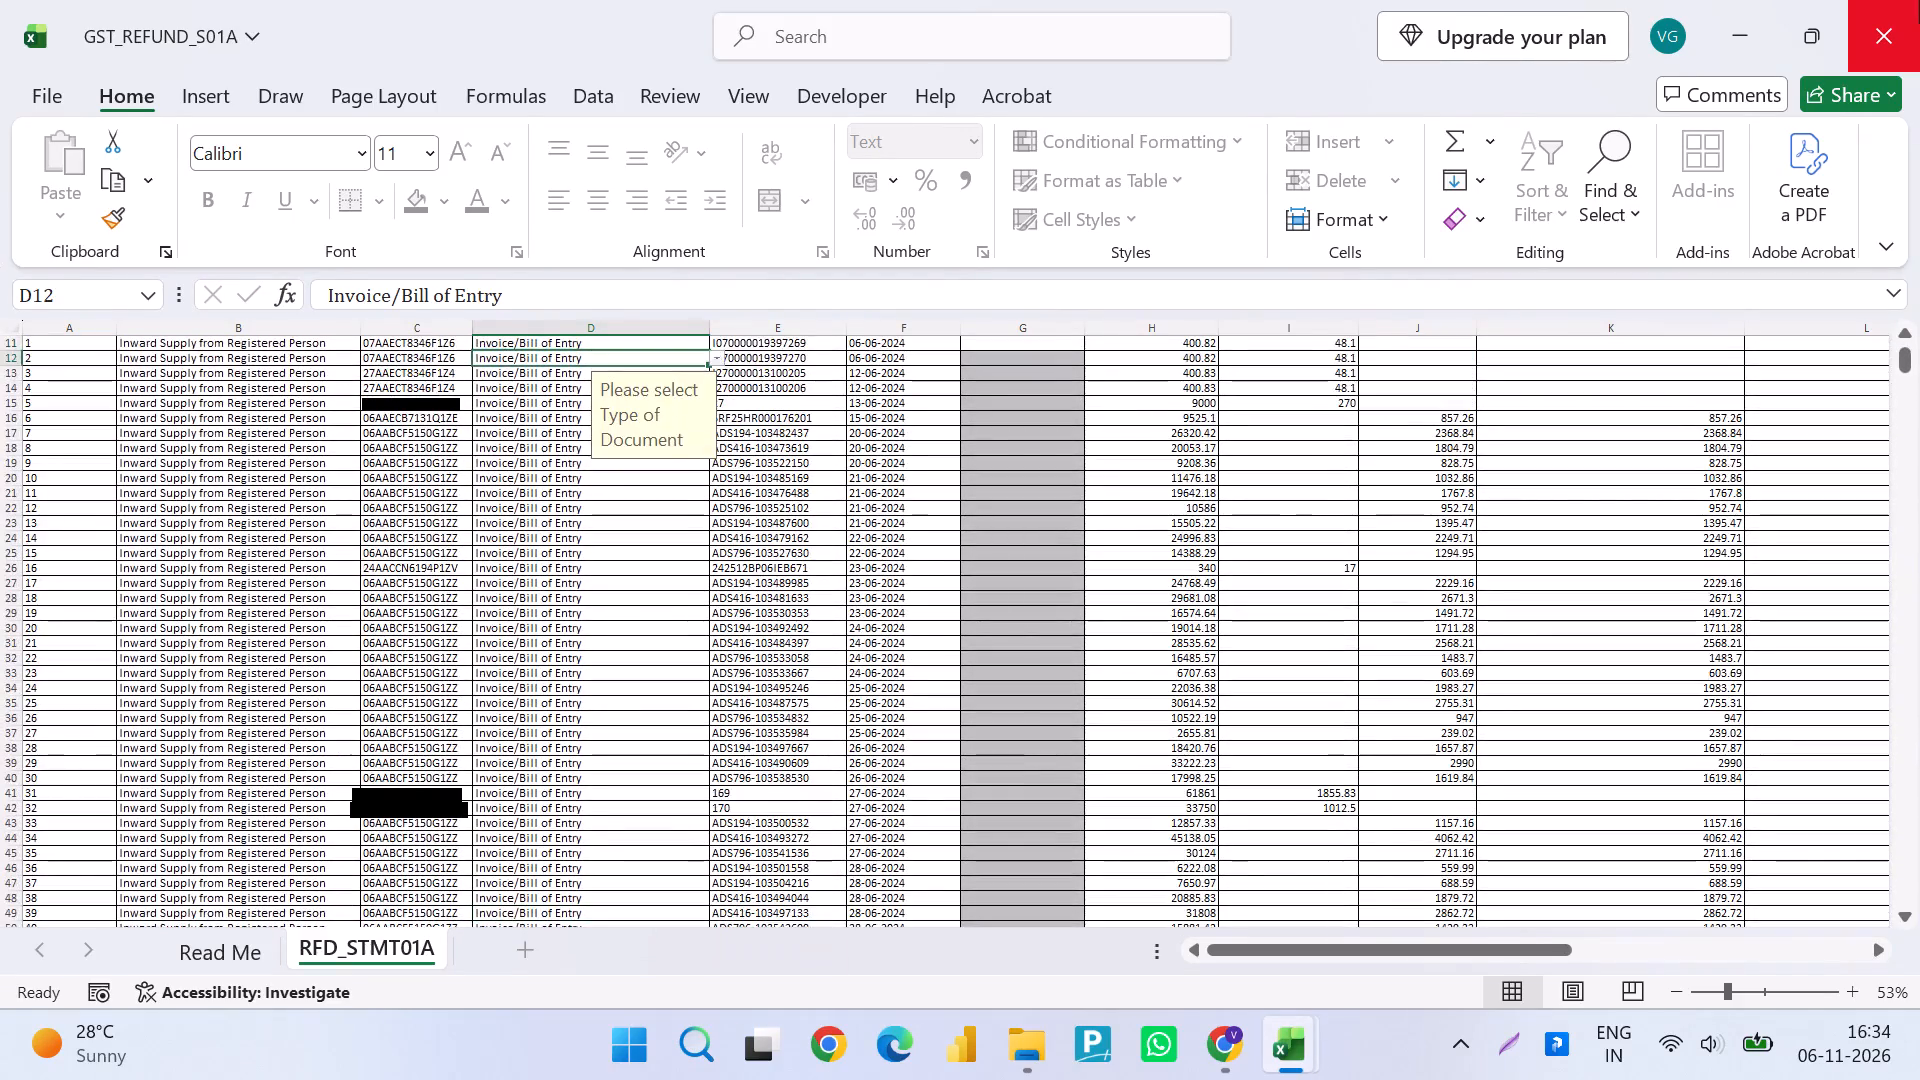
pyautogui.hotkey('ctrl', 'Down')
pyautogui.press('Up')
# Look over the already filled invoice rows, going down the invoice number column from cell E11.
pyautogui.press('Right')
pyautogui.hotkey('ctrl', 'Up')
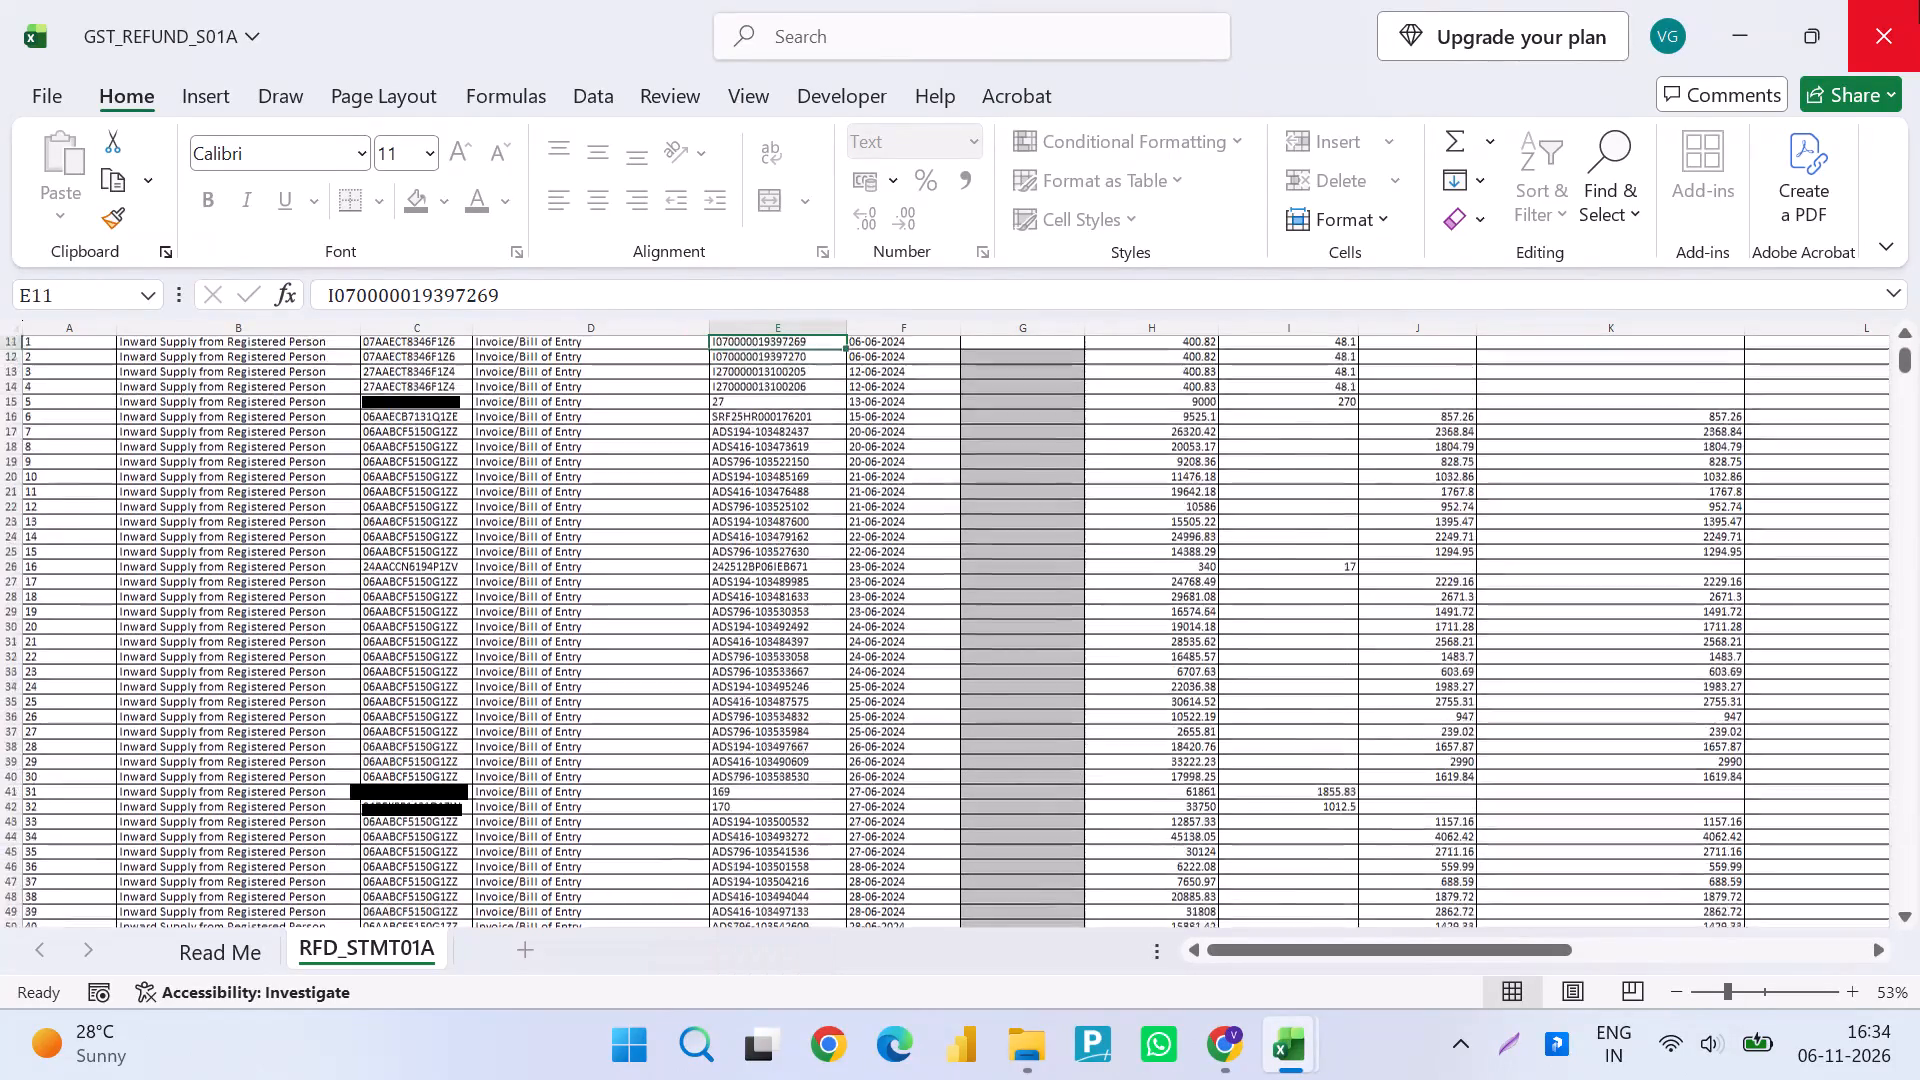
pyautogui.press('Down')
pyautogui.press('Down')
pyautogui.press('Down')
pyautogui.press('Down')
pyautogui.press('Down')
pyautogui.press('Down')
pyautogui.press('Down')
pyautogui.press('Down')
pyautogui.press('Down')
pyautogui.press('Down')
pyautogui.press('Down')
pyautogui.press('Down')
pyautogui.scroll(-3, 1919, 0)
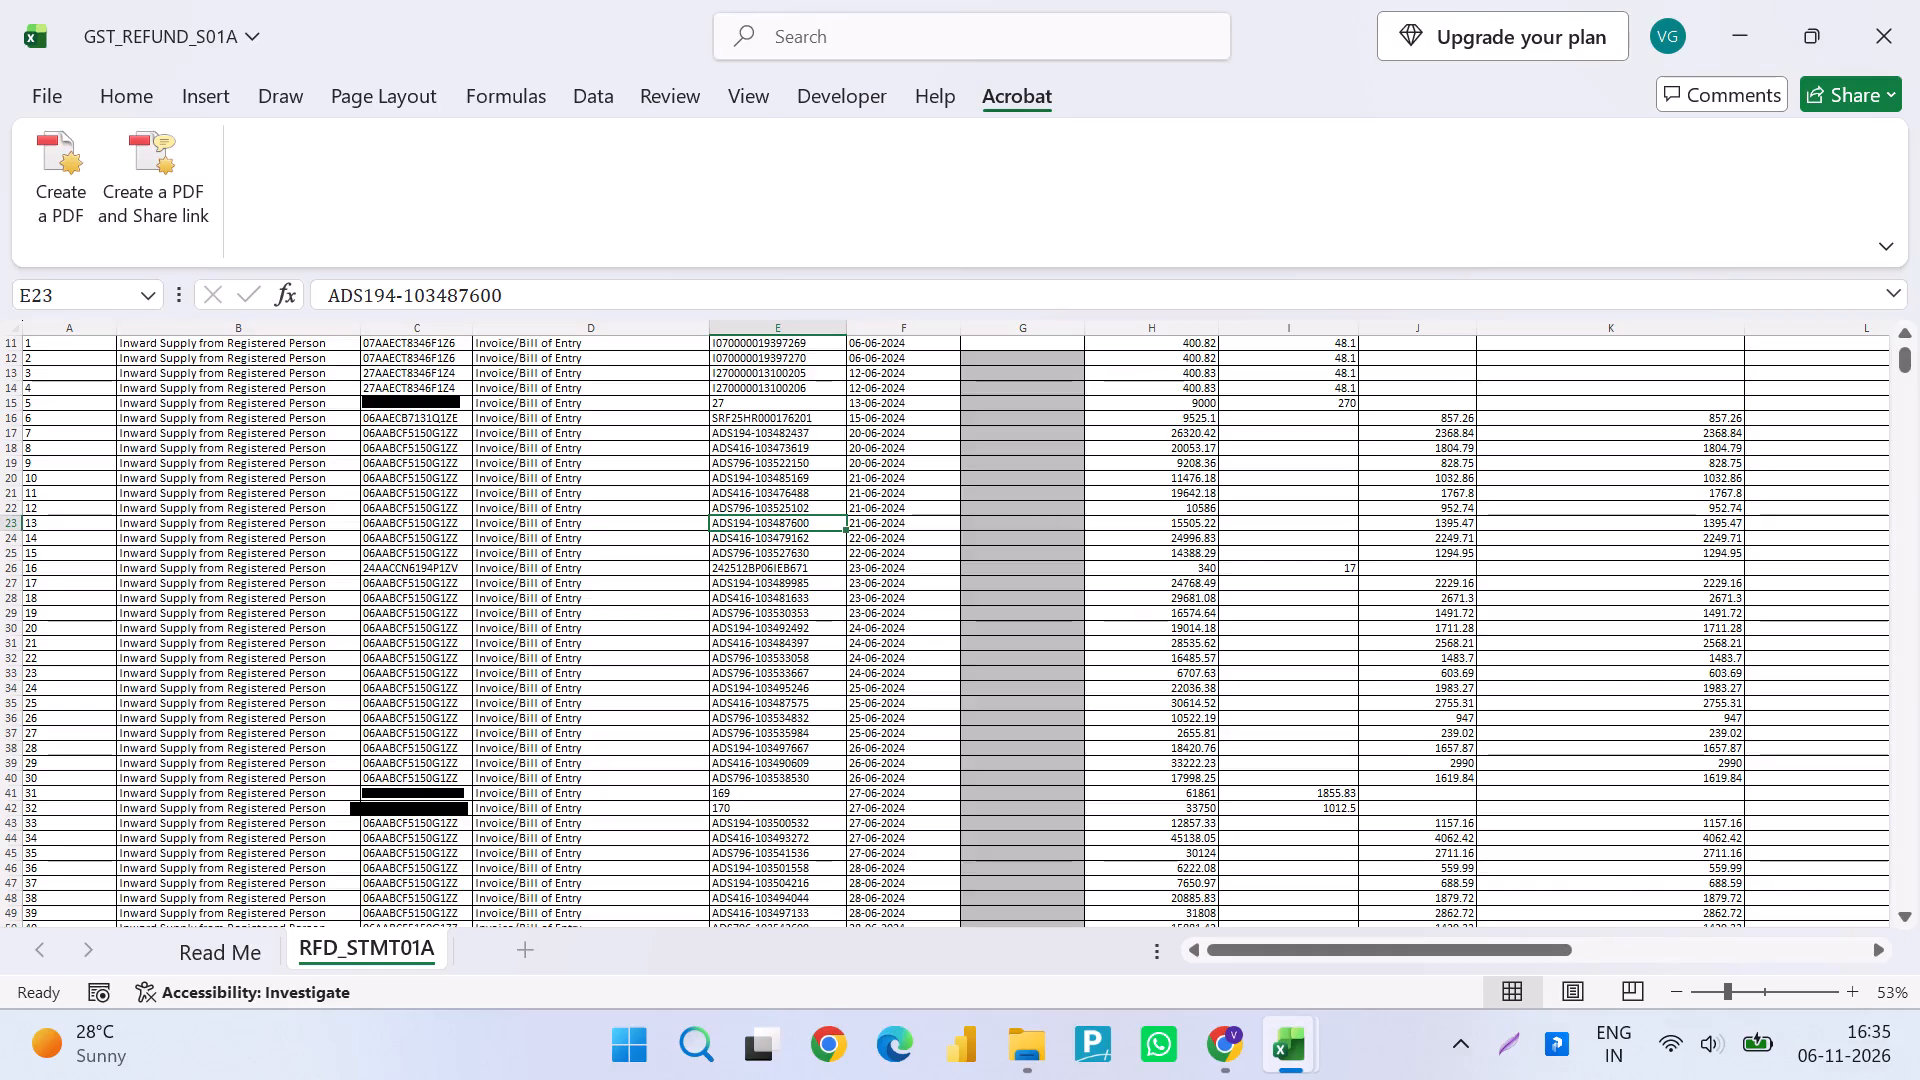
pyautogui.scroll(-2, 885, 645)
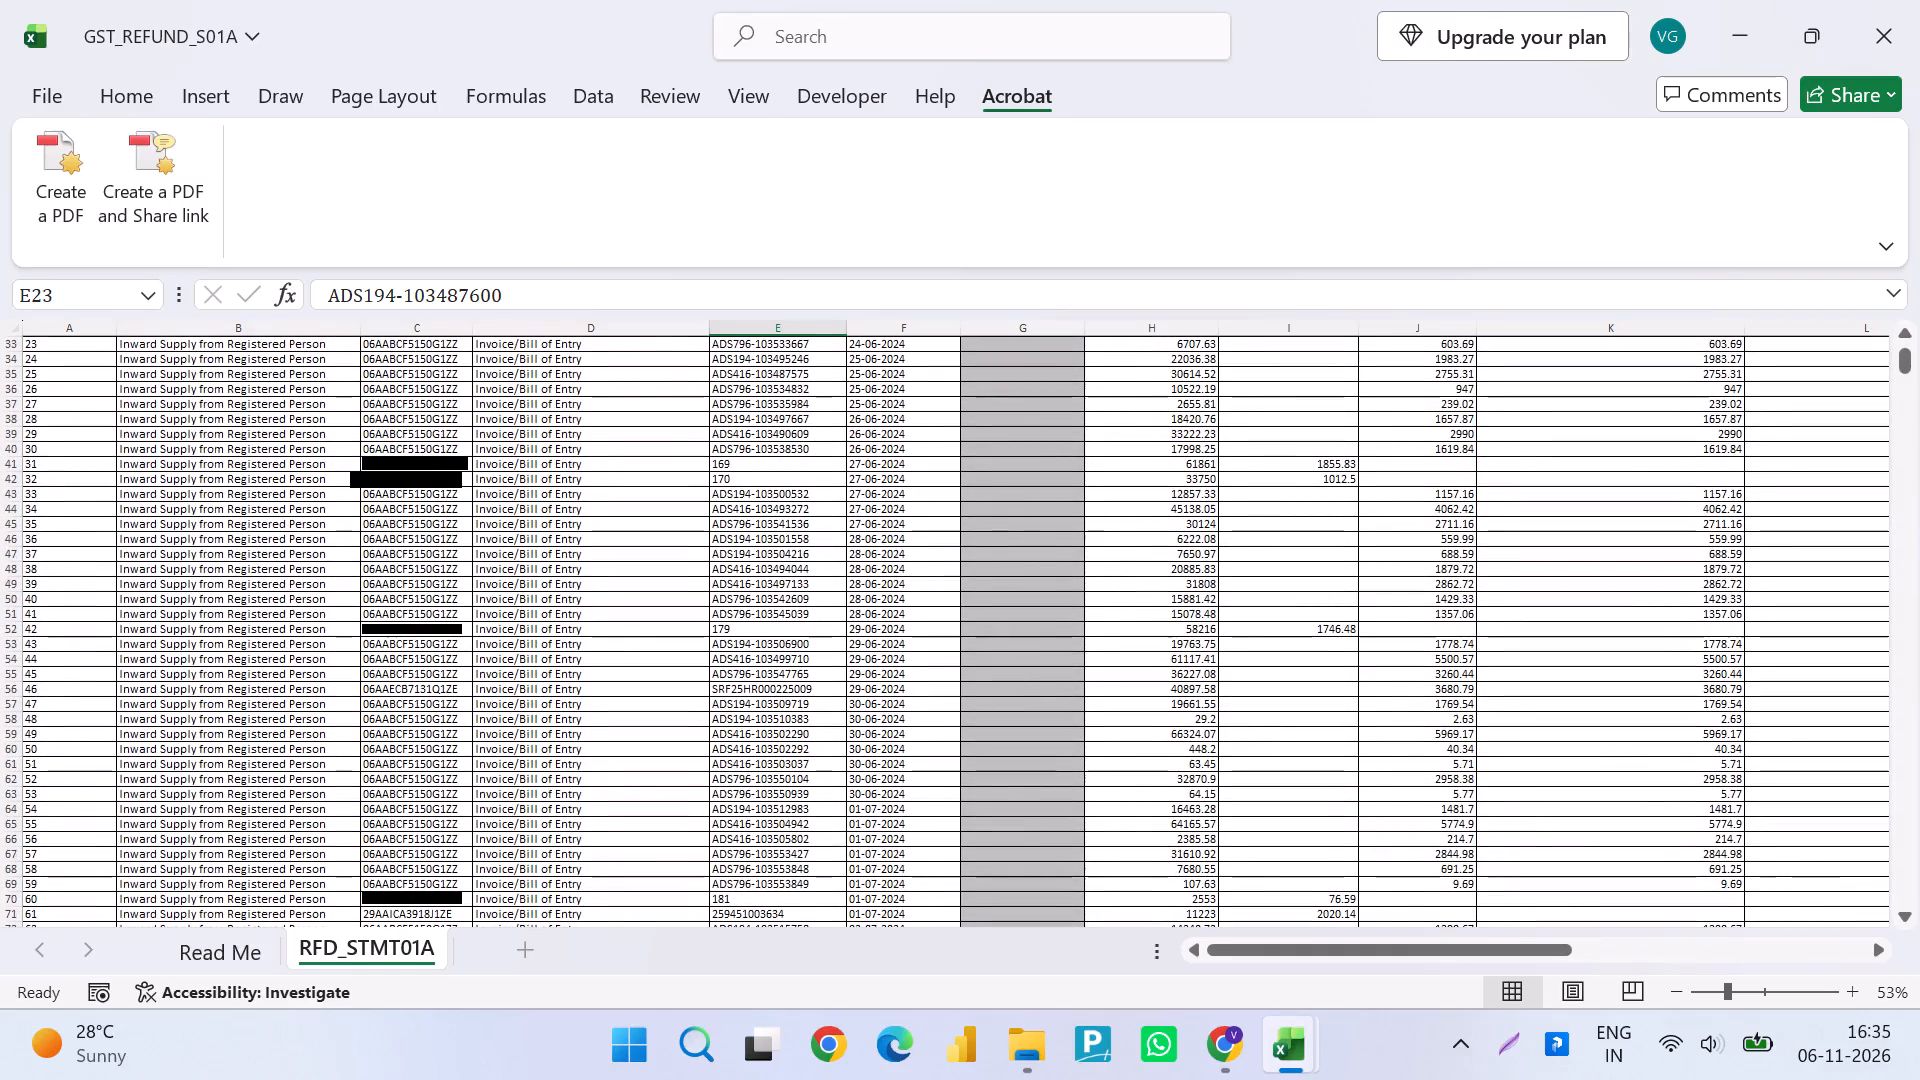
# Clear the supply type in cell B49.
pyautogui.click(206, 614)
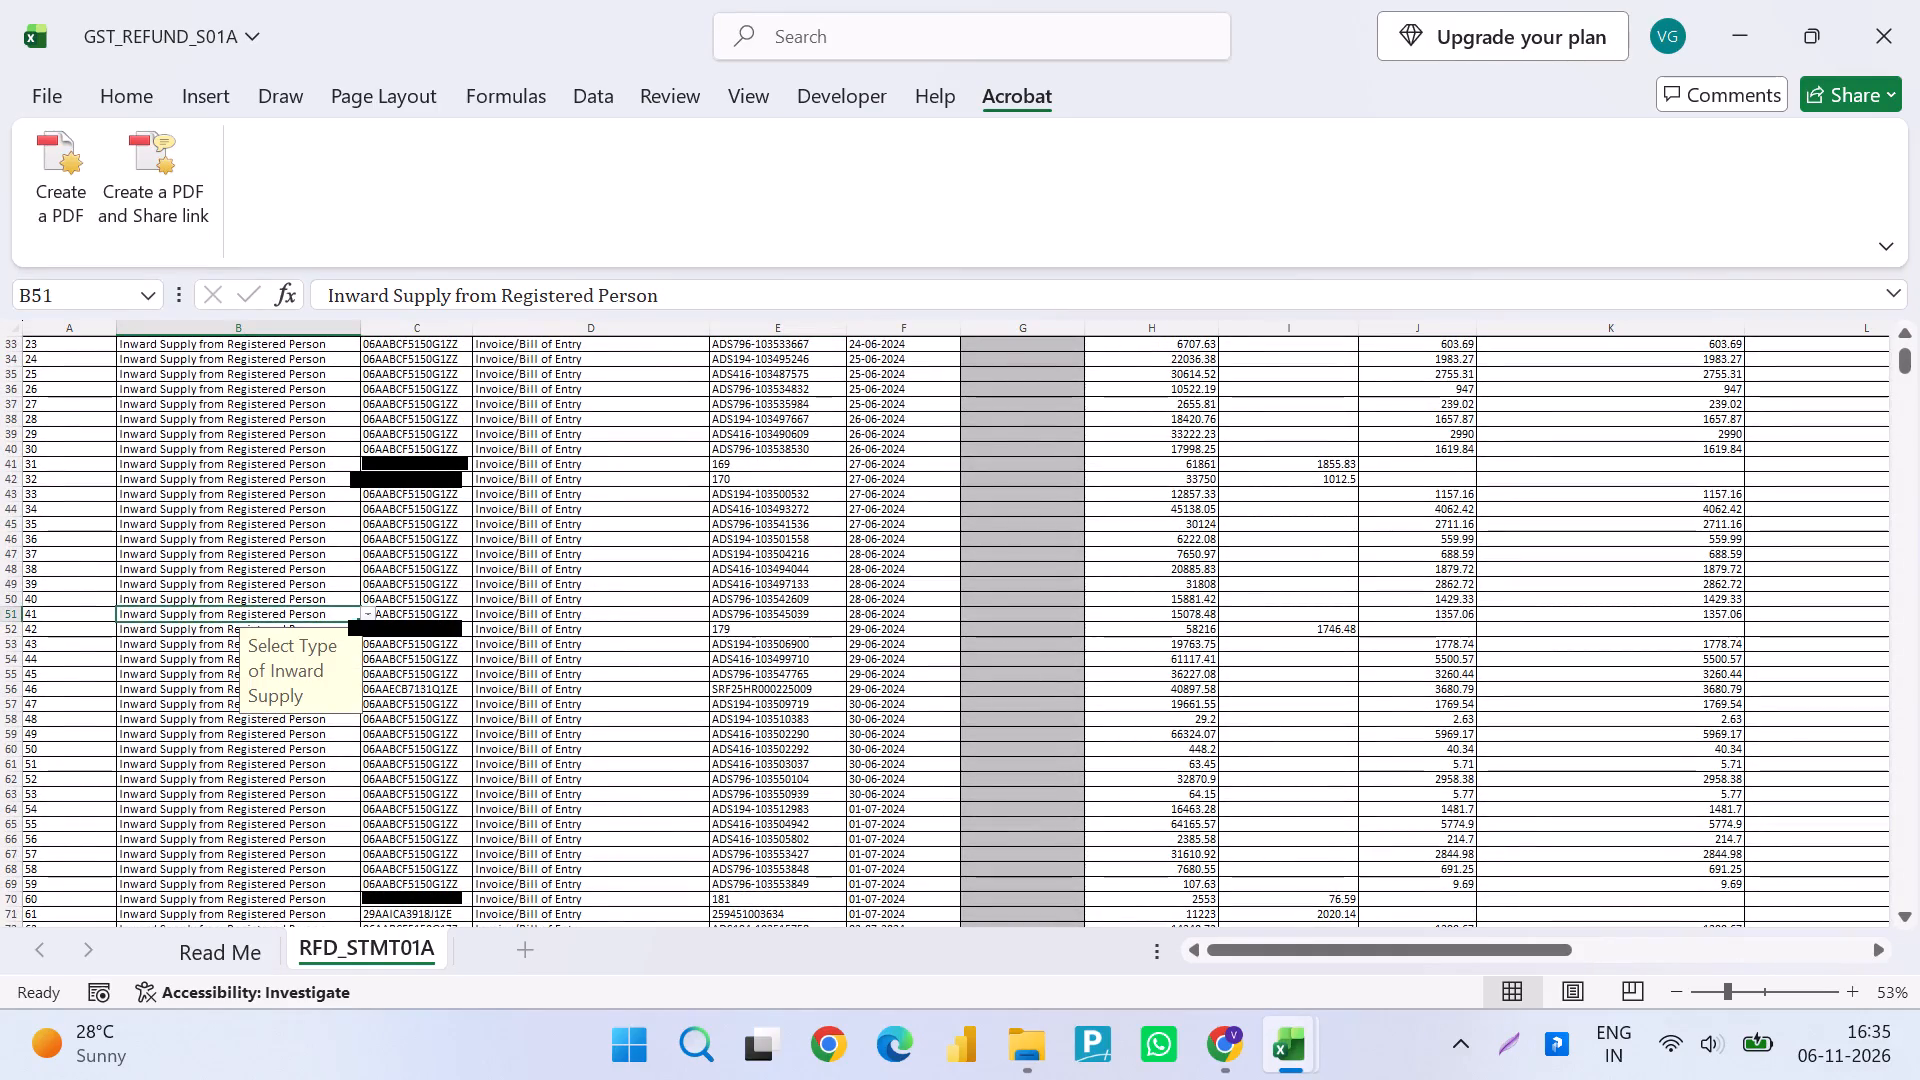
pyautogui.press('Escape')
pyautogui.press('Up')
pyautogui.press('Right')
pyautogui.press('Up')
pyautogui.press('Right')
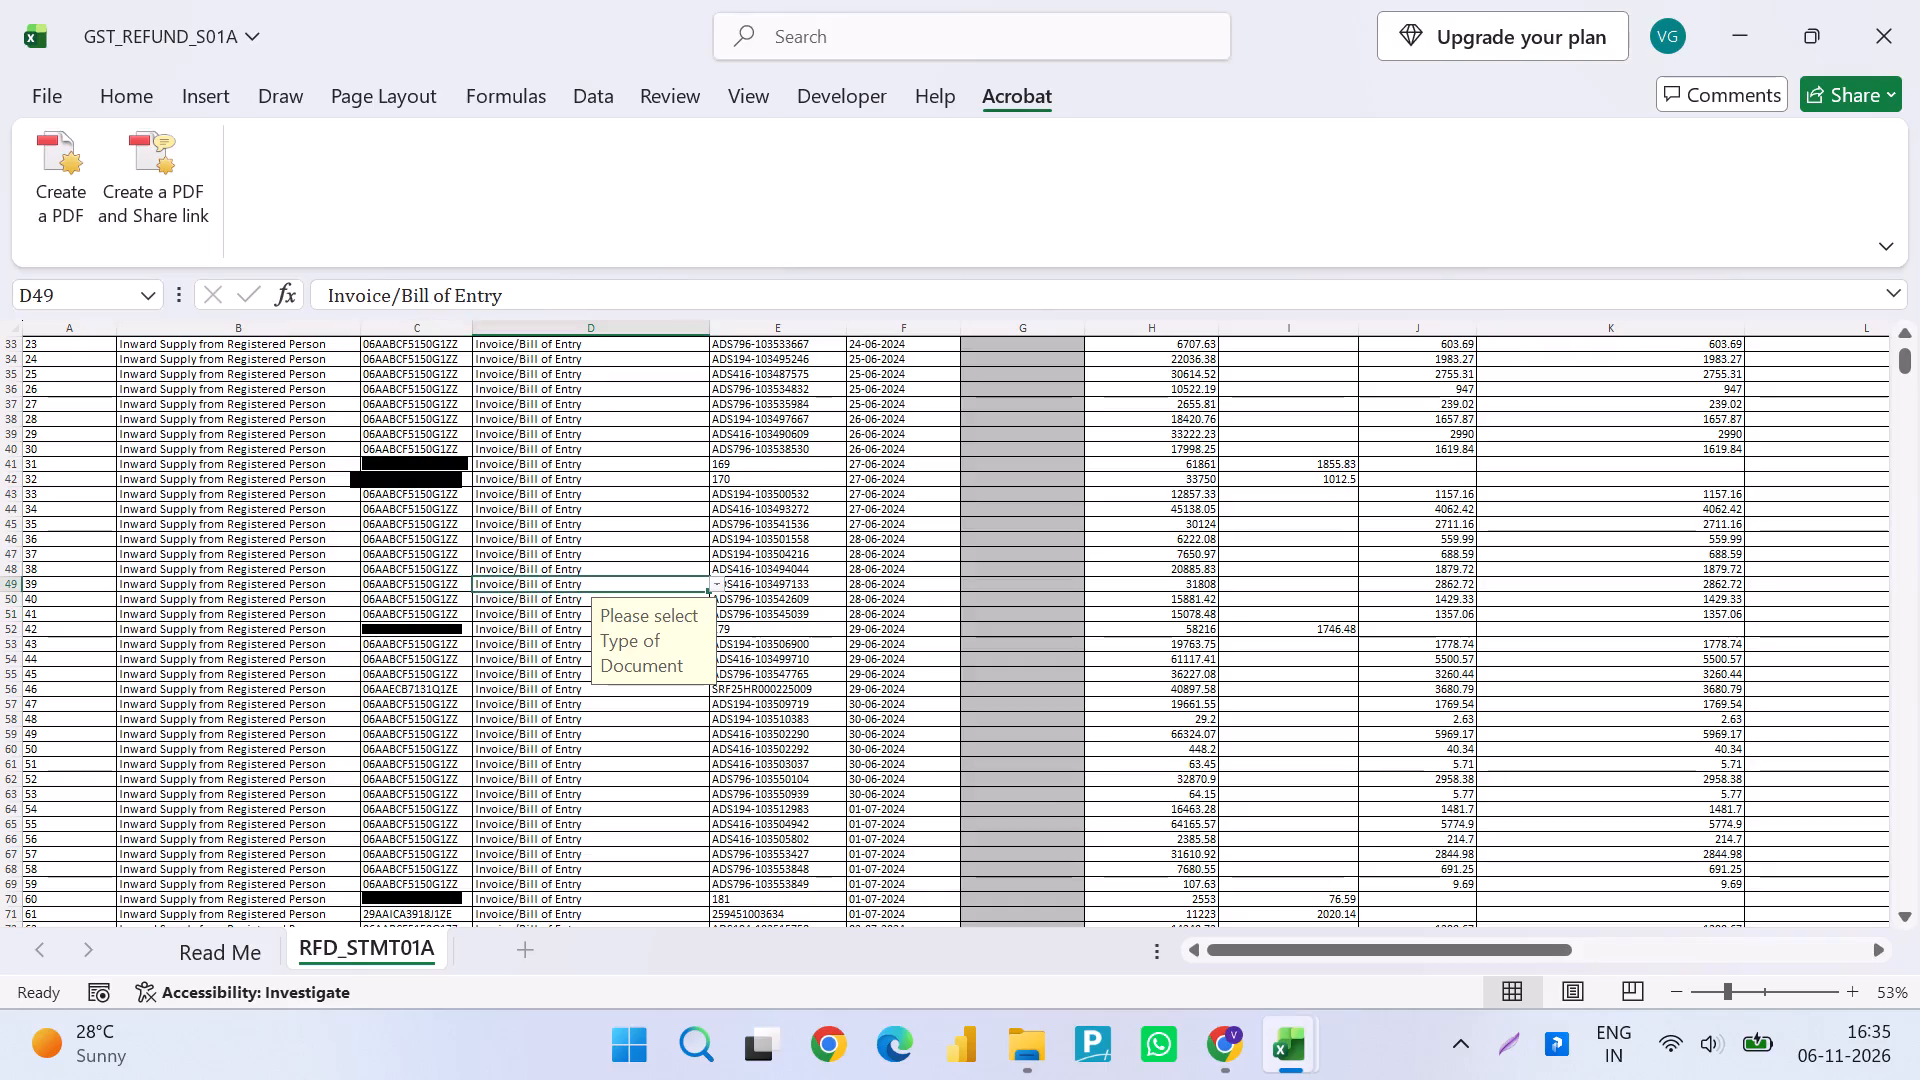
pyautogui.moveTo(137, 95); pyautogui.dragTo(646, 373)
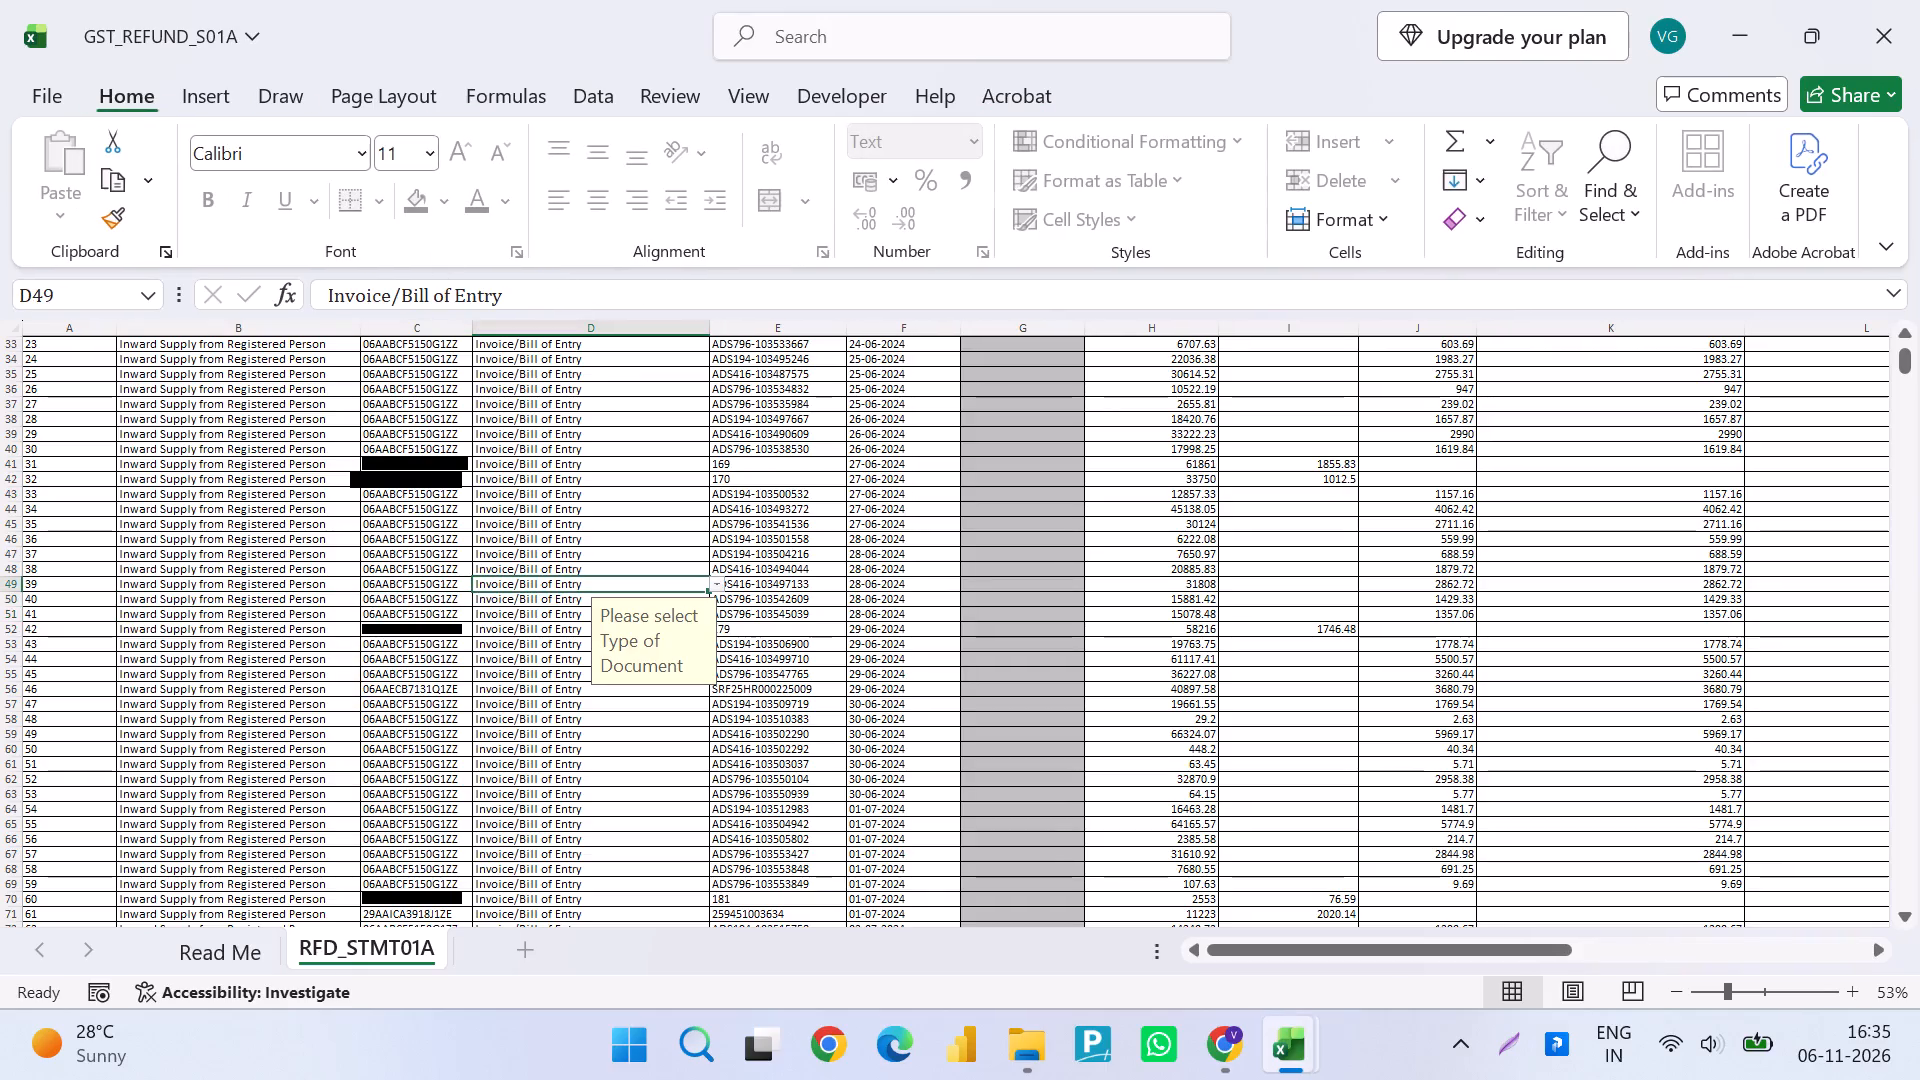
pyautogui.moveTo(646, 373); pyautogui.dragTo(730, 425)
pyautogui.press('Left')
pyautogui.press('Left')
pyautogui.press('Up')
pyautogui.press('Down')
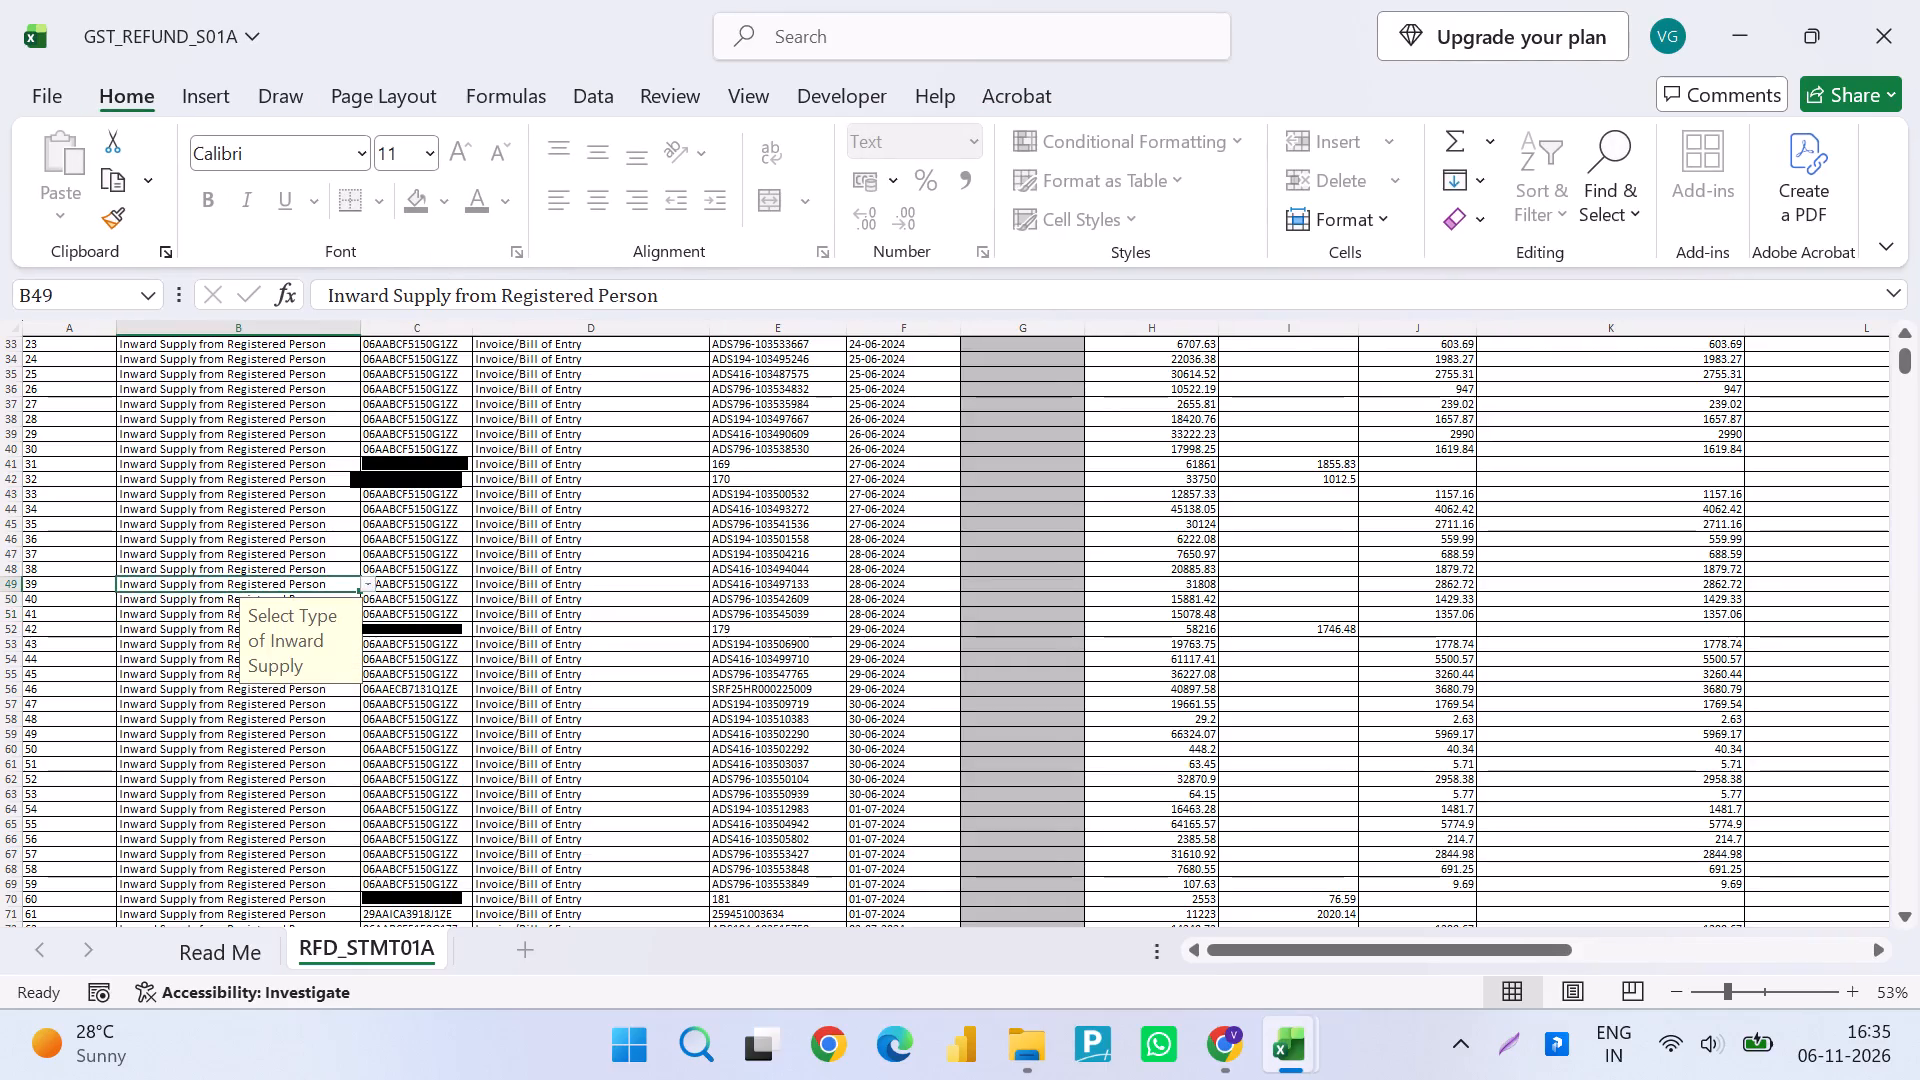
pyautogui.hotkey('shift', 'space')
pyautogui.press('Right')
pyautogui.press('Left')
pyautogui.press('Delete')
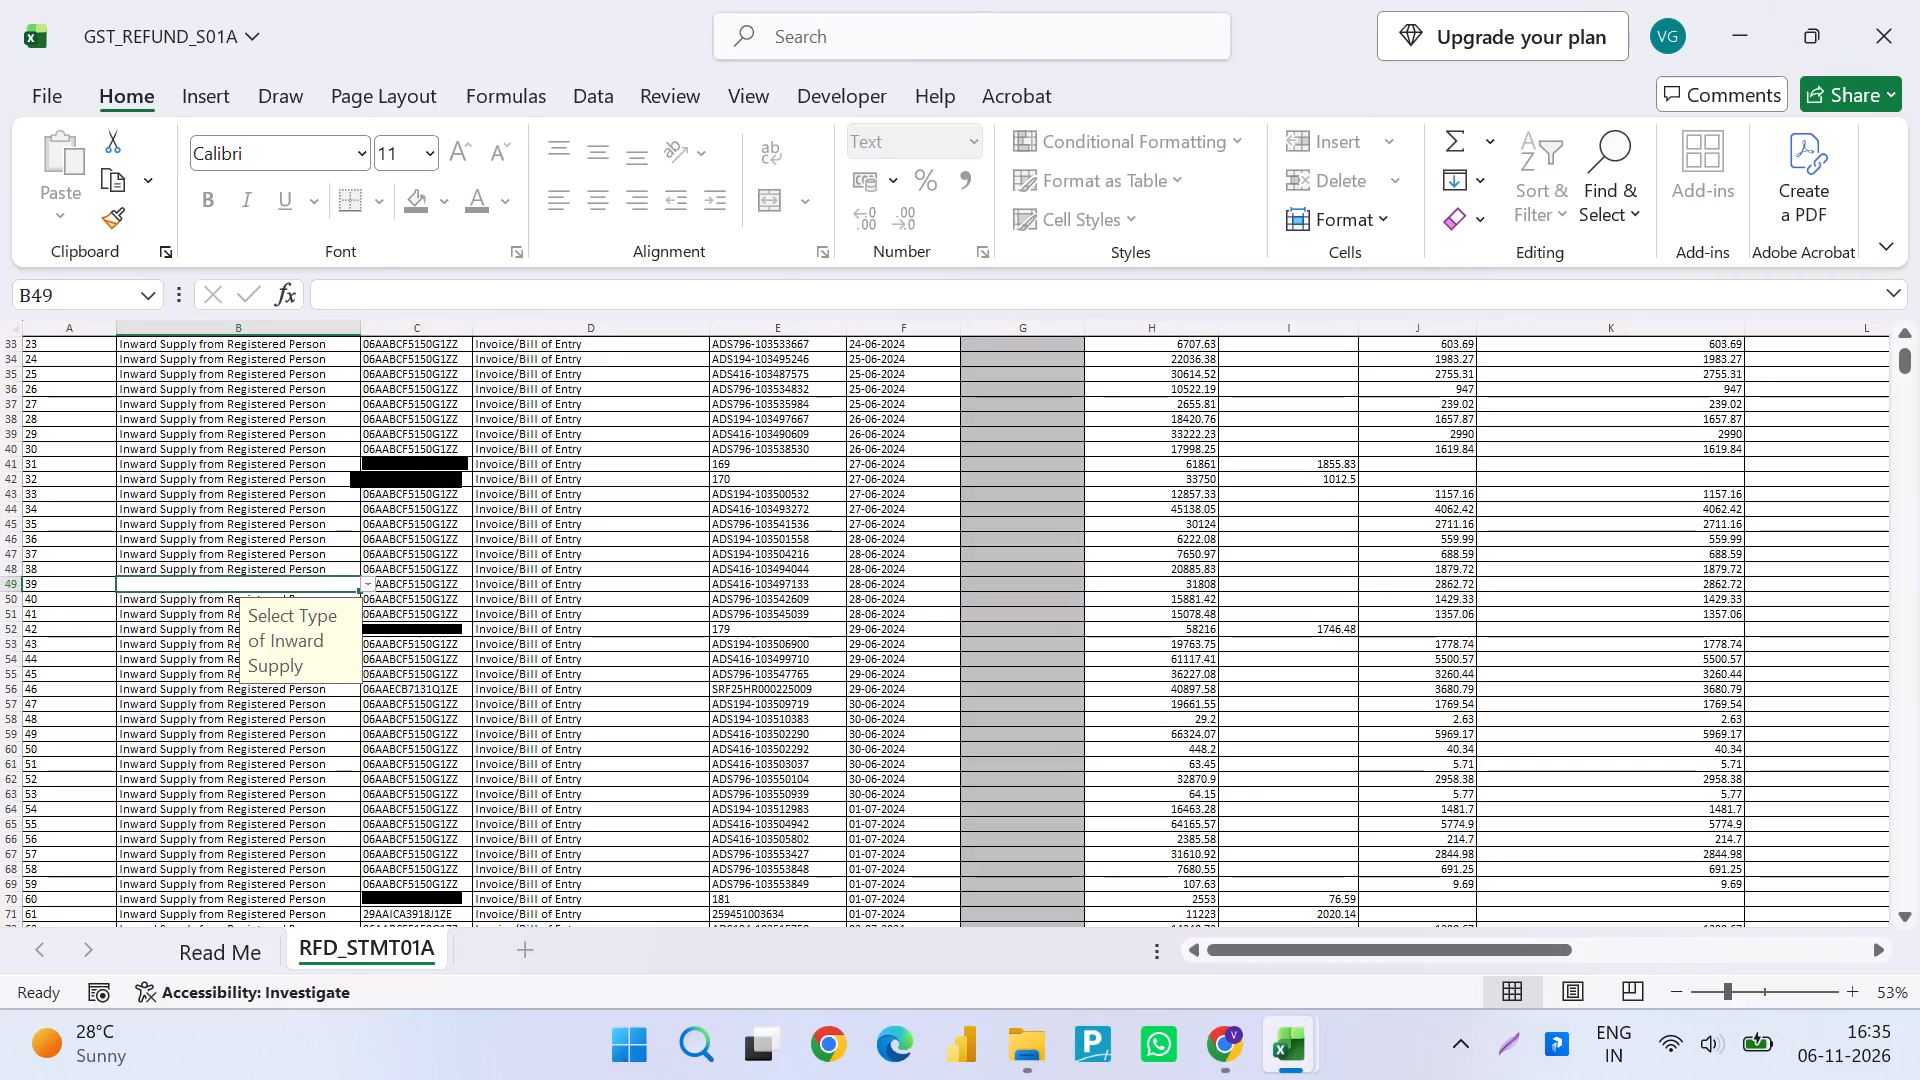
# Copy the supply type "Inward Supply from Registered Person" from cell B48 into cell B49.
pyautogui.press('Up')
pyautogui.press('Up')
pyautogui.press('Down')
pyautogui.press('Up')
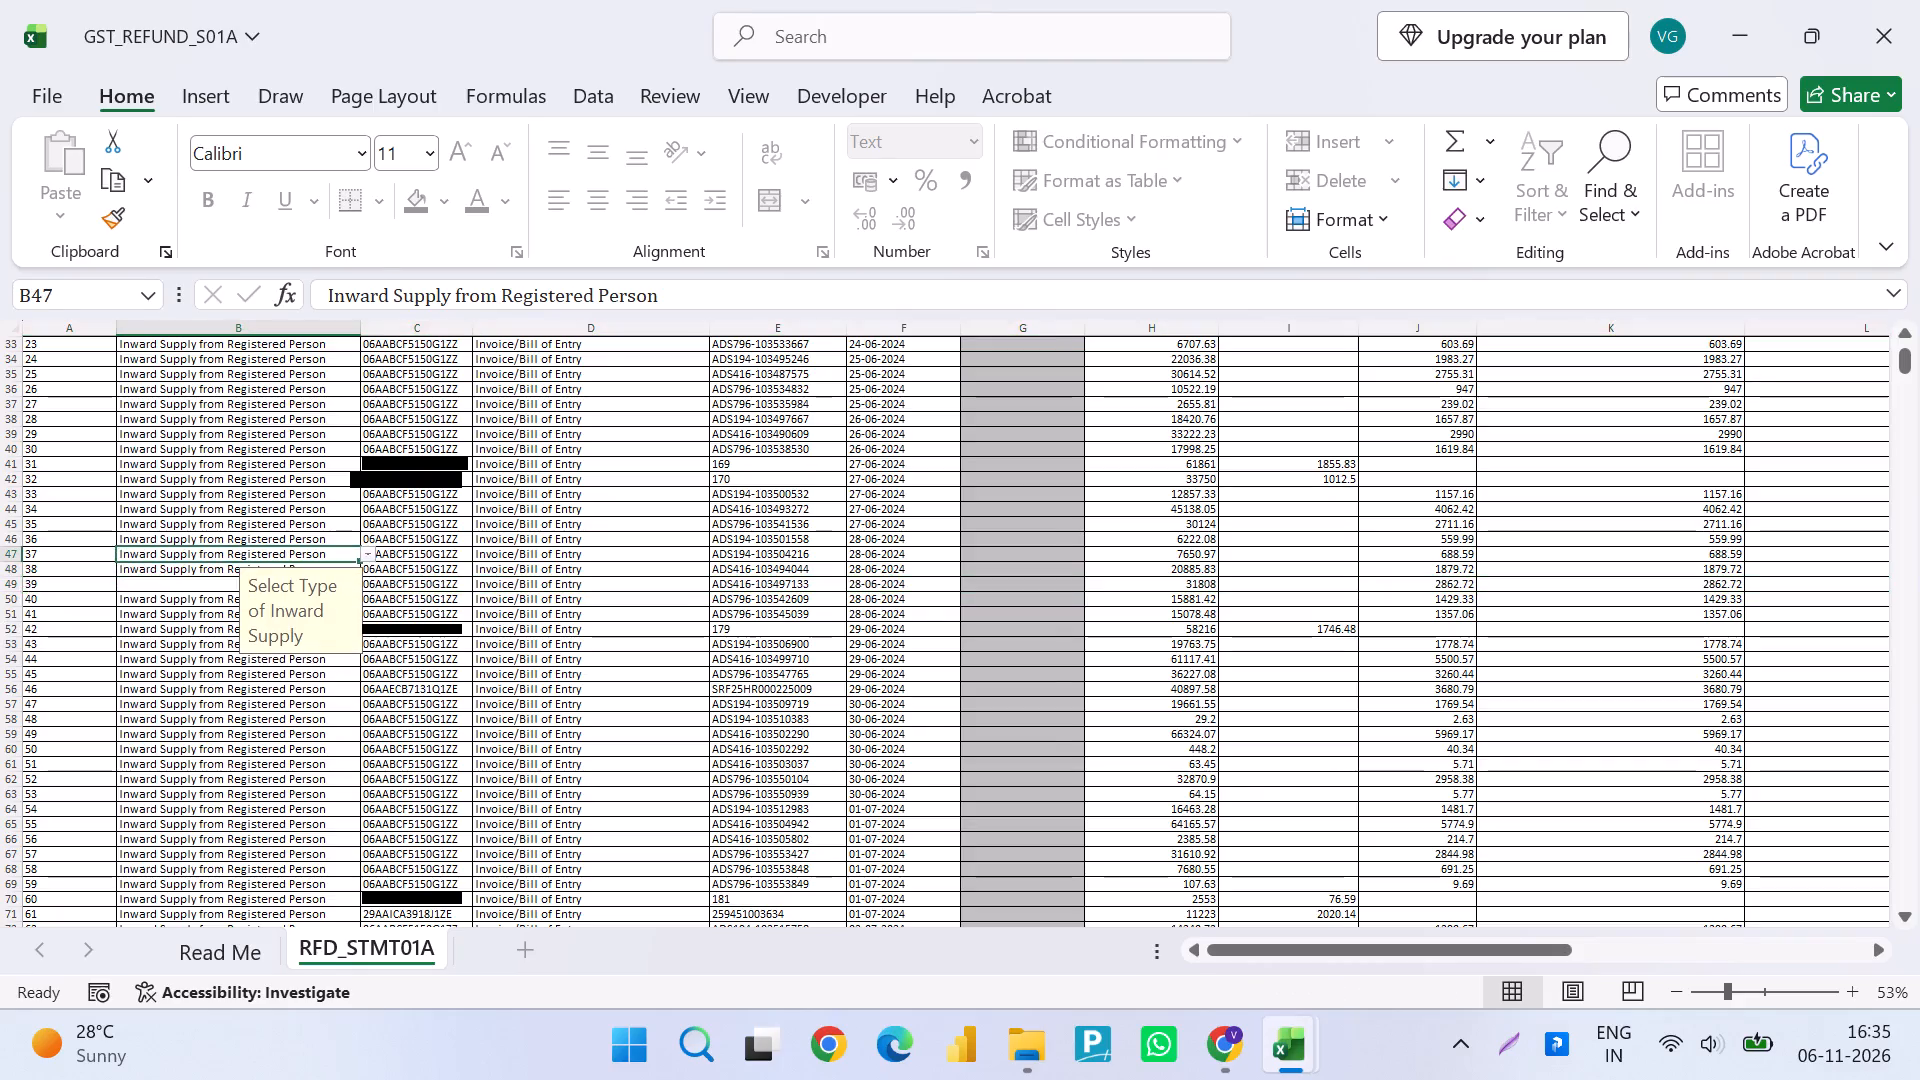
pyautogui.press('Down')
pyautogui.hotkey('ctrl', 'c')
pyautogui.press('Down')
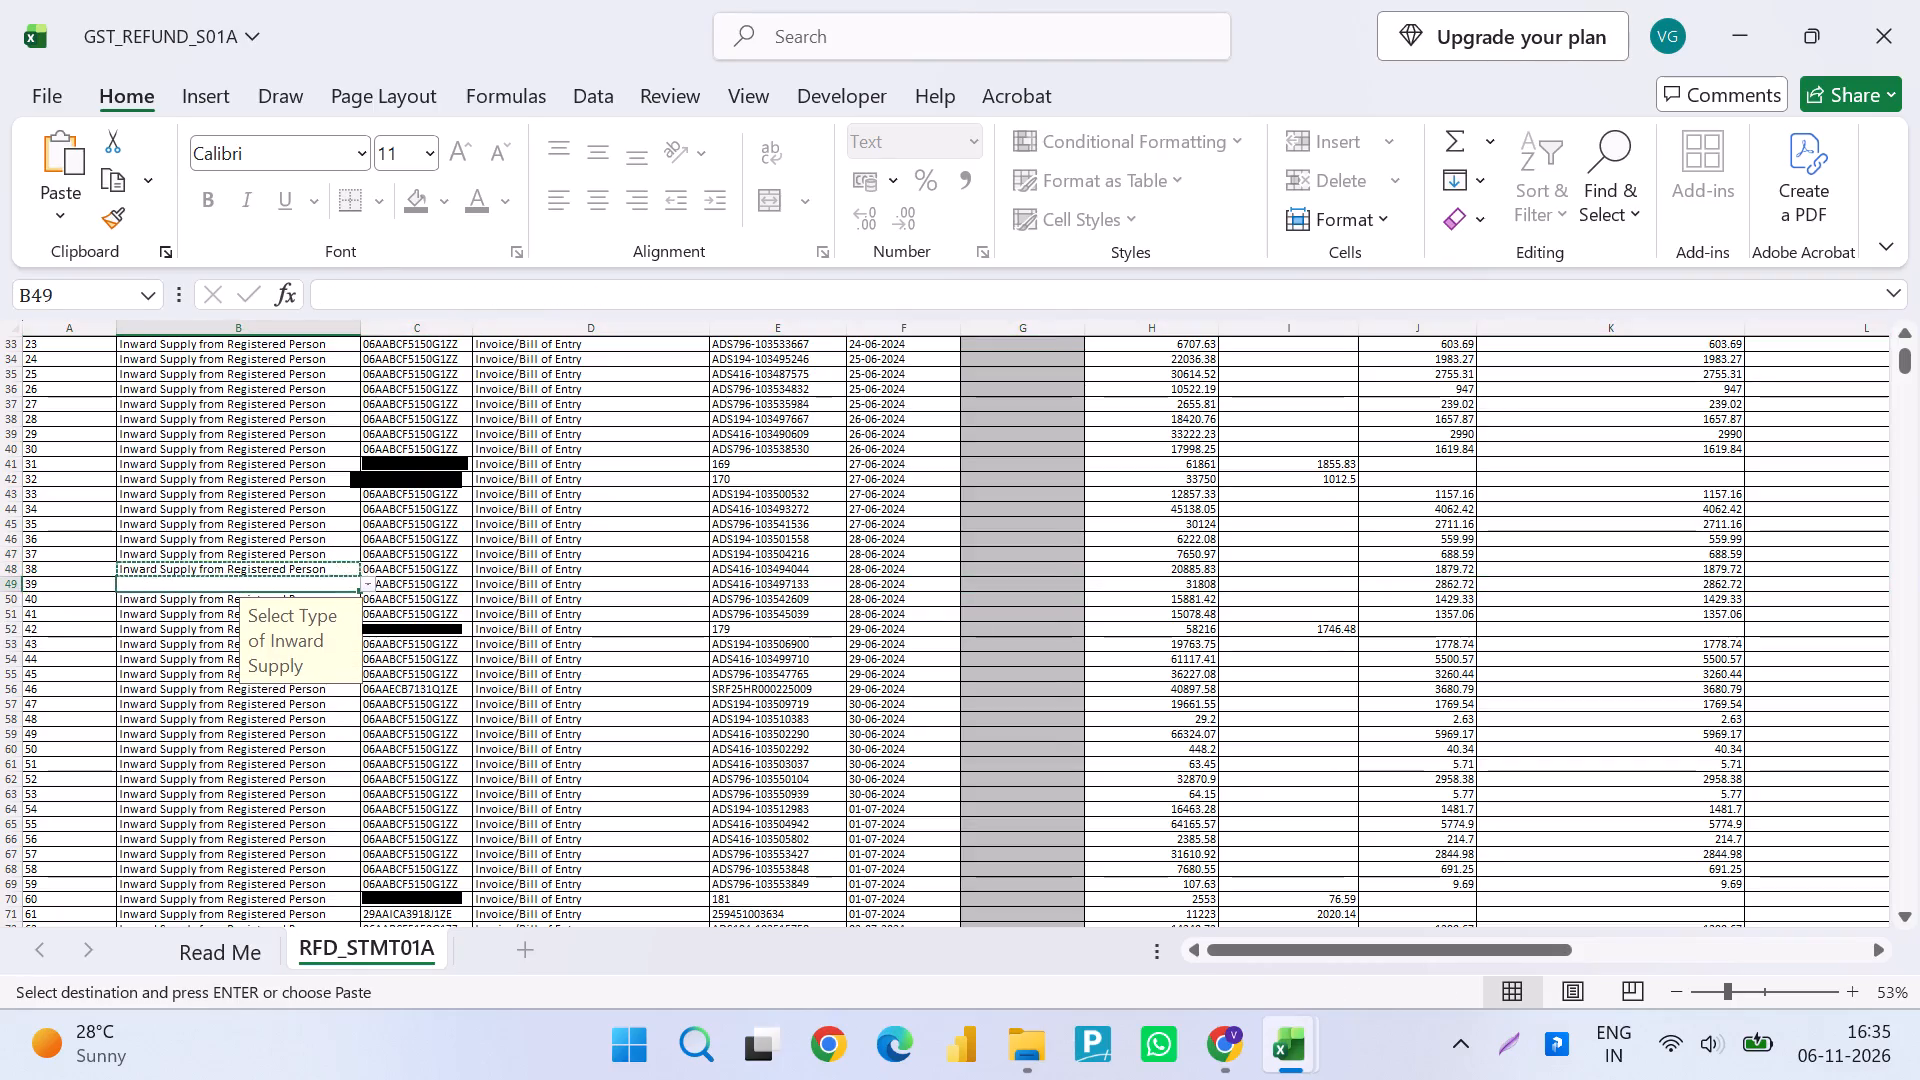
pyautogui.press('Return')
# Fill cell C49 with the supplier GSTIN from the row above.
pyautogui.press('Right')
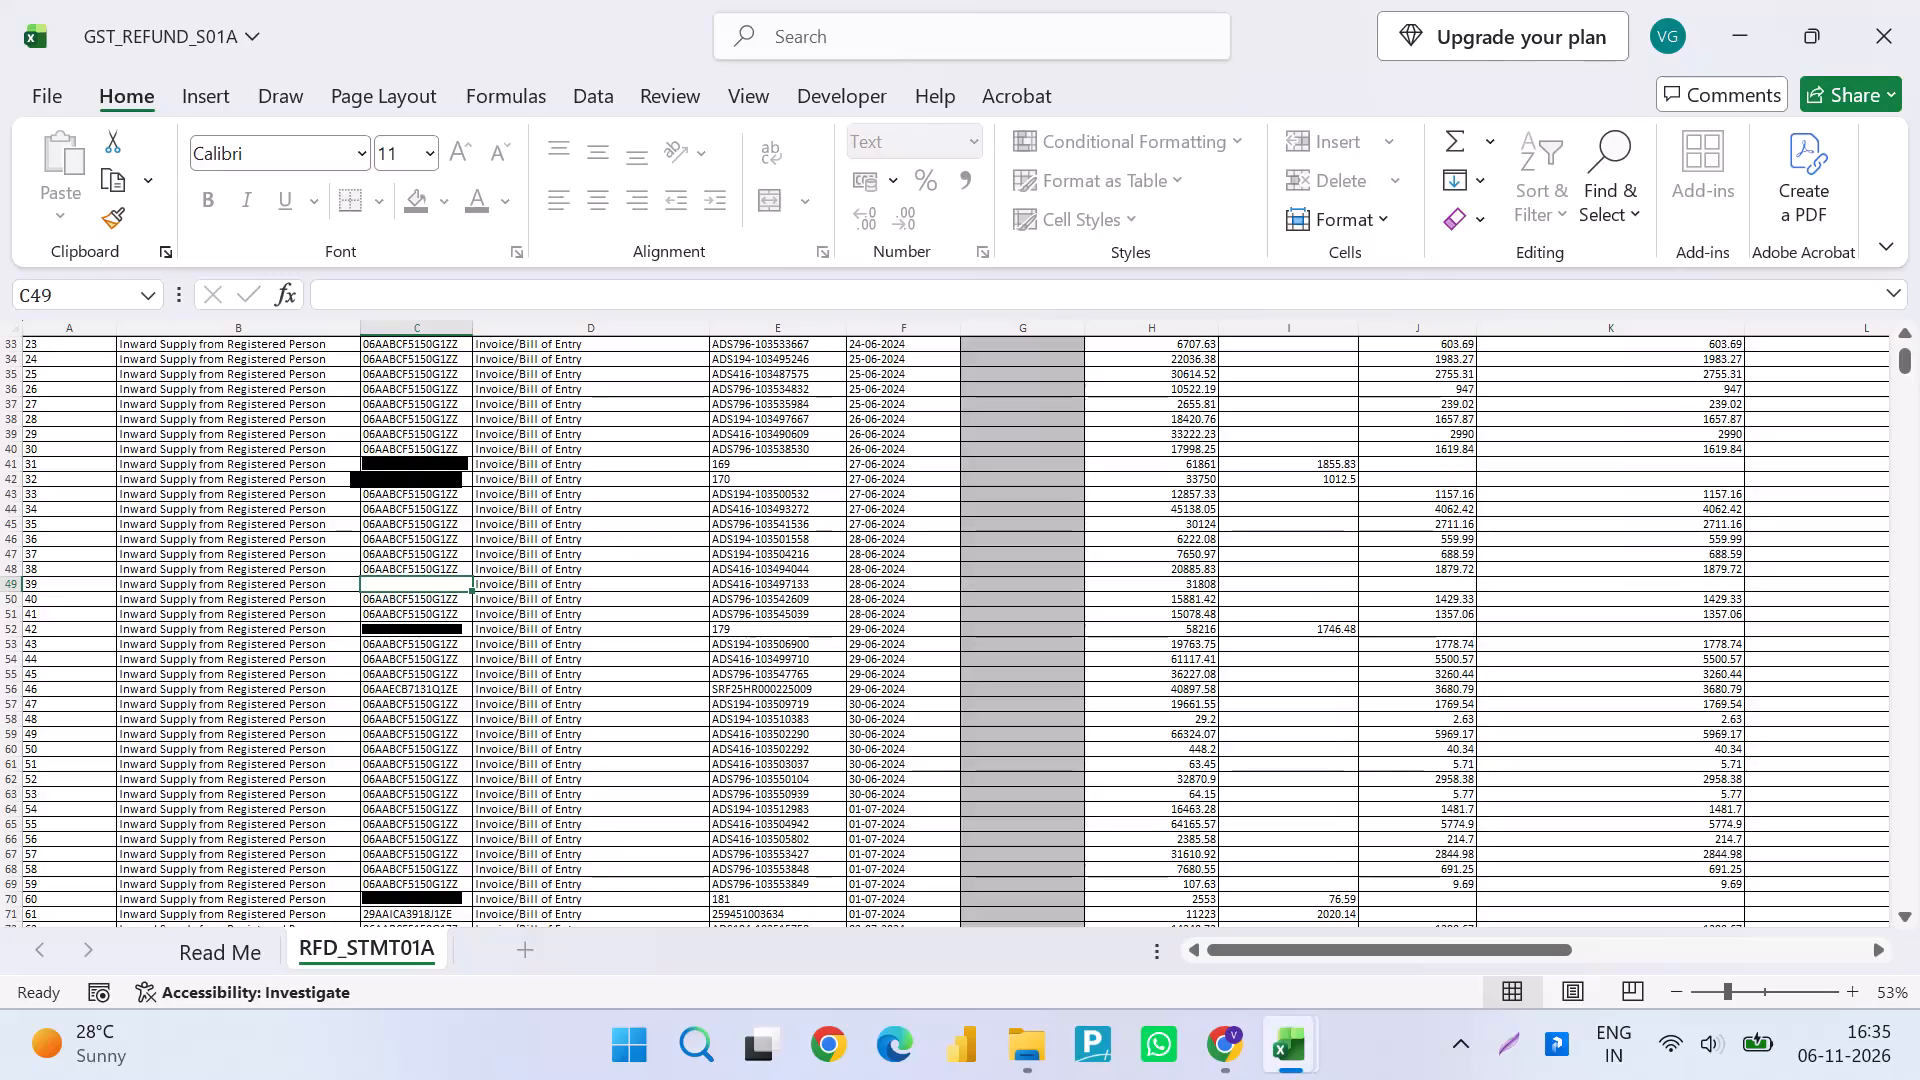
pyautogui.hotkey('ctrl', 'd')
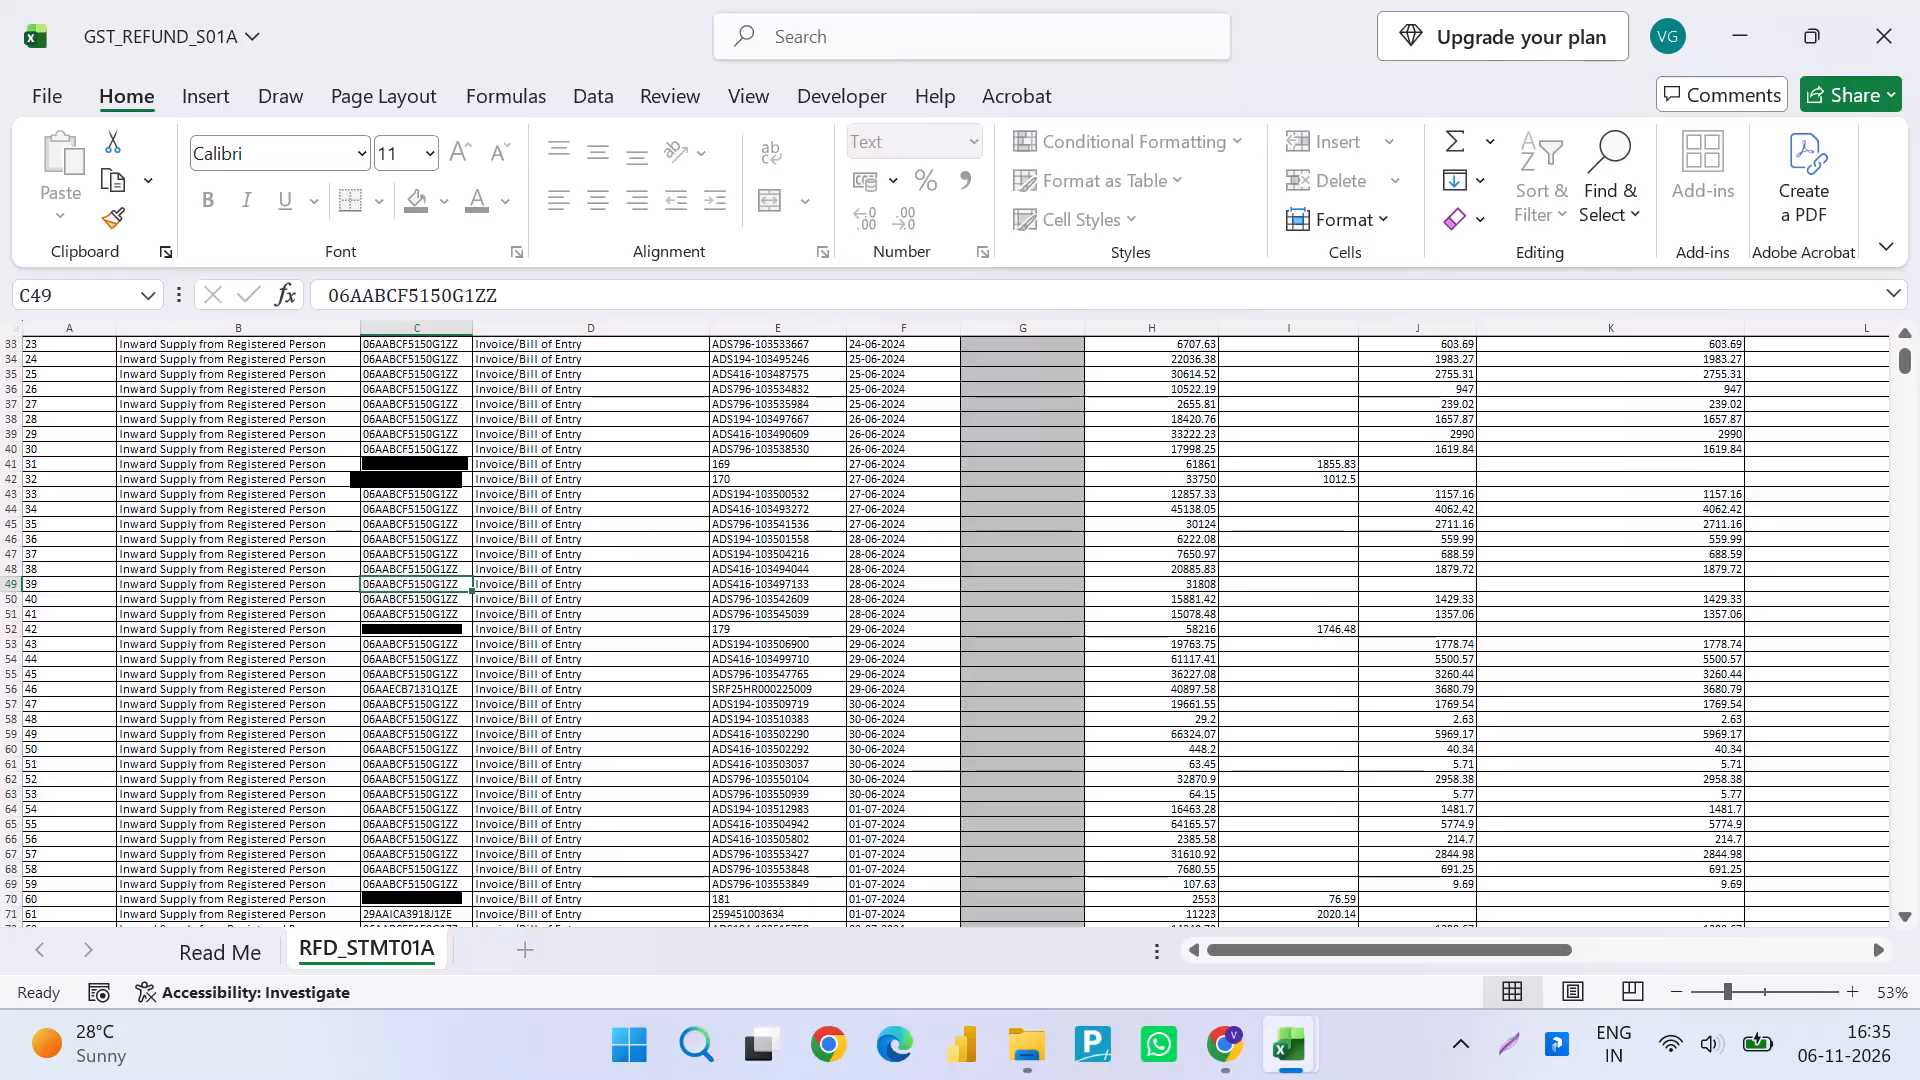
# Jump down the document type column to the first gap and examine the cells around row 712.
pyautogui.press('Right')
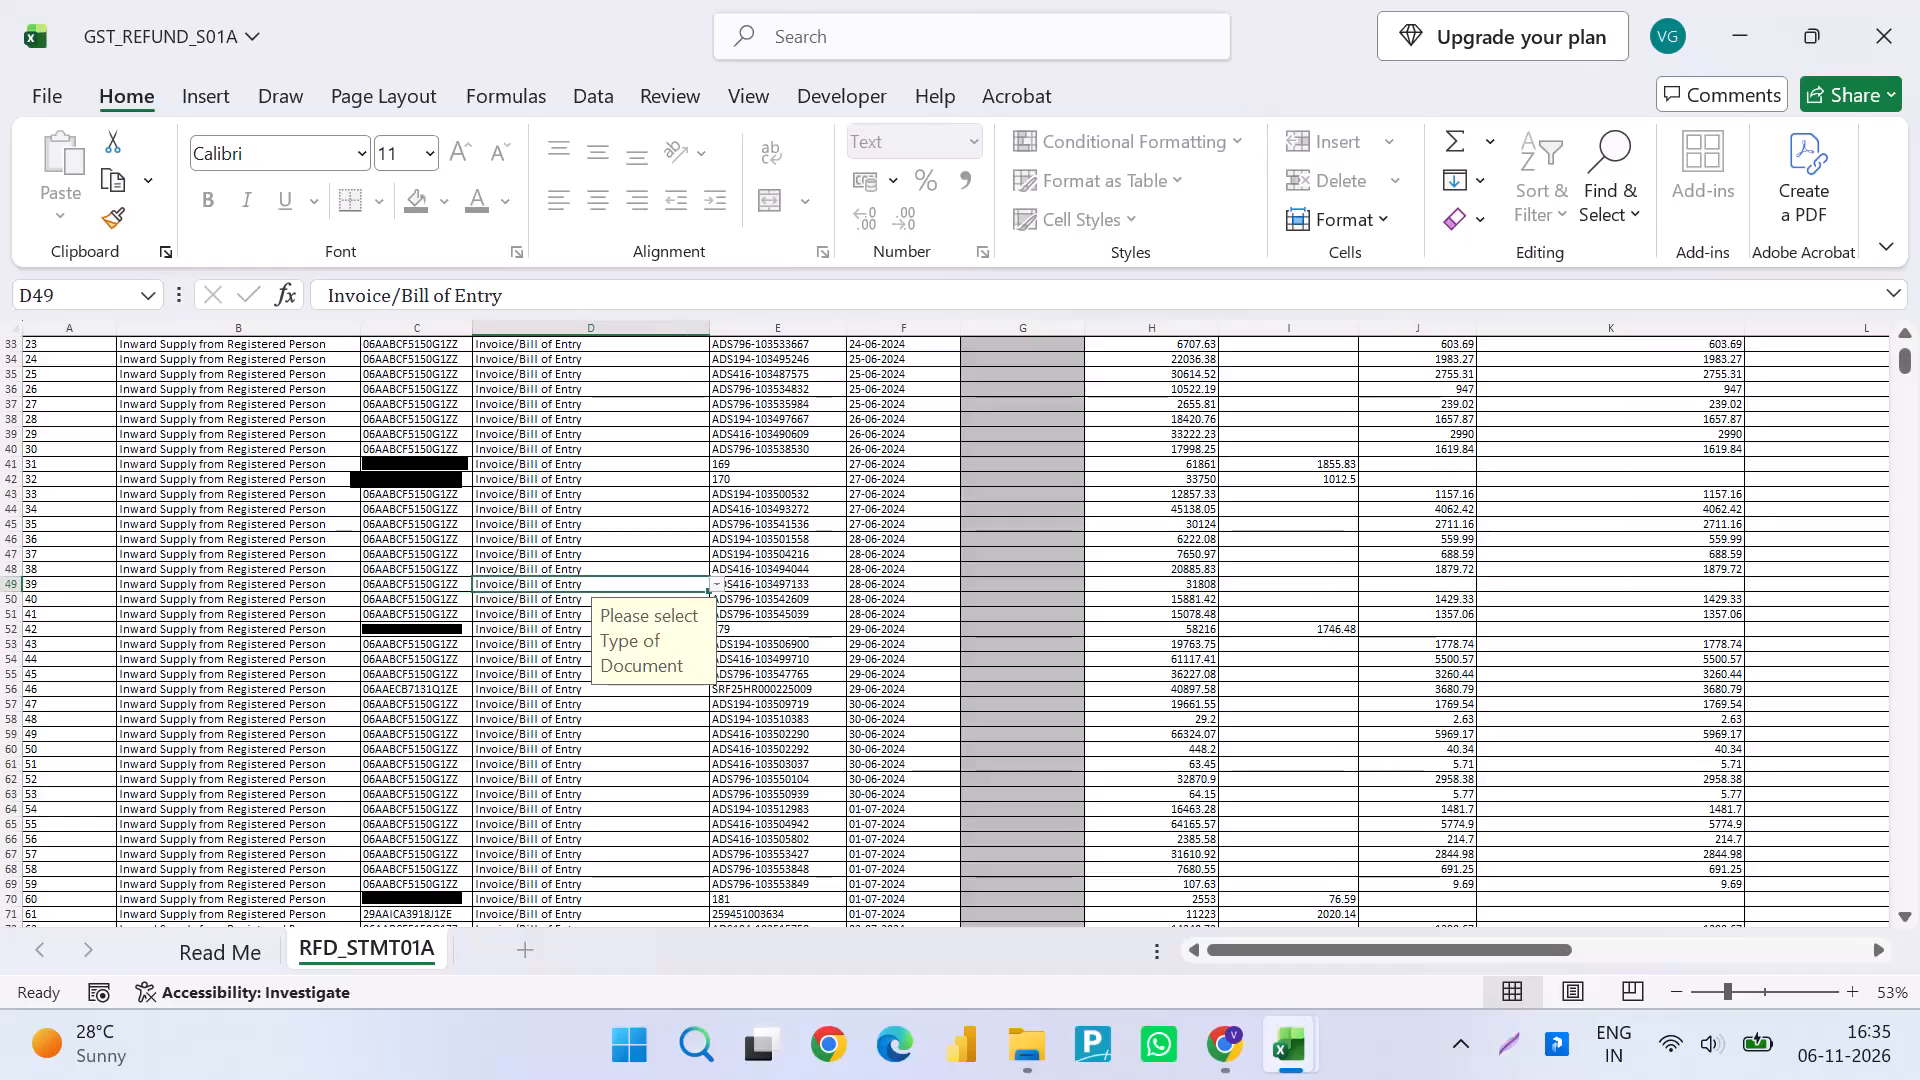
pyautogui.hotkey('ctrl', 'Down')
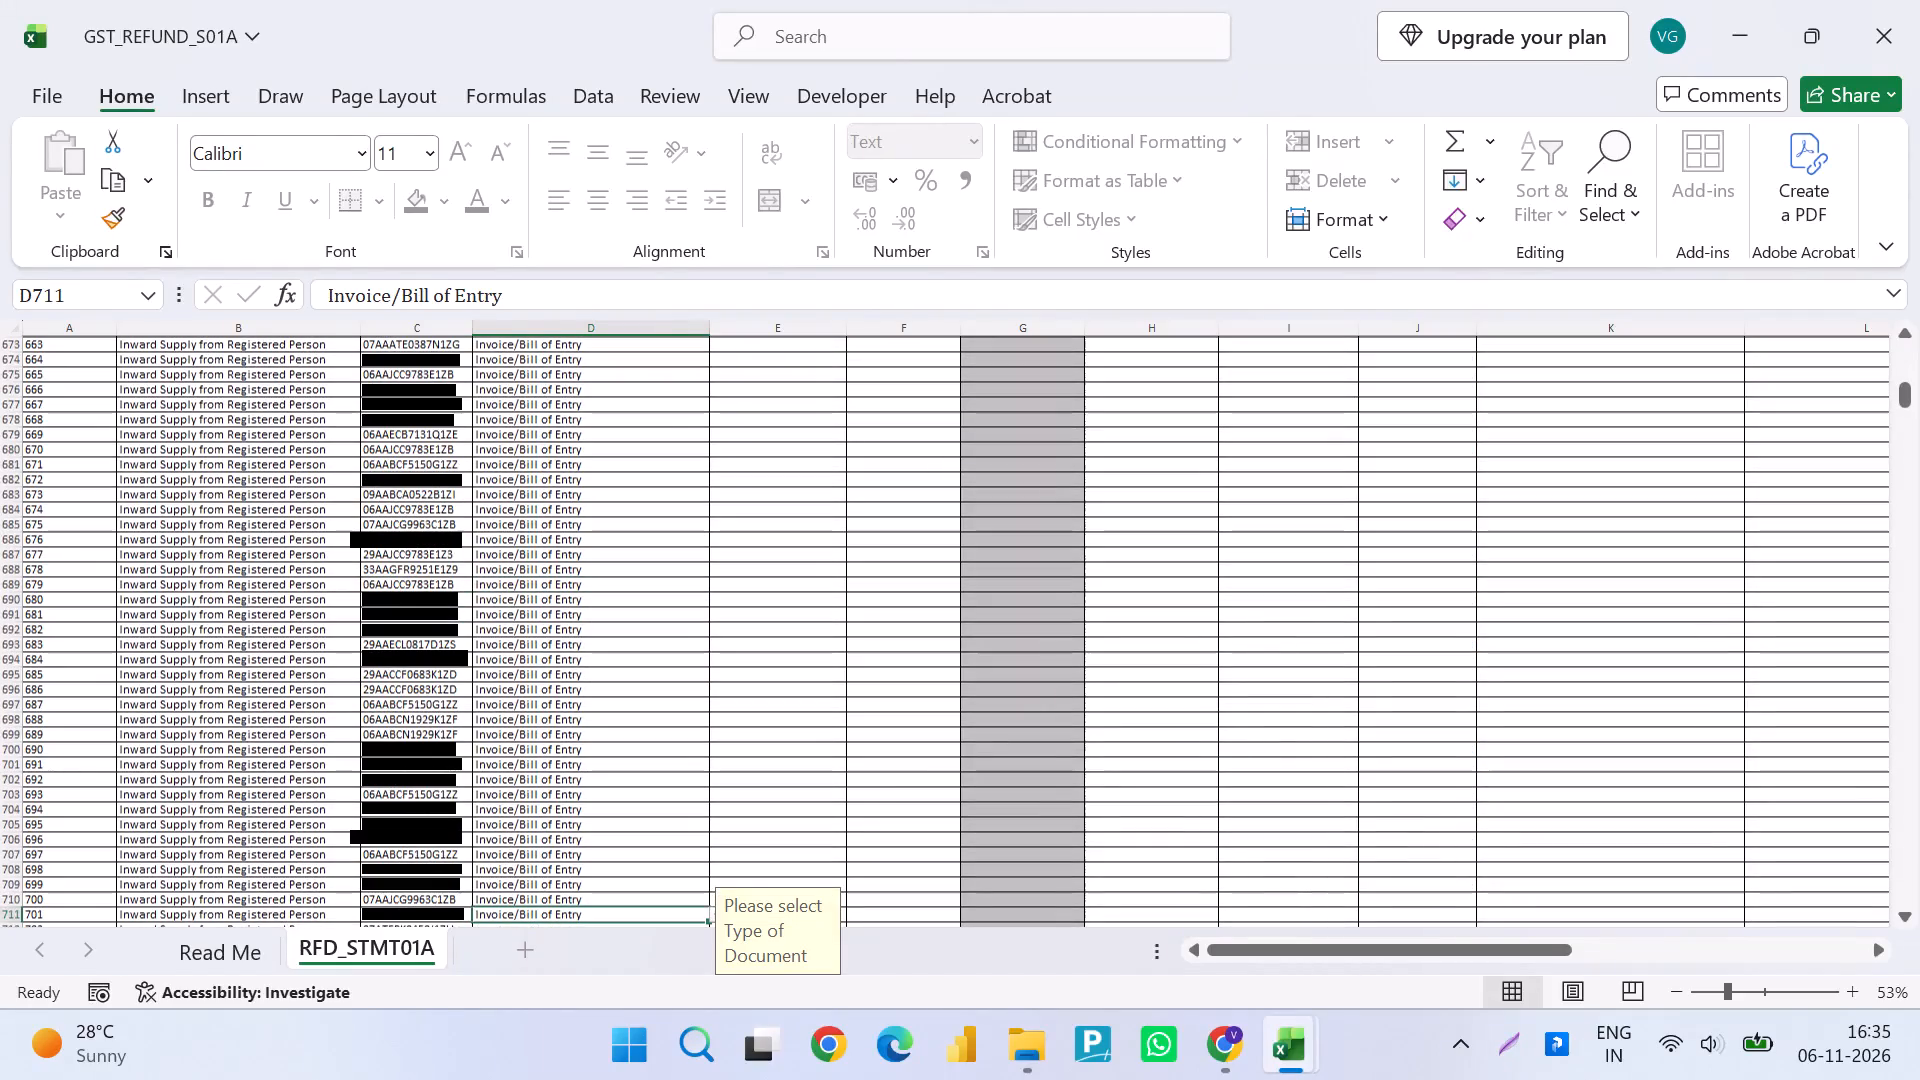
pyautogui.press('Down')
pyautogui.press('Down')
pyautogui.press('Down')
pyautogui.press('Down')
pyautogui.press('Down')
pyautogui.press('Down')
pyautogui.press('Down')
pyautogui.press('Down')
pyautogui.press('Up')
pyautogui.press('Up')
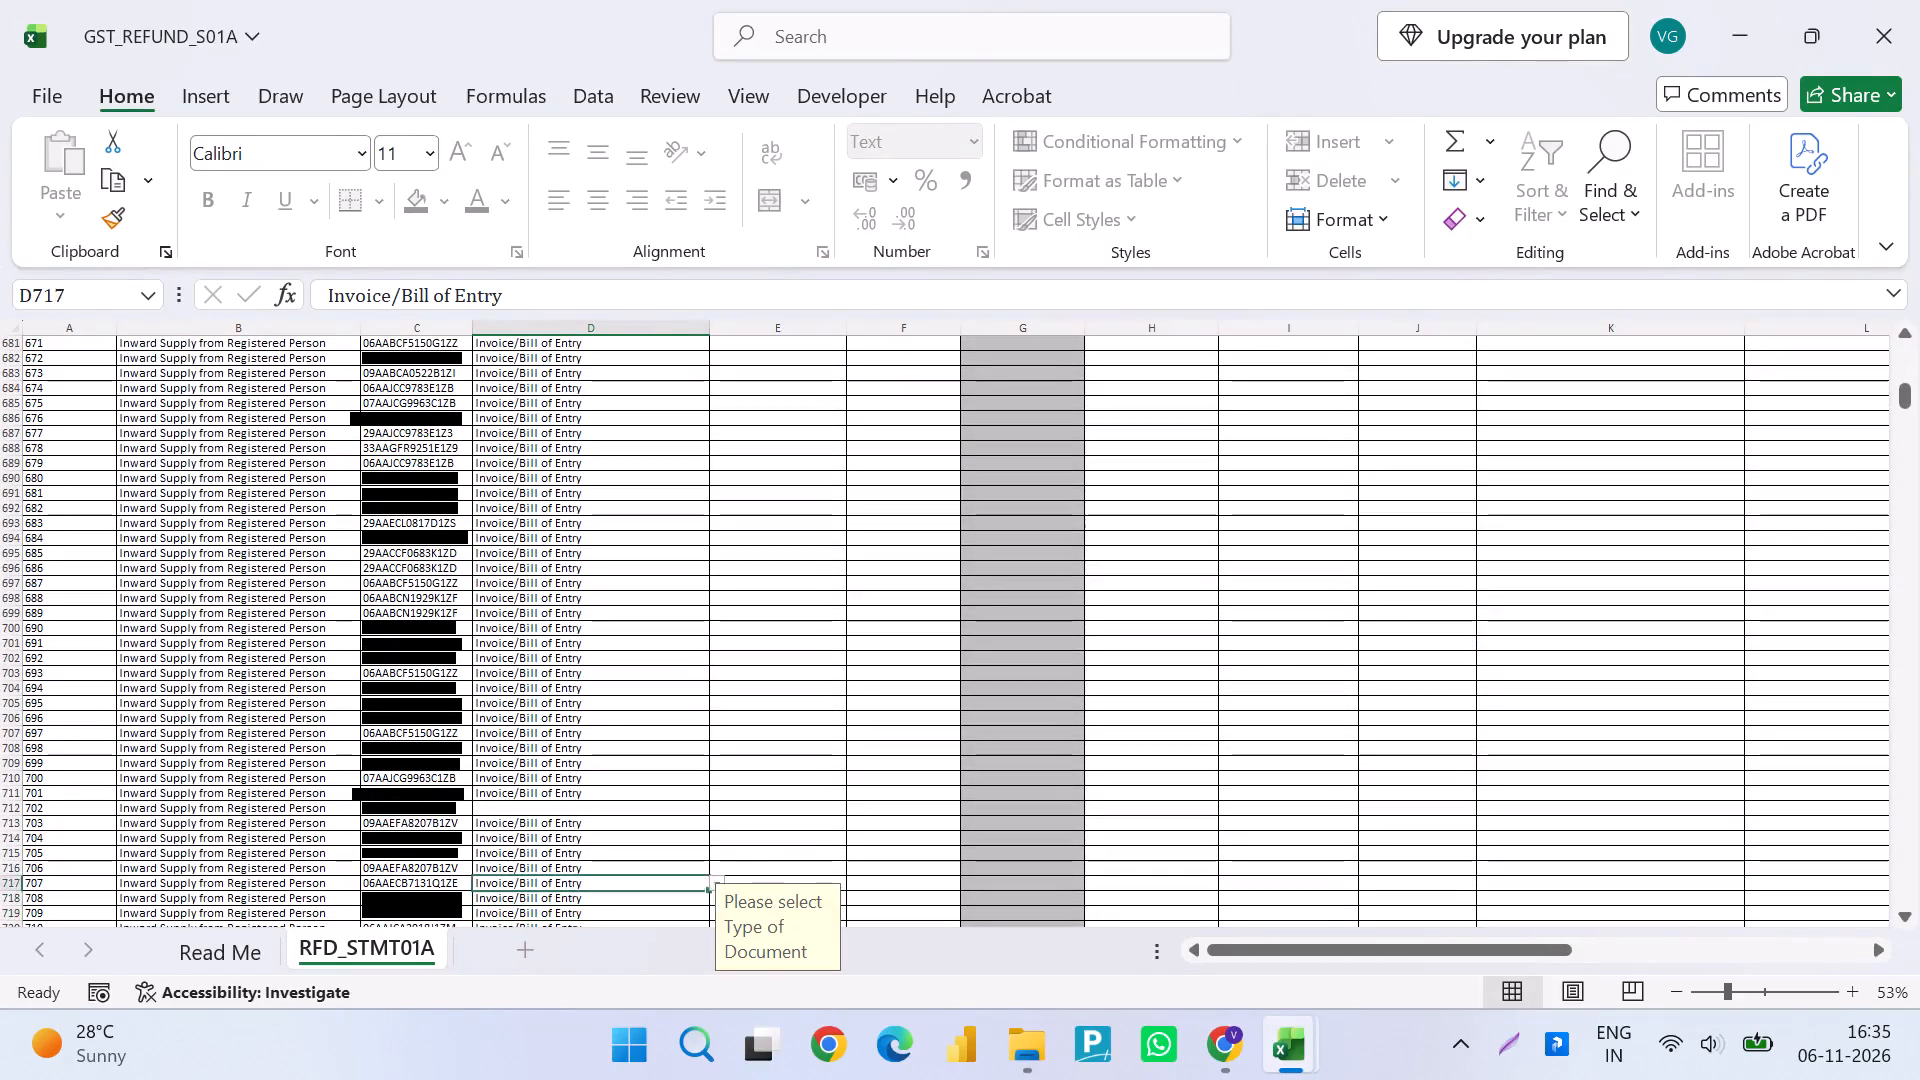
pyautogui.press('Up')
pyautogui.press('Up')
pyautogui.press('Up')
pyautogui.press('Up')
pyautogui.press('Up')
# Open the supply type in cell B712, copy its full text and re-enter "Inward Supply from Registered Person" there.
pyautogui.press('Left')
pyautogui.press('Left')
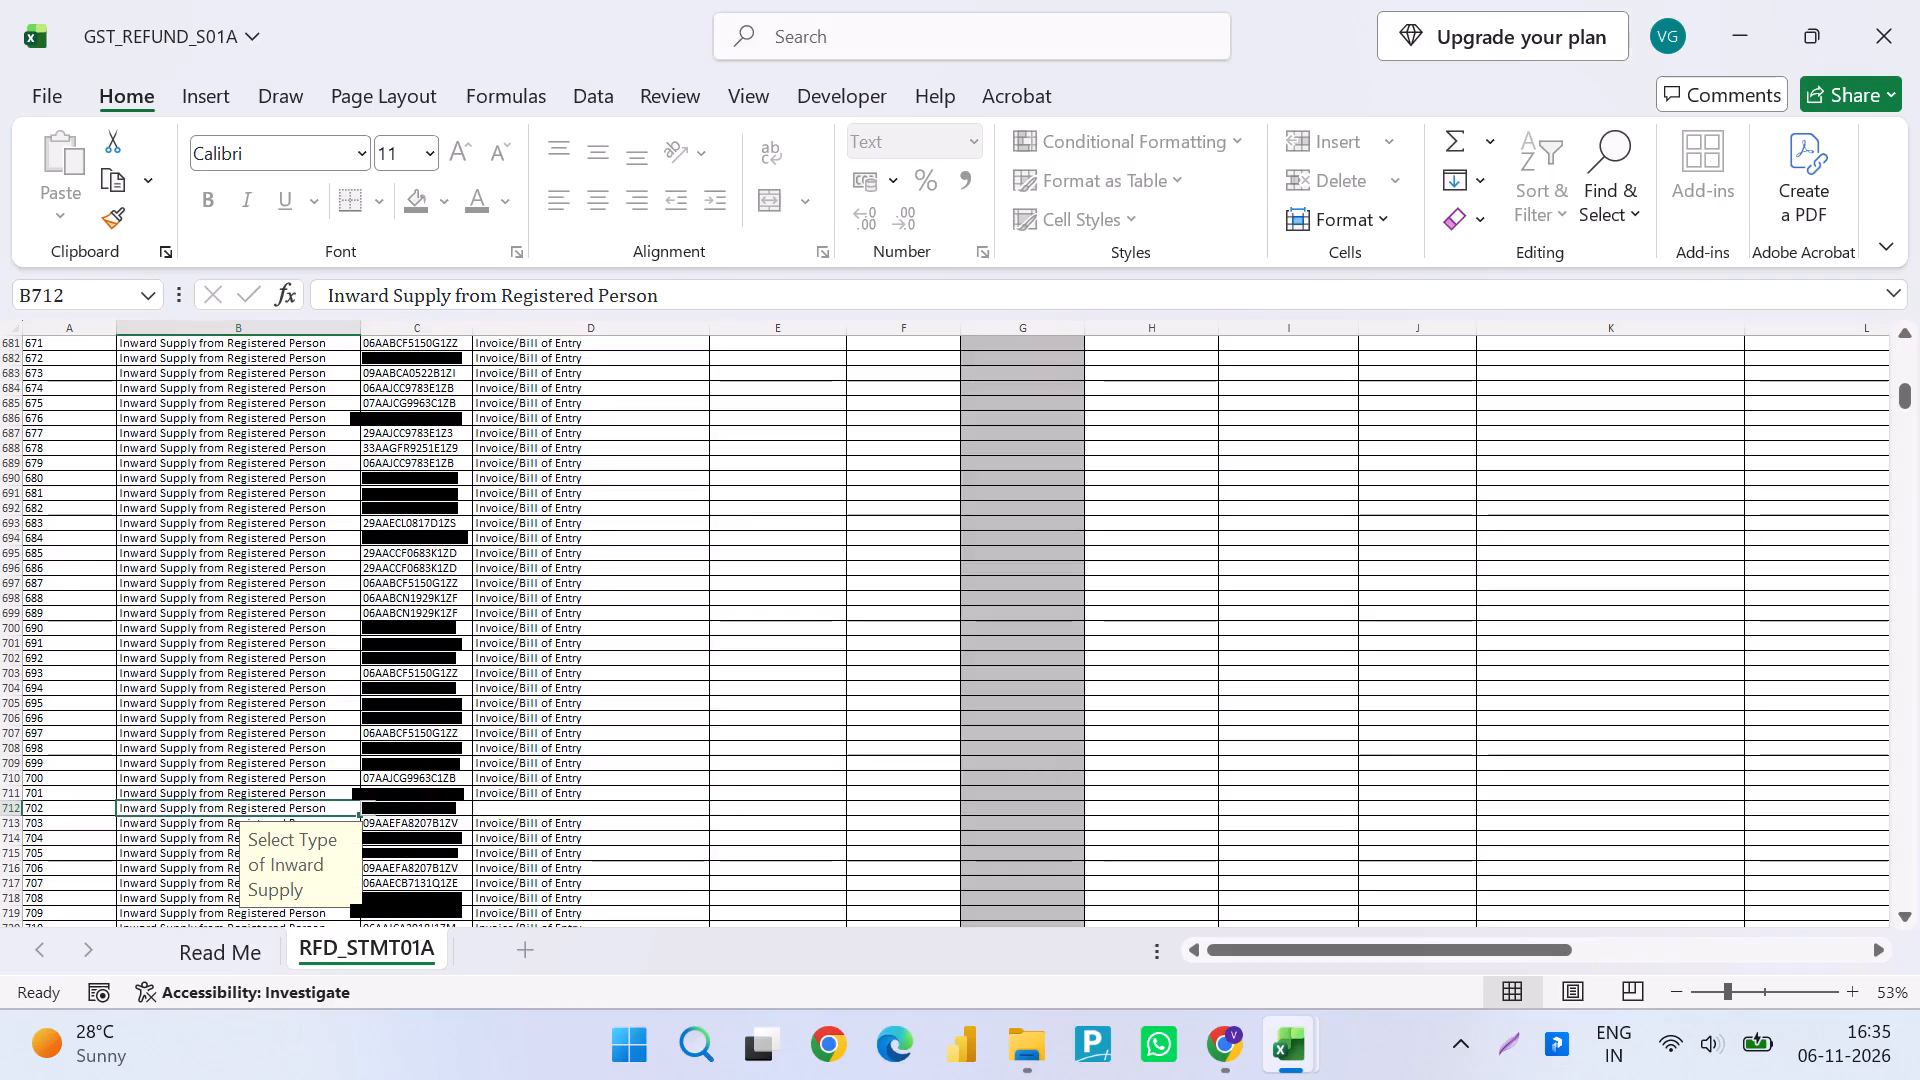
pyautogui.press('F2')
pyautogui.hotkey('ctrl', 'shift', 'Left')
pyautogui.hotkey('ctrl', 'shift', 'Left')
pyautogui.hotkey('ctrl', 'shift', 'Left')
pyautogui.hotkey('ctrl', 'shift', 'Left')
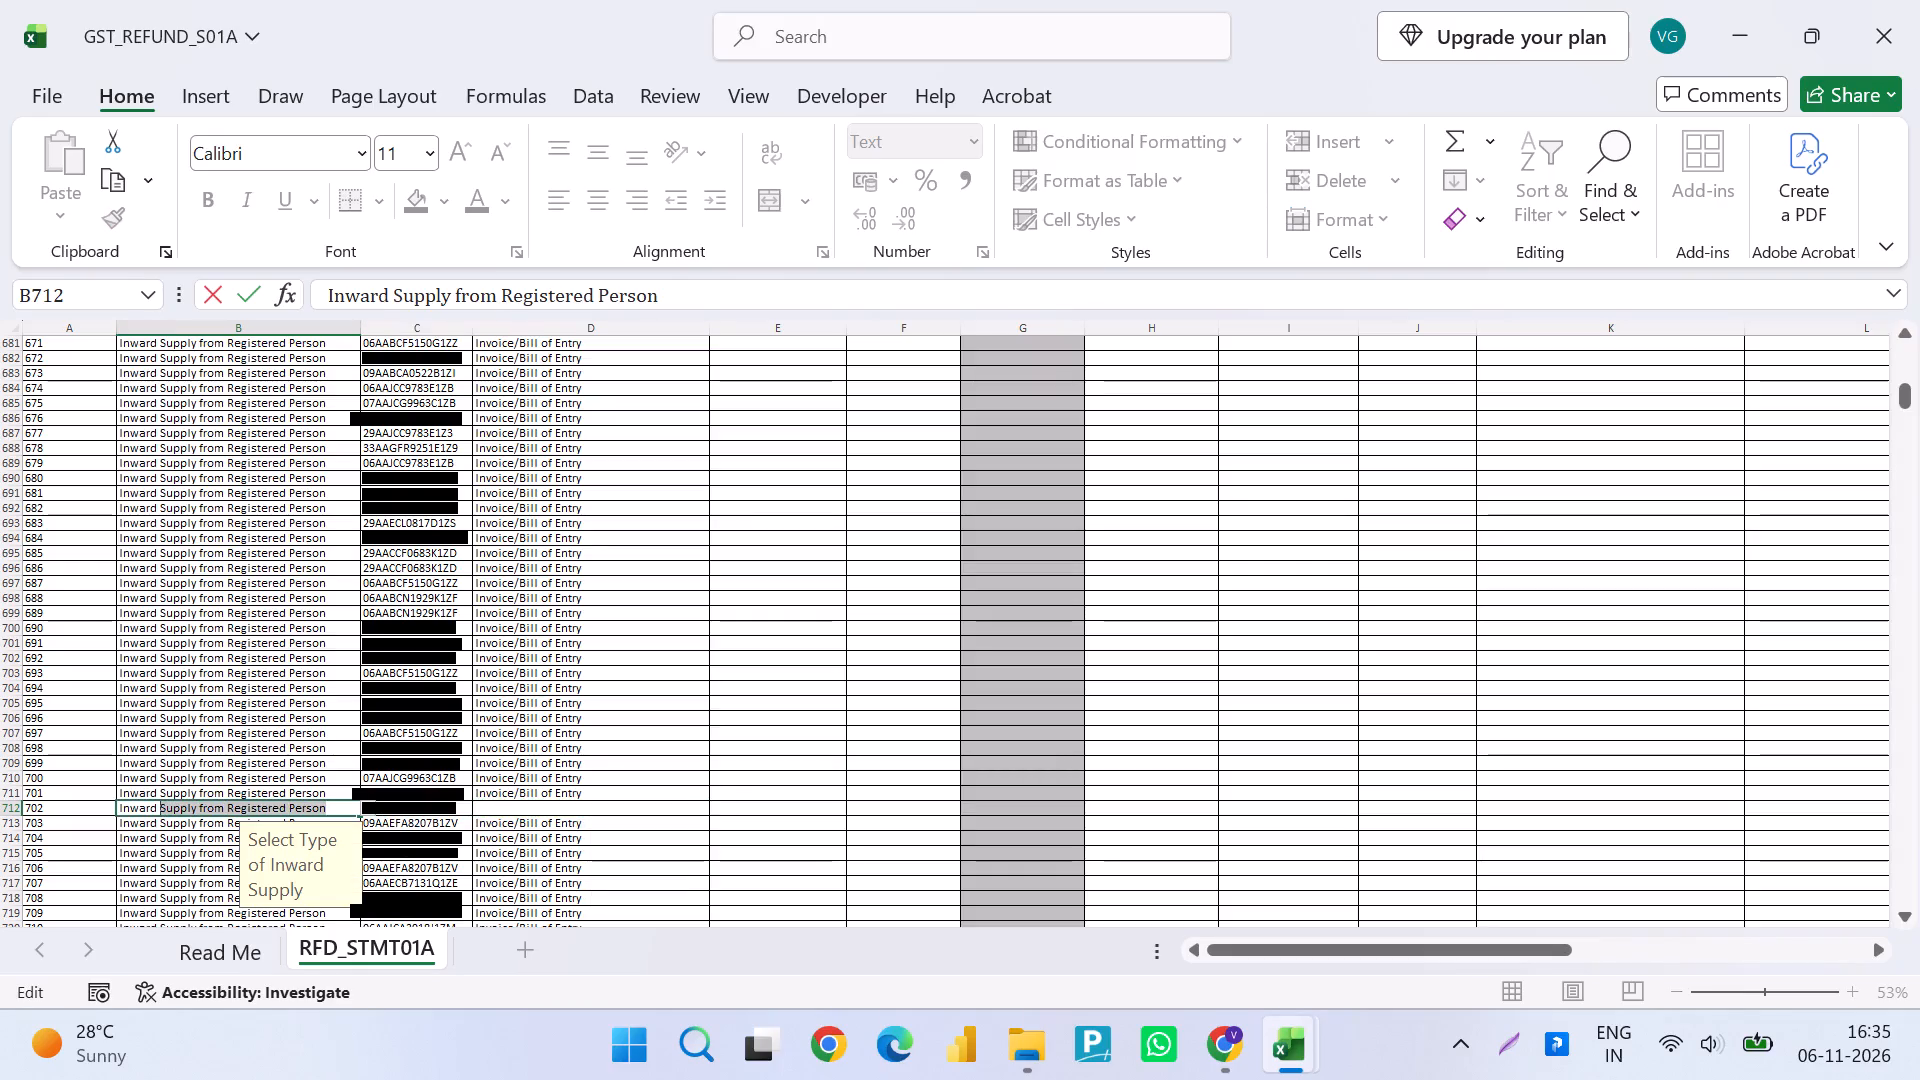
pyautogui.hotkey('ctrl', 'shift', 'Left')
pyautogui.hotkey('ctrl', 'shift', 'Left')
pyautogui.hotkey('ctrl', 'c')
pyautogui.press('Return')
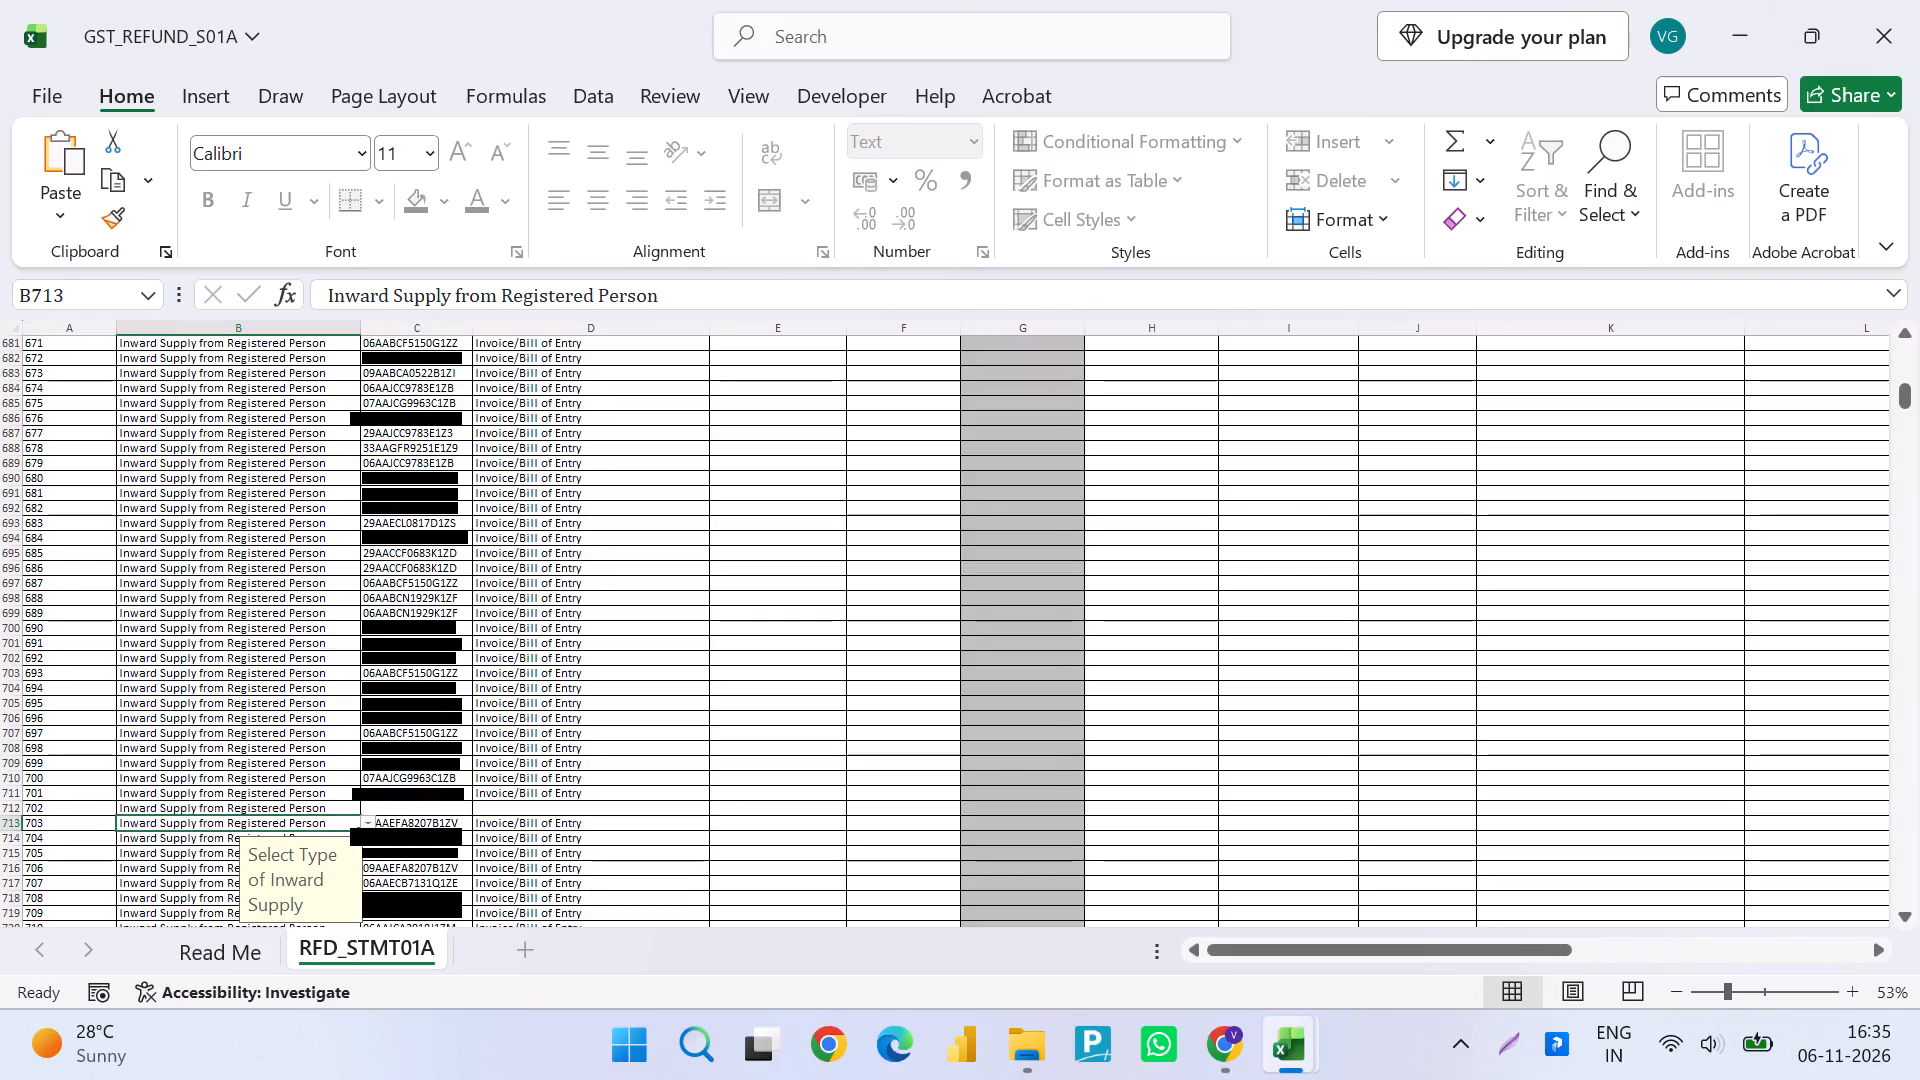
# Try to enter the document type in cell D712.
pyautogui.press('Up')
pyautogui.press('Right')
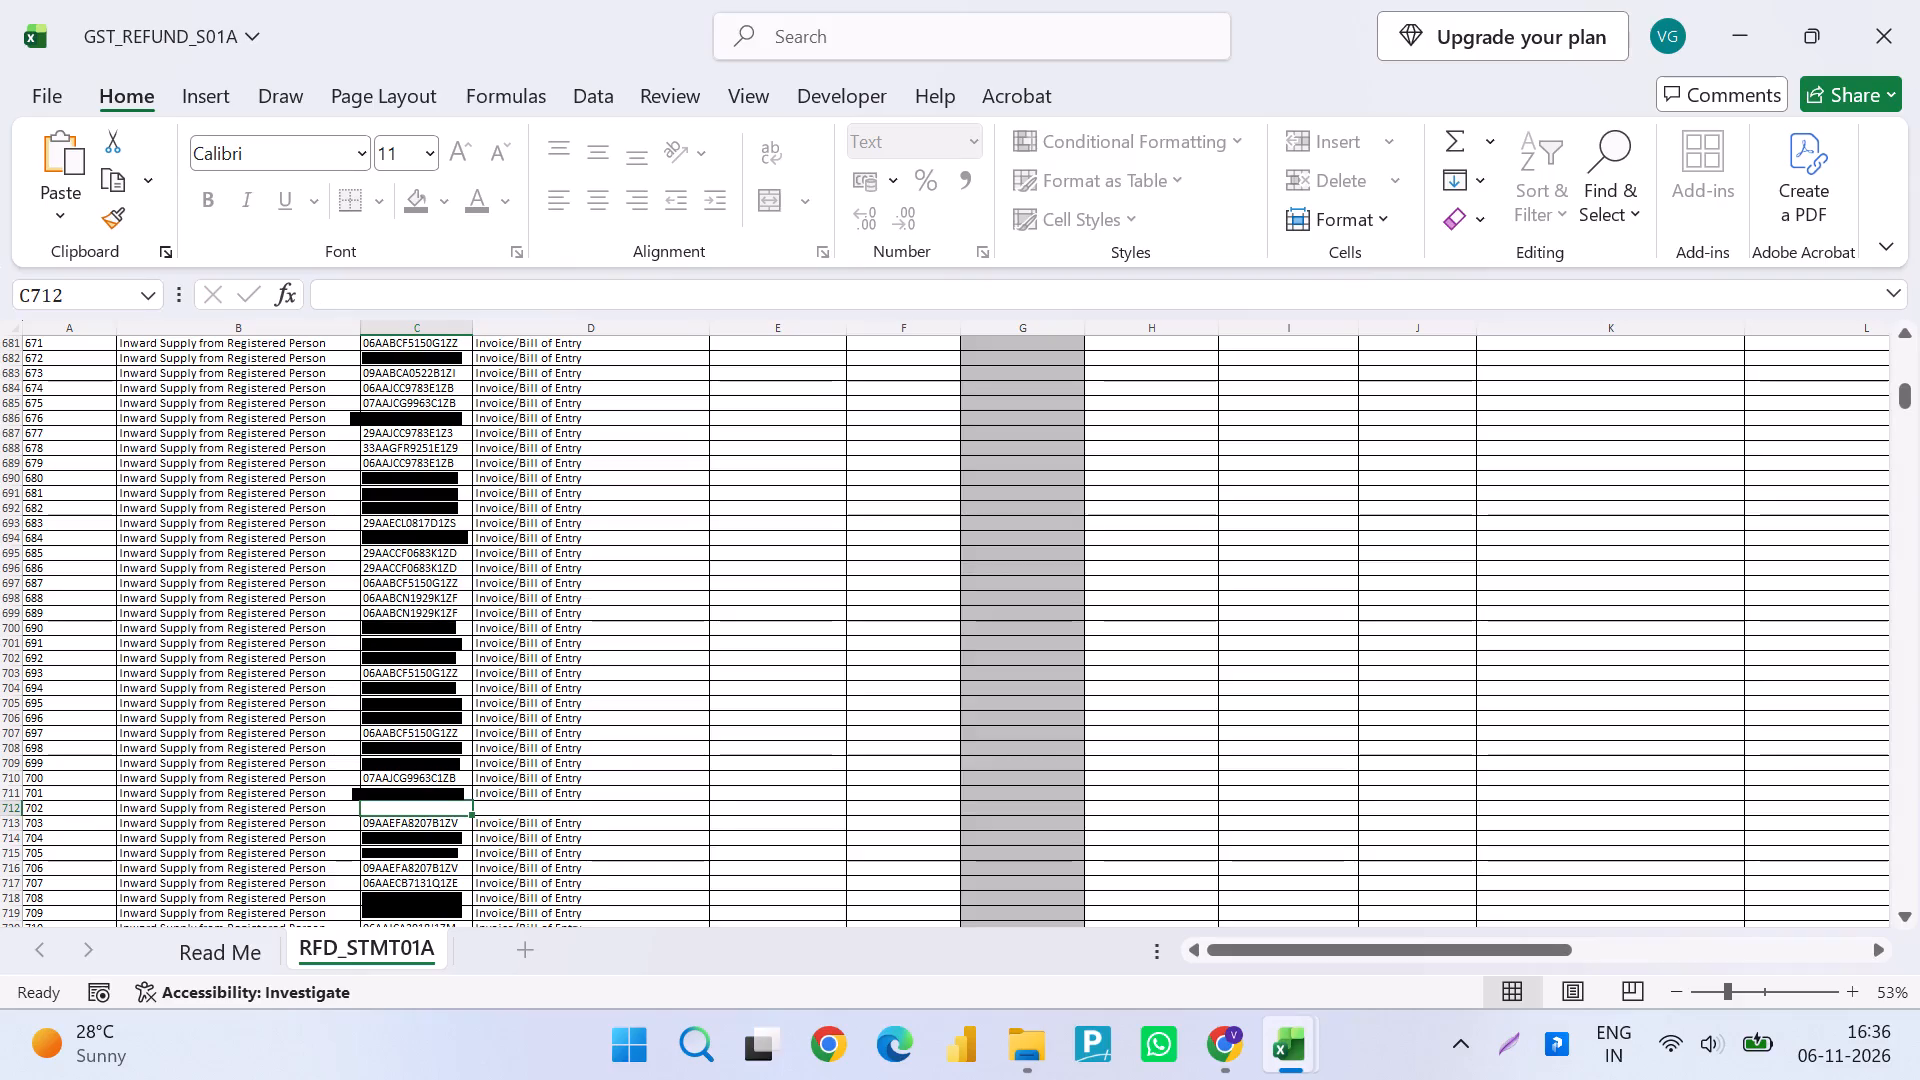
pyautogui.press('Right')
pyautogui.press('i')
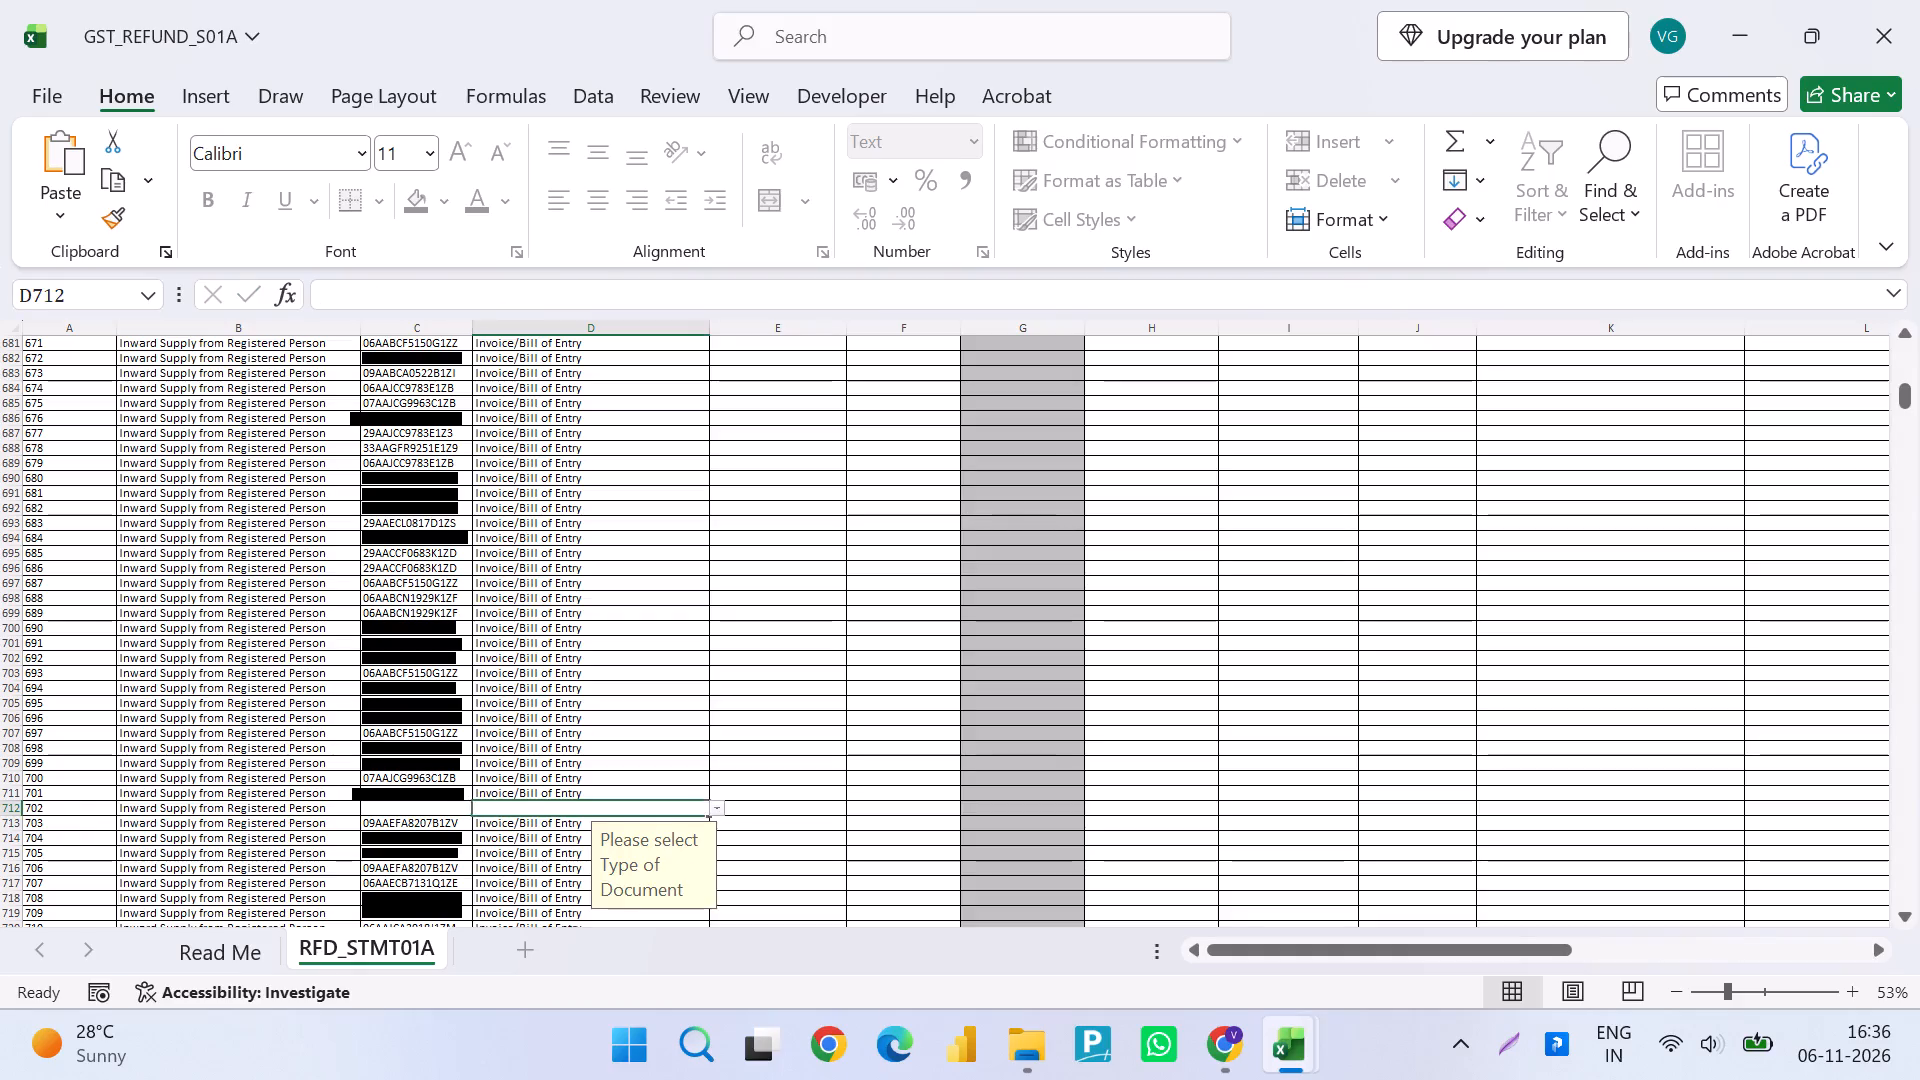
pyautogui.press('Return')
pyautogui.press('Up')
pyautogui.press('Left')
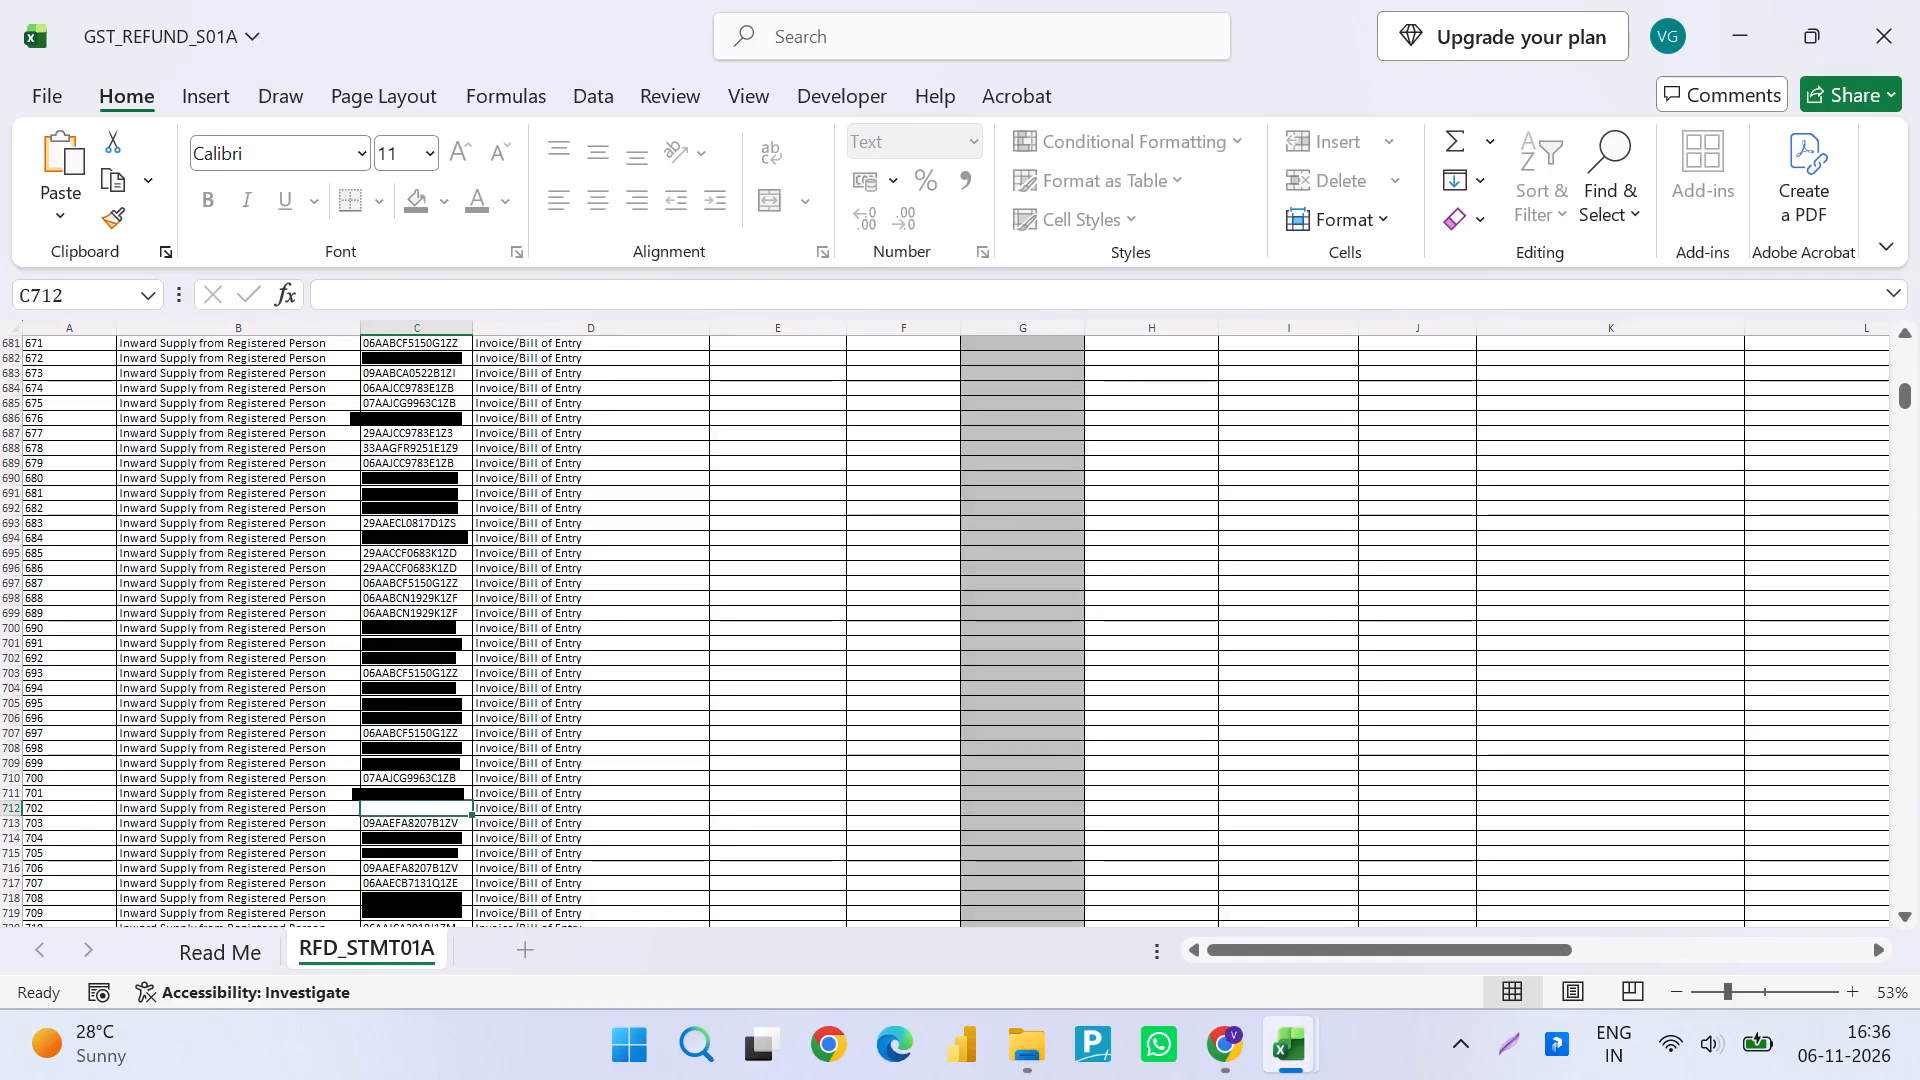
# Locate the first row in the refund sheet where the invoice number column is still empty.
pyautogui.press('Right')
pyautogui.press('Right')
pyautogui.press('Up')
pyautogui.hotkey('ctrl', 'Up')
pyautogui.press('Down')
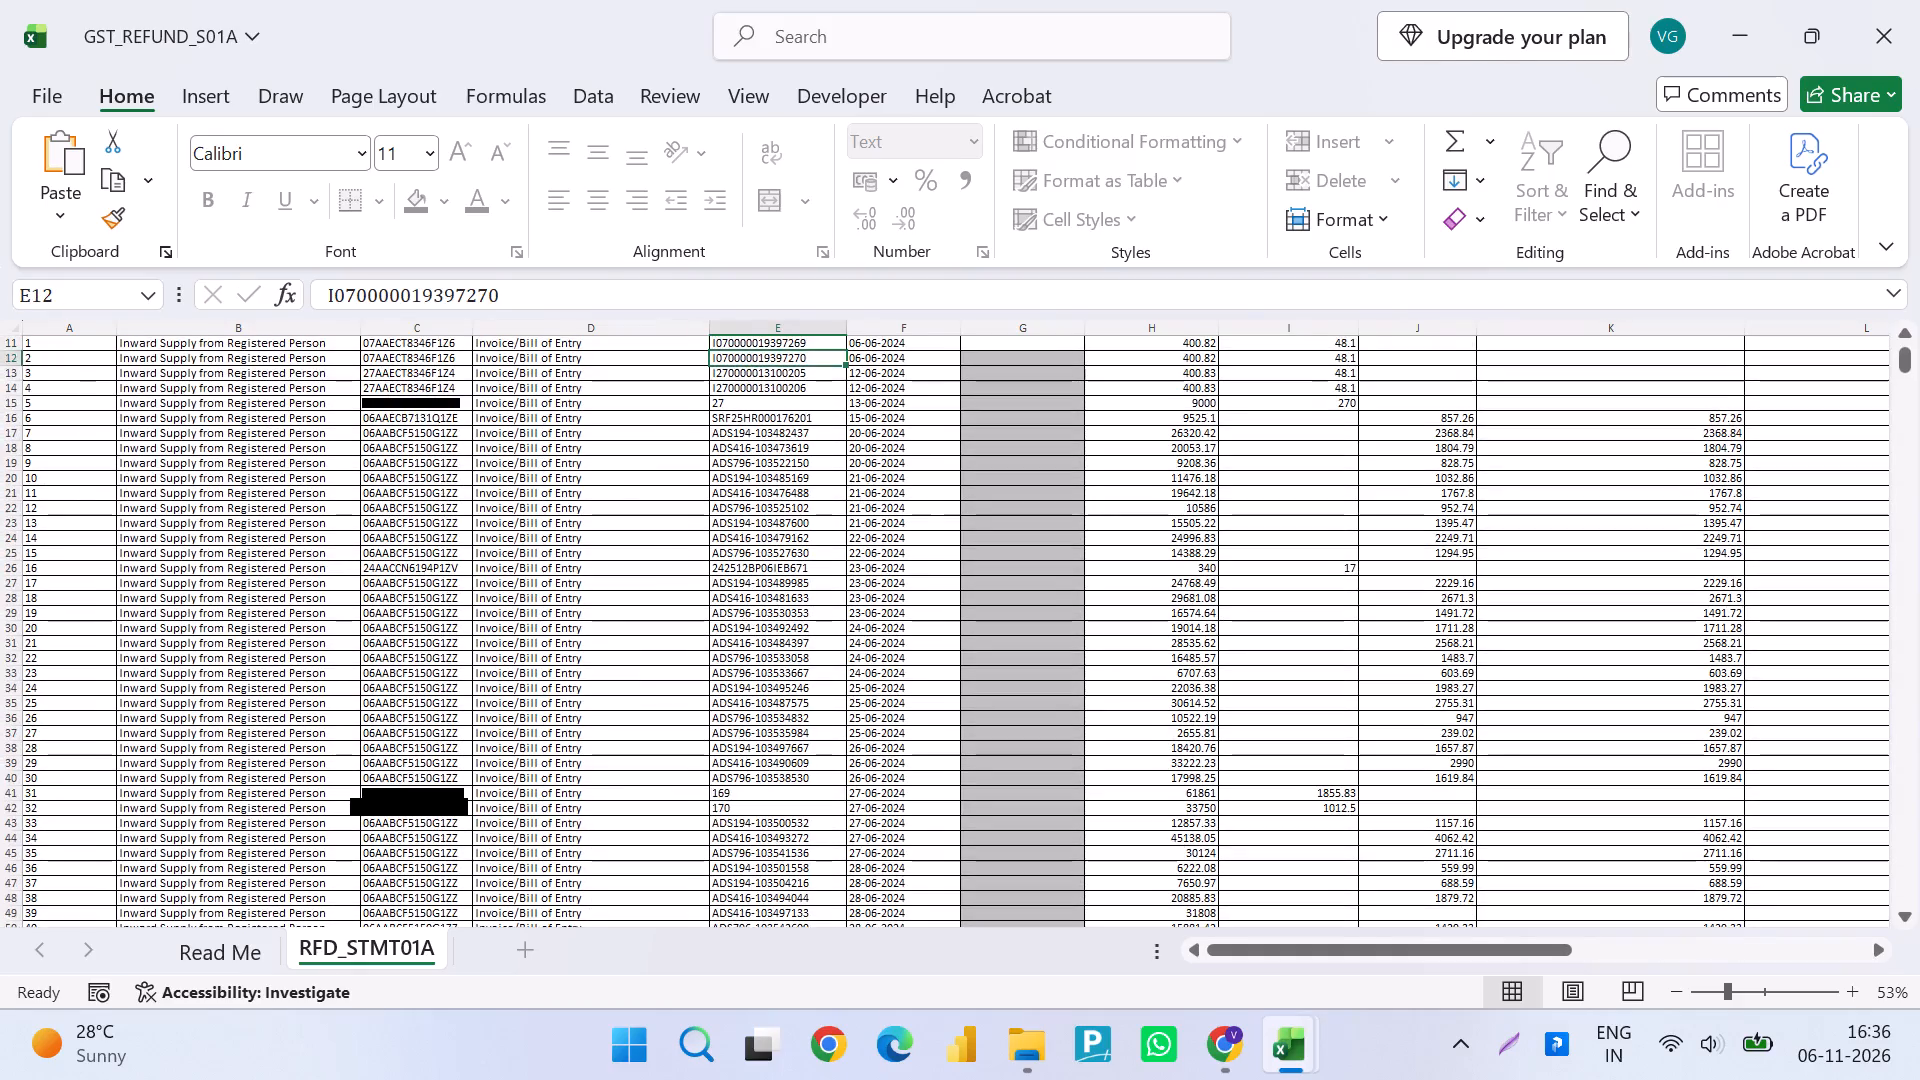
pyautogui.press('Down')
pyautogui.hotkey('ctrl', 'Down')
pyautogui.press('Down')
pyautogui.press('Left')
pyautogui.press('Up')
pyautogui.press('Up')
pyautogui.press('Right')
pyautogui.scroll(2, 491, 611)
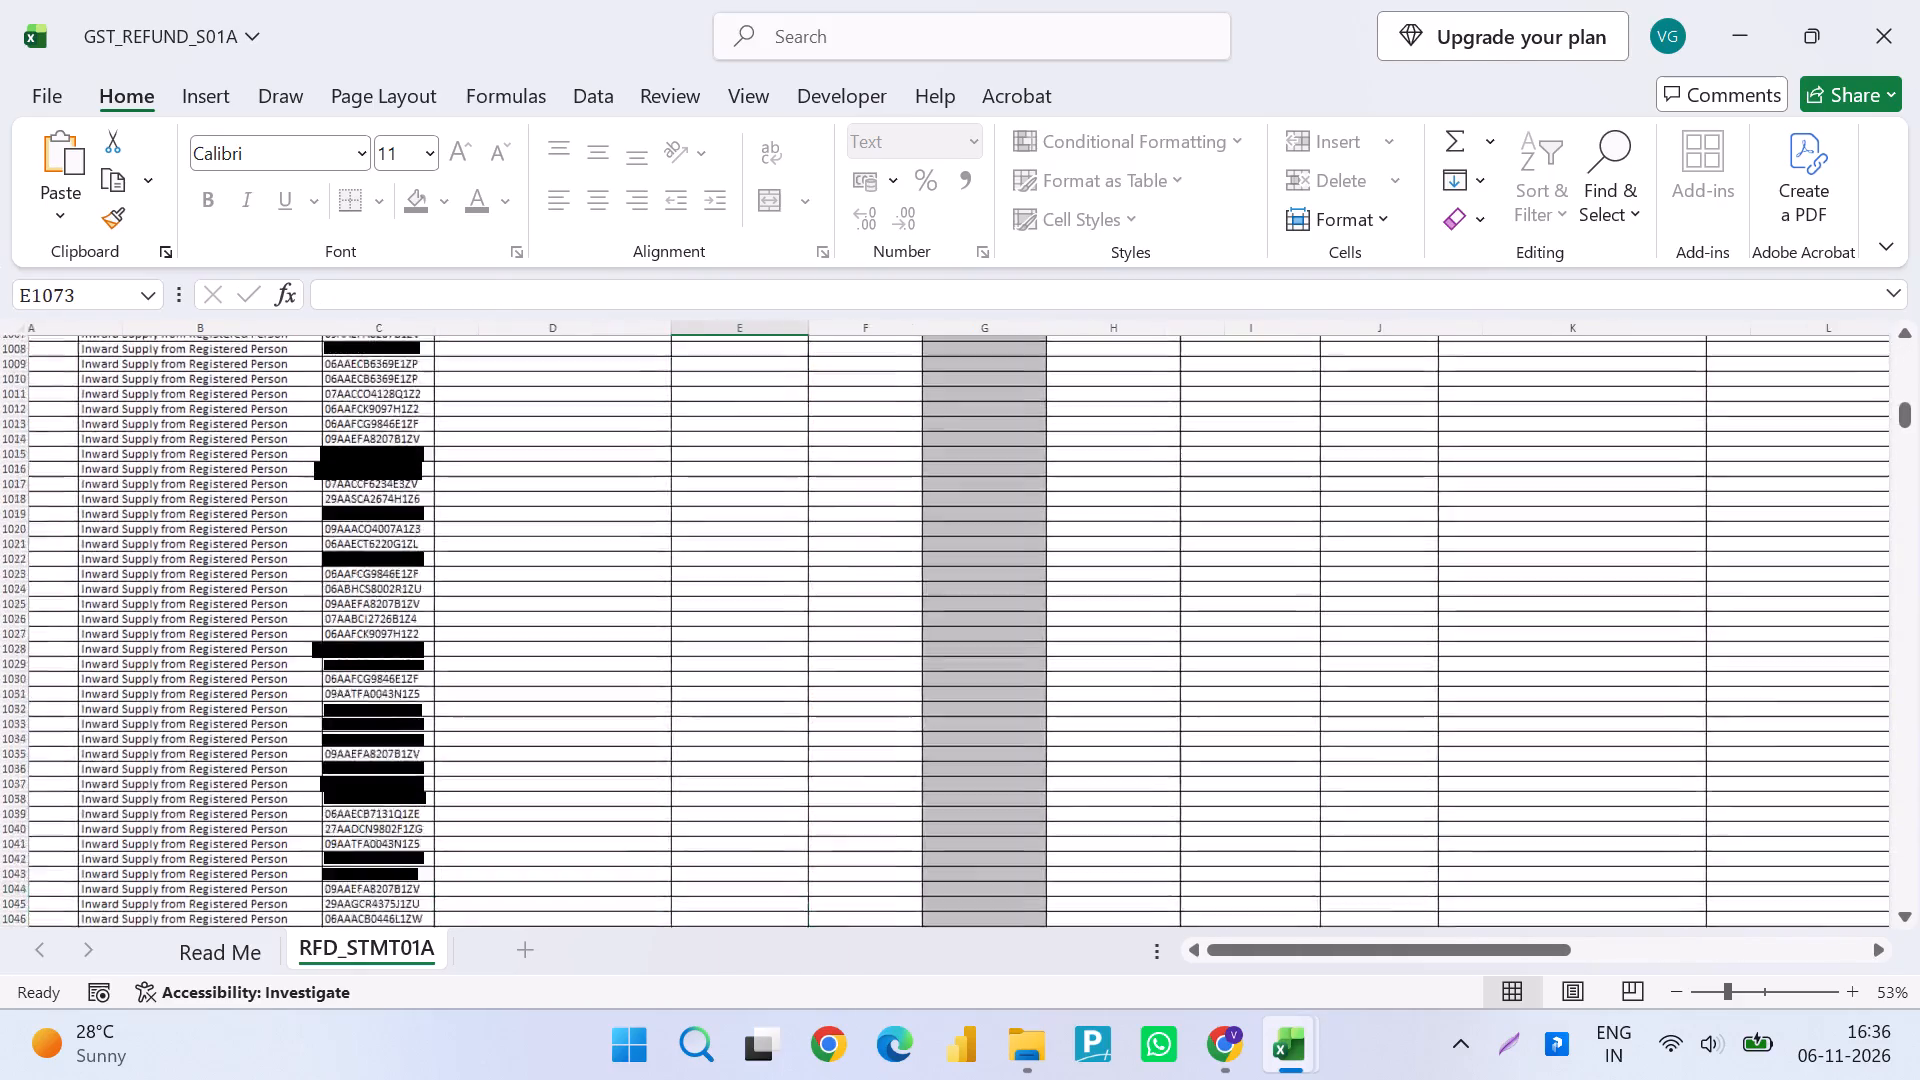
pyautogui.scroll(9, 491, 611)
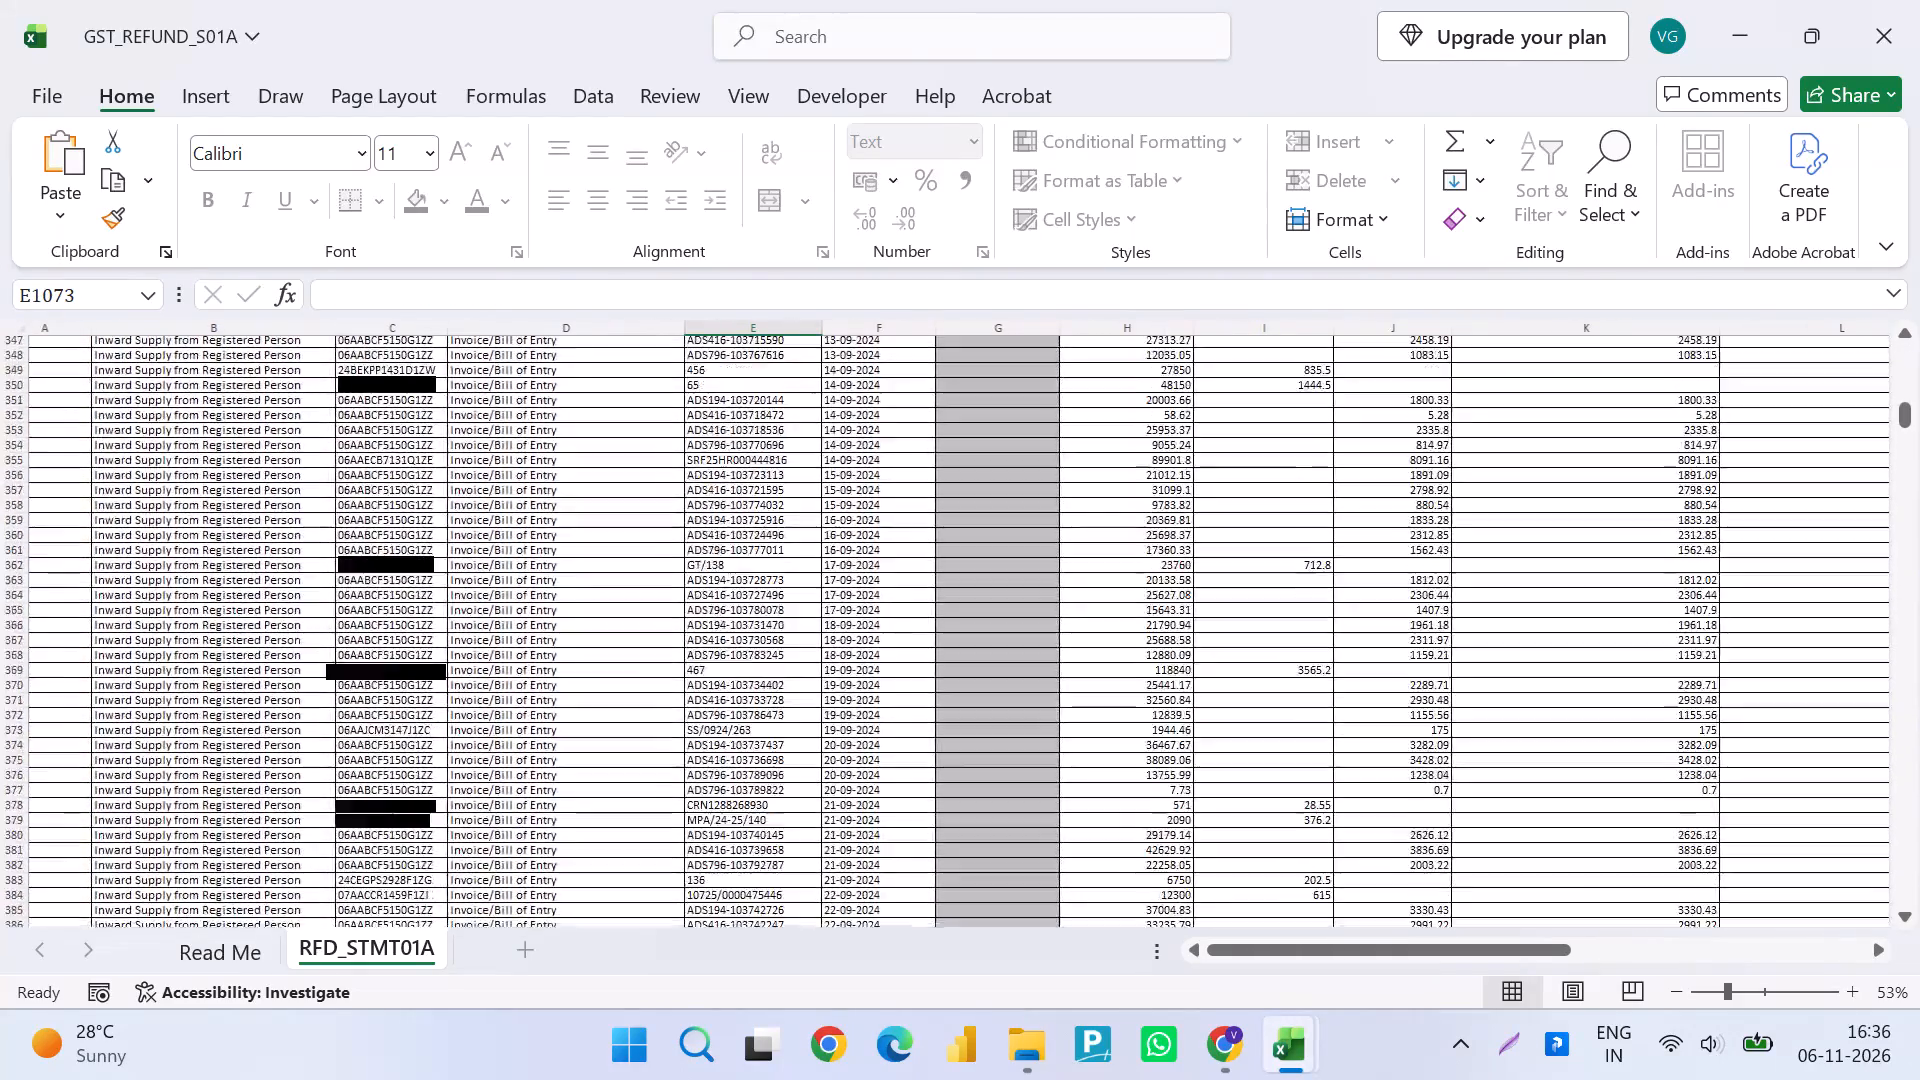
pyautogui.scroll(-7, 491, 611)
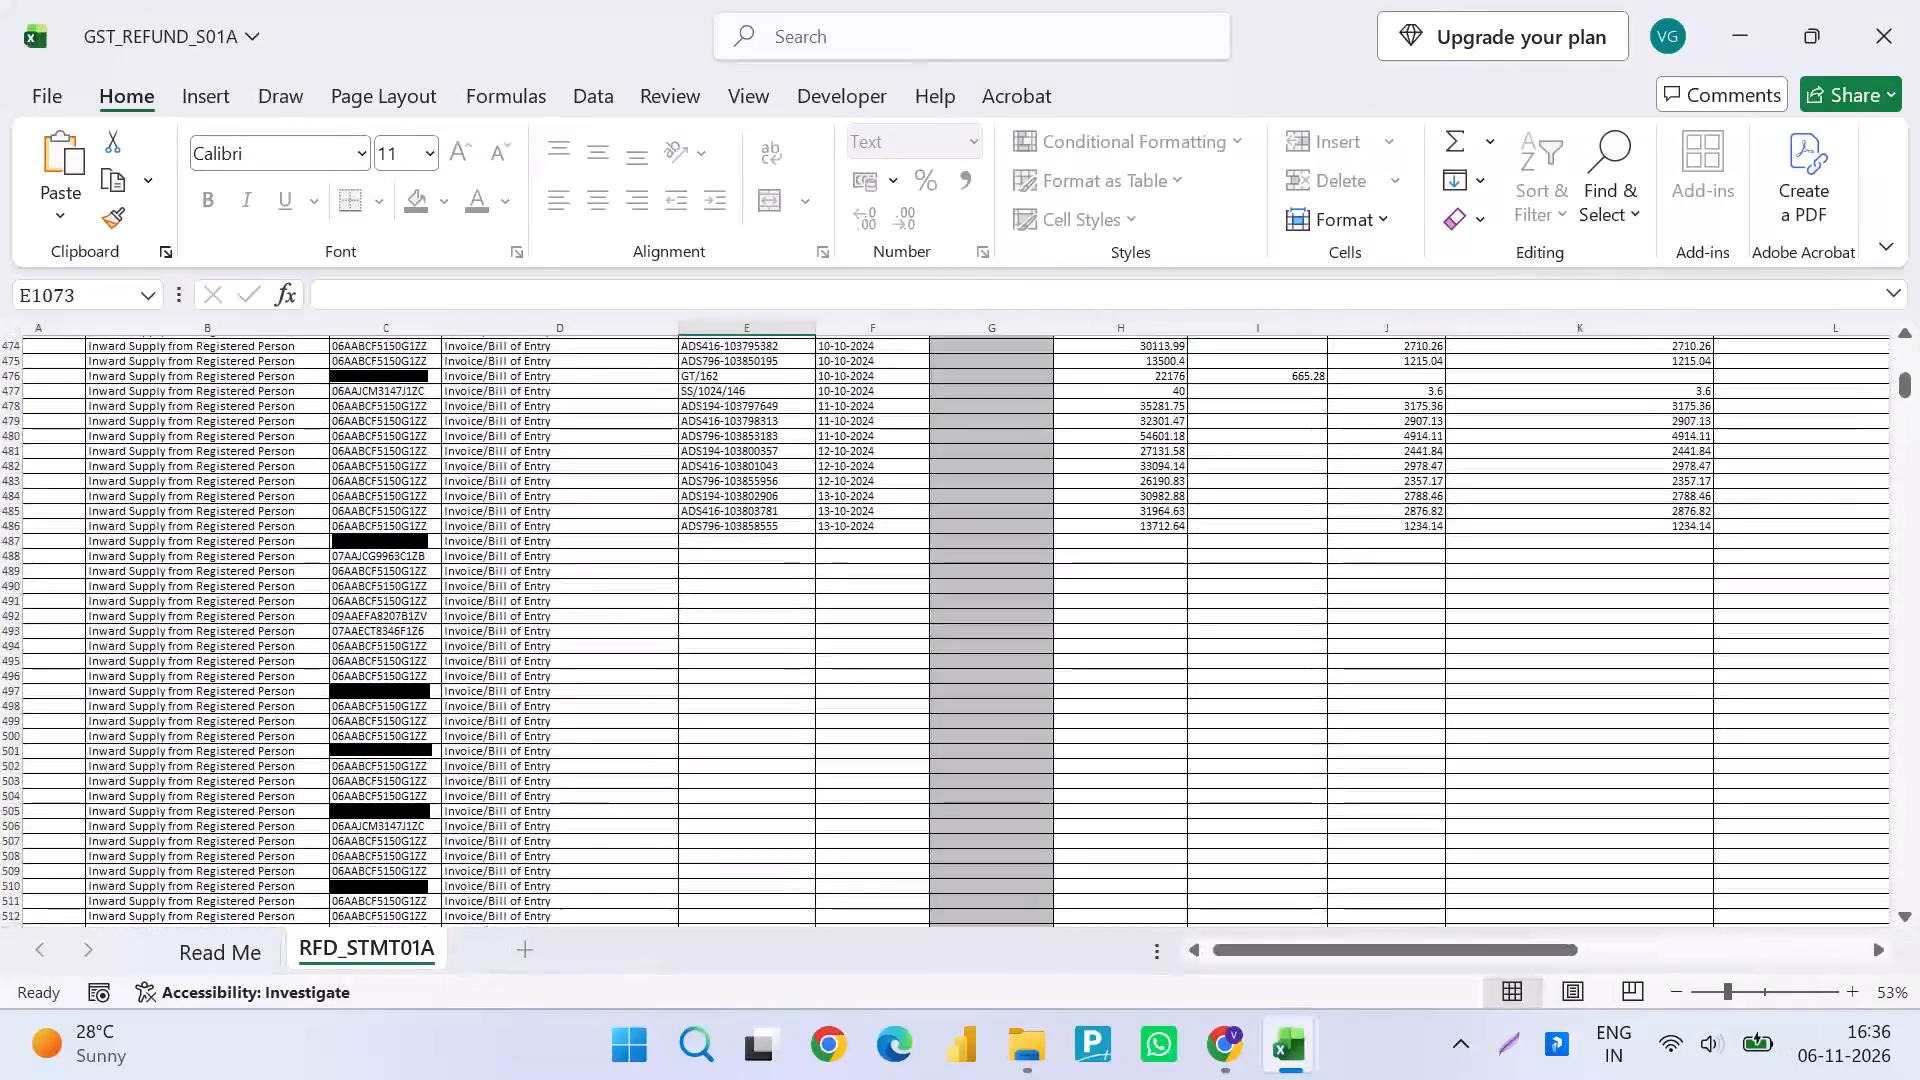
# Copy the supplier GSTINs from B595 down to the last row in PURCHASE 24-25 and paste them into GST_REFUND_S01A starting at cell C487.
pyautogui.click(667, 542)
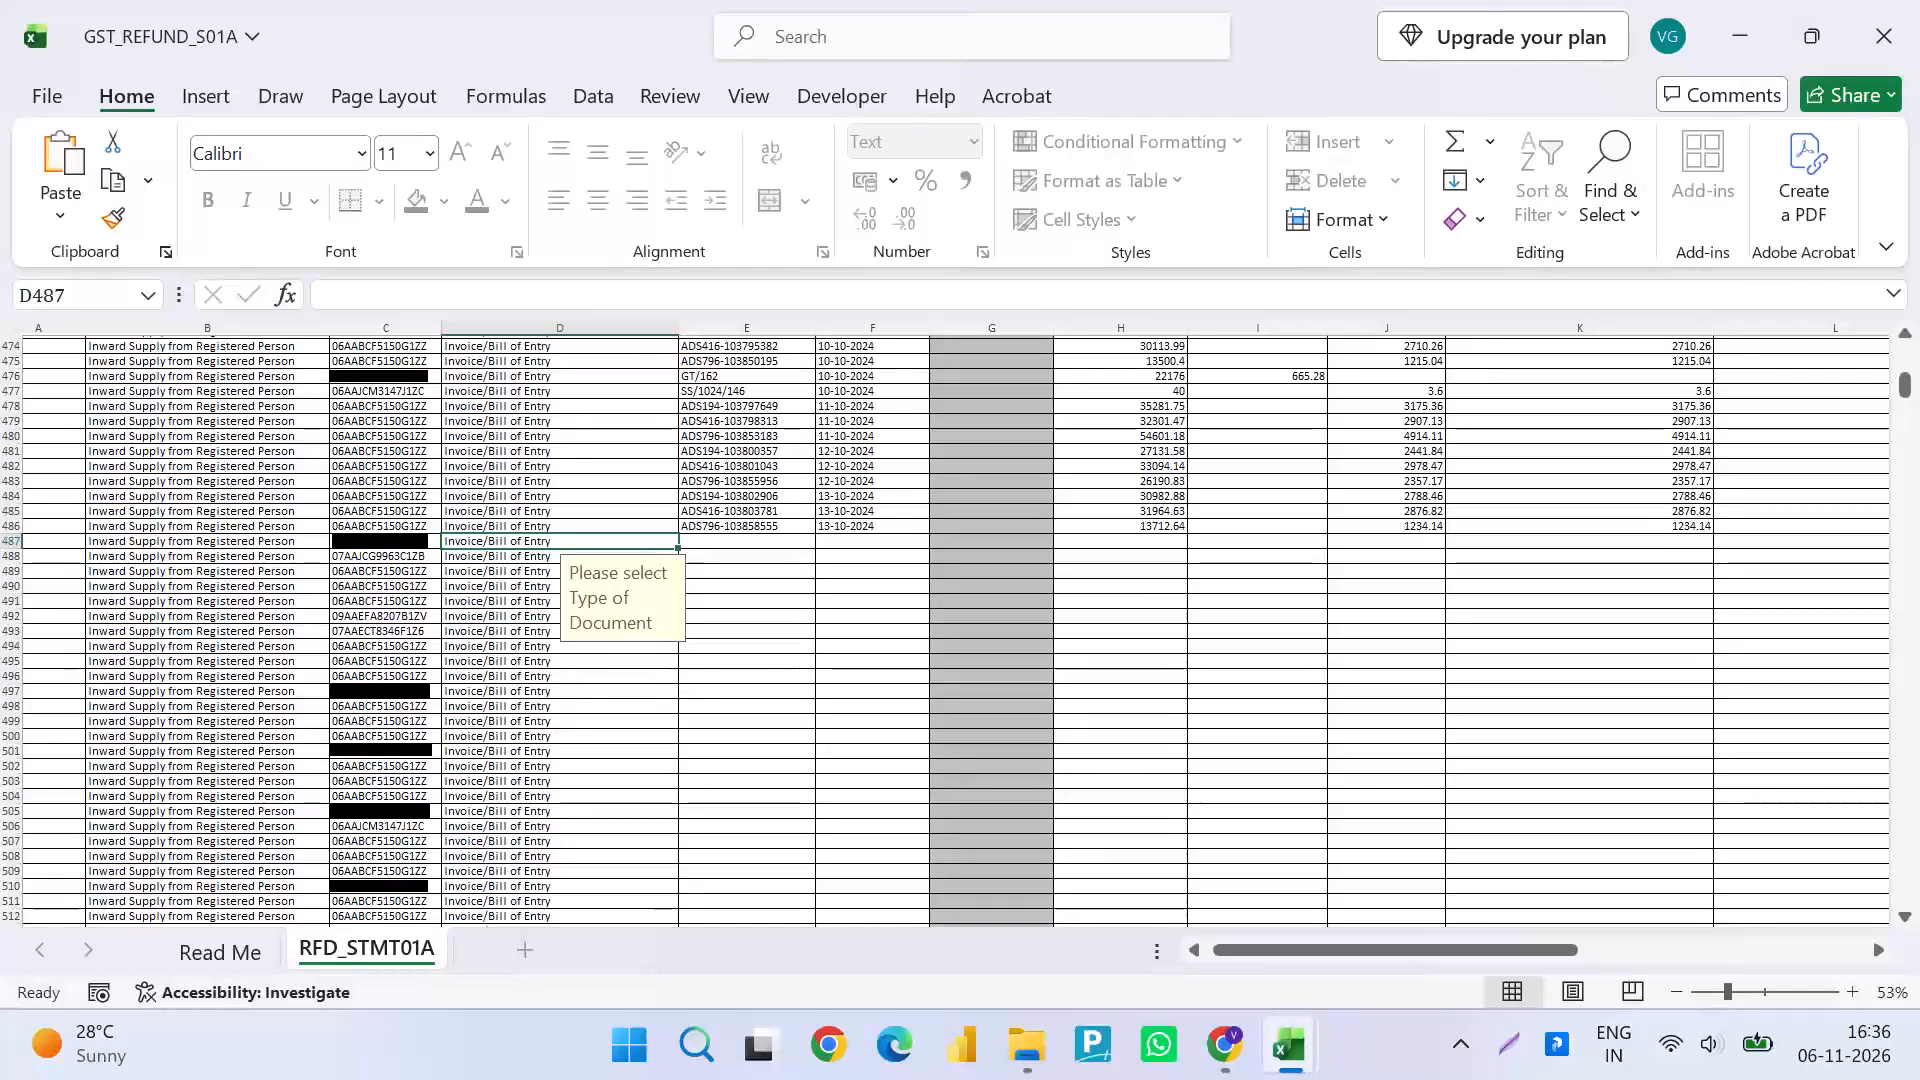
pyautogui.hotkey('alt', 'Tab')
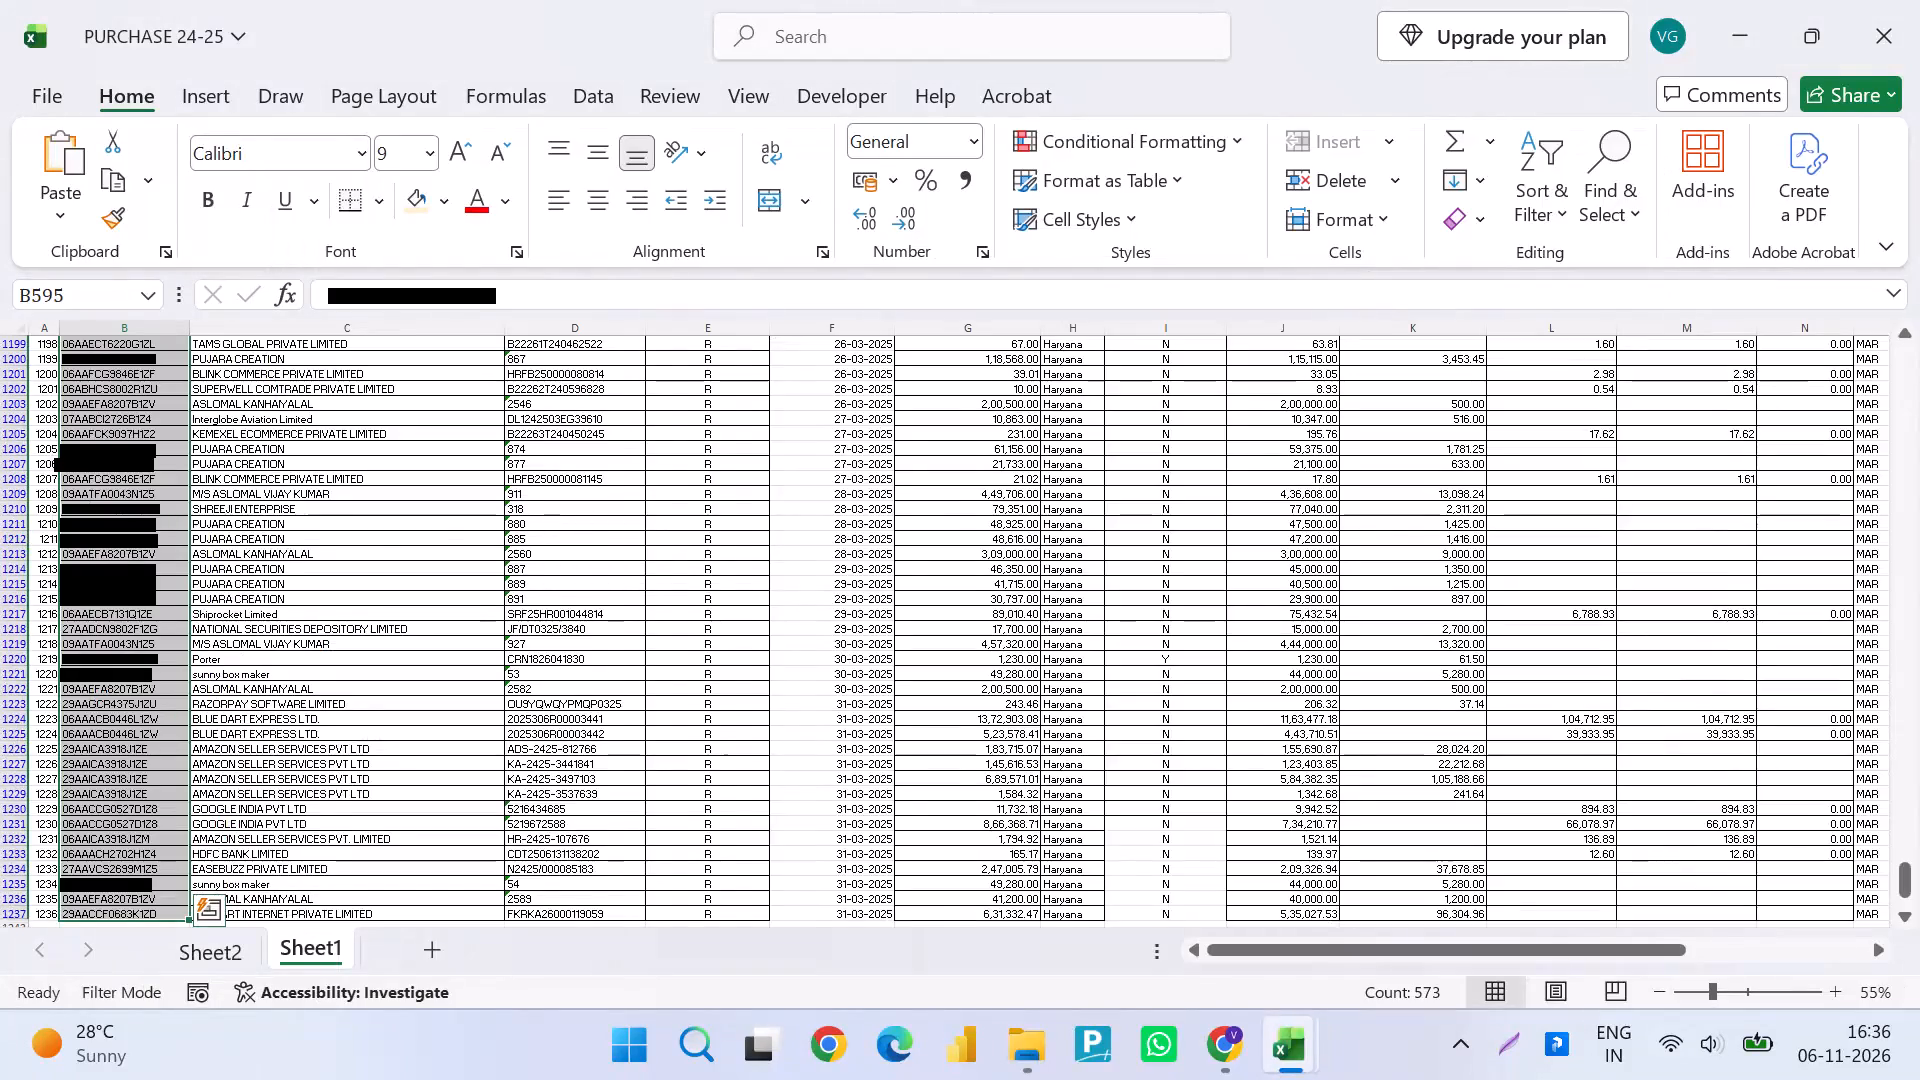
pyautogui.press('Up')
pyautogui.press('Down')
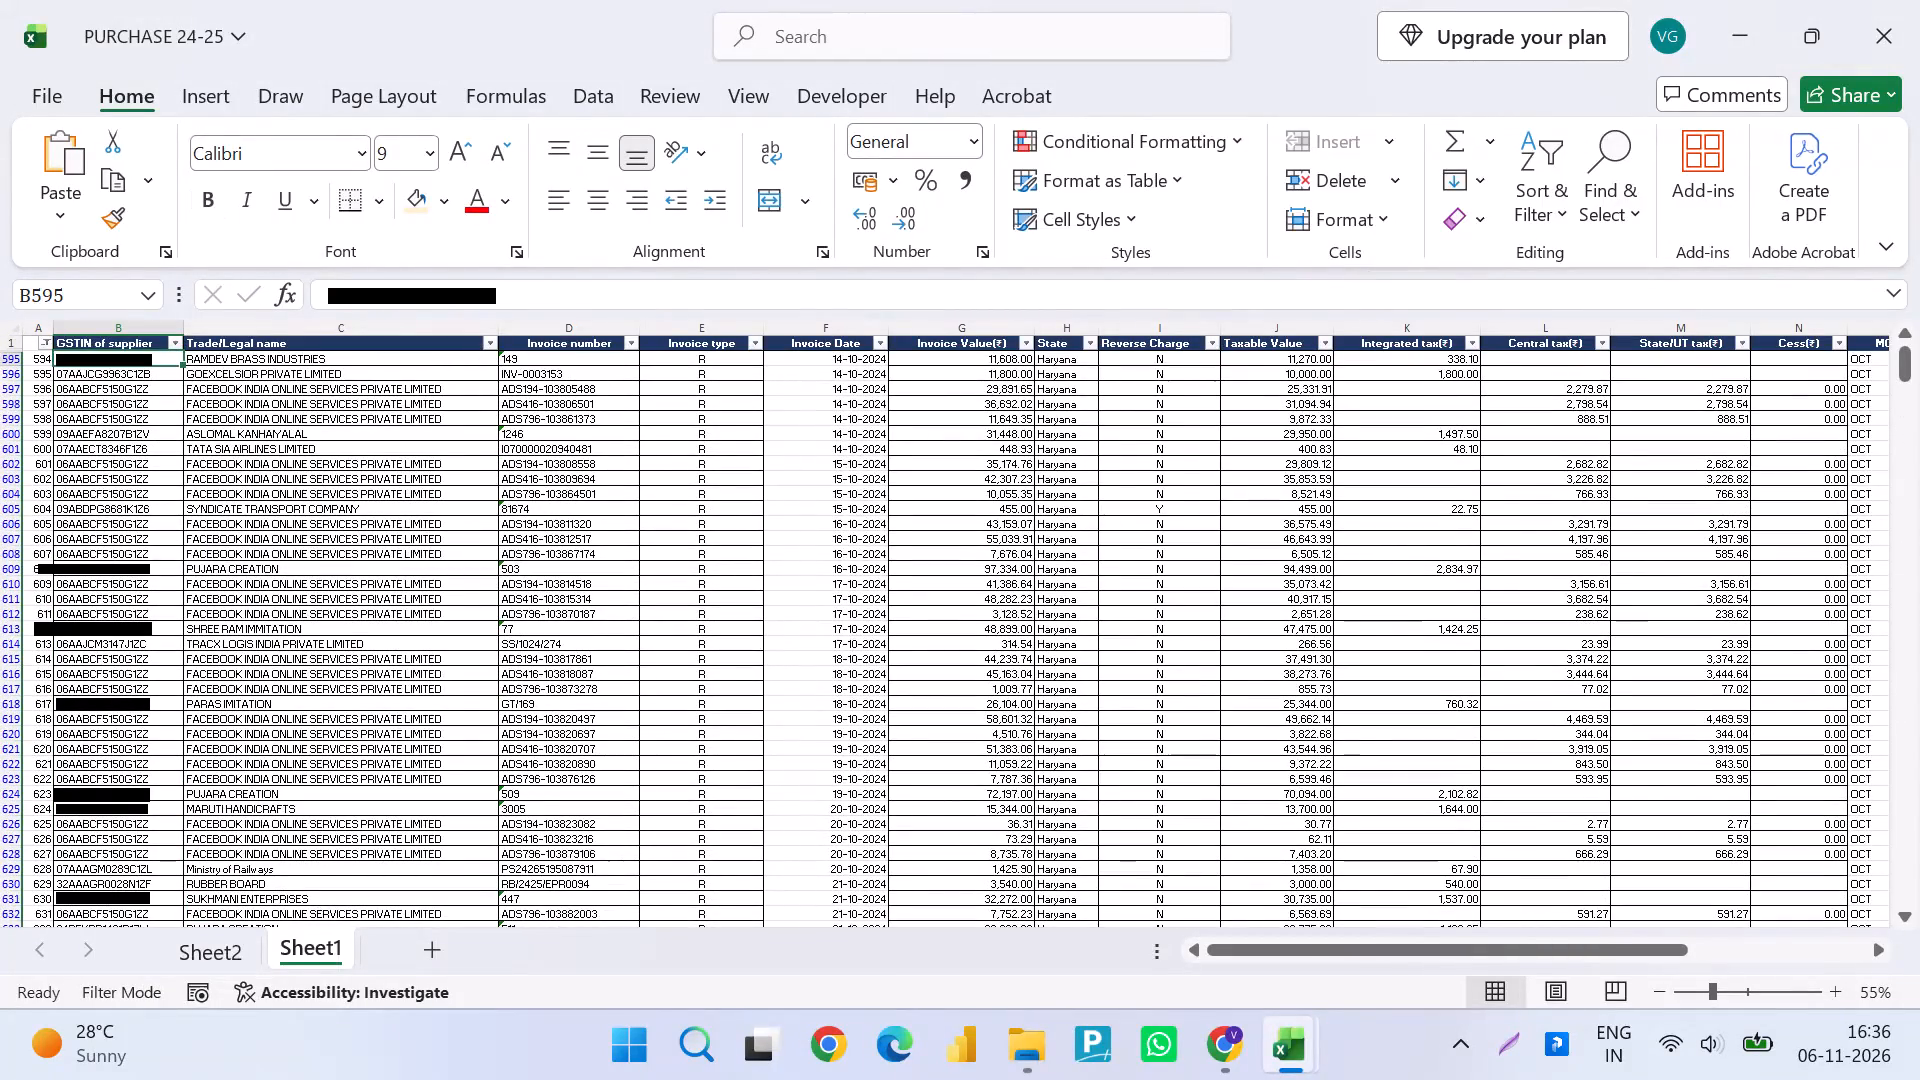
pyautogui.hotkey('ctrl', 'shift', 'Down')
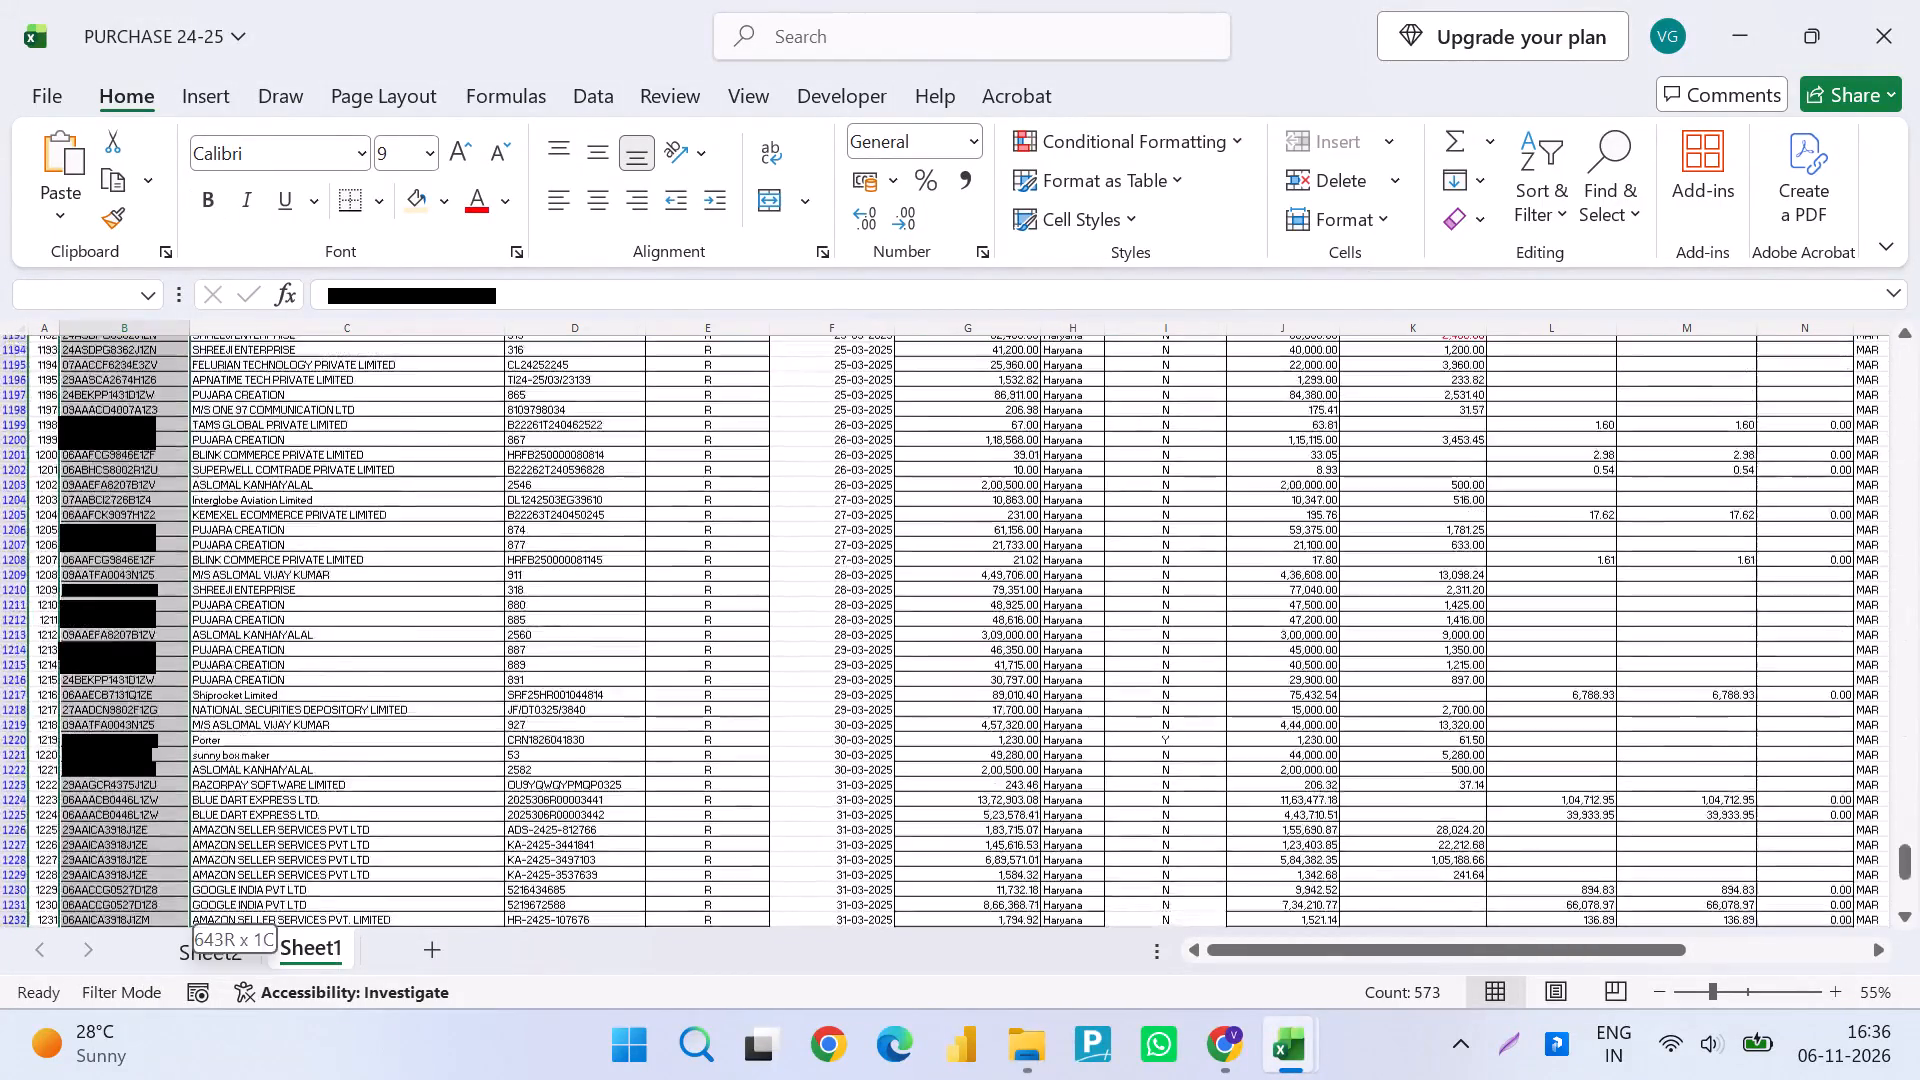
pyautogui.hotkey('ctrl', 'c')
pyautogui.hotkey('alt', 'Tab')
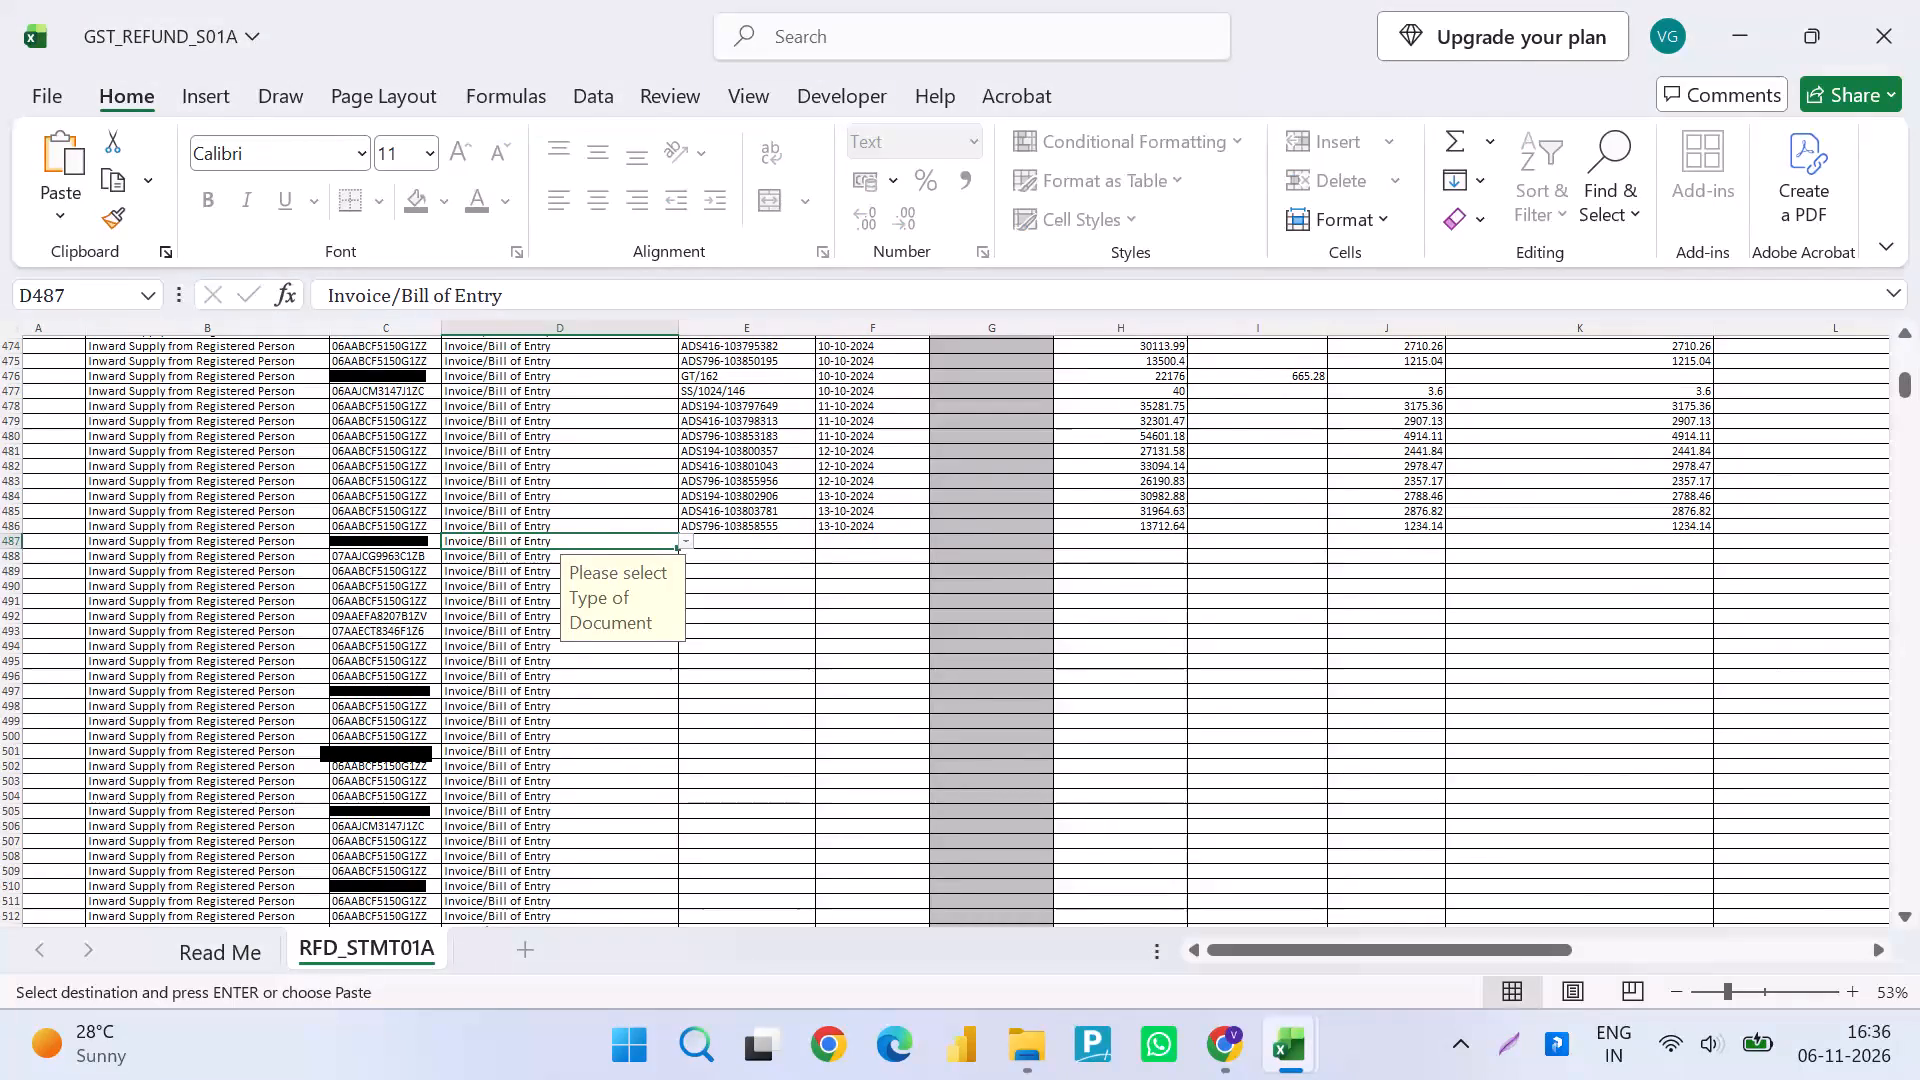
pyautogui.press('Left')
pyautogui.hotkey('ctrl', 'v')
pyautogui.scroll(-4, 667, 542)
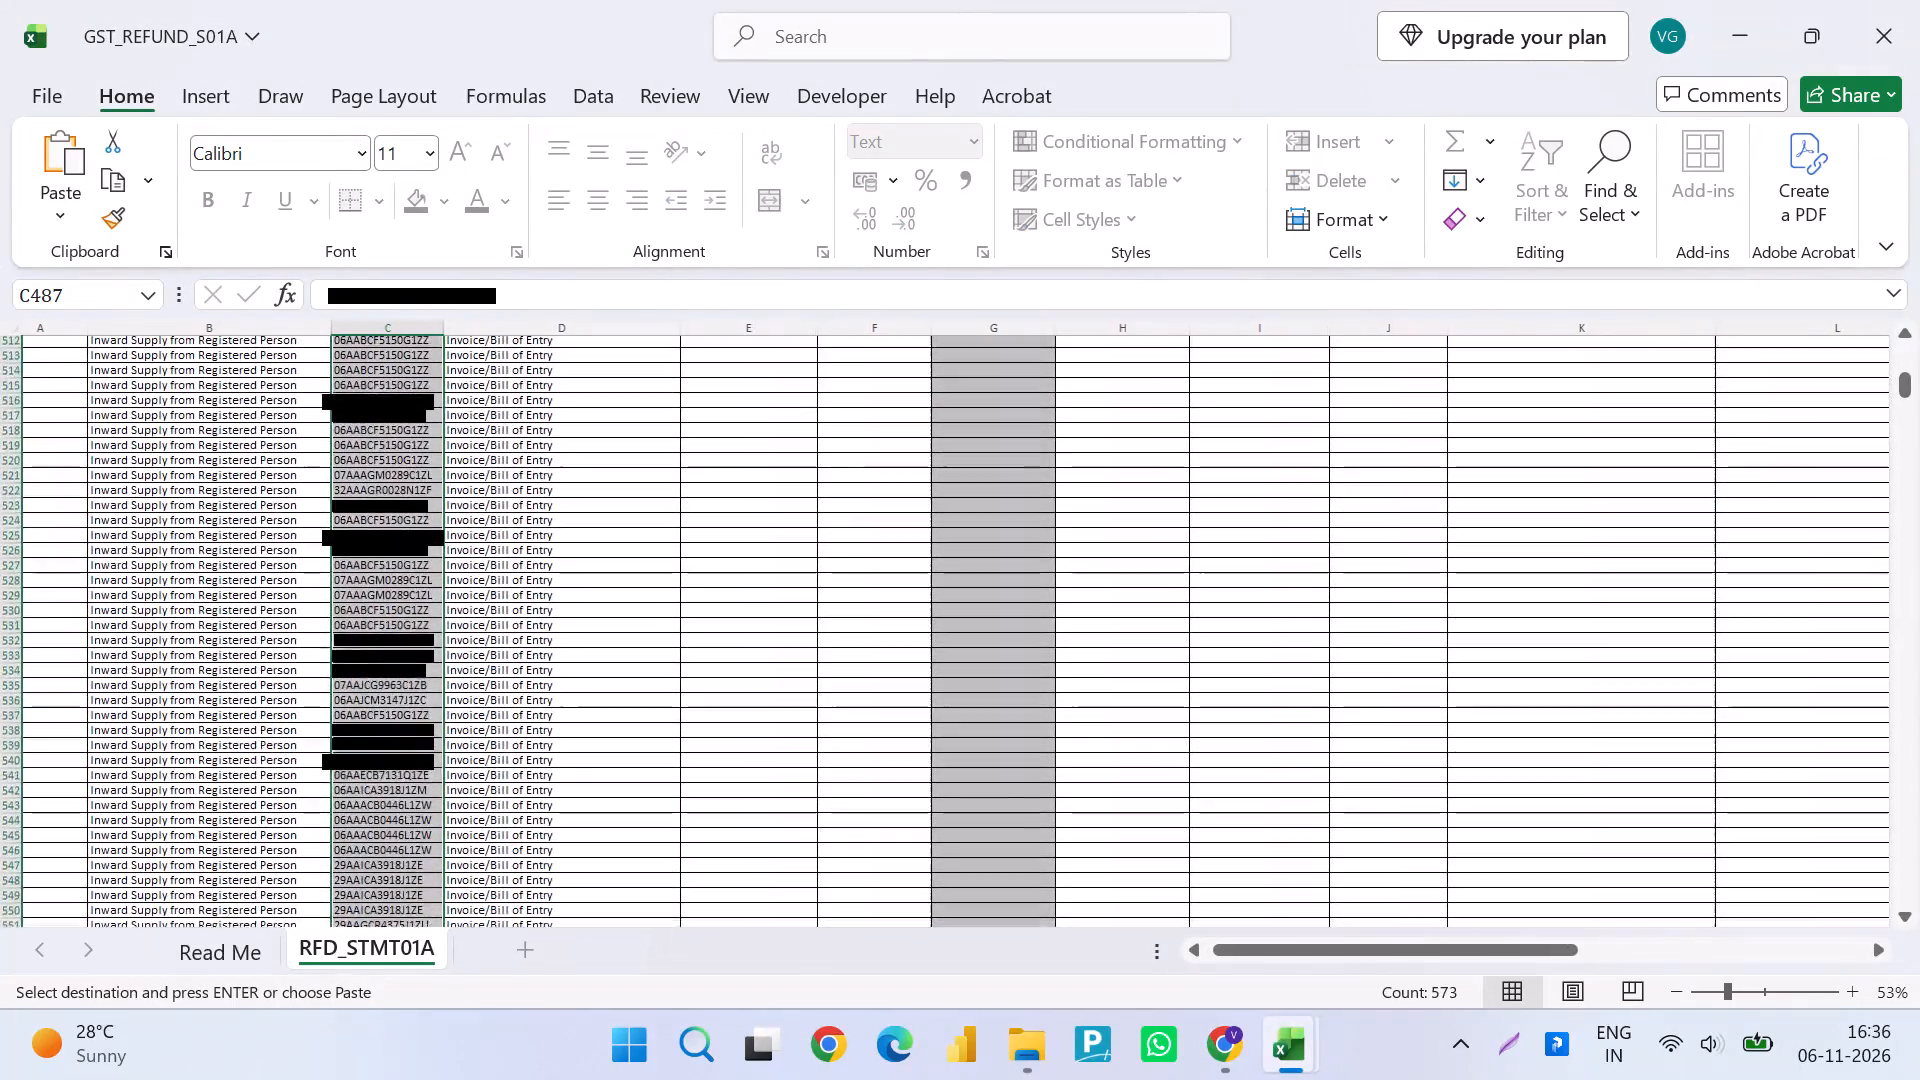
# Enter the document type Invoice/Bill of Entry in the blank cell D748 of the refund sheet.
pyautogui.scroll(-7, 667, 542)
pyautogui.scroll(1, 667, 542)
pyautogui.scroll(-1, 667, 542)
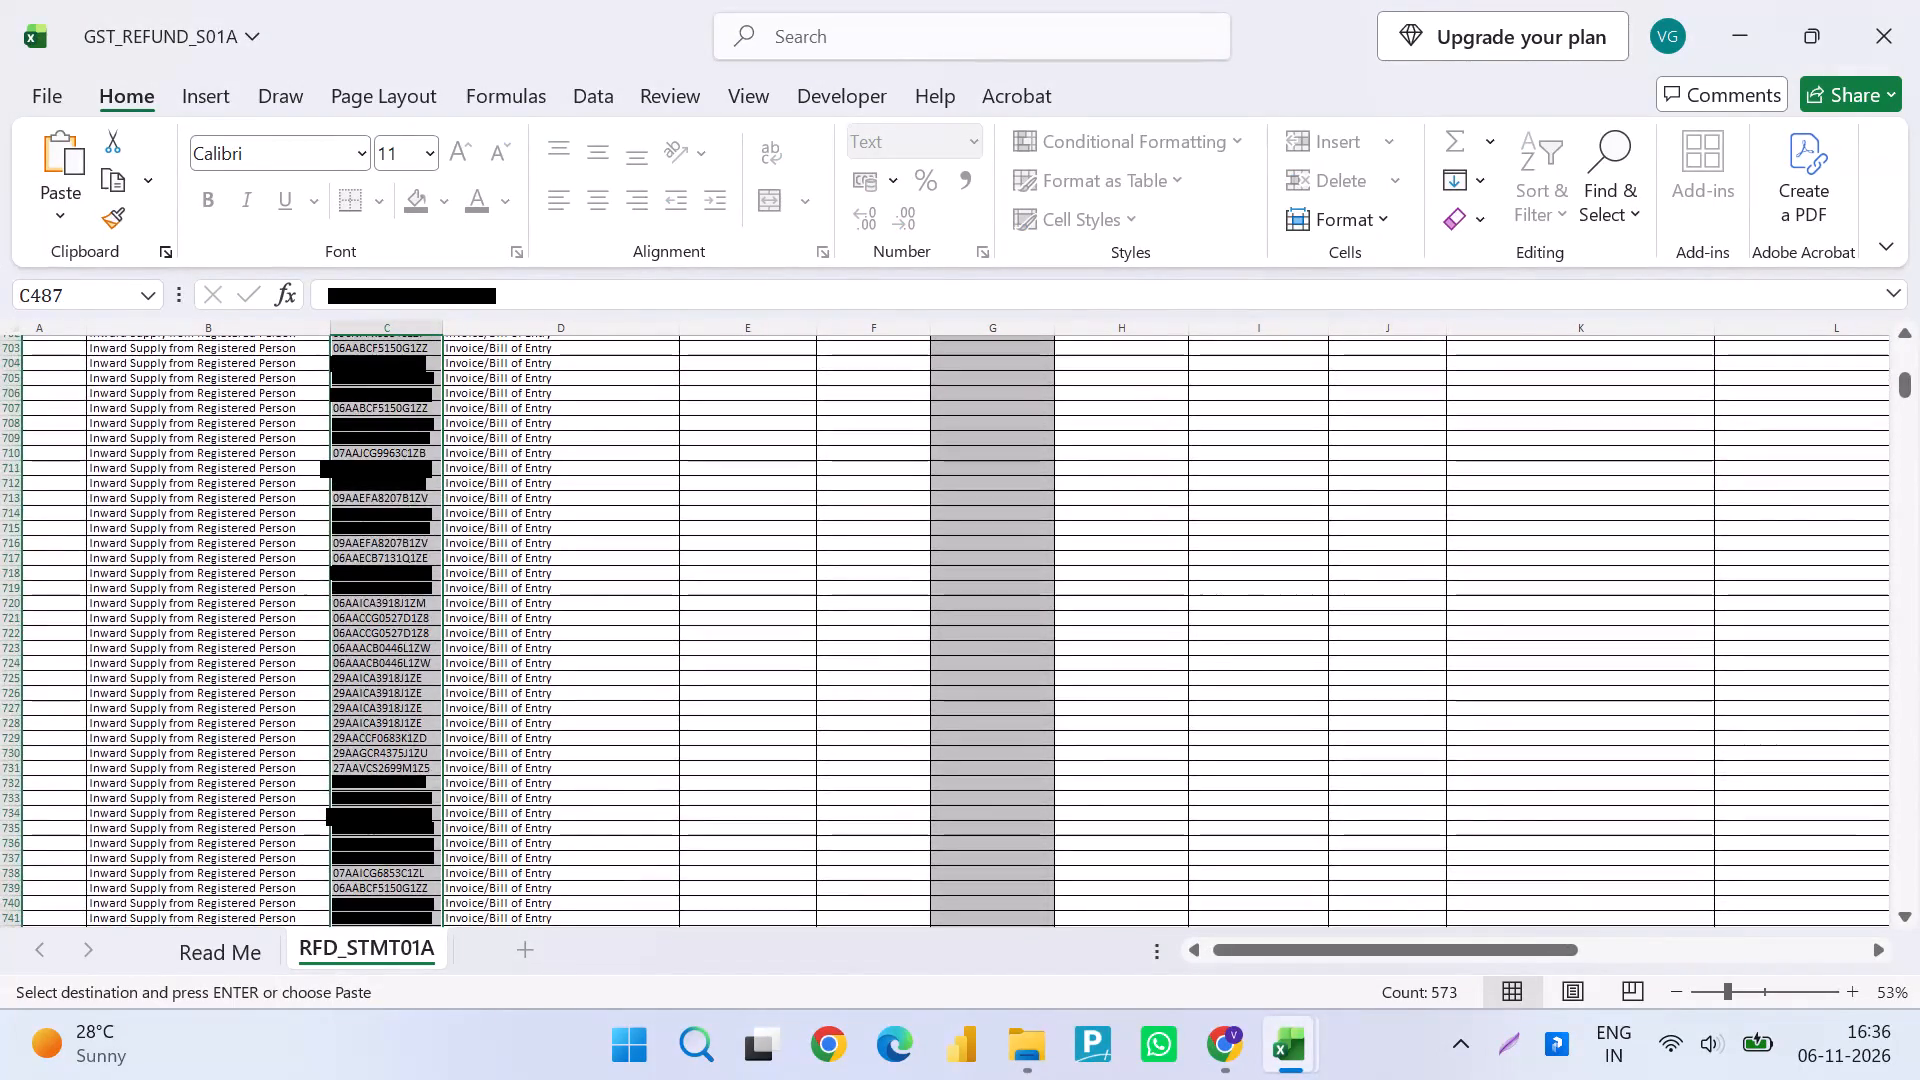
pyautogui.scroll(-4, 667, 542)
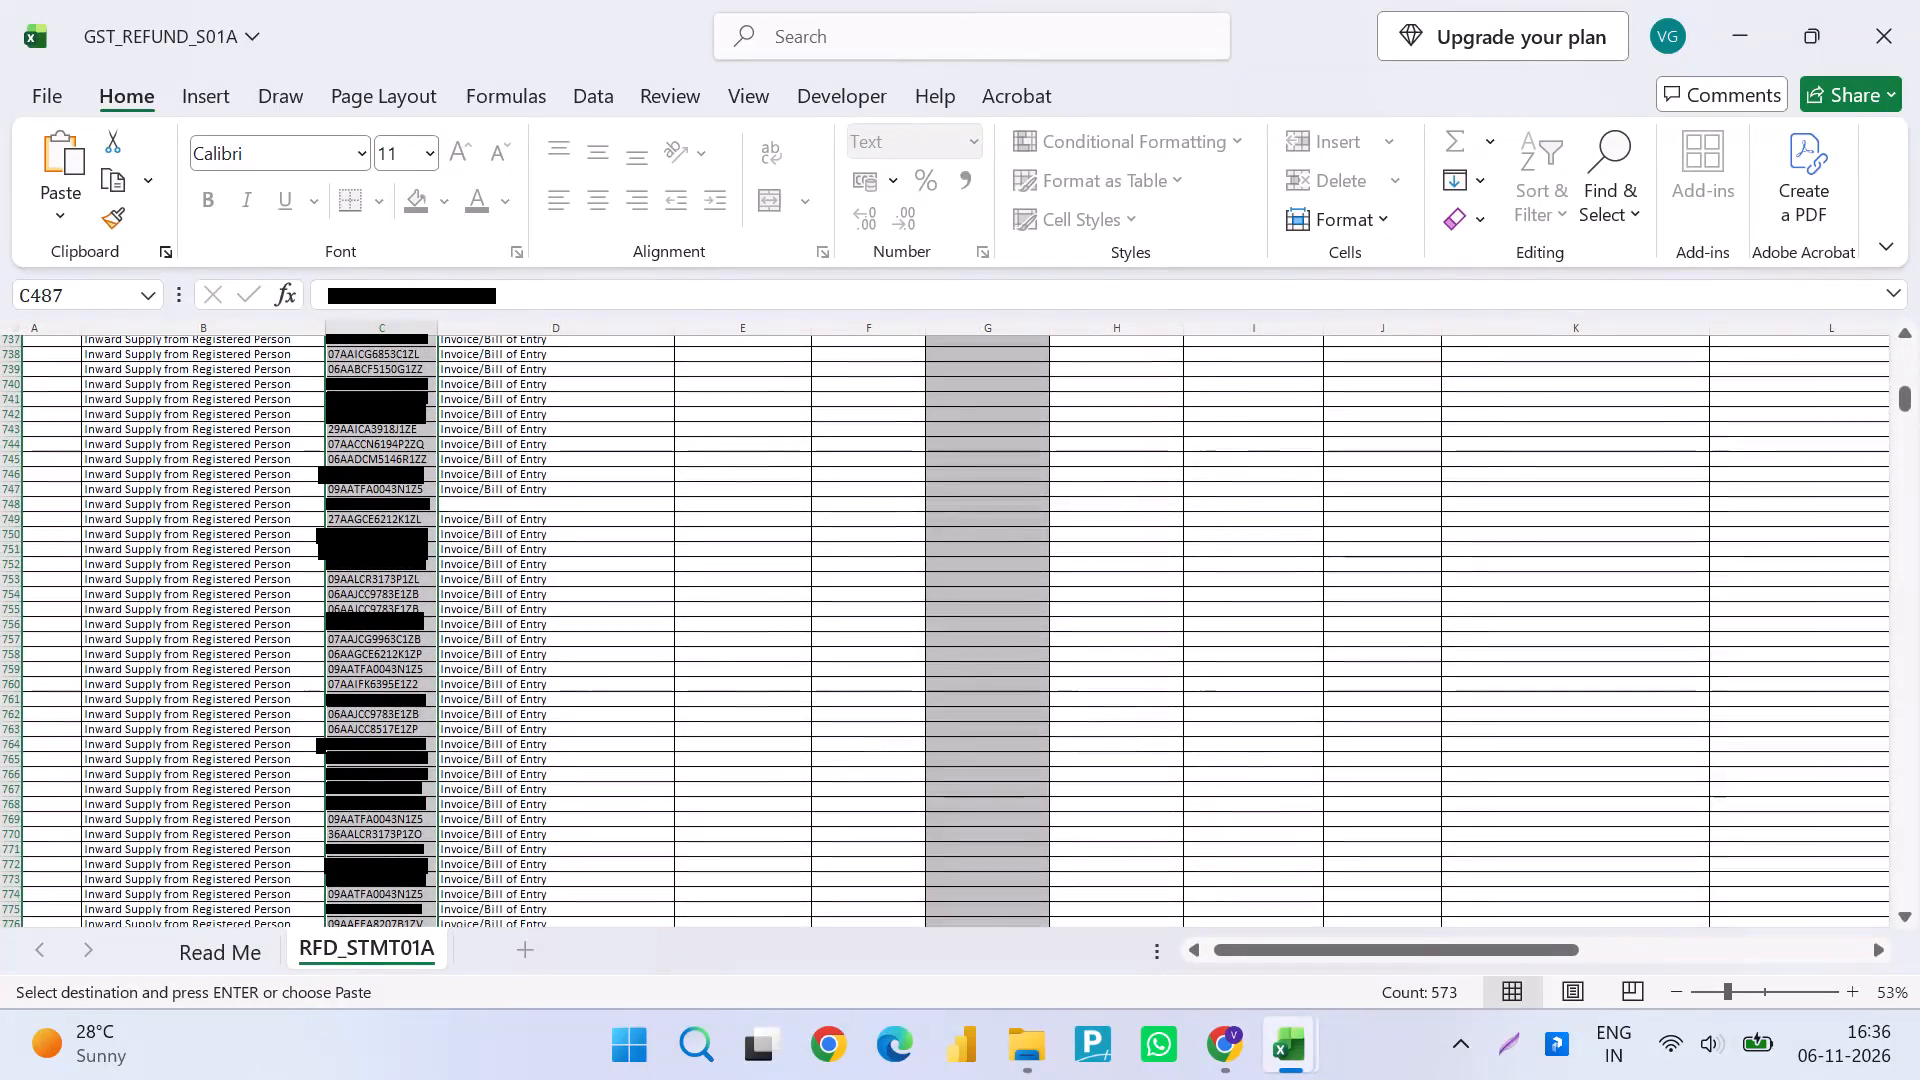
pyautogui.click(600, 502)
pyautogui.press('i')
pyautogui.press('Return')
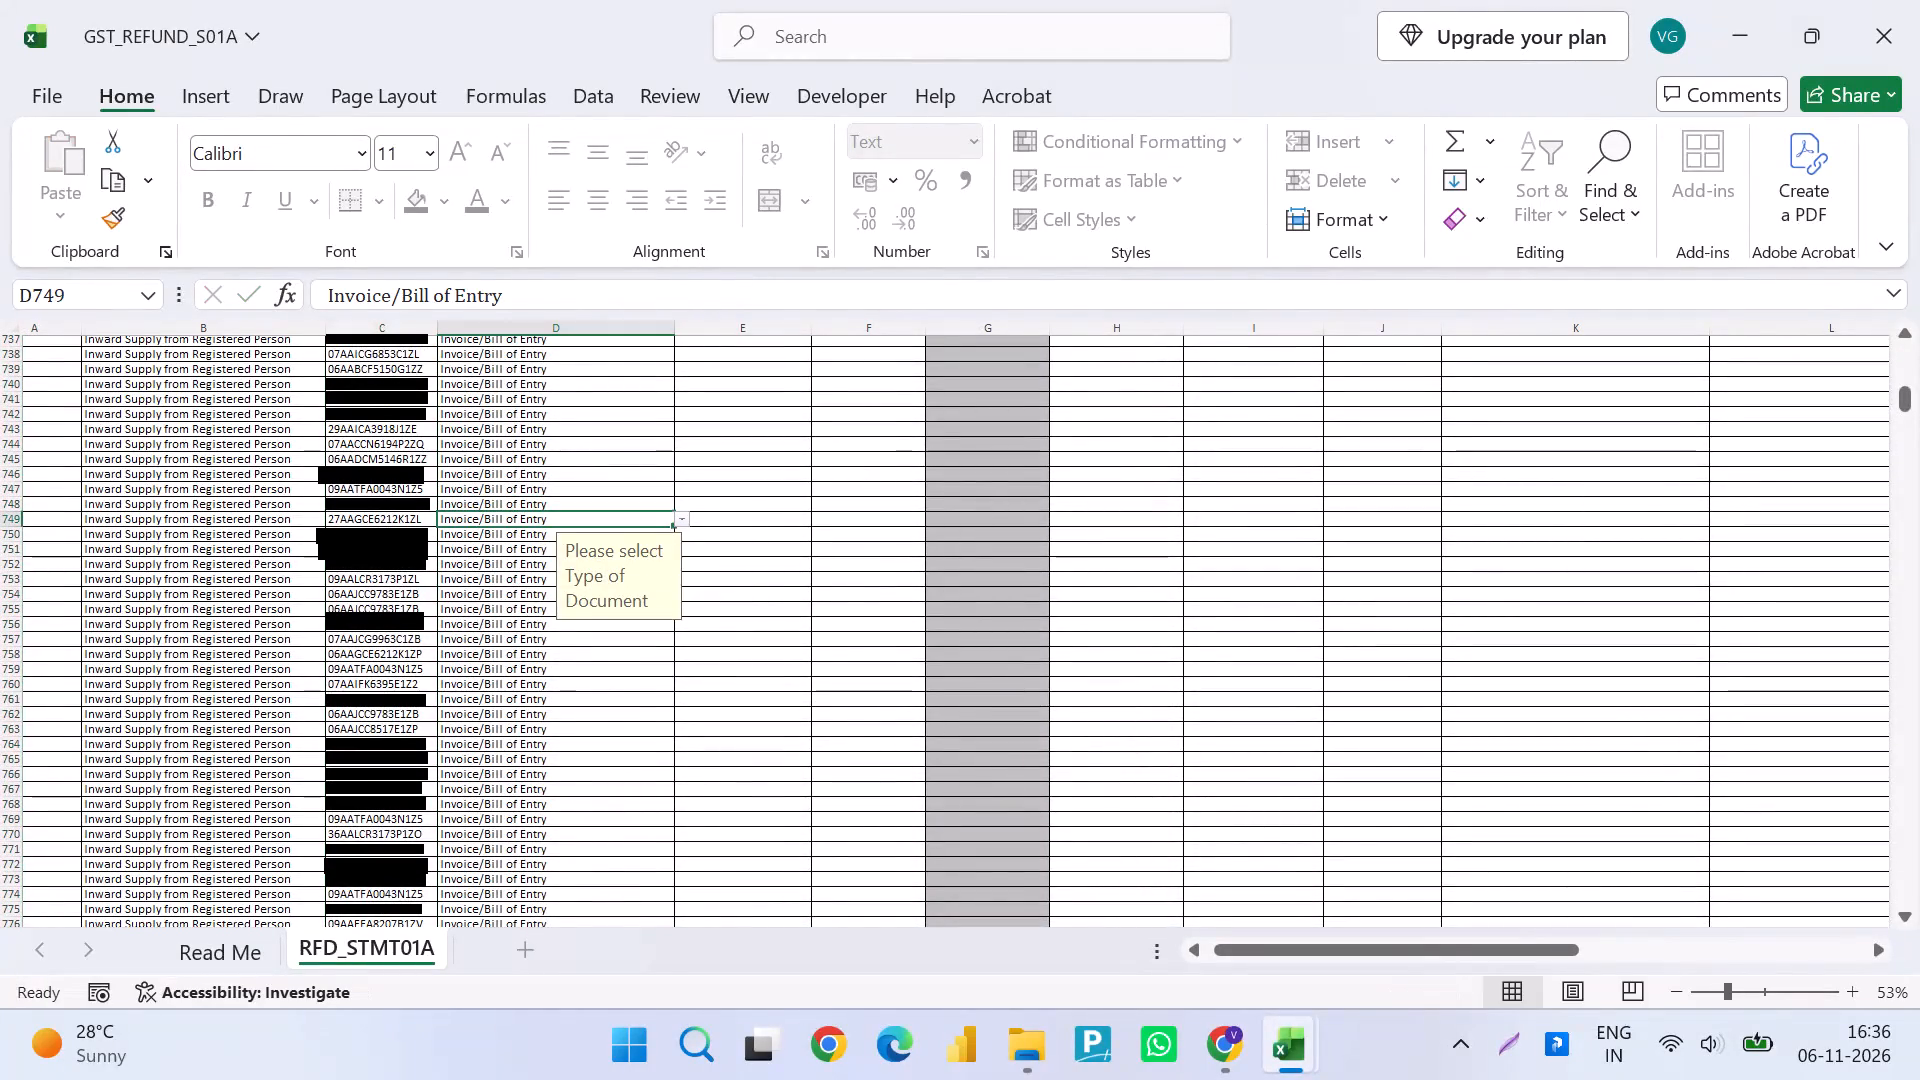
# From the first empty document type cell below the filled block, enter Invoice/Bill of Entry in D777 through D782.
pyautogui.hotkey('ctrl', 'Down')
pyautogui.press('Down')
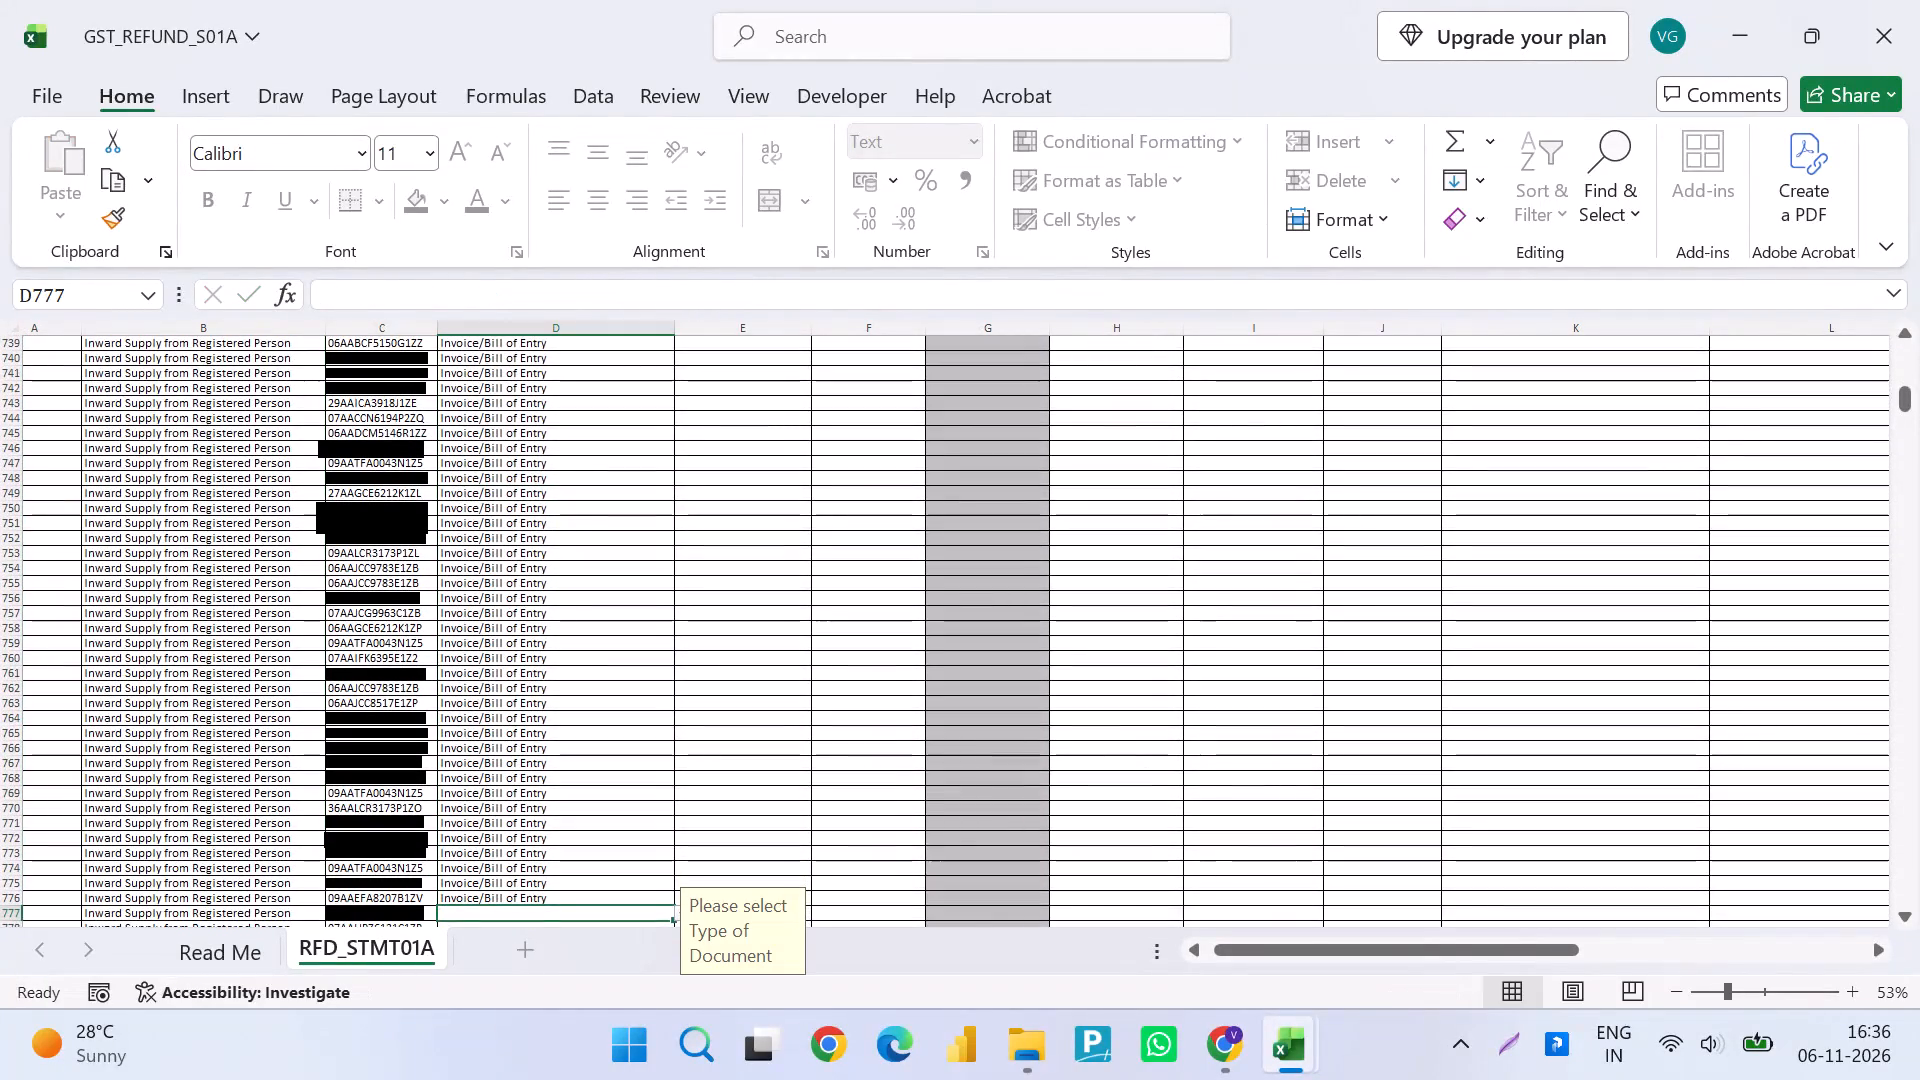
pyautogui.press('i')
pyautogui.press('Return')
pyautogui.press('i')
pyautogui.press('Return')
pyautogui.press('i')
pyautogui.press('Return')
pyautogui.press('i')
pyautogui.press('Return')
pyautogui.press('i')
pyautogui.press('Return')
pyautogui.press('i')
pyautogui.press('Return')
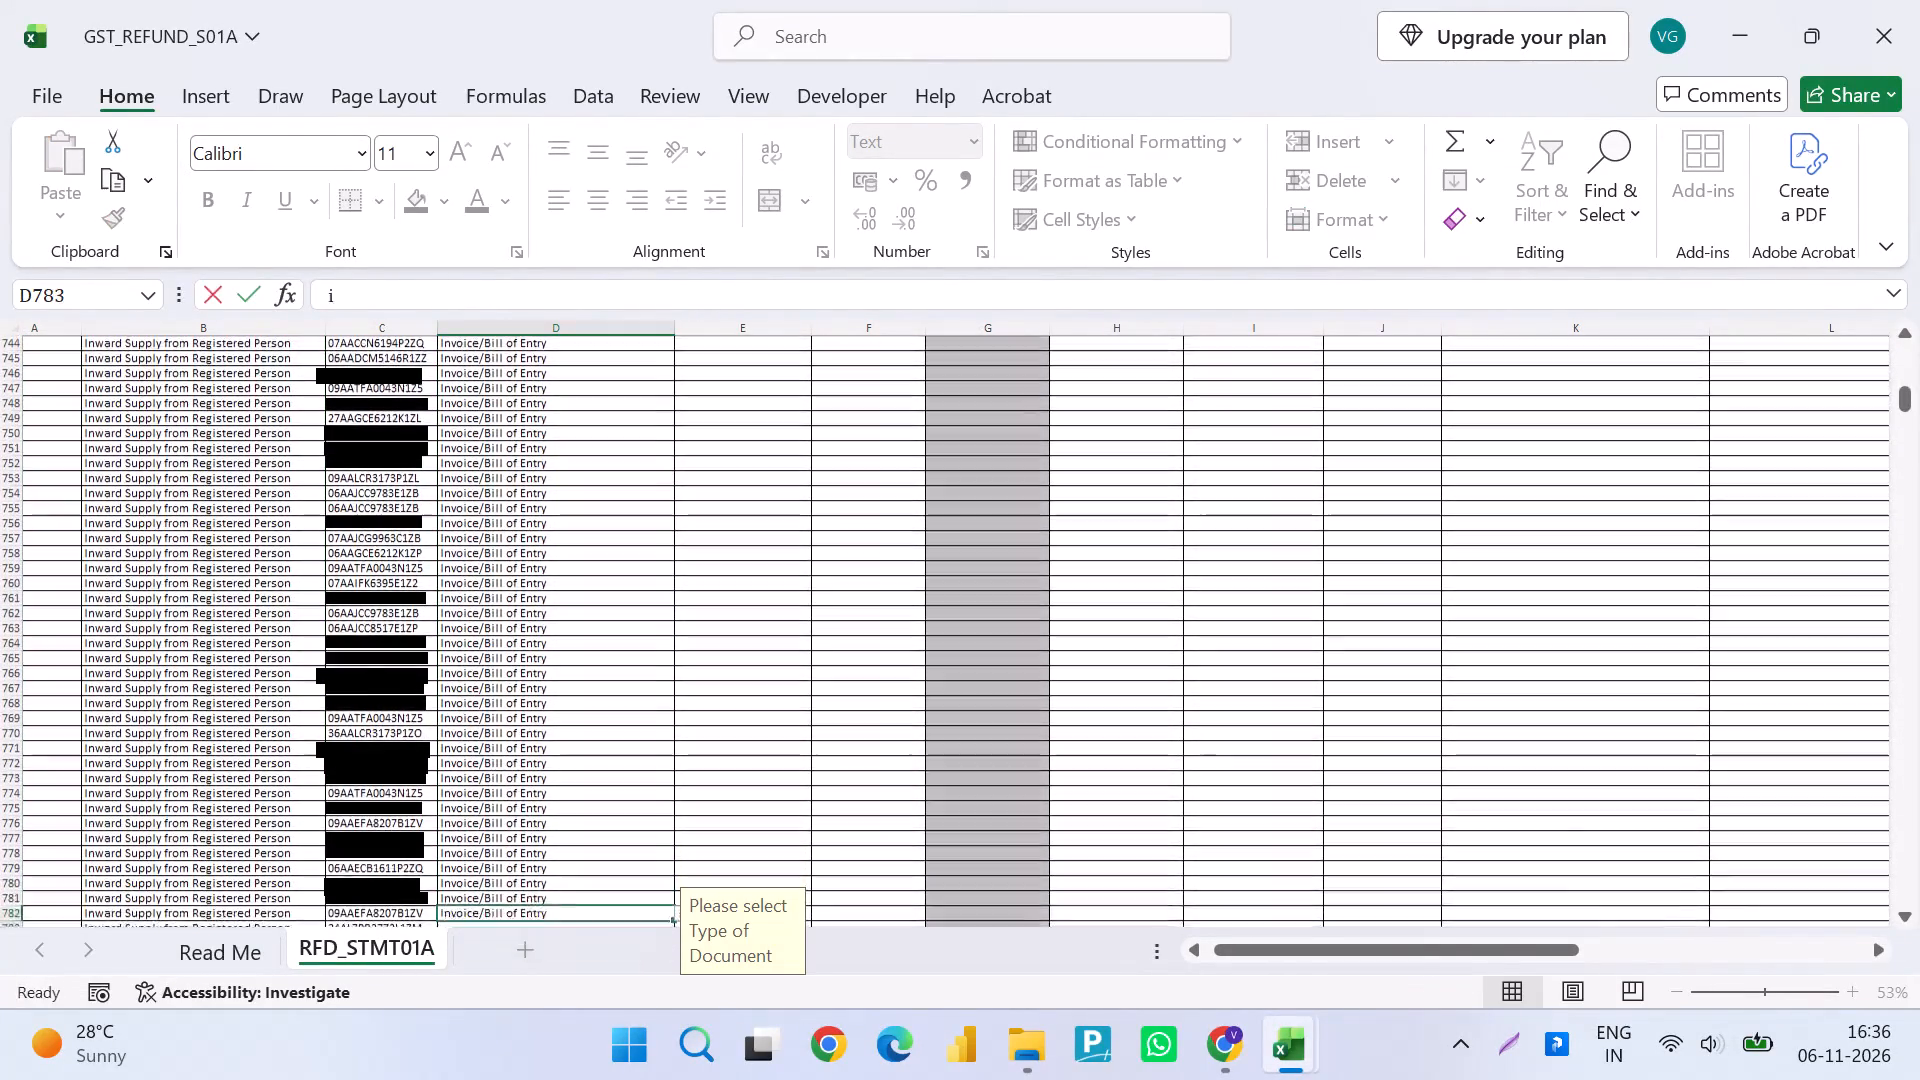
# Enter the document type Invoice/Bill of Entry in each cell from D783 through D790.
pyautogui.press('i')
pyautogui.press('Return')
pyautogui.press('i')
pyautogui.press('Return')
pyautogui.press('i')
pyautogui.press('Return')
pyautogui.press('i')
pyautogui.press('Return')
pyautogui.press('i')
pyautogui.press('Return')
pyautogui.press('i')
pyautogui.press('Return')
pyautogui.press('i')
pyautogui.press('Return')
pyautogui.press('i')
pyautogui.press('Return')
# Enter the document type Invoice/Bill of Entry in each cell from D791 through D799.
pyautogui.press('i')
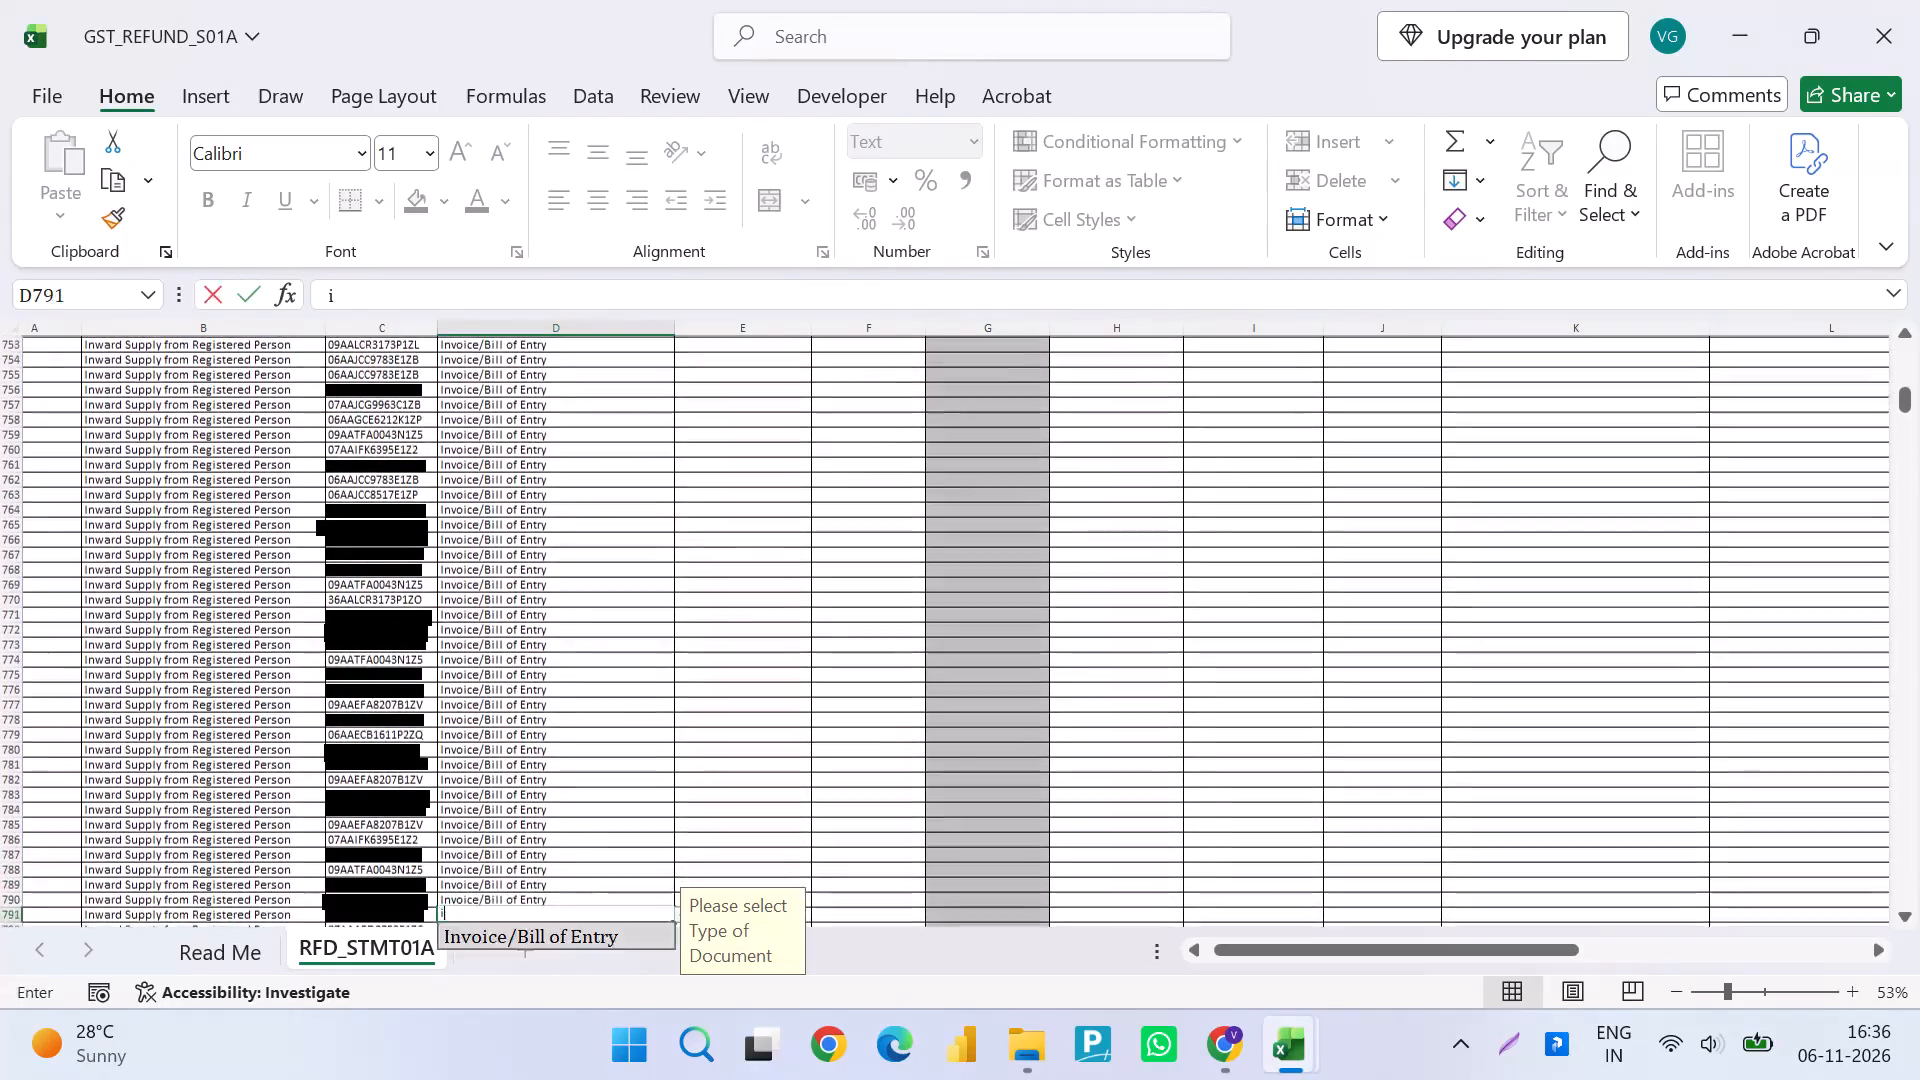
pyautogui.press('Return')
pyautogui.press('i')
pyautogui.press('Return')
pyautogui.press('i')
pyautogui.press('Return')
pyautogui.press('i')
pyautogui.press('Return')
pyautogui.press('i')
pyautogui.press('Return')
pyautogui.press('i')
pyautogui.press('Return')
pyautogui.press('i')
pyautogui.press('Return')
pyautogui.press('i')
pyautogui.press('Return')
pyautogui.press('i')
pyautogui.press('Return')
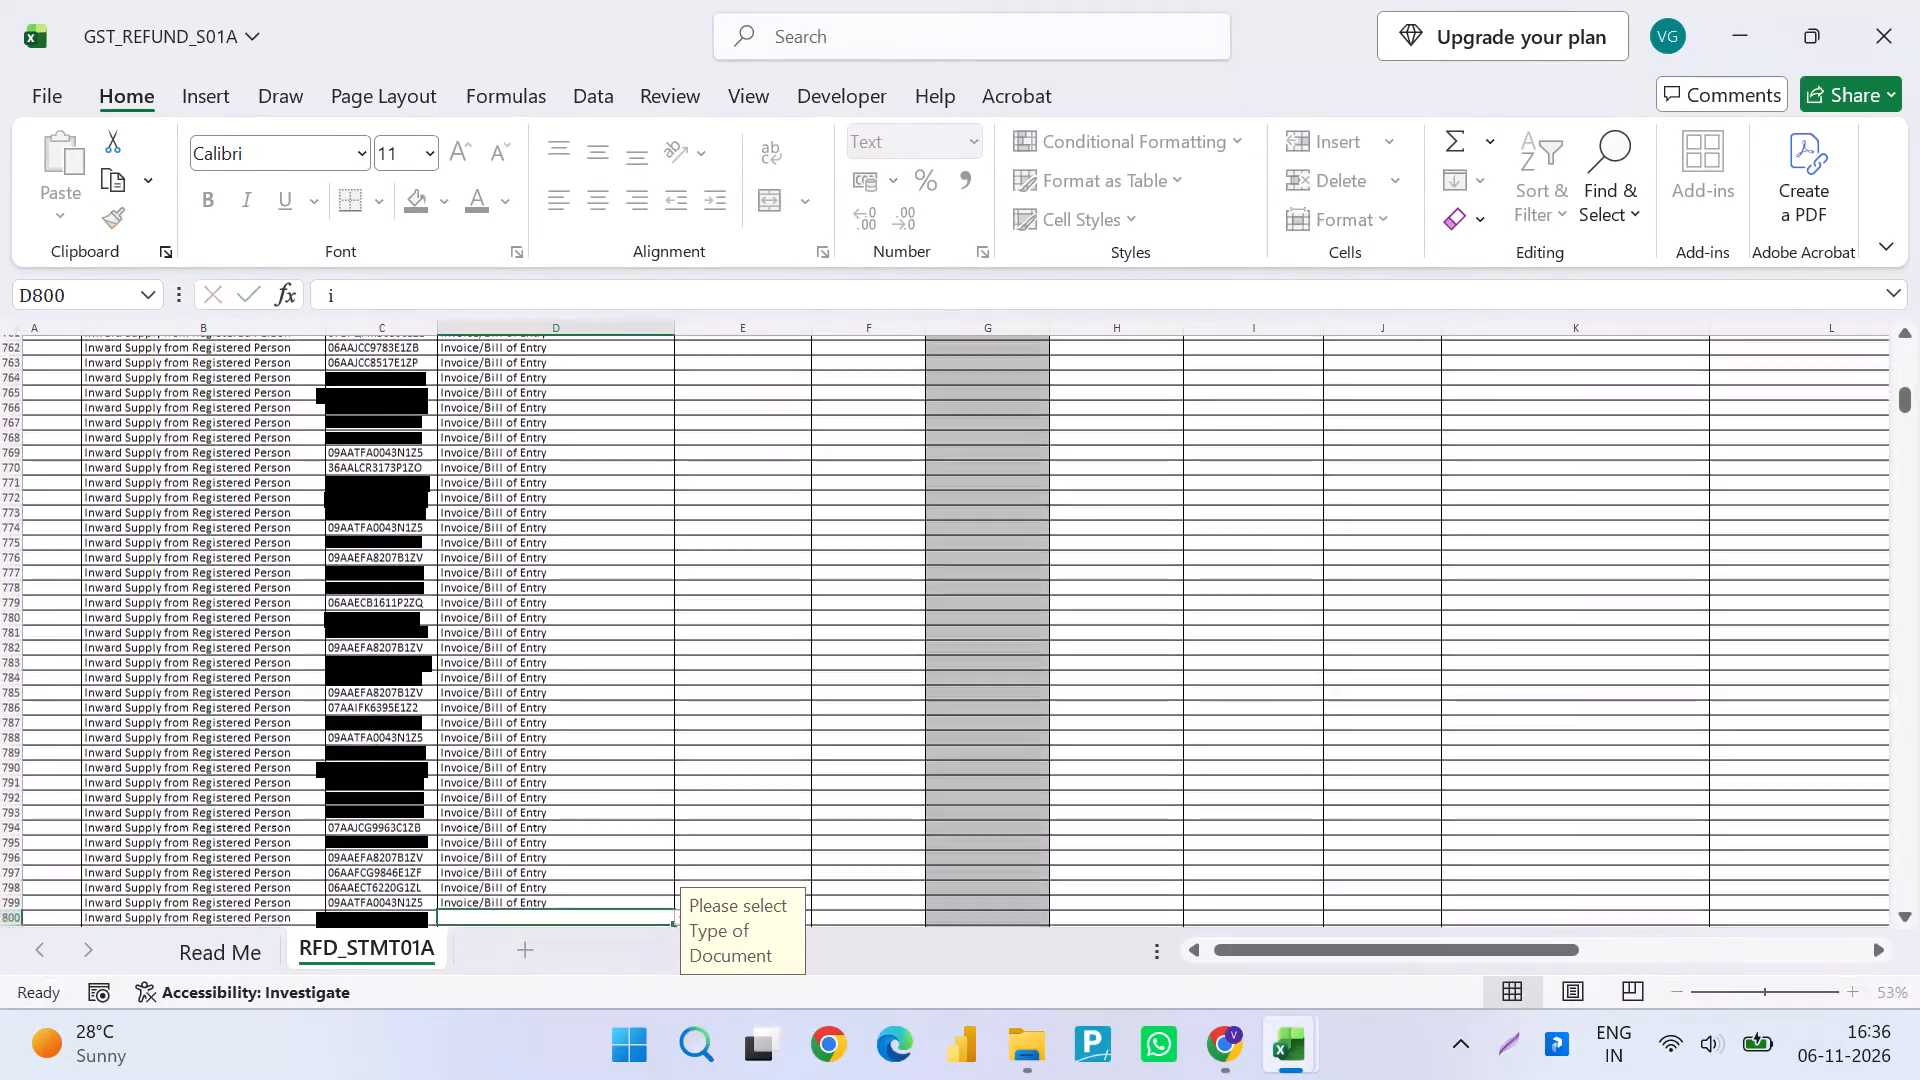
# Enter the document type Invoice/Bill of Entry in each cell from D800 through D807.
pyautogui.press('i')
pyautogui.press('Return')
pyautogui.press('i')
pyautogui.press('Return')
pyautogui.press('i')
pyautogui.press('Return')
pyautogui.press('i')
pyautogui.press('Return')
pyautogui.press('i')
pyautogui.press('Return')
pyautogui.press('i')
pyautogui.press('Return')
pyautogui.press('i')
pyautogui.press('Return')
pyautogui.press('i')
pyautogui.press('Return')
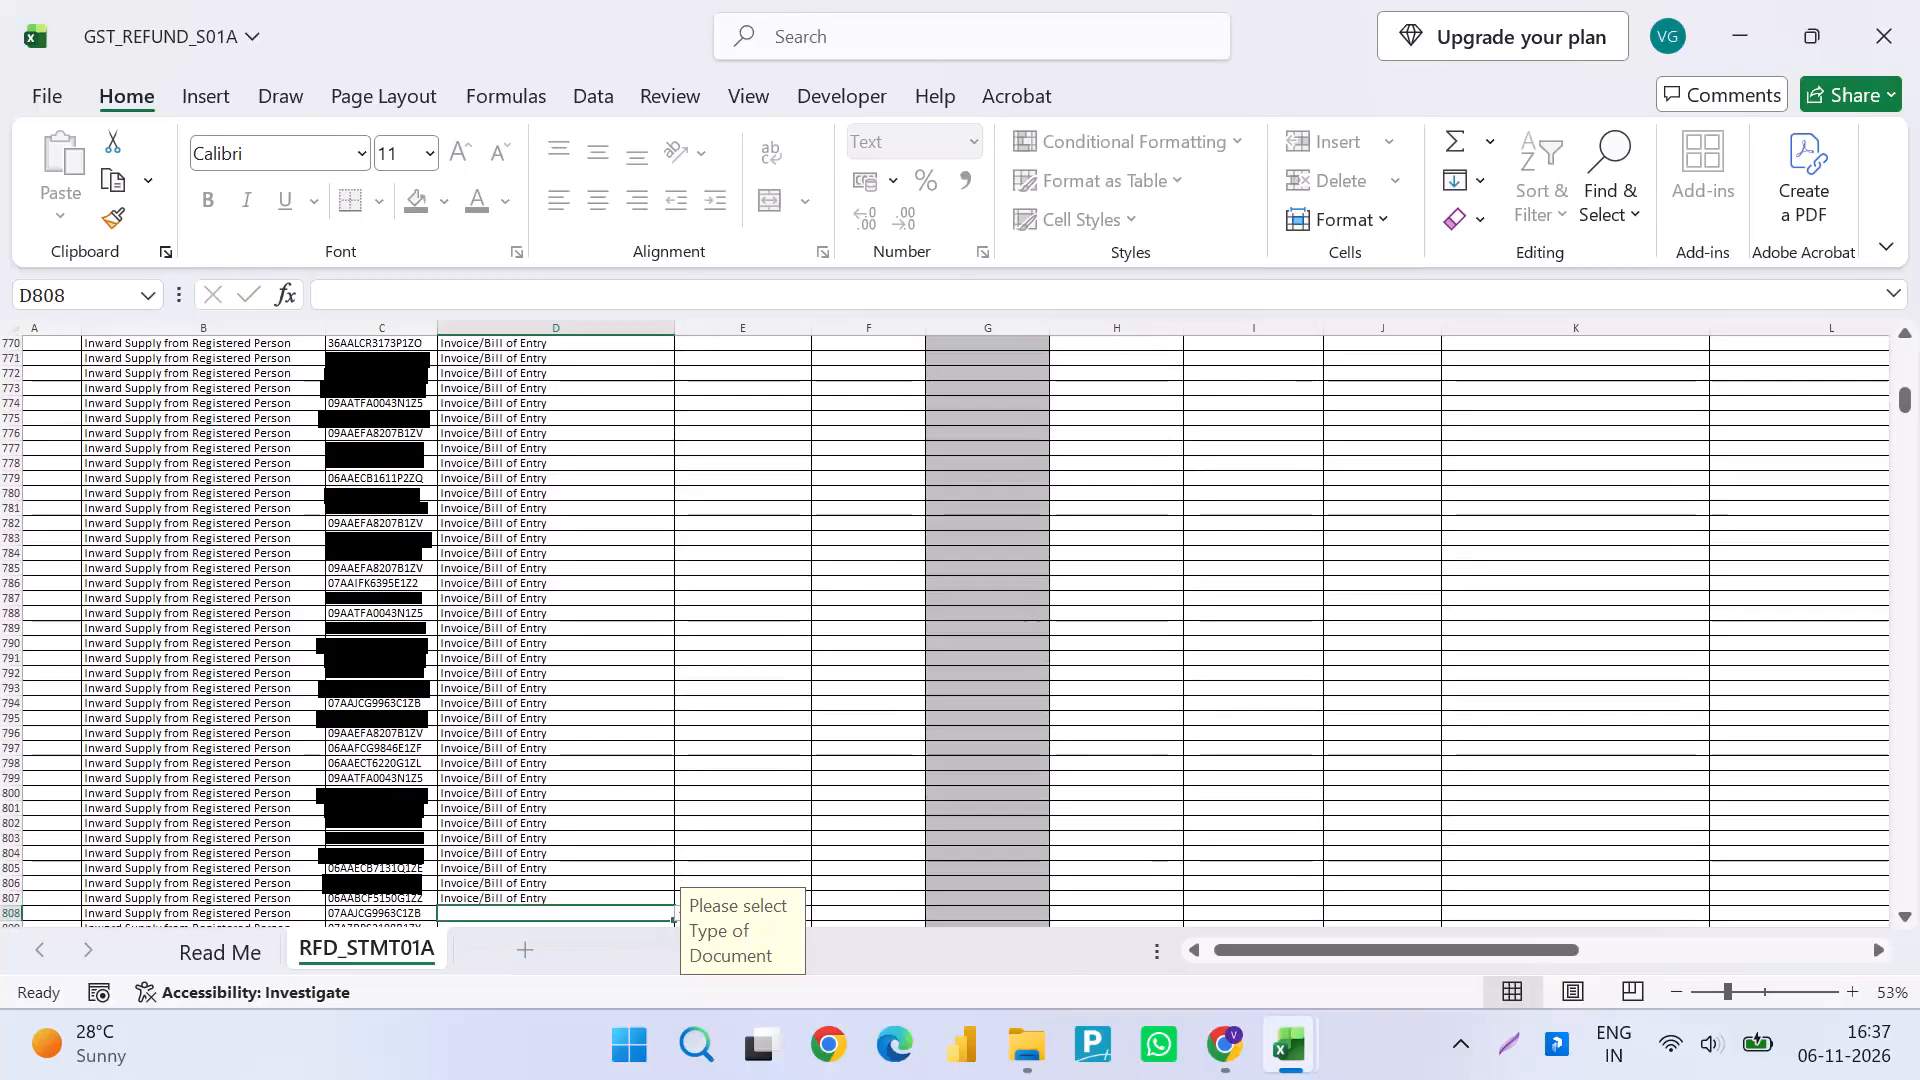
# Enter the document type Invoice/Bill of Entry in each cell from D808 through D814.
pyautogui.press('i')
pyautogui.press('Return')
pyautogui.press('i')
pyautogui.press('Return')
pyautogui.press('i')
pyautogui.press('Return')
pyautogui.press('i')
pyautogui.press('Return')
pyautogui.press('i')
pyautogui.press('Return')
pyautogui.press('i')
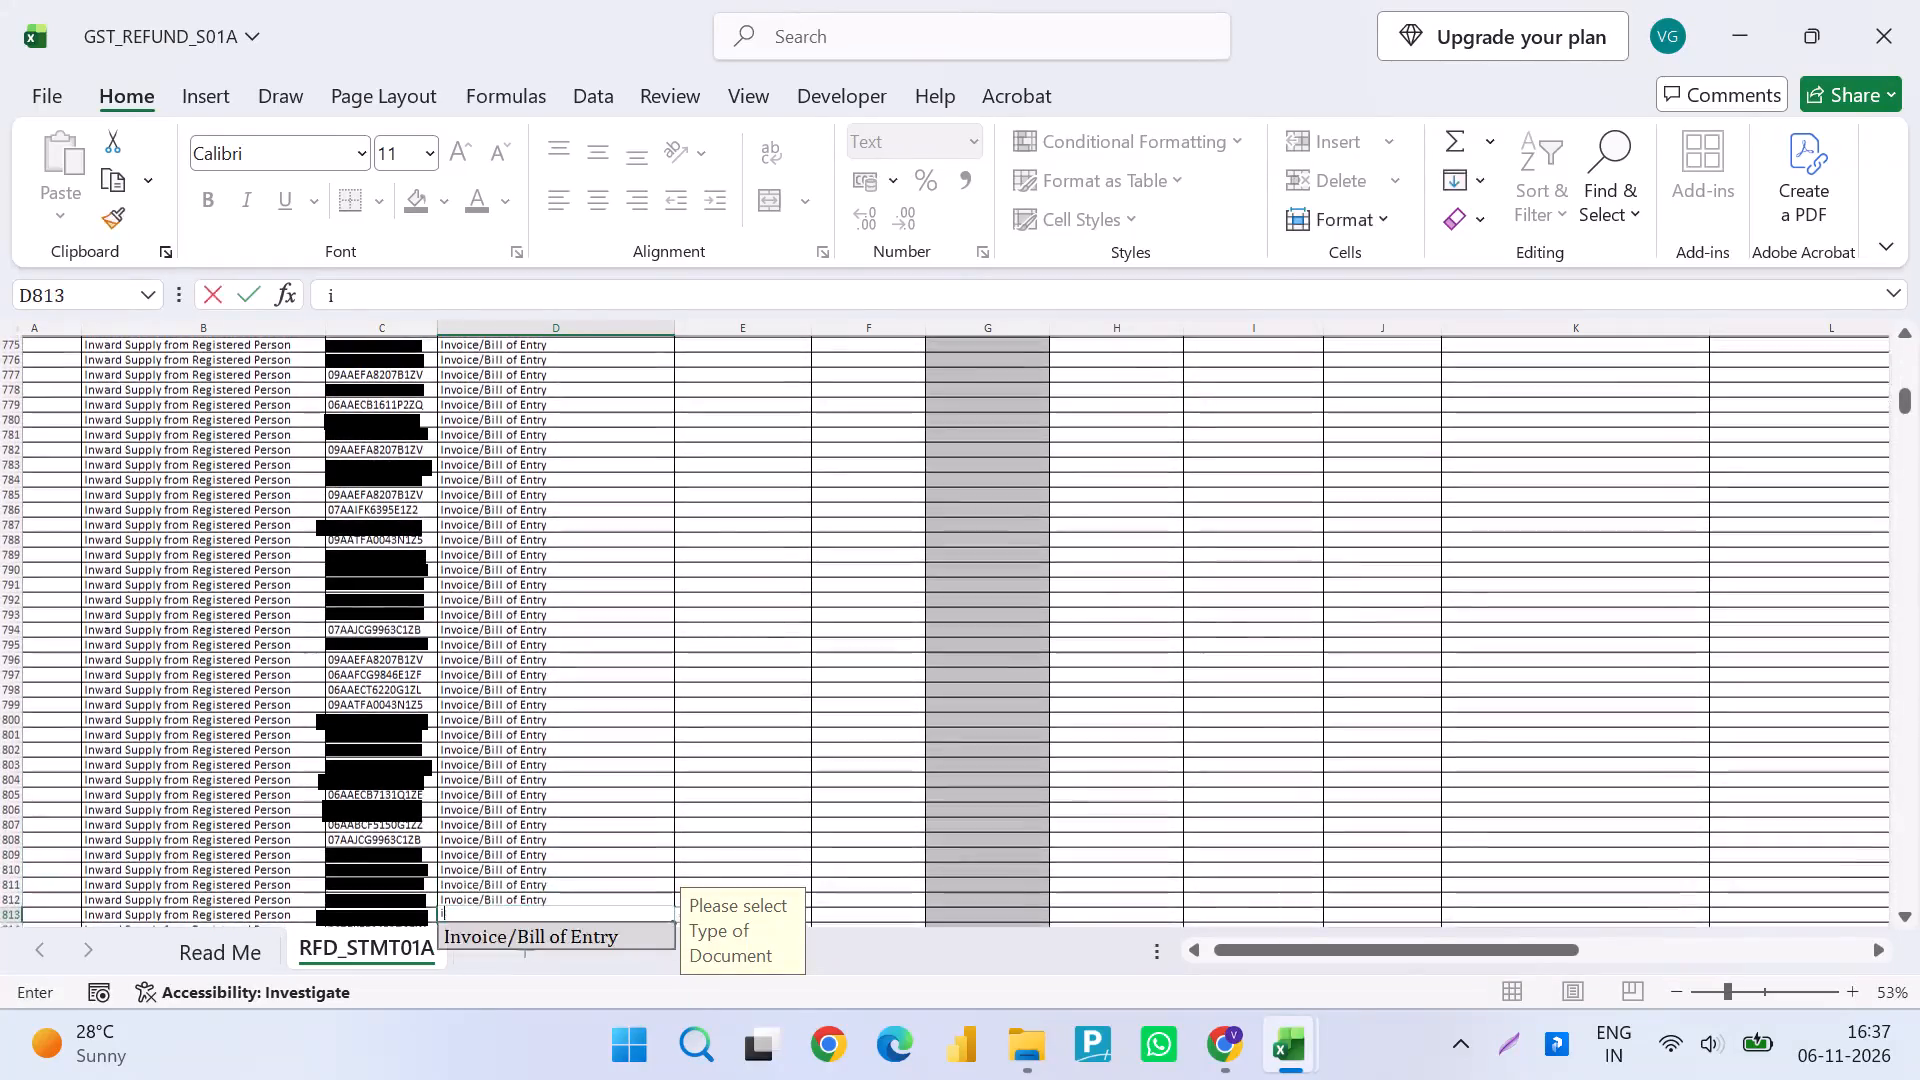
pyautogui.press('Return')
pyautogui.press('i')
pyautogui.press('Return')
# Enter the document type Invoice/Bill of Entry in each cell from D815 through D822.
pyautogui.press('i')
pyautogui.press('Return')
pyautogui.press('i')
pyautogui.press('Return')
pyautogui.press('i')
pyautogui.press('Return')
pyautogui.press('i')
pyautogui.press('Return')
pyautogui.press('i')
pyautogui.press('Return')
pyautogui.press('i')
pyautogui.press('Return')
pyautogui.press('i')
pyautogui.press('Return')
pyautogui.press('i')
pyautogui.press('Return')
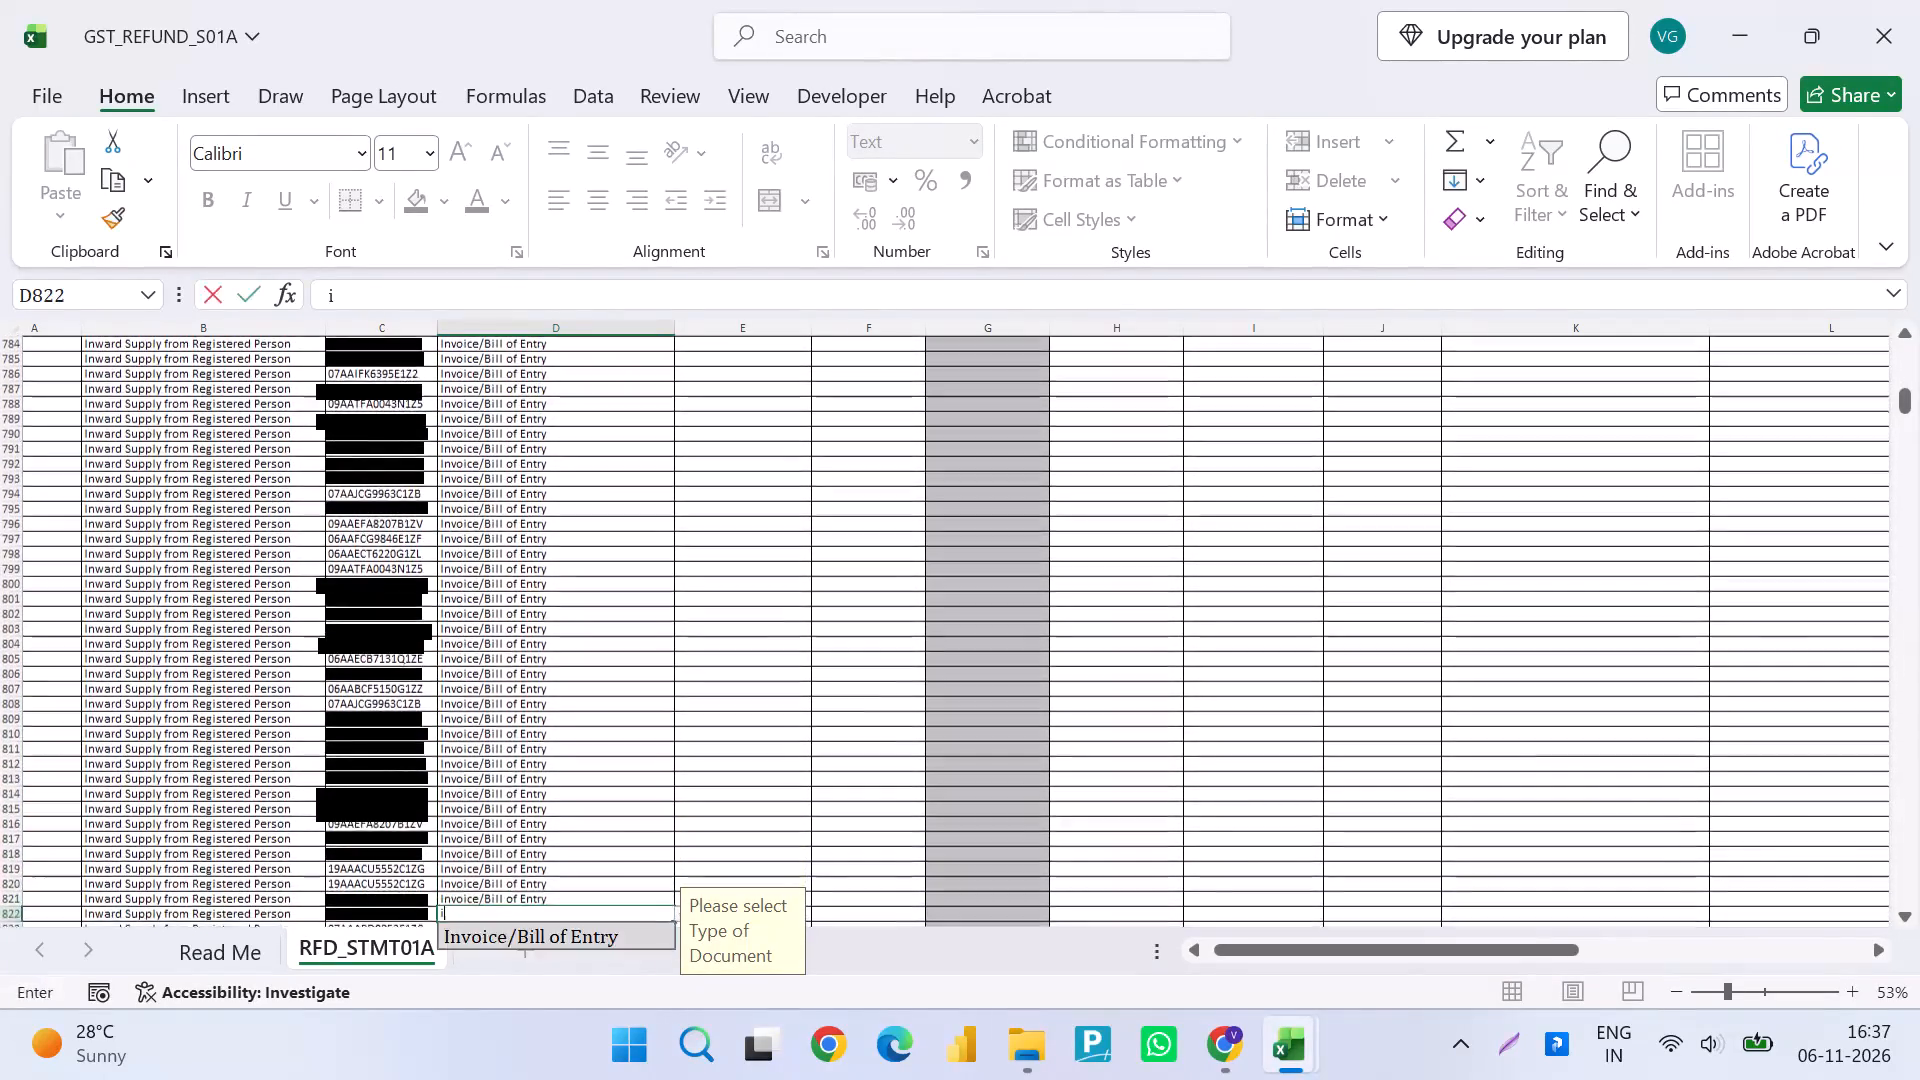
# Enter the document type Invoice/Bill of Entry in each cell from D823 through D830.
pyautogui.press('i')
pyautogui.press('Return')
pyautogui.press('i')
pyautogui.press('Return')
pyautogui.press('i')
pyautogui.press('Return')
pyautogui.press('i')
pyautogui.press('Return')
pyautogui.press('i')
pyautogui.press('Return')
pyautogui.press('i')
pyautogui.press('Return')
pyautogui.press('i')
pyautogui.press('Return')
pyautogui.press('i')
pyautogui.press('Return')
# Enter the document type Invoice/Bill of Entry in each cell from D831 through D839.
pyautogui.press('i')
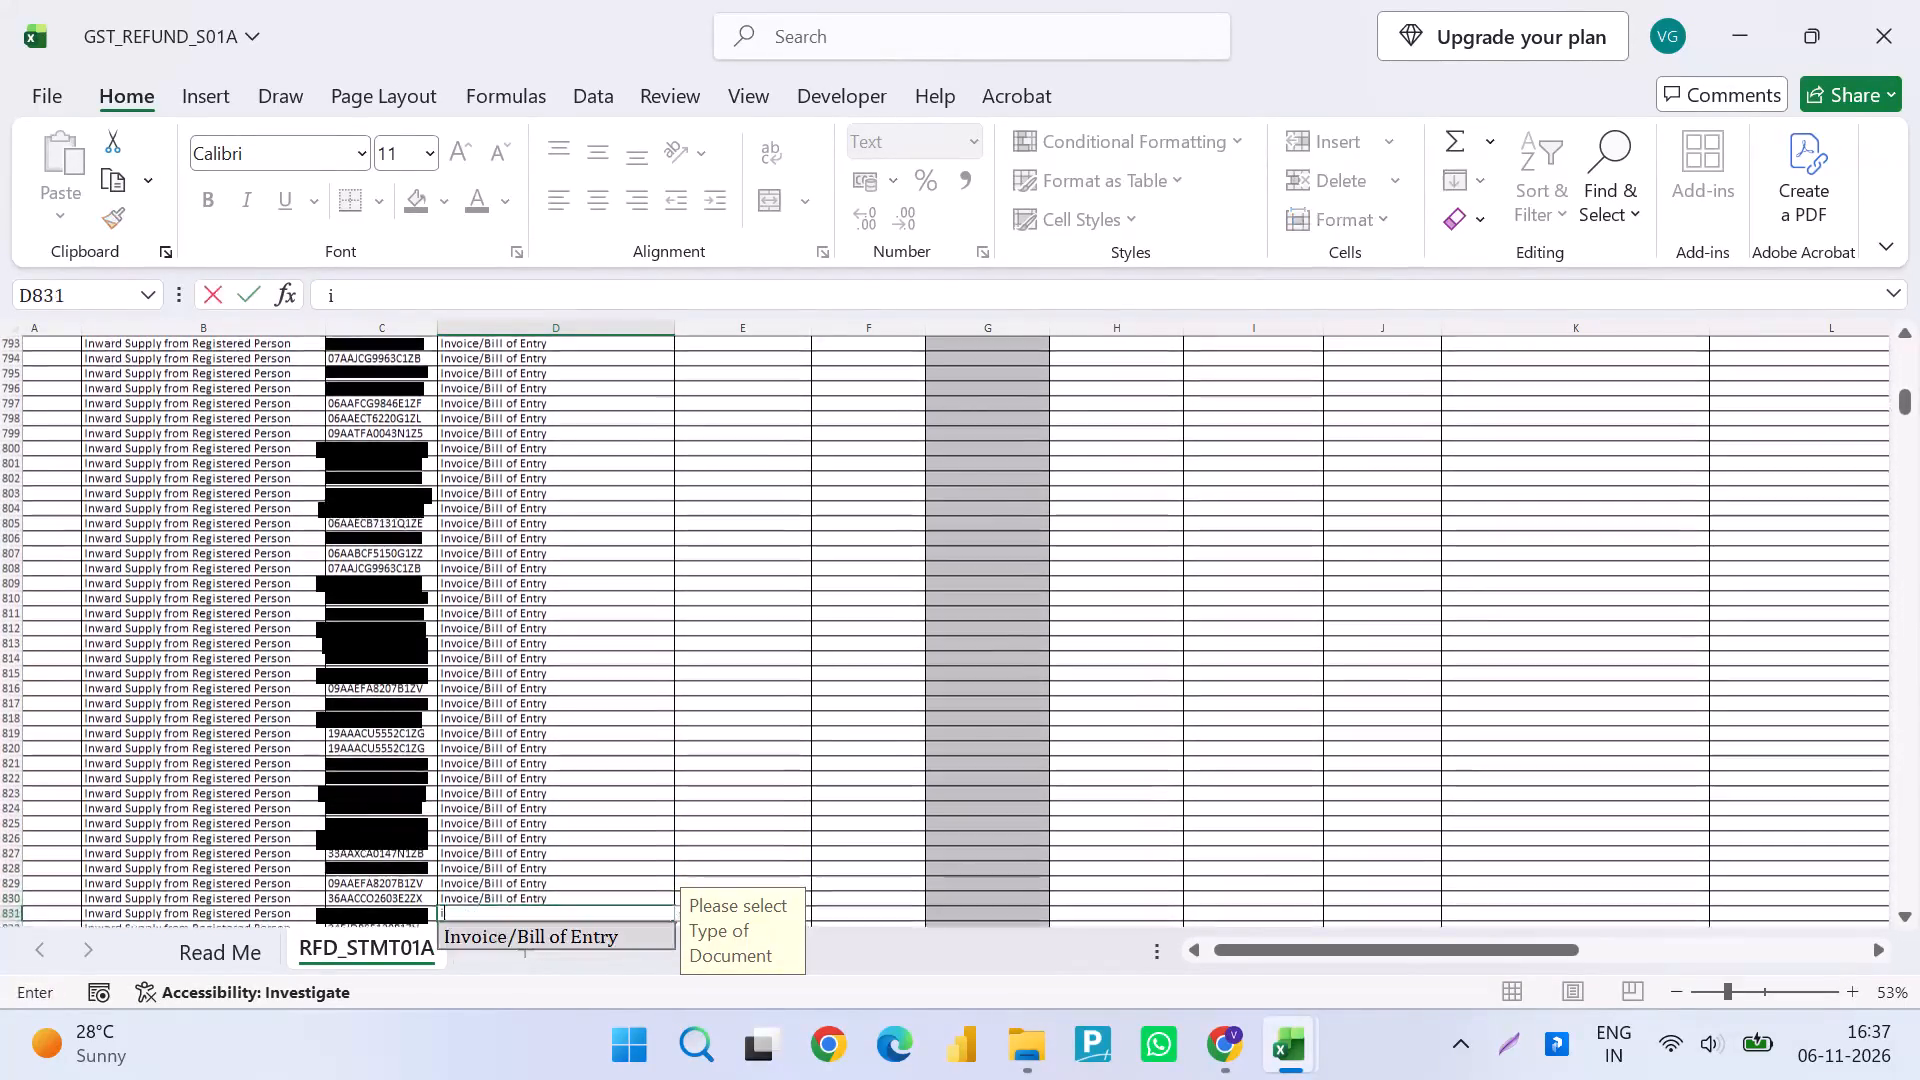
pyautogui.press('Return')
pyautogui.press('i')
pyautogui.press('Return')
pyautogui.press('i')
pyautogui.press('Return')
pyautogui.press('i')
pyautogui.press('Return')
pyautogui.press('i')
pyautogui.press('Return')
pyautogui.press('i')
pyautogui.press('Return')
pyautogui.press('i')
pyautogui.press('Return')
pyautogui.press('i')
pyautogui.press('Return')
pyautogui.press('i')
pyautogui.press('Return')
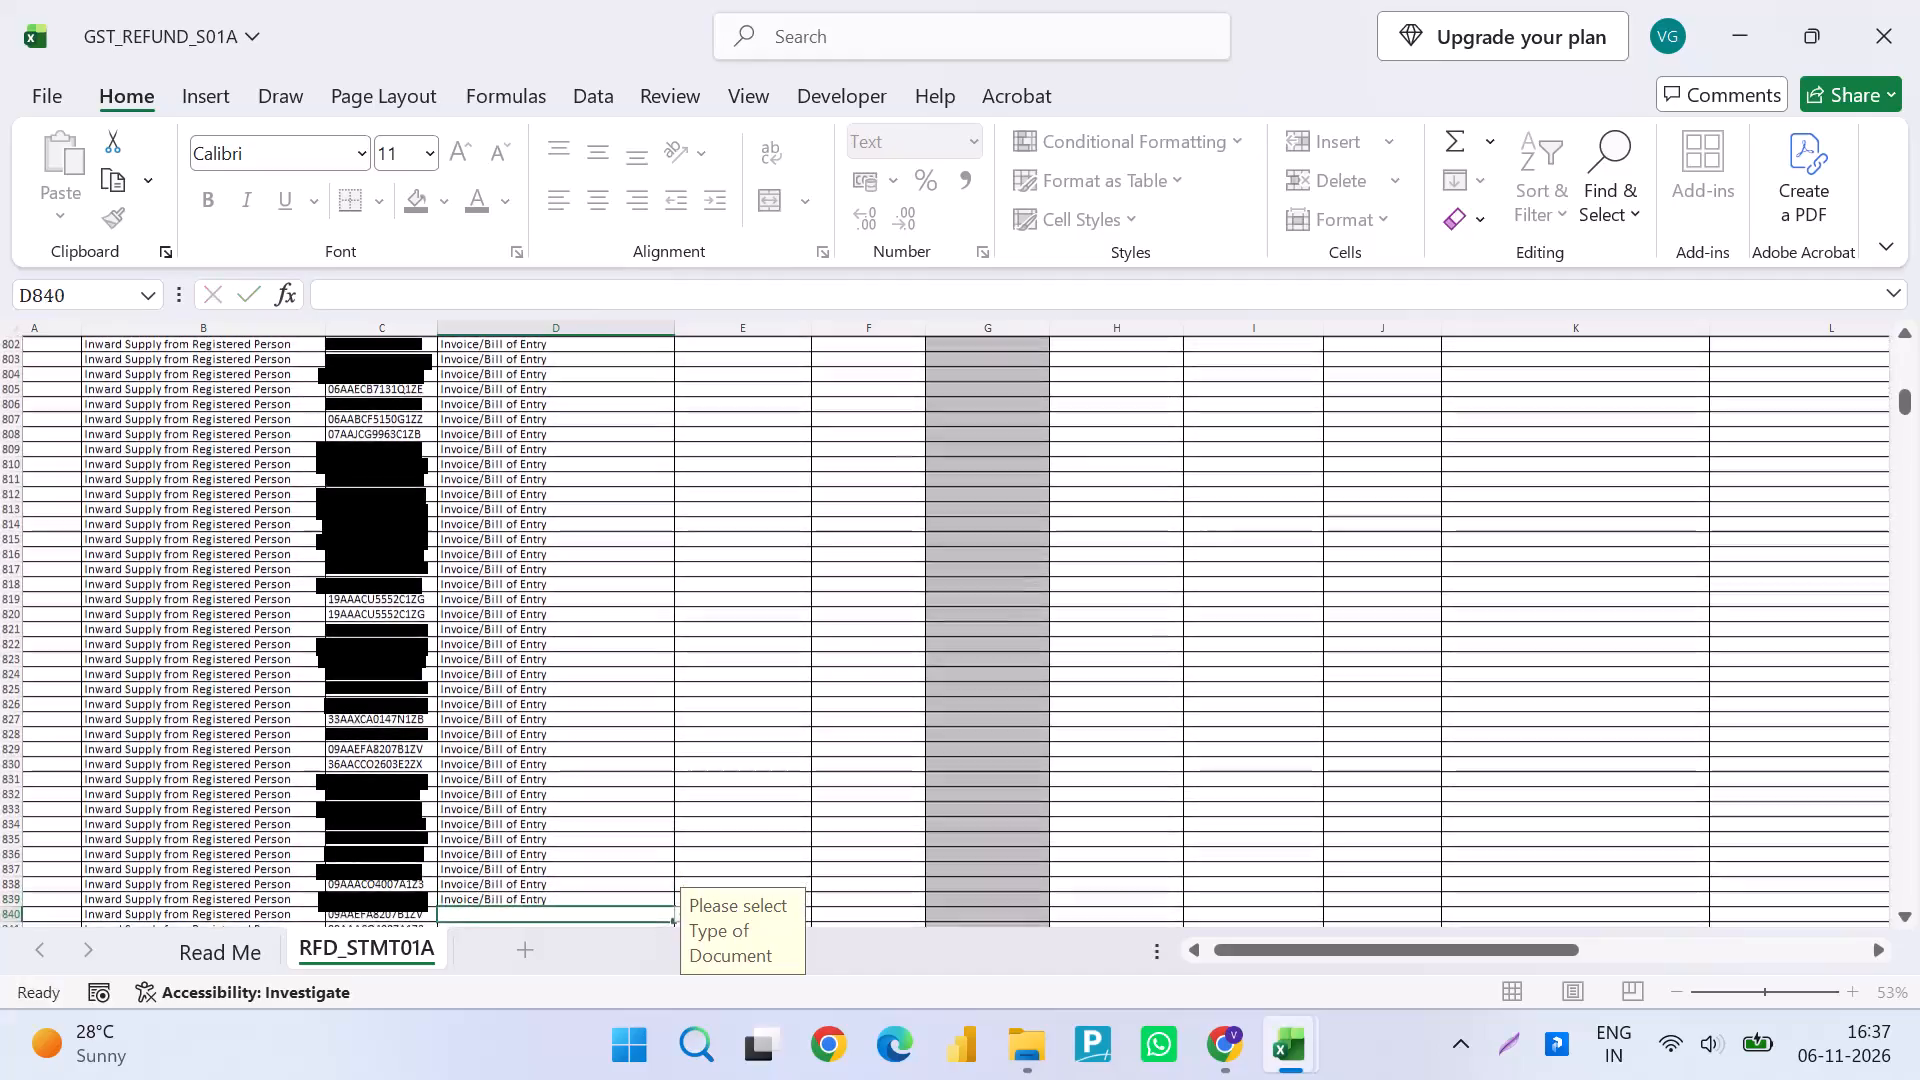
# Enter the document type Invoice/Bill of Entry in each cell from D840 through D848.
pyautogui.press('i')
pyautogui.press('Return')
pyautogui.press('i')
pyautogui.press('Return')
pyautogui.press('i')
pyautogui.press('Return')
pyautogui.press('i')
pyautogui.press('Return')
pyautogui.press('i')
pyautogui.press('Return')
pyautogui.press('i')
pyautogui.press('Return')
pyautogui.press('i')
pyautogui.press('Return')
pyautogui.press('i')
pyautogui.press('Return')
pyautogui.press('i')
pyautogui.press('Return')
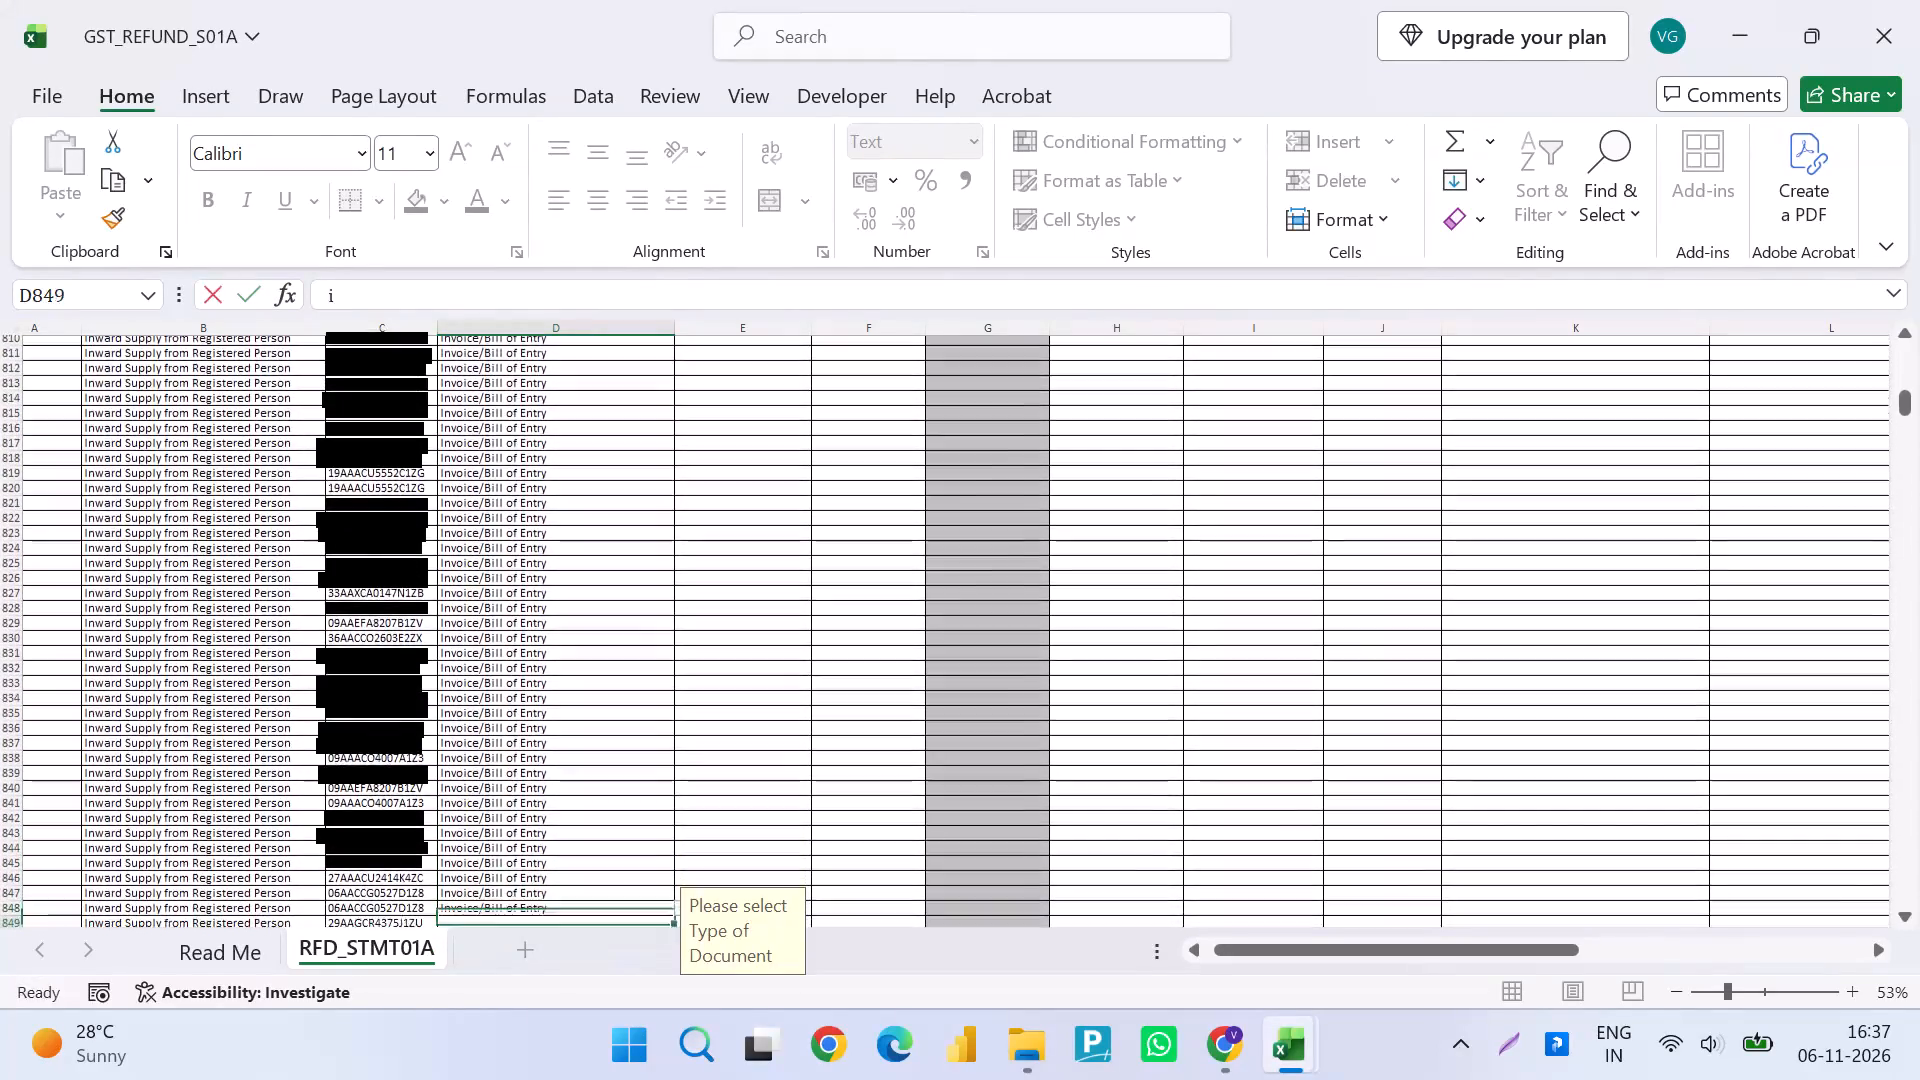
# Enter the document type Invoice/Bill of Entry in cell D849.
pyautogui.press('i')
pyautogui.press('Return')
# Examine row 850 from the serial number column across to the document type column.
pyautogui.press('Left')
pyautogui.press('Left')
pyautogui.press('Left')
pyautogui.press('Left')
pyautogui.press('Left')
pyautogui.press('Left')
pyautogui.press('Left')
pyautogui.press('Left')
pyautogui.press('Left')
pyautogui.press('Left')
pyautogui.press('Left')
pyautogui.press('Left')
pyautogui.press('Left')
pyautogui.press('Right')
pyautogui.press('Right')
pyautogui.press('Right')
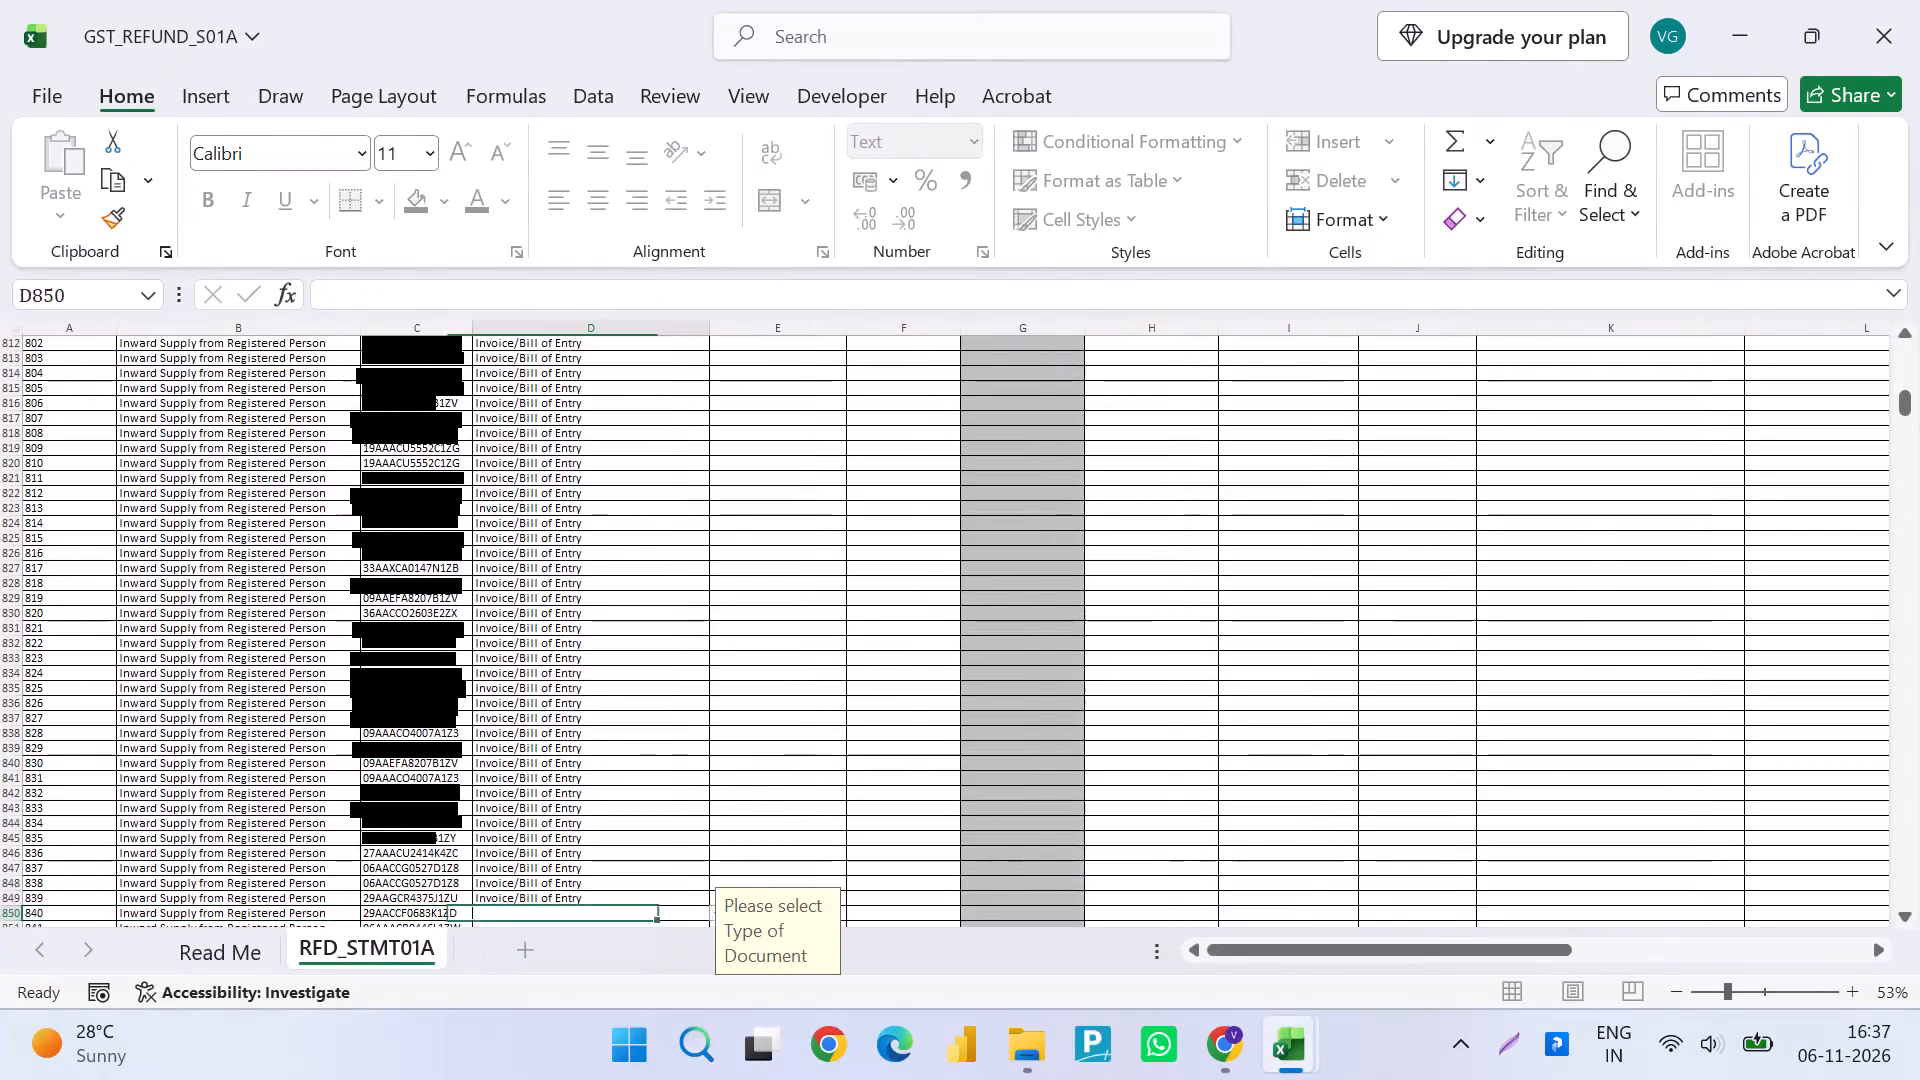
pyautogui.press('Down')
pyautogui.press('Up')
pyautogui.press('Up')
pyautogui.press('Down')
# Enter the document type Invoice/Bill of Entry in each cell from D850 through D854.
pyautogui.press('i')
pyautogui.press('Return')
pyautogui.press('i')
pyautogui.press('Return')
pyautogui.press('i')
pyautogui.press('Return')
pyautogui.press('i')
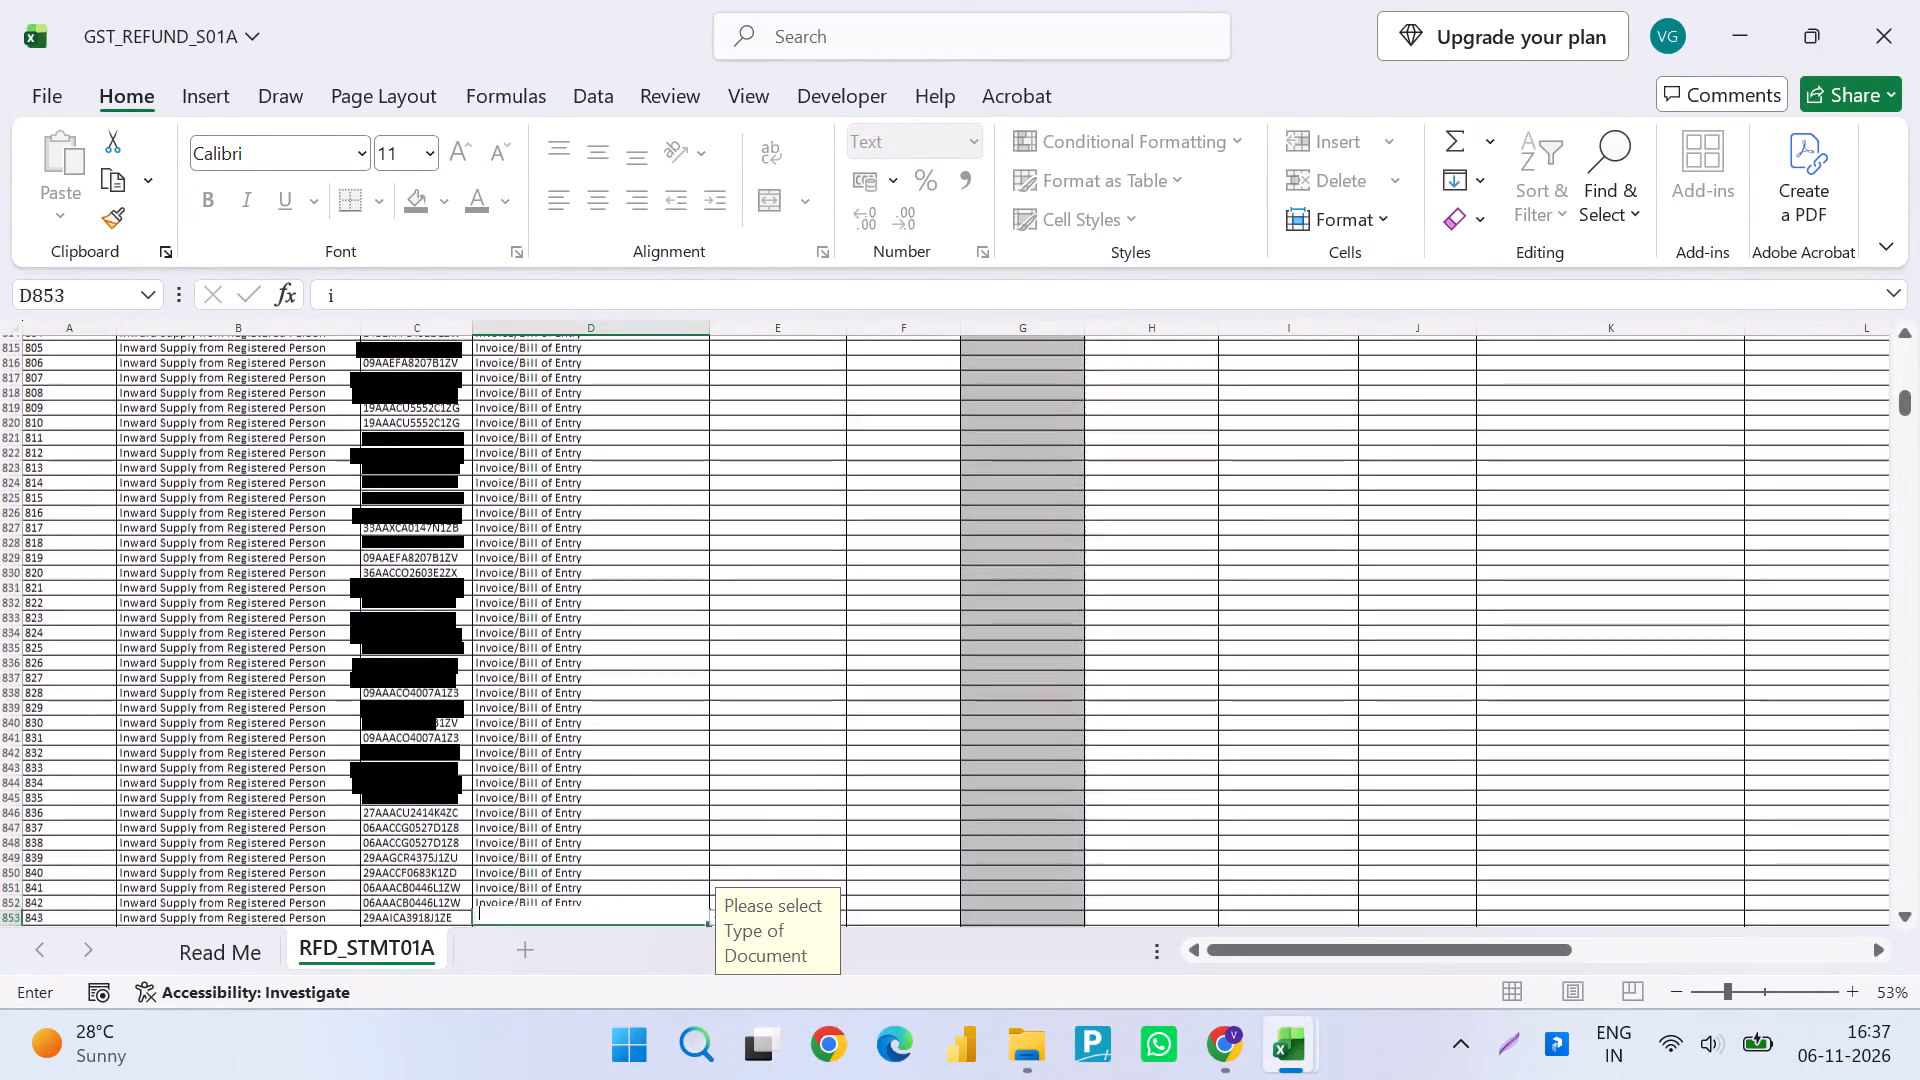
pyautogui.press('Return')
pyautogui.write('ii')
pyautogui.press('Return')
pyautogui.press('i')
pyautogui.press('Return')
pyautogui.press('i')
pyautogui.press('Return')
# Enter the document type Invoice/Bill of Entry in each cell from D855 through D861.
pyautogui.press('i')
pyautogui.press('Return')
pyautogui.press('i')
pyautogui.press('Return')
pyautogui.press('i')
pyautogui.press('Return')
pyautogui.press('i')
pyautogui.press('Return')
pyautogui.press('i')
pyautogui.press('Return')
pyautogui.press('i')
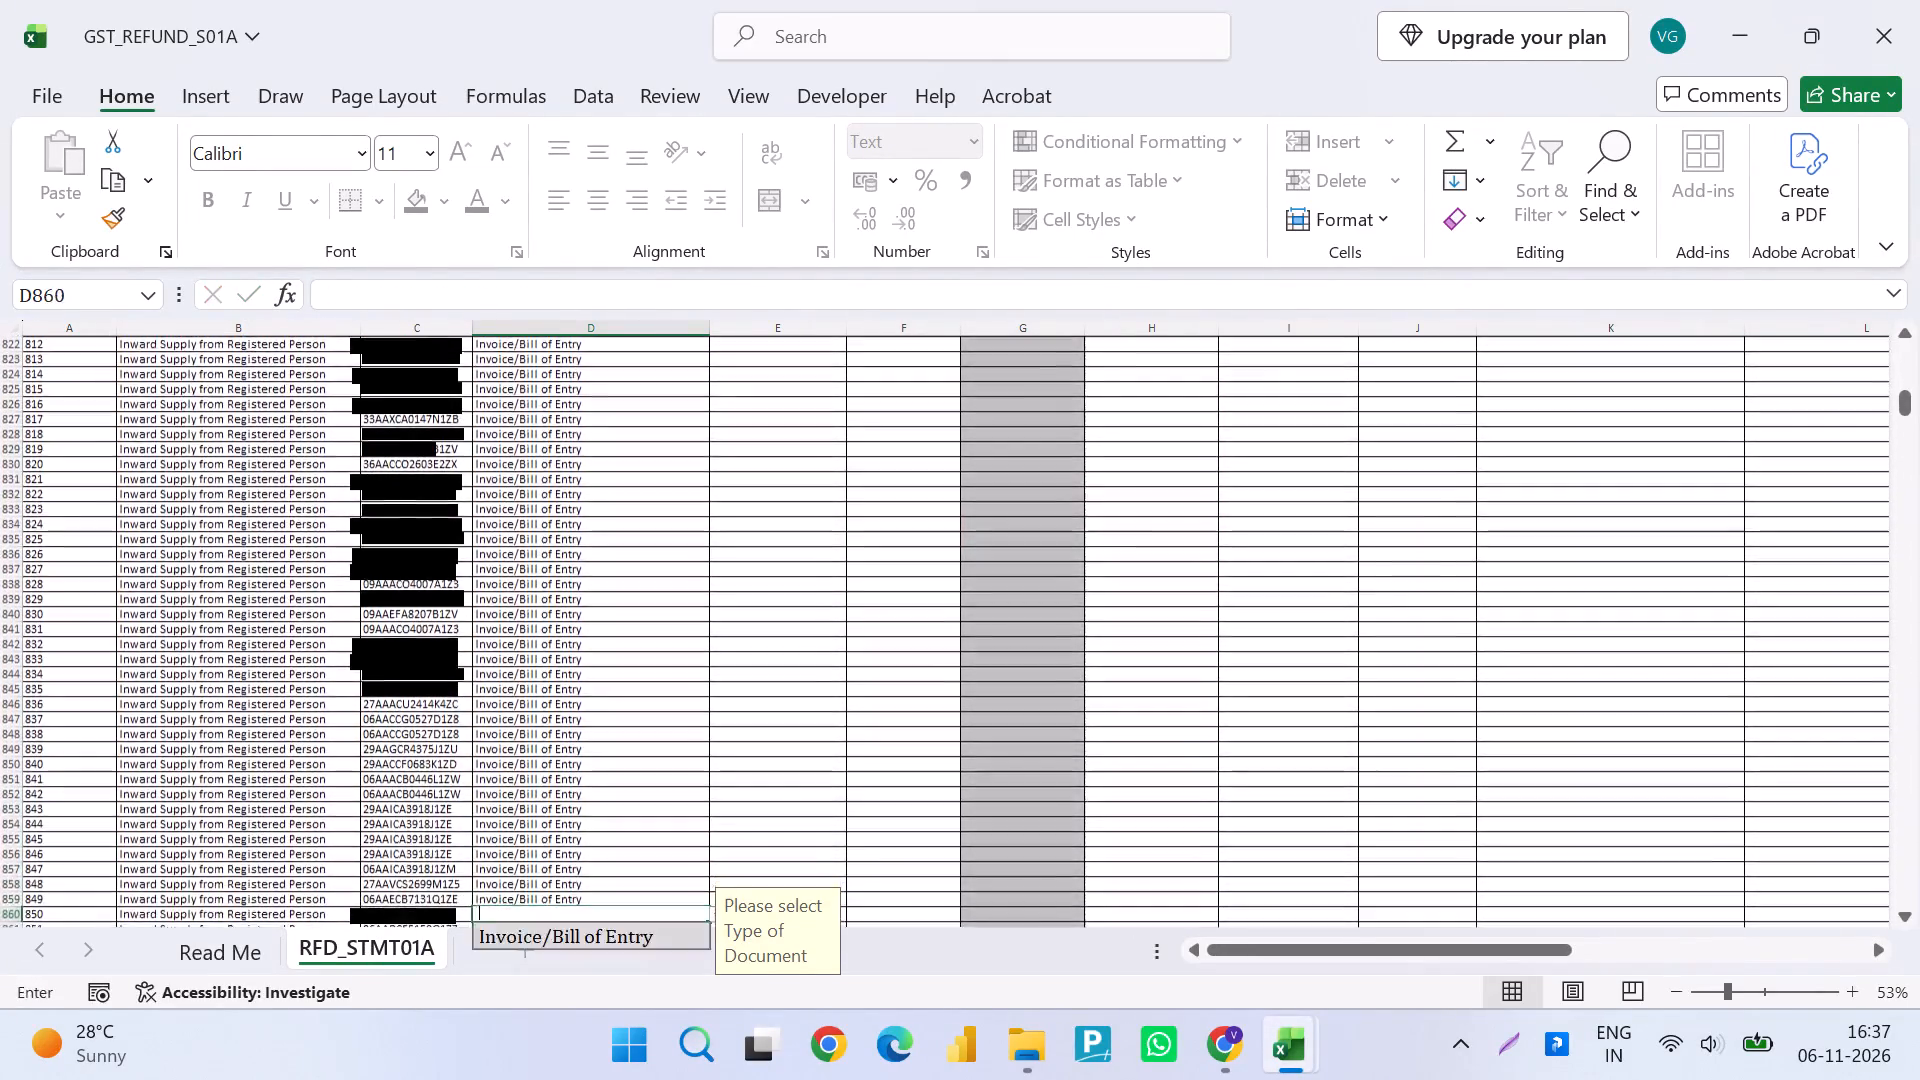
pyautogui.press('Return')
pyautogui.press('i')
pyautogui.press('Return')
# Enter the document type Invoice/Bill of Entry in each cell from D862 through D869.
pyautogui.press('i')
pyautogui.press('Return')
pyautogui.press('i')
pyautogui.press('Return')
pyautogui.press('i')
pyautogui.press('Return')
pyautogui.press('i')
pyautogui.press('Return')
pyautogui.press('i')
pyautogui.press('Return')
pyautogui.press('i')
pyautogui.press('Return')
pyautogui.press('i')
pyautogui.press('Return')
pyautogui.press('i')
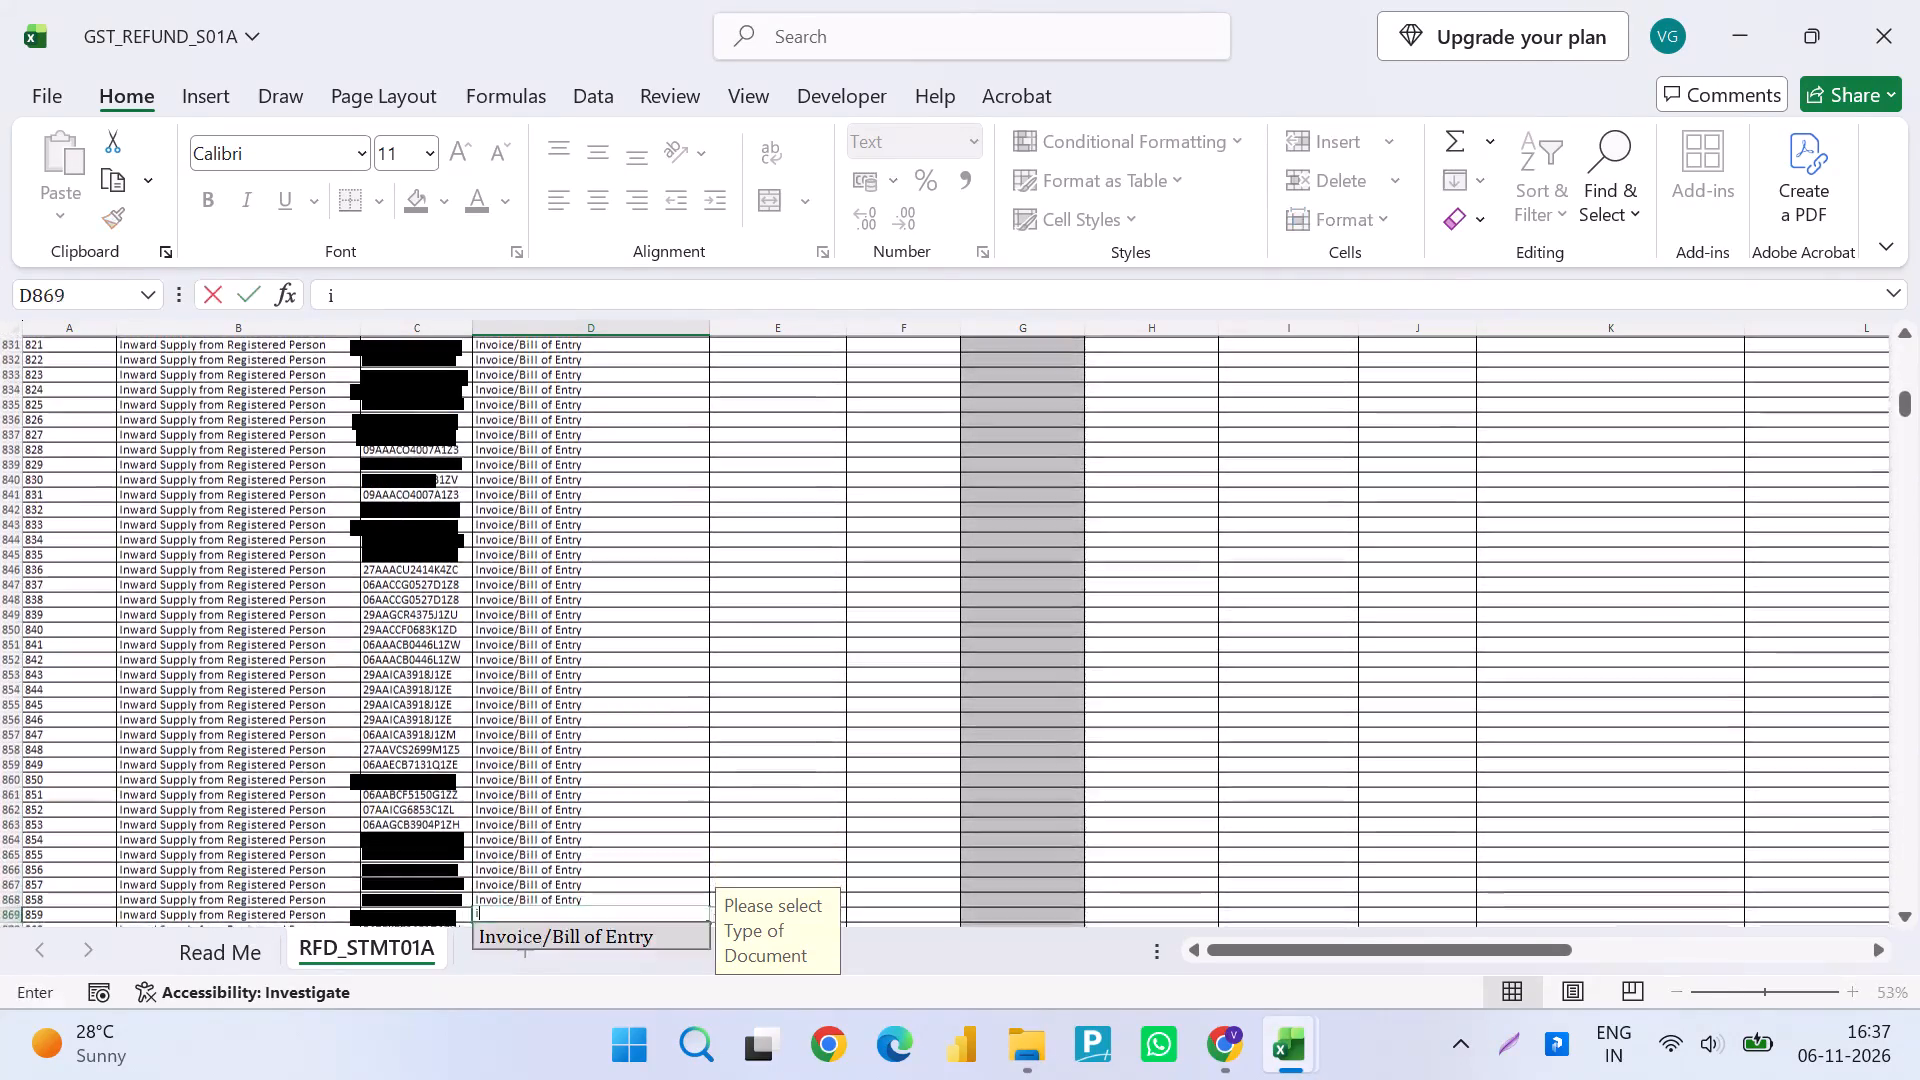
pyautogui.press('Return')
# Enter the document type Invoice/Bill of Entry in each cell from D870 through D877.
pyautogui.press('i')
pyautogui.press('Return')
pyautogui.press('i')
pyautogui.press('Return')
pyautogui.press('i')
pyautogui.press('Return')
pyautogui.press('i')
pyautogui.press('Return')
pyautogui.press('i')
pyautogui.press('Return')
pyautogui.press('i')
pyautogui.press('Return')
pyautogui.press('i')
pyautogui.press('Return')
pyautogui.press('i')
pyautogui.press('Return')
# Enter the document type Invoice/Bill of Entry in each cell from D878 through D885.
pyautogui.press('i')
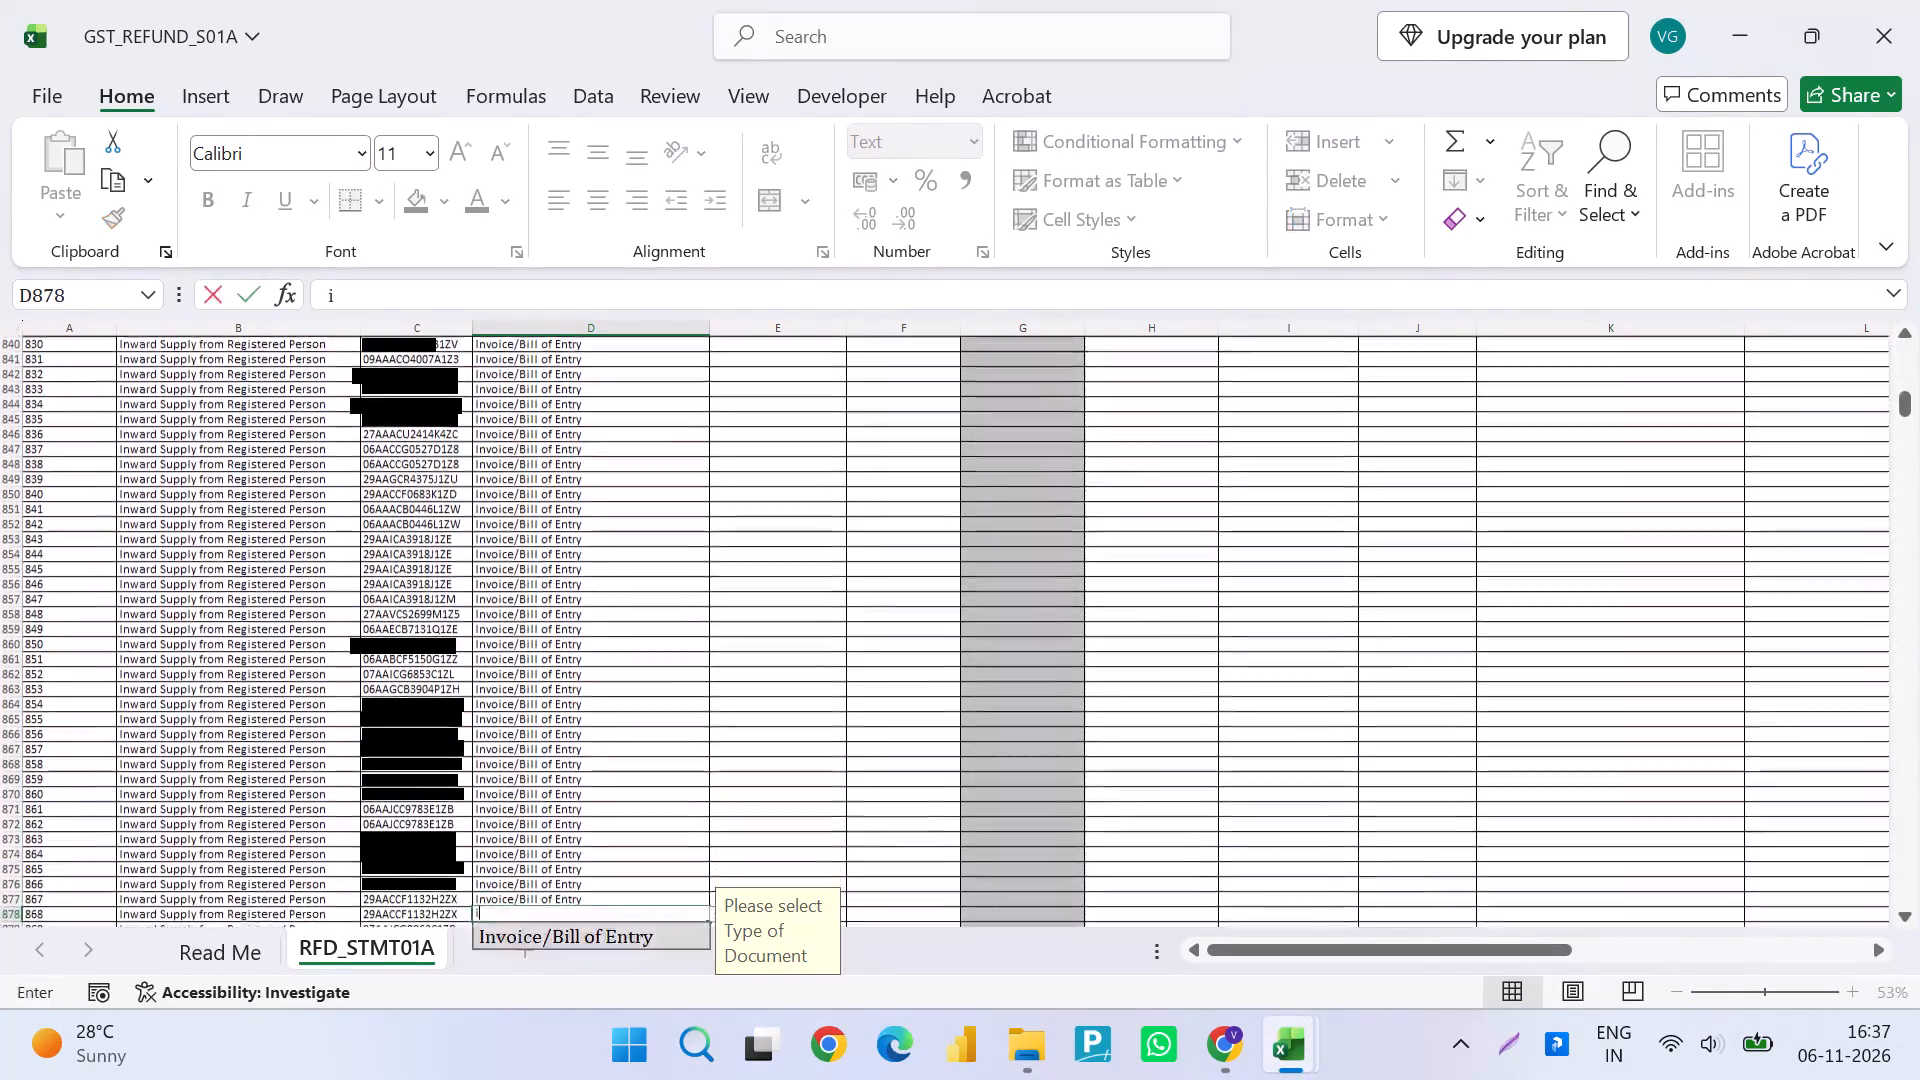
pyautogui.press('Return')
pyautogui.press('i')
pyautogui.press('Return')
pyautogui.press('i')
pyautogui.press('Return')
pyautogui.press('i')
pyautogui.press('Return')
pyautogui.press('i')
pyautogui.press('Return')
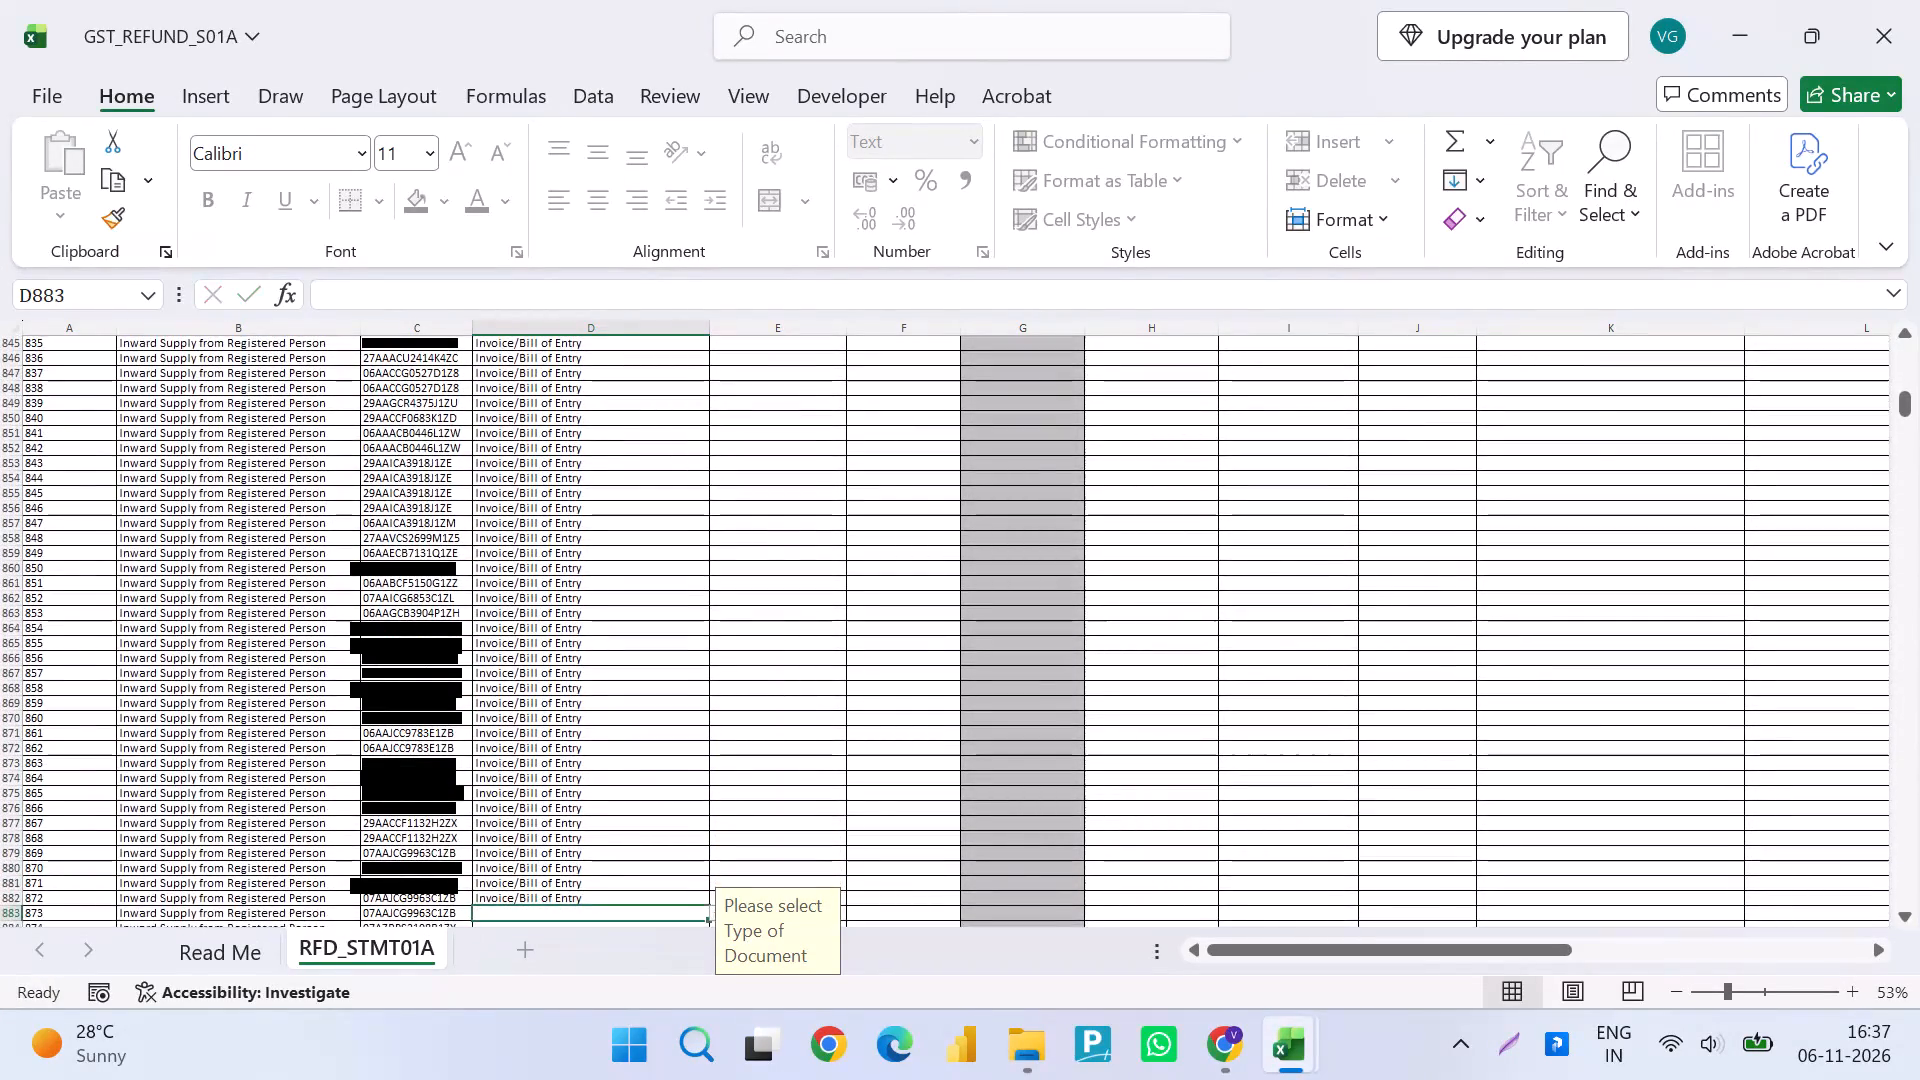
pyautogui.press('i')
pyautogui.press('Return')
pyautogui.press('i')
pyautogui.press('Return')
pyautogui.press('i')
pyautogui.press('Return')
# Enter the document type Invoice/Bill of Entry in each cell from D886 through D894.
pyautogui.press('i')
pyautogui.press('Return')
pyautogui.press('i')
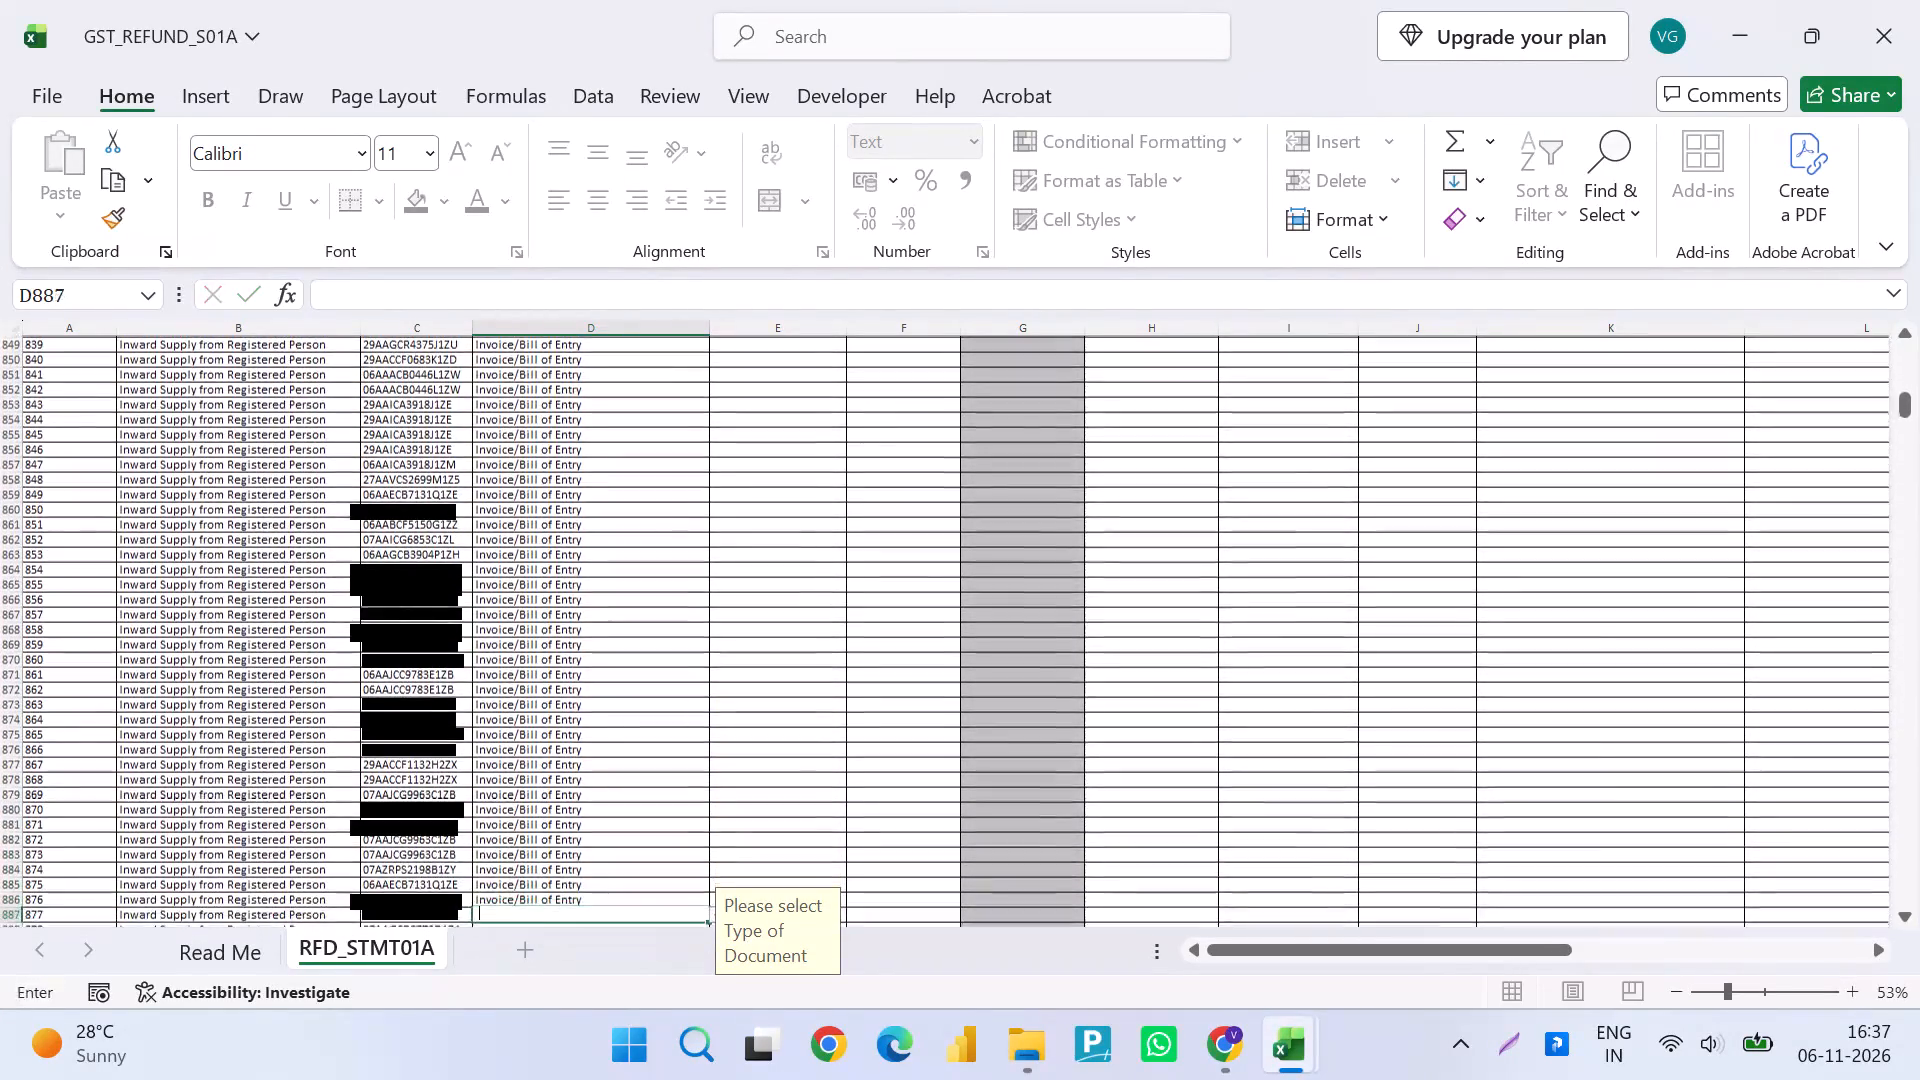
pyautogui.press('Return')
pyautogui.press('i')
pyautogui.press('Return')
pyautogui.press('i')
pyautogui.press('Return')
pyautogui.press('i')
pyautogui.press('Return')
pyautogui.press('i')
pyautogui.press('Return')
pyautogui.press('i')
pyautogui.press('Return')
pyautogui.press('i')
pyautogui.press('Return')
pyautogui.press('i')
pyautogui.press('Return')
# Enter the document type Invoice/Bill of Entry in each cell from D895 through D899.
pyautogui.write('ii')
pyautogui.press('Return')
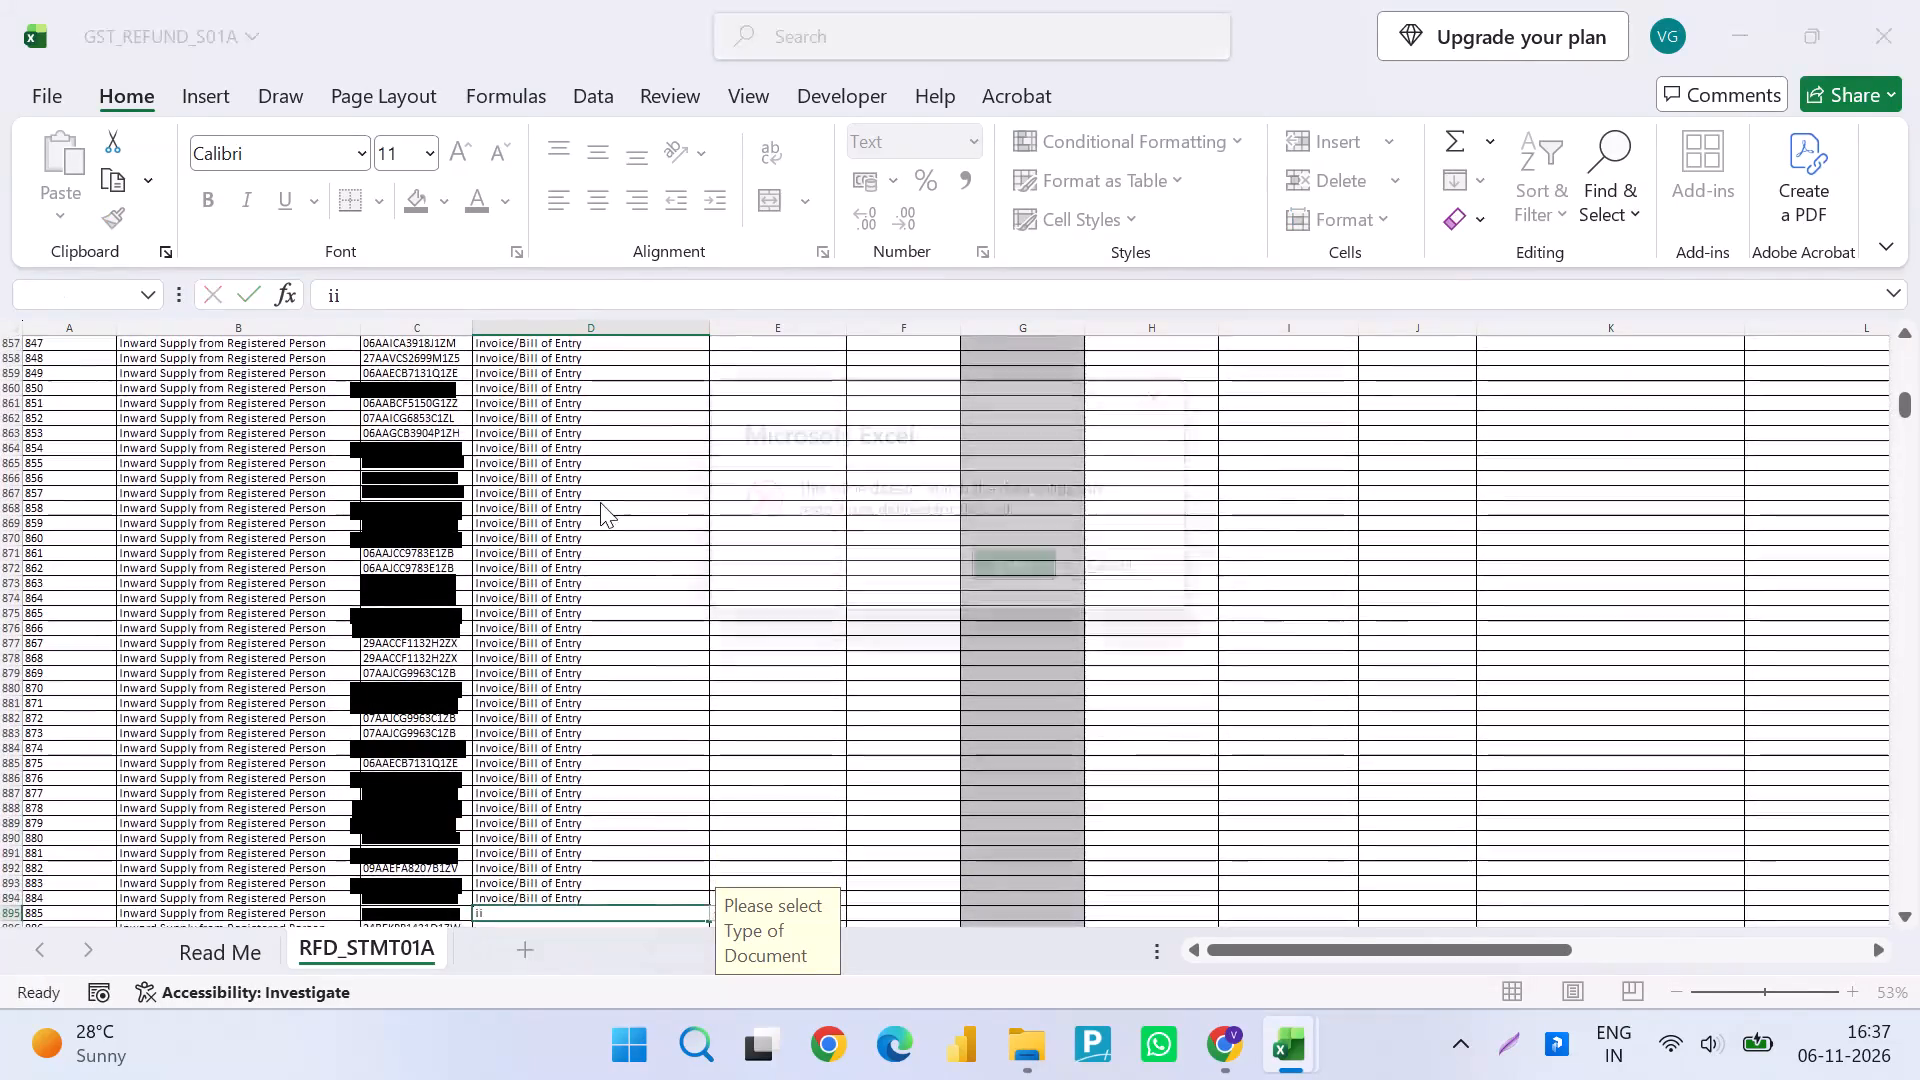
pyautogui.press('i')
pyautogui.press('Return')
pyautogui.press('i')
pyautogui.press('Return')
pyautogui.press('i')
pyautogui.press('Return')
pyautogui.press('i')
pyautogui.press('Return')
pyautogui.press('i')
pyautogui.press('Return')
pyautogui.press('i')
pyautogui.press('Return')
# Enter the document type Invoice/Bill of Entry in each cell from D900 through D905.
pyautogui.press('i')
pyautogui.press('Return')
pyautogui.press('i')
pyautogui.press('Return')
pyautogui.press('i')
pyautogui.press('Return')
pyautogui.press('i')
pyautogui.press('Return')
pyautogui.press('i')
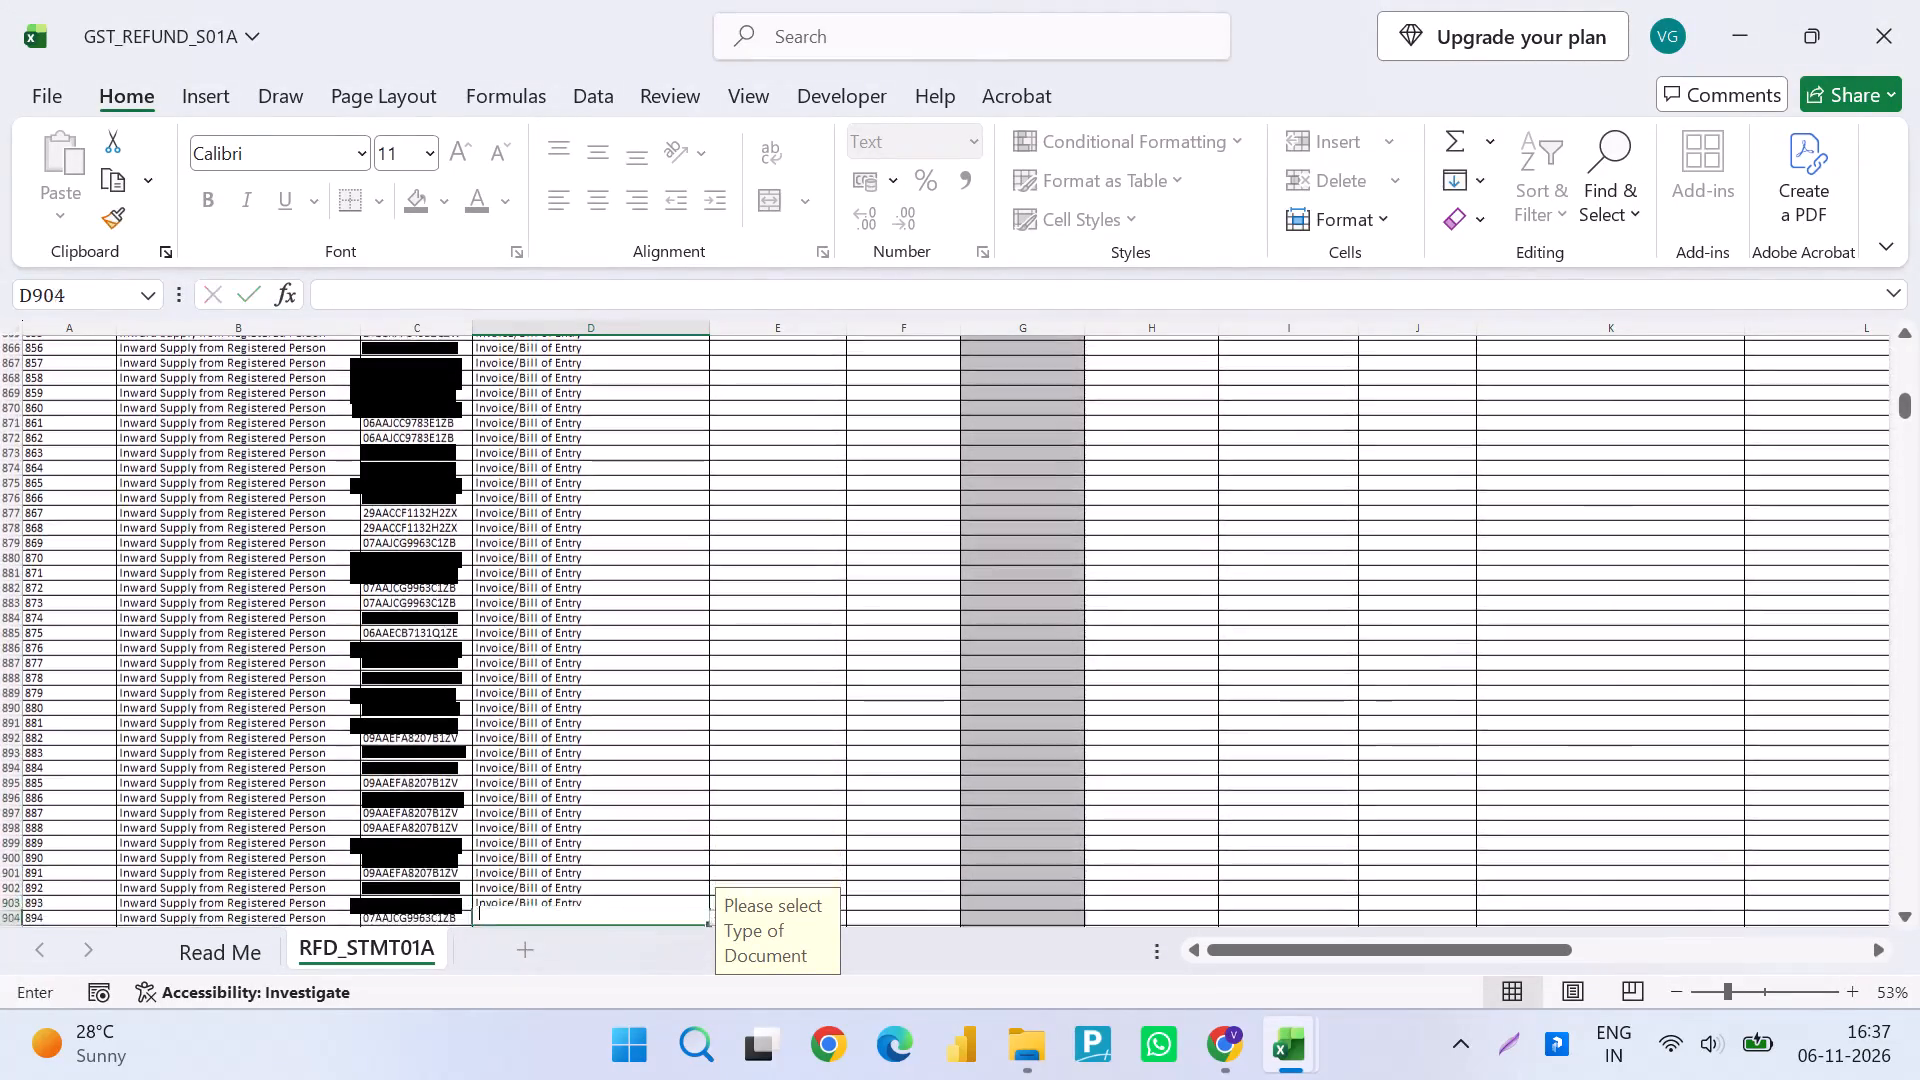
pyautogui.press('Return')
pyautogui.press('i')
pyautogui.press('Return')
# Enter the document type Invoice/Bill of Entry in each cell from D906 through D910.
pyautogui.write('ii')
pyautogui.press('Return')
pyautogui.press('i')
pyautogui.press('Return')
pyautogui.press('i')
pyautogui.press('Return')
pyautogui.press('i')
pyautogui.press('Return')
pyautogui.press('i')
pyautogui.press('Return')
pyautogui.press('i')
pyautogui.press('Return')
pyautogui.press('i')
pyautogui.press('Return')
# Enter the document type Invoice/Bill of Entry in each cell from D911 through D914.
pyautogui.press('i')
pyautogui.press('Return')
pyautogui.press('i')
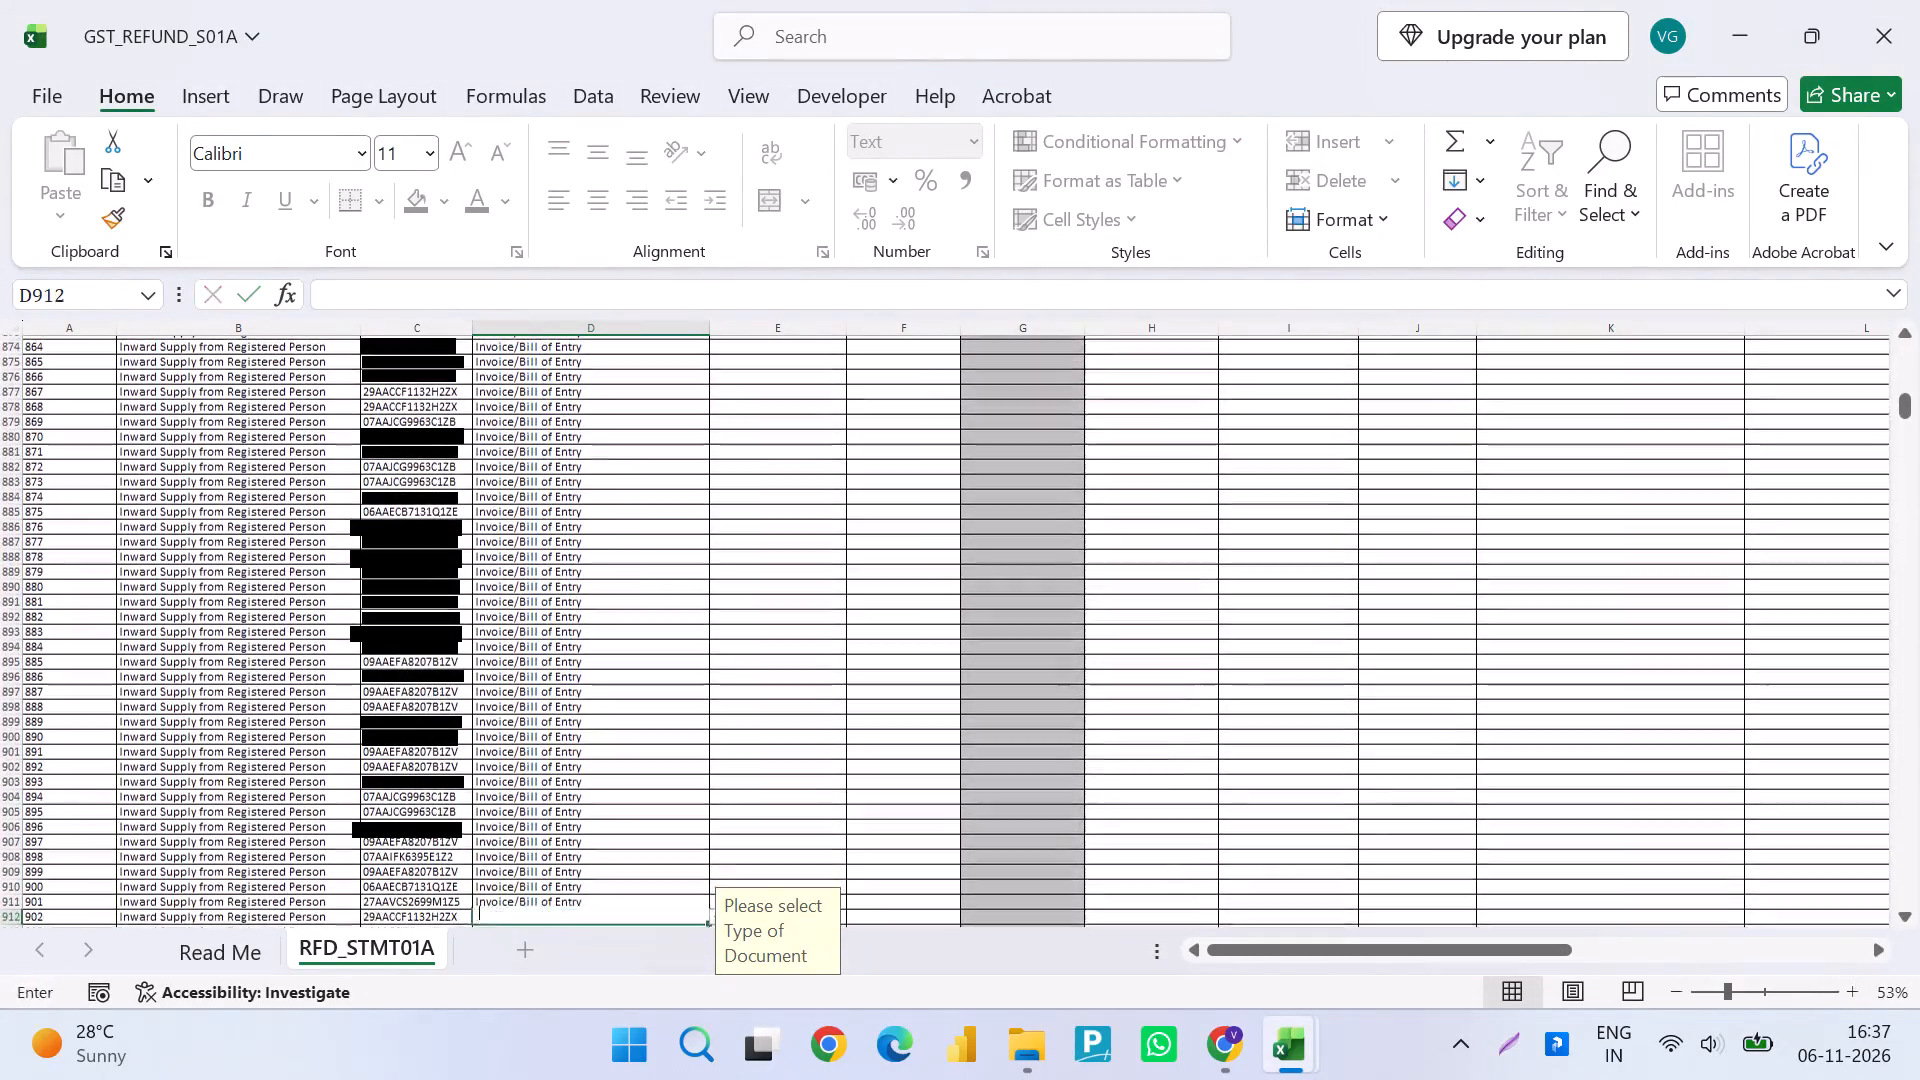
pyautogui.press('Return')
pyautogui.press('i')
pyautogui.press('Return')
pyautogui.write('ii')
pyautogui.press('Return')
pyautogui.press('i')
pyautogui.press('Return')
pyautogui.press('i')
pyautogui.press('Return')
# Enter the document type Invoice/Bill of Entry in each cell from D915 through D917.
pyautogui.press('i')
pyautogui.press('Return')
pyautogui.write('ii')
pyautogui.press('Return')
pyautogui.press('i')
pyautogui.press('Return')
pyautogui.press('i')
pyautogui.press('Return')
pyautogui.write('ii')
pyautogui.press('Return')
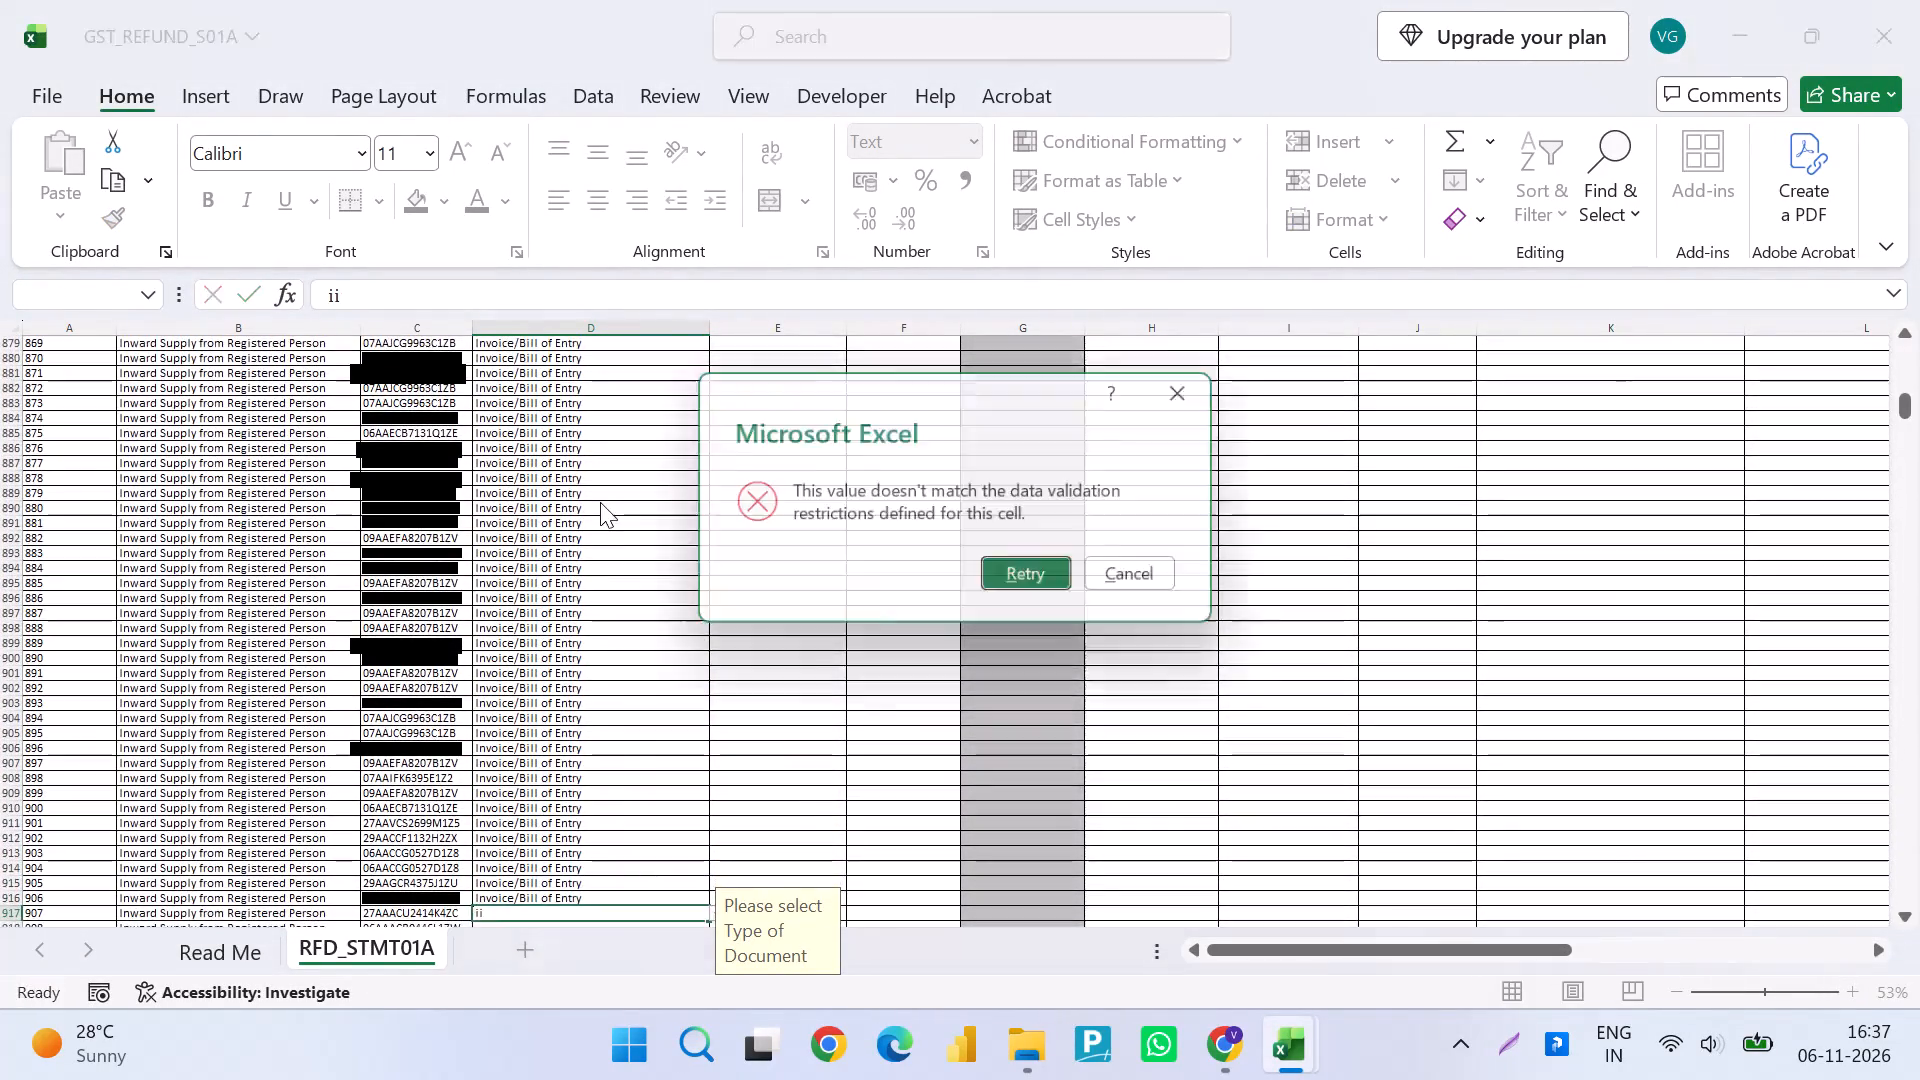
pyautogui.press('i')
pyautogui.press('Return')
pyautogui.press('i')
pyautogui.press('Return')
# Enter the document type Invoice/Bill of Entry in cells D918 and D919.
pyautogui.write('ii')
pyautogui.press('Return')
pyautogui.press('i')
pyautogui.press('Return')
pyautogui.press('i')
pyautogui.press('Return')
pyautogui.press('i')
pyautogui.press('Return')
# Enter the document type Invoice/Bill of Entry in each cell from D920 through D922.
pyautogui.write('ii')
pyautogui.press('Return')
pyautogui.press('i')
pyautogui.press('Return')
pyautogui.press('i')
pyautogui.press('Return')
pyautogui.press('i')
pyautogui.press('Return')
pyautogui.press('i')
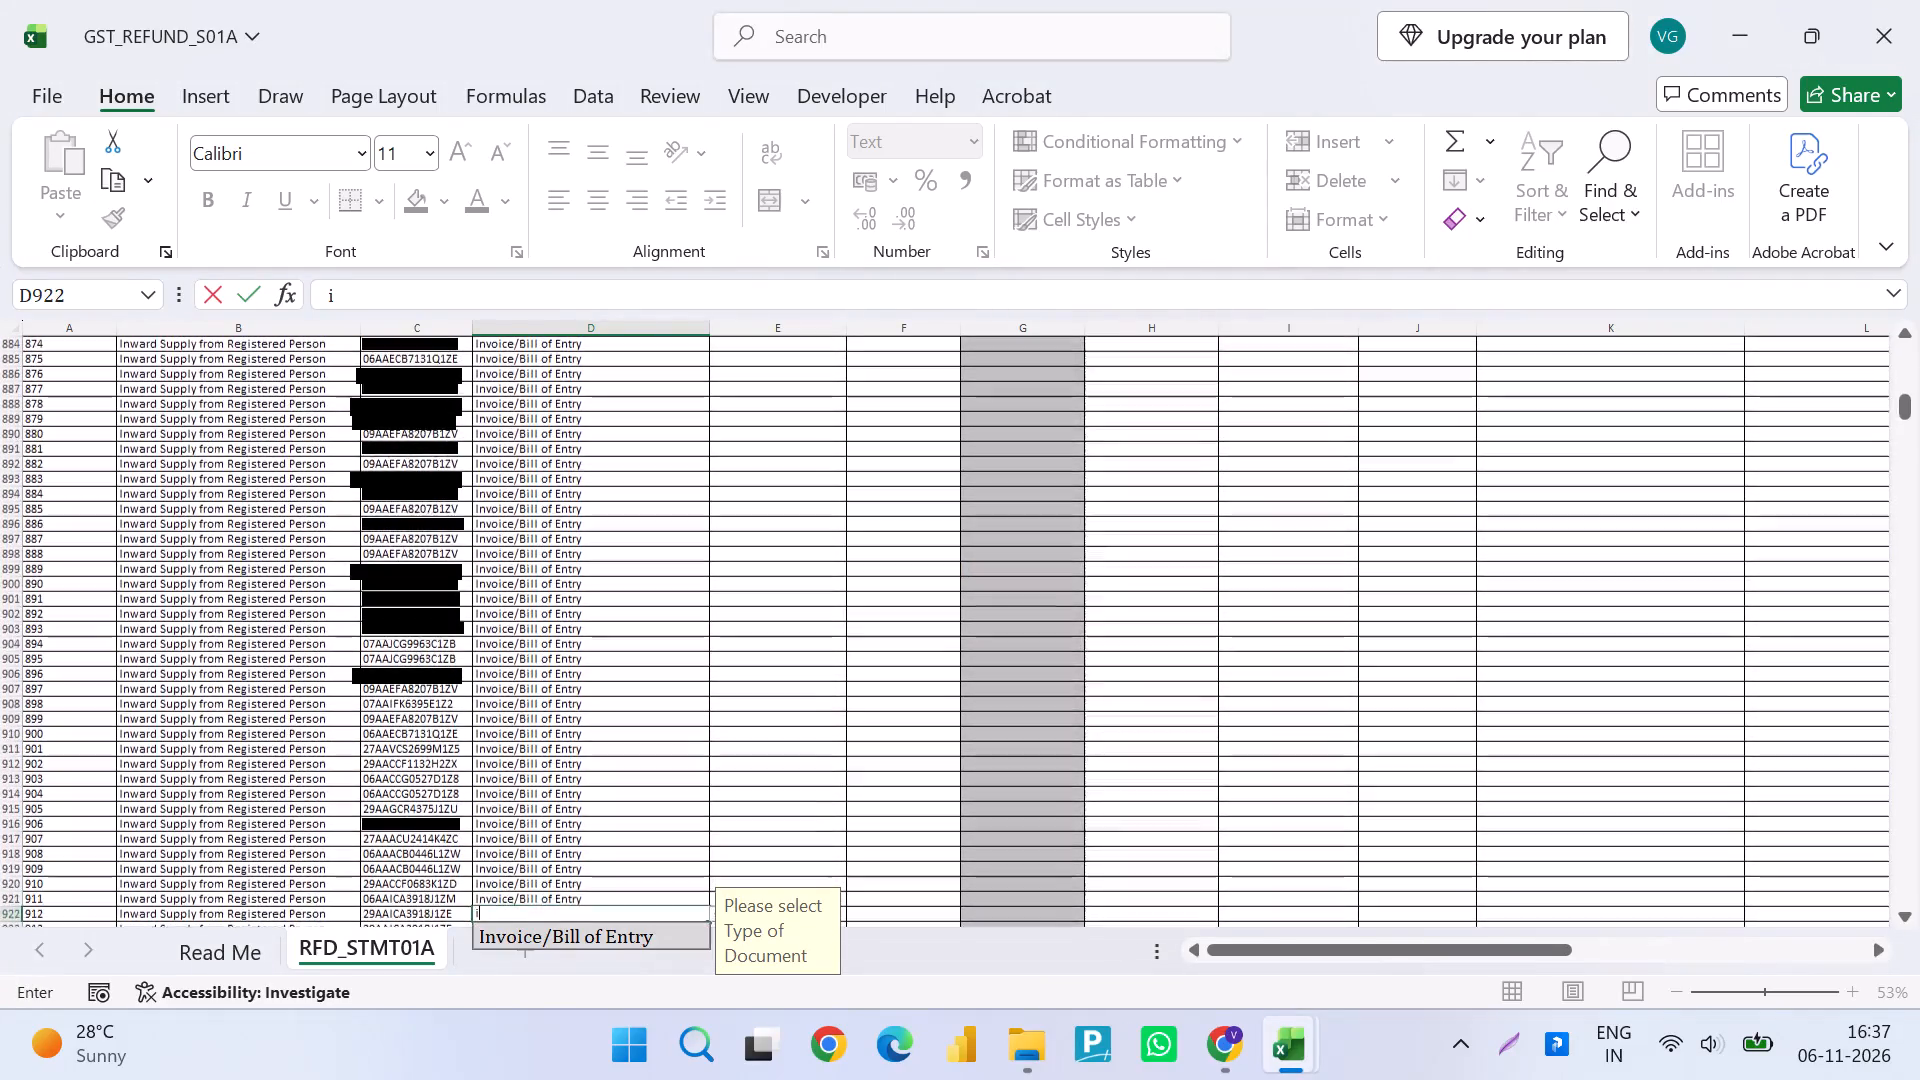
pyautogui.press('Return')
# Select the remaining empty document type cells D923 through D1059 and enter Invoice/Bill of Entry in each cell from D923 through D926.
pyautogui.press('Left')
pyautogui.hotkey('ctrl', 'Down')
pyautogui.press('Right')
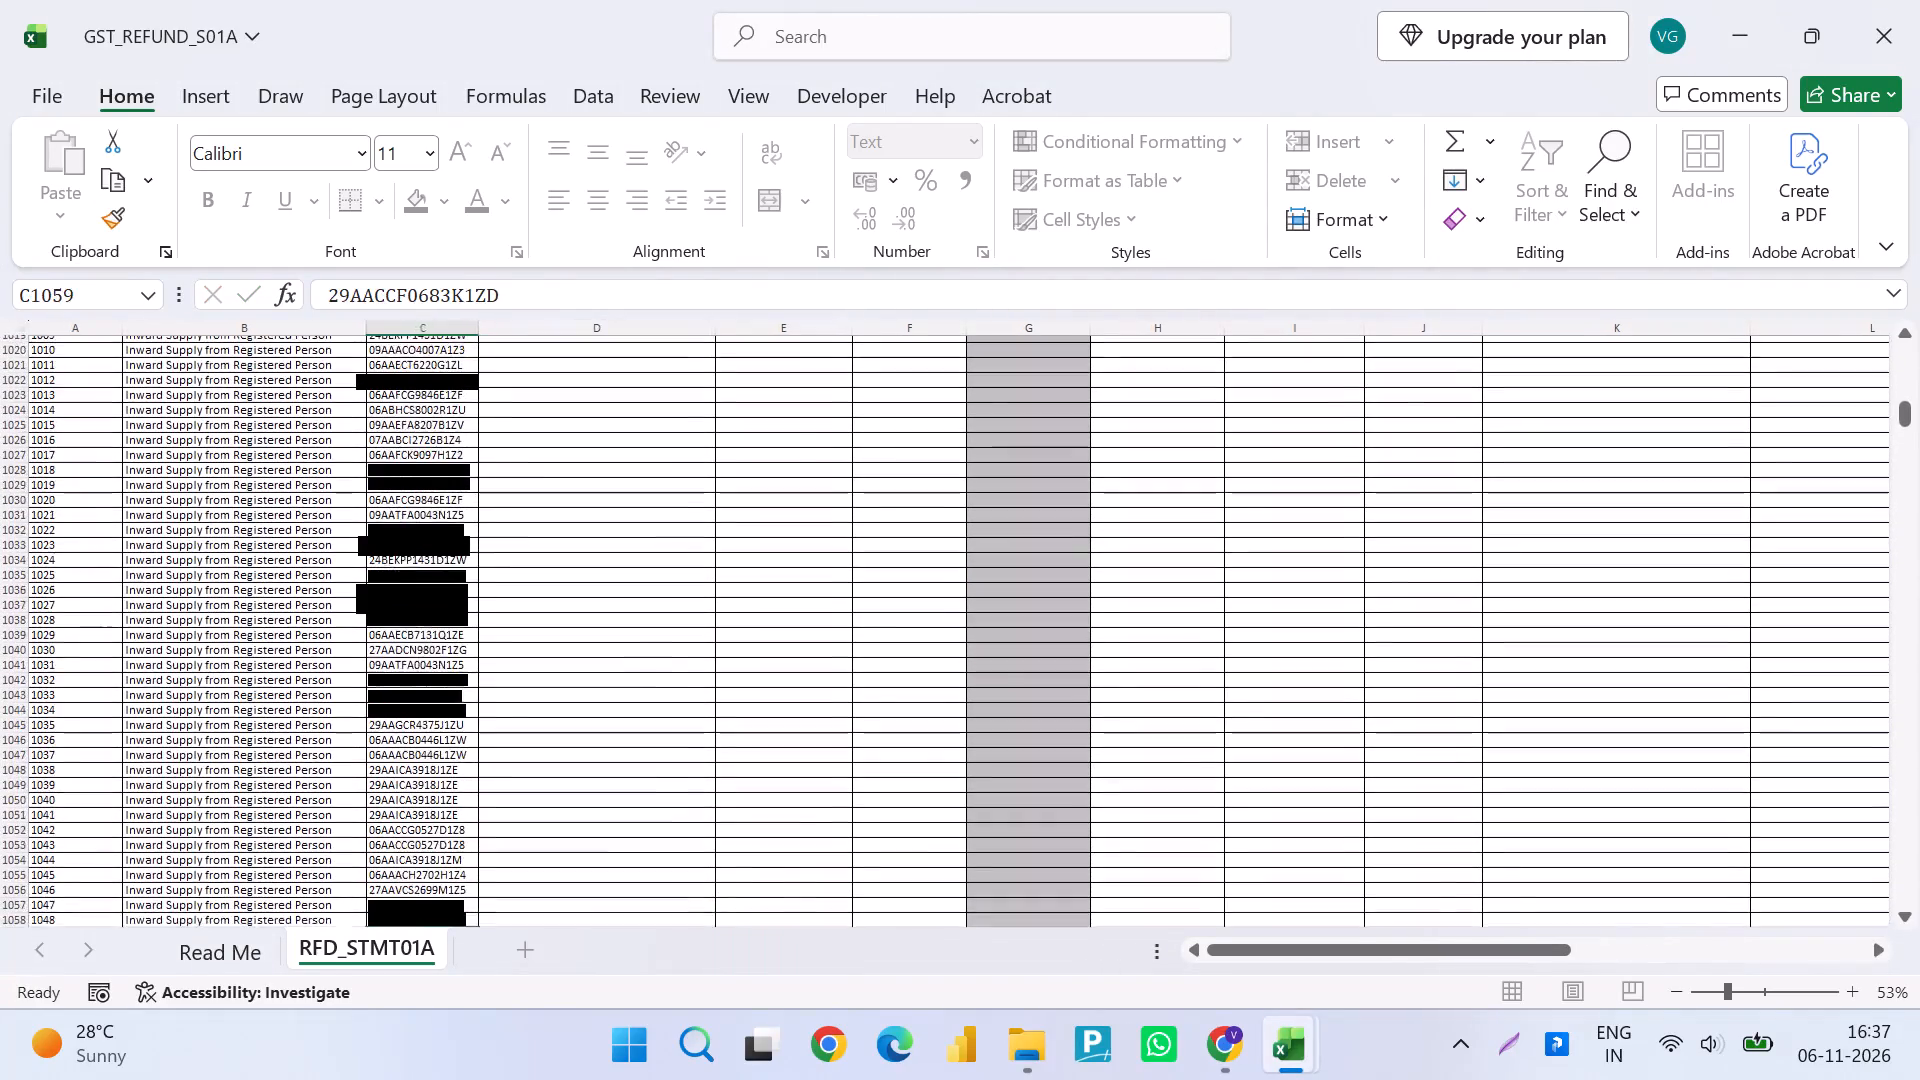
pyautogui.hotkey('ctrl', 'shift', 'Up')
pyautogui.hotkey('shift', 'Down')
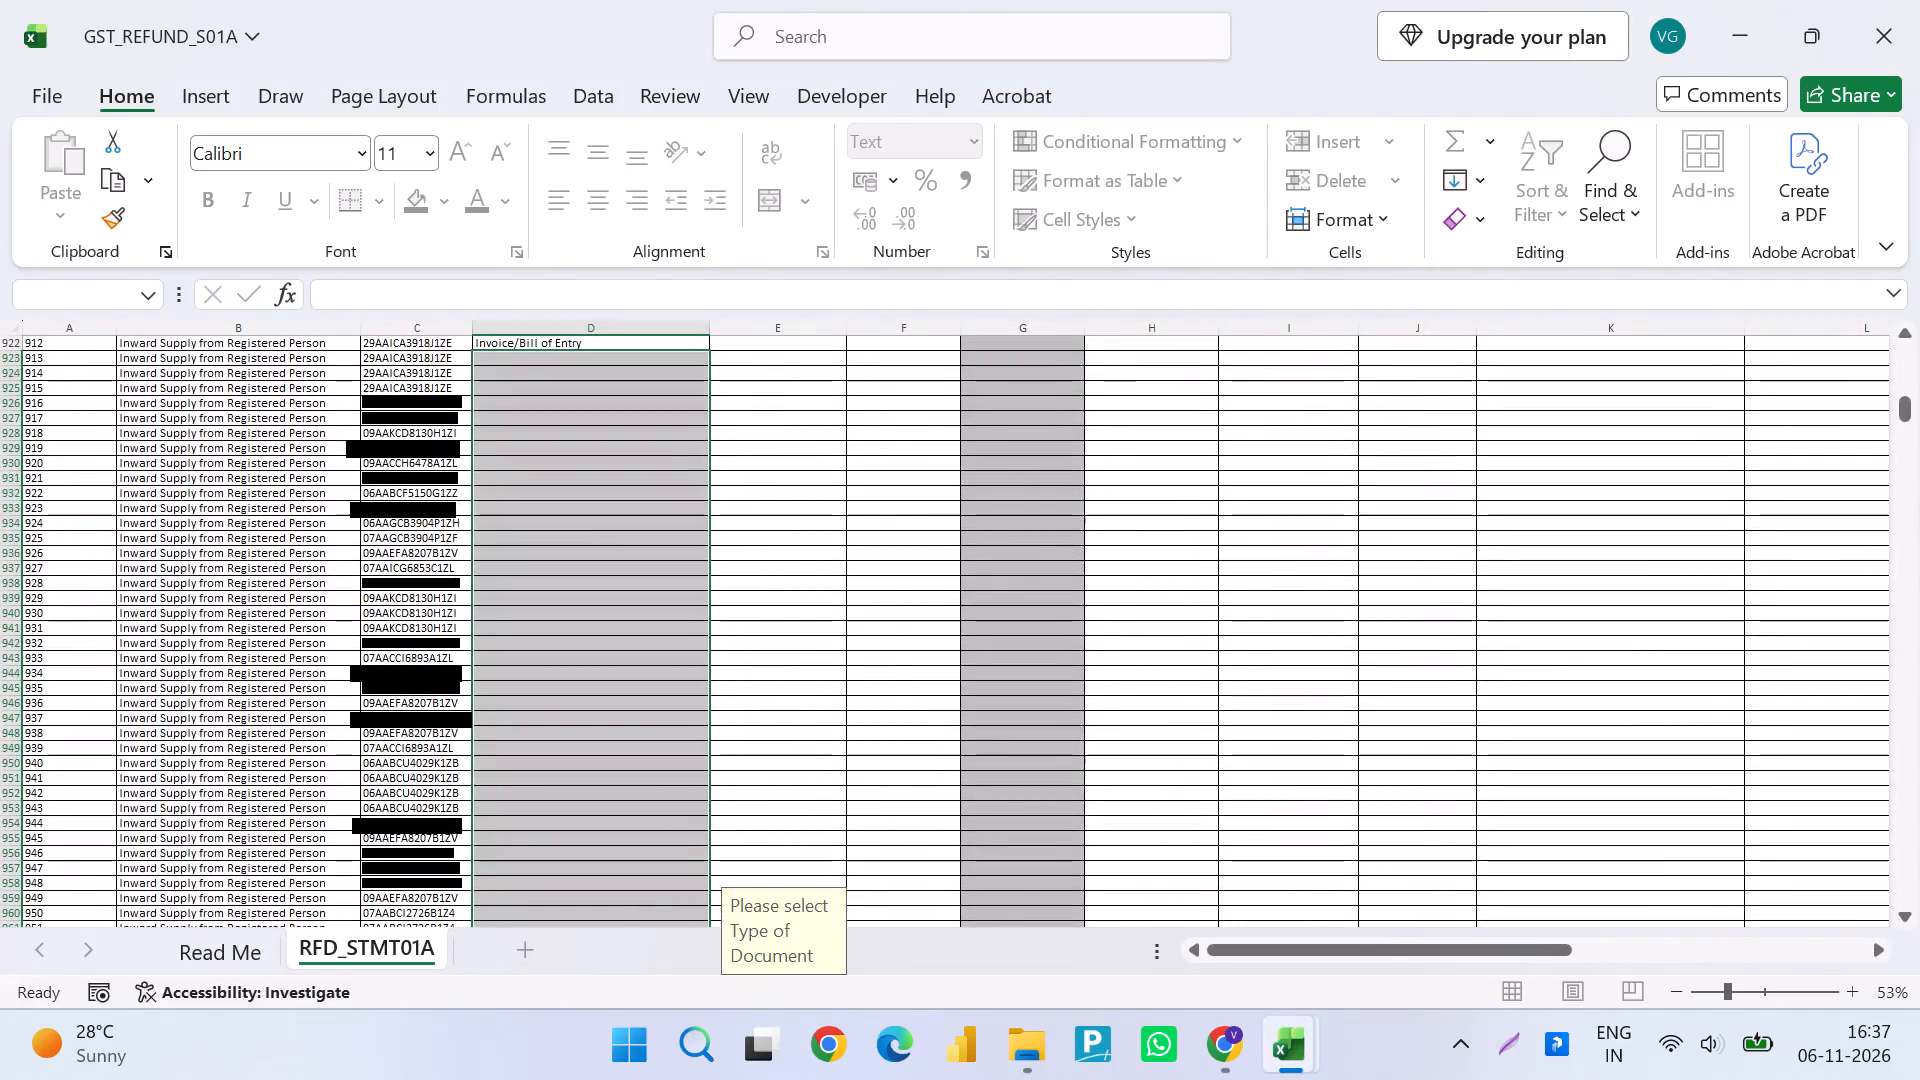
pyautogui.press('Tab')
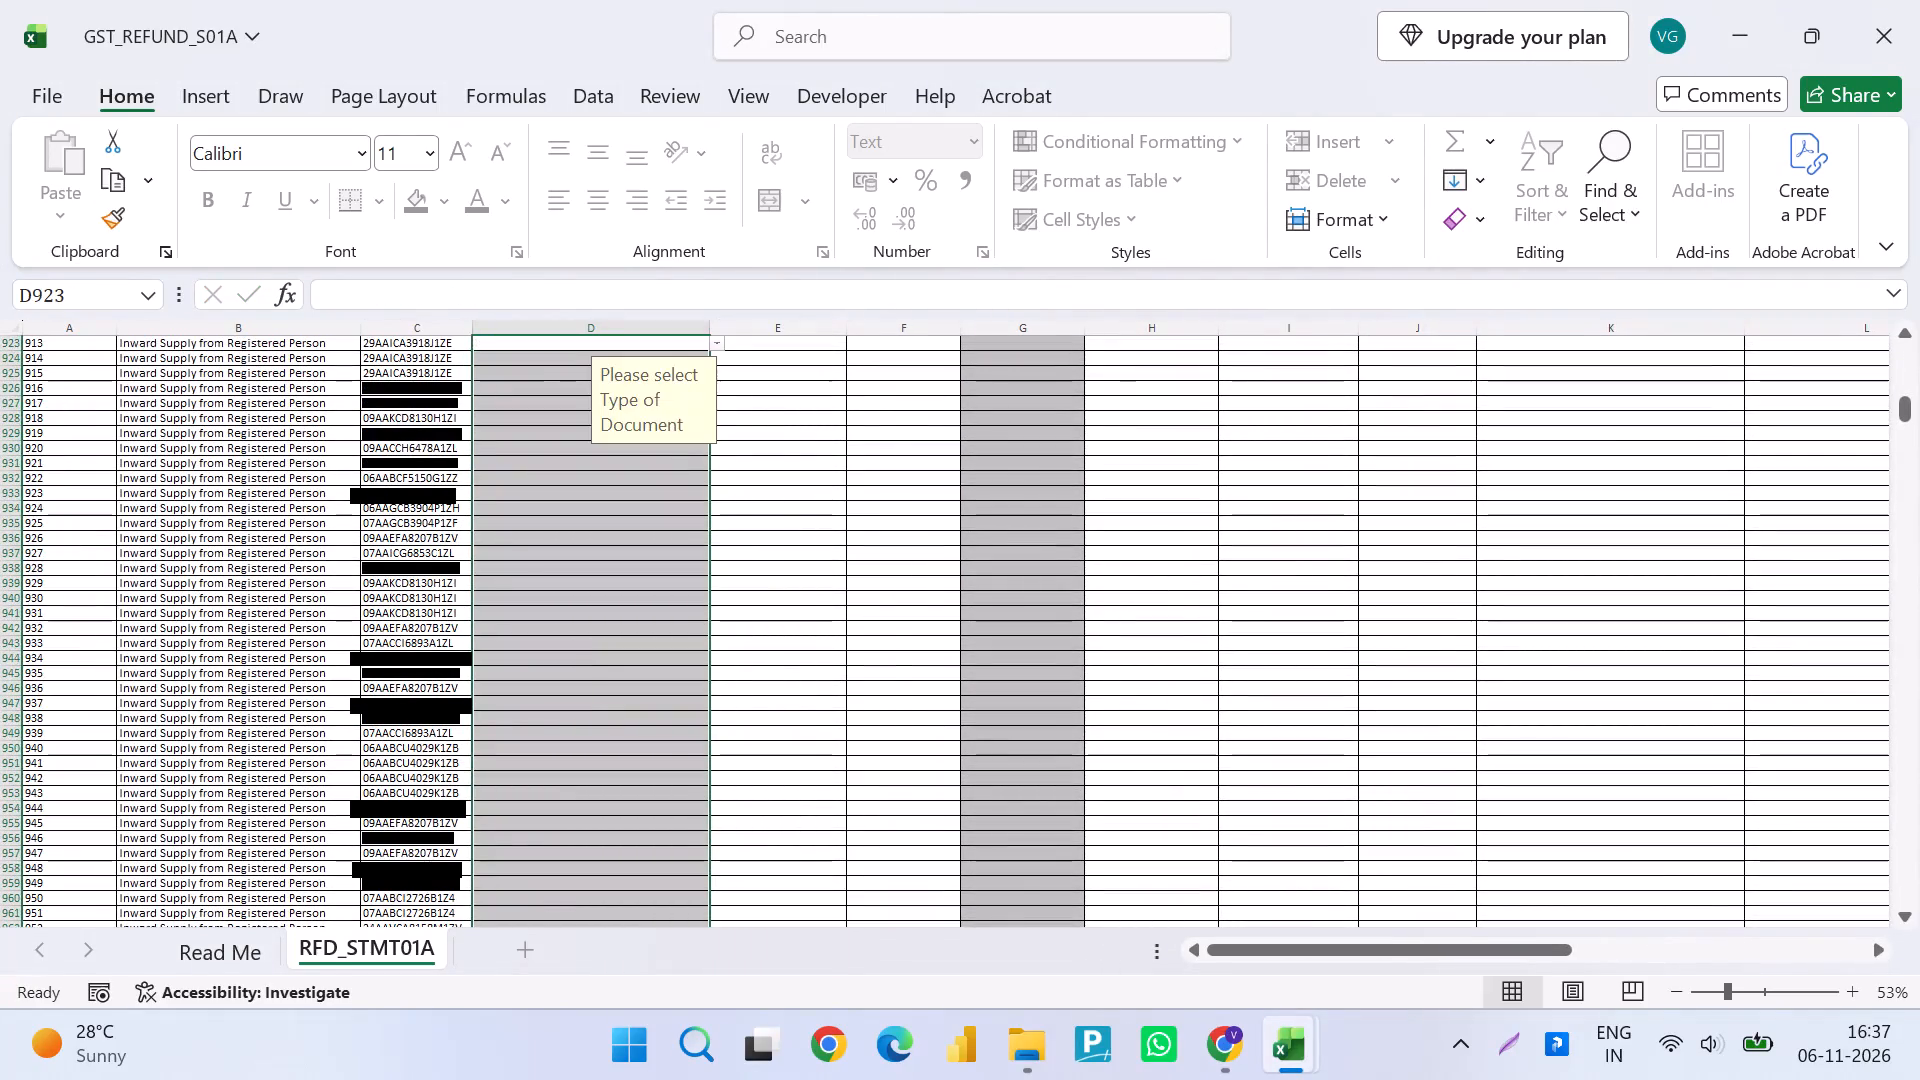
pyautogui.press('i')
pyautogui.press('Return')
pyautogui.press('i')
pyautogui.press('Return')
pyautogui.press('i')
pyautogui.press('Return')
pyautogui.press('i')
pyautogui.press('Return')
# Enter the document type Invoice/Bill of Entry in each cell from D927 through D933 of the selected range.
pyautogui.press('i')
pyautogui.press('Return')
pyautogui.press('i')
pyautogui.press('Return')
pyautogui.press('i')
pyautogui.press('Return')
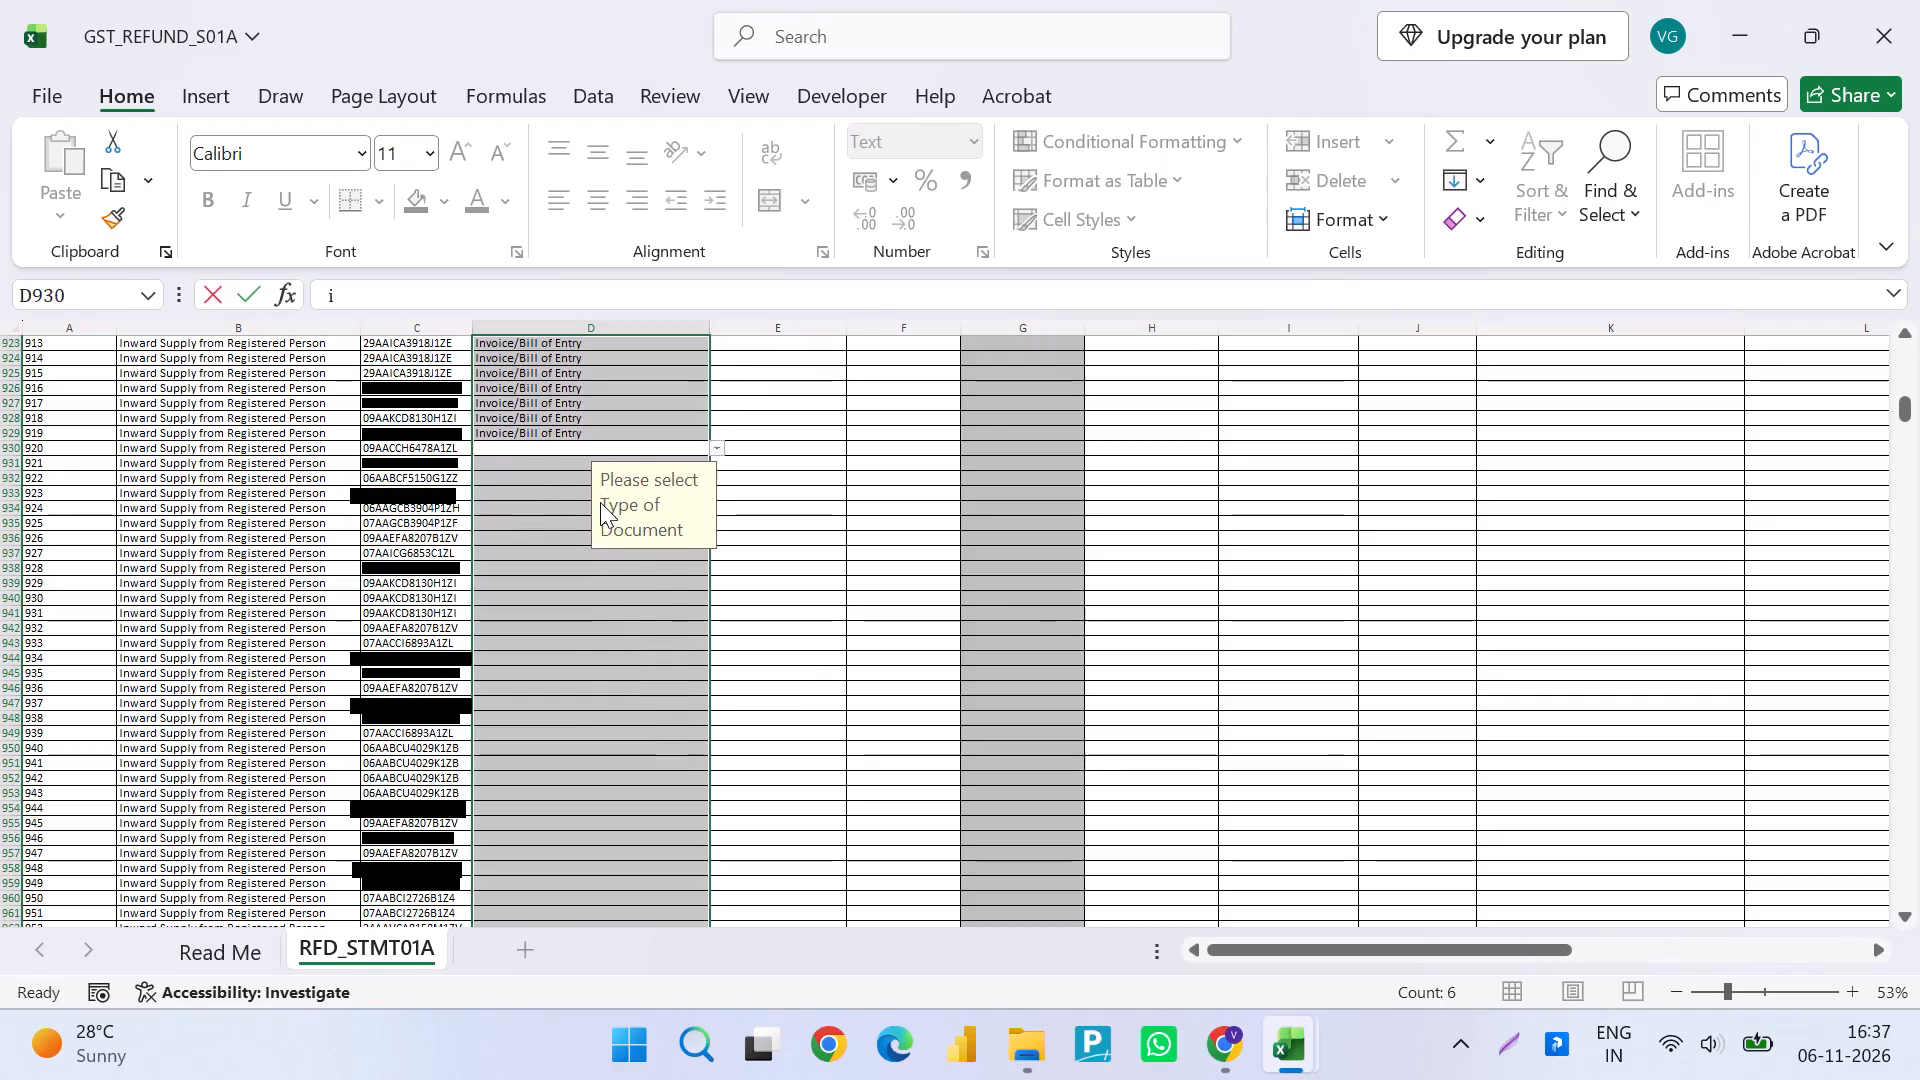
pyautogui.press('i')
pyautogui.press('Return')
pyautogui.press('i')
pyautogui.press('Return')
pyautogui.press('i')
pyautogui.press('Return')
pyautogui.press('i')
pyautogui.press('Return')
# Enter the document type Invoice/Bill of Entry in each cell from D934 through D940 of the selected range.
pyautogui.press('i')
pyautogui.press('Return')
pyautogui.press('i')
pyautogui.press('Return')
pyautogui.press('i')
pyautogui.press('Return')
pyautogui.press('i')
pyautogui.press('Return')
pyautogui.press('i')
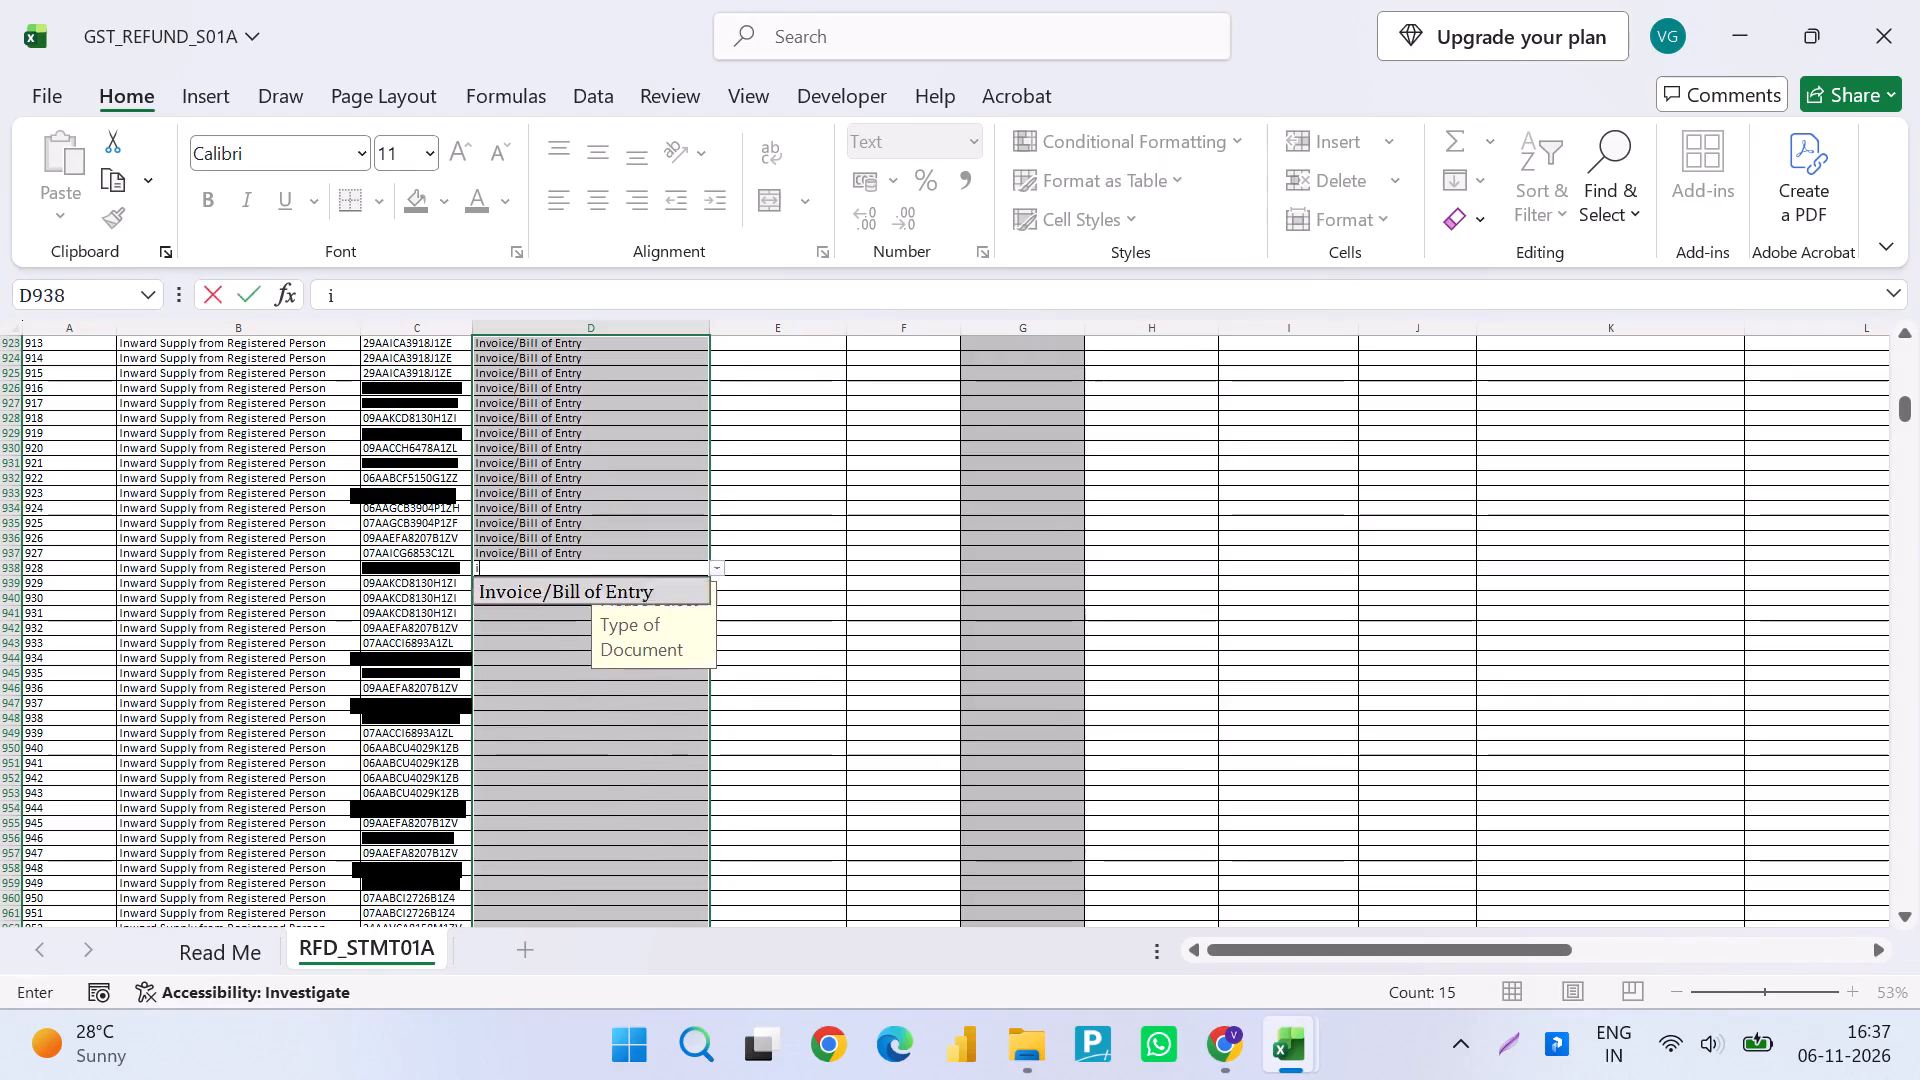
pyautogui.press('Return')
pyautogui.press('i')
pyautogui.press('Return')
pyautogui.press('i')
pyautogui.press('Return')
# Enter the document type Invoice/Bill of Entry in each cell from D941 through D947 of the selected range.
pyautogui.press('i')
pyautogui.press('Return')
pyautogui.press('i')
pyautogui.press('Return')
pyautogui.press('i')
pyautogui.press('Return')
pyautogui.press('i')
pyautogui.press('Return')
pyautogui.press('i')
pyautogui.press('Return')
pyautogui.press('i')
pyautogui.press('Return')
pyautogui.press('i')
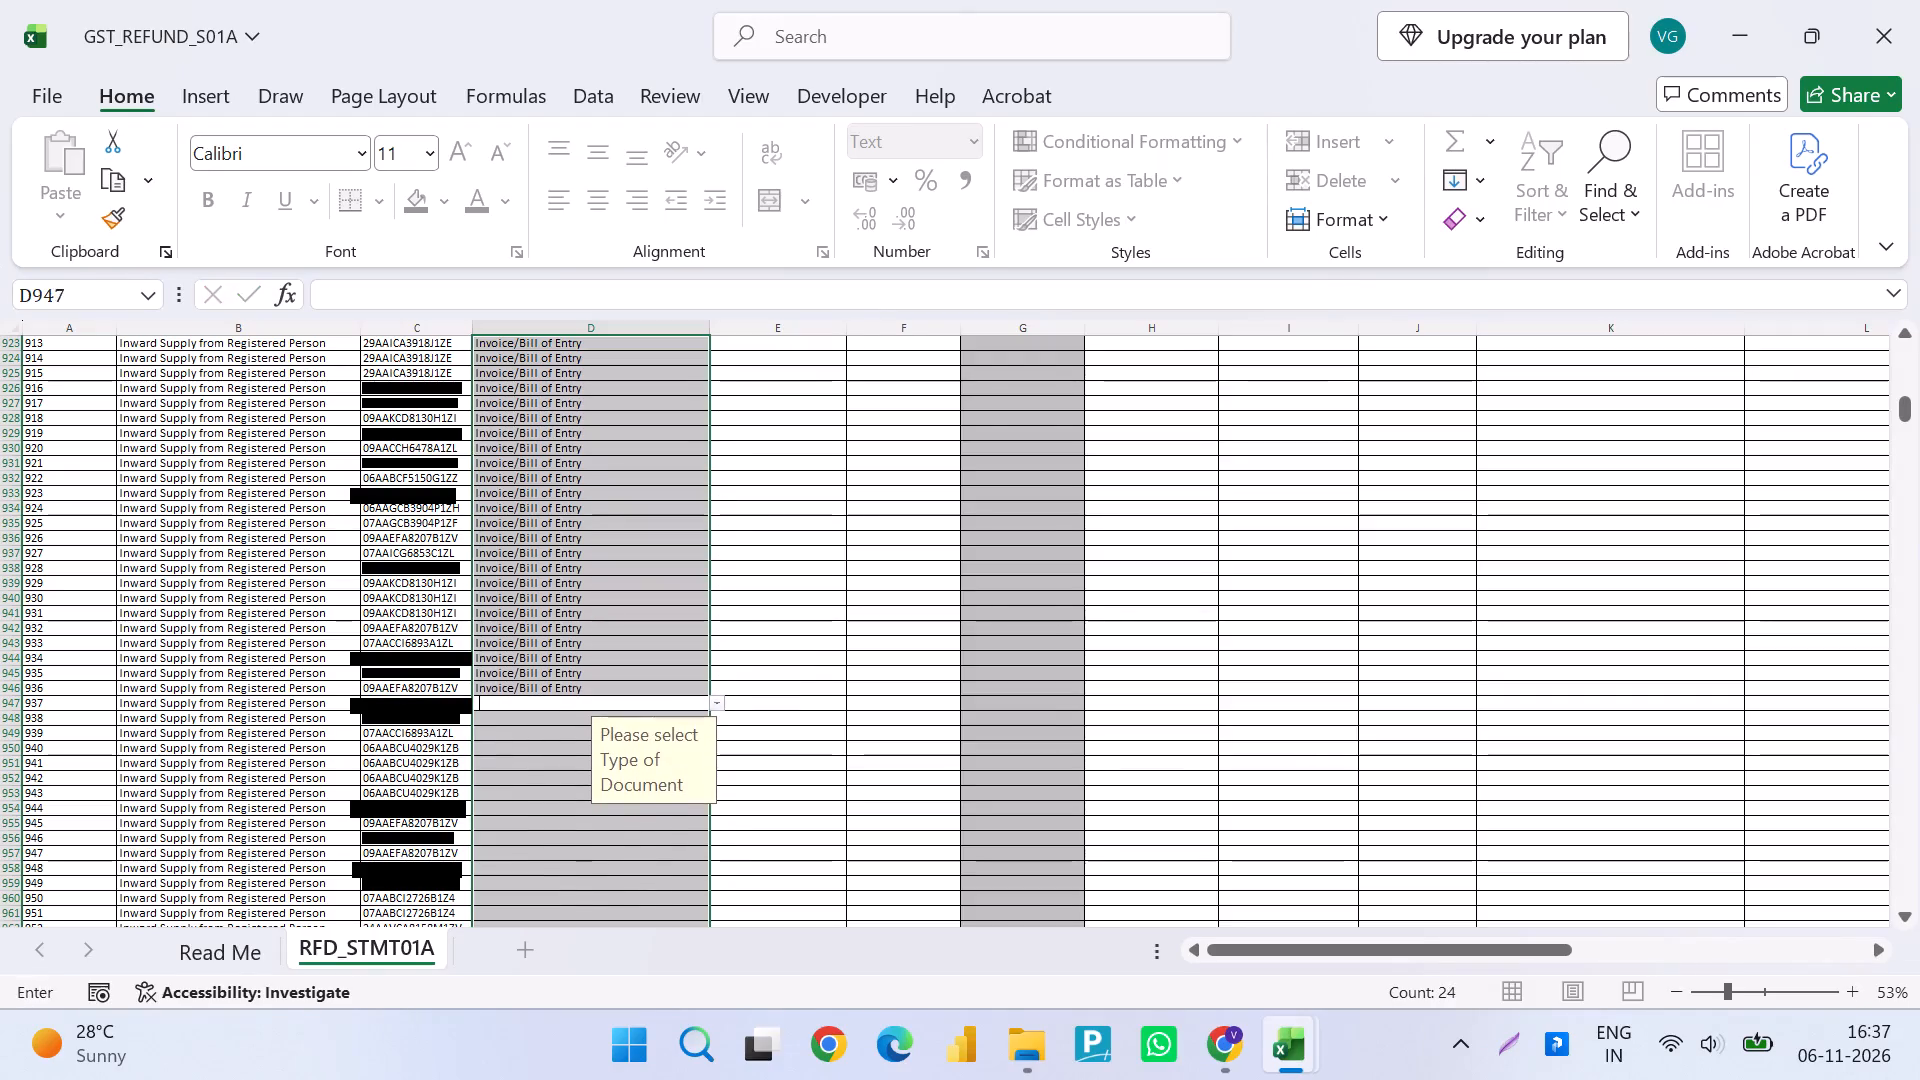
pyautogui.press('Return')
# Enter the document type Invoice/Bill of Entry in each cell from D948 through D952 of the selected range.
pyautogui.press('i')
pyautogui.press('Return')
pyautogui.press('i')
pyautogui.press('Return')
pyautogui.write('ii')
pyautogui.press('Return')
pyautogui.press('i')
pyautogui.press('Return')
pyautogui.press('i')
pyautogui.press('Return')
pyautogui.press('i')
pyautogui.press('Return')
pyautogui.press('i')
pyautogui.press('Return')
# Enter the document type Invoice/Bill of Entry in each cell from D953 through D957 of the selected range.
pyautogui.press('i')
pyautogui.press('Return')
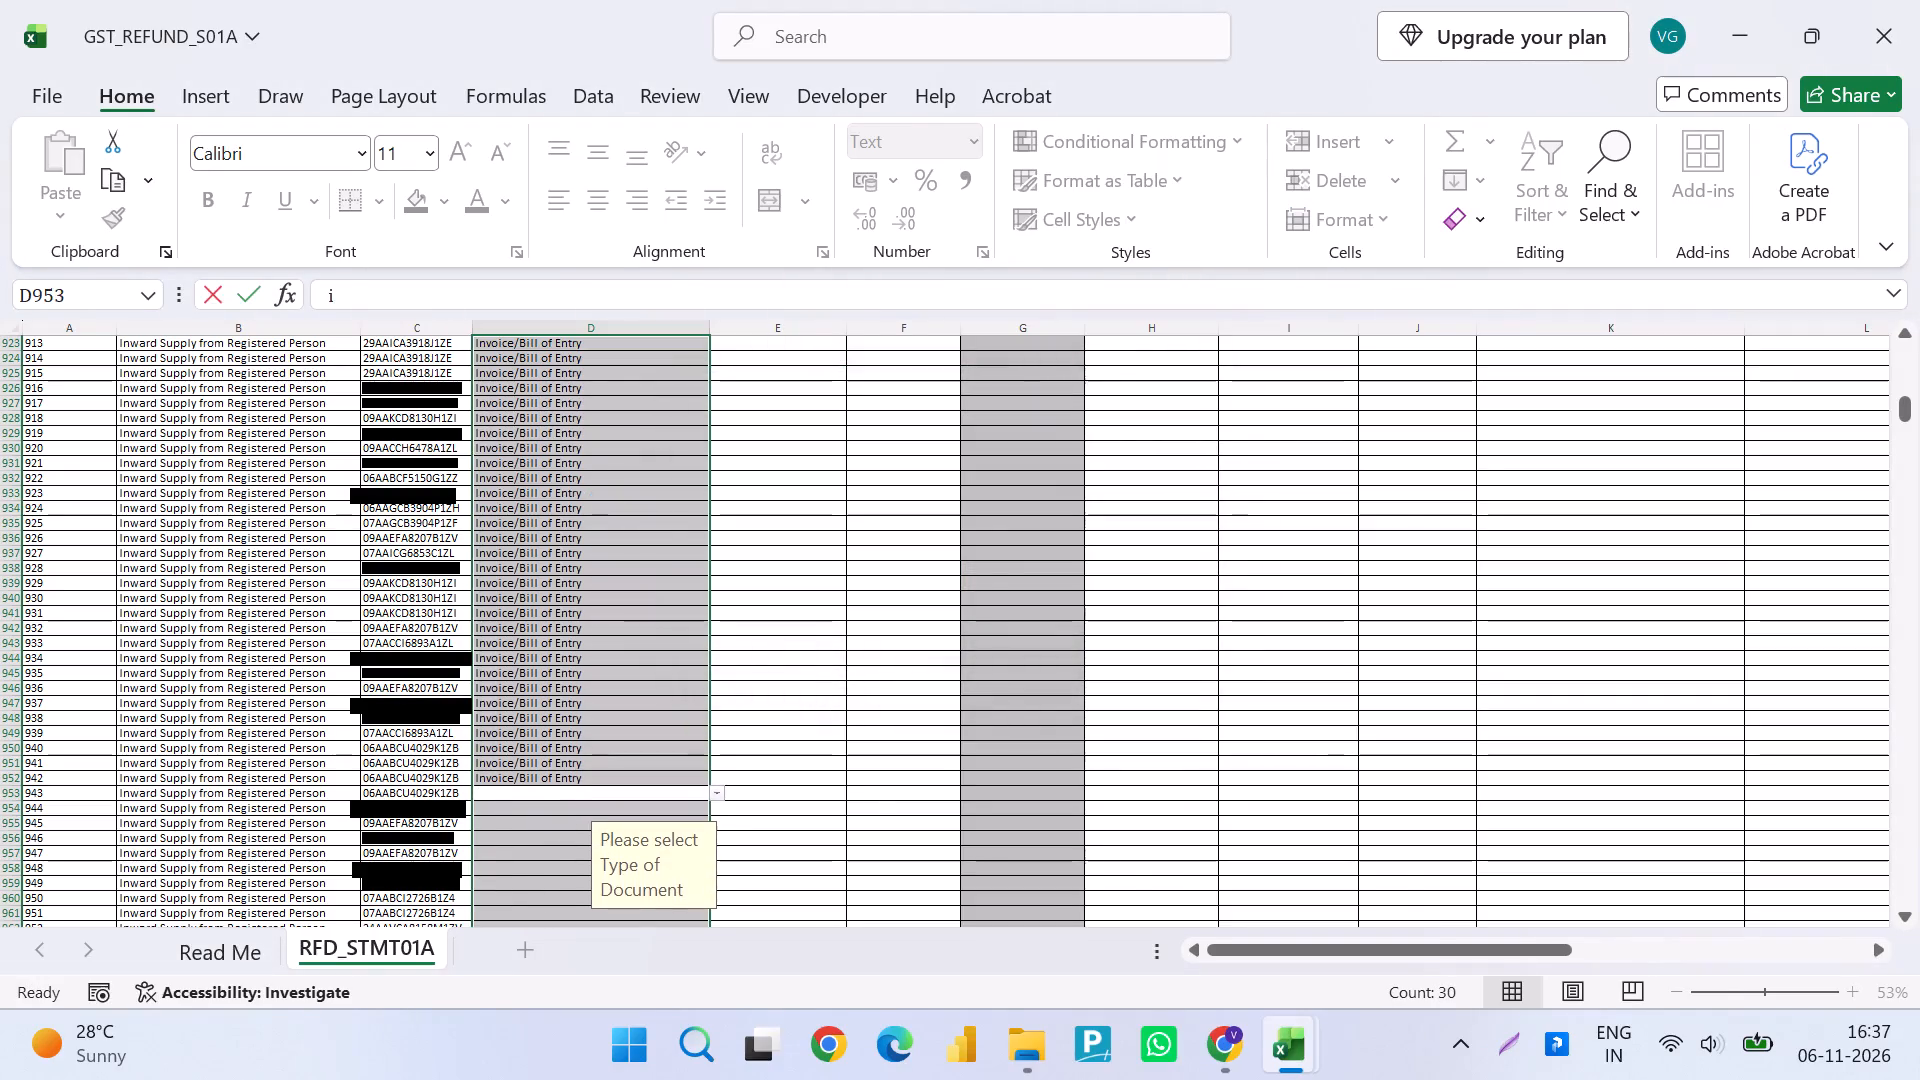
pyautogui.press('i')
pyautogui.press('Return')
pyautogui.press('i')
pyautogui.press('Return')
pyautogui.press('i')
pyautogui.press('Return')
pyautogui.press('i')
pyautogui.press('Return')
# Enter the document type Invoice/Bill of Entry in each cell from D958 through D962 of the selected range.
pyautogui.press('i')
pyautogui.press('Return')
pyautogui.press('i')
pyautogui.press('Return')
pyautogui.press('i')
pyautogui.press('Return')
pyautogui.press('i')
pyautogui.press('Return')
pyautogui.press('i')
pyautogui.press('Return')
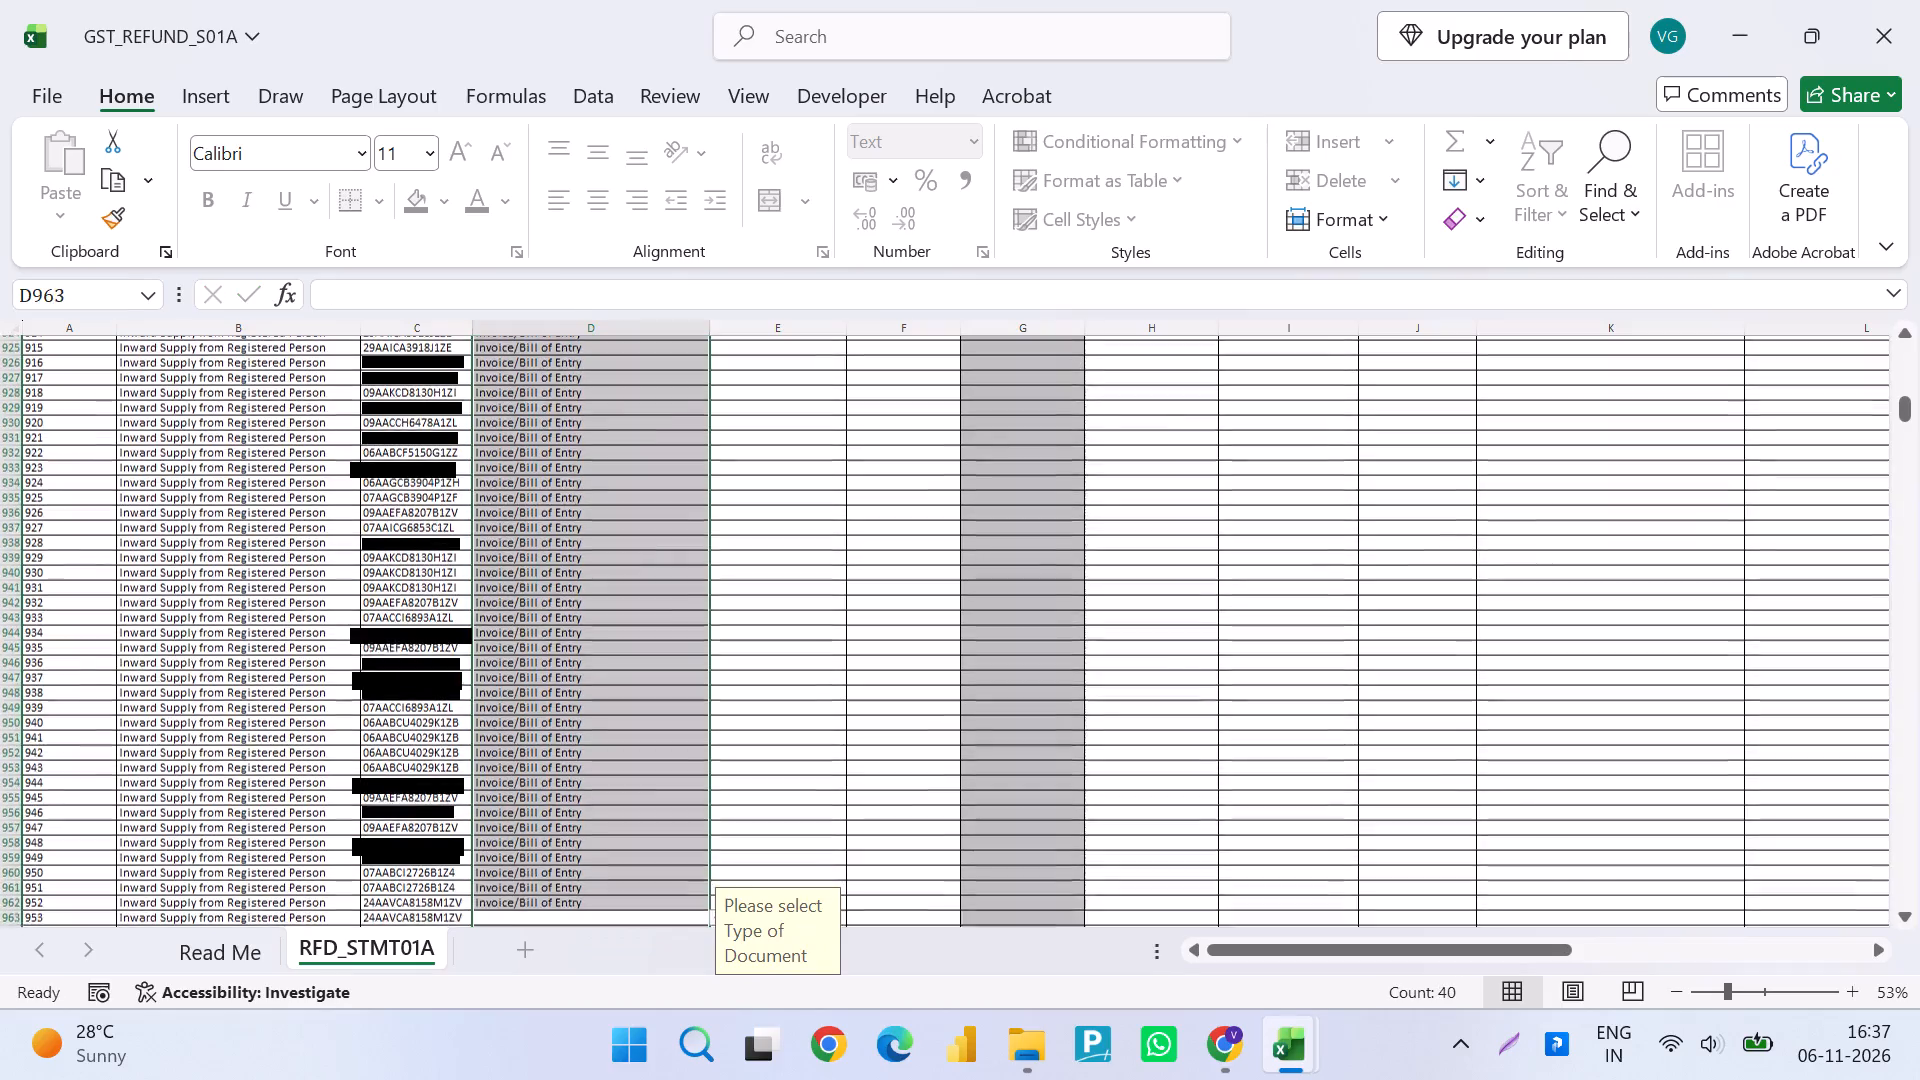
# Enter the document type Invoice/Bill of Entry in each cell from D963 through D965 of the selected range.
pyautogui.press('i')
pyautogui.press('Return')
pyautogui.press('i')
pyautogui.press('Return')
pyautogui.press('i')
pyautogui.press('Return')
# Skip D966 and enter the document type Invoice/Bill of Entry in each cell from D967 through D969.
pyautogui.press('Return')
pyautogui.write('ii')
pyautogui.press('Return')
pyautogui.press('i')
pyautogui.press('Return')
pyautogui.press('i')
pyautogui.press('Return')
pyautogui.press('i')
pyautogui.press('Return')
pyautogui.press('i')
pyautogui.press('Return')
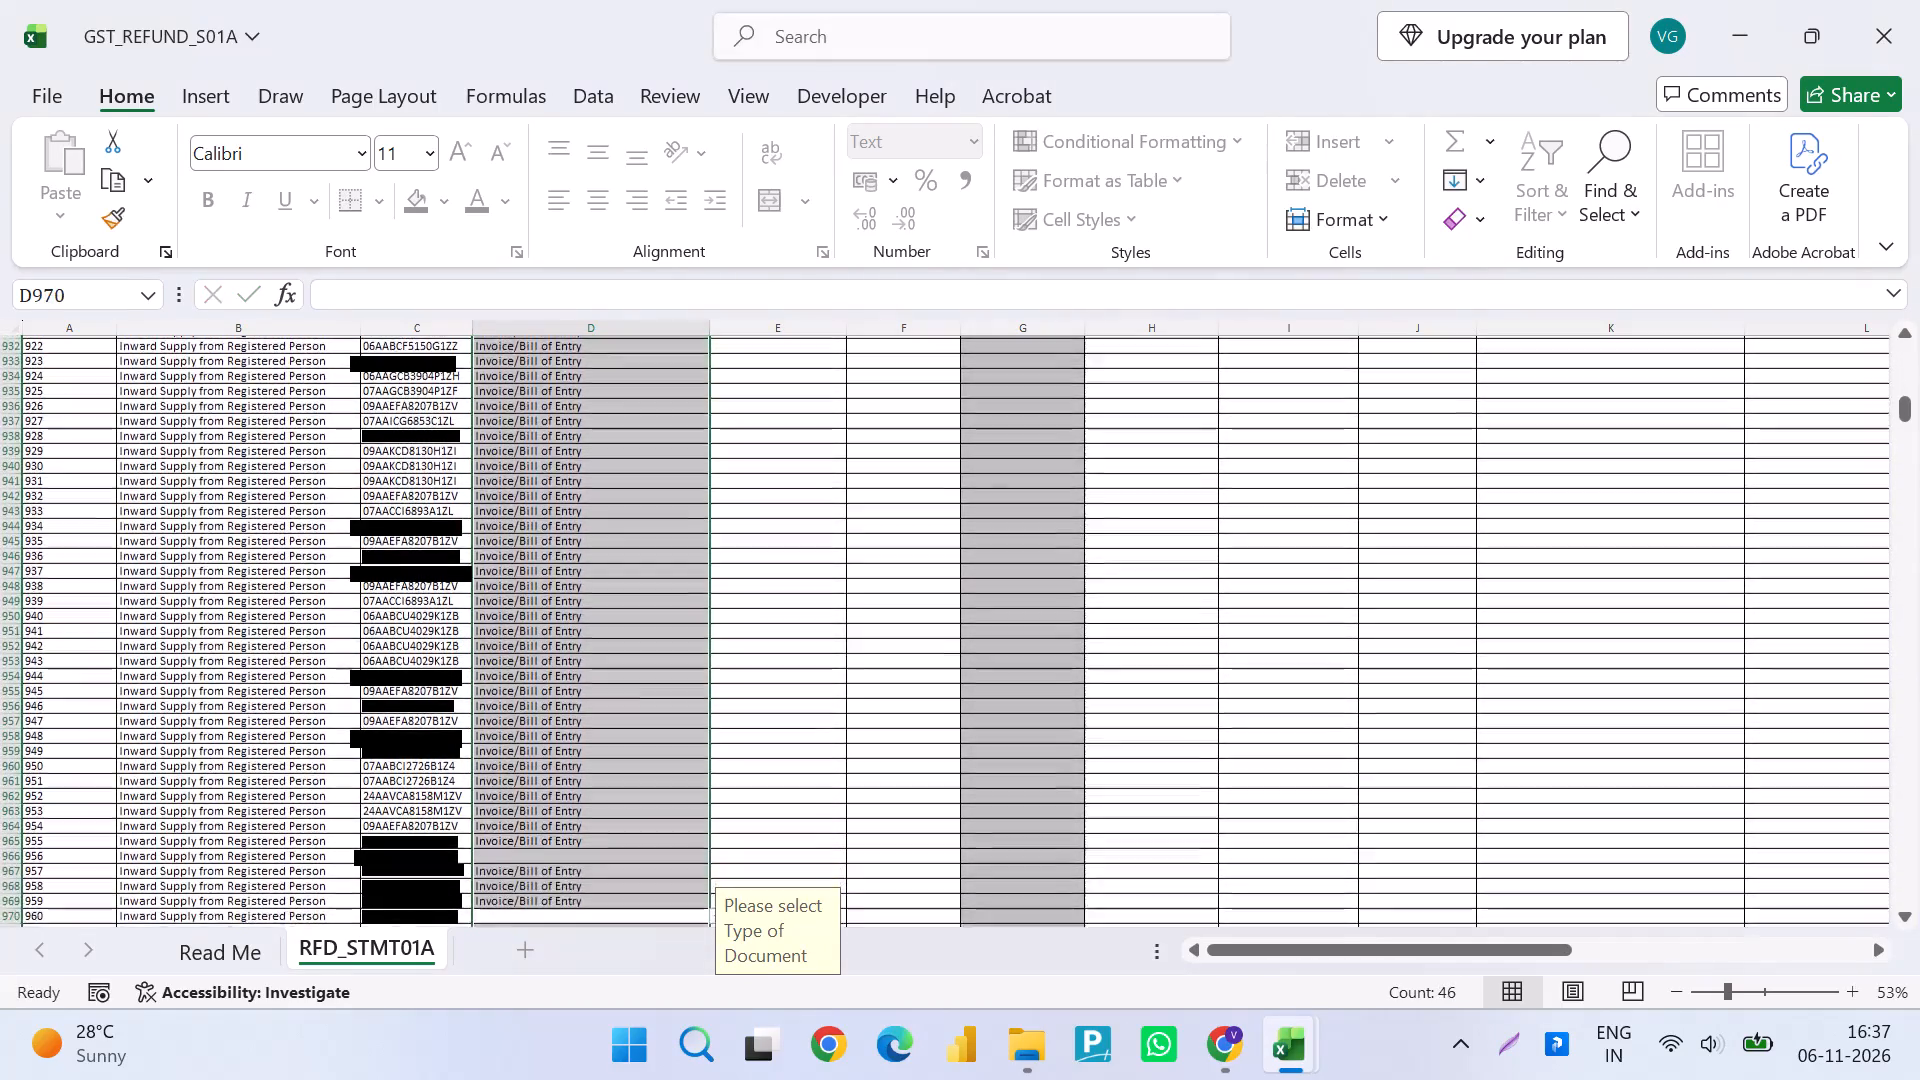
# Enter the document type Invoice/Bill of Entry in D970, D971 and D973 through D975, skipping D972.
pyautogui.press('i')
pyautogui.press('Return')
pyautogui.press('i')
pyautogui.press('Return')
pyautogui.press('Return')
pyautogui.press('i')
pyautogui.press('Return')
pyautogui.press('i')
pyautogui.press('Return')
pyautogui.press('i')
pyautogui.press('Return')
# Enter the document type Invoice/Bill of Entry in each cell from D976 through D979 of the selected range.
pyautogui.press('i')
pyautogui.press('Return')
pyautogui.press('i')
pyautogui.press('Return')
pyautogui.press('i')
pyautogui.press('Return')
pyautogui.press('i')
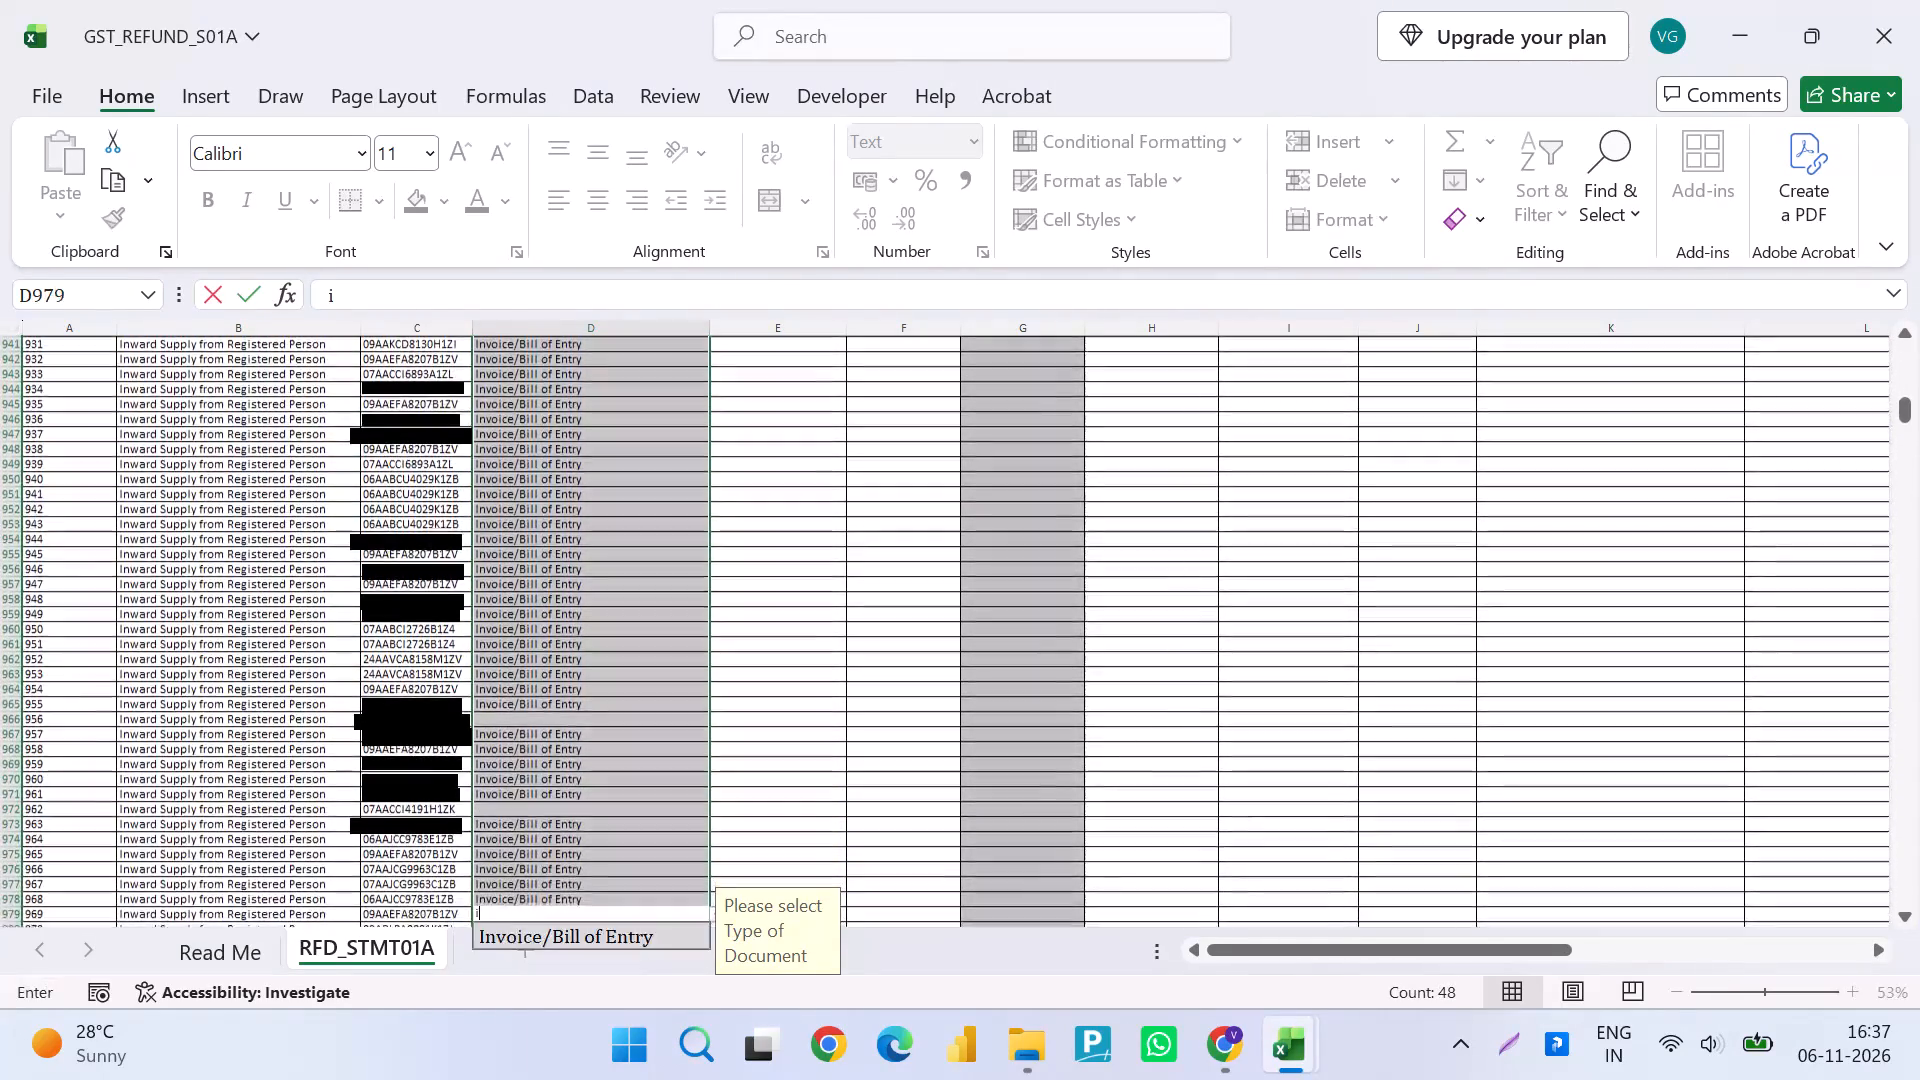
pyautogui.press('Return')
# Enter the document type Invoice/Bill of Entry in each cell from D980 through D982 of the selected range.
pyautogui.press('i')
pyautogui.press('Return')
pyautogui.press('i')
pyautogui.press('Return')
pyautogui.press('i')
pyautogui.press('Return')
# Enter the document type Invoice/Bill of Entry in each cell from D983 through D985 of the selected range.
pyautogui.write('ii')
pyautogui.press('Return')
pyautogui.press('Return')
pyautogui.press('i')
pyautogui.press('Return')
pyautogui.press('i')
pyautogui.press('Return')
pyautogui.press('i')
pyautogui.press('Return')
pyautogui.write('ii')
pyautogui.press('Return')
pyautogui.press('i')
pyautogui.press('Return')
pyautogui.press('i')
pyautogui.press('Return')
pyautogui.press('i')
pyautogui.press('Return')
# Skip D986 and enter the document type Invoice/Bill of Entry in each cell from D987 through D991.
pyautogui.press('Return')
pyautogui.press('i')
pyautogui.press('Return')
pyautogui.press('i')
pyautogui.press('Return')
pyautogui.press('i')
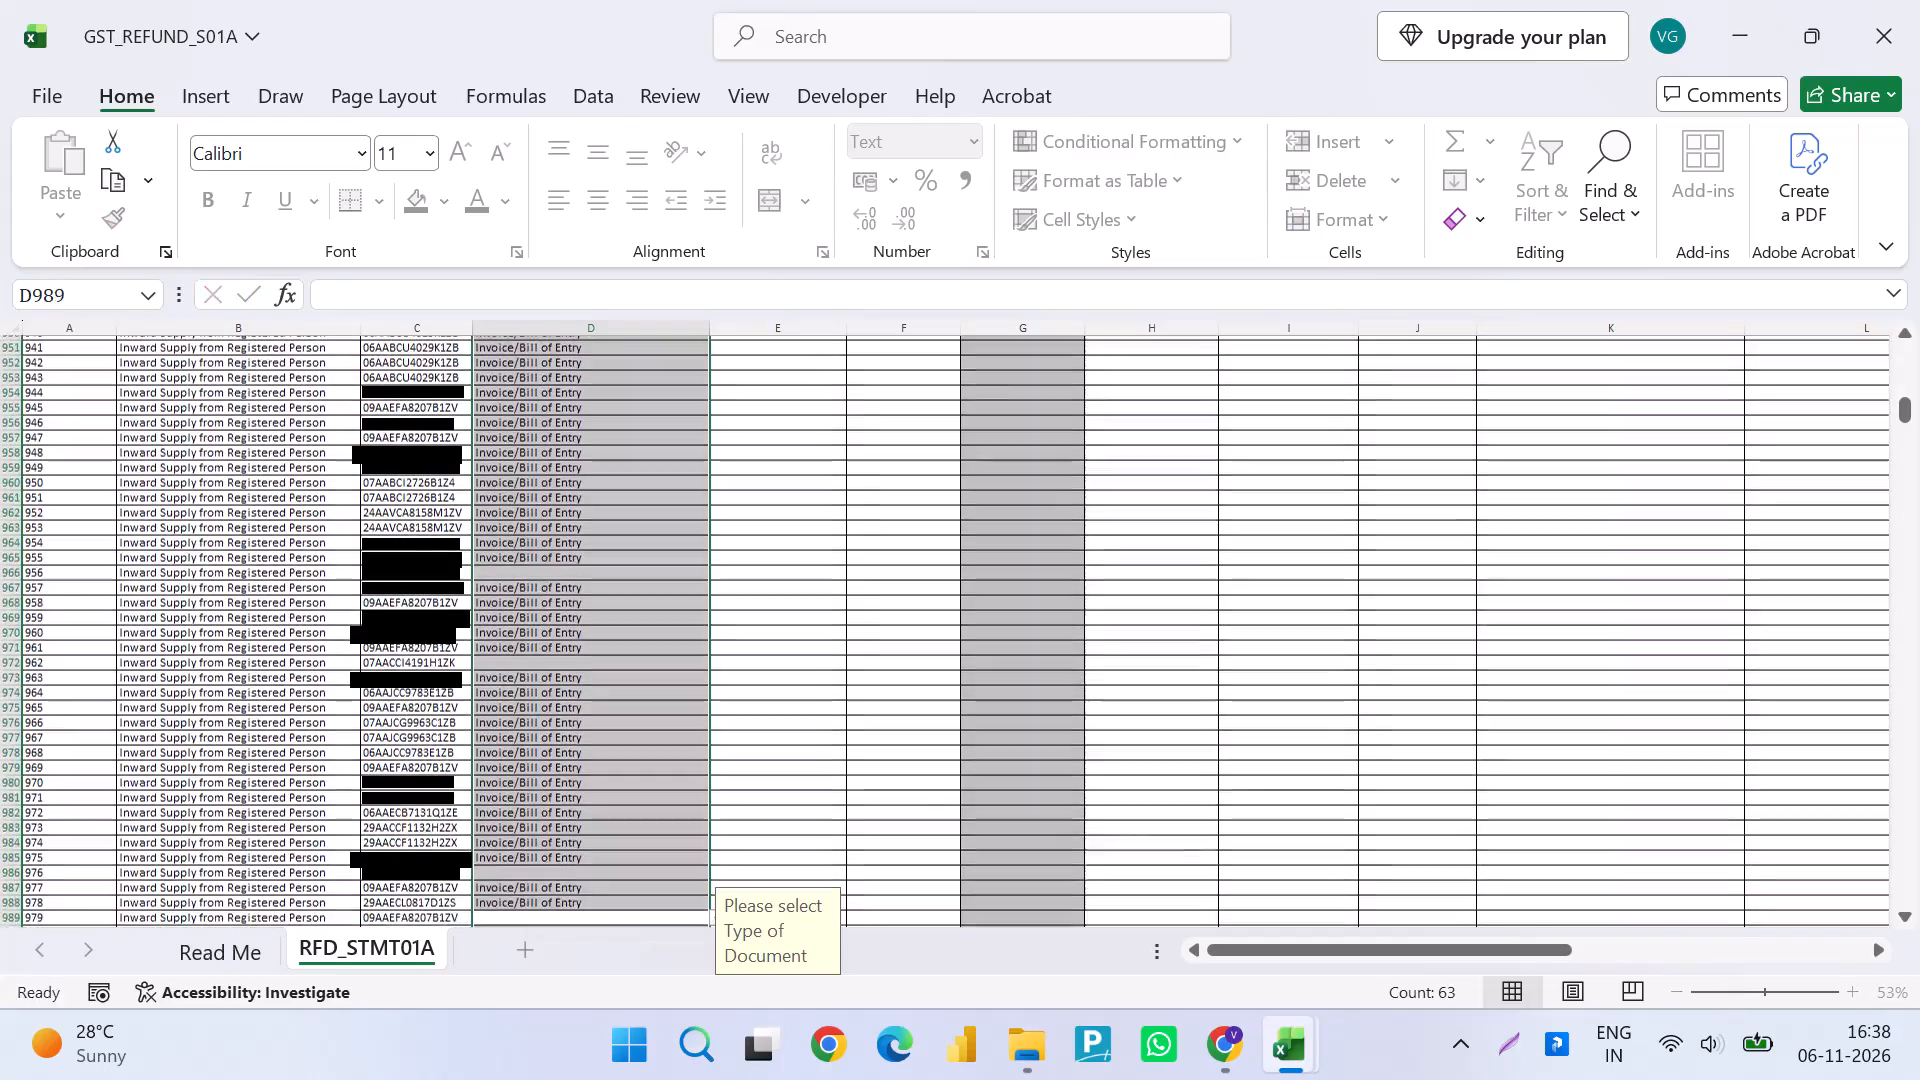
pyautogui.press('Return')
pyautogui.press('i')
pyautogui.press('Return')
pyautogui.press('i')
pyautogui.press('Return')
# Enter the document type Invoice/Bill of Entry in each cell from D992 through D997 of the selected range.
pyautogui.press('i')
pyautogui.press('Return')
pyautogui.press('i')
pyautogui.press('Return')
pyautogui.press('i')
pyautogui.press('Return')
pyautogui.press('i')
pyautogui.press('Return')
pyautogui.press('i')
pyautogui.press('Return')
pyautogui.press('i')
pyautogui.press('Return')
# Enter the document type Invoice/Bill of Entry in each cell from D998 through D1000 of the selected range.
pyautogui.write('ii')
pyautogui.press('Return')
pyautogui.press('i')
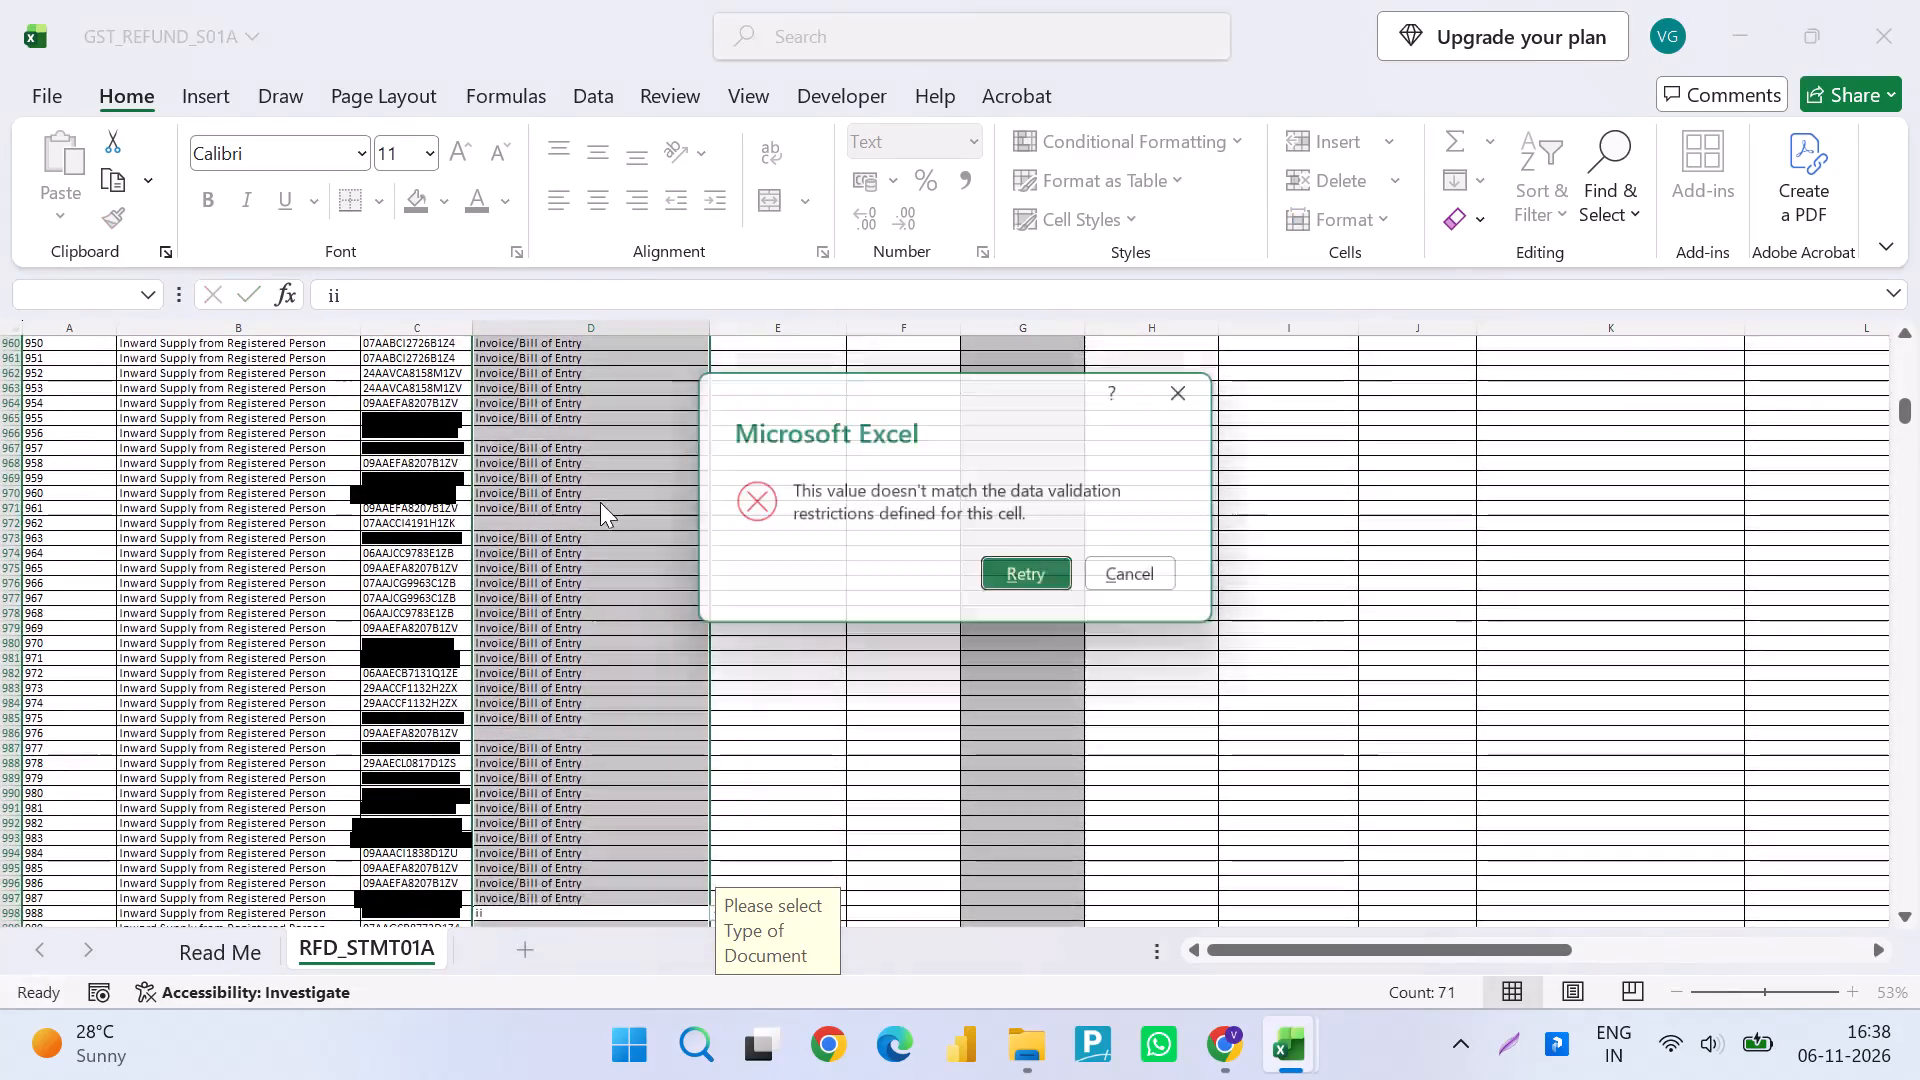
pyautogui.press('Return')
pyautogui.press('i')
pyautogui.press('Return')
pyautogui.press('i')
pyautogui.press('Return')
pyautogui.press('i')
pyautogui.press('Return')
# Enter the document type Invoice/Bill of Entry in each cell from D1001 through D1004 of the selected range.
pyautogui.write('ii')
pyautogui.press('Return')
pyautogui.press('i')
pyautogui.press('Return')
pyautogui.press('i')
pyautogui.press('Return')
pyautogui.press('i')
pyautogui.press('Return')
pyautogui.press('i')
pyautogui.press('Return')
pyautogui.press('i')
pyautogui.press('Return')
# Enter the document type Invoice/Bill of Entry in each cell from D1005 through D1008 of the selected range.
pyautogui.write('ii')
pyautogui.press('Return')
pyautogui.press('i')
pyautogui.press('Return')
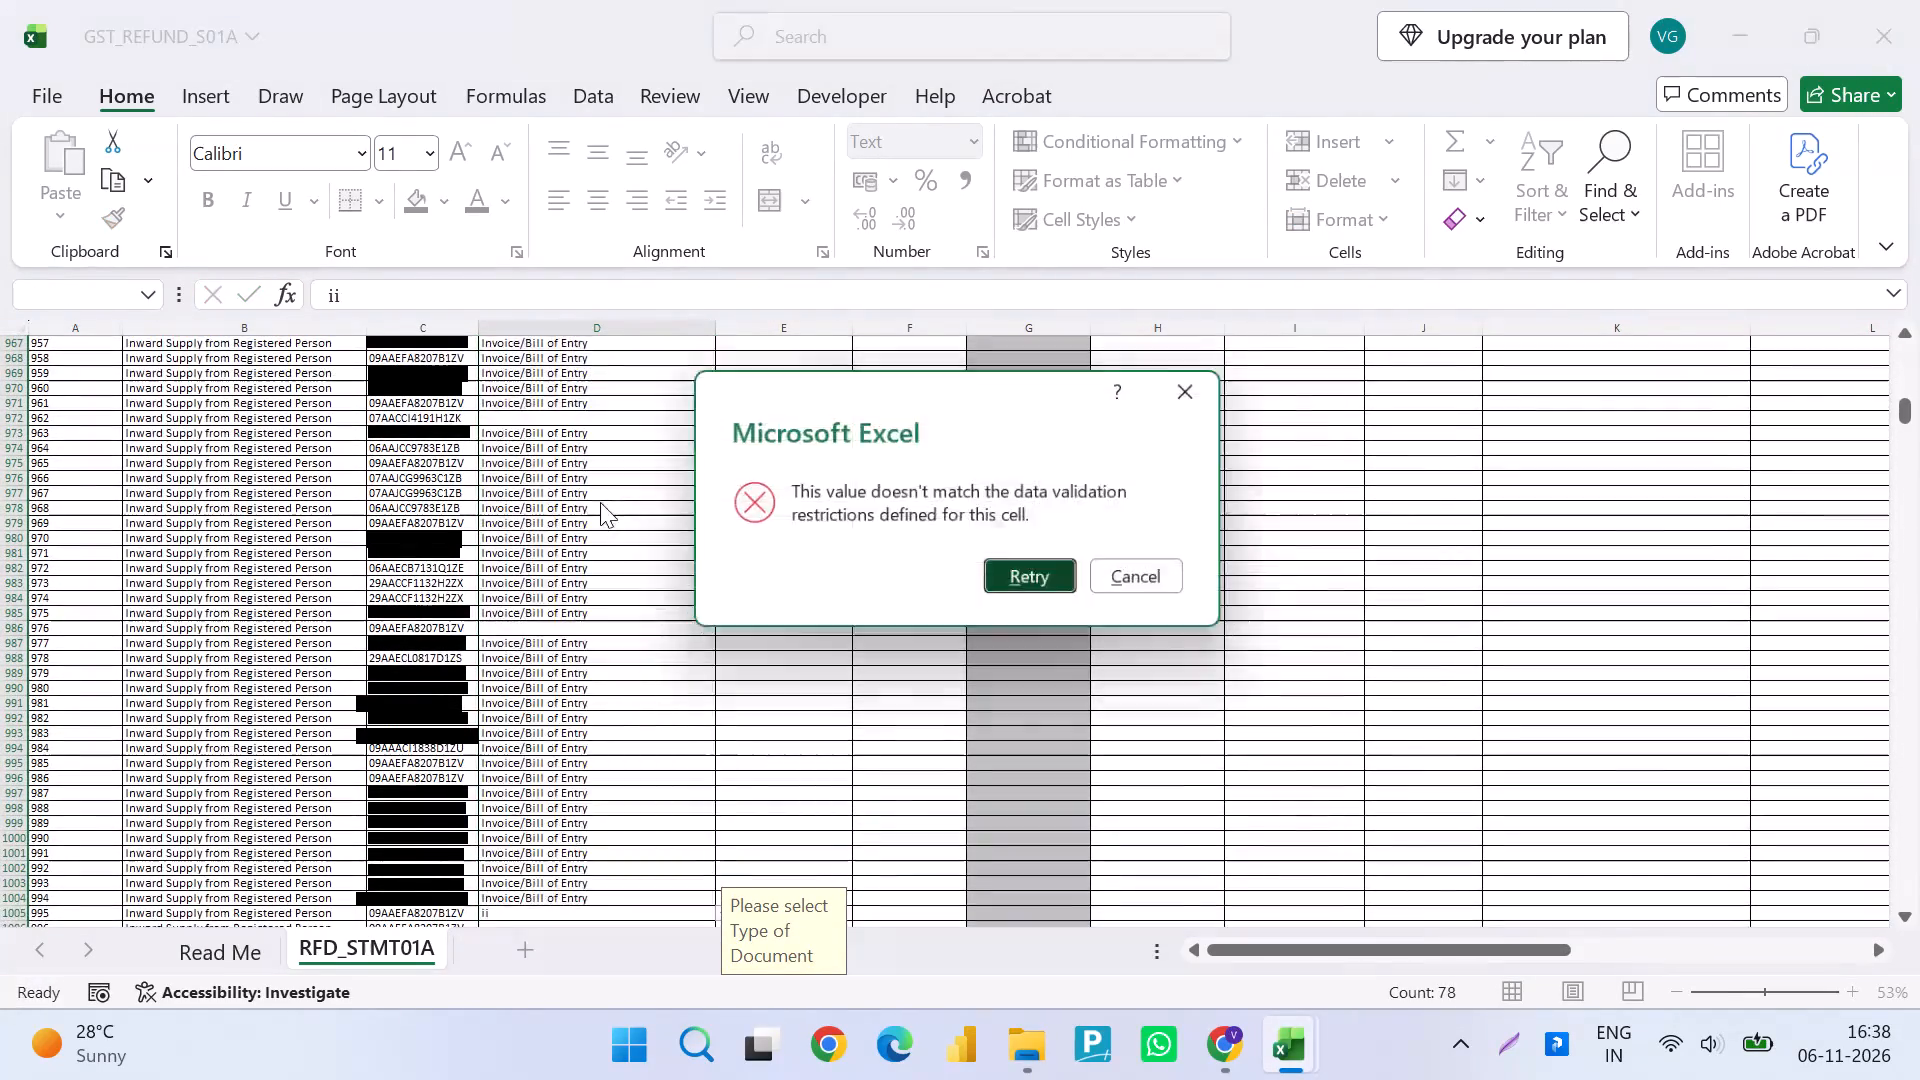
pyautogui.press('i')
pyautogui.press('Return')
pyautogui.press('i')
pyautogui.press('Return')
pyautogui.press('i')
pyautogui.press('Return')
pyautogui.press('i')
pyautogui.press('Return')
# Enter the document type Invoice/Bill of Entry in each cell from D1009 through D1011 of the selected range.
pyautogui.write('ii')
pyautogui.press('Return')
pyautogui.press('i')
pyautogui.press('Return')
pyautogui.press('i')
pyautogui.press('Return')
pyautogui.press('i')
pyautogui.press('Return')
pyautogui.press('i')
pyautogui.press('Return')
# Enter the document type Invoice/Bill of Entry in cell D1012 of the selected range.
pyautogui.write('ii')
pyautogui.press('Return')
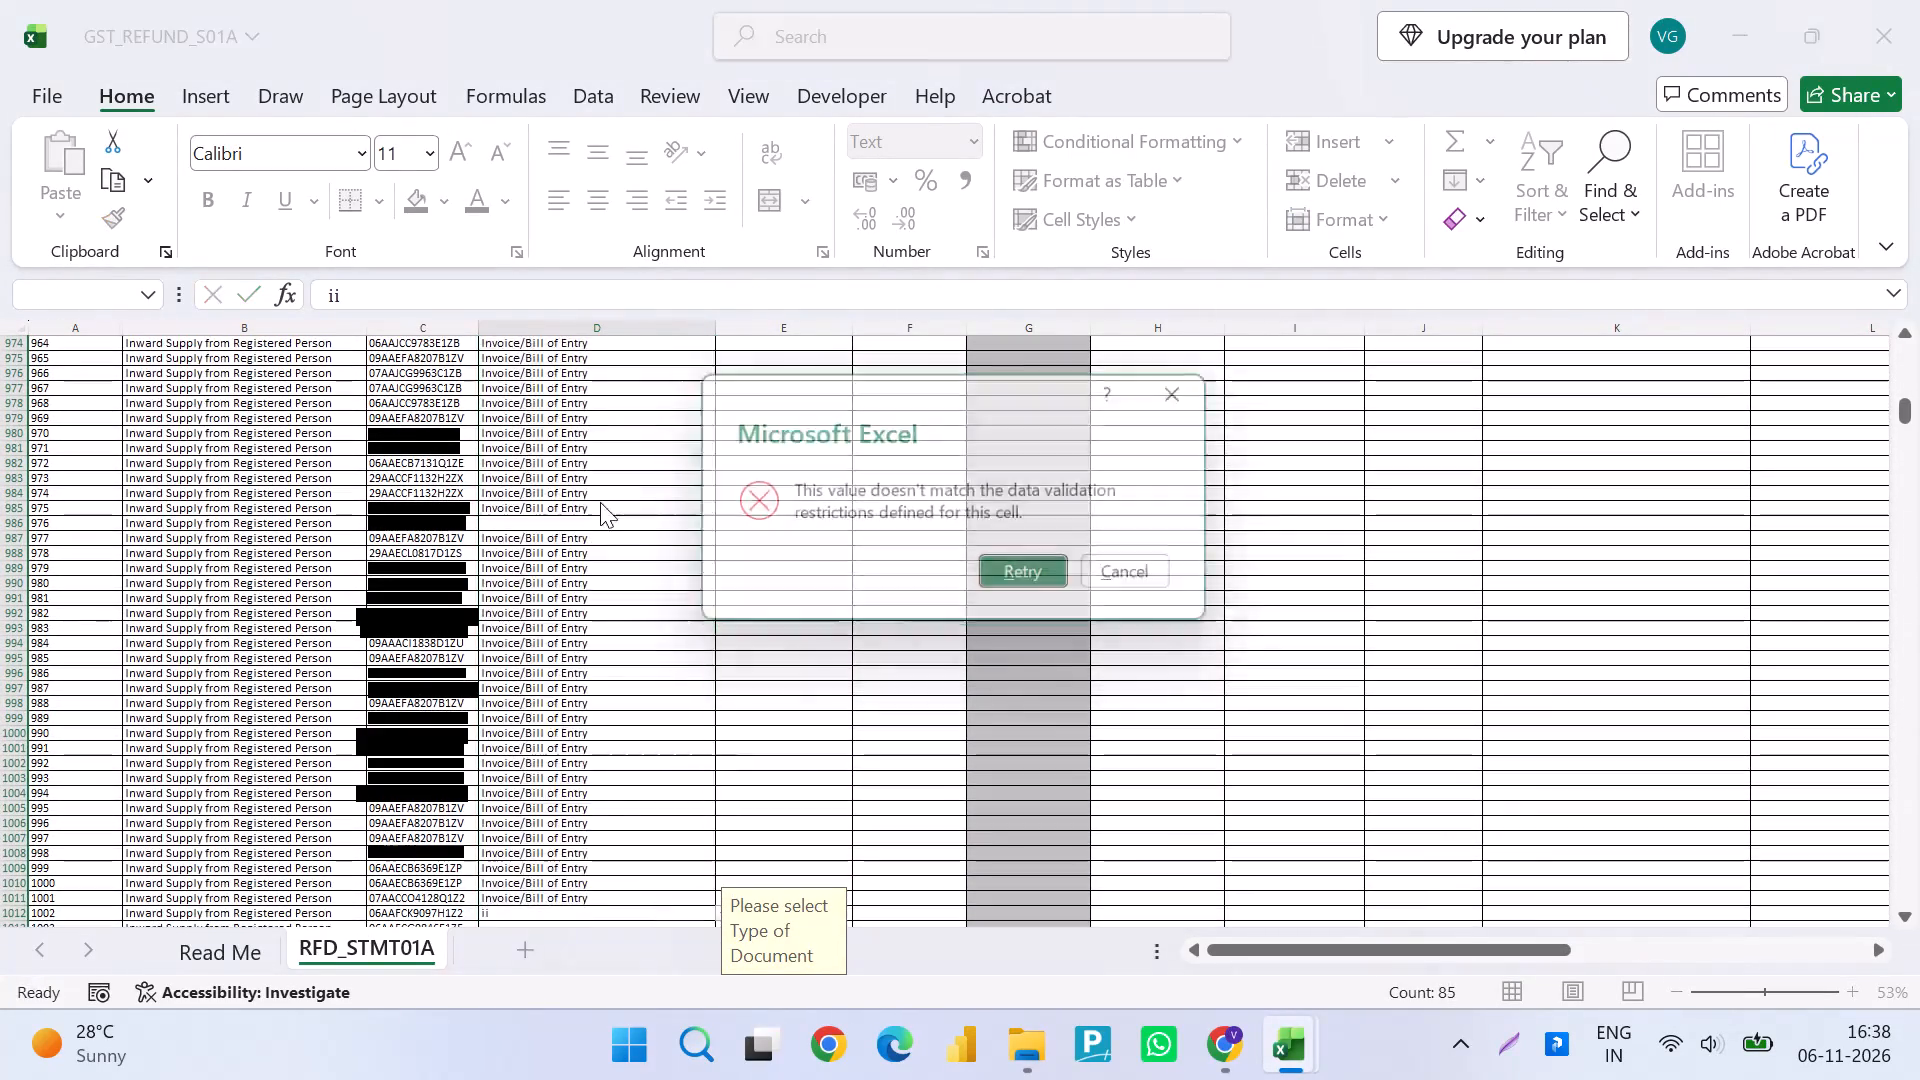
pyautogui.press('i')
pyautogui.press('Return')
pyautogui.press('Return')
pyautogui.press('i')
pyautogui.press('Return')
pyautogui.press('i')
pyautogui.press('Return')
# Enter the document type Invoice/Bill of Entry in each cell from D1013 through D1017 of the selected range.
pyautogui.write('ii')
pyautogui.press('Return')
pyautogui.press('i')
pyautogui.press('Return')
pyautogui.press('i')
pyautogui.press('Return')
pyautogui.press('i')
pyautogui.press('Return')
pyautogui.press('i')
pyautogui.press('Return')
pyautogui.press('i')
pyautogui.press('Return')
pyautogui.press('i')
pyautogui.press('Return')
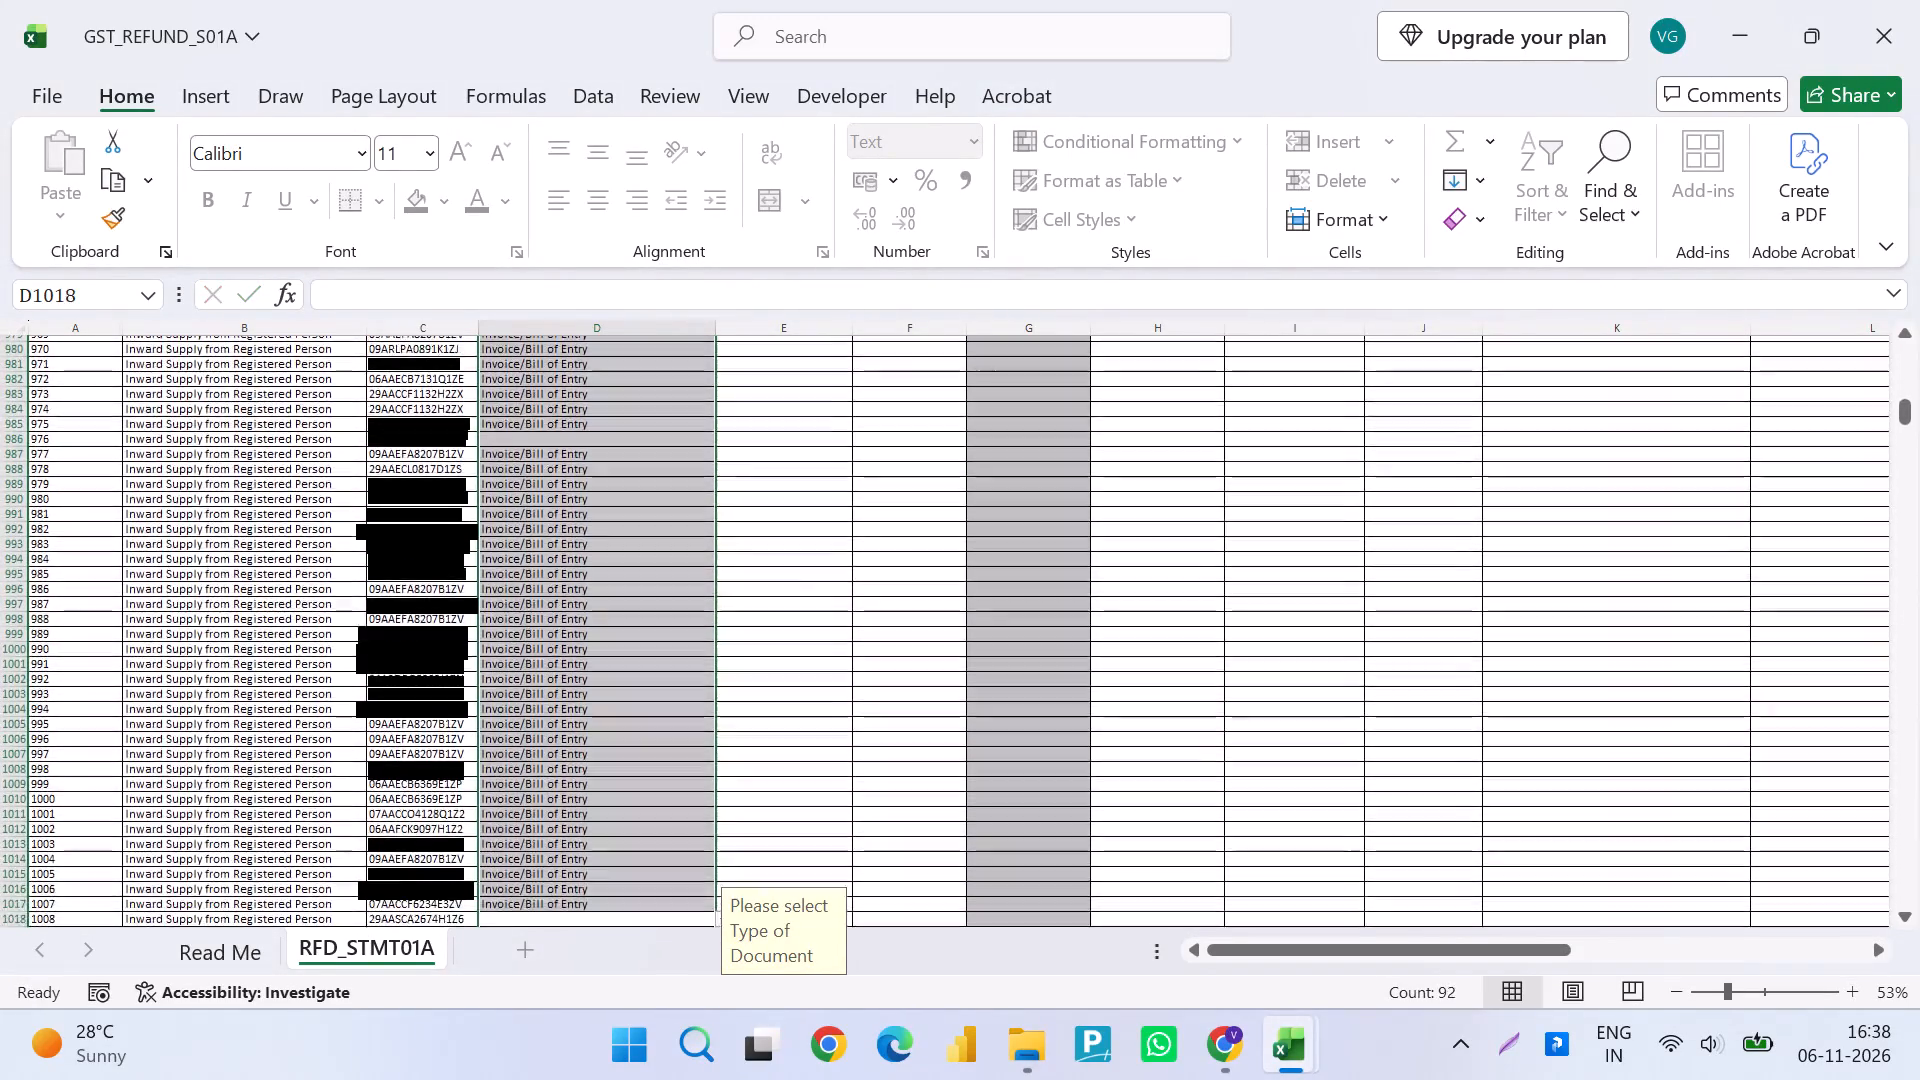
# Enter the document type Invoice/Bill of Entry in each cell from D1018 through D1023 of the selected range.
pyautogui.press('i')
pyautogui.press('Return')
pyautogui.press('i')
pyautogui.press('Return')
pyautogui.press('i')
pyautogui.press('Return')
pyautogui.press('i')
pyautogui.press('Return')
pyautogui.press('i')
pyautogui.press('Return')
pyautogui.press('i')
pyautogui.press('Return')
# Enter the document type Invoice/Bill of Entry in each cell from D1024 through D1028 of the selected range.
pyautogui.write('ii')
pyautogui.press('Return')
pyautogui.press('i')
pyautogui.press('Return')
pyautogui.press('i')
pyautogui.press('Return')
pyautogui.press('i')
pyautogui.press('Return')
pyautogui.press('i')
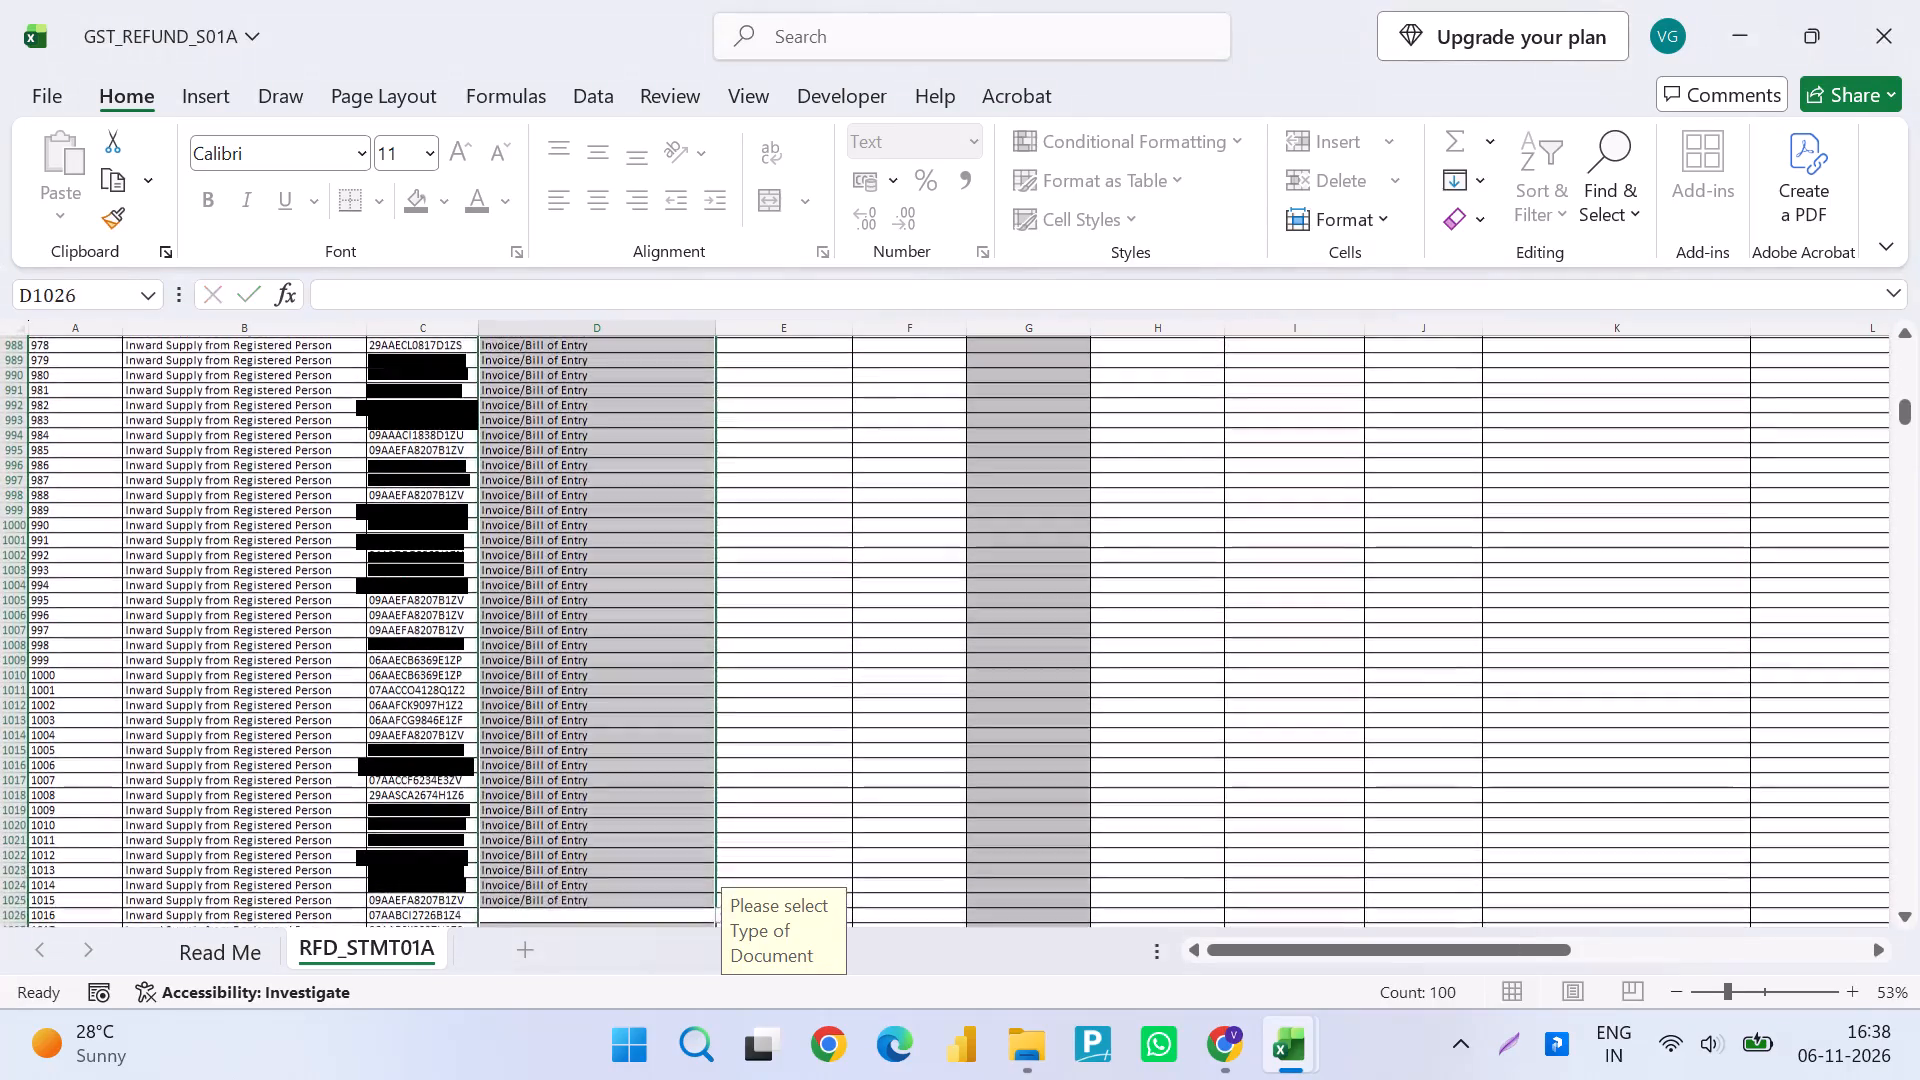
pyautogui.press('Return')
pyautogui.press('i')
pyautogui.press('Return')
pyautogui.press('i')
pyautogui.press('Return')
# Enter the document type Invoice/Bill of Entry in each cell from D1029 through D1036 of the selected range.
pyautogui.press('i')
pyautogui.press('Return')
pyautogui.press('i')
pyautogui.press('Return')
pyautogui.press('i')
pyautogui.press('Return')
pyautogui.press('i')
pyautogui.press('Return')
pyautogui.press('i')
pyautogui.press('Return')
pyautogui.press('i')
pyautogui.press('Return')
pyautogui.press('i')
pyautogui.press('Return')
pyautogui.press('i')
pyautogui.press('Return')
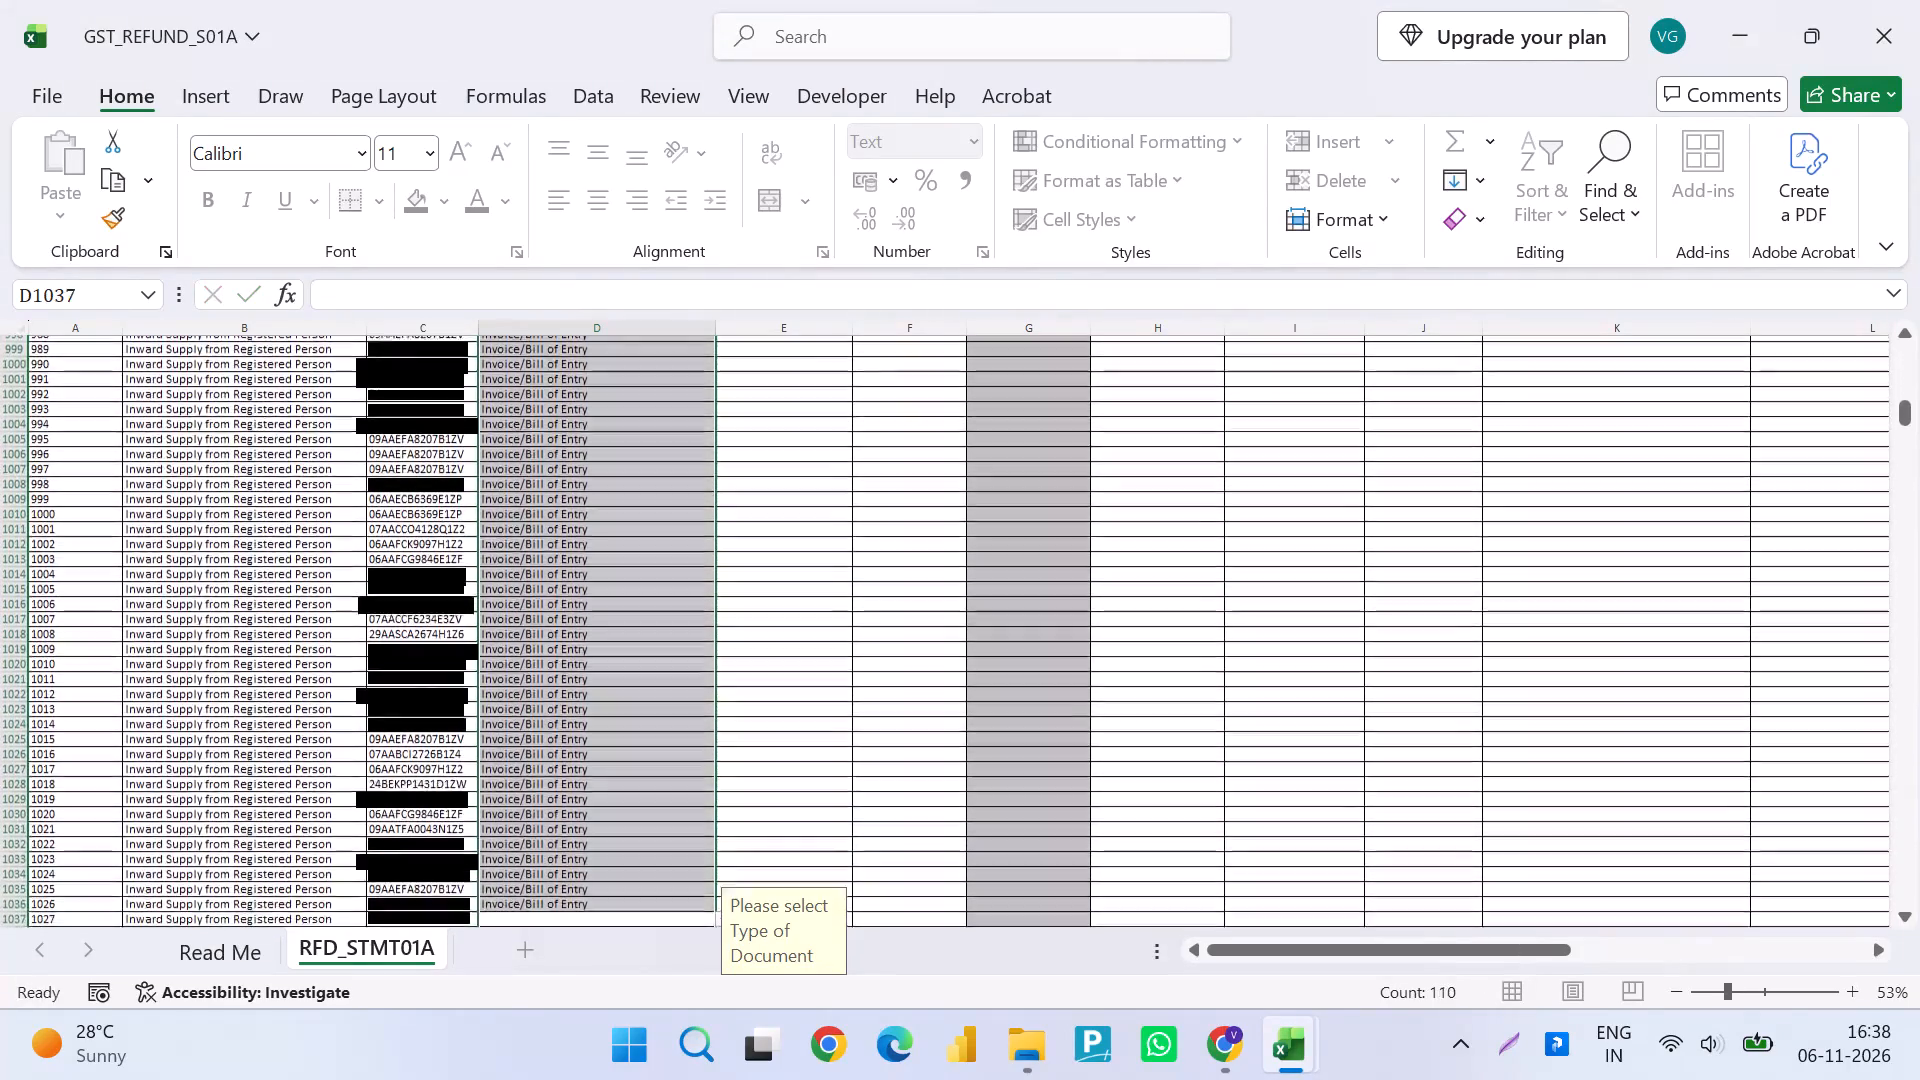
# Enter the document type Invoice/Bill of Entry in each cell from D1037 through D1046 of the selected range.
pyautogui.press('i')
pyautogui.press('Return')
pyautogui.press('i')
pyautogui.press('Return')
pyautogui.press('i')
pyautogui.press('Return')
pyautogui.press('i')
pyautogui.press('Return')
pyautogui.press('i')
pyautogui.press('Return')
pyautogui.press('i')
pyautogui.press('Return')
pyautogui.press('i')
pyautogui.press('Return')
pyautogui.press('i')
pyautogui.press('Return')
pyautogui.press('i')
pyautogui.press('Return')
pyautogui.press('i')
pyautogui.press('Return')
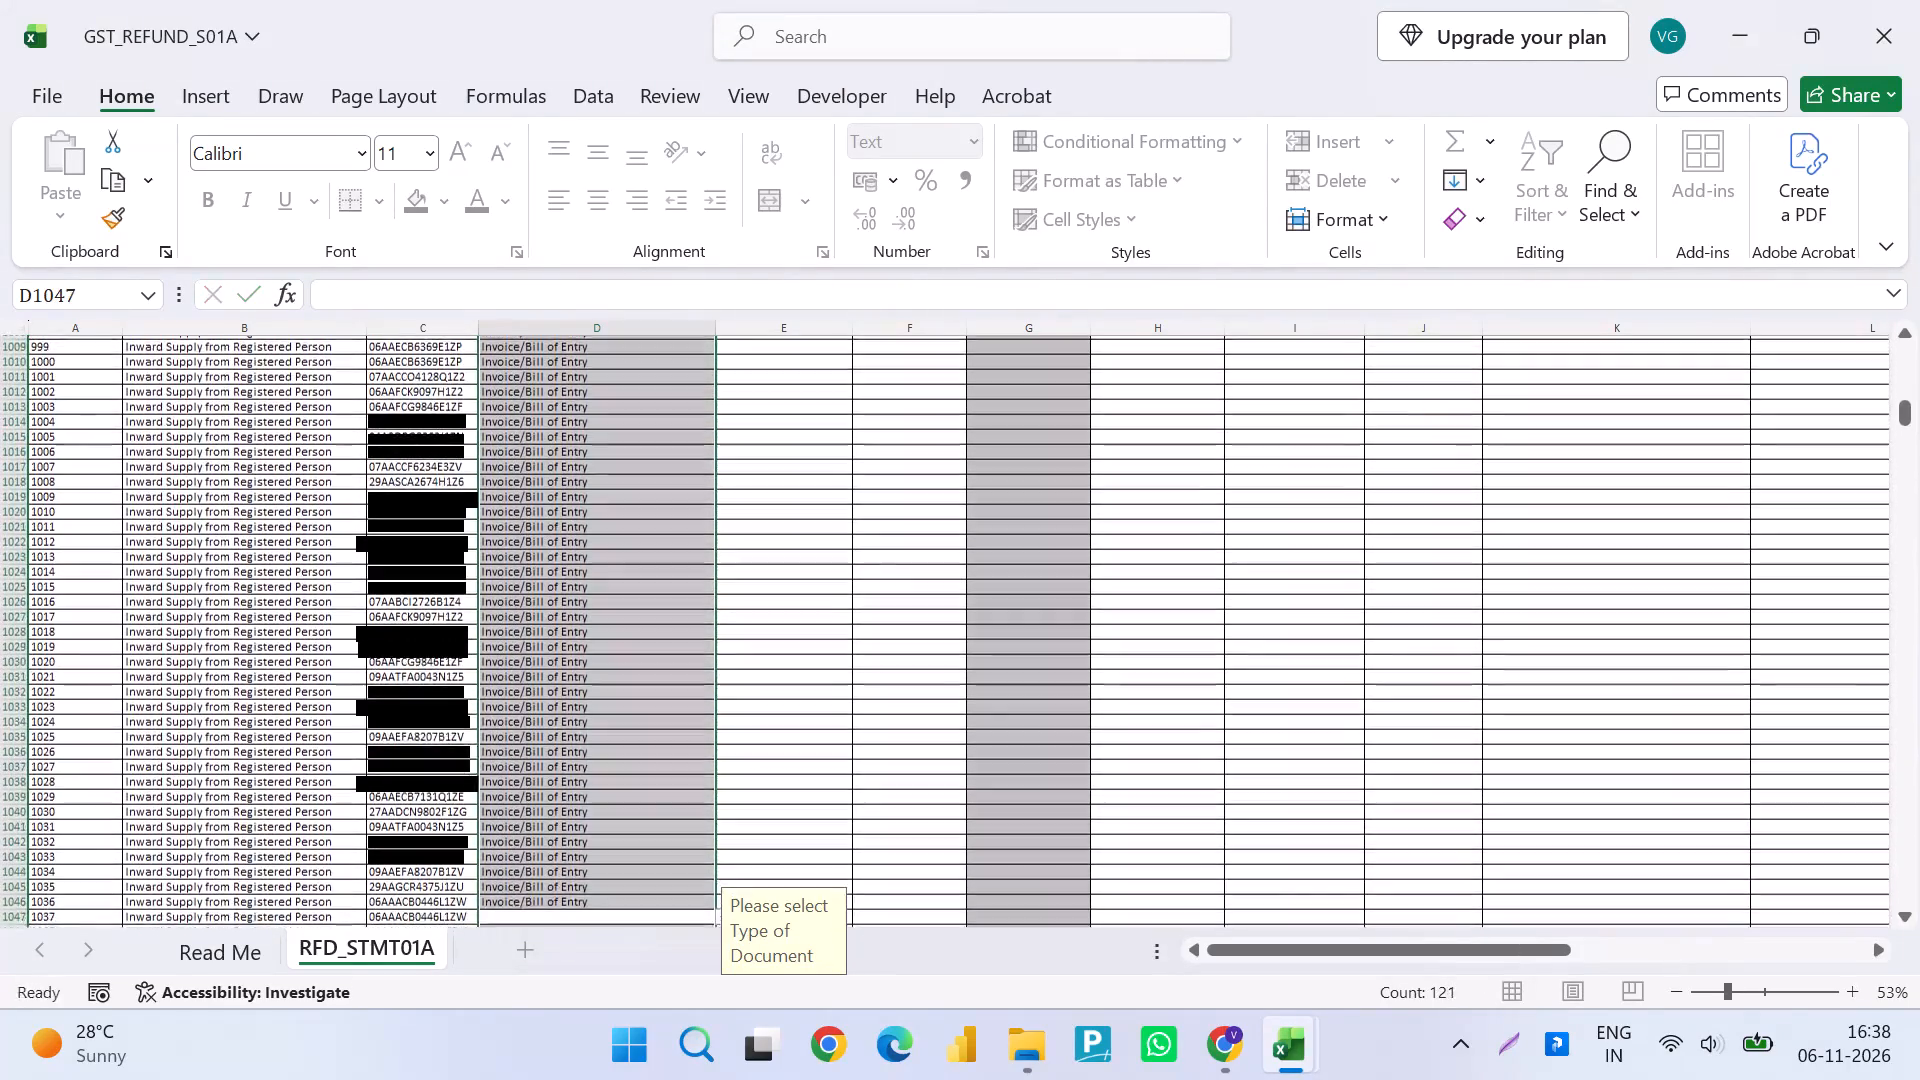
# Enter the document type Invoice/Bill of Entry in each cell from D1047 through D1052 of the selected range.
pyautogui.press('i')
pyautogui.press('Return')
pyautogui.press('i')
pyautogui.press('Return')
pyautogui.press('i')
pyautogui.press('Return')
pyautogui.press('i')
pyautogui.press('Return')
pyautogui.press('i')
pyautogui.press('Return')
pyautogui.press('i')
pyautogui.press('Return')
# Enter the document type Invoice/Bill of Entry in each cell from D1053 through D1059, the last invoice row.
pyautogui.write('ii')
pyautogui.press('Return')
pyautogui.press('i')
pyautogui.press('Return')
pyautogui.press('i')
pyautogui.press('Return')
pyautogui.press('i')
pyautogui.press('Return')
pyautogui.press('i')
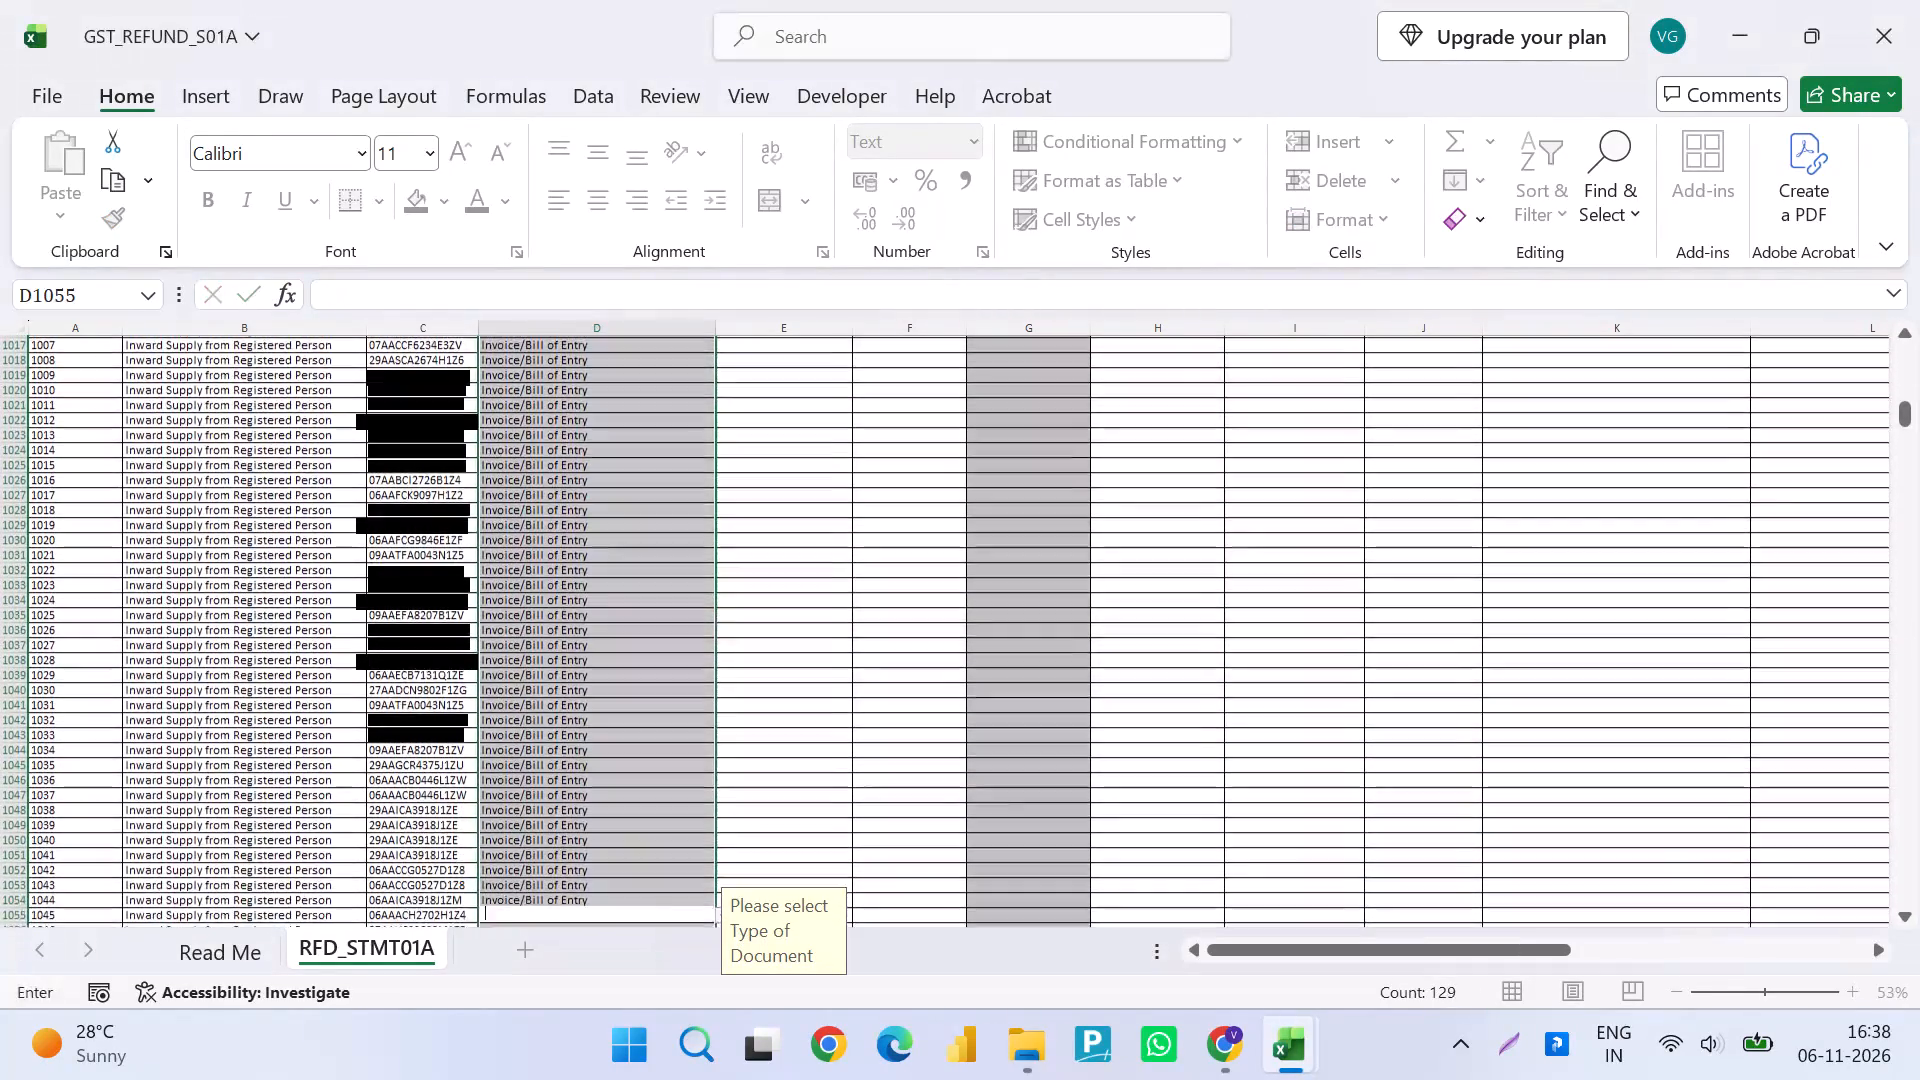
pyautogui.press('Return')
pyautogui.press('i')
pyautogui.press('Return')
pyautogui.press('i')
pyautogui.press('Return')
pyautogui.press('i')
pyautogui.press('Return')
pyautogui.press('i')
pyautogui.press('Return')
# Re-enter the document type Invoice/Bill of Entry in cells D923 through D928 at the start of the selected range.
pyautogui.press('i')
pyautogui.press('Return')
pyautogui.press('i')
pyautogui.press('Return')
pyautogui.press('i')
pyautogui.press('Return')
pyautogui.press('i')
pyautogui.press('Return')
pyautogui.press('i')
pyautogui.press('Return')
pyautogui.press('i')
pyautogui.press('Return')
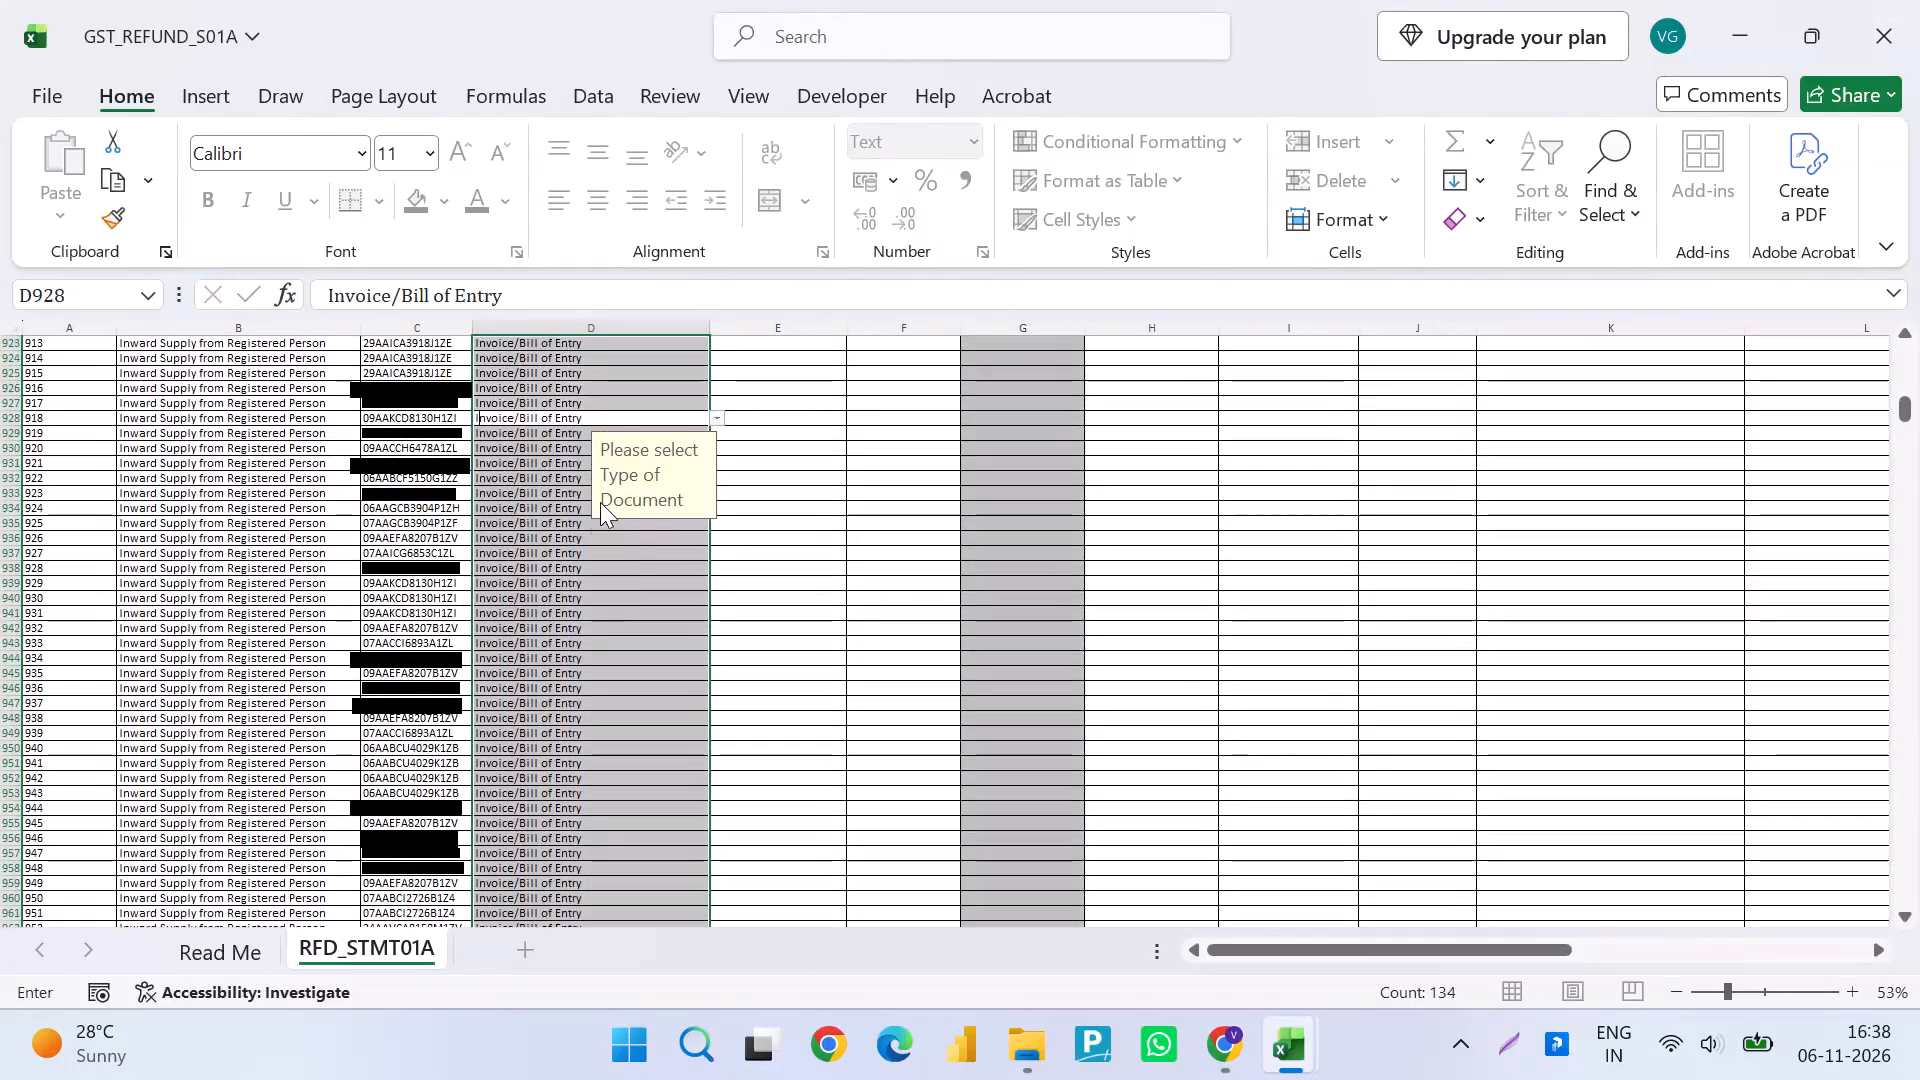
# Fill the skipped document type cells D966, D972 and D986 with Invoice/Bill of Entry.
pyautogui.press('Down')
pyautogui.hotkey('ctrl', 'Down')
pyautogui.press('Down')
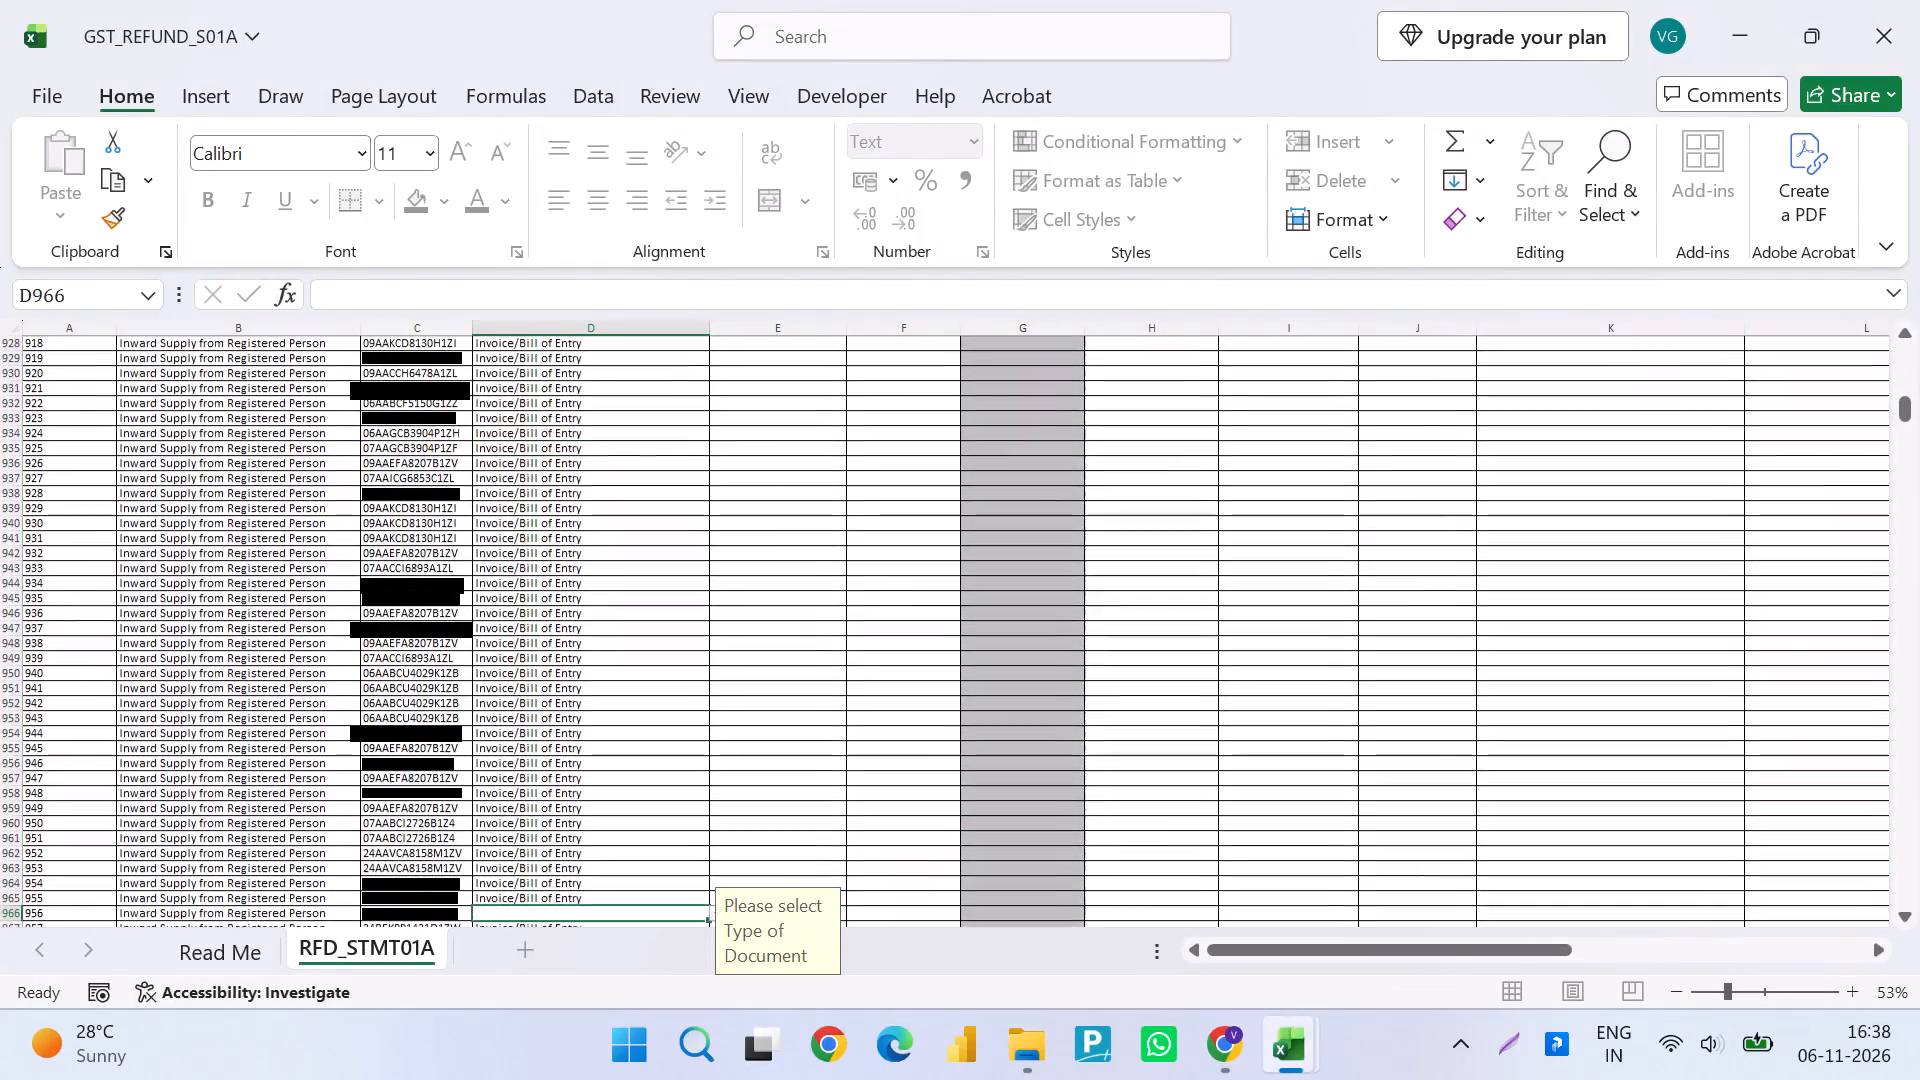
pyautogui.press('i')
pyautogui.press('Return')
pyautogui.hotkey('ctrl', 'Down')
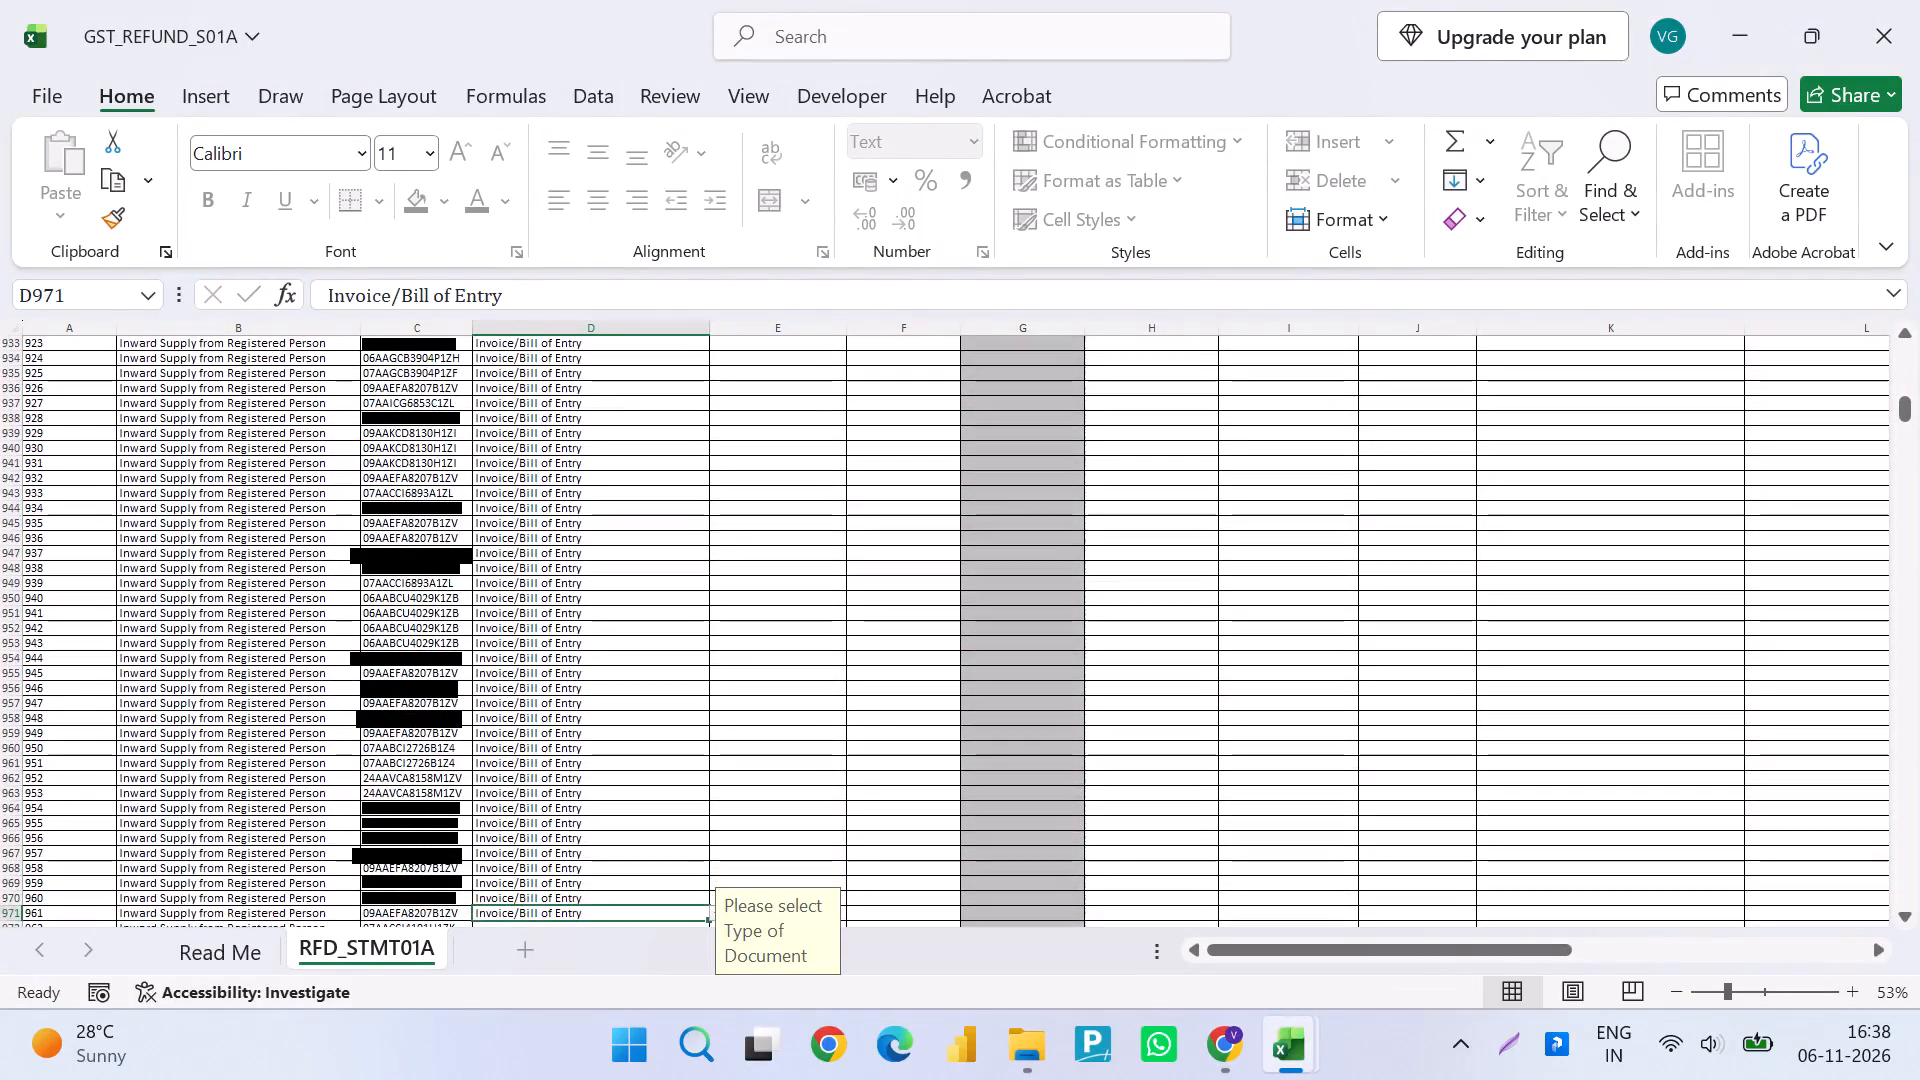
pyautogui.press('Down')
pyautogui.press('i')
pyautogui.press('Return')
pyautogui.hotkey('ctrl', 'Down')
pyautogui.press('Down')
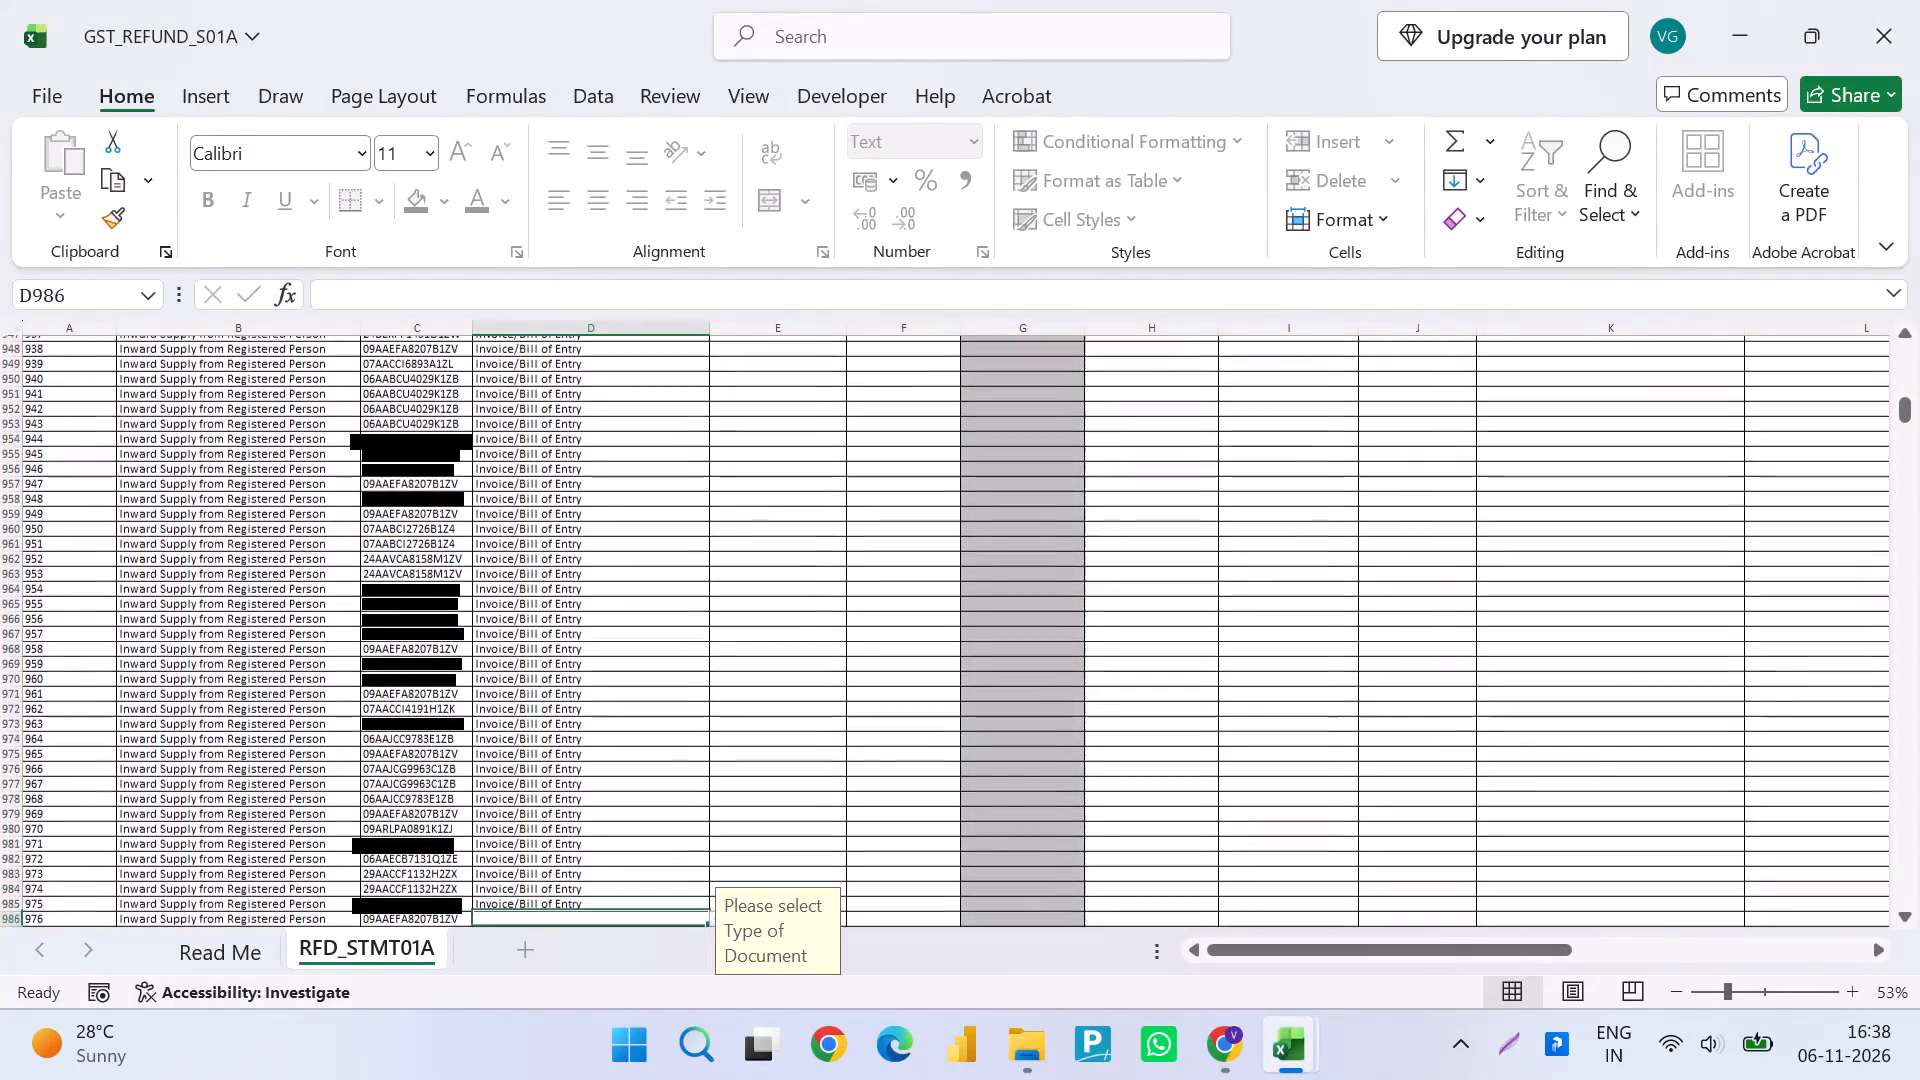
pyautogui.press('i')
pyautogui.press('Return')
pyautogui.hotkey('ctrl', 'Down')
pyautogui.press('Down')
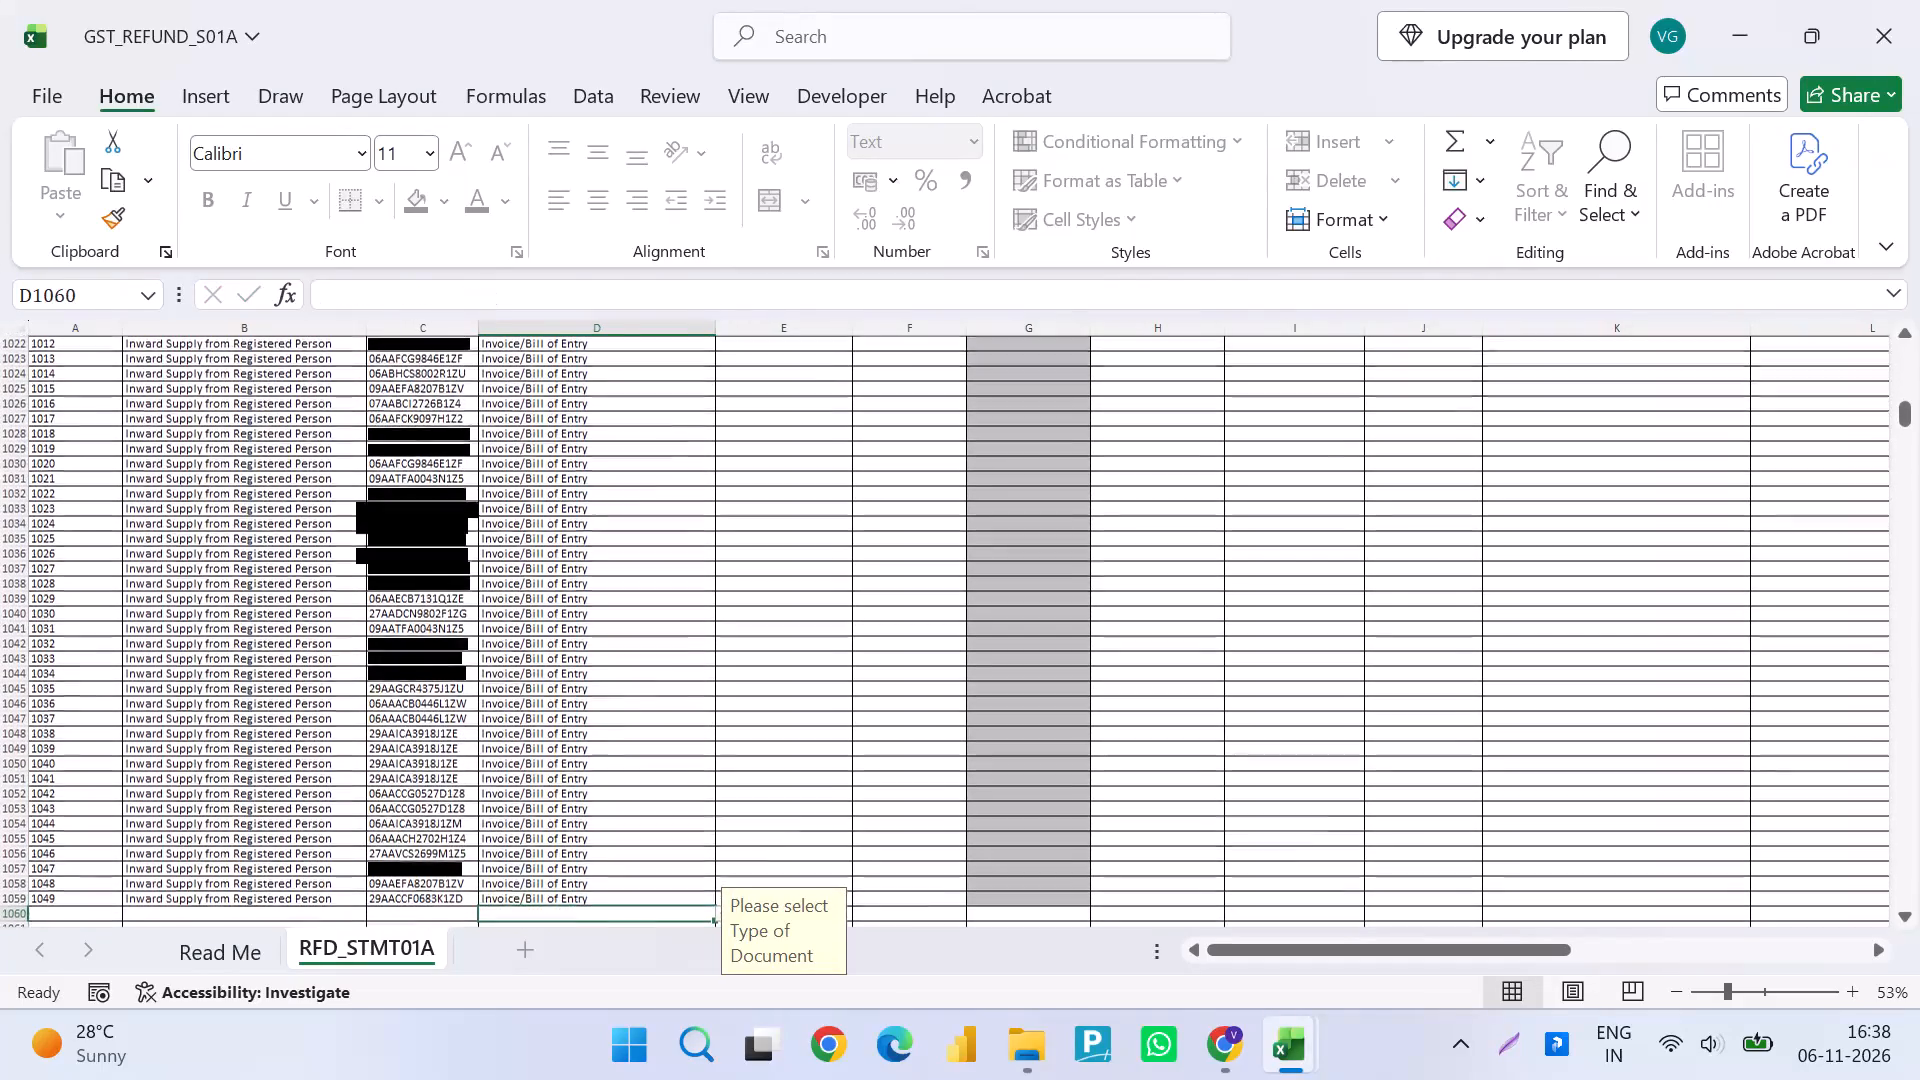
# Copy the remaining filtered invoice numbers from PURCHASE 24-25 into the No./B/E column of GST_REFUND_S01A, starting at E487.
pyautogui.press('Up')
pyautogui.hotkey('ctrl', 'Up')
pyautogui.press('Right')
pyautogui.press('Up')
pyautogui.hotkey('ctrl', 'Up')
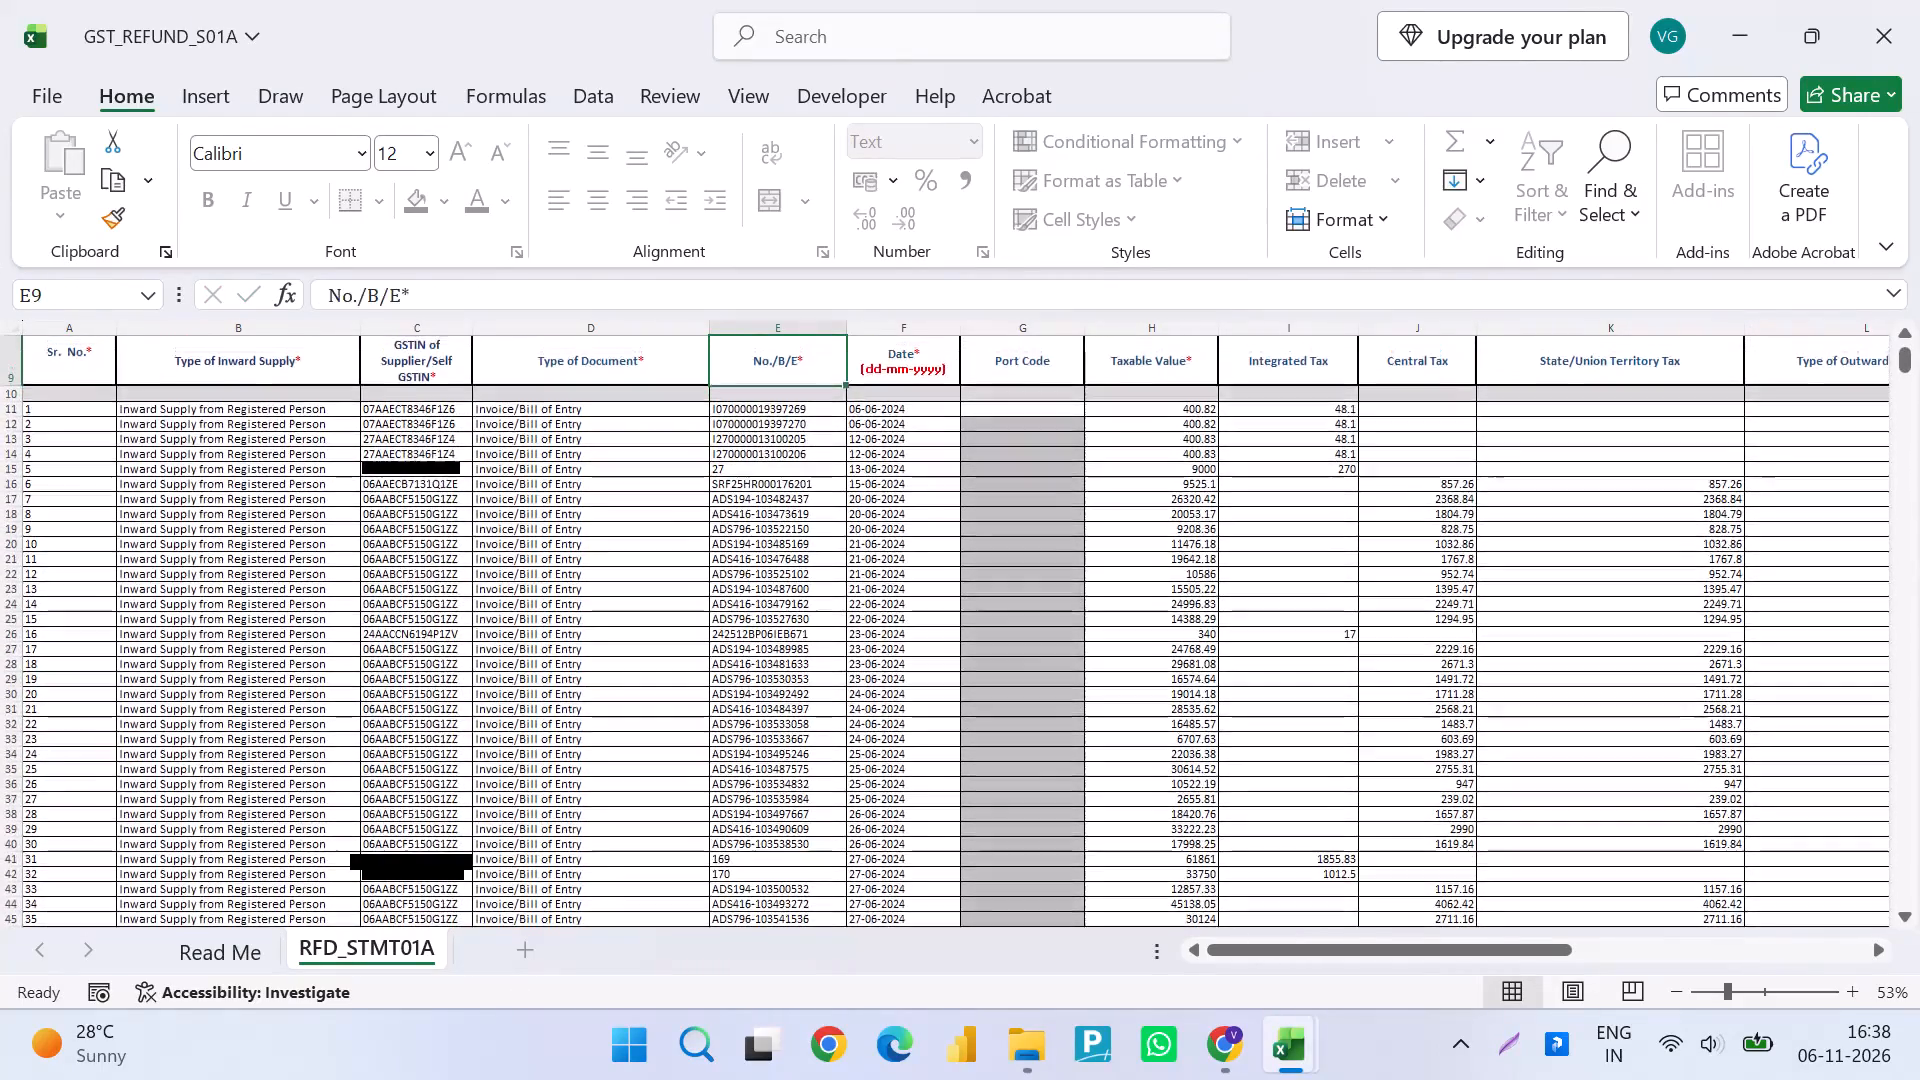
pyautogui.press('Down')
pyautogui.press('Down')
pyautogui.hotkey('ctrl', 'Down')
pyautogui.press('Down')
pyautogui.press('Up')
pyautogui.press('Up')
pyautogui.press('Left')
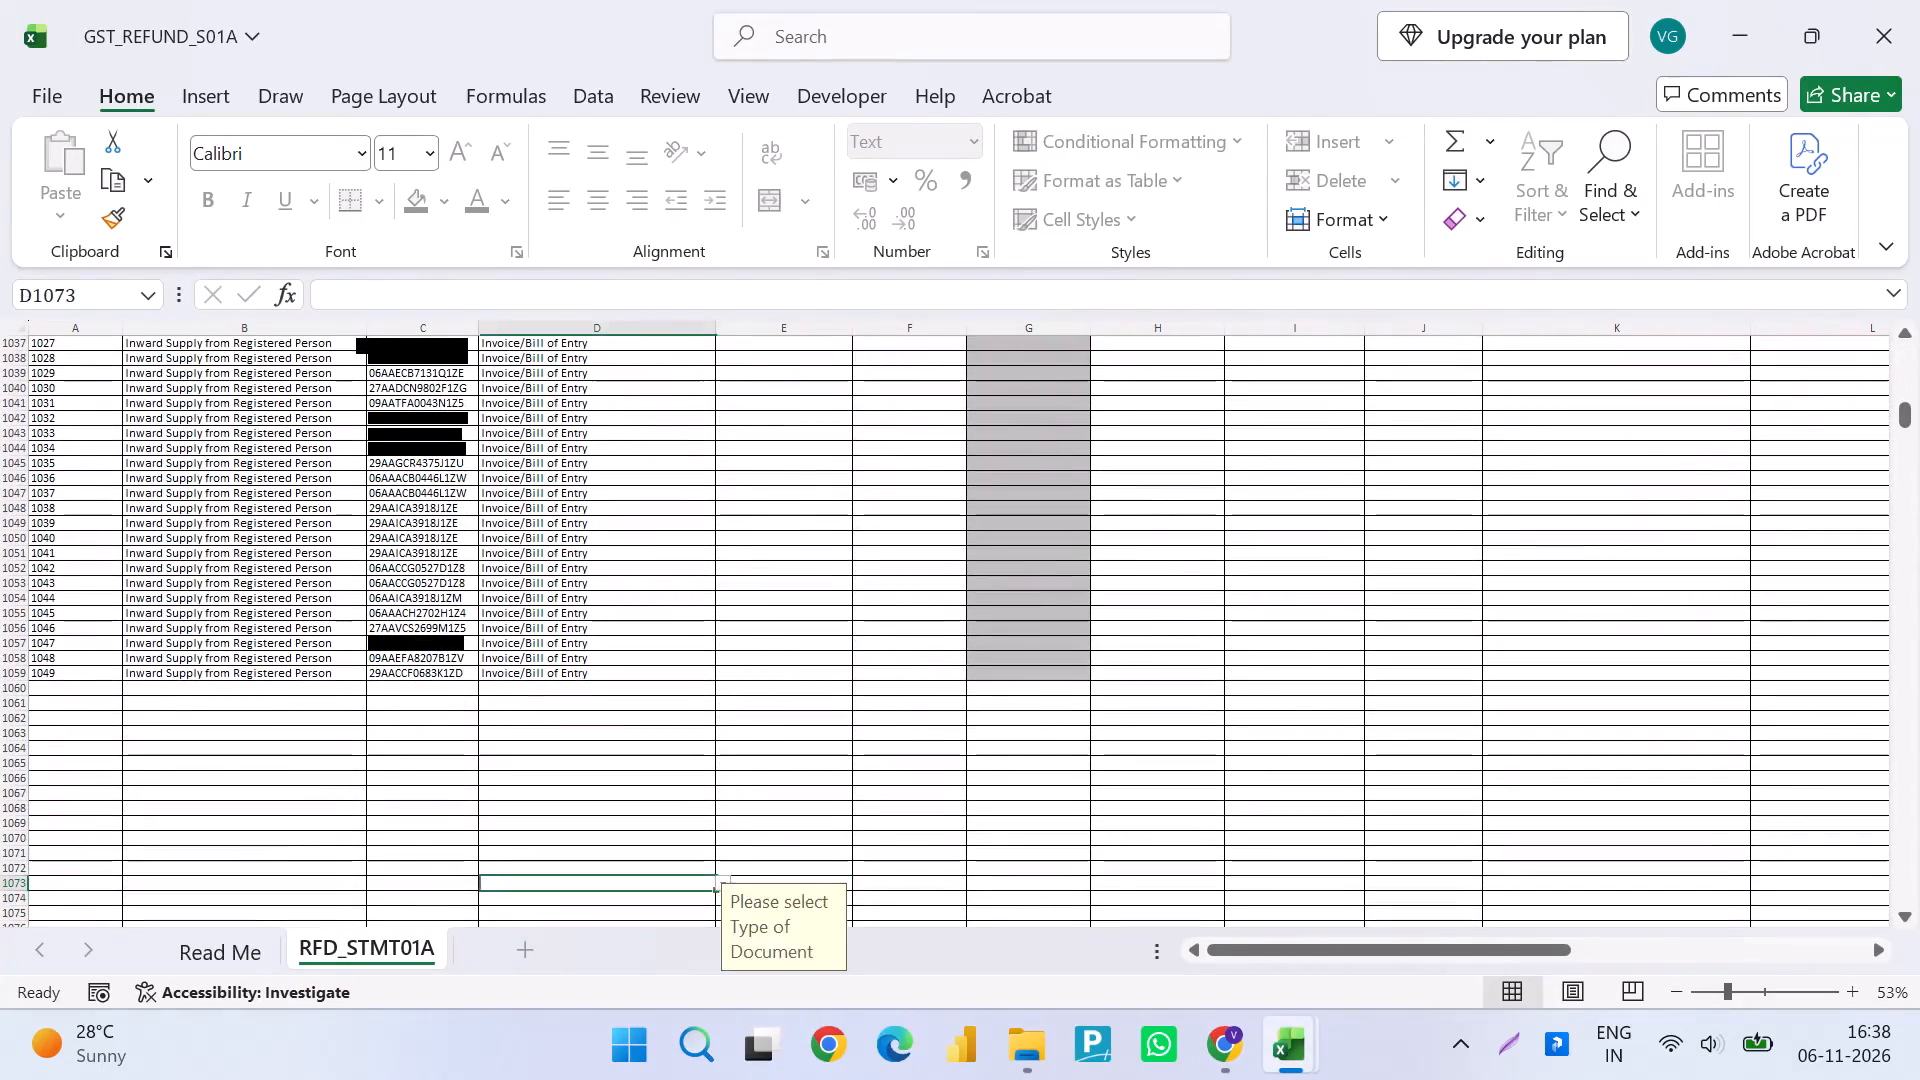
pyautogui.press('Right')
pyautogui.scroll(12, 600, 502)
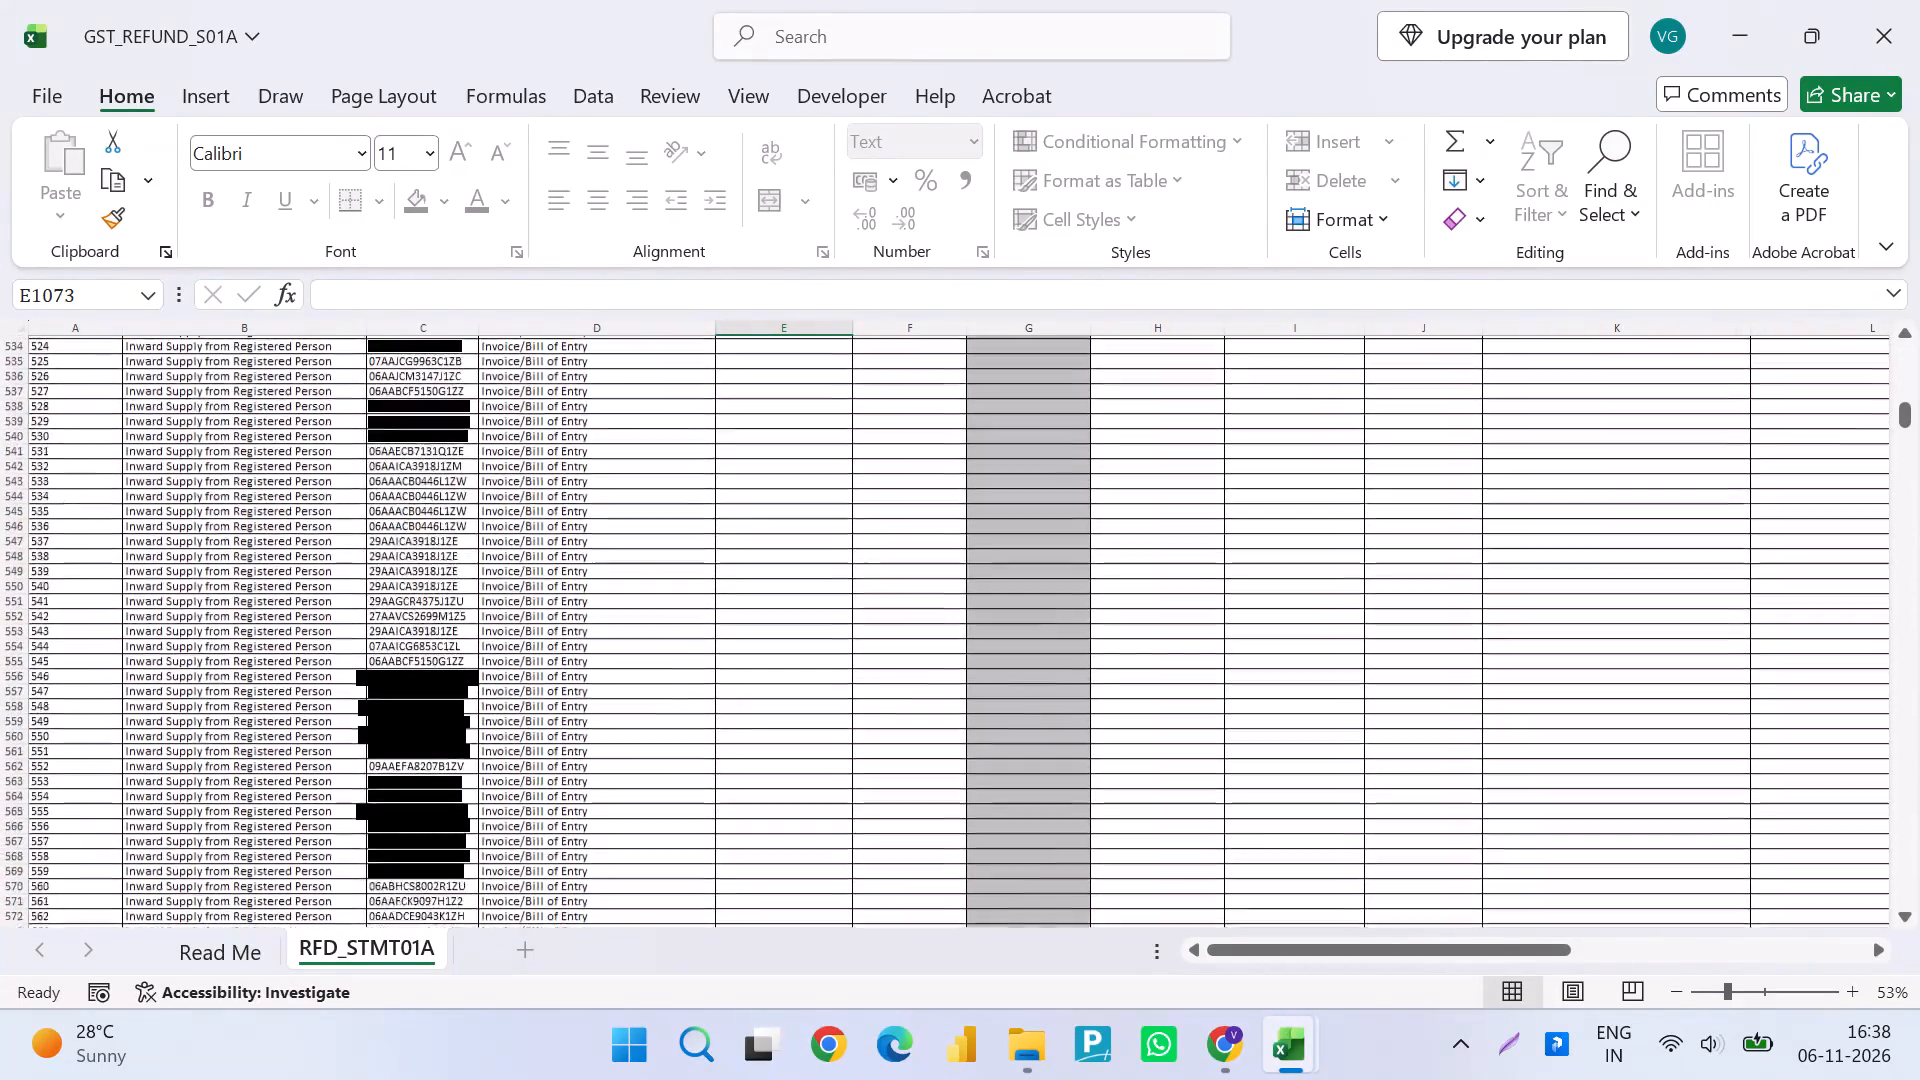
pyautogui.scroll(5, 600, 502)
pyautogui.scroll(-1, 600, 502)
pyautogui.scroll(1, 600, 502)
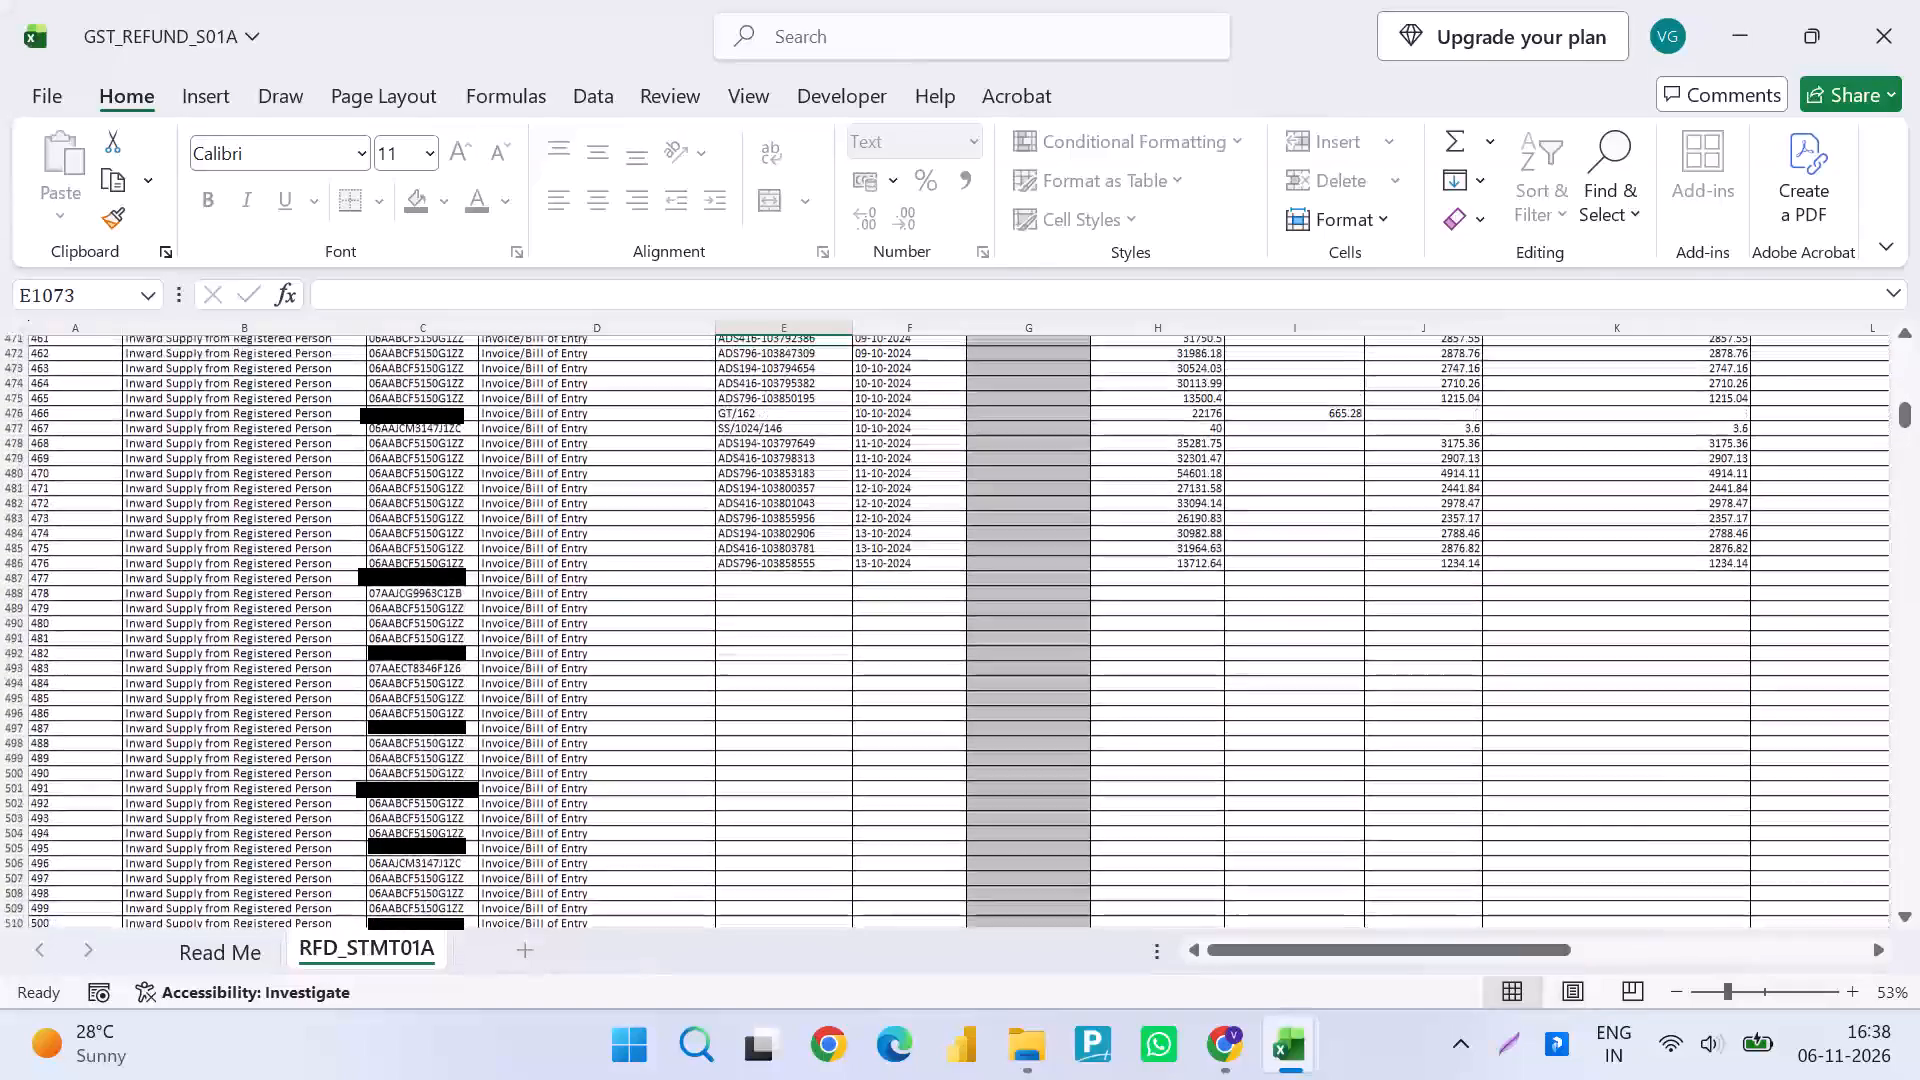
pyautogui.click(775, 595)
pyautogui.hotkey('alt', 'Tab')
pyautogui.press('Up')
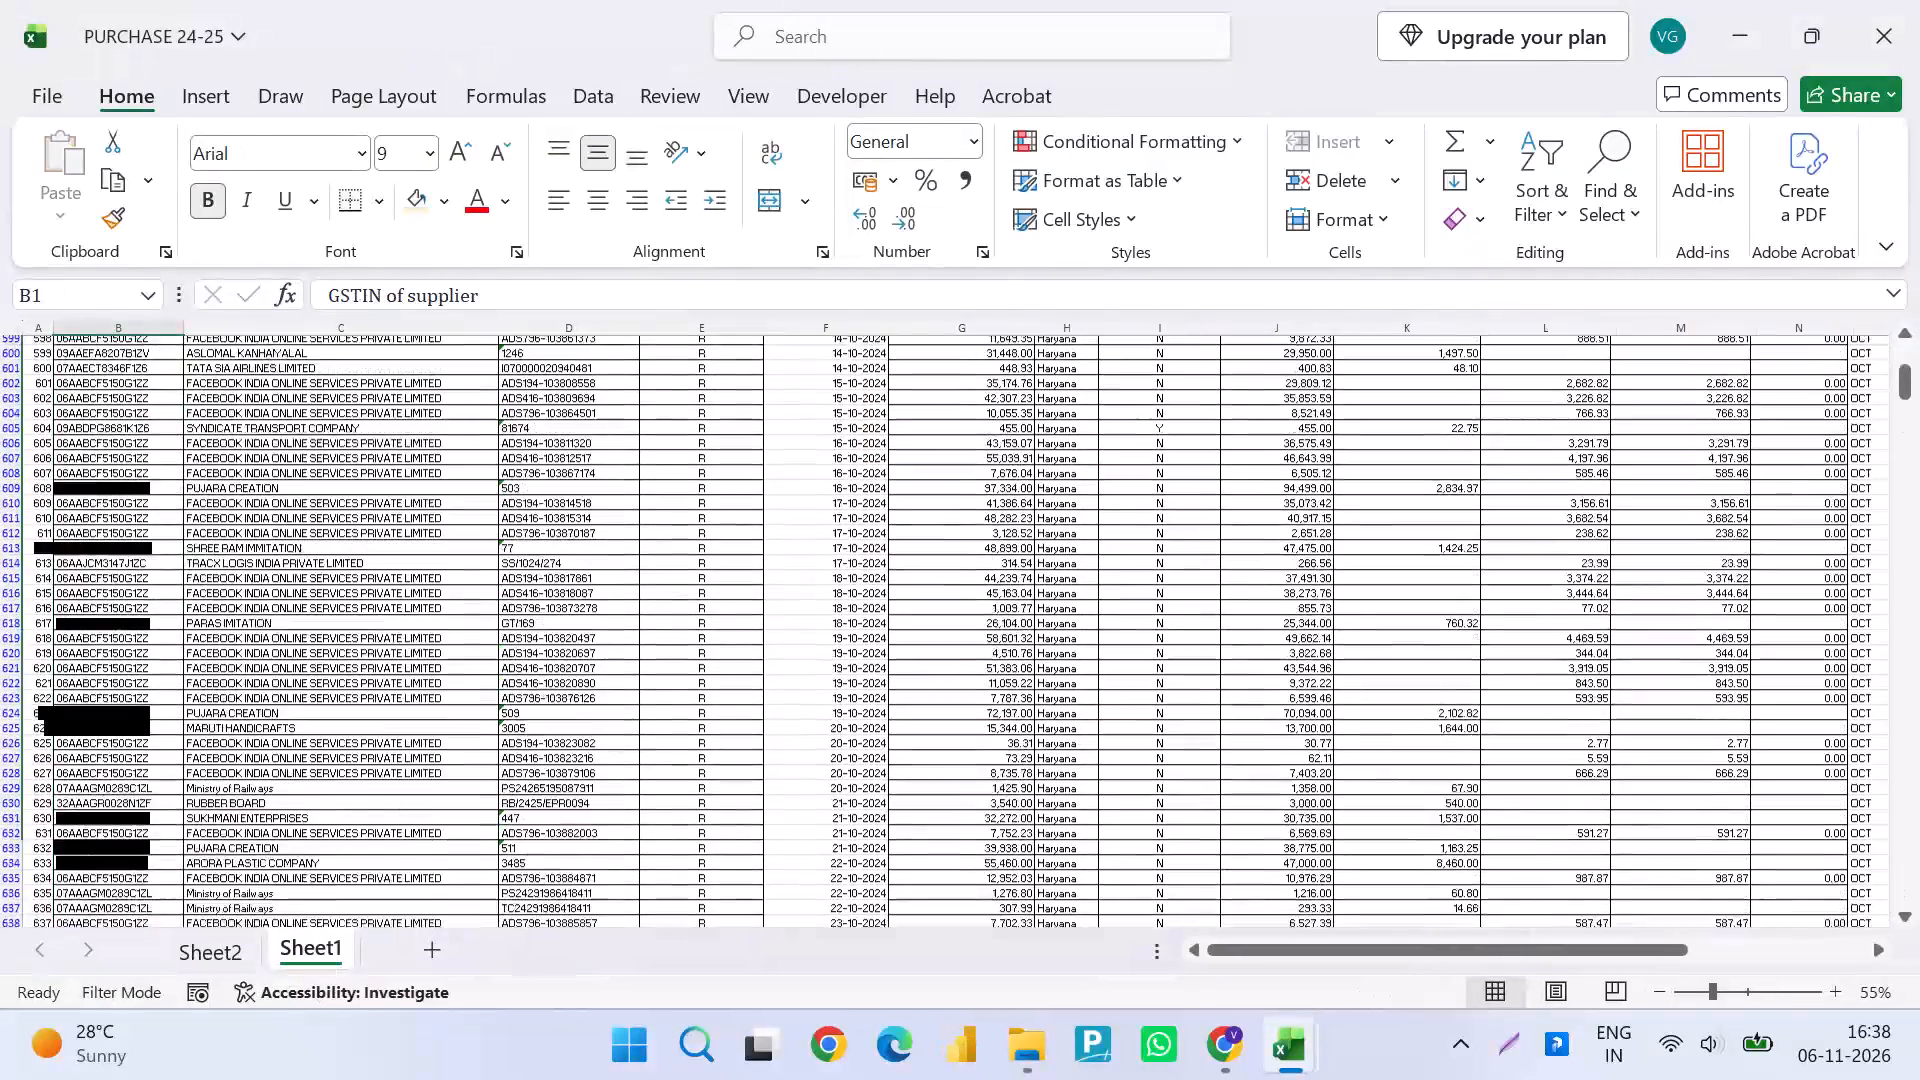
pyautogui.press('Right')
pyautogui.press('Down')
pyautogui.press('Right')
pyautogui.hotkey('ctrl', 'shift', 'Down')
pyautogui.hotkey('ctrl', 'c')
pyautogui.hotkey('alt', 'Tab')
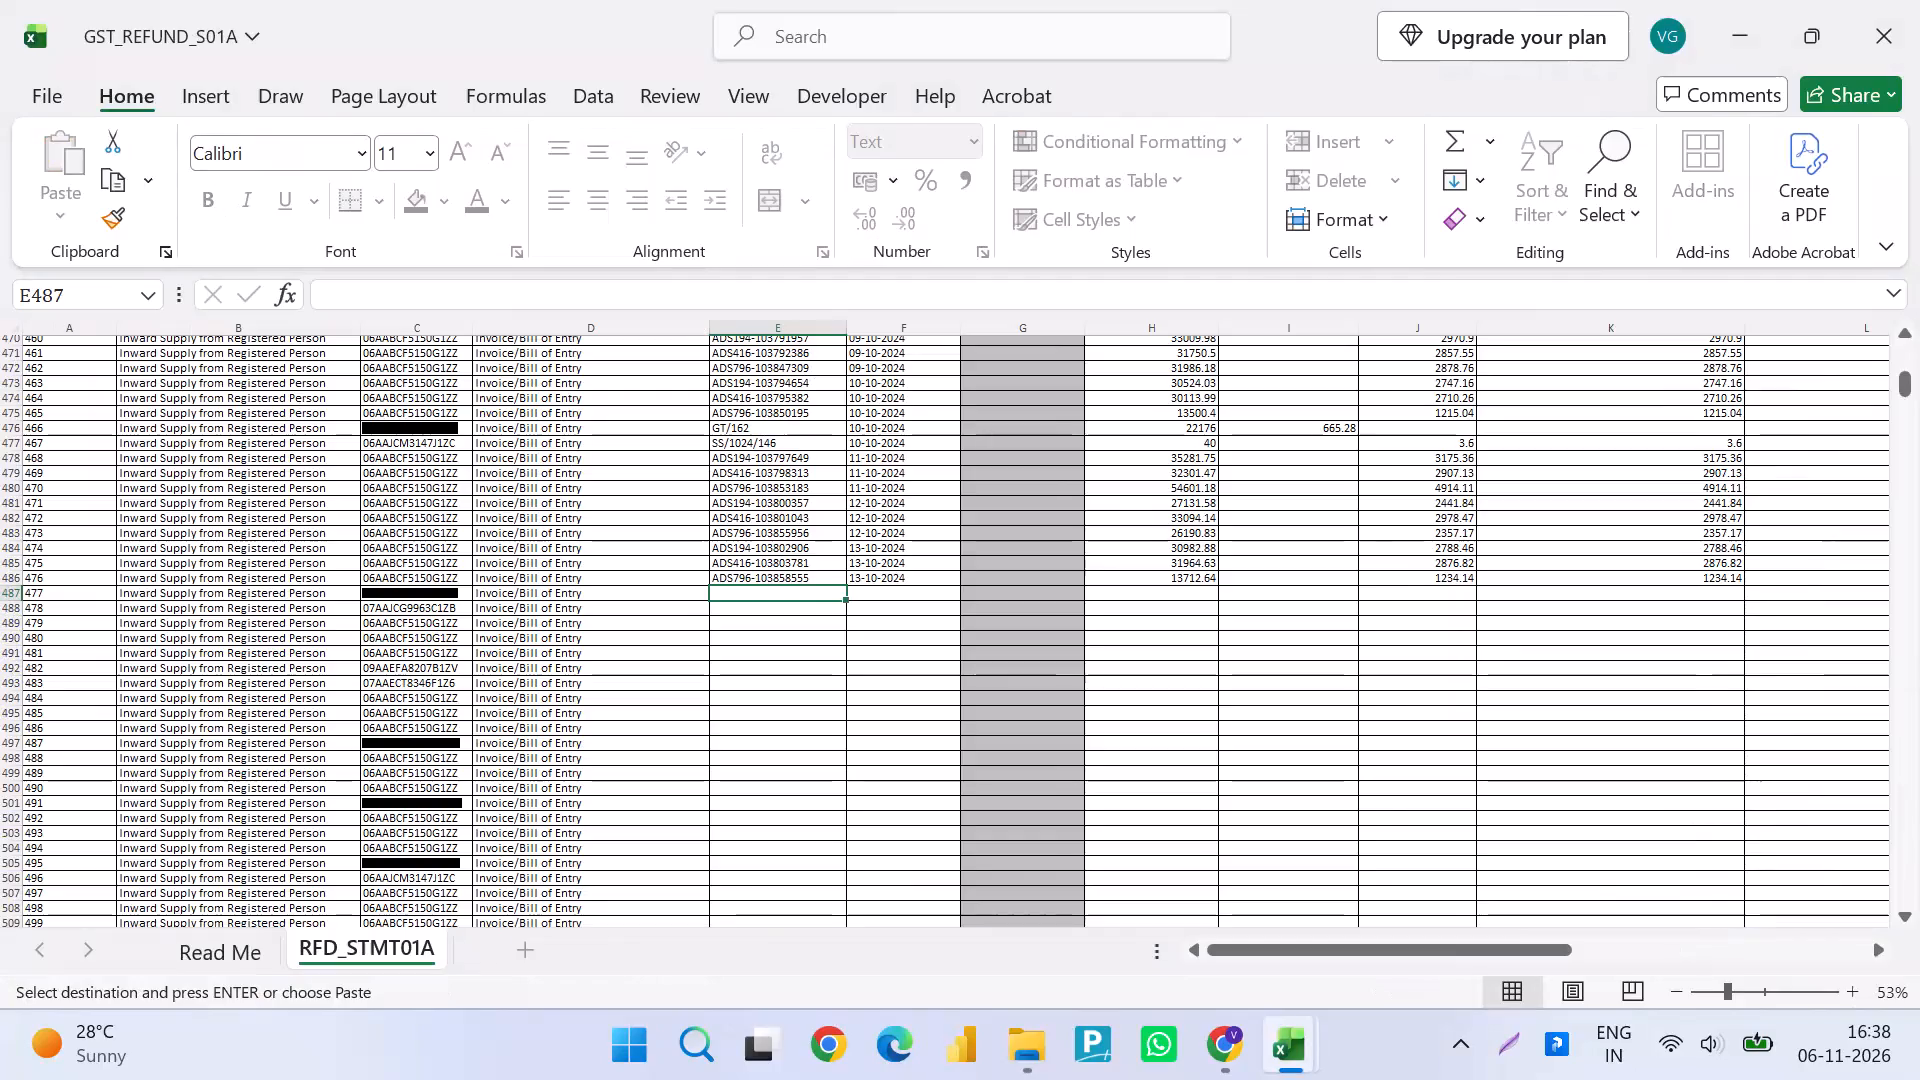
pyautogui.hotkey('ctrl', 'v')
# Copy the filtered taxable value and integrated, central and state tax columns from PURCHASE 24-25, J595 down, into GST_REFUND_S01A starting at H487.
pyautogui.press('Right')
pyautogui.press('Right')
pyautogui.press('Right')
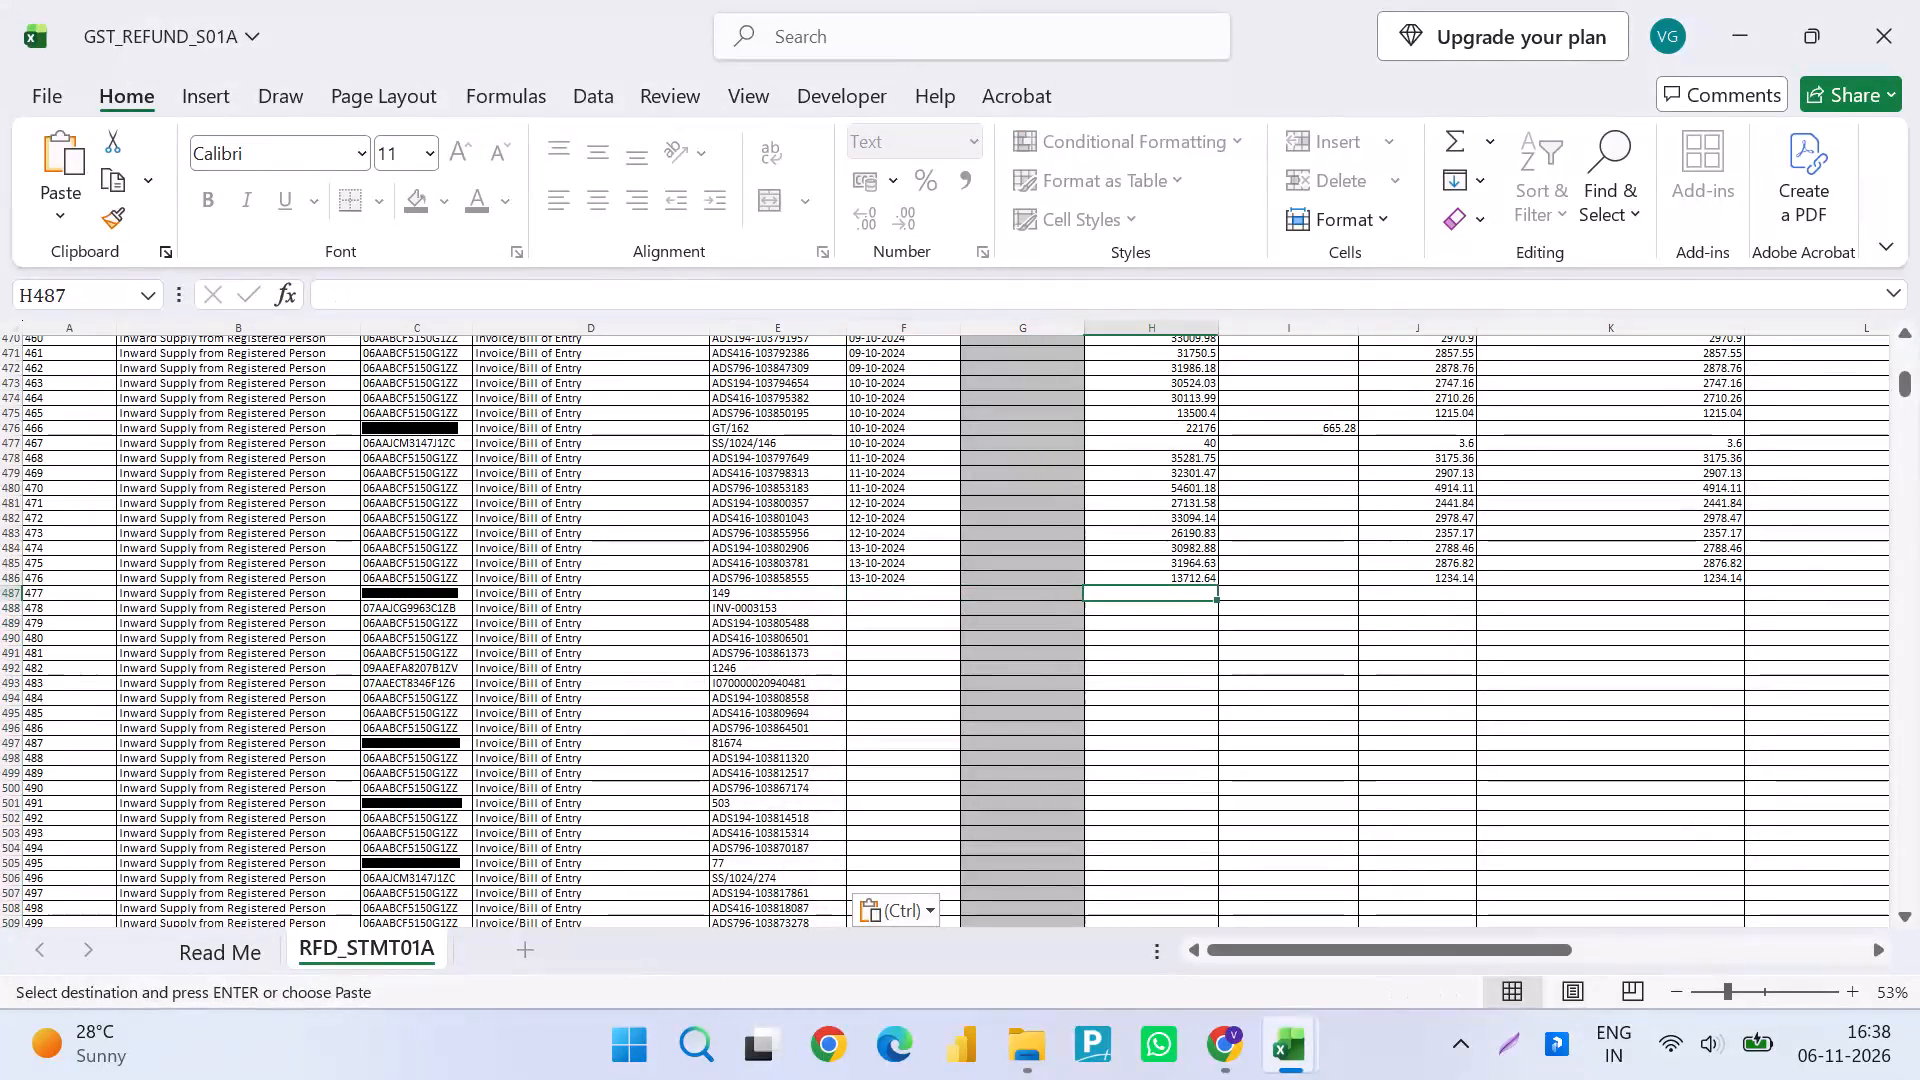
pyautogui.hotkey('alt', 'Tab')
pyautogui.press('Up')
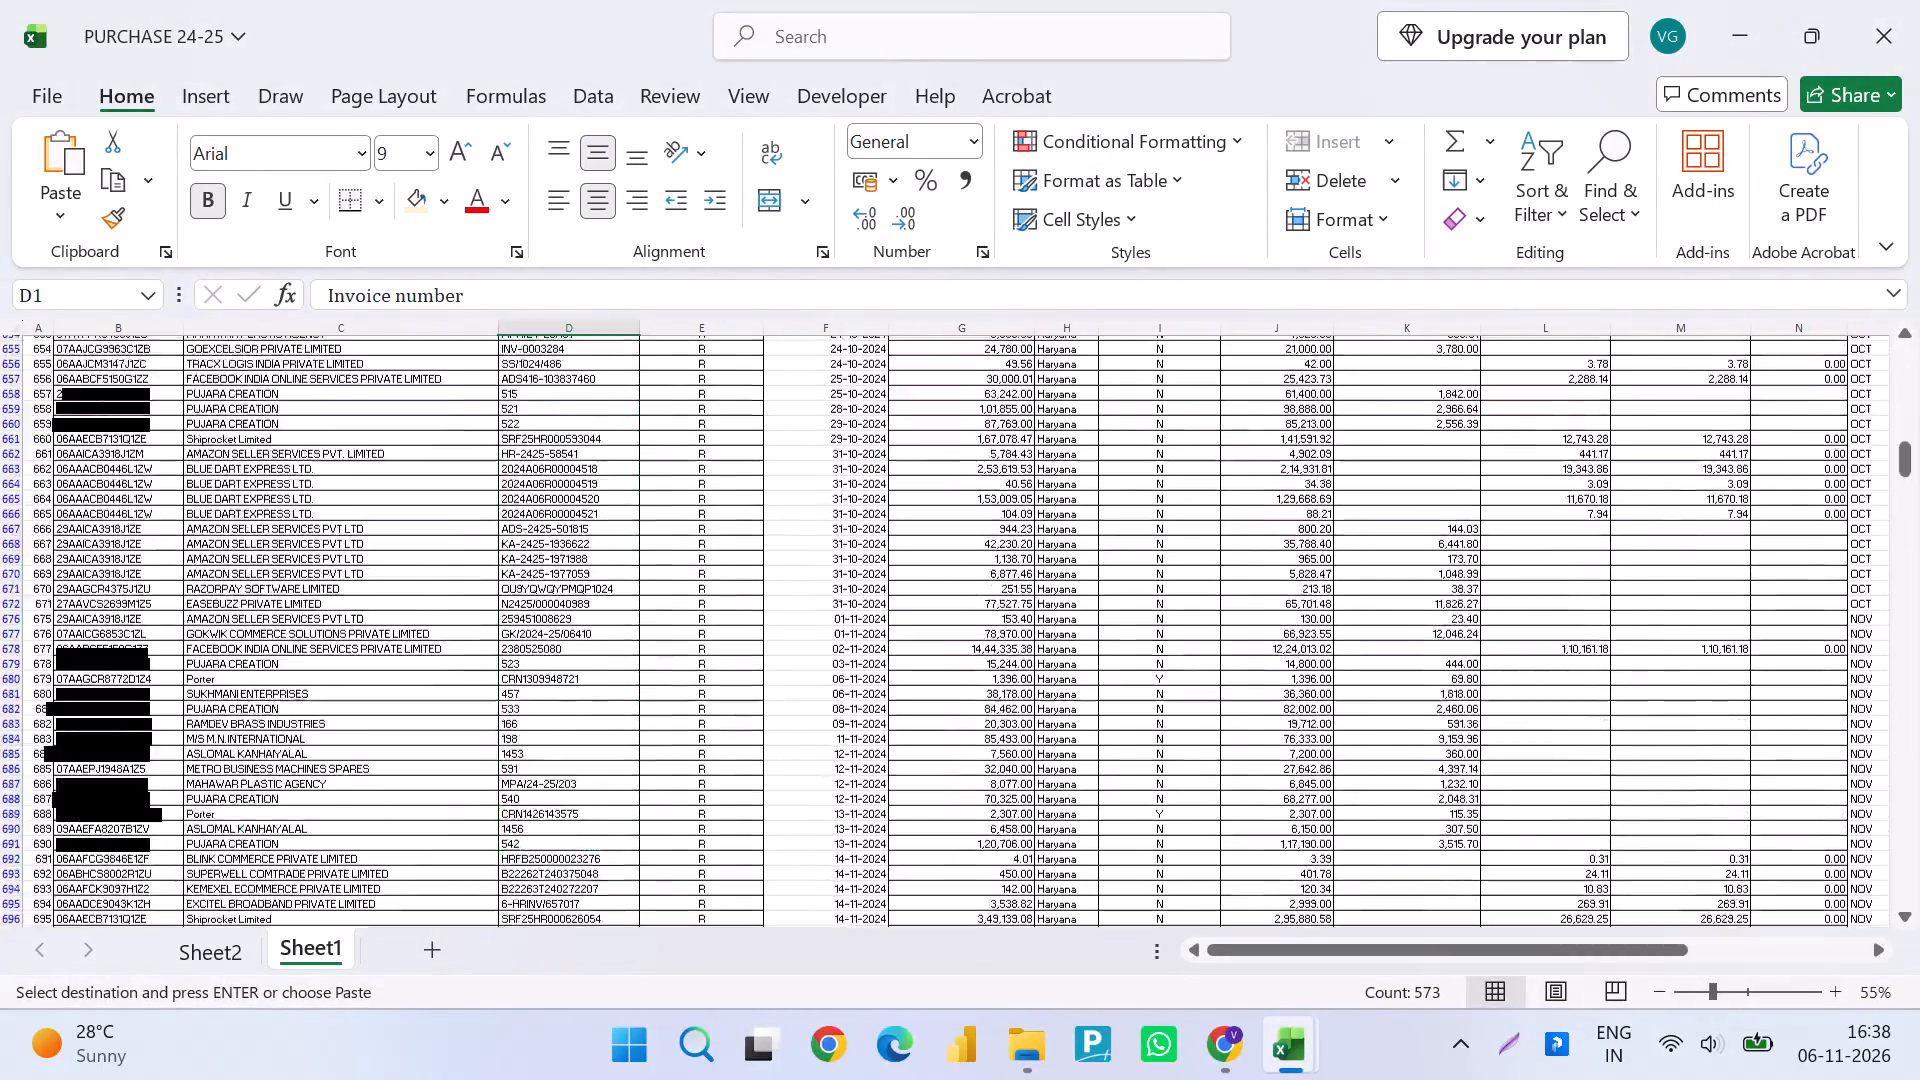
pyautogui.press('Right')
pyautogui.press('Down')
pyautogui.press('Right')
pyautogui.press('Right')
pyautogui.press('Right')
pyautogui.press('Right')
pyautogui.press('Right')
pyautogui.press('Right')
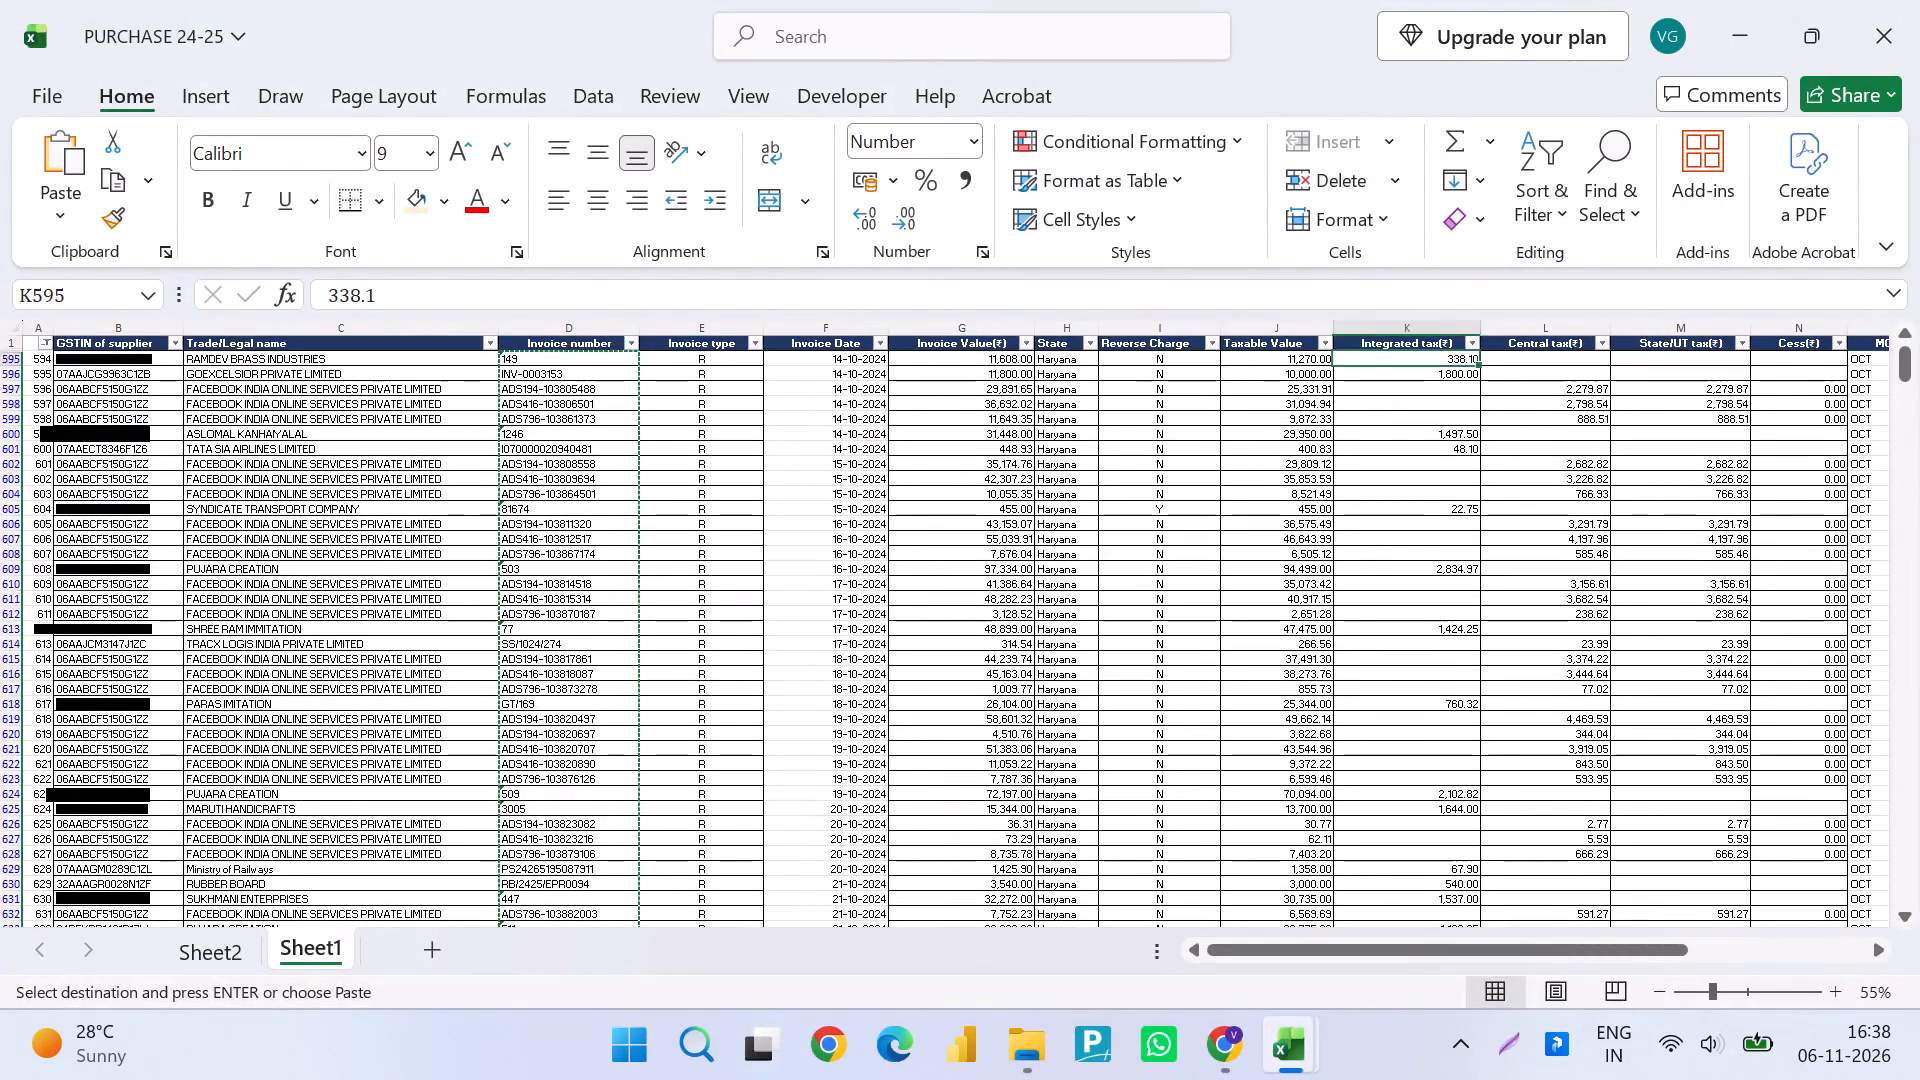
pyautogui.press('Left')
pyautogui.hotkey('shift', 'Right')
pyautogui.hotkey('shift', 'Right')
pyautogui.hotkey('shift', 'Right')
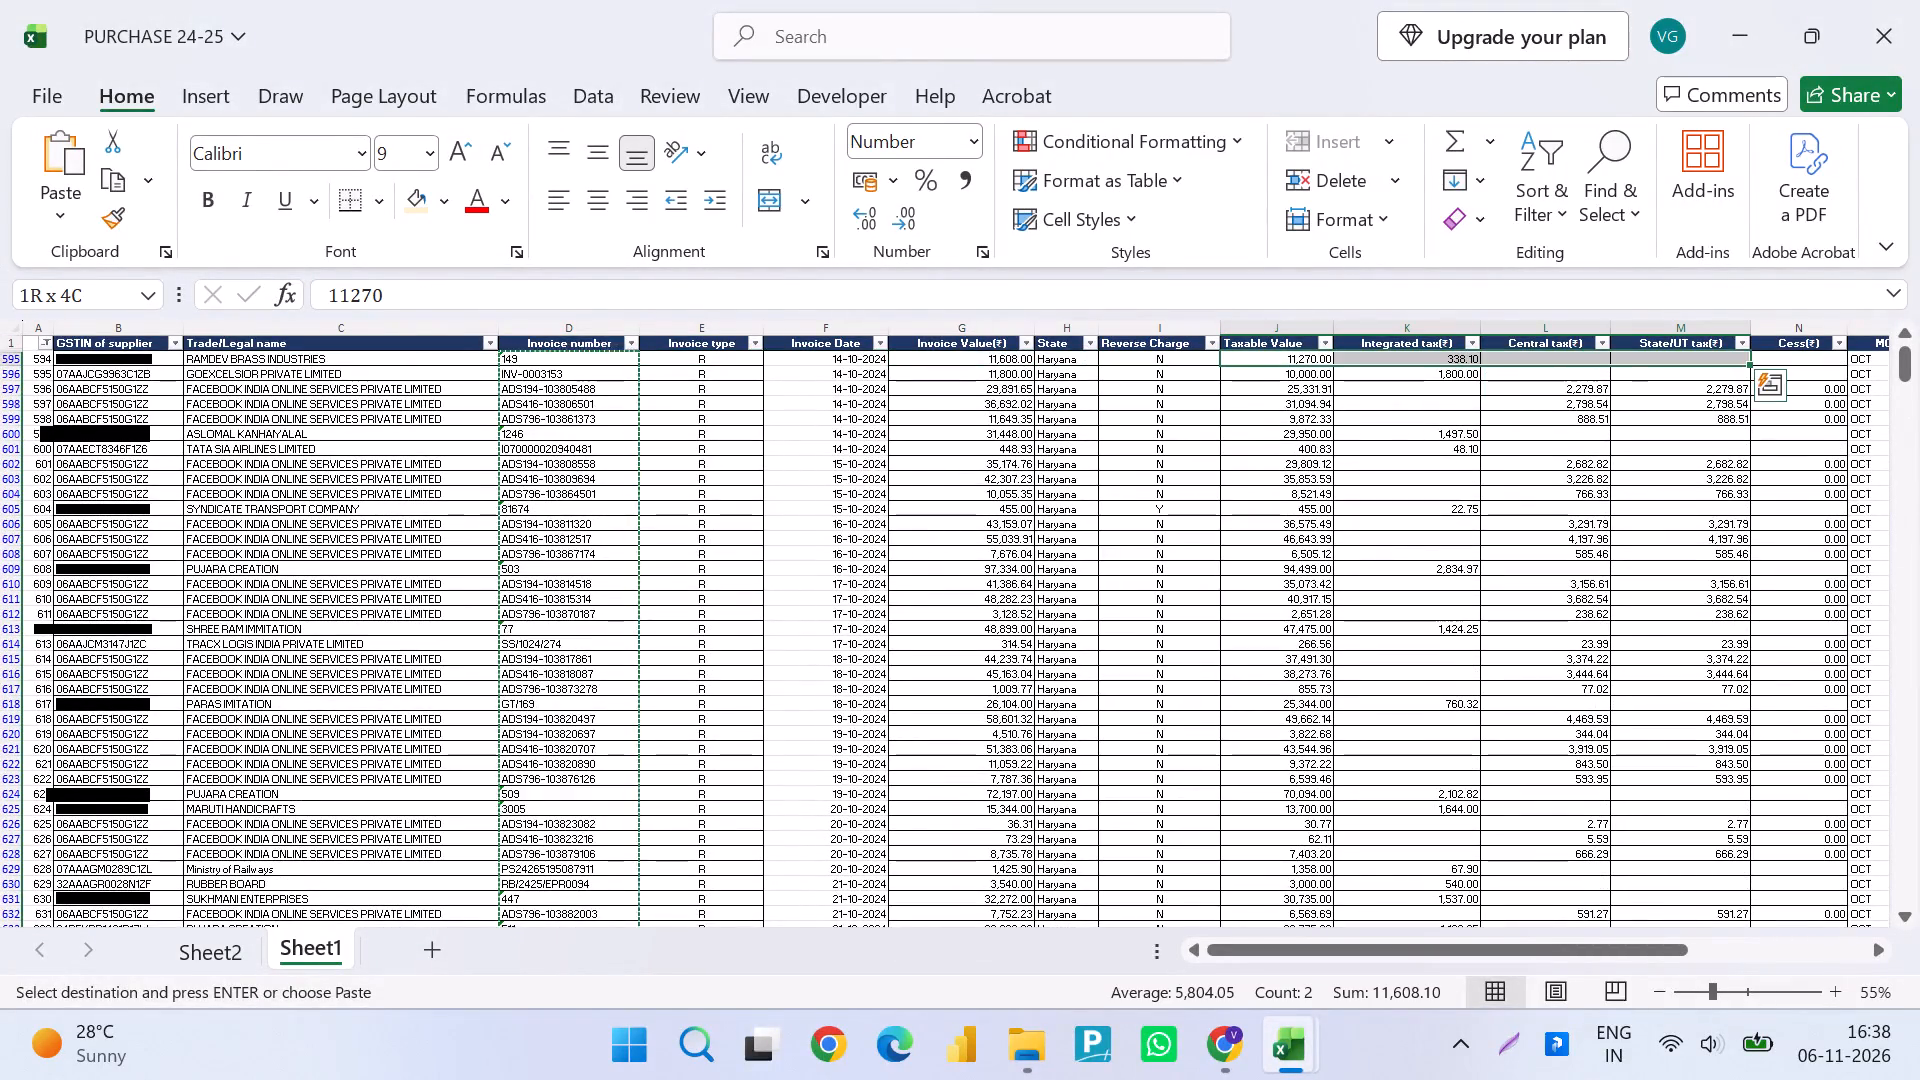
pyautogui.hotkey('ctrl', 'shift', 'Down')
pyautogui.hotkey('ctrl', 'c')
pyautogui.hotkey('alt', 'Tab')
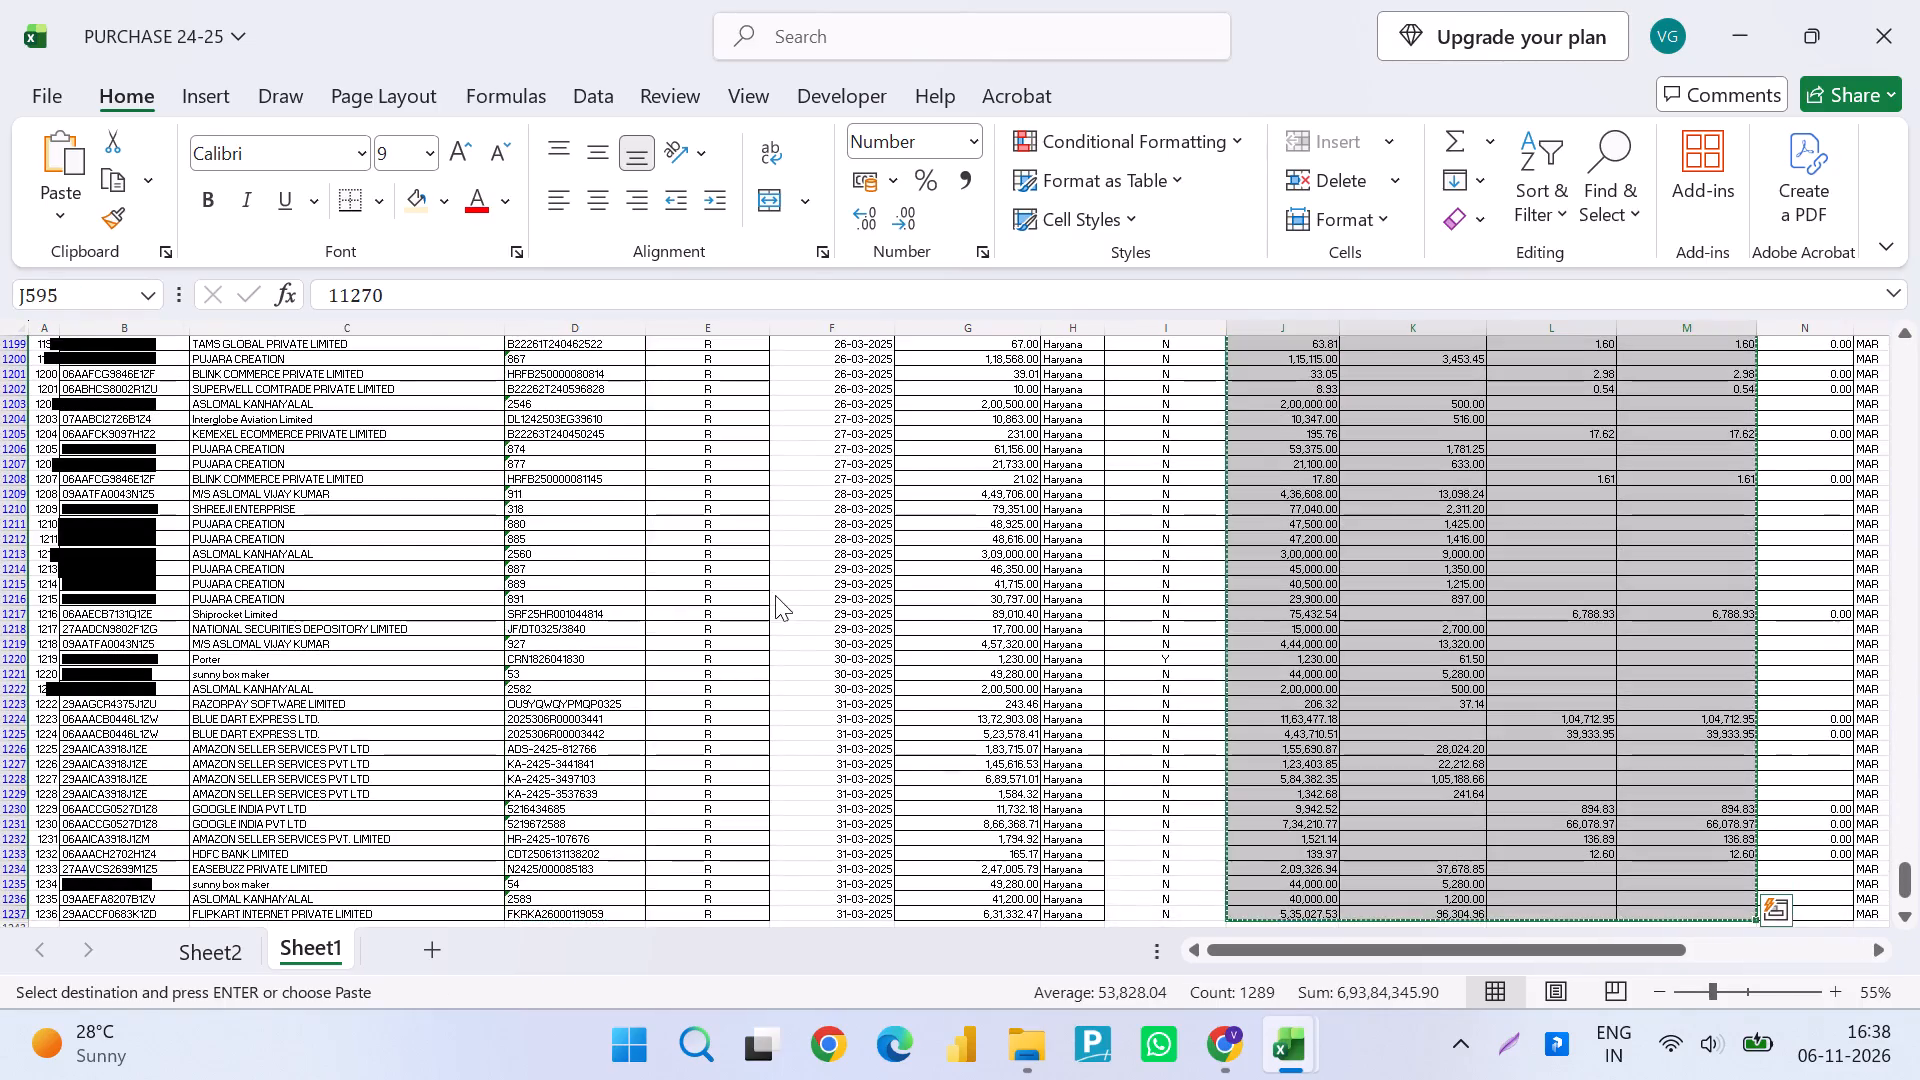
pyautogui.hotkey('ctrl', 'v')
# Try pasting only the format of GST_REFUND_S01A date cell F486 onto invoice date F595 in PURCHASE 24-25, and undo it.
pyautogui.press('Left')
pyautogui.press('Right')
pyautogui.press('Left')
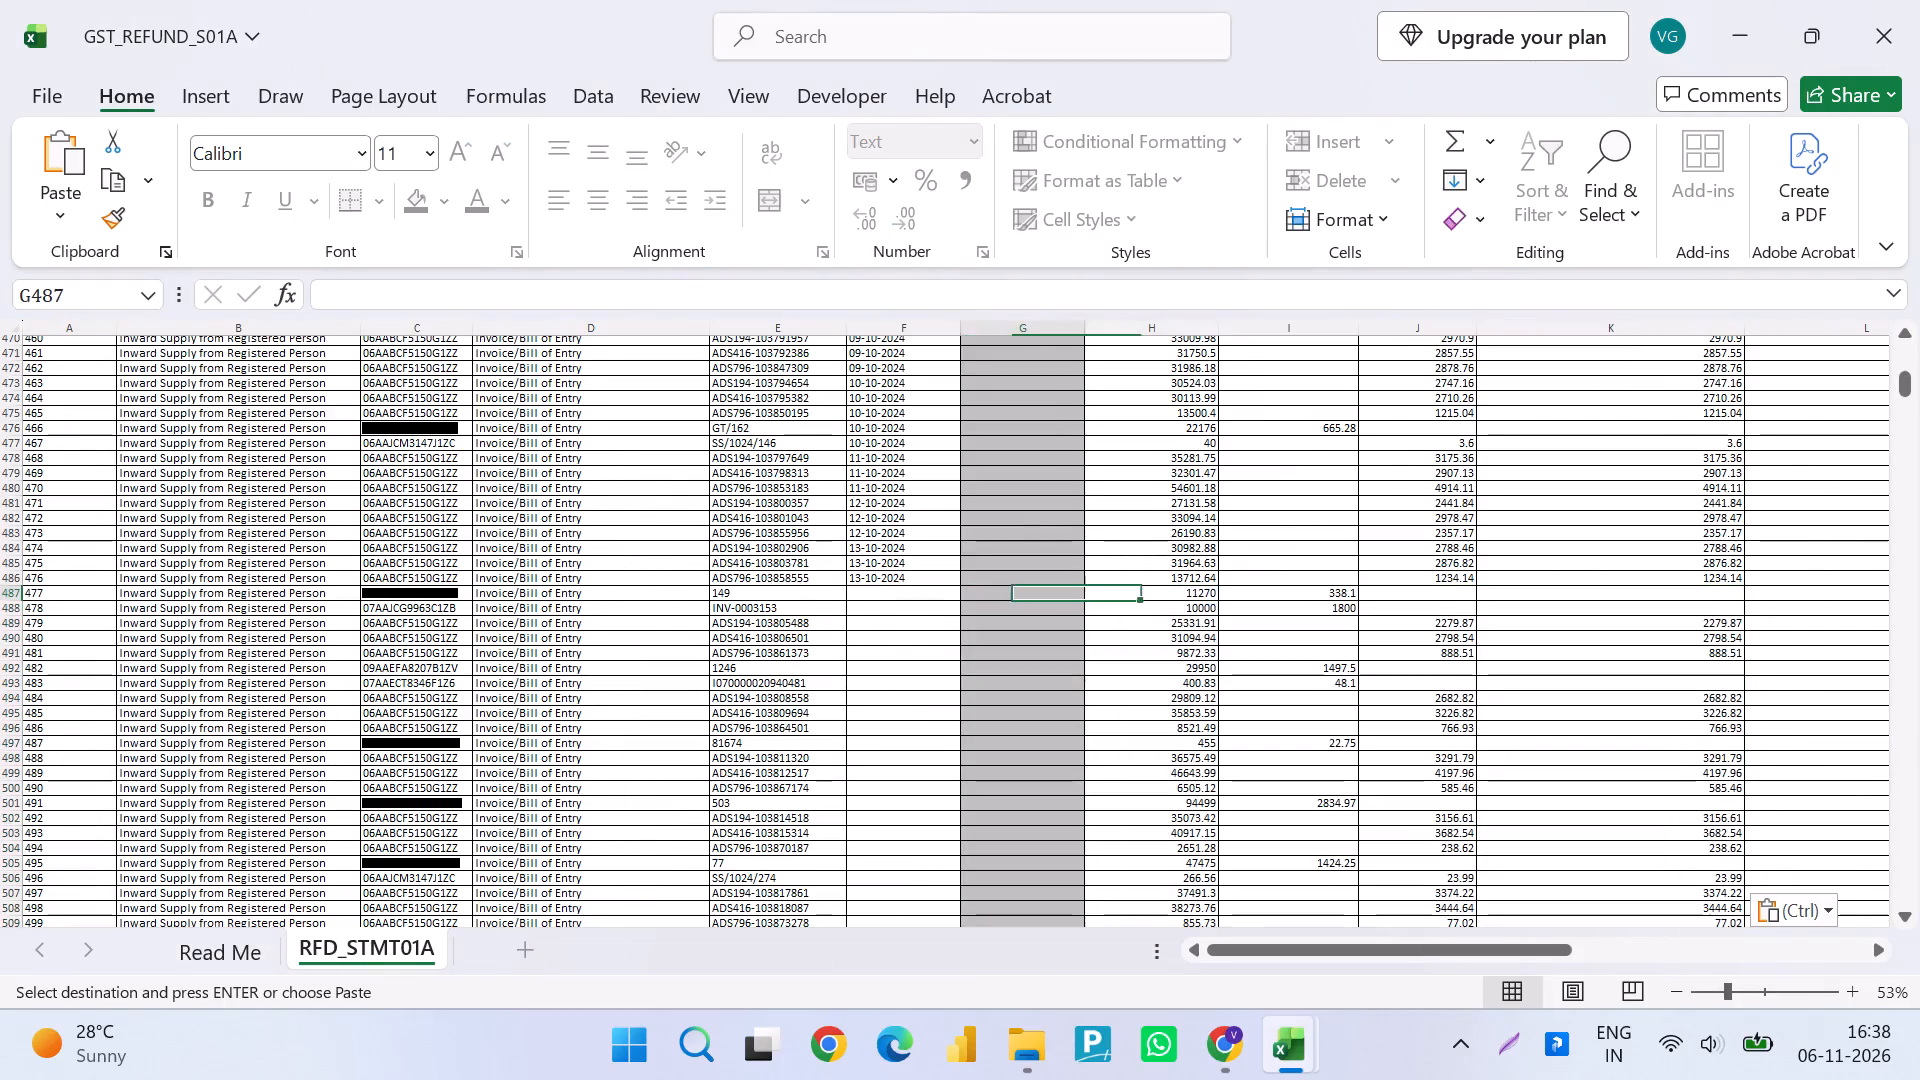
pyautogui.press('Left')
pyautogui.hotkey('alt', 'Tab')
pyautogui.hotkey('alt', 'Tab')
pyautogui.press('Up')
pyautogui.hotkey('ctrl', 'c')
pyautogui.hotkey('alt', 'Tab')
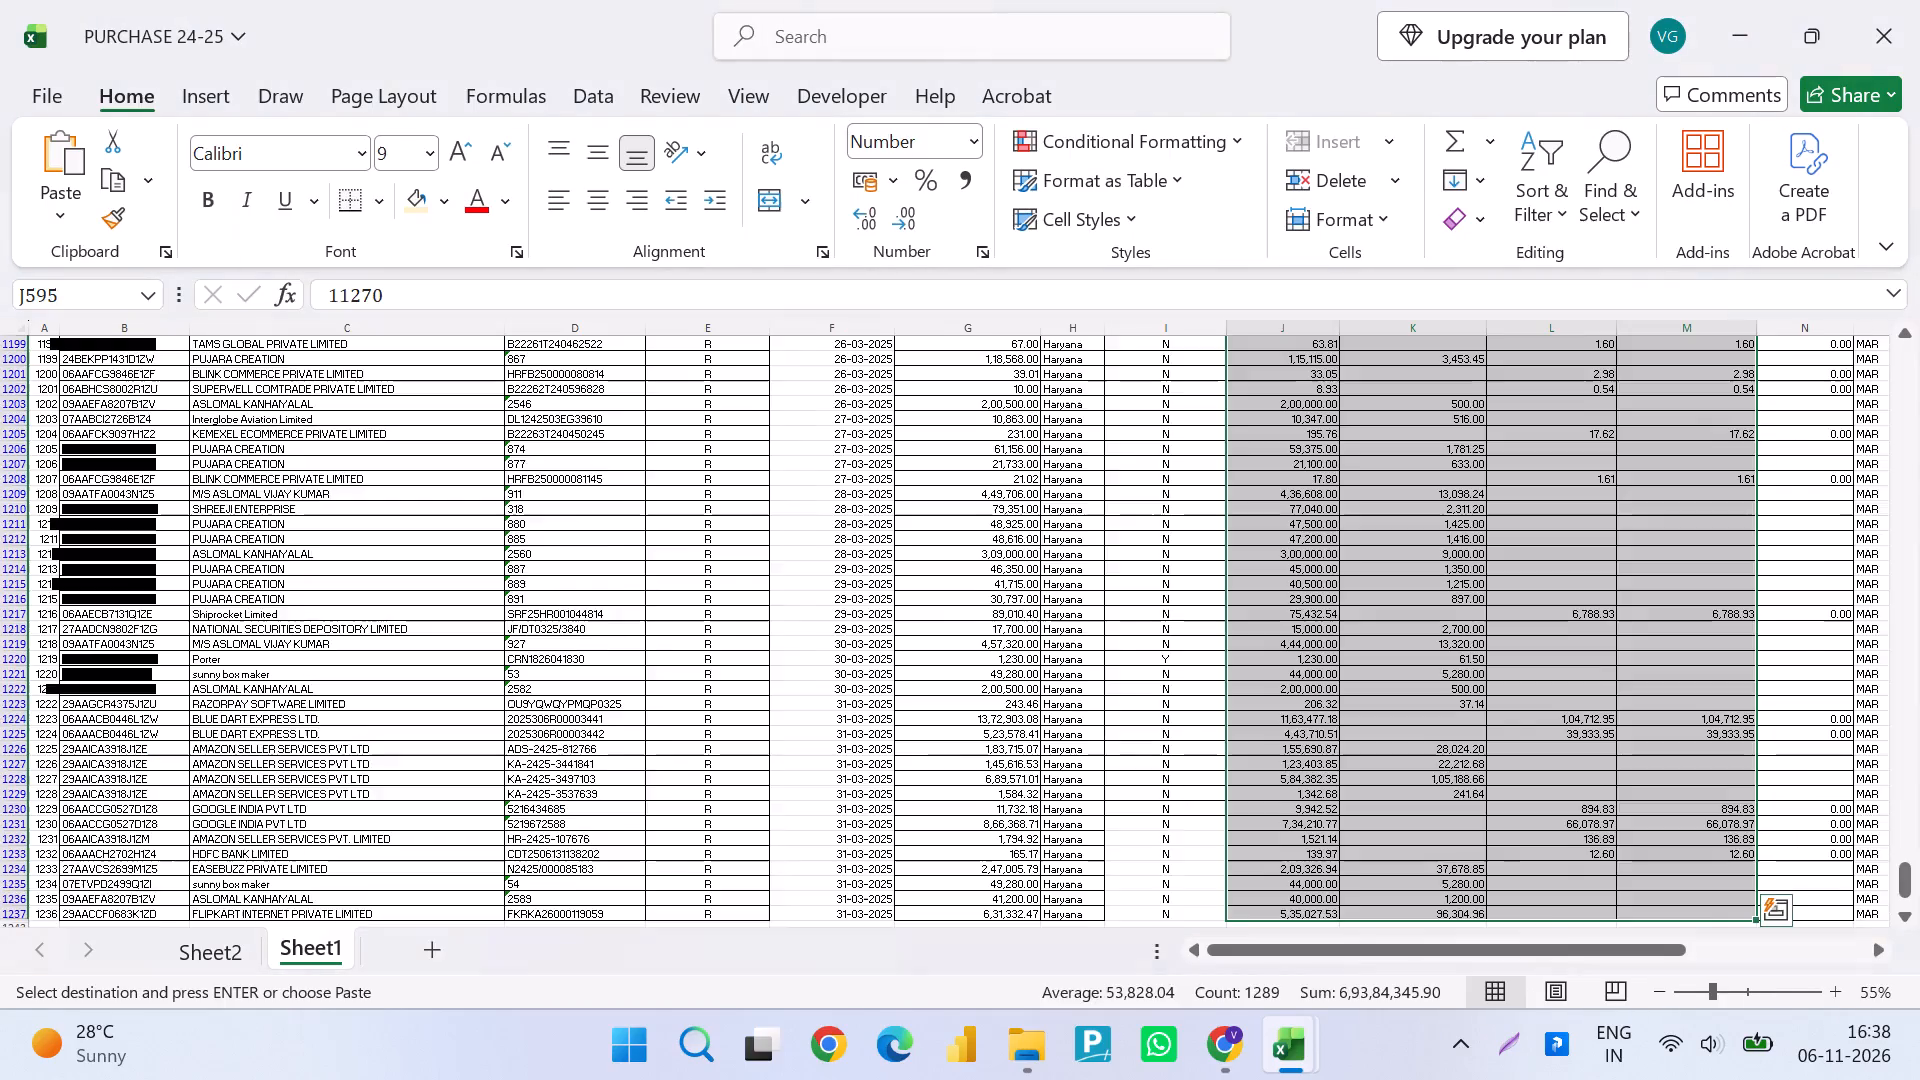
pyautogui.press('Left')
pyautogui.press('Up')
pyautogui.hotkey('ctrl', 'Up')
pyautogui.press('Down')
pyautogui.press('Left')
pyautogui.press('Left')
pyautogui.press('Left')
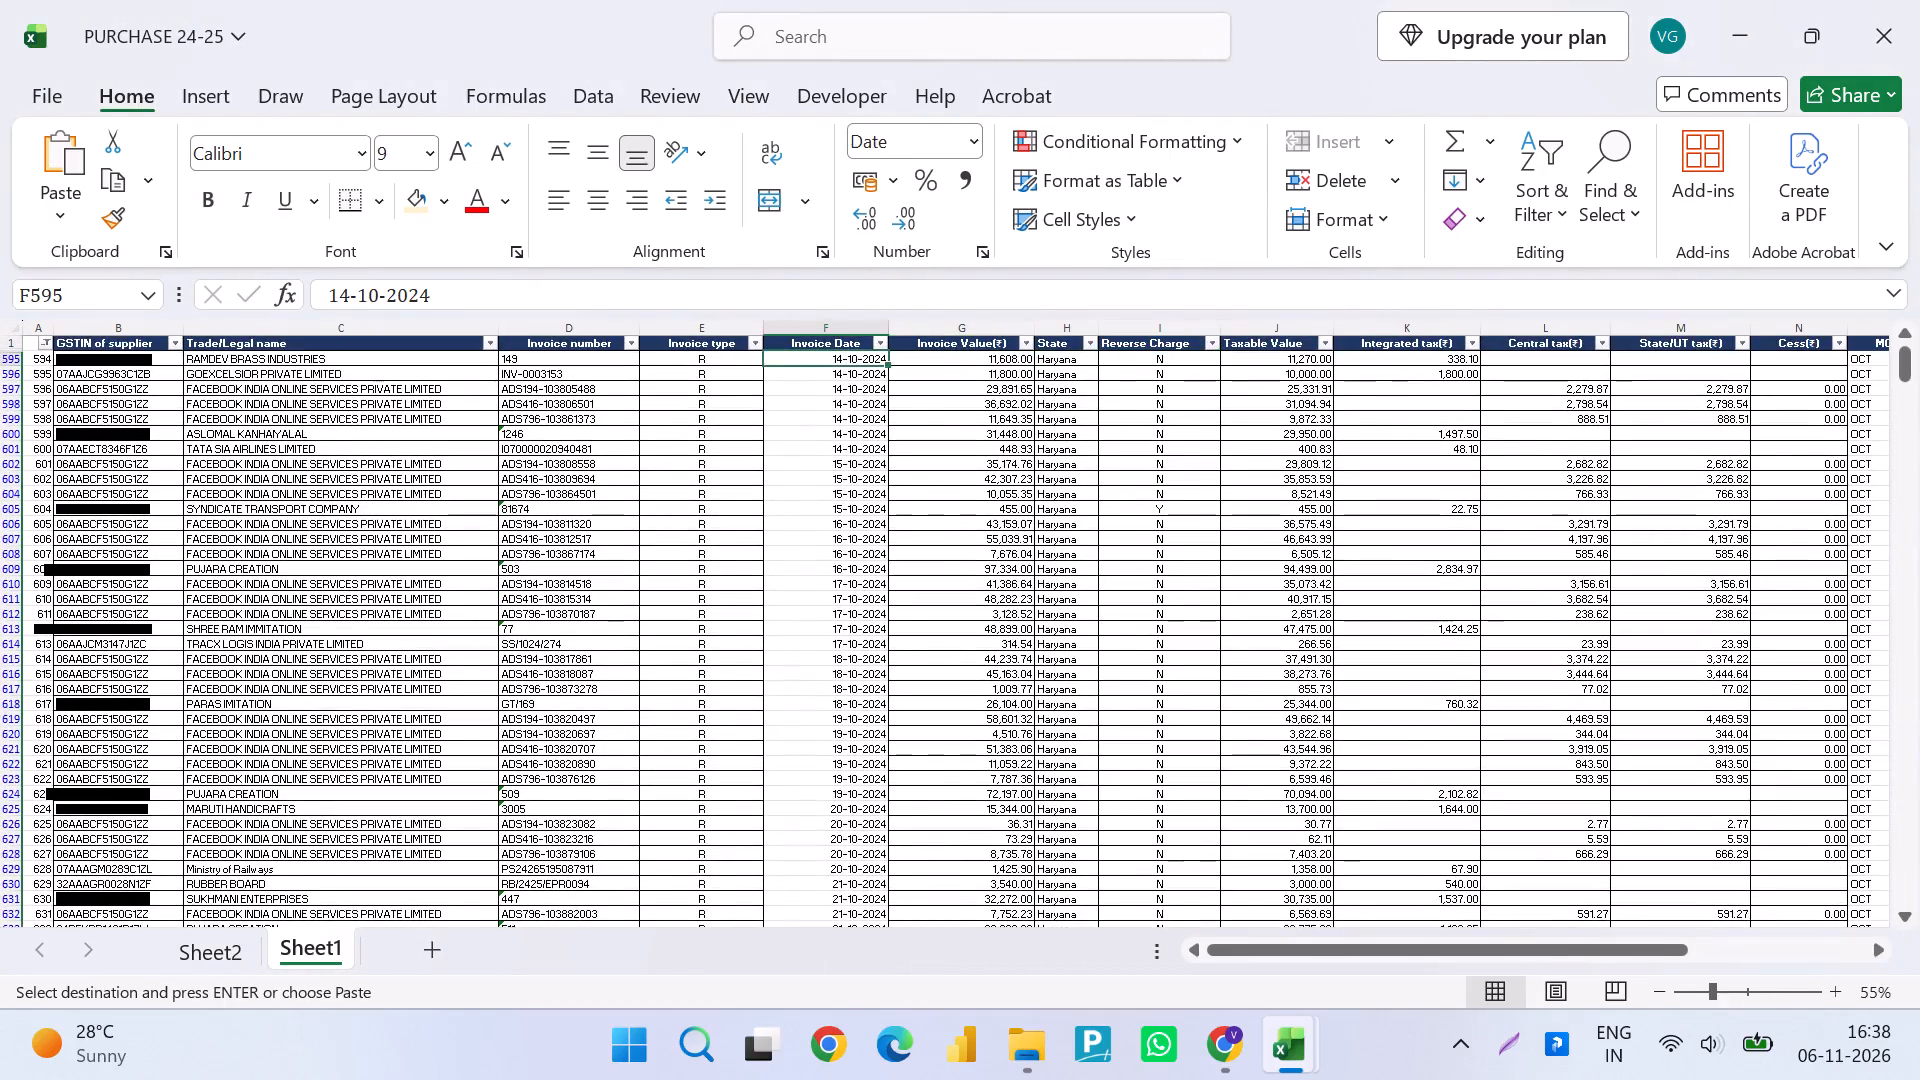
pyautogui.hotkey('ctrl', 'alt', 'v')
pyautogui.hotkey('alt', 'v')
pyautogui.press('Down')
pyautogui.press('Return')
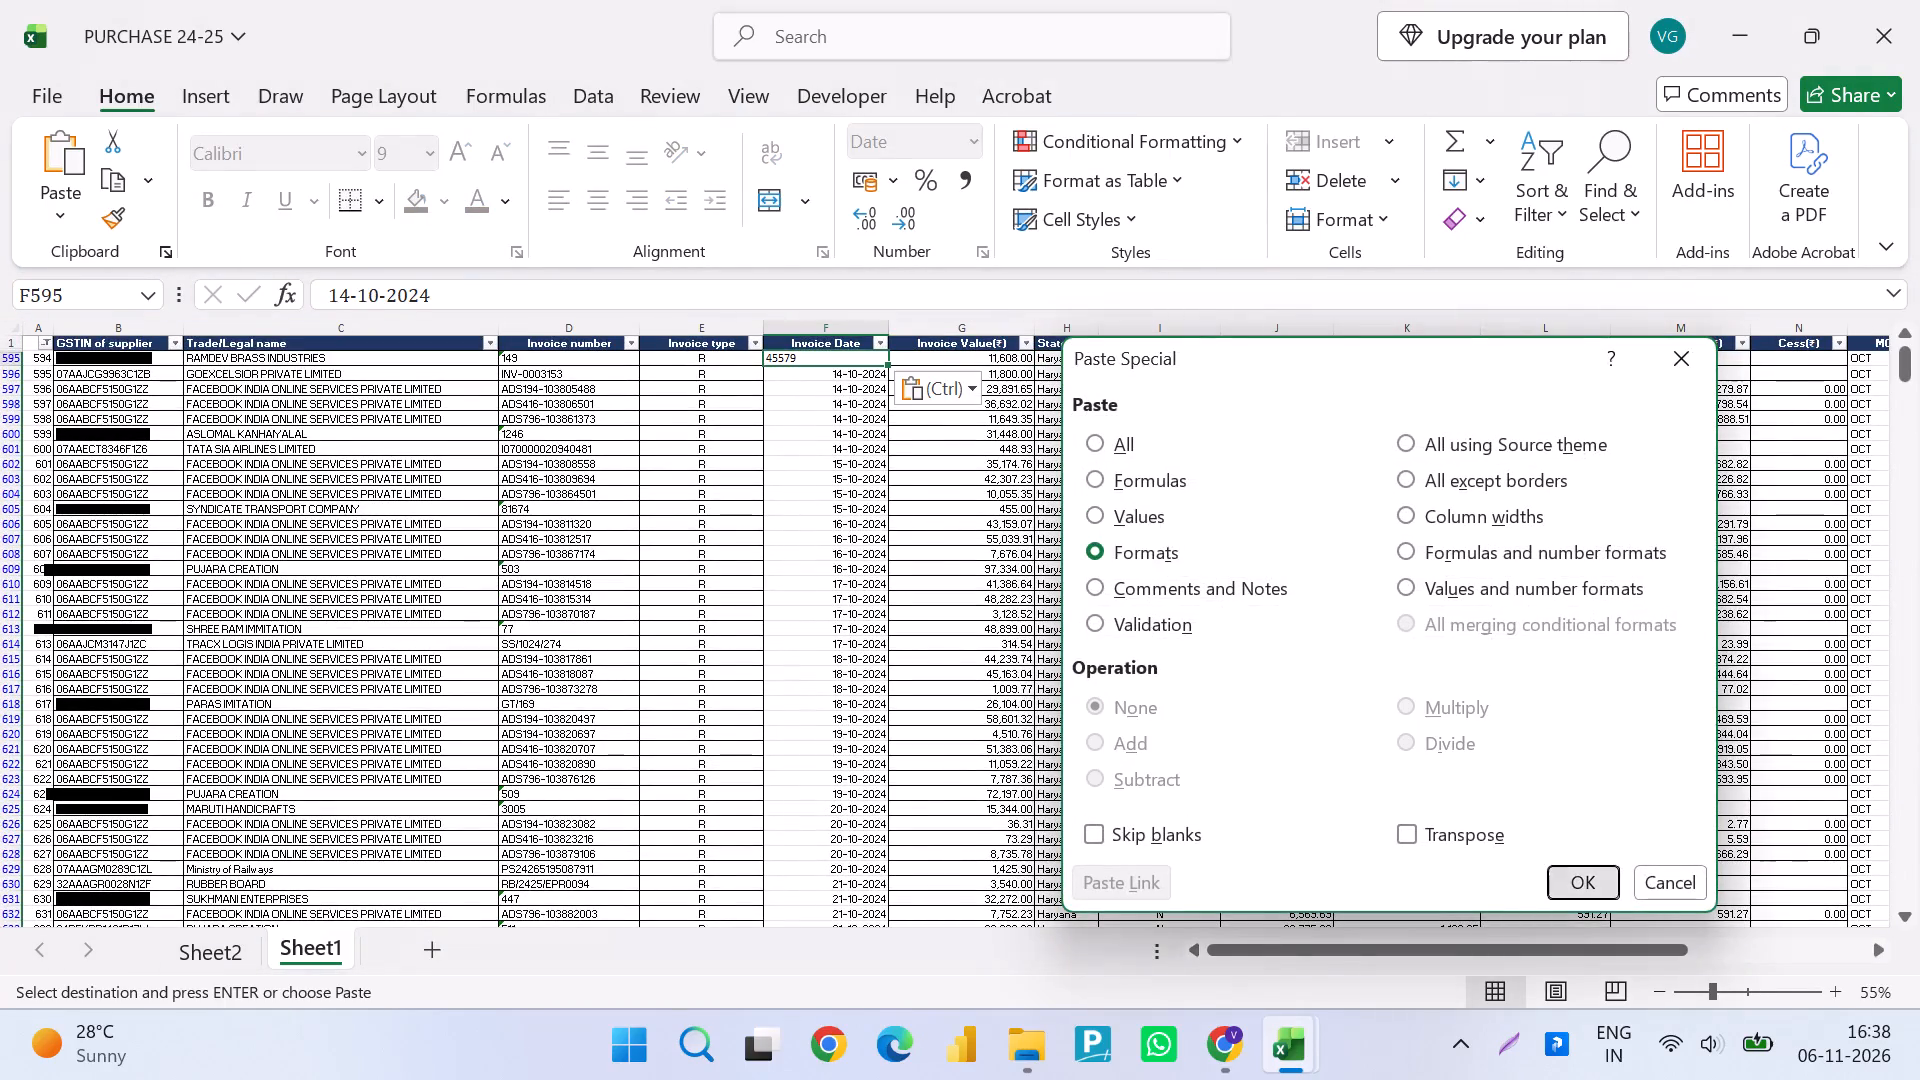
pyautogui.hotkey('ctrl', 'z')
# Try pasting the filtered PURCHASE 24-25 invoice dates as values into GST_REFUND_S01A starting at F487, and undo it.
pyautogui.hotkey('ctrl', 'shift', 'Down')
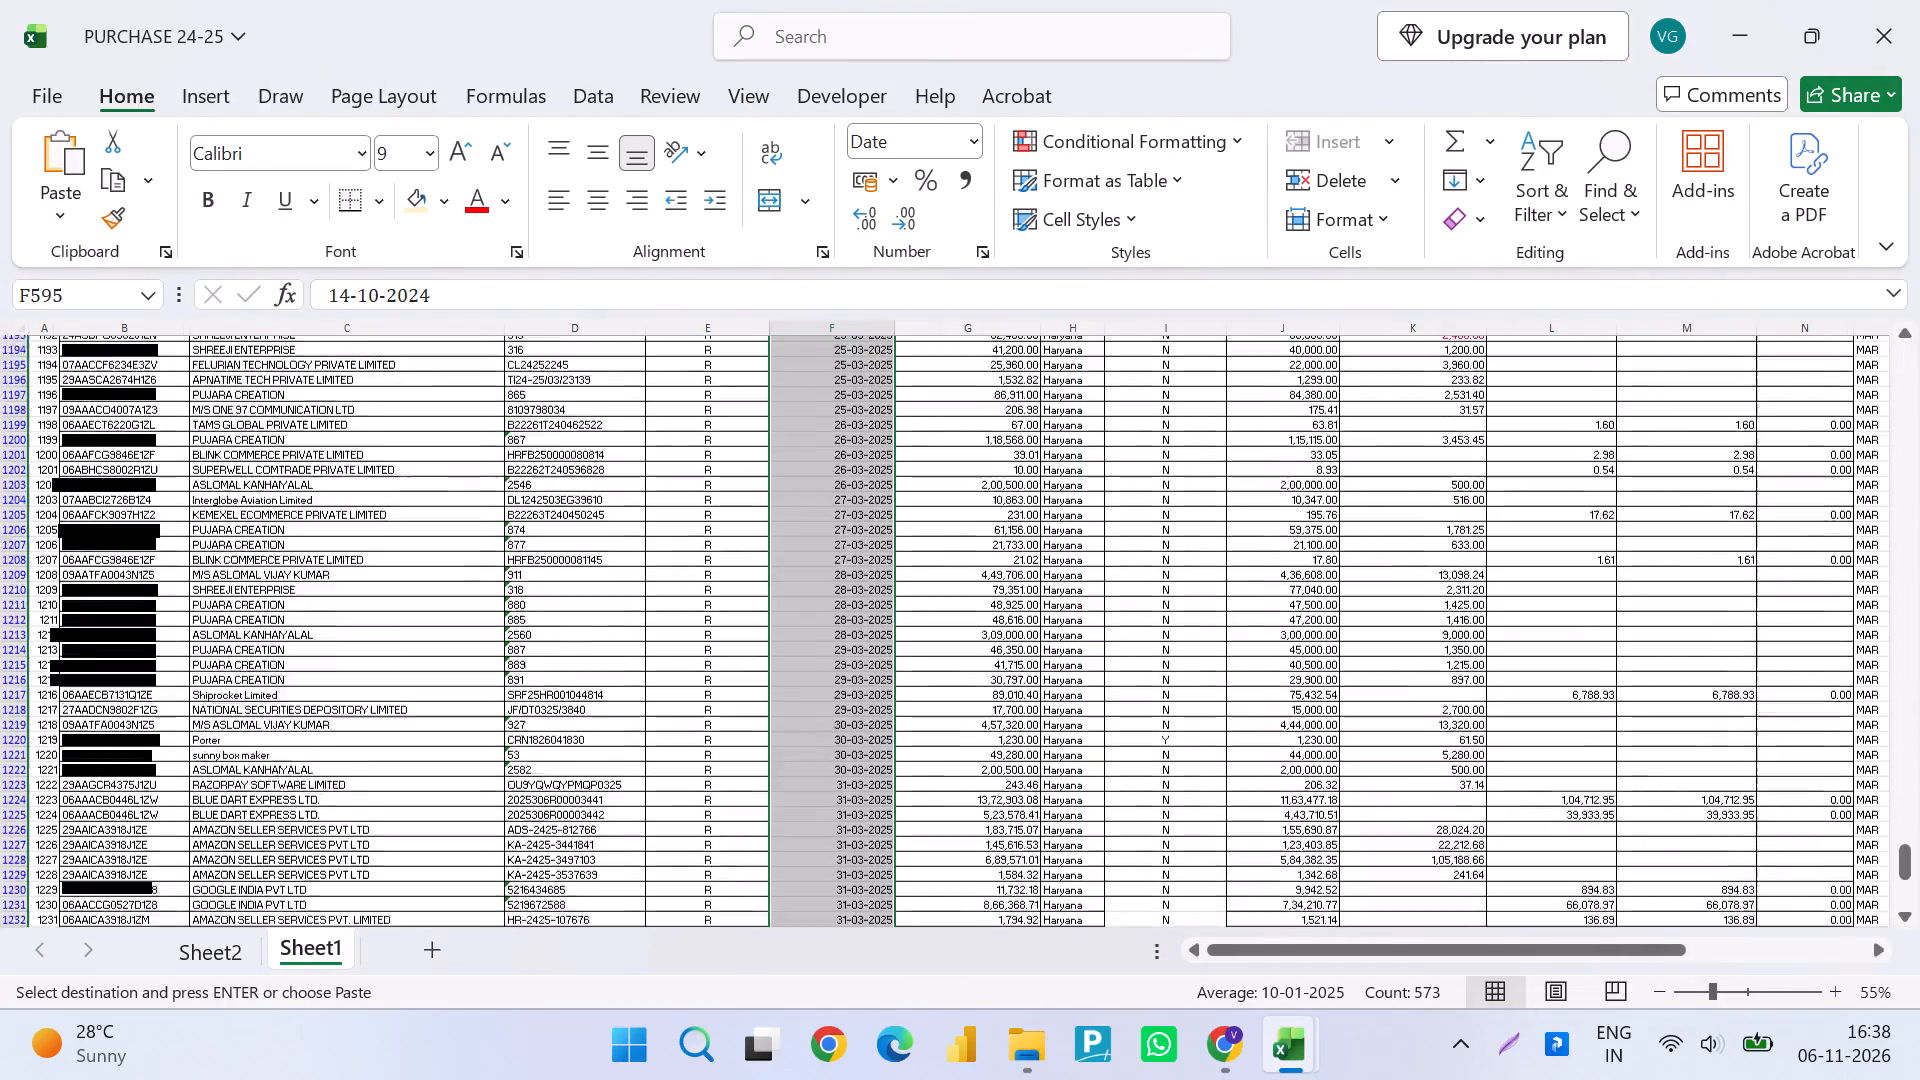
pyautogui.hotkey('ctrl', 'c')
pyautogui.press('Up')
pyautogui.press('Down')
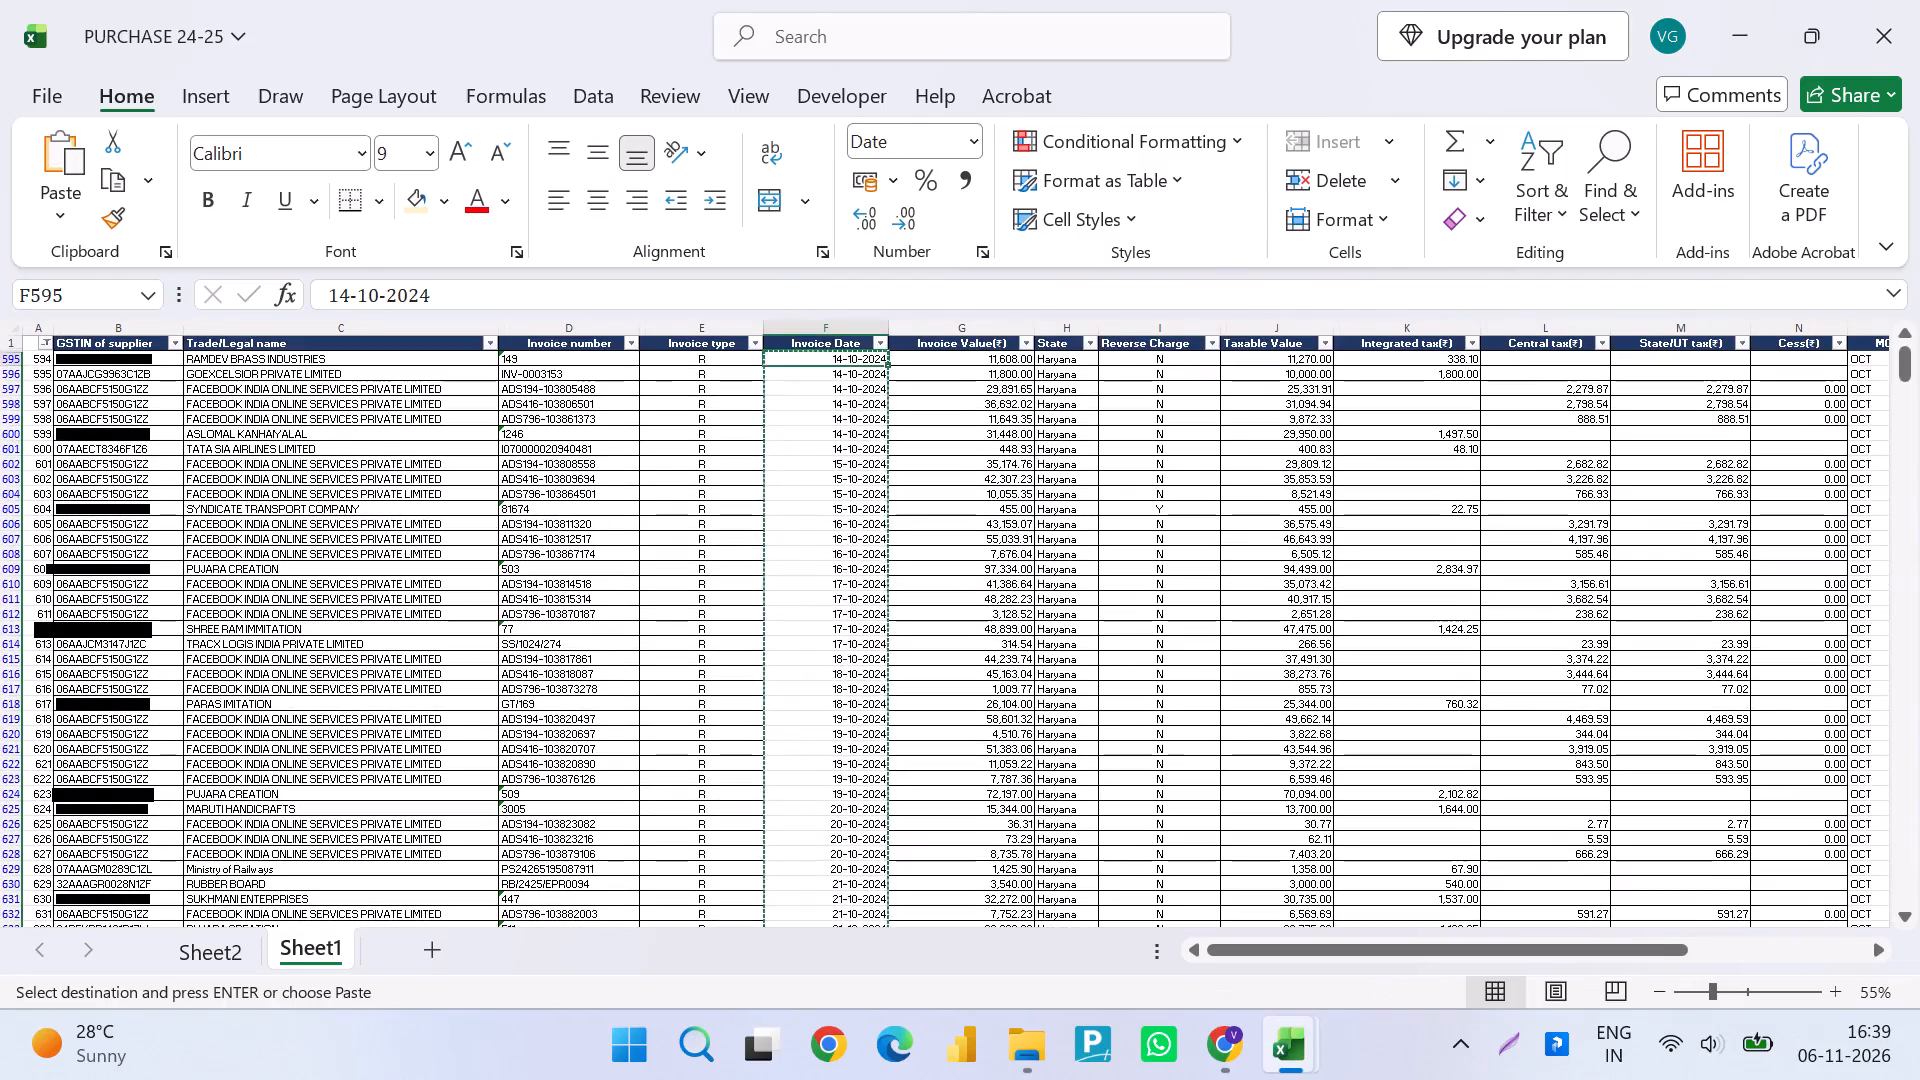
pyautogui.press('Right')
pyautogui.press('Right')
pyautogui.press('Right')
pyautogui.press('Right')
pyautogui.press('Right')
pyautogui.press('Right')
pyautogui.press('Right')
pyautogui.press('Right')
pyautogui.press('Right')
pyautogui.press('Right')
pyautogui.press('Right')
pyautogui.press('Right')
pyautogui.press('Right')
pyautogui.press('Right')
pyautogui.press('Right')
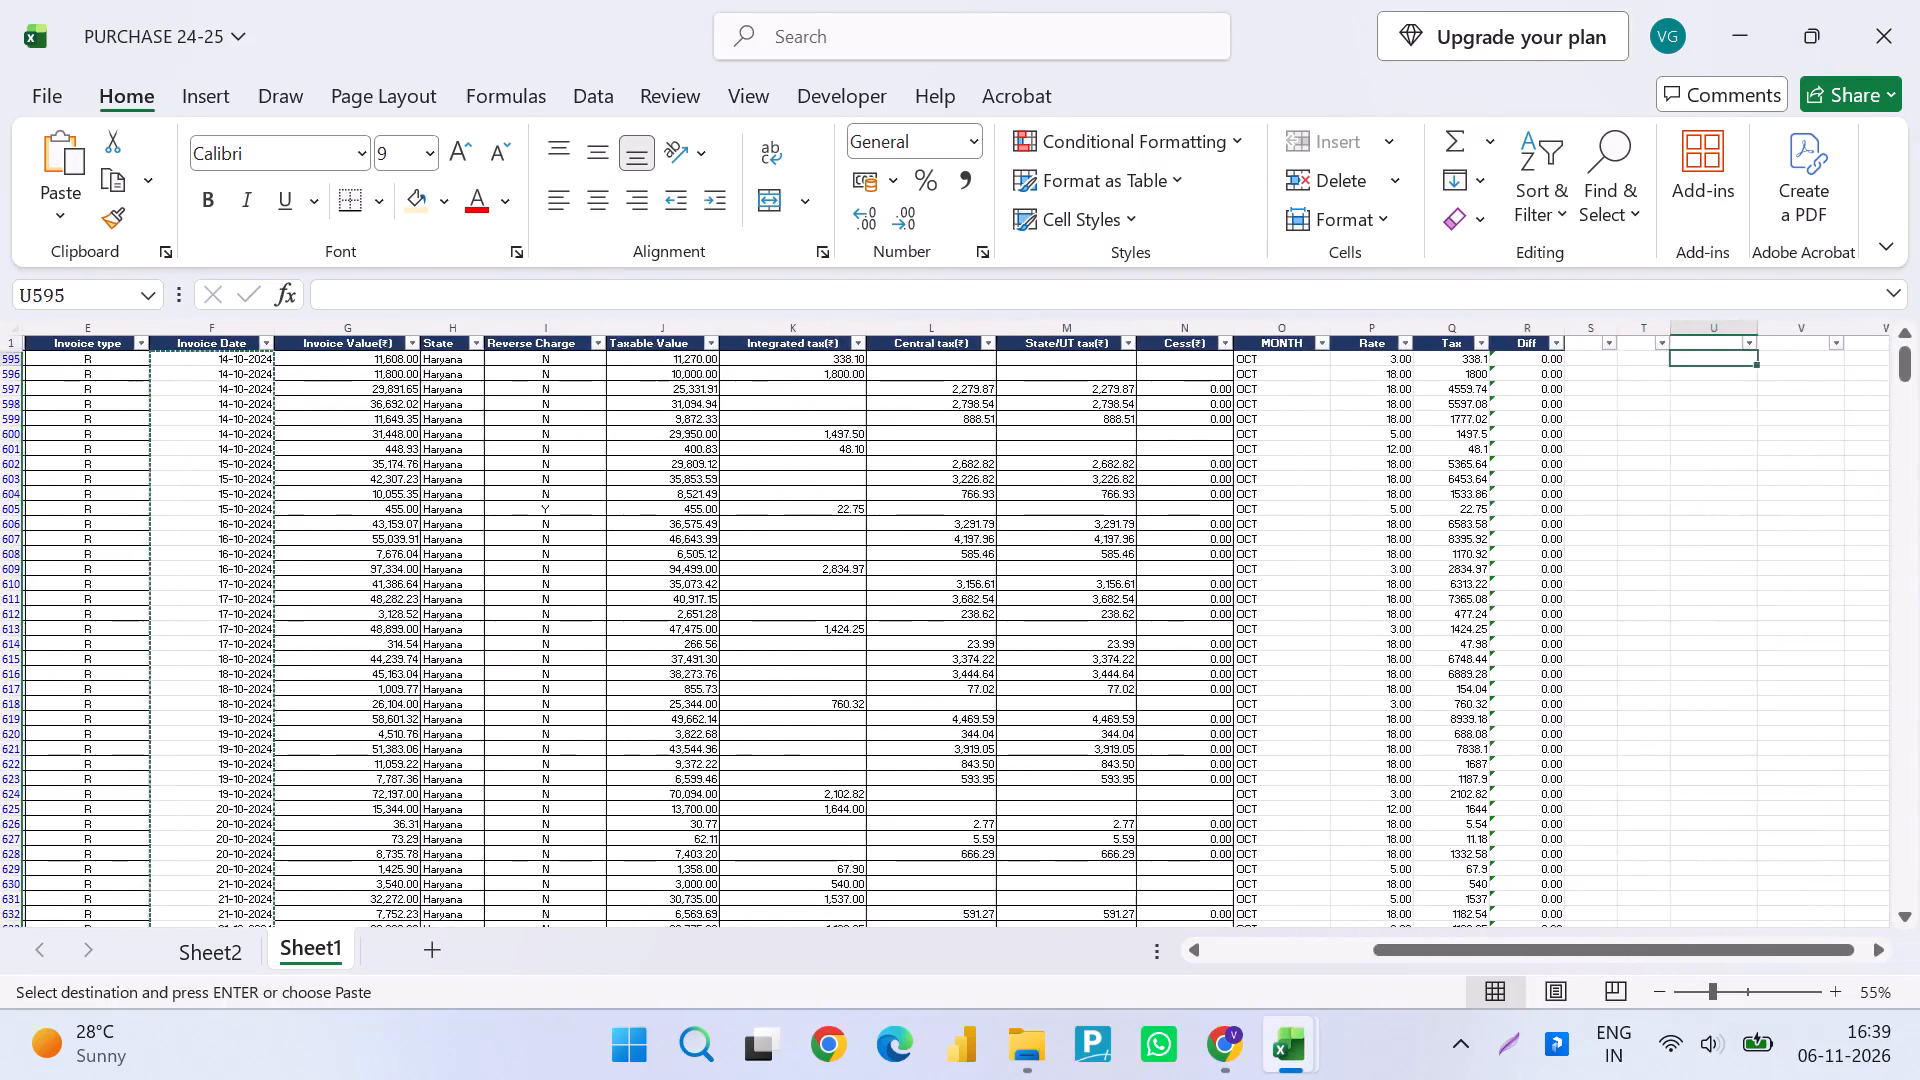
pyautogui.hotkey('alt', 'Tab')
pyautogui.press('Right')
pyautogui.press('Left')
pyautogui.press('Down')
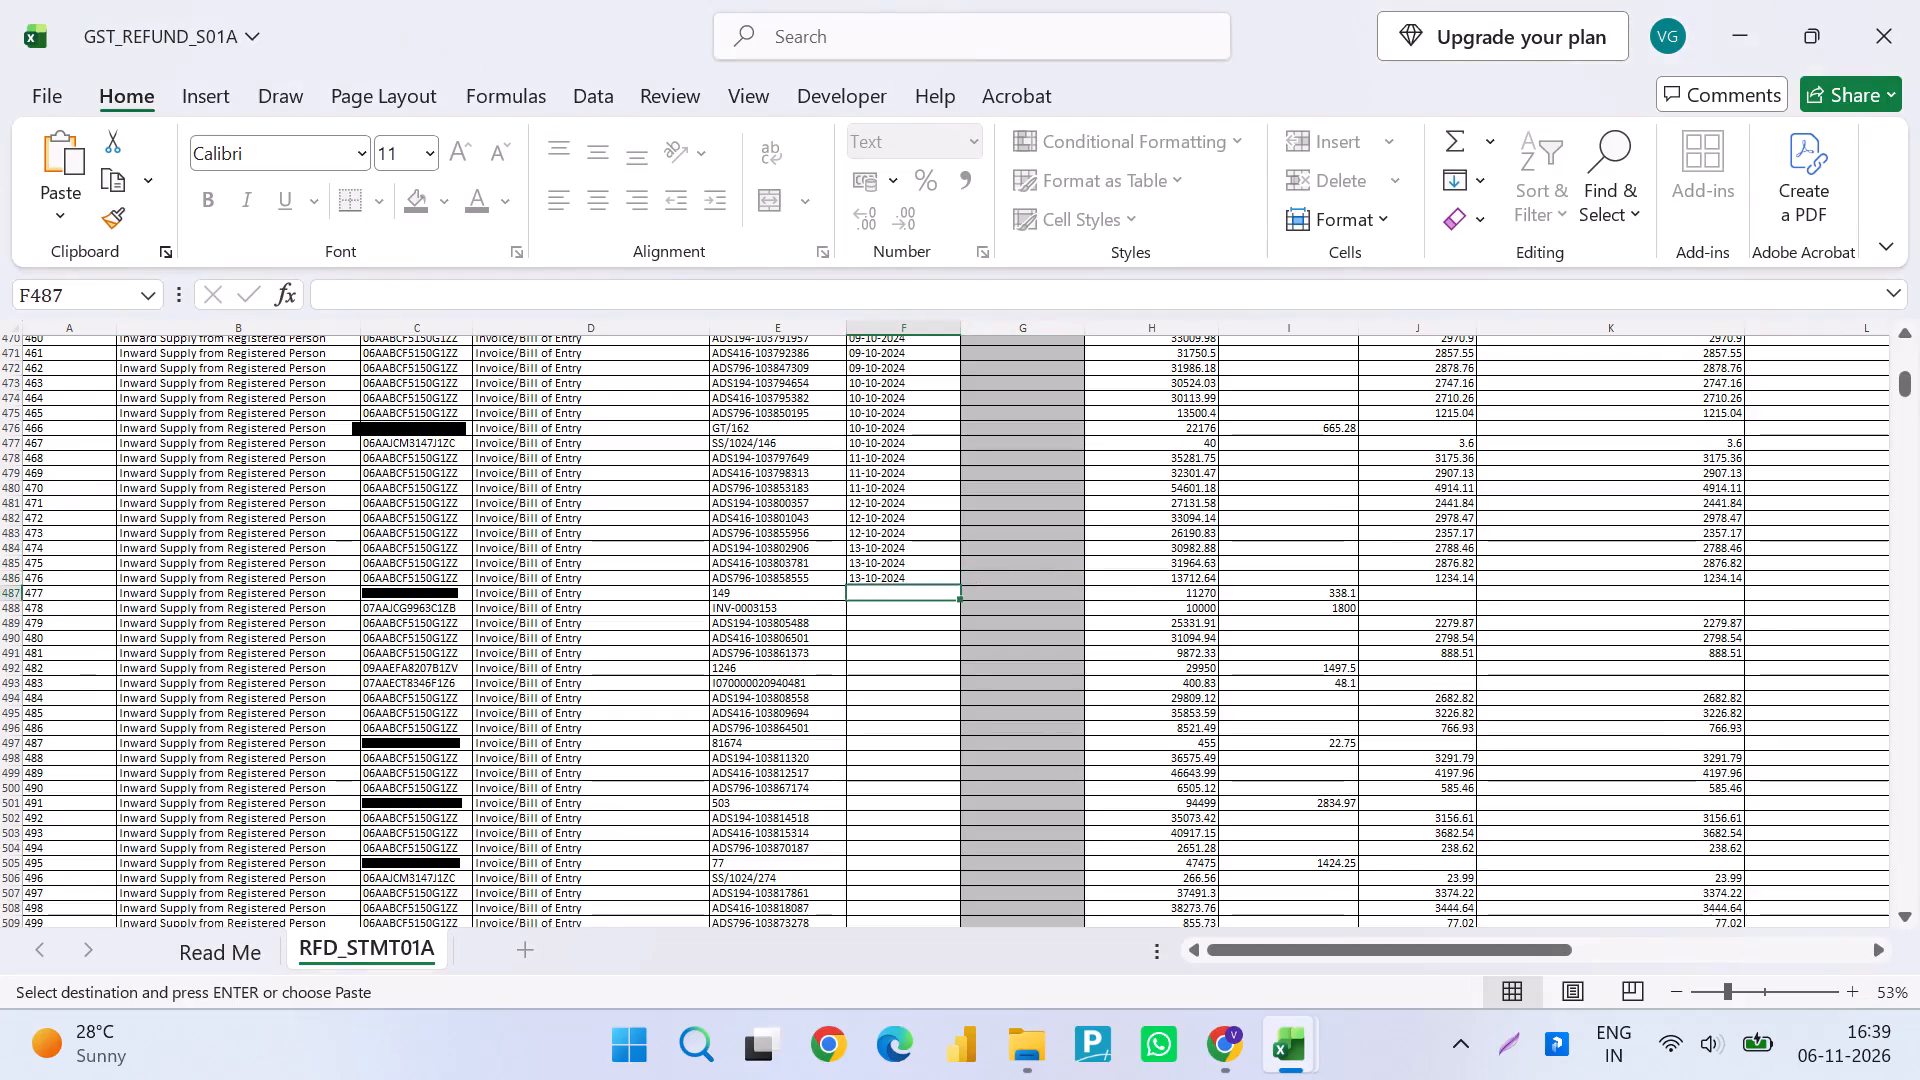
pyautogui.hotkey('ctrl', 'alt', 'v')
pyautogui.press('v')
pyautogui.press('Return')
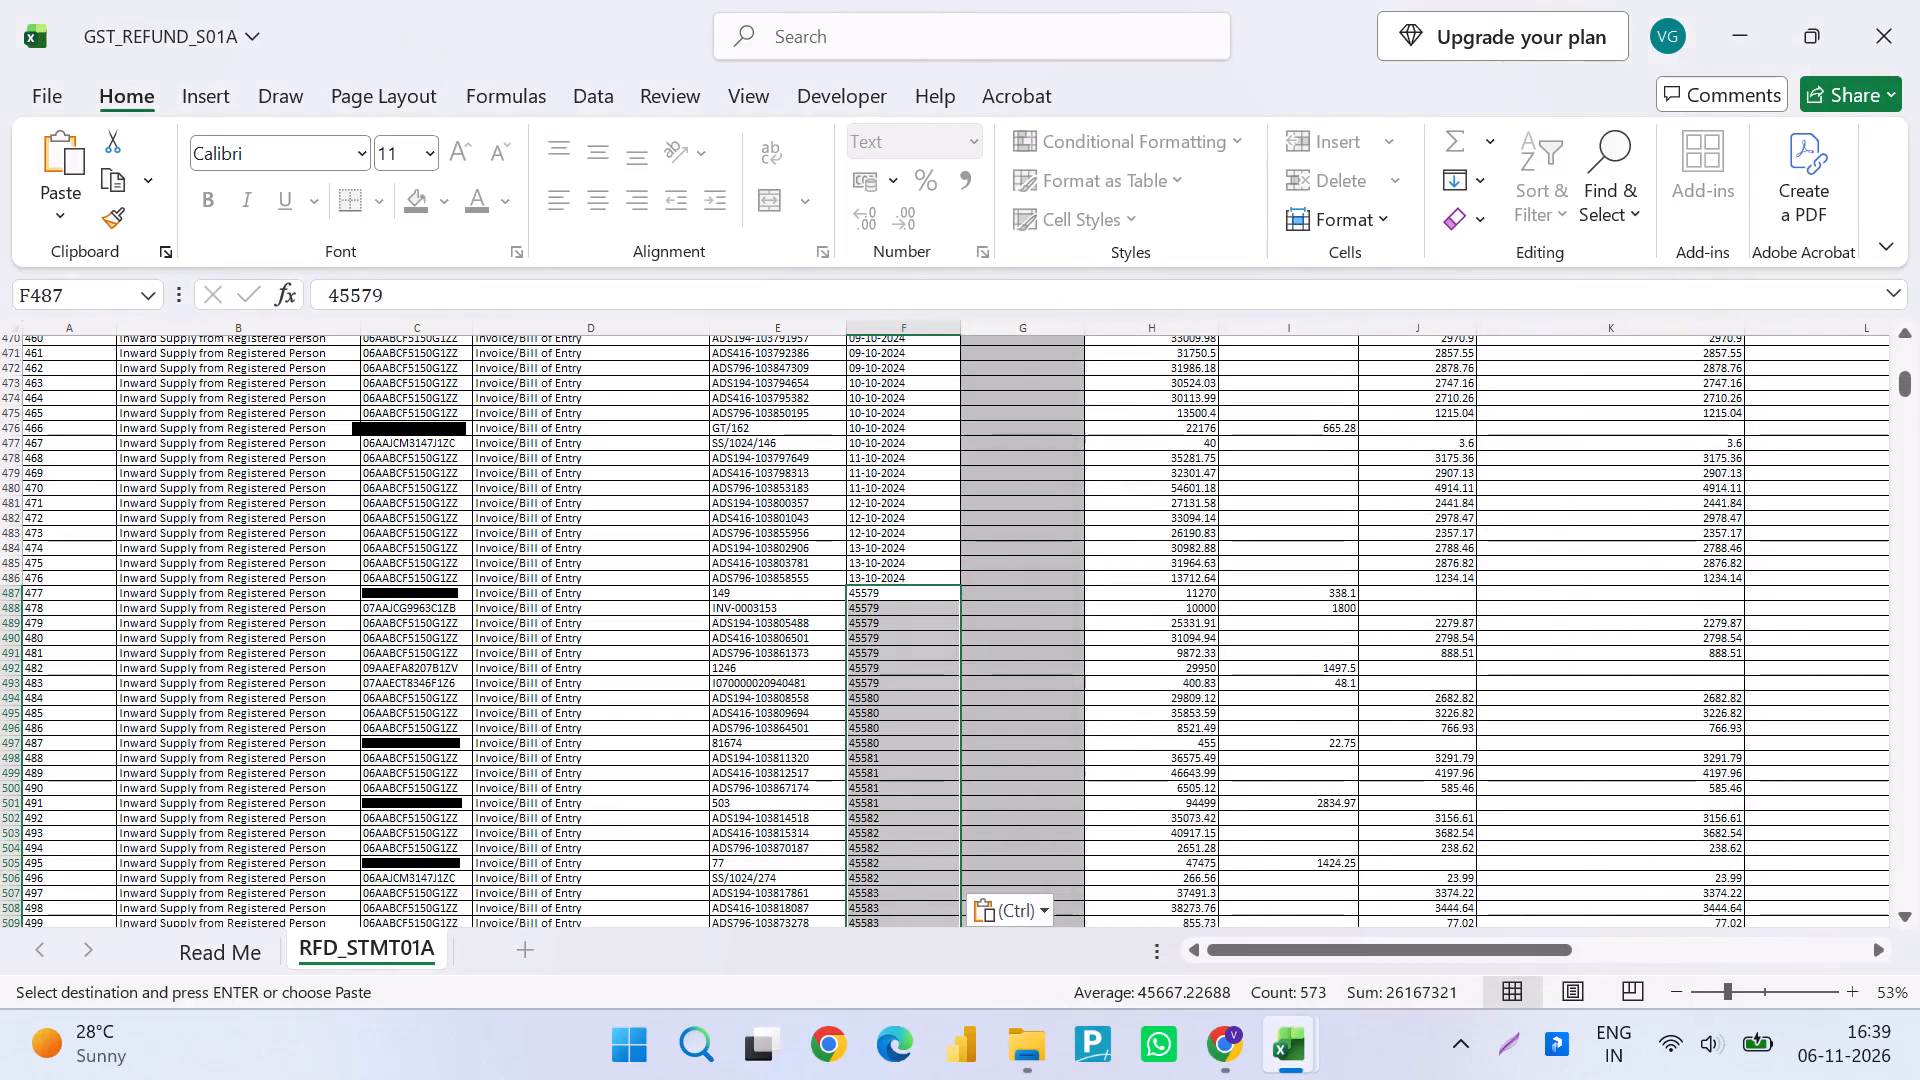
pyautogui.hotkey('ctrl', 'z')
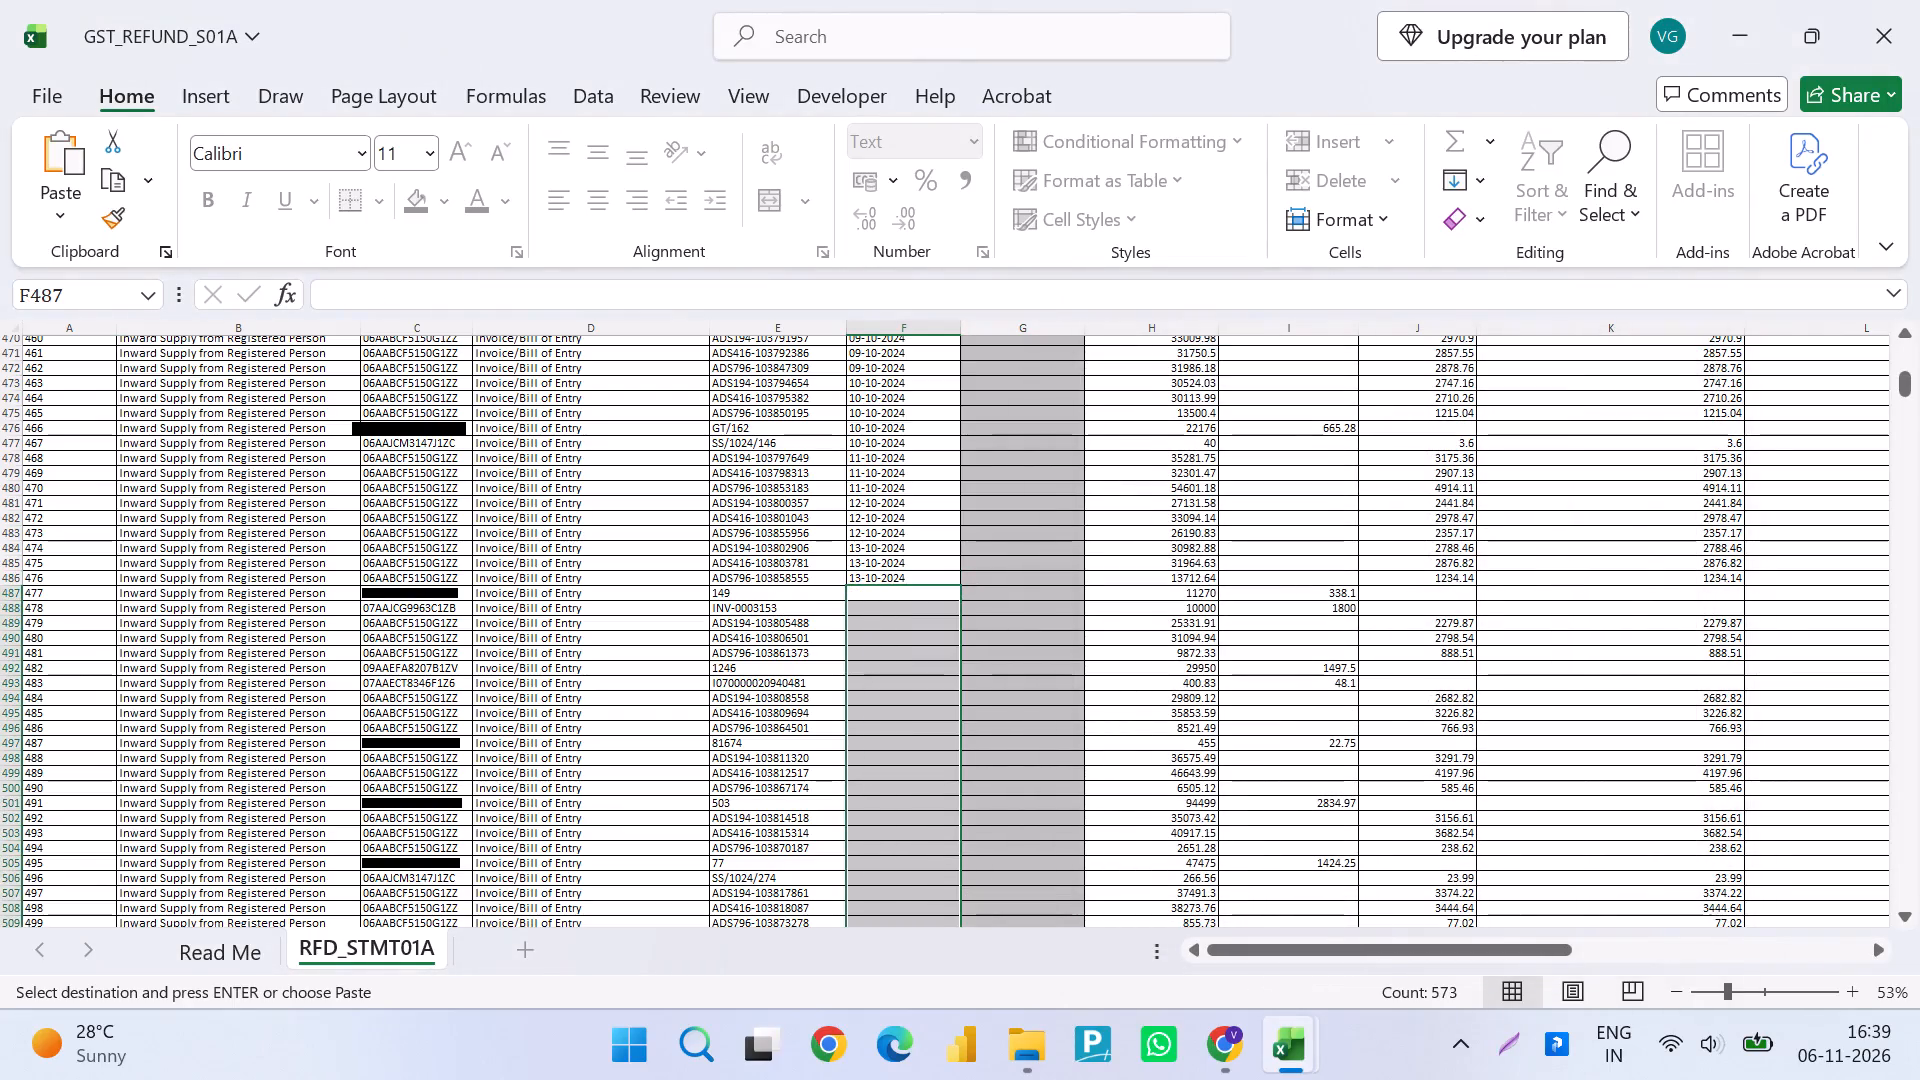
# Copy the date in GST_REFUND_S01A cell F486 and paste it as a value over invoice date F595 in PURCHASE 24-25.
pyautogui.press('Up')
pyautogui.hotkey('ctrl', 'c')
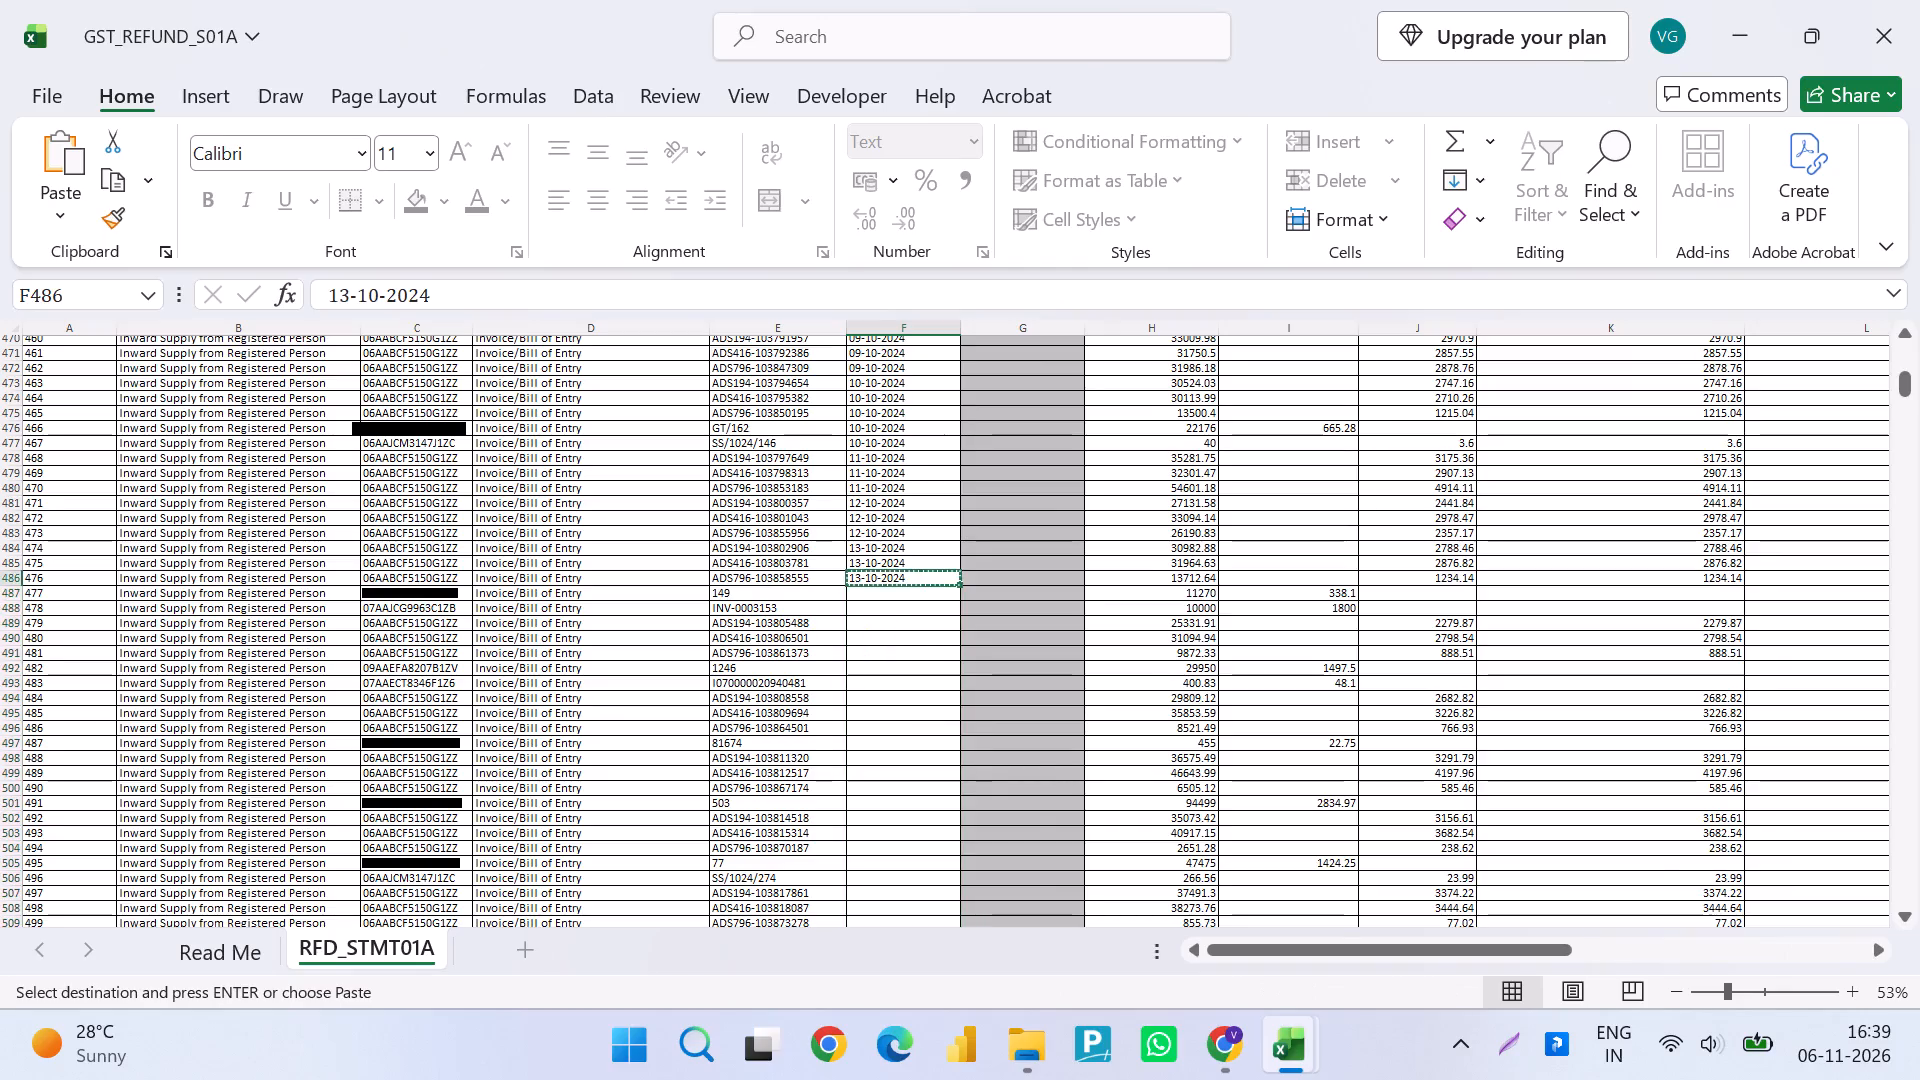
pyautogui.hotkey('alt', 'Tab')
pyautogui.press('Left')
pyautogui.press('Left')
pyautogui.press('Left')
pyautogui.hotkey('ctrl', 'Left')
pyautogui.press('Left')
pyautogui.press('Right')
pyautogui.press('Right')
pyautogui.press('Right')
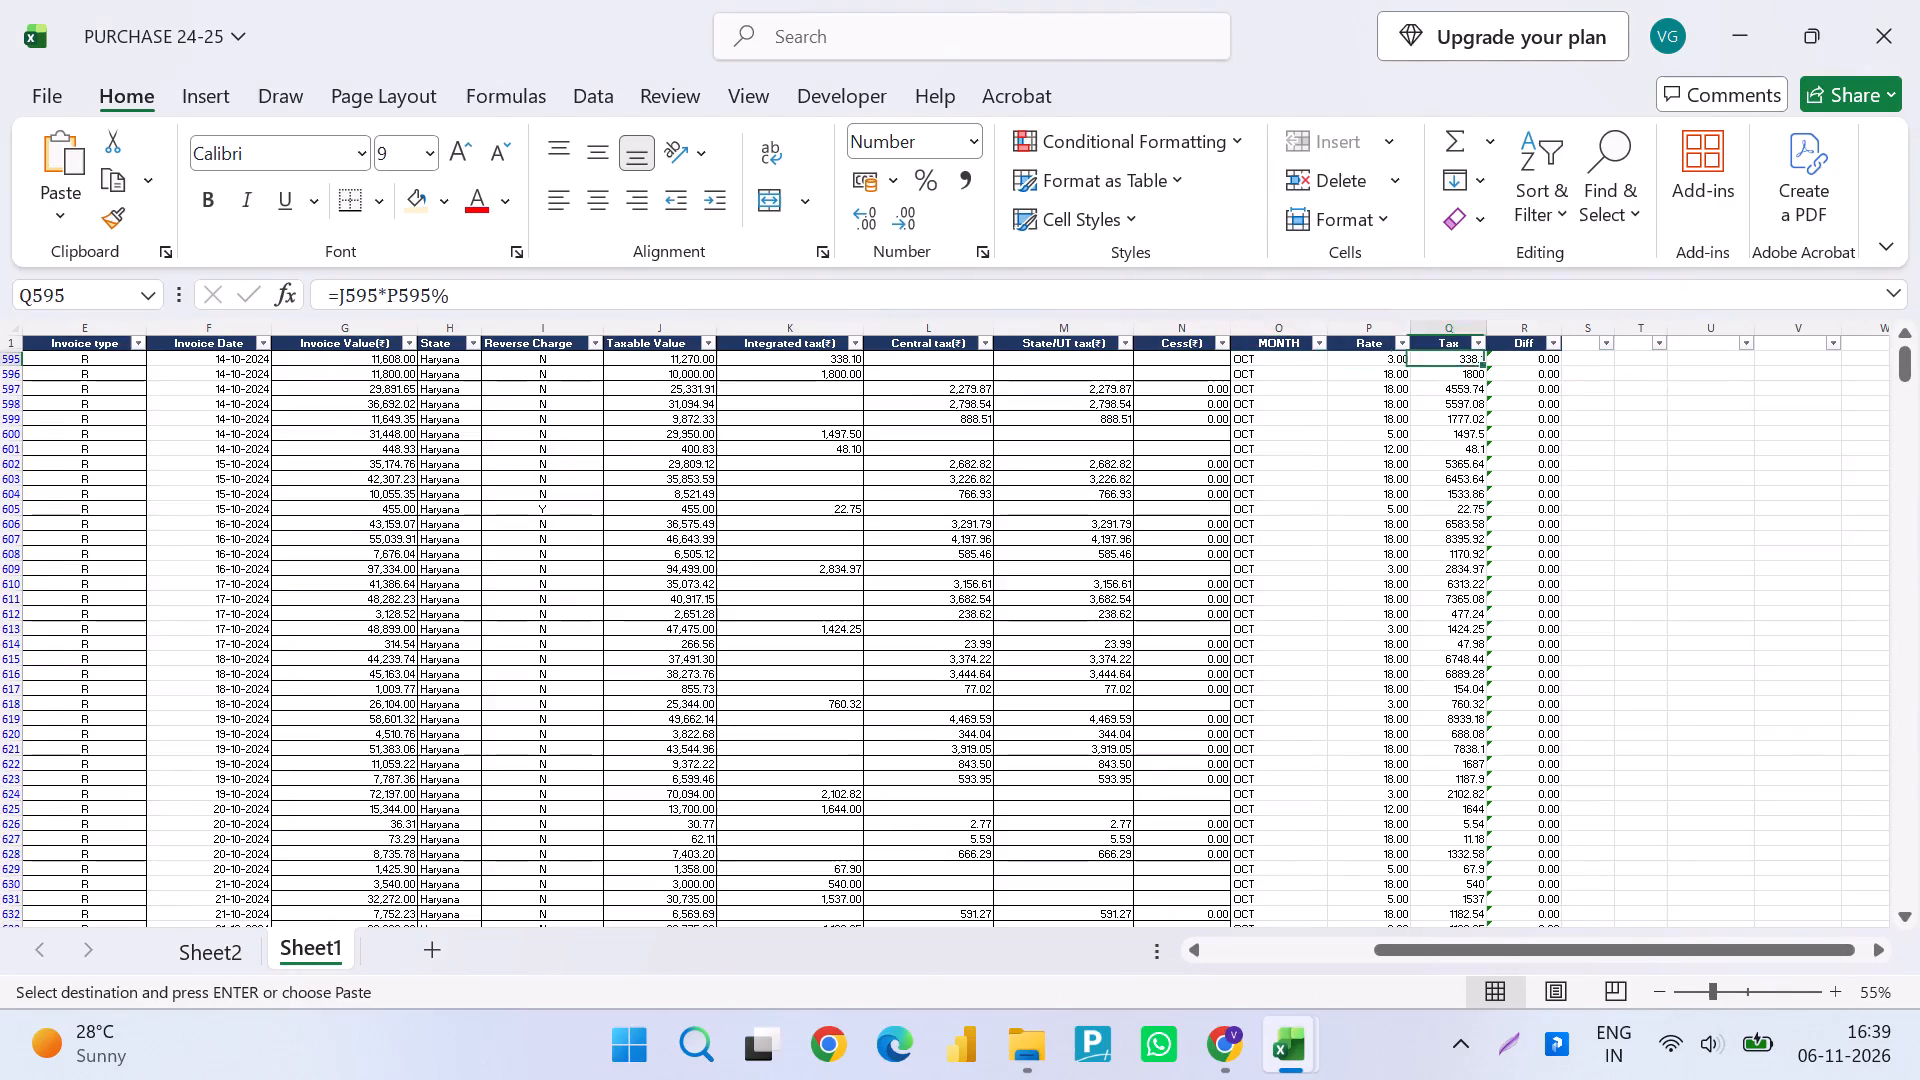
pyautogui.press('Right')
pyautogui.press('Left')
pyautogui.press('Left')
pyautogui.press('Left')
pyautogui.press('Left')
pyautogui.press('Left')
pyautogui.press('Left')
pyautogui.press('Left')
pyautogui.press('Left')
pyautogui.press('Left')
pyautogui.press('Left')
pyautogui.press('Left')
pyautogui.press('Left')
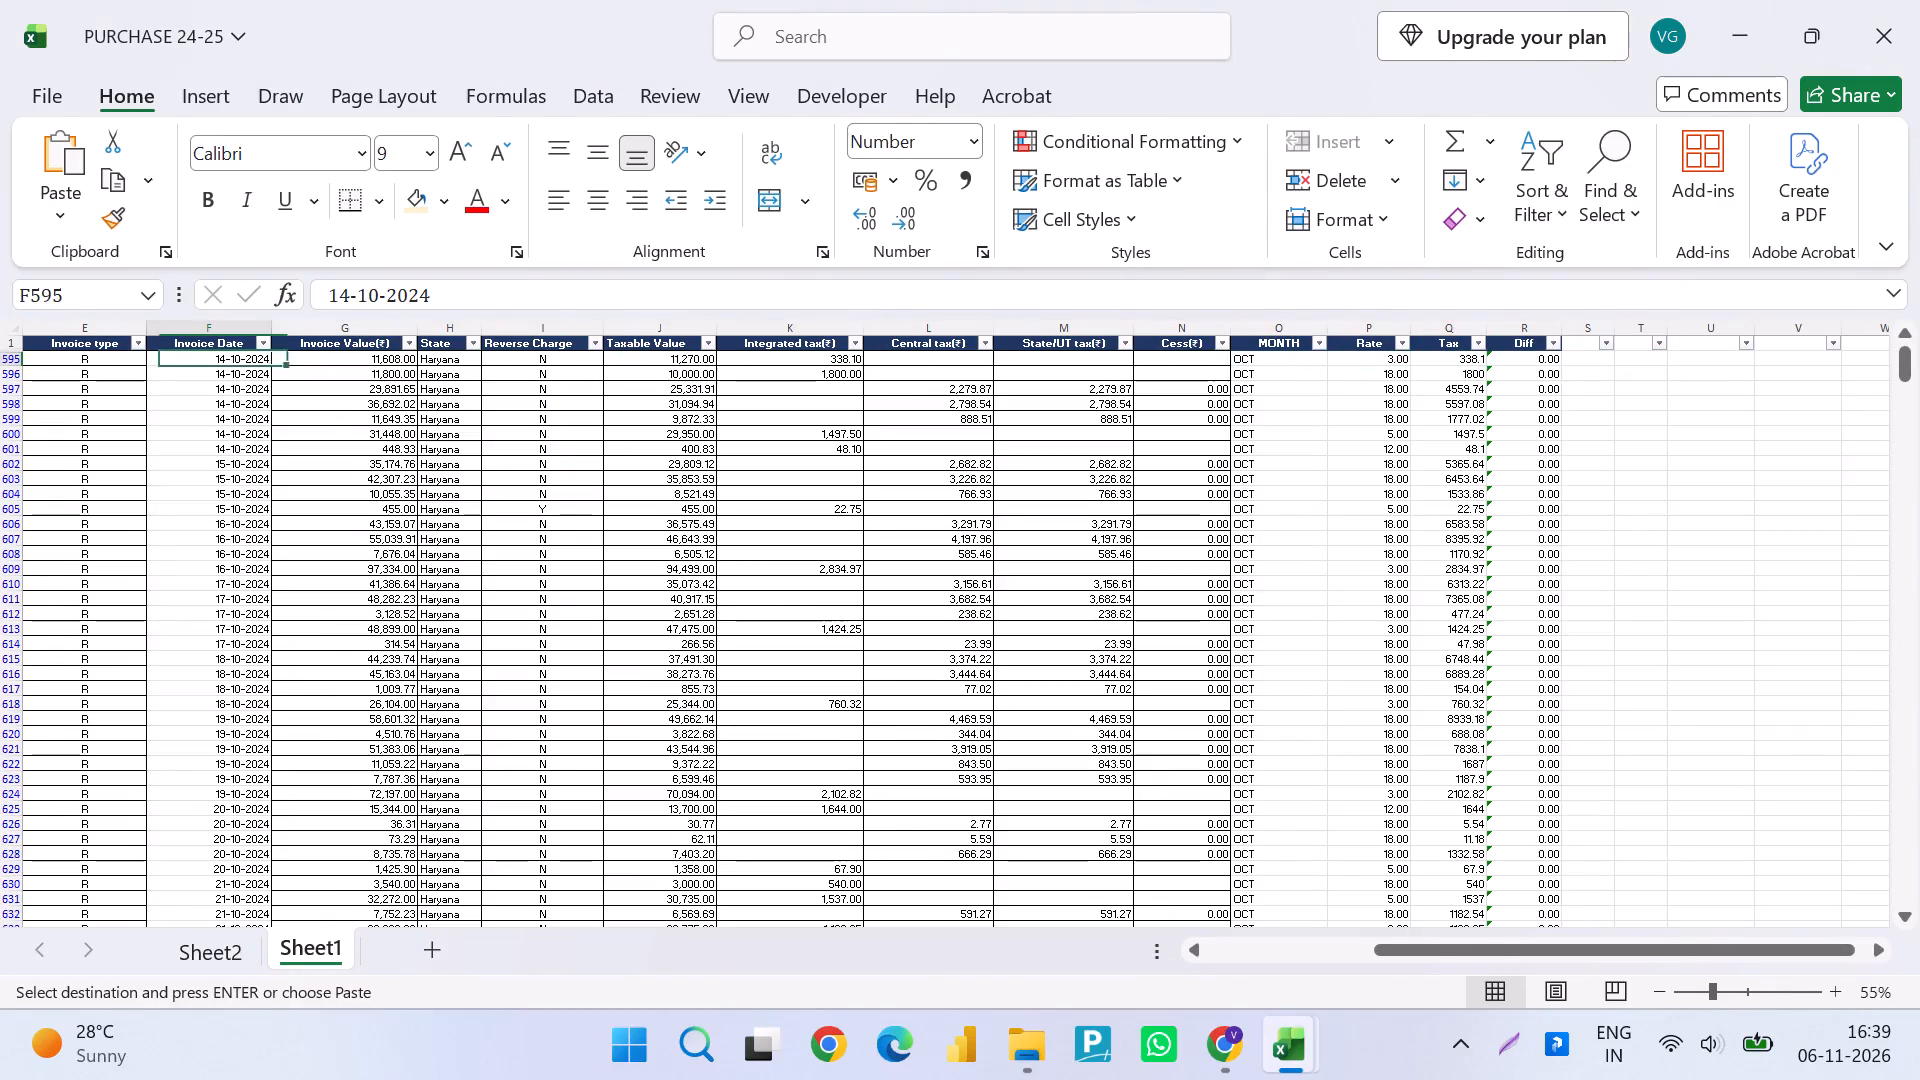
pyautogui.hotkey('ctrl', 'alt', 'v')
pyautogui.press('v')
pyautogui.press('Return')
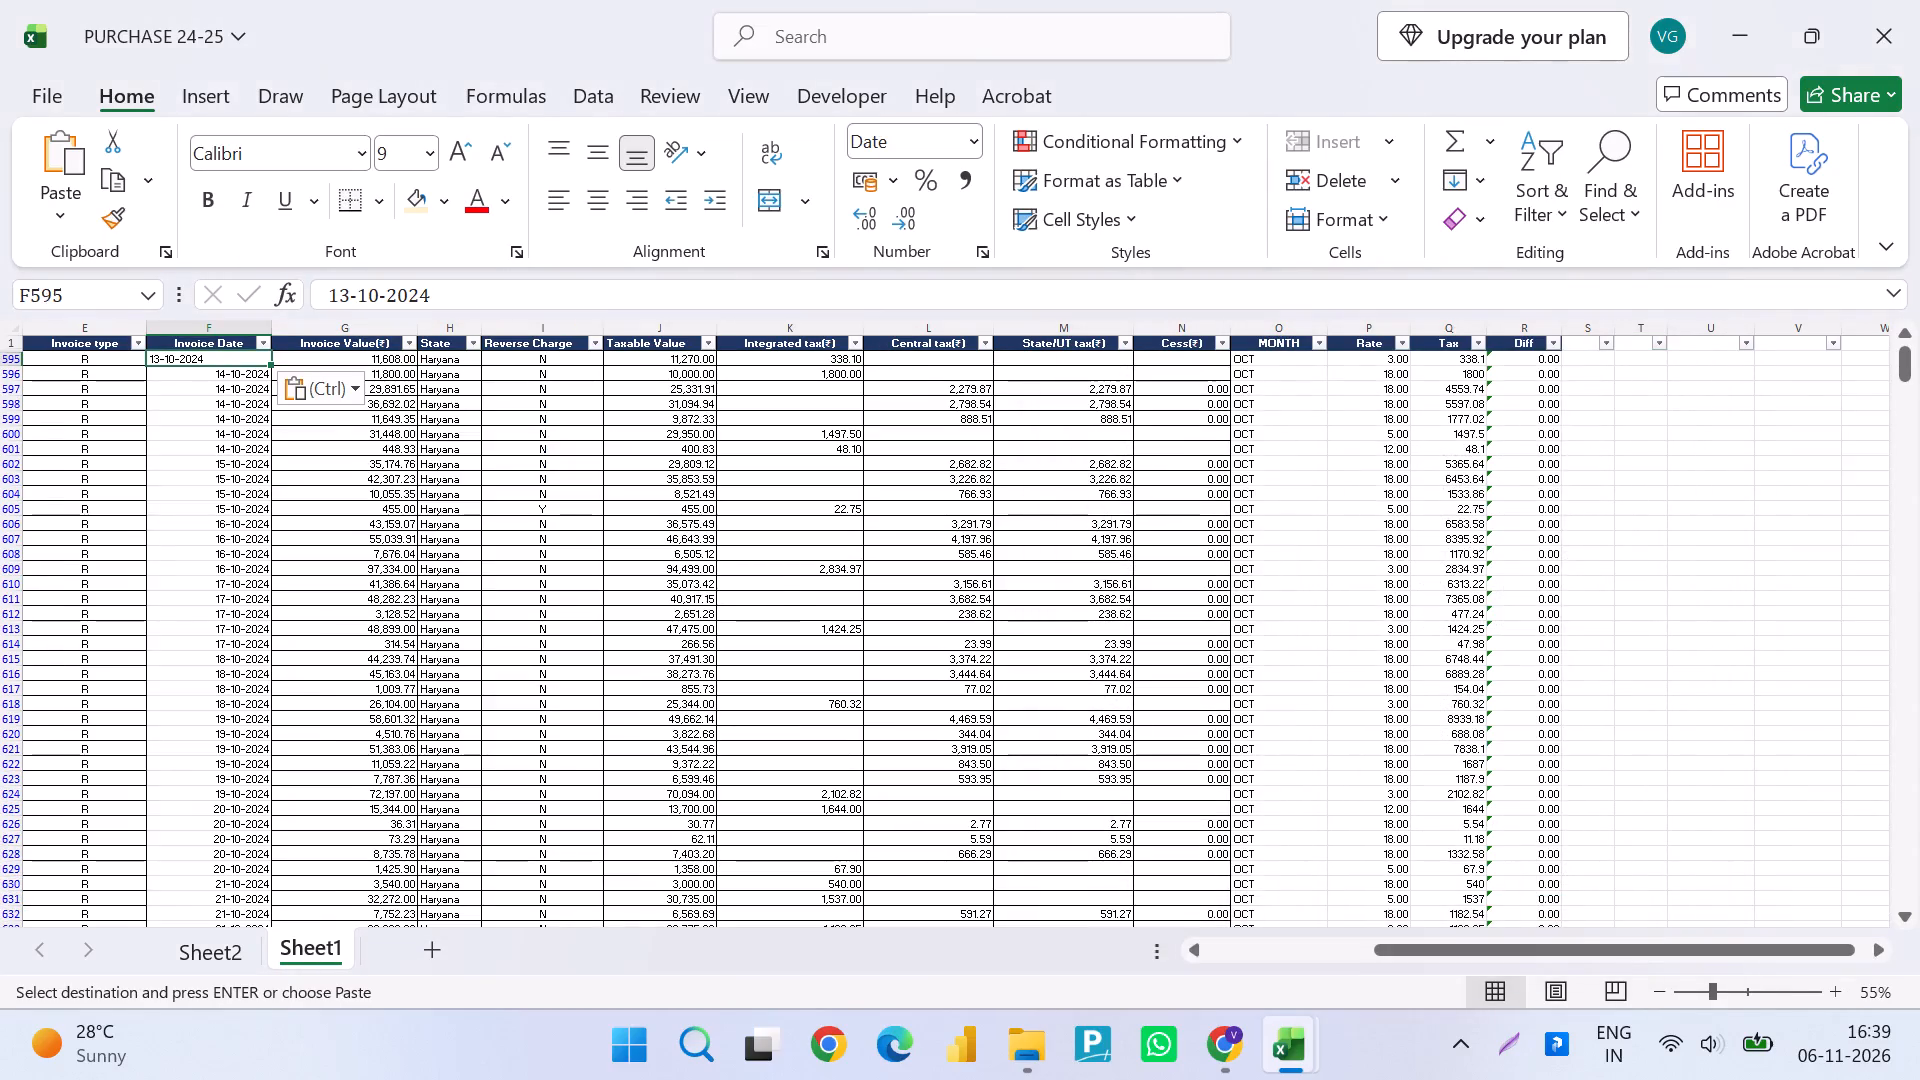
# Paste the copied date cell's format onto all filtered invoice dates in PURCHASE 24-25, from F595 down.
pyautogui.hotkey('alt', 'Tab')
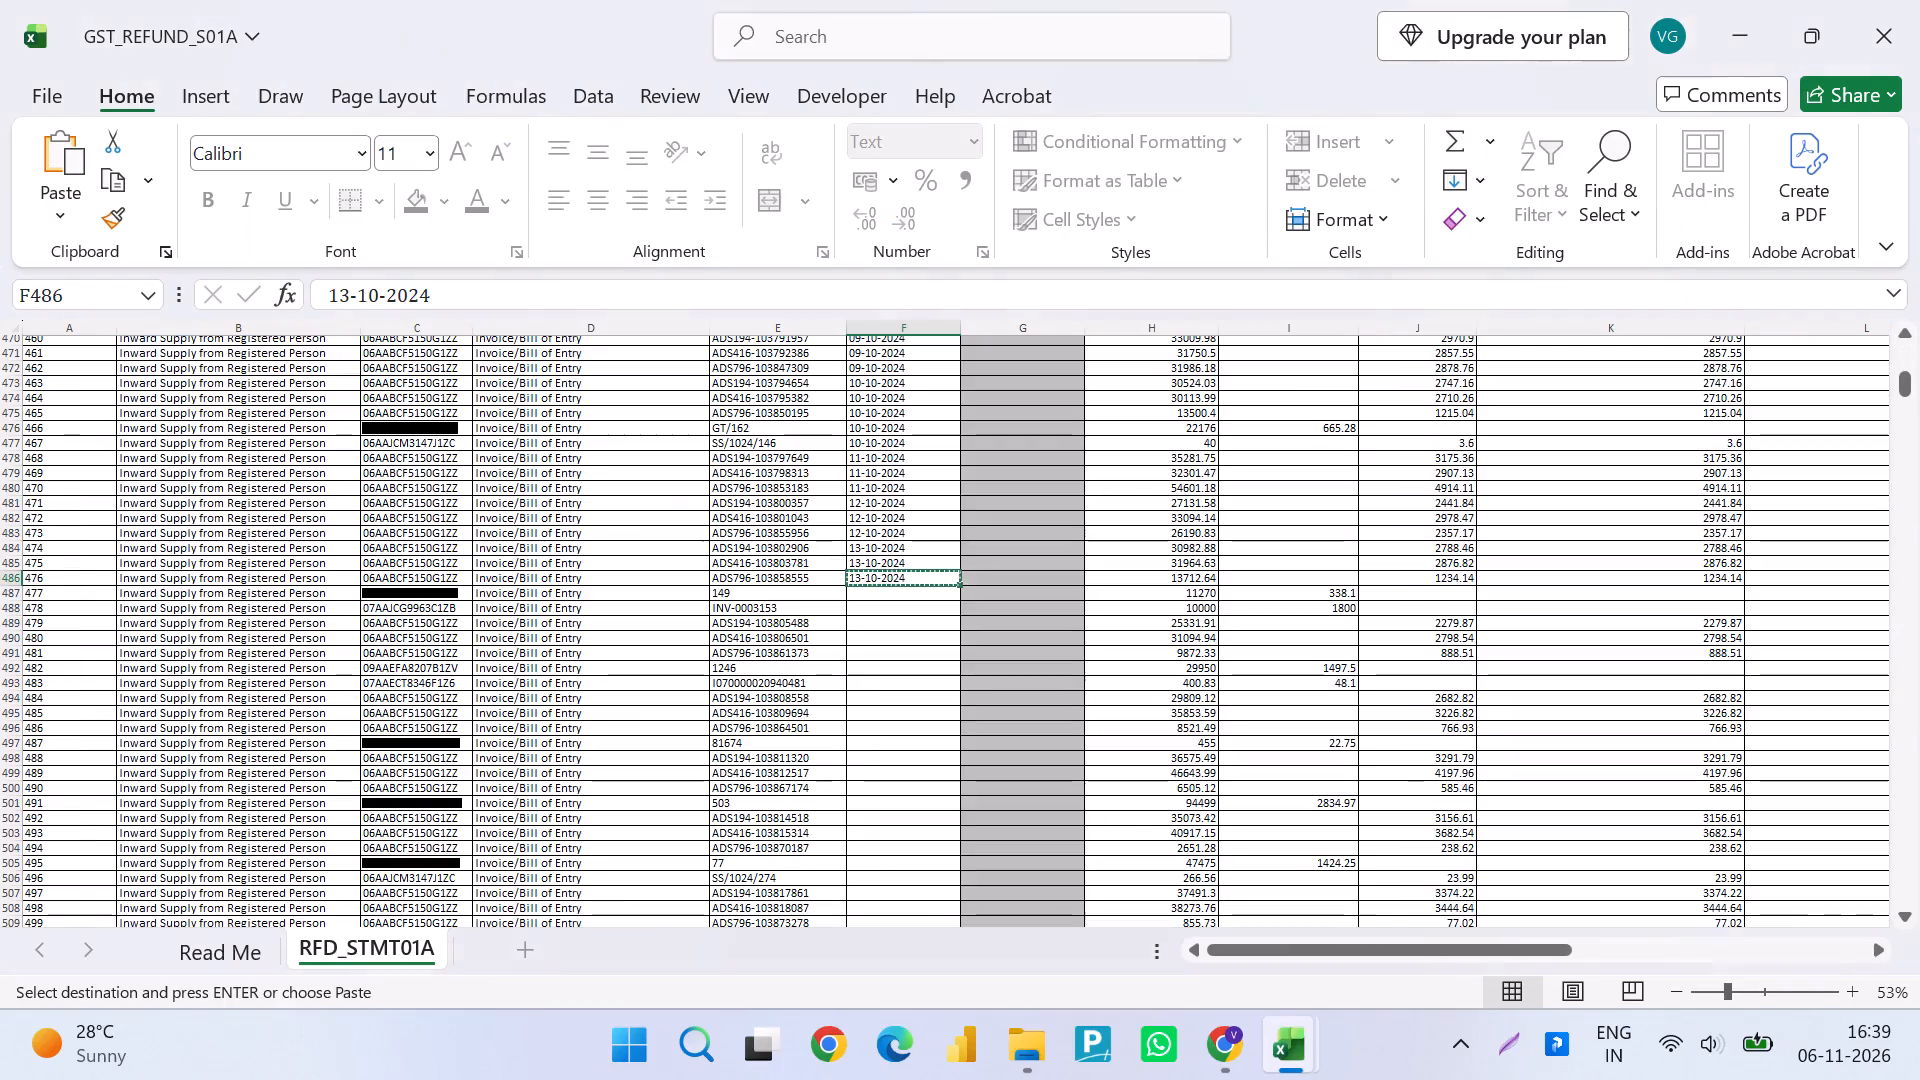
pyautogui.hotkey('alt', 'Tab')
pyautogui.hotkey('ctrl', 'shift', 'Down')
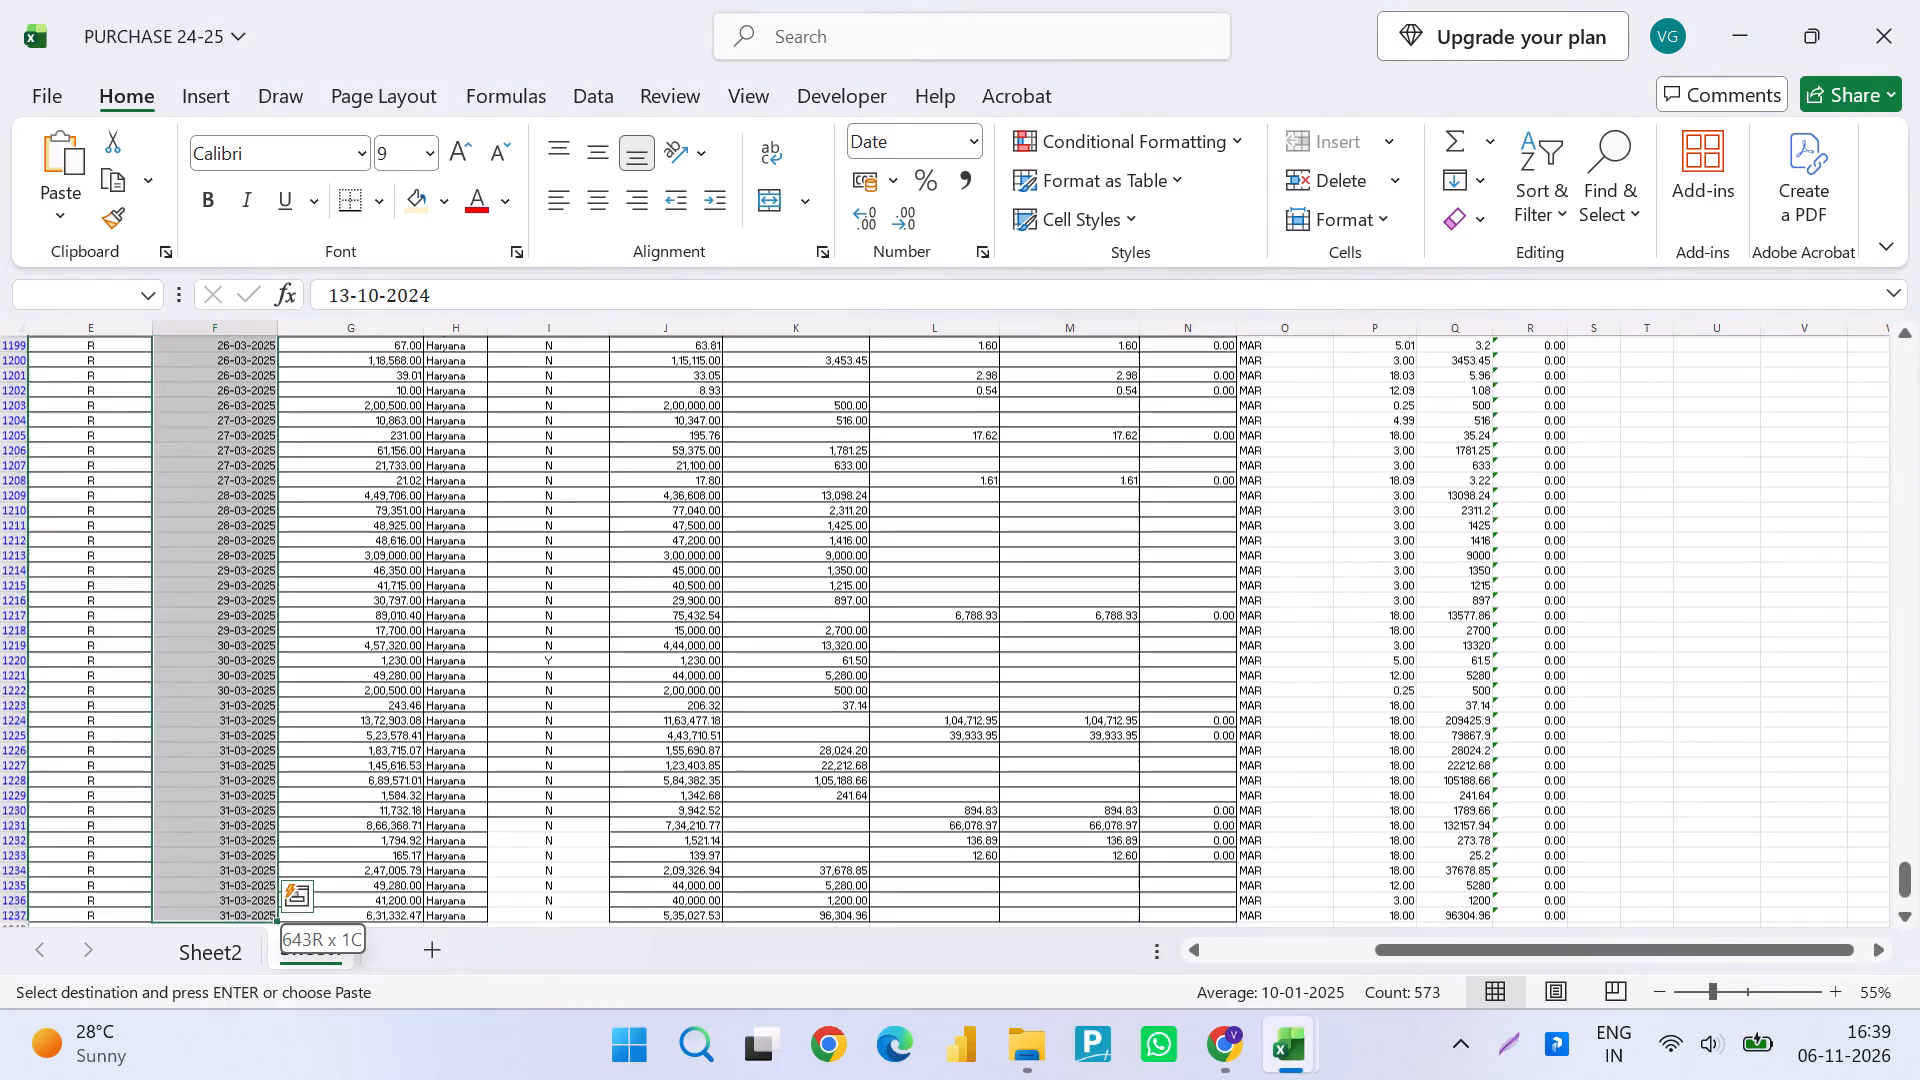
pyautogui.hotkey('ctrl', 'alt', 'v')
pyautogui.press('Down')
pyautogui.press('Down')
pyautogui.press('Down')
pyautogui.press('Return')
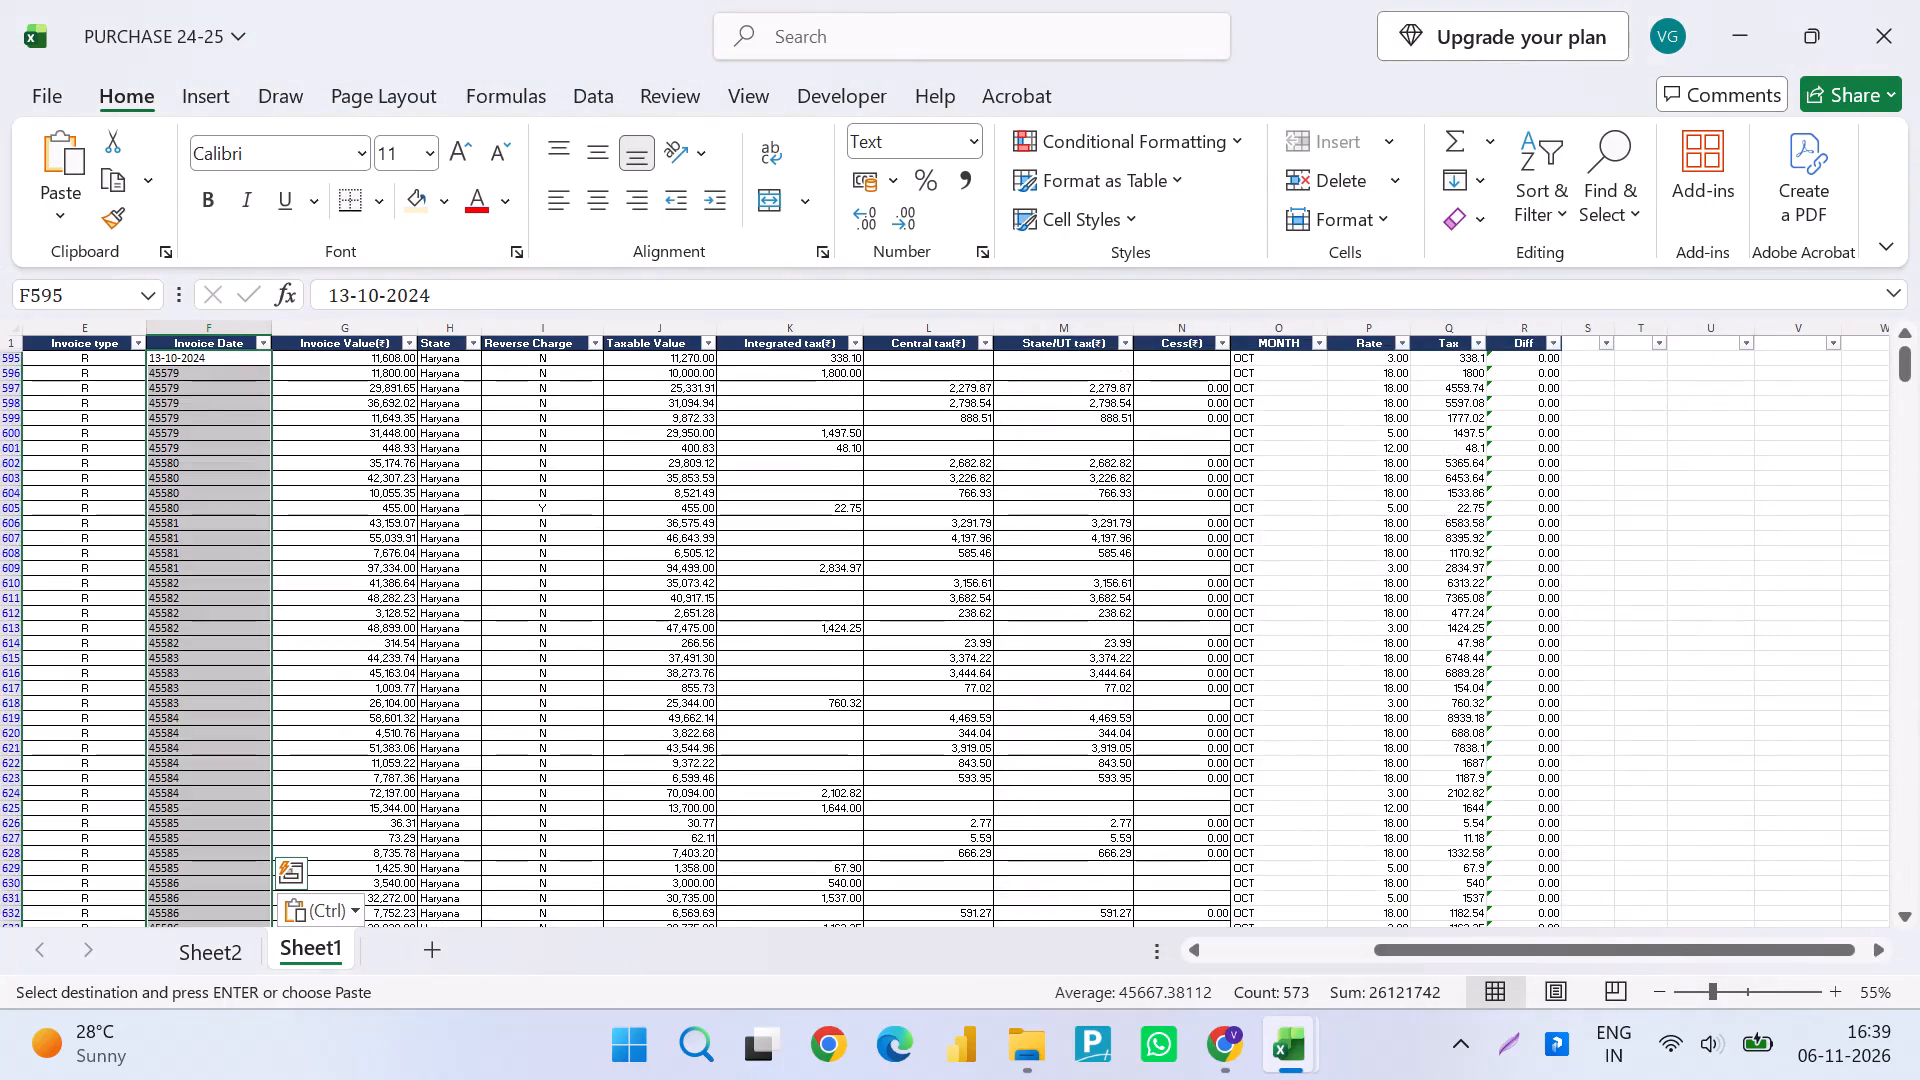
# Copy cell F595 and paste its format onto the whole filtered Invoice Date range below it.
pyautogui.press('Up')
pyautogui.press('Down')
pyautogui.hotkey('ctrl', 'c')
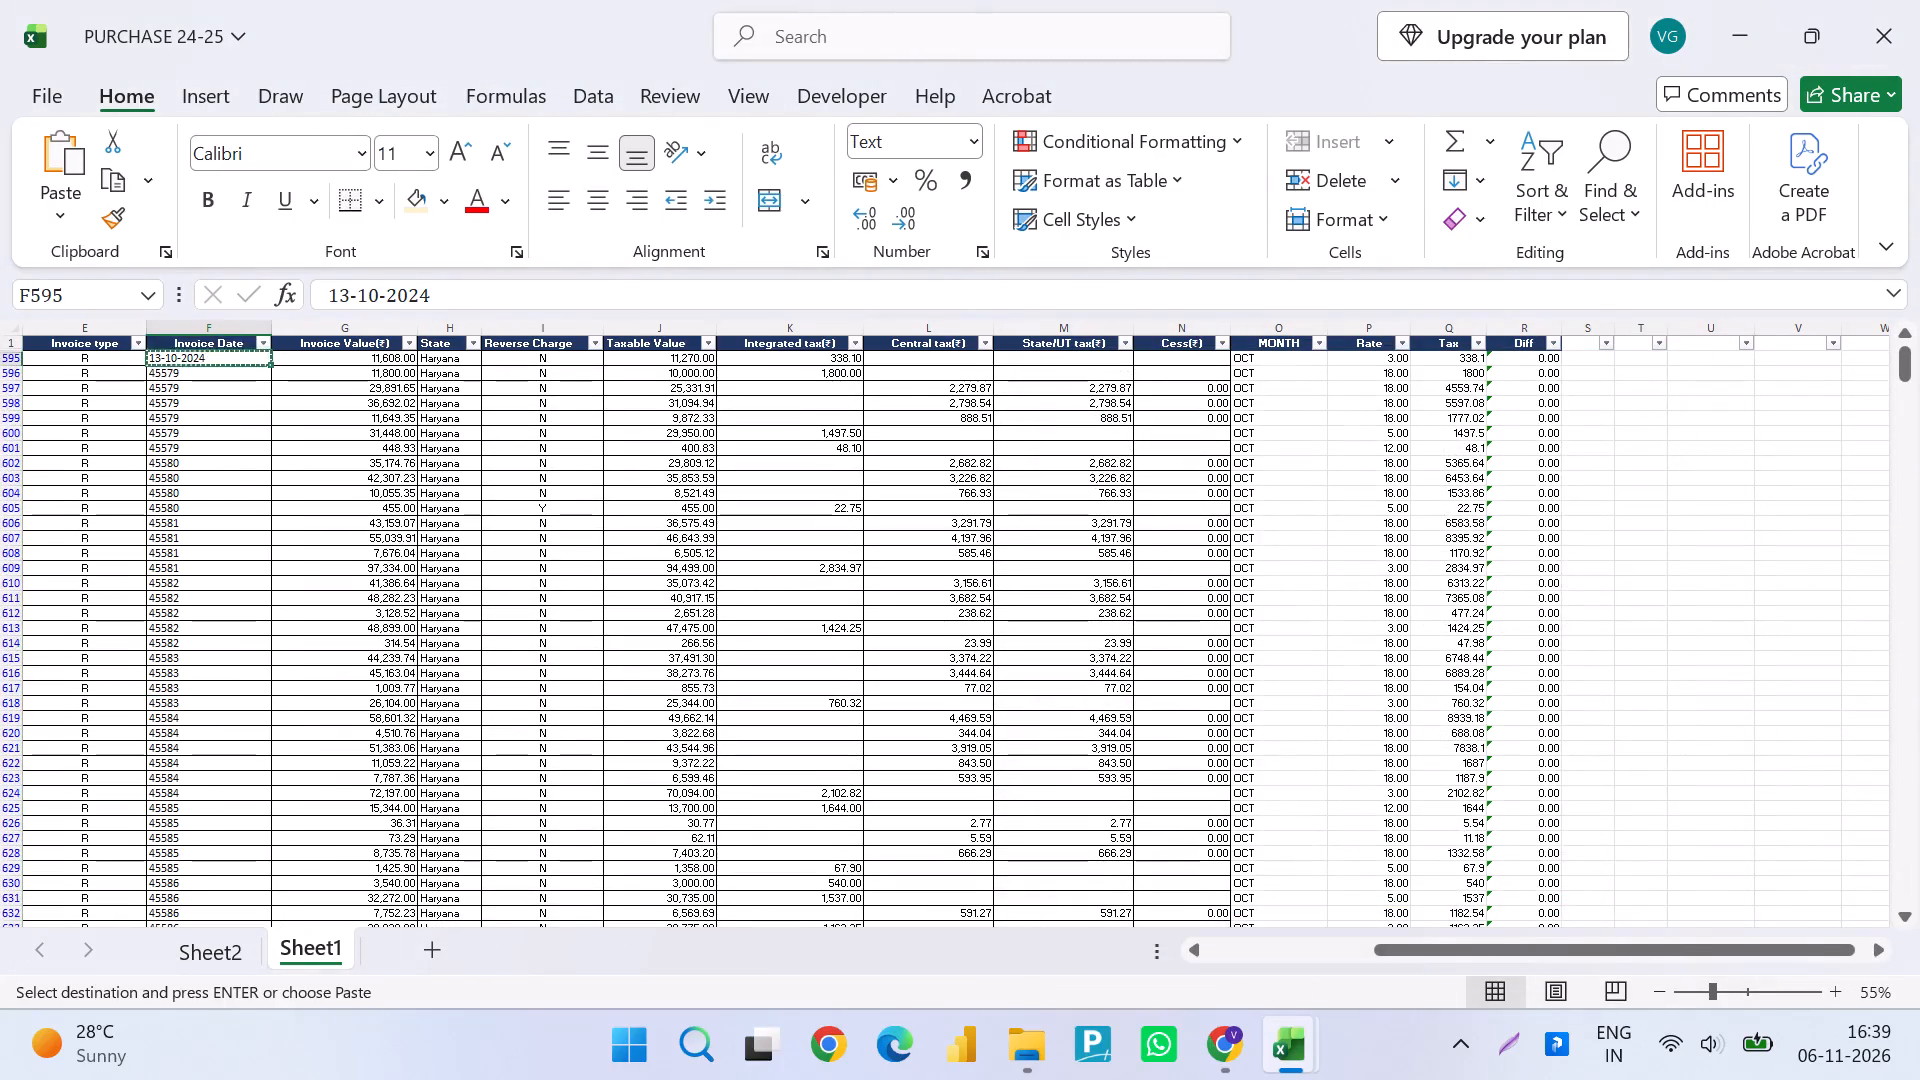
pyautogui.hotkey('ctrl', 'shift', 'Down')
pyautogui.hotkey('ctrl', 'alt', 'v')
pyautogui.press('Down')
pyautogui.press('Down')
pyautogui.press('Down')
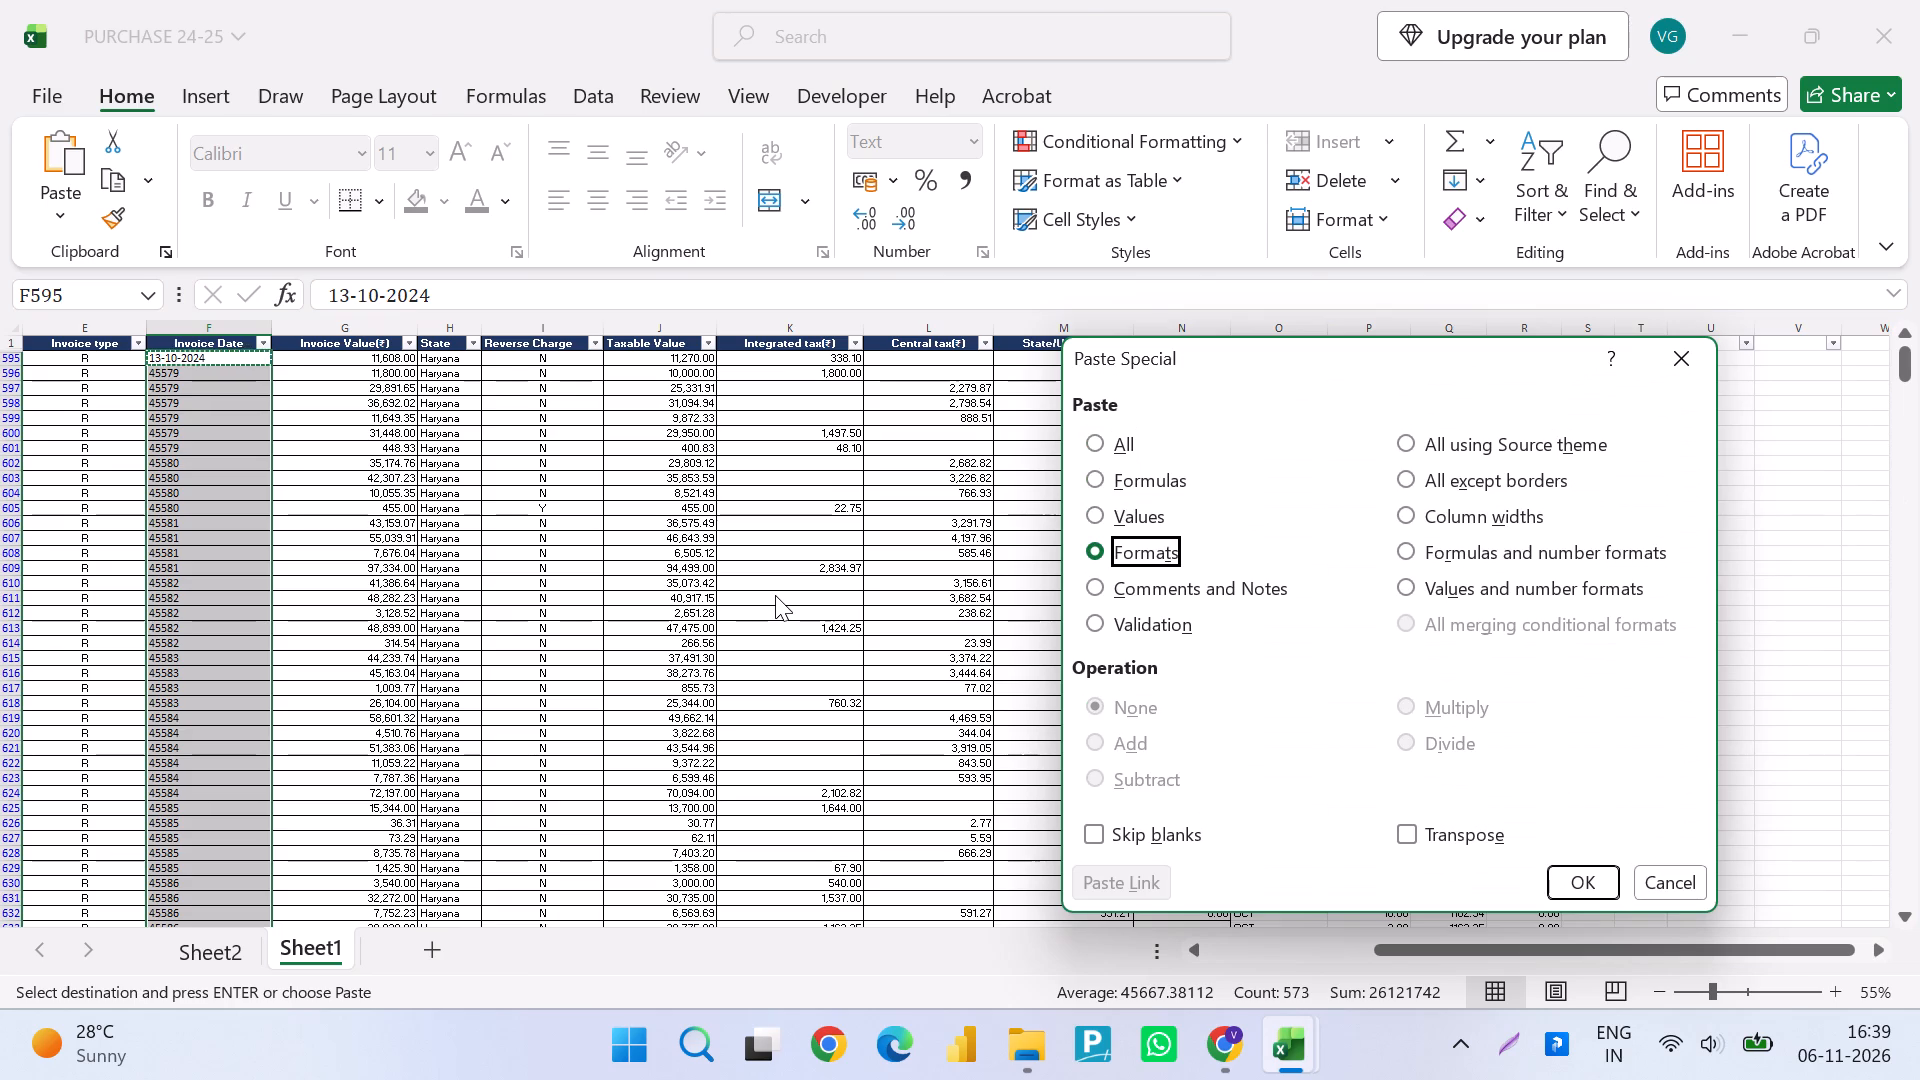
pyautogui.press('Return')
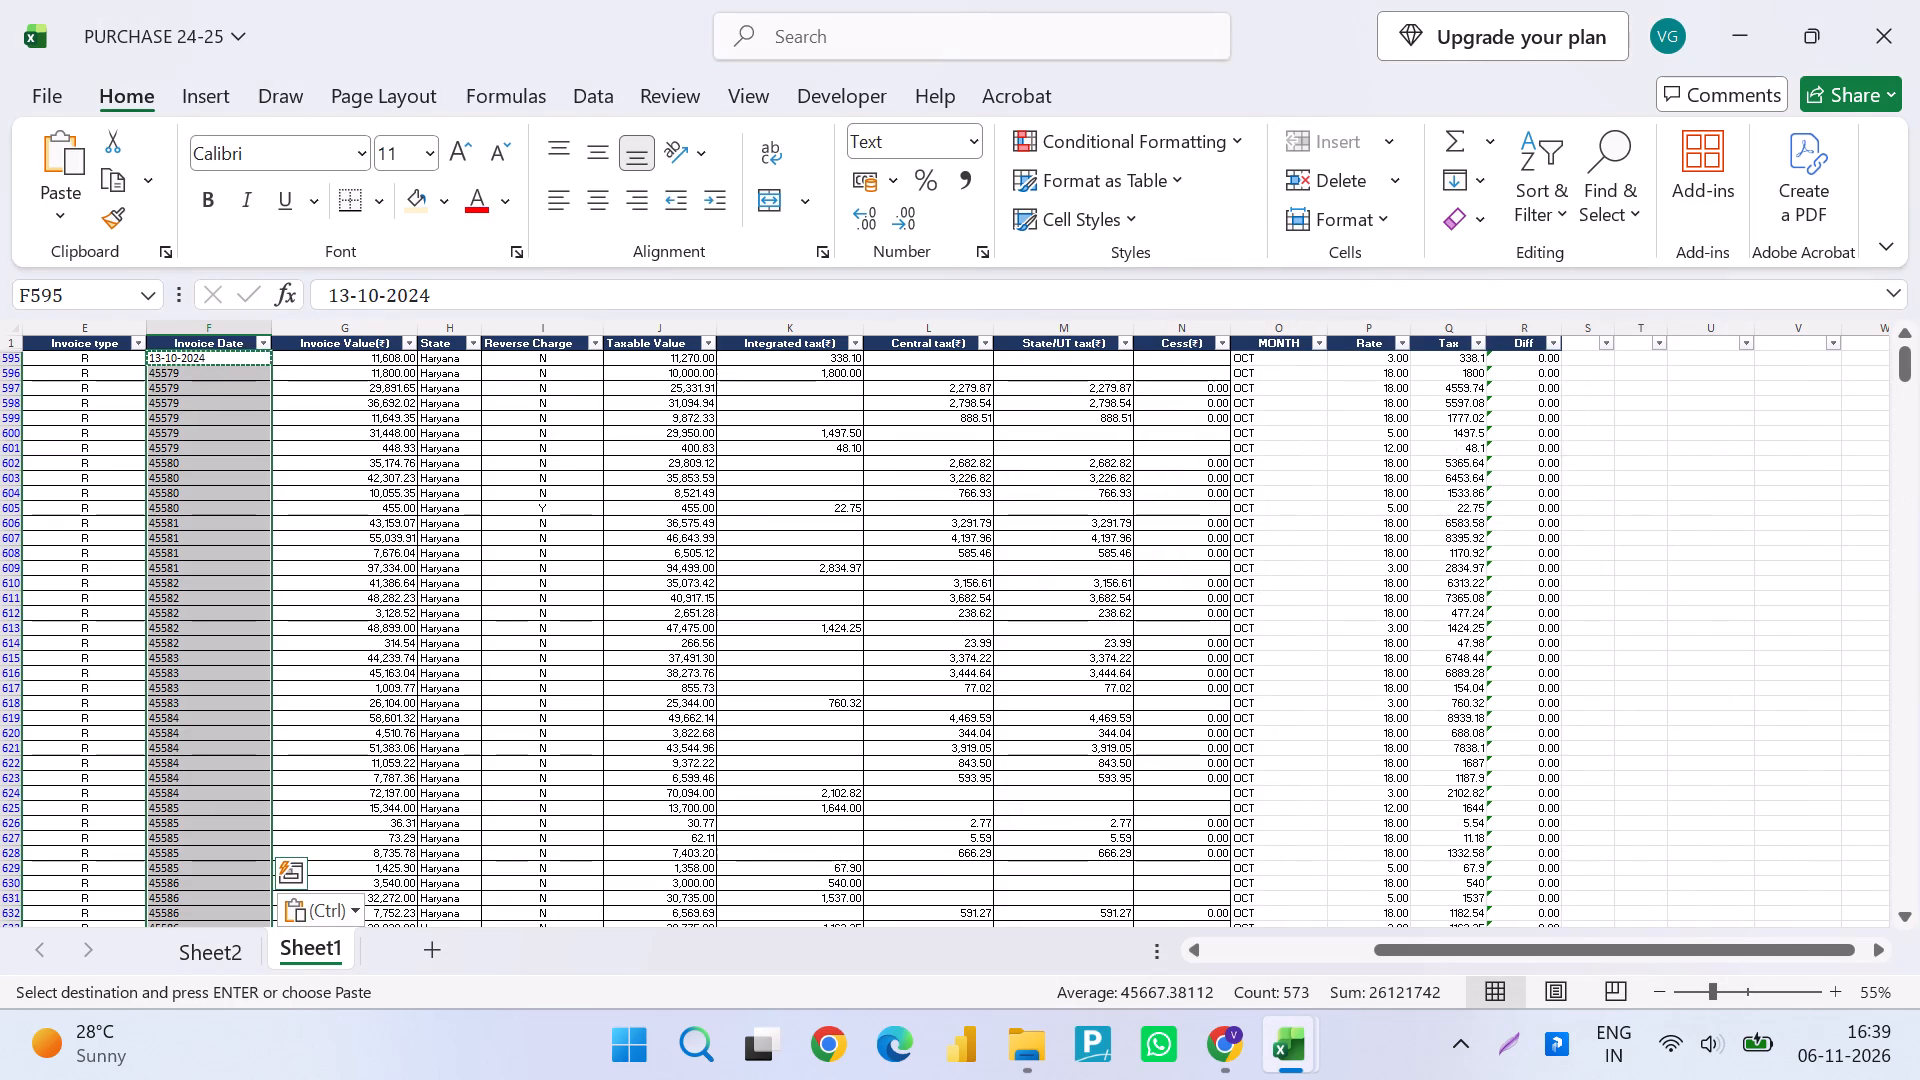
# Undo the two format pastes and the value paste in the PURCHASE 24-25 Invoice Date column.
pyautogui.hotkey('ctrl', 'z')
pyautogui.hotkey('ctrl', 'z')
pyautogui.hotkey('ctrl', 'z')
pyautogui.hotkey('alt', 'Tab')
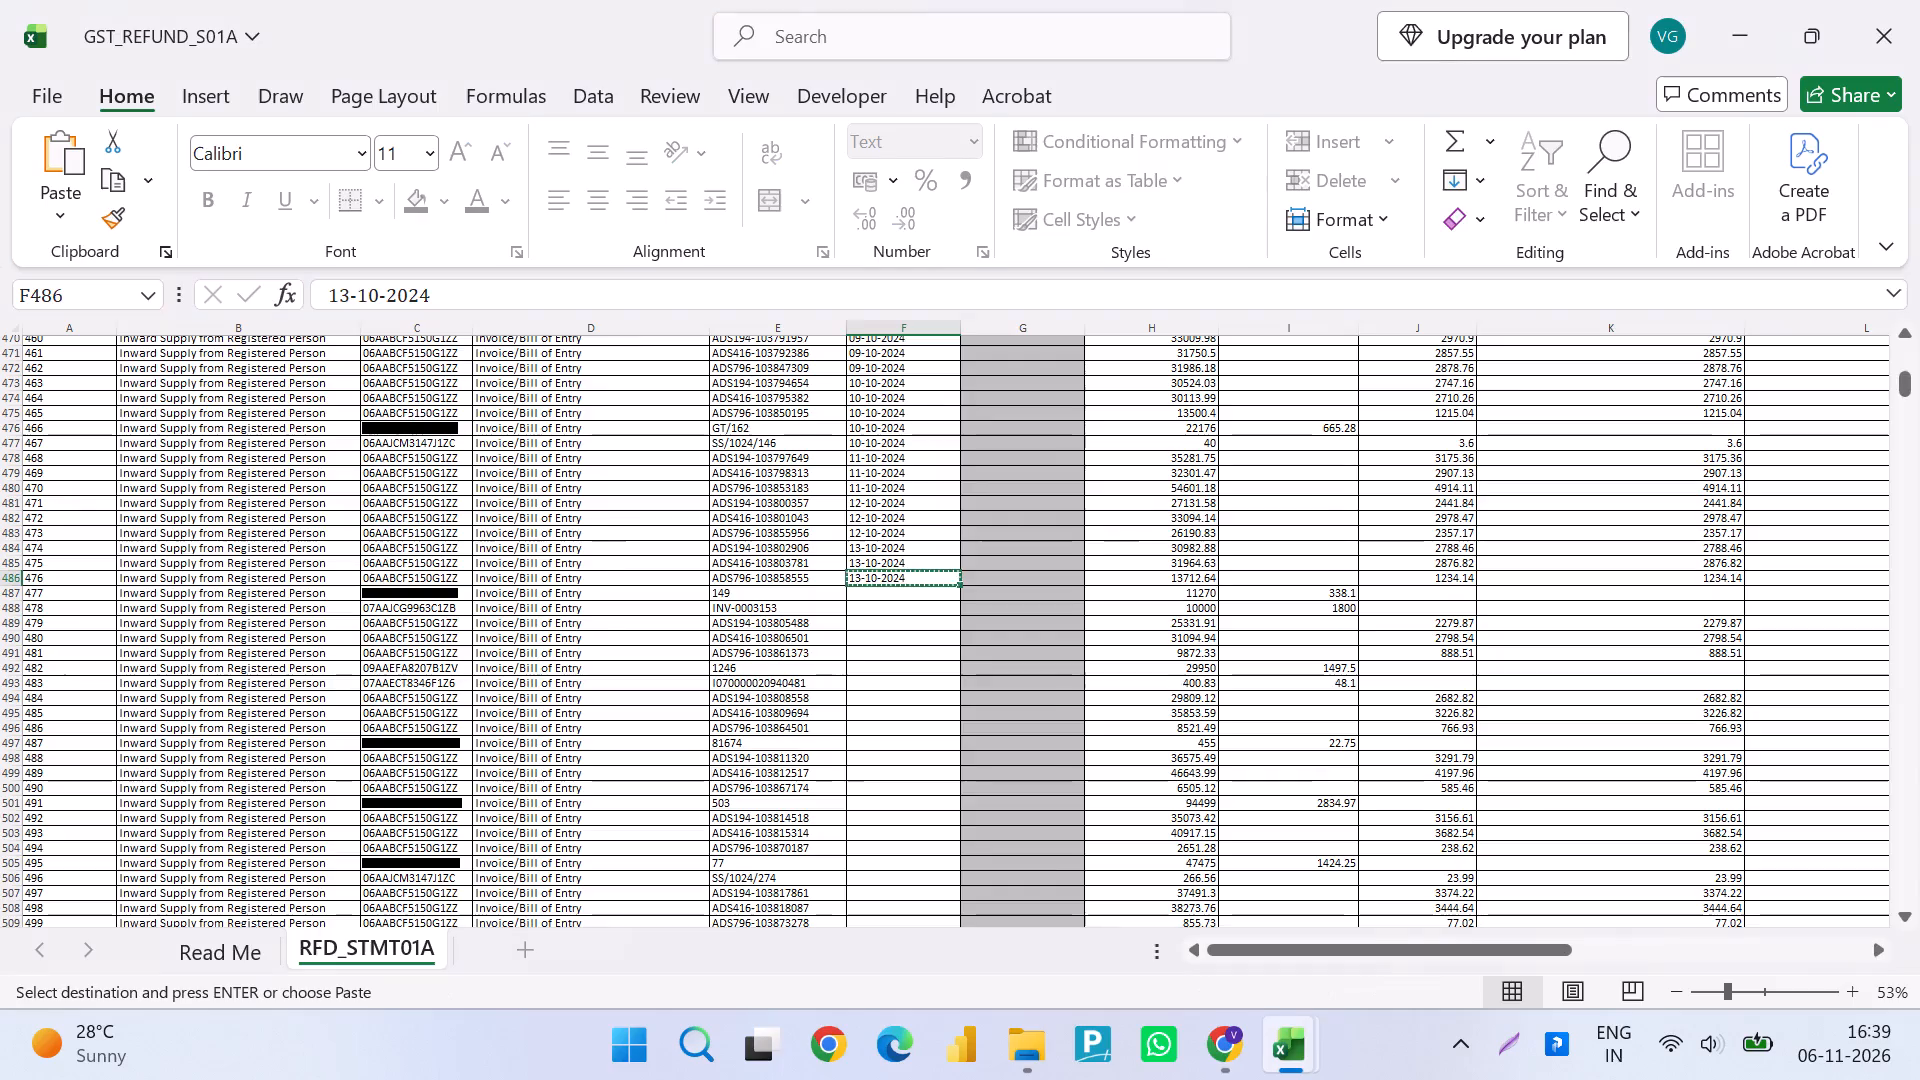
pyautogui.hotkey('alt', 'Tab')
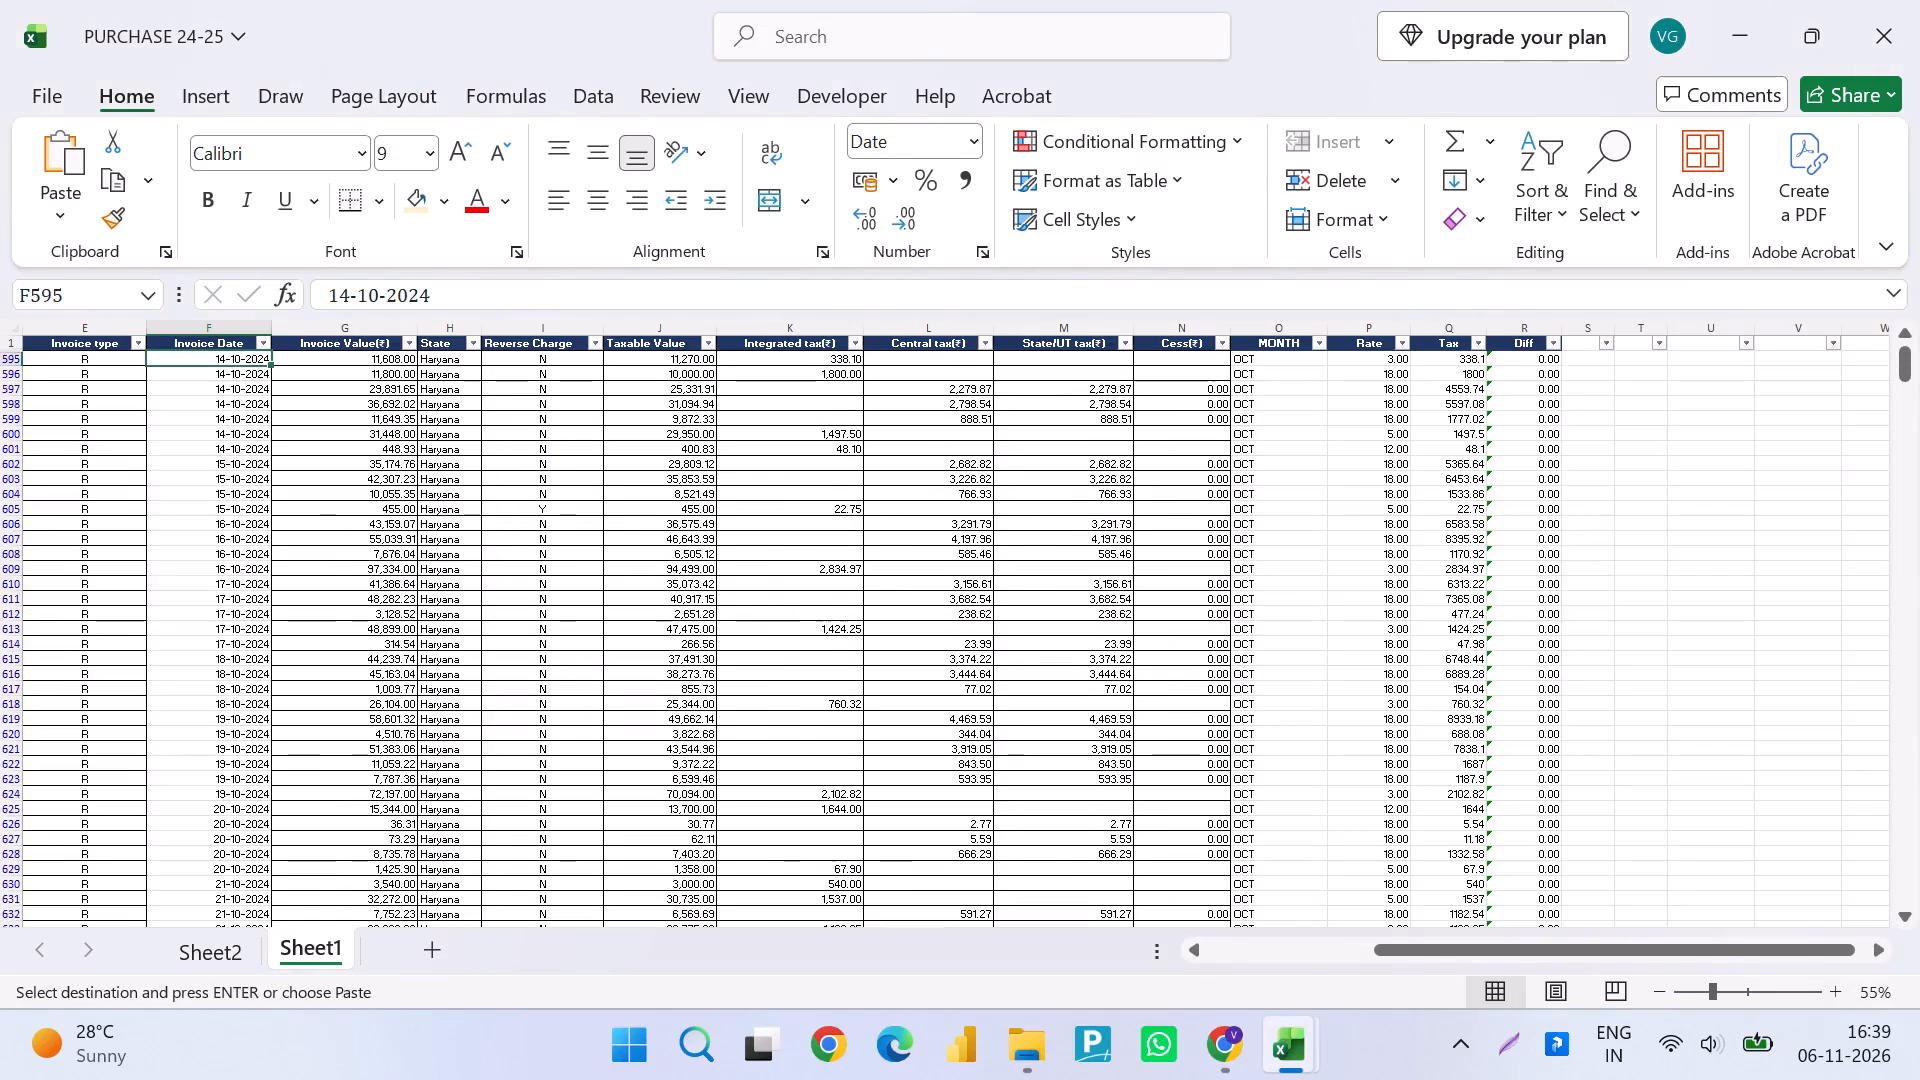
# Enter a single apostrophe in the blank helper cell S595, just beyond the Diff column.
pyautogui.press('Right')
pyautogui.press('Right')
pyautogui.press('Right')
pyautogui.press('Right')
pyautogui.press('Right')
pyautogui.press('Right')
pyautogui.press('Right')
pyautogui.press('Right')
pyautogui.press('Right')
pyautogui.press('Right')
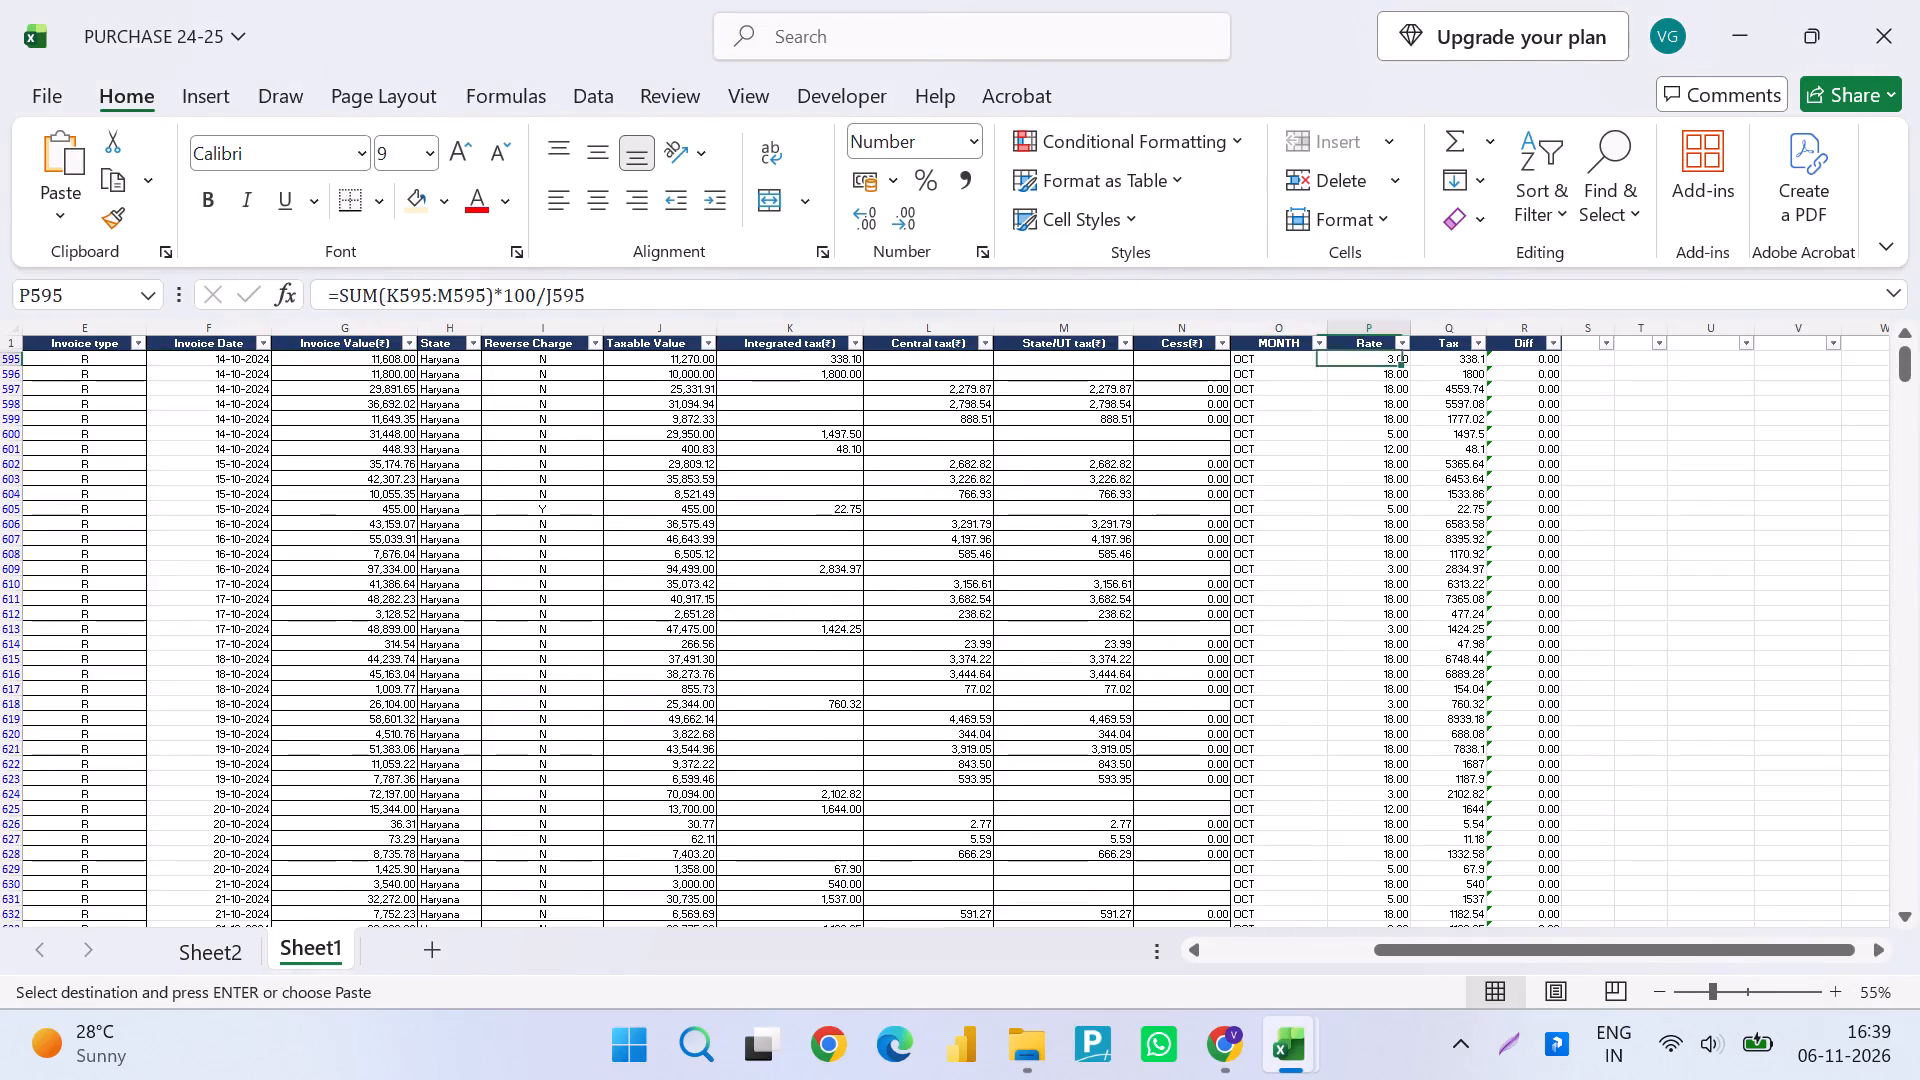
pyautogui.press('Right')
pyautogui.press('Right')
pyautogui.press('Right')
pyautogui.press("'")
pyautogui.press('Return')
pyautogui.press('Up')
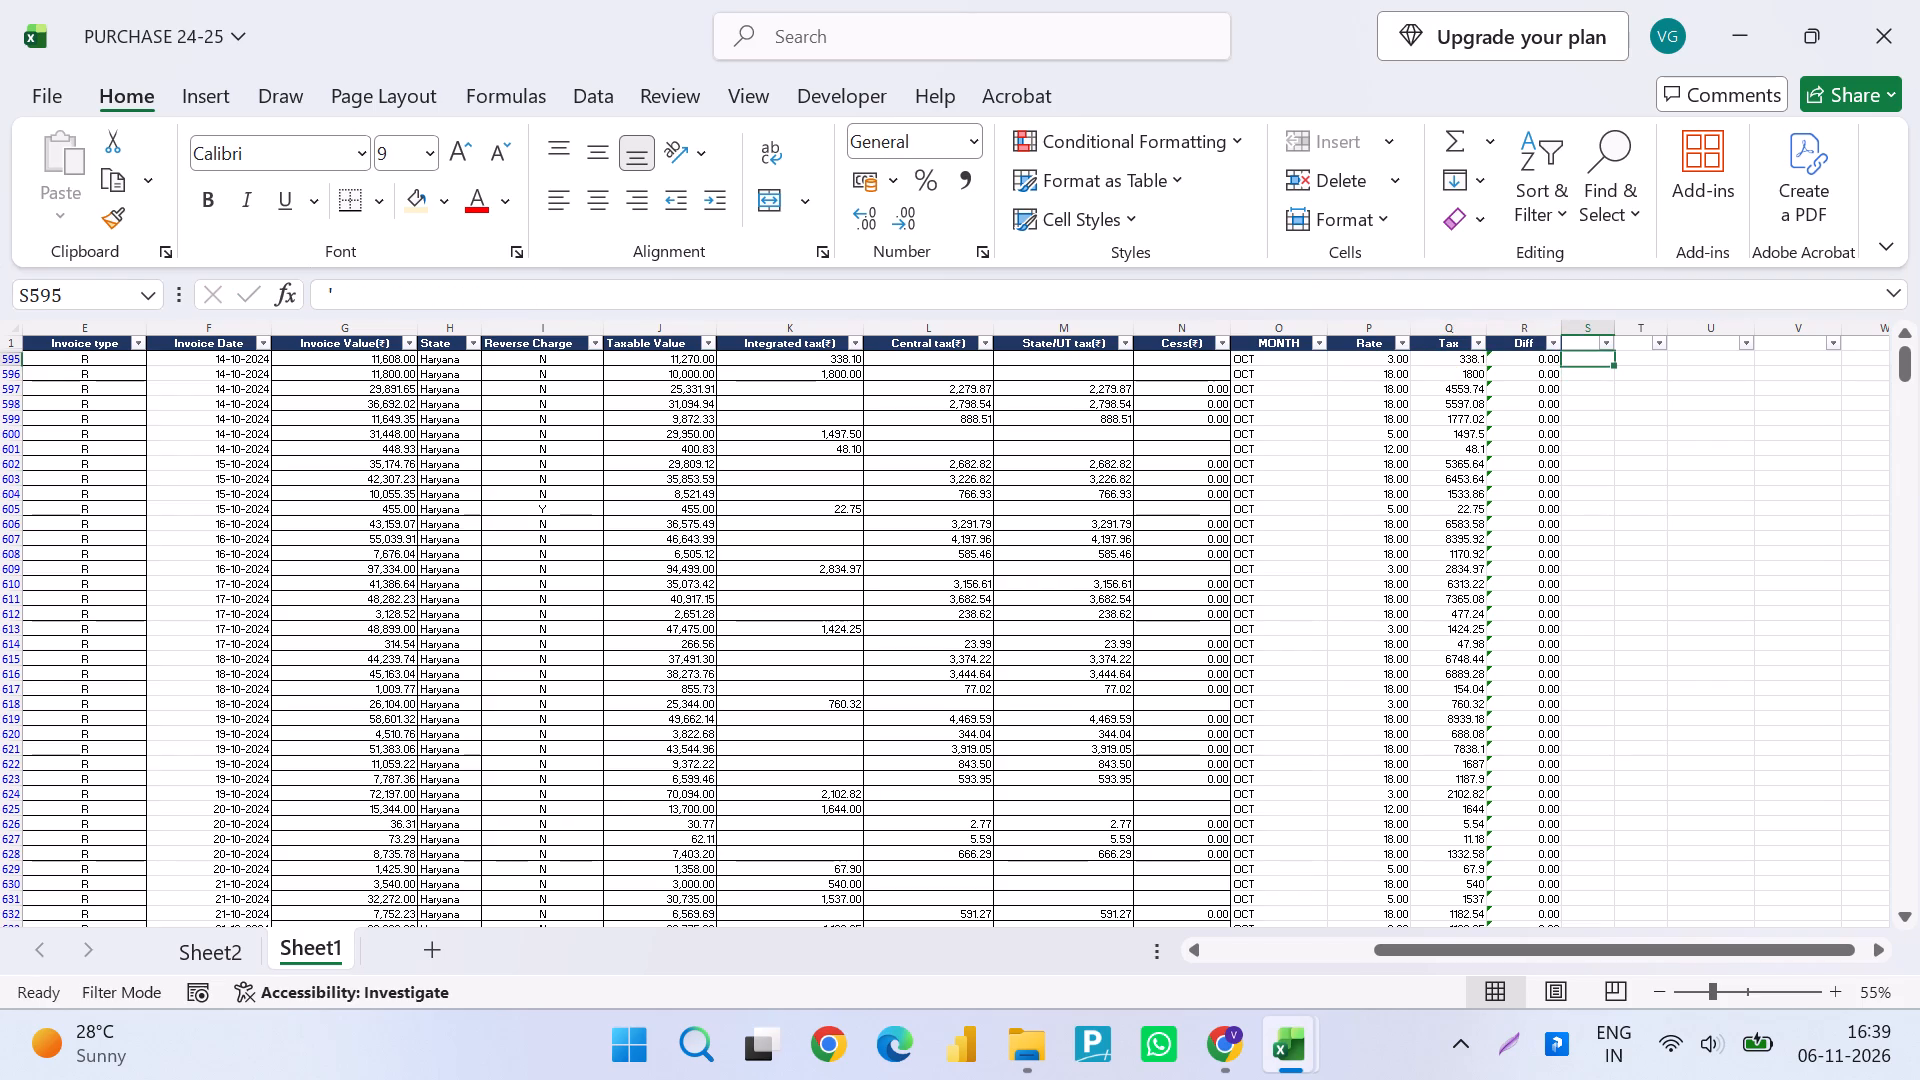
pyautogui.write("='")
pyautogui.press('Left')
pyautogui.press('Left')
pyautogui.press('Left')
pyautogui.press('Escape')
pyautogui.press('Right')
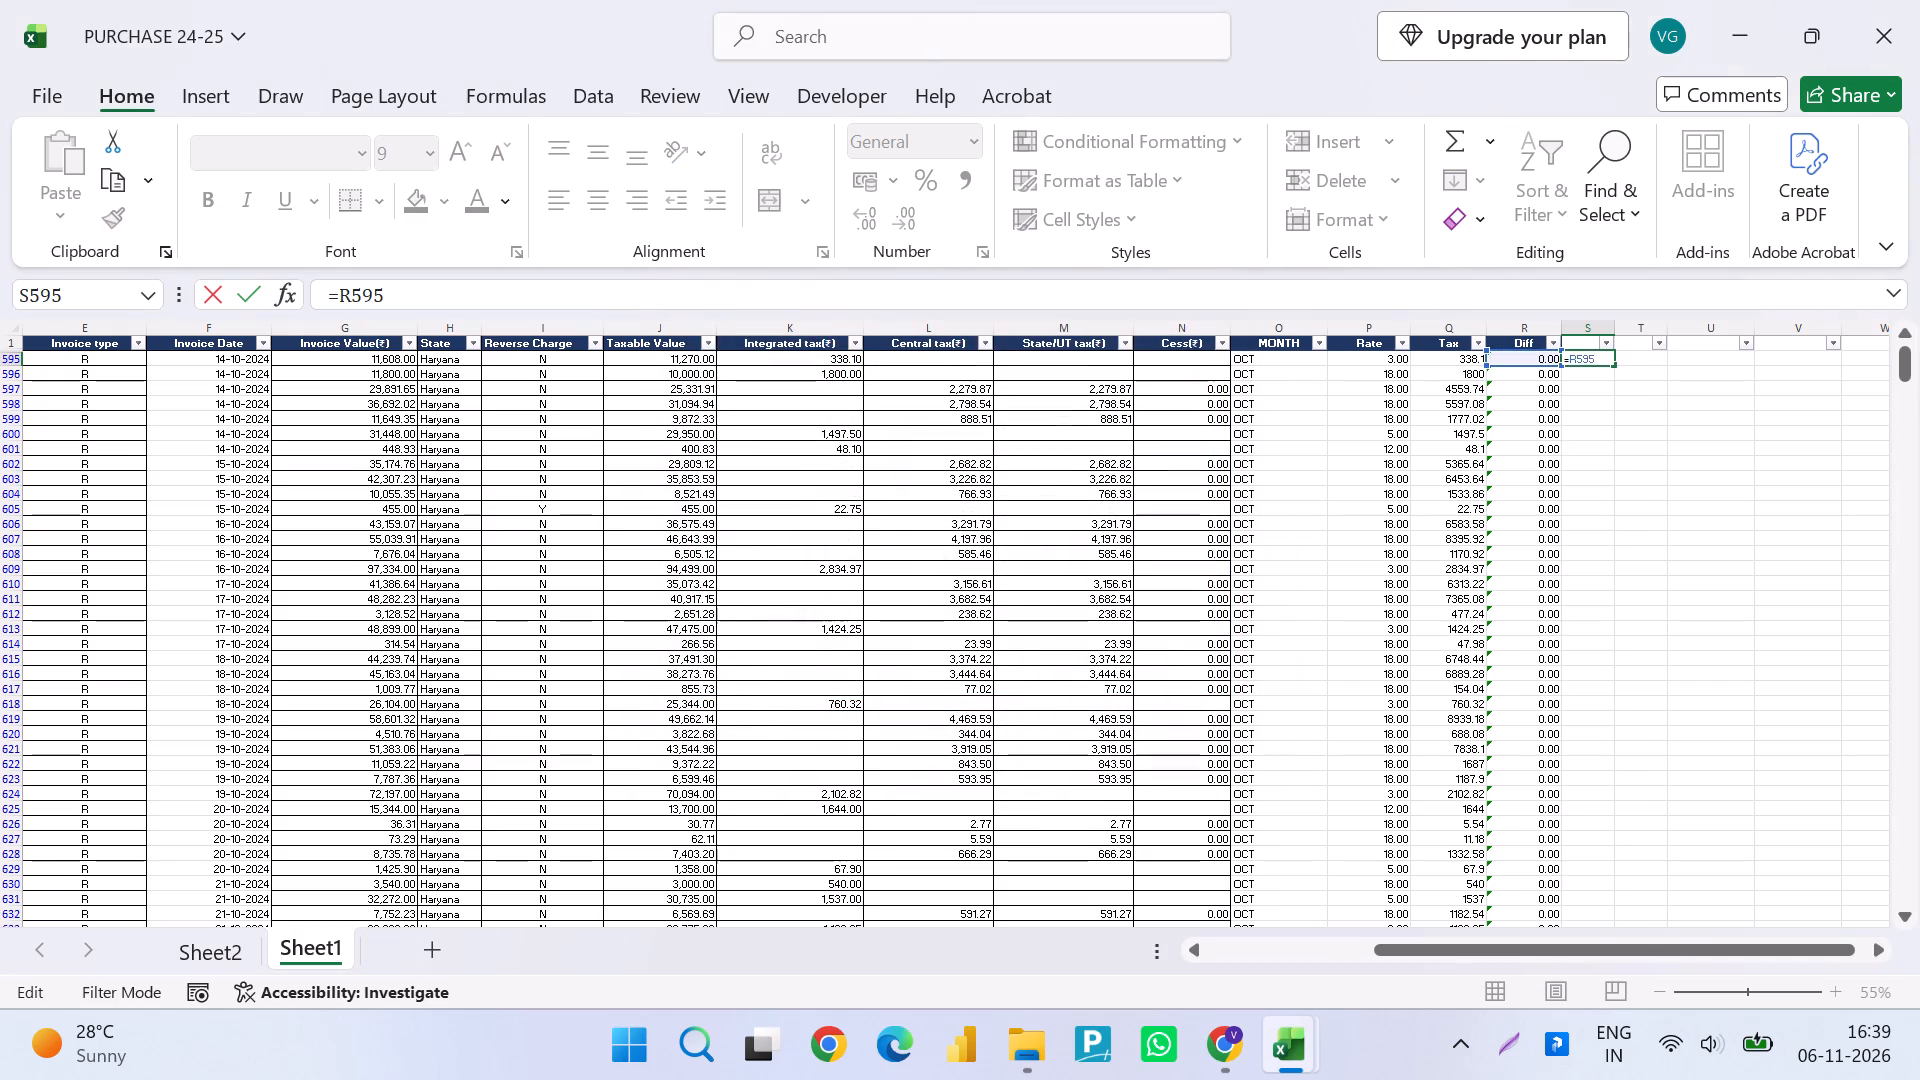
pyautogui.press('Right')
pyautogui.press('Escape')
# Format the filtered Invoice Date cells from F595 down with the Date type 14-03-2012 without an asterisk.
pyautogui.press('Left')
pyautogui.press('Left')
pyautogui.press('Left')
pyautogui.press('Left')
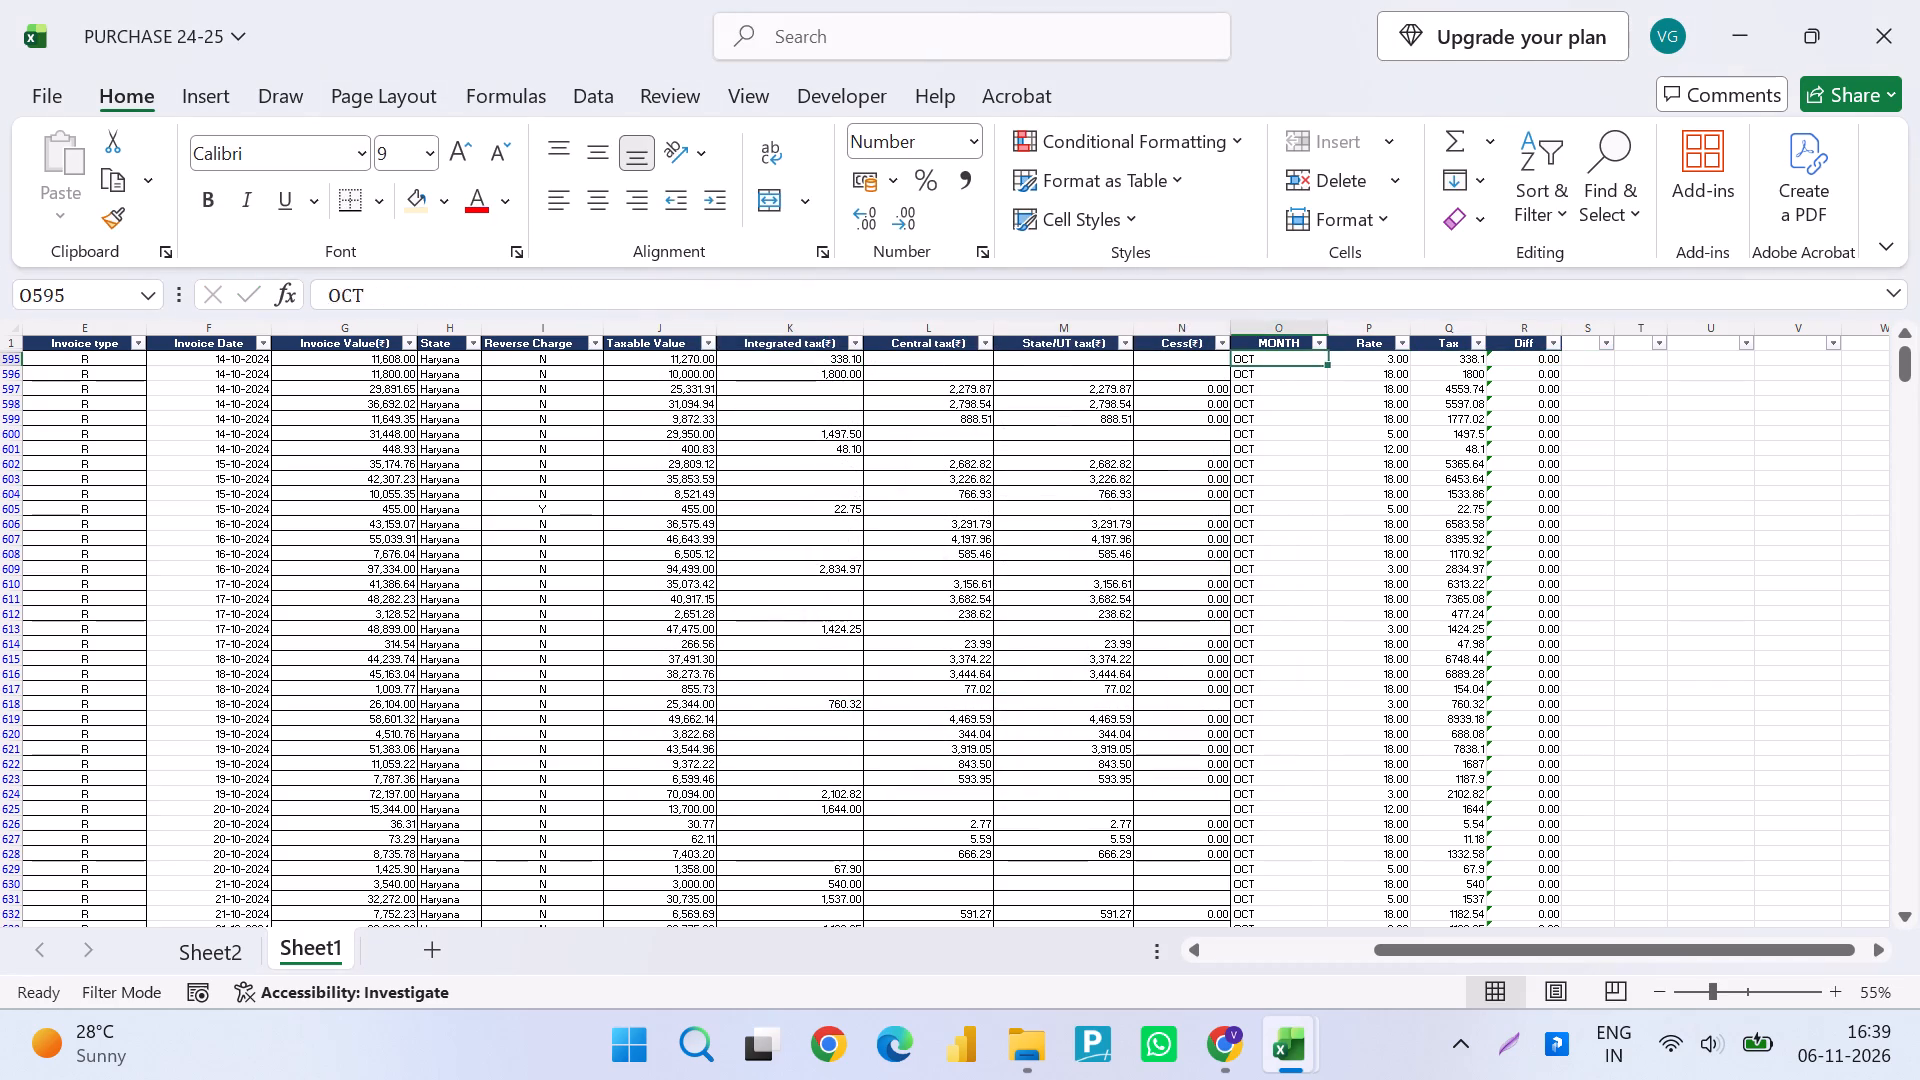
pyautogui.press('Left')
pyautogui.press('Left')
pyautogui.press('Left')
pyautogui.press('Left')
pyautogui.press('Left')
pyautogui.press('Left')
pyautogui.press('Left')
pyautogui.press('Left')
pyautogui.press('Left')
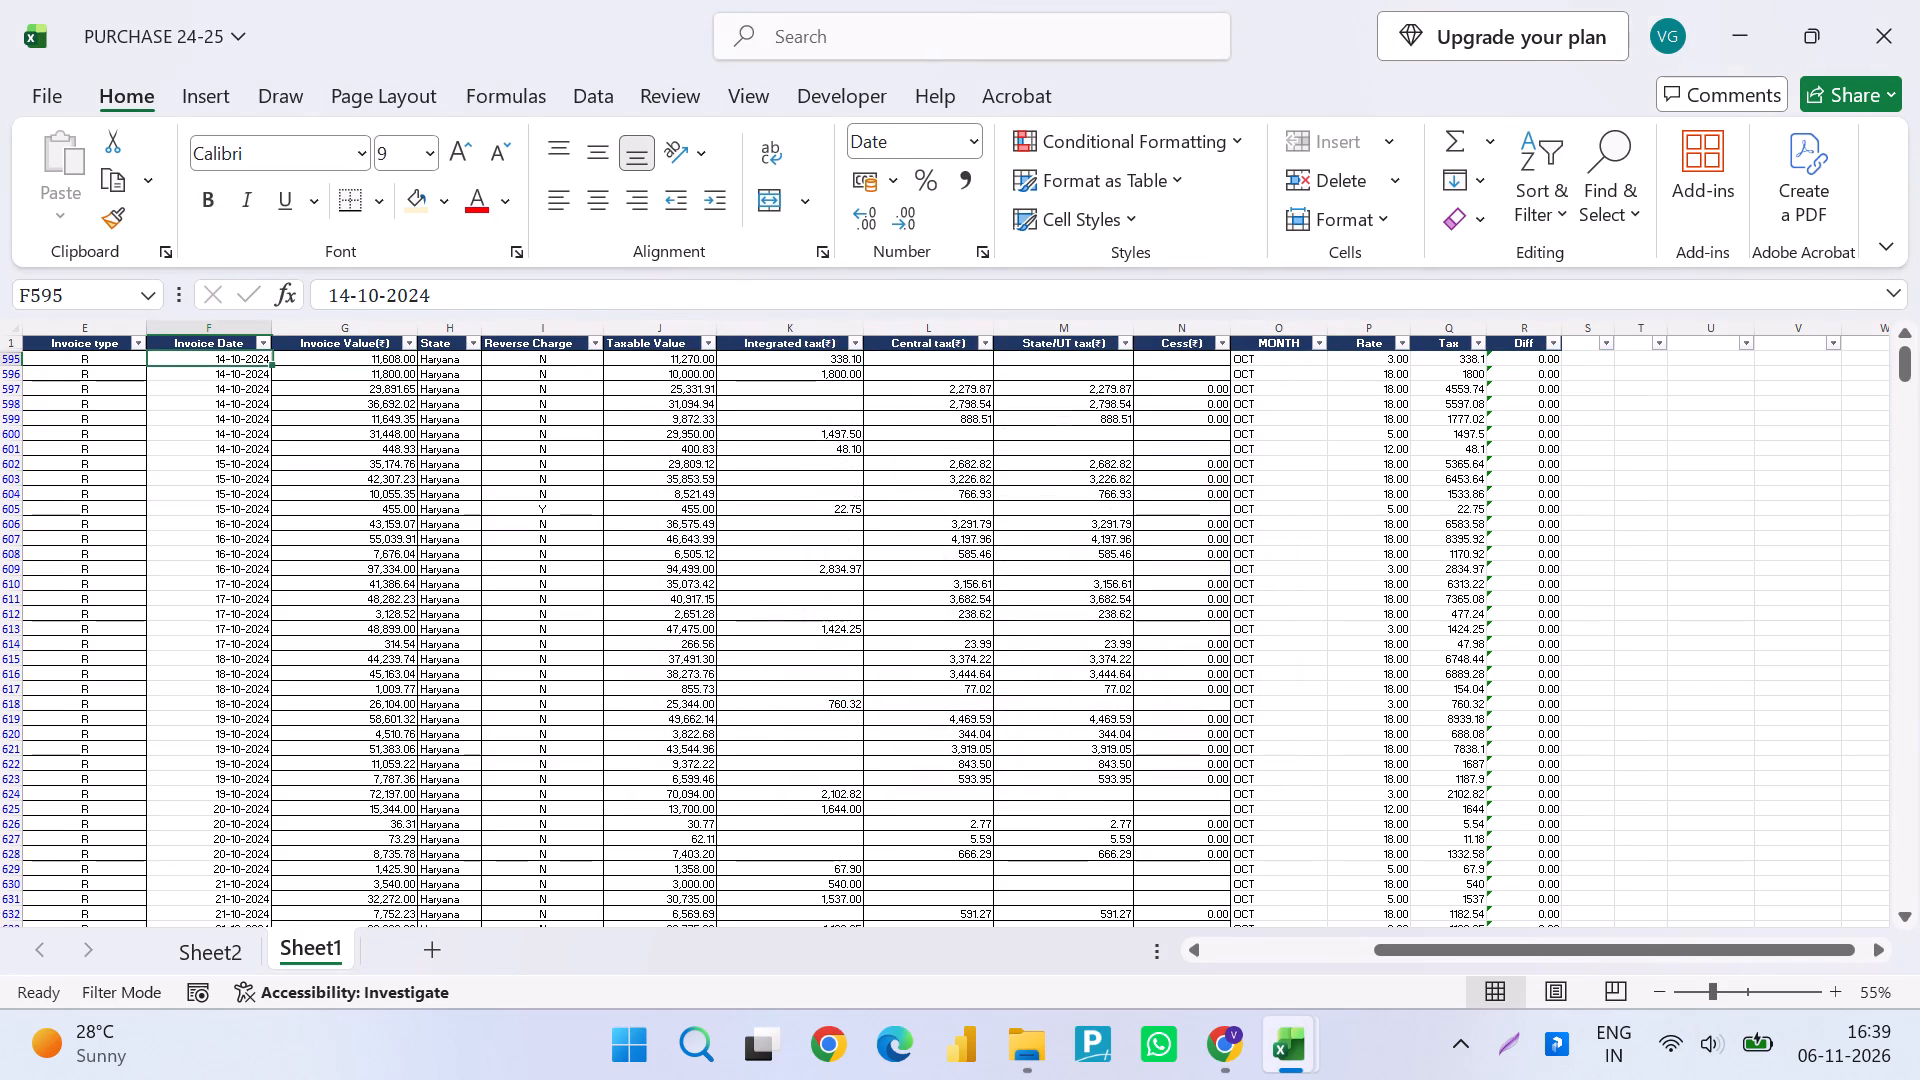
pyautogui.hotkey('ctrl', 'shift', 'Down')
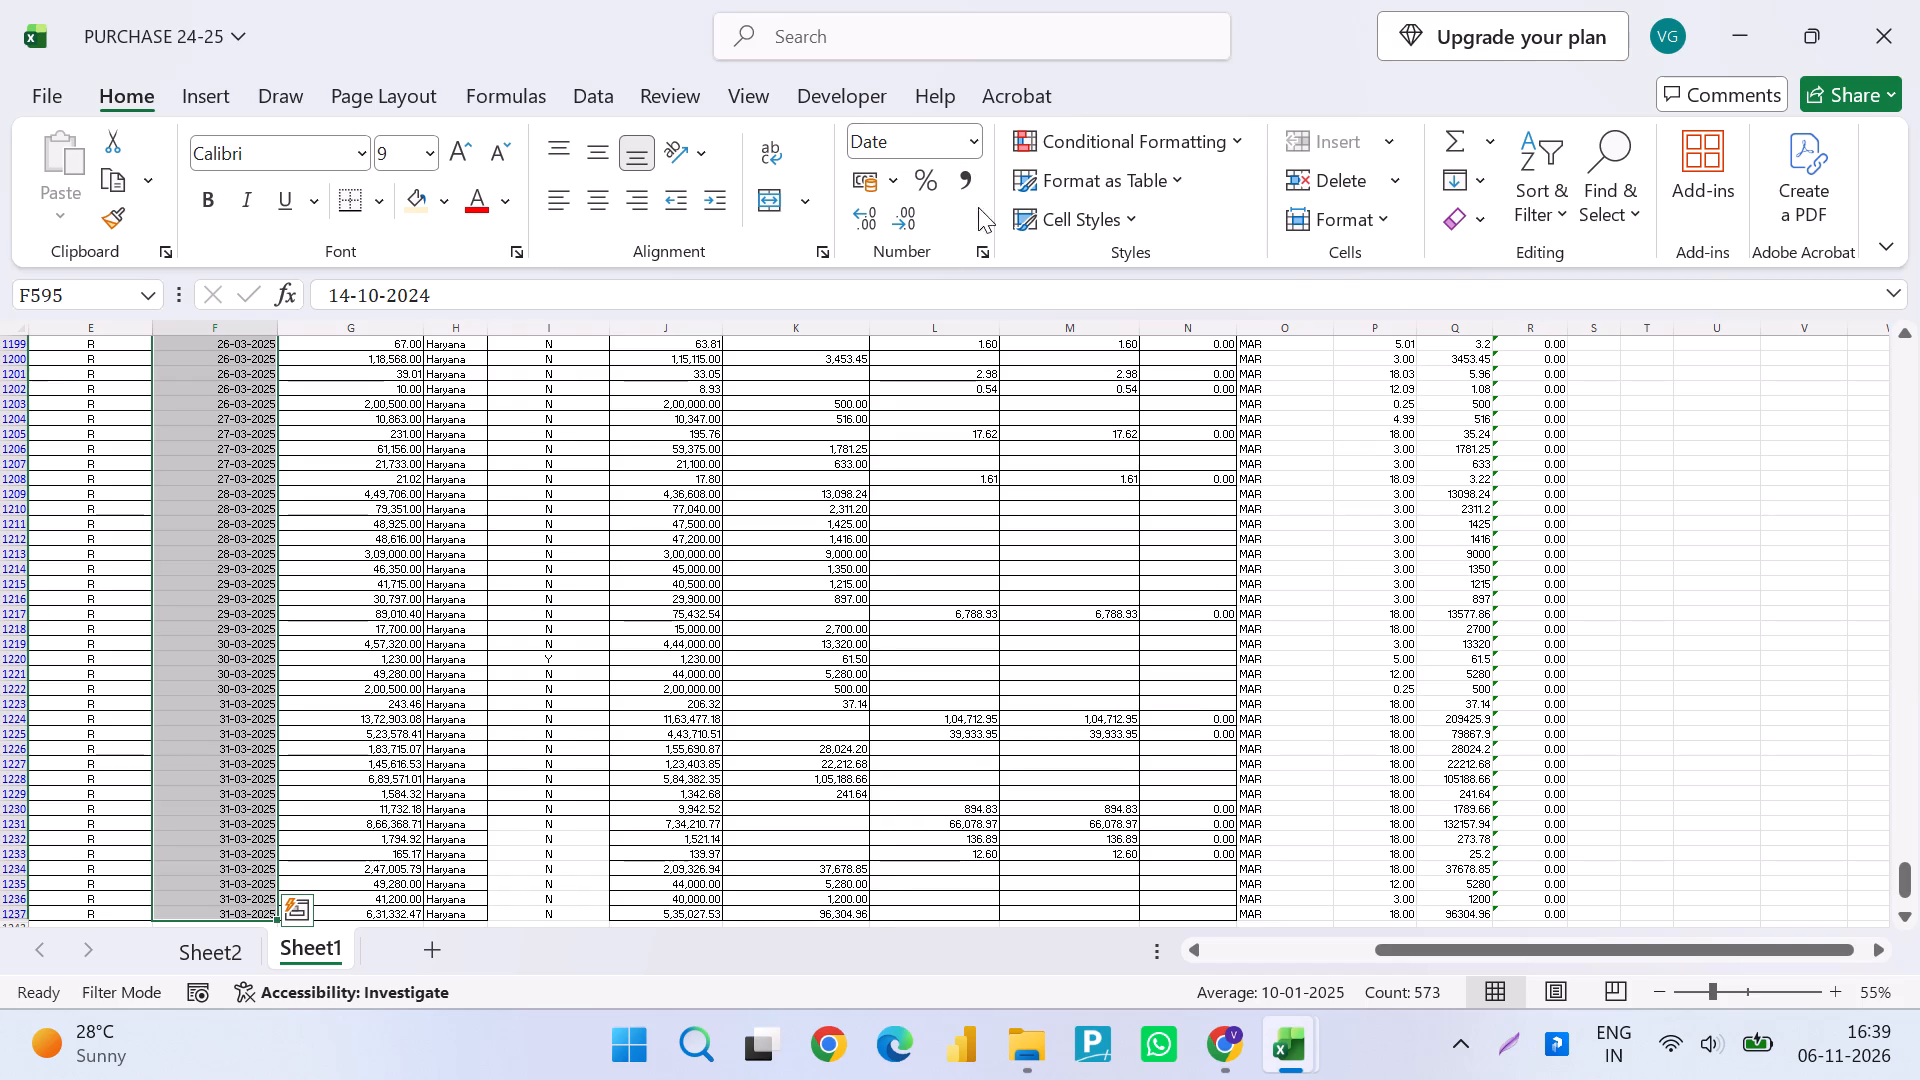
pyautogui.click(978, 250)
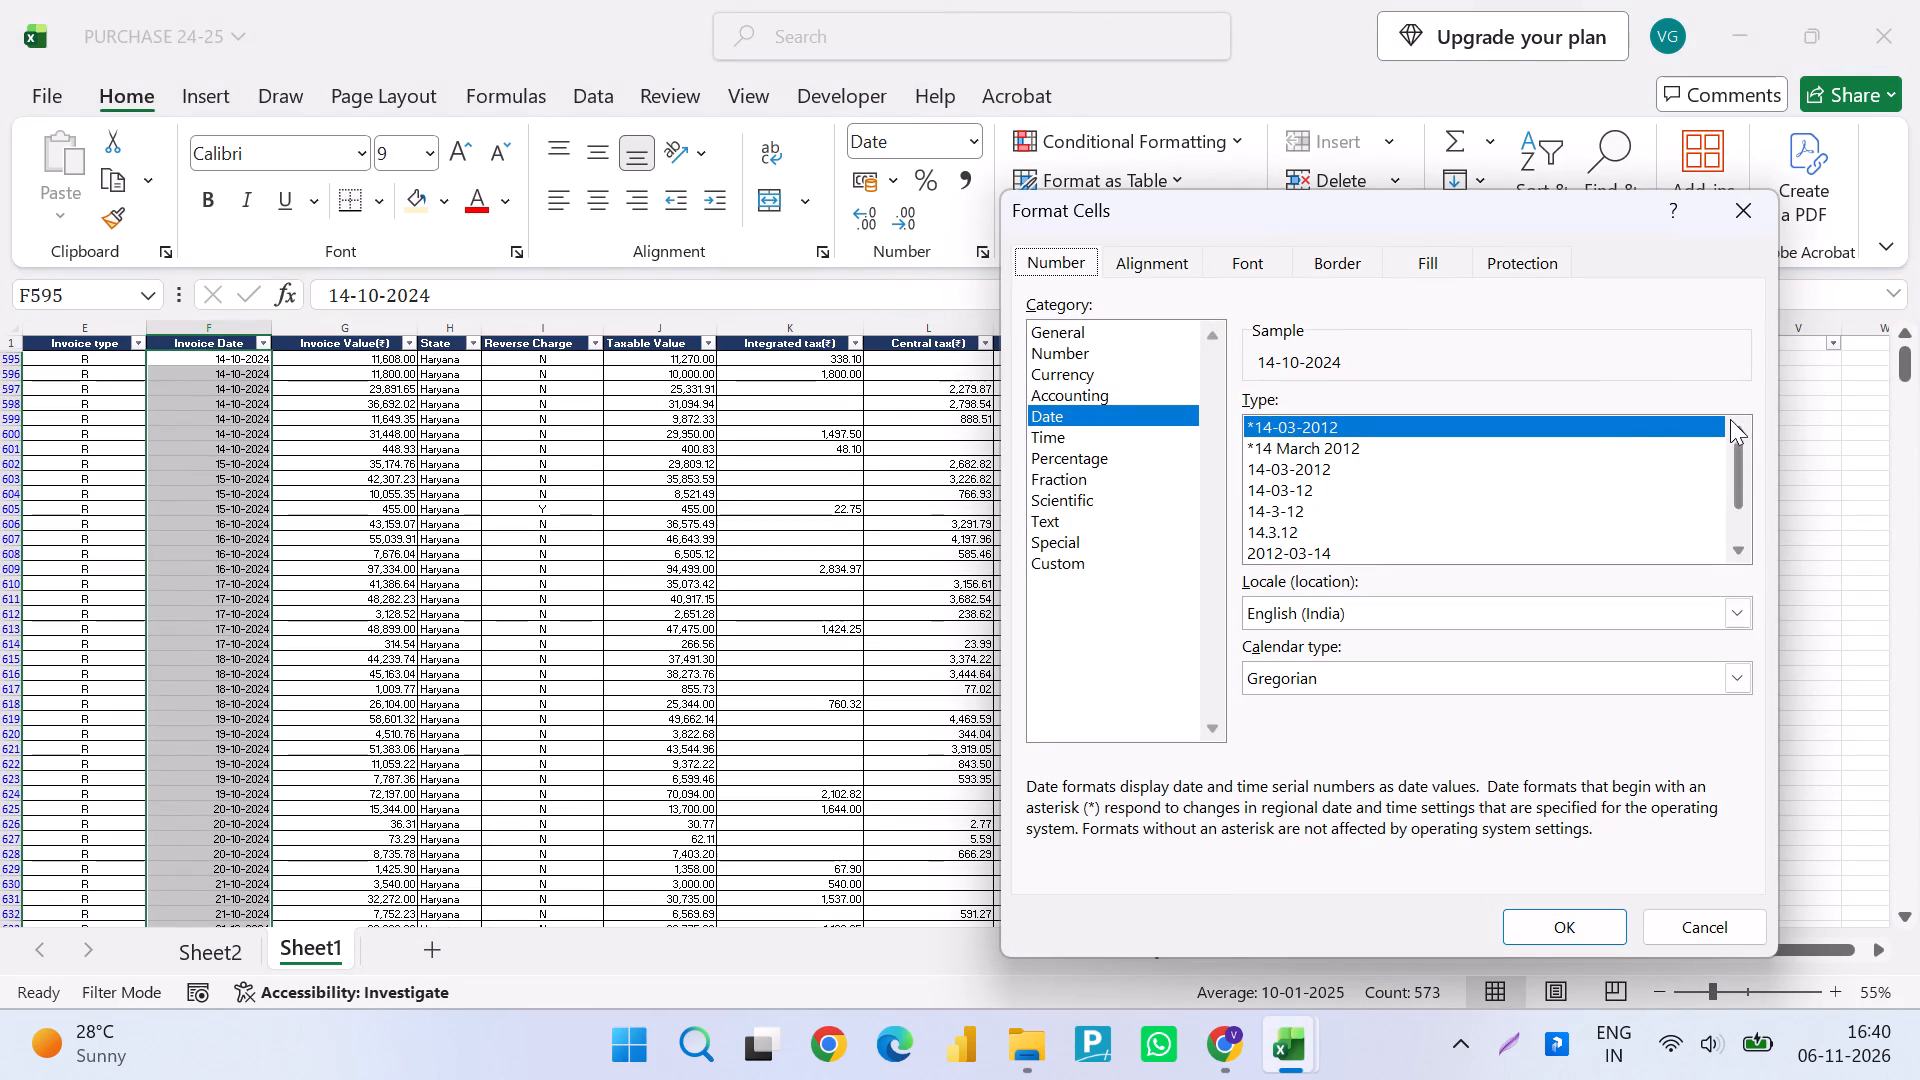
pyautogui.click(1330, 463)
pyautogui.click(1589, 939)
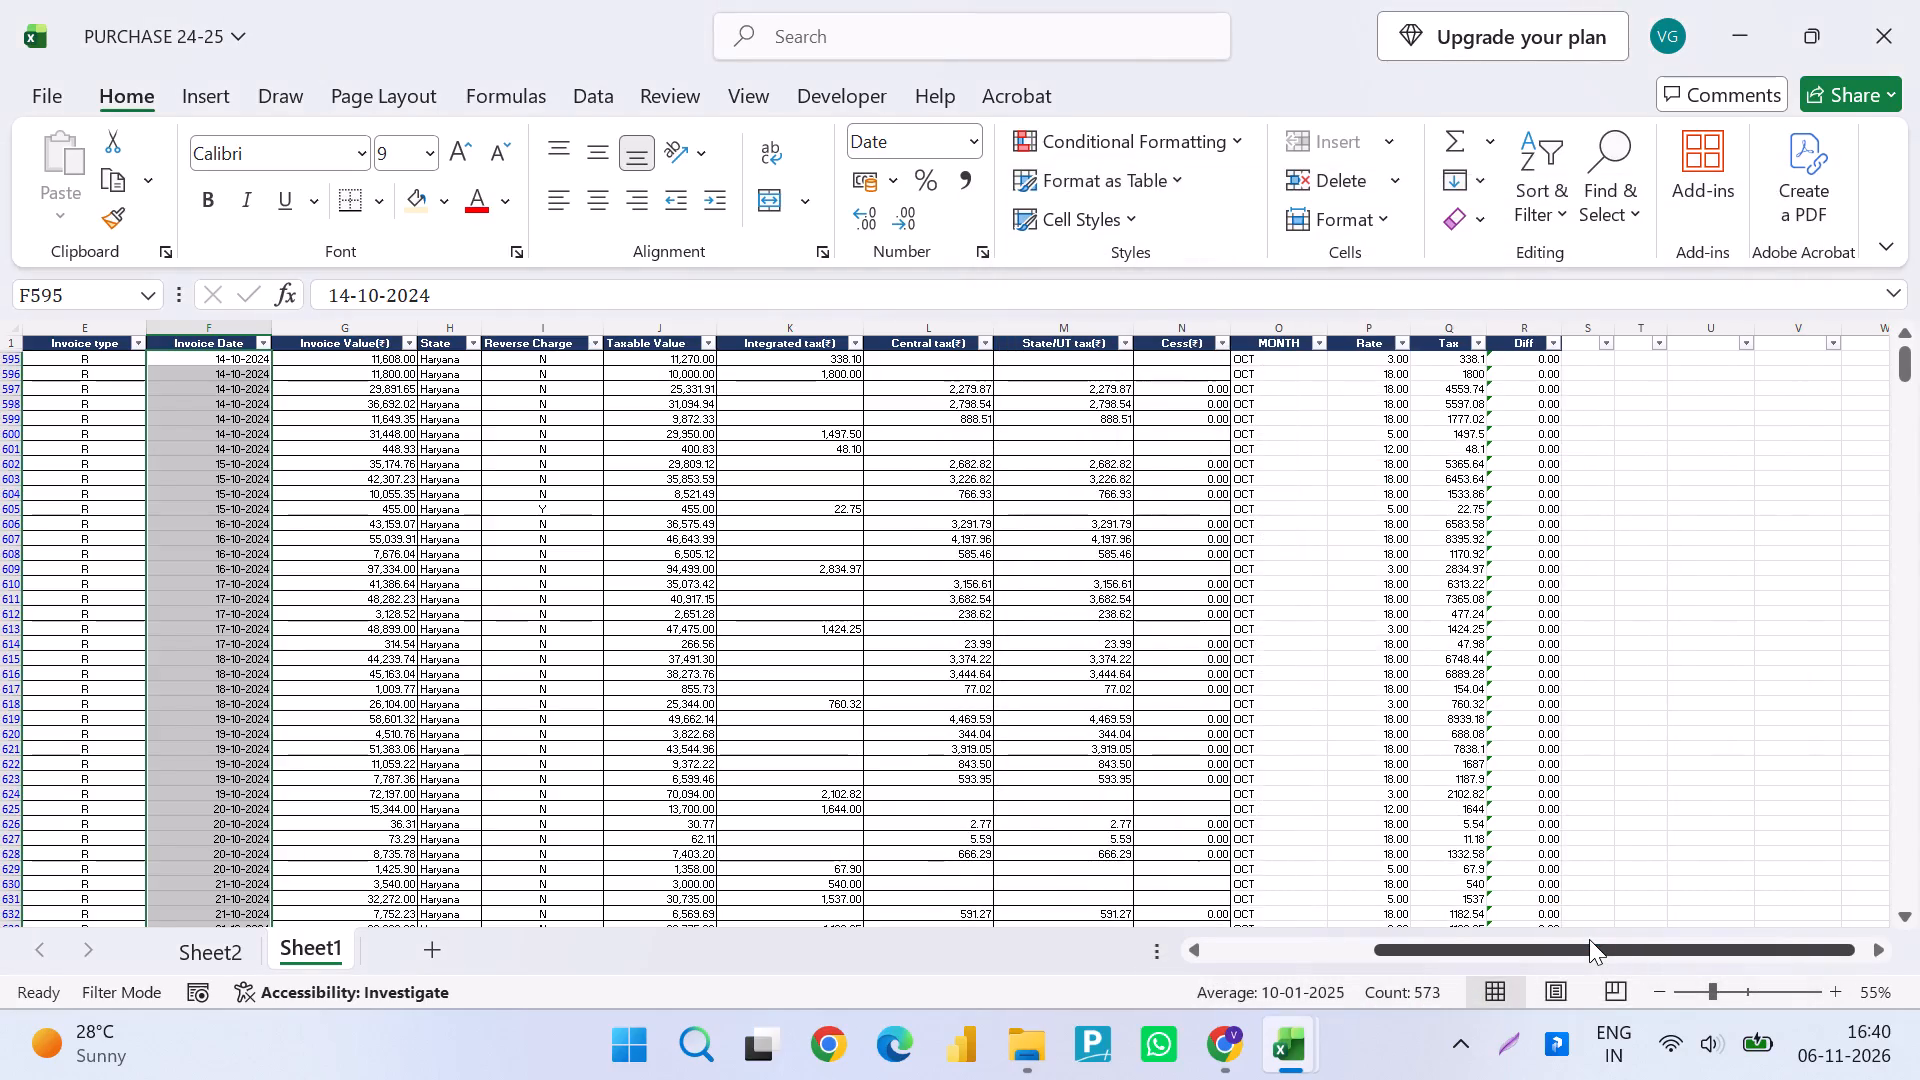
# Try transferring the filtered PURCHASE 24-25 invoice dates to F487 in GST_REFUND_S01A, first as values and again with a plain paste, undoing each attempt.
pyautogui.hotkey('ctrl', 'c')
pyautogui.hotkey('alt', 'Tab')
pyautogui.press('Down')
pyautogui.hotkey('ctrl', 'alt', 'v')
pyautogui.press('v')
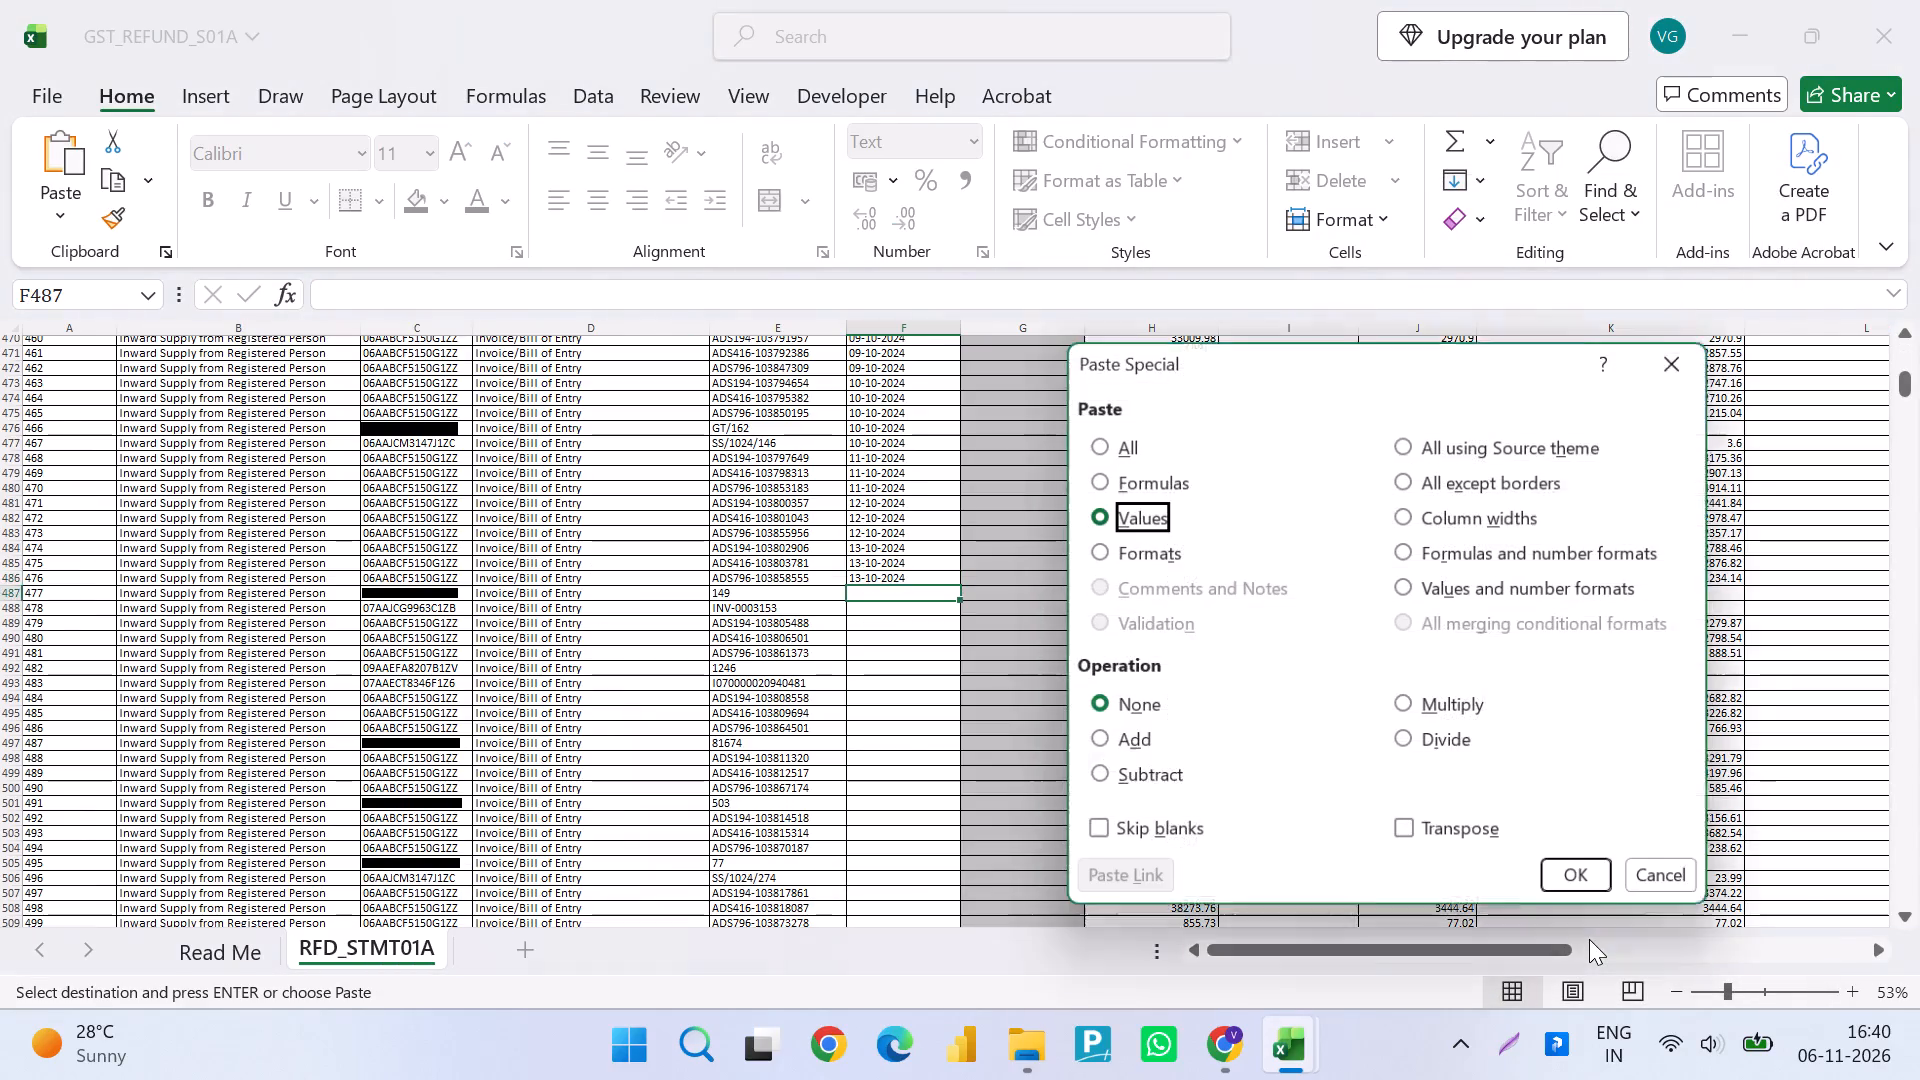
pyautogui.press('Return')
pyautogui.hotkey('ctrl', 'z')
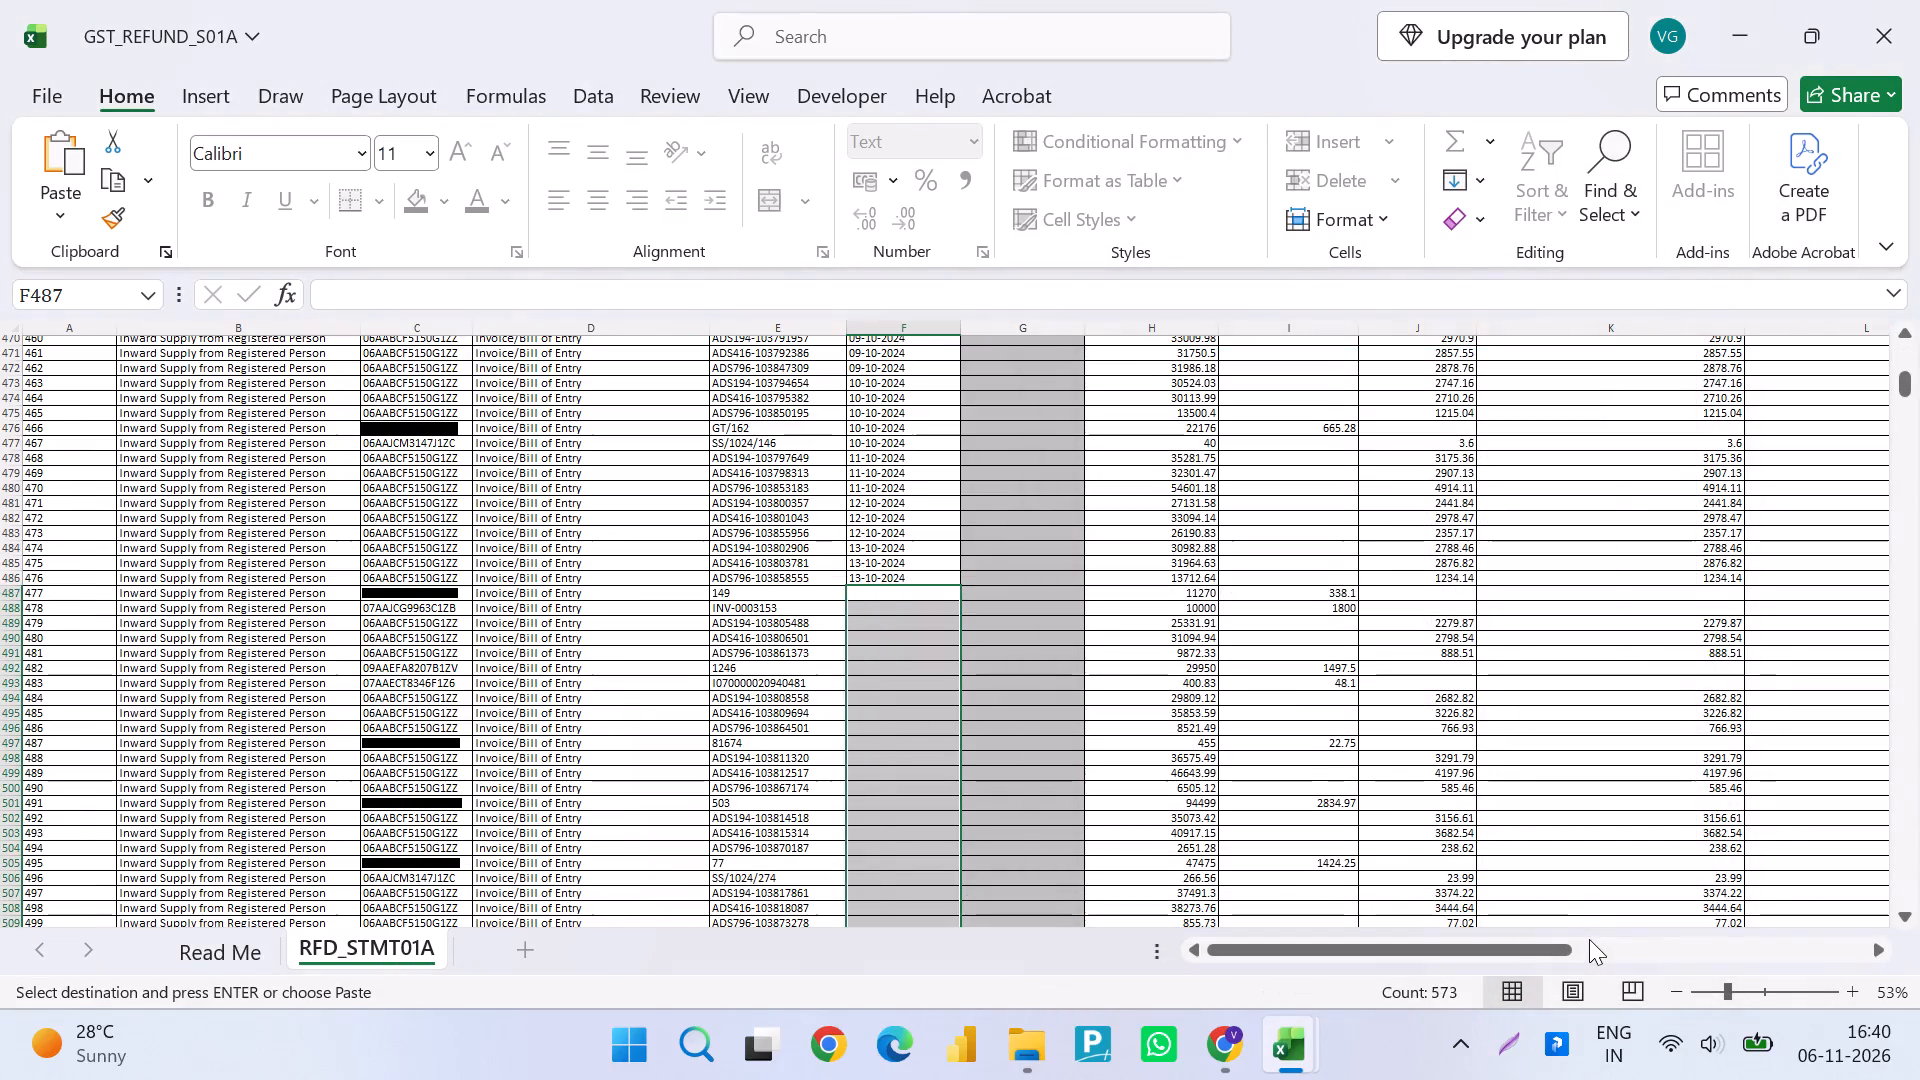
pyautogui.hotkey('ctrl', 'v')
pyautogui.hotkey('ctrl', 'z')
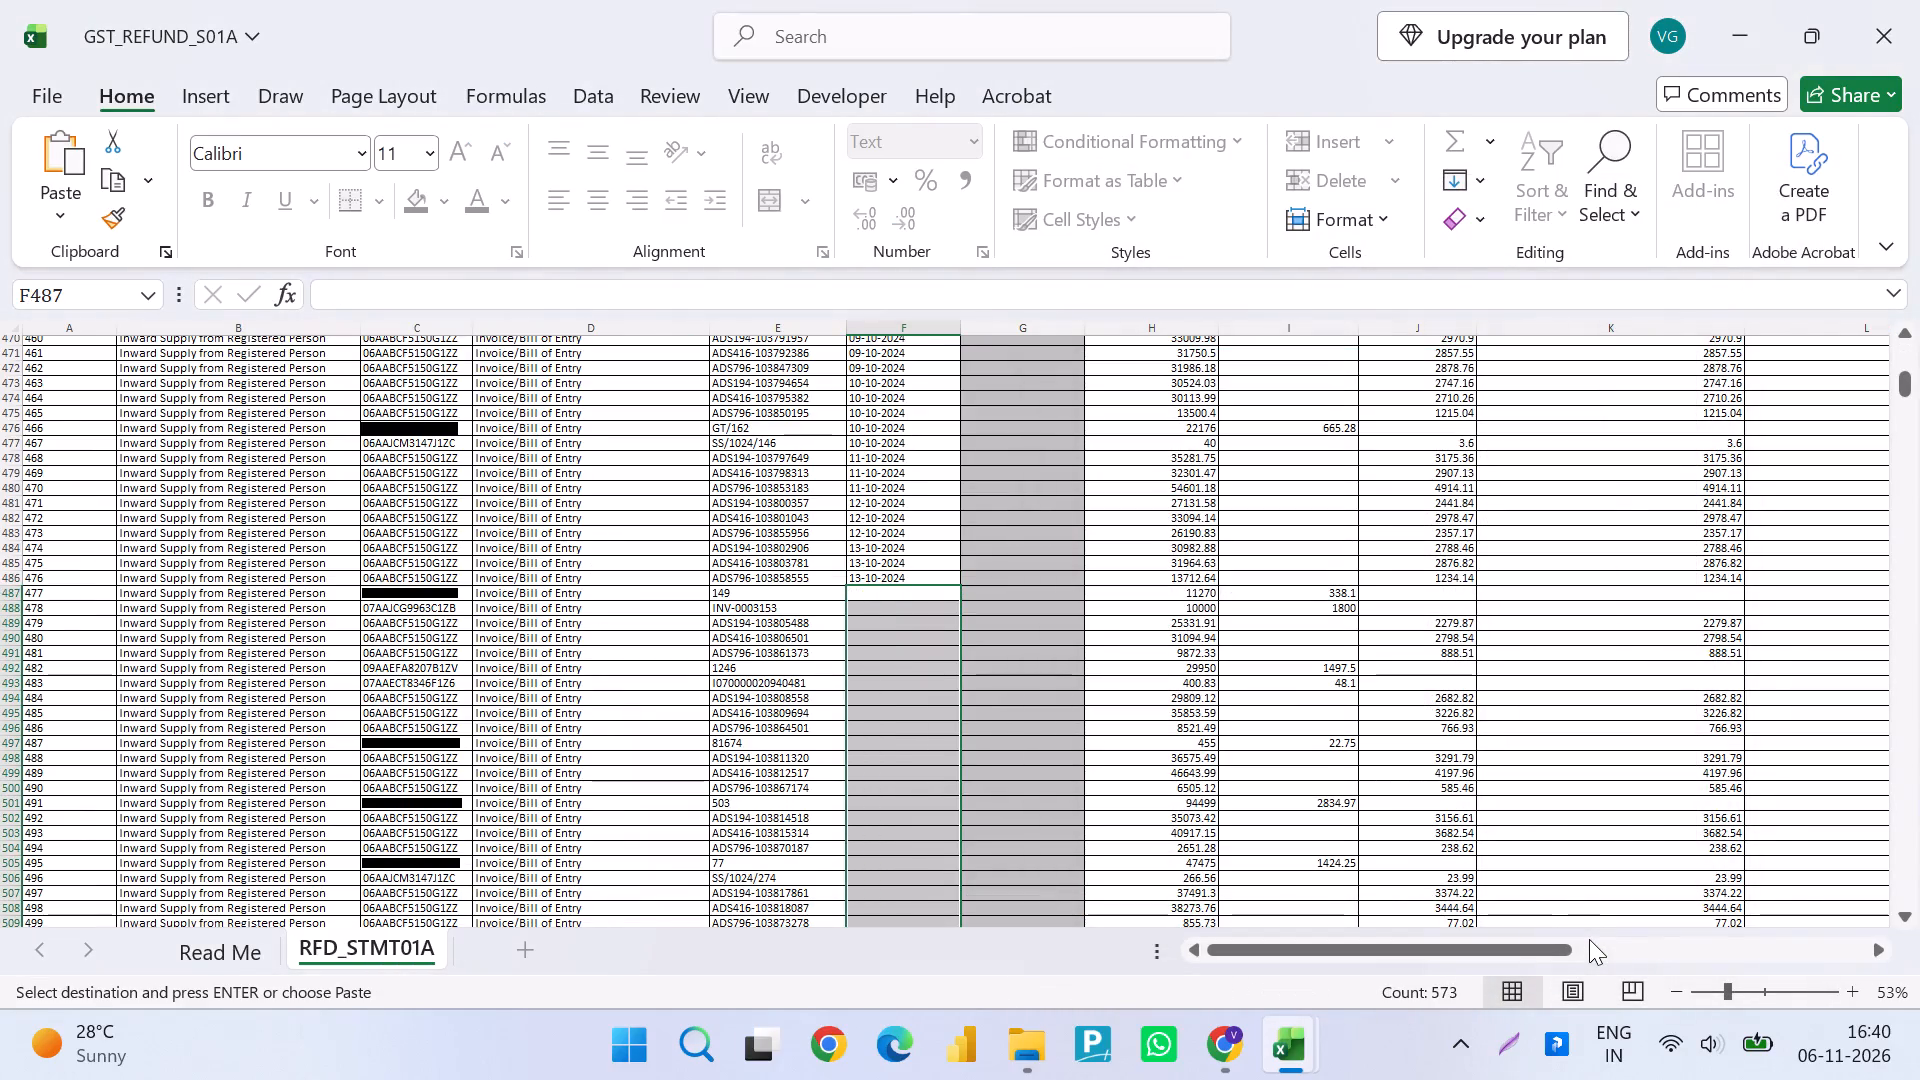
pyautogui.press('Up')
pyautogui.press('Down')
# Check how many filtered PURCHASE 24-25 invoices from F595 down are dated 14-10-2024.
pyautogui.hotkey('alt', 'Tab')
pyautogui.press('Up')
pyautogui.press('Down')
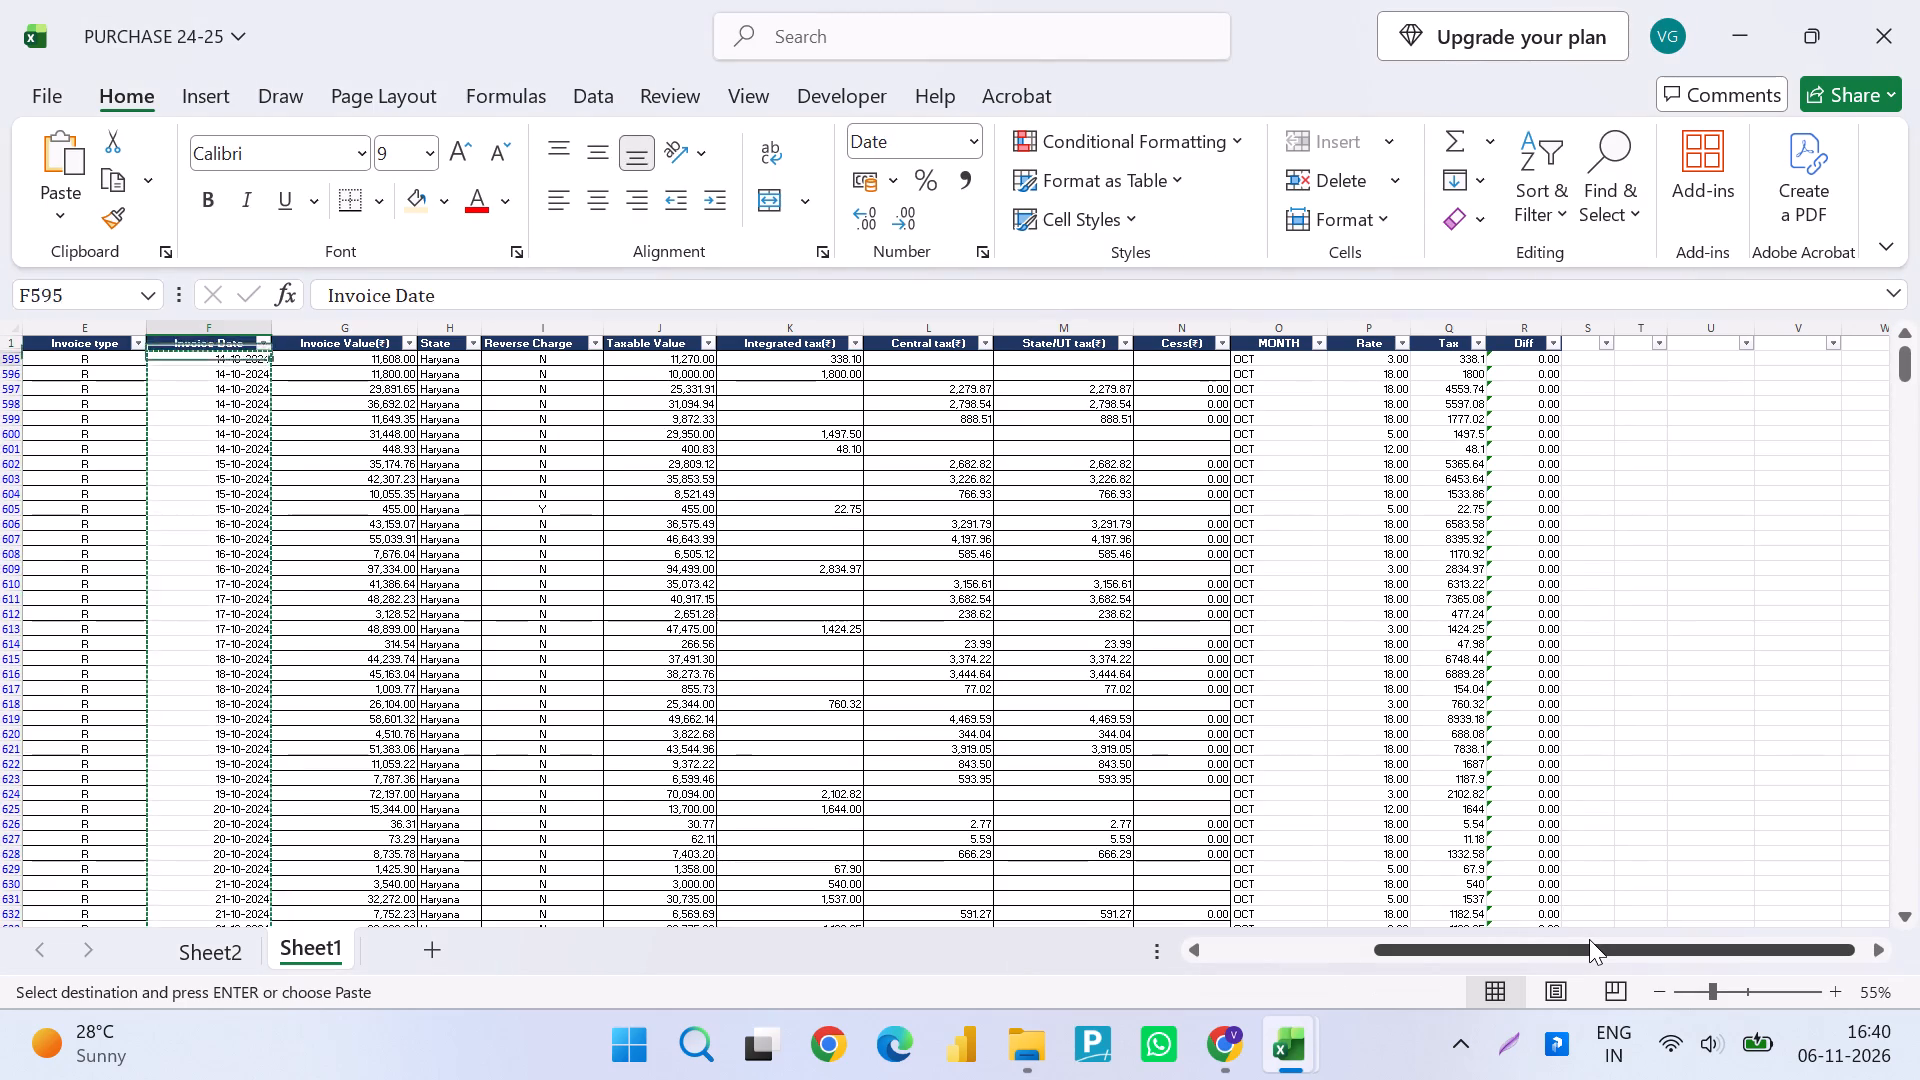
pyautogui.hotkey('ctrl', 'shift', 'Down')
pyautogui.press('Escape')
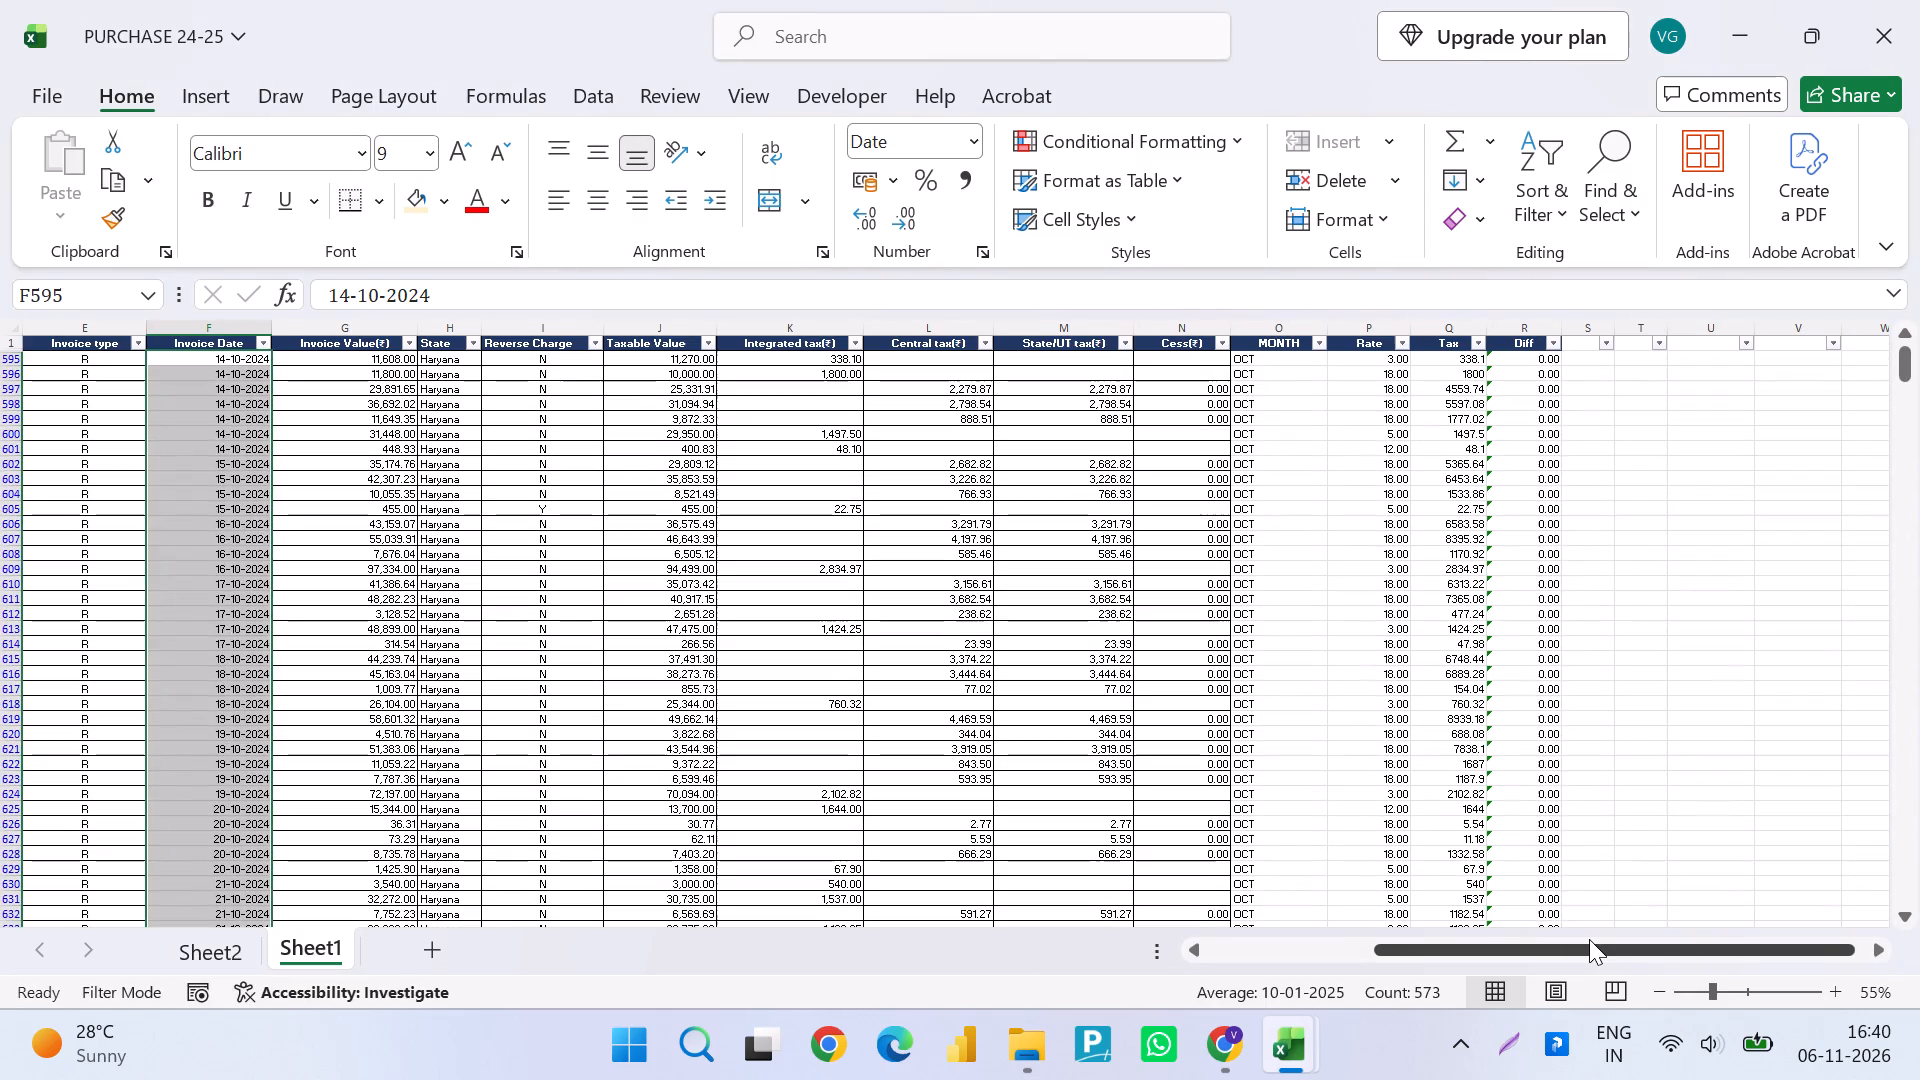
pyautogui.press('Down')
pyautogui.press('Up')
pyautogui.hotkey('shift', 'Down')
pyautogui.hotkey('shift', 'Down')
pyautogui.hotkey('shift', 'Down')
pyautogui.hotkey('shift', 'Down')
pyautogui.hotkey('shift', 'Down')
pyautogui.hotkey('shift', 'Down')
pyautogui.hotkey('shift', 'Down')
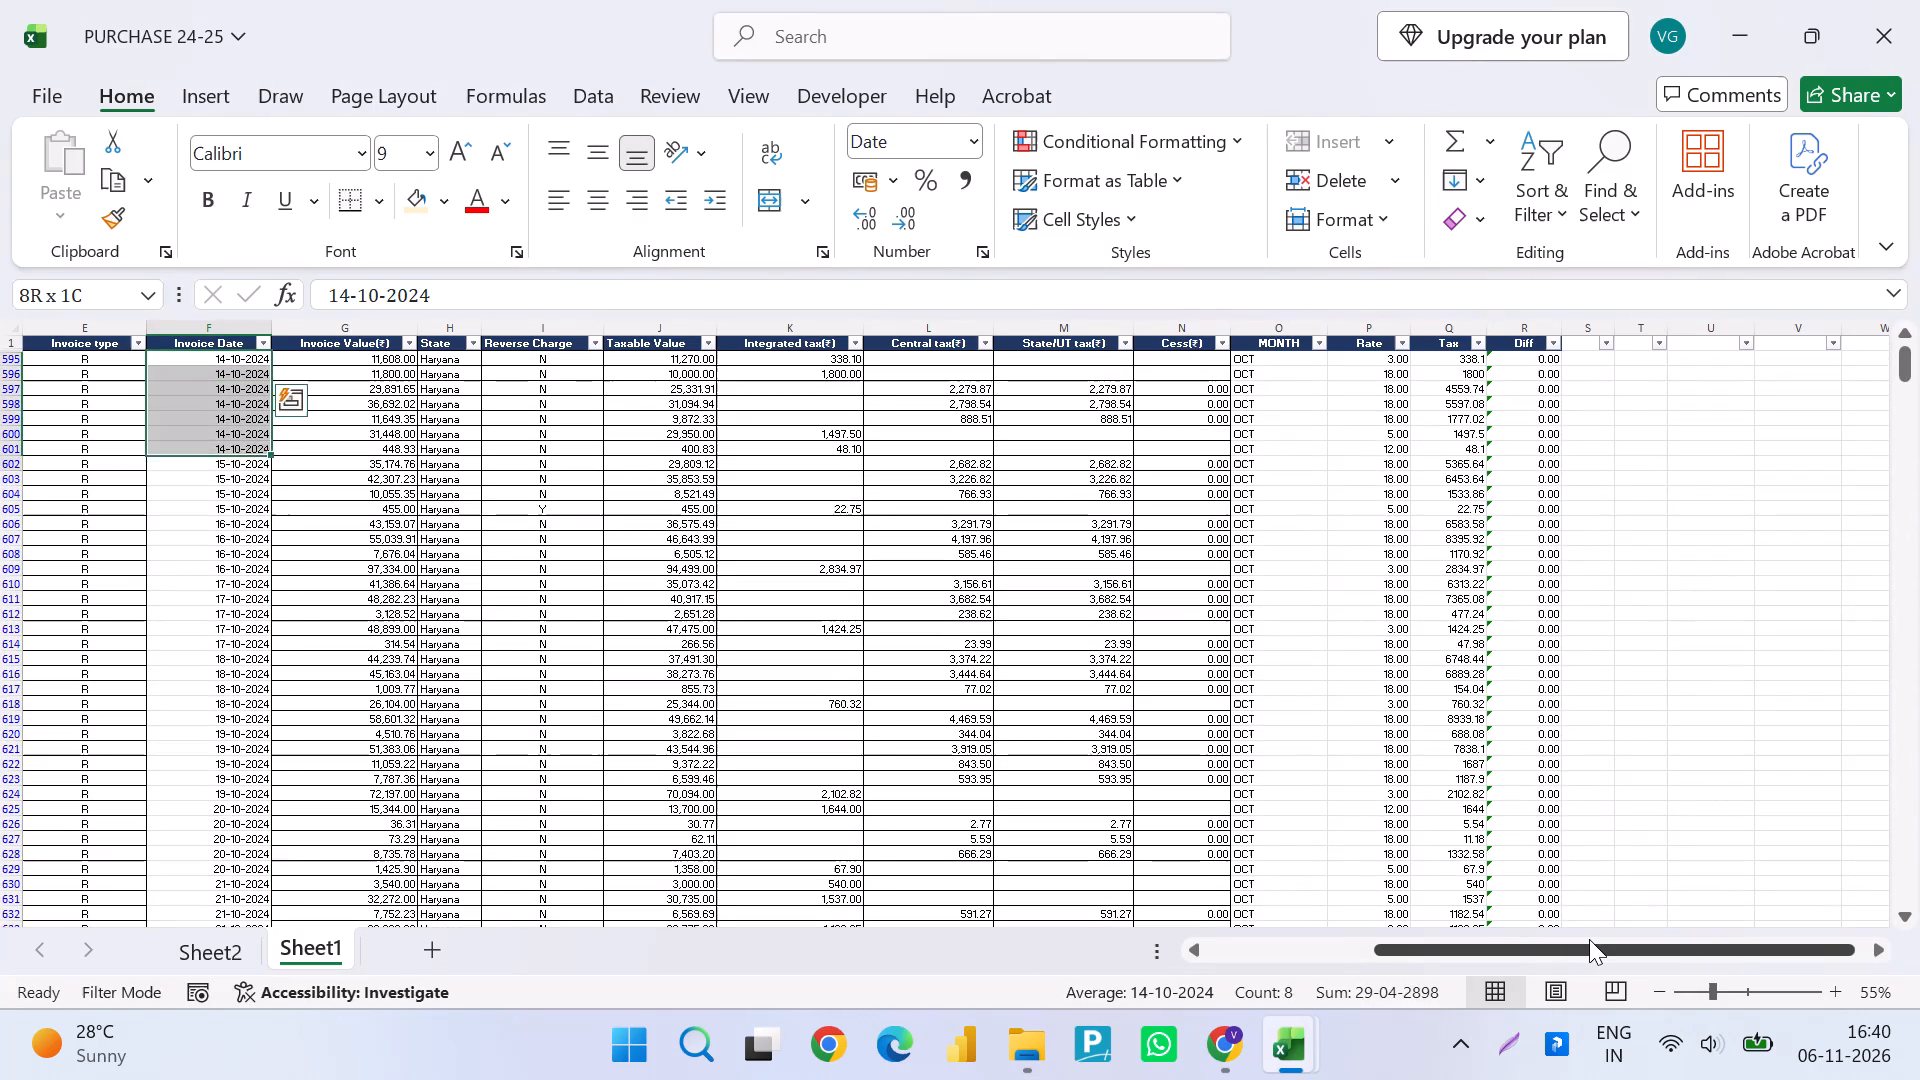
pyautogui.hotkey('shift', 'Up')
# In GST_REFUND_S01A, fill F487 from the date above and change its day to make it 14-10-2024.
pyautogui.hotkey('alt', 'Tab')
pyautogui.hotkey('alt', 'Tab')
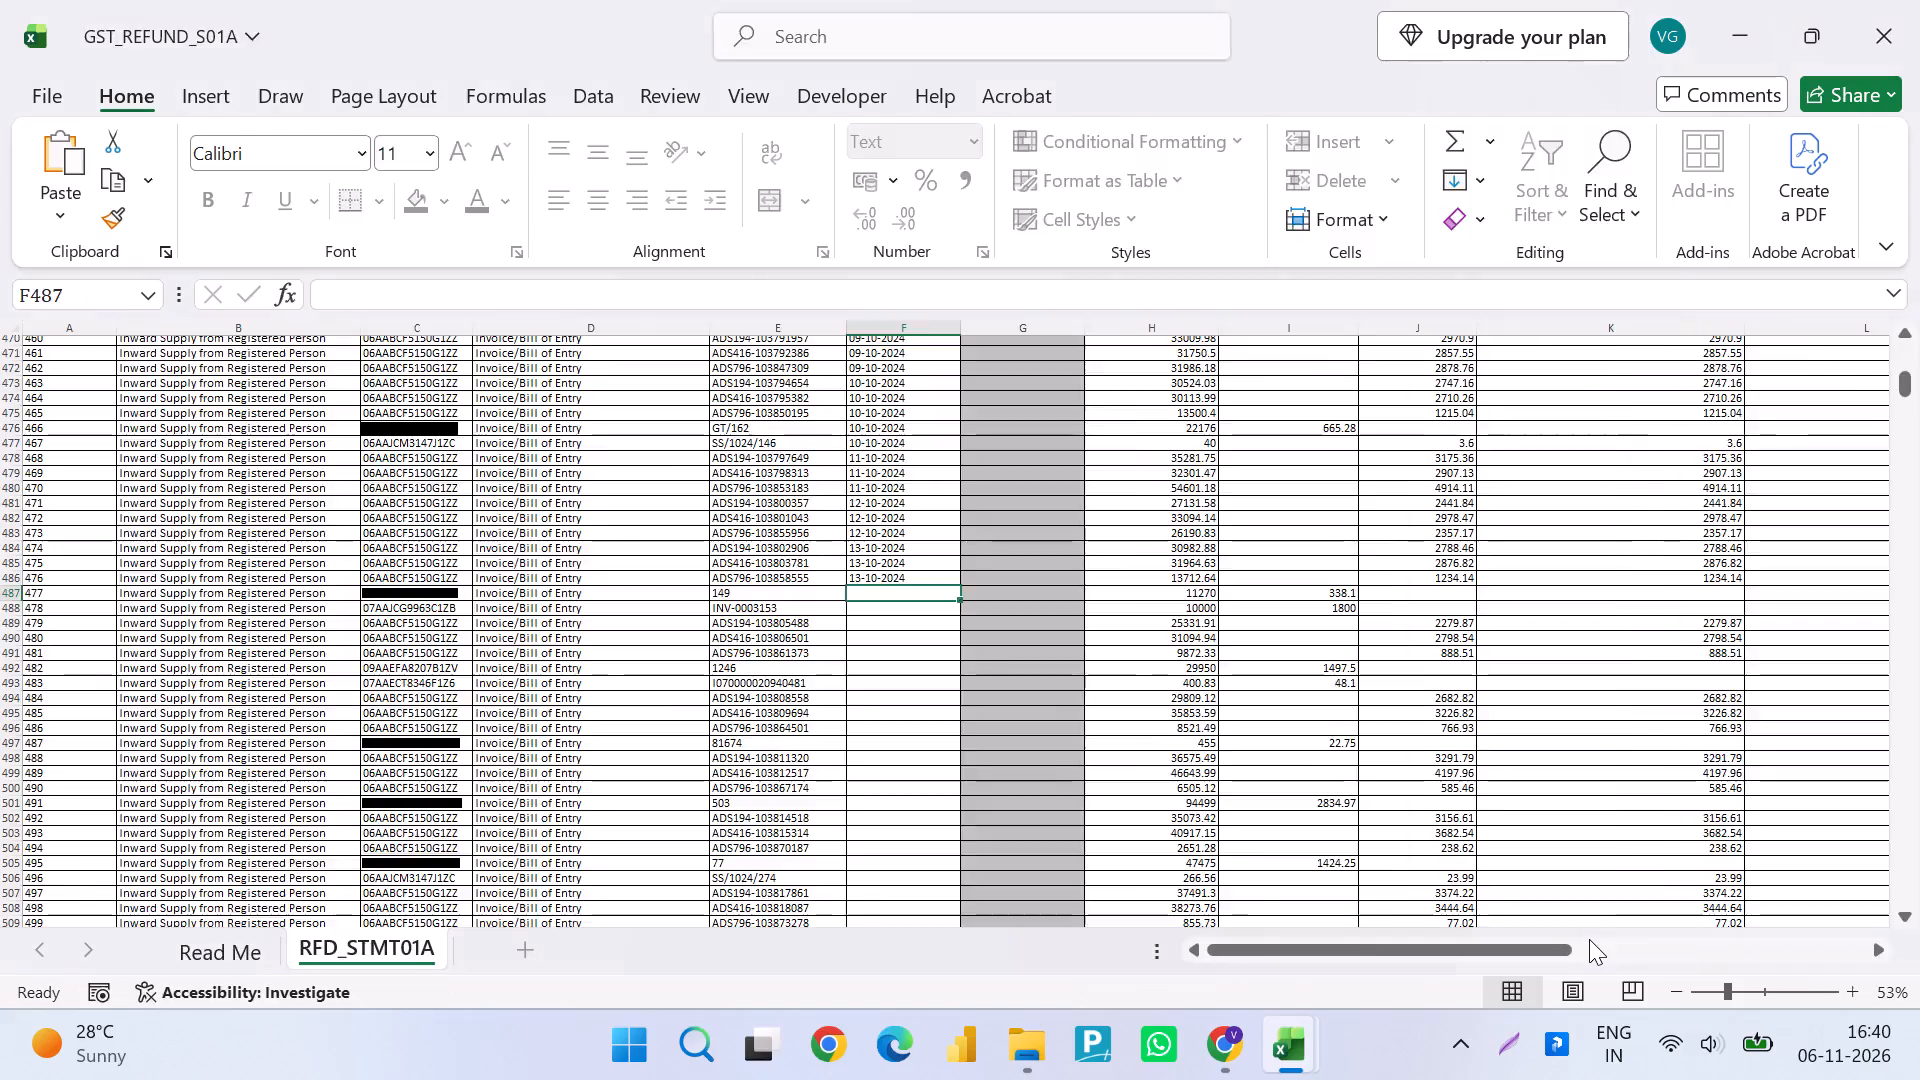
pyautogui.hotkey('ctrl', 'Left')
pyautogui.press('Right')
pyautogui.press('Right')
pyautogui.press('Right')
pyautogui.press('Right')
pyautogui.press('Right')
pyautogui.hotkey('alt', 'Tab')
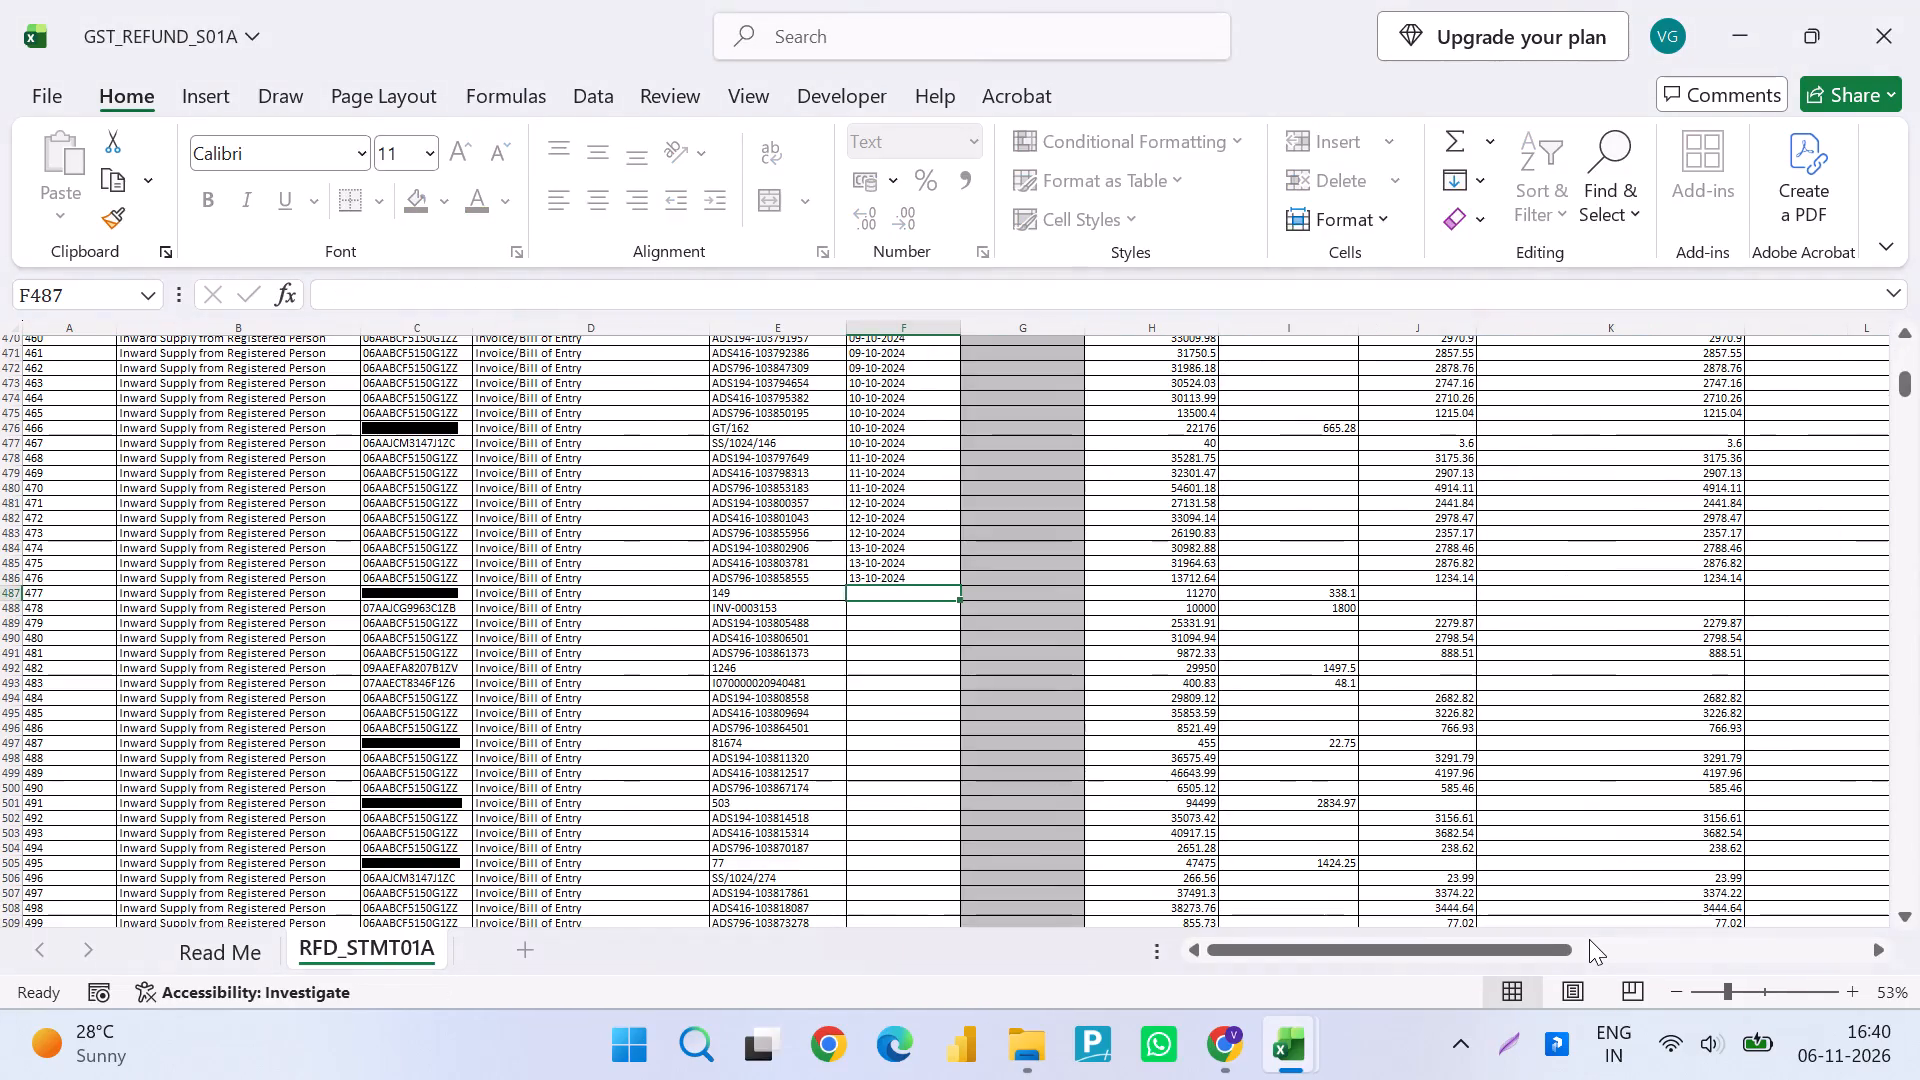
pyautogui.hotkey('ctrl', 'd')
pyautogui.press('F2')
pyautogui.hotkey('ctrl', 'Left')
pyautogui.hotkey('ctrl', 'Left')
pyautogui.hotkey('ctrl', 'Left')
pyautogui.hotkey('ctrl', 'Left')
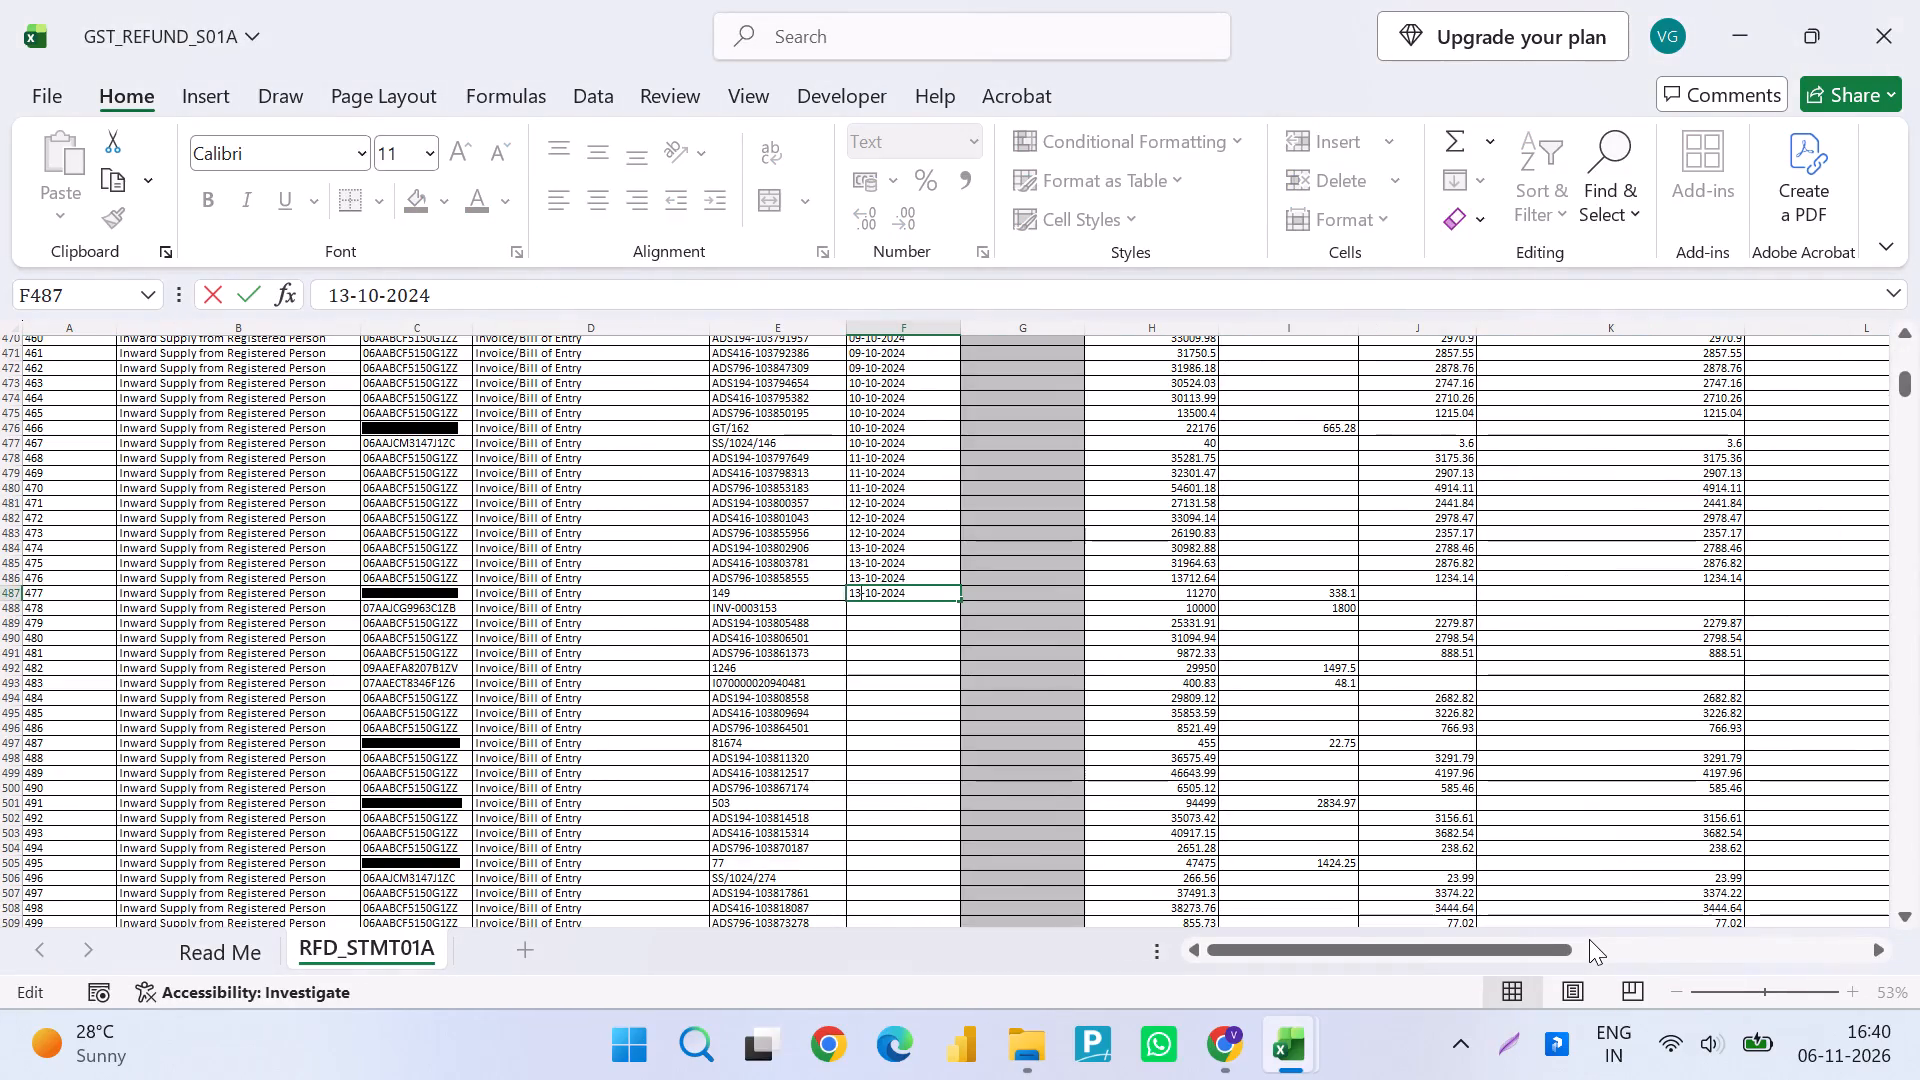
pyautogui.press('BackSpace')
pyautogui.press('4')
pyautogui.press('Return')
# Check the extent of the 14-10-2024 invoices in PURCHASE 24-25 and fill that date down from F487 to F493 in GST_REFUND_S01A.
pyautogui.hotkey('alt', 'Tab')
pyautogui.hotkey('shift', 'Down')
pyautogui.hotkey('shift', 'Down')
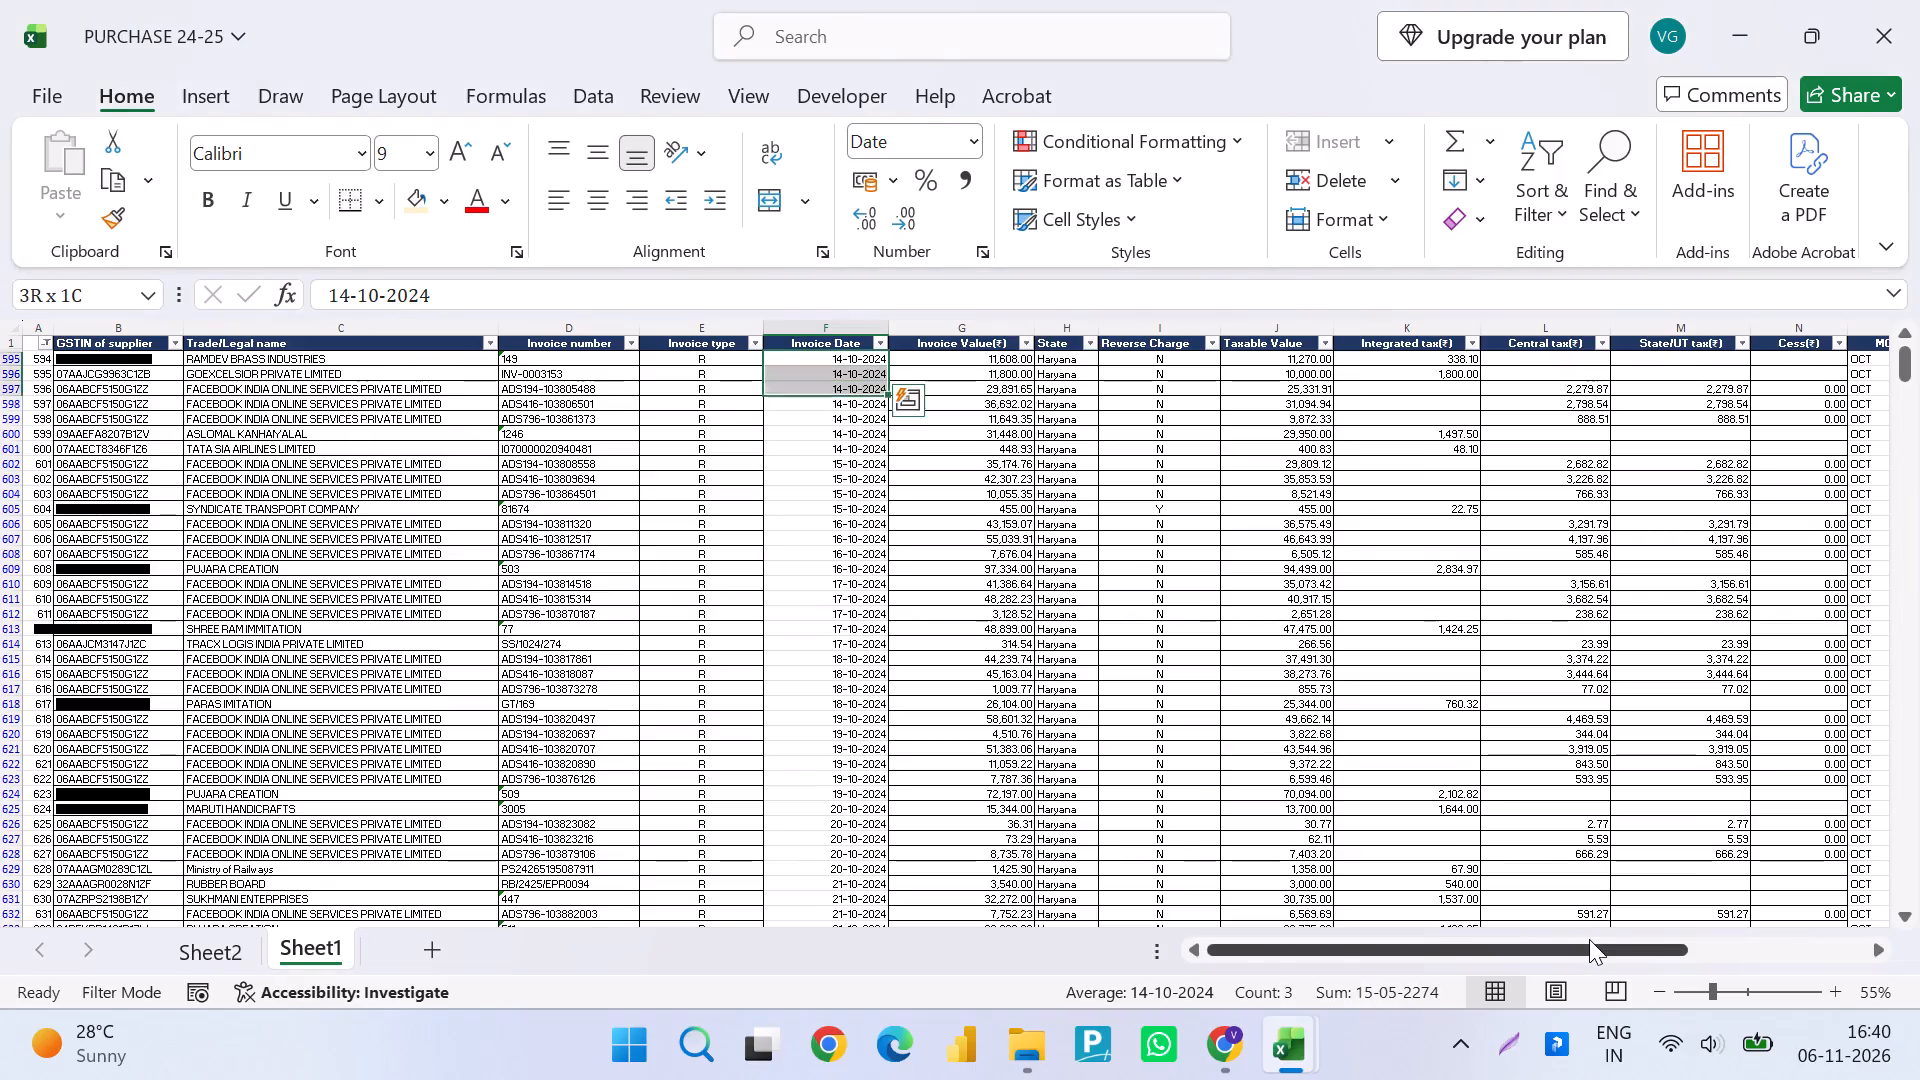
pyautogui.hotkey('shift', 'Down')
pyautogui.hotkey('shift', 'Down')
pyautogui.hotkey('shift', 'Down')
pyautogui.hotkey('shift', 'Down')
pyautogui.hotkey('alt', 'Tab')
pyautogui.press('Up')
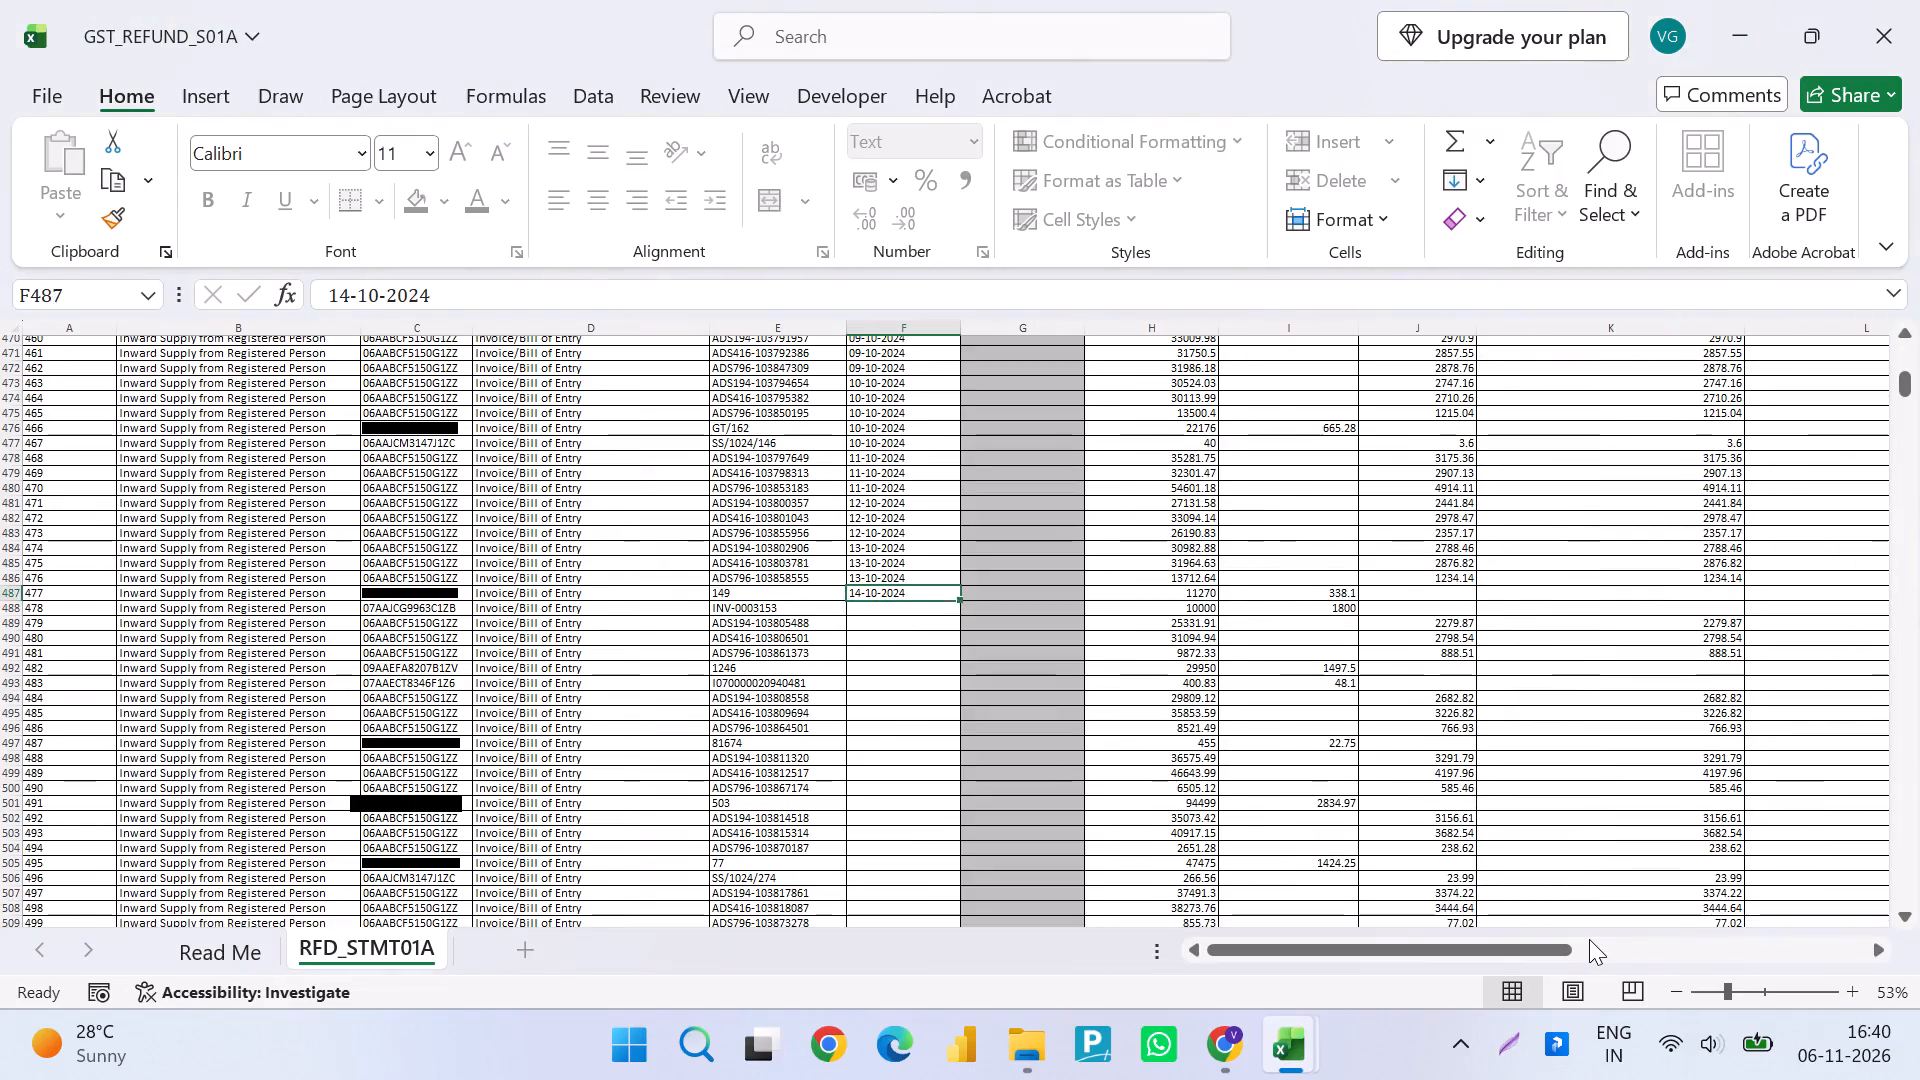
pyautogui.hotkey('shift', 'Down')
pyautogui.hotkey('shift', 'Down')
pyautogui.hotkey('shift', 'Down')
pyautogui.hotkey('shift', 'Down')
pyautogui.hotkey('shift', 'Down')
pyautogui.hotkey('shift', 'Down')
pyautogui.hotkey('ctrl', 'd')
pyautogui.press('Down')
pyautogui.press('Down')
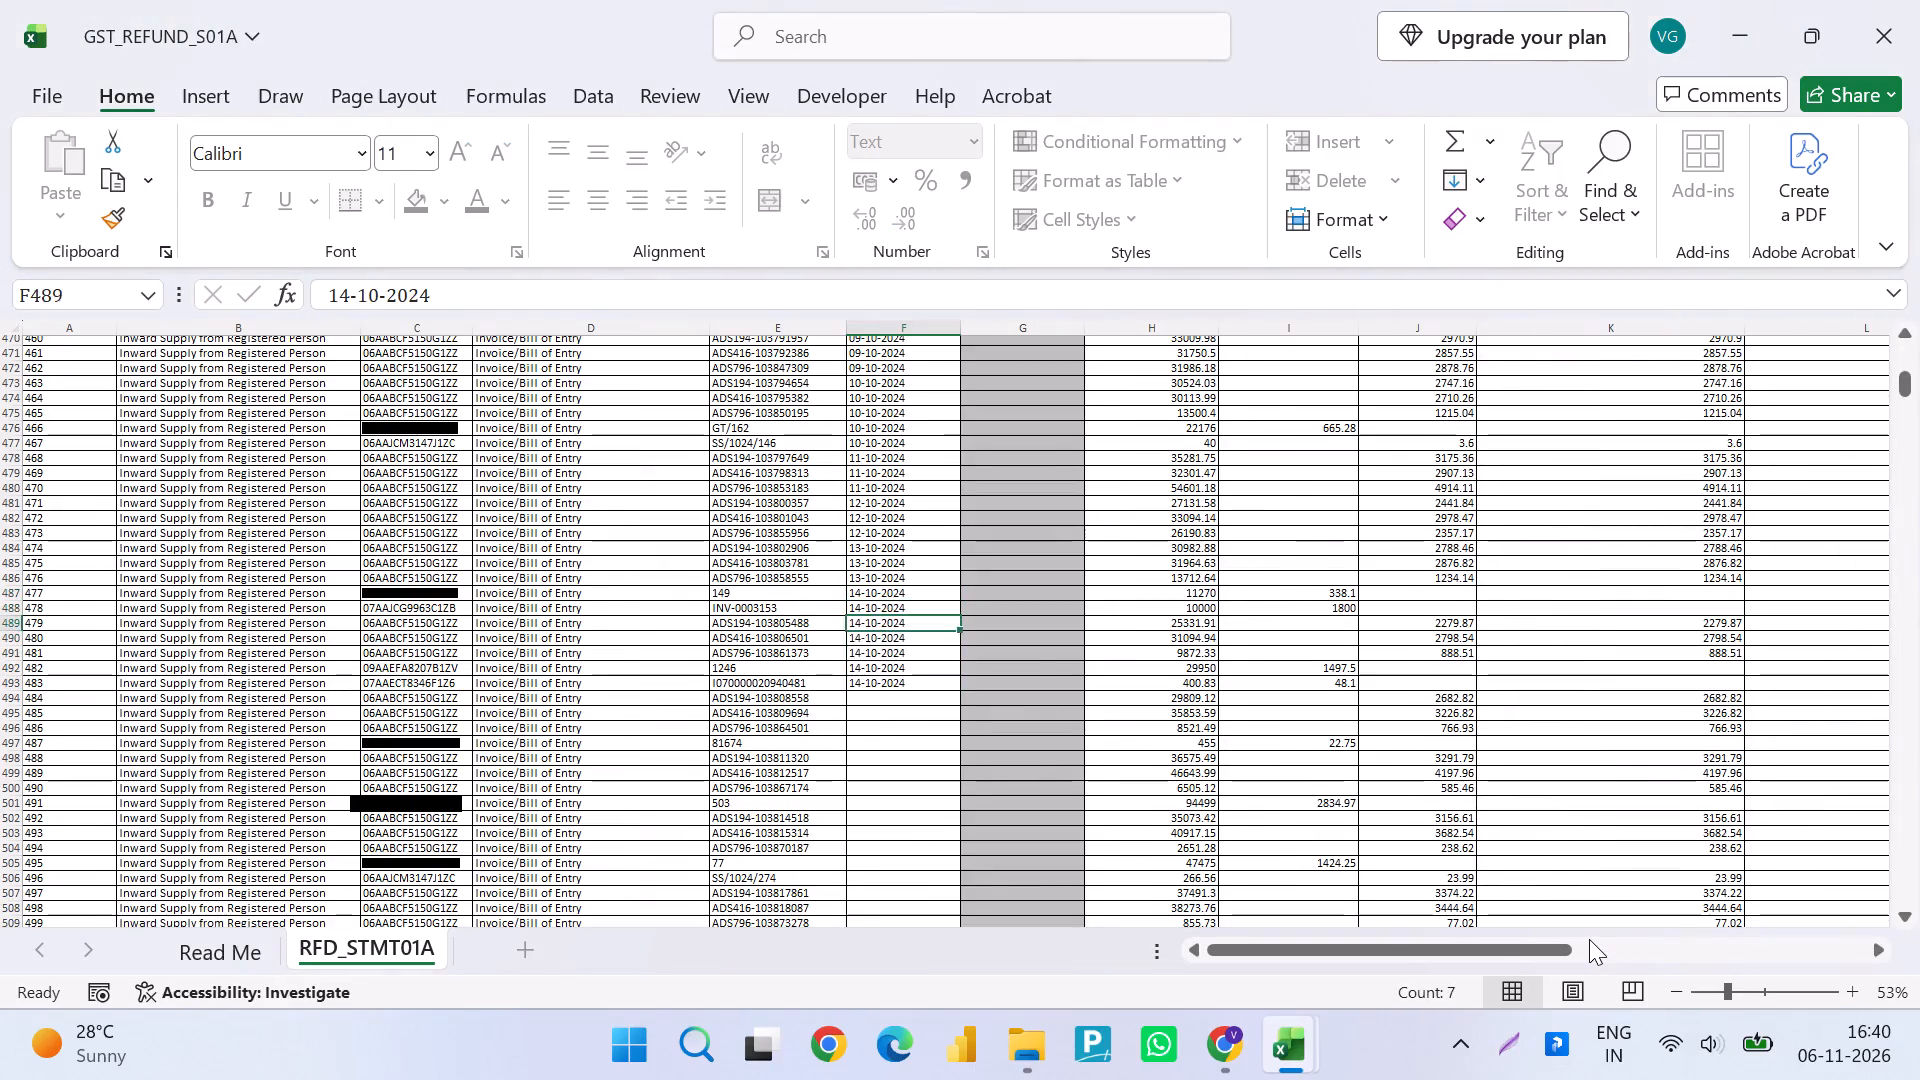
pyautogui.press('Down')
pyautogui.press('Down')
pyautogui.press('Down')
# Clear the leftover contents of F1060:N1074 below the last invoice row in RFD_STMT01A.
pyautogui.hotkey('ctrl', 'Down')
pyautogui.hotkey('ctrl', 'Up')
pyautogui.press('Down')
pyautogui.press('Down')
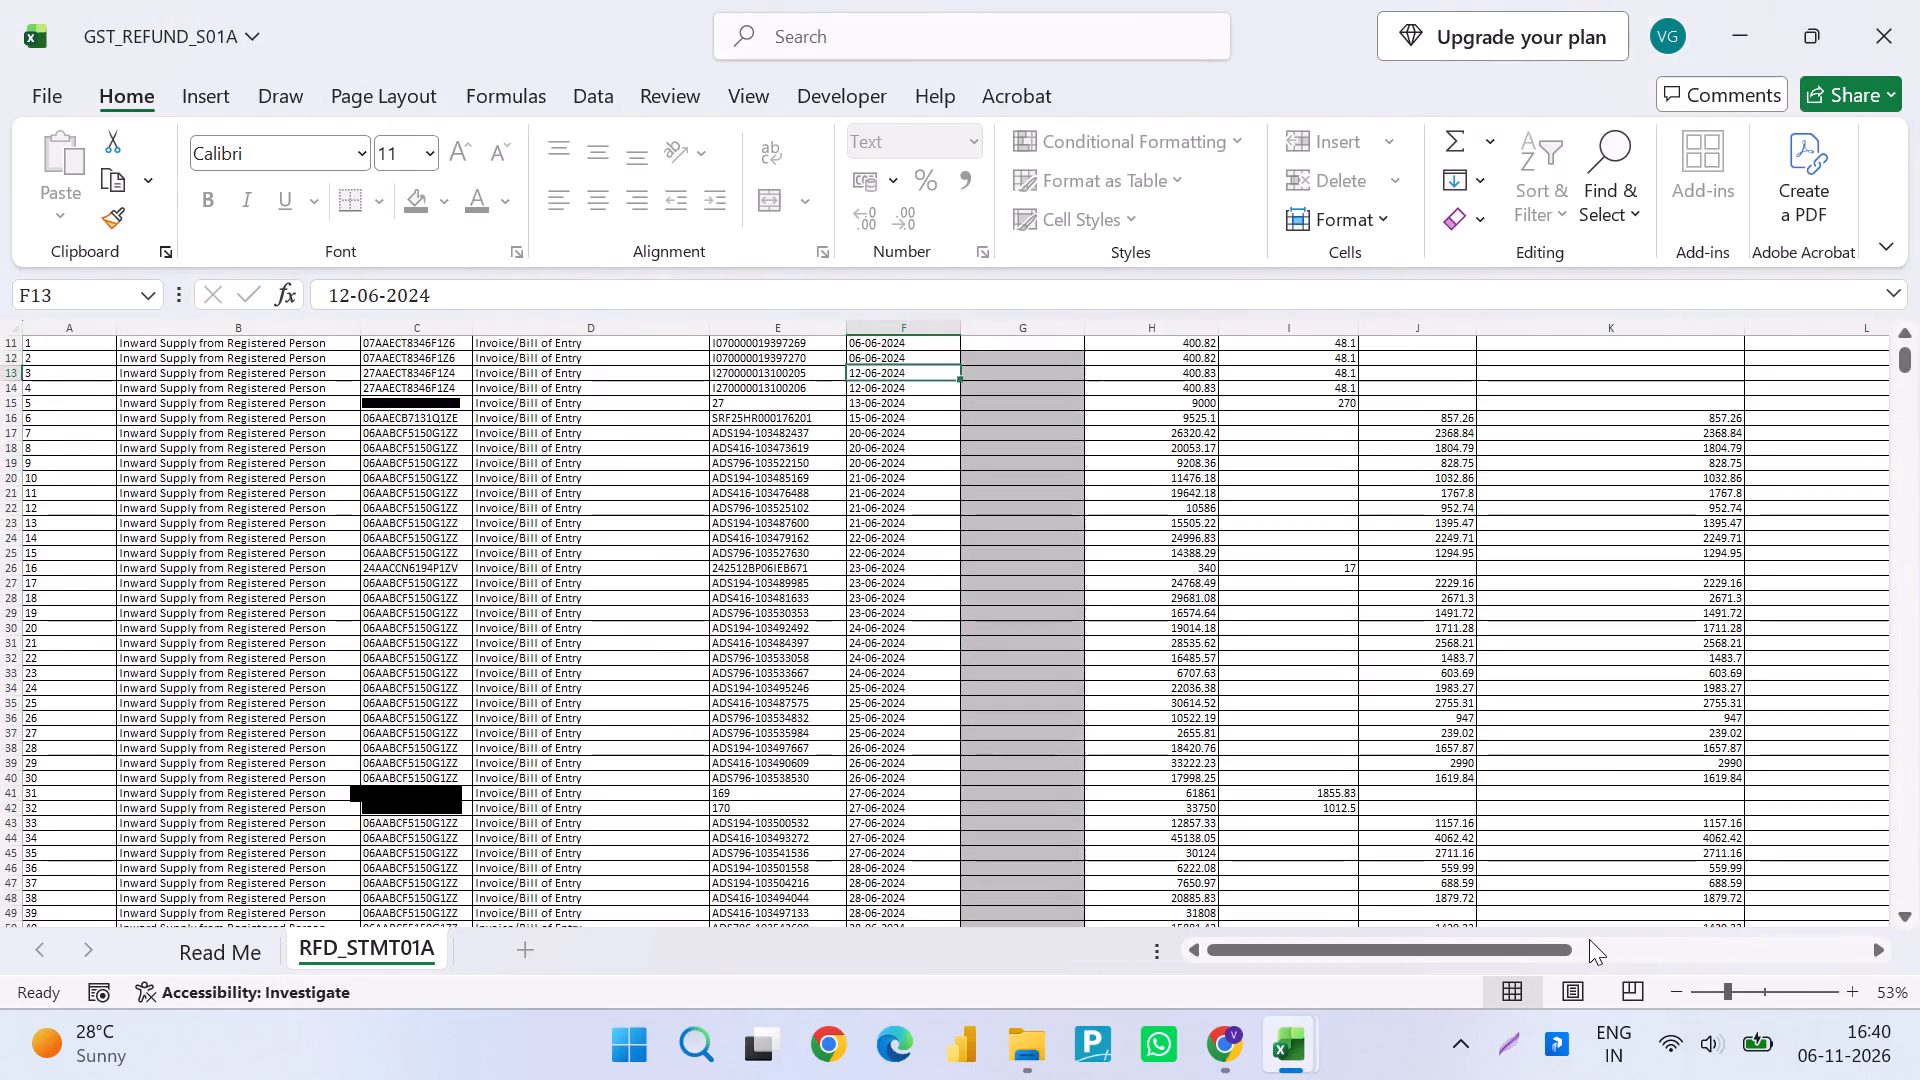
pyautogui.hotkey('ctrl', 'Down')
pyautogui.hotkey('shift', 'Up')
pyautogui.hotkey('shift', 'Up')
pyautogui.hotkey('shift', 'Up')
pyautogui.hotkey('shift', 'Up')
pyautogui.hotkey('shift', 'Up')
pyautogui.hotkey('shift', 'Up')
pyautogui.hotkey('shift', 'Up')
pyautogui.hotkey('shift', 'Up')
pyautogui.hotkey('shift', 'Up')
pyautogui.hotkey('shift', 'Up')
pyautogui.hotkey('shift', 'Up')
pyautogui.hotkey('shift', 'Up')
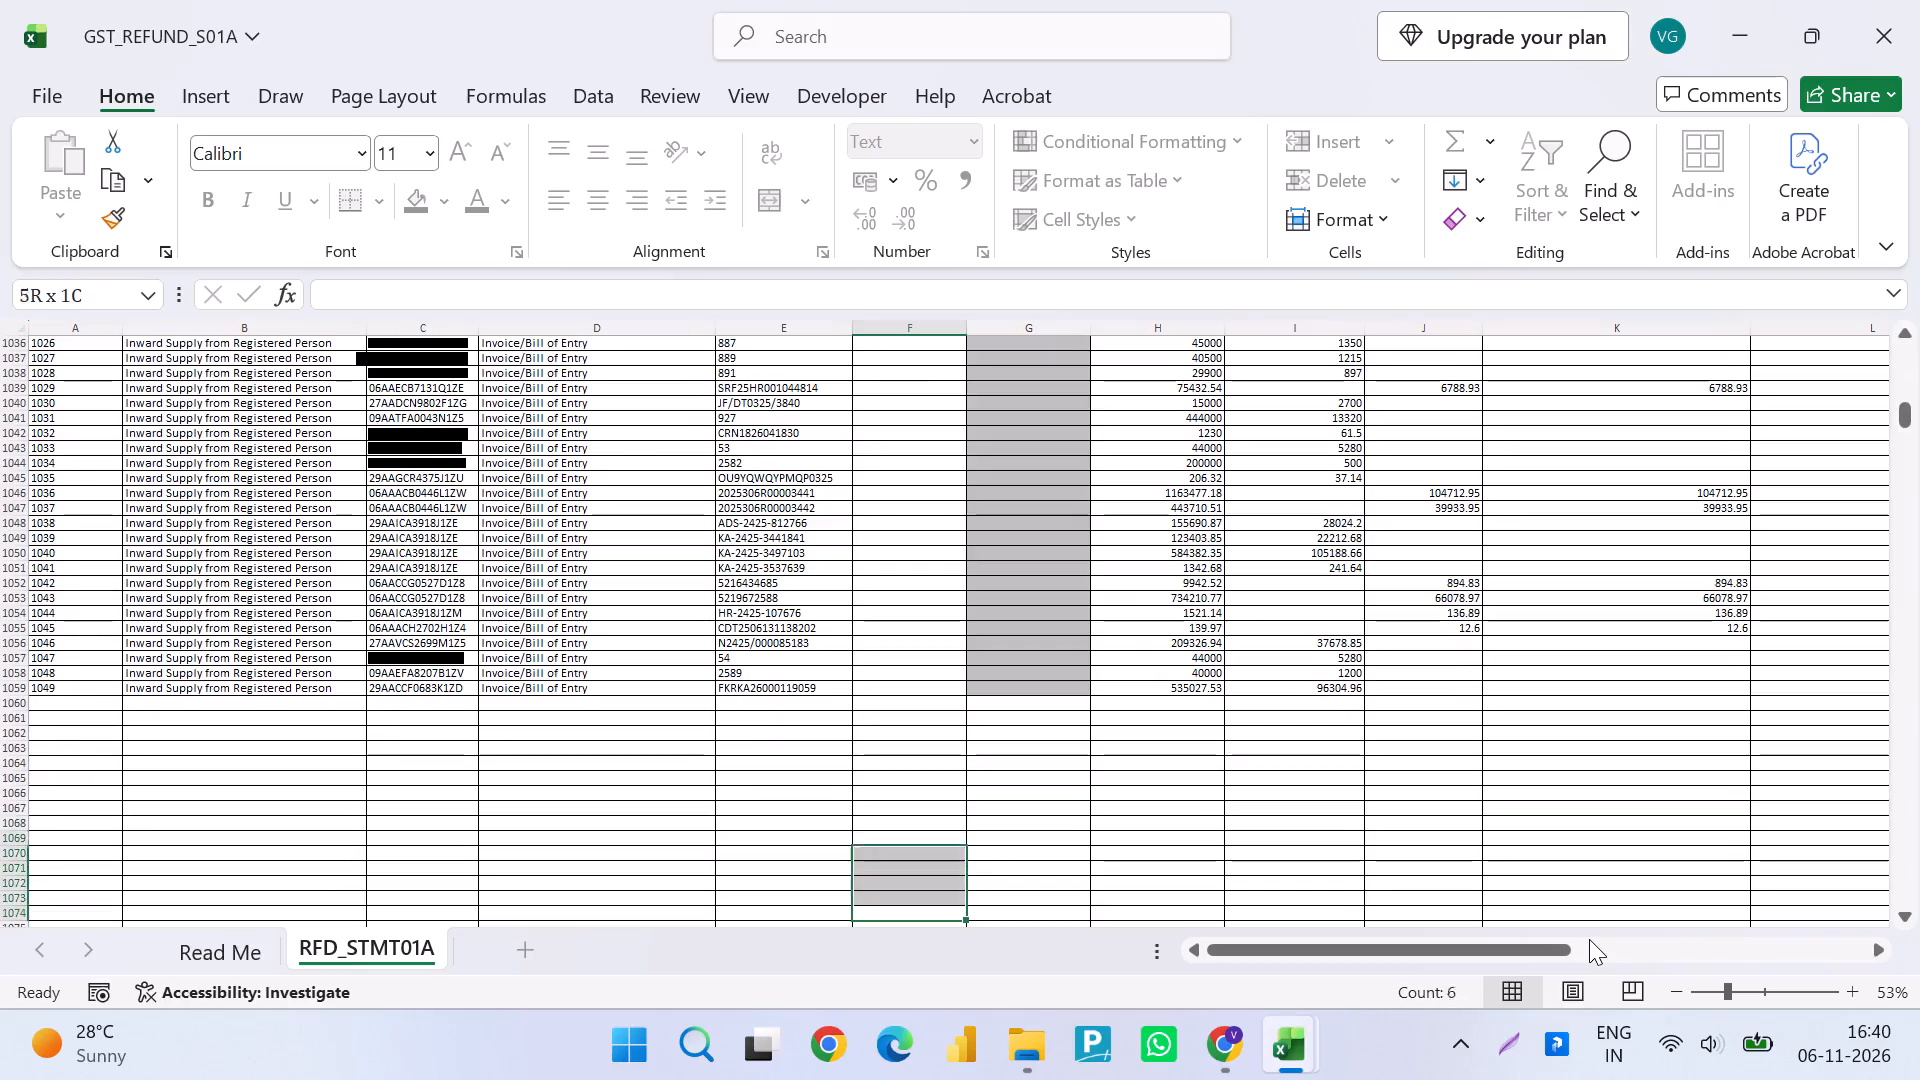
pyautogui.hotkey('shift', 'Up')
pyautogui.hotkey('shift', 'Right')
pyautogui.hotkey('shift', 'Up')
pyautogui.hotkey('shift', 'Right')
pyautogui.hotkey('shift', 'Right')
pyautogui.hotkey('shift', 'Right')
pyautogui.hotkey('shift', 'Right')
pyautogui.hotkey('shift', 'Right')
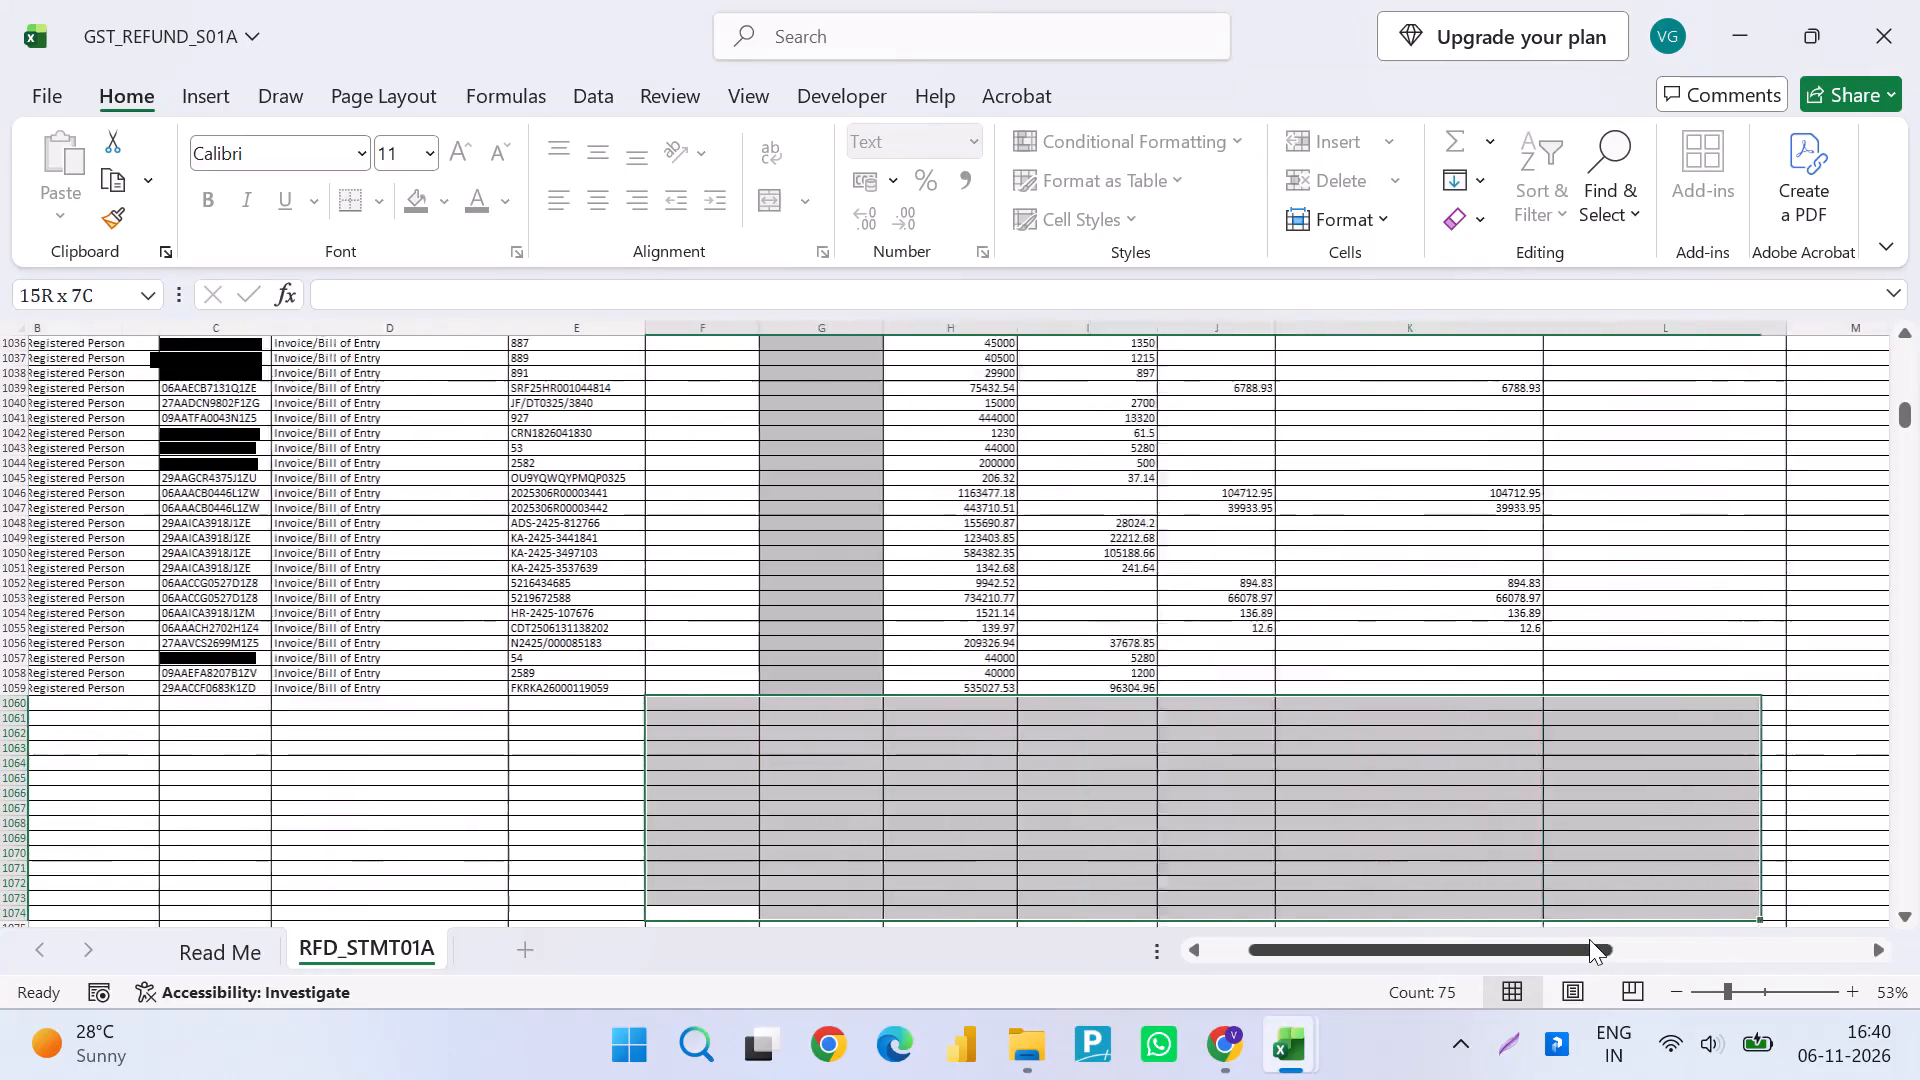
pyautogui.hotkey('shift', 'Right')
pyautogui.hotkey('shift', 'Right')
pyautogui.press('Delete')
pyautogui.press('Return')
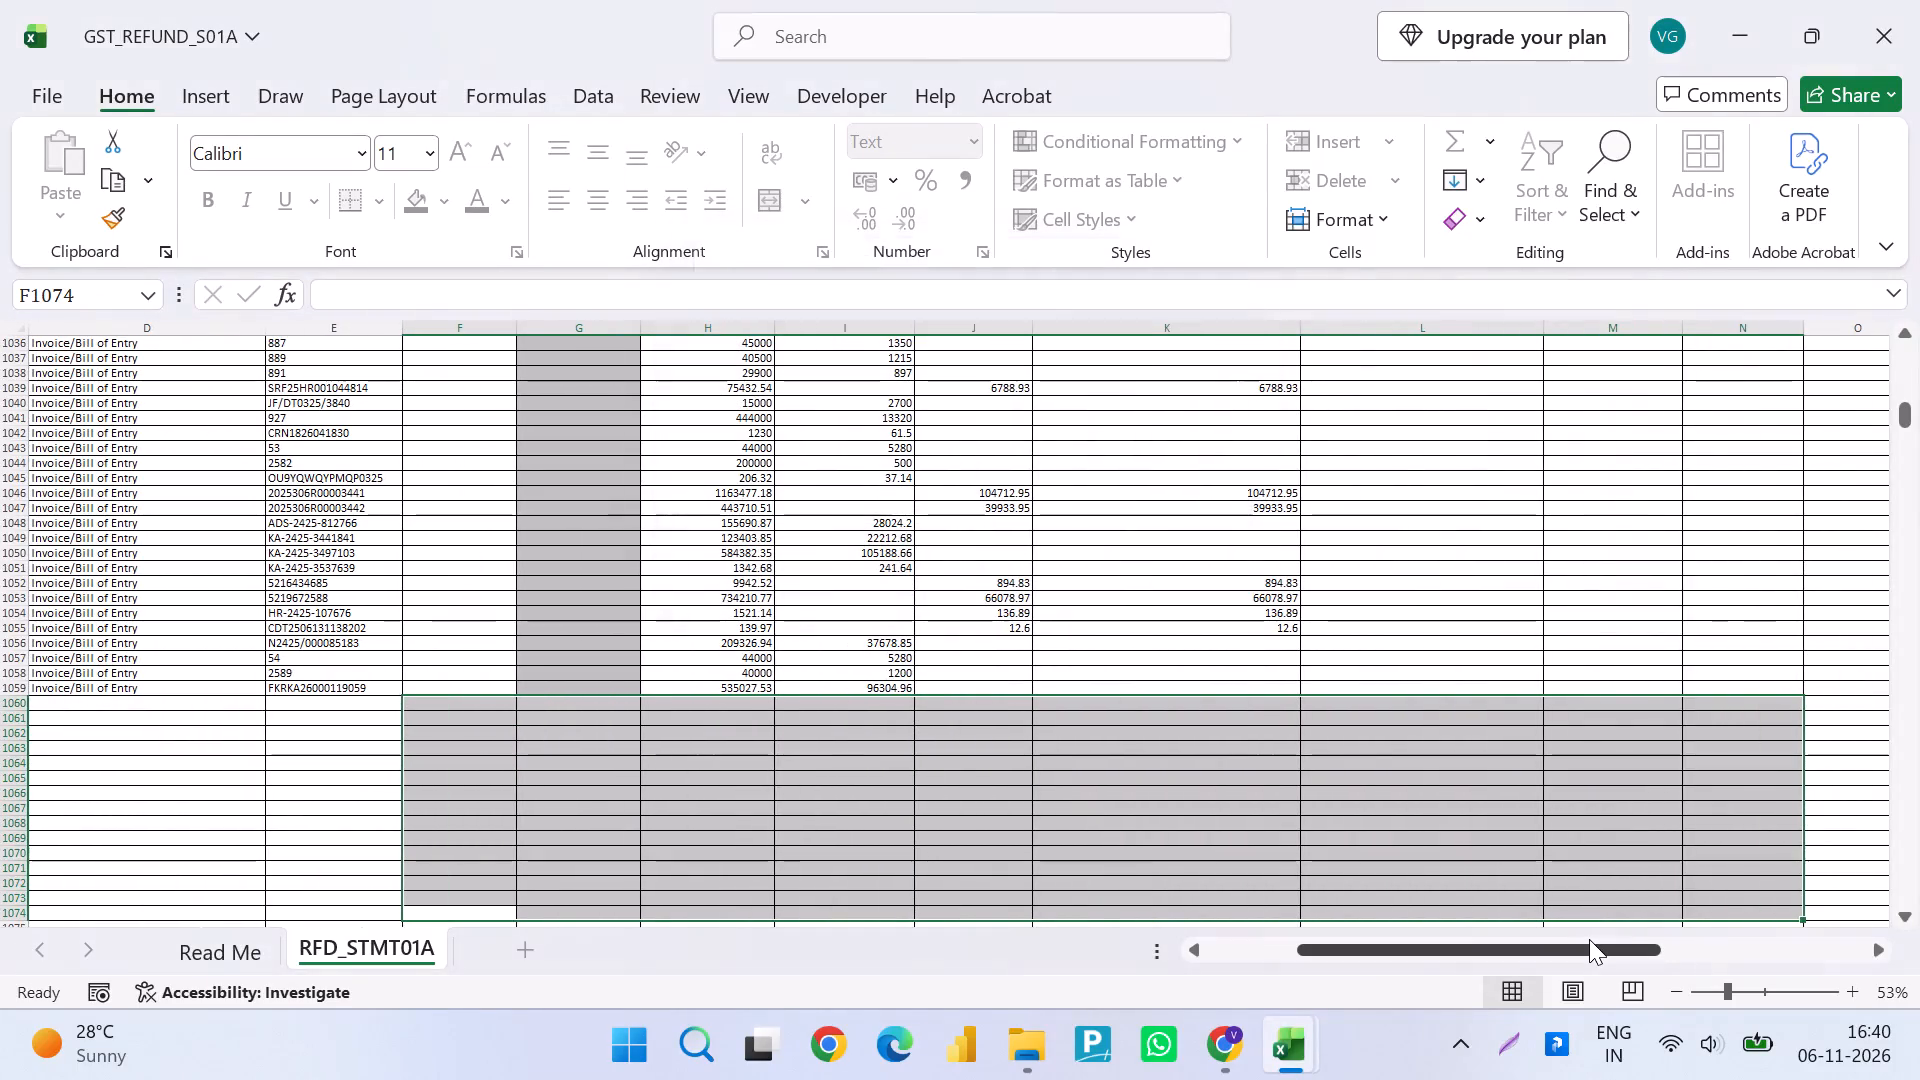
# Check the RFD_STMT01A date column for remaining entries and locate F494, the first cell without a date.
pyautogui.press('Up')
pyautogui.press('Up')
pyautogui.hotkey('ctrl', 'Up')
pyautogui.hotkey('ctrl', 'Up')
pyautogui.hotkey('ctrl', 'Down')
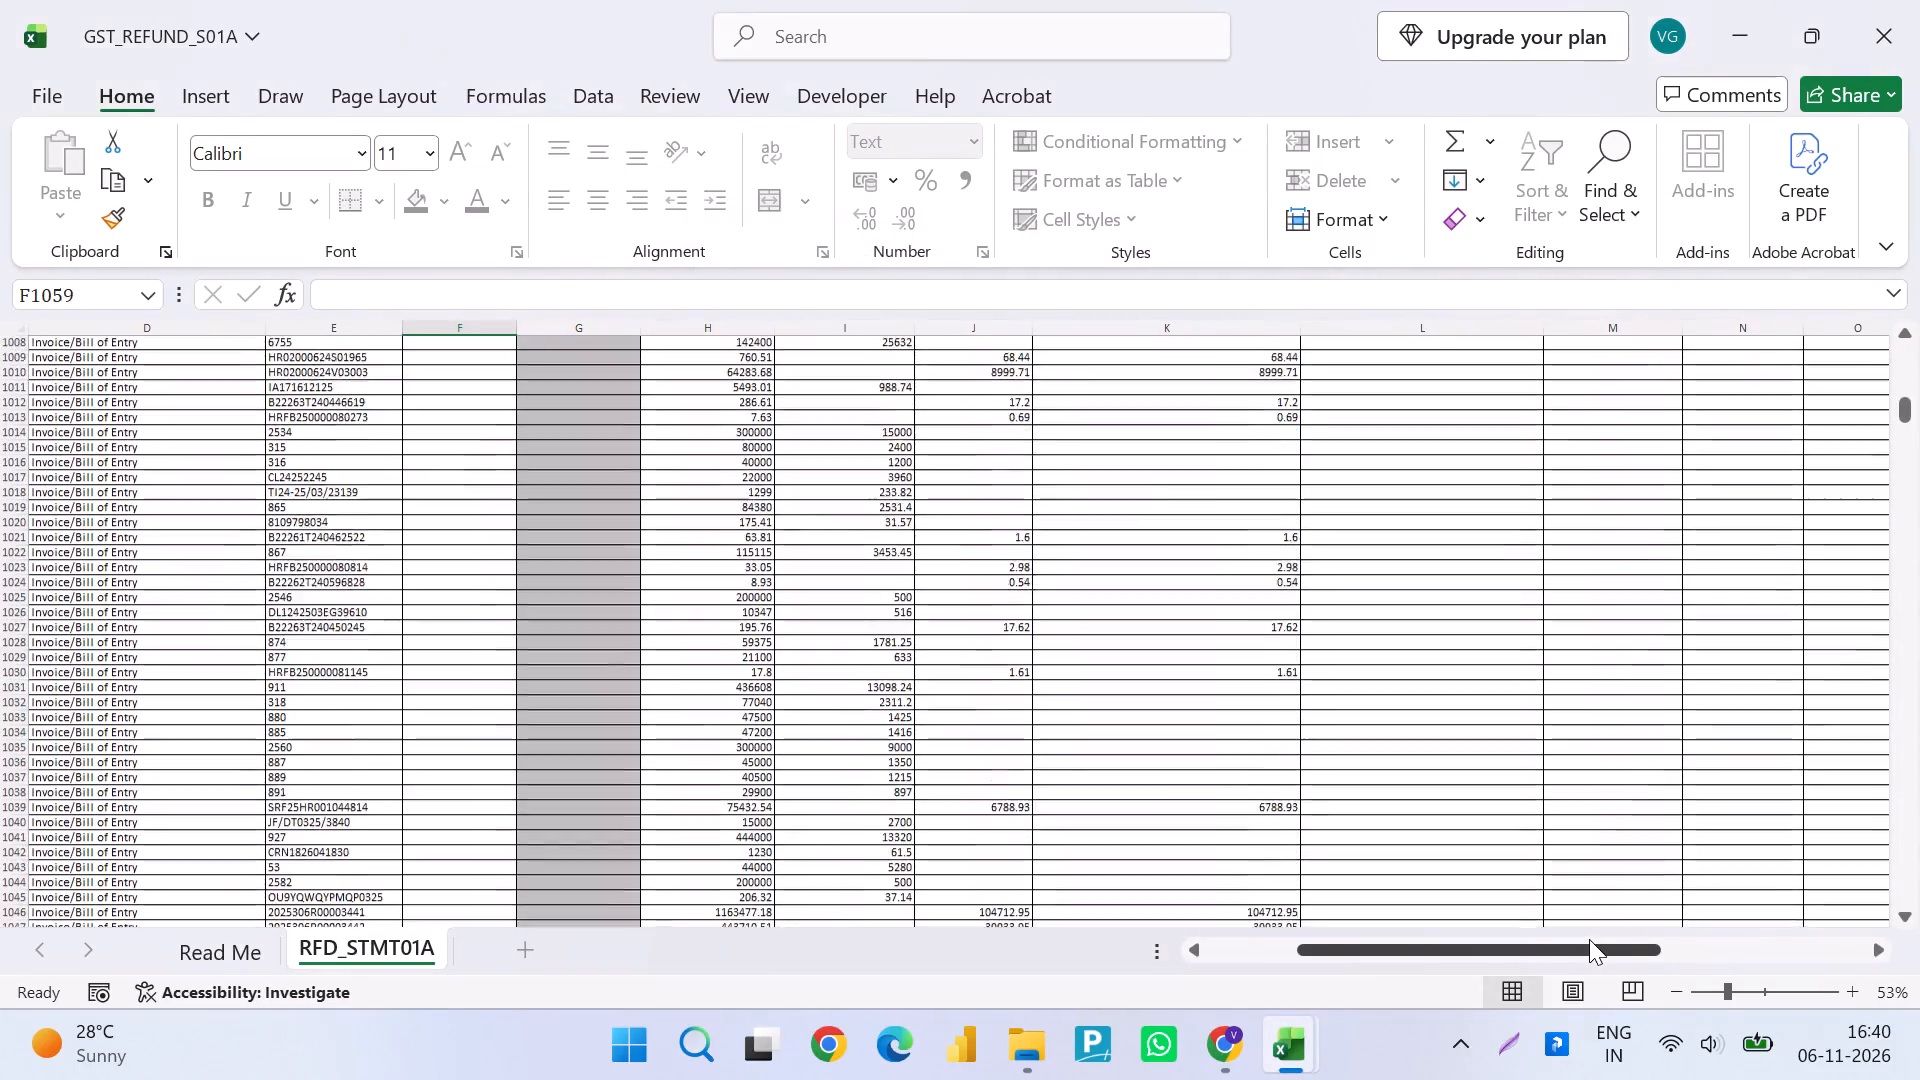
pyautogui.press('Up')
pyautogui.press('Up')
pyautogui.hotkey('ctrl', 'Up')
pyautogui.press('Down')
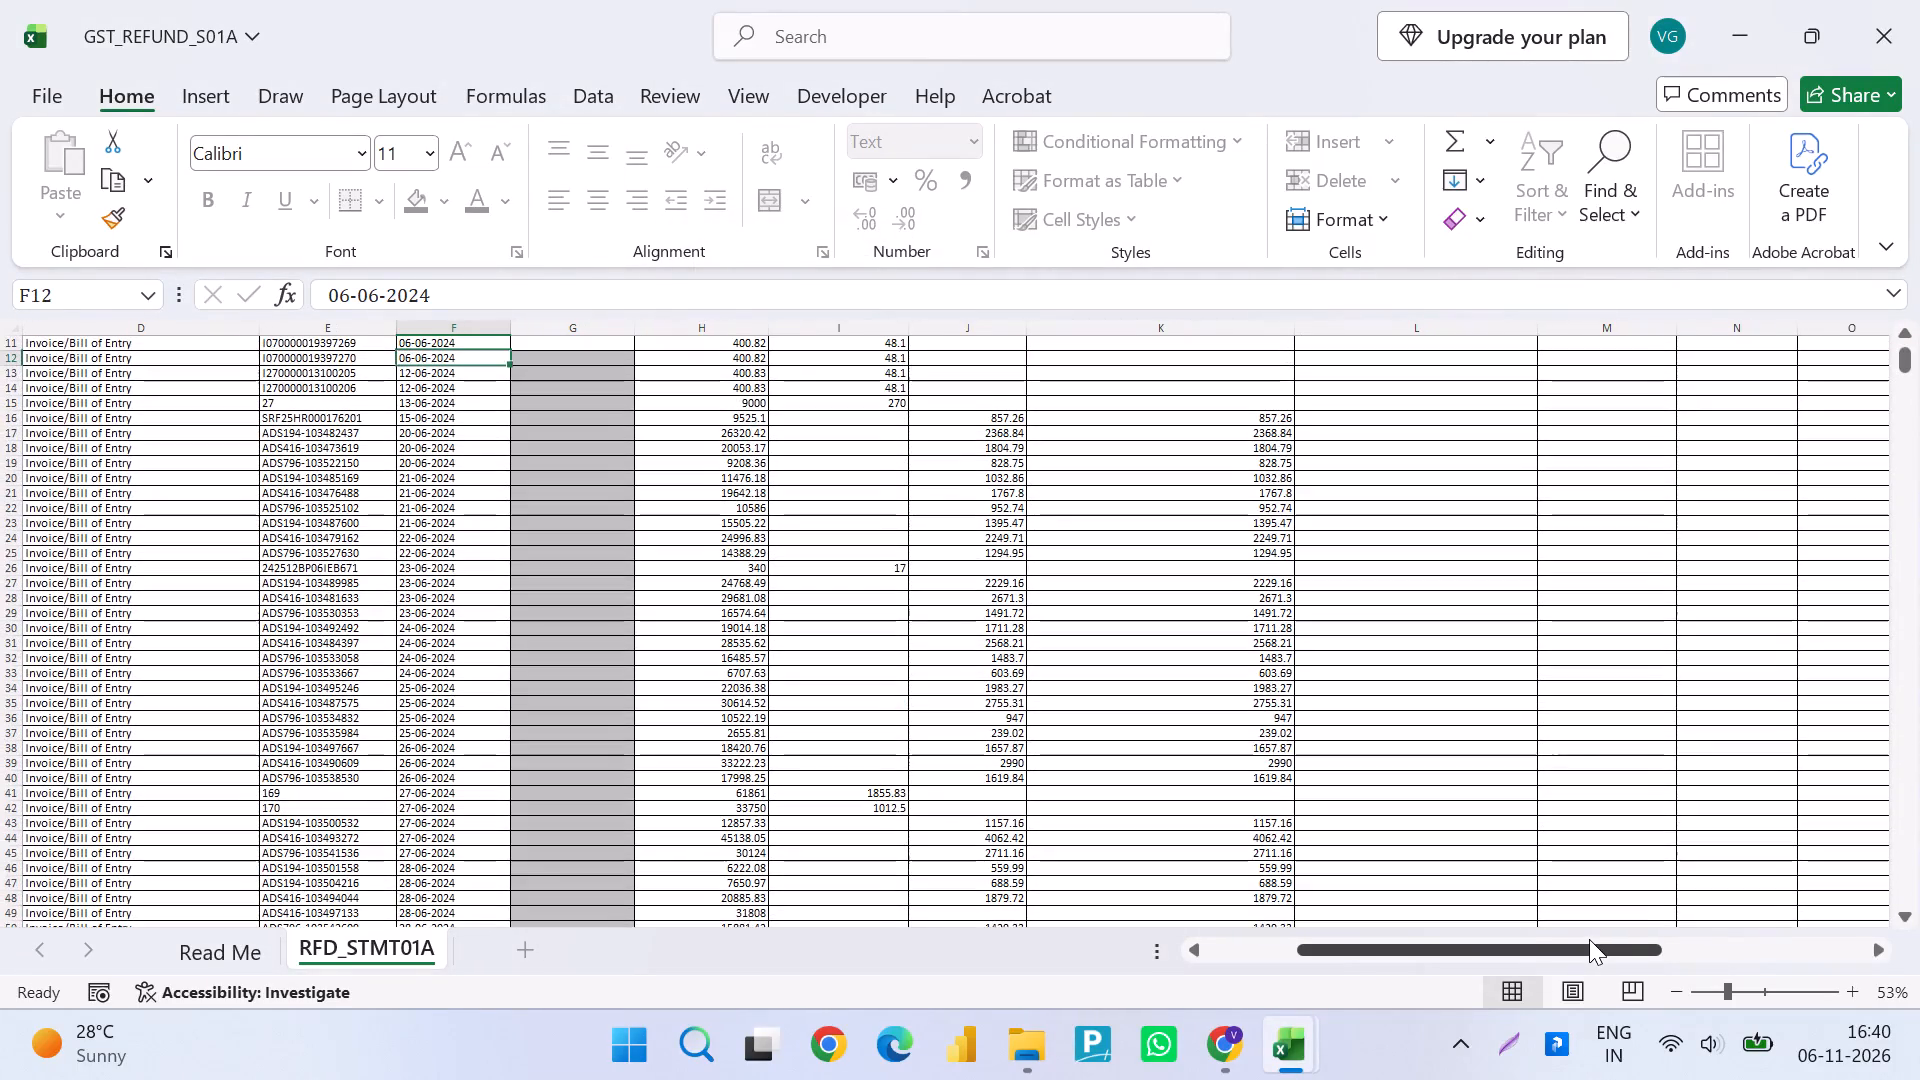
pyautogui.scroll(-16, 1589, 939)
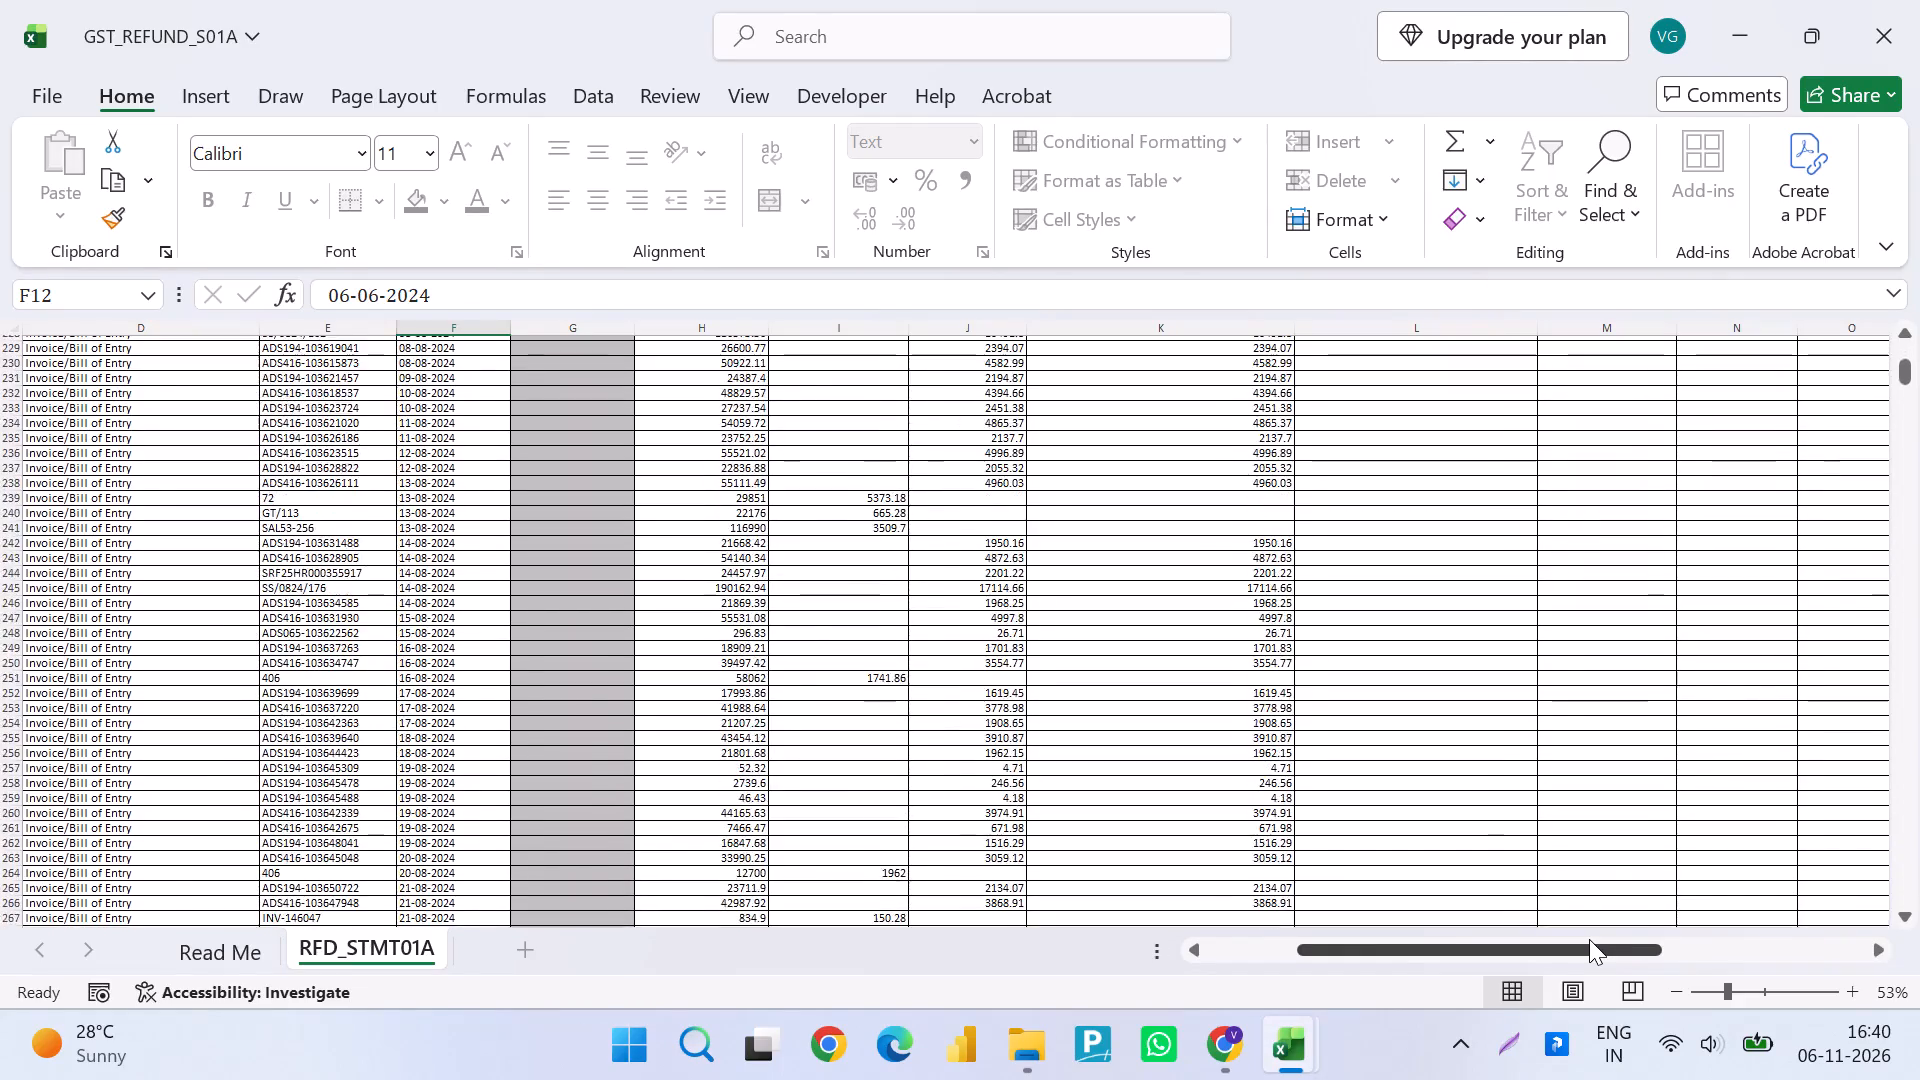
pyautogui.scroll(-2, 1589, 939)
pyautogui.scroll(1, 1589, 939)
pyautogui.scroll(-1, 1589, 939)
pyautogui.keyDown('ctrl'); pyautogui.scroll(1, 1589, 939); pyautogui.keyUp('ctrl')
pyautogui.keyDown('ctrl'); pyautogui.scroll(-2, 1589, 939); pyautogui.keyUp('ctrl')
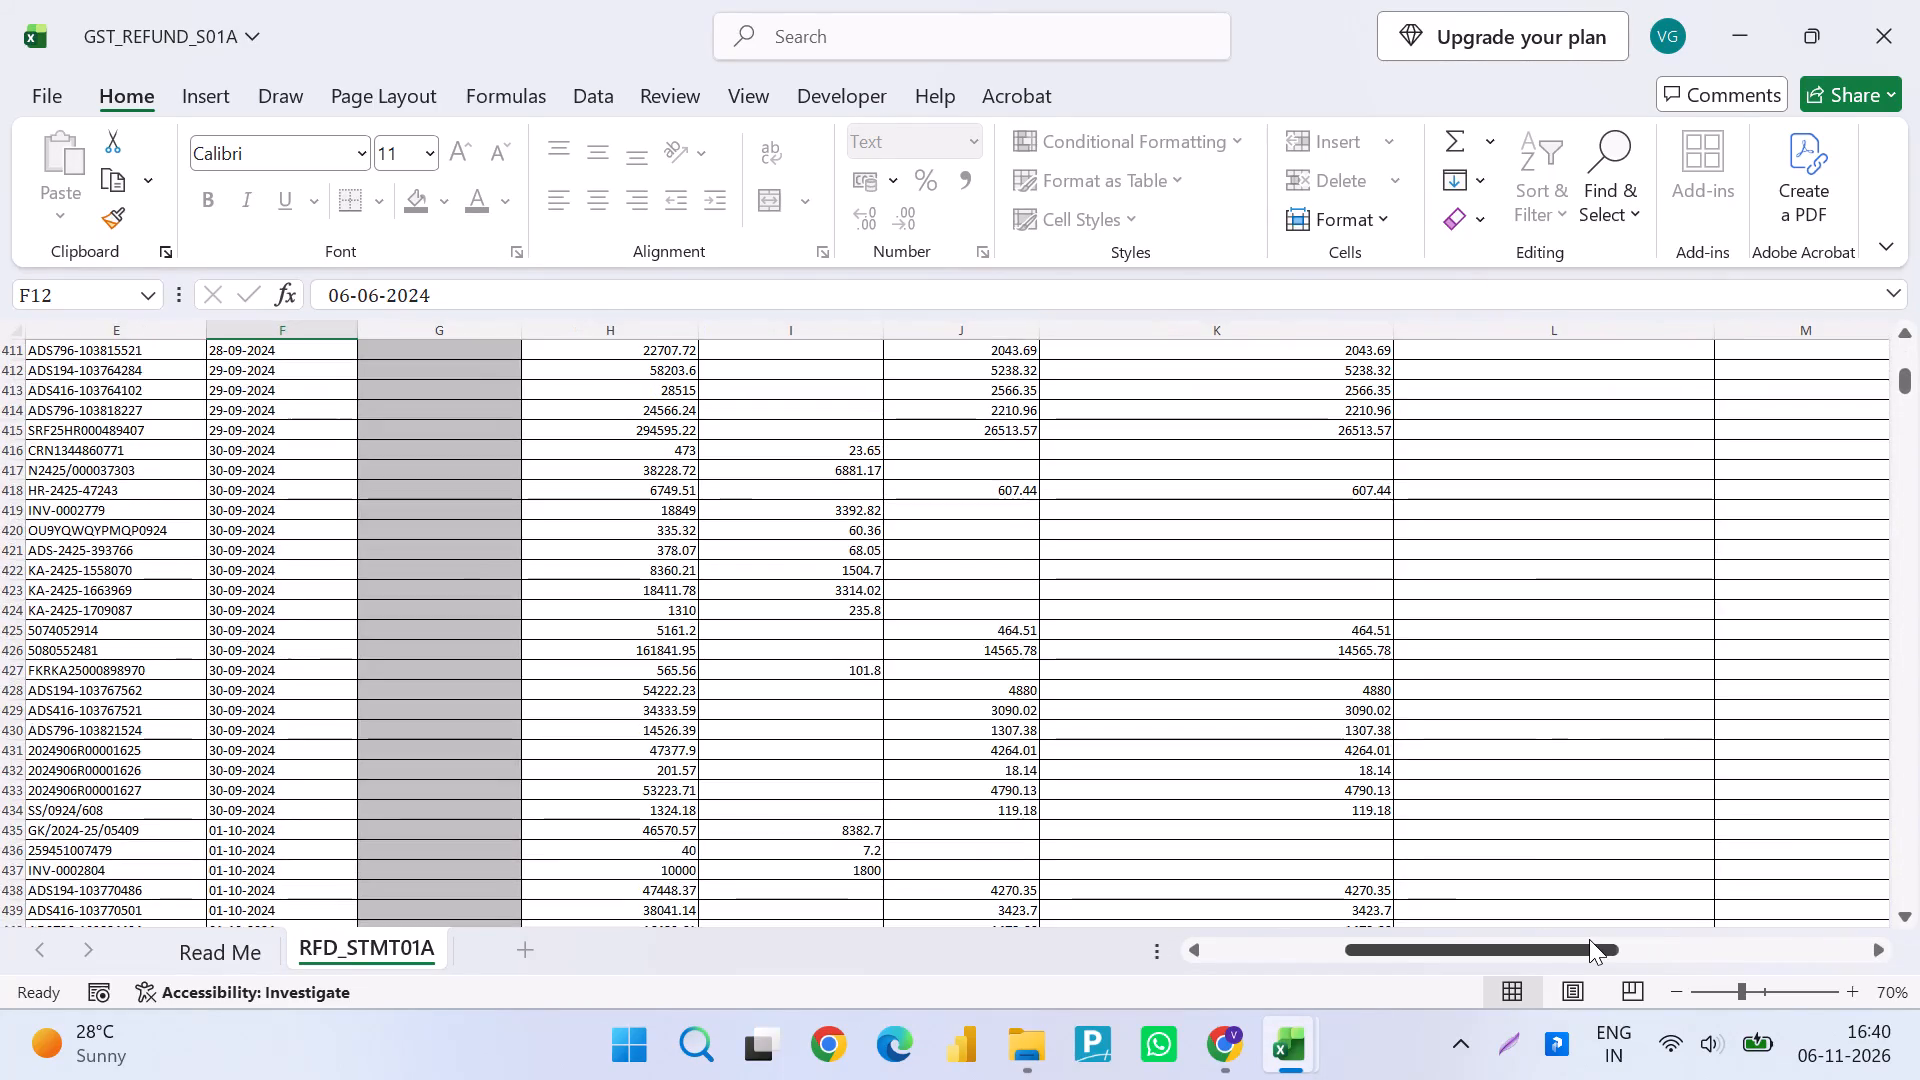
pyautogui.hscroll(5, 310, 611)
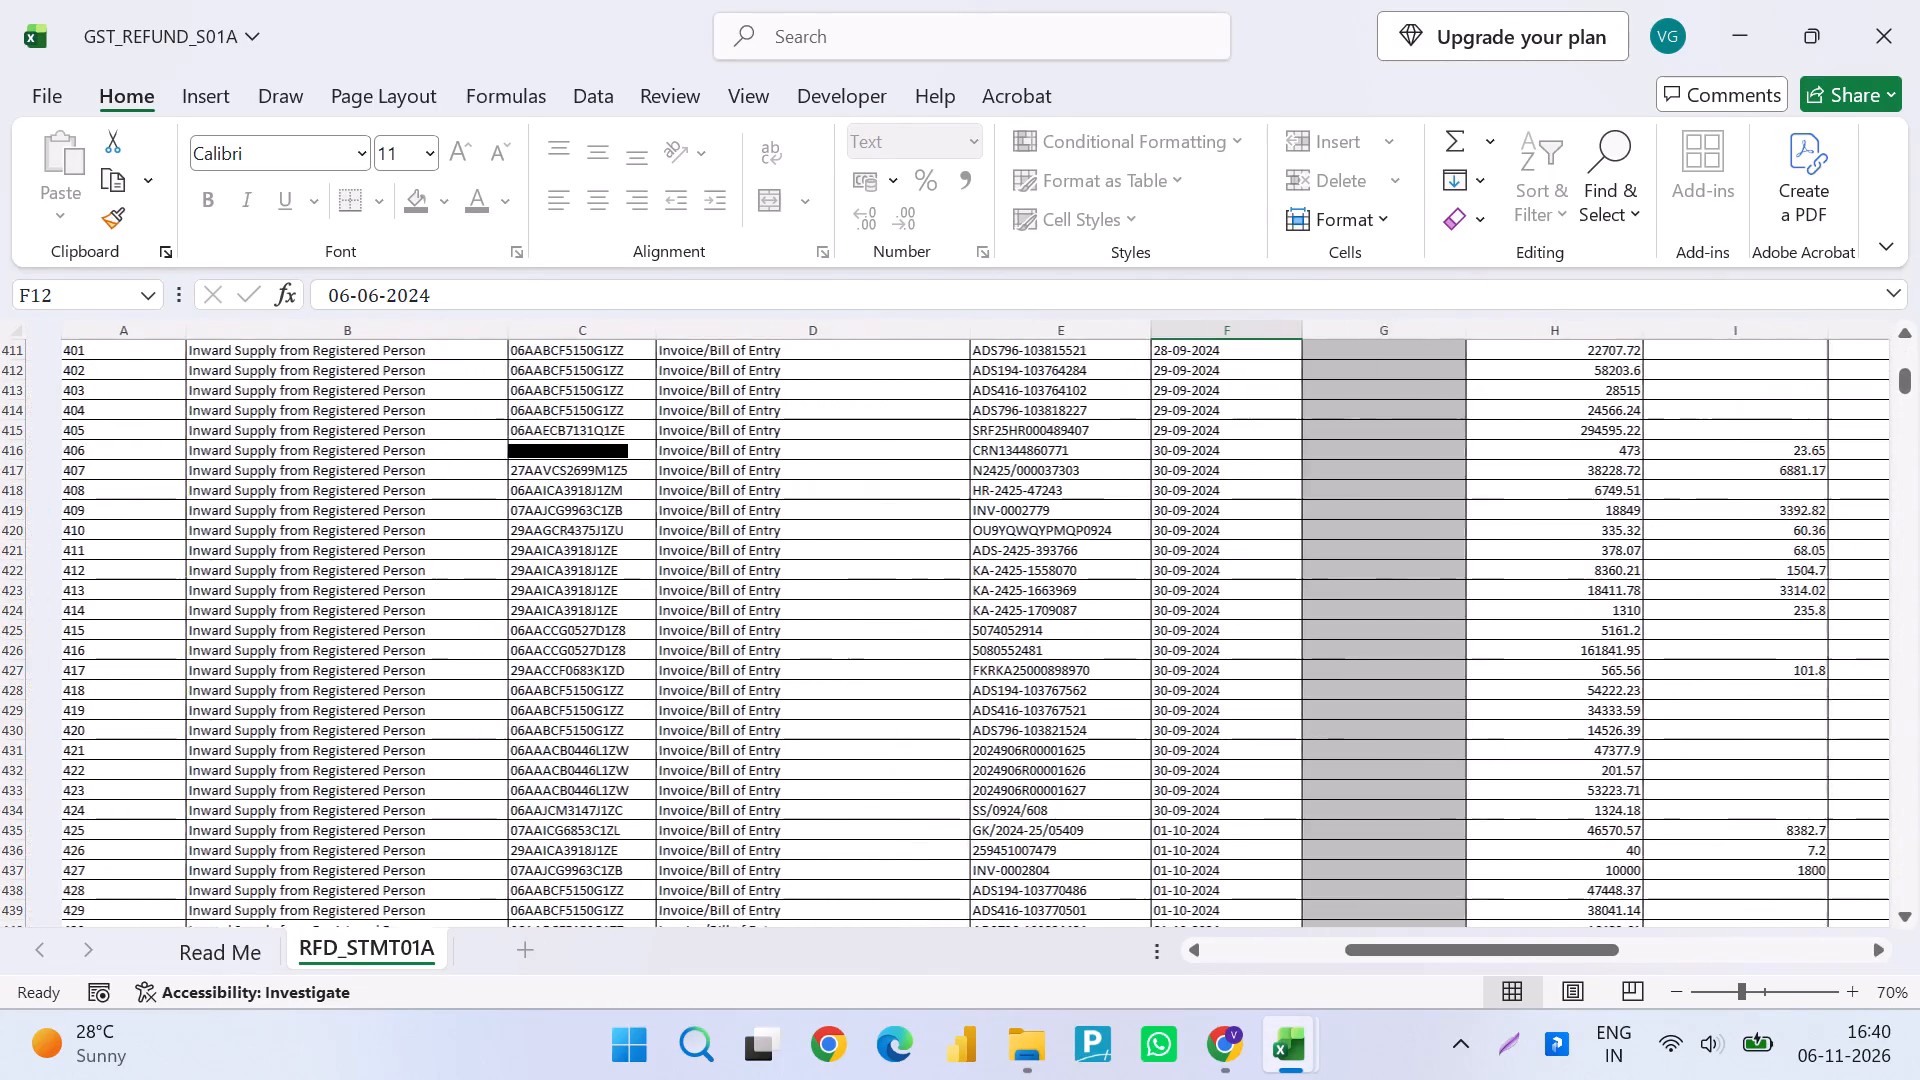
pyautogui.scroll(-5, 310, 611)
pyautogui.hscroll(1, 310, 611)
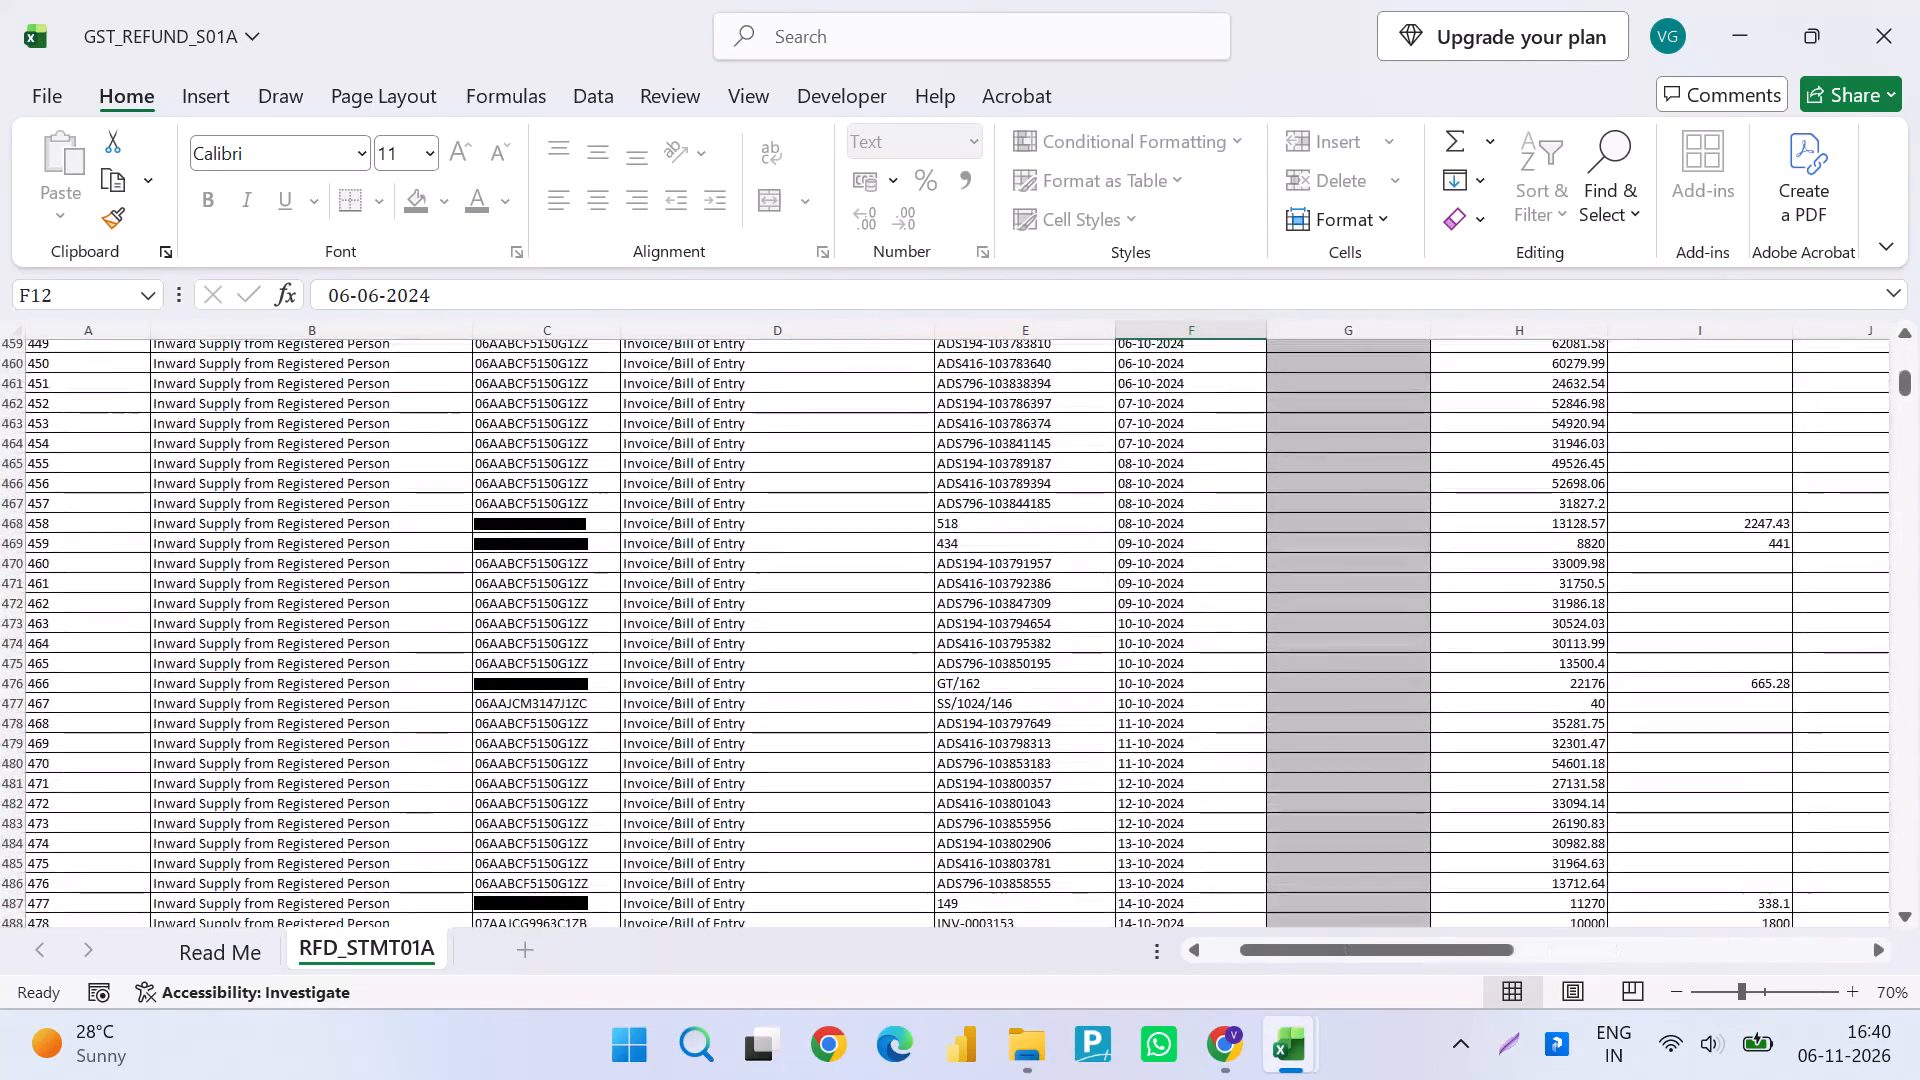
pyautogui.scroll(-2, 791, 594)
pyautogui.click(1131, 644)
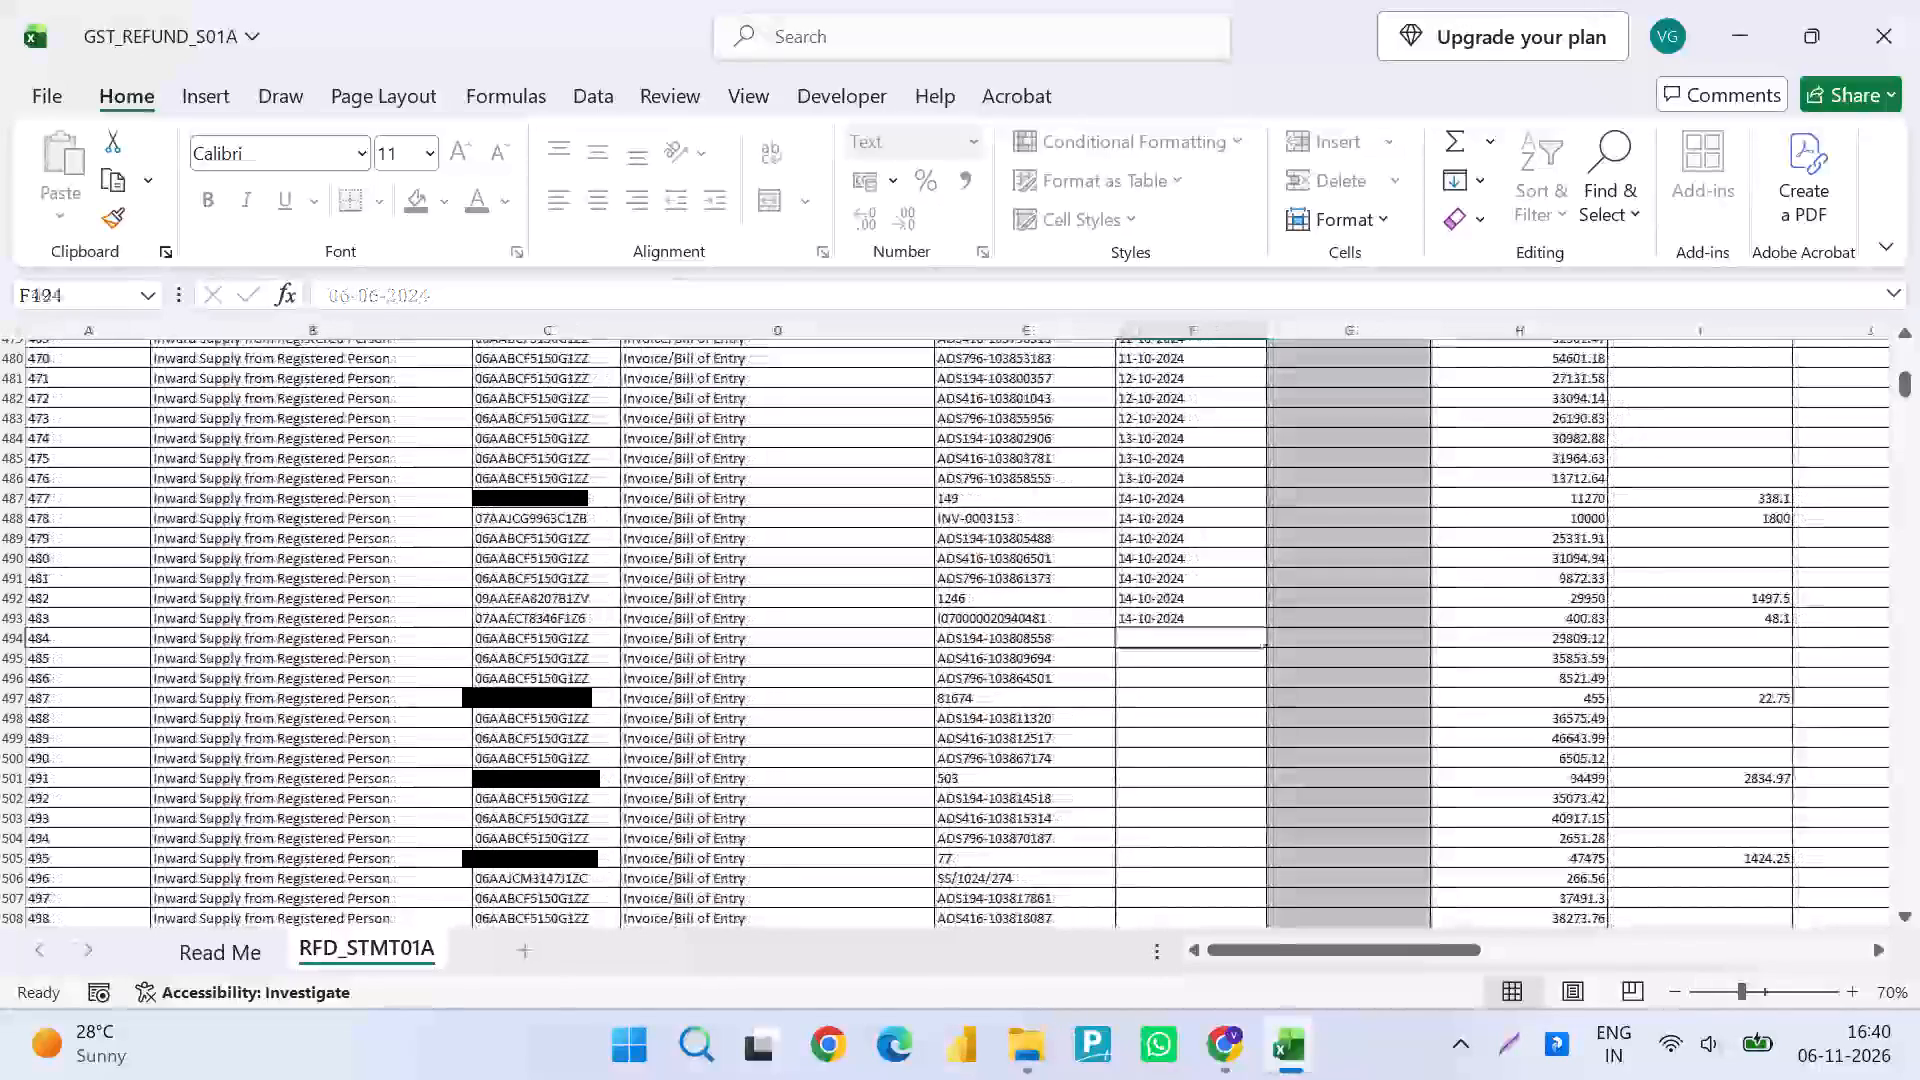
# In PURCHASE 24-25, highlight only the visible rows 595 to 601, dated 14-10-2024, with a yellow fill.
pyautogui.hotkey('alt', 'Tab')
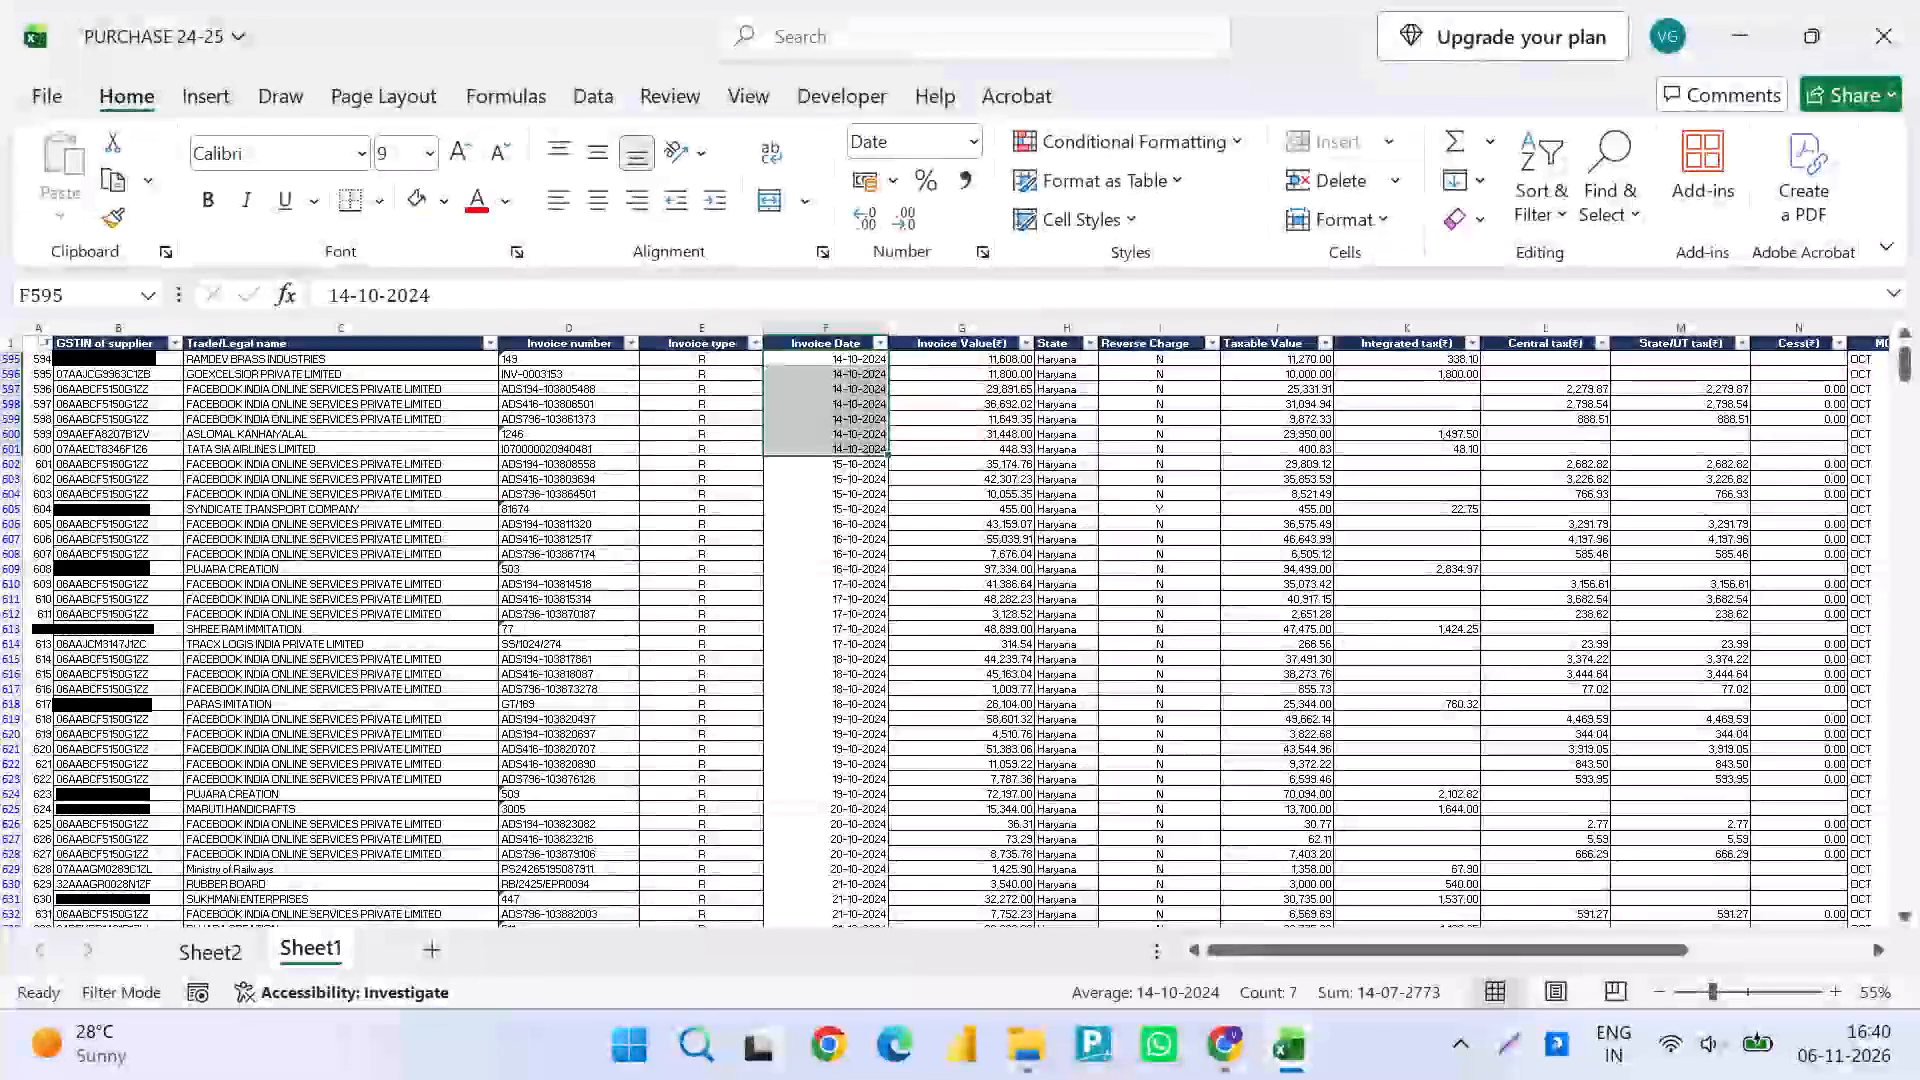
pyautogui.hotkey('shift', 'space')
pyautogui.hotkey('alt', 'Tab')
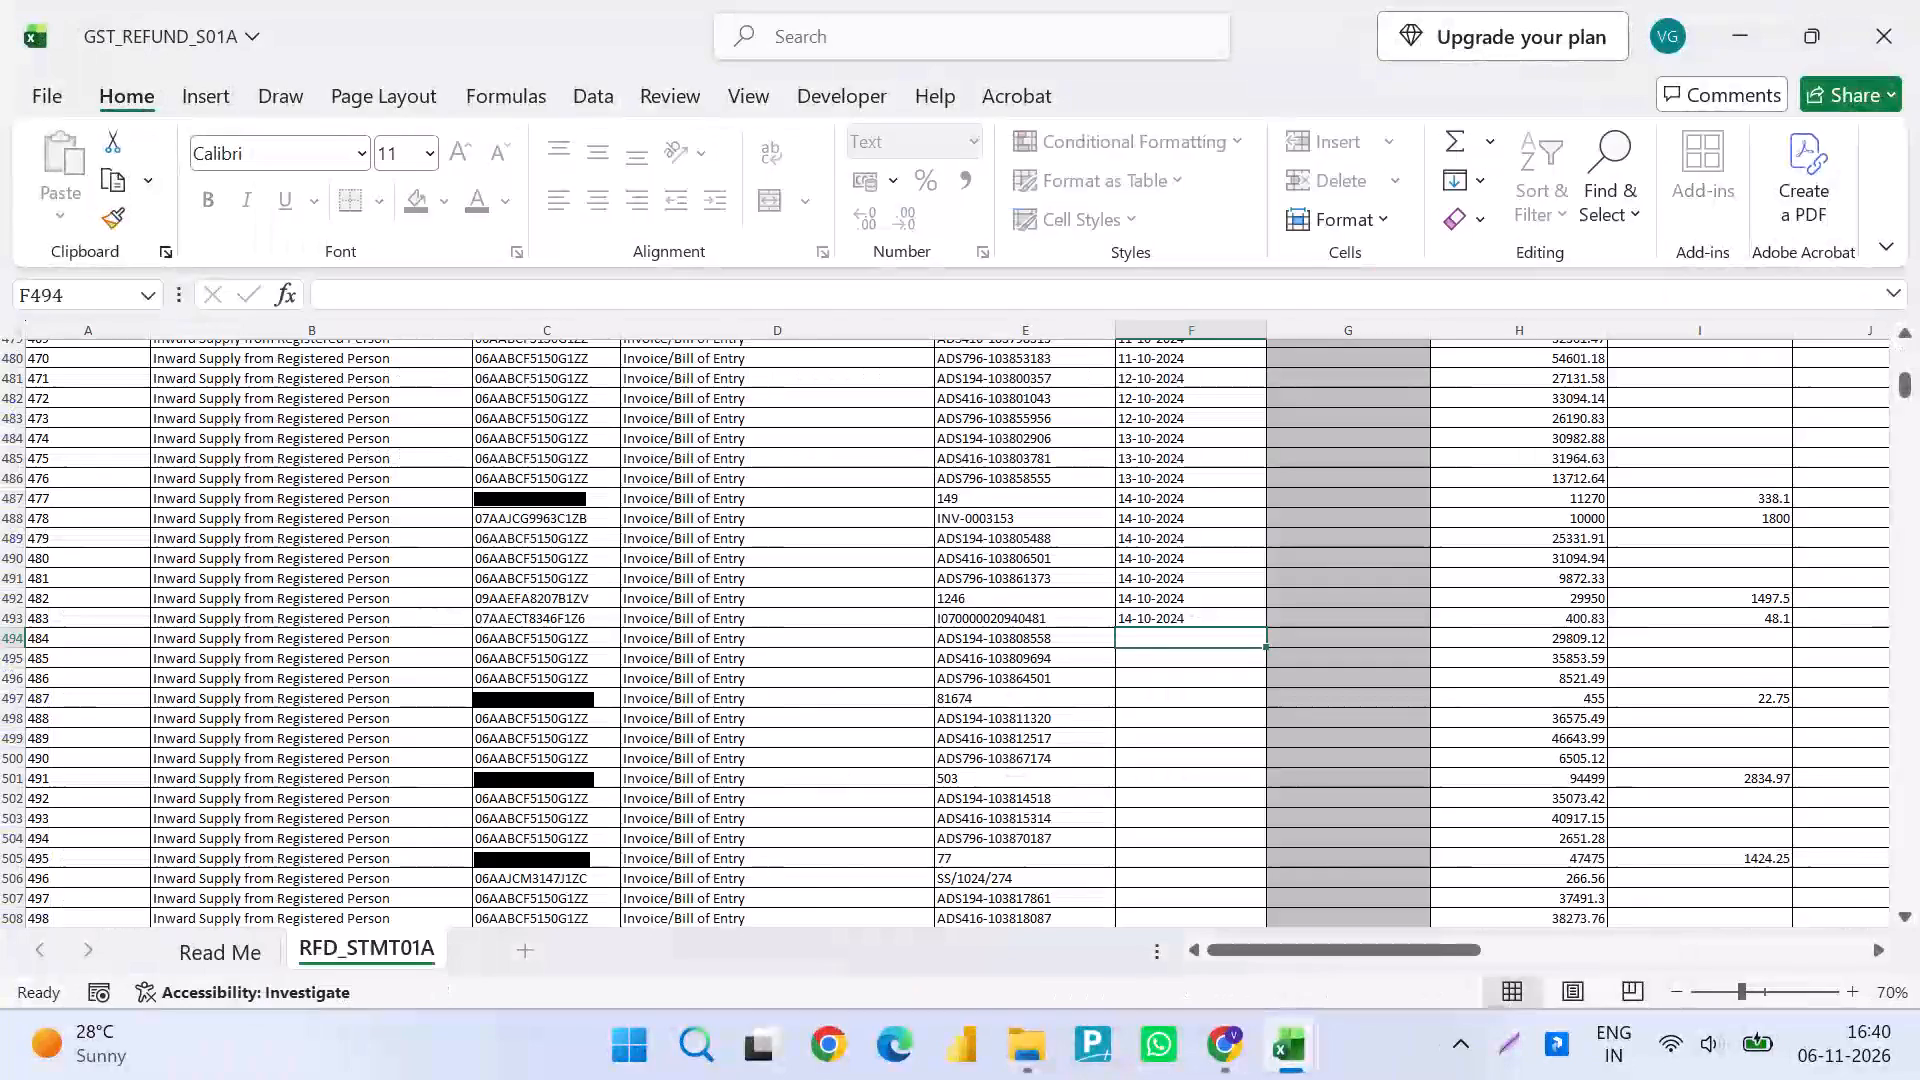
pyautogui.hotkey('shift', 'space')
pyautogui.hotkey('alt', 'Tab')
pyautogui.press('Right')
pyautogui.press('Left')
pyautogui.press('Down')
pyautogui.press('Down')
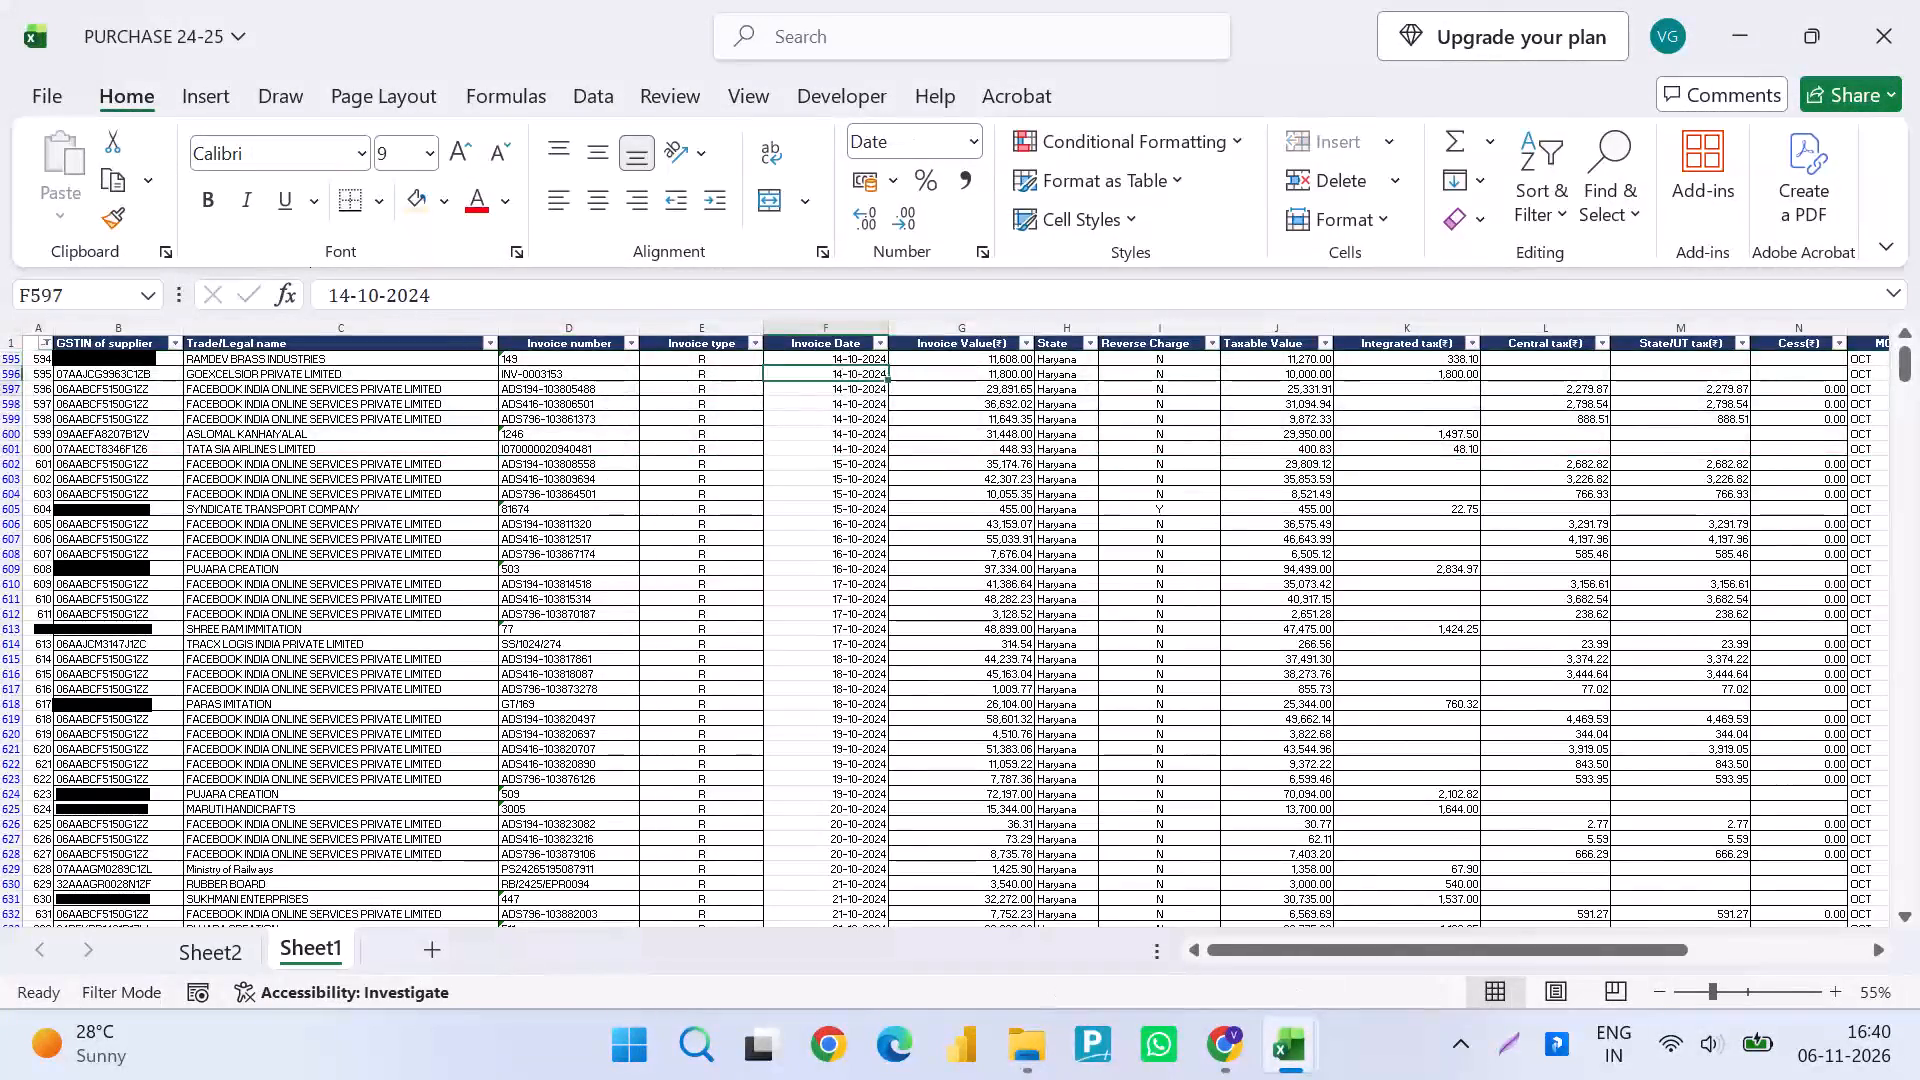
pyautogui.press('Down')
pyautogui.press('Down')
pyautogui.press('Down')
pyautogui.press('Down')
pyautogui.press('Left')
pyautogui.hotkey('ctrl', 'Left')
pyautogui.hotkey('ctrl', 'Left')
pyautogui.hotkey('ctrl', 'Left')
pyautogui.hotkey('ctrl', 'shift', 'Right')
pyautogui.hotkey('ctrl', 'shift', 'Right')
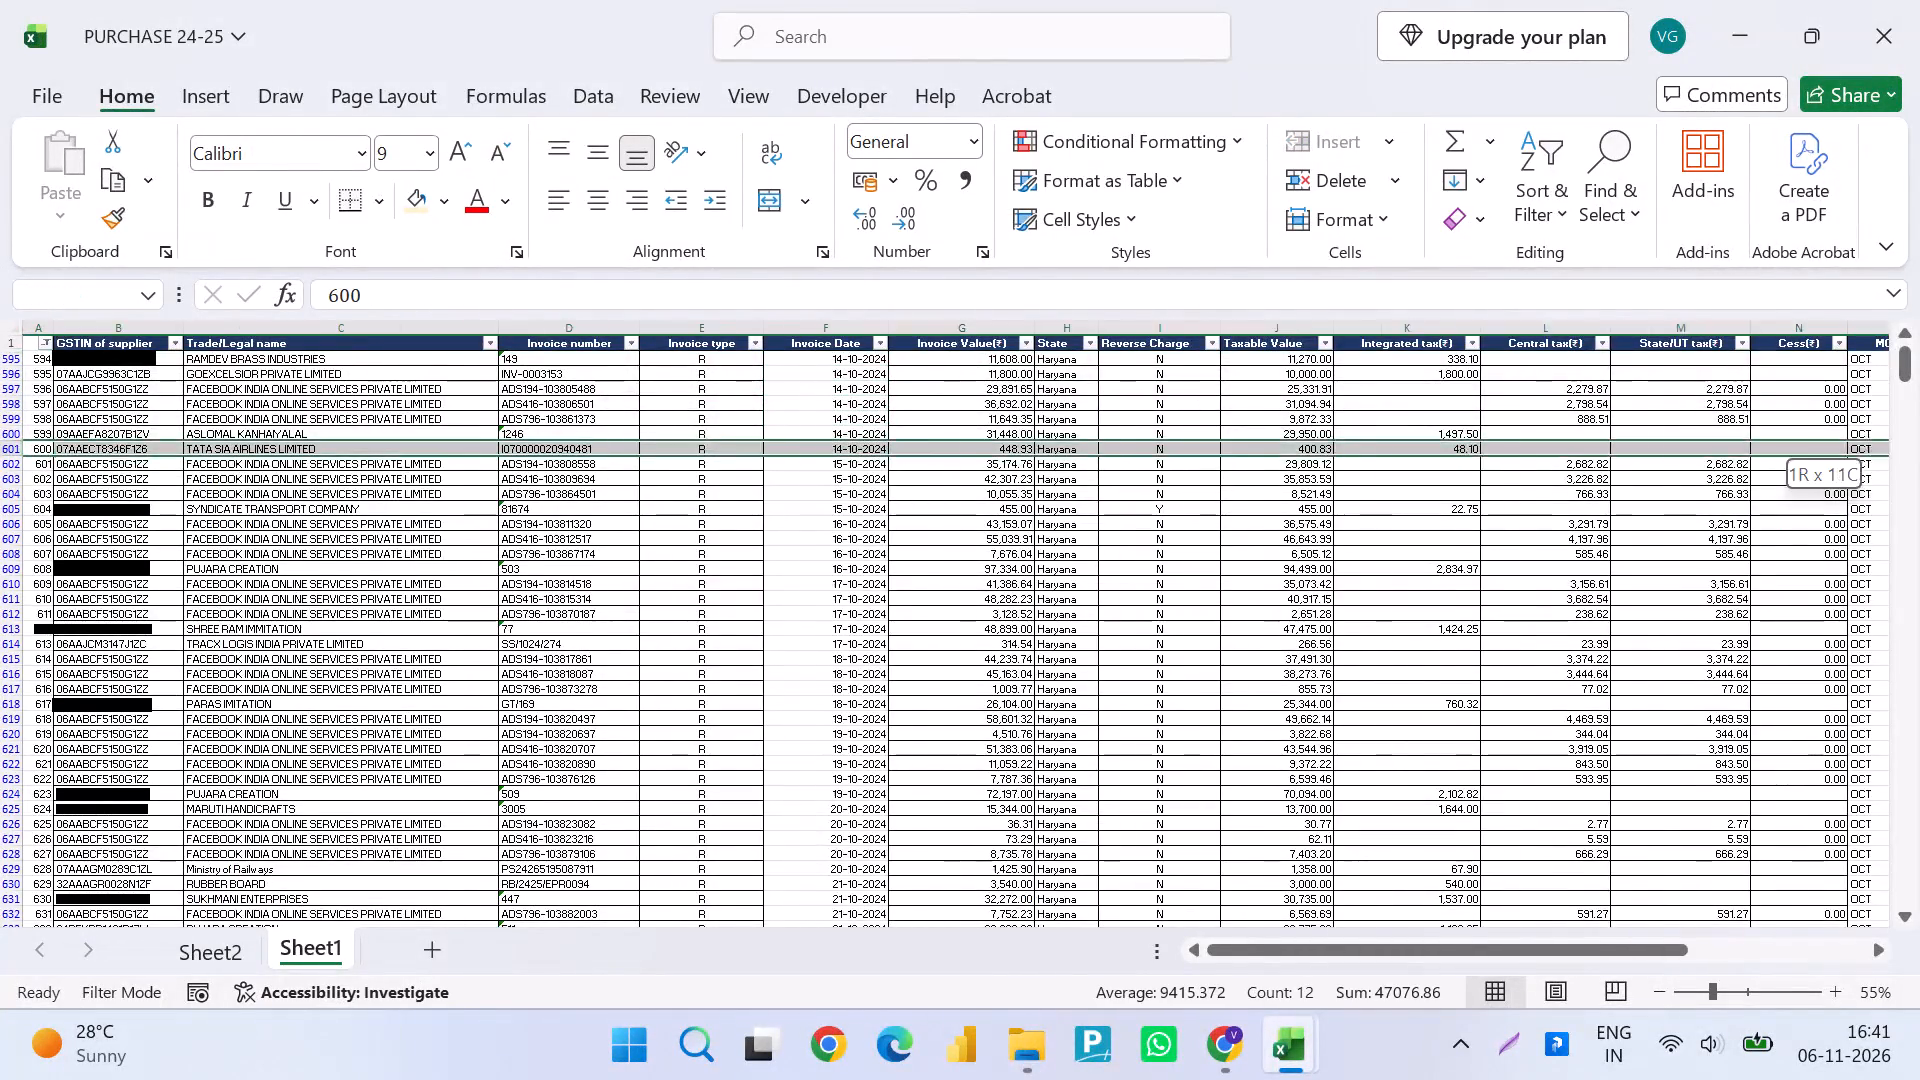
pyautogui.hotkey('shift', 'Right')
pyautogui.hotkey('shift', 'Up')
pyautogui.hotkey('shift', 'Up')
pyautogui.hotkey('shift', 'Up')
pyautogui.hotkey('shift', 'Right')
pyautogui.hotkey('shift', 'space')
pyautogui.hotkey('shift', 'Up')
pyautogui.hotkey('shift', 'Up')
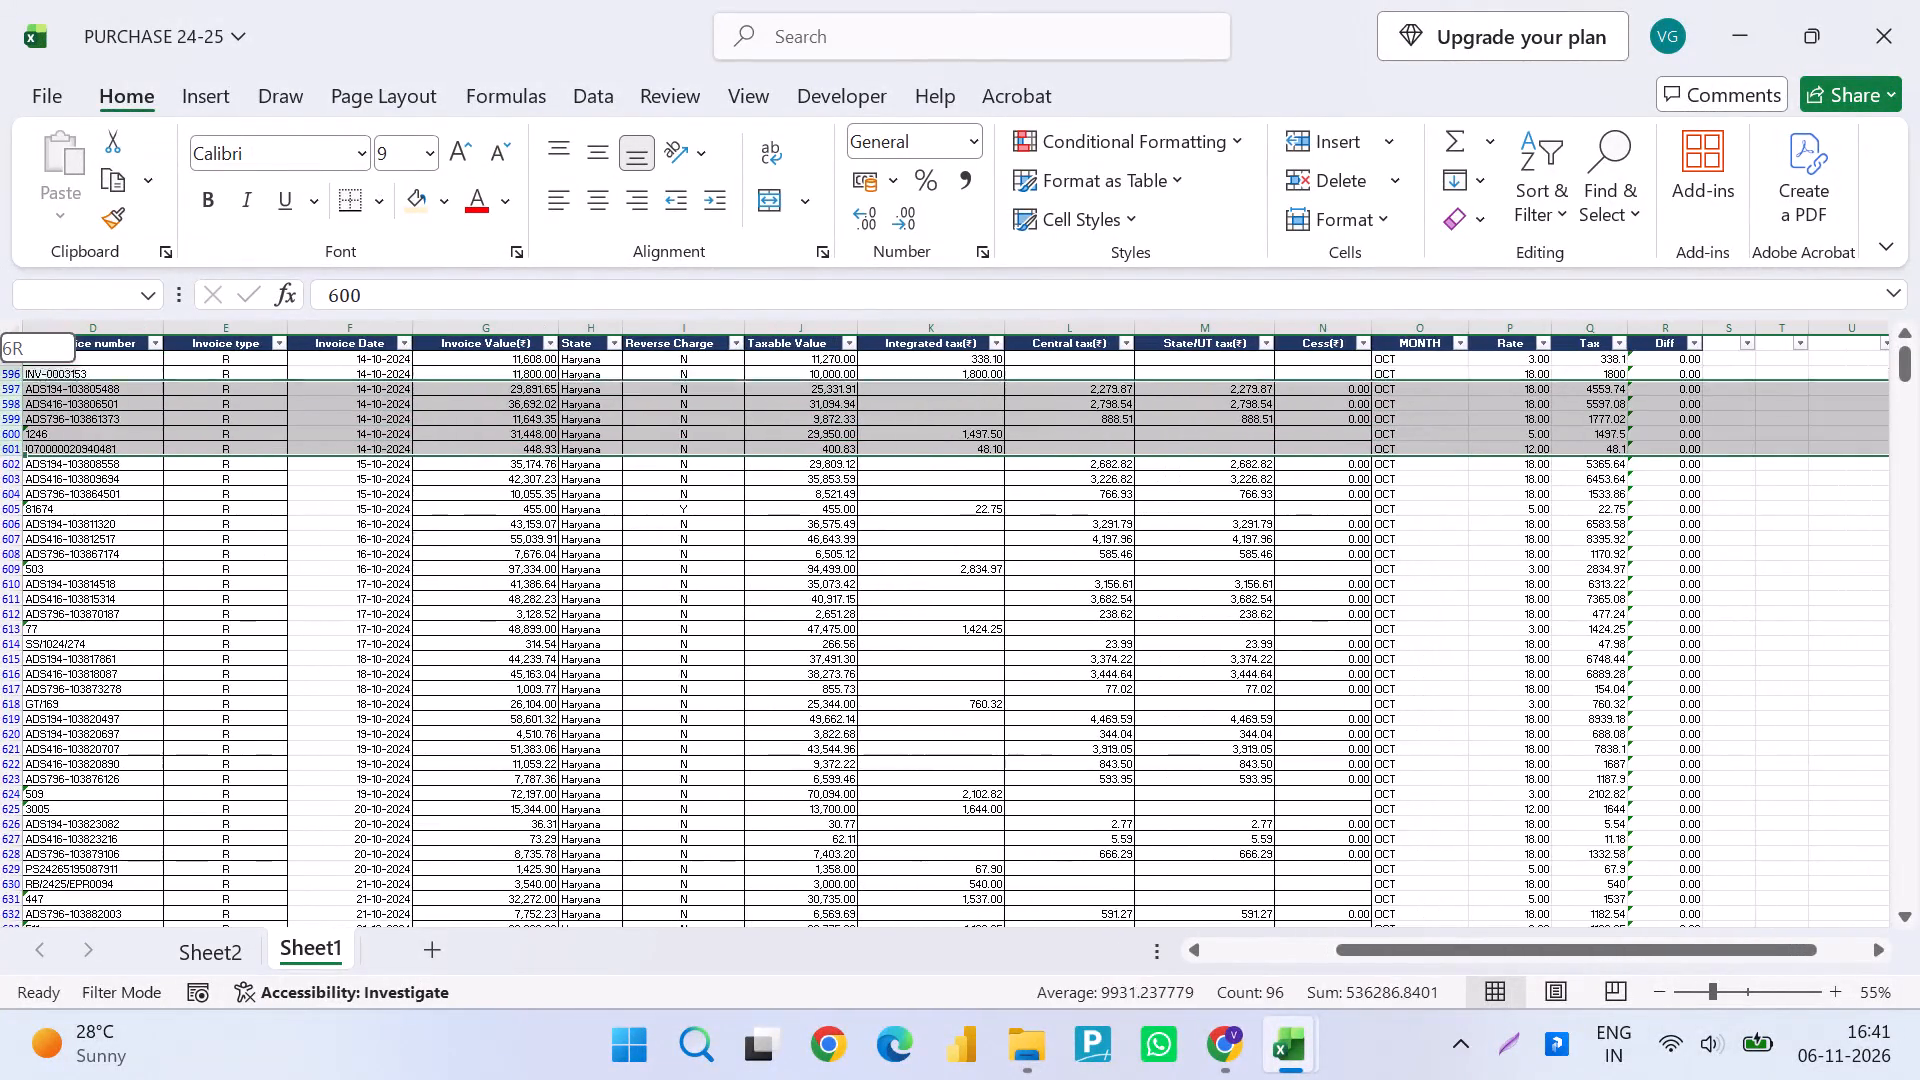
pyautogui.hotkey('shift', 'Up')
pyautogui.hotkey('alt', ';')
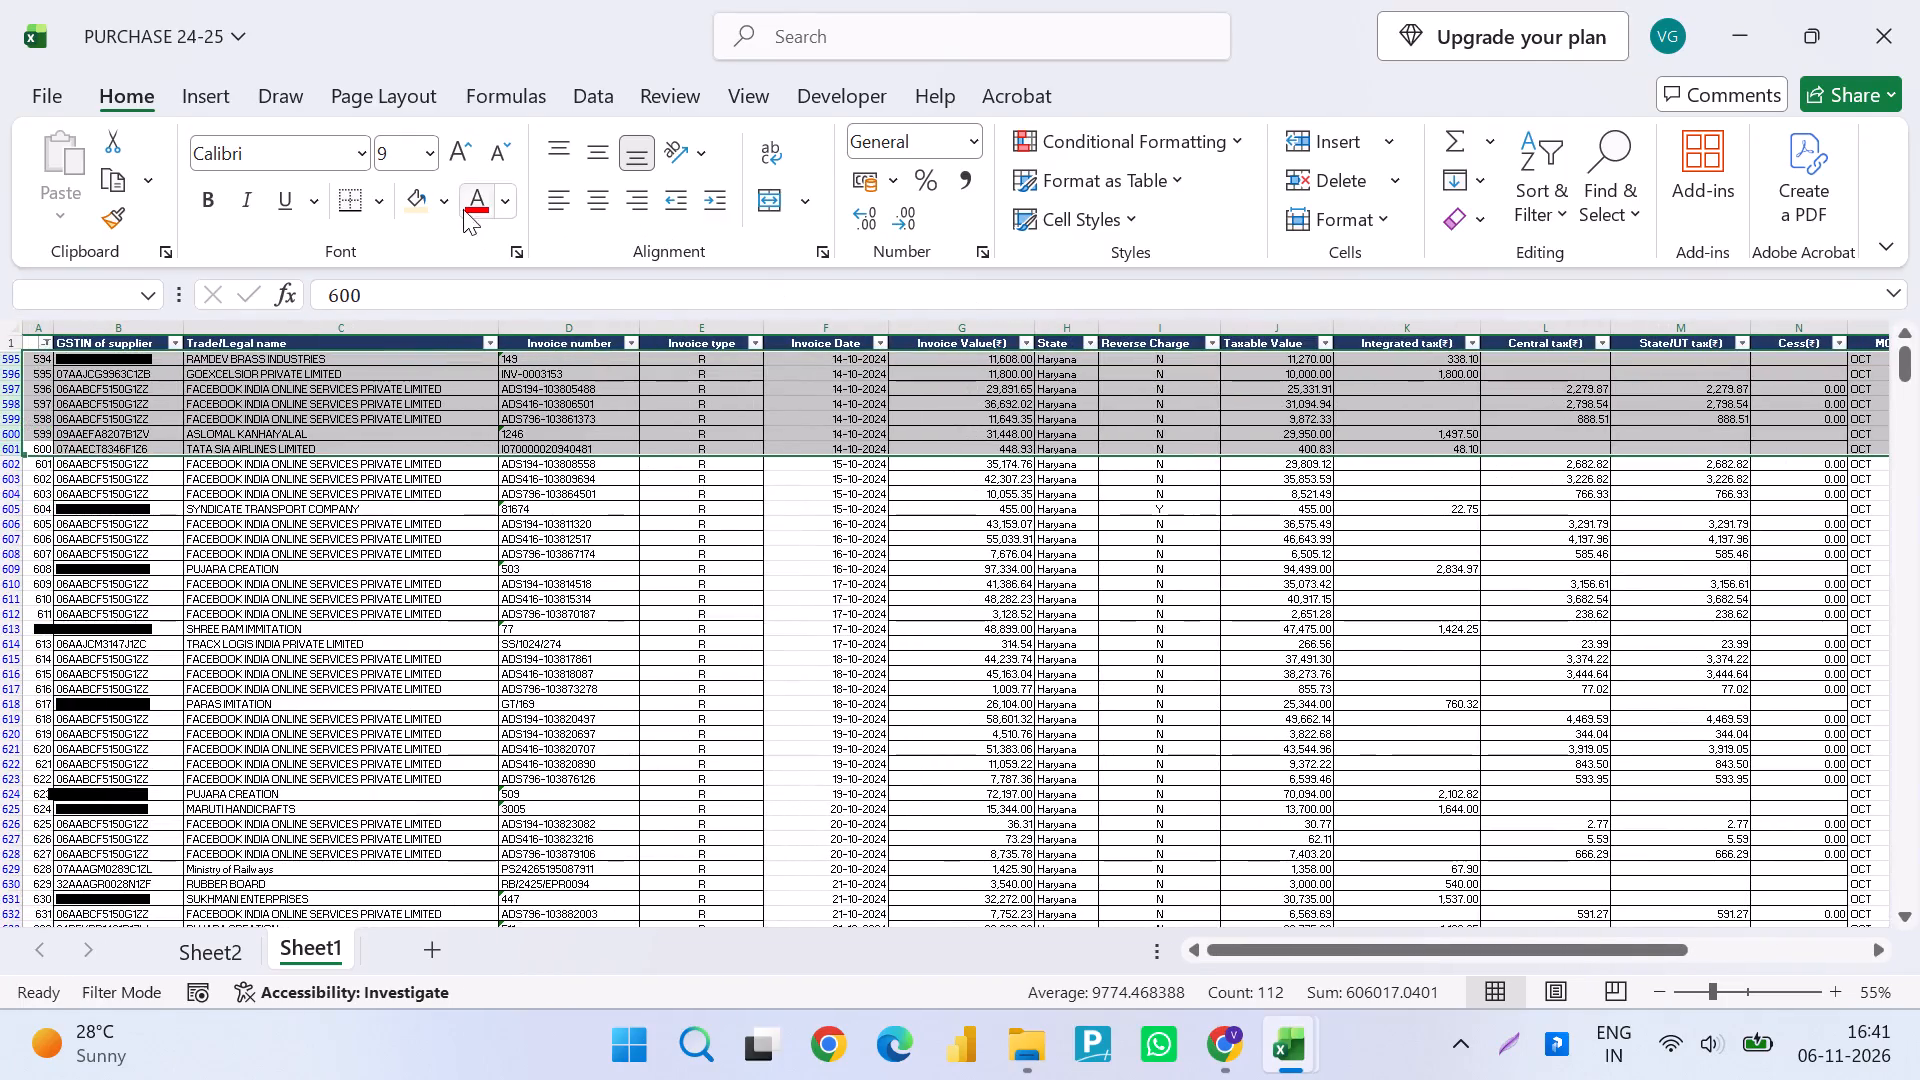
pyautogui.click(439, 196)
pyautogui.click(539, 656)
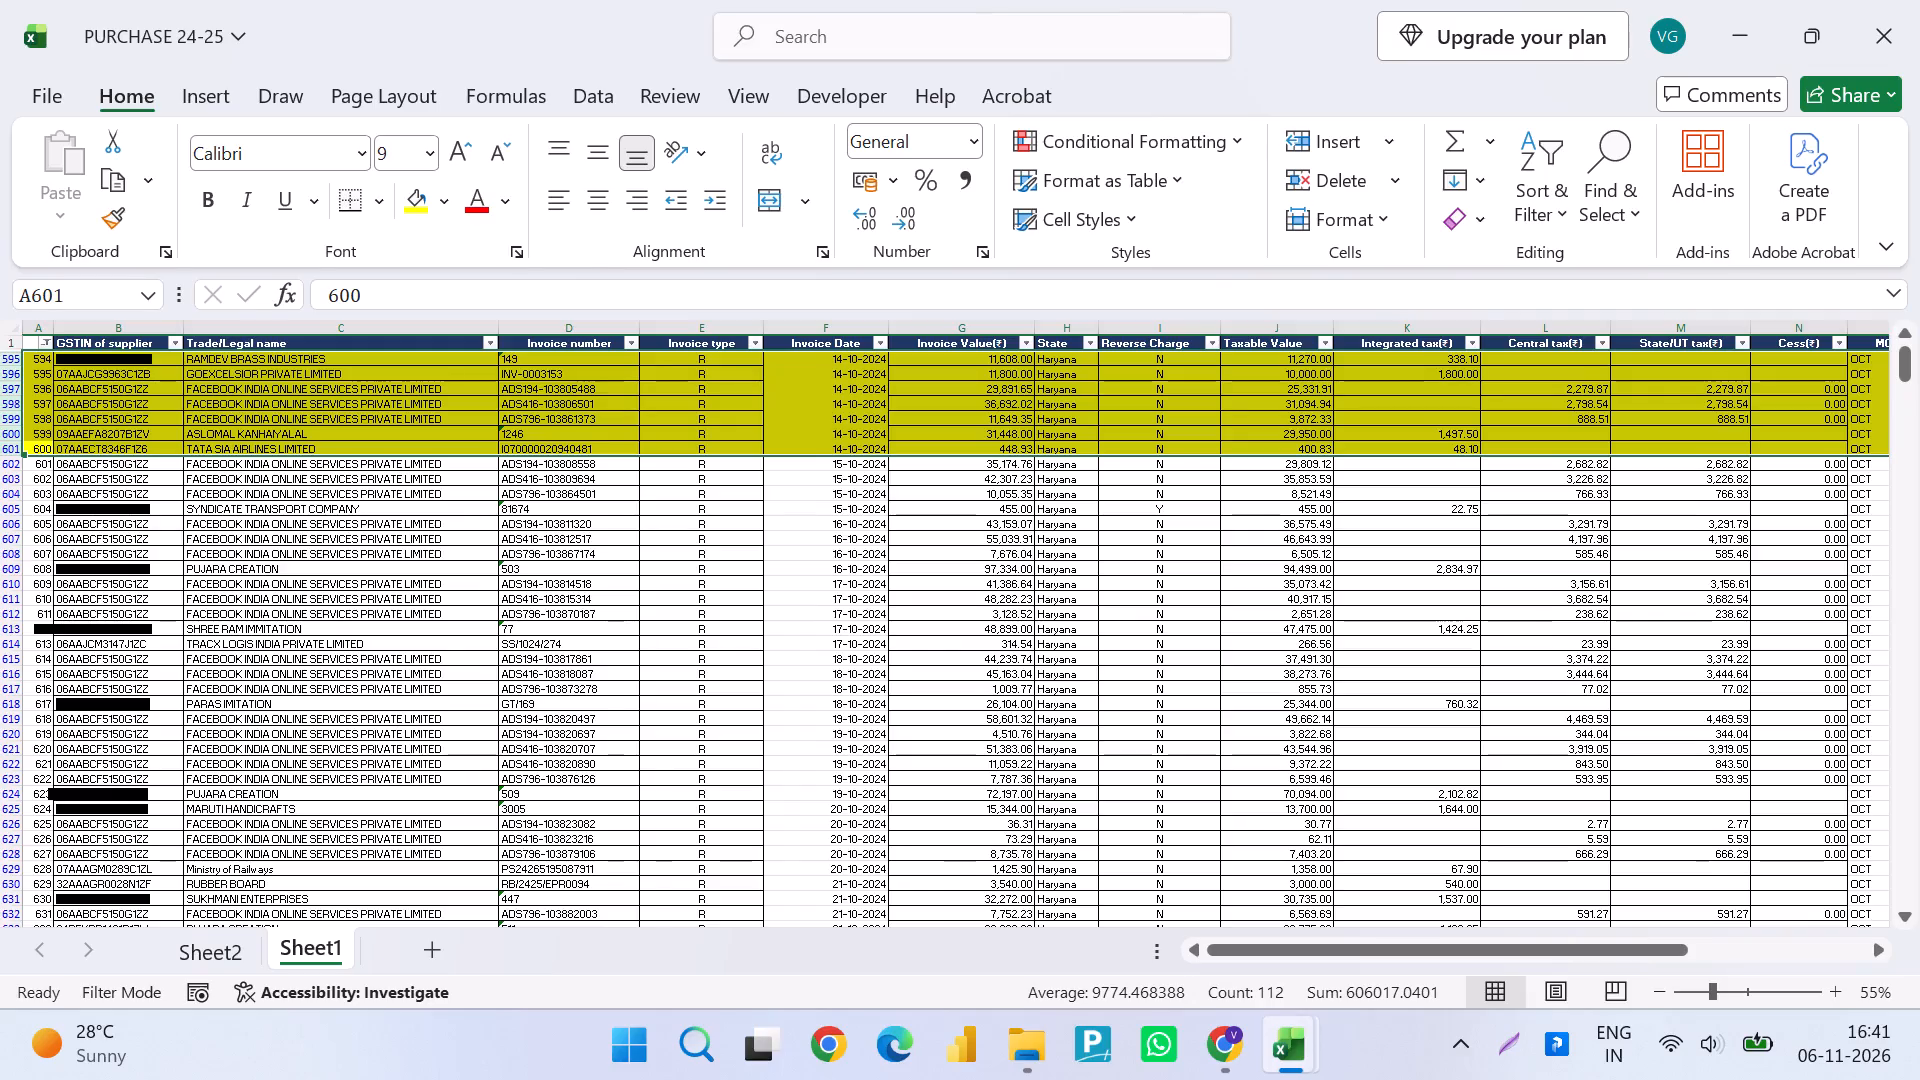
pyautogui.press('Down')
pyautogui.press('Right')
pyautogui.press('Right')
pyautogui.press('Right')
pyautogui.press('Right')
pyautogui.press('Right')
pyautogui.press('Right')
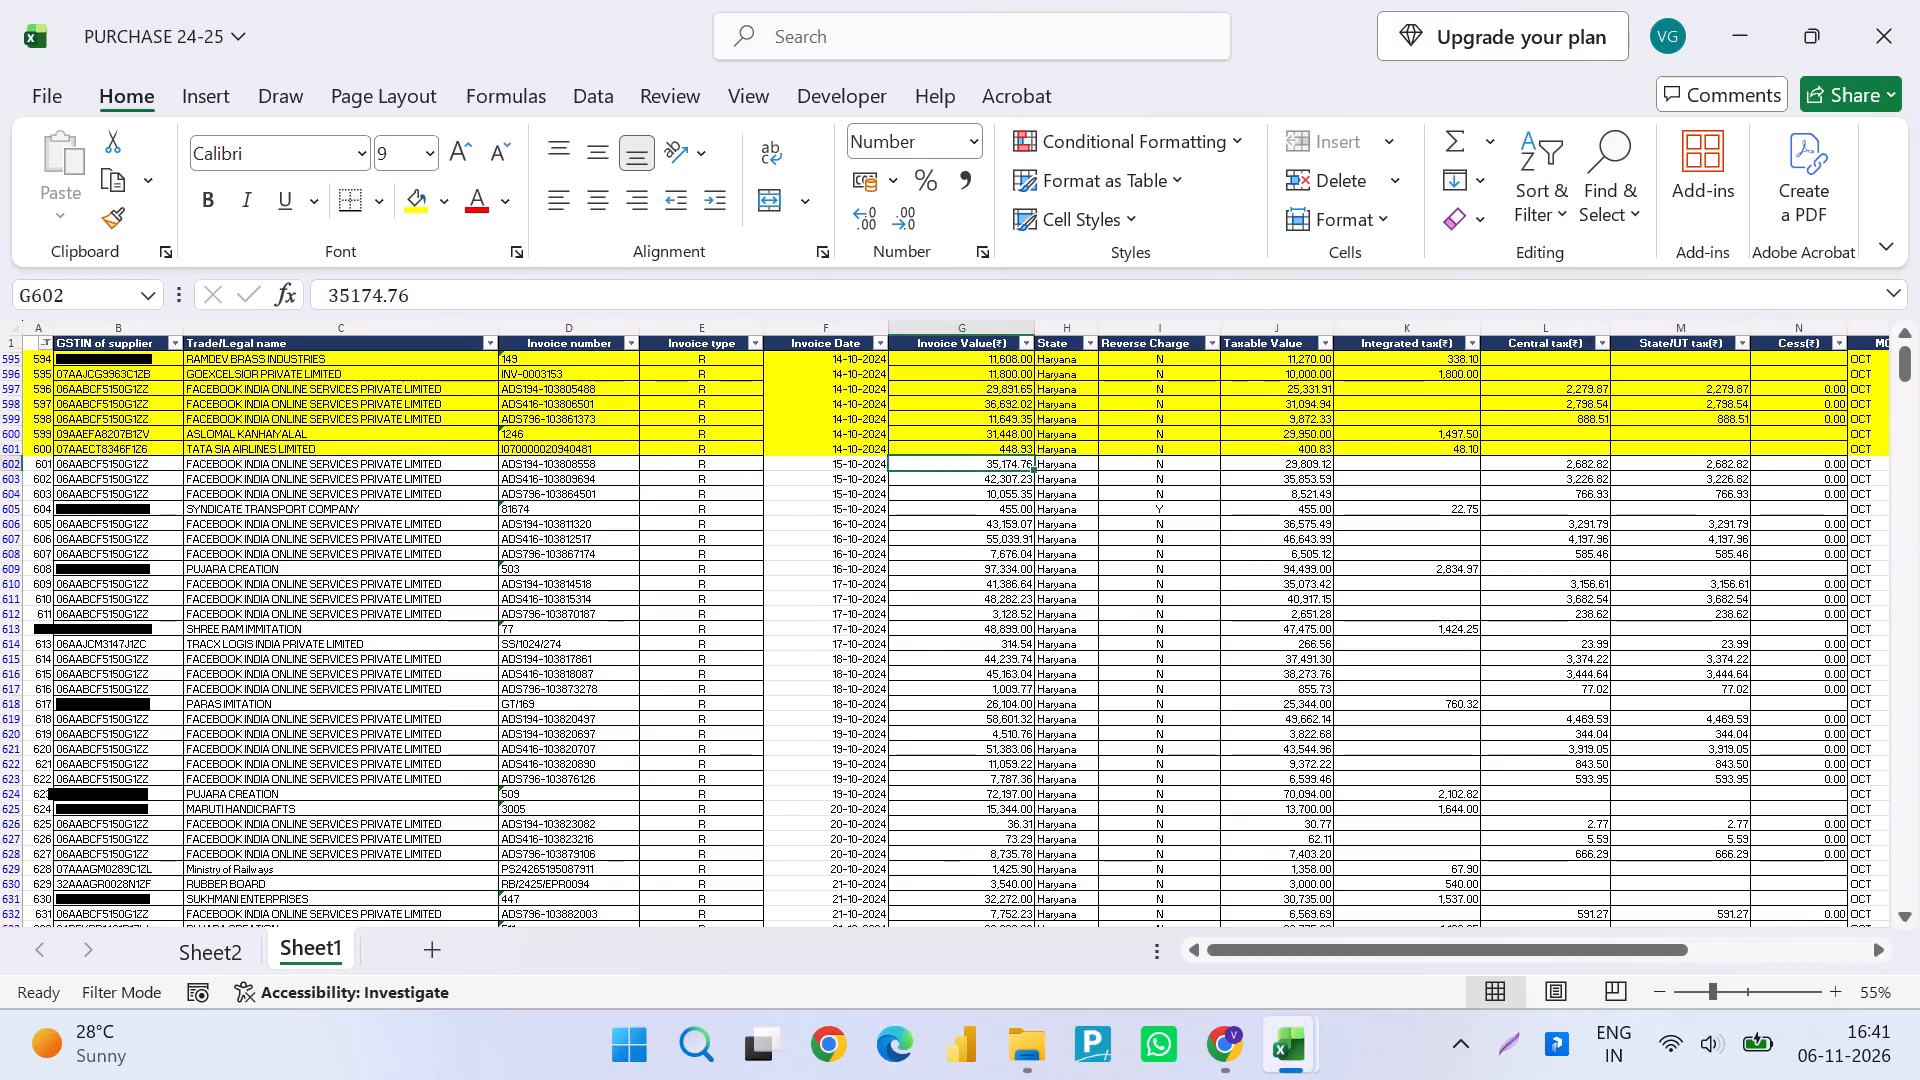
# Check the extent of the 15-10-2024 invoices in PURCHASE 24-25 and enter the text date 15-10-2024 in F494 of GST_REFUND_S01A.
pyautogui.press('Left')
pyautogui.hotkey('shift', 'Down')
pyautogui.hotkey('shift', 'Down')
pyautogui.hotkey('shift', 'Down')
pyautogui.hotkey('shift', 'Down')
pyautogui.hotkey('shift', 'Up')
pyautogui.hotkey('shift', 'Up')
pyautogui.hotkey('shift', 'Down')
pyautogui.hotkey('alt', 'Tab')
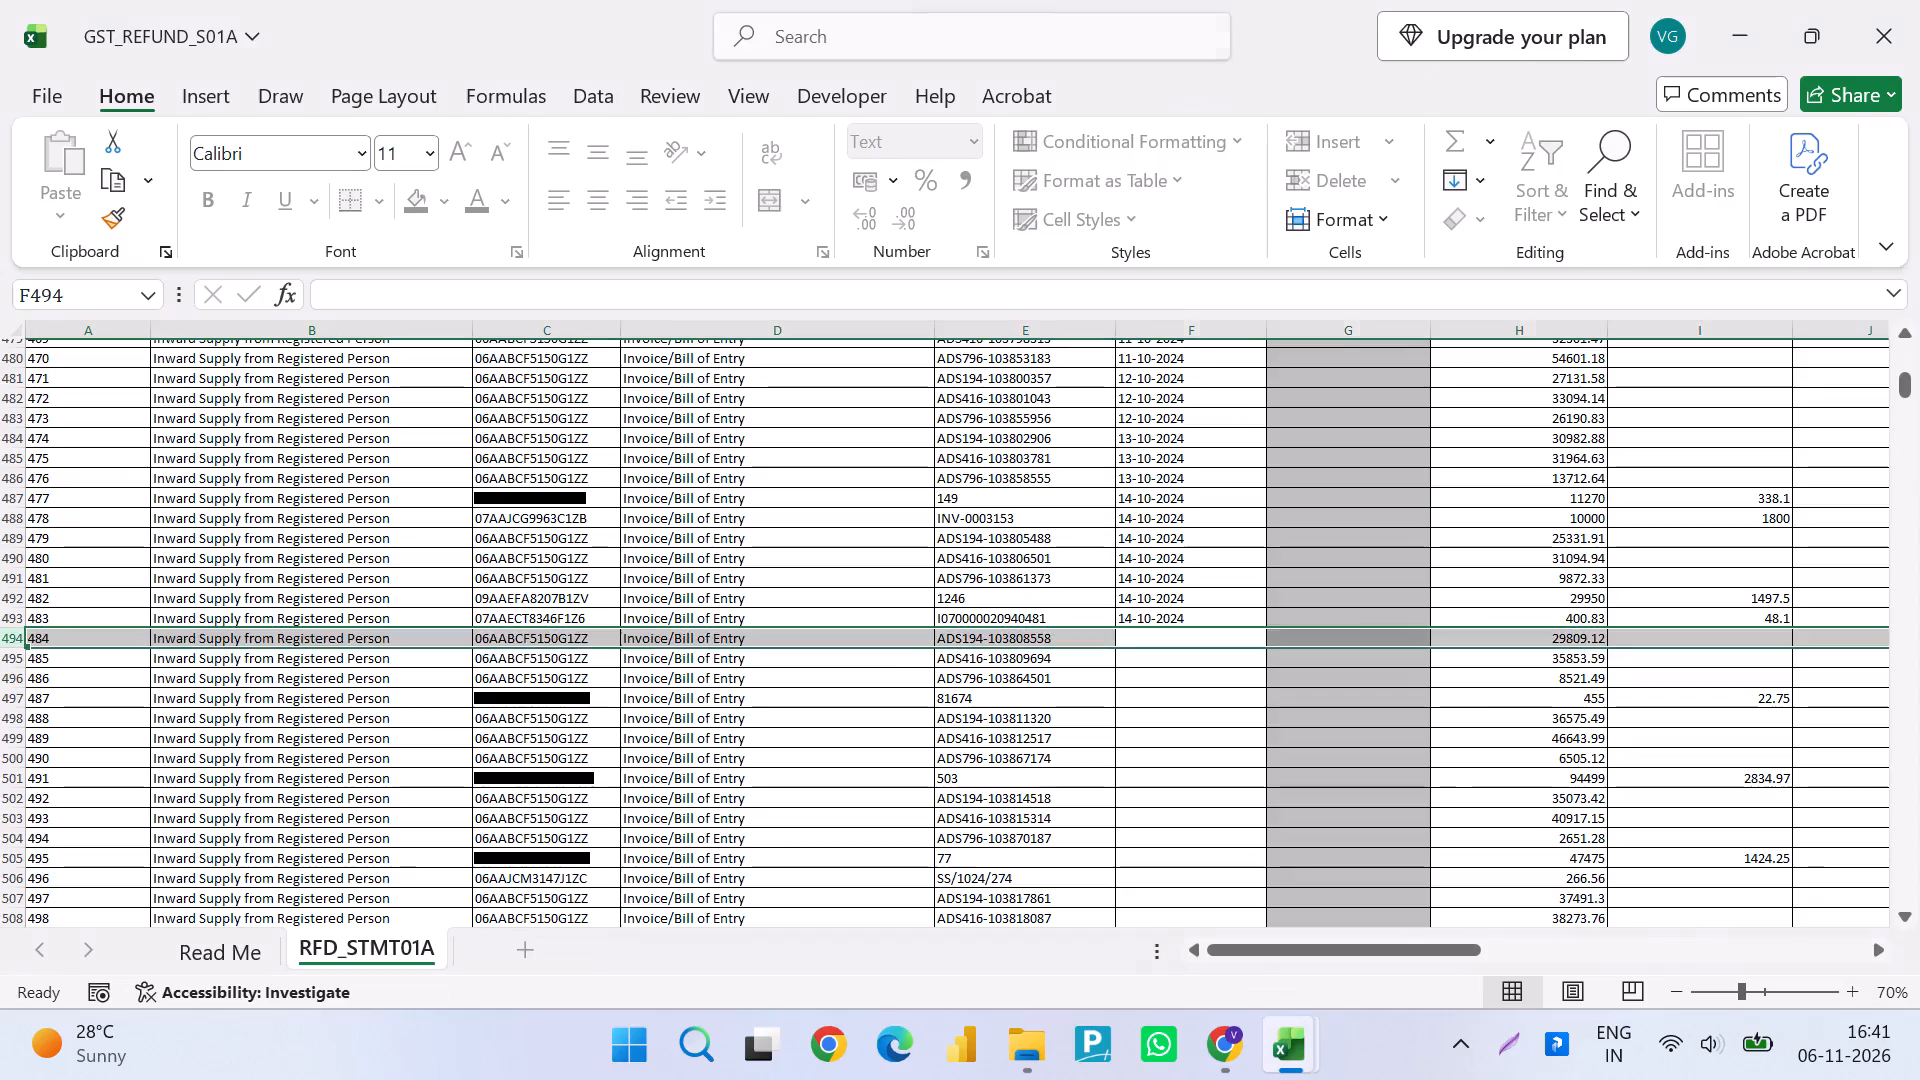
pyautogui.press('Up')
pyautogui.hotkey('shift', 'Down')
pyautogui.hotkey('ctrl', 'd')
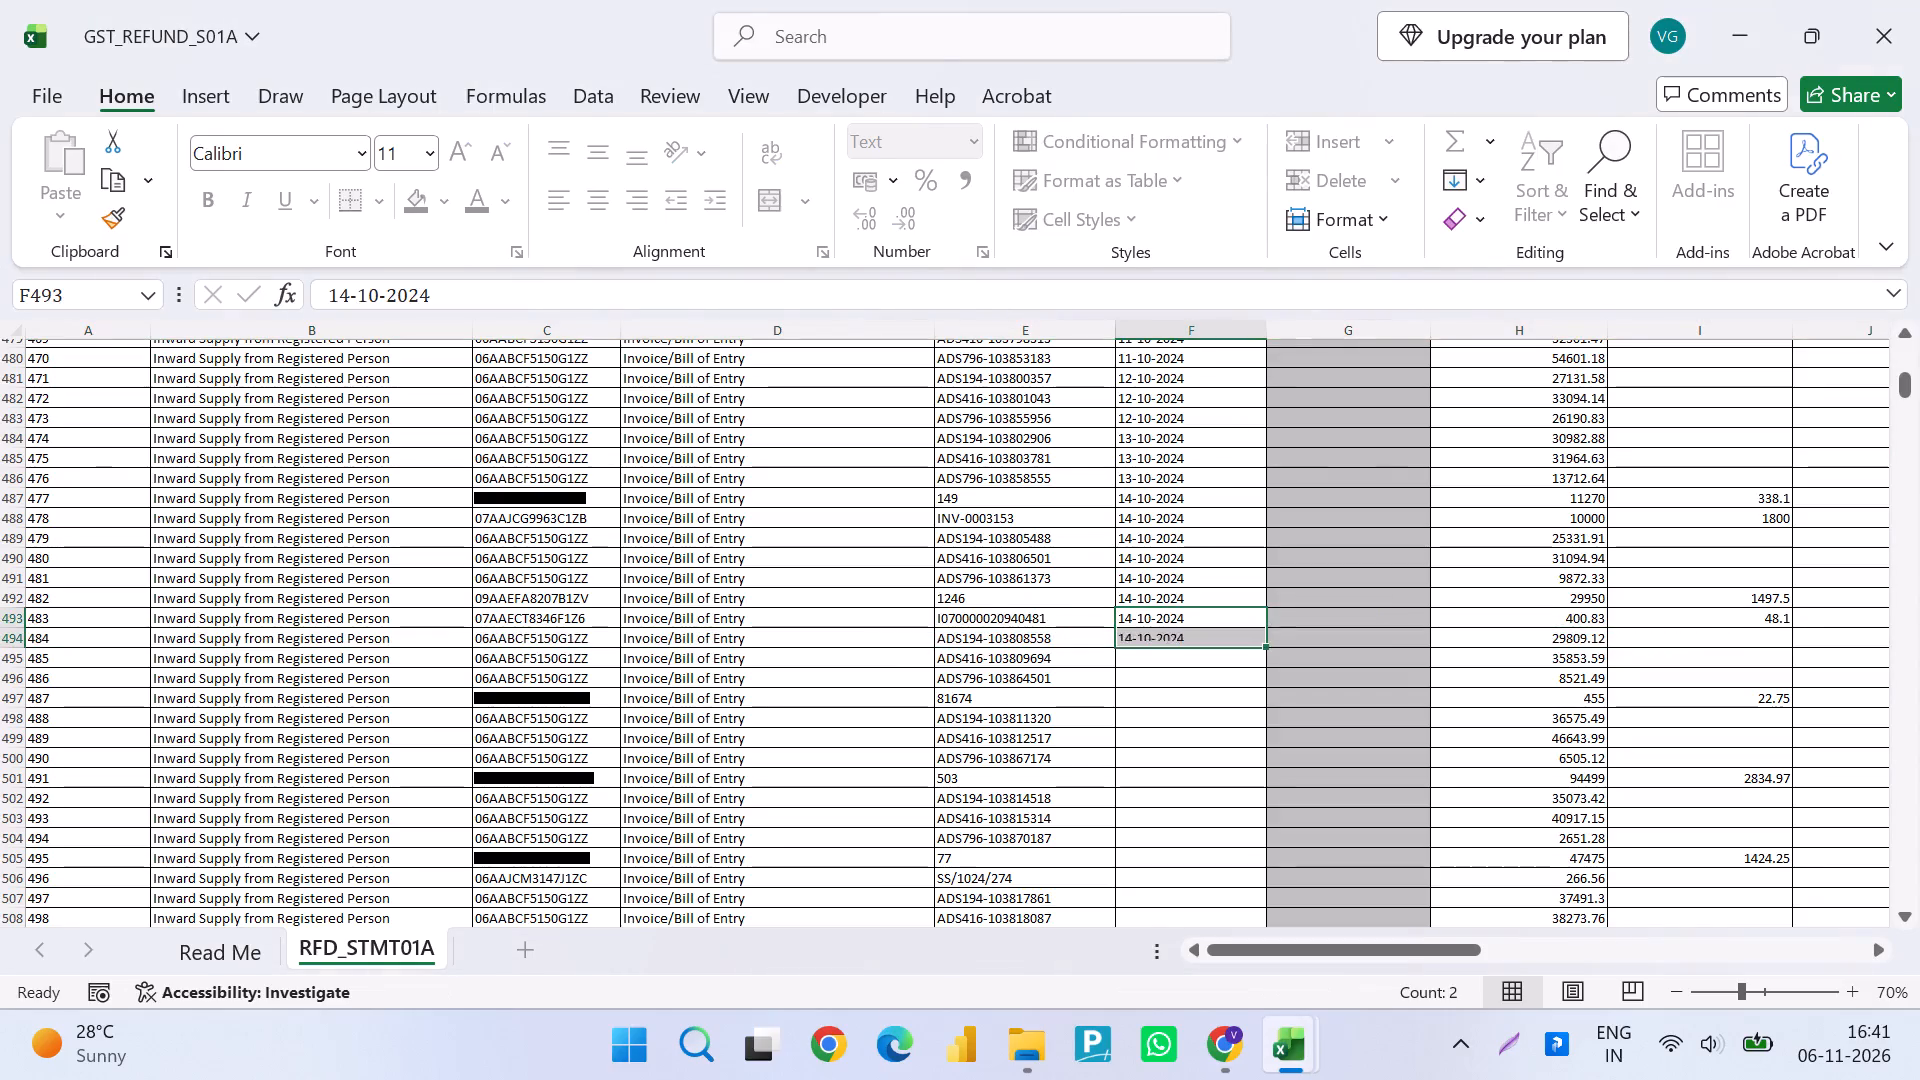
pyautogui.press('Down')
pyautogui.press('F2')
pyautogui.hotkey('ctrl', 'Left')
pyautogui.hotkey('ctrl', 'Left')
pyautogui.hotkey('ctrl', 'Left')
pyautogui.hotkey('ctrl', 'Left')
pyautogui.press('BackSpace')
pyautogui.press('5')
pyautogui.press('Return')
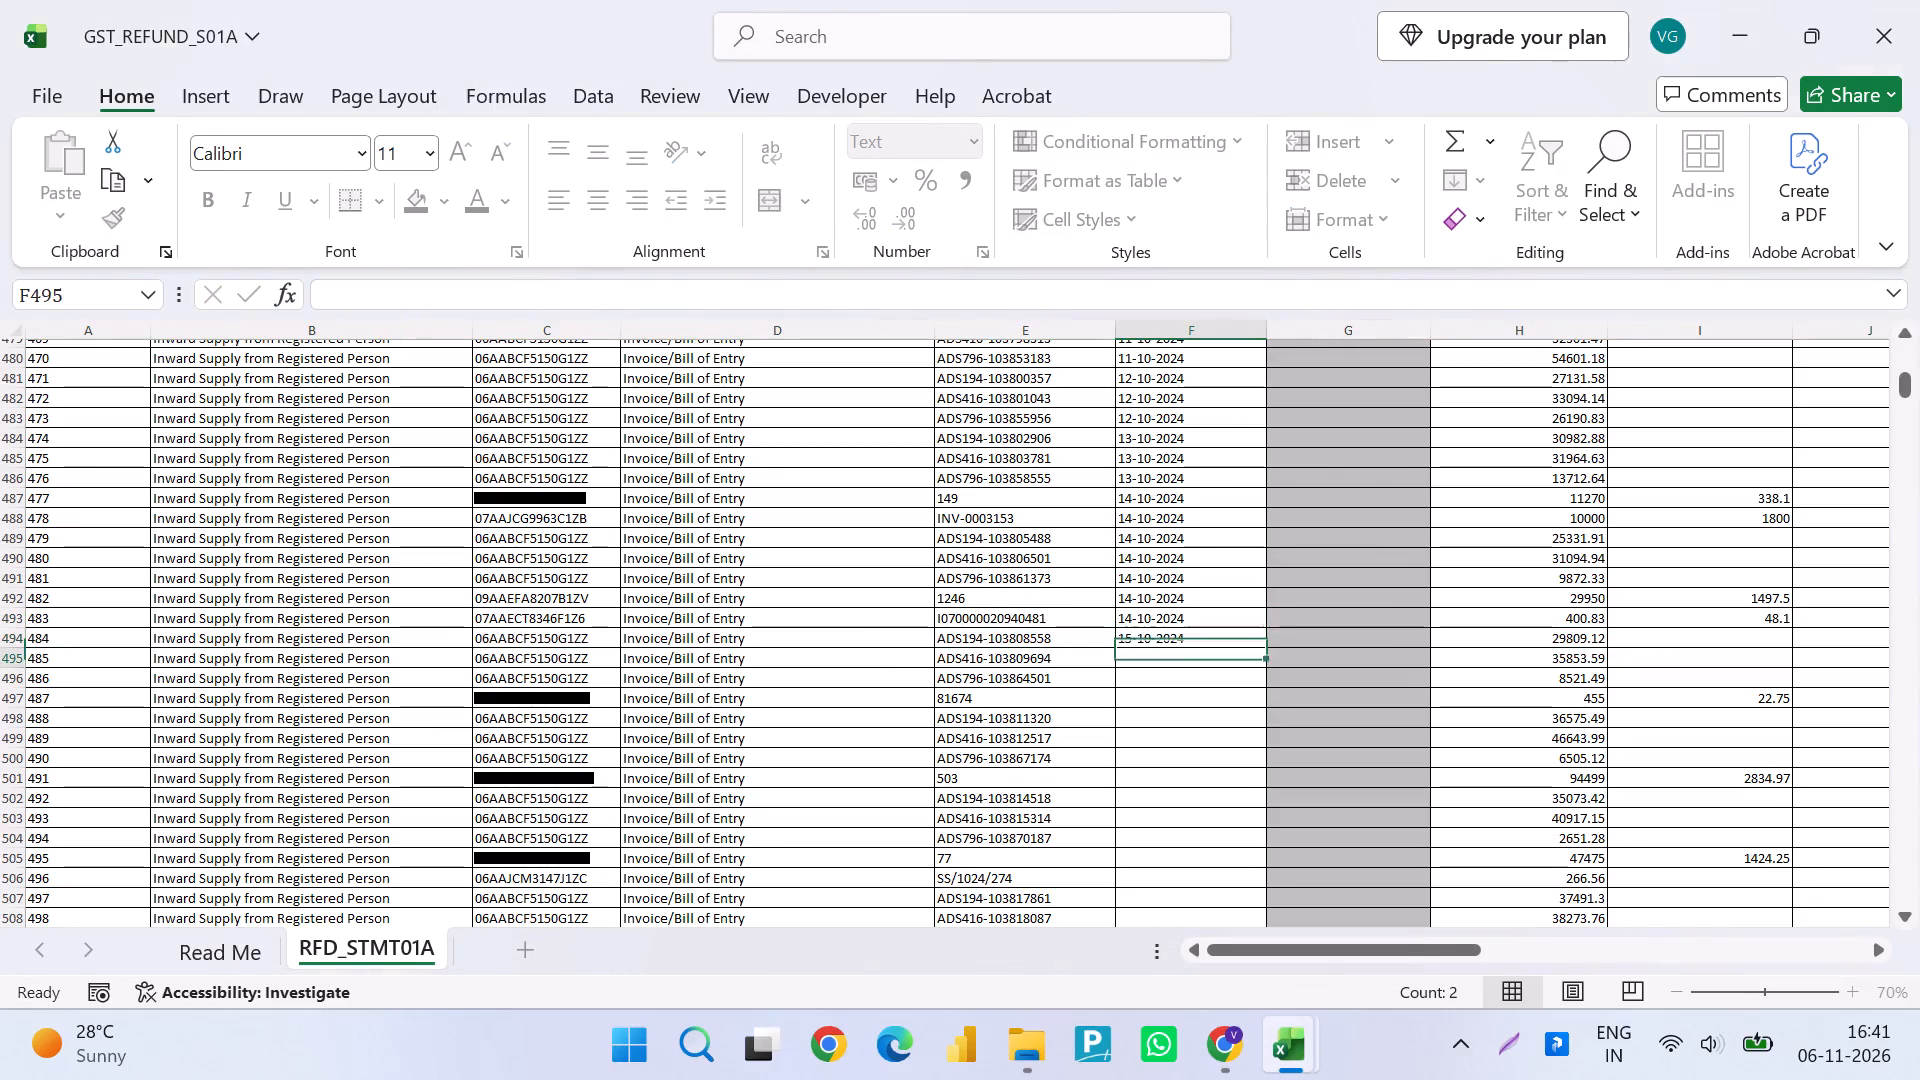
# Fill the date 15-10-2024 down from F494 to F498.
pyautogui.press('Up')
pyautogui.hotkey('shift', 'Down')
pyautogui.hotkey('shift', 'Down')
pyautogui.hotkey('shift', 'Down')
pyautogui.hotkey('shift', 'Down')
pyautogui.hotkey('ctrl', 'd')
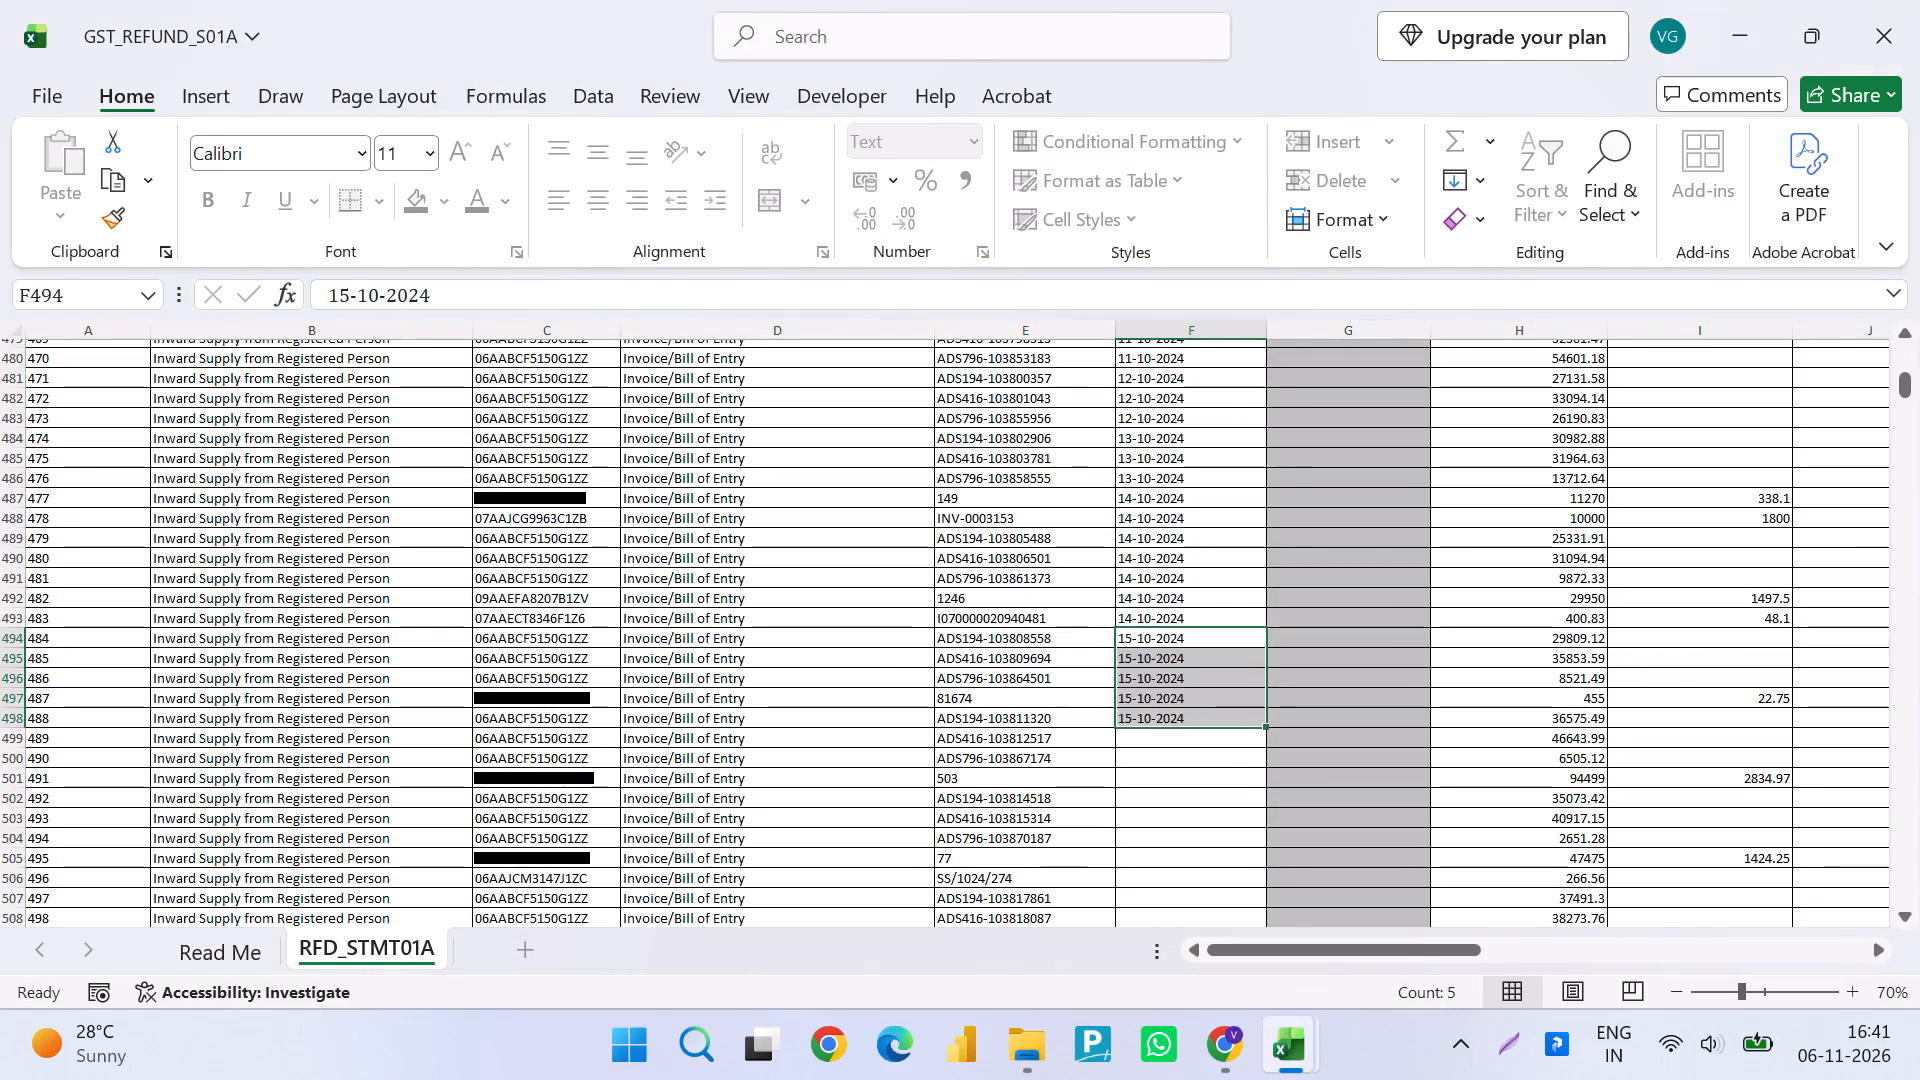
# Check the extent of the 16-10-2024 invoices in PURCHASE 24-25 and fill F498's date down to F501 in GST_REFUND_S01A.
pyautogui.hotkey('alt', 'Tab')
pyautogui.press('Down')
pyautogui.press('Down')
pyautogui.press('Down')
pyautogui.press('Down')
pyautogui.hotkey('shift', 'Down')
pyautogui.hotkey('shift', 'Down')
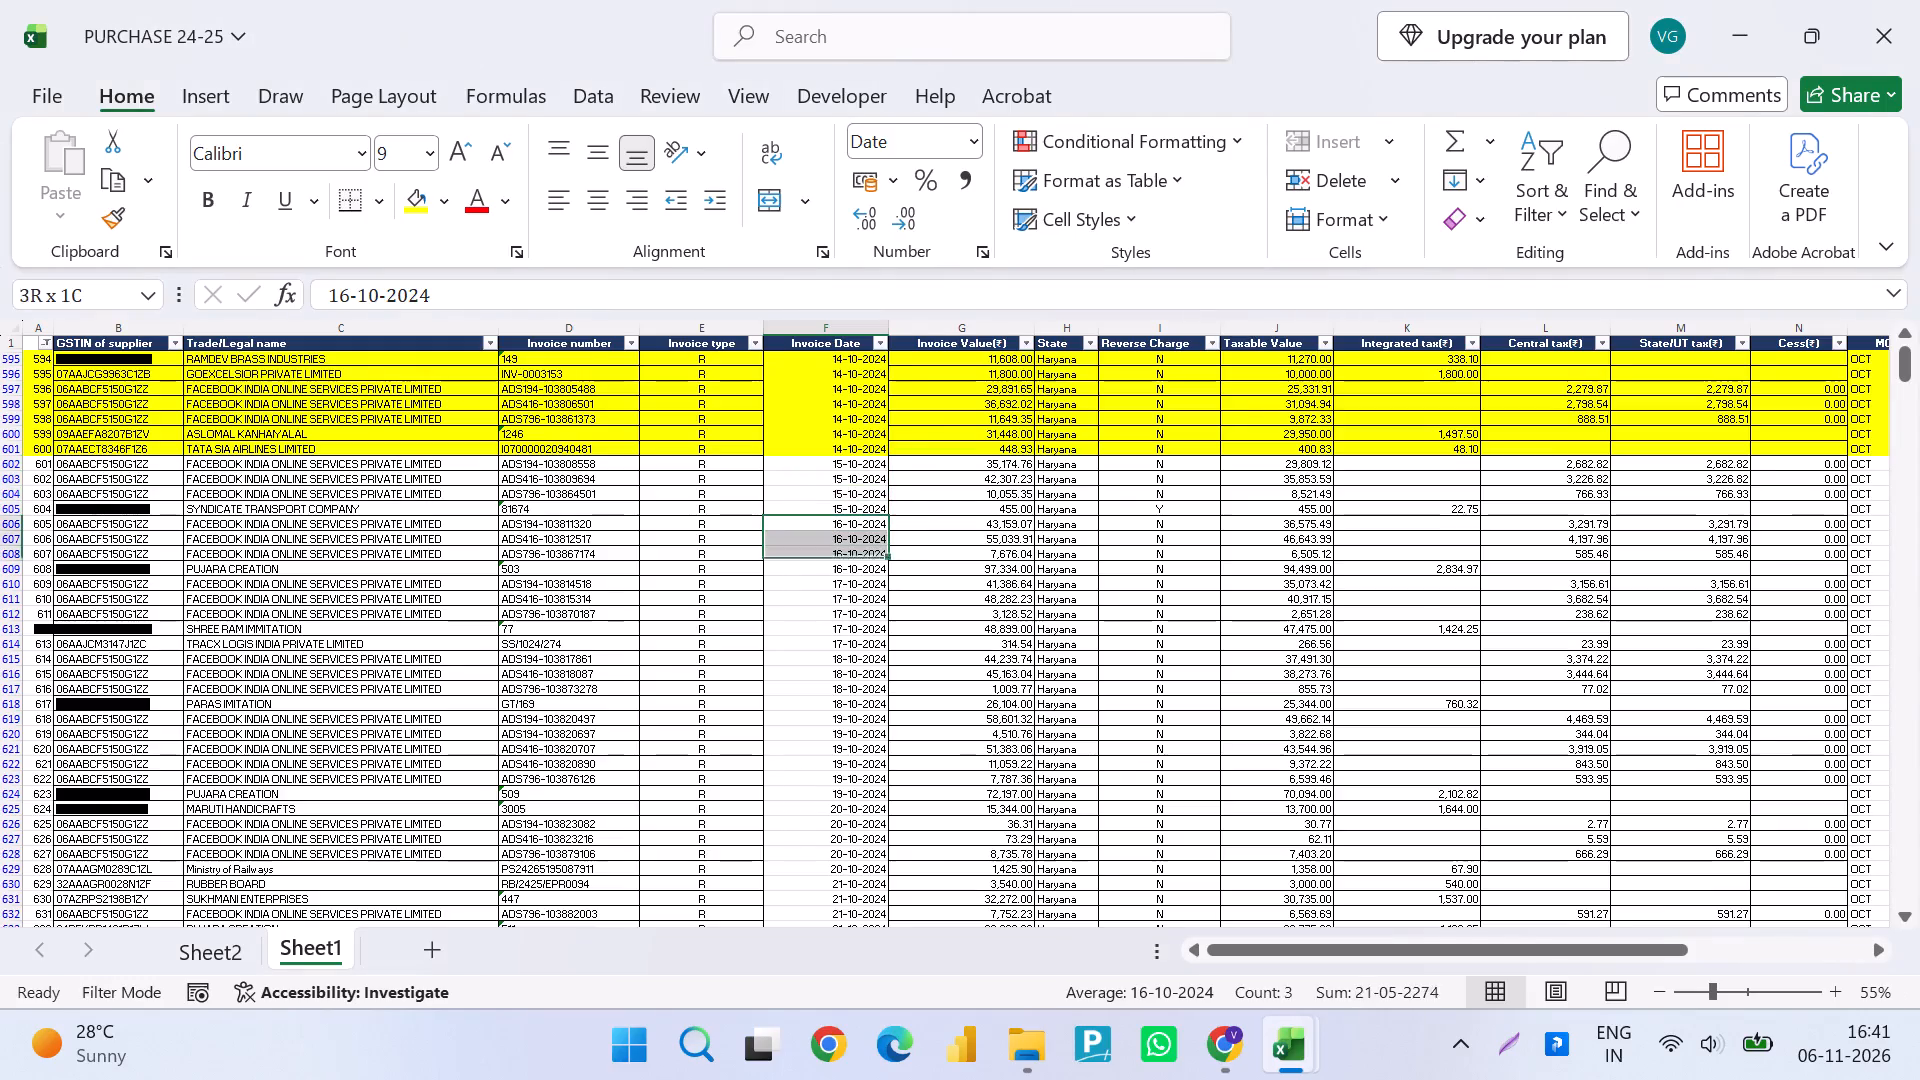
pyautogui.hotkey('shift', 'Down')
pyautogui.hotkey('alt', 'Tab')
pyautogui.press('Down')
pyautogui.press('Down')
pyautogui.press('Down')
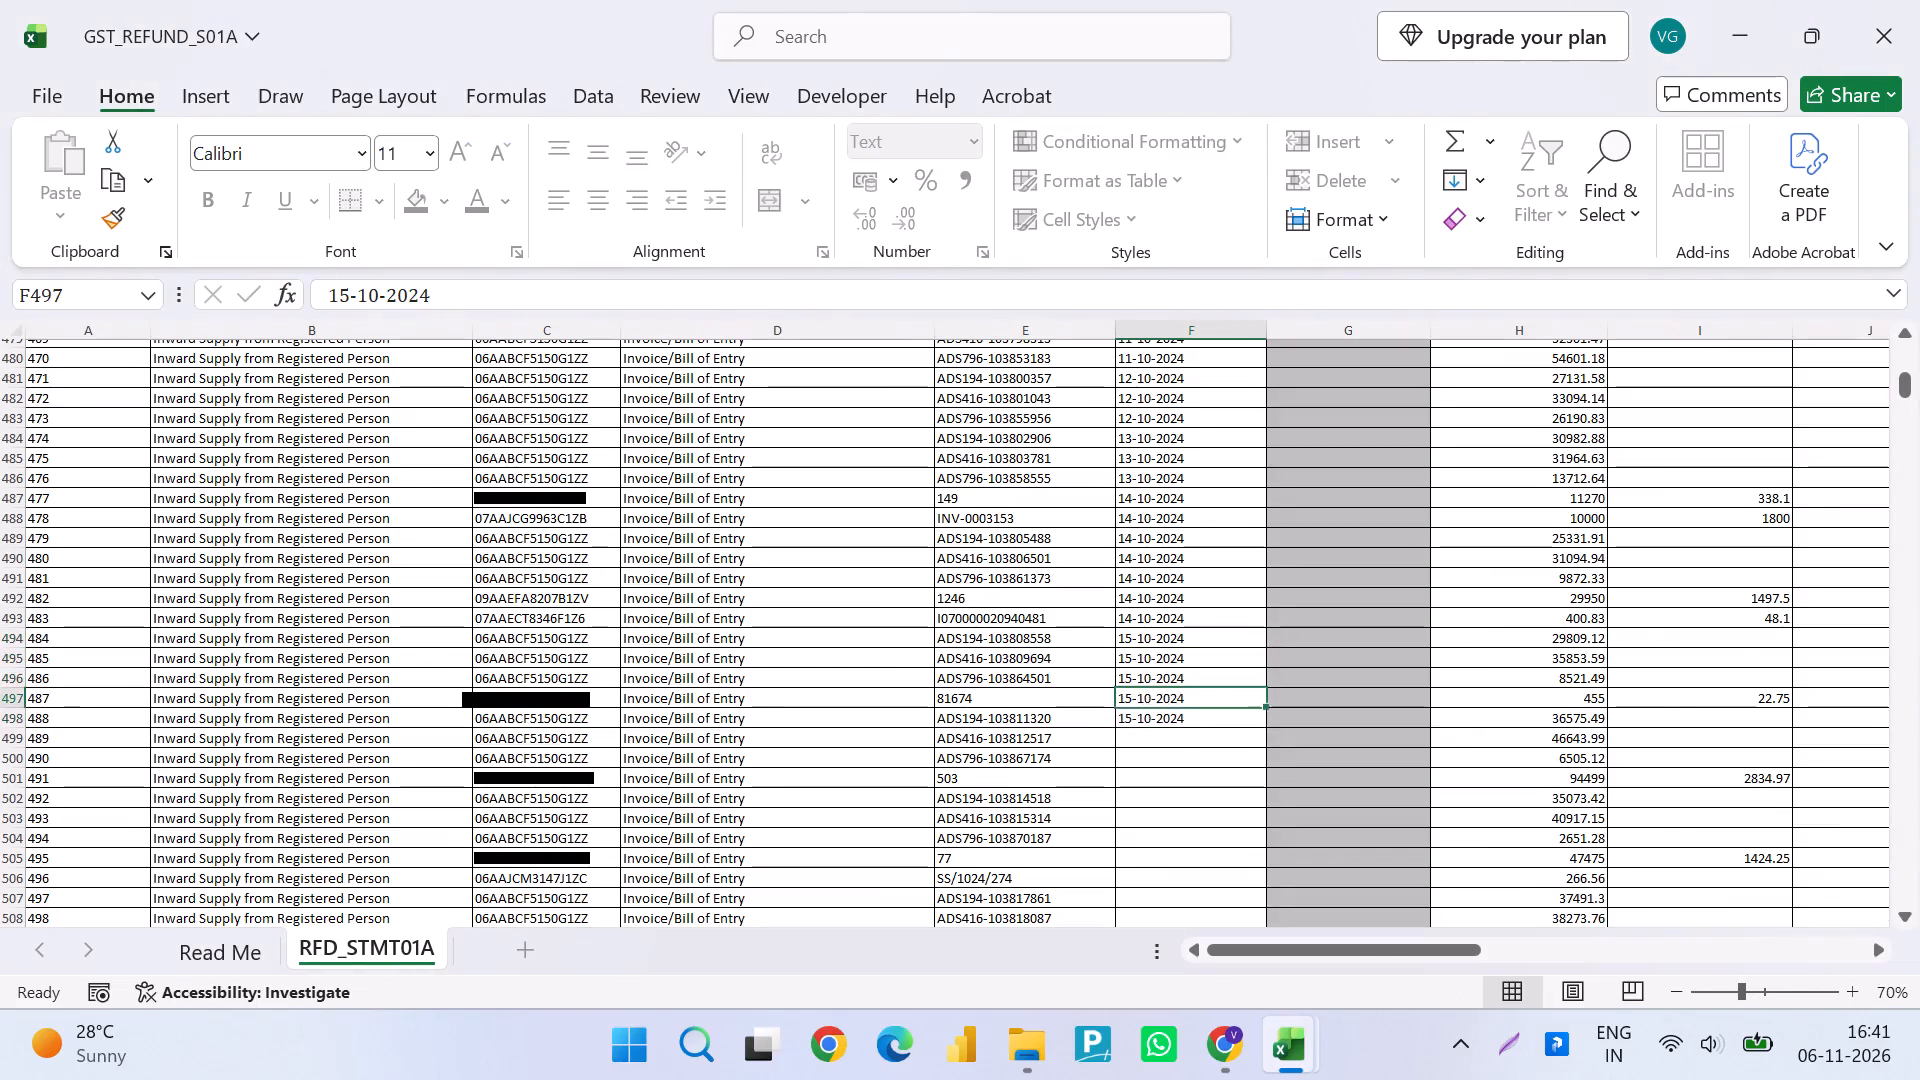
pyautogui.press('Down')
pyautogui.hotkey('shift', 'Down')
pyautogui.hotkey('shift', 'Down')
pyautogui.hotkey('shift', 'Down')
pyautogui.hotkey('ctrl', 'd')
# Change the date in F498 to 16-10-2024 and fill it down through F501.
pyautogui.press('F2')
pyautogui.press('Left')
pyautogui.hotkey('ctrl', 'Left')
pyautogui.hotkey('ctrl', 'Left')
pyautogui.hotkey('ctrl', 'Left')
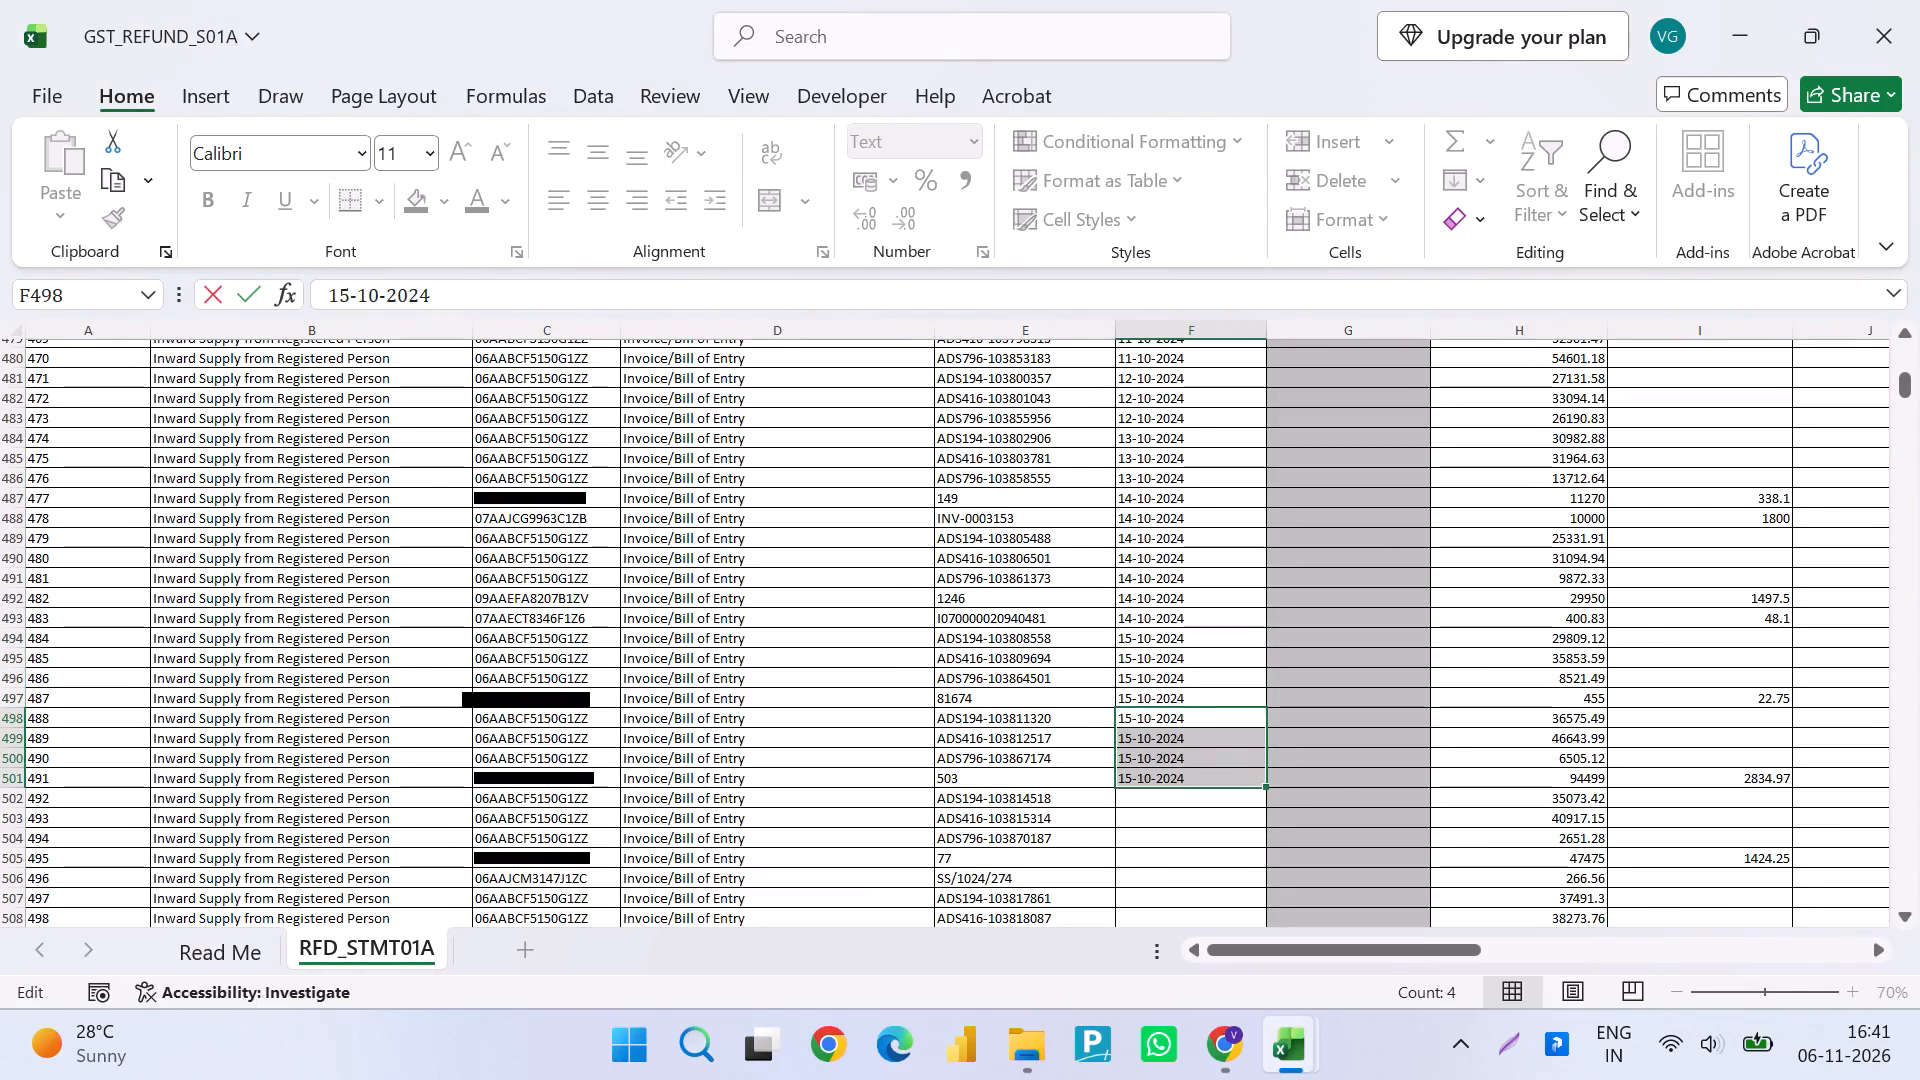
pyautogui.hotkey('ctrl', 'Left')
pyautogui.press('BackSpace')
pyautogui.press('6')
pyautogui.press('Return')
pyautogui.hotkey('ctrl', 'd')
pyautogui.press('Down')
pyautogui.press('Down')
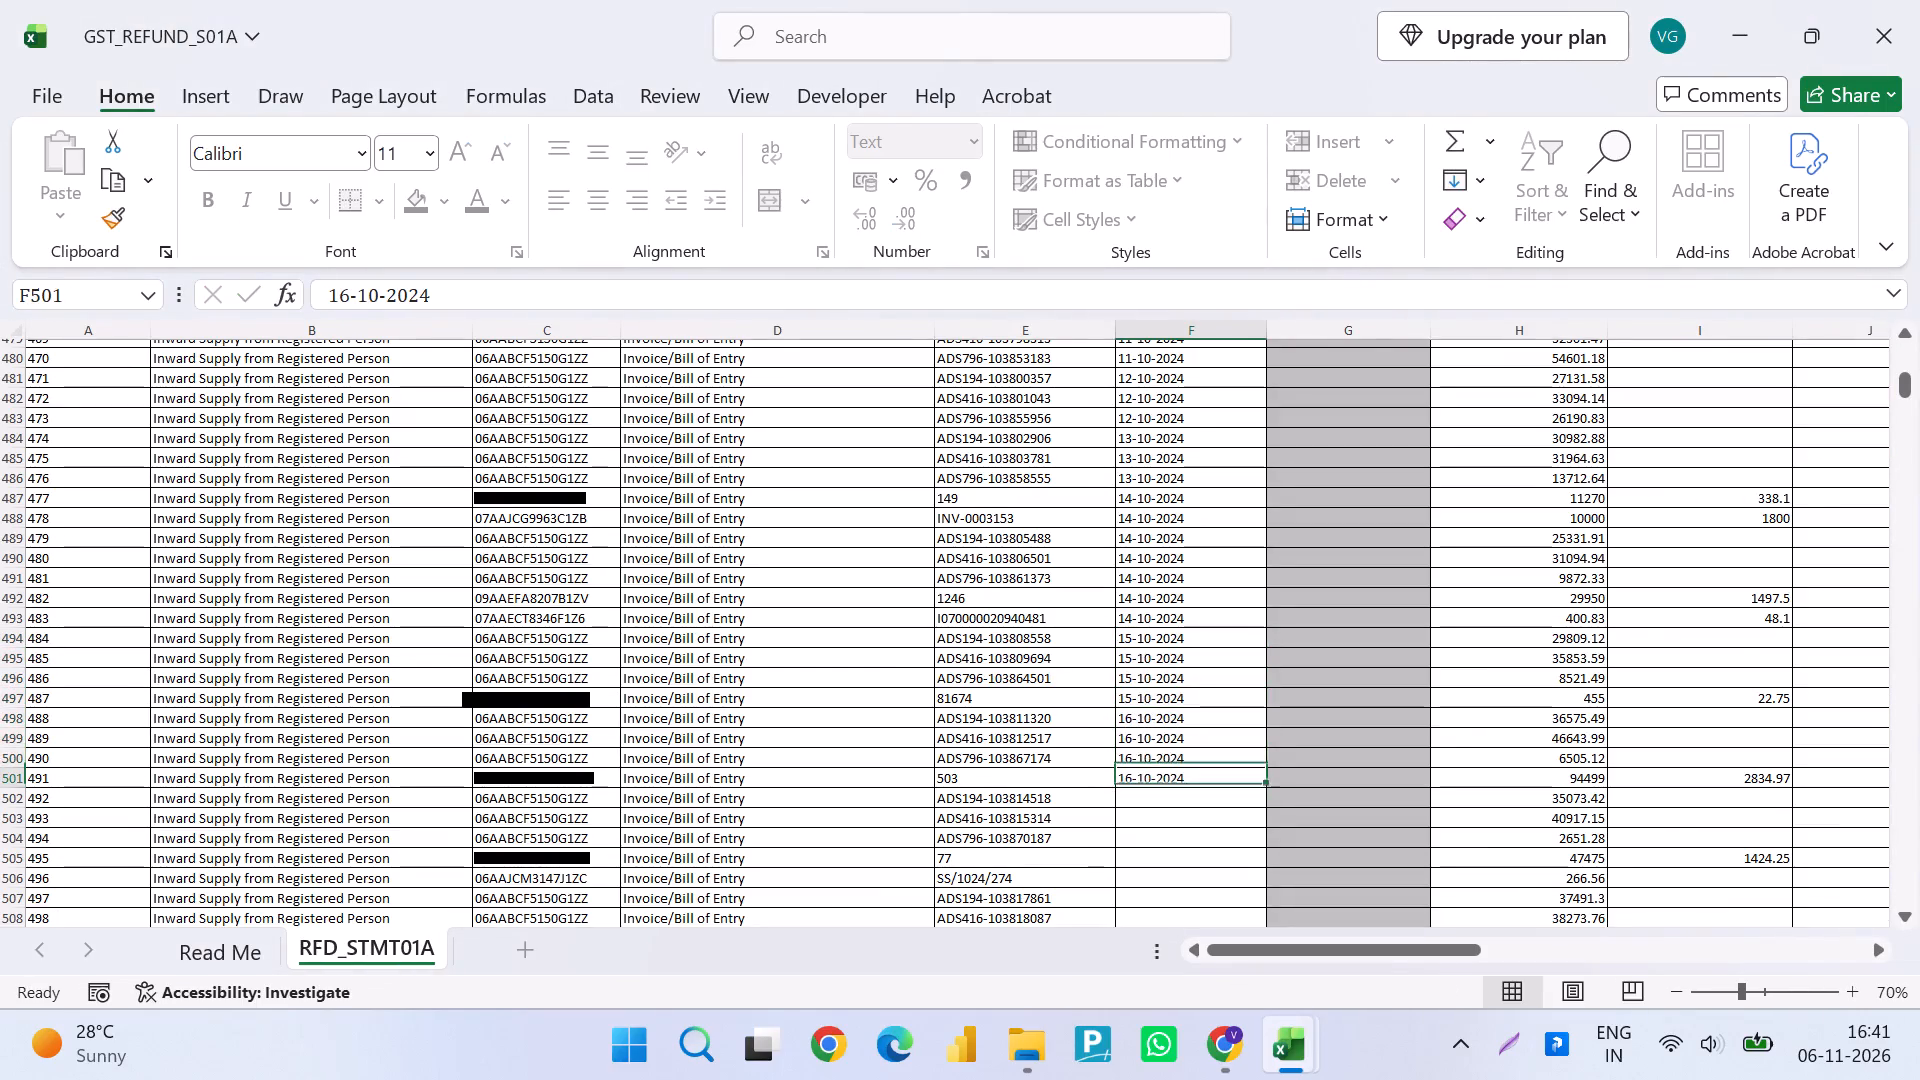
pyautogui.press('Down')
# In PURCHASE 24-25, highlight only the visible rows 602 to 609, dated 15-10-2024 and 16-10-2024, in yellow and save the workbook.
pyautogui.hotkey('alt', 'Tab')
pyautogui.press('Left')
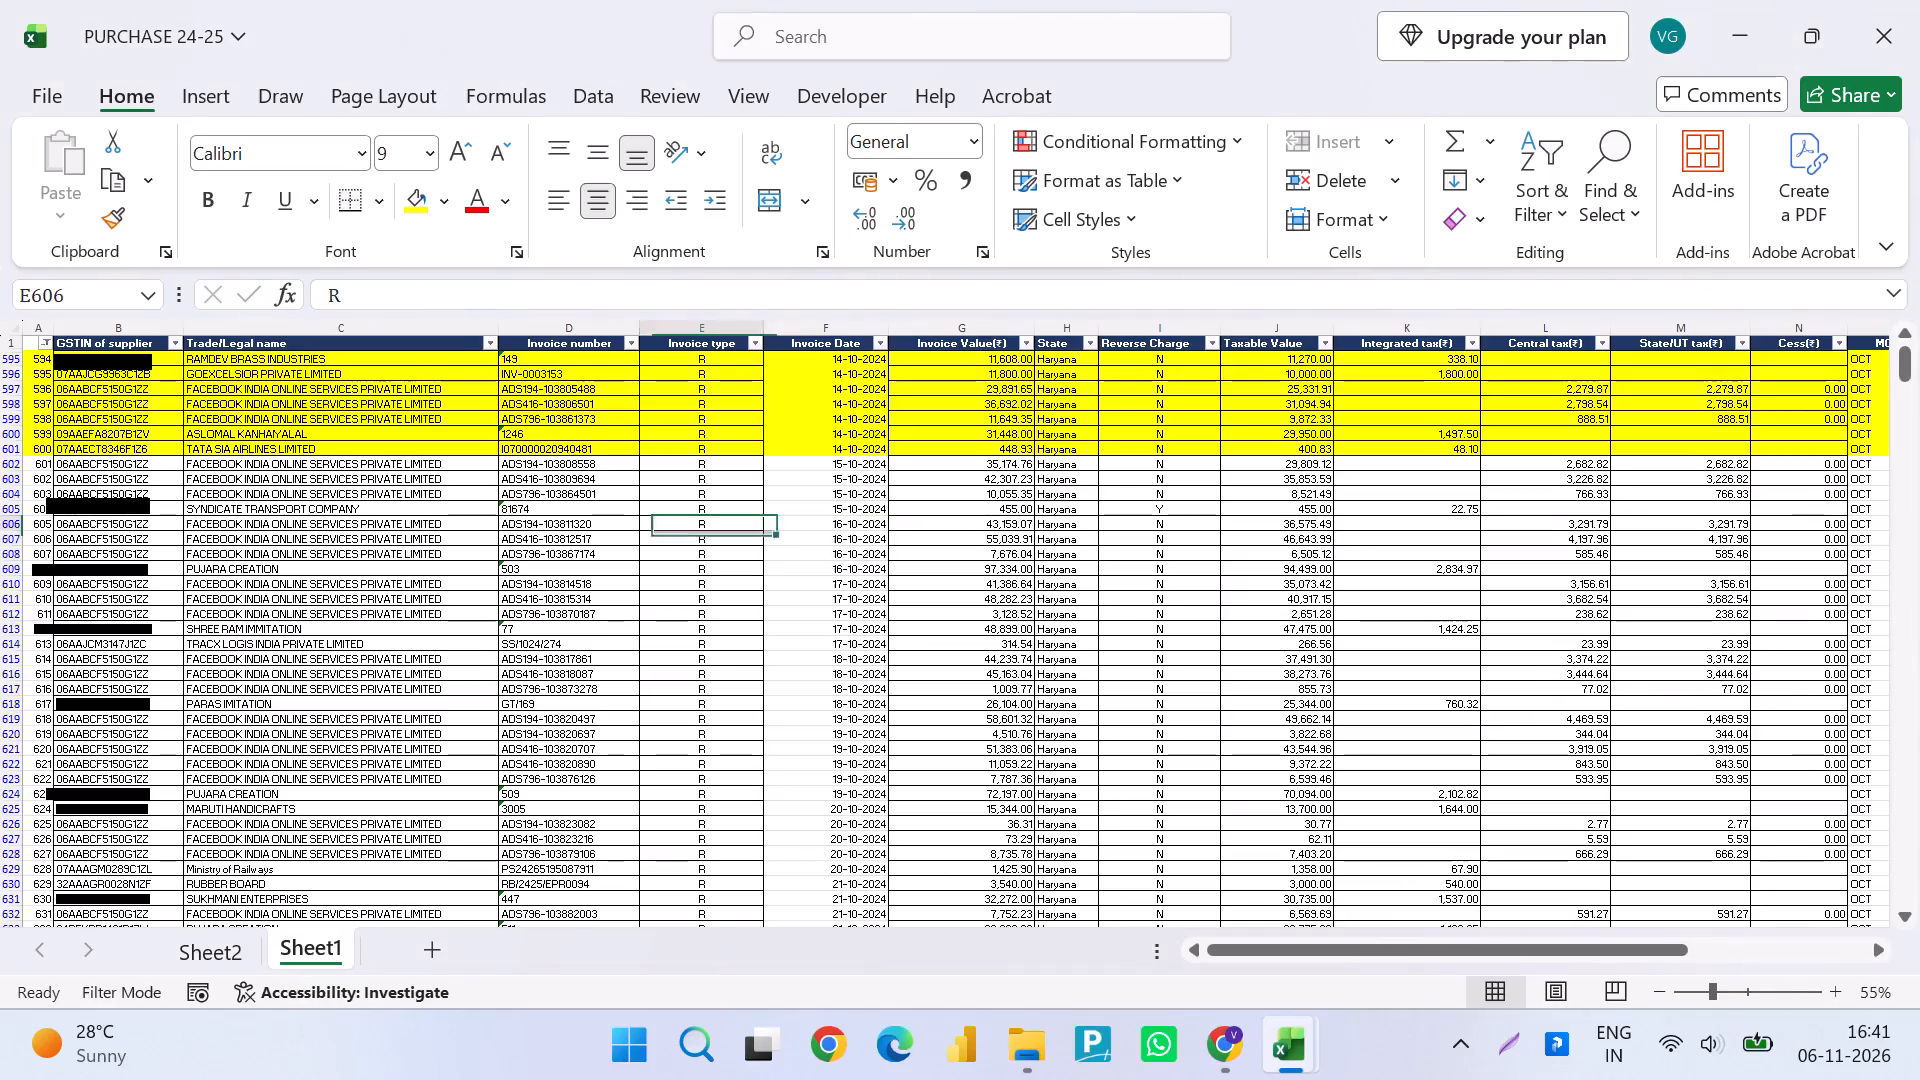
pyautogui.press('Left')
pyautogui.press('Left')
pyautogui.press('Down')
pyautogui.press('Down')
pyautogui.press('Left')
pyautogui.press('Left')
pyautogui.press('Down')
pyautogui.hotkey('ctrl', 'shift', 'Right')
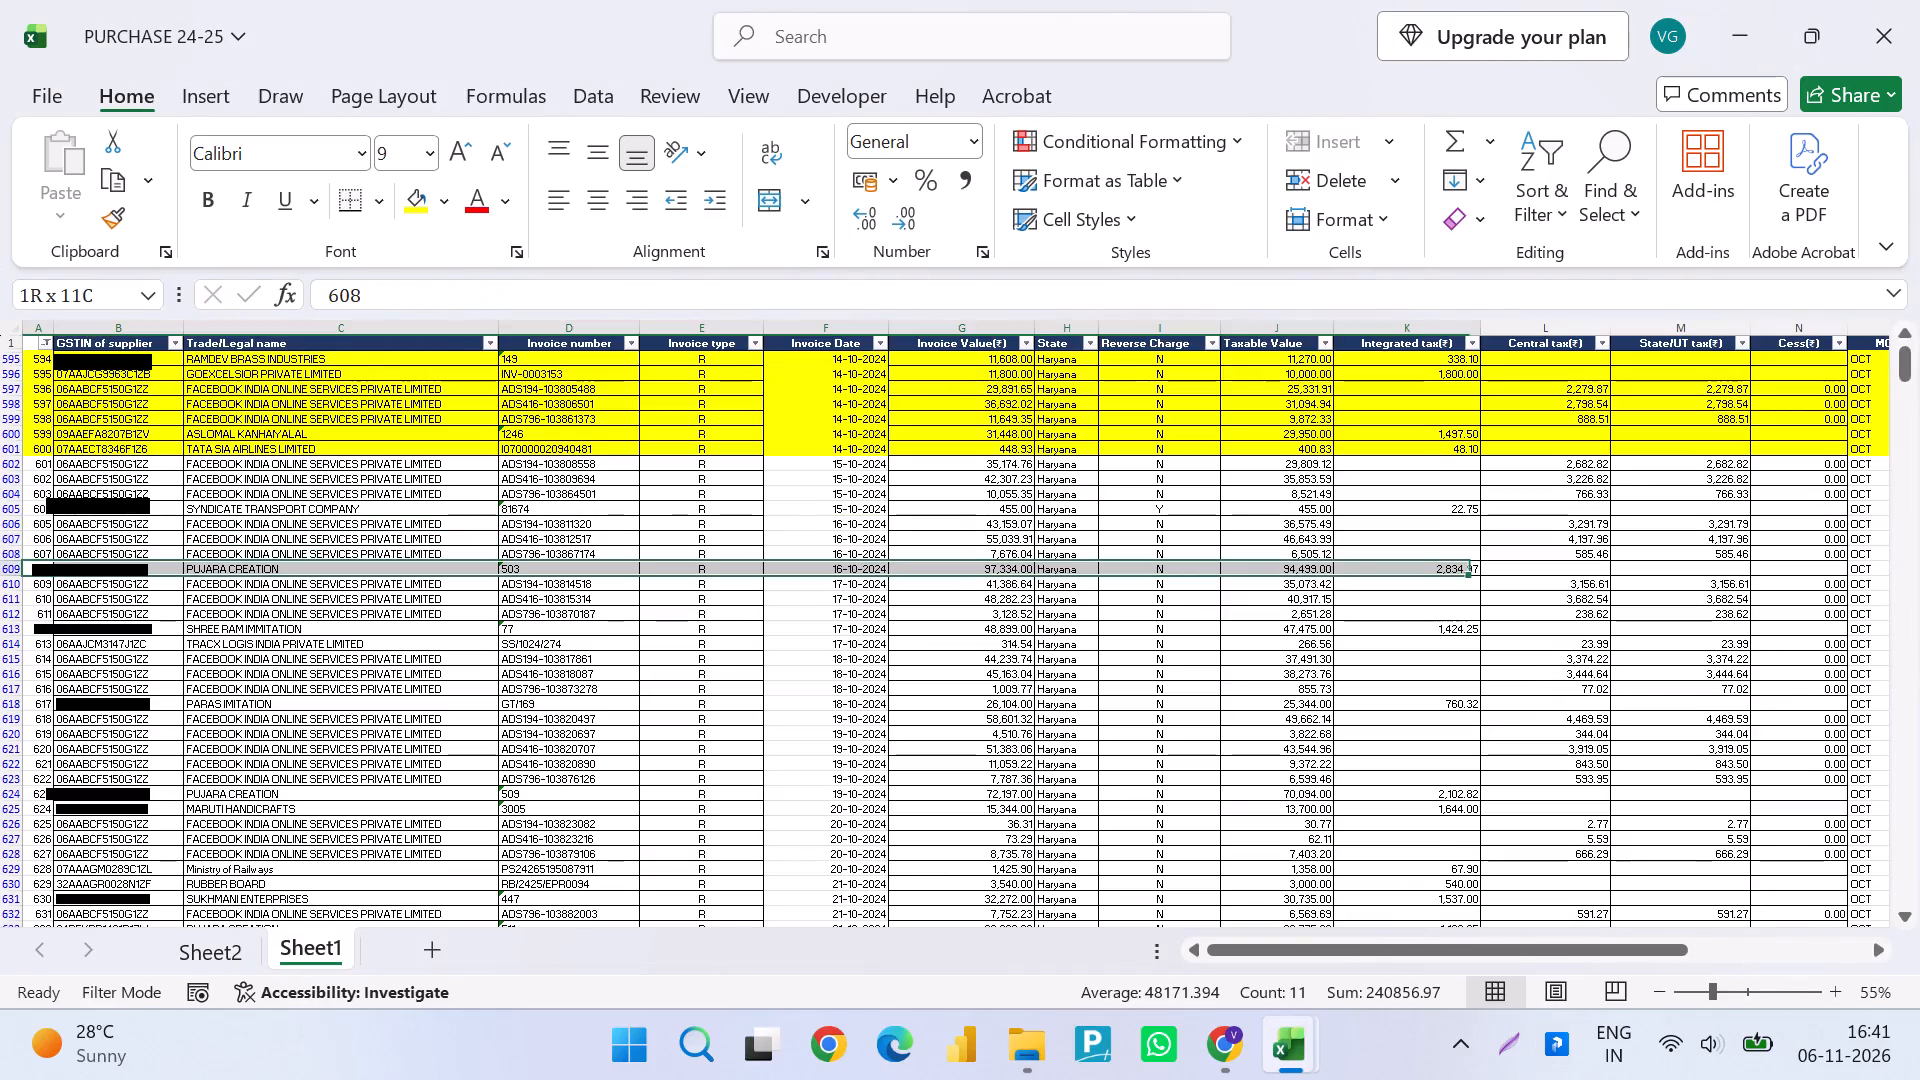
pyautogui.hotkey('shift', 'space')
pyautogui.hotkey('shift', 'Up')
pyautogui.hotkey('shift', 'Up')
pyautogui.hotkey('shift', 'Up')
pyautogui.hotkey('shift', 'Up')
pyautogui.hotkey('shift', 'Up')
pyautogui.hotkey('shift', 'Up')
pyautogui.hotkey('shift', 'Up')
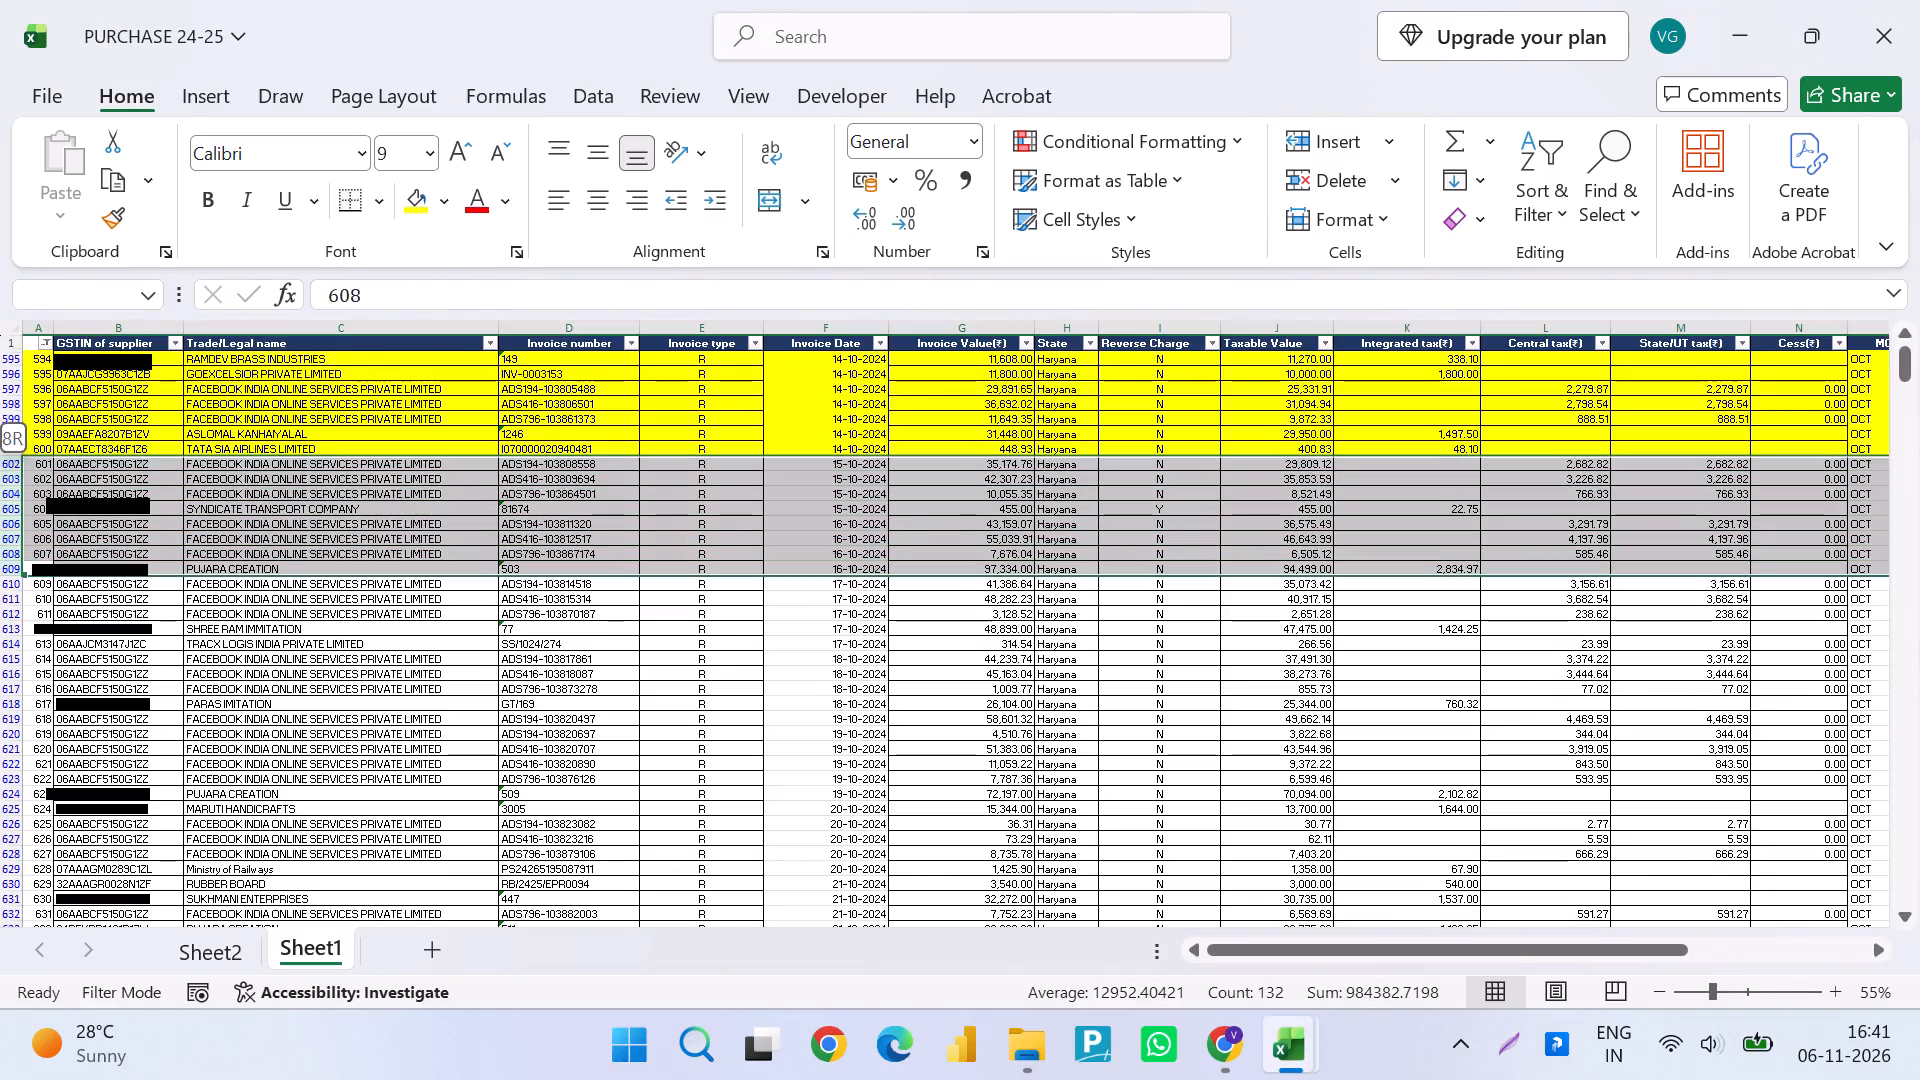
pyautogui.hotkey('alt', ';')
pyautogui.click(418, 184)
pyautogui.hotkey('ctrl', 's')
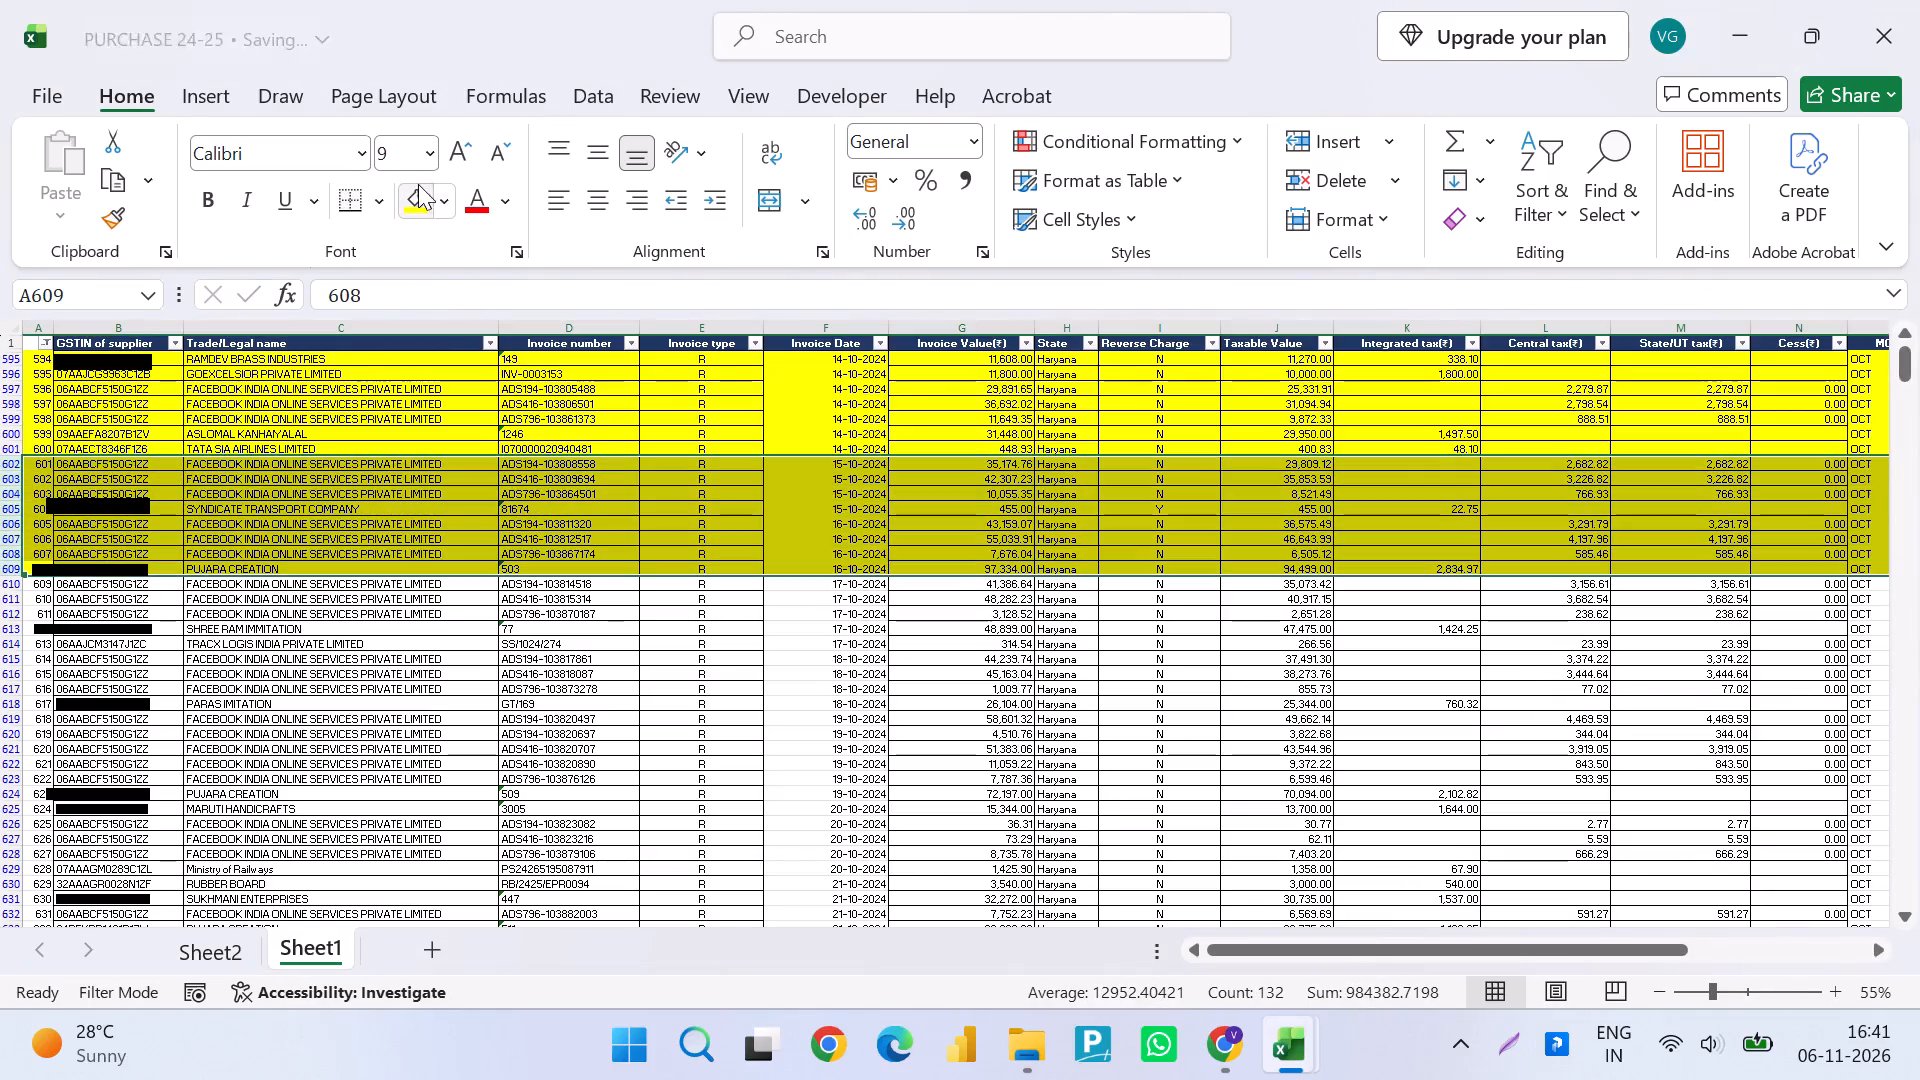
# Refresh the filter on the purchase list to hide the newly highlighted yellow rows.
pyautogui.hotkey('ctrl', 'Up')
pyautogui.hotkey('alt', 'Down')
pyautogui.press('Escape')
pyautogui.press('Up')
pyautogui.press('Right')
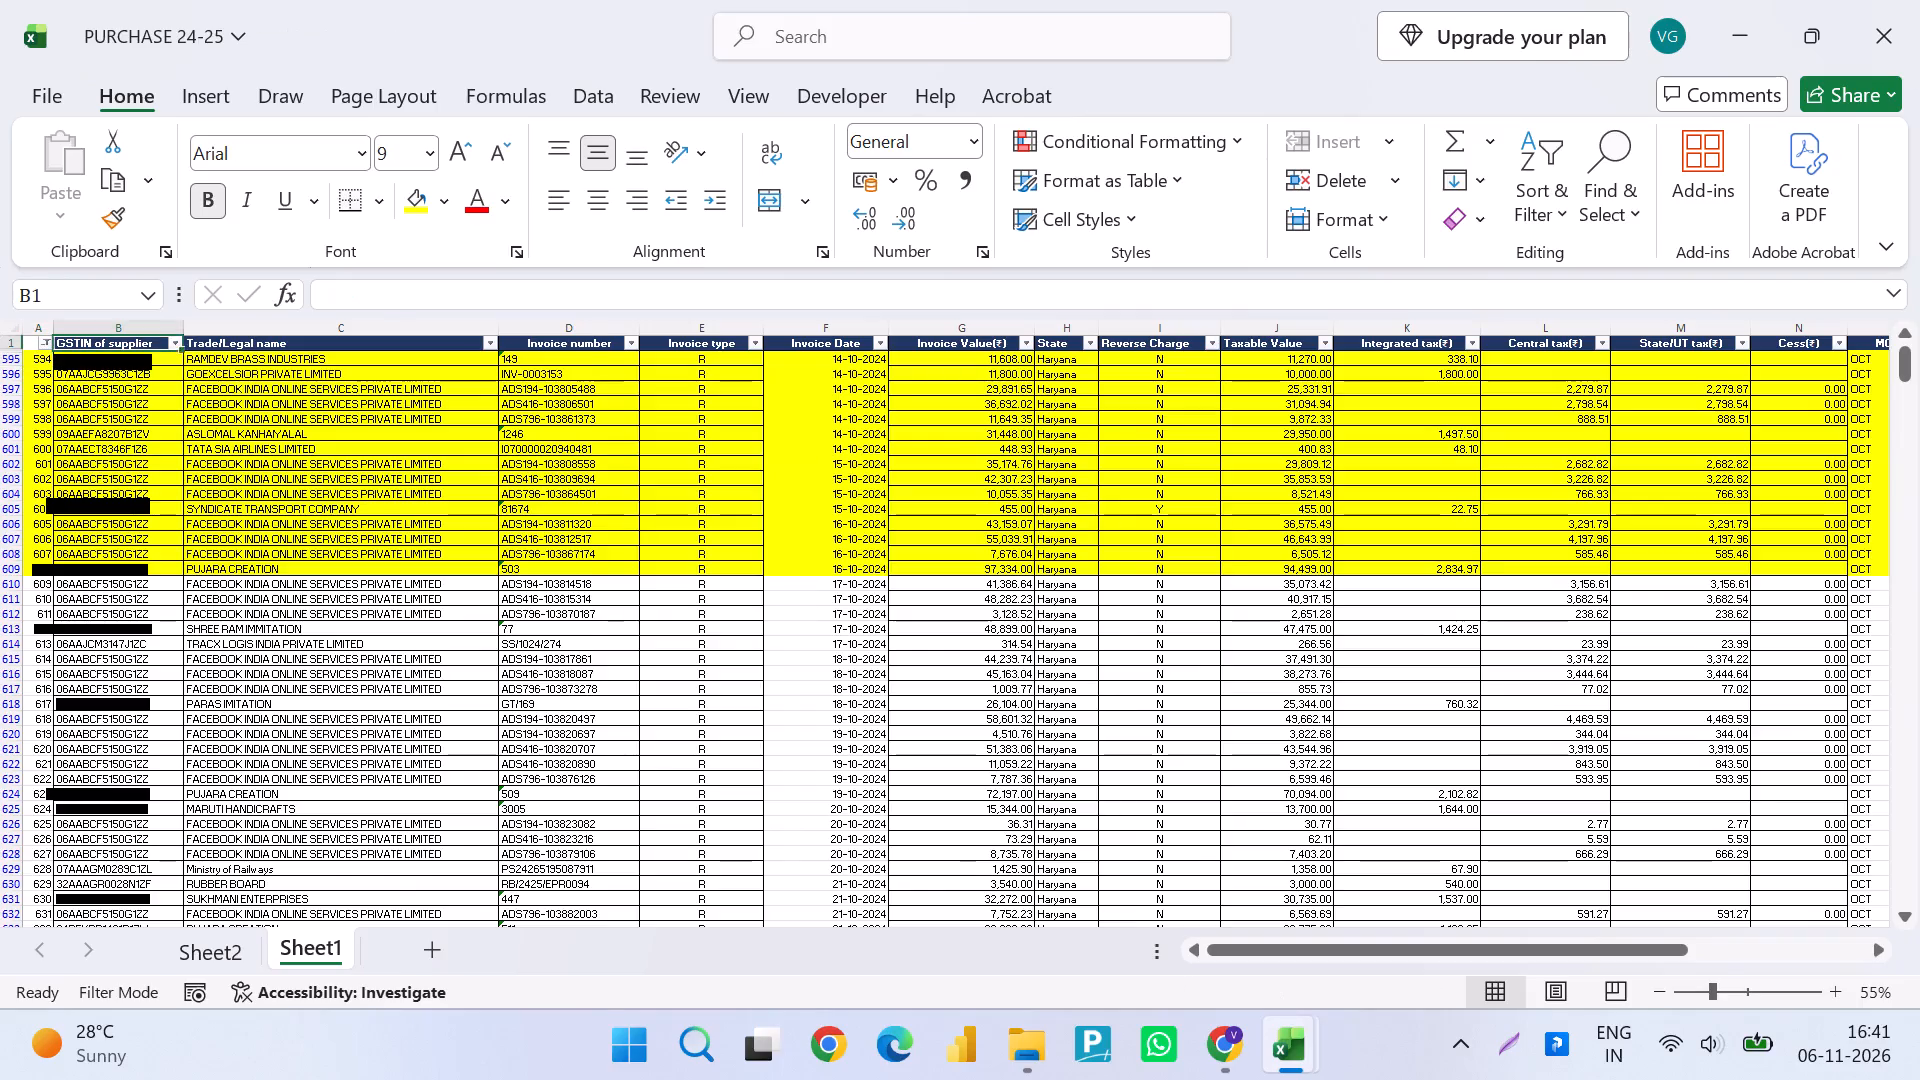
pyautogui.hotkey('alt', 'Down')
pyautogui.hotkey('alt', 'Down')
pyautogui.hotkey('alt', 'Down')
pyautogui.hotkey('alt', 'Down')
pyautogui.hotkey('alt', 'Down')
pyautogui.hotkey('alt', 'Down')
pyautogui.hotkey('alt', 'Down')
pyautogui.hotkey('alt', 'Down')
pyautogui.hotkey('alt', 'Down')
pyautogui.hotkey('alt', 'Down')
pyautogui.hotkey('alt', 'Down')
pyautogui.hotkey('alt', 'Down')
pyautogui.press('Return')
# Copy the invoice dates in F610 to F624, covering 17-10-2024 to 19-10-2024.
pyautogui.press('Down')
pyautogui.press('Right')
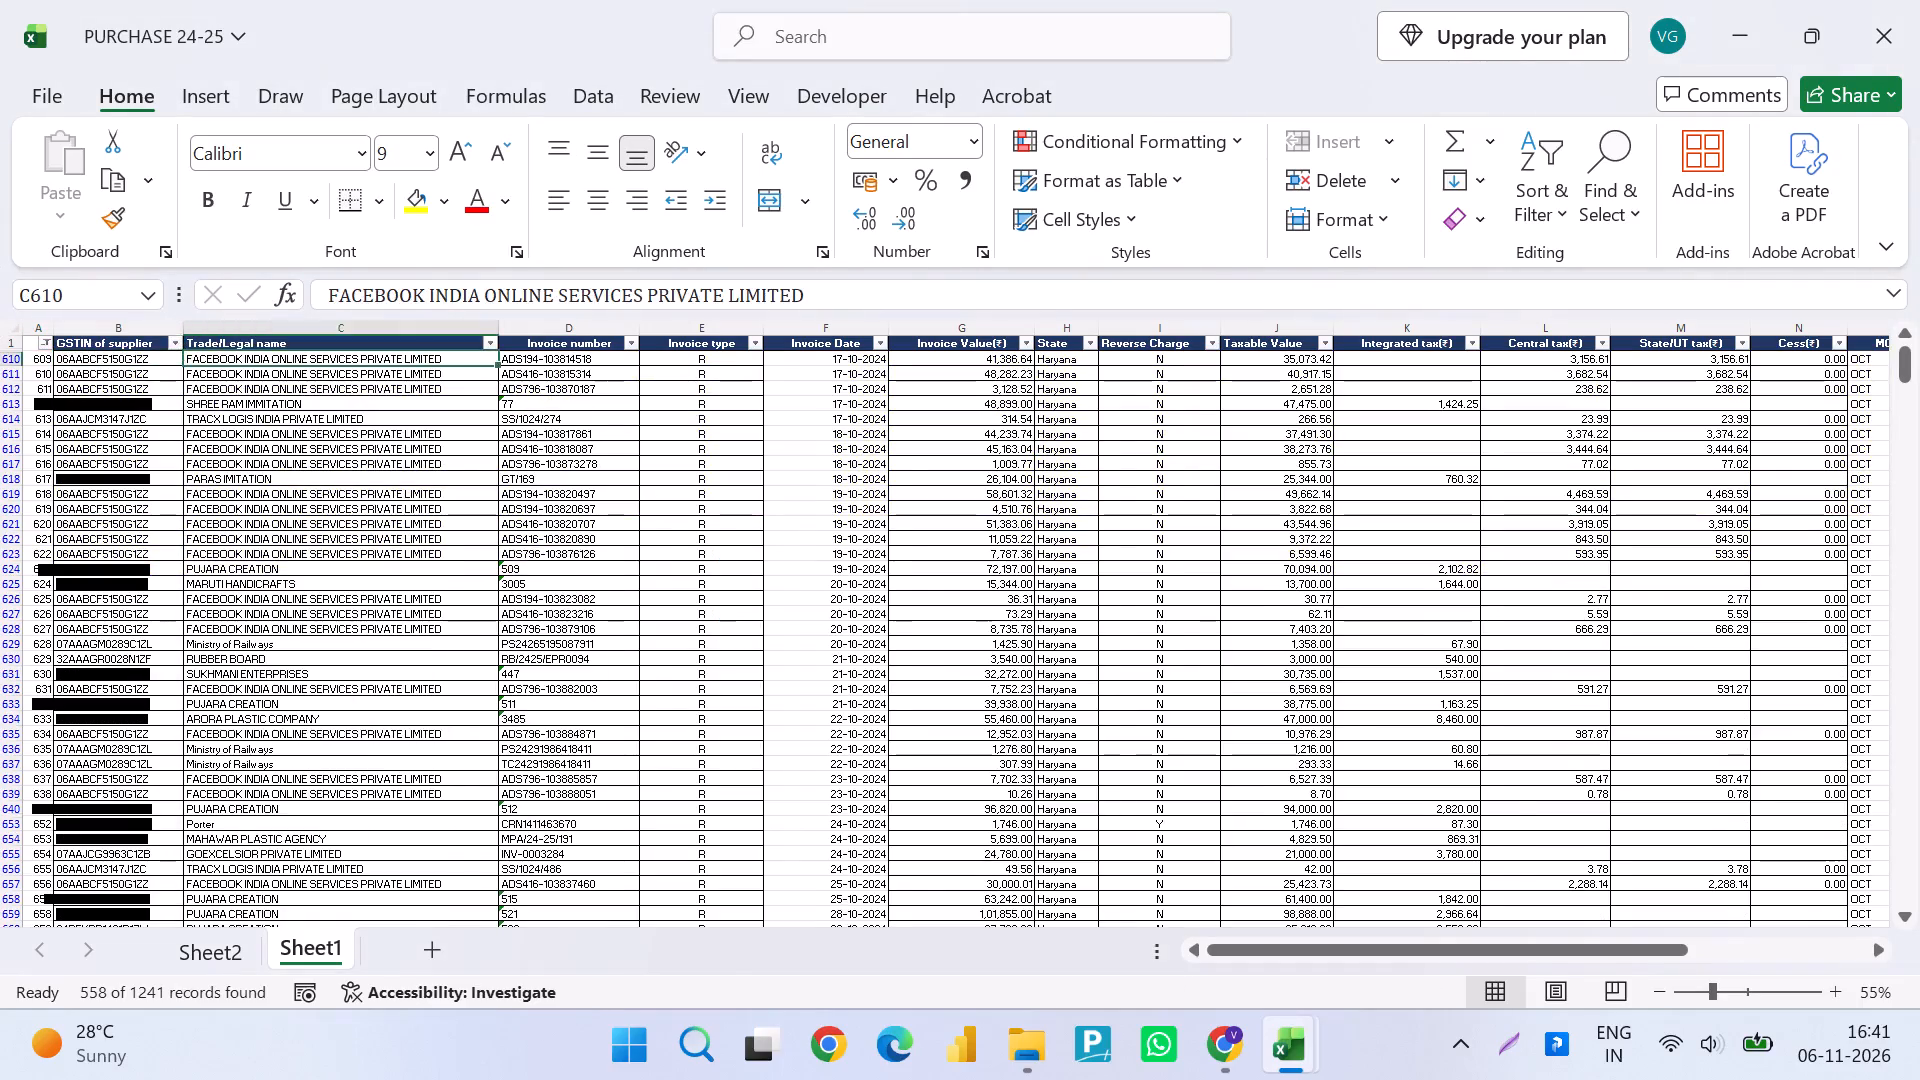
pyautogui.press('Right')
pyautogui.hotkey('ctrl', 'shift', 'Down')
pyautogui.hotkey('ctrl', 'Up')
pyautogui.press('Right')
pyautogui.press('Down')
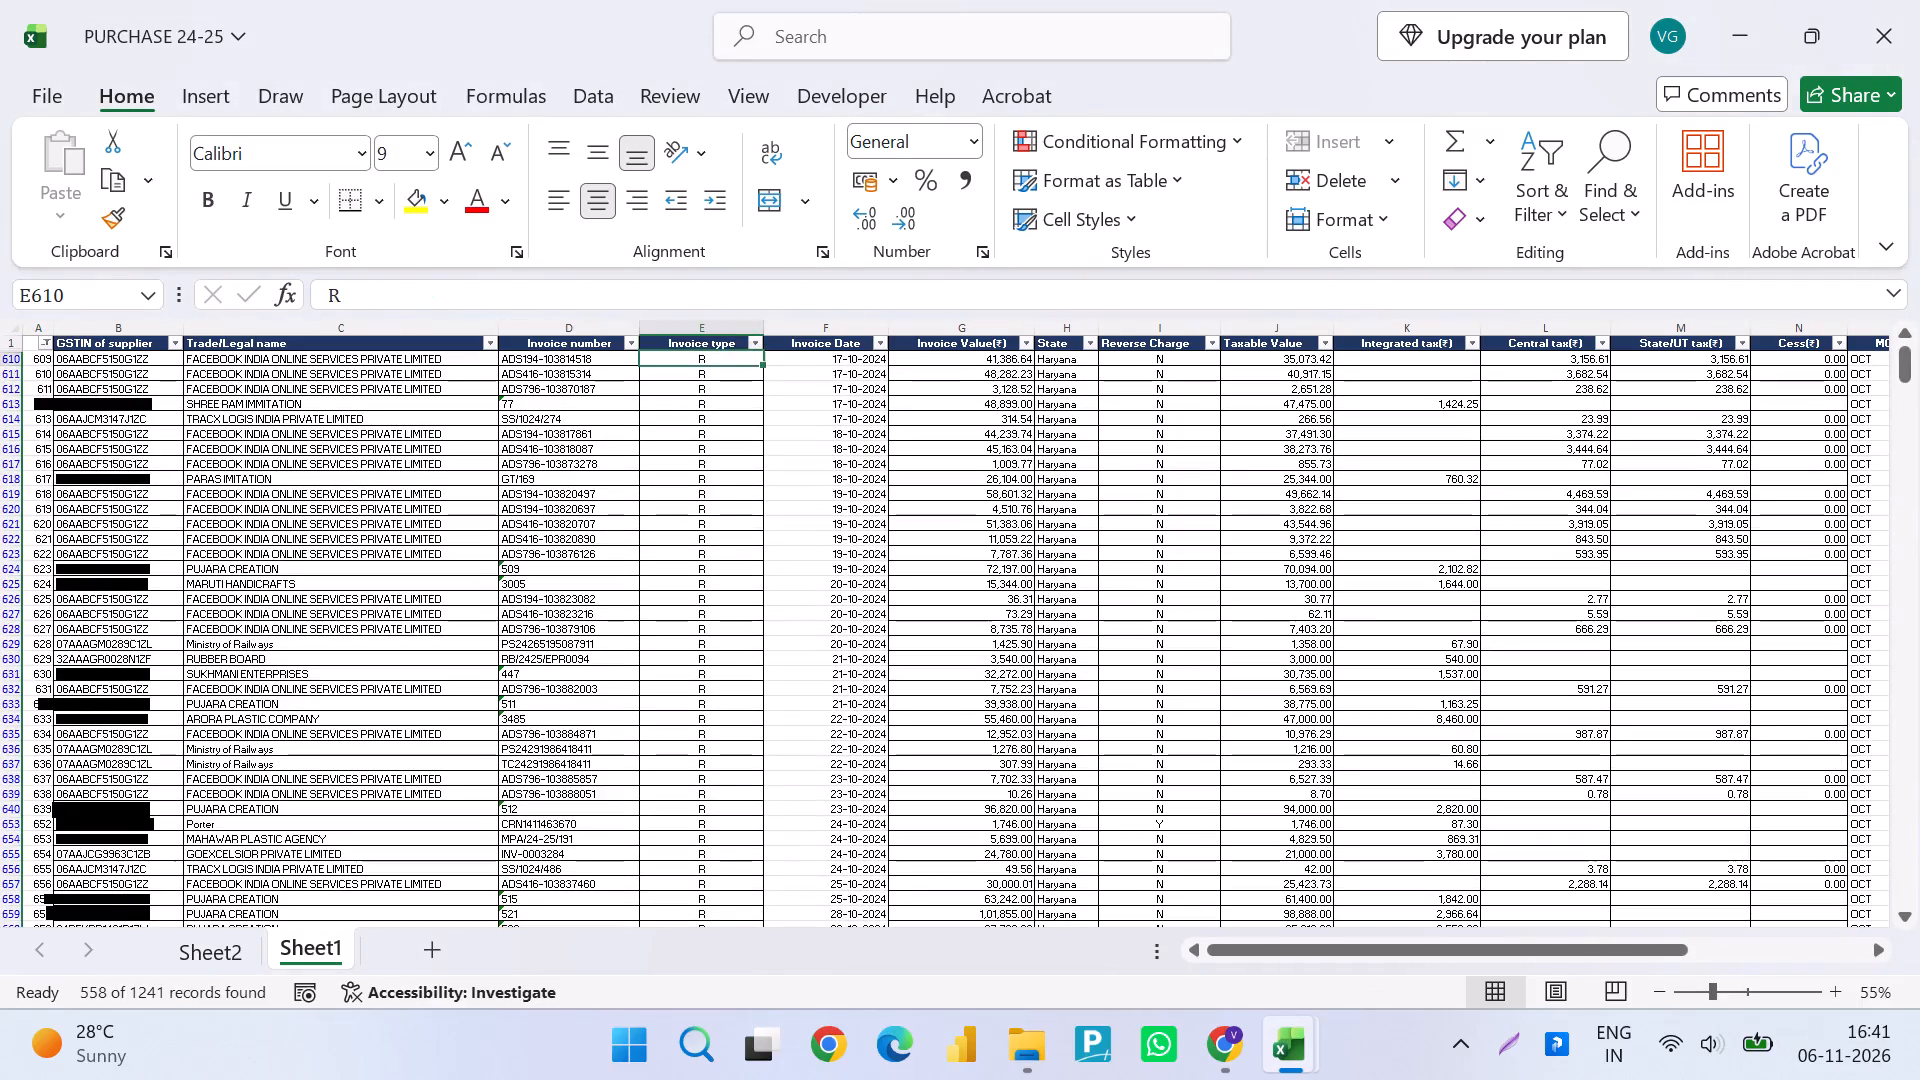
pyautogui.press('Right')
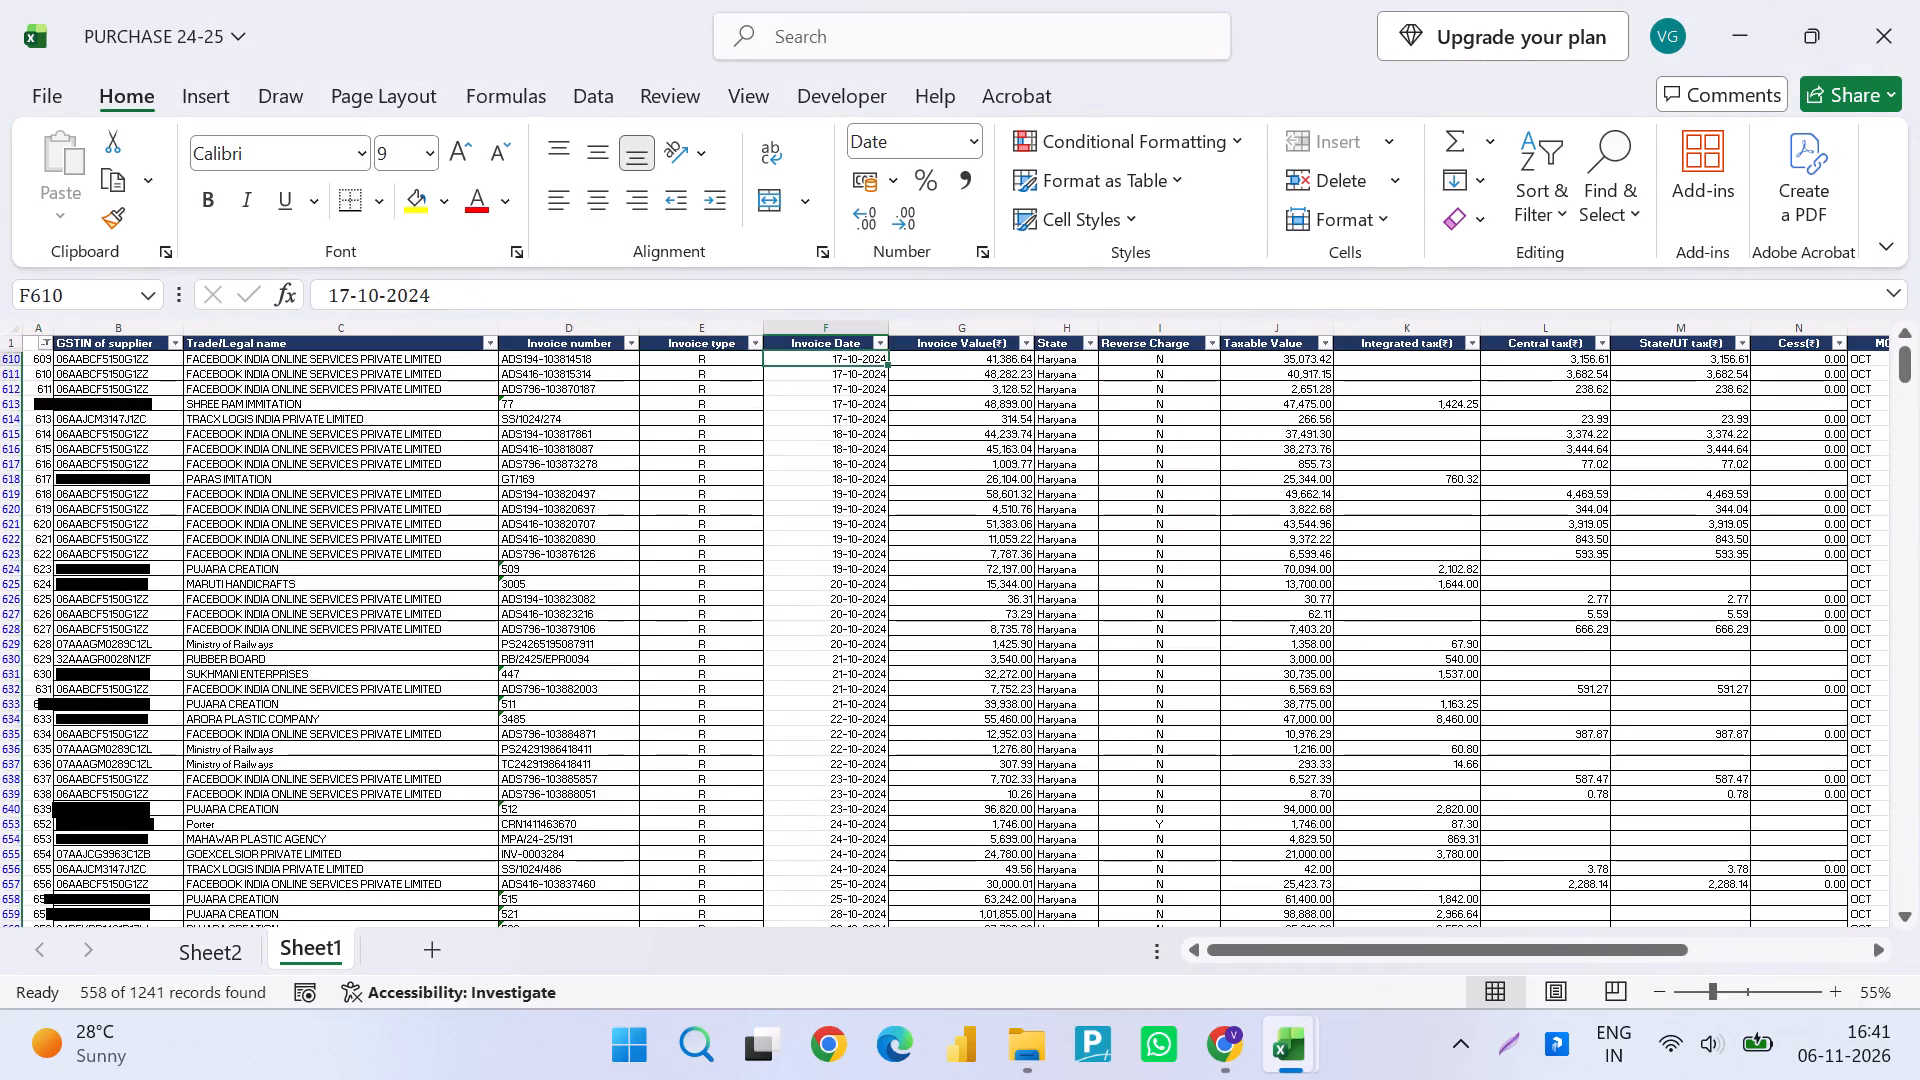
pyautogui.hotkey('shift', 'Down')
pyautogui.hotkey('shift', 'Down')
pyautogui.hotkey('shift', 'Down')
pyautogui.hotkey('shift', 'Down')
pyautogui.hotkey('shift', 'Down')
pyautogui.hotkey('shift', 'Down')
pyautogui.hotkey('shift', 'Down')
pyautogui.hotkey('shift', 'Down')
pyautogui.hotkey('shift', 'Down')
pyautogui.hotkey('shift', 'Down')
pyautogui.hotkey('shift', 'Down')
pyautogui.hotkey('shift', 'Down')
pyautogui.hotkey('shift', 'Down')
pyautogui.hotkey('shift', 'Down')
pyautogui.hotkey('shift', 'Down')
pyautogui.hotkey('shift', 'Down')
pyautogui.hotkey('shift', 'Down')
pyautogui.hotkey('shift', 'Down')
pyautogui.hotkey('shift', 'Down')
pyautogui.hotkey('shift', 'Down')
pyautogui.hotkey('shift', 'Up')
pyautogui.hotkey('shift', 'Up')
pyautogui.hotkey('shift', 'Up')
pyautogui.hotkey('shift', 'Up')
pyautogui.hotkey('shift', 'Up')
pyautogui.hotkey('shift', 'Up')
pyautogui.hotkey('shift', 'Up')
pyautogui.hotkey('shift', 'Up')
pyautogui.hotkey('shift', 'Up')
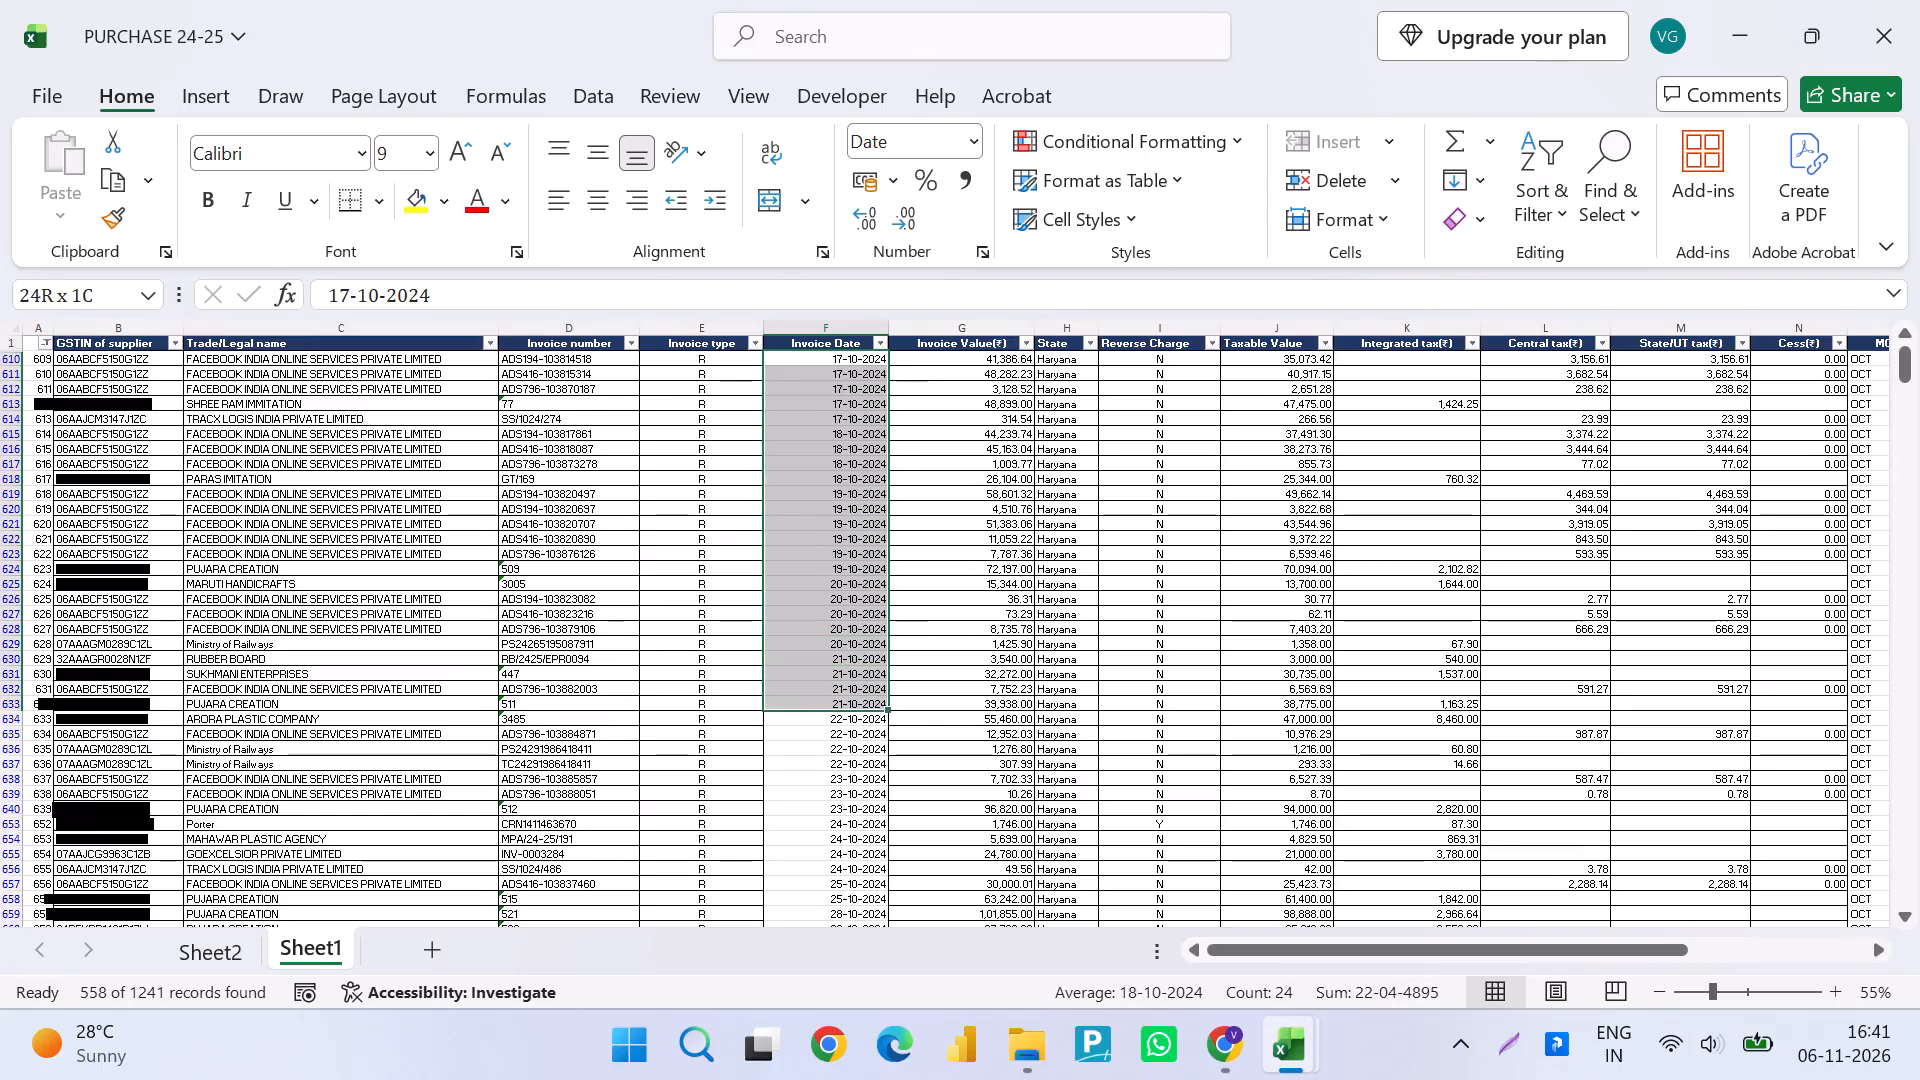
pyautogui.hotkey('shift', 'Up')
pyautogui.hotkey('ctrl', 'c')
# Paste the copied dates into the RFD_STMT01A date column of GST_REFUND_S01A, starting at F502.
pyautogui.hotkey('alt', 'Tab')
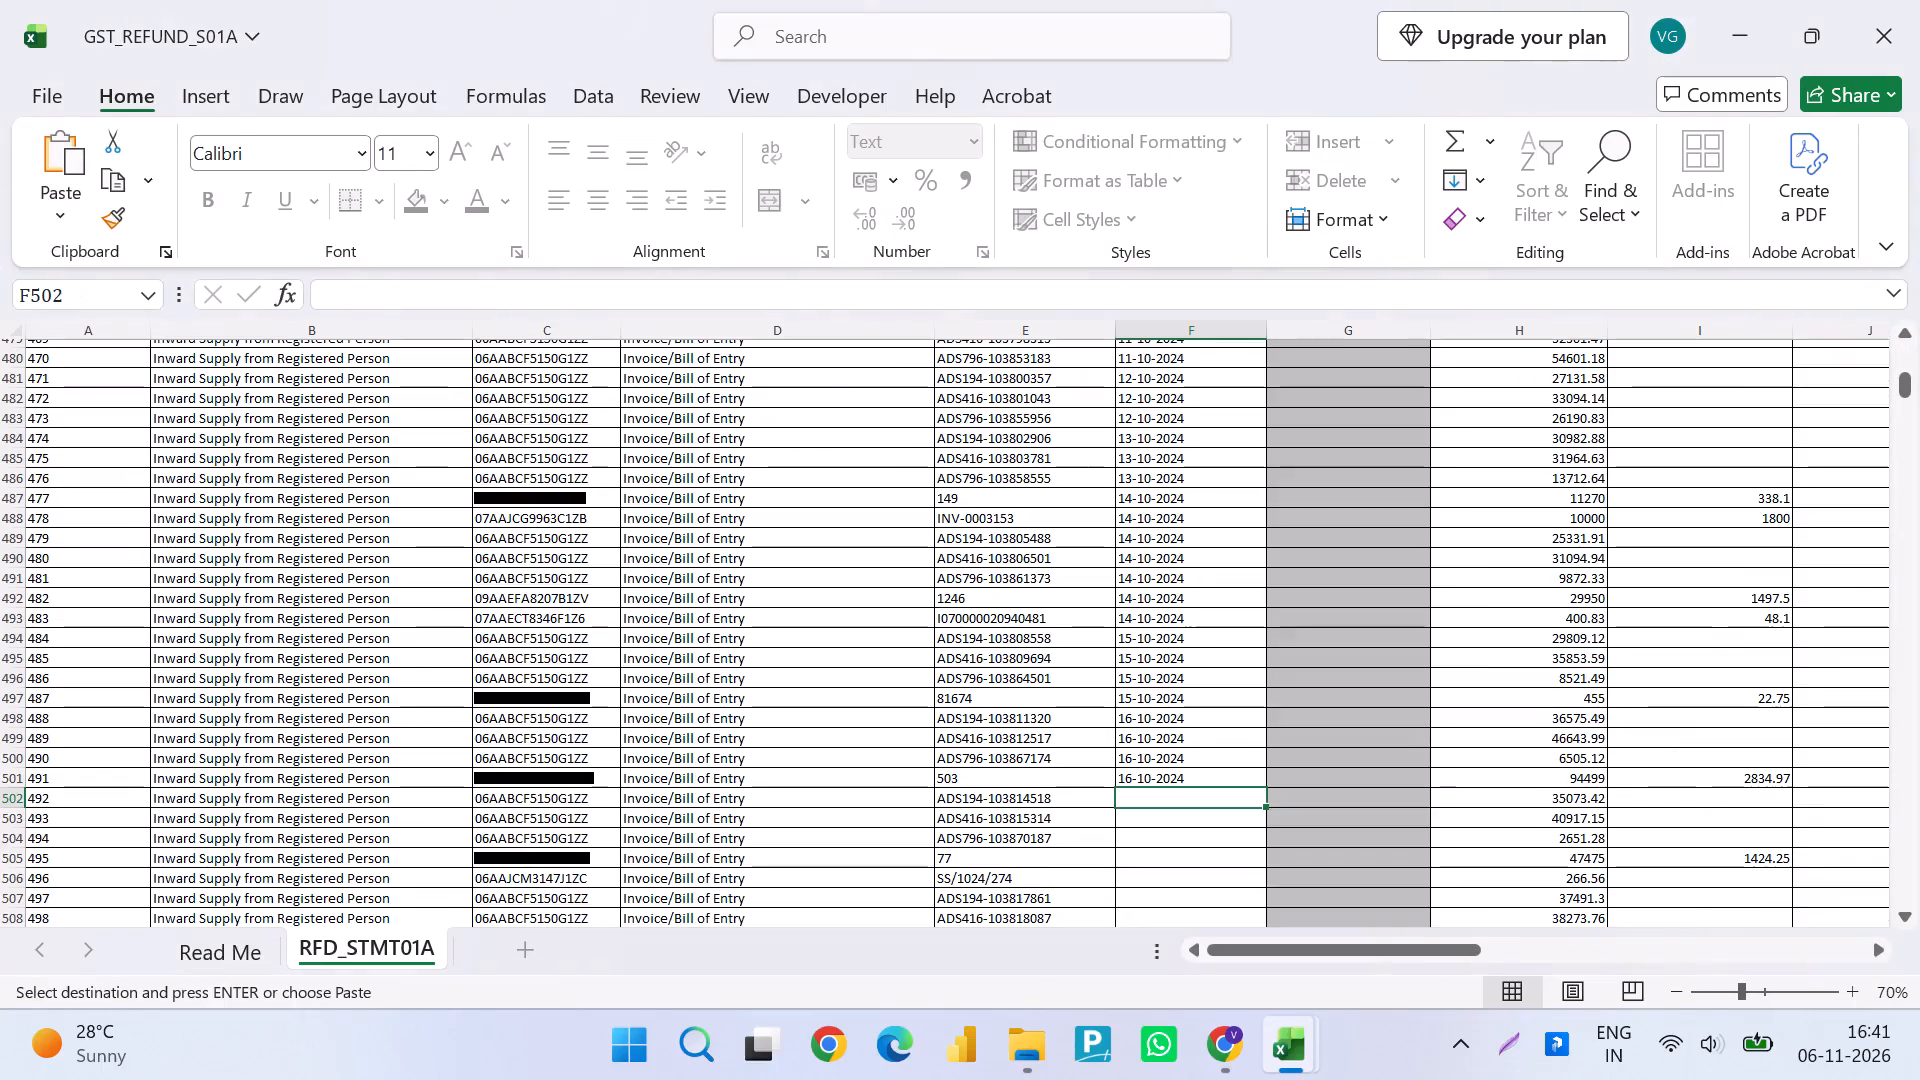
pyautogui.press('Down')
pyautogui.press('Up')
pyautogui.hotkey('ctrl', 'v')
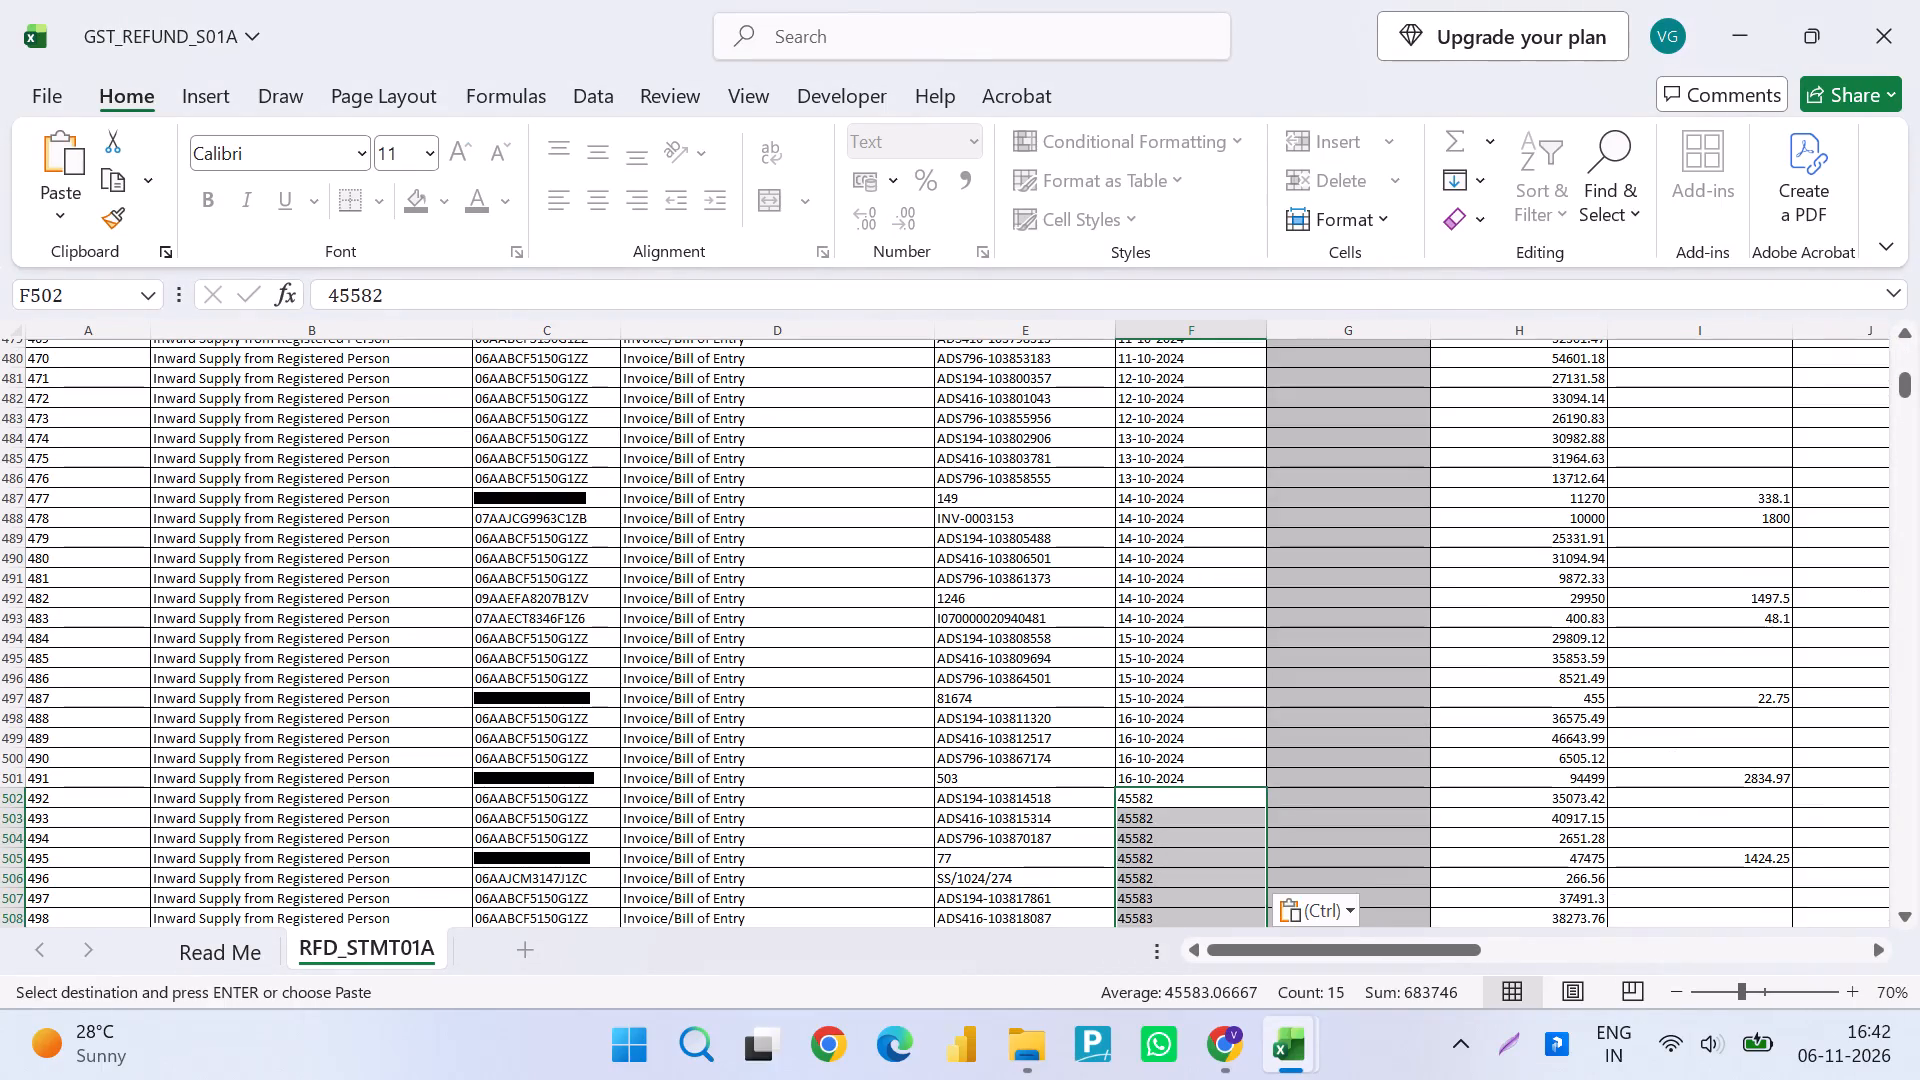
pyautogui.press('Up')
pyautogui.press('Down')
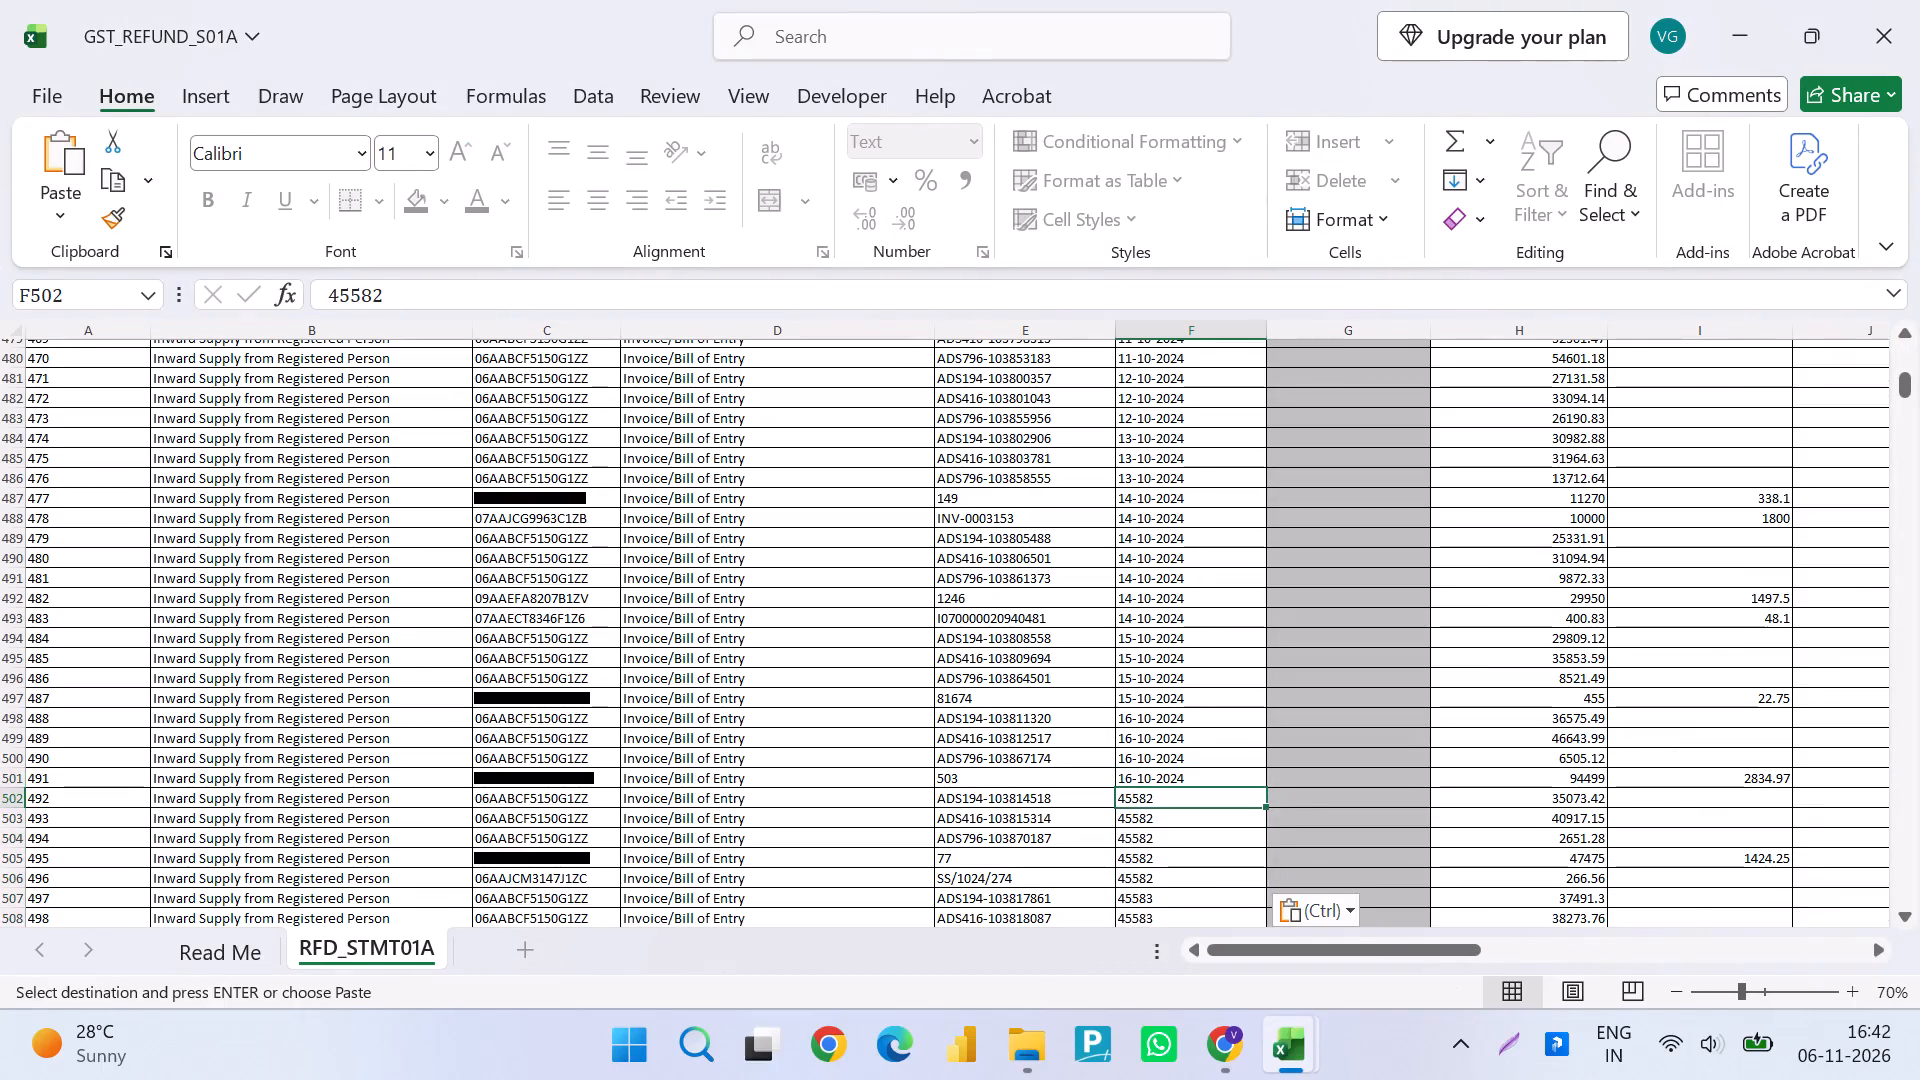
# In RFD_STMT01A, replace the serial number in F502 with the text date 17-10-2024, based on the date above.
pyautogui.hotkey('ctrl', 'e')
pyautogui.hotkey('ctrl', 'd')
pyautogui.press('Escape')
pyautogui.hotkey('ctrl', 'd')
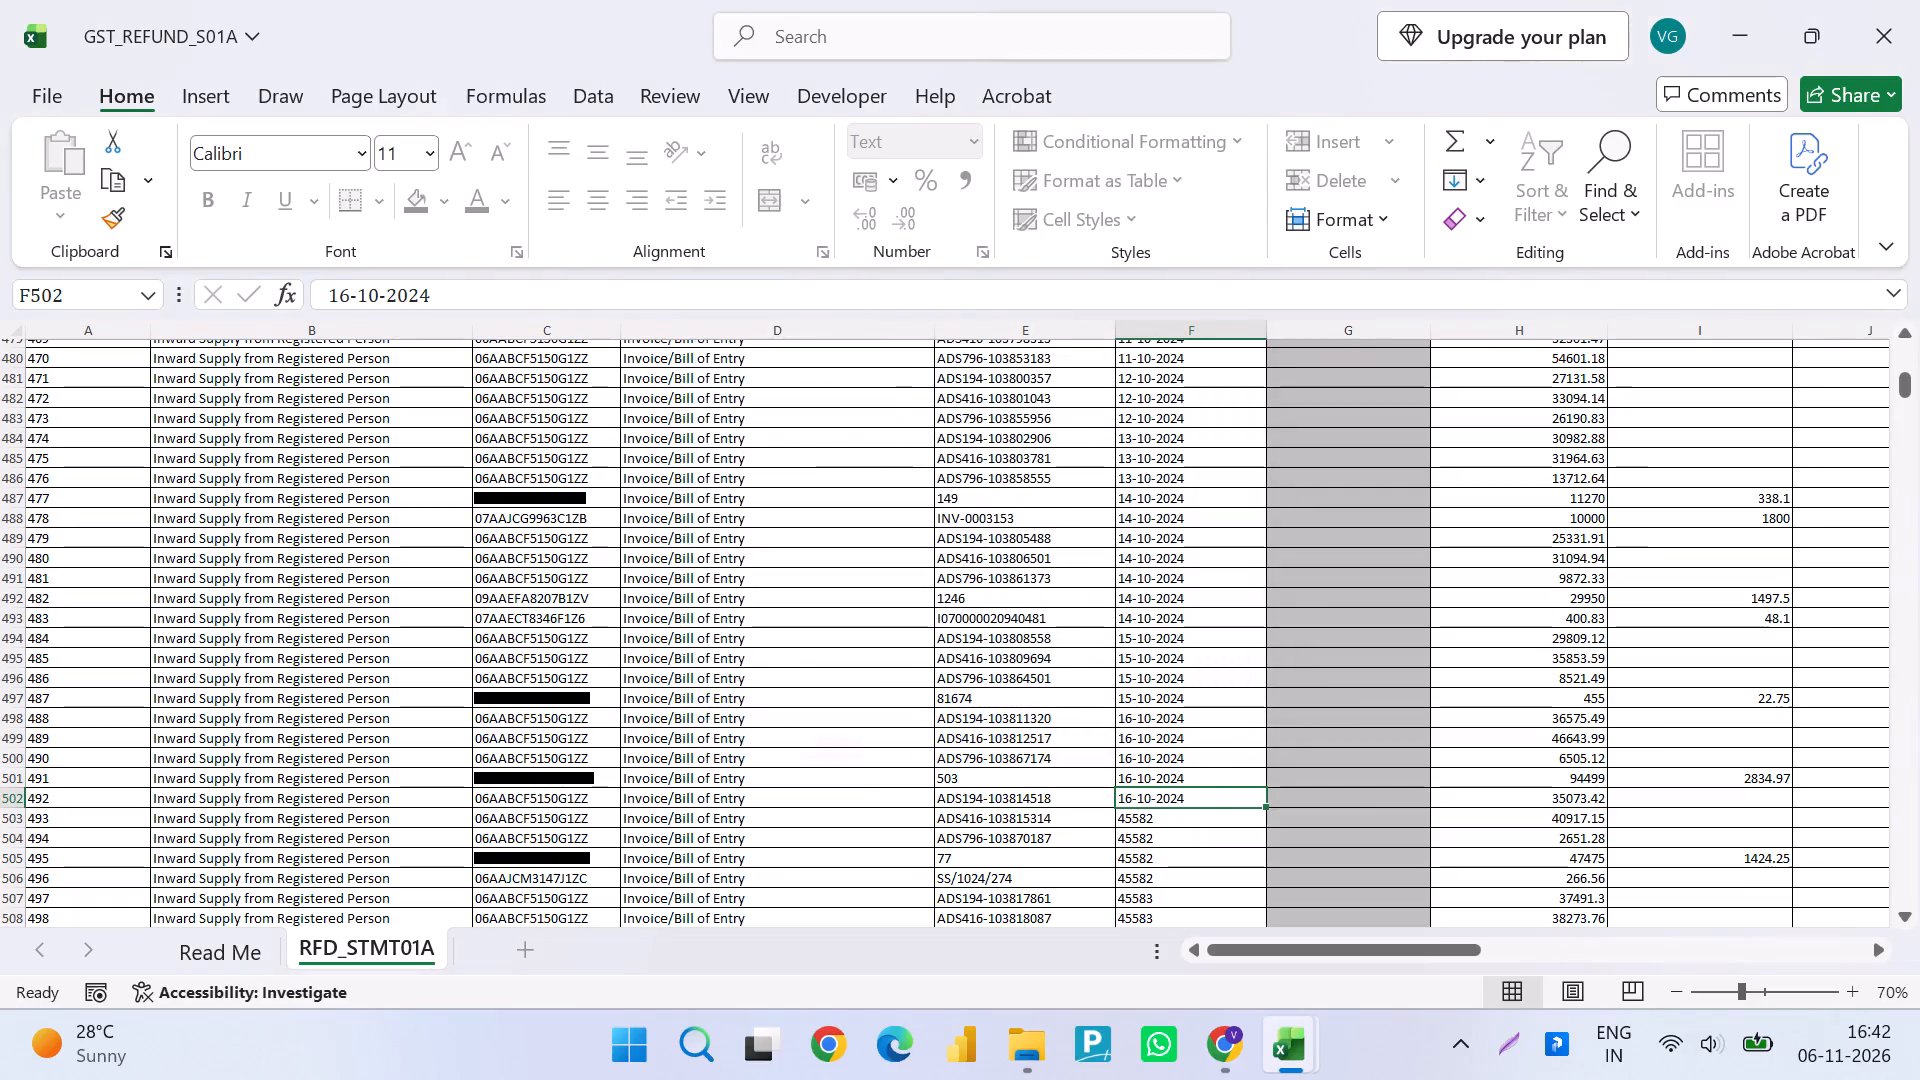
pyautogui.press('F2')
pyautogui.press('Left')
pyautogui.press('Left')
pyautogui.press('Left')
pyautogui.press('Left')
pyautogui.press('Left')
pyautogui.press('Left')
pyautogui.press('Left')
pyautogui.press('Left')
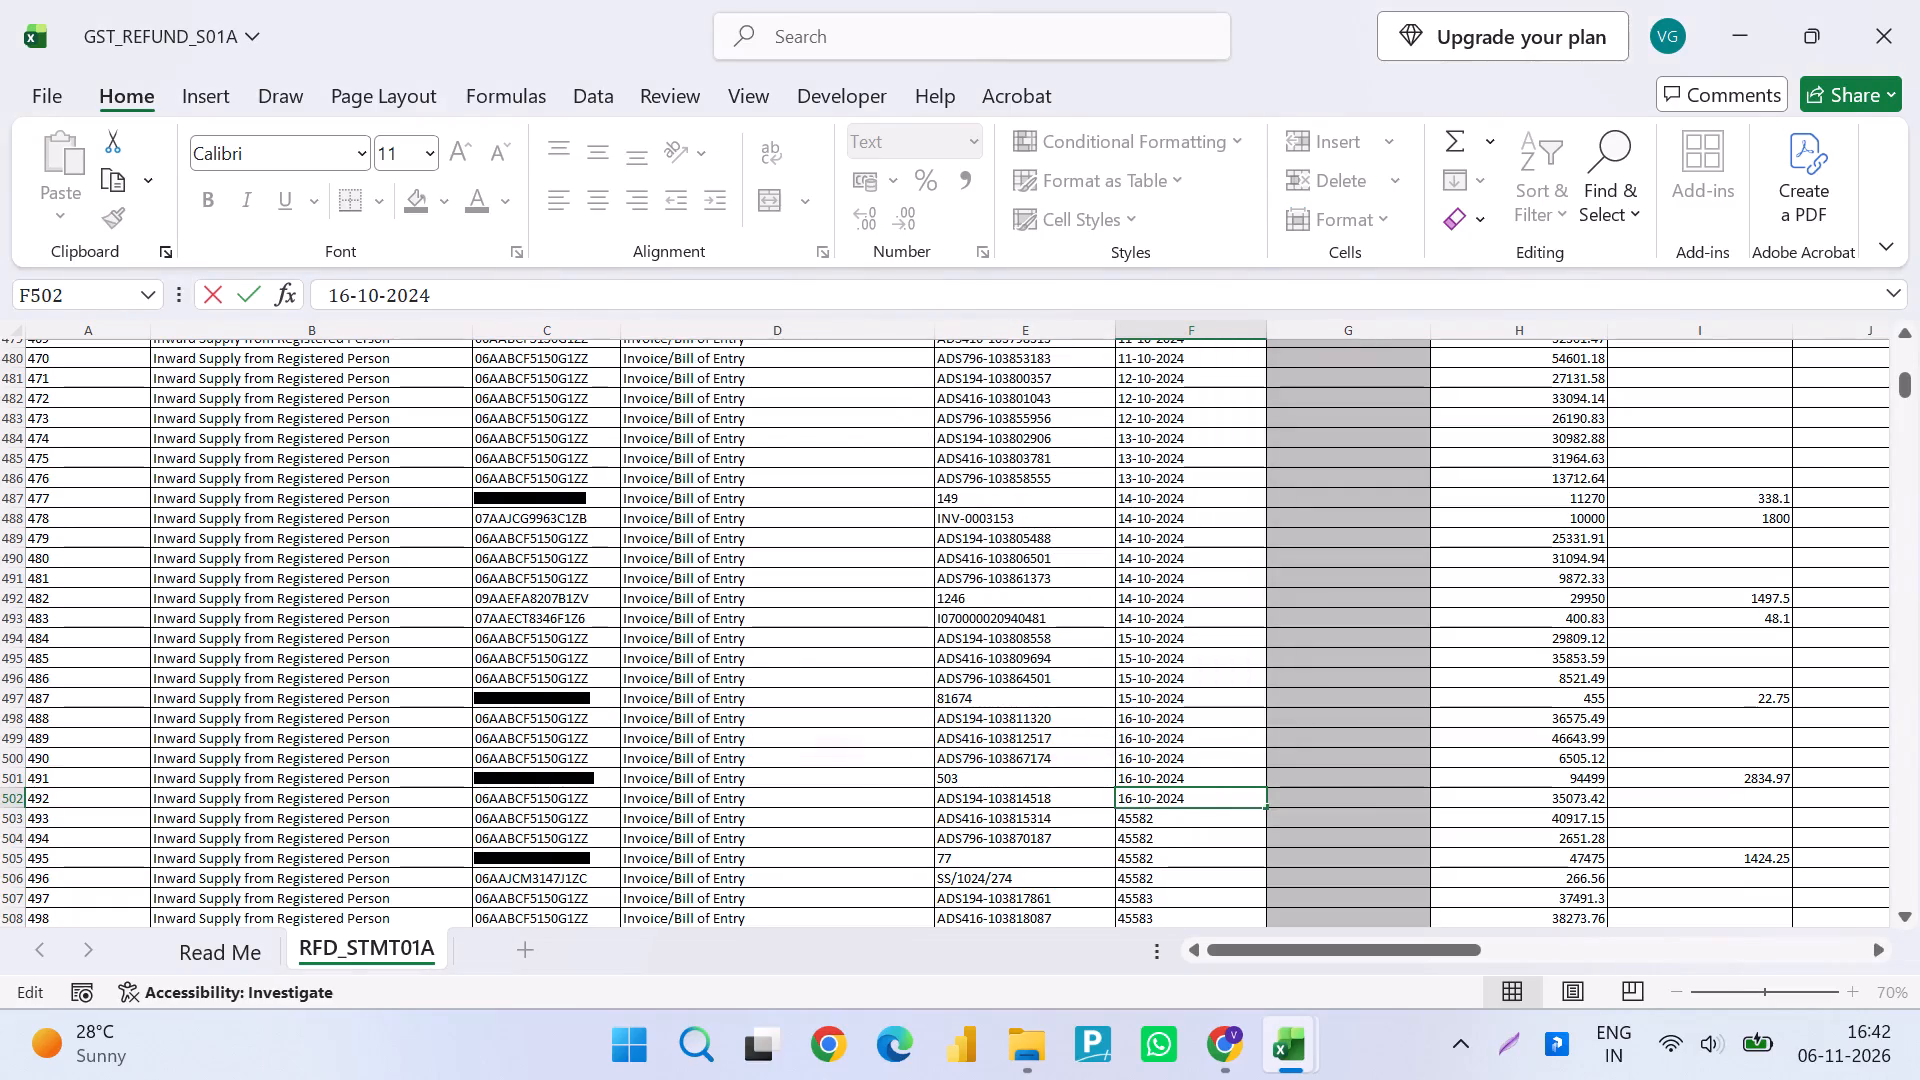
pyautogui.press('BackSpace')
pyautogui.press('7')
pyautogui.press('Return')
# Fill the text date 17-10-2024 down from F502 through F506, checking it against the PURCHASE 24-25 dates.
pyautogui.hotkey('ctrl', 'd')
pyautogui.press('Down')
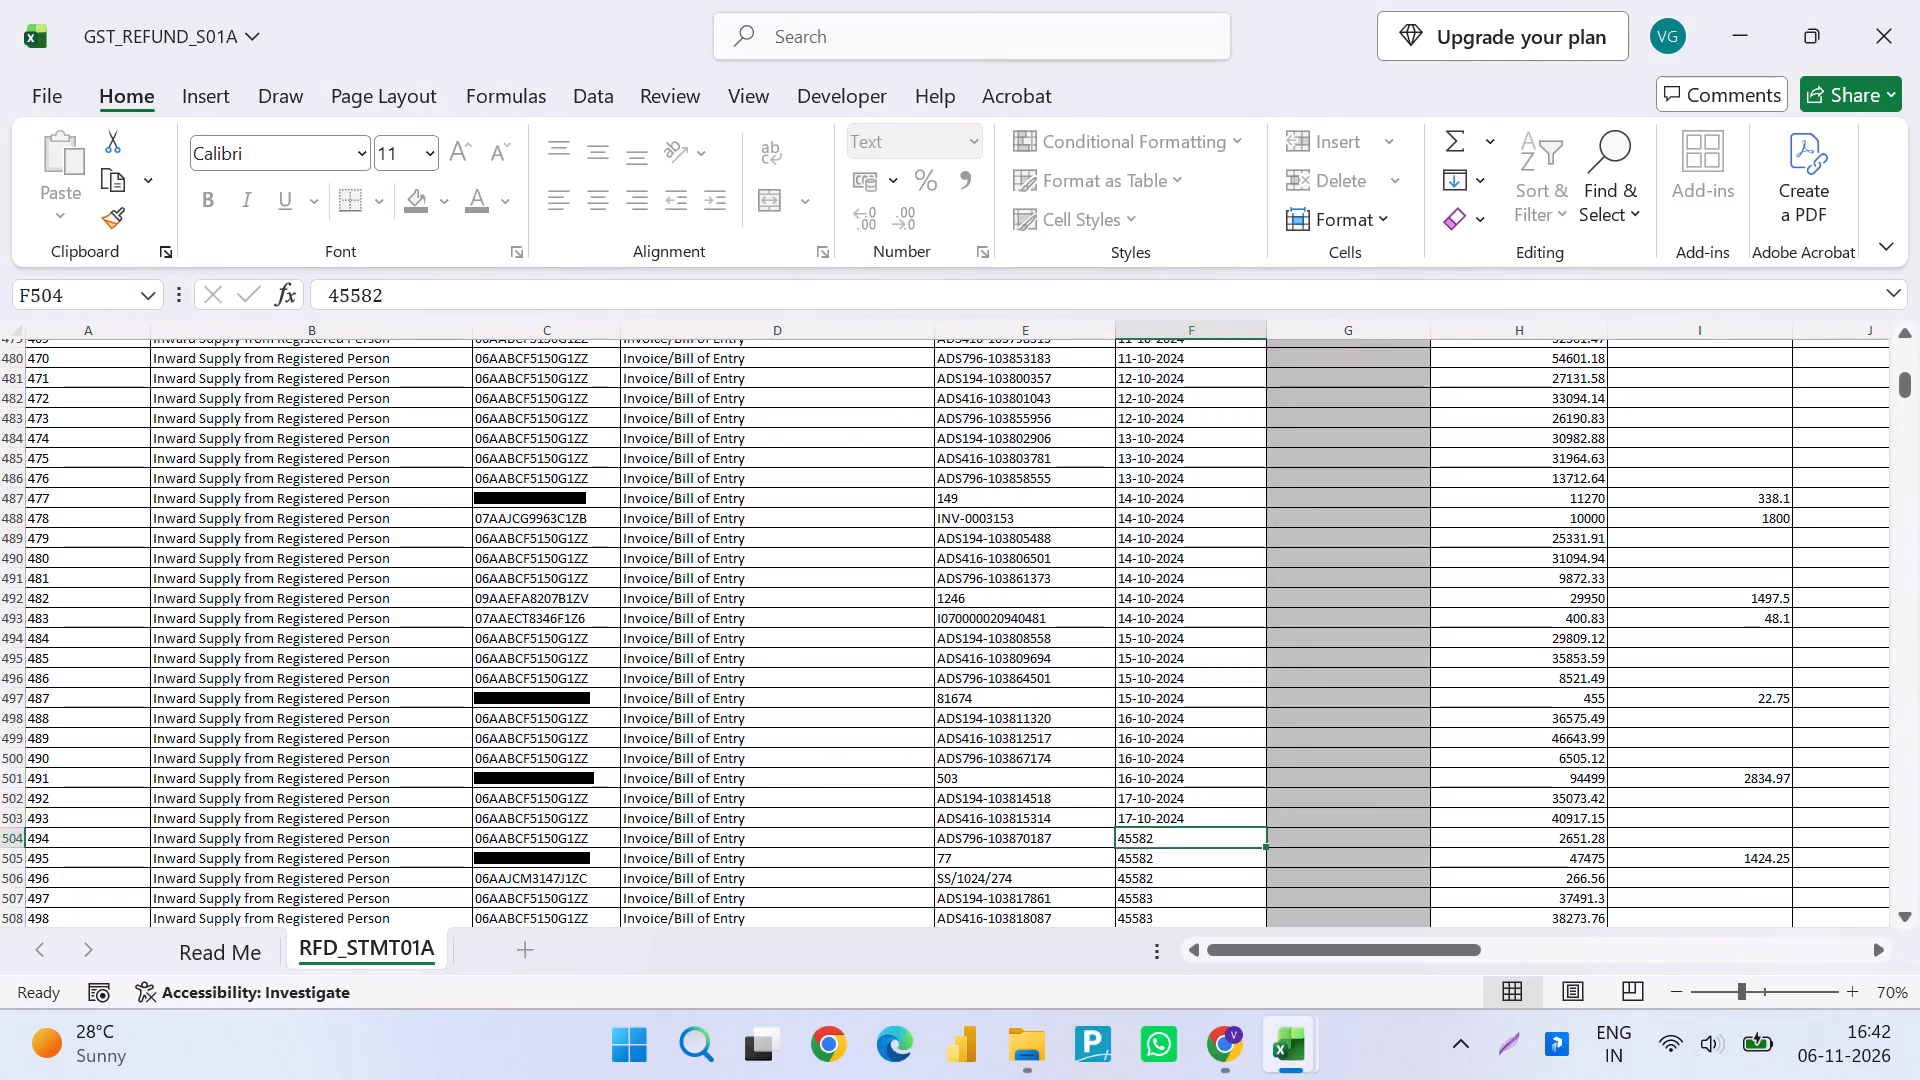
pyautogui.hotkey('ctrl', 'd')
pyautogui.press('Down')
pyautogui.hotkey('ctrl', 'd')
pyautogui.press('Down')
pyautogui.hotkey('ctrl', 'd')
pyautogui.hotkey('alt', 'Tab')
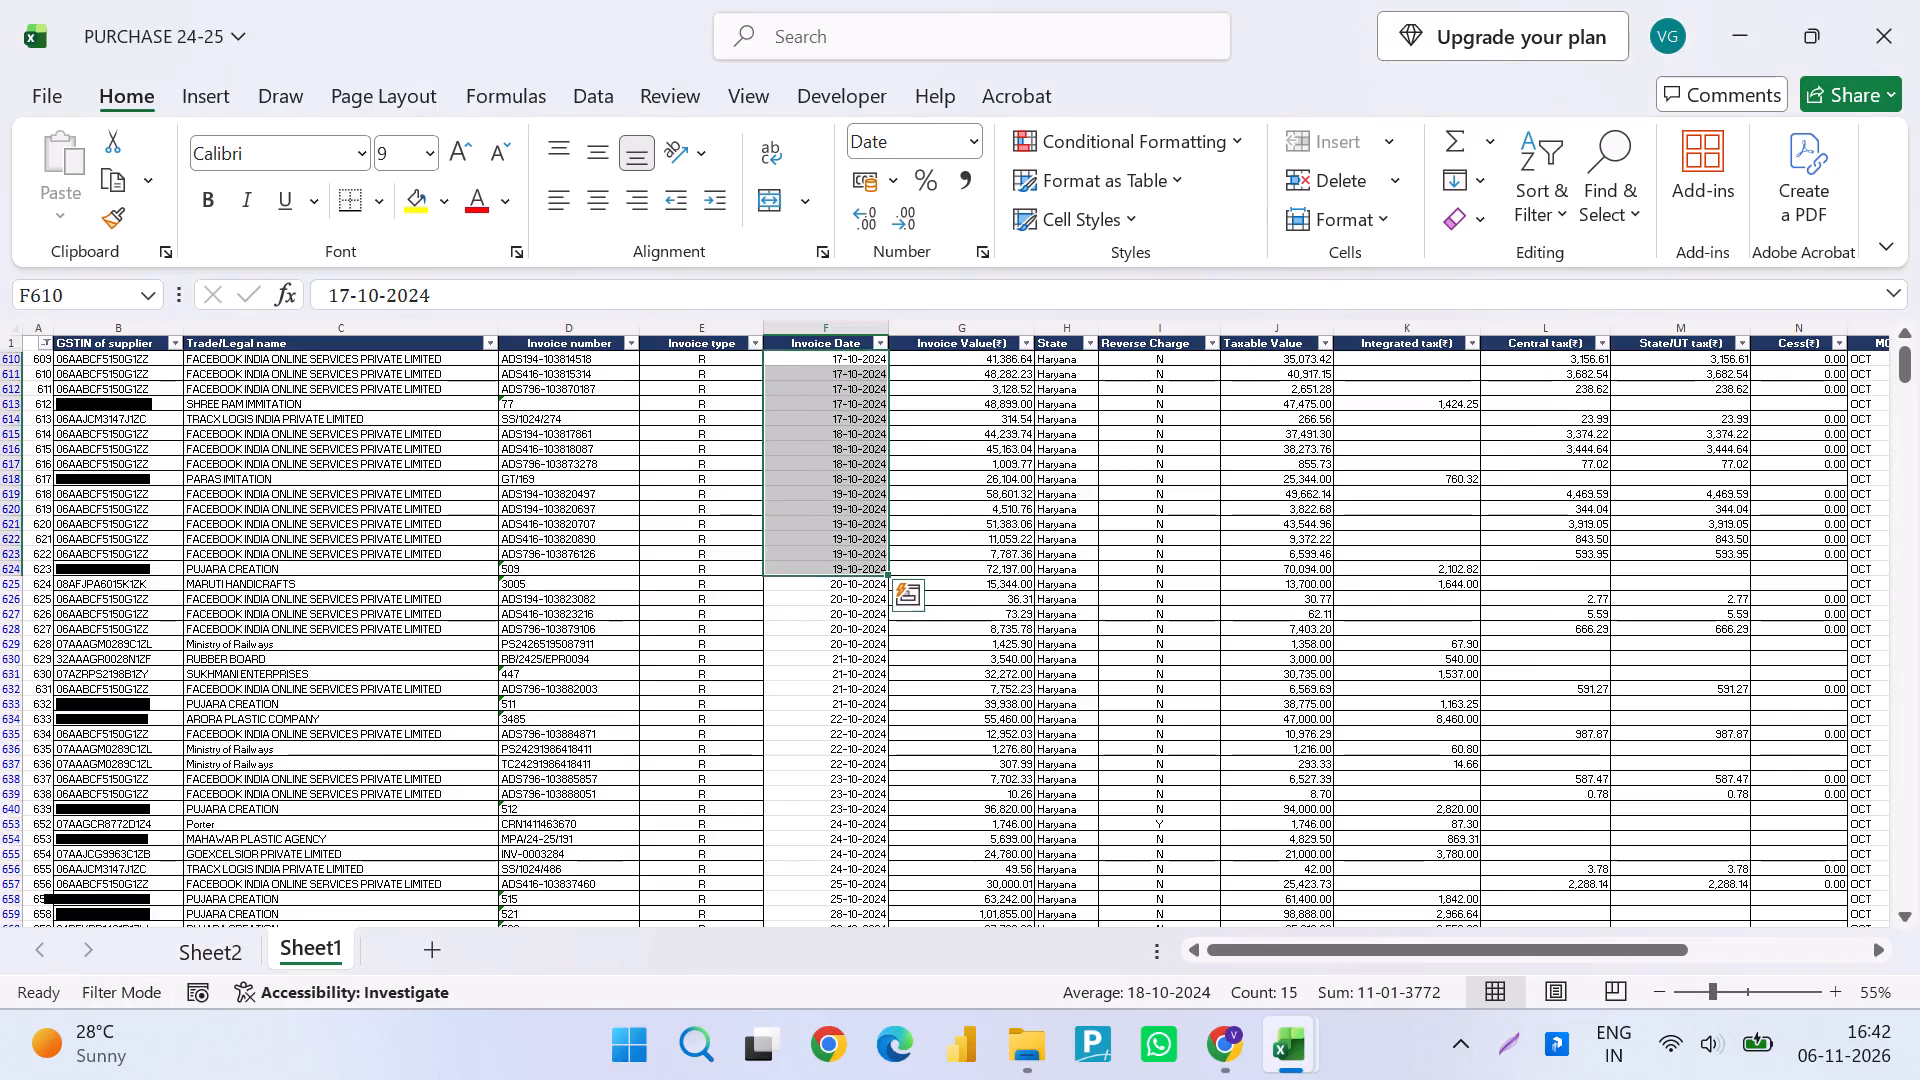
pyautogui.hotkey('alt', 'Tab')
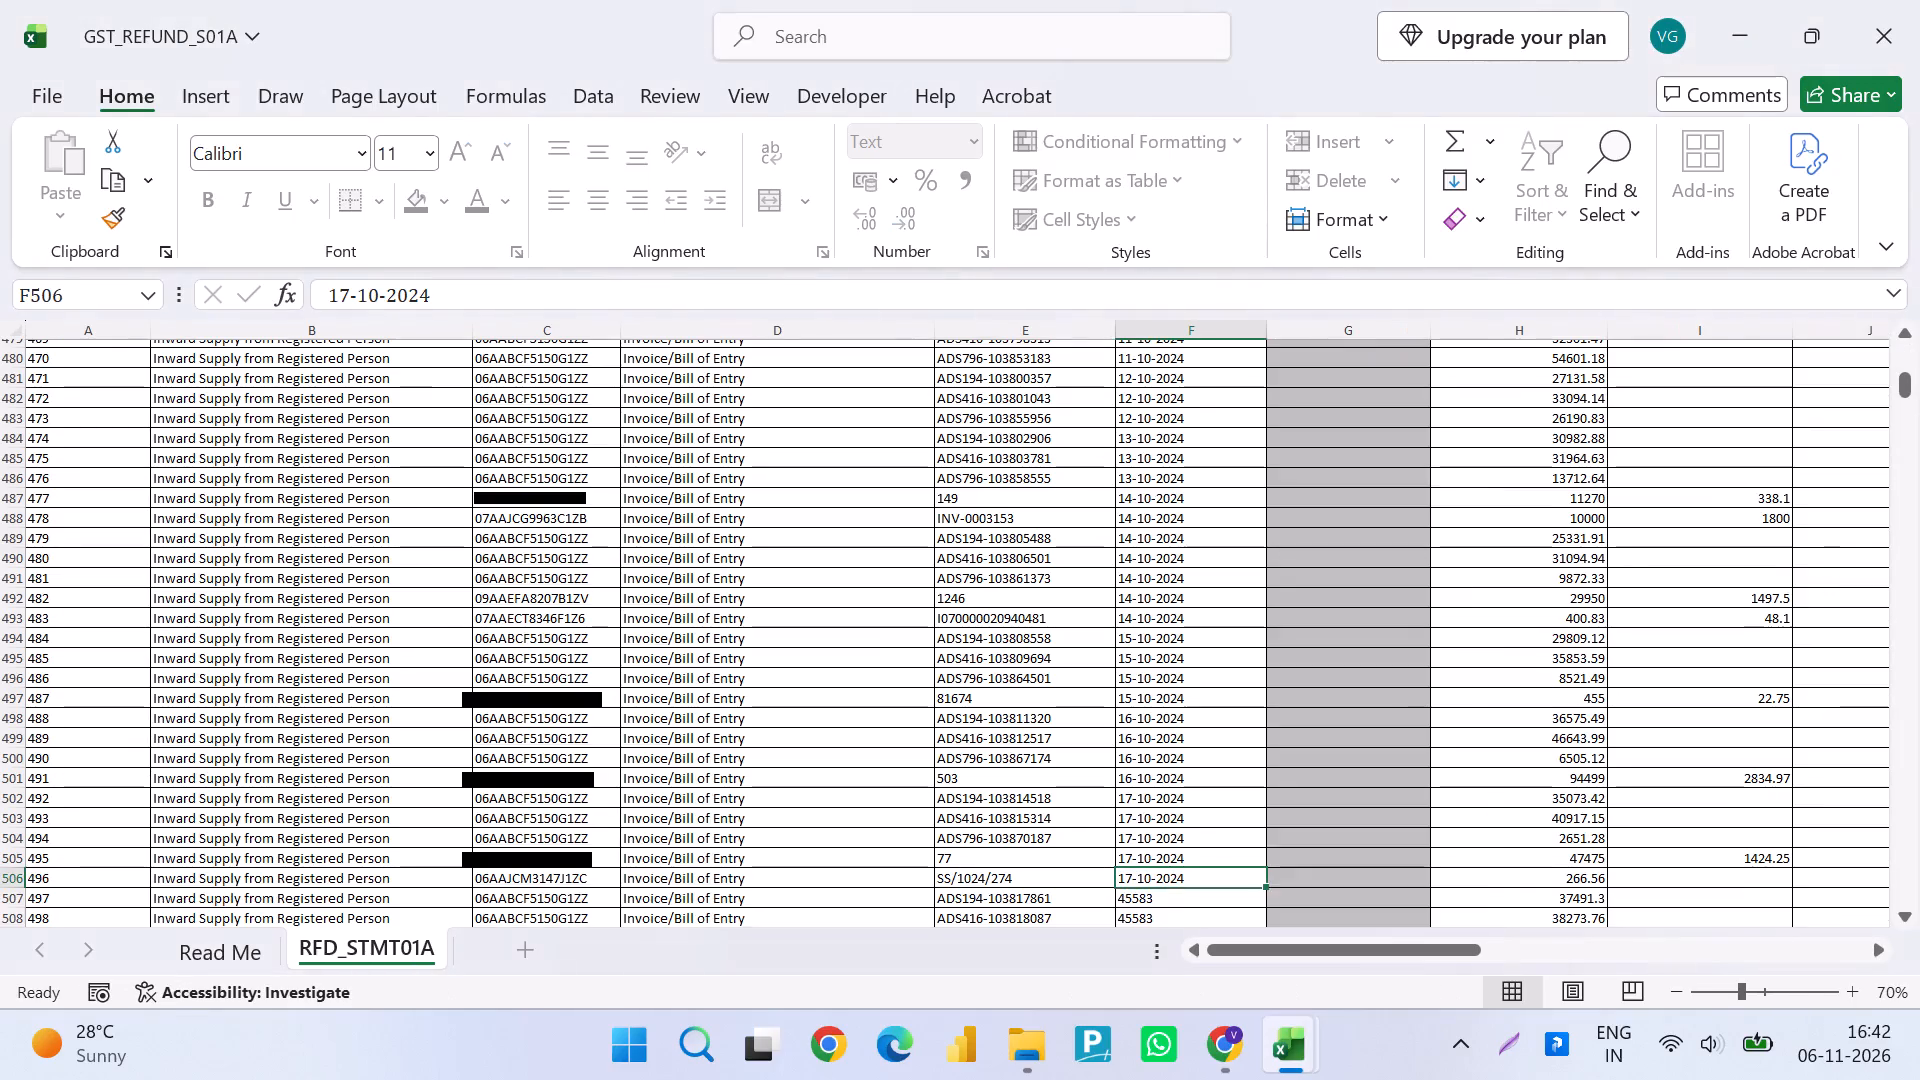
# Replace the serial number in F507 with the text date 18-10-2024.
pyautogui.press('Down')
pyautogui.hotkey('ctrl', 'd')
pyautogui.press('F2')
pyautogui.hotkey('ctrl', 'Left')
pyautogui.hotkey('ctrl', 'Left')
pyautogui.hotkey('ctrl', 'Left')
pyautogui.hotkey('ctrl', 'Left')
pyautogui.press('Left')
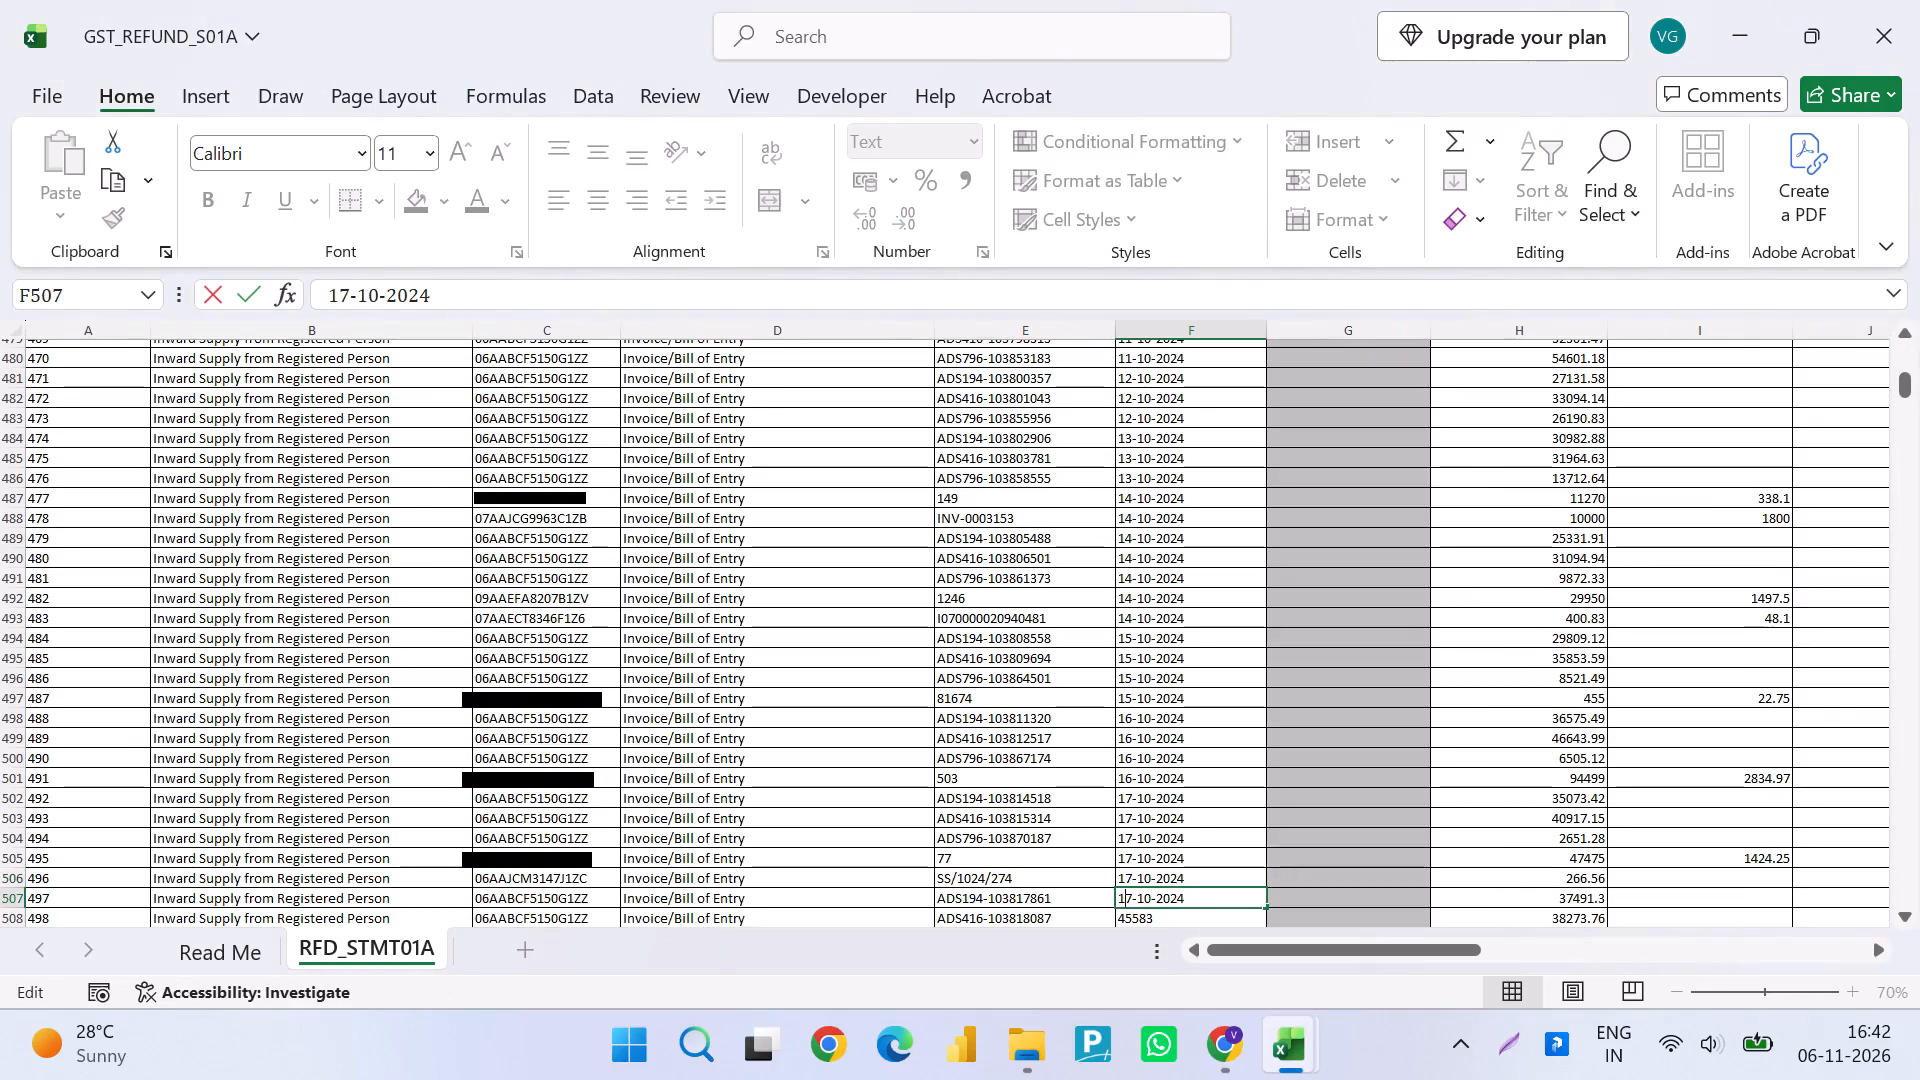
pyautogui.press('Delete')
pyautogui.press('8')
pyautogui.press('Return')
# Fill the text date 18-10-2024 down from F507 through F510.
pyautogui.press('Down')
pyautogui.press('Down')
pyautogui.press('Down')
pyautogui.press('Down')
pyautogui.press('Down')
pyautogui.press('Down')
pyautogui.press('Down')
pyautogui.press('Down')
pyautogui.press('Down')
pyautogui.press('Down')
pyautogui.press('Down')
pyautogui.press('Down')
pyautogui.press('Down')
pyautogui.press('Down')
pyautogui.press('Down')
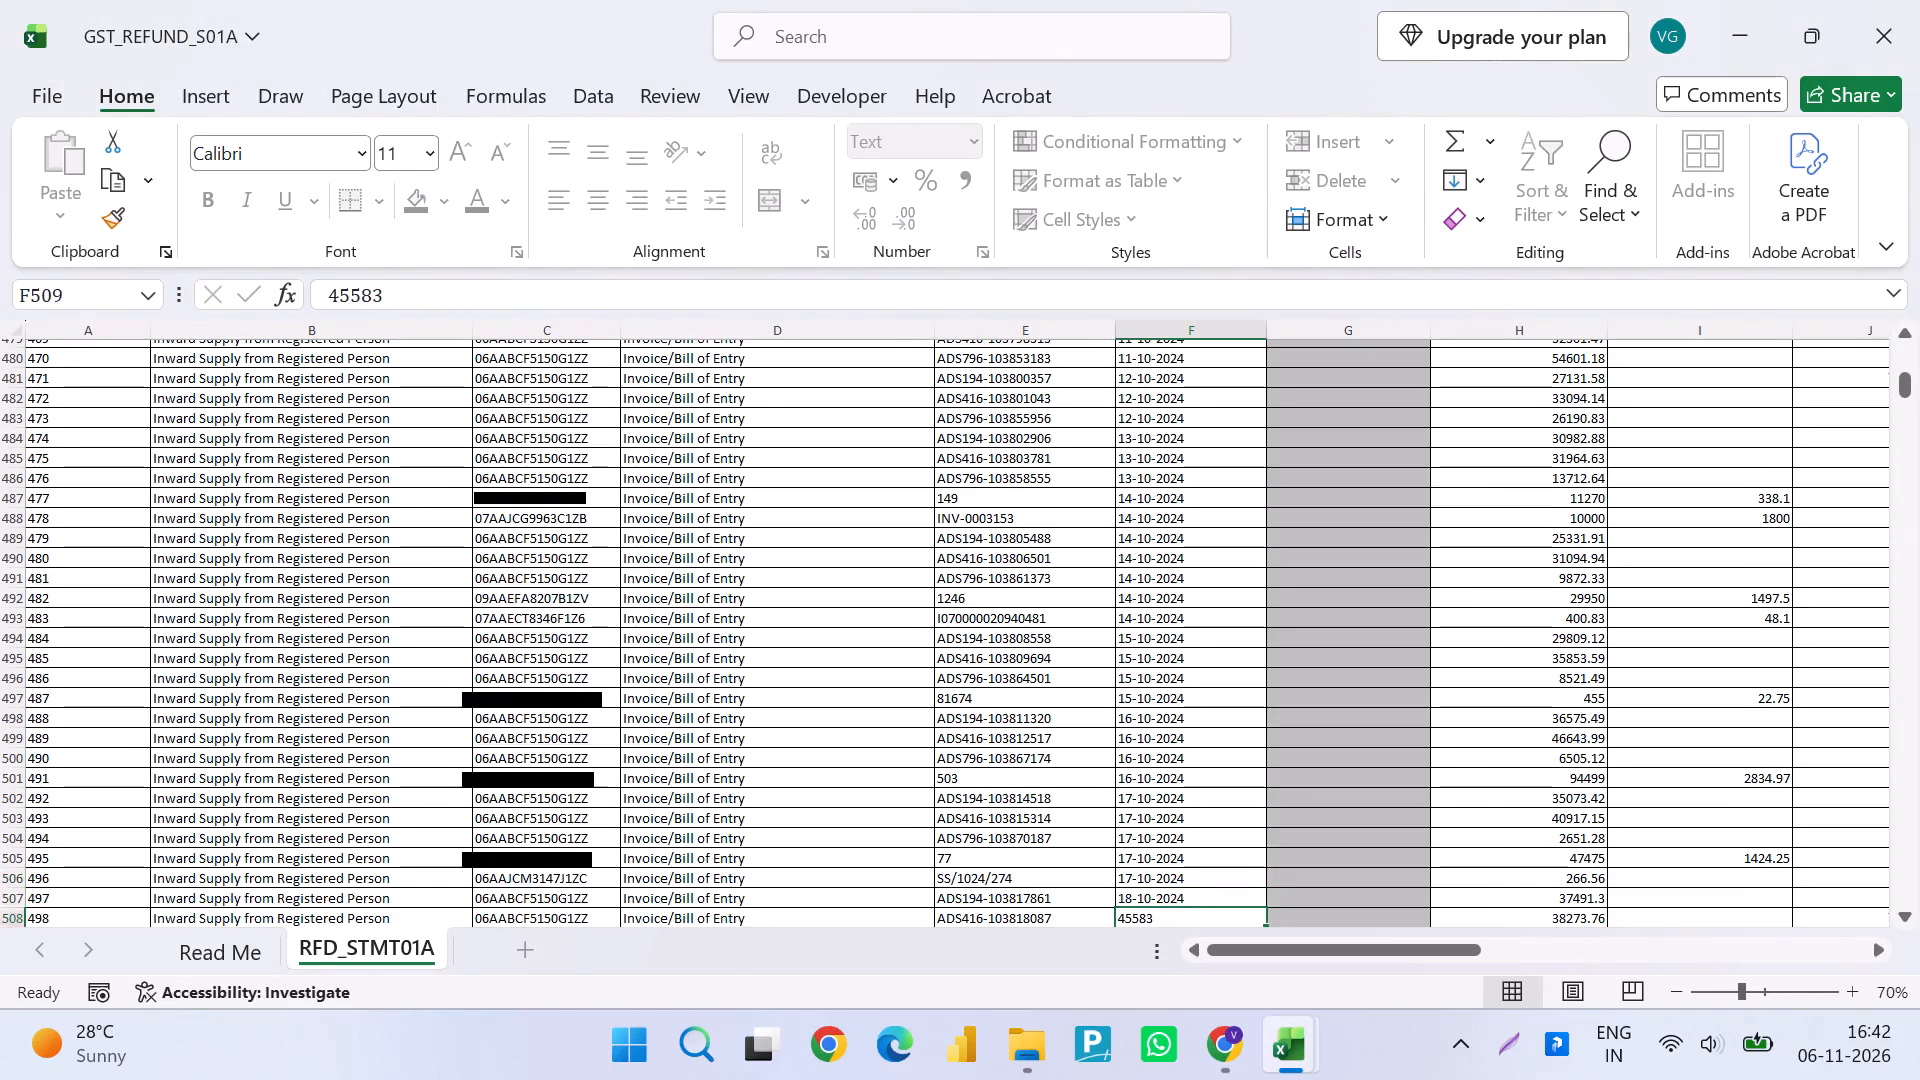
pyautogui.press('Up')
pyautogui.press('Up')
pyautogui.press('Up')
pyautogui.press('Up')
pyautogui.press('Up')
pyautogui.press('Up')
pyautogui.press('Up')
pyautogui.press('Up')
pyautogui.press('Up')
pyautogui.press('Up')
pyautogui.press('Up')
pyautogui.press('Up')
pyautogui.press('Up')
pyautogui.press('Up')
pyautogui.press('Up')
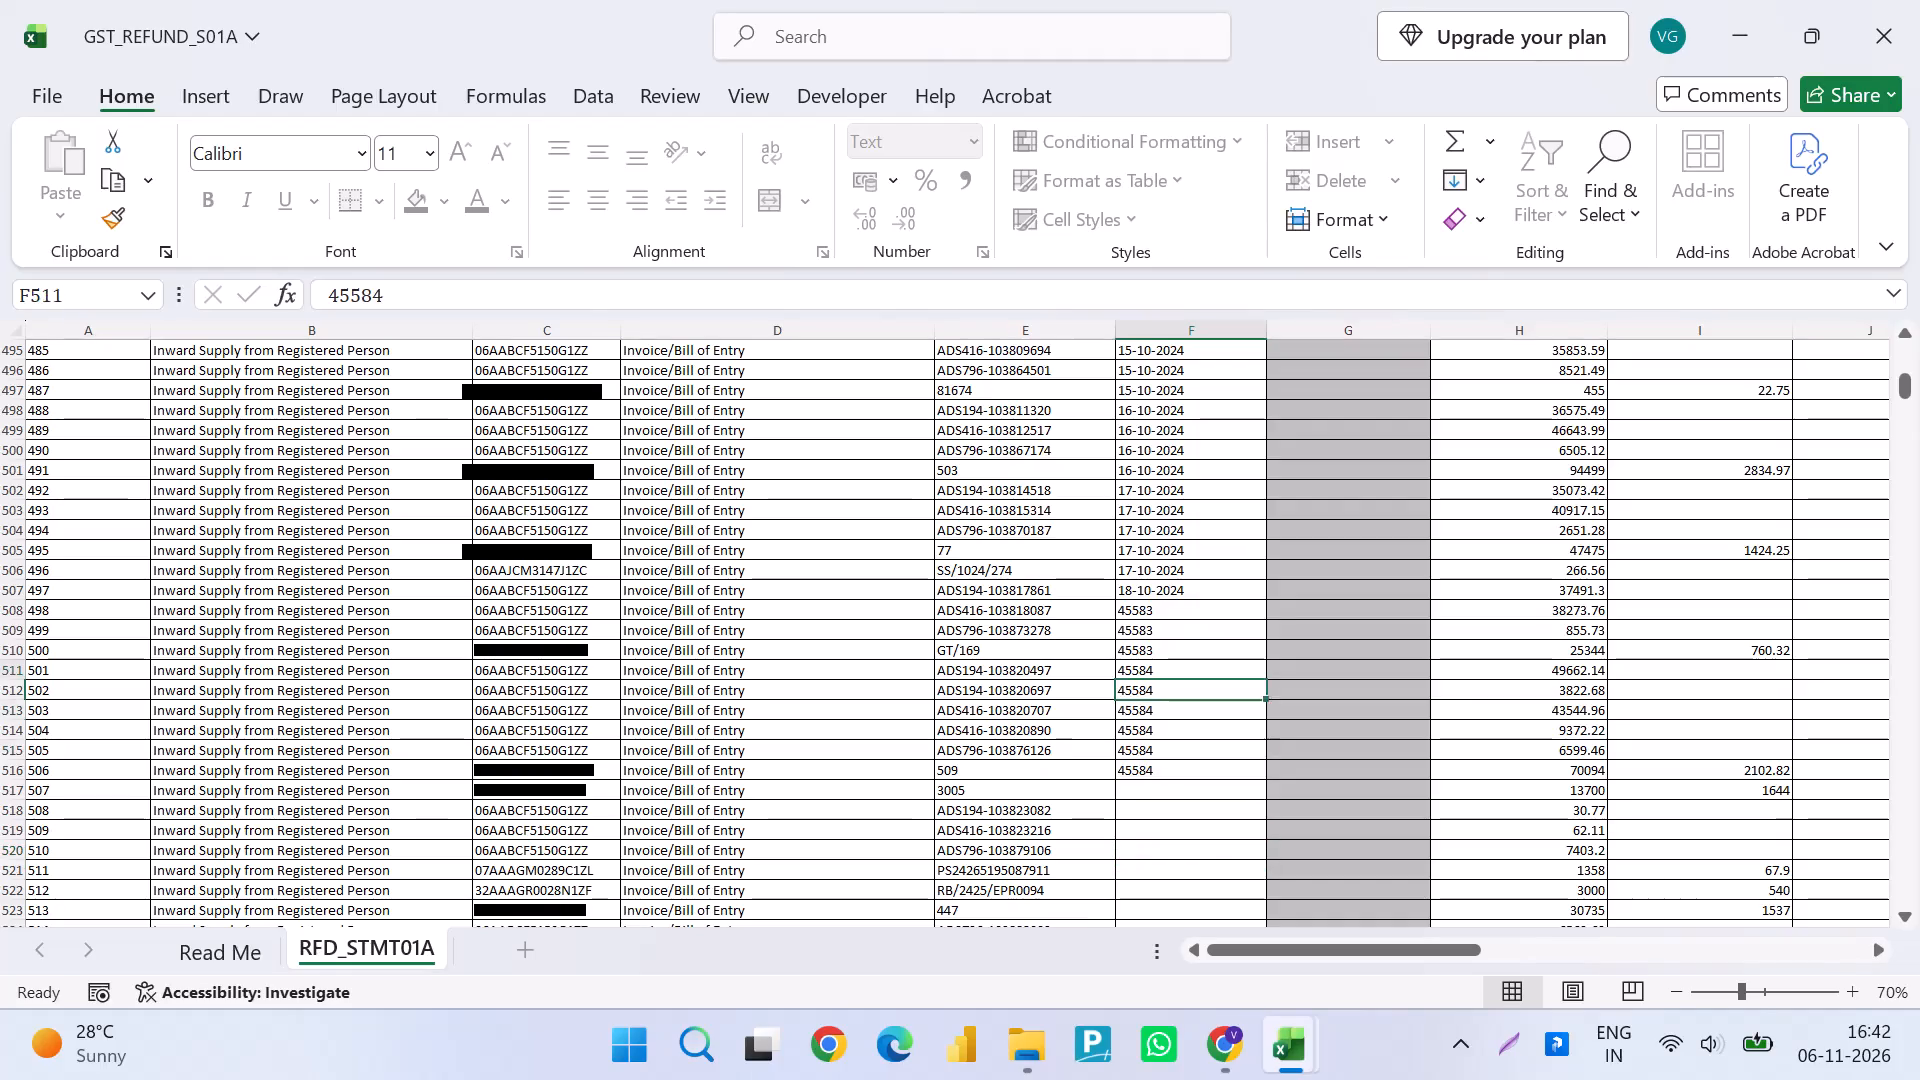
pyautogui.press('Down')
pyautogui.press('Down')
pyautogui.hotkey('shift', 'Up')
pyautogui.hotkey('shift', 'Up')
pyautogui.hotkey('shift', 'Up')
pyautogui.hotkey('ctrl', 'd')
pyautogui.press('Down')
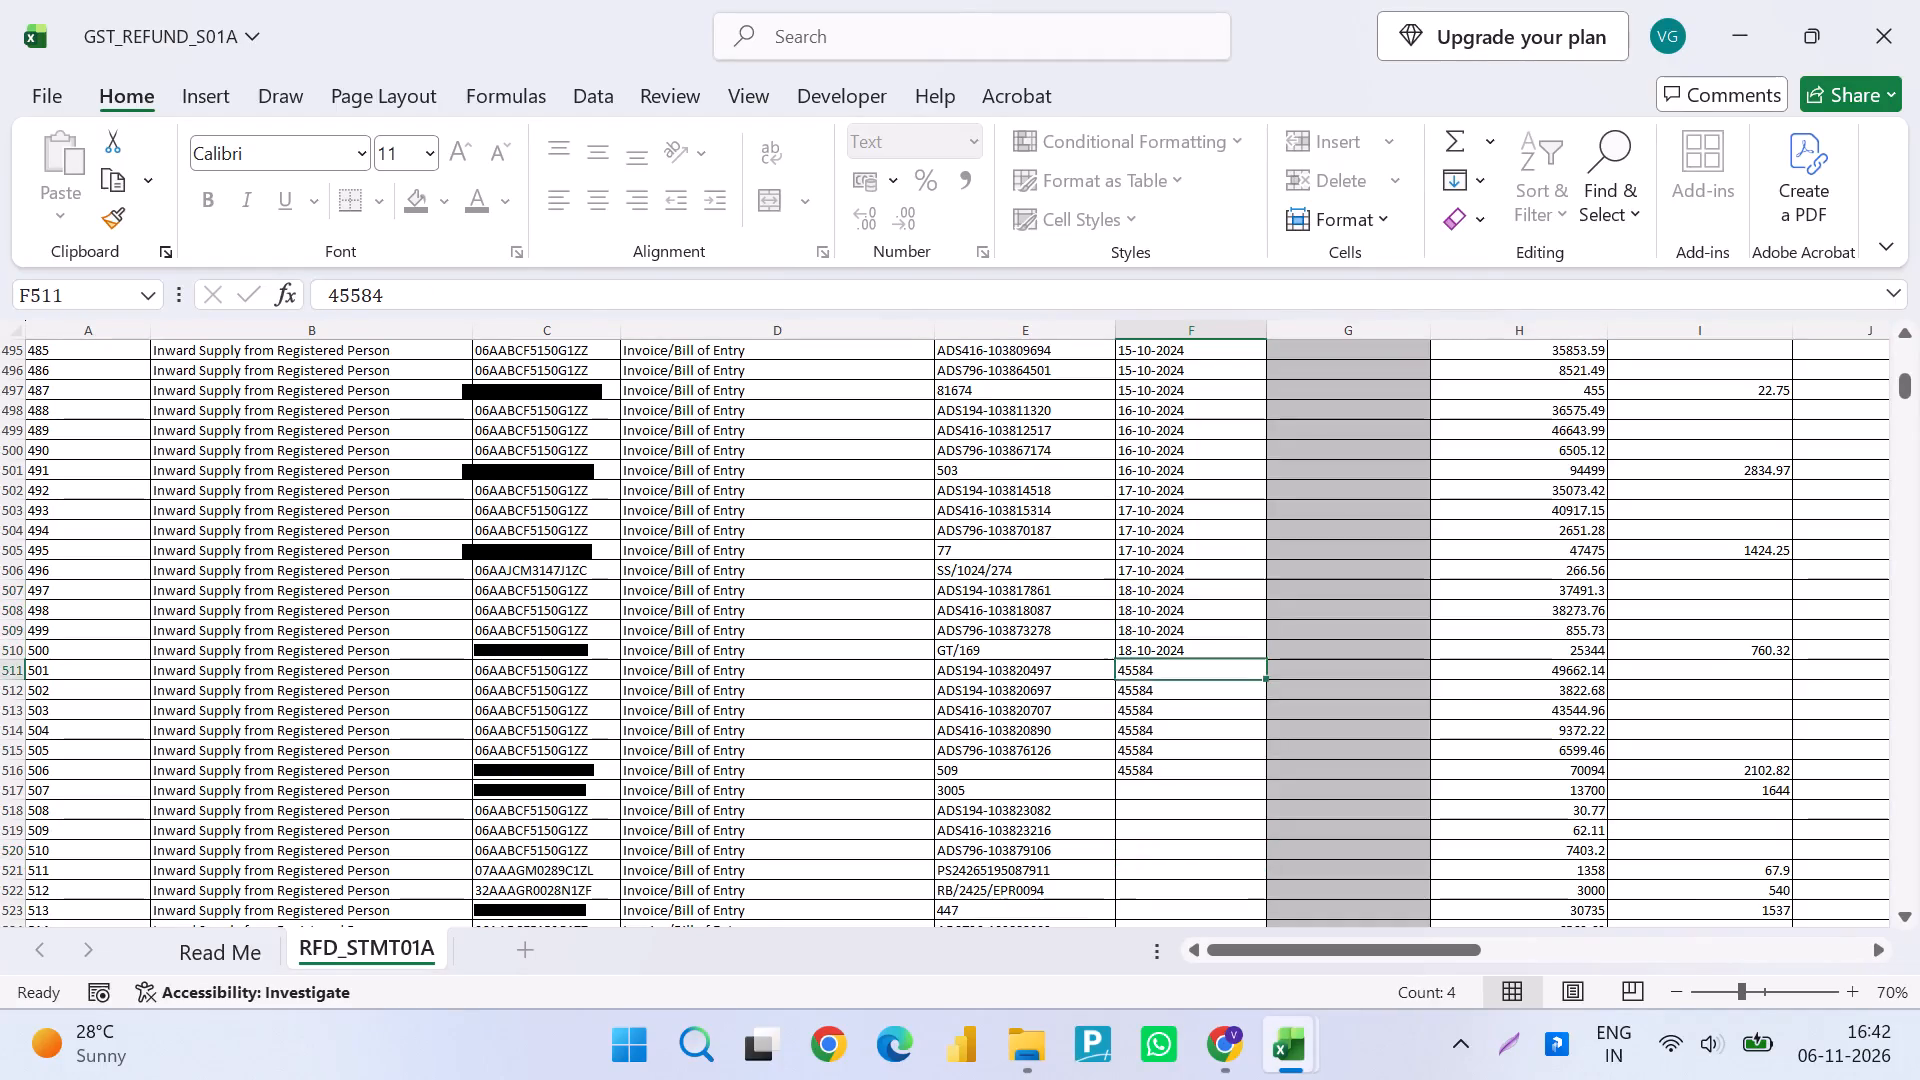
# Replace the serial number in F511 with the text date 19-10-2024.
pyautogui.press('Down')
pyautogui.press('Up')
pyautogui.hotkey('ctrl', 'd')
pyautogui.press('F2')
pyautogui.hotkey('ctrl', 'Left')
pyautogui.hotkey('ctrl', 'Left')
pyautogui.hotkey('ctrl', 'Left')
pyautogui.hotkey('ctrl', 'Left')
pyautogui.press('Left')
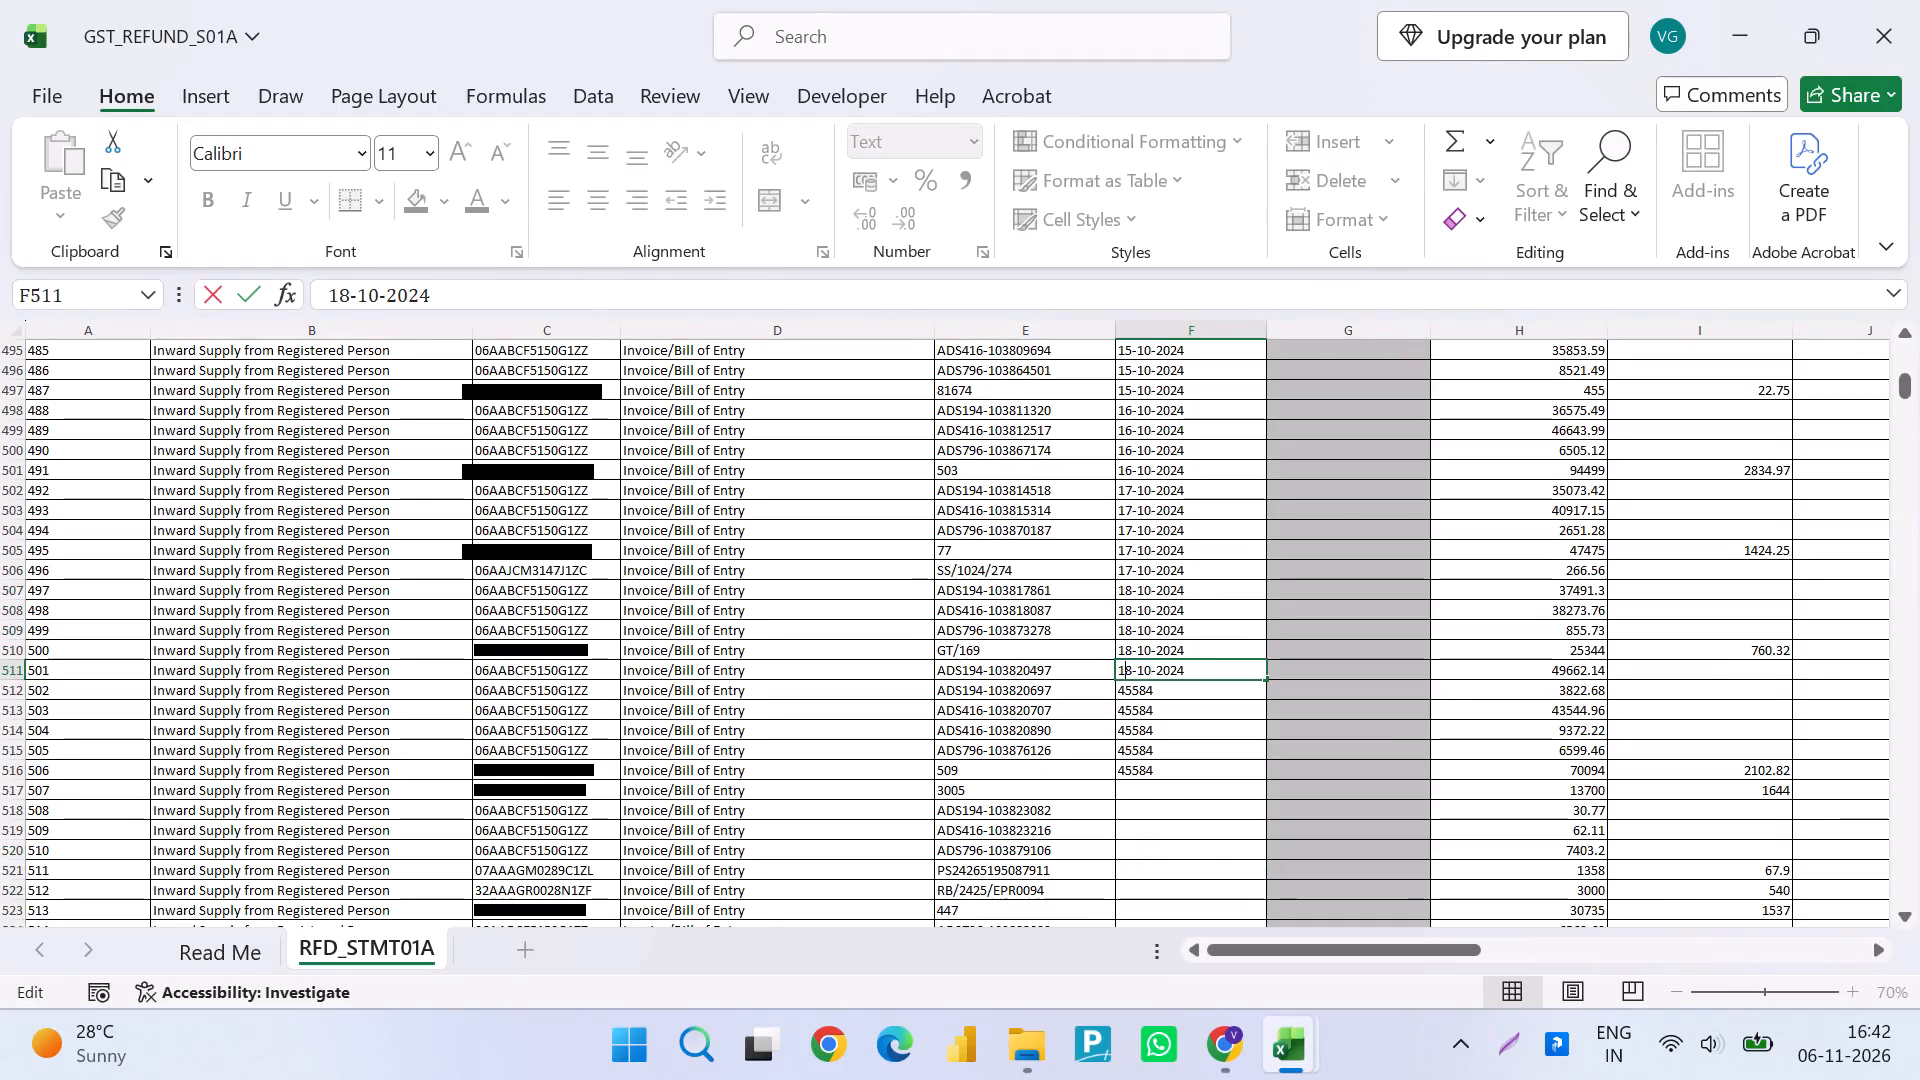
pyautogui.press('Delete')
pyautogui.press('9')
pyautogui.press('Return')
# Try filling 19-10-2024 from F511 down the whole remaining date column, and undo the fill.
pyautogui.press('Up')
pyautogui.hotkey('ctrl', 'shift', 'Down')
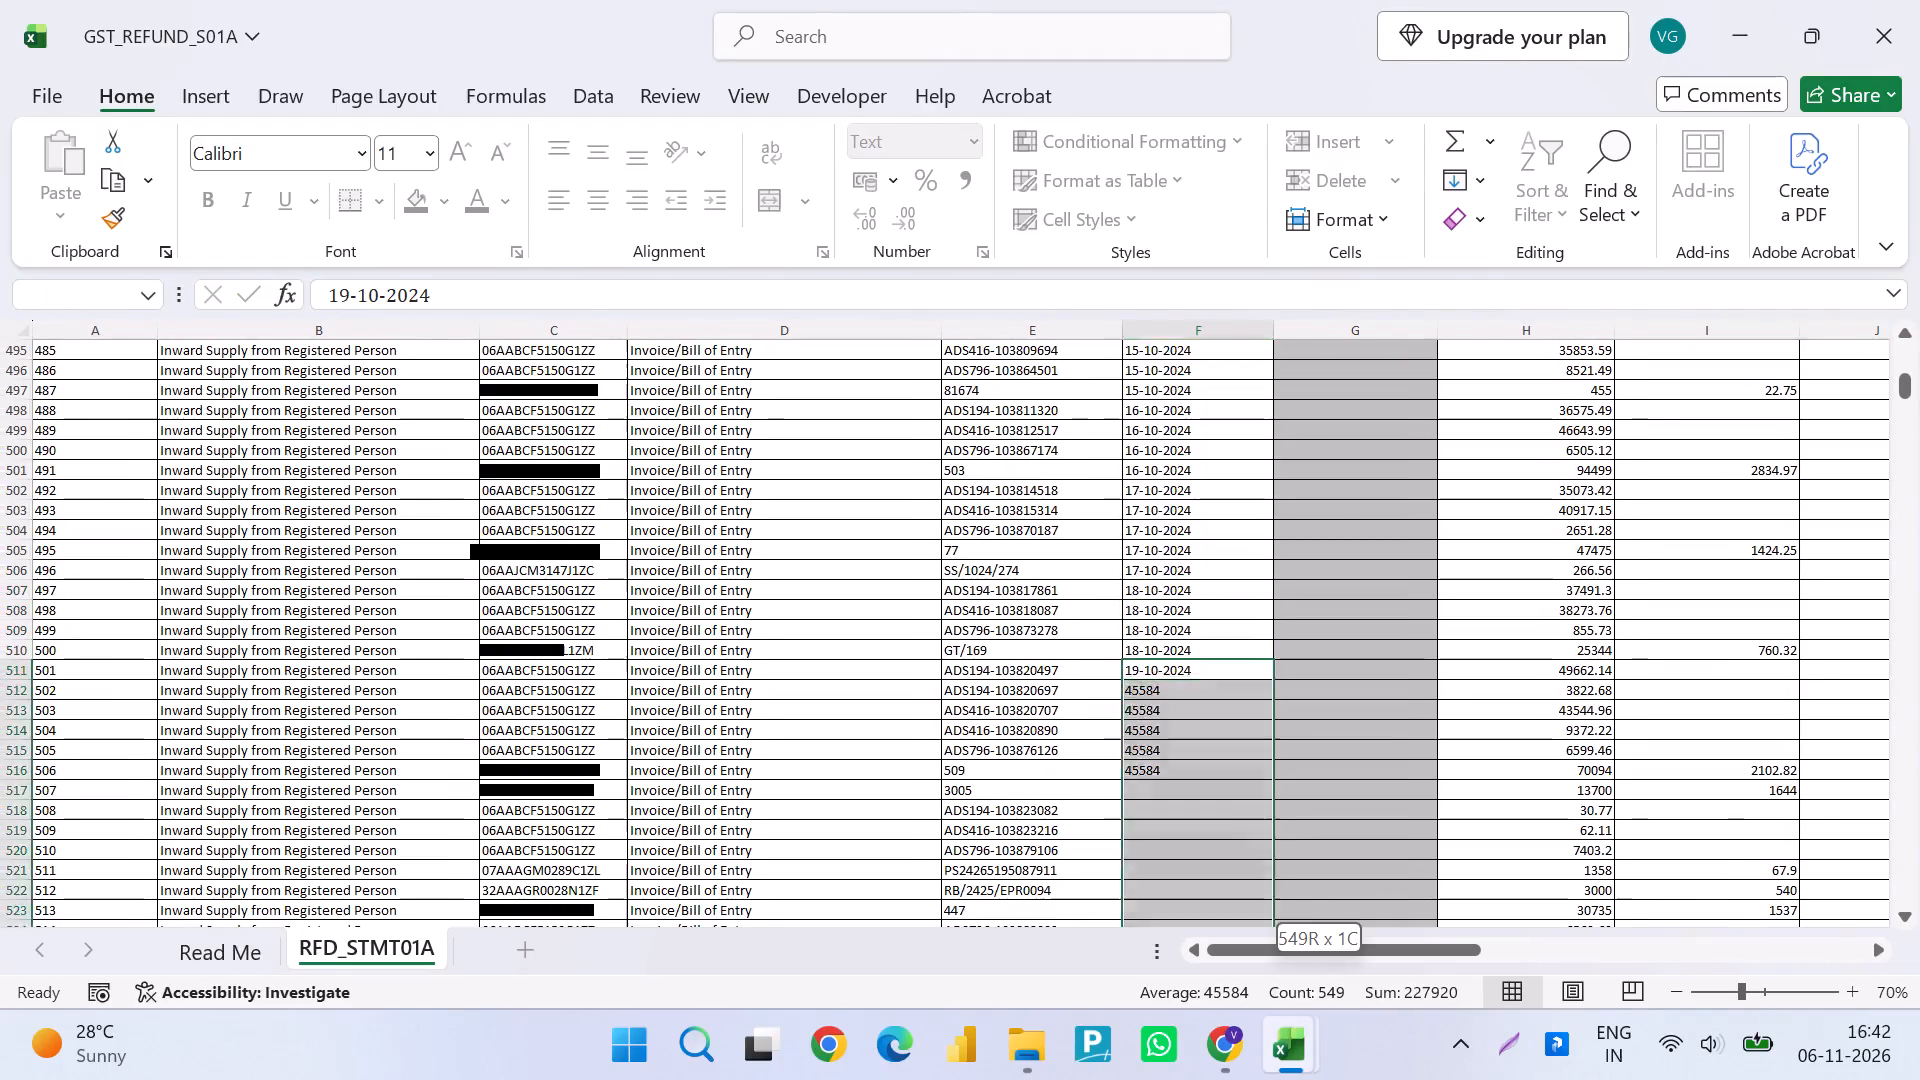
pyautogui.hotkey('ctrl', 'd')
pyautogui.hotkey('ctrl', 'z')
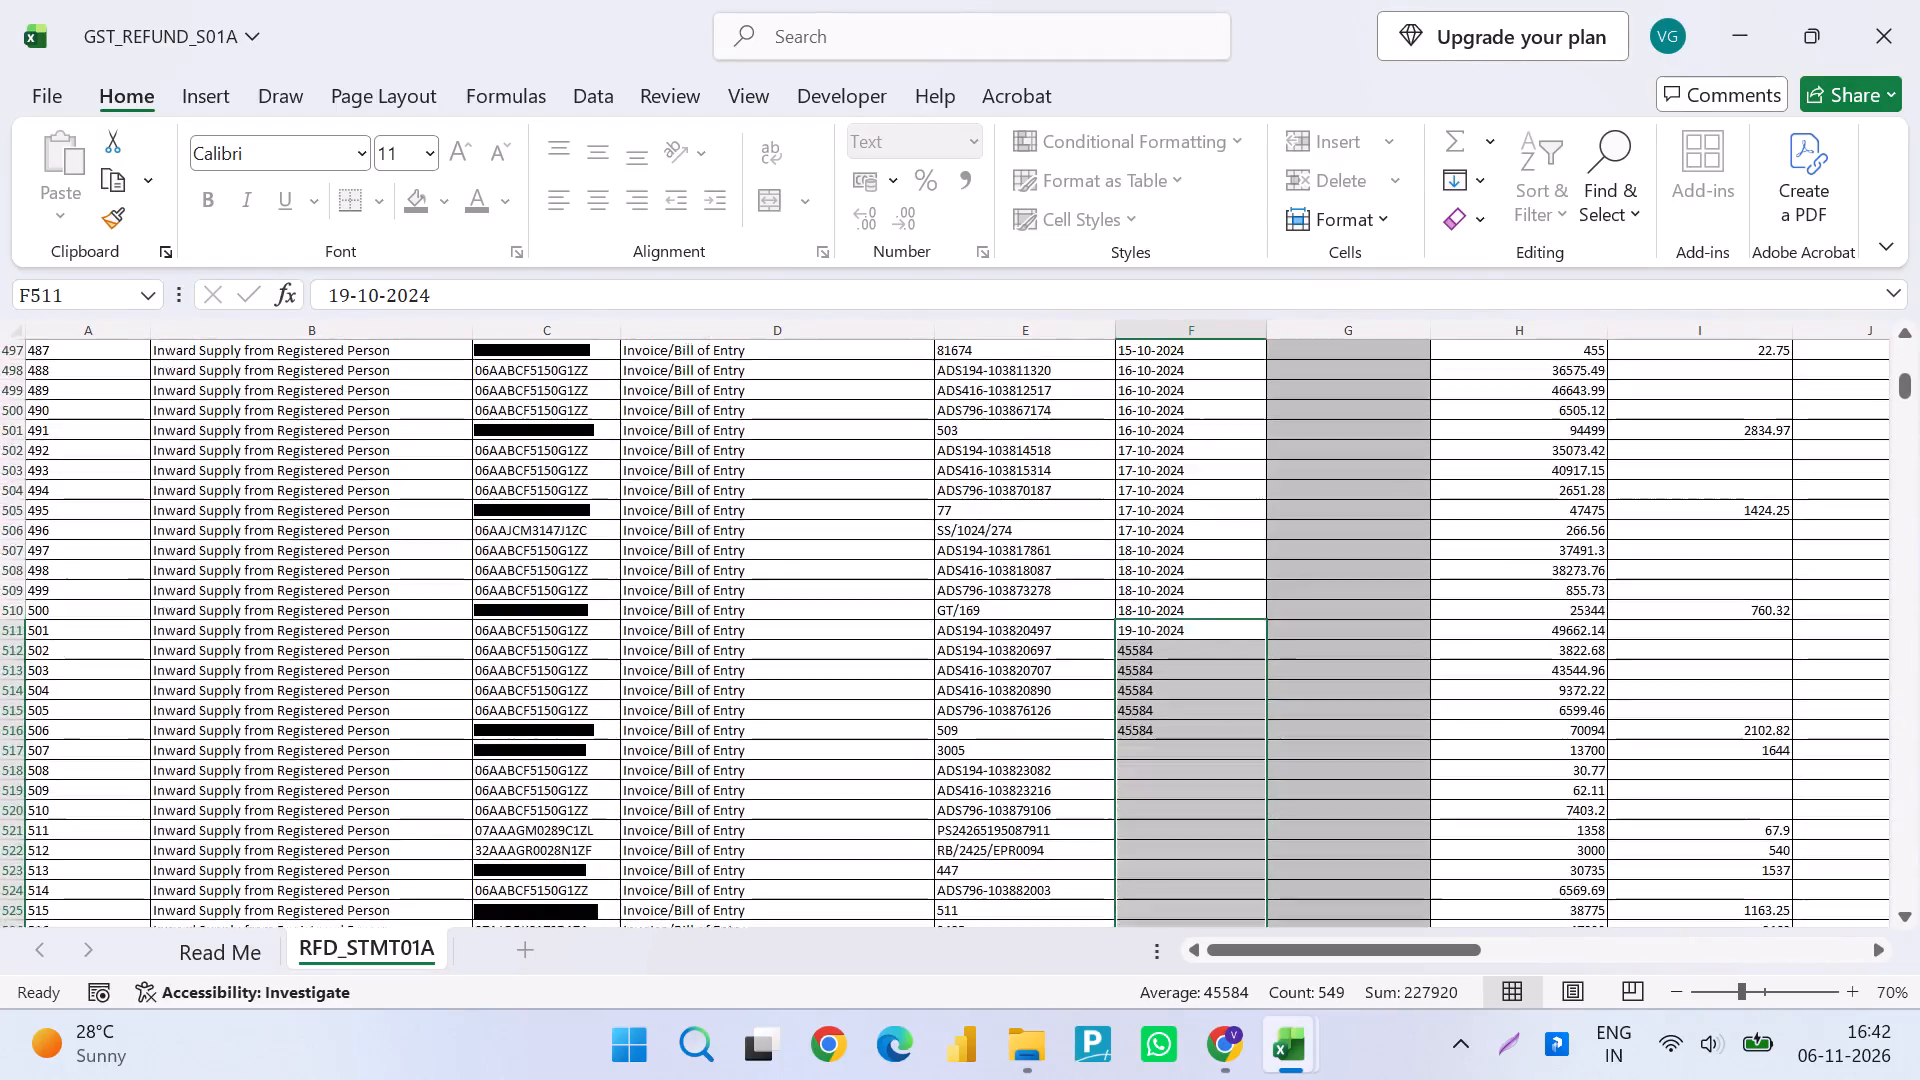
# Fill the text date 19-10-2024 down from F511 through F516 only.
pyautogui.press('Up')
pyautogui.press('Down')
pyautogui.hotkey('shift', 'Down')
pyautogui.hotkey('shift', 'Down')
pyautogui.hotkey('shift', 'Down')
pyautogui.hotkey('shift', 'Down')
pyautogui.hotkey('shift', 'Down')
pyautogui.hotkey('ctrl', 'd')
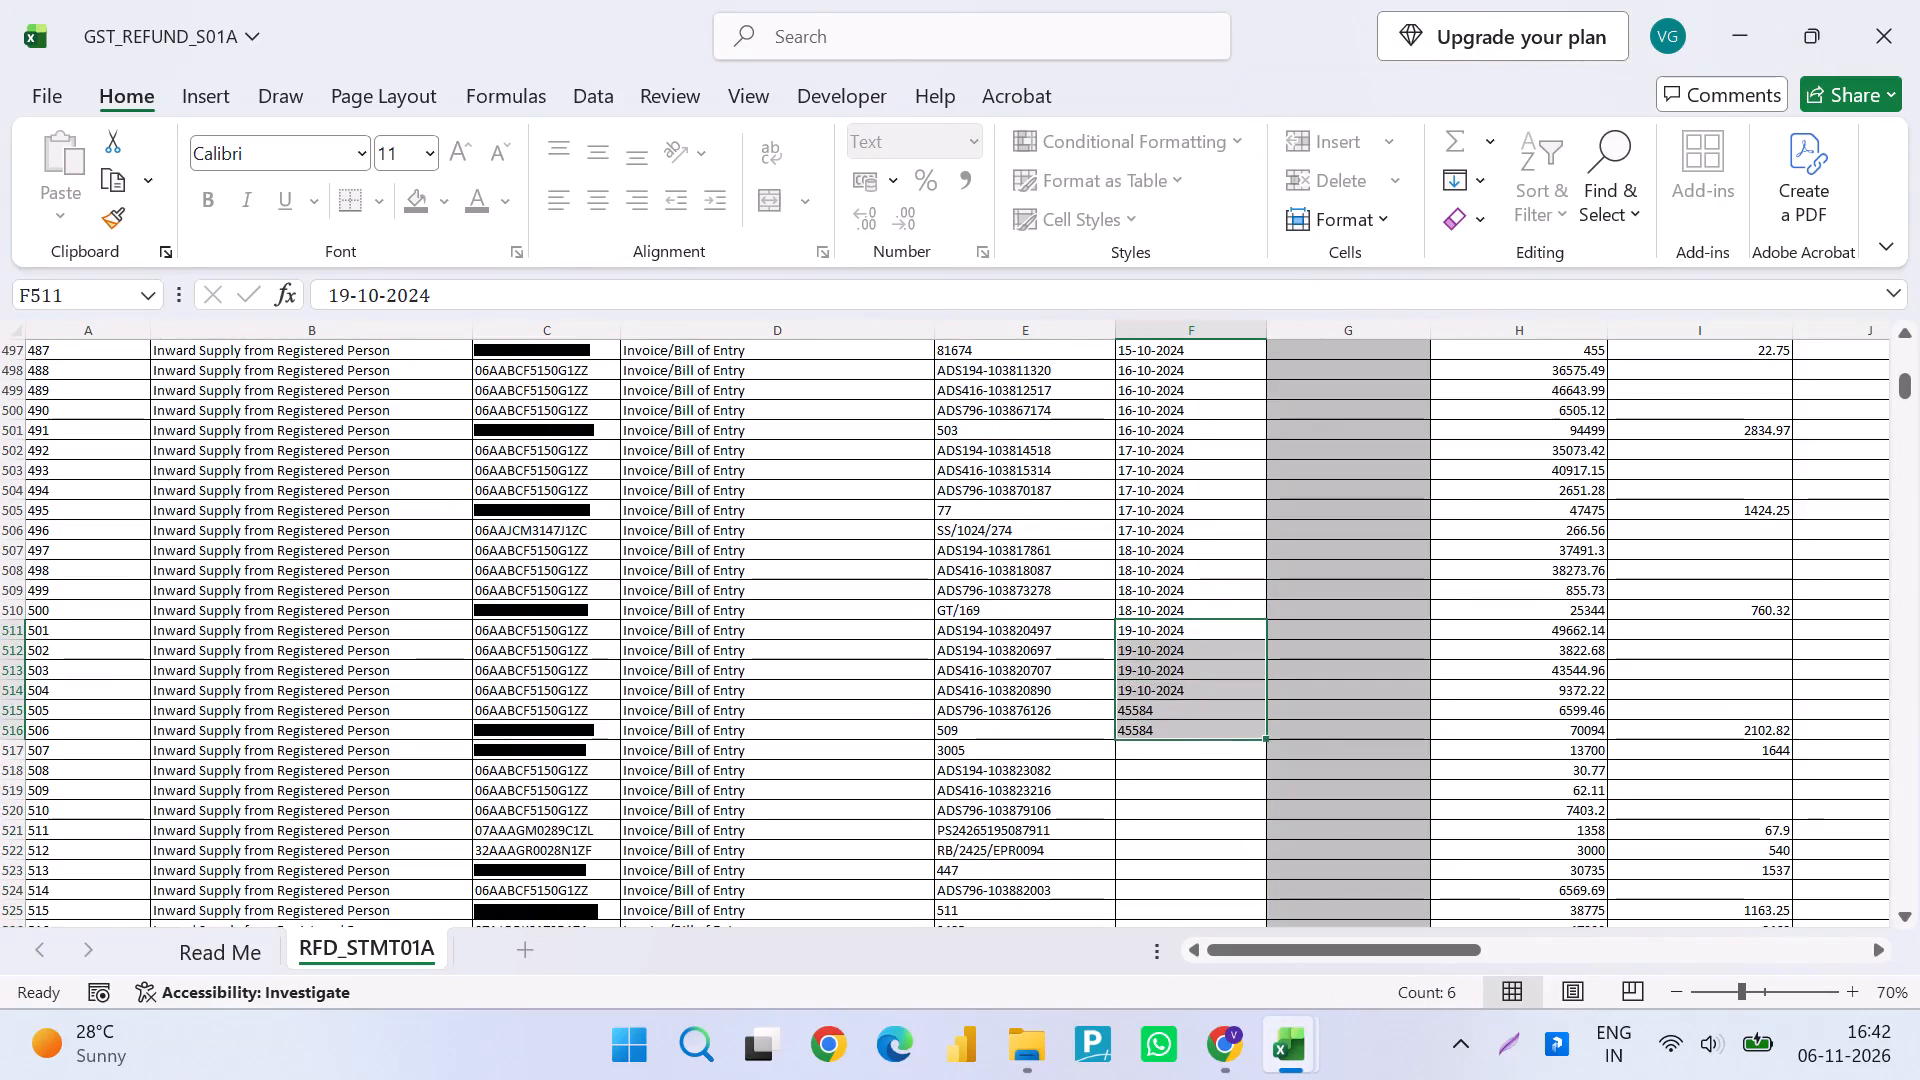
# Enter the text date 20-10-2024 in the empty cell F517, based on the date above.
pyautogui.press('Down')
pyautogui.press('Down')
pyautogui.press('Down')
pyautogui.press('Down')
pyautogui.press('Down')
pyautogui.press('Down')
pyautogui.hotkey('ctrl', 'd')
pyautogui.press('F2')
pyautogui.hotkey('ctrl', 'Left')
pyautogui.hotkey('ctrl', 'Left')
pyautogui.hotkey('ctrl', 'Left')
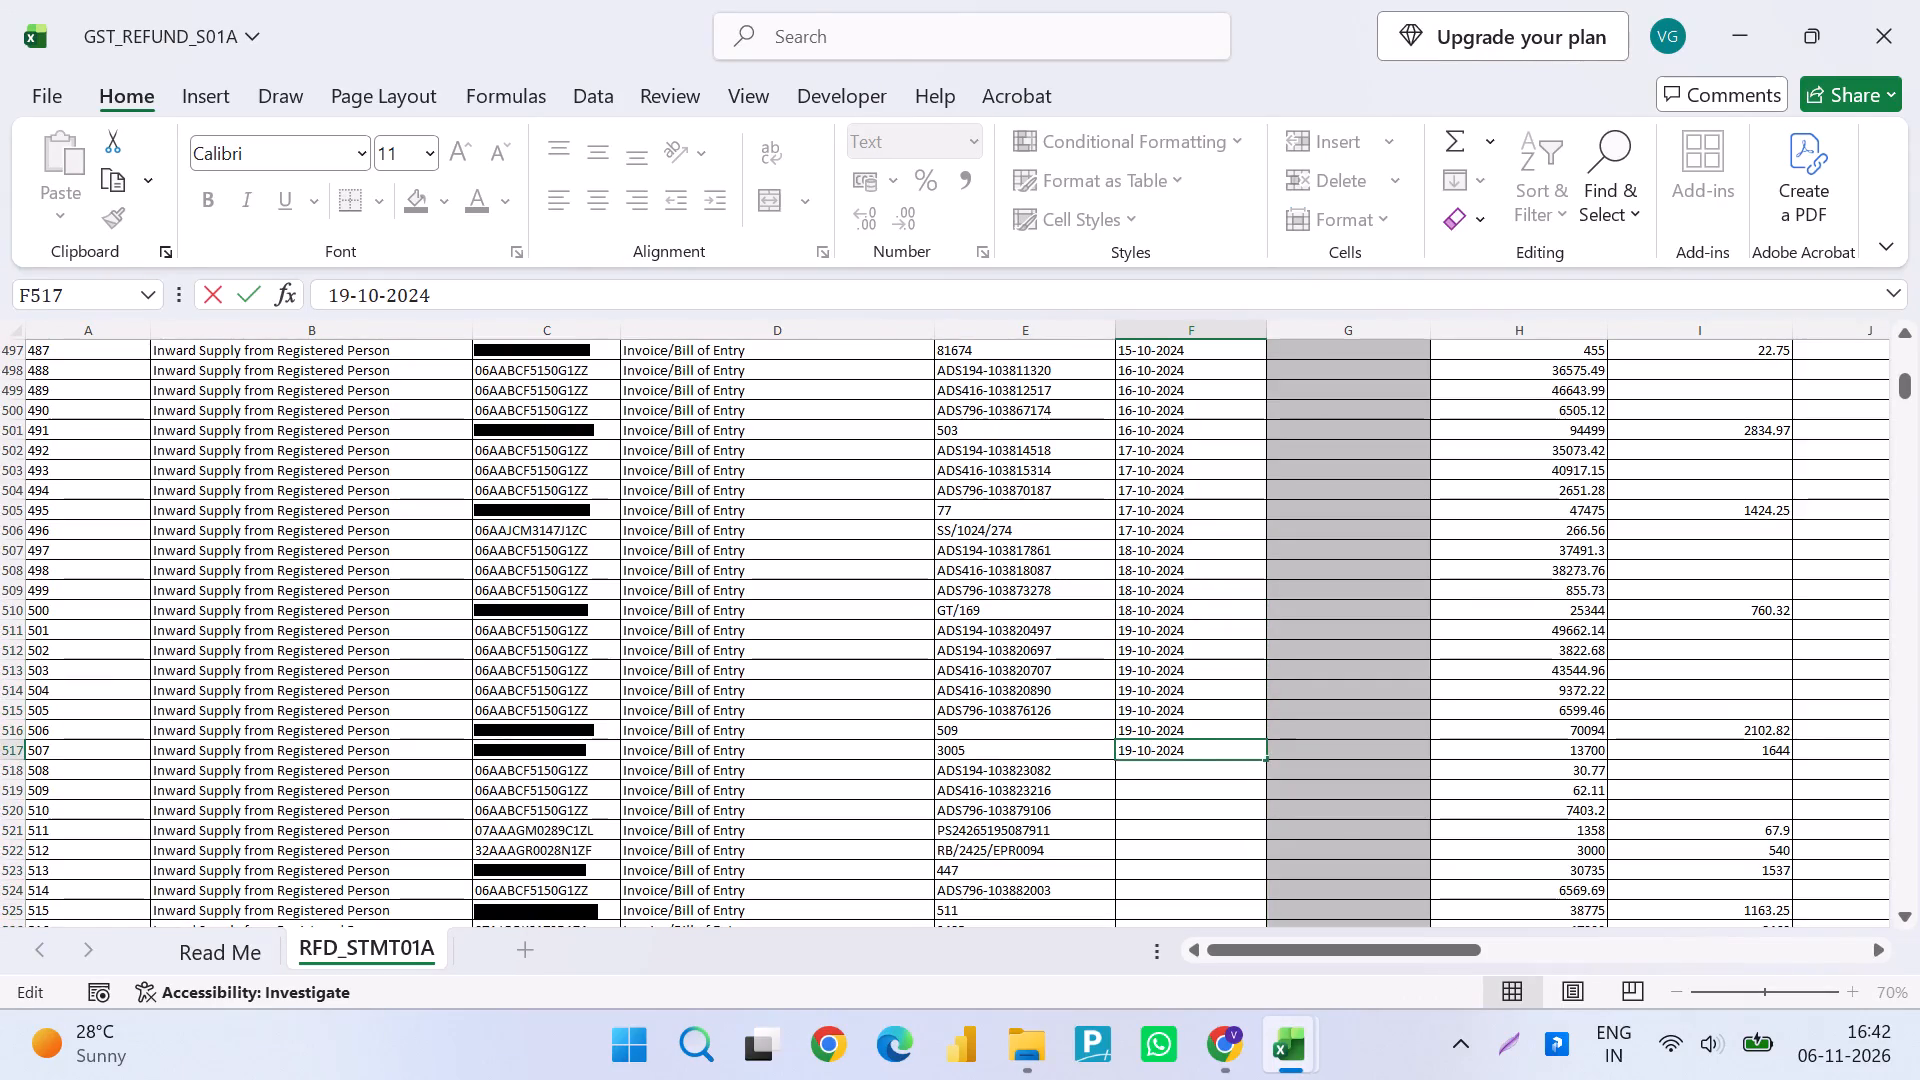
pyautogui.hotkey('ctrl', 'Left')
pyautogui.hotkey('ctrl', 'Left')
pyautogui.hotkey('ctrl', 'Left')
pyautogui.hotkey('shift', 'Right')
pyautogui.hotkey('shift', 'Right')
pyautogui.write('20')
pyautogui.press('Return')
# In PURCHASE 24-25, select the 20-10-2024 invoice dates in F625 to F629 to check how many rows that date covers.
pyautogui.hotkey('alt', 'Tab')
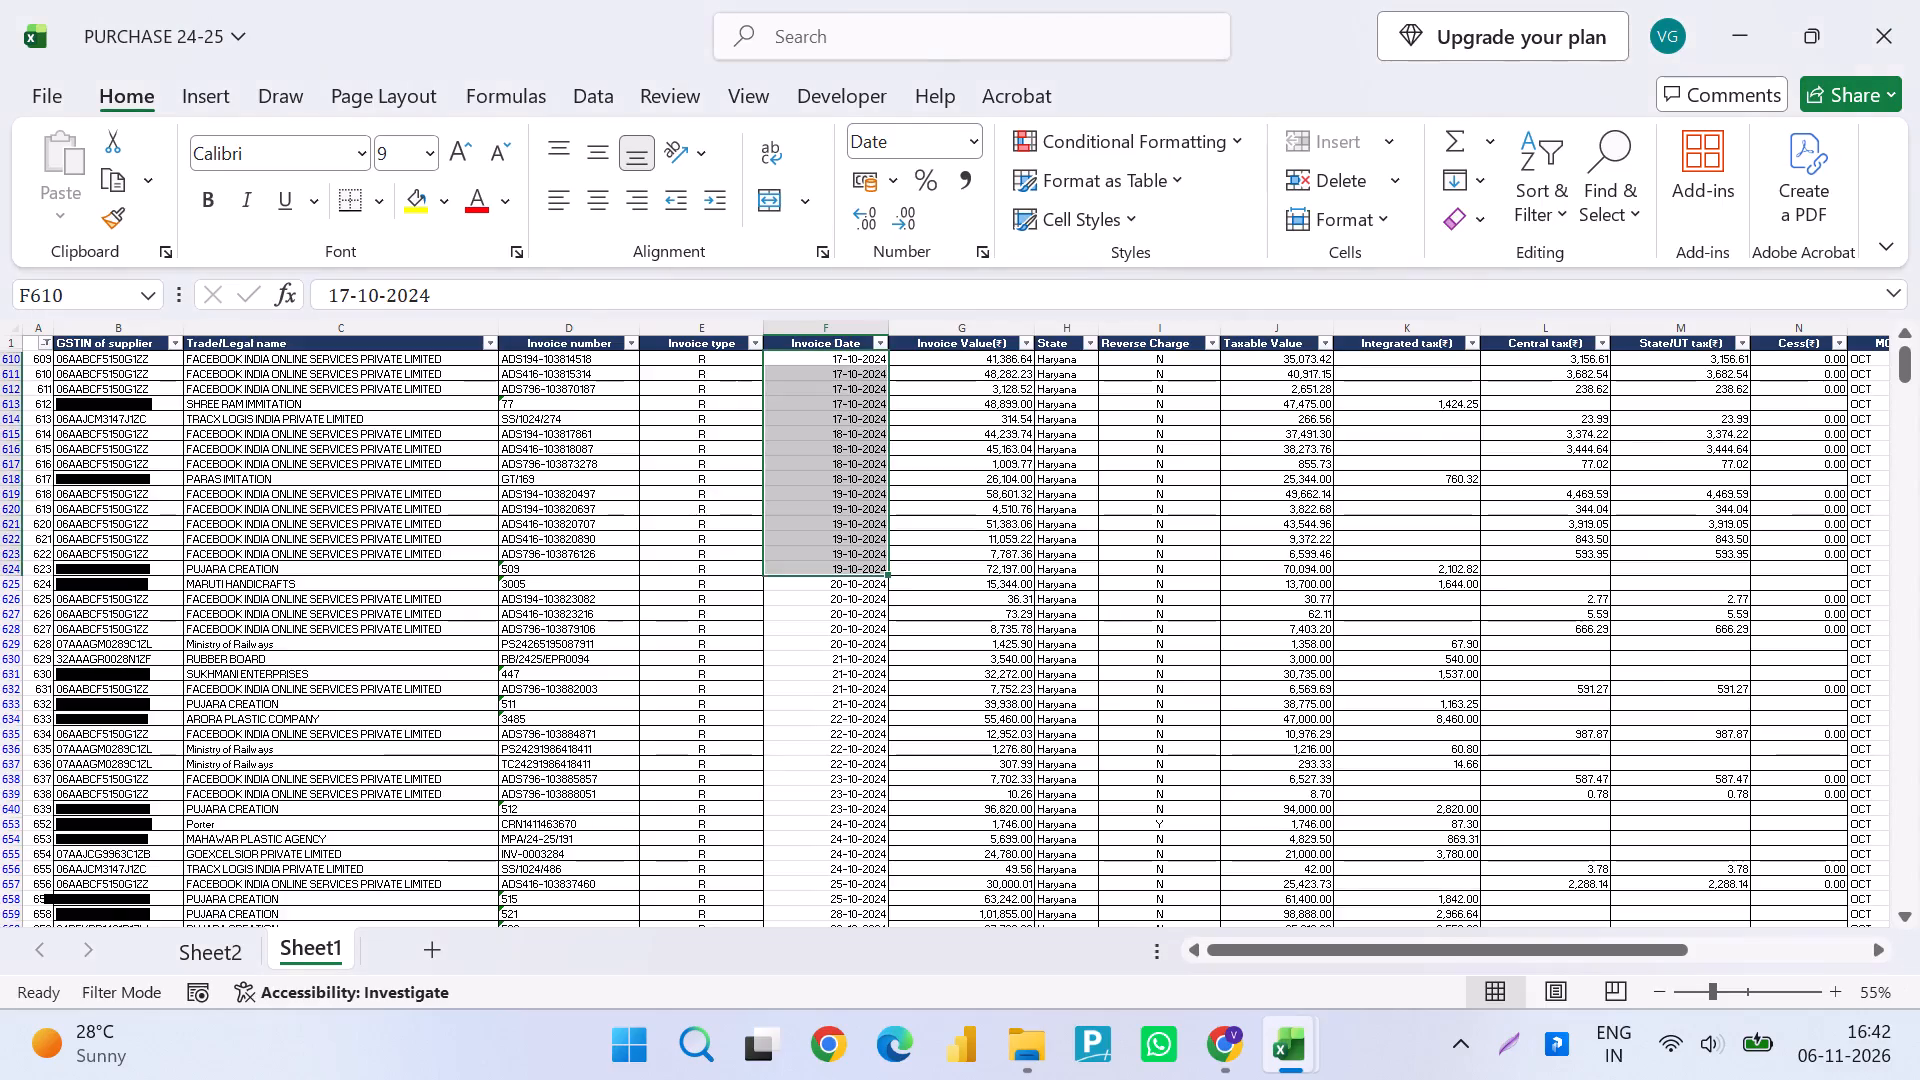
pyautogui.press('Down')
pyautogui.press('Down')
pyautogui.press('Down')
pyautogui.press('Down')
pyautogui.press('Down')
pyautogui.press('Down')
pyautogui.press('Down')
pyautogui.press('Down')
pyautogui.press('Down')
pyautogui.press('Down')
pyautogui.press('Down')
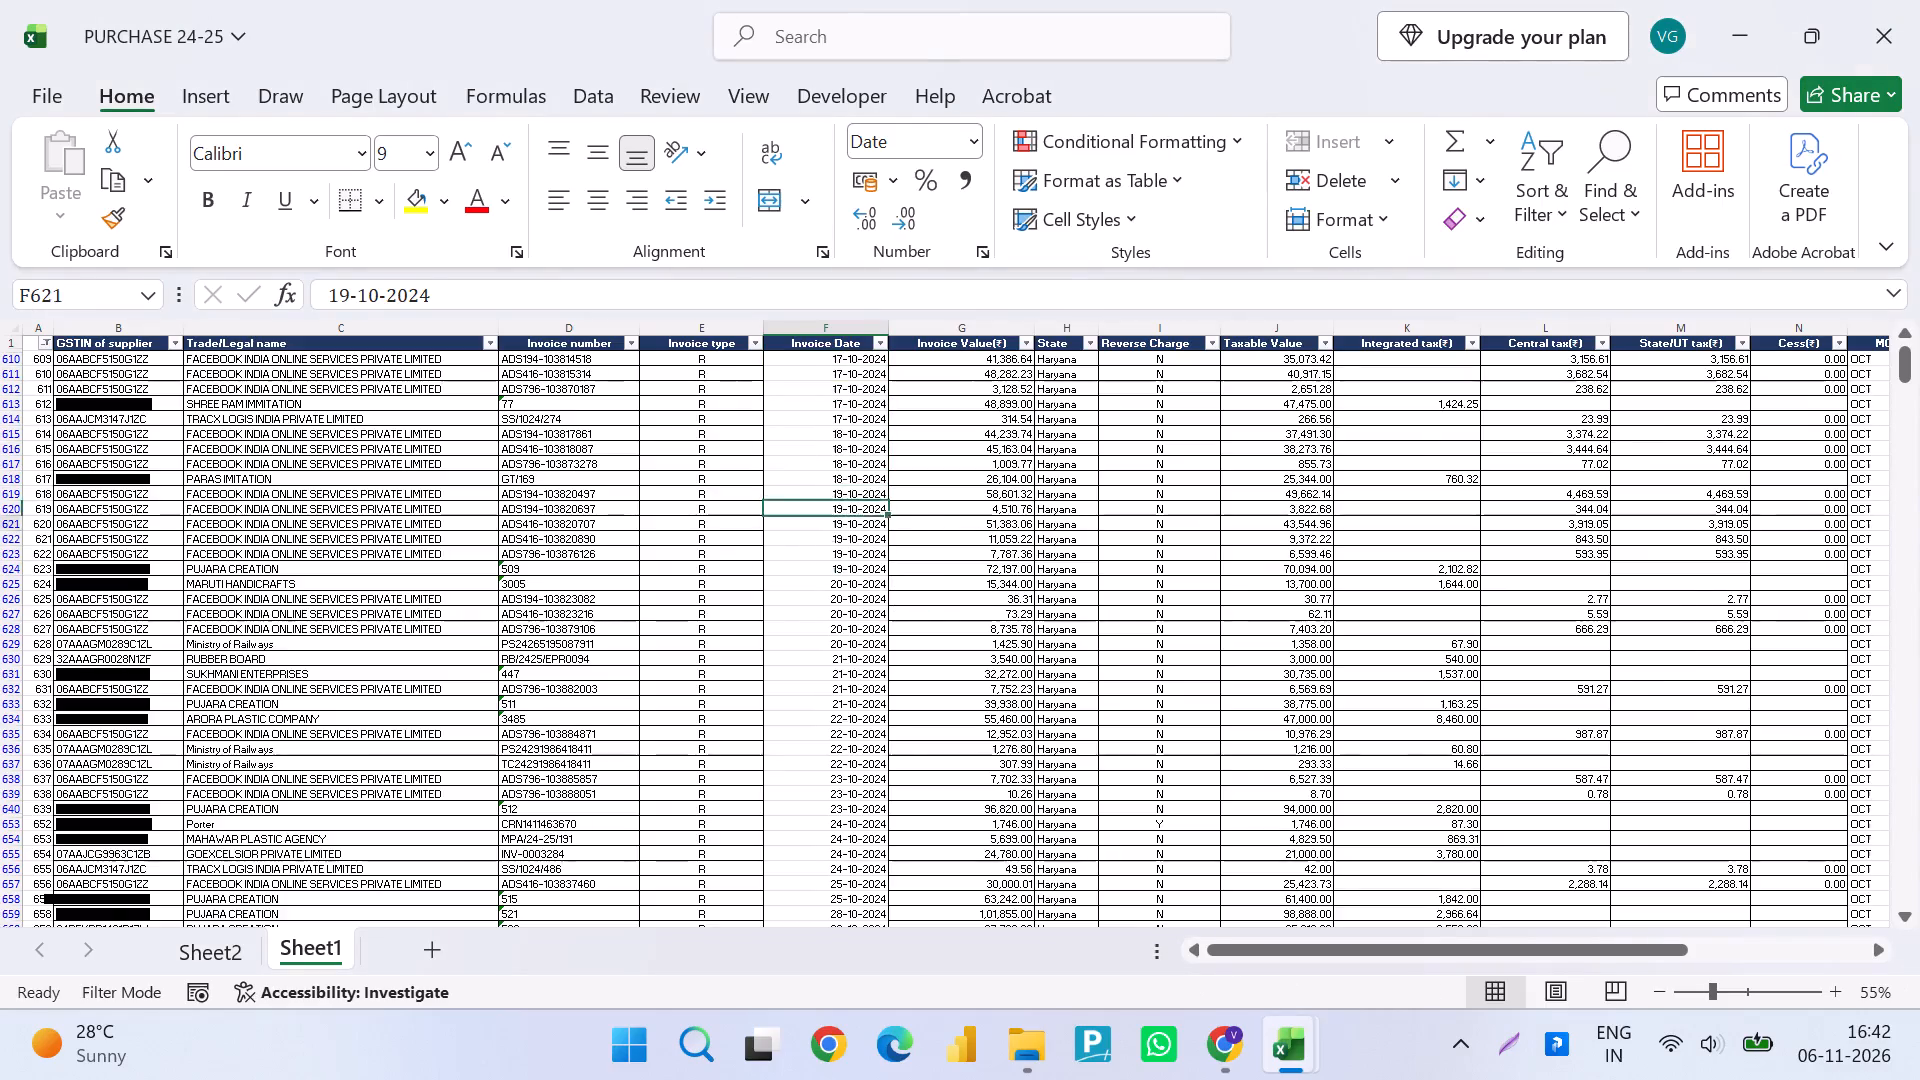
pyautogui.press('Down')
pyautogui.press('Down')
pyautogui.press('Down')
pyautogui.press('Down')
pyautogui.hotkey('shift', 'Down')
pyautogui.hotkey('shift', 'Down')
pyautogui.hotkey('shift', 'Down')
pyautogui.hotkey('shift', 'Down')
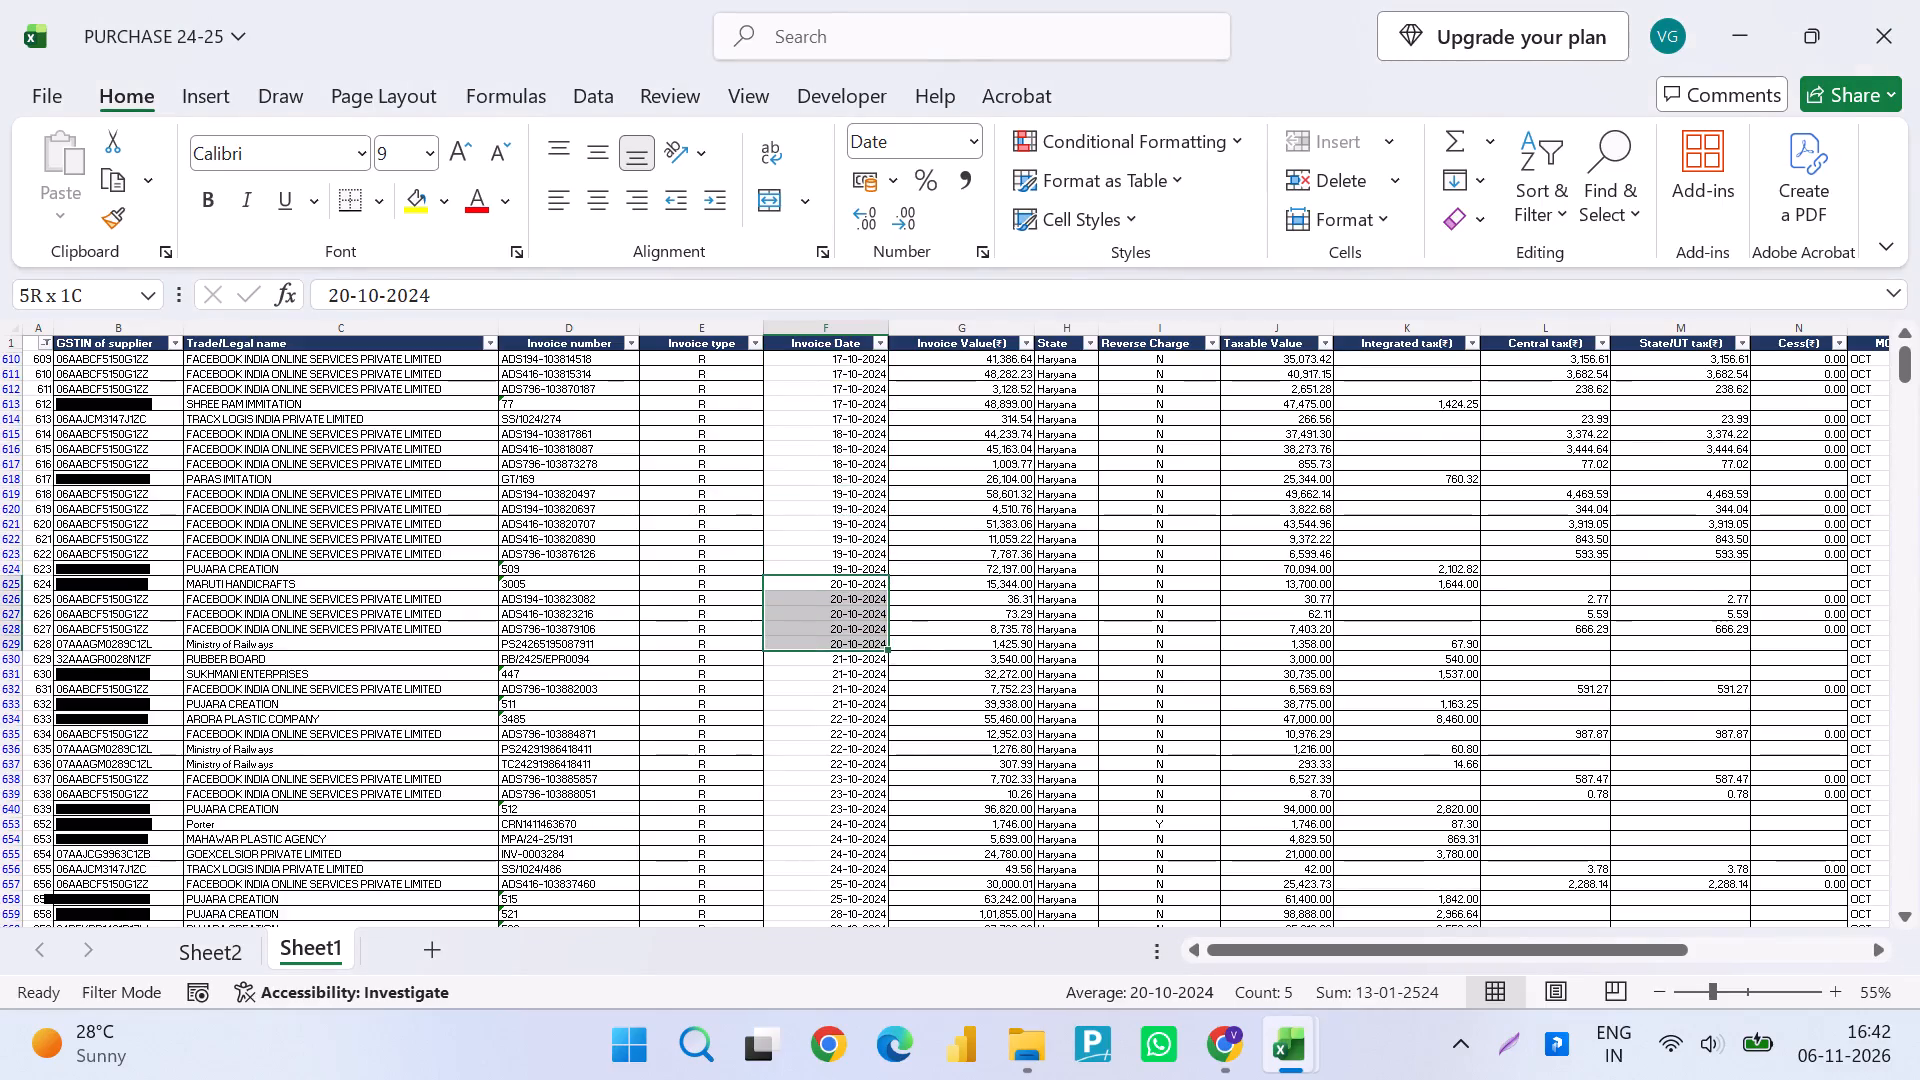
# In GST_REFUND_S01A, fill the text date 20-10-2024 down from F517 through F521.
pyautogui.hotkey('alt', 'Tab')
pyautogui.press('Up')
pyautogui.hotkey('shift', 'Down')
pyautogui.hotkey('shift', 'Down')
pyautogui.hotkey('shift', 'Down')
pyautogui.hotkey('shift', 'Down')
pyautogui.hotkey('ctrl', 'd')
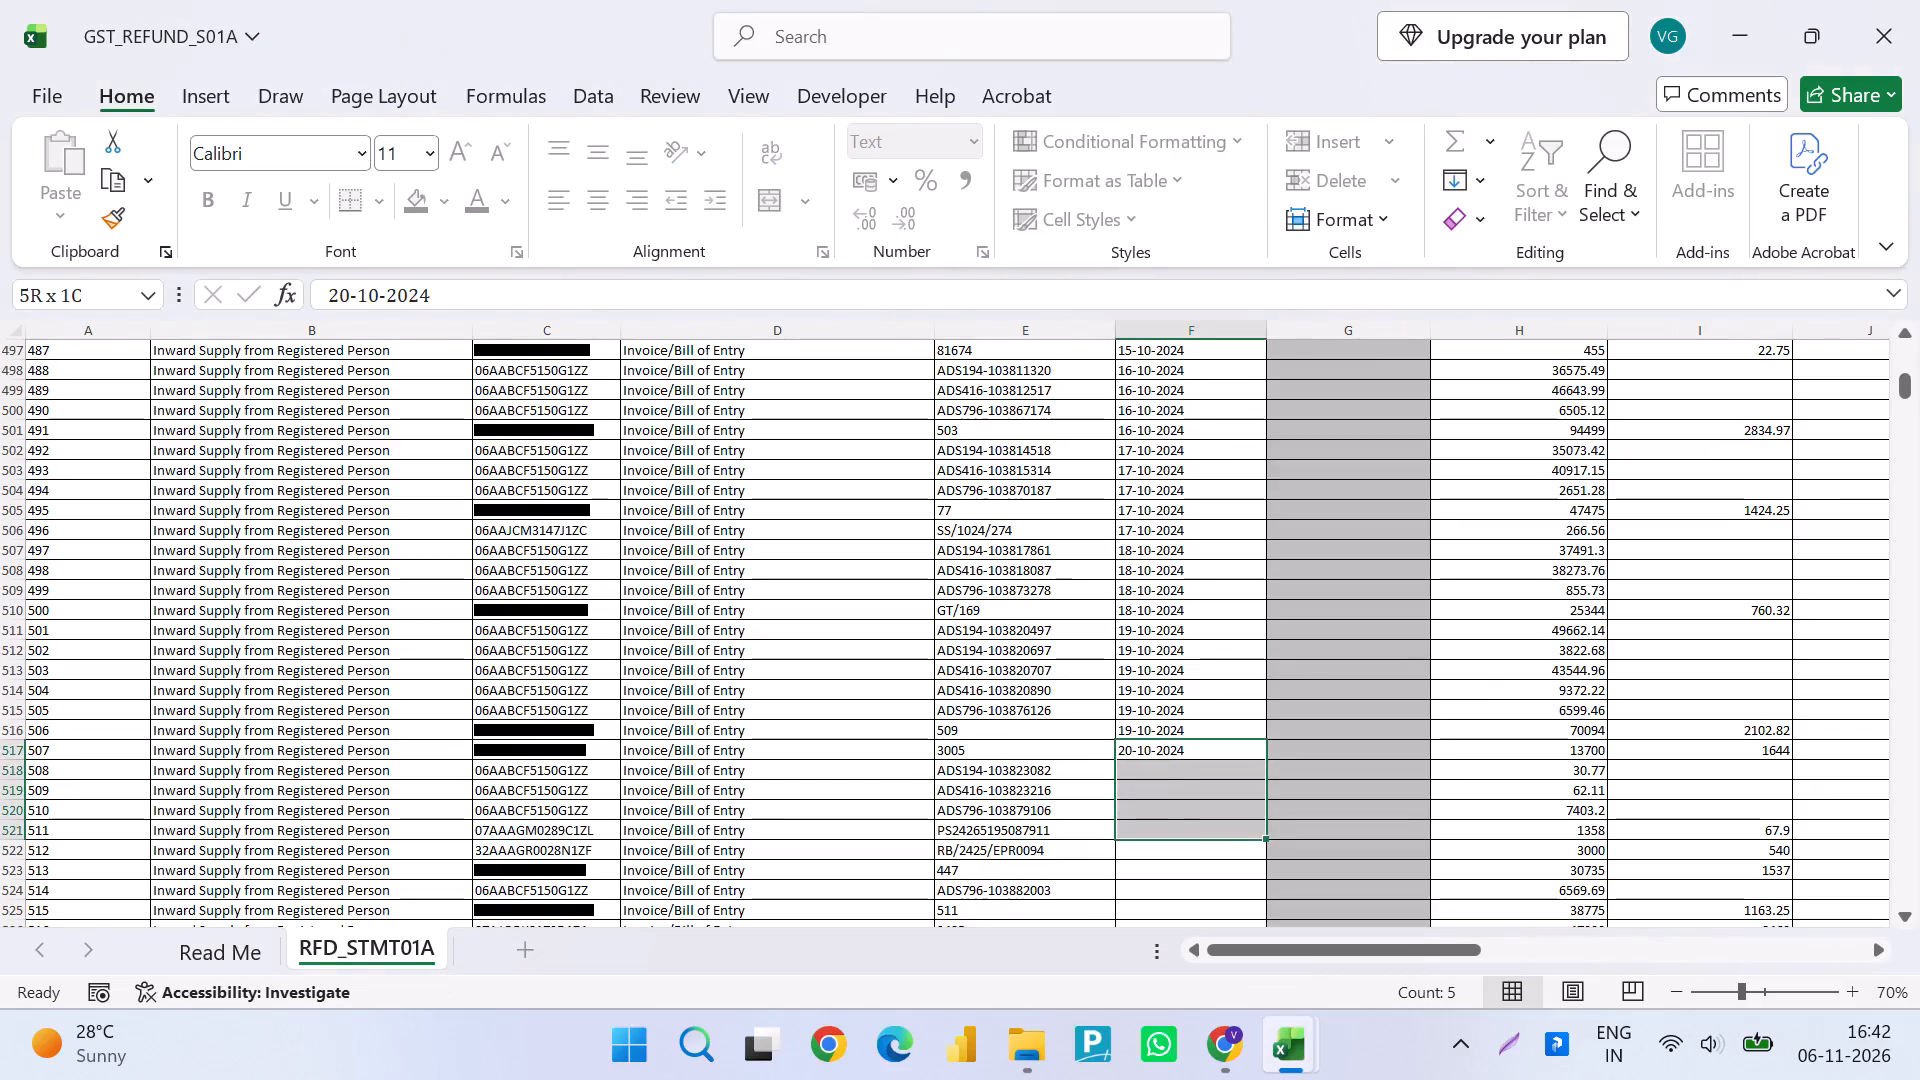
# Move to F522, and select the 21-10-2024 dates in F630 to F633 of PURCHASE 24-25 to check that date's row count.
pyautogui.press('Down')
pyautogui.press('Down')
pyautogui.press('Down')
pyautogui.press('Down')
pyautogui.press('Down')
pyautogui.hotkey('alt', 'Tab')
pyautogui.press('Down')
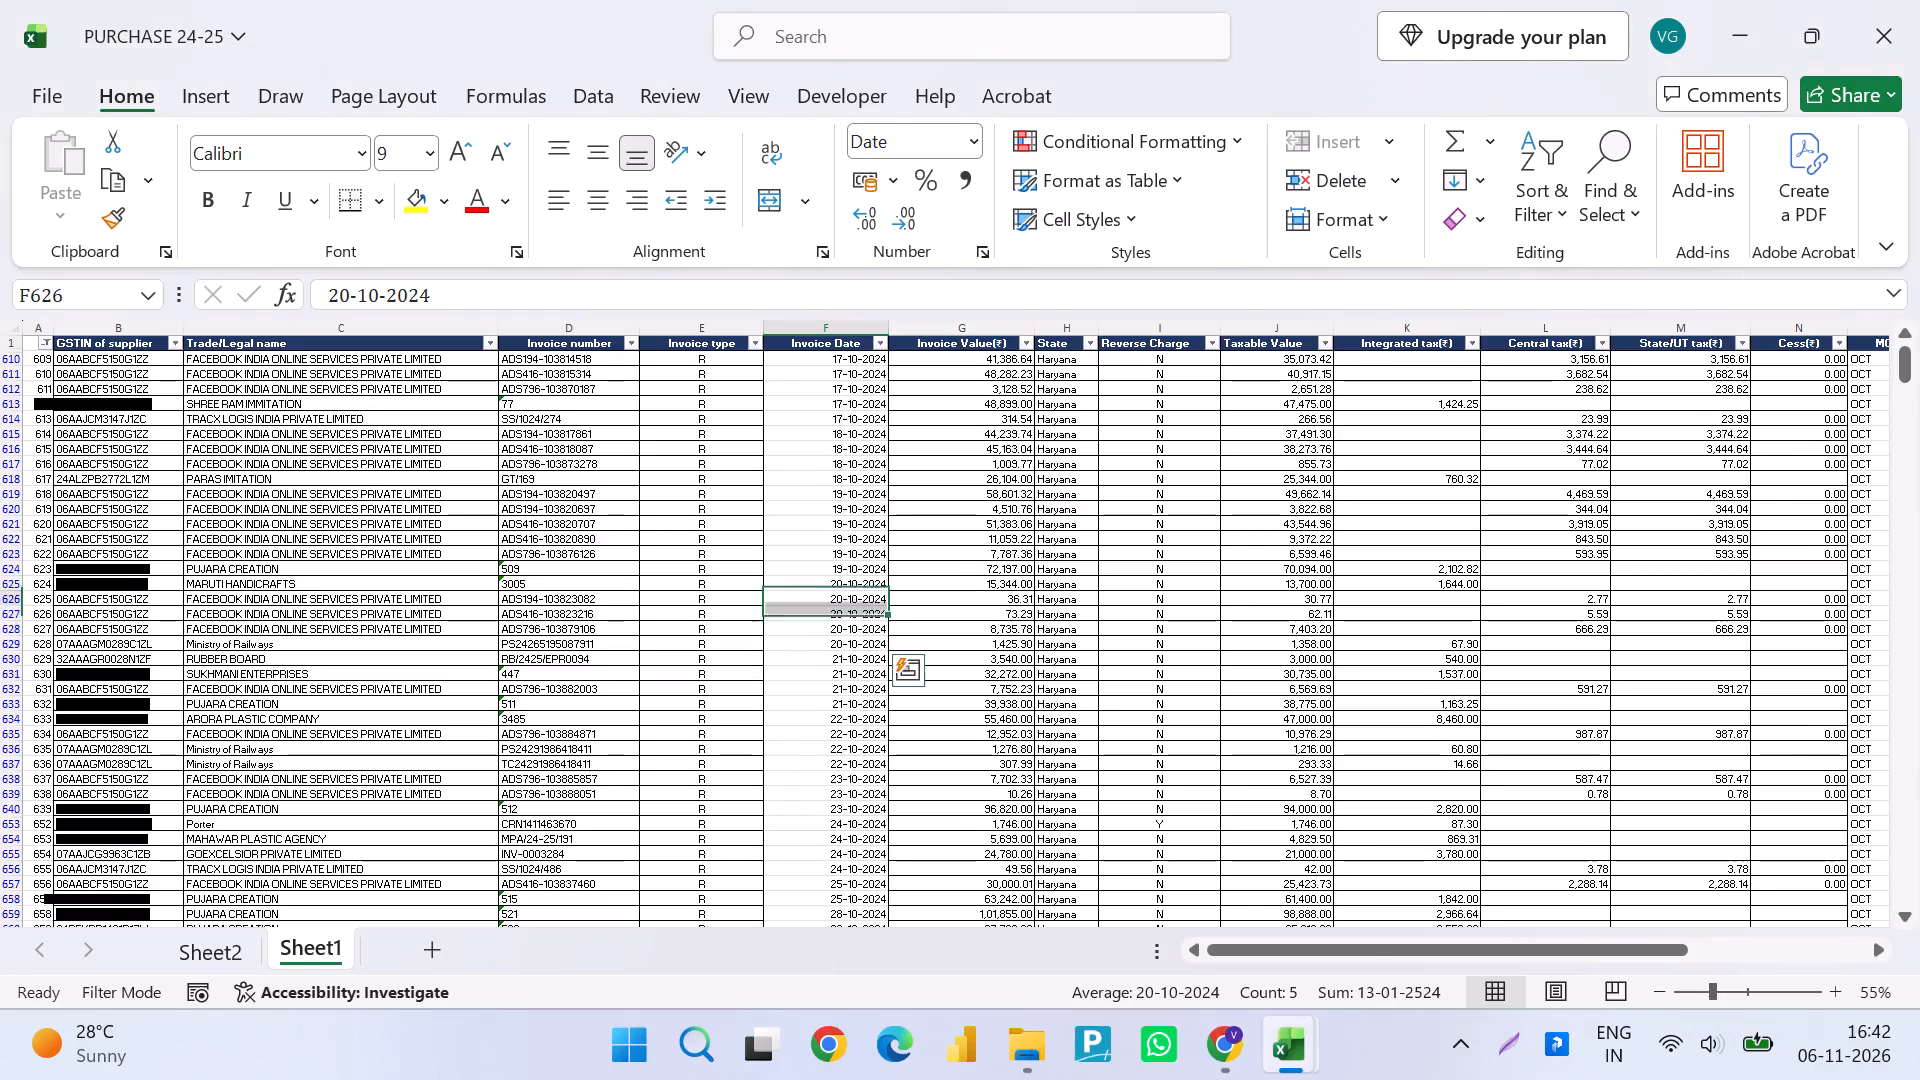
pyautogui.press('Down')
pyautogui.press('Down')
pyautogui.press('Down')
pyautogui.press('Down')
pyautogui.hotkey('shift', 'Down')
pyautogui.hotkey('shift', 'Down')
pyautogui.hotkey('shift', 'Down')
pyautogui.hotkey('alt', 'Tab')
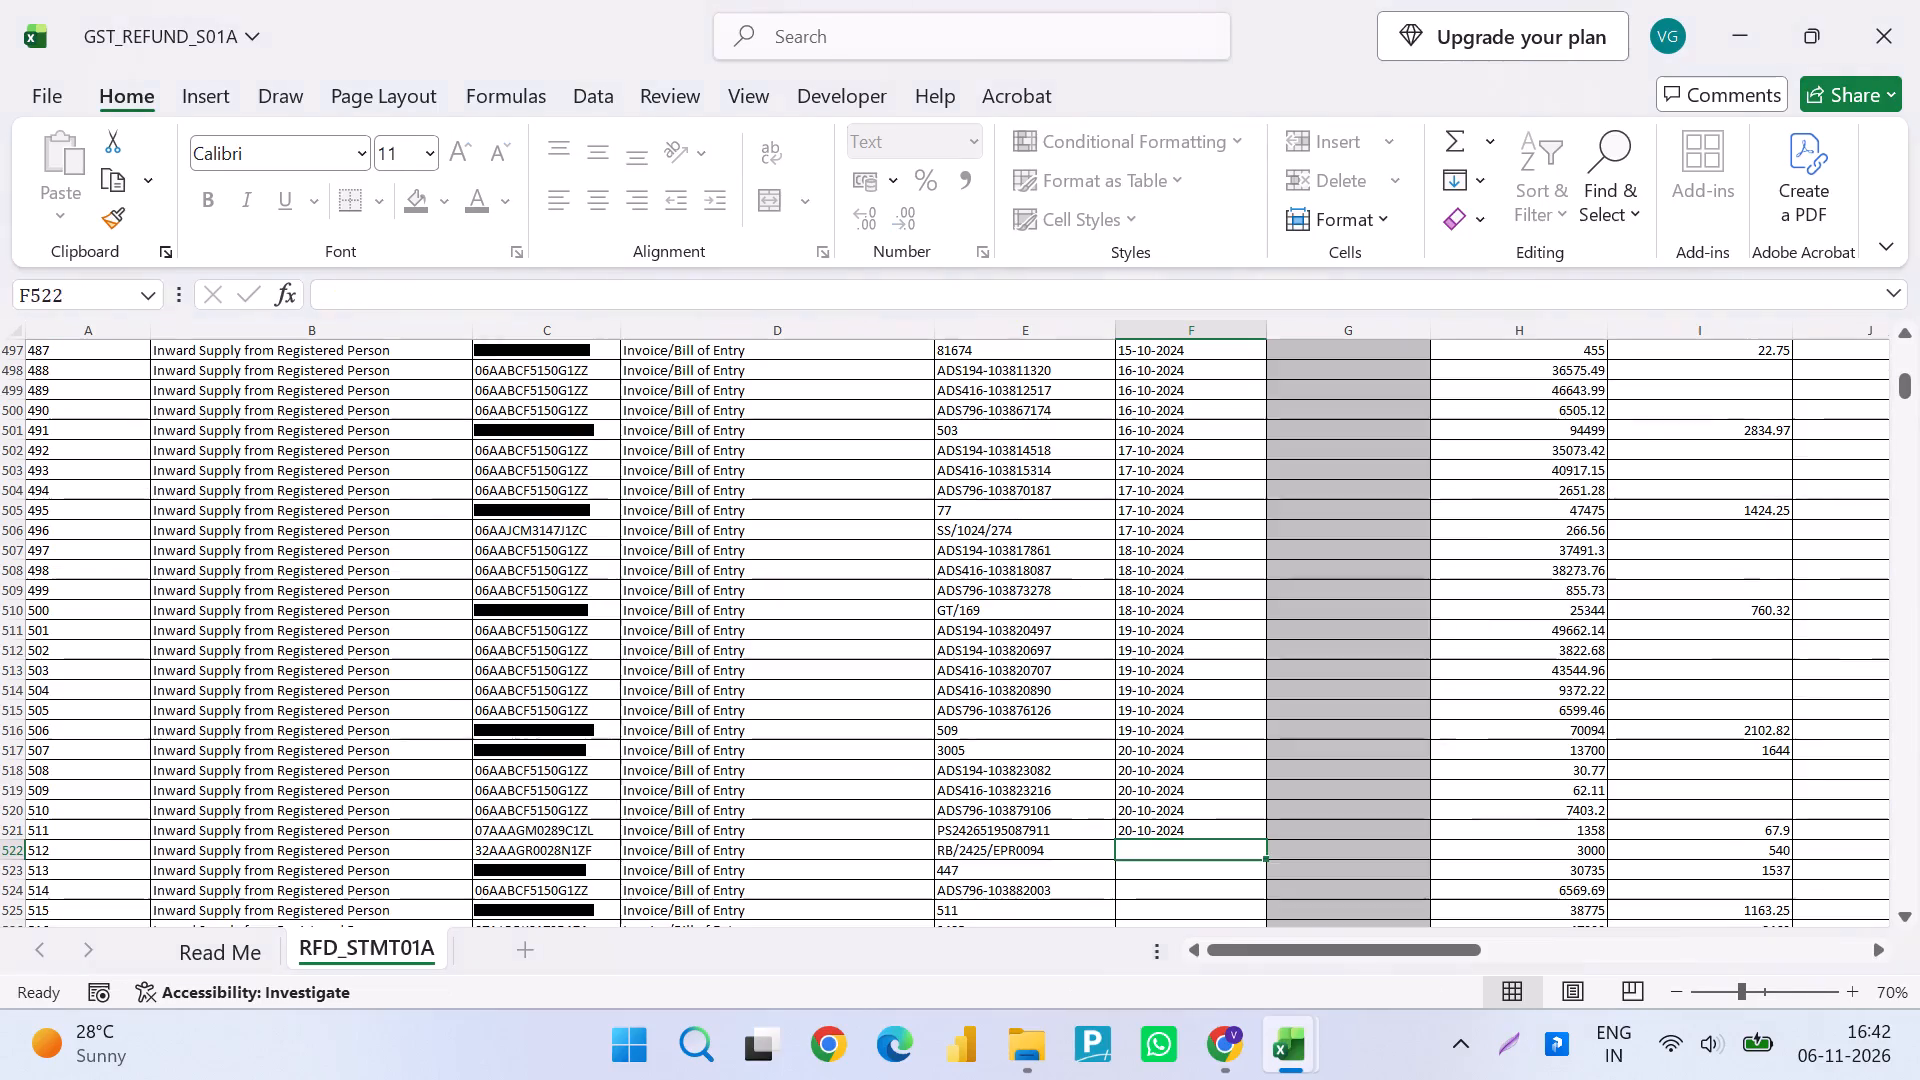
# Copy the 20-10-2024 dates in F518 to F521 into the empty cells F522 to F525.
pyautogui.press('Up')
pyautogui.hotkey('shift', 'Up')
pyautogui.hotkey('shift', 'Up')
pyautogui.hotkey('shift', 'Up')
pyautogui.hotkey('ctrl', 'c')
pyautogui.press('Down')
pyautogui.press('Down')
pyautogui.press('Up')
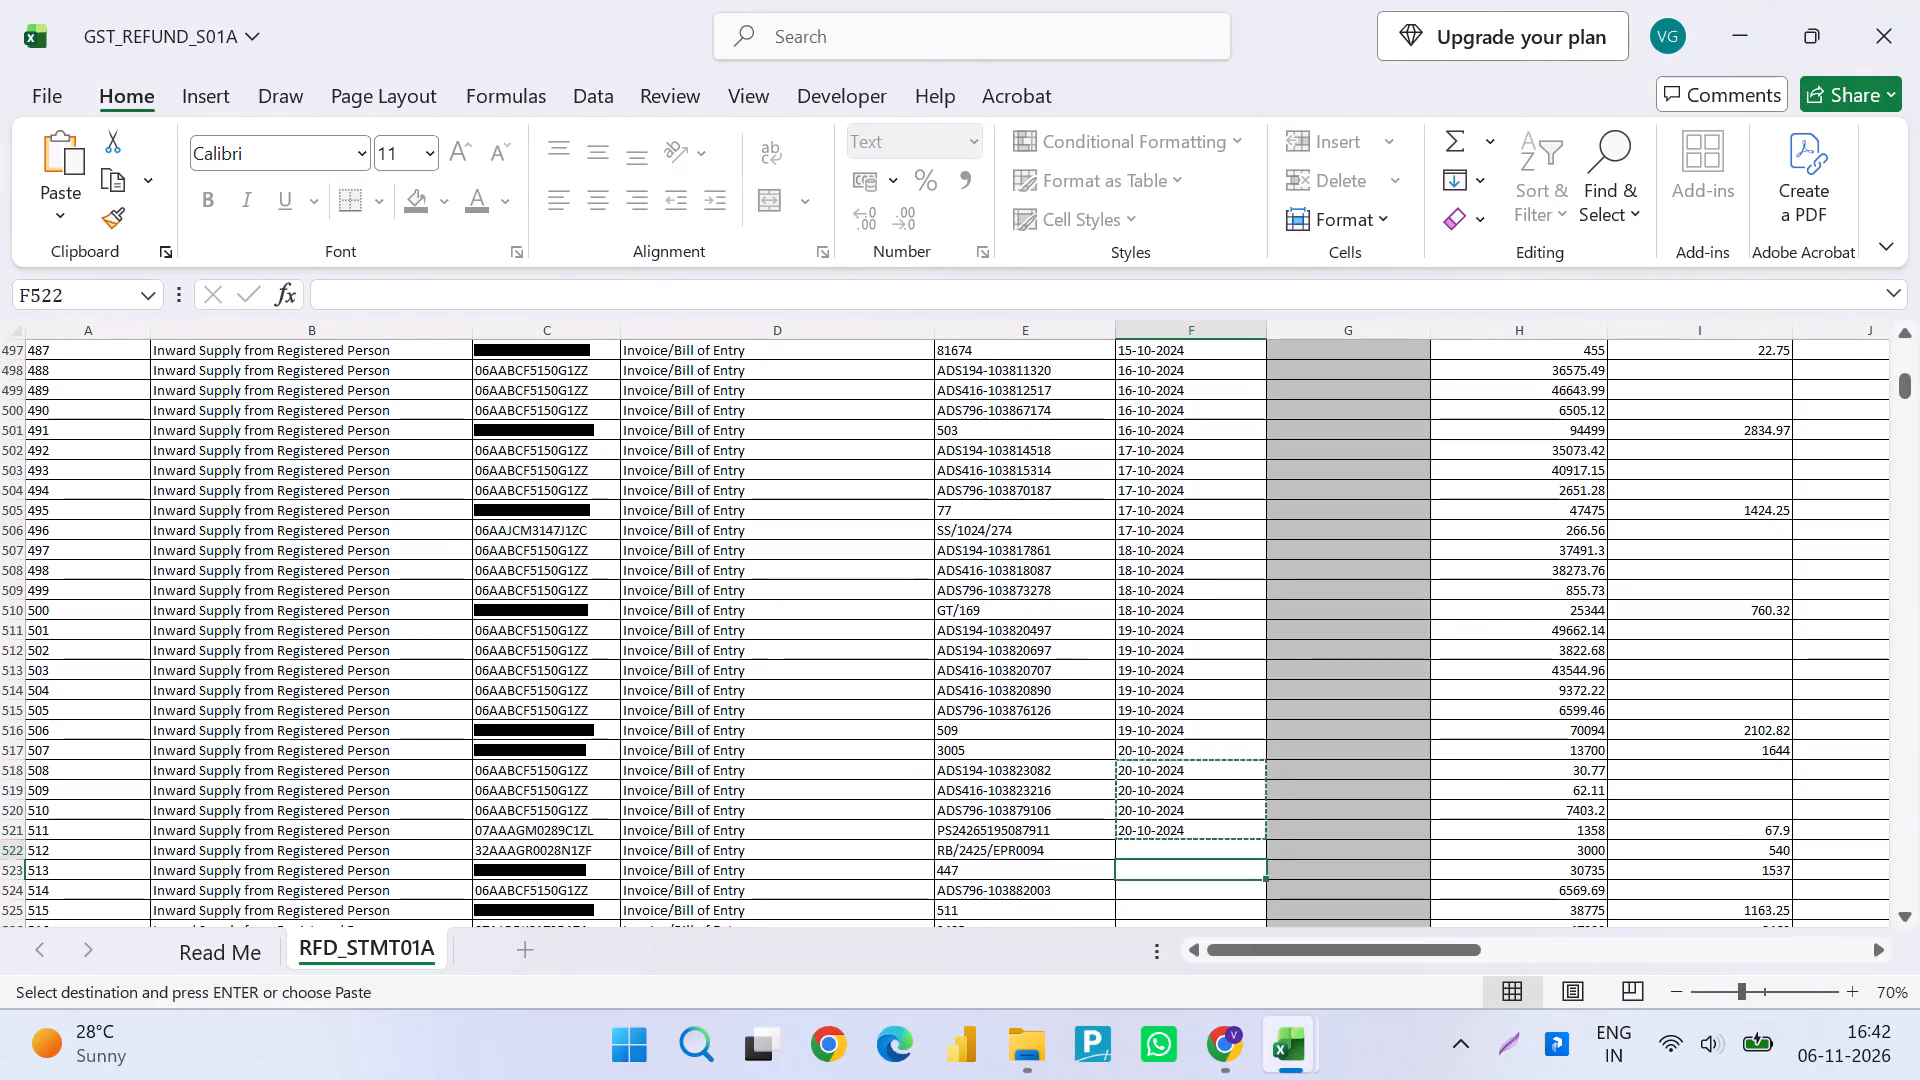
pyautogui.press('Return')
# Change the date in F522 to 21-10-2024 and fill it down through F525.
pyautogui.press('F2')
pyautogui.press('Left')
pyautogui.hotkey('ctrl', 'Left')
pyautogui.hotkey('ctrl', 'Left')
pyautogui.hotkey('ctrl', 'Left')
pyautogui.hotkey('ctrl', 'Left')
pyautogui.hotkey('ctrl', 'Left')
pyautogui.press('Right')
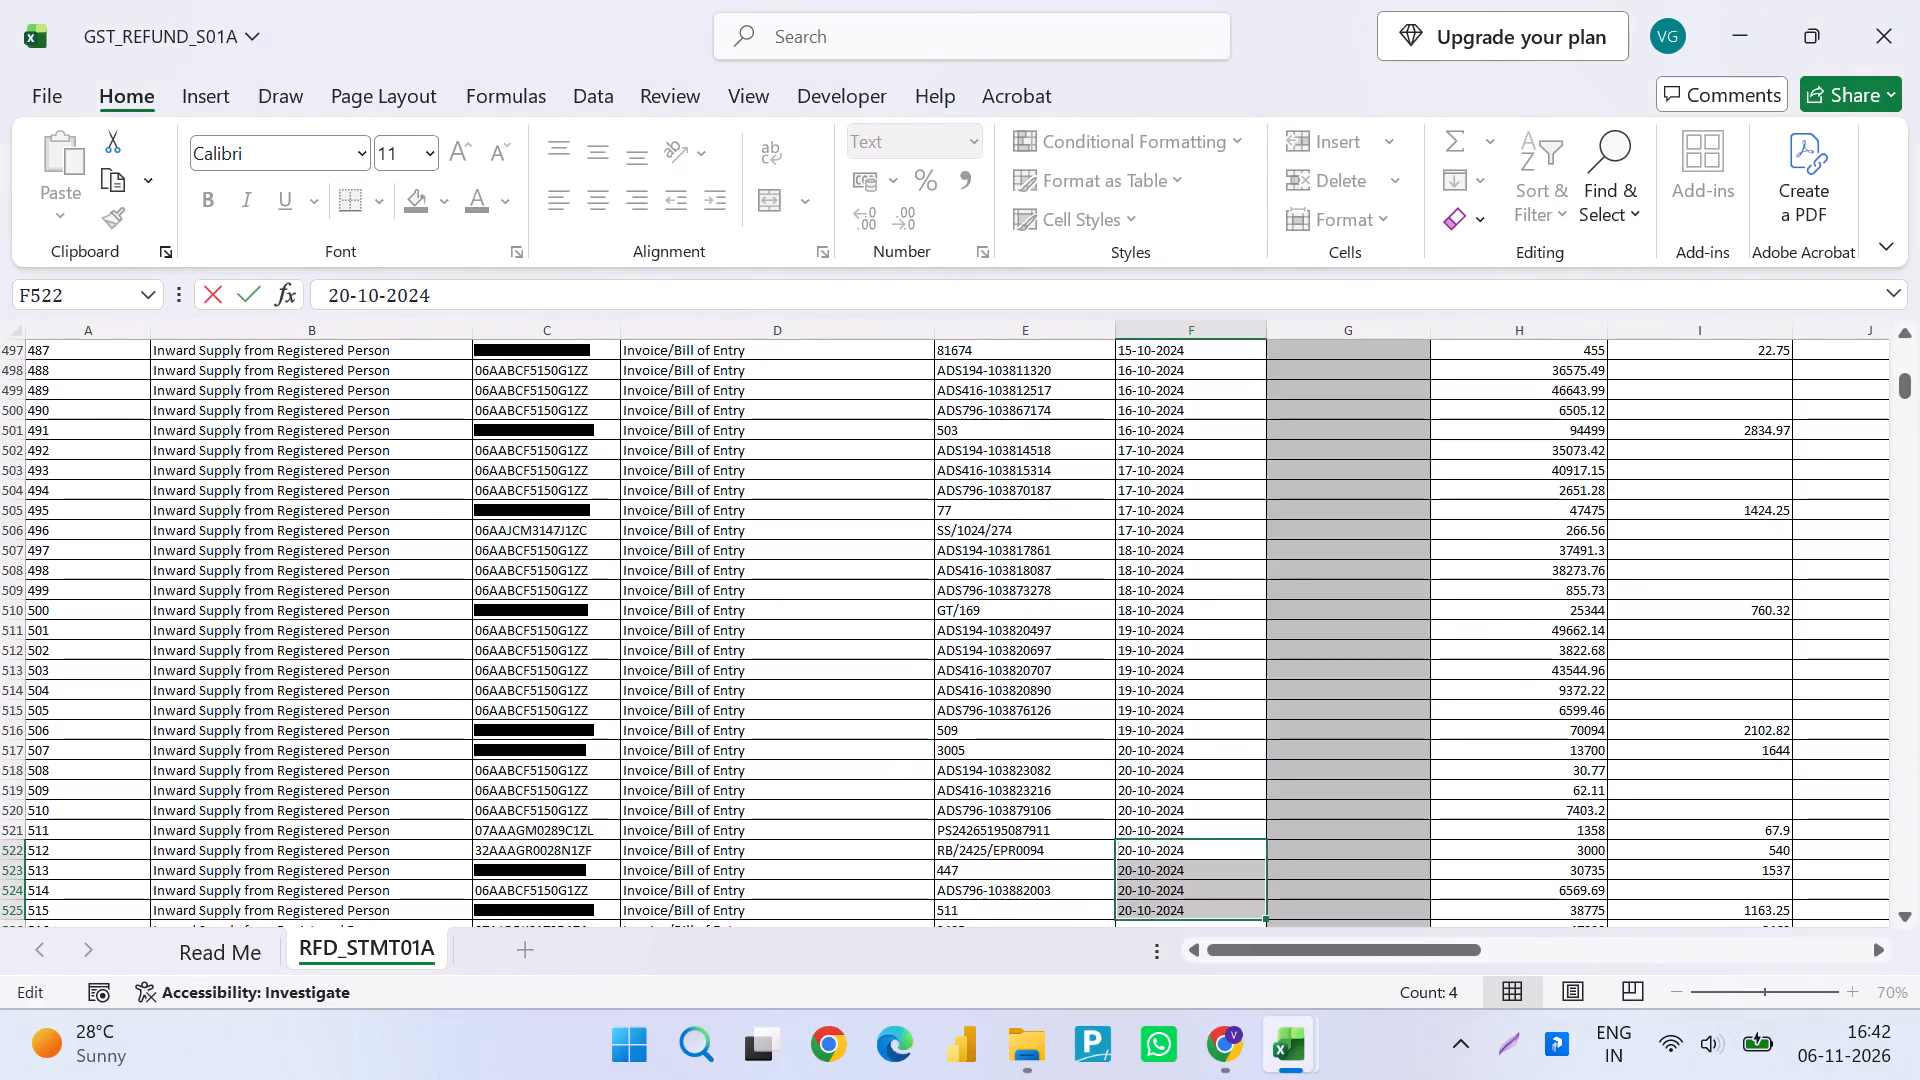
pyautogui.press('Delete')
pyautogui.press('1')
pyautogui.press('Return')
pyautogui.hotkey('ctrl', 'd')
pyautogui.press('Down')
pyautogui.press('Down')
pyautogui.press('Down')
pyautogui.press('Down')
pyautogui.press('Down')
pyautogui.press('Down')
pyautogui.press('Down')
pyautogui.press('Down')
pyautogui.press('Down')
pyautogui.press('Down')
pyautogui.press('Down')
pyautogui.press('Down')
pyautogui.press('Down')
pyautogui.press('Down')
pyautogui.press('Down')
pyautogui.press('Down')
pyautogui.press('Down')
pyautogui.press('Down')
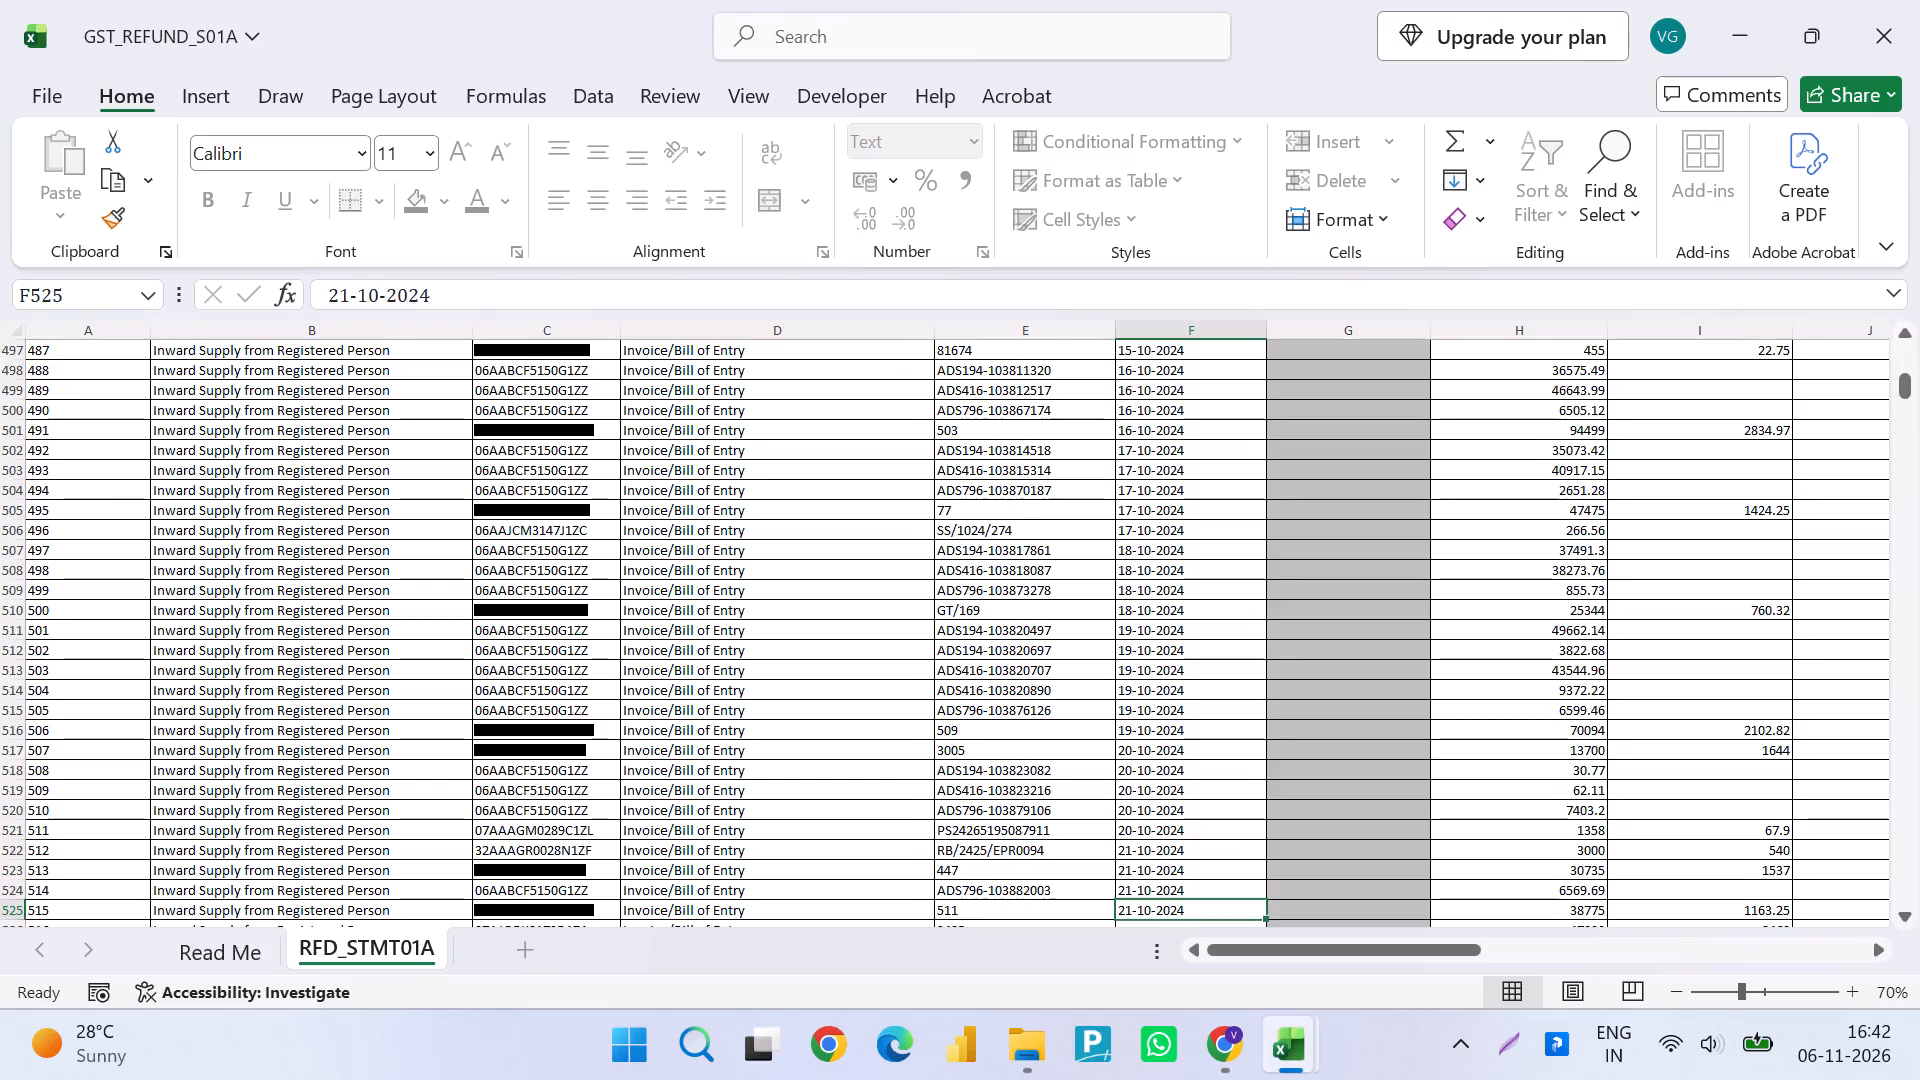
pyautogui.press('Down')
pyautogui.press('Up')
# In PURCHASE 24-25, select the 22-10-2024 invoice dates in F634 to F637 to check how many rows that date covers.
pyautogui.hotkey('alt', 'Tab')
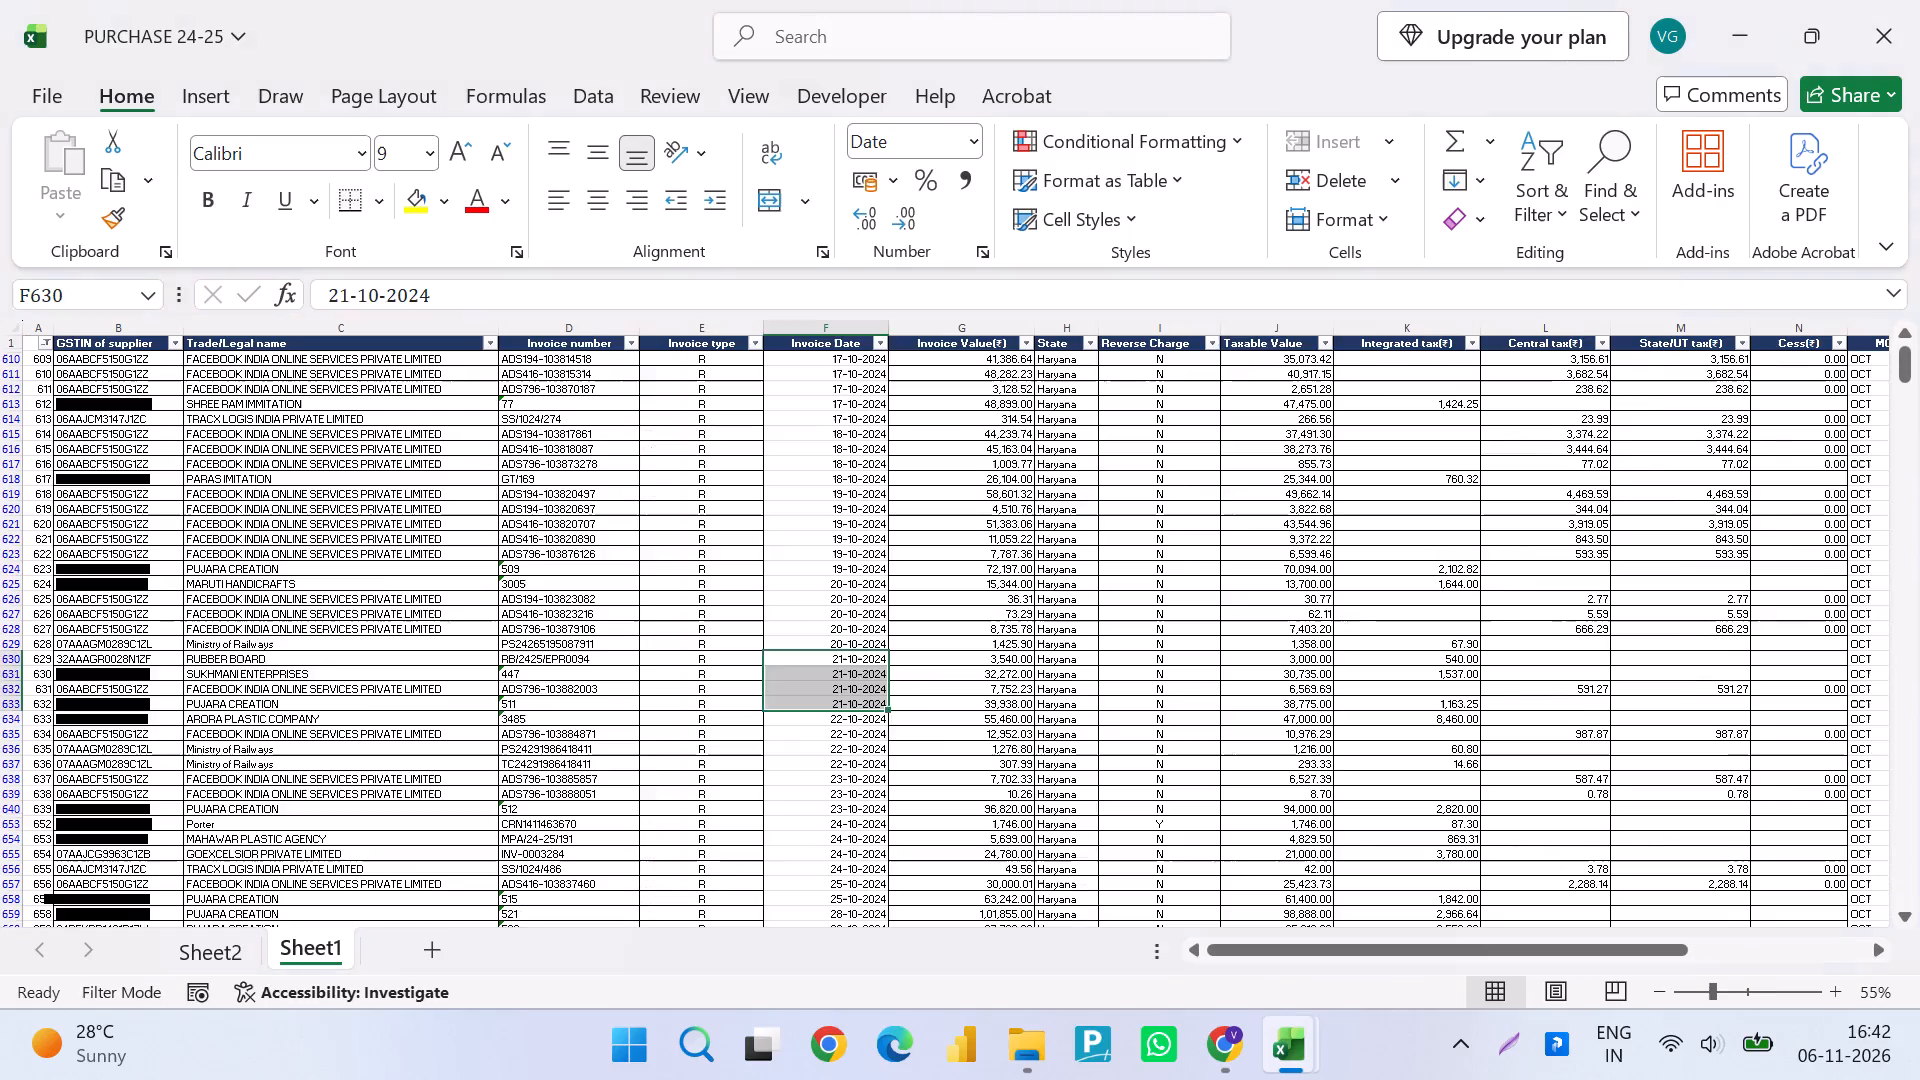
pyautogui.press('Down')
pyautogui.press('Down')
pyautogui.press('Down')
pyautogui.press('Down')
pyautogui.hotkey('shift', 'Down')
pyautogui.hotkey('shift', 'Down')
pyautogui.hotkey('shift', 'Down')
pyautogui.hotkey('shift', 'Down')
pyautogui.hotkey('shift', 'Up')
pyautogui.hotkey('shift', 'Up')
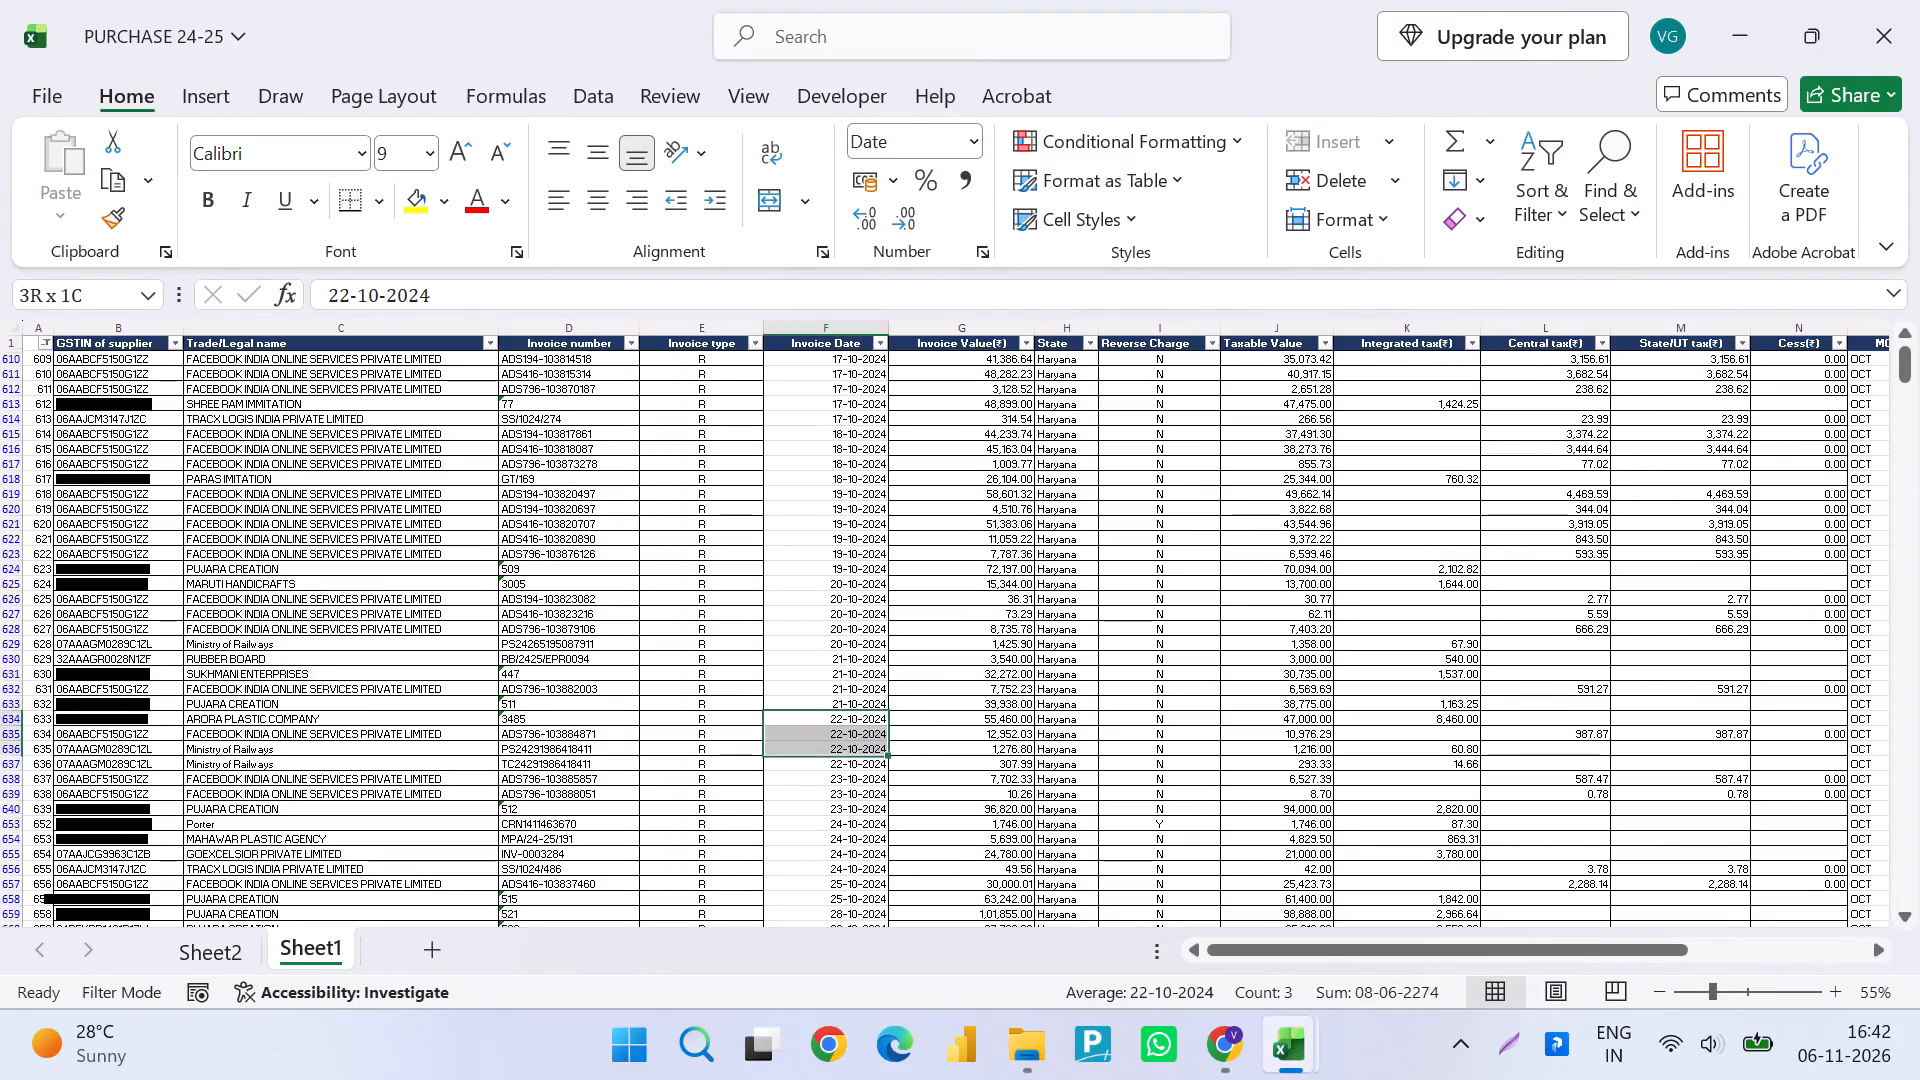
pyautogui.hotkey('shift', 'Down')
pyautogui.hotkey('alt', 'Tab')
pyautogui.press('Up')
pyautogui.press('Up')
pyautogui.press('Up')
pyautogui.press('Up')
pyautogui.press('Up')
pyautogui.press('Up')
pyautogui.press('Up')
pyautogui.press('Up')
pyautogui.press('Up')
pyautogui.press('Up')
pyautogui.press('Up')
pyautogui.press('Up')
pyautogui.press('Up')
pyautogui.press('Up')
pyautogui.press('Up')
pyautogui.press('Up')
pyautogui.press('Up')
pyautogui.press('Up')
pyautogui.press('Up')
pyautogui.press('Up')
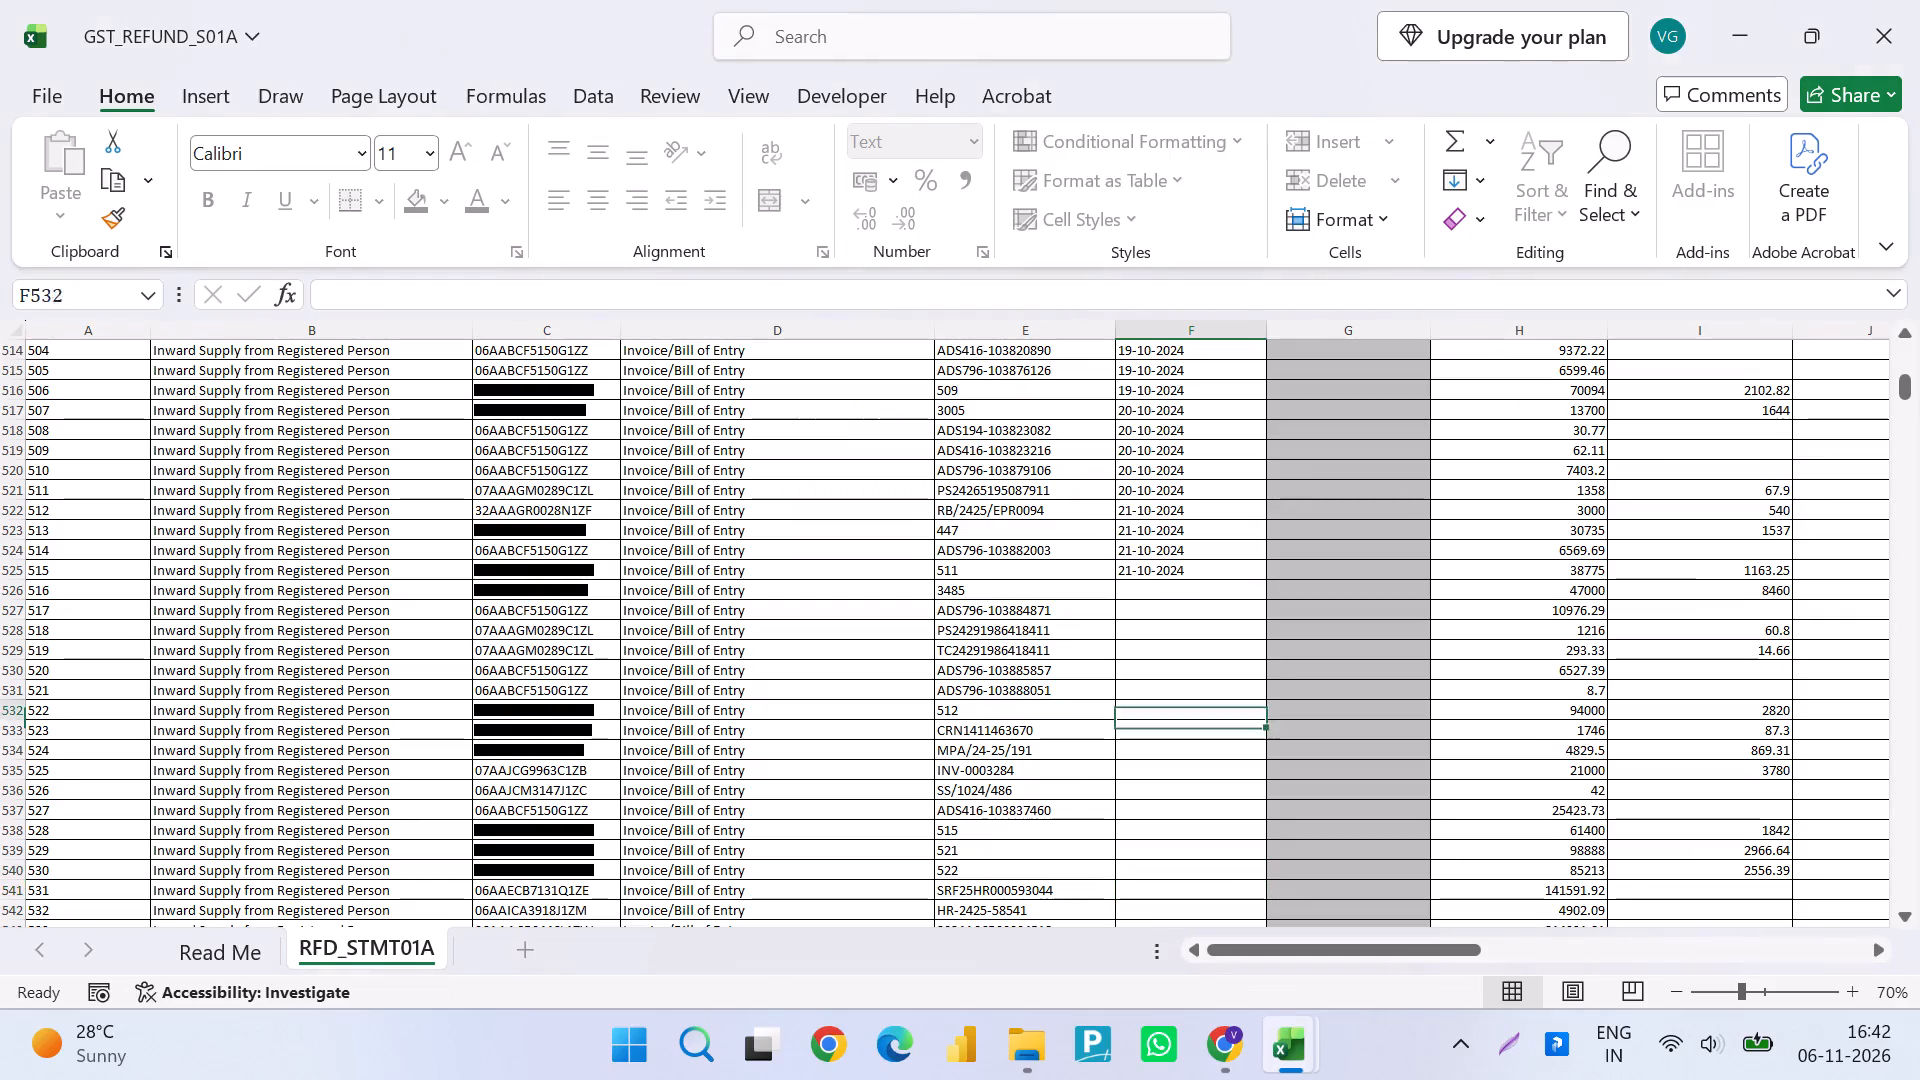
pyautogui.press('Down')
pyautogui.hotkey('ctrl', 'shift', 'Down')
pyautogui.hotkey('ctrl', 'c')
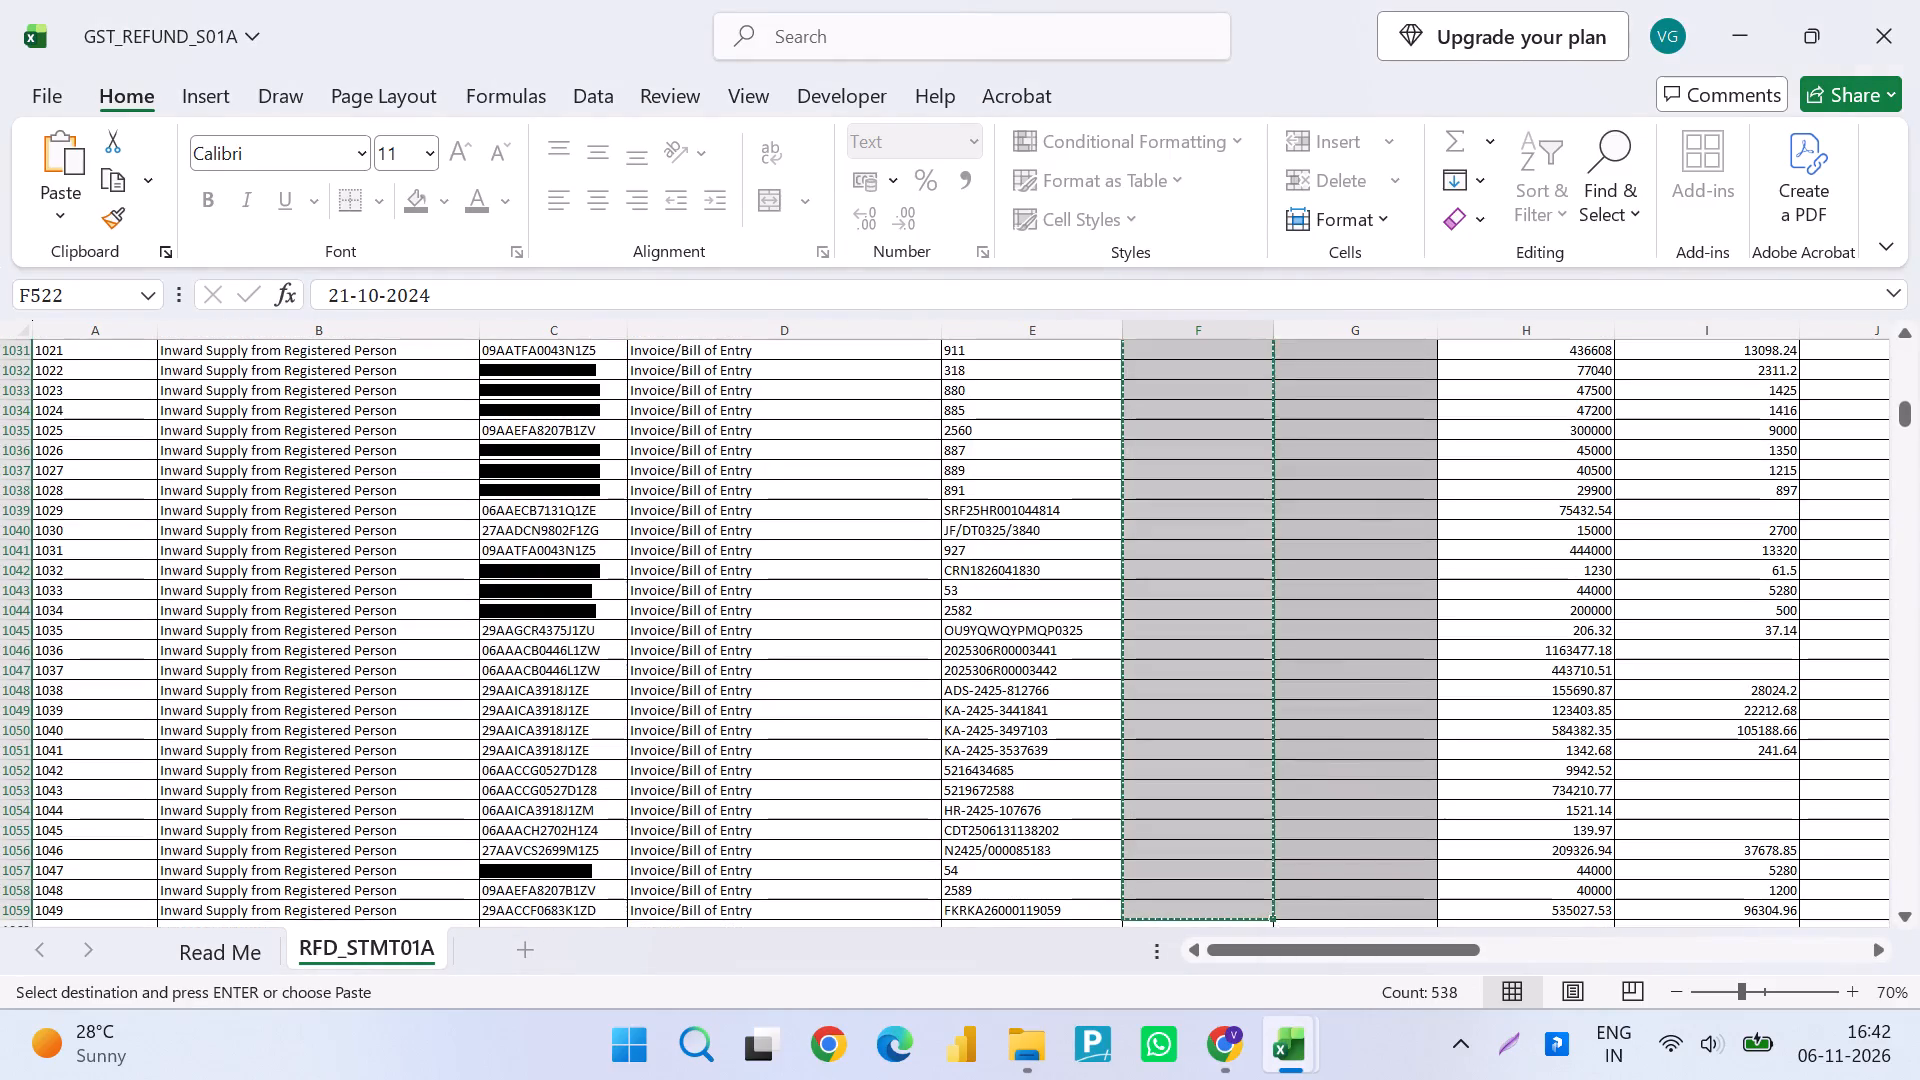
# In GST_REFUND_S01A, clear the contents of the blank-looking invoice date cells from F526 down to the end of the block.
pyautogui.press('Down')
pyautogui.press('Up')
pyautogui.press('Down')
pyautogui.press('Down')
pyautogui.press('Down')
pyautogui.press('Down')
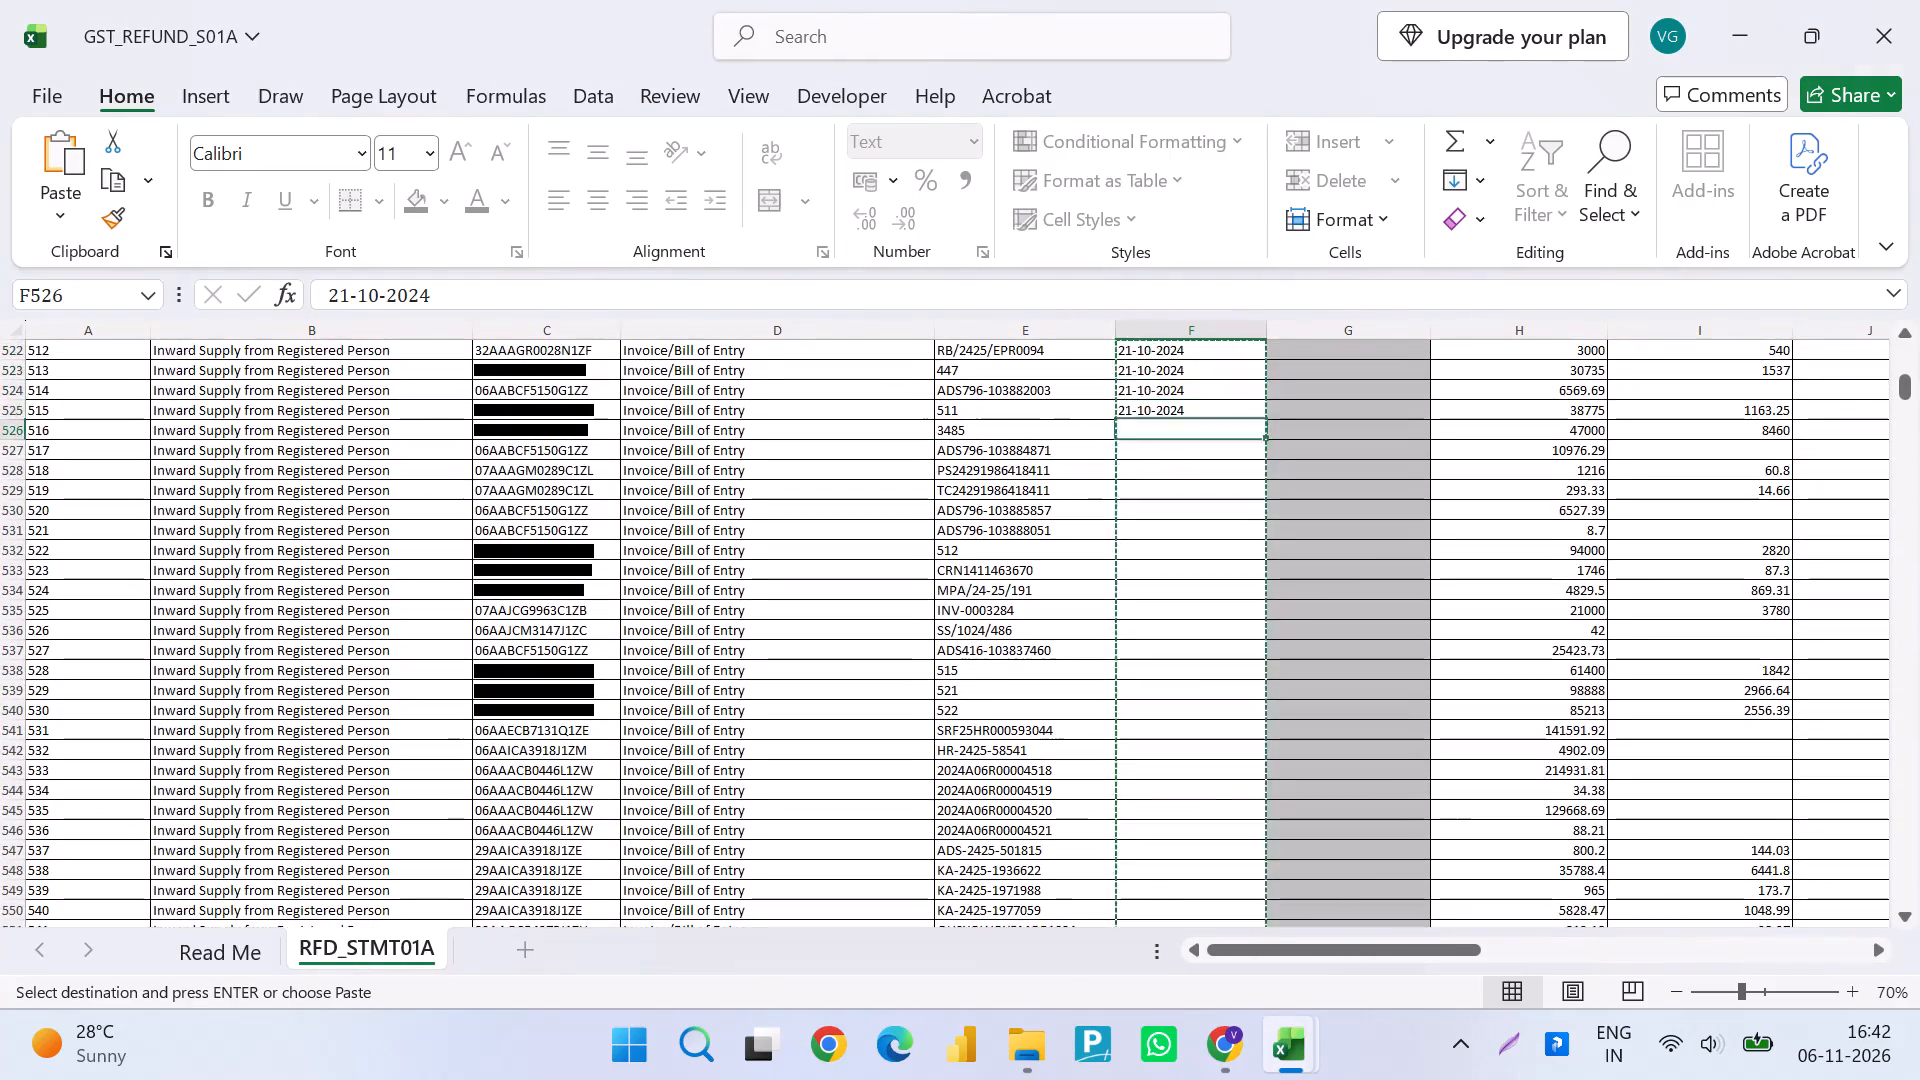
pyautogui.hotkey('ctrl', 'shift', 'Down')
pyautogui.press('Delete')
# Copy the 21-10-2024 dates in F522 to F525 into the cells F526 to F529.
pyautogui.press('Up')
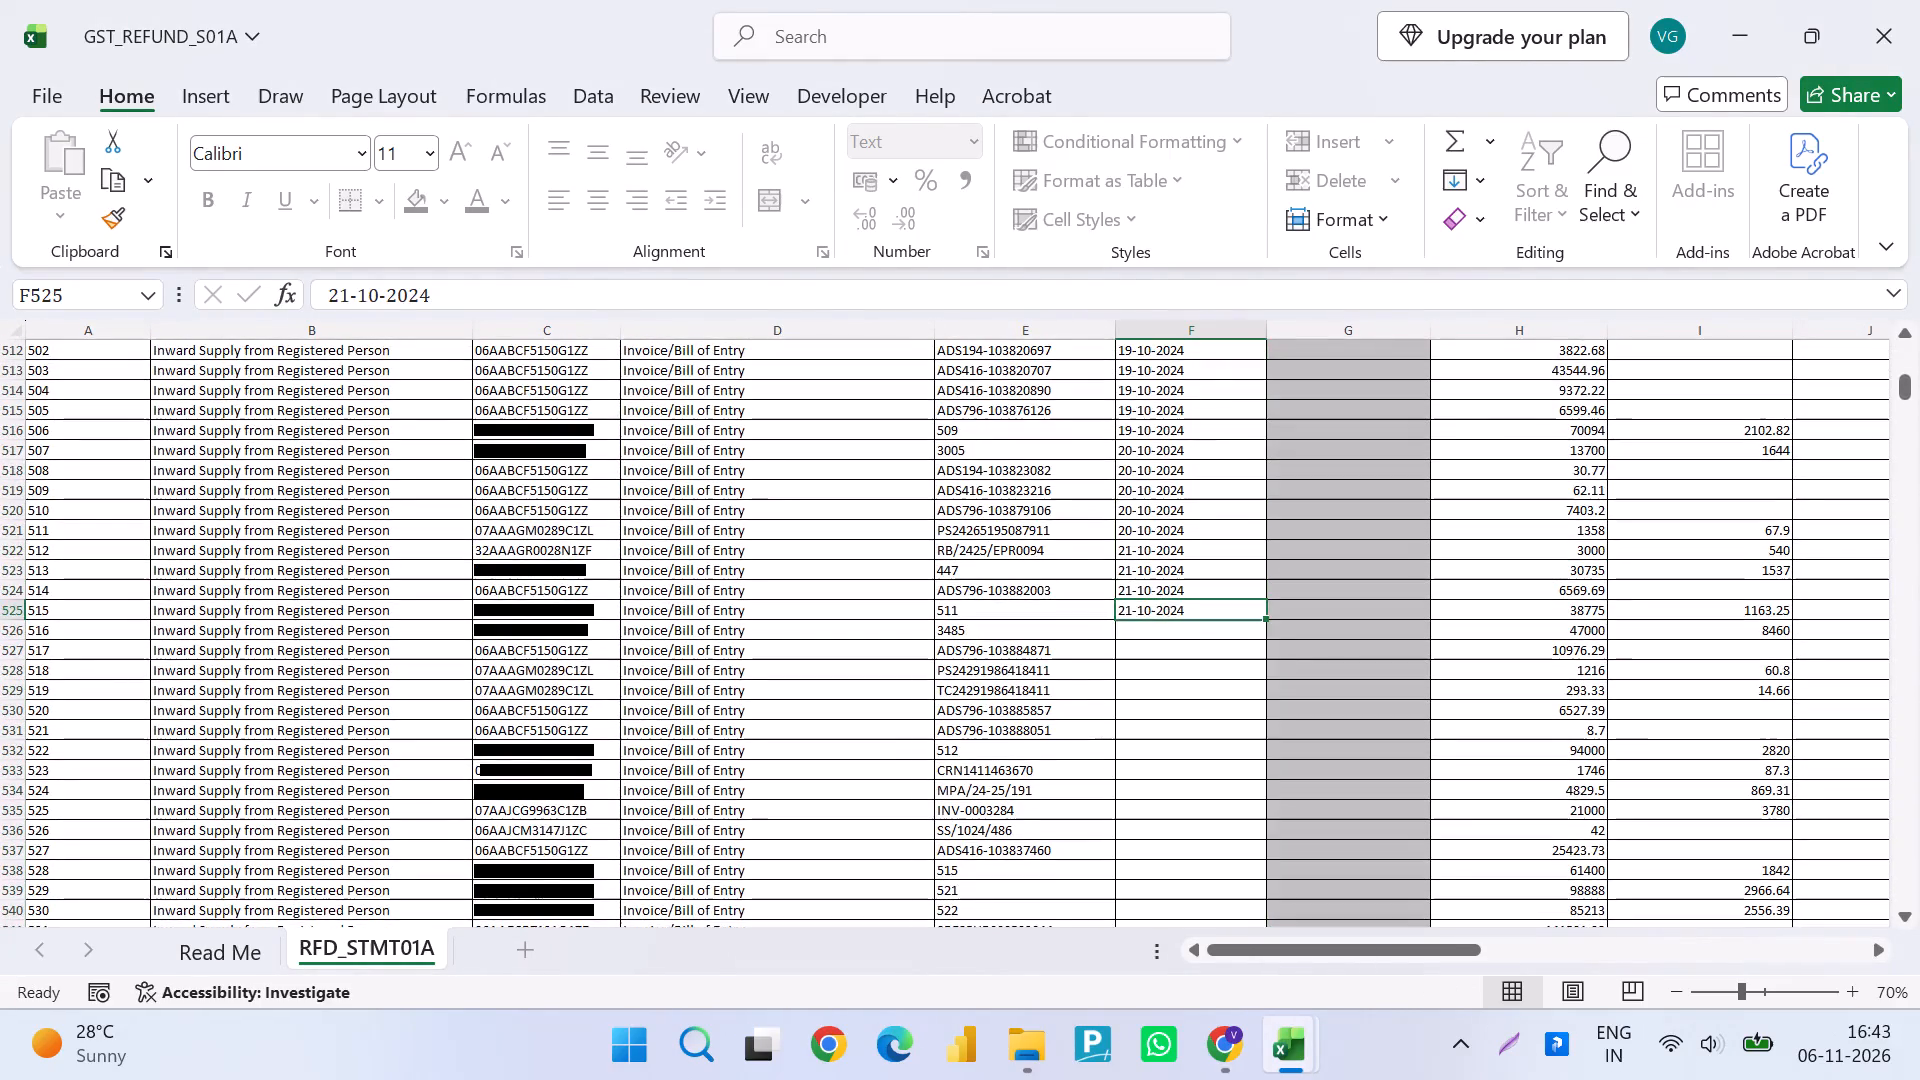
pyautogui.press('Up')
pyautogui.press('Up')
pyautogui.press('Up')
pyautogui.hotkey('ctrl', 'shift', 'Down')
pyautogui.hotkey('ctrl', 'shift', 'Down')
pyautogui.hotkey('ctrl', 'shift', 'Up')
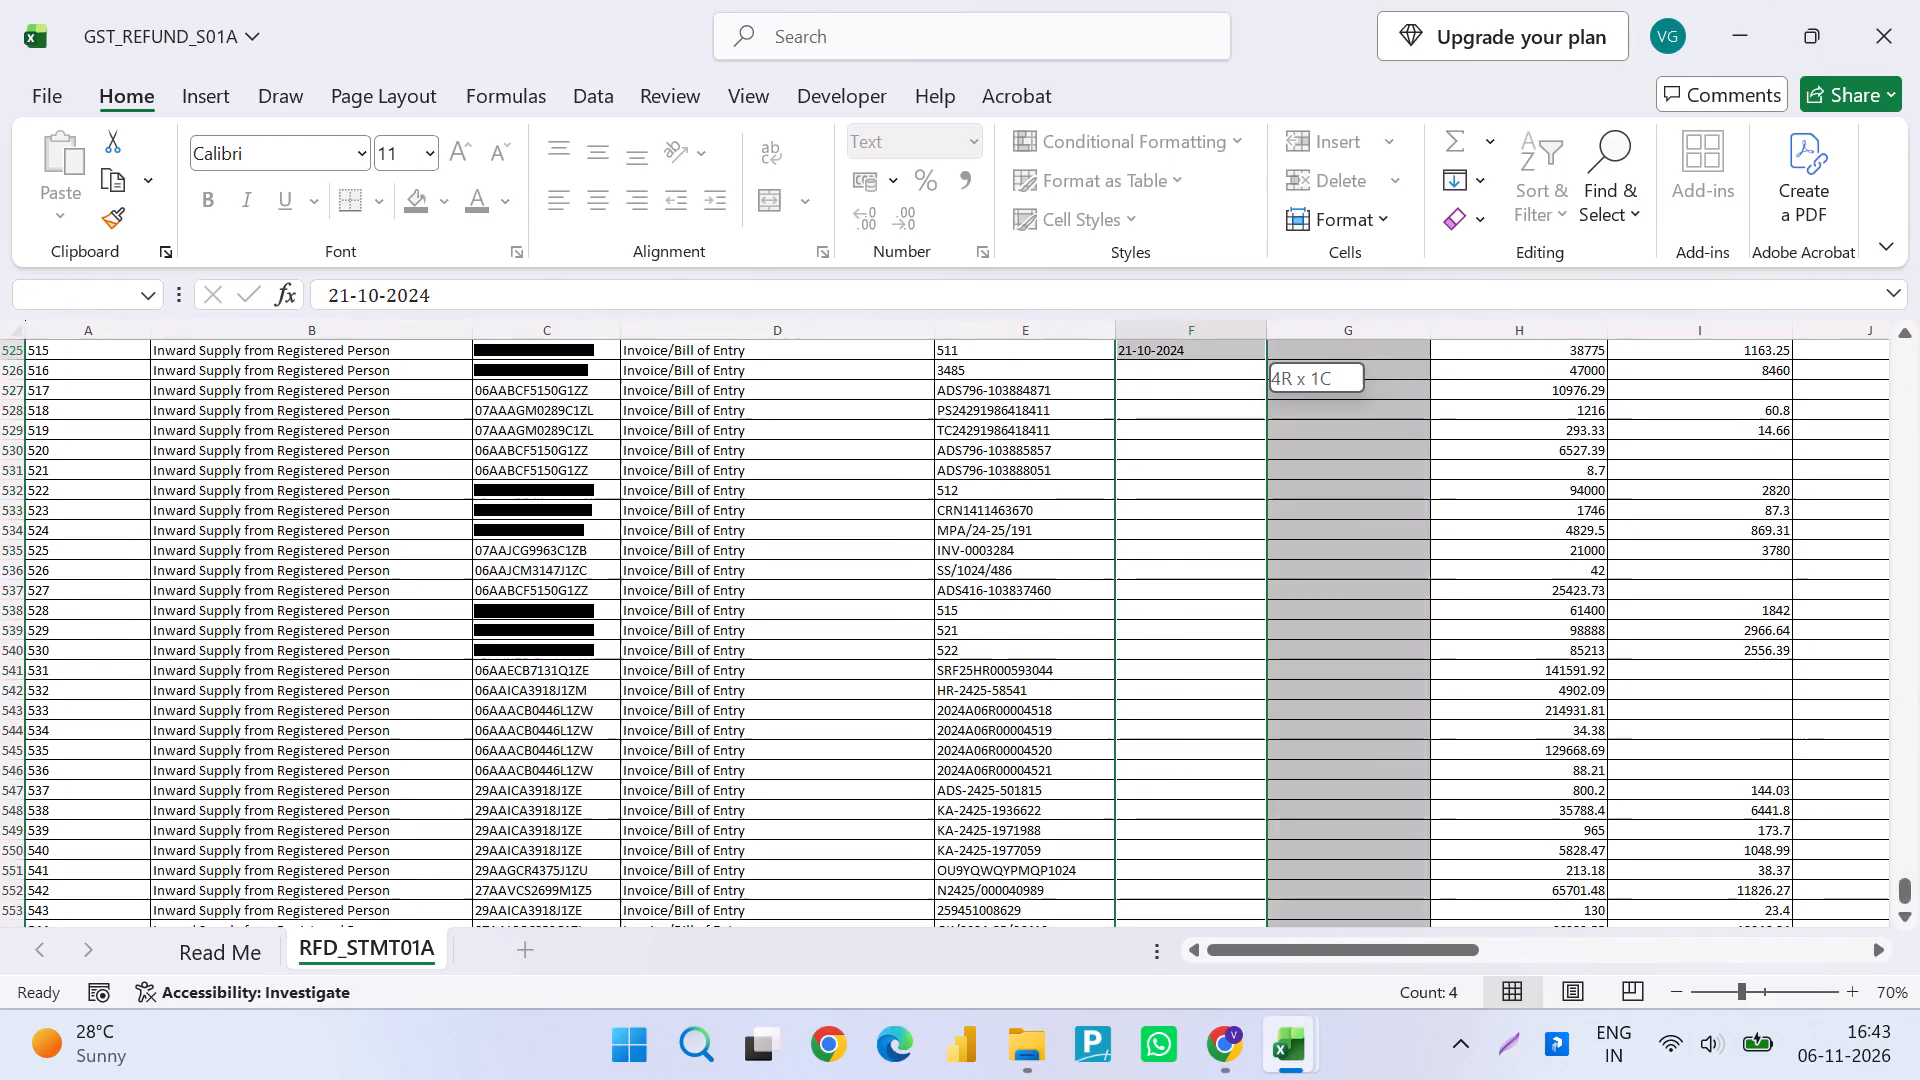
pyautogui.hotkey('ctrl', 'c')
pyautogui.press('Down')
pyautogui.press('Down')
pyautogui.press('Down')
pyautogui.press('Down')
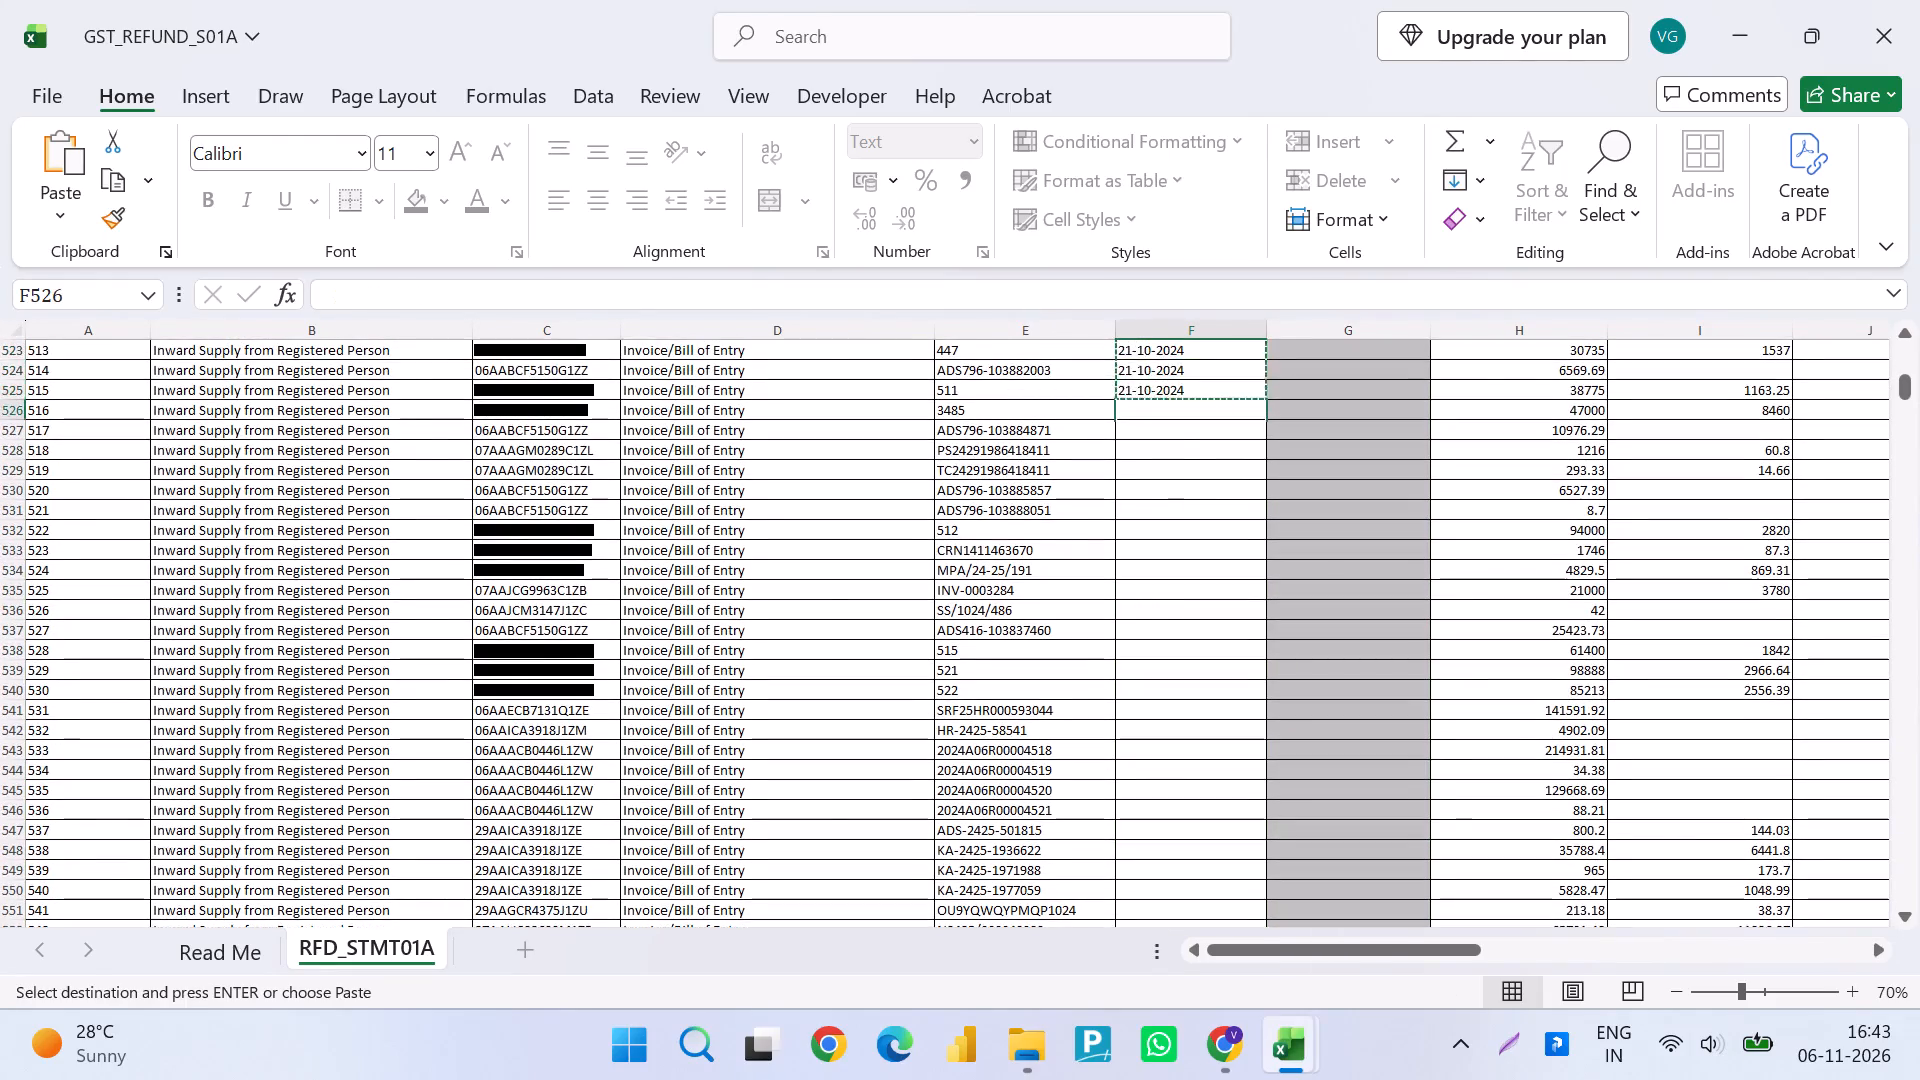
pyautogui.hotkey('alt', 'Tab')
pyautogui.hotkey('alt', 'Tab')
pyautogui.press('Return')
# Change the date in F526 to 22-10-2024 and fill it down through F529.
pyautogui.press('F2')
pyautogui.press('Left')
pyautogui.hotkey('ctrl', 'Left')
pyautogui.hotkey('ctrl', 'Left')
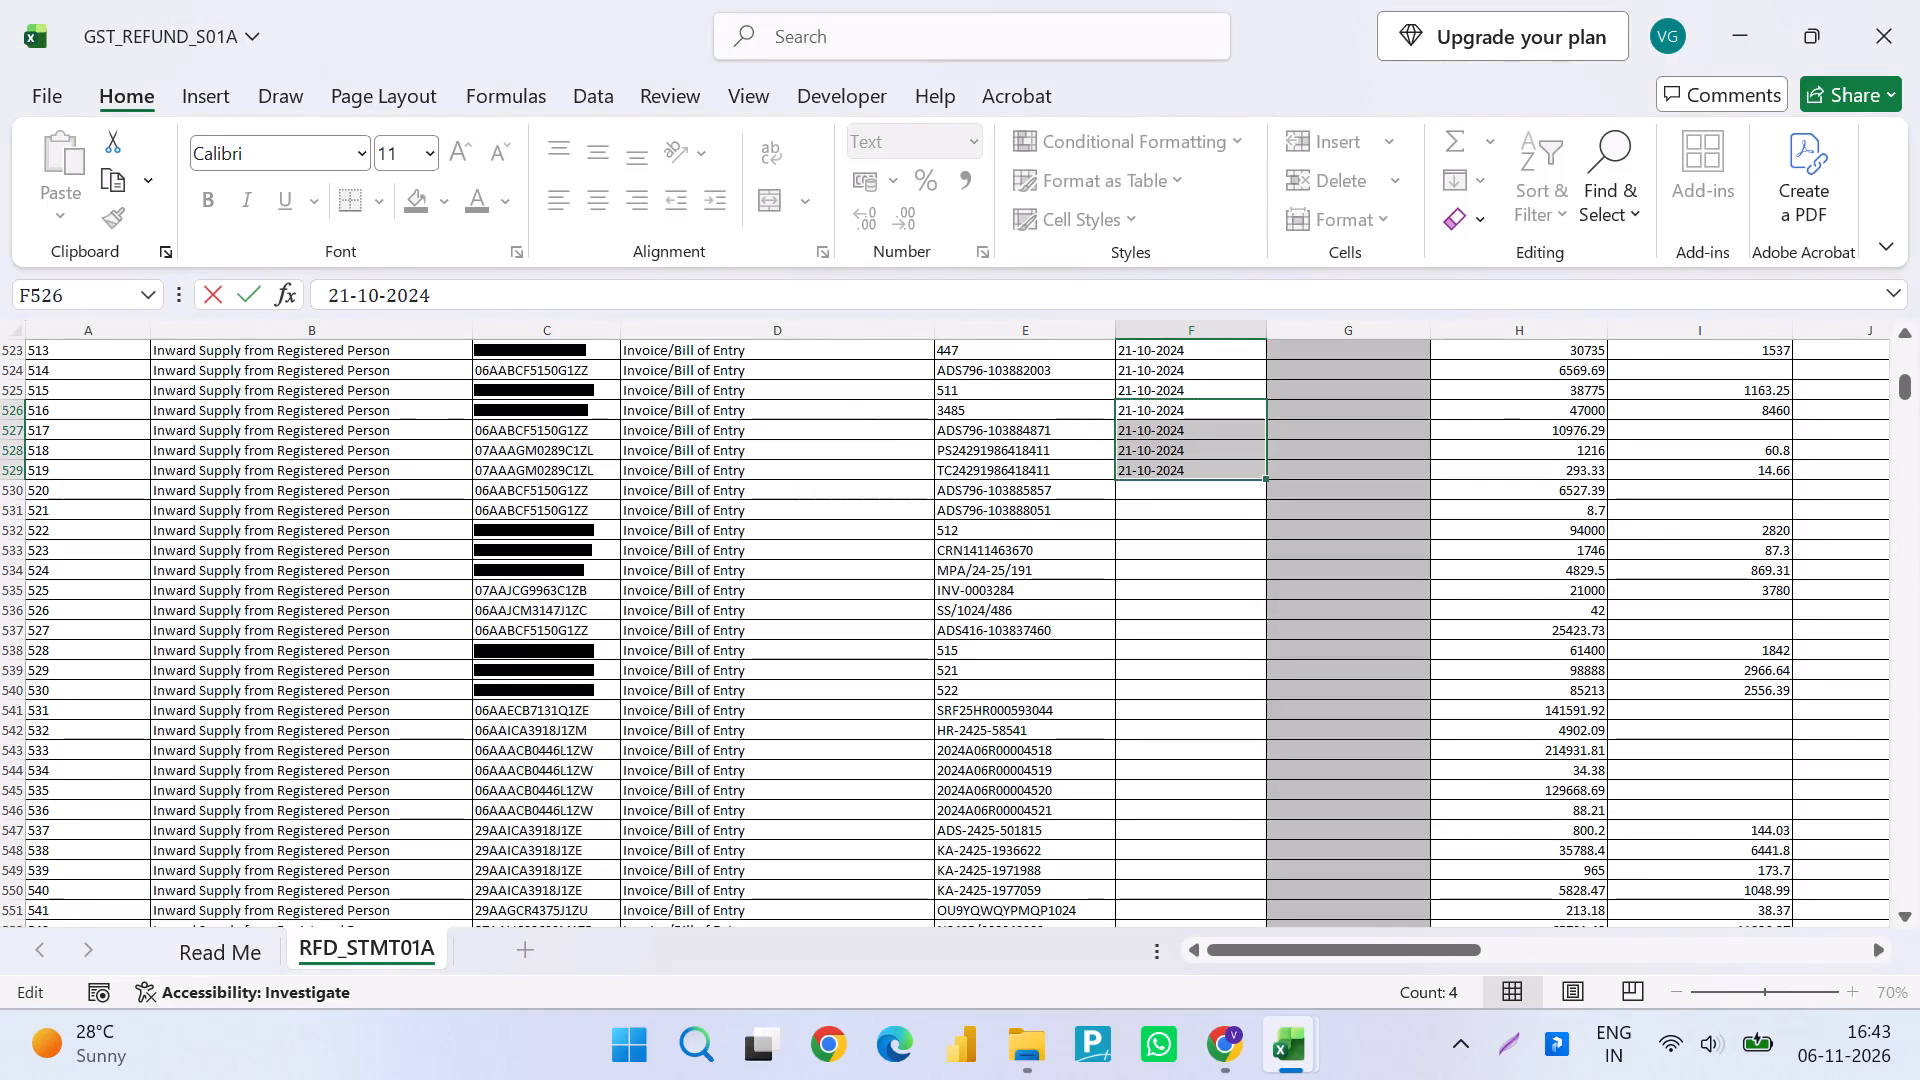
pyautogui.hotkey('ctrl', 'Left')
pyautogui.hotkey('ctrl', 'Left')
pyautogui.press('BackSpace')
pyautogui.press('2')
pyautogui.press('Return')
pyautogui.hotkey('ctrl', 'd')
# In PURCHASE 24-25, select the 23-10-2024 invoice dates in F638 to F640 to check how many rows that date covers.
pyautogui.hotkey('alt', 'Tab')
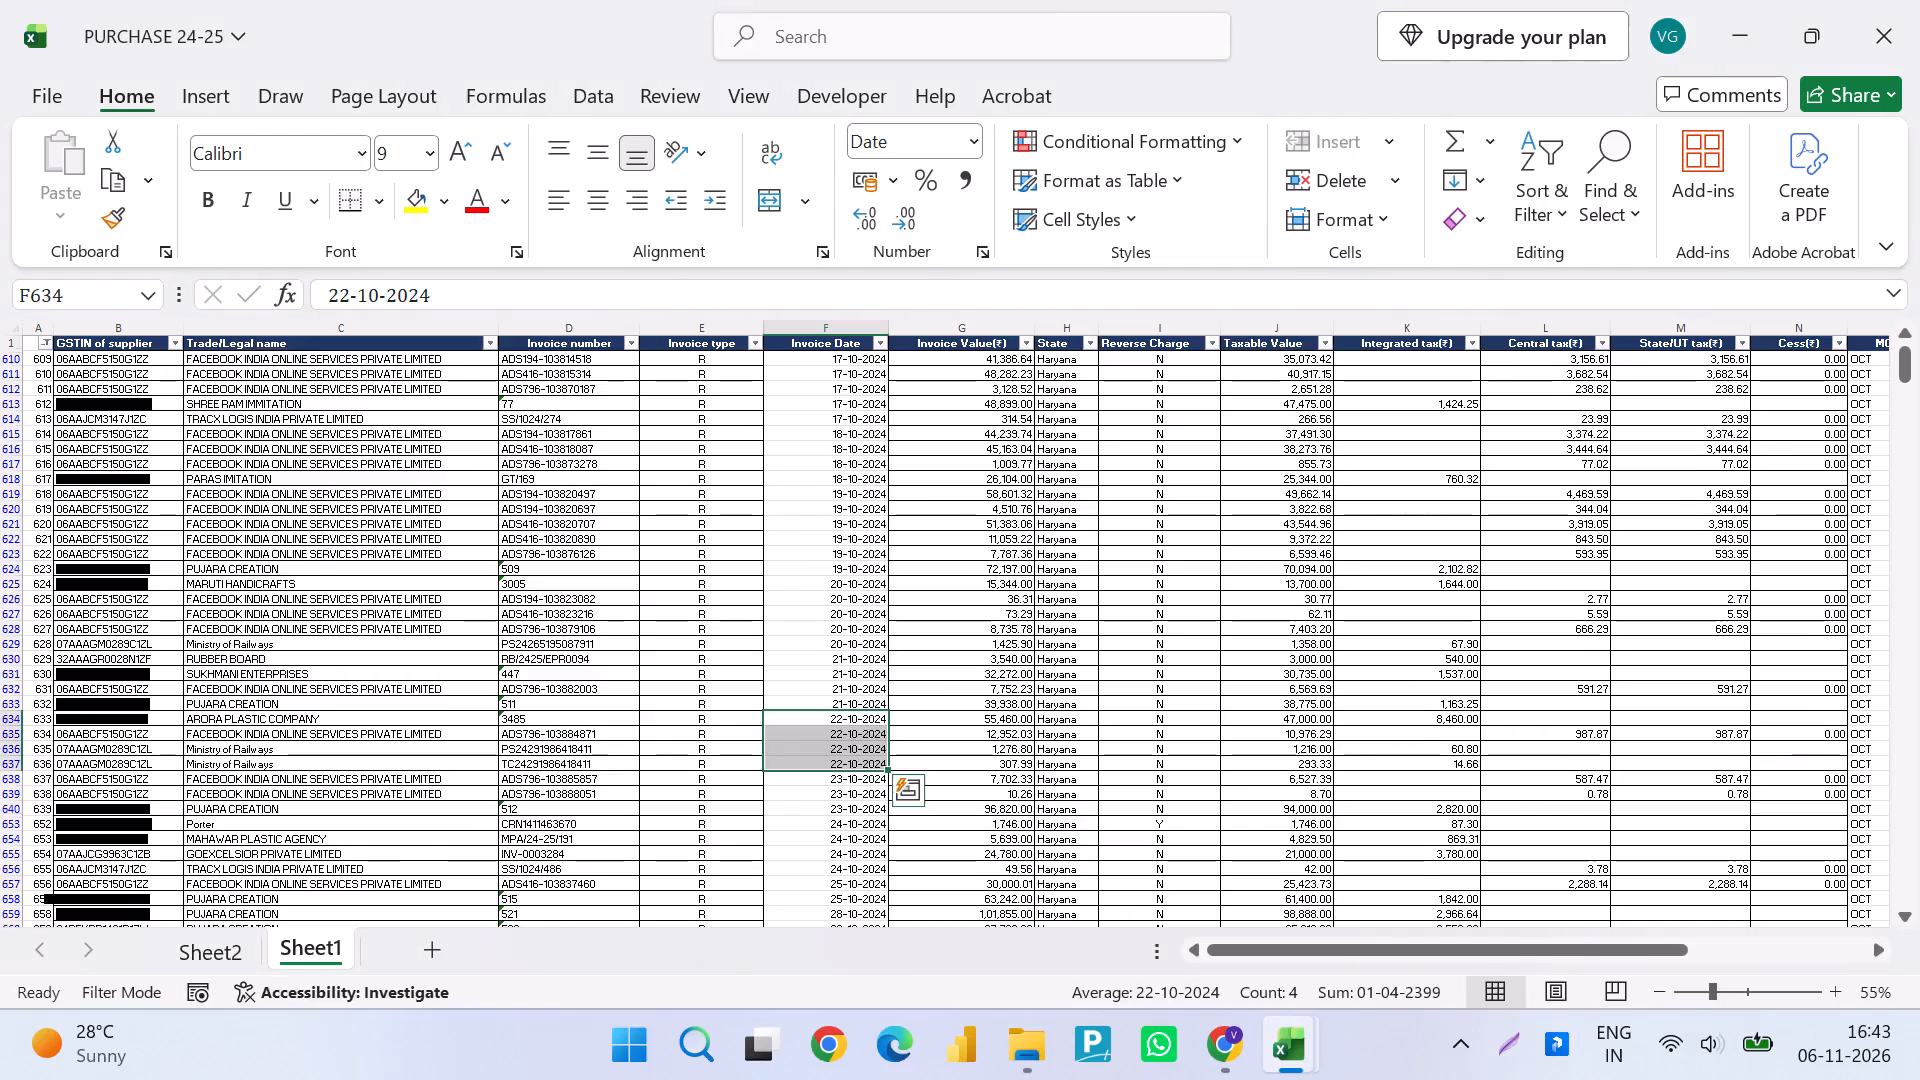
pyautogui.press('Down')
pyautogui.press('Down')
pyautogui.press('Down')
pyautogui.press('Down')
pyautogui.hotkey('shift', 'Down')
pyautogui.hotkey('shift', 'Down')
pyautogui.hotkey('shift', 'Down')
pyautogui.hotkey('shift', 'Up')
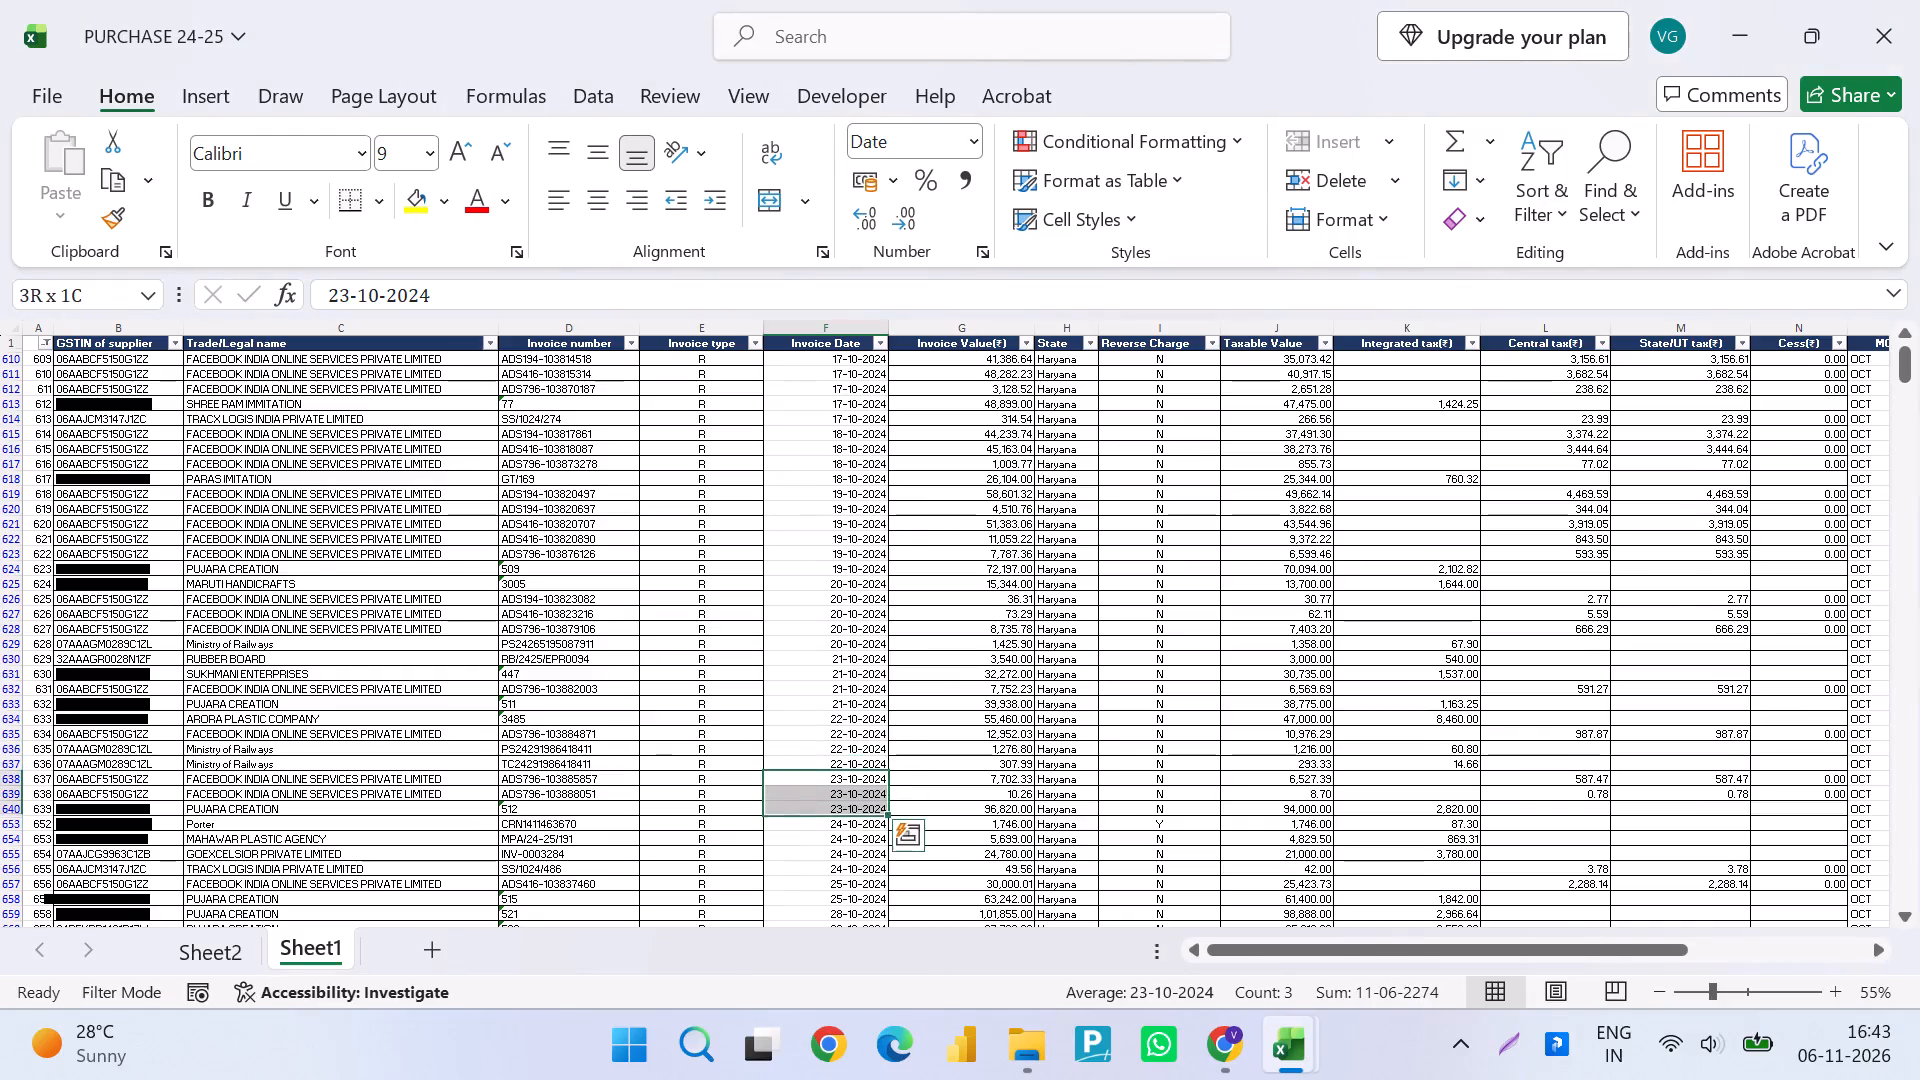
# In GST_REFUND_S01A, copy the 22-10-2024 dates in F527 to F529 into the empty cells F530 to F532.
pyautogui.hotkey('alt', 'Tab')
pyautogui.press('Down')
pyautogui.press('Up')
pyautogui.hotkey('ctrl', 'shift', 'Down')
pyautogui.hotkey('ctrl', 'c')
pyautogui.hotkey('ctrl', 'Down')
pyautogui.press('Down')
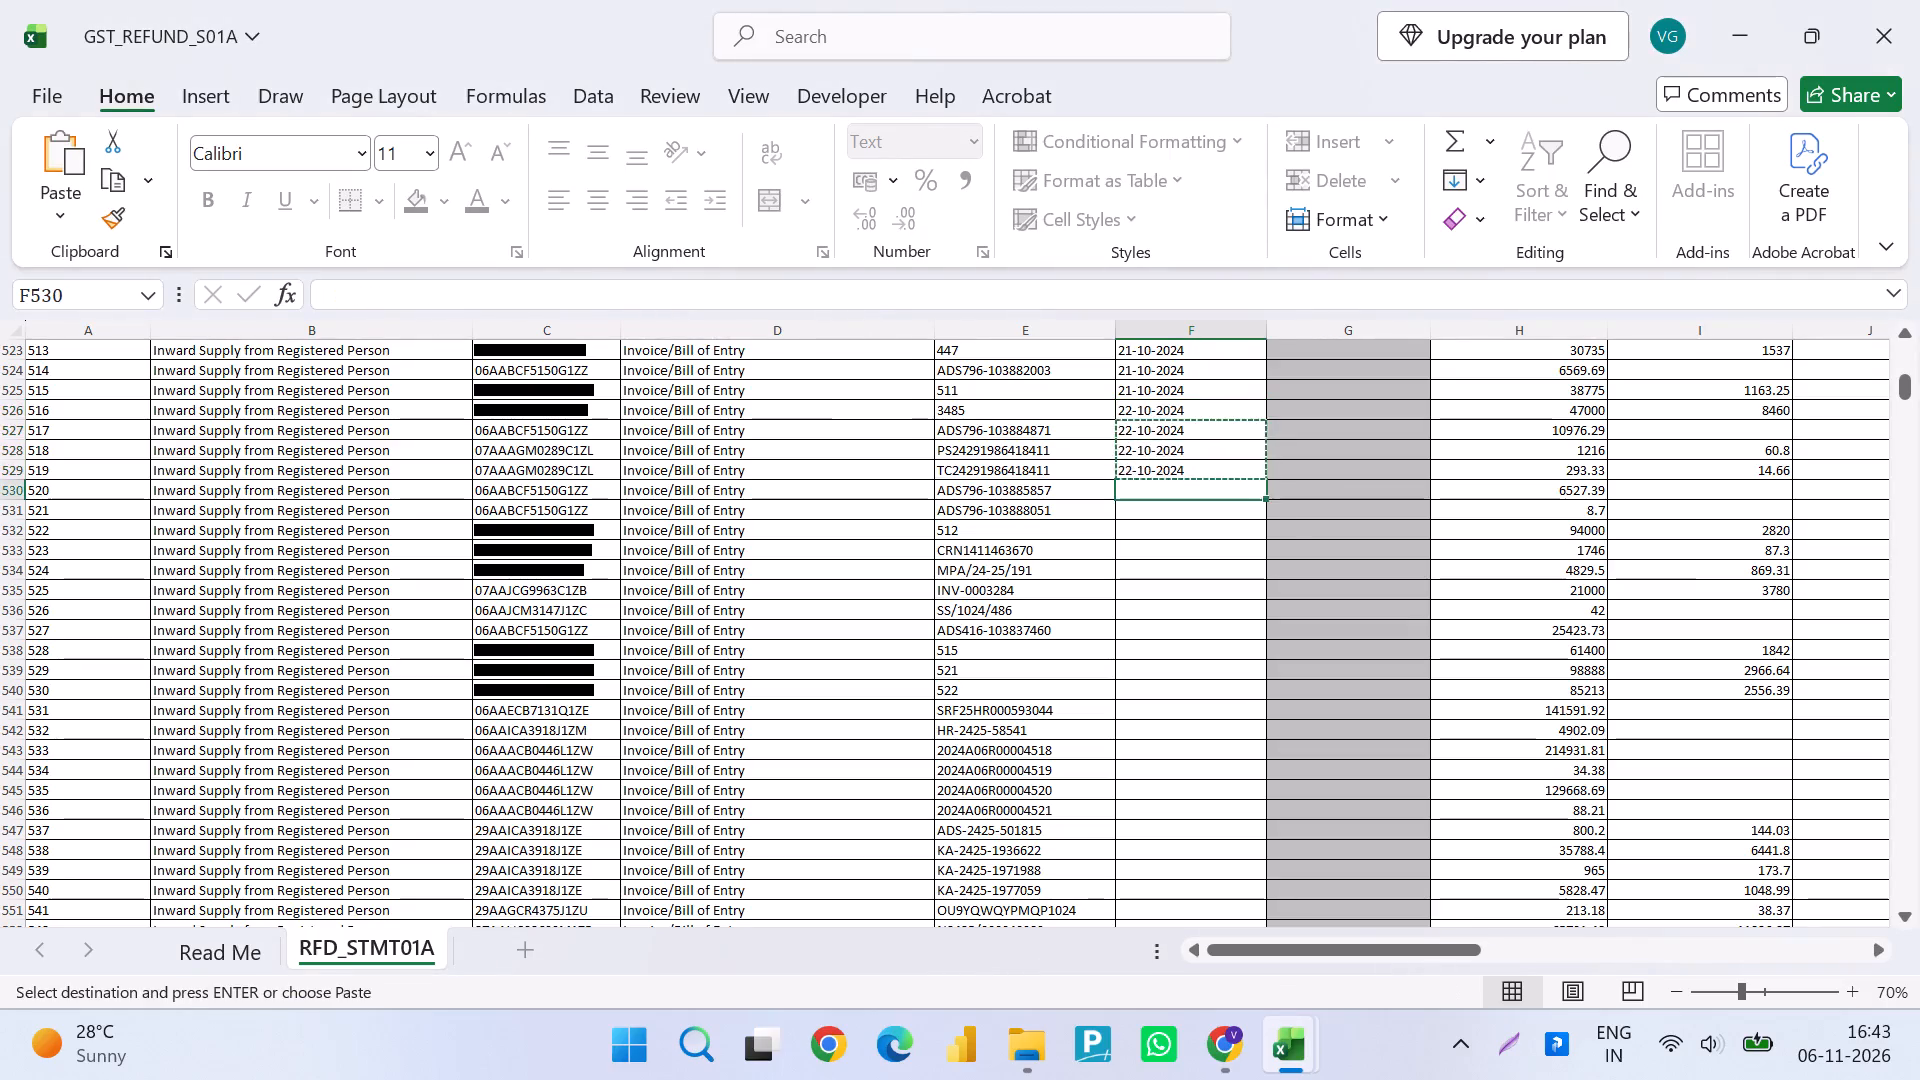
pyautogui.press('Return')
# Change the date in F530 to 23-10-2024 and fill it down through F532.
pyautogui.press('F2')
pyautogui.press('Left')
pyautogui.hotkey('ctrl', 'Left')
pyautogui.hotkey('ctrl', 'Left')
pyautogui.hotkey('ctrl', 'Left')
pyautogui.press('Left')
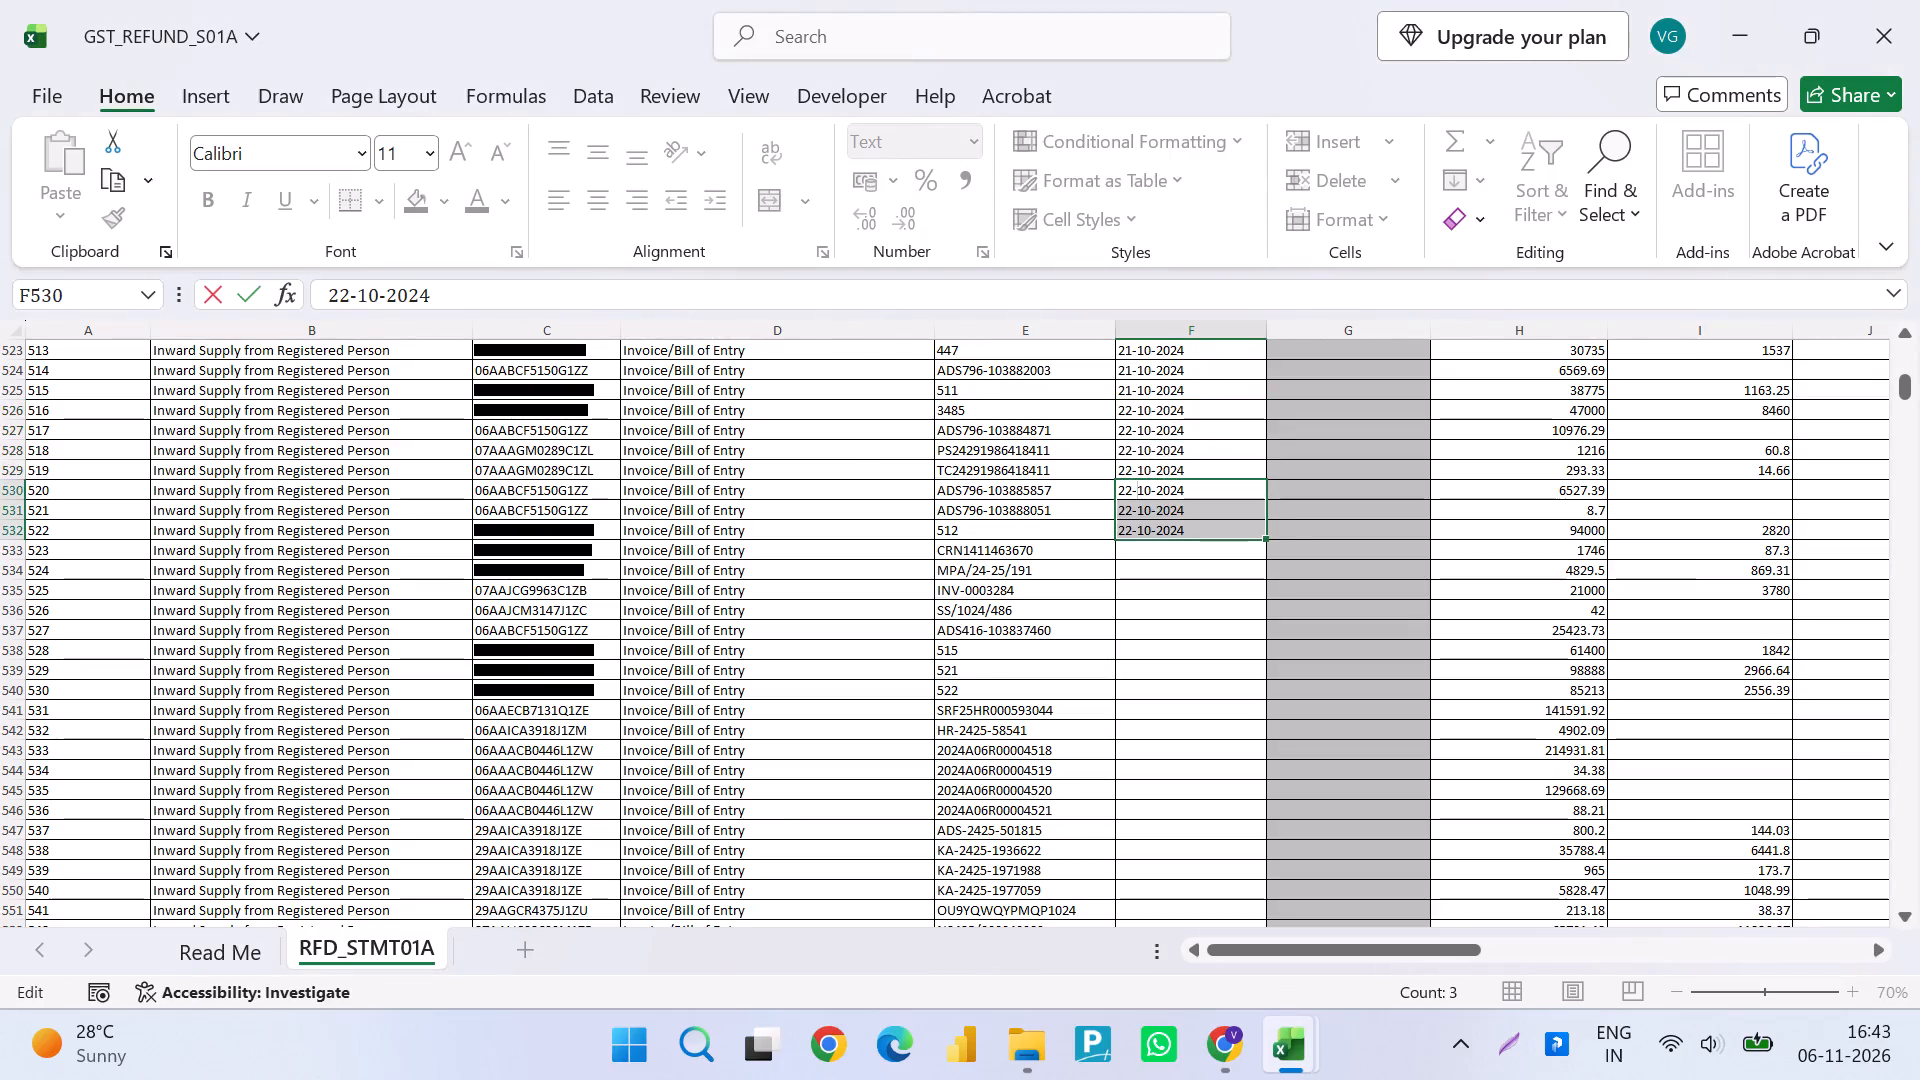
pyautogui.press('BackSpace')
pyautogui.press('3')
pyautogui.press('Return')
pyautogui.hotkey('ctrl', 'd')
# In PURCHASE 24-25, select the 24-10-2024 invoice dates in F653 to F656 to check how many rows that date covers.
pyautogui.hotkey('alt', 'Tab')
pyautogui.press('Down')
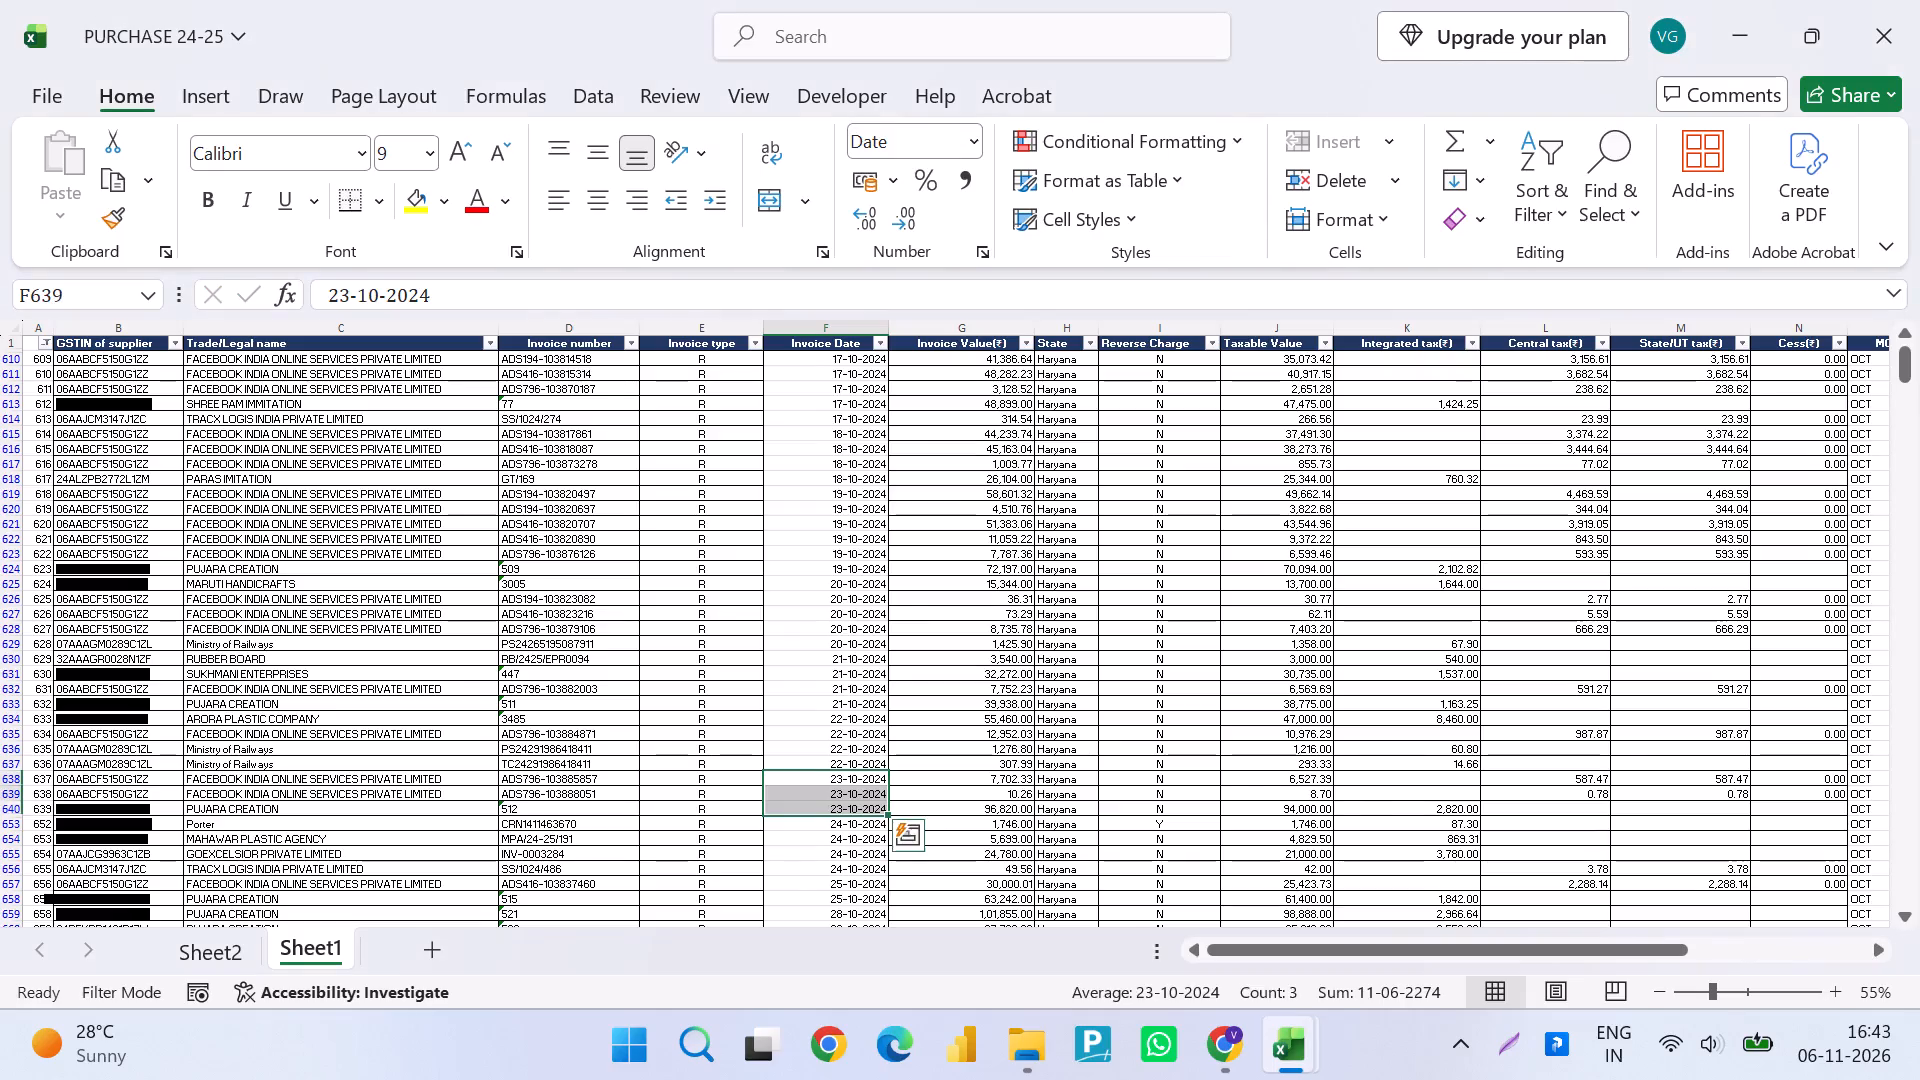
pyautogui.press('Down')
pyautogui.press('Down')
pyautogui.hotkey('shift', 'Down')
pyautogui.hotkey('shift', 'Down')
pyautogui.hotkey('shift', 'Down')
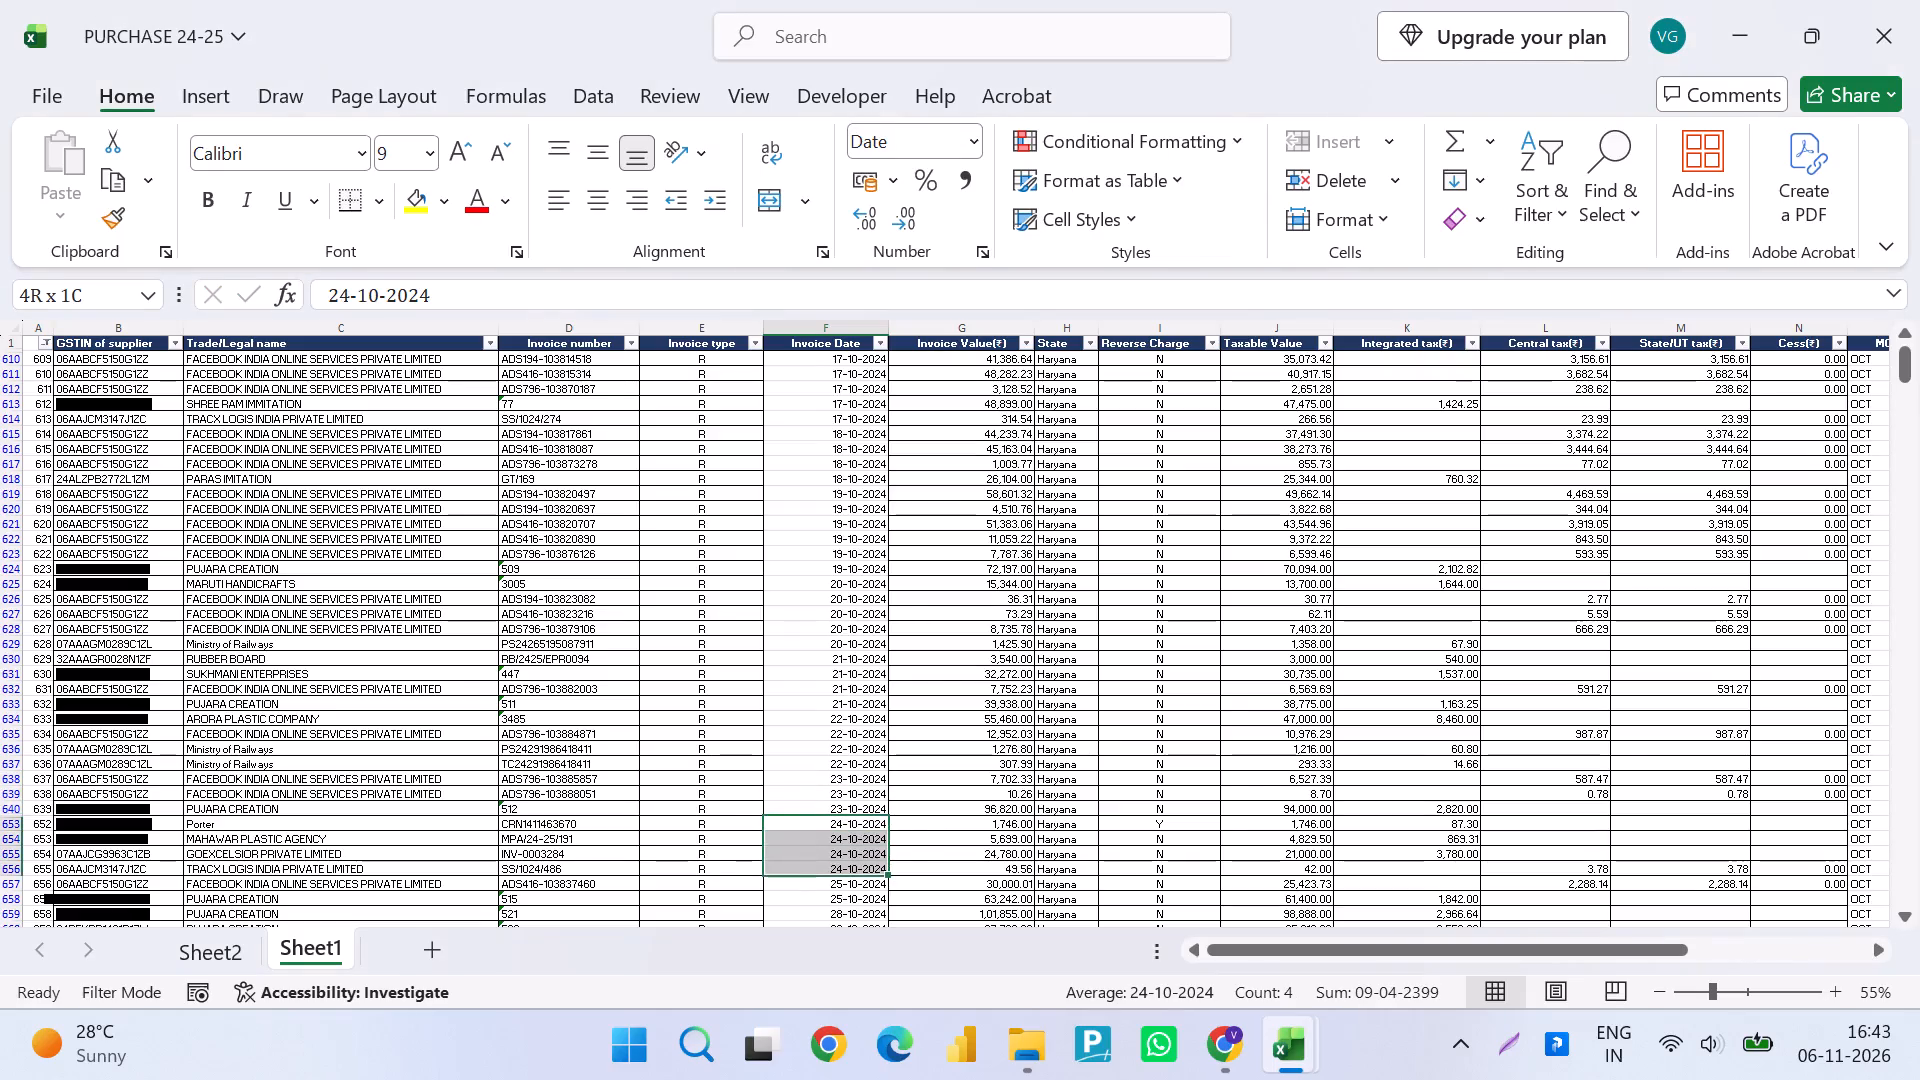
# In GST_REFUND_S01A, copy the 23-10-2024 dates in F530 to F532 into the empty cells F533 to F535.
pyautogui.hotkey('alt', 'Tab')
pyautogui.hotkey('ctrl', 'c')
pyautogui.press('Down')
pyautogui.press('Down')
pyautogui.press('Return')
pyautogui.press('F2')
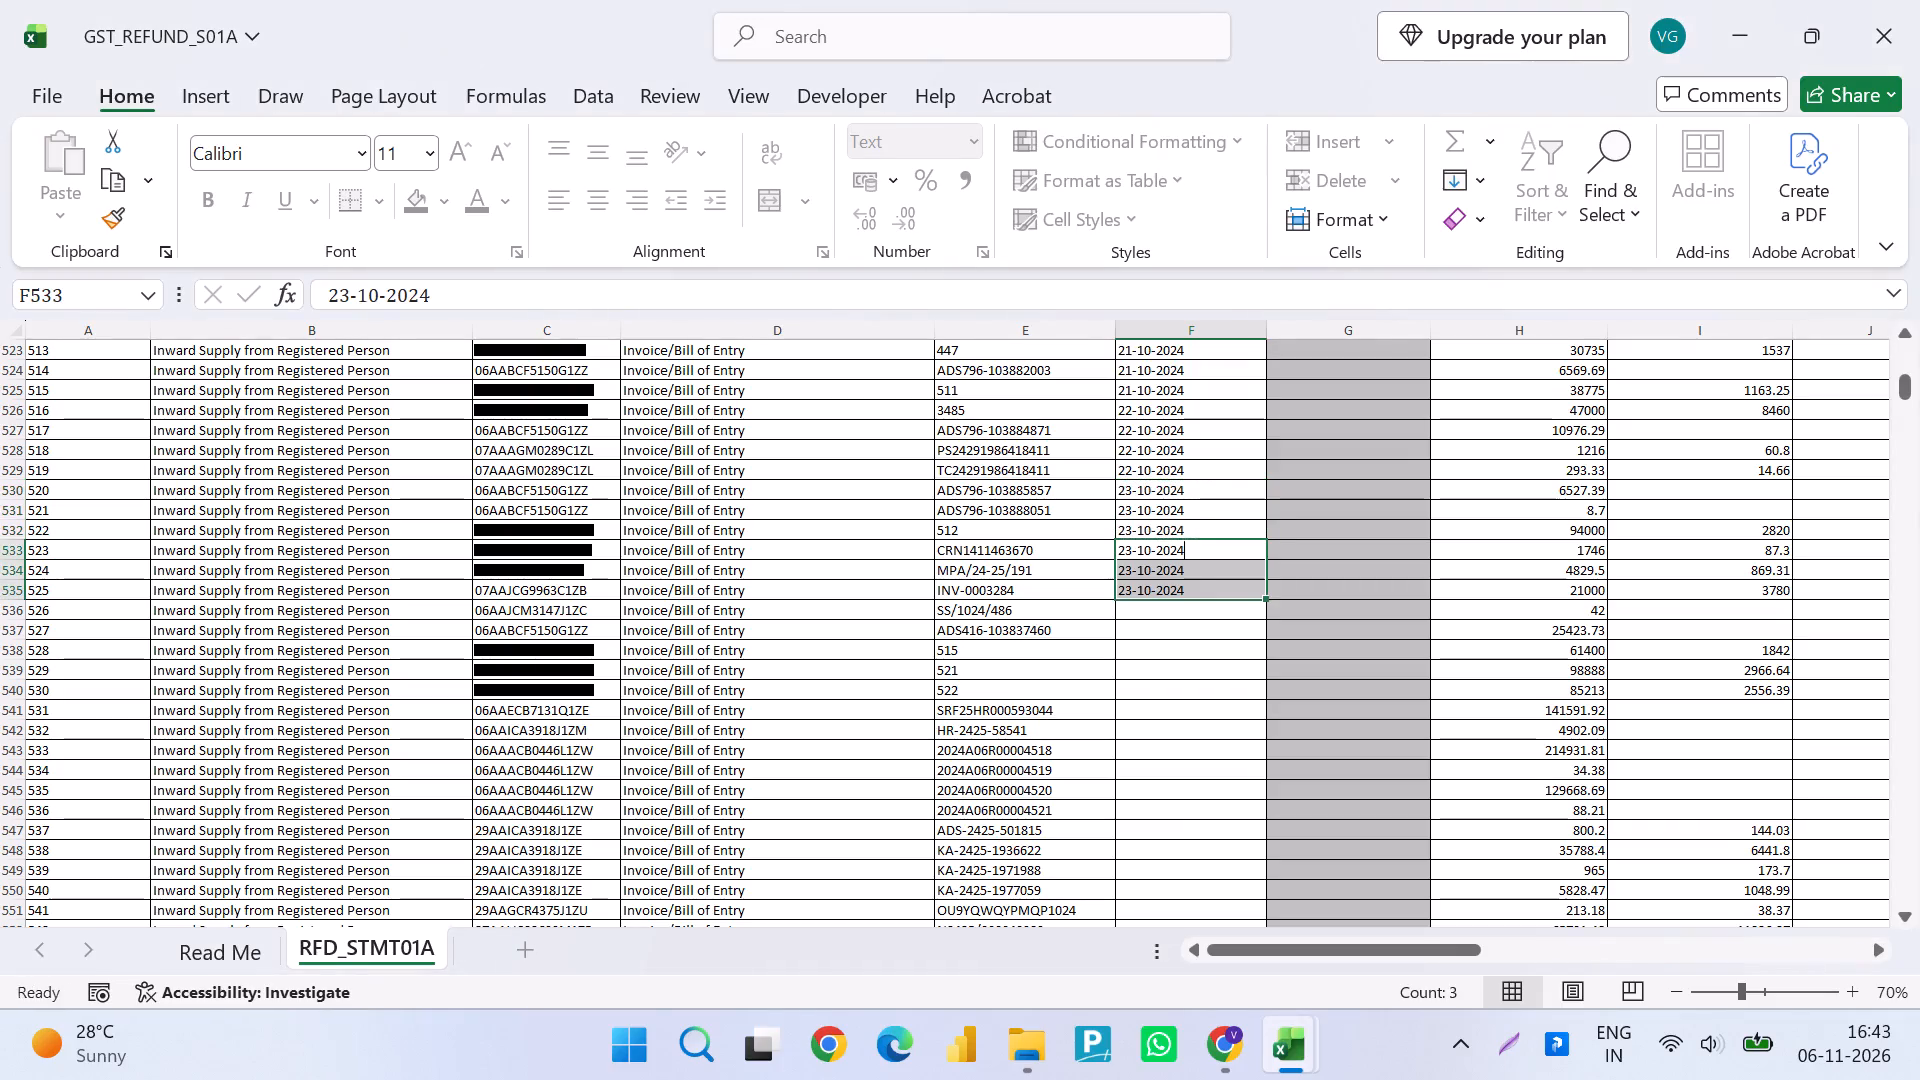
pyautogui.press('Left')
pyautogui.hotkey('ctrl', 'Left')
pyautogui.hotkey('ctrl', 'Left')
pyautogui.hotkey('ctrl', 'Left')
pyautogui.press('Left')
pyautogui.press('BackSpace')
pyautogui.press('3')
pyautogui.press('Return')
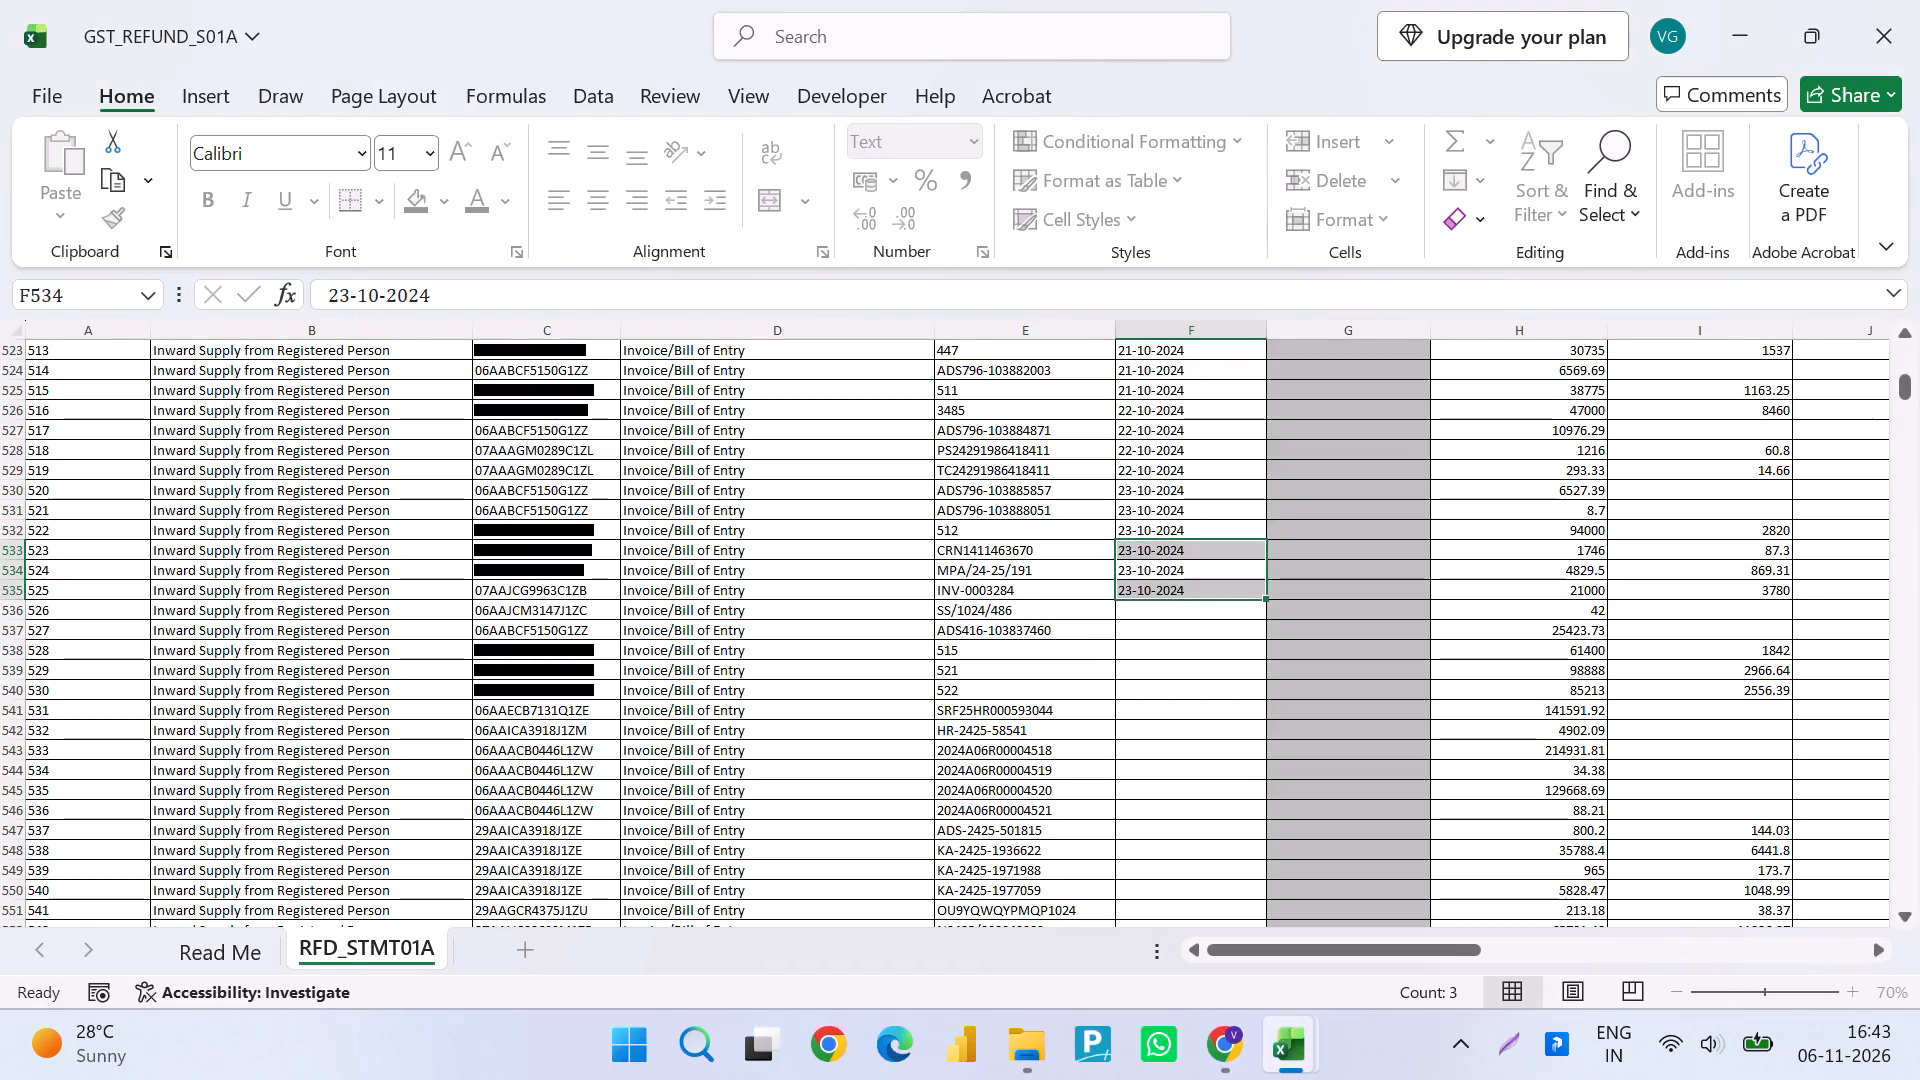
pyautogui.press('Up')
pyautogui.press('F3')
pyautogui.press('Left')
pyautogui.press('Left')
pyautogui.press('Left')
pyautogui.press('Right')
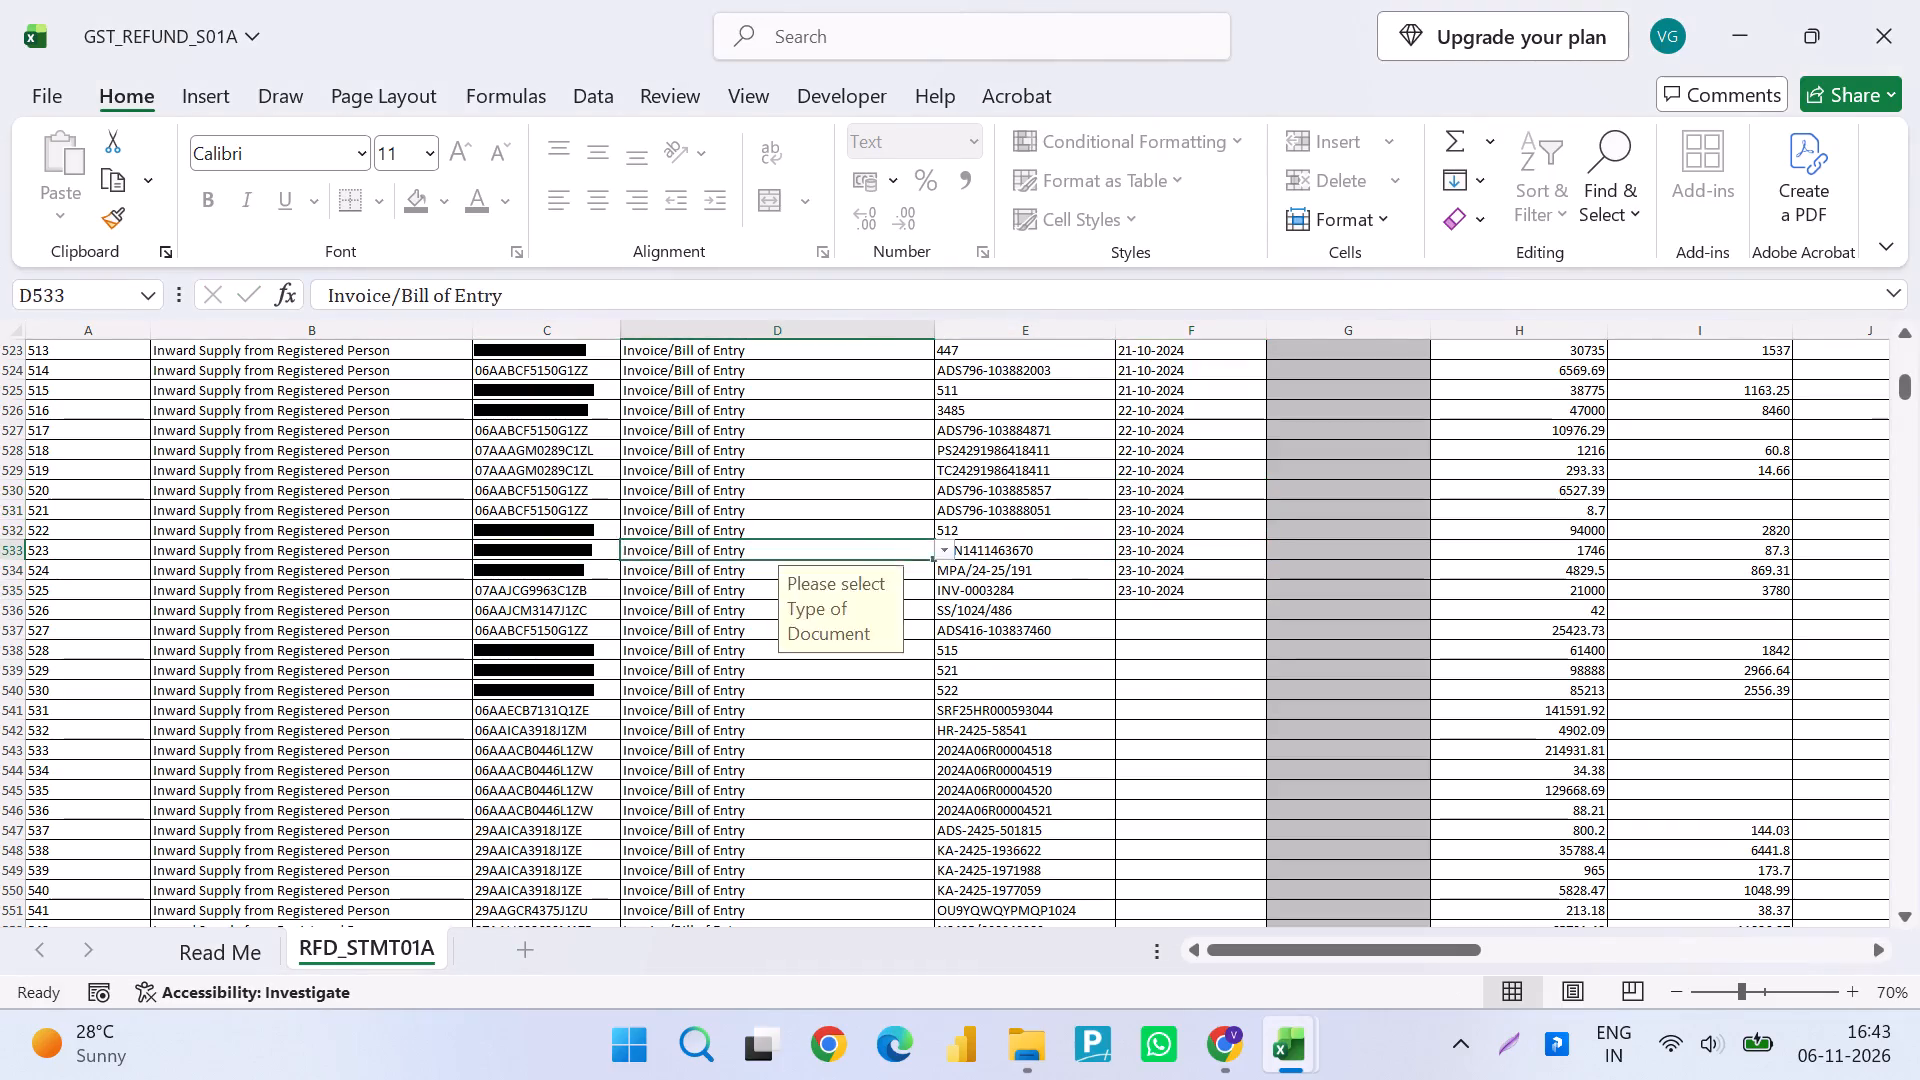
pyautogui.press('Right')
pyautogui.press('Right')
# Change the date in F533 to 24-10-2024 and fill it down through F536.
pyautogui.press('F2')
pyautogui.press('Left')
pyautogui.press('Left')
pyautogui.press('Left')
pyautogui.press('Left')
pyautogui.press('Left')
pyautogui.press('Left')
pyautogui.press('Left')
pyautogui.press('Left')
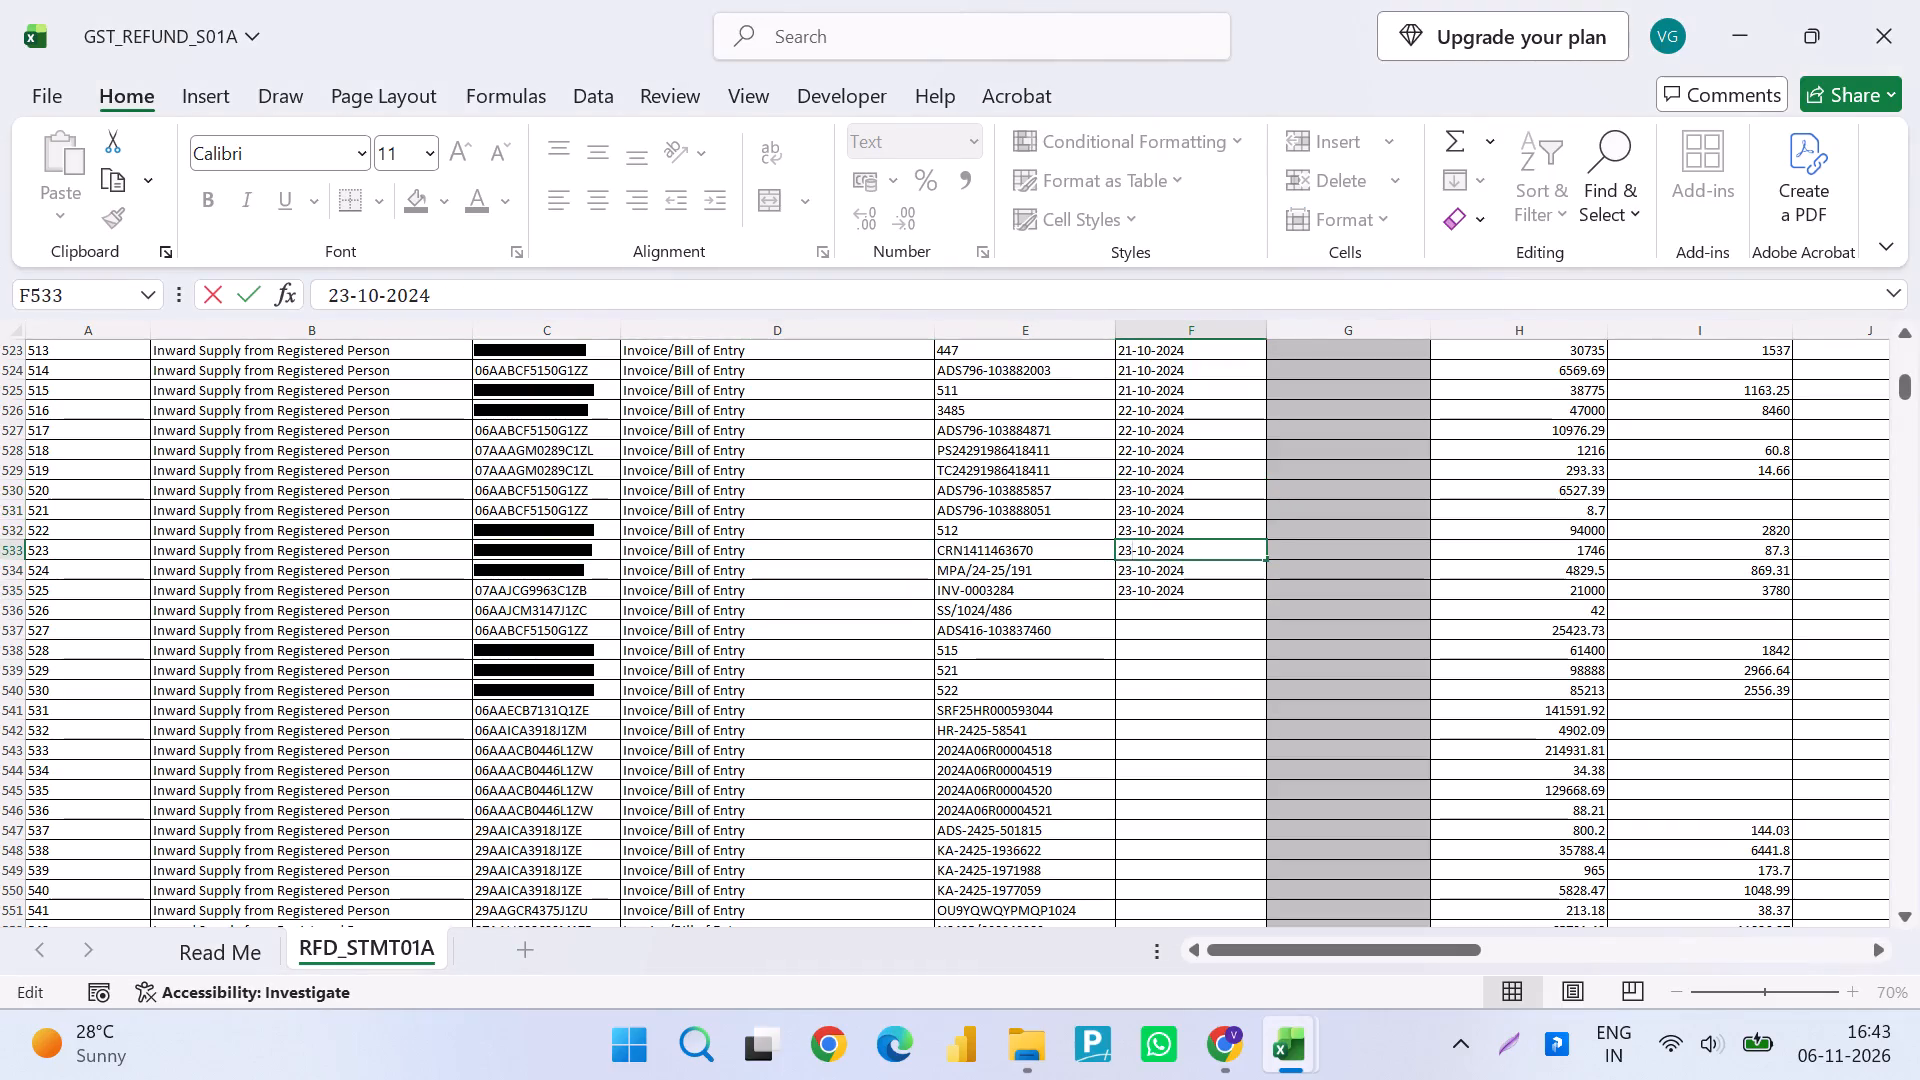
pyautogui.press('BackSpace')
pyautogui.press('4')
pyautogui.press('Return')
pyautogui.hotkey('ctrl', 'd')
pyautogui.press('Down')
pyautogui.hotkey('ctrl', 'd')
pyautogui.press('Down')
pyautogui.hotkey('ctrl', 'd')
pyautogui.press('Down')
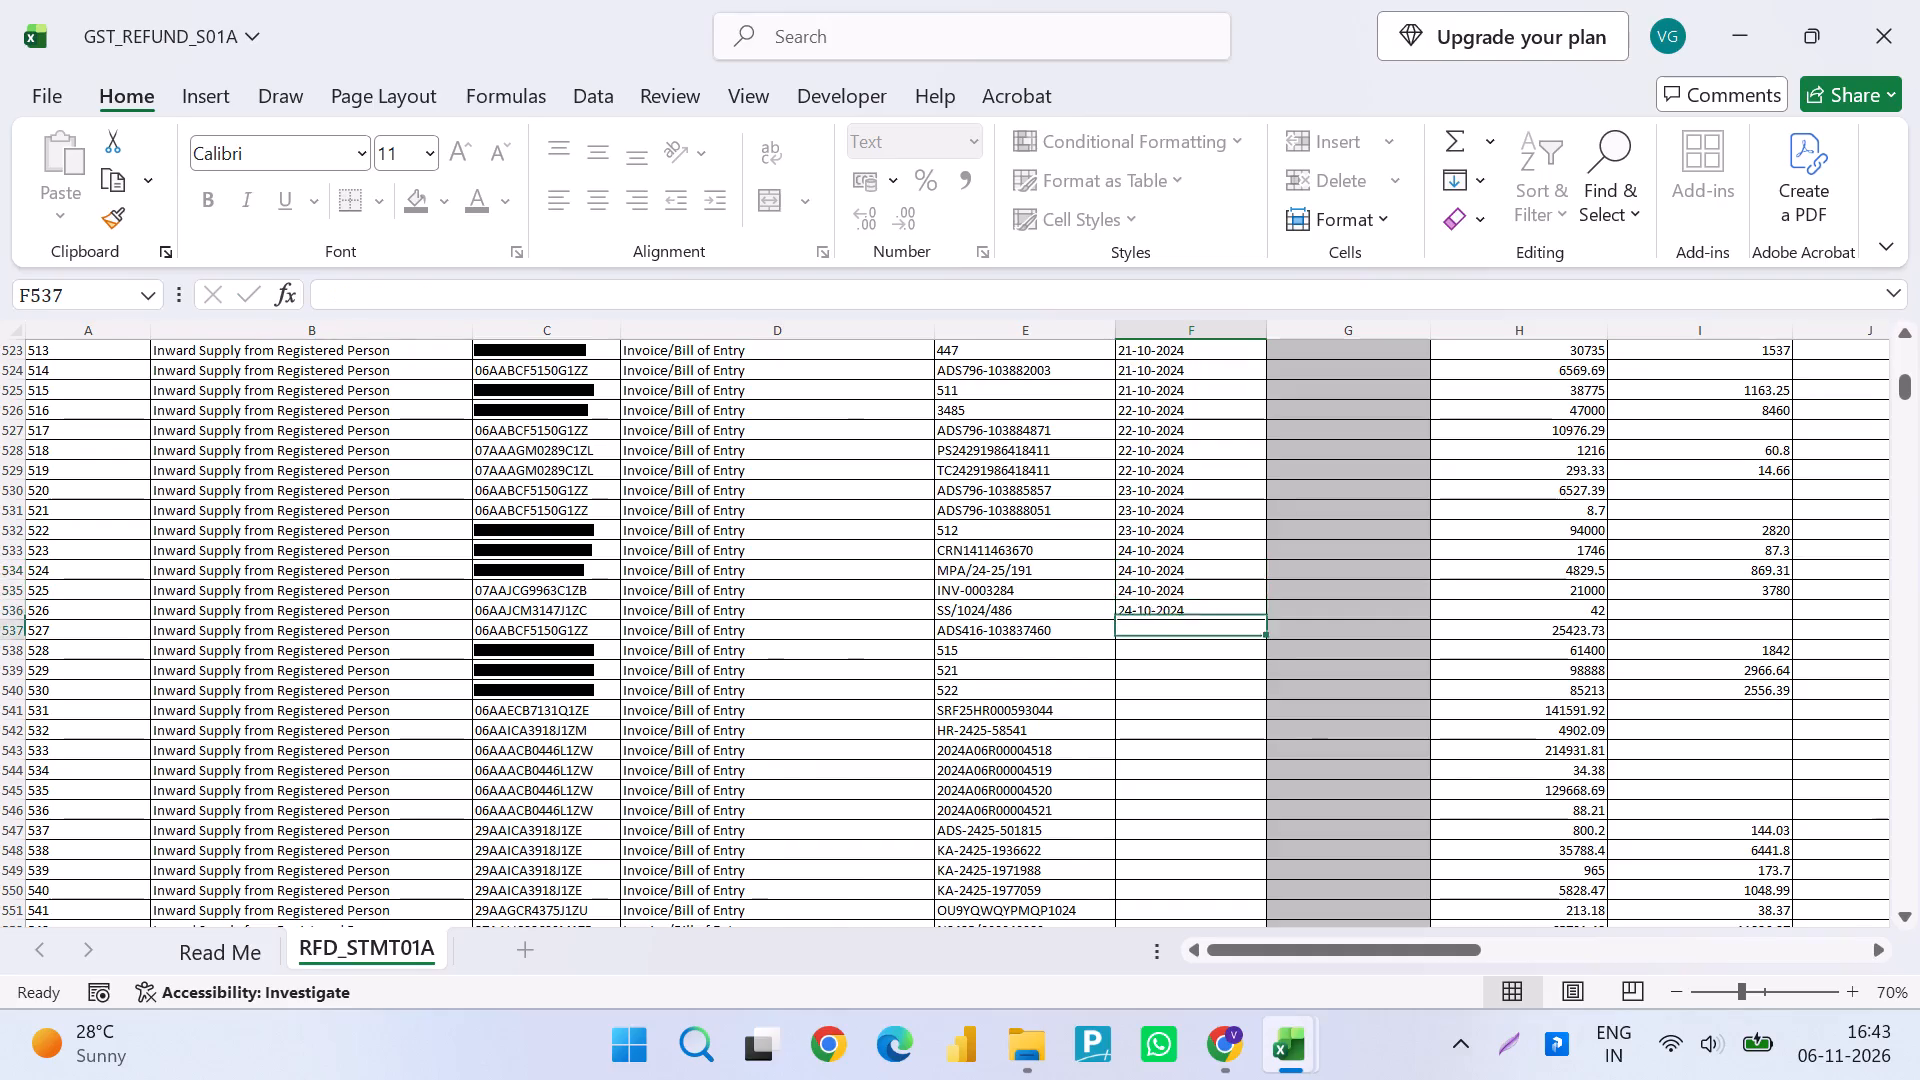
# In PURCHASE 24-25, select the 25-10-2024 invoice dates in F657 and F658 to check how many rows that date covers.
pyautogui.hotkey('alt', 'Tab')
pyautogui.press('Down')
pyautogui.press('Down')
pyautogui.press('Down')
pyautogui.press('Down')
pyautogui.hotkey('shift', 'Down')
# In GST_REFUND_S01A, enter 25-10-2024 as the invoice date in F537 and F538.
pyautogui.hotkey('alt', 'Tab')
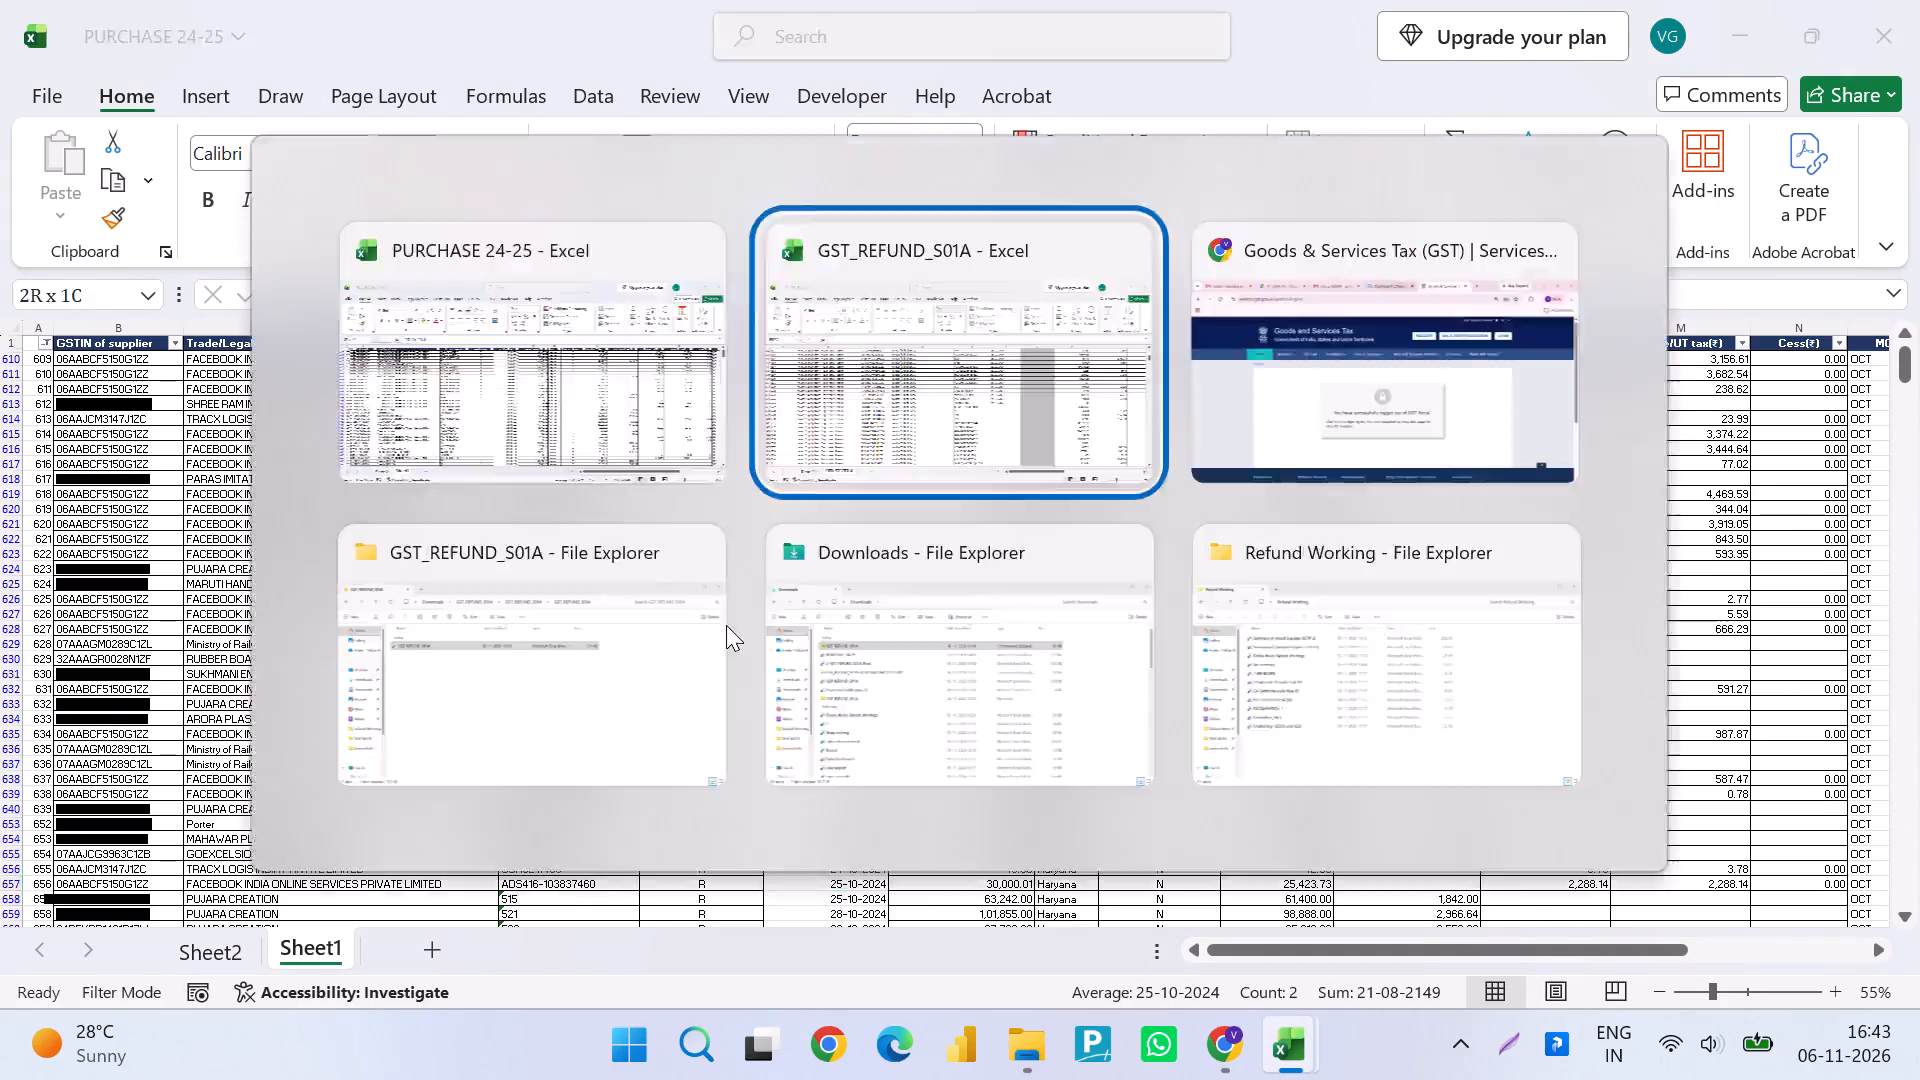
pyautogui.hotkey('ctrl', 'd')
pyautogui.press('F2')
pyautogui.press('Left')
pyautogui.hotkey('ctrl', 'Left')
pyautogui.hotkey('ctrl', 'Left')
pyautogui.hotkey('ctrl', 'Left')
pyautogui.hotkey('ctrl', 'Left')
pyautogui.press('BackSpace')
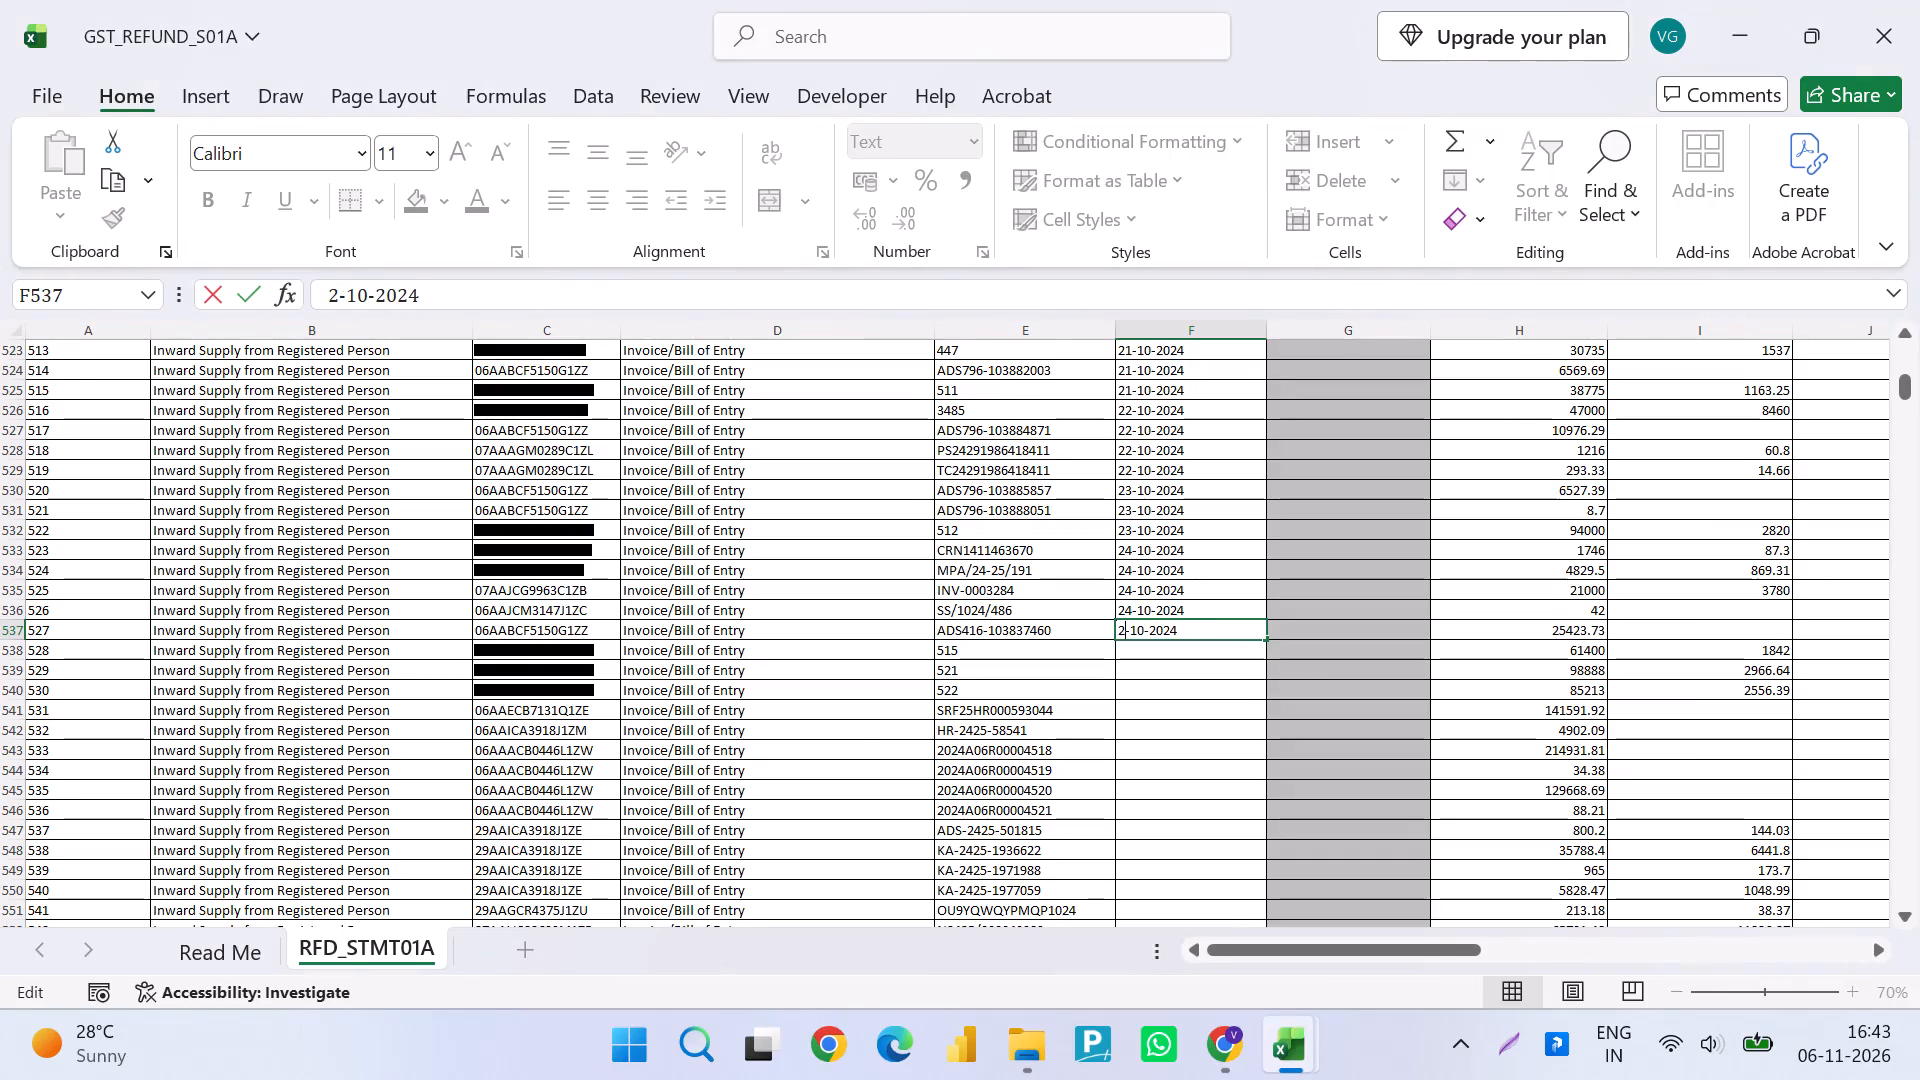
pyautogui.press('5')
pyautogui.press('Return')
pyautogui.hotkey('ctrl', 'd')
# In PURCHASE 24-25, examine the invoice dates that follow the 25-10-2024 rows, selecting F659 and F660.
pyautogui.hotkey('alt', 'Tab')
pyautogui.press('Down')
pyautogui.hotkey('shift', 'Down')
pyautogui.hotkey('shift', 'Down')
pyautogui.hotkey('shift', 'Down')
pyautogui.hotkey('shift', 'Down')
pyautogui.hotkey('shift', 'Down')
pyautogui.hotkey('shift', 'Down')
pyautogui.hotkey('shift', 'Down')
pyautogui.hotkey('shift', 'Down')
pyautogui.hotkey('shift', 'Down')
pyautogui.hotkey('shift', 'Down')
pyautogui.hotkey('shift', 'Down')
pyautogui.hotkey('shift', 'Down')
pyautogui.hotkey('shift', 'Down')
pyautogui.hotkey('shift', 'Down')
pyautogui.hotkey('shift', 'Down')
pyautogui.hotkey('shift', 'Down')
pyautogui.hotkey('shift', 'Down')
pyautogui.hotkey('shift', 'Down')
pyautogui.hotkey('shift', 'Down')
pyautogui.hotkey('shift', 'Down')
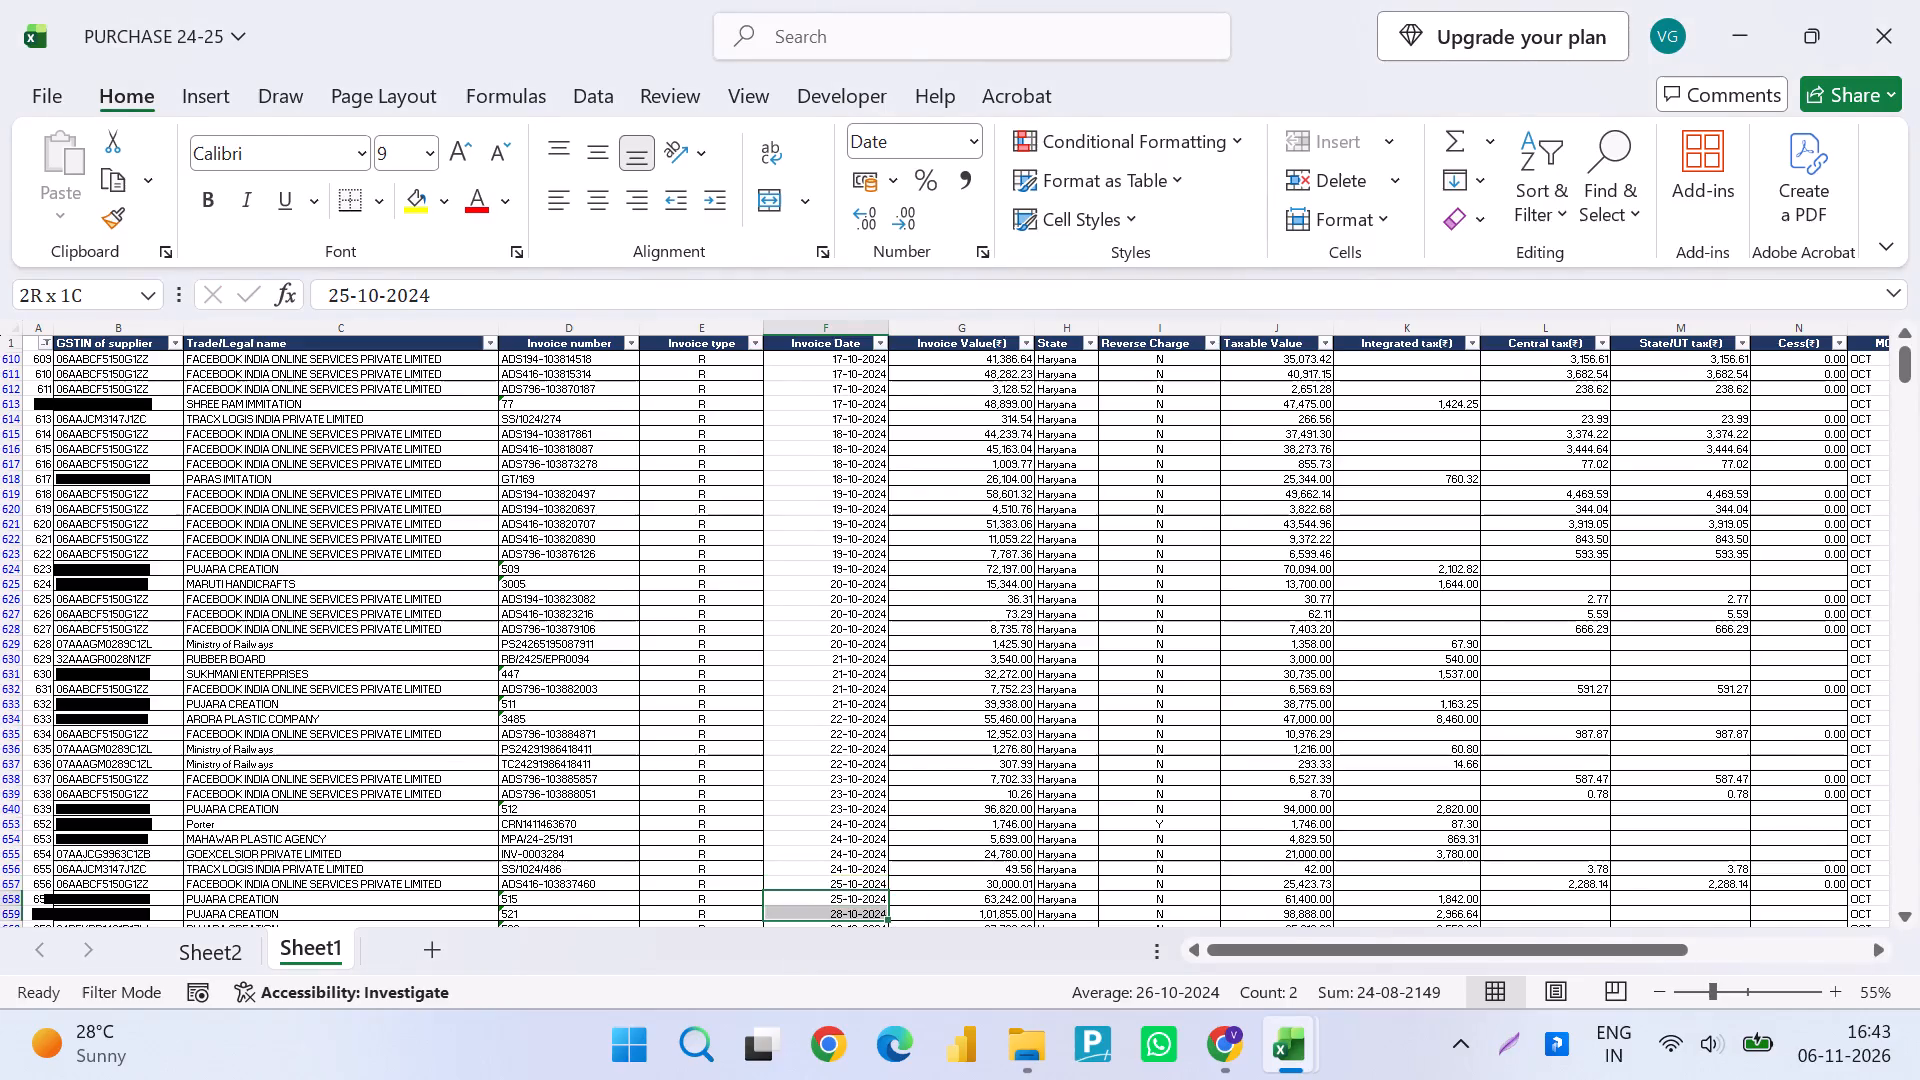
pyautogui.press('Down')
pyautogui.press('Down')
pyautogui.press('Up')
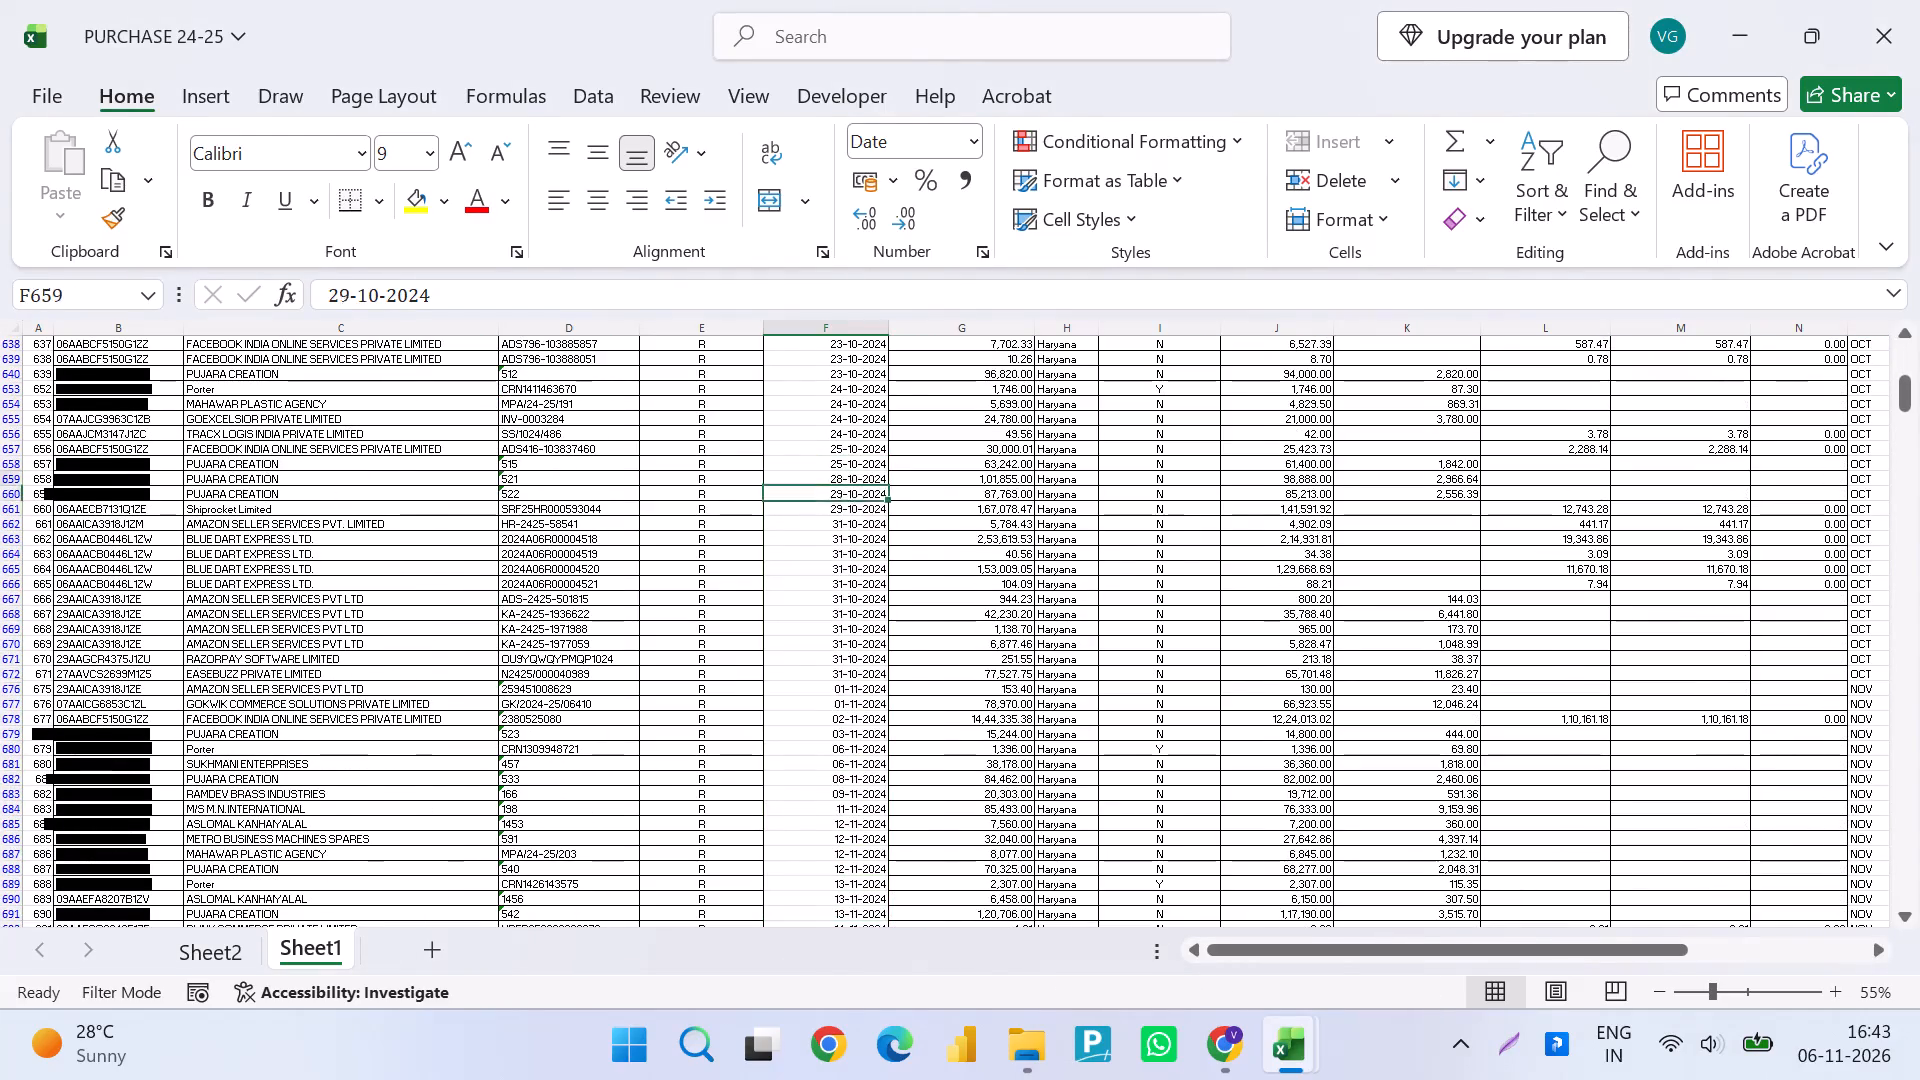
pyautogui.hotkey('shift', 'Down')
# In GST_REFUND_S01A, enter 28-10-2024 as the invoice date in F539, based on the date above it.
pyautogui.hotkey('alt', 'Tab')
pyautogui.press('Down')
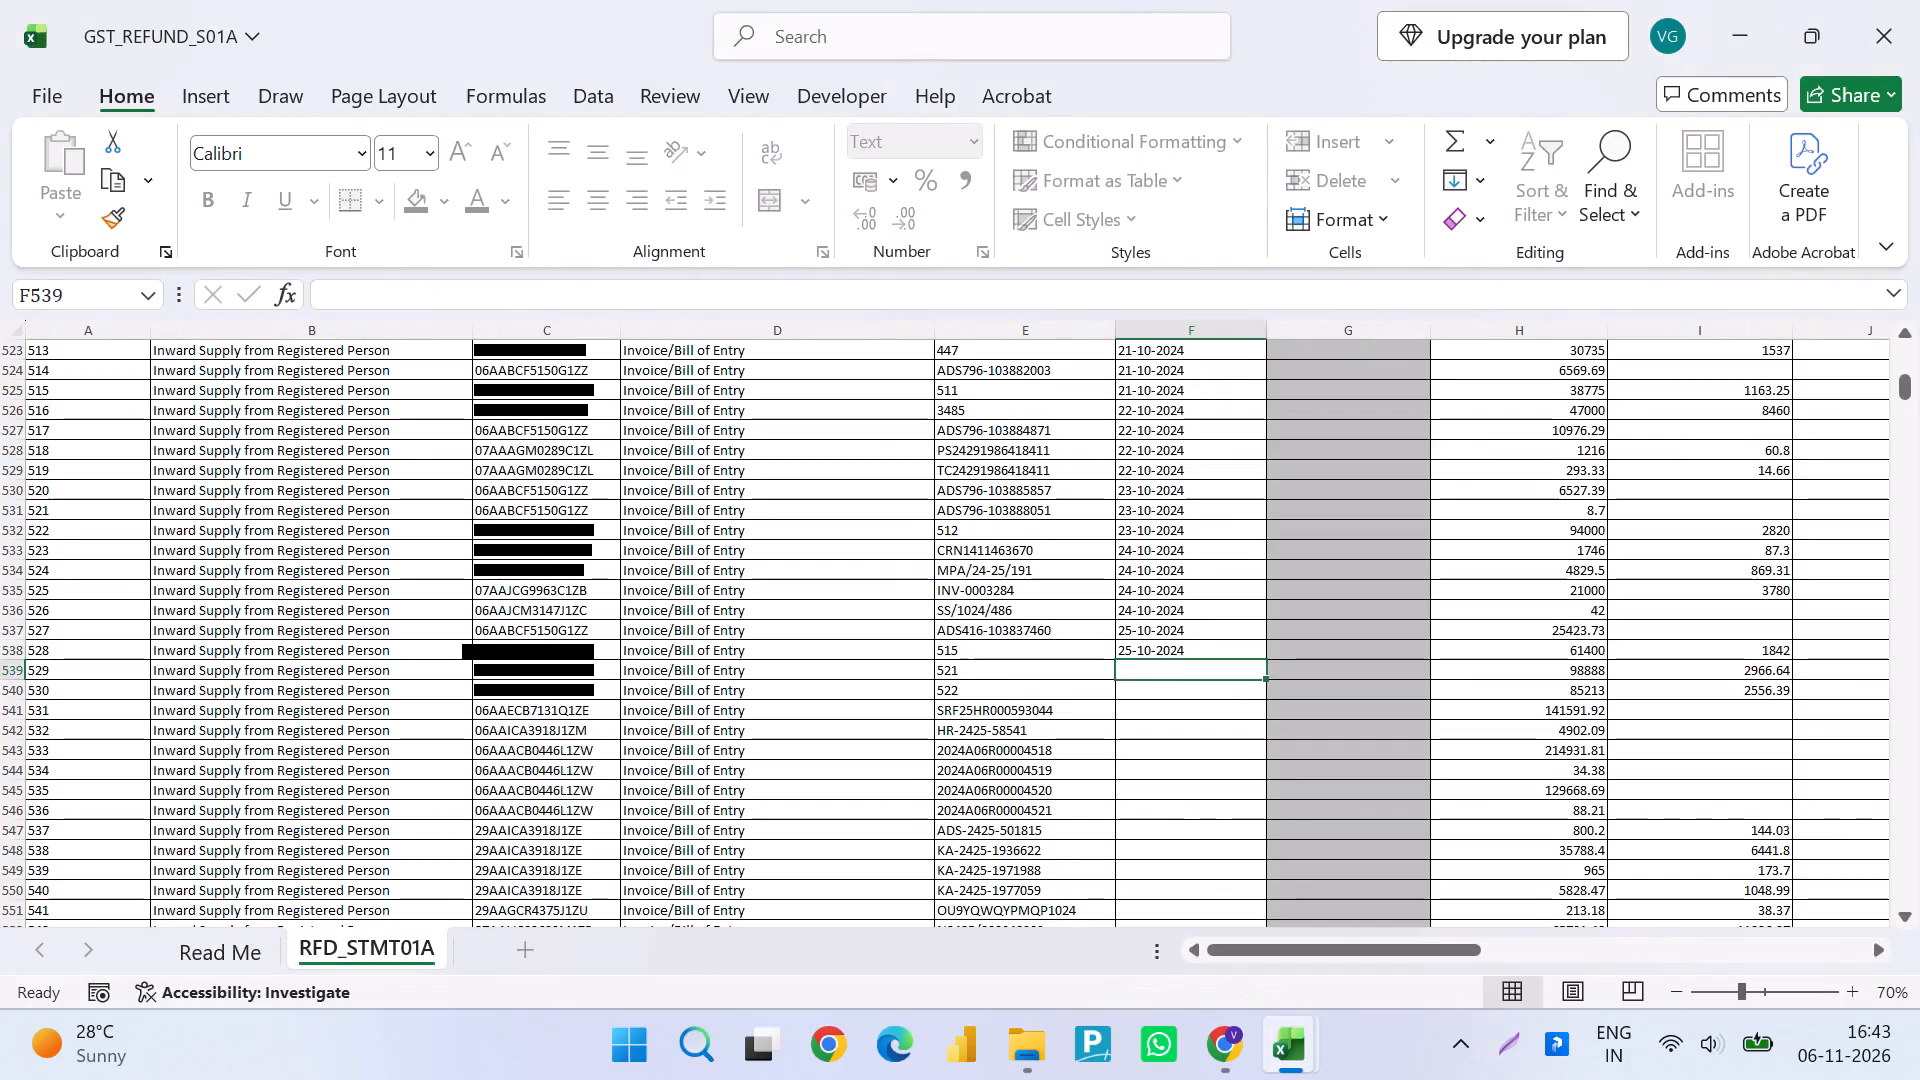
pyautogui.hotkey('ctrl', 'd')
pyautogui.press('F2')
pyautogui.press('Left')
pyautogui.hotkey('ctrl', 'Left')
pyautogui.hotkey('ctrl', 'Left')
pyautogui.hotkey('ctrl', 'Left')
pyautogui.hotkey('ctrl', 'Left')
pyautogui.press('BackSpace')
pyautogui.press('8')
pyautogui.press('Return')
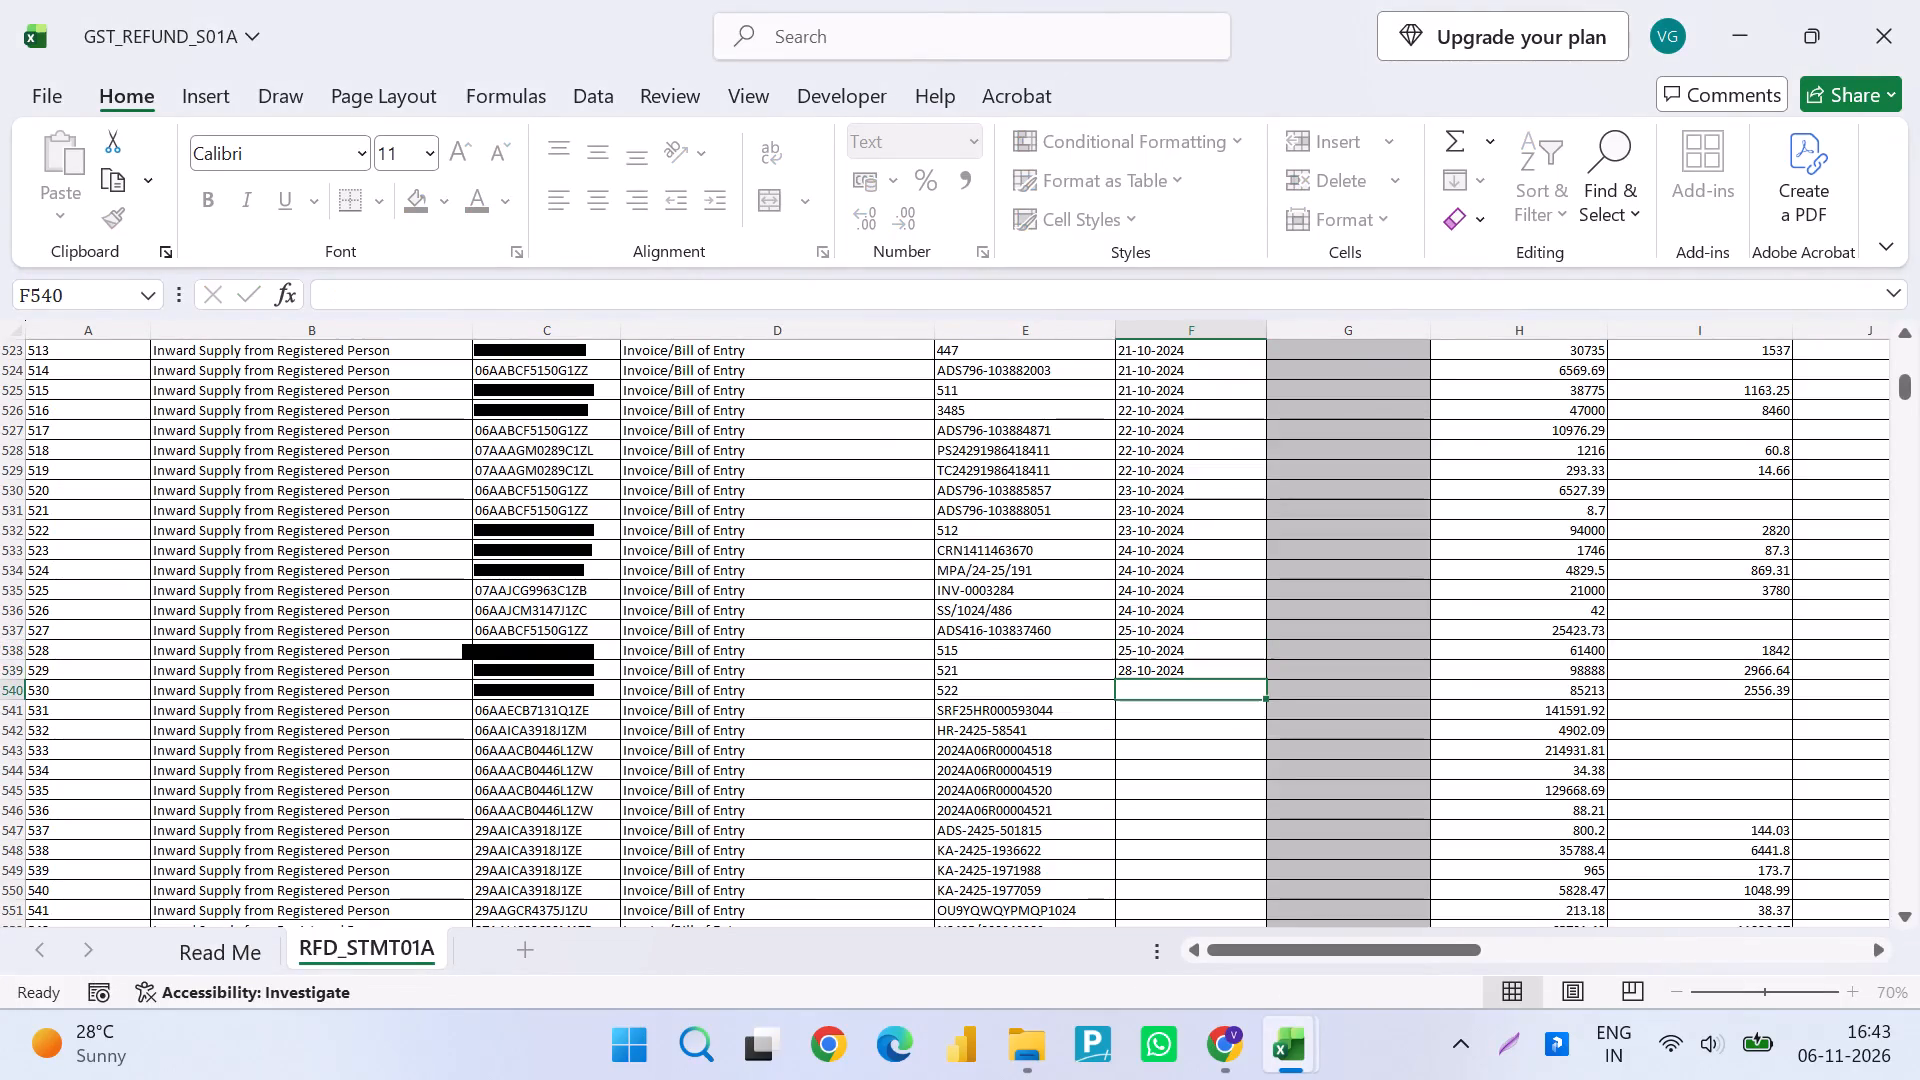
# Enter 29-10-2024 as the invoice date in F540 and copy it down to F541.
pyautogui.hotkey('ctrl', 'd')
pyautogui.press('F2')
pyautogui.press('Left')
pyautogui.press('Left')
pyautogui.press('Left')
pyautogui.press('Left')
pyautogui.press('Left')
pyautogui.press('Left')
pyautogui.press('Left')
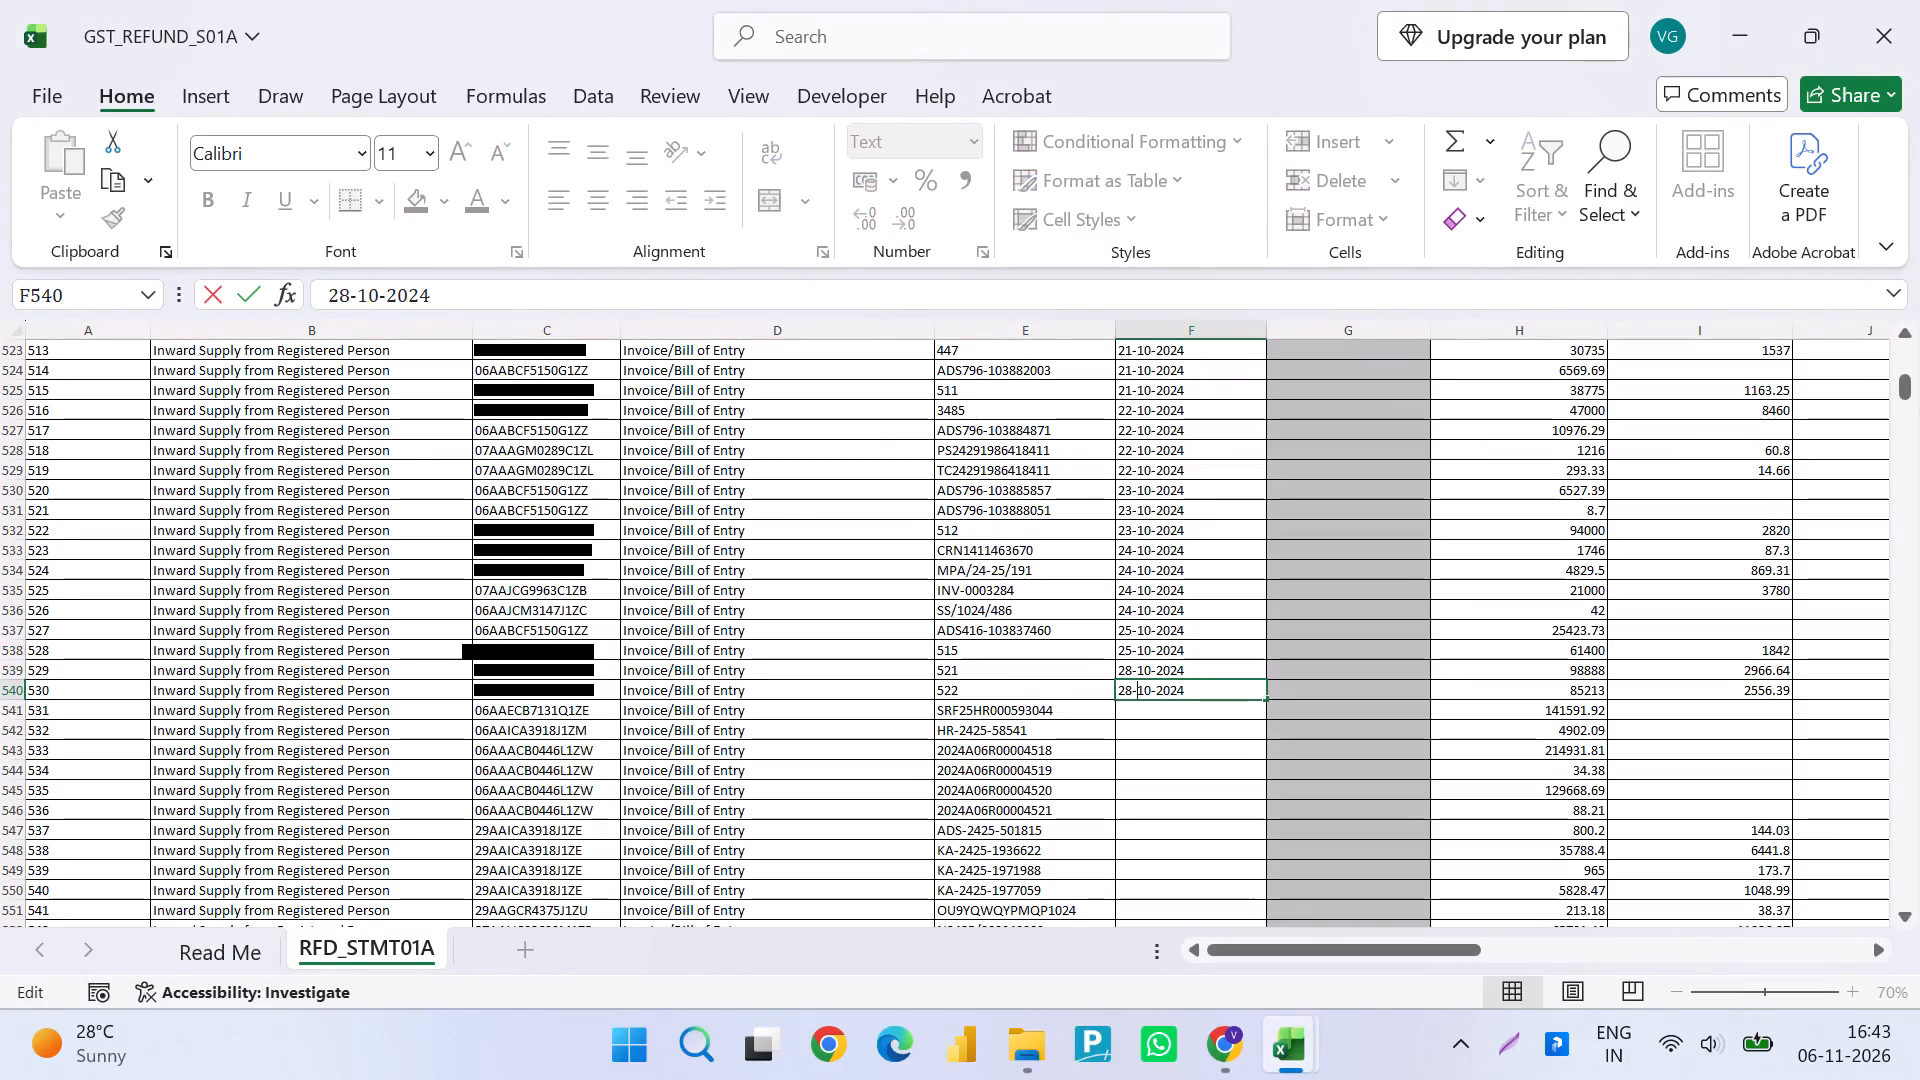
pyautogui.press('Left')
pyautogui.press('BackSpace')
pyautogui.press('9')
pyautogui.press('Return')
pyautogui.hotkey('ctrl', 'd')
# In PURCHASE 24-25, select the 31-10-2024 invoice dates in F662 to F672 to check how many rows that date covers.
pyautogui.hotkey('alt', 'Tab')
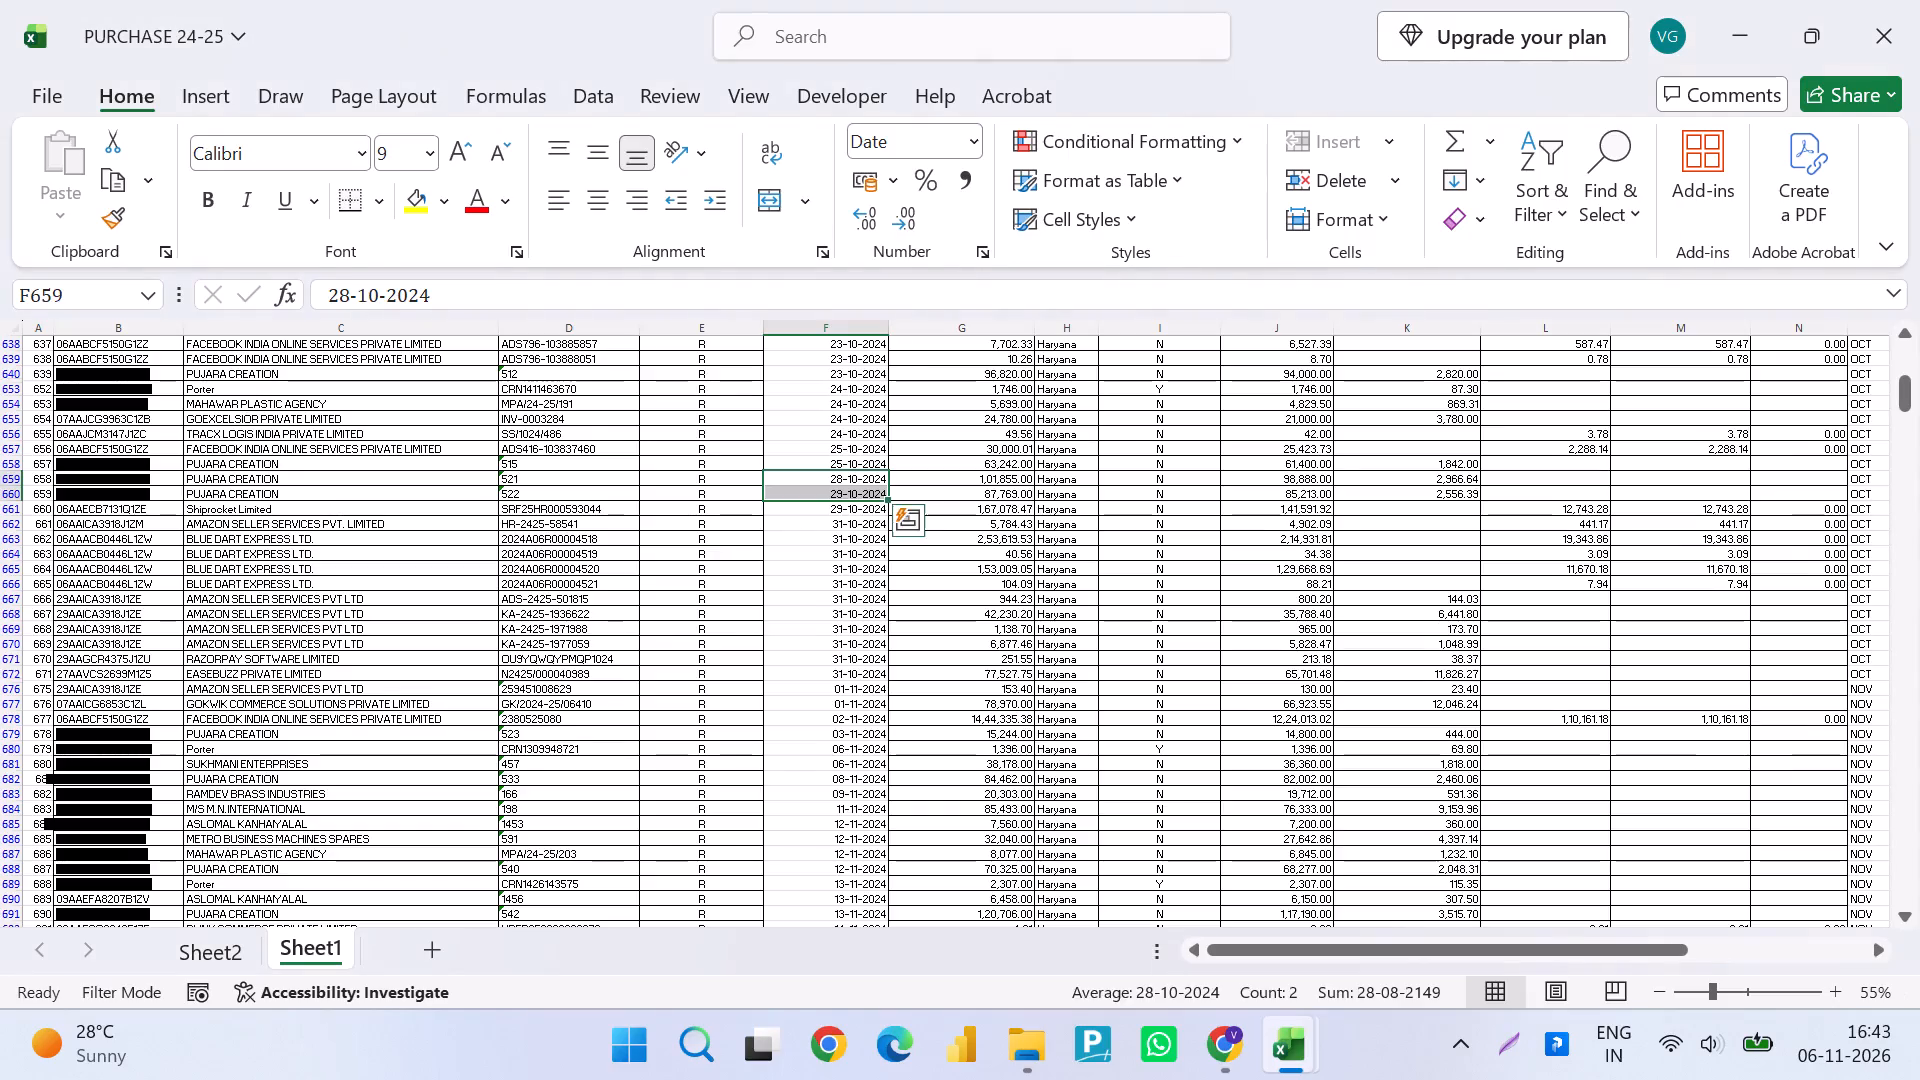
pyautogui.press('Down')
pyautogui.press('Down')
pyautogui.press('Down')
pyautogui.hotkey('shift', 'Down')
pyautogui.hotkey('shift', 'Down')
pyautogui.hotkey('shift', 'Down')
pyautogui.hotkey('shift', 'Down')
pyautogui.hotkey('shift', 'Down')
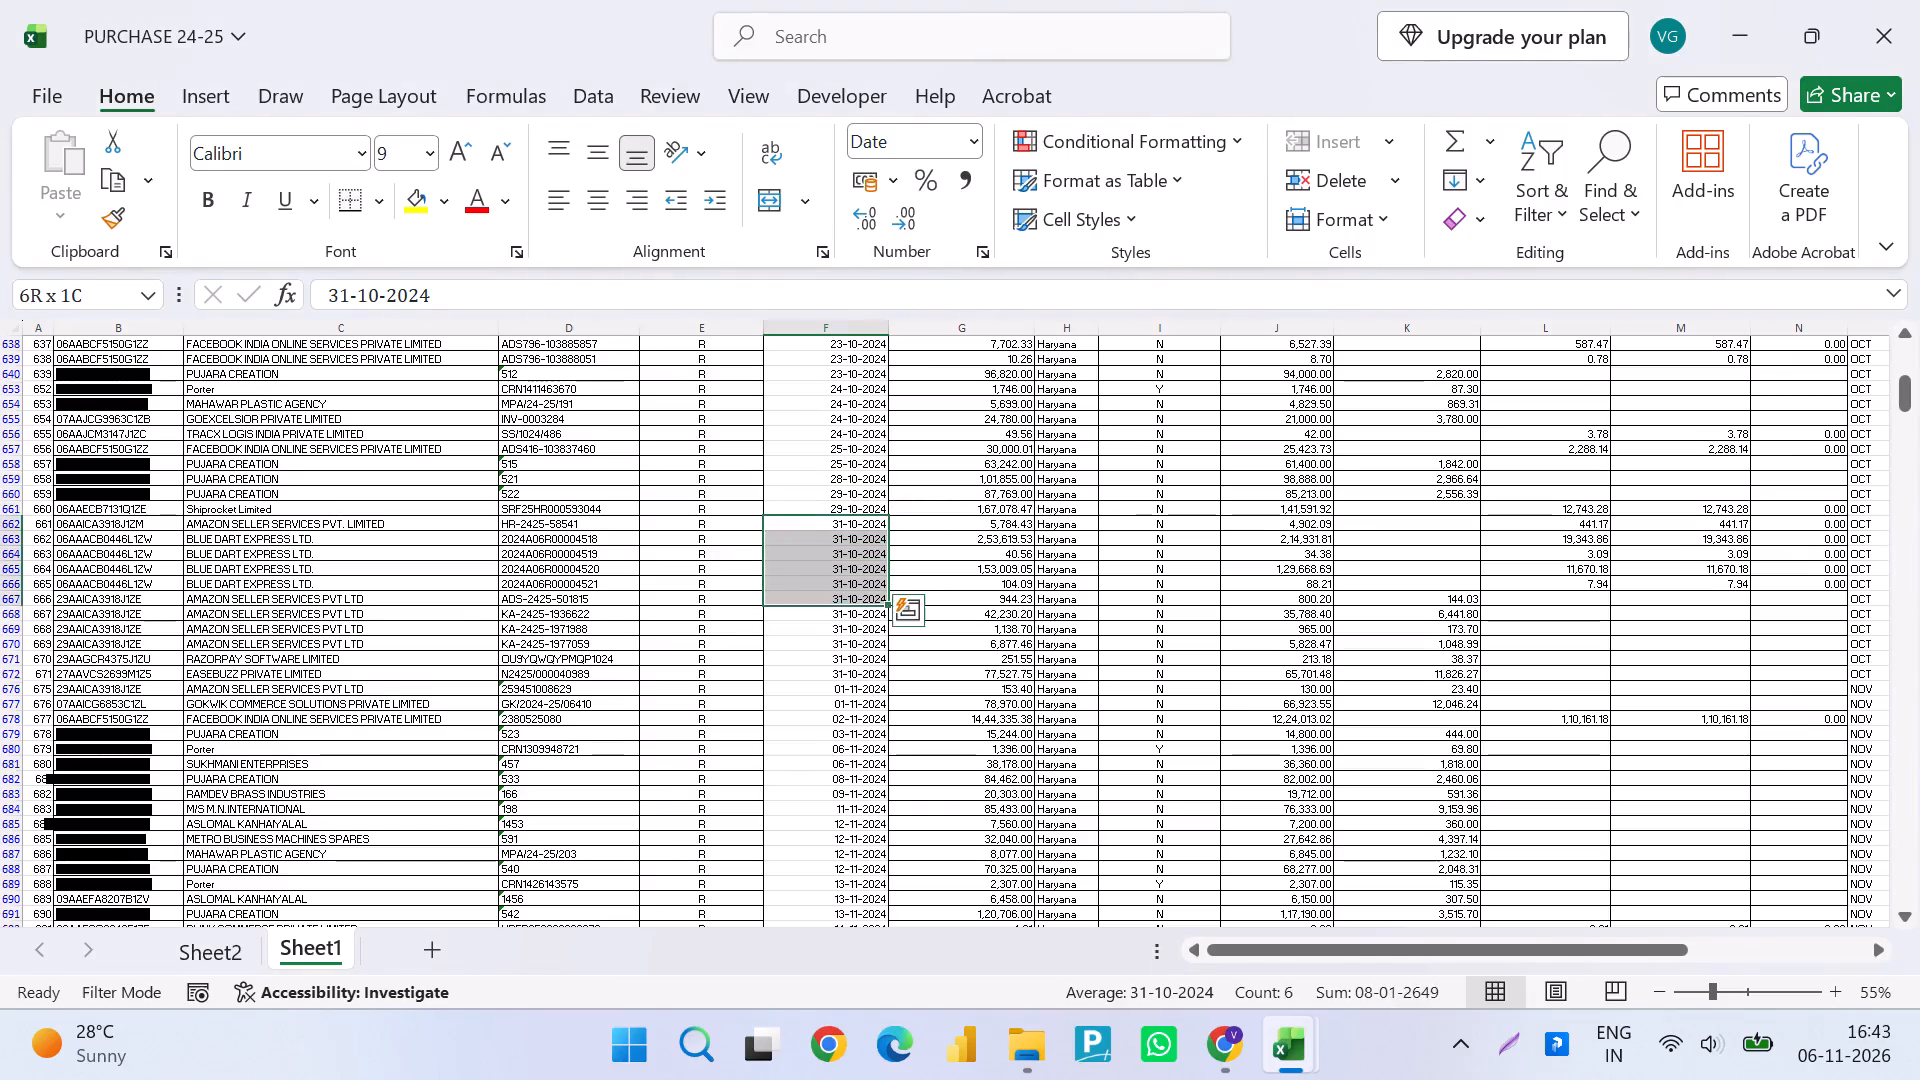
pyautogui.hotkey('shift', 'Down')
pyautogui.hotkey('shift', 'Down')
pyautogui.hotkey('shift', 'Down')
pyautogui.hotkey('shift', 'Down')
pyautogui.hotkey('shift', 'Down')
# In GST_REFUND_S01A, enter 31-10-2024 as the invoice date in F542.
pyautogui.hotkey('alt', 'Tab')
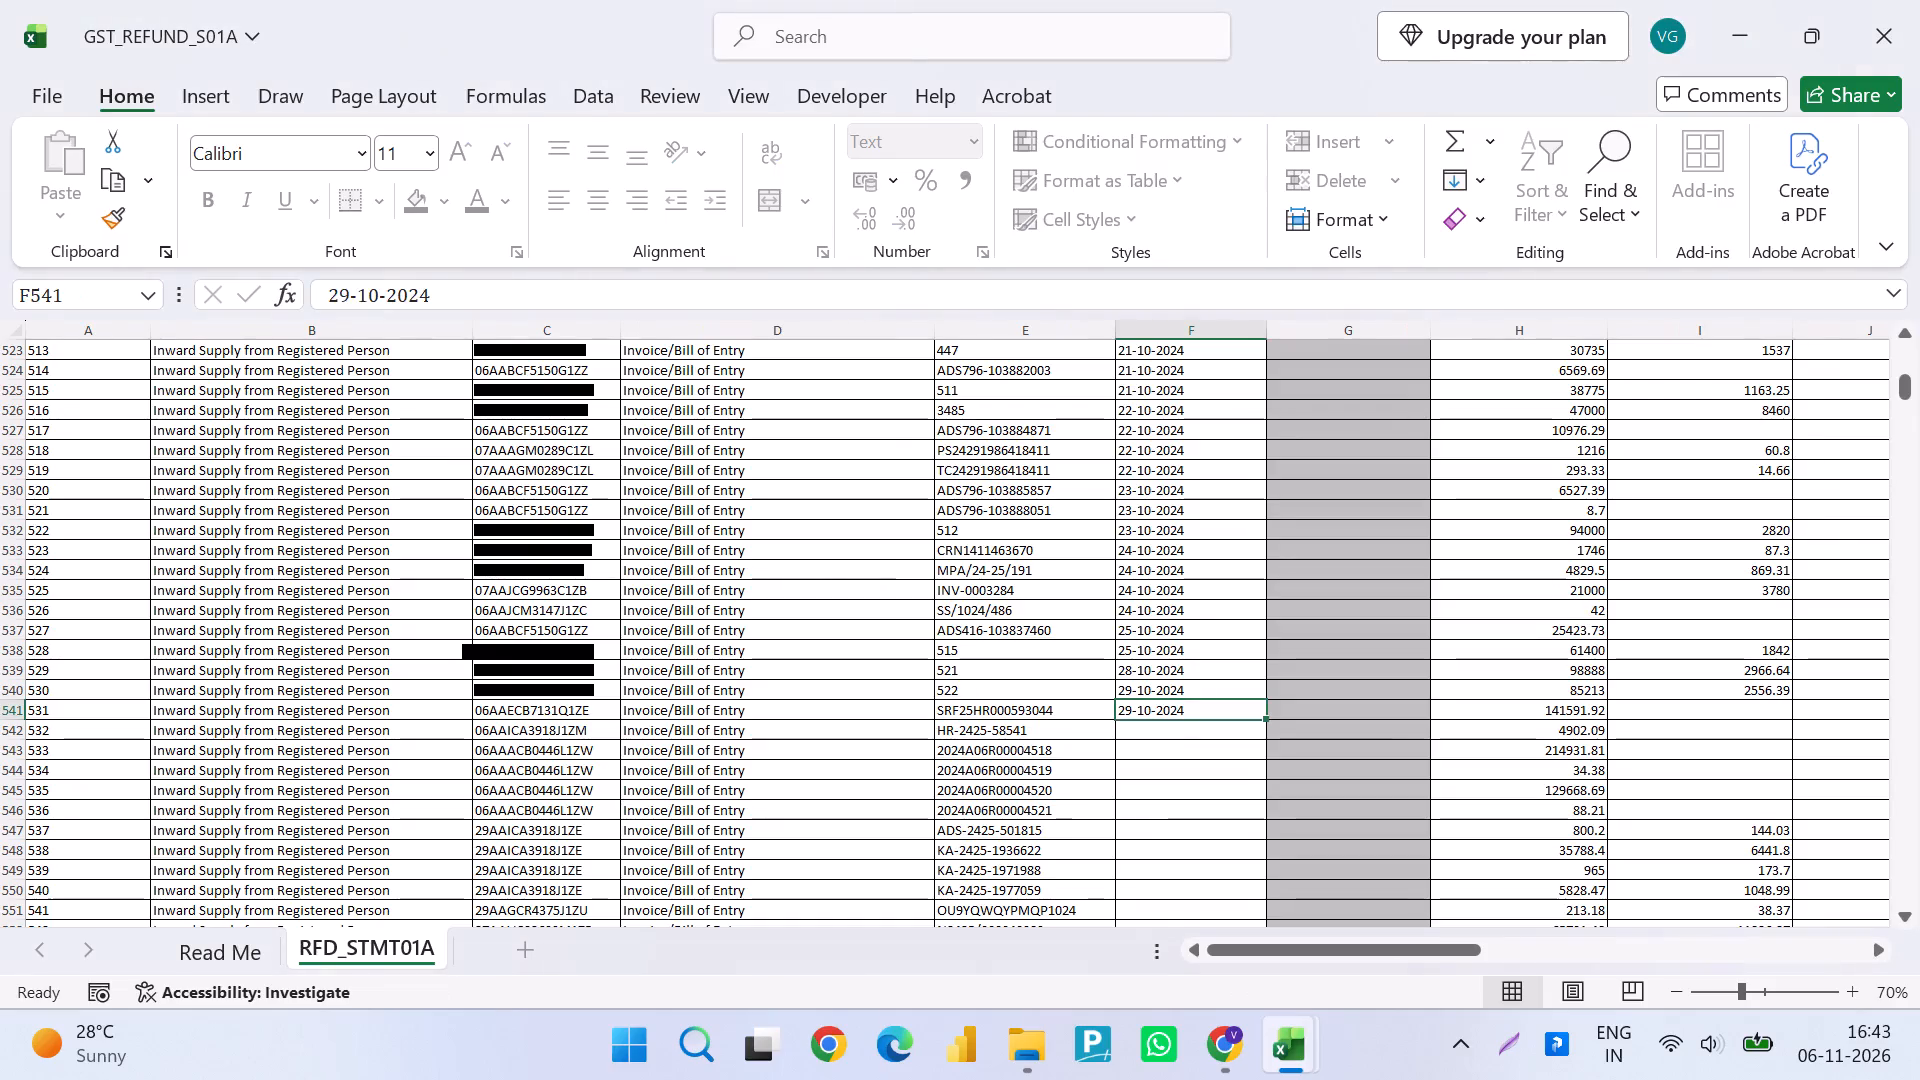
pyautogui.press('Down')
pyautogui.hotkey('ctrl', 'd')
pyautogui.press('F2')
pyautogui.press('Left')
pyautogui.hotkey('ctrl', 'Left')
pyautogui.hotkey('ctrl', 'Left')
pyautogui.hotkey('ctrl', 'Left')
pyautogui.hotkey('ctrl', 'Left')
pyautogui.hotkey('ctrl', 'Left')
pyautogui.hotkey('ctrl', 'Left')
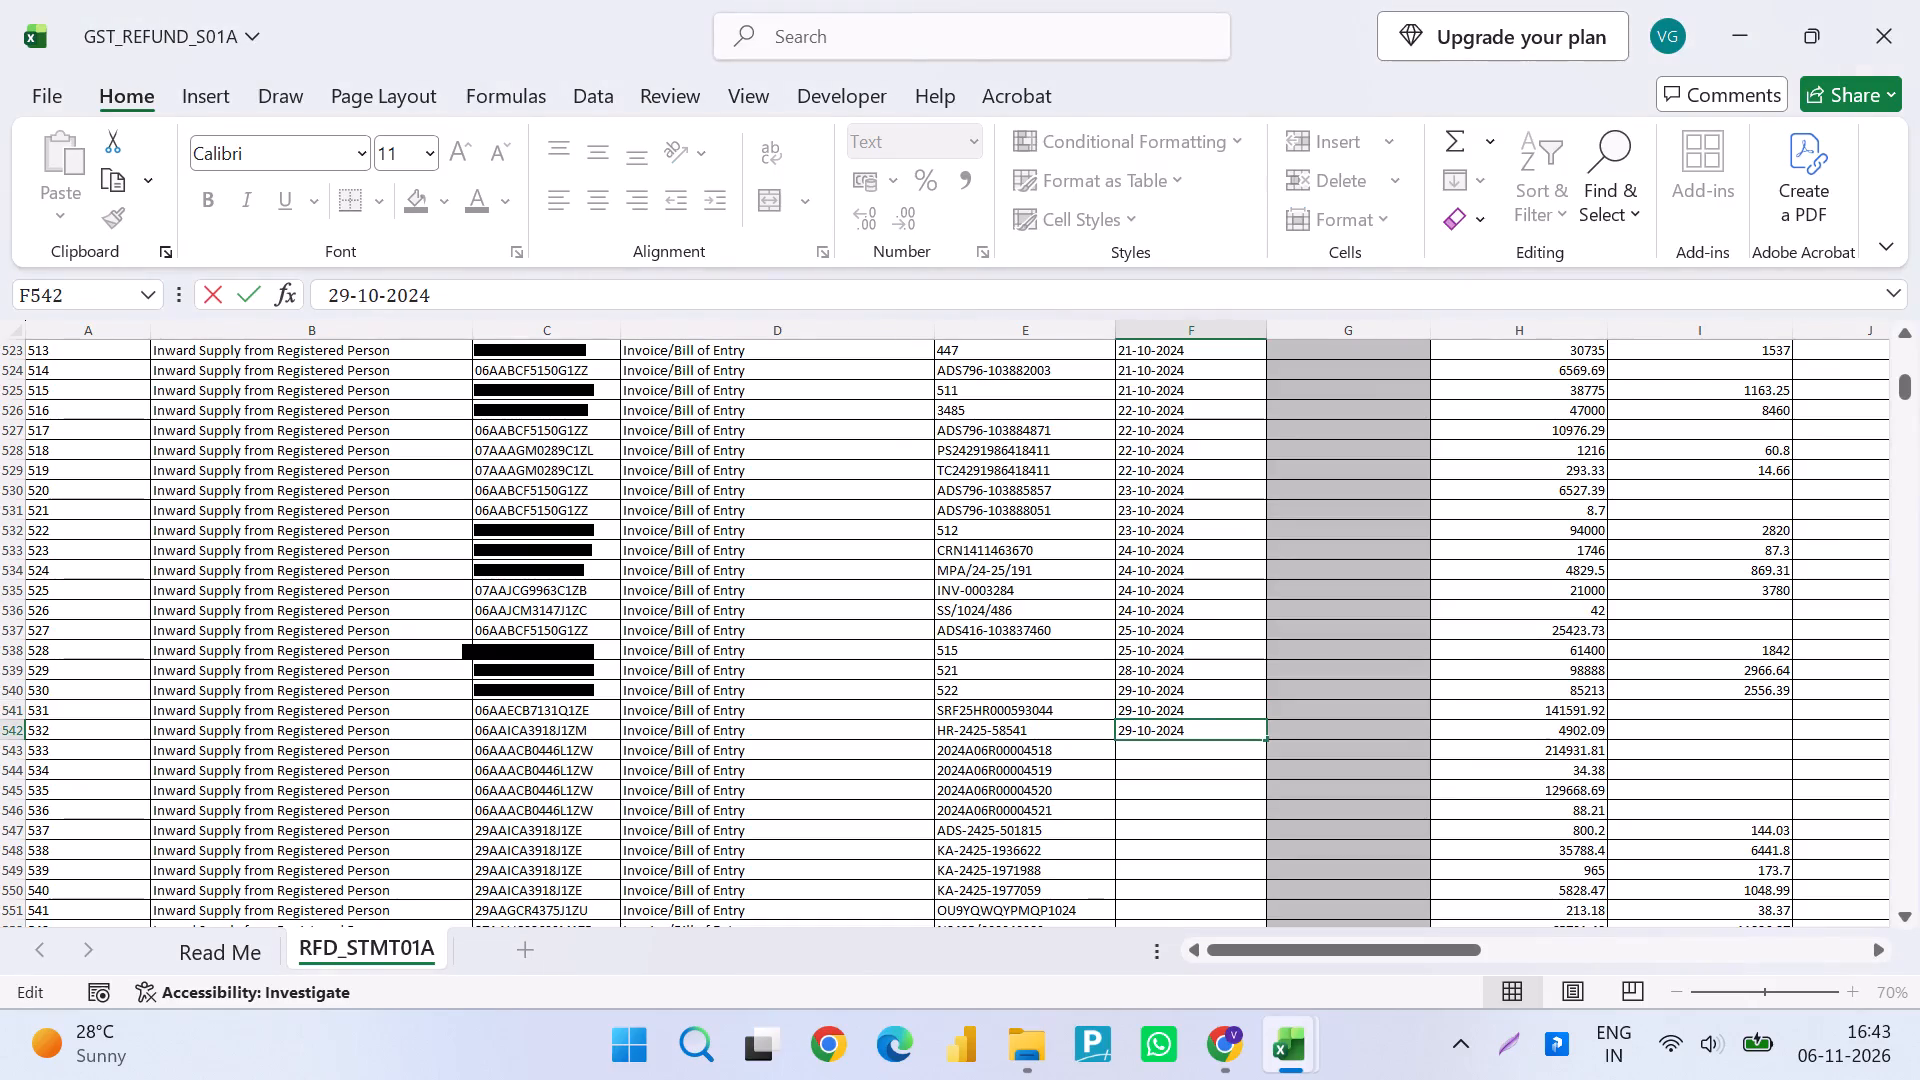
pyautogui.press('Delete')
pyautogui.press('Delete')
pyautogui.write('31')
pyautogui.press('Return')
# Fill the 31-10-2024 date in F542 down through F552.
pyautogui.press('Up')
pyautogui.hotkey('shift', 'Down')
pyautogui.hotkey('shift', 'Down')
pyautogui.hotkey('shift', 'Down')
pyautogui.hotkey('shift', 'Down')
pyautogui.hotkey('shift', 'Down')
pyautogui.hotkey('shift', 'Down')
pyautogui.hotkey('shift', 'Down')
pyautogui.hotkey('shift', 'Down')
pyautogui.hotkey('shift', 'Down')
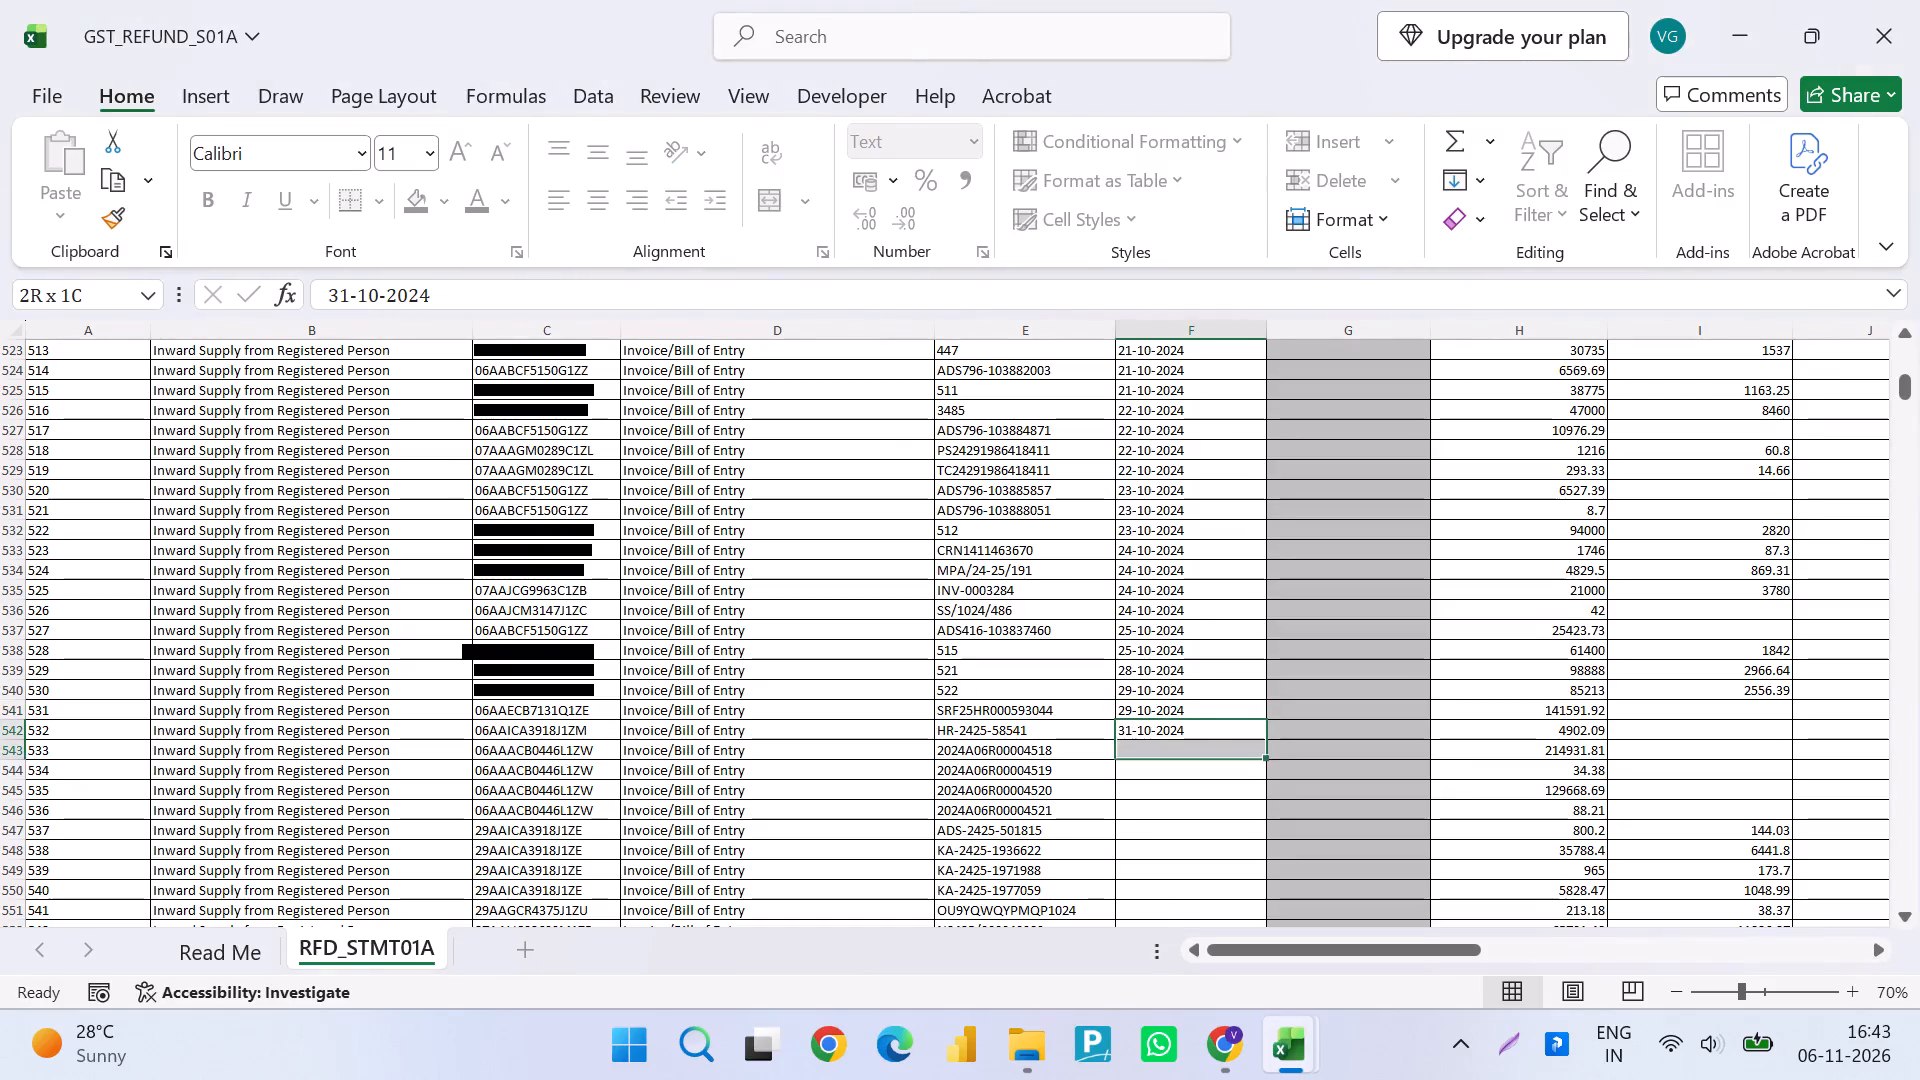
pyautogui.hotkey('ctrl', 'd')
pyautogui.hotkey('shift', 'Down')
pyautogui.hotkey('ctrl', 'd')
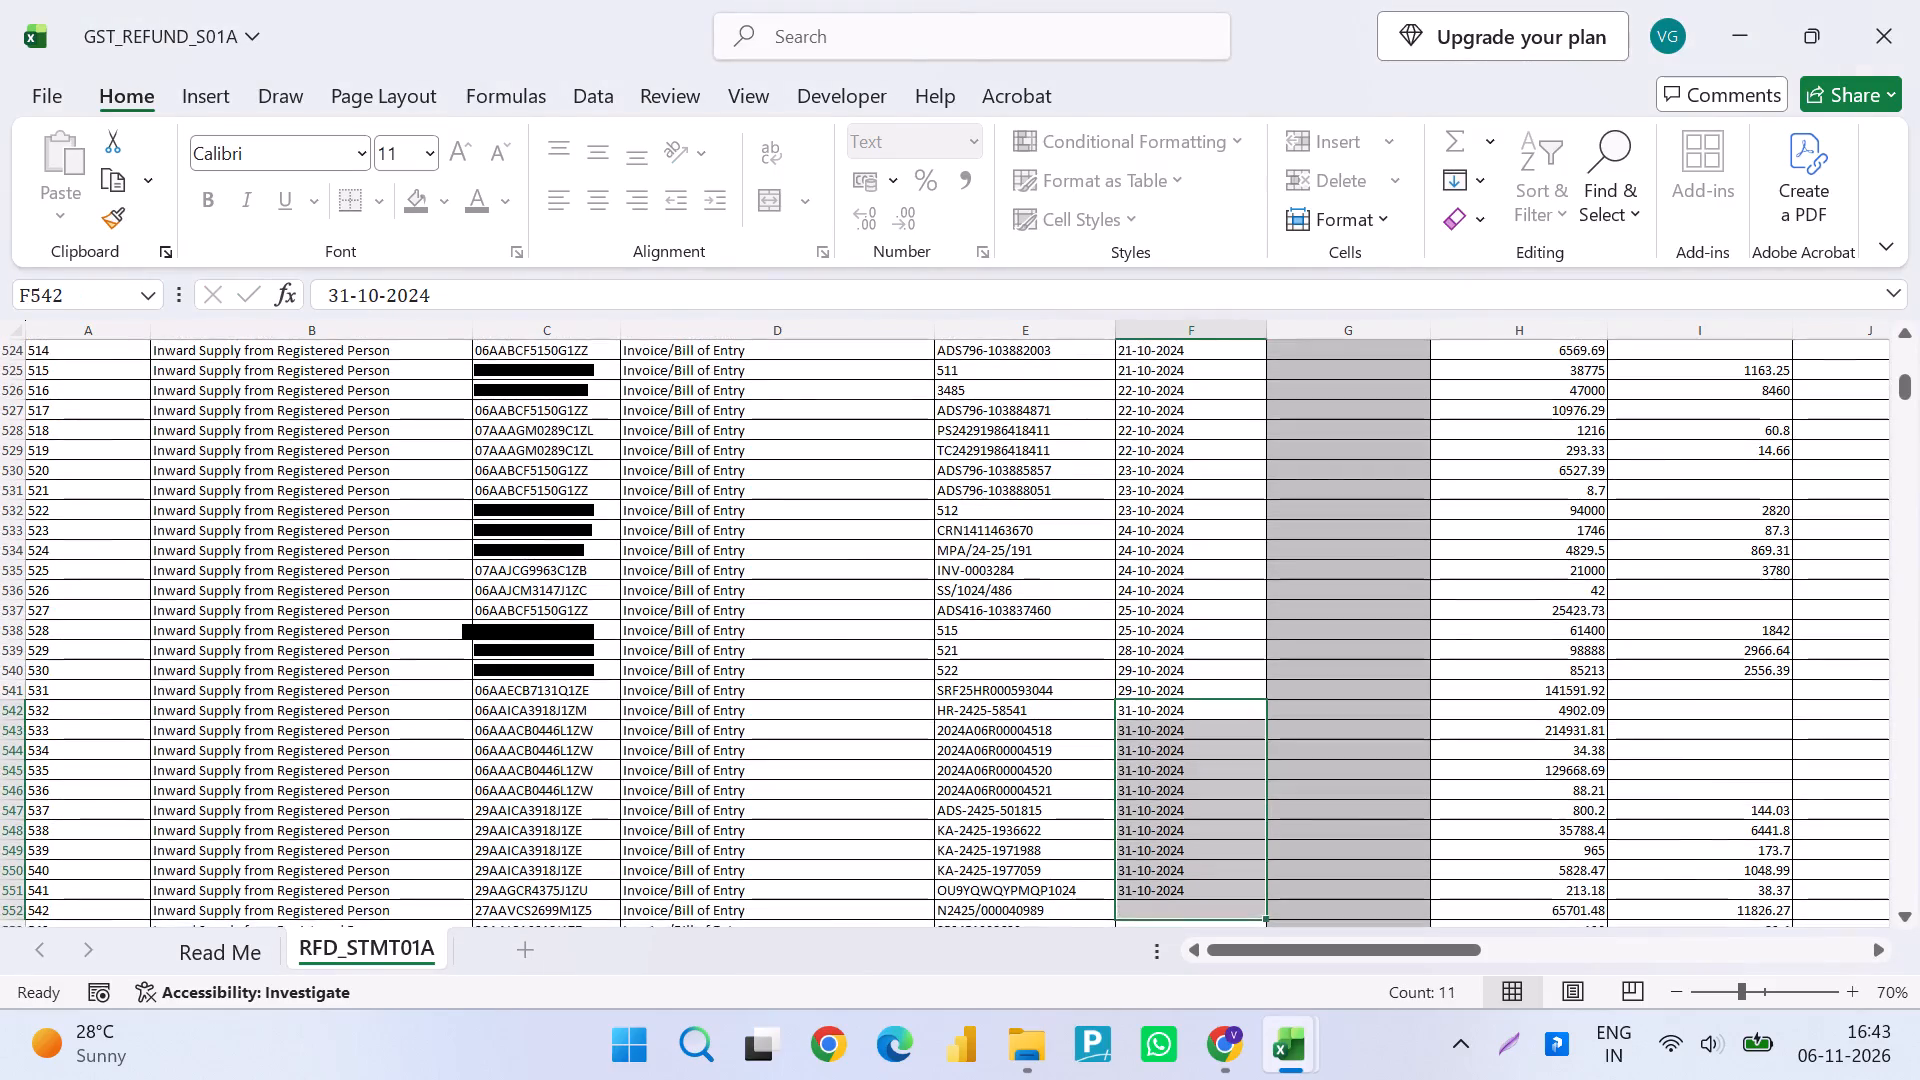
# In PURCHASE 24-25, highlight the transferred visible rows up to row 672 in yellow.
pyautogui.hotkey('alt', 'Tab')
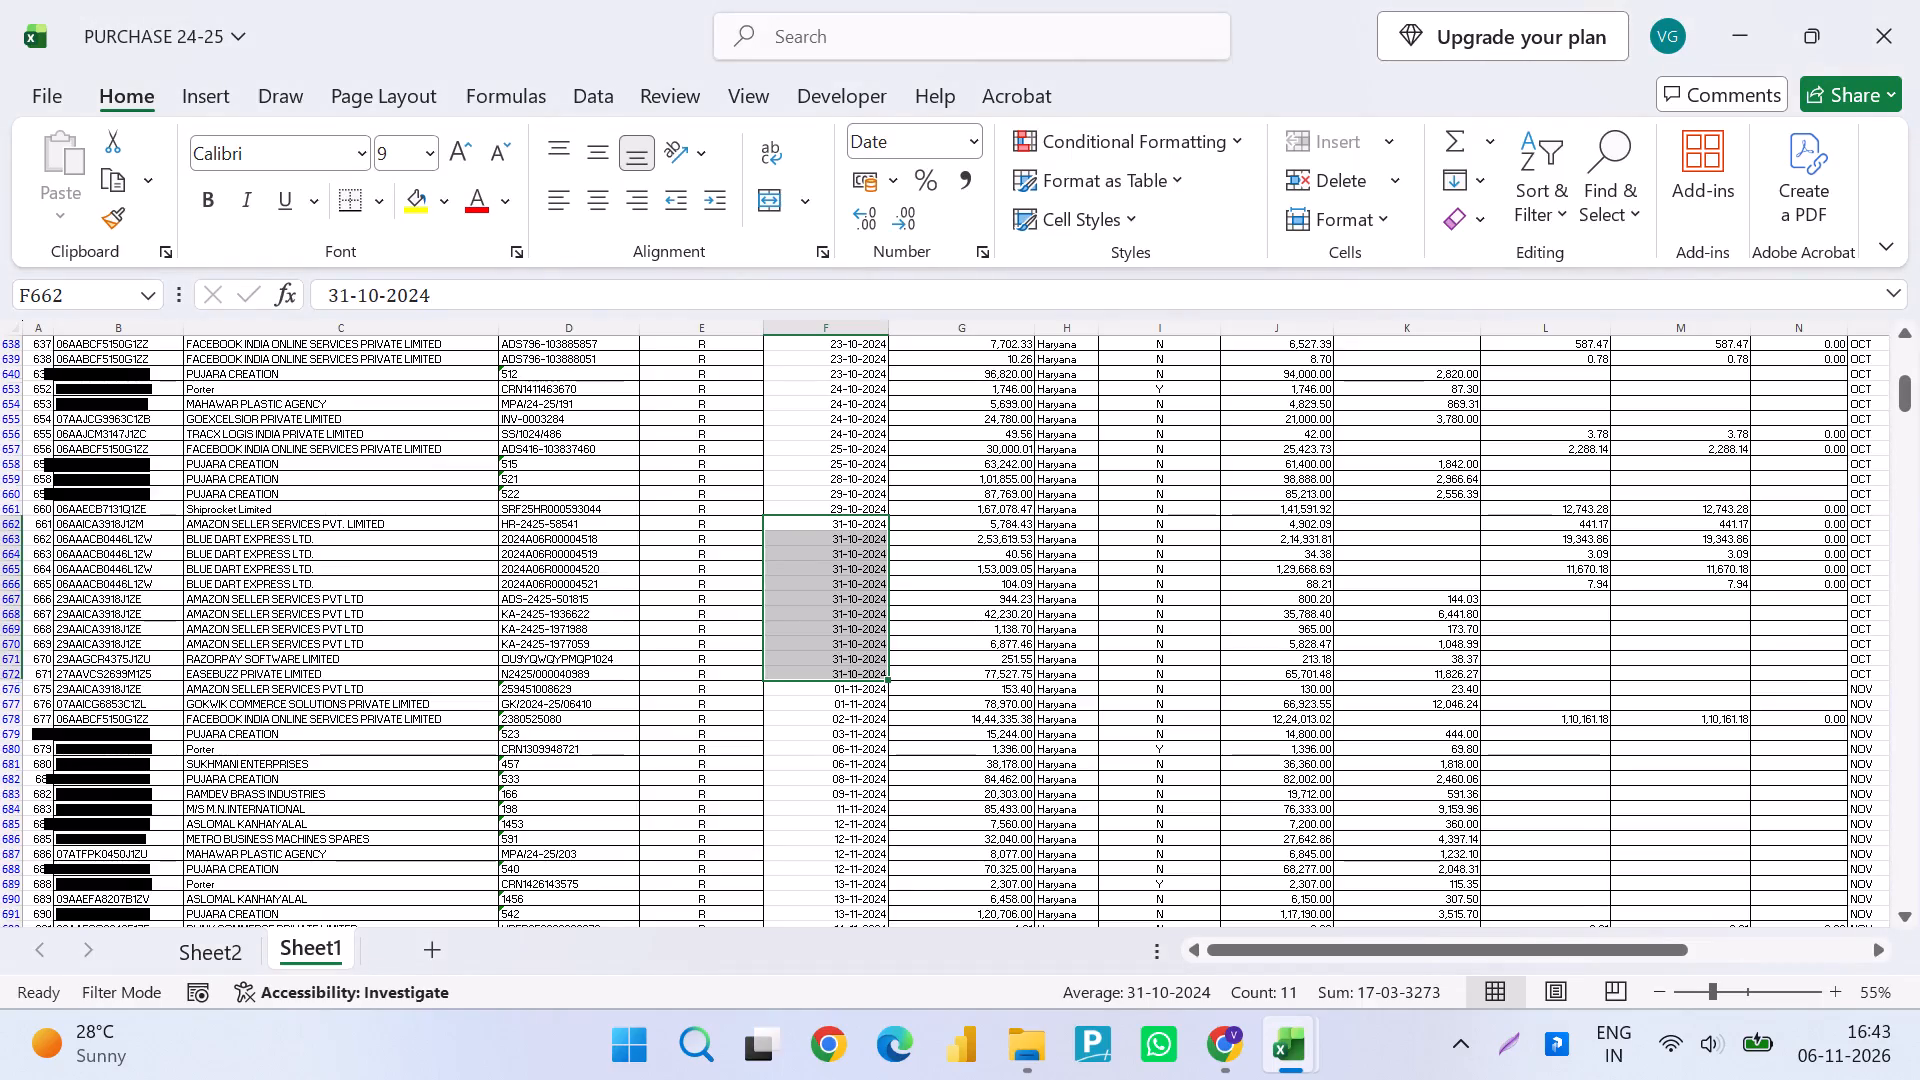
pyautogui.click(691, 682)
pyautogui.press('Left')
pyautogui.press('Up')
pyautogui.press('Left')
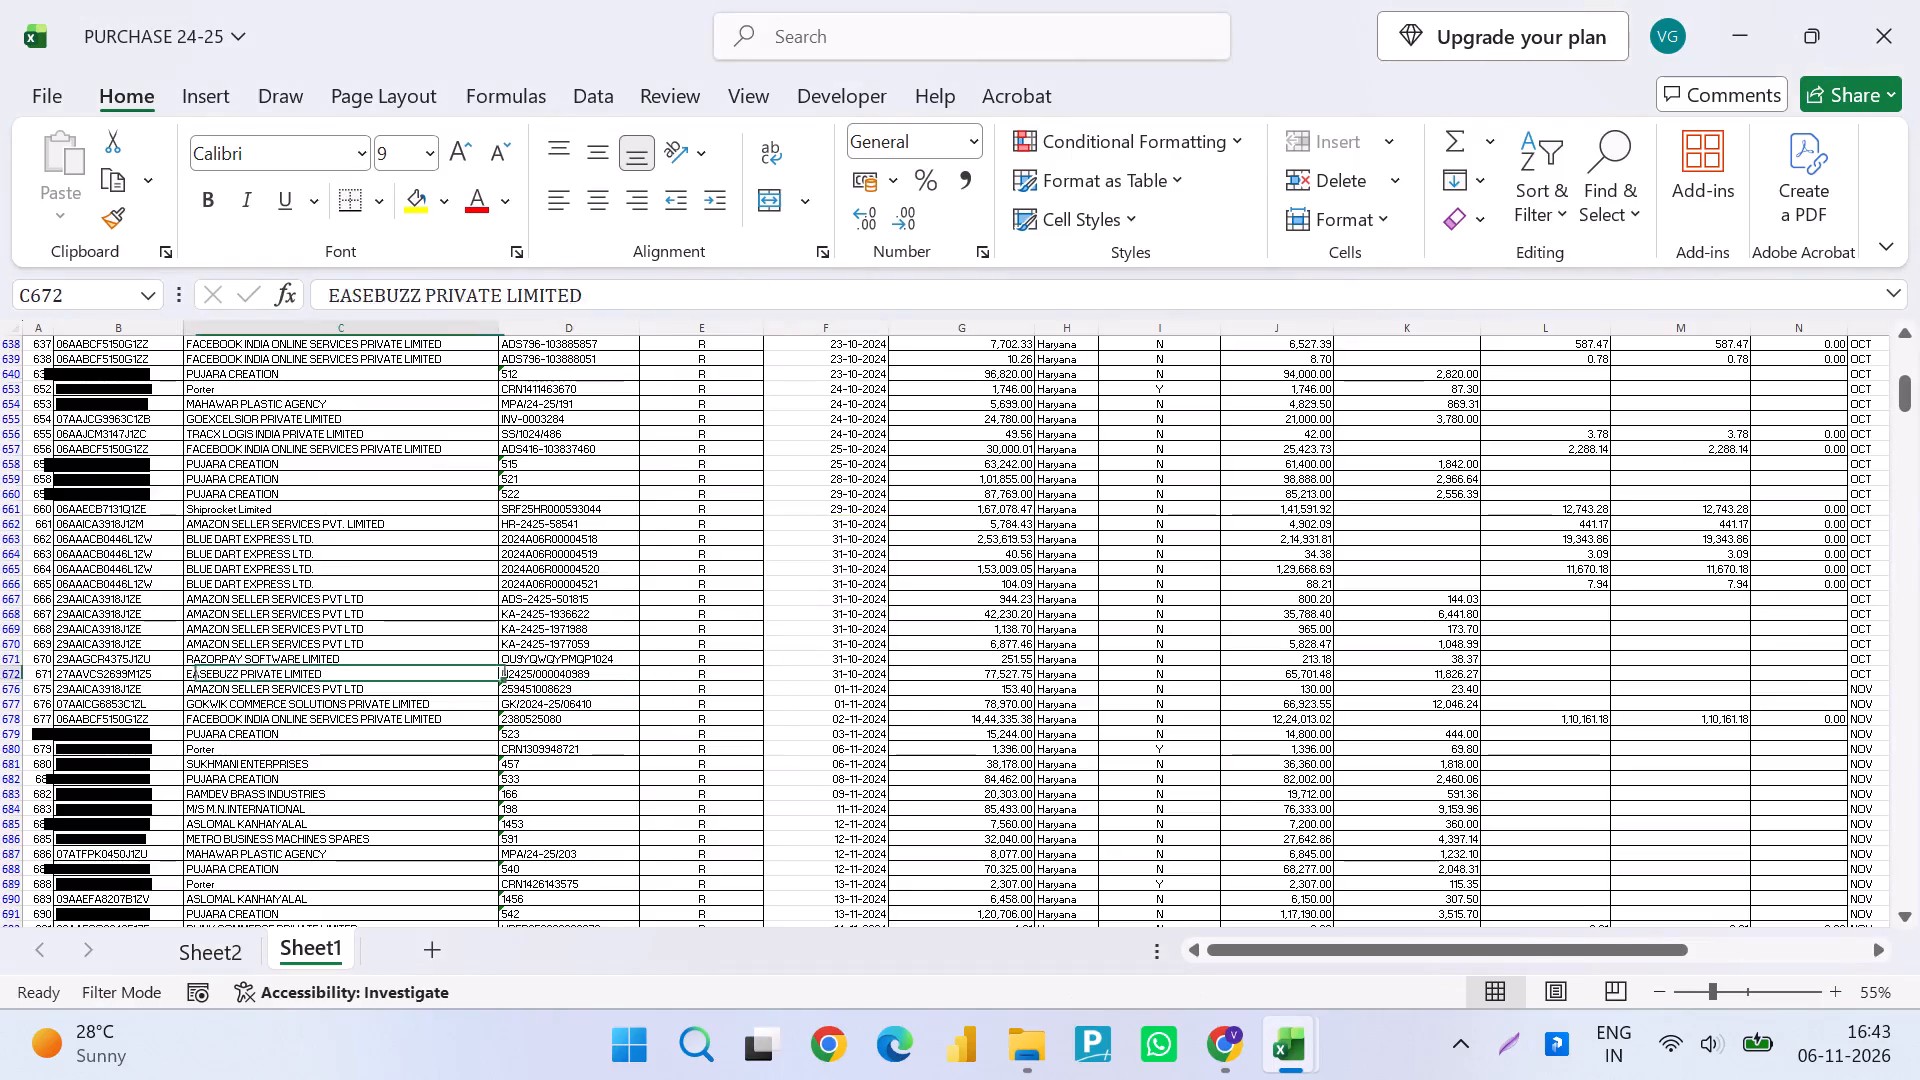
pyautogui.press('Left')
pyautogui.press('Left')
pyautogui.press('Left')
pyautogui.hotkey('ctrl', 'shift', 'Right')
pyautogui.hotkey('ctrl', 'shift', 'Up')
pyautogui.hotkey('shift', 'space')
pyautogui.hotkey('shift', 'Up')
pyautogui.hotkey('shift', 'Down')
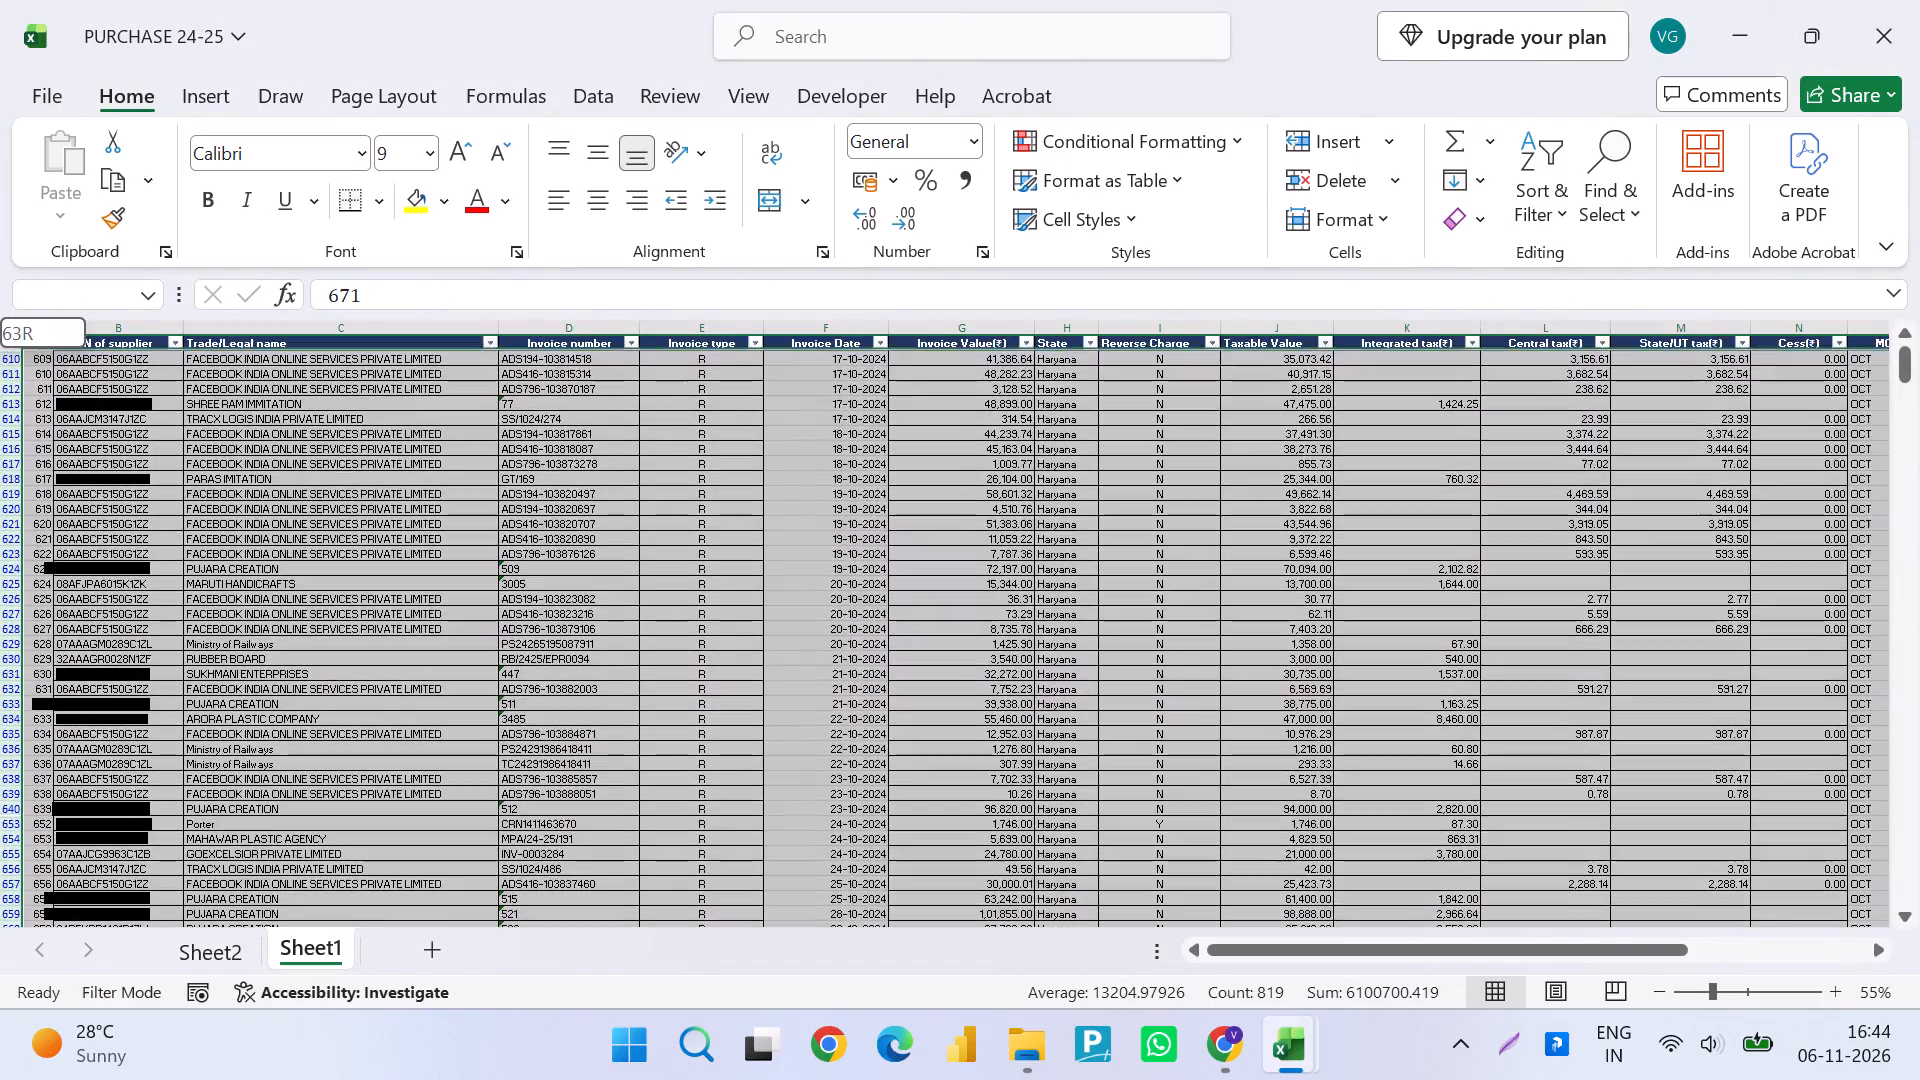
pyautogui.hotkey('alt', ';')
pyautogui.click(421, 198)
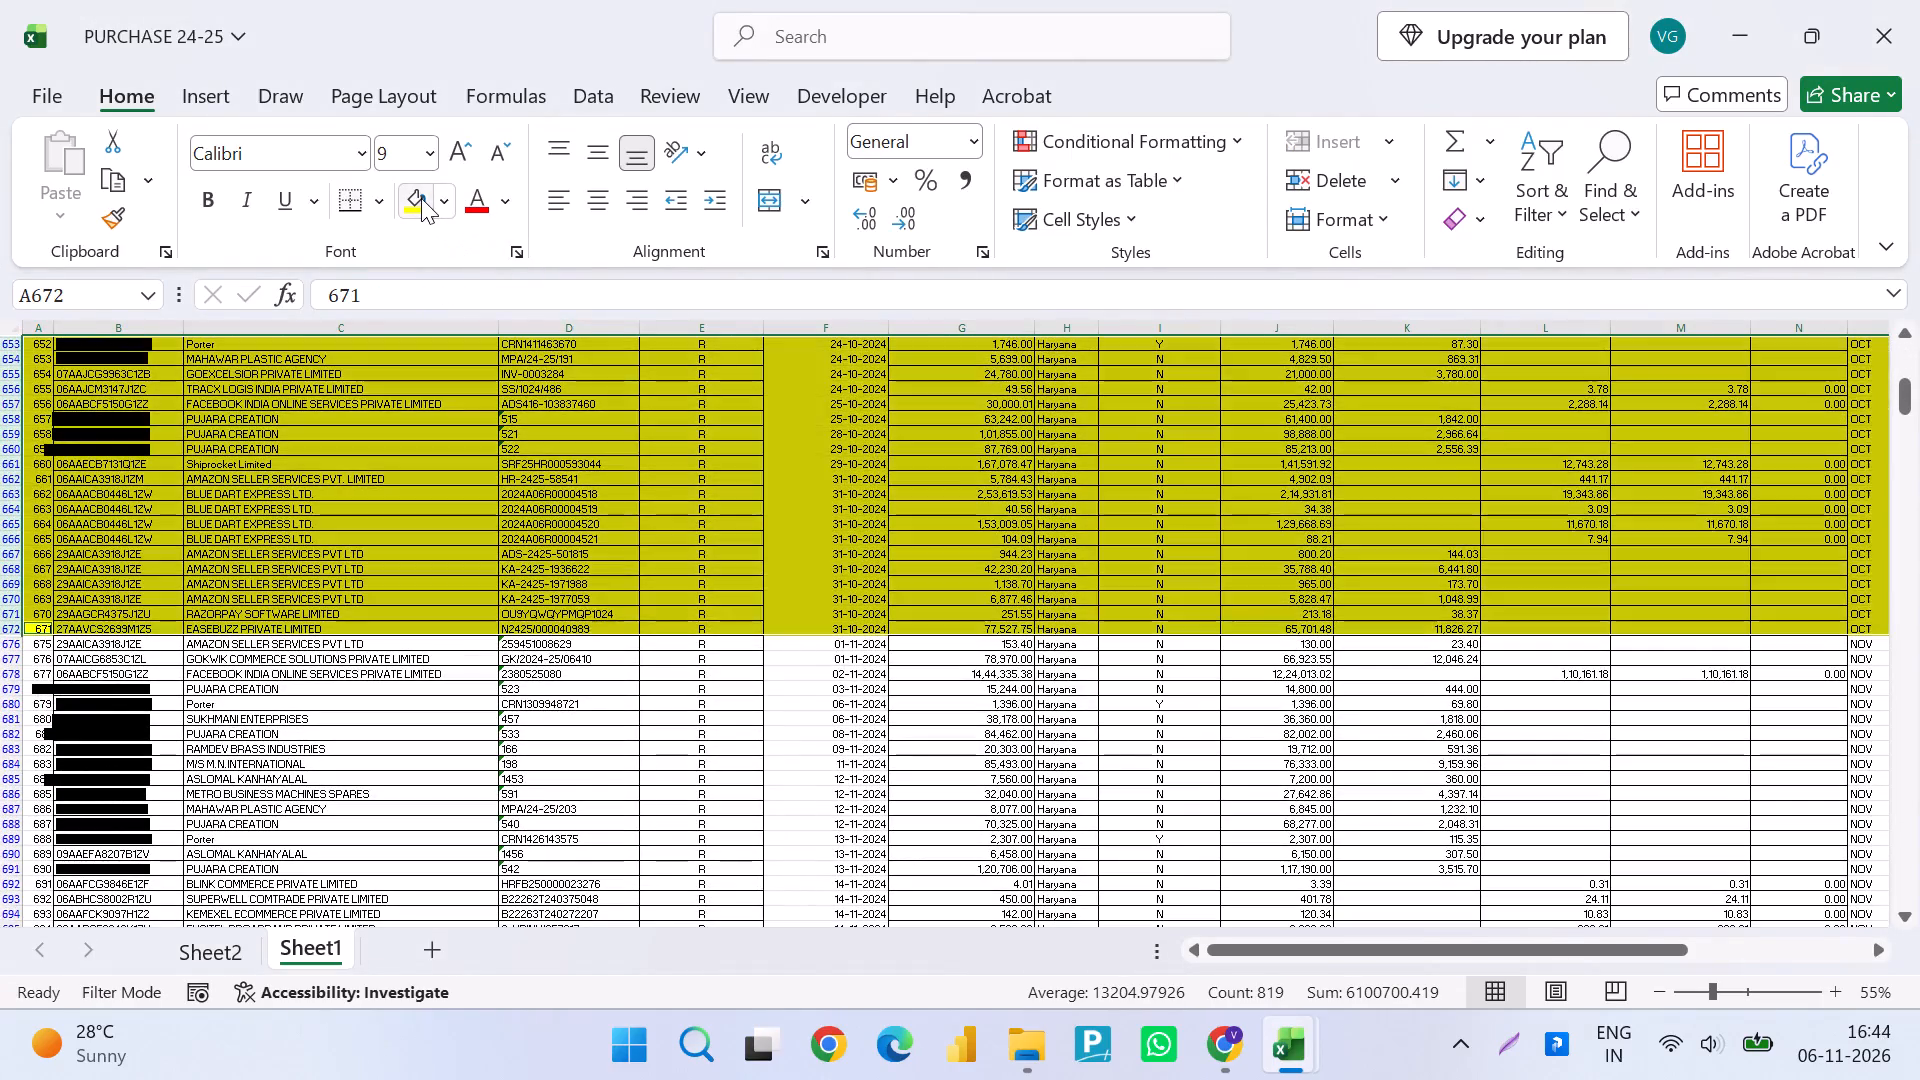
# Filter the yellow-highlighted rows out of the PURCHASE 24-25 list, leaving only the rows from 676 onward.
pyautogui.hotkey('ctrl', 'Up')
pyautogui.press('Right')
pyautogui.press('Right')
pyautogui.press('Up')
pyautogui.hotkey('alt', 'Down')
pyautogui.hotkey('alt', 'Down')
pyautogui.hotkey('alt', 'Down')
pyautogui.hotkey('alt', 'Down')
pyautogui.hotkey('alt', 'Down')
pyautogui.hotkey('alt', 'Down')
pyautogui.hotkey('alt', 'Down')
pyautogui.hotkey('alt', 'Down')
pyautogui.hotkey('alt', 'Down')
pyautogui.hotkey('alt', 'Down')
pyautogui.hotkey('alt', 'Down')
pyautogui.hotkey('alt', 'Down')
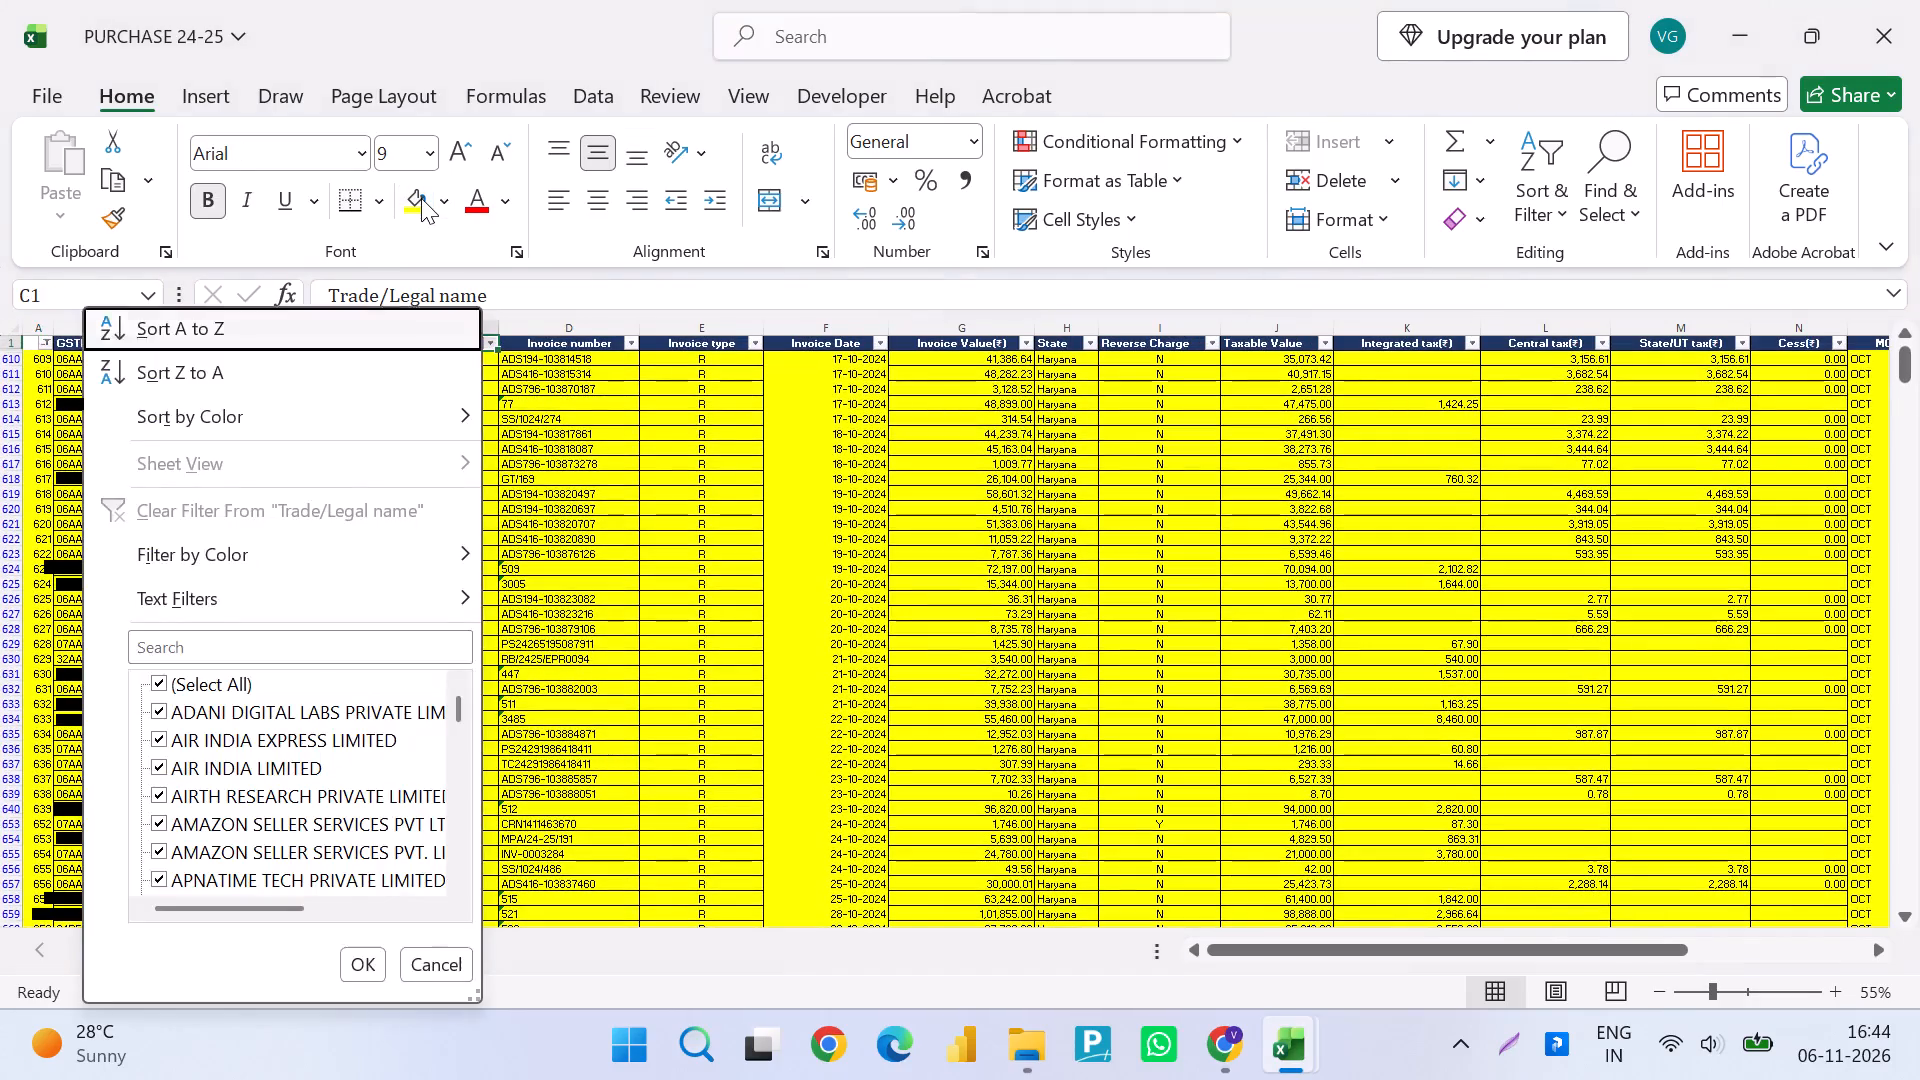
pyautogui.press('Return')
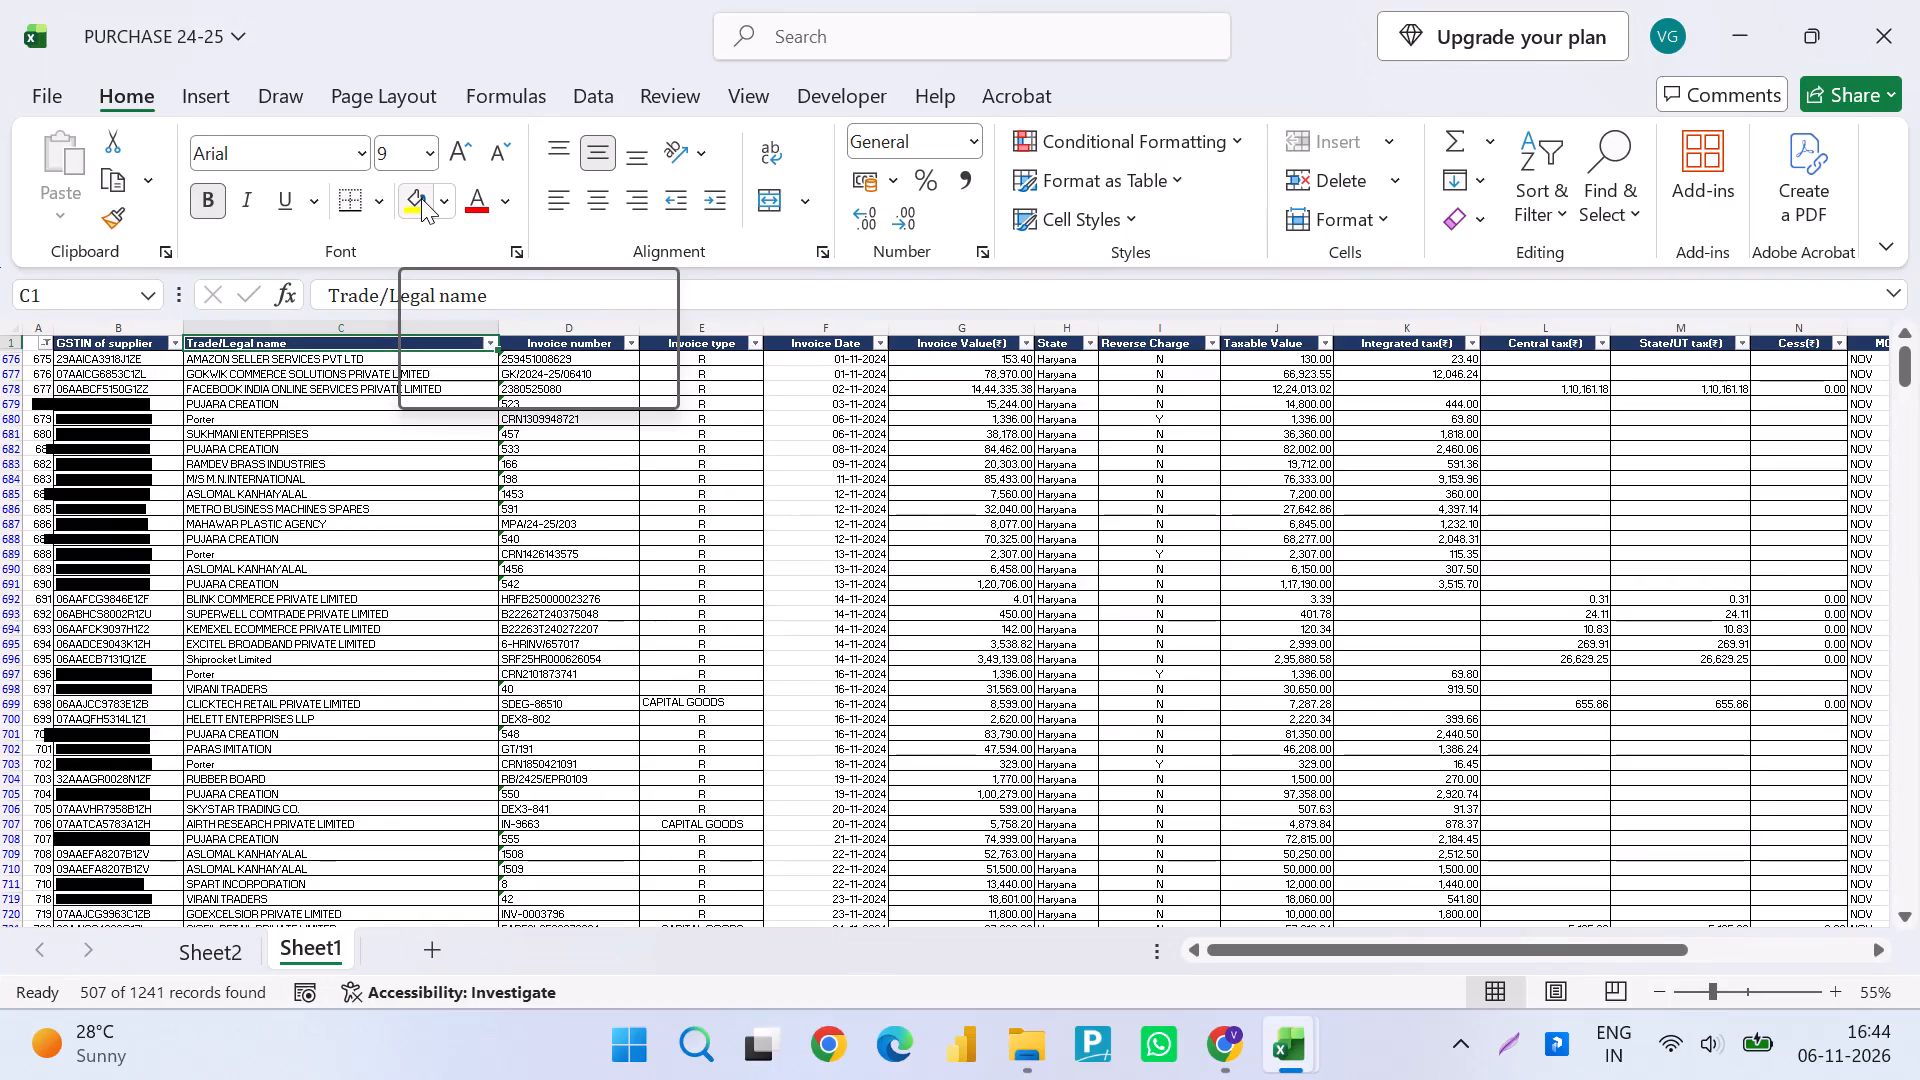
# In GST_REFUND_S01A, find the first empty date cell and select the invoice numbers from E553 down to check how many remain.
pyautogui.hotkey('alt', 'Tab')
pyautogui.press('Down')
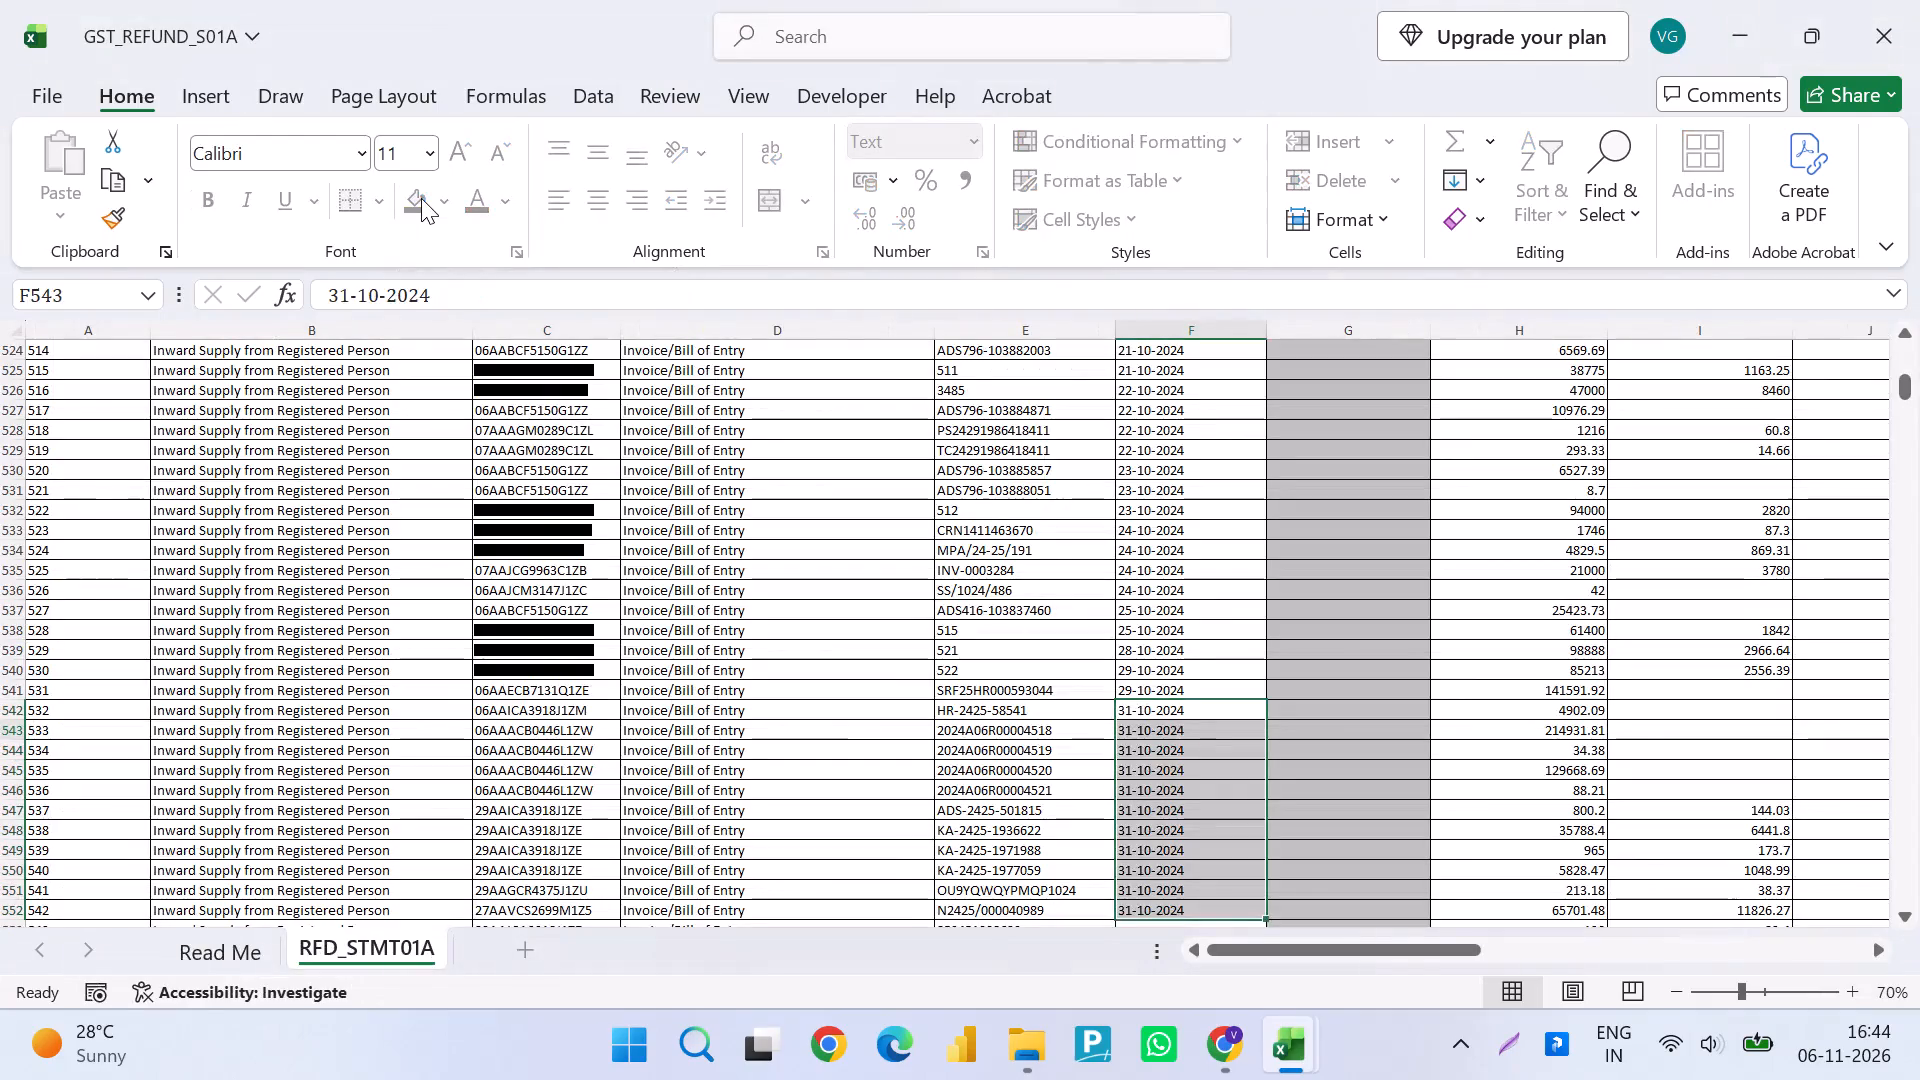
pyautogui.press('Down')
pyautogui.hotkey('ctrl', 'Down')
pyautogui.hotkey('ctrl', 'Down')
pyautogui.hotkey('ctrl', 'Up')
pyautogui.press('Down')
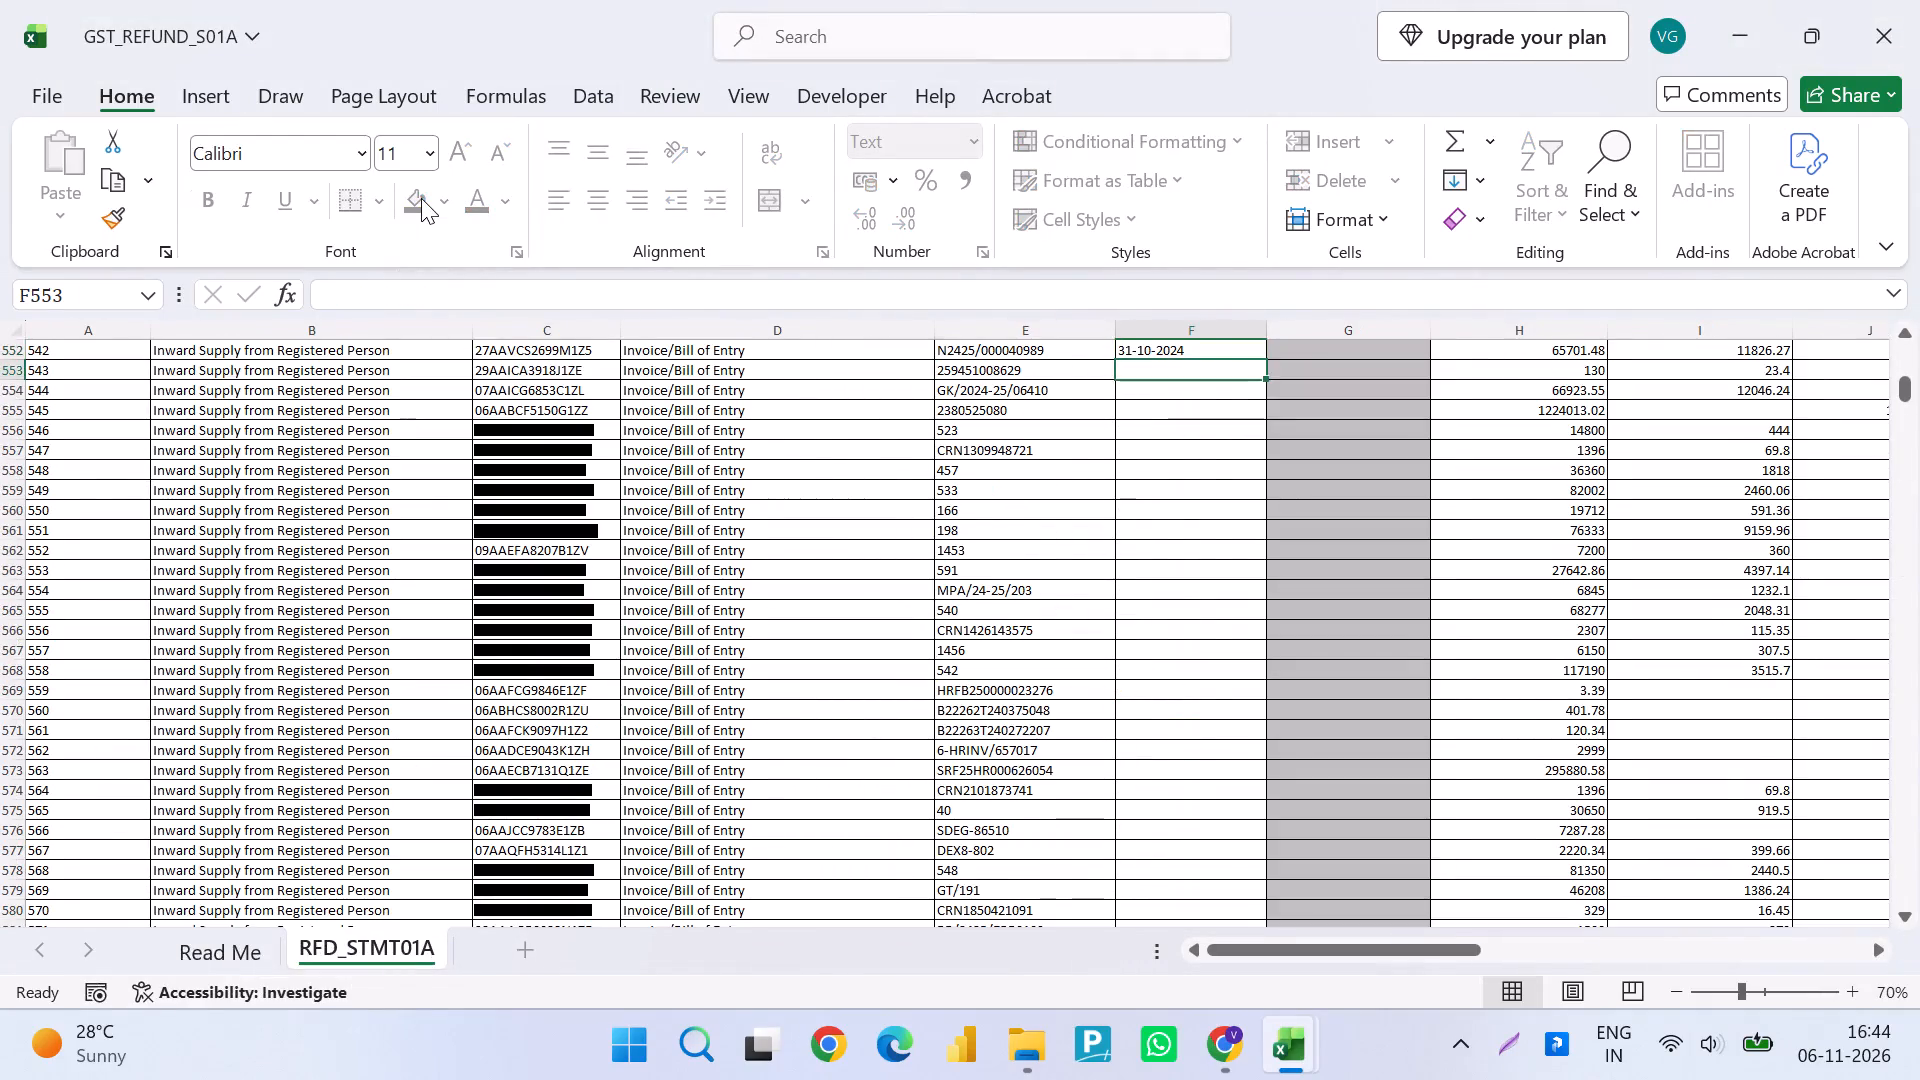
pyautogui.press('Left')
pyautogui.hotkey('ctrl', 'shift', 'Down')
pyautogui.press('Up')
pyautogui.press('Right')
pyautogui.press('Down')
pyautogui.press('Down')
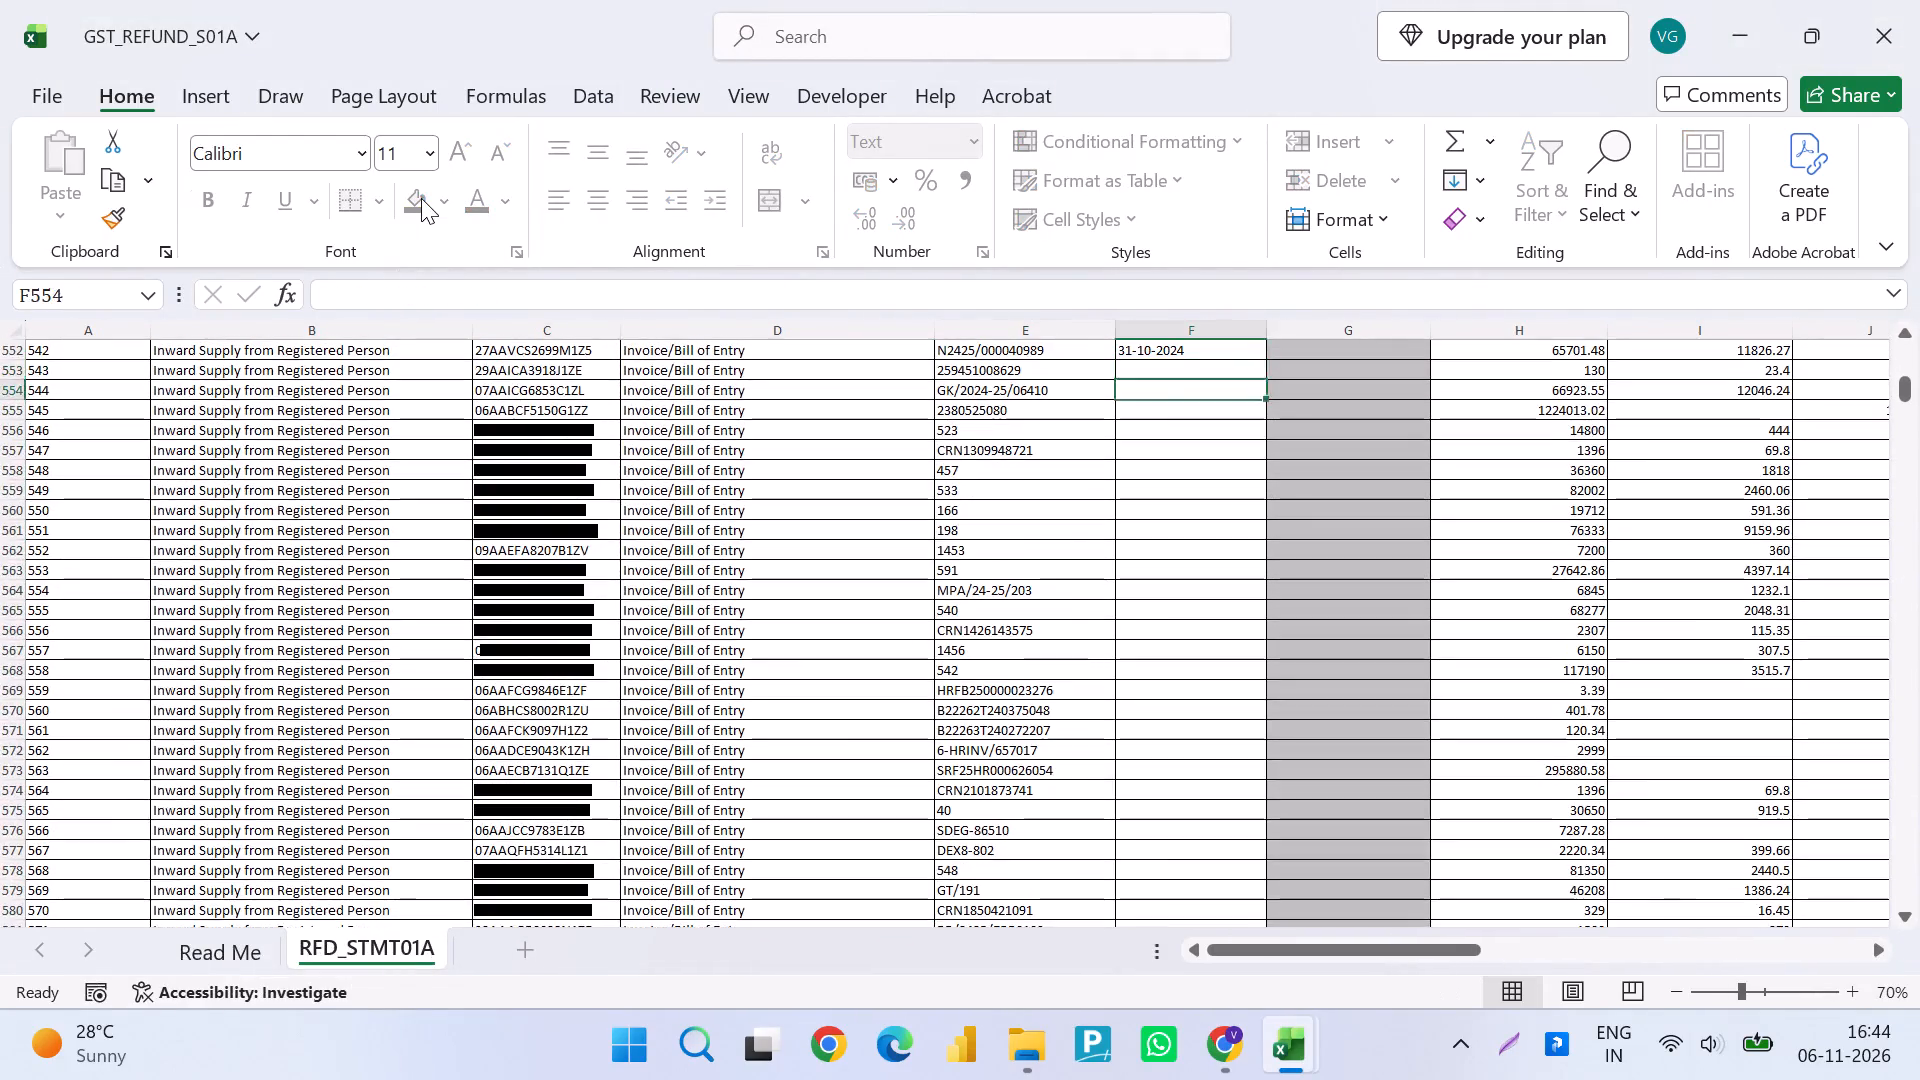
pyautogui.hotkey('alt', 'Tab')
pyautogui.press('Left')
pyautogui.press('Down')
pyautogui.press('Right')
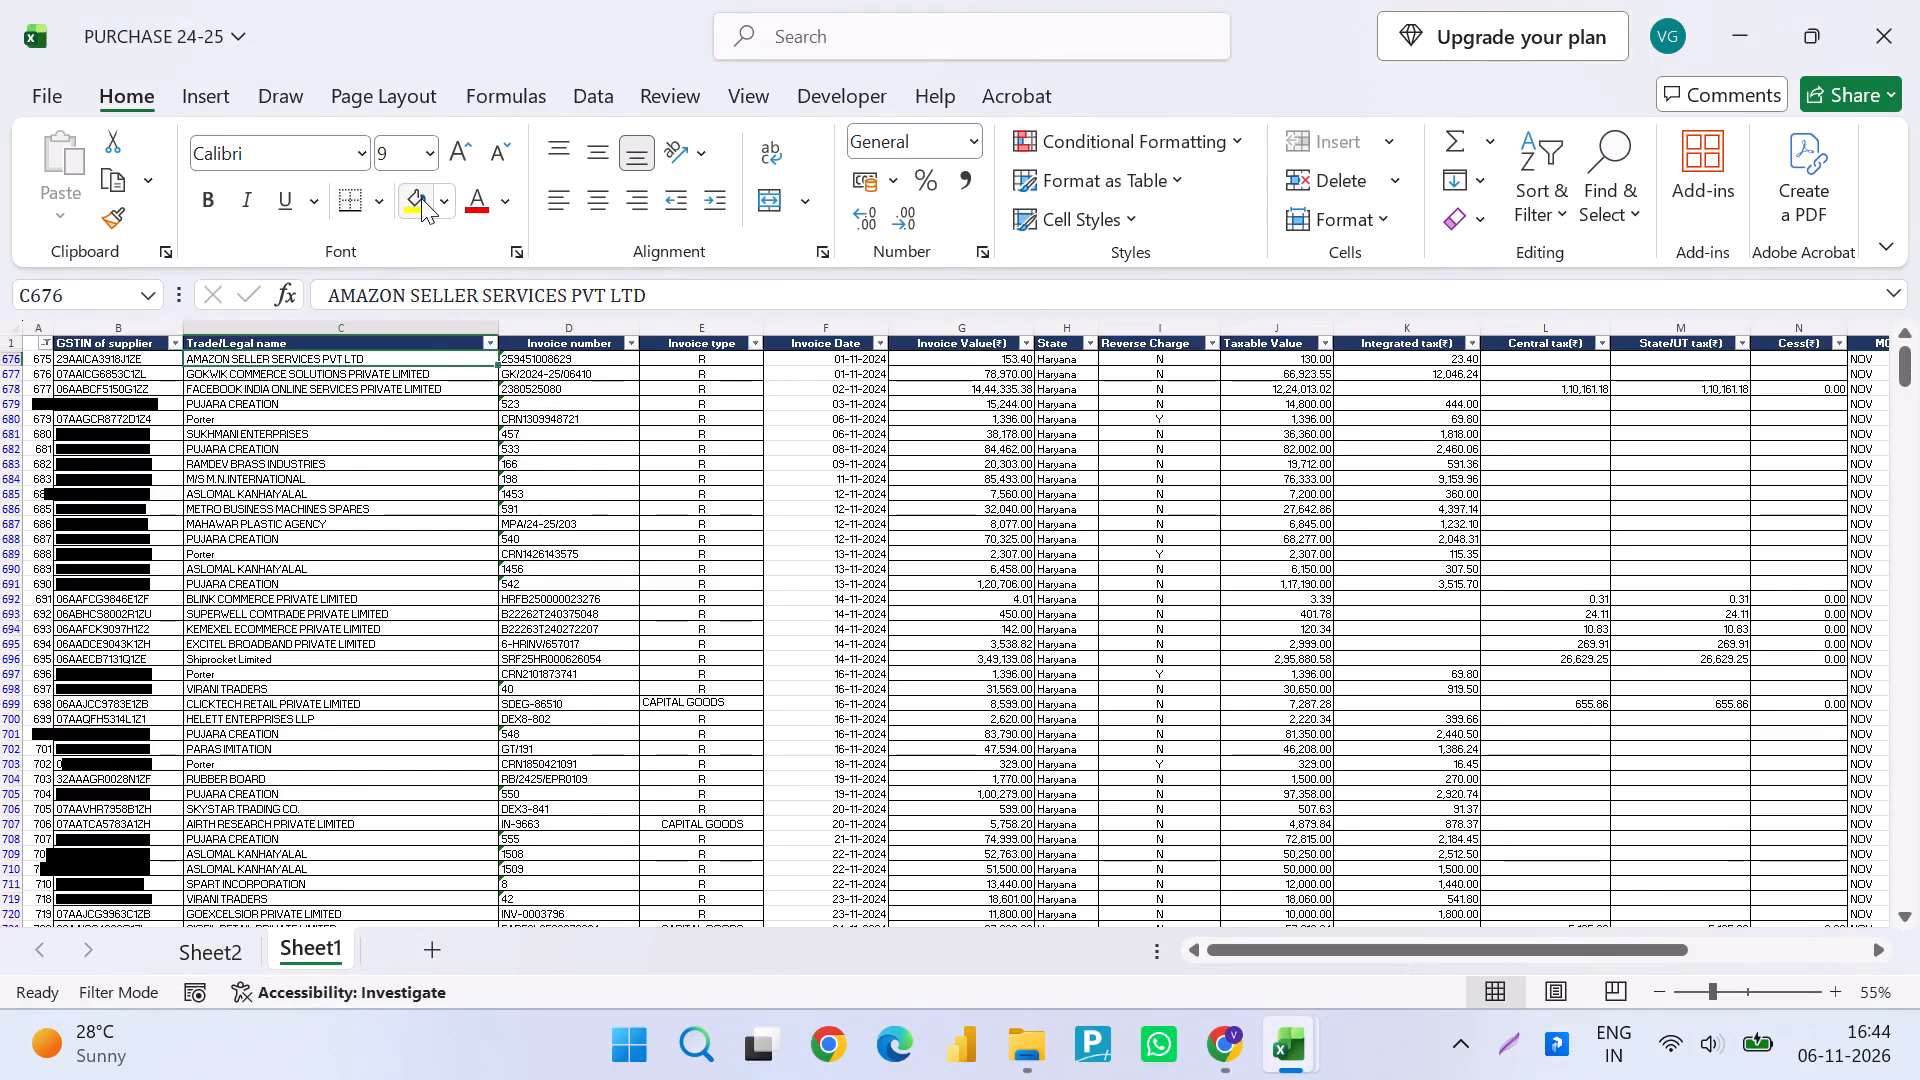
pyautogui.press('Right')
pyautogui.press('Right')
pyautogui.press('Right')
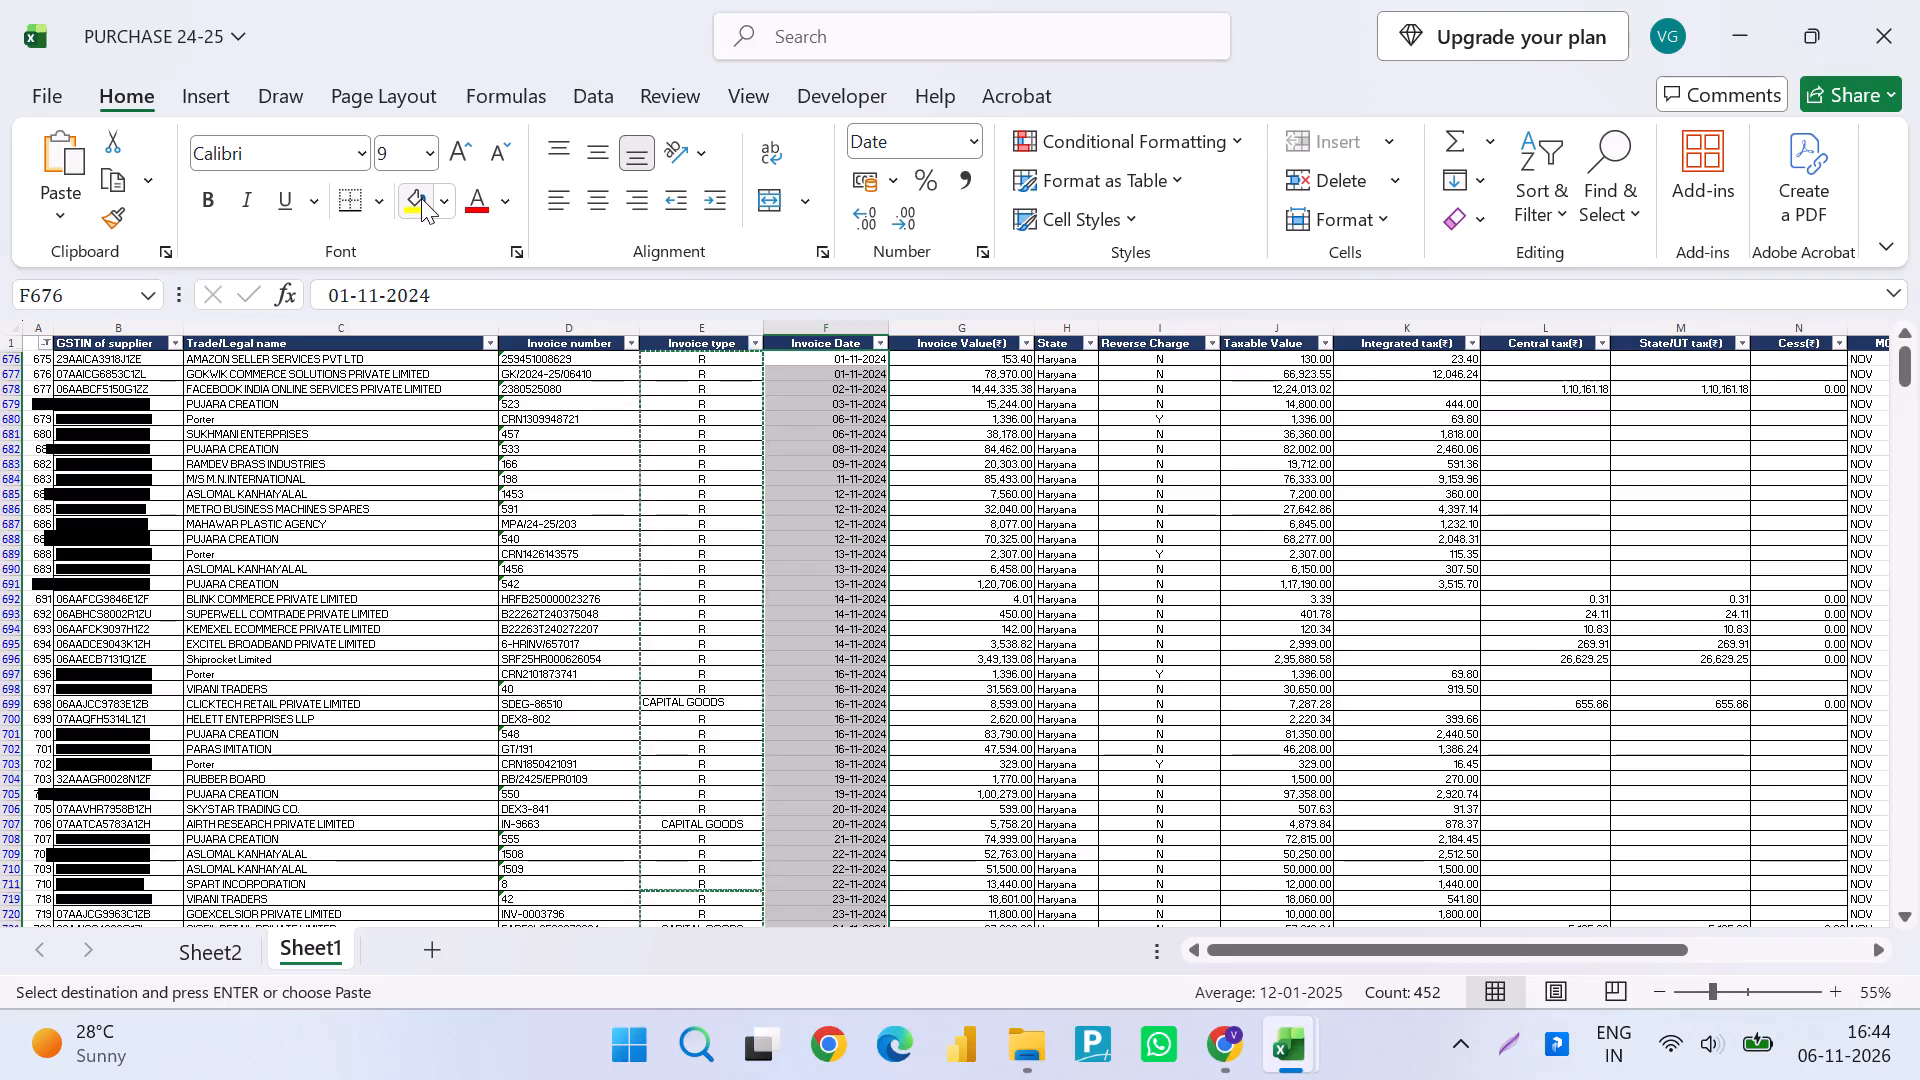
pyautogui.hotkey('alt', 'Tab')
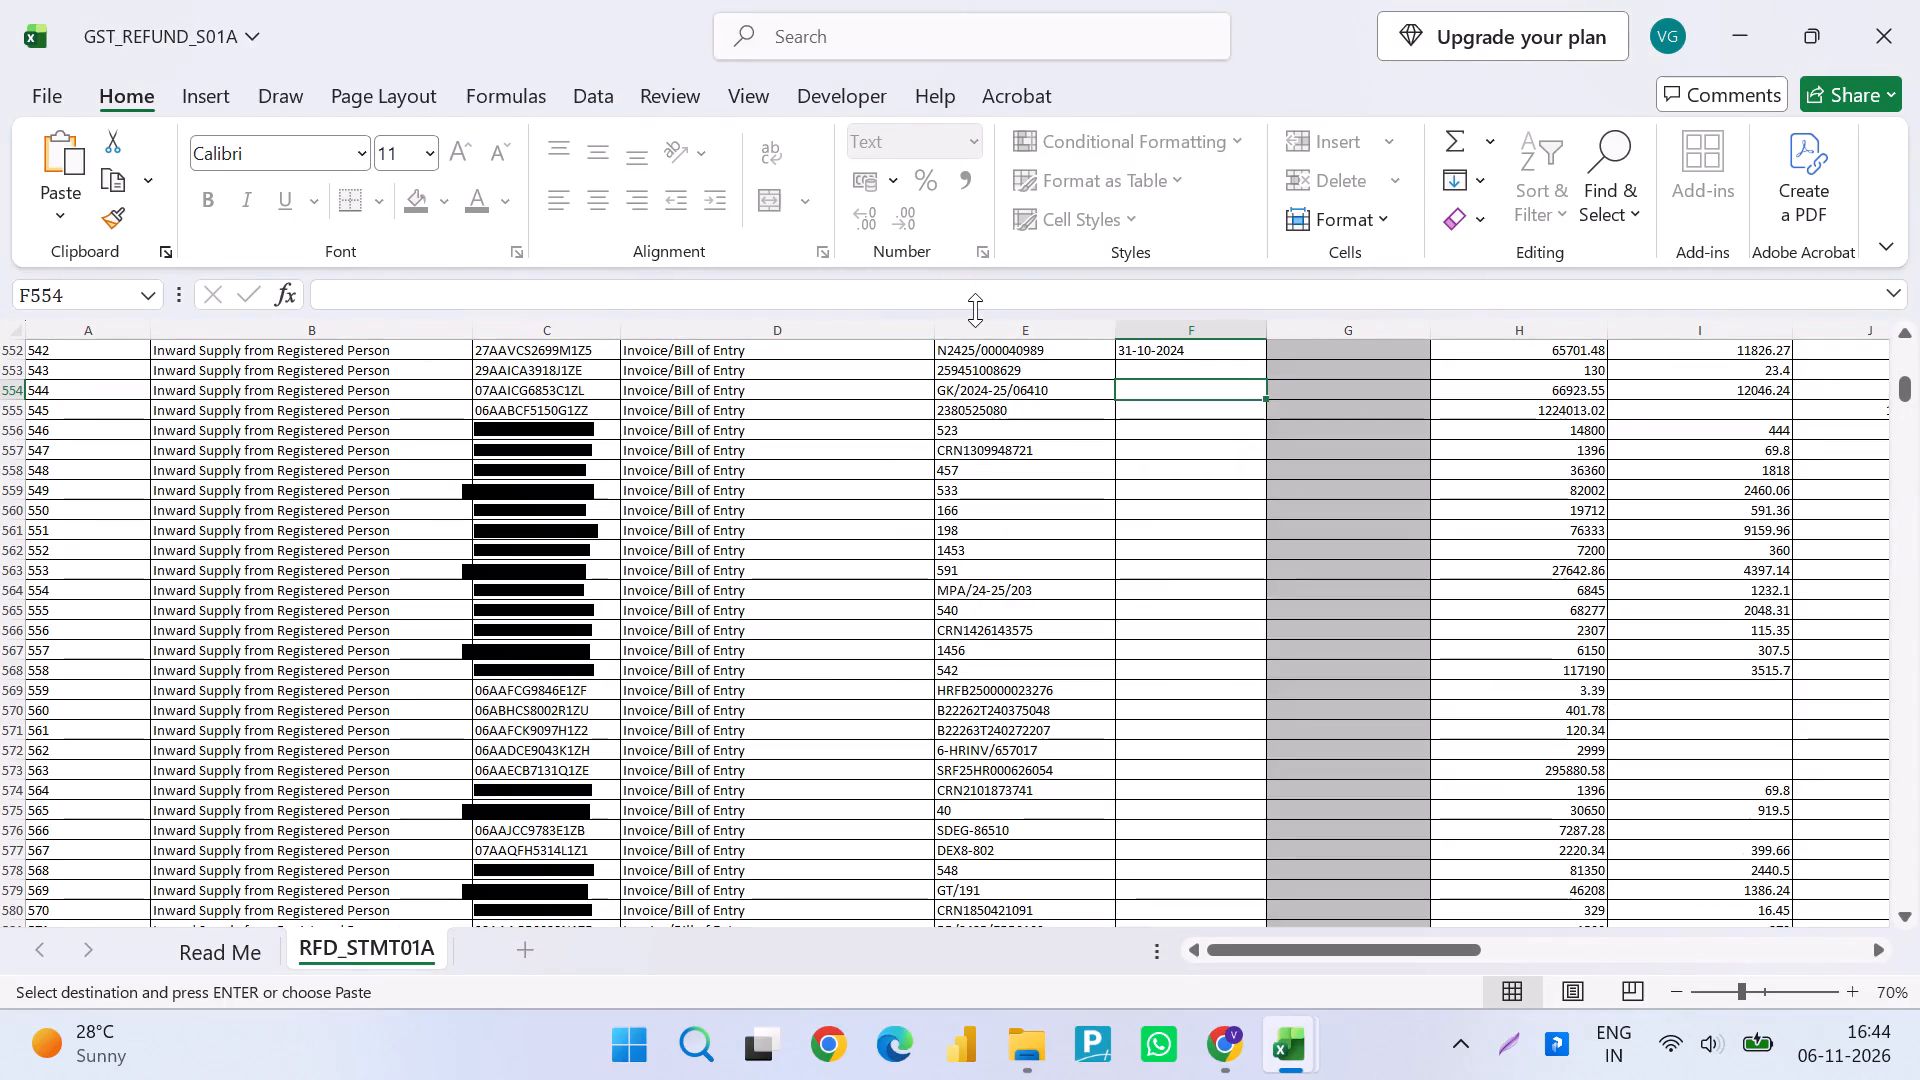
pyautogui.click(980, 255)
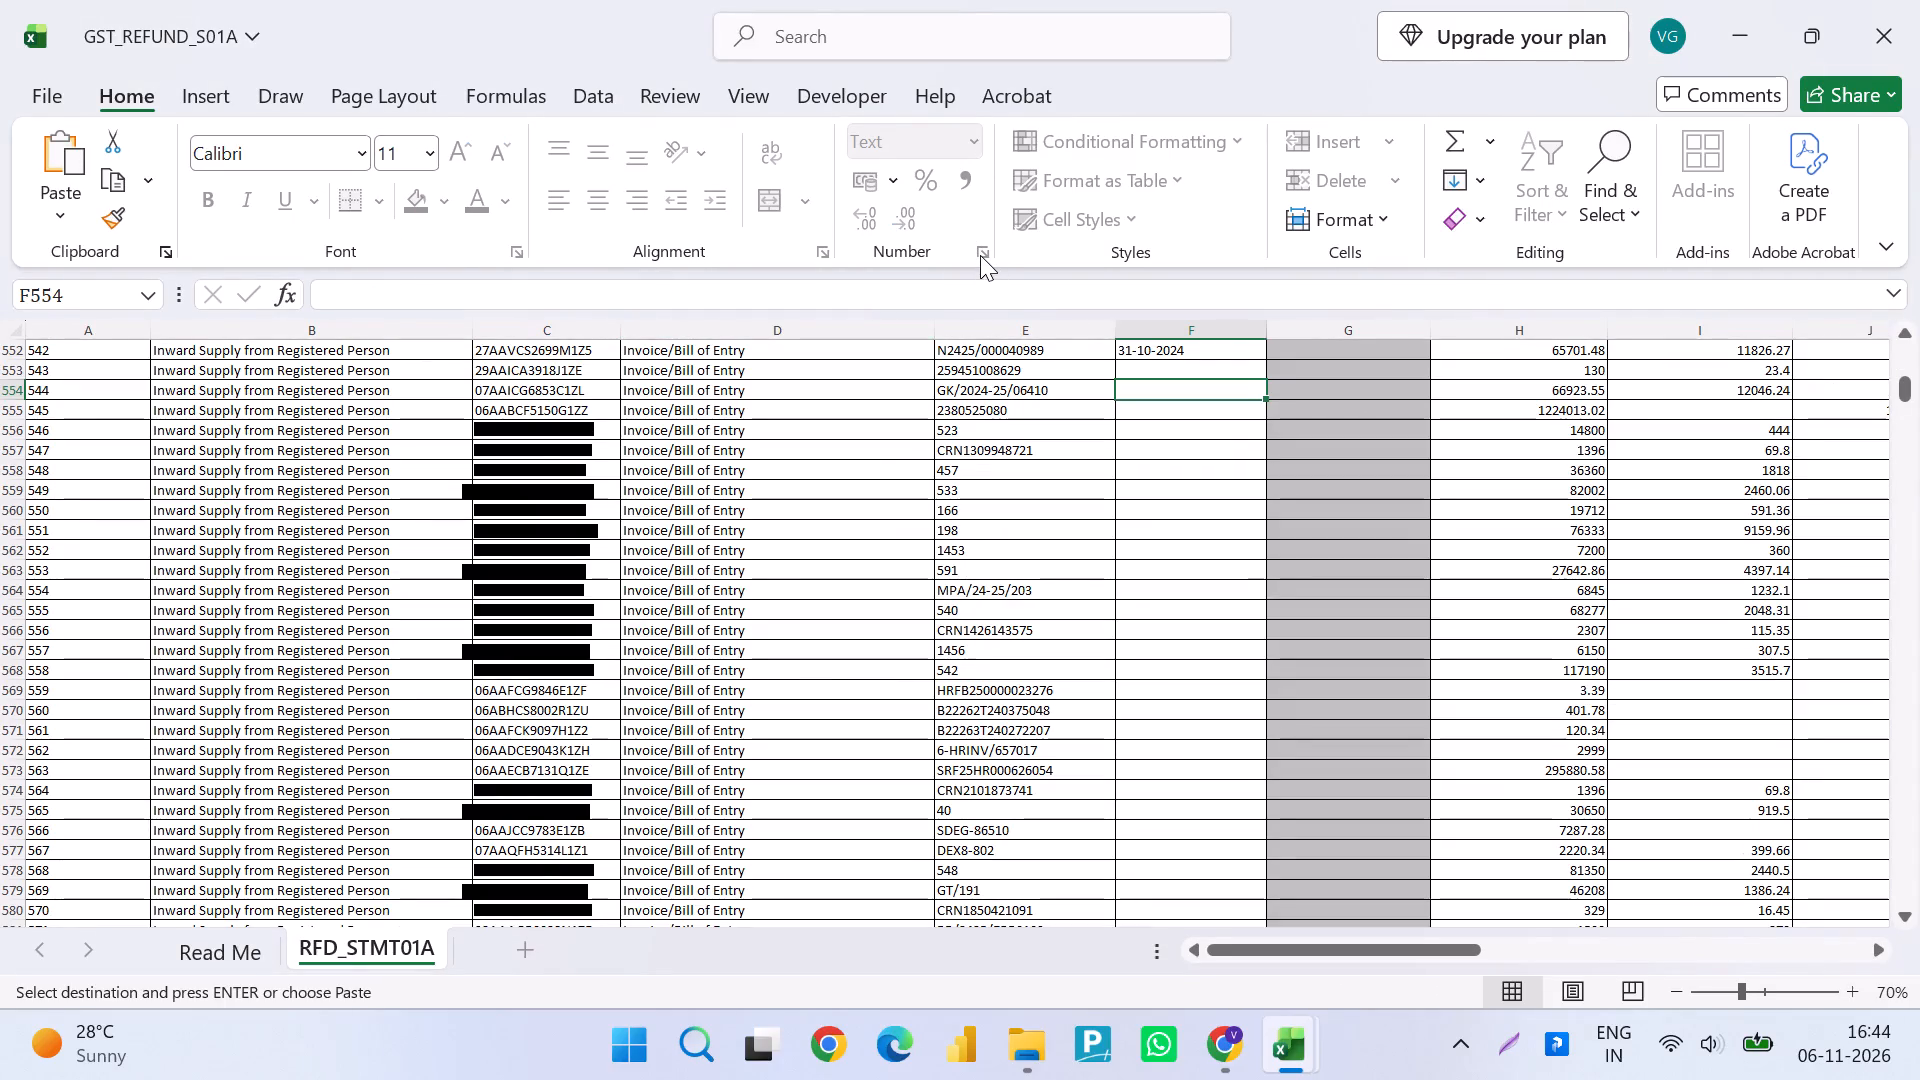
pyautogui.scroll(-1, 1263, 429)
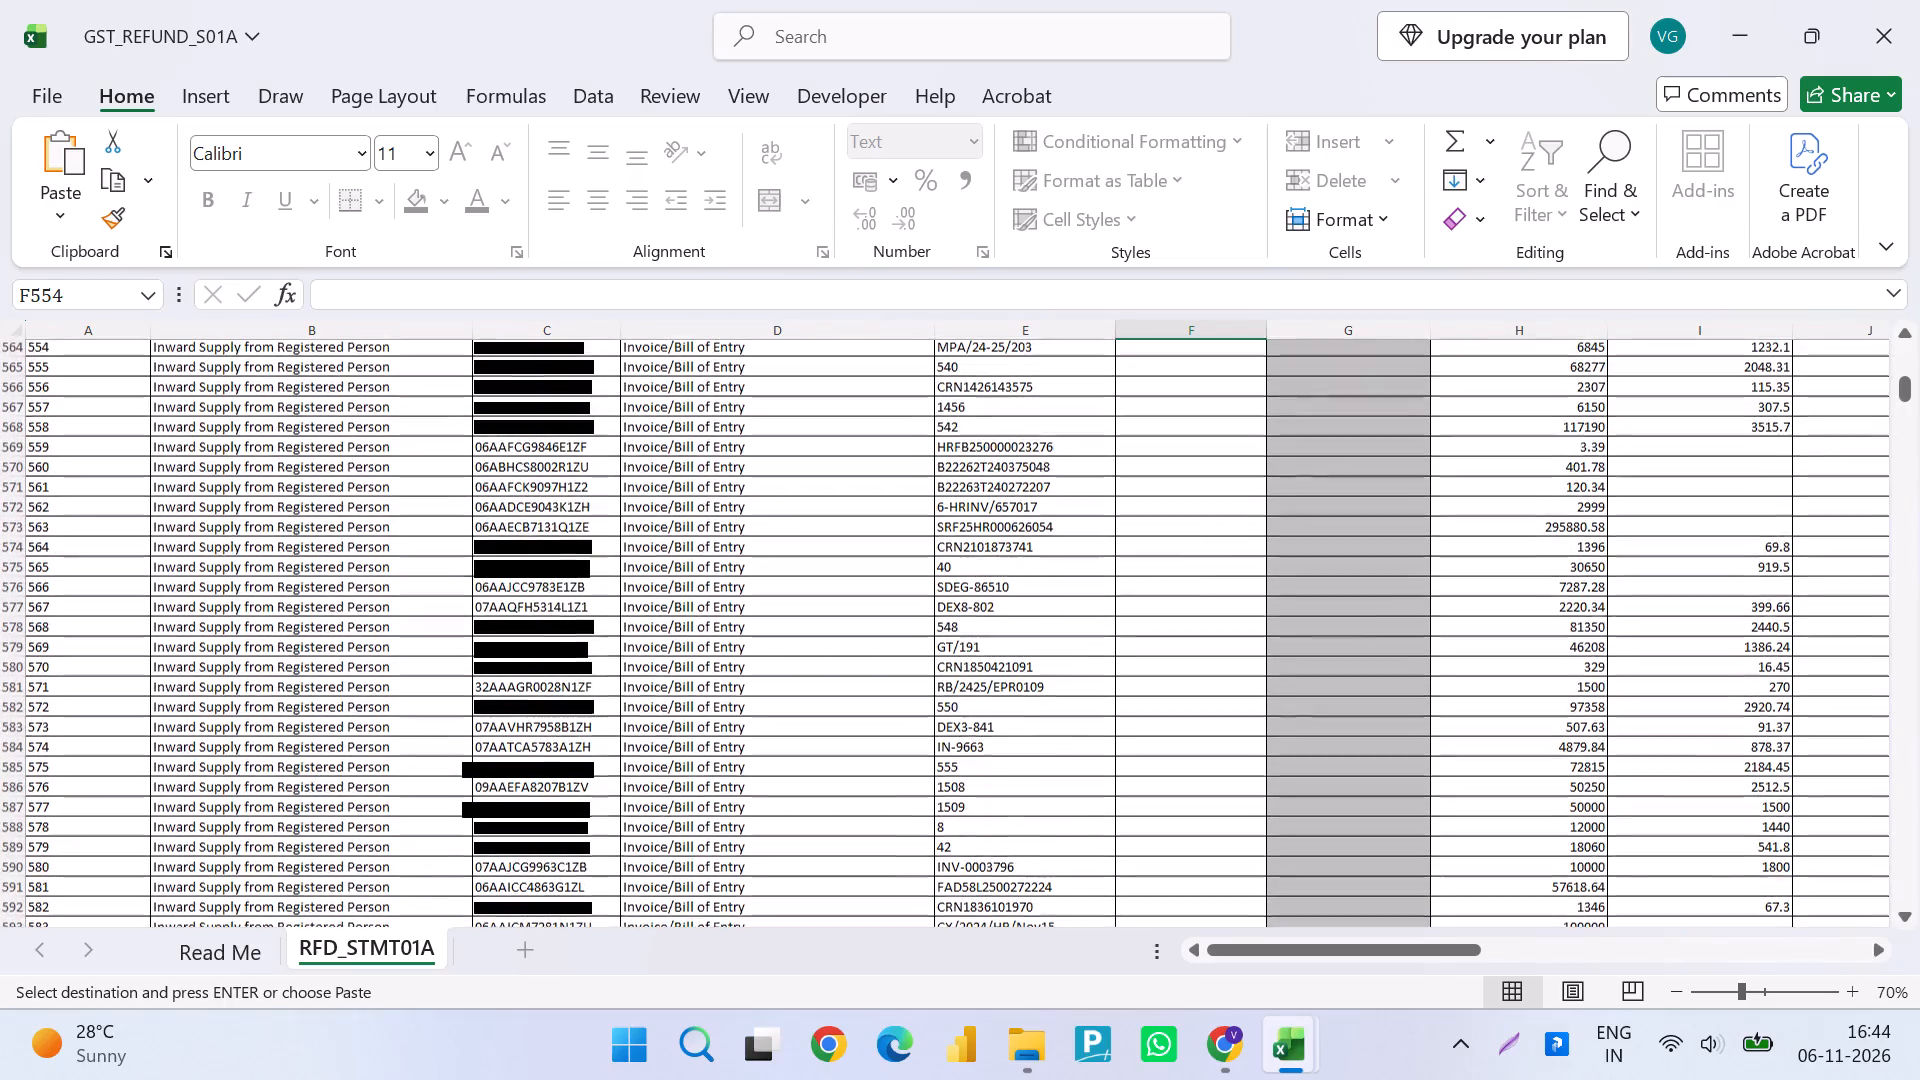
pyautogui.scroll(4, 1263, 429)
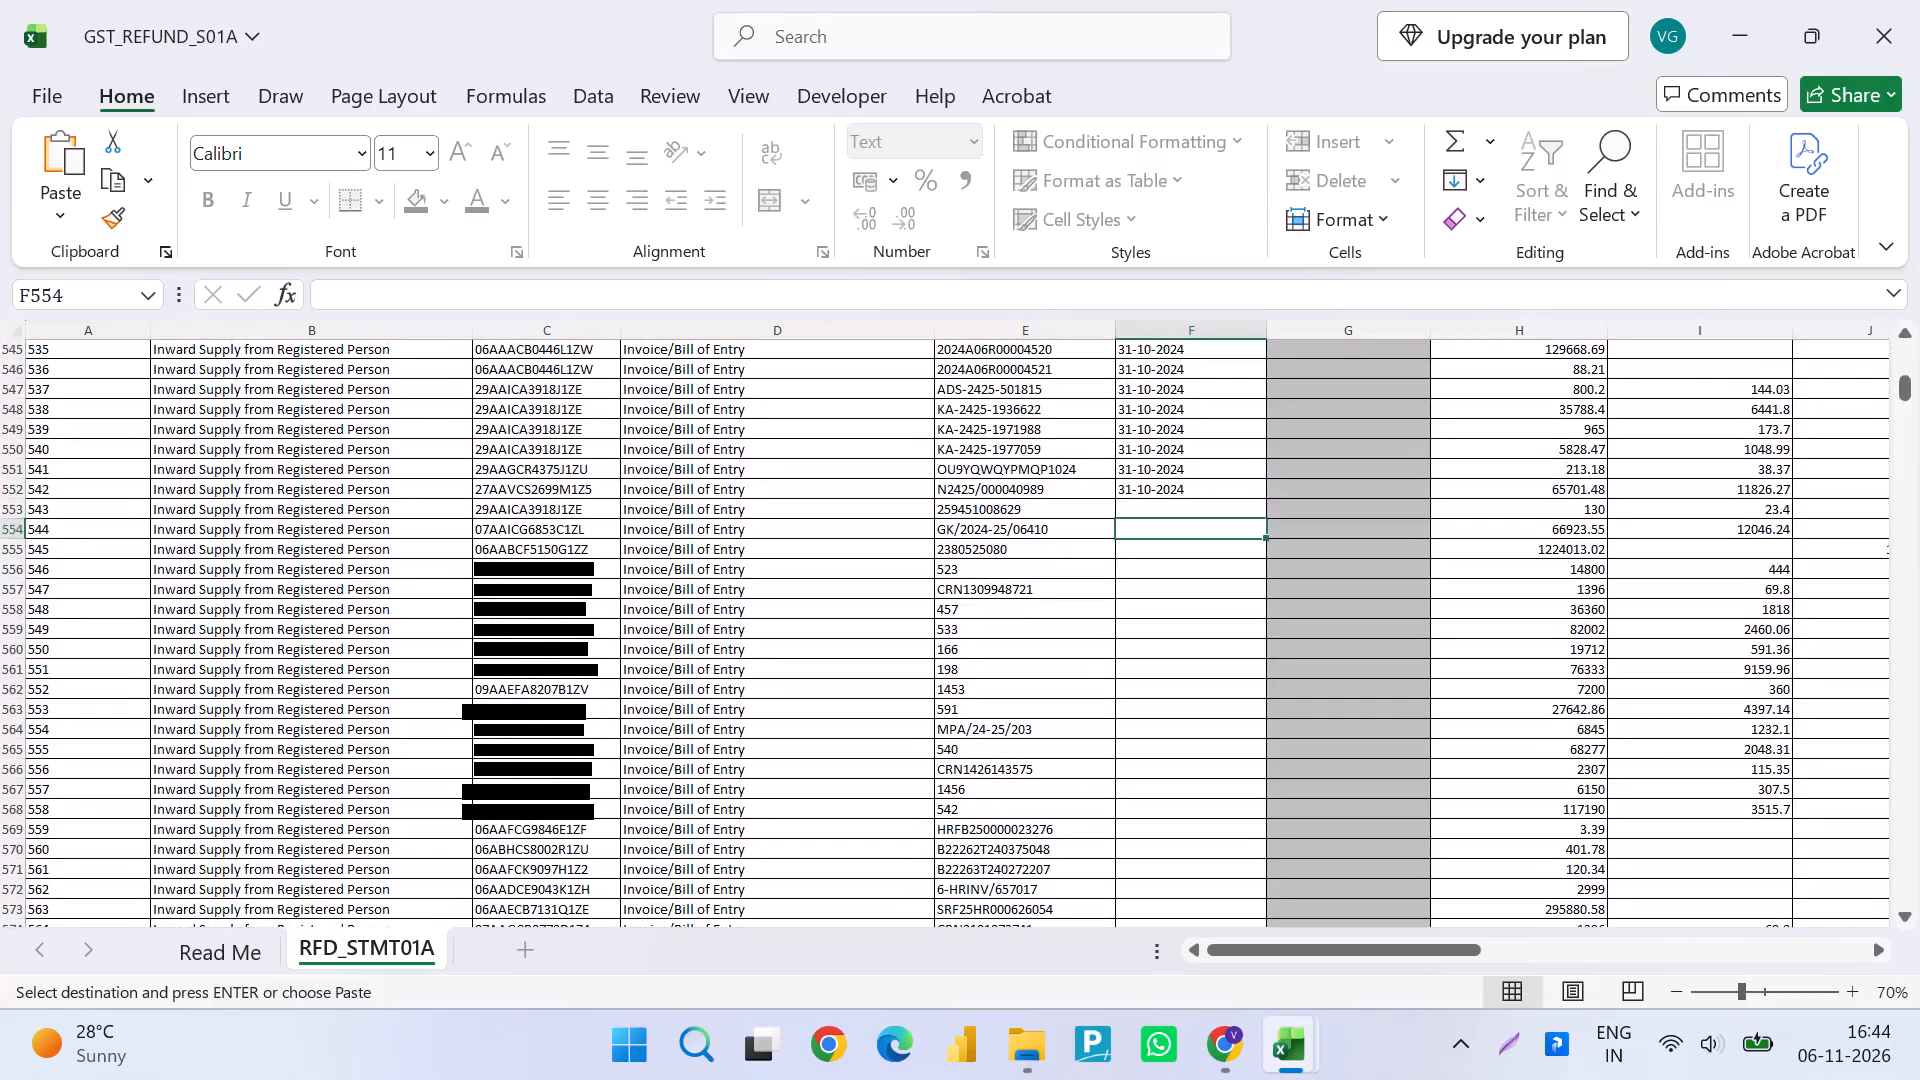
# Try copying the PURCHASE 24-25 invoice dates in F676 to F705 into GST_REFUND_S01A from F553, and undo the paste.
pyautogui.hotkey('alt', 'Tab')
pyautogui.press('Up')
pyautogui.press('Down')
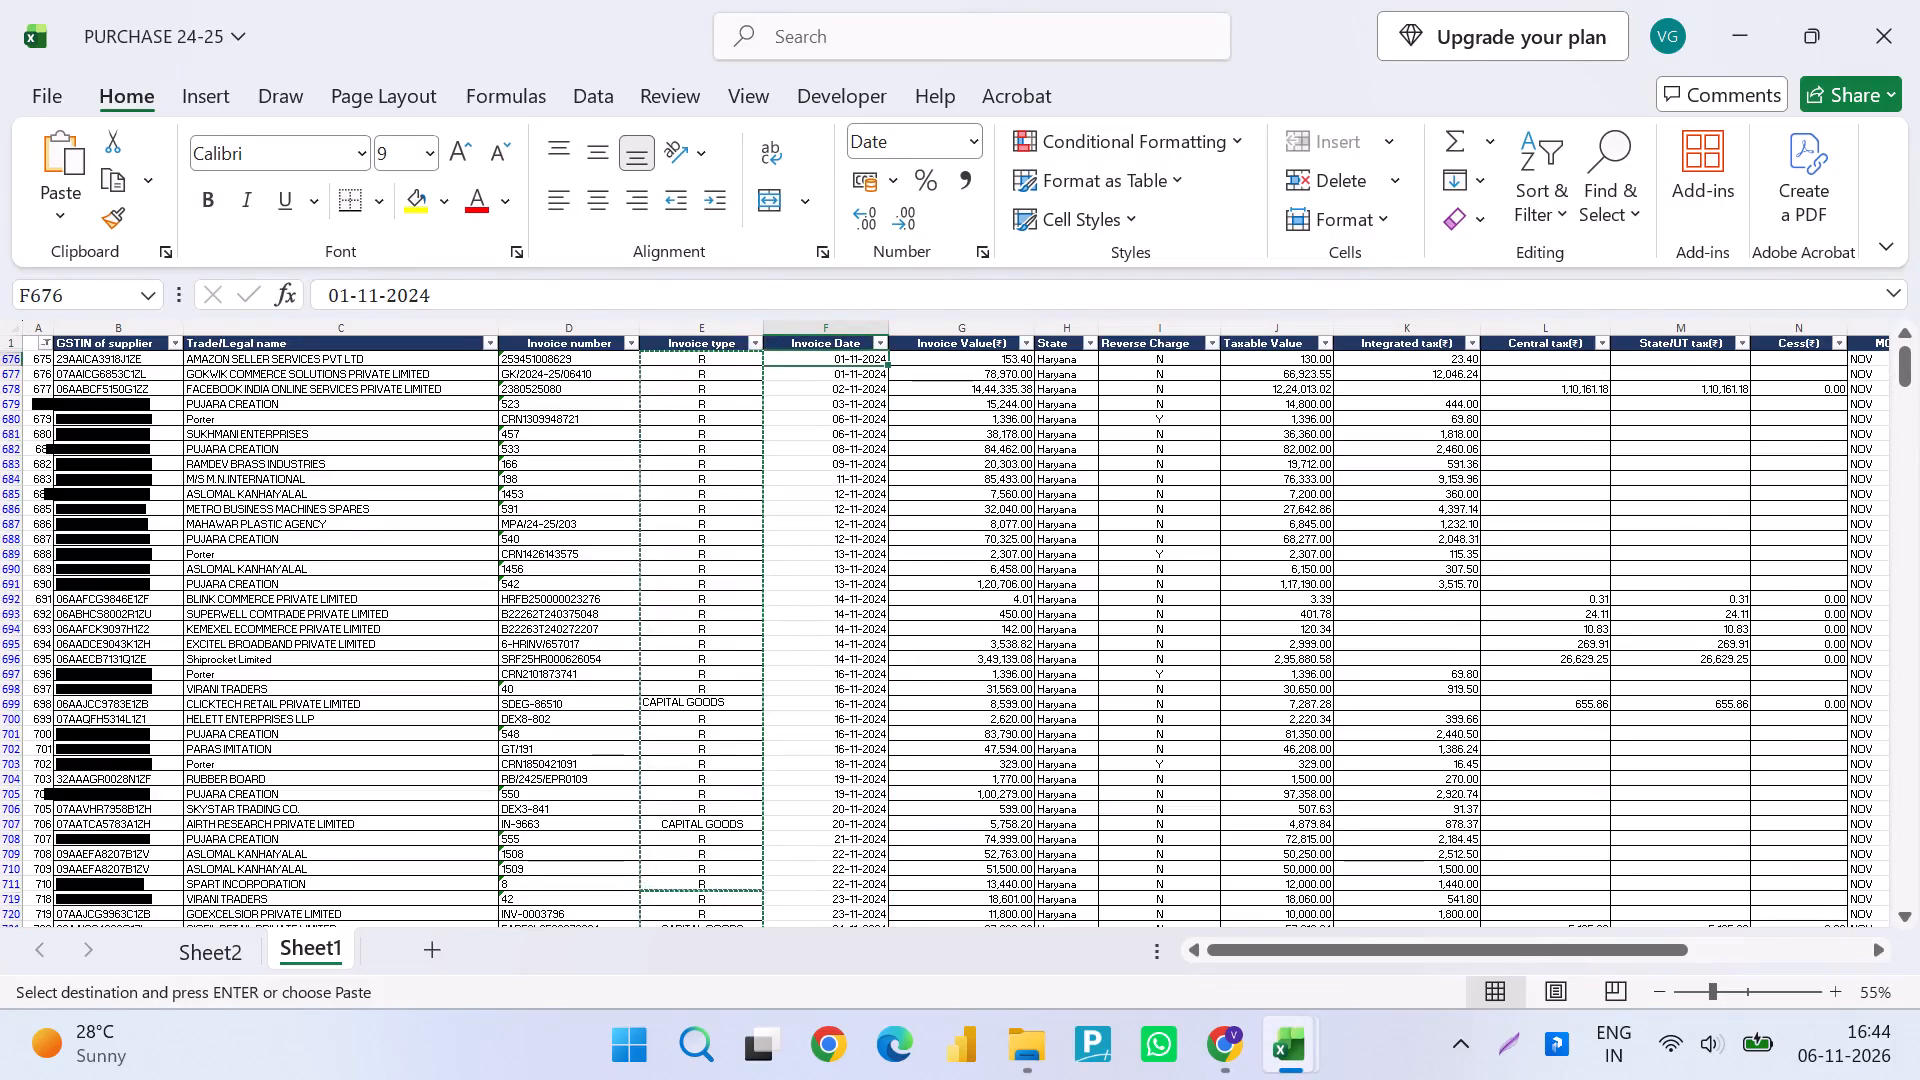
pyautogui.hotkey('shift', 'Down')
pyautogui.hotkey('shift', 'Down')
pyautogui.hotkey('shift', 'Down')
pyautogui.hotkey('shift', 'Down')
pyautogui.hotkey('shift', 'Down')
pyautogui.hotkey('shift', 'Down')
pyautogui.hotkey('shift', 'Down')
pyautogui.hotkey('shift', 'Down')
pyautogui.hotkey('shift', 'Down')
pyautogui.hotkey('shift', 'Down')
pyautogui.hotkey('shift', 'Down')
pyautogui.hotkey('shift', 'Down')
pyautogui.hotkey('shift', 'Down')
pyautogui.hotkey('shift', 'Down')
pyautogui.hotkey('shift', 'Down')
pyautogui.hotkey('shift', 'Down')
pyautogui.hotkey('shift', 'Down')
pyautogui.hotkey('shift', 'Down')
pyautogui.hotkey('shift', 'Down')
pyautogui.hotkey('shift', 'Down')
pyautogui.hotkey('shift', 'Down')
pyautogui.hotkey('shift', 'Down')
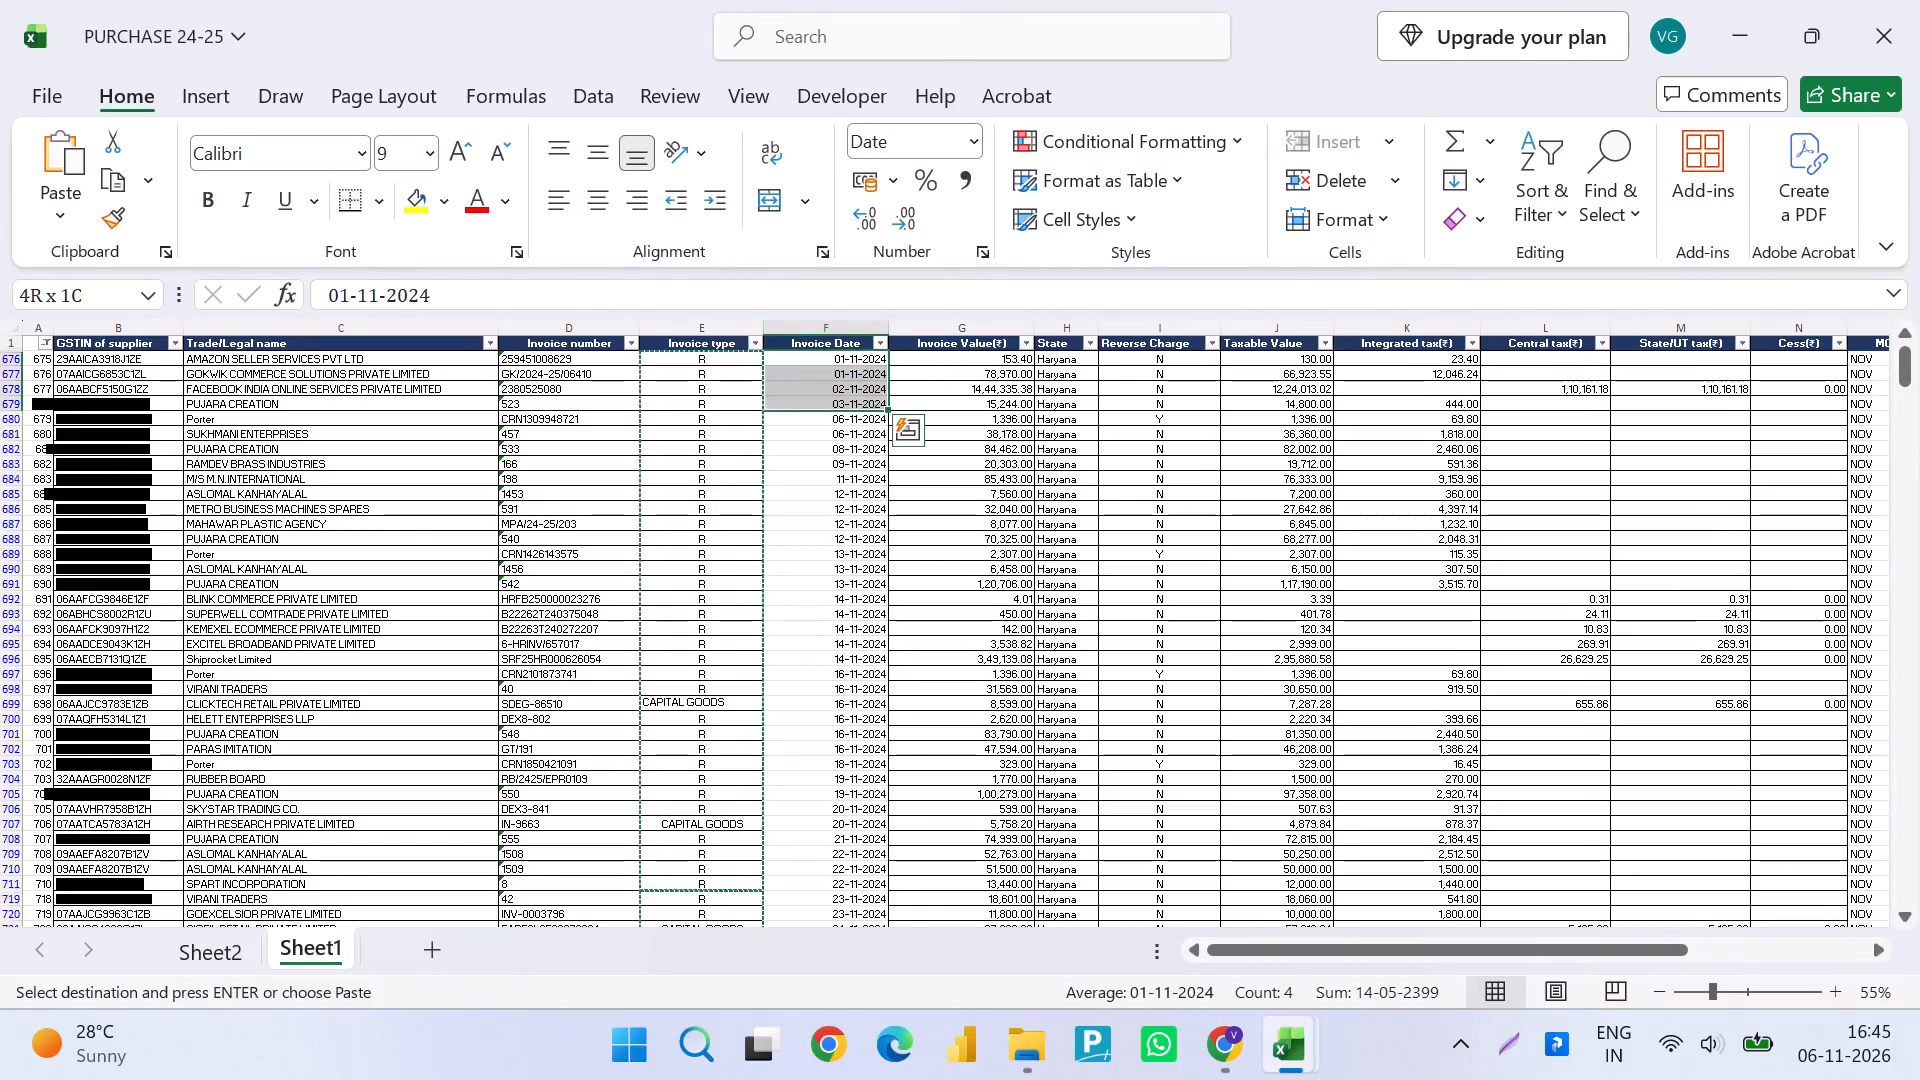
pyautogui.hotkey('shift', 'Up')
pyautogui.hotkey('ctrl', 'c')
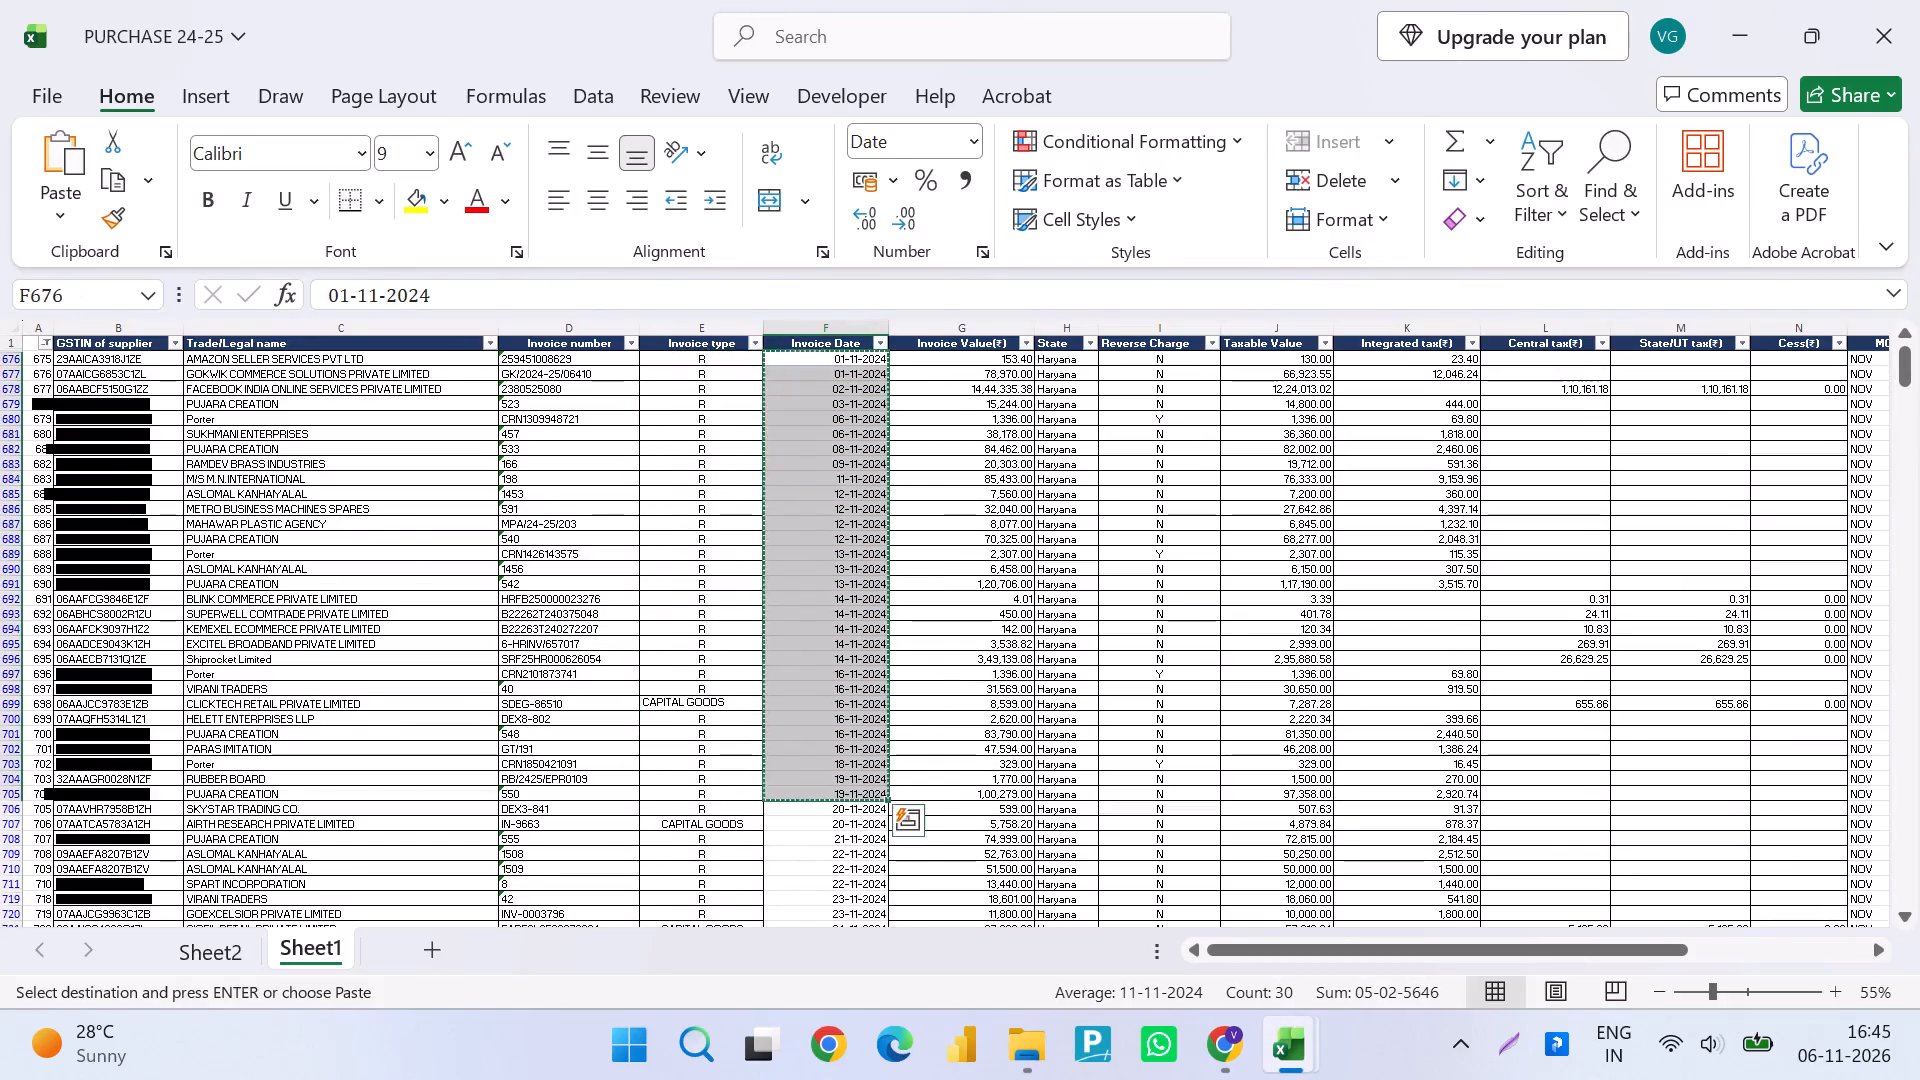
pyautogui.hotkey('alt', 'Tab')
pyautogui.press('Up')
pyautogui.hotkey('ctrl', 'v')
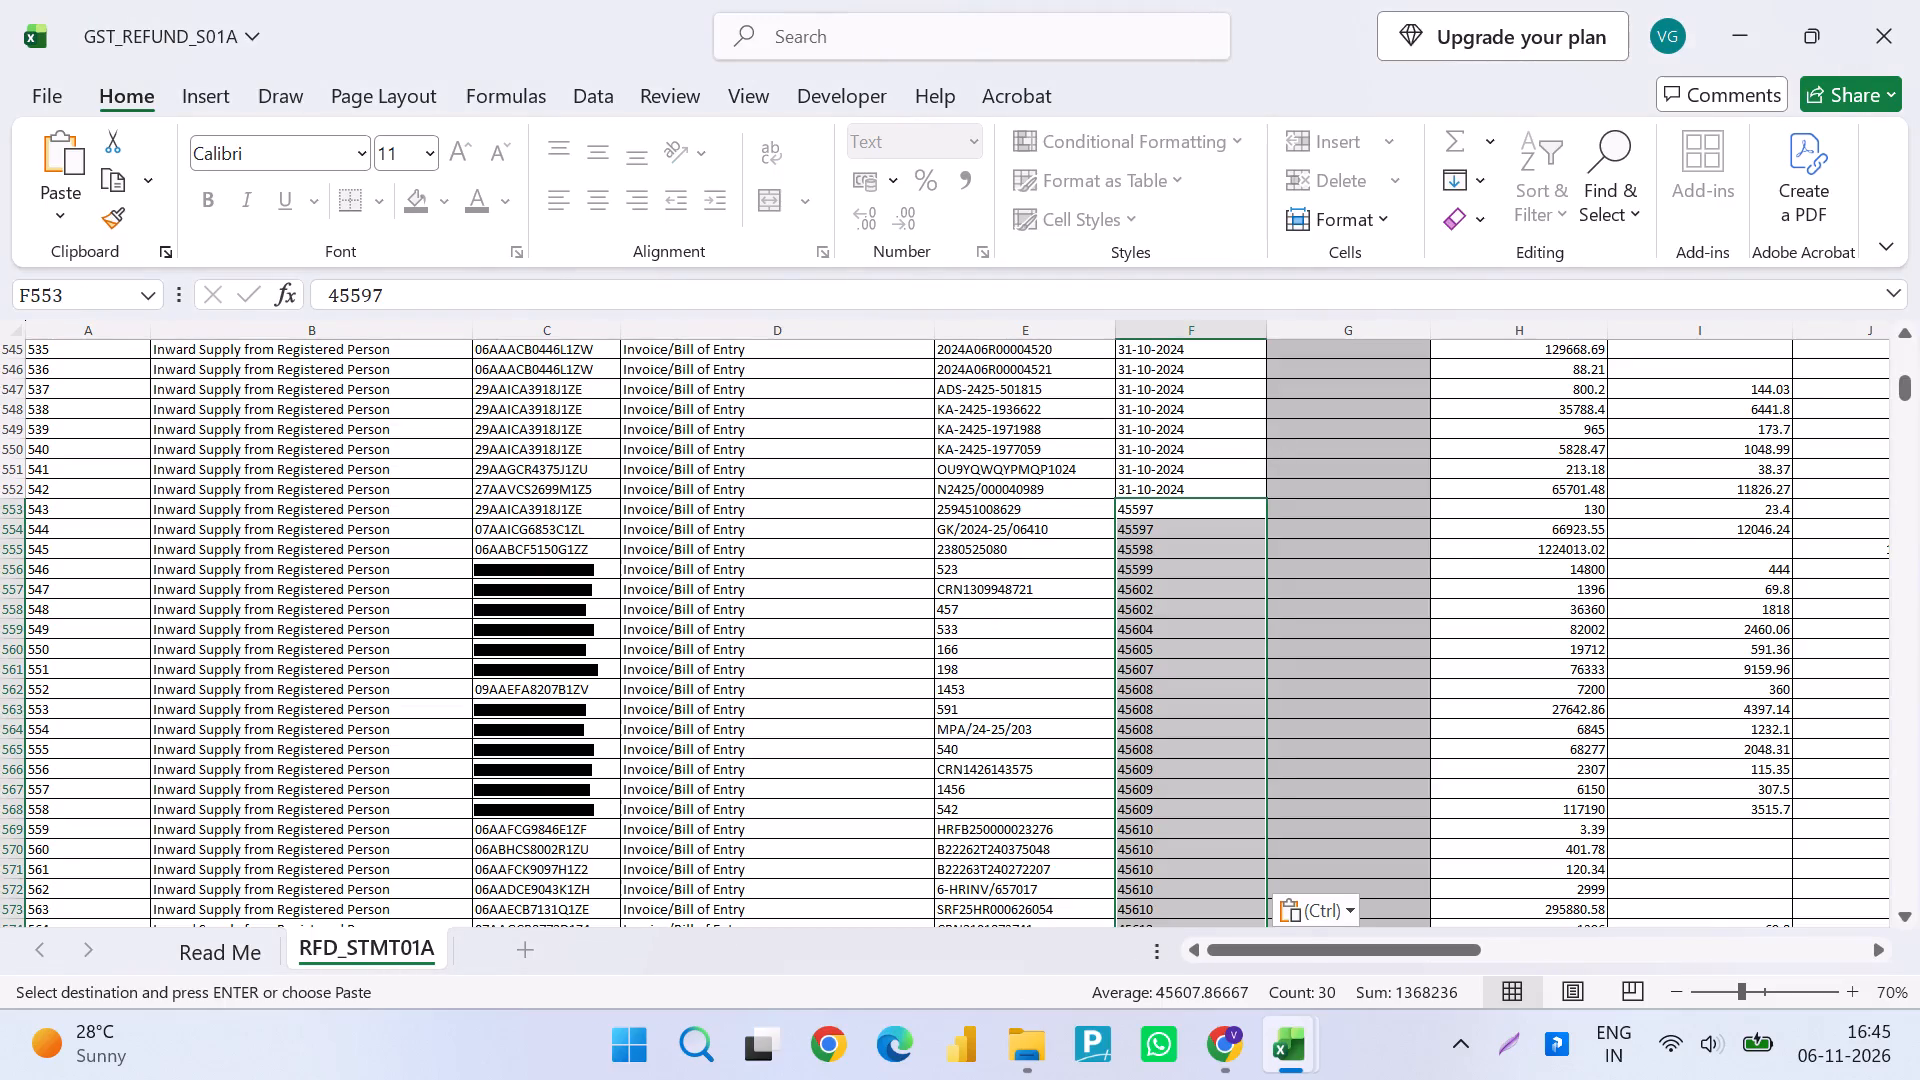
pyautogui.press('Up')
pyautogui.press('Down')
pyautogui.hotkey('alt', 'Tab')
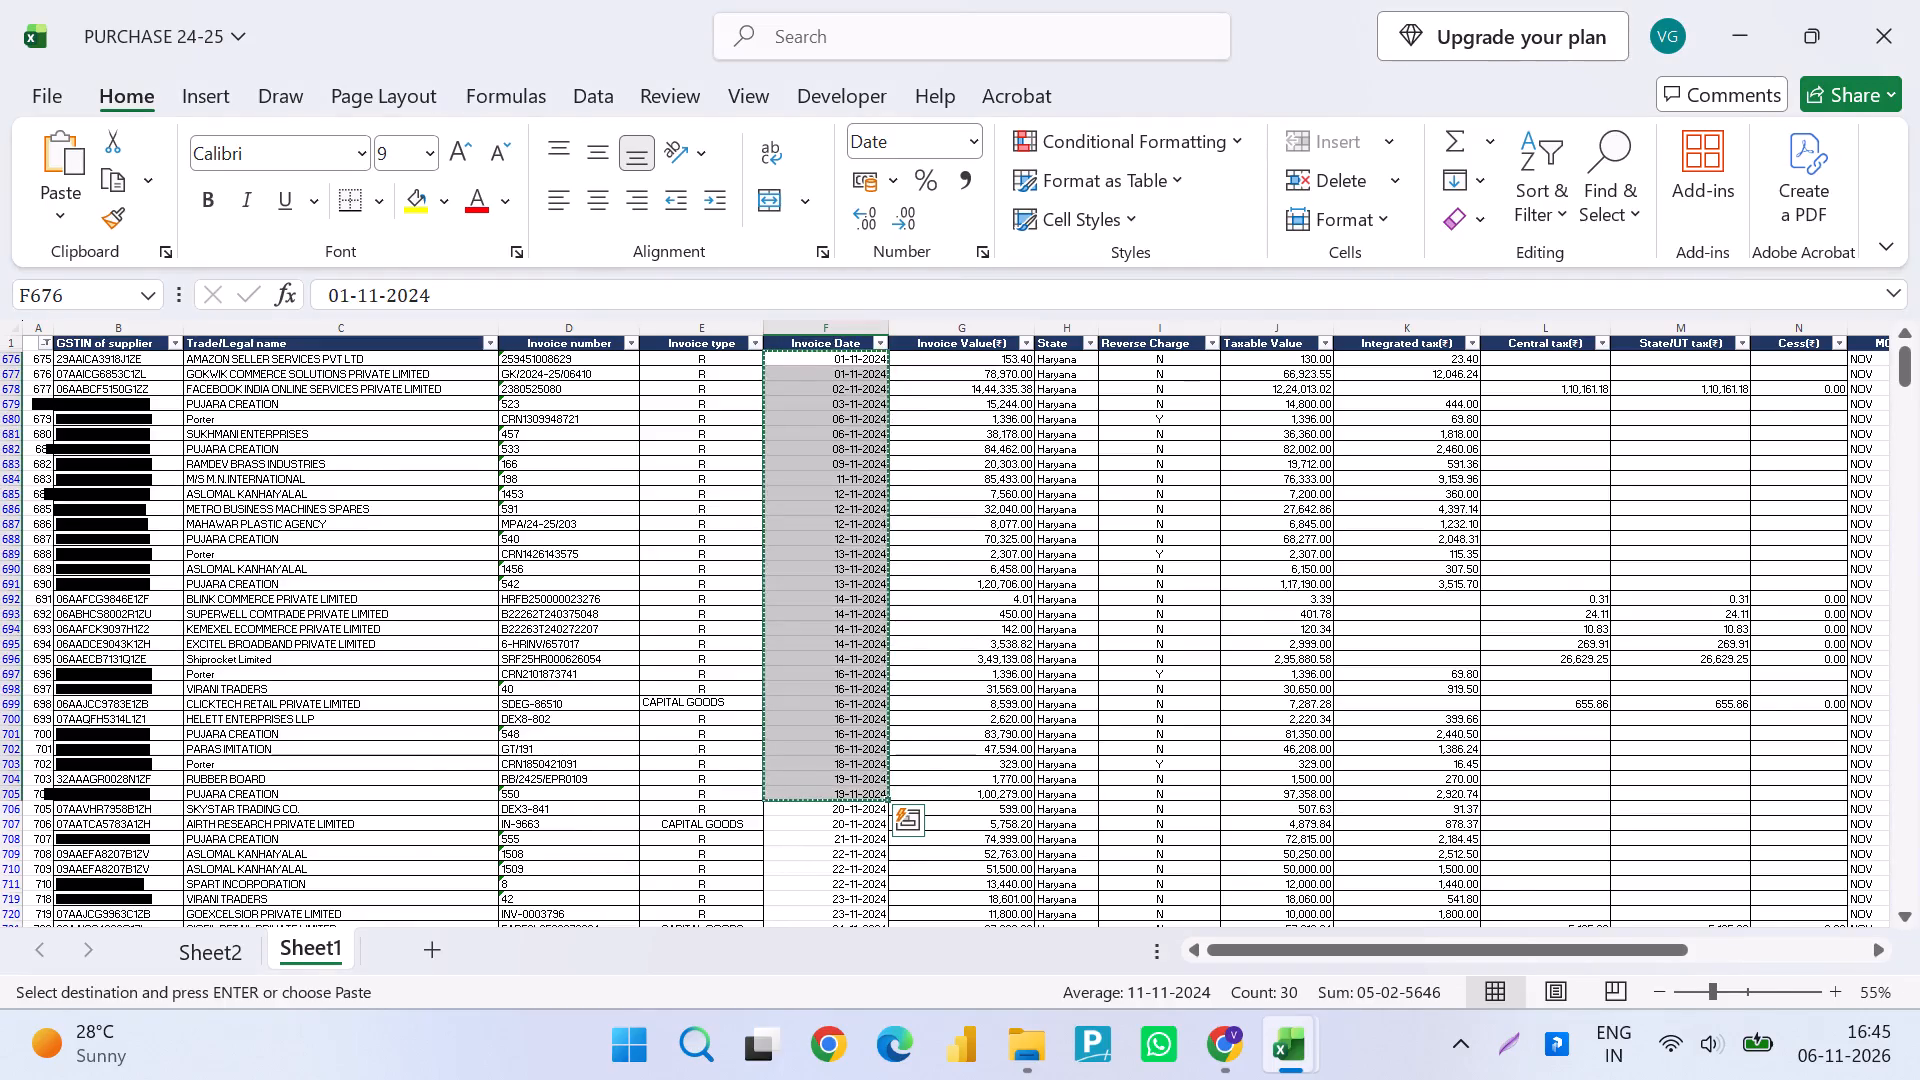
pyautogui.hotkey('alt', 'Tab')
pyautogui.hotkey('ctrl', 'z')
# In GST_REFUND_S01A, enter 01-11-2024 as the invoice date in F553 and copy it down to F554.
pyautogui.hotkey('alt', 'Tab')
pyautogui.press('Up')
pyautogui.press('Down')
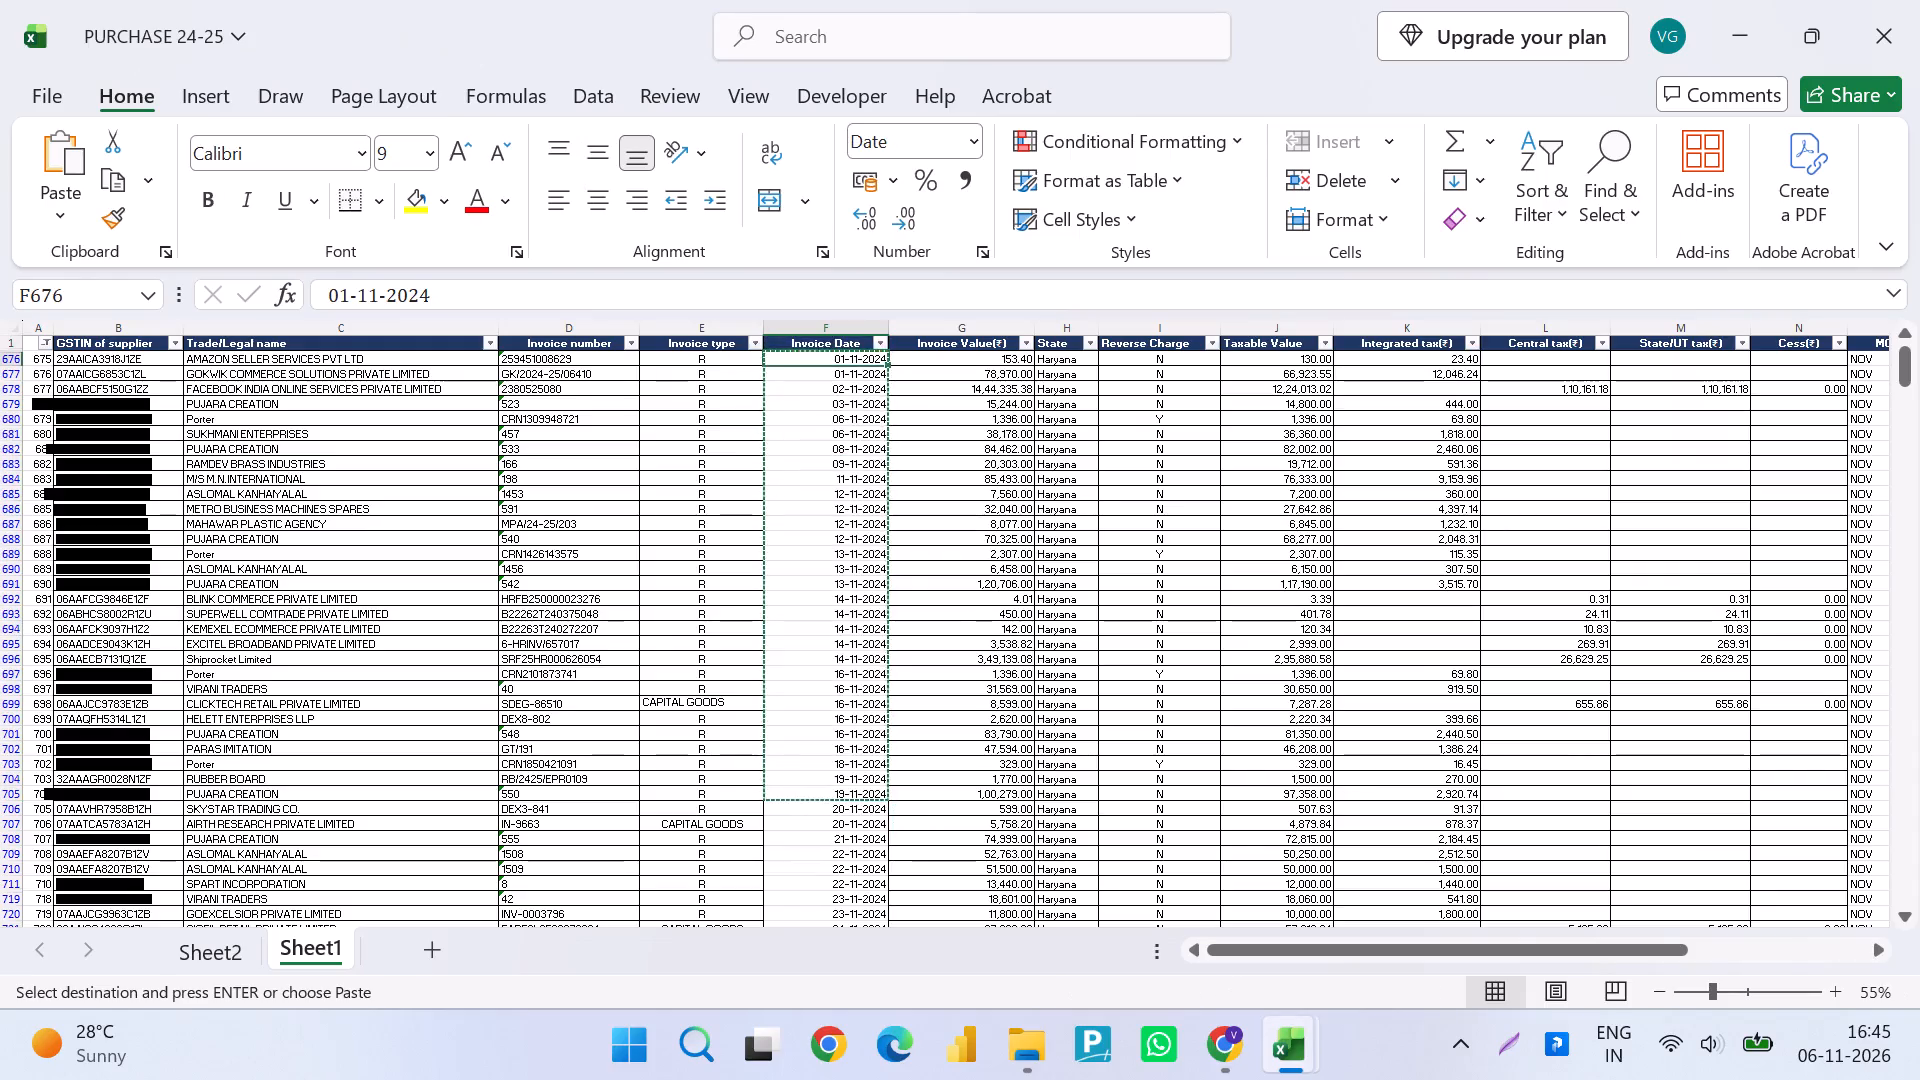
pyautogui.press('Down')
pyautogui.hotkey('alt', 'Tab')
pyautogui.hotkey('ctrl', 'd')
pyautogui.press('Up')
pyautogui.press('Down')
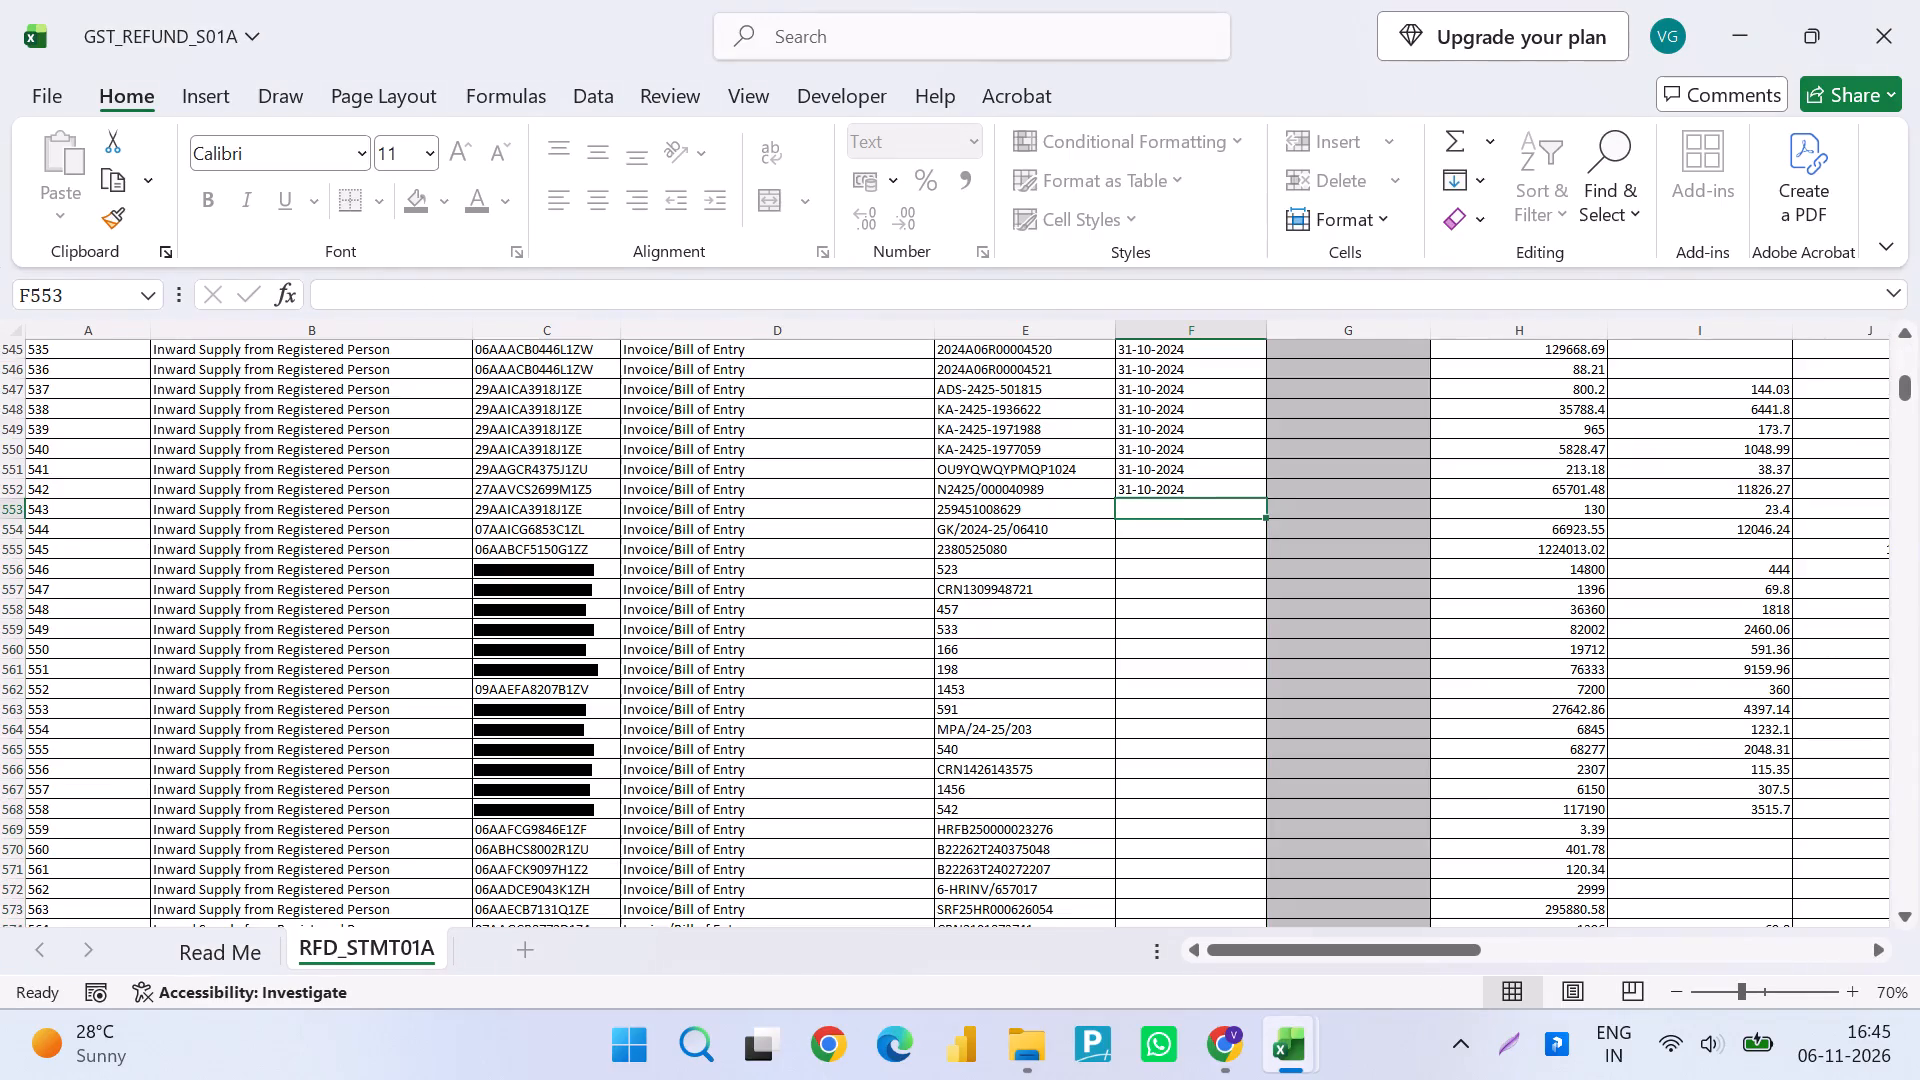
pyautogui.hotkey('ctrl', 'd')
pyautogui.press('F2')
pyautogui.hotkey('ctrl', 'Left')
pyautogui.hotkey('ctrl', 'Left')
pyautogui.hotkey('ctrl', 'Left')
pyautogui.press('Right')
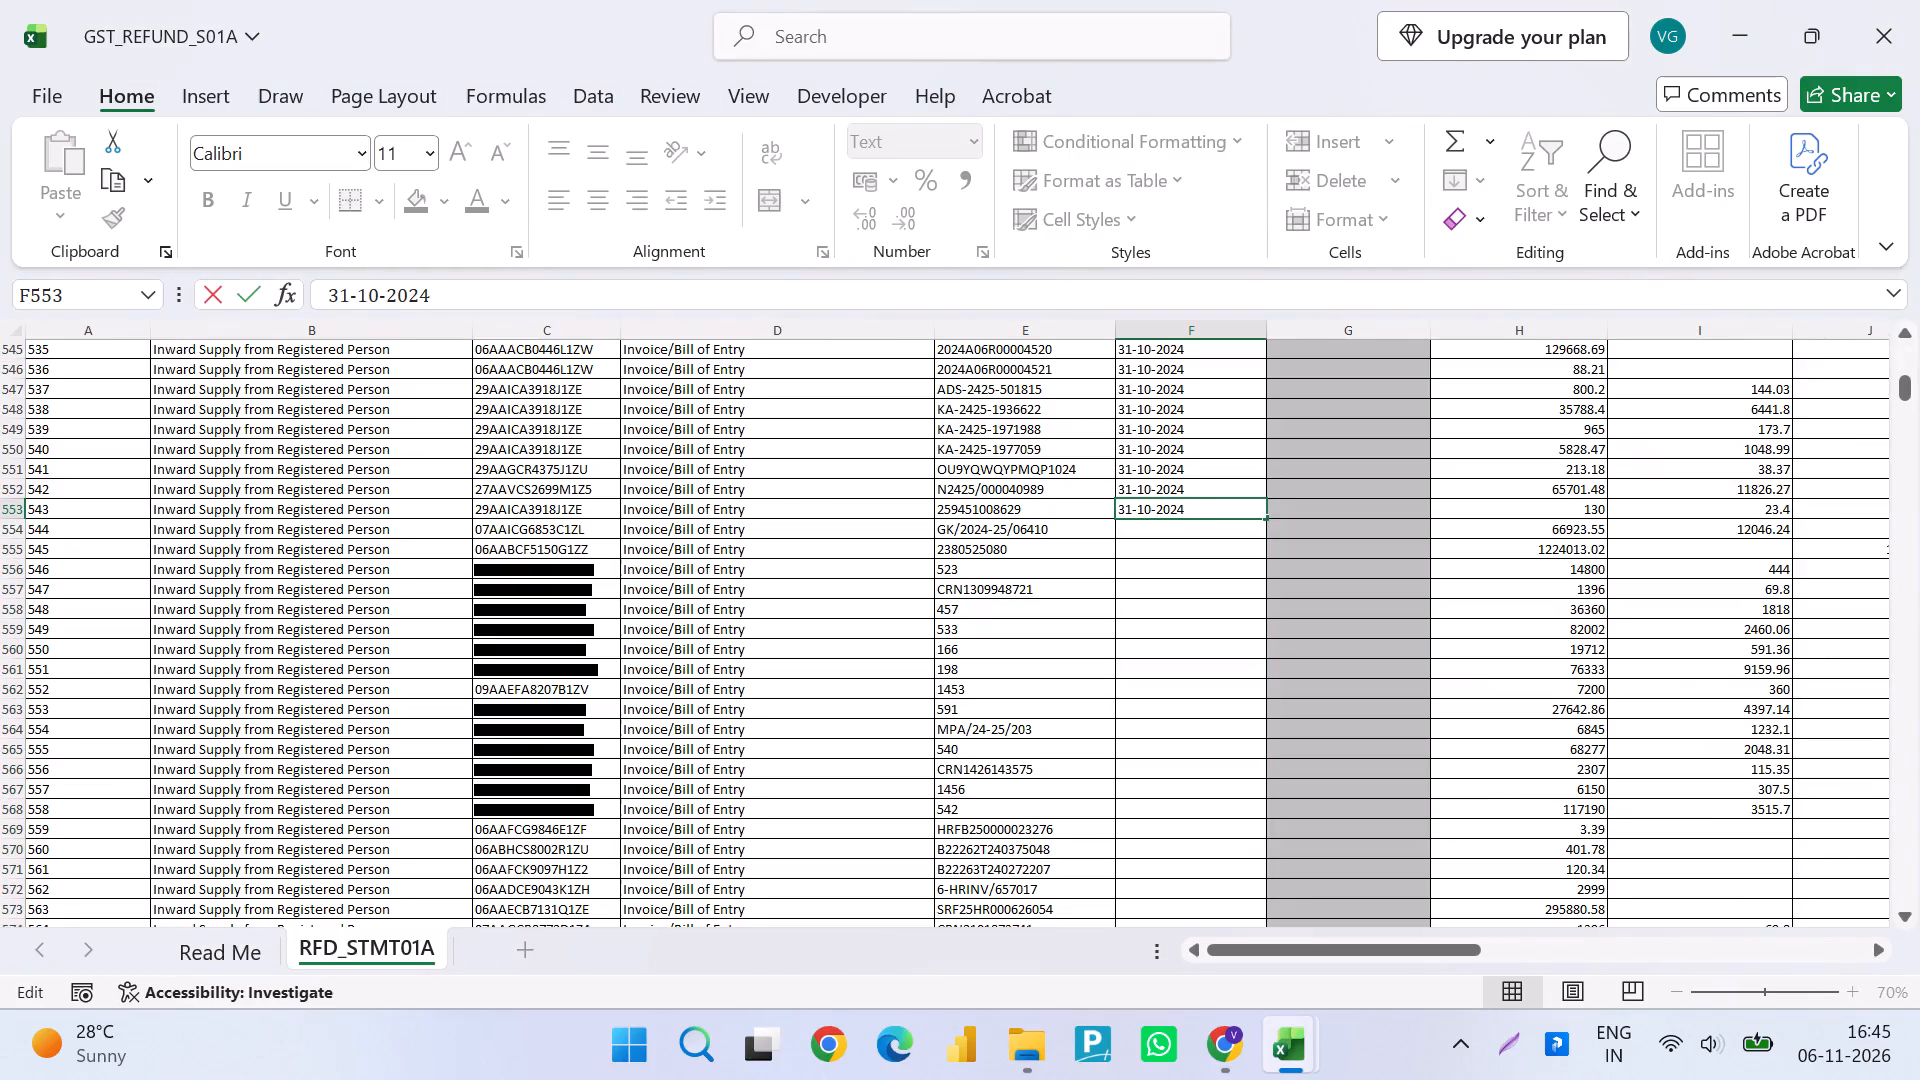
pyautogui.press('Delete')
pyautogui.press('1')
pyautogui.press('Left')
pyautogui.press('Left')
pyautogui.press('Left')
pyautogui.press('Left')
pyautogui.press('BackSpace')
pyautogui.press('0')
pyautogui.press('Return')
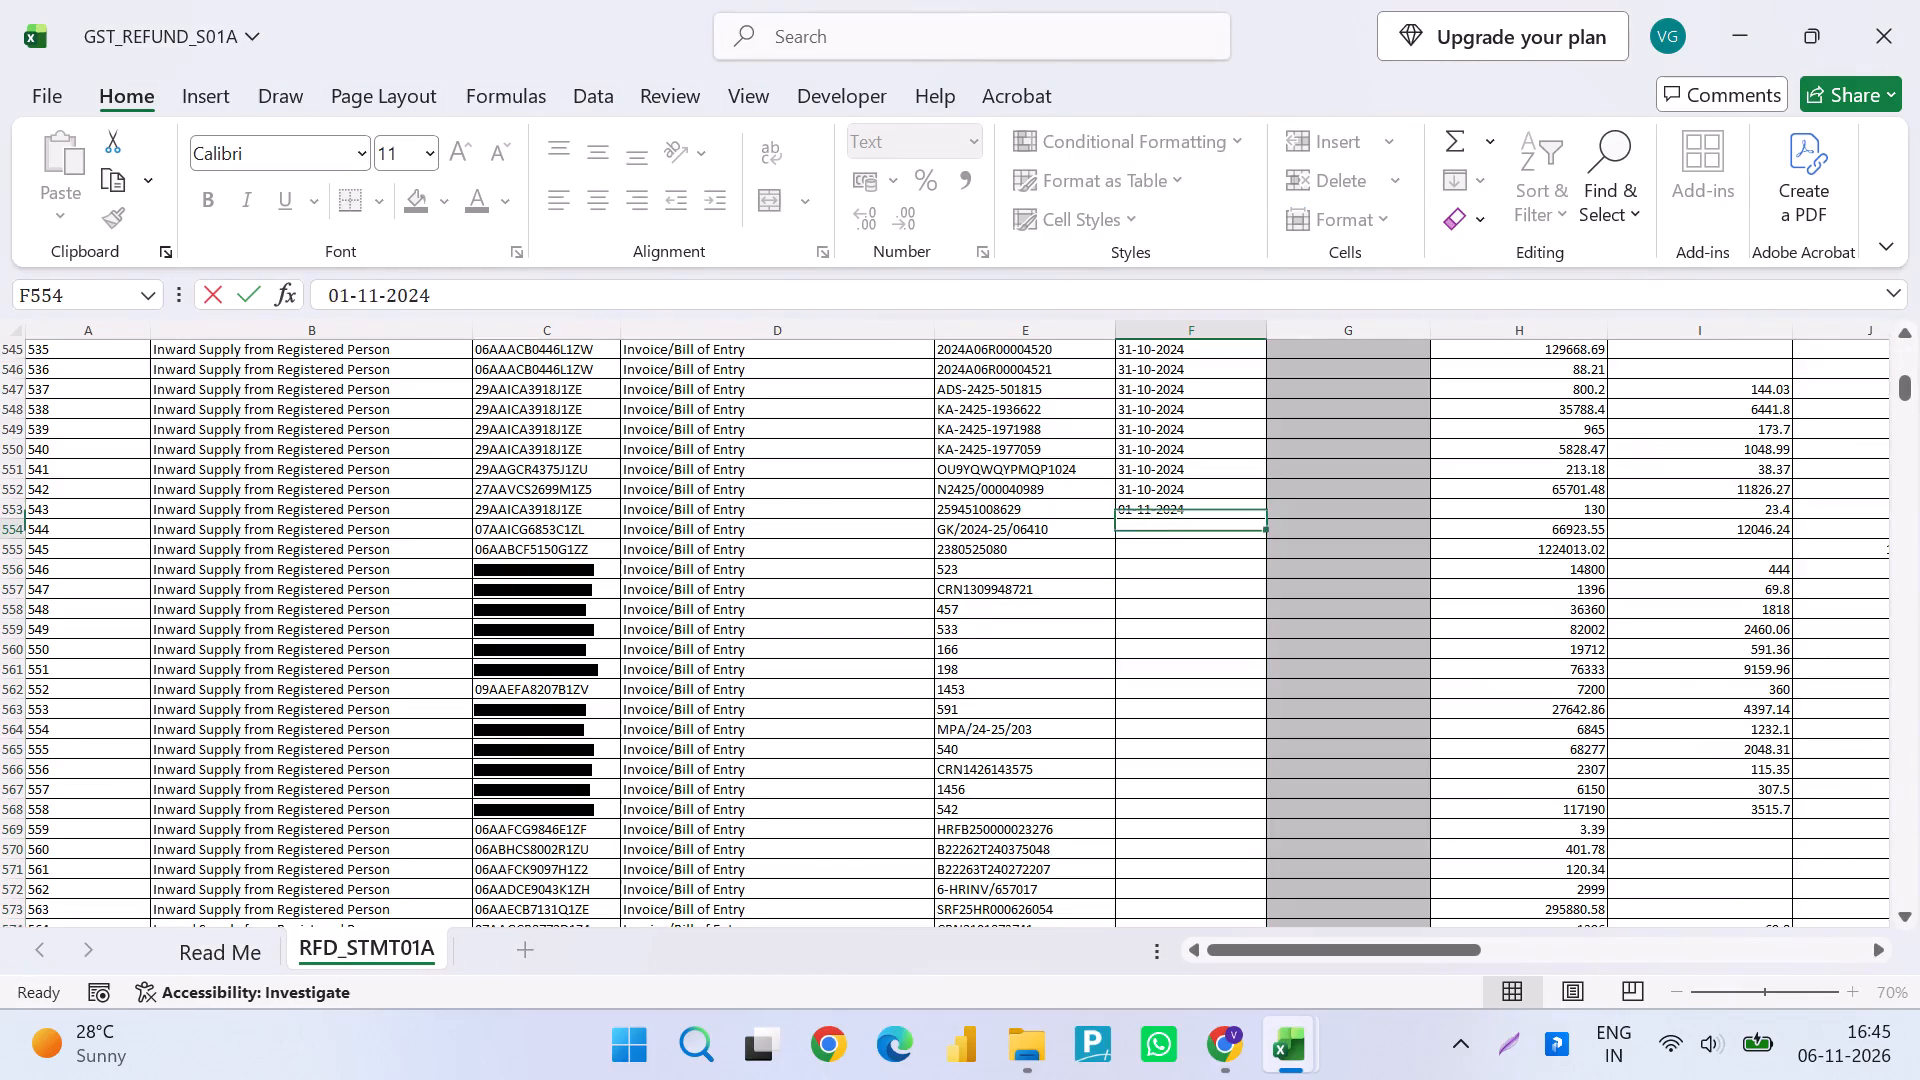
pyautogui.hotkey('ctrl', 'd')
# Enter 02-11-2024 as the invoice date in F555, checking it against the matching row in PURCHASE 24-25.
pyautogui.press('Down')
pyautogui.hotkey('ctrl', 'd')
pyautogui.hotkey('alt', 'Tab')
pyautogui.press('Down')
pyautogui.hotkey('alt', 'Tab')
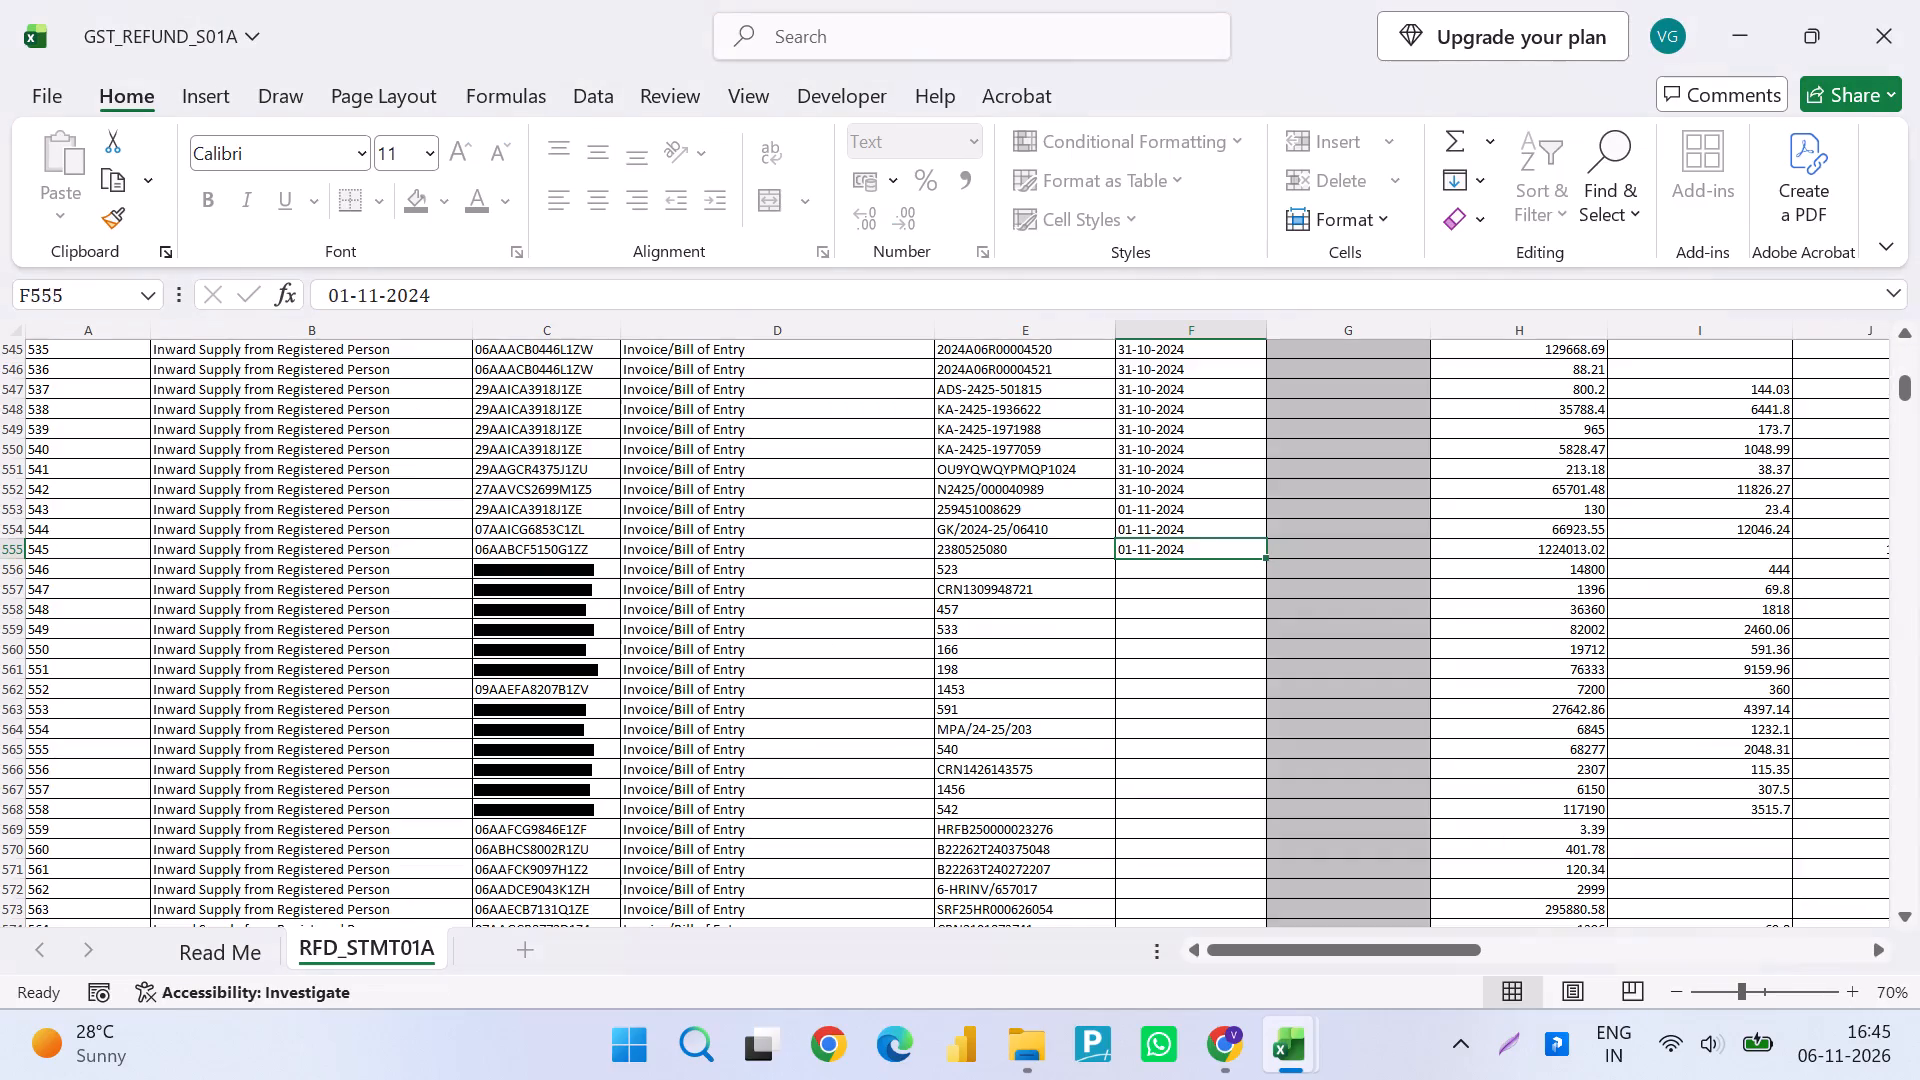
pyautogui.press('F2')
pyautogui.hotkey('ctrl', 'Left')
pyautogui.hotkey('ctrl', 'Left')
pyautogui.hotkey('ctrl', 'Left')
pyautogui.hotkey('ctrl', 'Left')
pyautogui.press('BackSpace')
pyautogui.press('2')
pyautogui.press('Return')
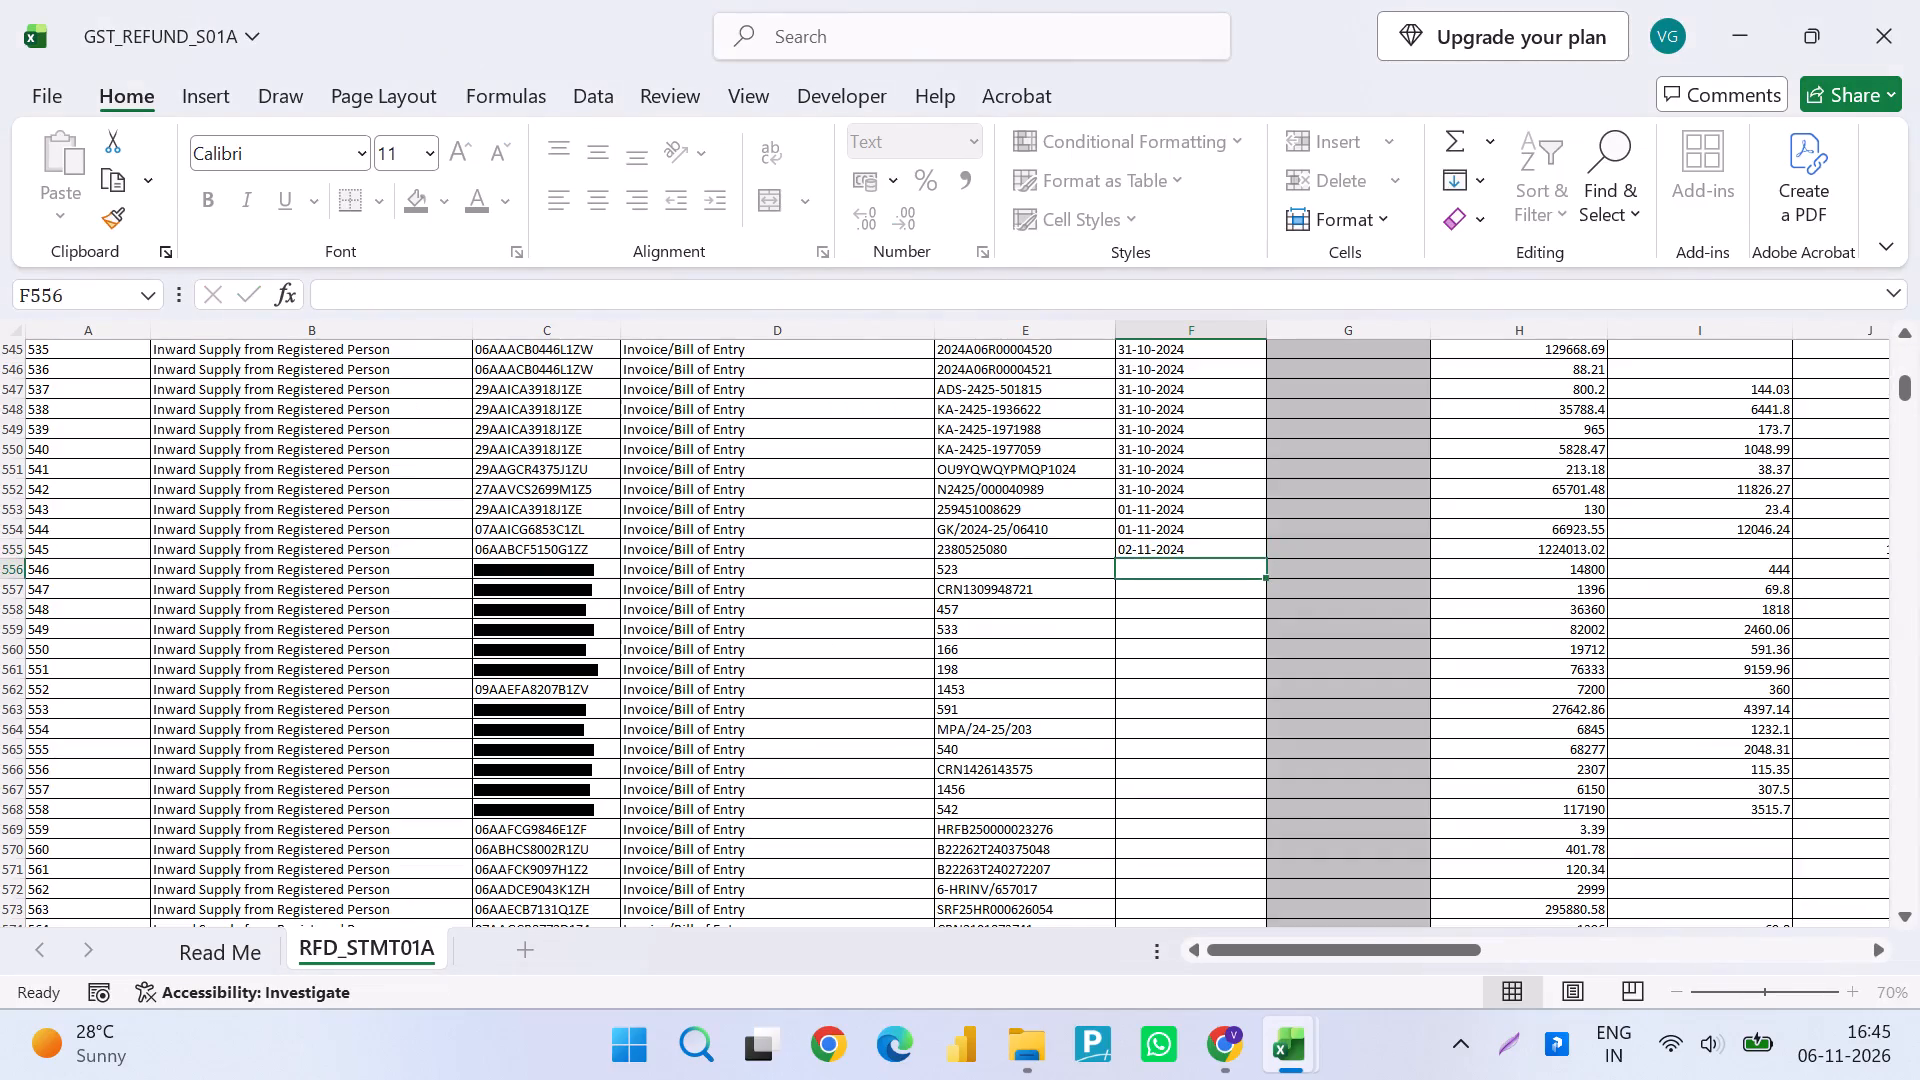
# Enter 03-11-2024 as the invoice date in F556, checking it against the matching row in PURCHASE 24-25.
pyautogui.hotkey('ctrl', 'd')
pyautogui.hotkey('alt', 'Tab')
pyautogui.press('Down')
pyautogui.hotkey('alt', 'Tab')
pyautogui.press('F2')
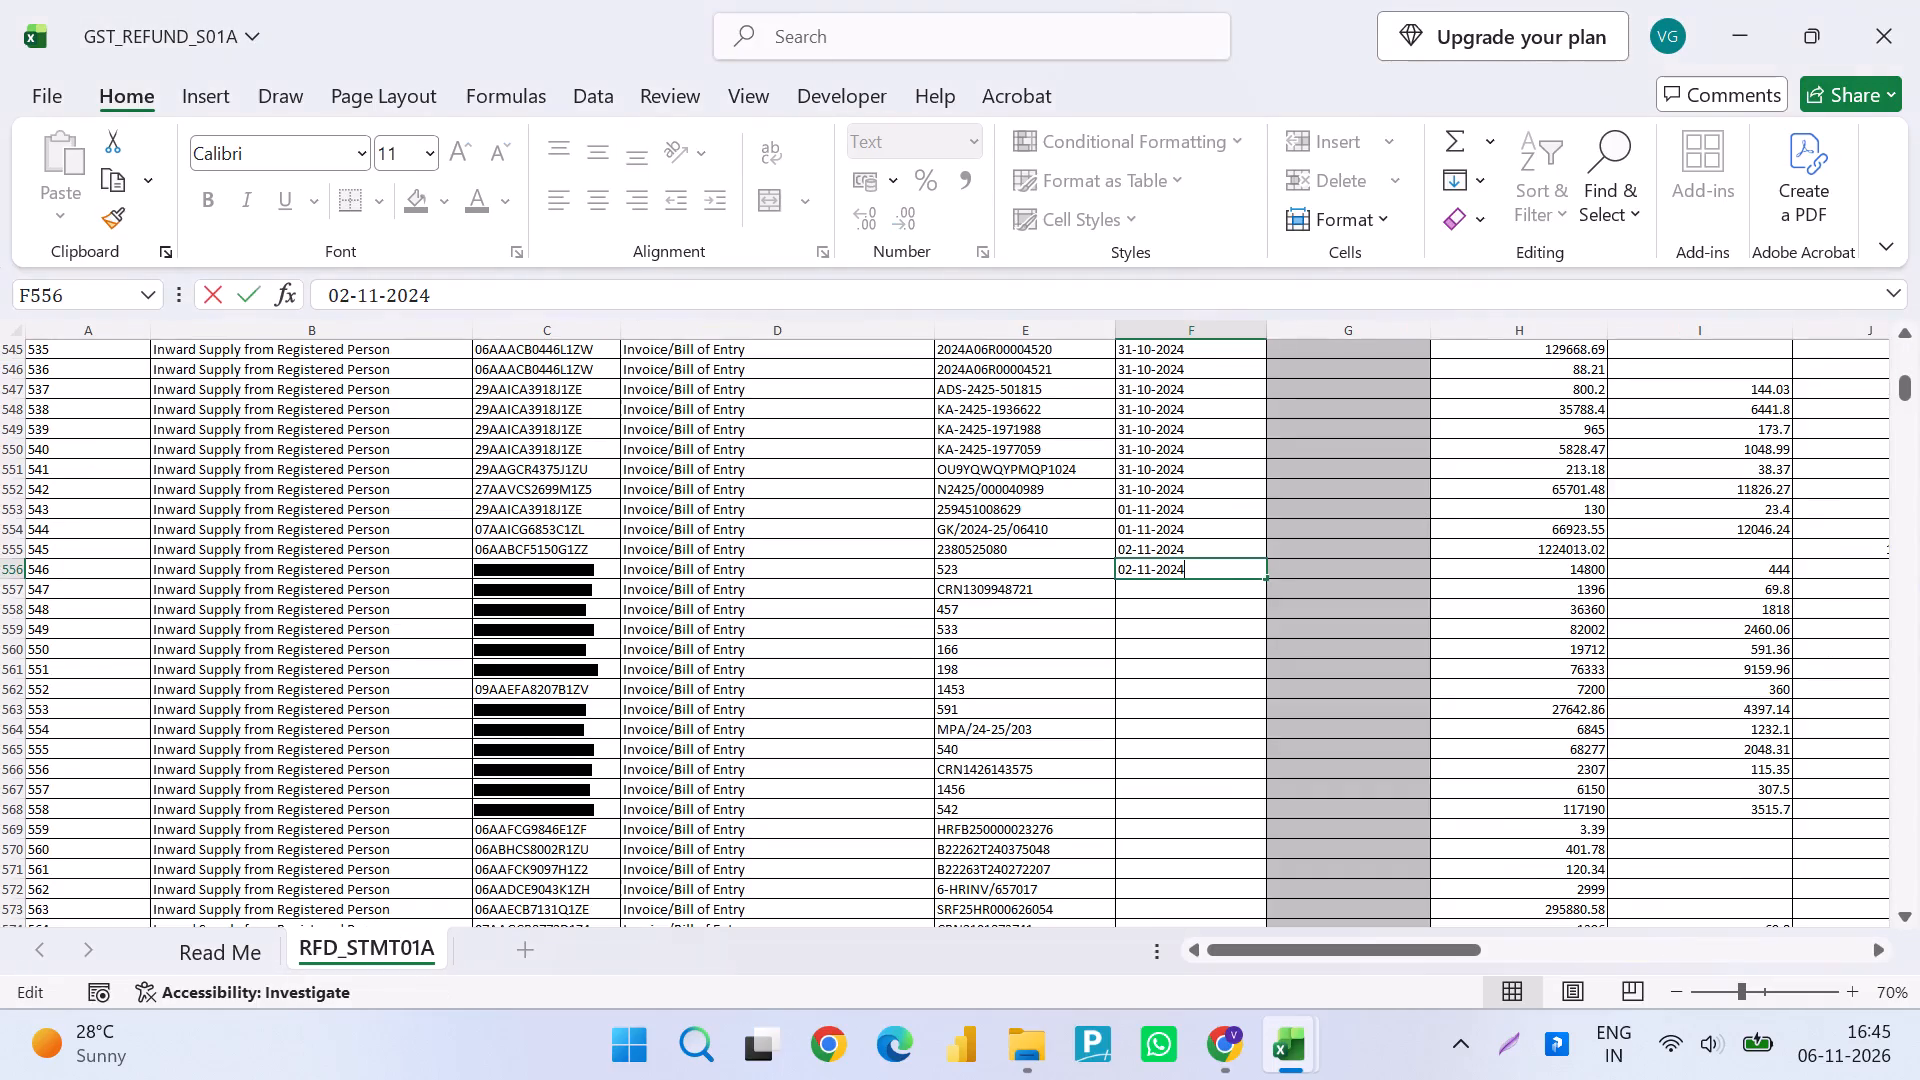
pyautogui.press('Left')
pyautogui.hotkey('ctrl', 'Left')
pyautogui.hotkey('ctrl', 'Left')
pyautogui.hotkey('ctrl', 'Left')
pyautogui.press('Left')
pyautogui.press('BackSpace')
pyautogui.press('3')
pyautogui.press('Return')
pyautogui.hotkey('alt', 'Tab')
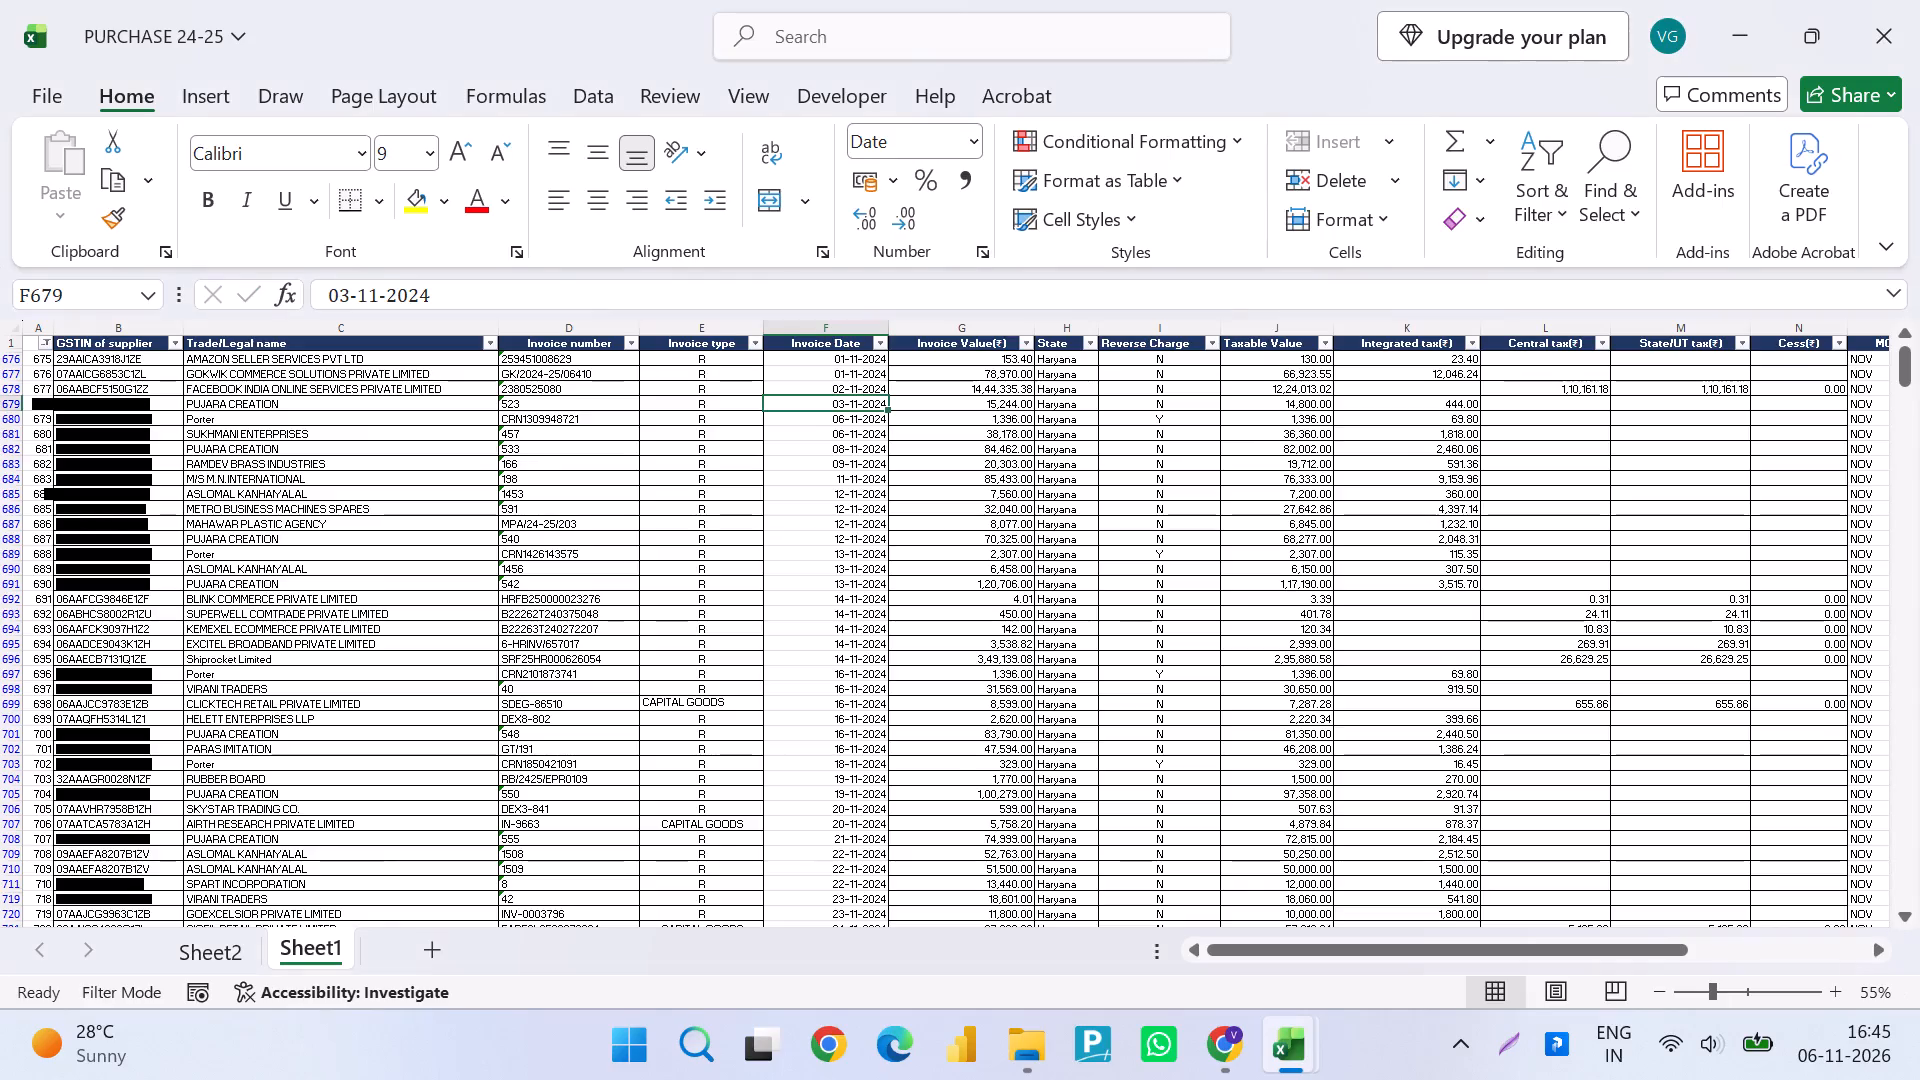
# Check the next PURCHASE 24-25 rows and enter 06-11-2024 as the invoice date in F557 and F558 of GST_REFUND_S01A.
pyautogui.press('Down')
pyautogui.hotkey('shift', 'Down')
pyautogui.hotkey('shift', 'Down')
pyautogui.hotkey('shift', 'Up')
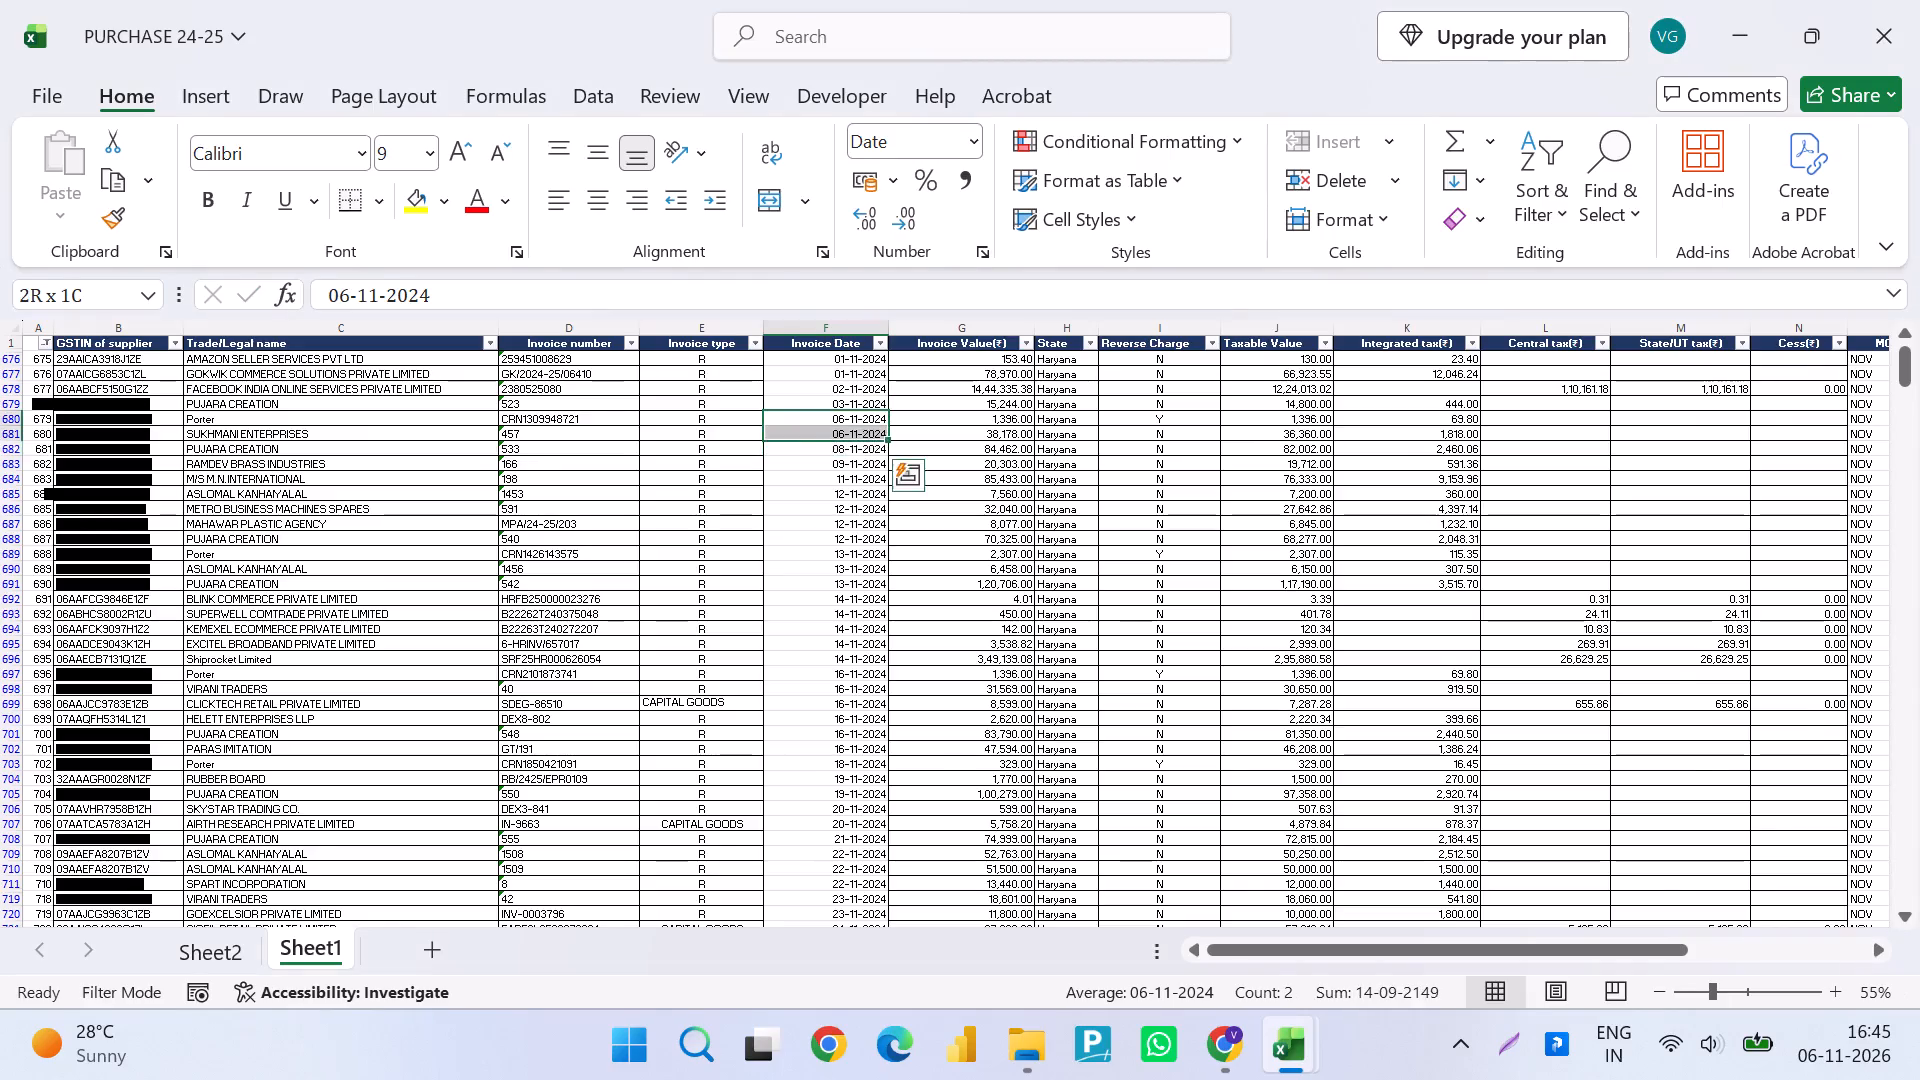
pyautogui.hotkey('alt', 'Tab')
pyautogui.hotkey('alt', 'Tab')
pyautogui.hotkey('alt', 'Tab')
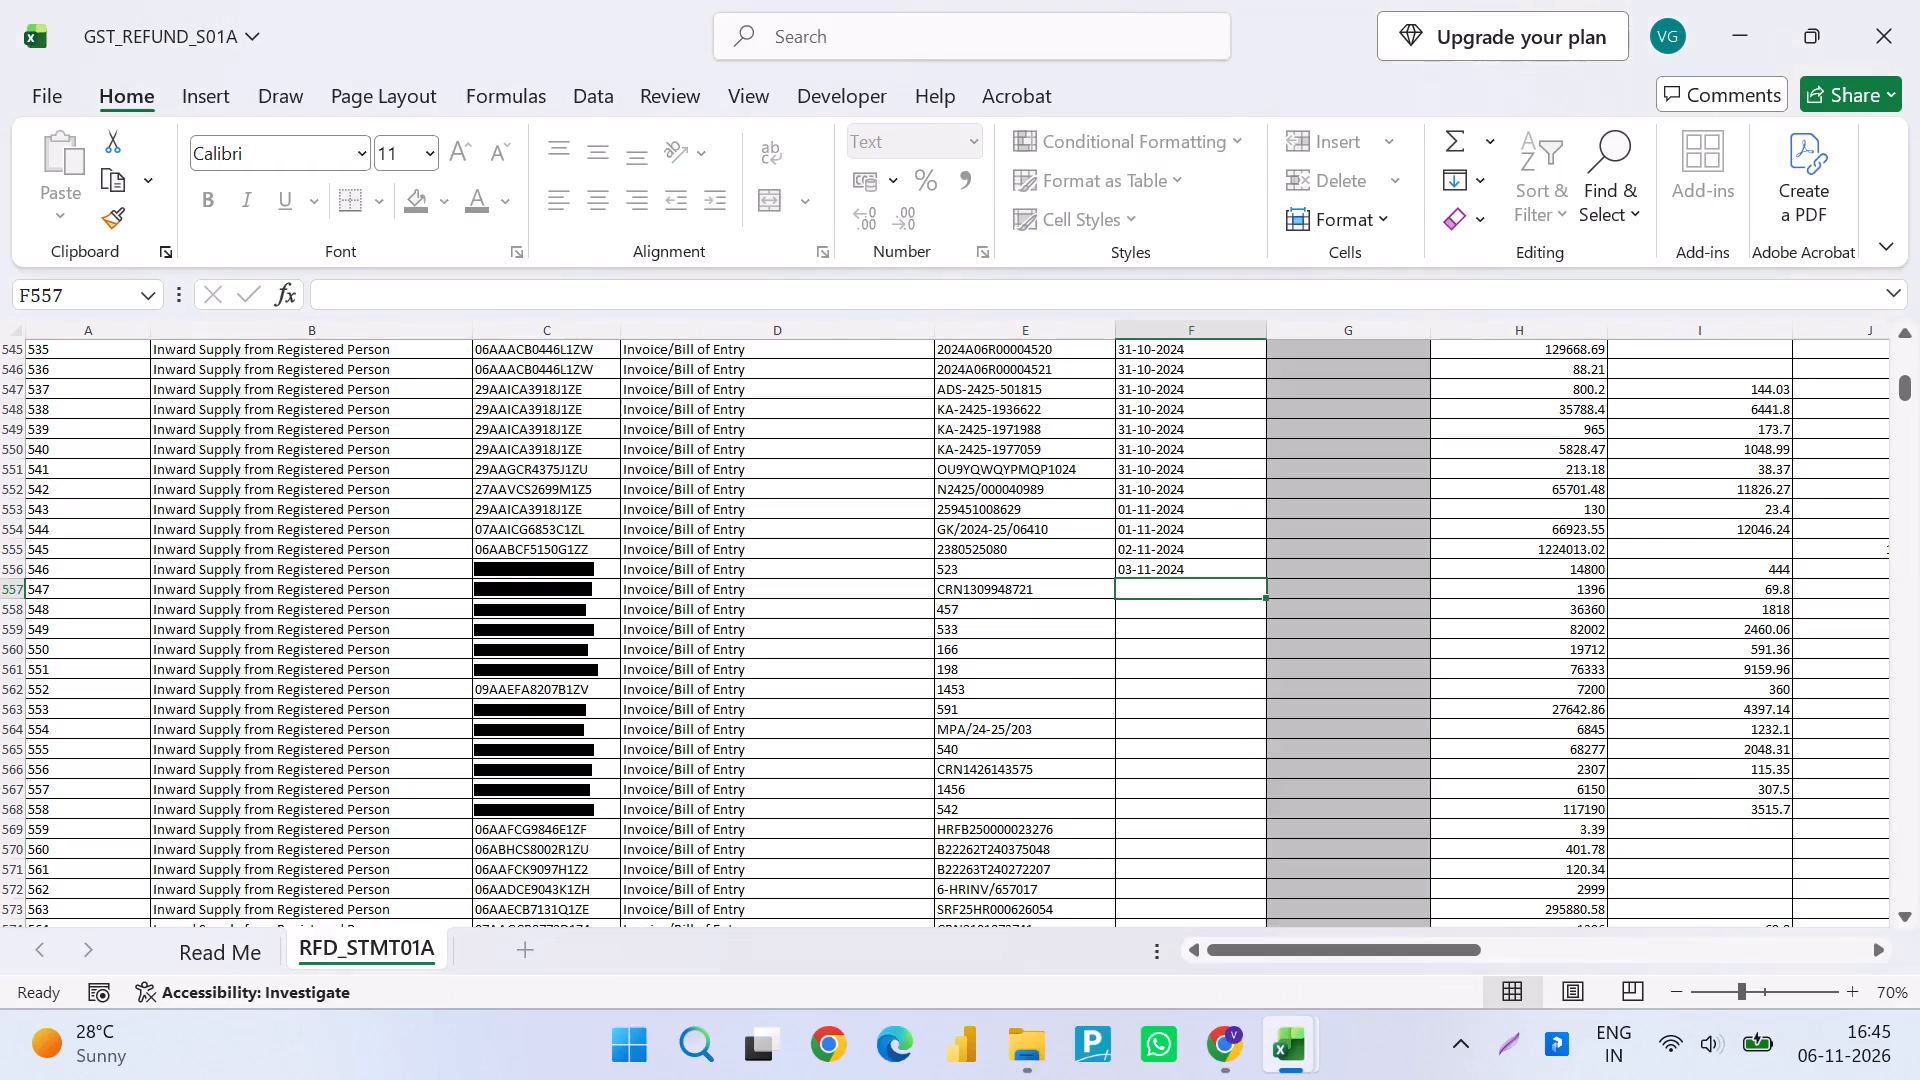
pyautogui.hotkey('ctrl', 'd')
pyautogui.press('F2')
pyautogui.press('Left')
pyautogui.hotkey('ctrl', 'Left')
pyautogui.hotkey('ctrl', 'Left')
pyautogui.hotkey('ctrl', 'Left')
pyautogui.hotkey('ctrl', 'Left')
pyautogui.press('BackSpace')
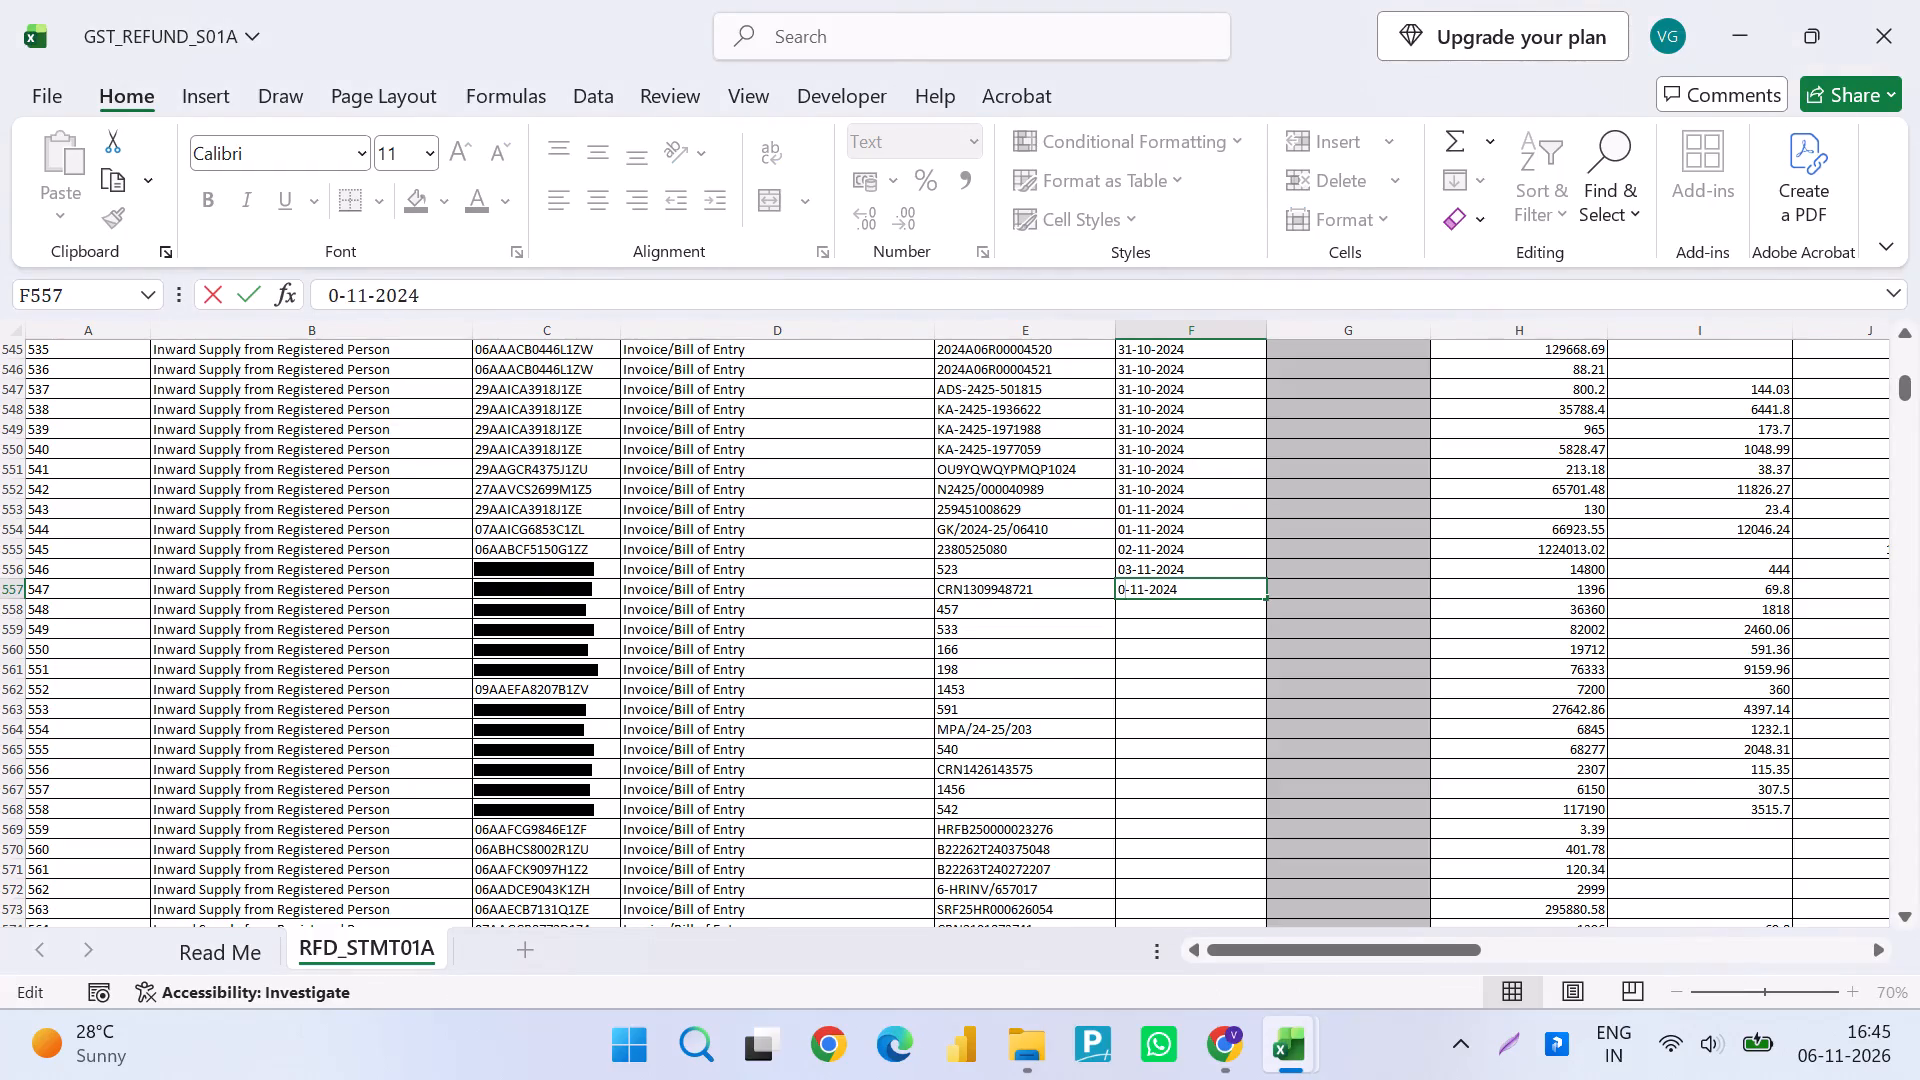
pyautogui.press('6')
pyautogui.press('Return')
pyautogui.hotkey('ctrl', 'd')
# Enter 08-11-2024 as the invoice date in F559, checking it against the matching row in PURCHASE 24-25.
pyautogui.hotkey('alt', 'Tab')
pyautogui.press('Down')
pyautogui.press('Down')
pyautogui.hotkey('alt', 'Tab')
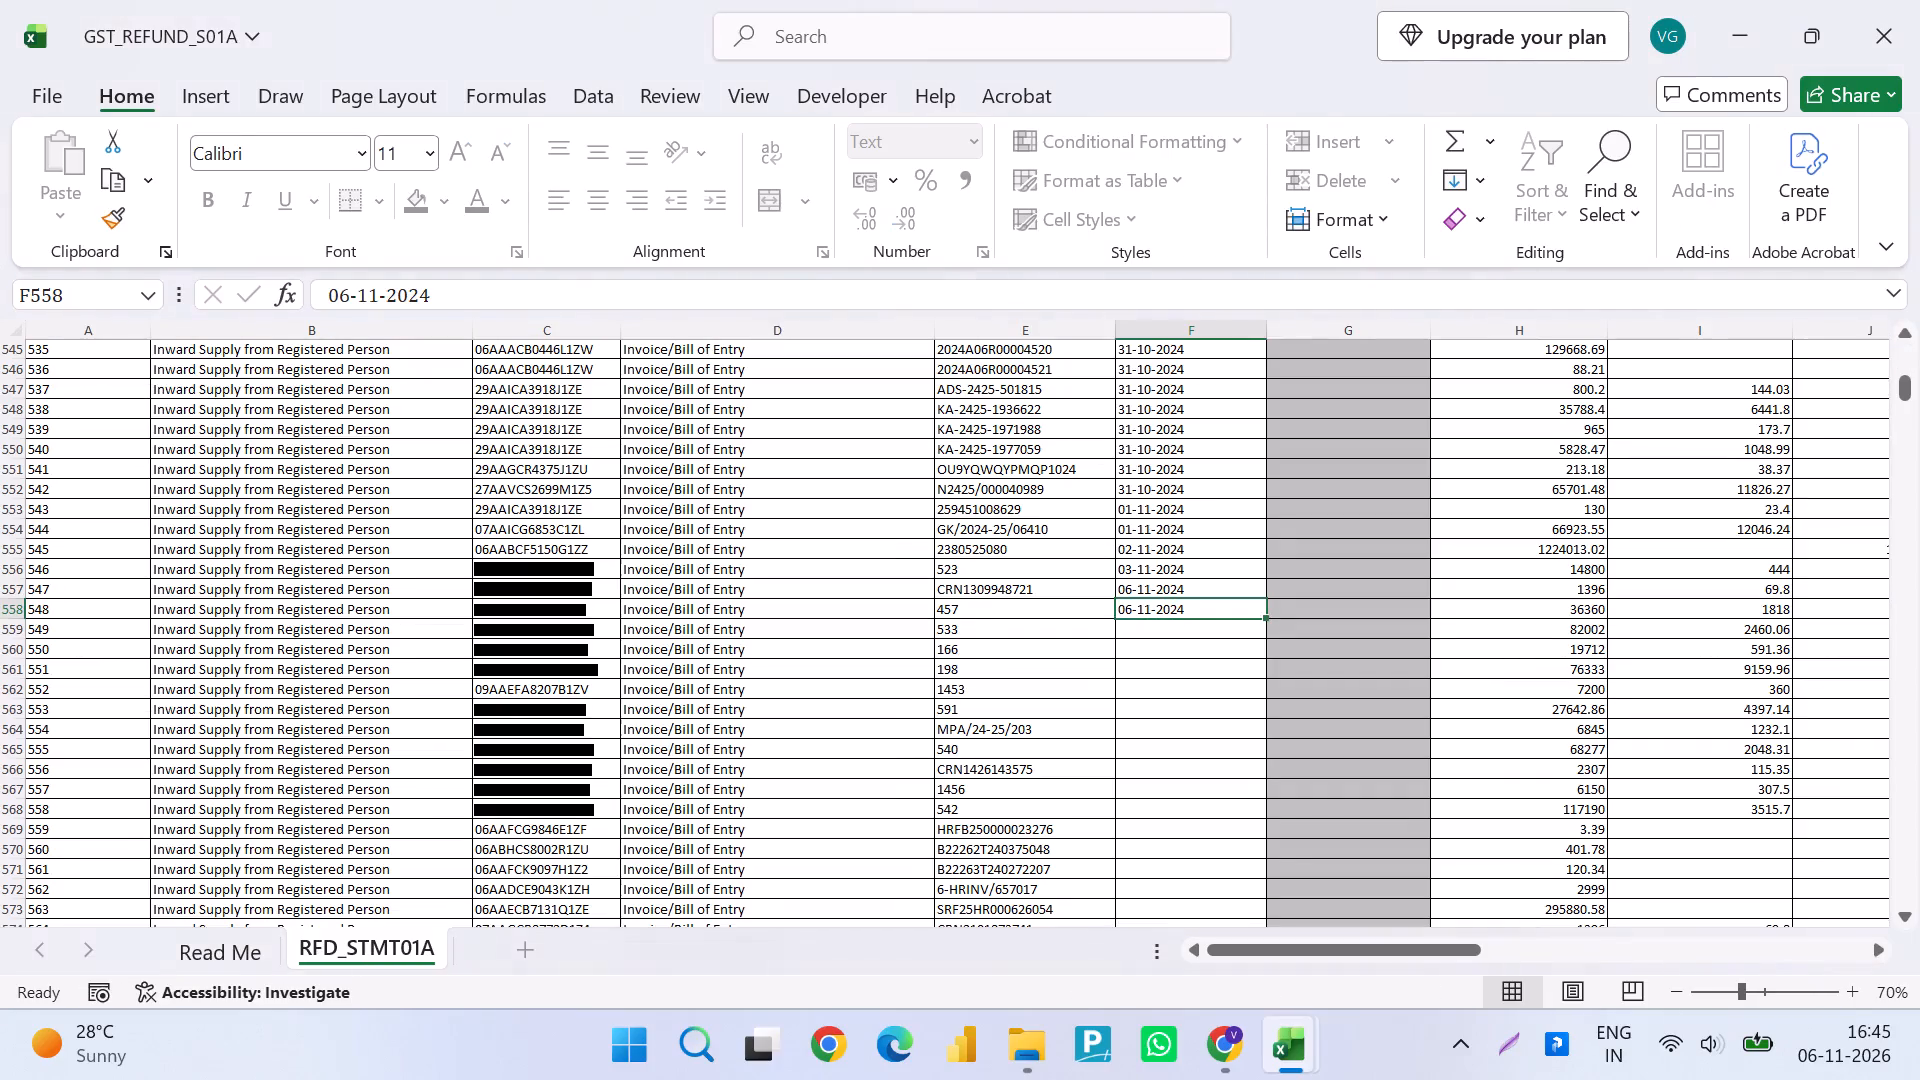
pyautogui.press('Down')
pyautogui.hotkey('ctrl', 'd')
pyautogui.press('F2')
pyautogui.press('Left')
pyautogui.hotkey('ctrl', 'Left')
pyautogui.hotkey('ctrl', 'Left')
pyautogui.hotkey('ctrl', 'Left')
pyautogui.press('Left')
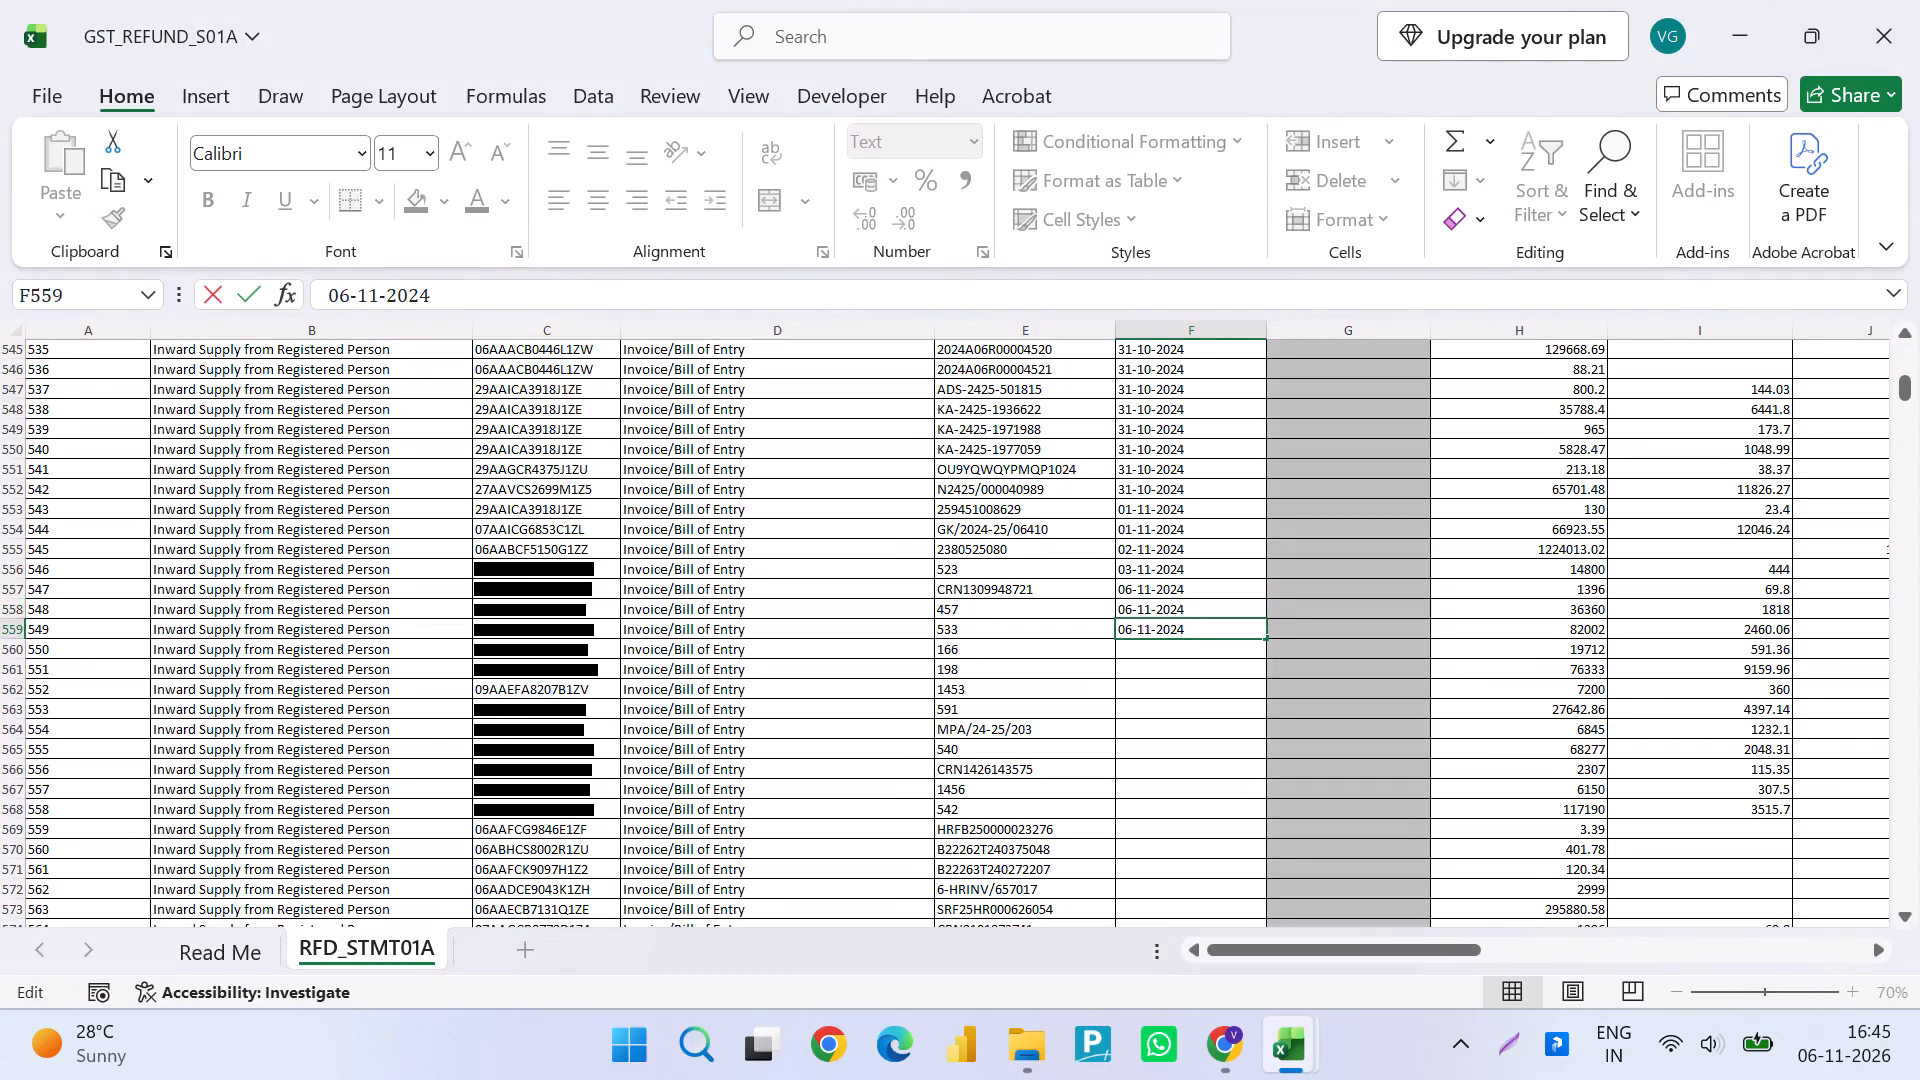
pyautogui.press('BackSpace')
pyautogui.press('8')
pyautogui.press('Return')
# Enter 09-11-2024 as the invoice date in F560 for invoice 166.
pyautogui.hotkey('ctrl', 'd')
pyautogui.press('F2')
pyautogui.hotkey('ctrl', 'Left')
pyautogui.hotkey('ctrl', 'Left')
pyautogui.hotkey('ctrl', 'Left')
pyautogui.hotkey('ctrl', 'Left')
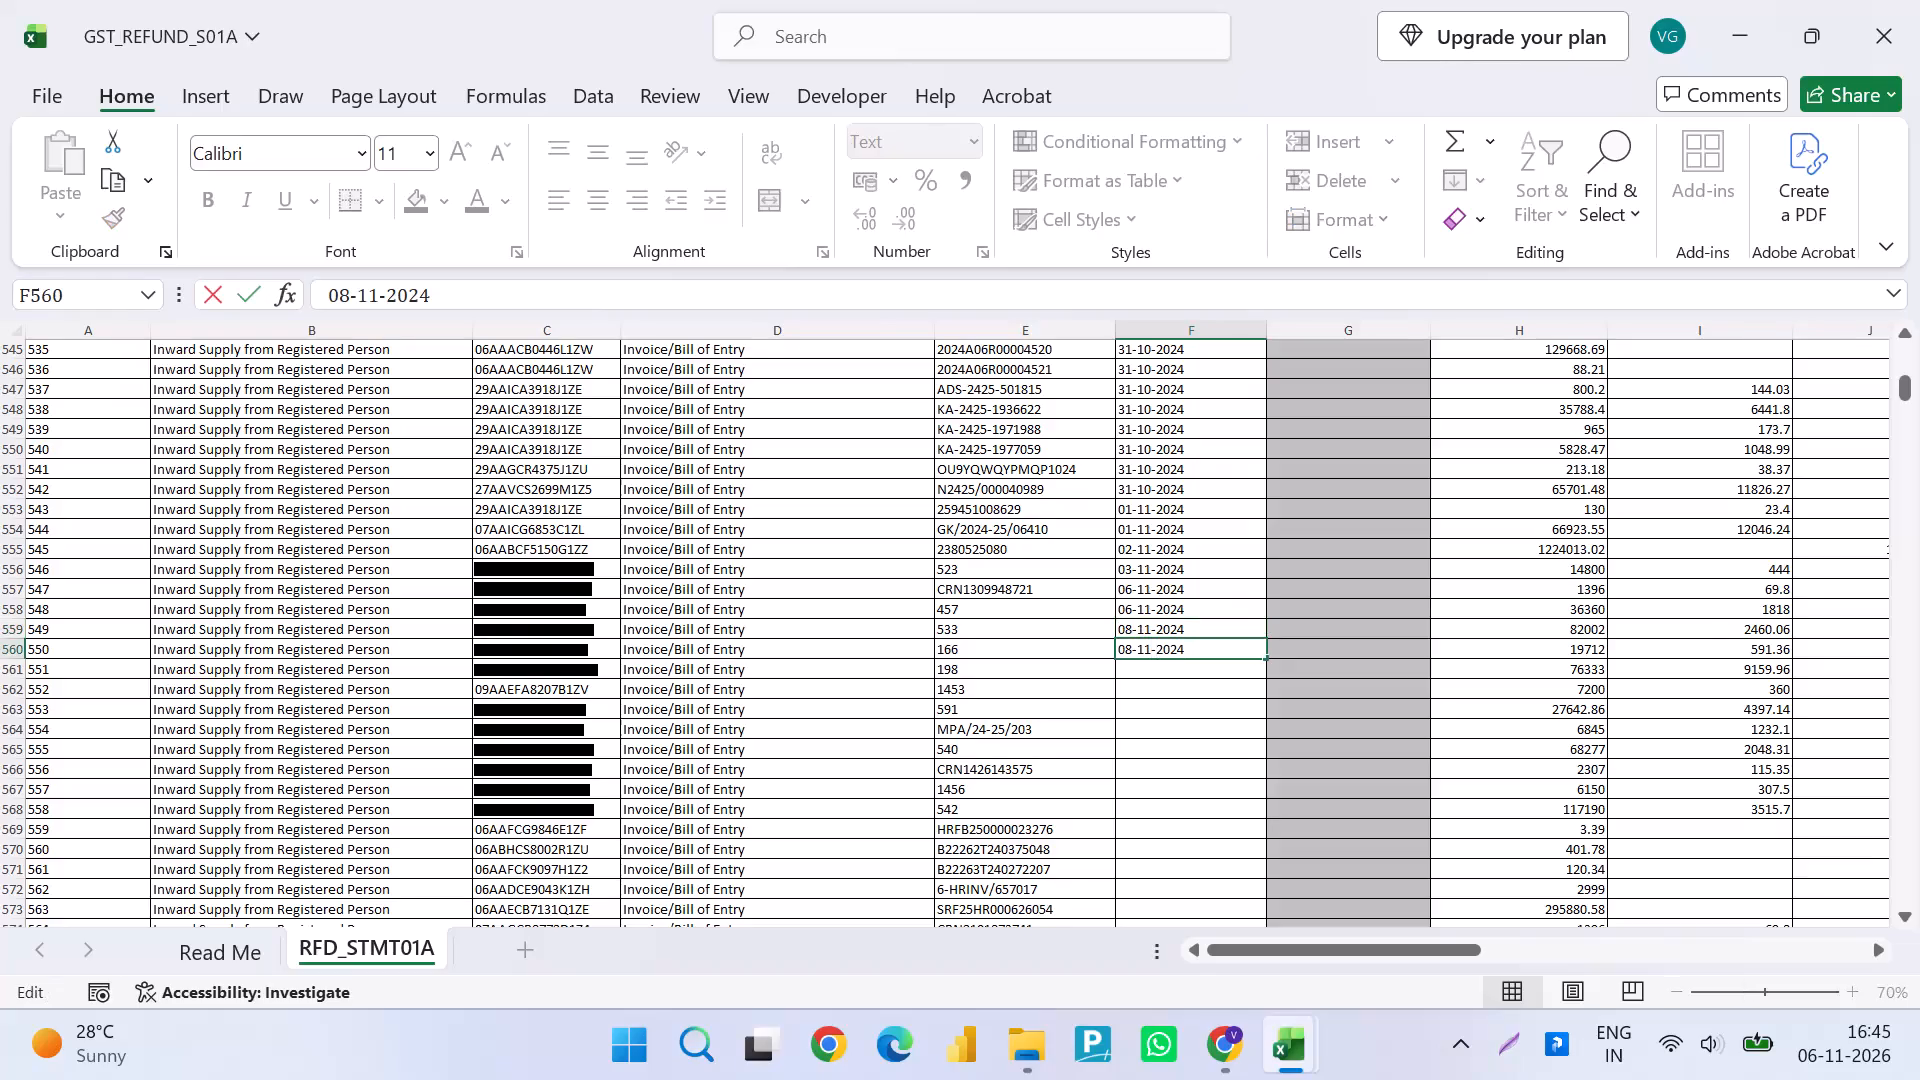
pyautogui.press('BackSpace')
pyautogui.press('9')
pyautogui.press('Return')
# Enter 11-11-2024 as the invoice date in F561, checking it against the matching row in PURCHASE 24-25.
pyautogui.hotkey('alt', 'Tab')
pyautogui.press('Down')
pyautogui.press('Down')
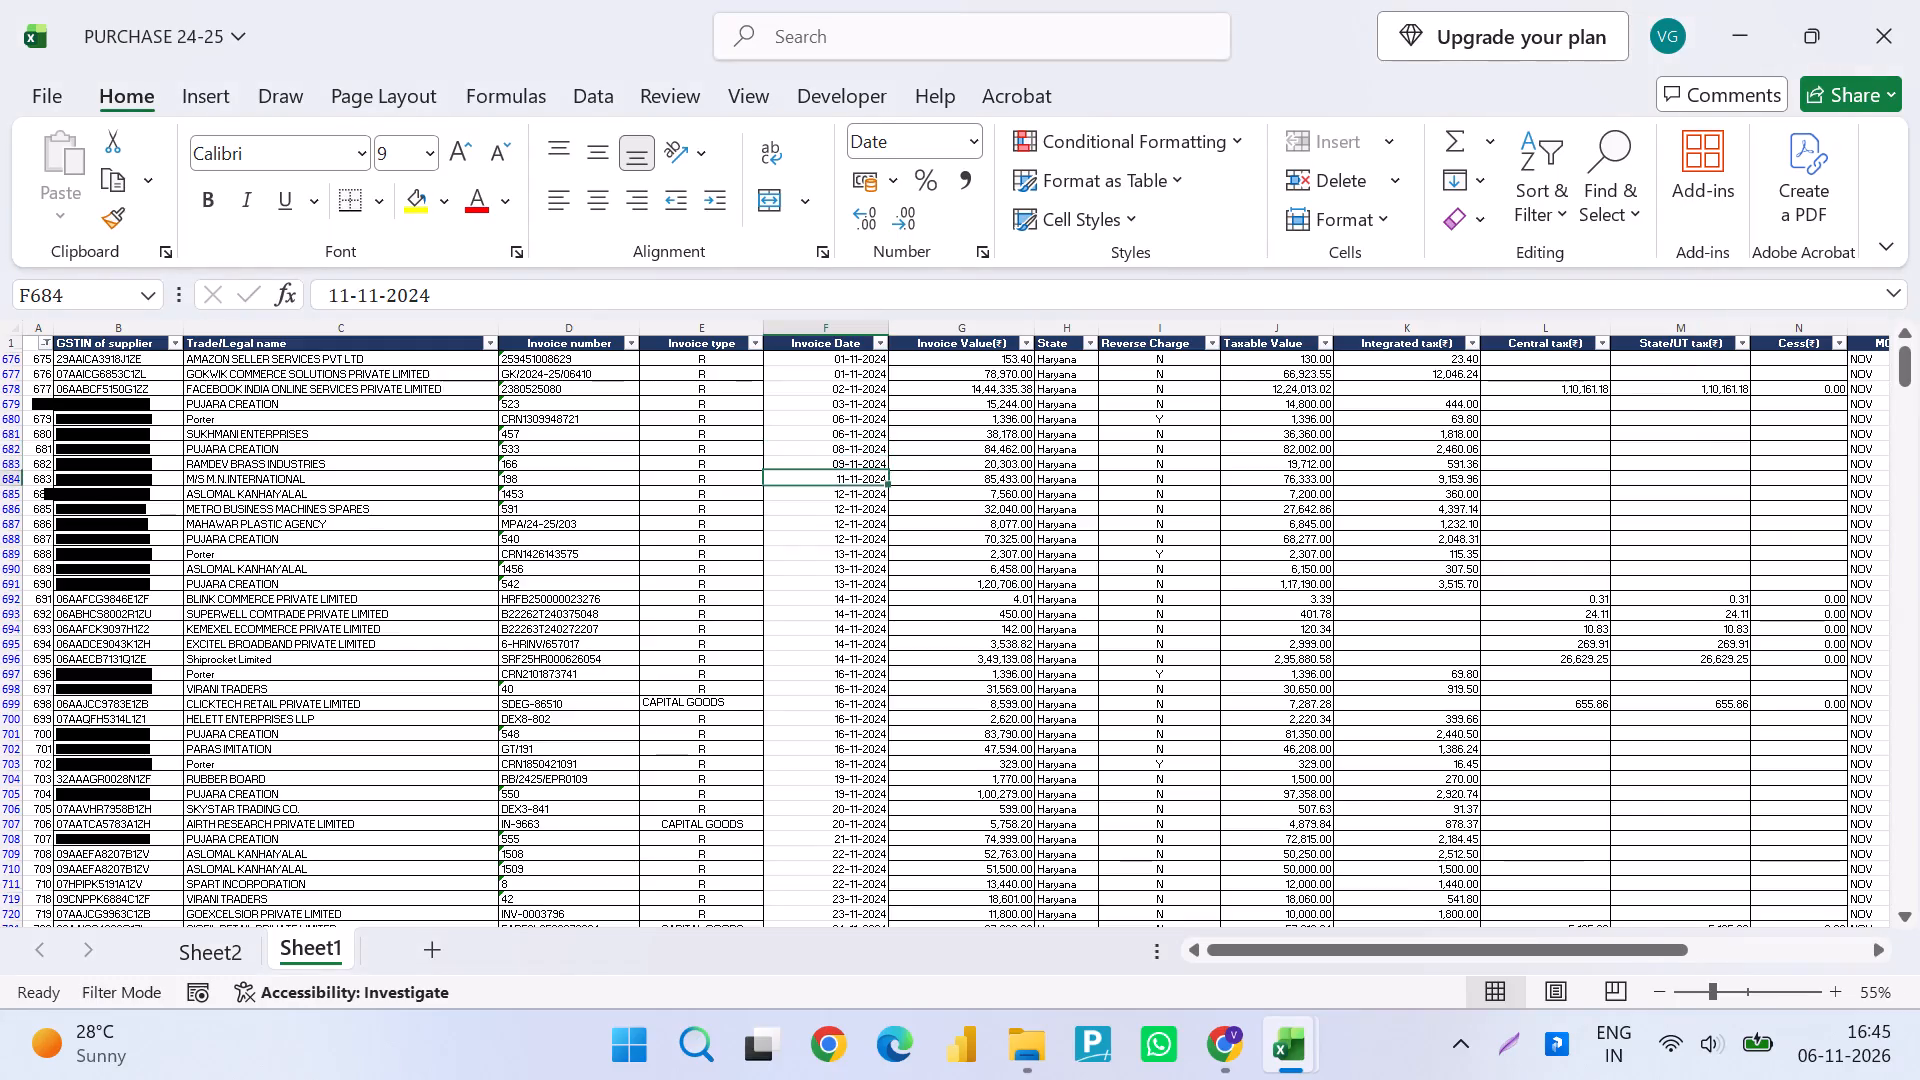
pyautogui.hotkey('alt', 'Tab')
pyautogui.hotkey('ctrl', 'd')
pyautogui.press('F2')
pyautogui.press('Left')
pyautogui.hotkey('ctrl', 'Left')
pyautogui.hotkey('ctrl', 'Left')
pyautogui.hotkey('ctrl', 'Left')
pyautogui.press('Left')
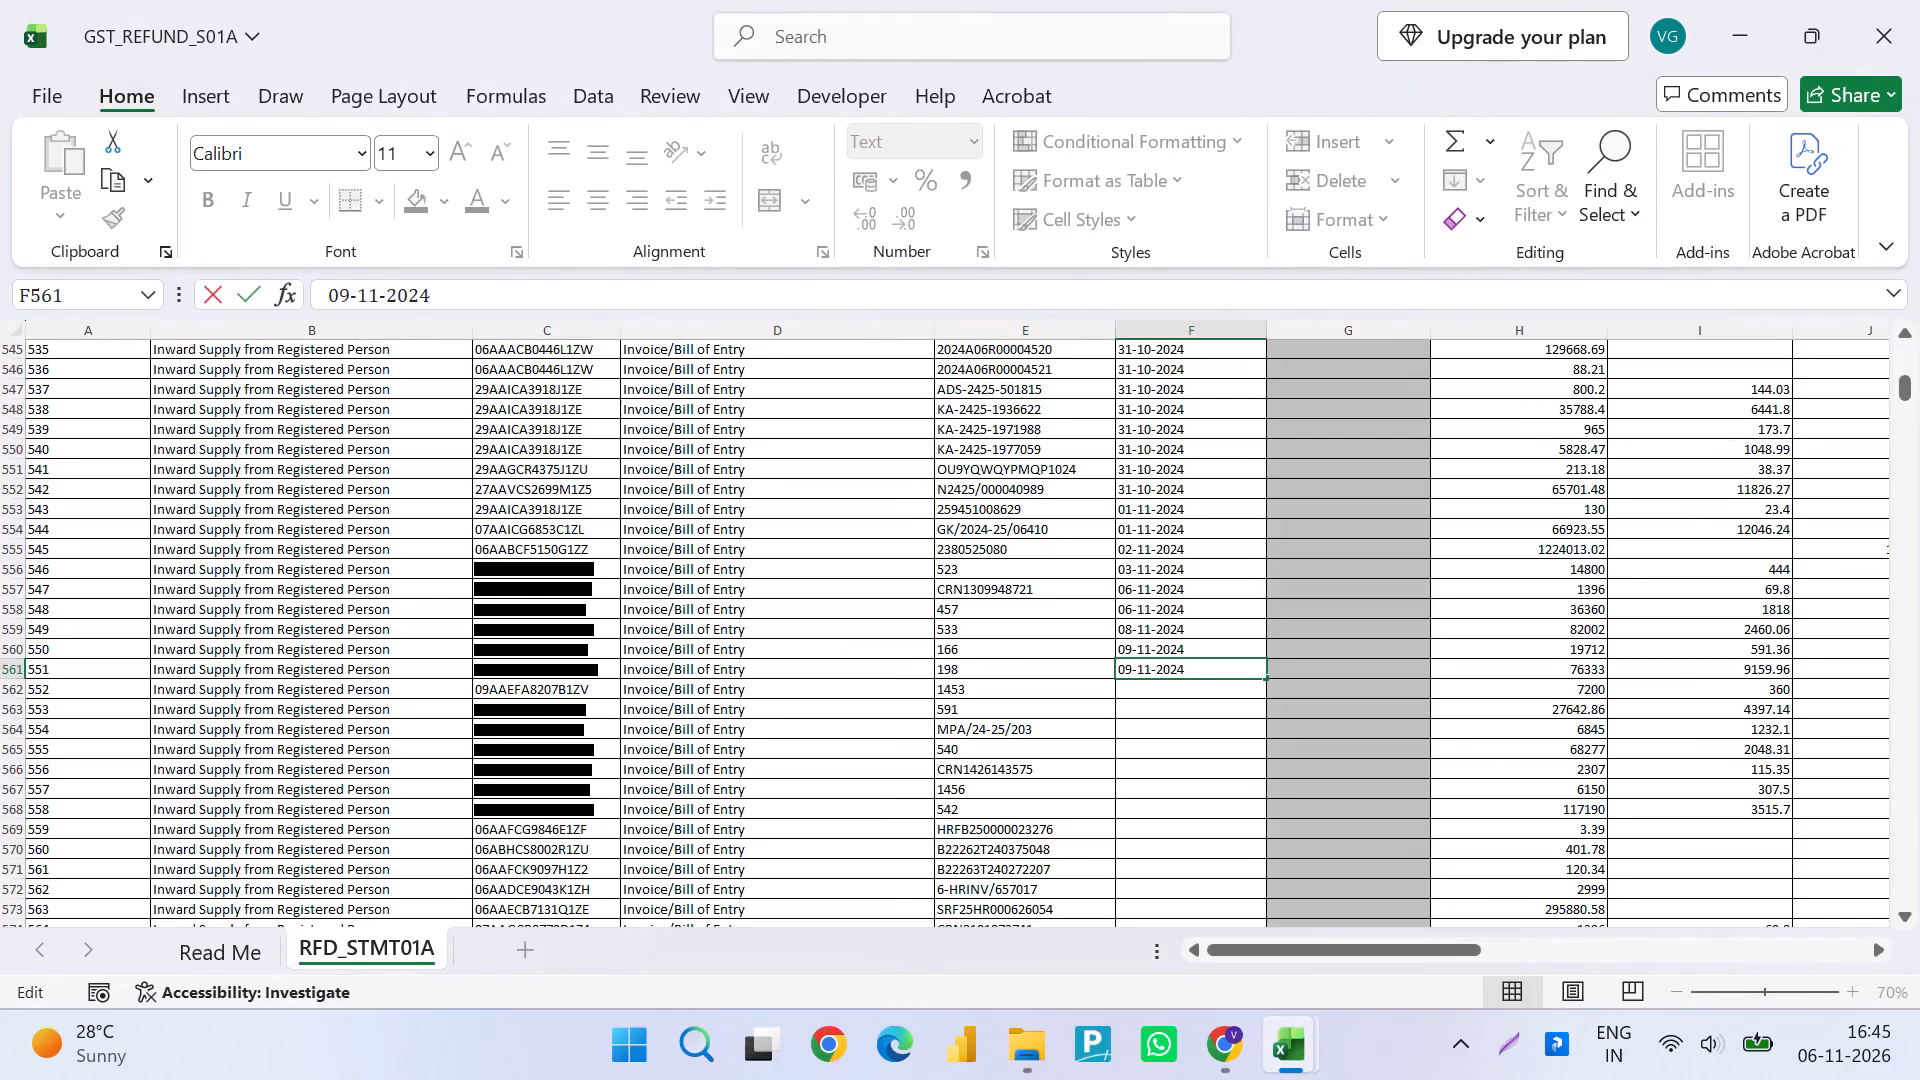
pyautogui.press('BackSpace')
pyautogui.press('BackSpace')
pyautogui.press('BackSpace')
pyautogui.write('11')
pyautogui.press('Return')
# Check the next date group in PURCHASE 24-25 from F685 and enter 12-11-2024 in F562 of GST_REFUND_S01A.
pyautogui.hotkey('alt', 'Tab')
pyautogui.press('Down')
pyautogui.press('Down')
pyautogui.press('Up')
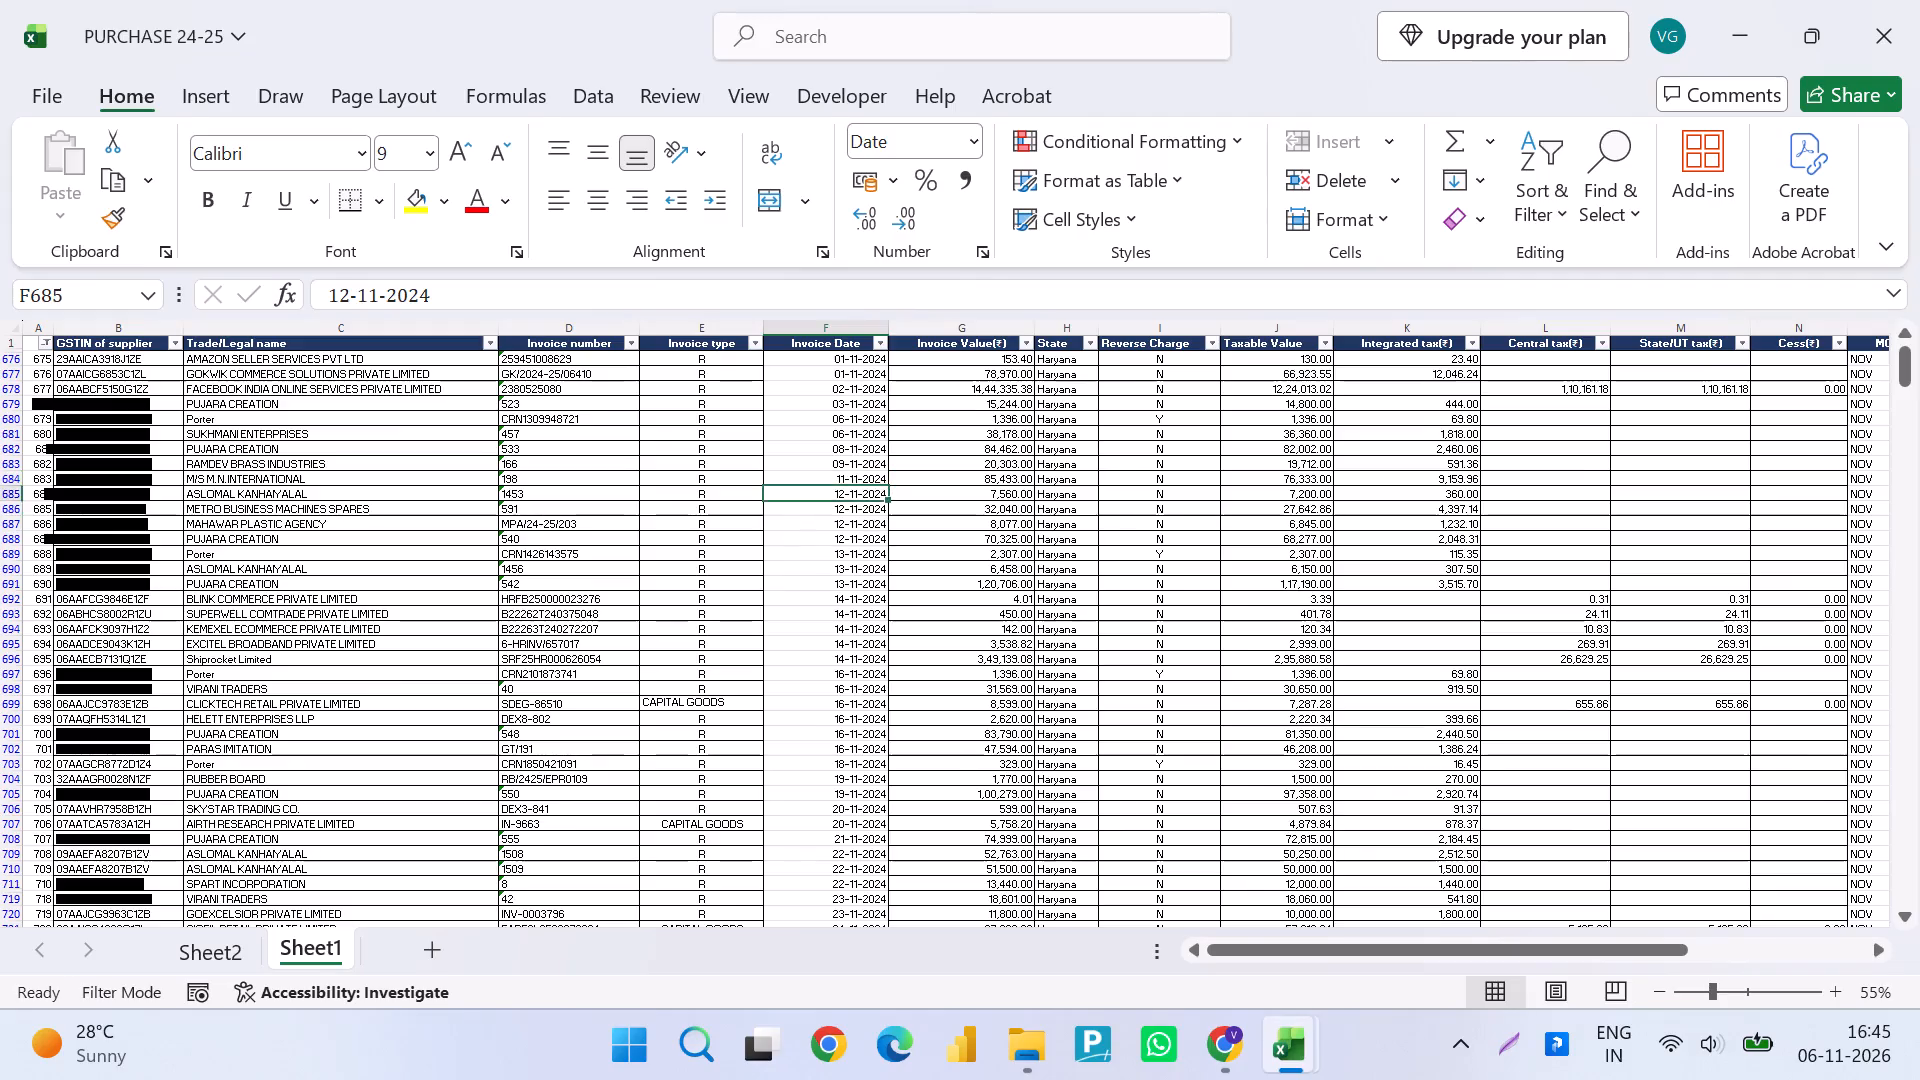
pyautogui.press('Down')
pyautogui.press('Up')
pyautogui.hotkey('shift', 'Down')
pyautogui.hotkey('shift', 'Down')
pyautogui.hotkey('shift', 'Down')
pyautogui.hotkey('shift', 'Down')
pyautogui.hotkey('shift', 'Up')
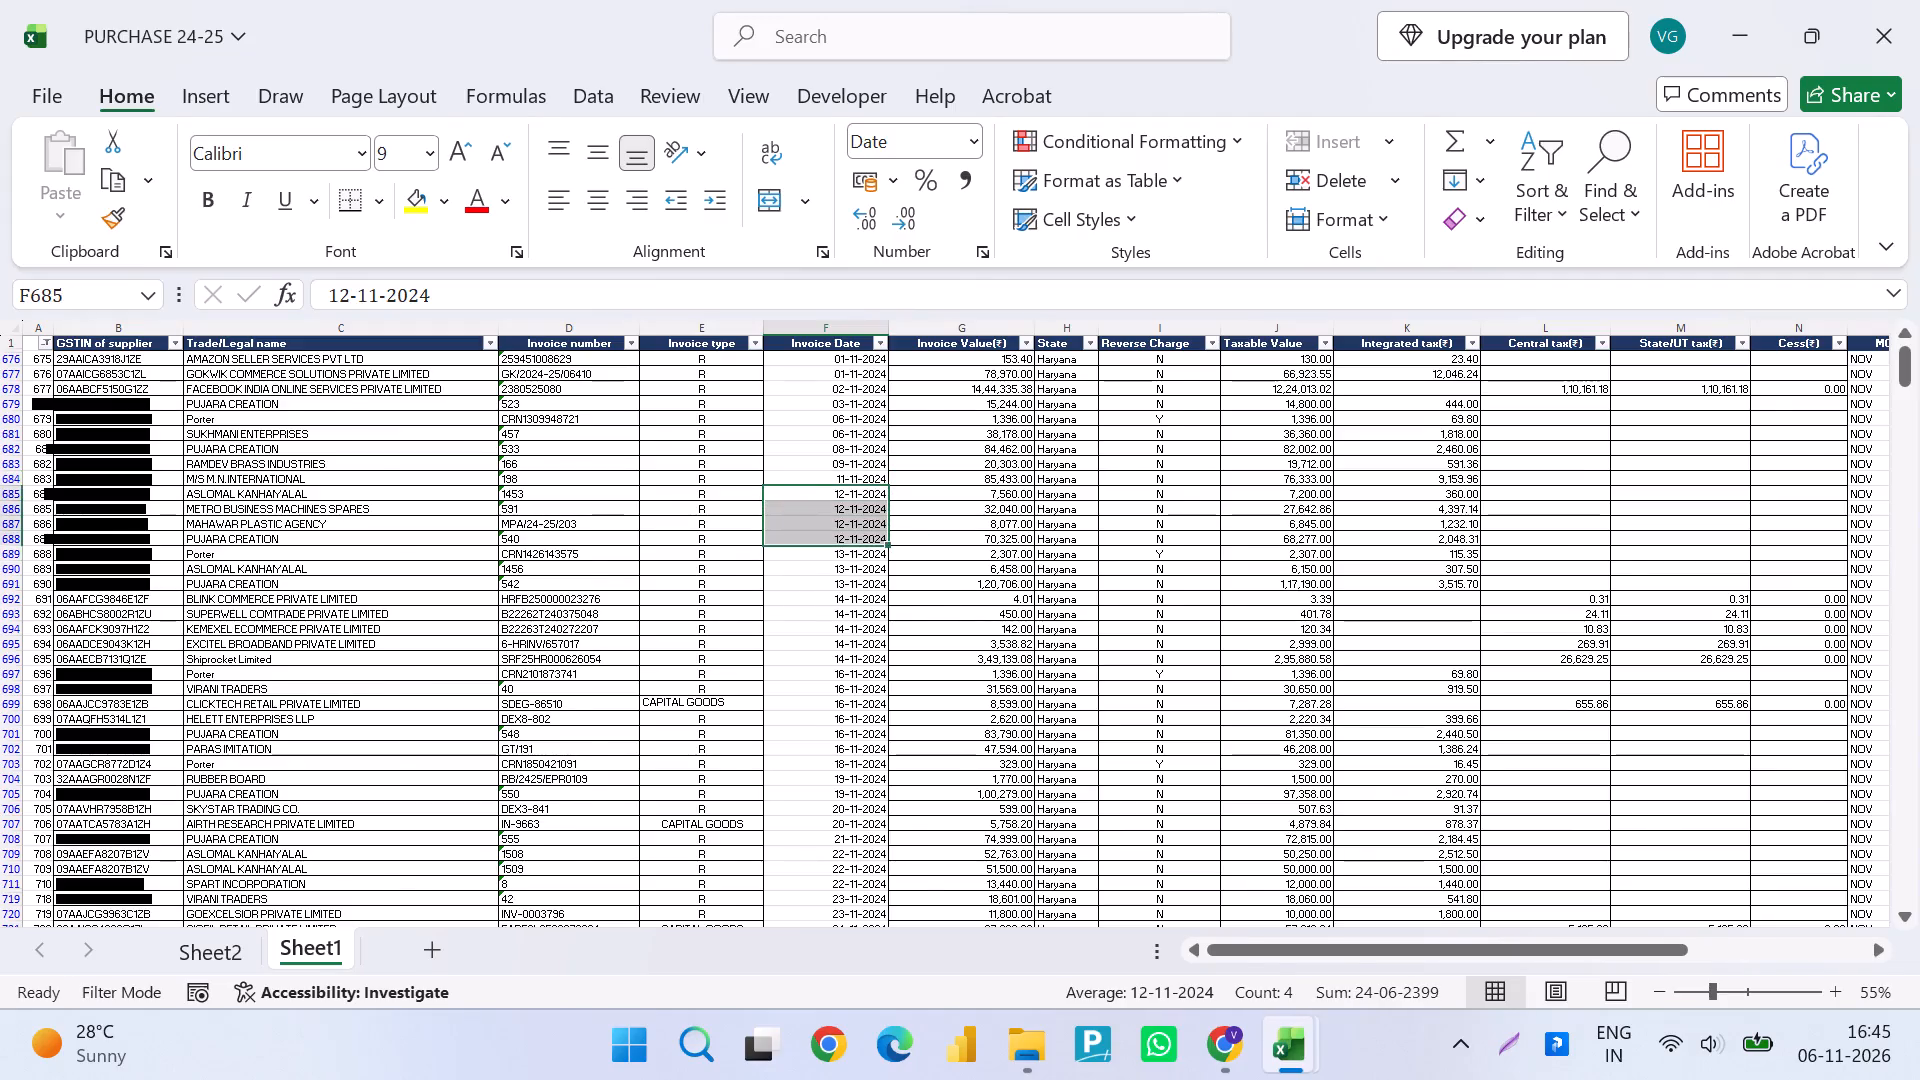
pyautogui.hotkey('alt', 'Tab')
pyautogui.hotkey('alt', 'Tab')
pyautogui.hotkey('alt', 'Tab')
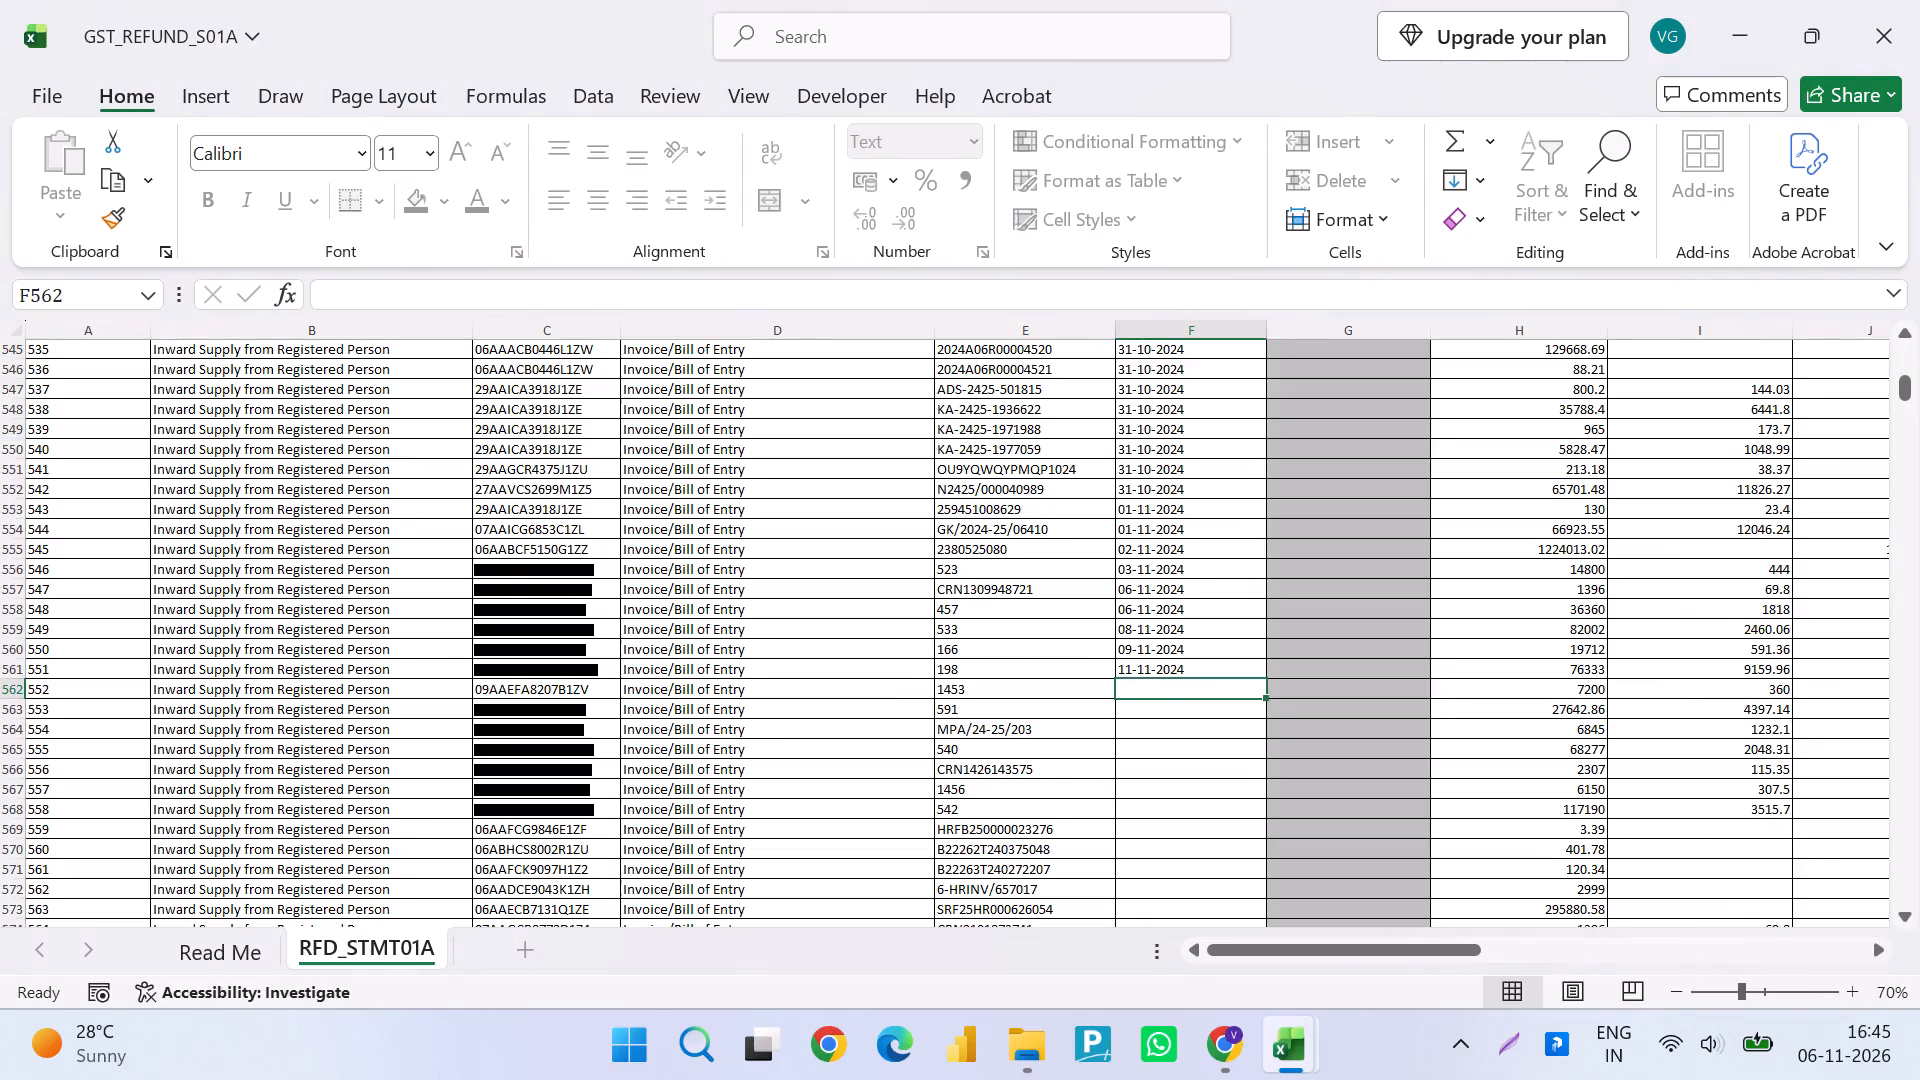
pyautogui.hotkey('ctrl', 'd')
pyautogui.press('F2')
pyautogui.press('Left')
pyautogui.hotkey('ctrl', 'Left')
pyautogui.hotkey('ctrl', 'Left')
pyautogui.hotkey('ctrl', 'Left')
pyautogui.press('Left')
pyautogui.press('BackSpace')
pyautogui.press('2')
pyautogui.press('Return')
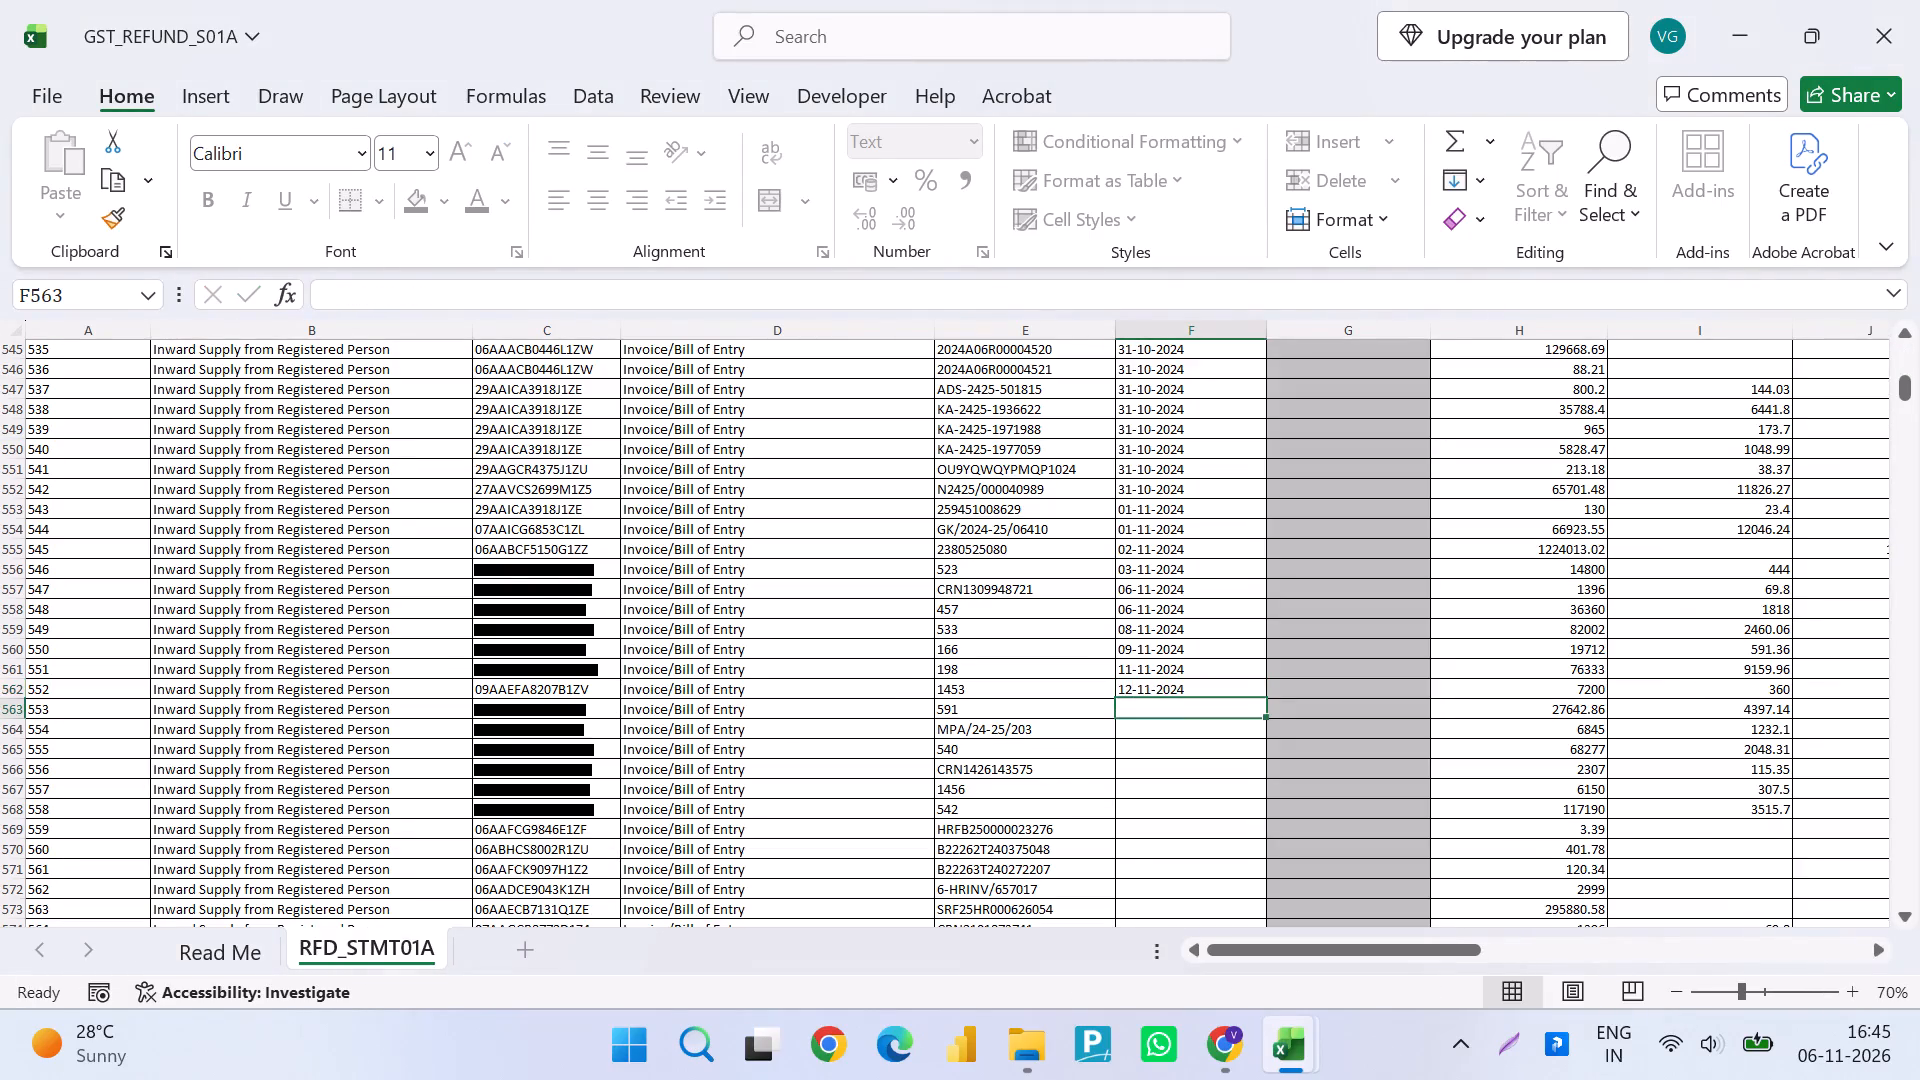
# Copy the 12-11-2024 invoice date from F562 down through F565.
pyautogui.hotkey('ctrl', 'd')
pyautogui.press('Down')
pyautogui.hotkey('ctrl', 'd')
pyautogui.press('Down')
pyautogui.hotkey('ctrl', 'd')
pyautogui.press('Down')
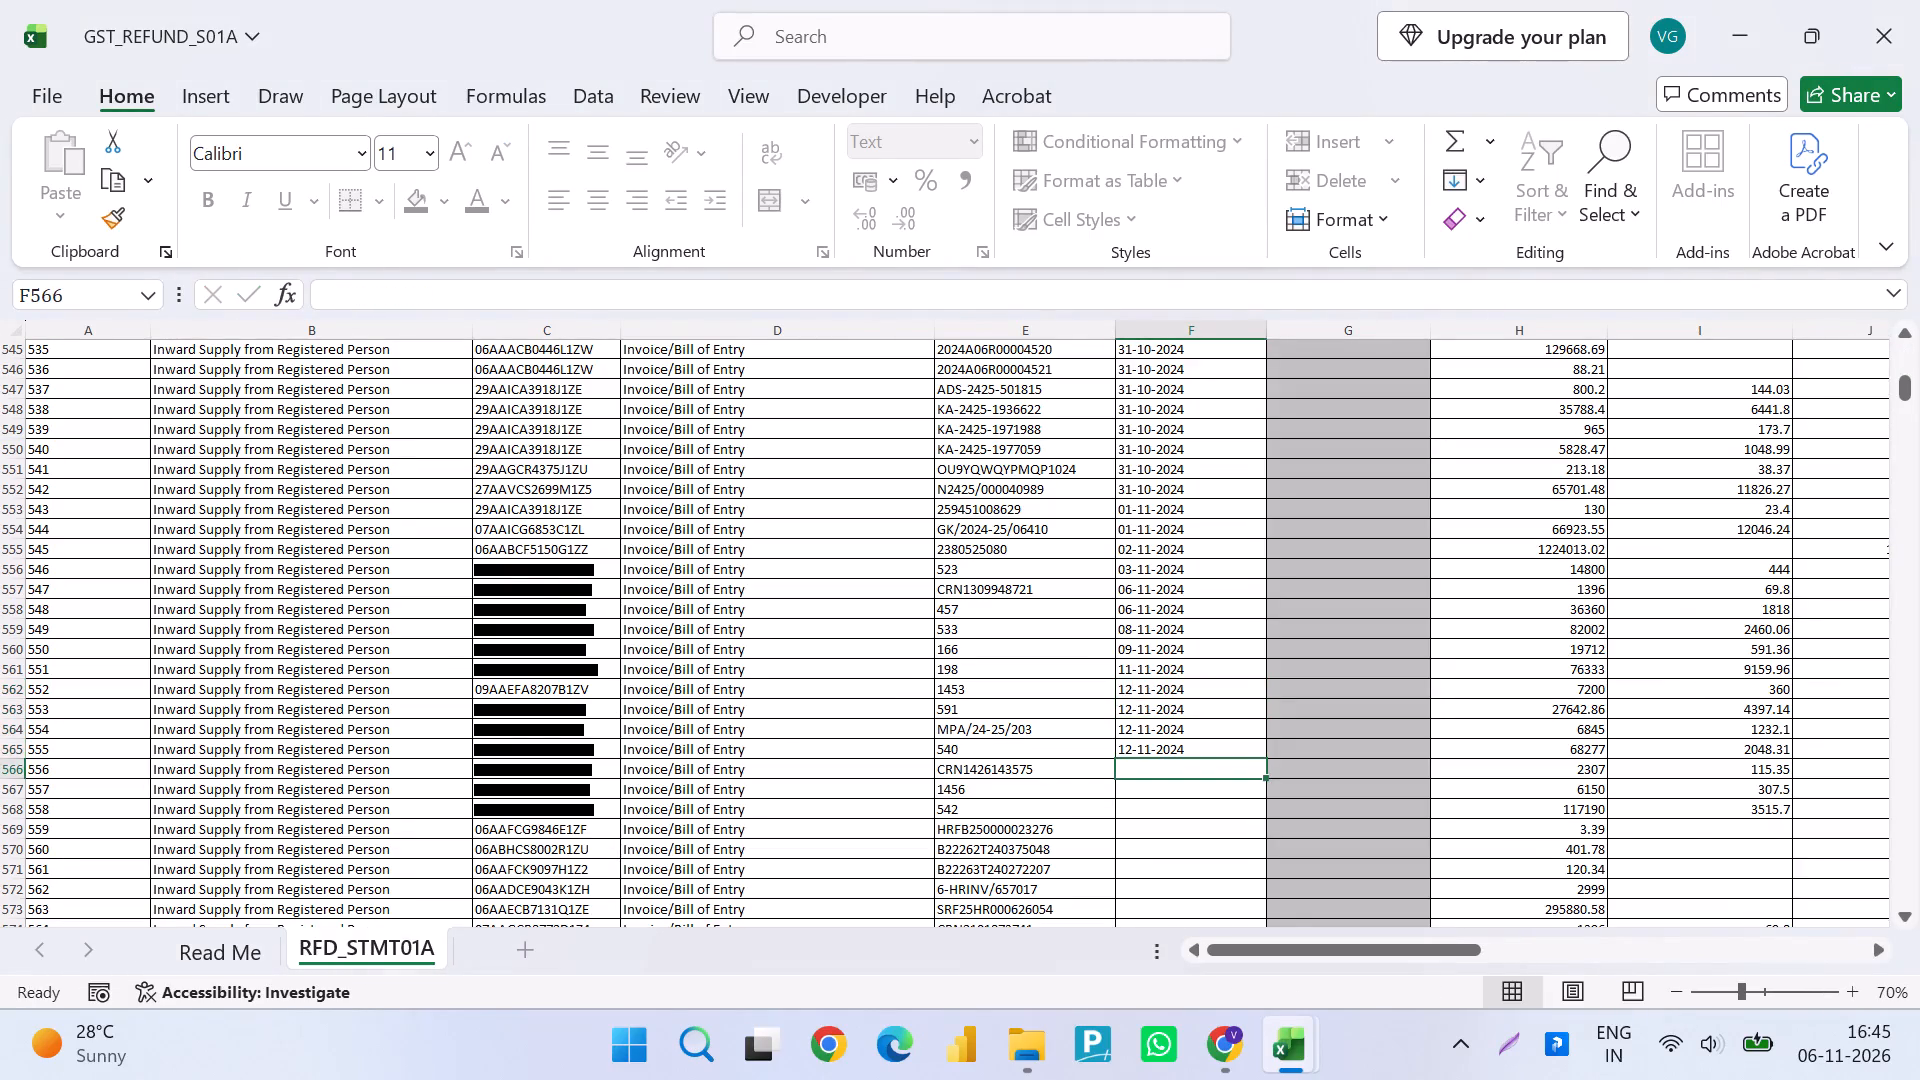
# Copy the four invoice dates in F562 to F565 into F566 to F569.
pyautogui.press('Up')
pyautogui.hotkey('shift', 'Up')
pyautogui.hotkey('shift', 'Up')
pyautogui.hotkey('shift', 'Up')
pyautogui.hotkey('ctrl', 'c')
pyautogui.press('Down')
pyautogui.press('Down')
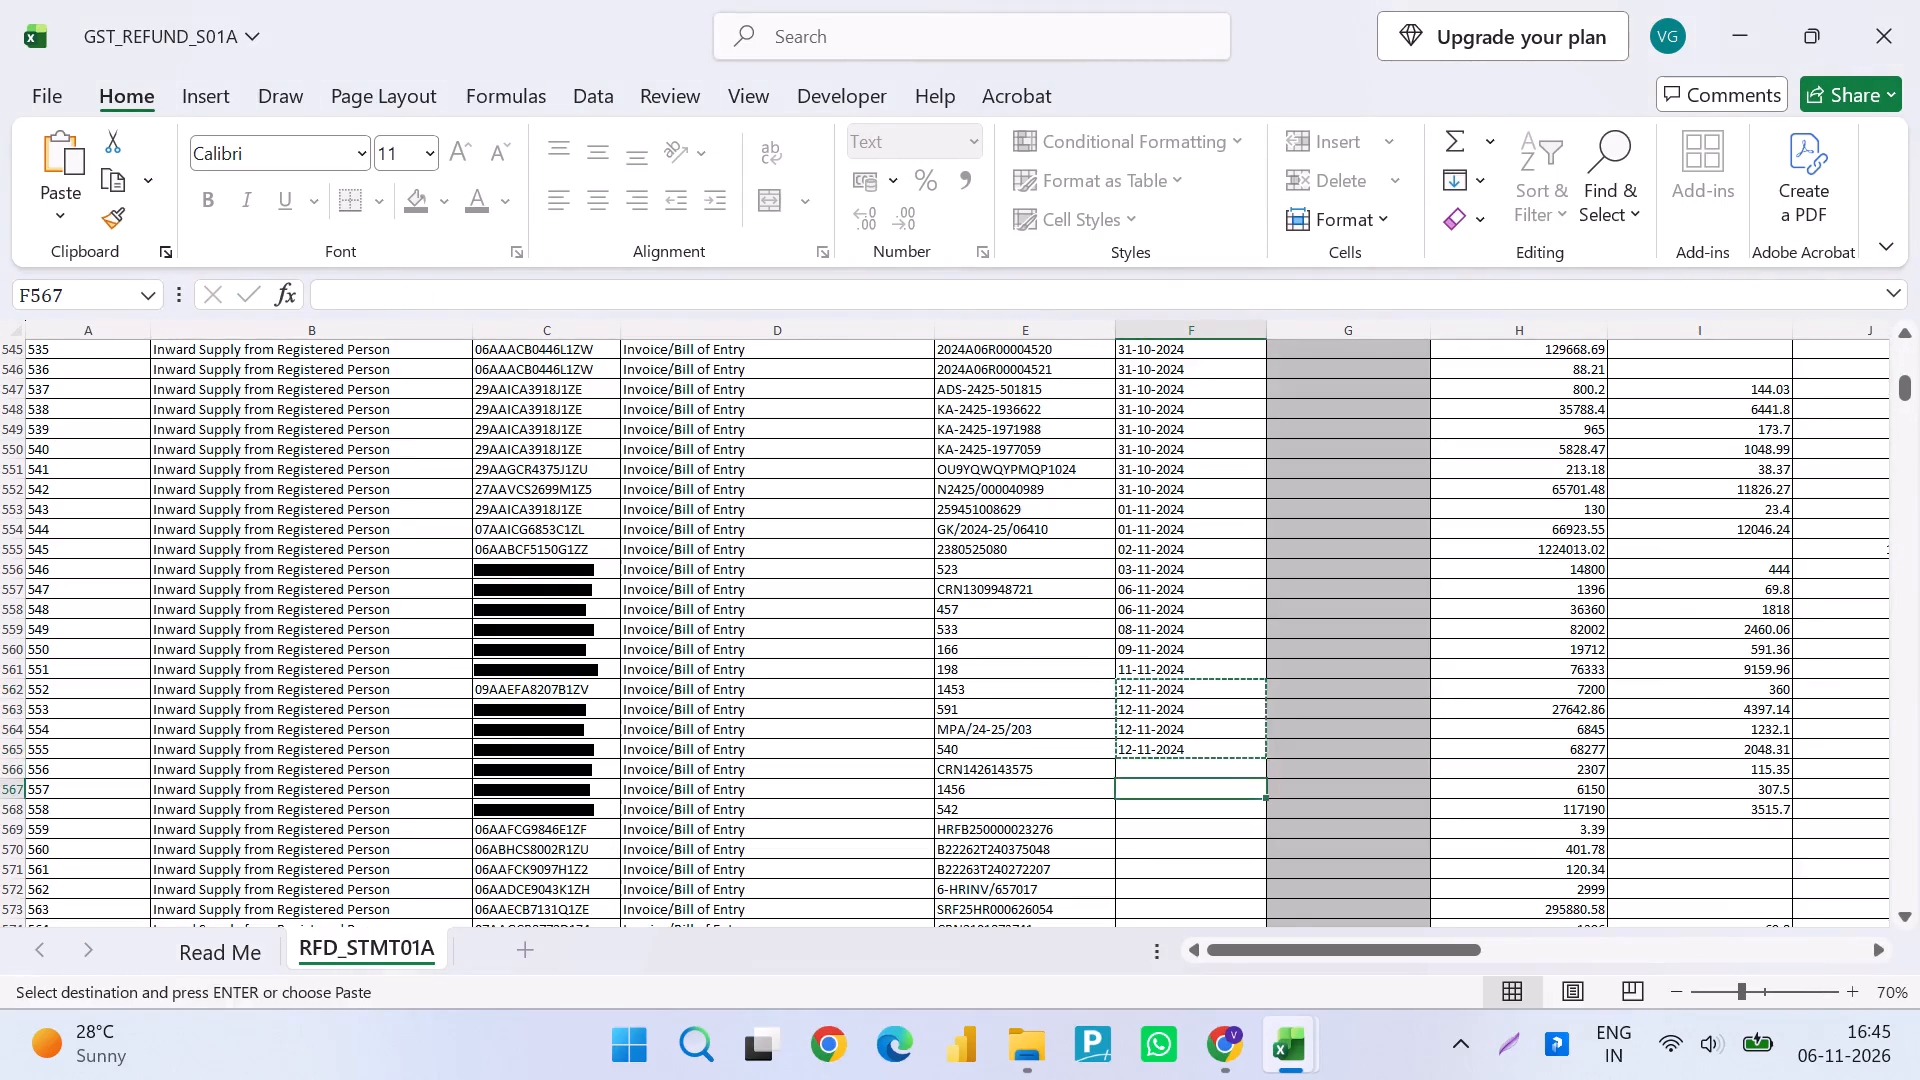
pyautogui.press('Up')
pyautogui.press('Return')
# Change the invoice date in F566 to 13-11-2024 and fill it down through F569.
pyautogui.press('F2')
pyautogui.press('Left')
pyautogui.hotkey('ctrl', 'Left')
pyautogui.hotkey('ctrl', 'Left')
pyautogui.hotkey('ctrl', 'Left')
pyautogui.hotkey('ctrl', 'Left')
pyautogui.press('BackSpace')
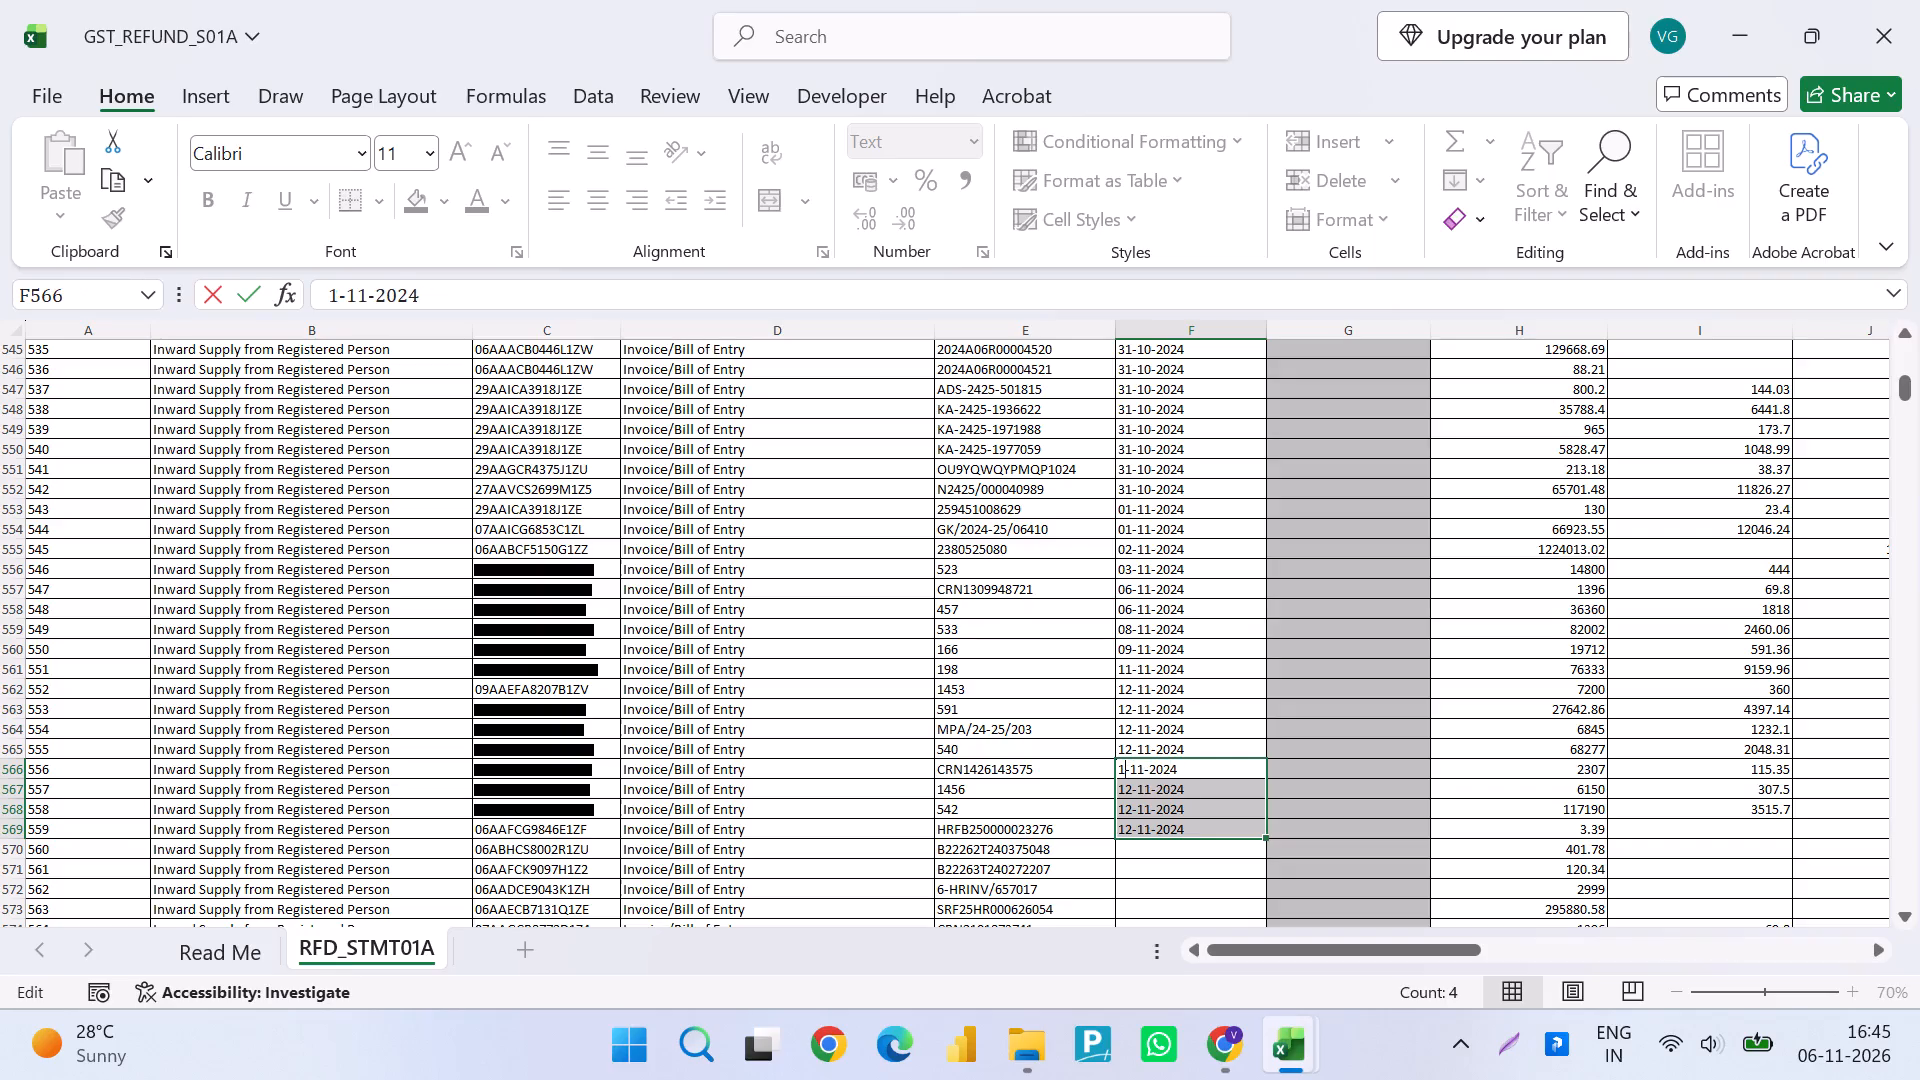
pyautogui.press('3')
pyautogui.press('Return')
pyautogui.hotkey('ctrl', 'd')
# Check the PURCHASE 24-25 date groups in F689 to F696 and change F569 in GST_REFUND_S01A to 14-11-2024.
pyautogui.hotkey('alt', 'Tab')
pyautogui.press('Down')
pyautogui.press('Down')
pyautogui.press('Down')
pyautogui.press('Down')
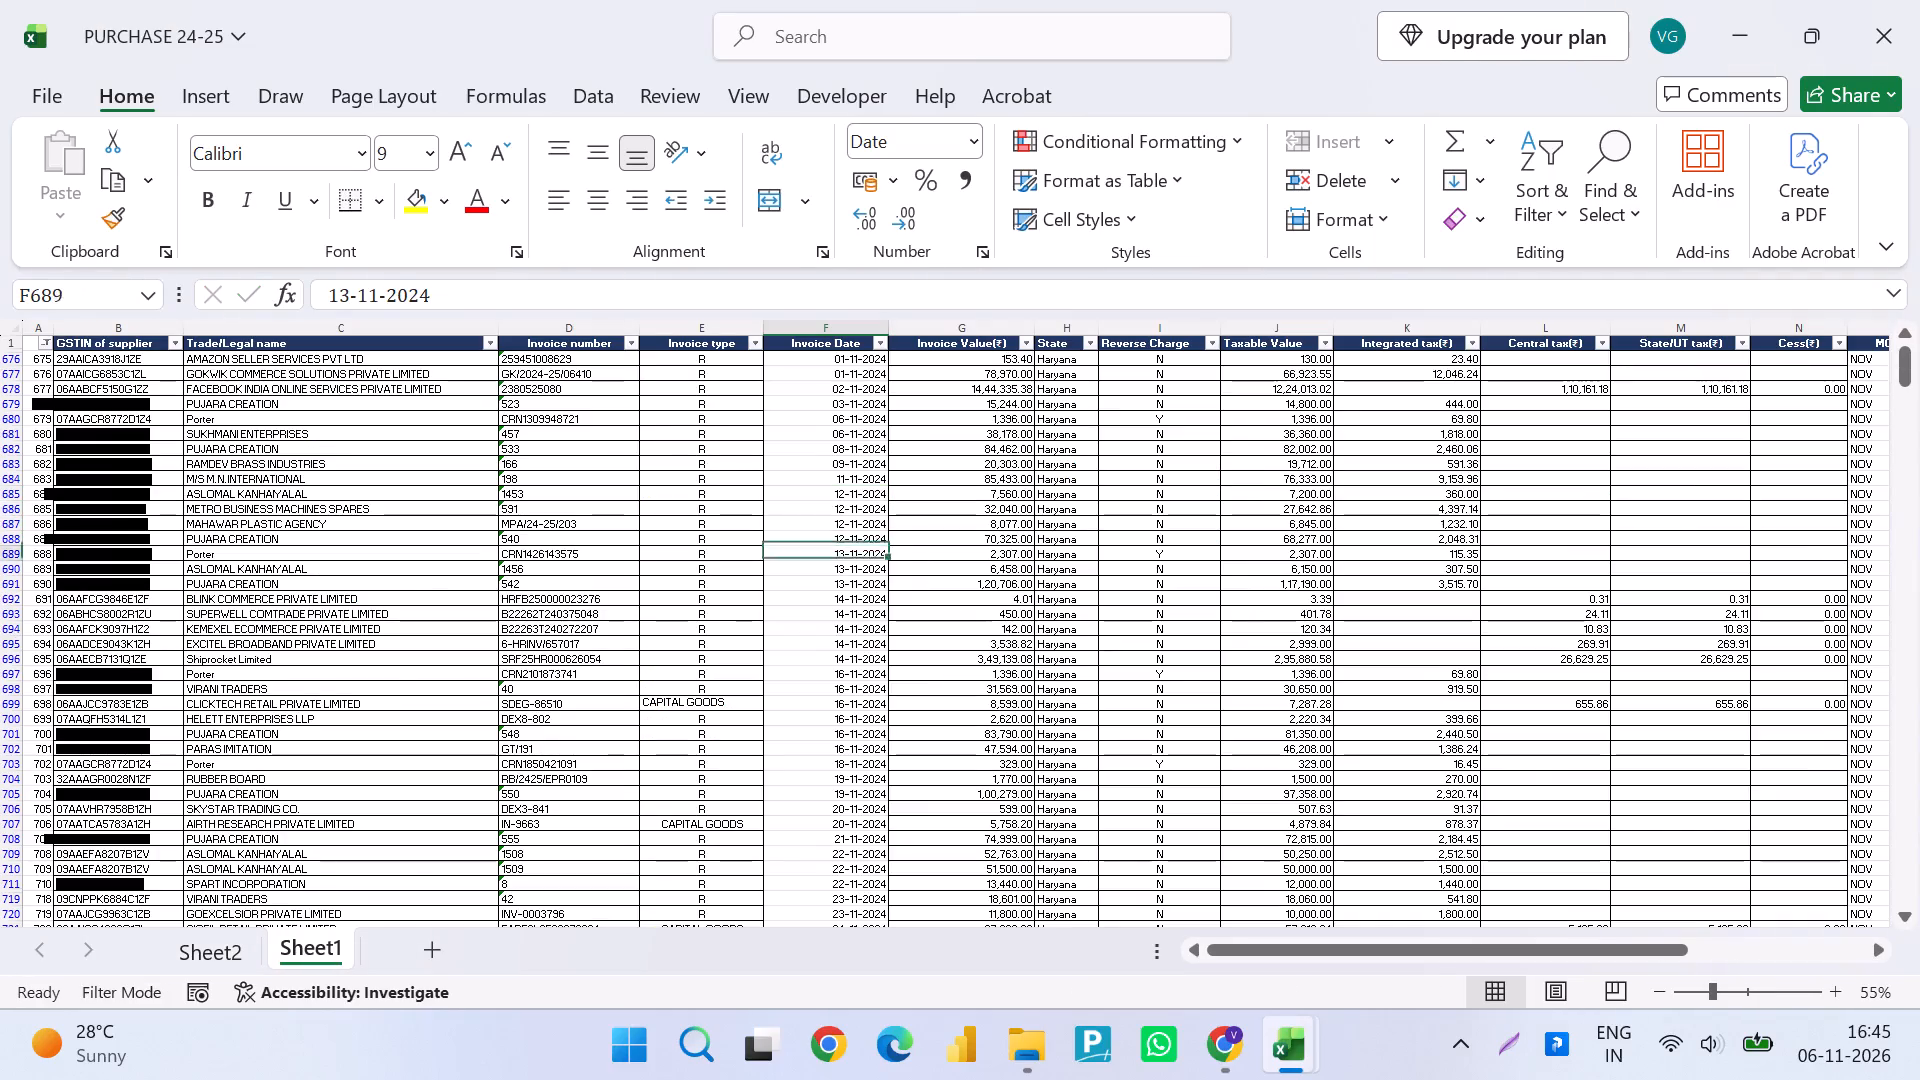
pyautogui.hotkey('shift', 'Down')
pyautogui.hotkey('shift', 'Down')
pyautogui.press('Down')
pyautogui.press('Down')
pyautogui.press('Down')
pyautogui.hotkey('shift', 'Down')
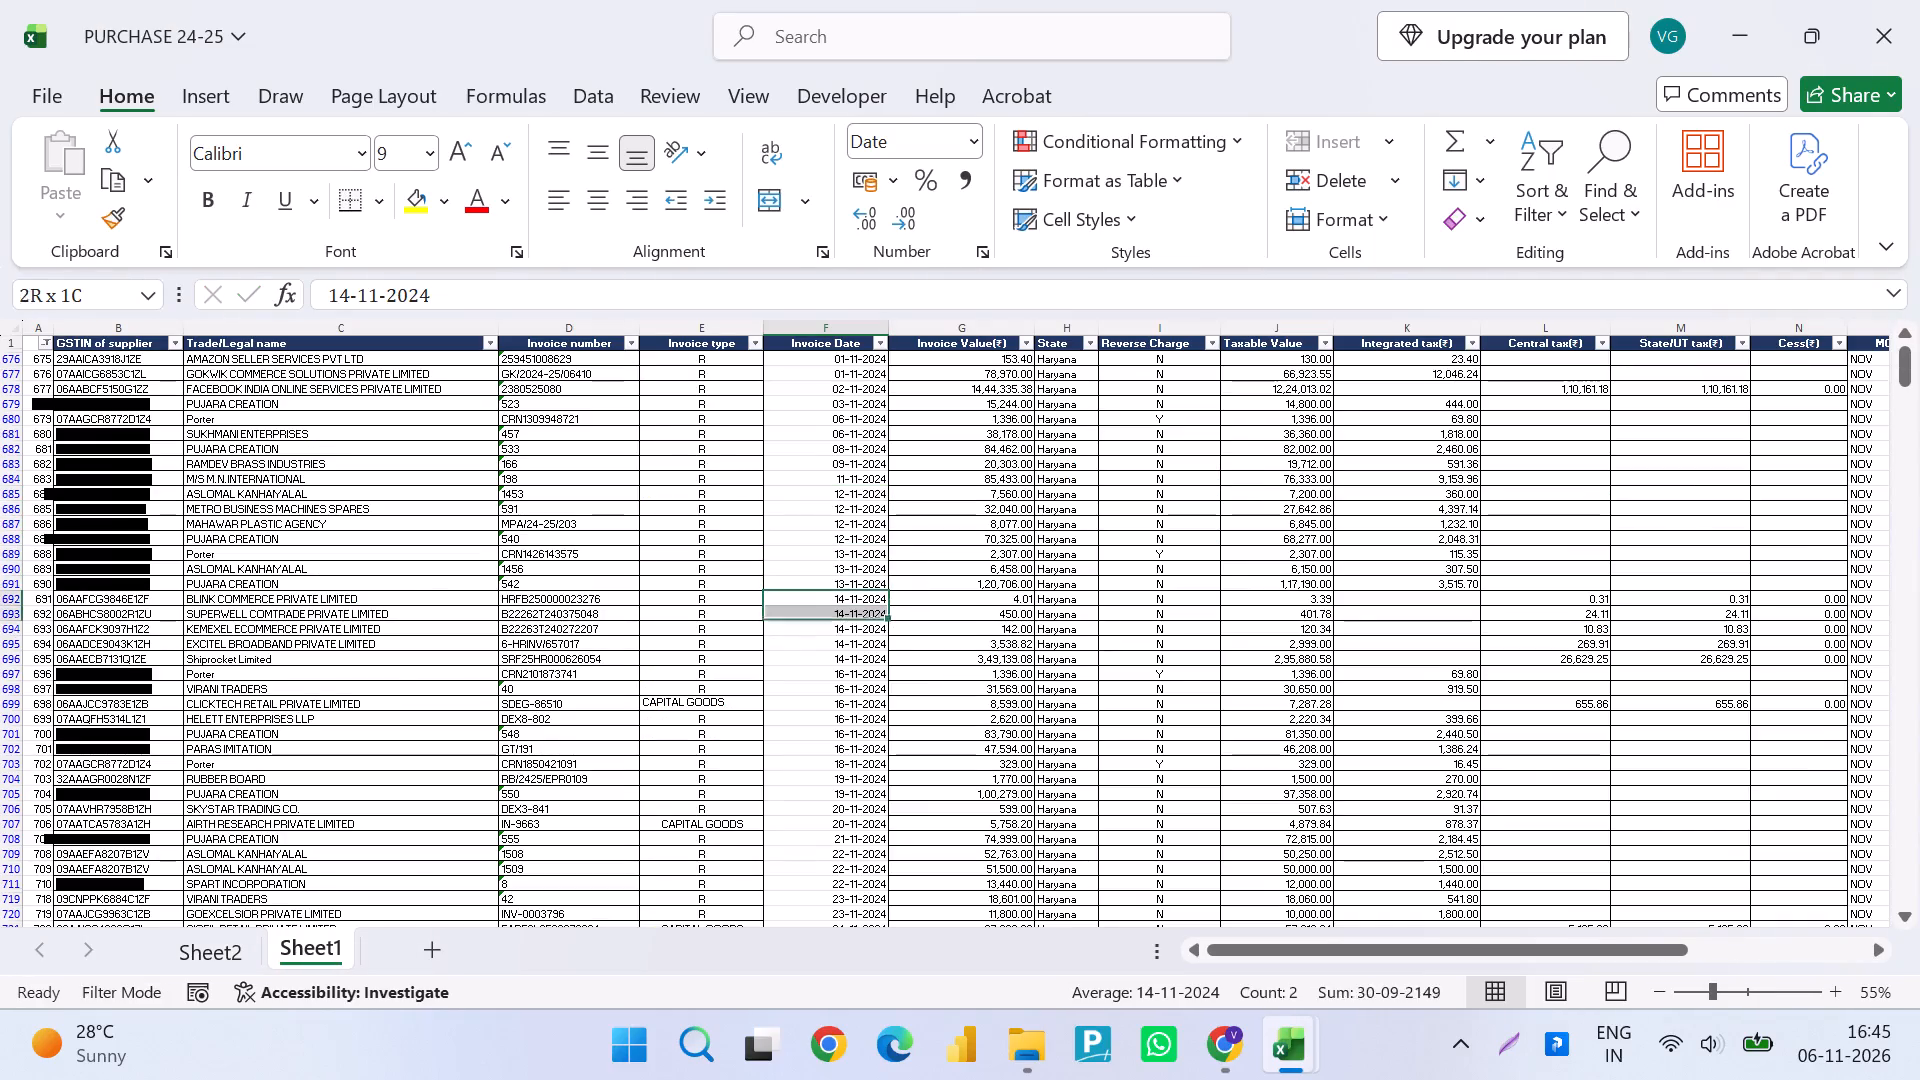
pyautogui.hotkey('shift', 'Down')
pyautogui.hotkey('shift', 'Down')
pyautogui.hotkey('shift', 'Down')
pyautogui.hotkey('alt', 'Tab')
pyautogui.press('Down')
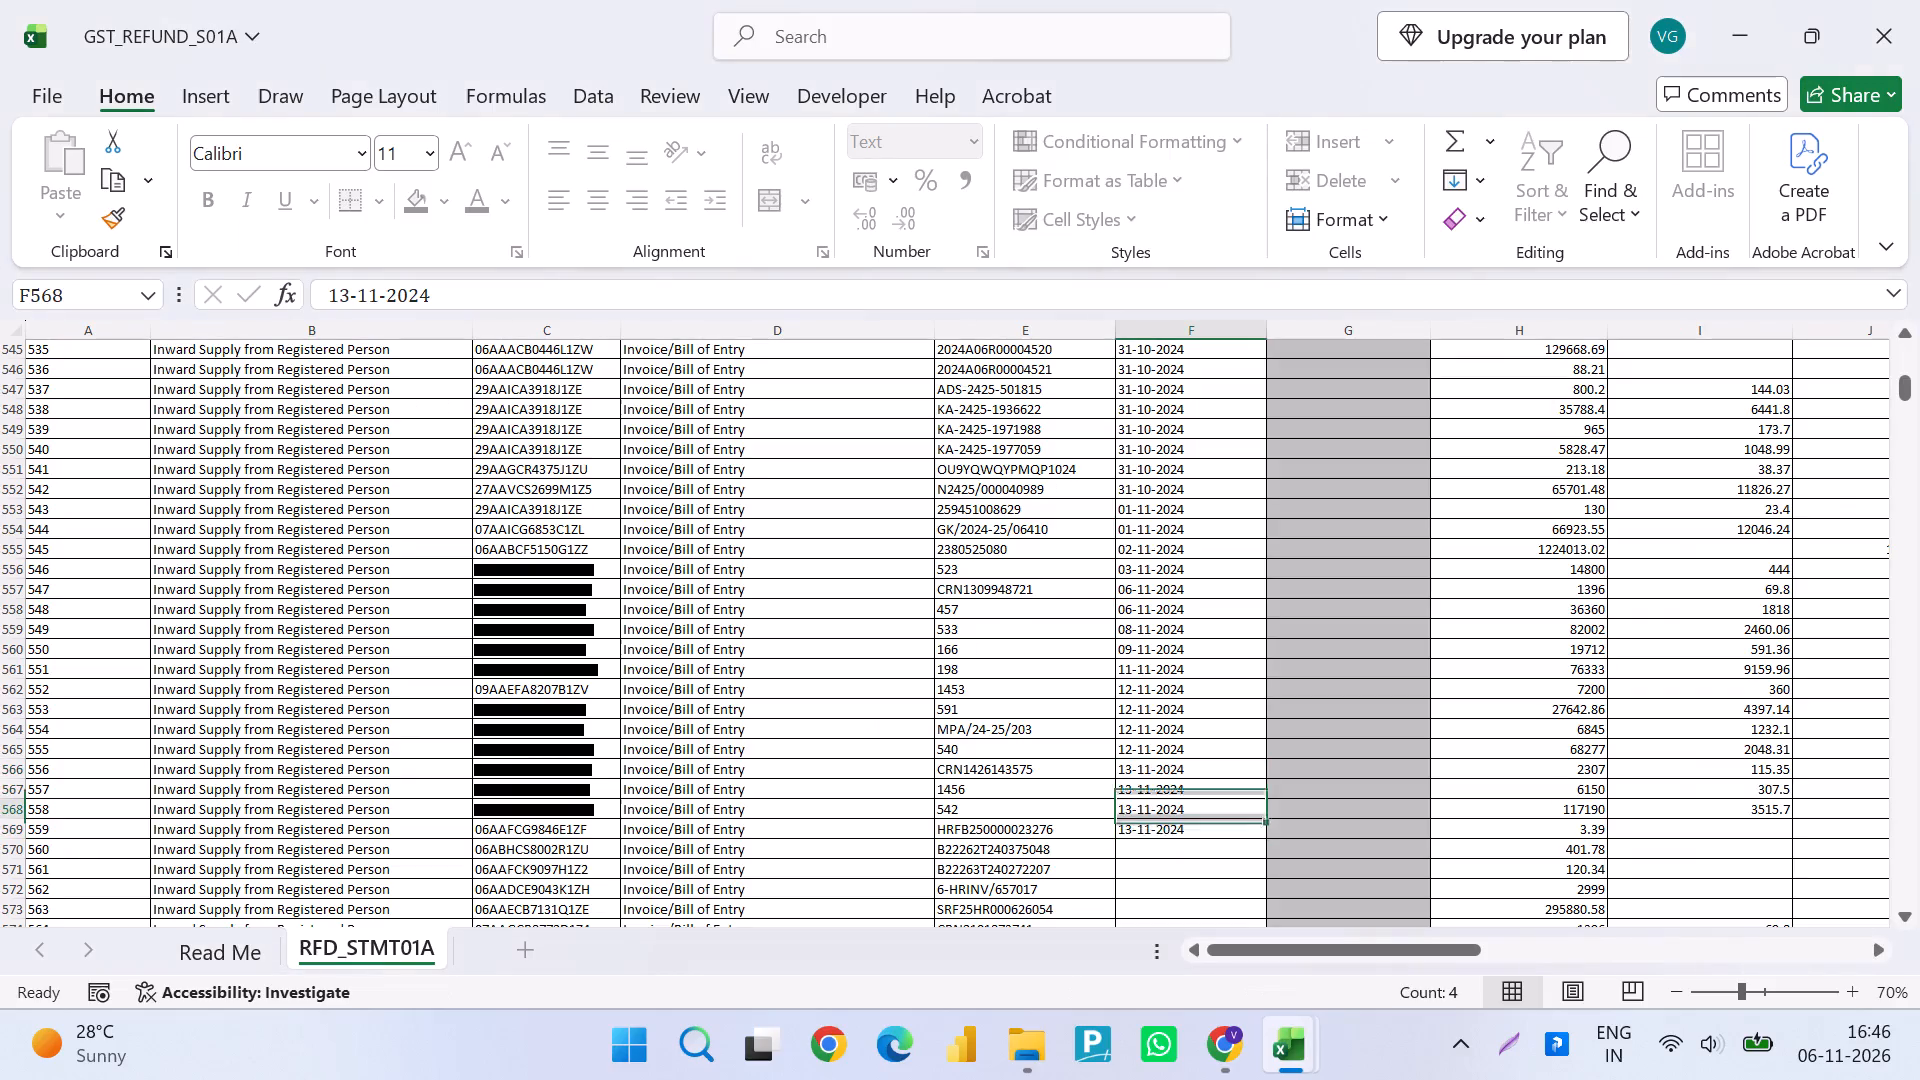
pyautogui.press('Down')
pyautogui.press('F2')
pyautogui.press('Left')
pyautogui.hotkey('ctrl', 'Left')
pyautogui.hotkey('ctrl', 'Left')
pyautogui.hotkey('ctrl', 'Left')
pyautogui.hotkey('ctrl', 'Left')
pyautogui.press('BackSpace')
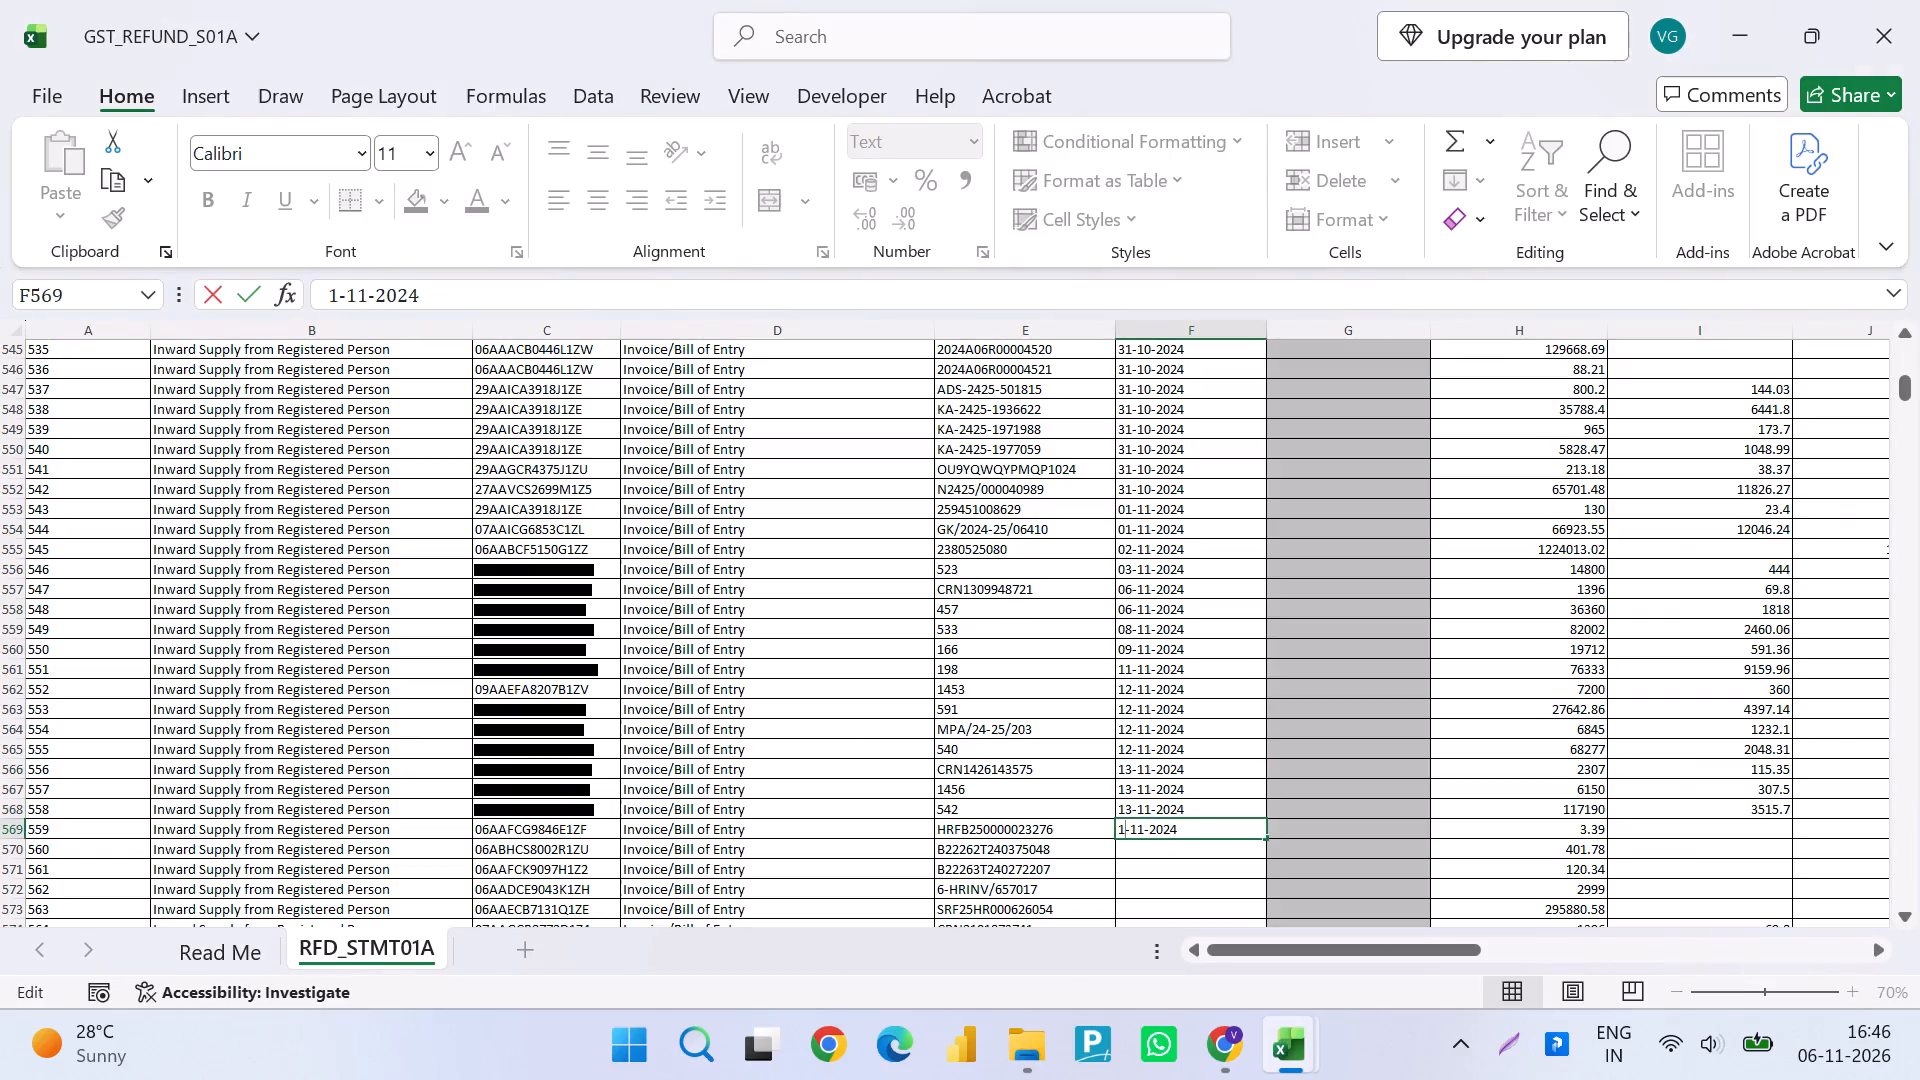
pyautogui.press('4')
pyautogui.press('Return')
# Fill the 14-11-2024 invoice date from F569 down through F573.
pyautogui.press('Up')
pyautogui.hotkey('shift', 'Down')
pyautogui.hotkey('shift', 'Down')
pyautogui.hotkey('shift', 'Down')
pyautogui.hotkey('ctrl', 'd')
pyautogui.hotkey('shift', 'Down')
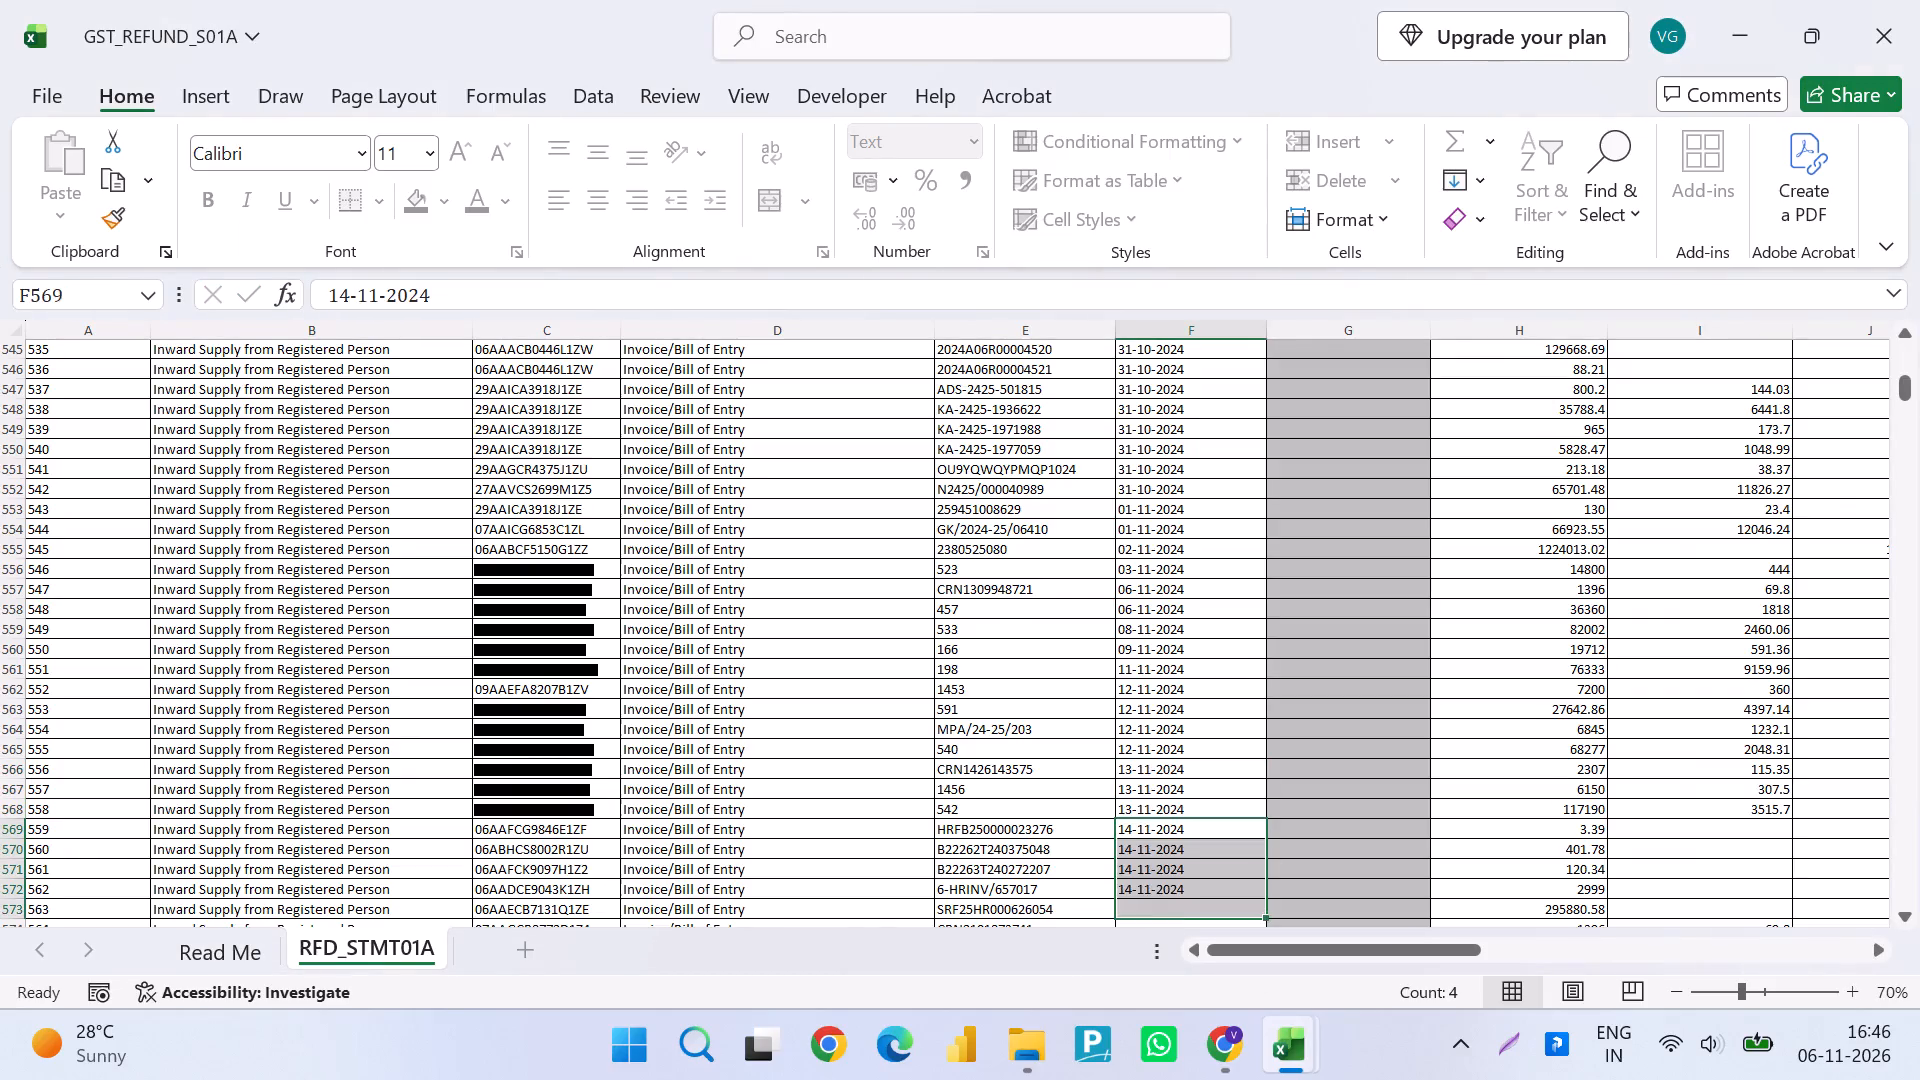
pyautogui.hotkey('ctrl', 'd')
# Check the PURCHASE 24-25 date group starting at F697 and copy GST_REFUND_S01A's dates in F569 to F573 into F574 to F578.
pyautogui.hotkey('alt', 'Tab')
pyautogui.scroll(-1, 854, 694)
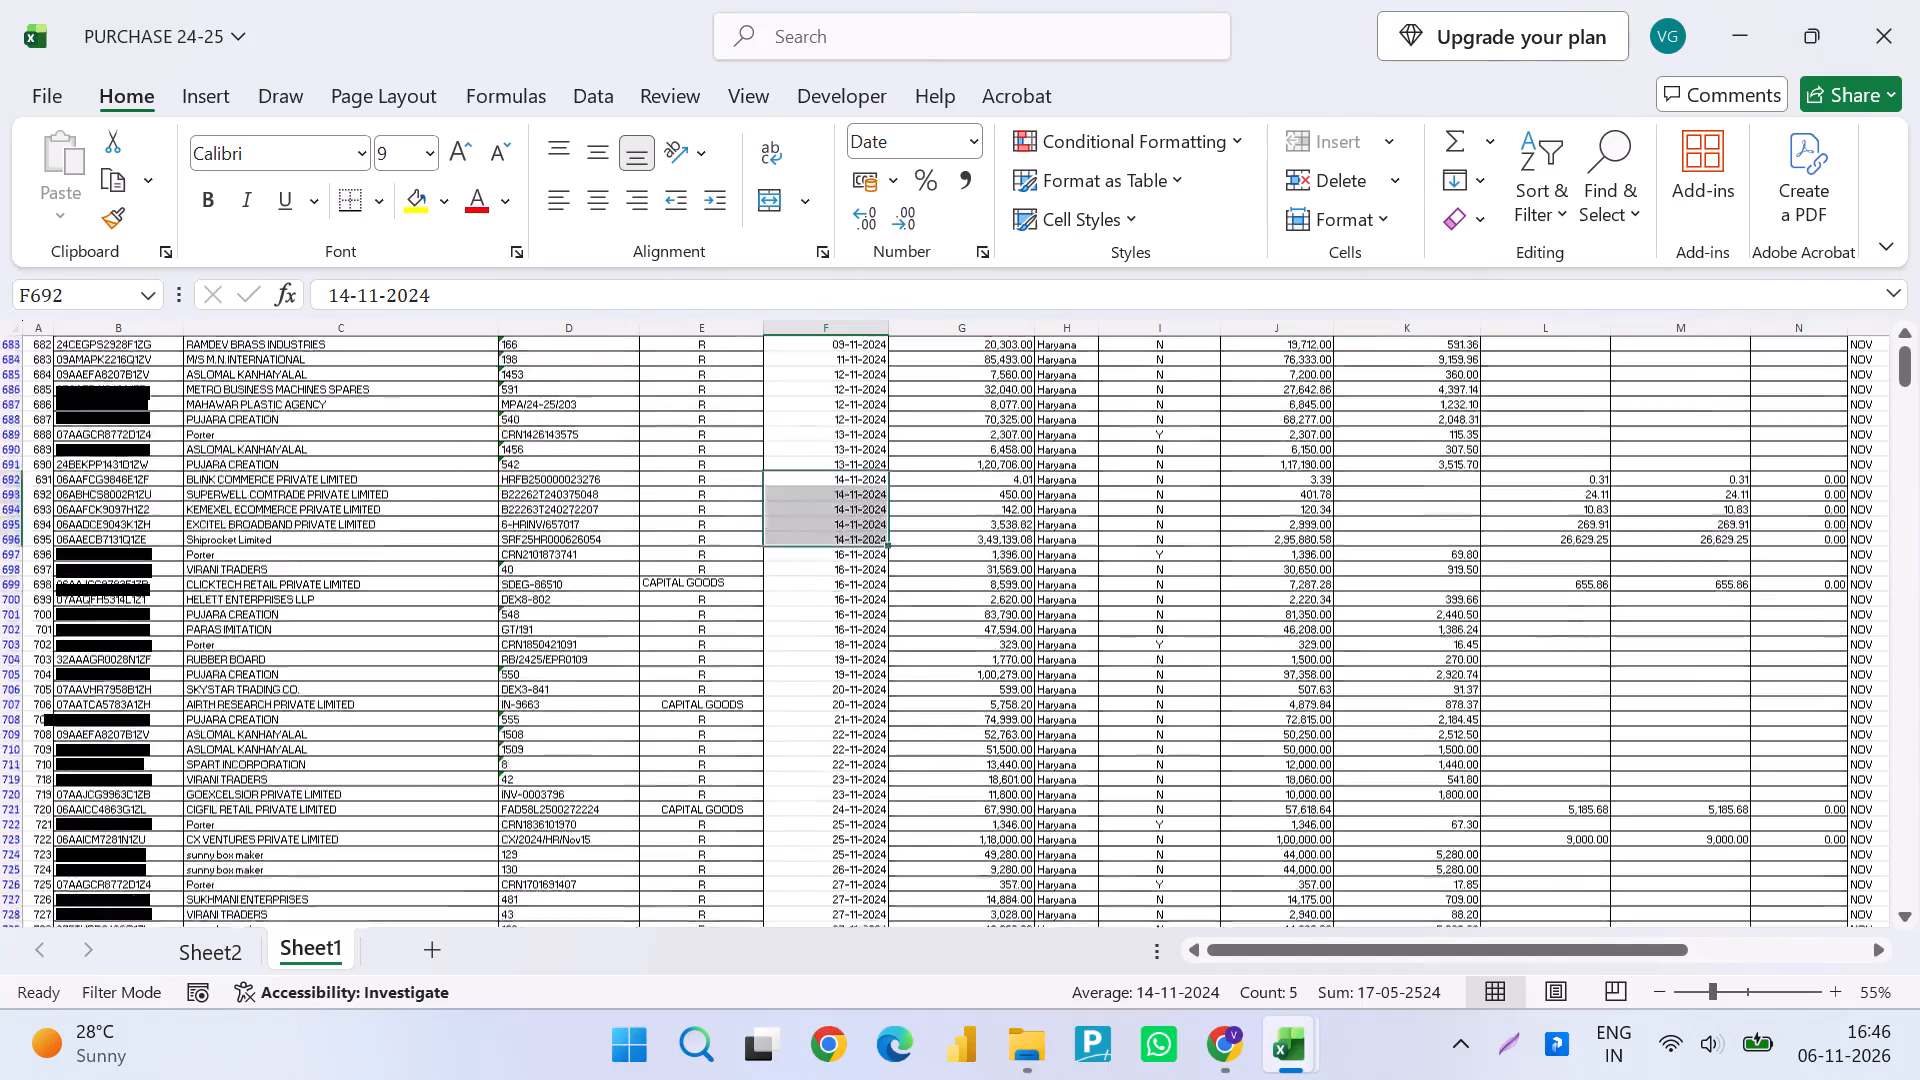
pyautogui.scroll(-1, 854, 694)
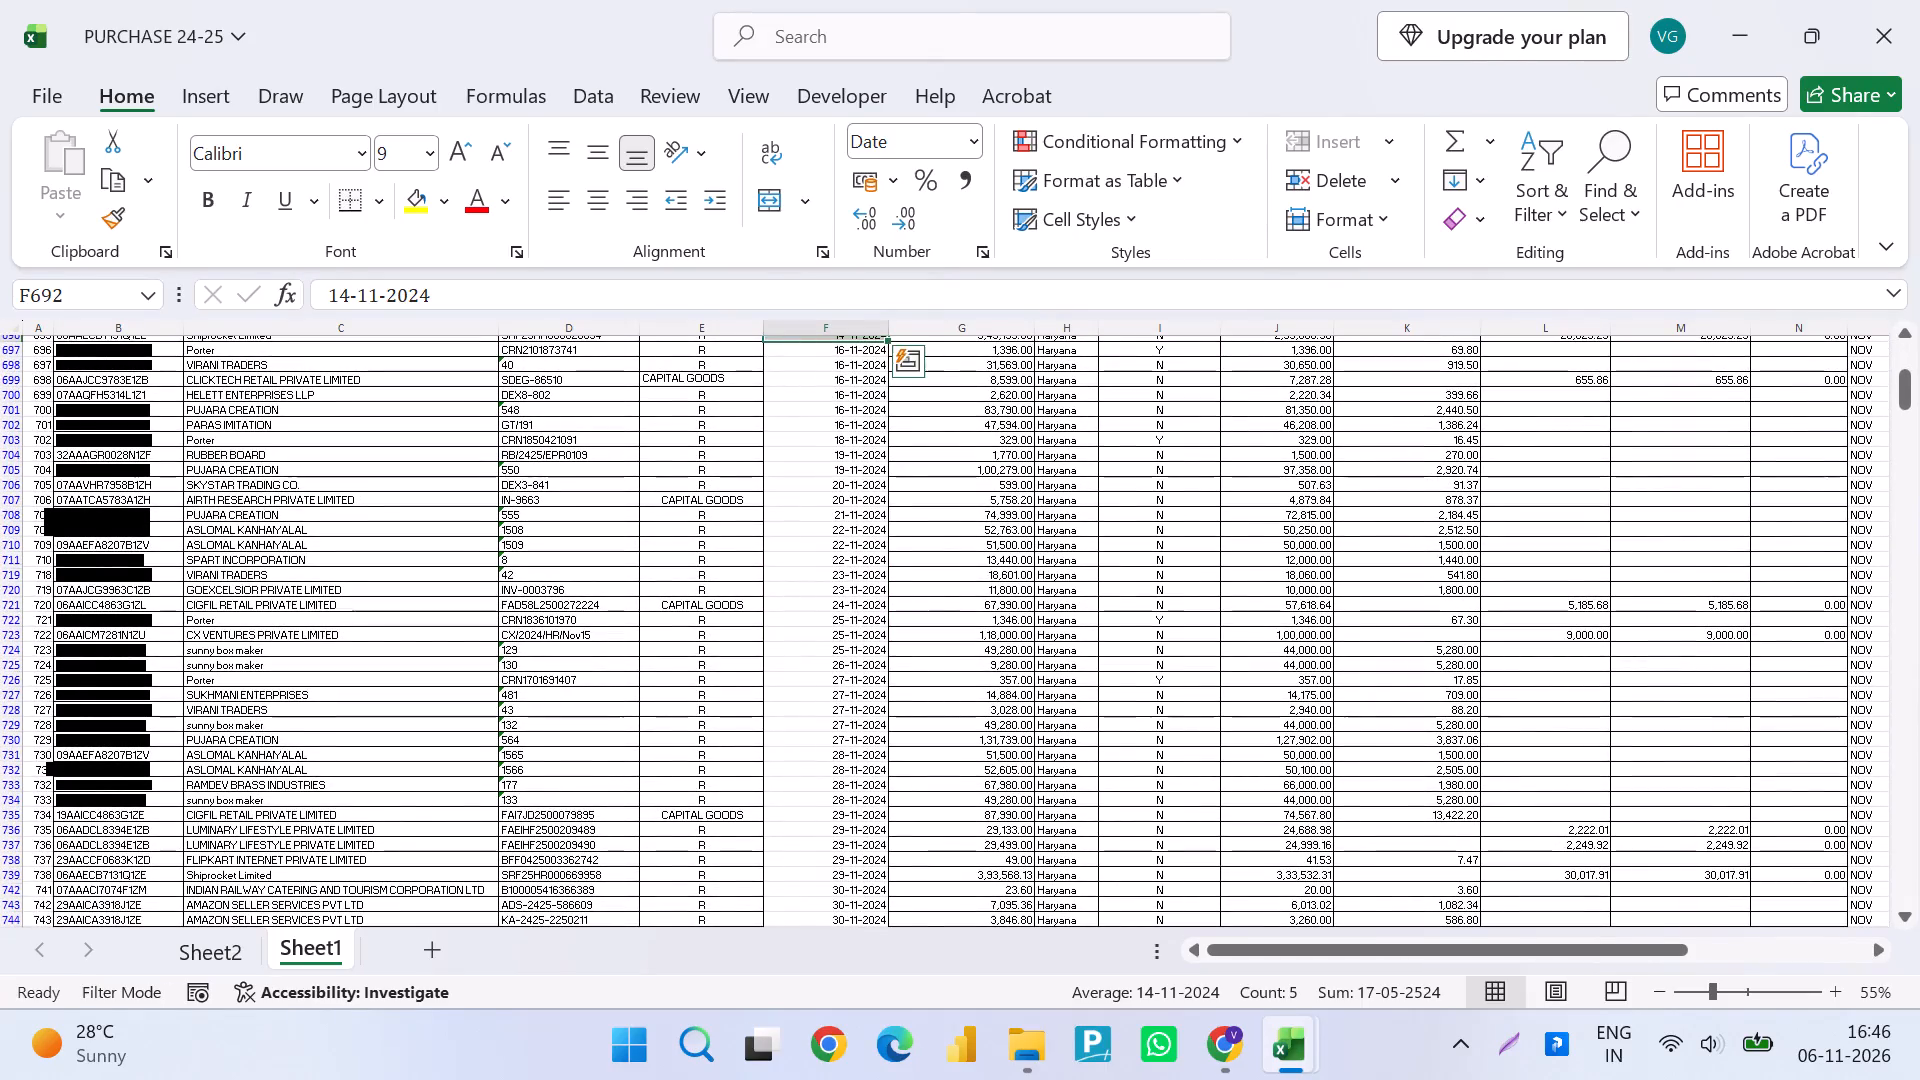
pyautogui.click(852, 357)
pyautogui.press('Up')
pyautogui.hotkey('shift', 'Down')
pyautogui.hotkey('shift', 'Down')
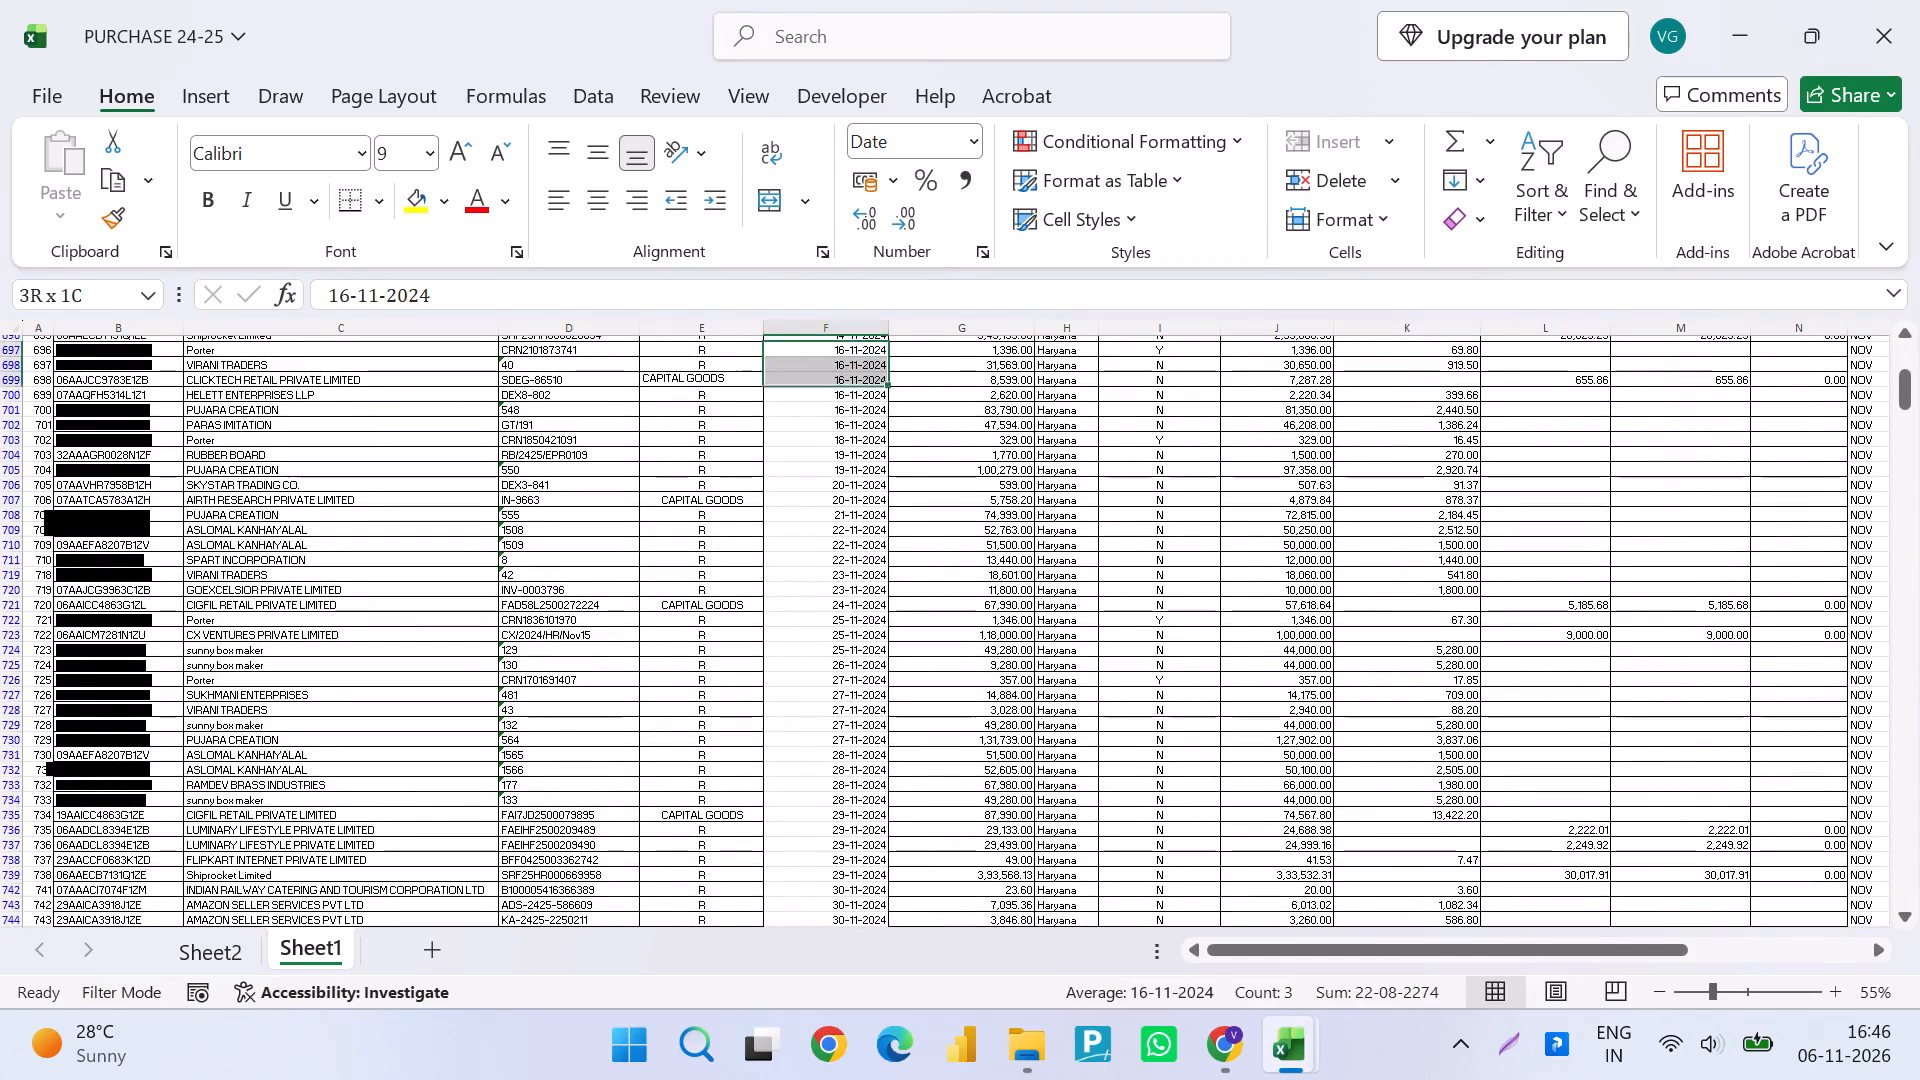
pyautogui.hotkey('shift', 'Down')
pyautogui.hotkey('shift', 'Down')
pyautogui.hotkey('shift', 'Down')
pyautogui.hotkey('shift', 'Down')
pyautogui.hotkey('shift', 'Up')
pyautogui.hotkey('alt', 'Tab')
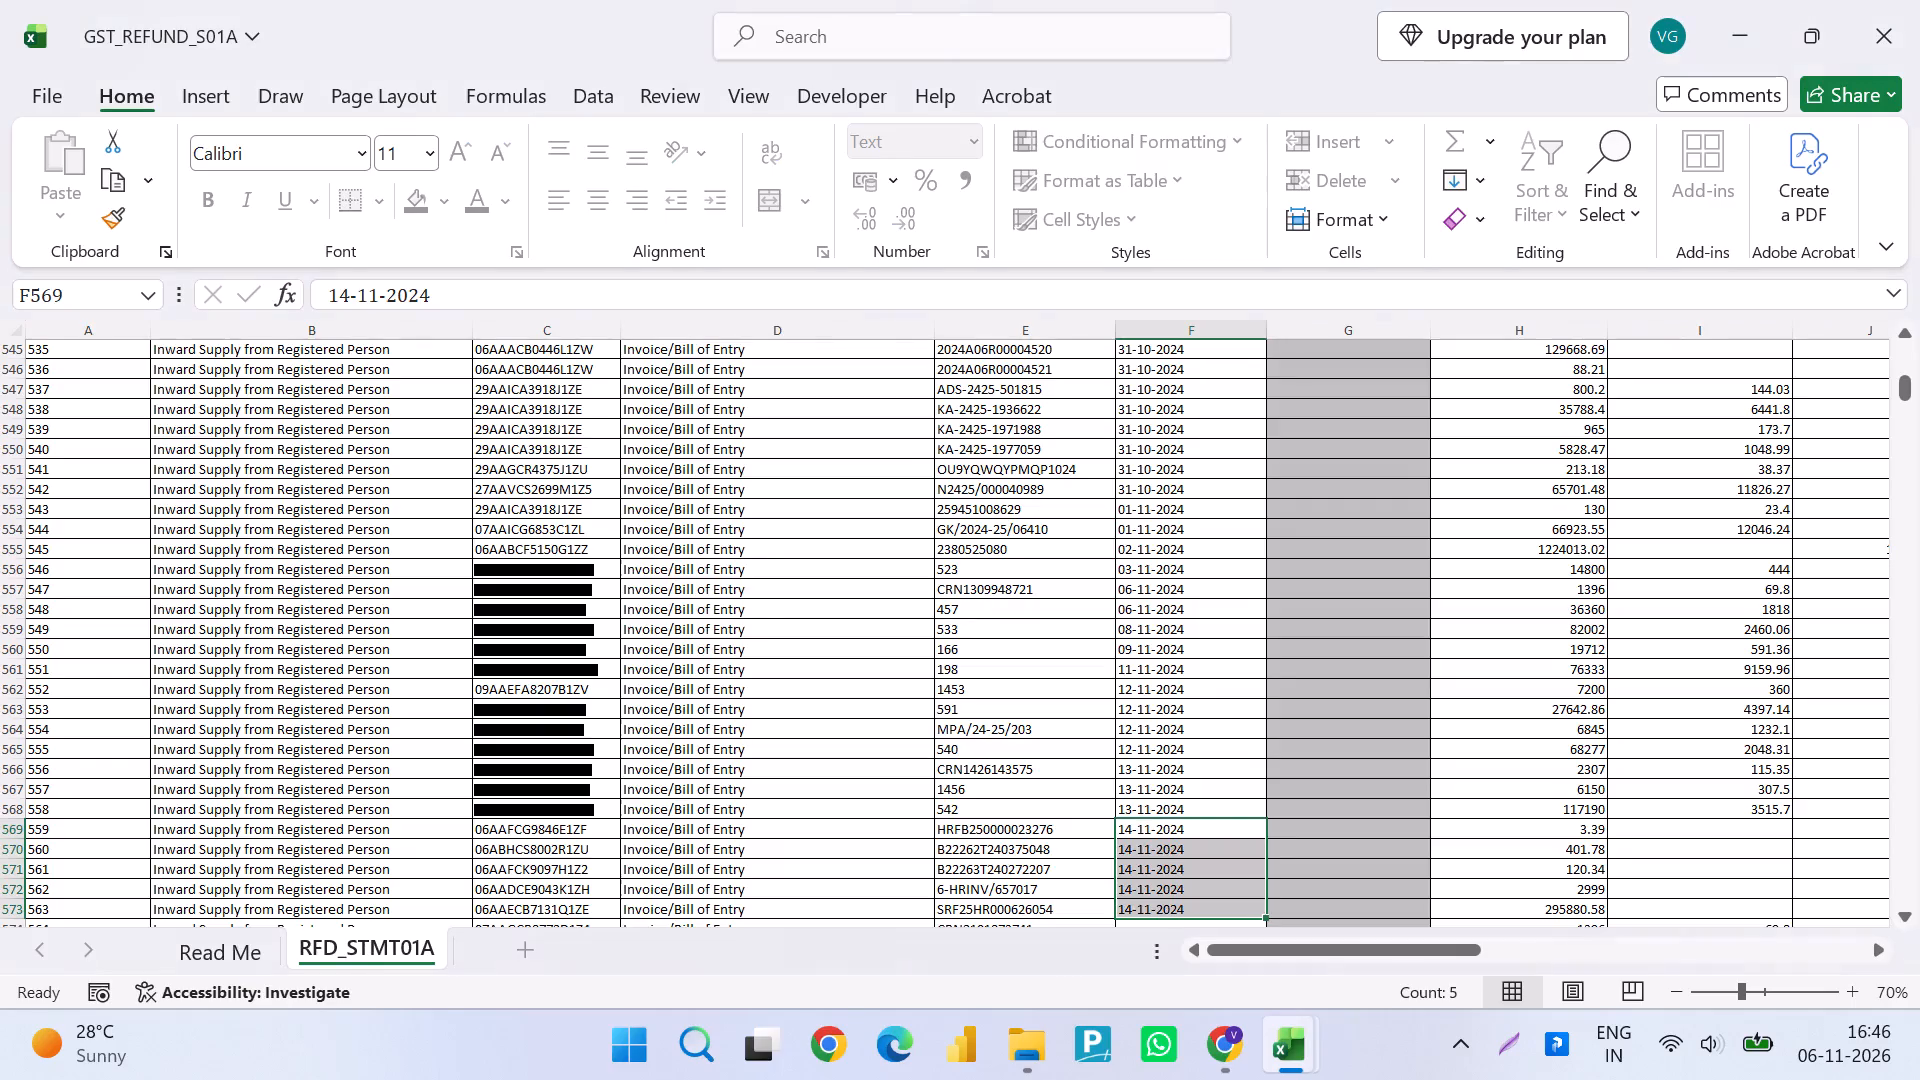
pyautogui.hotkey('ctrl', 'c')
pyautogui.press('Down')
pyautogui.press('Down')
pyautogui.press('Down')
pyautogui.press('Down')
pyautogui.press('Down')
pyautogui.press('Return')
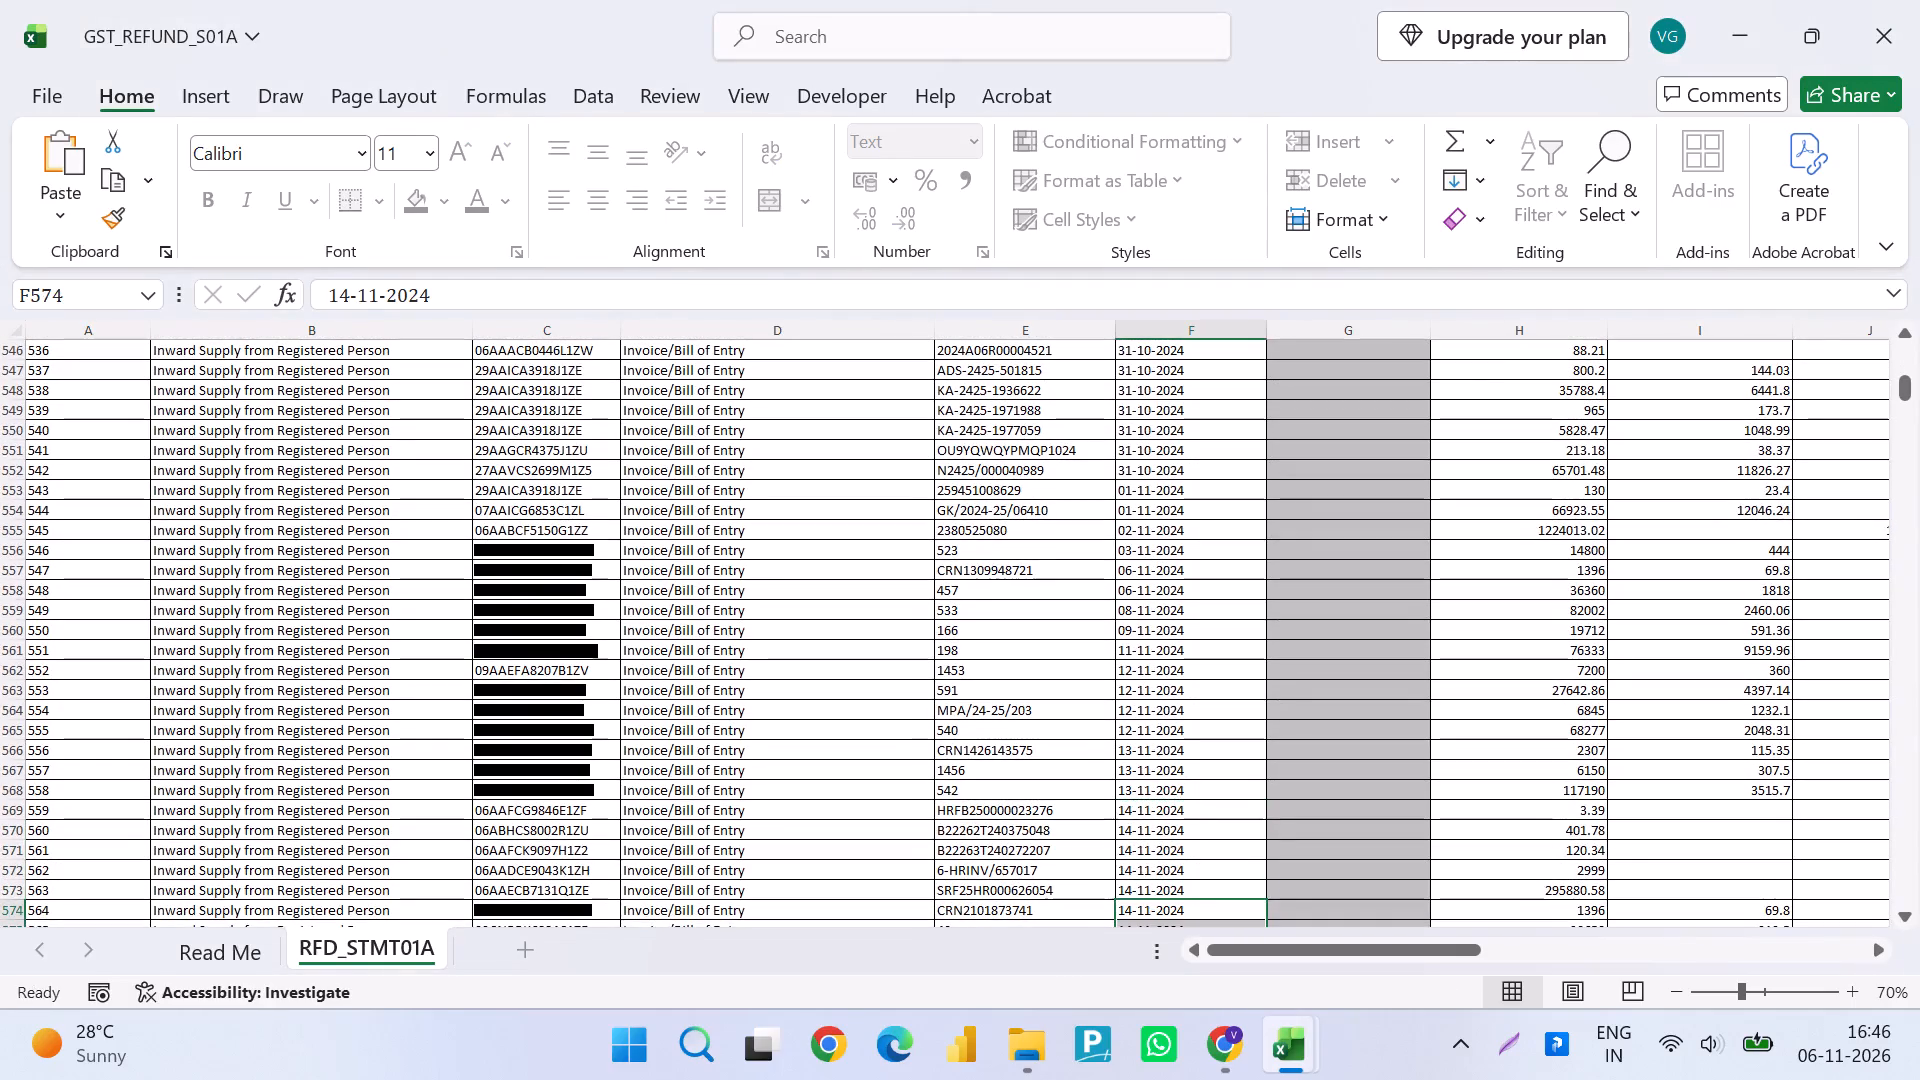
# Change the invoice date in F574 to 16-11-2024, fill it down through F578 and save the workbook.
pyautogui.press('F2')
pyautogui.hotkey('ctrl', 'Left')
pyautogui.hotkey('ctrl', 'Left')
pyautogui.hotkey('ctrl', 'Left')
pyautogui.hotkey('ctrl', 'Left')
pyautogui.press('BackSpace')
pyautogui.press('6')
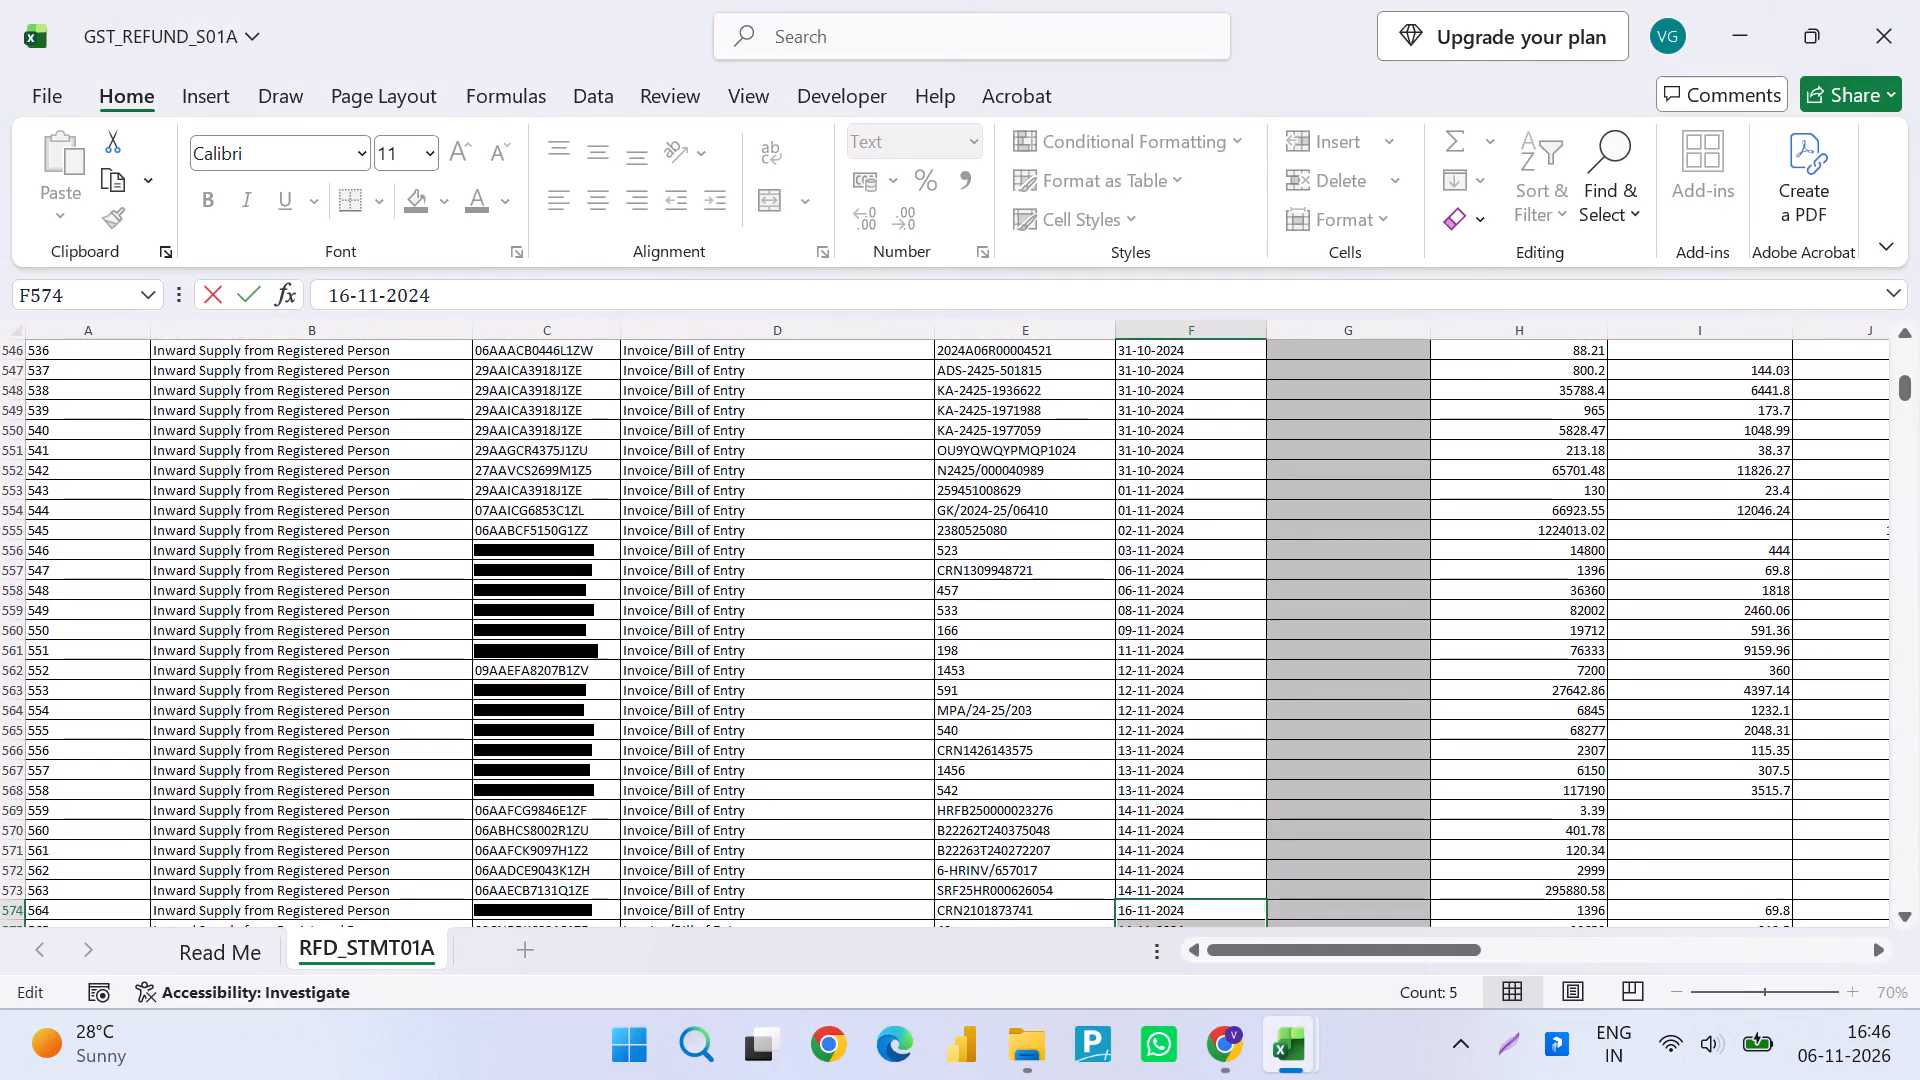
pyautogui.press('Return')
pyautogui.hotkey('alt', 'Tab')
pyautogui.hotkey('alt', 'Tab')
pyautogui.hotkey('ctrl', 'd')
pyautogui.hotkey('ctrl', 's')
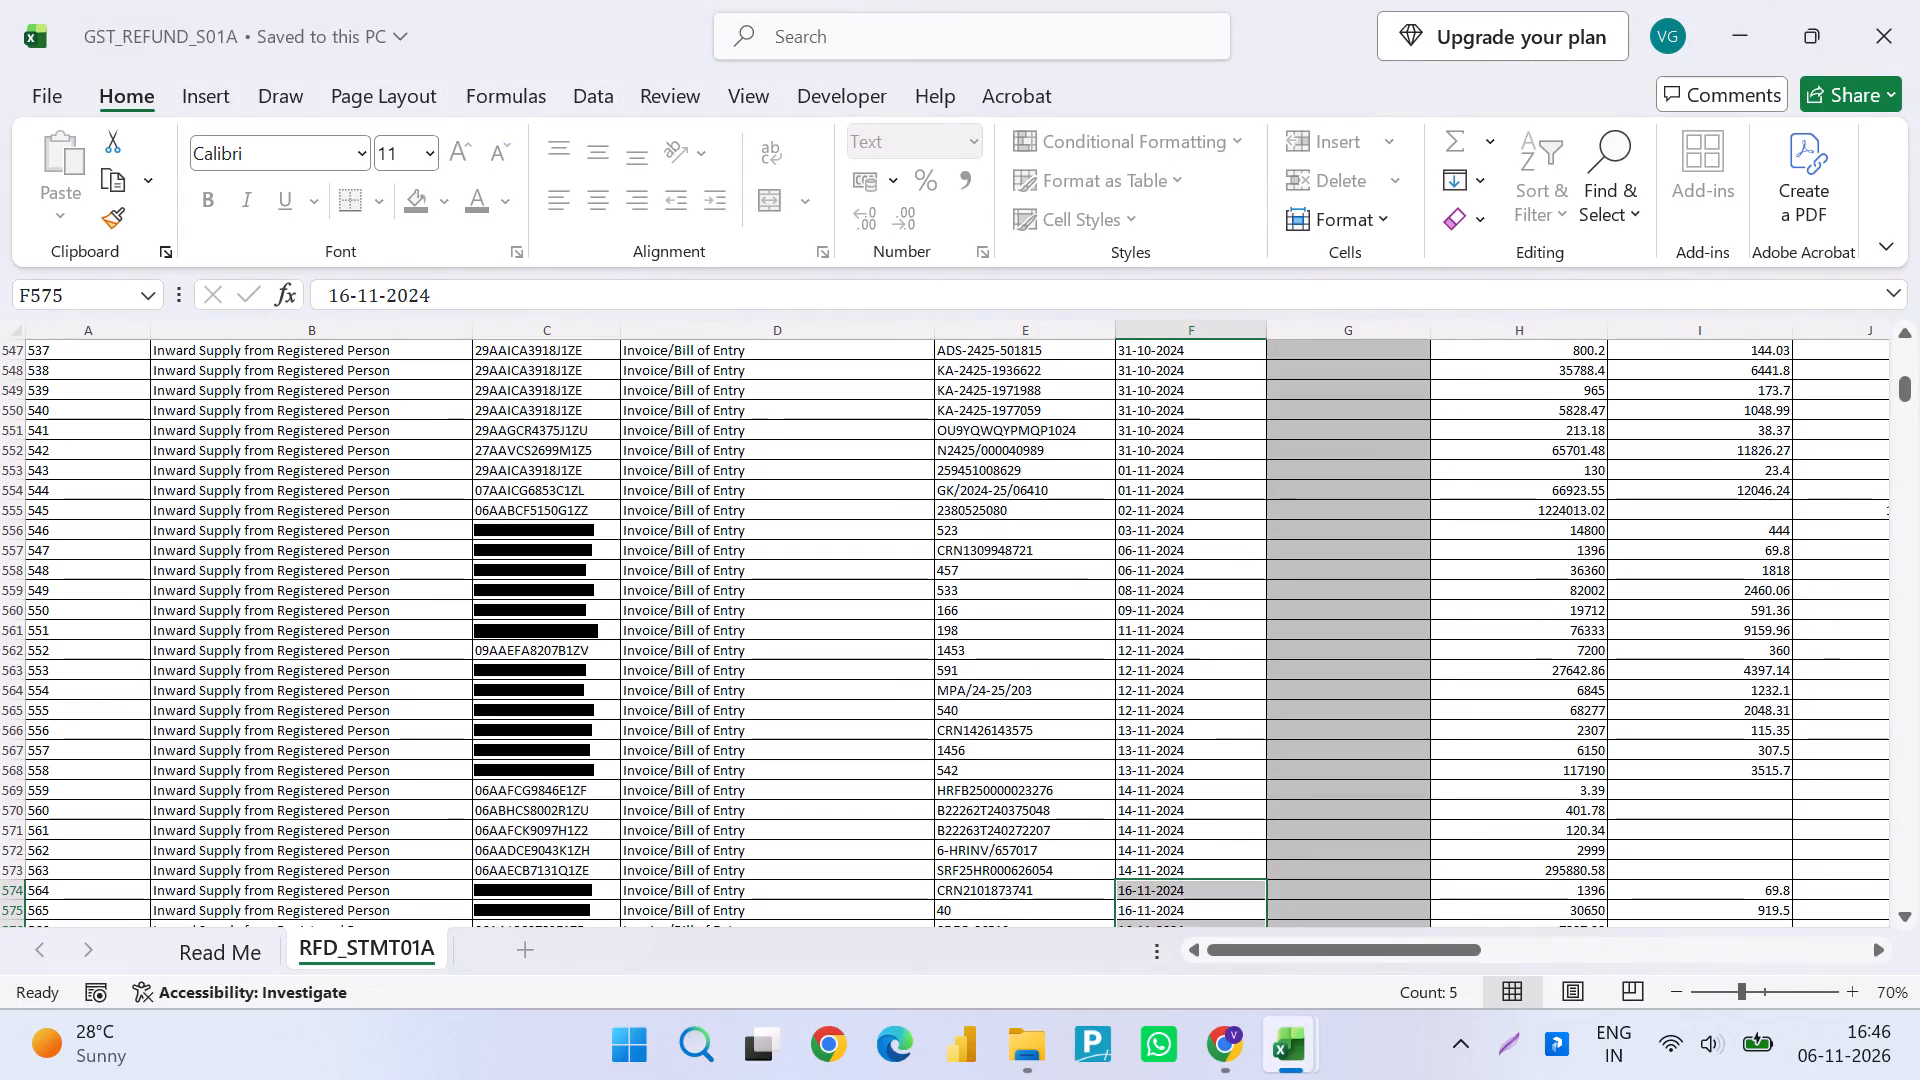
# Extend the 16-11-2024 invoice date from F578 into F579.
pyautogui.press('Down')
pyautogui.press('Down')
pyautogui.press('Down')
pyautogui.press('Down')
pyautogui.press('Down')
pyautogui.press('Down')
pyautogui.press('Up')
pyautogui.press('Up')
pyautogui.hotkey('ctrl', 'd')
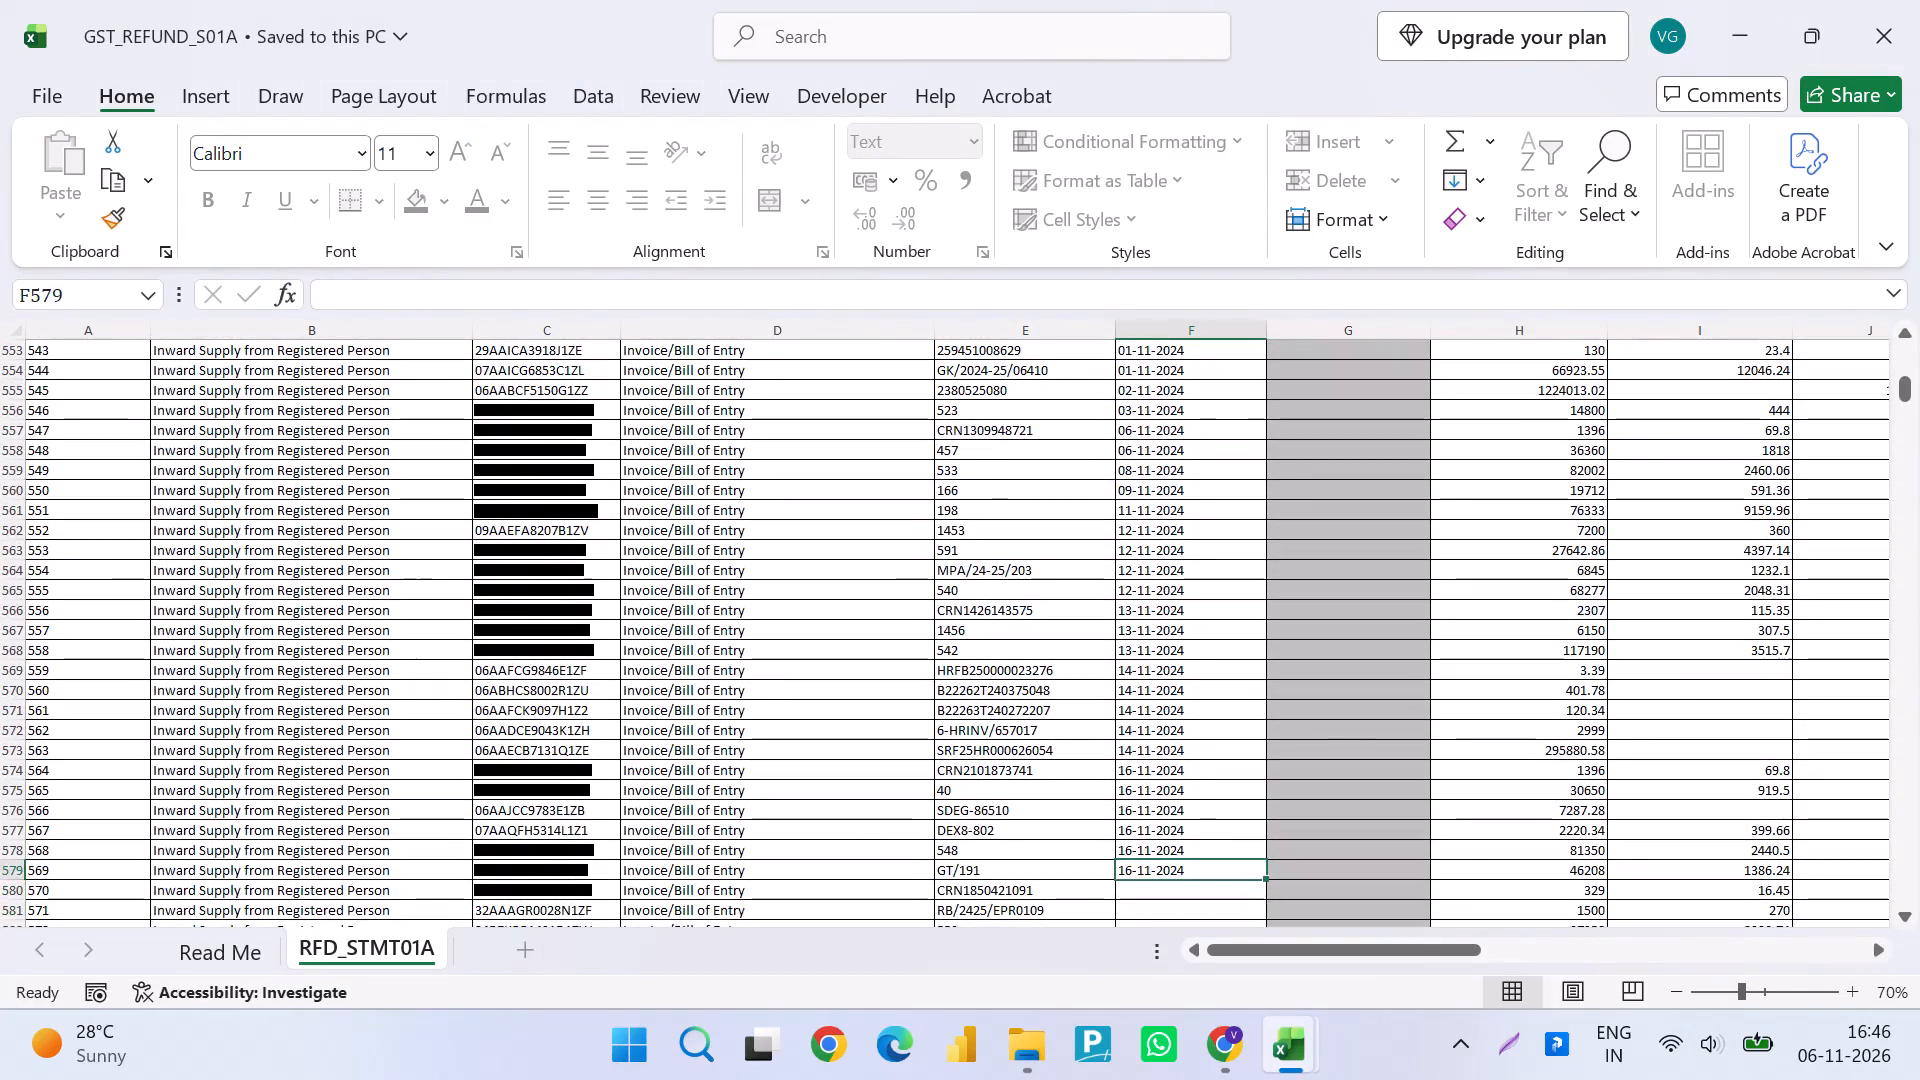
# Check PURCHASE 24-25's date in F703 and enter 18-11-2024 as the invoice date in GST_REFUND_S01A's F580.
pyautogui.press('Down')
pyautogui.hotkey('alt', 'Tab')
pyautogui.press('Down')
pyautogui.press('Down')
pyautogui.press('Down')
pyautogui.press('Down')
pyautogui.press('Down')
pyautogui.press('Down')
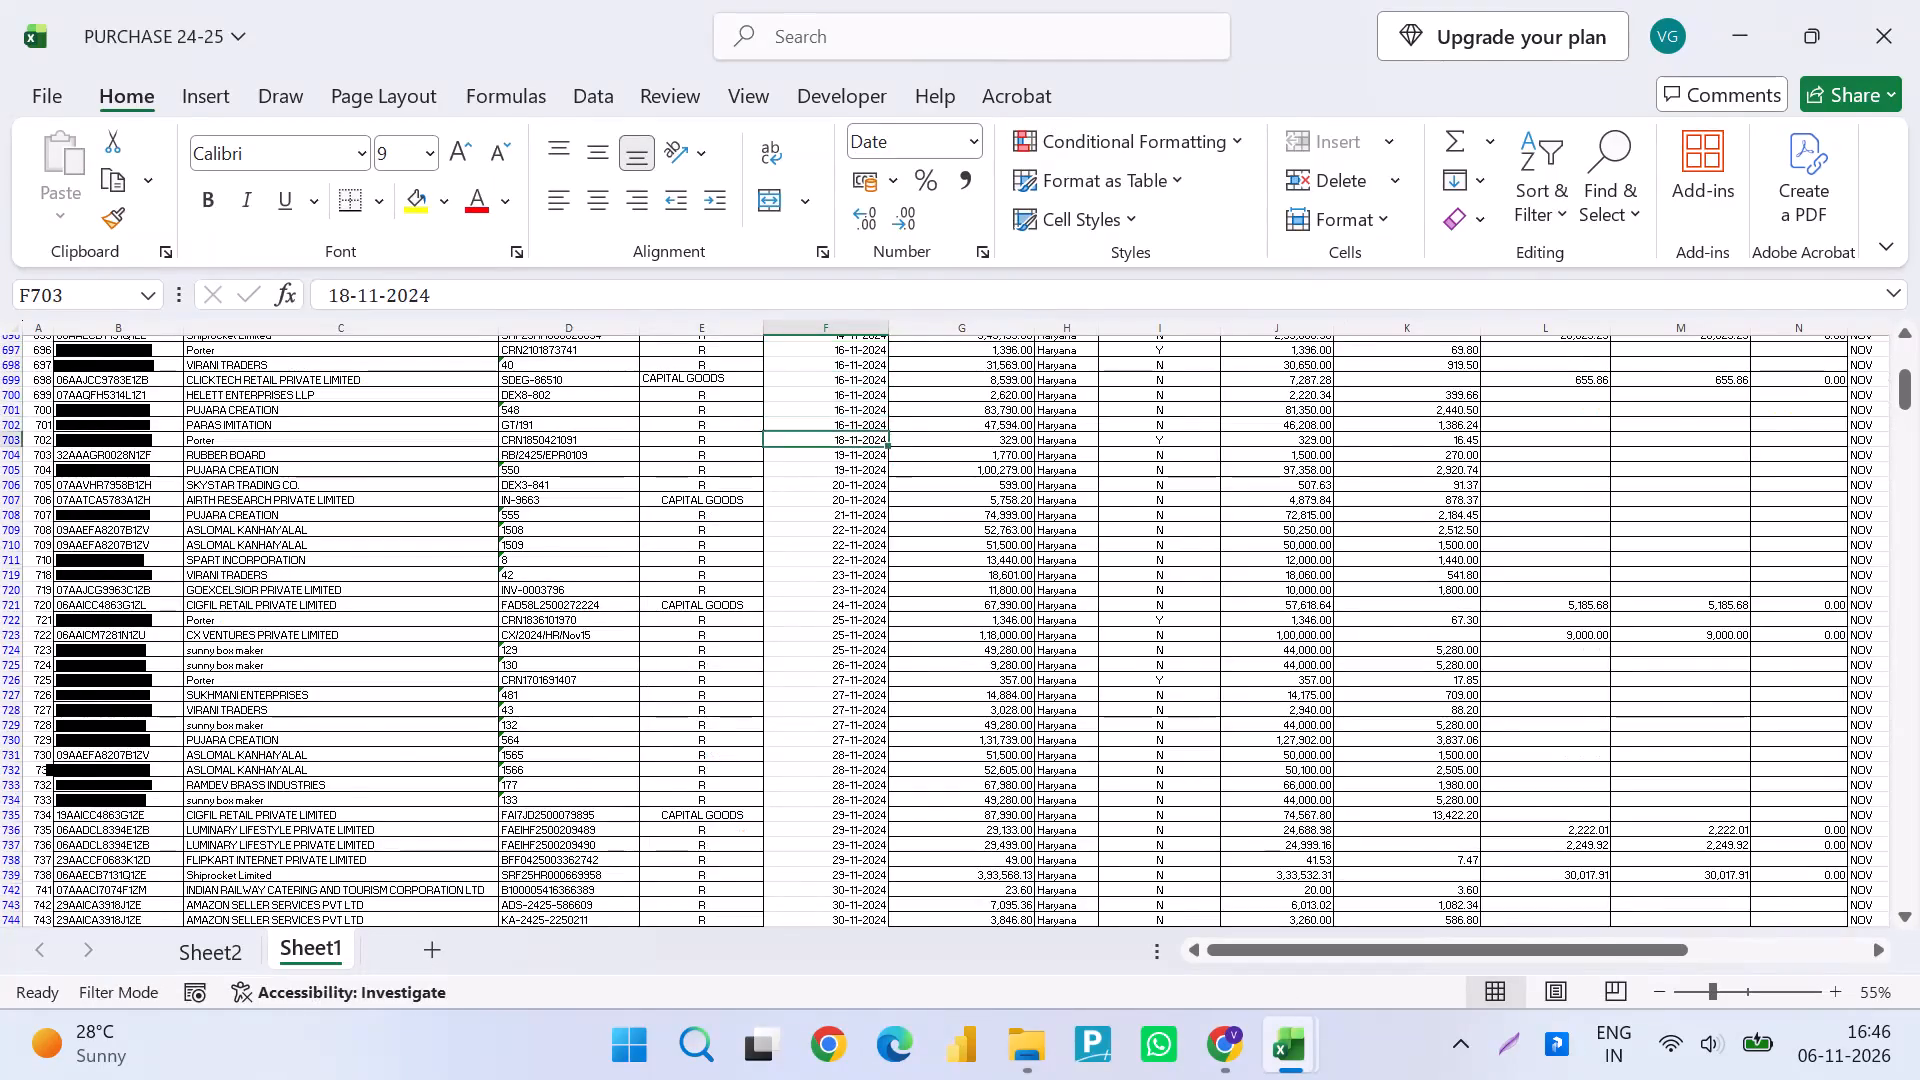
pyautogui.hotkey('alt', 'Tab')
pyautogui.hotkey('ctrl', 'd')
pyautogui.press('F2')
pyautogui.hotkey('ctrl', 'Left')
pyautogui.hotkey('ctrl', 'Left')
pyautogui.hotkey('ctrl', 'Left')
pyautogui.hotkey('ctrl', 'Left')
pyautogui.press('BackSpace')
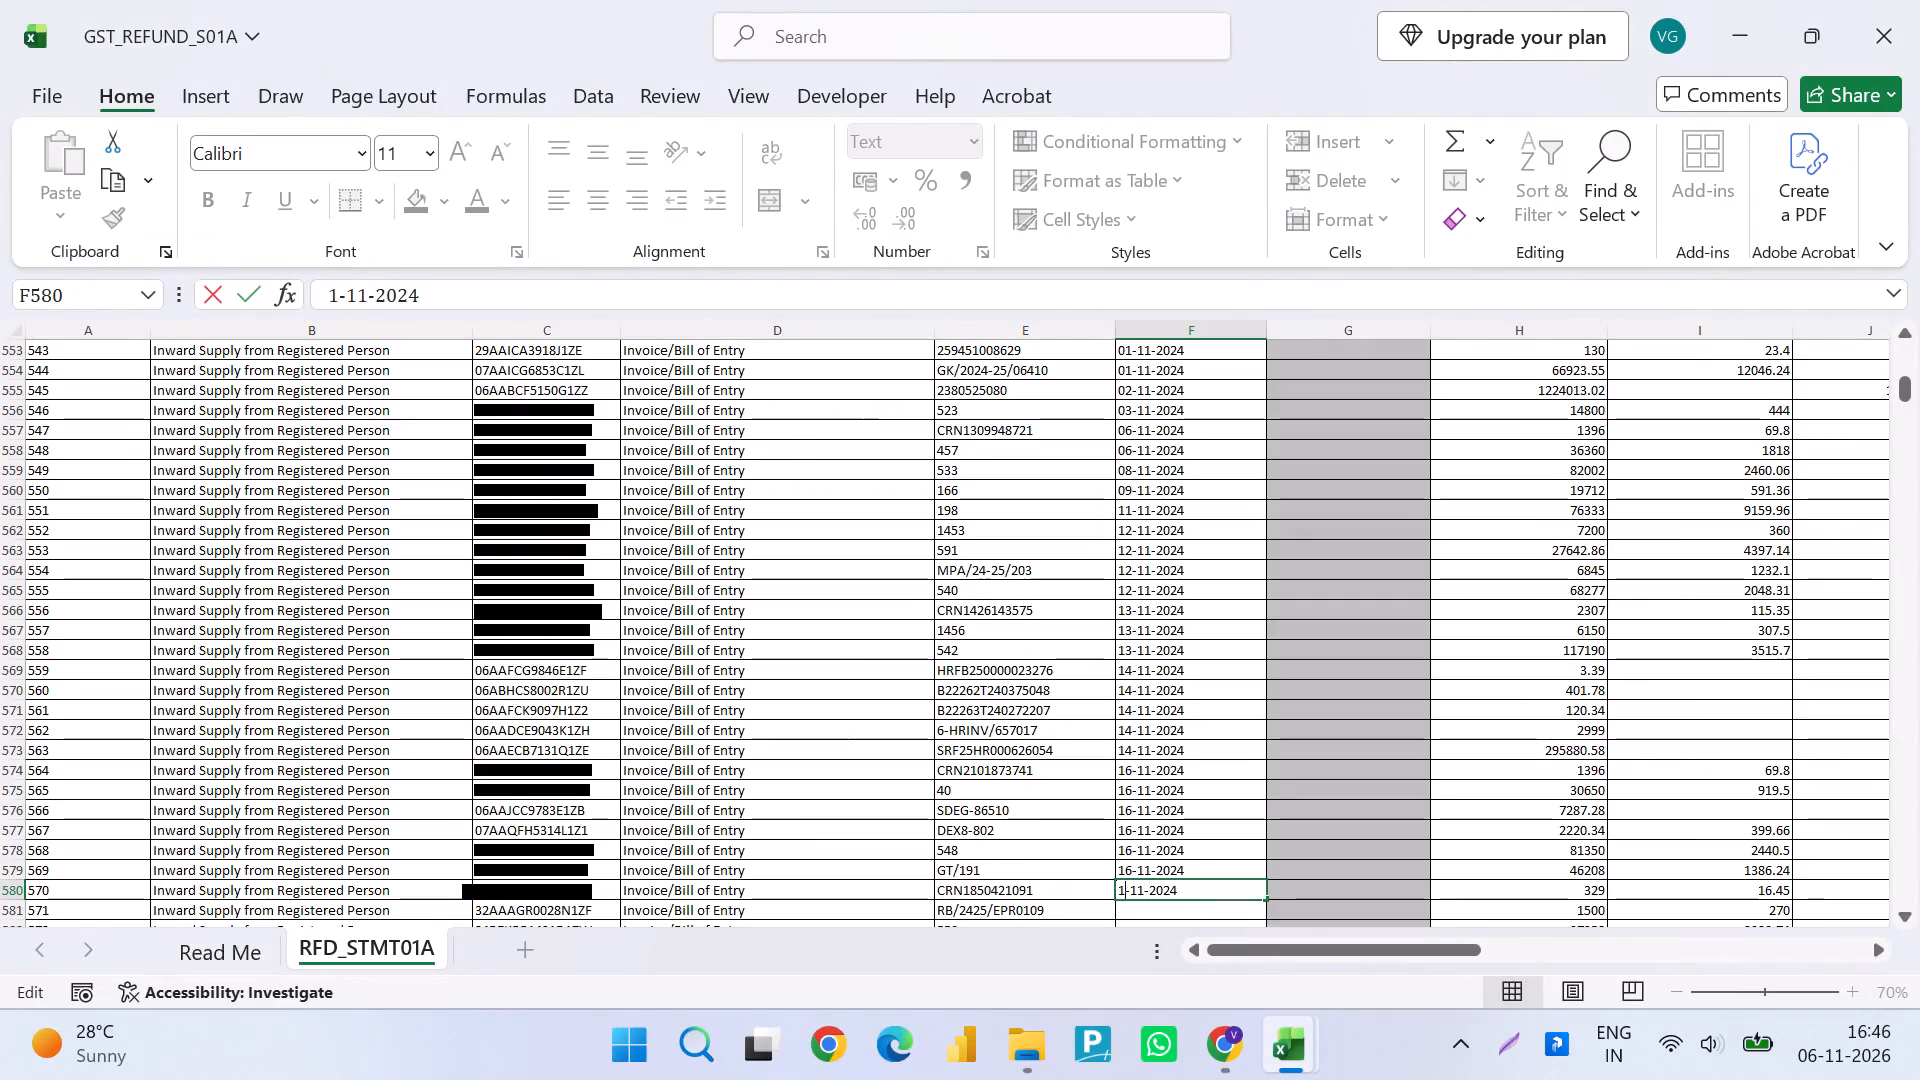
pyautogui.press('8')
pyautogui.press('Return')
# Enter 19-11-2024 in F581, check PURCHASE 24-25's date in F705 and fill the date down into F582.
pyautogui.hotkey('ctrl', 'd')
pyautogui.press('F2')
pyautogui.press('Left')
pyautogui.hotkey('ctrl', 'Left')
pyautogui.hotkey('ctrl', 'Left')
pyautogui.hotkey('ctrl', 'Left')
pyautogui.hotkey('ctrl', 'Left')
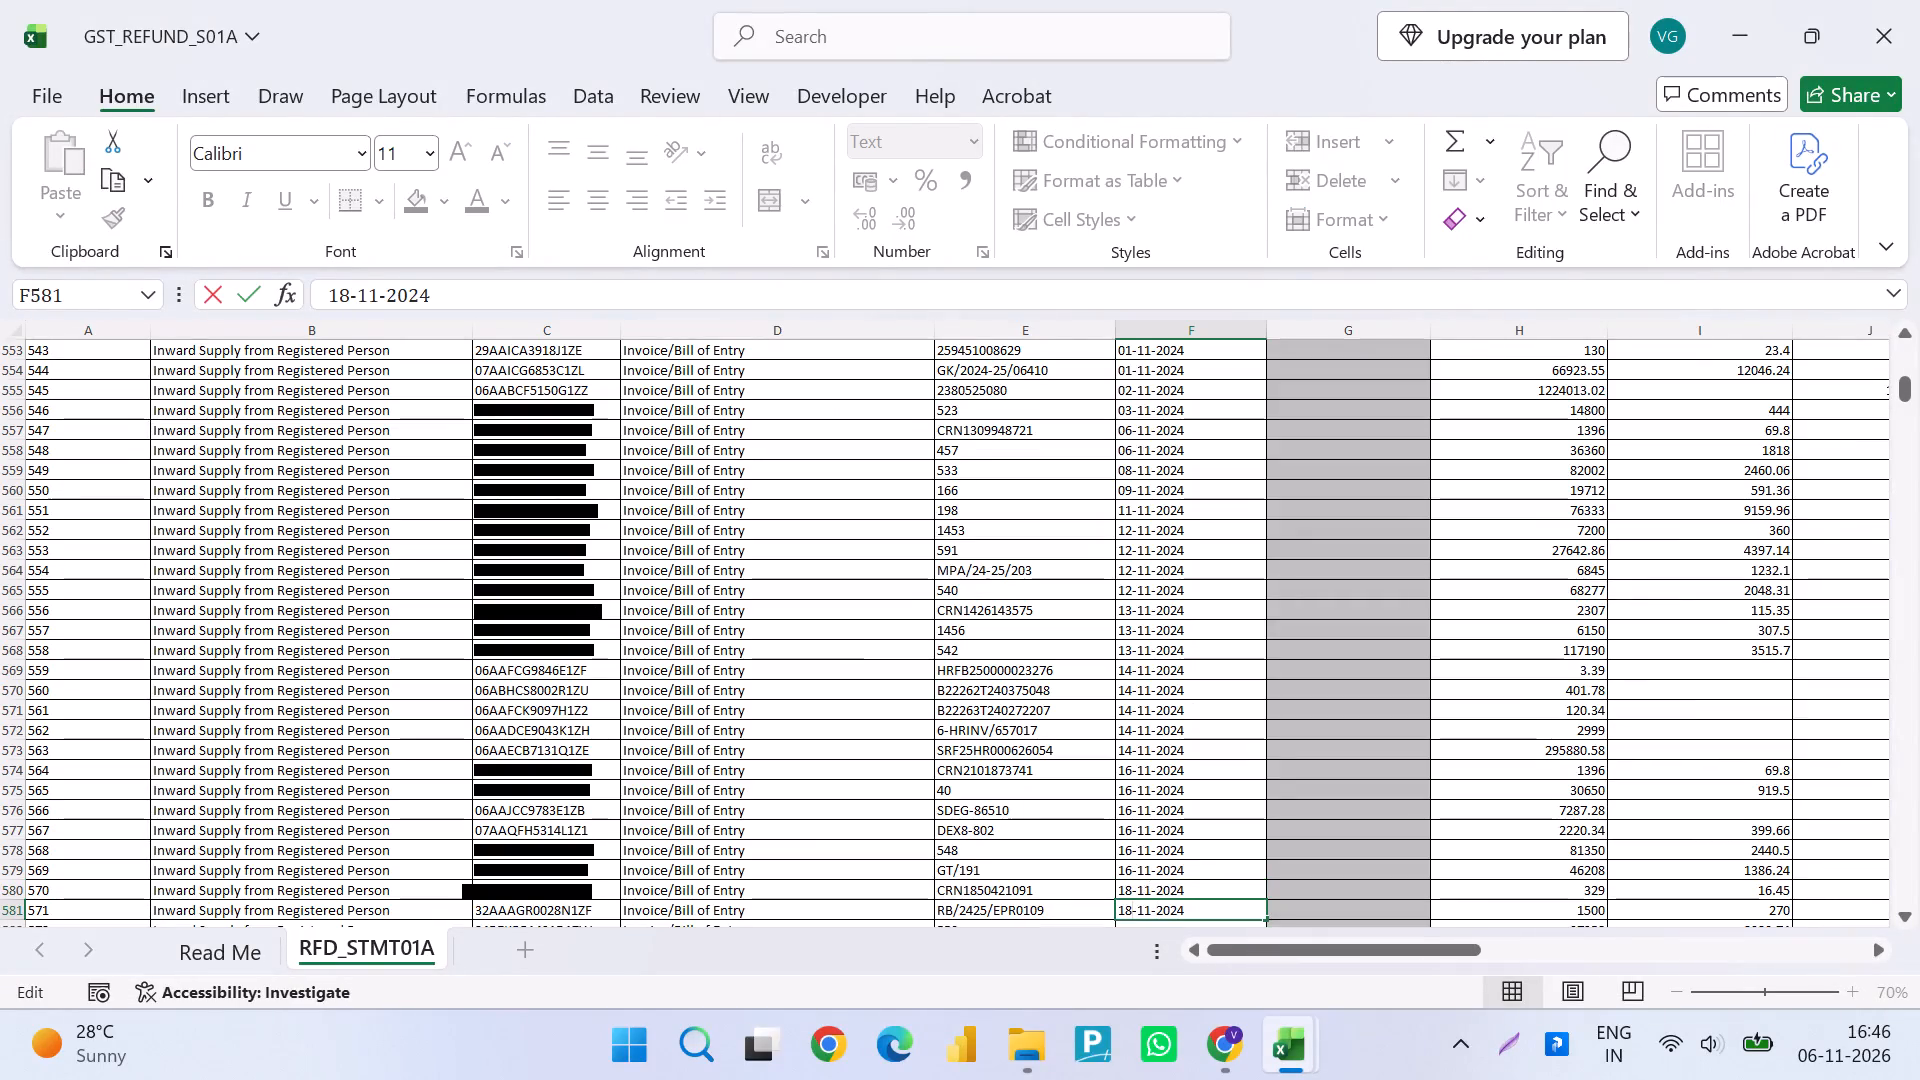
pyautogui.press('BackSpace')
pyautogui.press('9')
pyautogui.press('Return')
pyautogui.hotkey('alt', 'Tab')
pyautogui.press('Down')
pyautogui.press('Down')
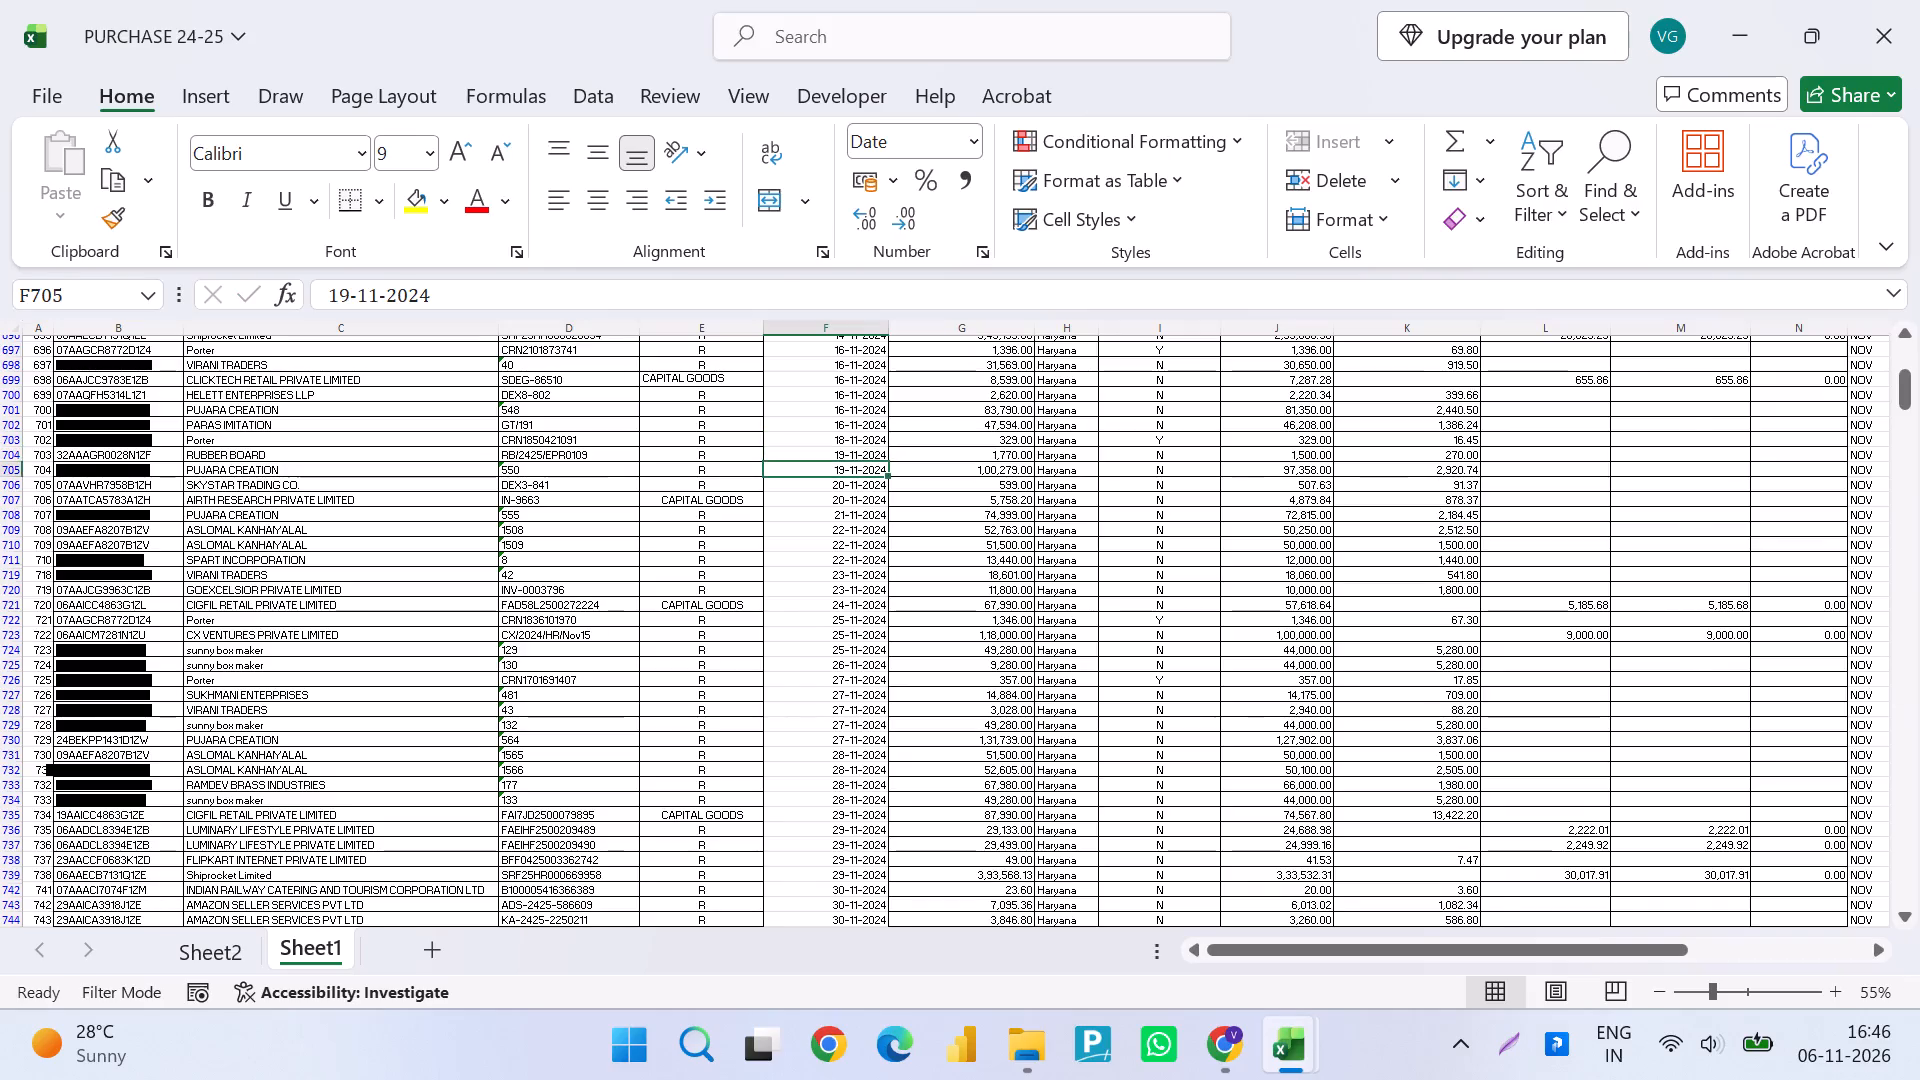
pyautogui.hotkey('alt', 'Tab')
pyautogui.hotkey('ctrl', 'd')
# Enter 20-11-2024 in F583, check the following PURCHASE 24-25 dates and fill the date down into F584.
pyautogui.press('Down')
pyautogui.hotkey('ctrl', 'd')
pyautogui.press('F2')
pyautogui.press('Left')
pyautogui.hotkey('ctrl', 'Left')
pyautogui.hotkey('ctrl', 'Left')
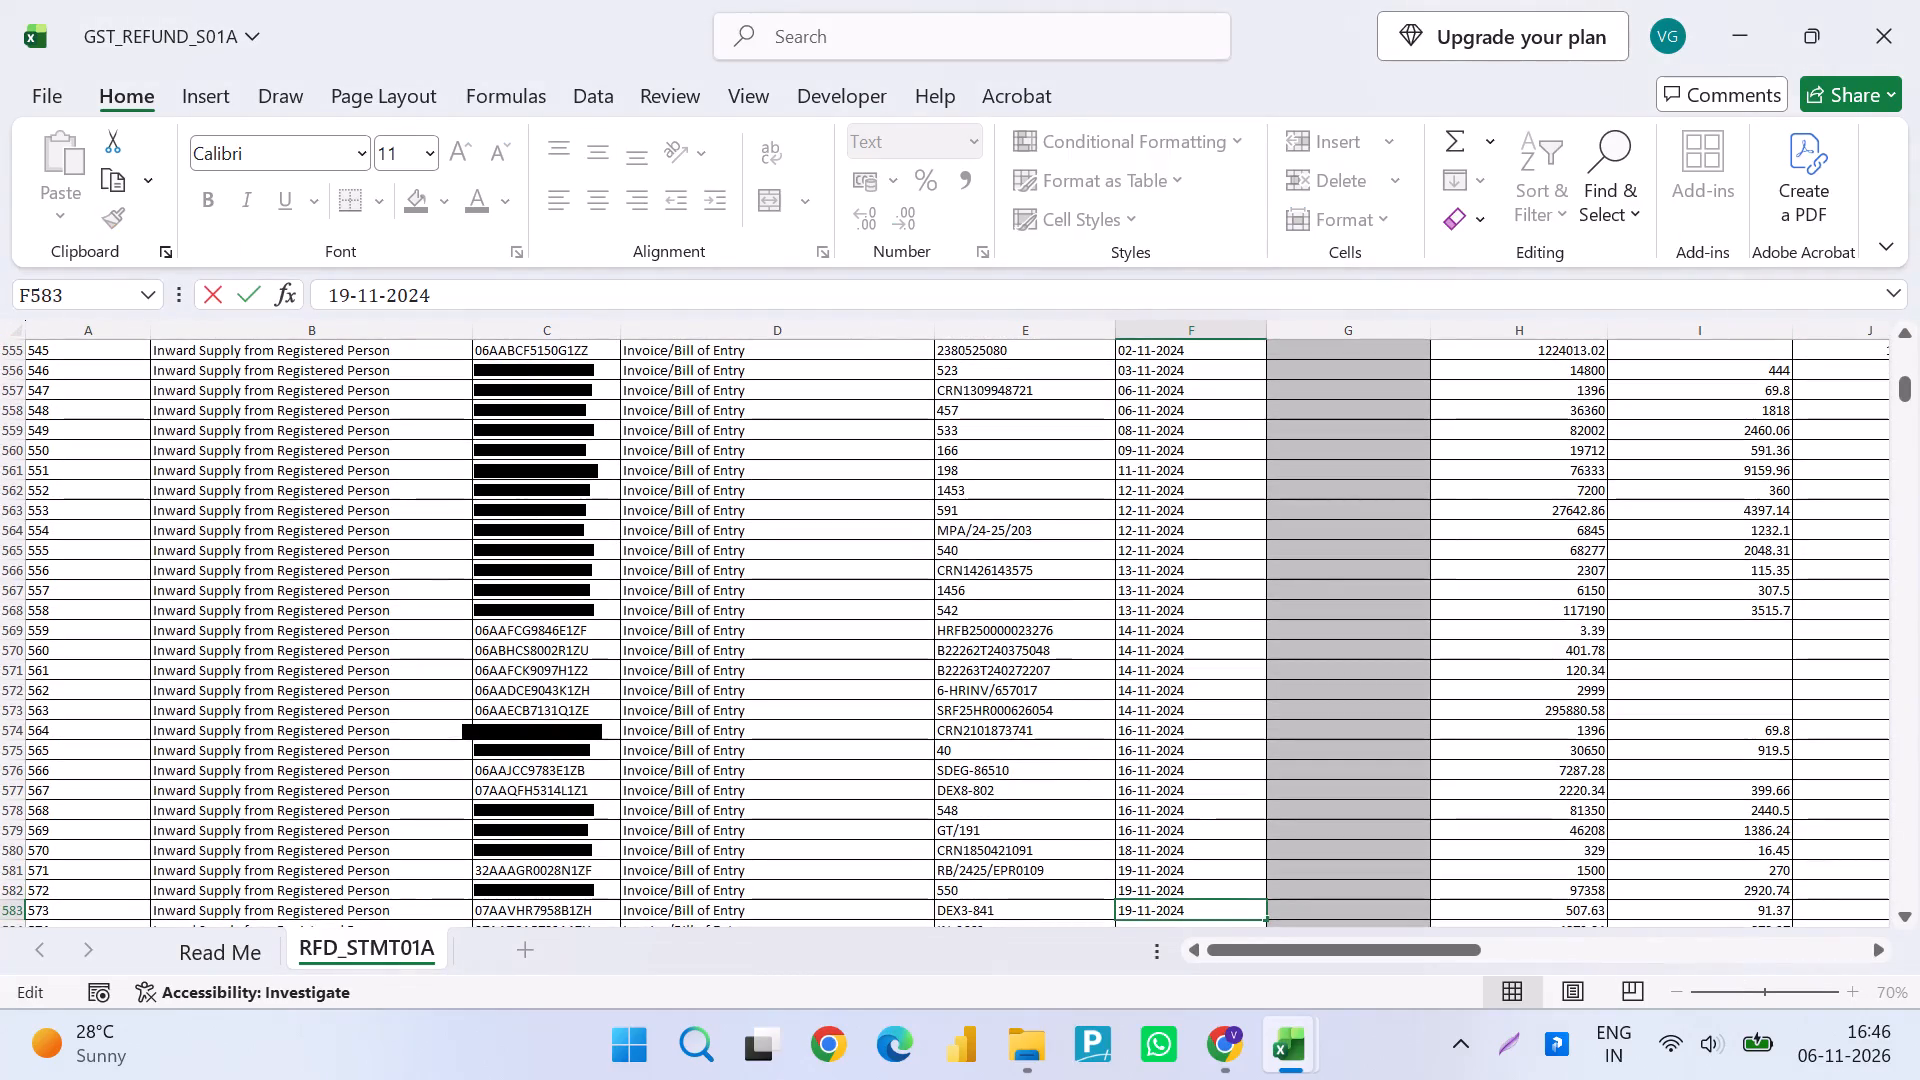
pyautogui.hotkey('ctrl', 'Left')
pyautogui.hotkey('ctrl', 'Left')
pyautogui.hotkey('shift', 'Right')
pyautogui.hotkey('shift', 'Left')
pyautogui.hotkey('shift', 'Left')
pyautogui.hotkey('shift', 'Left')
pyautogui.write('20')
pyautogui.press('Return')
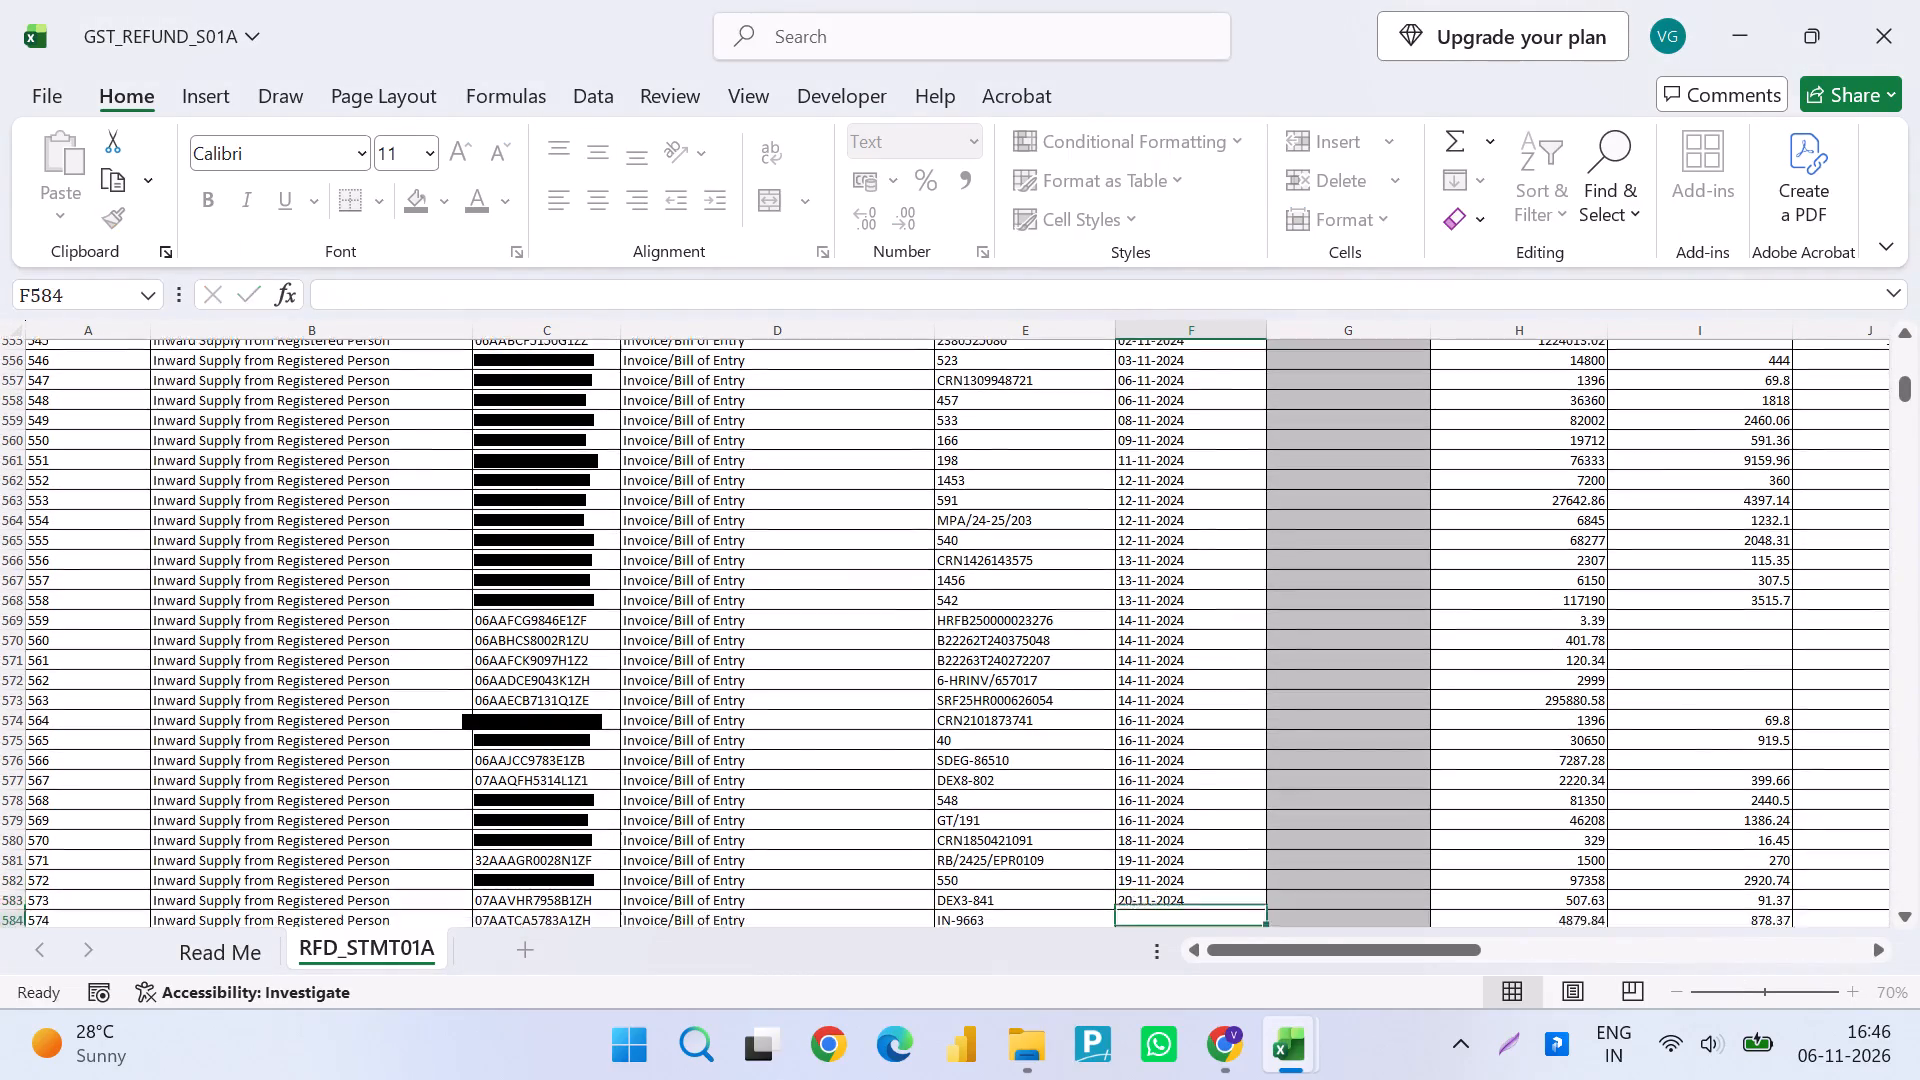
pyautogui.hotkey('alt', 'Tab')
pyautogui.press('Down')
pyautogui.press('Down')
pyautogui.hotkey('alt', 'Tab')
pyautogui.hotkey('ctrl', 'd')
# Copy the invoice date from F584 into F585 and change it to 21-11-2024.
pyautogui.press('Down')
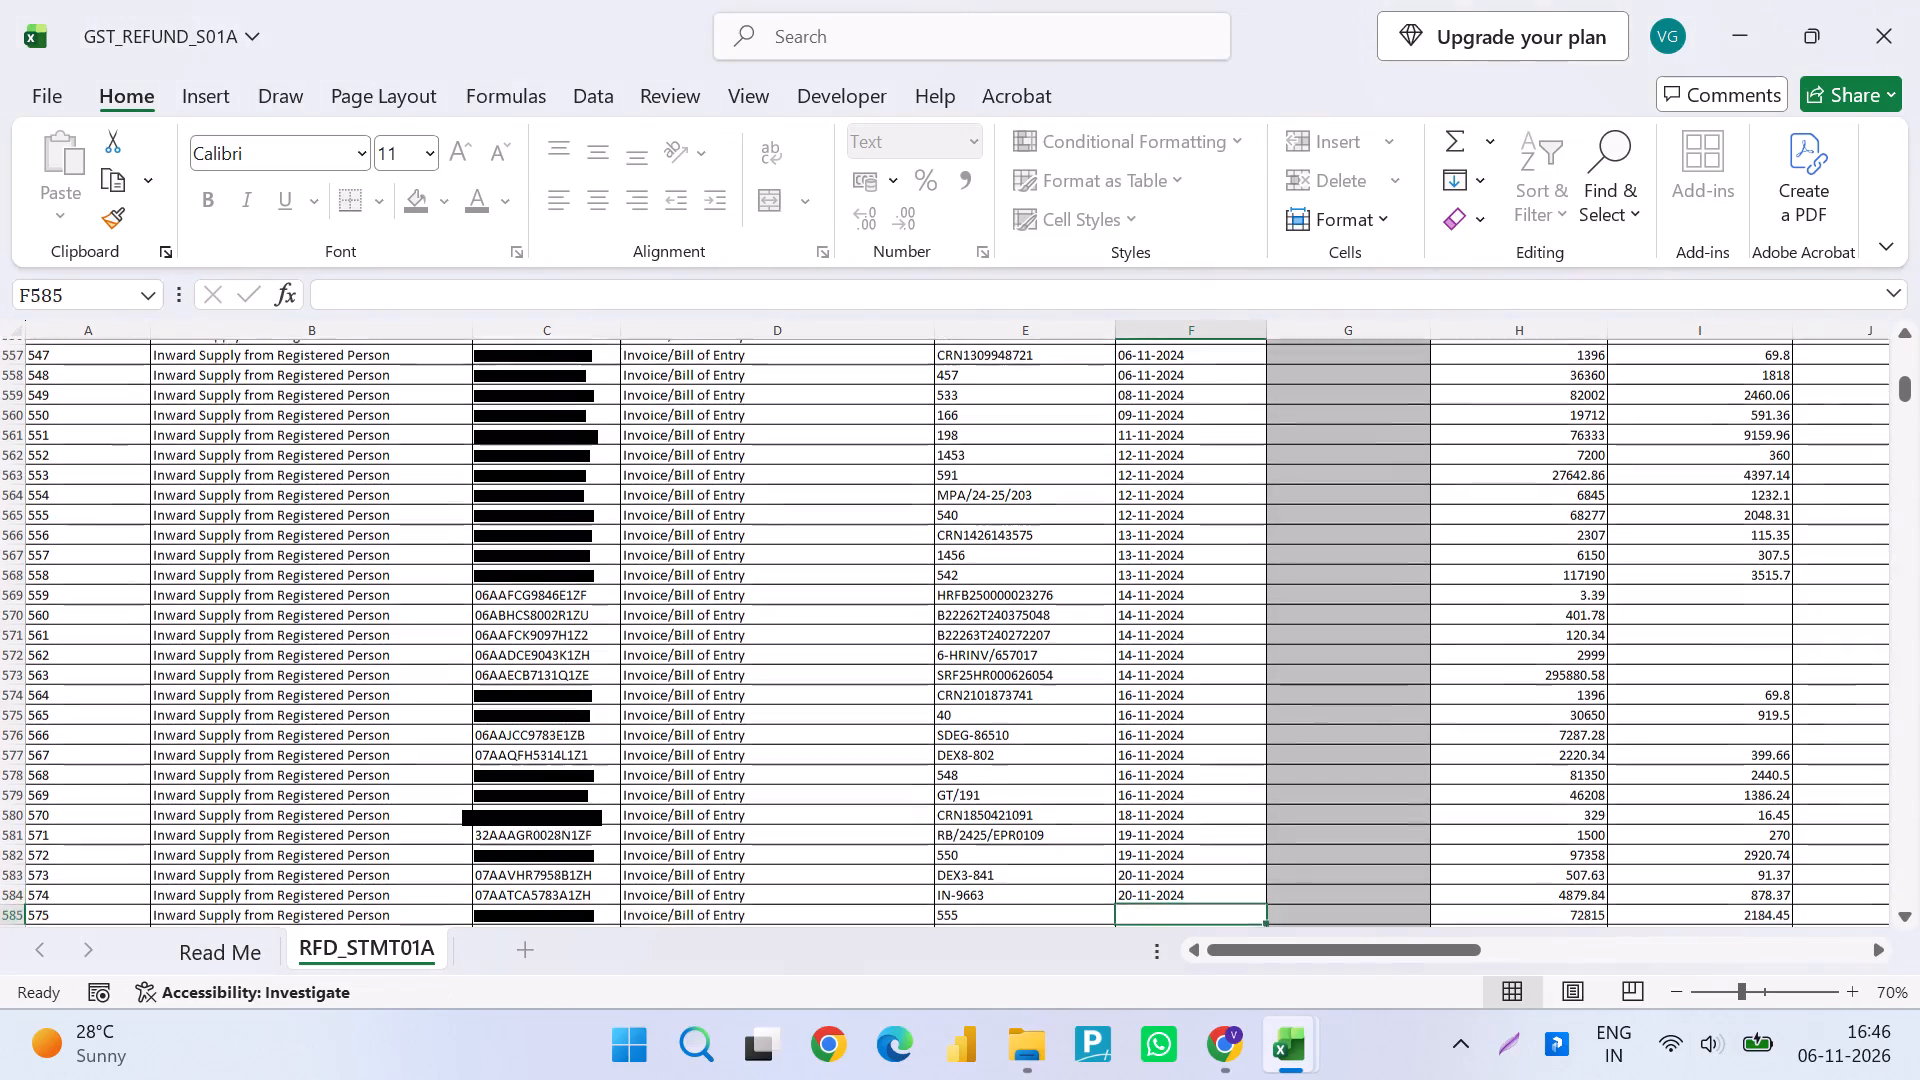
pyautogui.hotkey('ctrl', 'd')
pyautogui.press('F2')
pyautogui.press('Left')
pyautogui.hotkey('ctrl', 'Left')
pyautogui.hotkey('ctrl', 'Left')
pyautogui.hotkey('ctrl', 'Left')
pyautogui.hotkey('ctrl', 'Left')
pyautogui.press('BackSpace')
pyautogui.press('1')
pyautogui.press('Return')
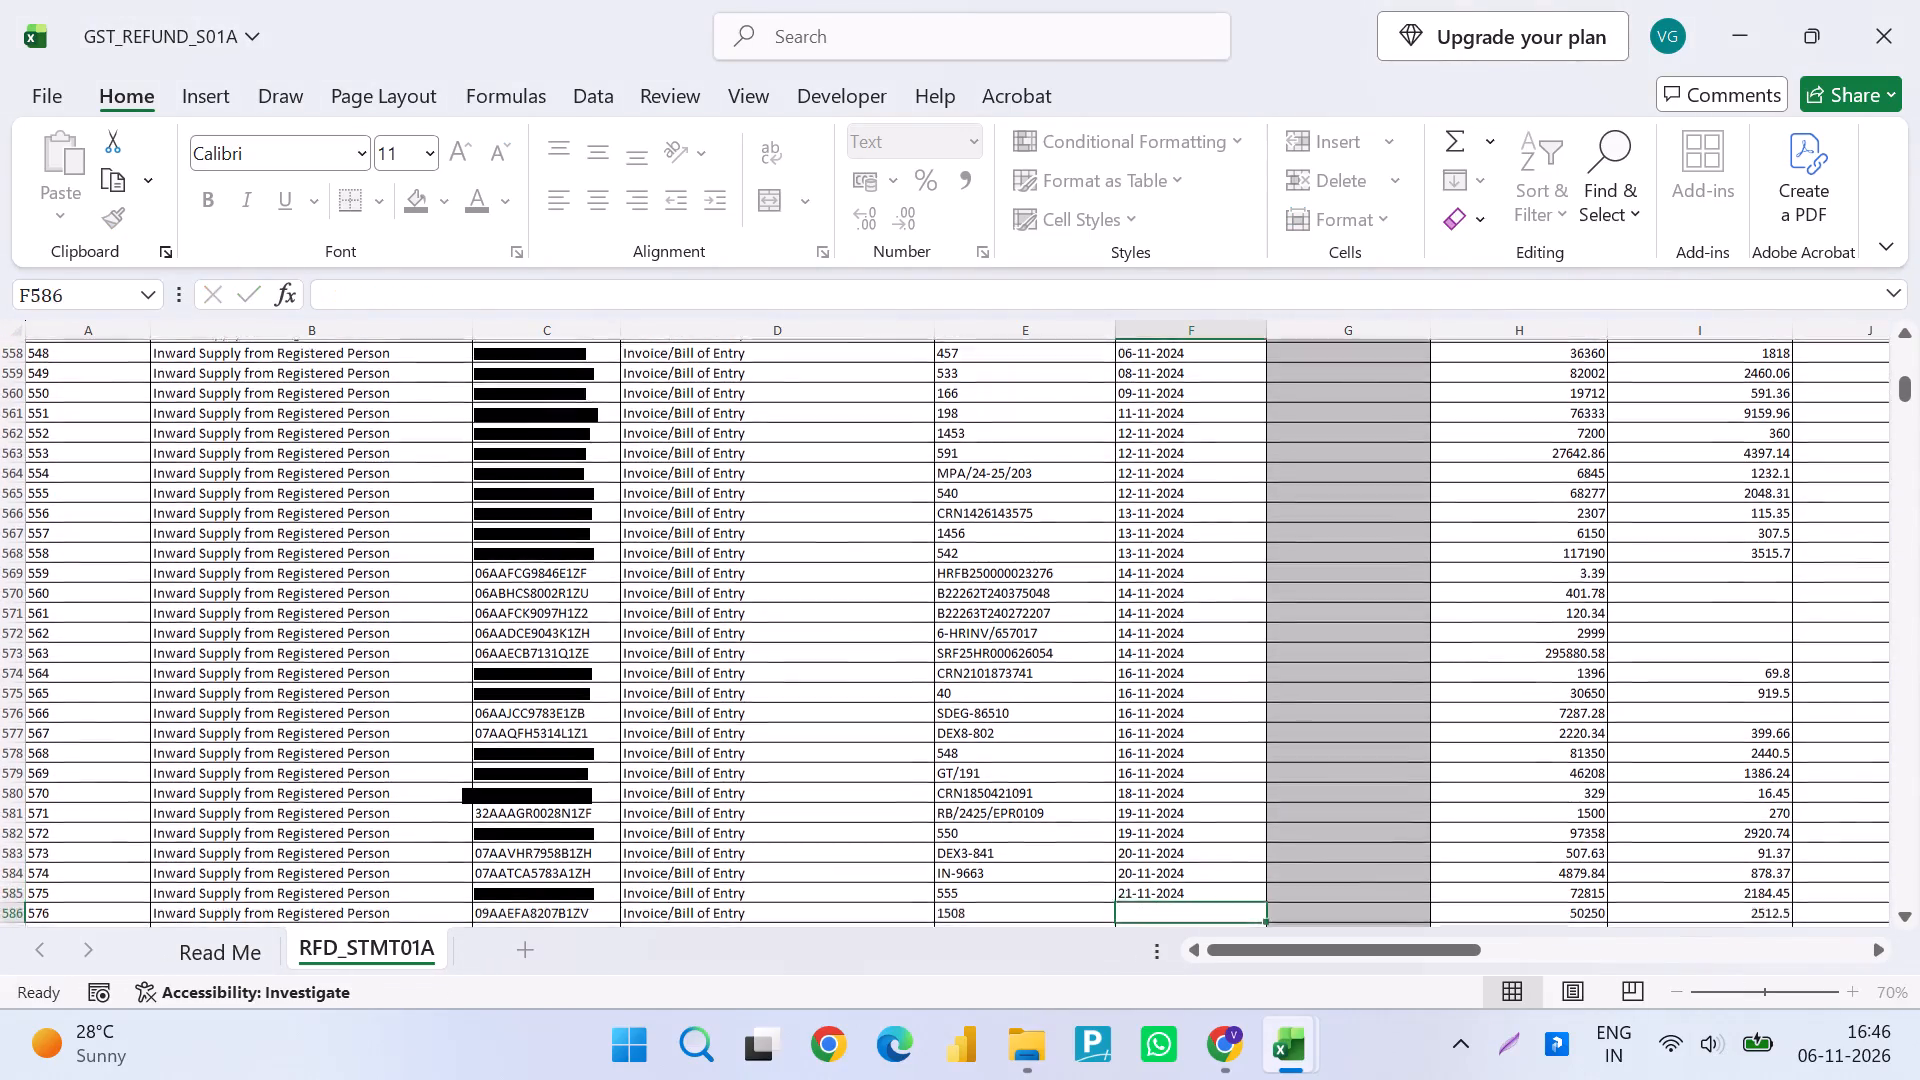
# Check PURCHASE 24-25's date group in F709 to F711, enter 22-11-2024 in GST_REFUND_S01A's F586 and fill it through F588.
pyautogui.hotkey('alt', 'Tab')
pyautogui.press('Down')
pyautogui.press('Down')
pyautogui.hotkey('shift', 'Down')
pyautogui.hotkey('shift', 'Down')
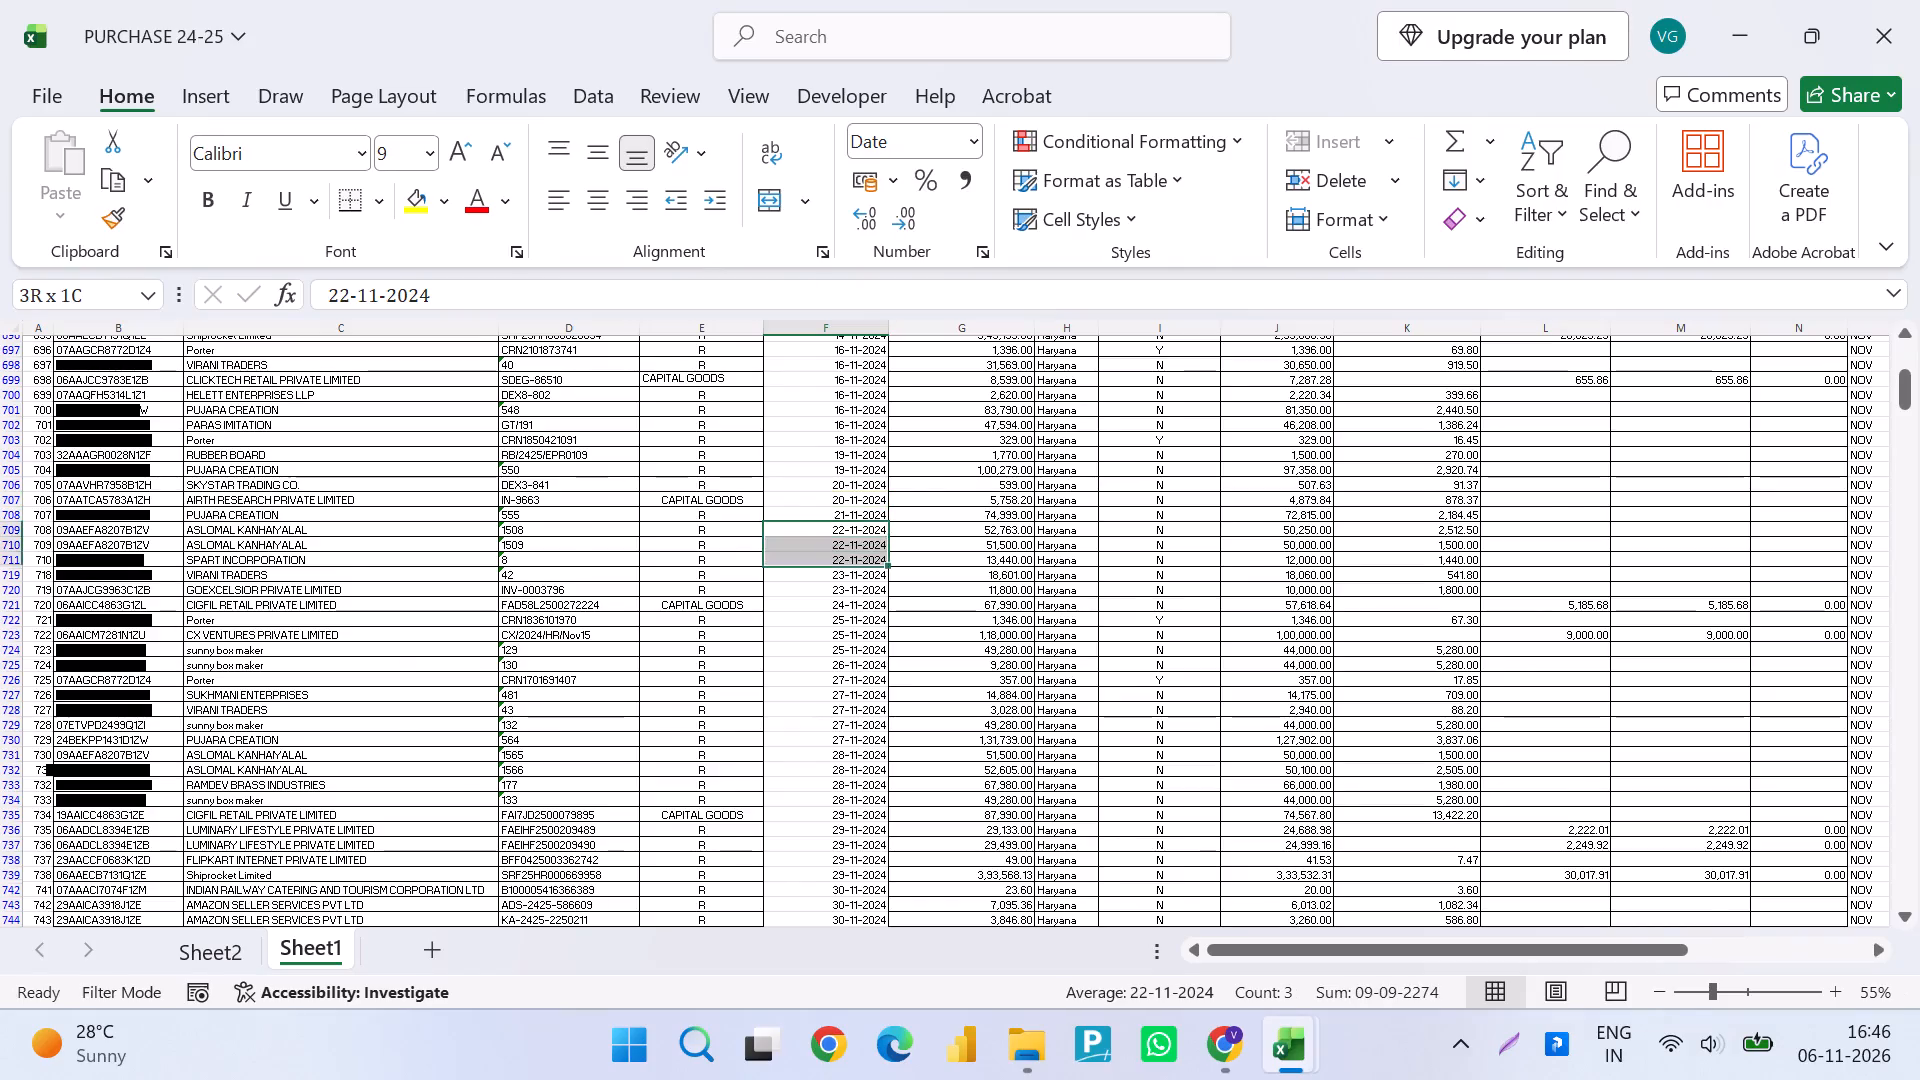
pyautogui.hotkey('alt', 'Tab')
pyautogui.hotkey('ctrl', 'd')
pyautogui.press('F2')
pyautogui.press('Left')
pyautogui.hotkey('ctrl', 'Left')
pyautogui.hotkey('ctrl', 'Left')
pyautogui.hotkey('ctrl', 'Left')
pyautogui.press('Left')
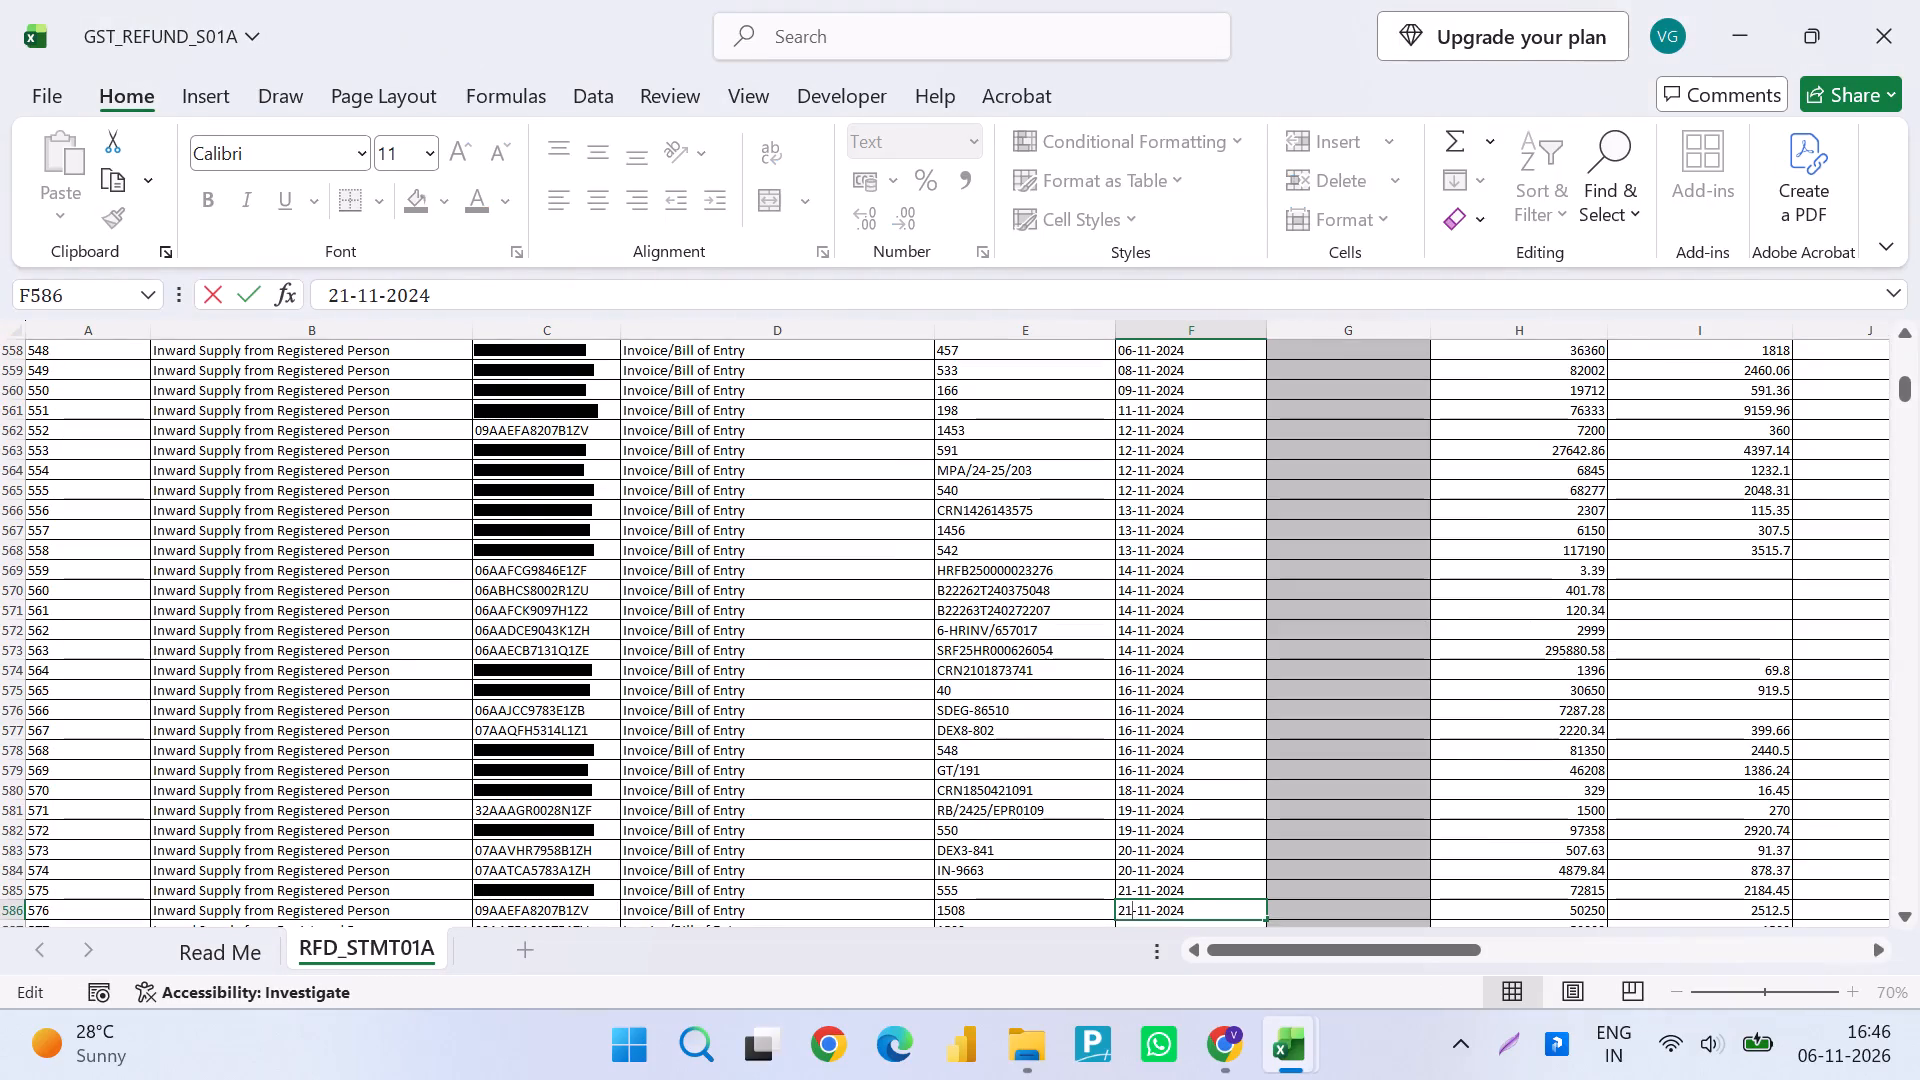
pyautogui.press('BackSpace')
pyautogui.press('2')
pyautogui.press('Return')
pyautogui.hotkey('ctrl', 'd')
pyautogui.press('Down')
pyautogui.hotkey('ctrl', 'd')
# Check the two PURCHASE 24-25 dates after F711, enter 23-11-2024 in GST_REFUND_S01A's F589 and fill it into F590.
pyautogui.hotkey('alt', 'Tab')
pyautogui.press('Down')
pyautogui.press('Down')
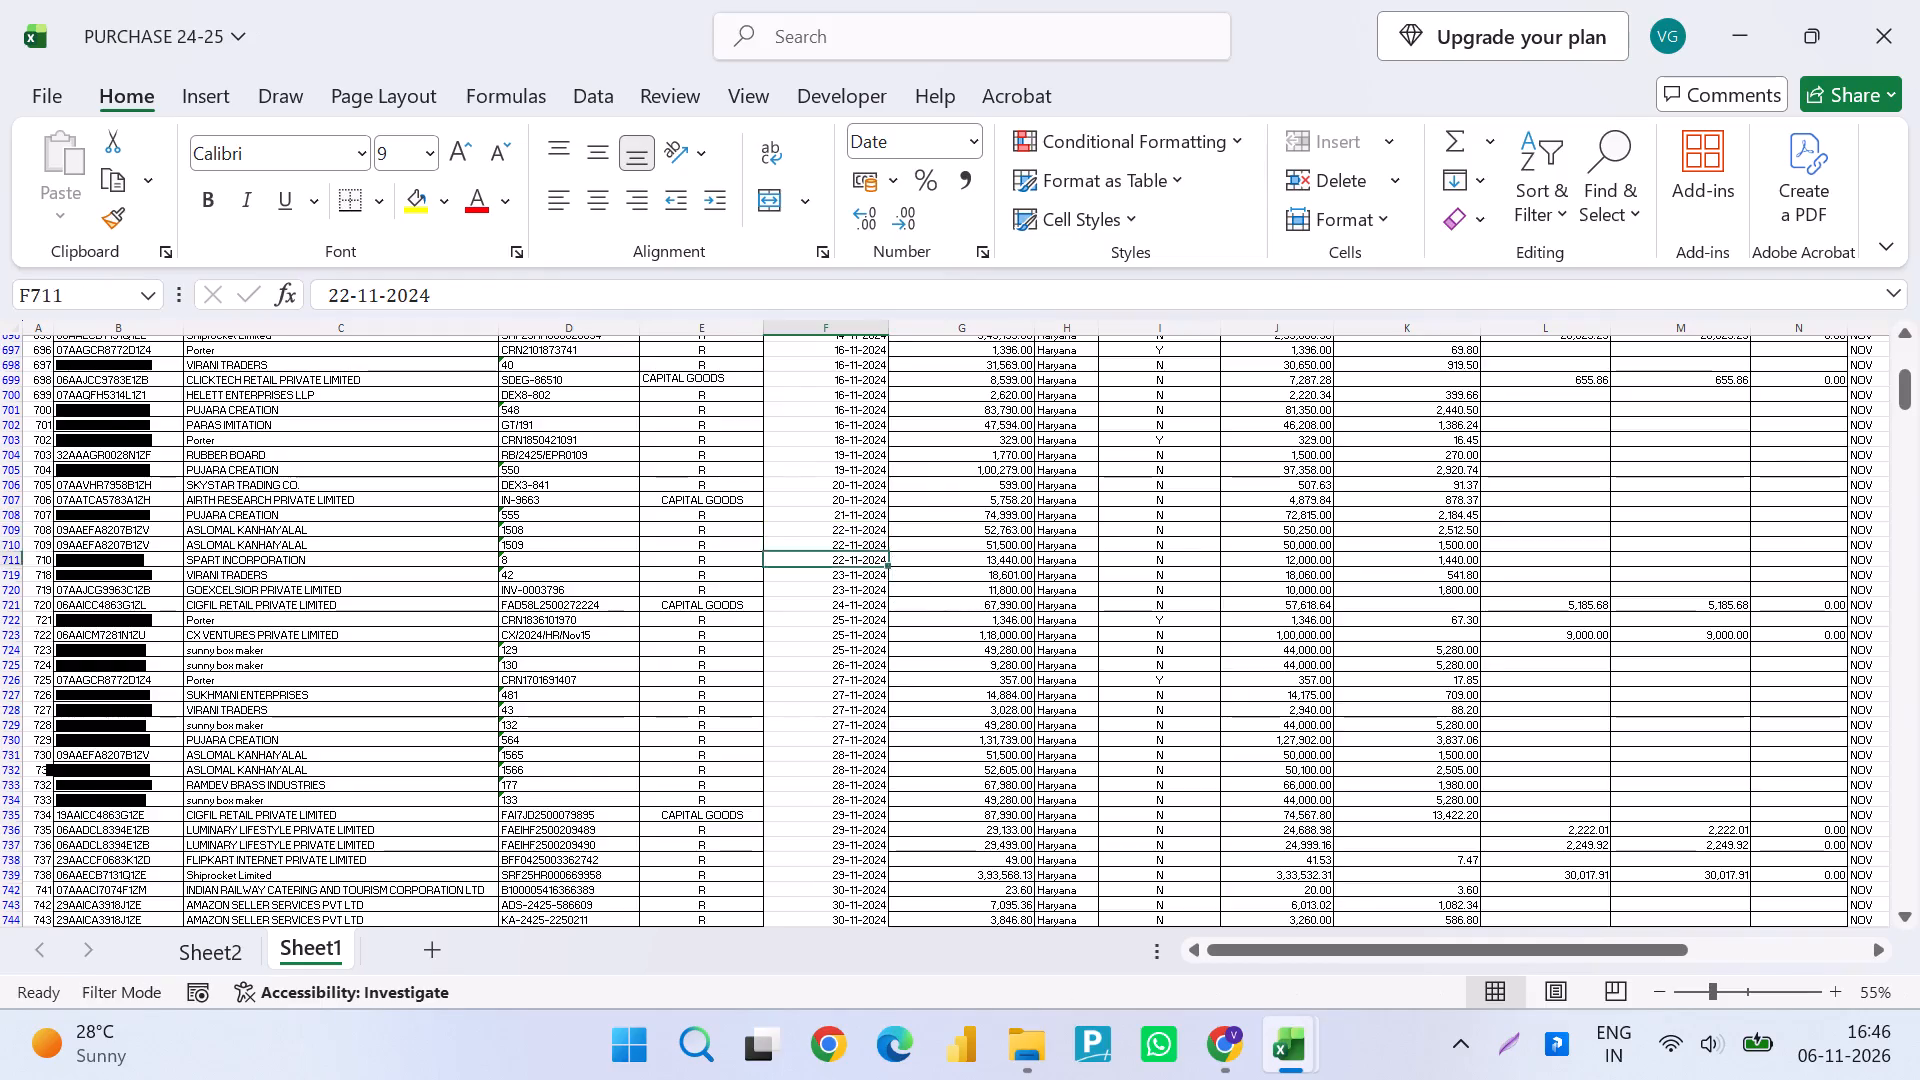
pyautogui.press('Down')
pyautogui.hotkey('shift', 'Down')
pyautogui.hotkey('alt', 'Tab')
pyautogui.hotkey('ctrl', 'd')
pyautogui.press('Down')
pyautogui.hotkey('ctrl', 'c')
pyautogui.hotkey('ctrl', 'd')
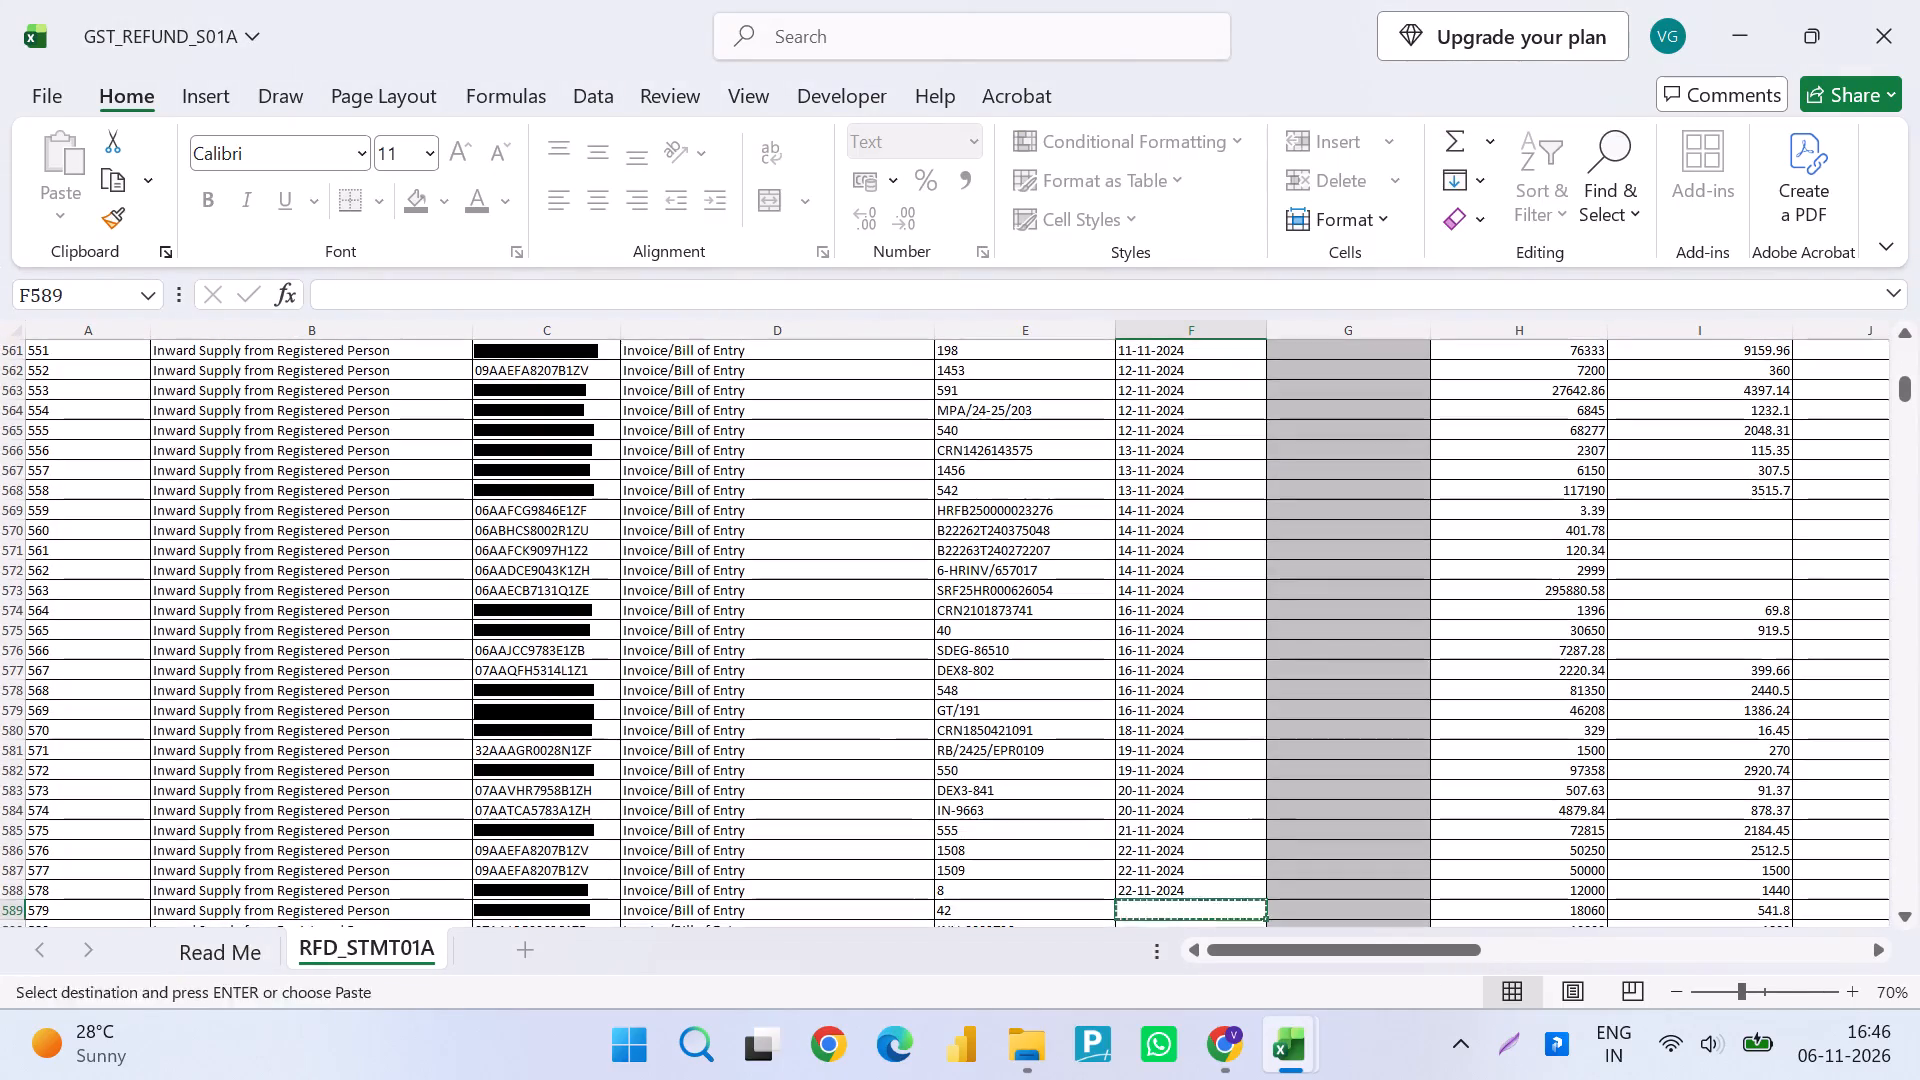
pyautogui.press('F2')
pyautogui.press('Left')
pyautogui.hotkey('ctrl', 'Left')
pyautogui.hotkey('ctrl', 'Left')
pyautogui.hotkey('ctrl', 'Left')
pyautogui.hotkey('ctrl', 'Left')
pyautogui.press('BackSpace')
pyautogui.press('2')
pyautogui.press('BackSpace')
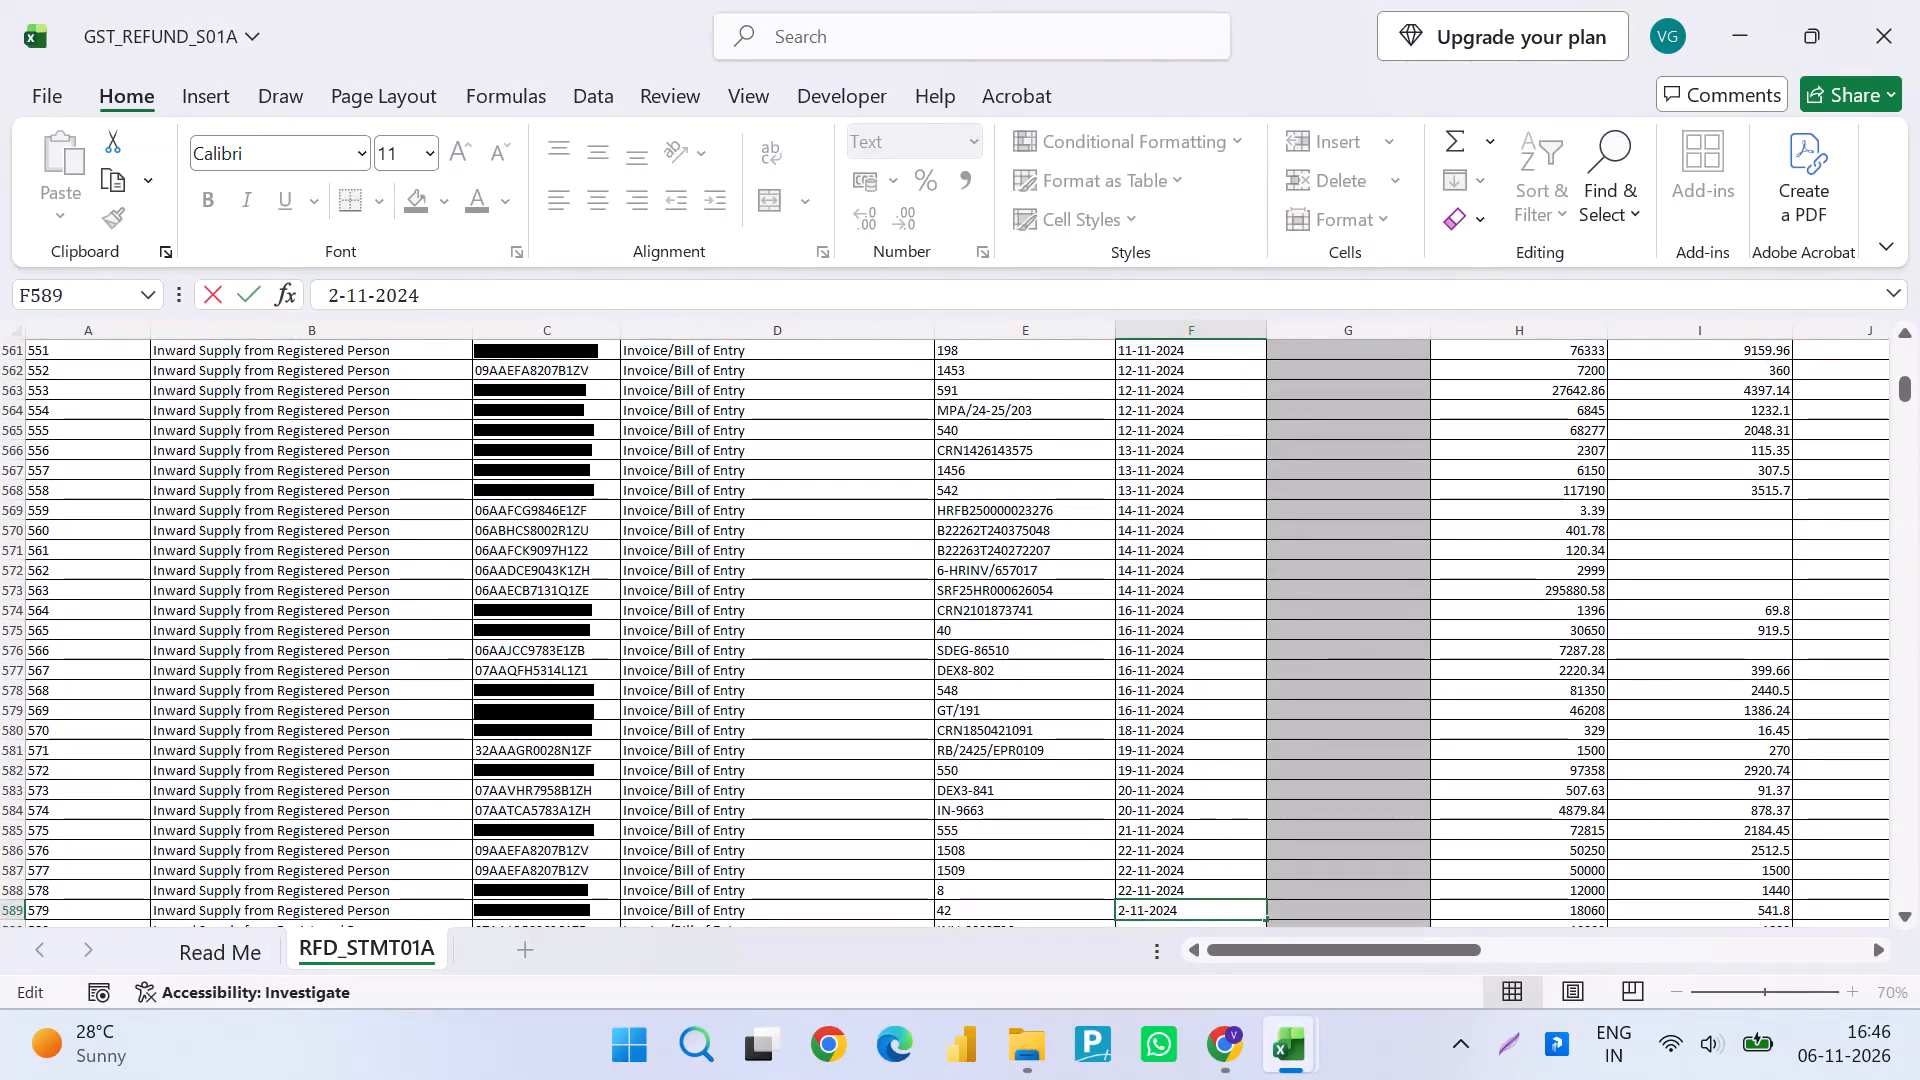
pyautogui.press('3')
pyautogui.press('Return')
pyautogui.hotkey('ctrl', 'd')
# Check PURCHASE 24-25's date in F721 and enter 24-11-2024 as the invoice date in GST_REFUND_S01A's F591.
pyautogui.hotkey('alt', 'Tab')
pyautogui.press('Down')
pyautogui.press('Down')
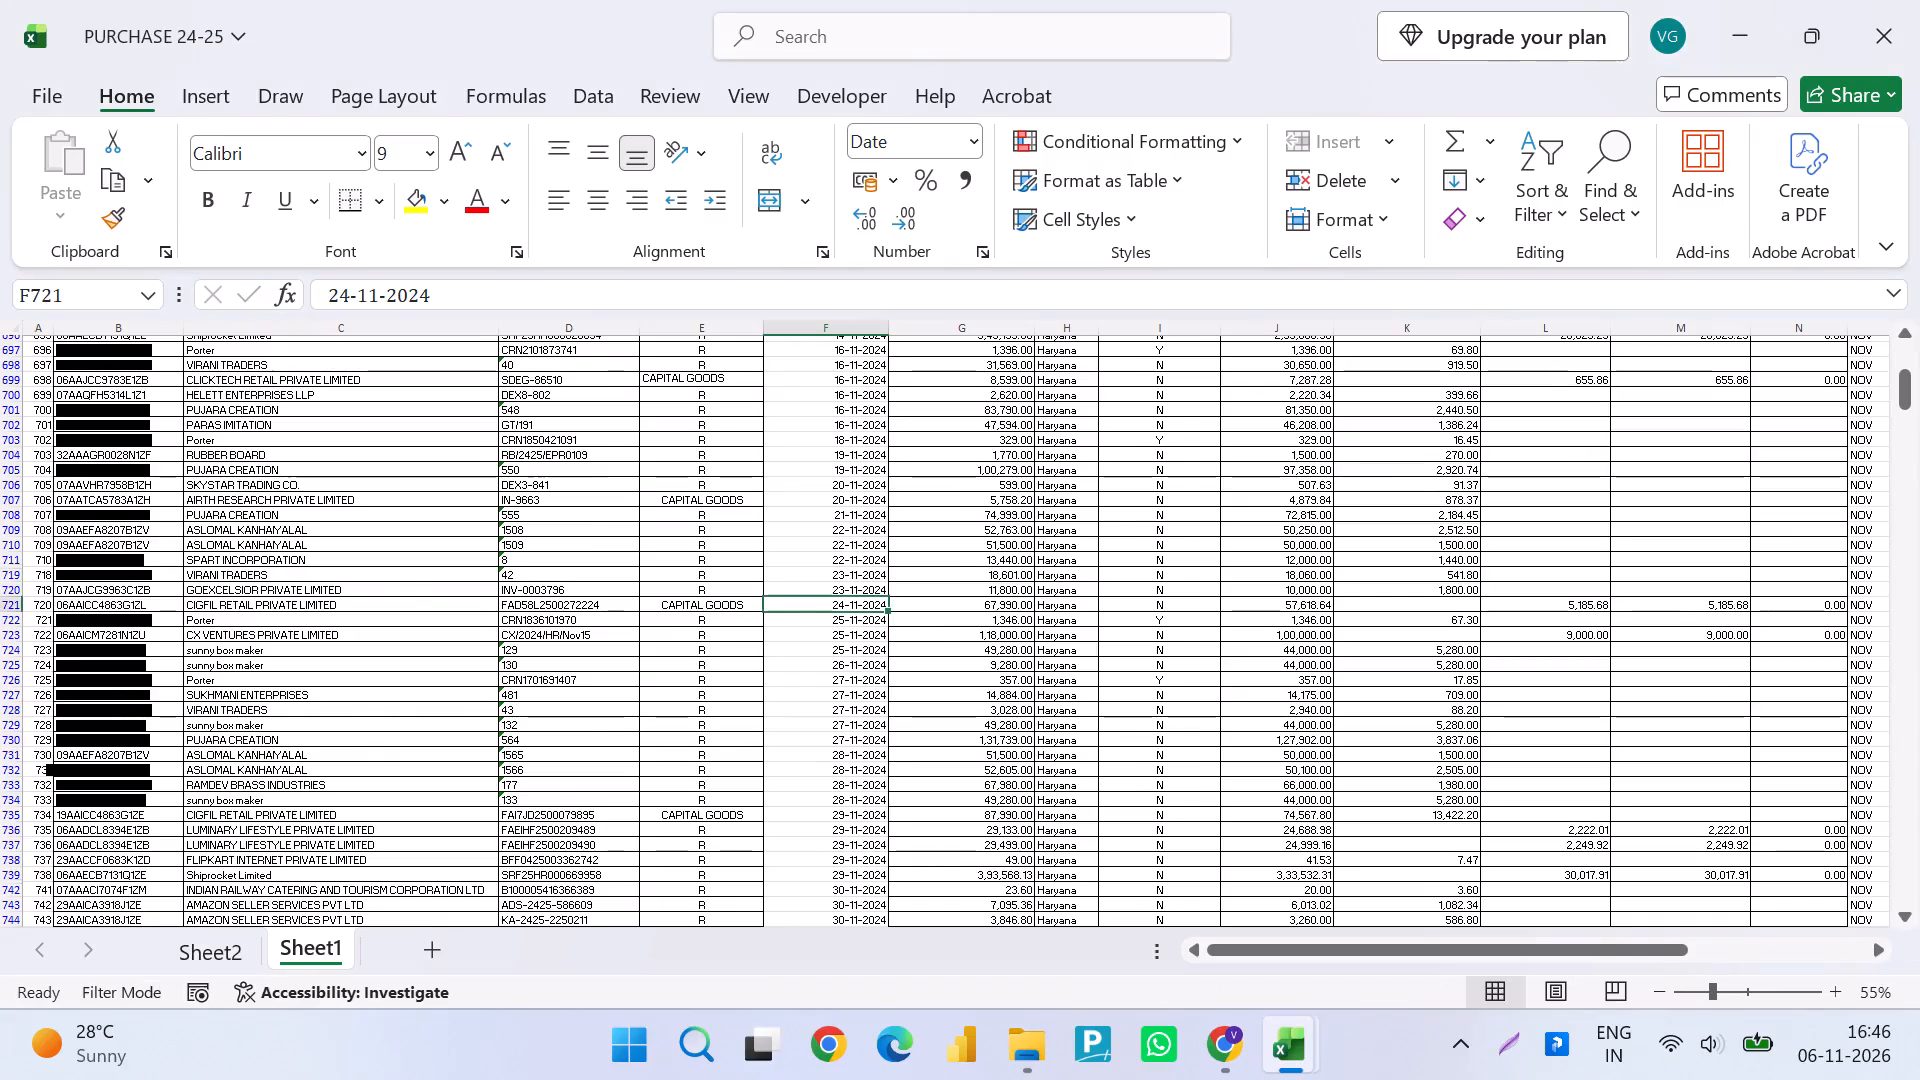
pyautogui.hotkey('alt', 'Tab')
pyautogui.hotkey('alt', '`')
pyautogui.hotkey('alt', 'Tab')
pyautogui.hotkey('alt', 'Tab')
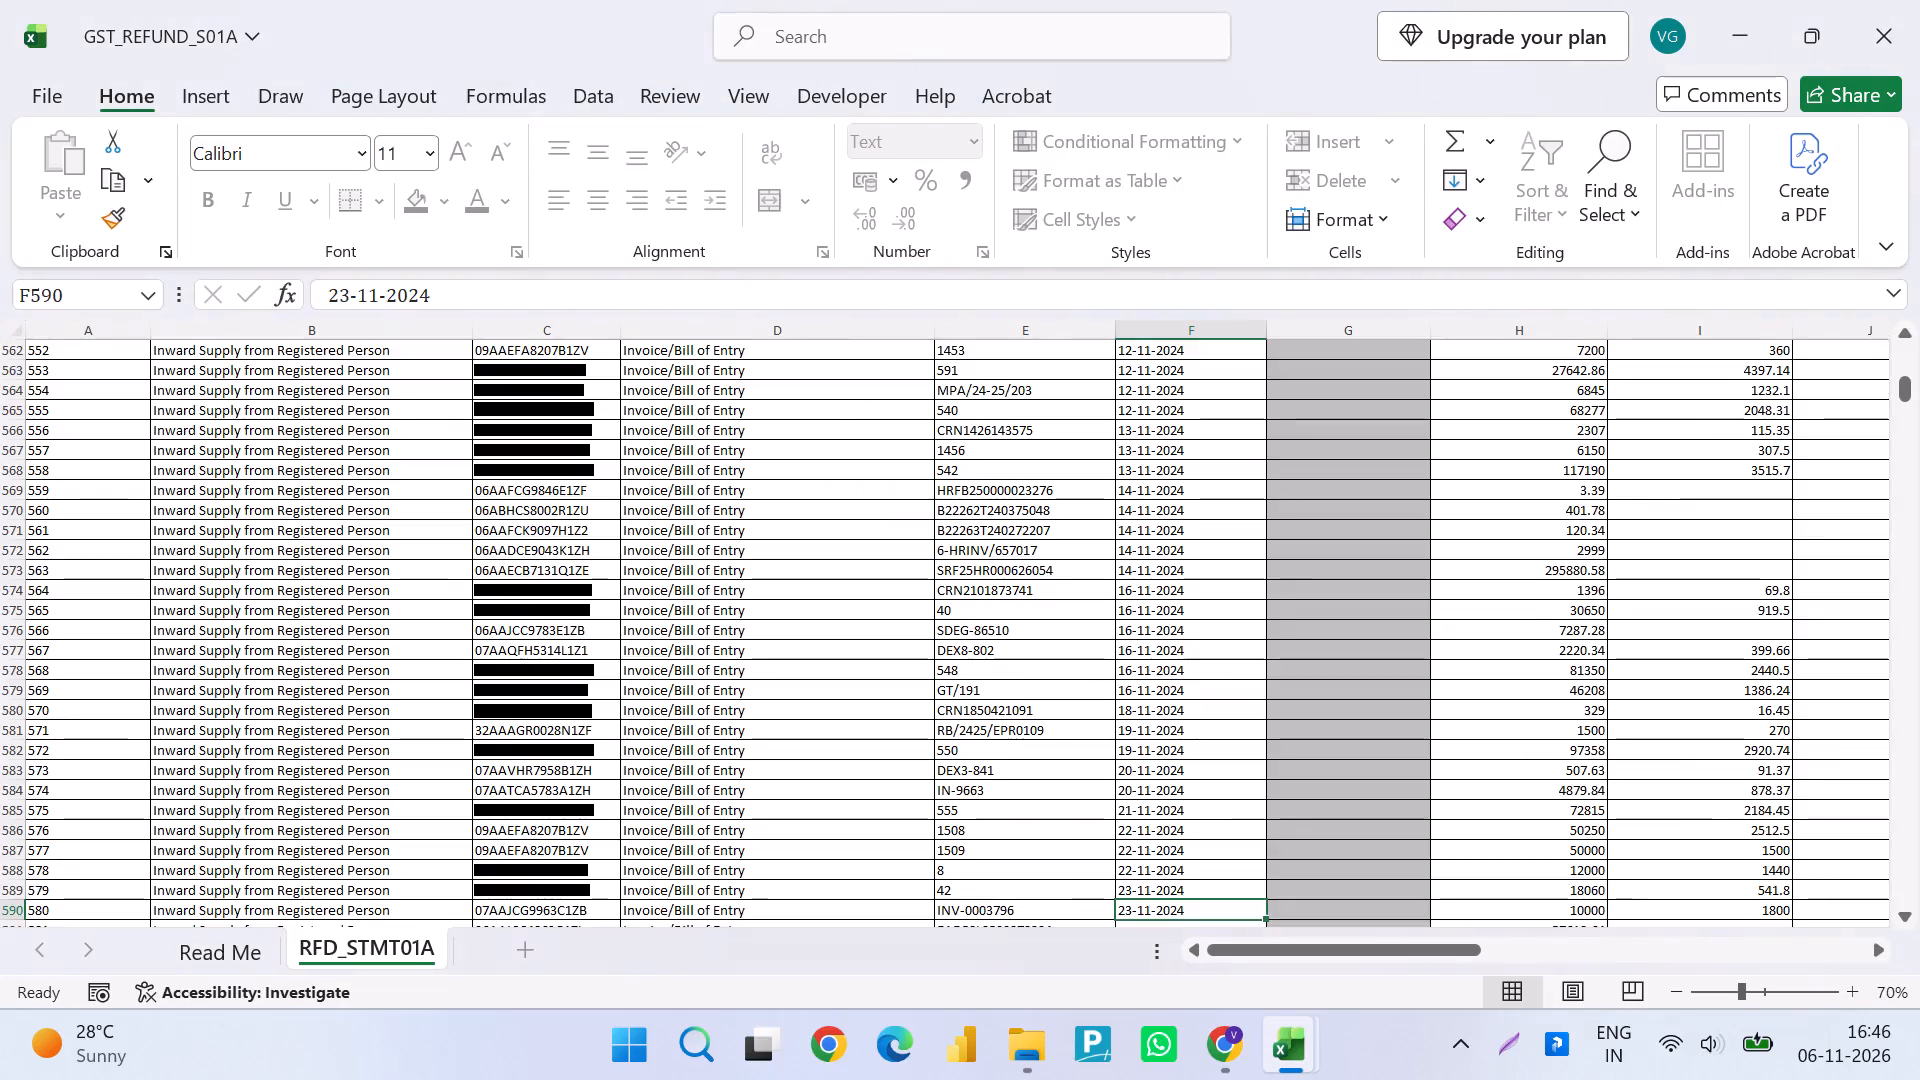
pyautogui.press('Down')
pyautogui.hotkey('ctrl', 'd')
pyautogui.press('F2')
pyautogui.press('Left')
pyautogui.hotkey('ctrl', 'Left')
pyautogui.hotkey('ctrl', 'Left')
pyautogui.hotkey('ctrl', 'Left')
pyautogui.hotkey('ctrl', 'Left')
pyautogui.press('BackSpace')
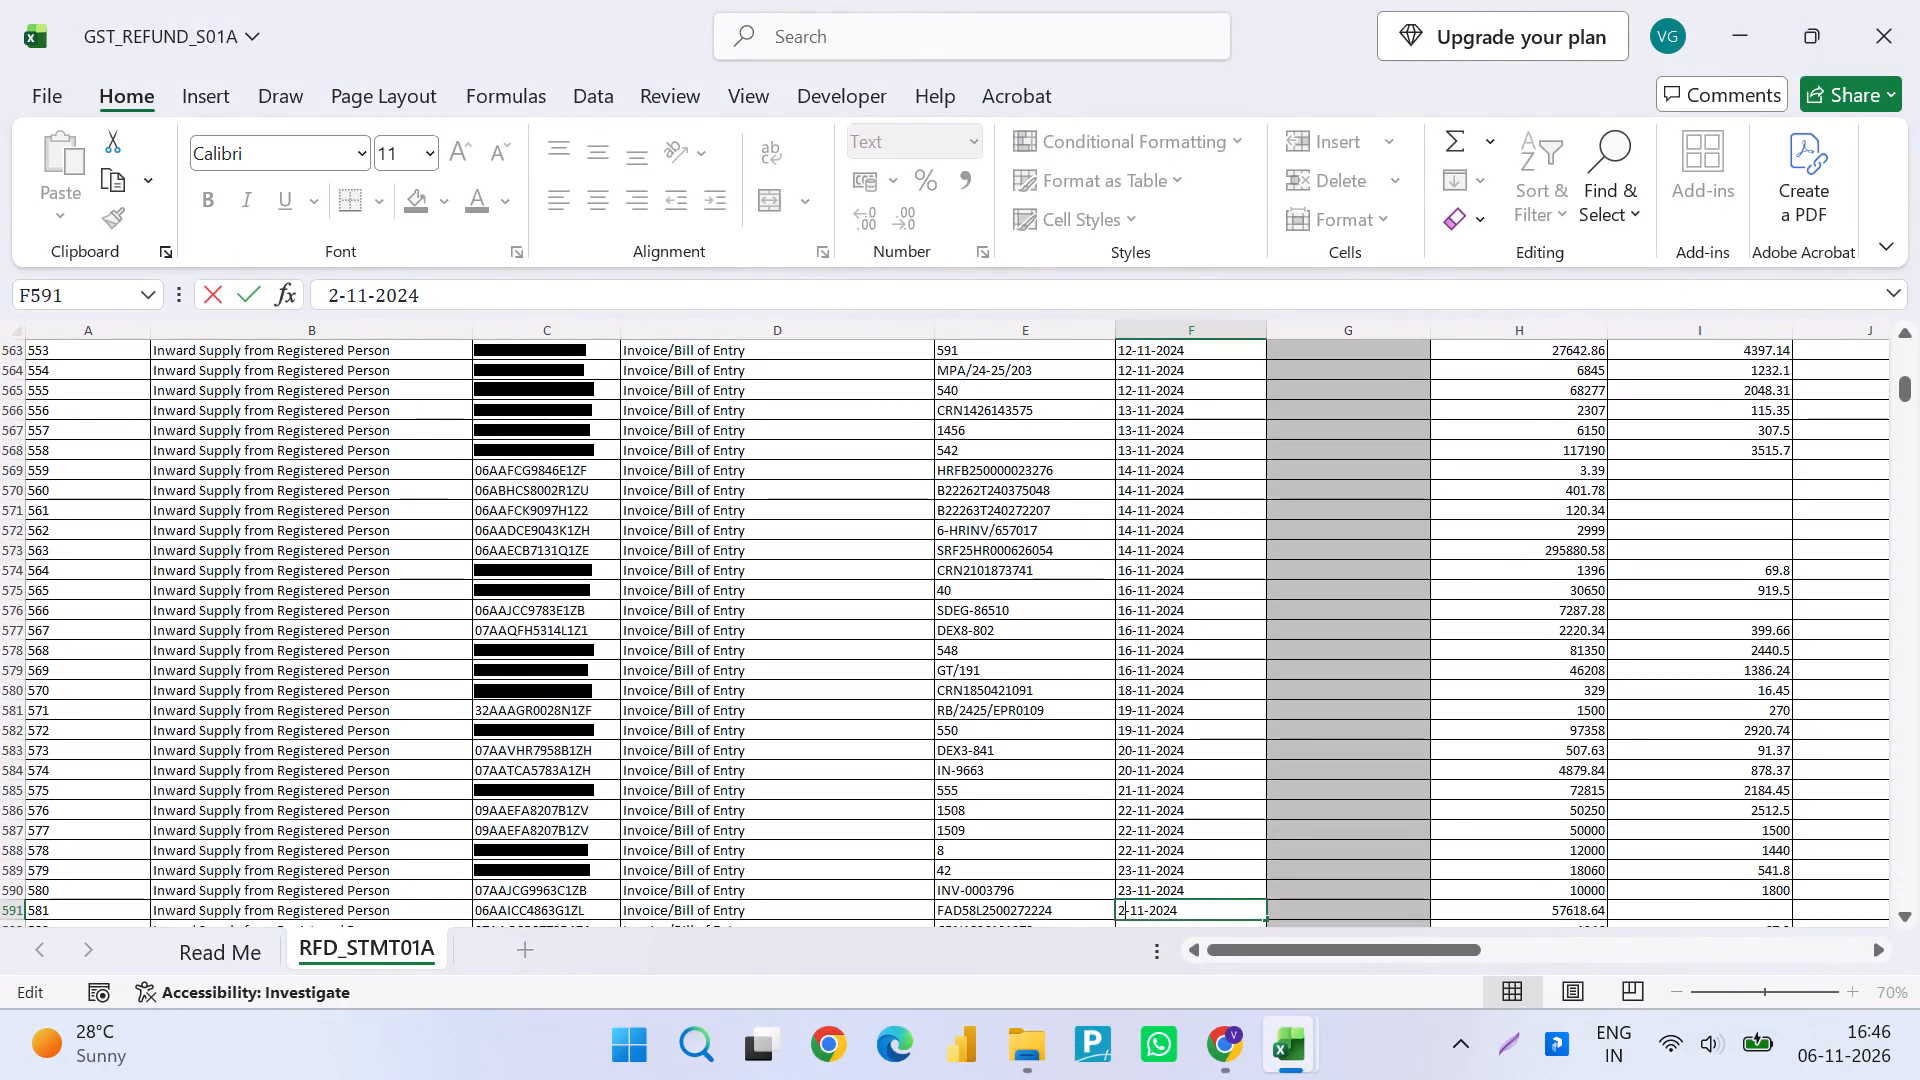
pyautogui.press('4')
pyautogui.press('Return')
# Clear the contents of E1060 to E1074 below the last invoice record and return to D1059.
pyautogui.press('Left')
pyautogui.hotkey('ctrl', 'Down')
pyautogui.press('Right')
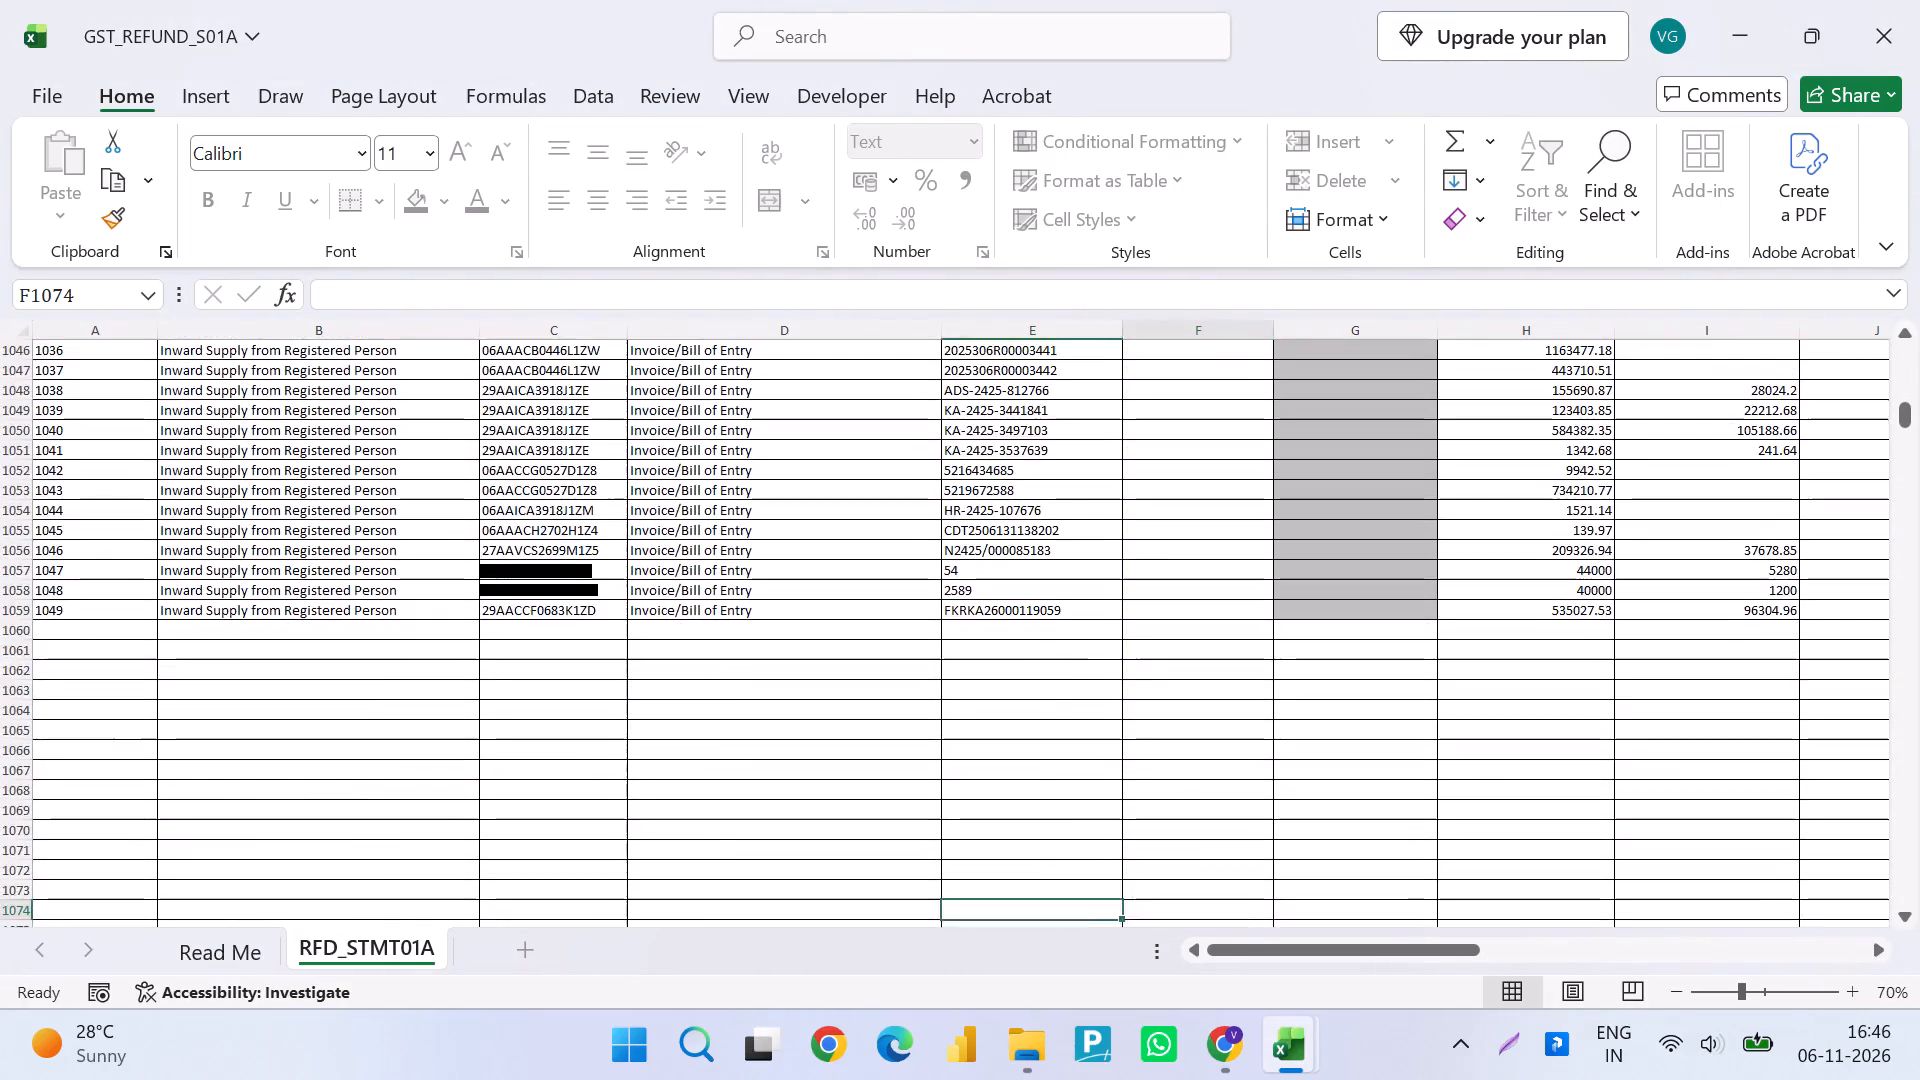
pyautogui.press('Up')
pyautogui.hotkey('ctrl', 'Up')
pyautogui.press('Down')
pyautogui.press('Left')
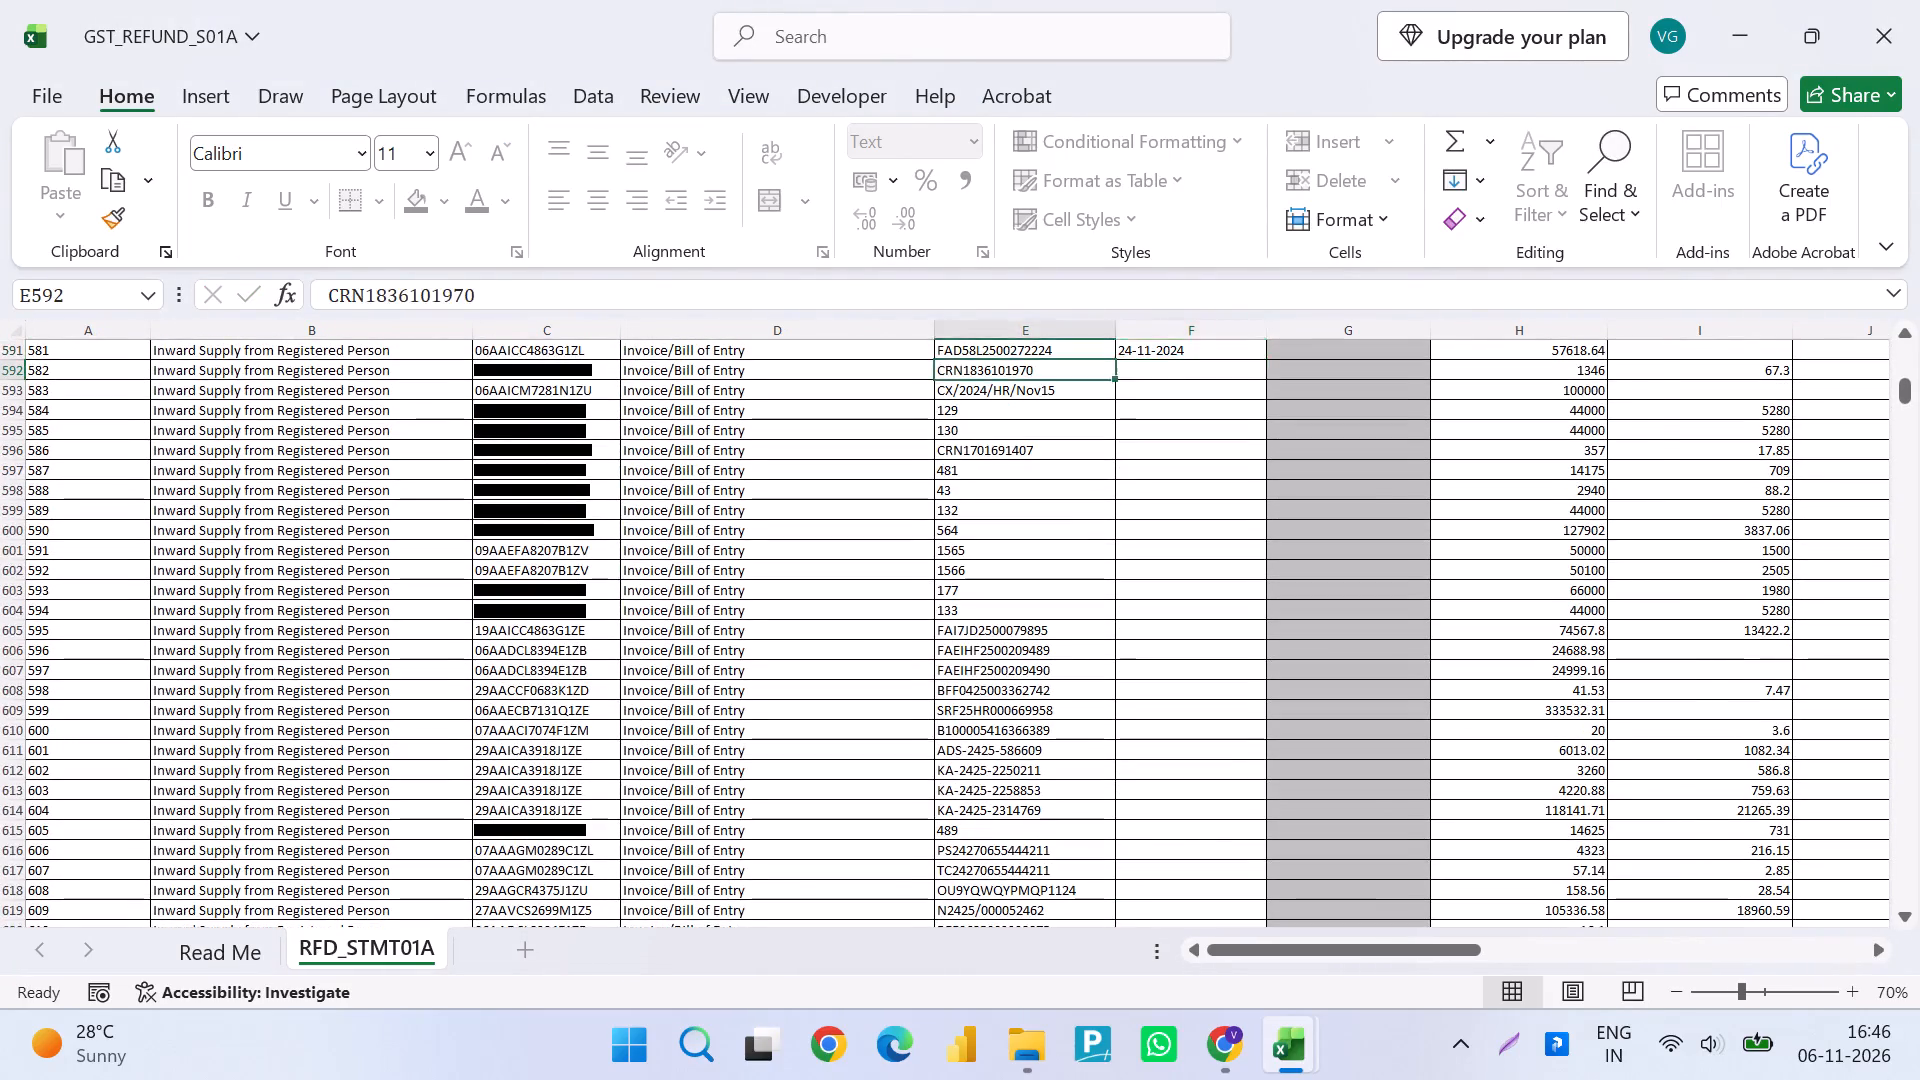
pyautogui.hotkey('ctrl', 'shift', 'Down')
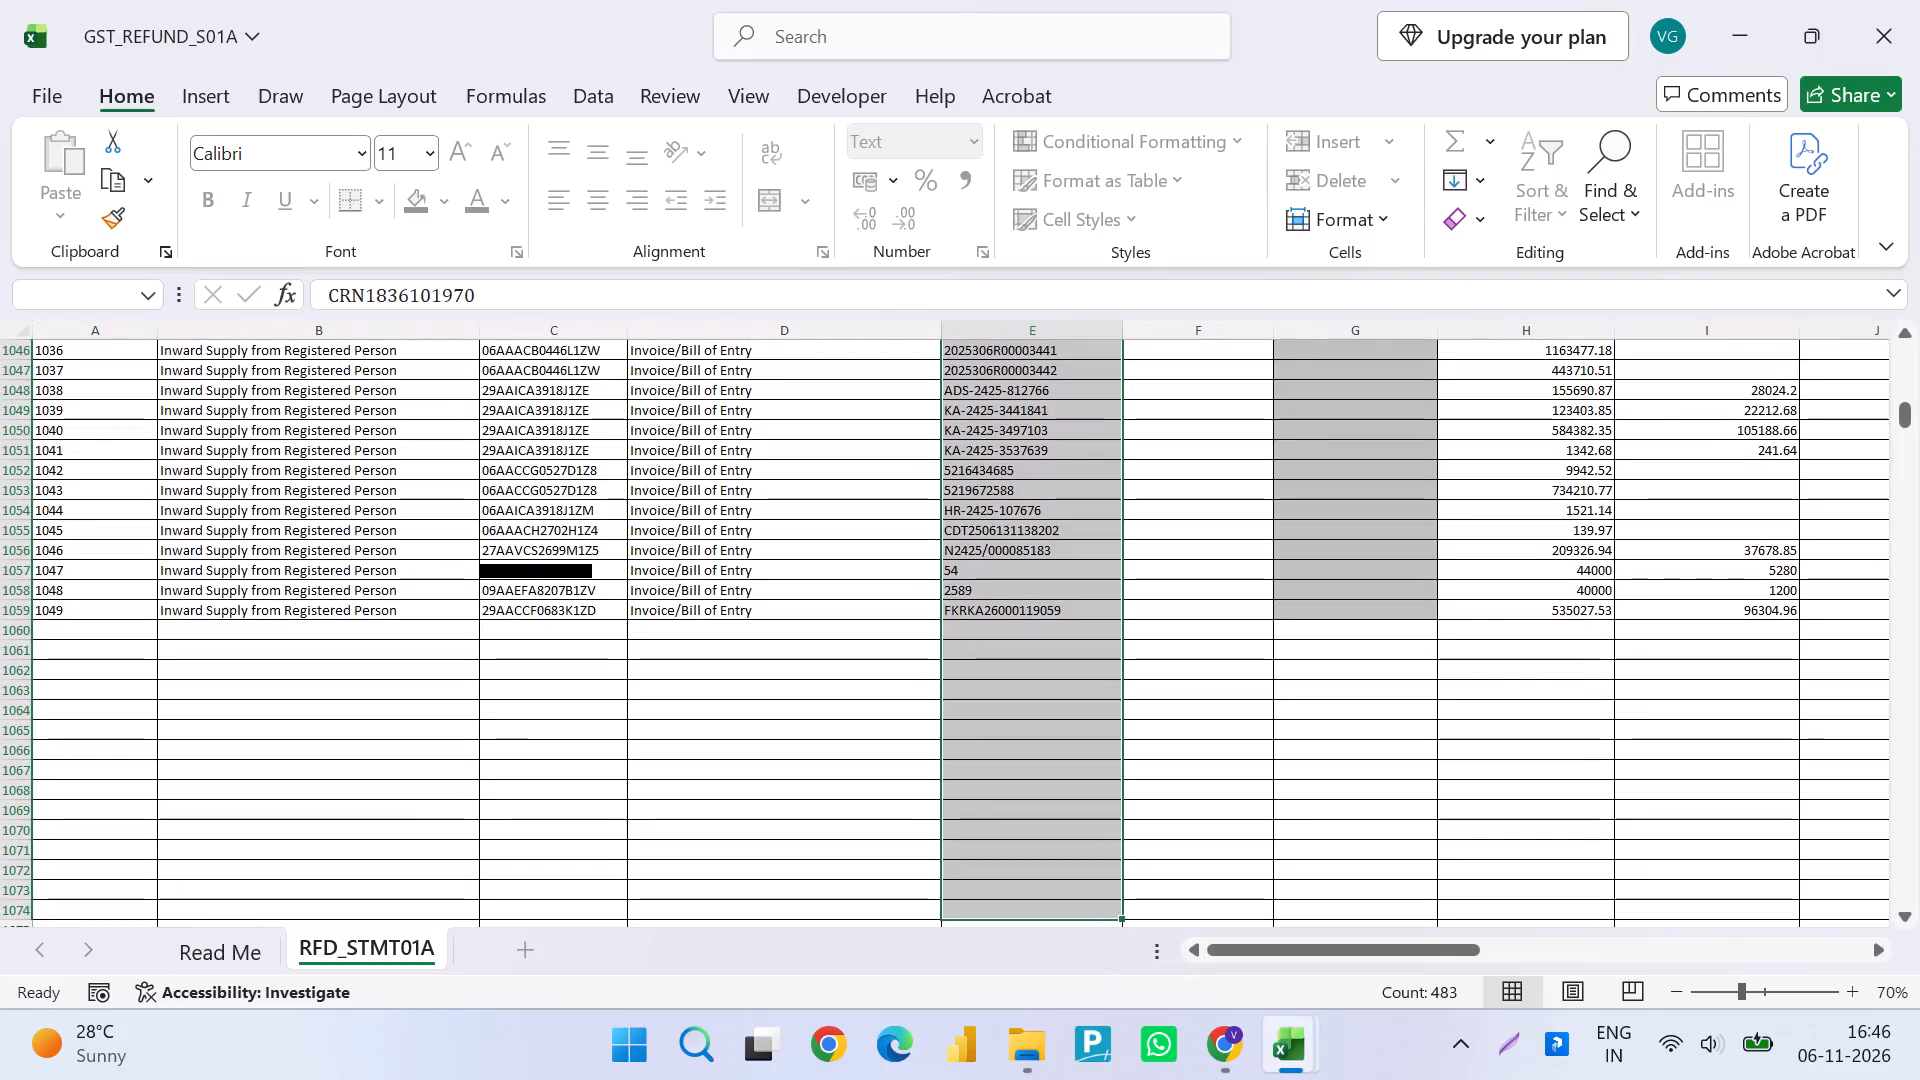
pyautogui.click(1042, 630)
pyautogui.hotkey('ctrl', 'shift', 'Down')
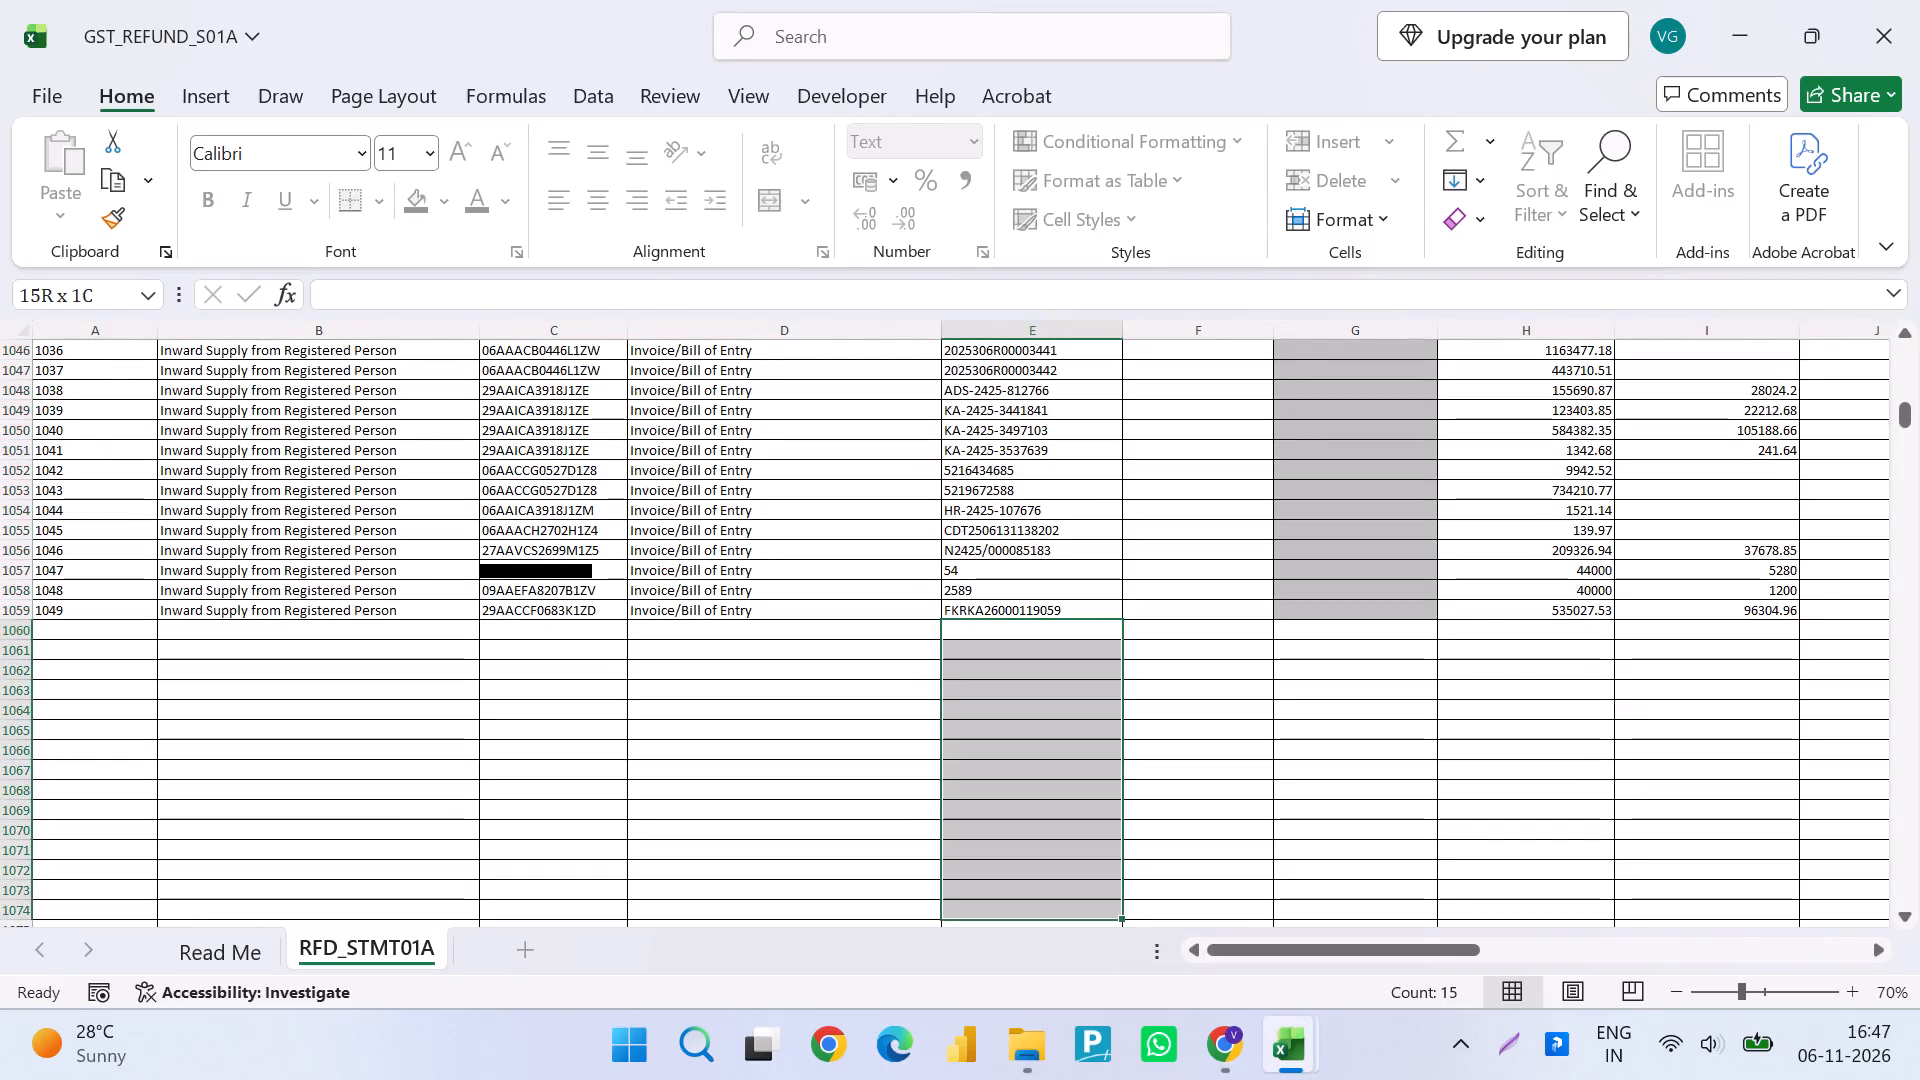
pyautogui.press('Delete')
pyautogui.press('Left')
pyautogui.hotkey('ctrl', 'shift', 'Down')
pyautogui.press('Up')
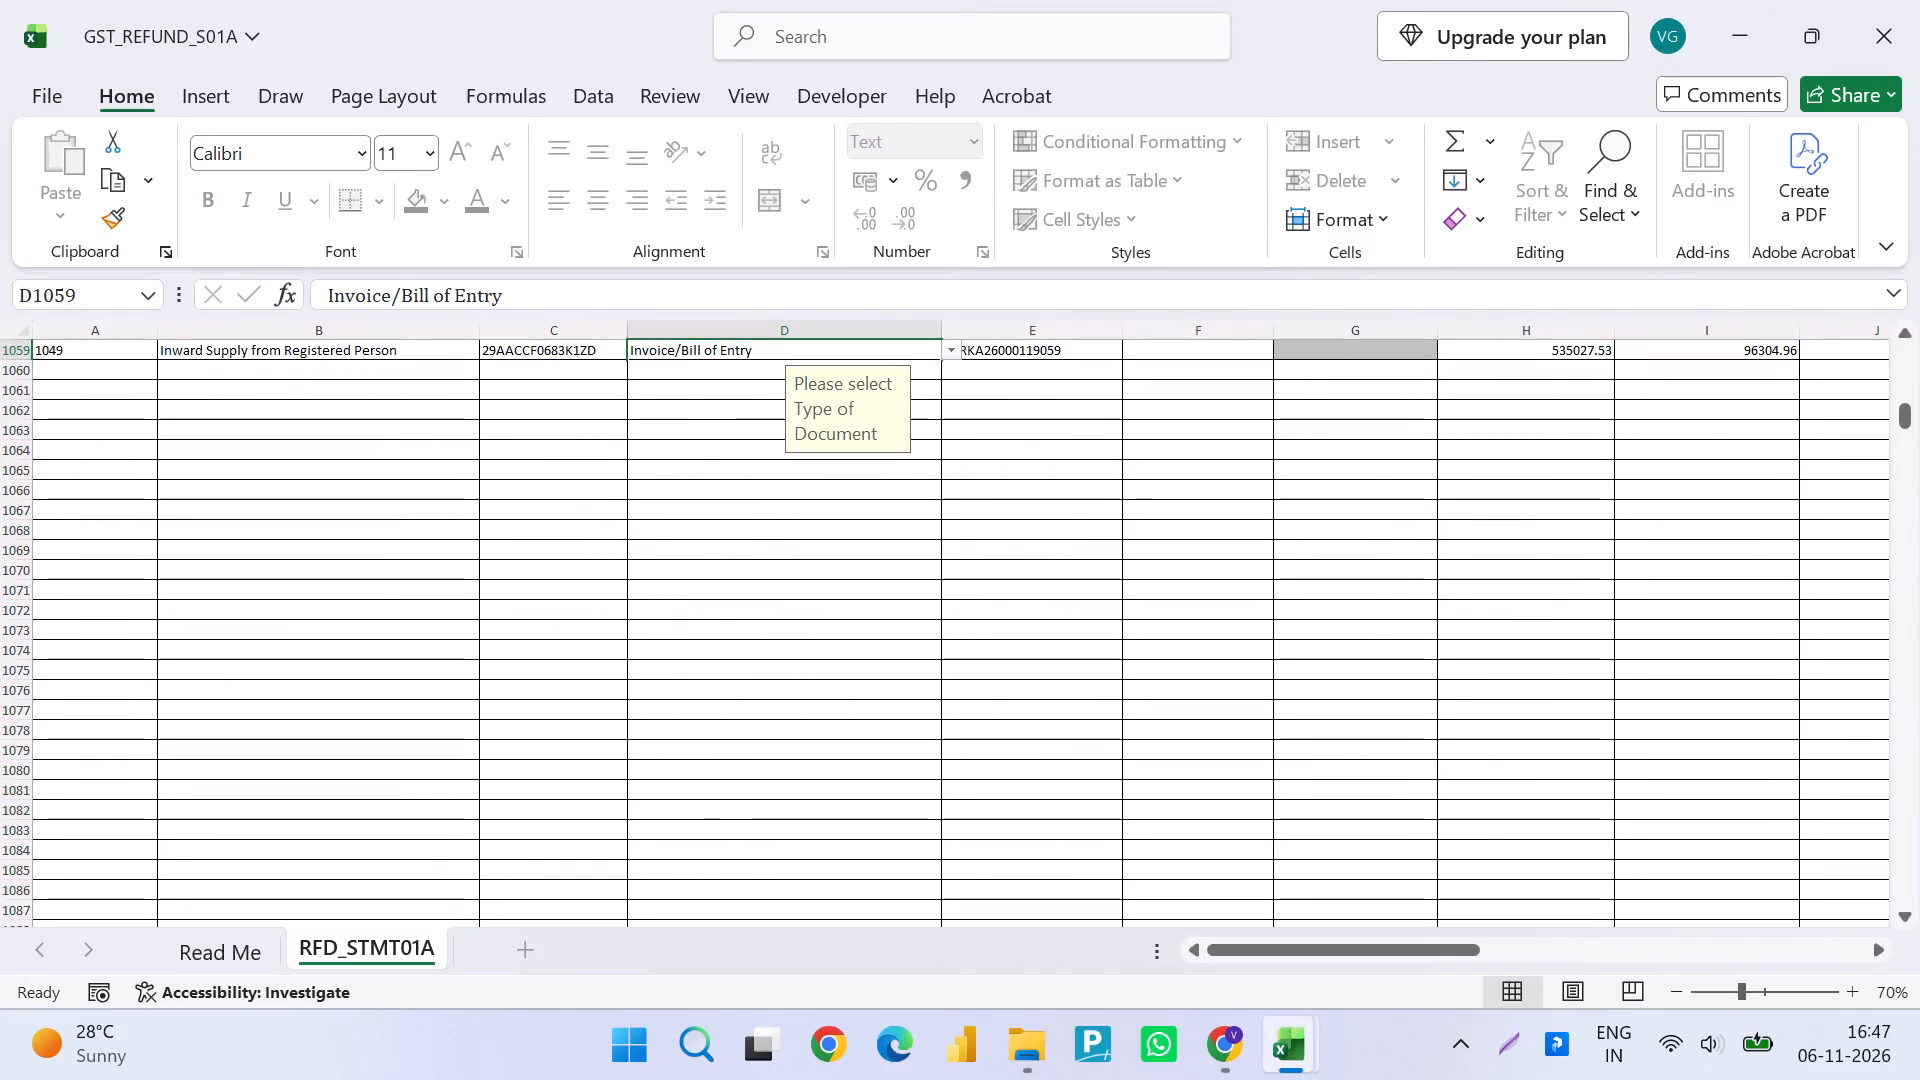
# Find GST_REFUND_S01A's first blank invoice date, check PURCHASE 24-25's dates from F722, enter 25-11-2024 in F592 and fill it into F593.
pyautogui.press('Right')
pyautogui.press('Right')
pyautogui.hotkey('ctrl', 'Up')
pyautogui.press('Down')
pyautogui.press('Left')
pyautogui.hotkey('ctrl', 'shift', 'Down')
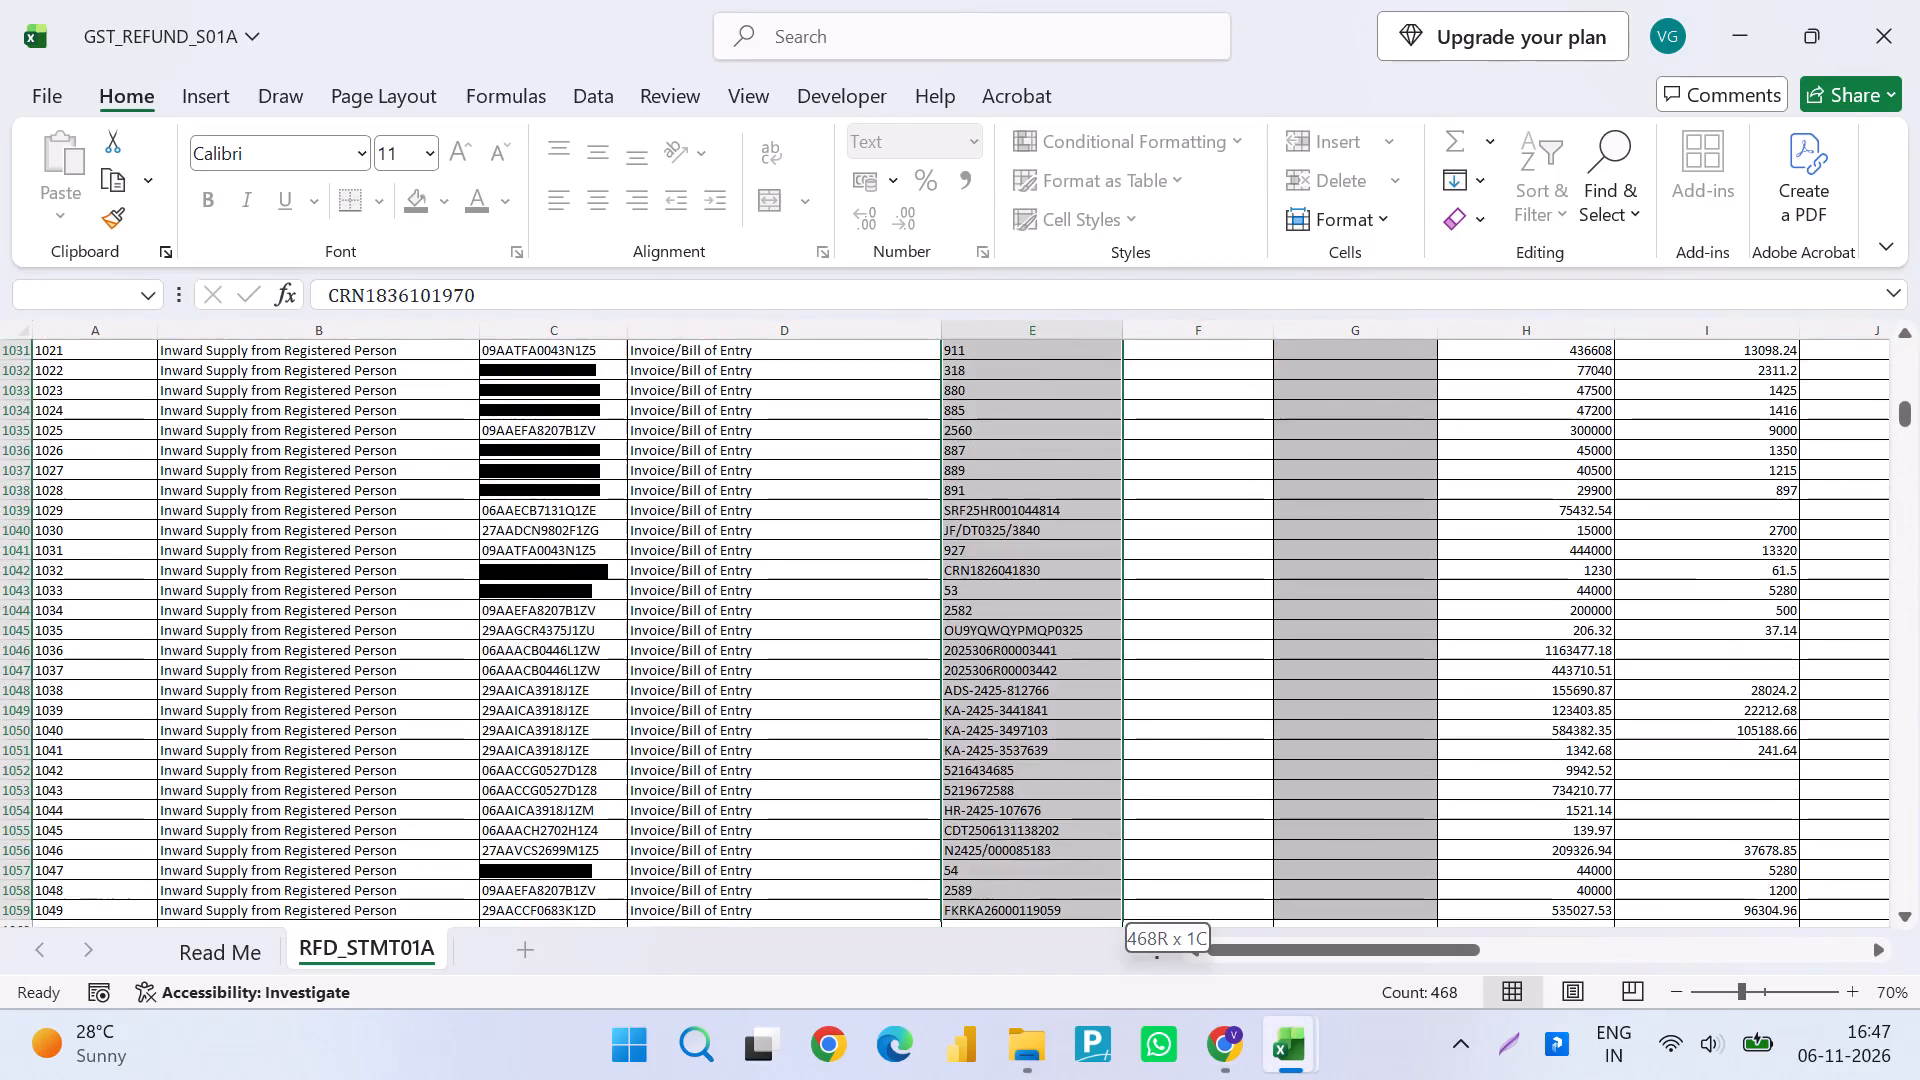
pyautogui.press('Up')
pyautogui.press('Down')
pyautogui.press('Right')
pyautogui.hotkey('alt', 'Tab')
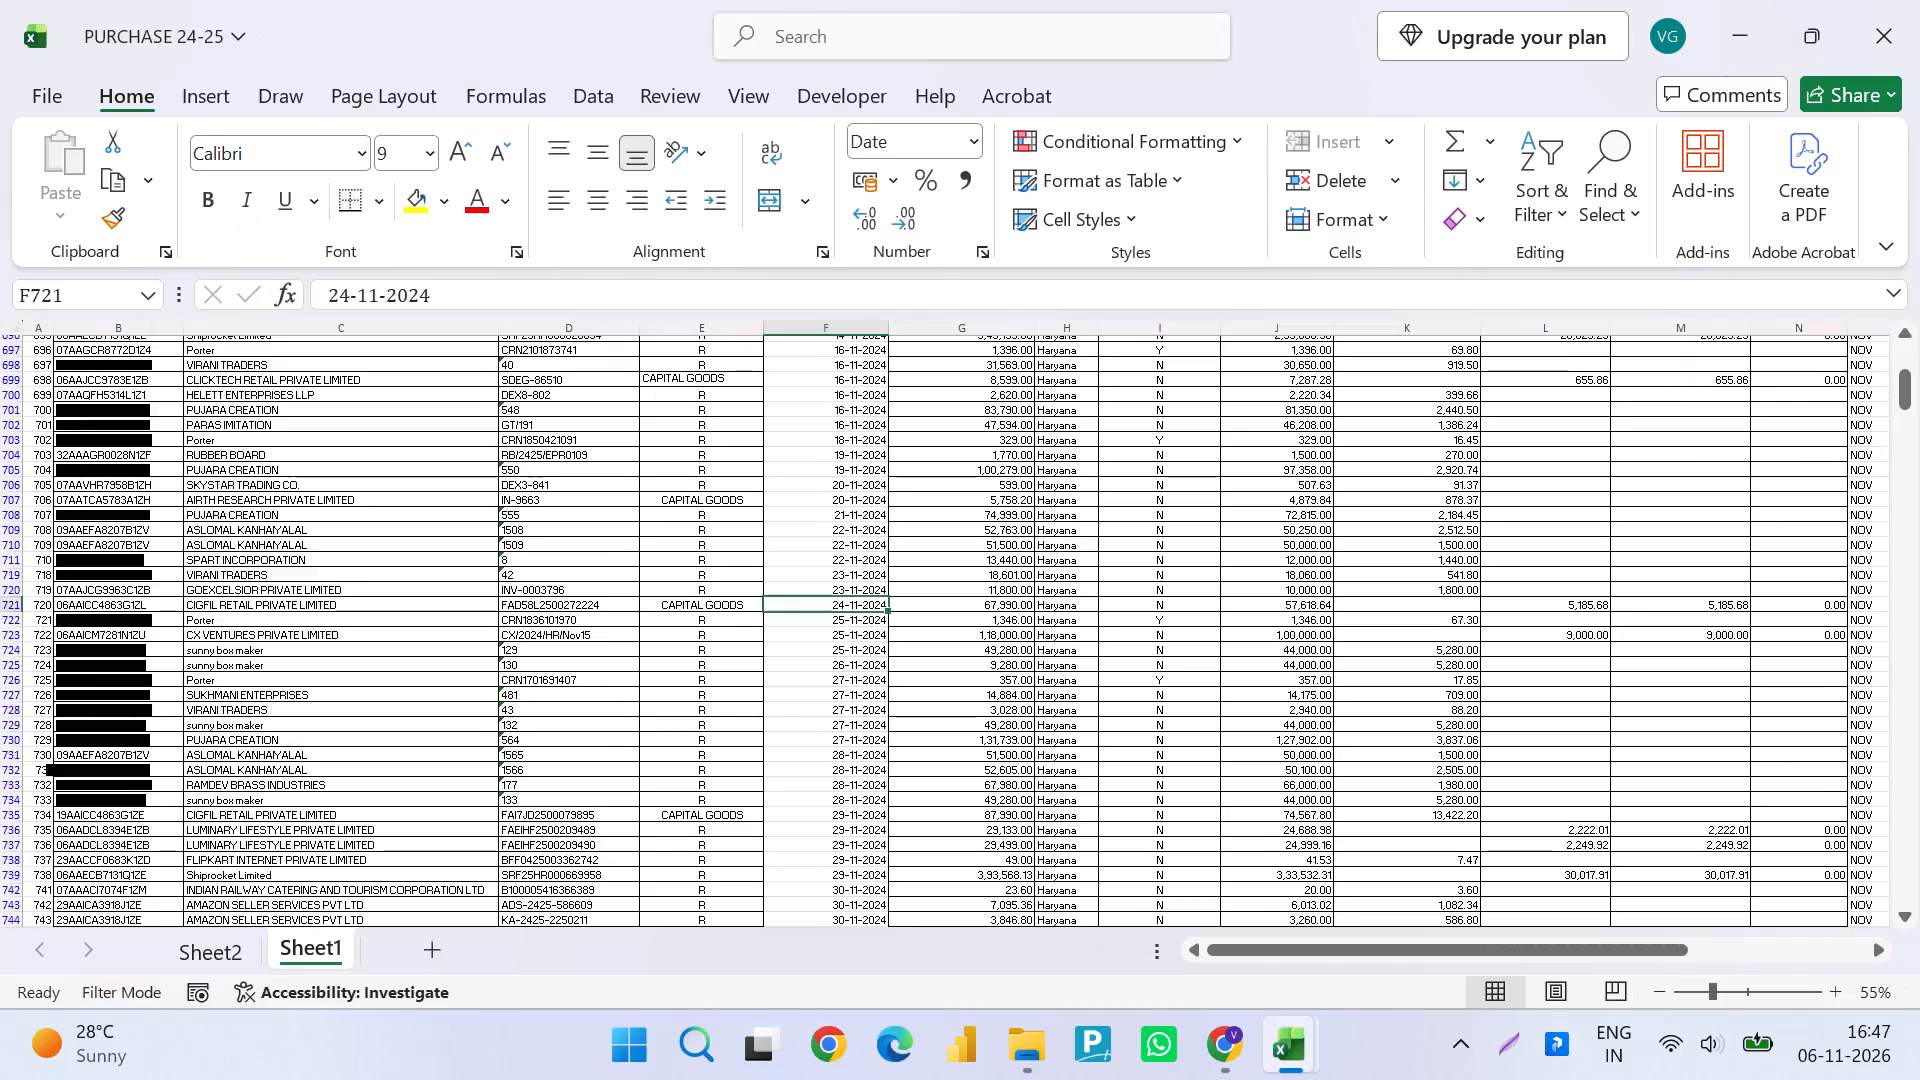
pyautogui.press('Down')
pyautogui.hotkey('shift', 'Down')
pyautogui.hotkey('shift', 'Down')
pyautogui.hotkey('alt', 'Tab')
pyautogui.hotkey('ctrl', 'd')
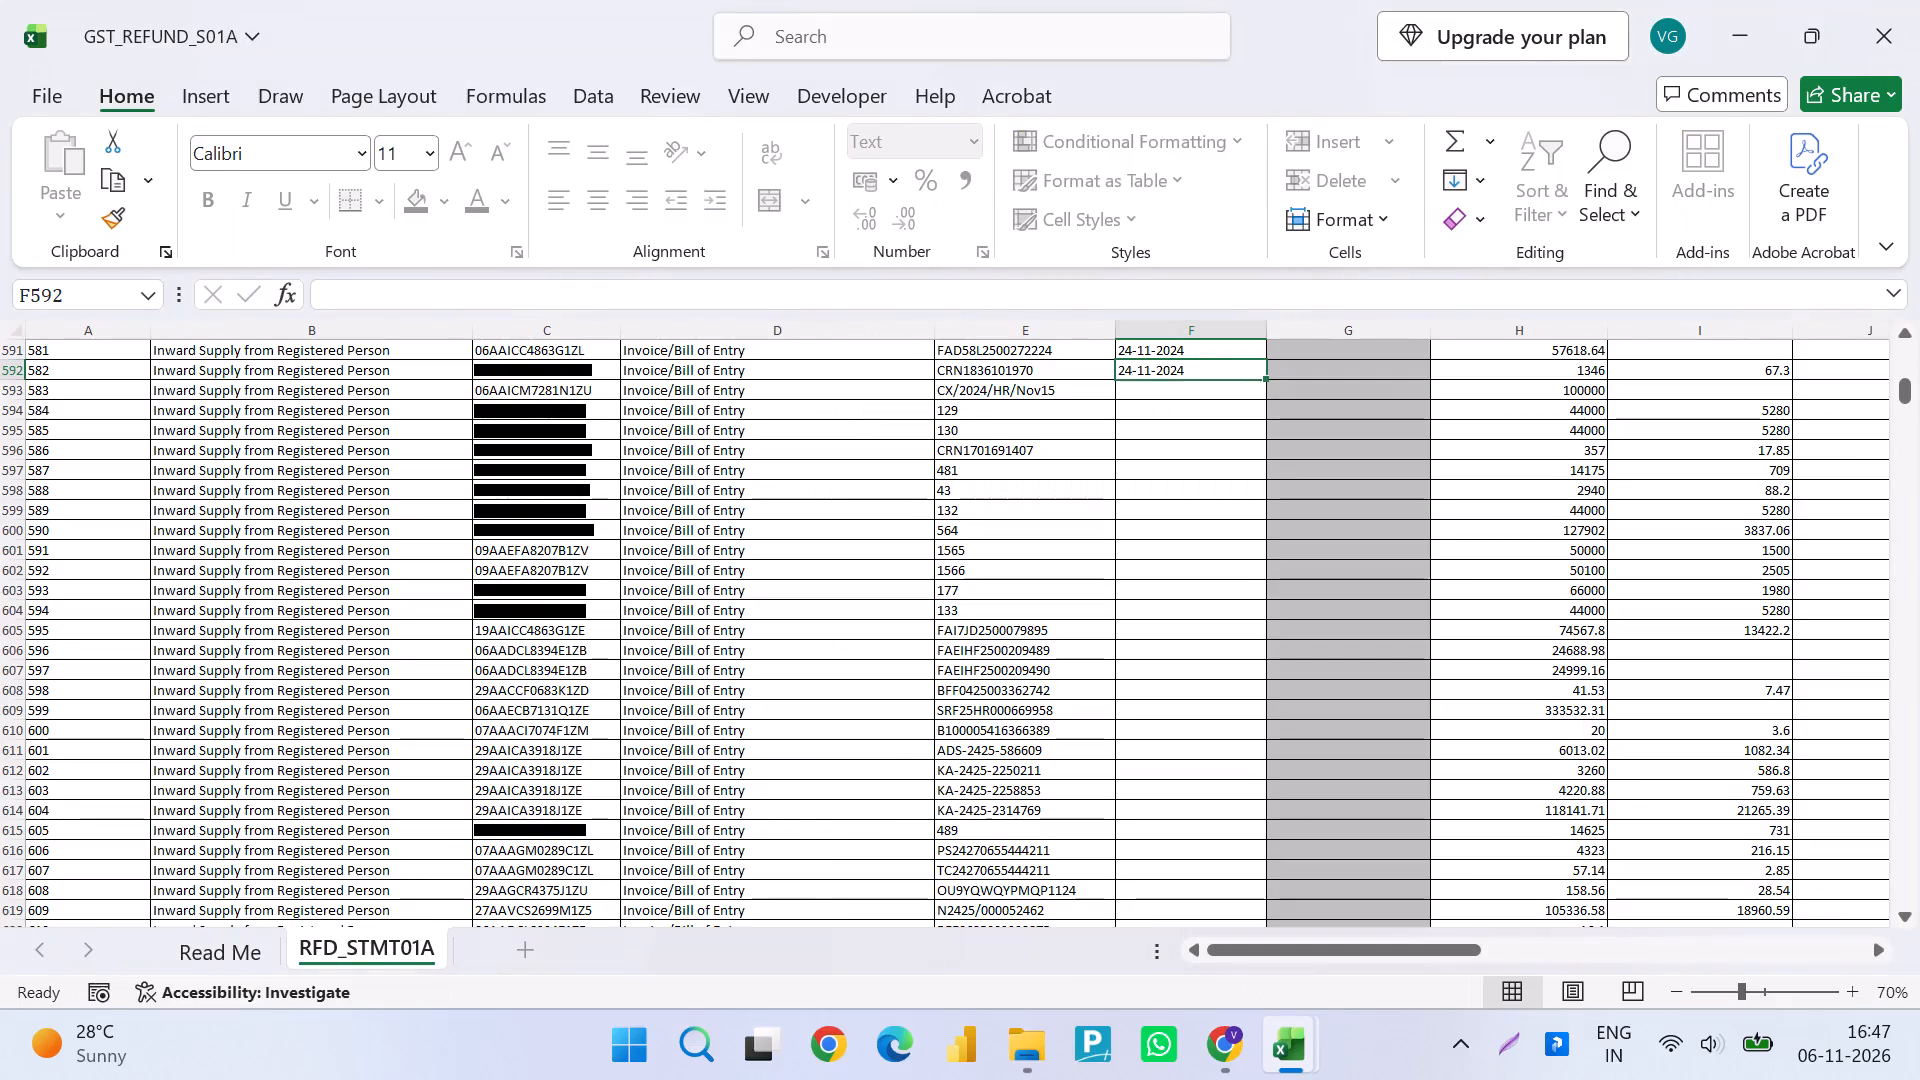
pyautogui.press('F2')
pyautogui.press('Left')
pyautogui.hotkey('ctrl', 'Left')
pyautogui.hotkey('ctrl', 'Left')
pyautogui.hotkey('ctrl', 'Left')
pyautogui.hotkey('ctrl', 'Left')
pyautogui.press('BackSpace')
pyautogui.press('5')
pyautogui.press('Return')
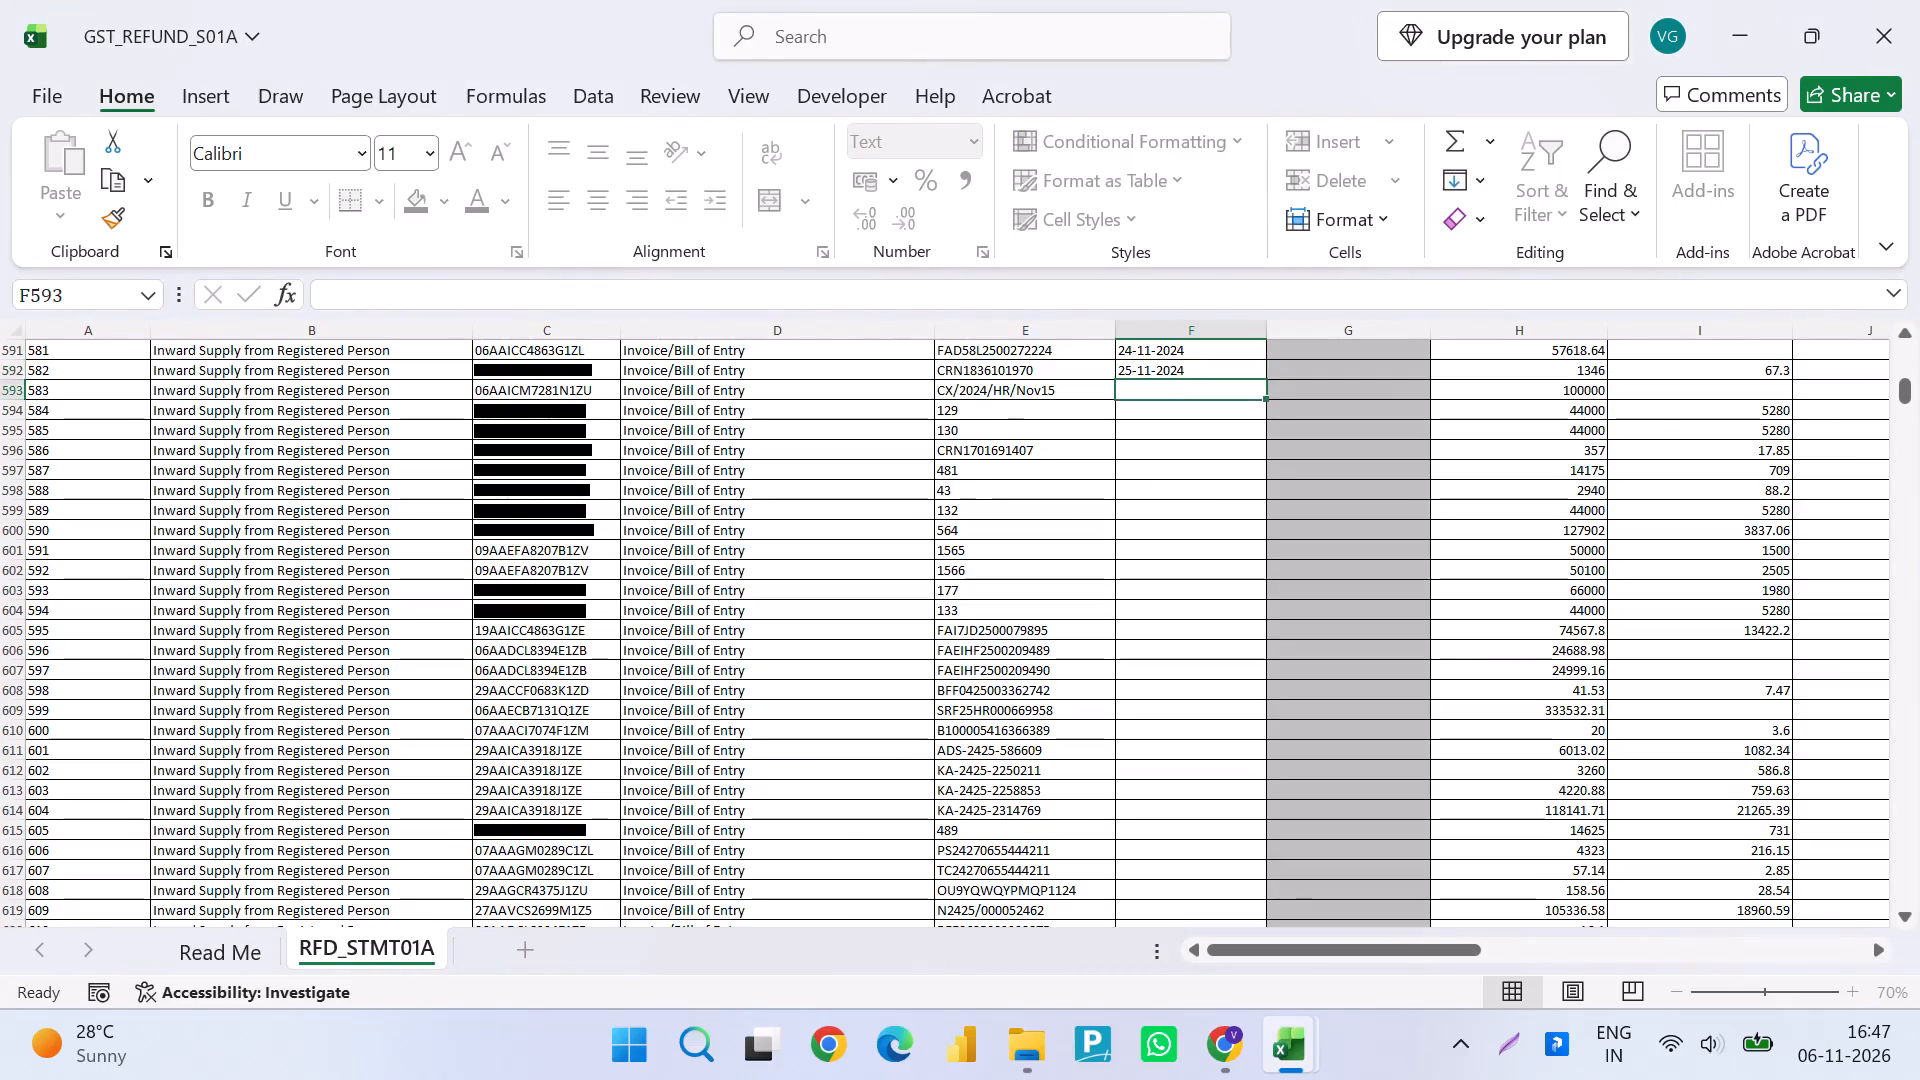
pyautogui.hotkey('ctrl', 'd')
# Check PURCHASE 24-25's date in F725 and enter 26-11-2024 as the invoice date in GST_REFUND_S01A's F594.
pyautogui.hotkey('alt', 'Tab')
pyautogui.press('Down')
pyautogui.press('Down')
pyautogui.press('Down')
pyautogui.hotkey('shift', 'Down')
pyautogui.hotkey('alt', 'Tab')
pyautogui.press('Down')
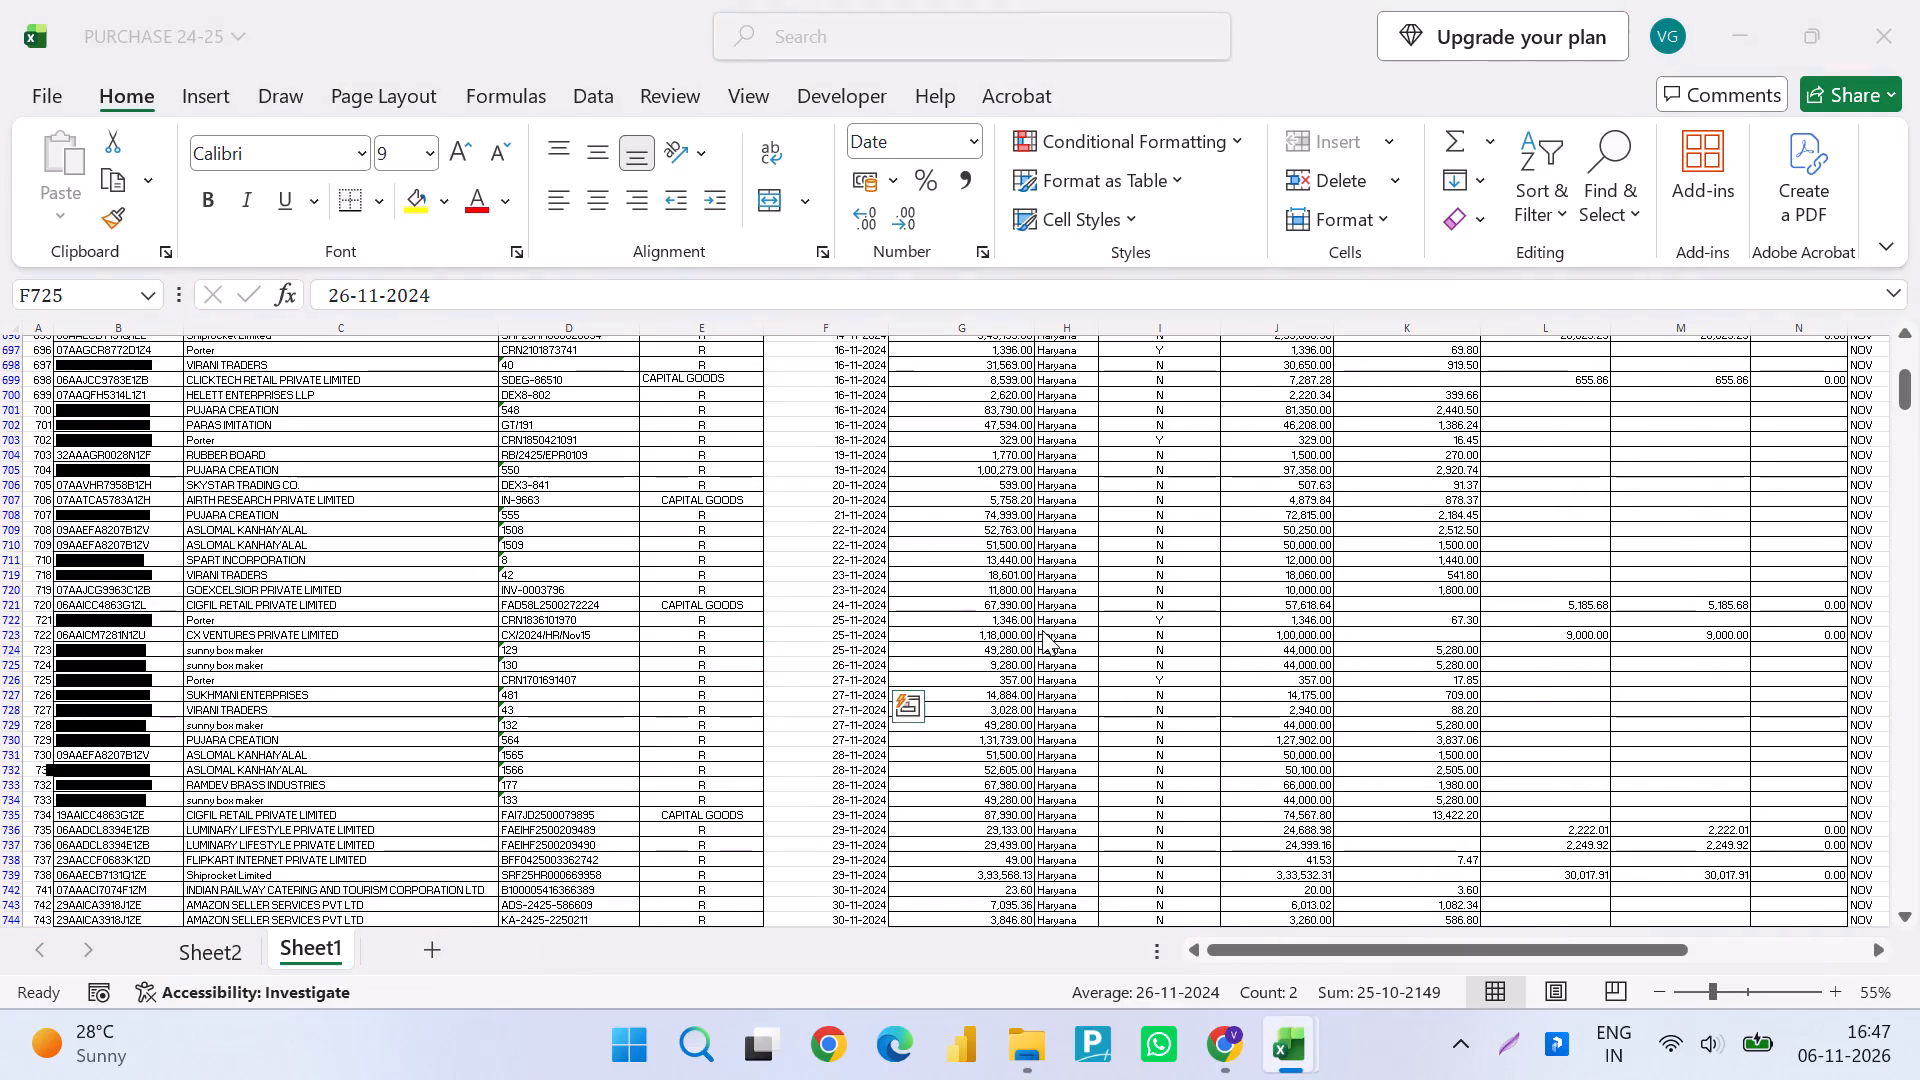
pyautogui.hotkey('alt', 'Tab')
pyautogui.hotkey('alt', 'Tab')
pyautogui.hotkey('ctrl', 'd')
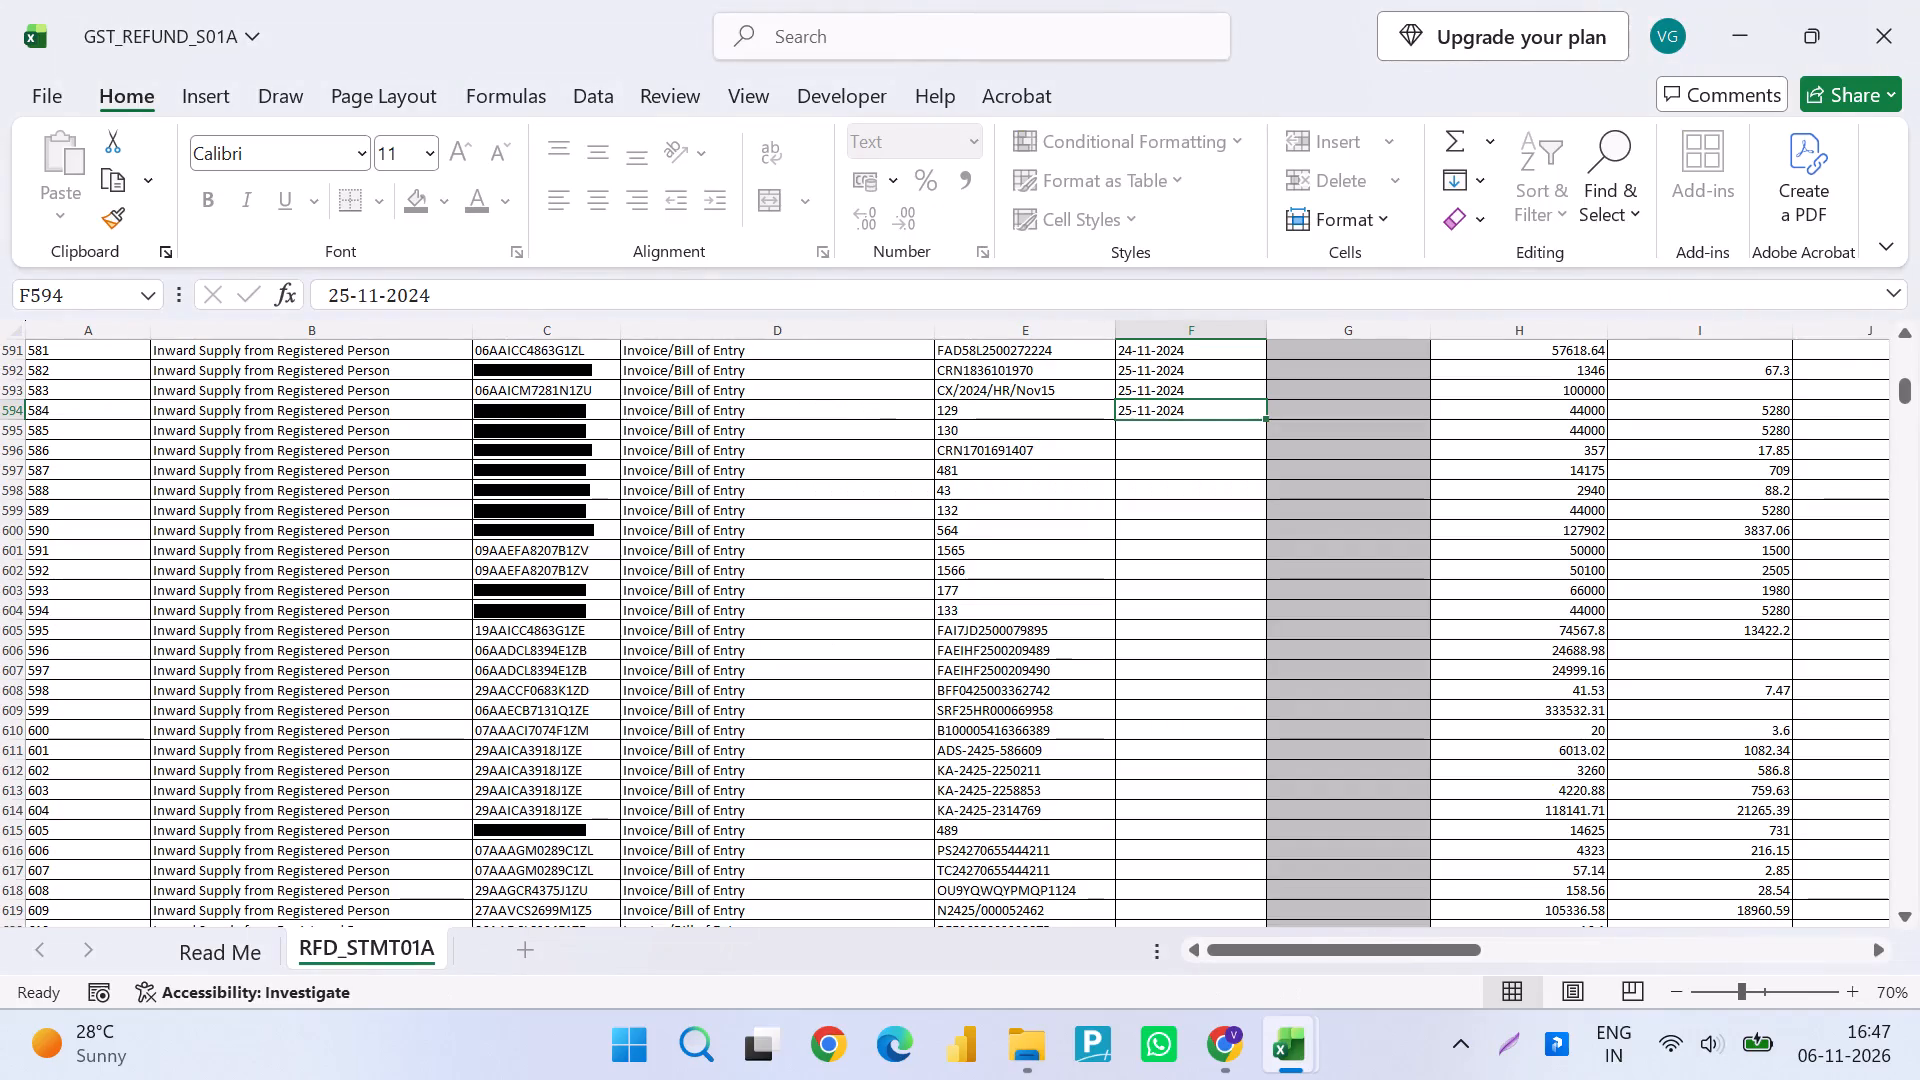
pyautogui.press('F2')
pyautogui.hotkey('ctrl', 'Left')
pyautogui.hotkey('ctrl', 'Left')
pyautogui.hotkey('ctrl', 'Left')
pyautogui.hotkey('ctrl', 'Left')
pyautogui.press('BackSpace')
pyautogui.press('6')
pyautogui.press('Return')
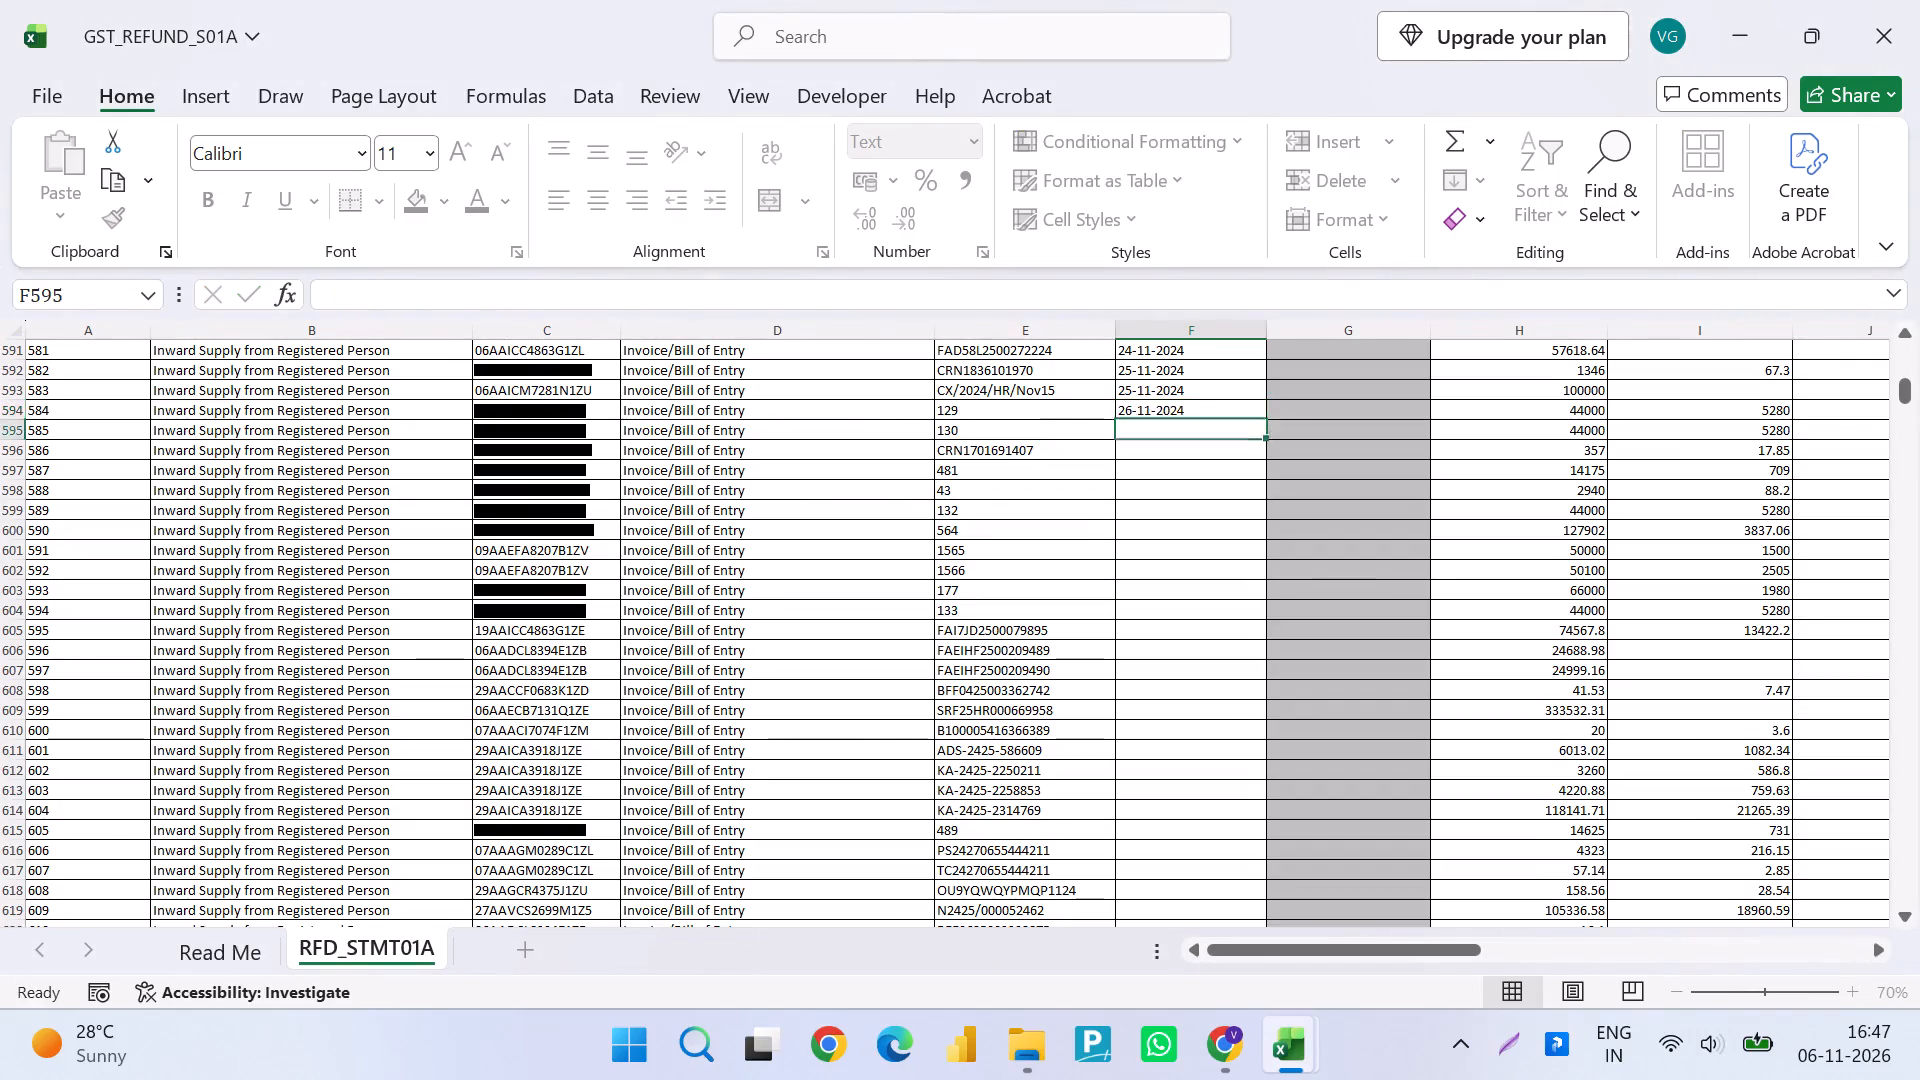
# Check PURCHASE 24-25's date group in F726 to F730 and enter 27-11-2024 in GST_REFUND_S01A's F595.
pyautogui.hotkey('alt', 'Tab')
pyautogui.press('Down')
pyautogui.hotkey('shift', 'Down')
pyautogui.hotkey('shift', 'Down')
pyautogui.hotkey('shift', 'Down')
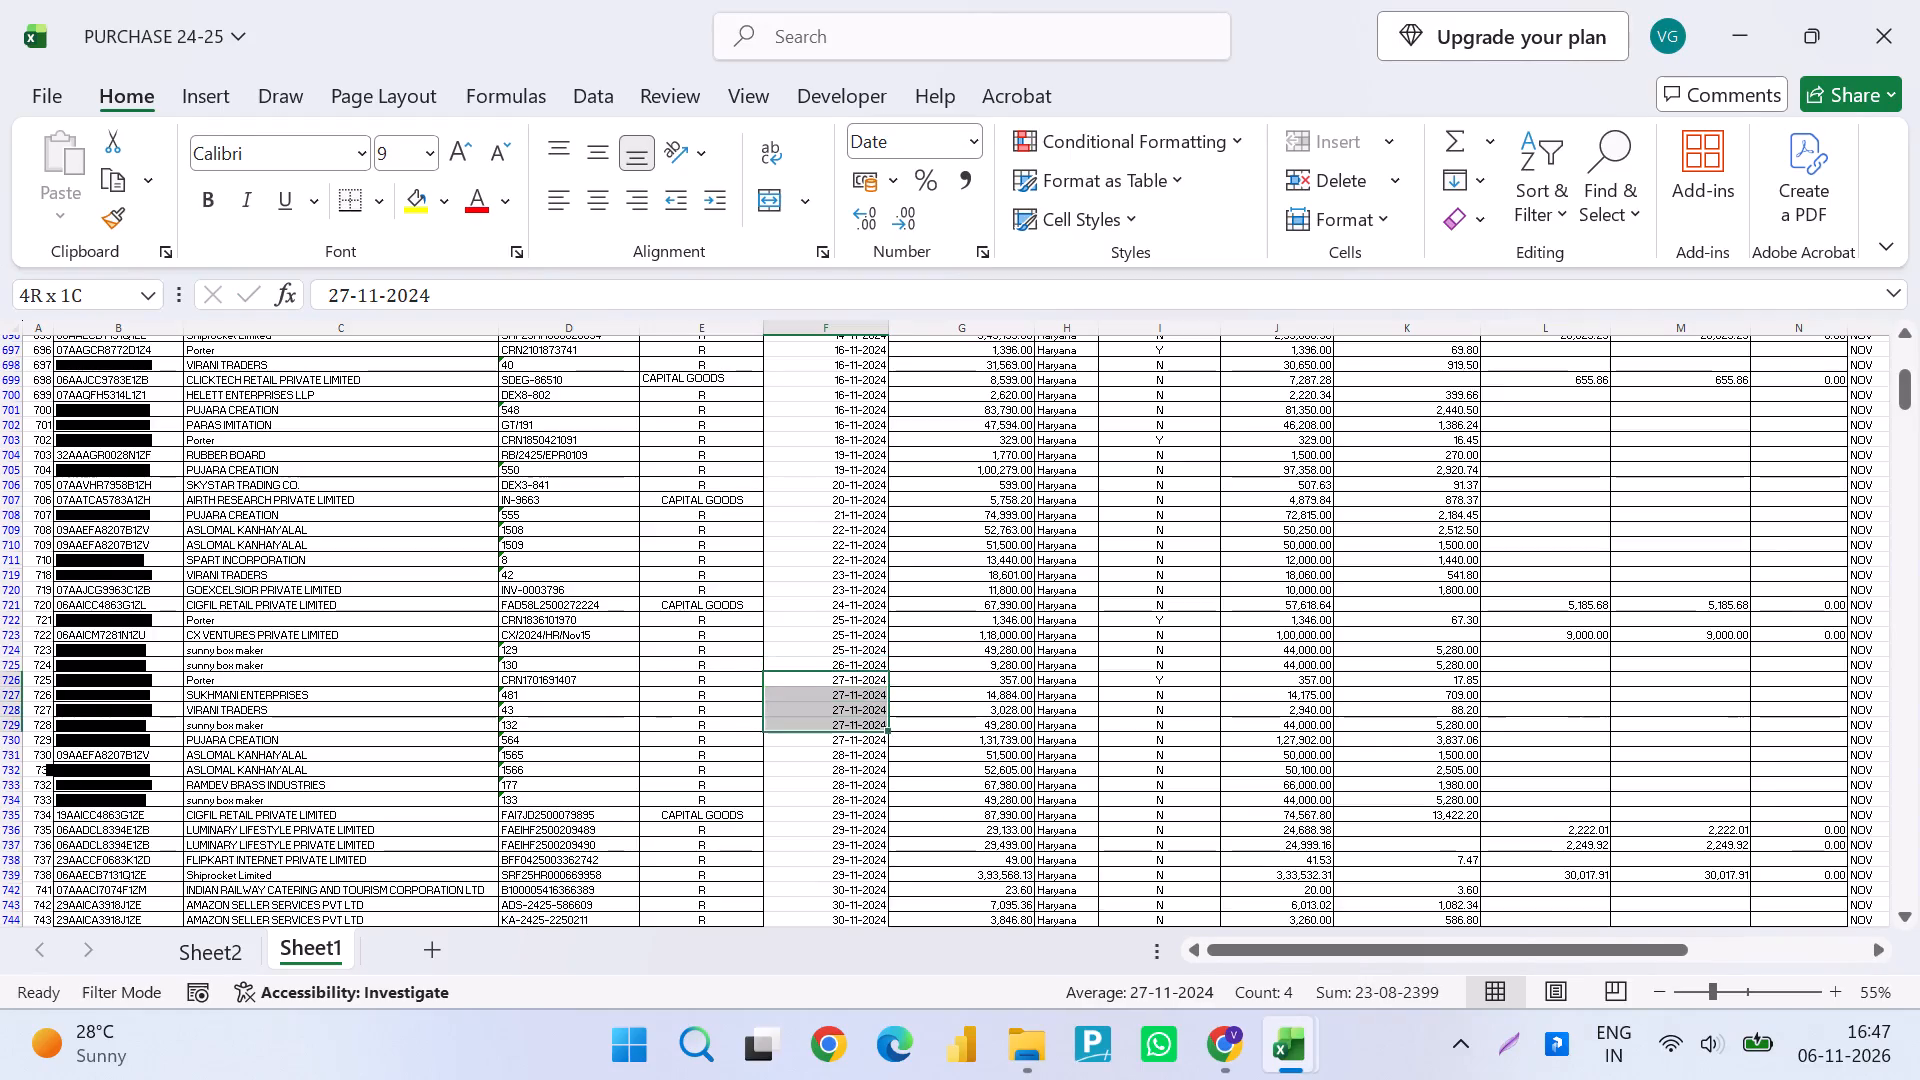
pyautogui.hotkey('shift', 'Down')
pyautogui.hotkey('alt', 'Tab')
pyautogui.hotkey('ctrl', 'x')
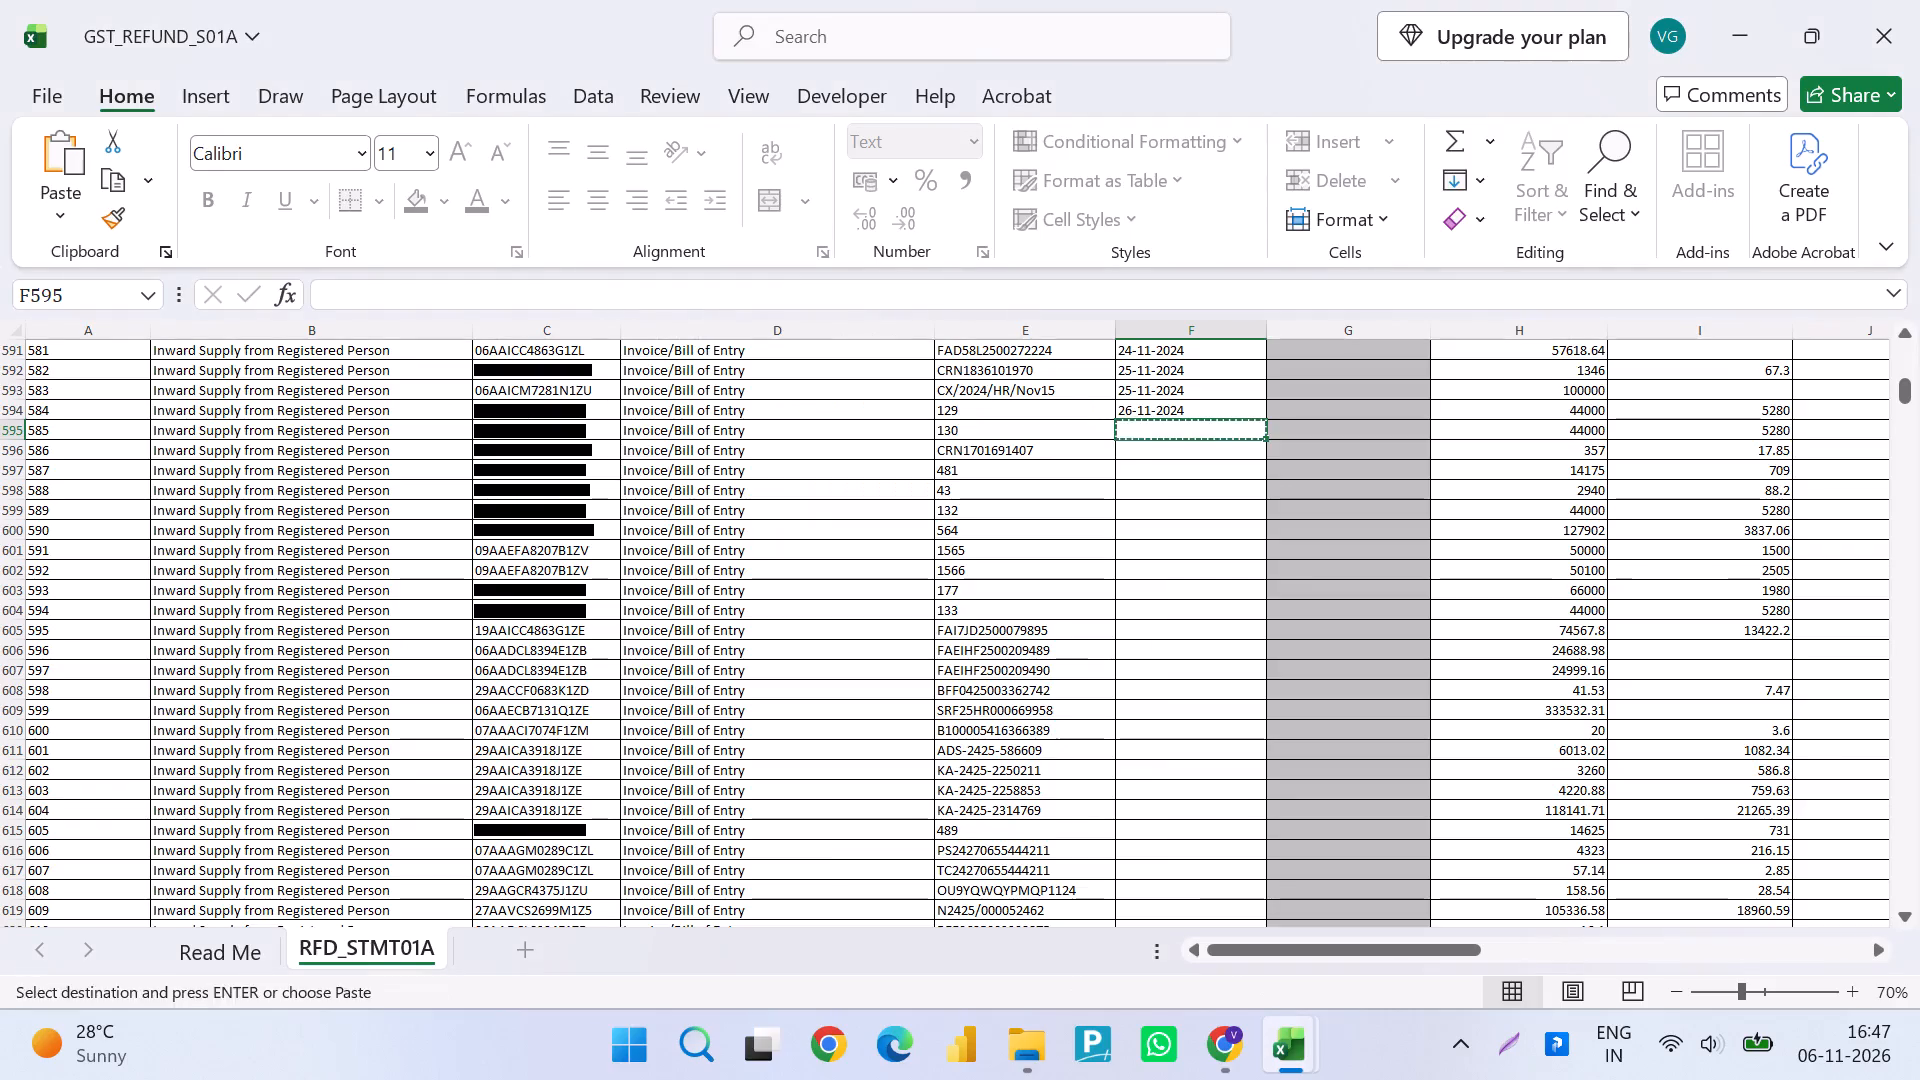
pyautogui.press('F2')
pyautogui.press('Escape')
pyautogui.hotkey('ctrl', 'd')
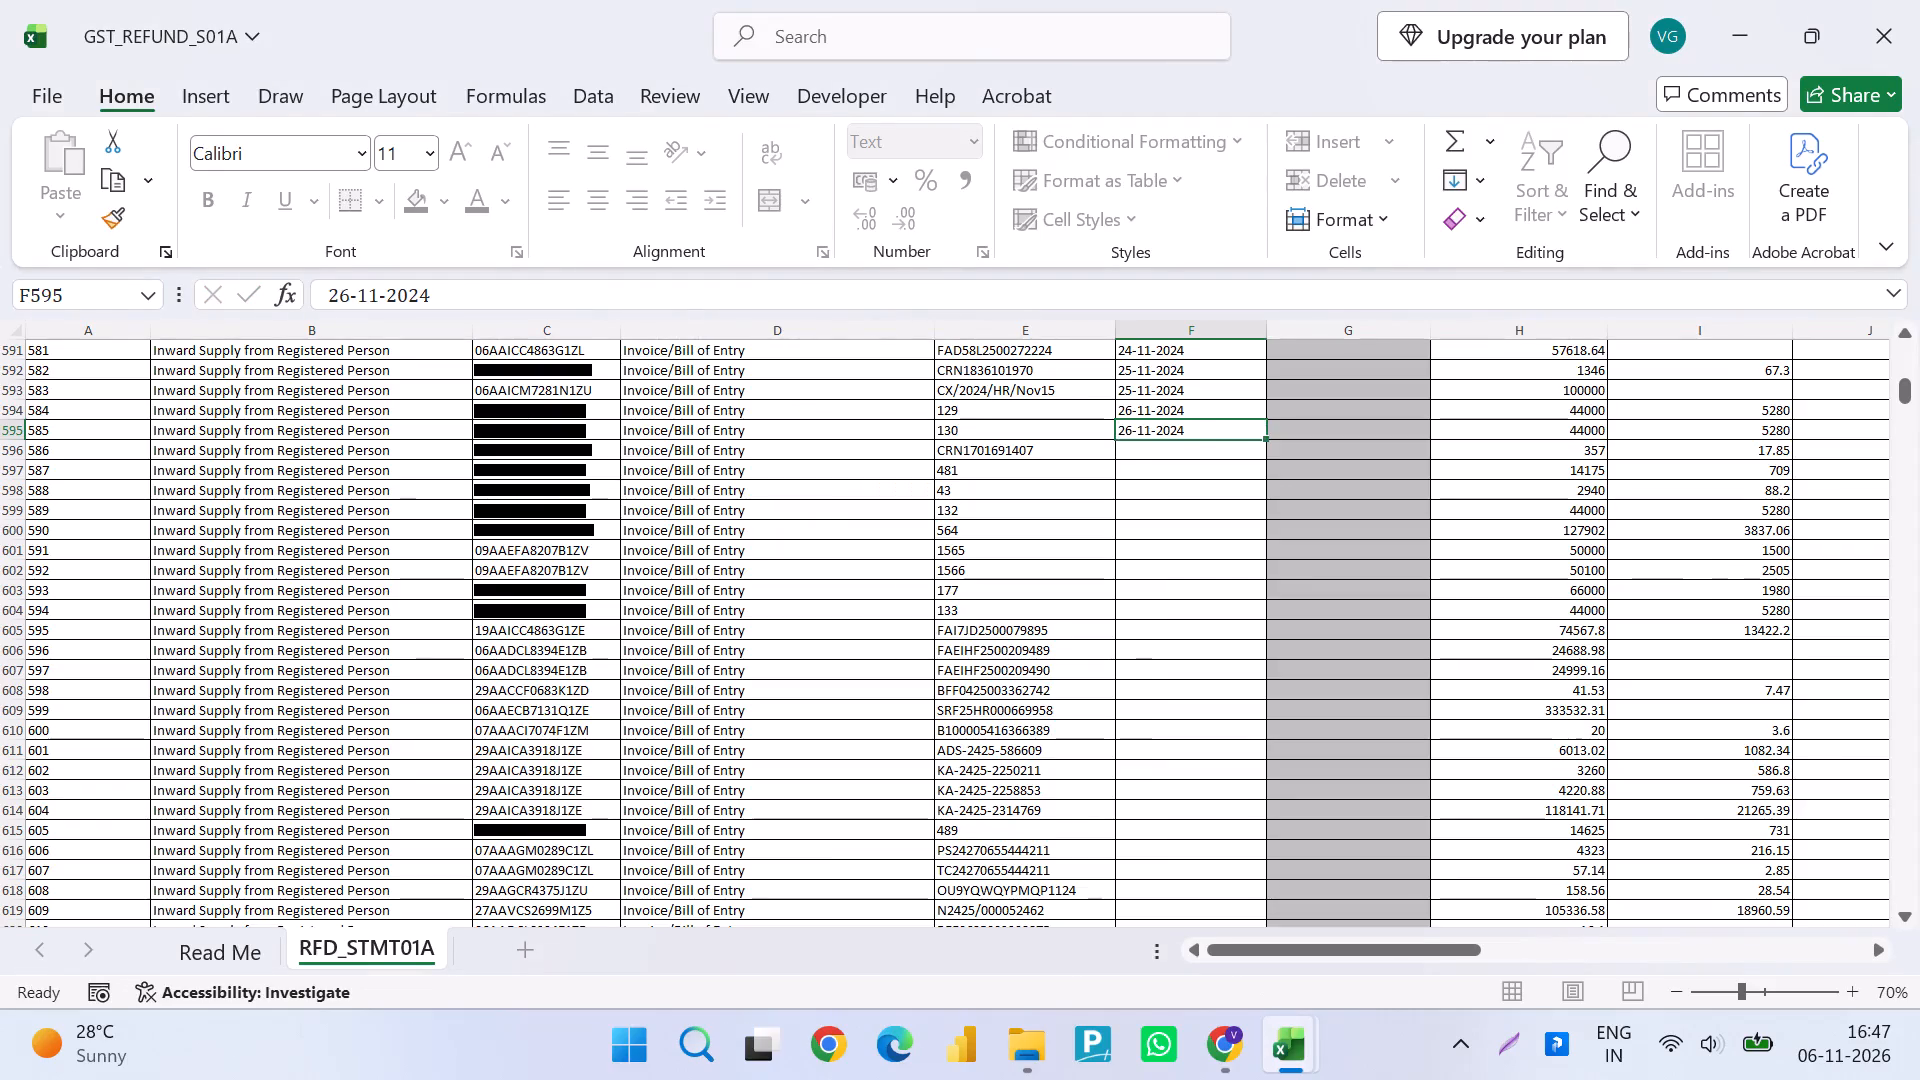
pyautogui.press('F2')
pyautogui.hotkey('ctrl', 'Left')
pyautogui.hotkey('ctrl', 'Left')
pyautogui.hotkey('ctrl', 'Left')
pyautogui.hotkey('ctrl', 'Left')
pyautogui.press('BackSpace')
pyautogui.press('7')
pyautogui.press('Return')
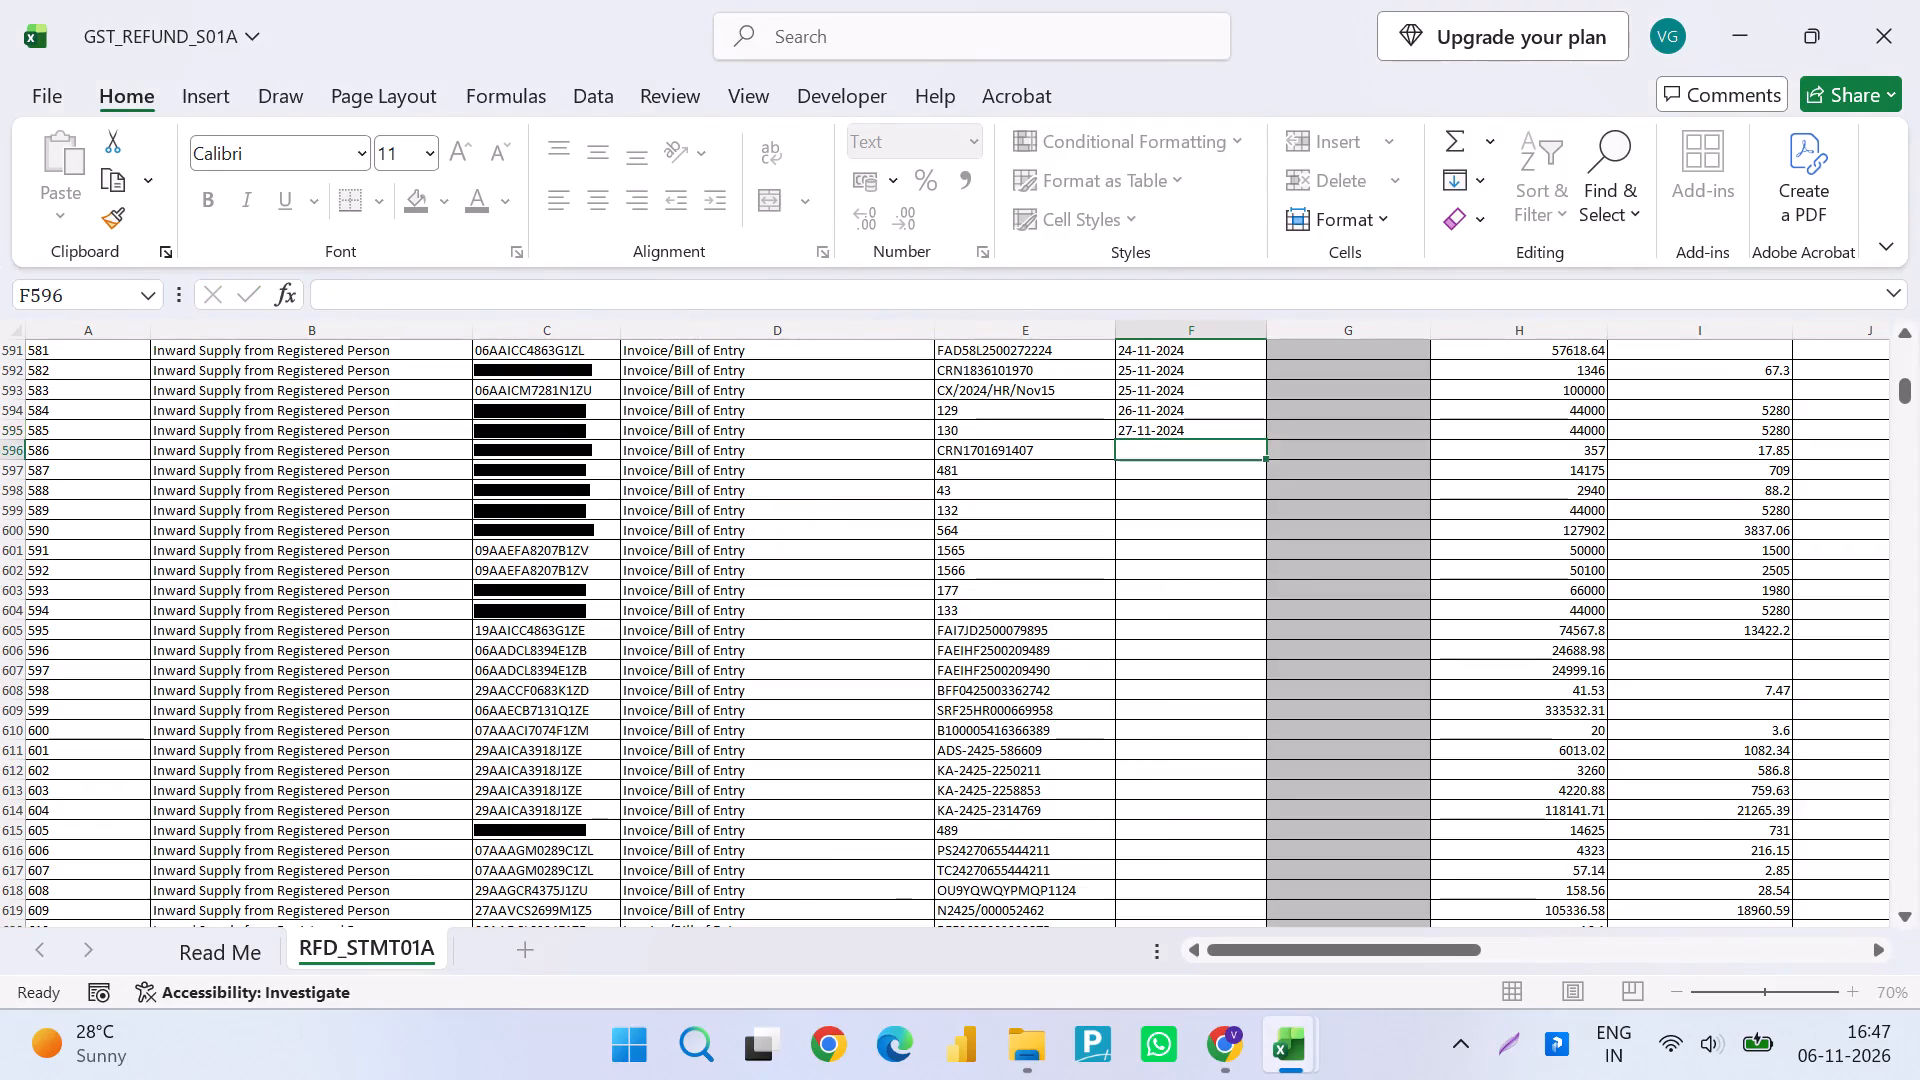
# Fill the 27-11-2024 invoice date from F595 down through F599.
pyautogui.press('Up')
pyautogui.hotkey('shift', 'Down')
pyautogui.hotkey('shift', 'Down')
pyautogui.hotkey('shift', 'Down')
pyautogui.hotkey('shift', 'Down')
pyautogui.hotkey('ctrl', 'd')
pyautogui.press('Down')
pyautogui.press('Down')
pyautogui.press('Down')
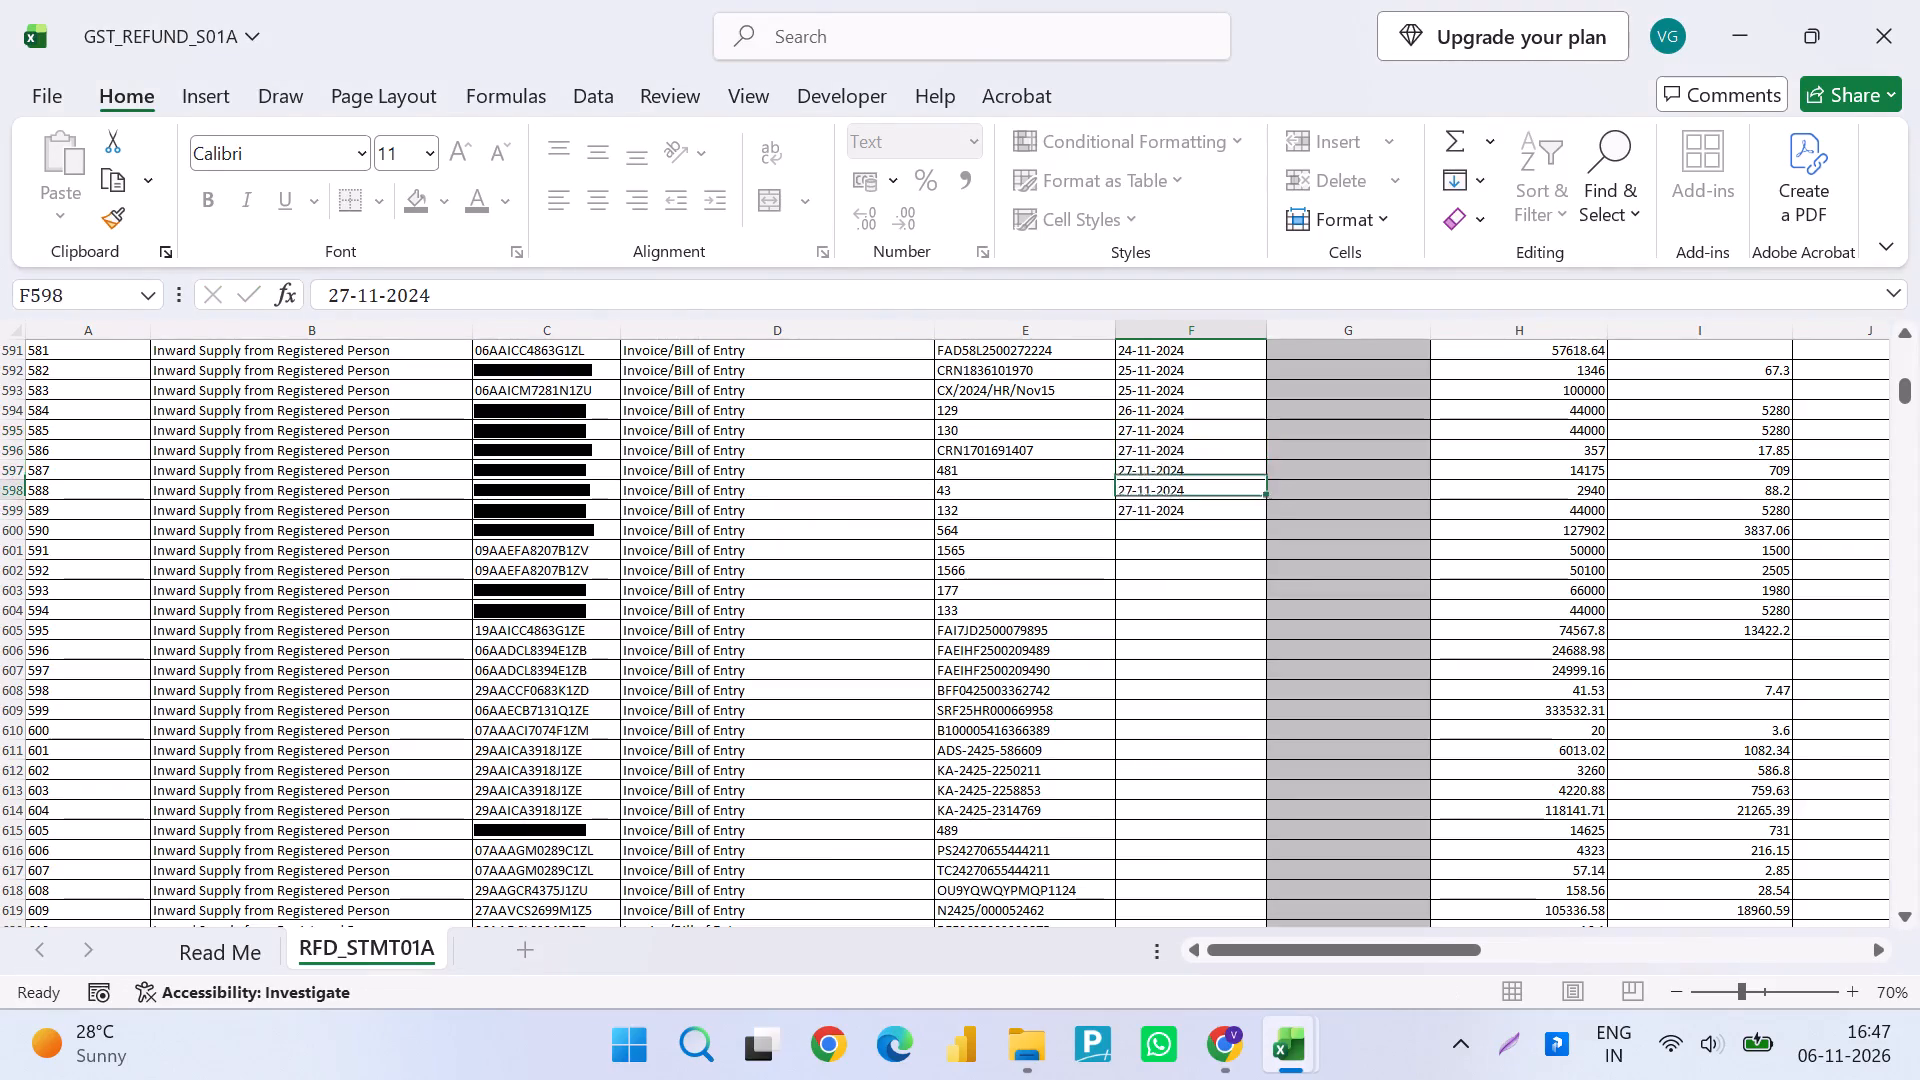
pyautogui.press('Down')
# Check PURCHASE 24-25's dates following F729 and the extent of the date group in F731 to F734.
pyautogui.hotkey('alt', 'Tab')
pyautogui.press('Down')
pyautogui.press('Down')
pyautogui.press('Down')
pyautogui.press('Down')
pyautogui.hotkey('shift', 'Down')
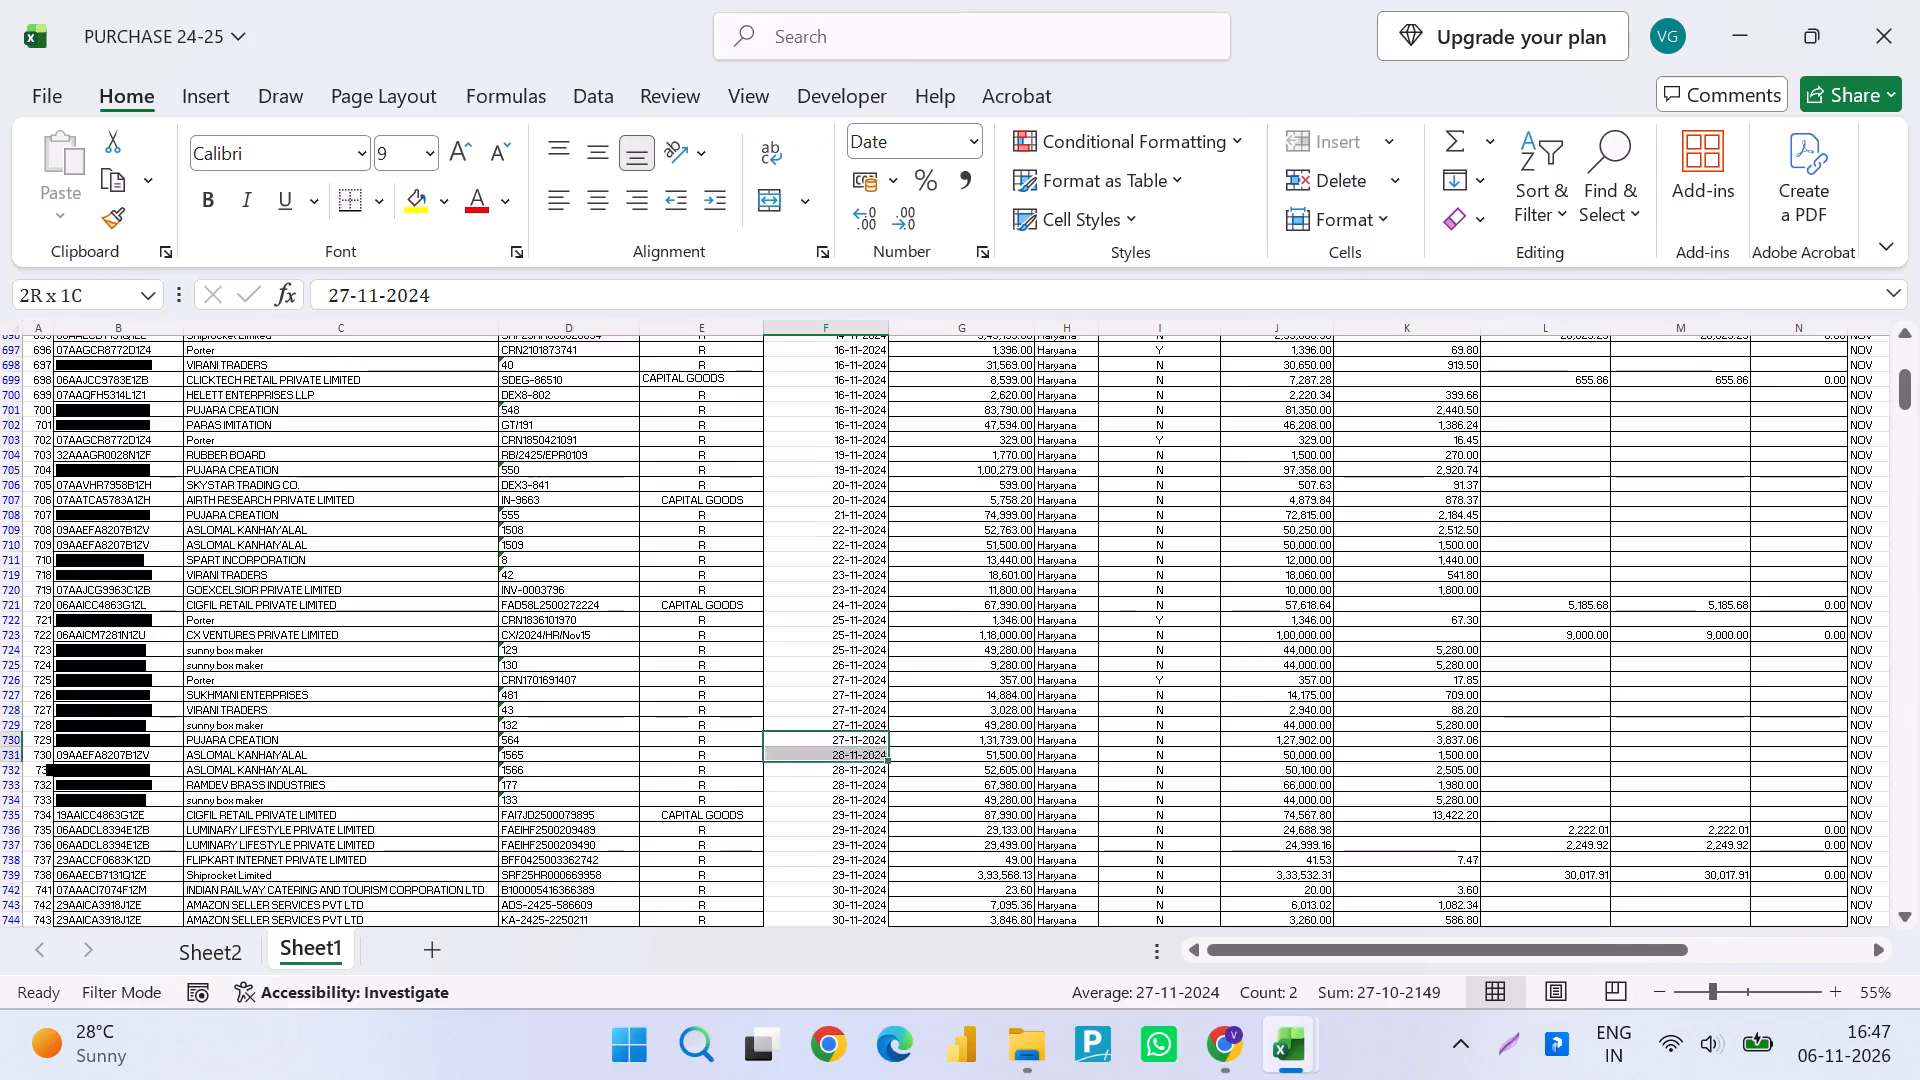
pyautogui.hotkey('shift', 'Down')
pyautogui.press('Down')
pyautogui.hotkey('shift', 'Down')
pyautogui.hotkey('shift', 'Down')
pyautogui.hotkey('shift', 'Down')
pyautogui.hotkey('shift', 'Up')
pyautogui.hotkey('shift', 'Down')
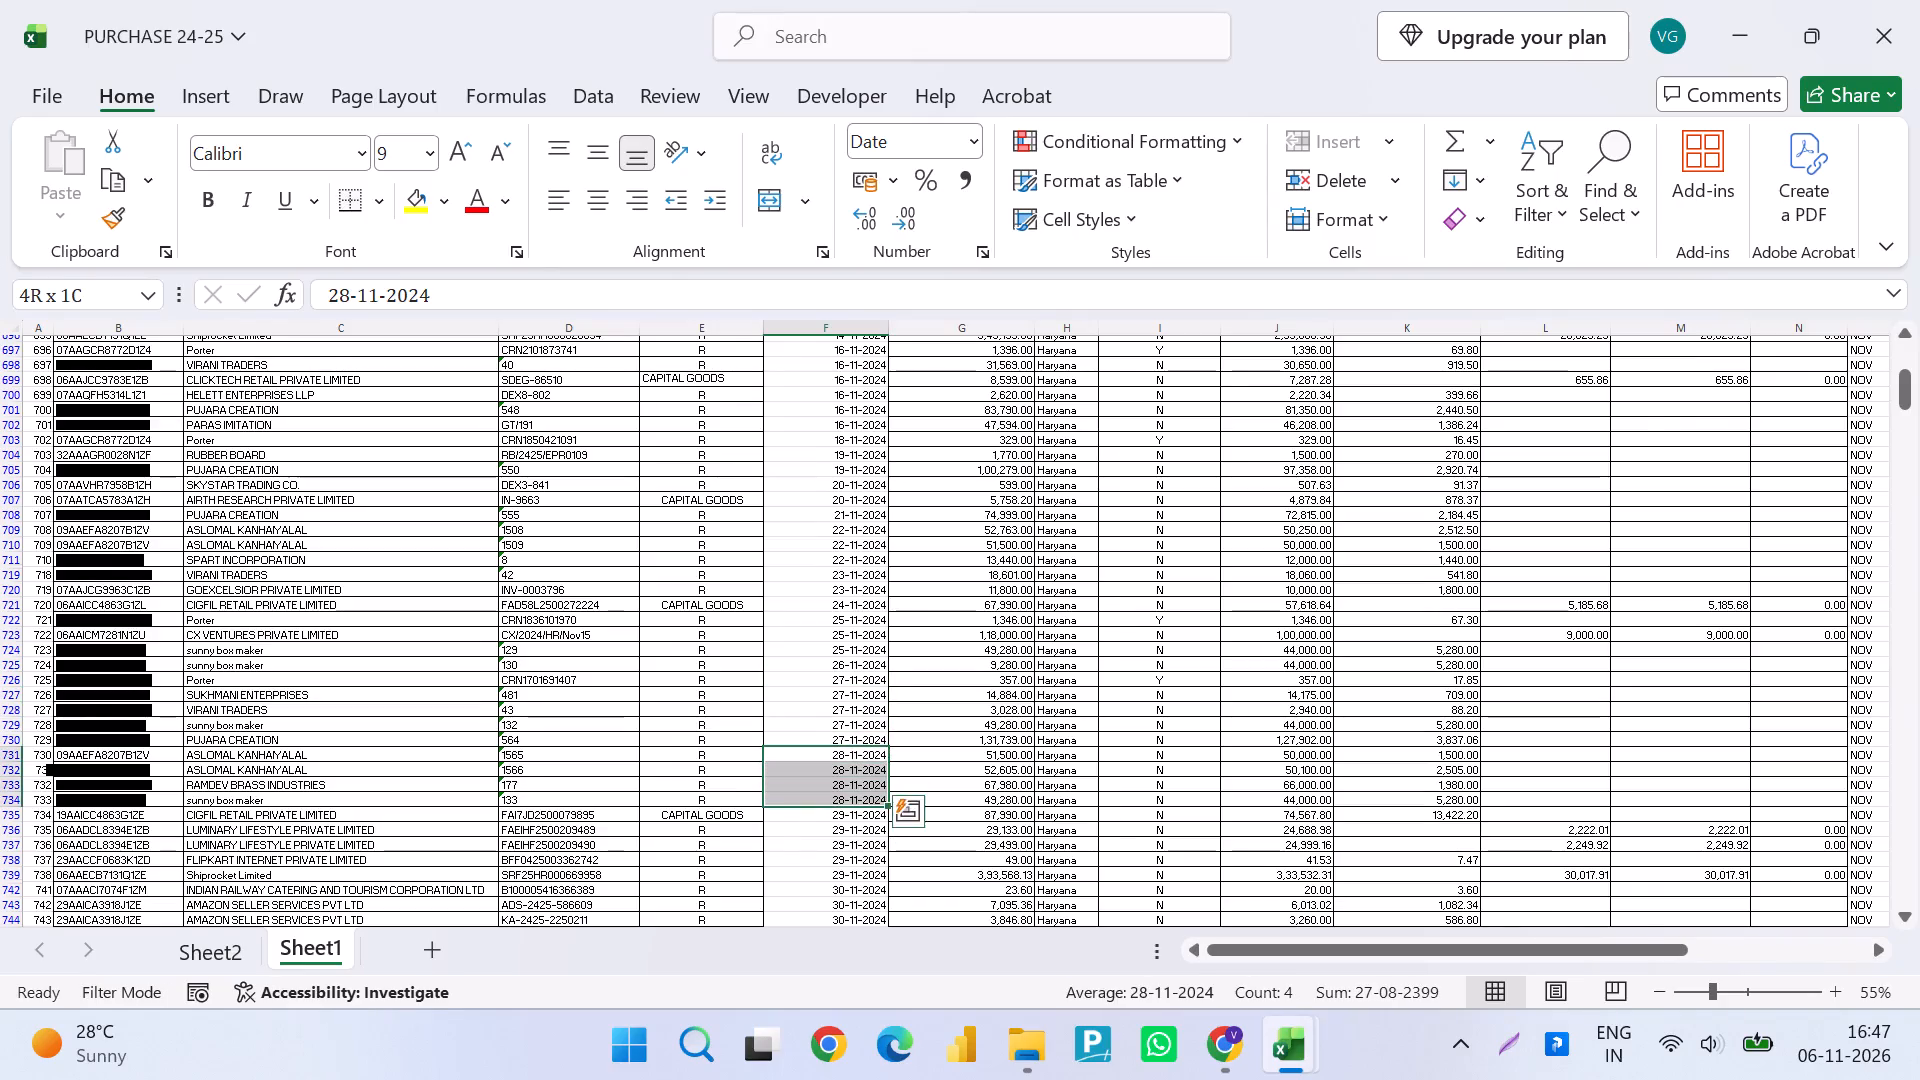
# Copy the four invoice dates in GST_REFUND_S01A's F596 to F599 into F600 to F603.
pyautogui.hotkey('alt', 'Tab')
pyautogui.press('Up')
pyautogui.press('Up')
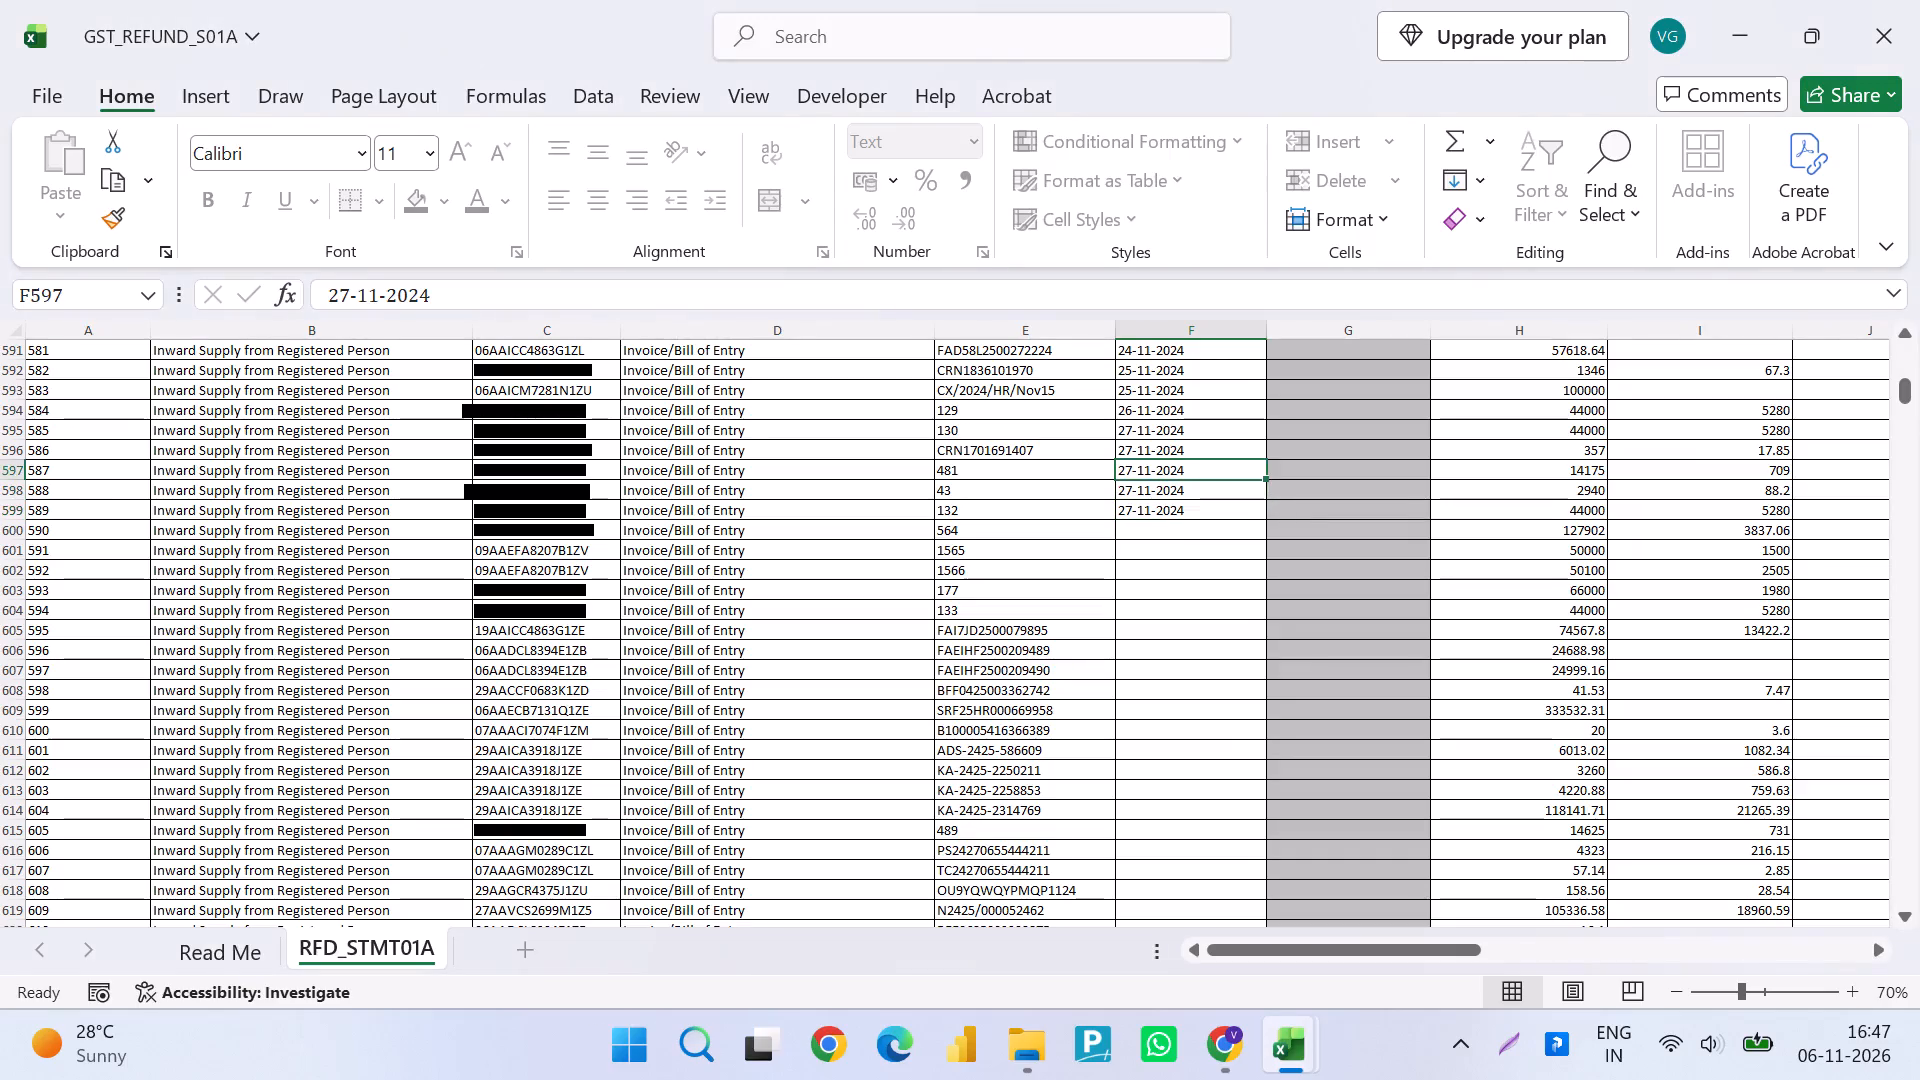
pyautogui.press('Up')
pyautogui.hotkey('ctrl', 'shift', 'Down')
pyautogui.hotkey('ctrl', 'c')
pyautogui.press('Down')
pyautogui.press('Down')
pyautogui.press('Down')
pyautogui.press('Down')
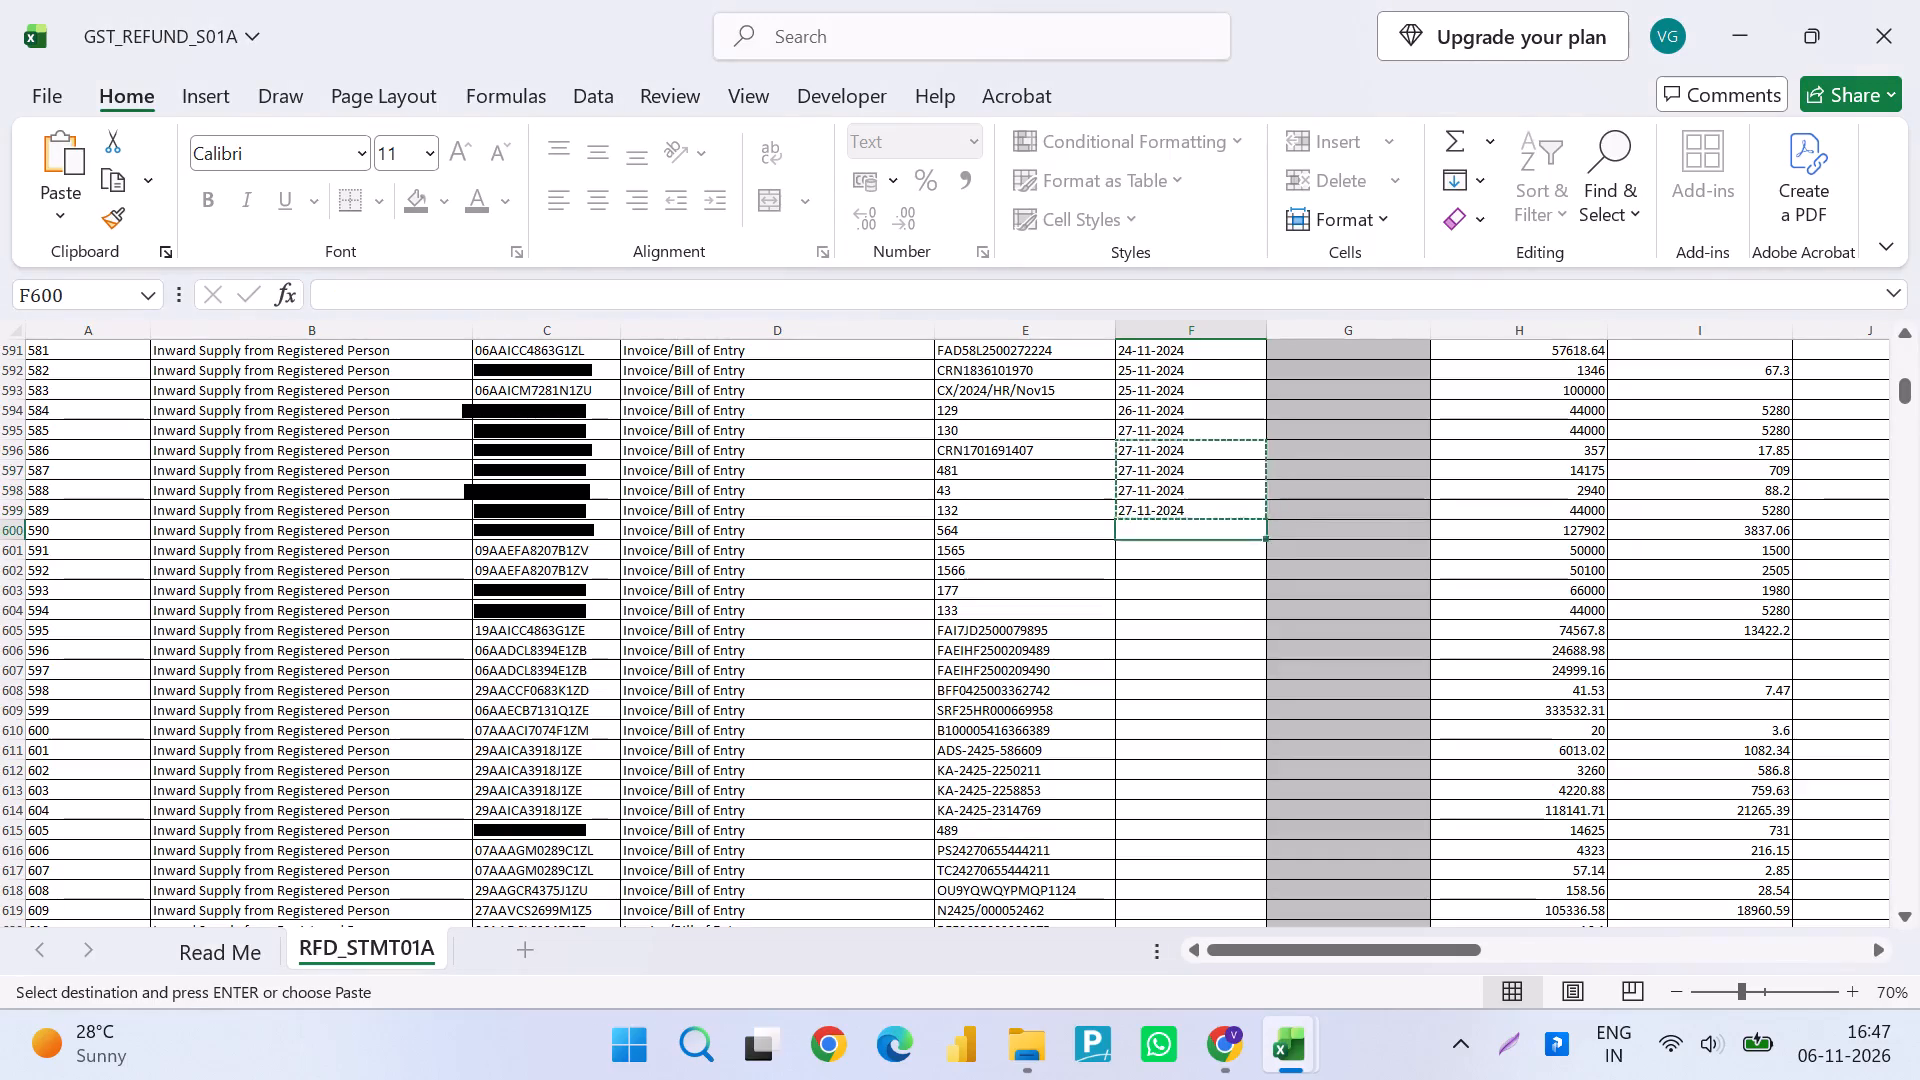
pyautogui.press('Return')
# Change the invoice date in F600 to 28-11-2024 and fill it down through F603.
pyautogui.press('F2')
pyautogui.press('Left')
pyautogui.hotkey('ctrl', 'Left')
pyautogui.hotkey('ctrl', 'Left')
pyautogui.hotkey('ctrl', 'Left')
pyautogui.press('Left')
pyautogui.press('BackSpace')
pyautogui.press('8')
pyautogui.press('Return')
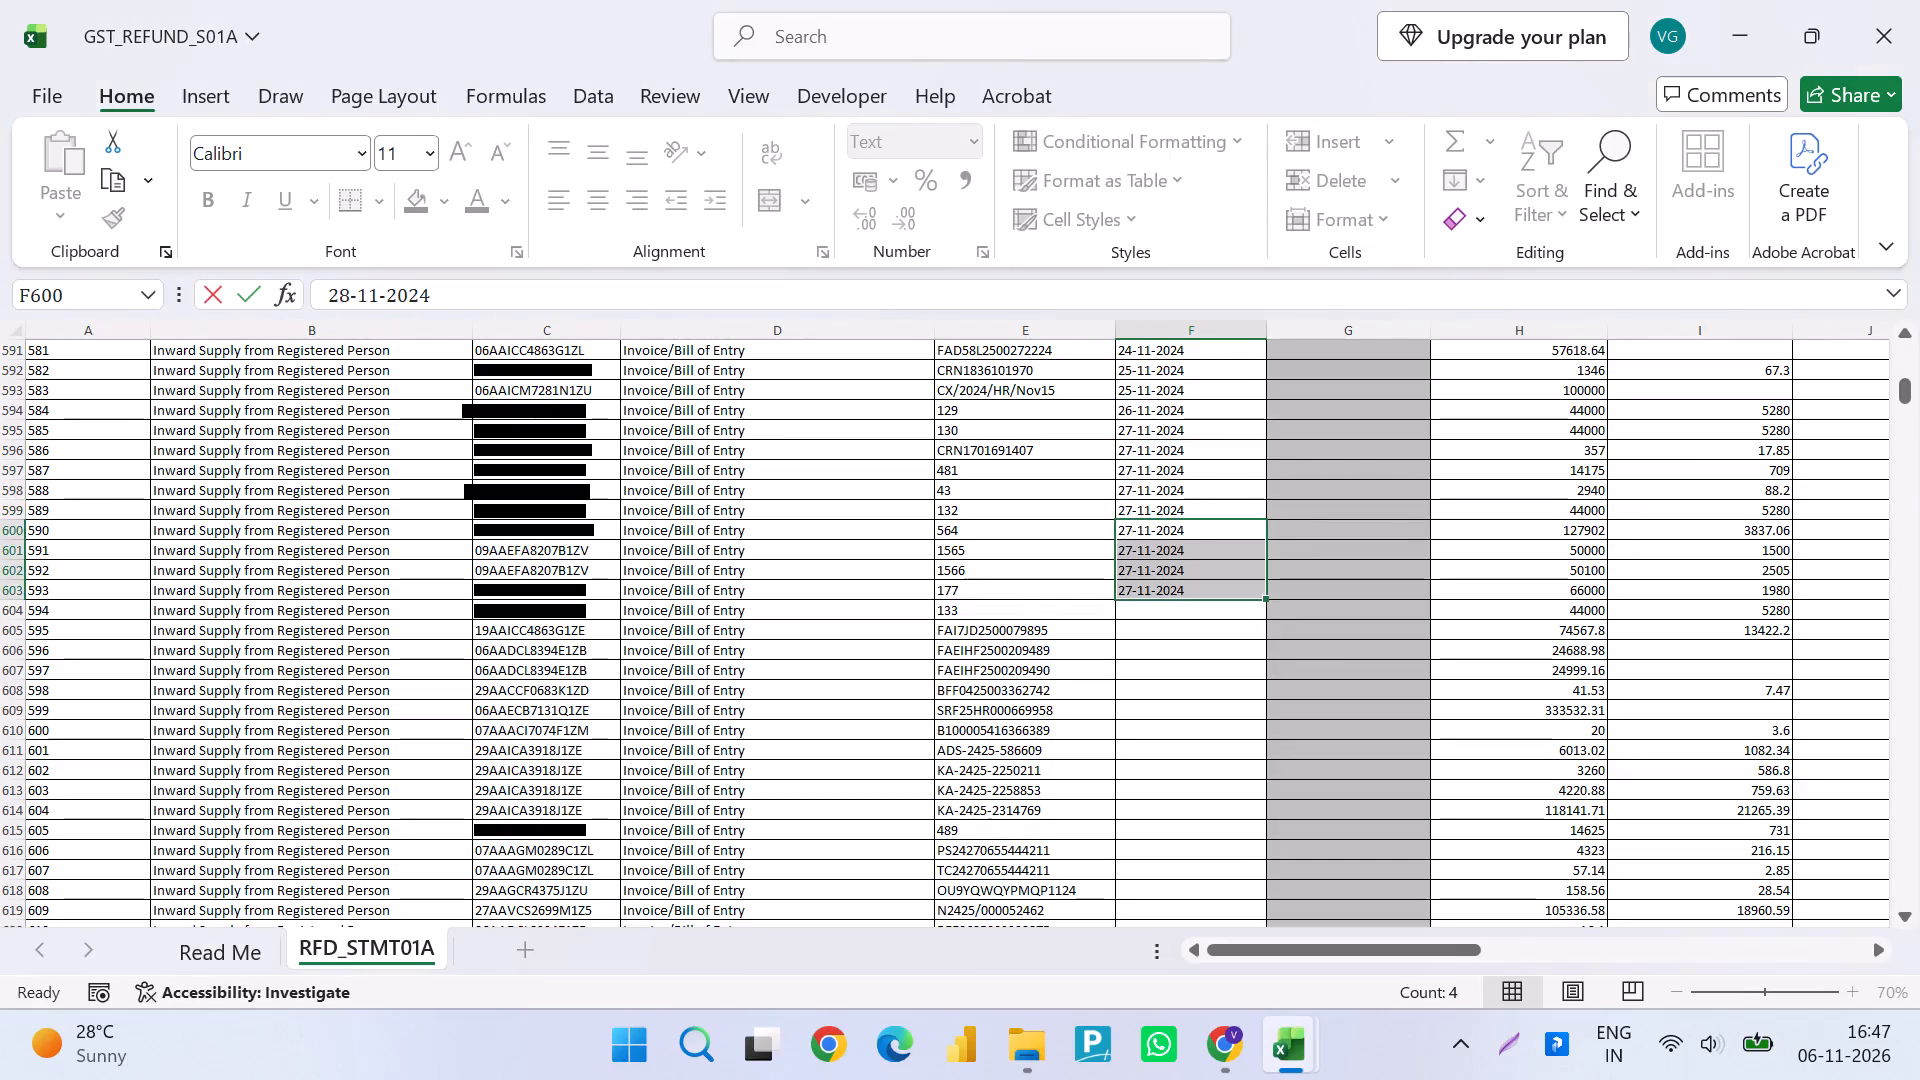
pyautogui.hotkey('ctrl', 'd')
# Check PURCHASE 24-25's date group from F735, and copy GST_REFUND_S01A's dates in F600 to F603 into F604 to F607.
pyautogui.hotkey('alt', 'Tab')
pyautogui.press('Down')
pyautogui.press('Down')
pyautogui.press('Down')
pyautogui.press('Down')
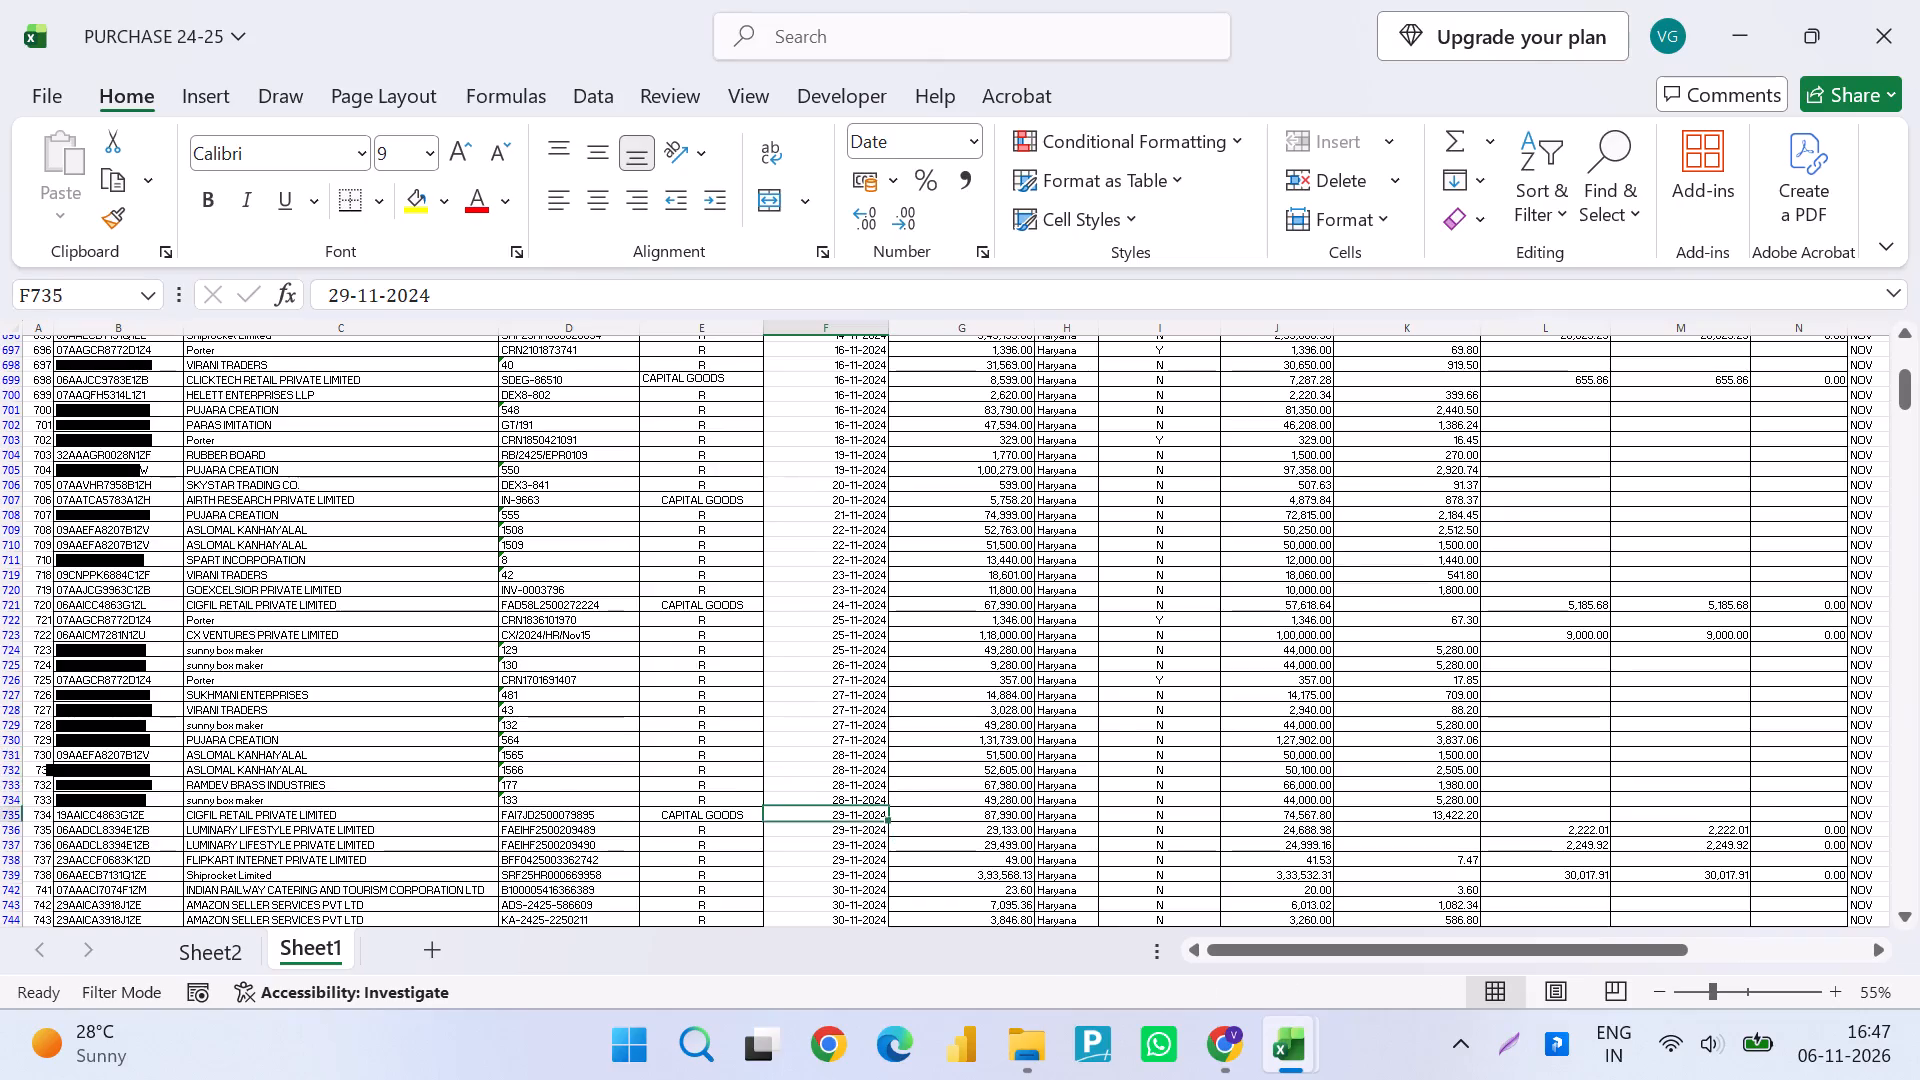
pyautogui.hotkey('shift', 'Down')
pyautogui.hotkey('shift', 'Down')
pyautogui.hotkey('shift', 'Down')
pyautogui.hotkey('shift', 'Down')
pyautogui.hotkey('alt', 'Tab')
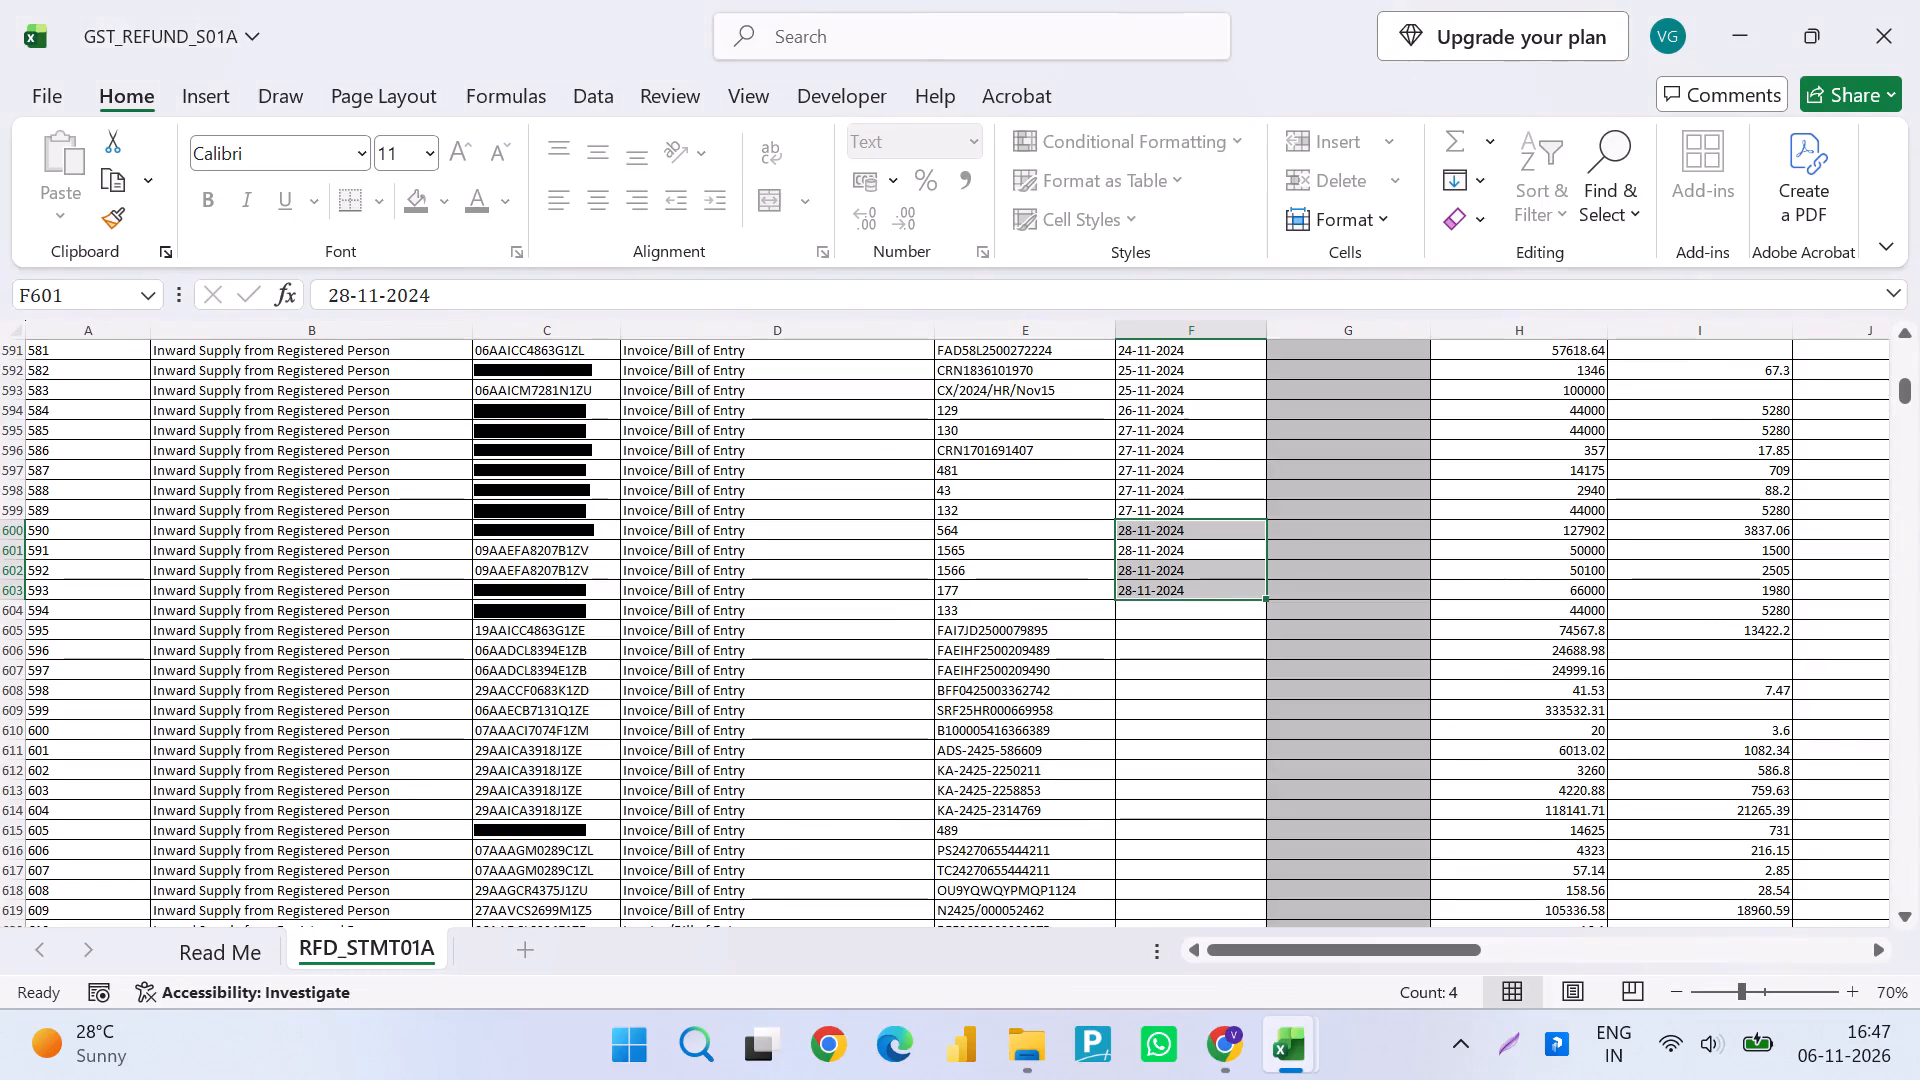
pyautogui.hotkey('ctrl', 'c')
pyautogui.press('Down')
pyautogui.press('Down')
pyautogui.press('Down')
pyautogui.press('Return')
# Change the invoice date in F604 to 29-11-2024, fill it down through F607 and move on to F608.
pyautogui.press('F2')
pyautogui.press('Left')
pyautogui.hotkey('ctrl', 'Left')
pyautogui.hotkey('ctrl', 'Left')
pyautogui.hotkey('ctrl', 'Left')
pyautogui.press('Left')
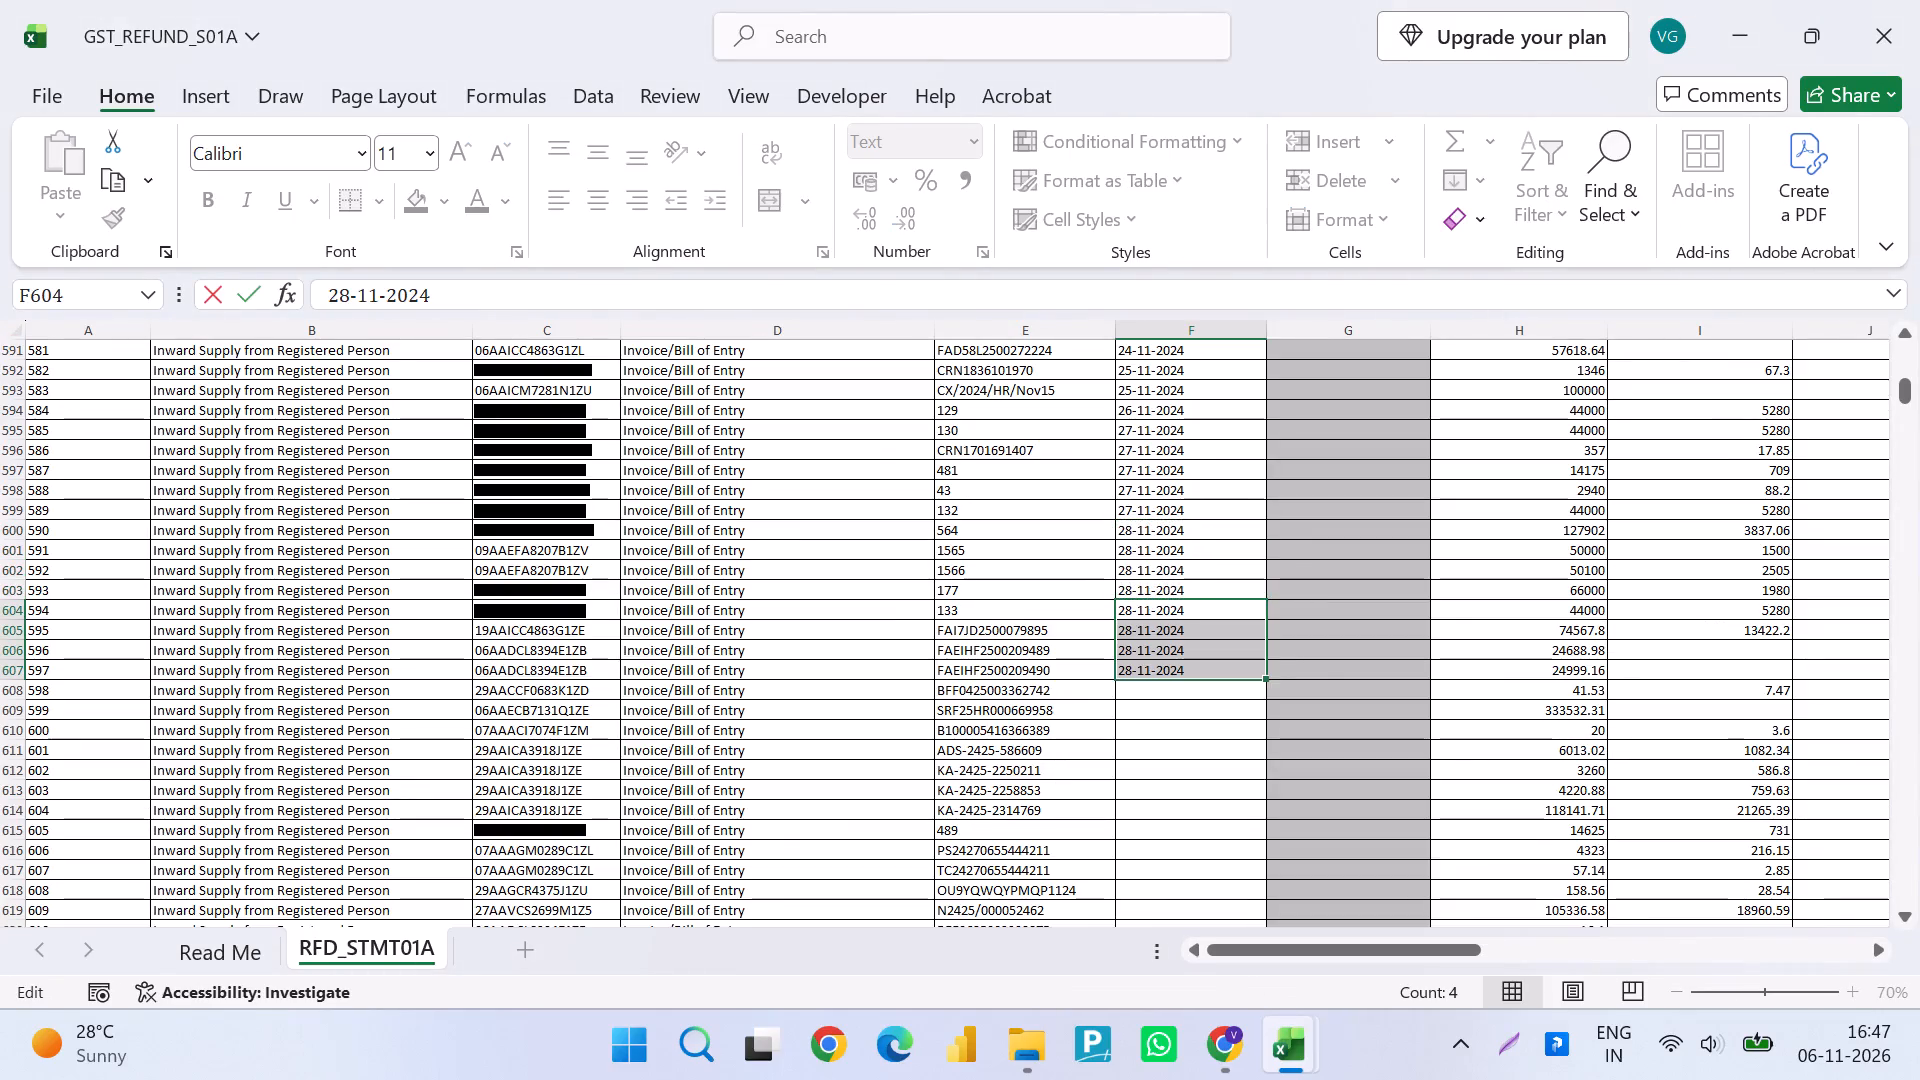
pyautogui.press('BackSpace')
pyautogui.press('9')
pyautogui.press('Return')
pyautogui.hotkey('ctrl', 'd')
pyautogui.press('Down')
pyautogui.press('Down')
pyautogui.press('Down')
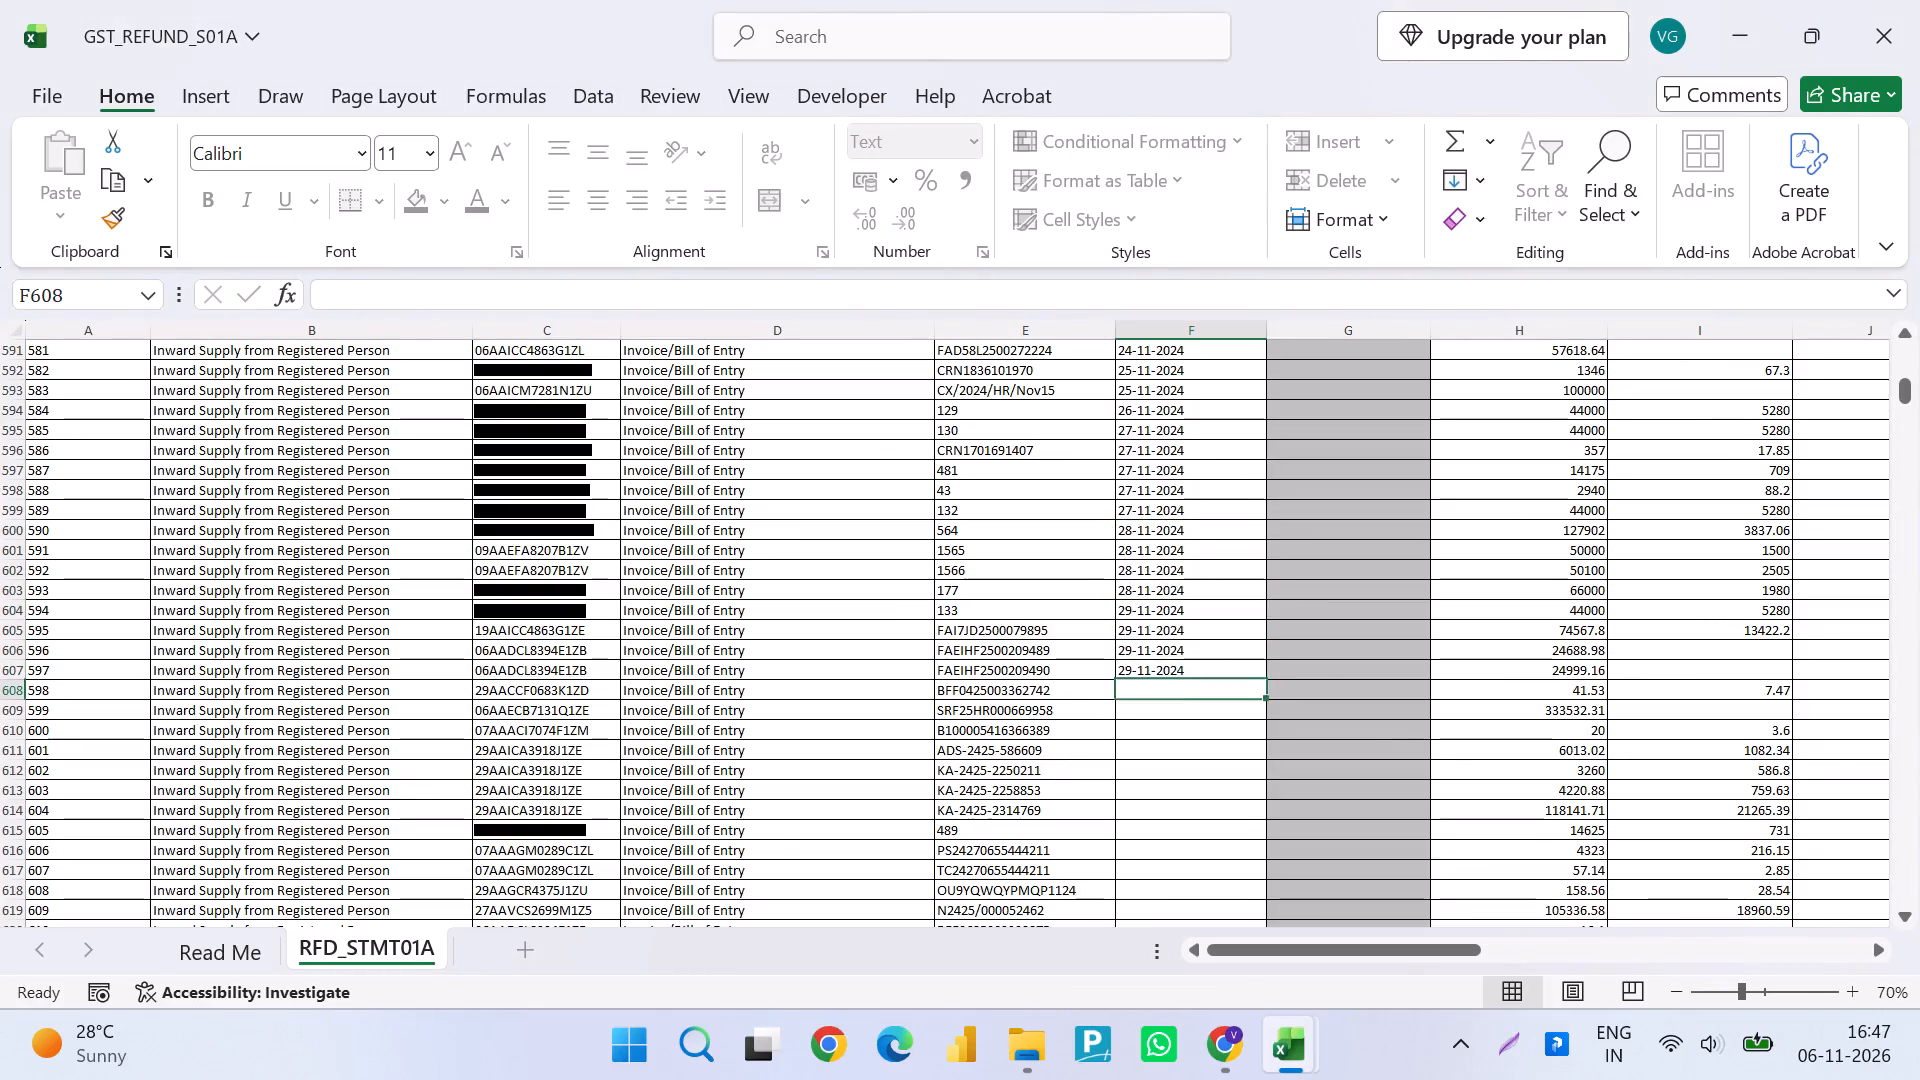
# Fill the 29-11-2024 invoice date down into F608 of GST_REFUND_S01A.
pyautogui.hotkey('ctrl', 'd')
# Examine how many rows PURCHASE 24-25's 30-11-2024 date group spans, starting from F742.
pyautogui.hotkey('alt', 'Tab')
pyautogui.press('Down')
pyautogui.press('Down')
pyautogui.press('Down')
pyautogui.press('Down')
pyautogui.press('Down')
pyautogui.hotkey('shift', 'Down')
pyautogui.hotkey('shift', 'Down')
pyautogui.hotkey('shift', 'Down')
pyautogui.hotkey('shift', 'Down')
pyautogui.hotkey('shift', 'Down')
pyautogui.hotkey('shift', 'Down')
pyautogui.hotkey('shift', 'Down')
pyautogui.hotkey('shift', 'Down')
pyautogui.hotkey('shift', 'Down')
pyautogui.hotkey('shift', 'Down')
pyautogui.hotkey('shift', 'Down')
pyautogui.hotkey('shift', 'Down')
pyautogui.hotkey('shift', 'Down')
pyautogui.hotkey('shift', 'Down')
pyautogui.hotkey('shift', 'Down')
pyautogui.hotkey('shift', 'Down')
pyautogui.hotkey('shift', 'Down')
pyautogui.hotkey('shift', 'Down')
pyautogui.hotkey('shift', 'Down')
pyautogui.hotkey('shift', 'Down')
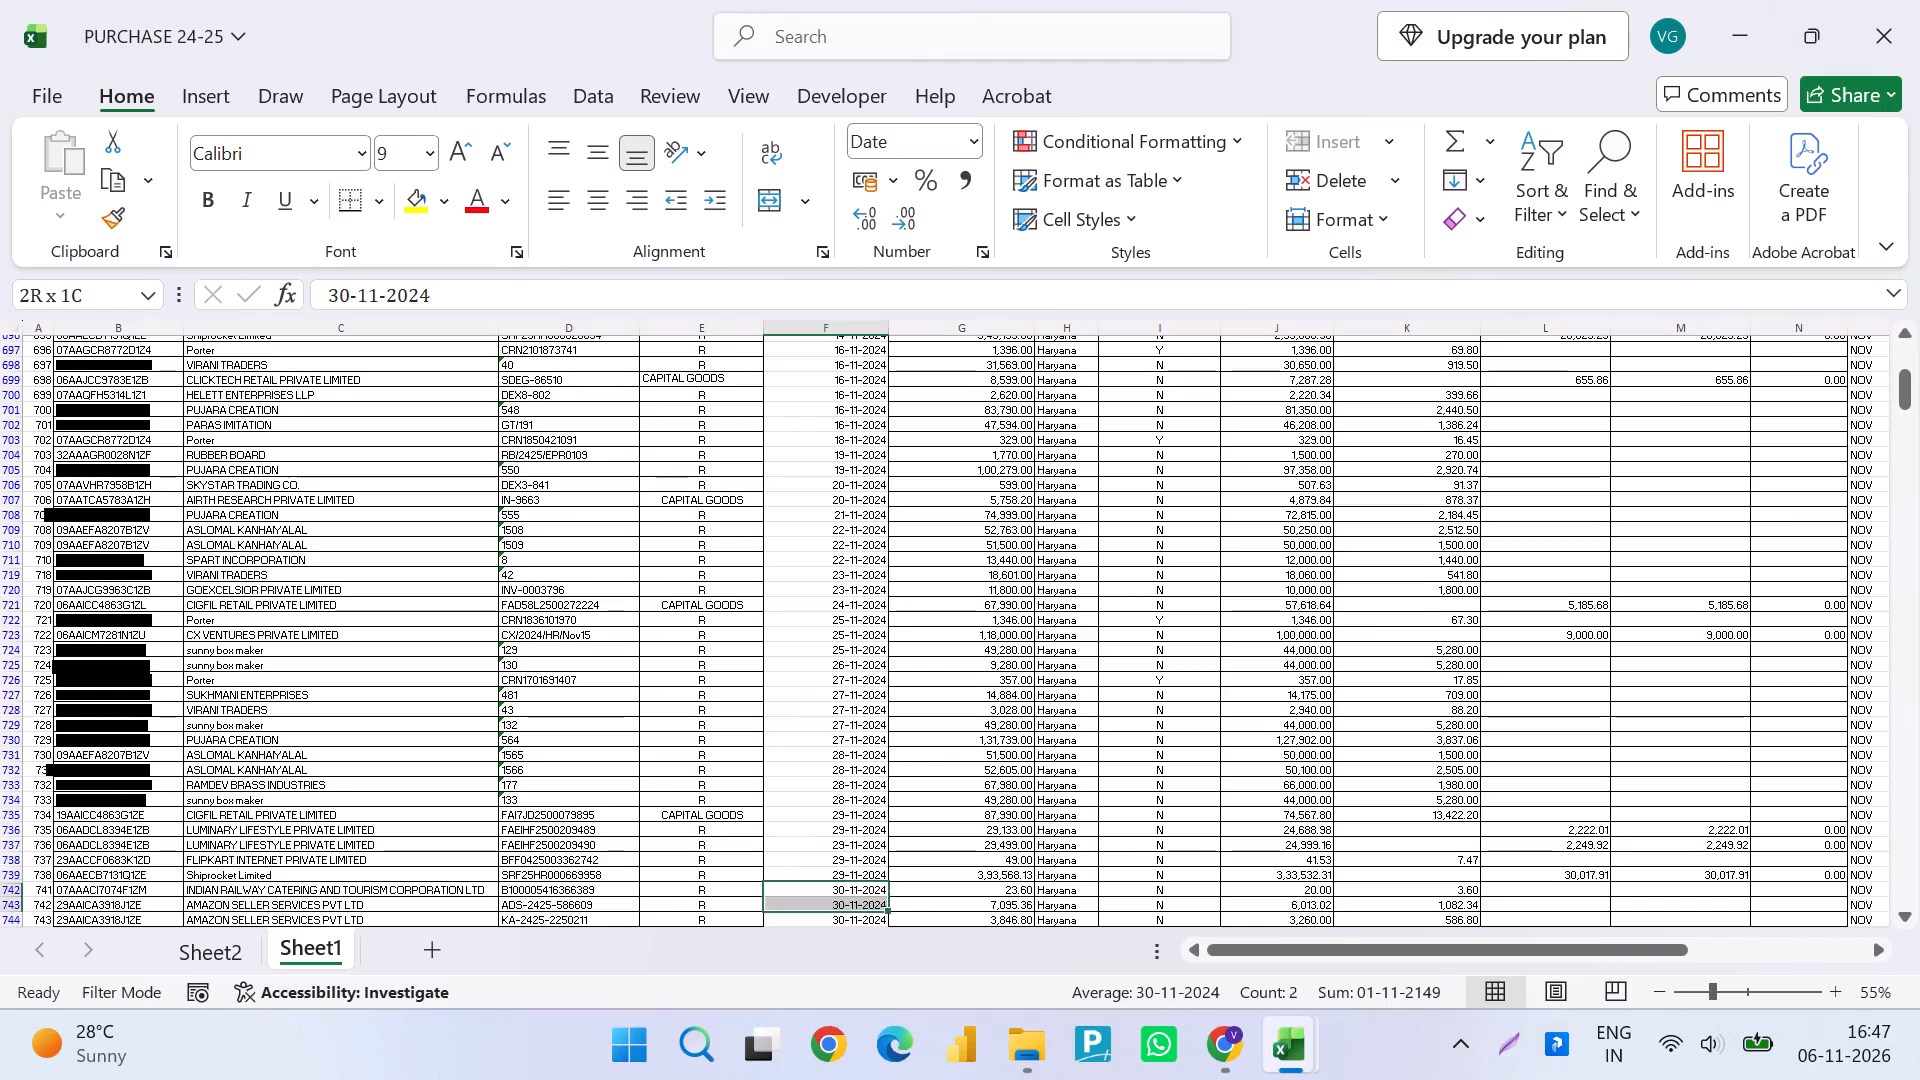
pyautogui.hotkey('shift', 'Up')
pyautogui.hotkey('shift', 'Up')
pyautogui.hotkey('shift', 'Up')
pyautogui.hotkey('shift', 'Up')
pyautogui.hotkey('shift', 'Up')
pyautogui.hotkey('shift', 'Up')
pyautogui.hotkey('shift', 'Up')
pyautogui.hotkey('shift', 'Up')
pyautogui.hotkey('shift', 'Up')
pyautogui.hotkey('shift', 'Up')
pyautogui.hotkey('shift', 'Up')
pyautogui.hotkey('shift', 'Up')
pyautogui.hotkey('shift', 'Up')
pyautogui.hotkey('shift', 'Up')
pyautogui.hotkey('shift', 'Up')
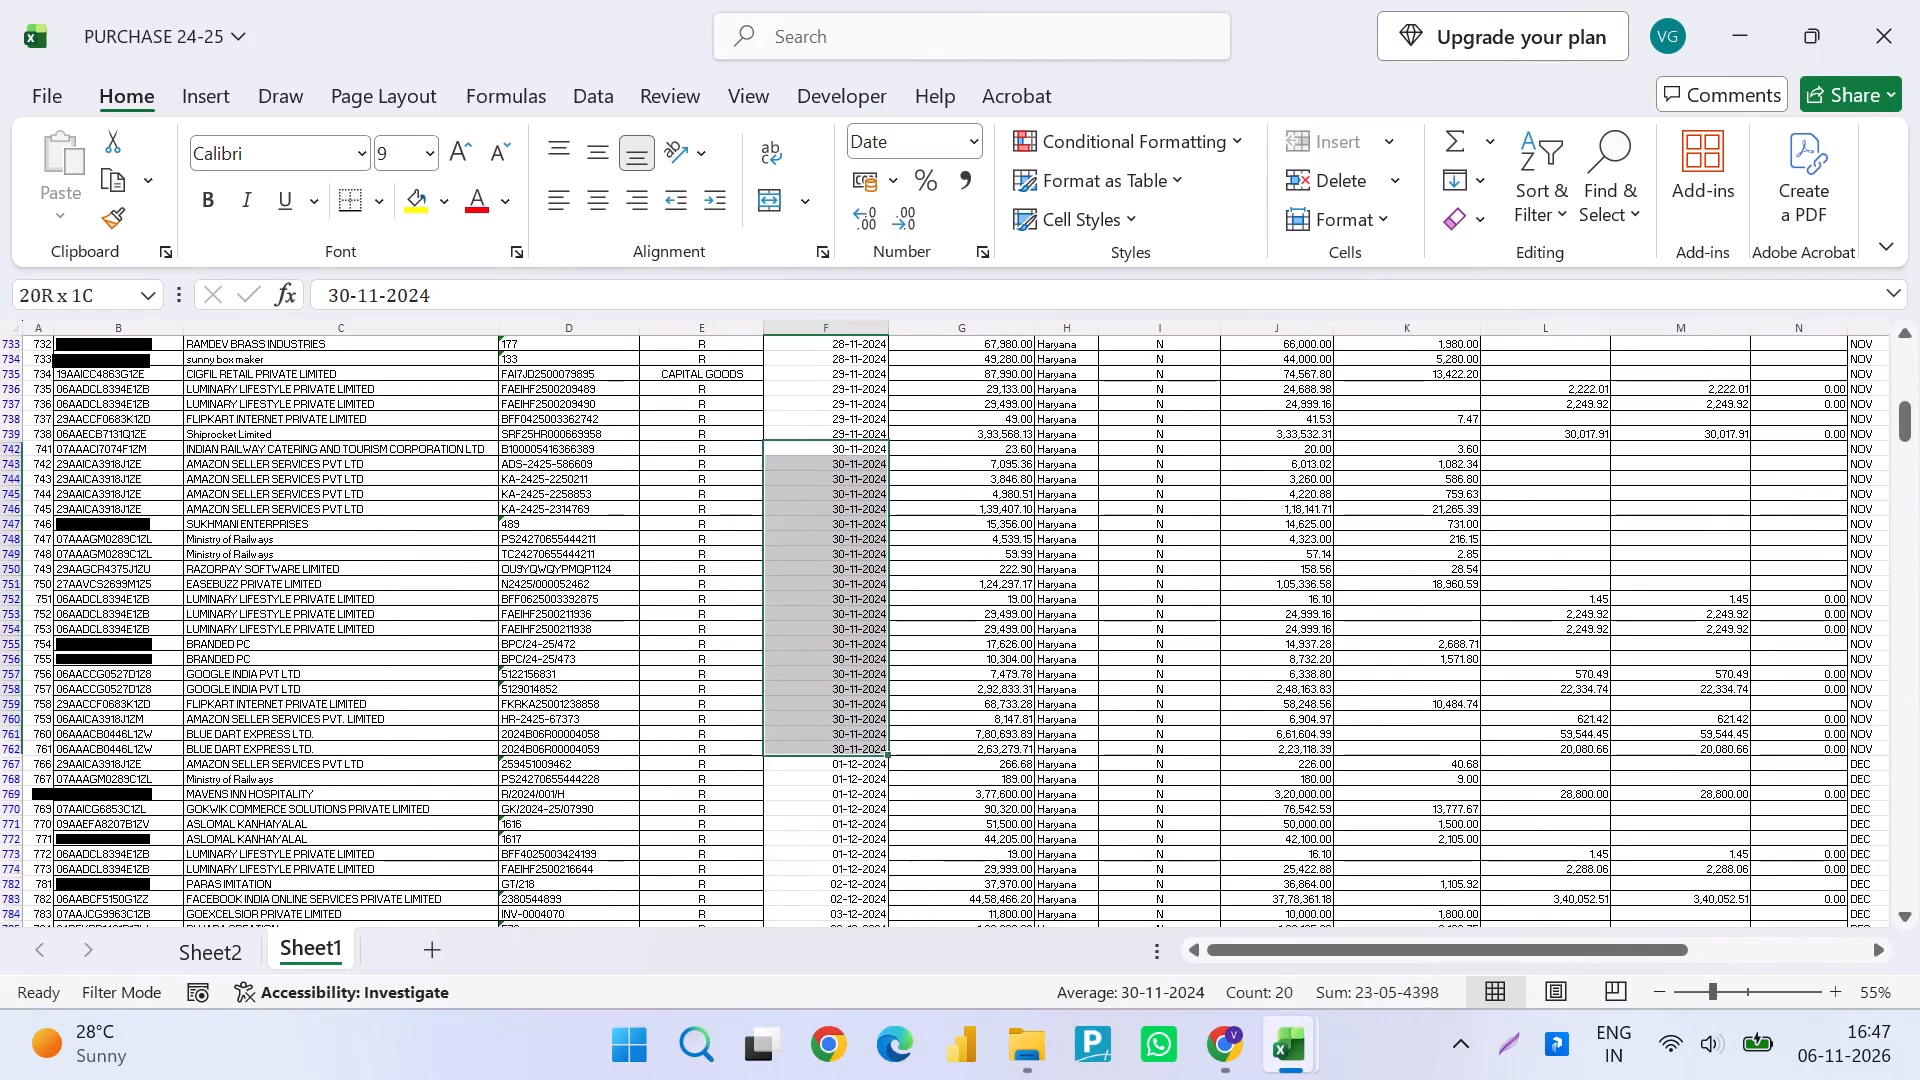
pyautogui.hotkey('shift', 'Down')
pyautogui.hotkey('shift', 'Down')
pyautogui.hotkey('shift', 'Down')
pyautogui.hotkey('shift', 'Down')
pyautogui.hotkey('alt', 'Tab')
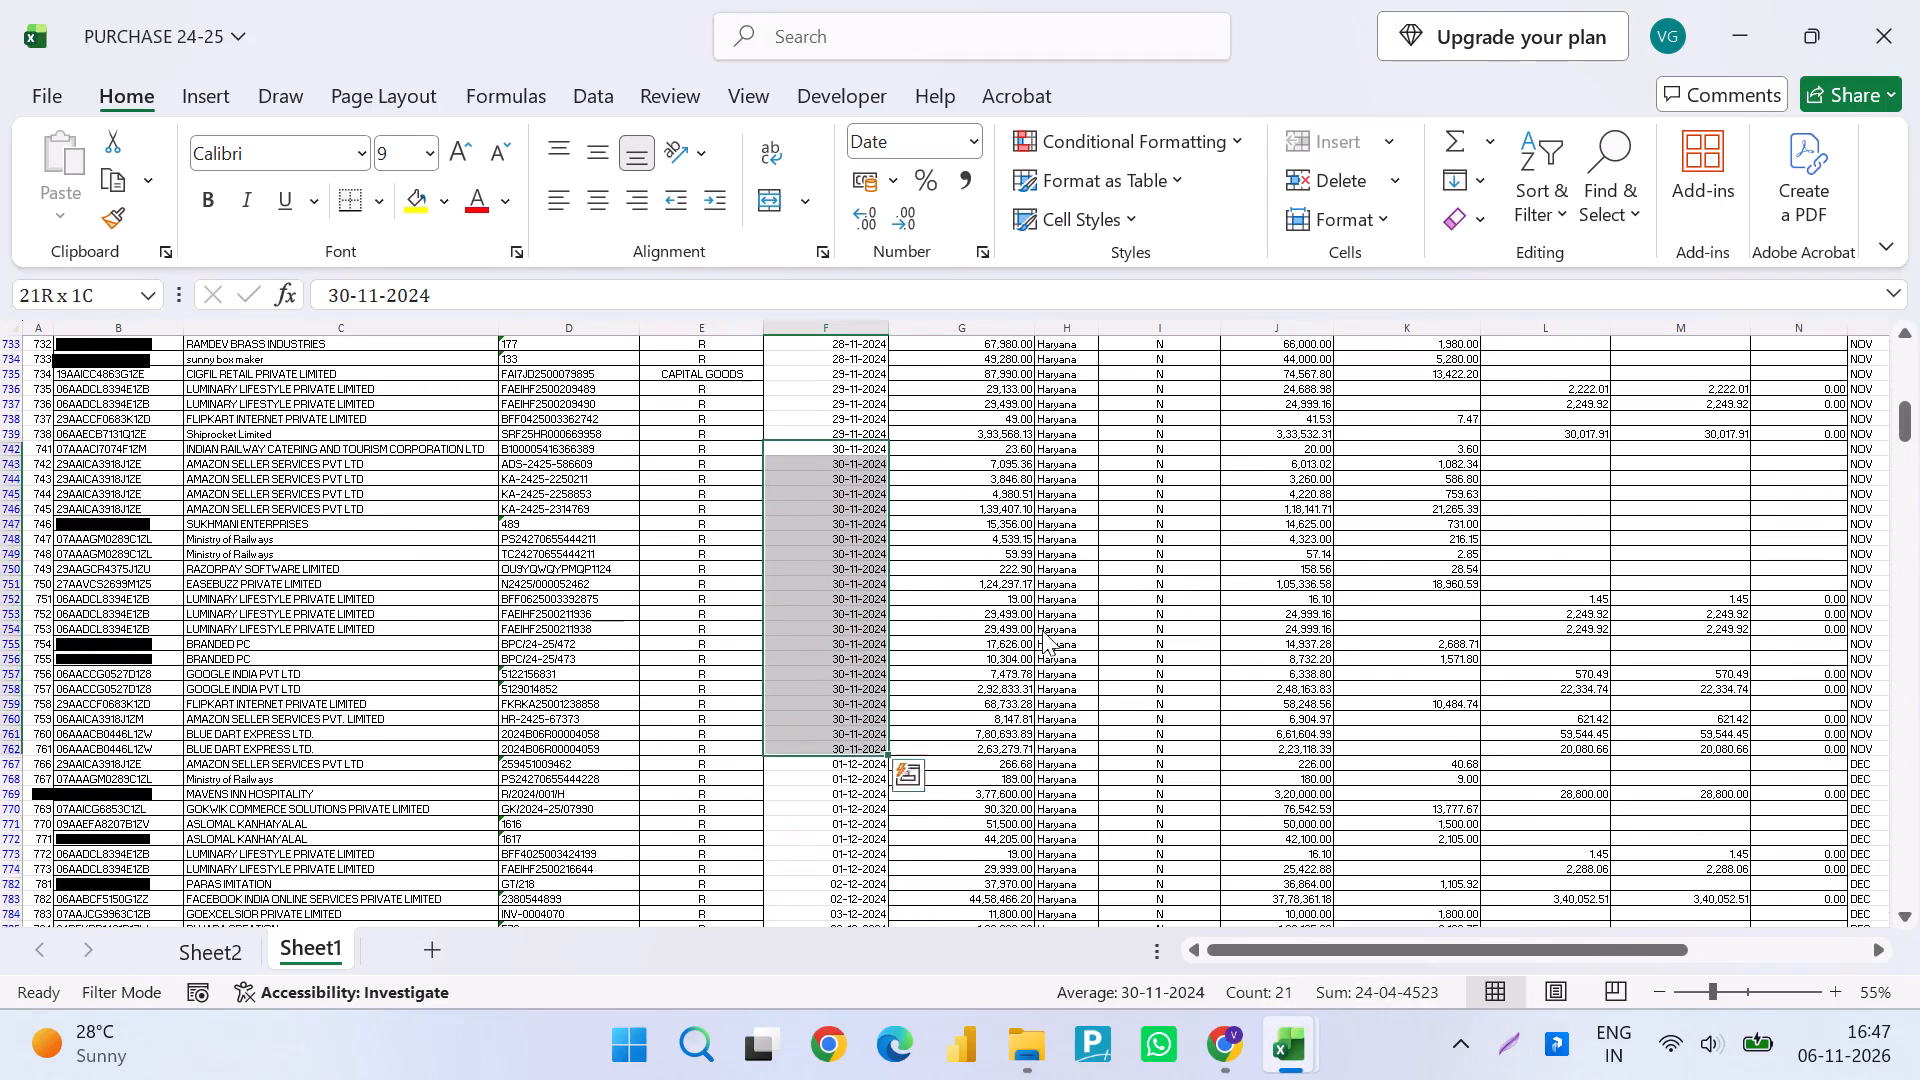
# Copy GST_REFUND_S01A's F608 date into F609 and change it to 30-11-2024.
pyautogui.hotkey('ctrl', 'c')
pyautogui.press('Down')
pyautogui.press('Return')
pyautogui.press('F2')
pyautogui.hotkey('ctrl', 'Left')
pyautogui.hotkey('ctrl', 'Left')
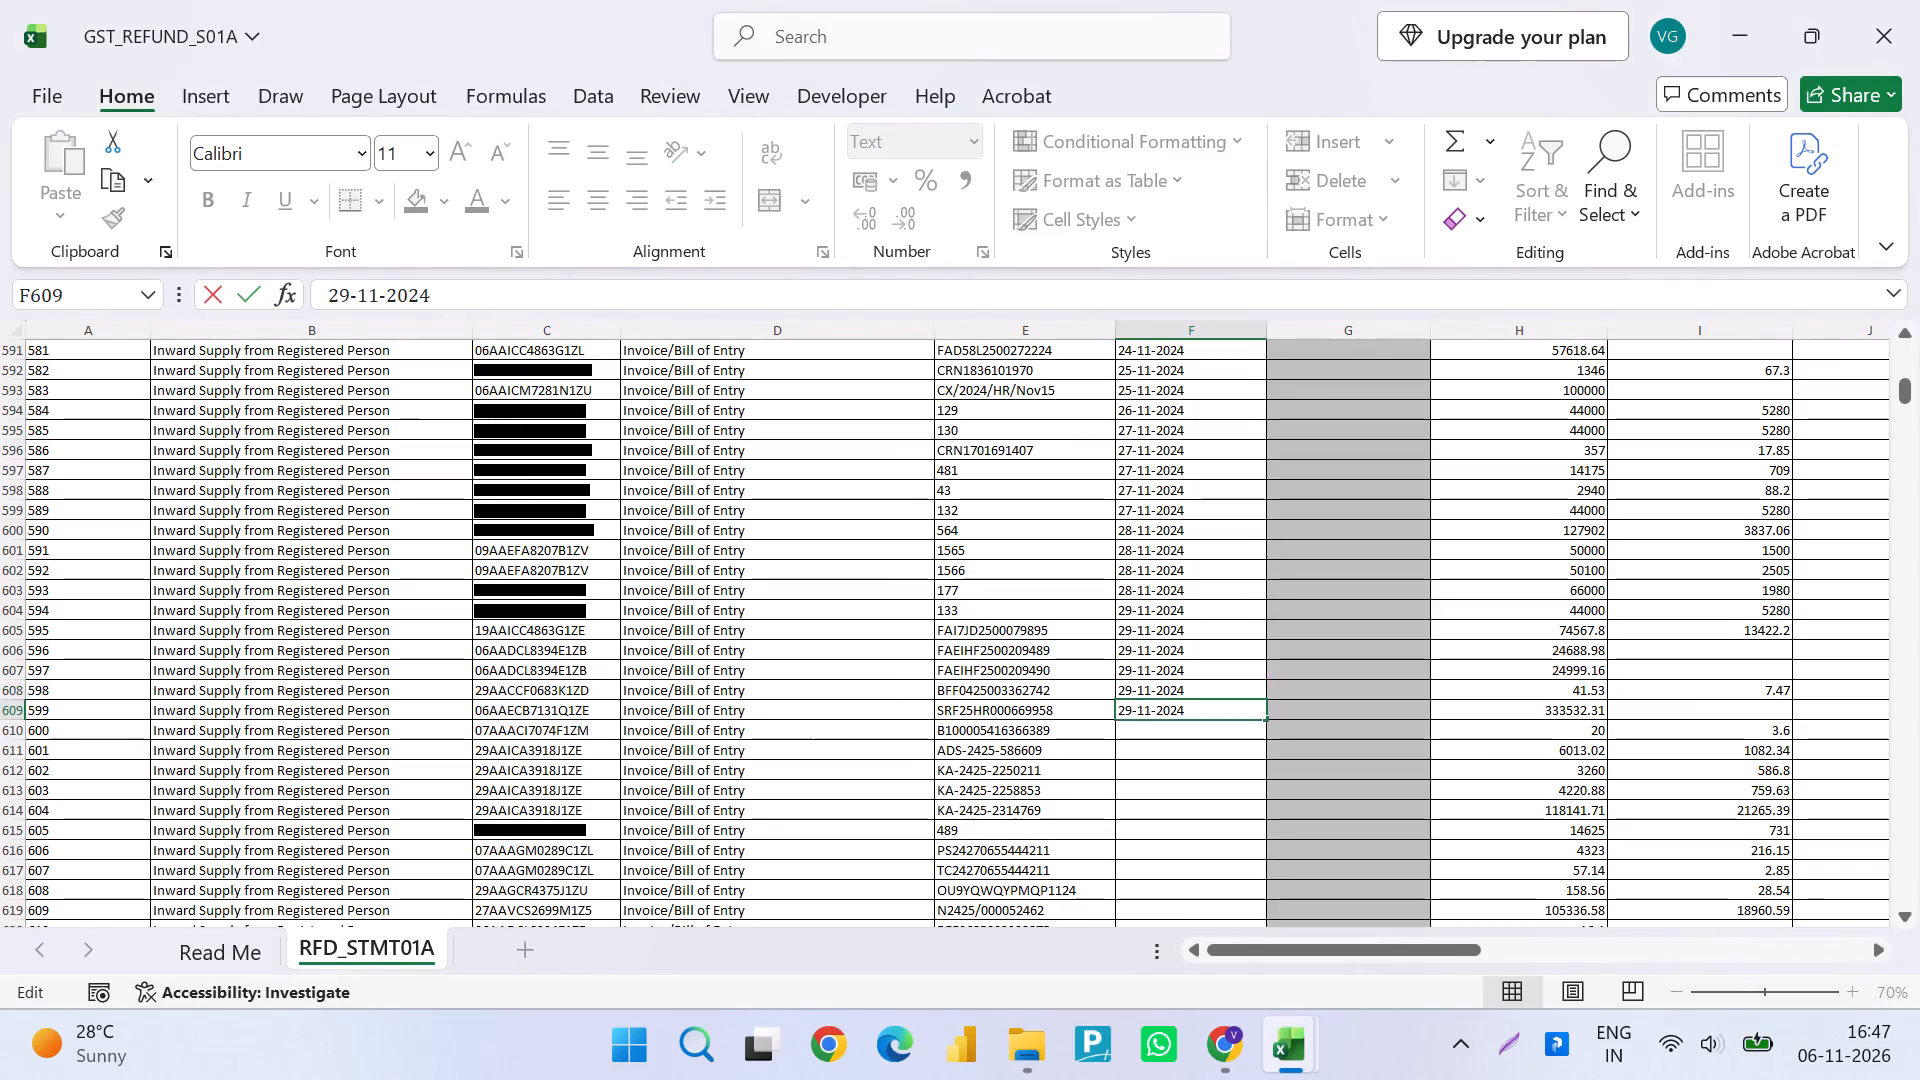
pyautogui.hotkey('ctrl', 'Left')
pyautogui.hotkey('ctrl', 'Left')
pyautogui.hotkey('ctrl', 'Left')
pyautogui.hotkey('shift', 'Right')
pyautogui.hotkey('shift', 'Right')
pyautogui.write('30')
pyautogui.press('Return')
# Fill the 30-11-2024 invoice date down from F609 through F630.
pyautogui.press('Down')
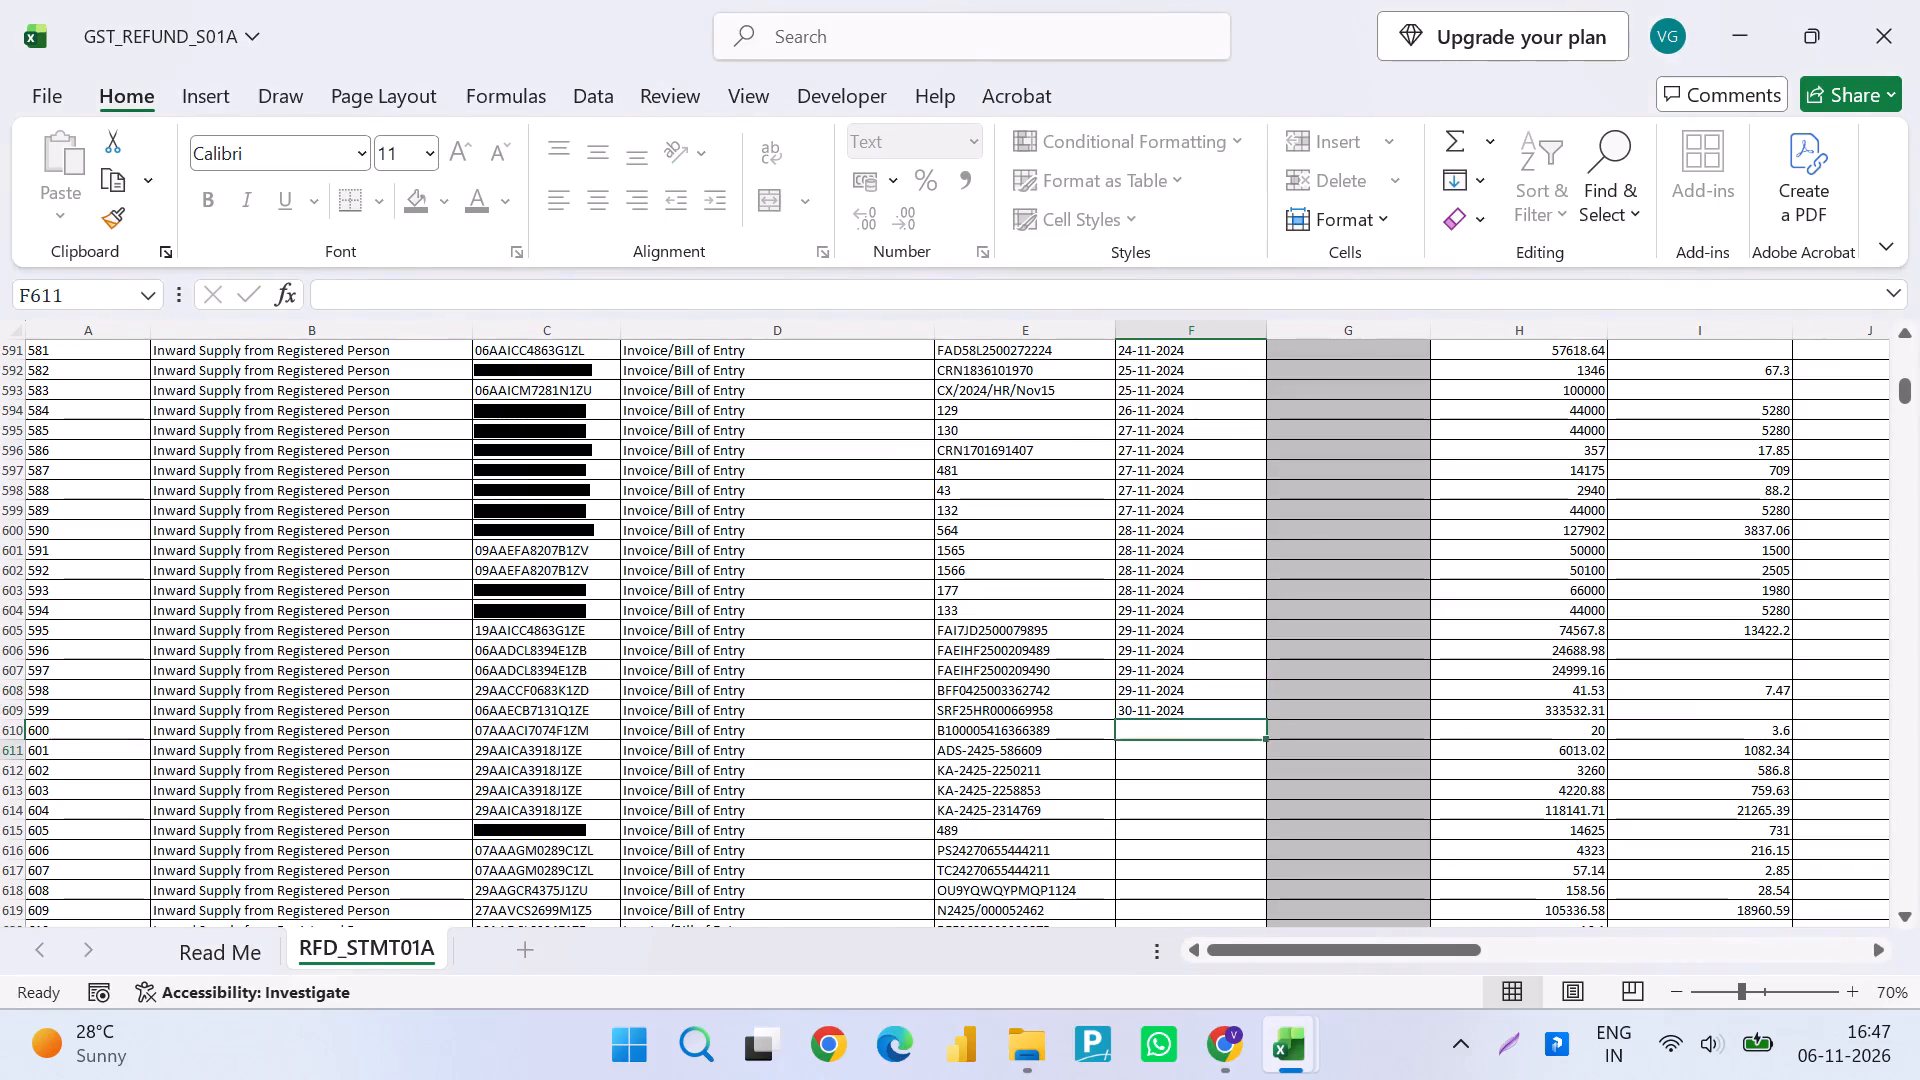
pyautogui.hotkey('alt', 'Tab')
pyautogui.hotkey('alt', 'Tab')
pyautogui.press('Down')
pyautogui.press('Down')
pyautogui.press('Down')
pyautogui.press('Down')
pyautogui.press('Down')
pyautogui.press('Down')
pyautogui.press('Down')
pyautogui.press('Down')
pyautogui.press('Down')
pyautogui.press('Down')
pyautogui.press('Down')
pyautogui.press('Down')
pyautogui.press('Down')
pyautogui.press('Down')
pyautogui.press('Down')
pyautogui.press('Down')
pyautogui.press('Down')
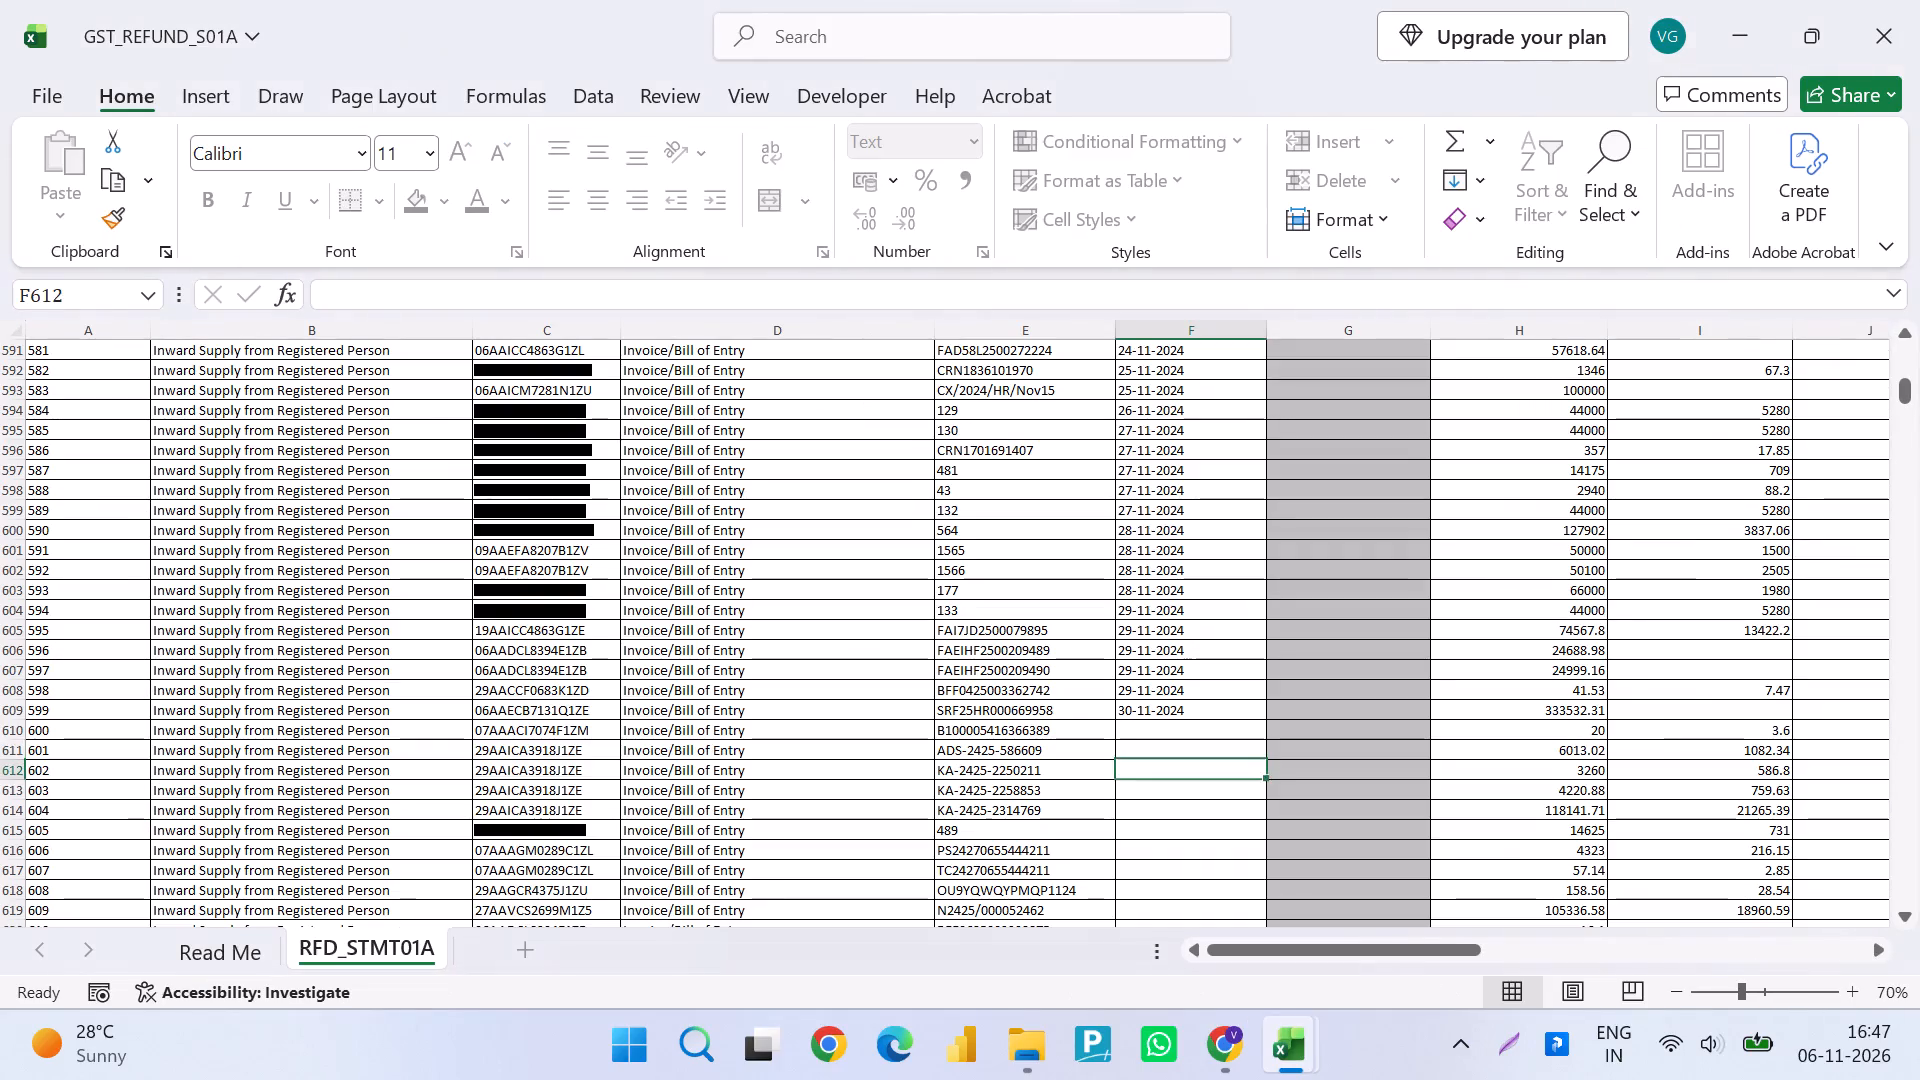
pyautogui.press('Down')
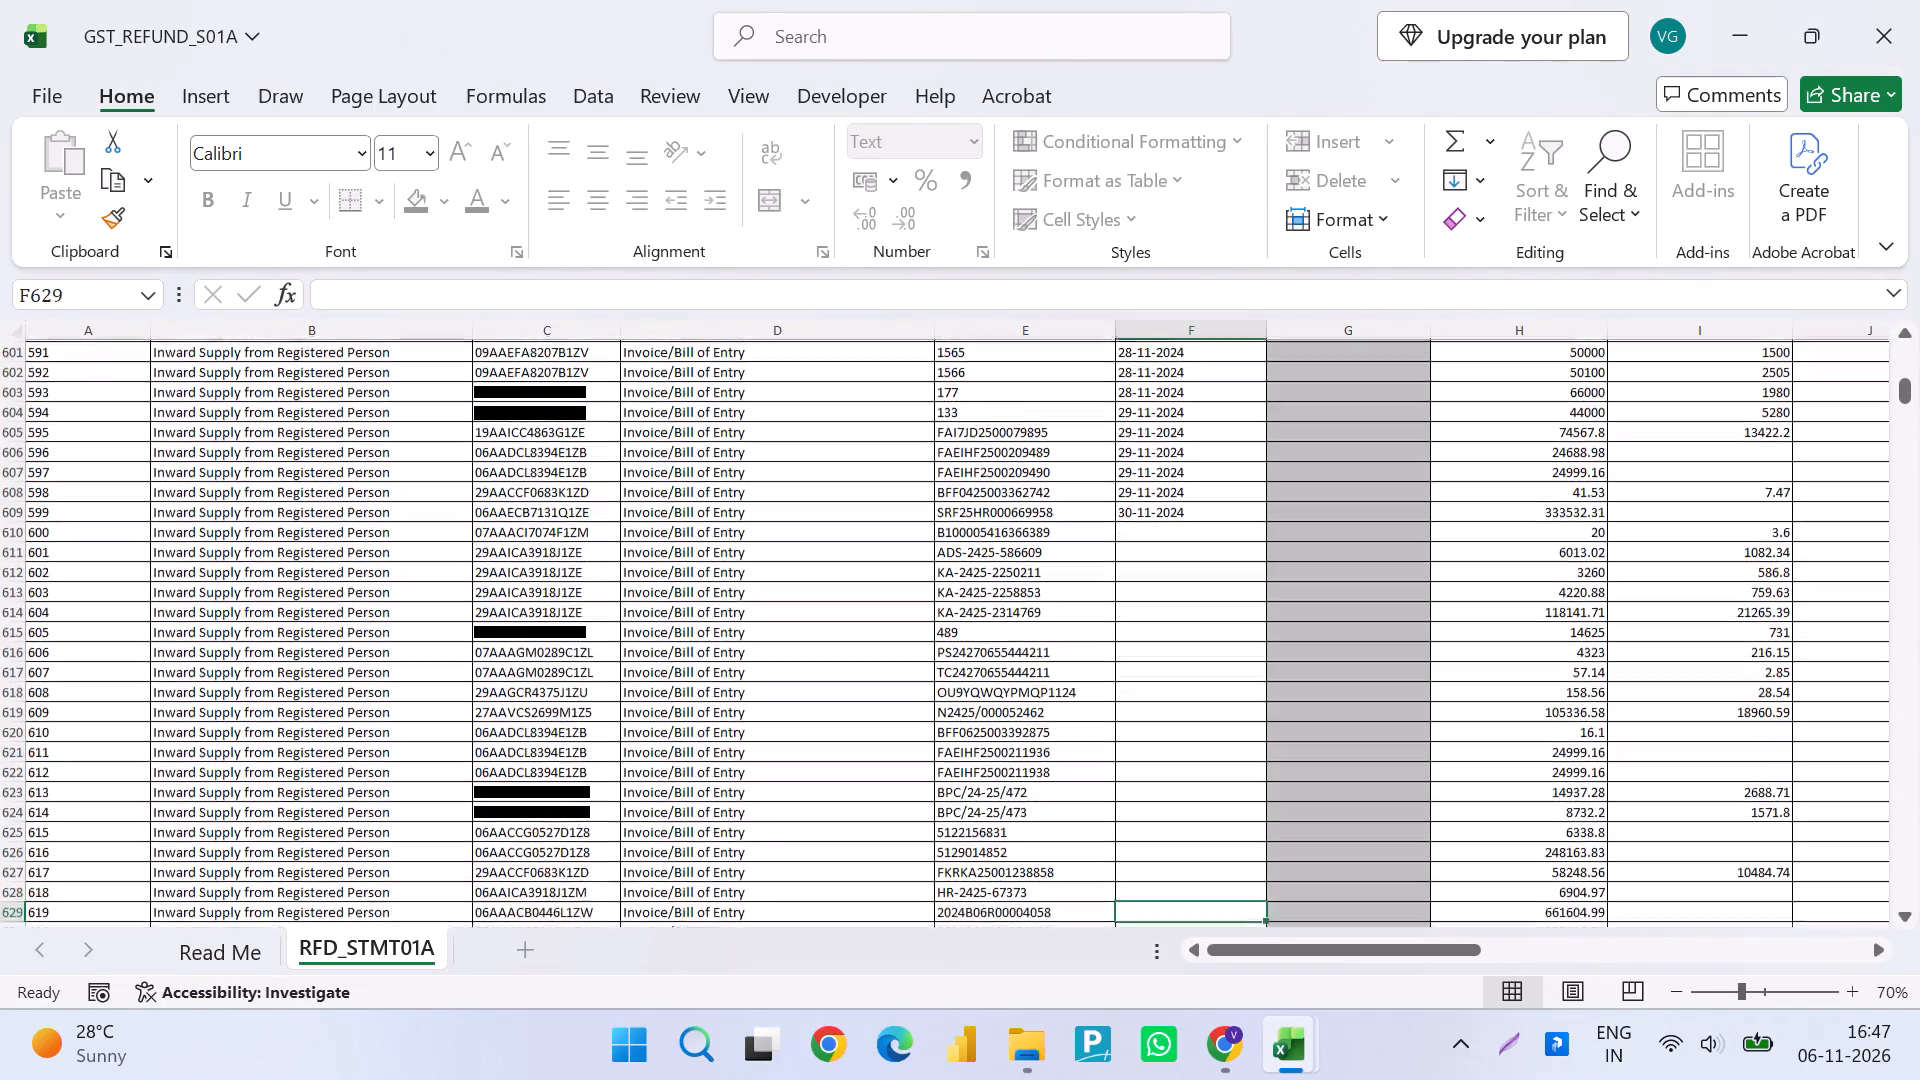
pyautogui.press('Down')
pyautogui.press('Down')
pyautogui.press('Up')
pyautogui.hotkey('ctrl', 'shift', 'Up')
pyautogui.hotkey('ctrl', 'd')
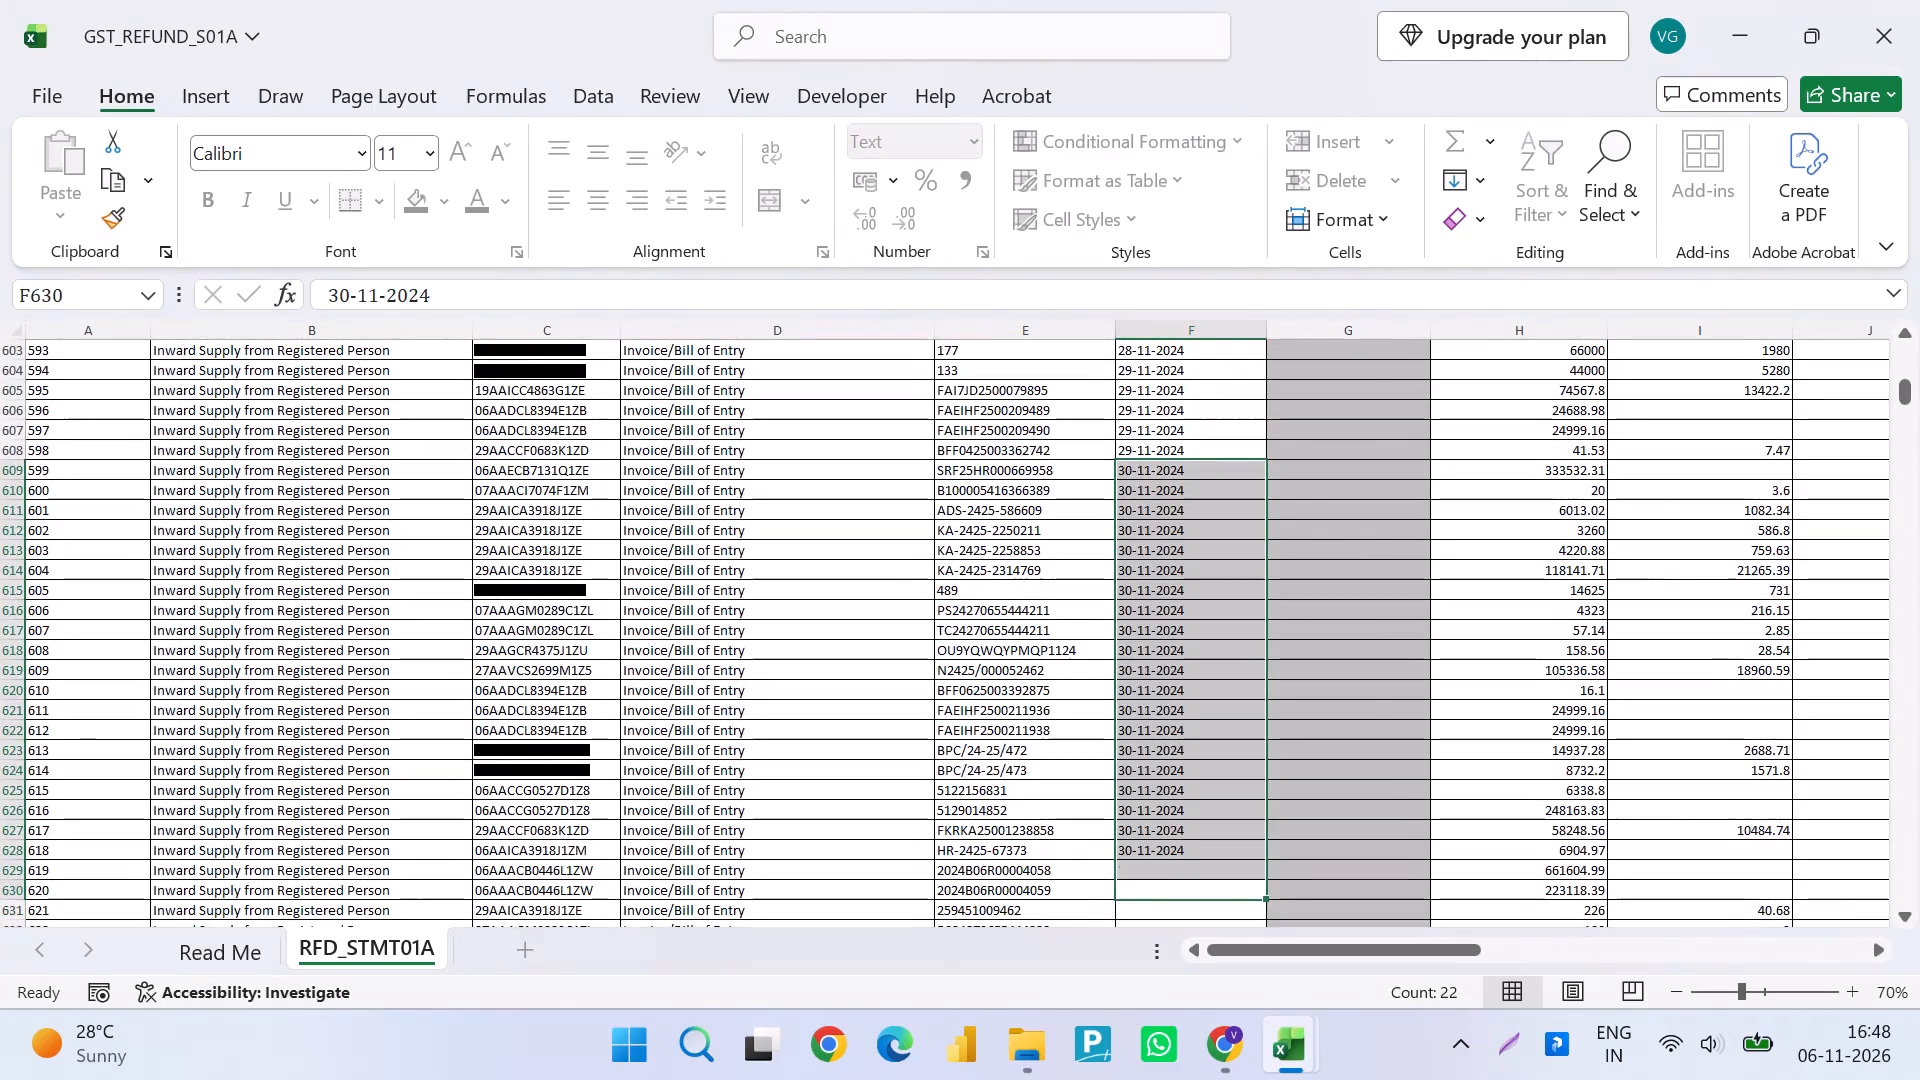
# Compare GST_REFUND_S01A's 30-11-2024 dates in F609 to F630 with PURCHASE 24-25's 30-11-2024 group.
pyautogui.hotkey('alt', 'Tab')
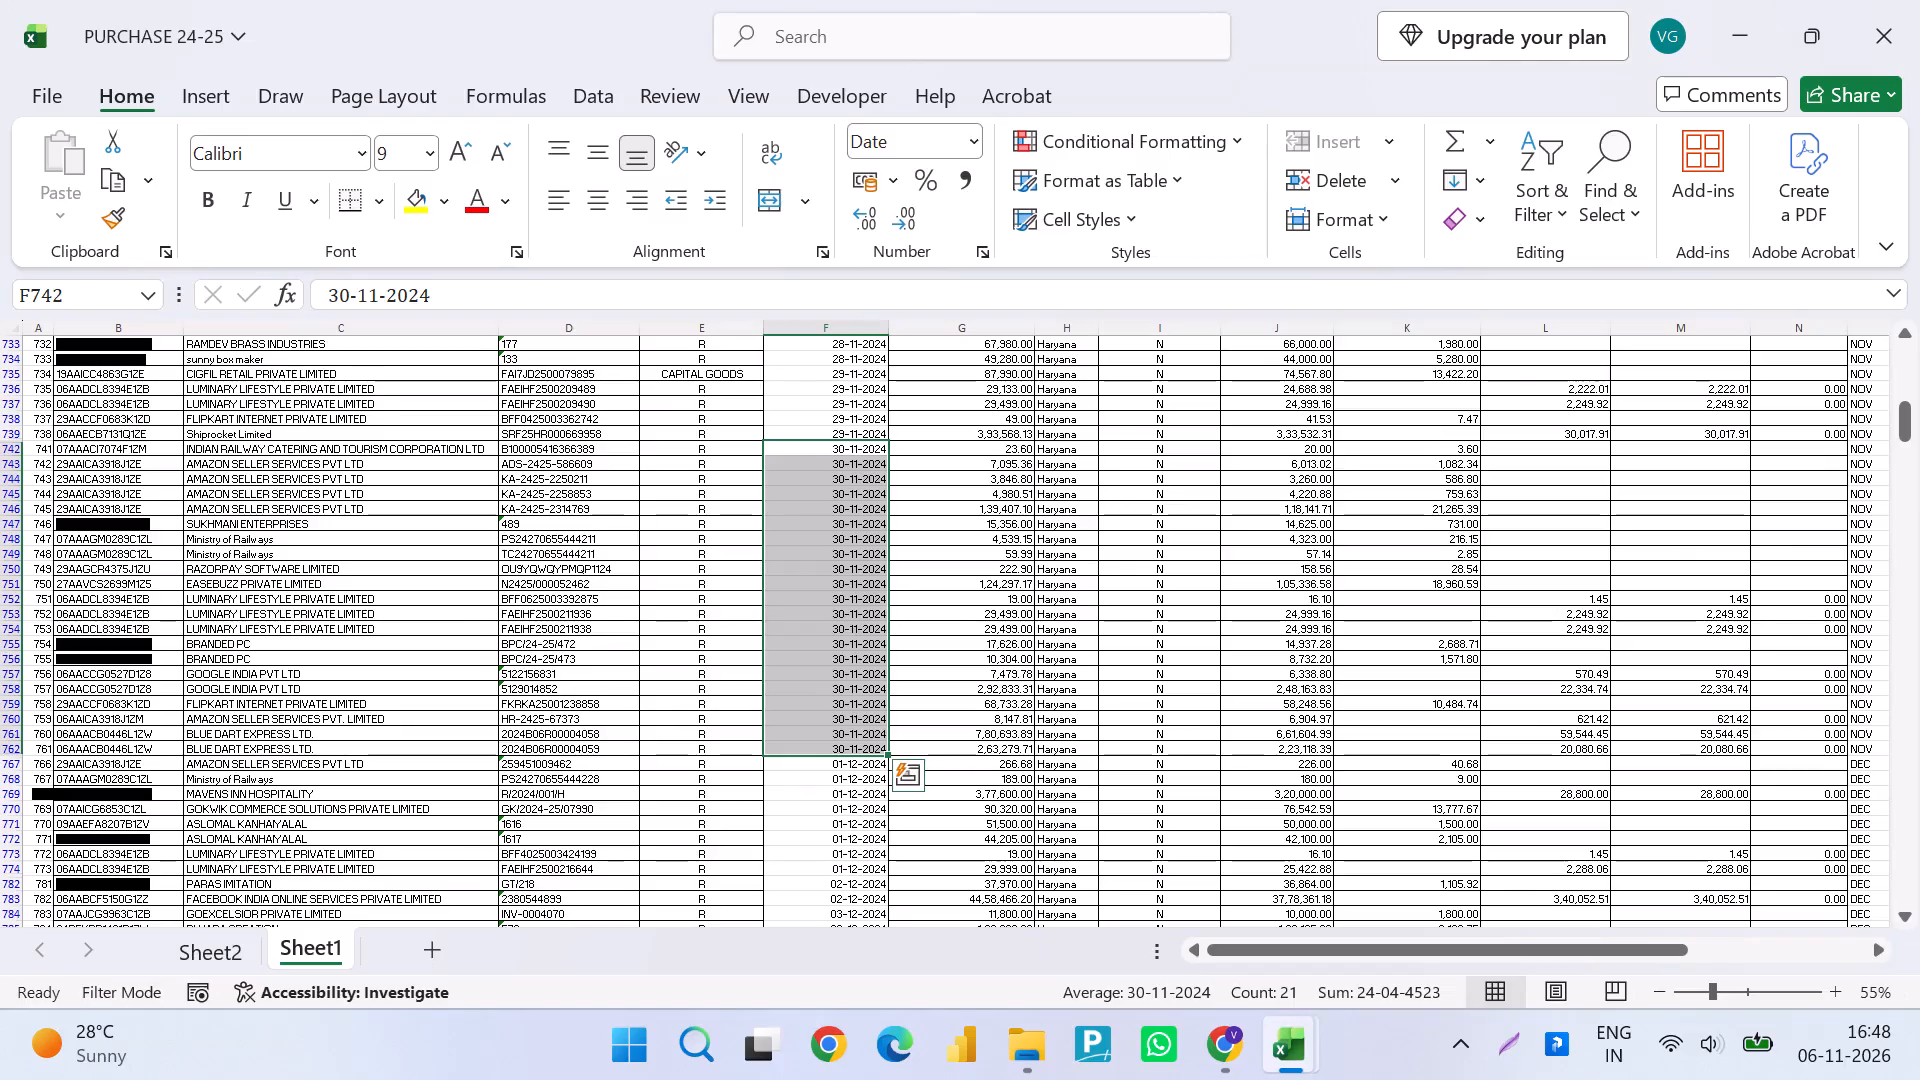
pyautogui.hotkey('shift', 'space')
pyautogui.hotkey('alt', 'Tab')
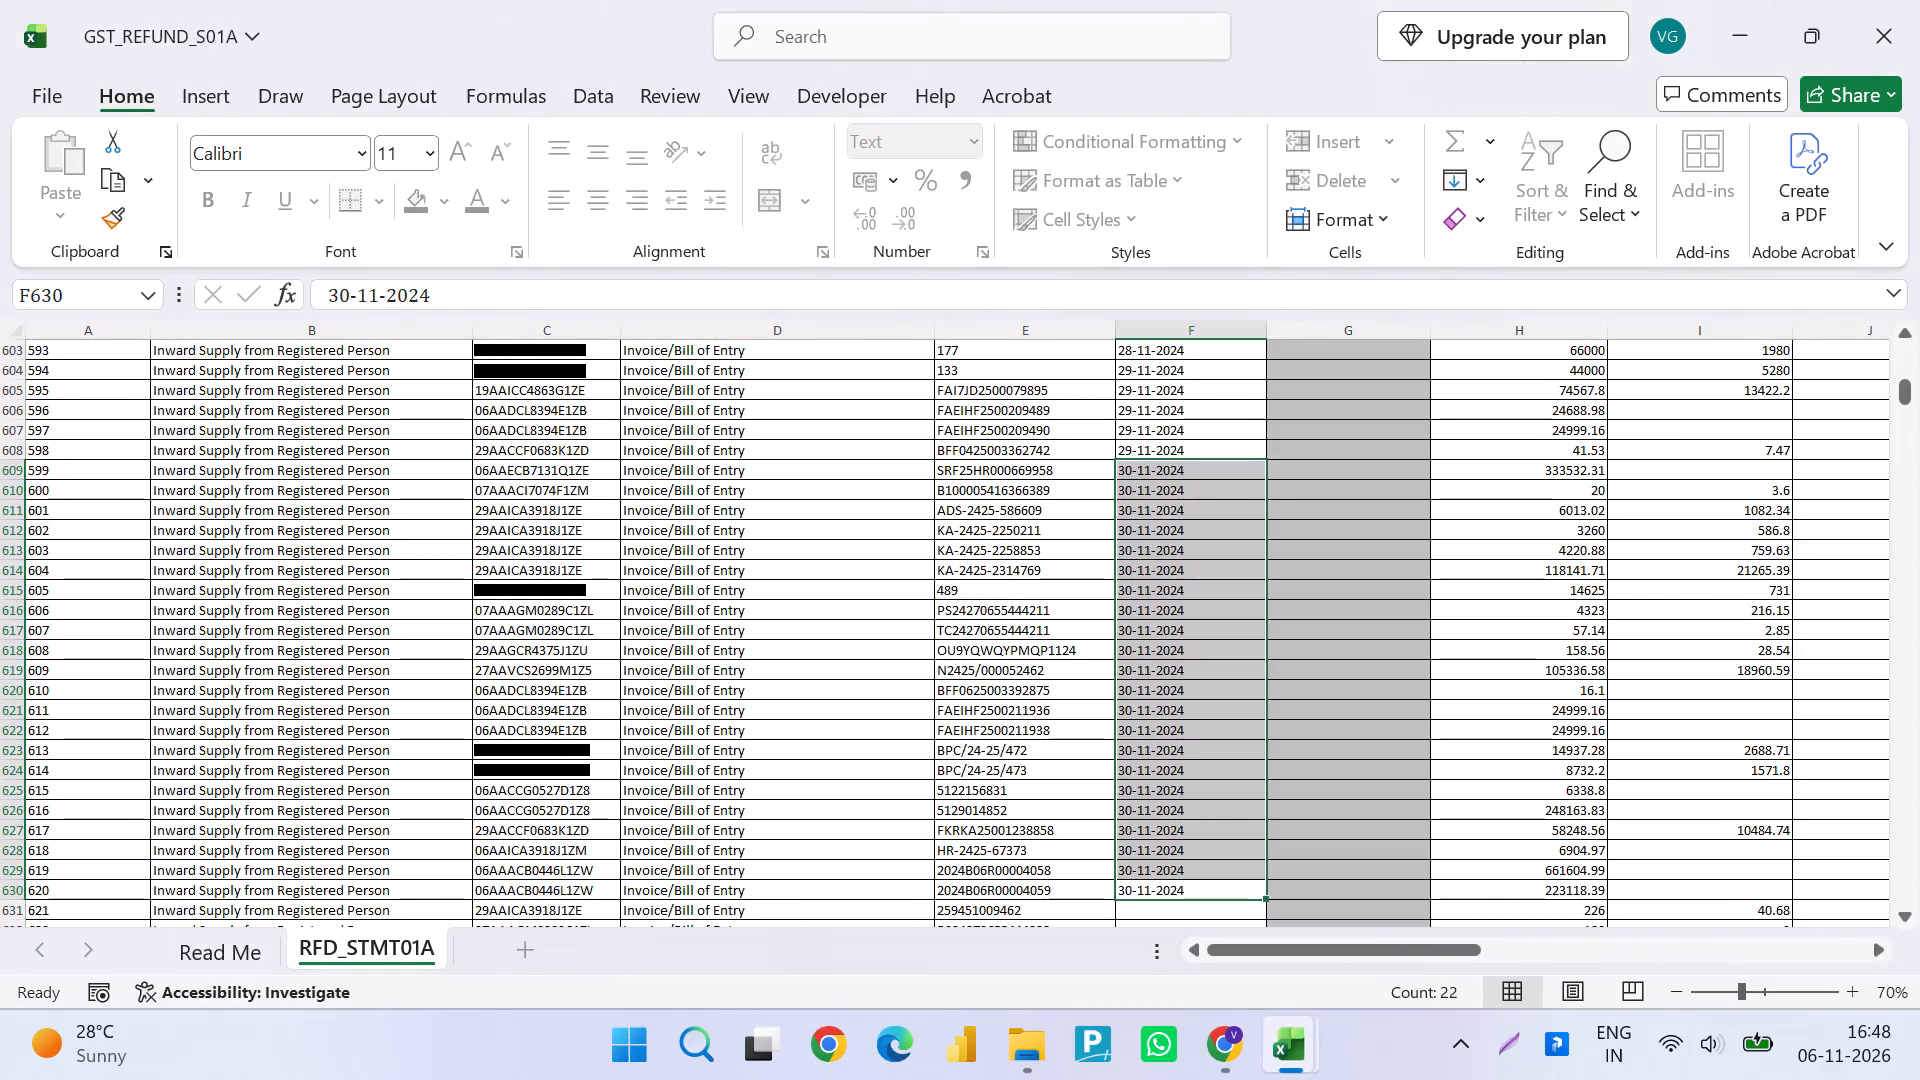
pyautogui.press('Up')
pyautogui.press('Up')
pyautogui.press('Up')
pyautogui.press('Up')
pyautogui.press('Up')
pyautogui.press('Up')
pyautogui.press('Up')
pyautogui.press('Up')
pyautogui.press('Up')
pyautogui.press('Up')
pyautogui.press('Up')
pyautogui.press('Up')
pyautogui.press('Up')
pyautogui.press('Up')
pyautogui.press('Up')
pyautogui.press('Up')
pyautogui.press('Up')
pyautogui.press('Up')
pyautogui.press('Up')
pyautogui.press('Up')
pyautogui.press('Up')
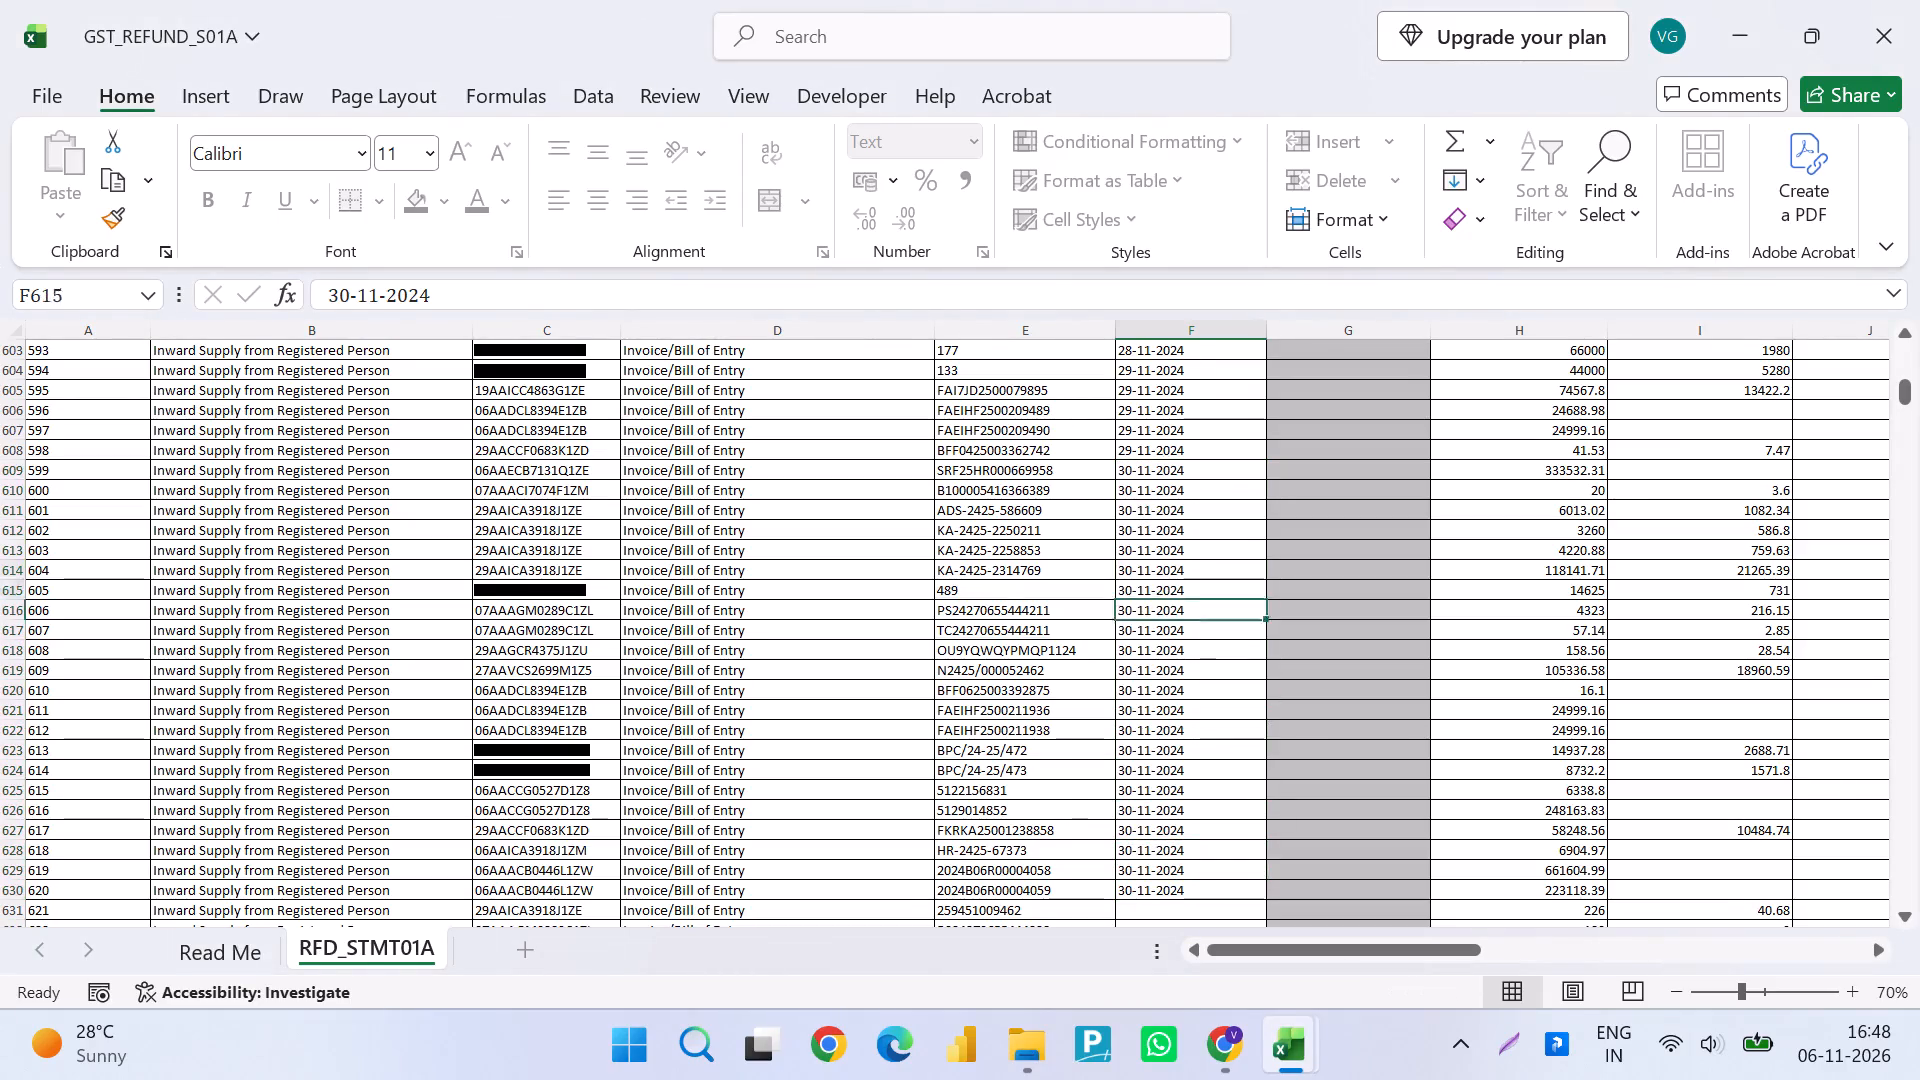
# Refill F610 with the invoice date from the cell above and save GST_REFUND_S01A.
pyautogui.press('Down')
pyautogui.hotkey('ctrl', 'd')
pyautogui.hotkey('ctrl', 'Down')
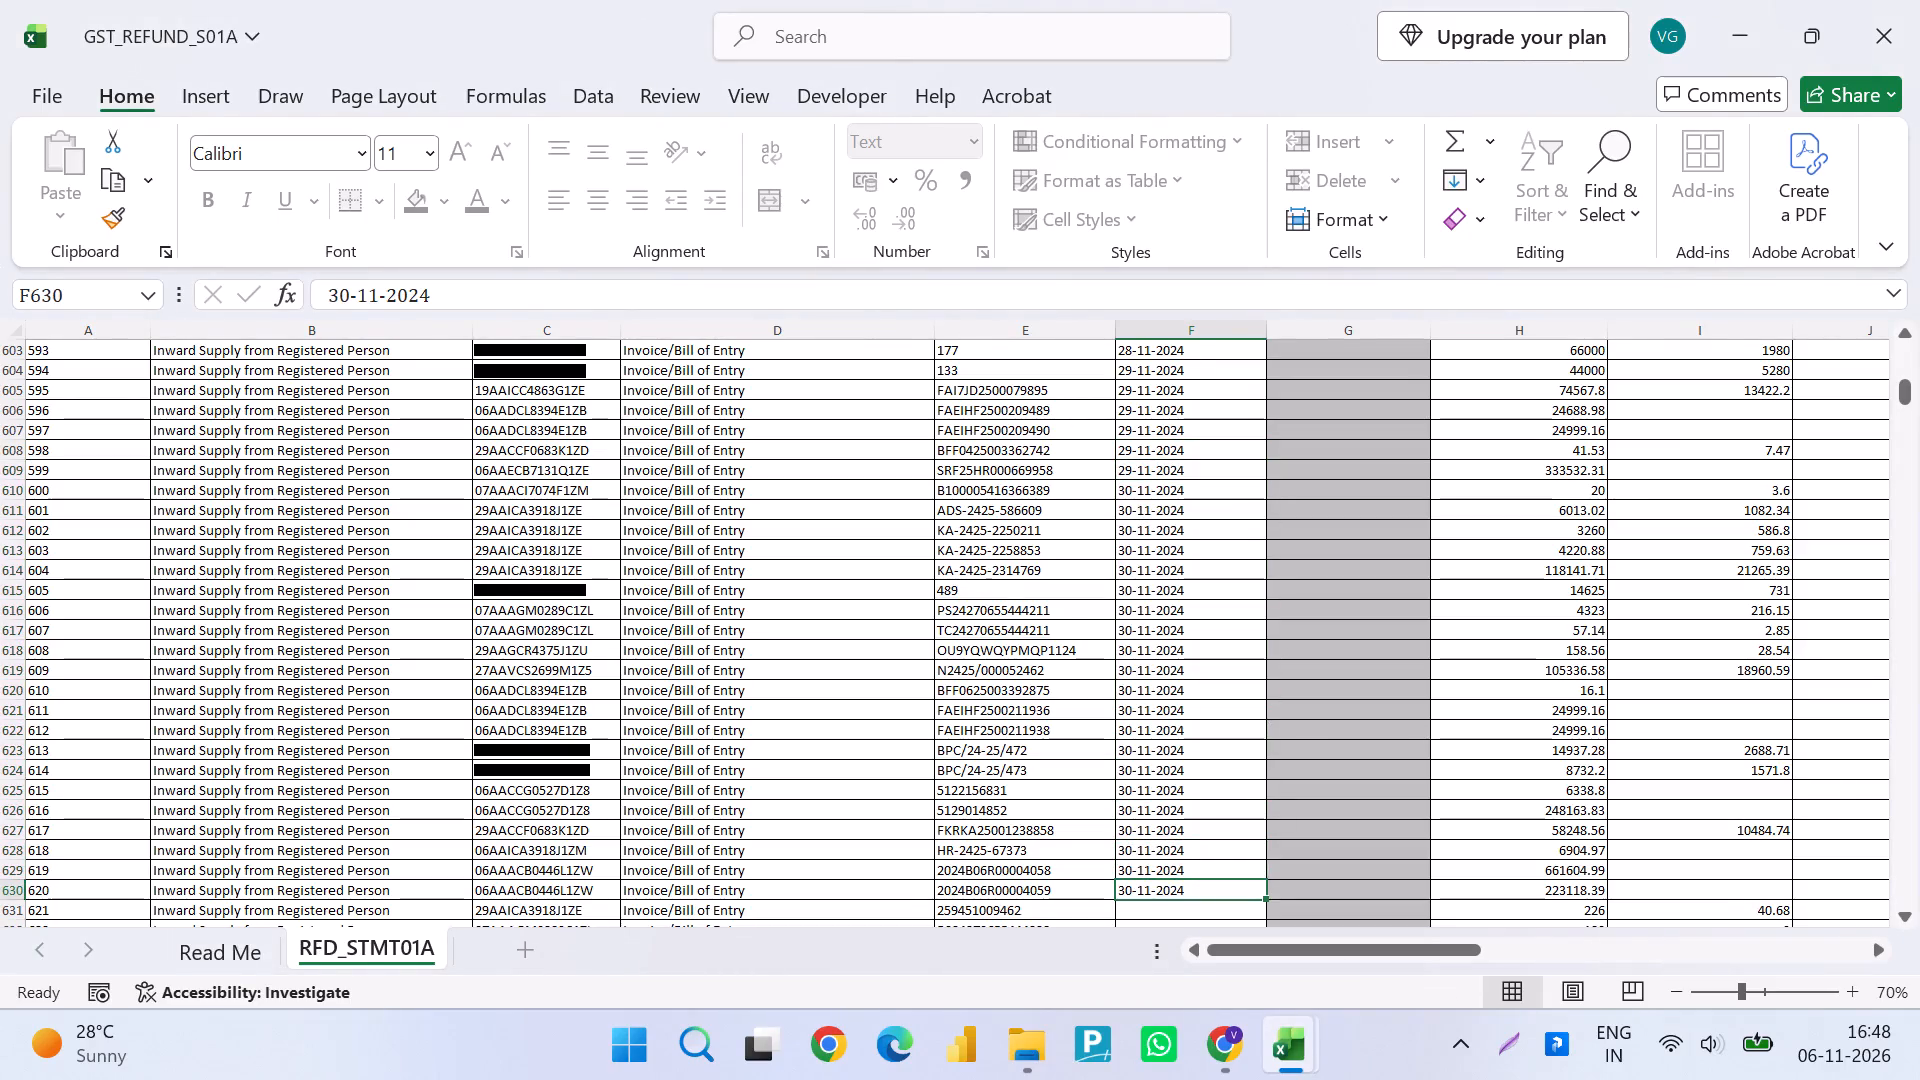
pyautogui.hotkey('ctrl', 's')
pyautogui.hotkey('ctrl', 's')
pyautogui.hotkey('ctrl', 's')
# Select the invoice numbers from E631 down to the last one to check how many remain undated.
pyautogui.press('Down')
pyautogui.press('Left')
pyautogui.hotkey('ctrl', 'shift', 'Down')
# In PURCHASE 24-25, highlight all visible data rows below the header through row 762 in yellow.
pyautogui.hotkey('alt', 'Tab')
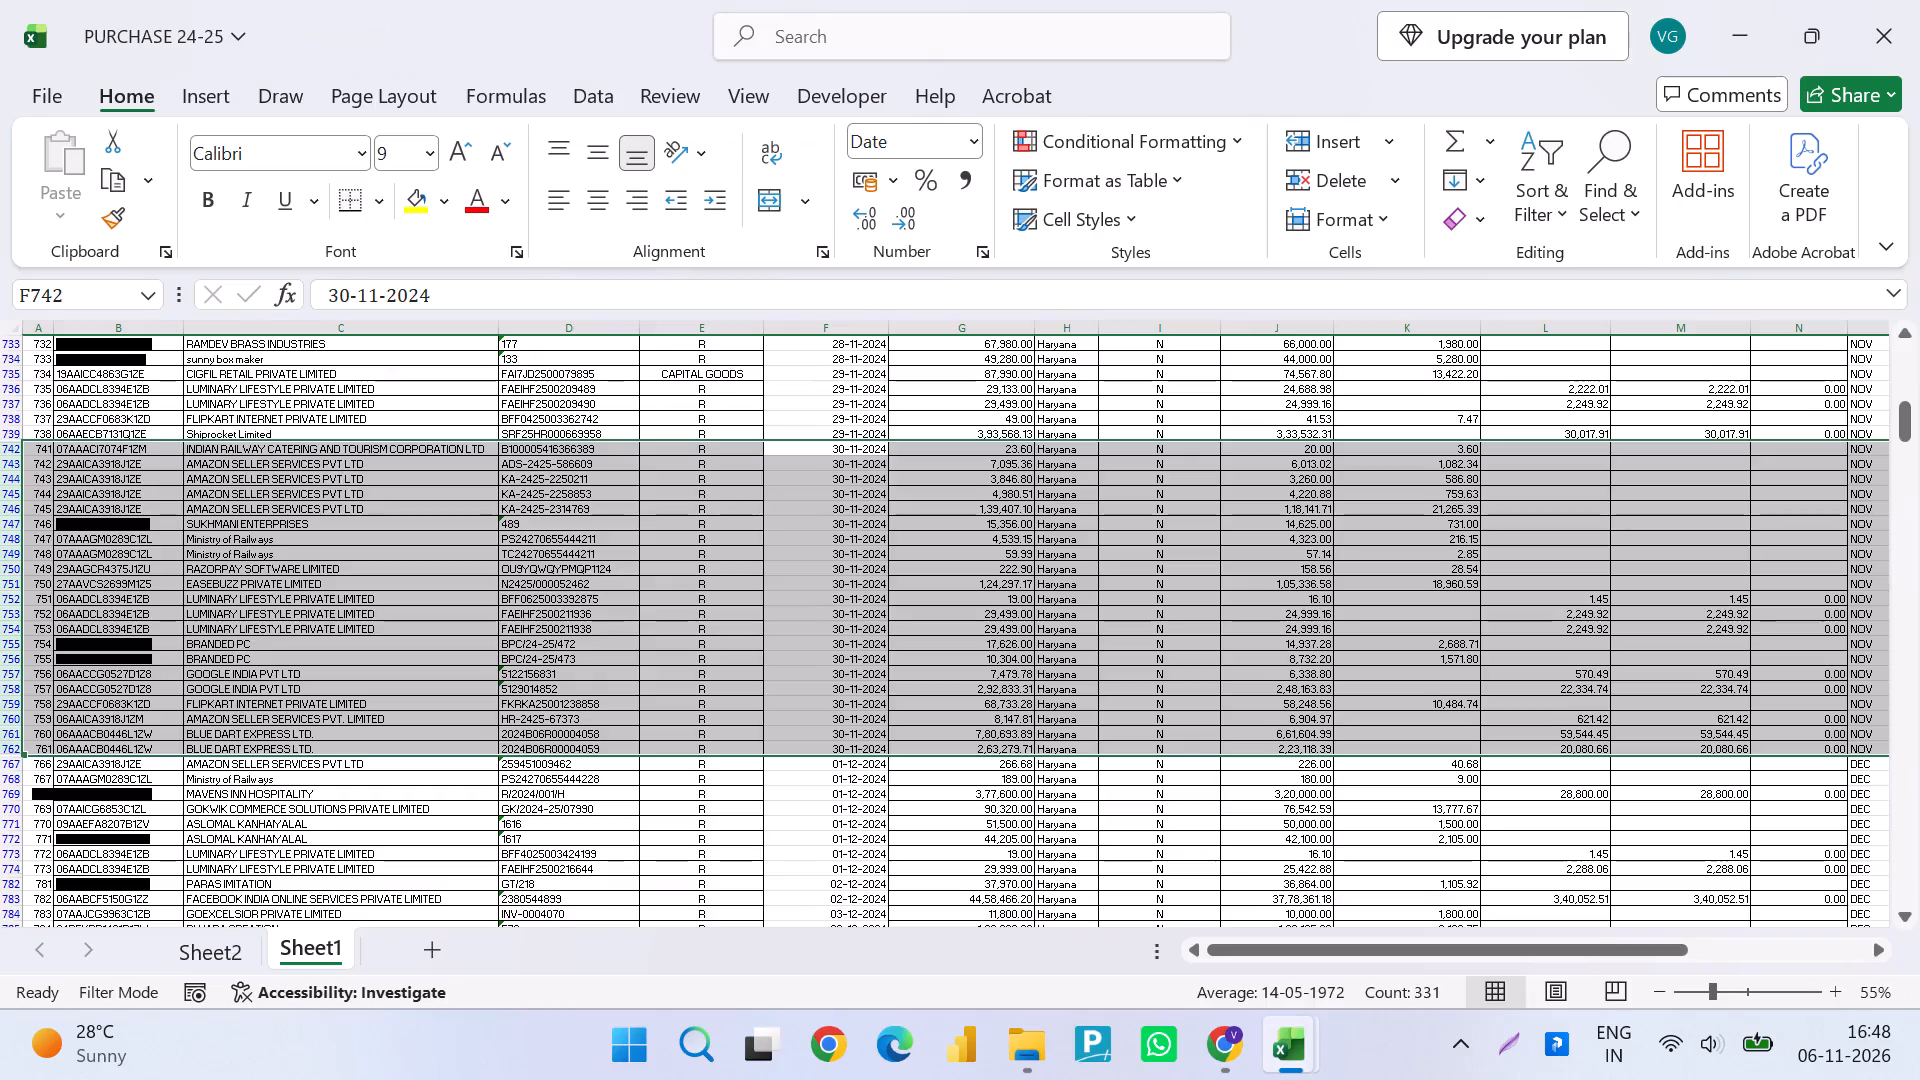
pyautogui.click(42, 744)
pyautogui.hotkey('ctrl', 'shift', 'Up')
pyautogui.hotkey('shift', 'space')
pyautogui.hotkey('shift', 'Up')
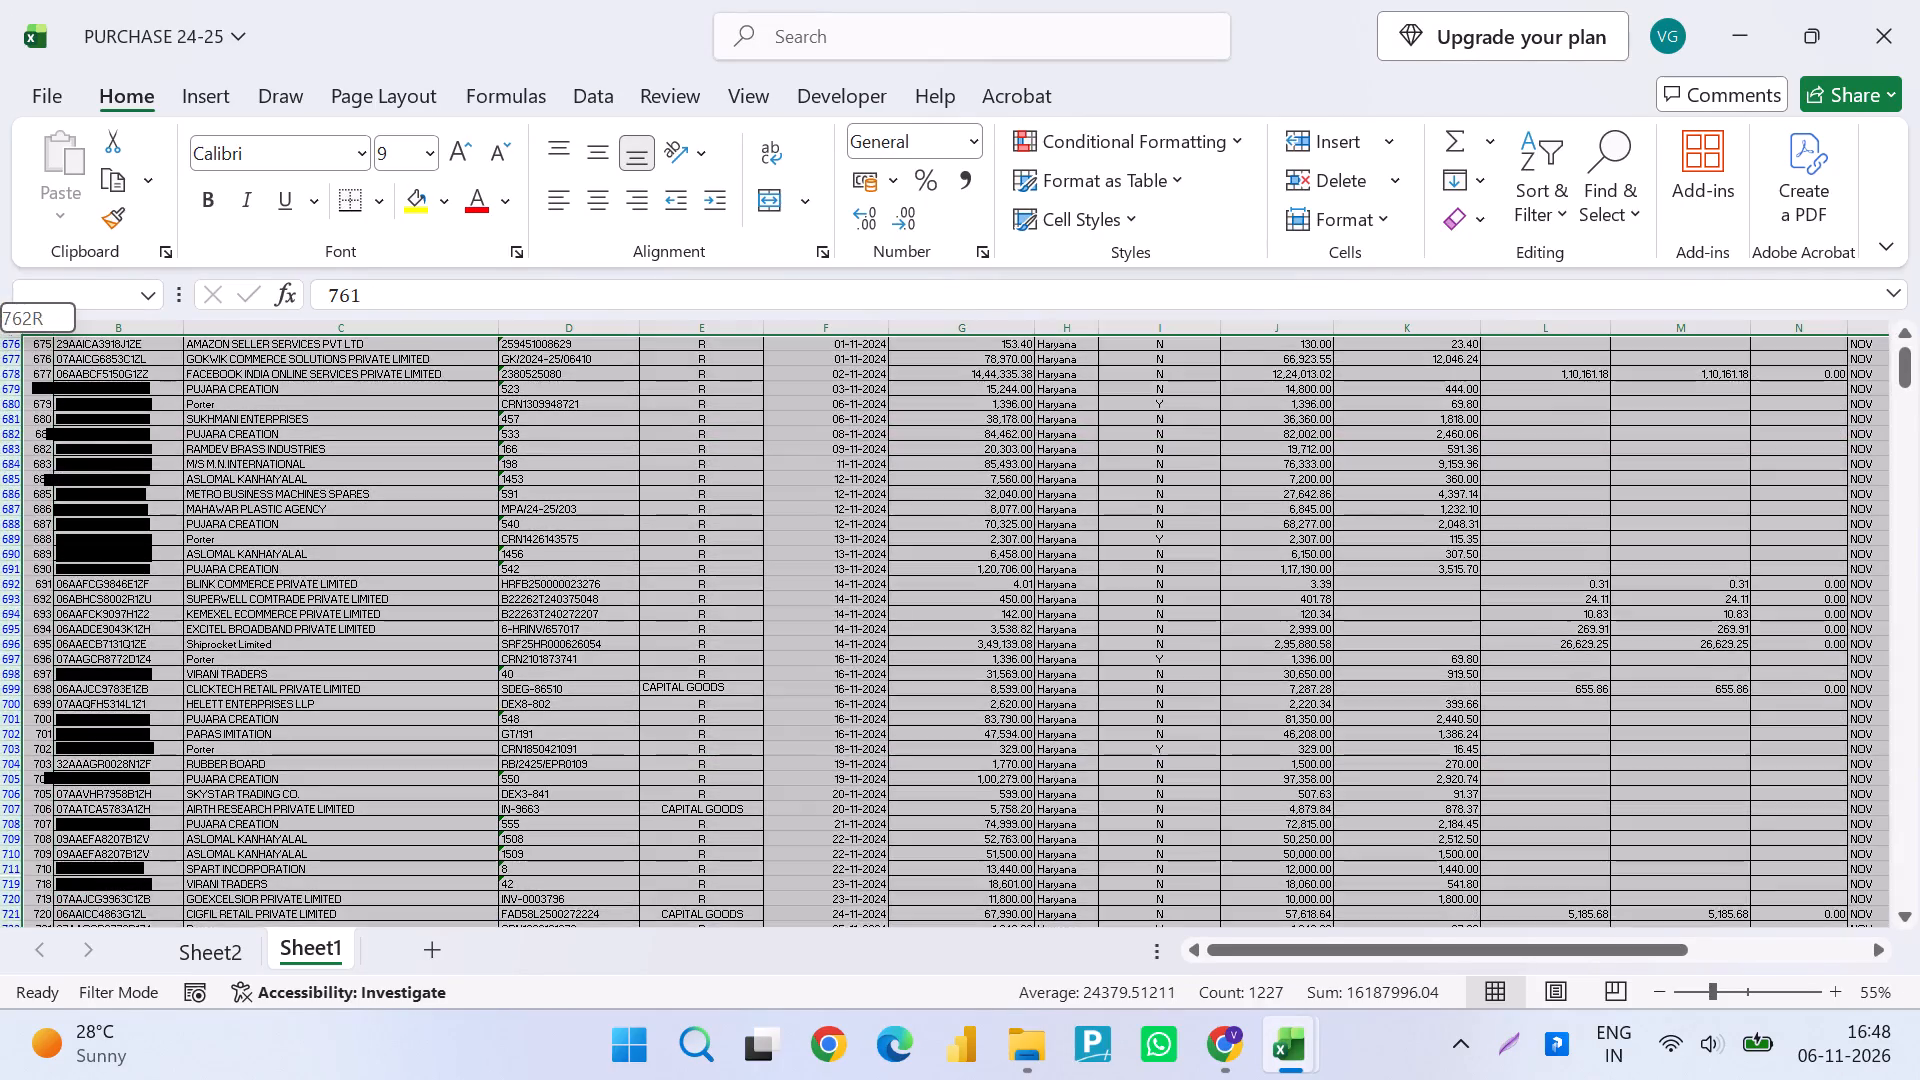
pyautogui.hotkey('shift', 'Down')
pyautogui.hotkey('alt', ';')
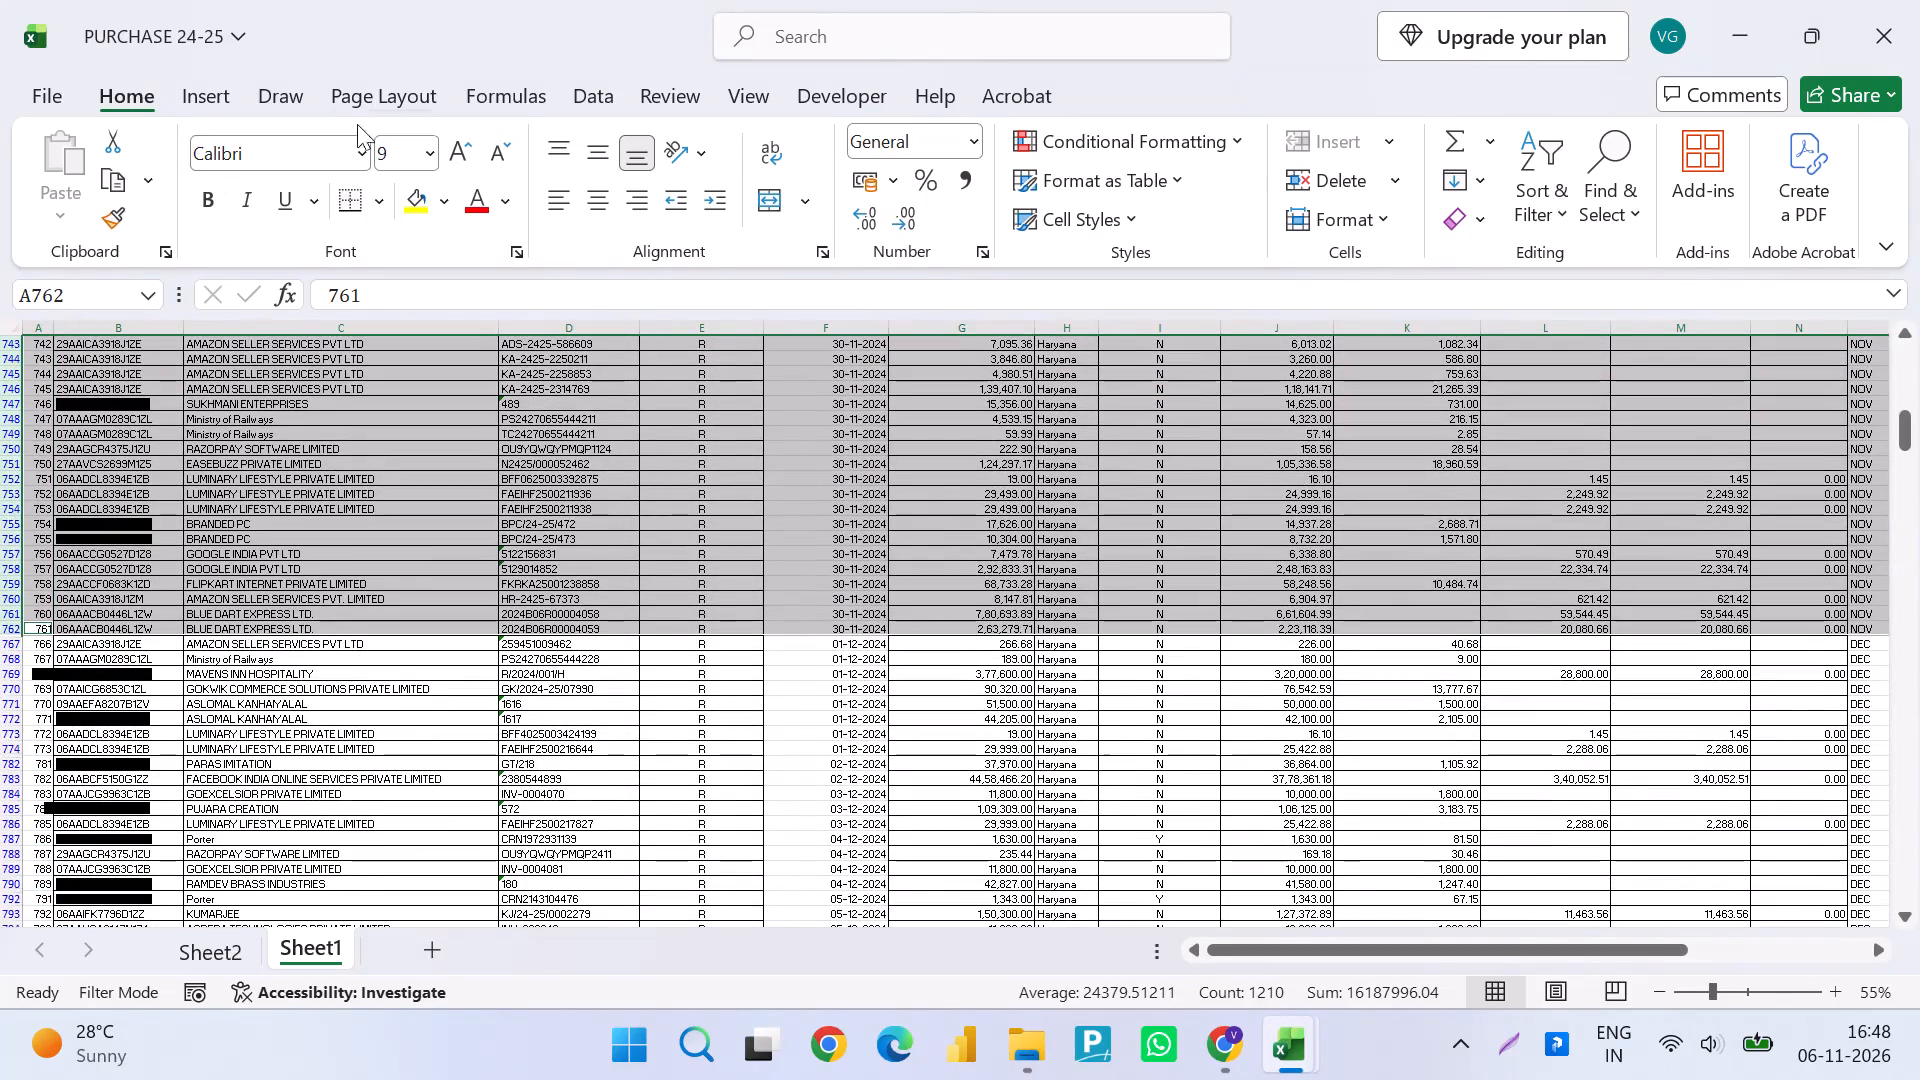
pyautogui.click(425, 203)
# Filter the list from the Trade/Legal name column so the yellow-highlighted rows are hidden.
pyautogui.hotkey('ctrl', 'Up')
pyautogui.press('Right')
pyautogui.press('Right')
pyautogui.press('Up')
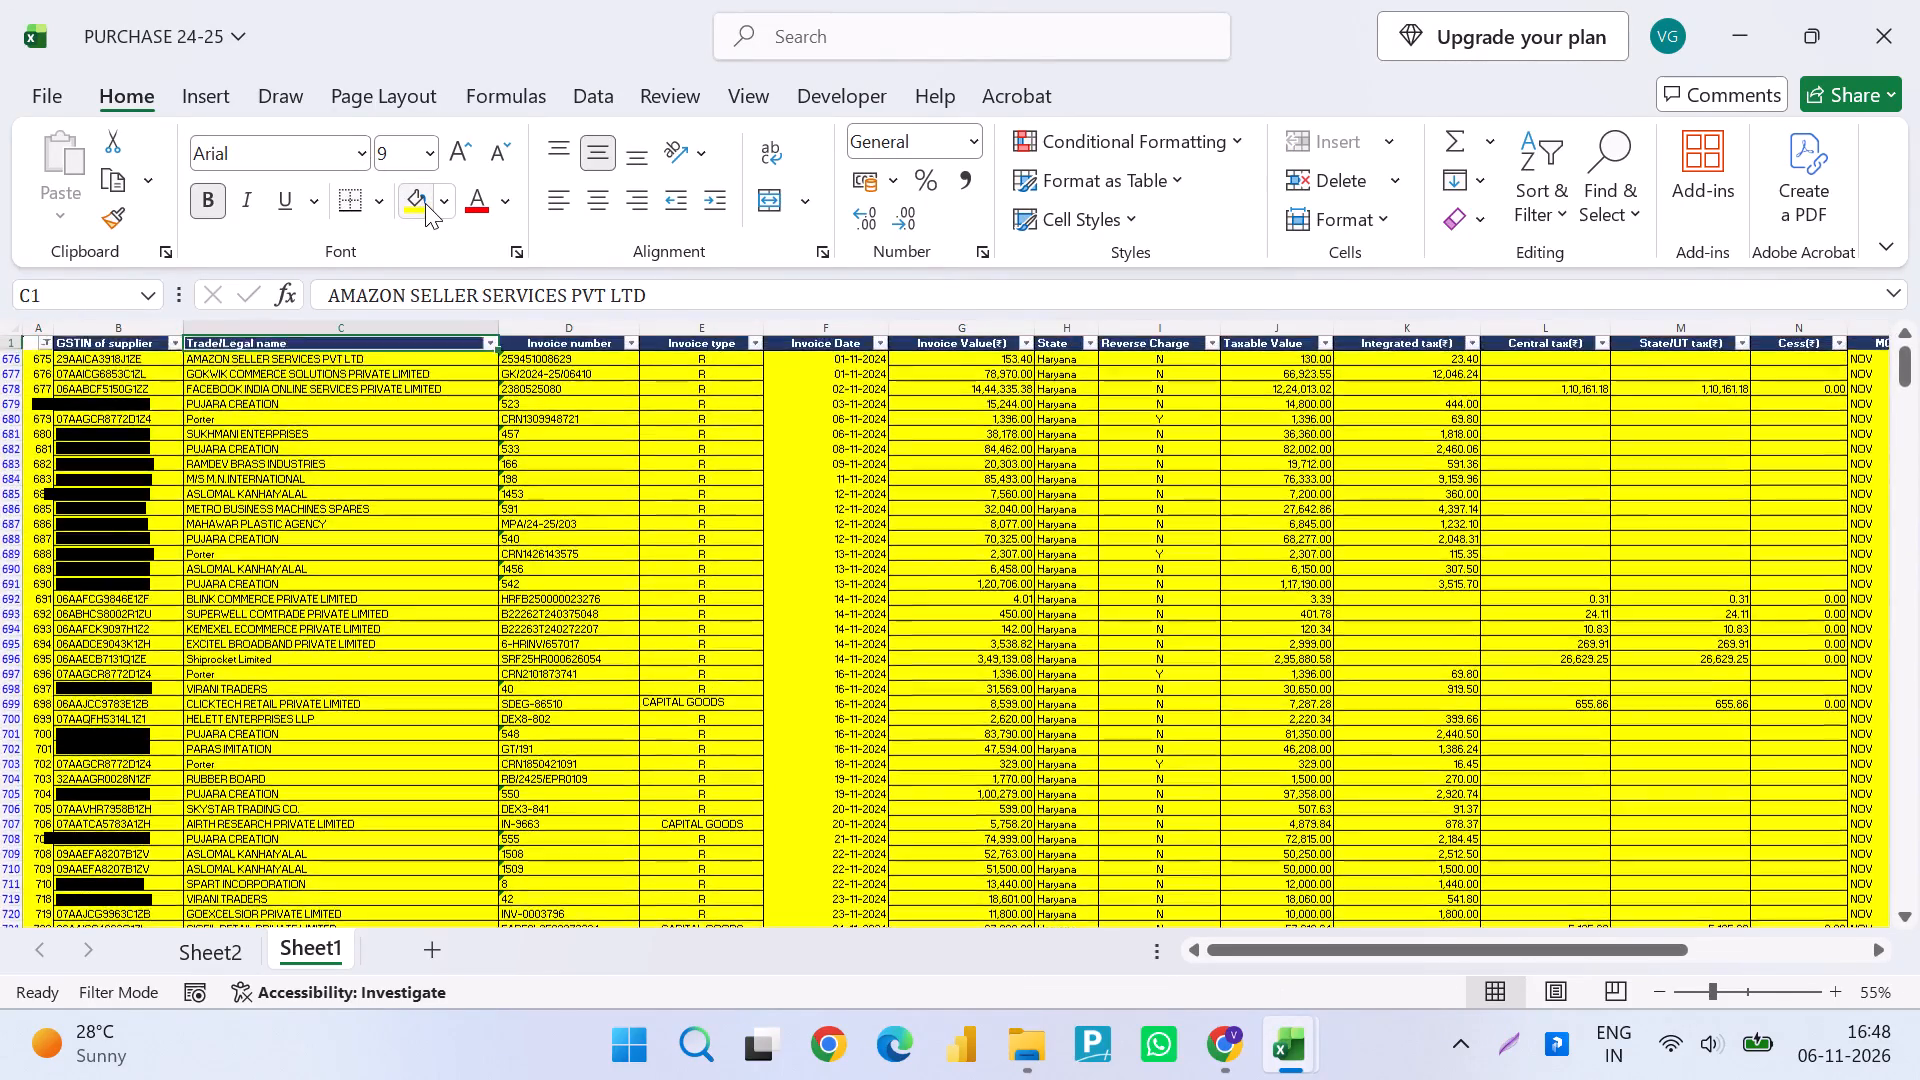
pyautogui.hotkey('alt', 'Down')
pyautogui.hotkey('alt', 'Down')
pyautogui.hotkey('alt', 'Down')
pyautogui.hotkey('alt', 'Down')
pyautogui.hotkey('alt', 'Down')
pyautogui.hotkey('alt', 'Down')
pyautogui.hotkey('alt', 'Down')
pyautogui.hotkey('alt', 'Down')
pyautogui.hotkey('alt', 'Down')
pyautogui.hotkey('alt', 'Down')
pyautogui.hotkey('alt', 'Down')
pyautogui.hotkey('alt', 'Down')
pyautogui.hotkey('alt', 'Down')
pyautogui.hotkey('alt', 'Down')
pyautogui.press('Return')
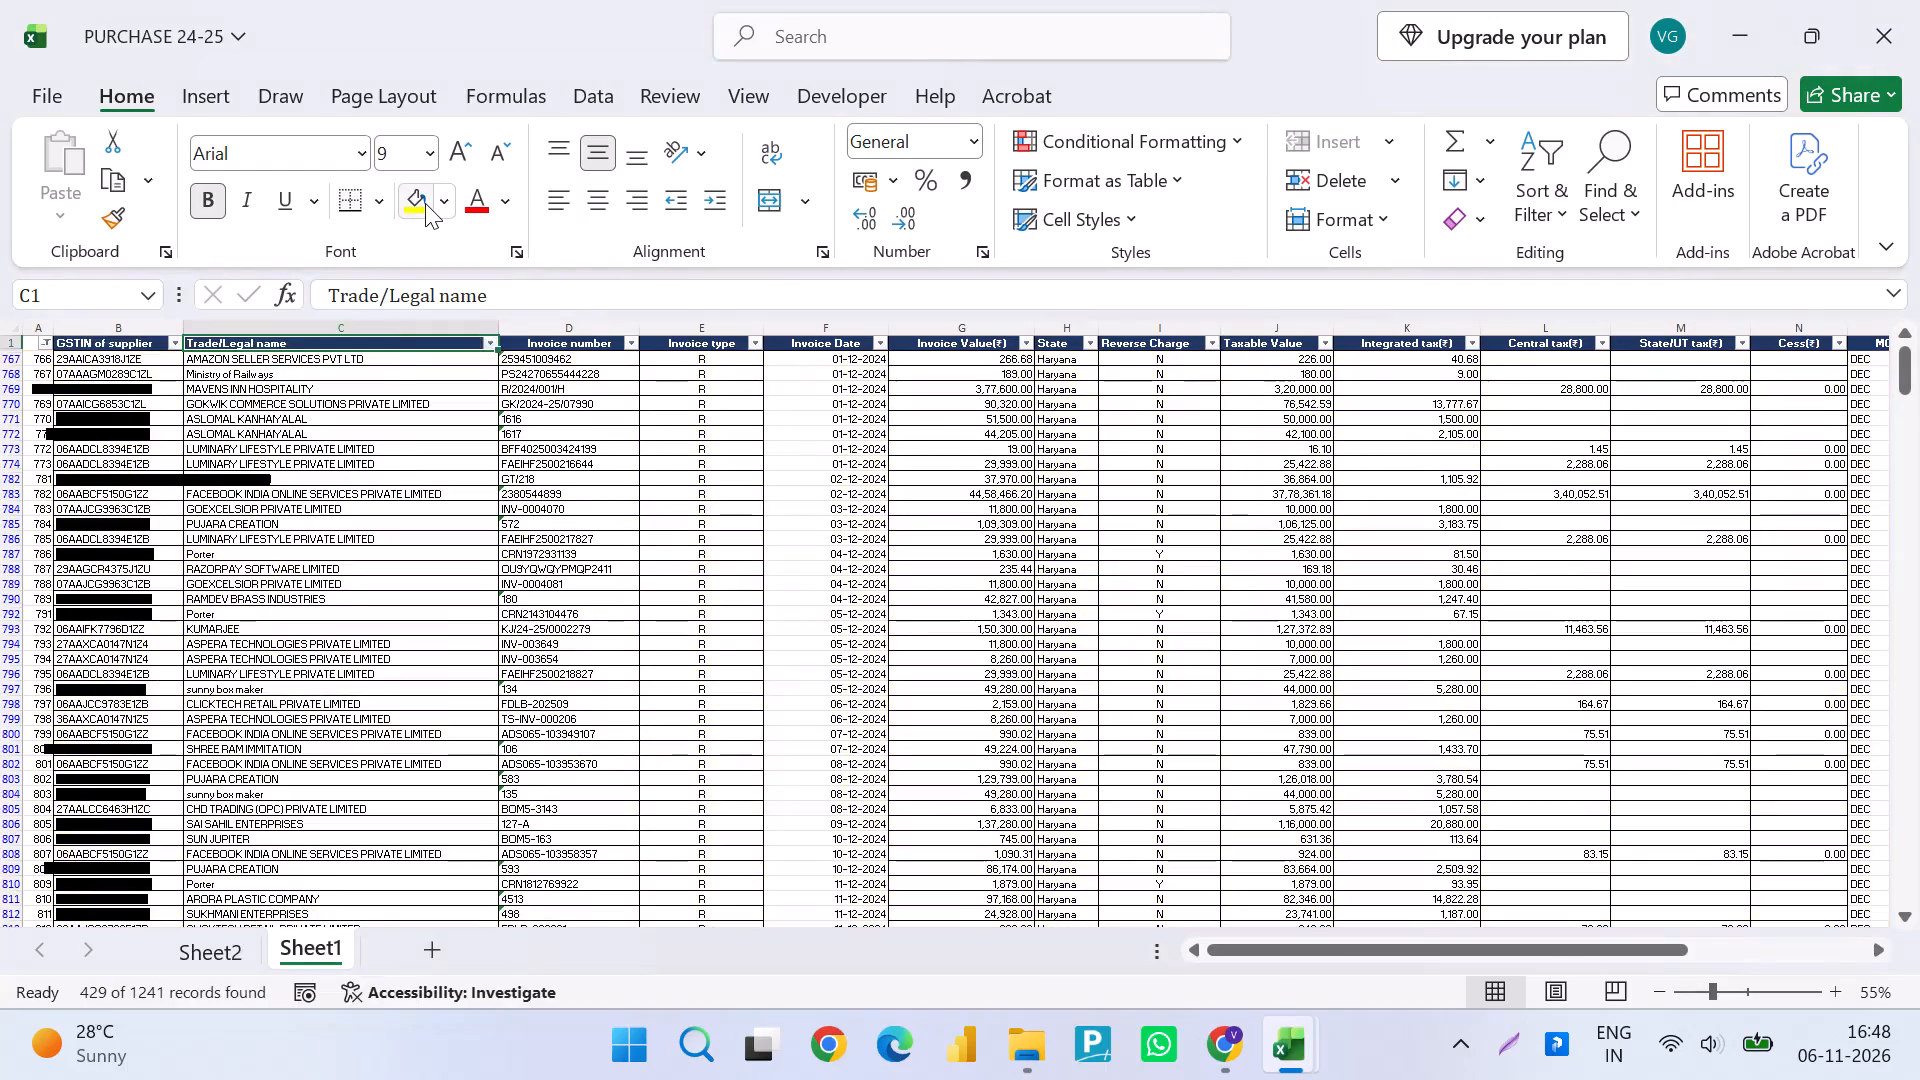